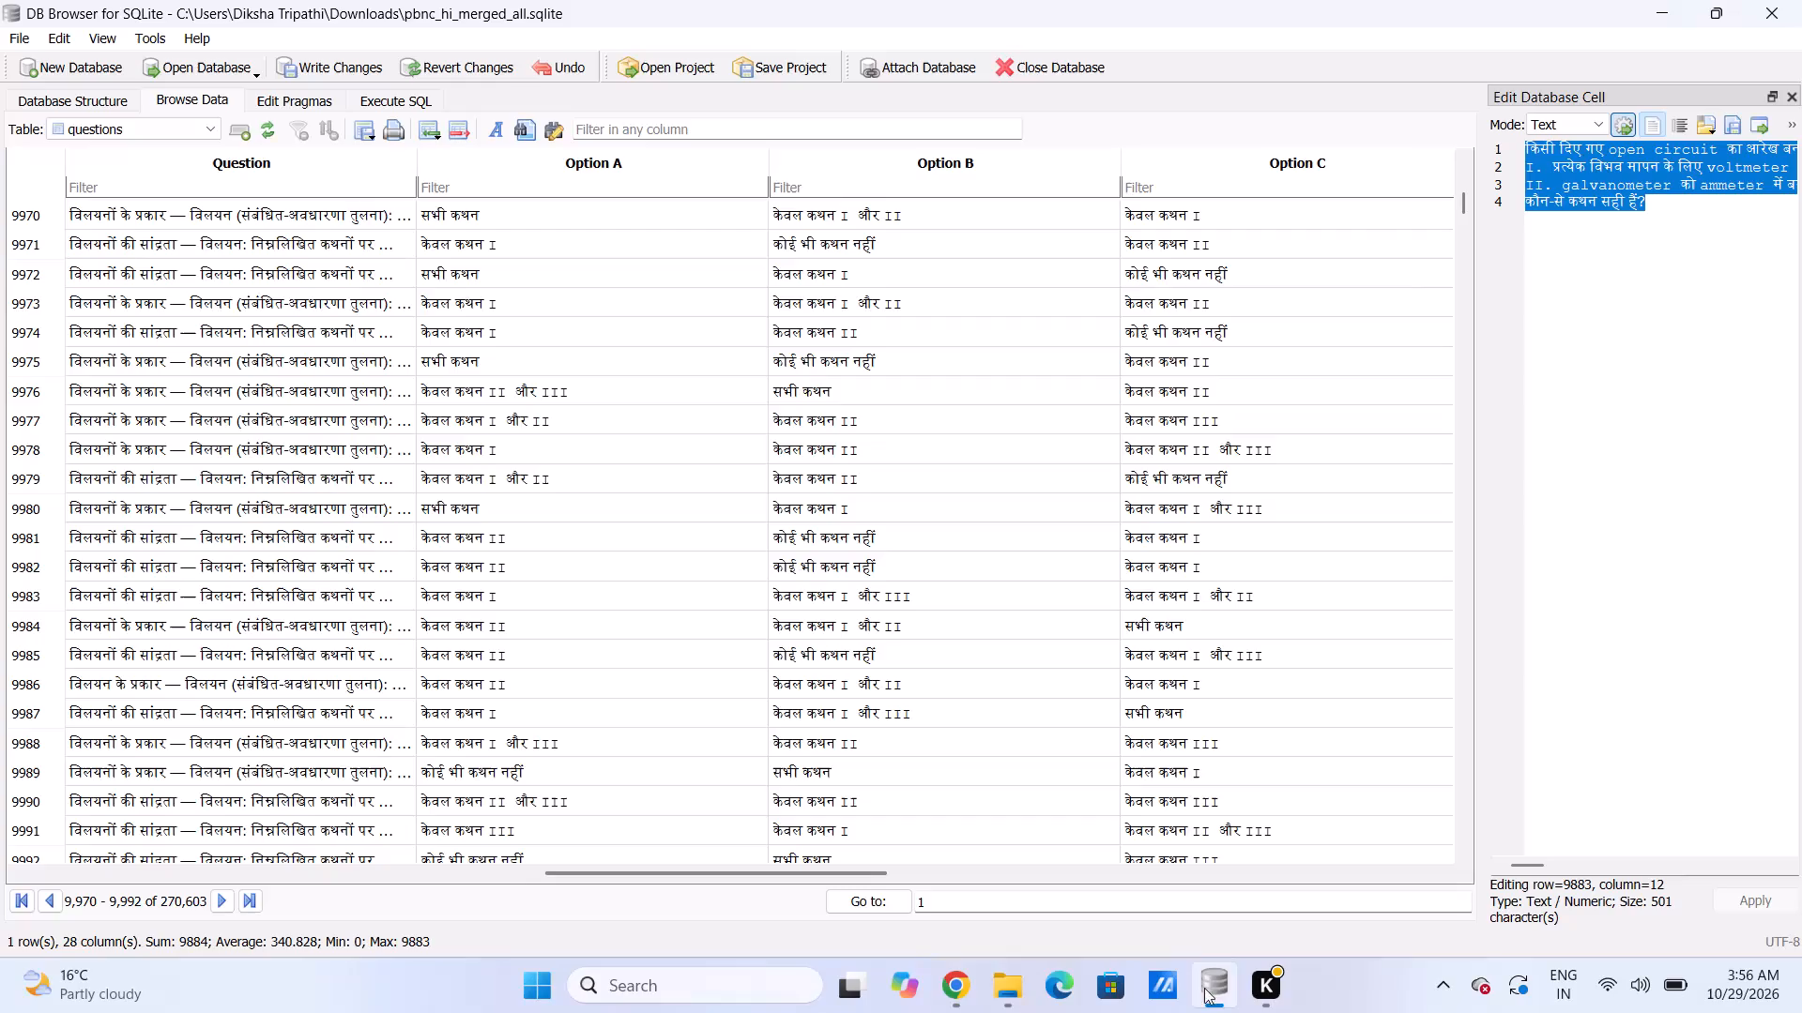
Open Notepad and start a new blank note.
{"action": "left_click", "coordinate": [788, 997]}
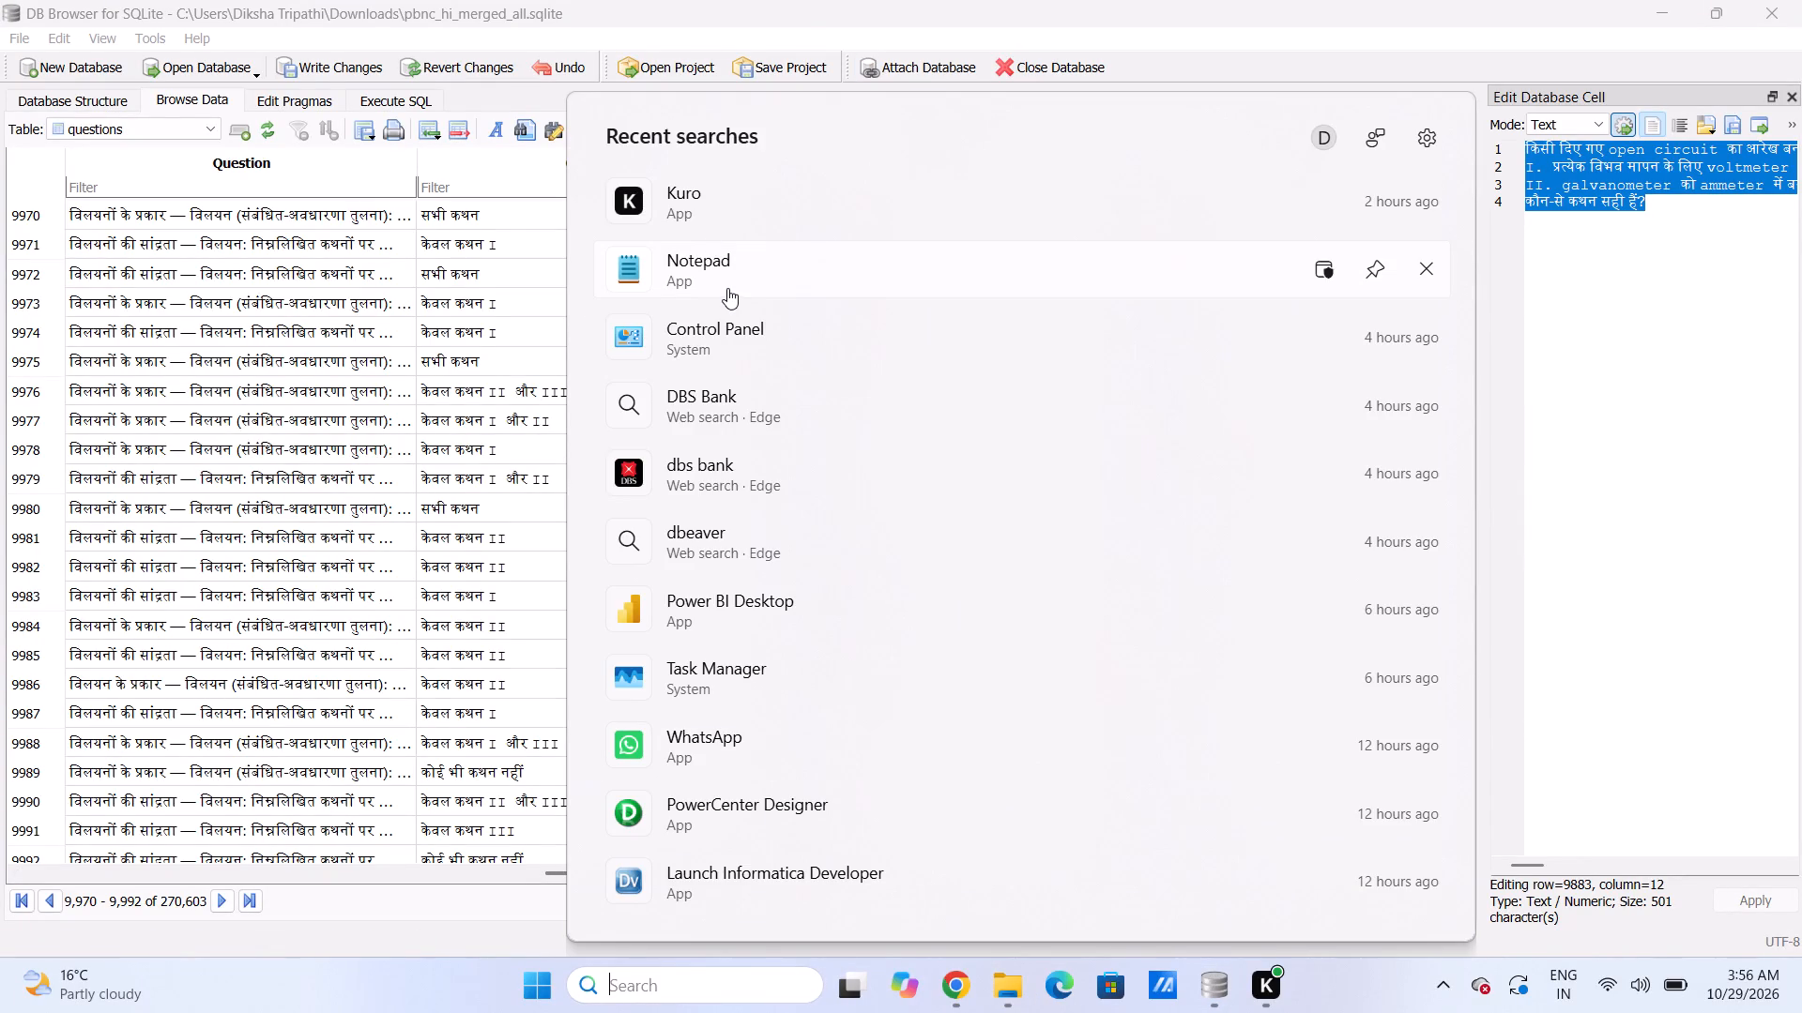
{"action": "left_click", "coordinate": [726, 284]}
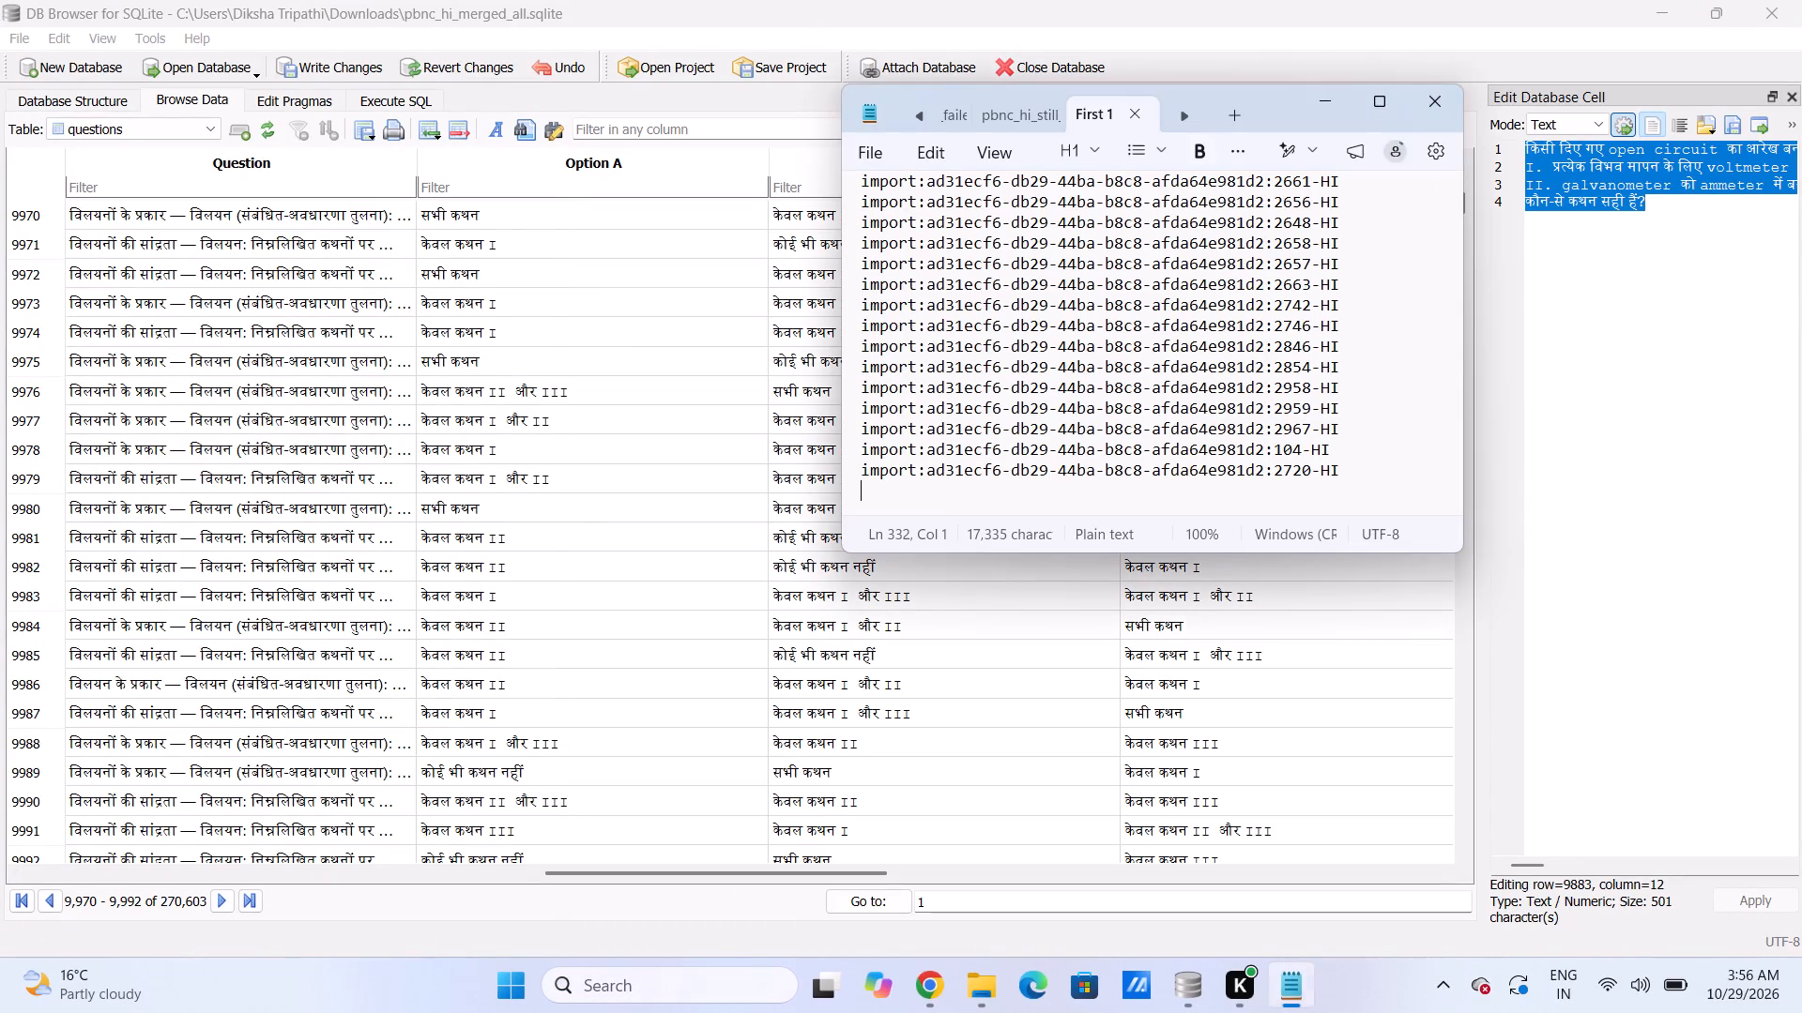
{"action": "left_click", "coordinate": [1232, 119]}
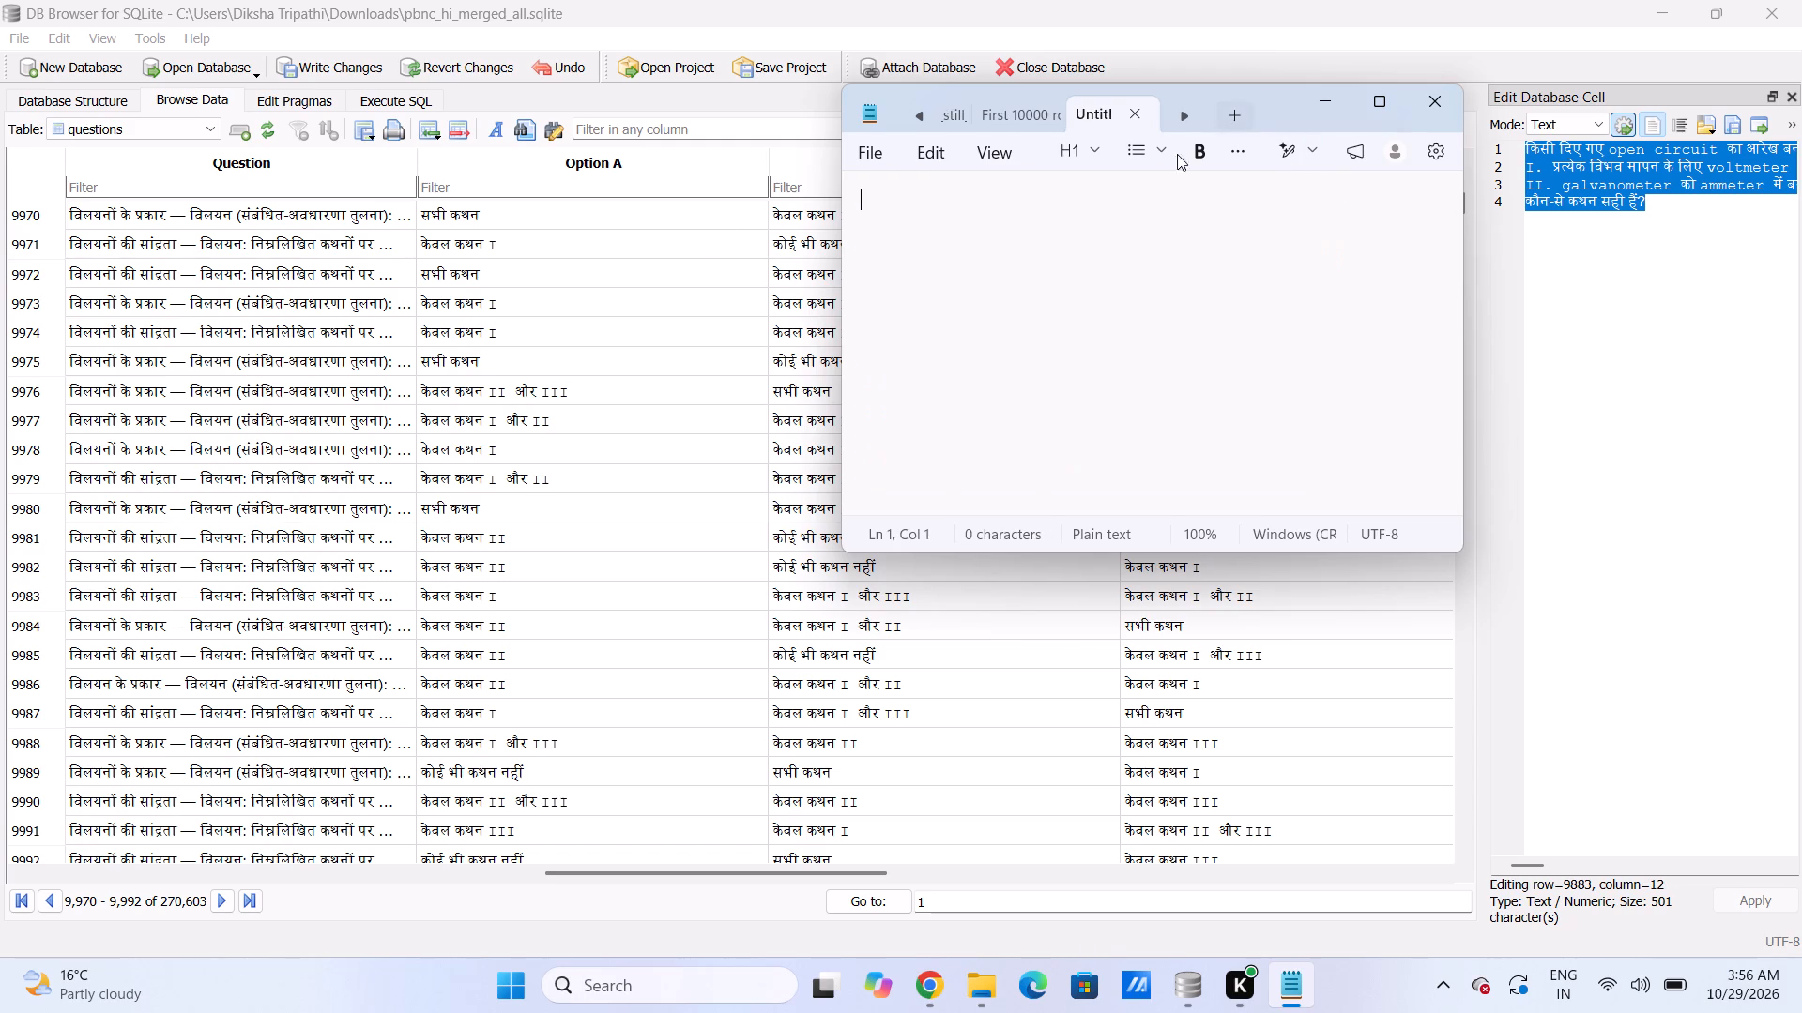
Return to DB Browser for SQLite and examine the questions table's Question ID data and its full list of columns in the database structure.
{"action": "left_click", "coordinate": [1765, 595]}
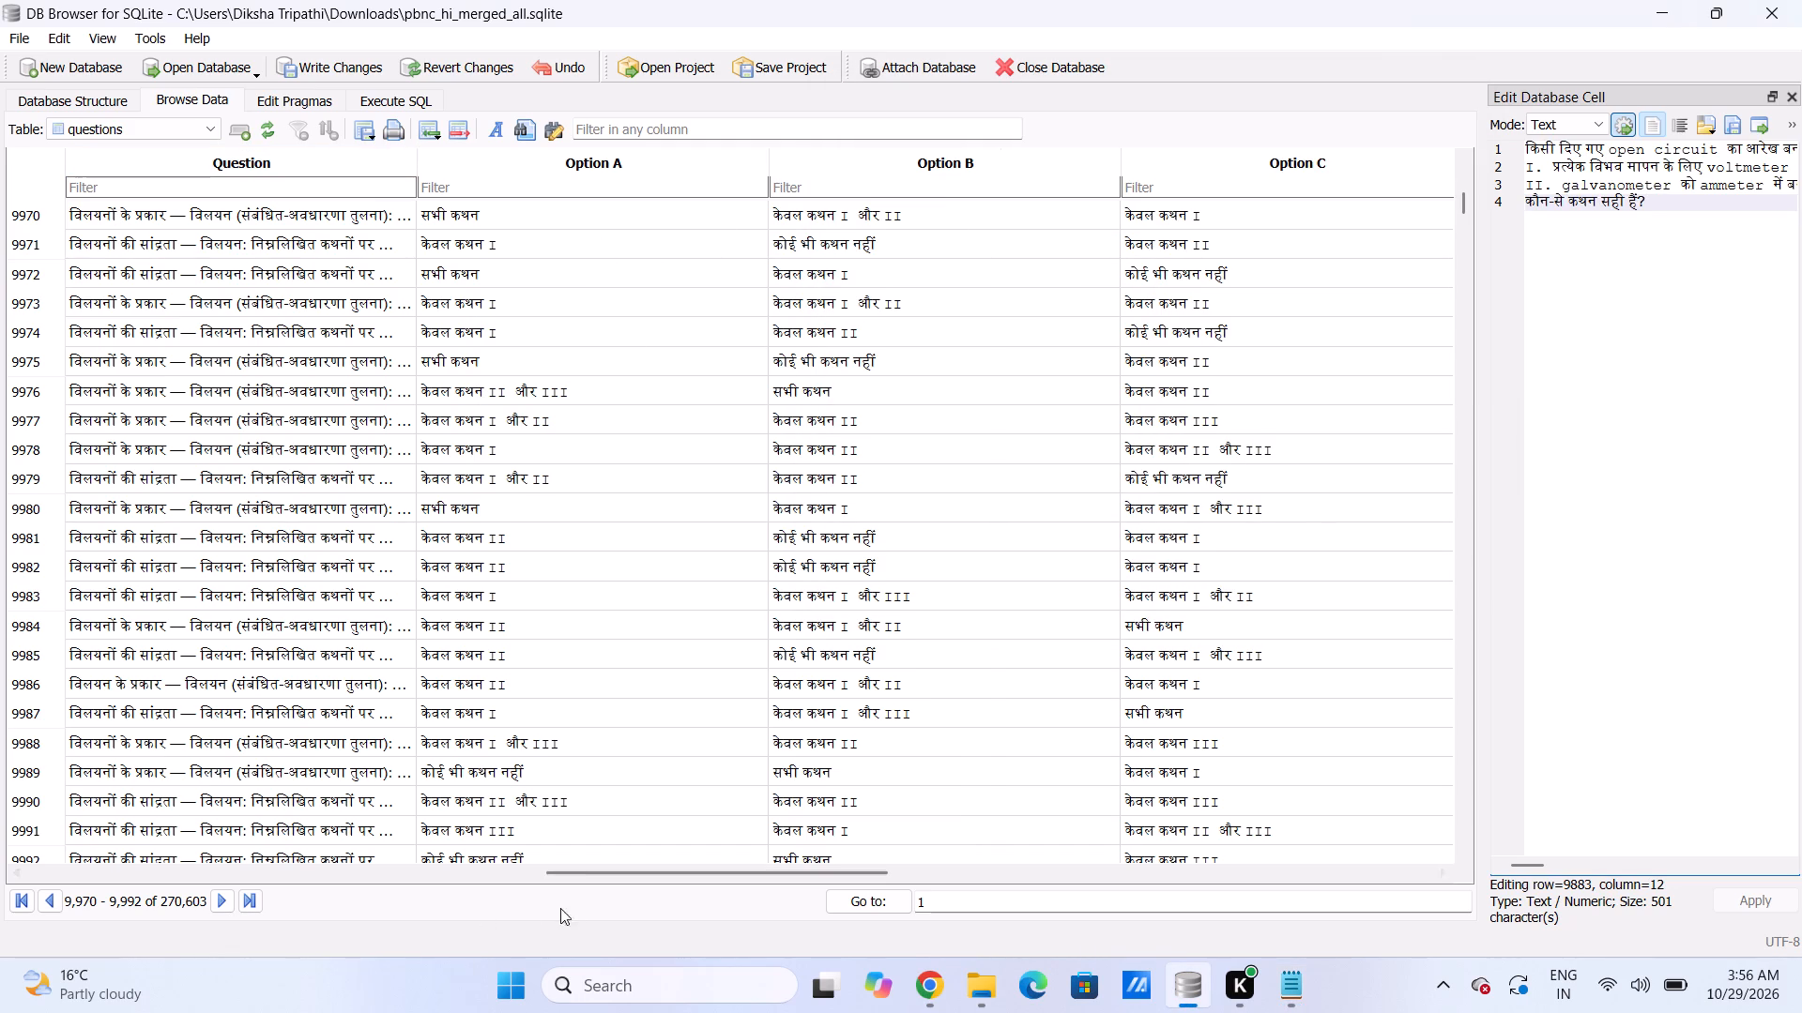
{"action": "left_click_drag", "start_coordinate": [591, 876], "coordinate": [126, 819]}
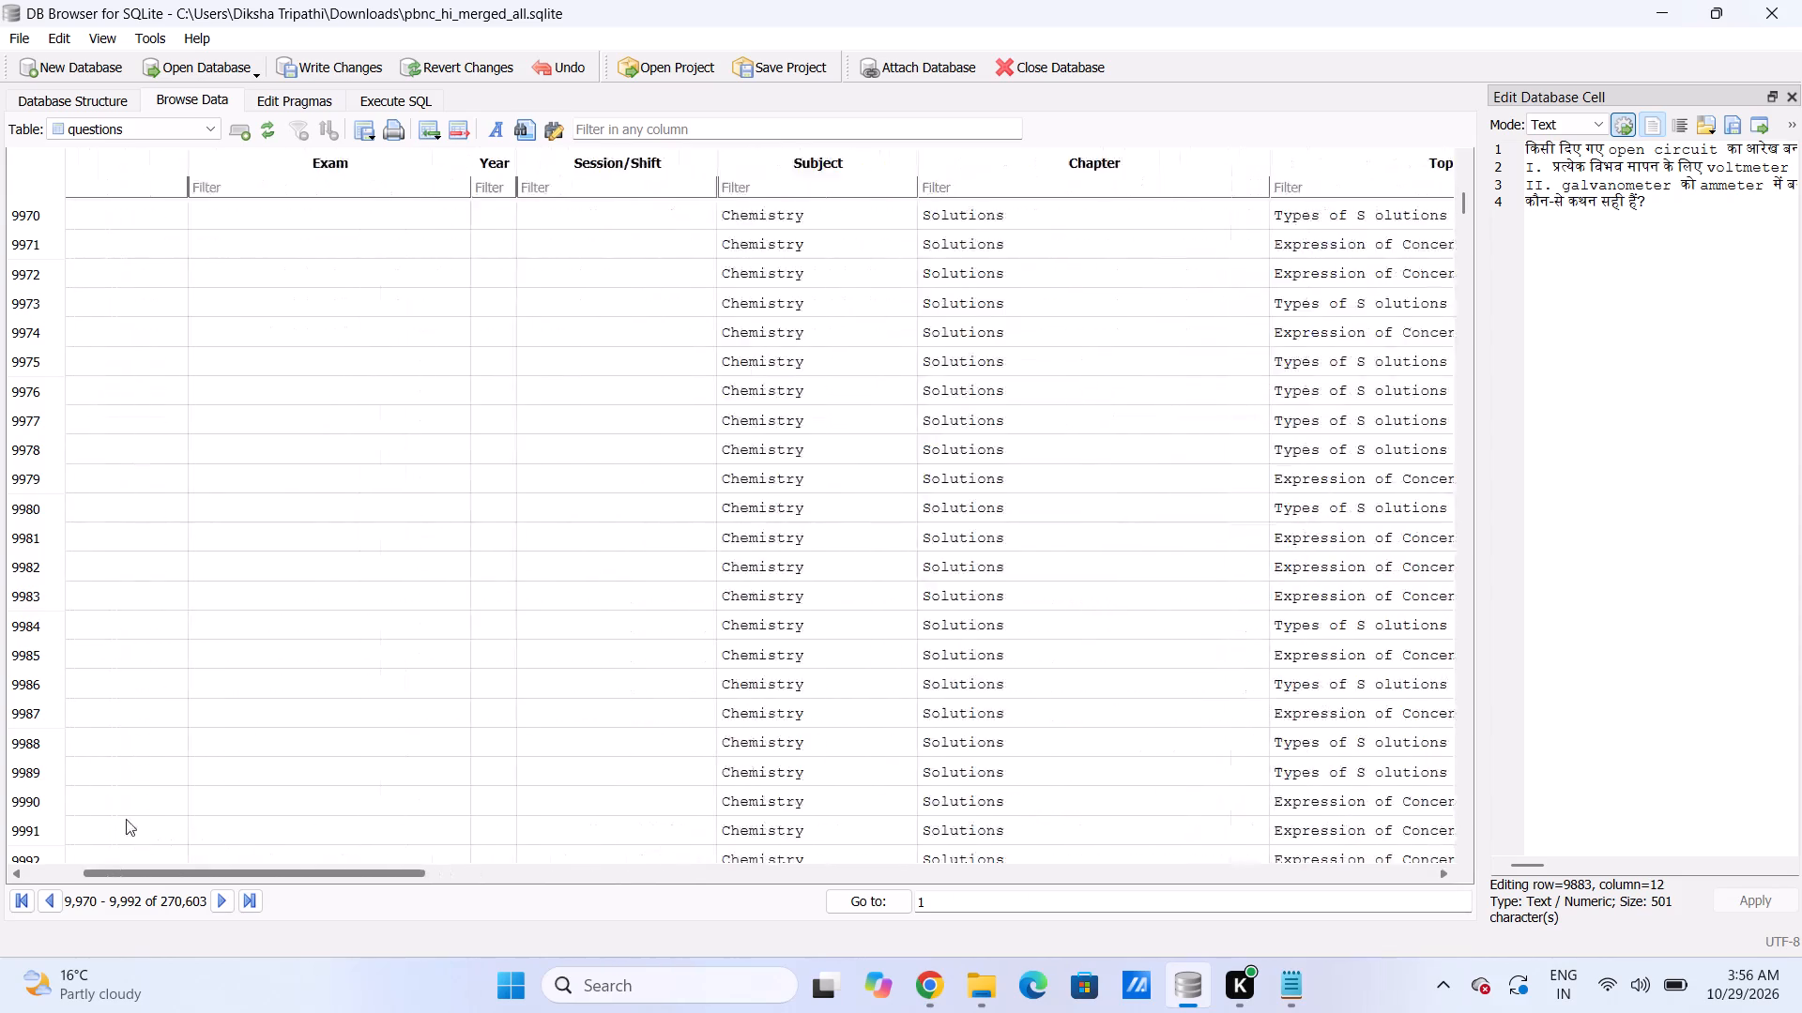
{"action": "left_click_drag", "start_coordinate": [126, 819], "coordinate": [0, 773]}
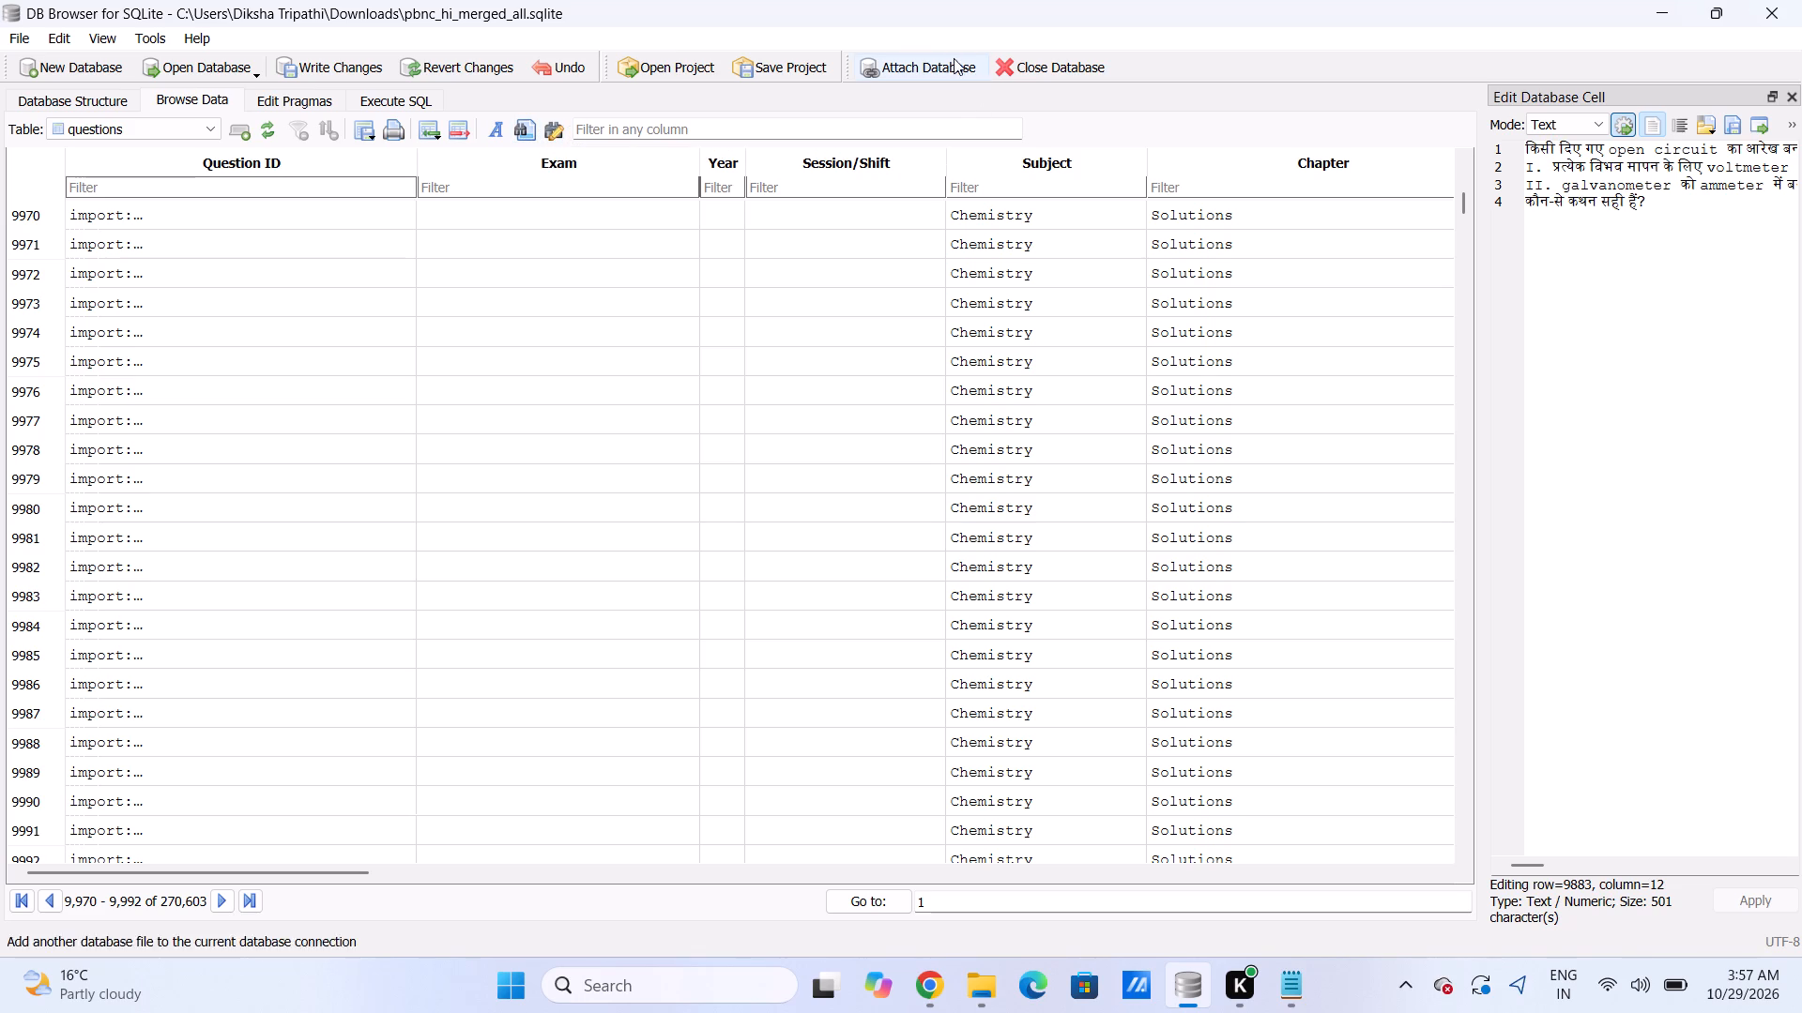
{"action": "left_click", "coordinate": [111, 101]}
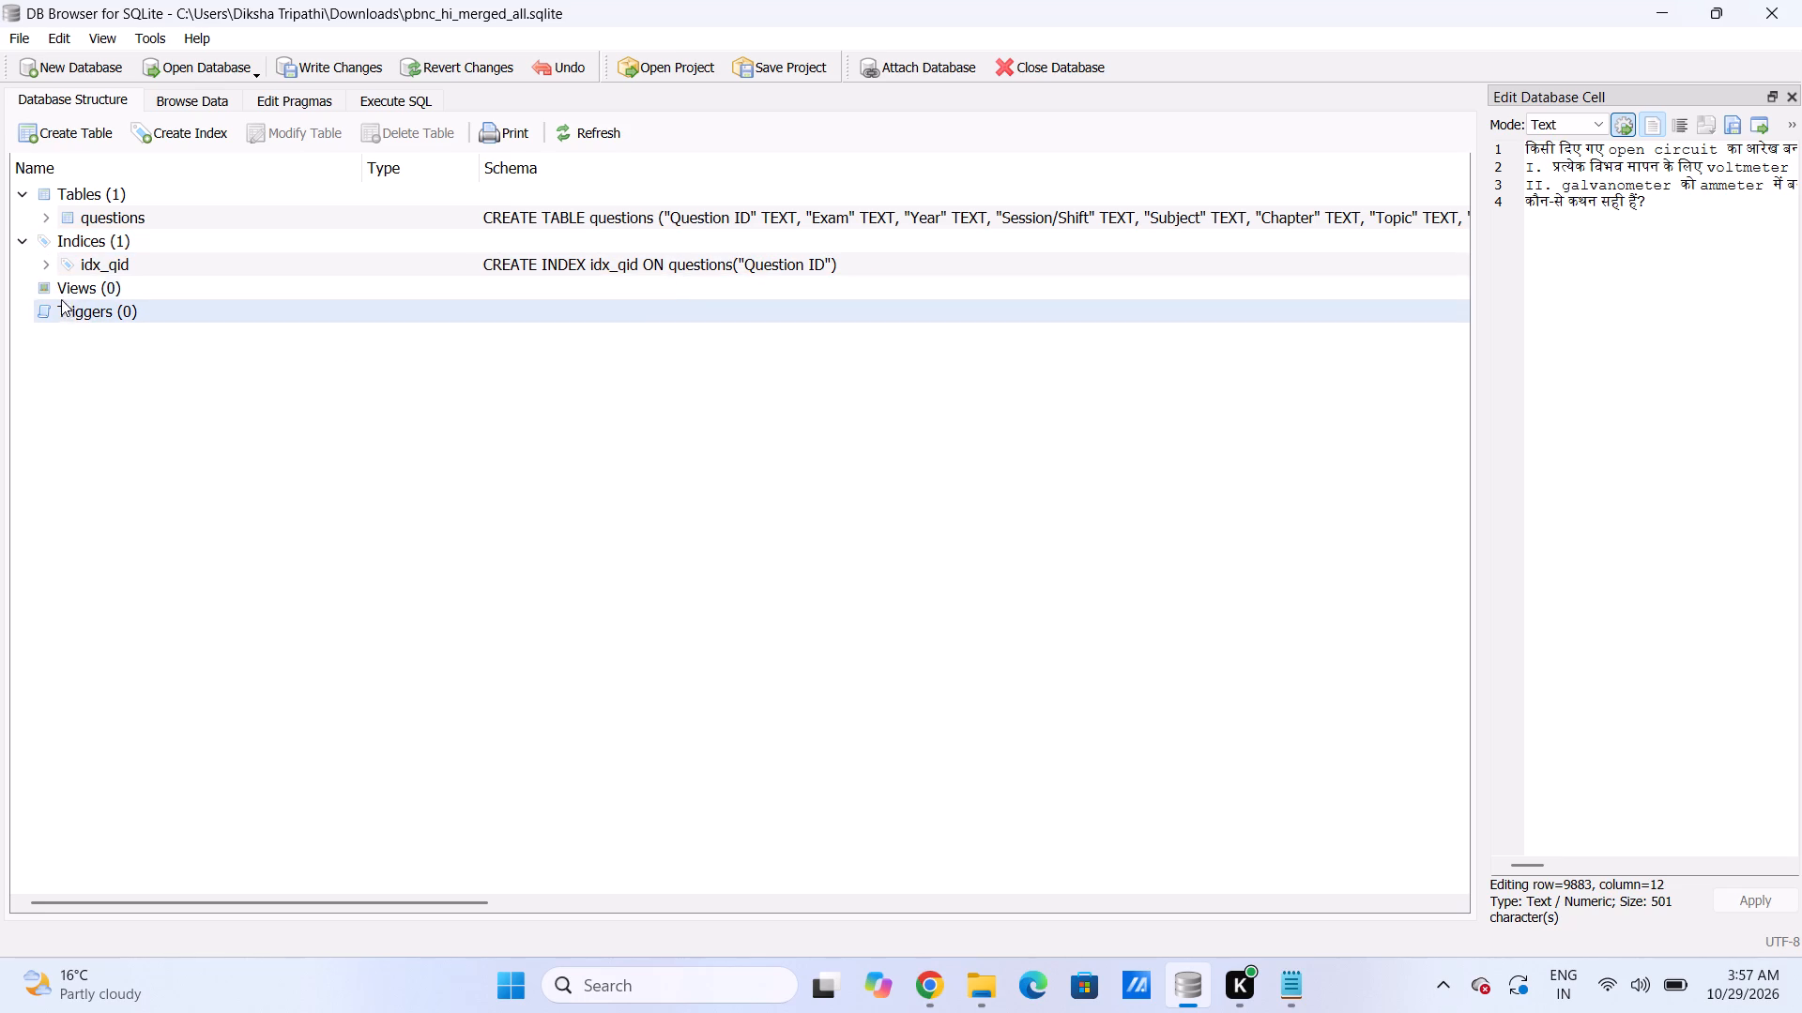
{"action": "left_click", "coordinate": [75, 222]}
{"action": "left_click", "coordinate": [45, 214]}
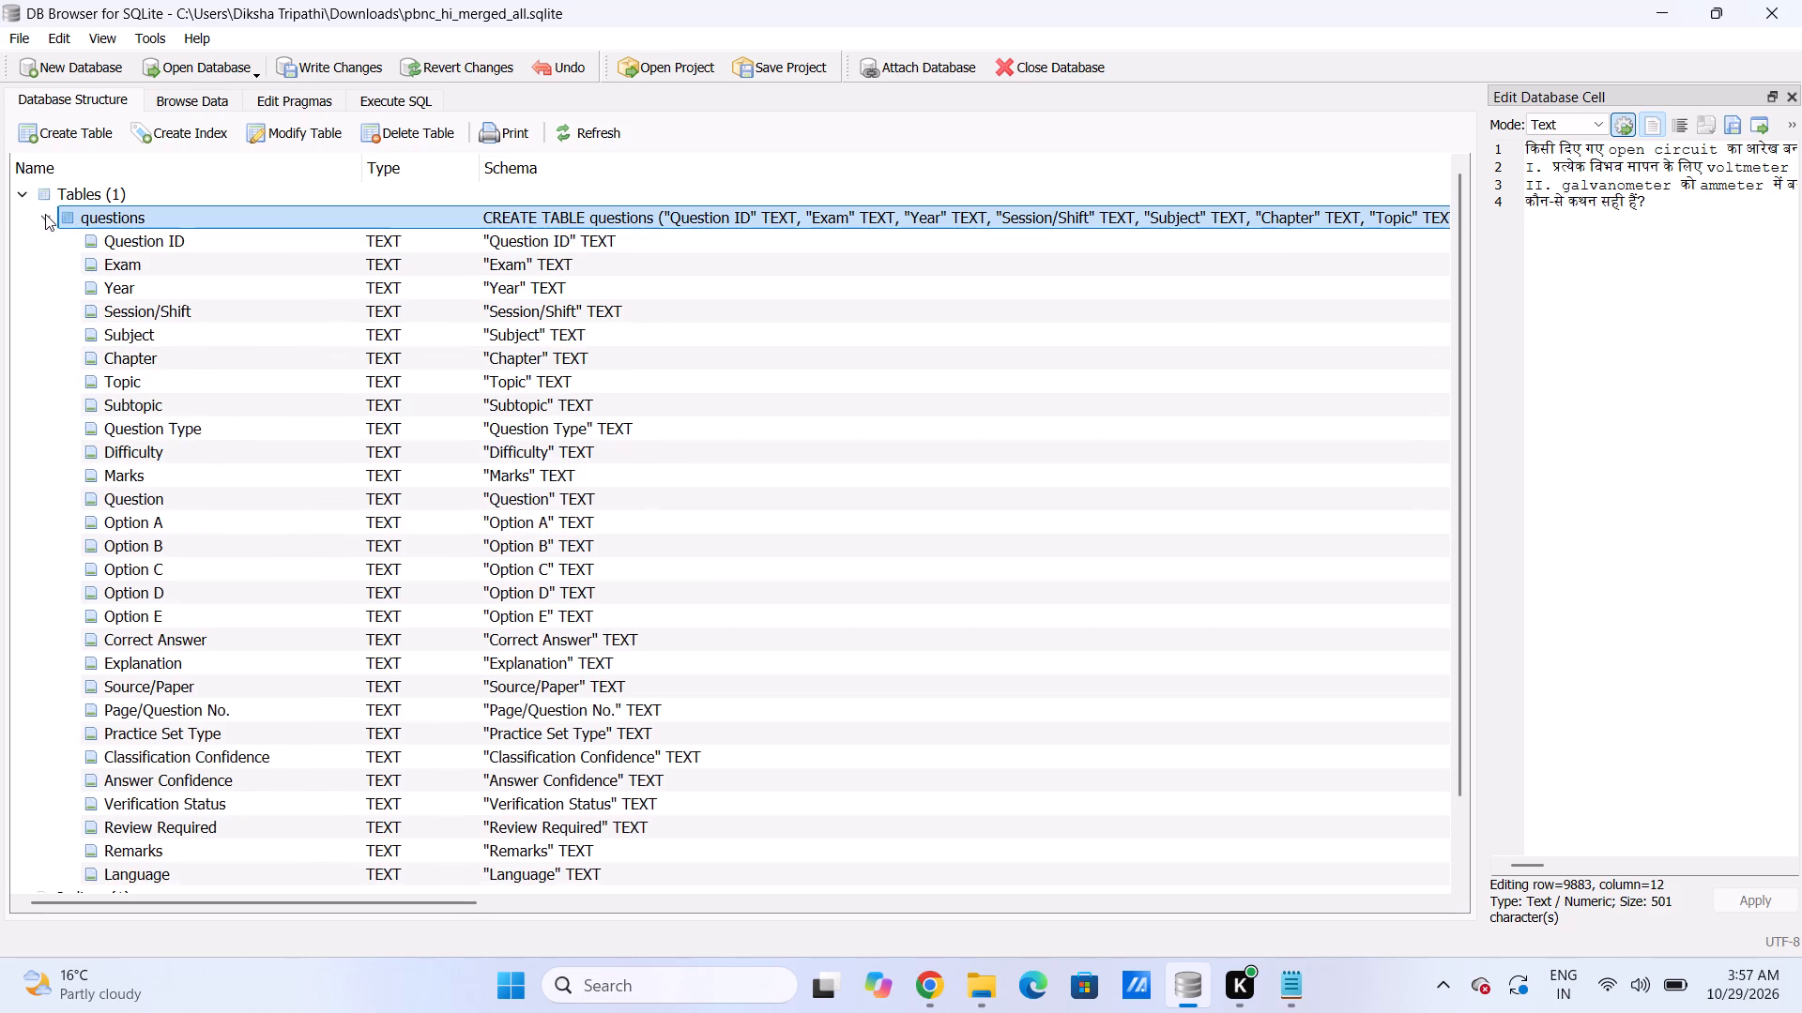
{"action": "scroll", "coordinate": [809, 264], "scroll_direction": "down", "scroll_amount": 2}
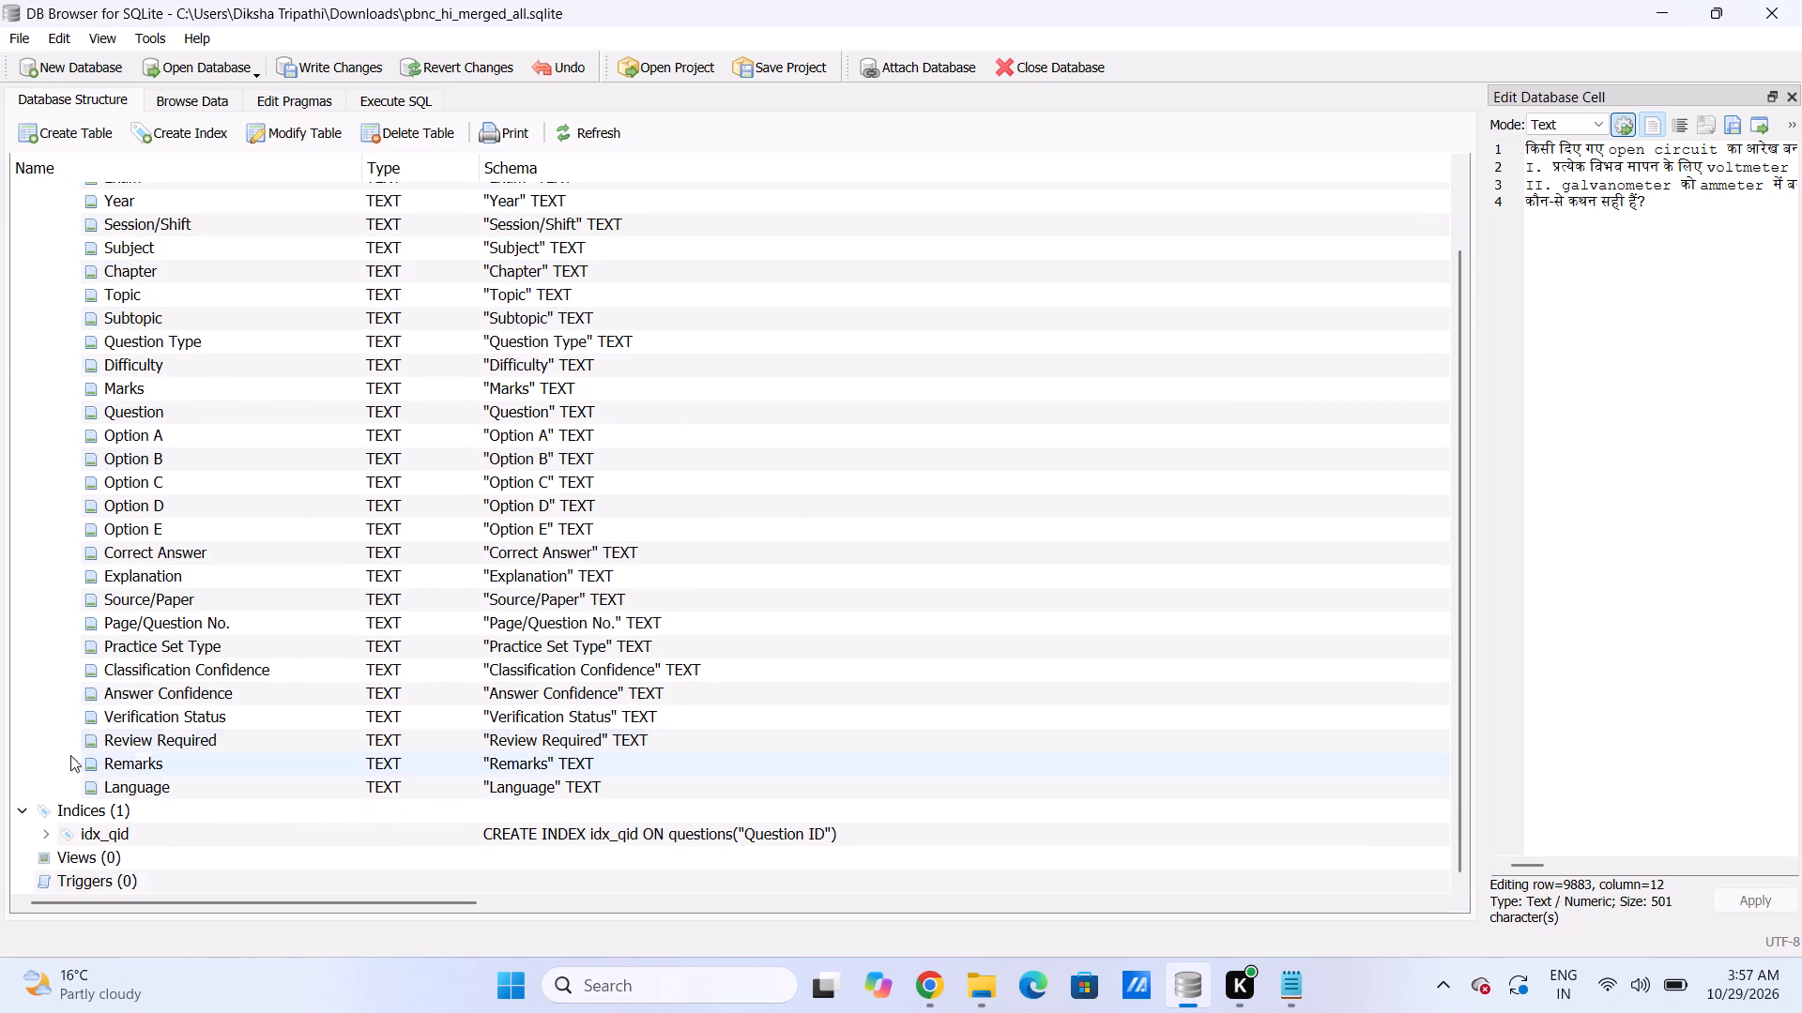
{"action": "left_click", "coordinate": [90, 786]}
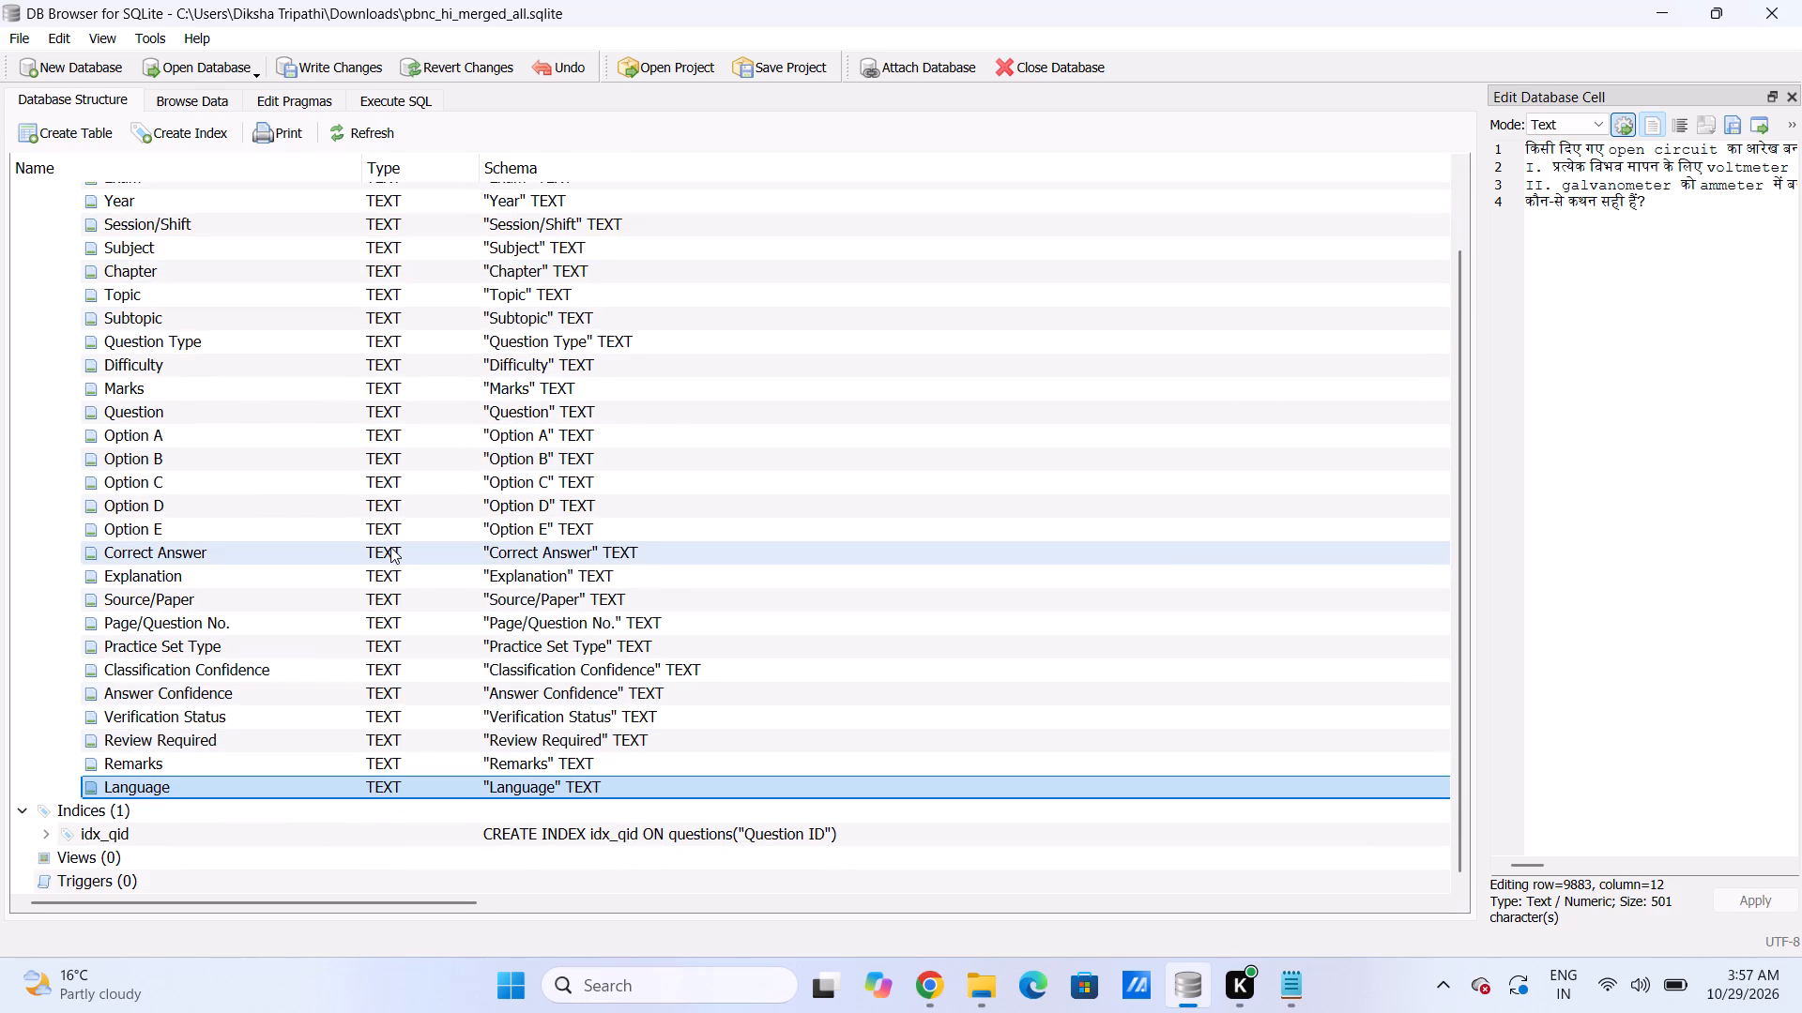
{"action": "scroll", "coordinate": [115, 311], "scroll_direction": "up", "scroll_amount": 2}
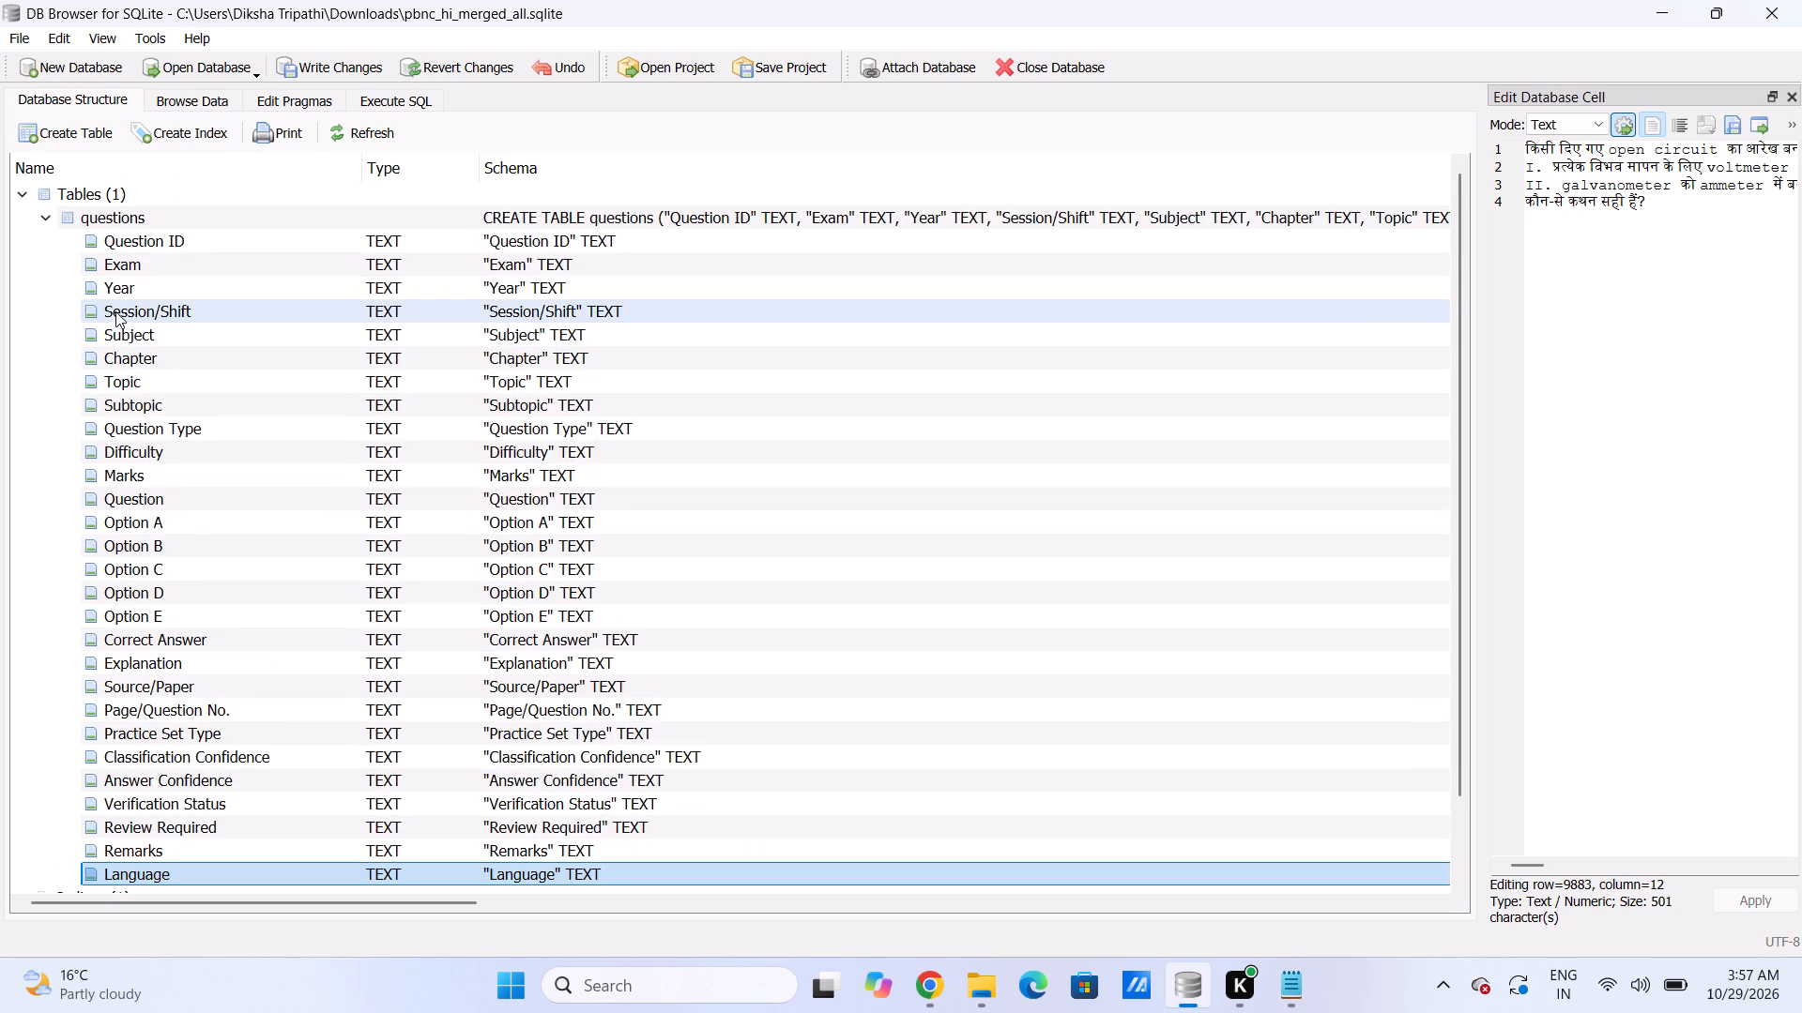
{"action": "left_click", "coordinate": [176, 241]}
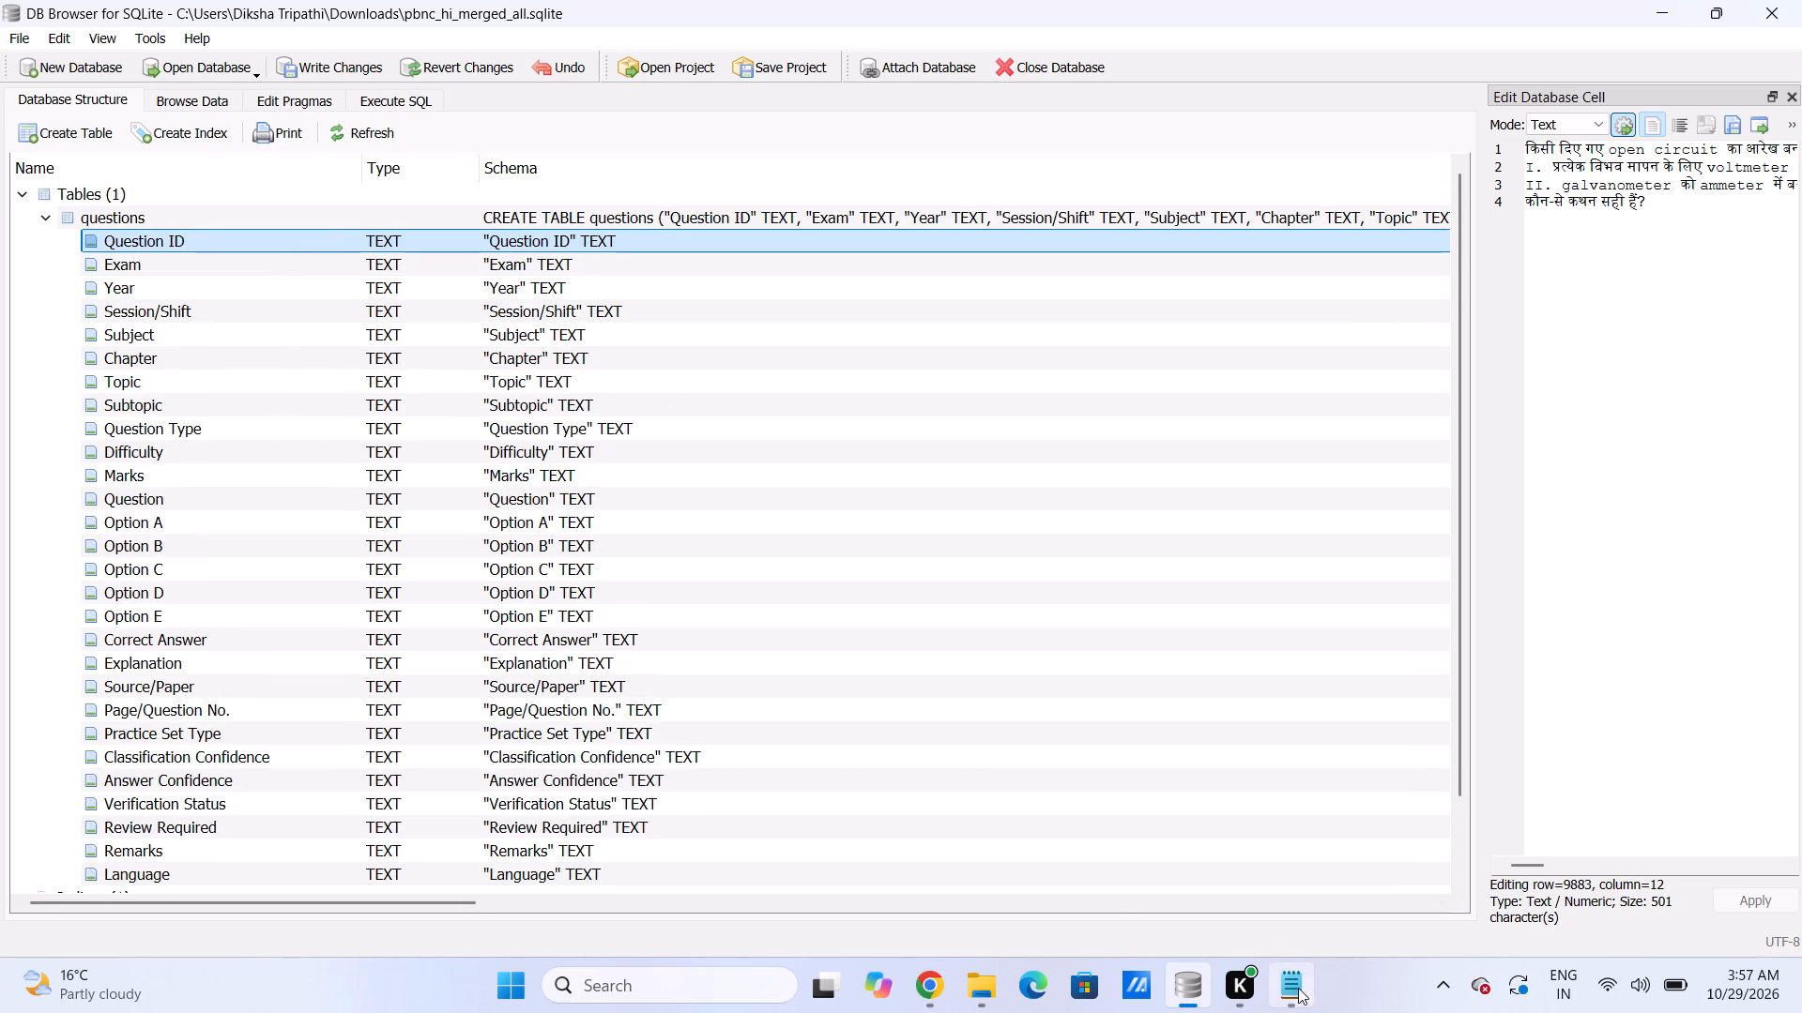
{"action": "scroll", "coordinate": [649, 279], "scroll_direction": "down", "scroll_amount": 3}
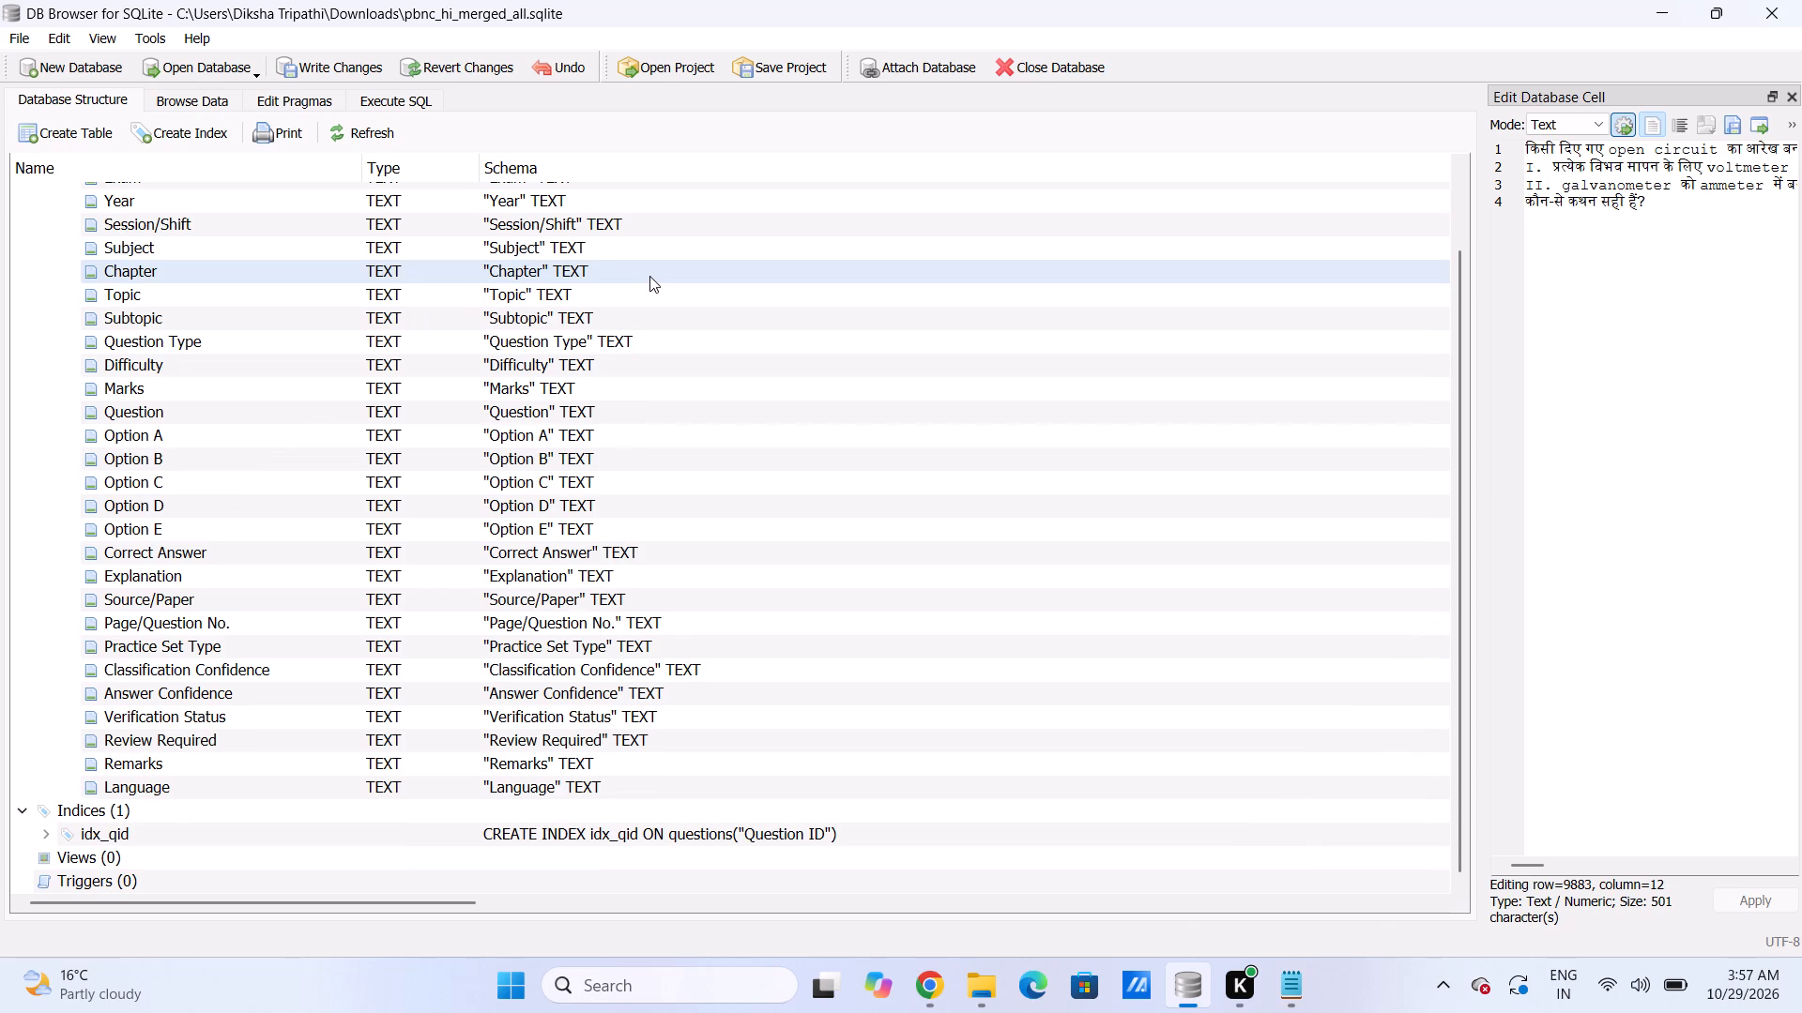
{"action": "scroll", "coordinate": [650, 276], "scroll_direction": "down", "scroll_amount": 2}
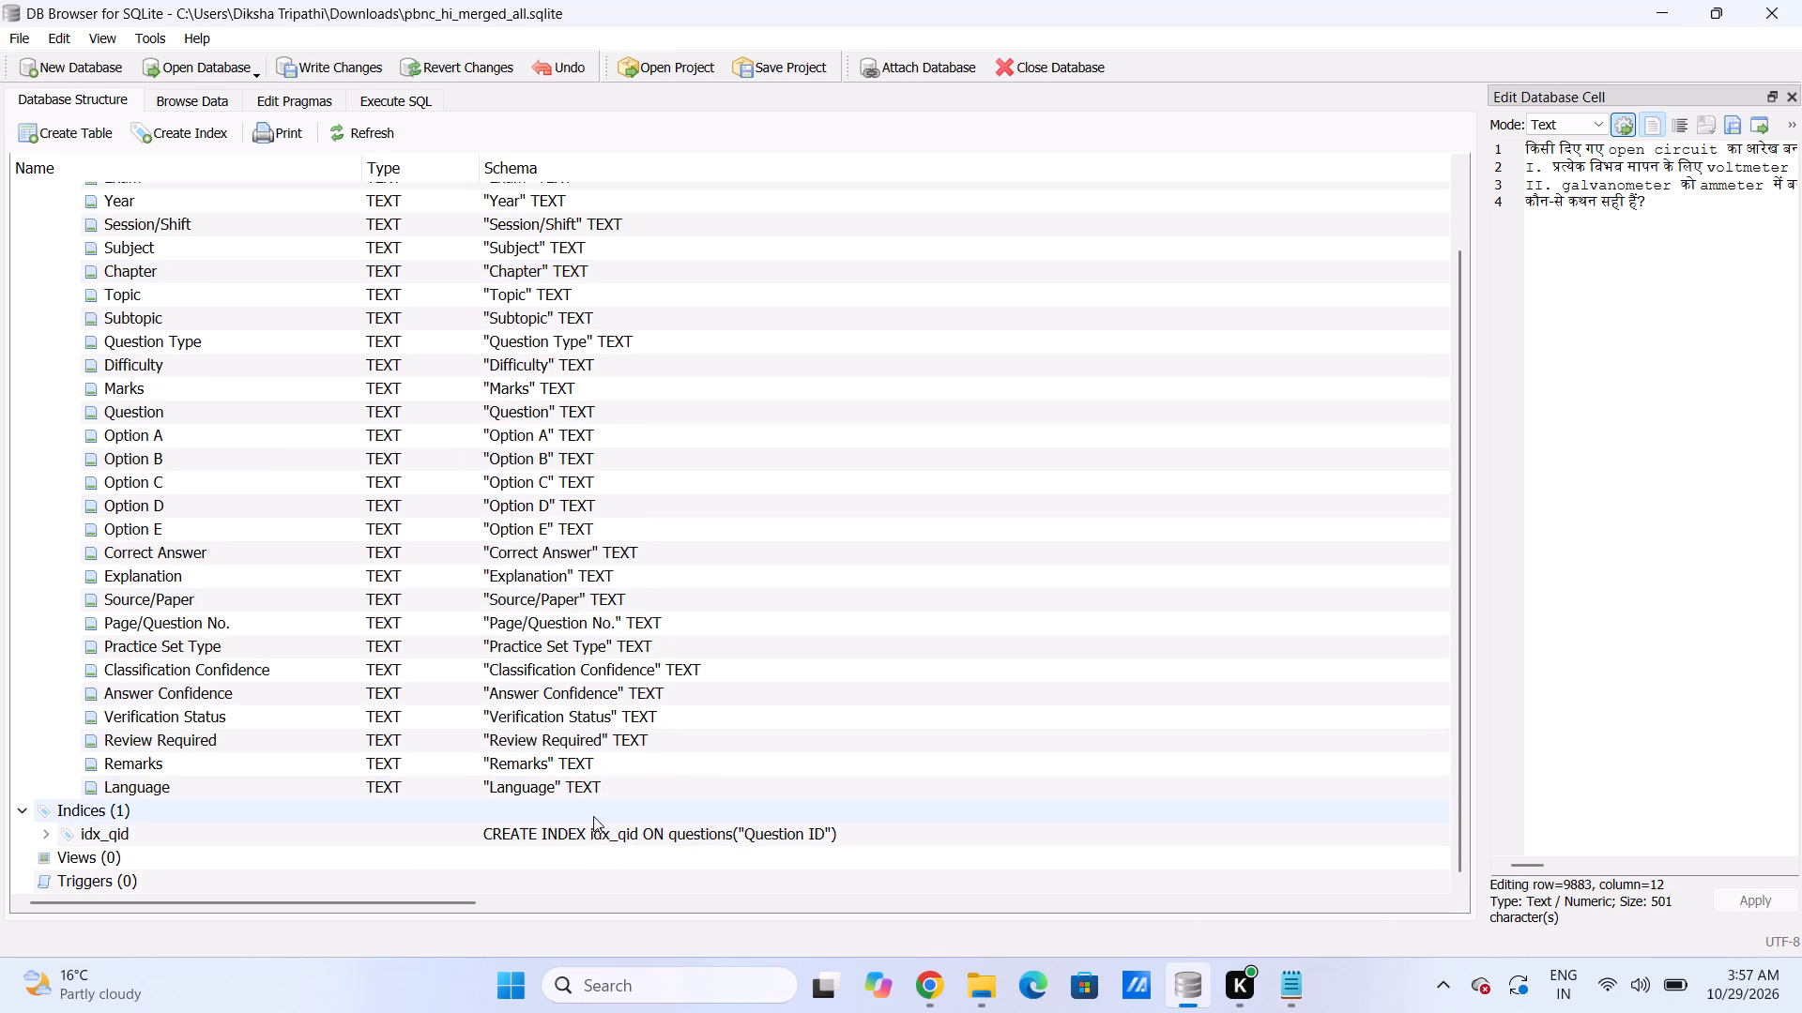
{"action": "scroll", "coordinate": [744, 606], "scroll_direction": "up", "scroll_amount": 6}
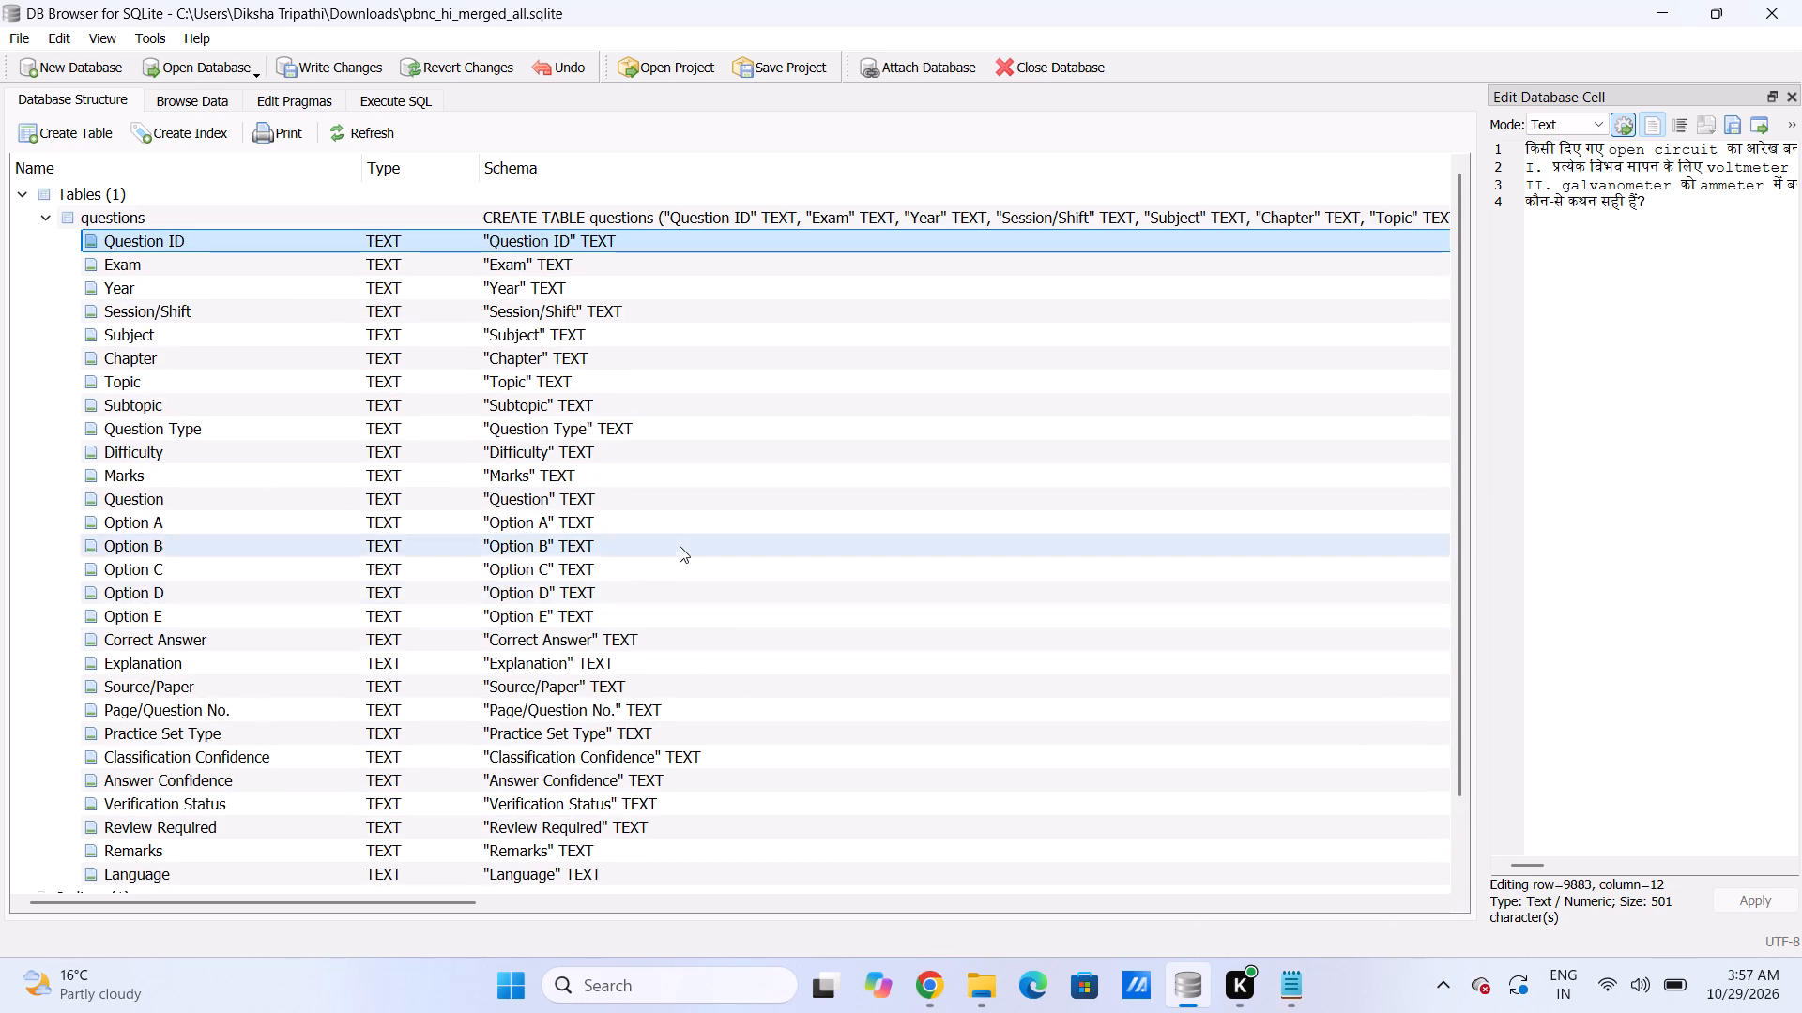
{"action": "left_click", "coordinate": [184, 97]}
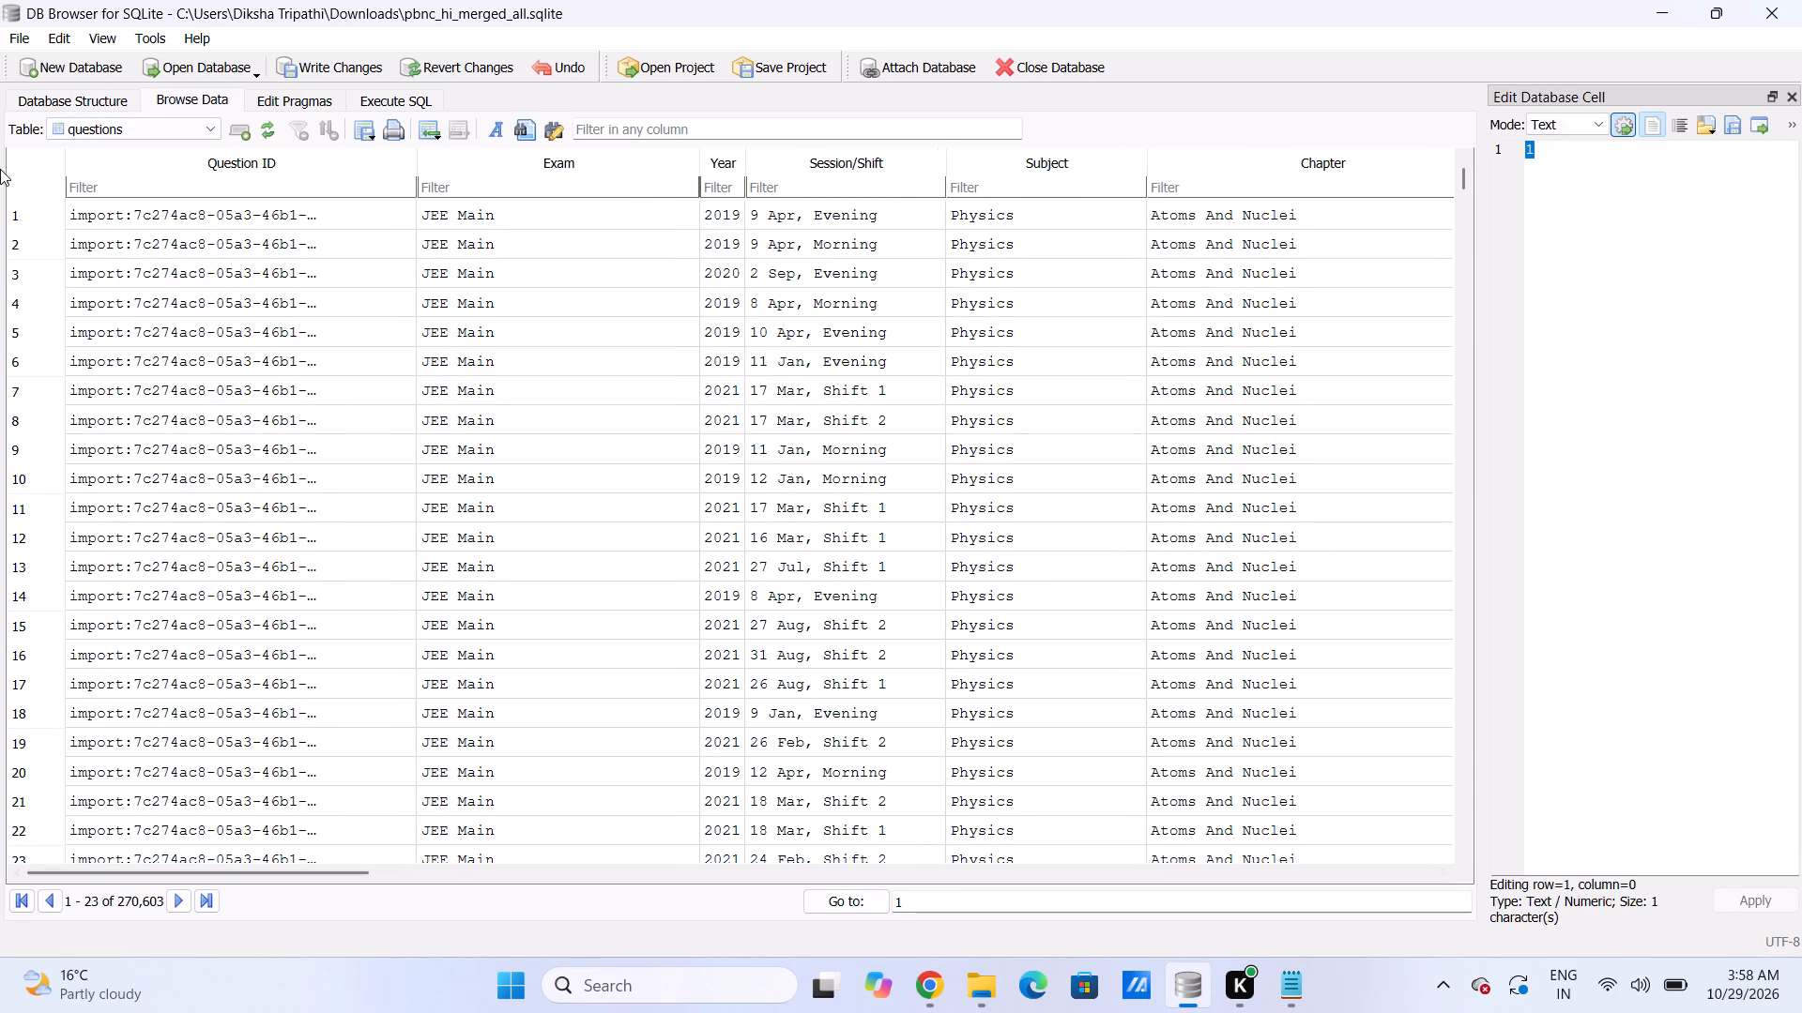
{"action": "left_click", "coordinate": [96, 103]}
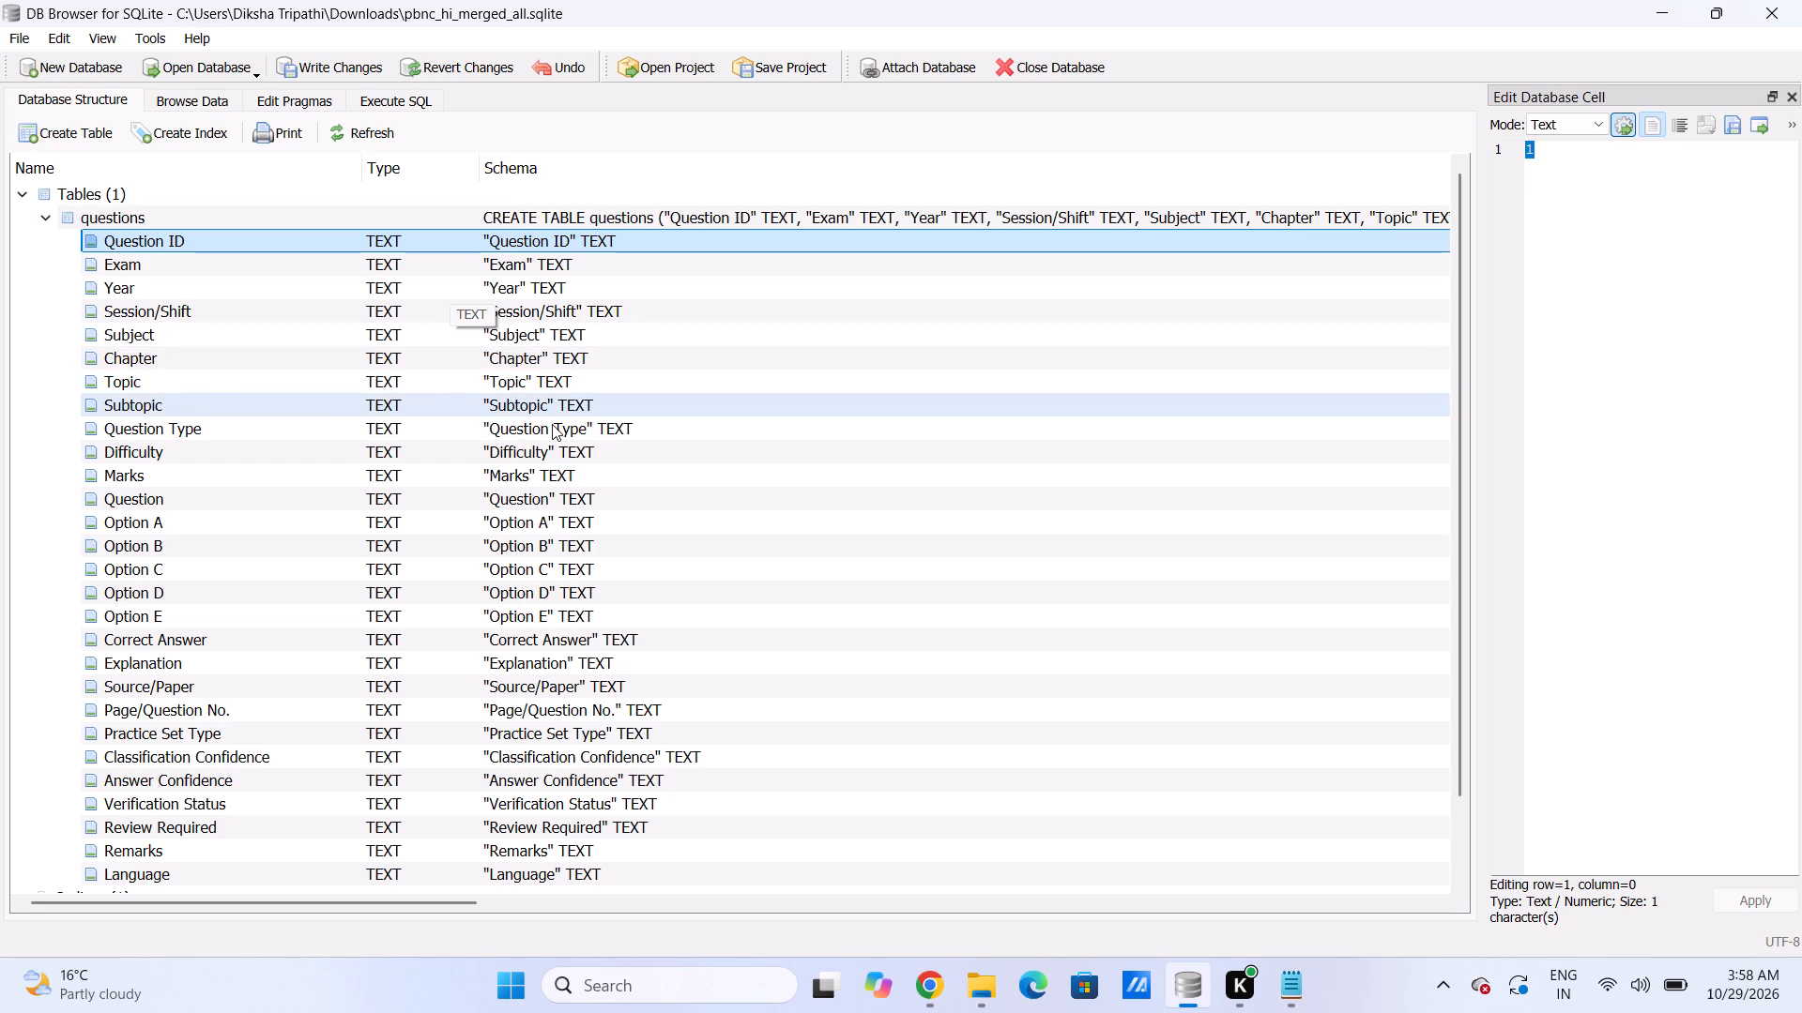
Inspect the schema definitions of the Question ID and Question columns in the questions table.
{"action": "left_click", "coordinate": [556, 505], "text": "ctrl"}
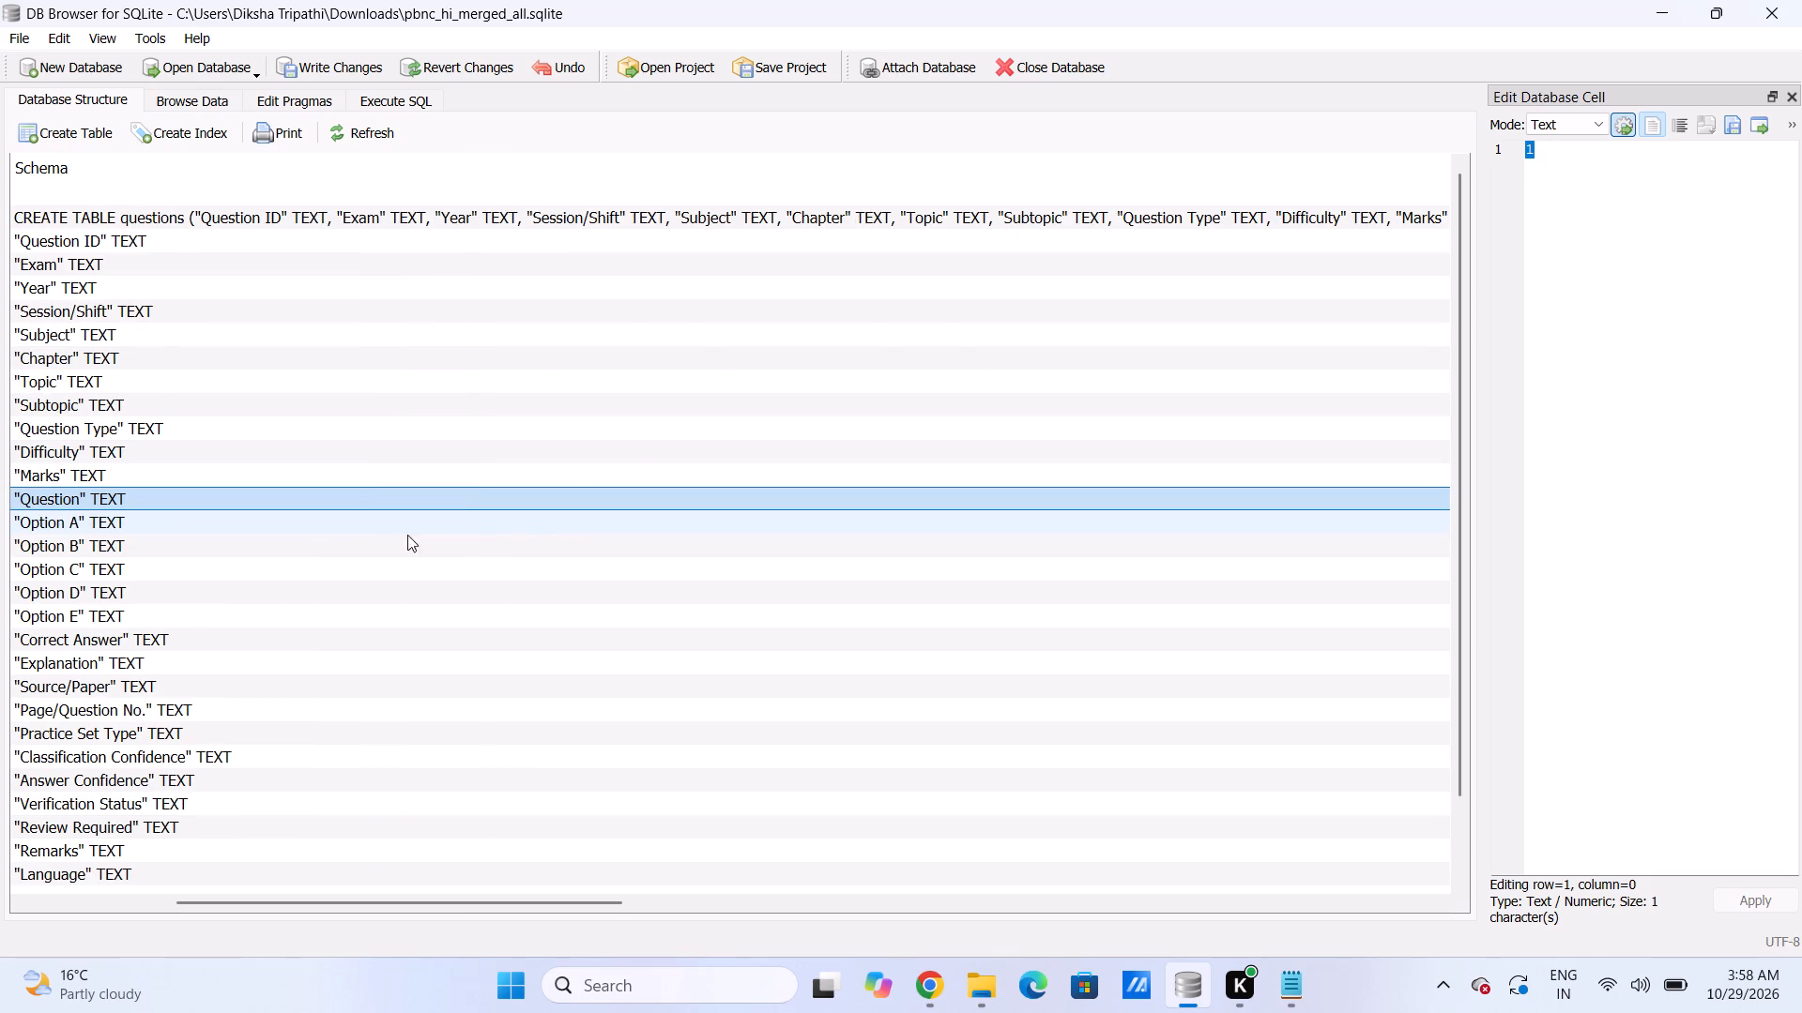
{"action": "left_click_drag", "start_coordinate": [519, 898], "coordinate": [451, 907]}
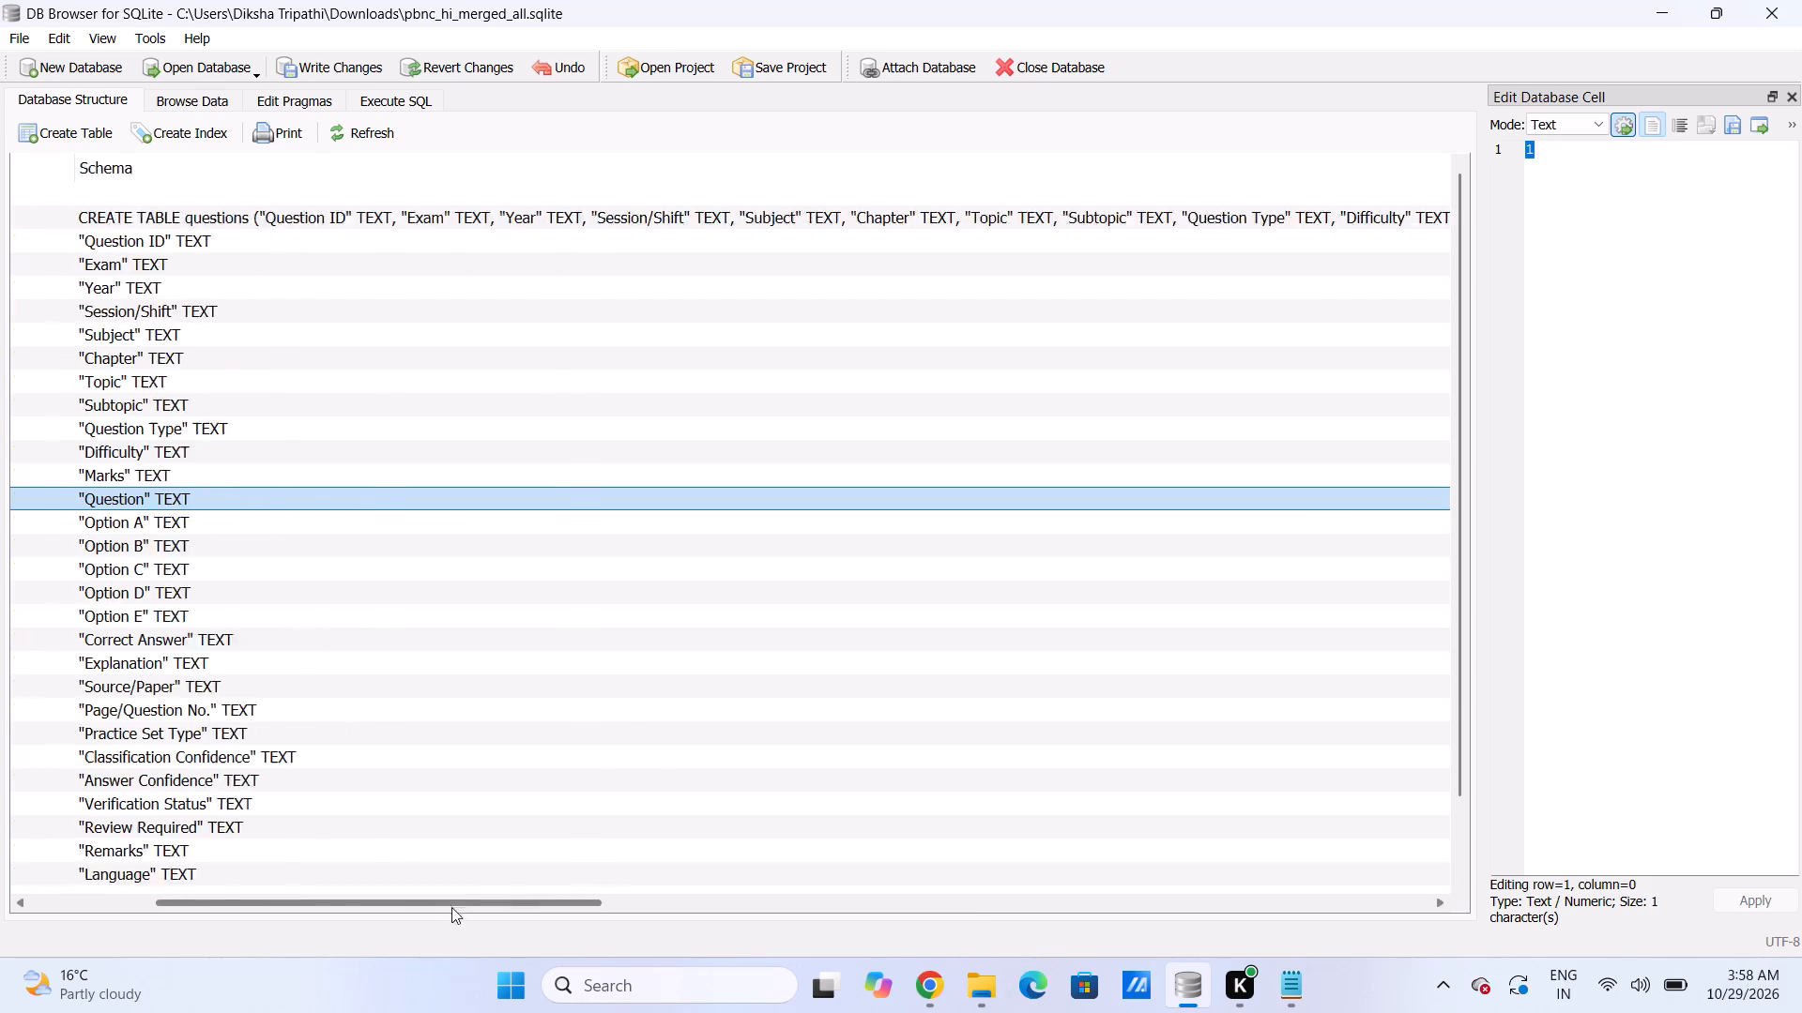
{"action": "left_click_drag", "start_coordinate": [451, 907], "coordinate": [266, 885]}
{"action": "left_click", "coordinate": [558, 236]}
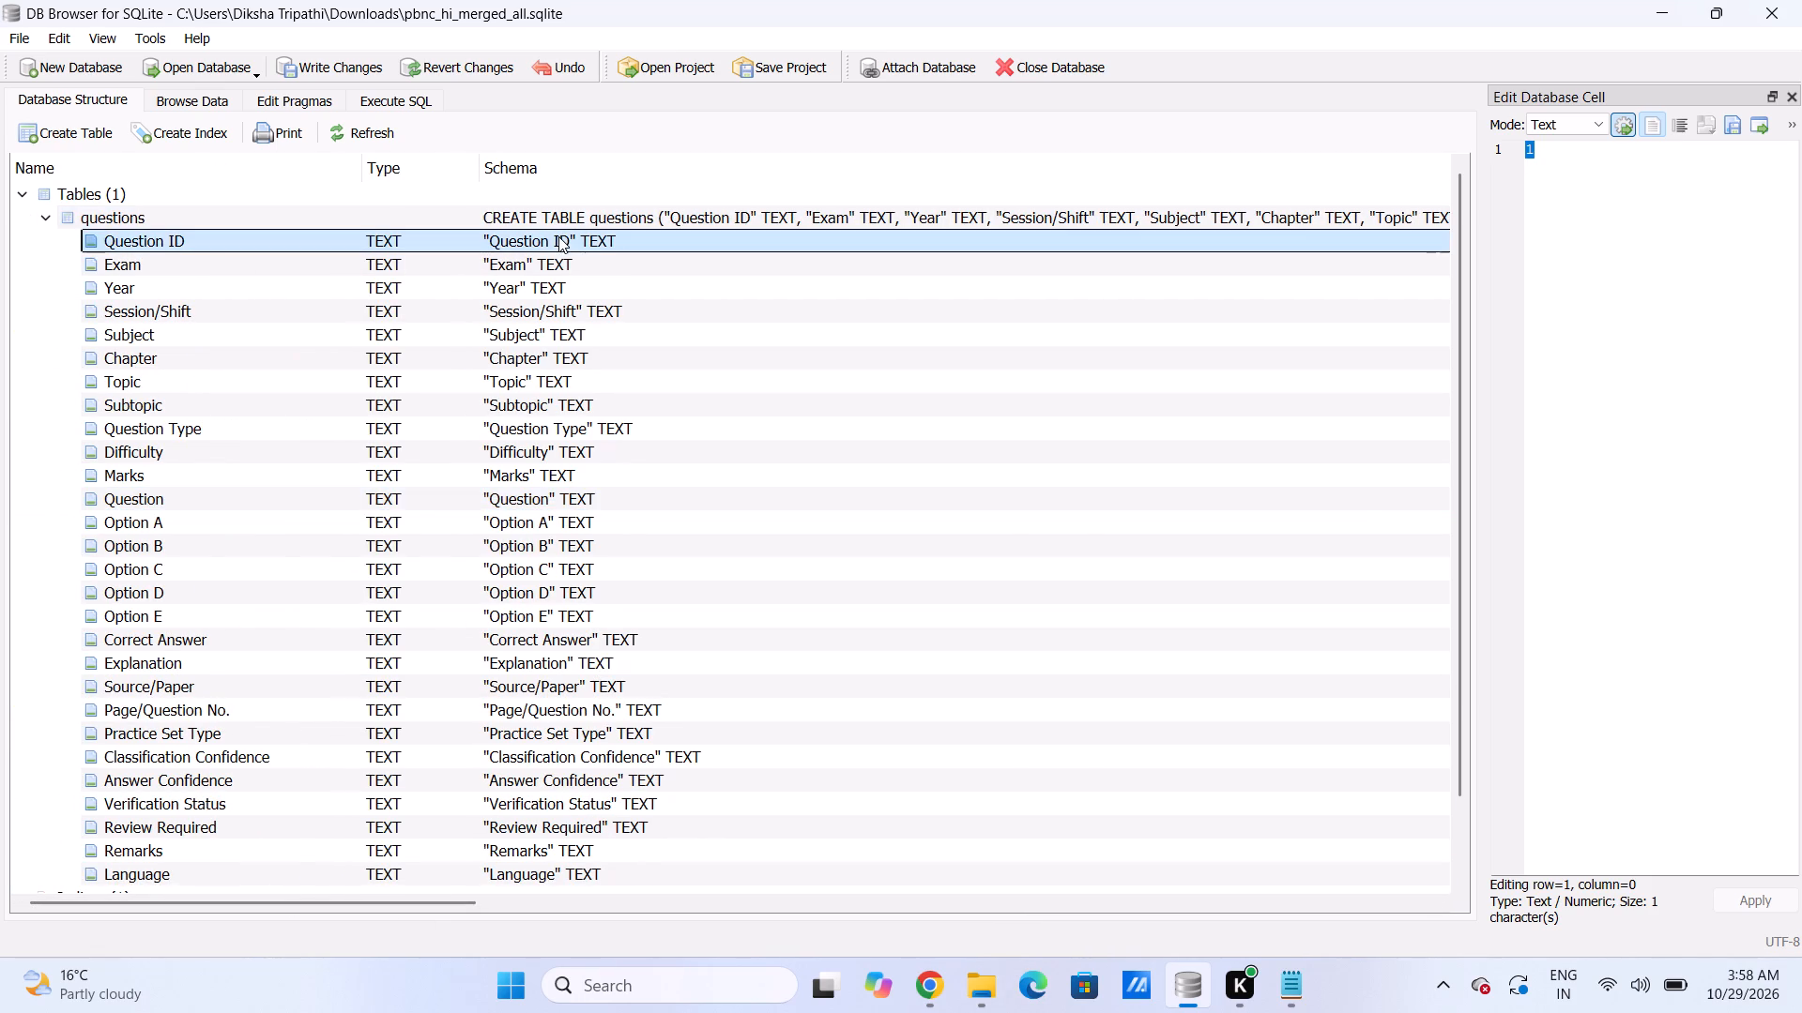
{"action": "left_click", "coordinate": [557, 496], "text": "ctrl"}
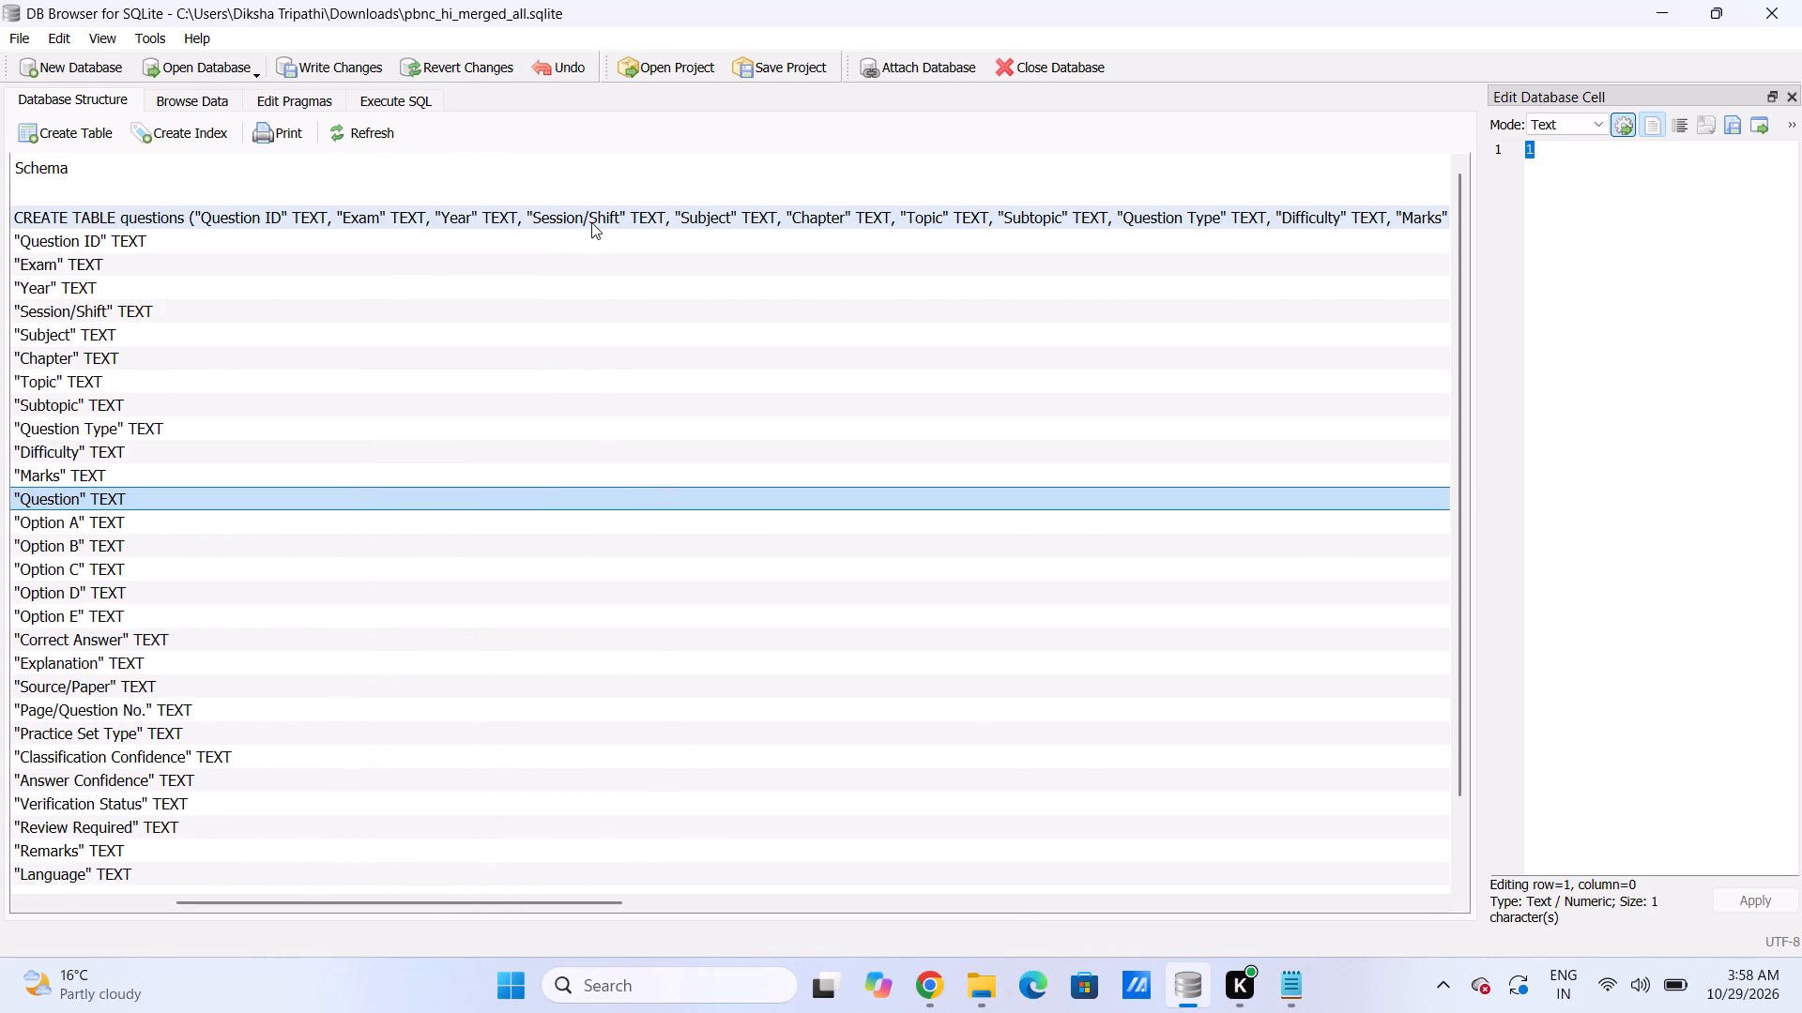
{"action": "left_click", "coordinate": [1639, 272]}
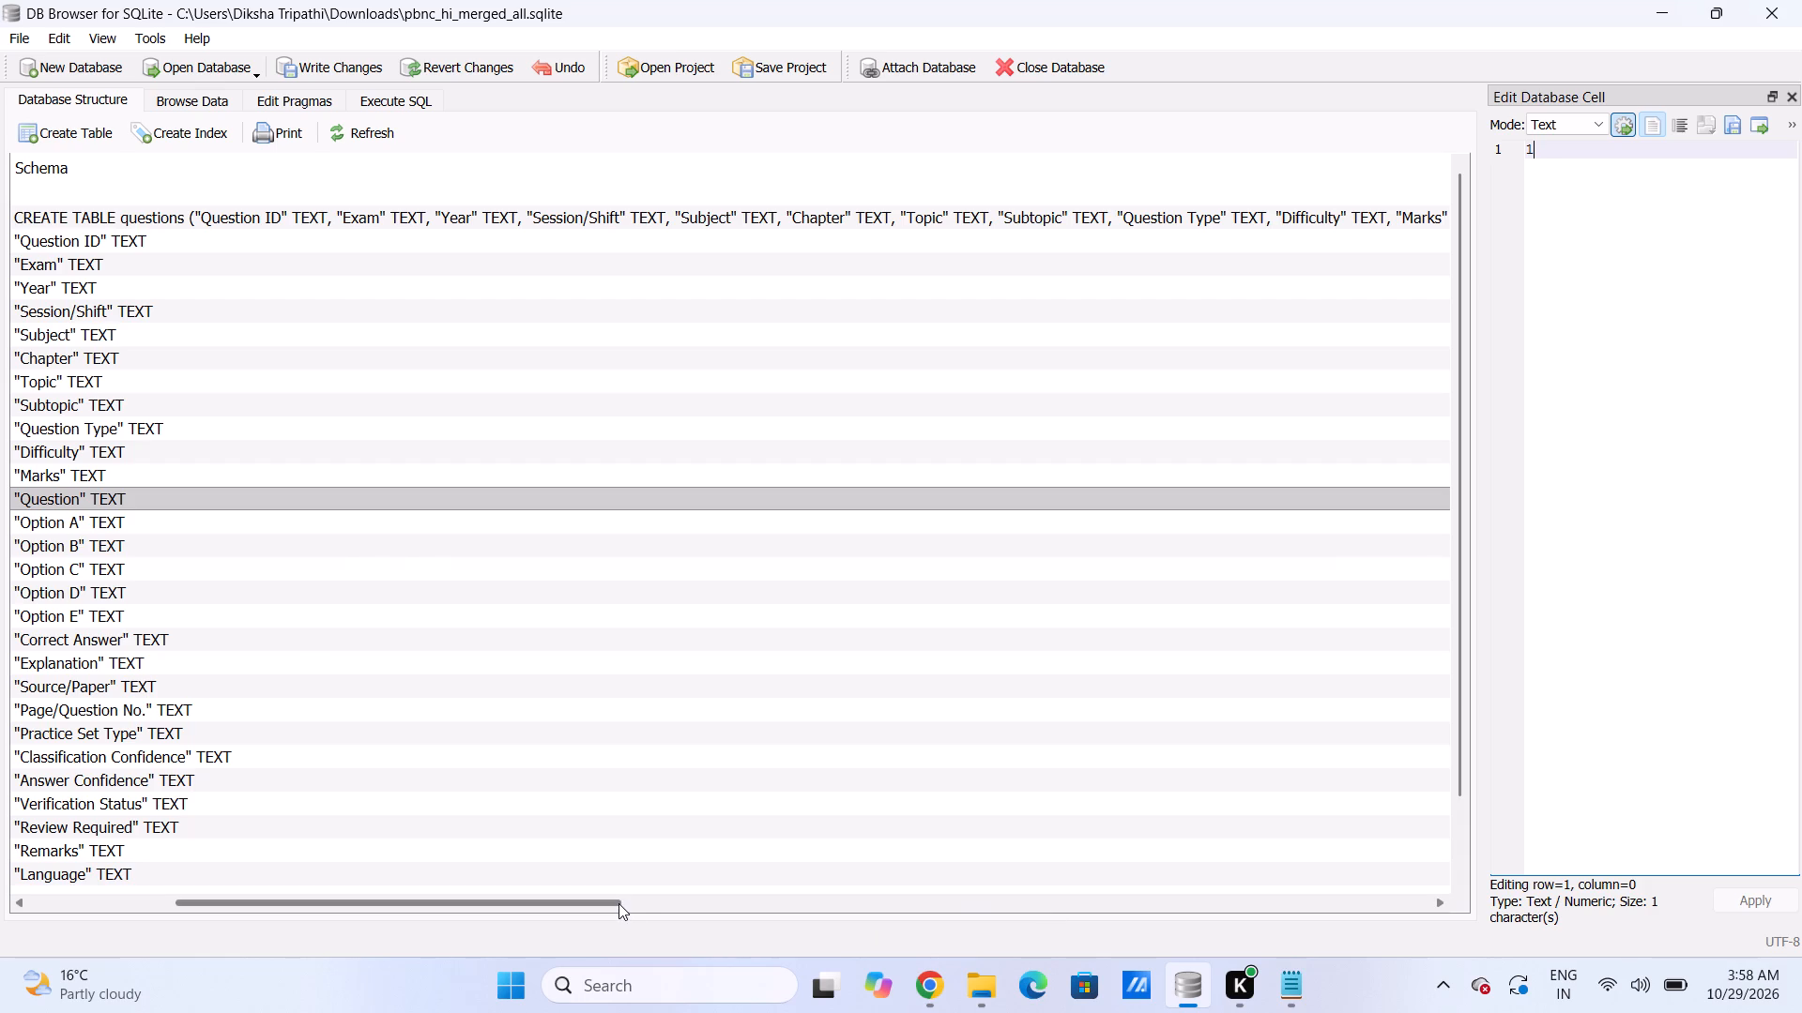
{"action": "left_click_drag", "start_coordinate": [618, 903], "coordinate": [405, 884]}
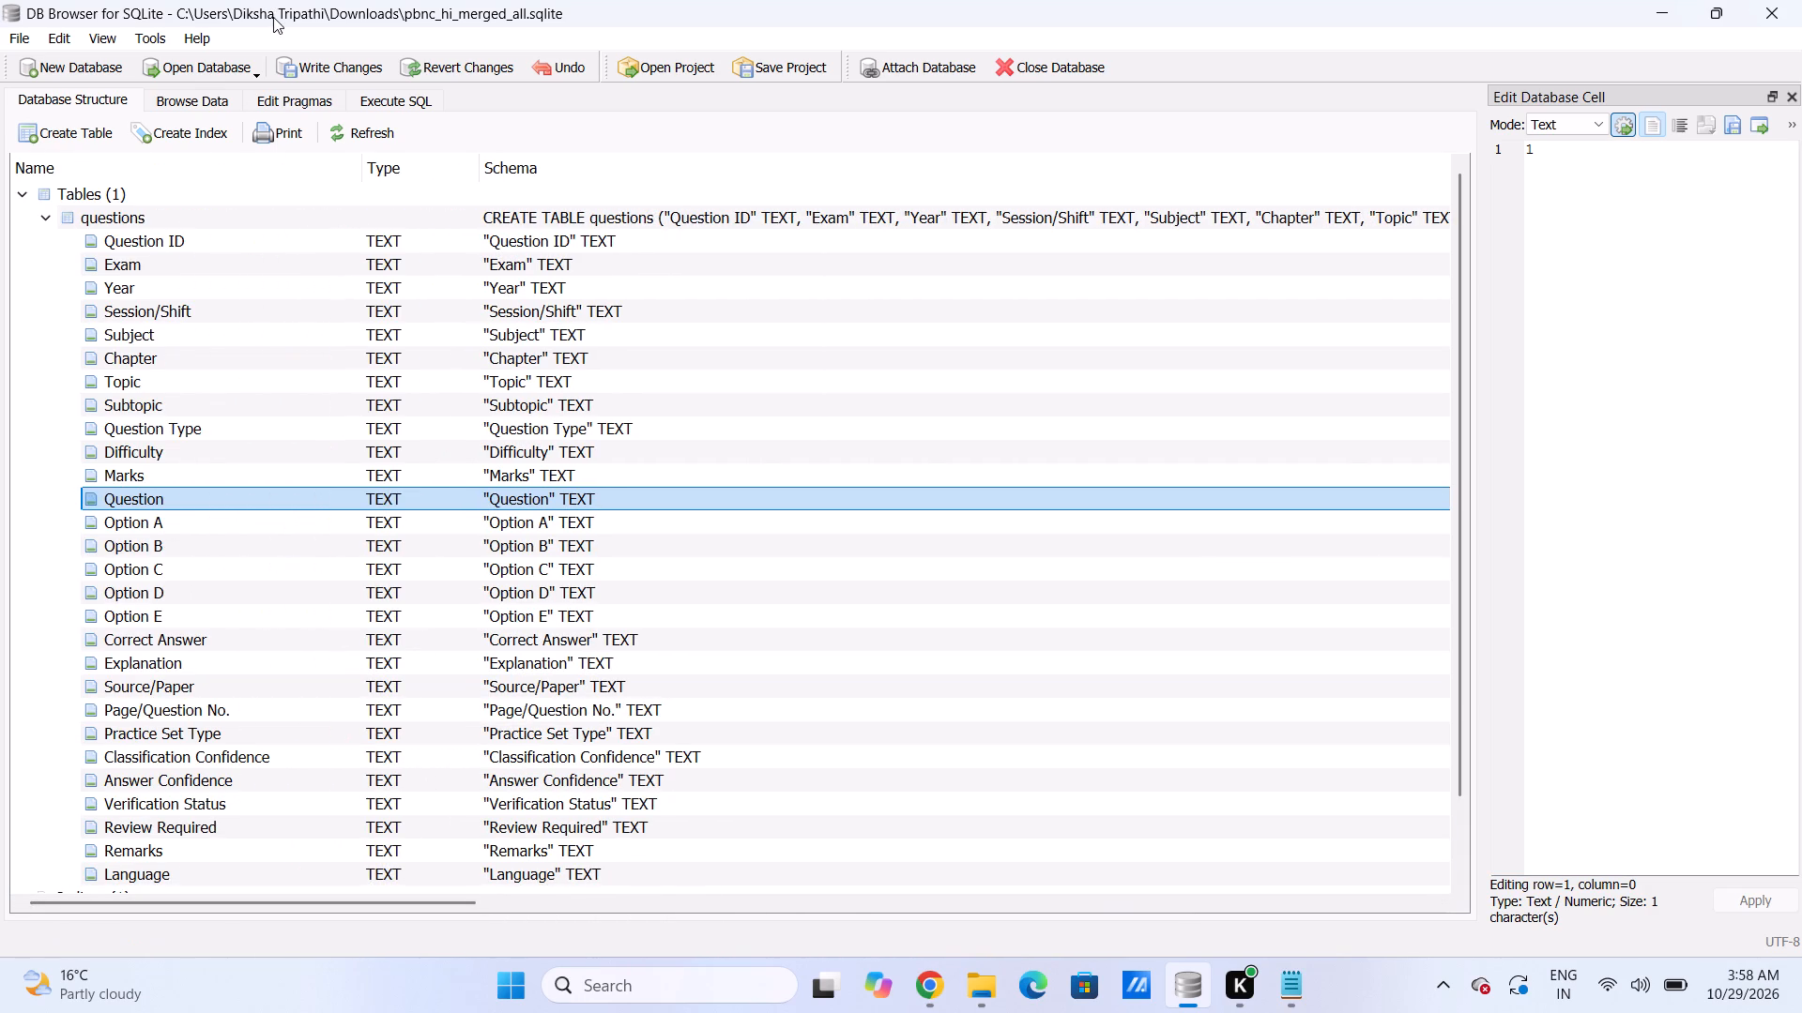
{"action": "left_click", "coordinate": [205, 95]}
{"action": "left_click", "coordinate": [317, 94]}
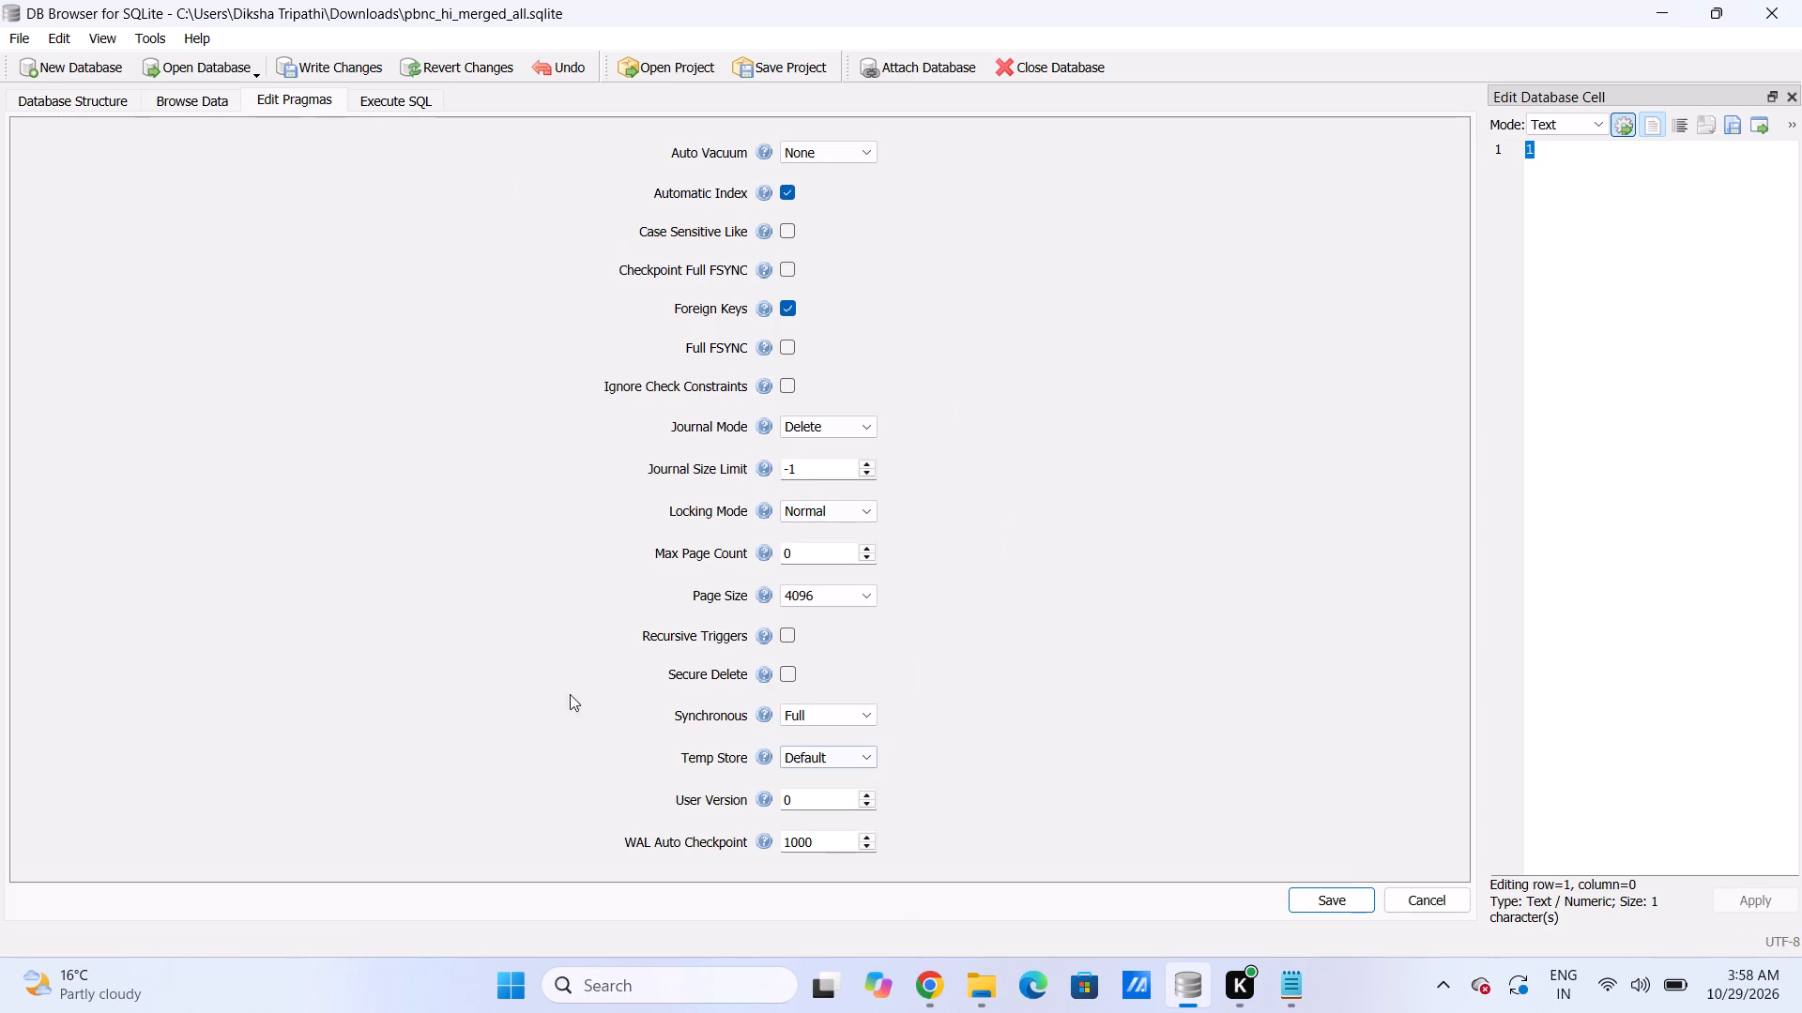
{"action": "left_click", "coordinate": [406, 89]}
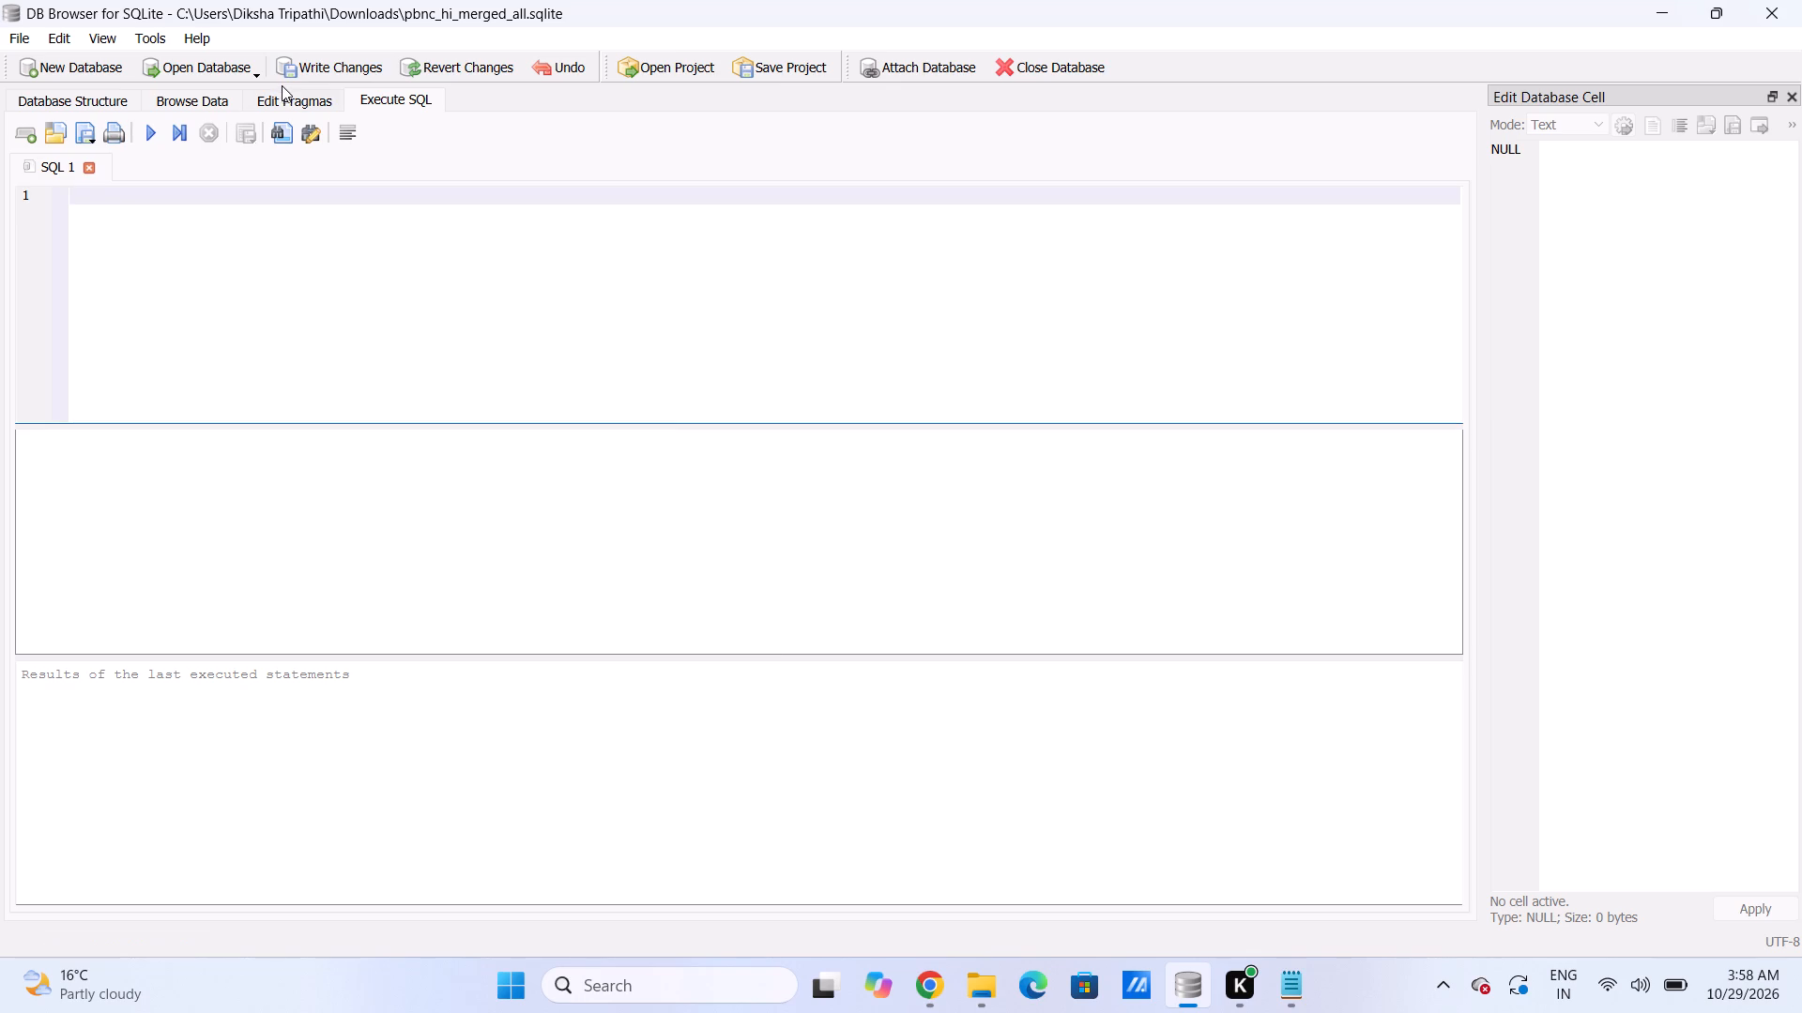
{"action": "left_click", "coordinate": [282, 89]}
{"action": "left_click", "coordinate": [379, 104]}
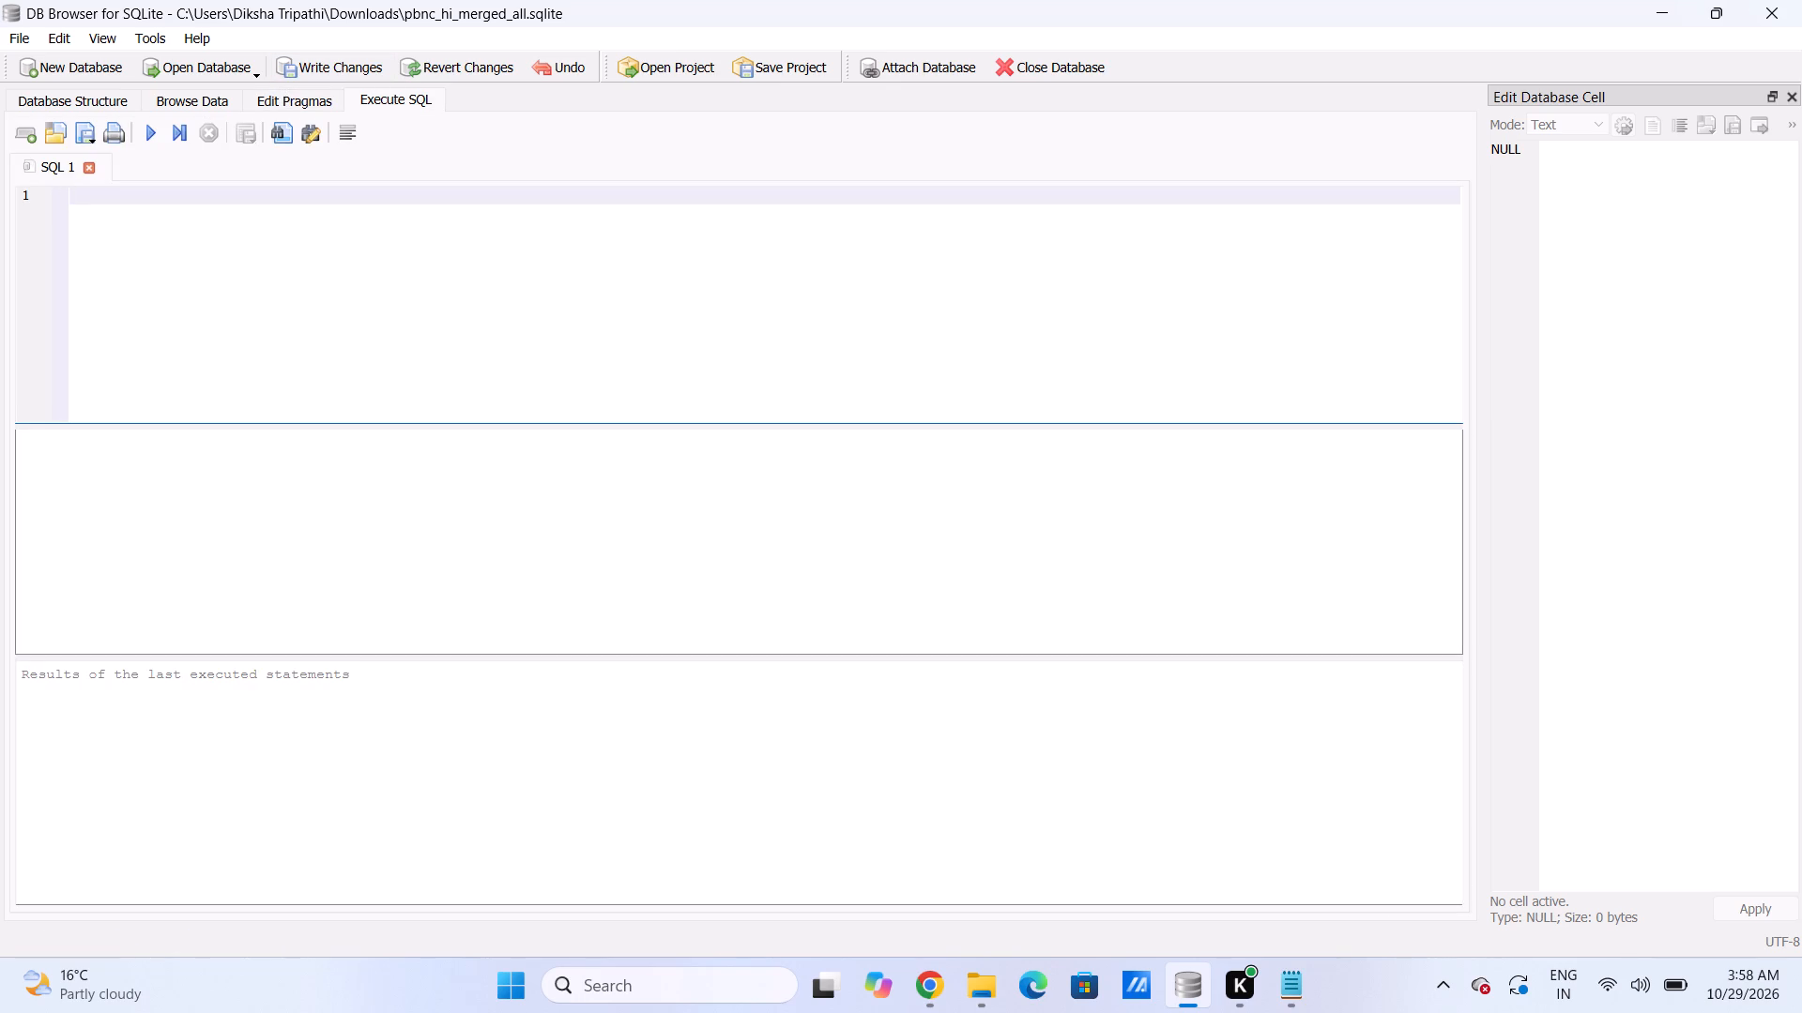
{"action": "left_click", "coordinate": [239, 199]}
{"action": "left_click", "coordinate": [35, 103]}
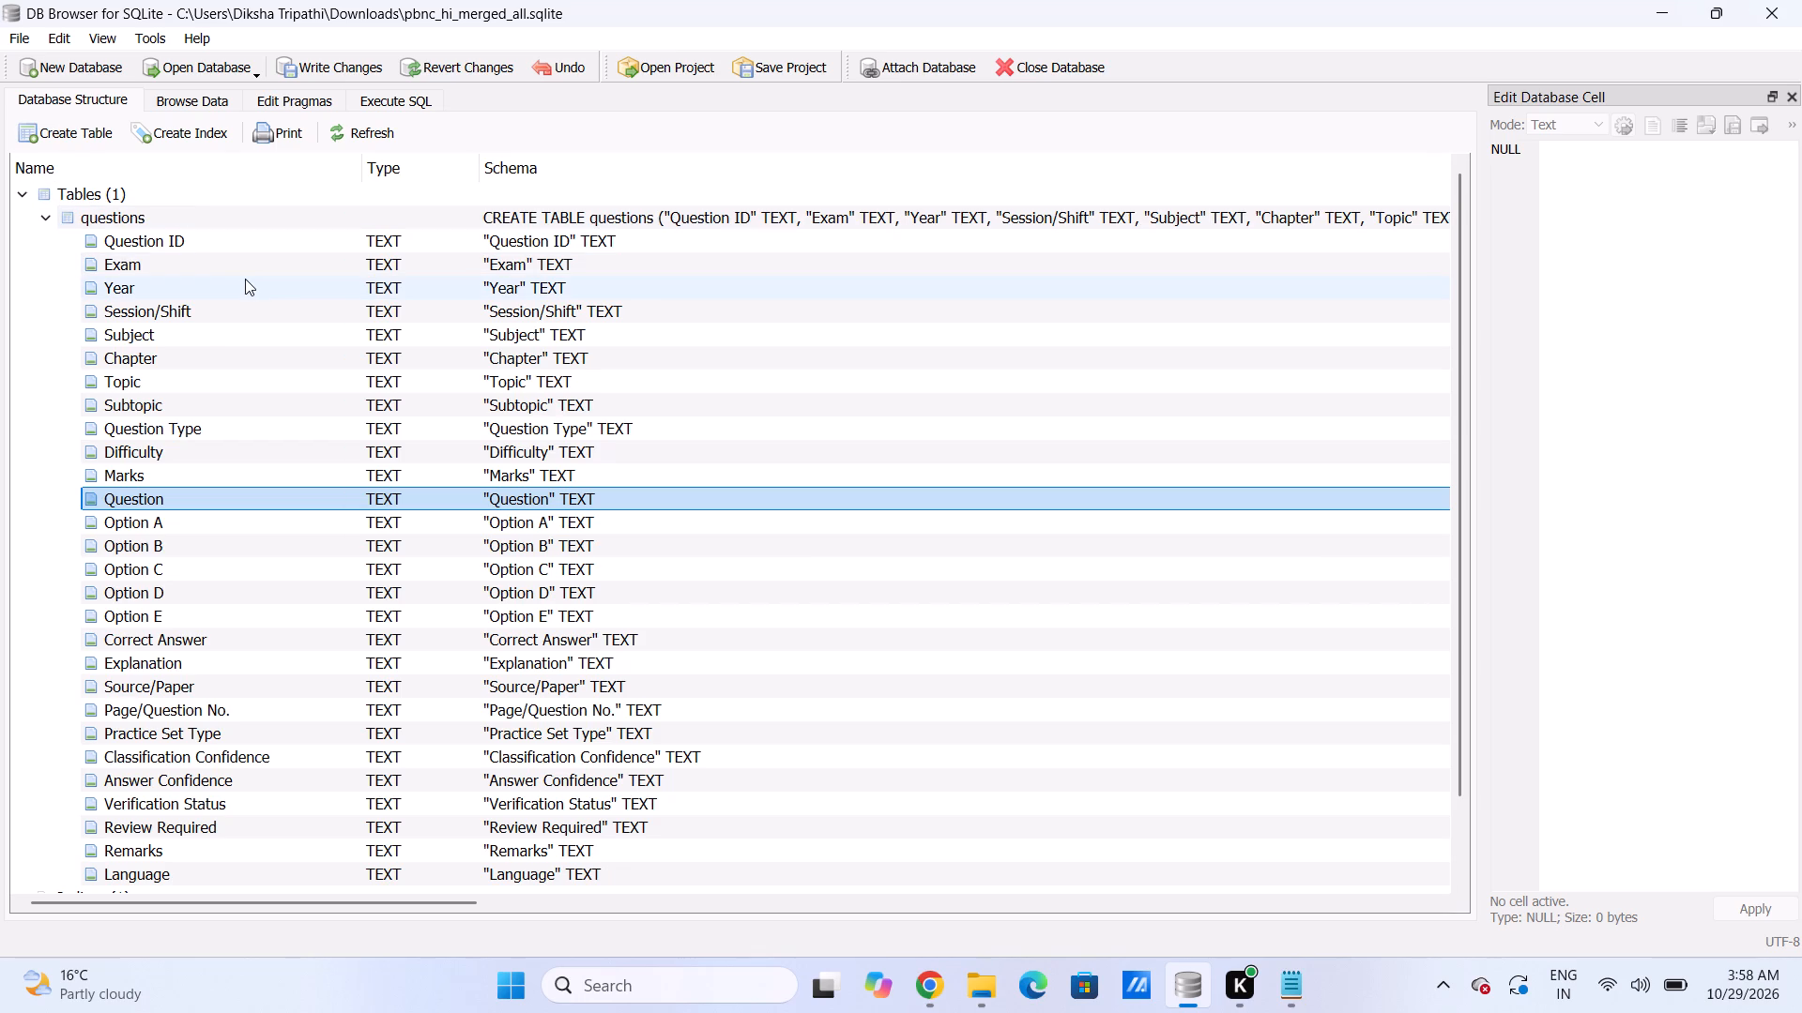
Begin an SQL query in the empty SQL 1 editor with the keyword Select.
{"action": "left_click", "coordinate": [424, 101]}
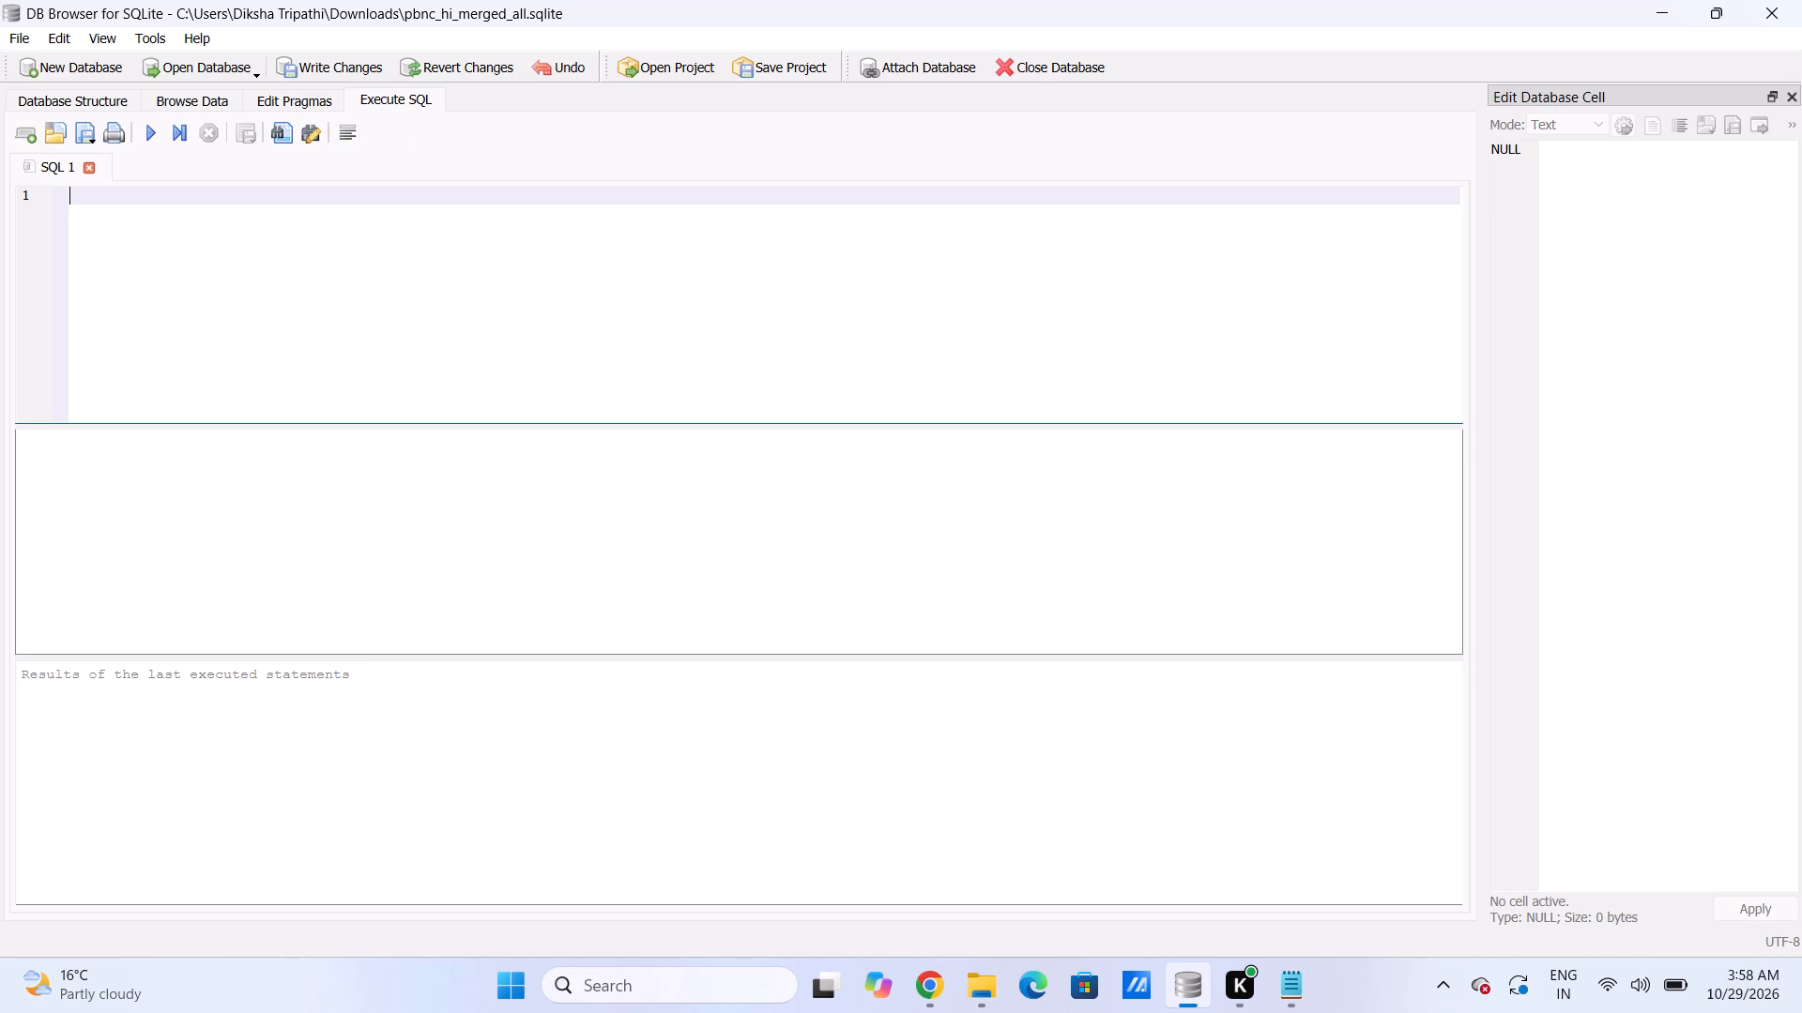
{"action": "type", "text": "Se"}
{"action": "type", "text": "lect"}
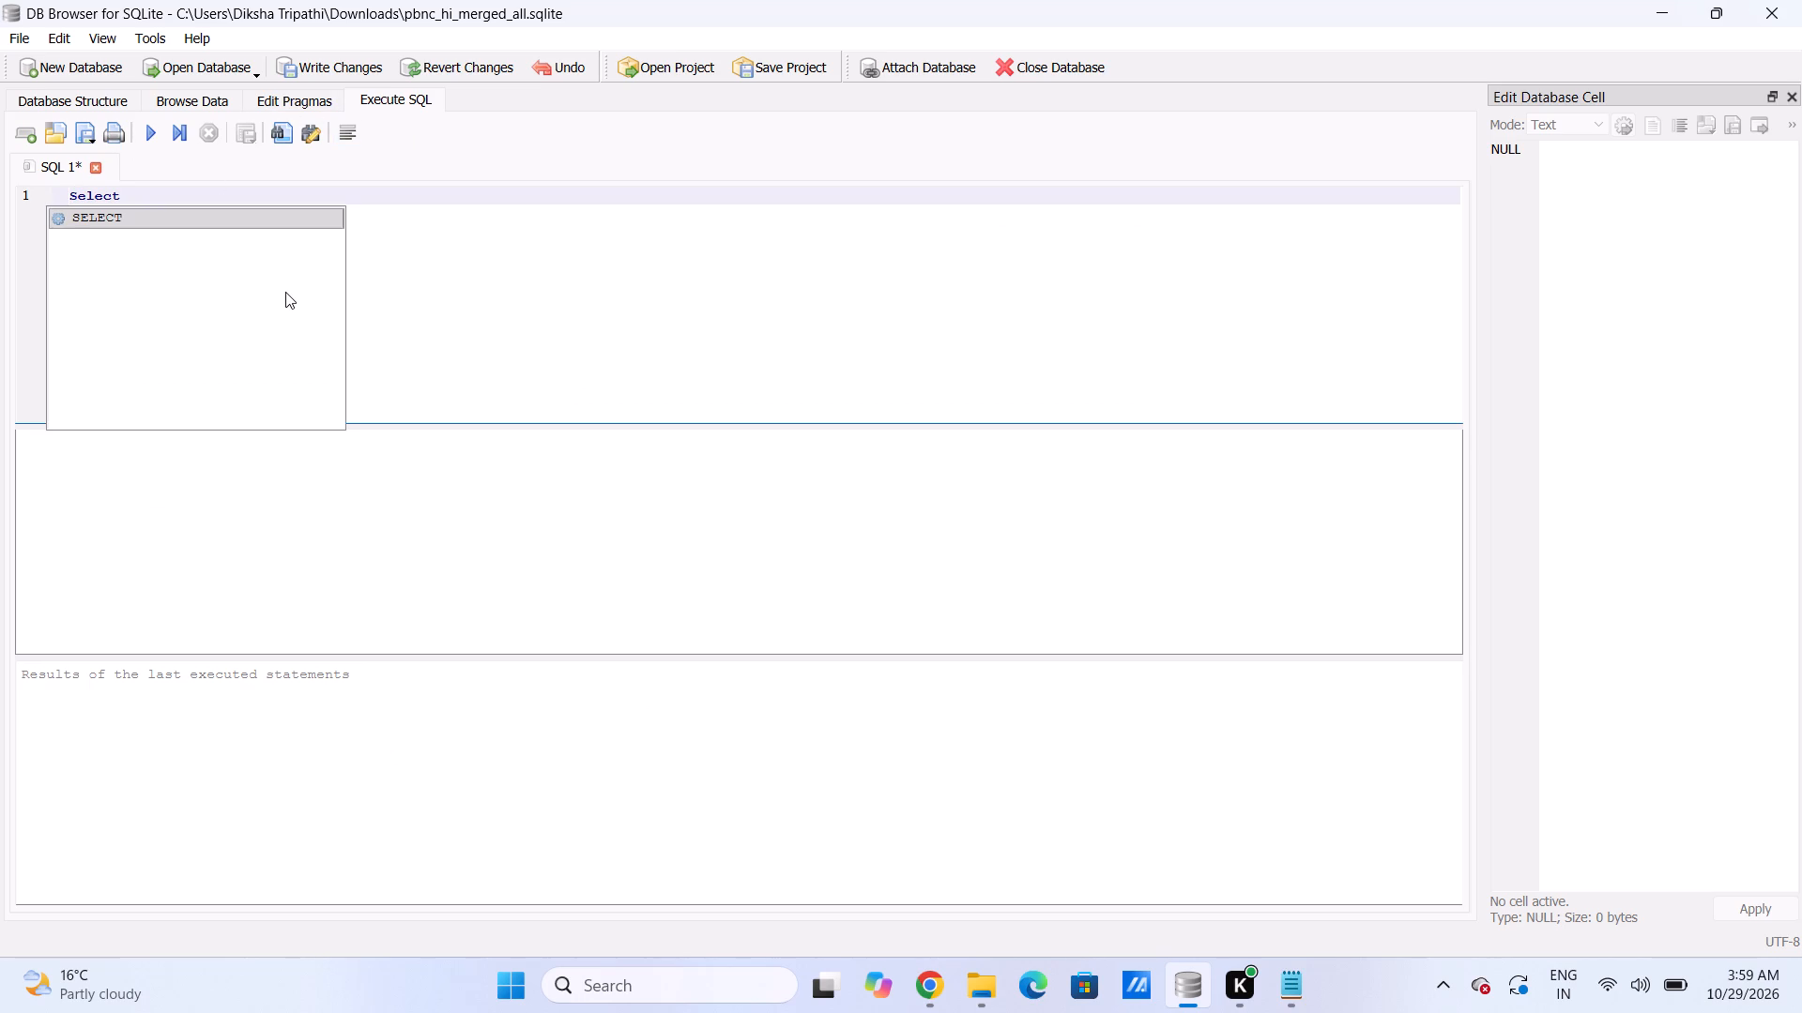
{"action": "key", "text": "space"}
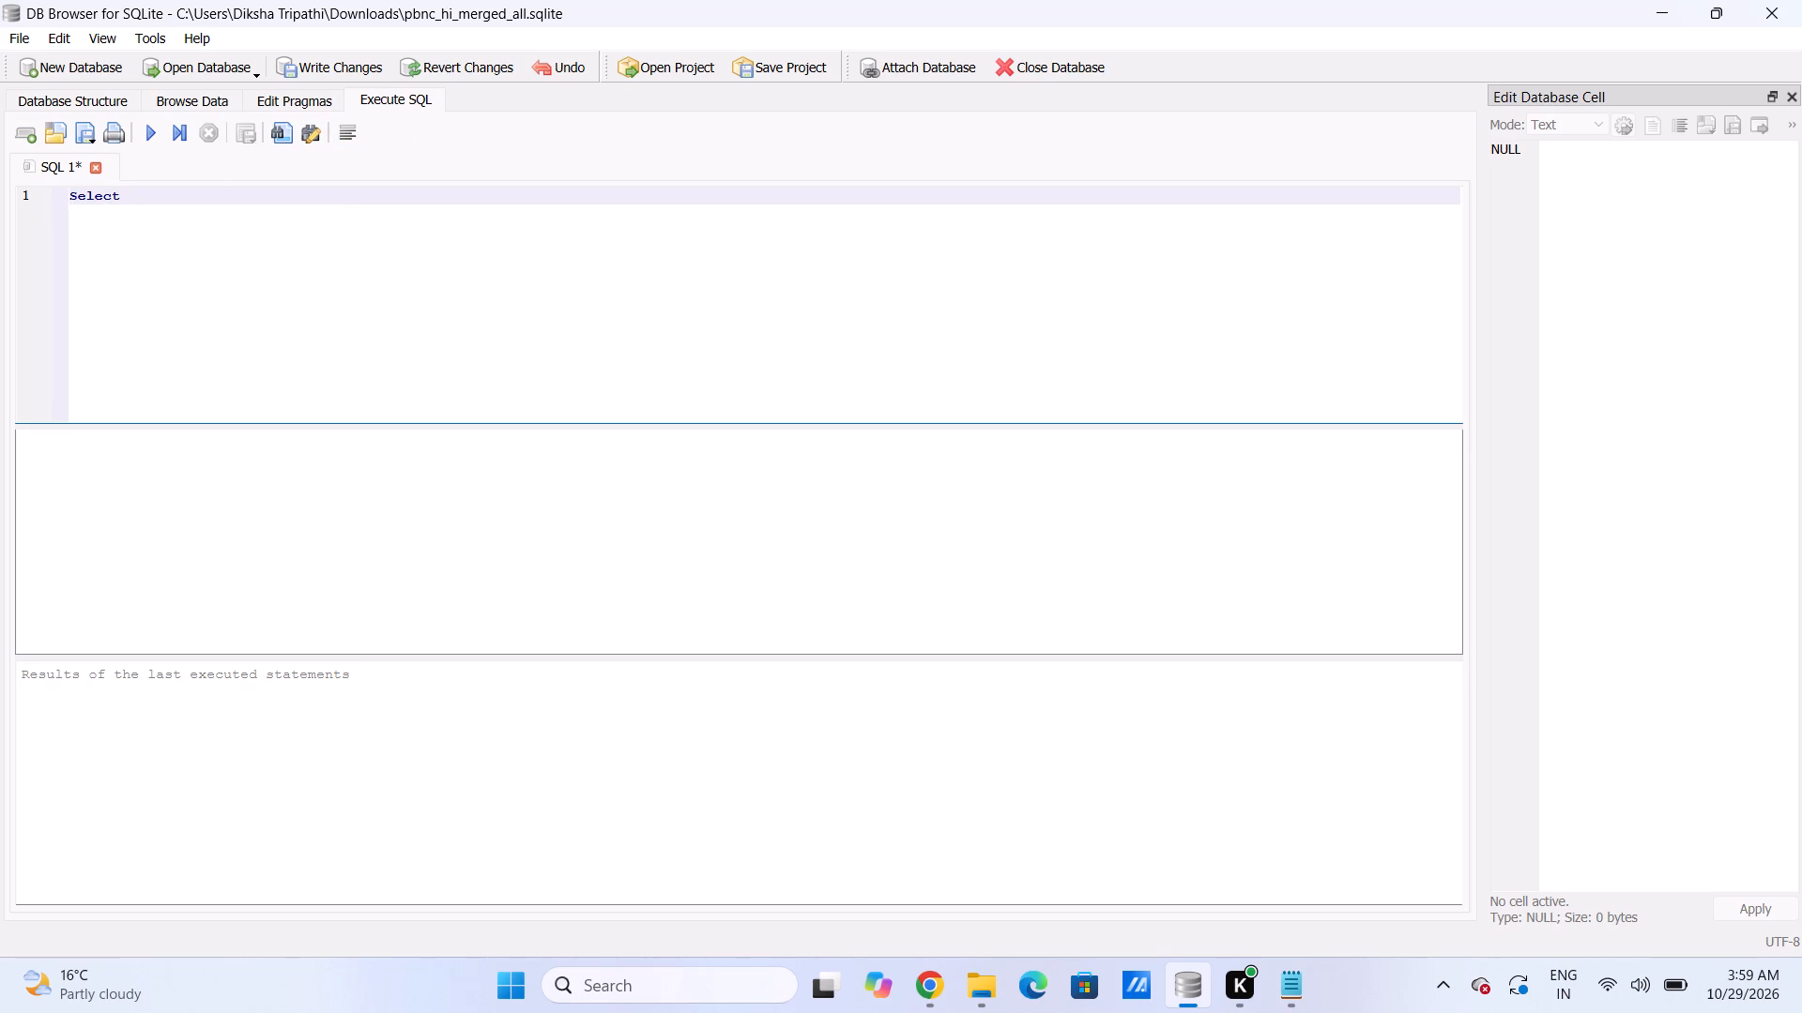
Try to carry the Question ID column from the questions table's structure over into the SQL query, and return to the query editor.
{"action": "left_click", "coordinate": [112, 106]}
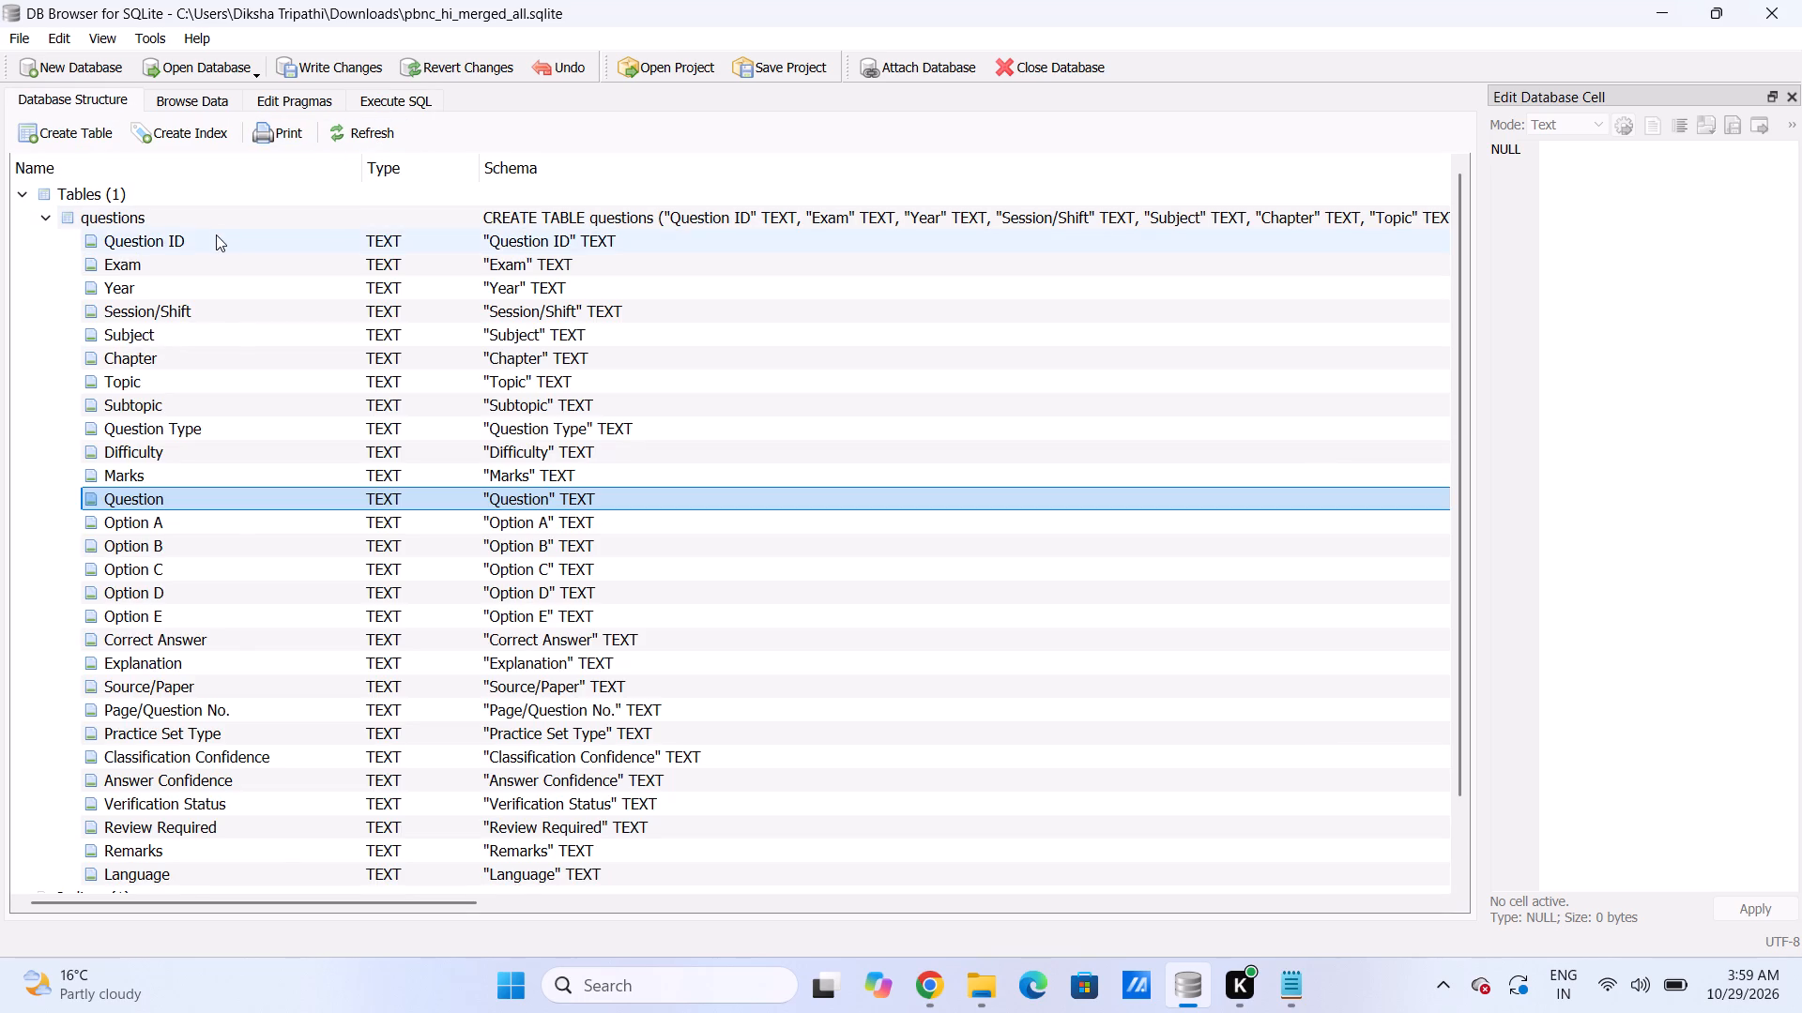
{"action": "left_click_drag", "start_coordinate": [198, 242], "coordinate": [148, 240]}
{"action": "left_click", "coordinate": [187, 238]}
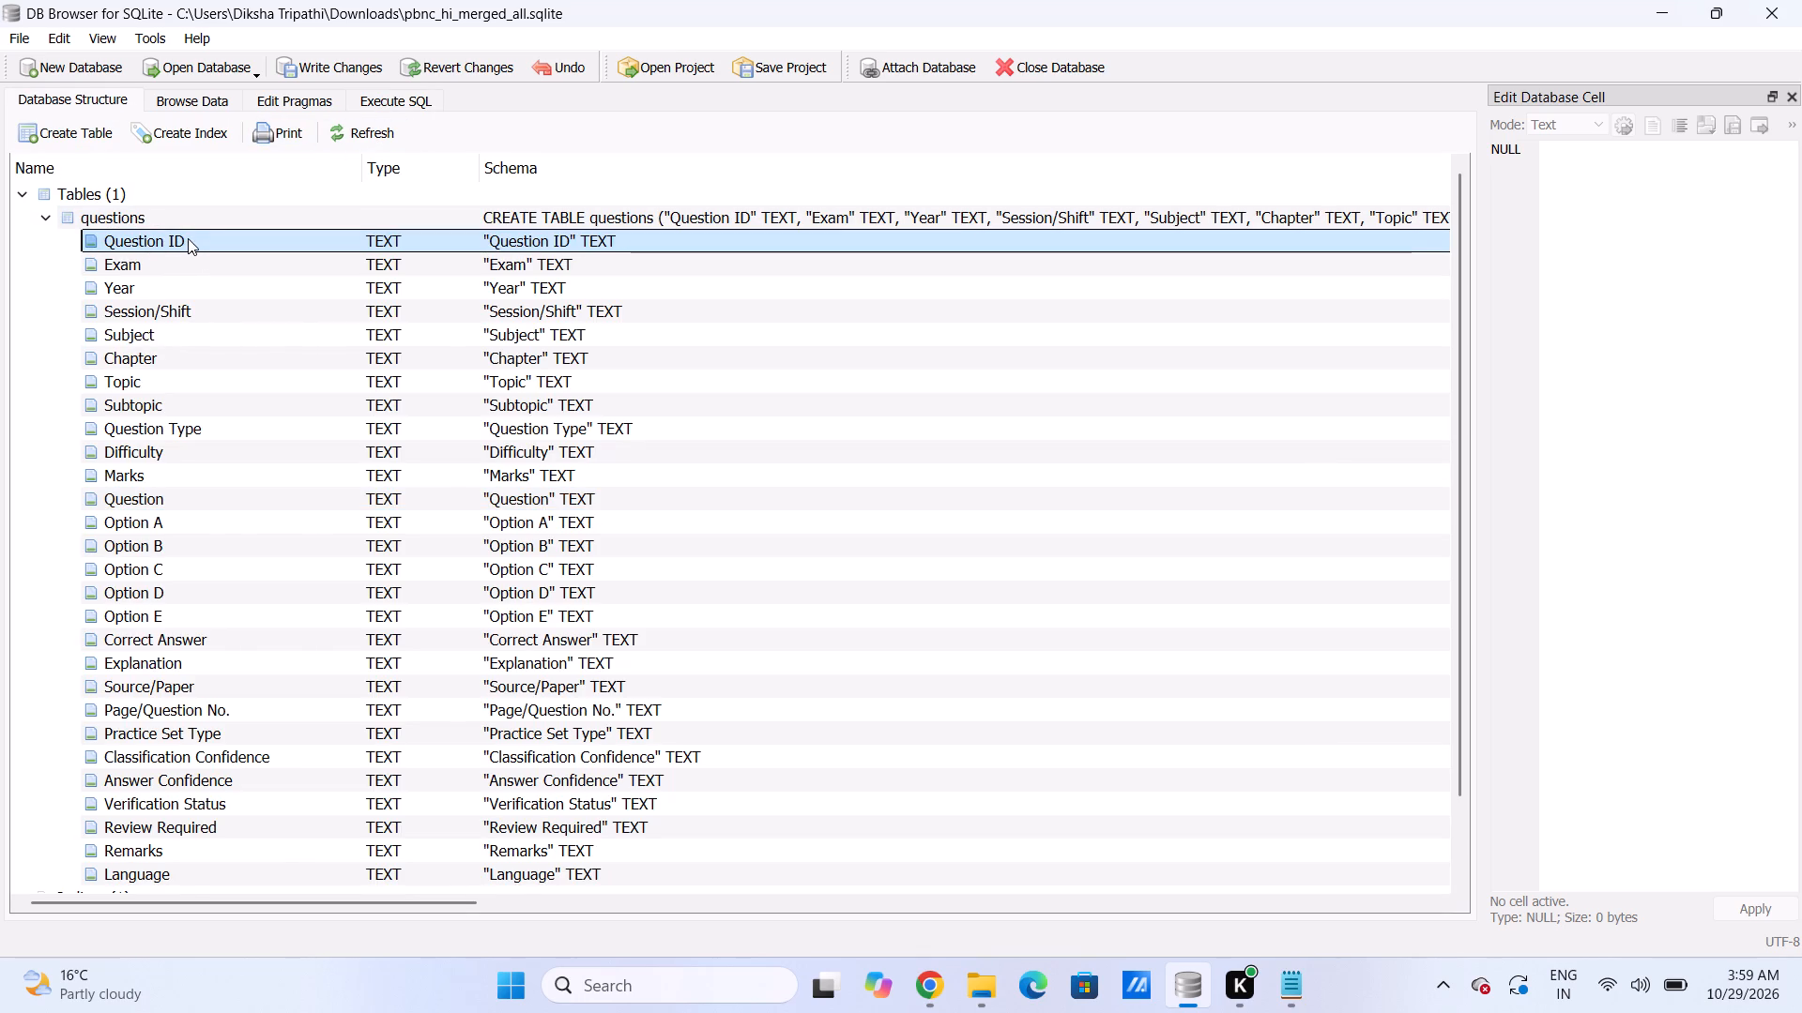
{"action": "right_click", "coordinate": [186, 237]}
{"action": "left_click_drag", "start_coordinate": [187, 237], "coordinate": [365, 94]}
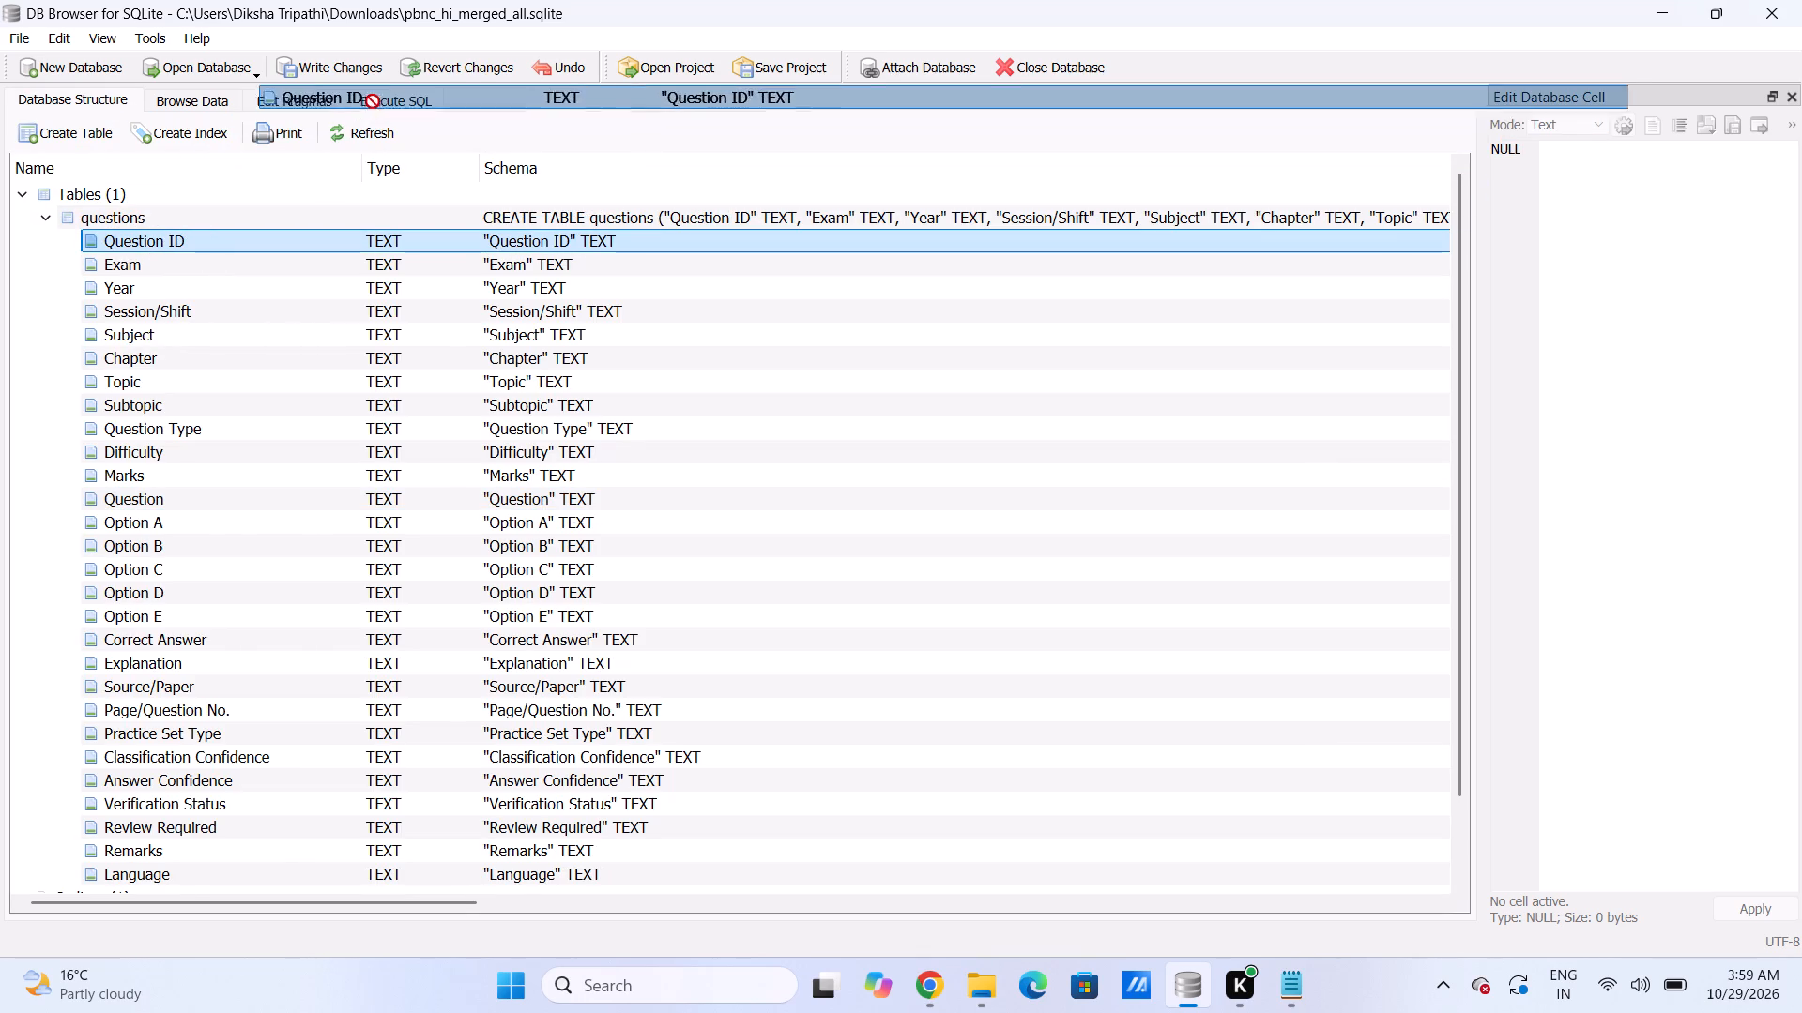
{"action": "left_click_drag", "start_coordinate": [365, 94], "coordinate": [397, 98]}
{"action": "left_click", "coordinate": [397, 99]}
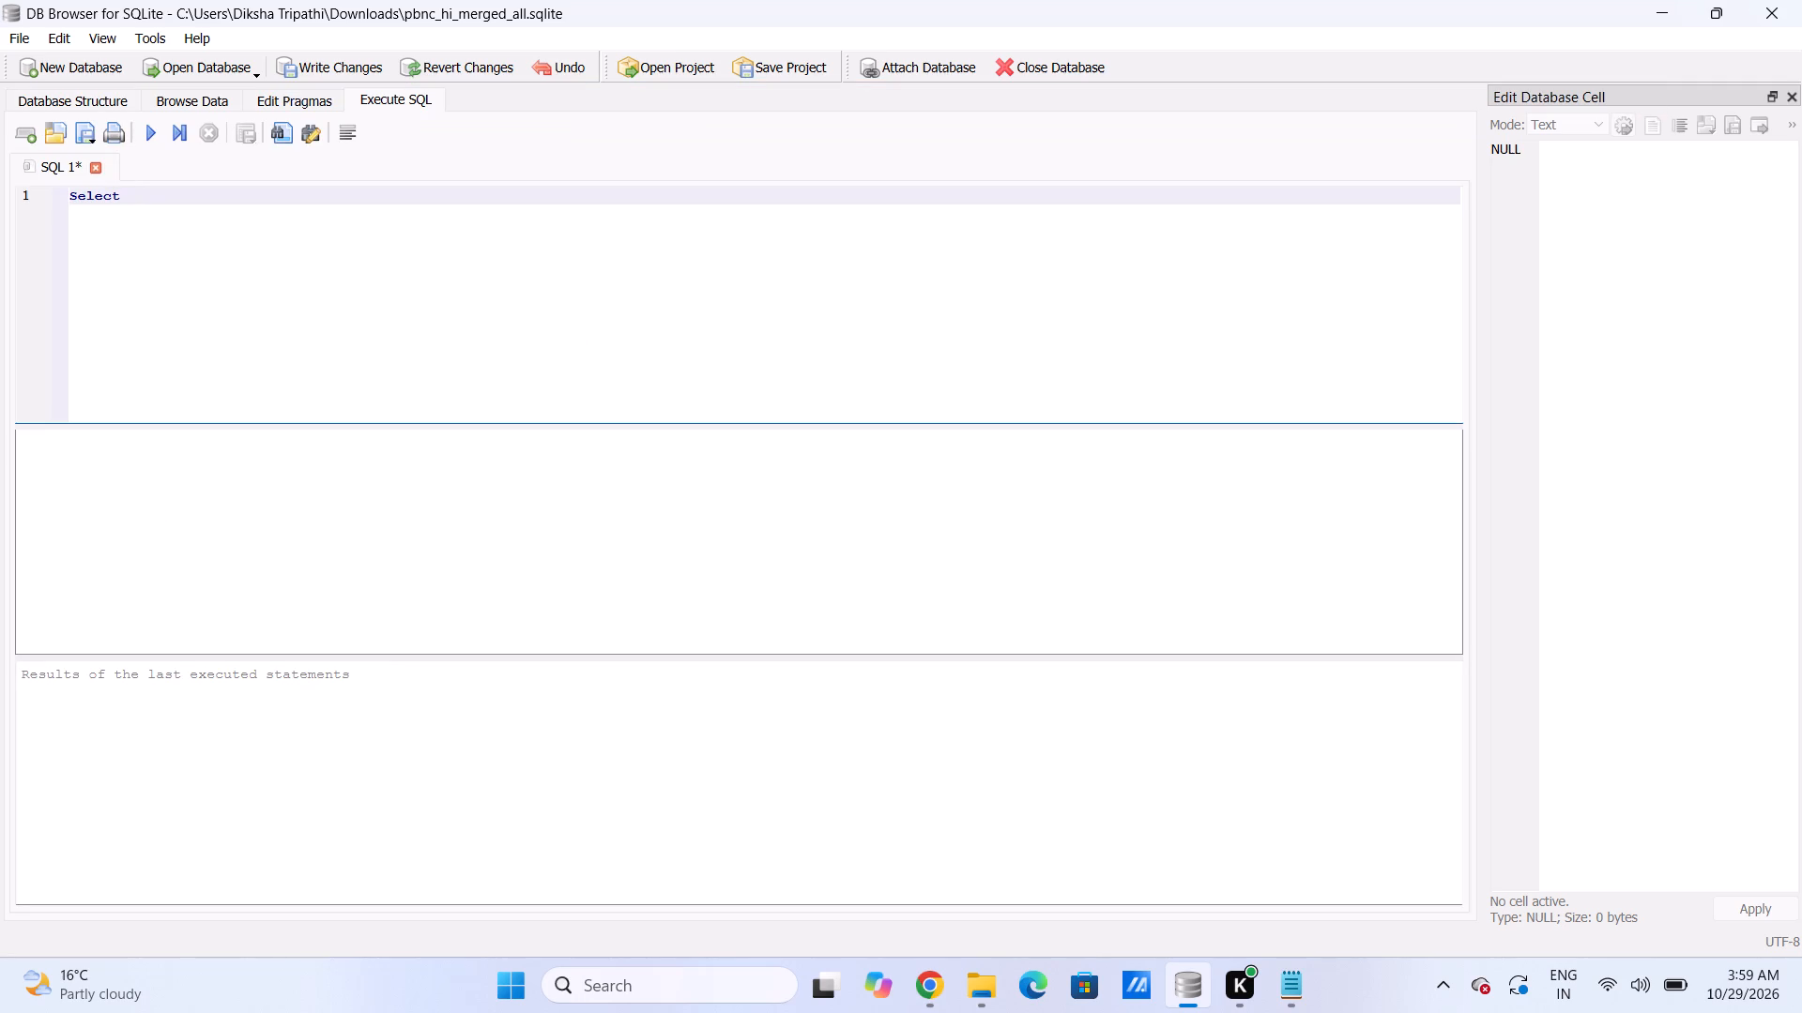
Add Question ID followed by a comma after the Select keyword in the SQL 1 query.
{"action": "key", "text": "shift+q"}
{"action": "scroll", "coordinate": [312, 212], "scroll_direction": "up", "scroll_amount": 2}
{"action": "left_click", "coordinate": [60, 97]}
{"action": "left_click", "coordinate": [390, 104]}
{"action": "type", "text": "uesti"}
{"action": "key", "text": "Return"}
{"action": "key", "text": "space"}
{"action": "key", "text": "BackSpace"}
{"action": "key", "text": "i"}
{"action": "key", "text": "BackSpace"}
{"action": "key", "text": "BackSpace"}
{"action": "key", "text": "n"}
{"action": "key", "text": "Return"}
{"action": "key", "text": "space"}
{"action": "type", "text": "ID"}
{"action": "type", "text": ","}
{"action": "key", "text": "space"}
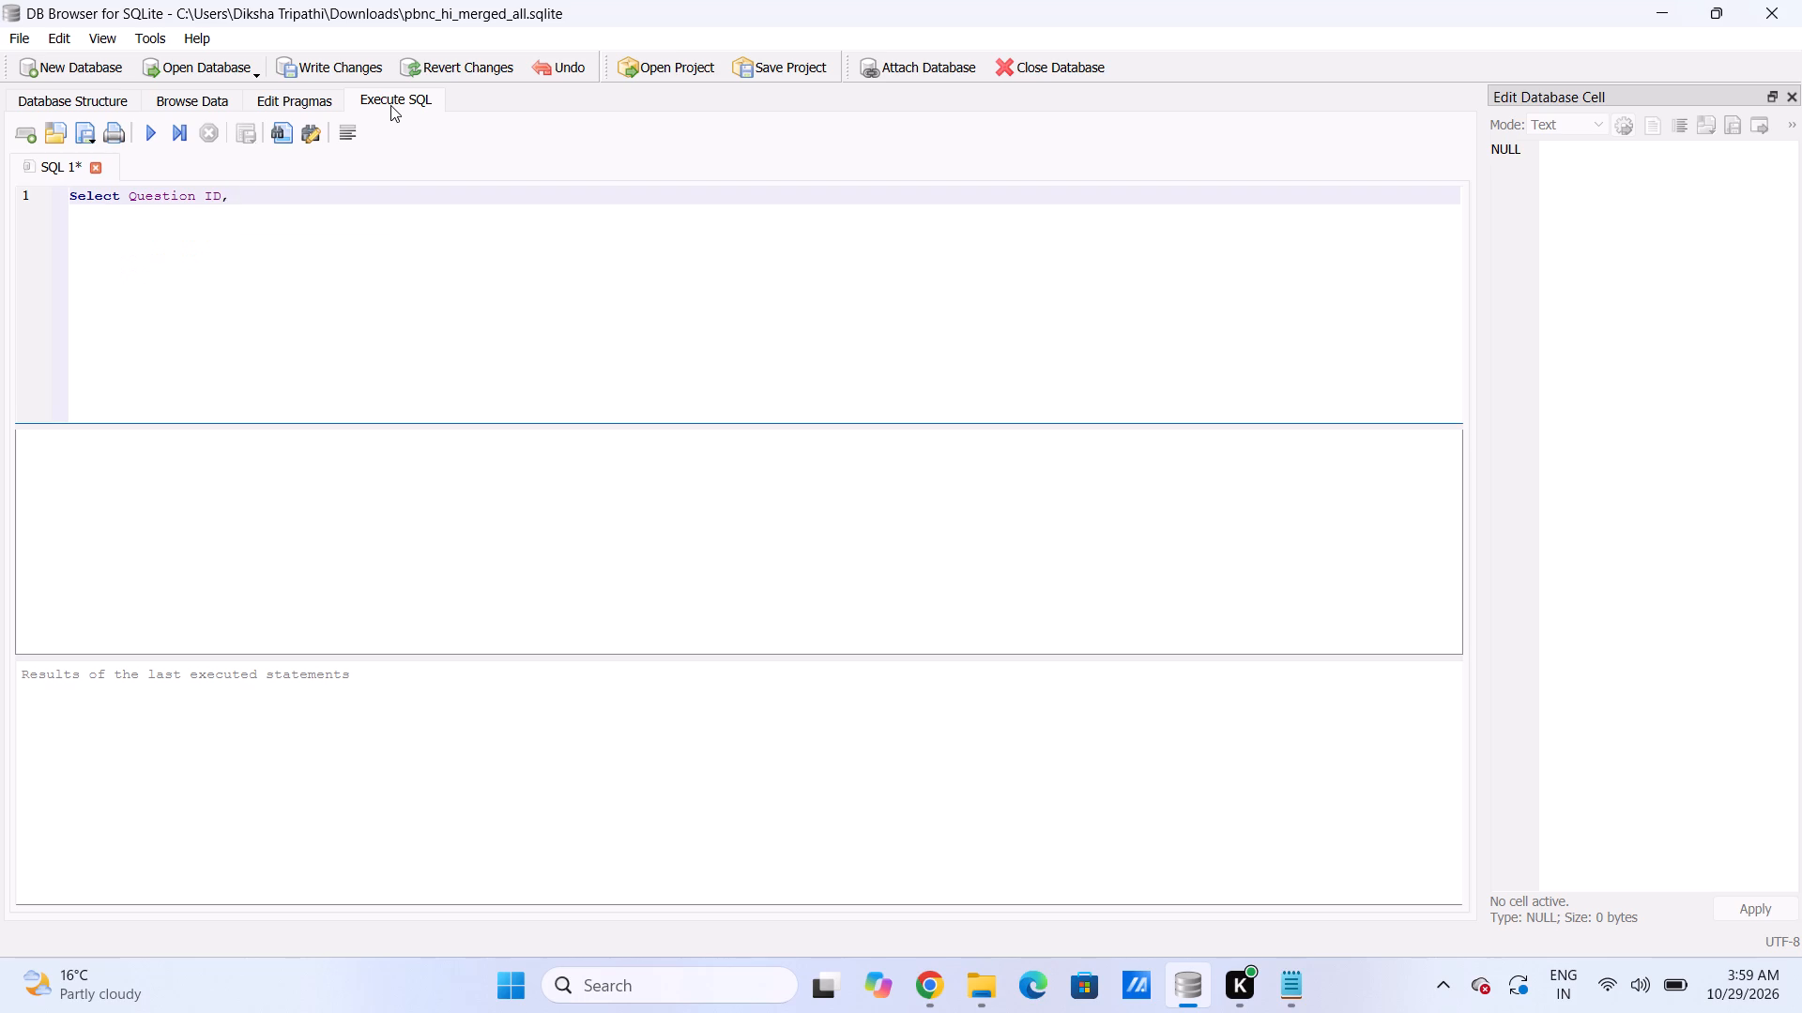
Copy the Question column name from the questions table's structure into the query after Question ID, followed by a comma.
{"action": "left_click", "coordinate": [101, 102]}
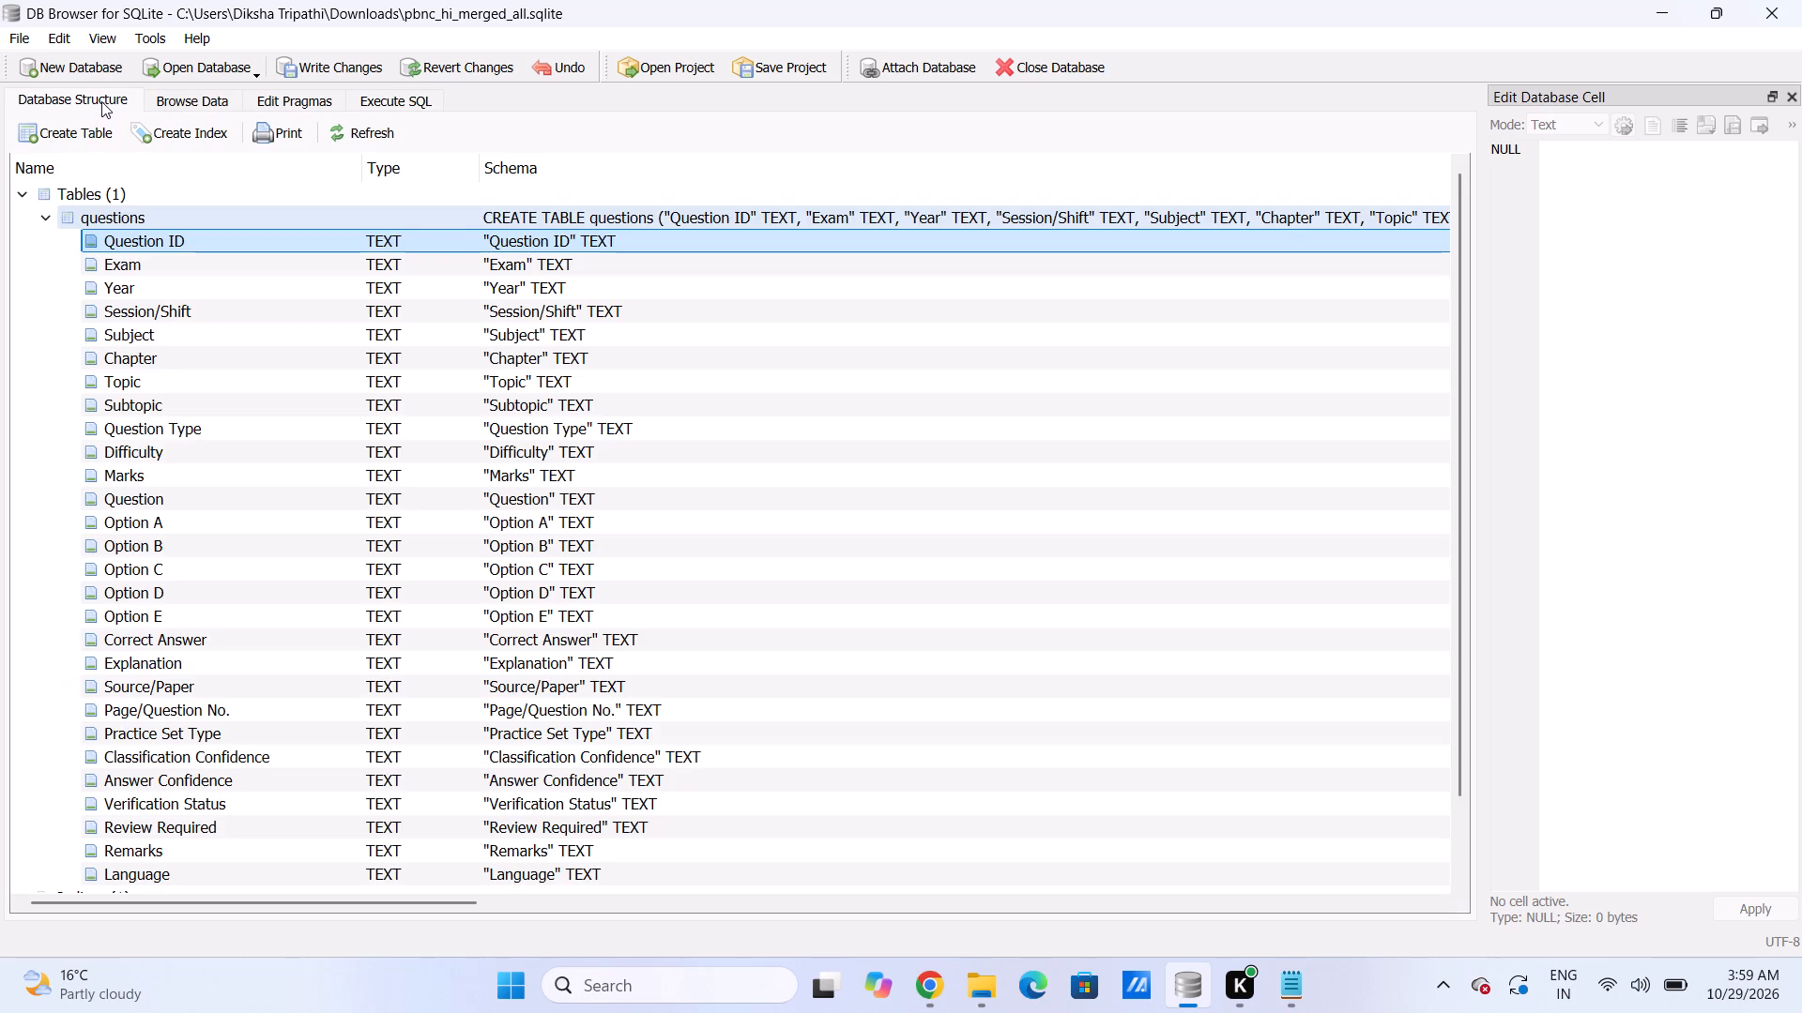
{"action": "left_click", "coordinate": [147, 500]}
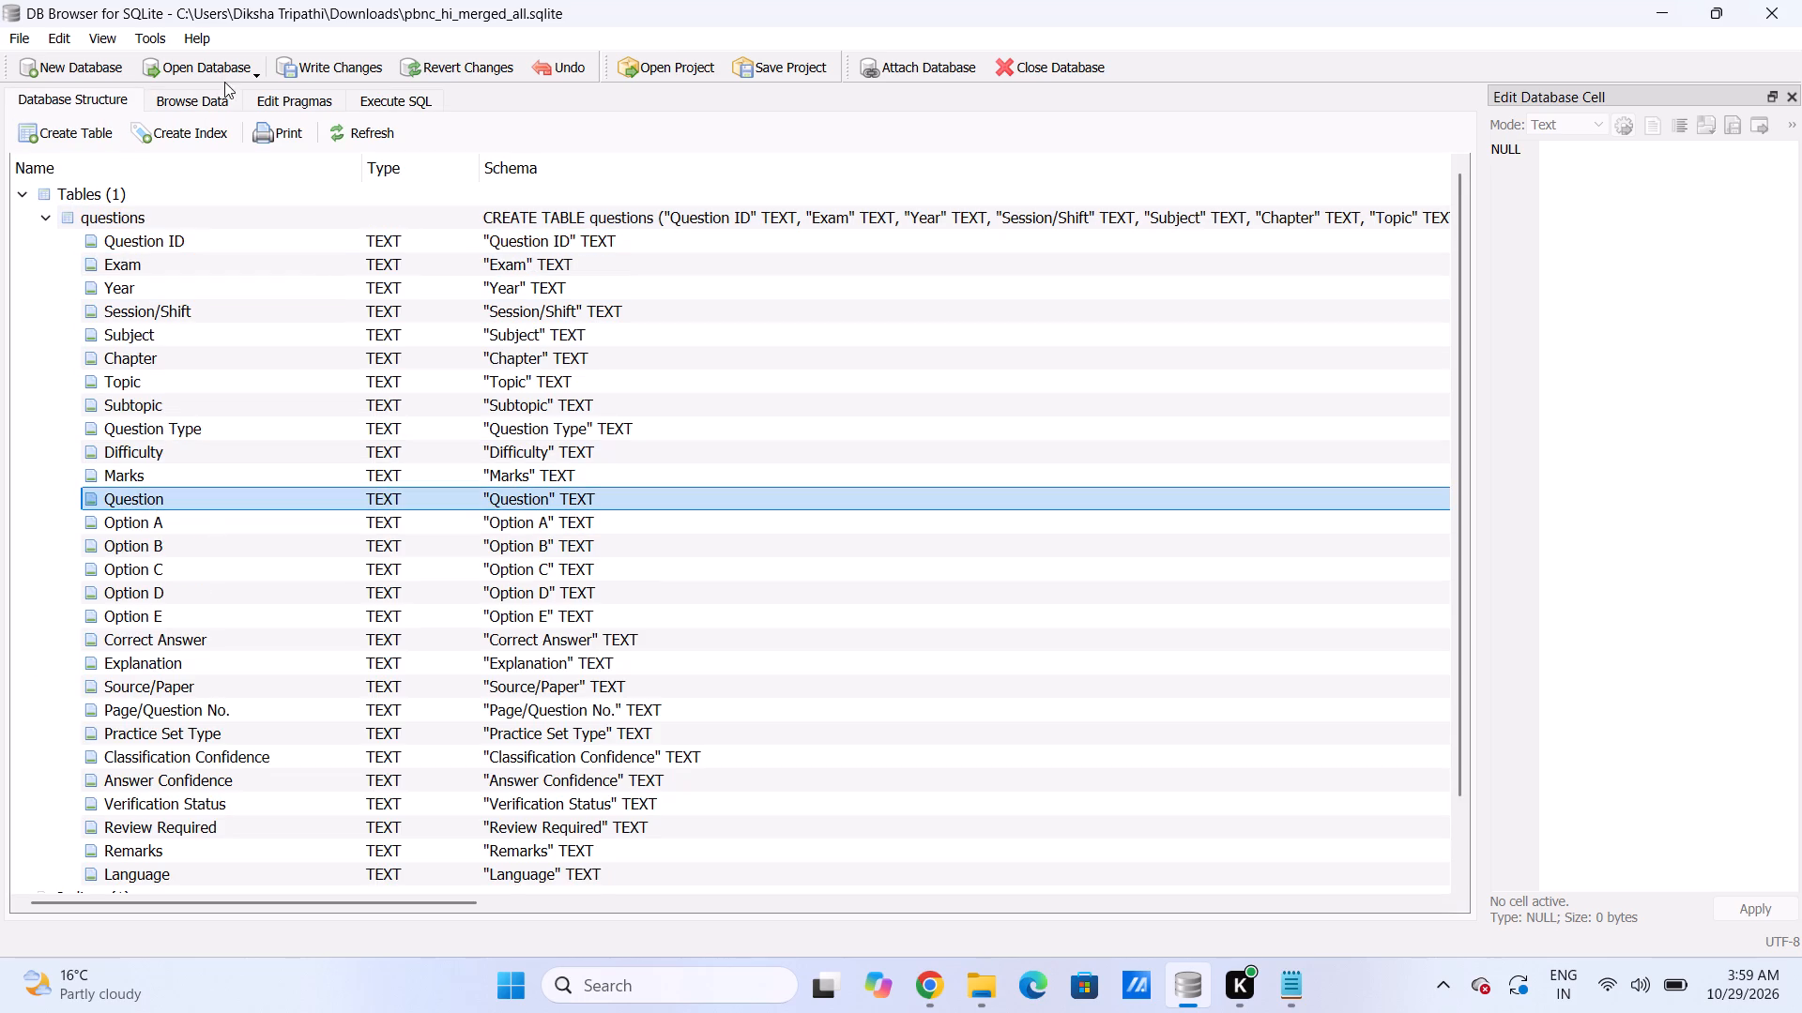
{"action": "key", "text": "ctrl+c"}
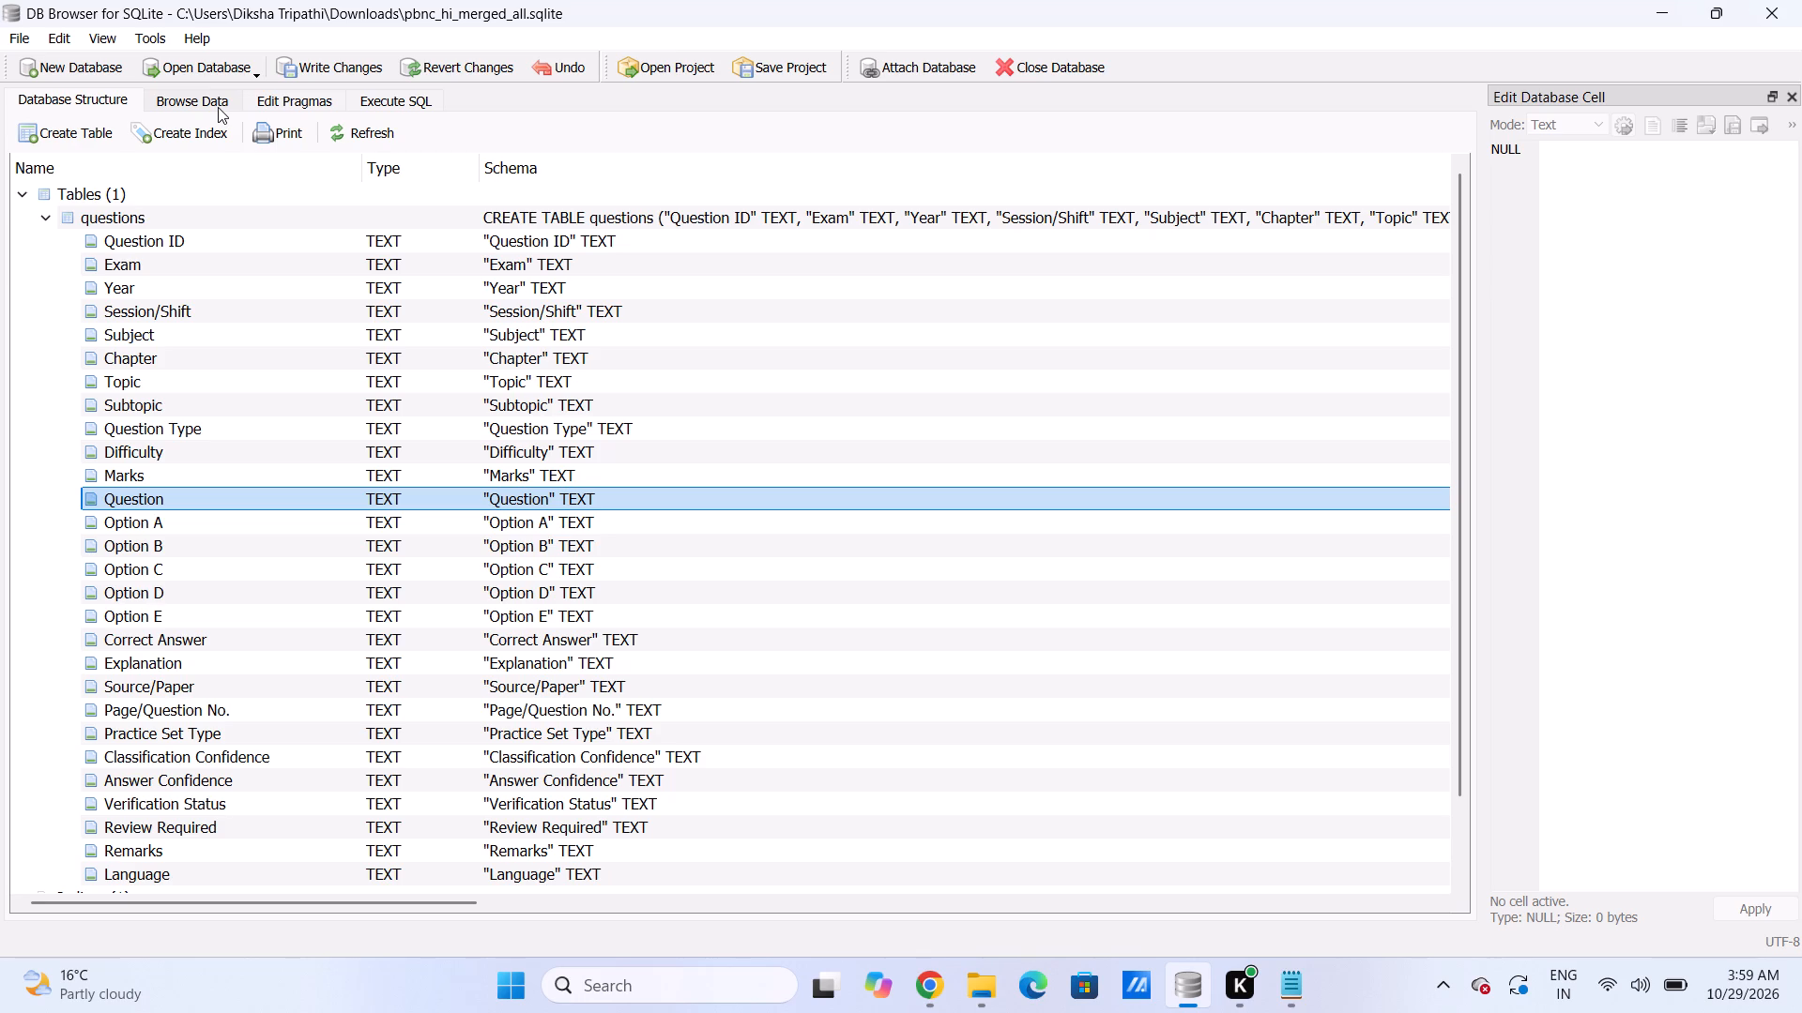
{"action": "left_click", "coordinate": [372, 99]}
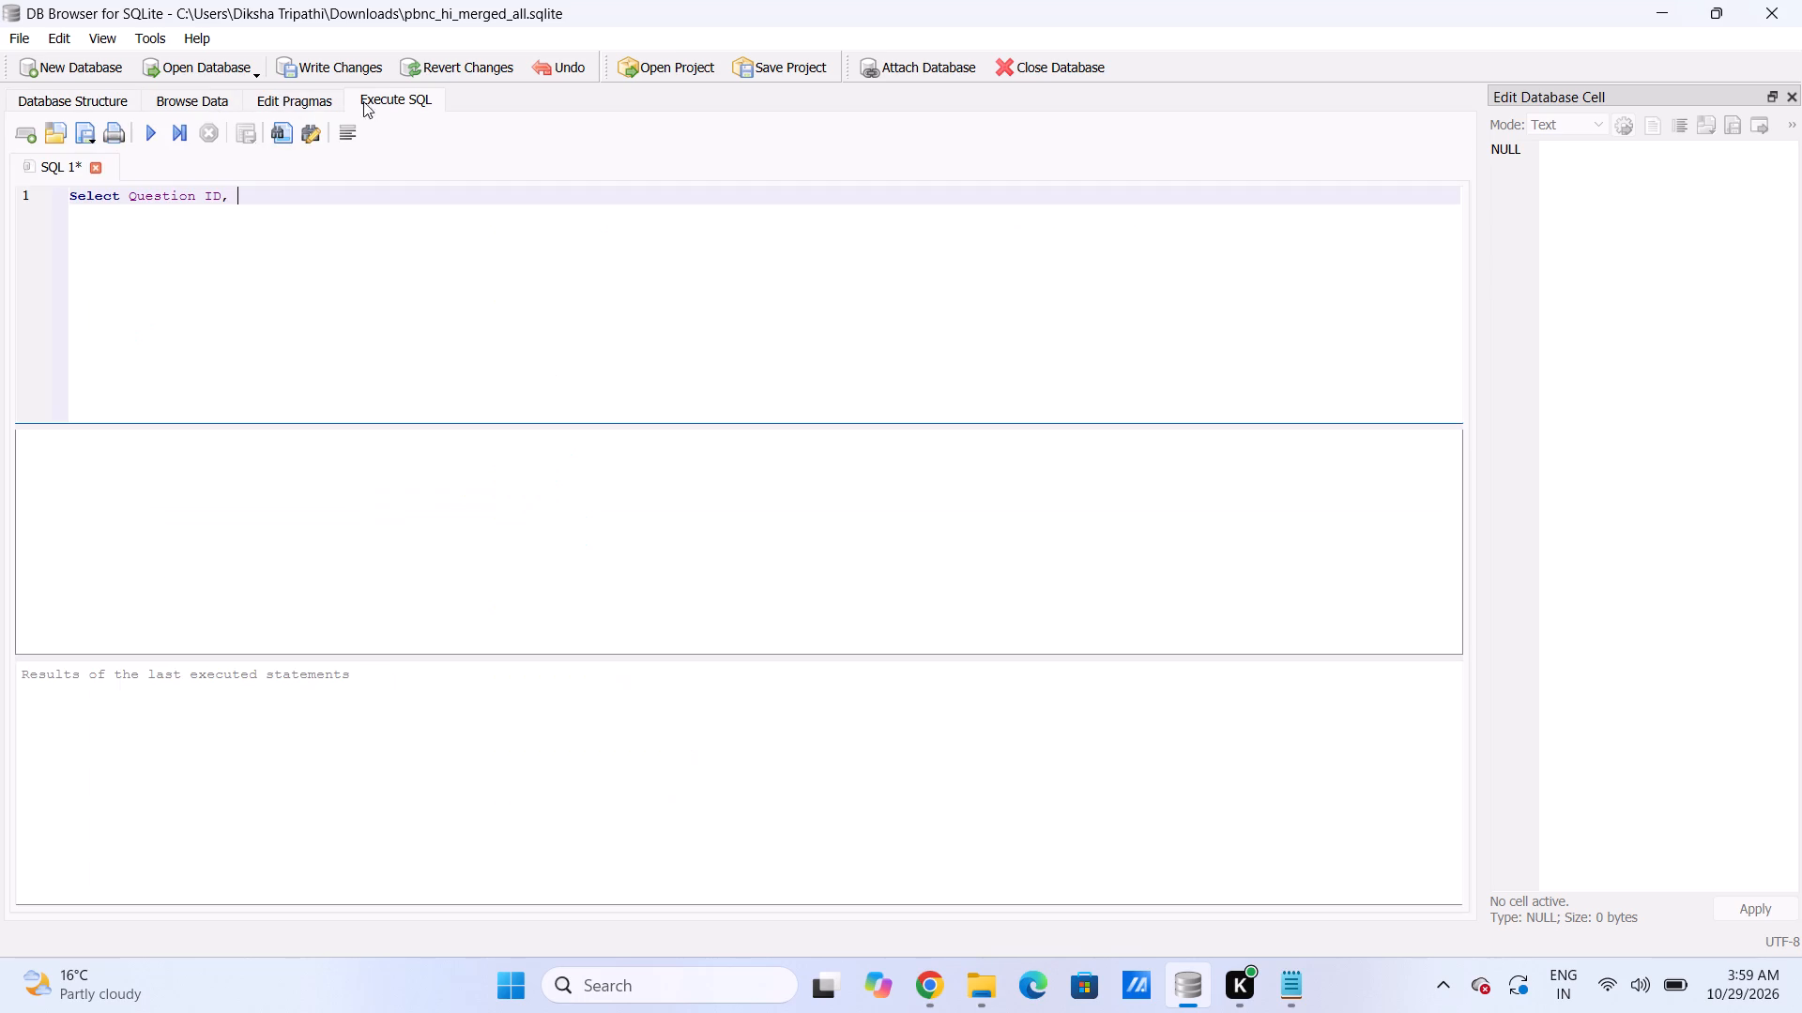
{"action": "key", "text": "ctrl+c"}
{"action": "key", "text": "ctrl+v"}
{"action": "key", "text": "comma"}
{"action": "key", "text": "space"}
Copy the Option A column name from the table structure into the query's column list, followed by a comma.
{"action": "left_click", "coordinate": [67, 99]}
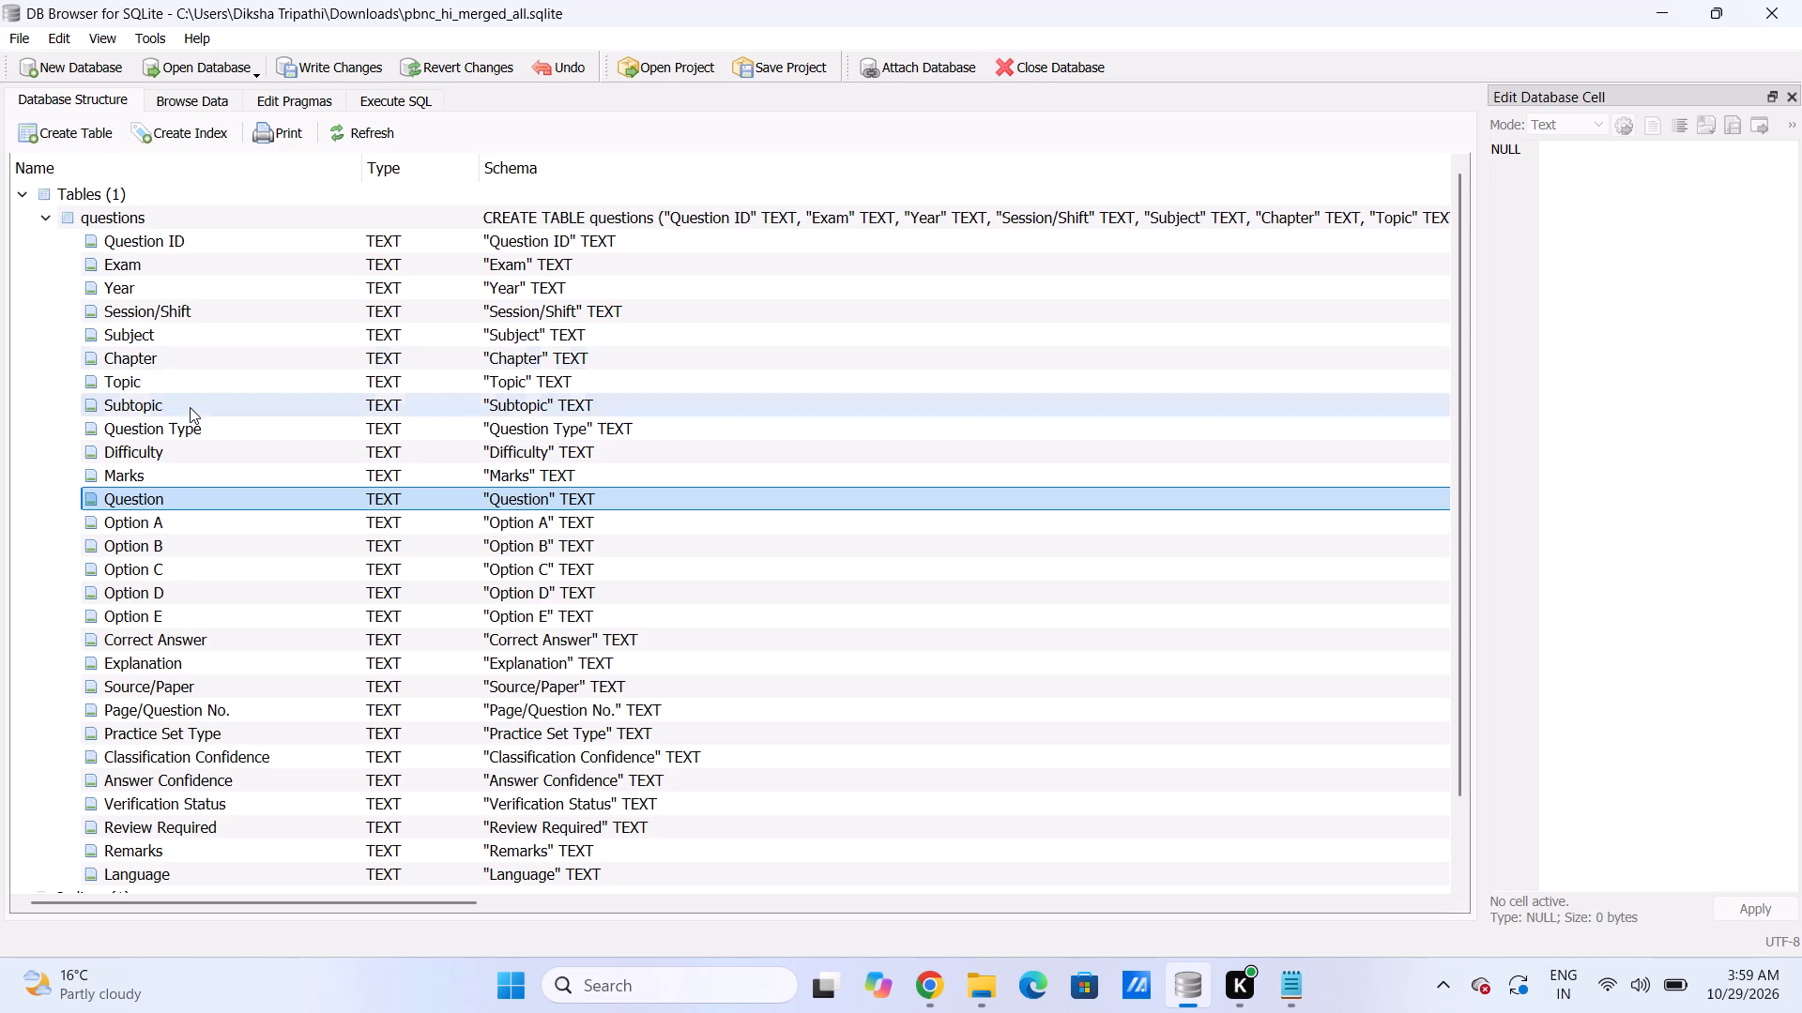
{"action": "left_click", "coordinate": [204, 518]}
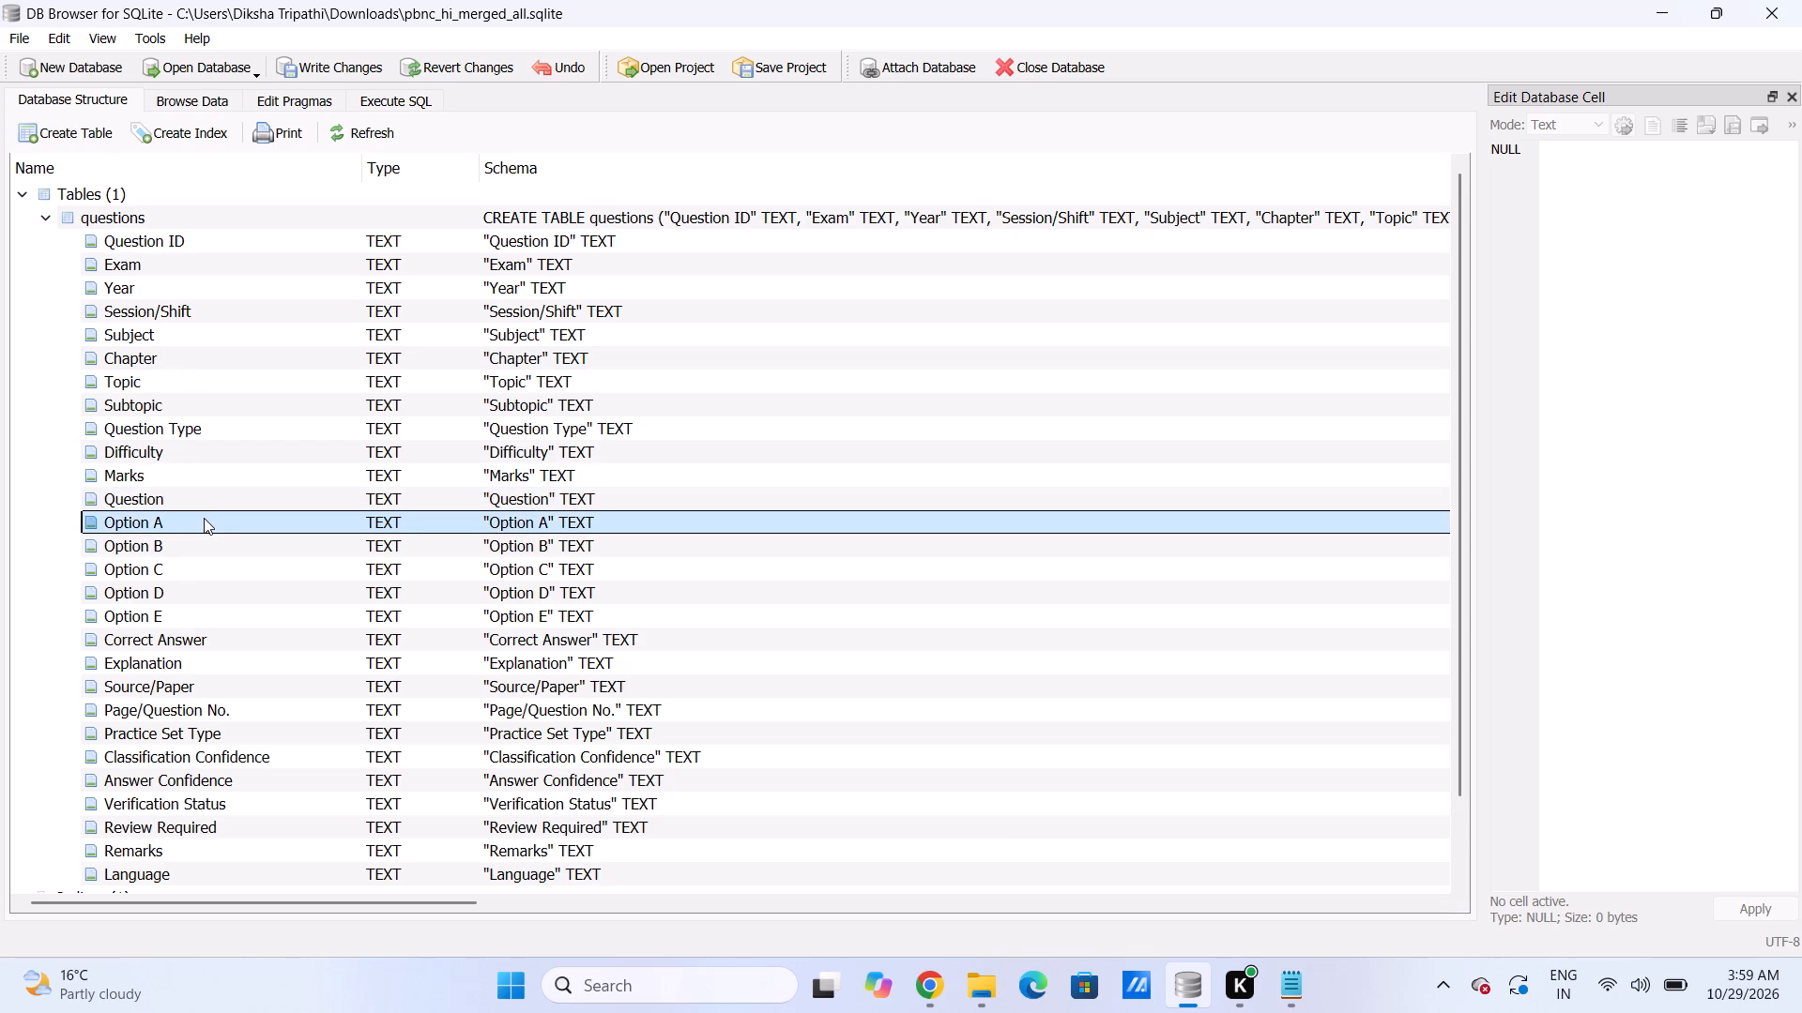
{"action": "key", "text": "ctrl+c"}
{"action": "left_click", "coordinate": [368, 104]}
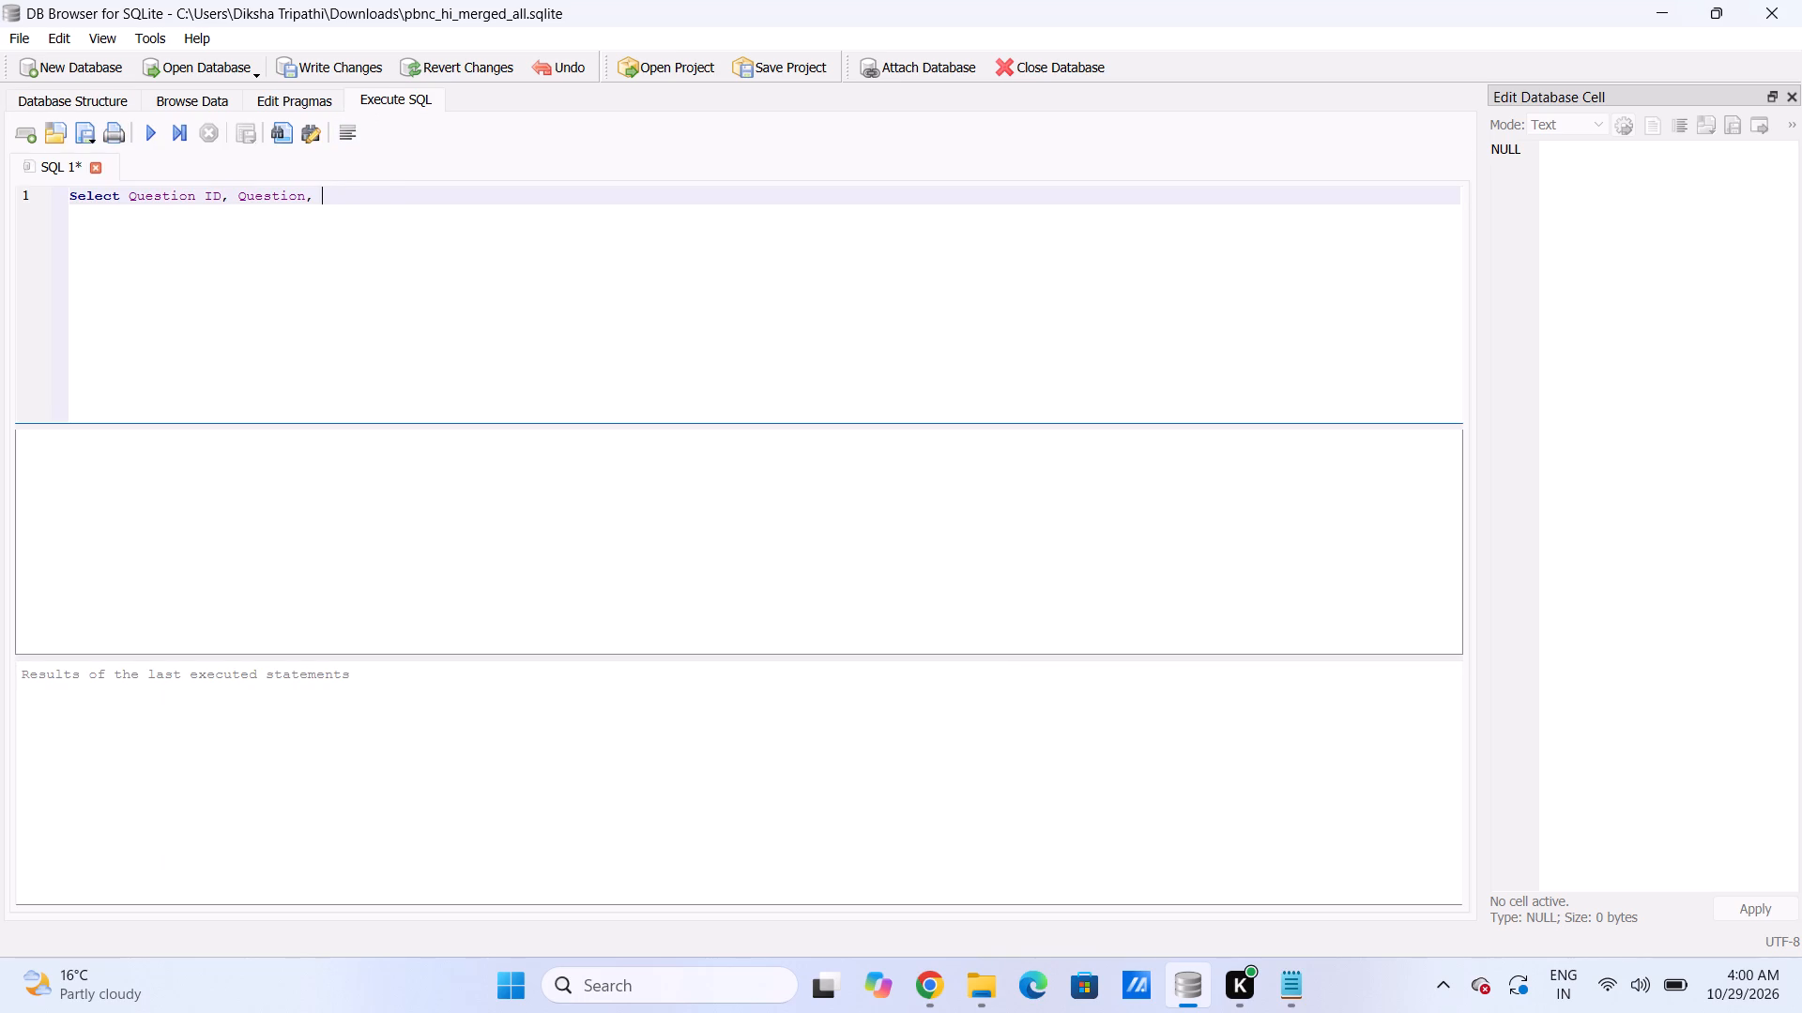
{"action": "key", "text": "ctrl+v"}
{"action": "type", "text": ","}
{"action": "key", "text": "space"}
Copy the Option B column name from the table structure into the query's column list, followed by a comma.
{"action": "left_click", "coordinate": [111, 102]}
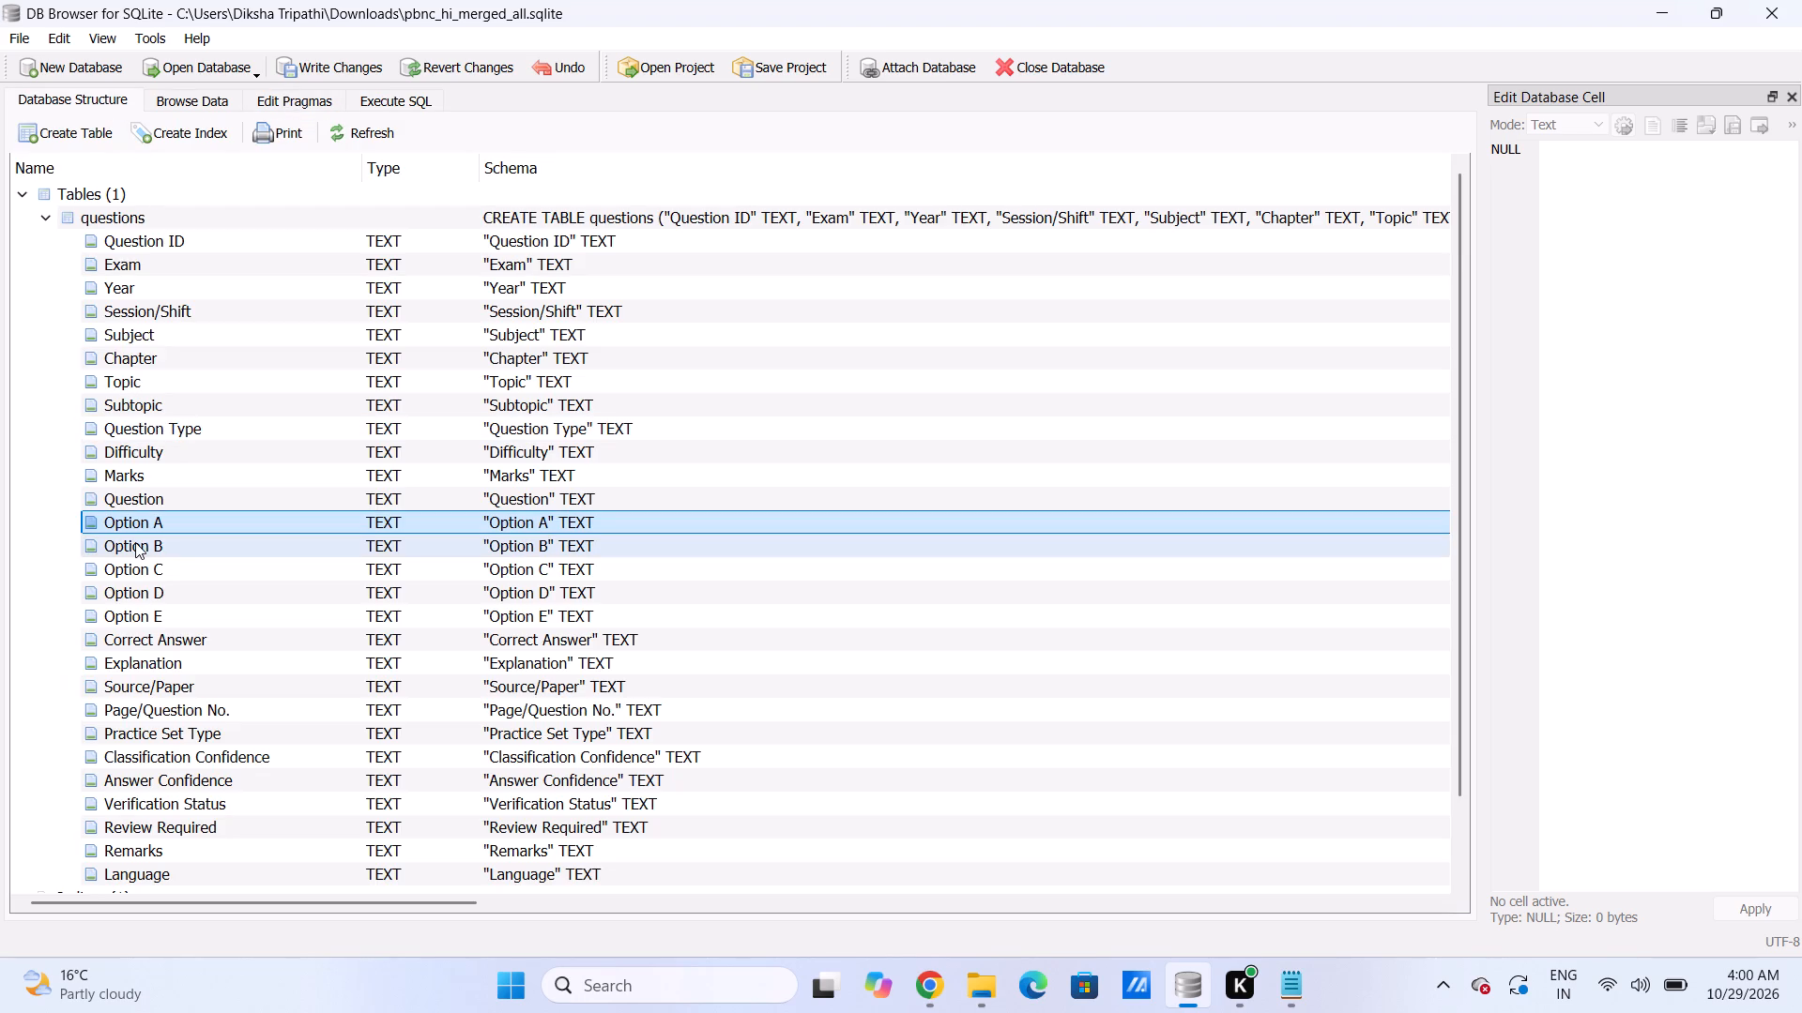
{"action": "left_click", "coordinate": [135, 541]}
{"action": "key", "text": "ctrl+c"}
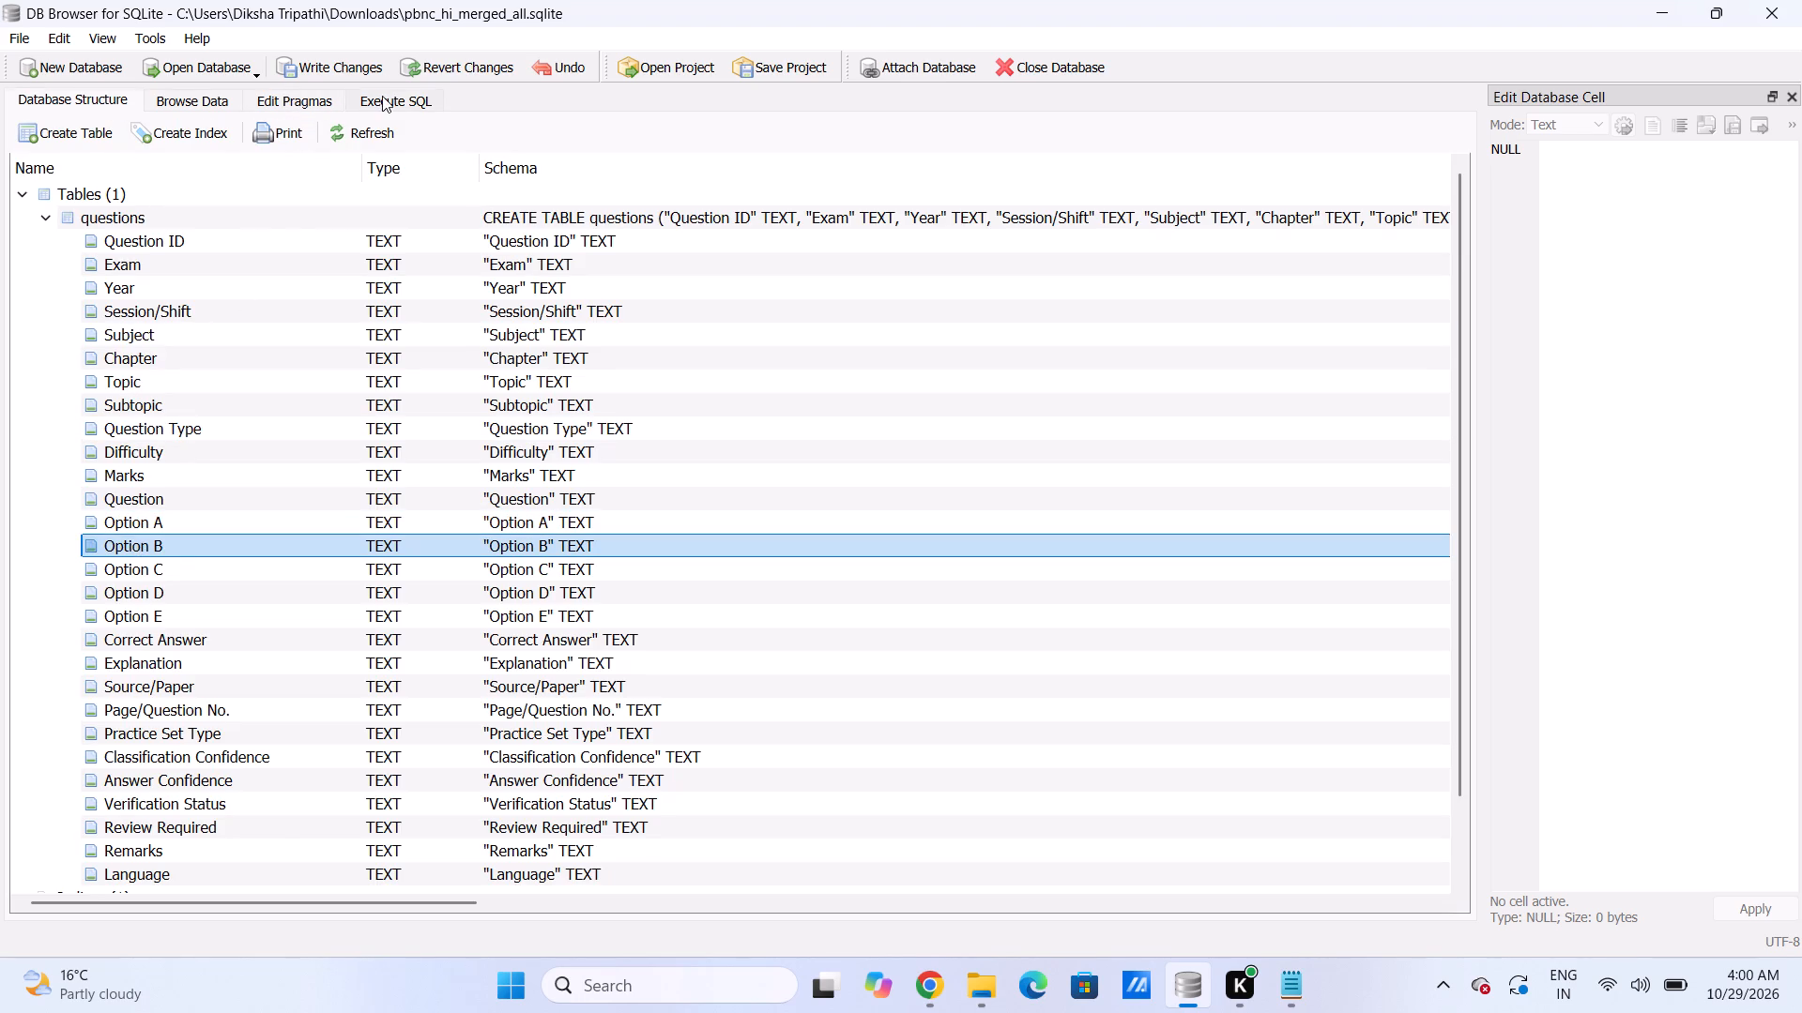
{"action": "left_click", "coordinate": [382, 96]}
{"action": "left_click", "coordinate": [300, 101]}
{"action": "left_click", "coordinate": [360, 98]}
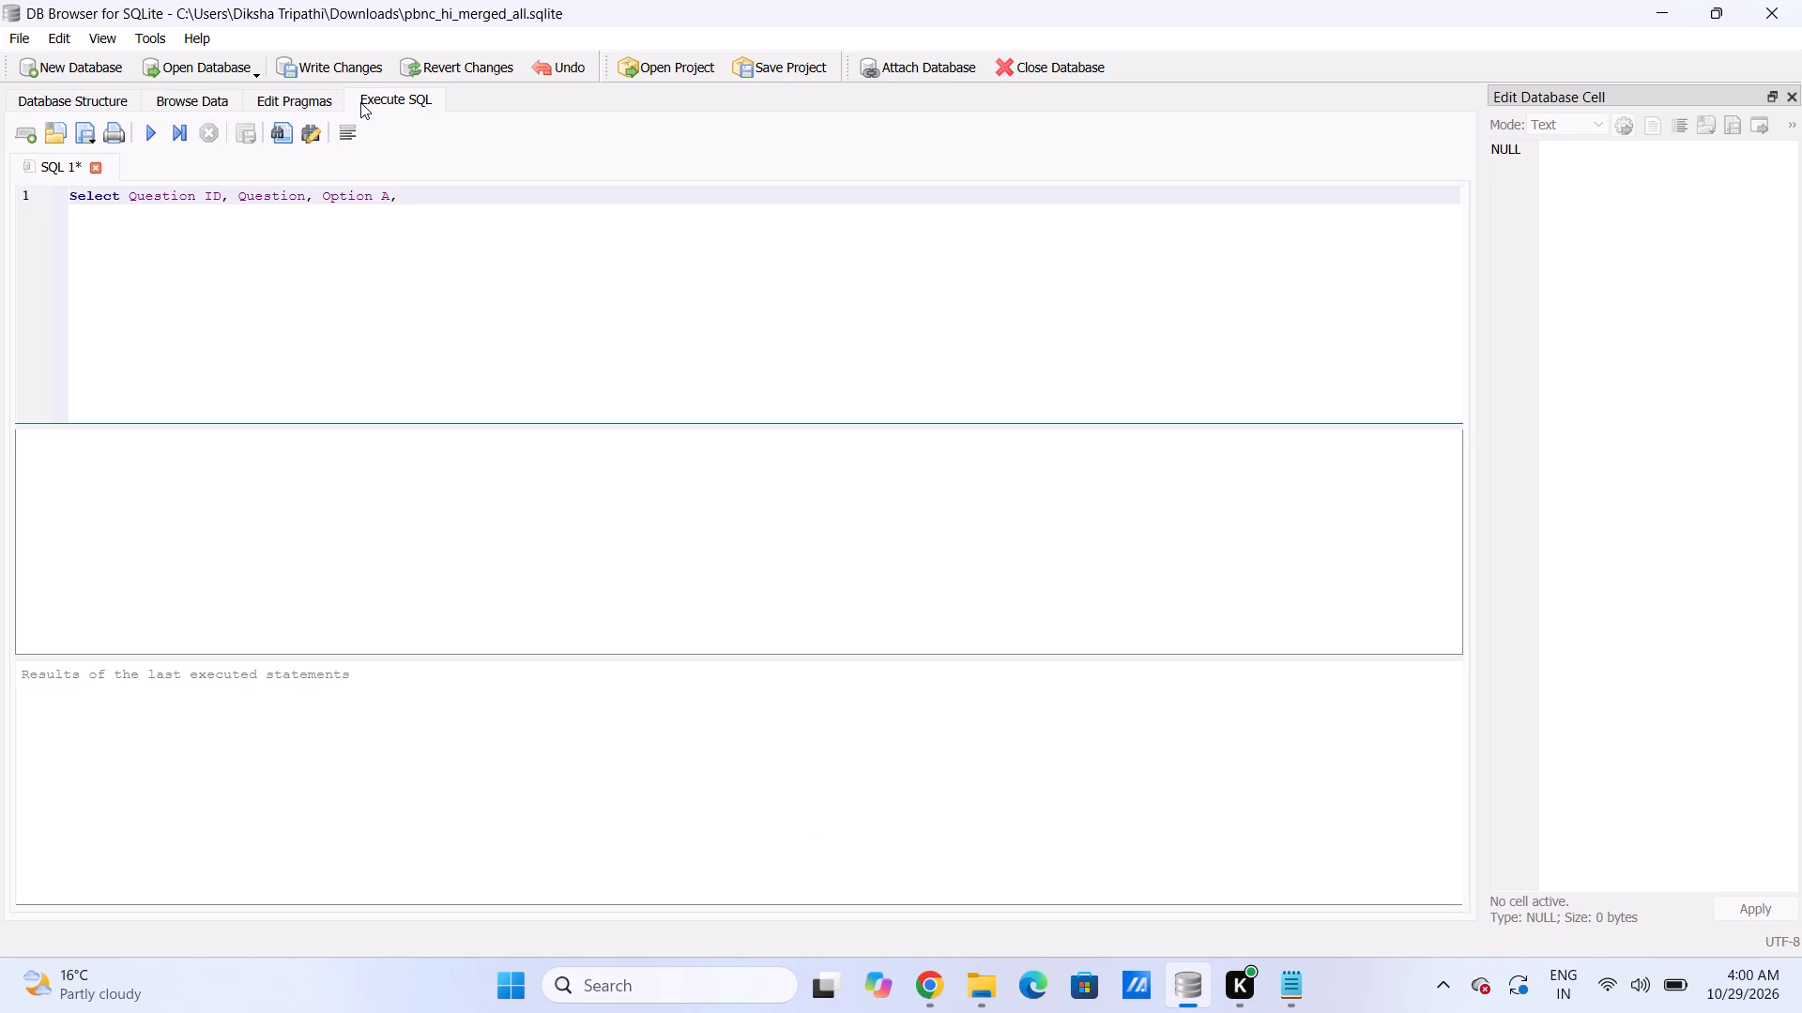
{"action": "key", "text": "ctrl+b"}
{"action": "key", "text": "ctrl+v"}
{"action": "type", "text": ","}
{"action": "key", "text": "space"}
Append Option C and a comma to the query by reusing the copied option name and changing its letter.
{"action": "key", "text": "ctrl+v"}
{"action": "key", "text": "BackSpace"}
{"action": "key", "text": "c"}
{"action": "key", "text": "BackSpace"}
{"action": "key", "text": "shift+c"}
{"action": "type", "text": ","}
{"action": "key", "text": "space"}
Append Option D and a comma to the Select line by reusing the copied option name with a new letter.
{"action": "key", "text": "ctrl+v"}
{"action": "key", "text": "BackSpace"}
{"action": "key", "text": "ctrl+d"}
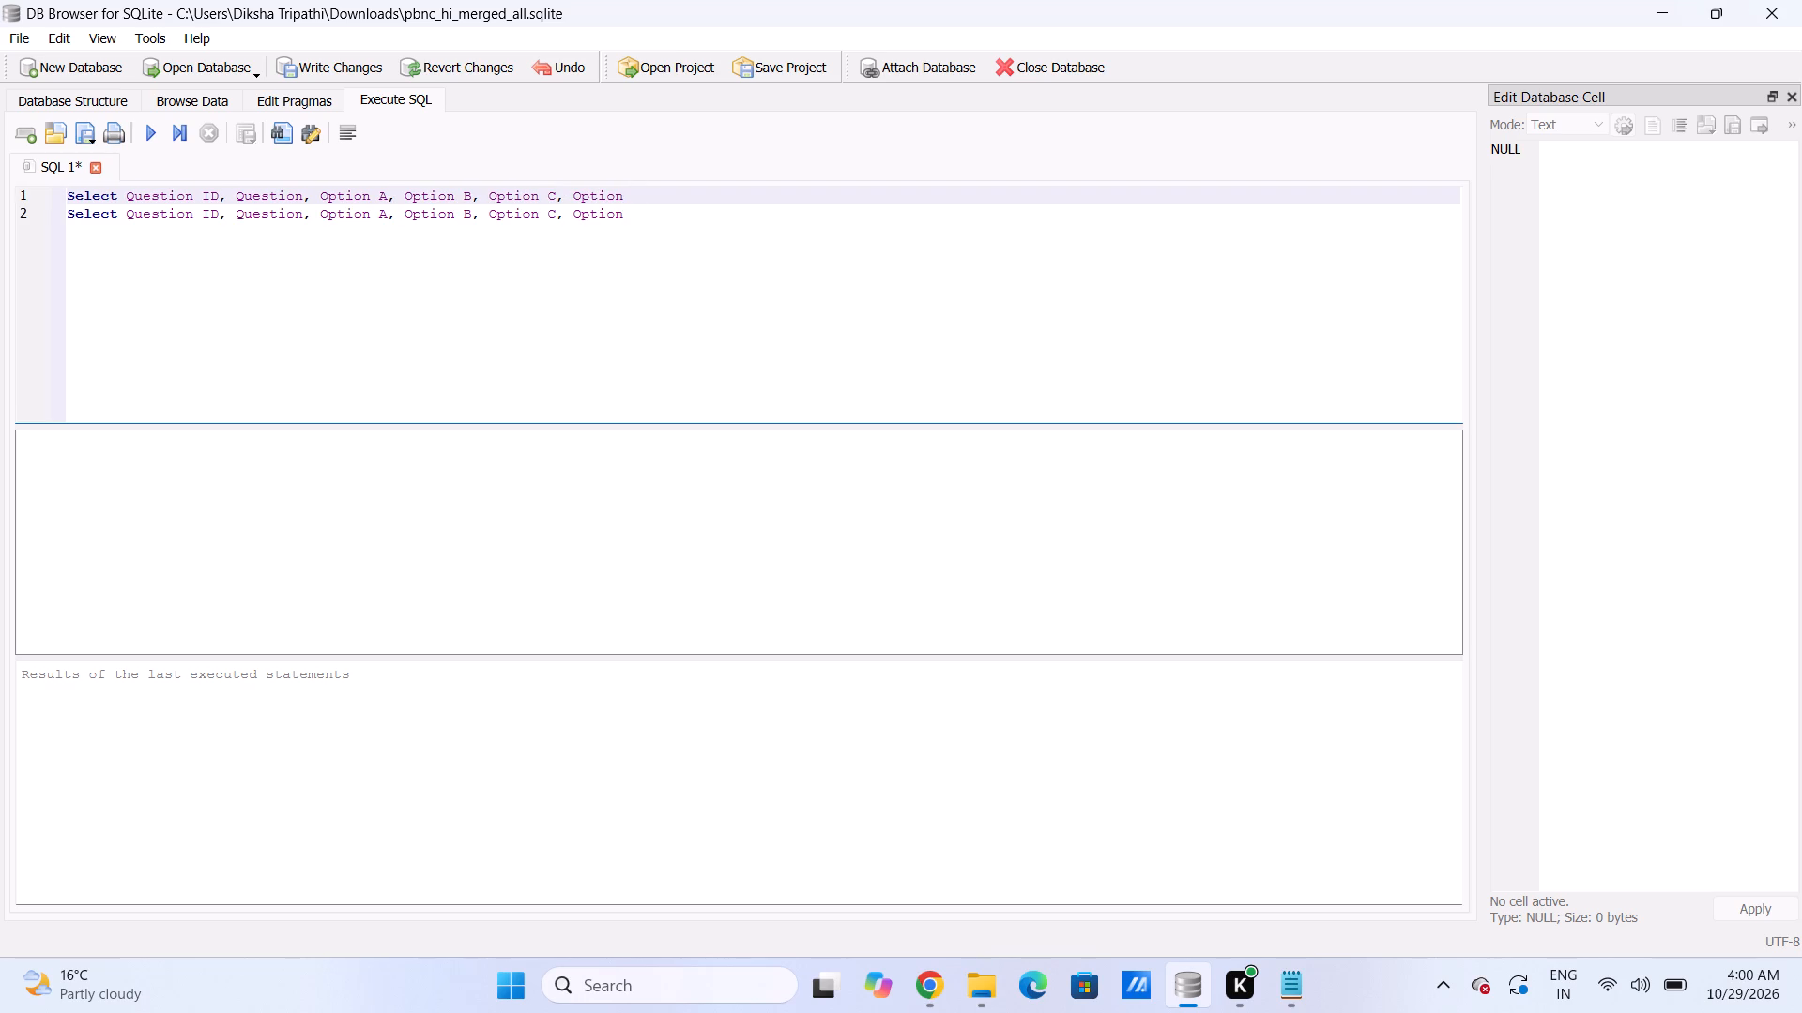
{"action": "key", "text": "ctrl+z"}
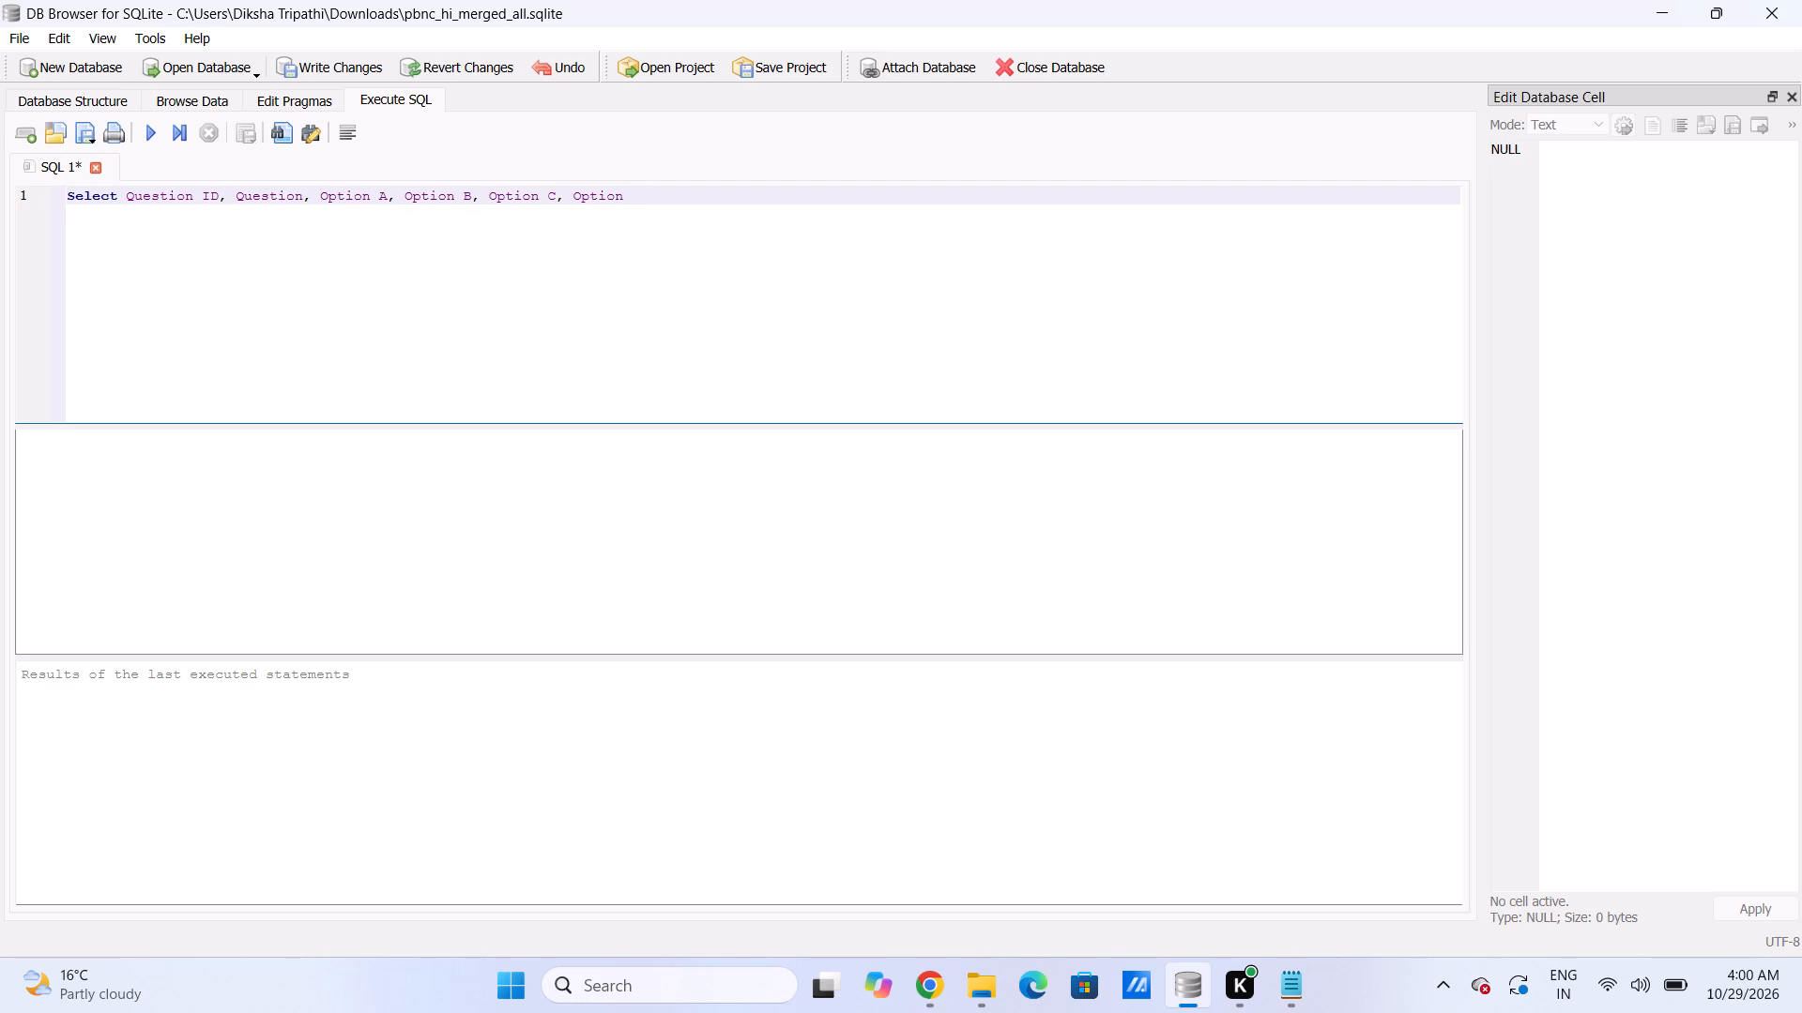
{"action": "key", "text": "shift+d"}
{"action": "key", "text": "comma"}
{"action": "key", "text": "space"}
Copy the Option E column name from the table structure into the query's column list, followed by a comma.
{"action": "left_click", "coordinate": [95, 98]}
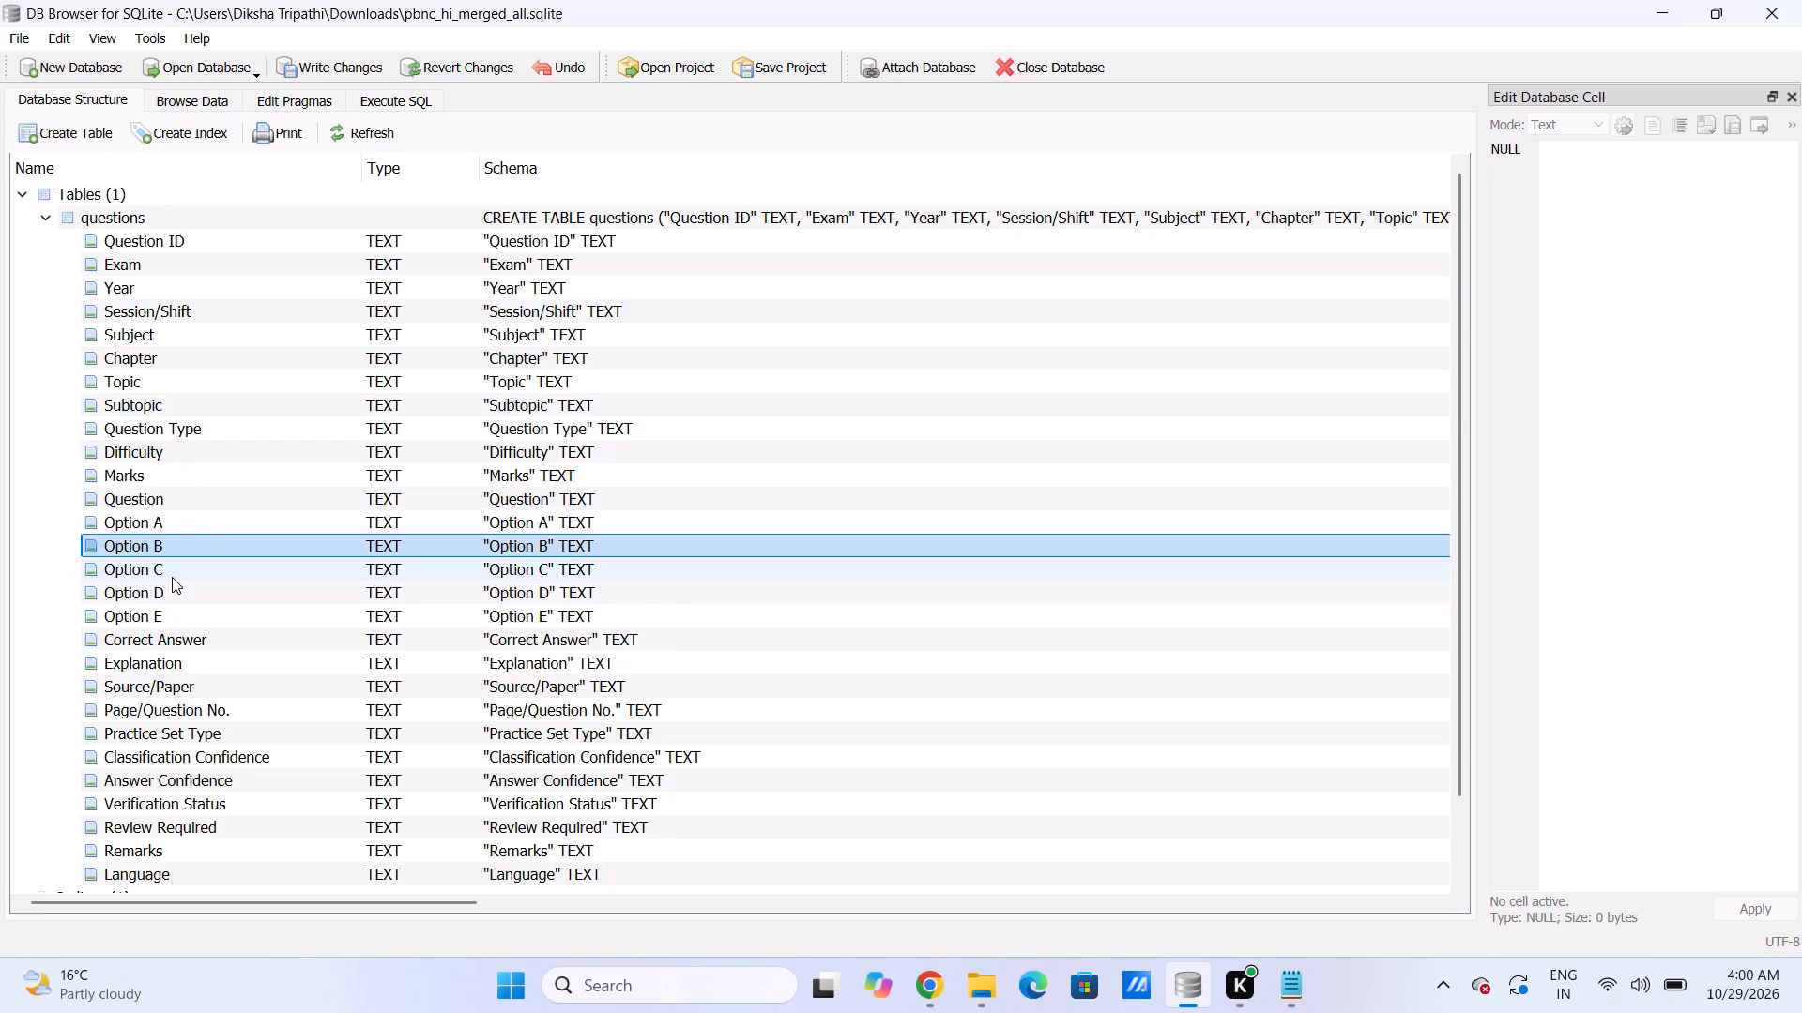
{"action": "left_click", "coordinate": [187, 607]}
{"action": "key", "text": "ctrl+c"}
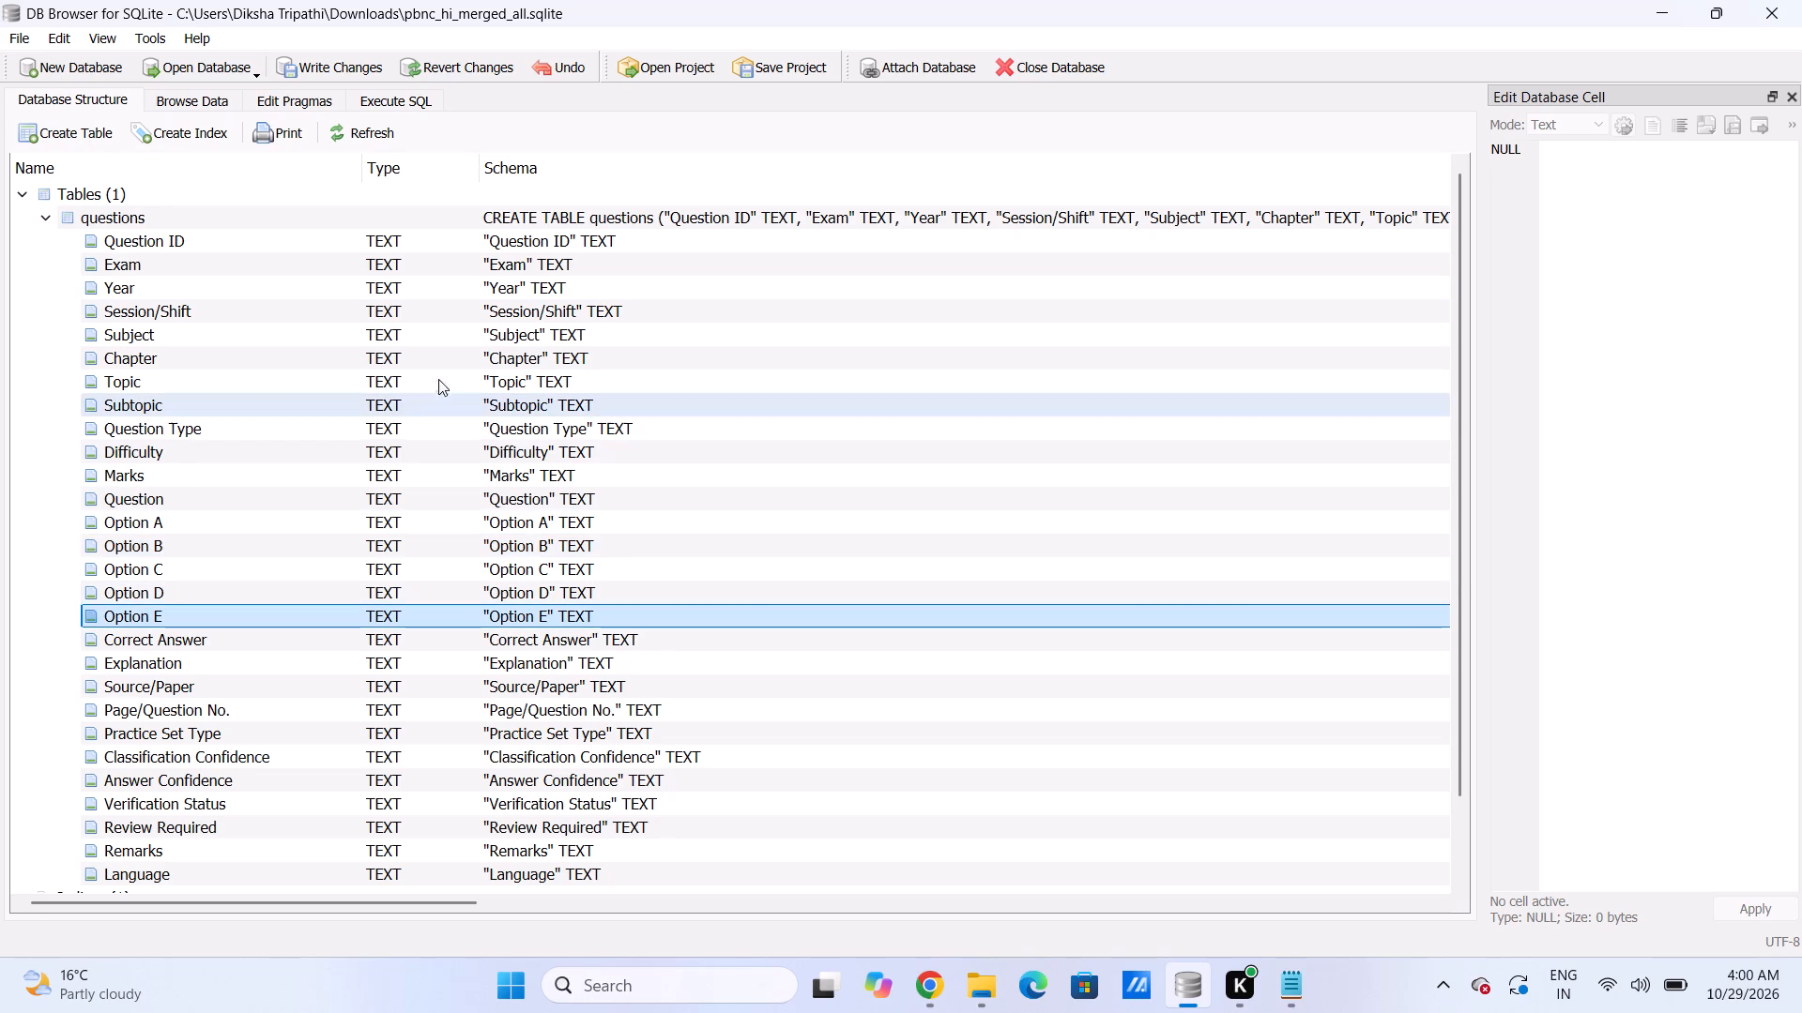
{"action": "left_click", "coordinate": [370, 101]}
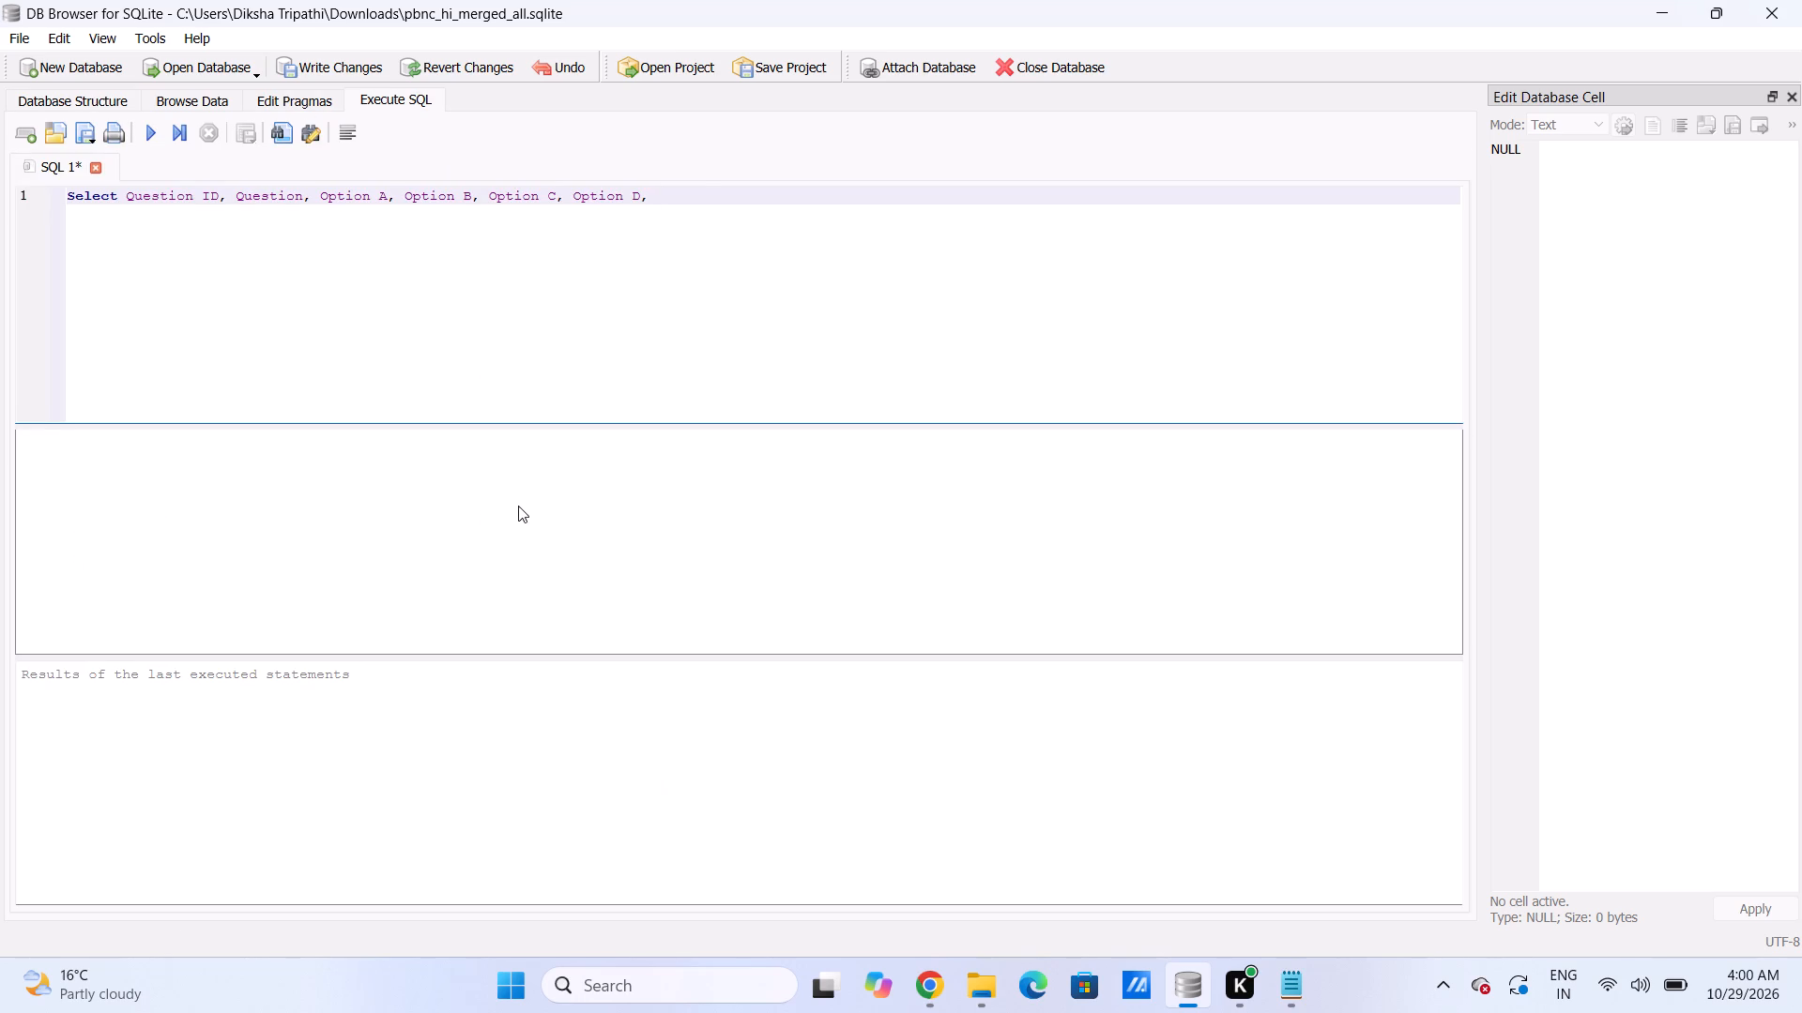
{"action": "key", "text": "ctrl+v"}
{"action": "key", "text": "comma"}
Replace the comma after Option E with a from clause on the copied questions table name, ending the statement with a semicolon and a new line.
{"action": "left_click", "coordinate": [115, 104]}
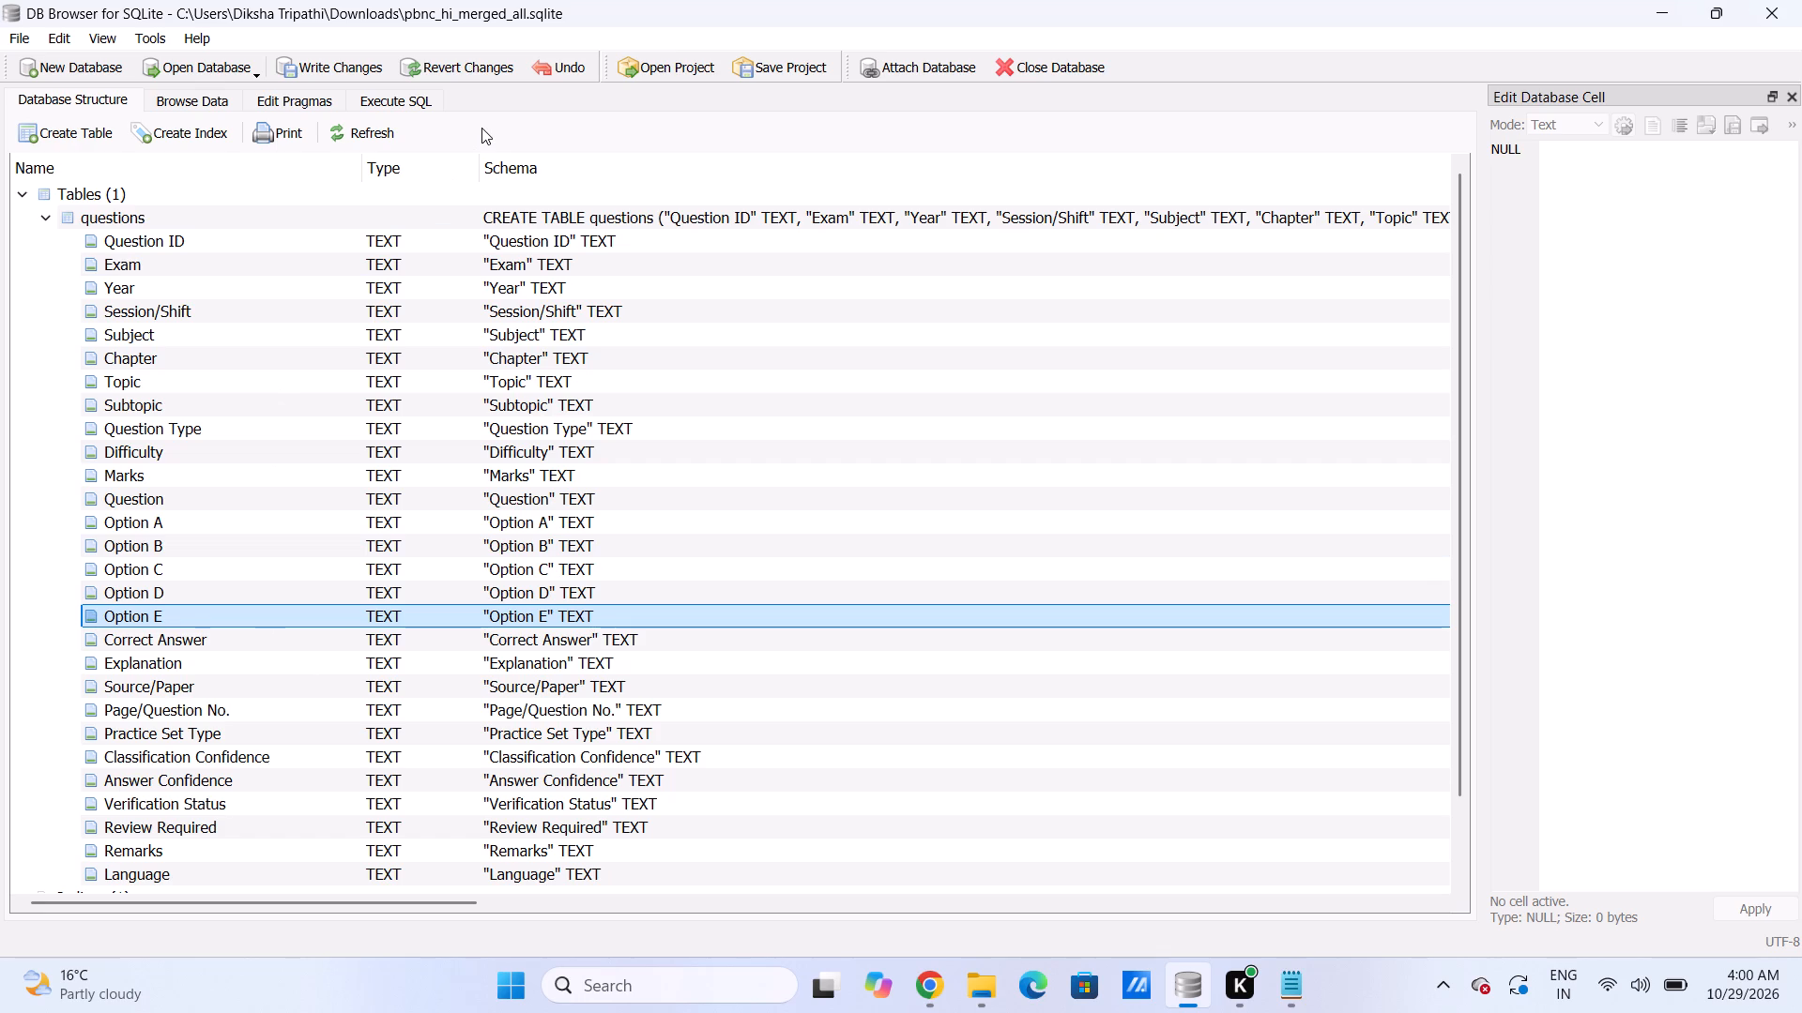
{"action": "left_click", "coordinate": [408, 103]}
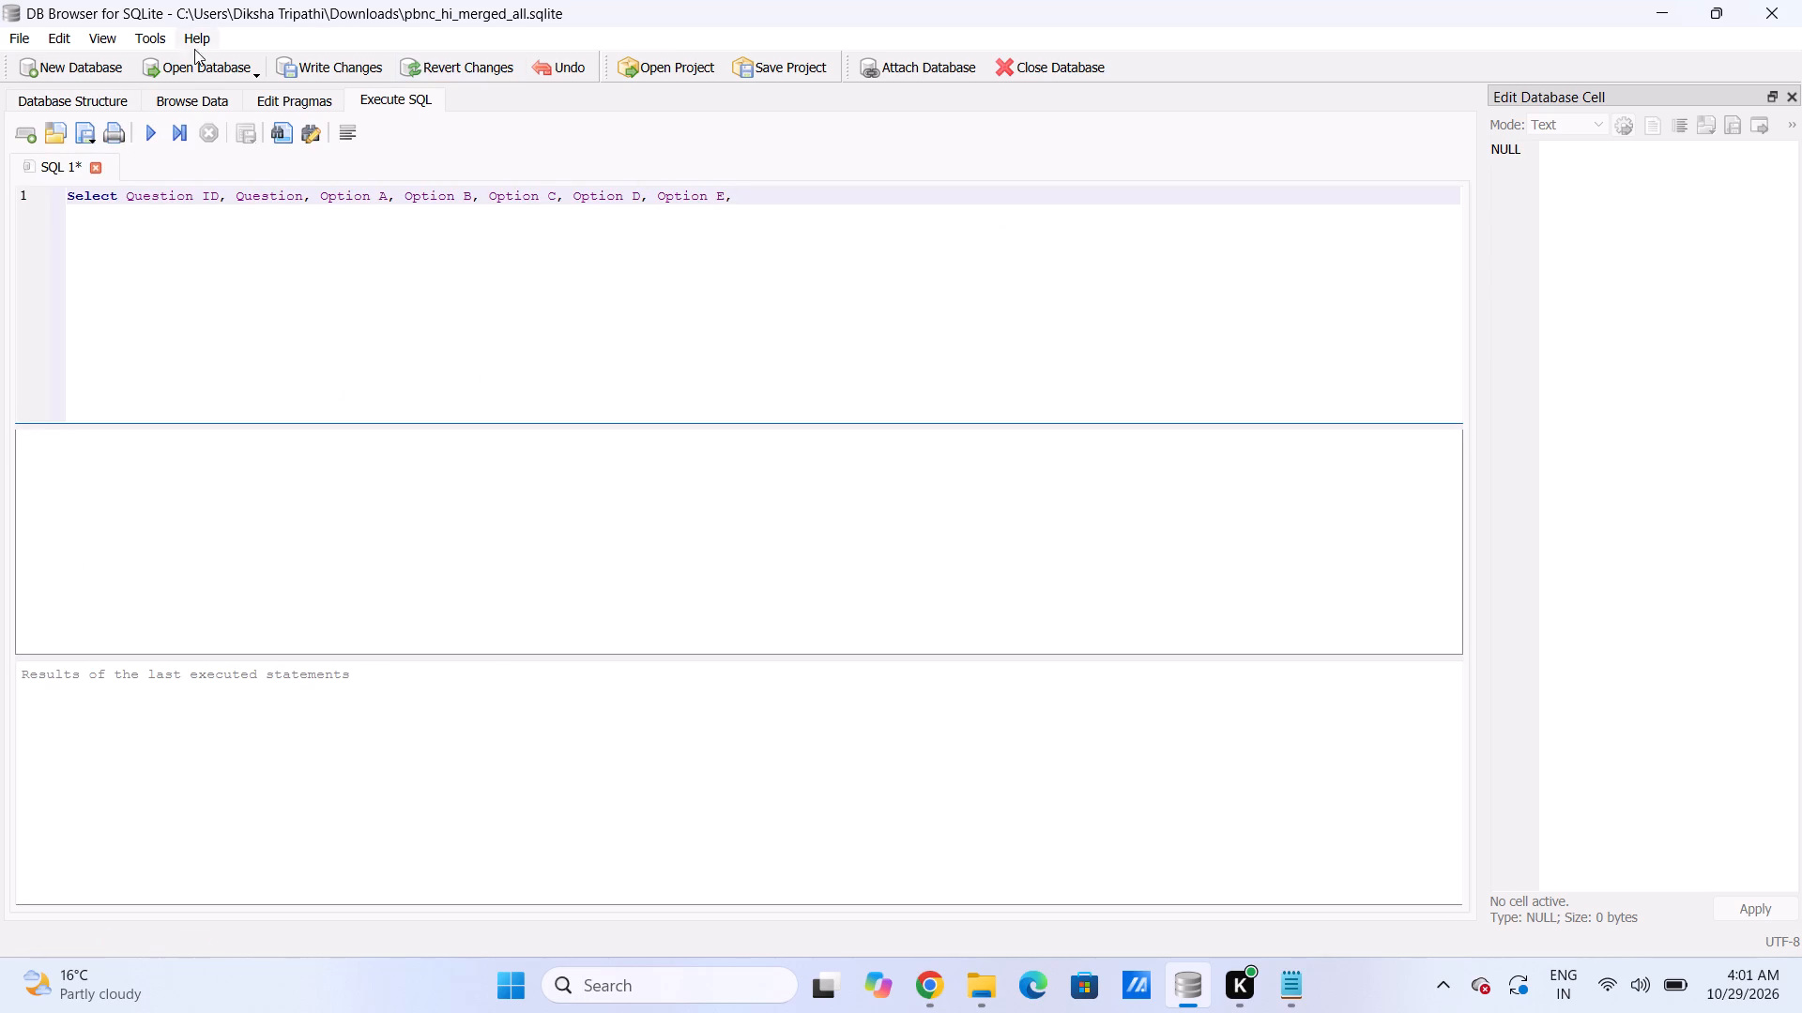
{"action": "left_click", "coordinate": [114, 97]}
{"action": "left_click", "coordinate": [156, 216]}
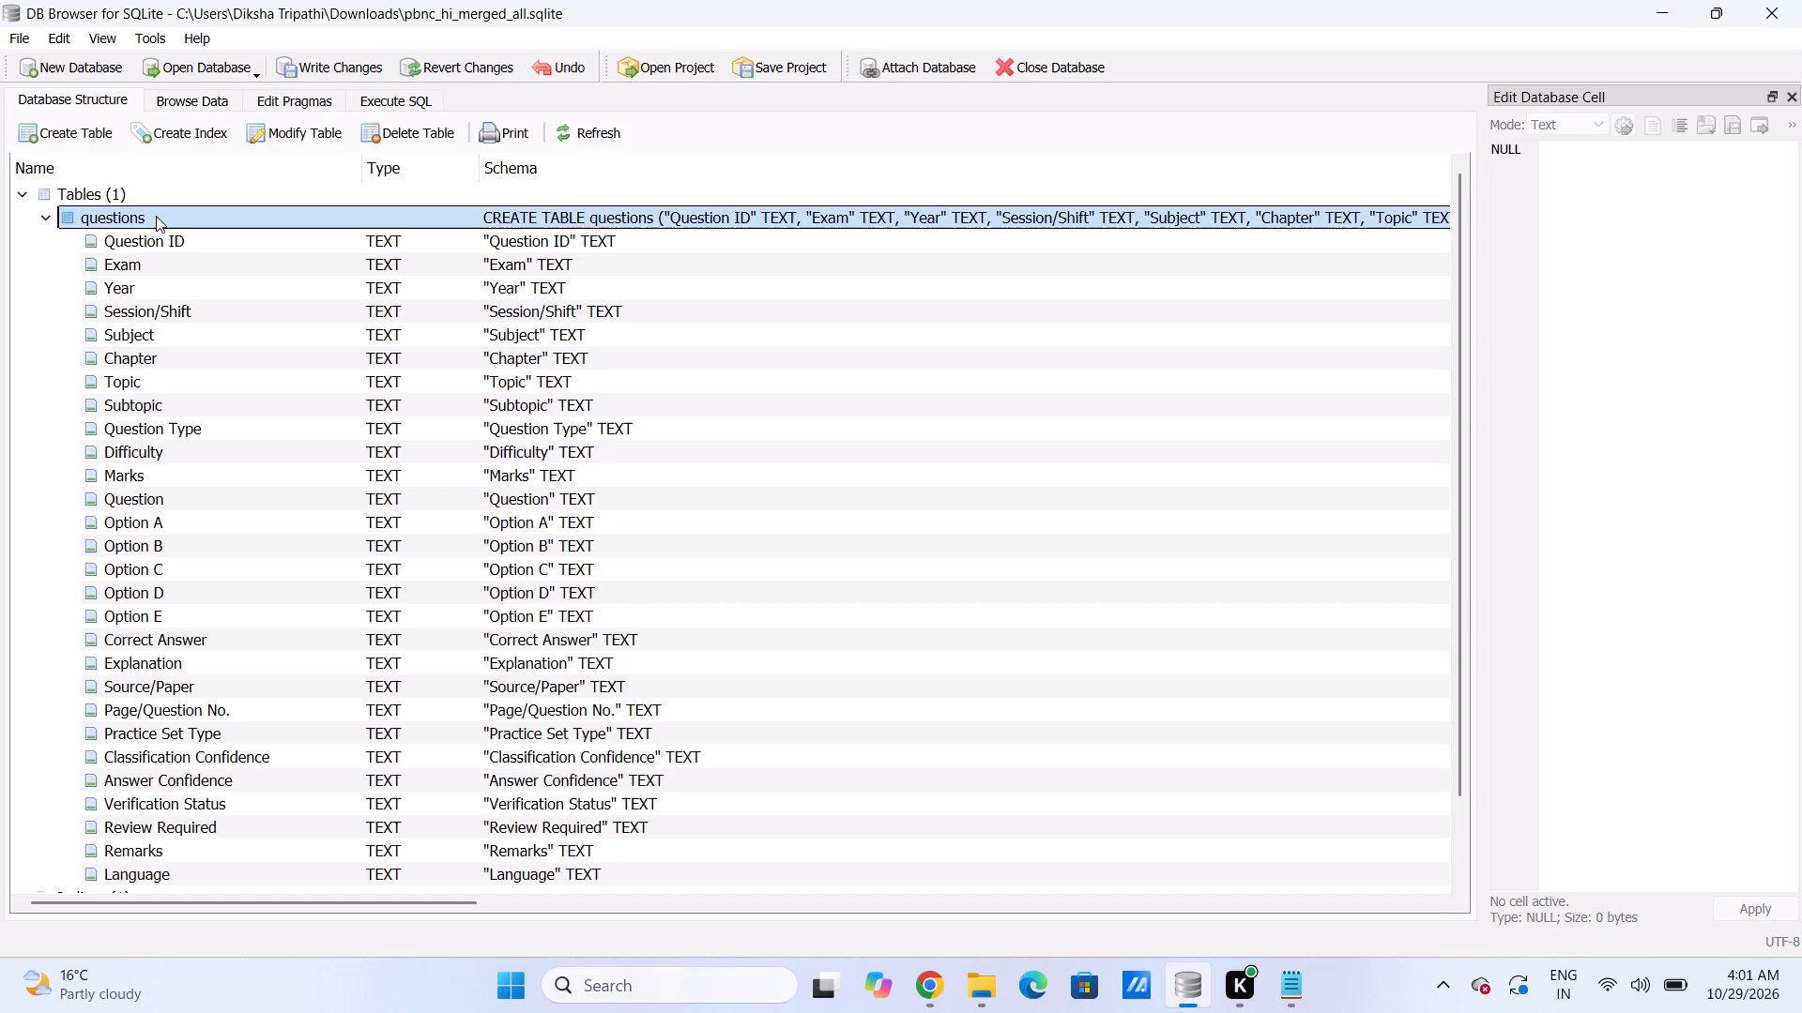
{"action": "key", "text": "ctrl+c"}
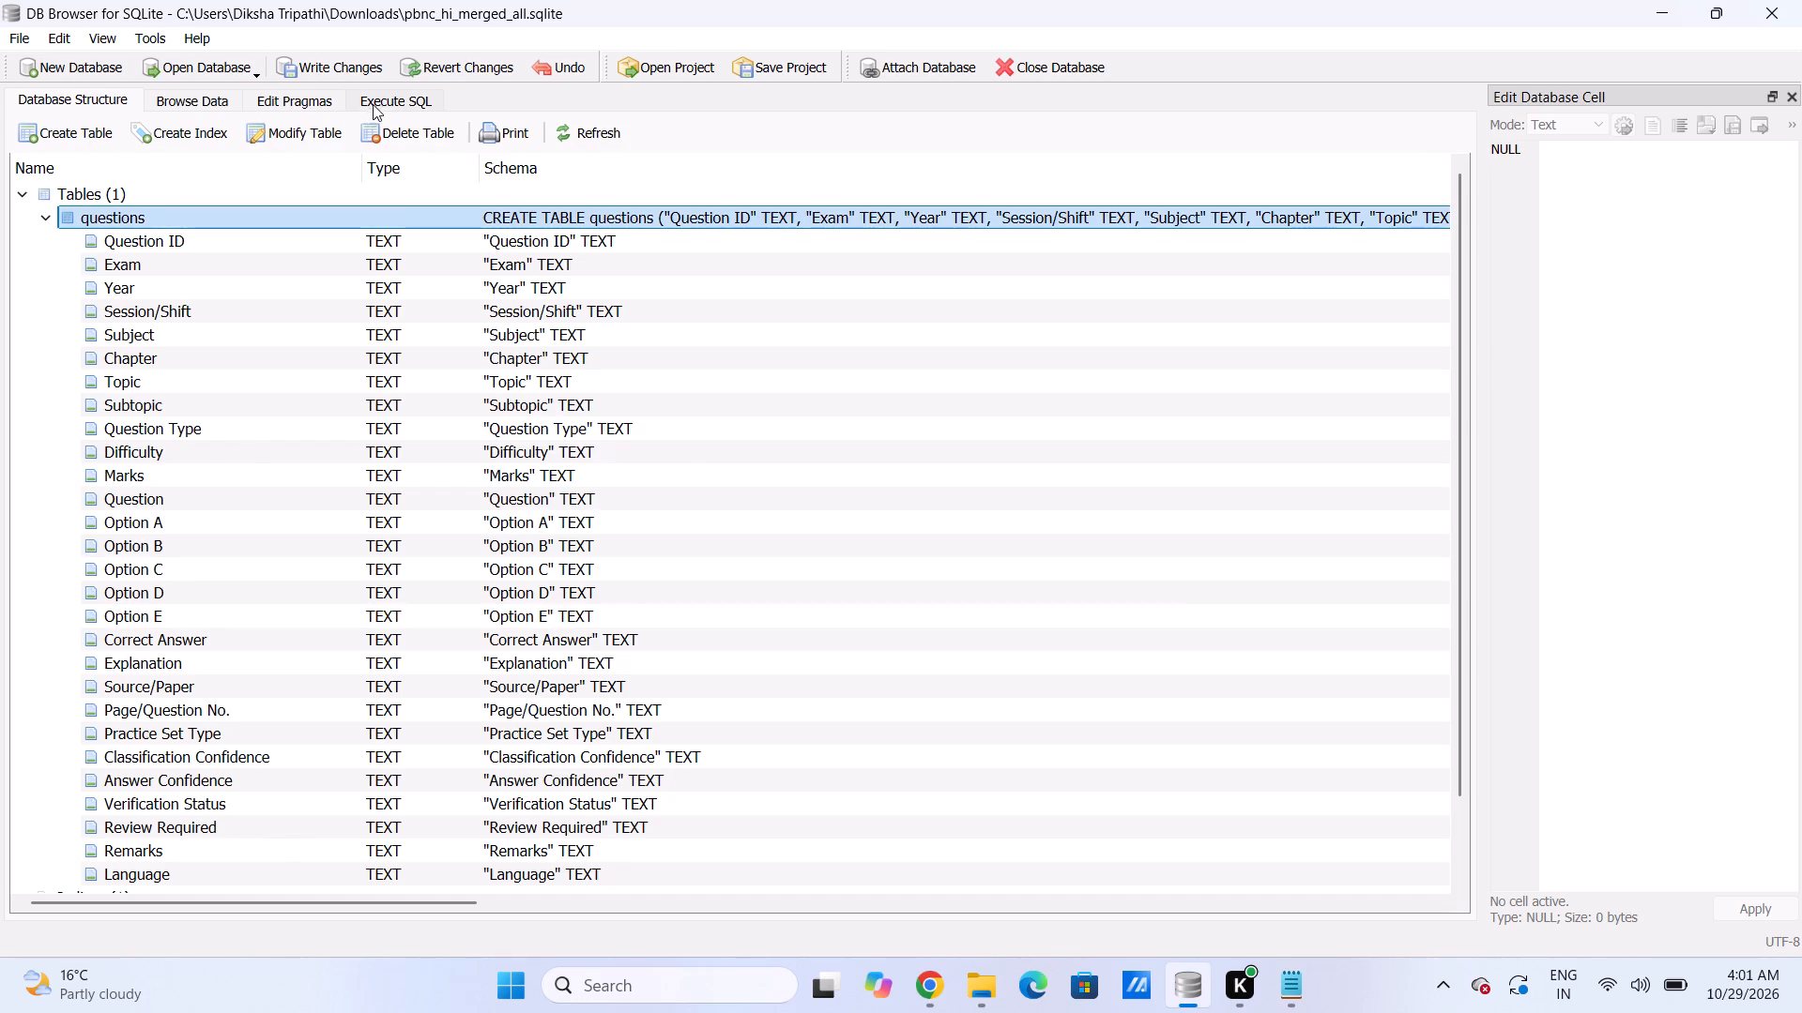
{"action": "left_click", "coordinate": [374, 102]}
{"action": "key", "text": "BackSpace"}
{"action": "key", "text": "space"}
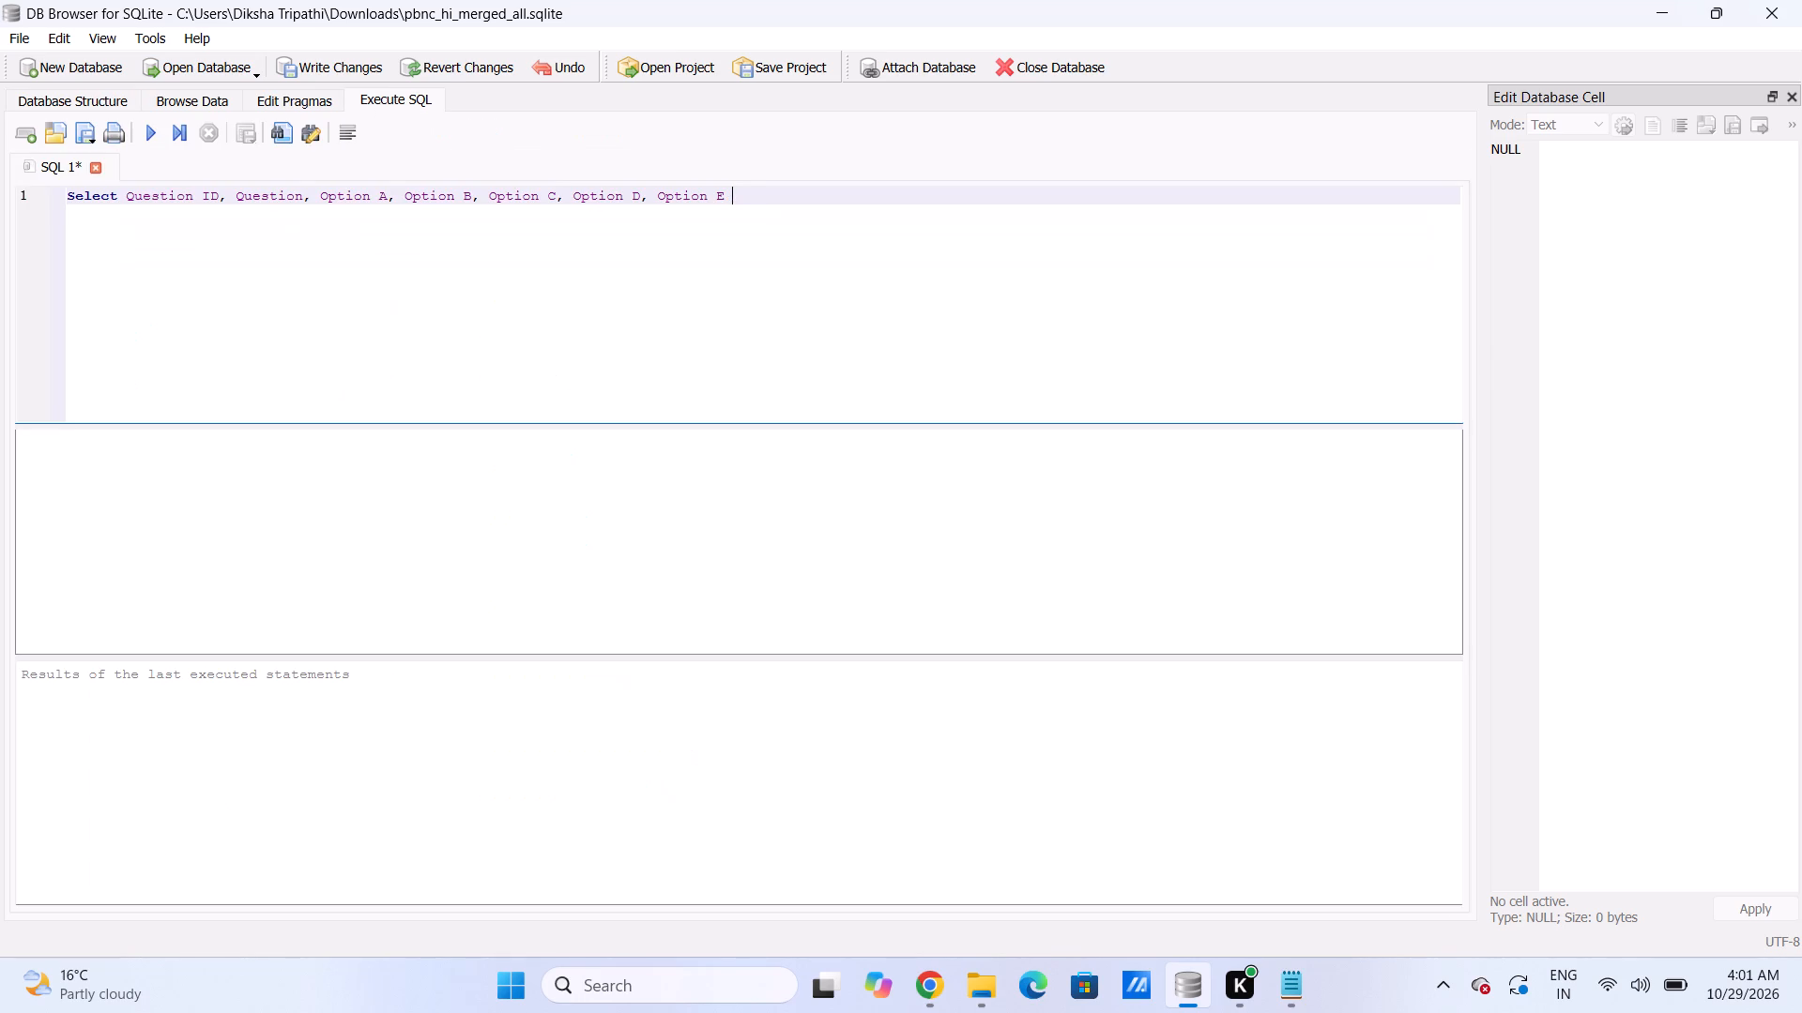
{"action": "type", "text": "from"}
{"action": "key", "text": "space"}
{"action": "key", "text": "ctrl+v"}
{"action": "key", "text": "semicolon"}
{"action": "key", "text": "Return"}
Execute the SELECT query on the questions table.
{"action": "left_click", "coordinate": [154, 126]}
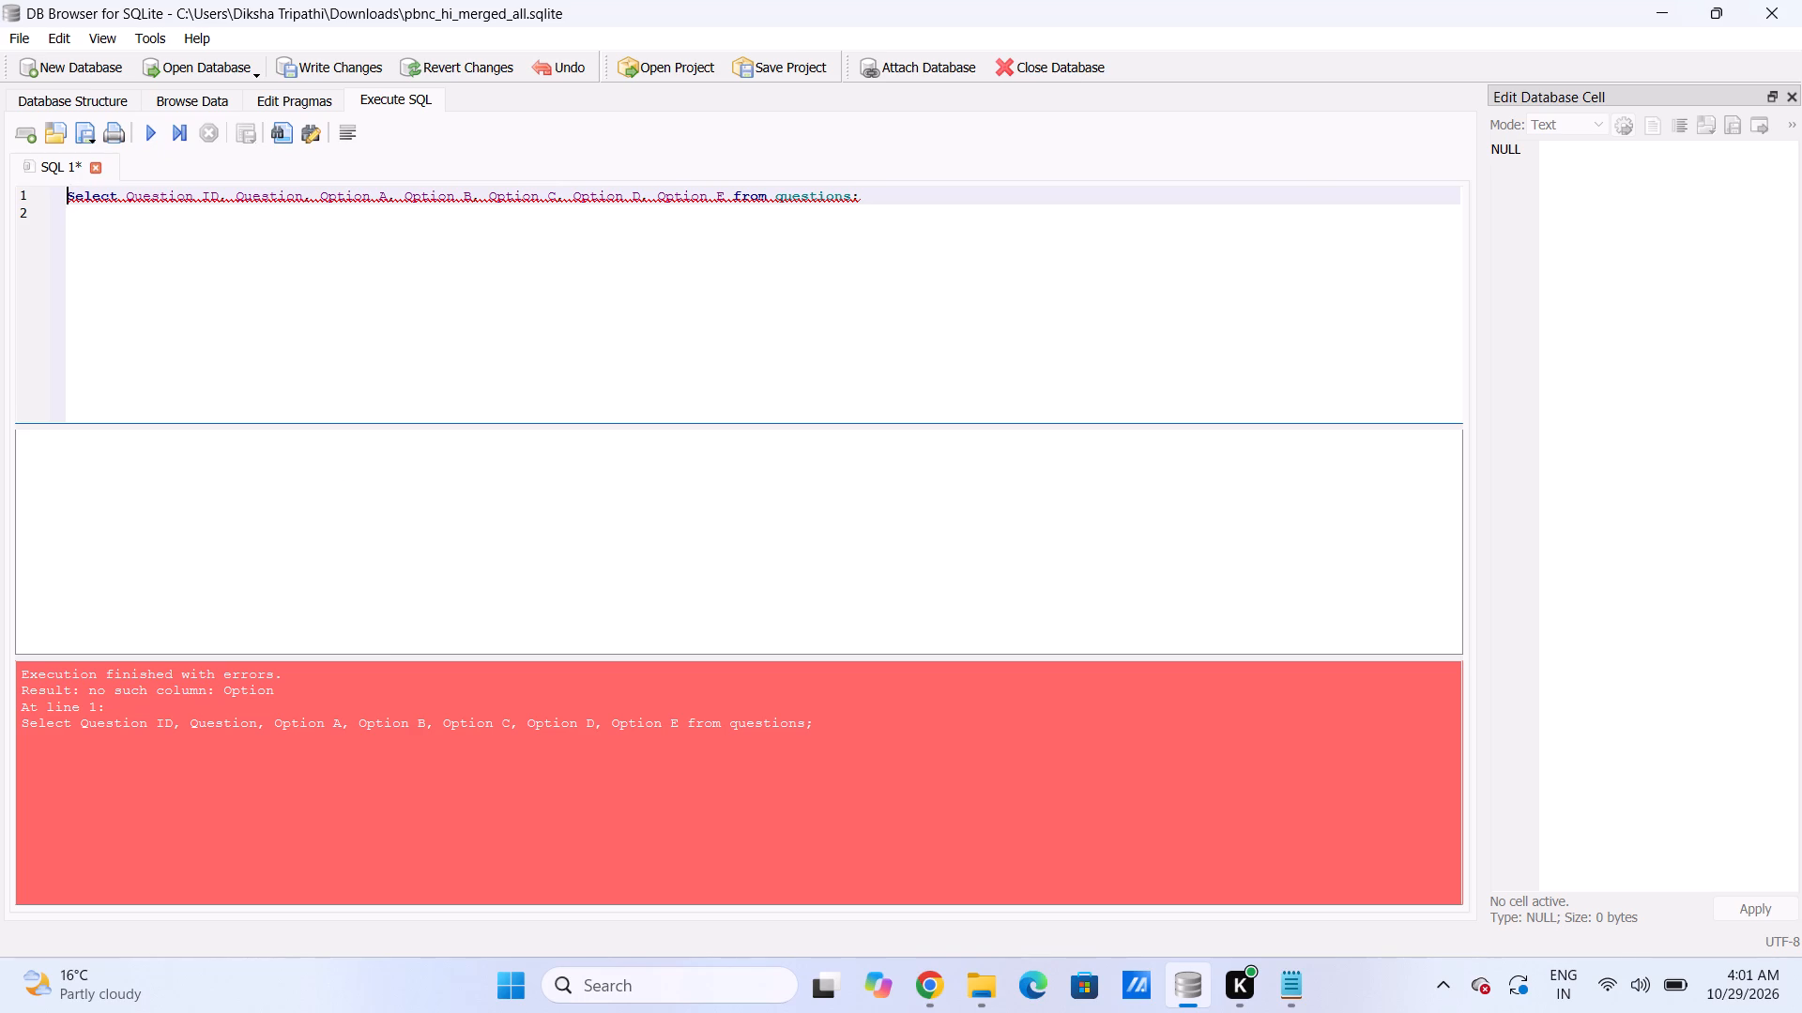
{"action": "scroll", "coordinate": [307, 749], "scroll_direction": "down", "scroll_amount": 2}
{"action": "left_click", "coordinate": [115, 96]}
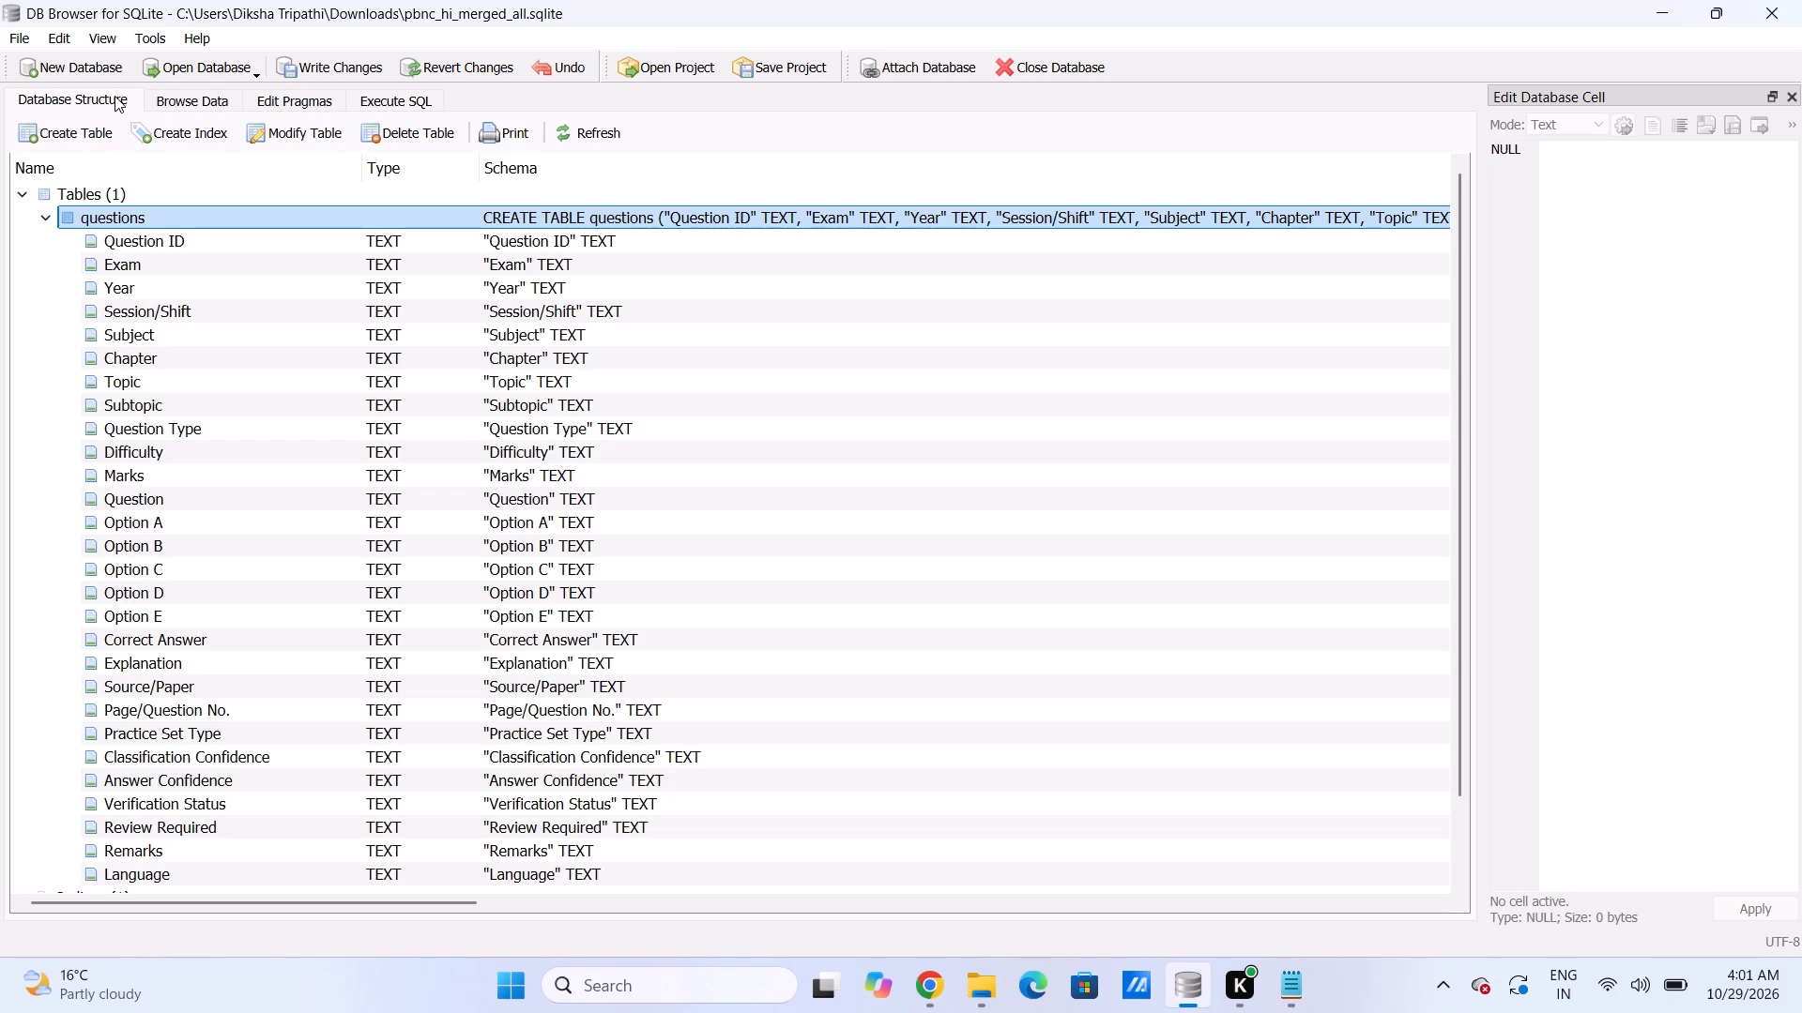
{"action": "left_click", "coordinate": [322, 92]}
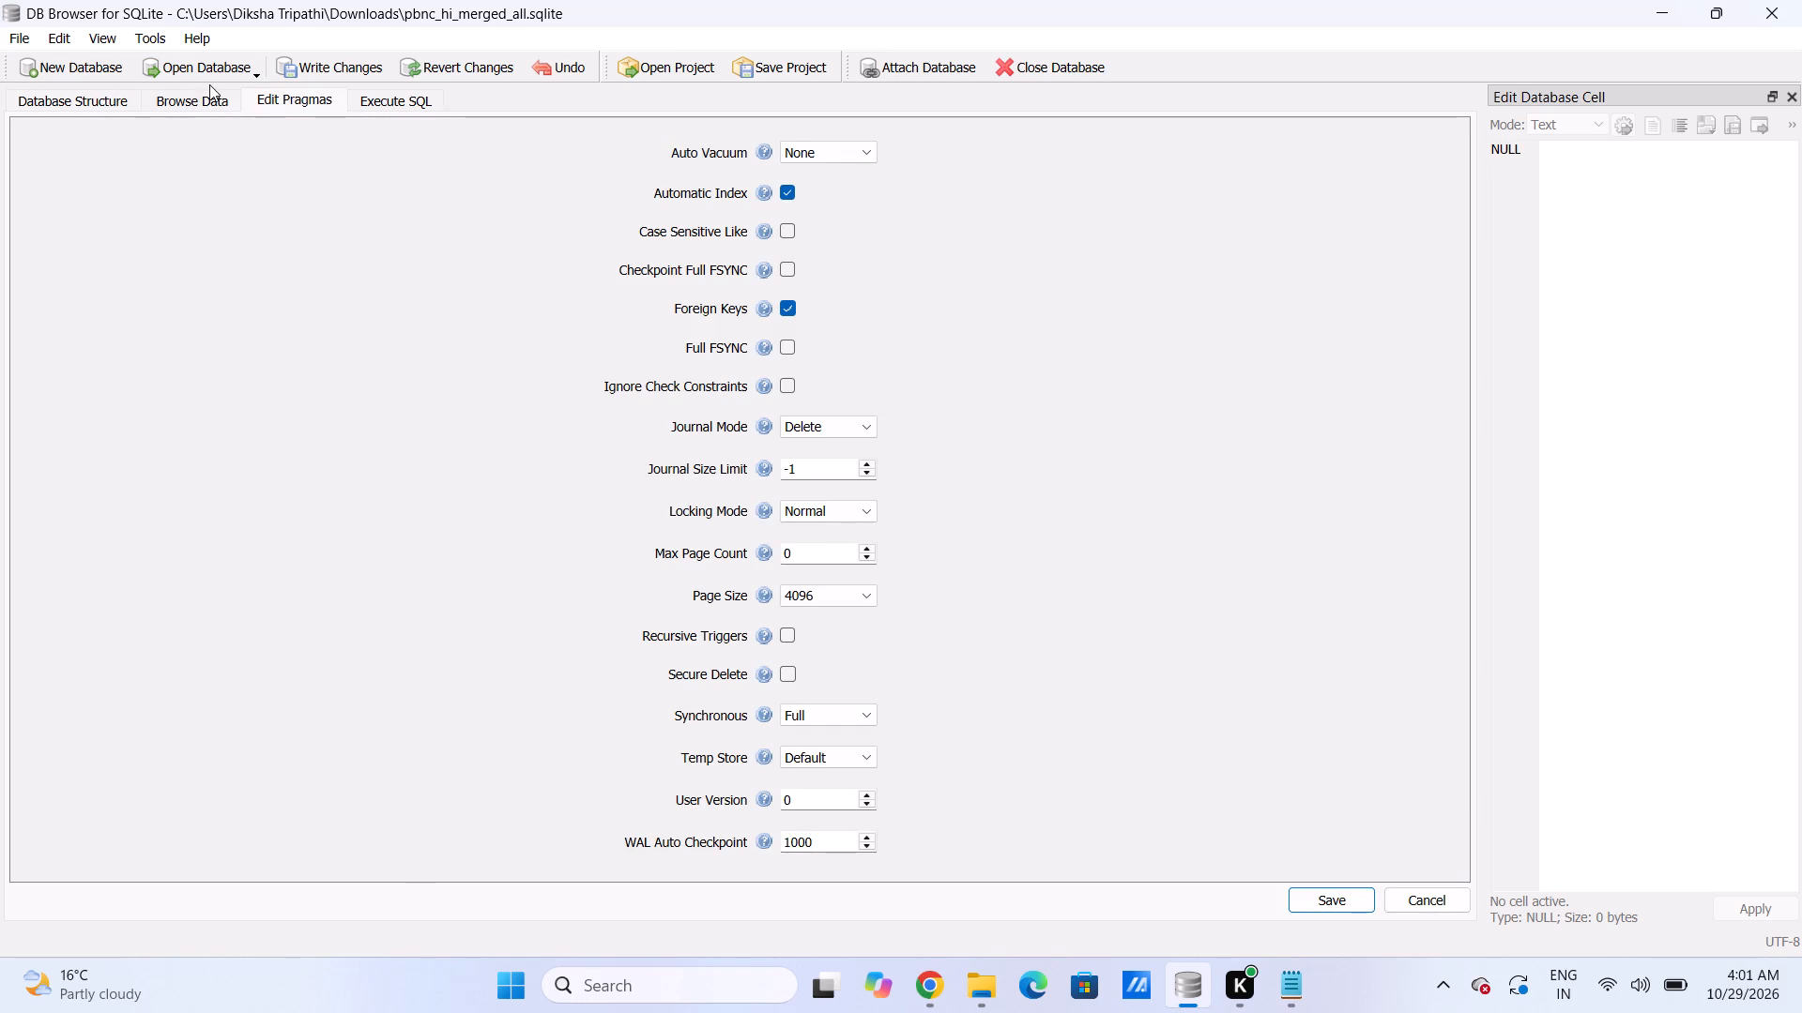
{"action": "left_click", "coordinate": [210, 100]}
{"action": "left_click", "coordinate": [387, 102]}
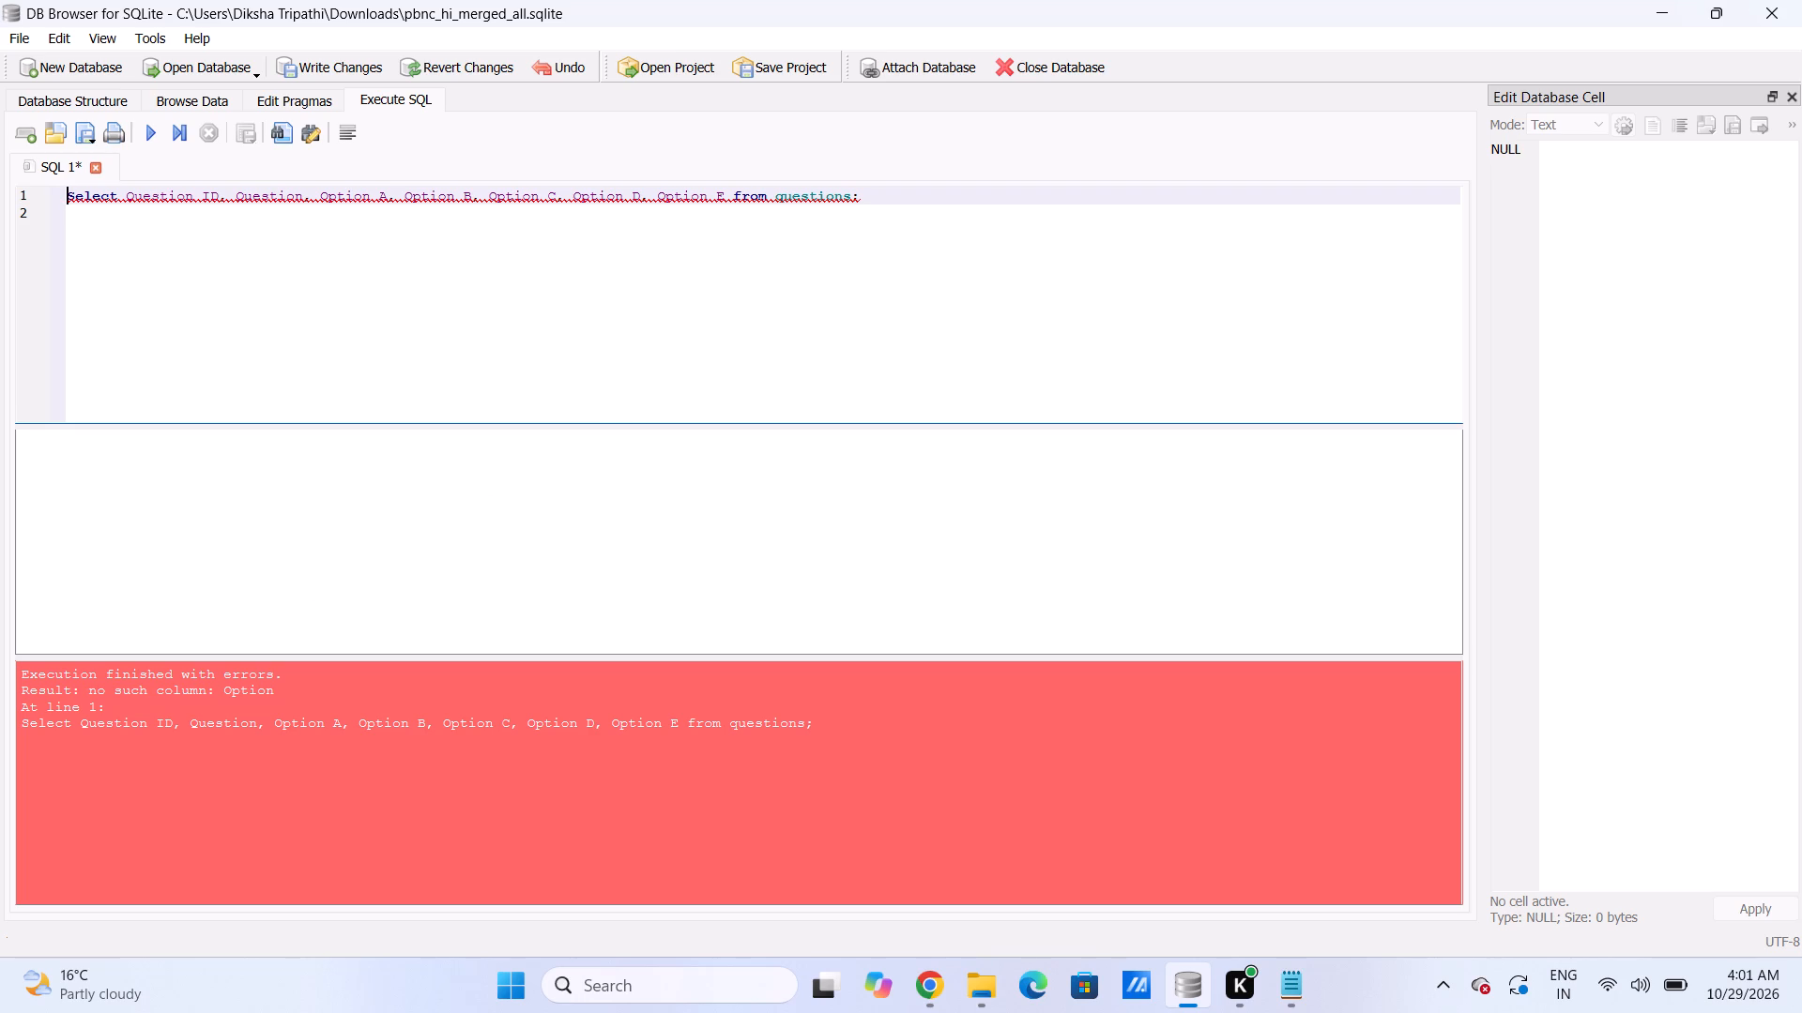
Duplicate the whole SELECT statement onto line 2 of the SQL editor.
{"action": "left_click", "coordinate": [907, 205]}
{"action": "key", "text": "Up"}
{"action": "key", "text": "ctrl+a"}
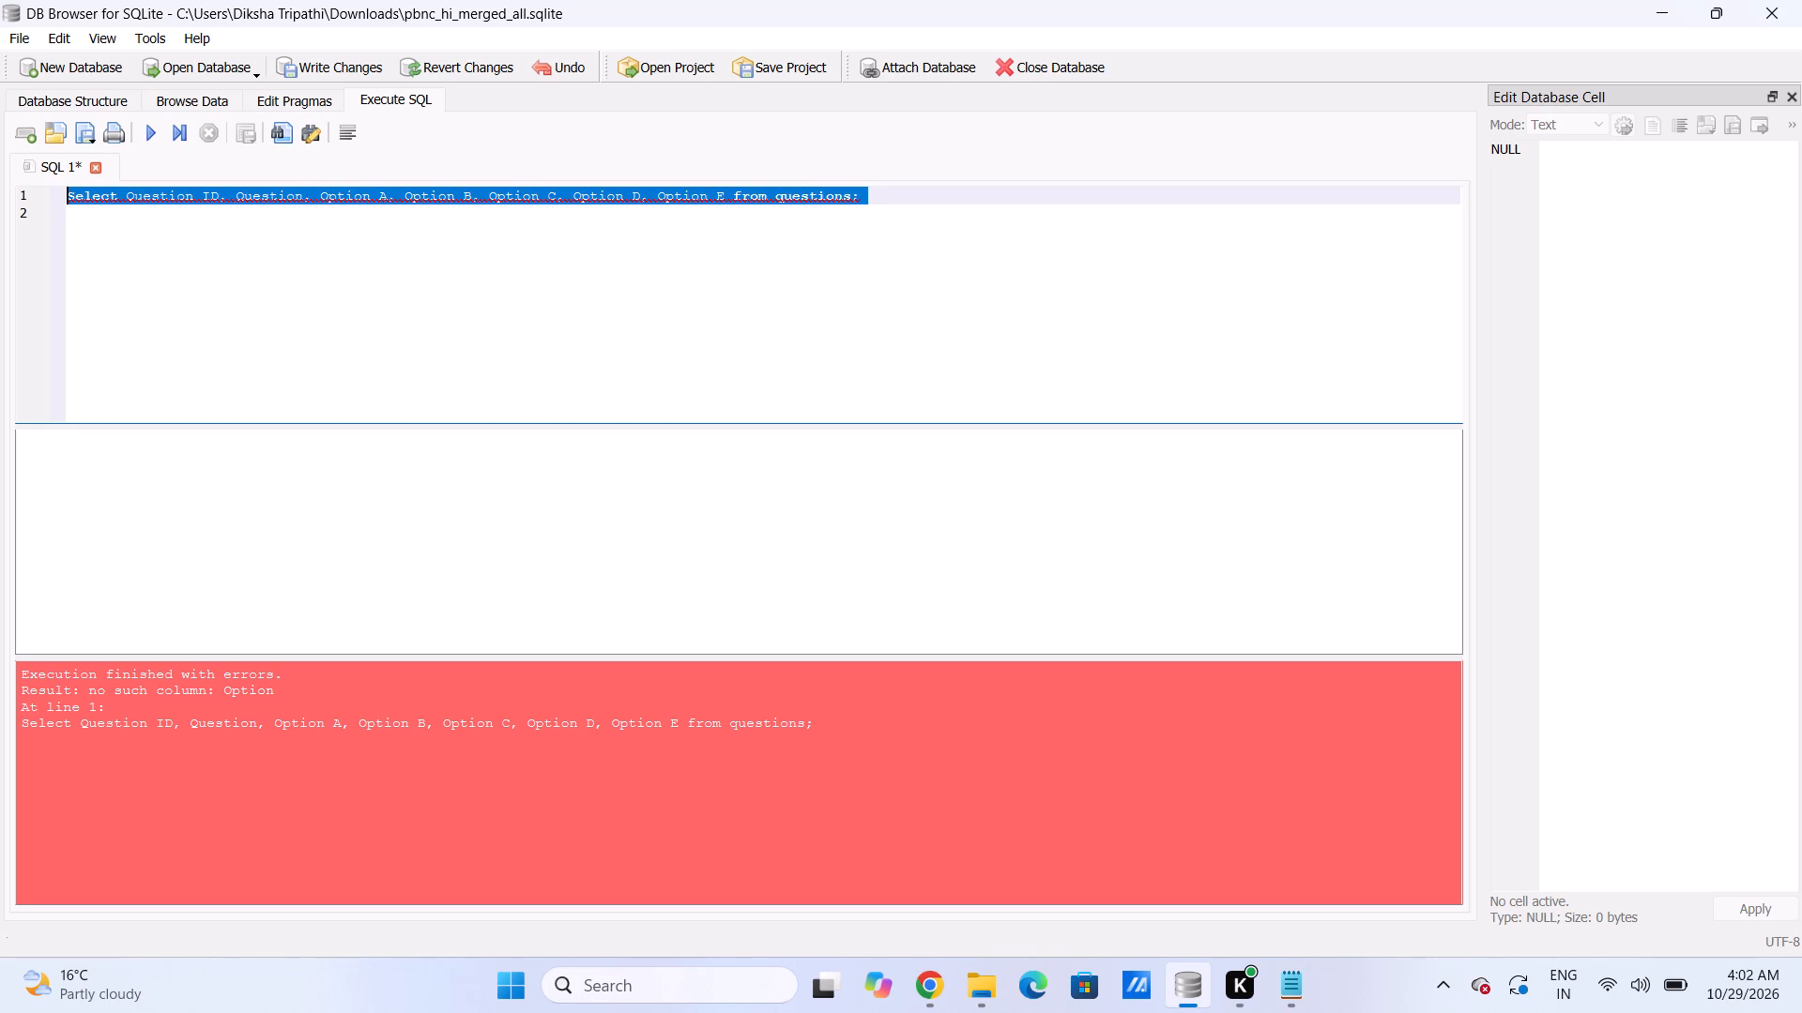
{"action": "key", "text": "ctrl+c"}
{"action": "key", "text": "Down"}
{"action": "key", "text": "ctrl+v"}
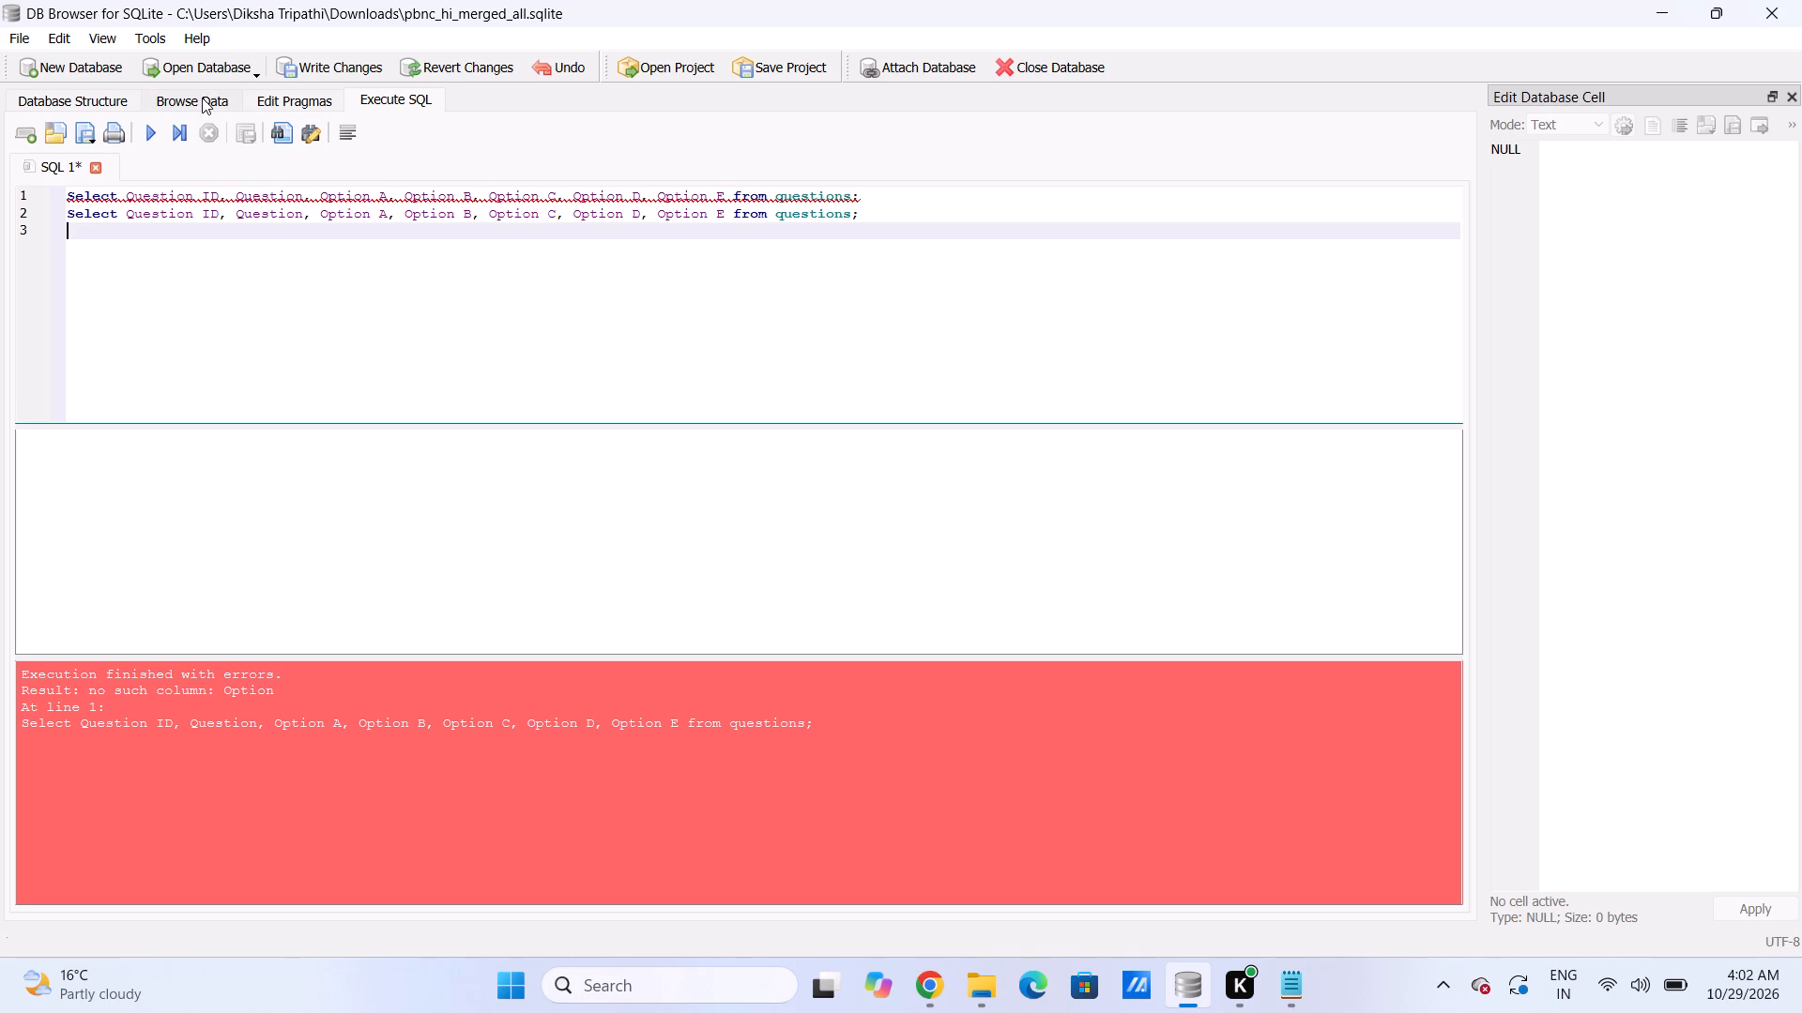
Replace Option C in the second SELECT statement with the column name copied from the table structure.
{"action": "left_click", "coordinate": [104, 104]}
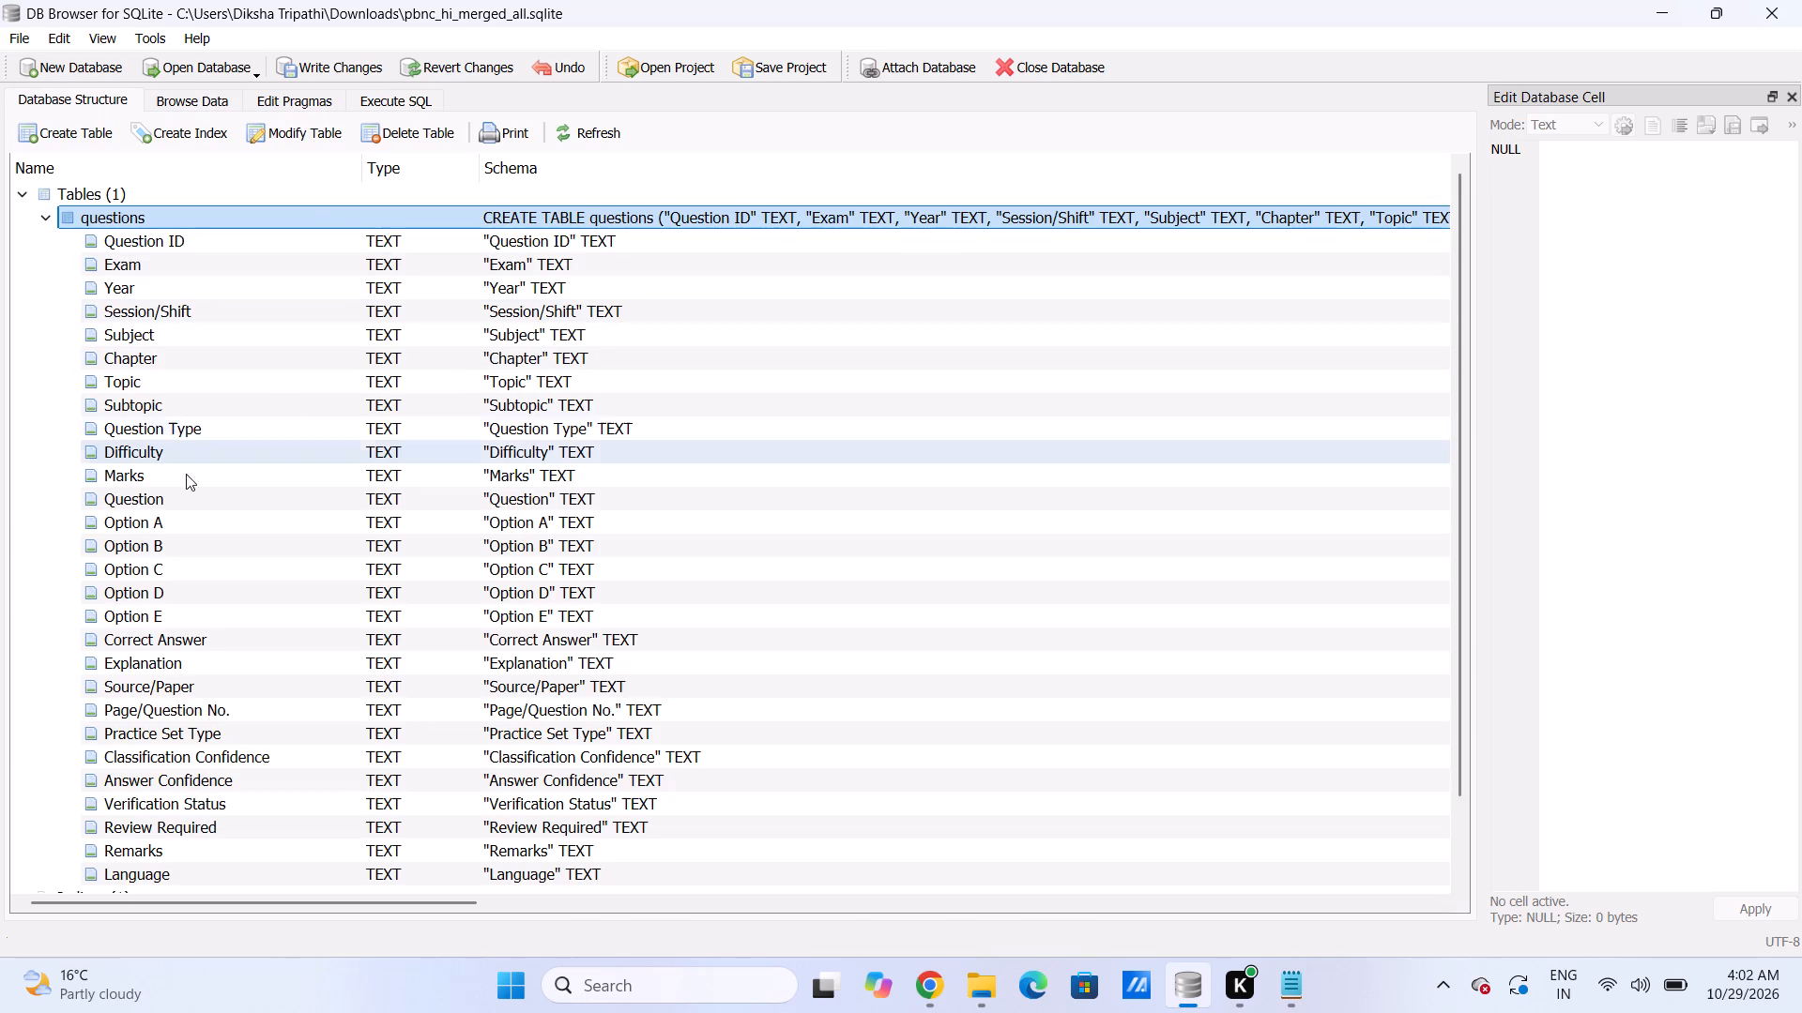
{"action": "left_click", "coordinate": [152, 573]}
{"action": "key", "text": "ctrl+c"}
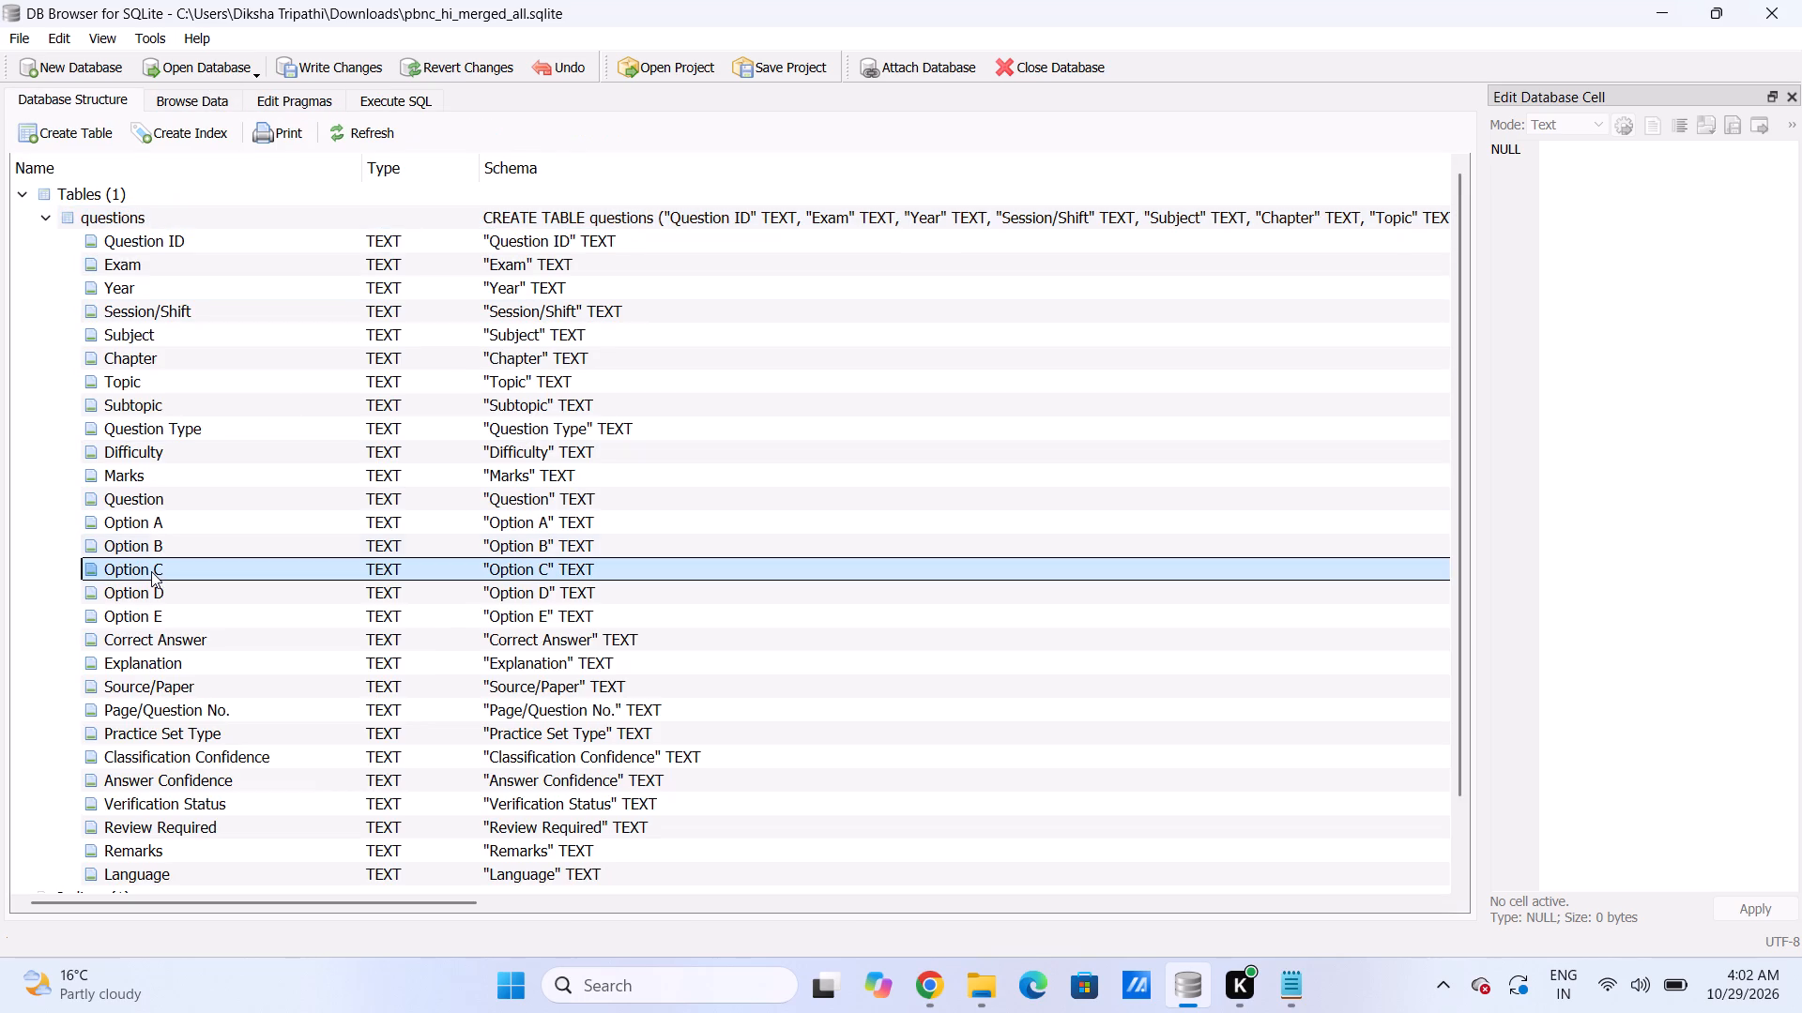
{"action": "left_click", "coordinate": [389, 99]}
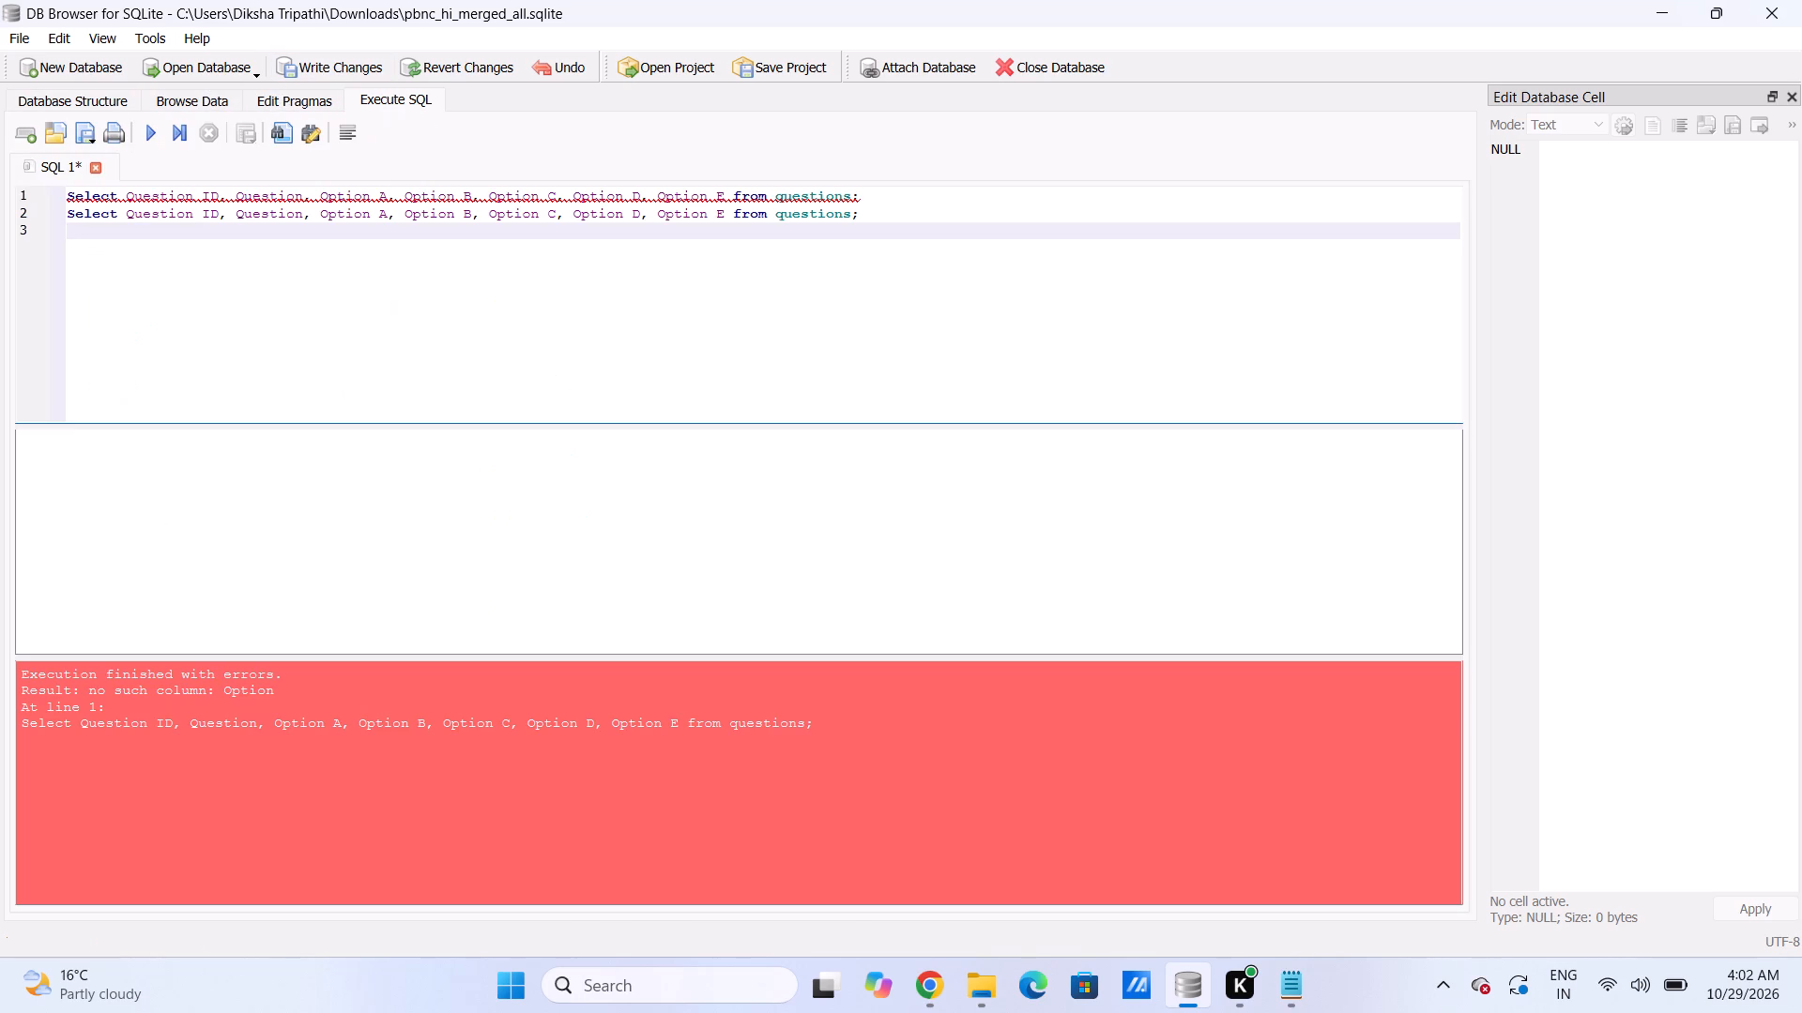
{"action": "left_click_drag", "start_coordinate": [489, 210], "coordinate": [551, 214]}
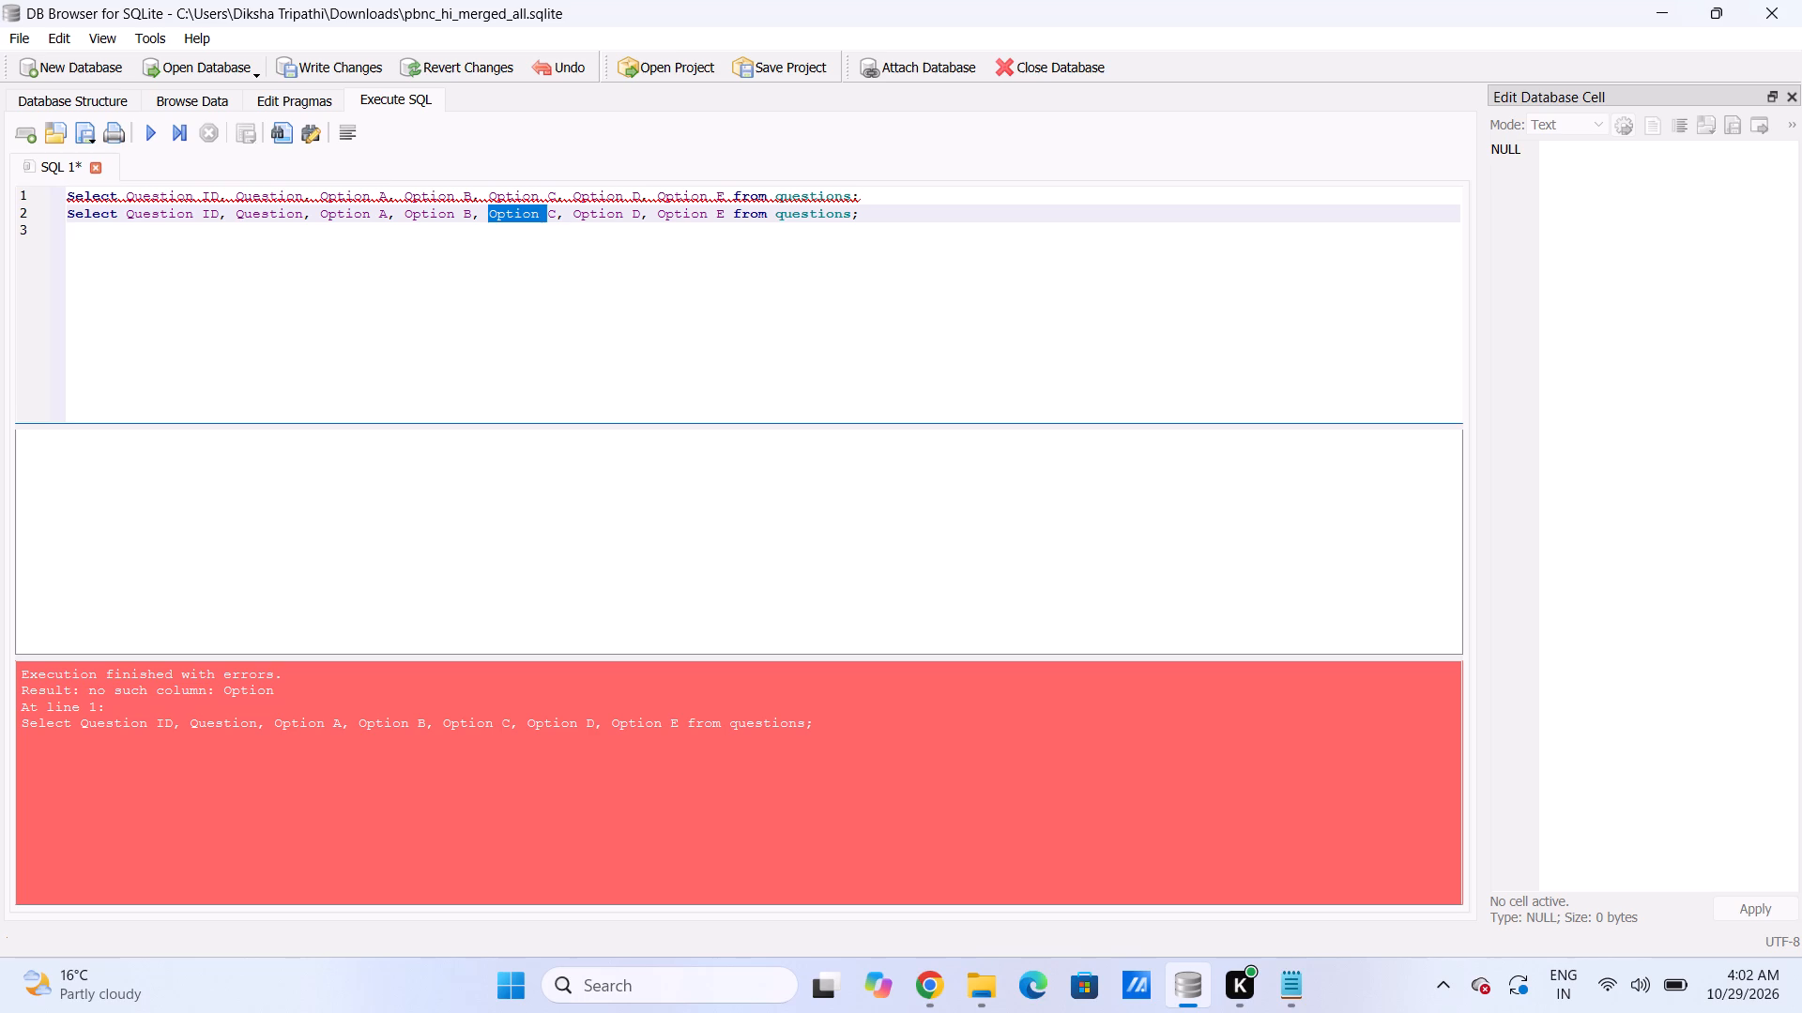
{"action": "left_click_drag", "start_coordinate": [551, 214], "coordinate": [554, 215]}
{"action": "key", "text": "ctrl+v"}
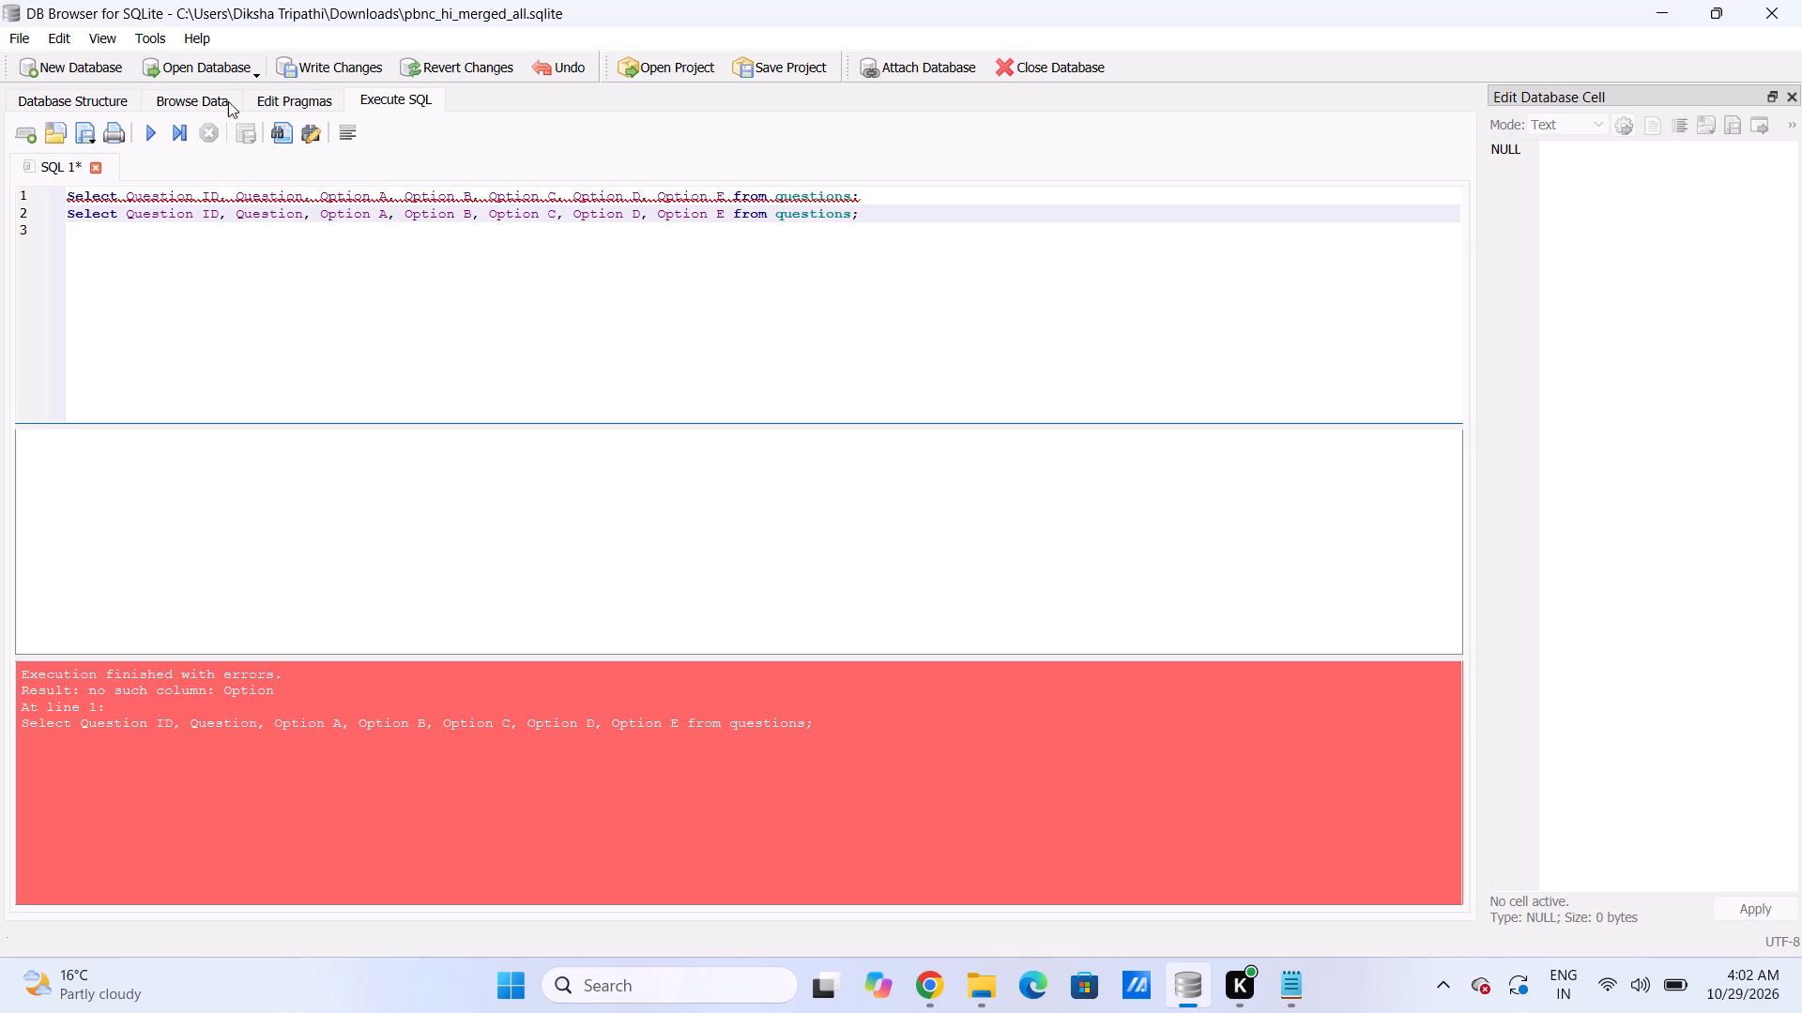
Replace Option D in the second SELECT statement with the column name copied from the table structure.
{"action": "left_click", "coordinate": [278, 98]}
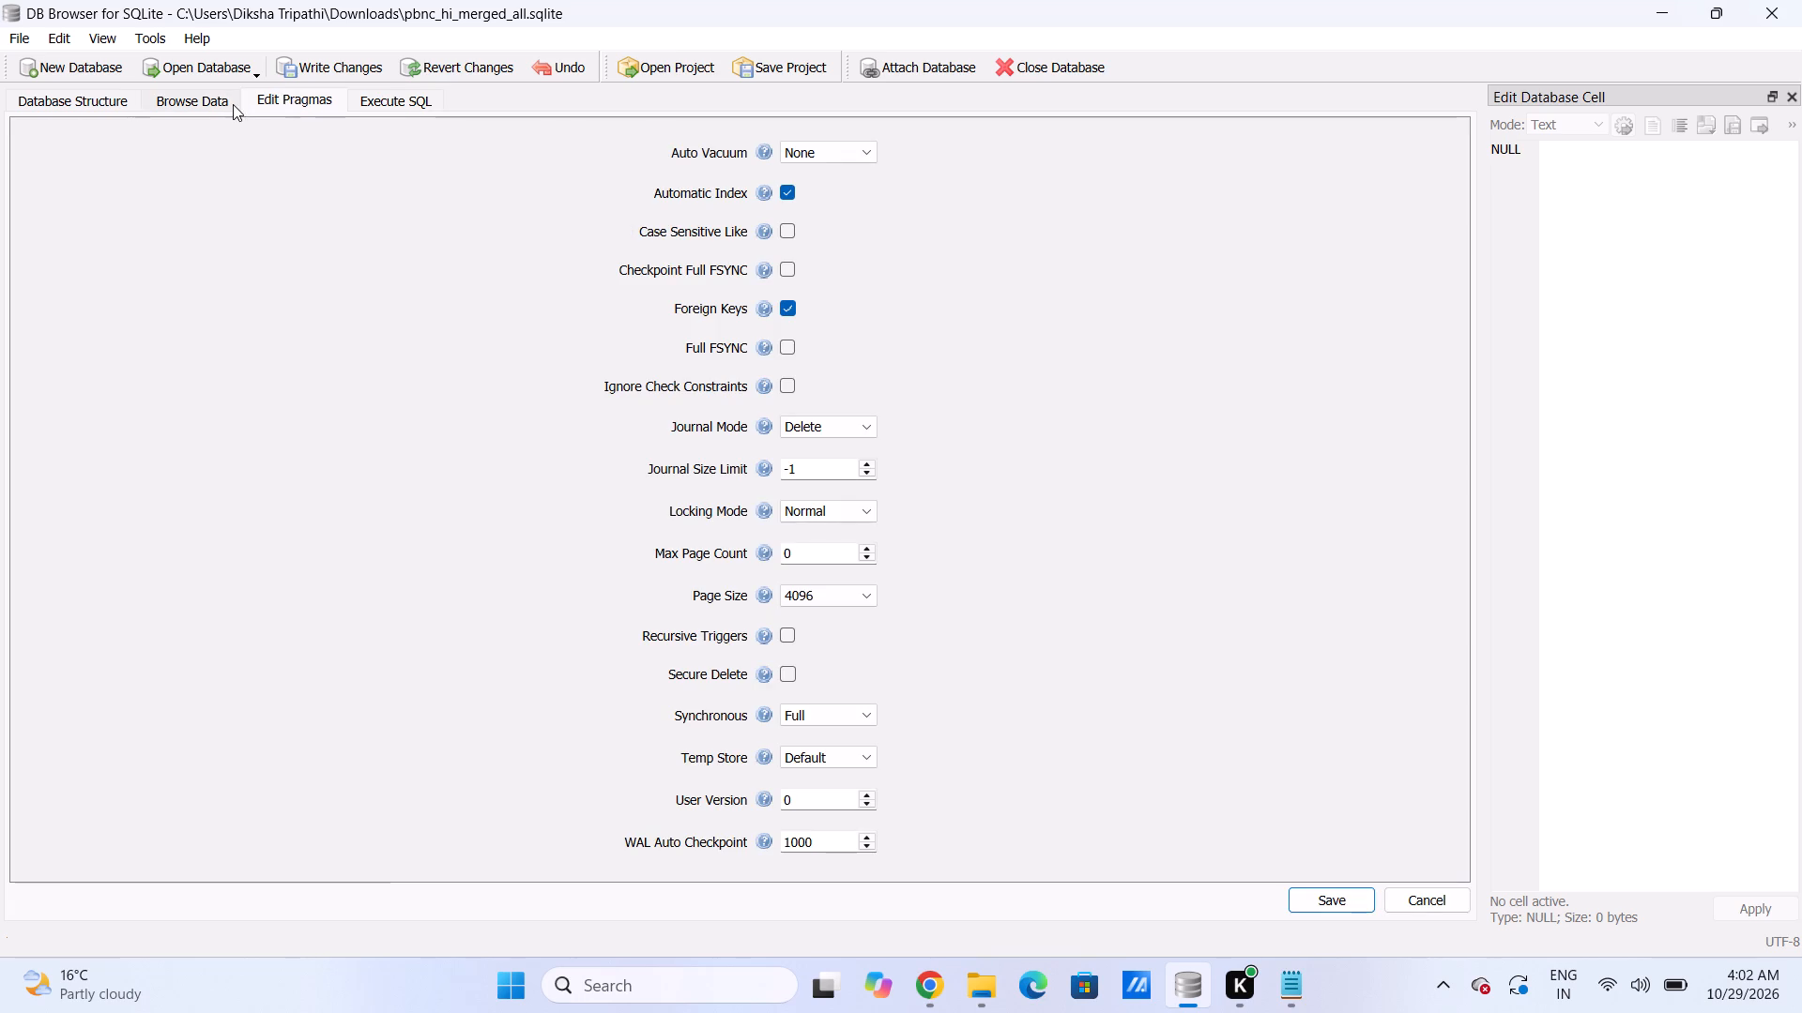
{"action": "left_click", "coordinate": [233, 104]}
{"action": "left_click", "coordinate": [113, 94]}
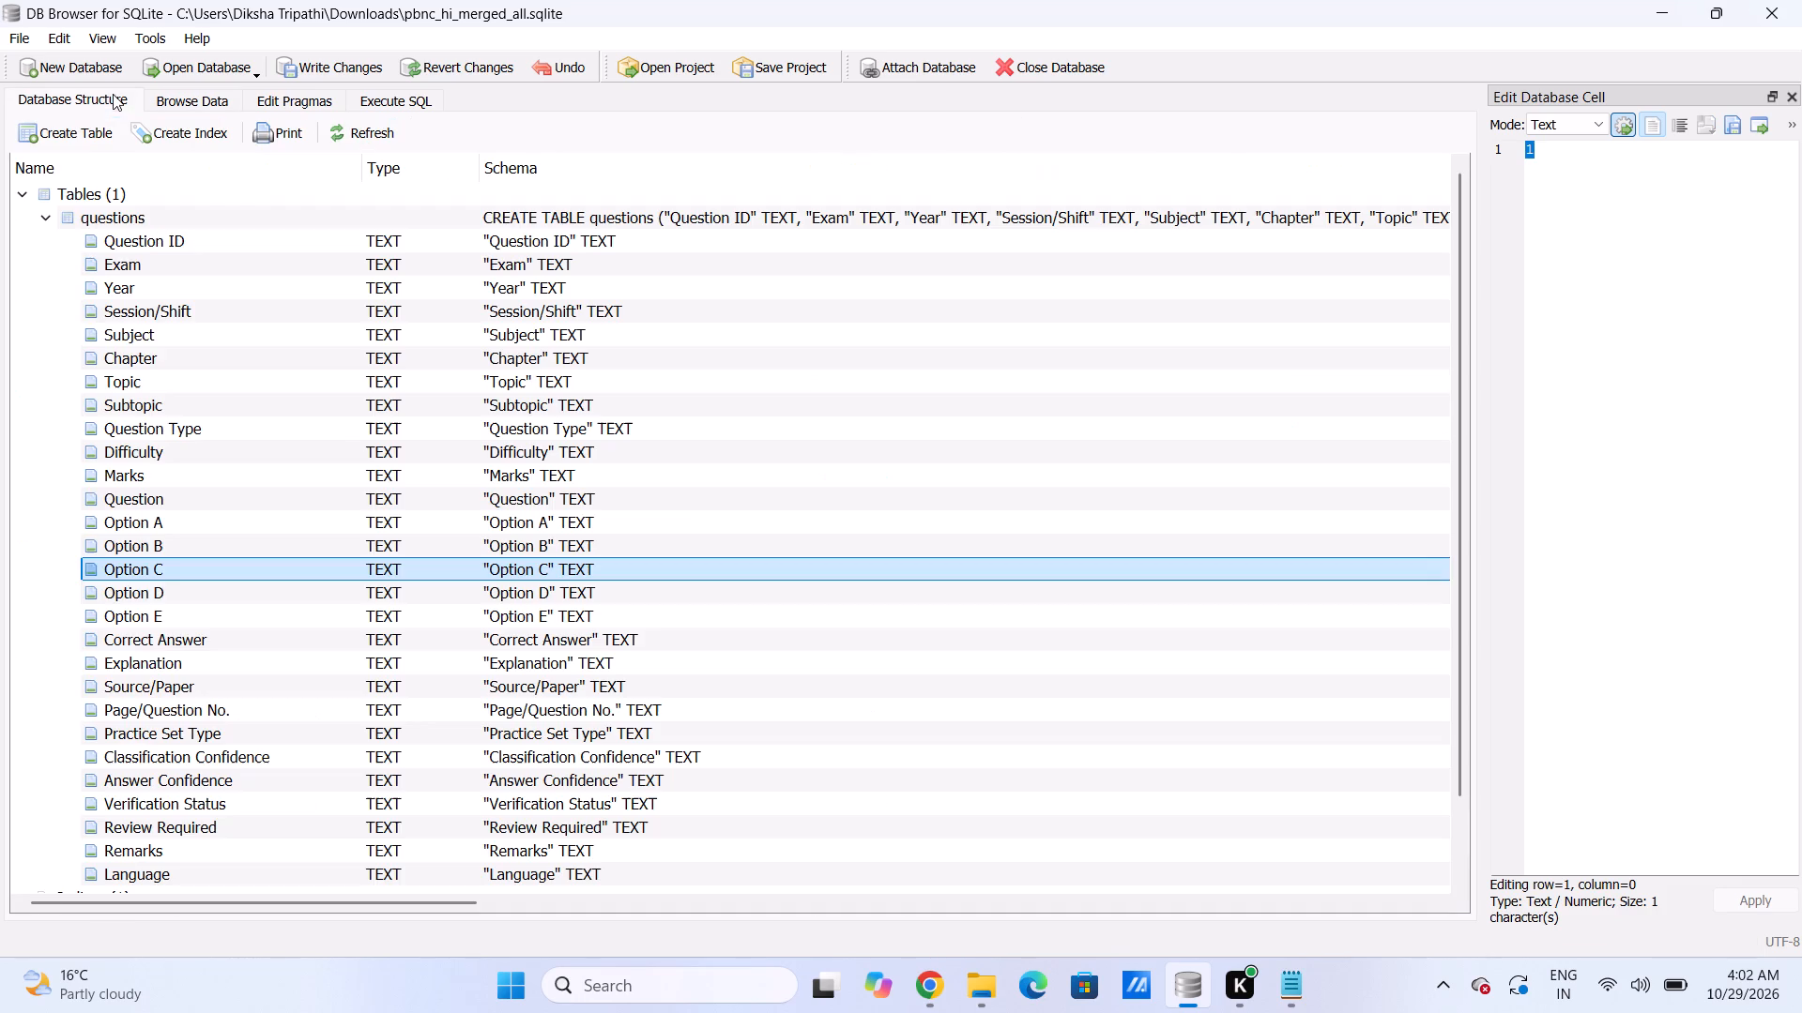
{"action": "left_click", "coordinate": [133, 591]}
{"action": "right_click", "coordinate": [127, 591]}
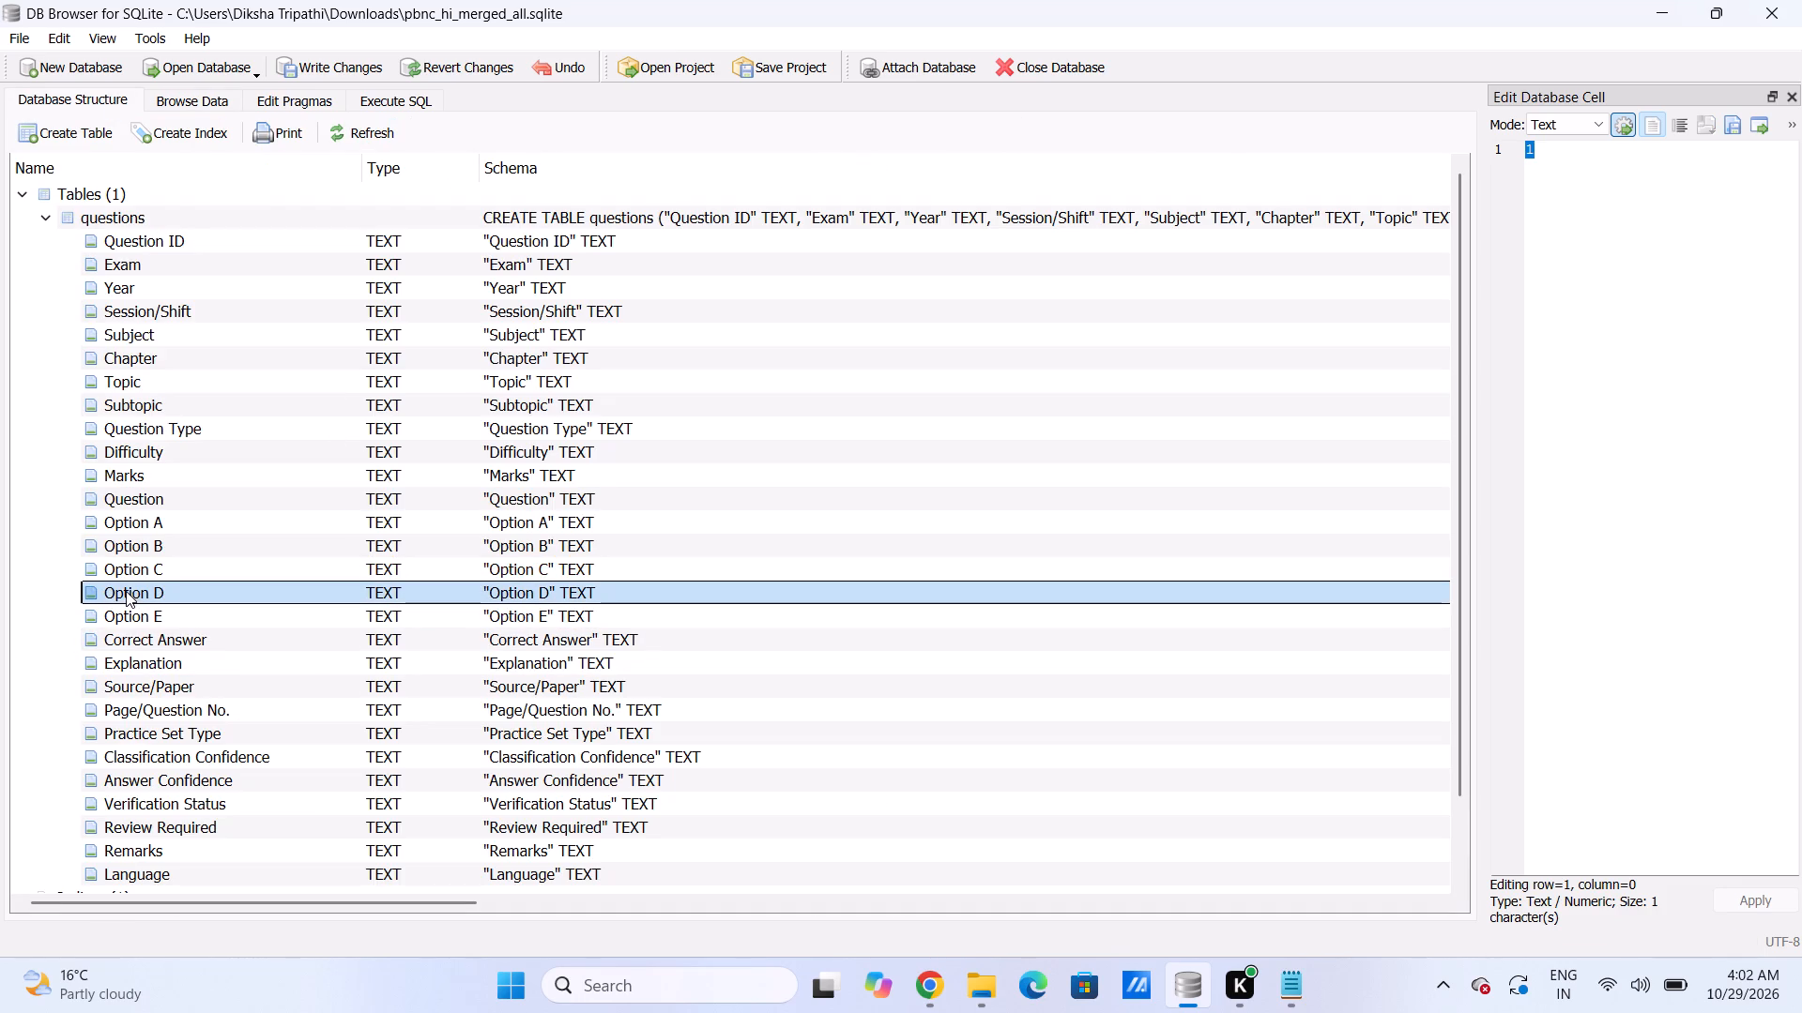
{"action": "key", "text": "ctrl+c"}
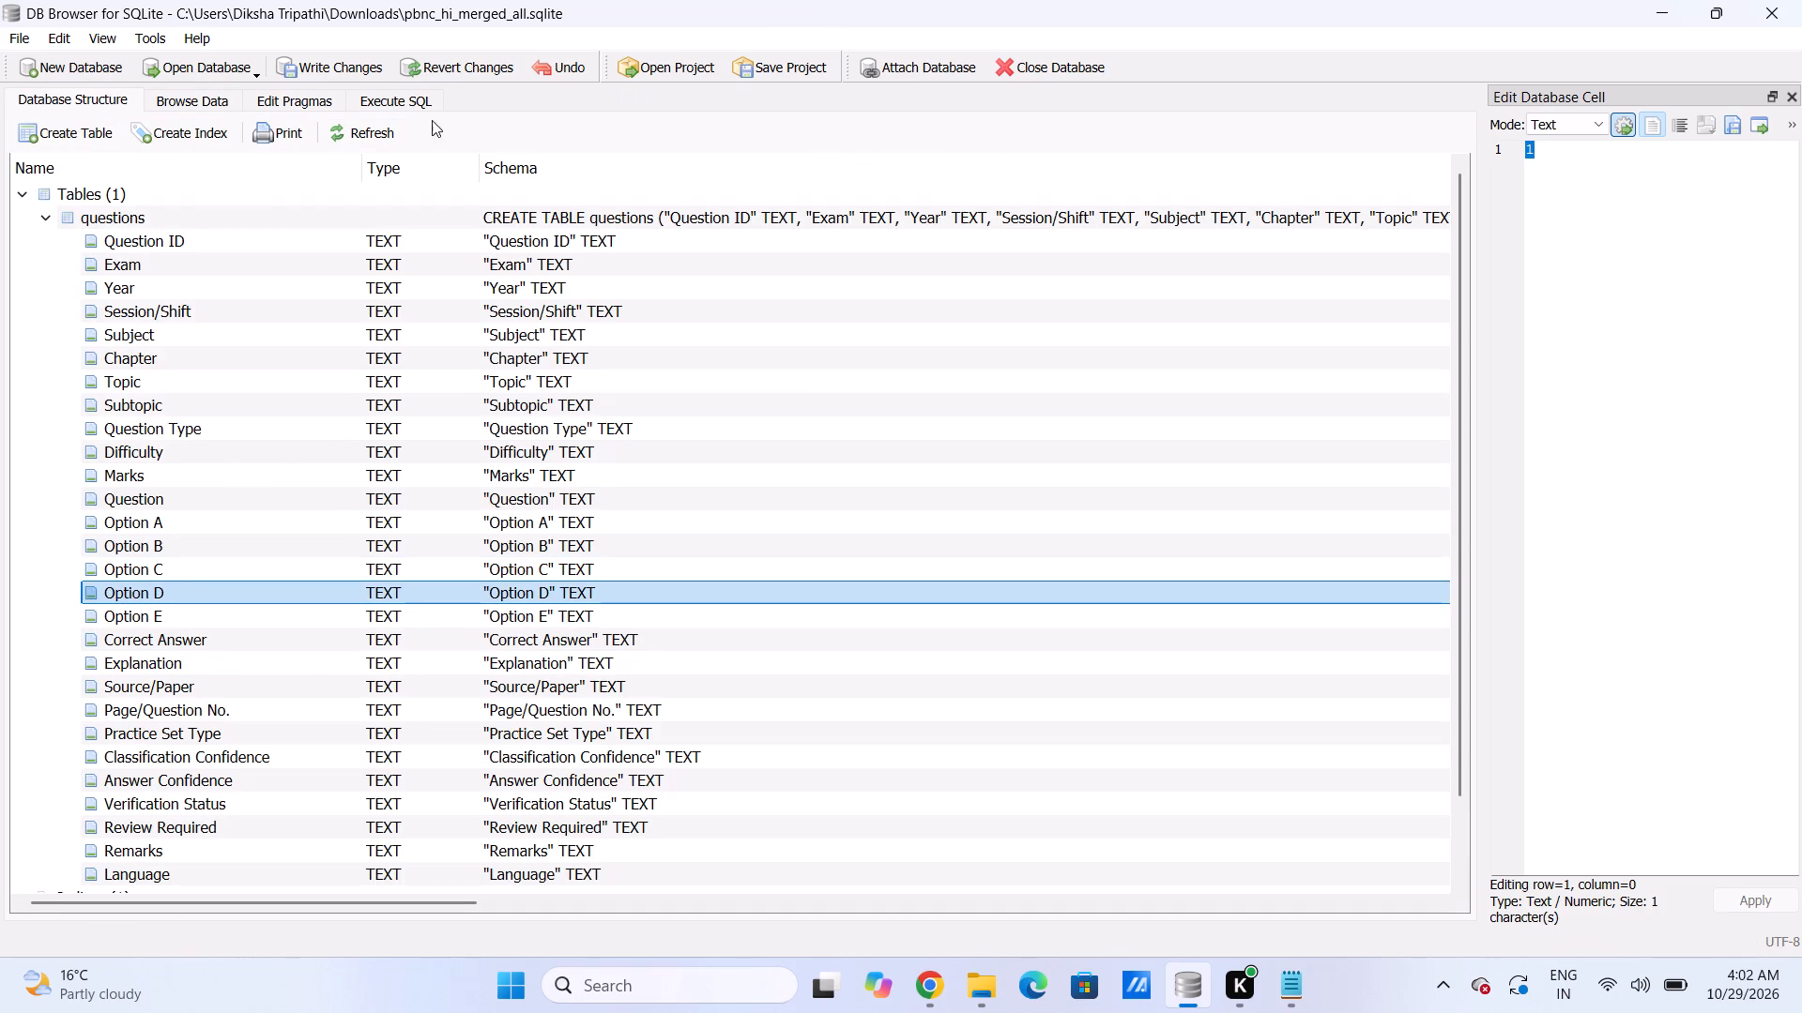
{"action": "left_click", "coordinate": [397, 106]}
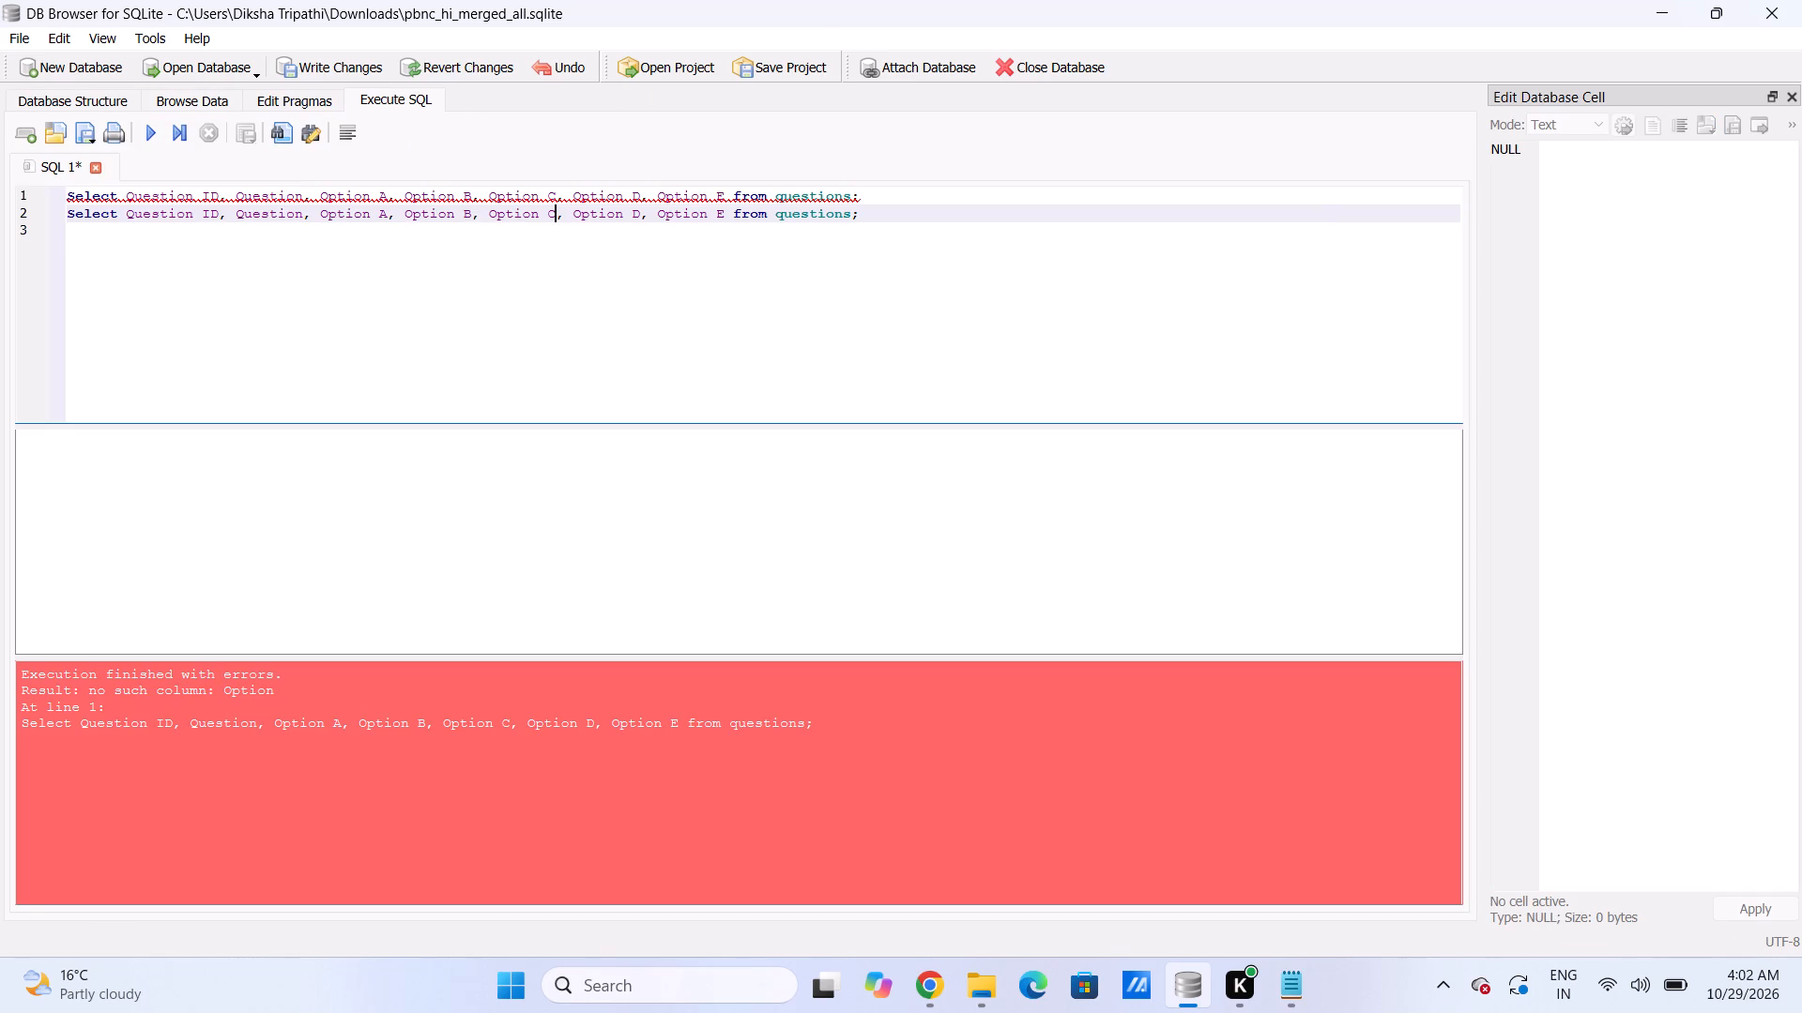
{"action": "left_click_drag", "start_coordinate": [573, 219], "coordinate": [638, 215]}
{"action": "key", "text": "ctrl+v"}
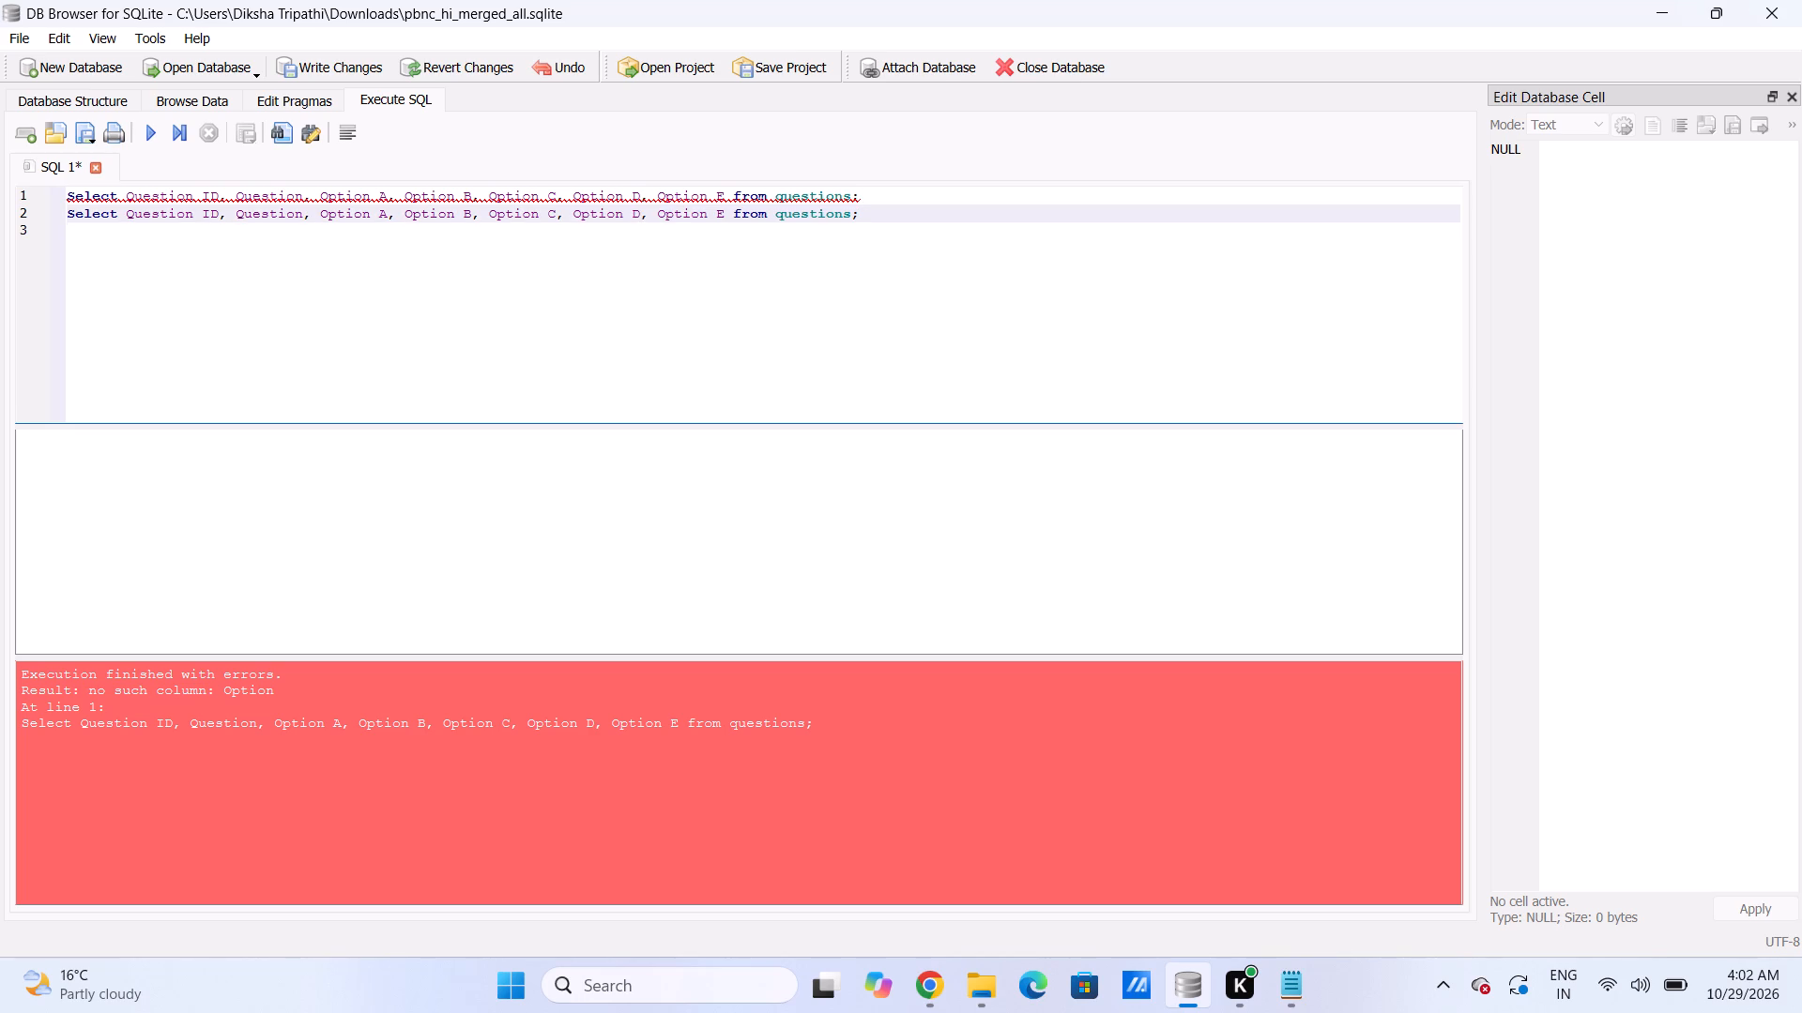
Remove Option E and the comma before it from the second SELECT statement, leaving Option D directly before the from clause.
{"action": "left_click_drag", "start_coordinate": [658, 212], "coordinate": [723, 213]}
{"action": "key", "text": "BackSpace"}
{"action": "key", "text": "BackSpace"}
{"action": "key", "text": "BackSpace"}
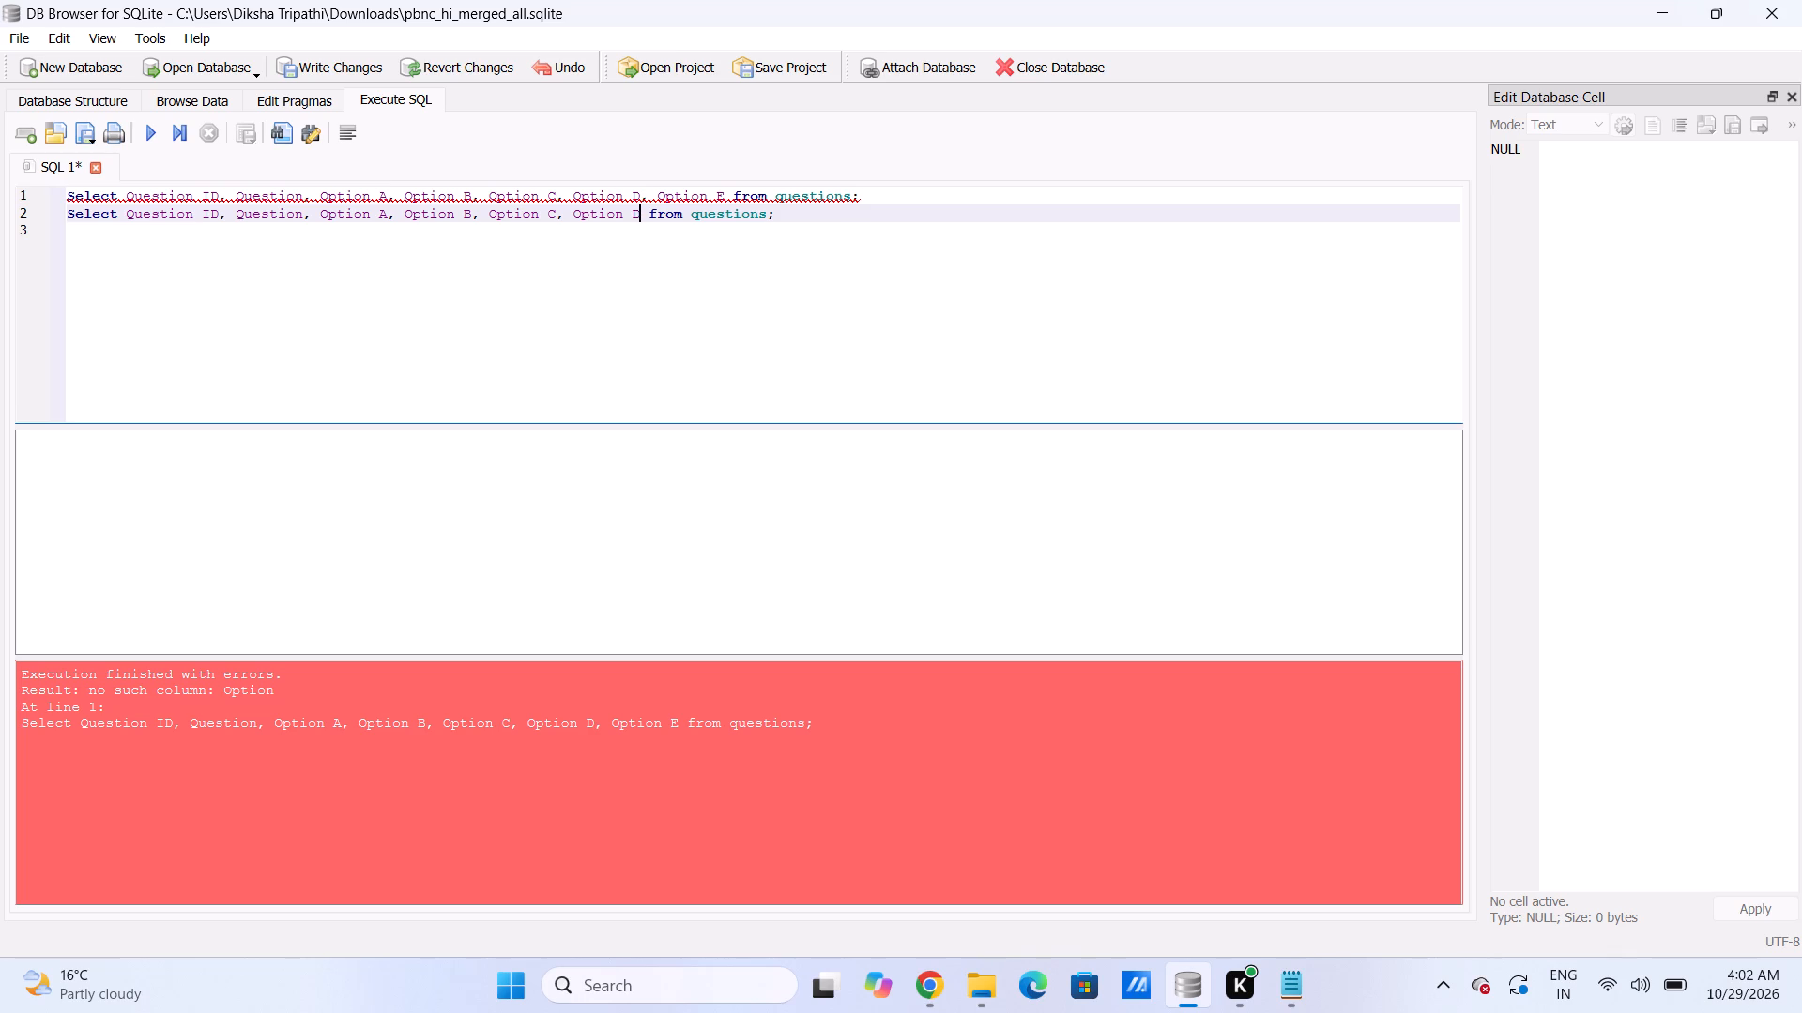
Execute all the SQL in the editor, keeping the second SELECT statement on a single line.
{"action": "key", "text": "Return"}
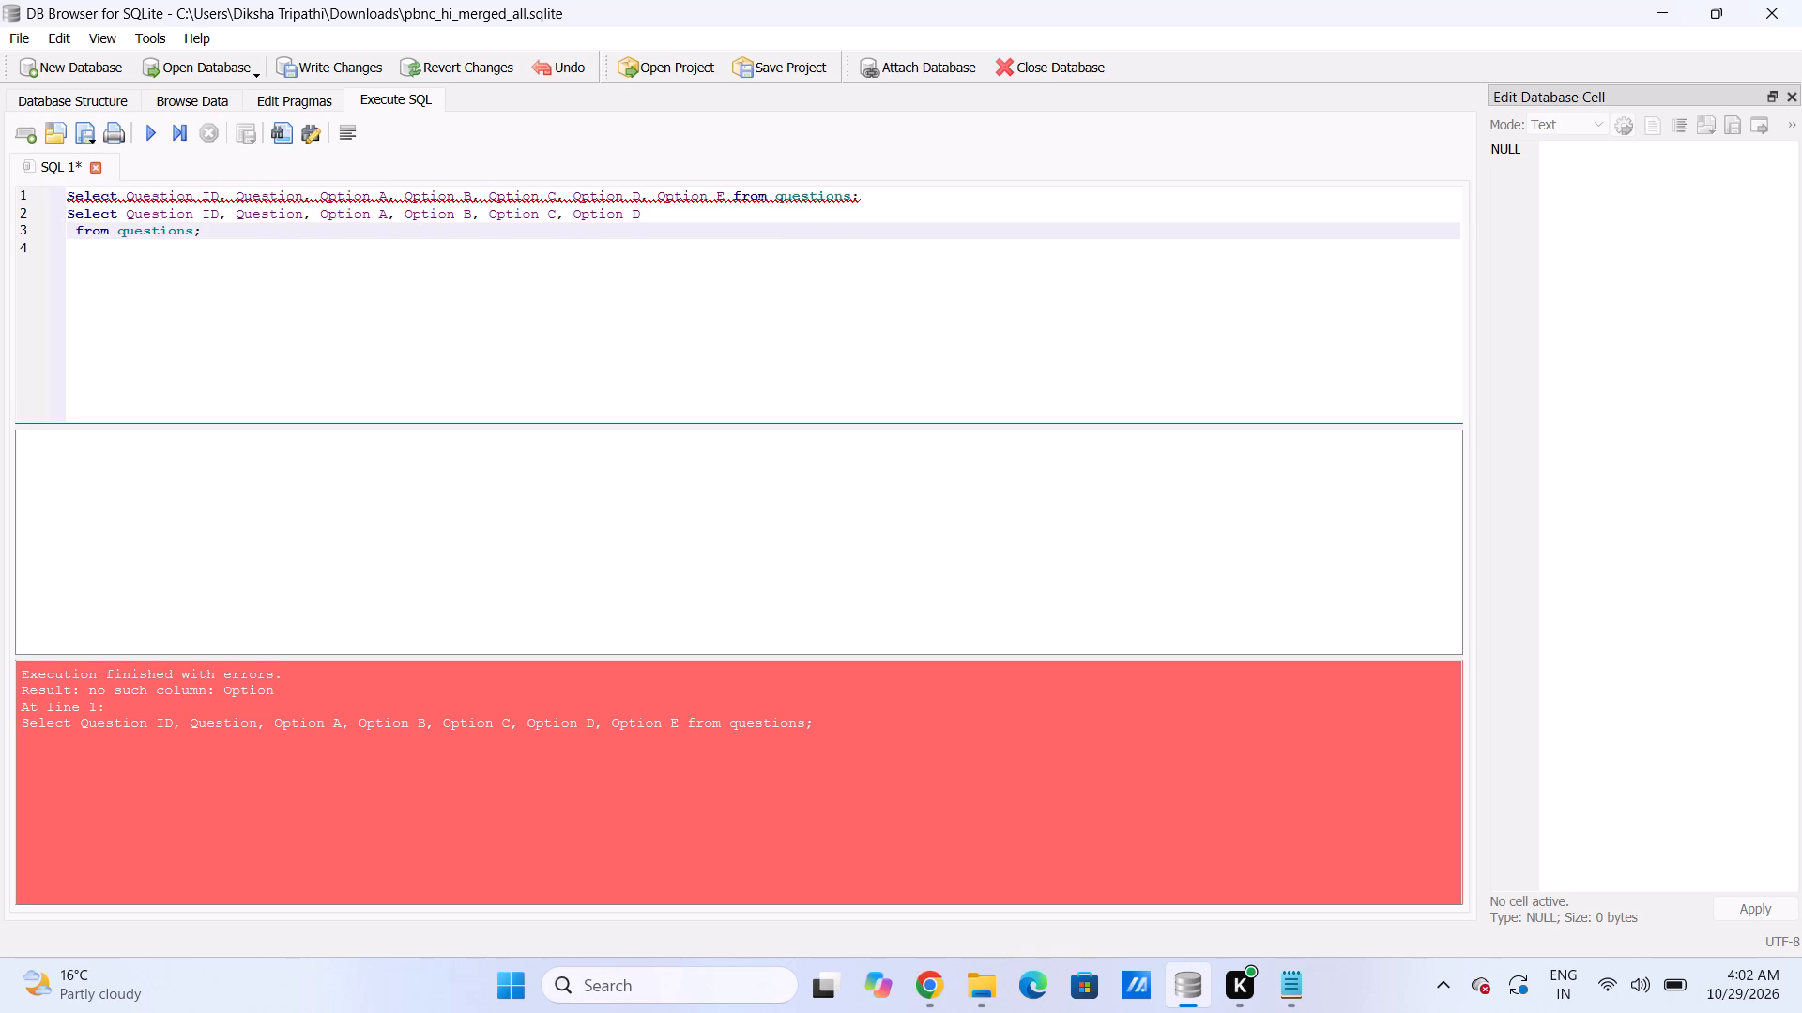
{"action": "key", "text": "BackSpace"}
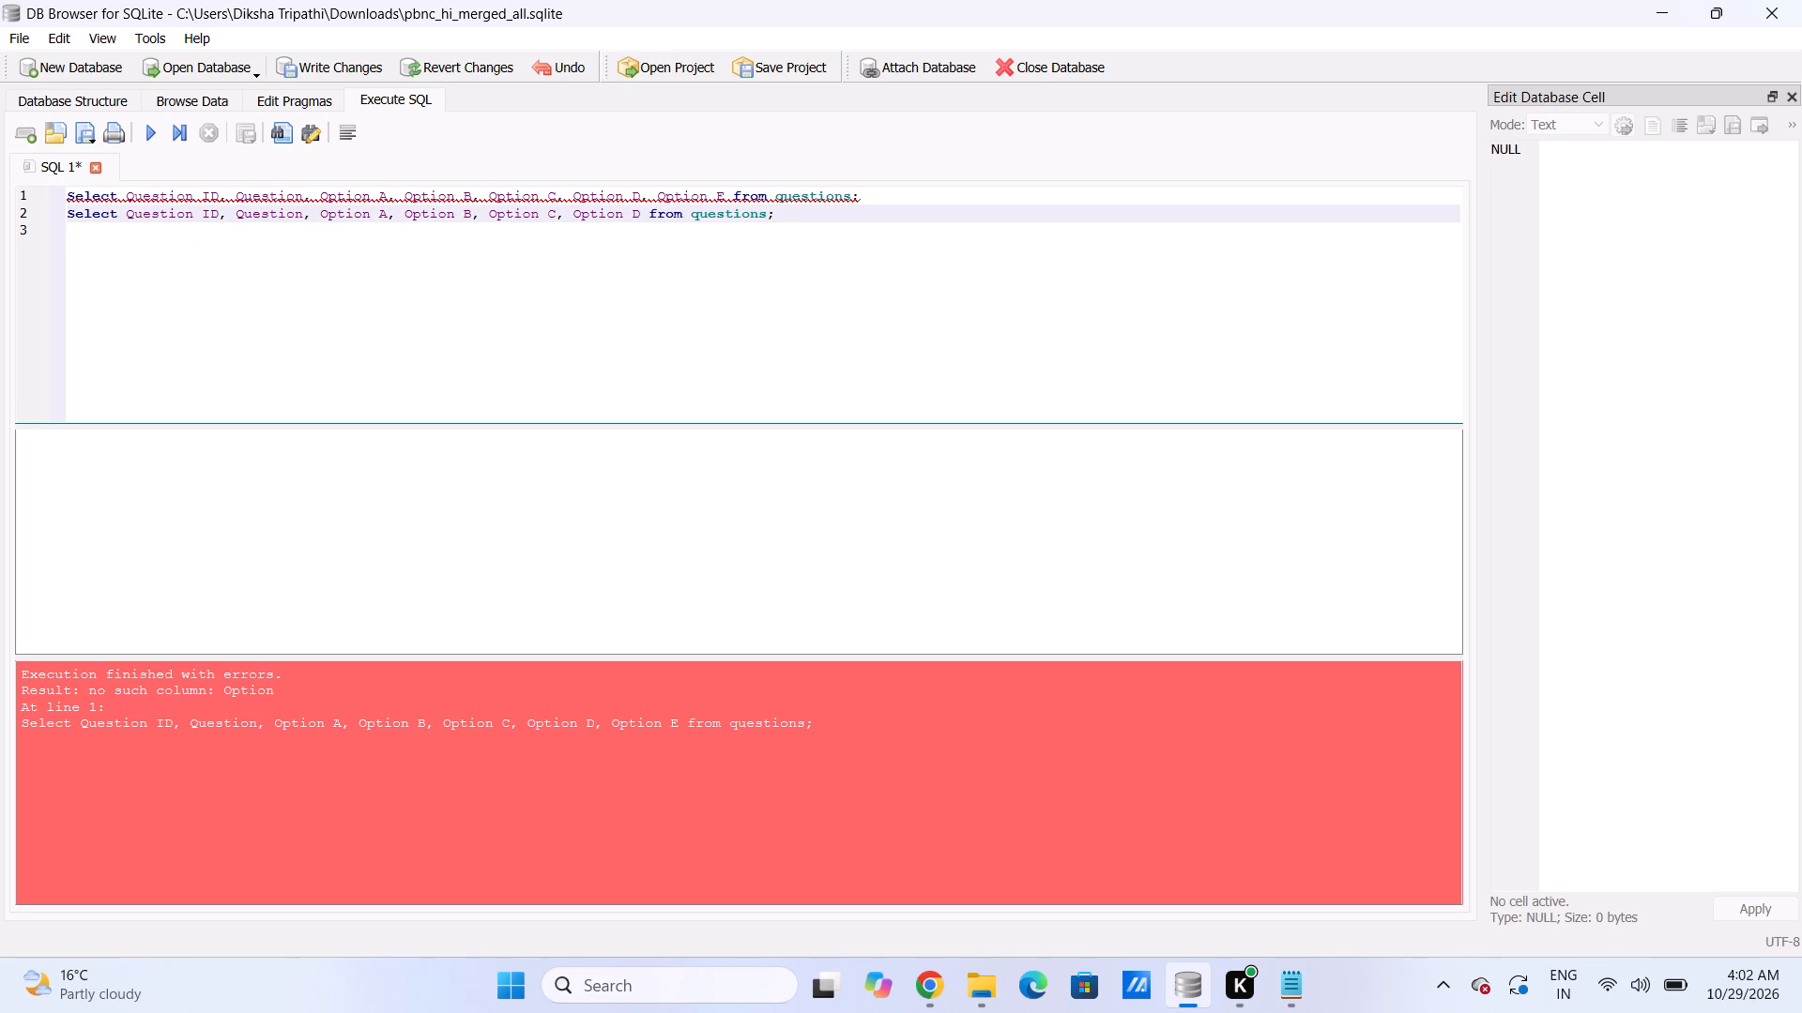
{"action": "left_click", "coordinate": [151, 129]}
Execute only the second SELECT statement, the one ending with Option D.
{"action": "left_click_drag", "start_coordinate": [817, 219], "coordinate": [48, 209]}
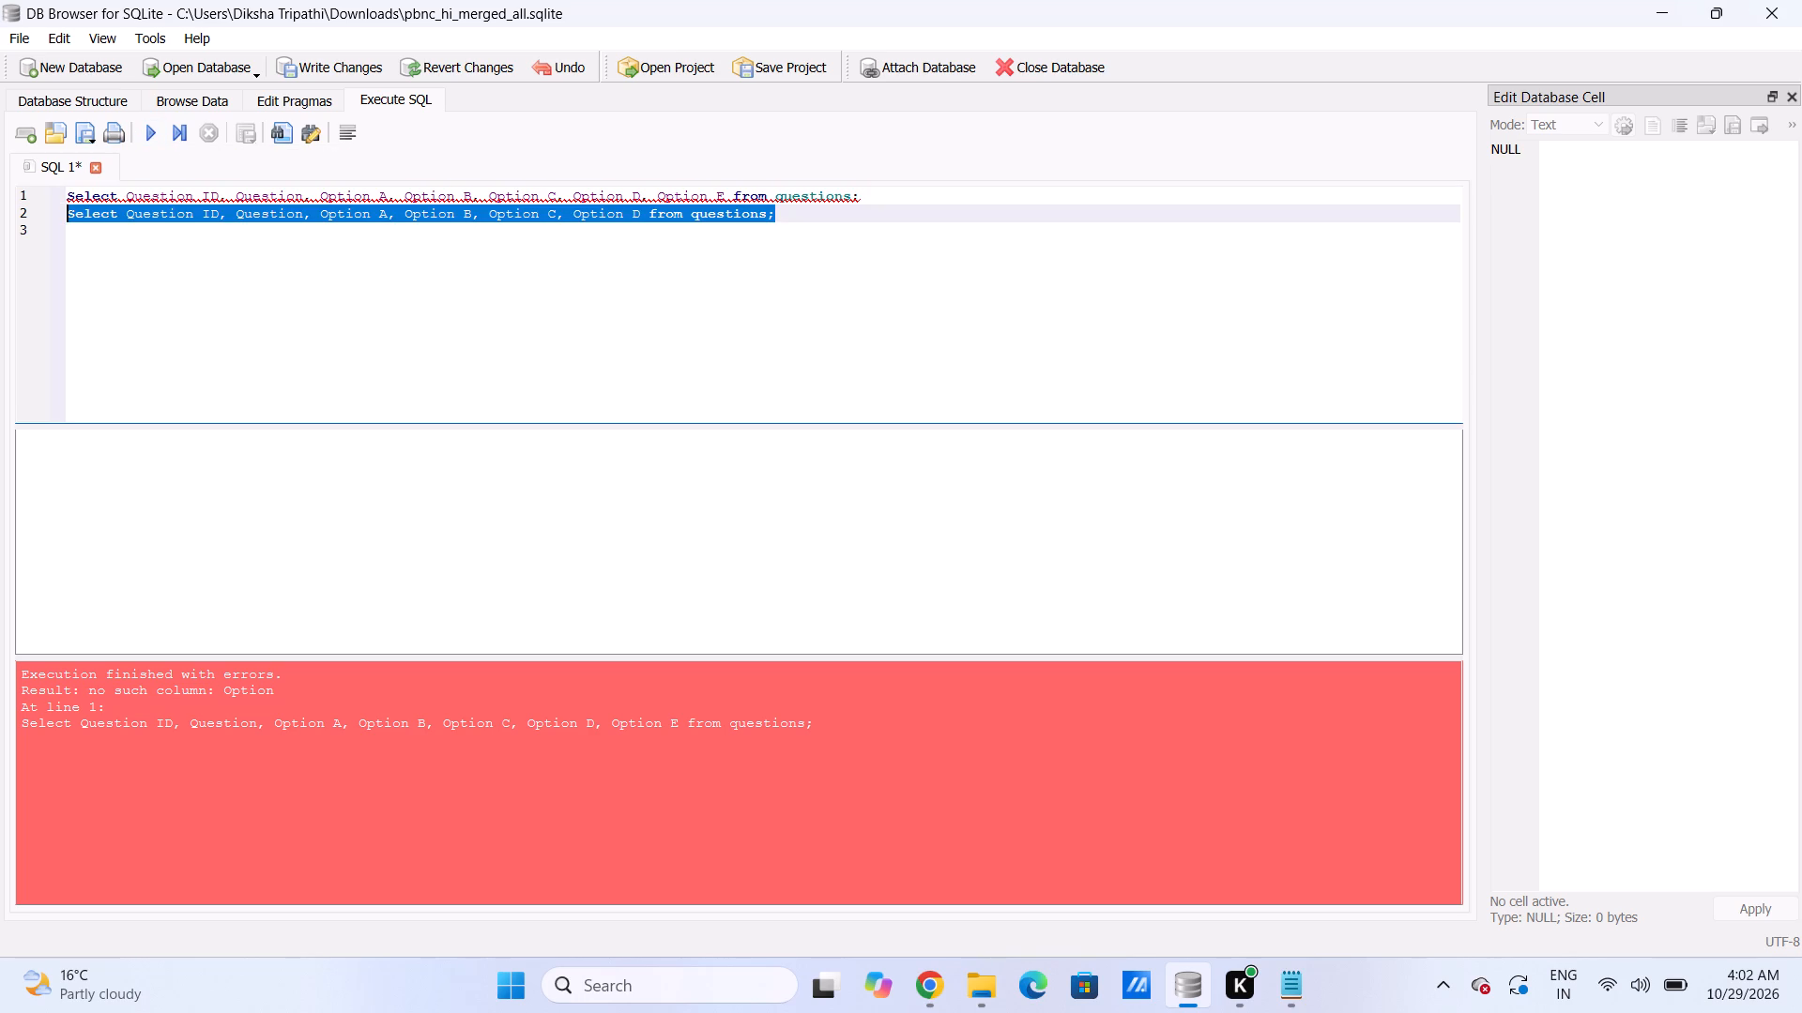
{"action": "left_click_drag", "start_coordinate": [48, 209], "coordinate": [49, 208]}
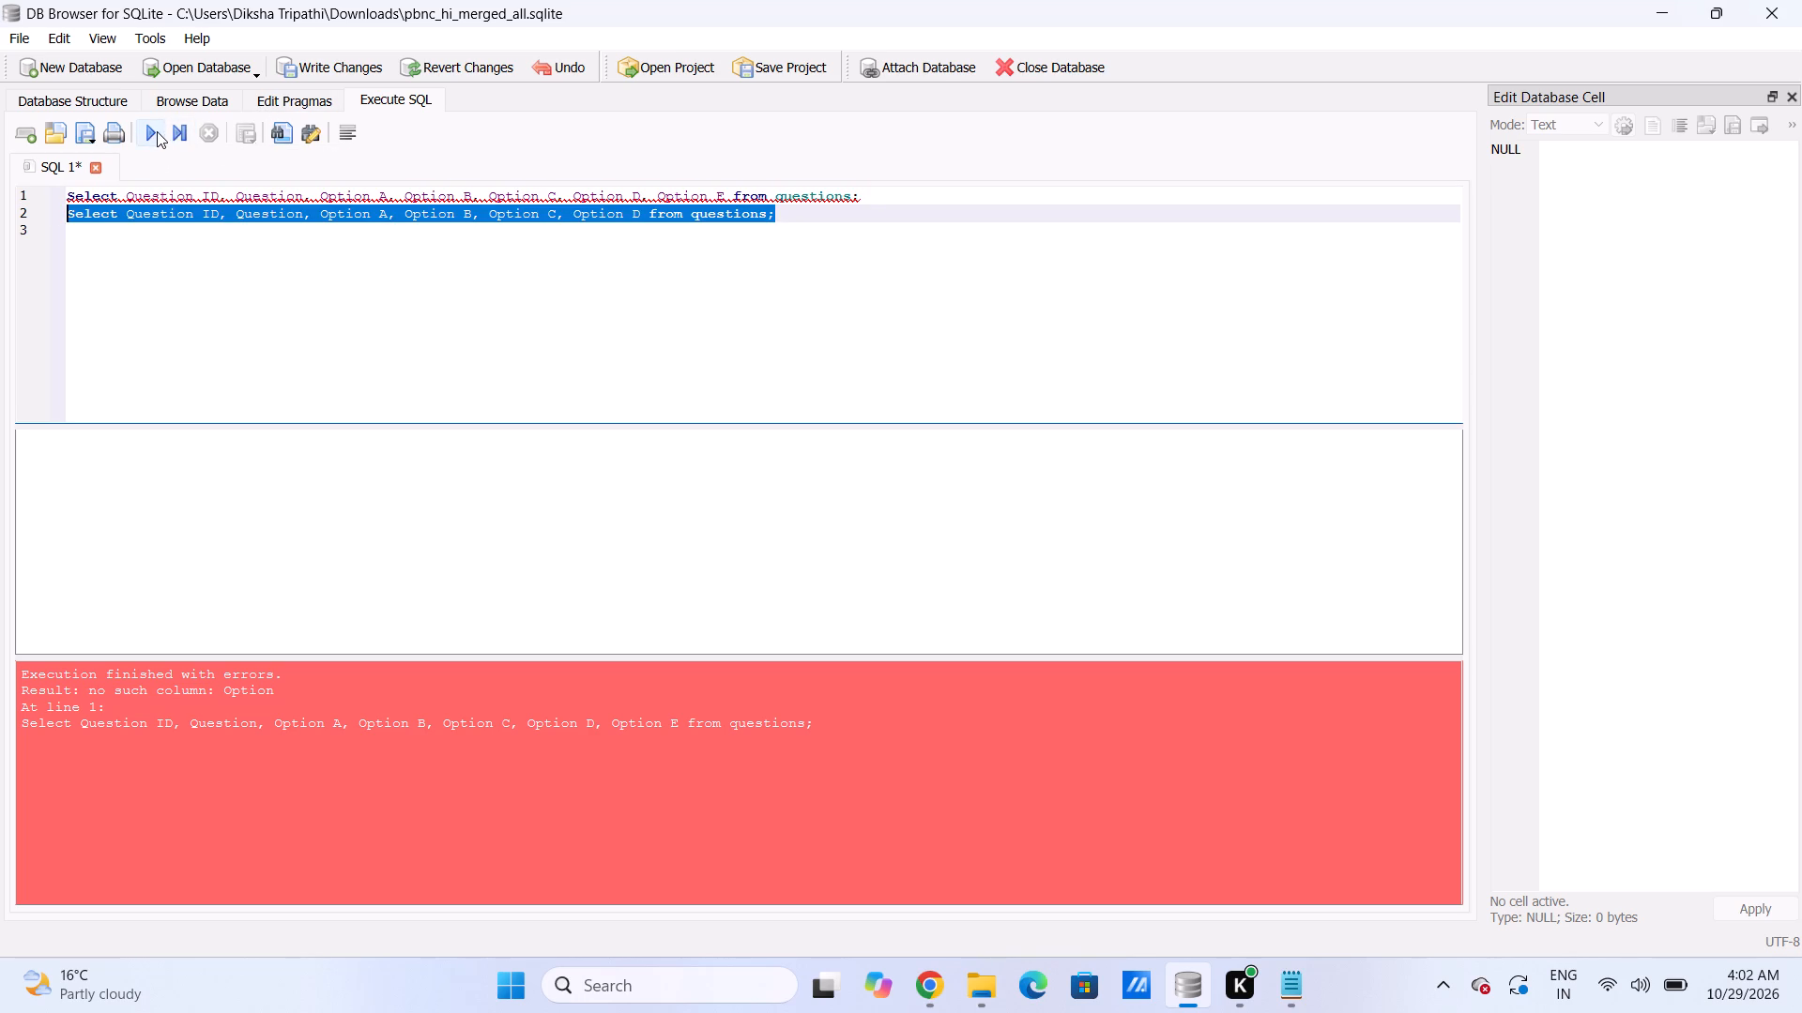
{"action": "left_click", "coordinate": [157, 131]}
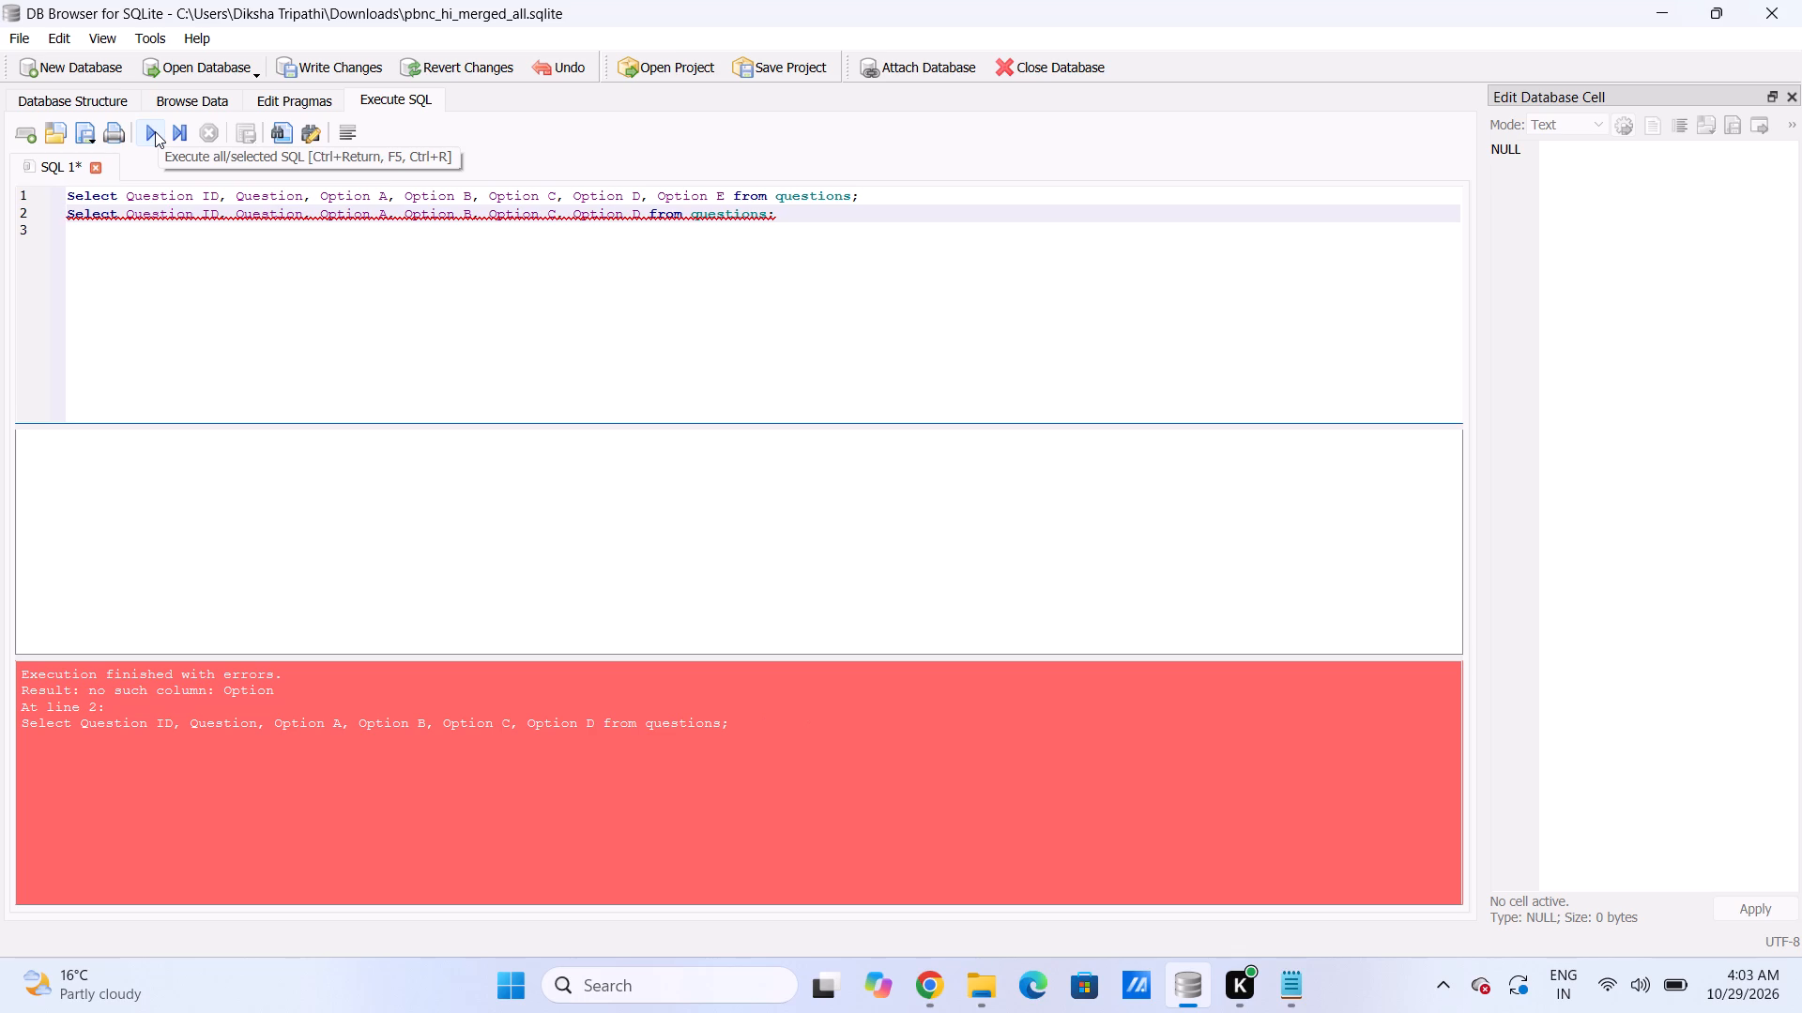
Examine the column names and schema of the questions table in the database structure against the SELECT statements.
{"action": "left_click", "coordinate": [206, 98]}
{"action": "left_click", "coordinate": [56, 104]}
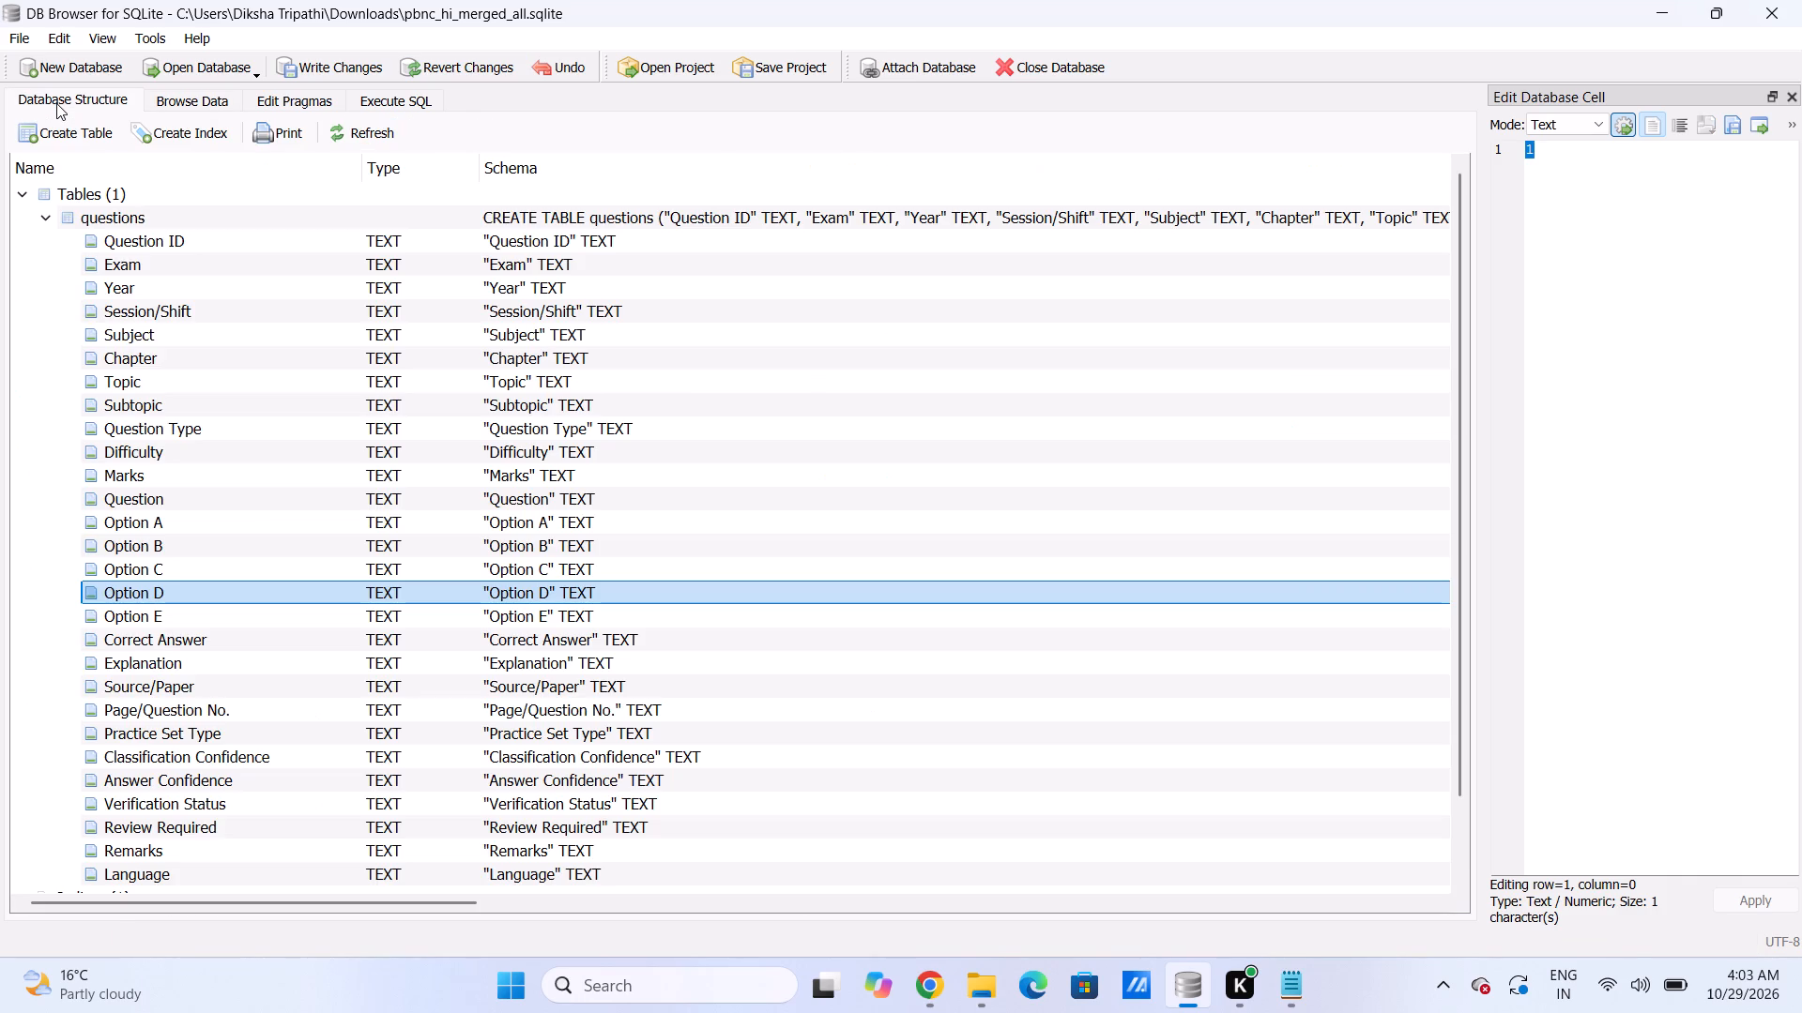
{"action": "left_click", "coordinate": [374, 102]}
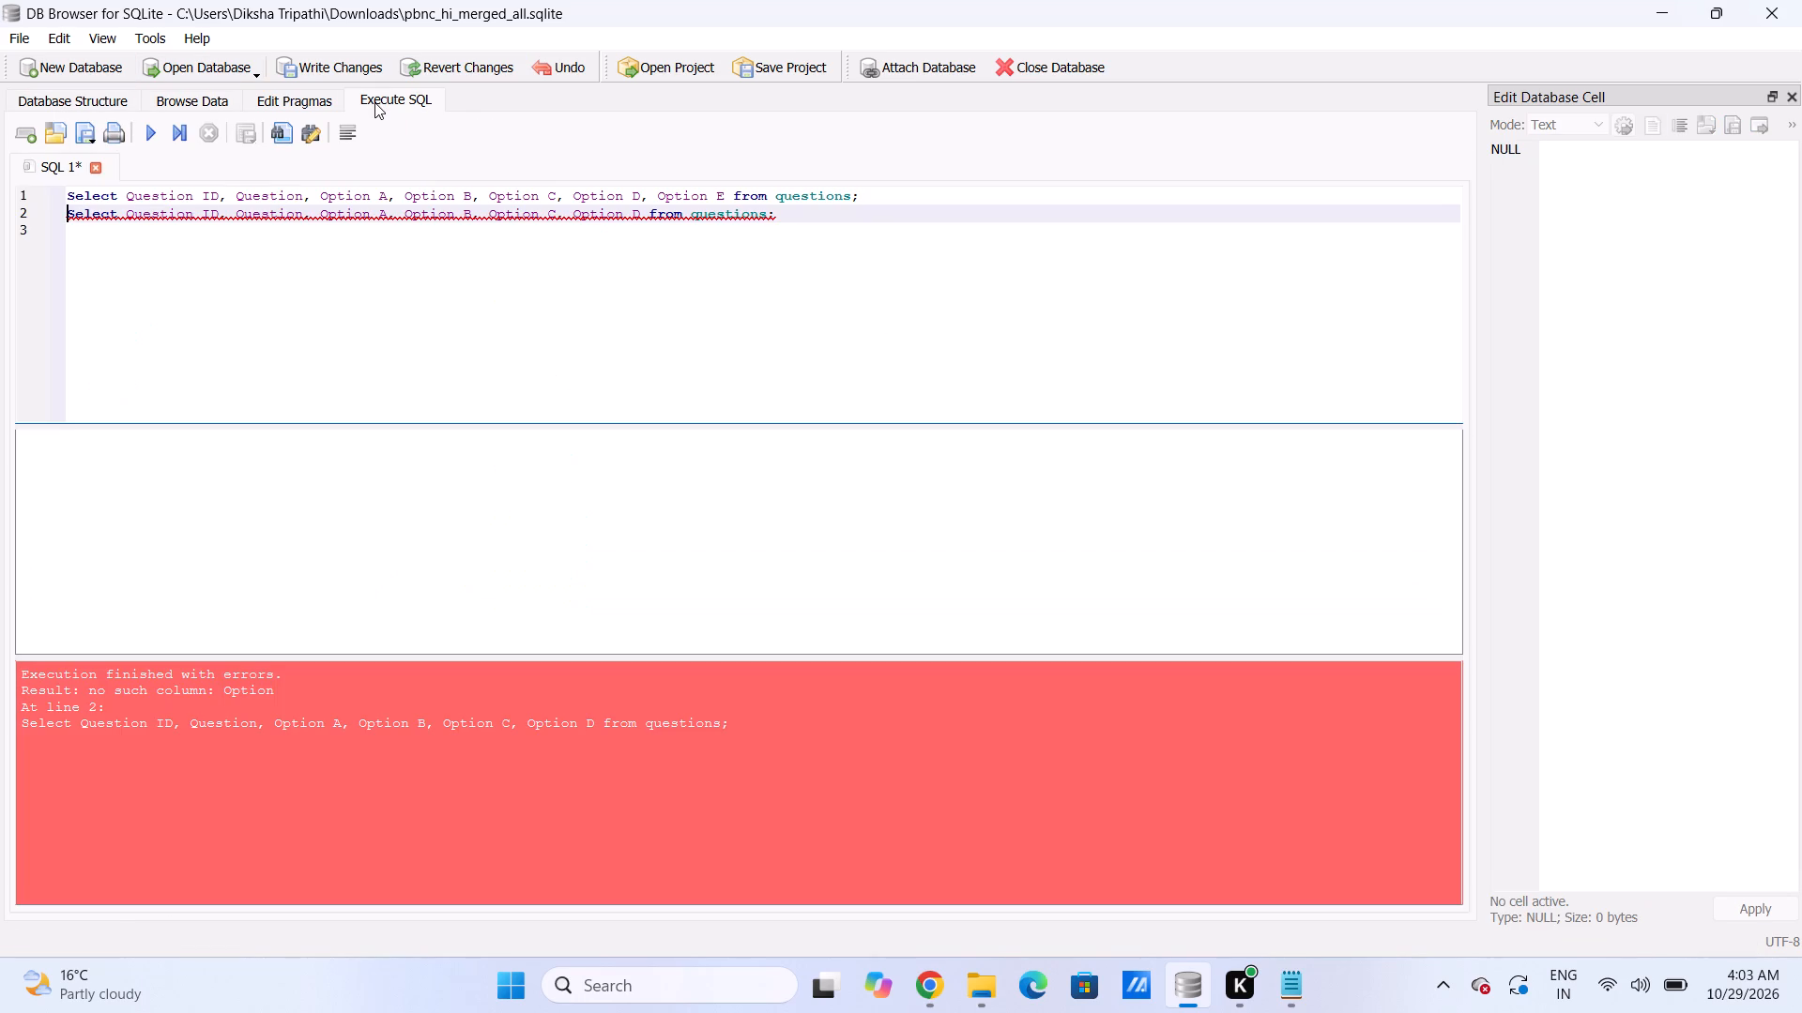
{"action": "left_click", "coordinate": [86, 98]}
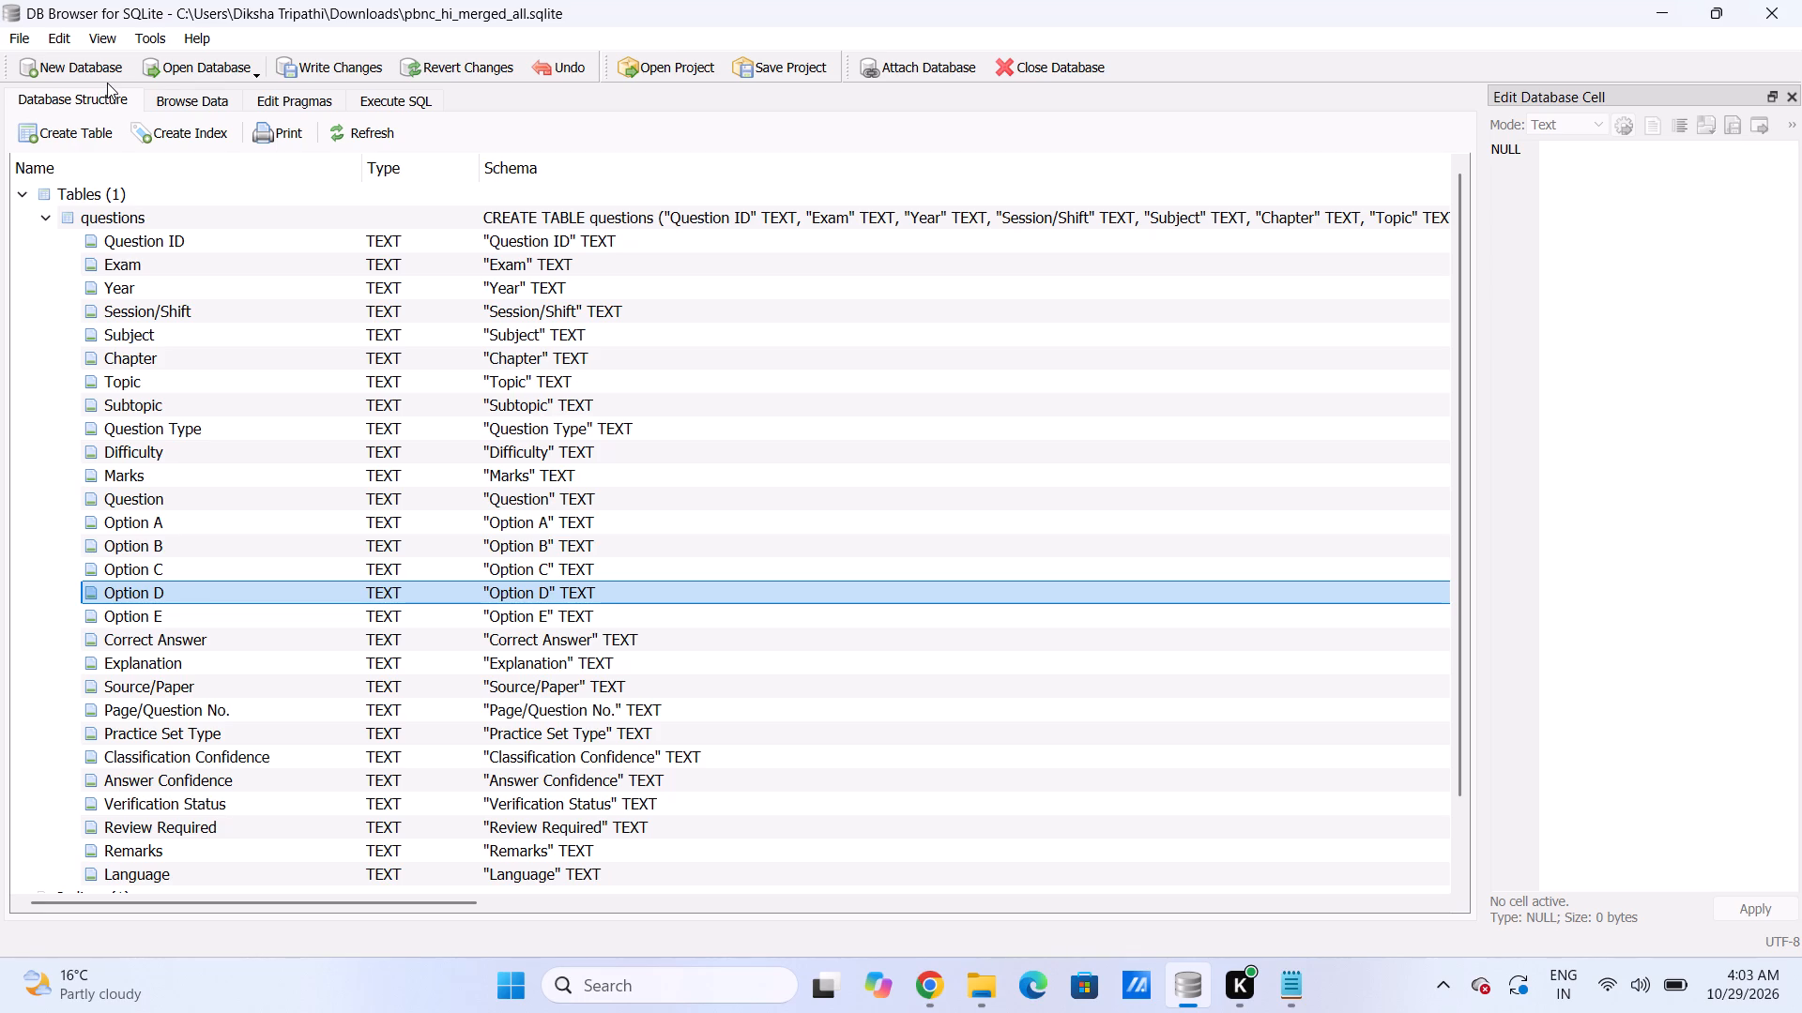
{"action": "left_click", "coordinate": [423, 105]}
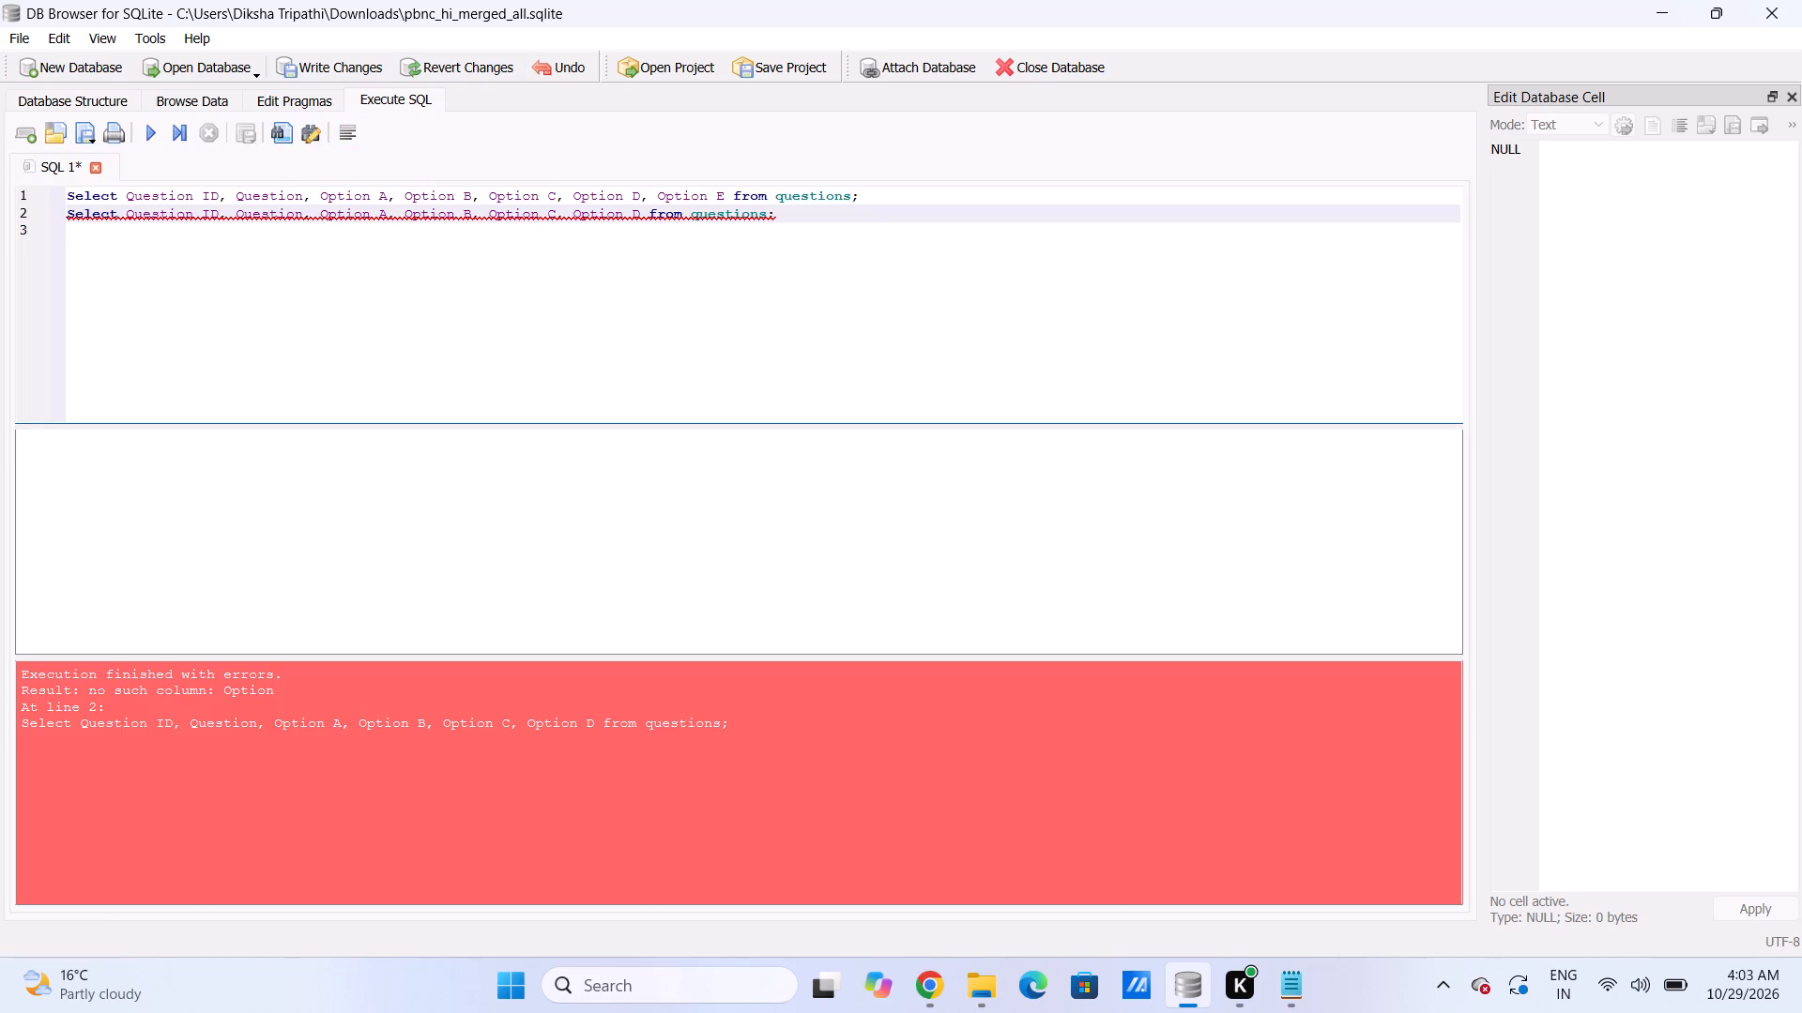
{"action": "left_click", "coordinate": [90, 105]}
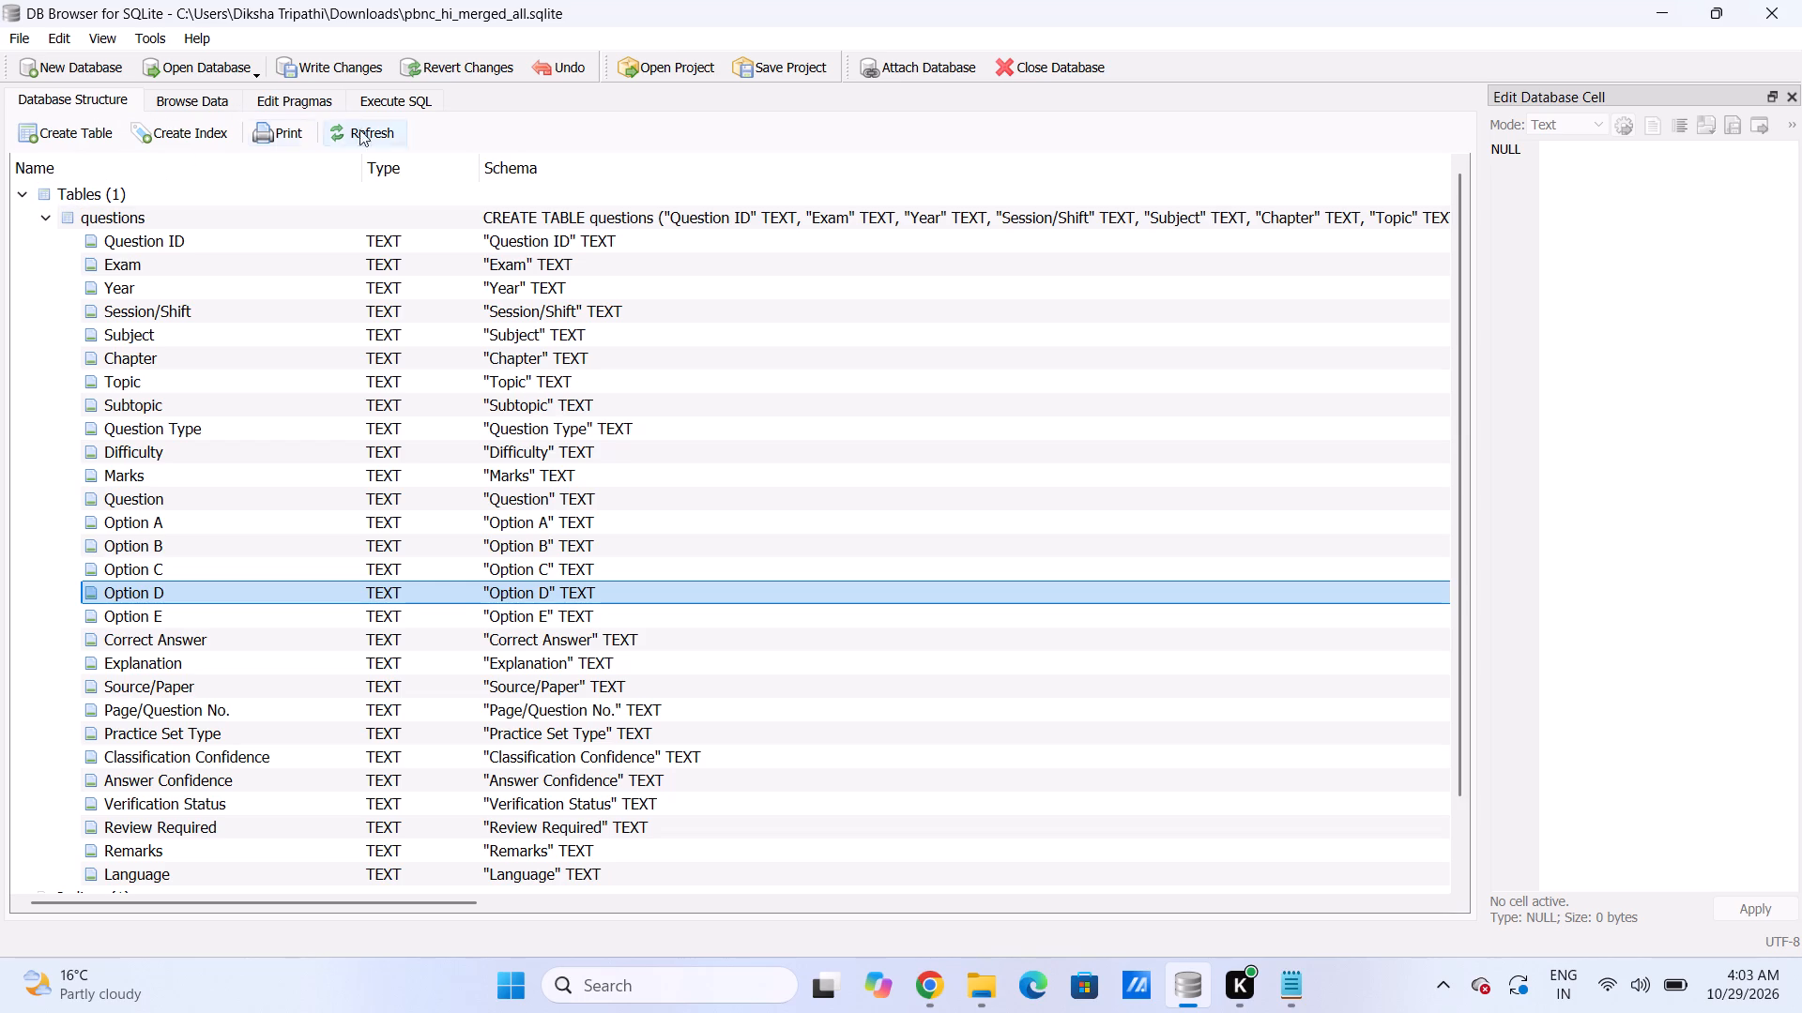
{"action": "scroll", "coordinate": [648, 238], "scroll_direction": "up", "scroll_amount": 3}
{"action": "scroll", "coordinate": [42, 213], "scroll_direction": "down", "scroll_amount": 6}
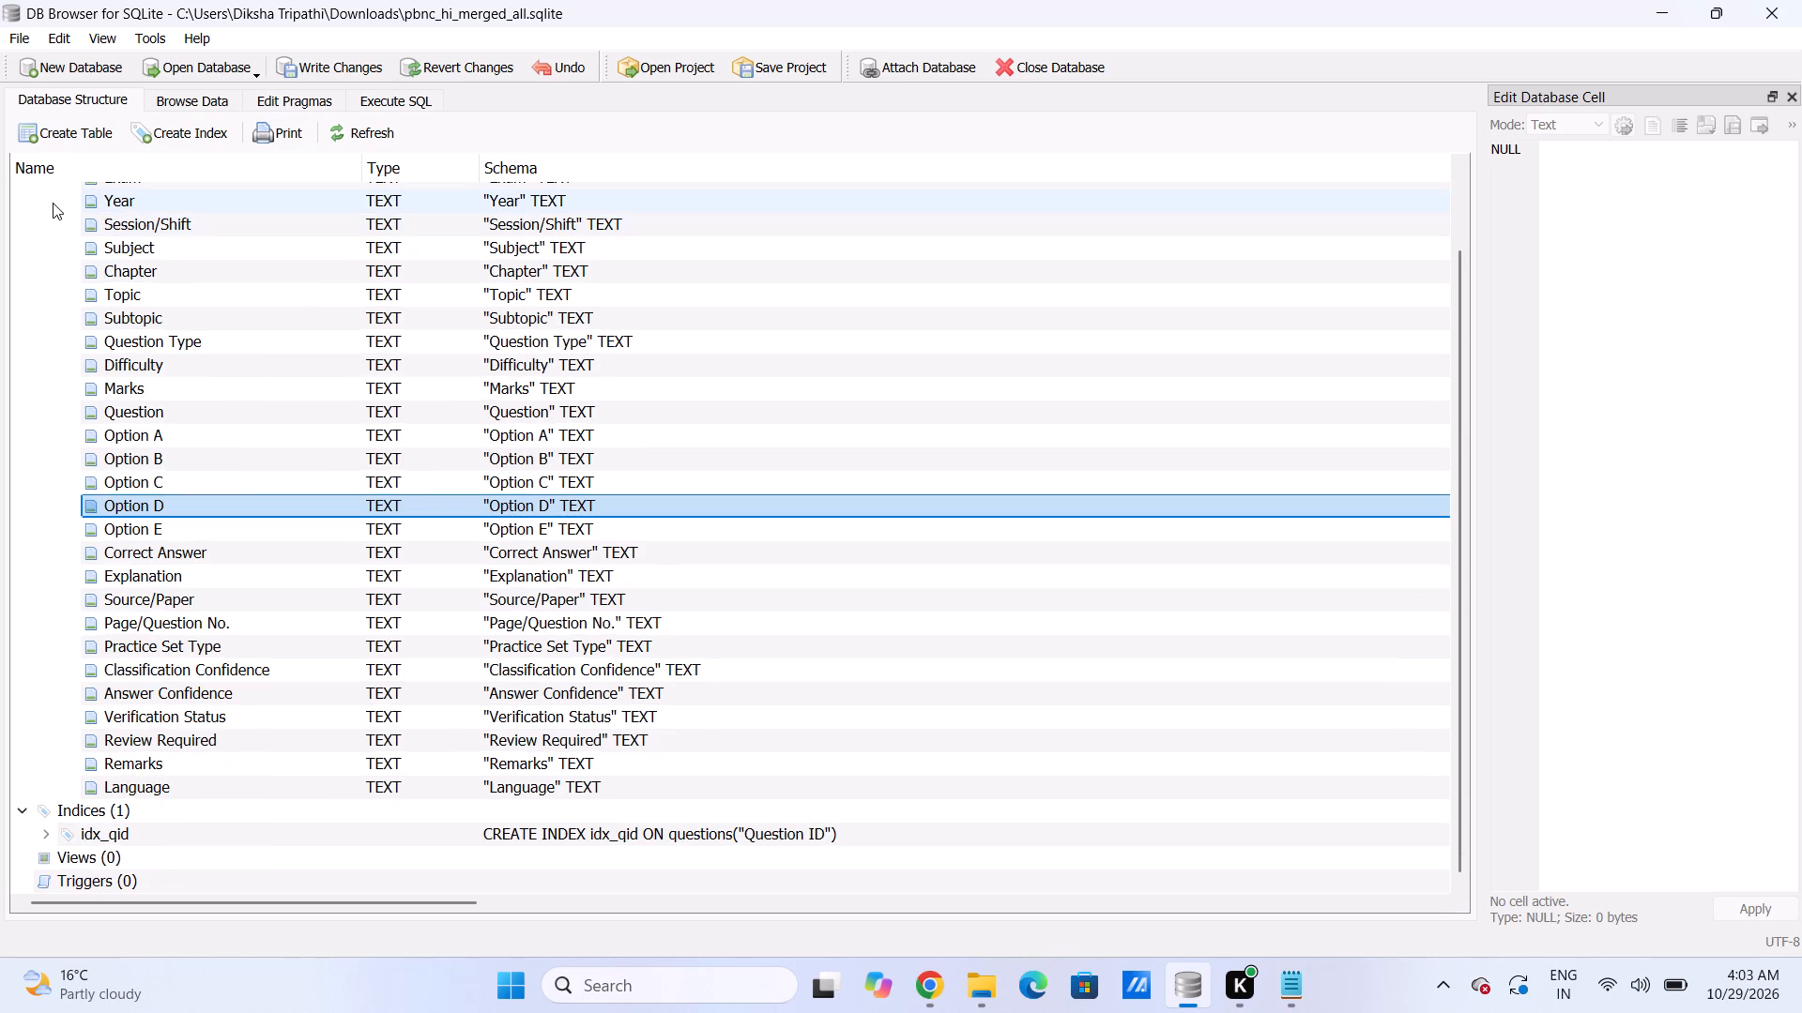
{"action": "scroll", "coordinate": [211, 378], "scroll_direction": "up", "scroll_amount": 8}
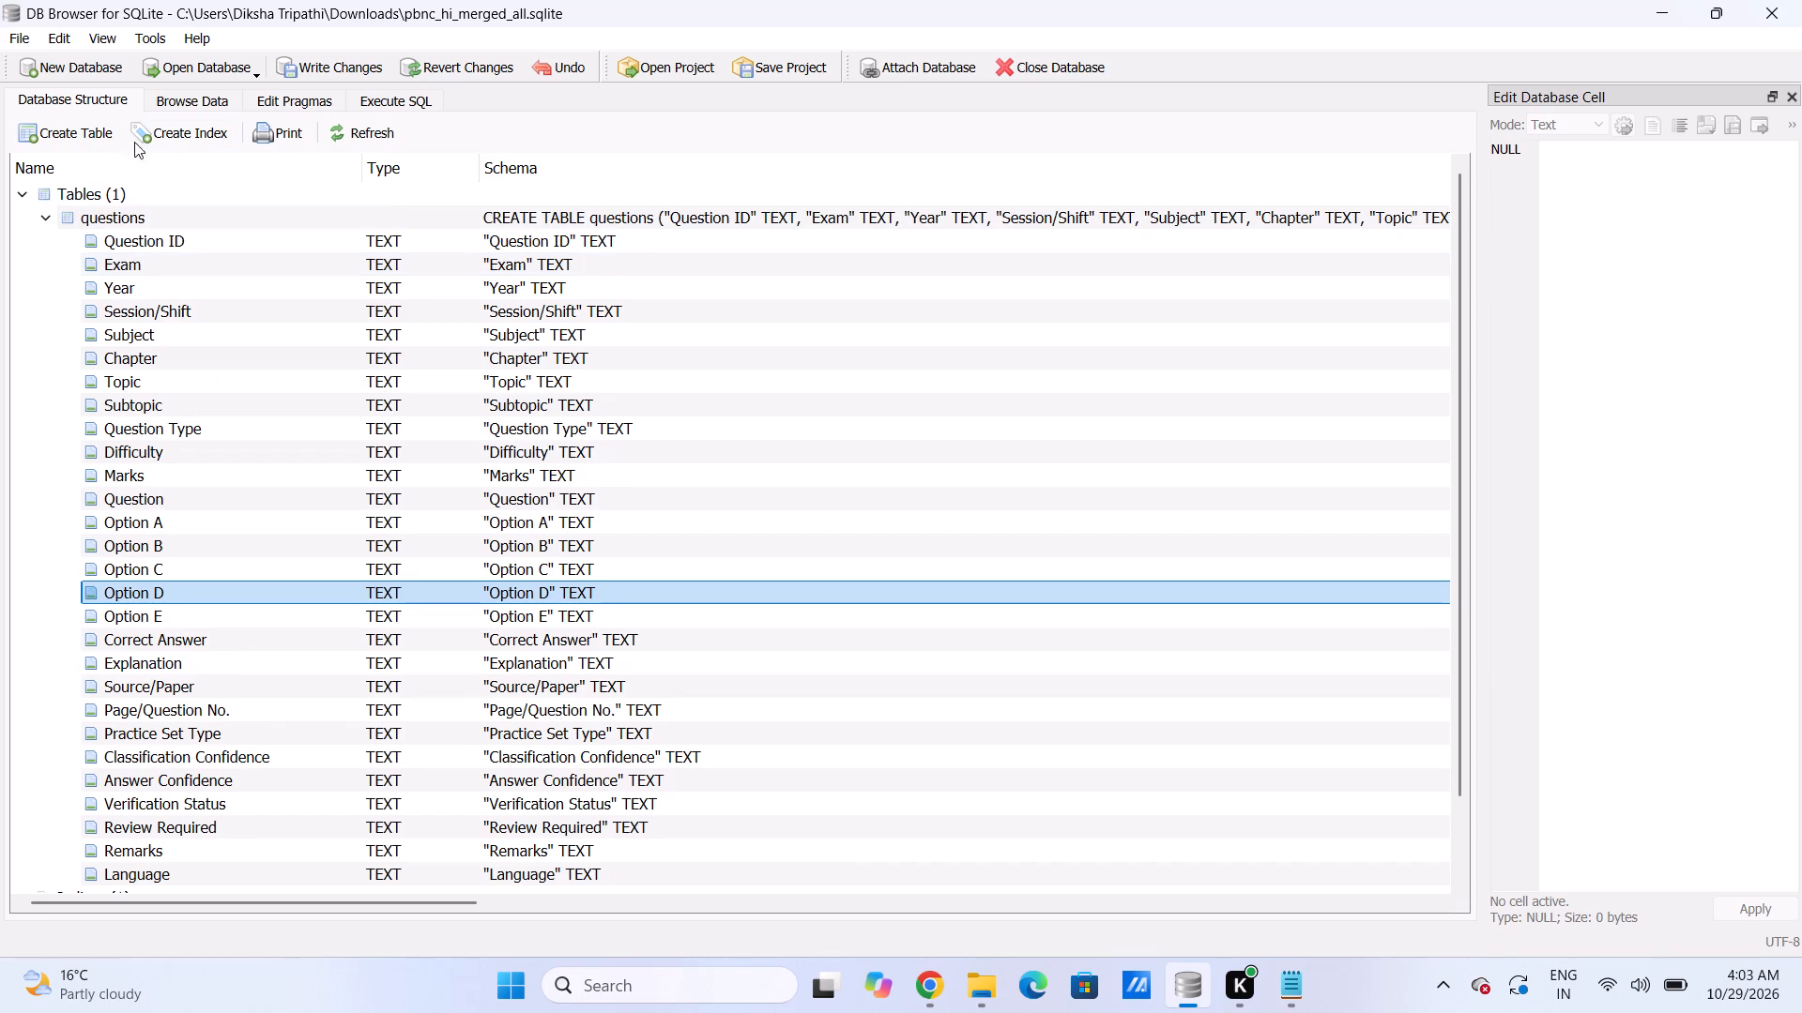
{"action": "left_click", "coordinate": [24, 189]}
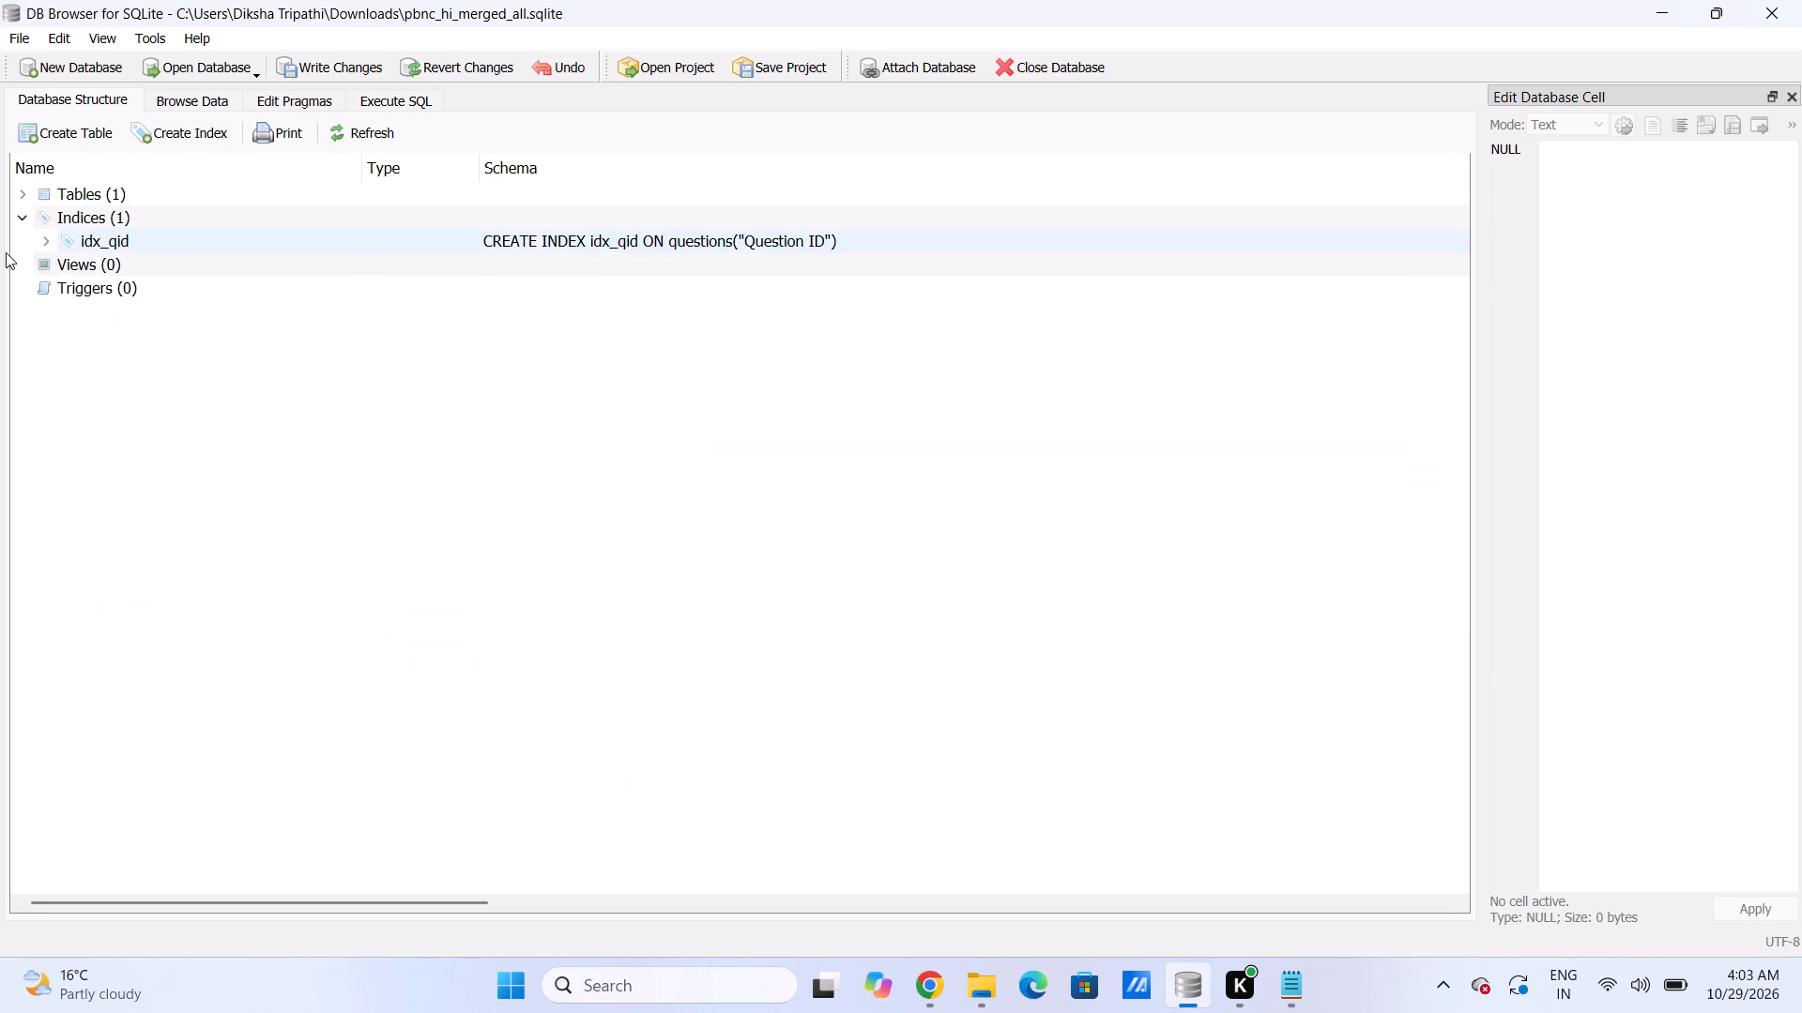
Delete both SELECT statements from the SQL editor and close the SQL 1 query, discarding its changes.
{"action": "left_click", "coordinate": [427, 106]}
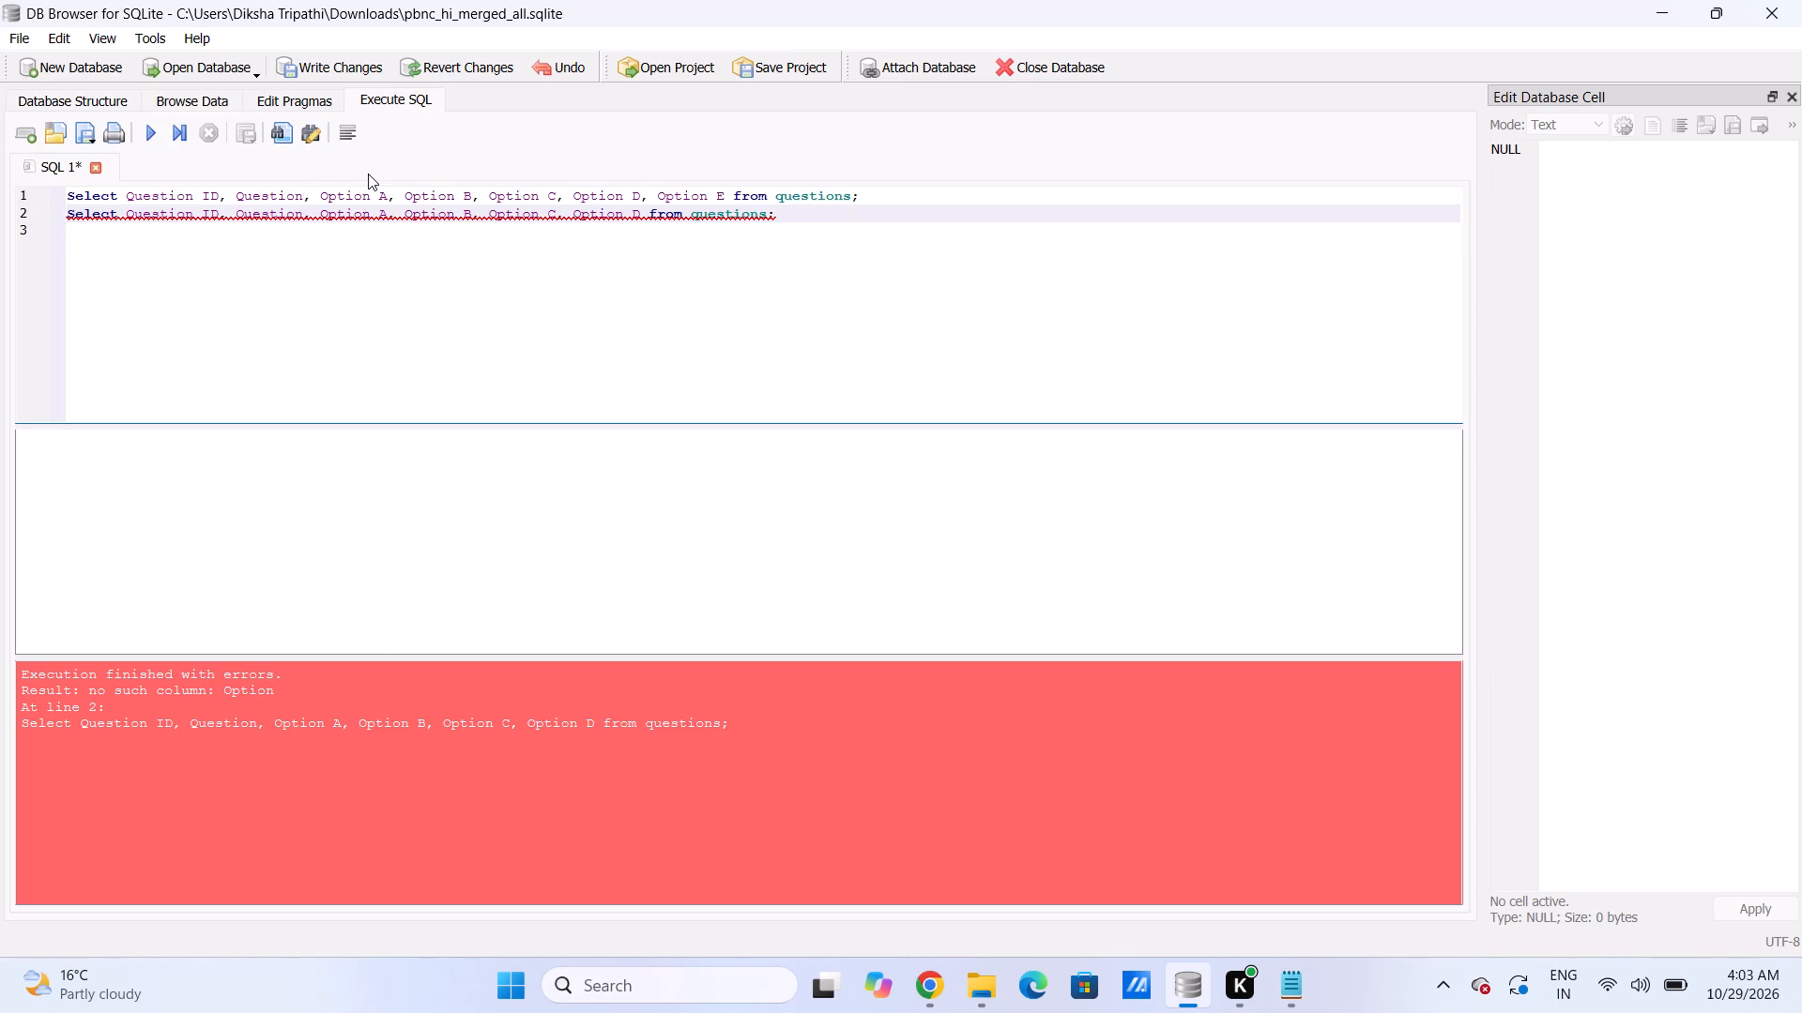
{"action": "left_click", "coordinate": [273, 286]}
{"action": "key", "text": "ctrl+z"}
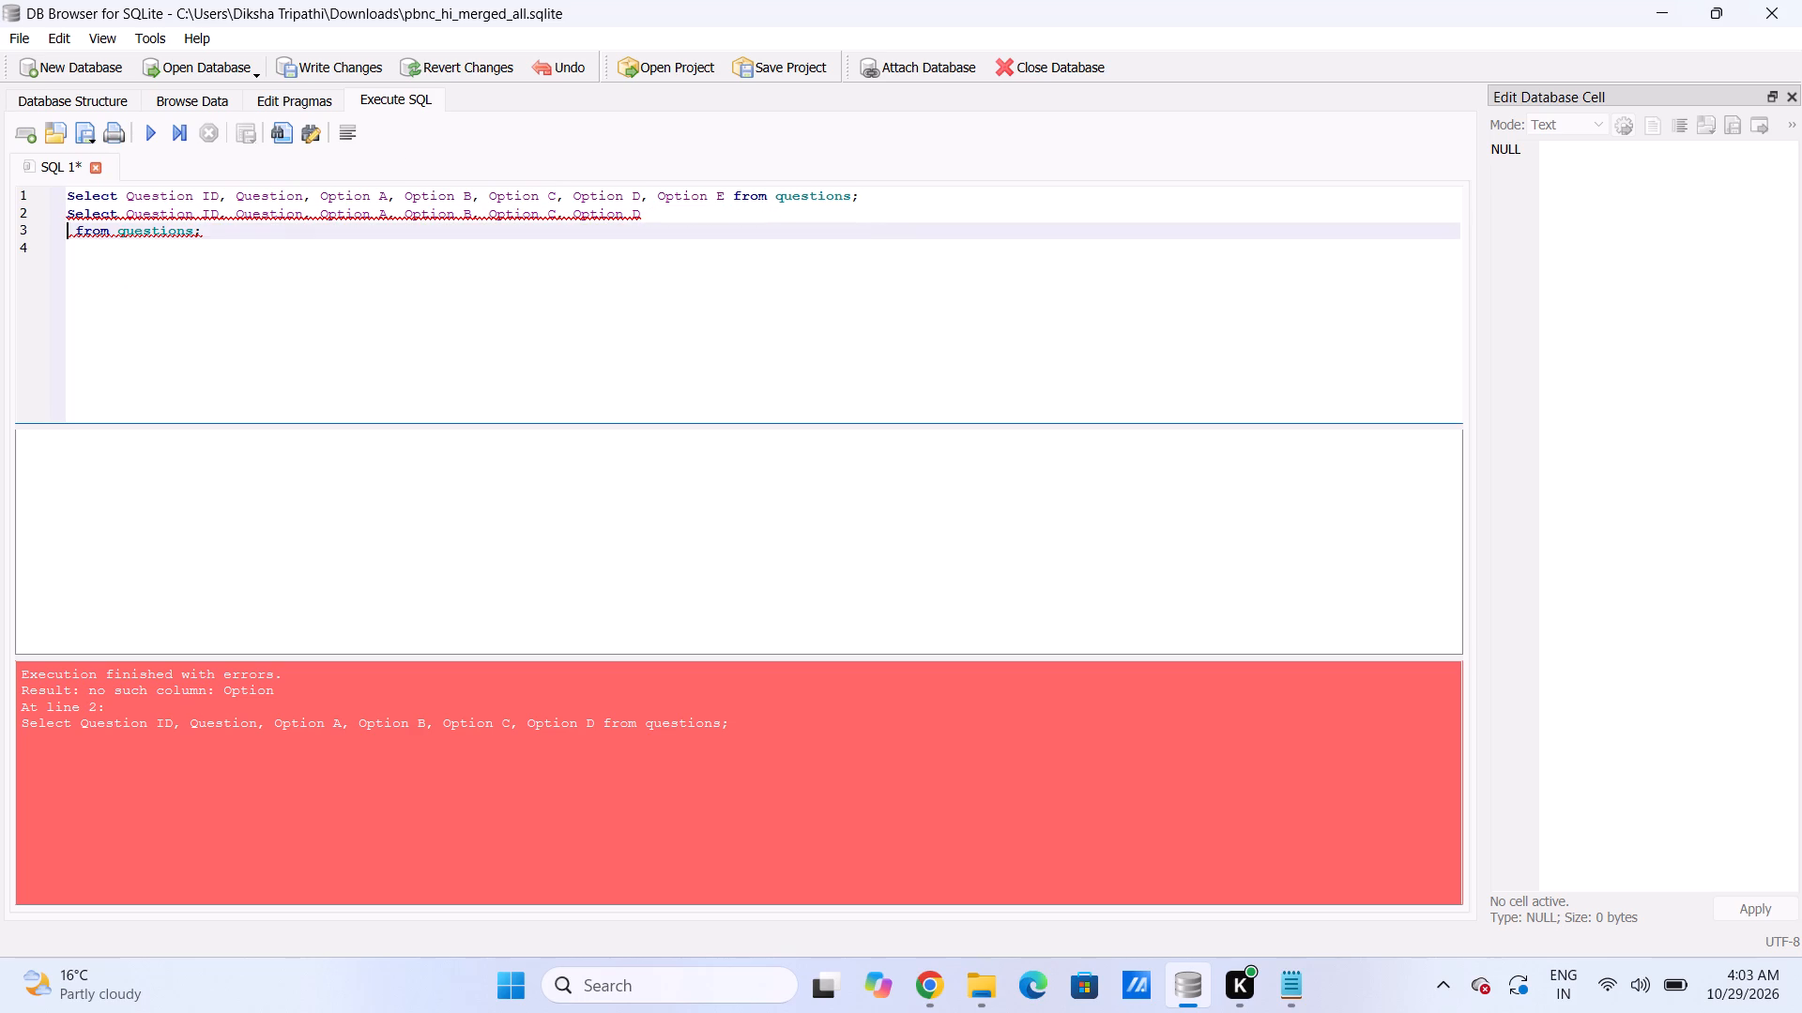
{"action": "left_click_drag", "start_coordinate": [246, 280], "coordinate": [58, 180]}
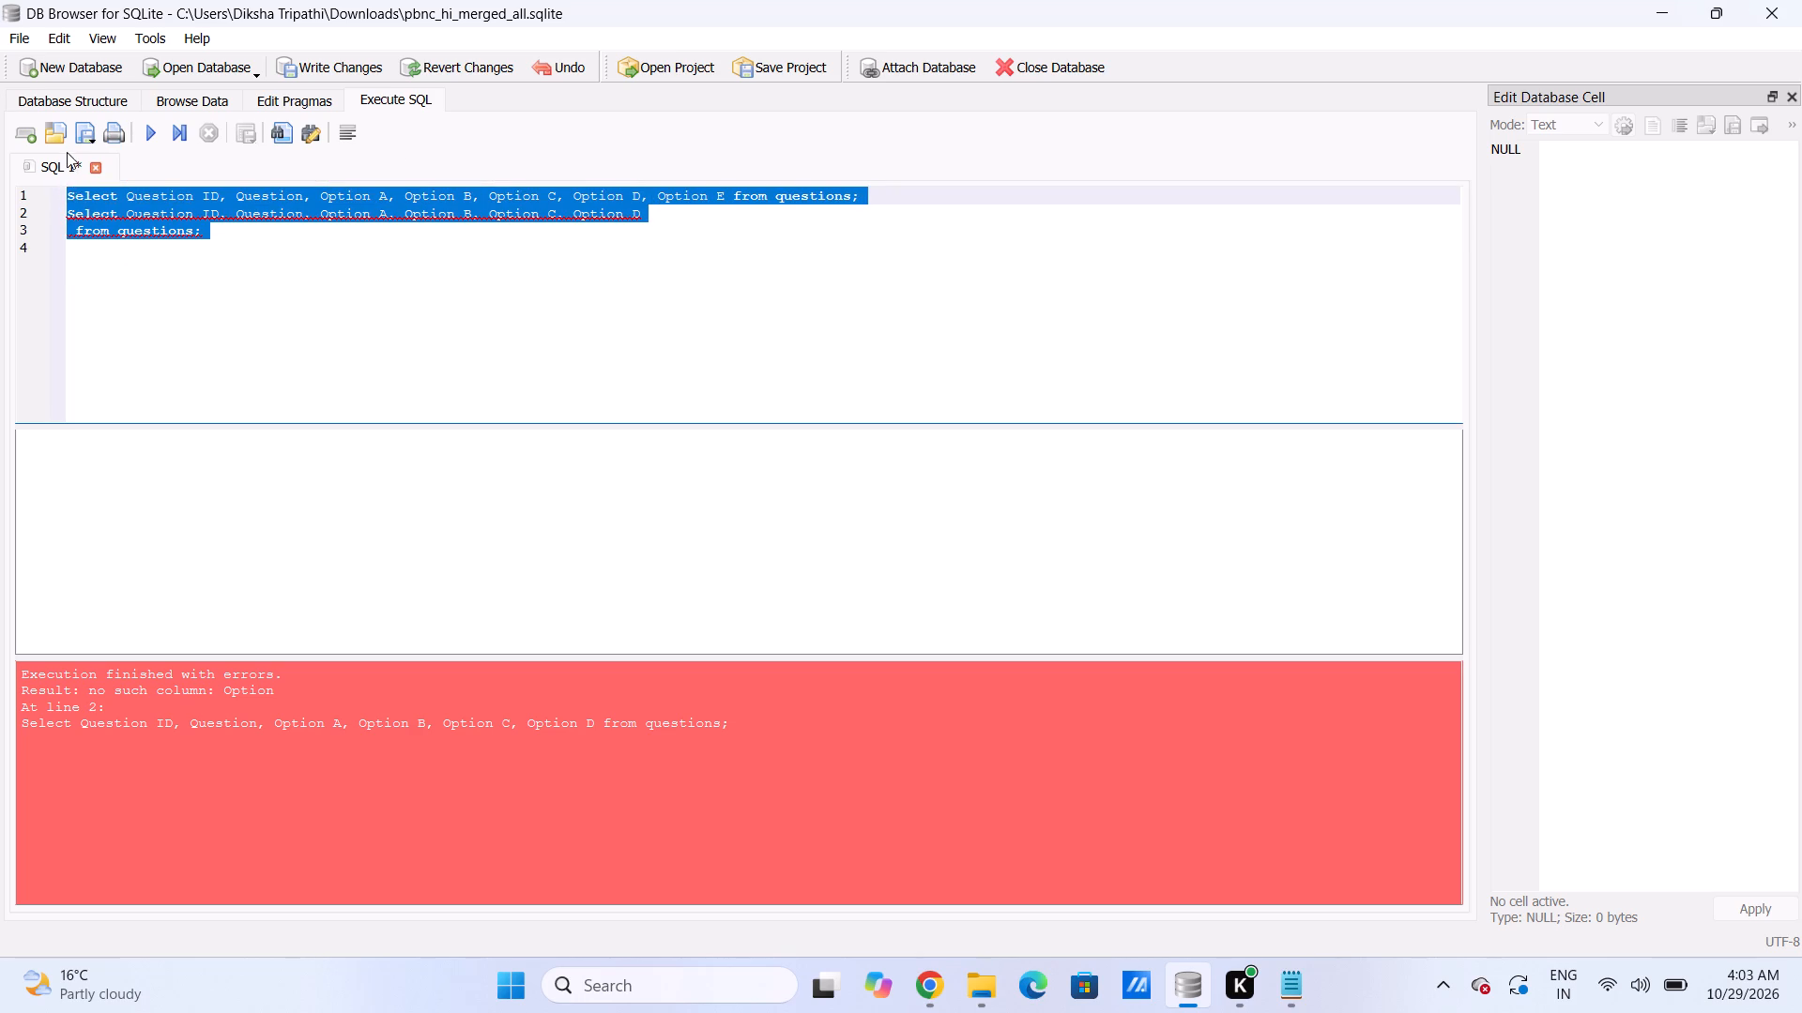
{"action": "key", "text": "BackSpace"}
{"action": "left_click", "coordinate": [88, 162]}
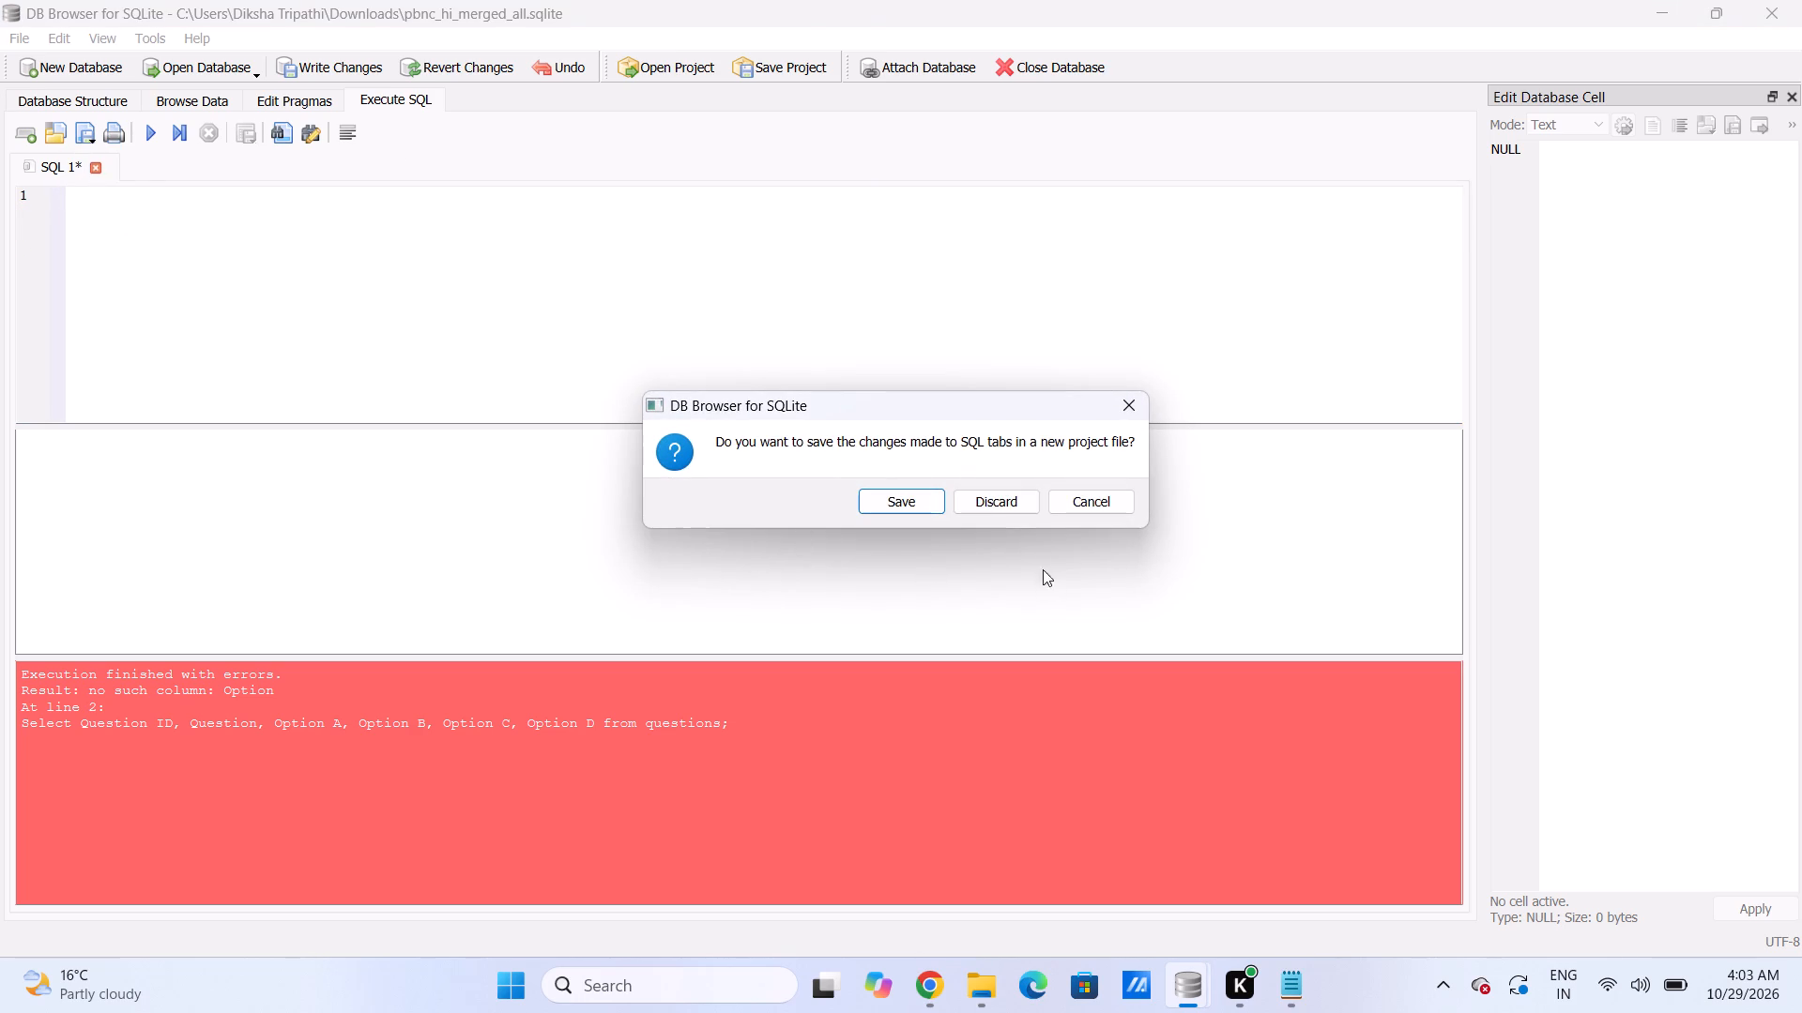
{"action": "left_click", "coordinate": [990, 507]}
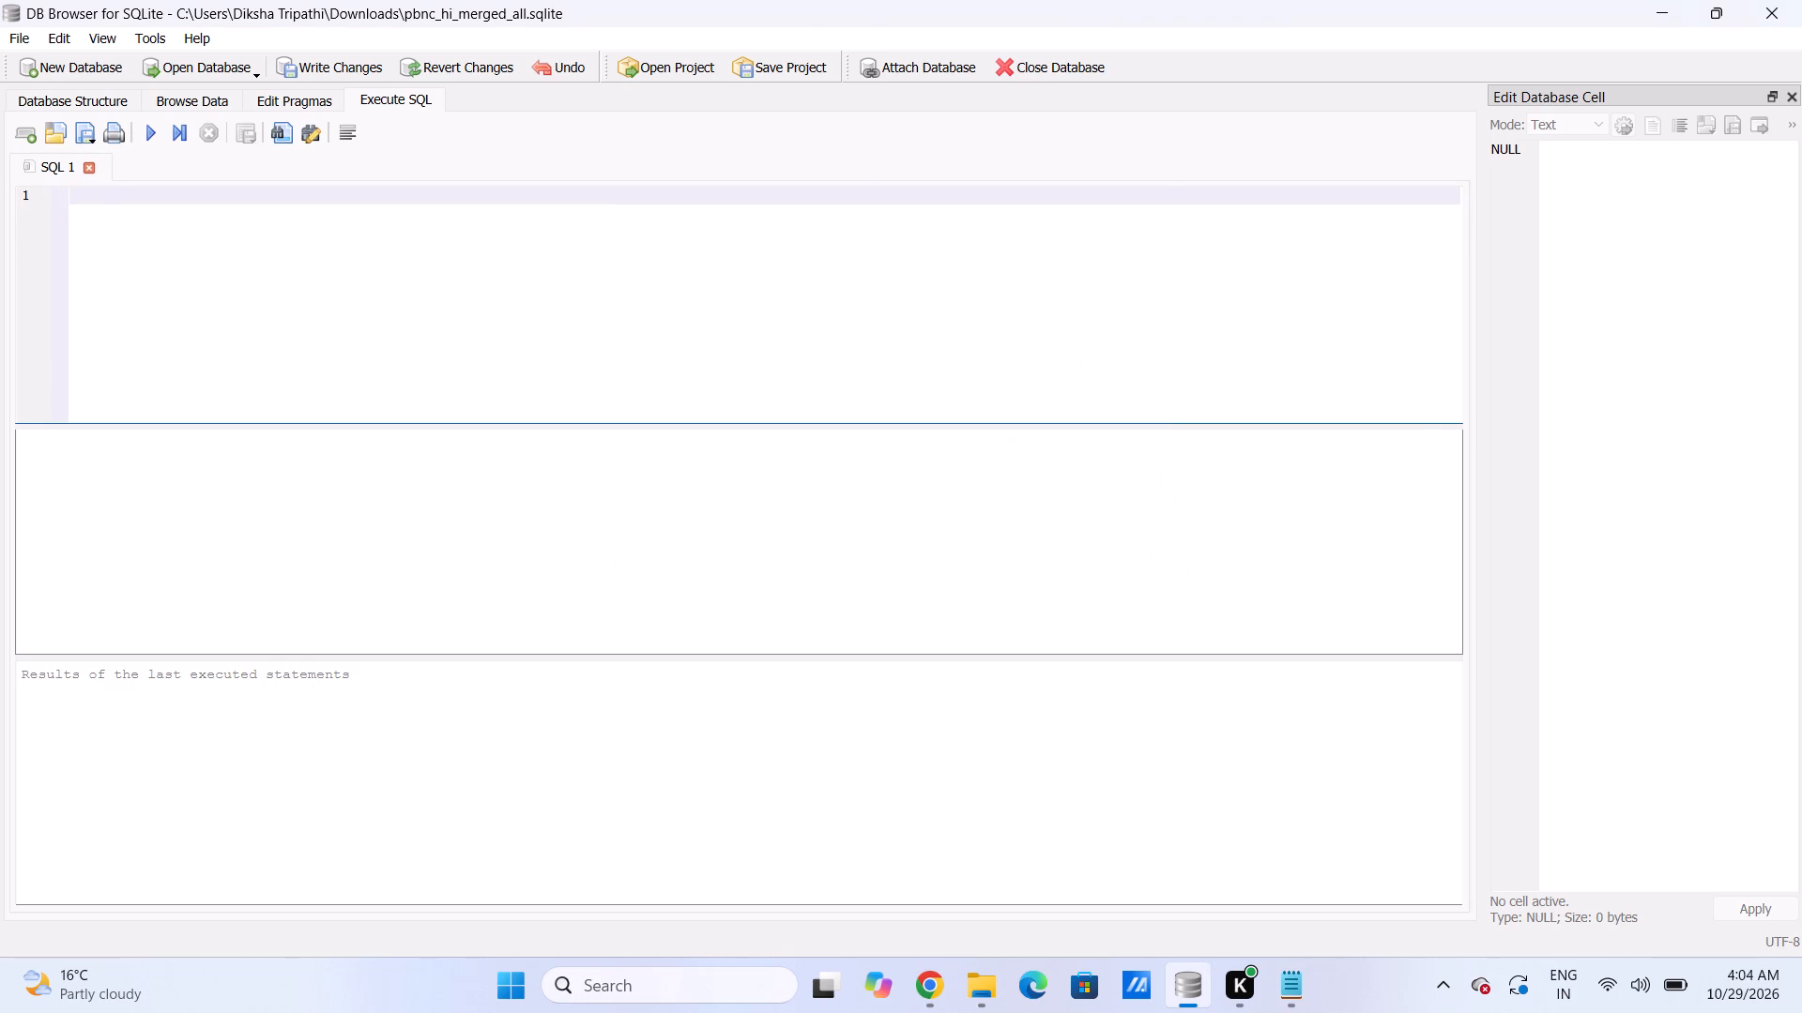
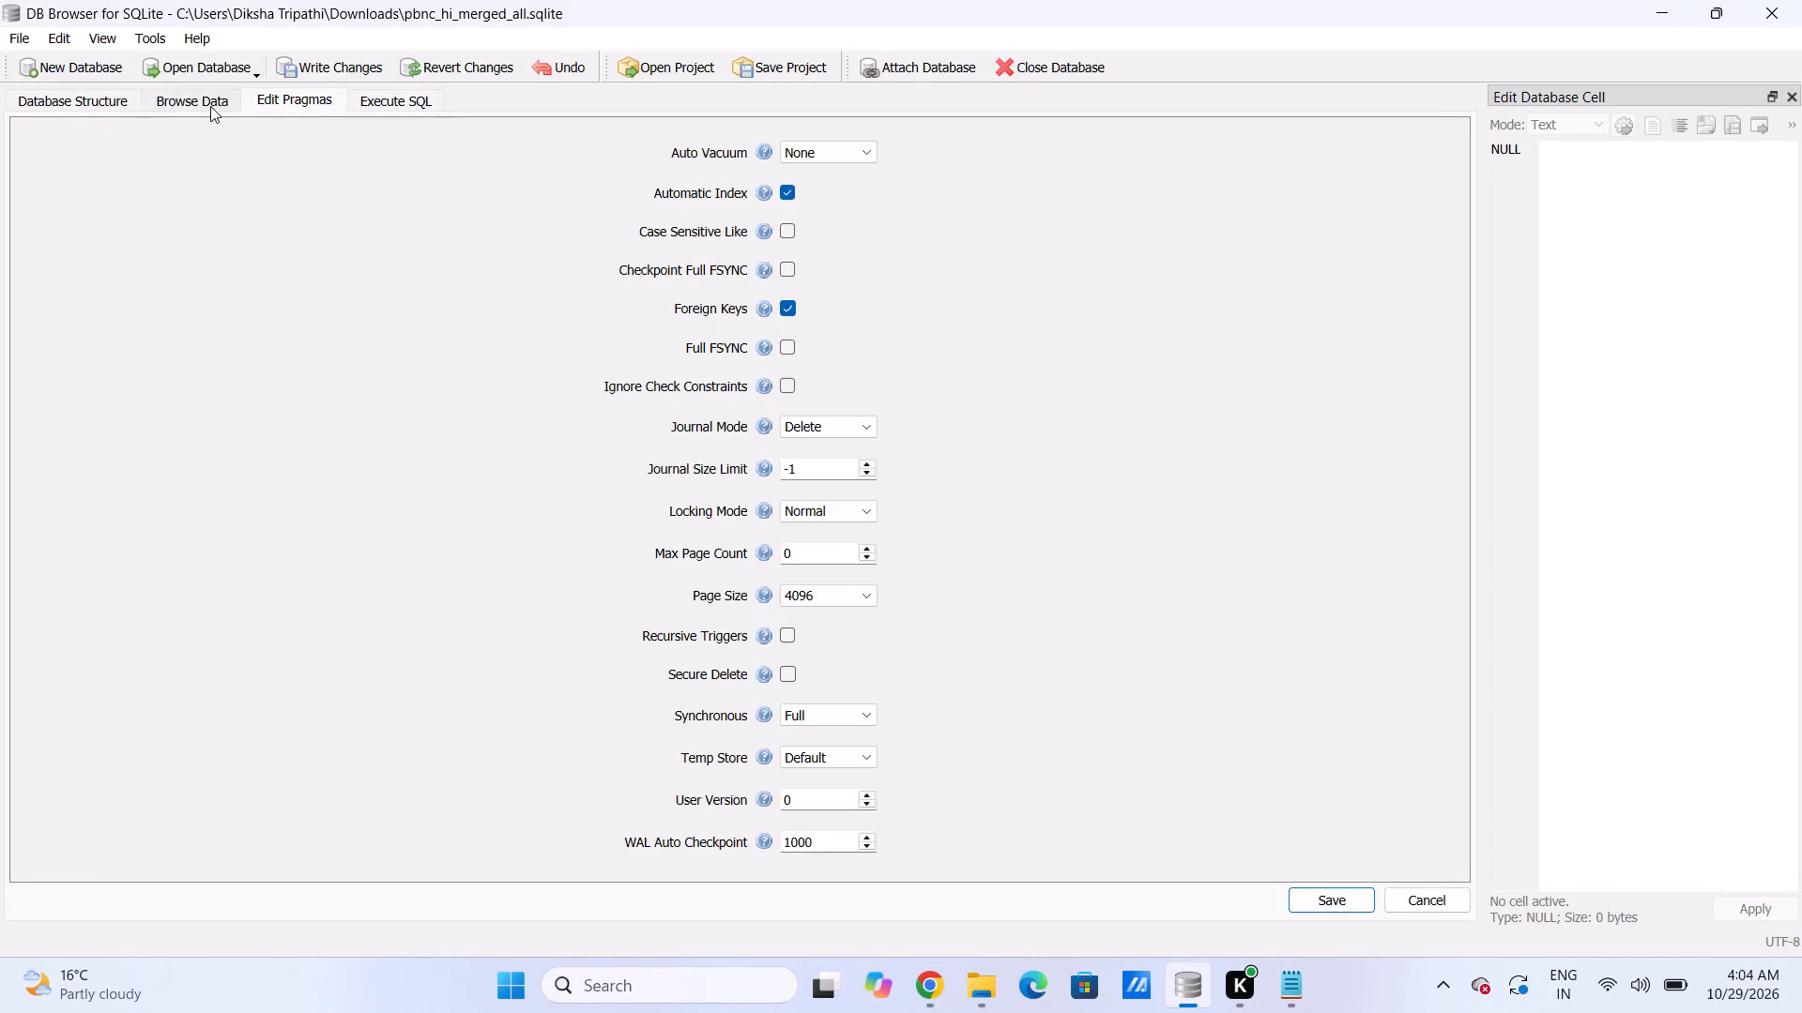
Browse the data of the questions table and sort its rows by Exam in ascending order.
{"action": "left_click", "coordinate": [209, 104]}
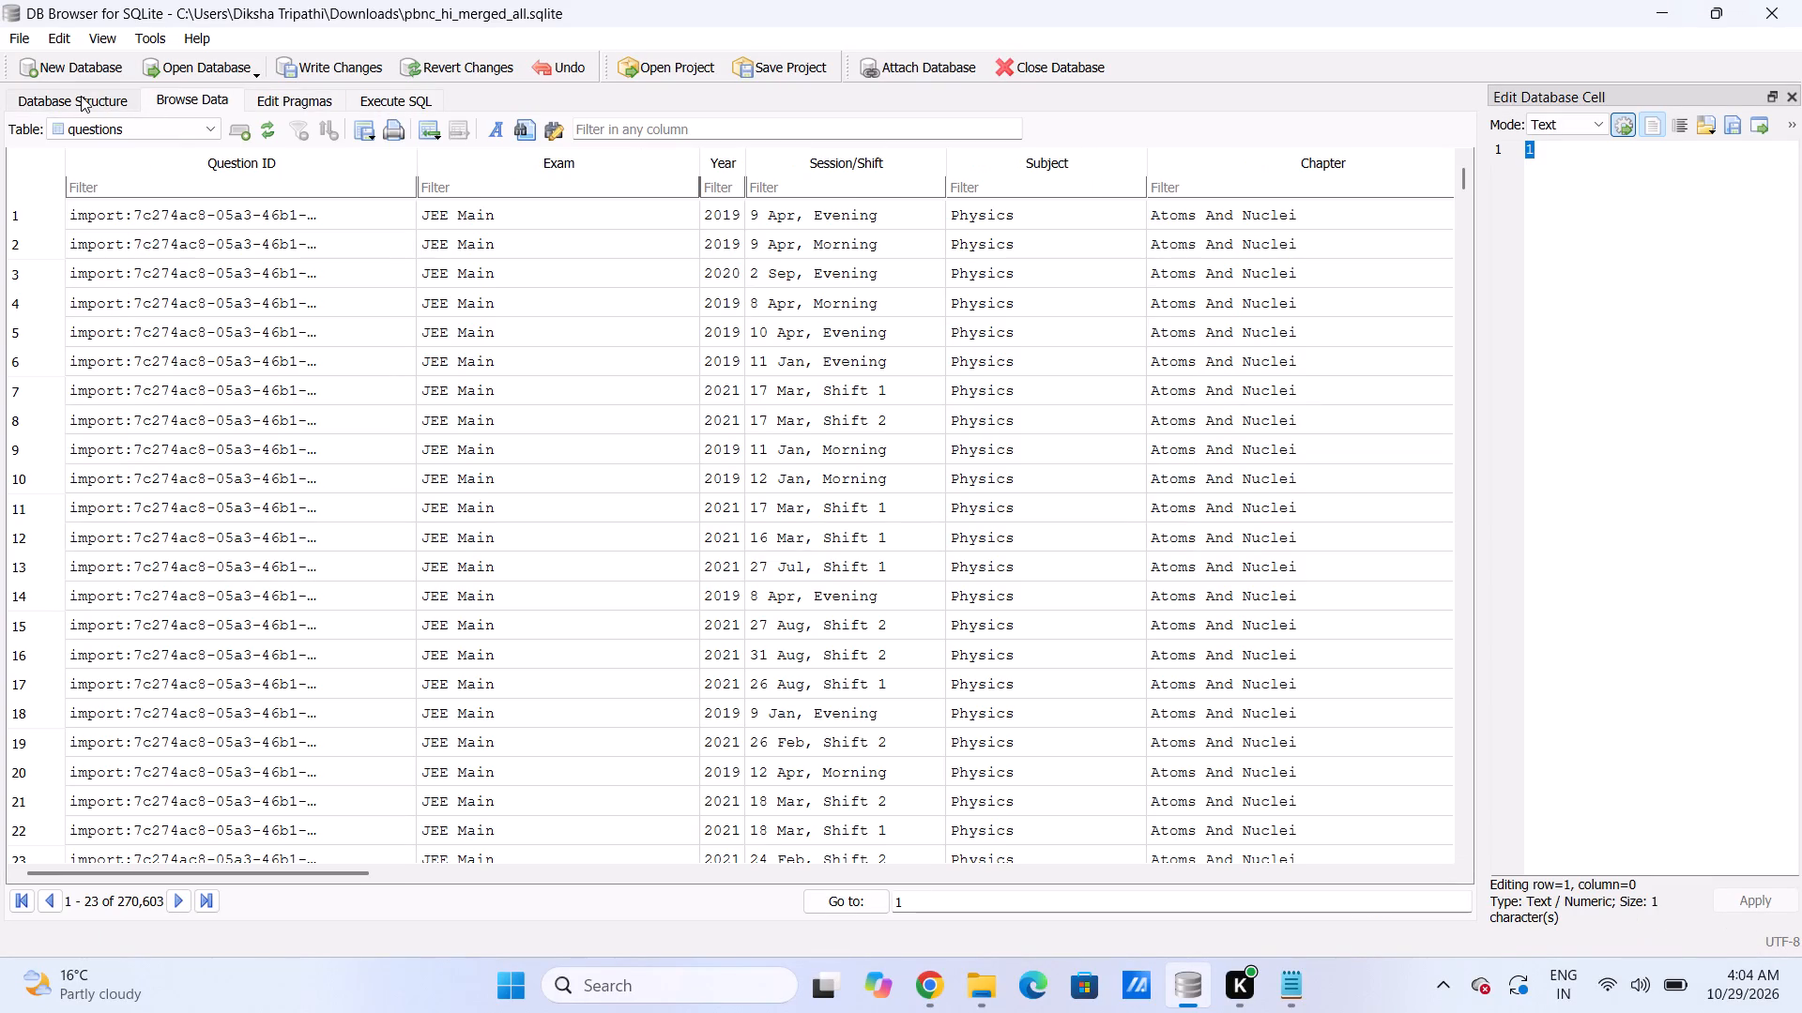
{"action": "left_click", "coordinate": [533, 189]}
{"action": "left_click", "coordinate": [544, 167]}
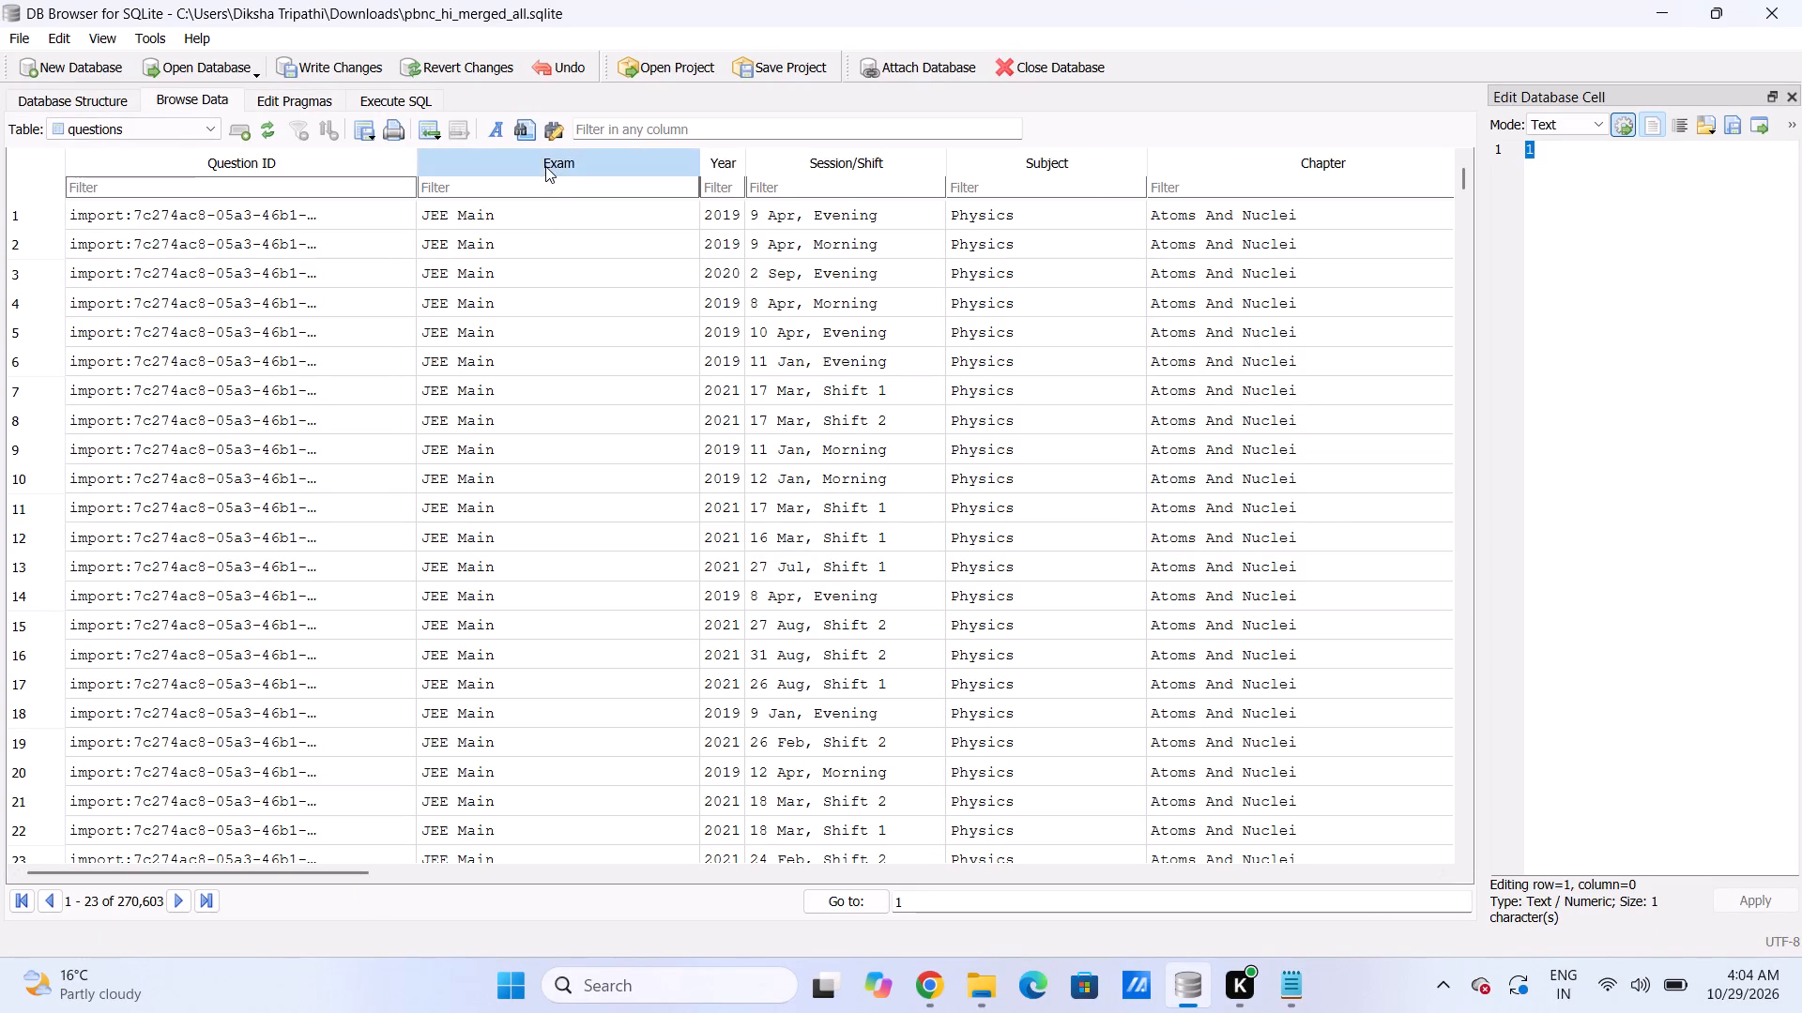
{"action": "left_click", "coordinate": [586, 146]}
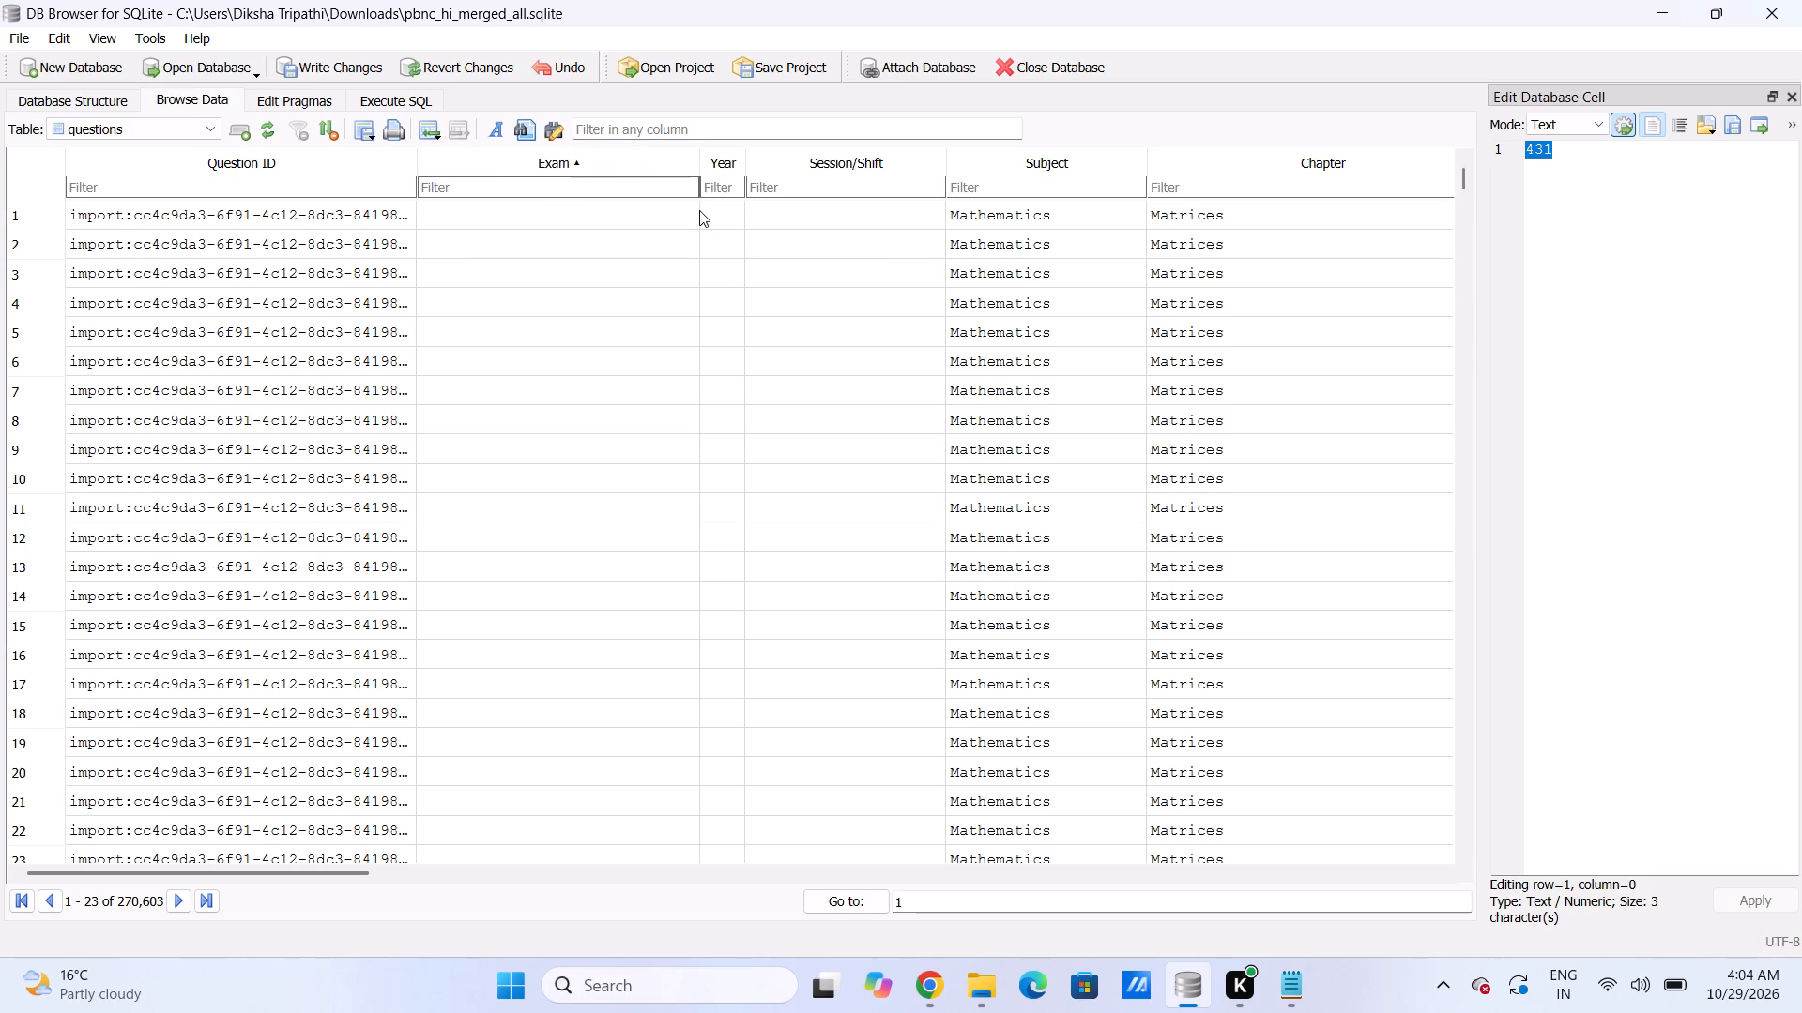
Shrink the Exam, Year, Session/Shift, Subject and Chapter columns to their minimum width.
{"action": "left_click_drag", "start_coordinate": [697, 175], "coordinate": [674, 171]}
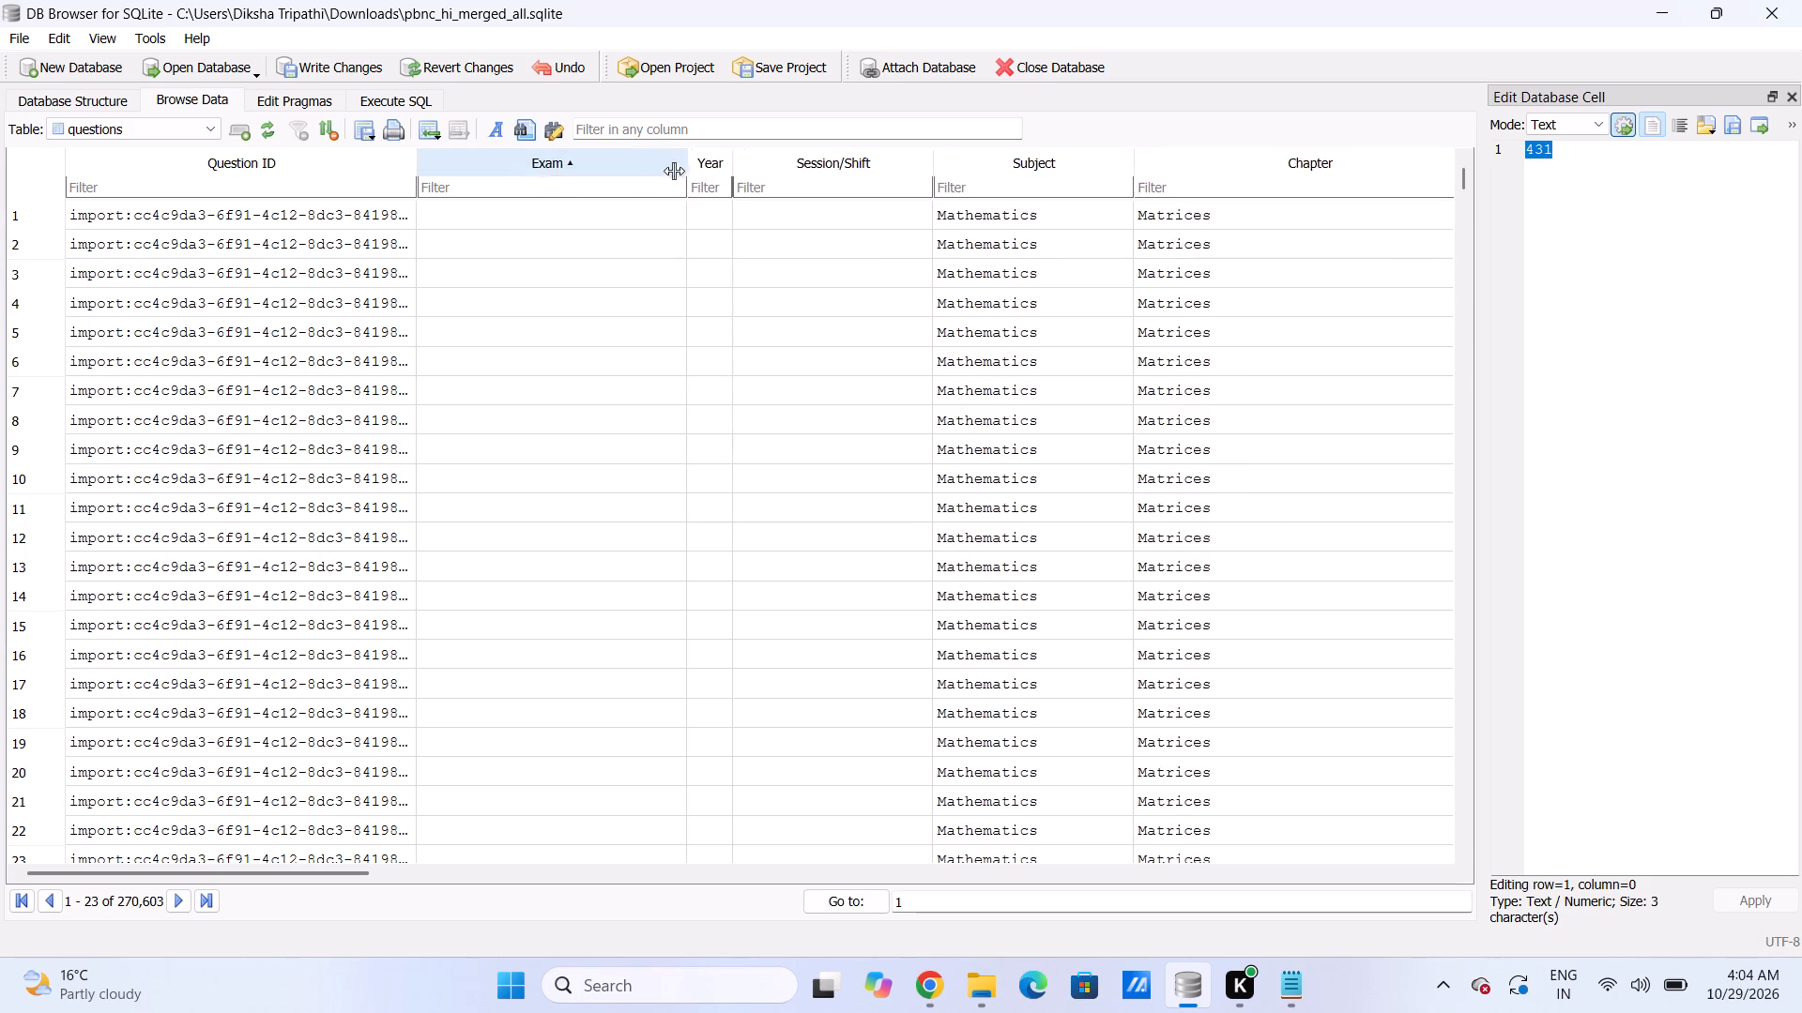
{"action": "left_click_drag", "start_coordinate": [674, 171], "coordinate": [420, 178]}
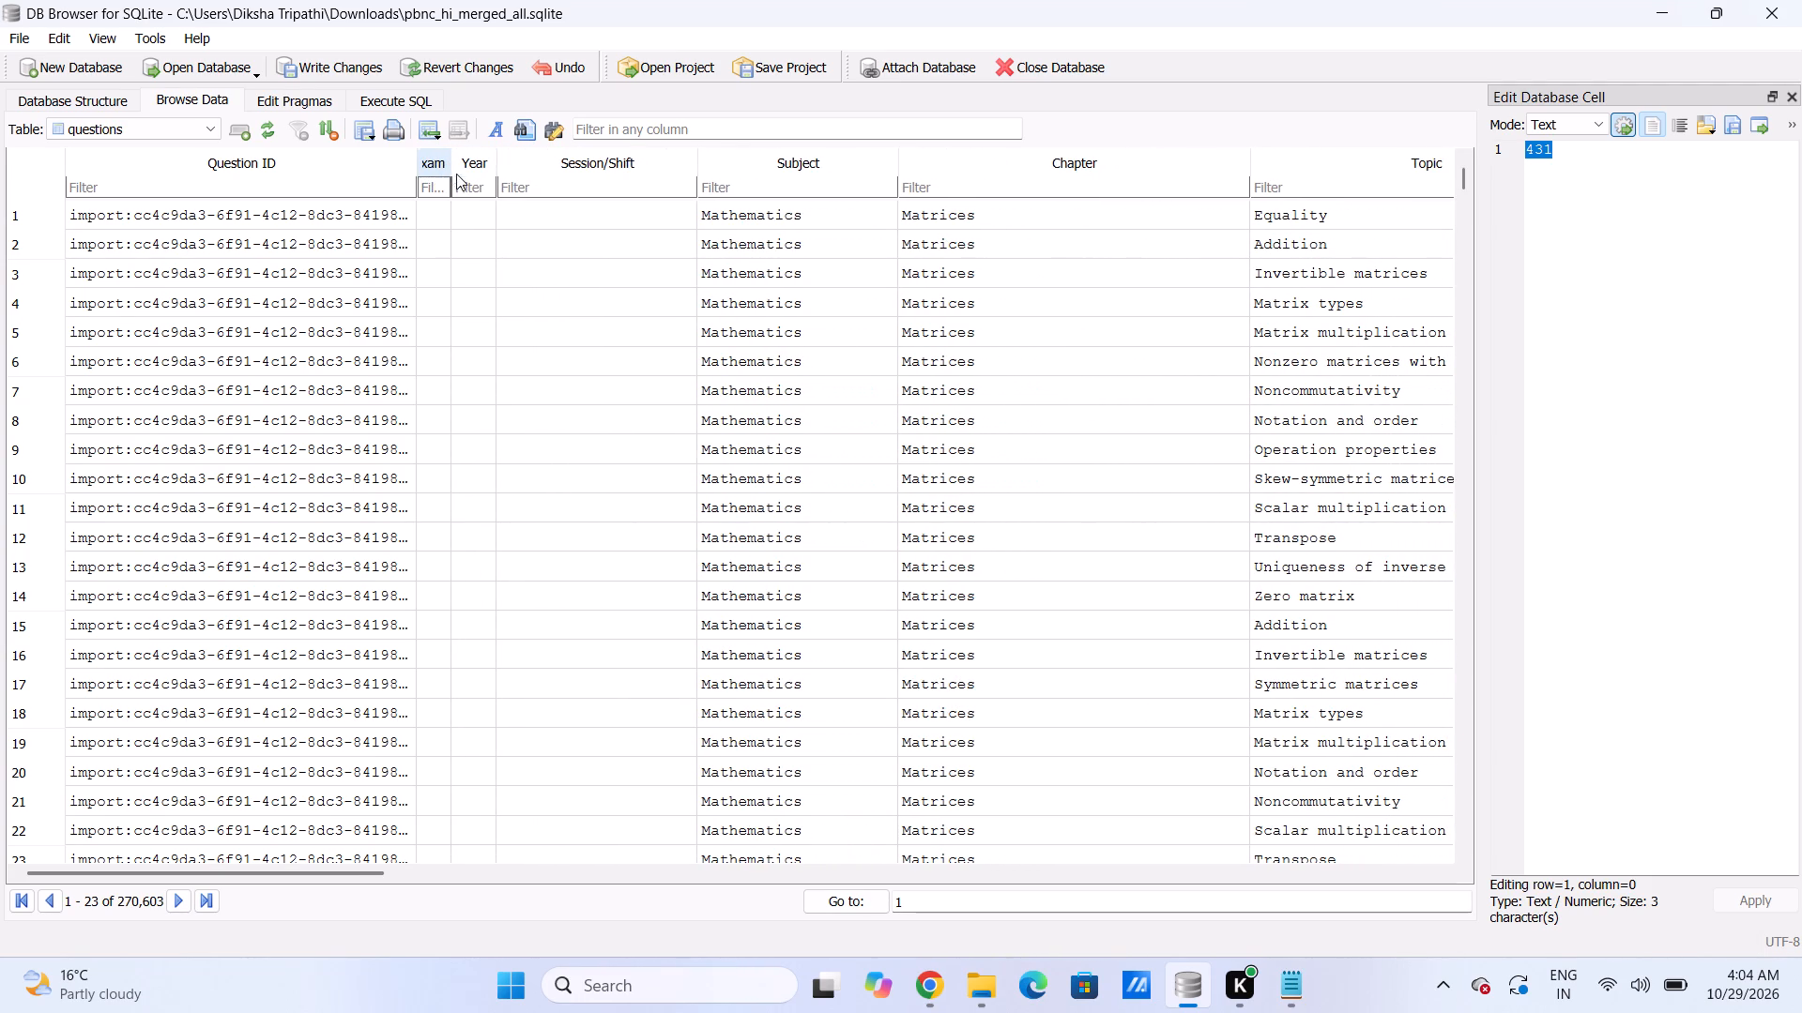
{"action": "left_click_drag", "start_coordinate": [494, 169], "coordinate": [445, 160]}
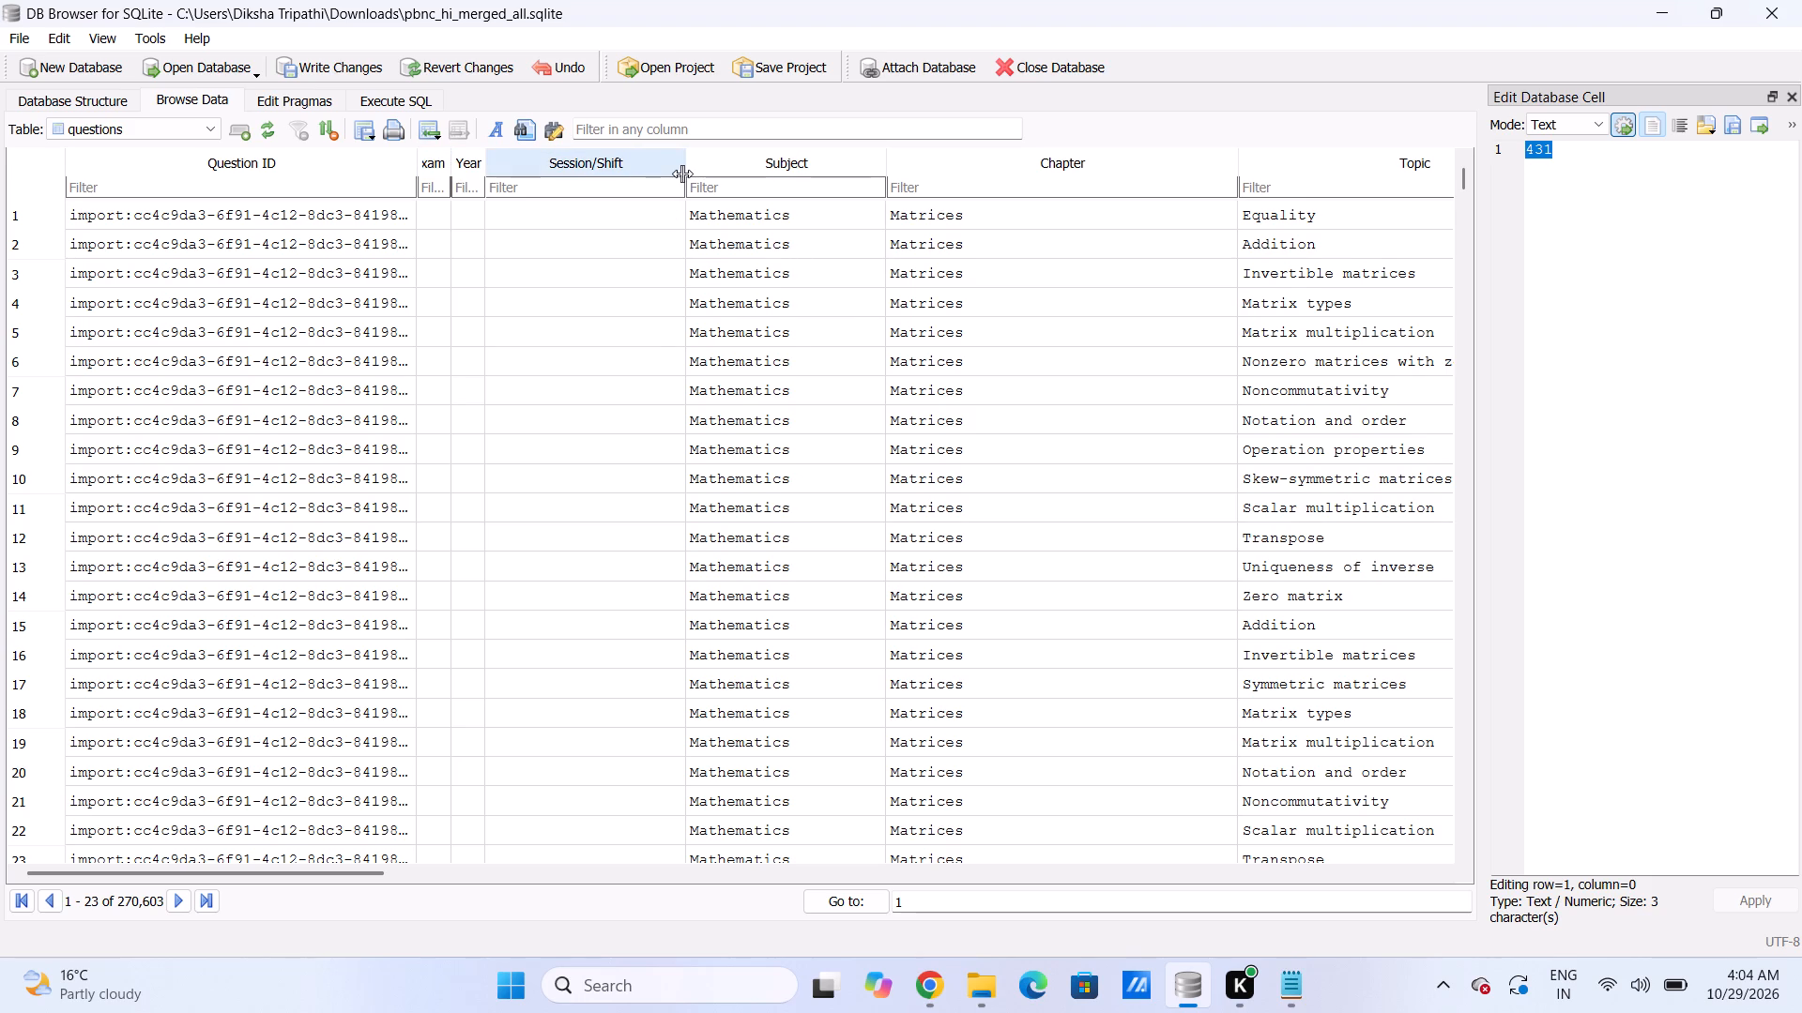
{"action": "left_click_drag", "start_coordinate": [682, 174], "coordinate": [481, 175]}
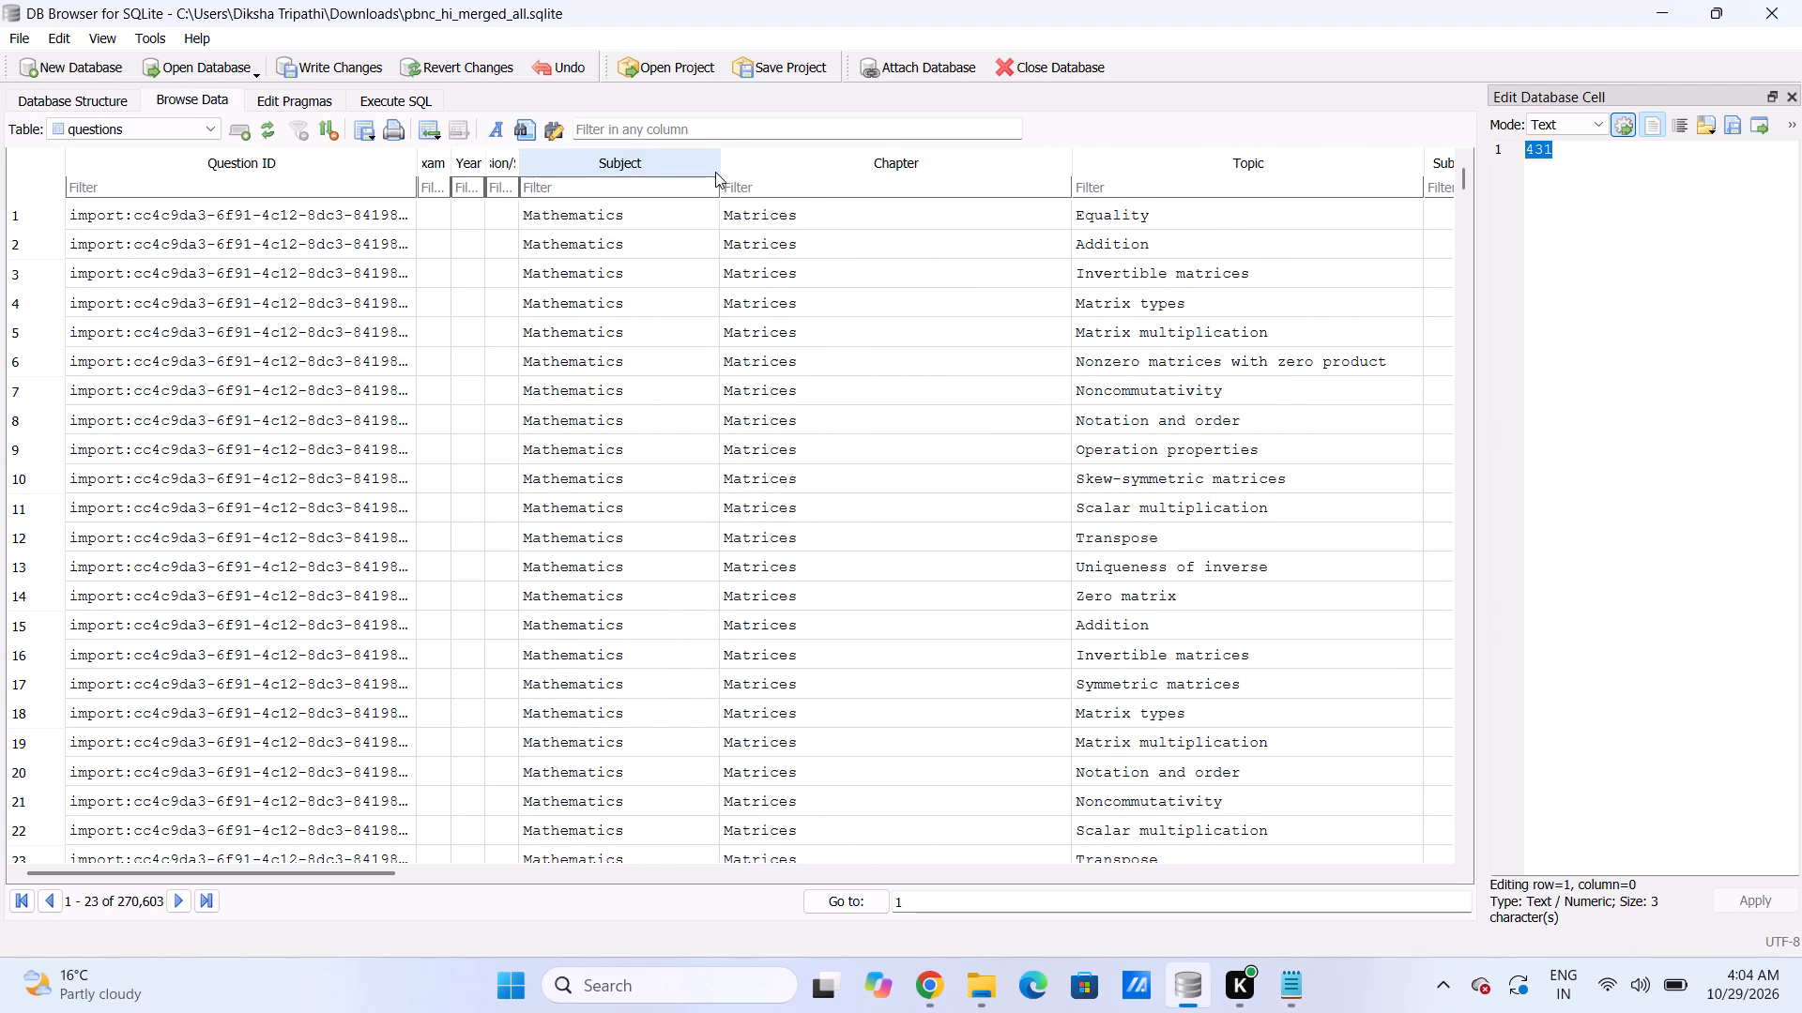
{"action": "left_click_drag", "start_coordinate": [723, 174], "coordinate": [436, 161]}
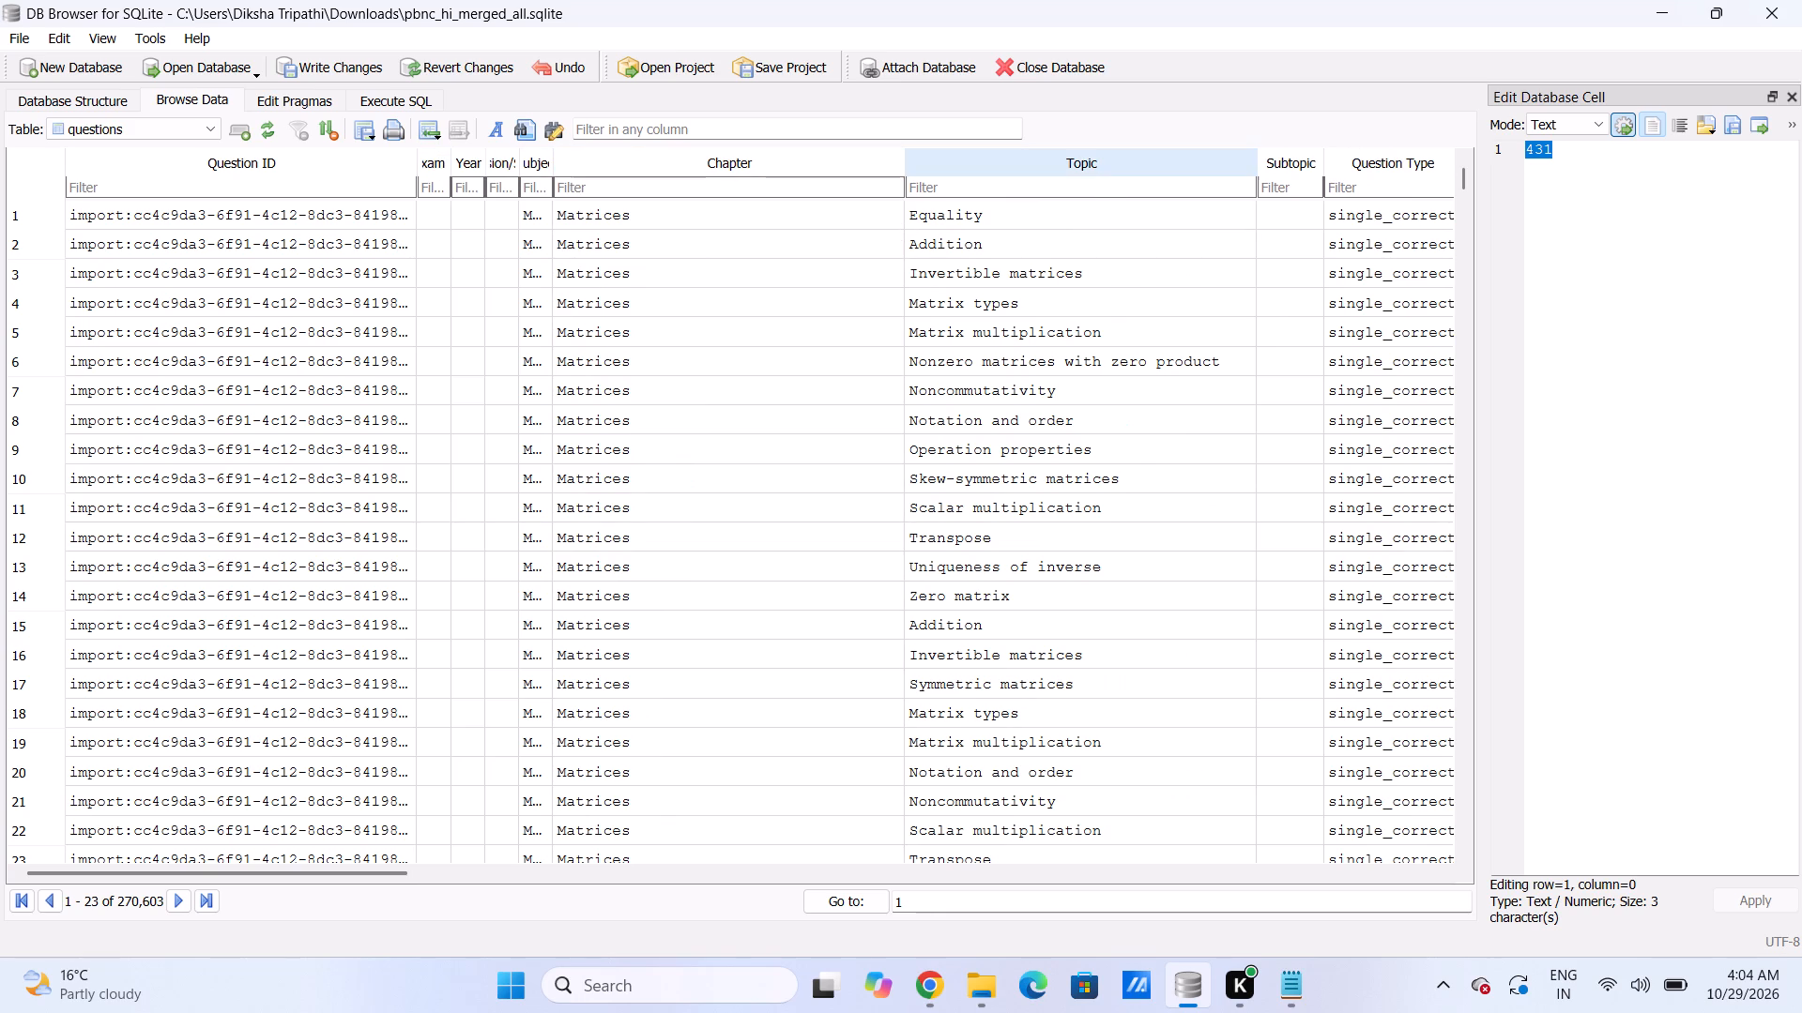
{"action": "left_click_drag", "start_coordinate": [903, 164], "coordinate": [785, 172]}
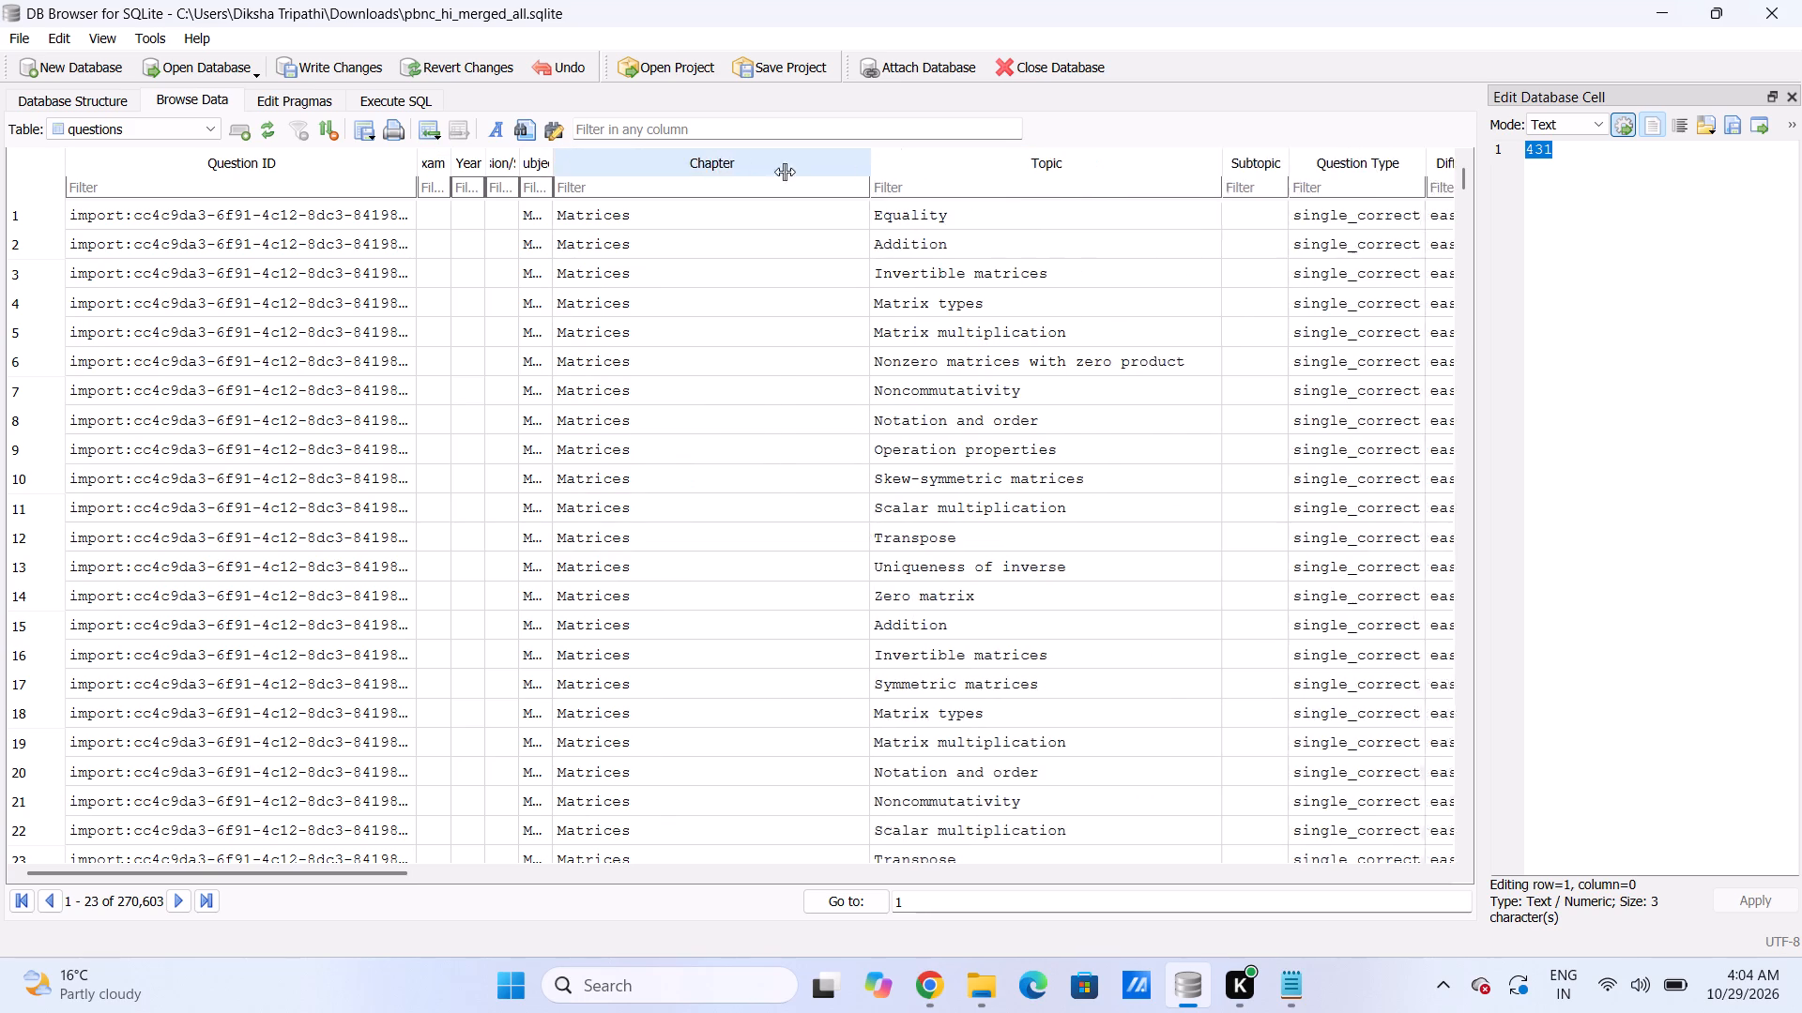
{"action": "left_click_drag", "start_coordinate": [785, 172], "coordinate": [418, 156]}
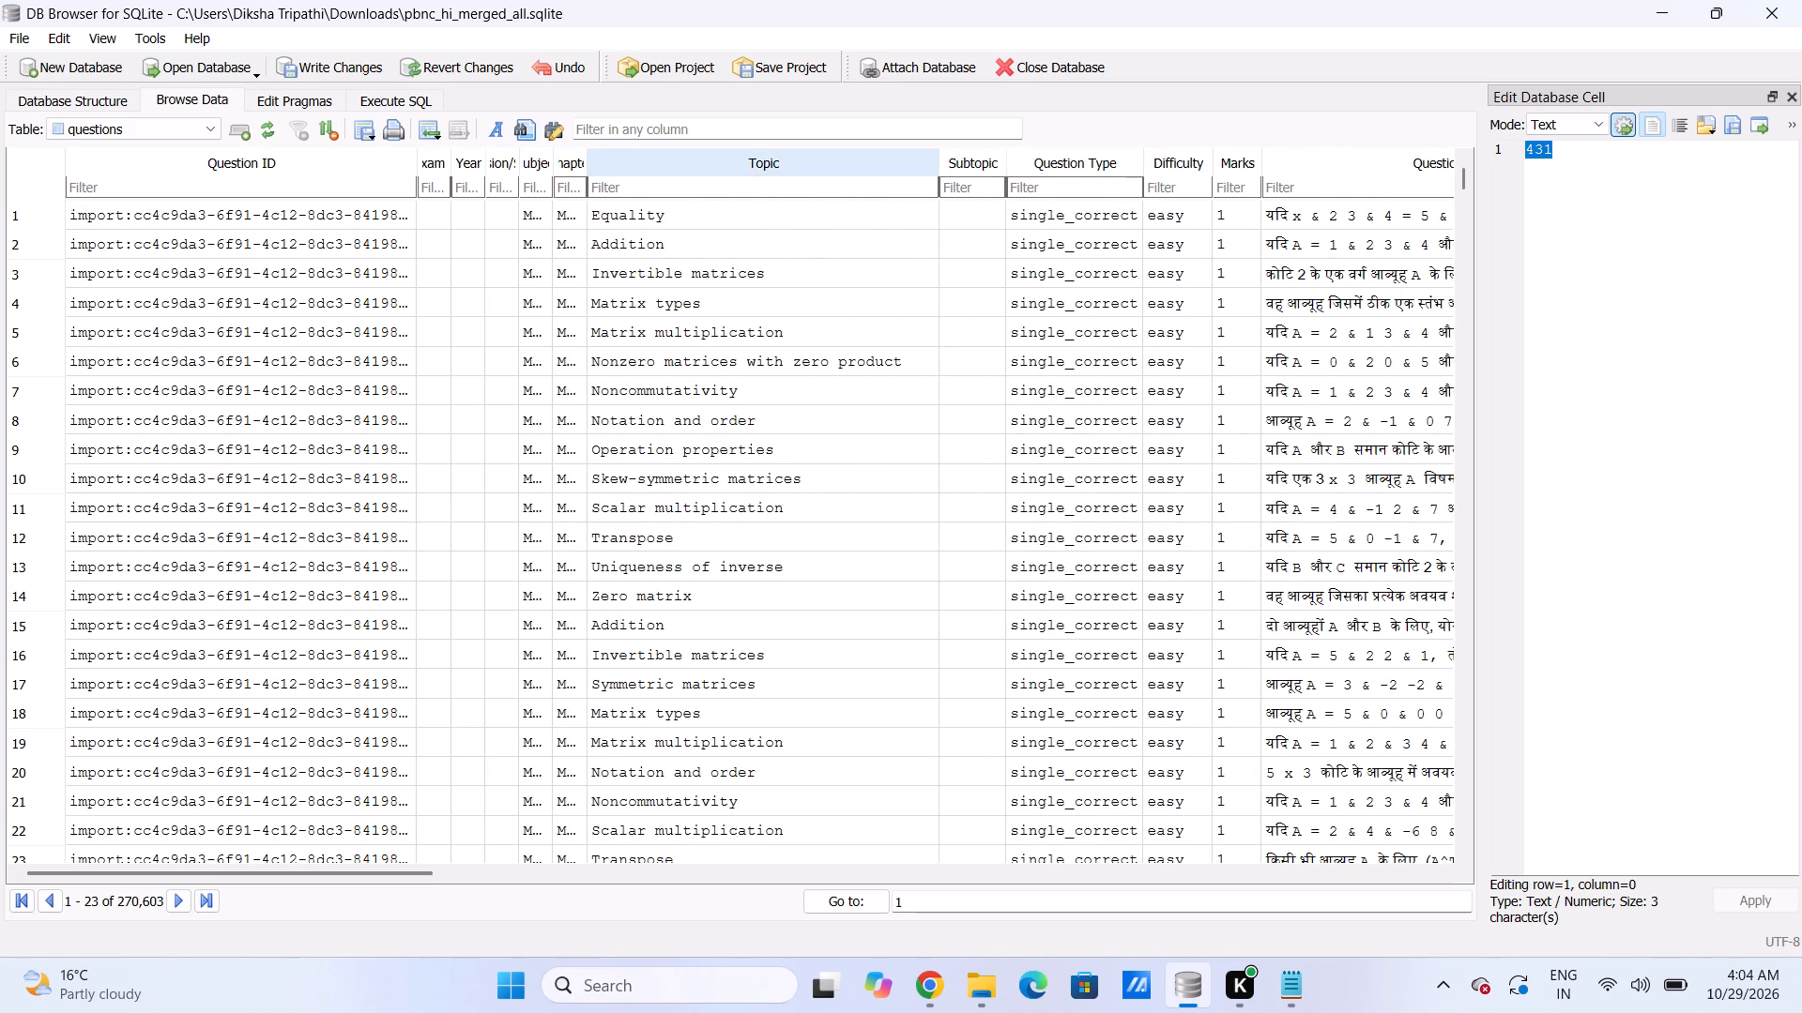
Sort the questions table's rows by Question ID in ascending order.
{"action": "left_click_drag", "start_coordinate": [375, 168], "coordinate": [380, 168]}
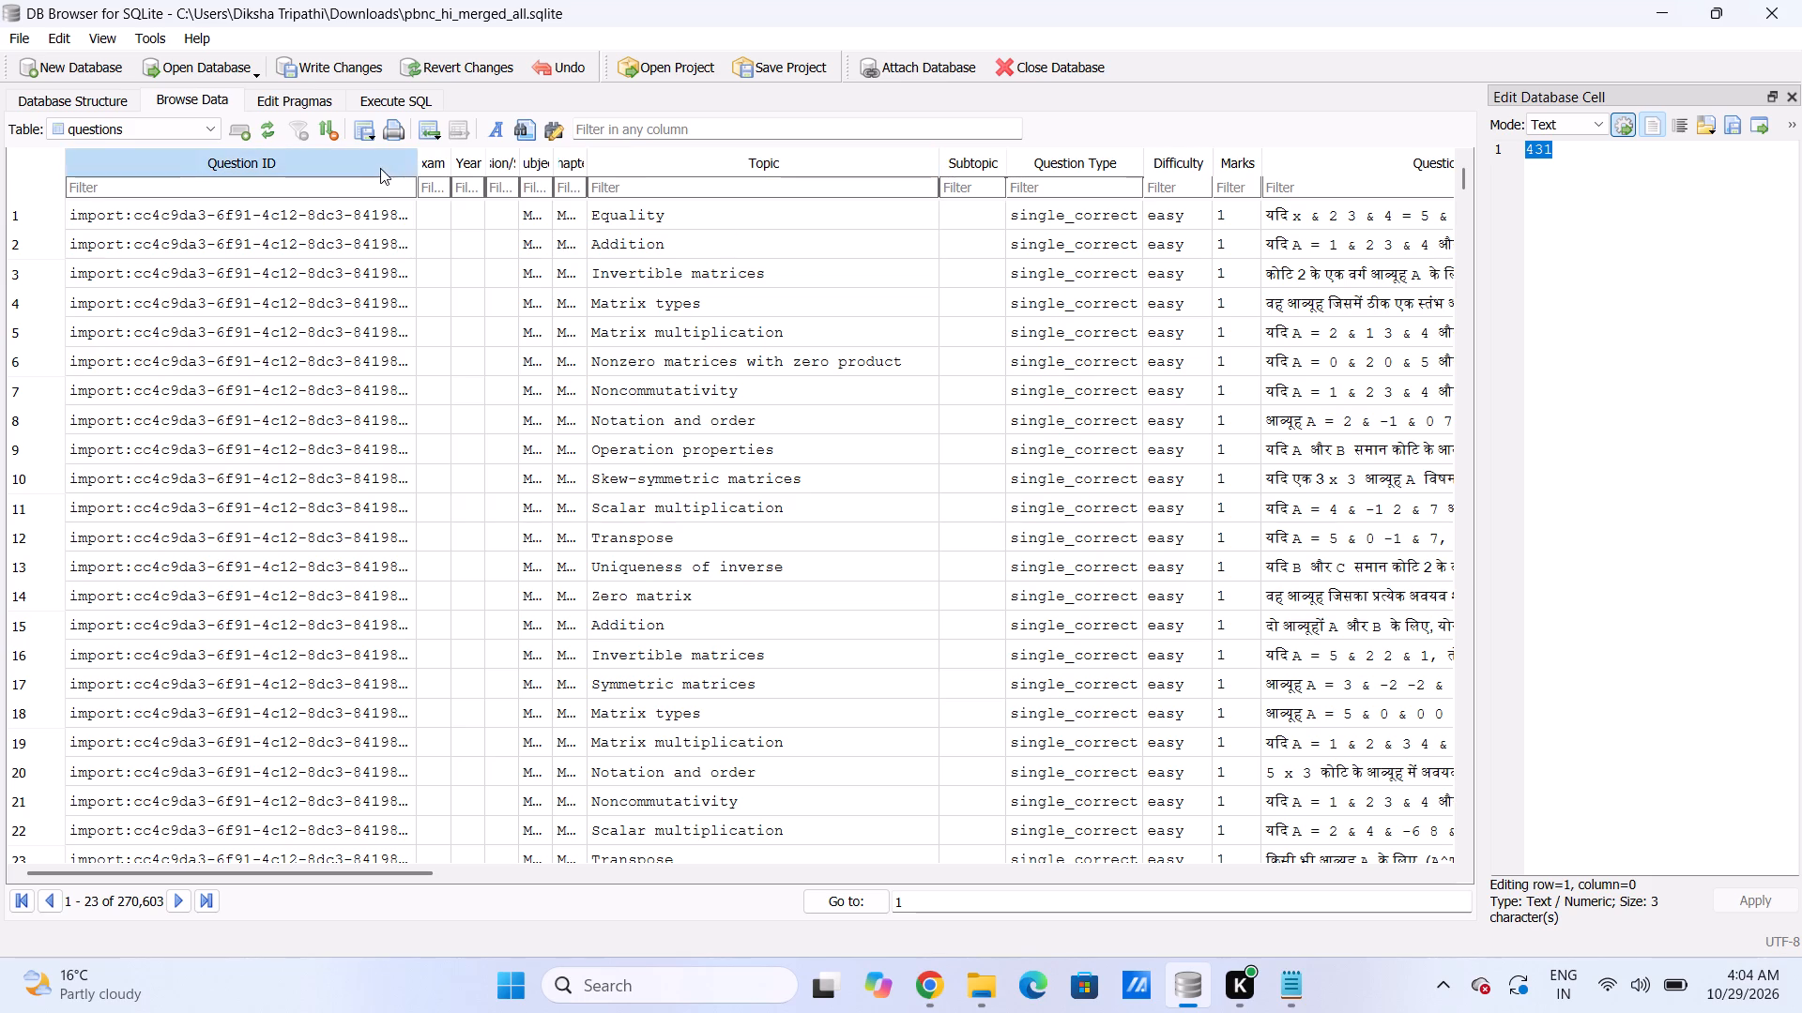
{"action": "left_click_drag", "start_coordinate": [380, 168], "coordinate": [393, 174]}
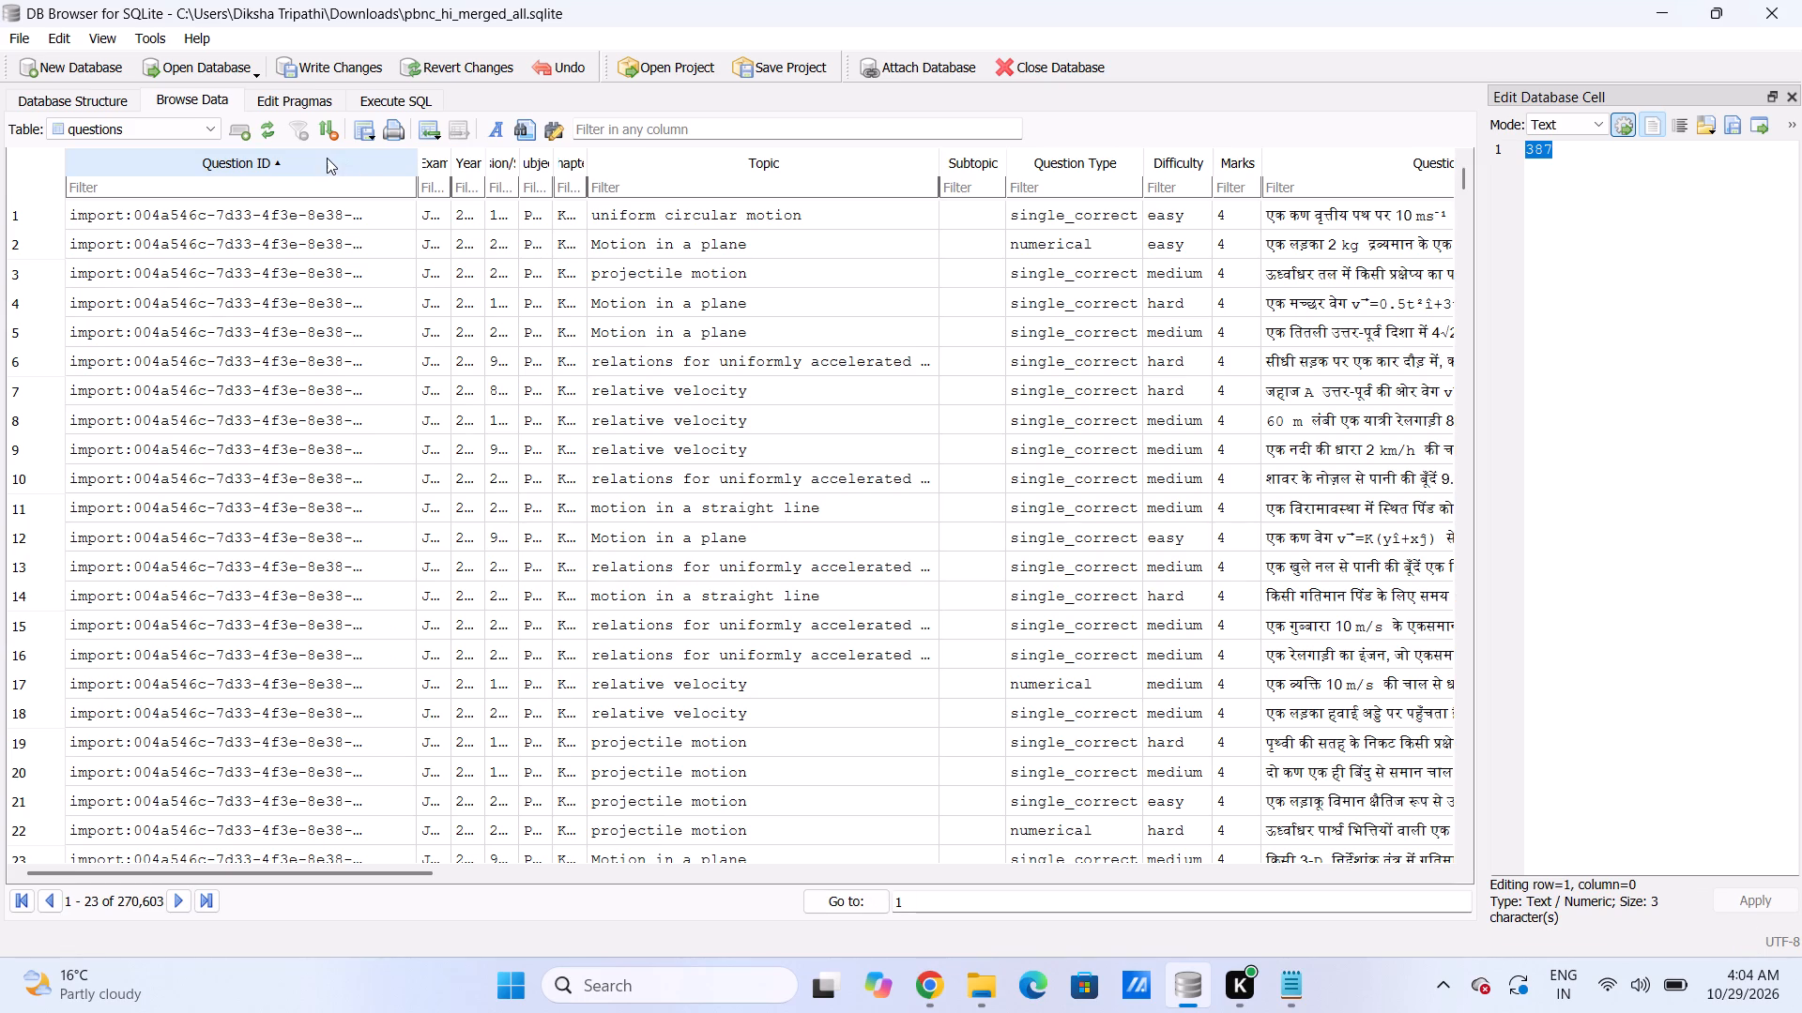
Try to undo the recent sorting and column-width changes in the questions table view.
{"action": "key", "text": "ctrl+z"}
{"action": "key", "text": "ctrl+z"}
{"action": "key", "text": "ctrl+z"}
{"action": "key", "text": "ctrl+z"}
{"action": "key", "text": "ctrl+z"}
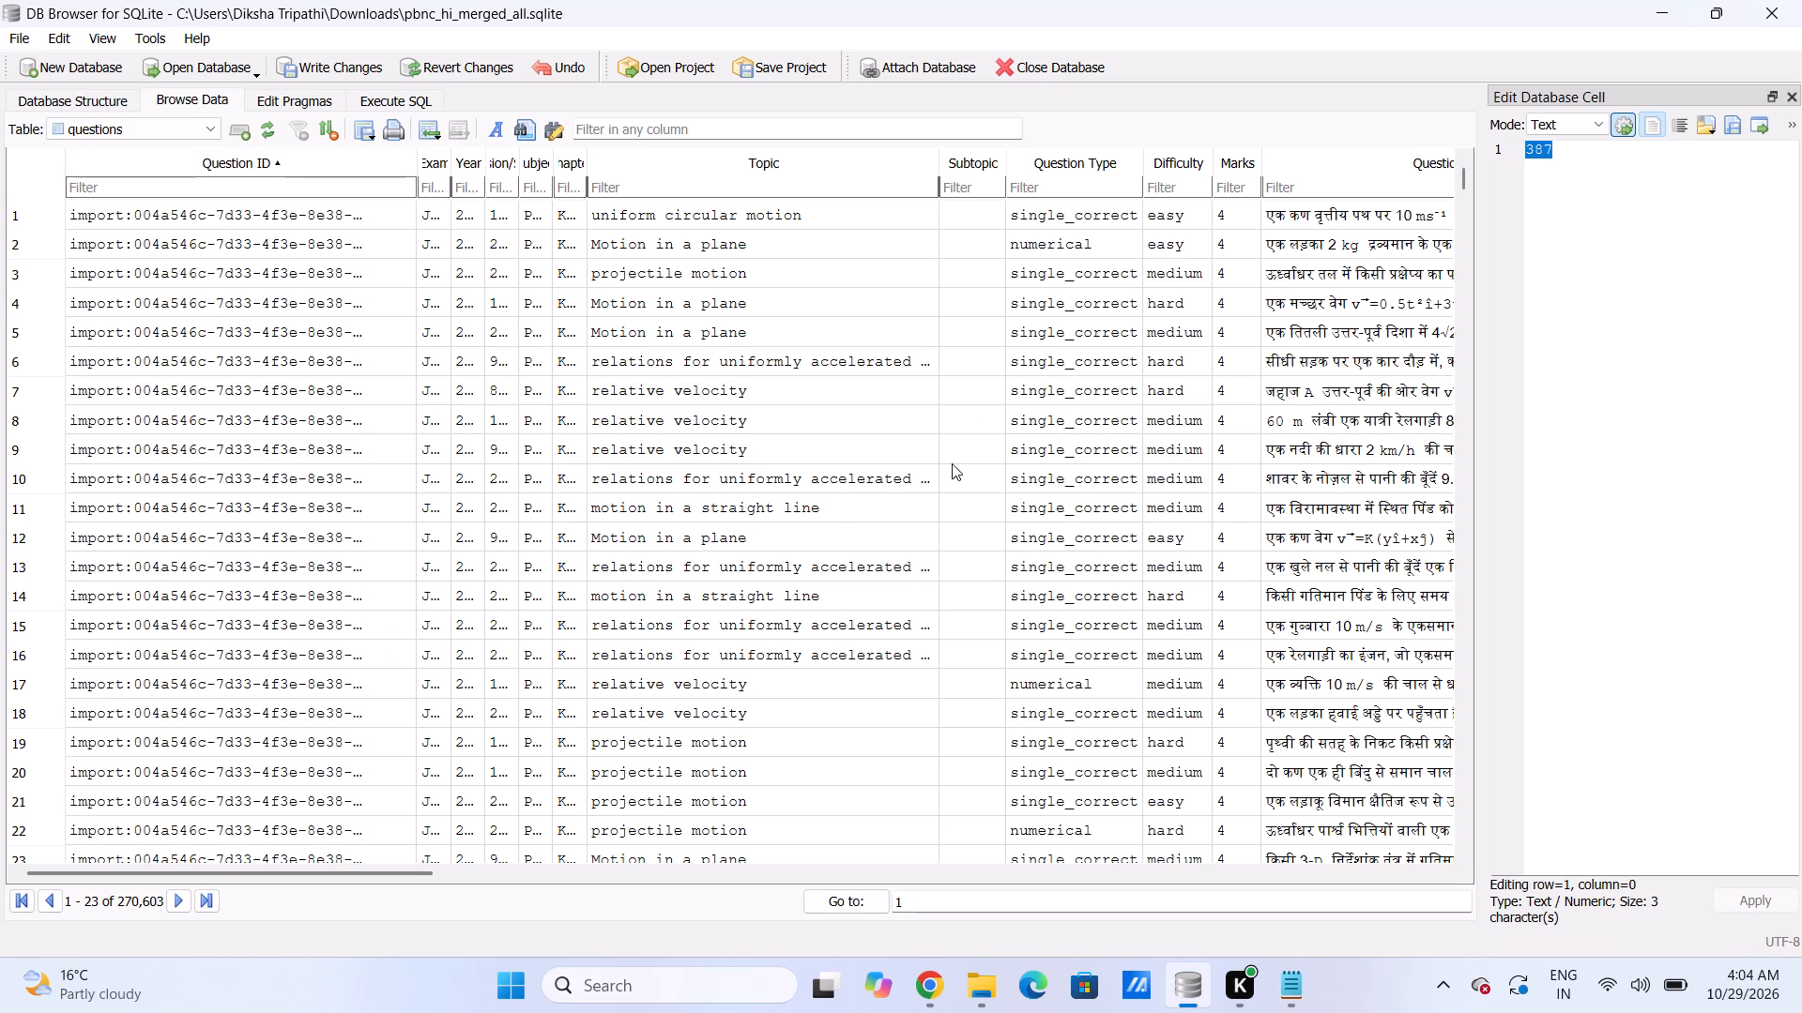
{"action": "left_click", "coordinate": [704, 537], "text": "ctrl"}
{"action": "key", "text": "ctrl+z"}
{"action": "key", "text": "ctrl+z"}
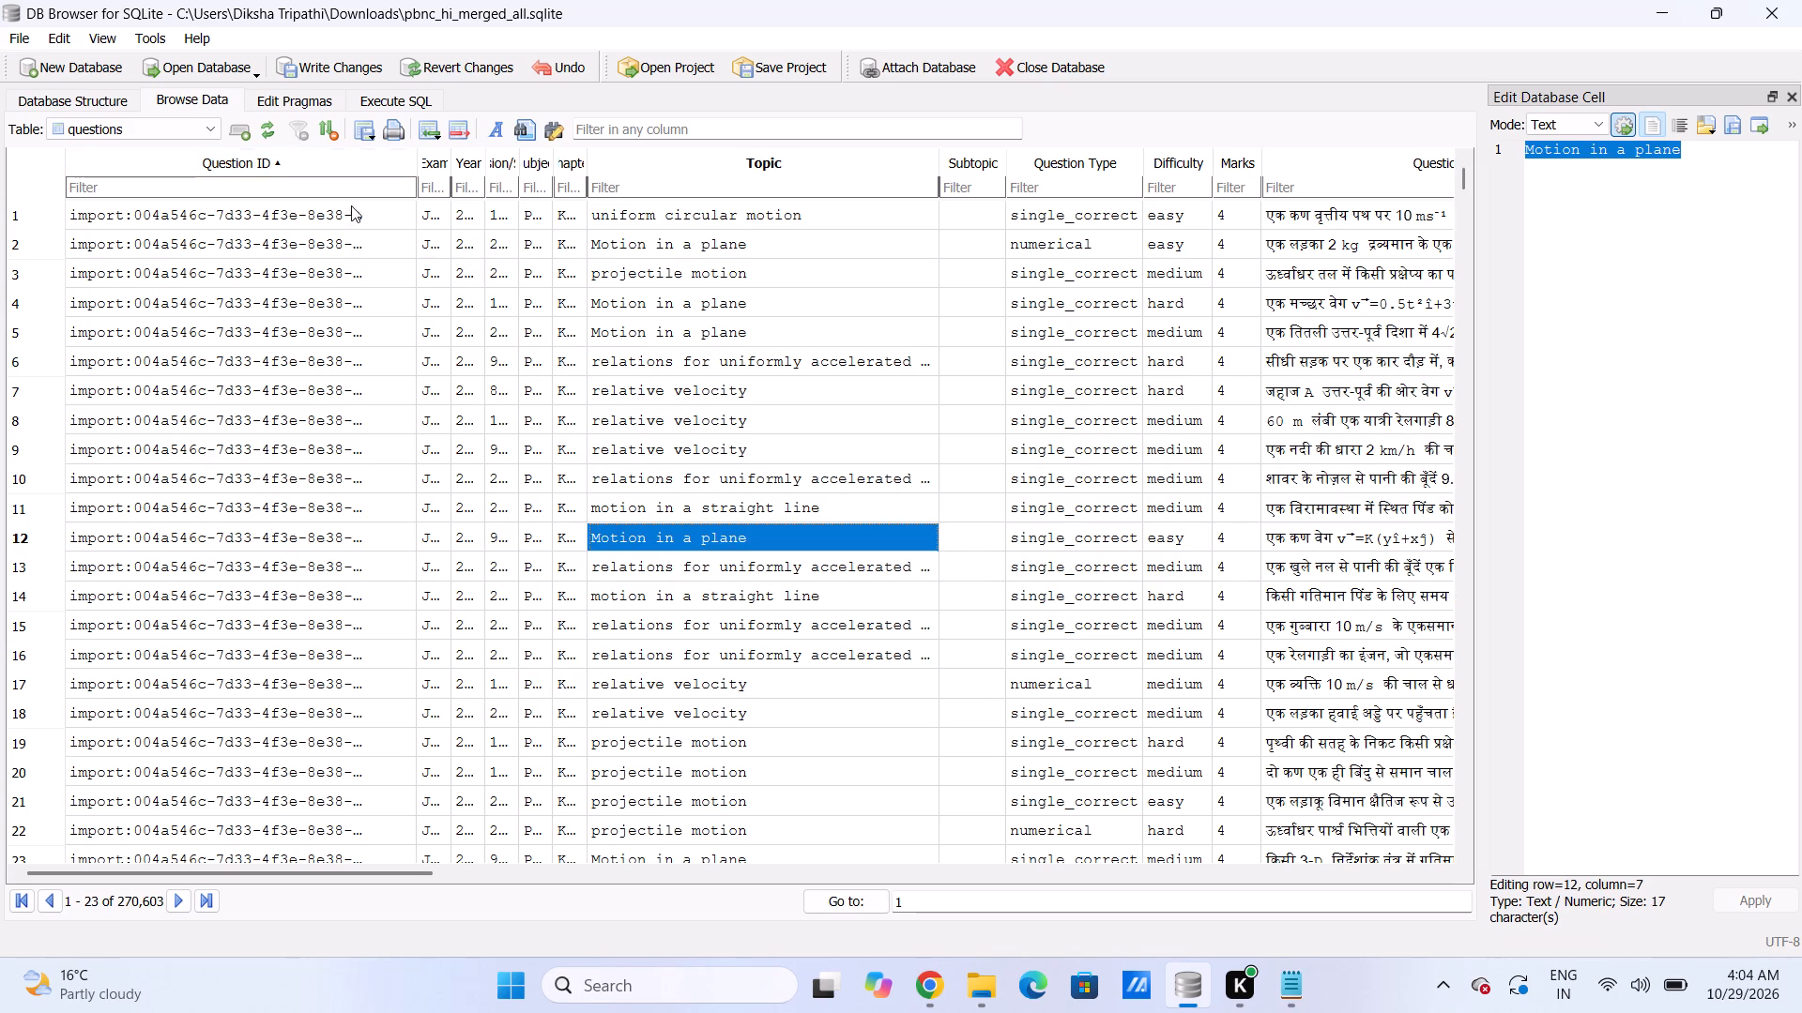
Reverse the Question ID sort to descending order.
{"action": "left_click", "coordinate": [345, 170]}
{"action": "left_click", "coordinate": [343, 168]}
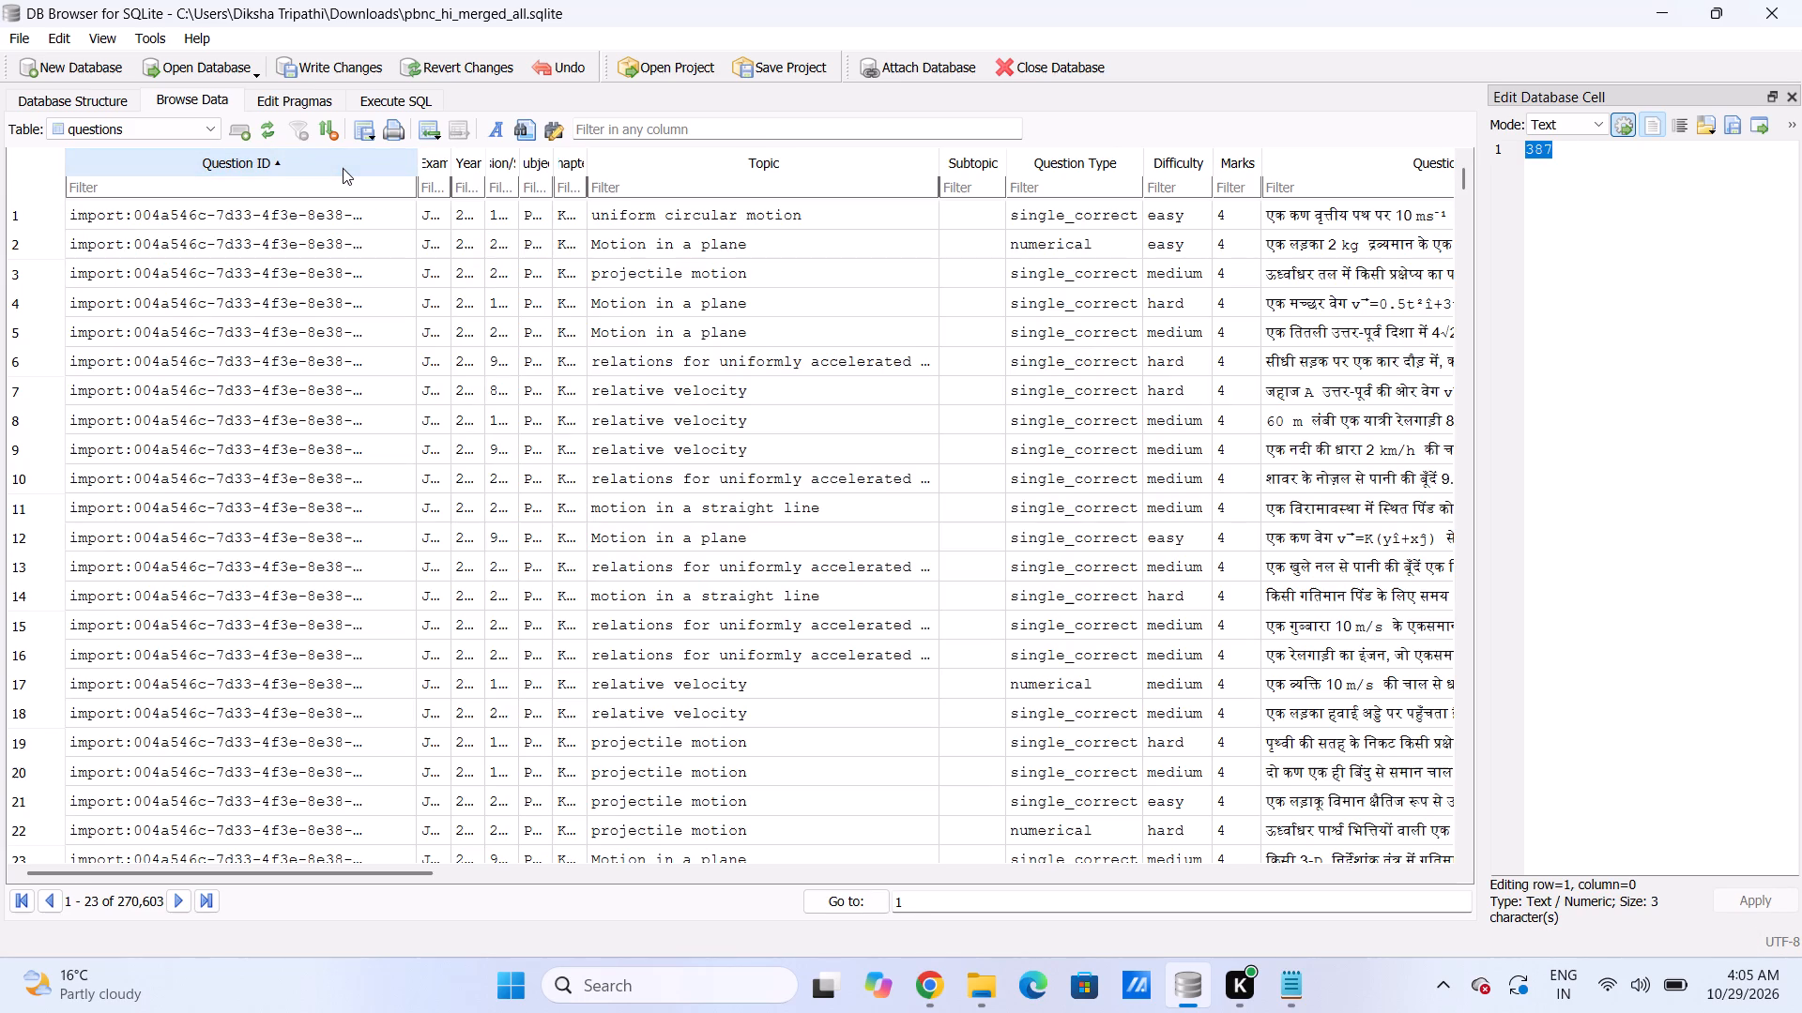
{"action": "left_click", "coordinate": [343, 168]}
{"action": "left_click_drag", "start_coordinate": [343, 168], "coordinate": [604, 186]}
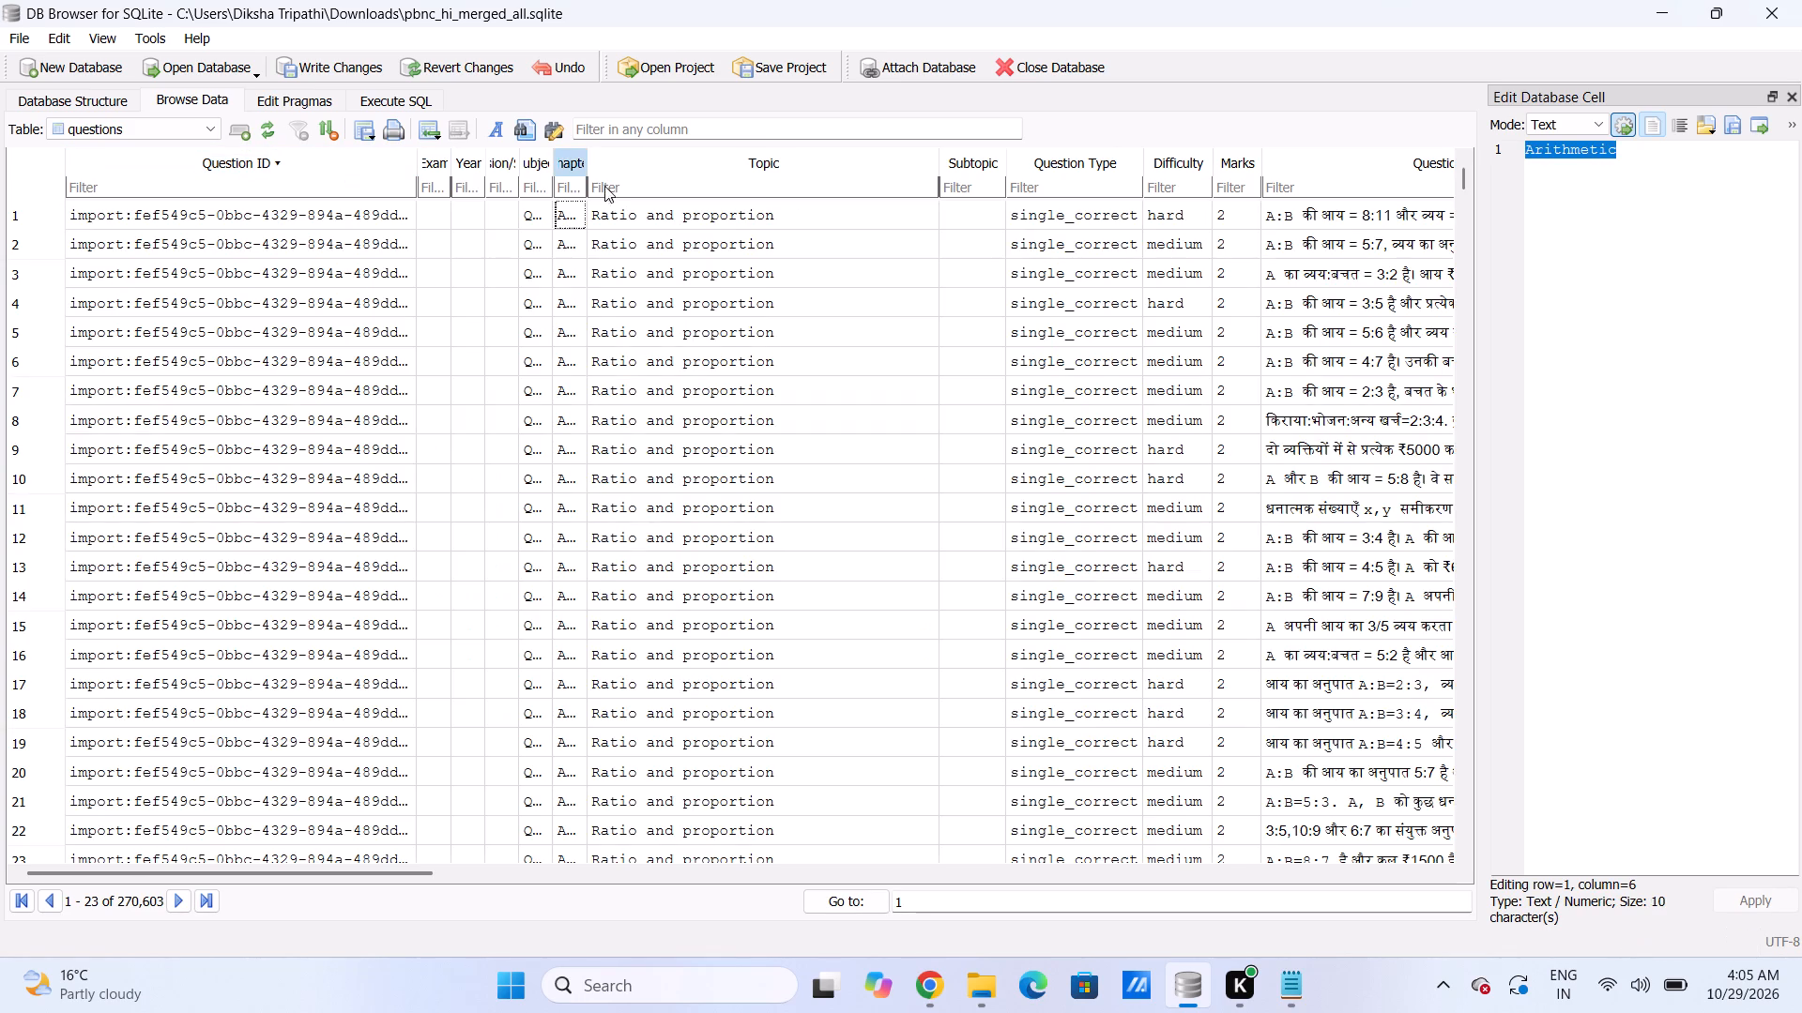
Sort the questions table's rows by Marks in ascending order, and try to undo that sort.
{"action": "left_click_drag", "start_coordinate": [604, 186], "coordinate": [1017, 190]}
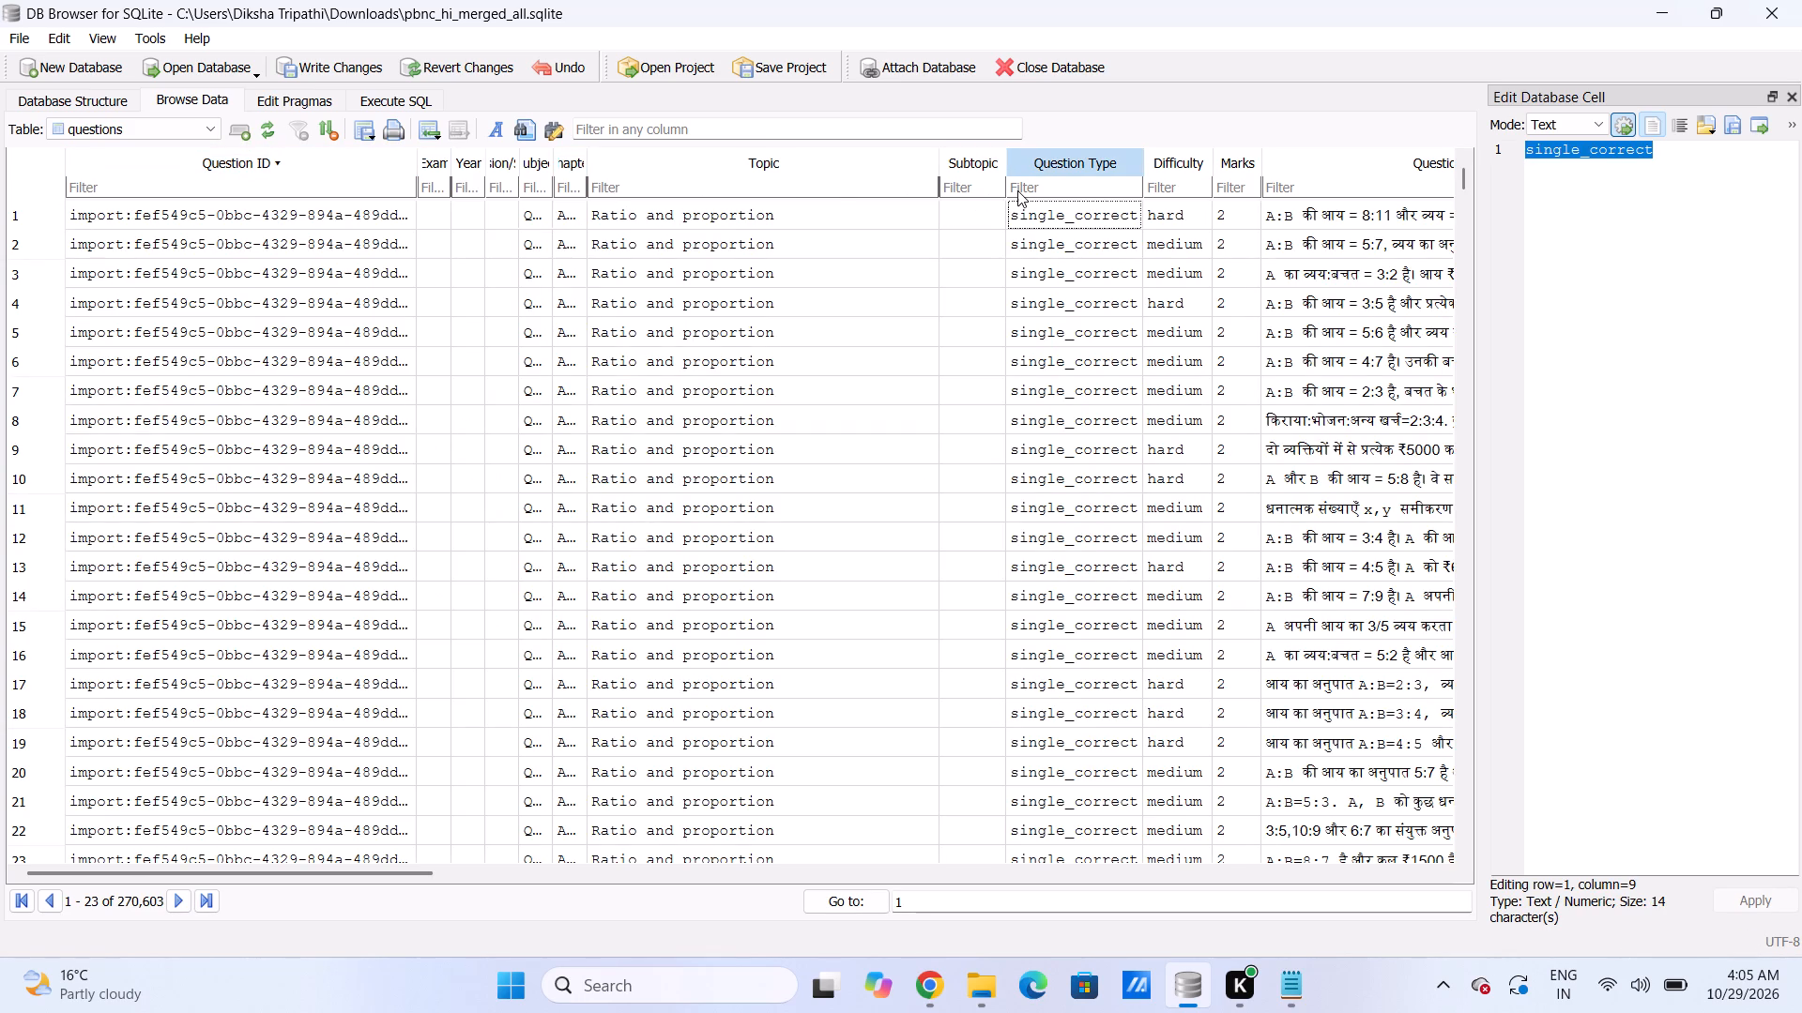
{"action": "left_click_drag", "start_coordinate": [1017, 190], "coordinate": [1226, 188]}
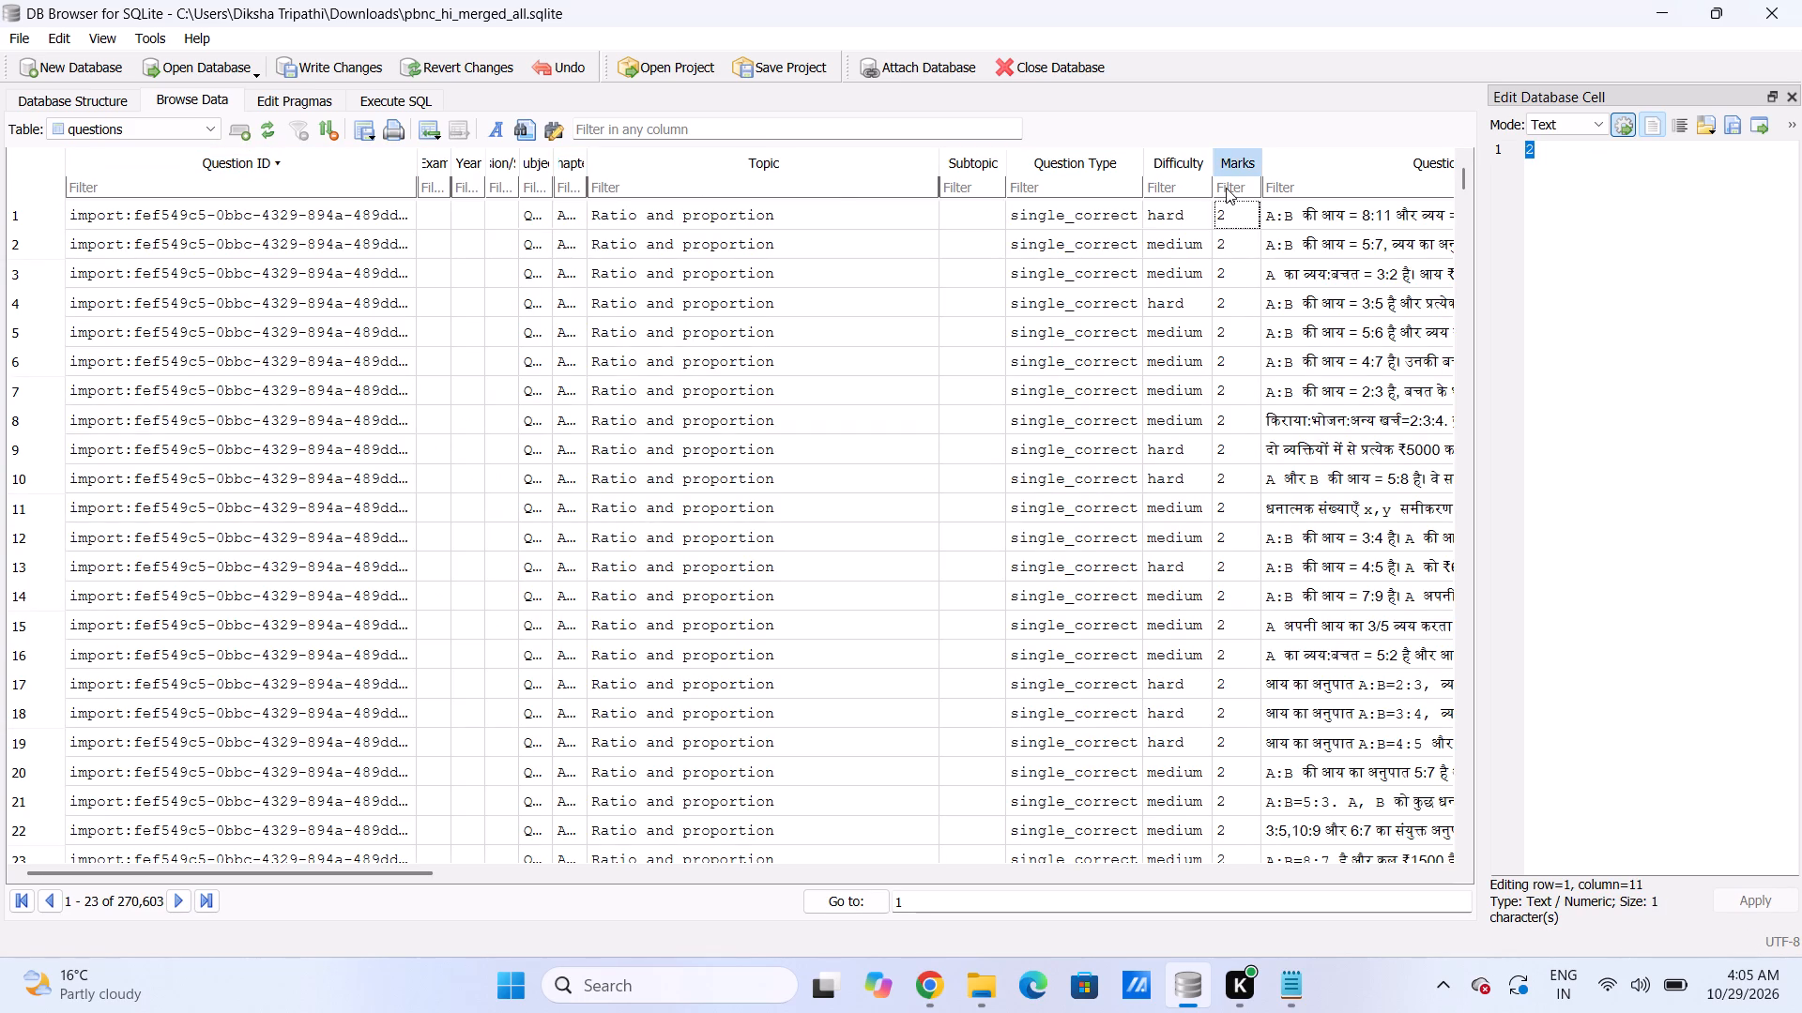
{"action": "left_click_drag", "start_coordinate": [1226, 188], "coordinate": [1225, 188]}
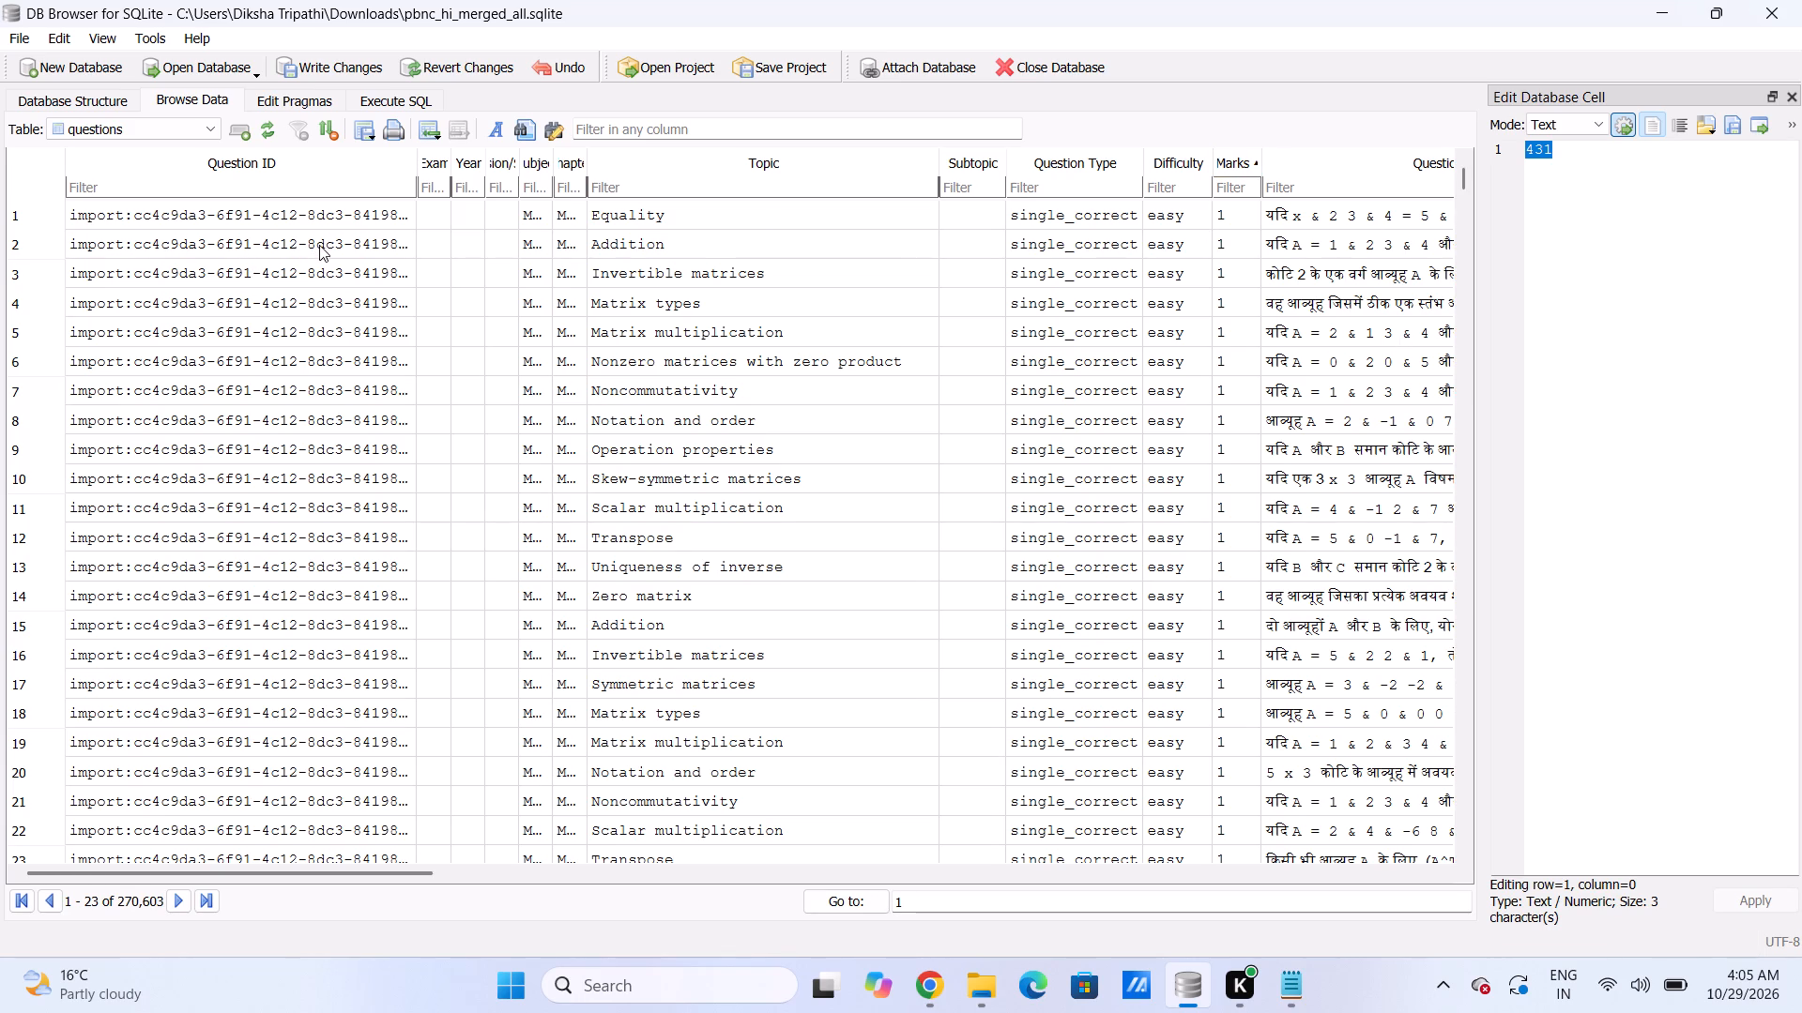
{"action": "key", "text": "ctrl+z"}
{"action": "key", "text": "ctrl+z"}
Close DB Browser for SQLite.
{"action": "left_click", "coordinate": [1801, 0]}
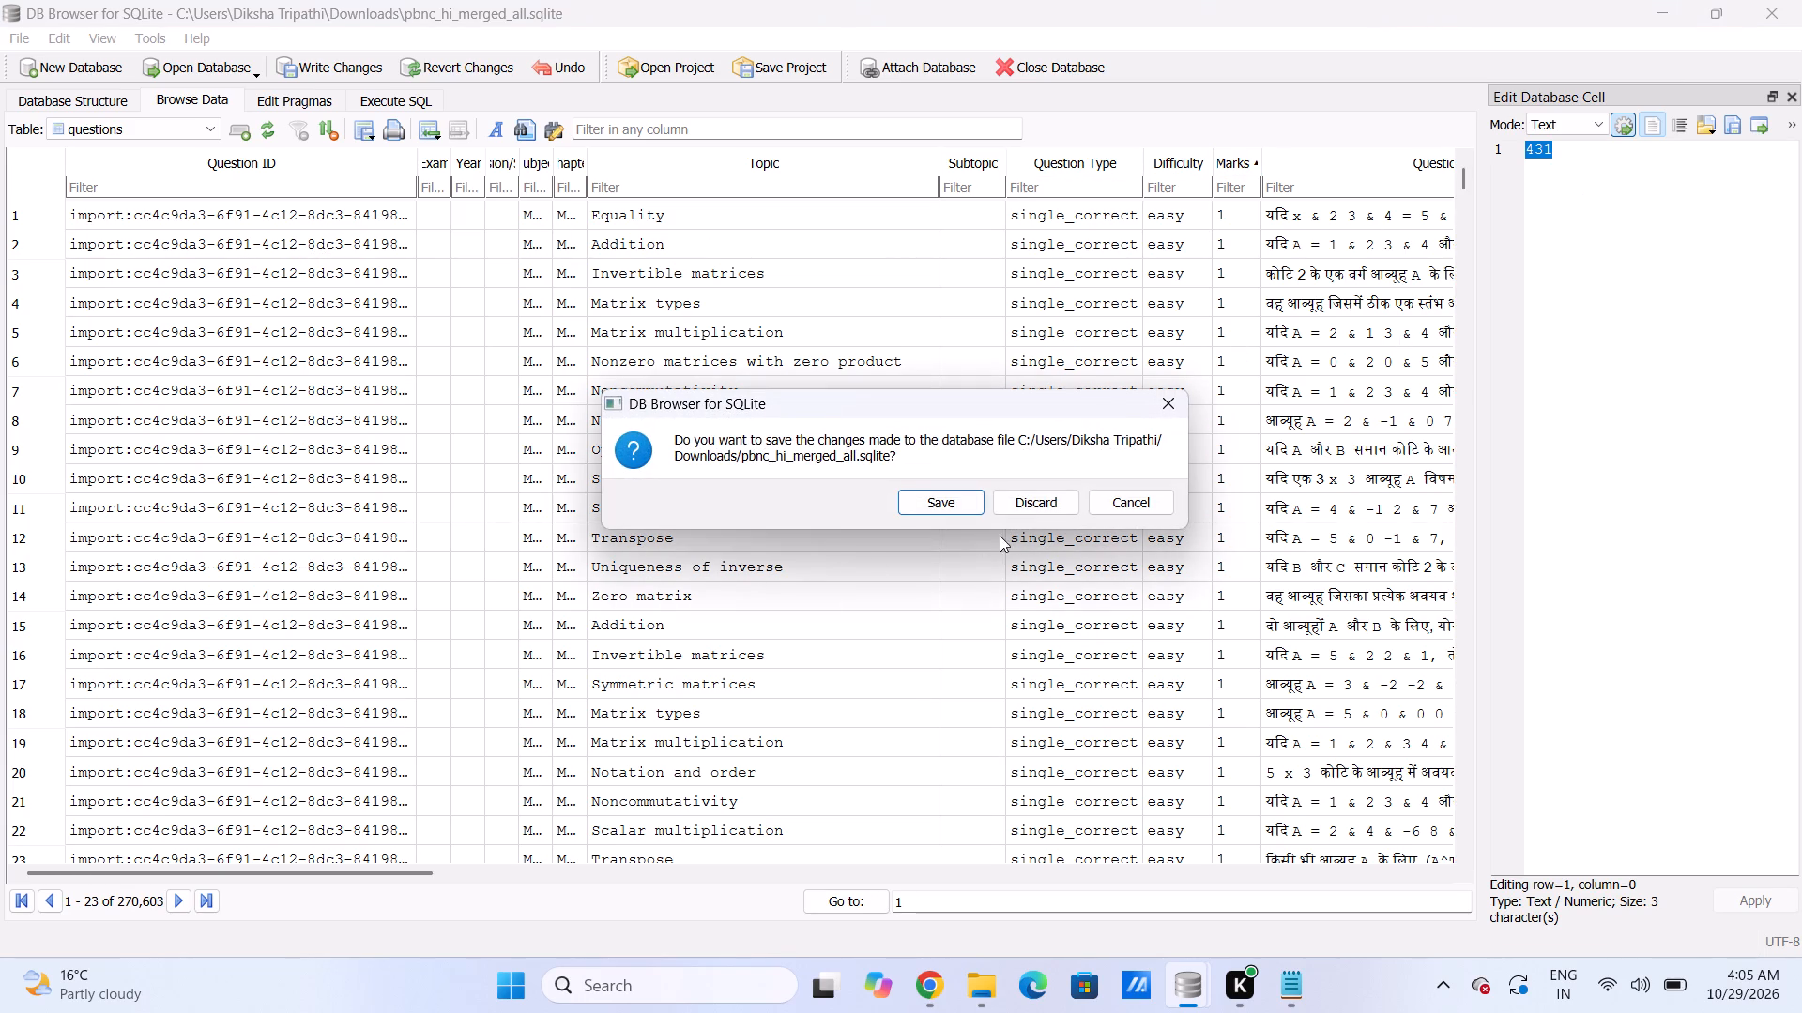
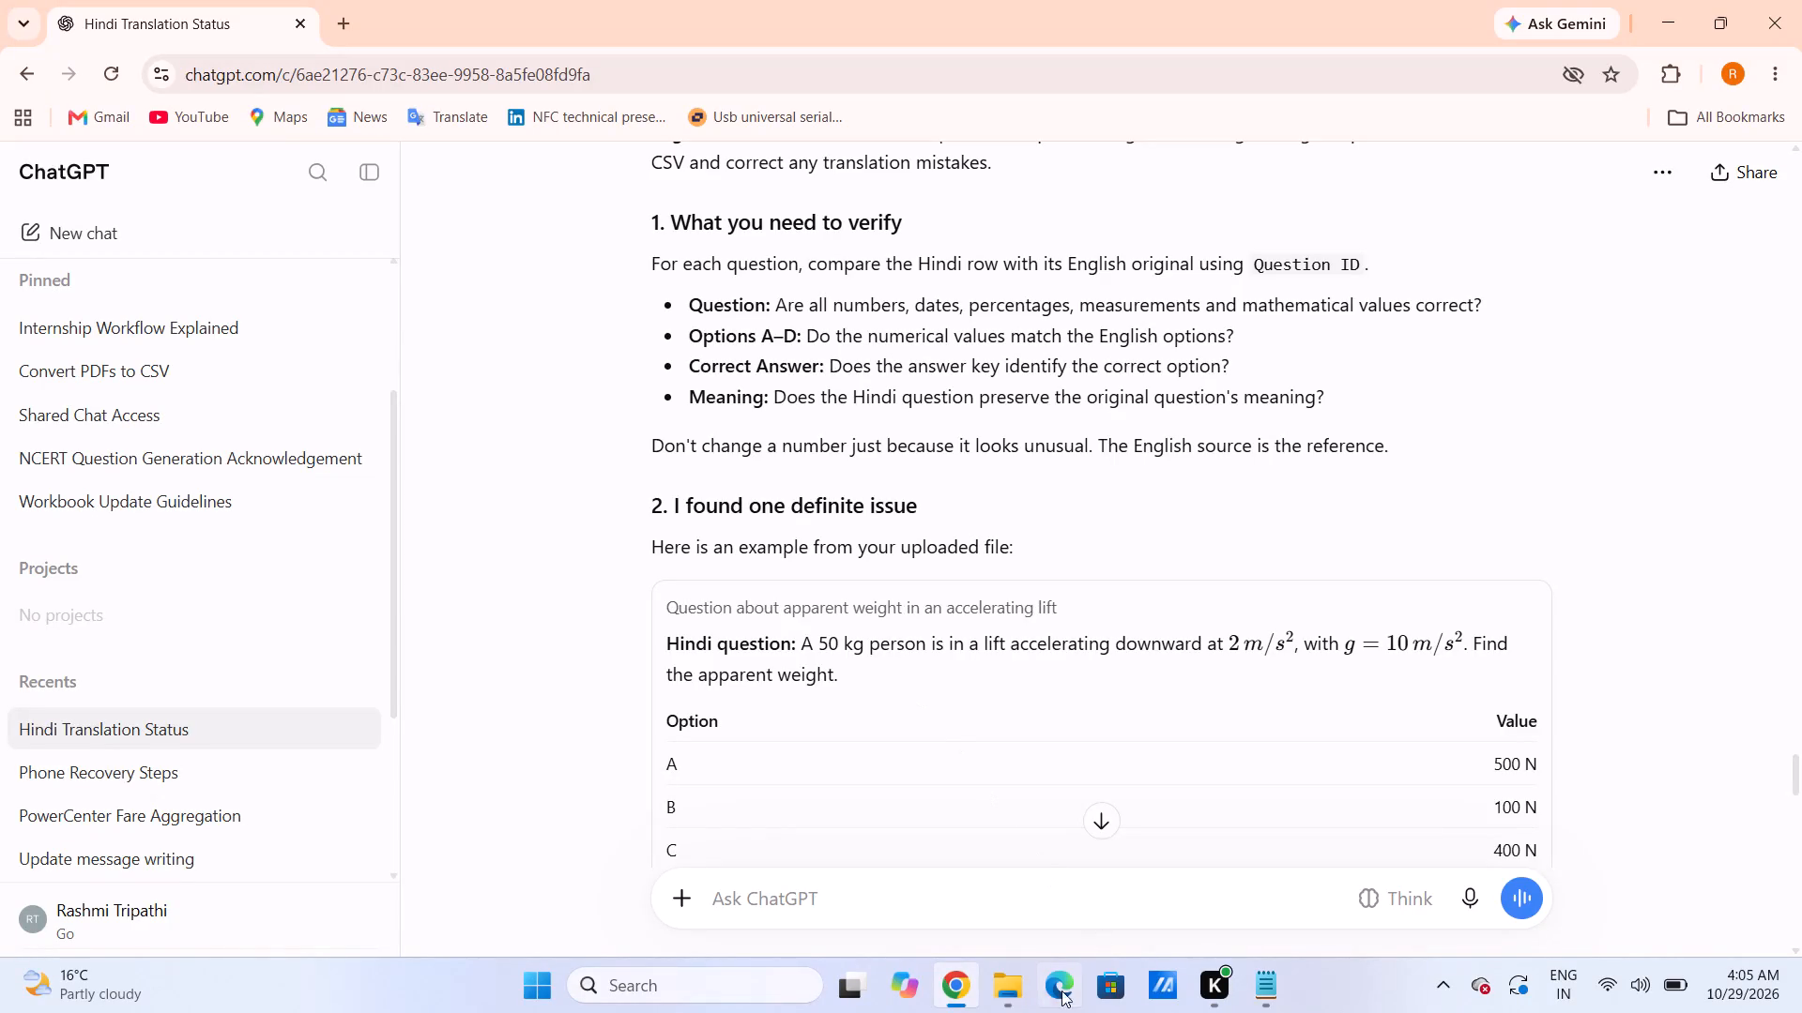
Switch to the Downloads folder in File Explorer and launch the SQLiteDatabaseBrowserPortable_3.13.1.paf installer in English.
{"action": "left_click", "coordinate": [1017, 987]}
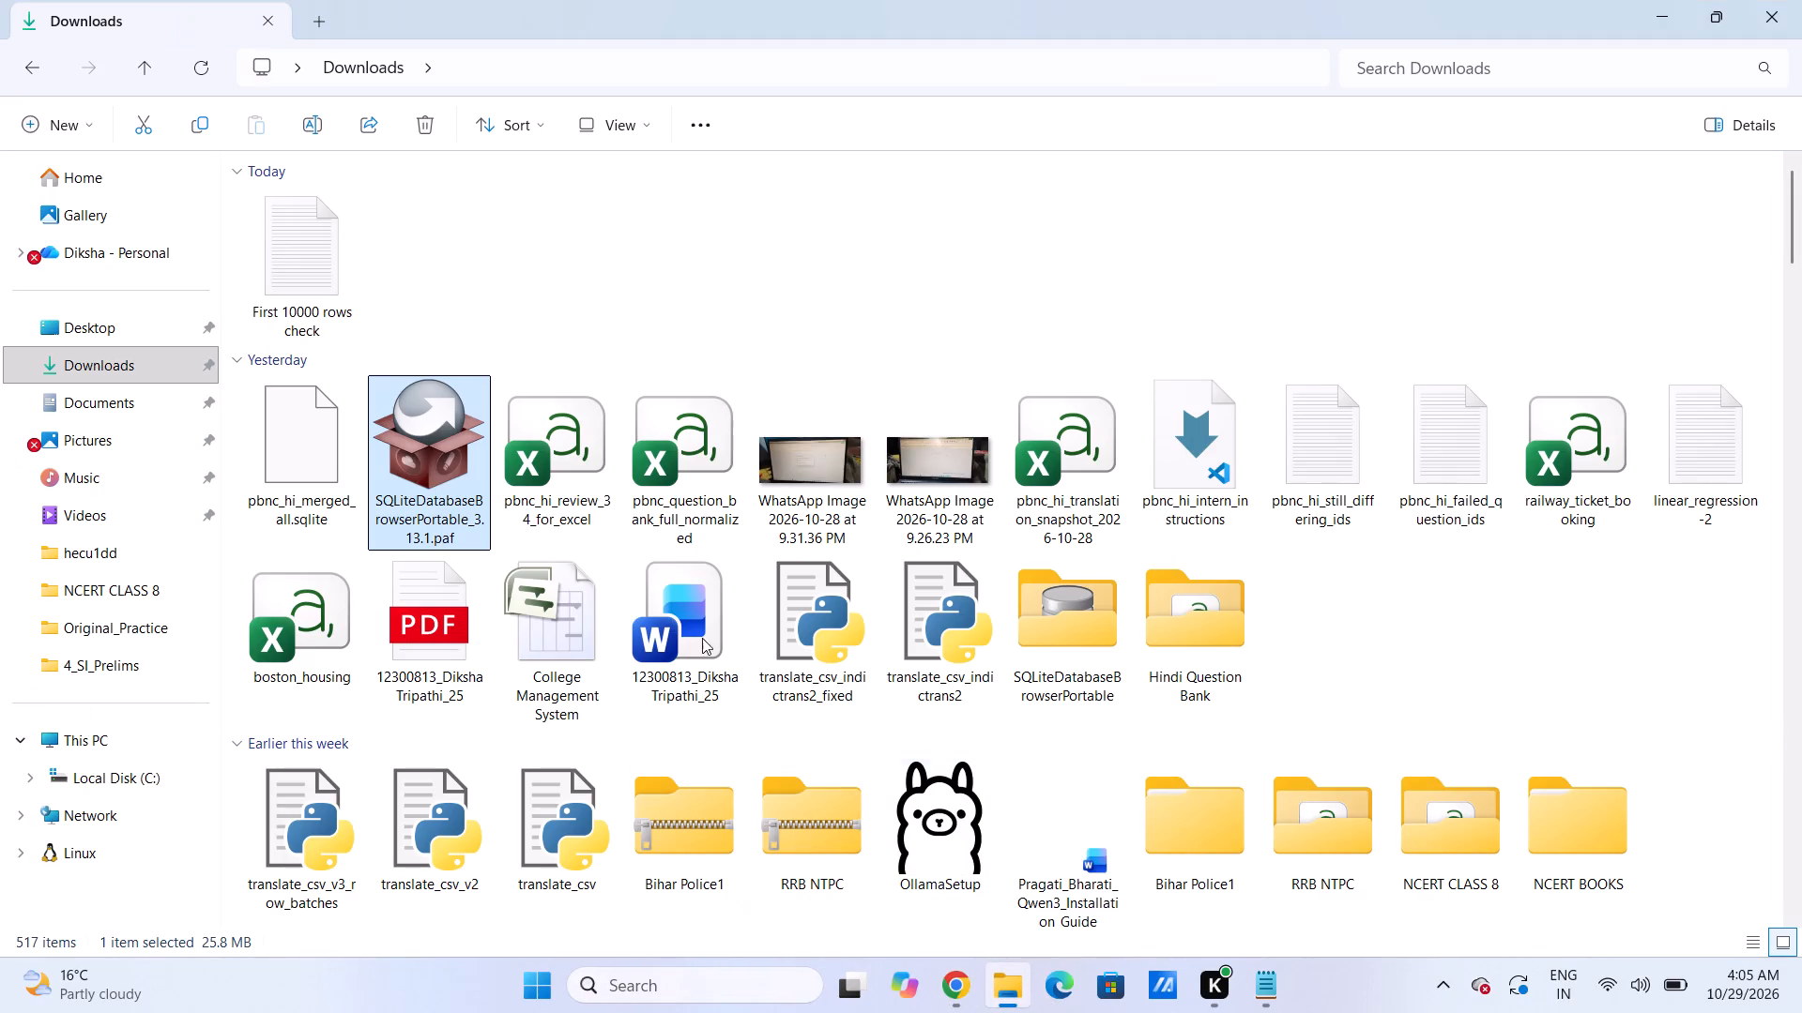
{"action": "left_click", "coordinate": [429, 418]}
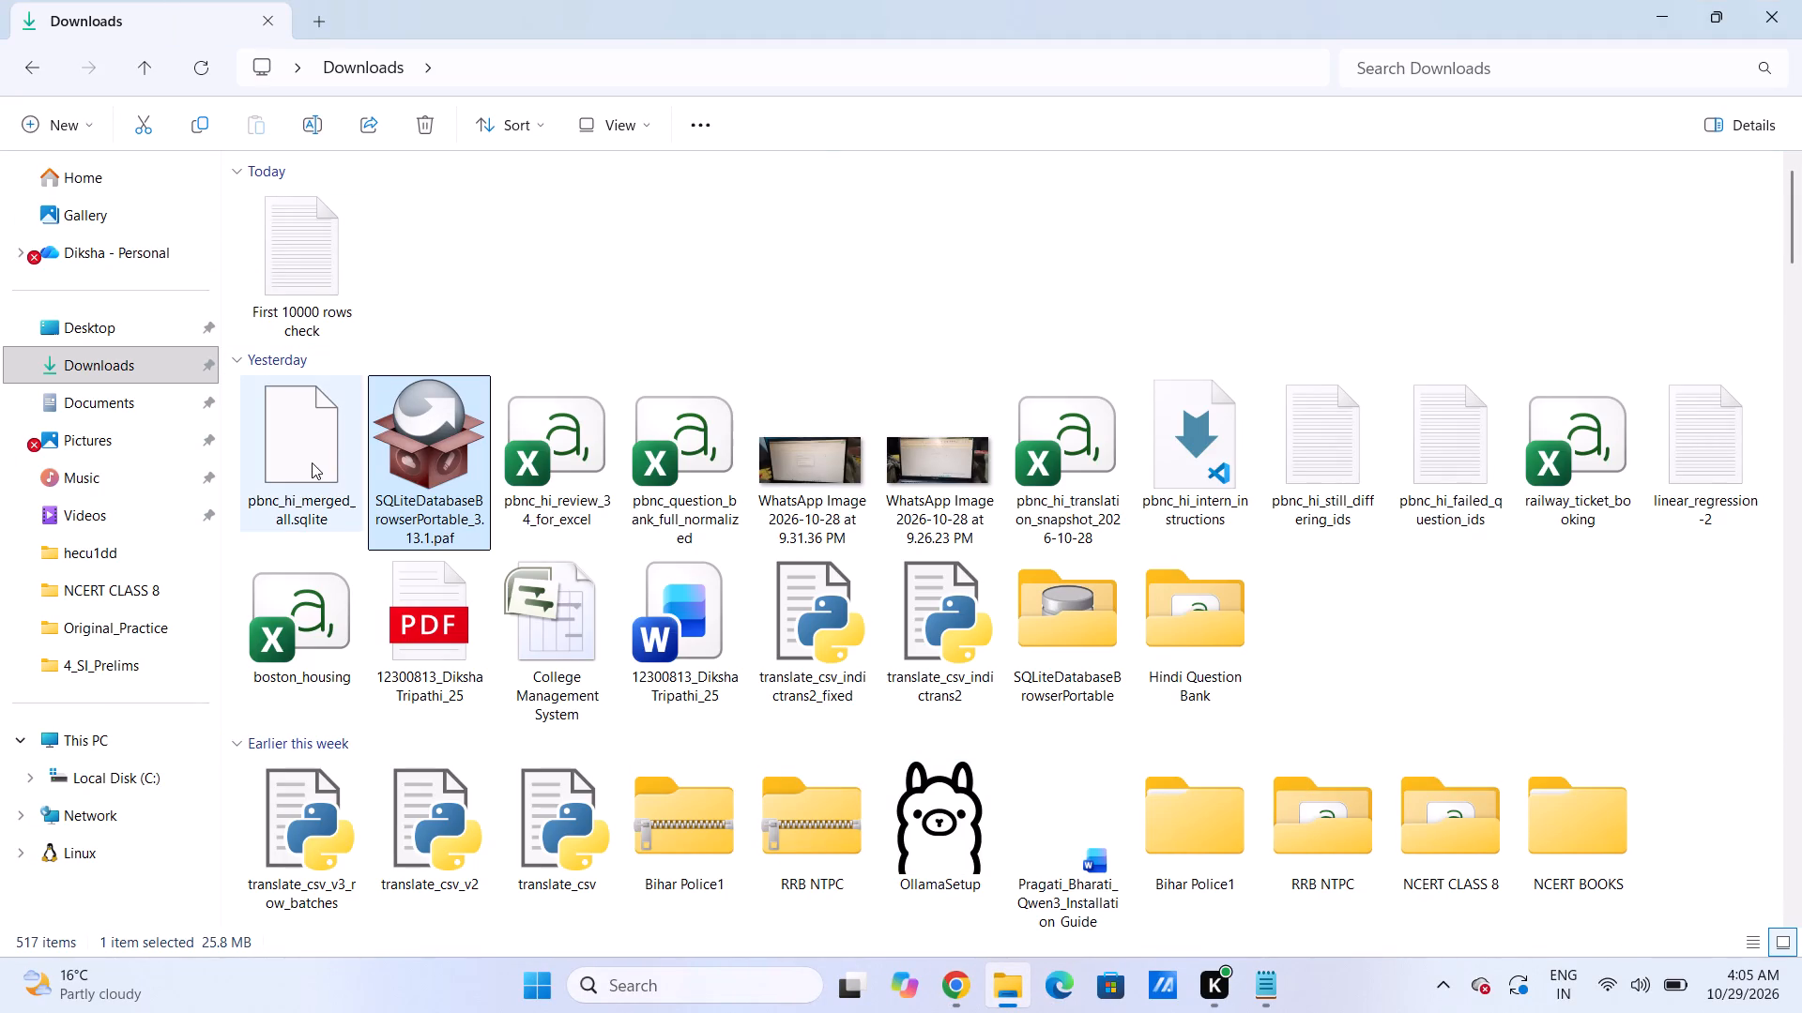
{"action": "left_click", "coordinate": [312, 462]}
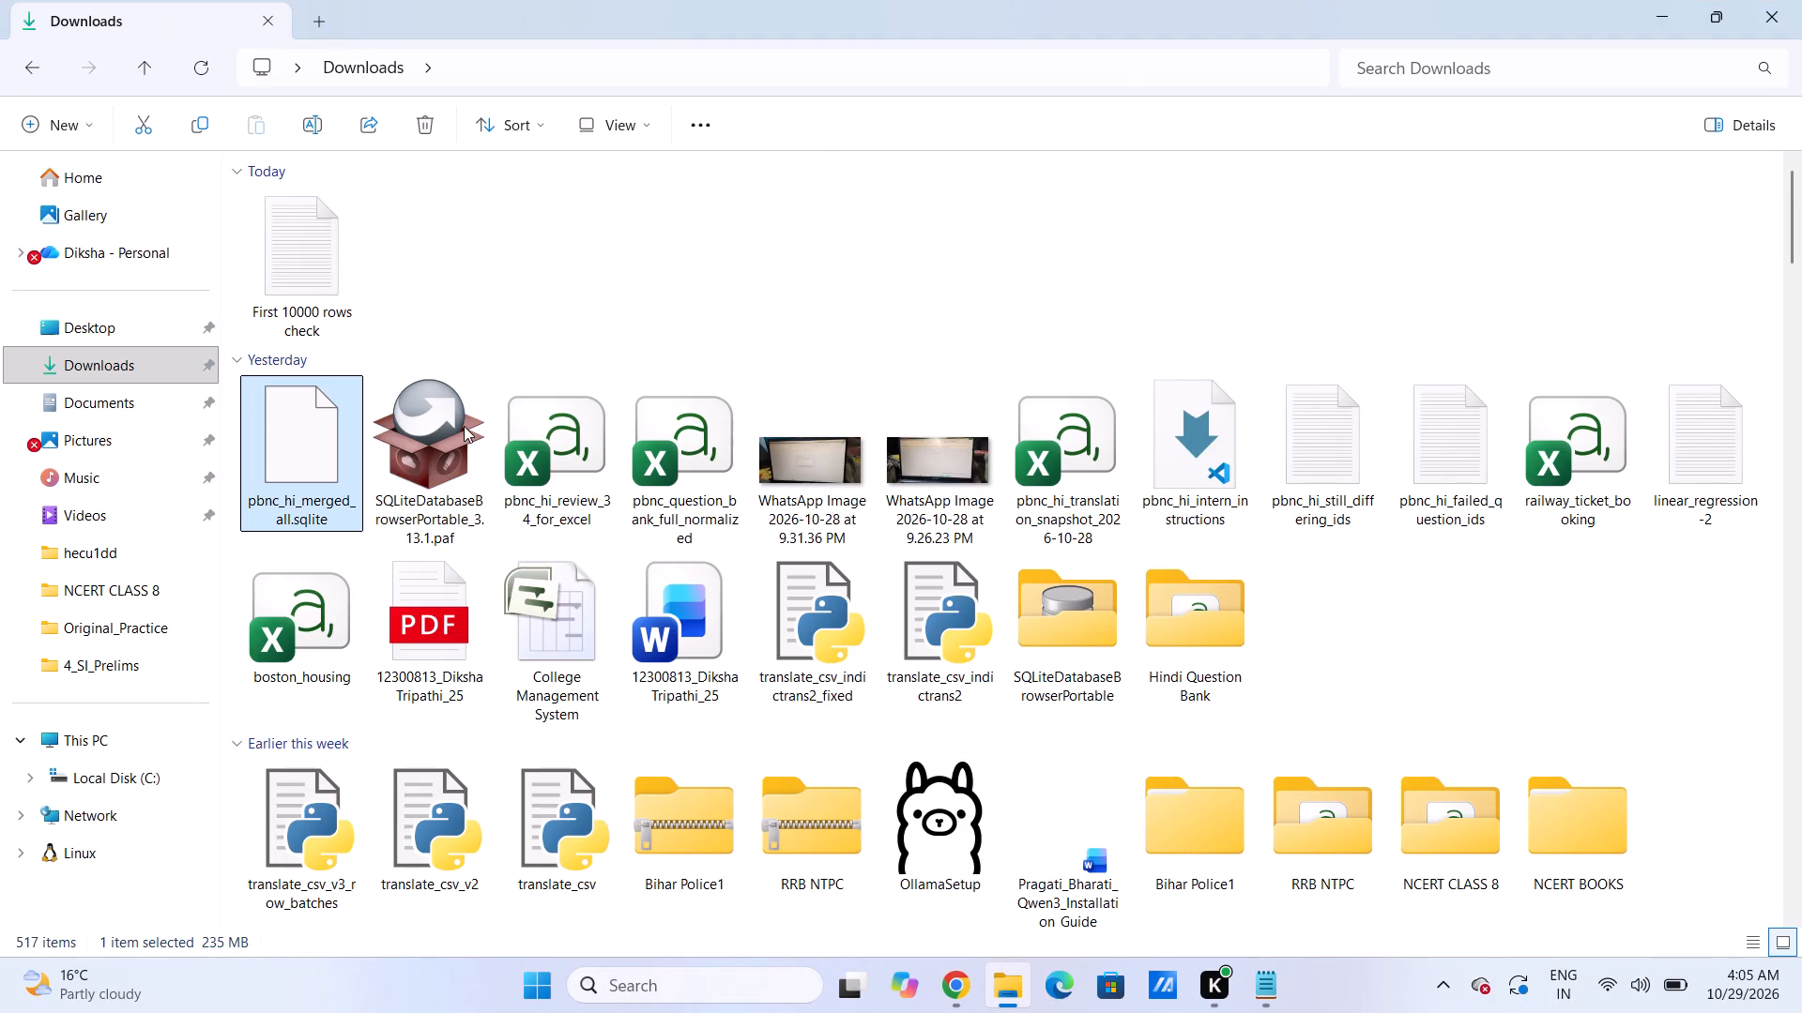
{"action": "left_click", "coordinate": [464, 425]}
{"action": "left_click", "coordinate": [464, 424]}
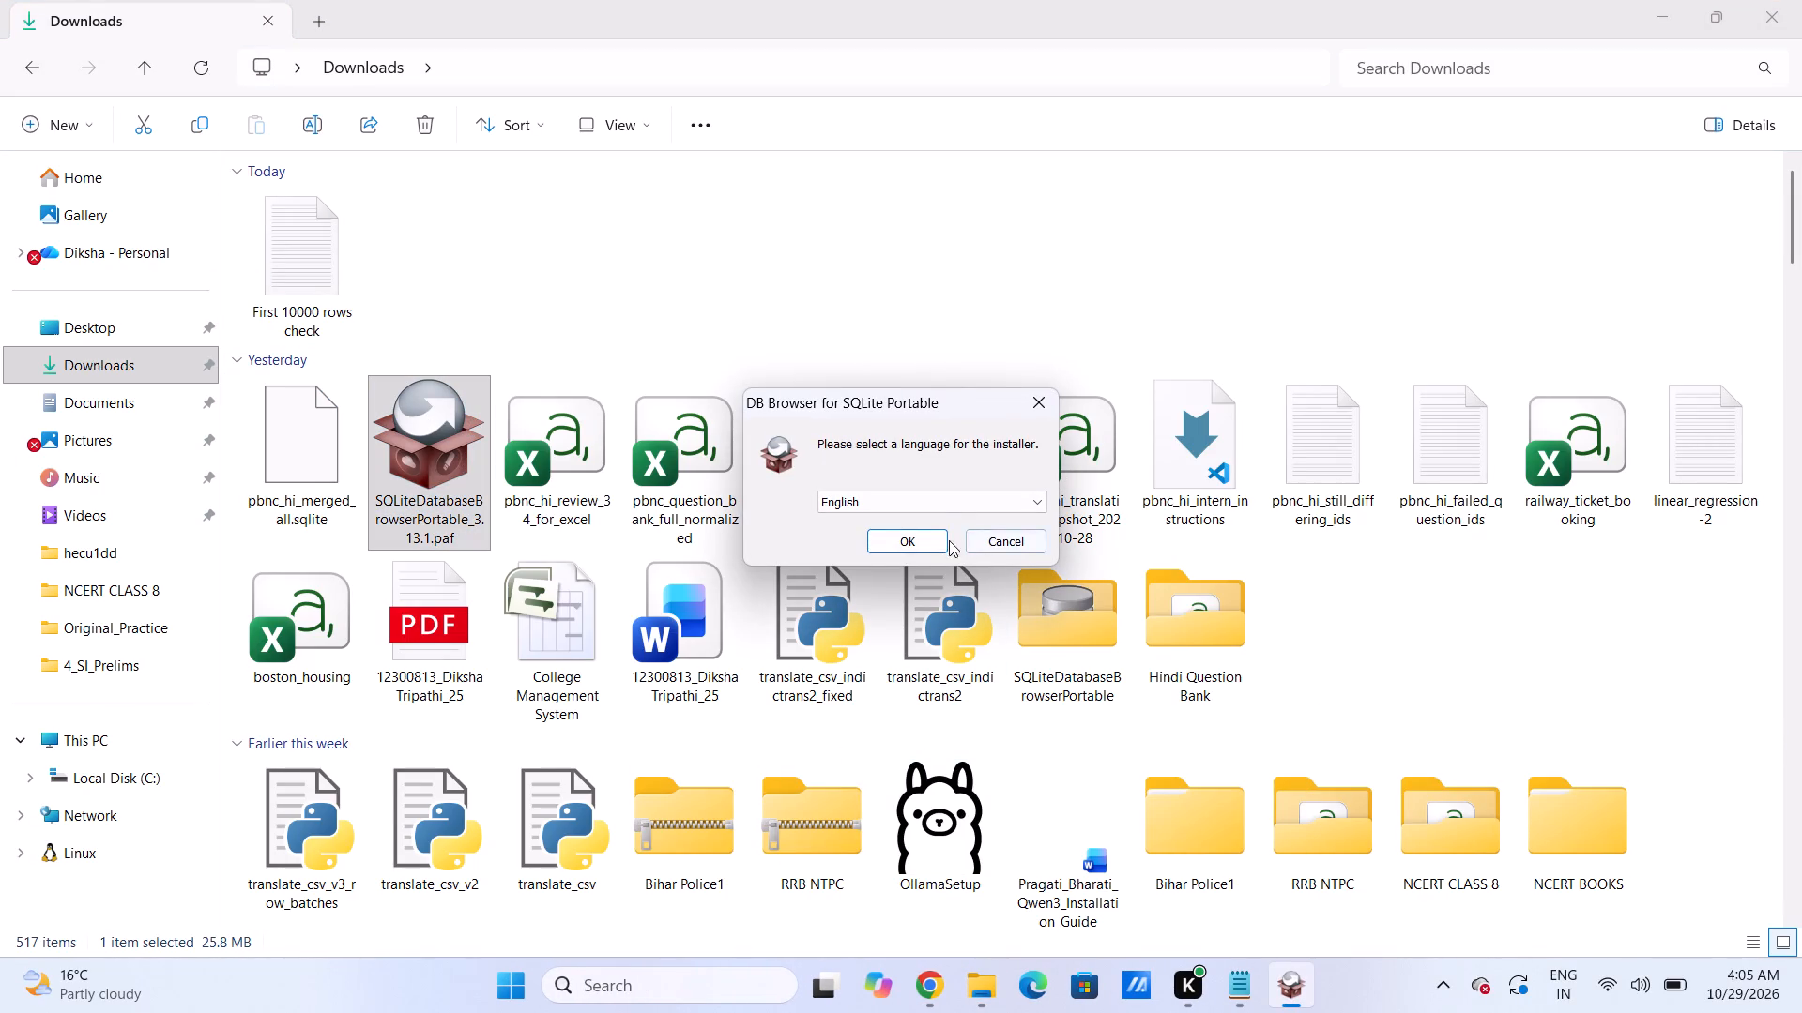
{"action": "left_click", "coordinate": [934, 545]}
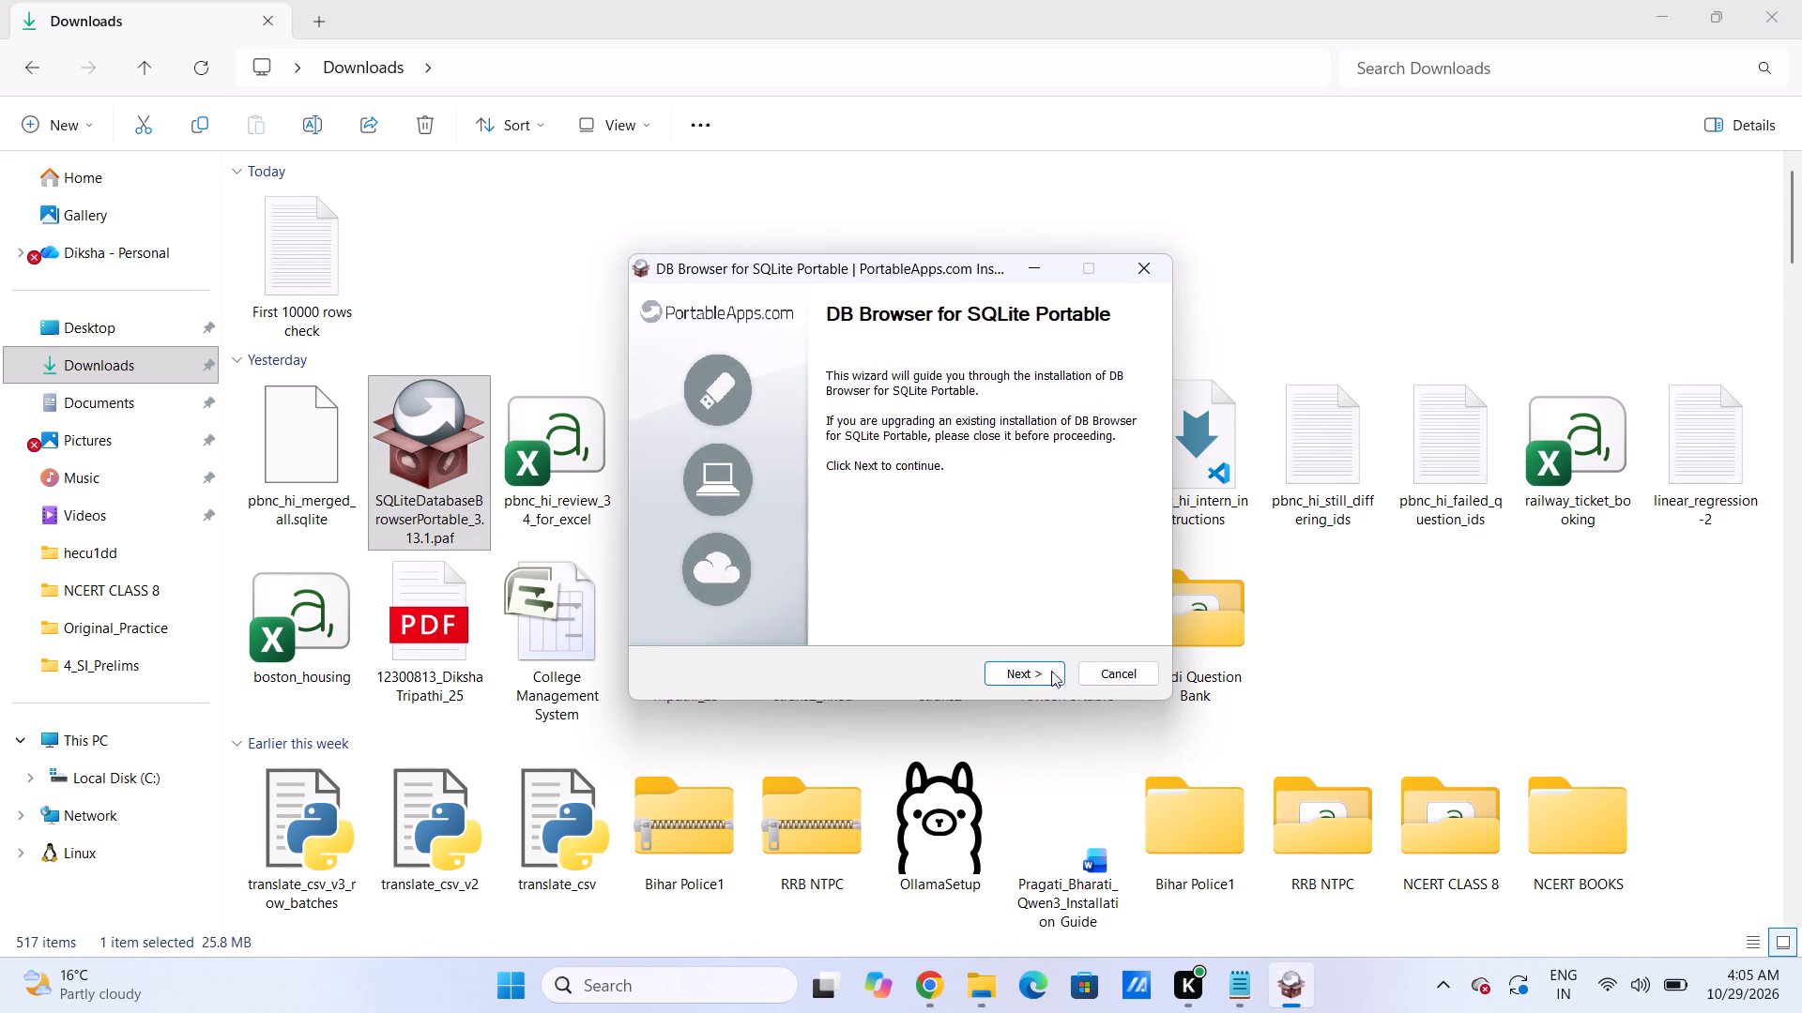
Install DB Browser for SQLite Portable into the SQLiteDatabaseBrowserPortable folder in Downloads.
{"action": "left_click", "coordinate": [1038, 671]}
{"action": "left_click", "coordinate": [843, 474]}
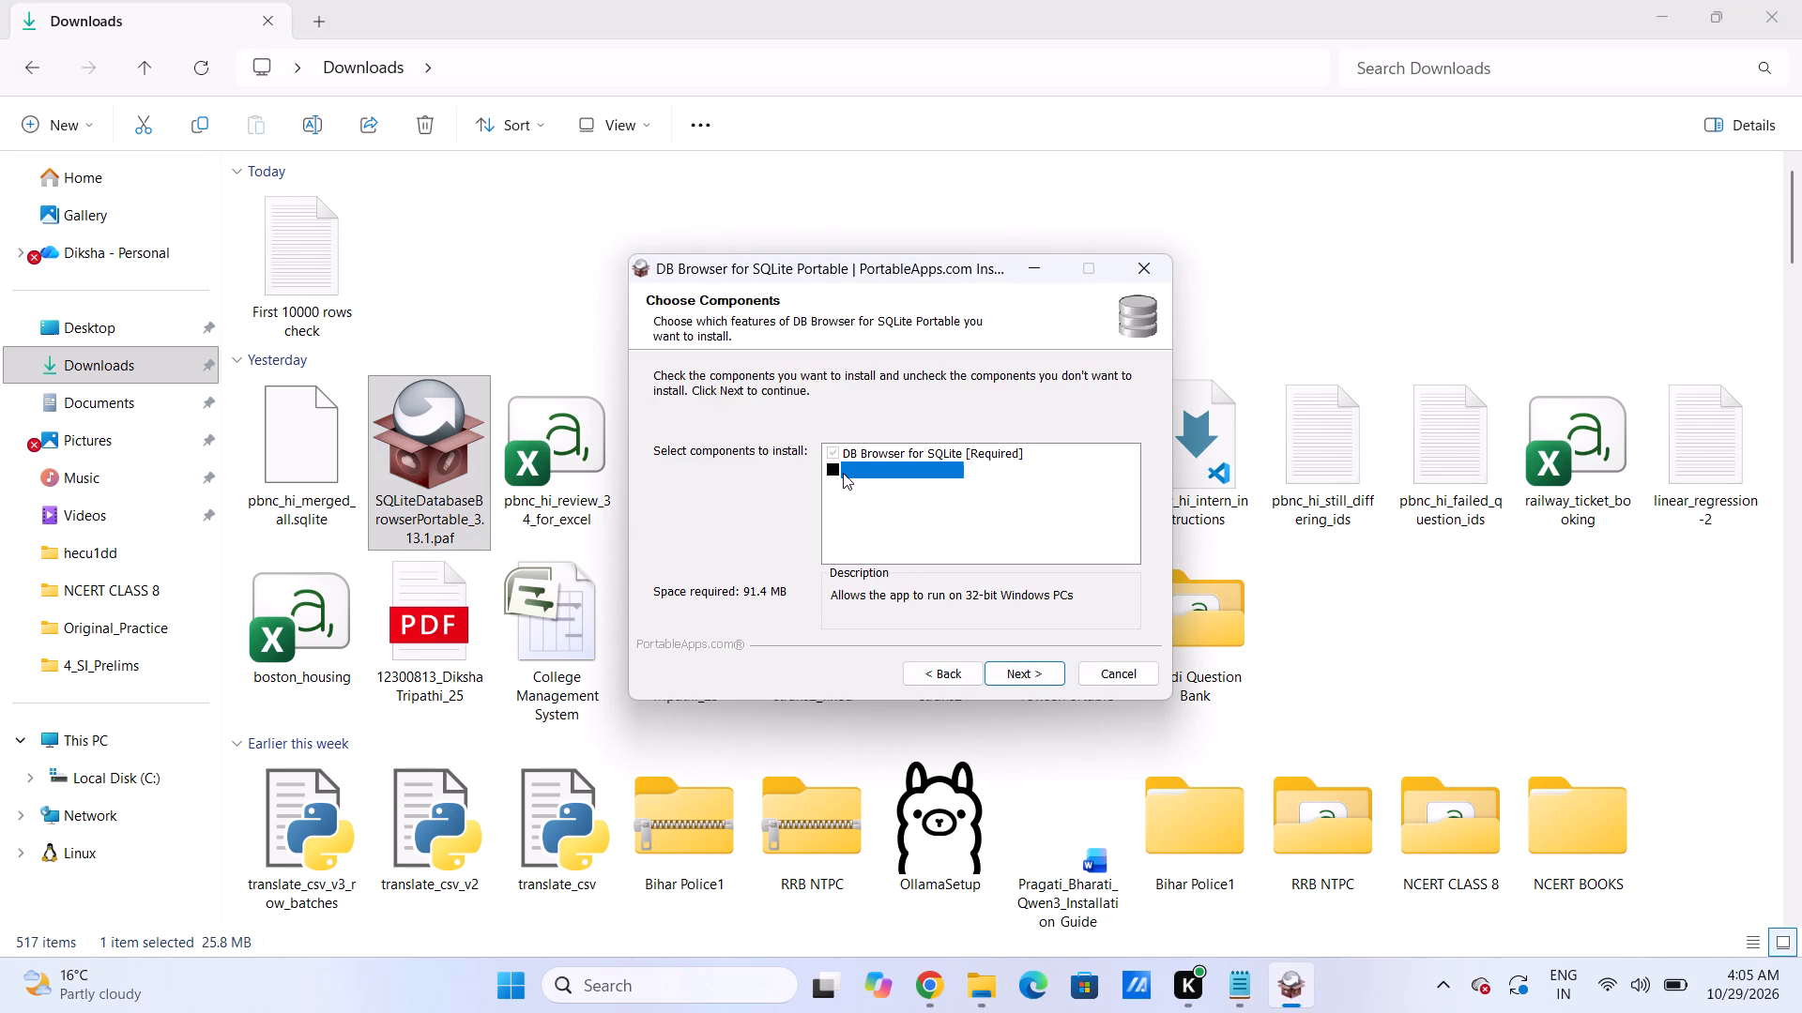
{"action": "left_click", "coordinate": [1036, 673]}
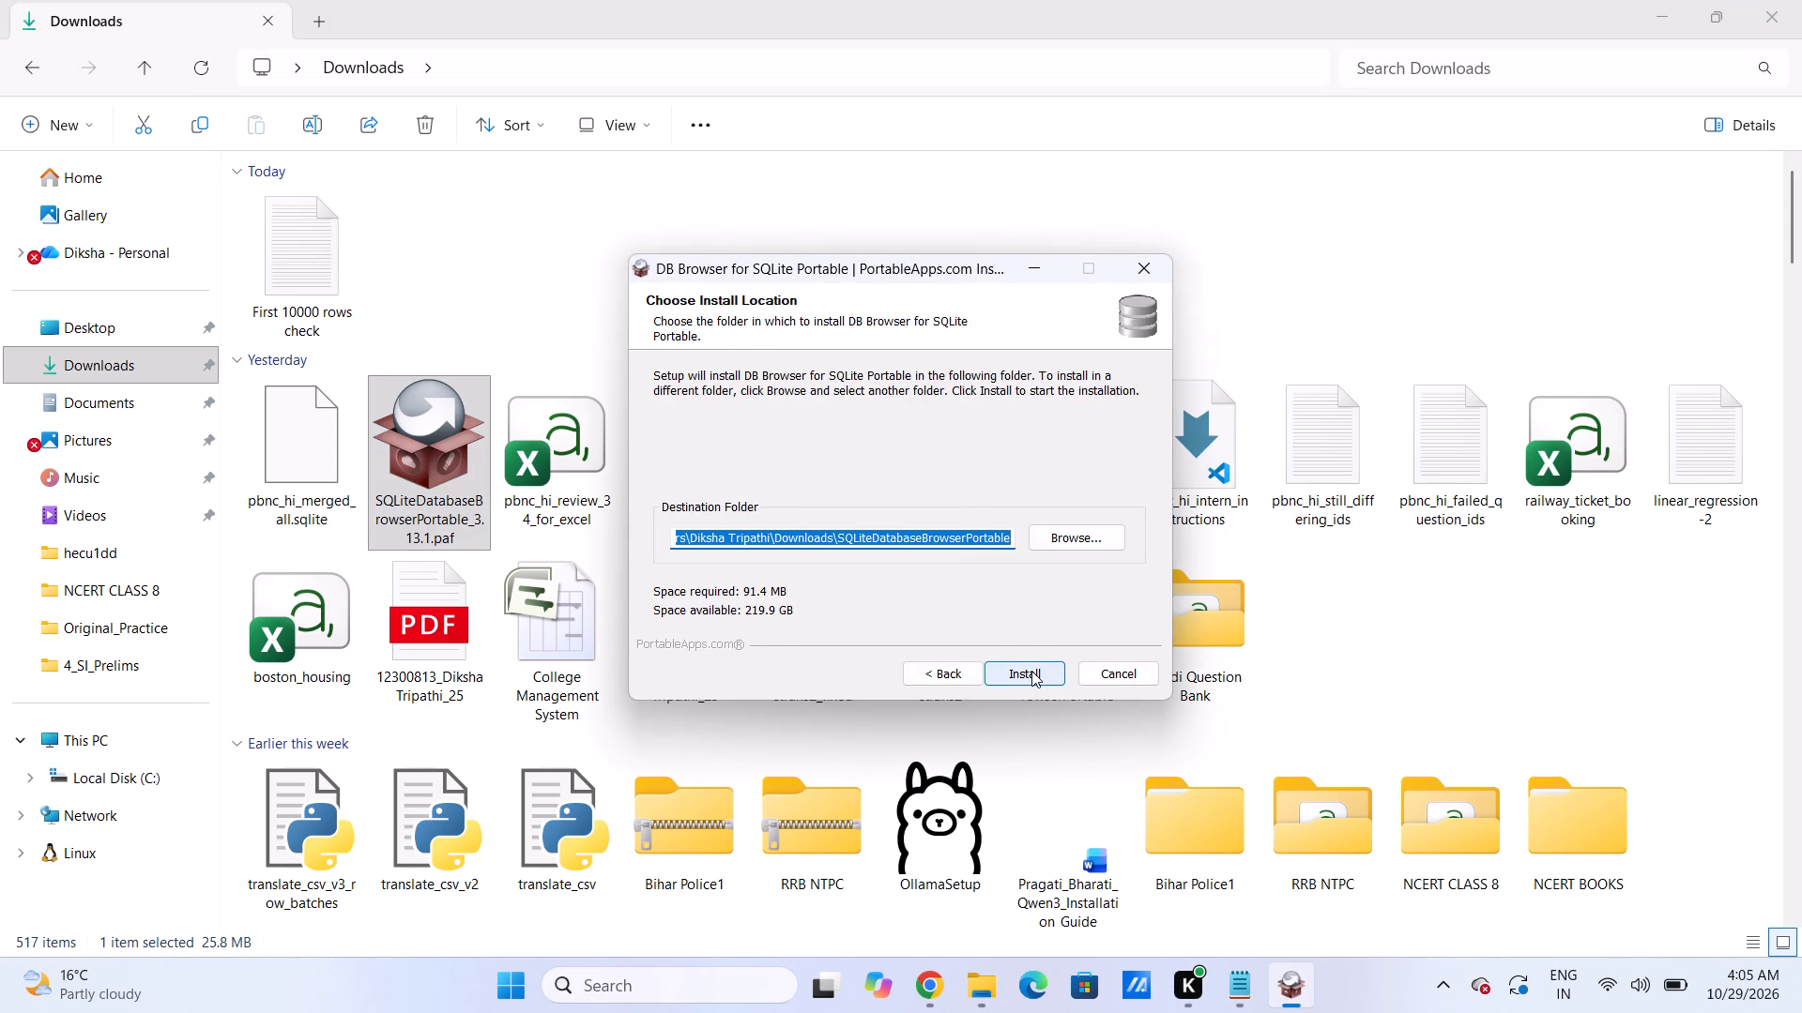
{"action": "left_click", "coordinate": [1076, 536]}
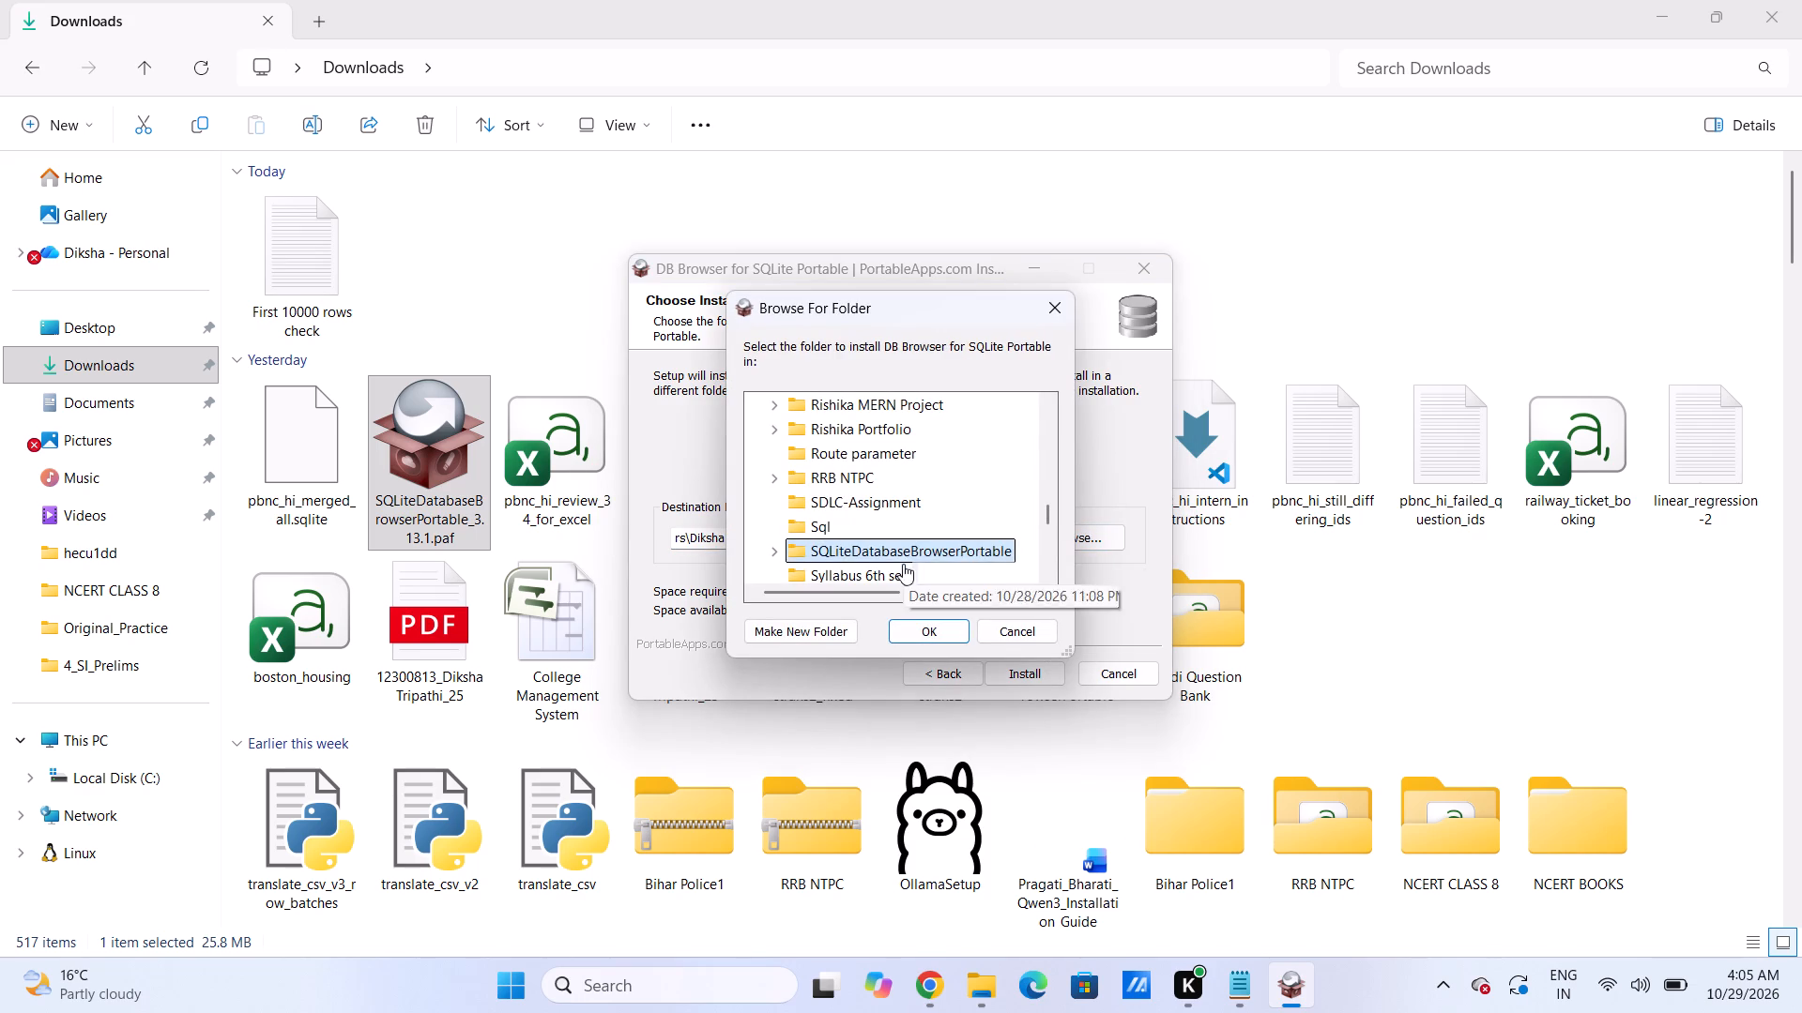
{"action": "left_click", "coordinate": [915, 628]}
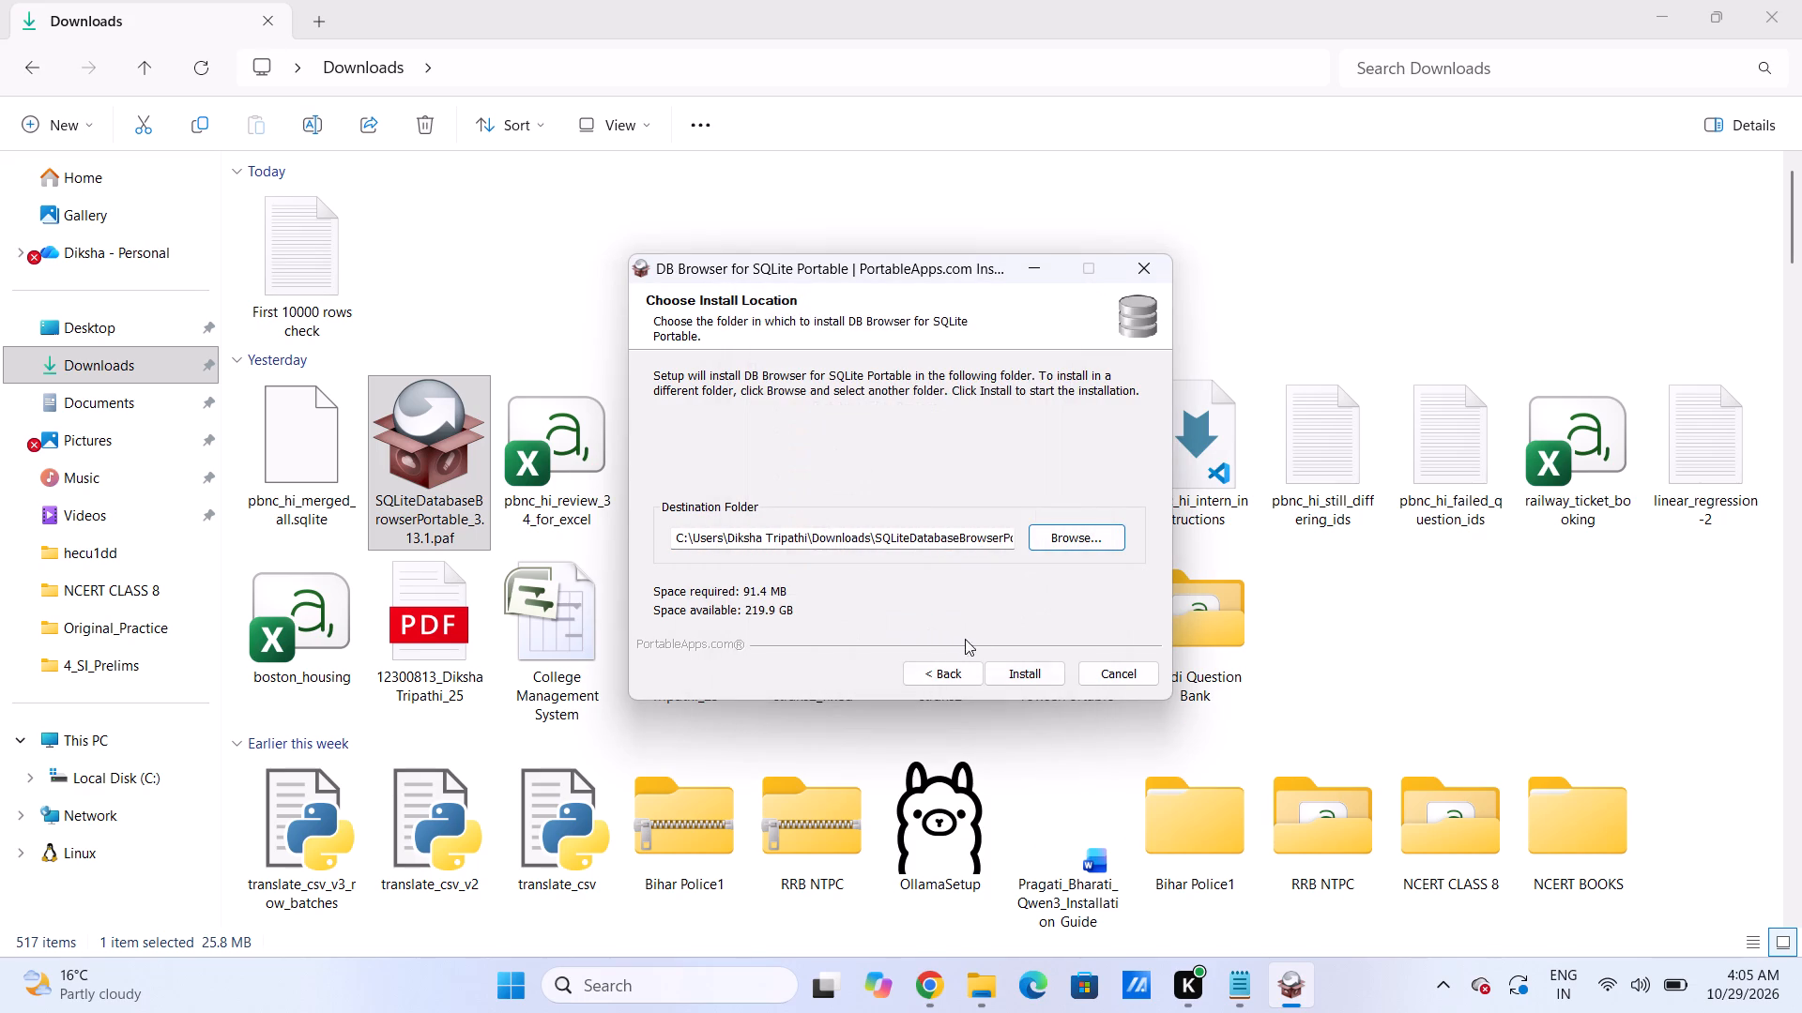
{"action": "left_click", "coordinate": [1010, 672]}
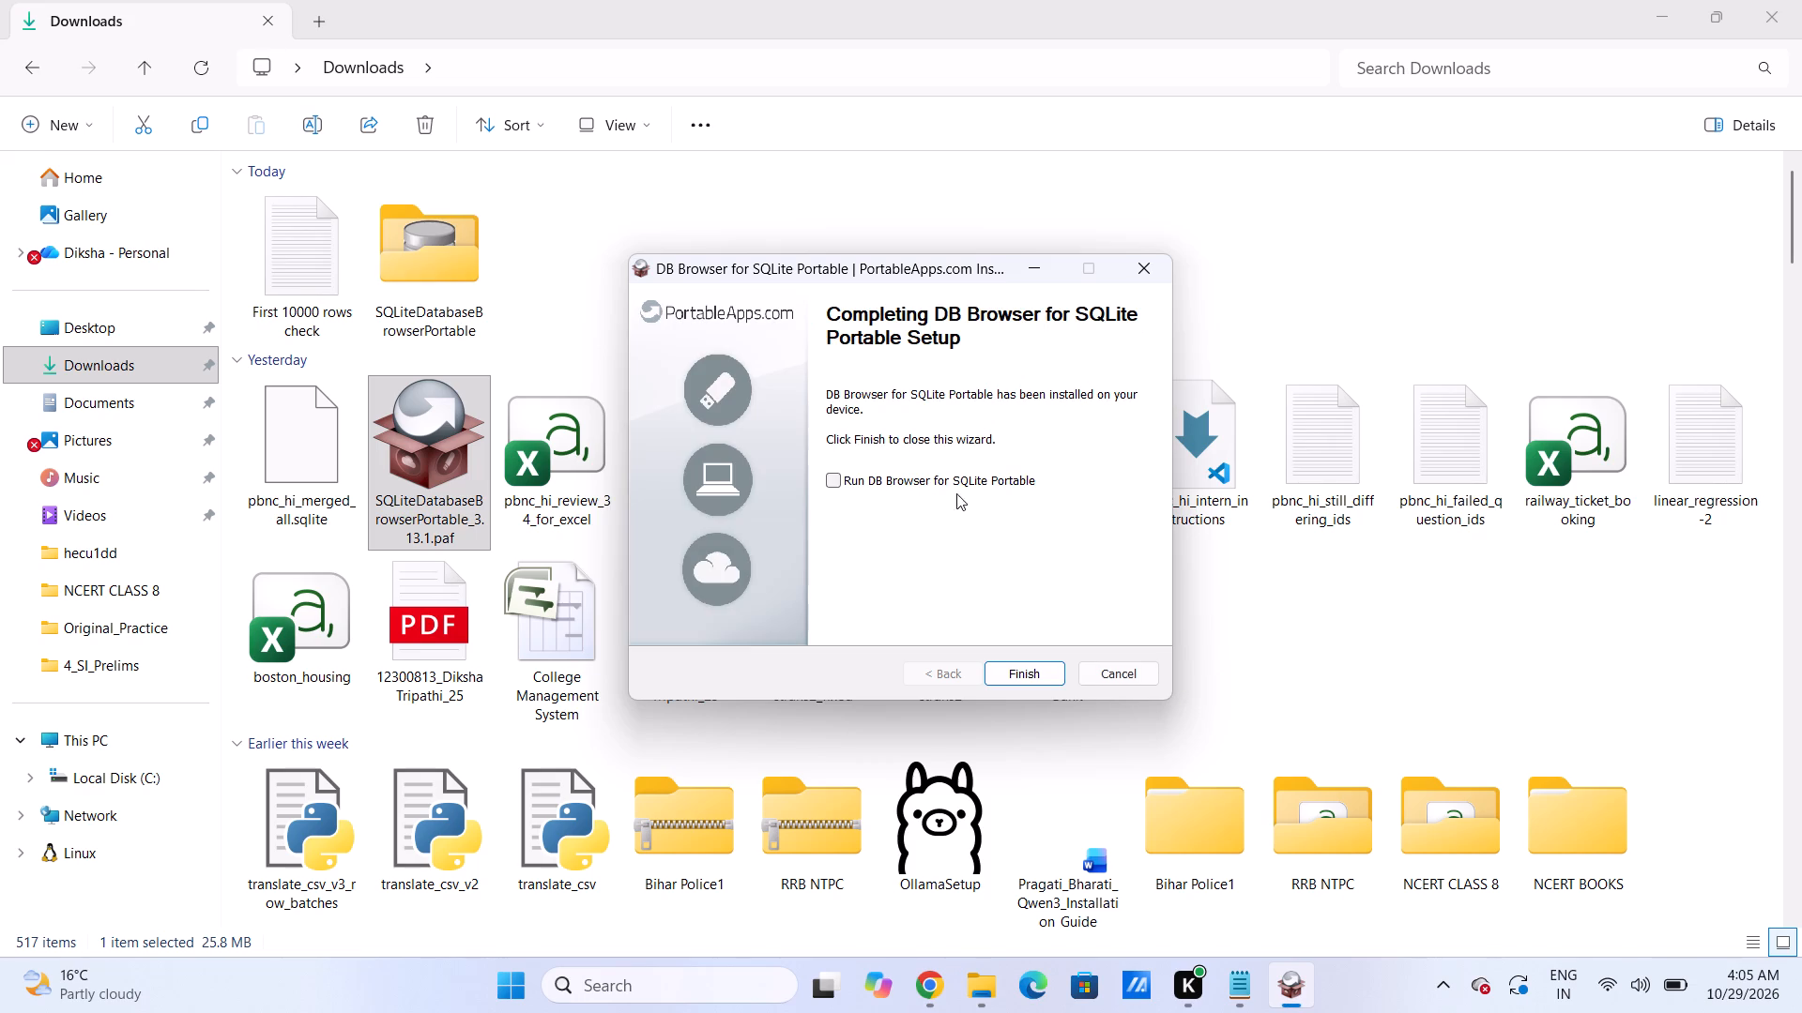
Finish the setup wizard with the option to run DB Browser for SQLite Portable enabled.
{"action": "left_click", "coordinate": [848, 483]}
{"action": "left_click_drag", "start_coordinate": [954, 479], "coordinate": [1020, 472]}
{"action": "left_click", "coordinate": [897, 481]}
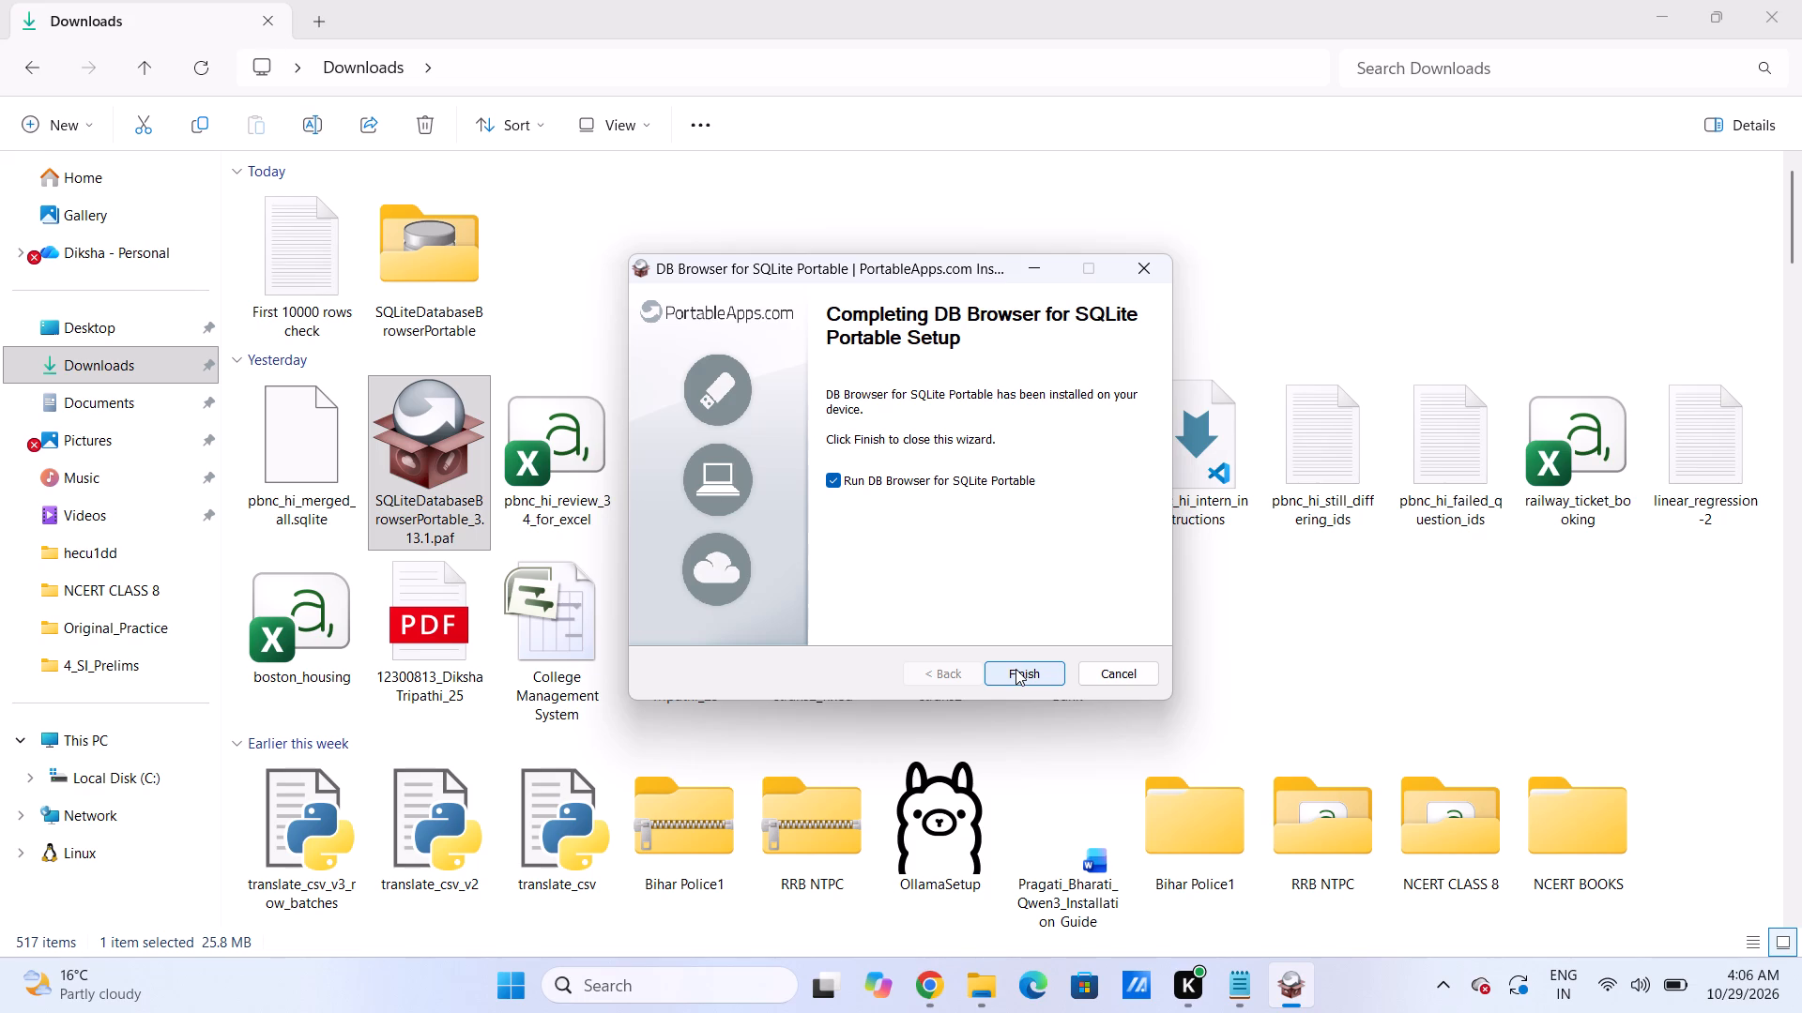
{"action": "left_click", "coordinate": [1016, 669]}
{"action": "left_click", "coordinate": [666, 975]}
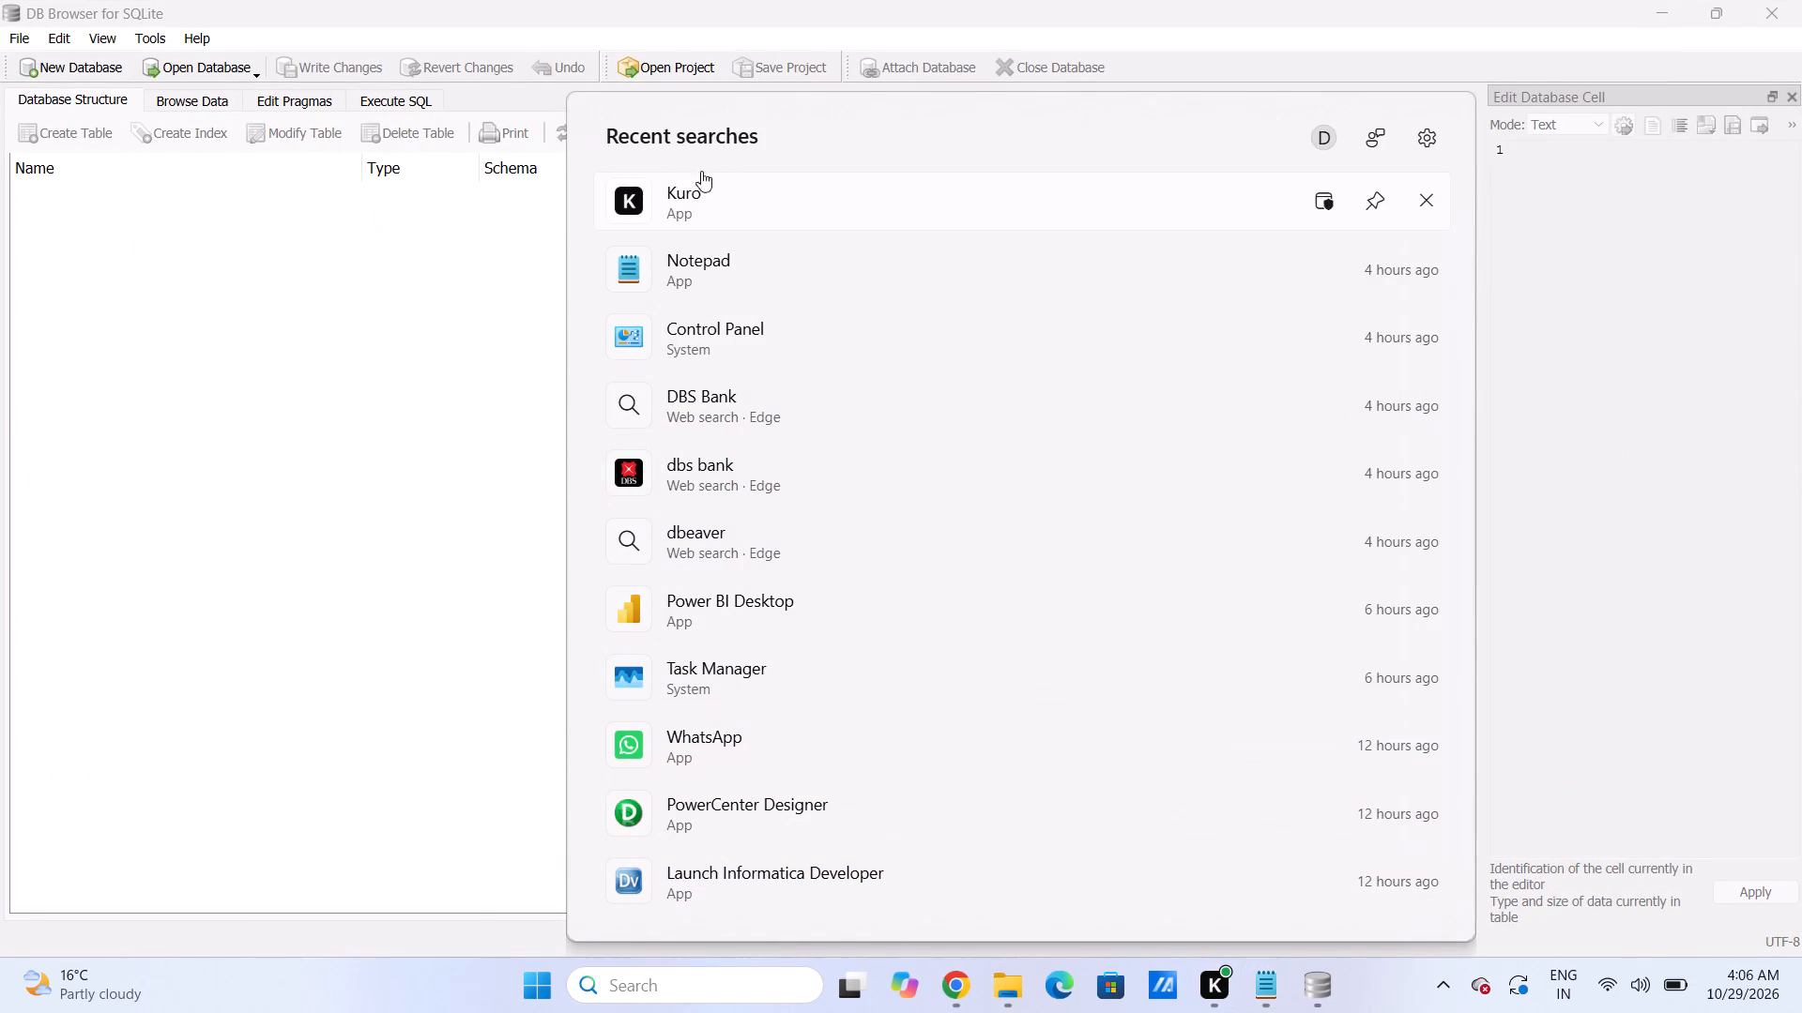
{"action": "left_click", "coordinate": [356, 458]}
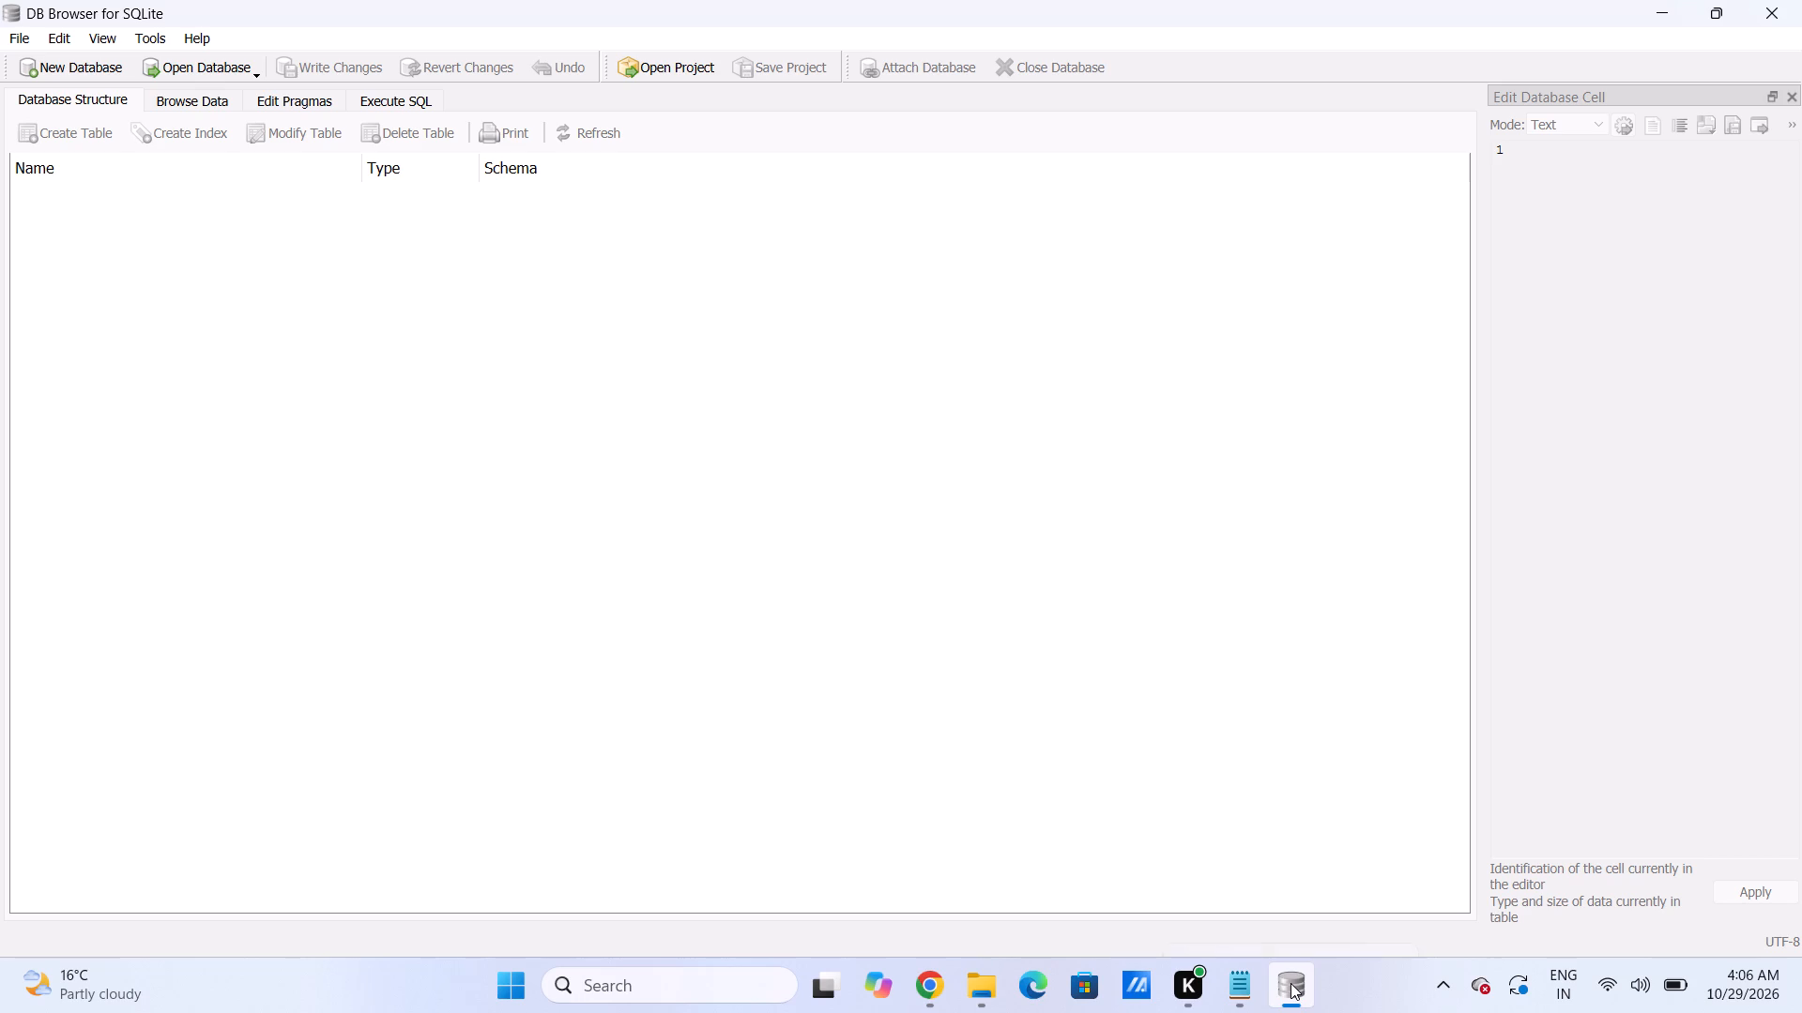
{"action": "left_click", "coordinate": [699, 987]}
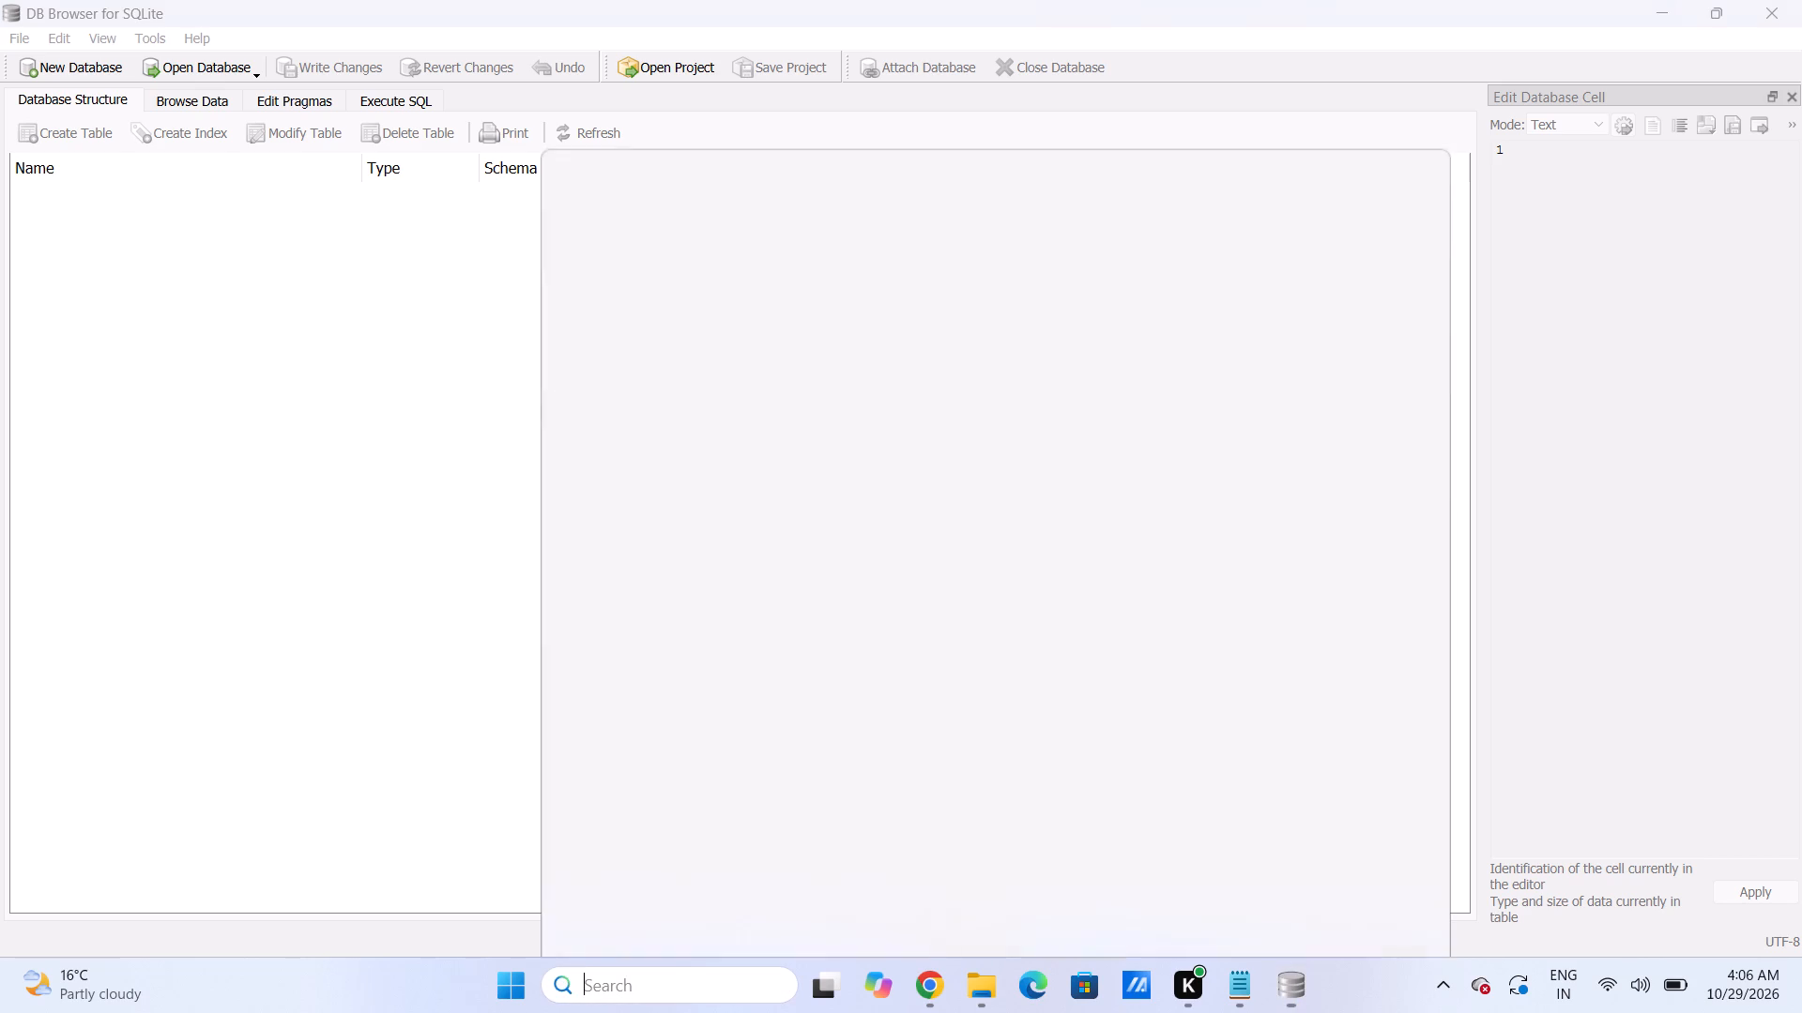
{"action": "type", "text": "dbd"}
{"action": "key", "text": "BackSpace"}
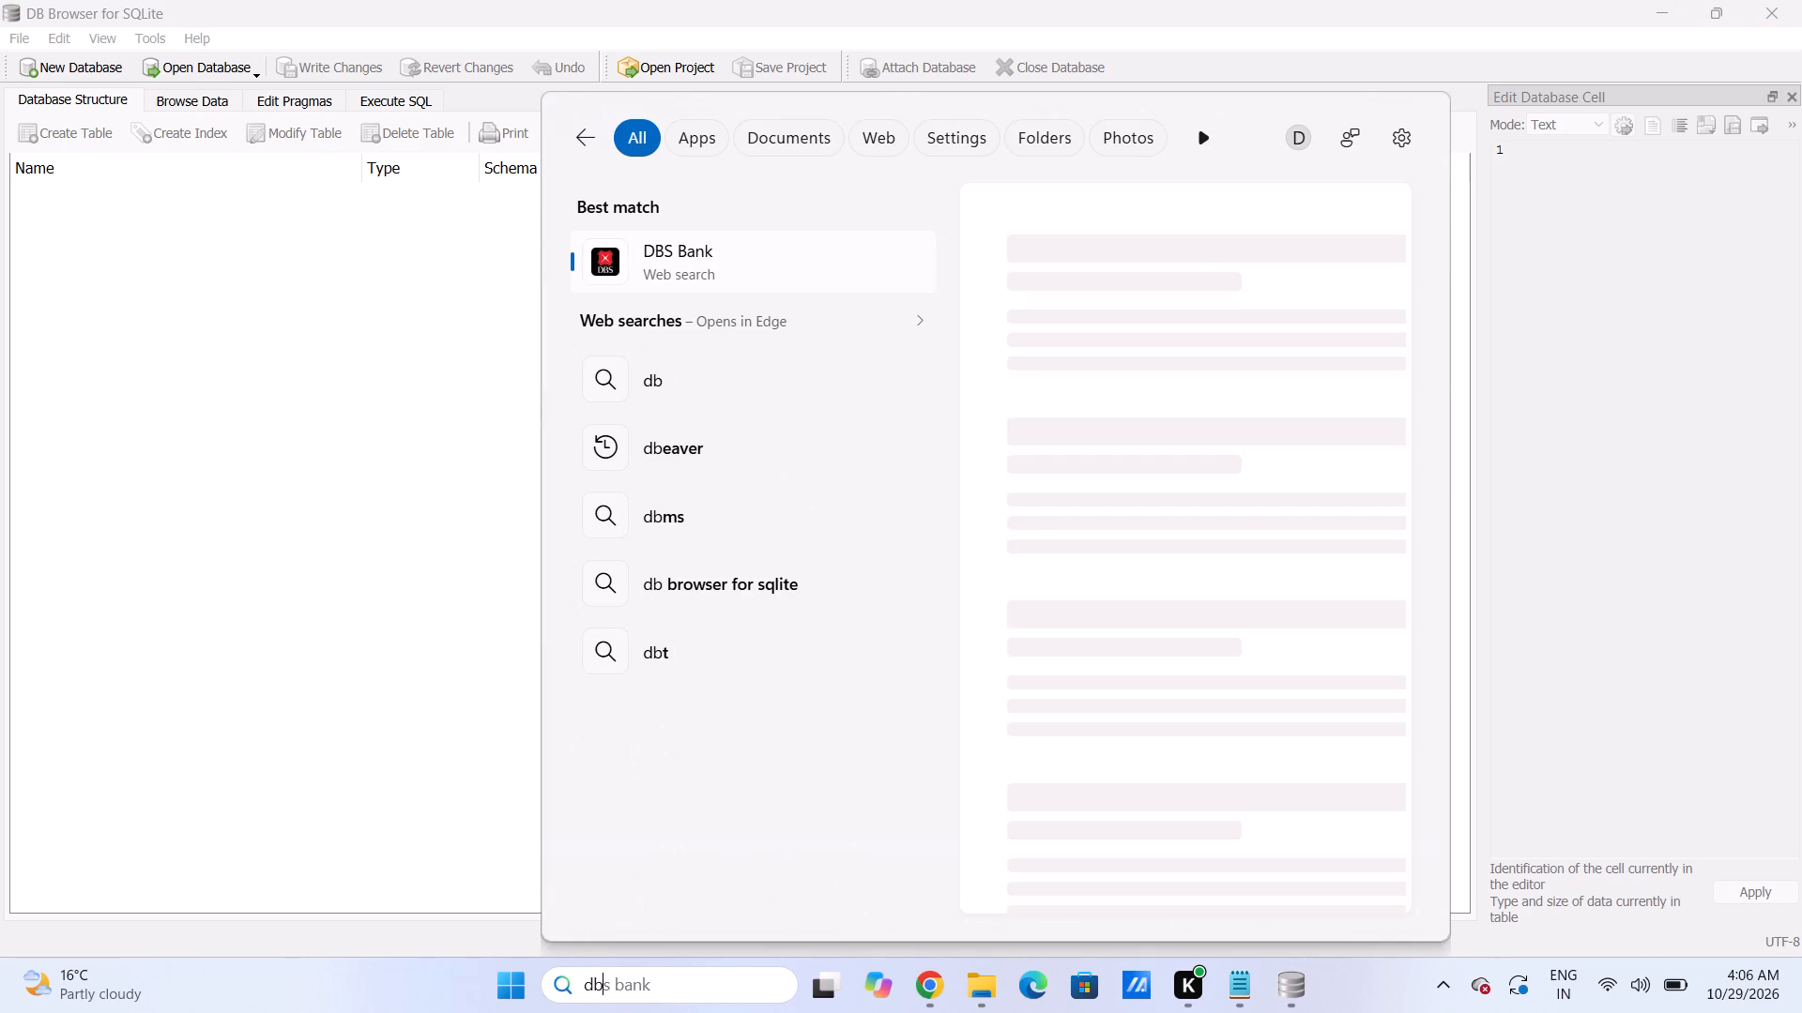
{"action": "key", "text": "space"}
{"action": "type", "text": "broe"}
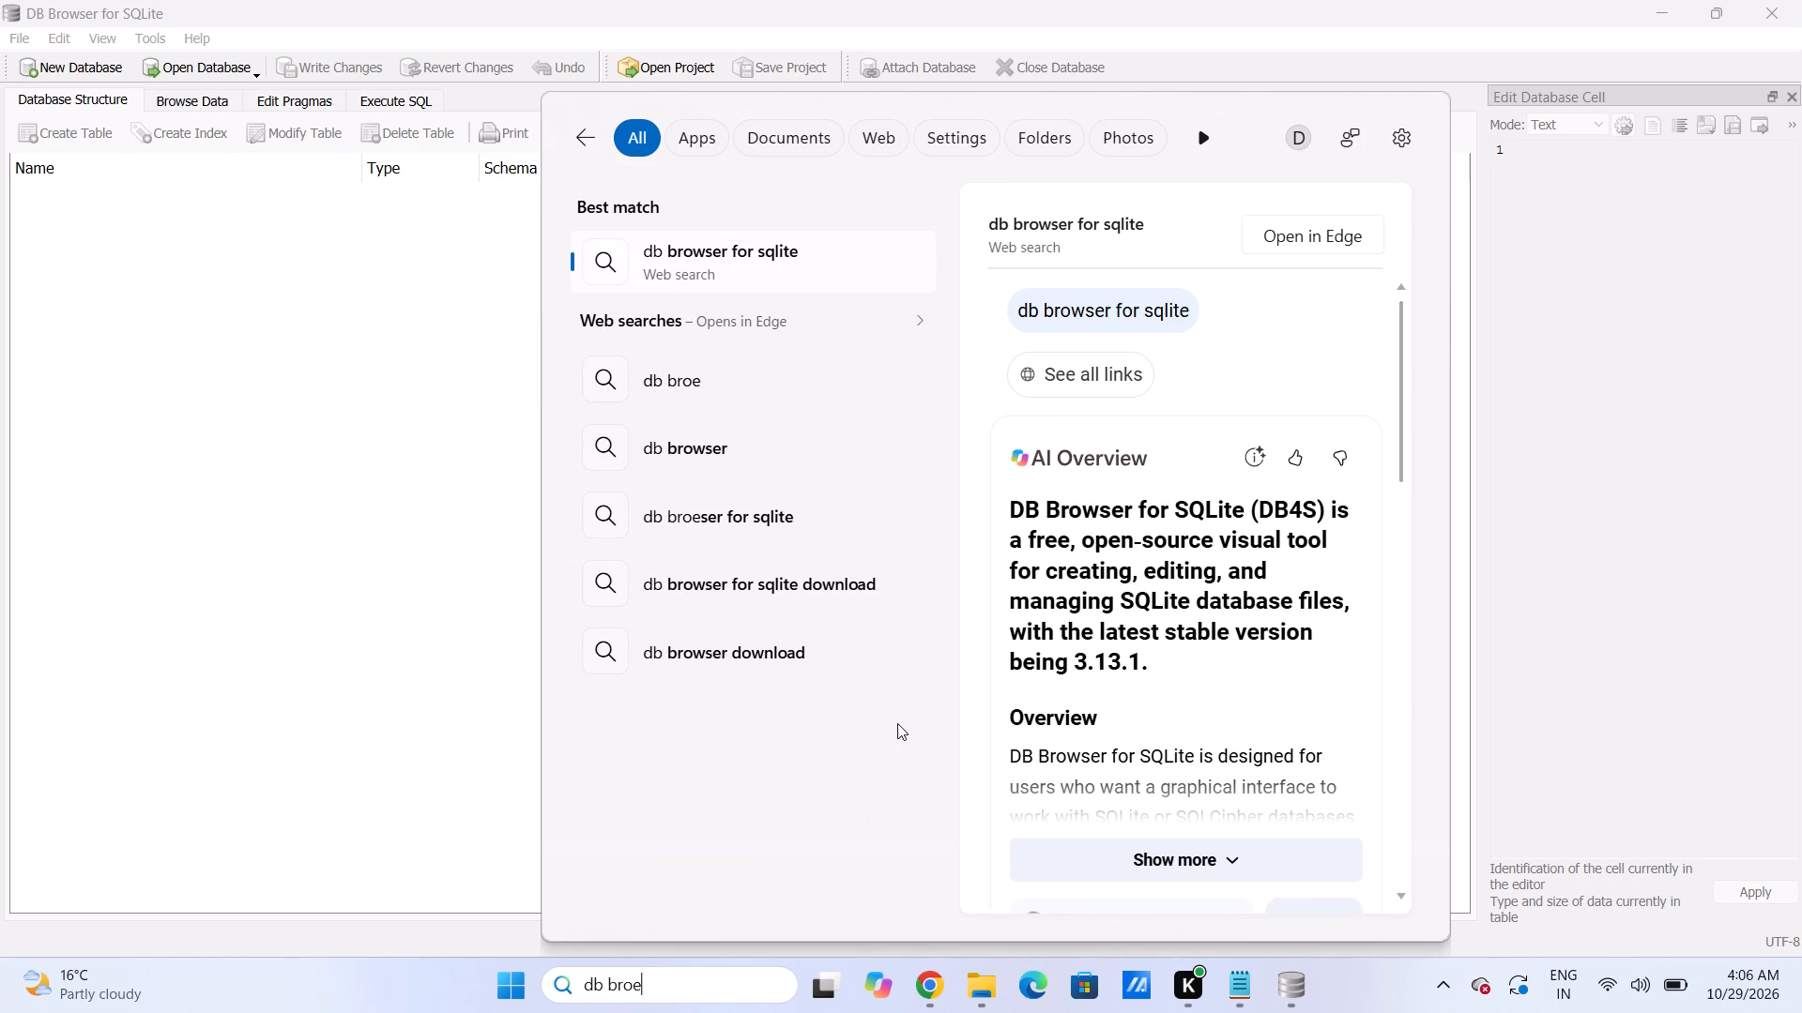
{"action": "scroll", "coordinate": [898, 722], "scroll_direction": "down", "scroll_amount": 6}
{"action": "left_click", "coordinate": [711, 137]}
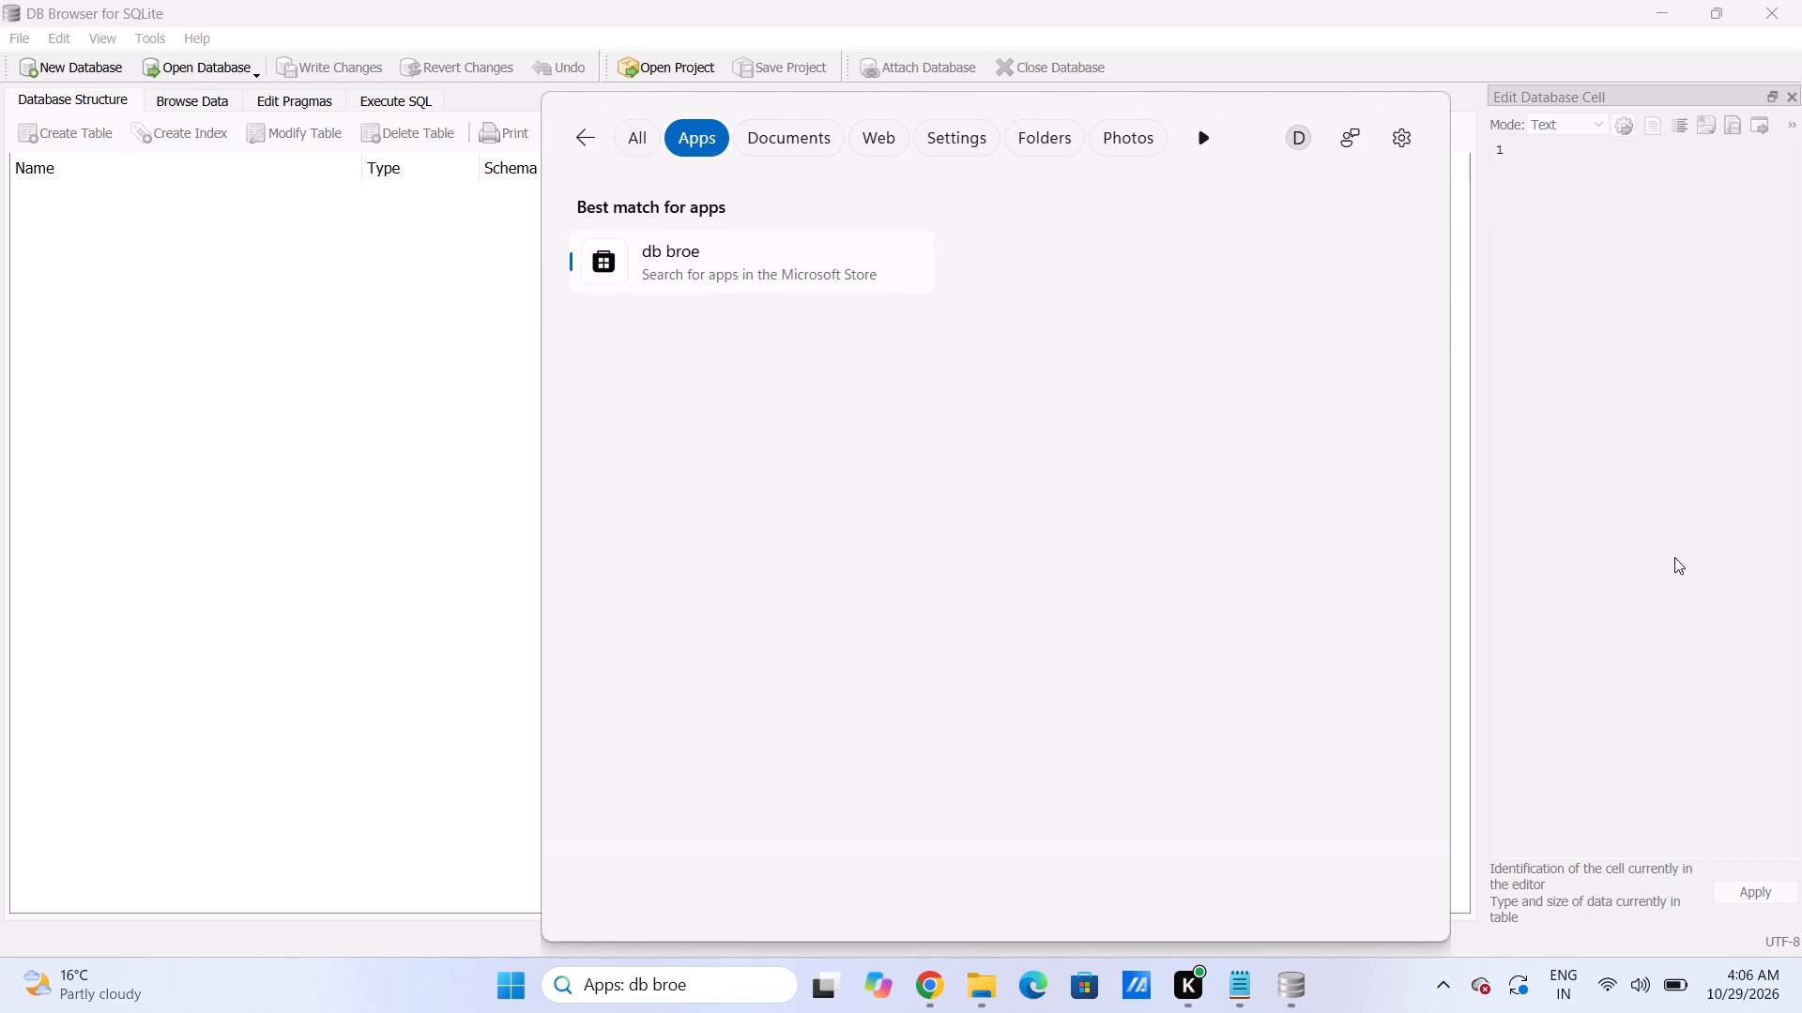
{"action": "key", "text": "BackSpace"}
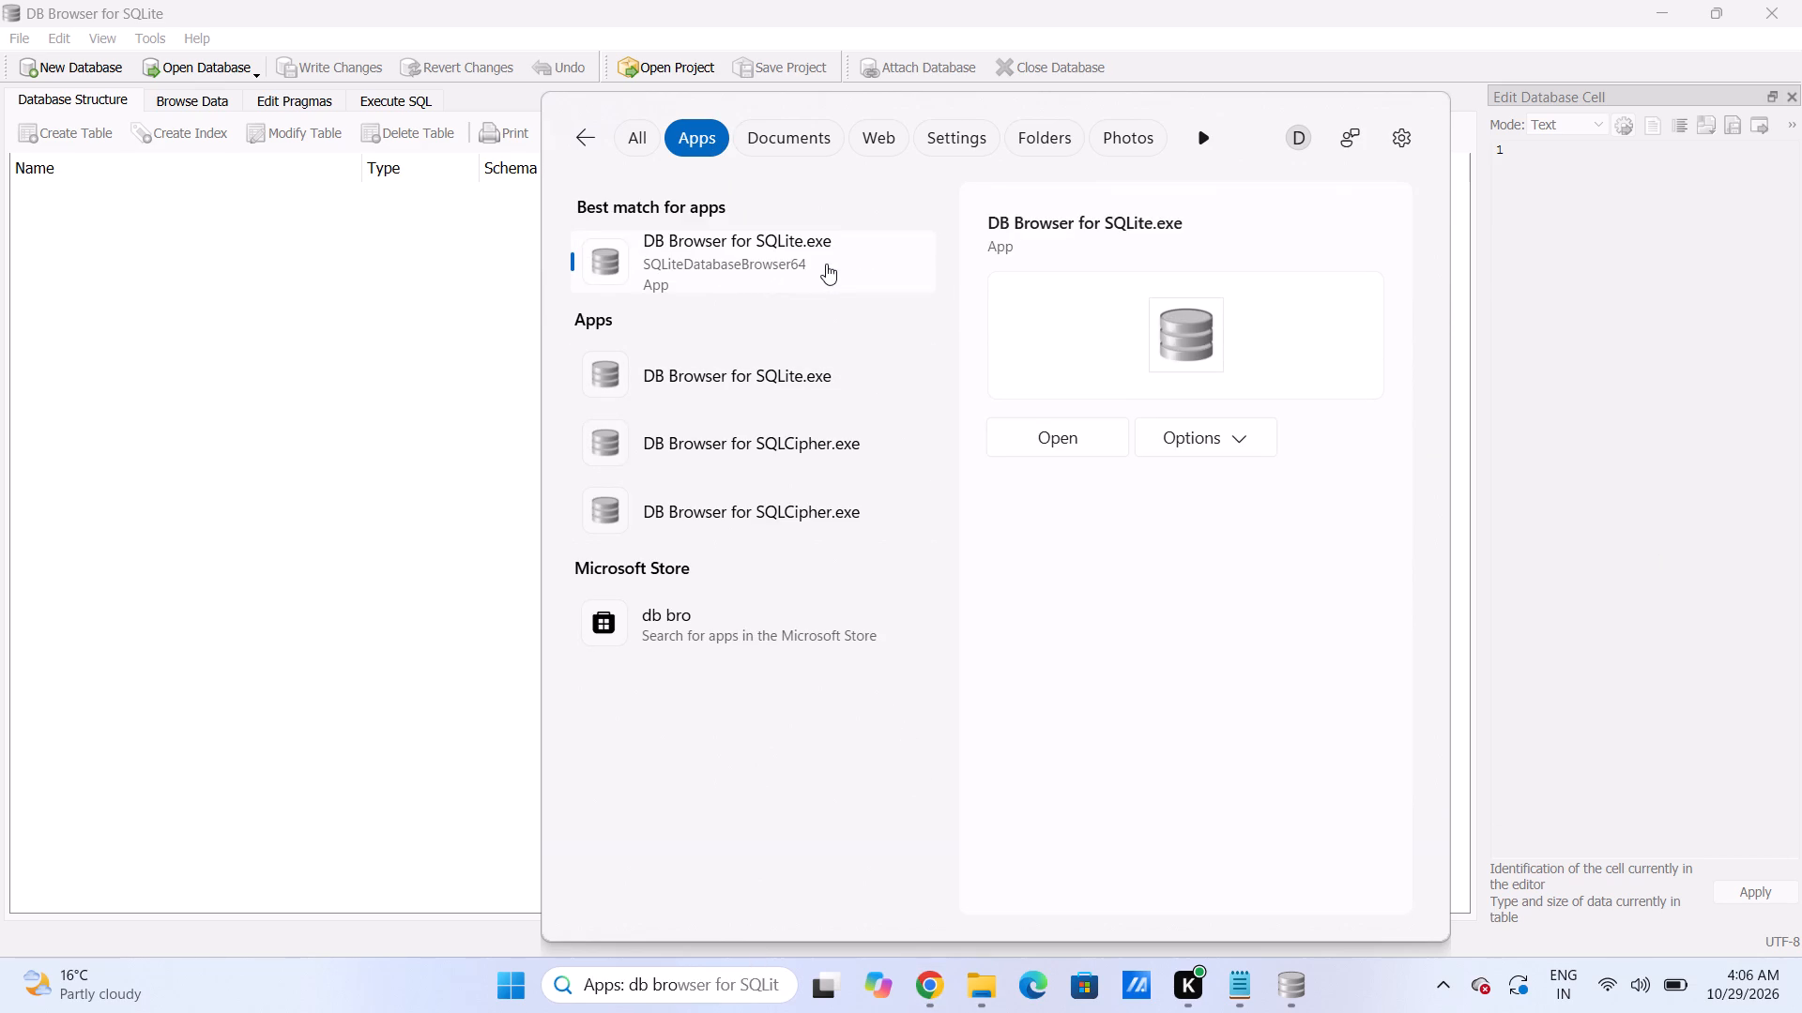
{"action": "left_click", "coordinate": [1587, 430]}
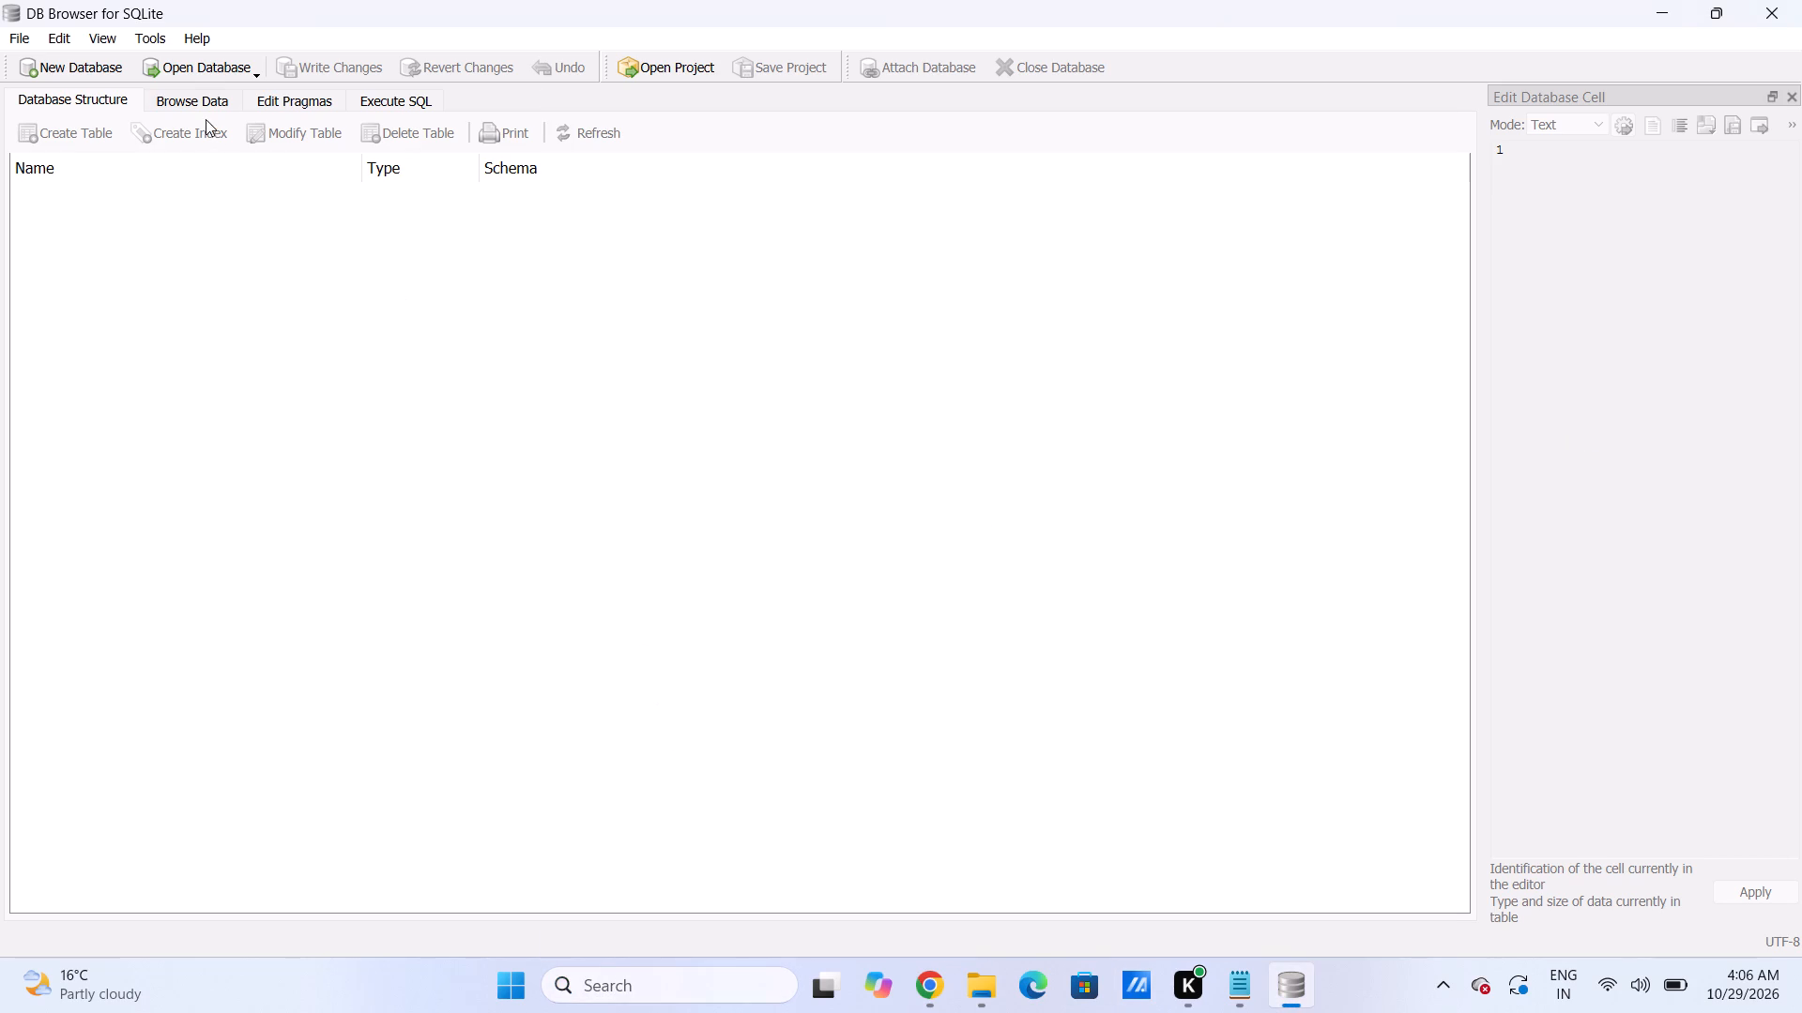
Switch to the Browse Data view.
{"action": "left_click", "coordinate": [204, 106]}
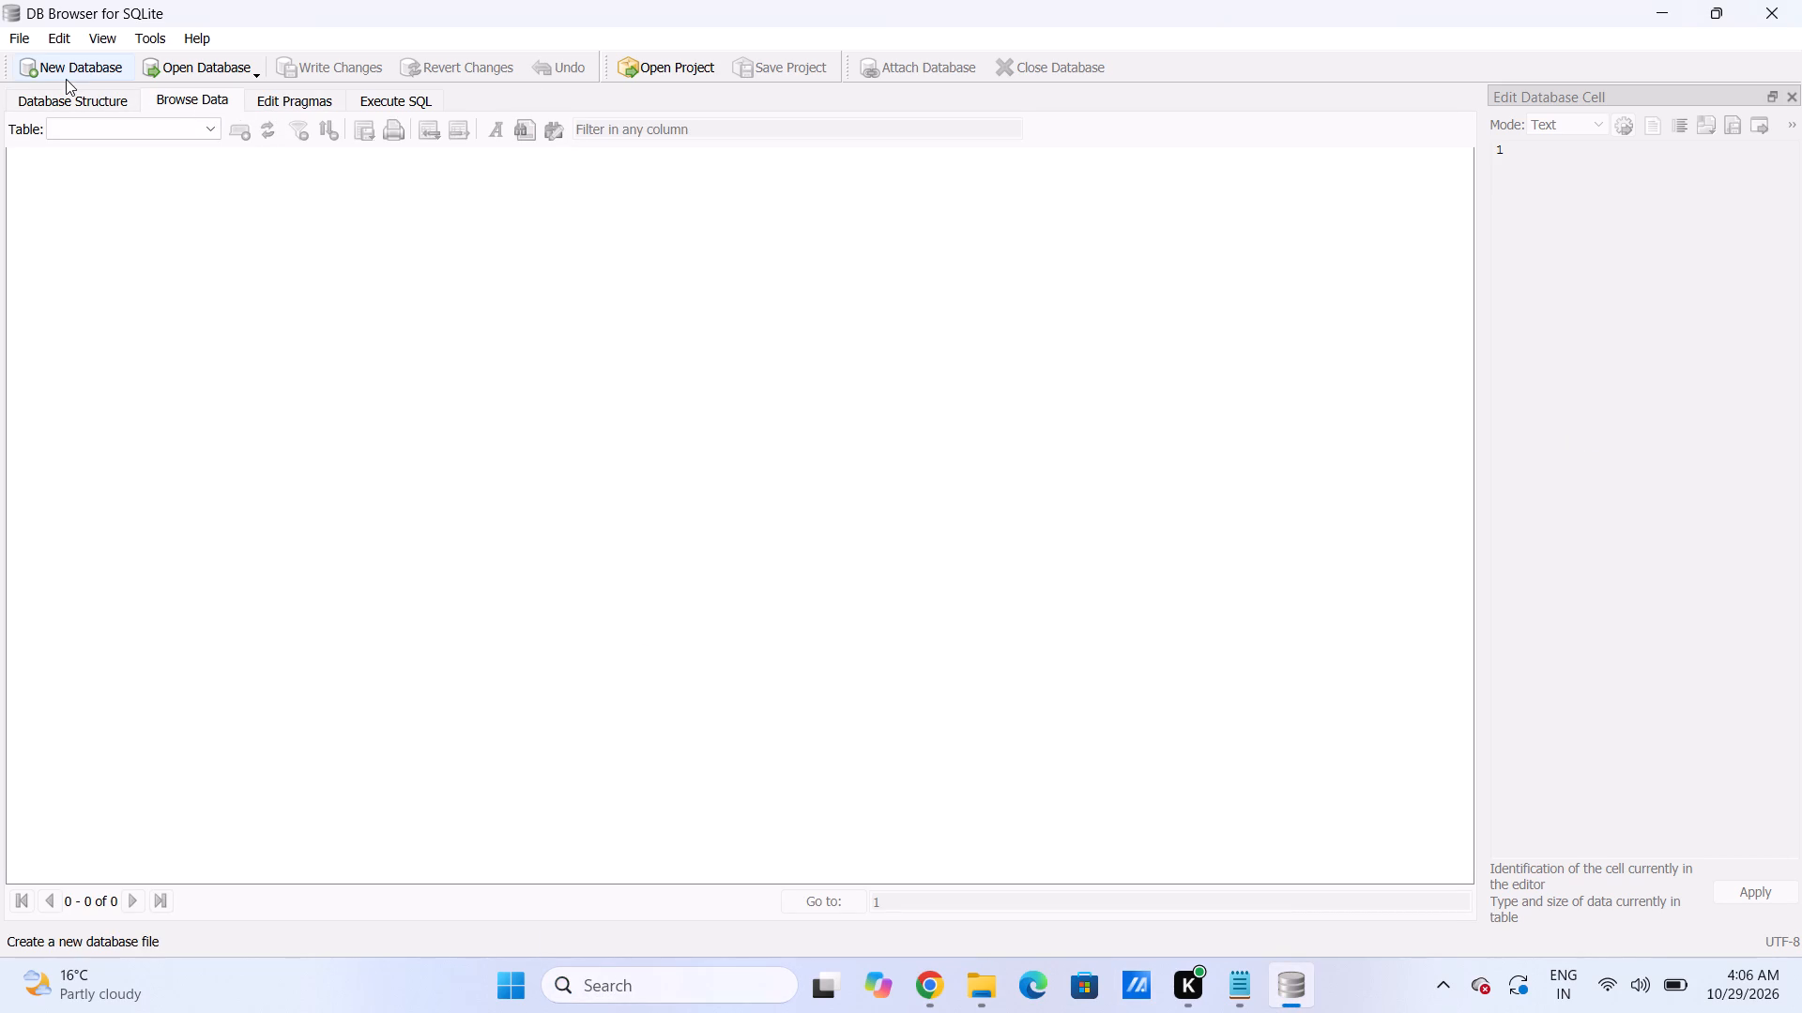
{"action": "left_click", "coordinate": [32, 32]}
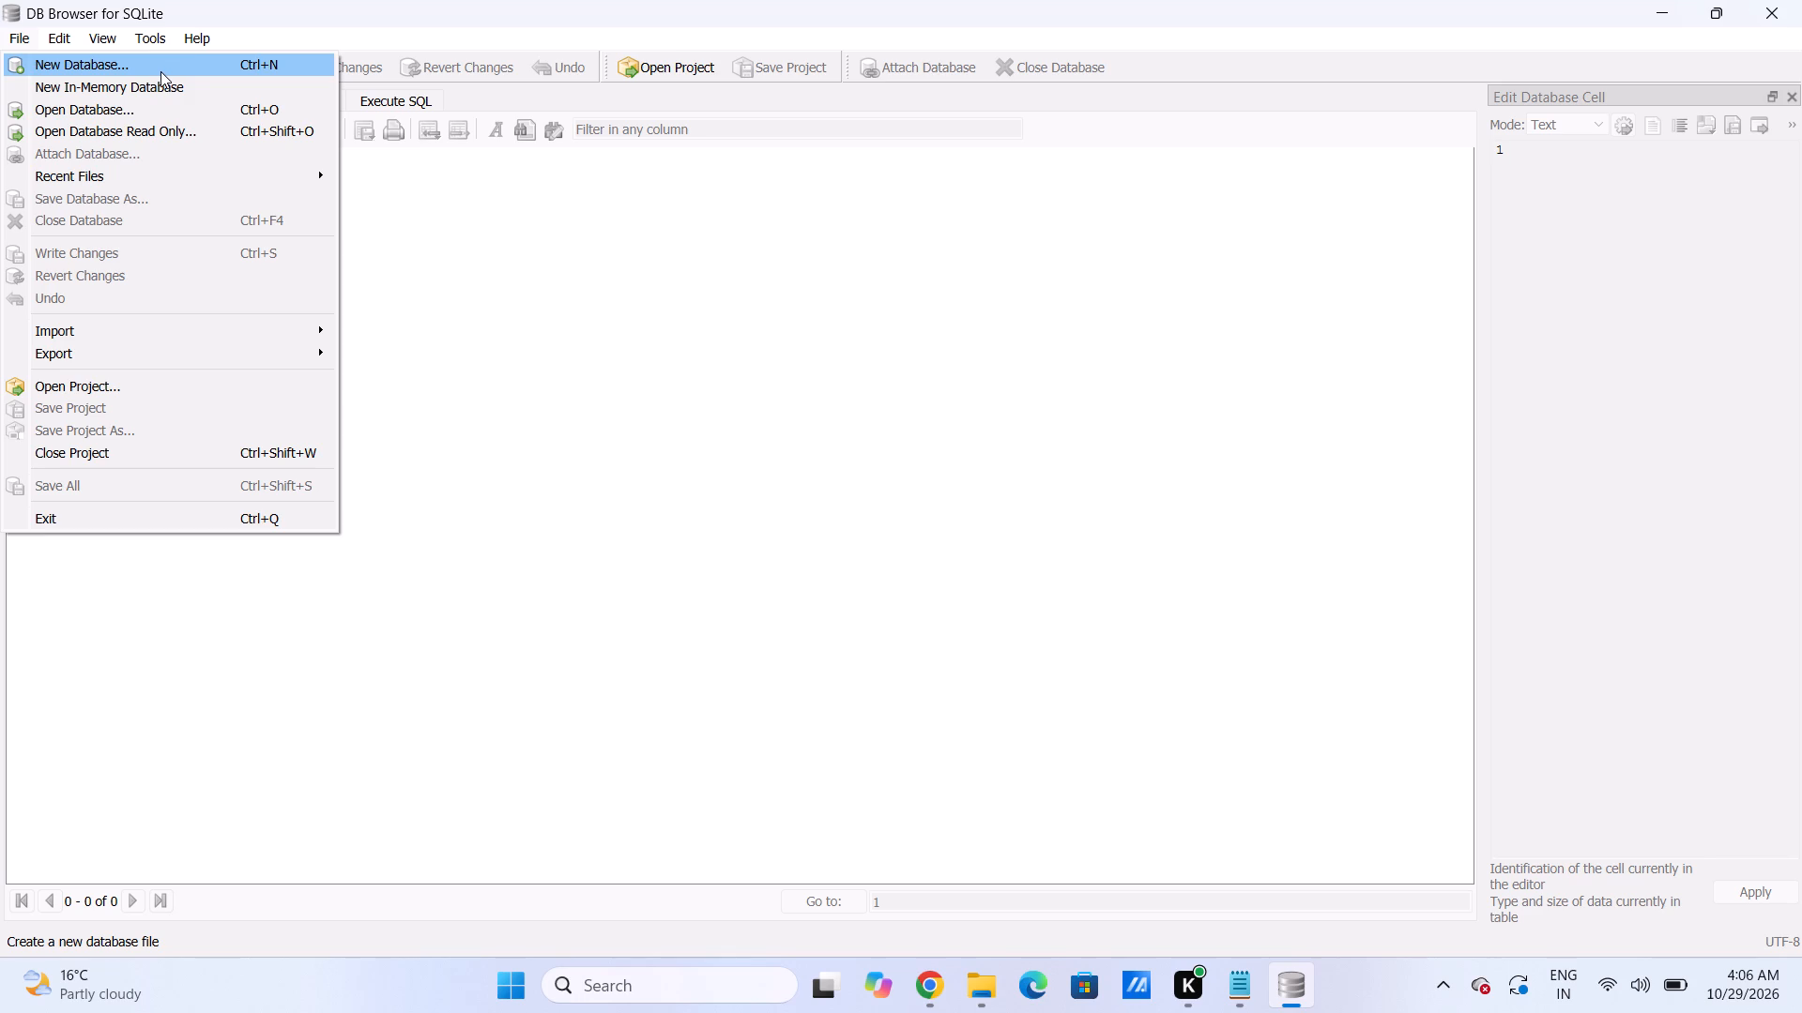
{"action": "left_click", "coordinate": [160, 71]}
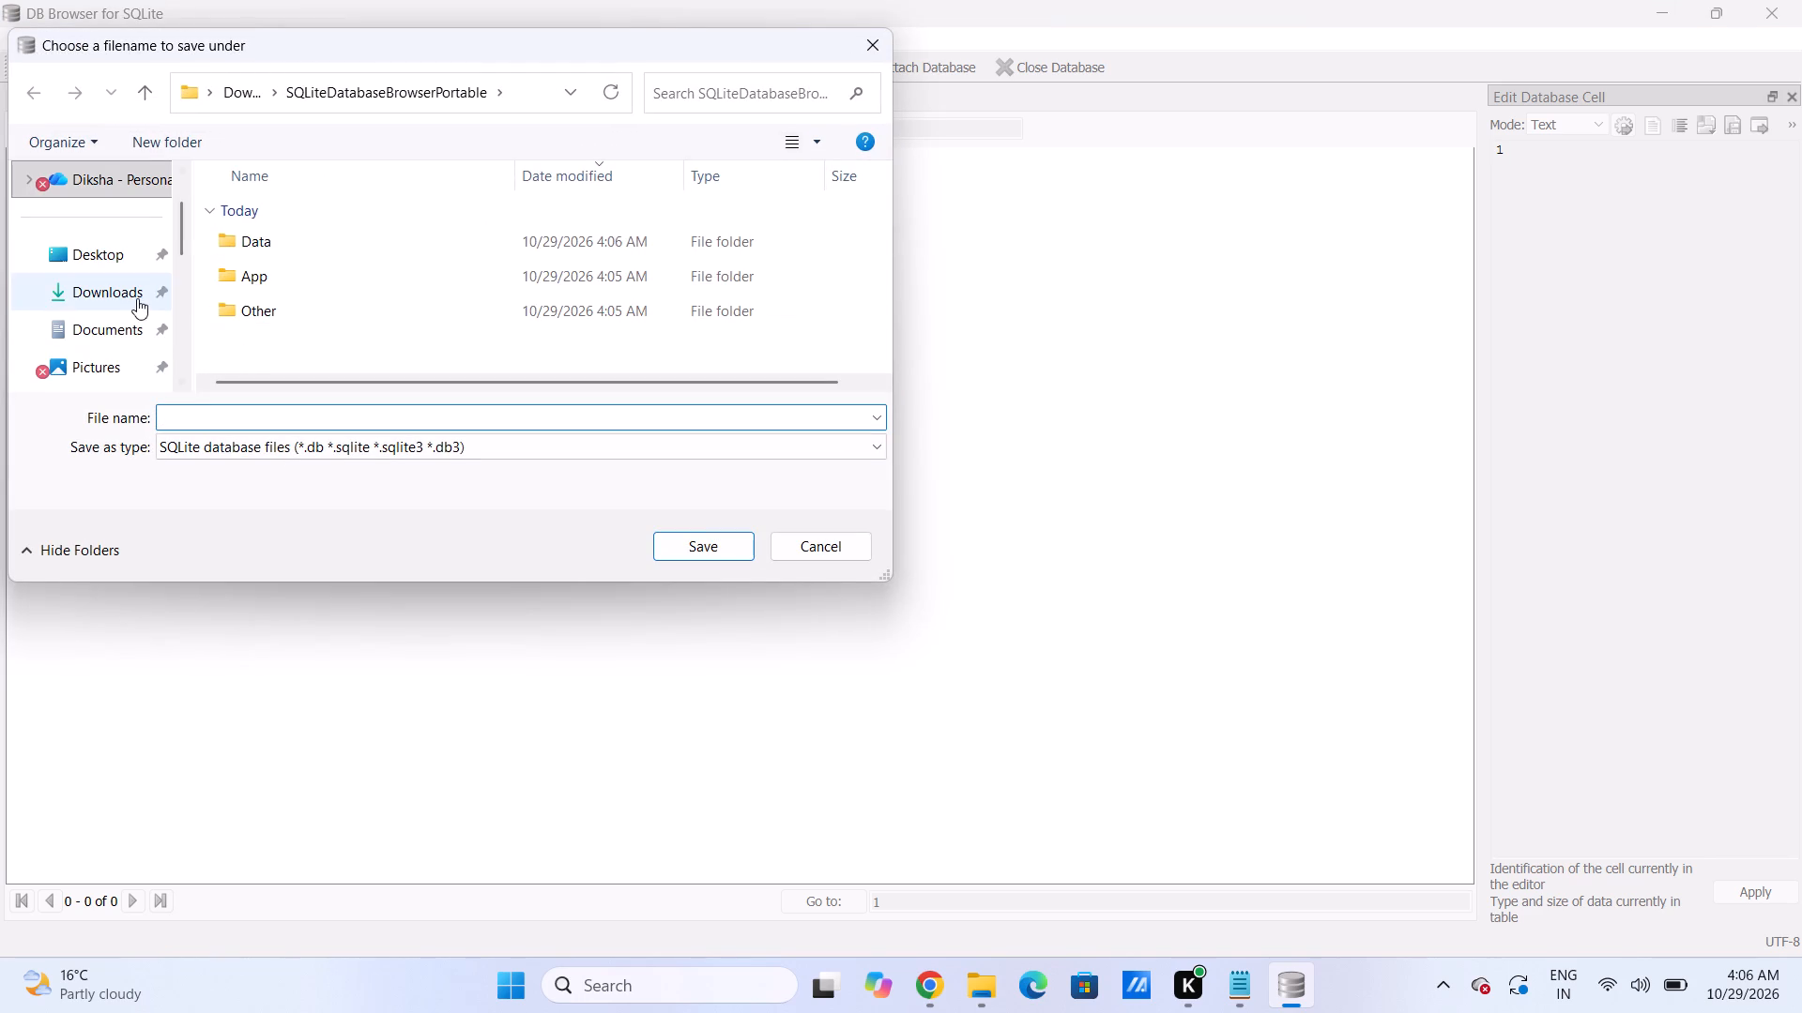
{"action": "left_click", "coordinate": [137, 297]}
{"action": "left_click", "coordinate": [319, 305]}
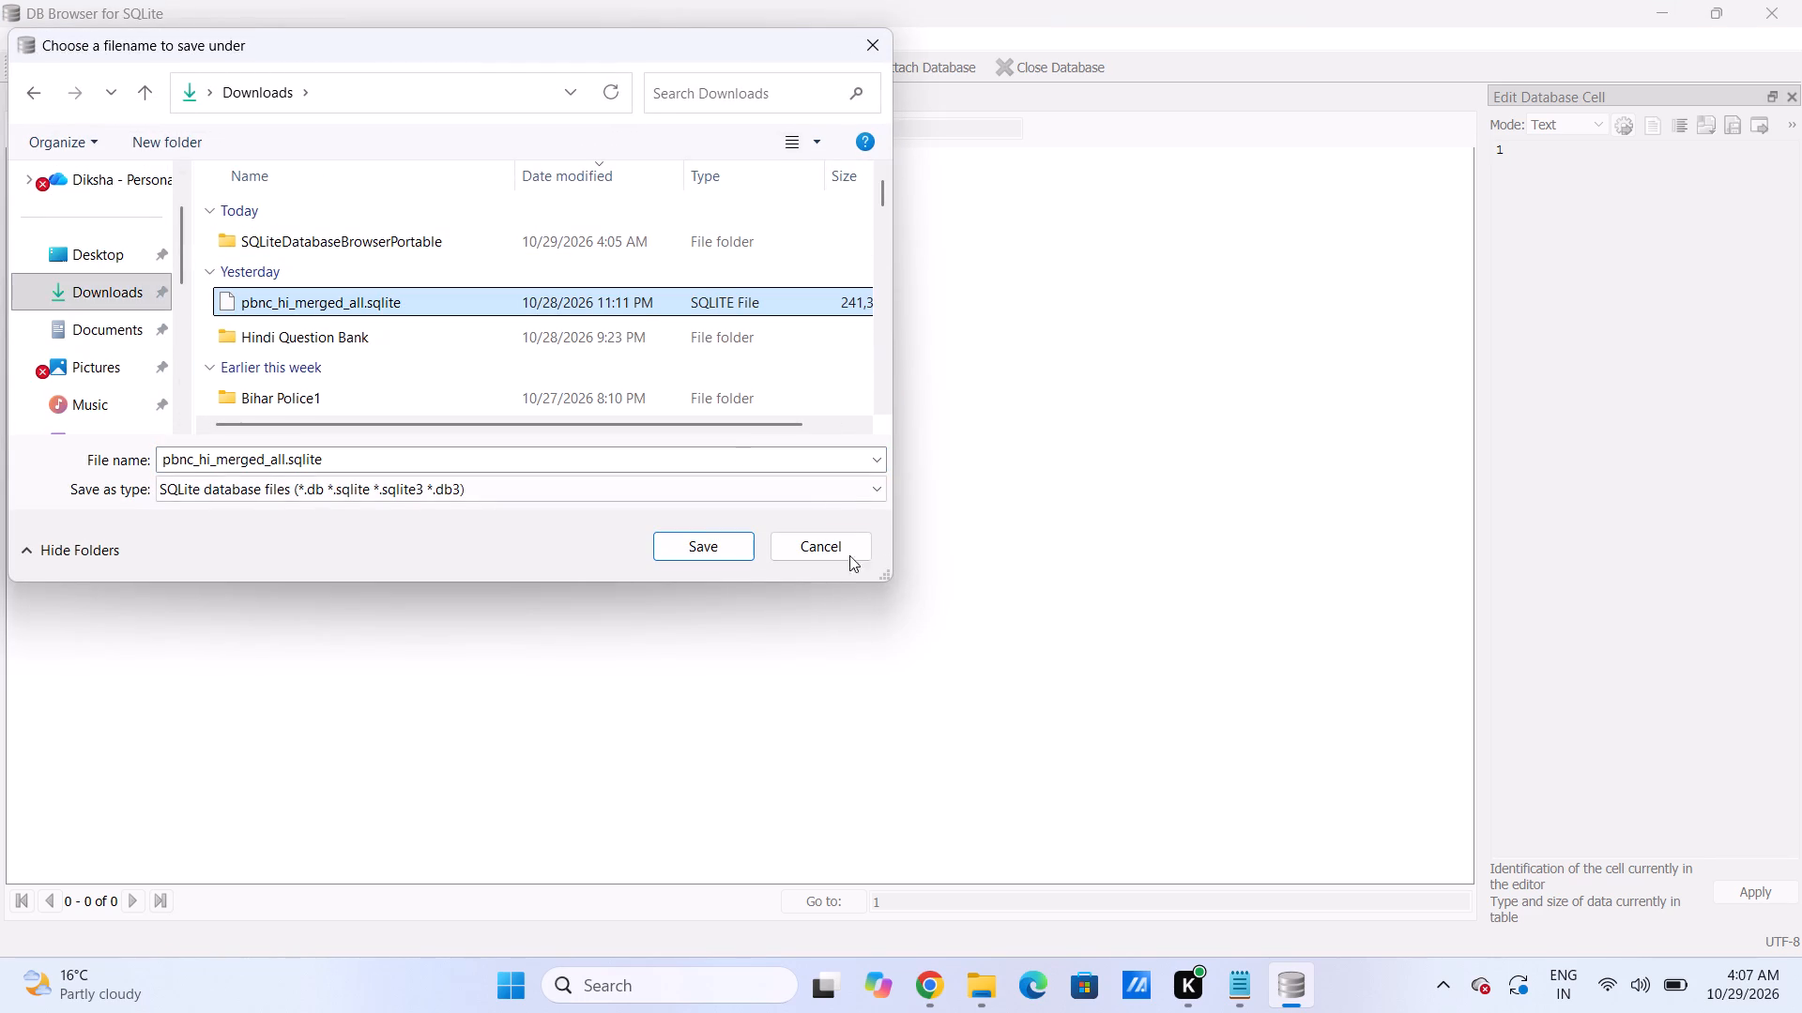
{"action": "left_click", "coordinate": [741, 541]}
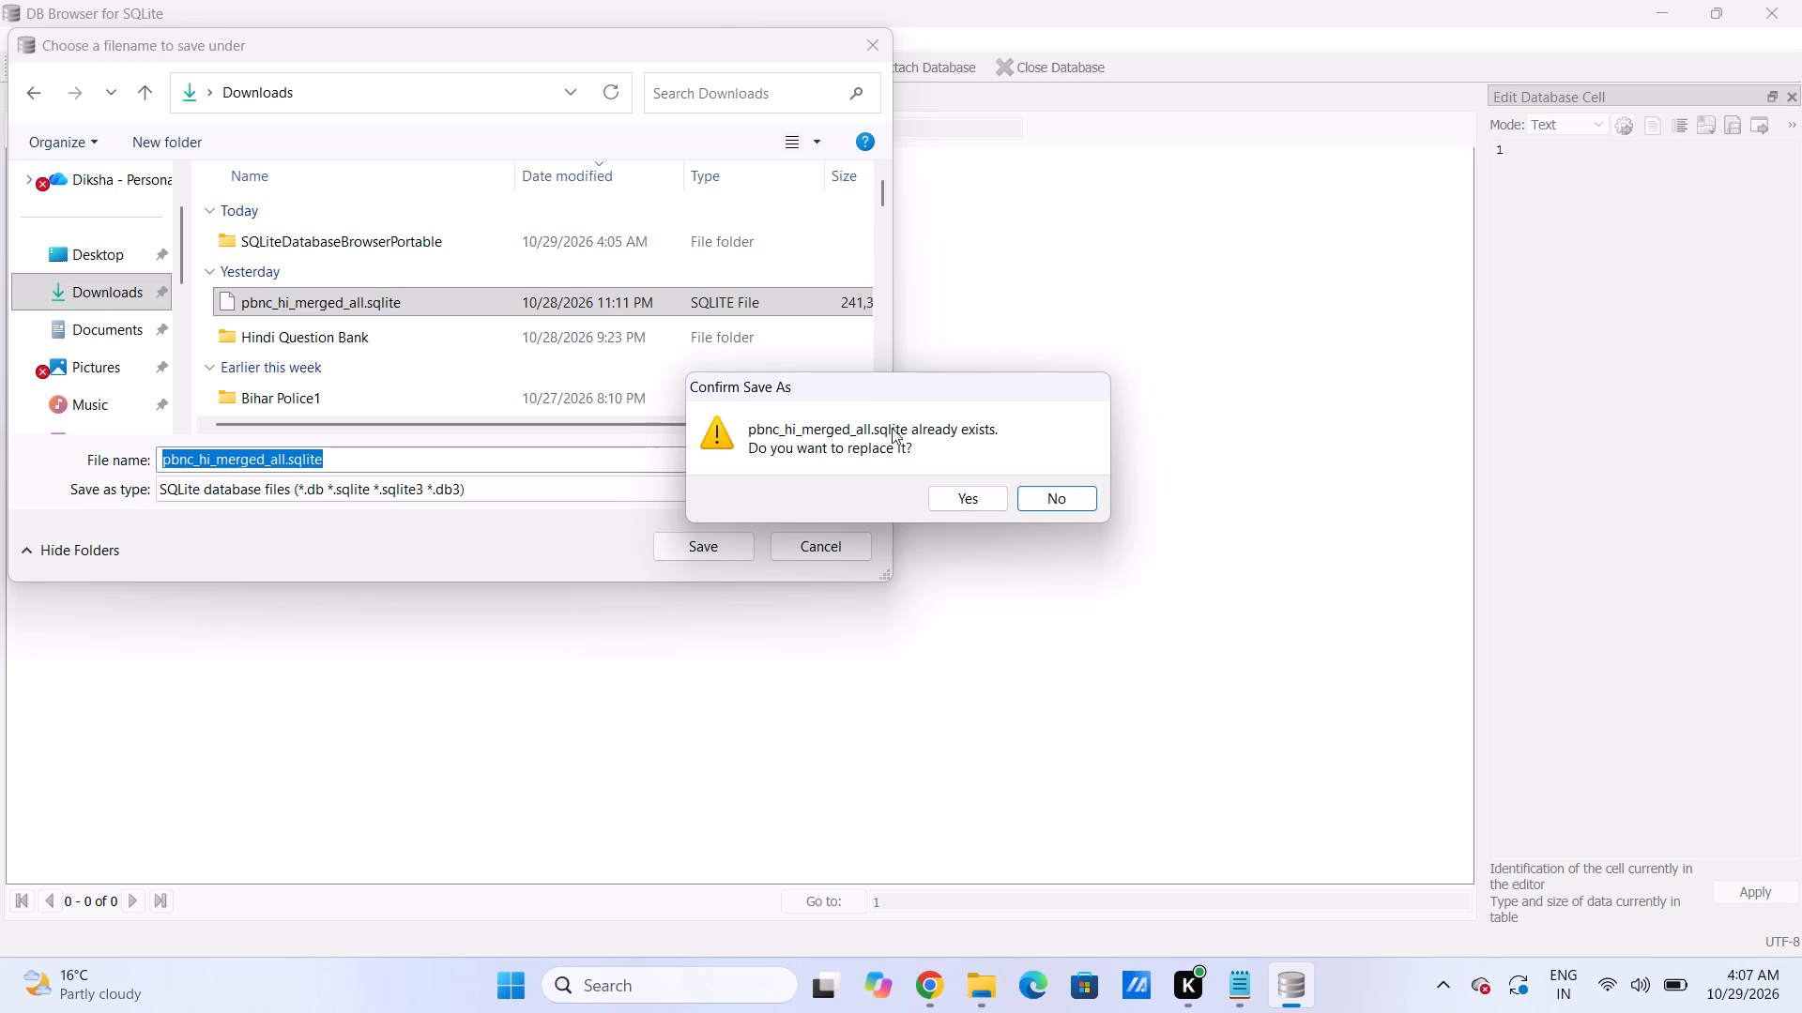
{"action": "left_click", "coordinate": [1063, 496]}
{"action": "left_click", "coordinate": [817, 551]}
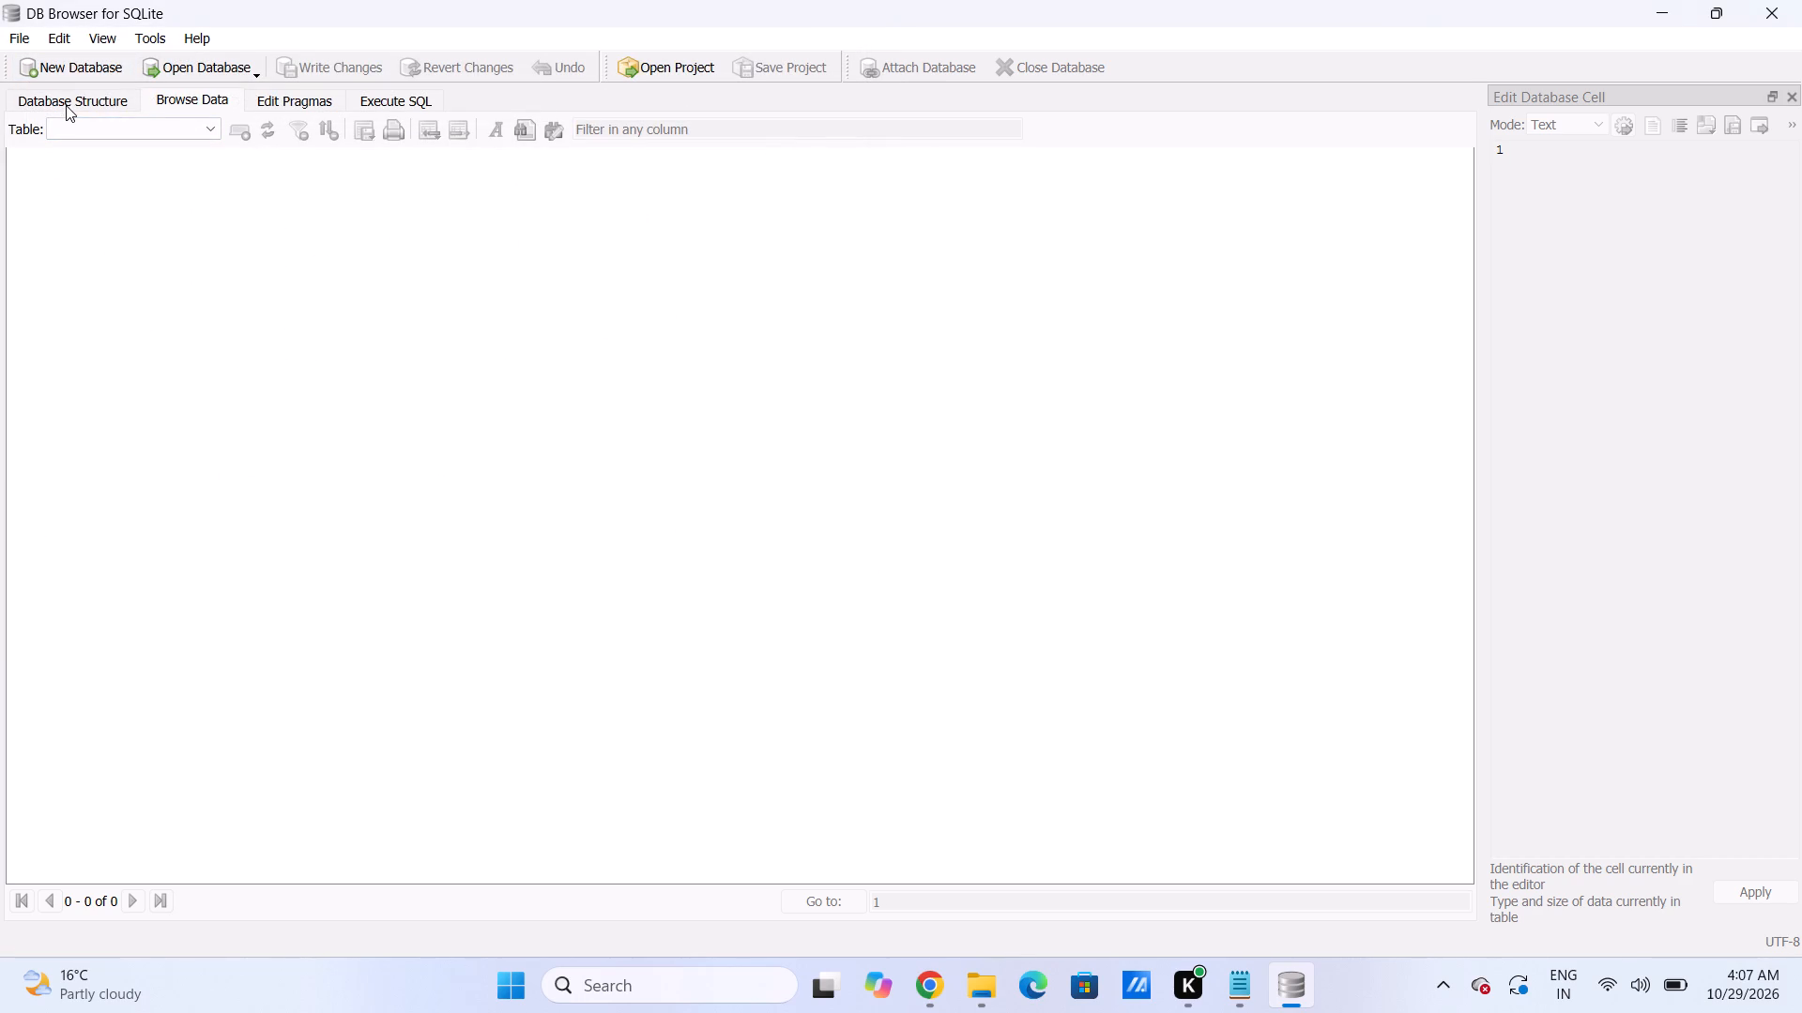
Open the existing database pbnc_hi_merged_all.sqlite from the Downloads folder.
{"action": "left_click", "coordinate": [21, 31]}
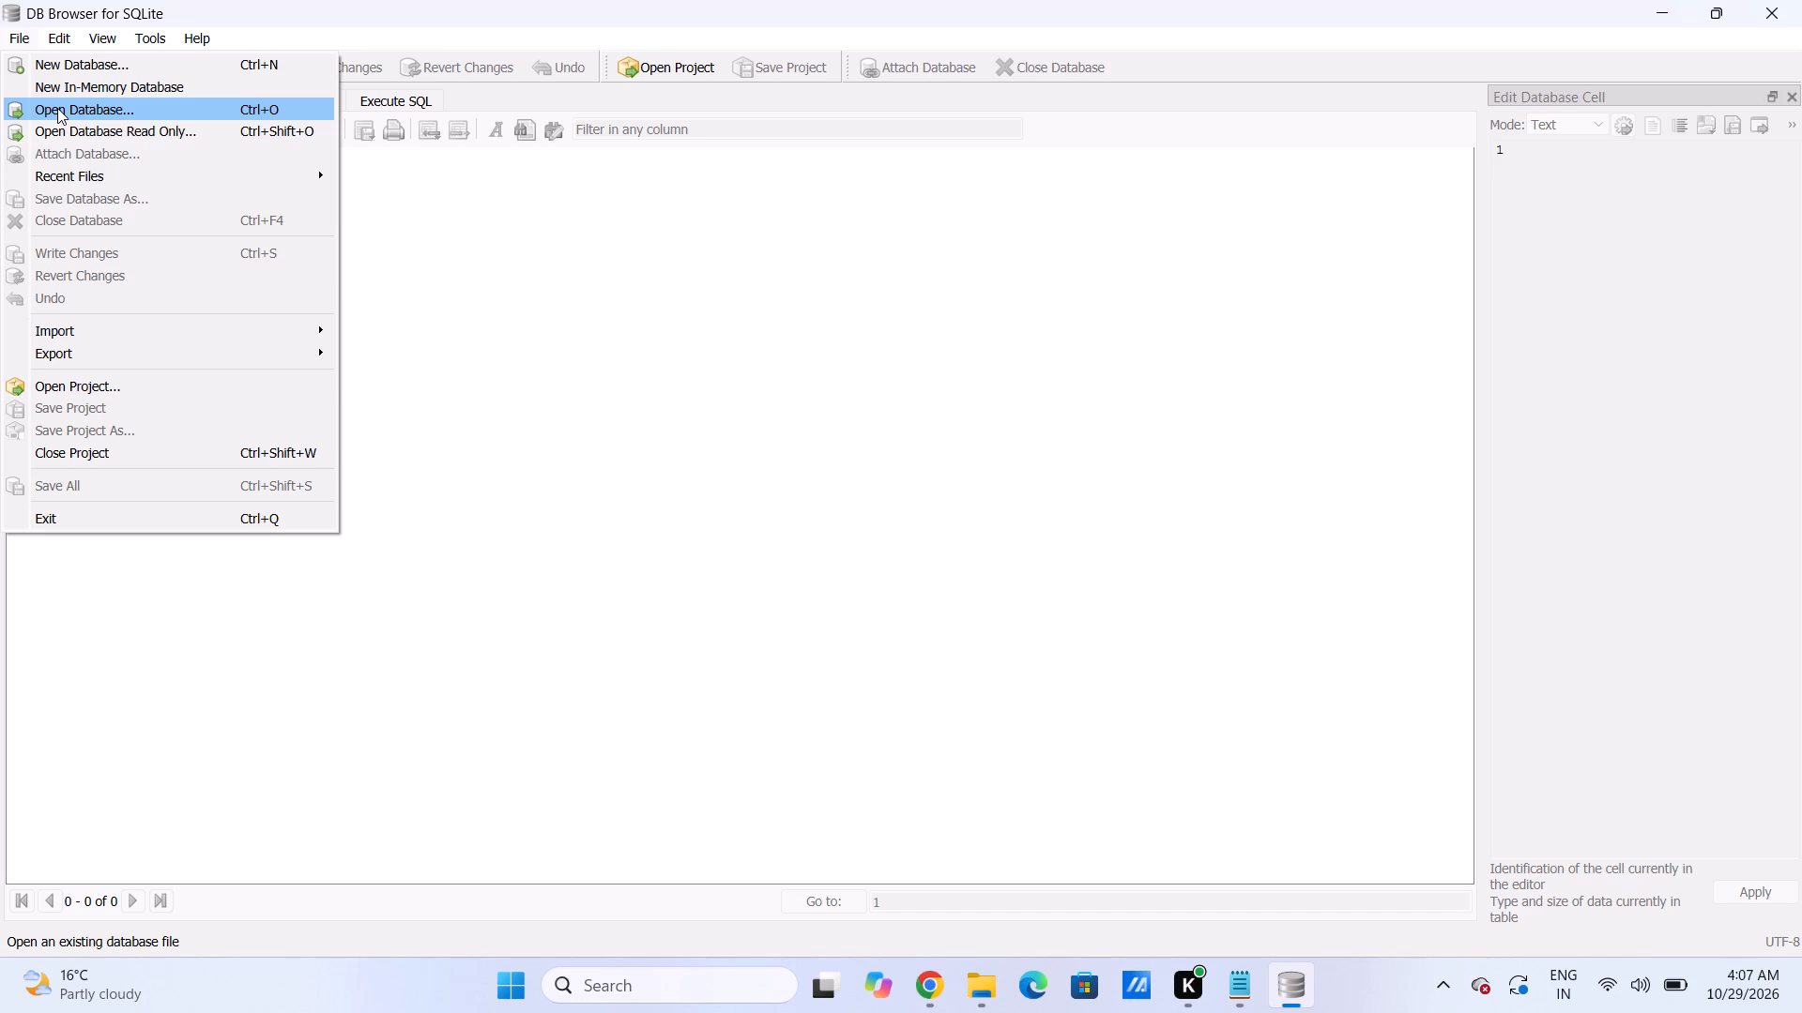
{"action": "left_click", "coordinate": [57, 108]}
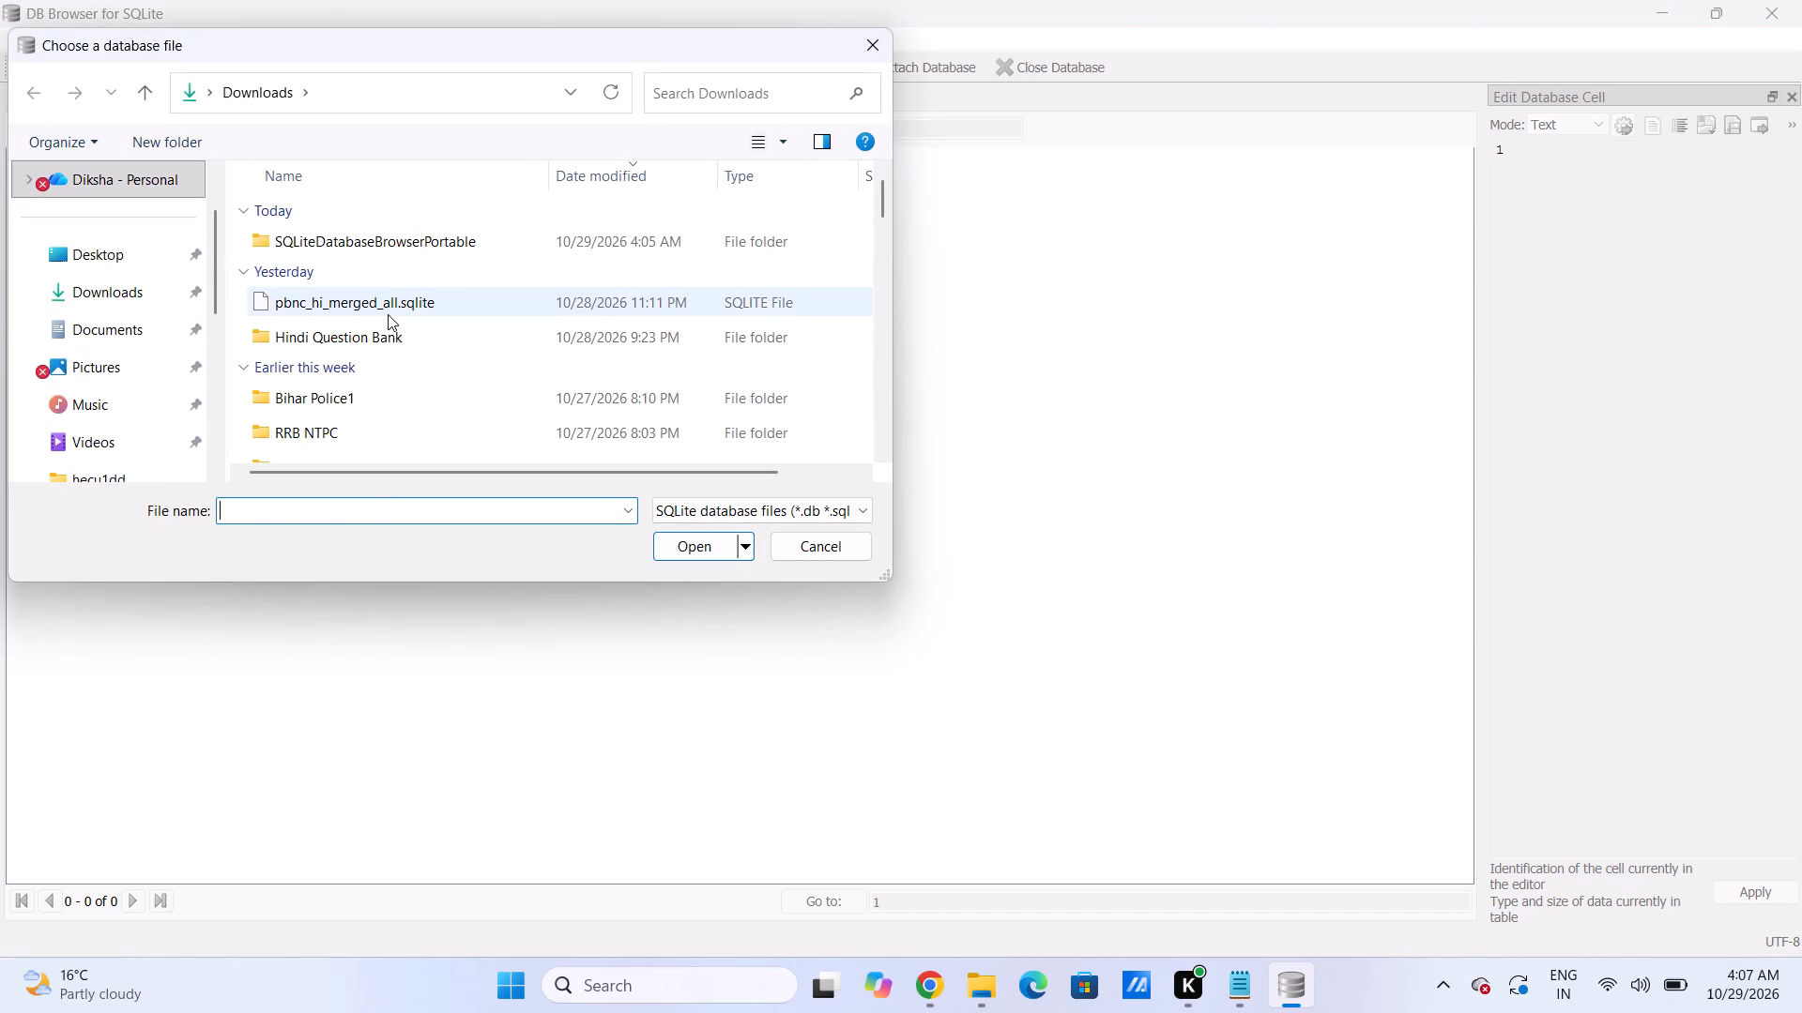
{"action": "left_click", "coordinate": [387, 310]}
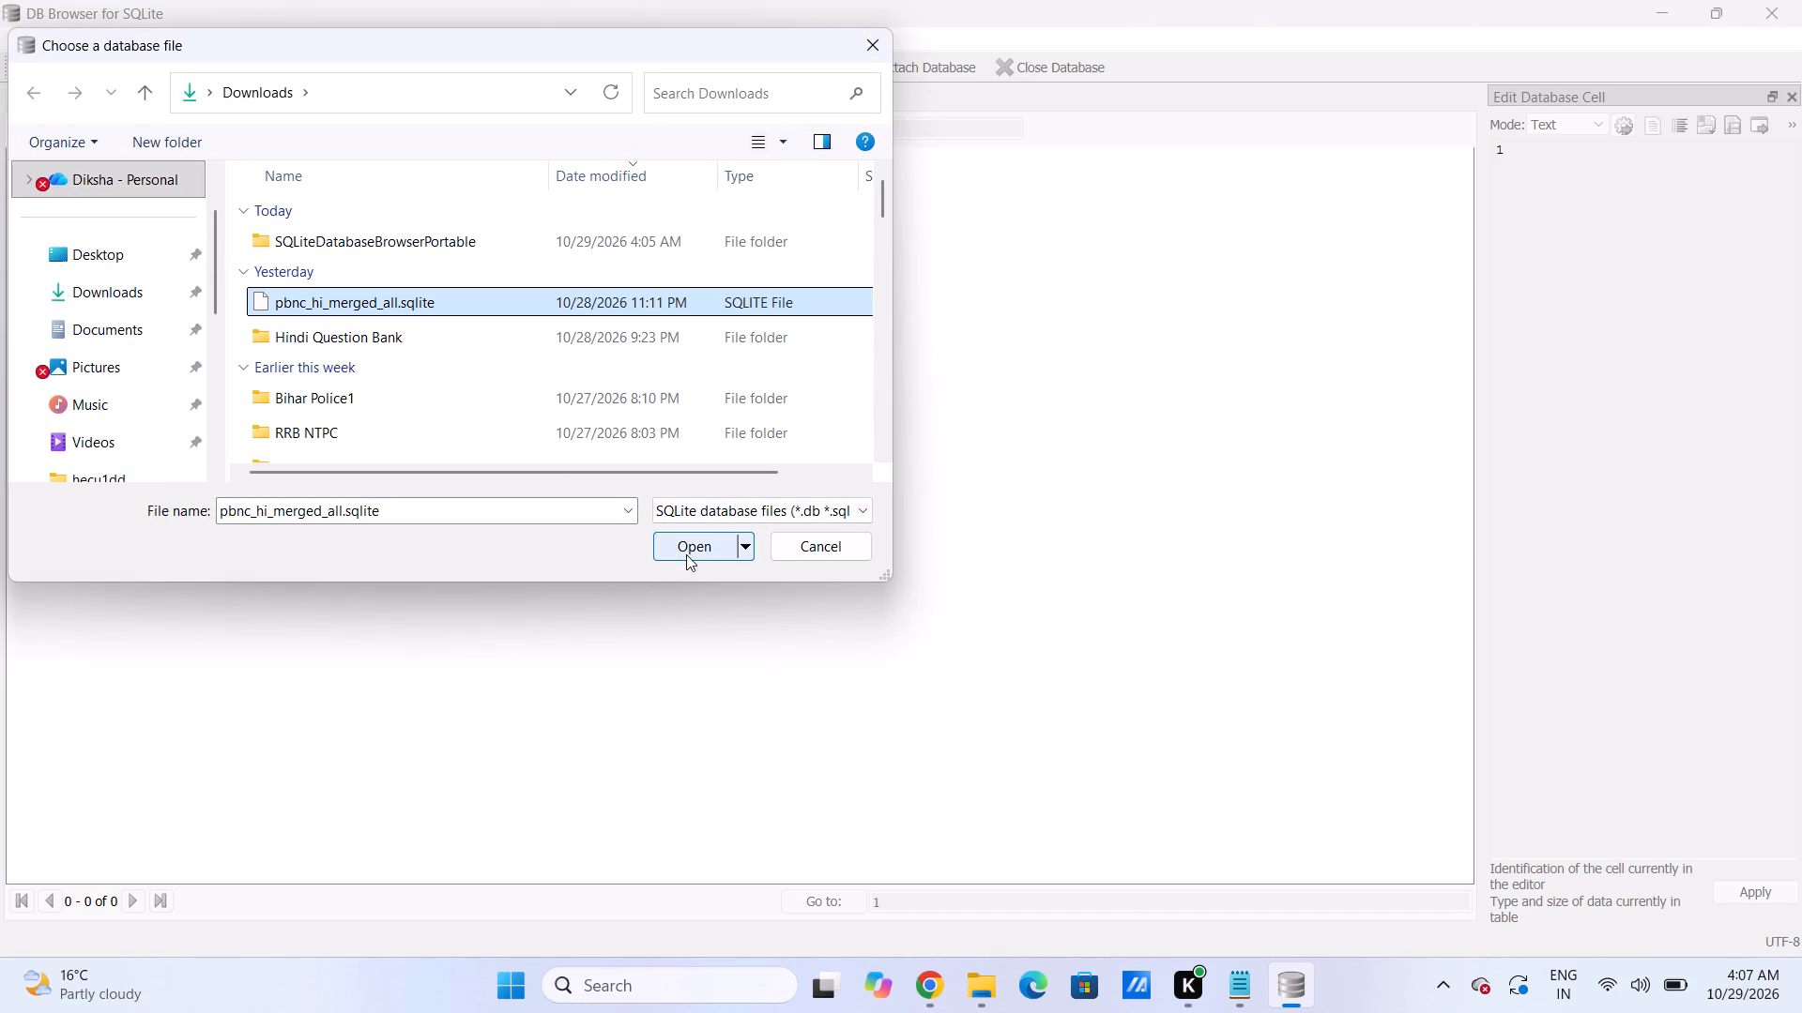
{"action": "left_click", "coordinate": [686, 554]}
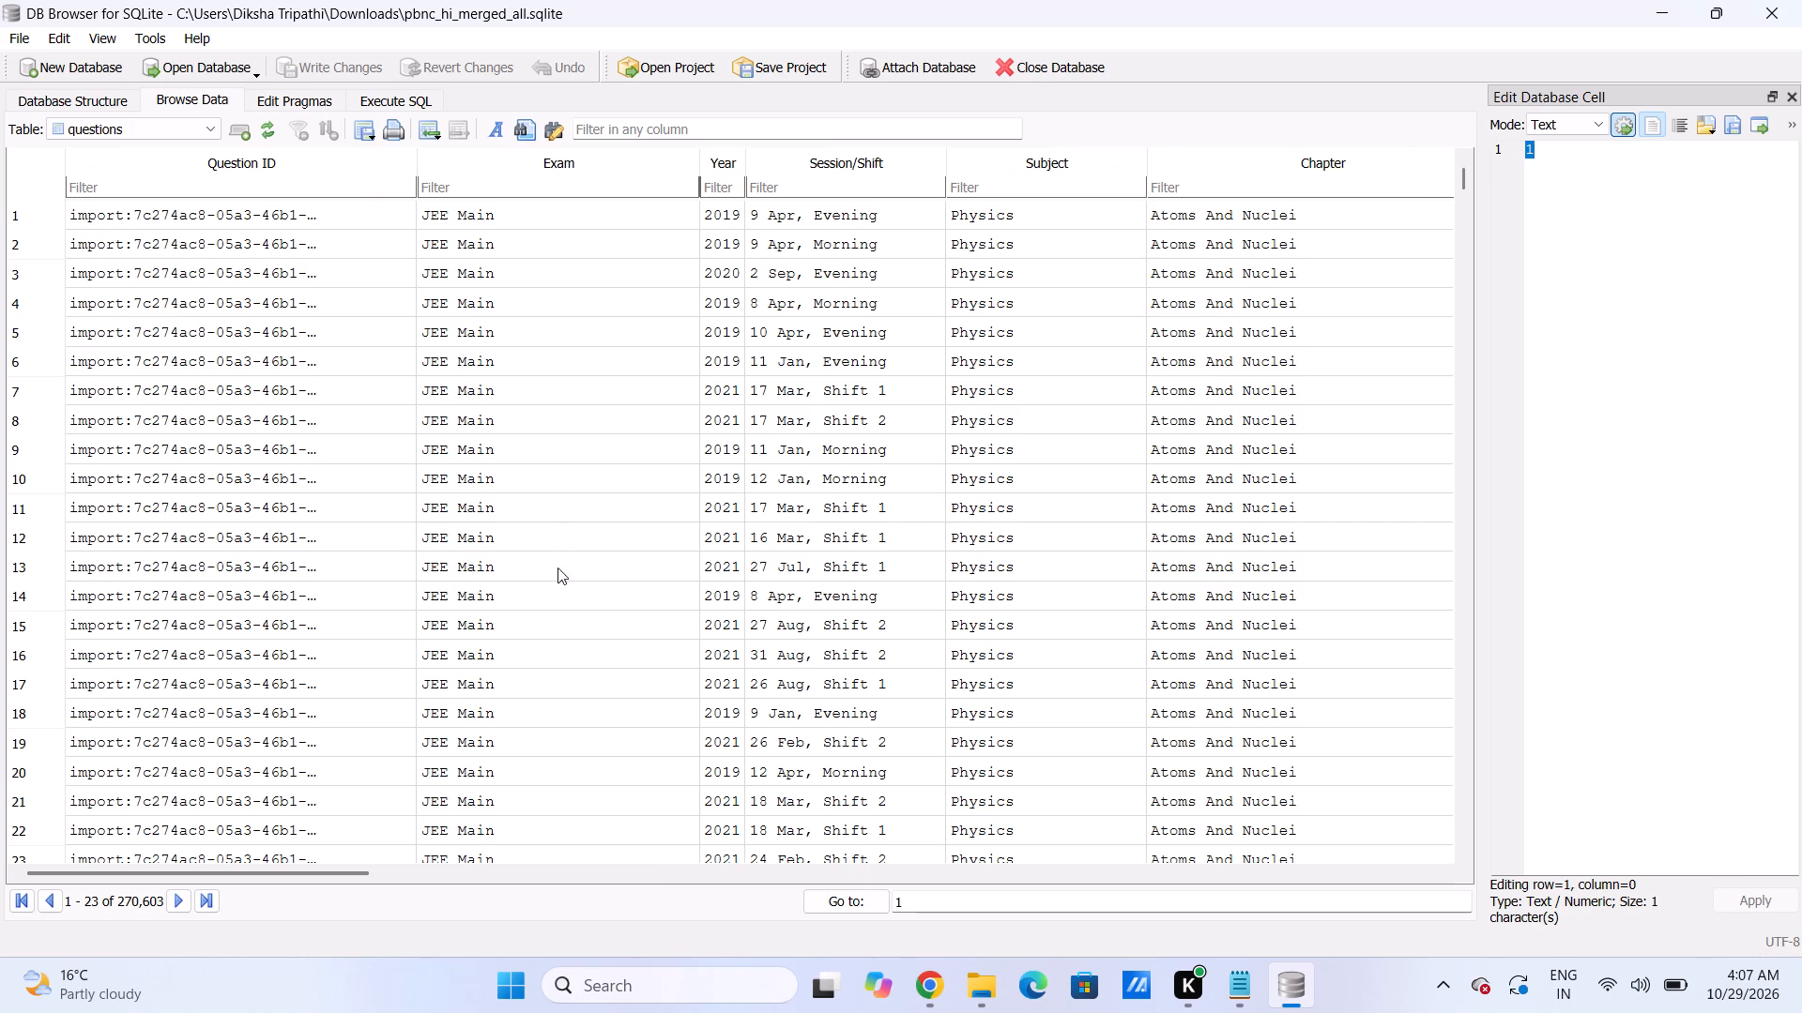
Look across the questions table's columns as far as Correct Answer and Explanation, and return to Question ID.
{"action": "left_click_drag", "start_coordinate": [314, 869], "coordinate": [395, 875]}
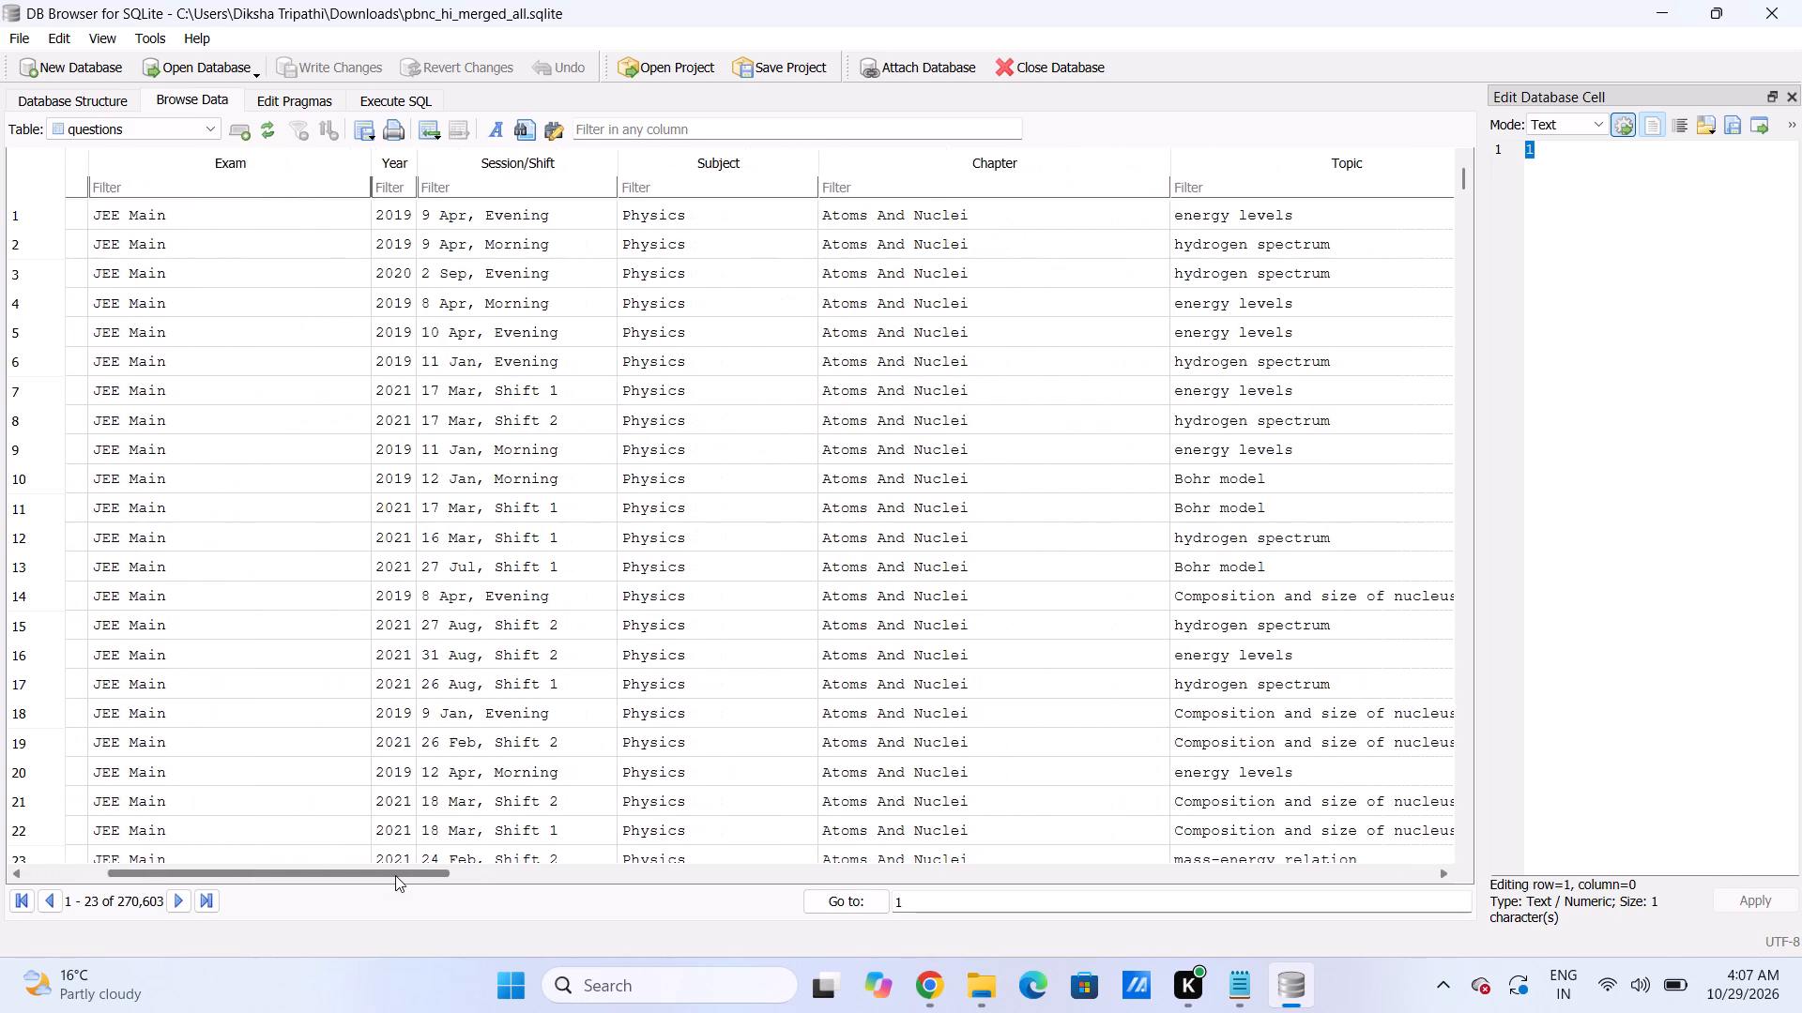
{"action": "left_click_drag", "start_coordinate": [395, 875], "coordinate": [1002, 954]}
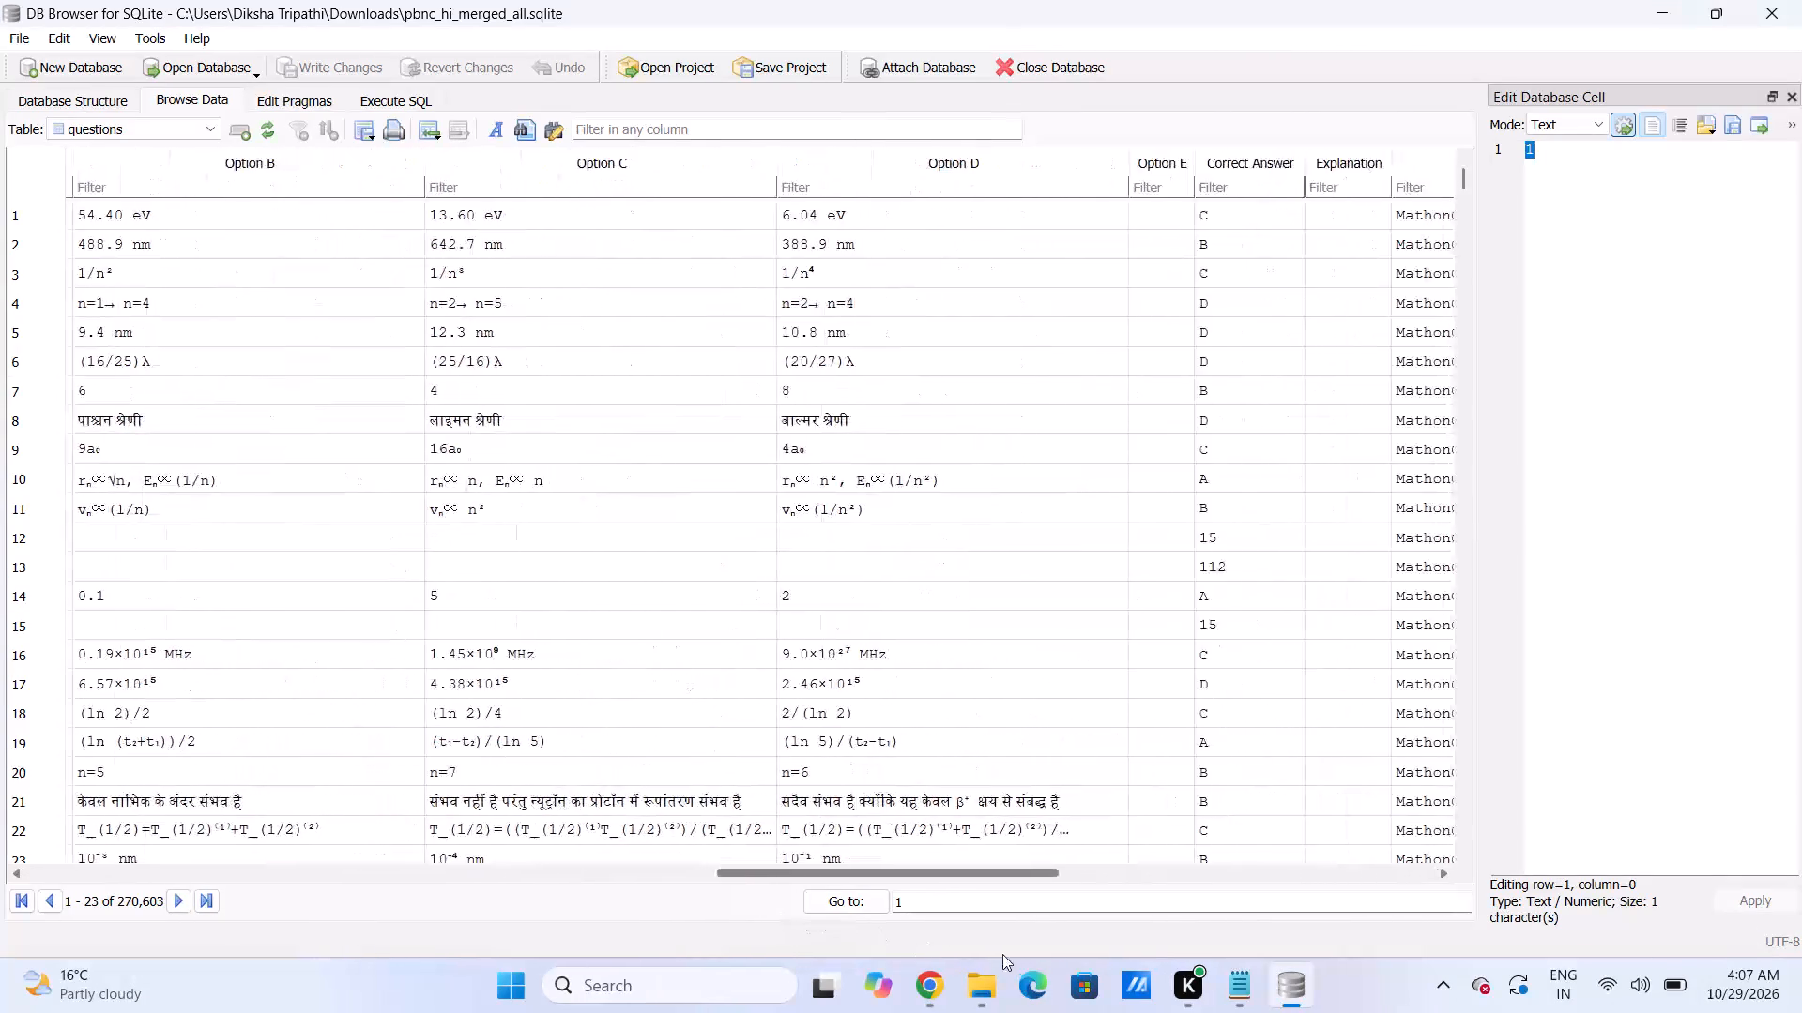
{"action": "left_click_drag", "start_coordinate": [1002, 954], "coordinate": [215, 885]}
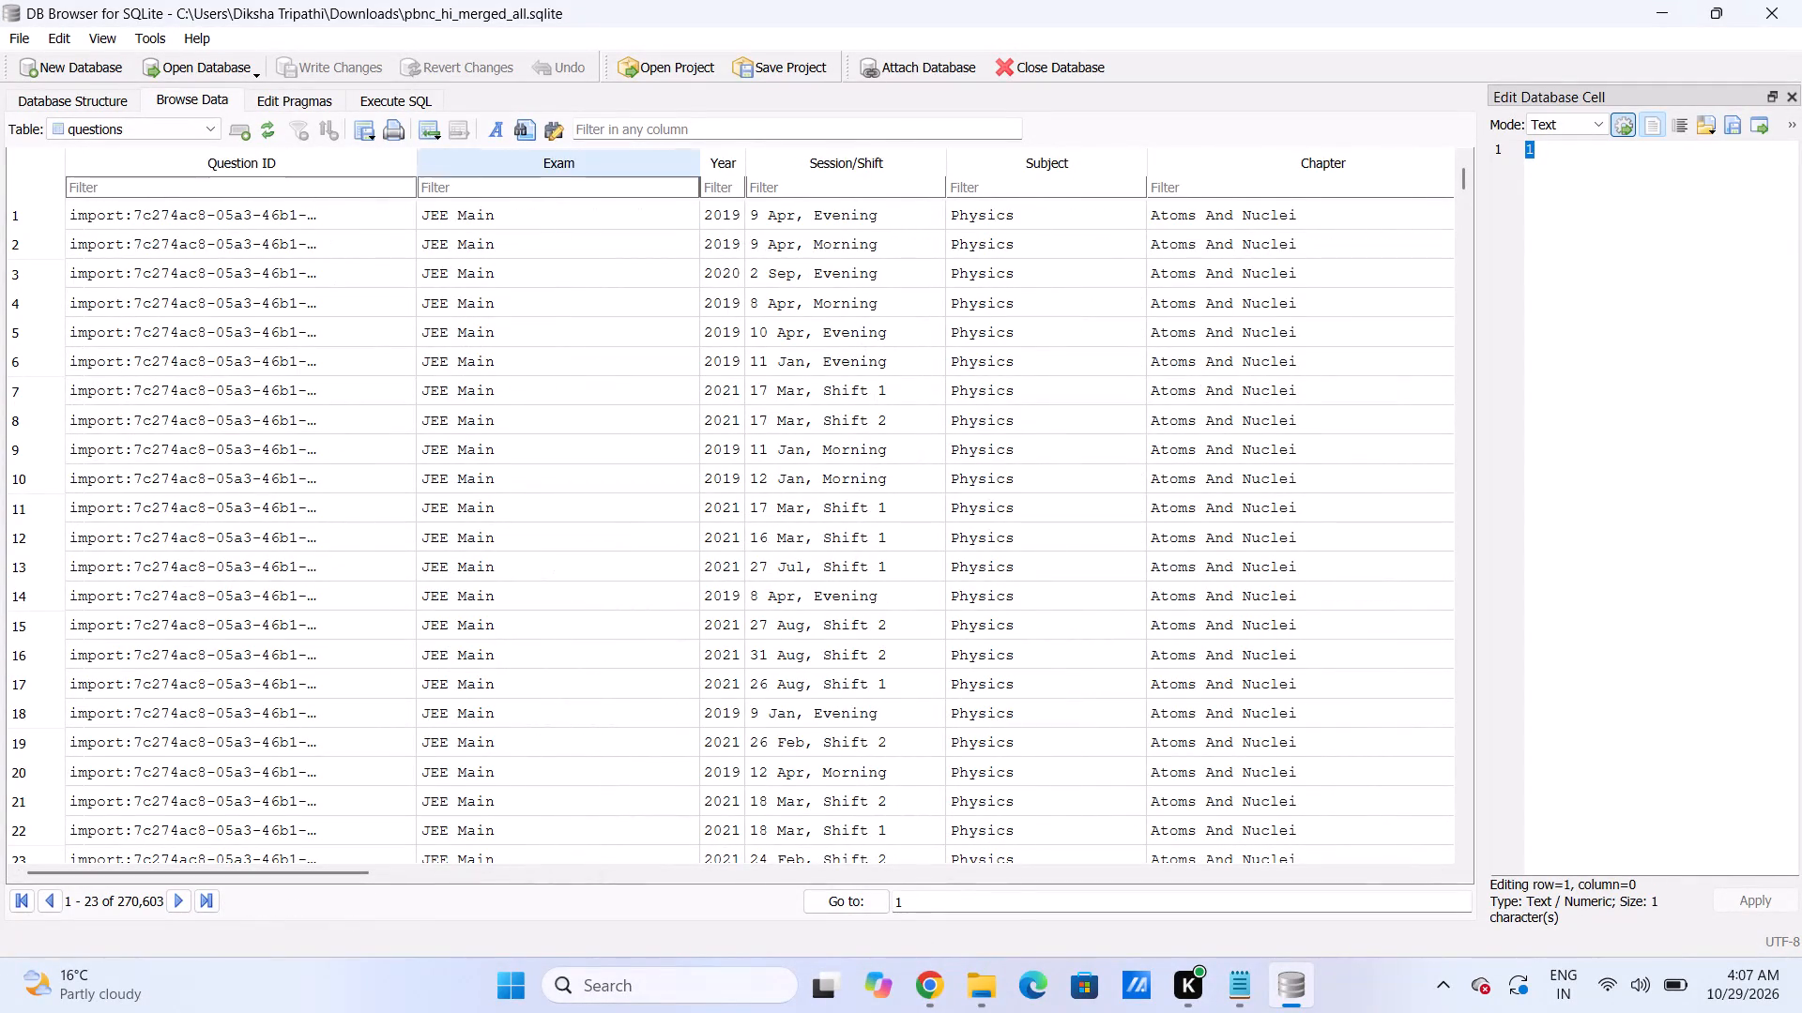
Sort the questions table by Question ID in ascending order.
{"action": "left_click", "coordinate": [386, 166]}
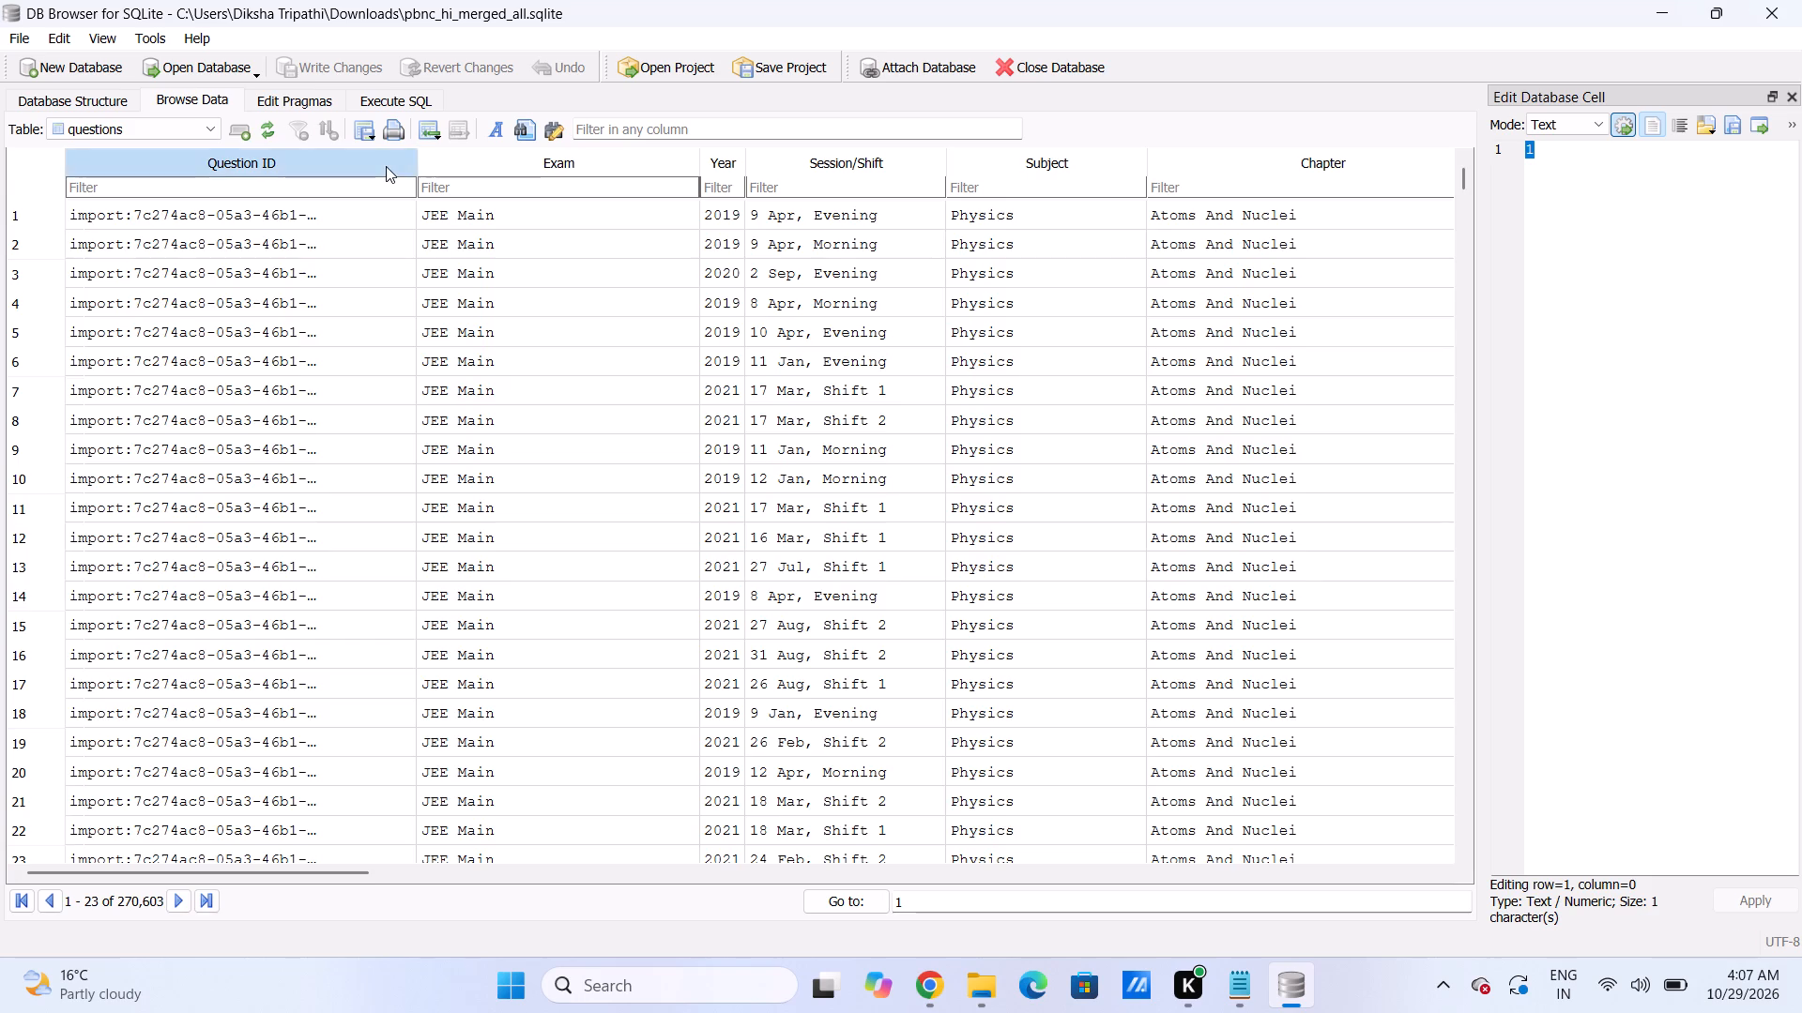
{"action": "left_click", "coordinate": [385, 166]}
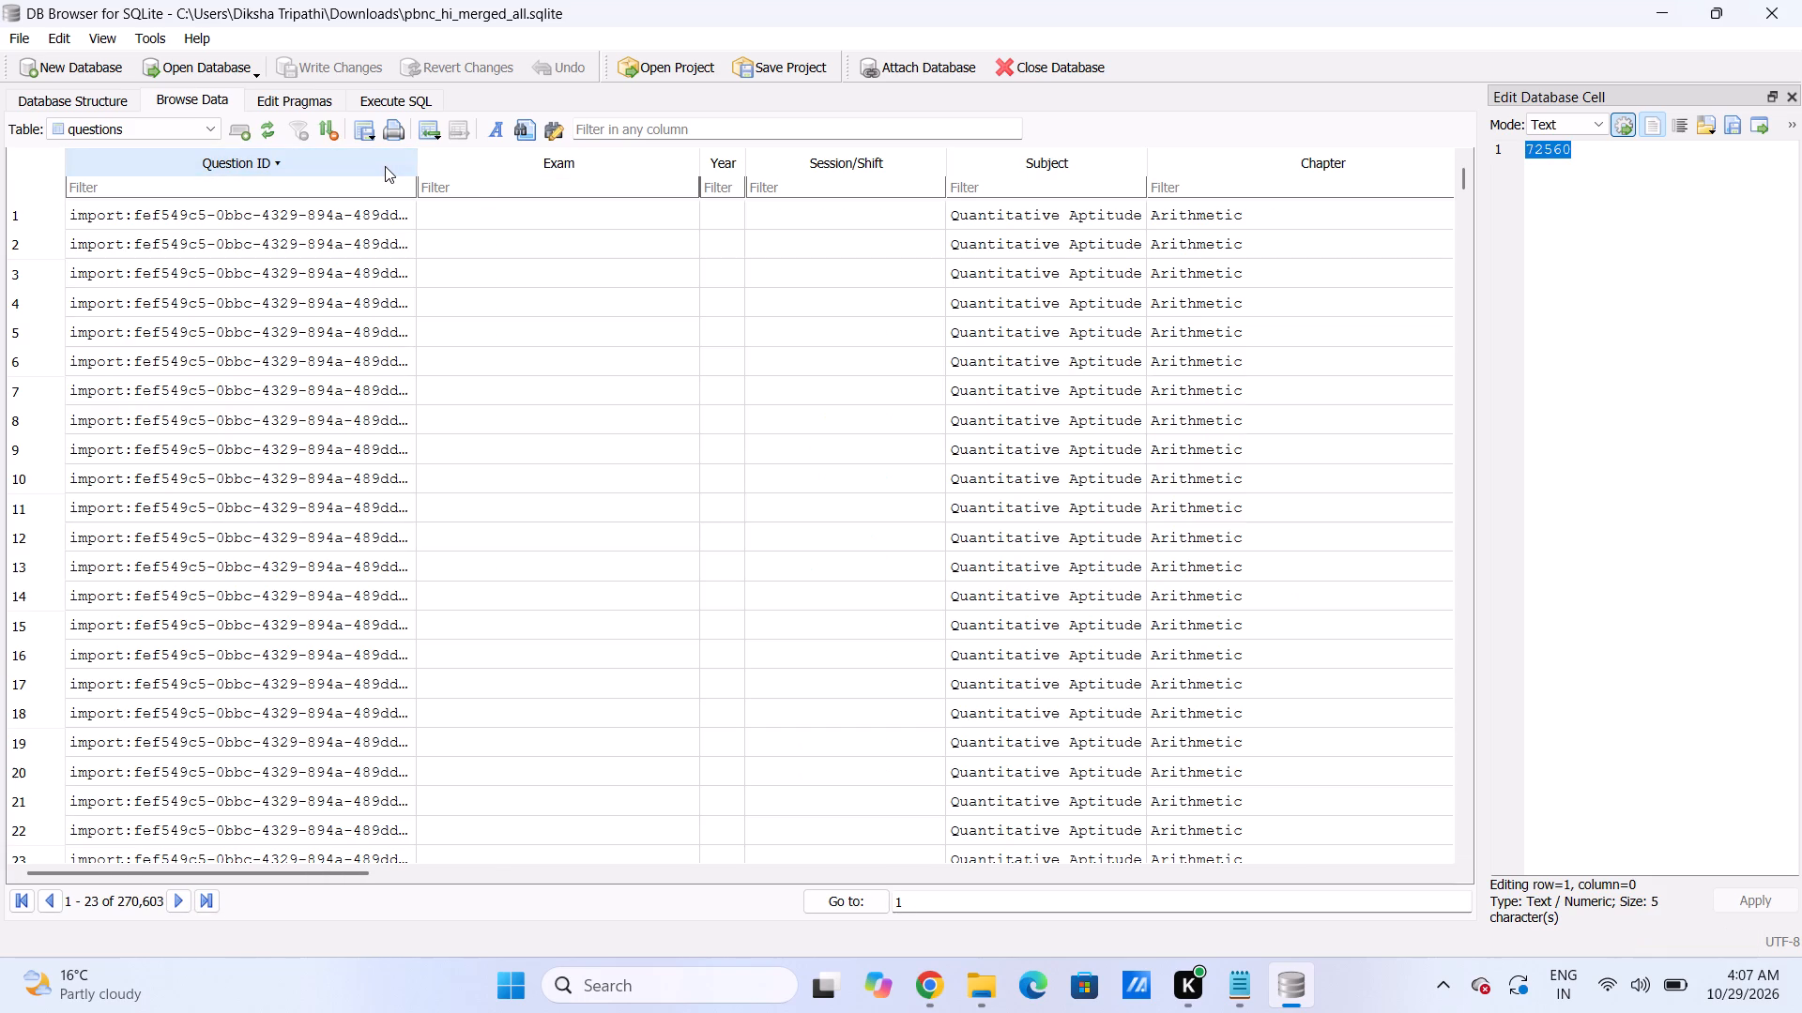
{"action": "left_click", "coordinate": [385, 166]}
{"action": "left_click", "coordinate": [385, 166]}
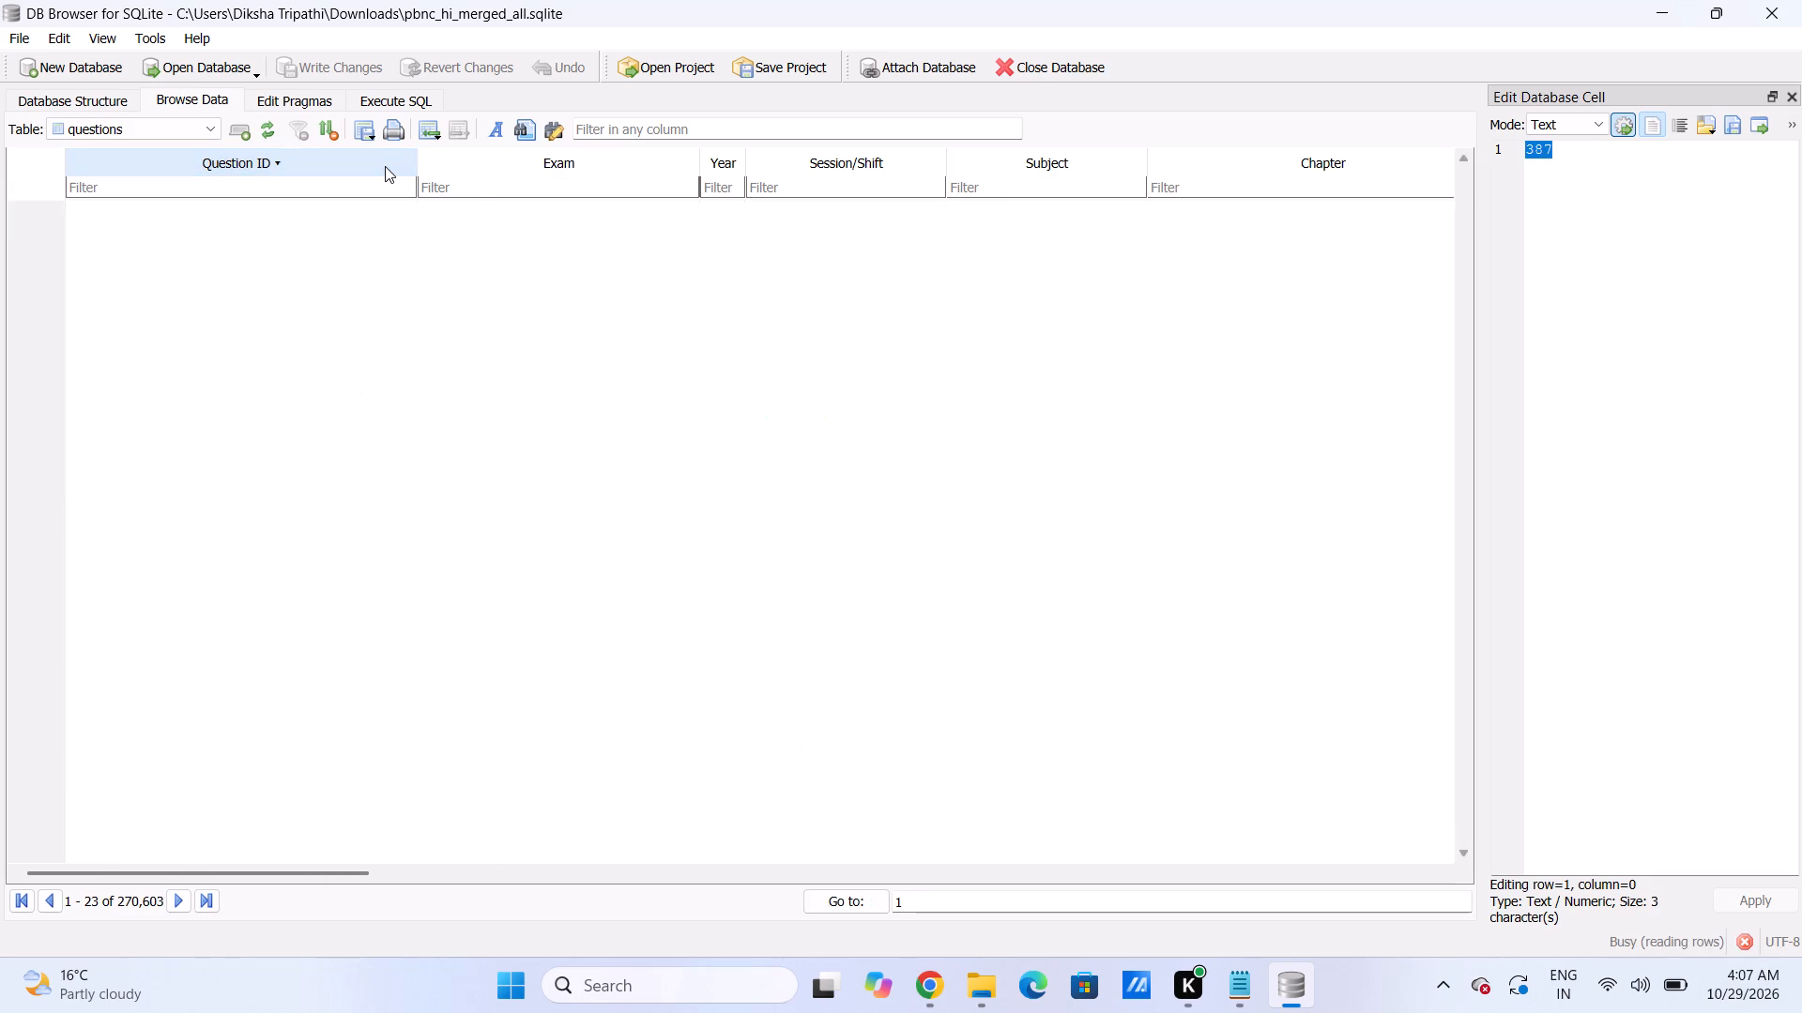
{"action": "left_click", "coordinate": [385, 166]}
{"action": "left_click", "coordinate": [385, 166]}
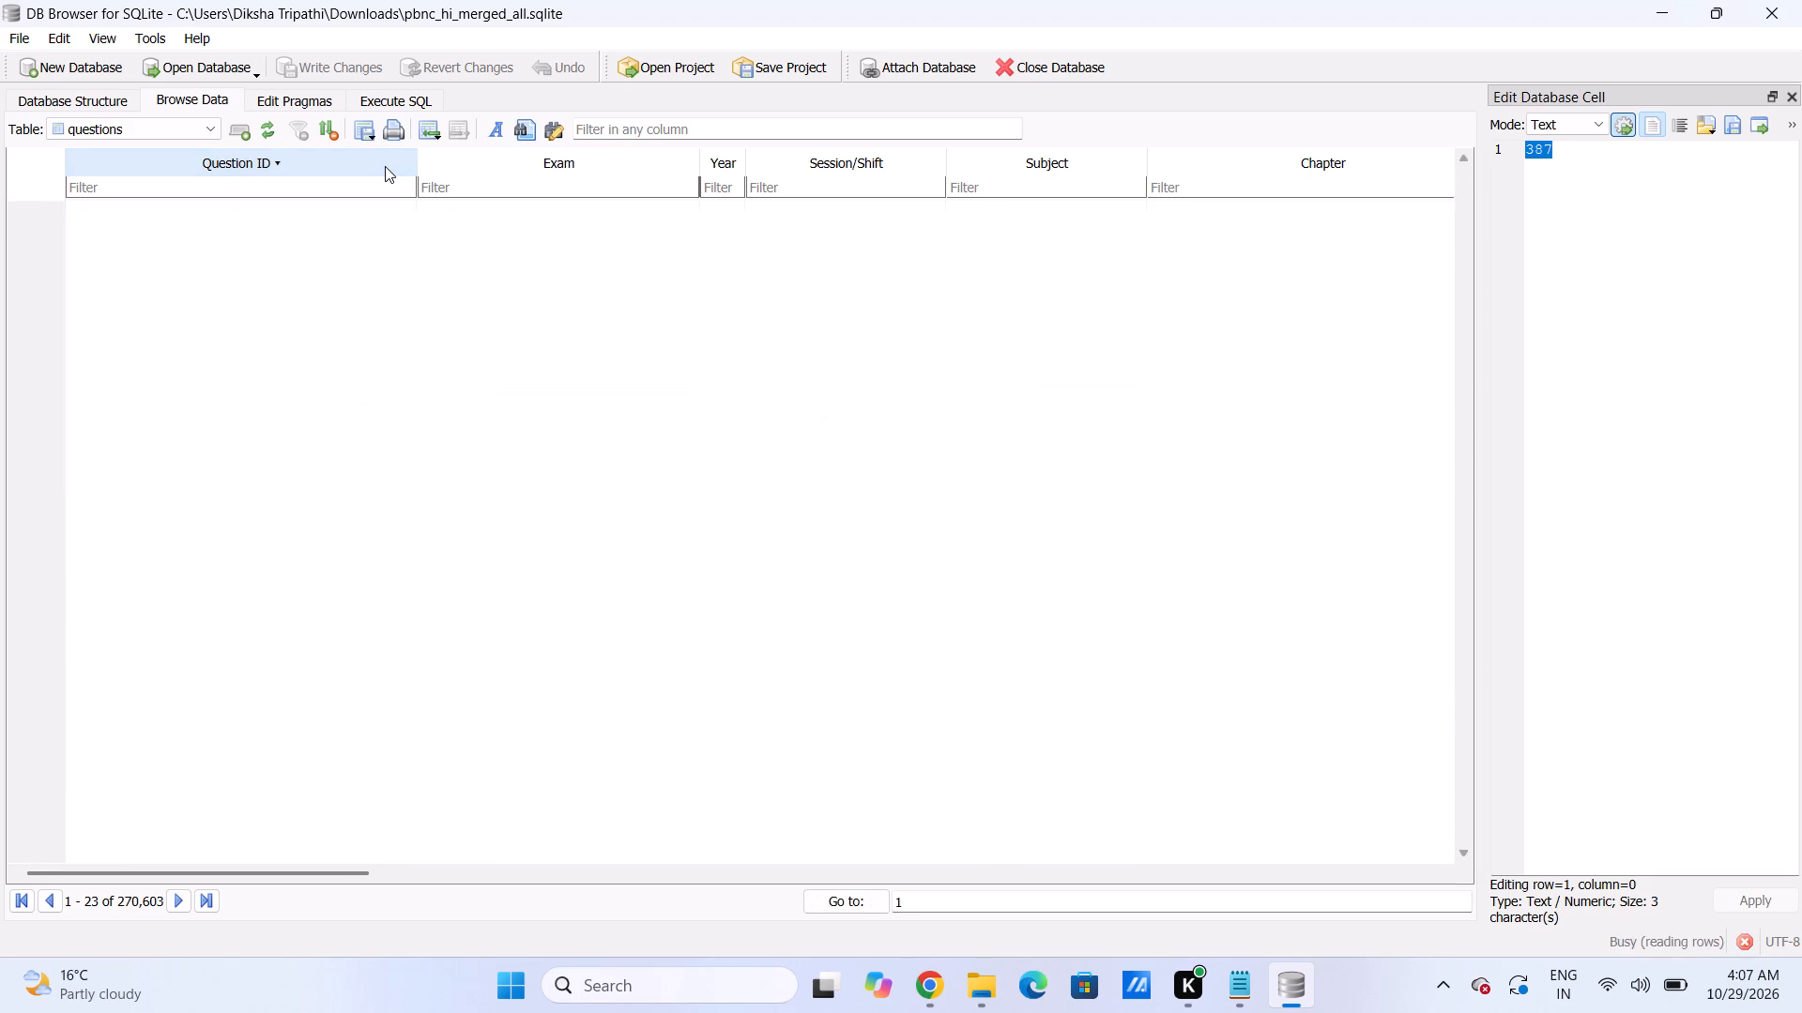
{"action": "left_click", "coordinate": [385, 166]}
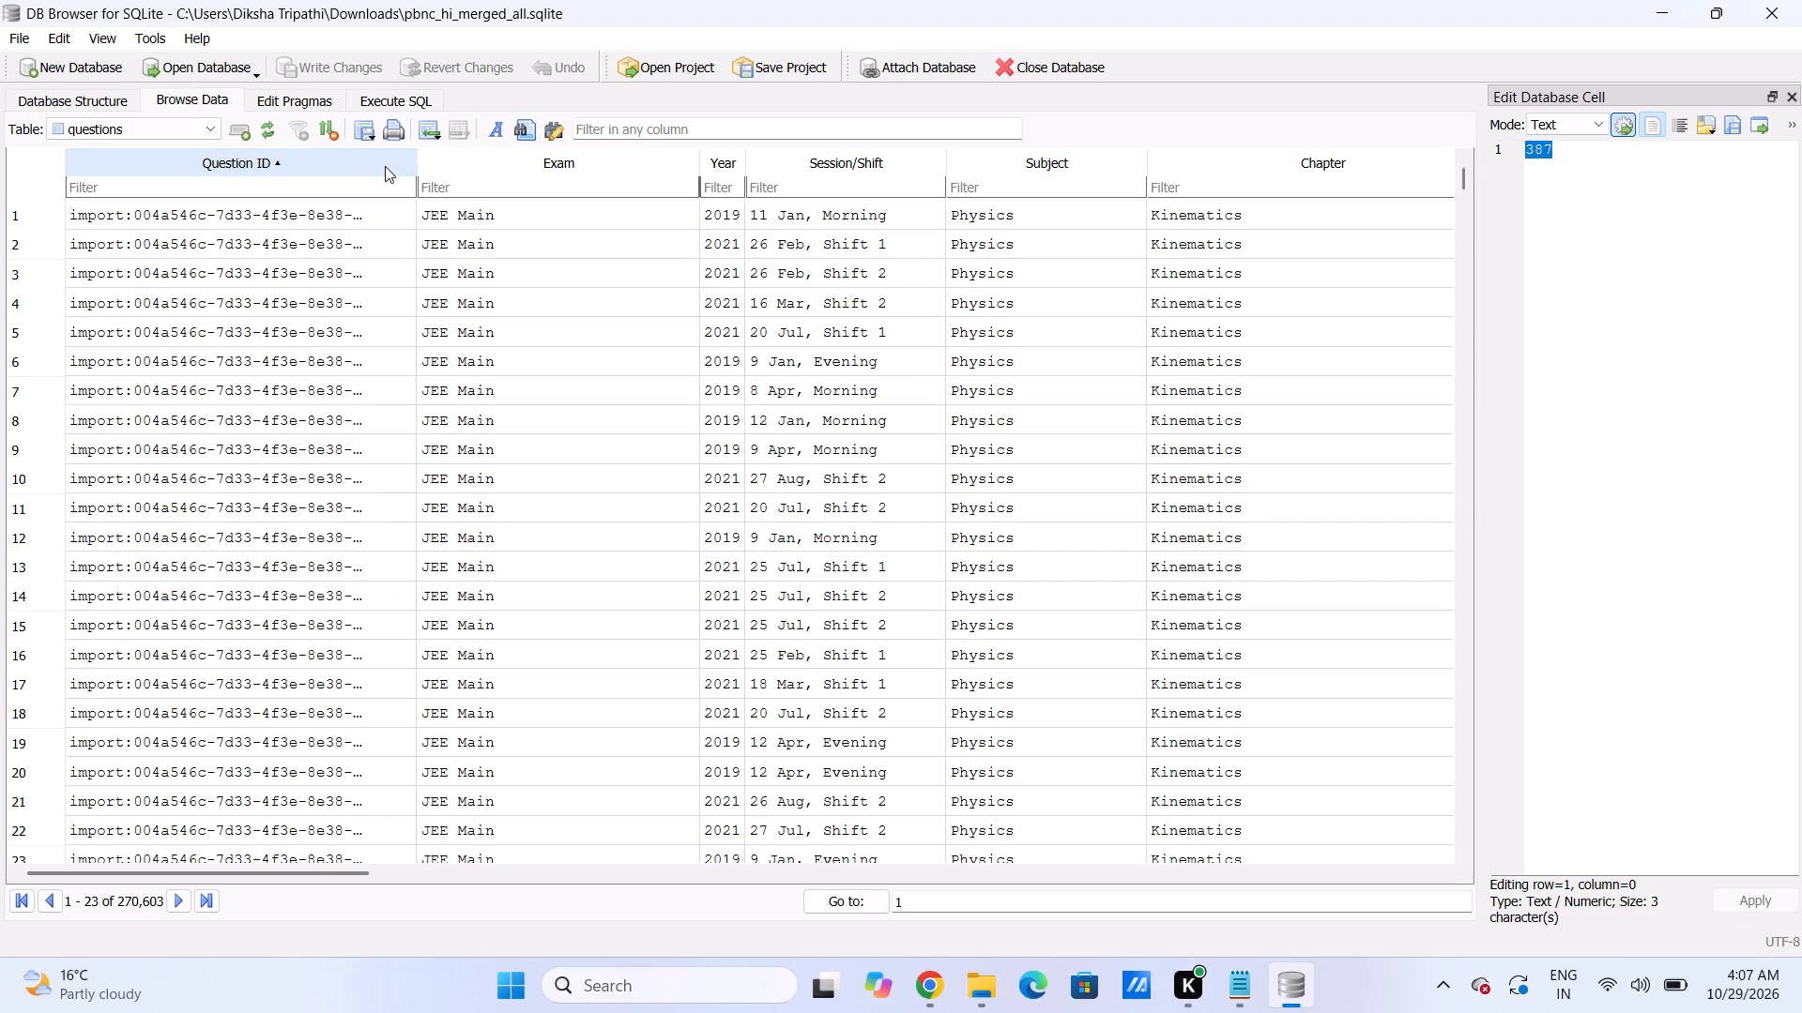
Restart DB Browser for SQLite, finding it again with an app search for "db".
{"action": "left_click", "coordinate": [1801, 0]}
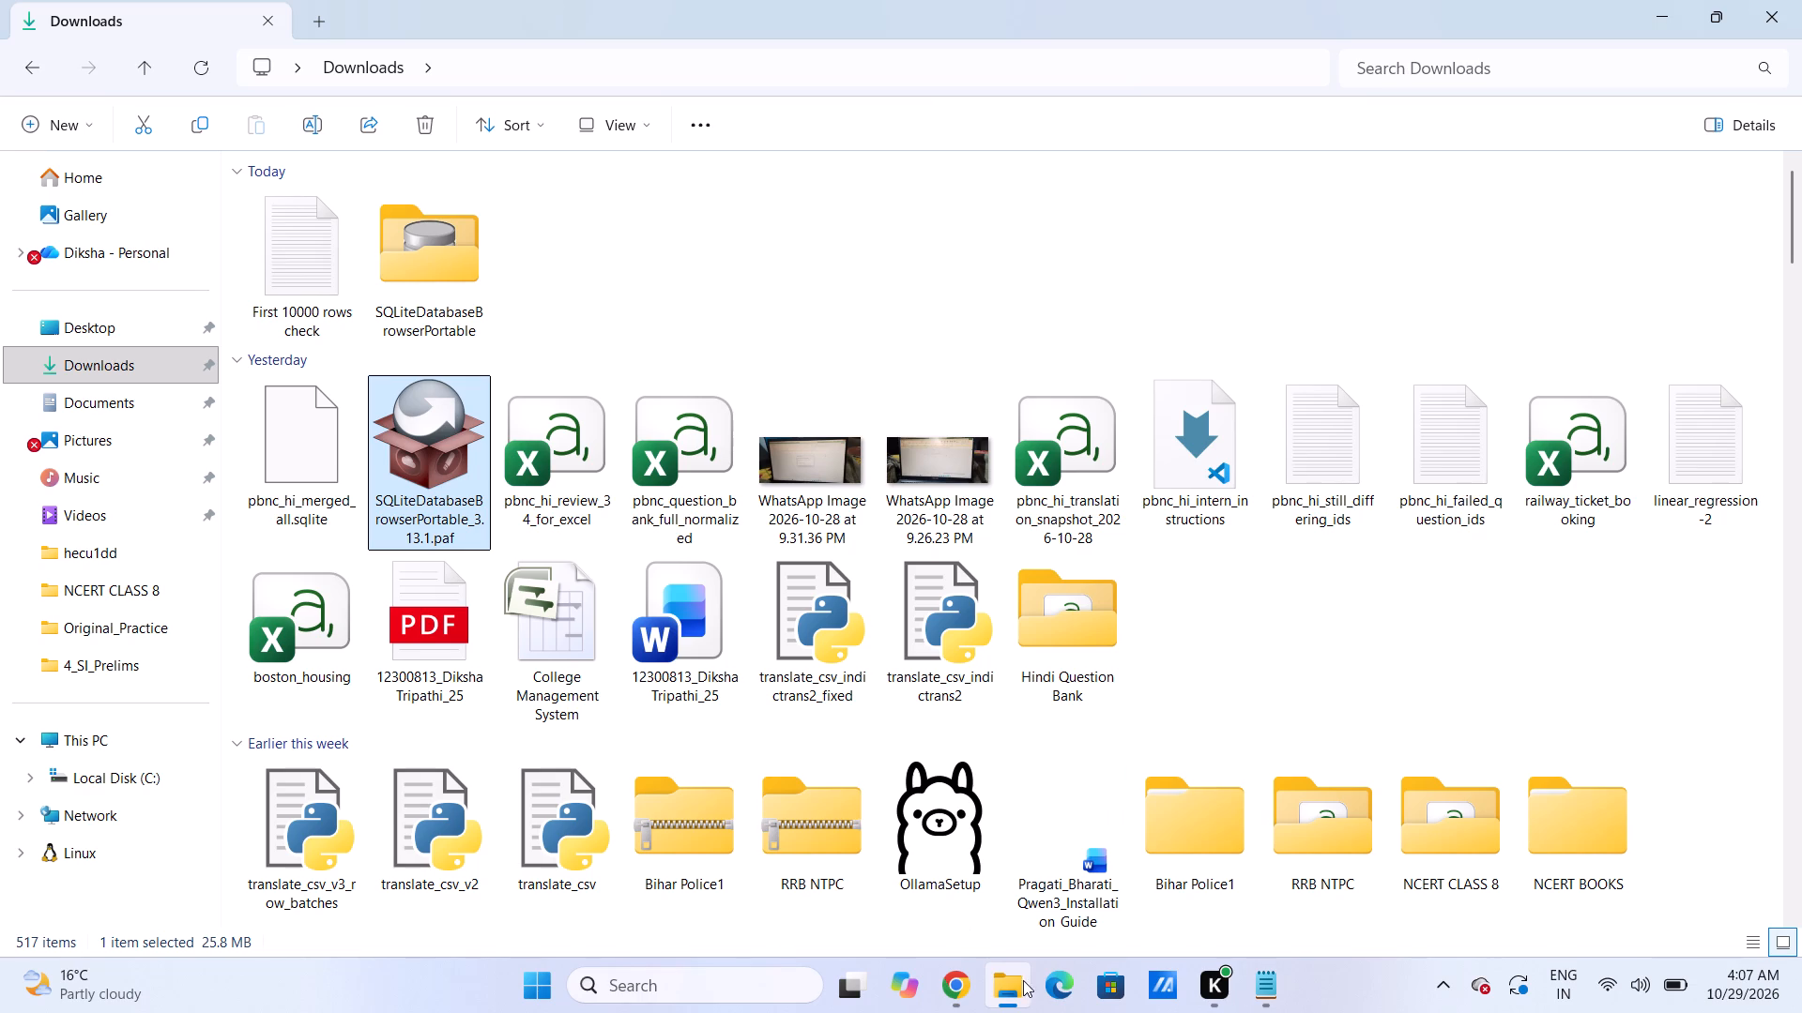
{"action": "left_click", "coordinate": [768, 977]}
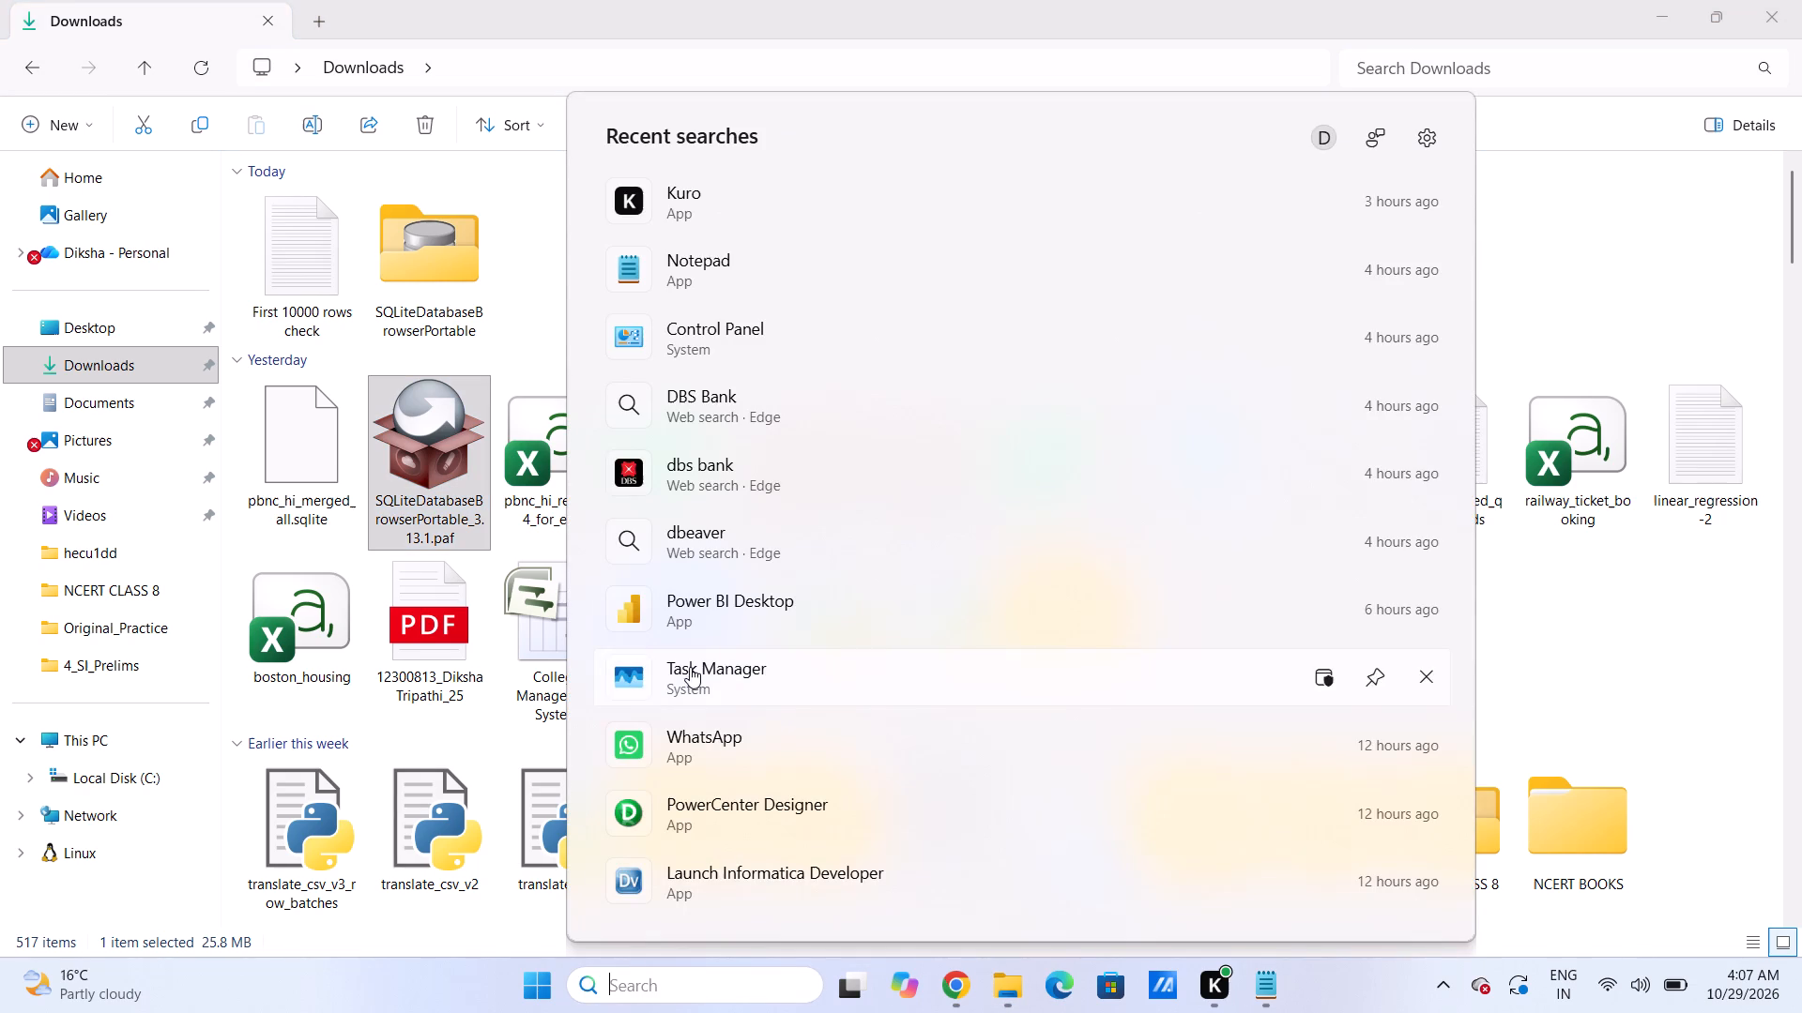
{"action": "type", "text": "db"}
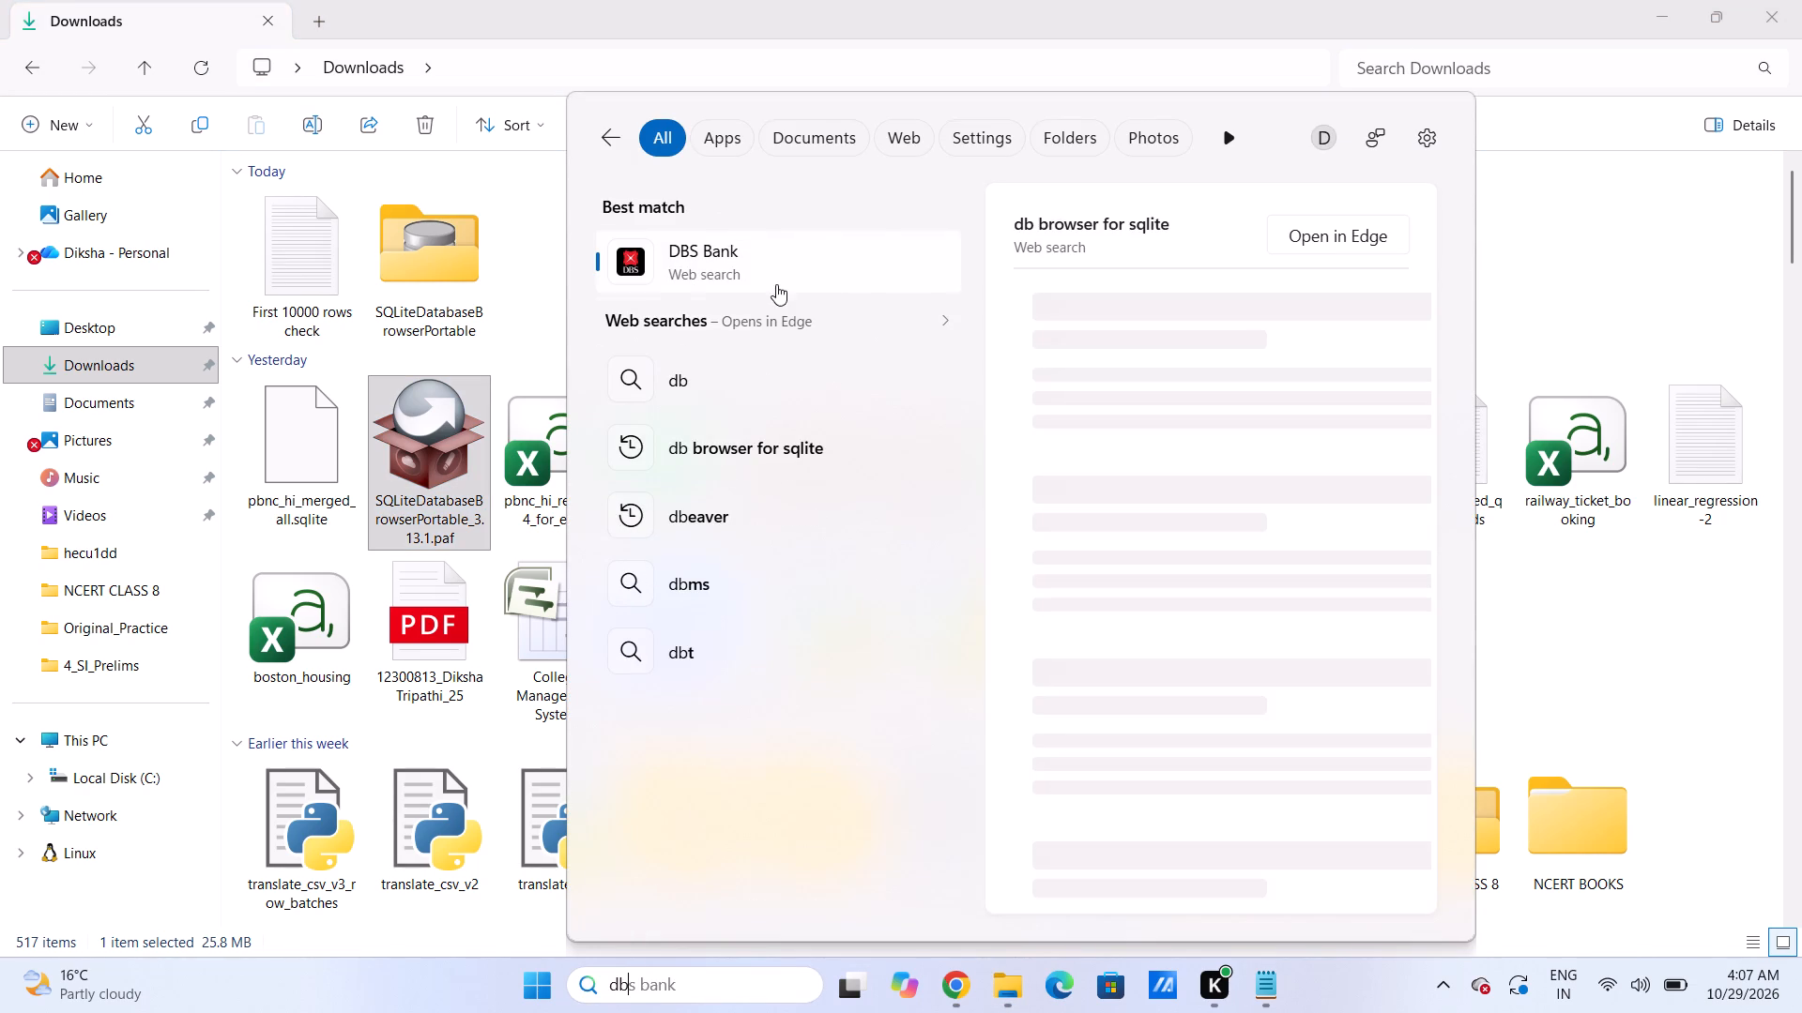
{"action": "left_click", "coordinate": [733, 139]}
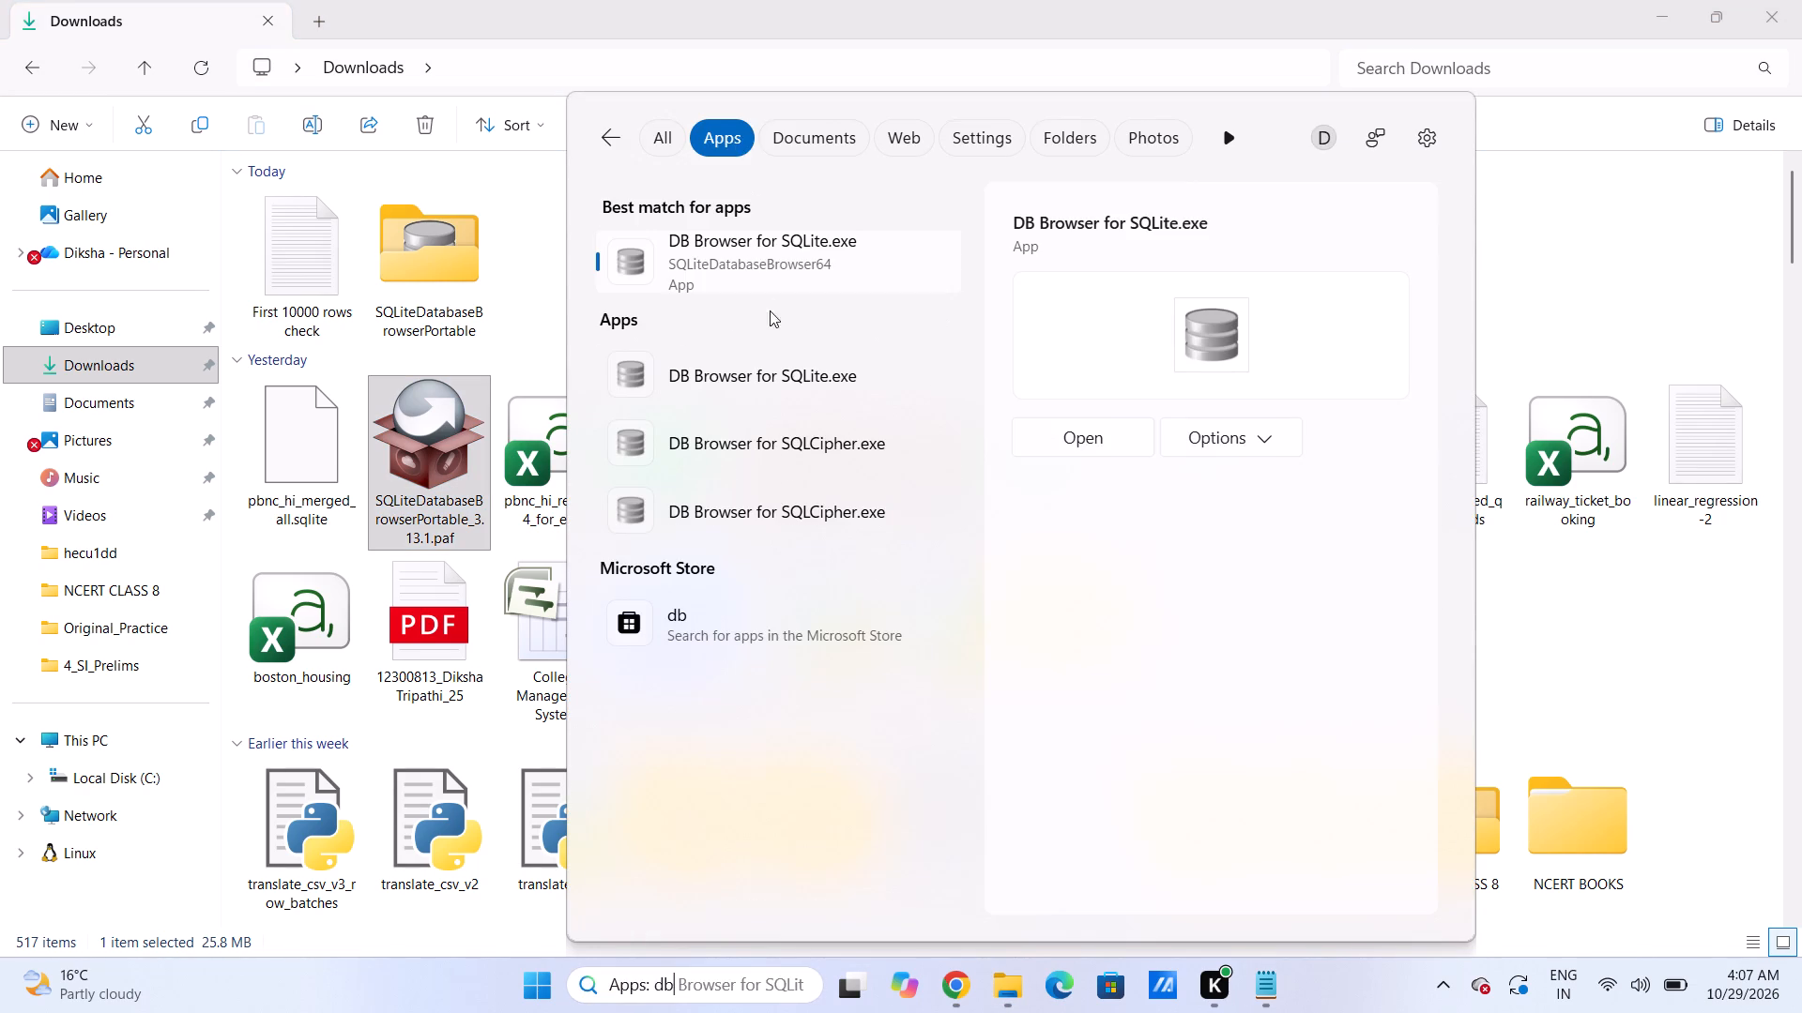
{"action": "left_click", "coordinate": [790, 270]}
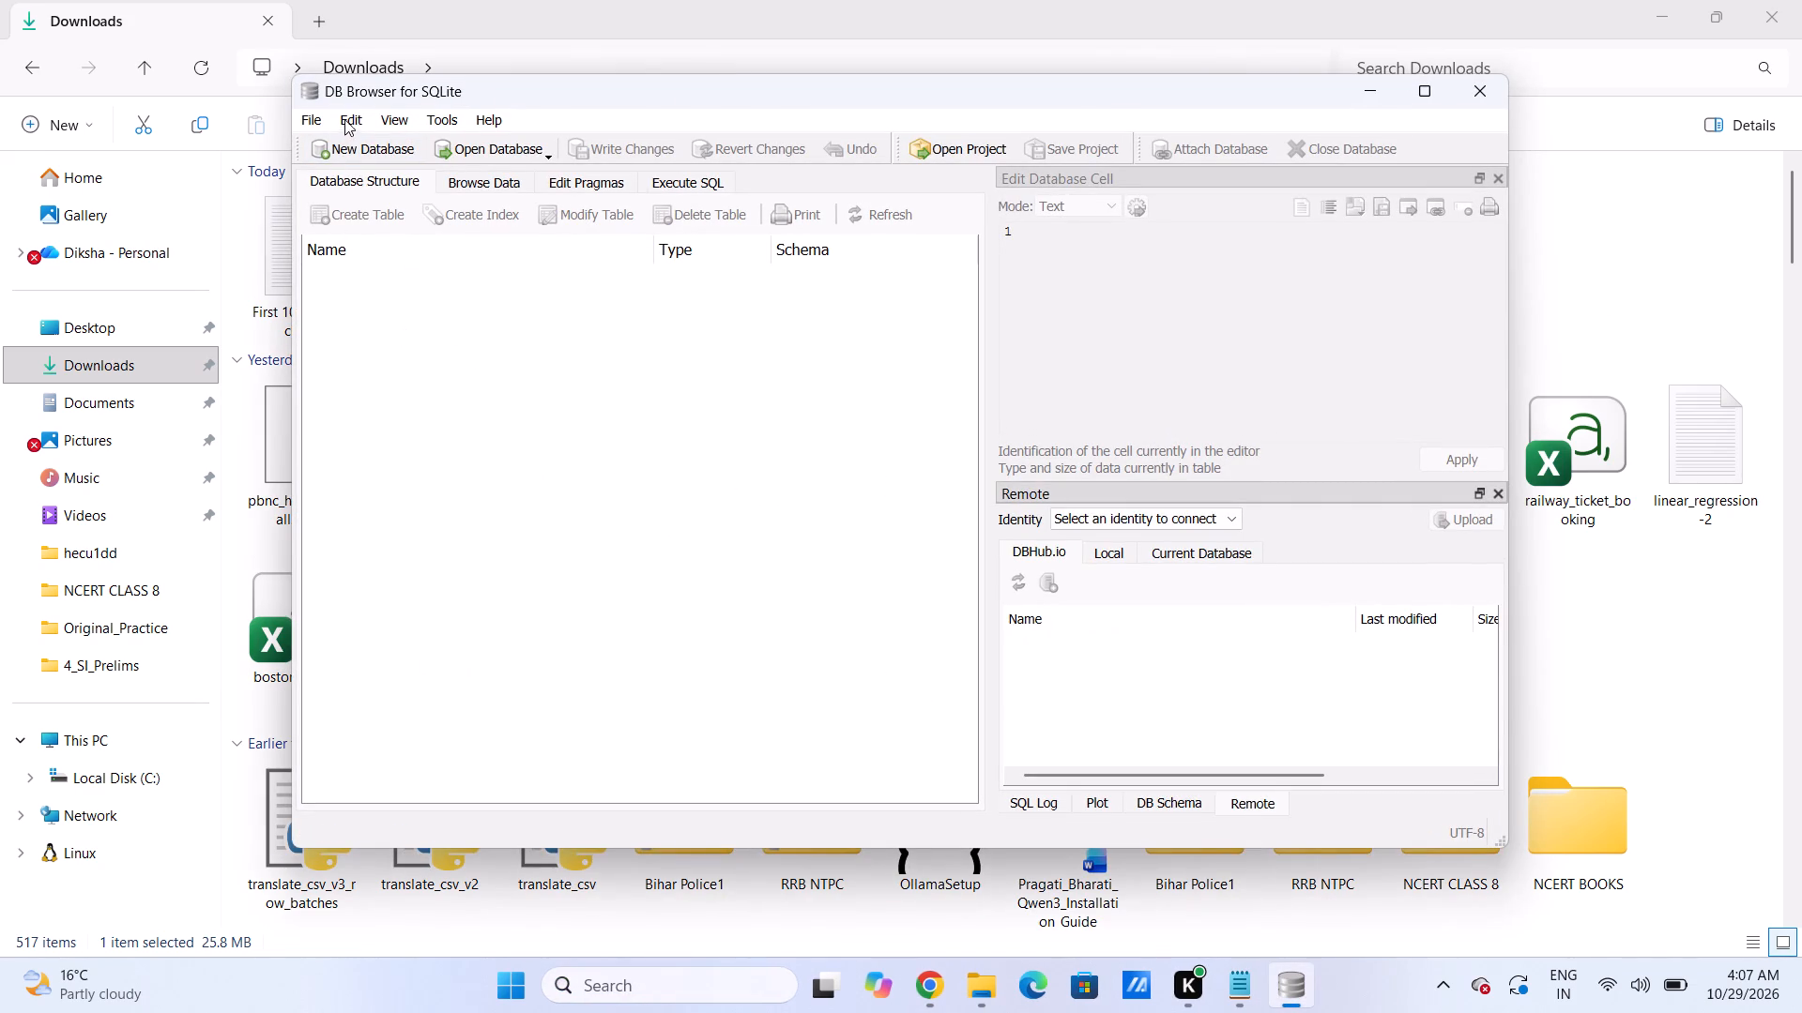
Open the existing database pbnc_hi_merged_all.sqlite from the Downloads folder.
{"action": "left_click", "coordinate": [494, 149]}
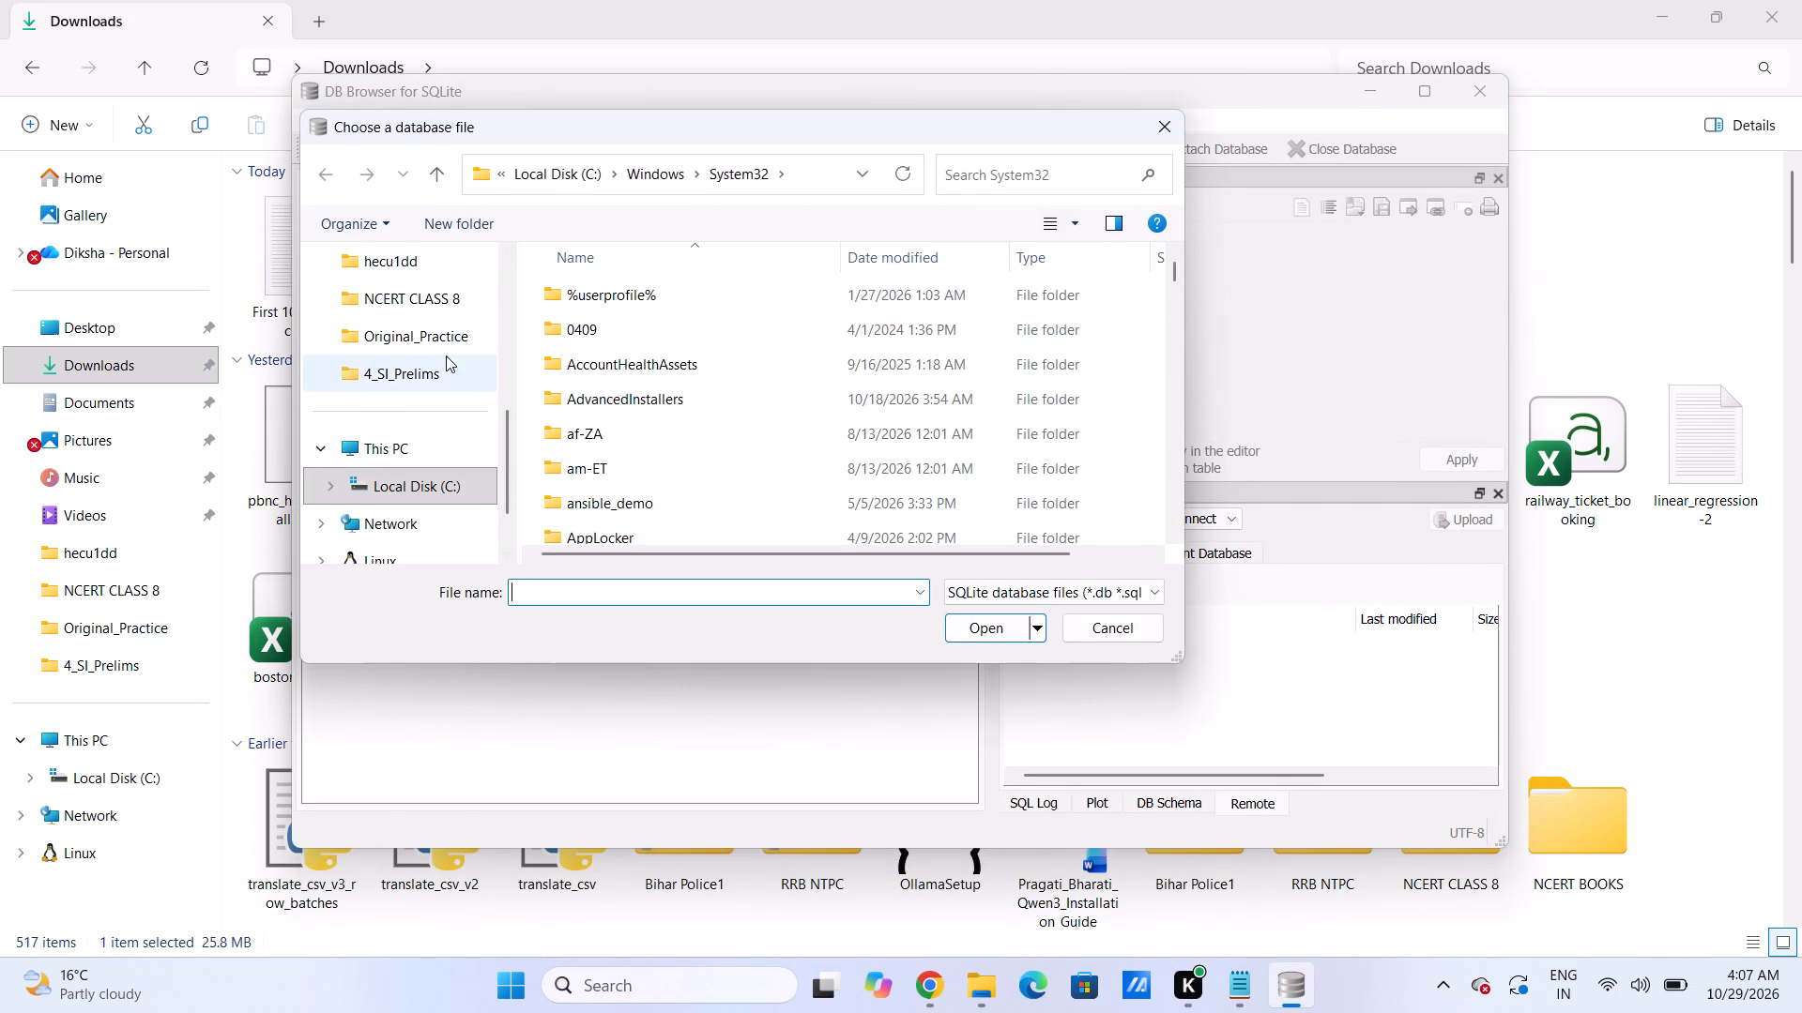
{"action": "scroll", "coordinate": [446, 355], "scroll_direction": "up", "scroll_amount": 3}
{"action": "left_click", "coordinate": [384, 461]}
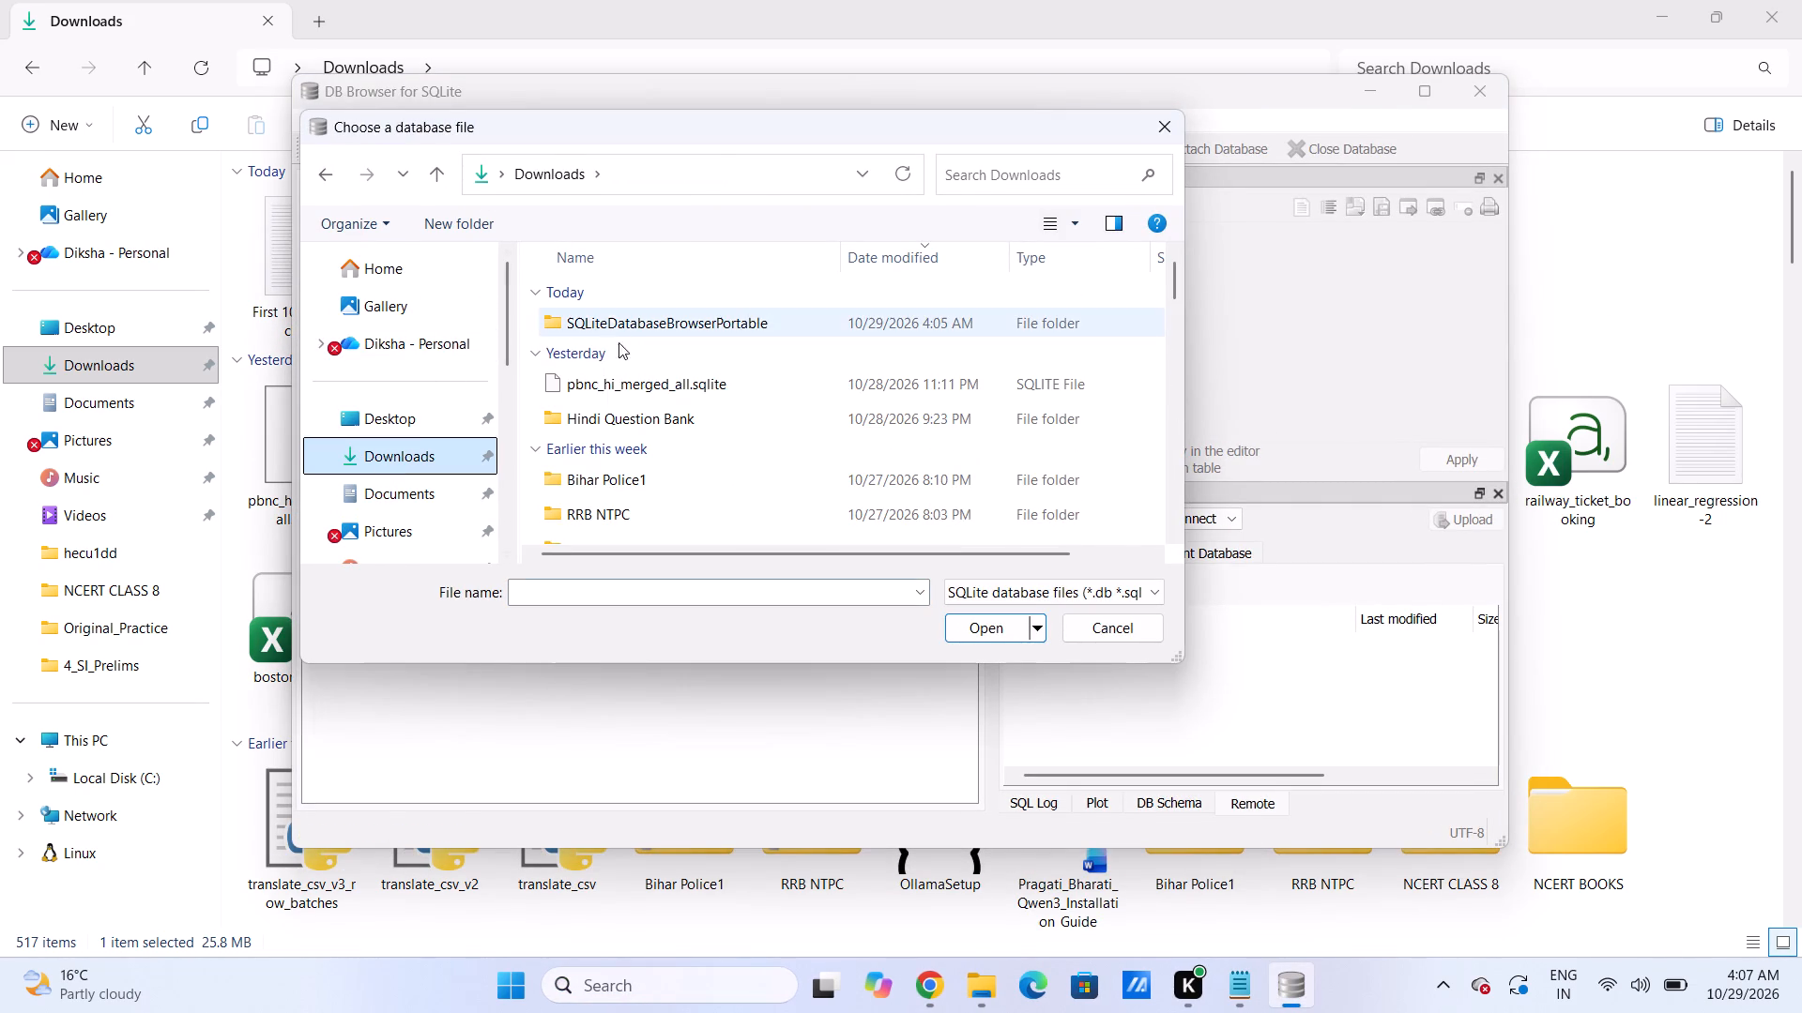
{"action": "left_click", "coordinate": [624, 381]}
{"action": "left_click", "coordinate": [1003, 627]}
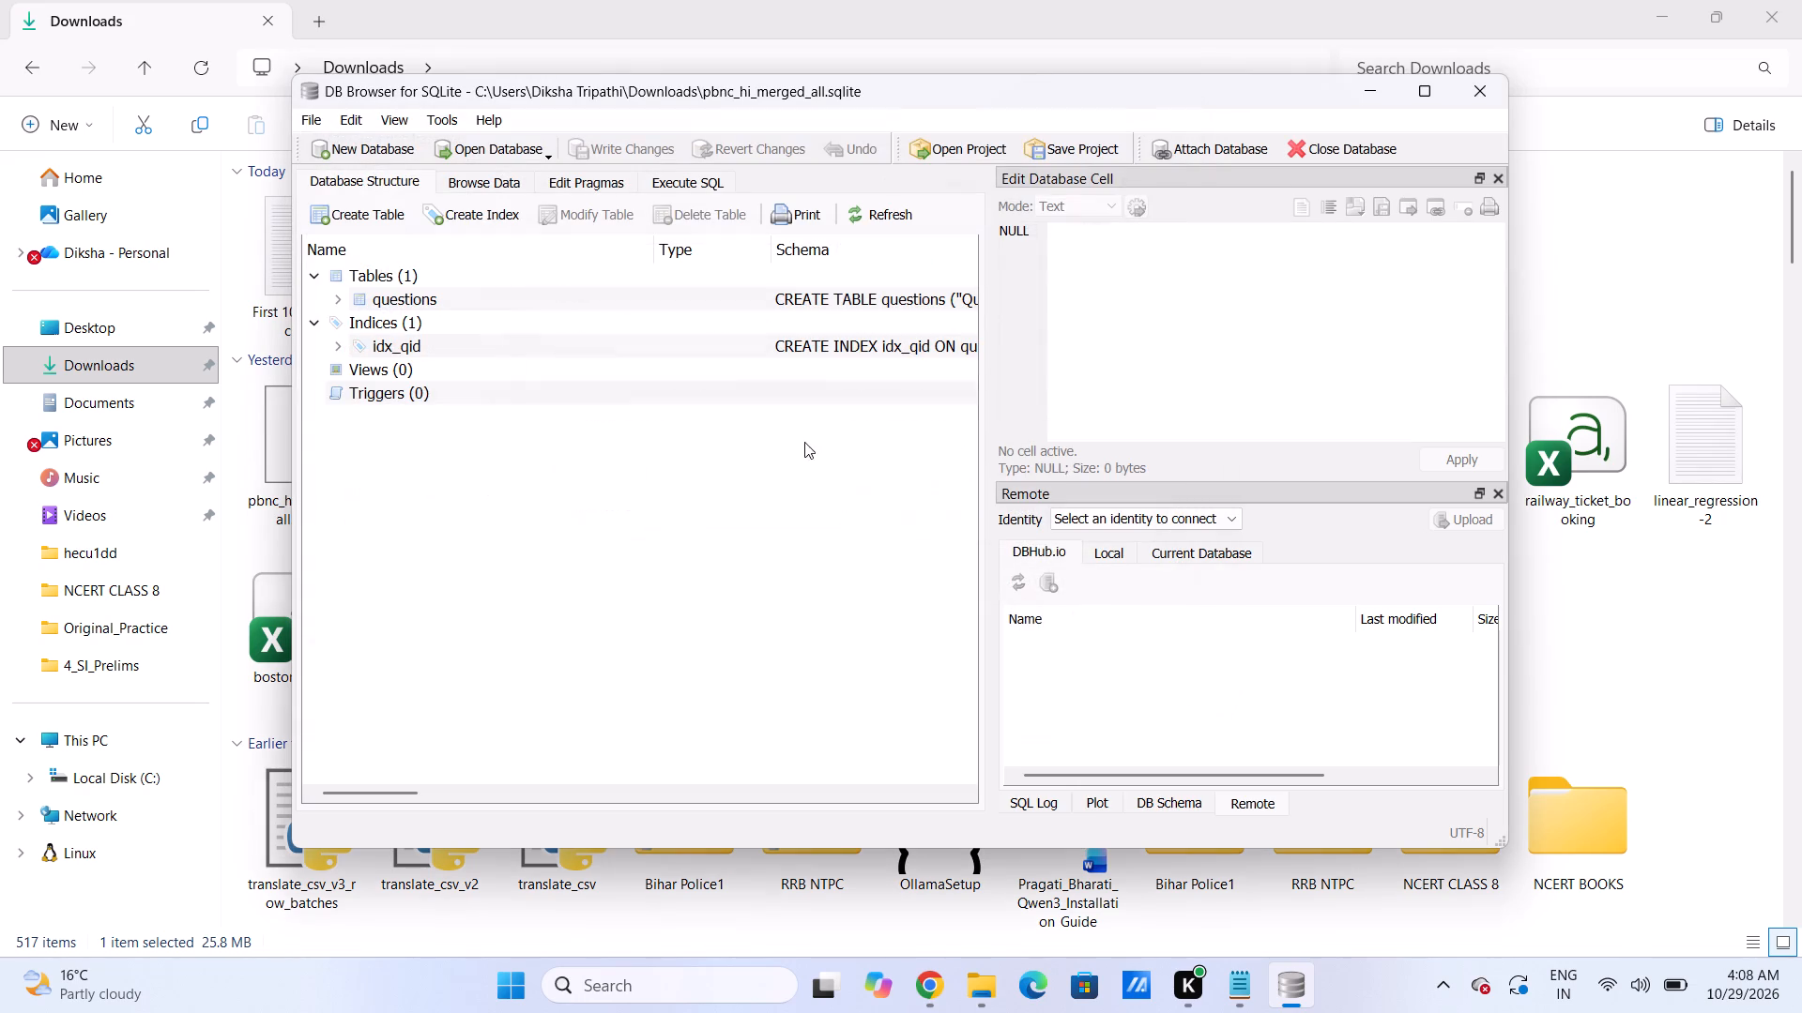
Show the questions table in the Browse Data view with the window maximized.
{"action": "left_click", "coordinate": [454, 183]}
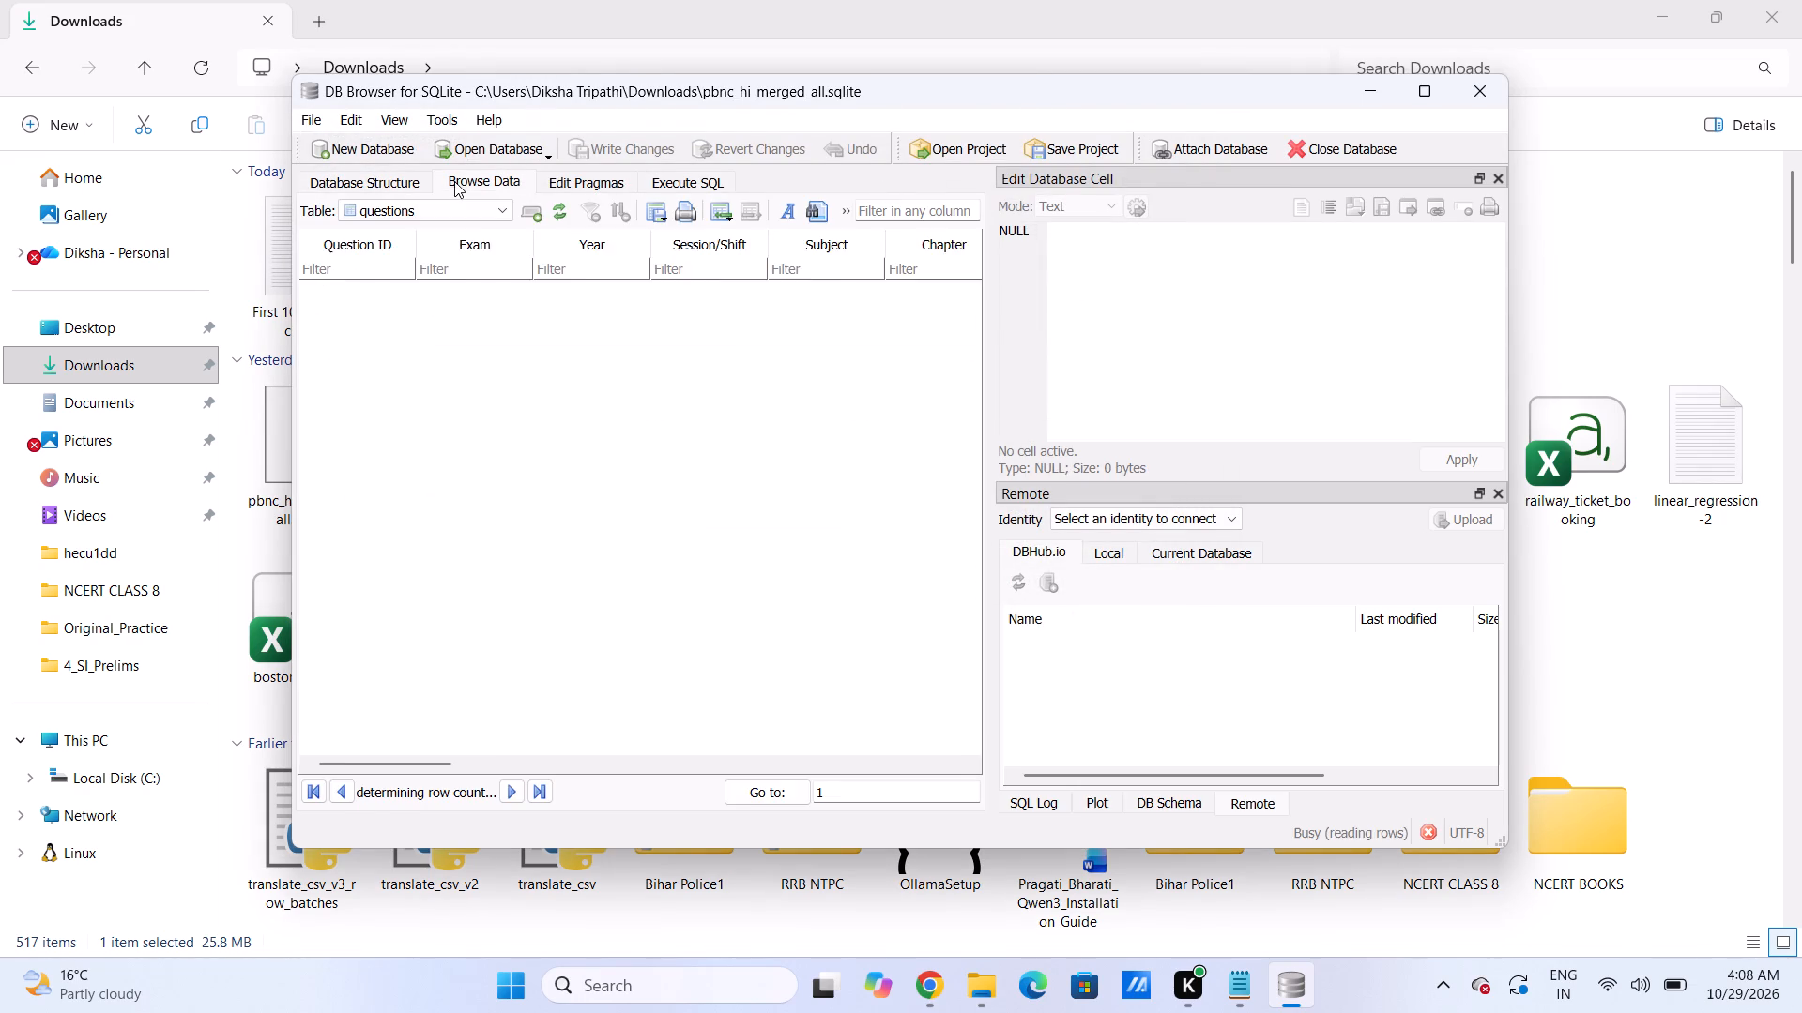
{"action": "left_click", "coordinate": [1414, 106]}
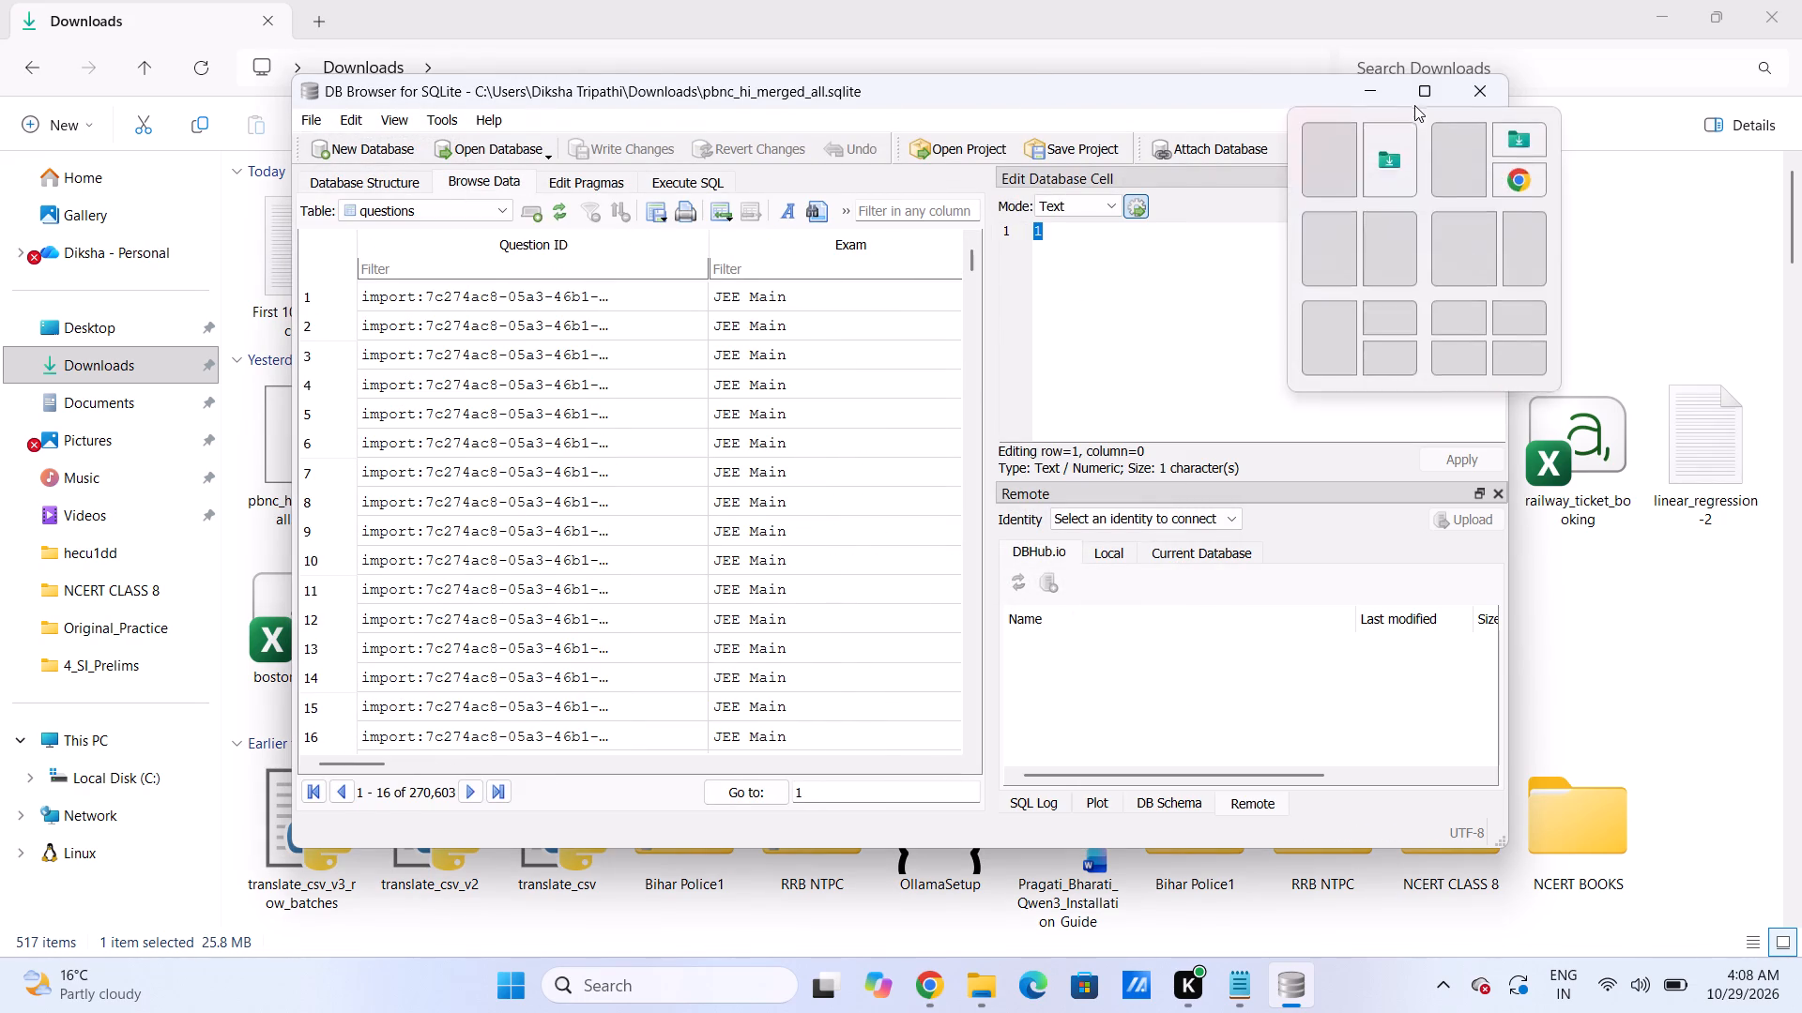
{"action": "left_click", "coordinate": [1443, 91]}
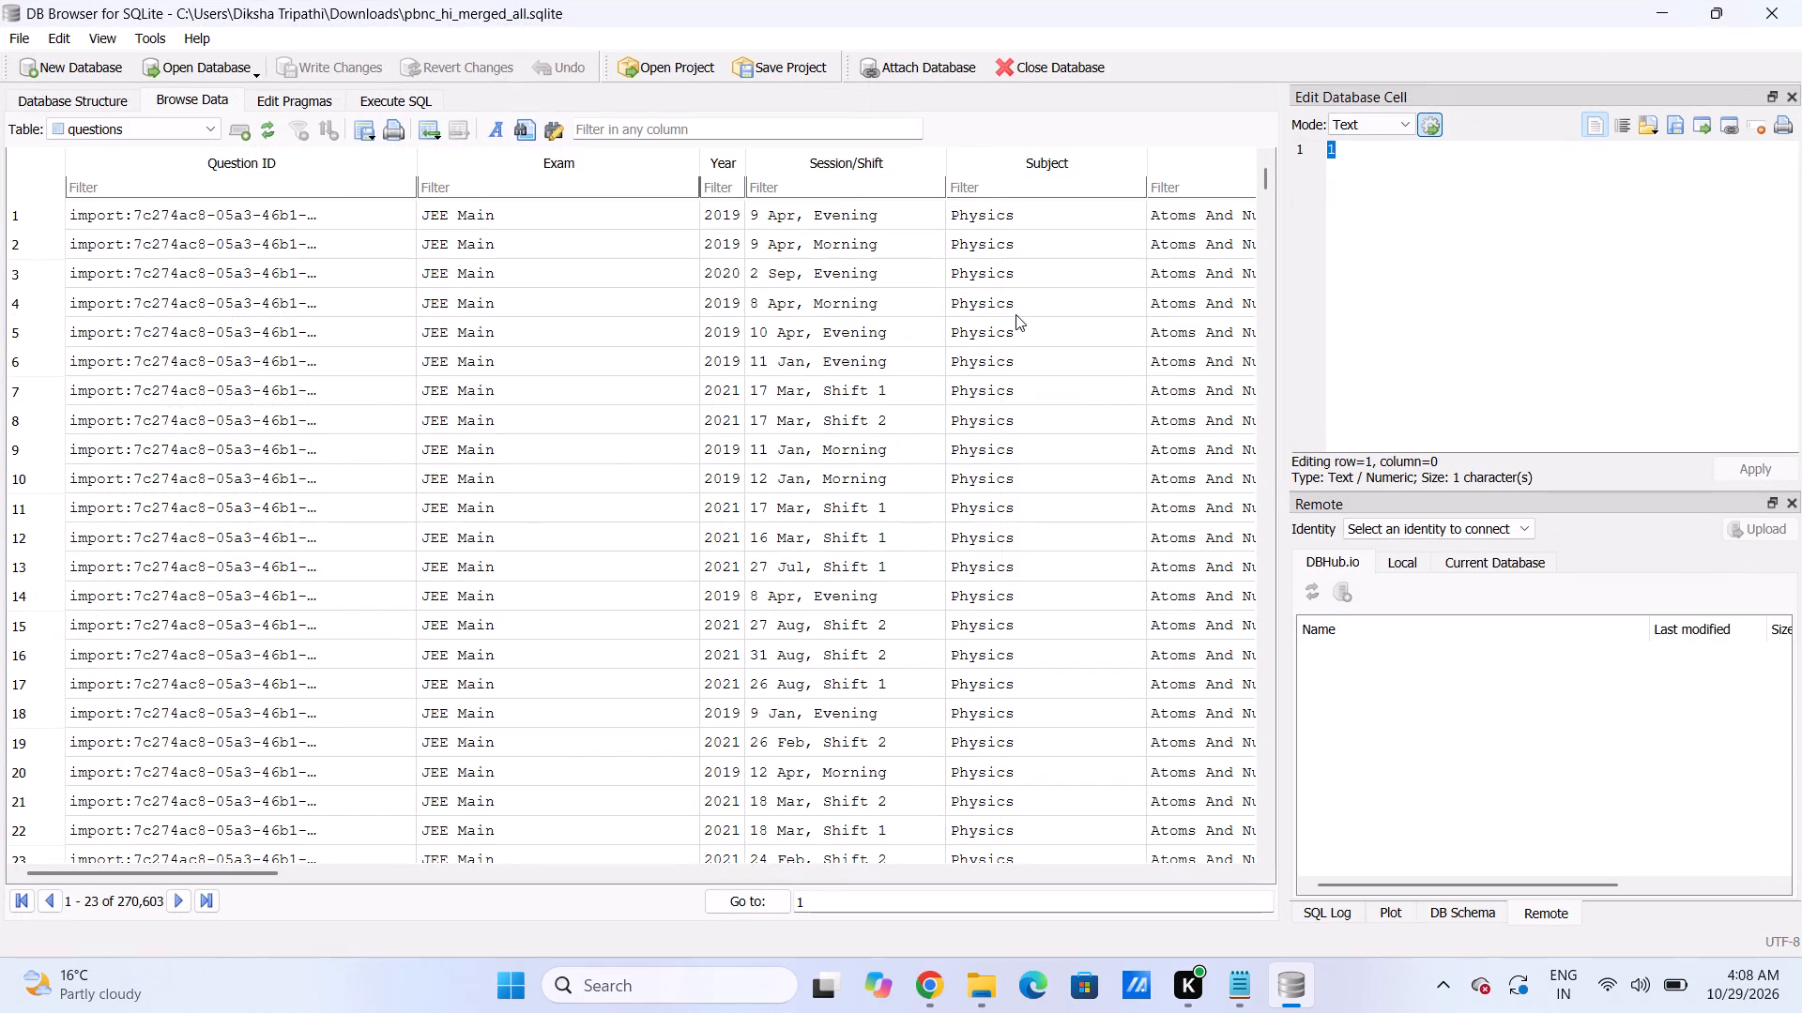
Close the Edit Database Cell, Remote, DB Schema, Plot and SQL Log panes so the table fills the window.
{"action": "left_click", "coordinate": [1795, 98]}
{"action": "left_click", "coordinate": [1795, 96]}
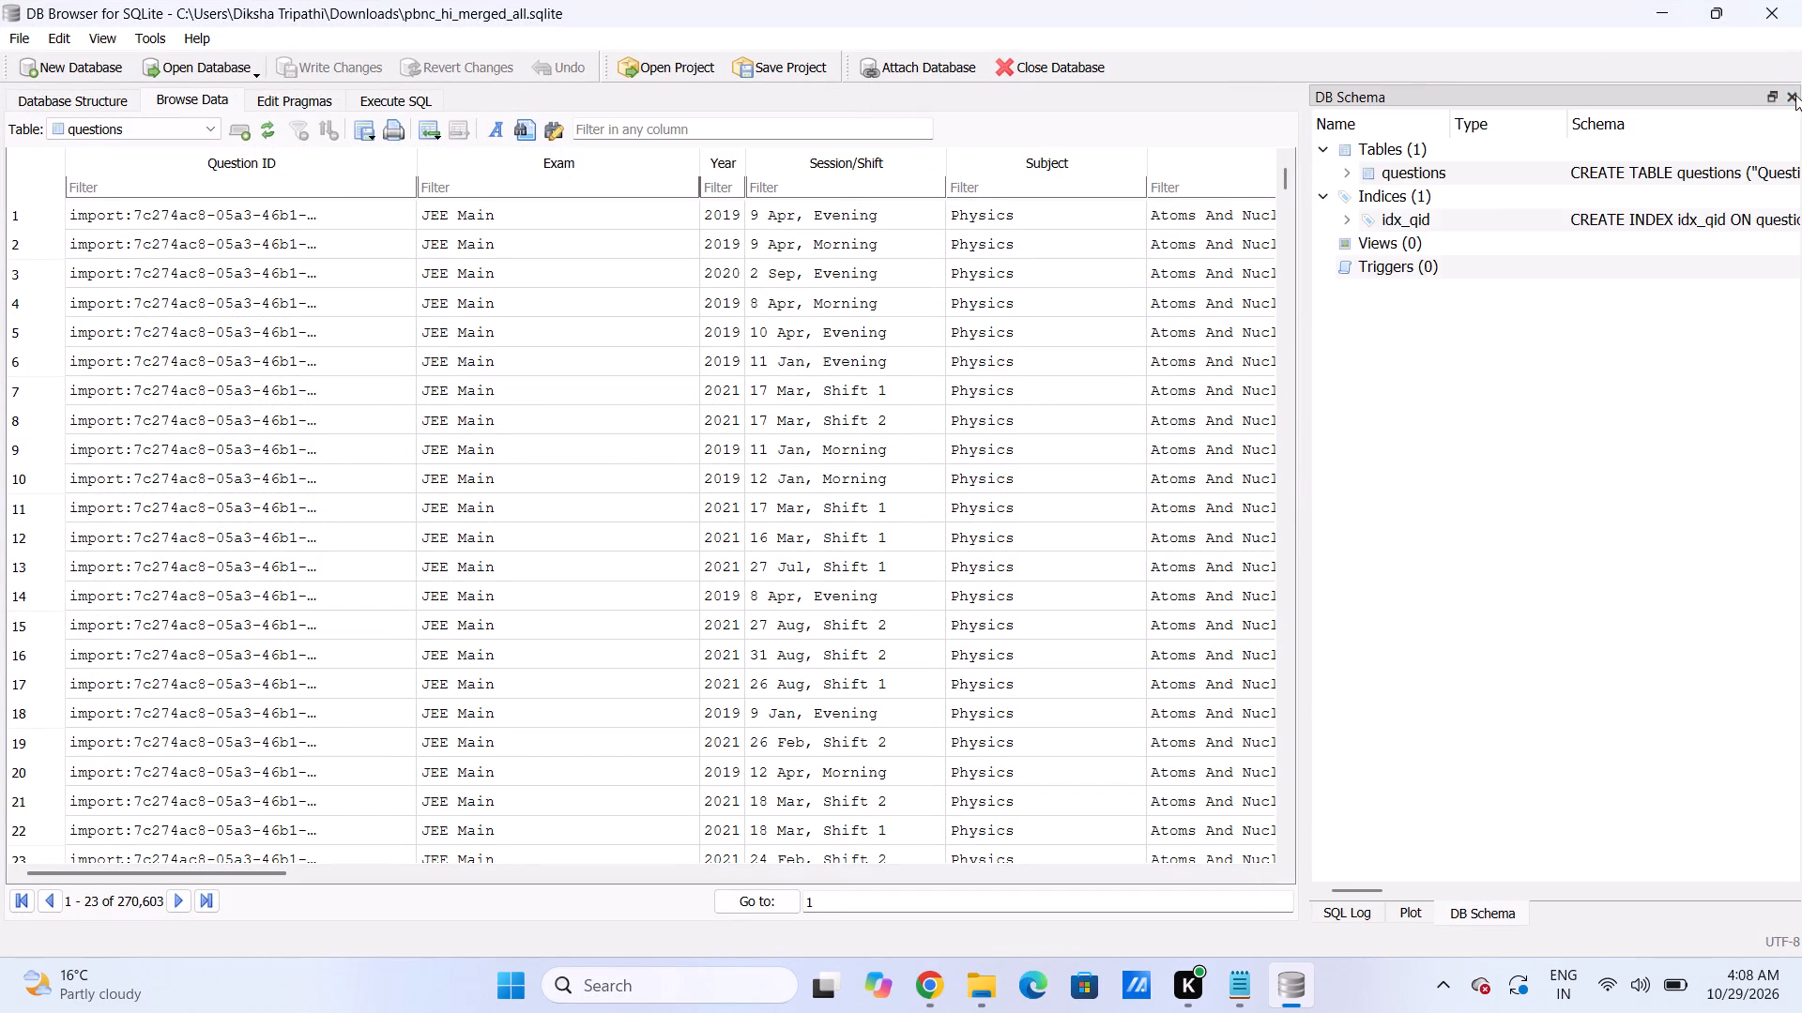
{"action": "left_click", "coordinate": [1795, 95]}
{"action": "left_click", "coordinate": [1794, 93]}
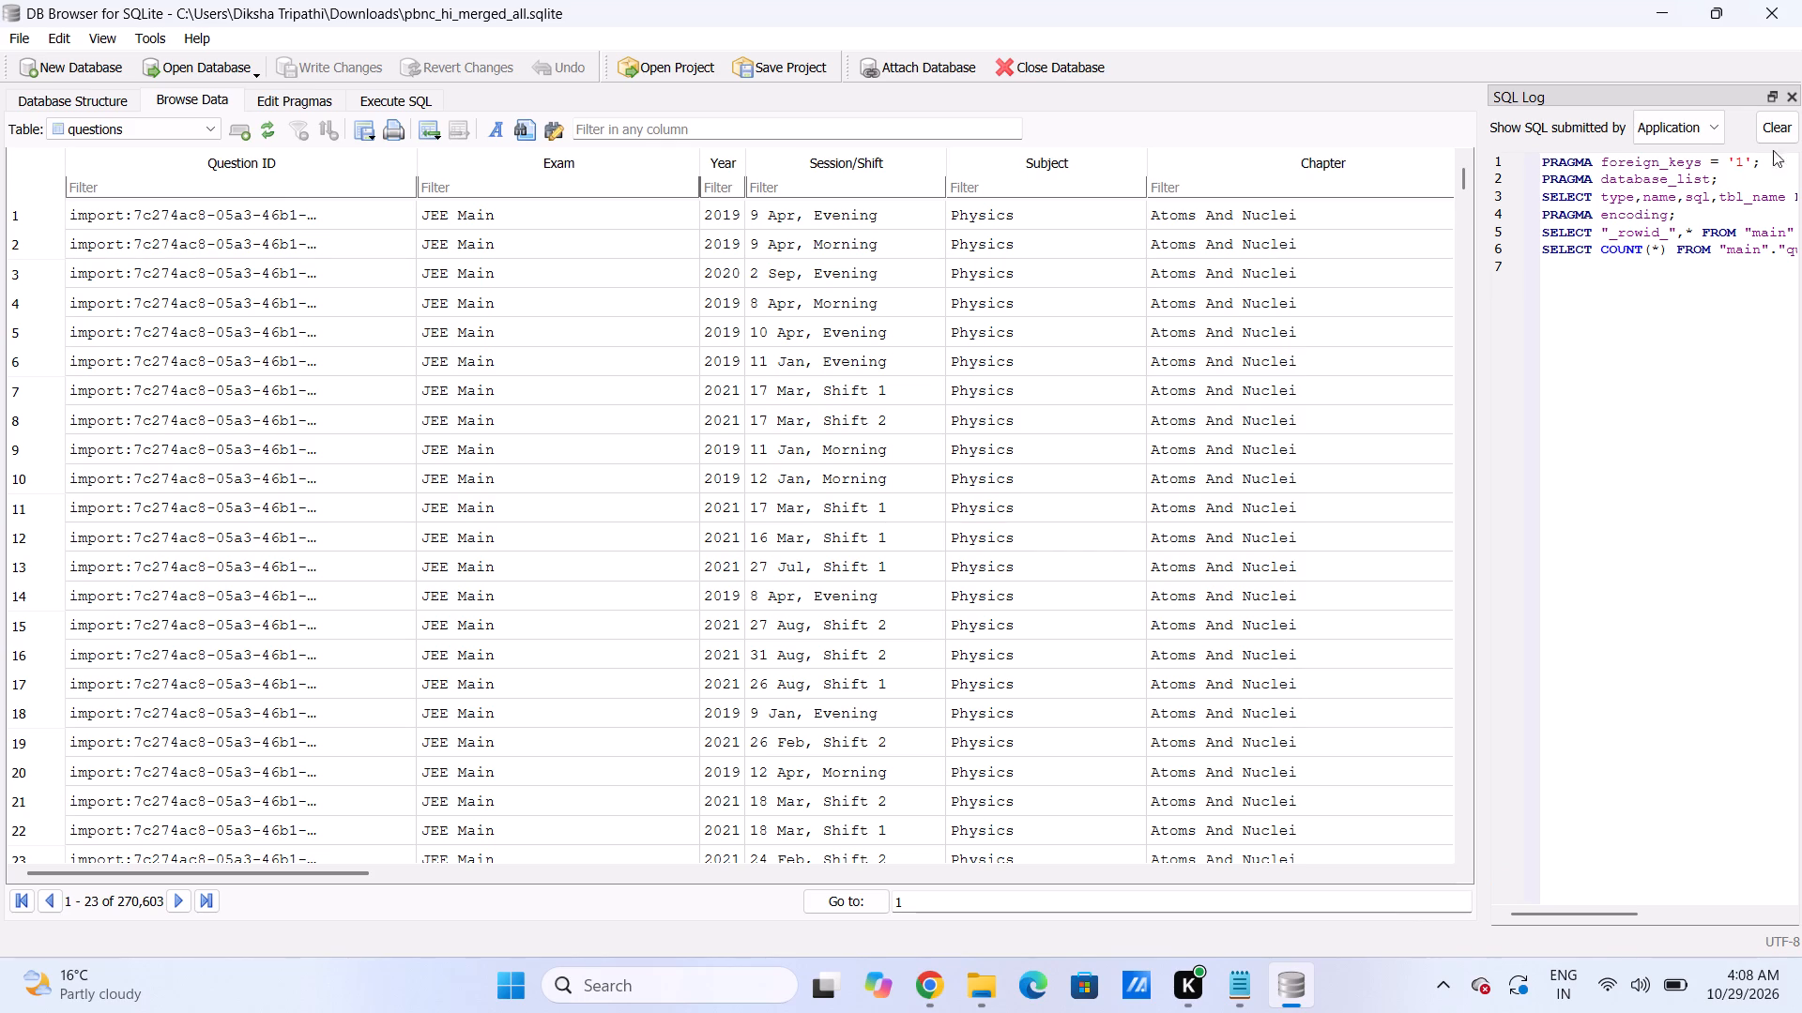
{"action": "left_click", "coordinate": [1794, 100]}
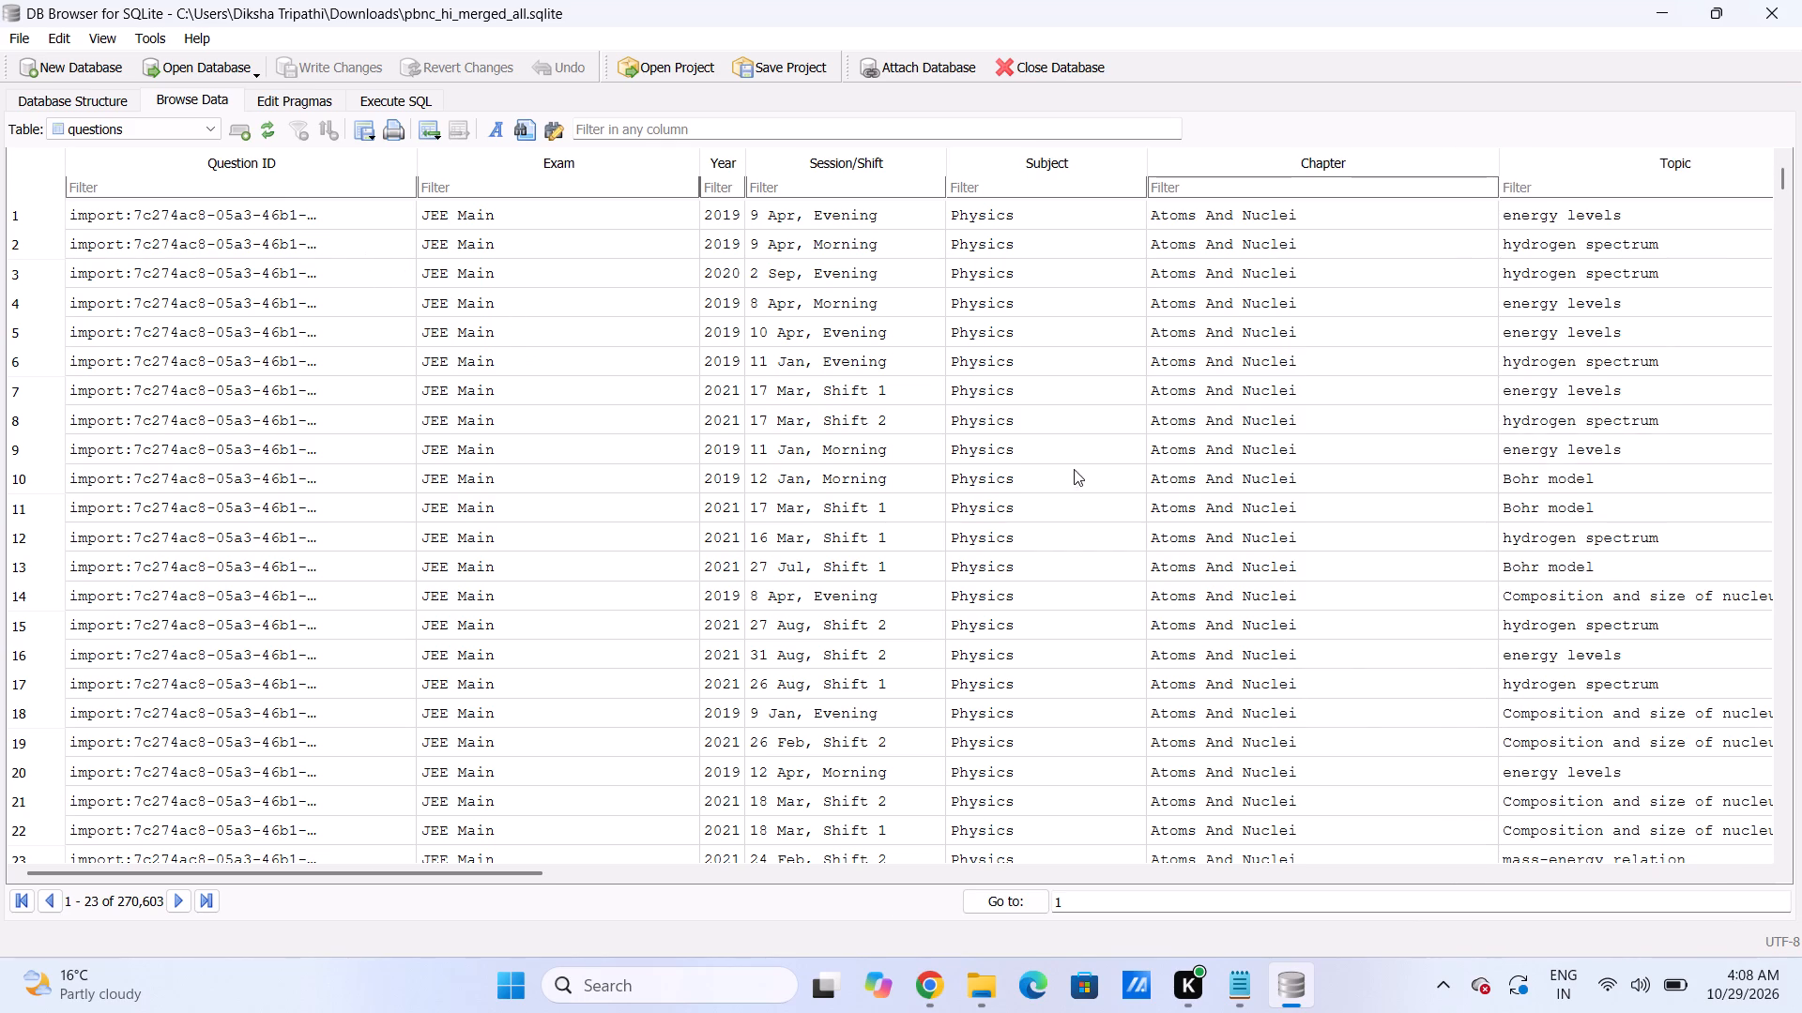
Narrow the Exam, Session/Shift, Subject, Chapter, Topic, Subtopic, Question Type, Difficulty and Marks columns of the questions table to minimal width.
{"action": "left_click_drag", "start_coordinate": [421, 870], "coordinate": [469, 876]}
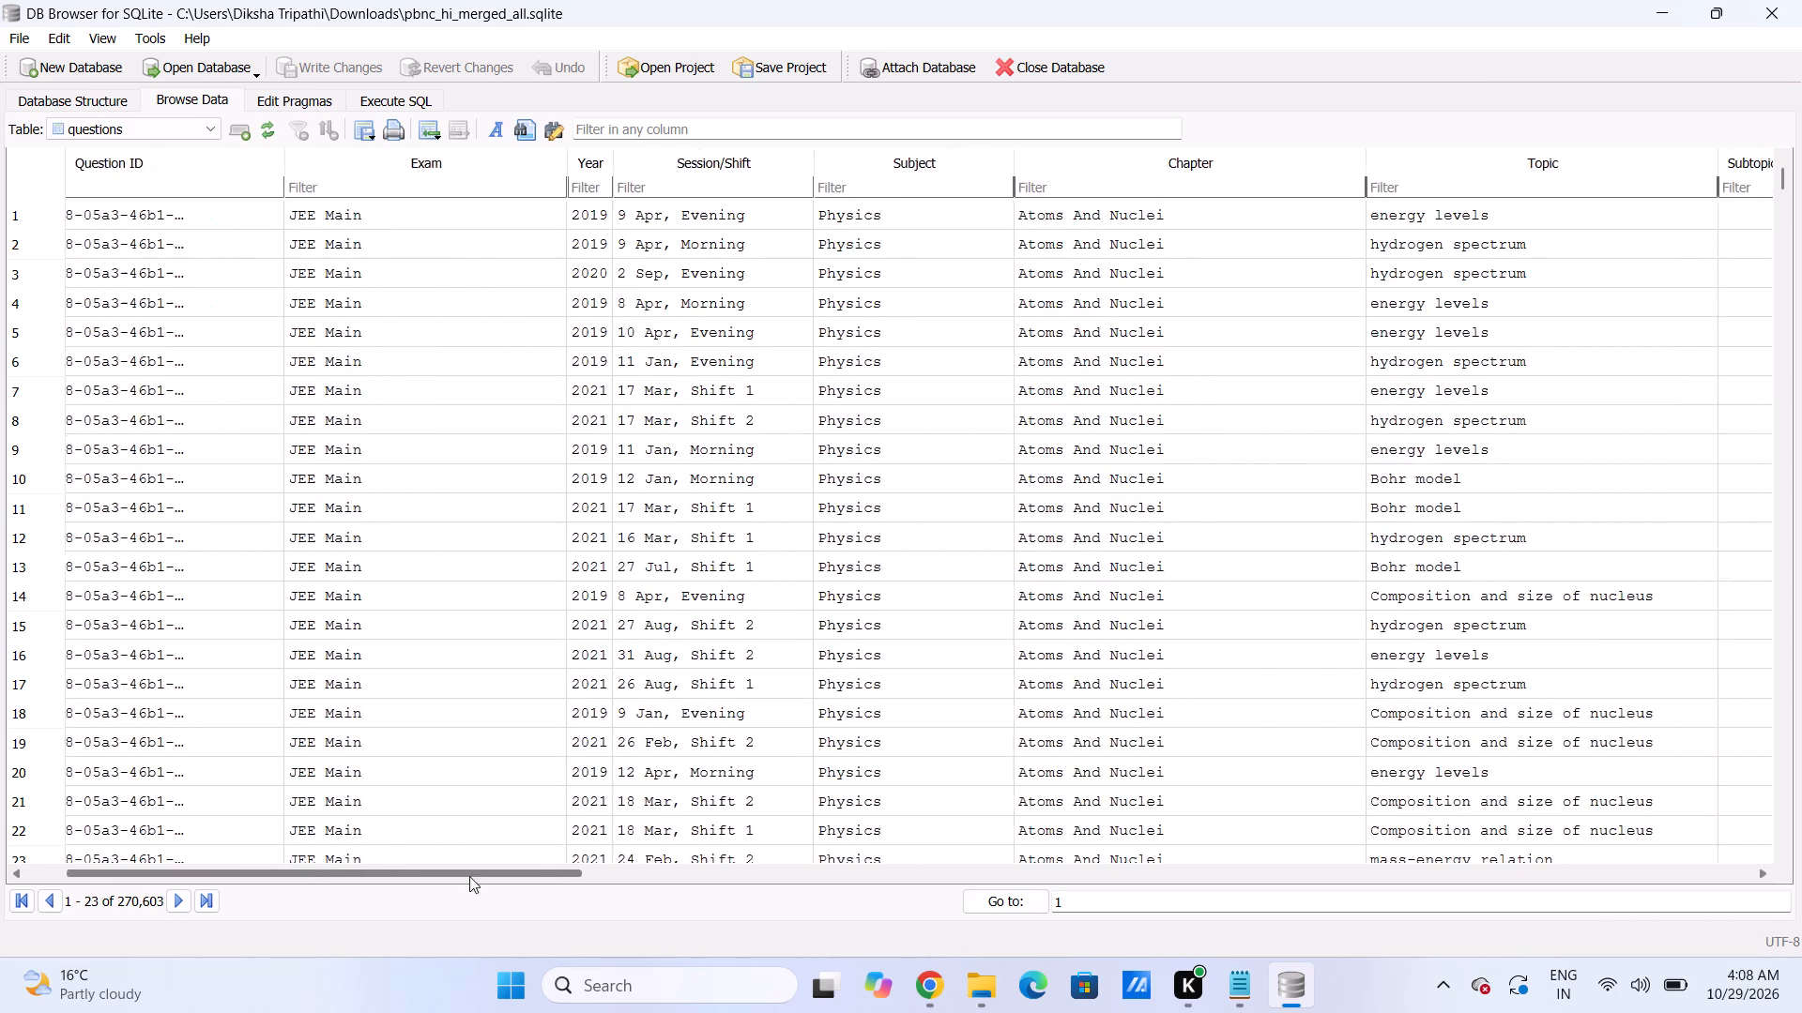
{"action": "left_click_drag", "start_coordinate": [469, 876], "coordinate": [1078, 941]}
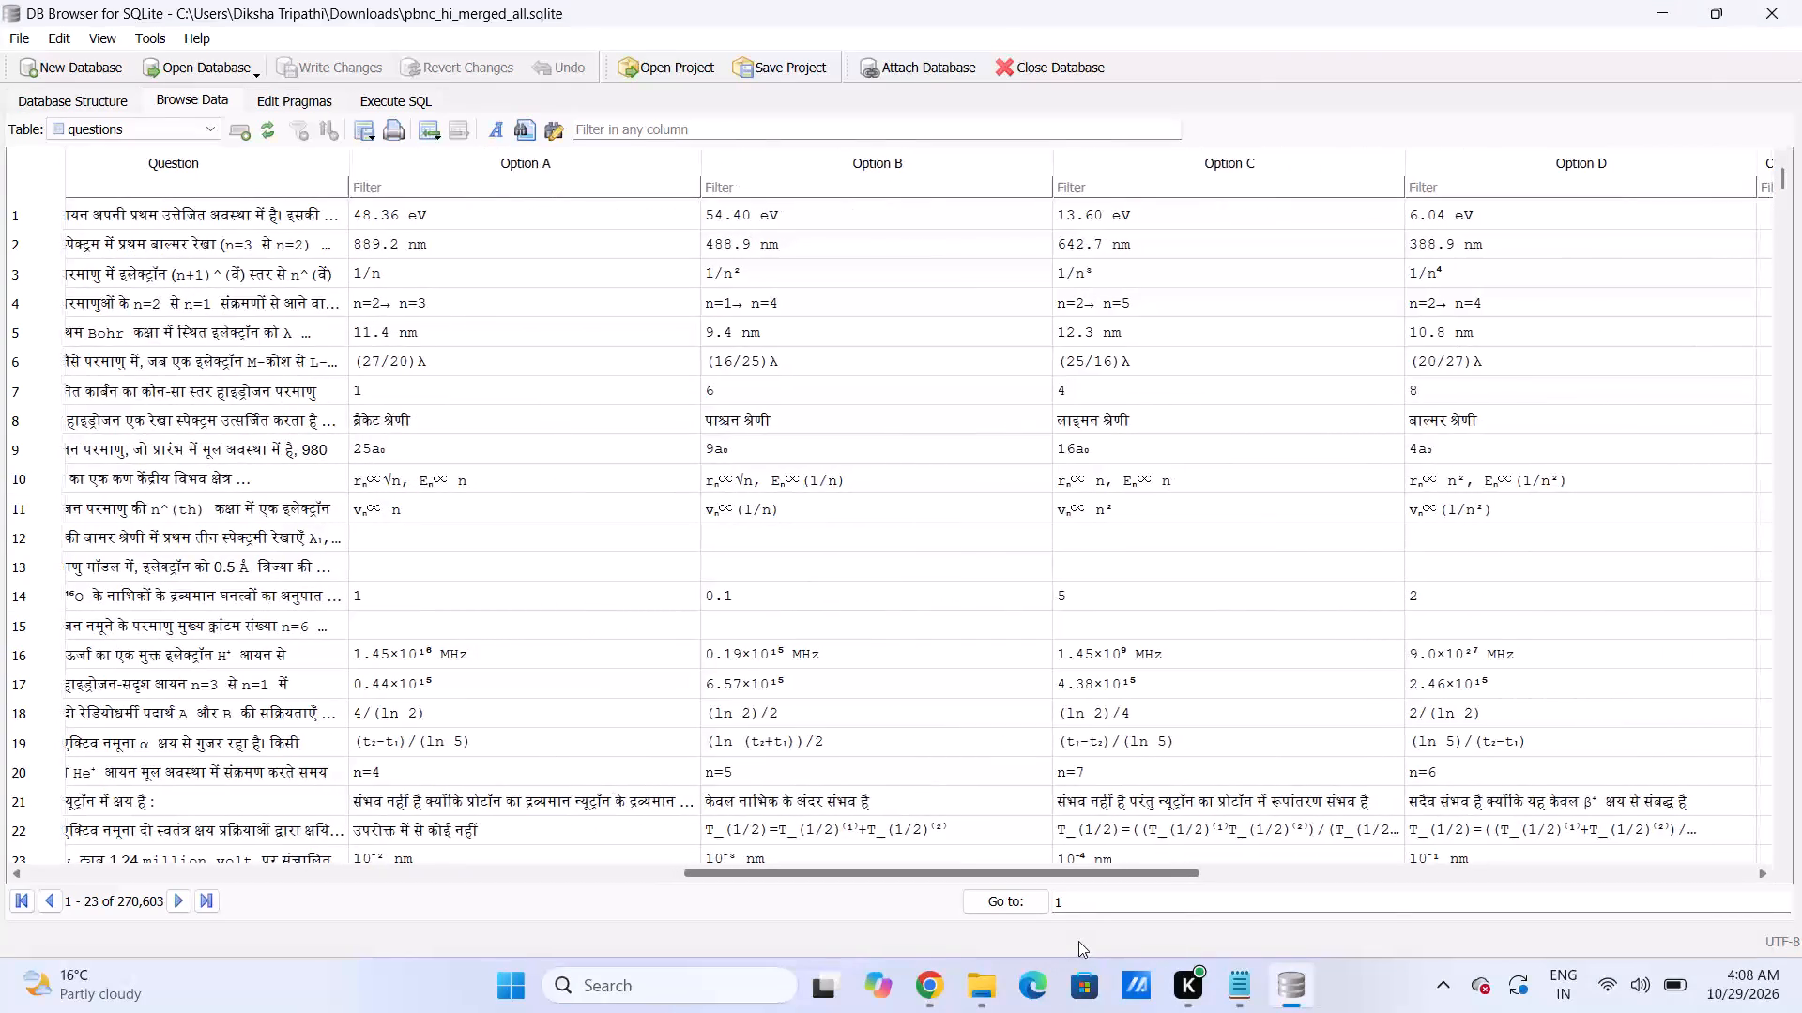
{"action": "left_click_drag", "start_coordinate": [1078, 941], "coordinate": [958, 926]}
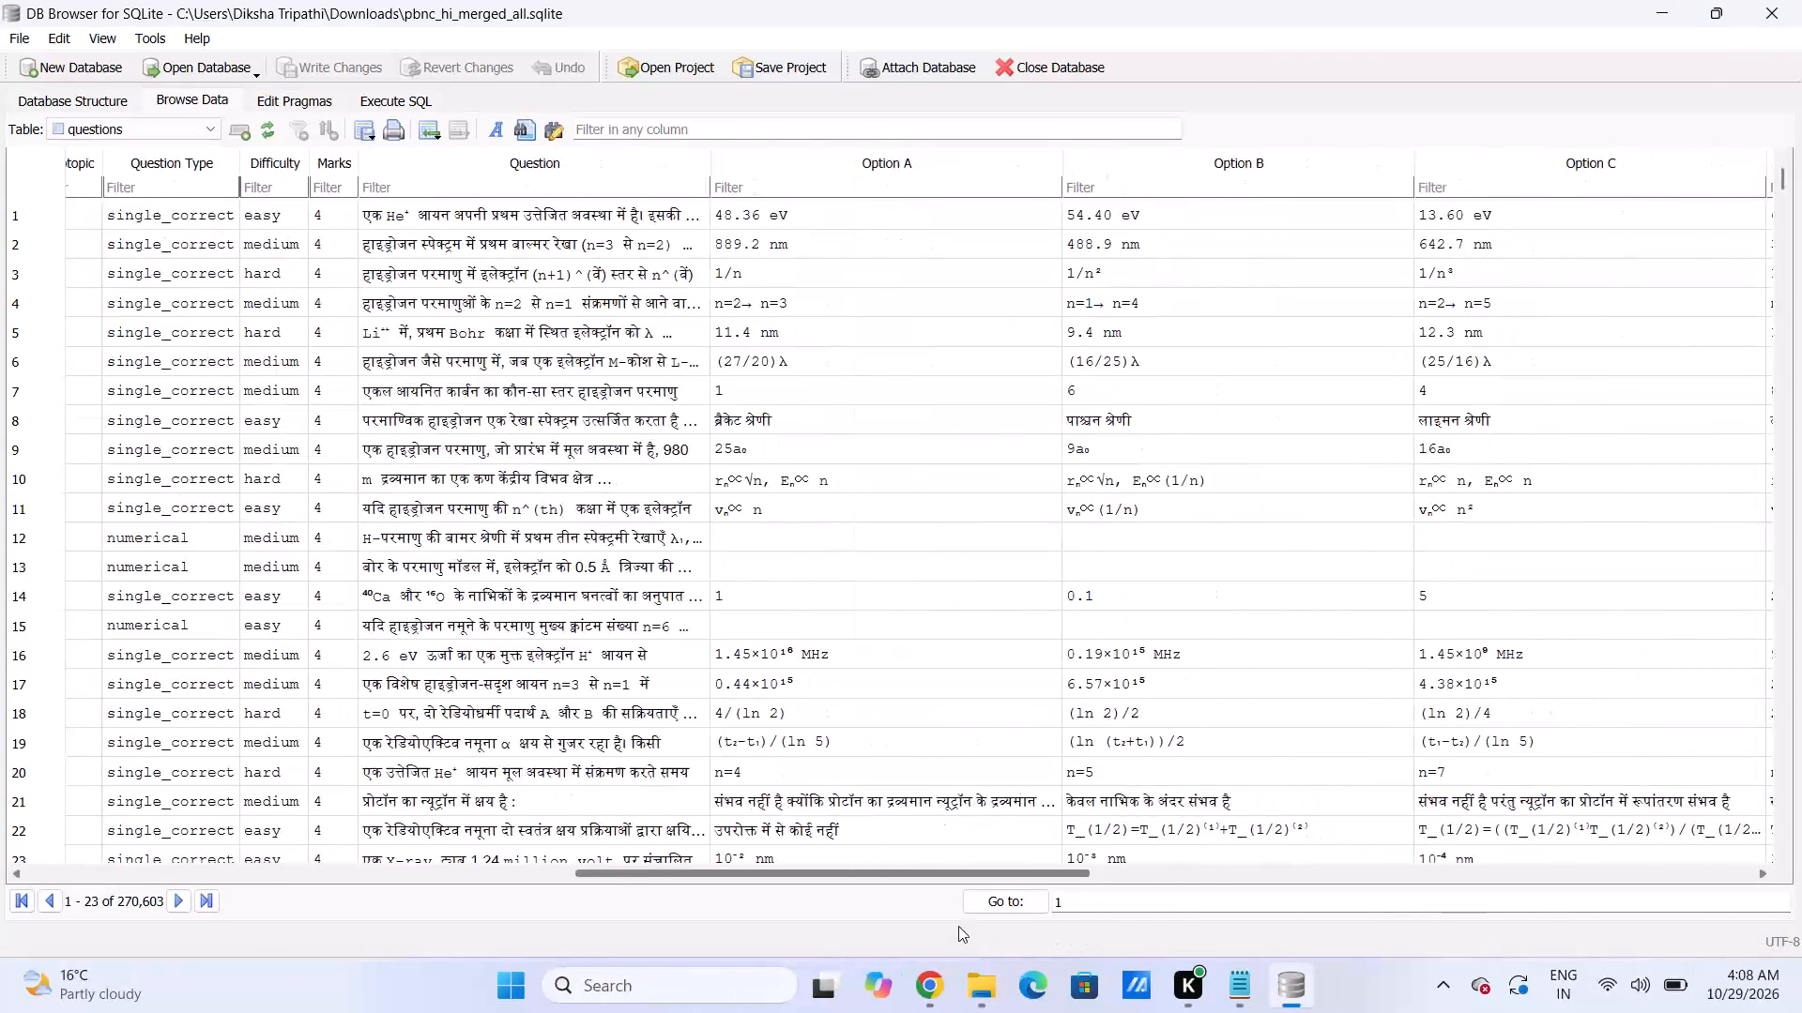
{"action": "left_click_drag", "start_coordinate": [958, 926], "coordinate": [248, 906]}
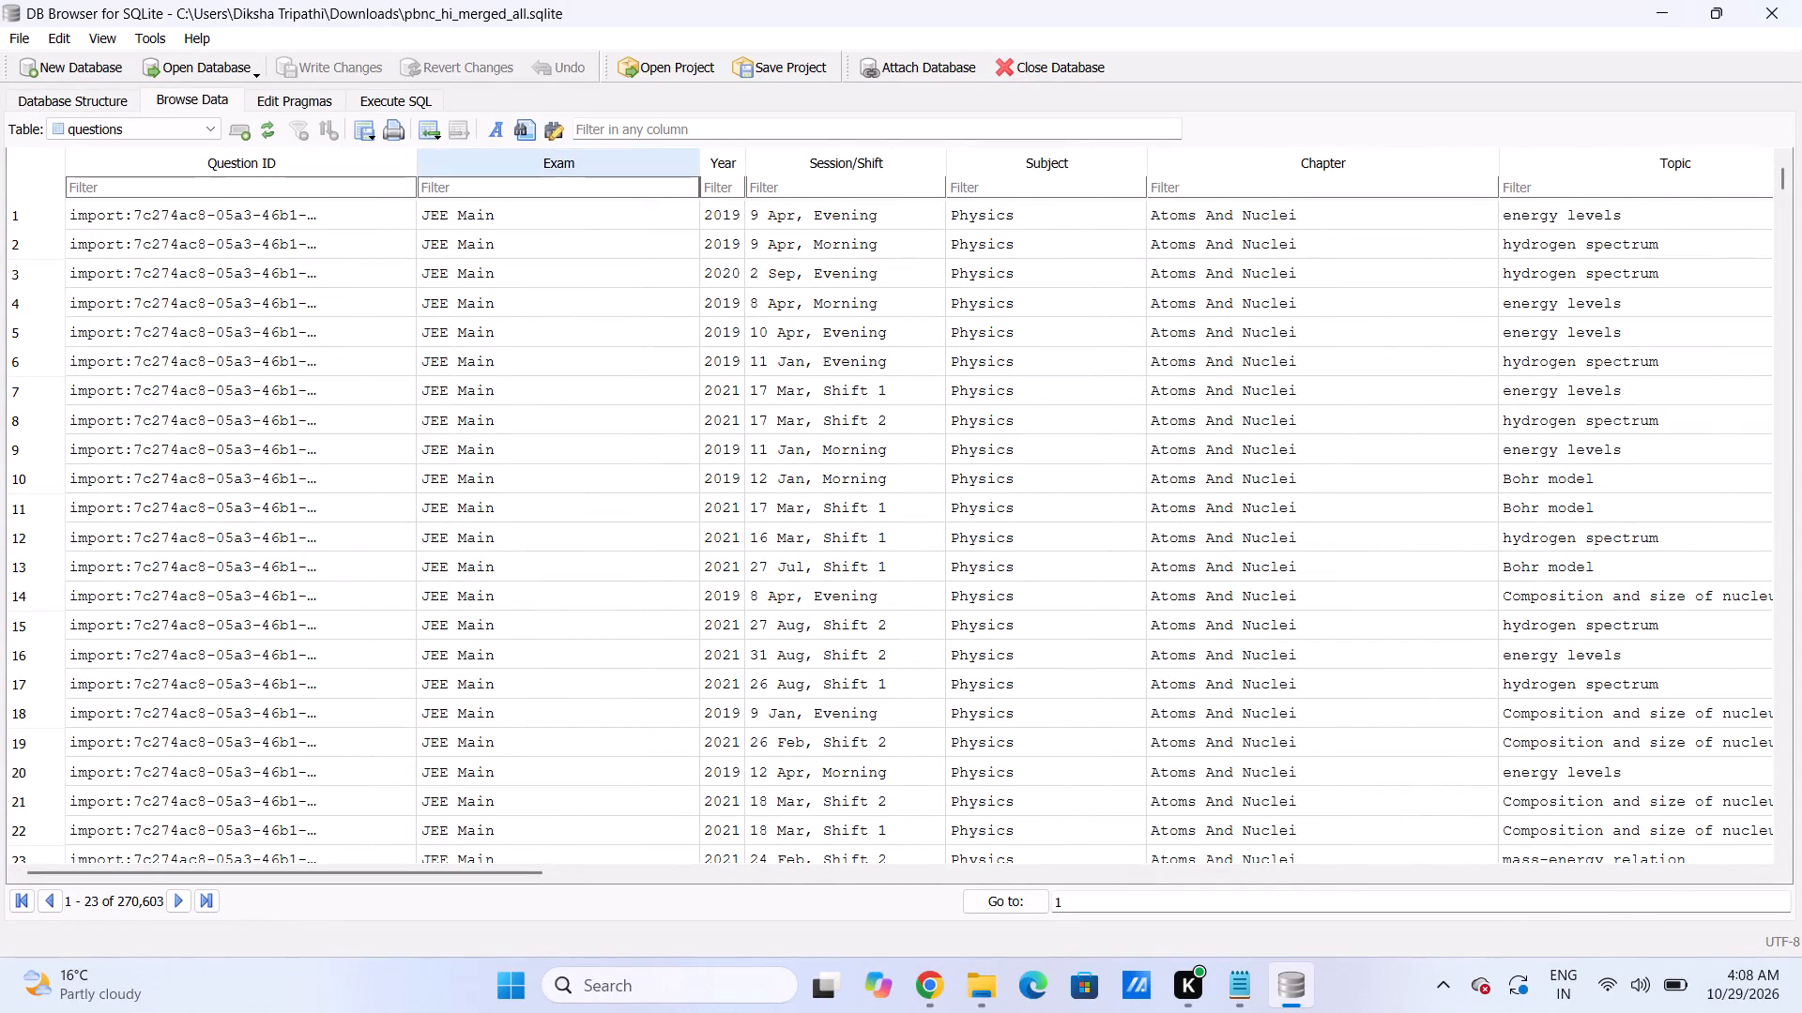
{"action": "left_click_drag", "start_coordinate": [699, 173], "coordinate": [341, 224]}
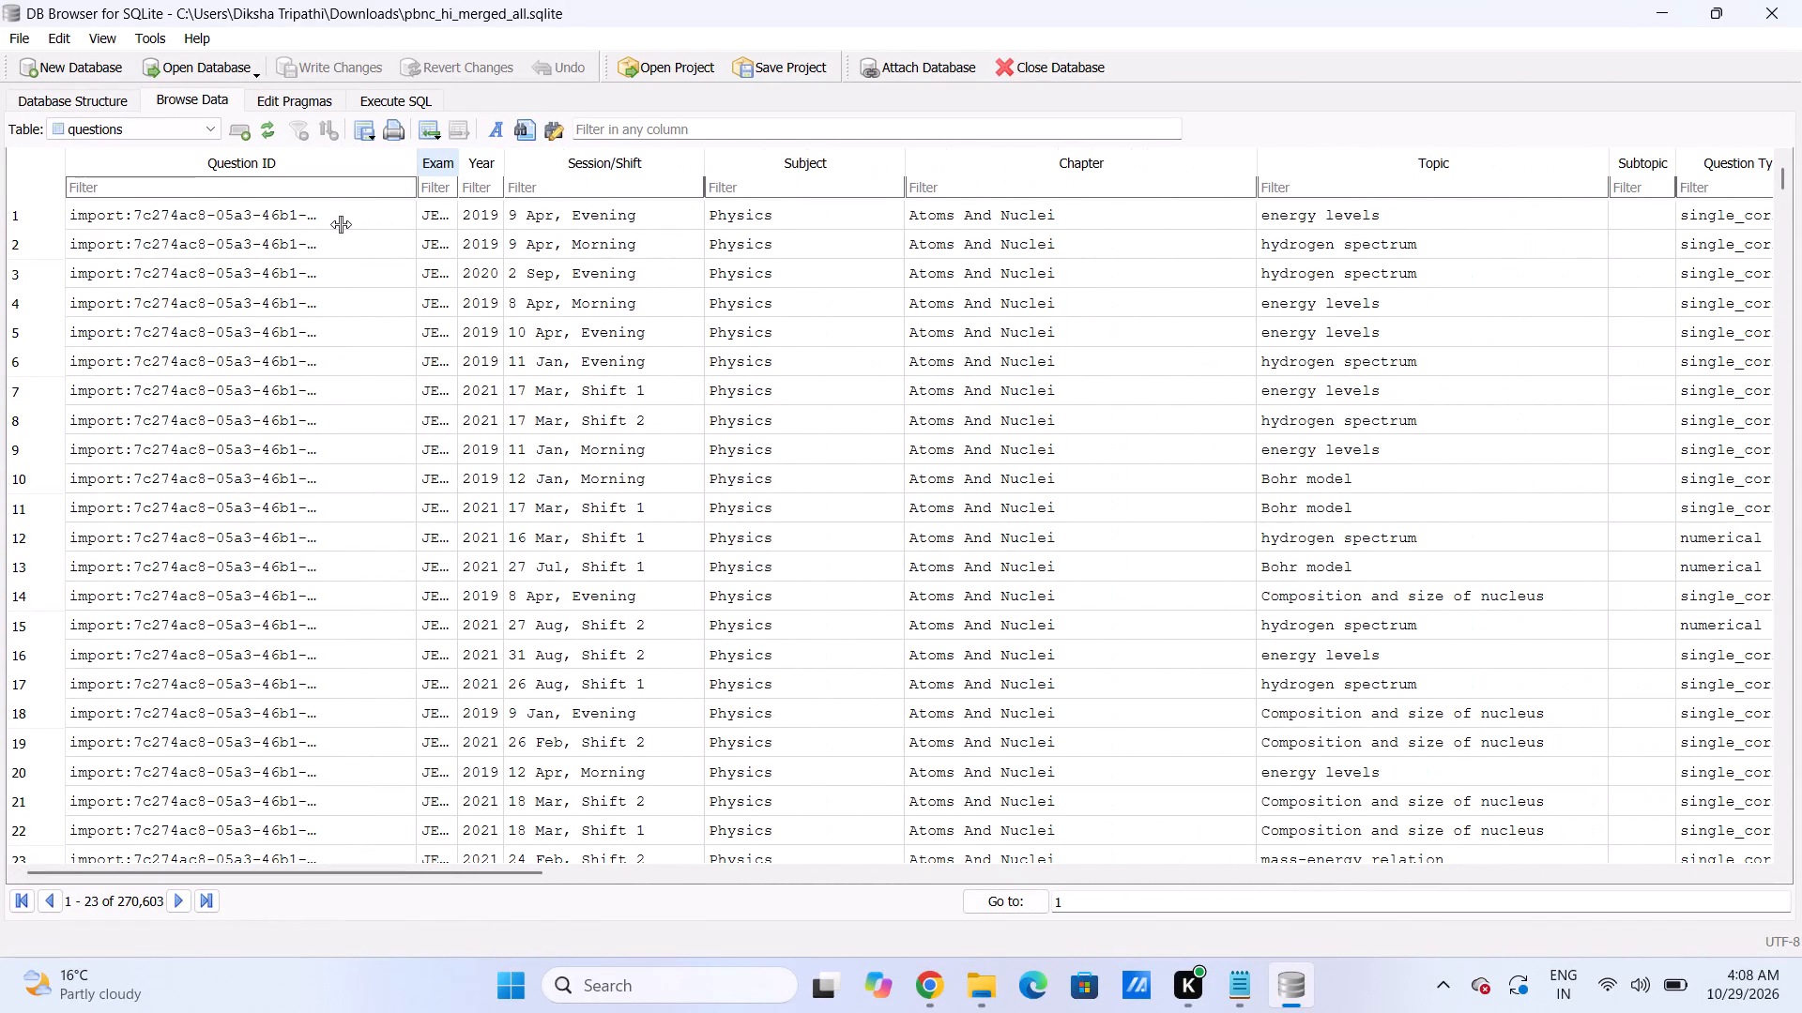
{"action": "left_click_drag", "start_coordinate": [341, 224], "coordinate": [338, 226]}
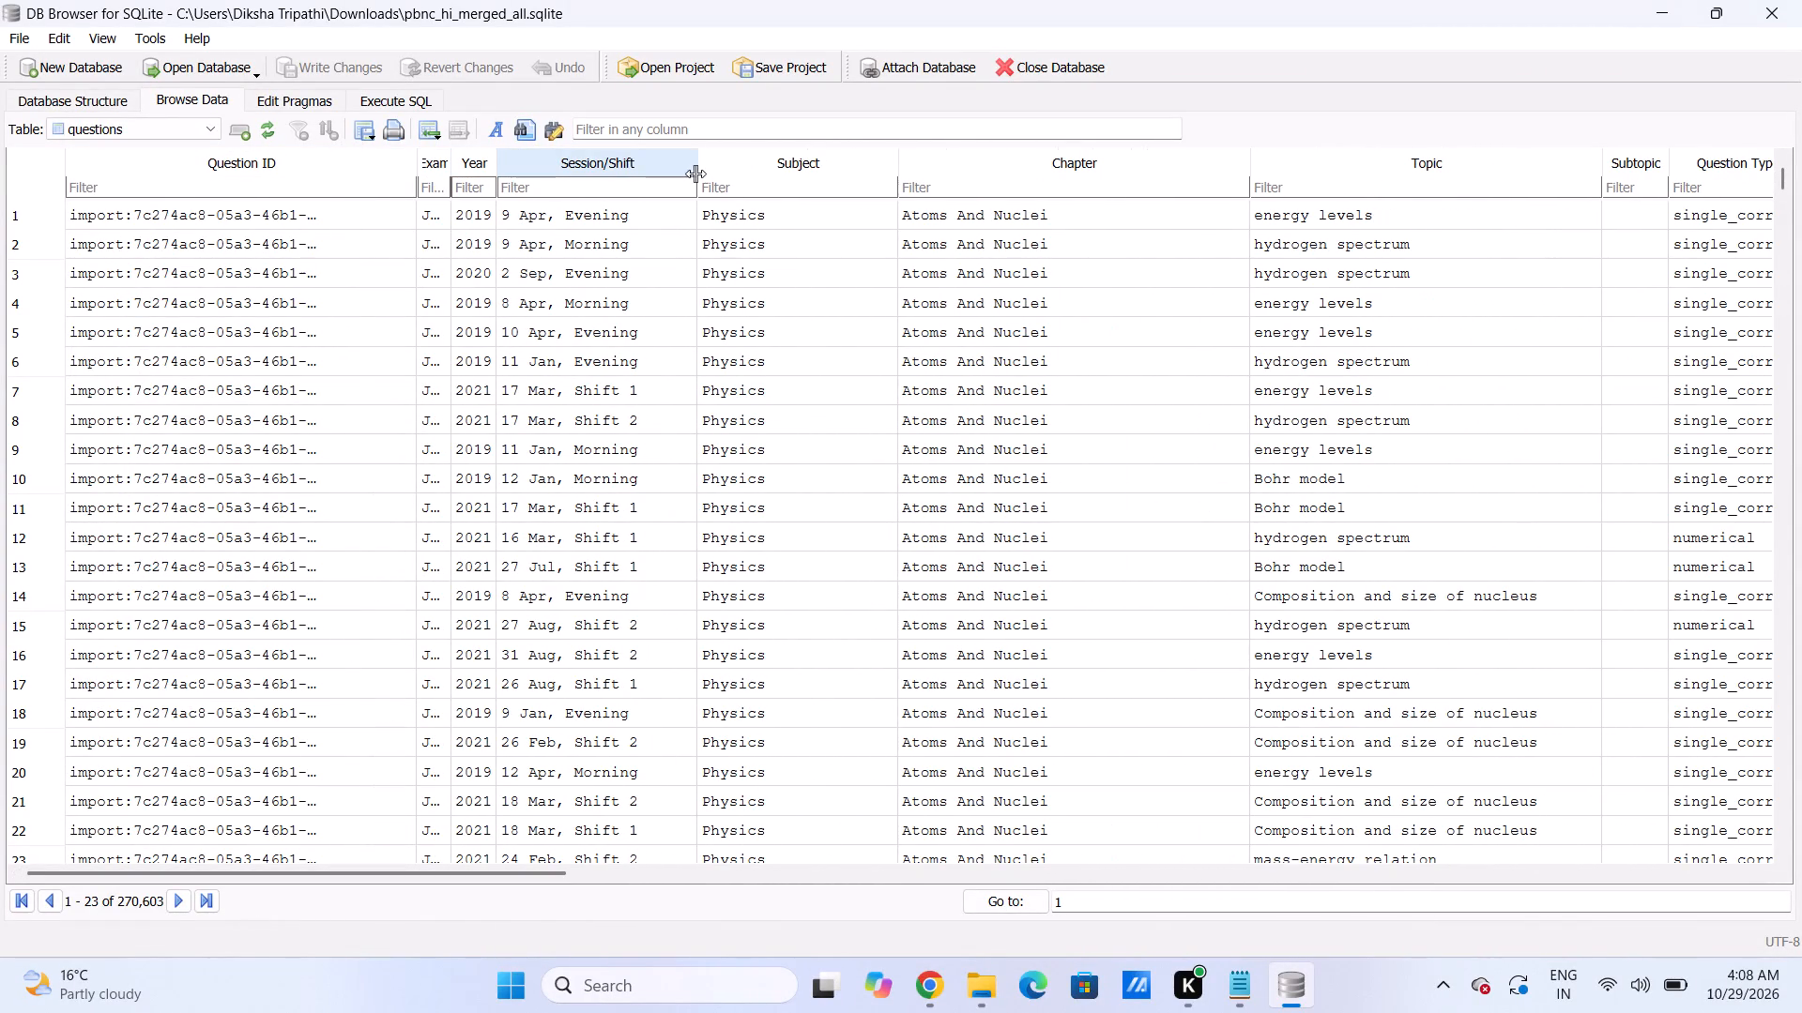
{"action": "left_click_drag", "start_coordinate": [695, 173], "coordinate": [384, 215]}
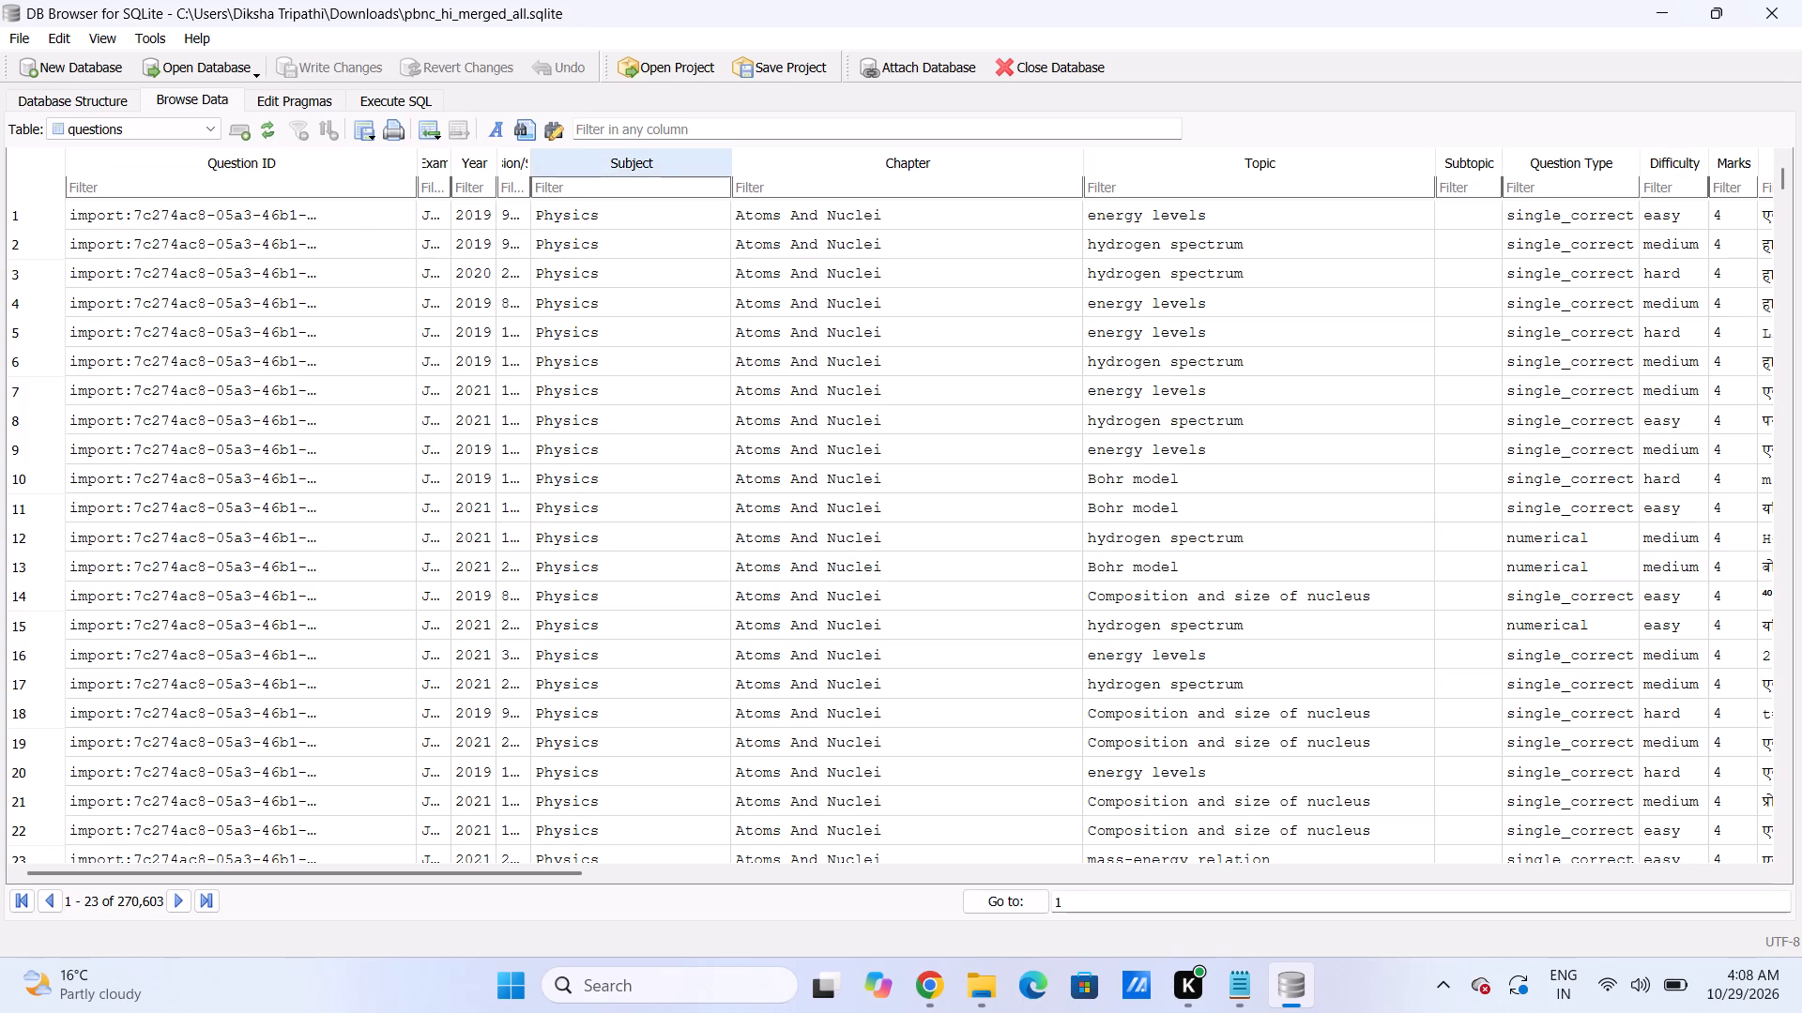
{"action": "left_click_drag", "start_coordinate": [729, 173], "coordinate": [567, 190]}
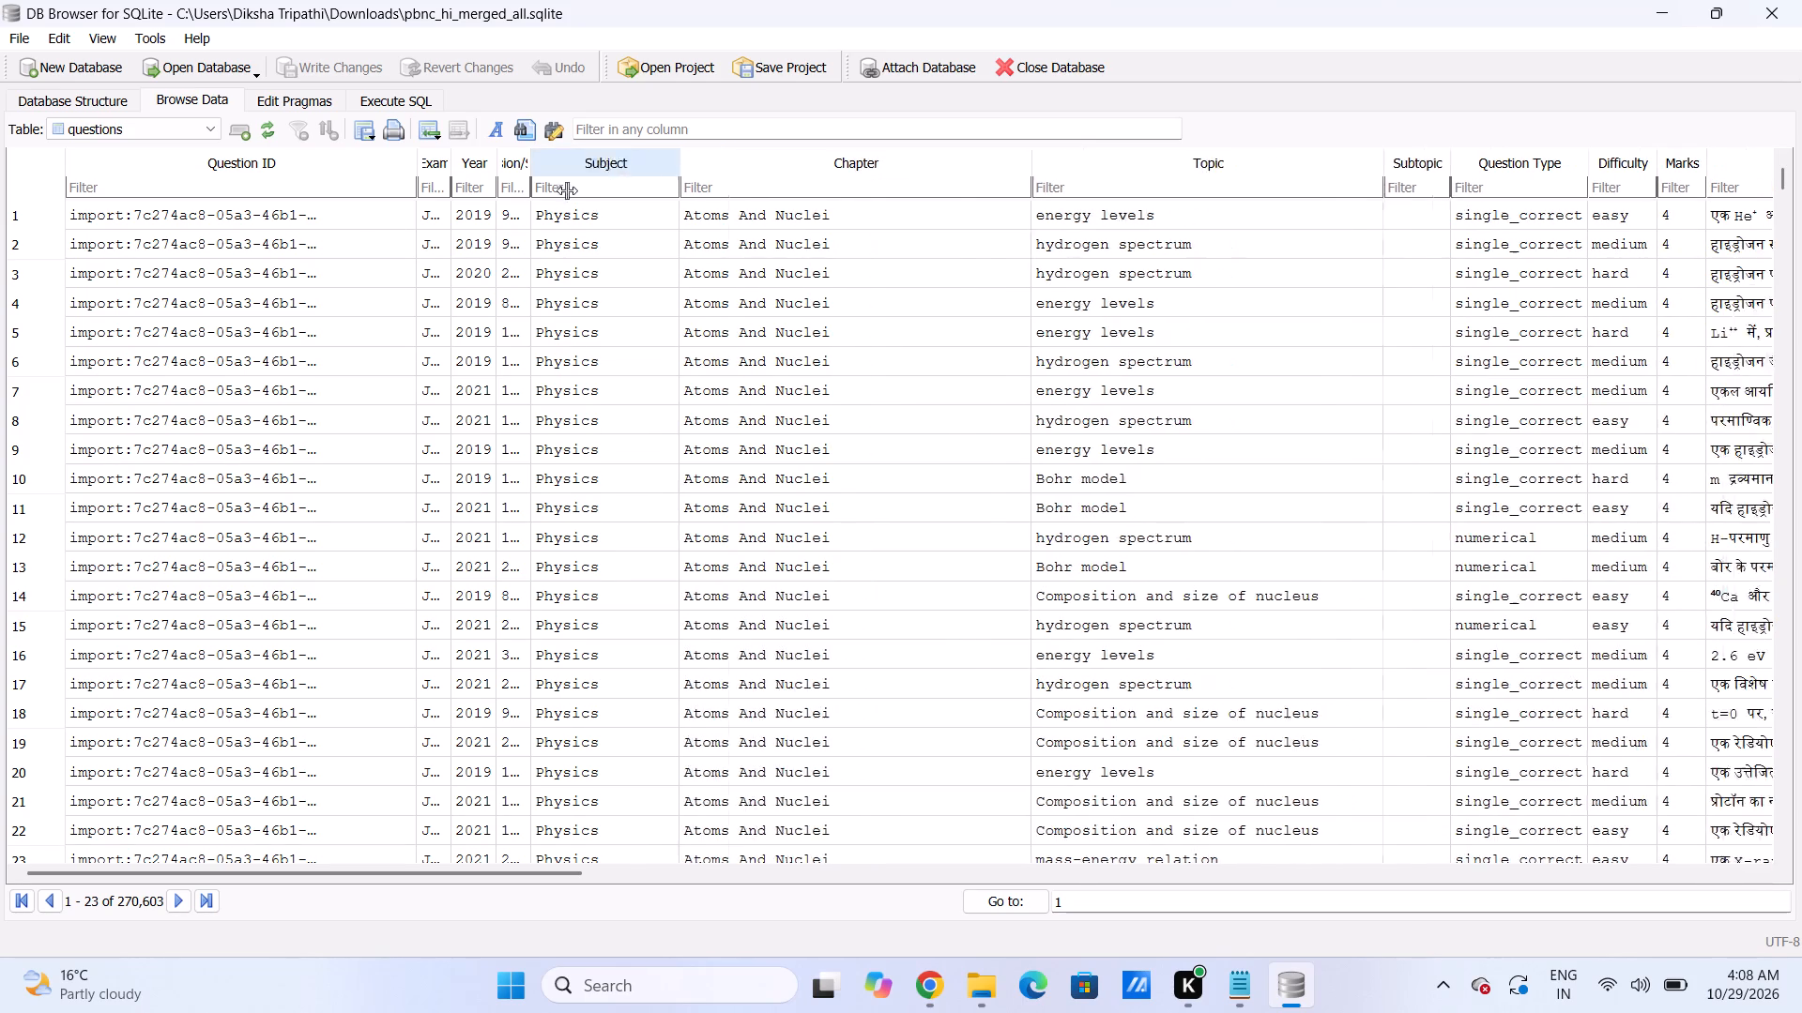
{"action": "left_click_drag", "start_coordinate": [567, 190], "coordinate": [373, 208]}
{"action": "left_click_drag", "start_coordinate": [915, 172], "coordinate": [359, 222]}
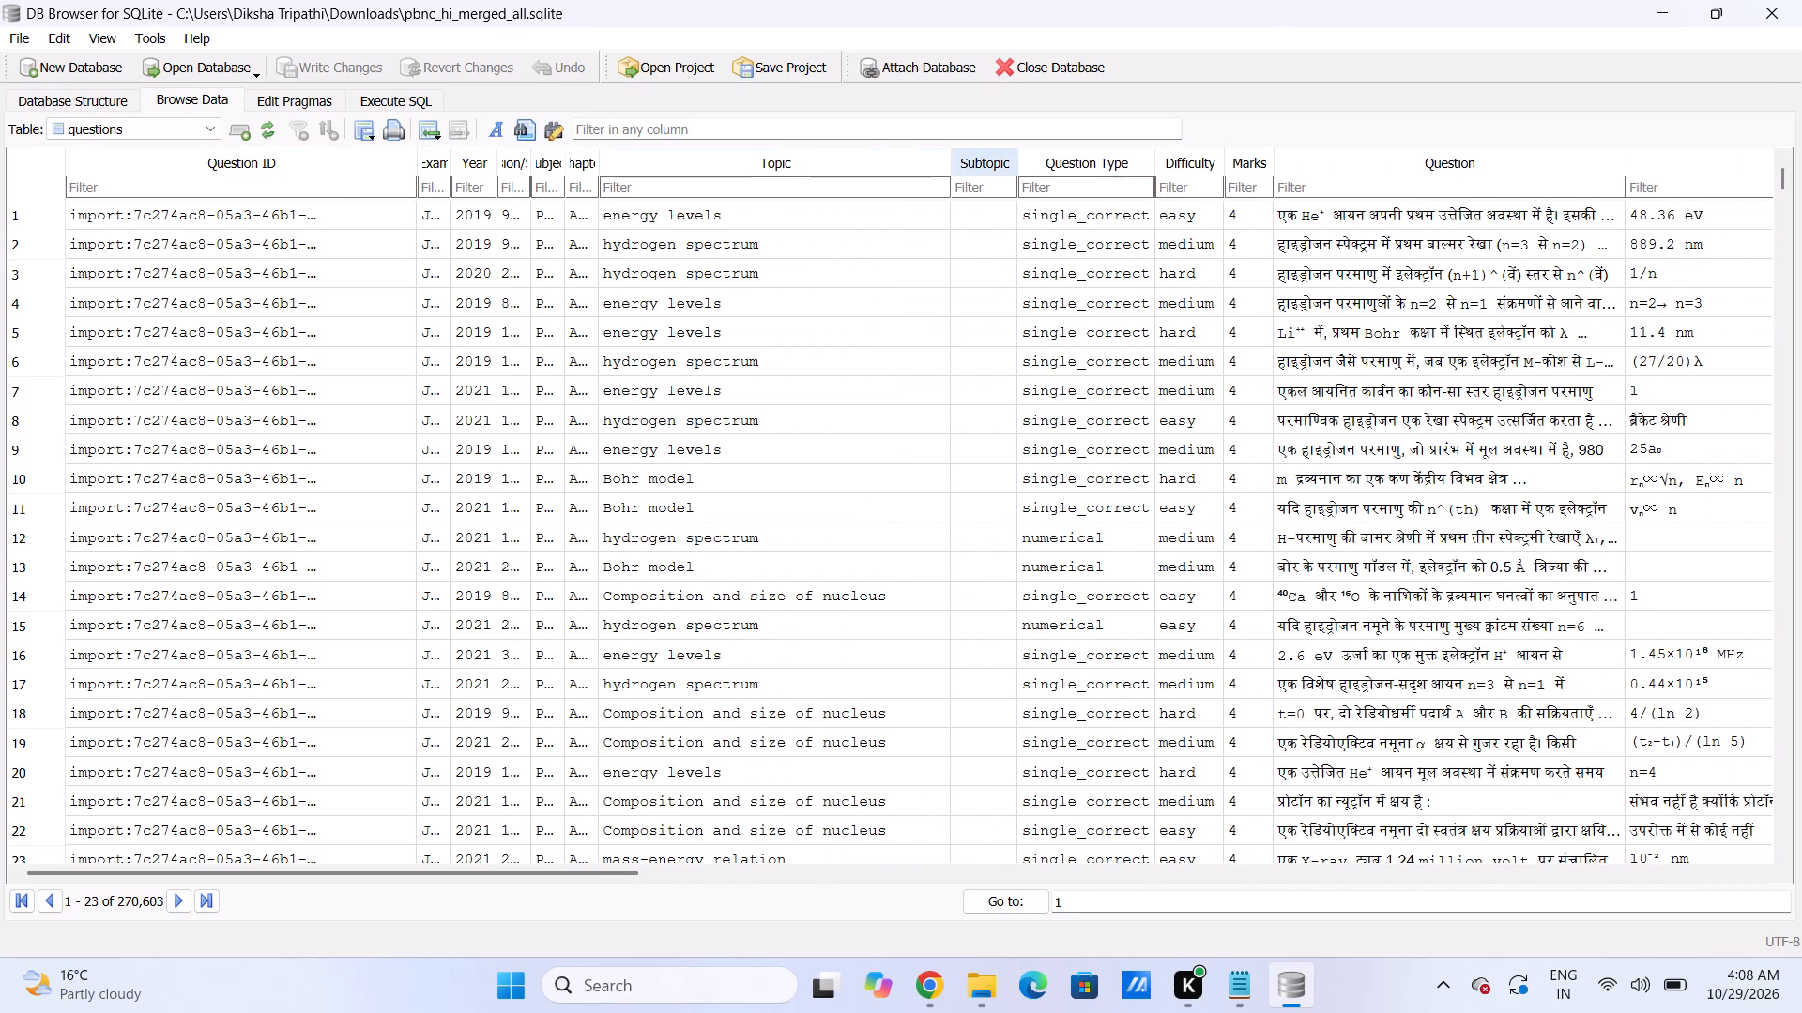
{"action": "left_click_drag", "start_coordinate": [949, 166], "coordinate": [451, 147]}
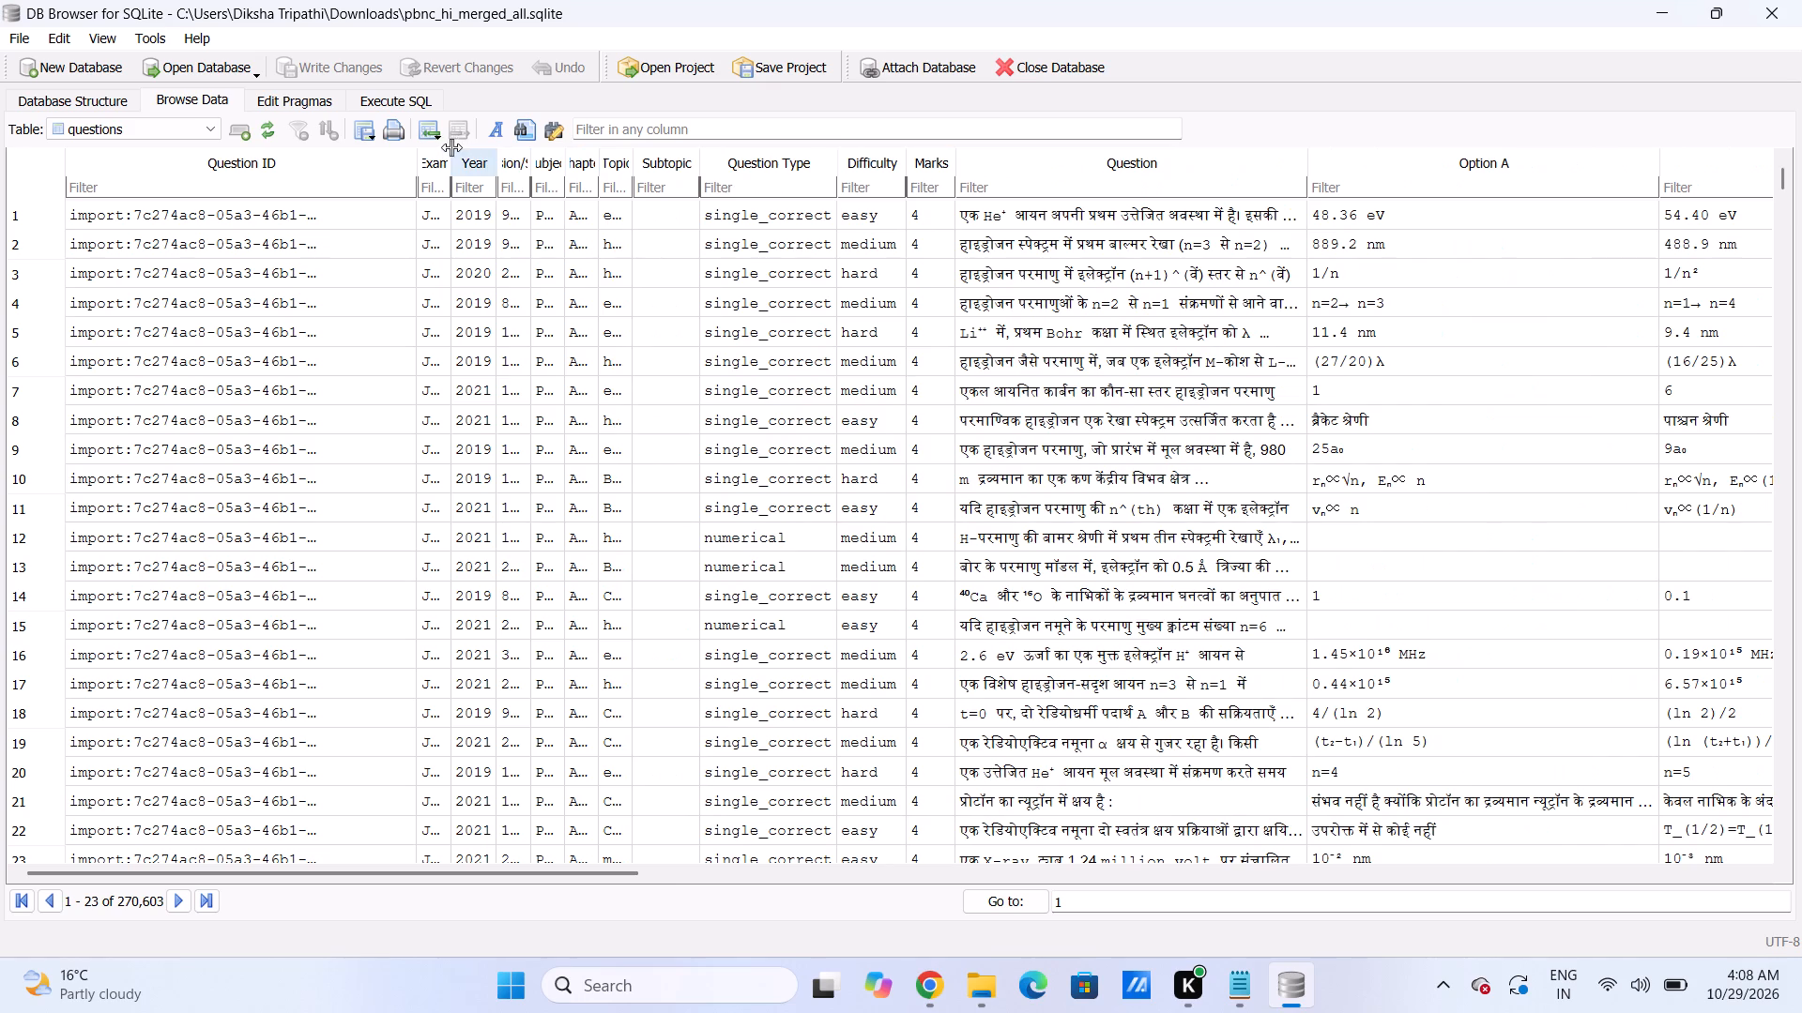
{"action": "left_click_drag", "start_coordinate": [451, 147], "coordinate": [450, 147]}
{"action": "left_click_drag", "start_coordinate": [700, 172], "coordinate": [490, 169]}
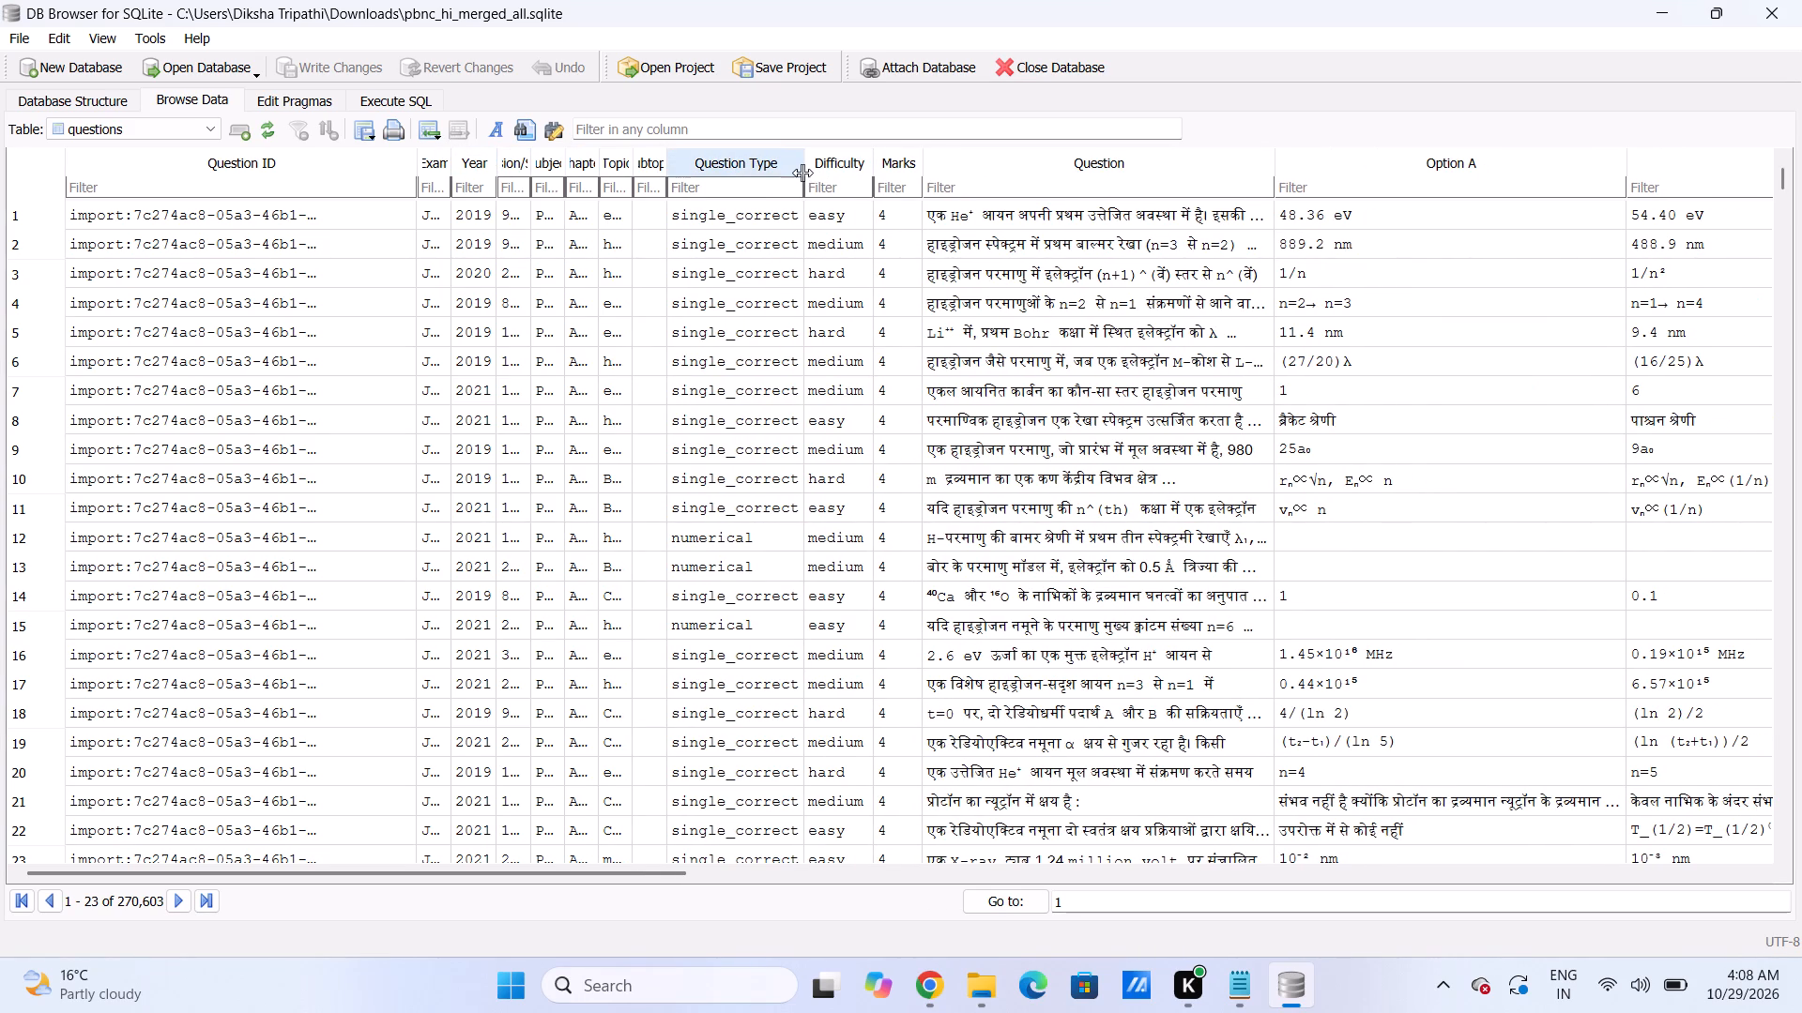
{"action": "left_click_drag", "start_coordinate": [802, 173], "coordinate": [535, 204]}
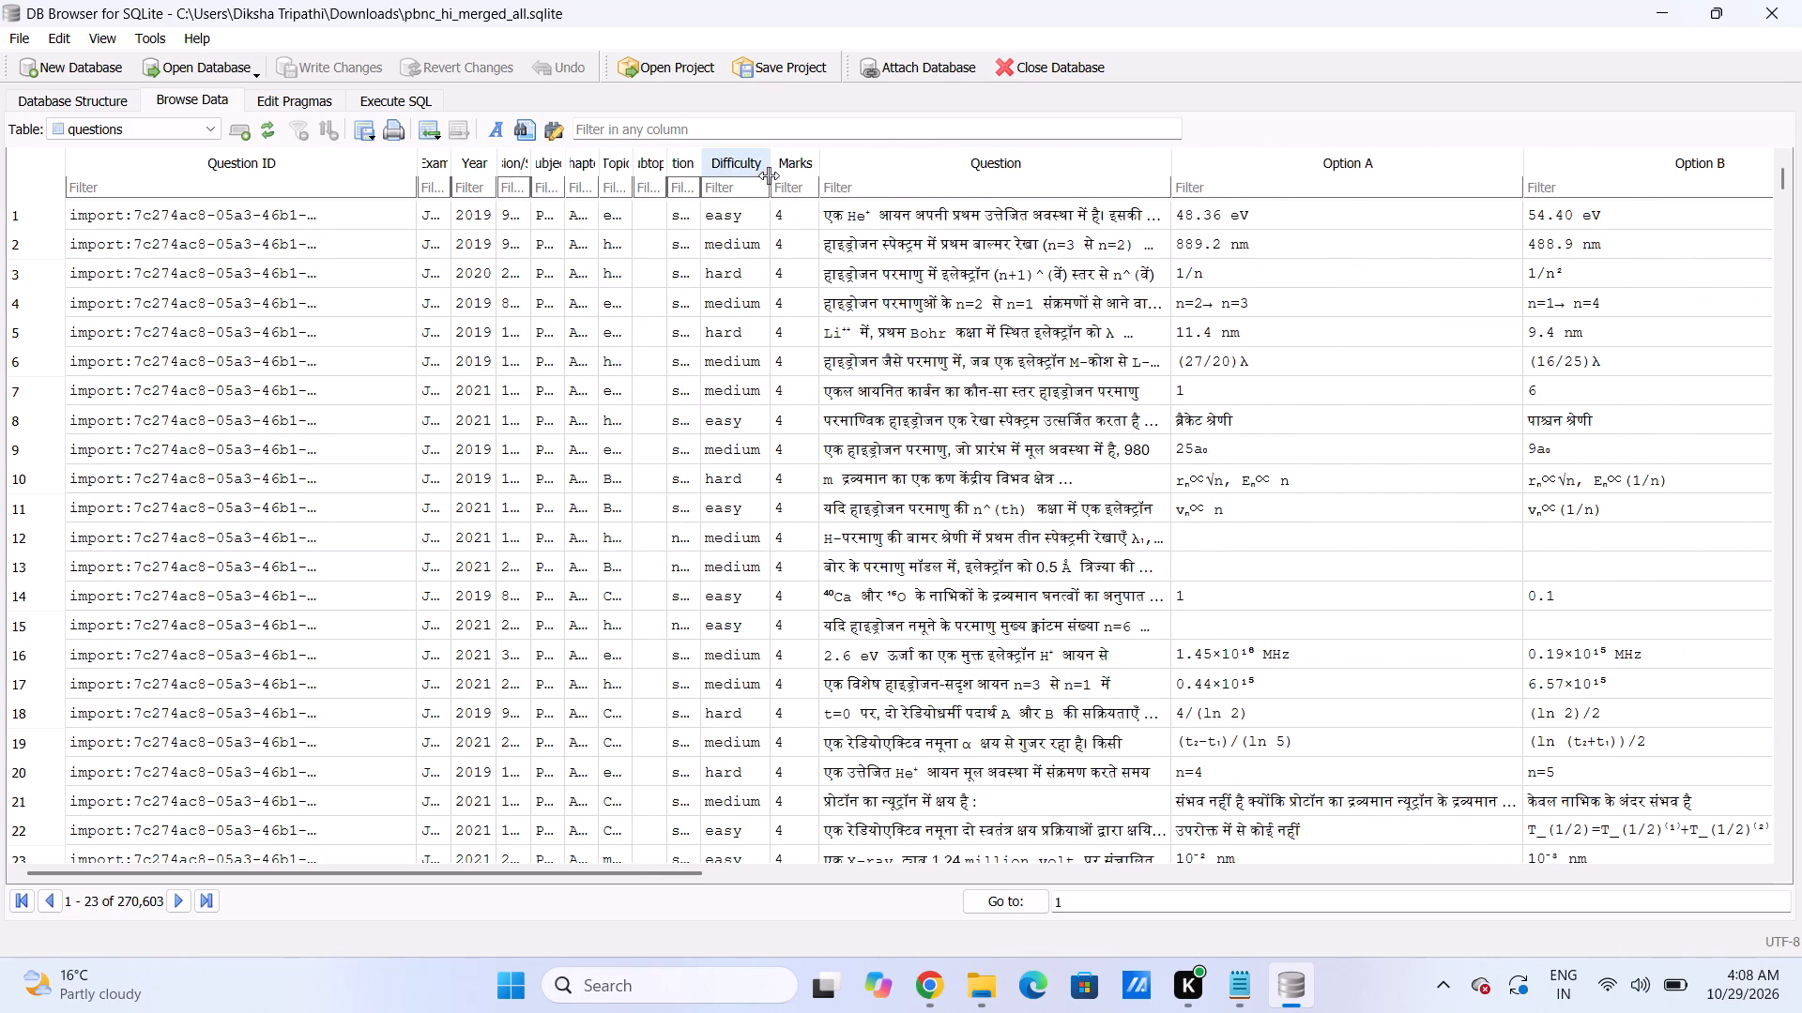
{"action": "left_click_drag", "start_coordinate": [769, 175], "coordinate": [550, 203]}
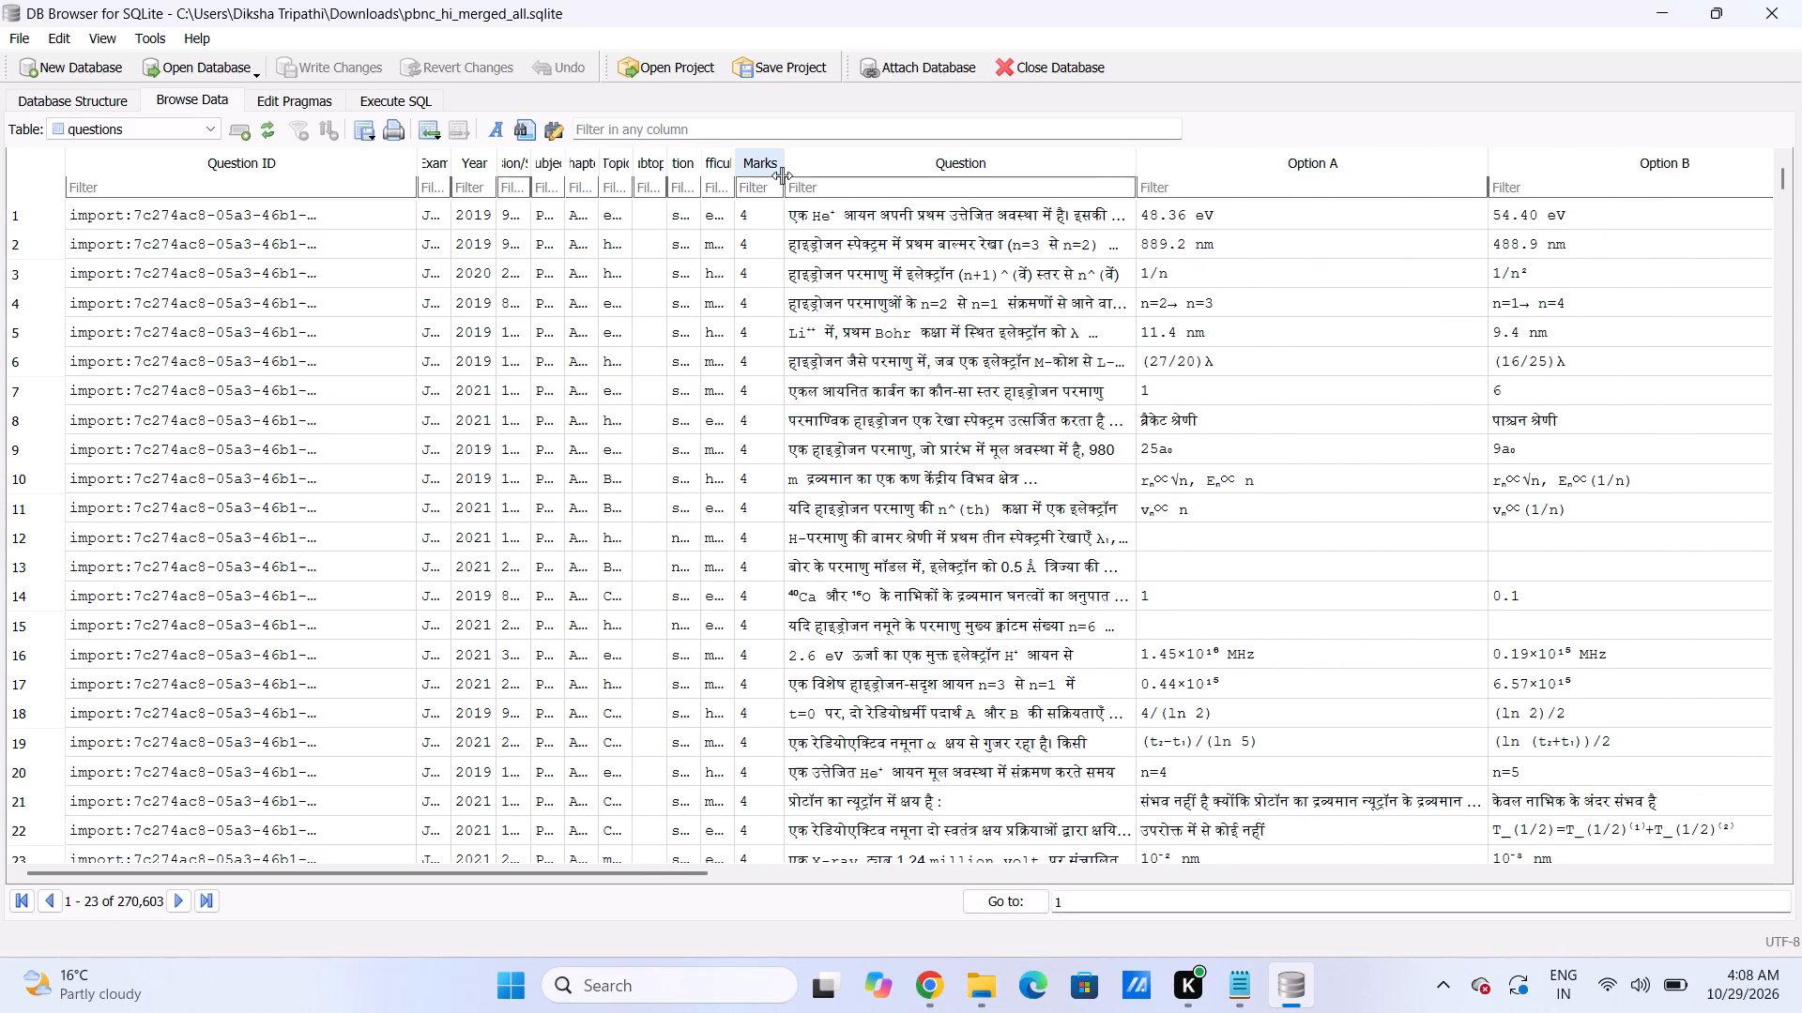
{"action": "left_click_drag", "start_coordinate": [782, 175], "coordinate": [623, 179]}
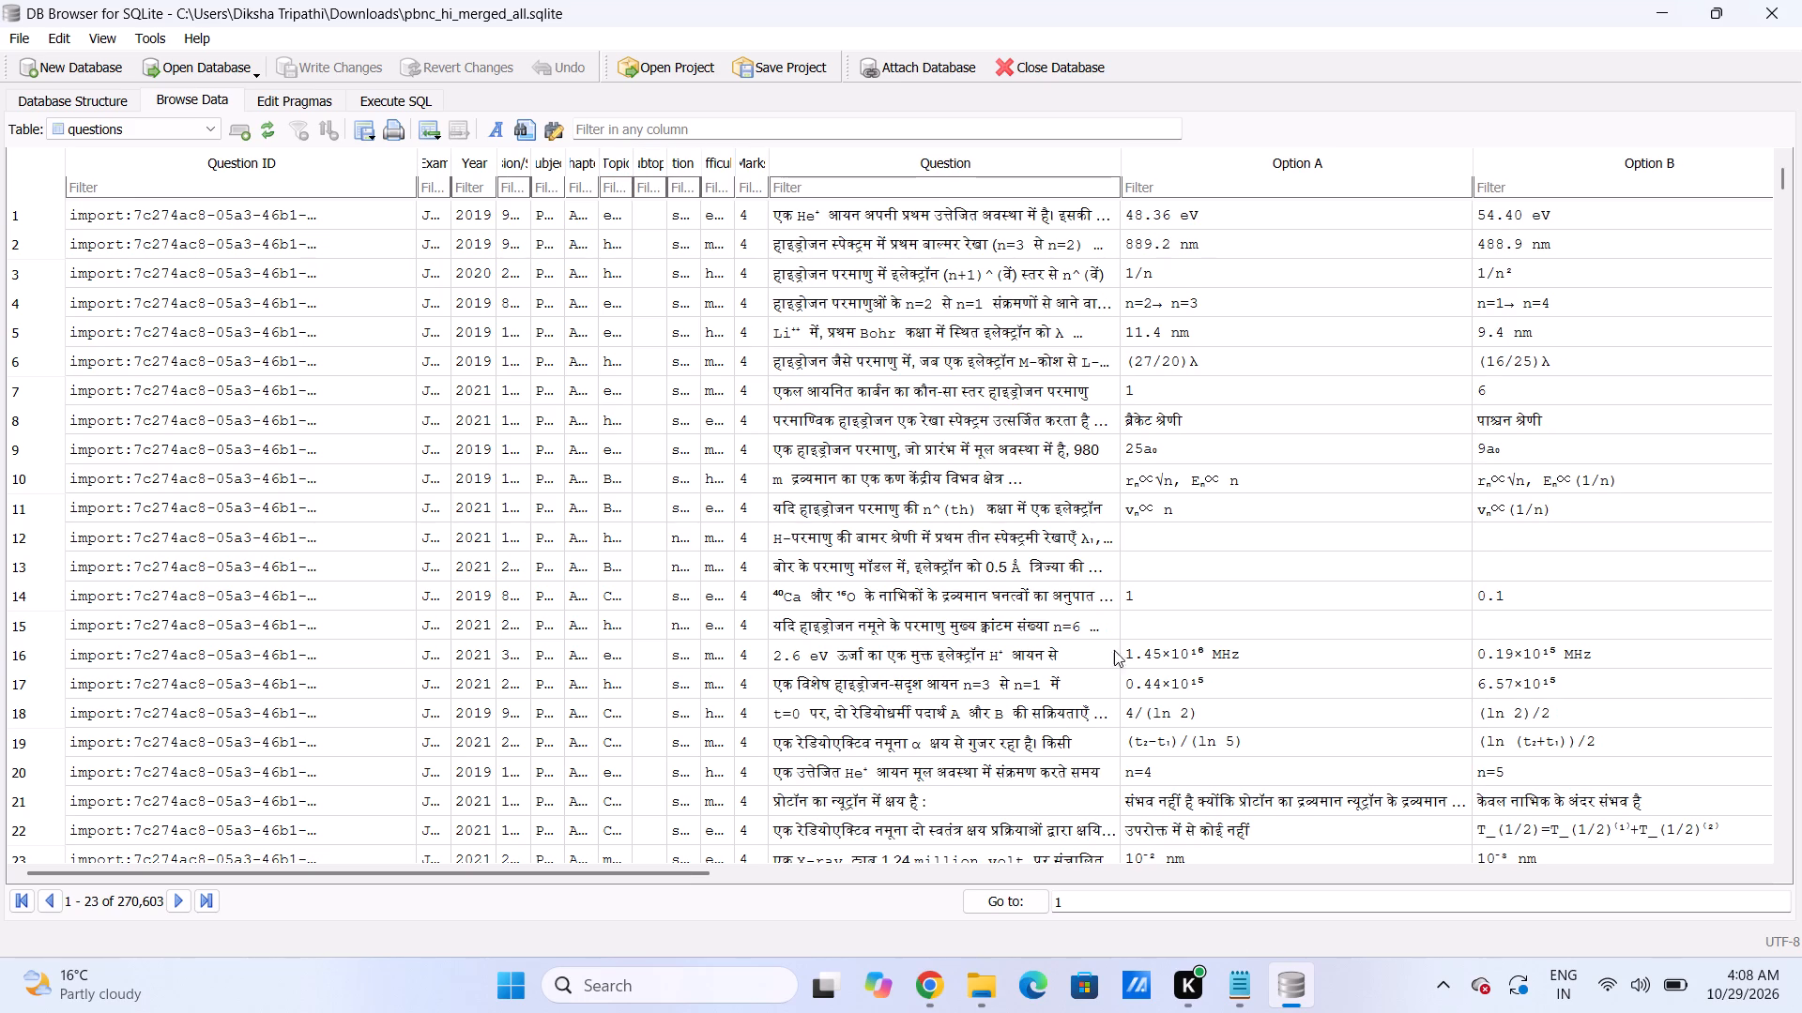
Examine the Question and Option A to Option D columns for the first 23 rows of the questions table.
{"action": "left_click_drag", "start_coordinate": [690, 870], "coordinate": [723, 874]}
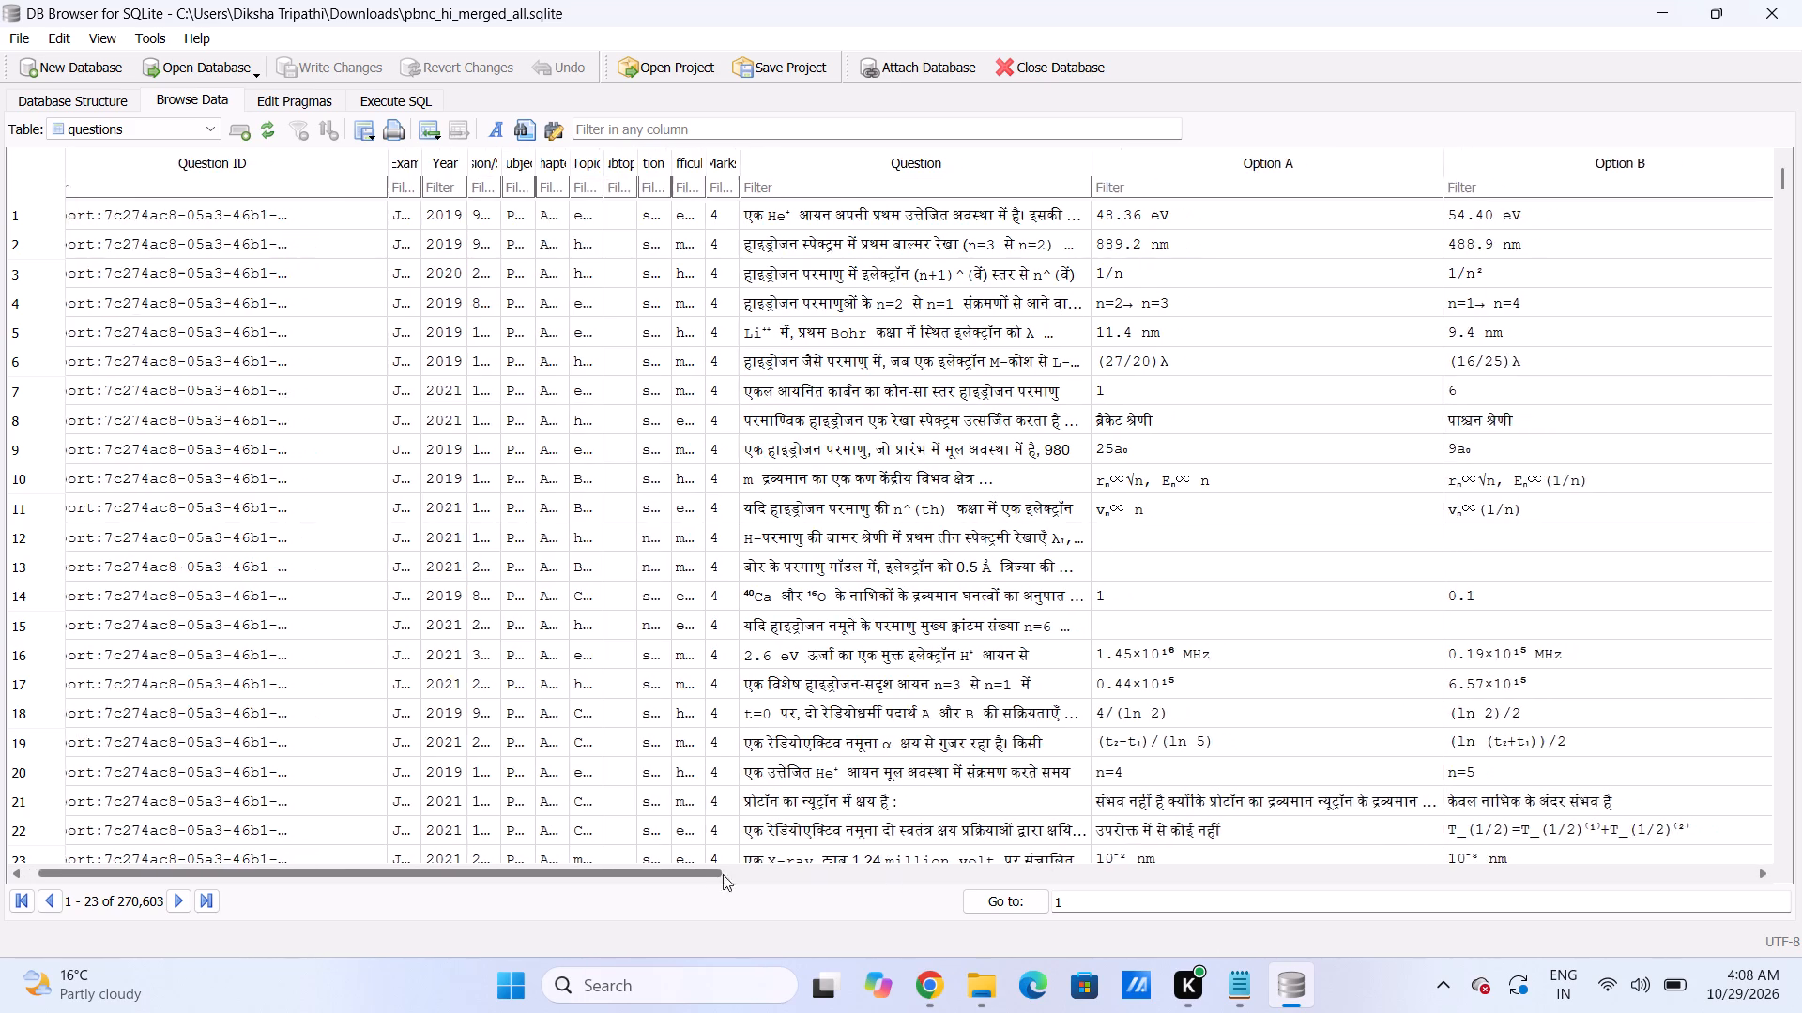
{"action": "left_click_drag", "start_coordinate": [723, 874], "coordinate": [974, 886]}
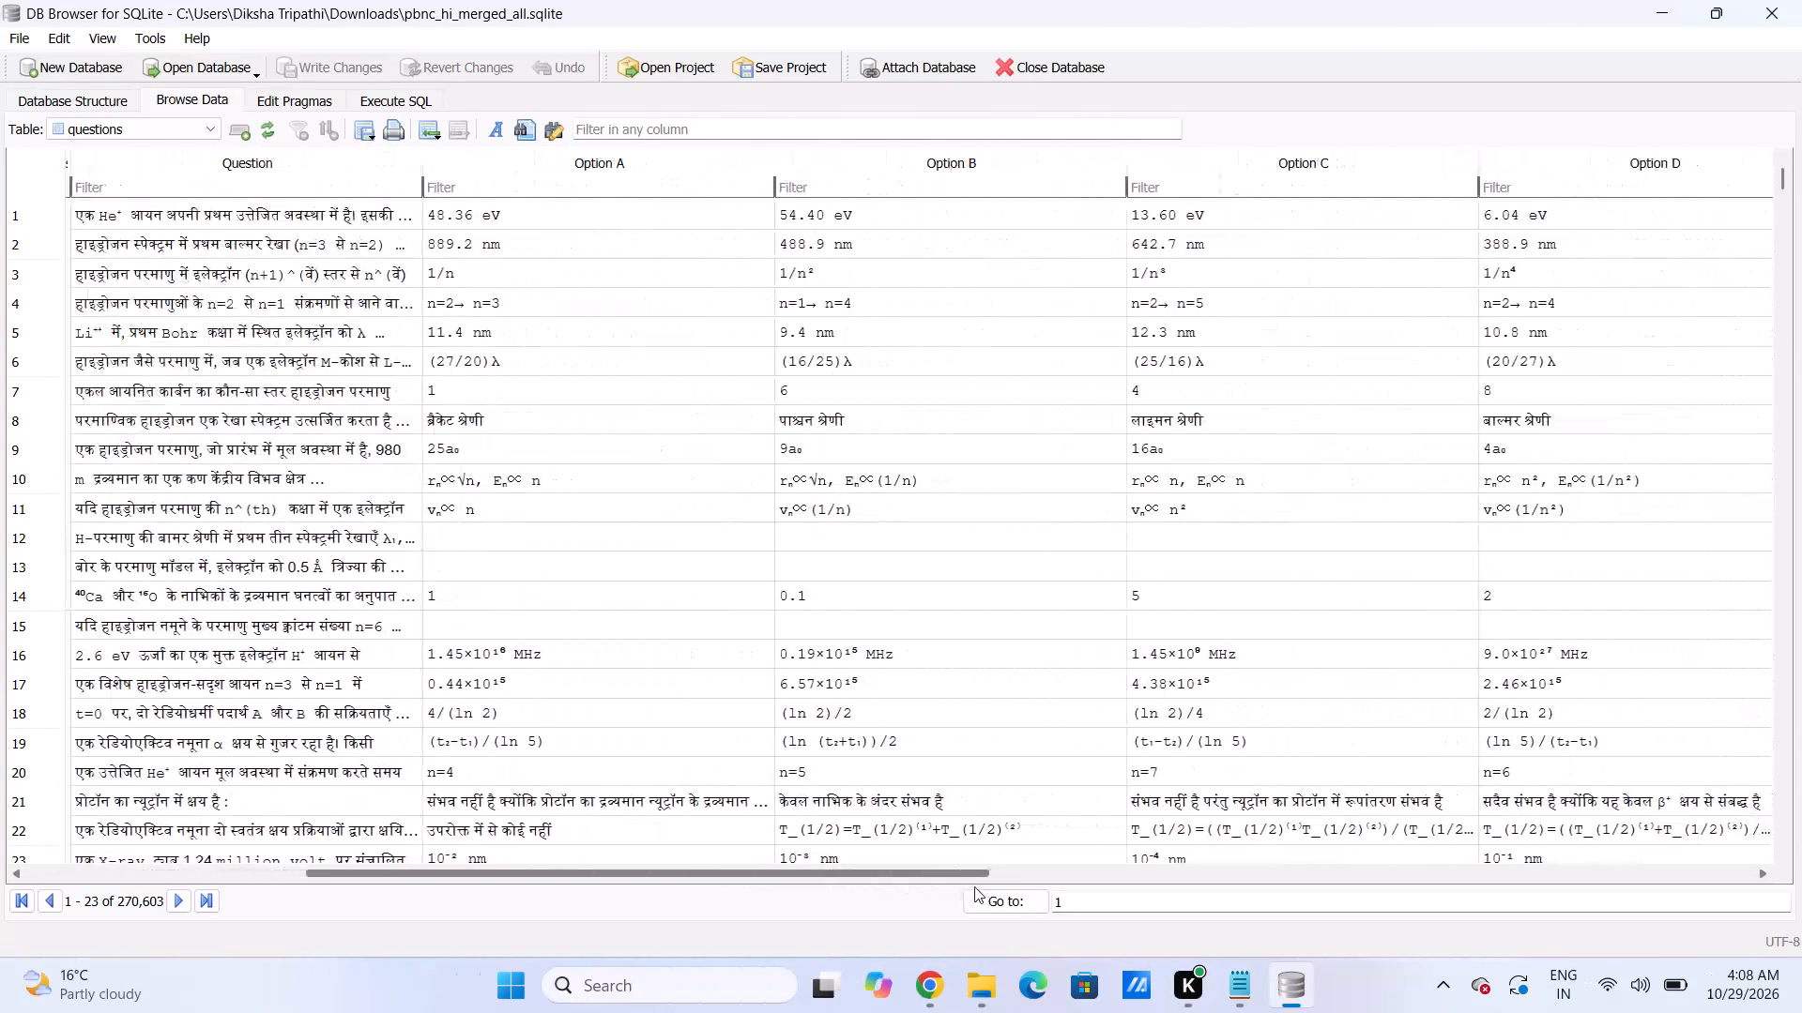
{"action": "left_click_drag", "start_coordinate": [974, 886], "coordinate": [1023, 904]}
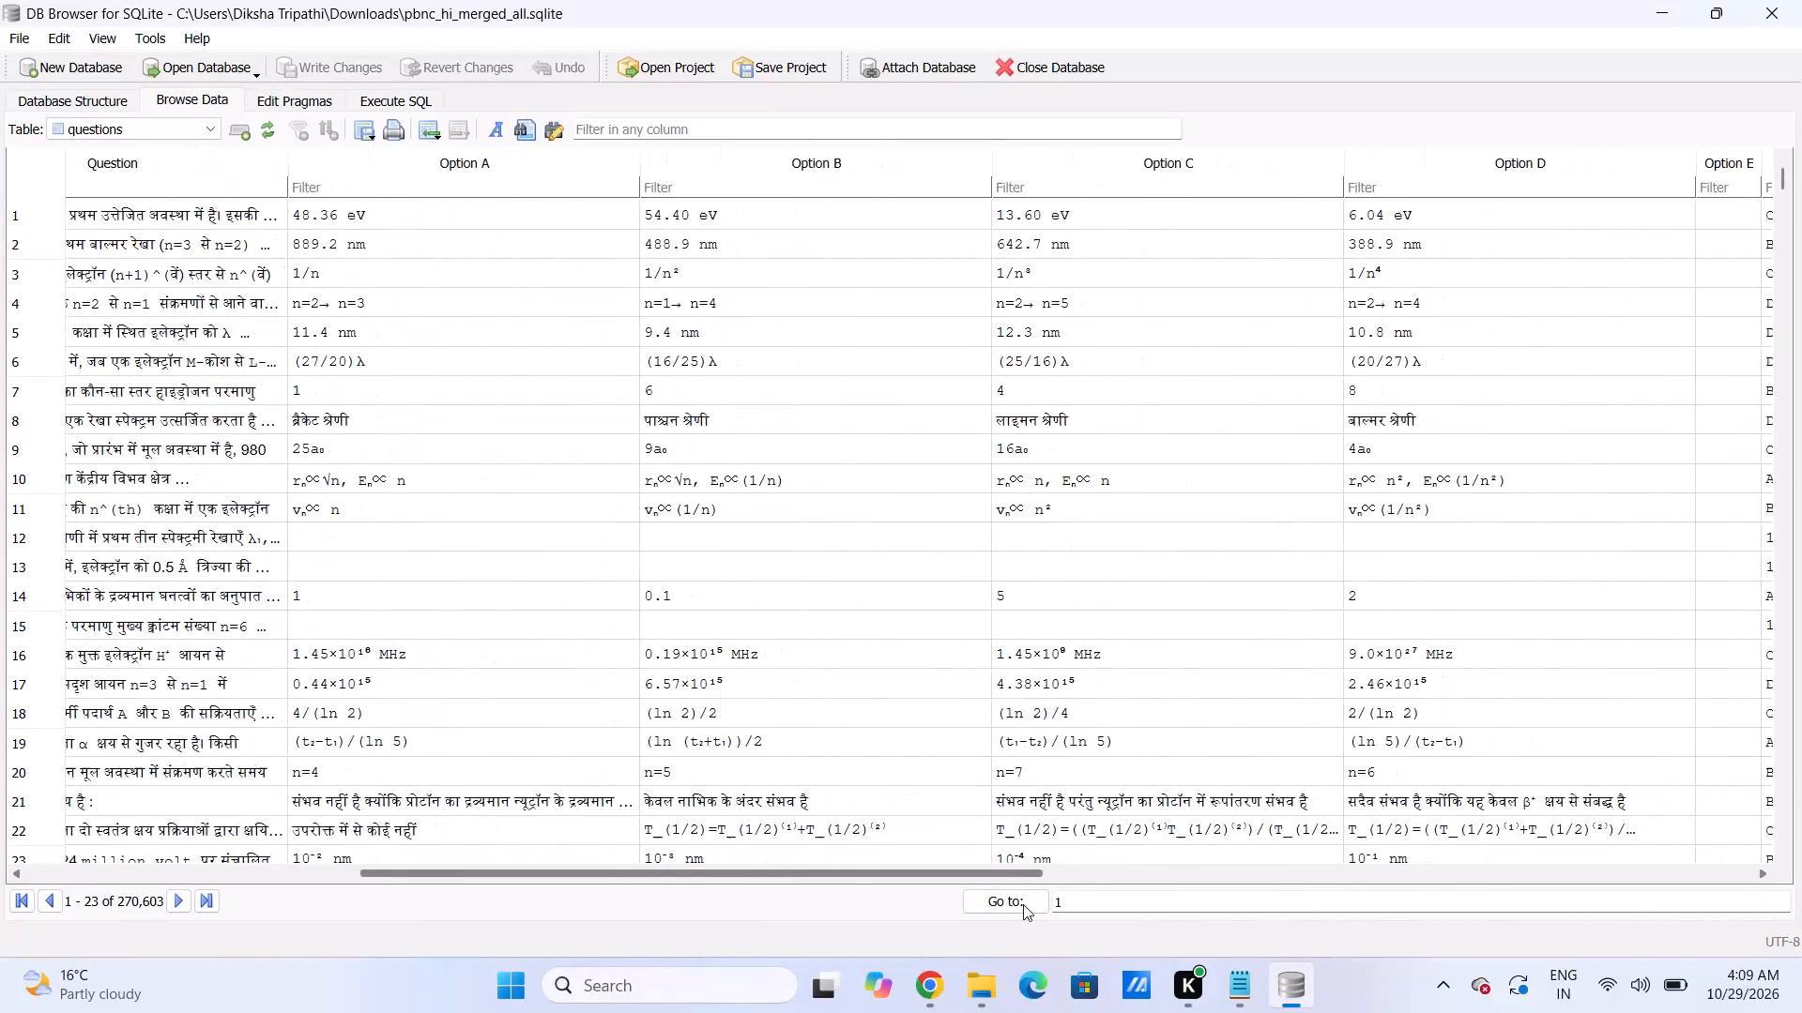
{"action": "left_click_drag", "start_coordinate": [1023, 904], "coordinate": [686, 878]}
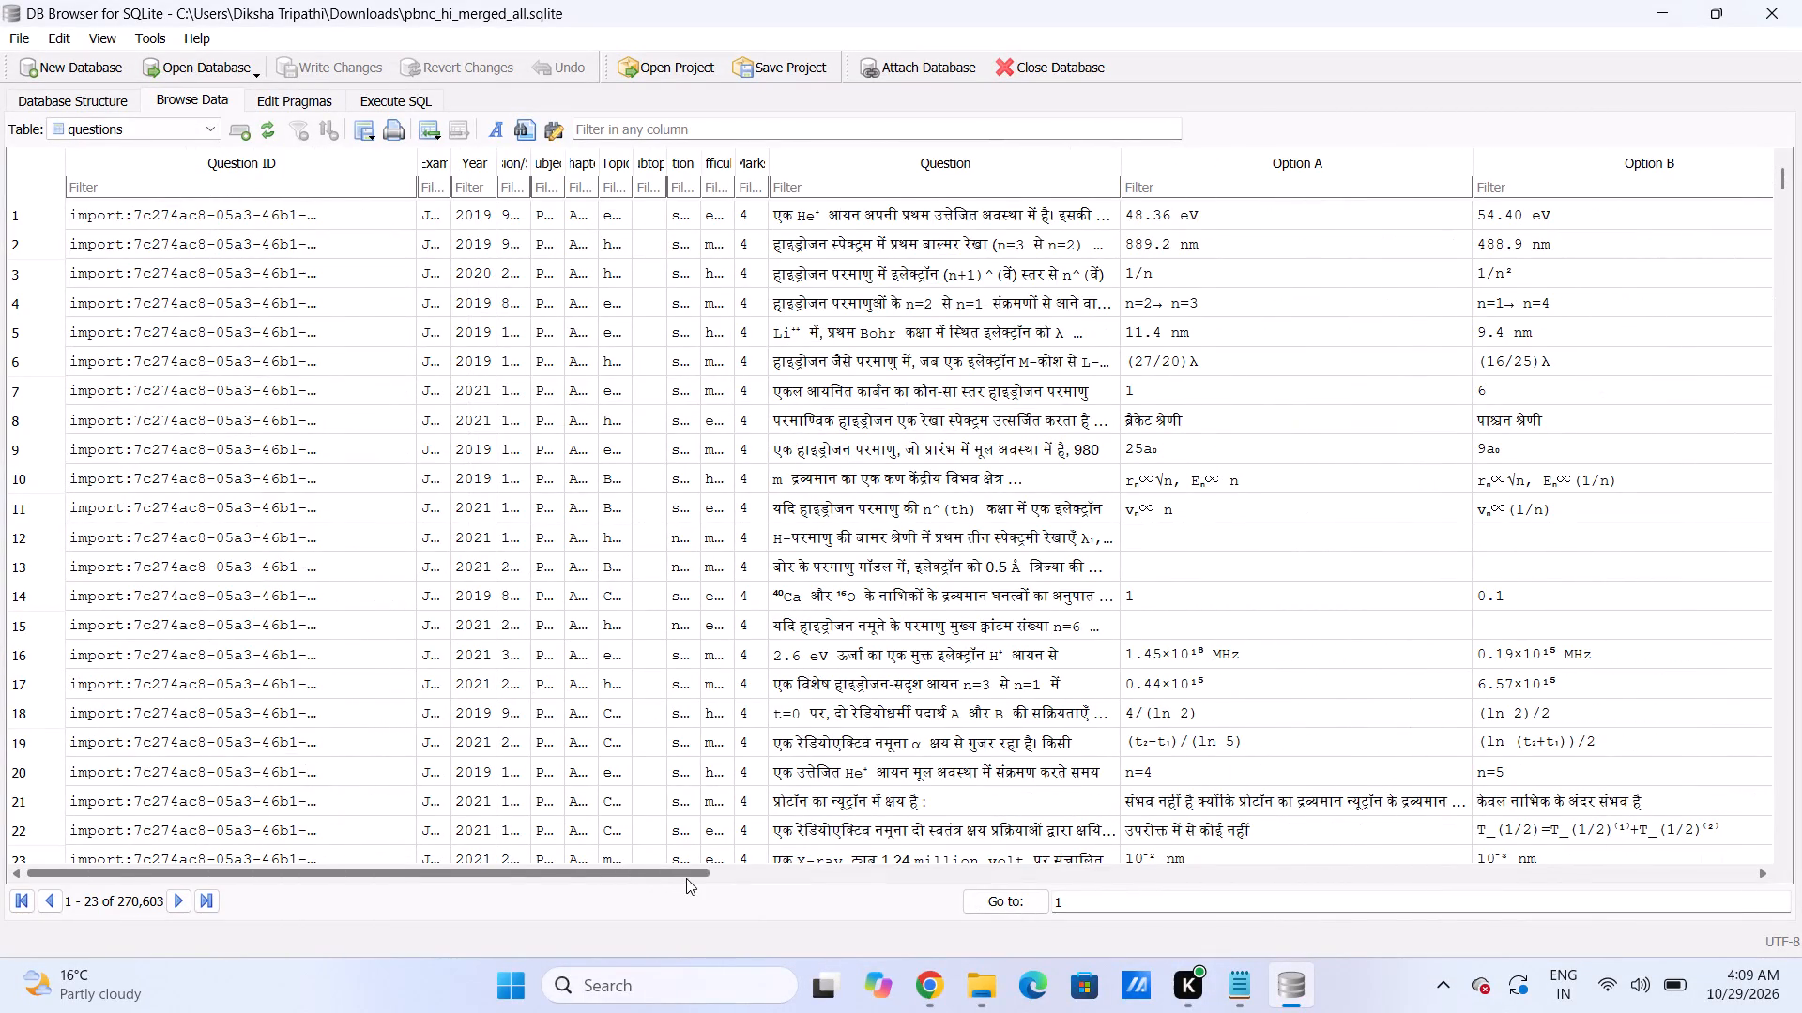
{"action": "left_click_drag", "start_coordinate": [686, 878], "coordinate": [758, 877]}
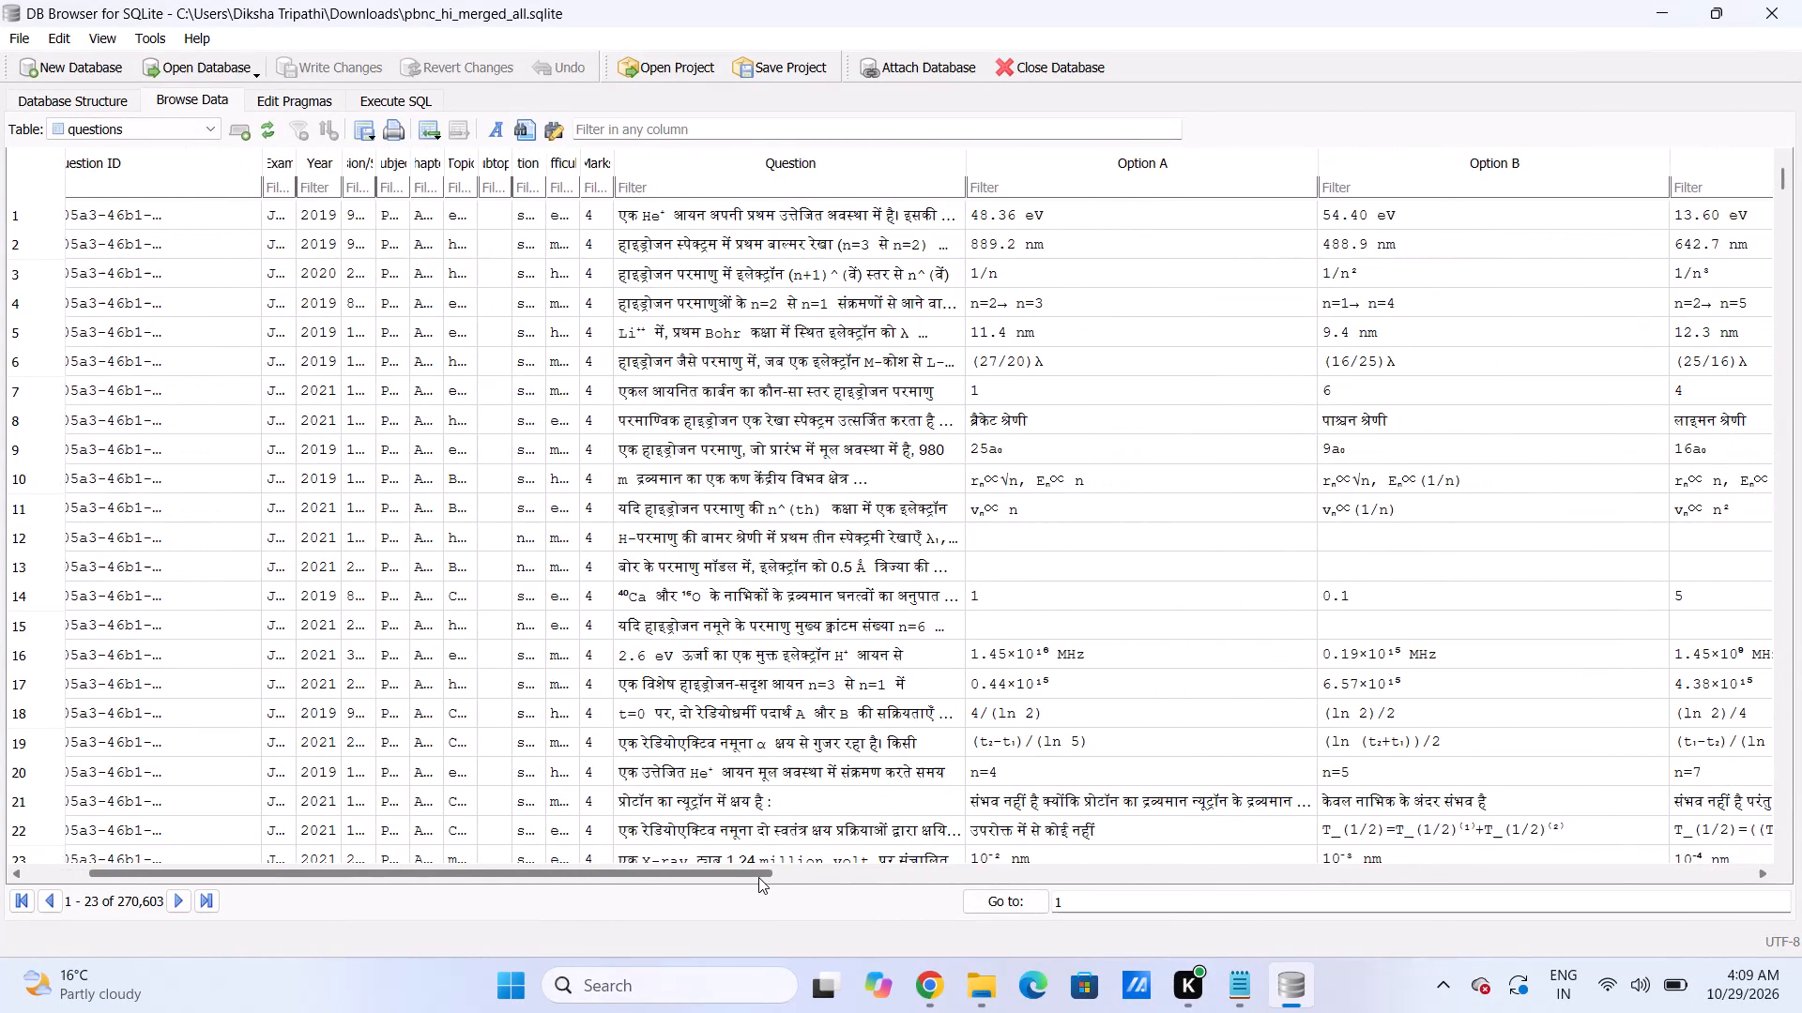
{"action": "left_click_drag", "start_coordinate": [758, 877], "coordinate": [784, 882]}
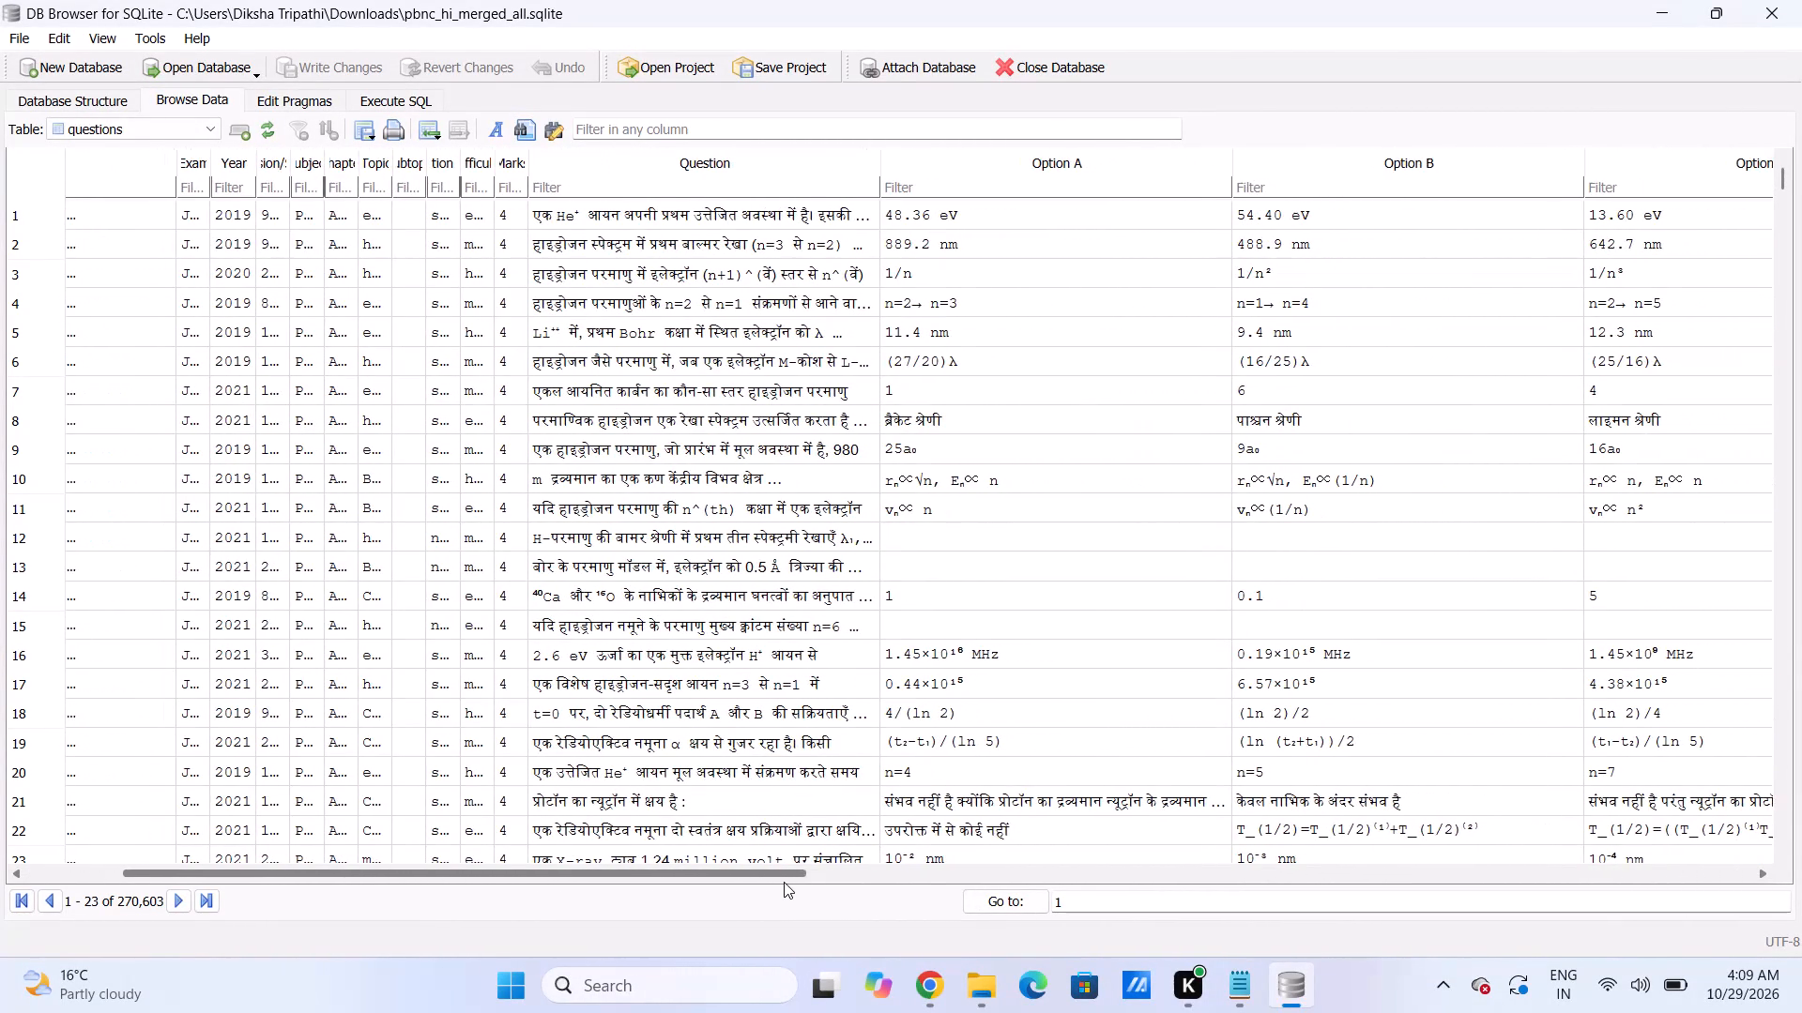
{"action": "left_click_drag", "start_coordinate": [784, 882], "coordinate": [784, 883]}
{"action": "left_click", "coordinate": [163, 207]}
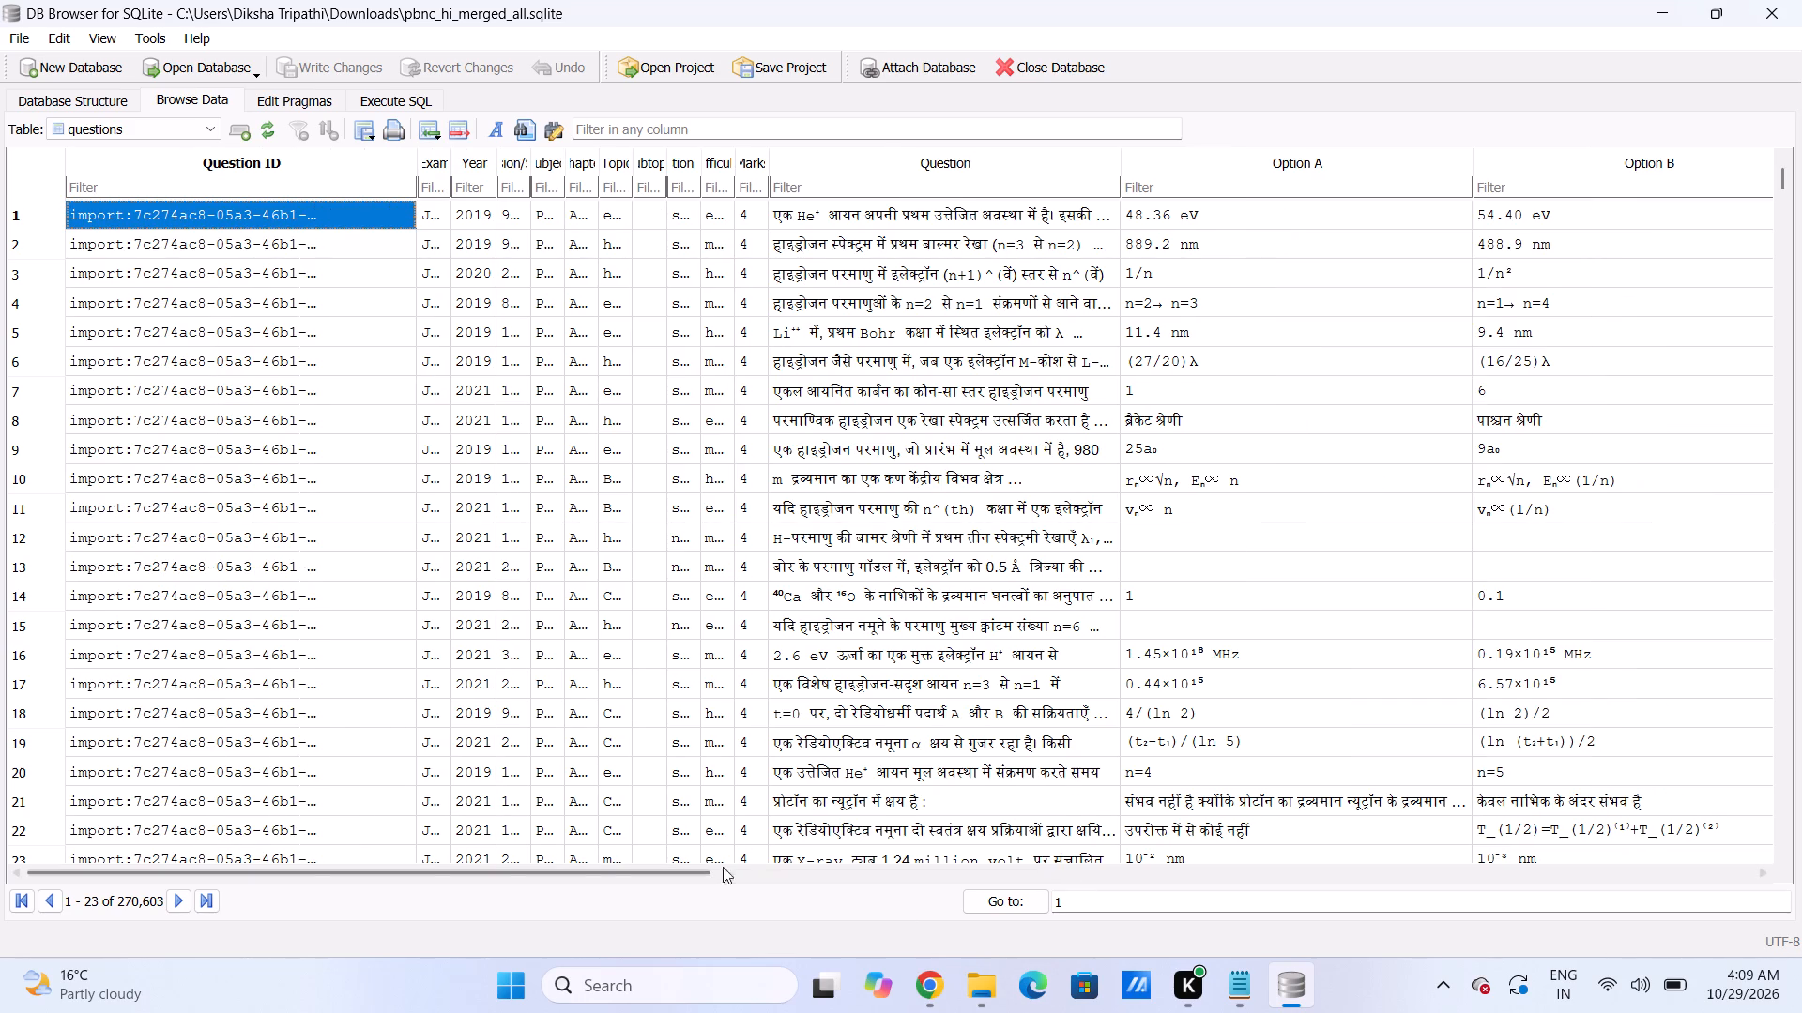
{"action": "left_click_drag", "start_coordinate": [703, 874], "coordinate": [575, 849]}
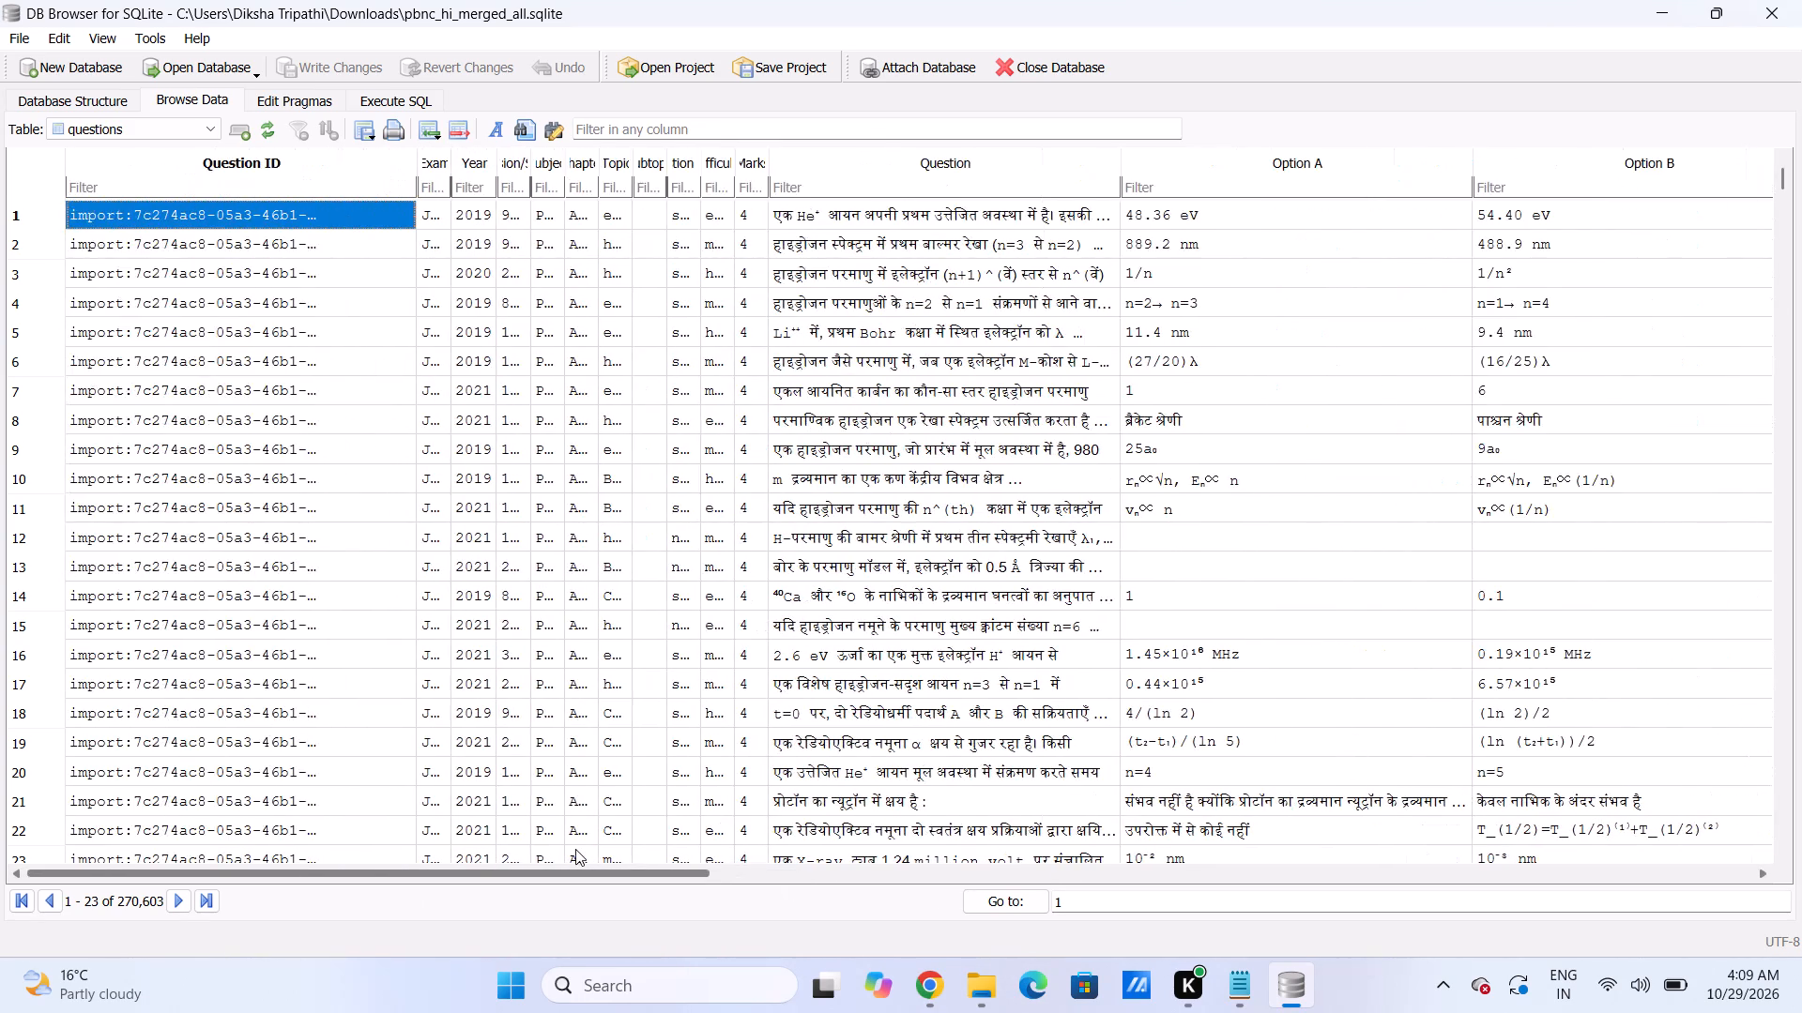
{"action": "left_click_drag", "start_coordinate": [575, 849], "coordinate": [858, 898]}
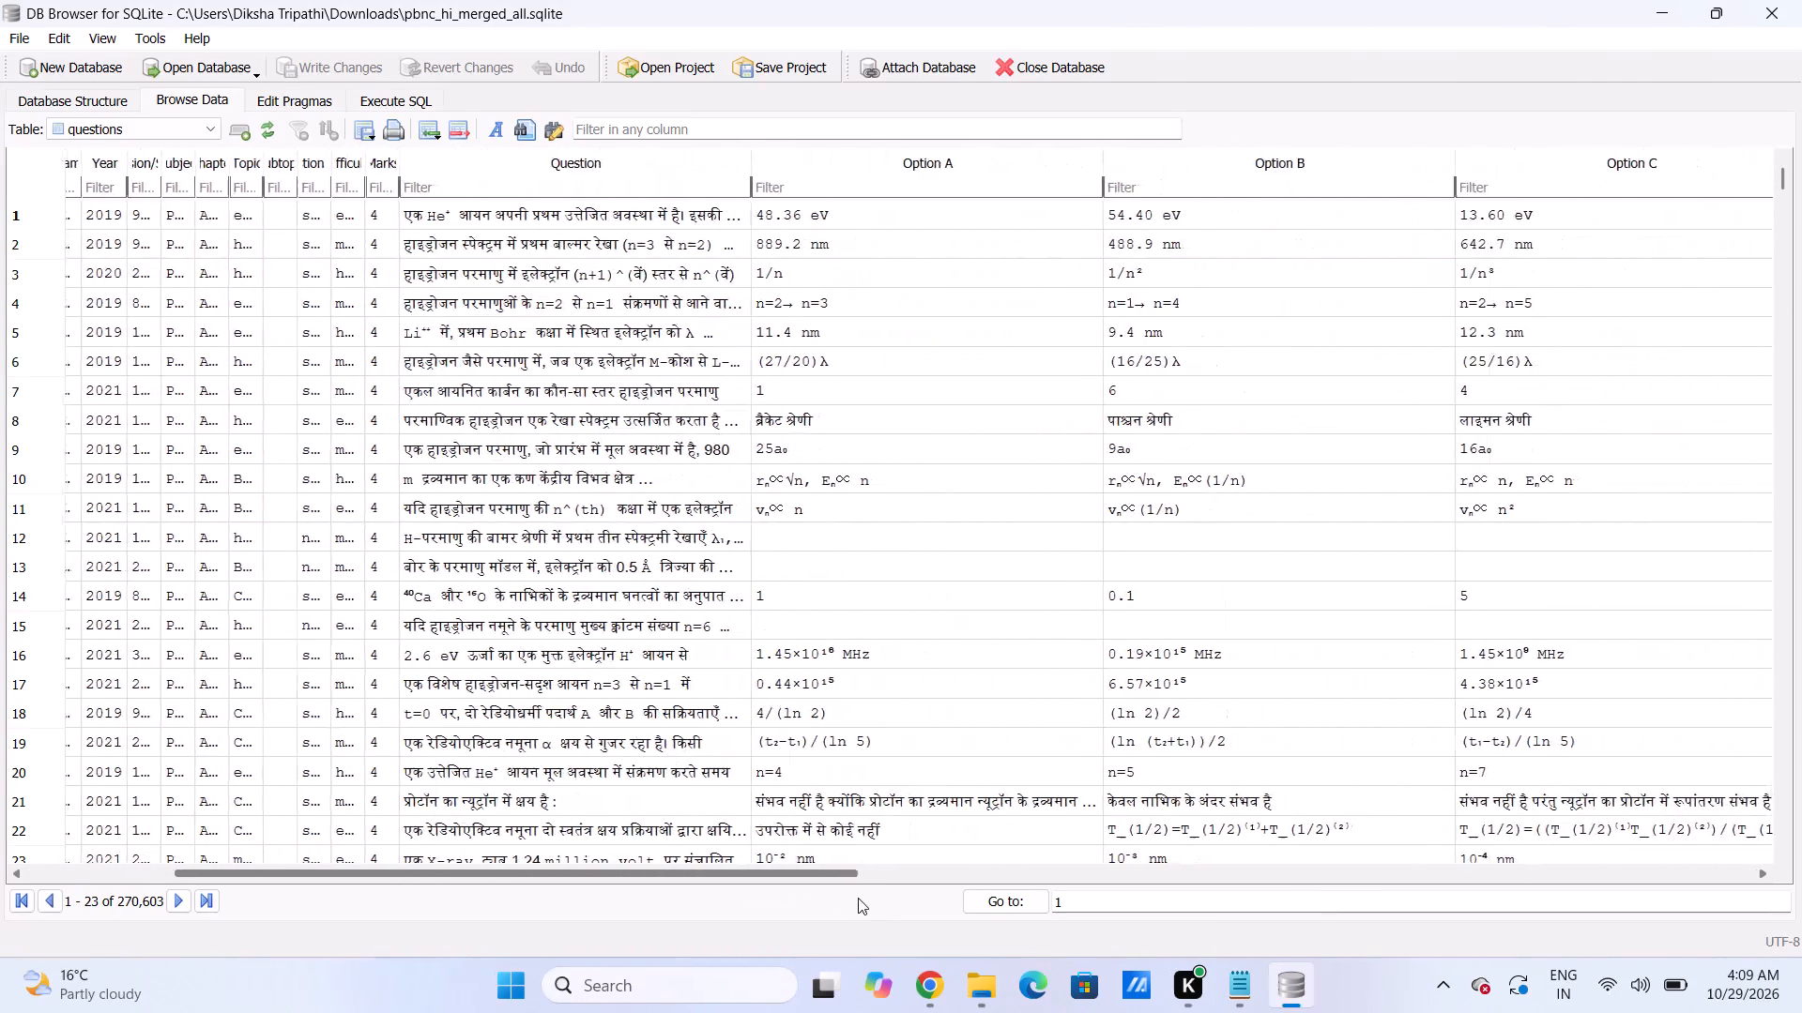
{"action": "left_click_drag", "start_coordinate": [858, 898], "coordinate": [866, 908]}
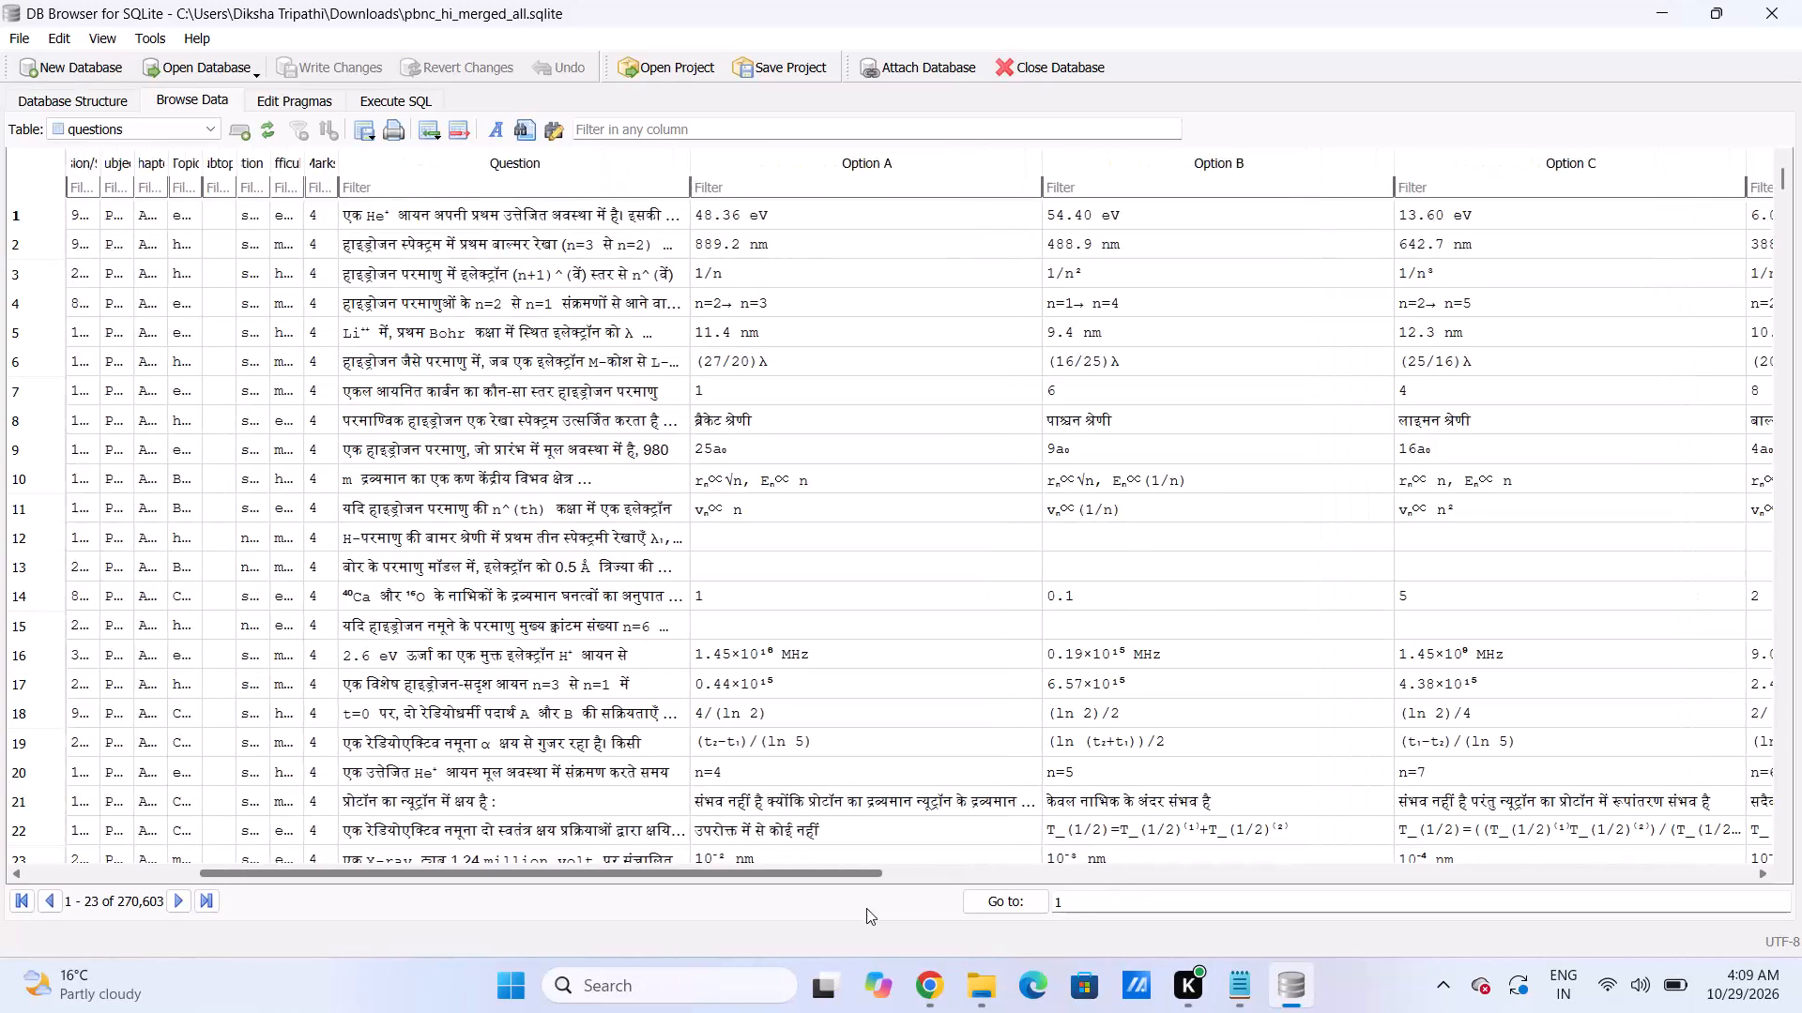
{"action": "left_click_drag", "start_coordinate": [866, 908], "coordinate": [827, 911]}
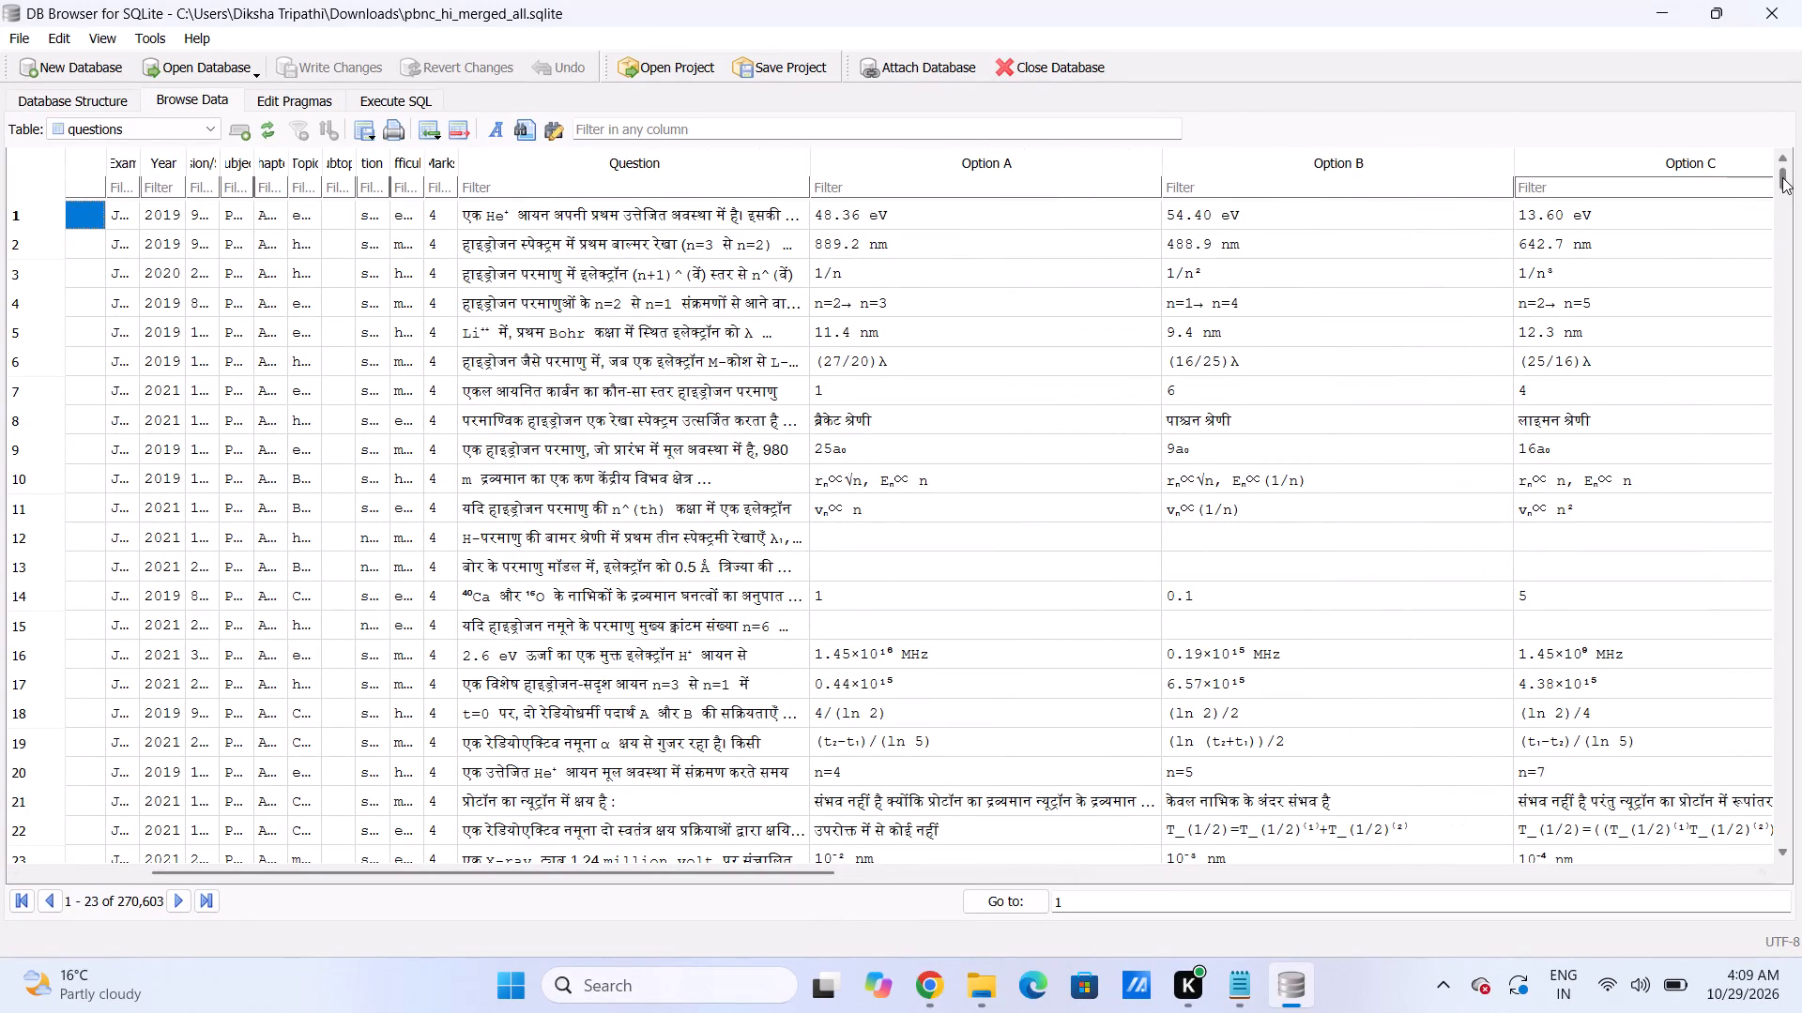
Skim the Hindi questions and options at widely spaced points in the table, down to about row 111,550.
{"action": "left_click_drag", "start_coordinate": [1782, 177], "coordinate": [1801, 268]}
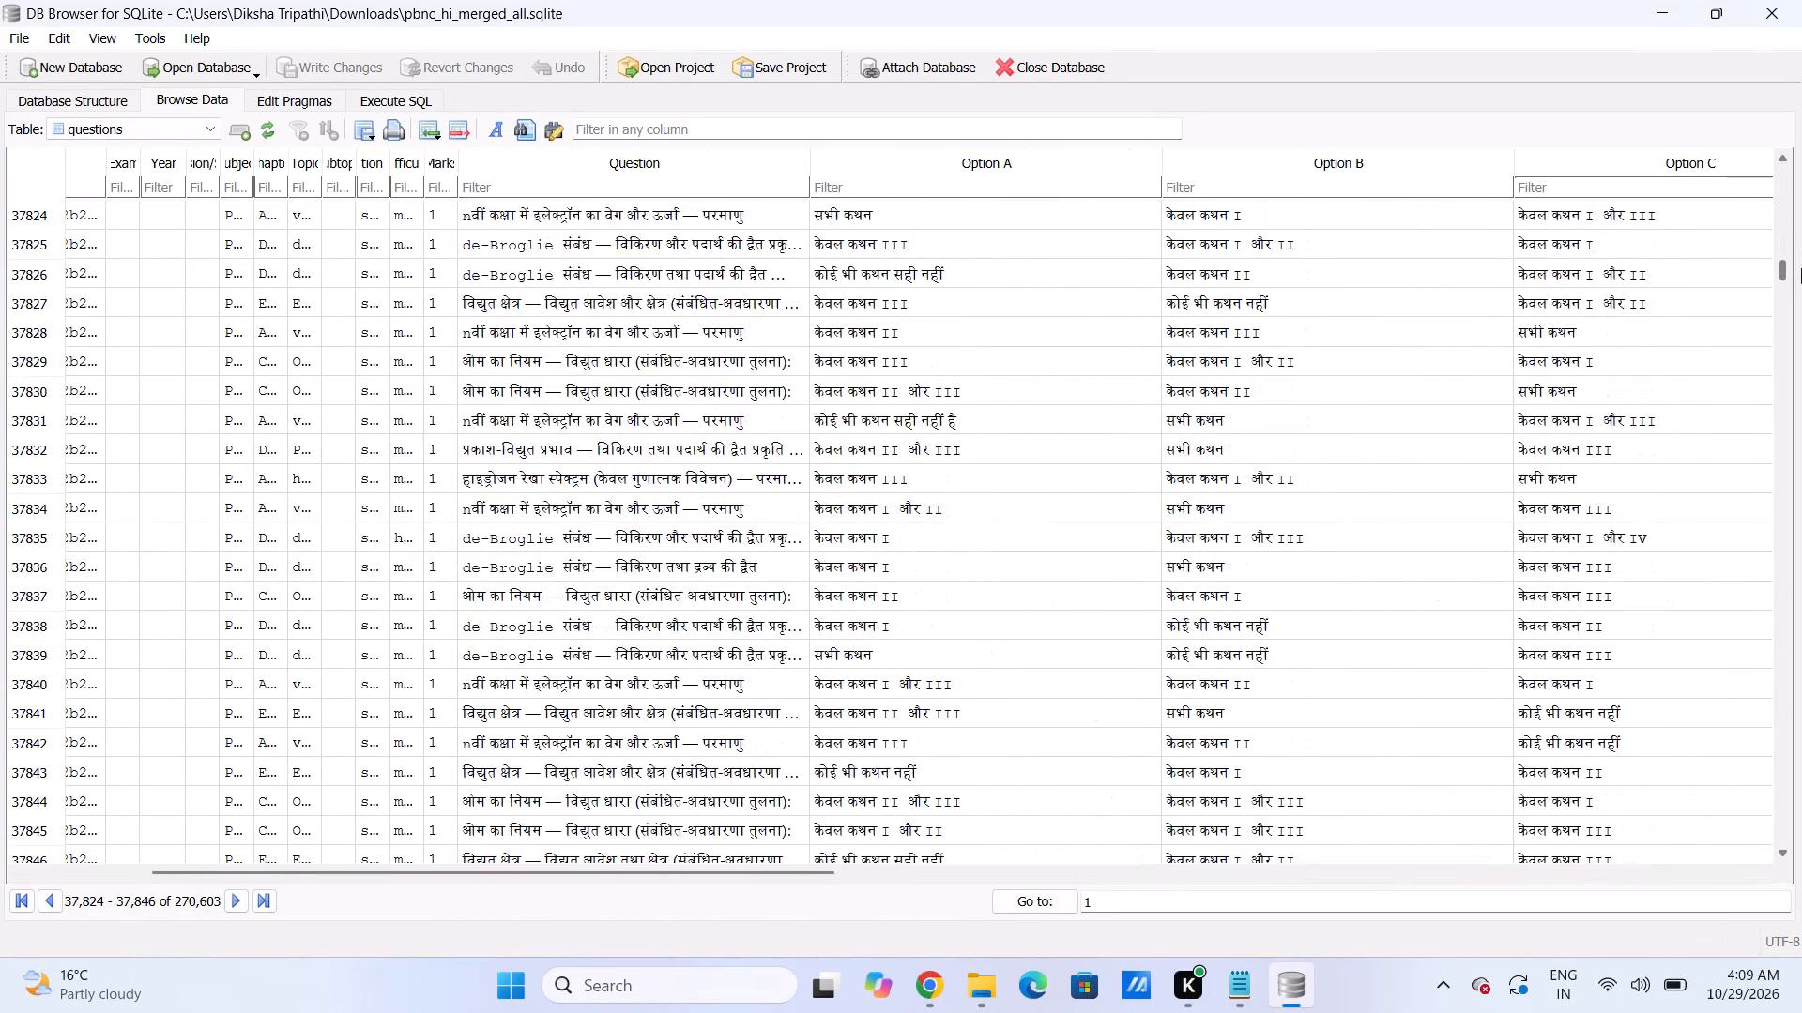
{"action": "left_click_drag", "start_coordinate": [1801, 268], "coordinate": [1785, 384]}
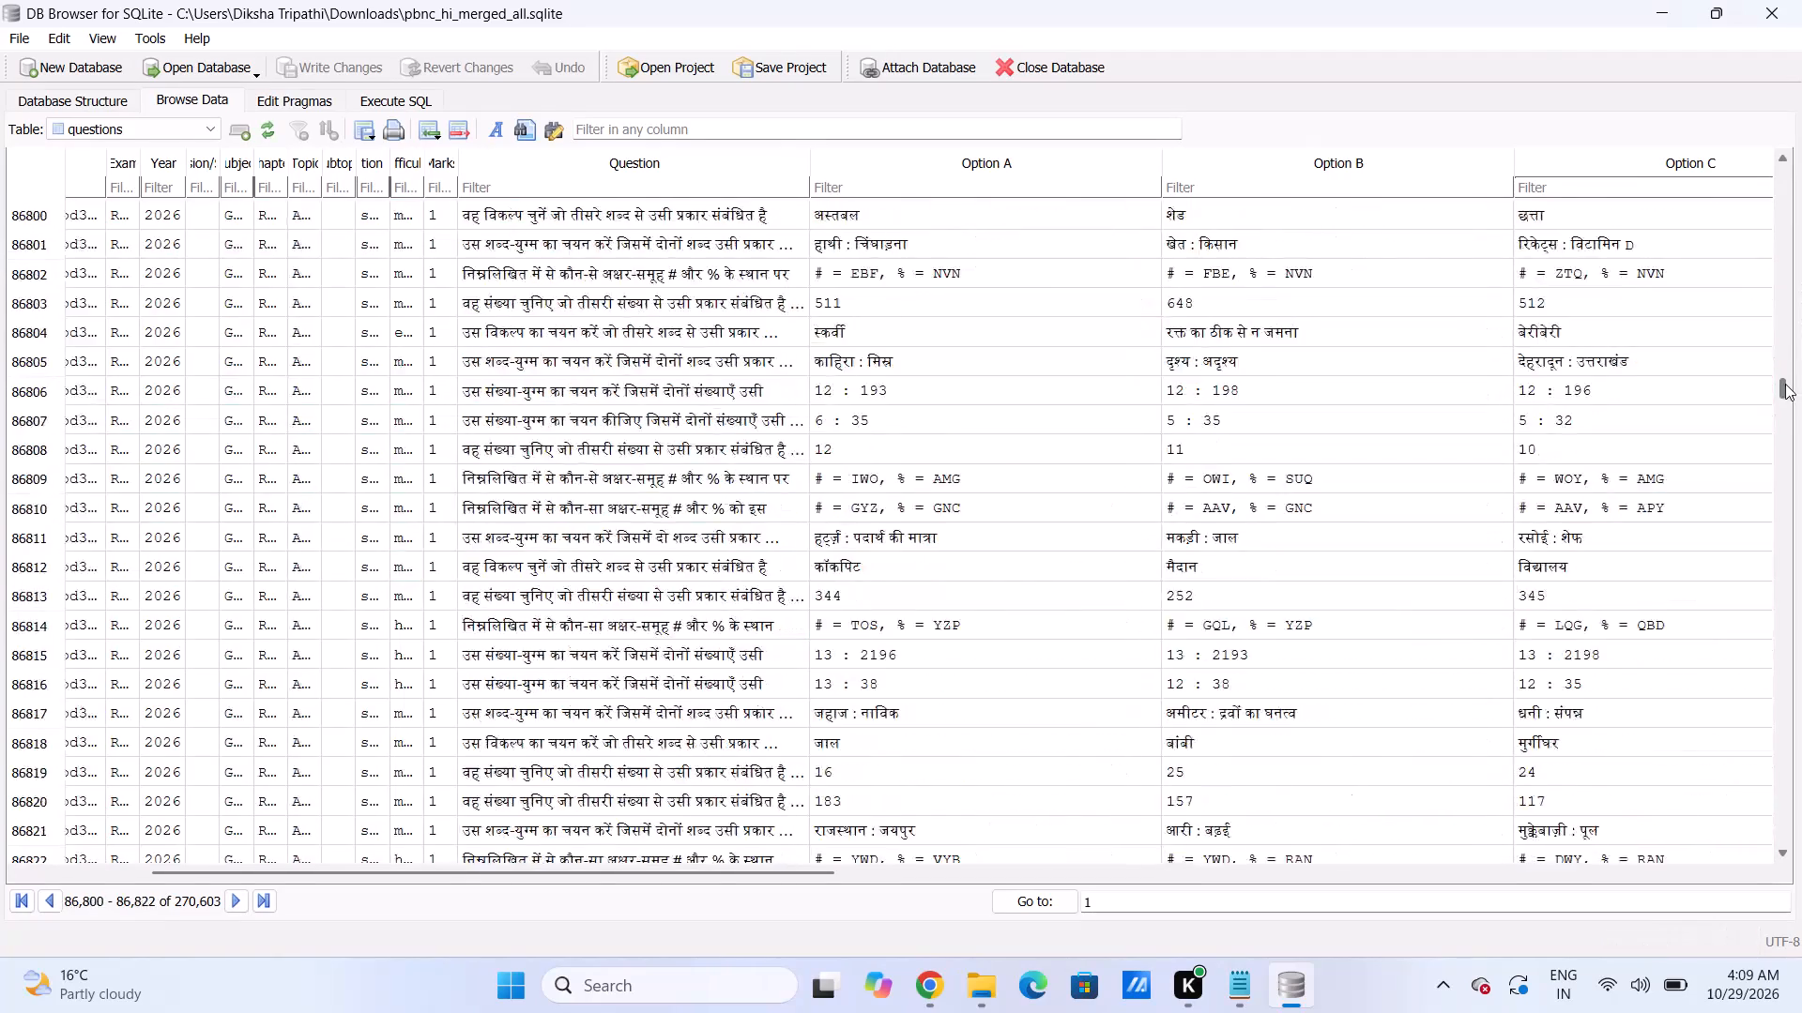
{"action": "left_click_drag", "start_coordinate": [1785, 384], "coordinate": [1787, 372]}
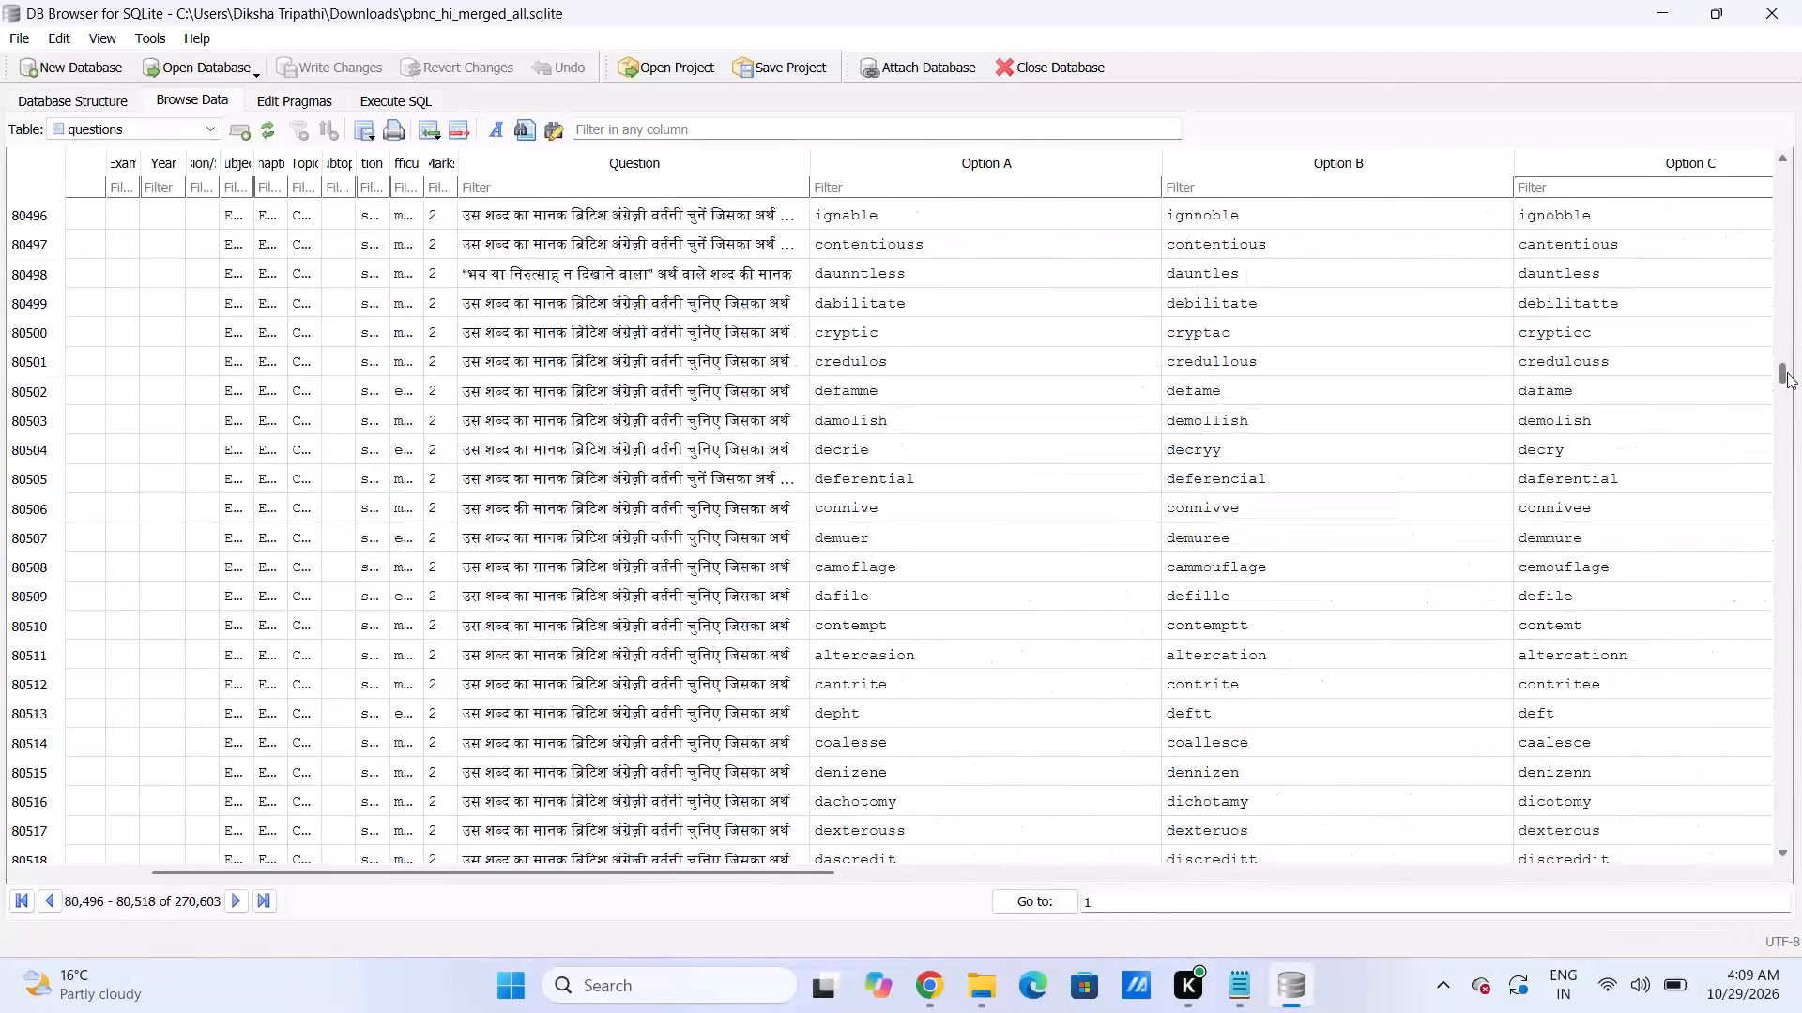
{"action": "left_click_drag", "start_coordinate": [1787, 372], "coordinate": [1785, 375]}
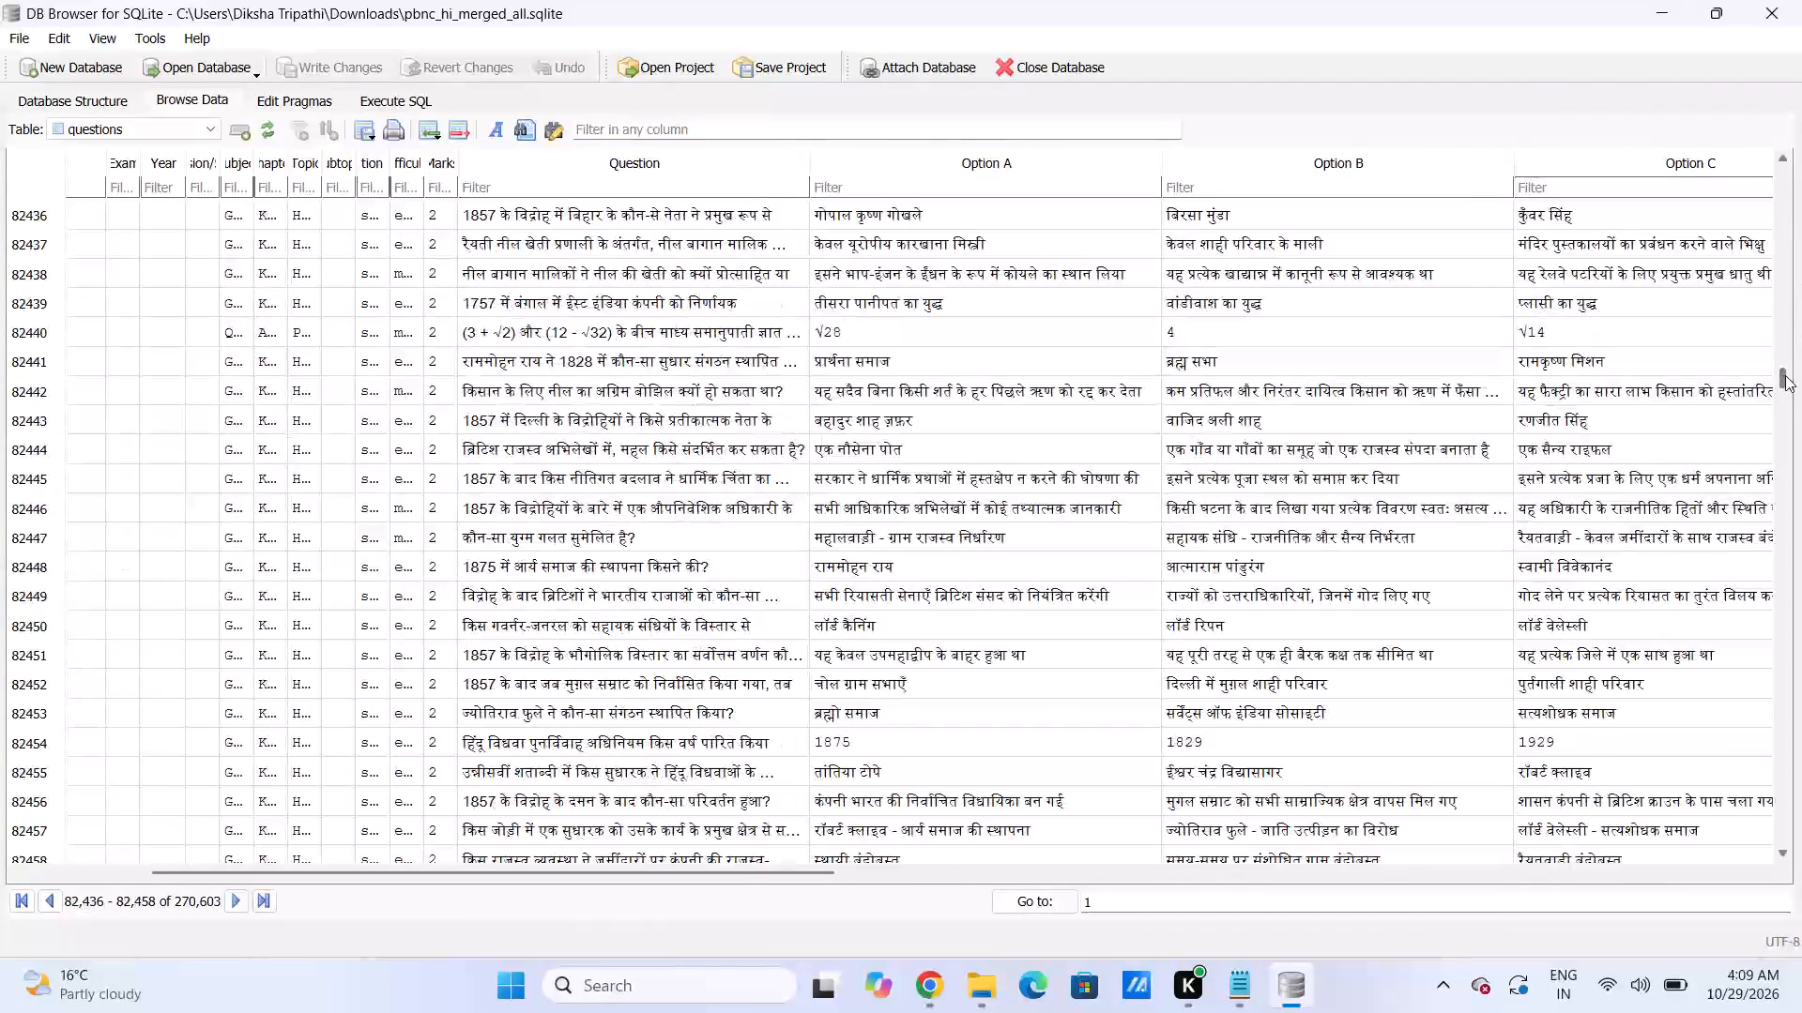
{"action": "left_click_drag", "start_coordinate": [1785, 375], "coordinate": [1801, 446]}
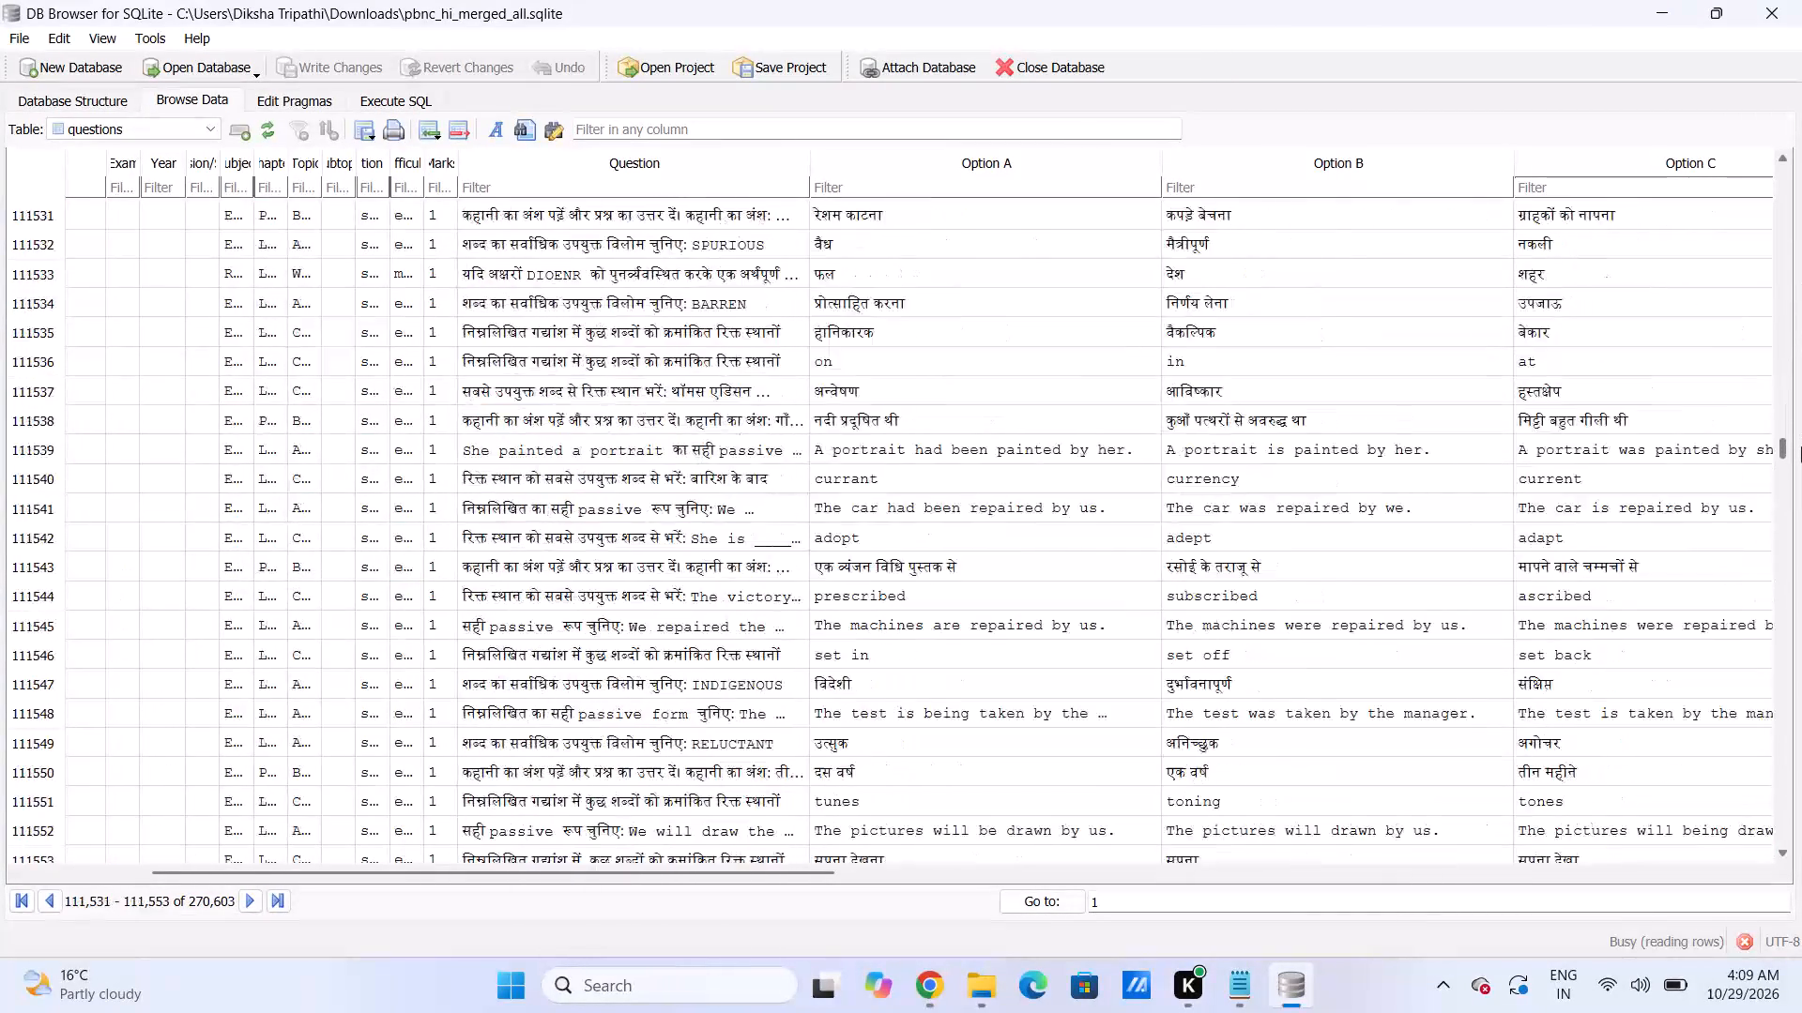
{"action": "left_click_drag", "start_coordinate": [1801, 446], "coordinate": [1791, 421]}
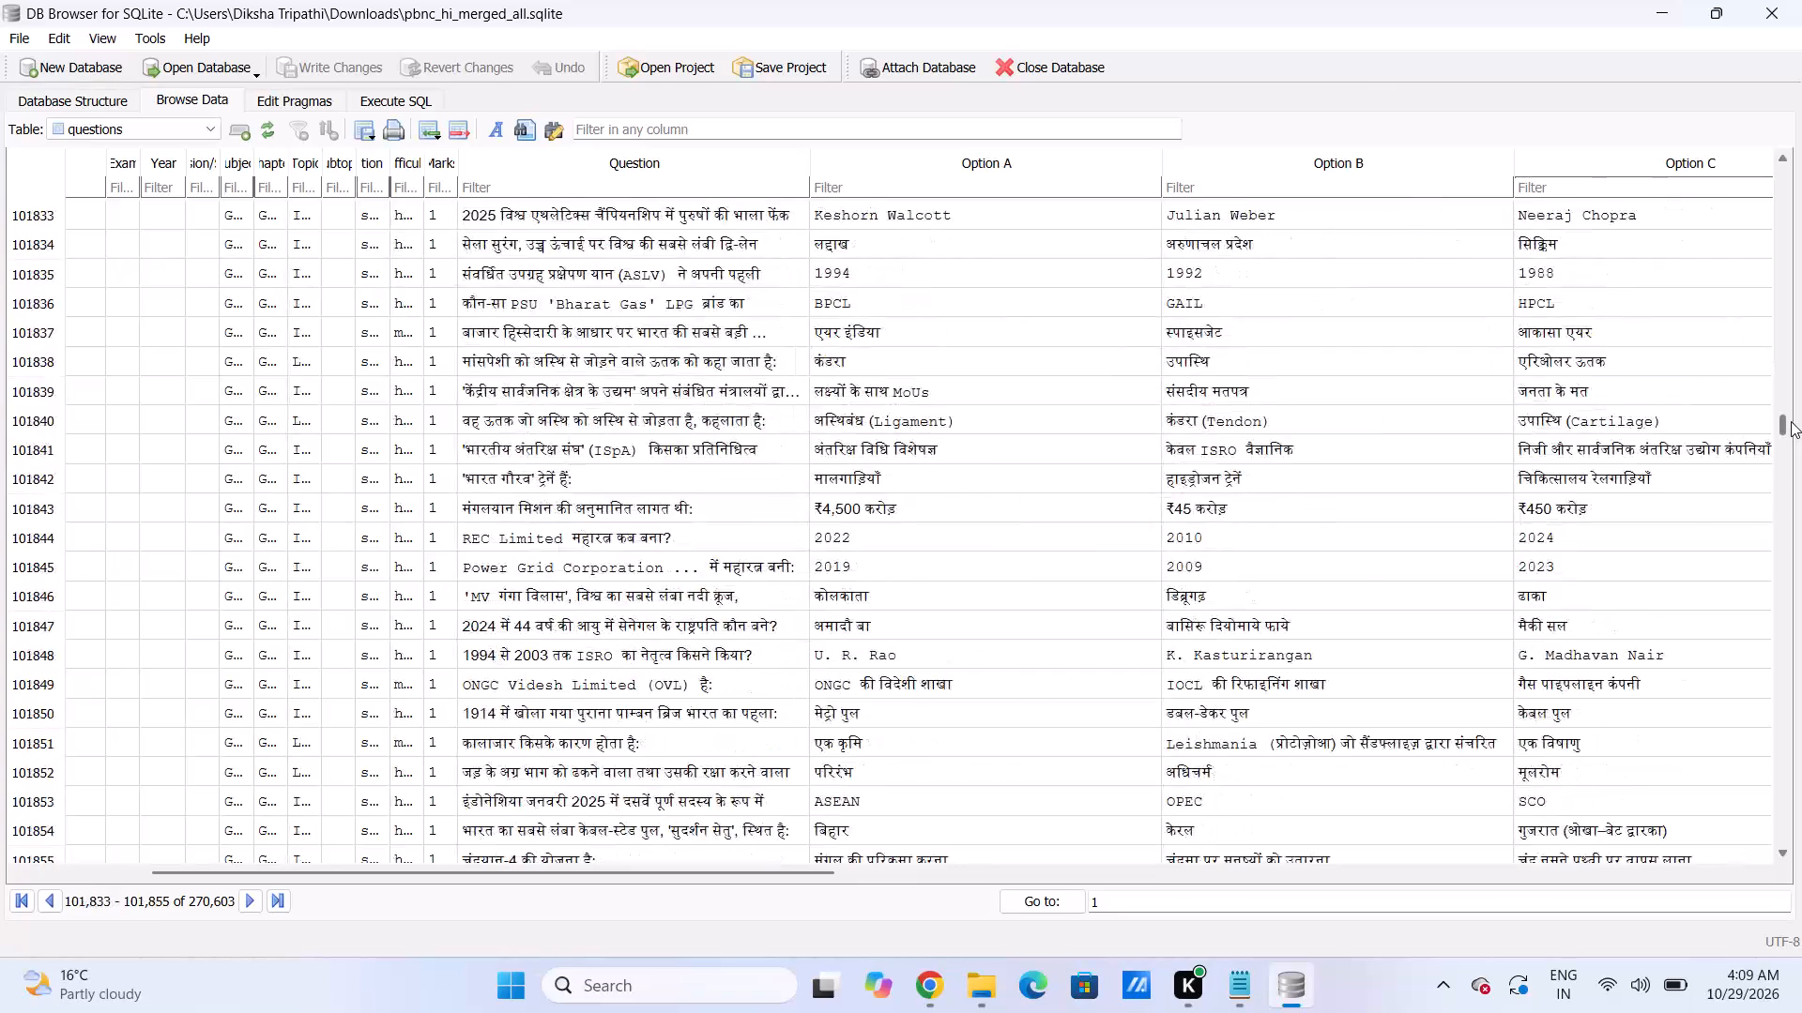
{"action": "left_click_drag", "start_coordinate": [1791, 421], "coordinate": [1794, 419]}
Read through the Hindi general-knowledge questions and their options between about rows 99,720 and 100,020.
{"action": "scroll", "coordinate": [1570, 423], "scroll_direction": "up", "scroll_amount": 3}
{"action": "scroll", "coordinate": [1573, 420], "scroll_direction": "down", "scroll_amount": 8}
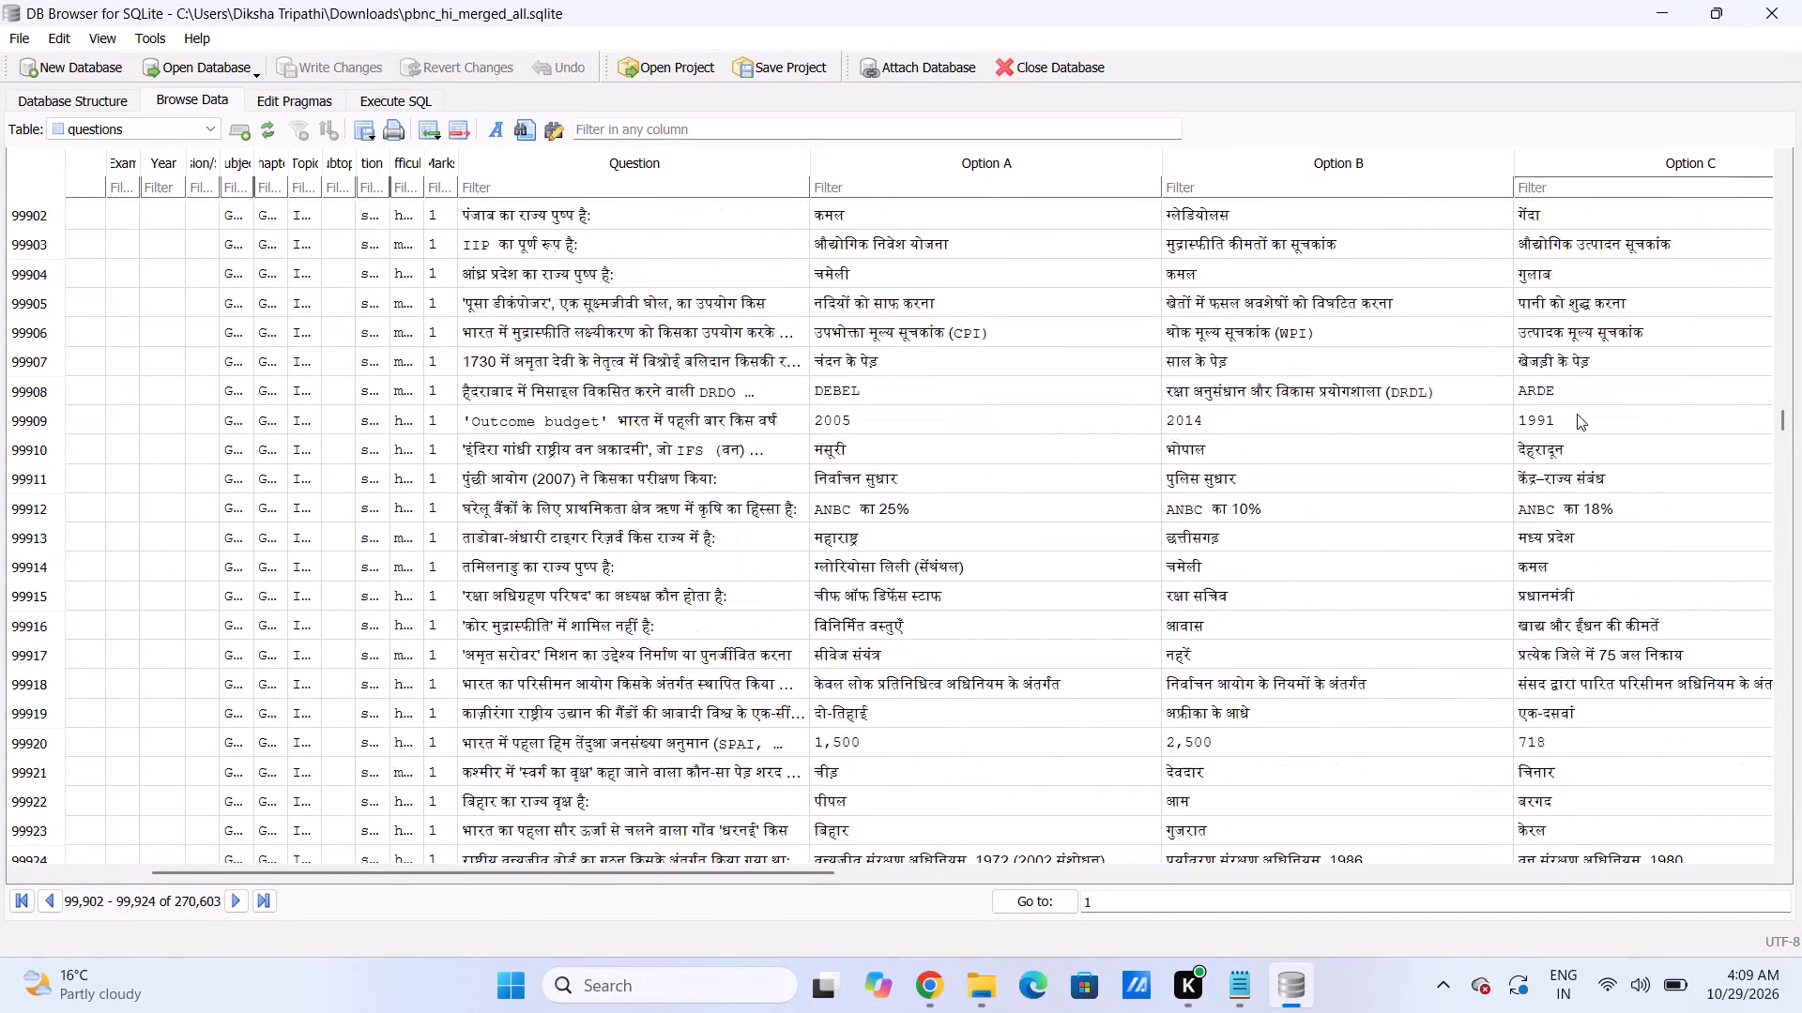
{"action": "scroll", "coordinate": [1577, 414], "scroll_direction": "down", "scroll_amount": 17}
{"action": "scroll", "coordinate": [1587, 399], "scroll_direction": "down", "scroll_amount": 13}
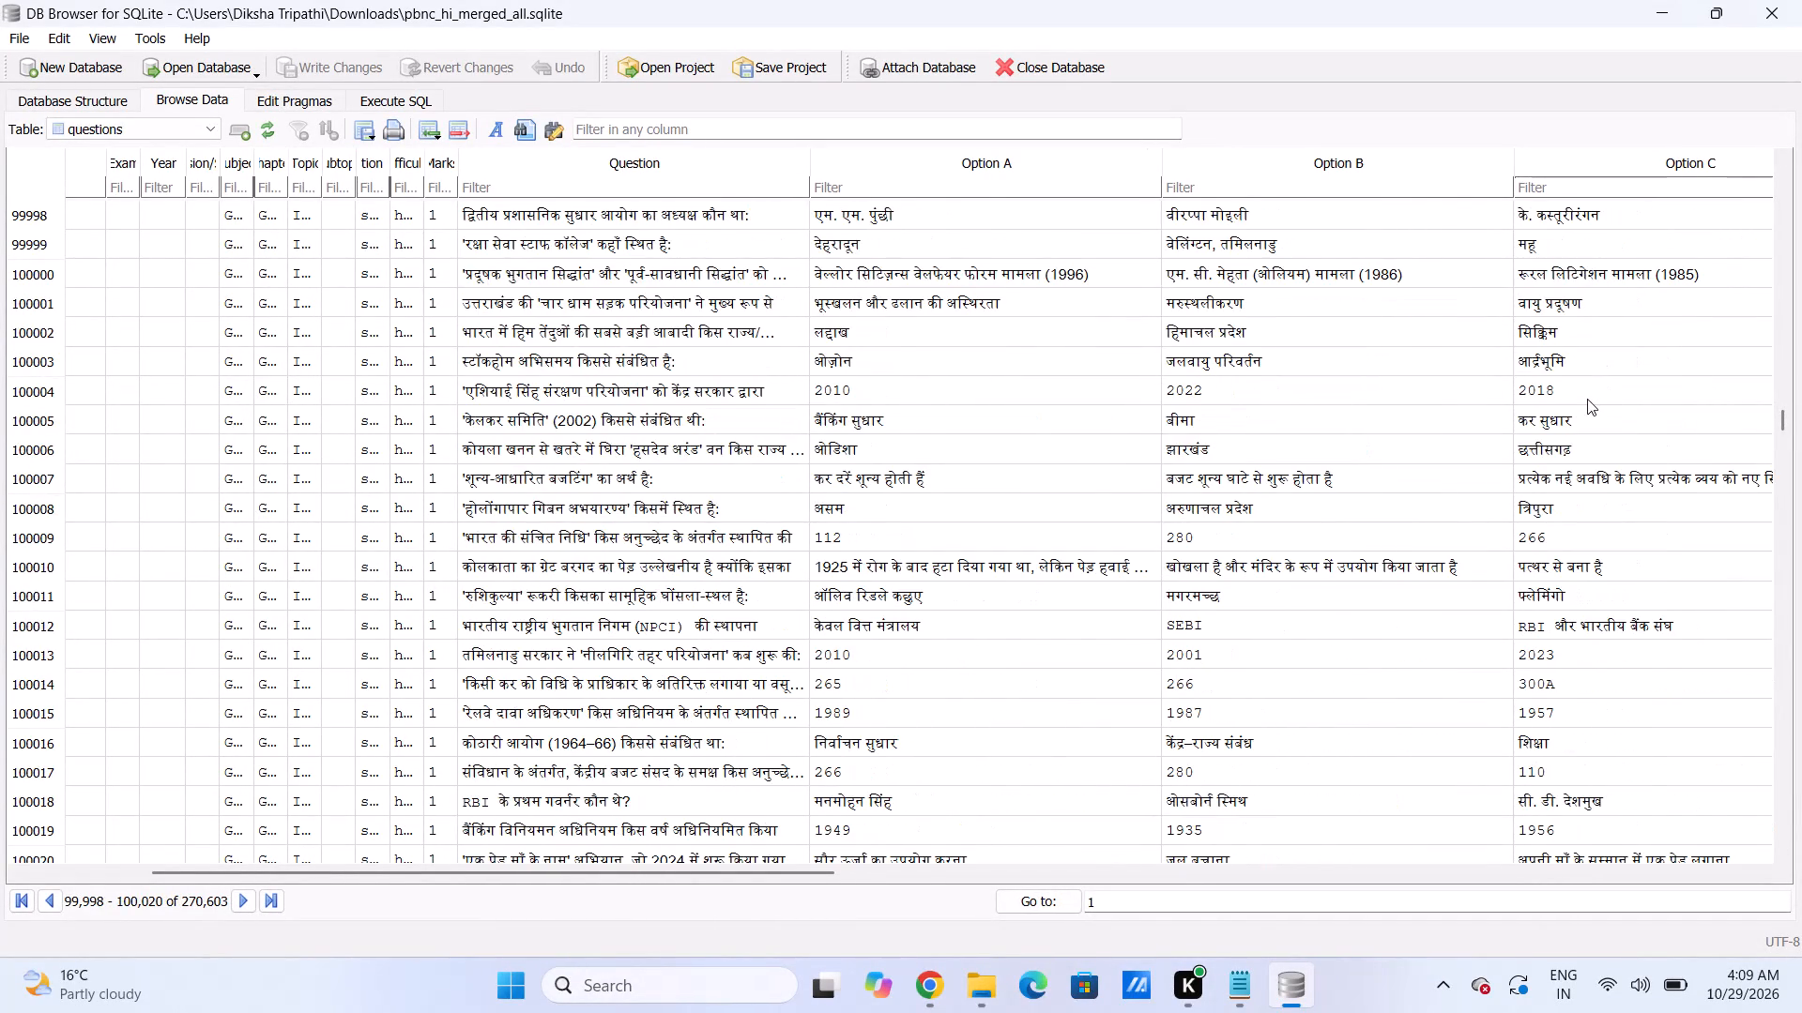
{"action": "scroll", "coordinate": [1587, 399], "scroll_direction": "up", "scroll_amount": 1}
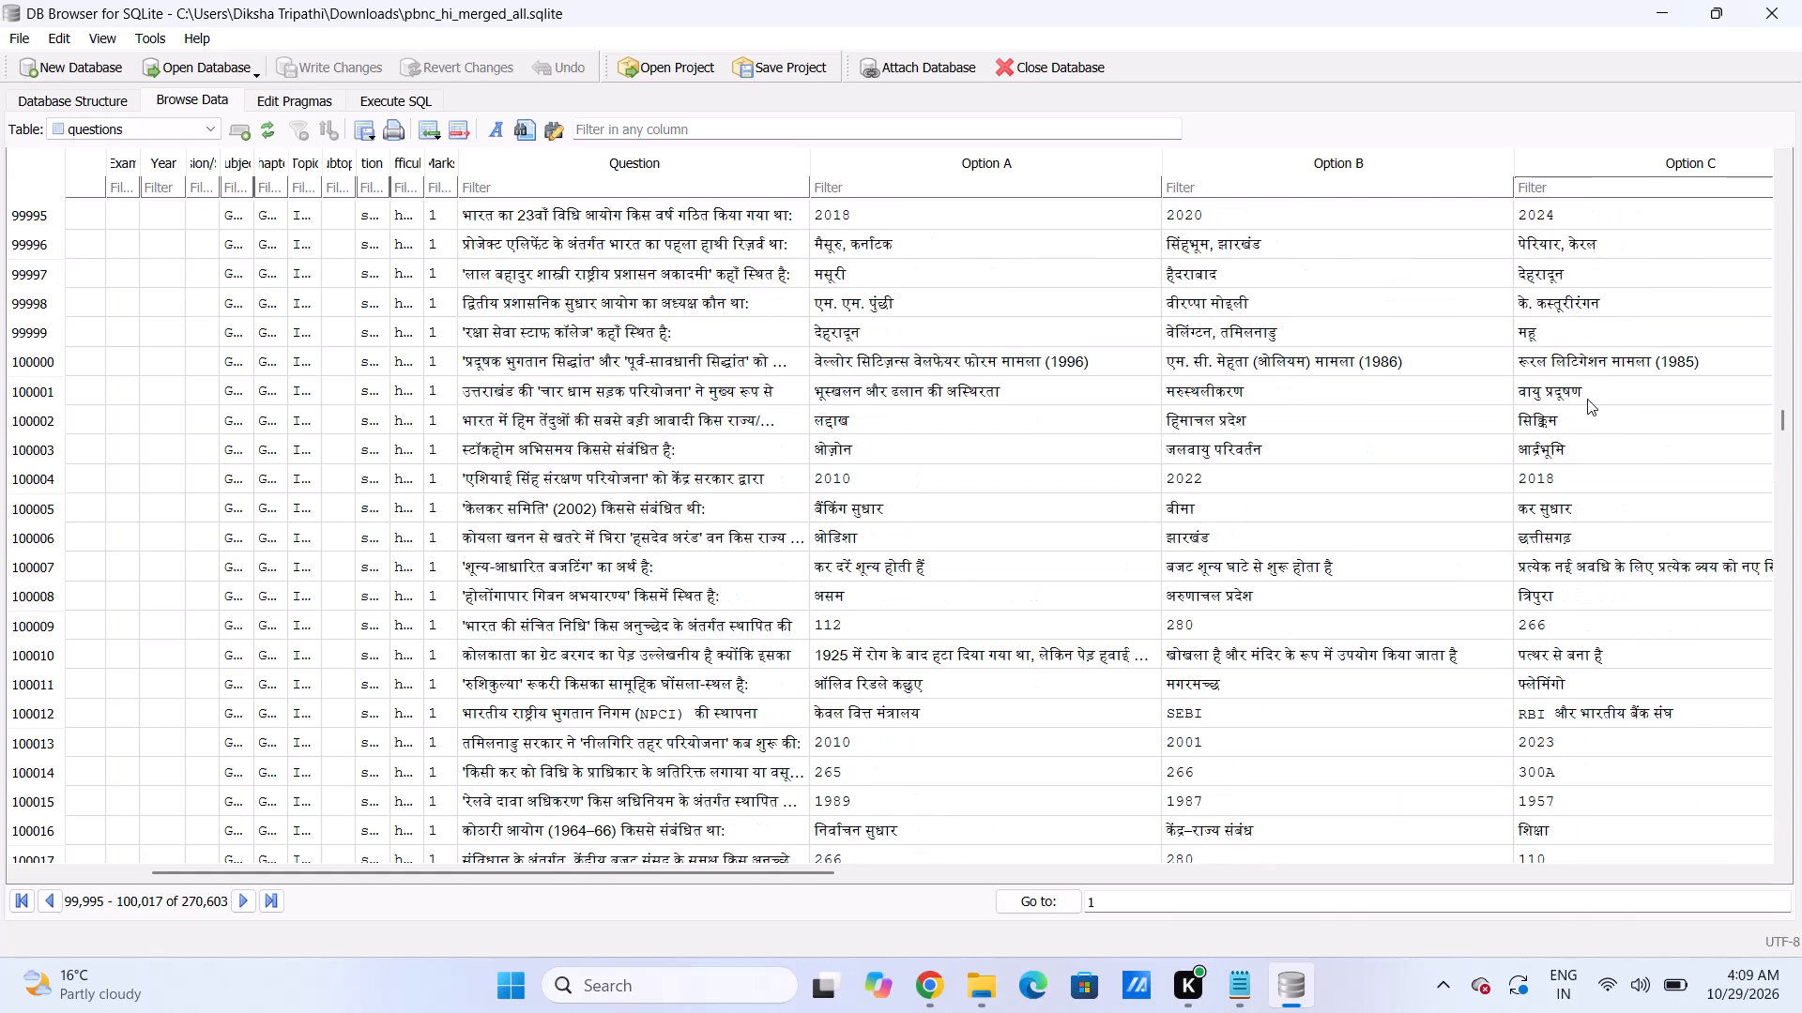
{"action": "scroll", "coordinate": [1587, 399], "scroll_direction": "down", "scroll_amount": 1}
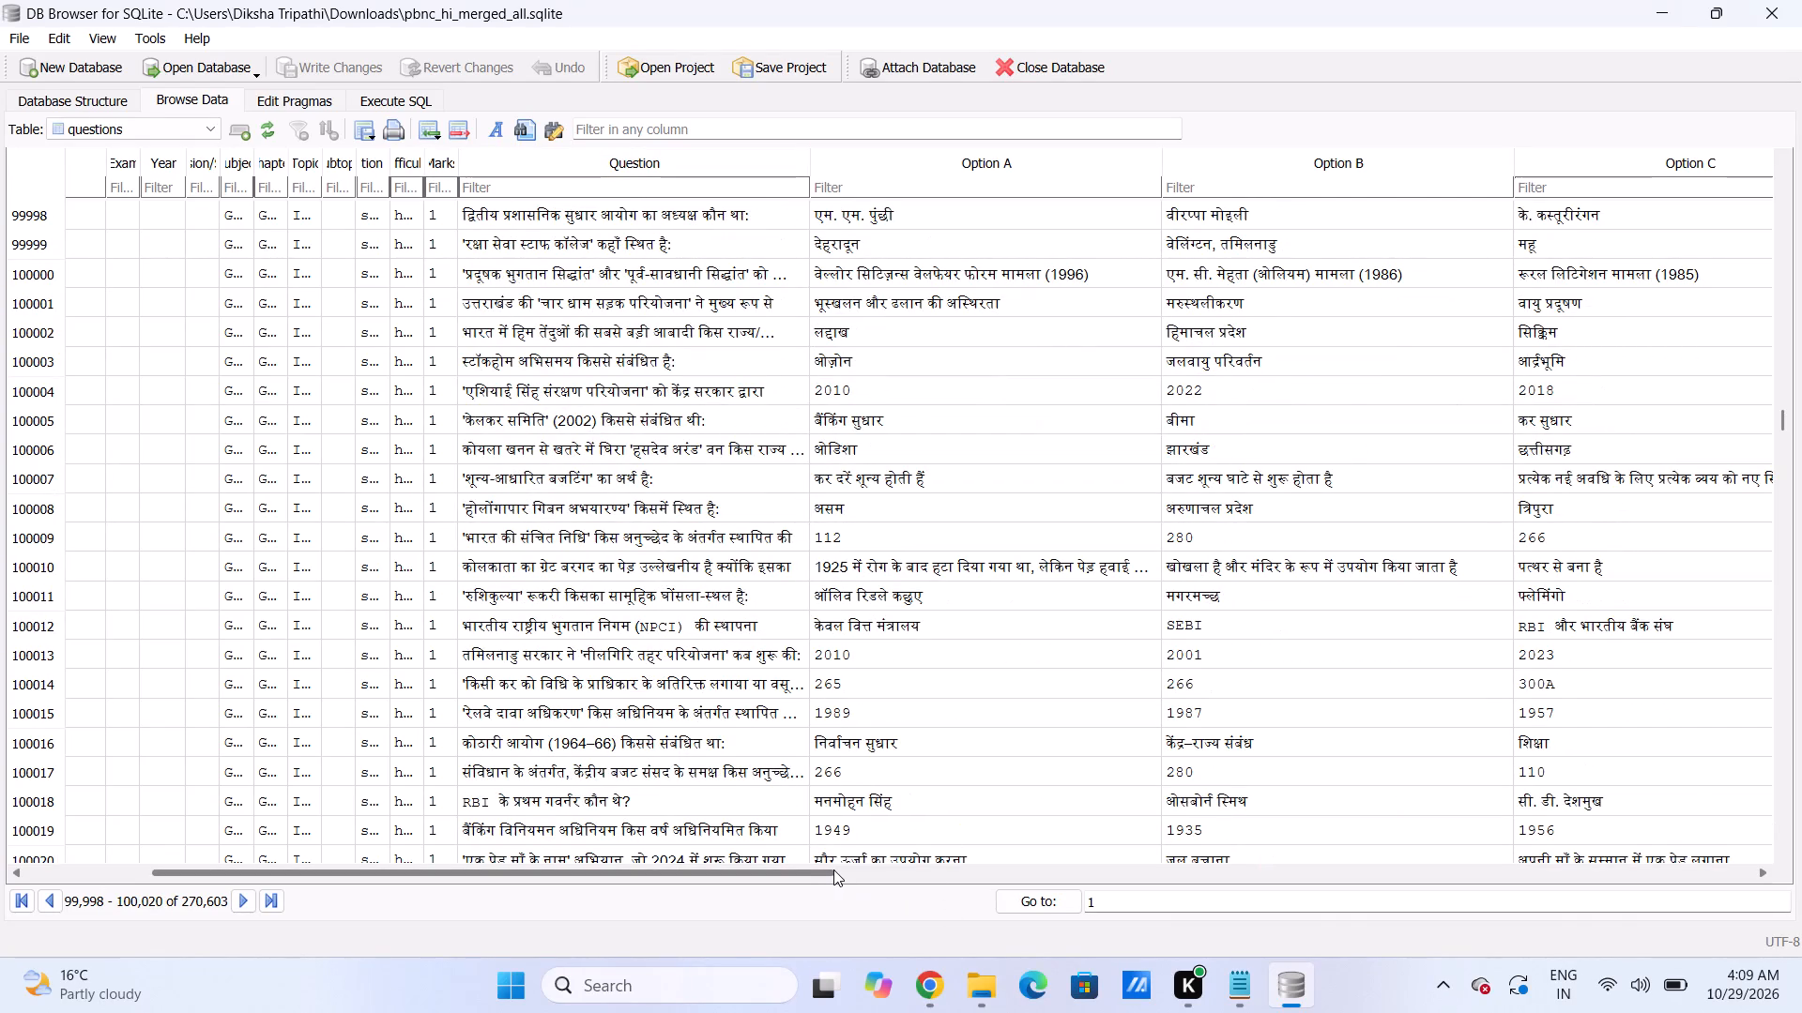
{"action": "scroll", "coordinate": [824, 715], "scroll_direction": "up", "scroll_amount": 11}
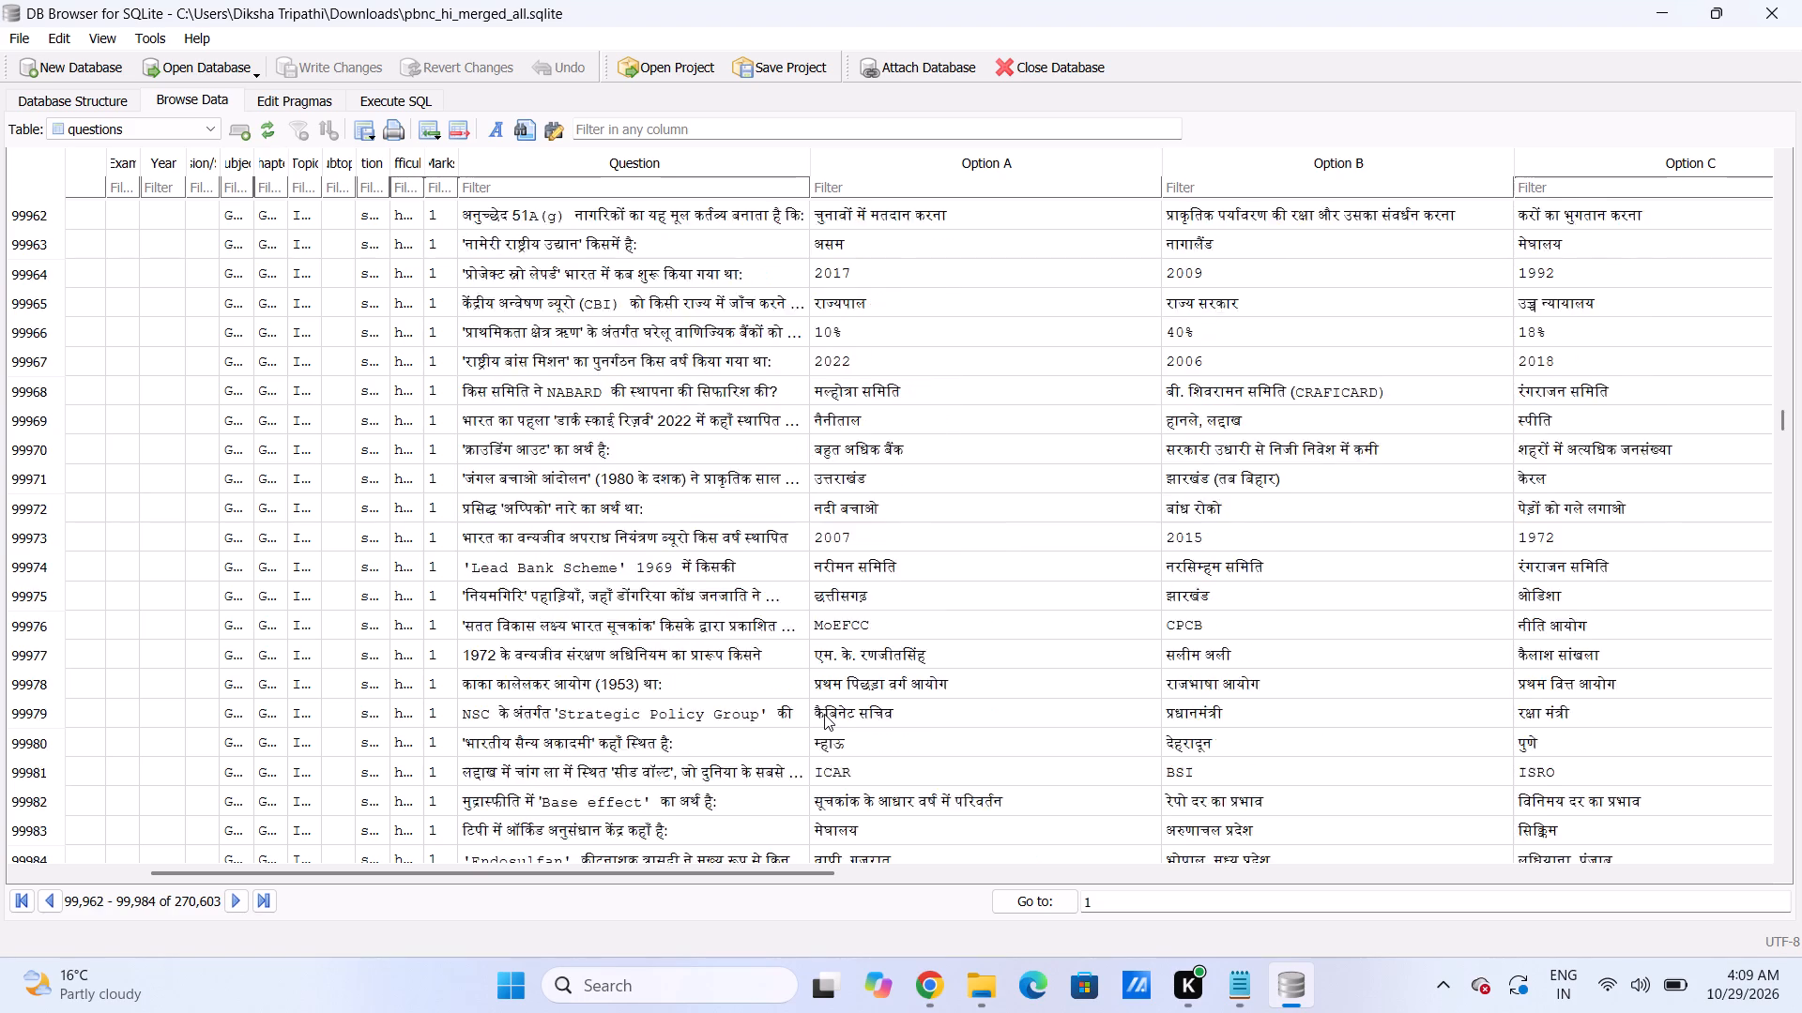
{"action": "scroll", "coordinate": [824, 714], "scroll_direction": "up", "scroll_amount": 16}
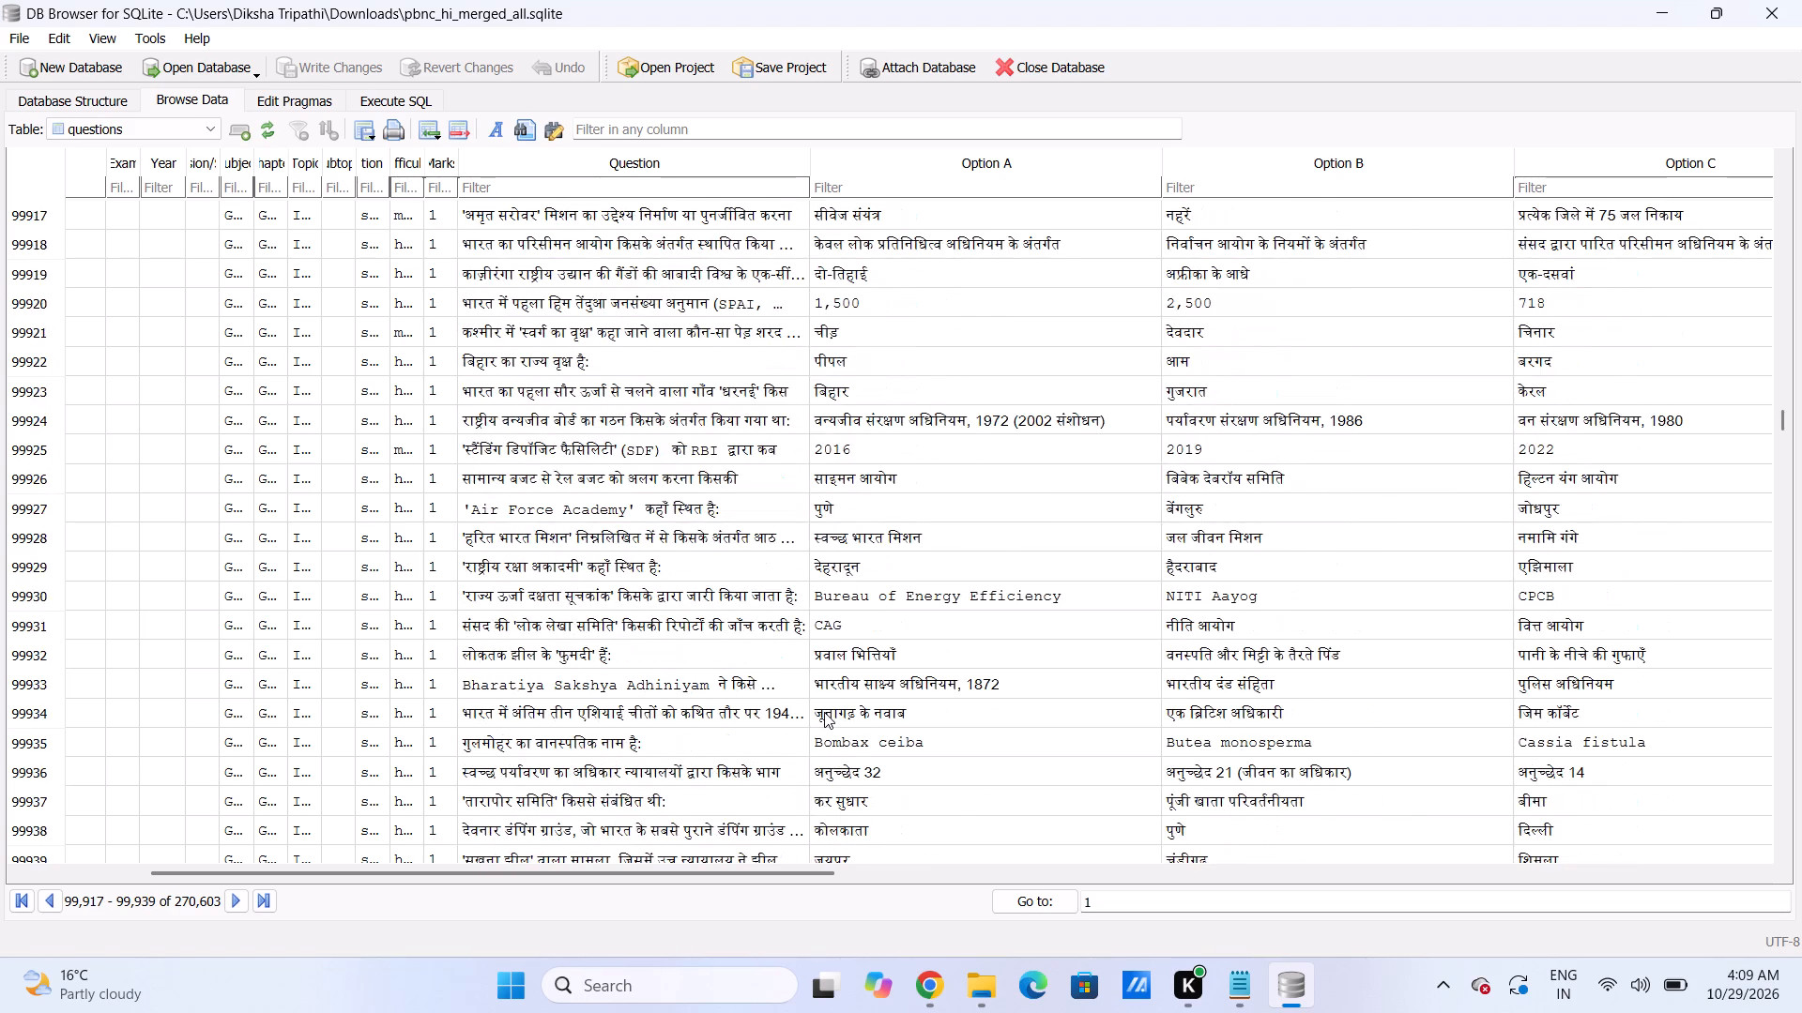
{"action": "scroll", "coordinate": [824, 712], "scroll_direction": "up", "scroll_amount": 18}
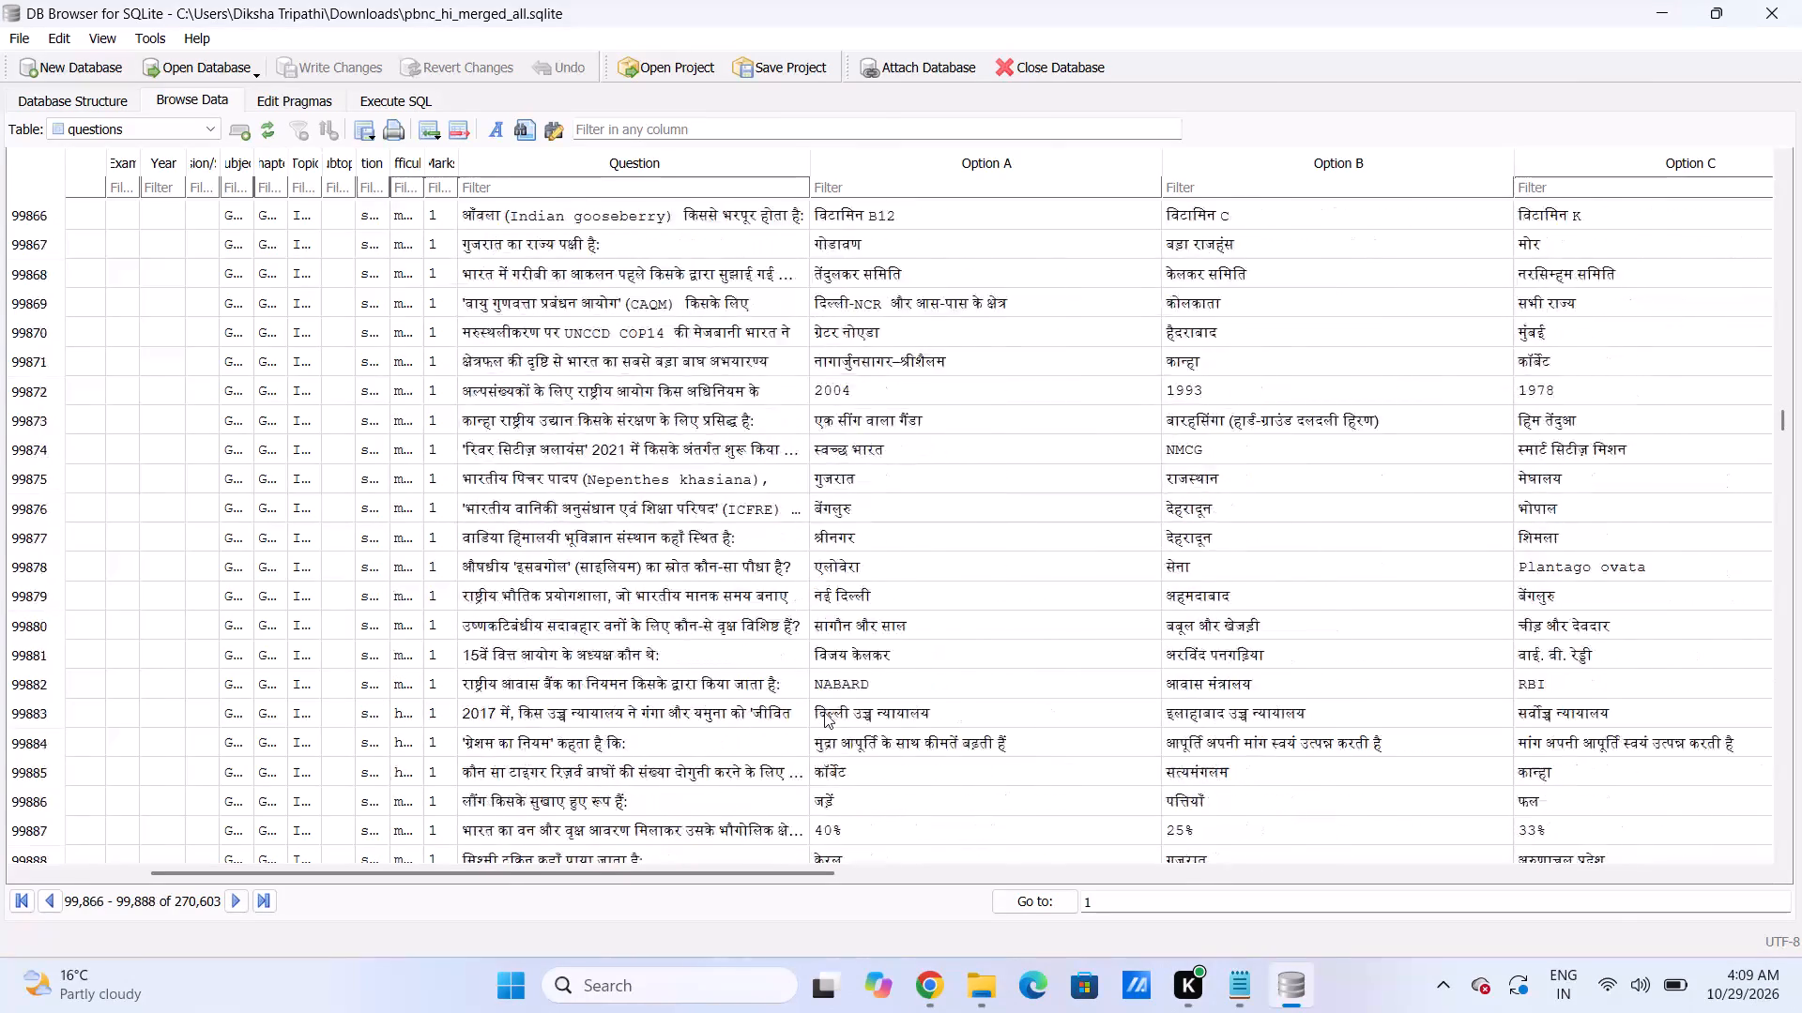
{"action": "scroll", "coordinate": [824, 712], "scroll_direction": "up", "scroll_amount": 20}
{"action": "scroll", "coordinate": [824, 712], "scroll_direction": "up", "scroll_amount": 1}
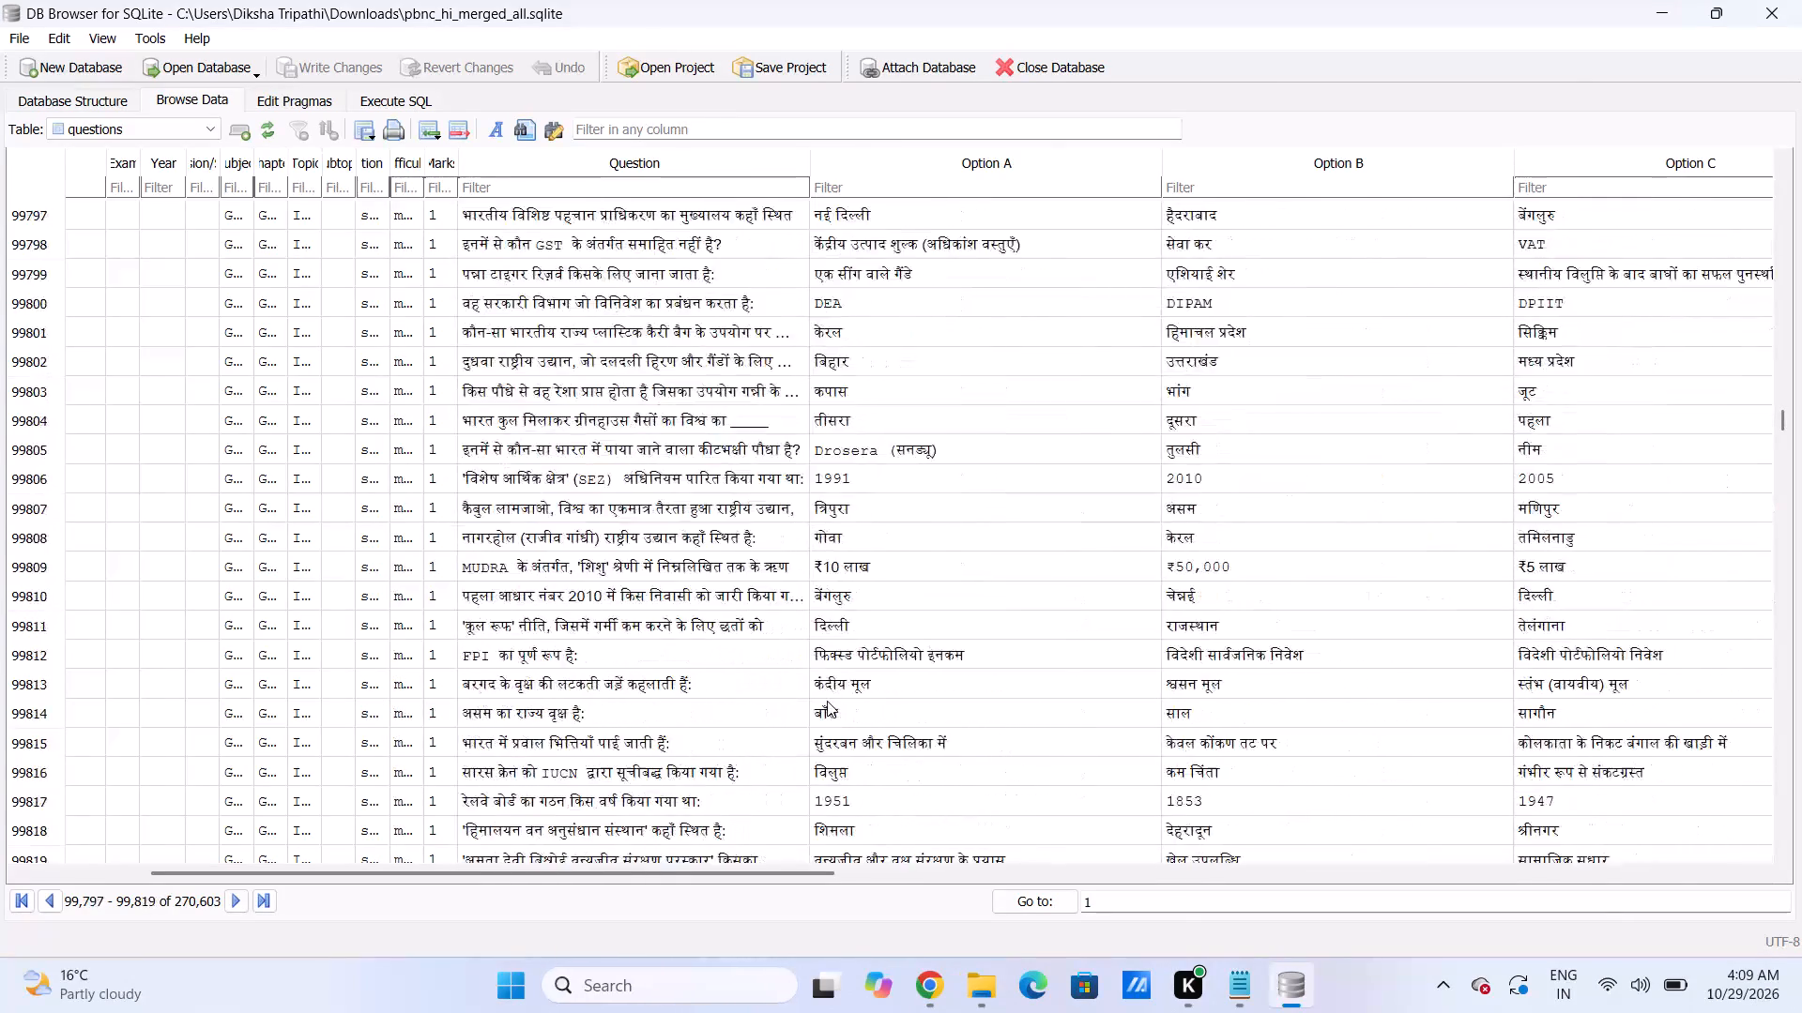
{"action": "scroll", "coordinate": [827, 701], "scroll_direction": "up", "scroll_amount": 17}
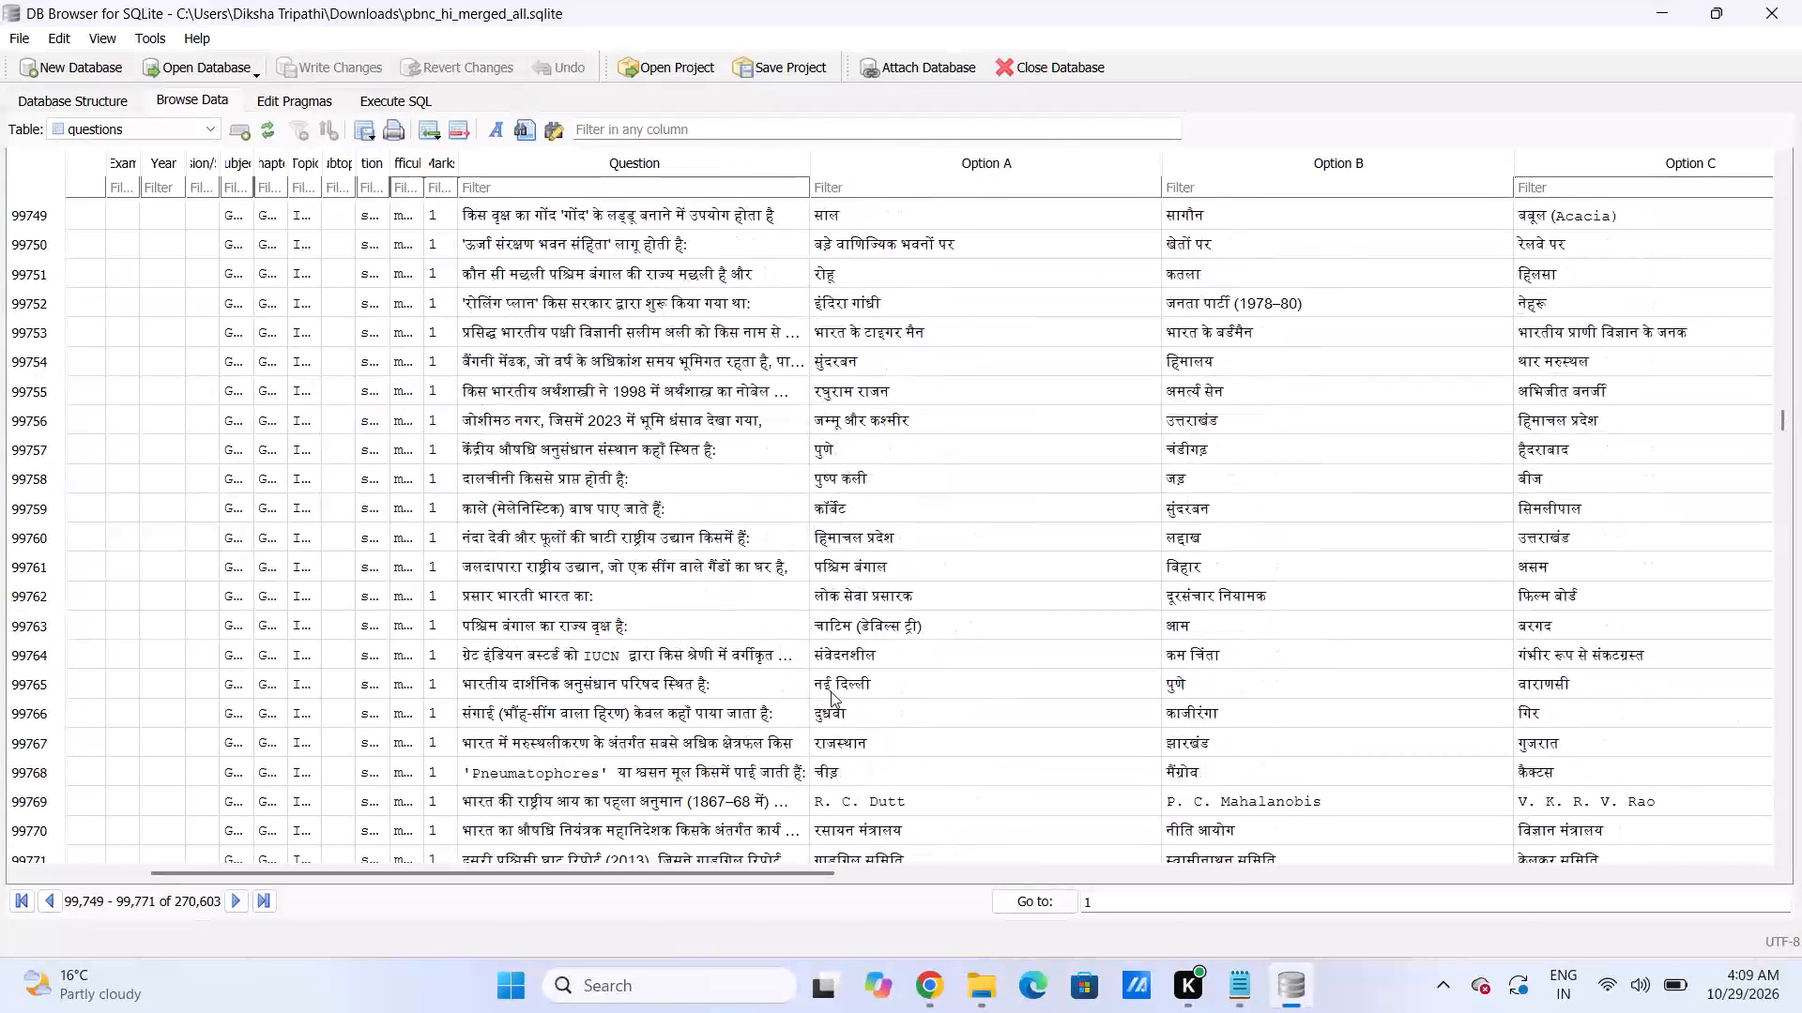
{"action": "scroll", "coordinate": [831, 691], "scroll_direction": "up", "scroll_amount": 10}
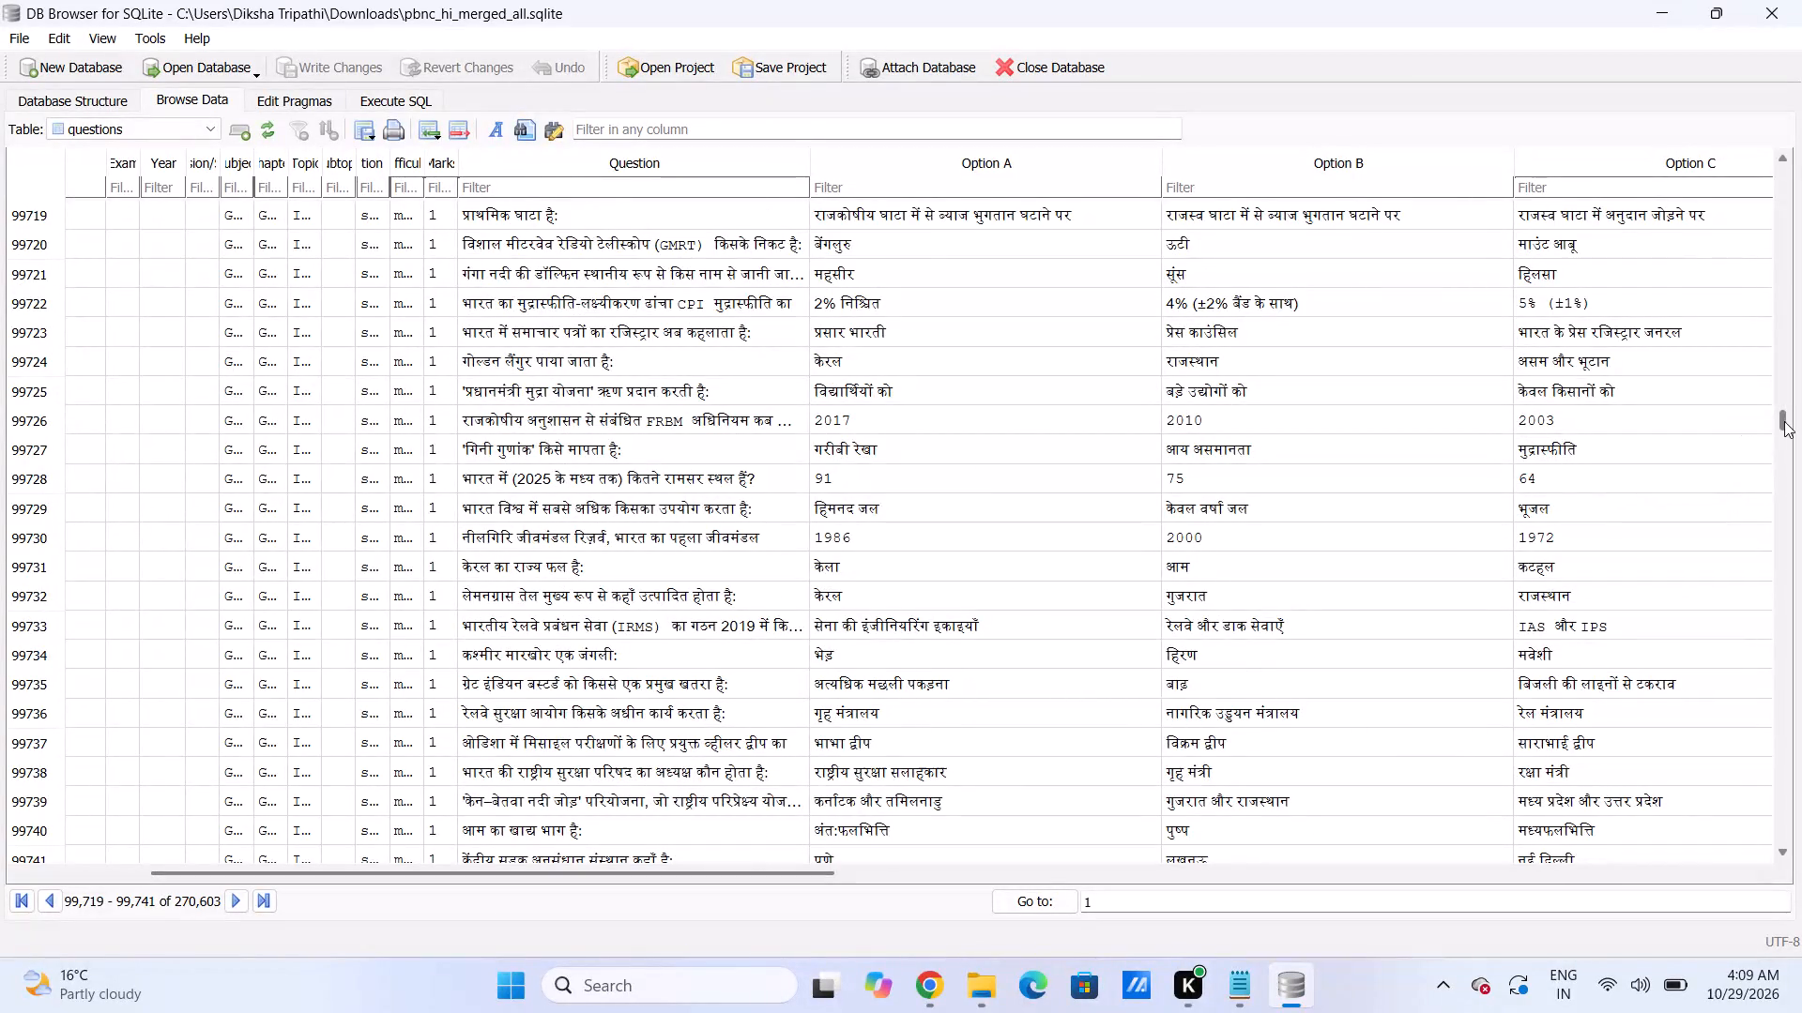
Sort the questions table by Question ID in ascending order.
{"action": "left_click_drag", "start_coordinate": [1787, 416], "coordinate": [1801, 365]}
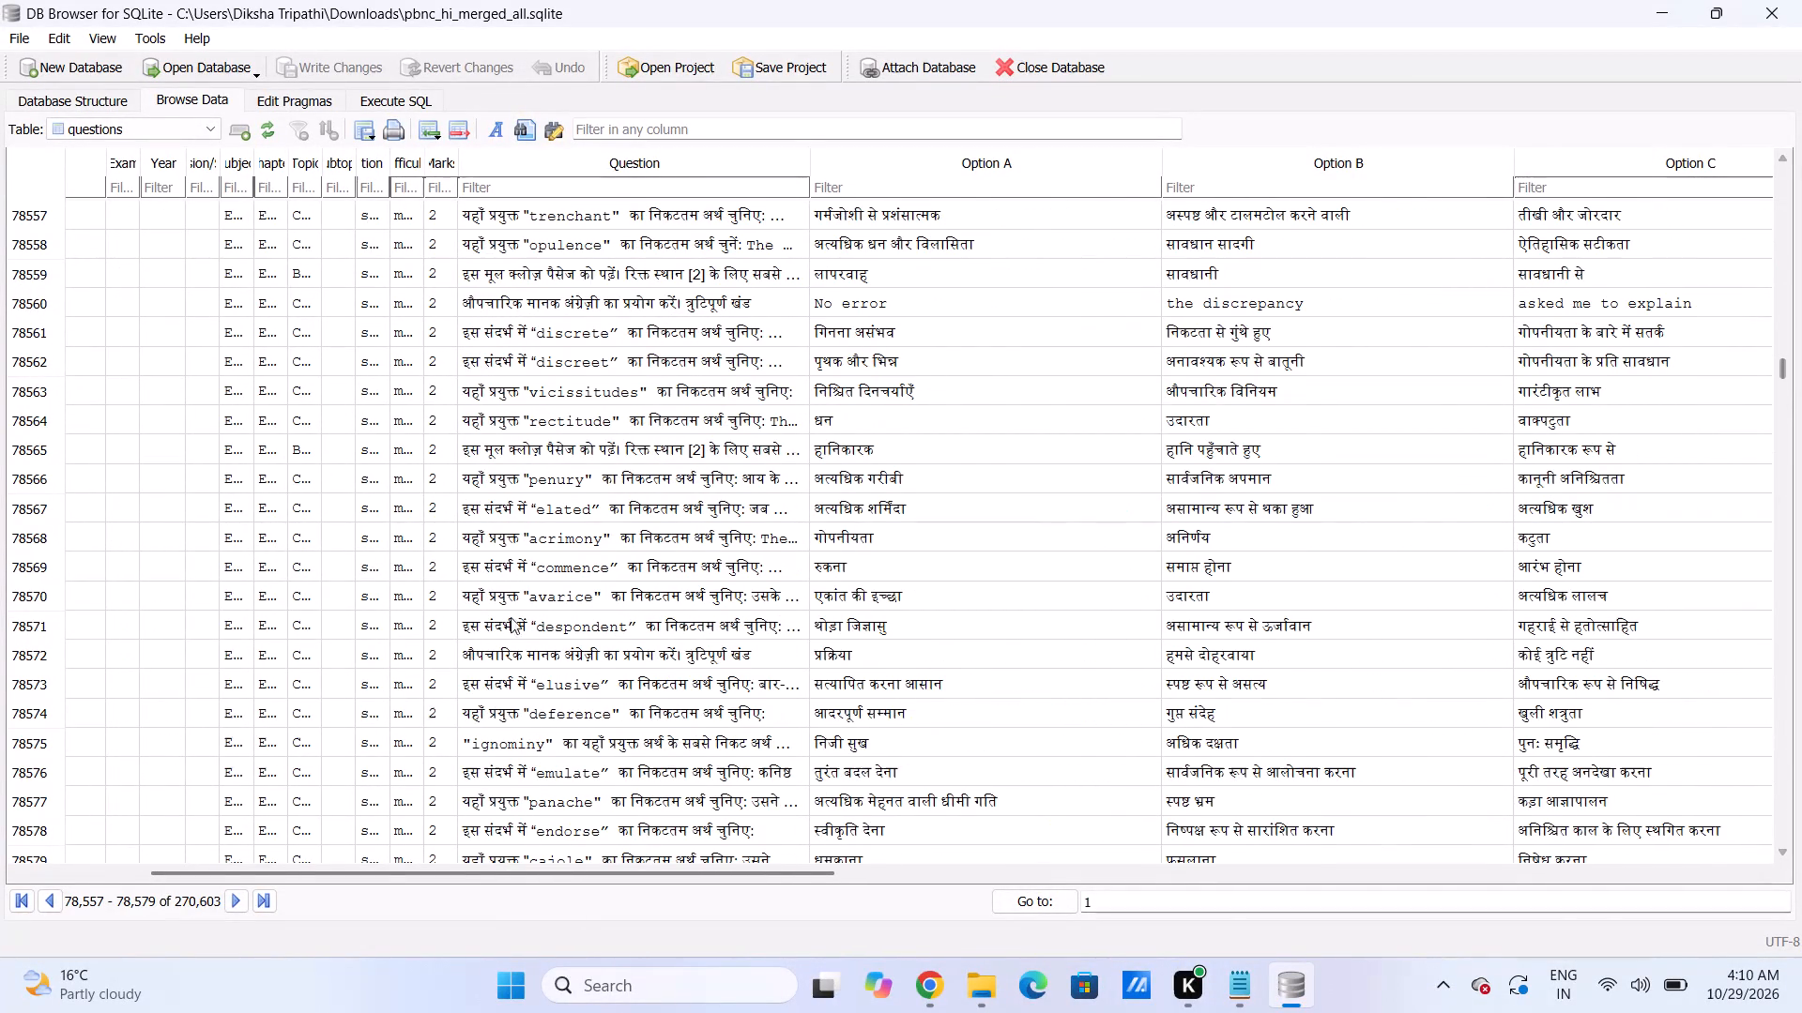
{"action": "left_click_drag", "start_coordinate": [548, 866], "coordinate": [445, 853]}
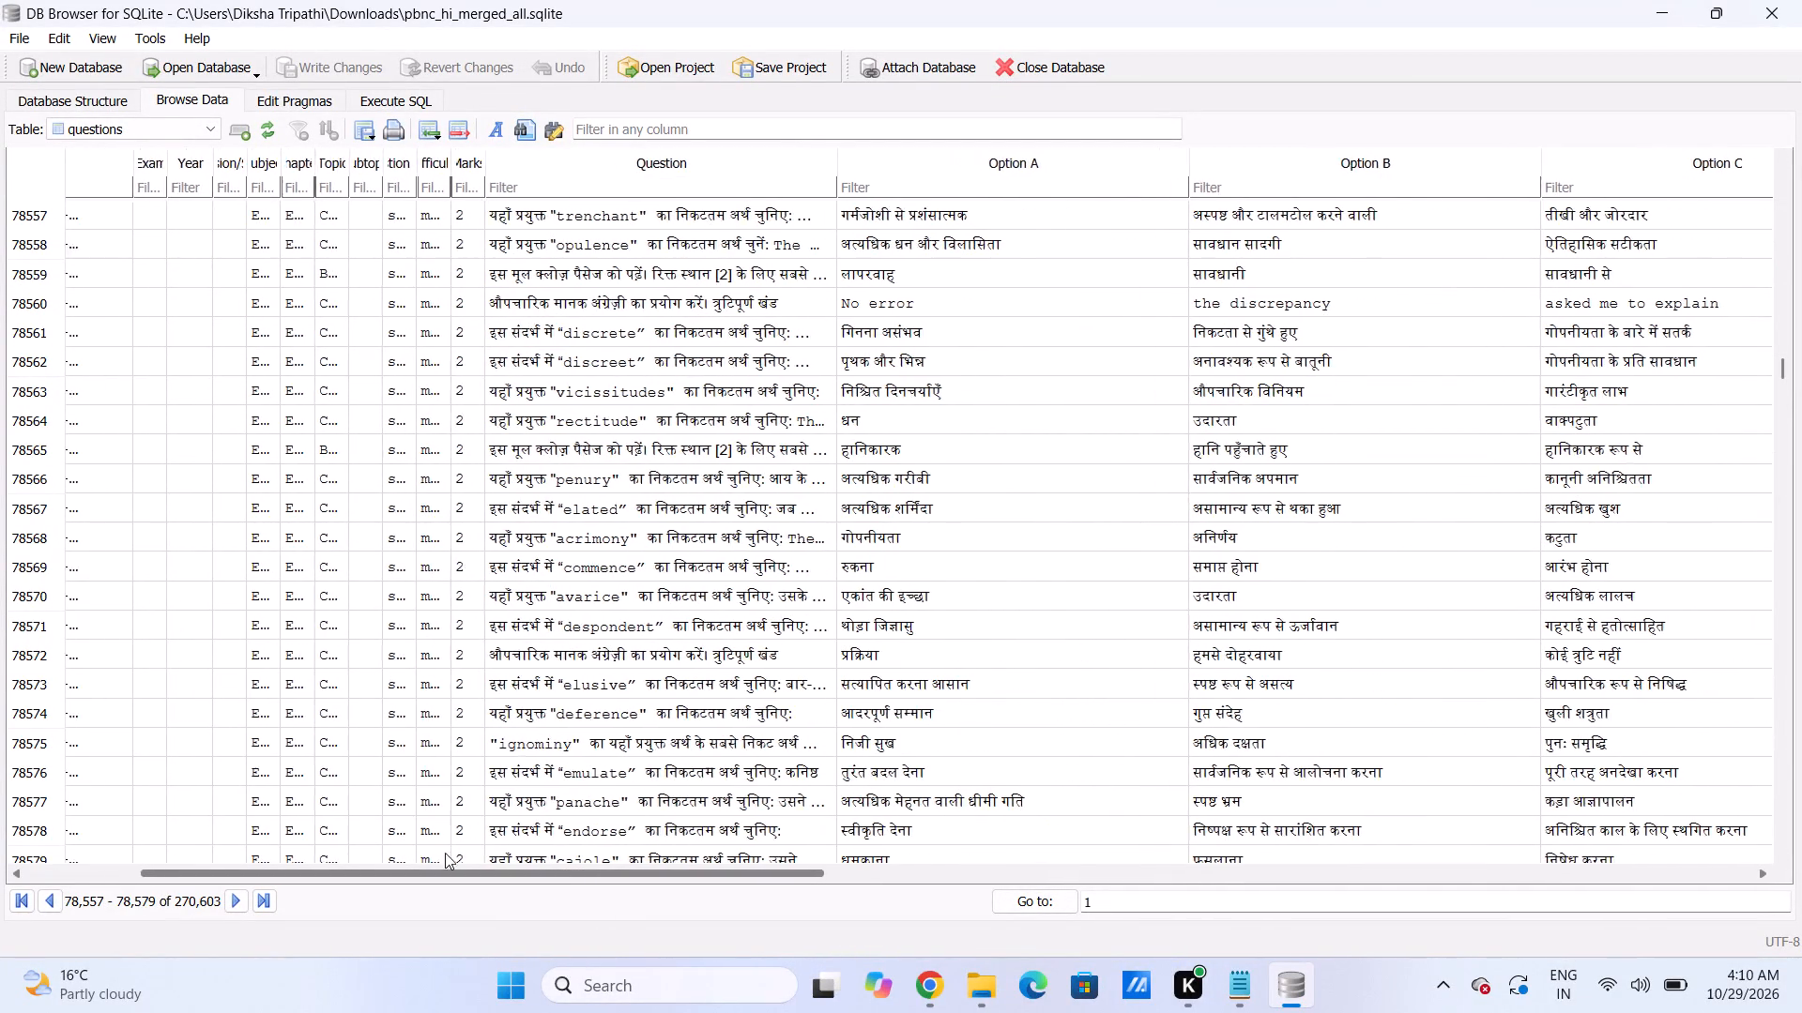
{"action": "left_click_drag", "start_coordinate": [445, 853], "coordinate": [253, 829]}
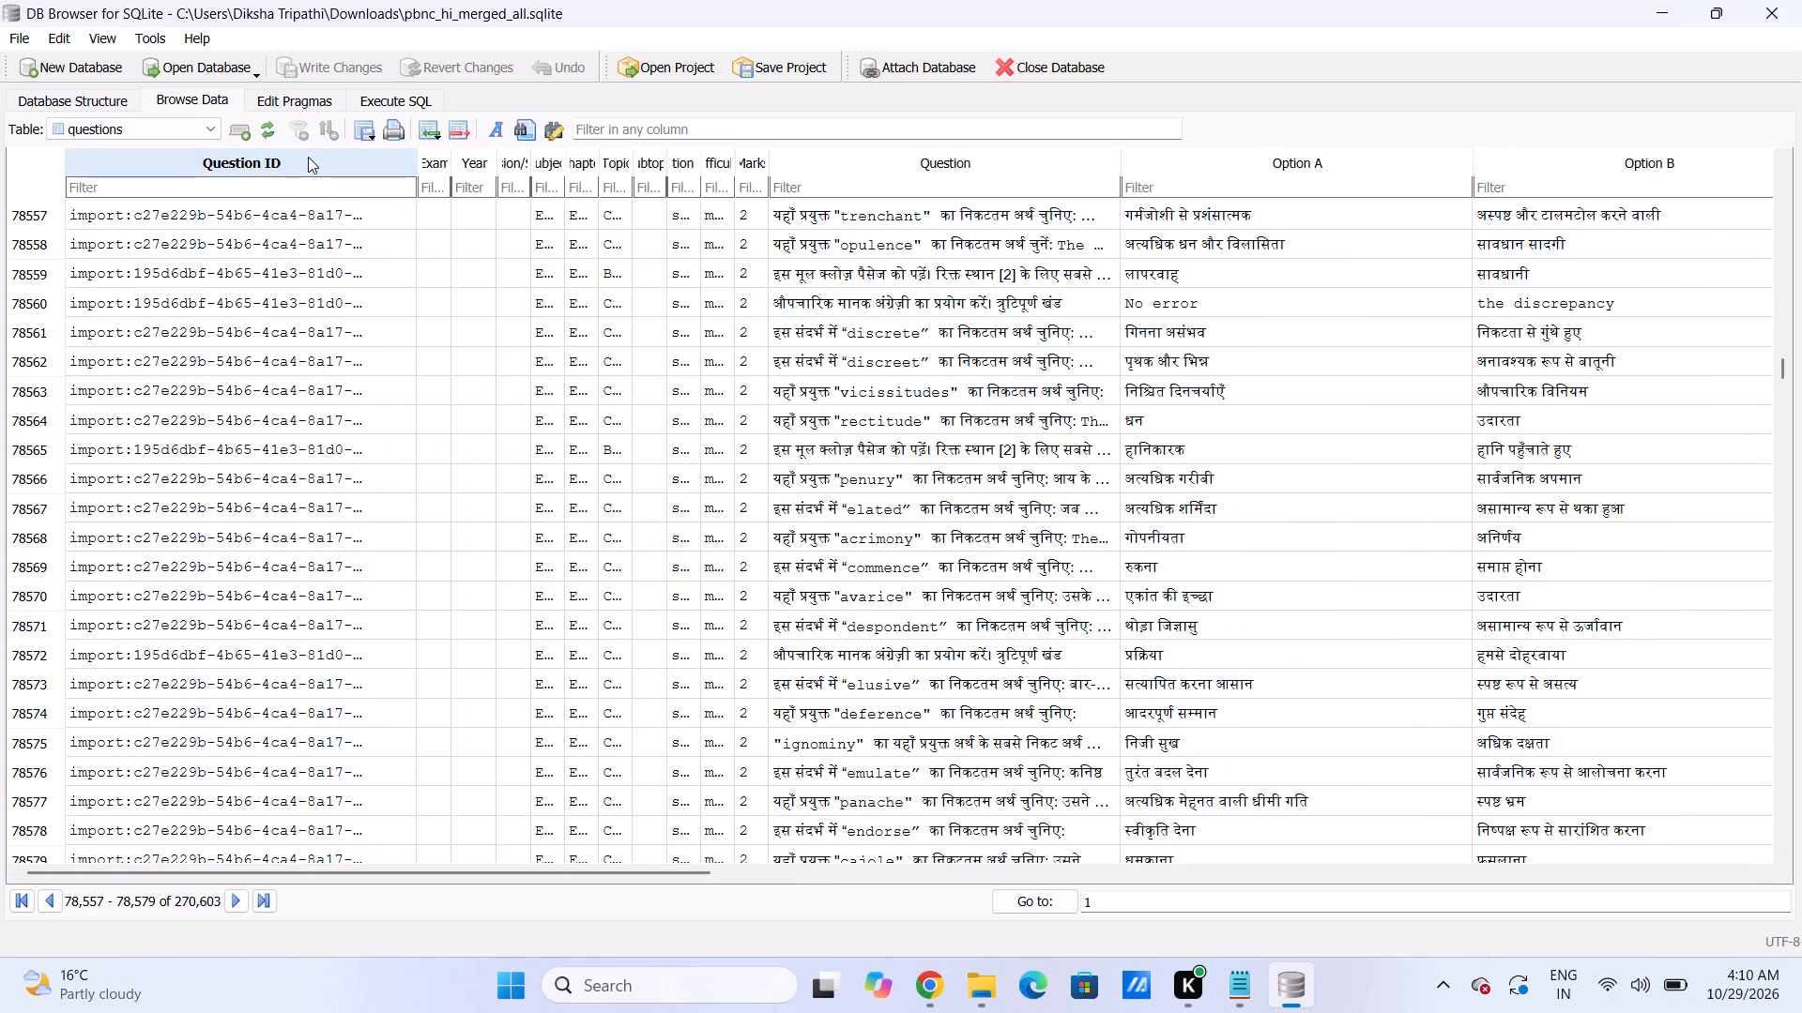
{"action": "left_click", "coordinate": [308, 157]}
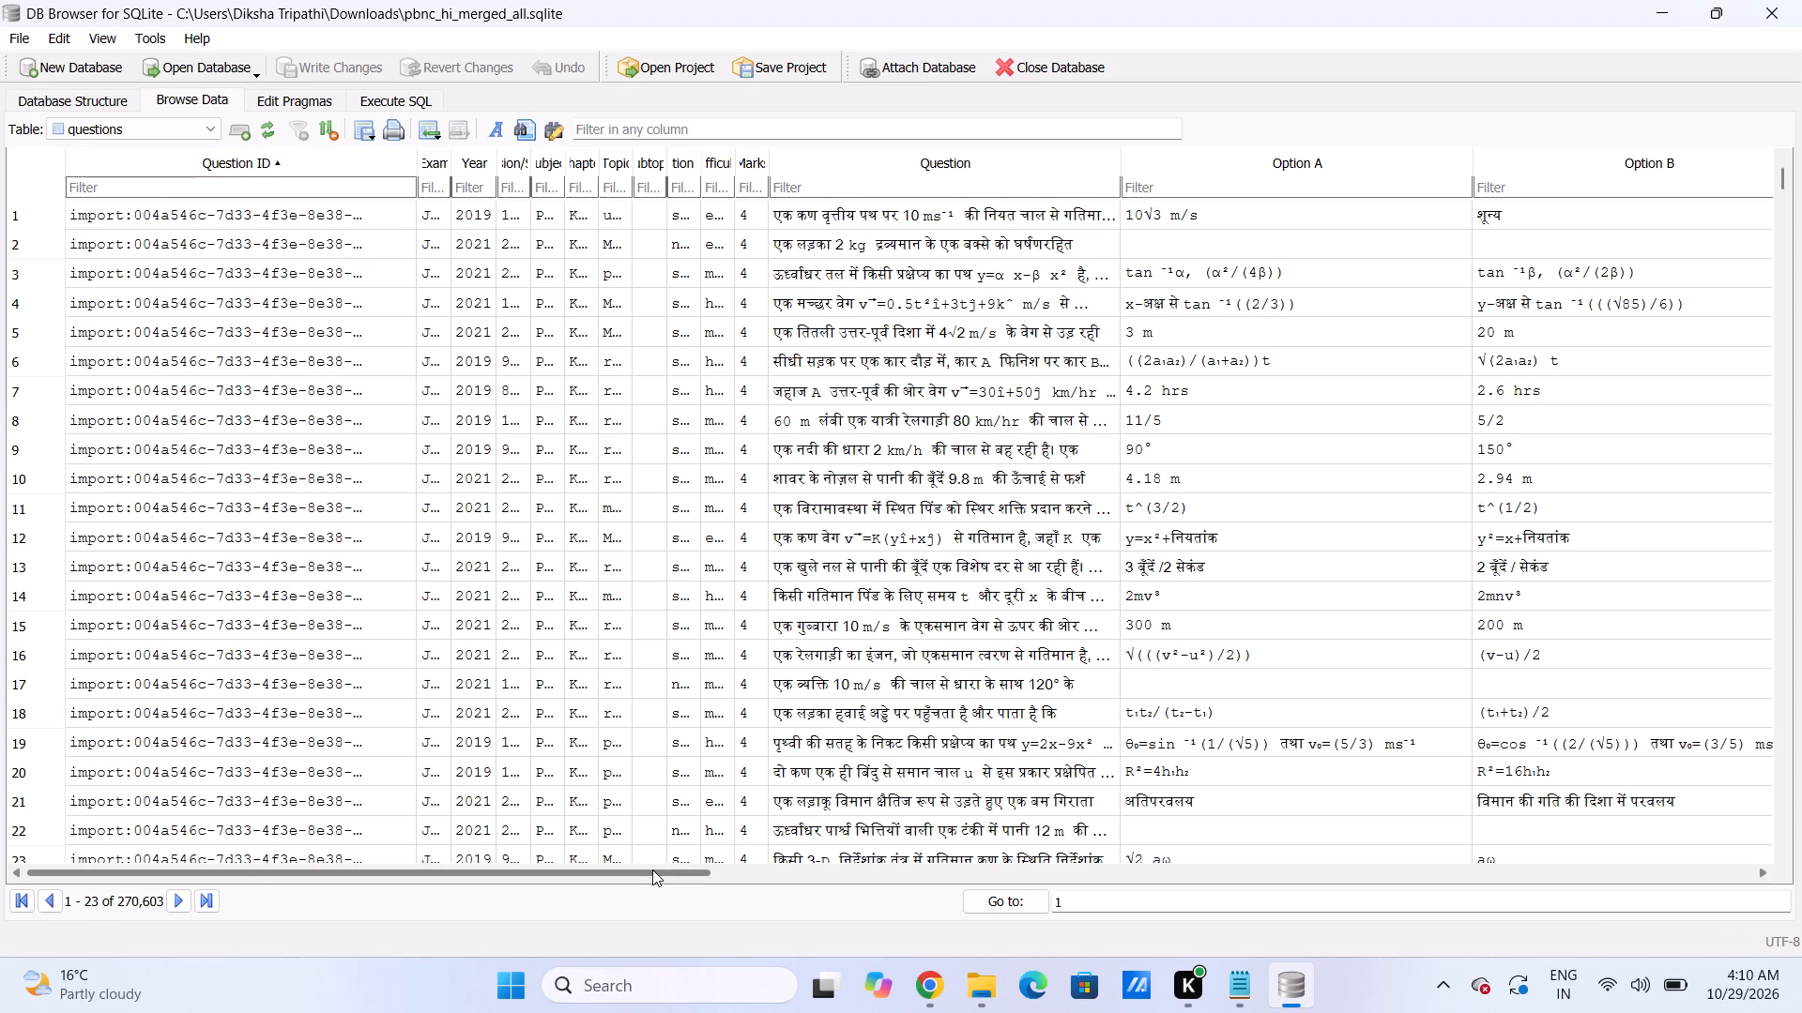
Examine the Question and option columns for the first rows of the table sorted by Question ID.
{"action": "left_click_drag", "start_coordinate": [652, 870], "coordinate": [748, 913]}
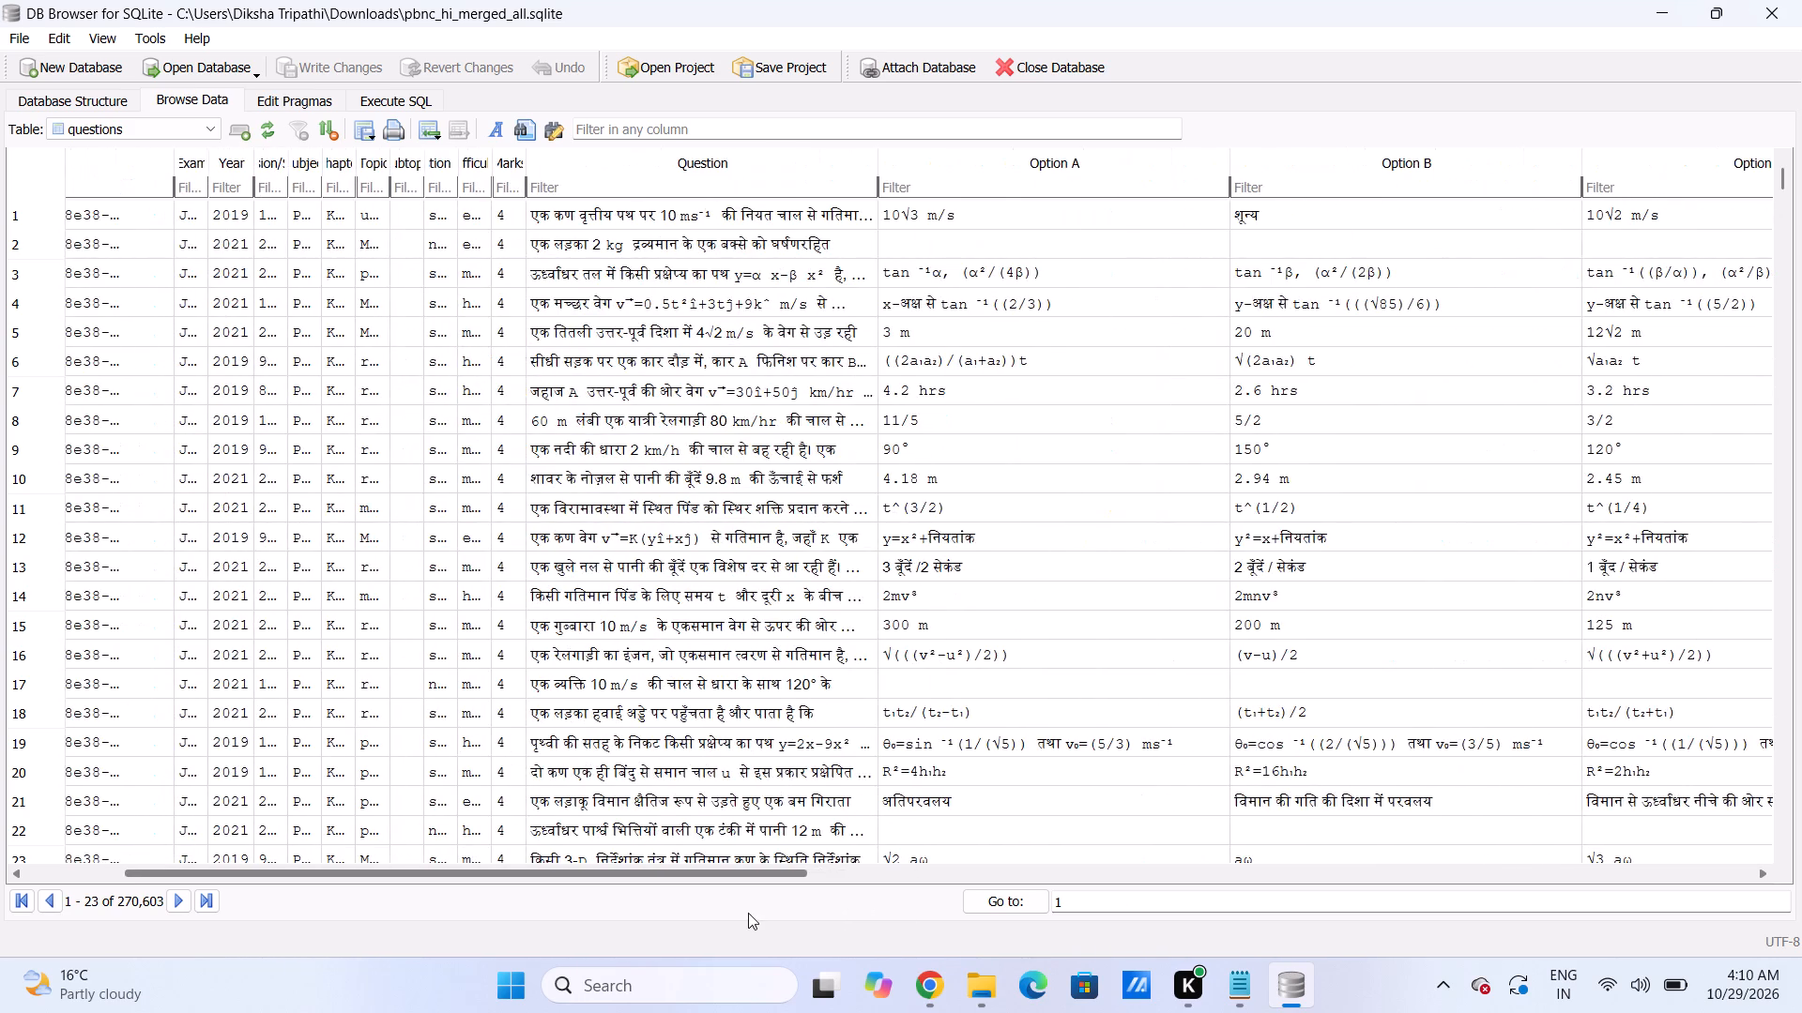
{"action": "left_click_drag", "start_coordinate": [748, 913], "coordinate": [748, 910]}
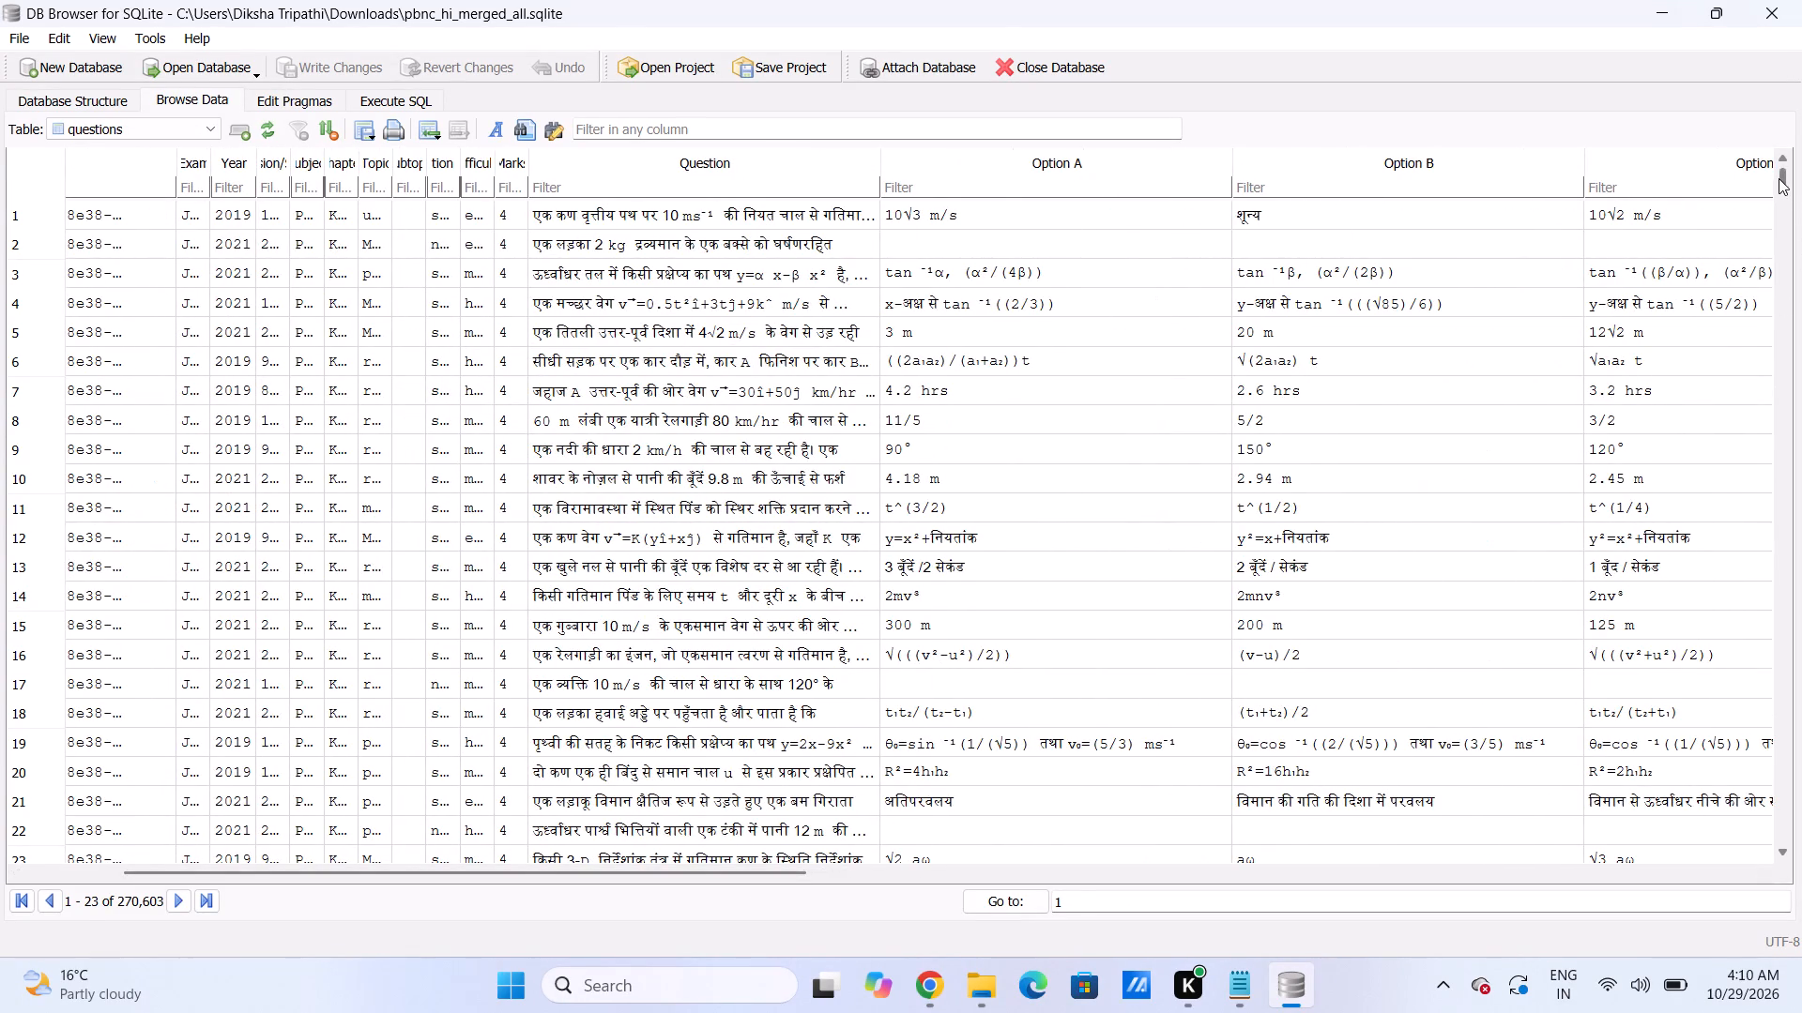
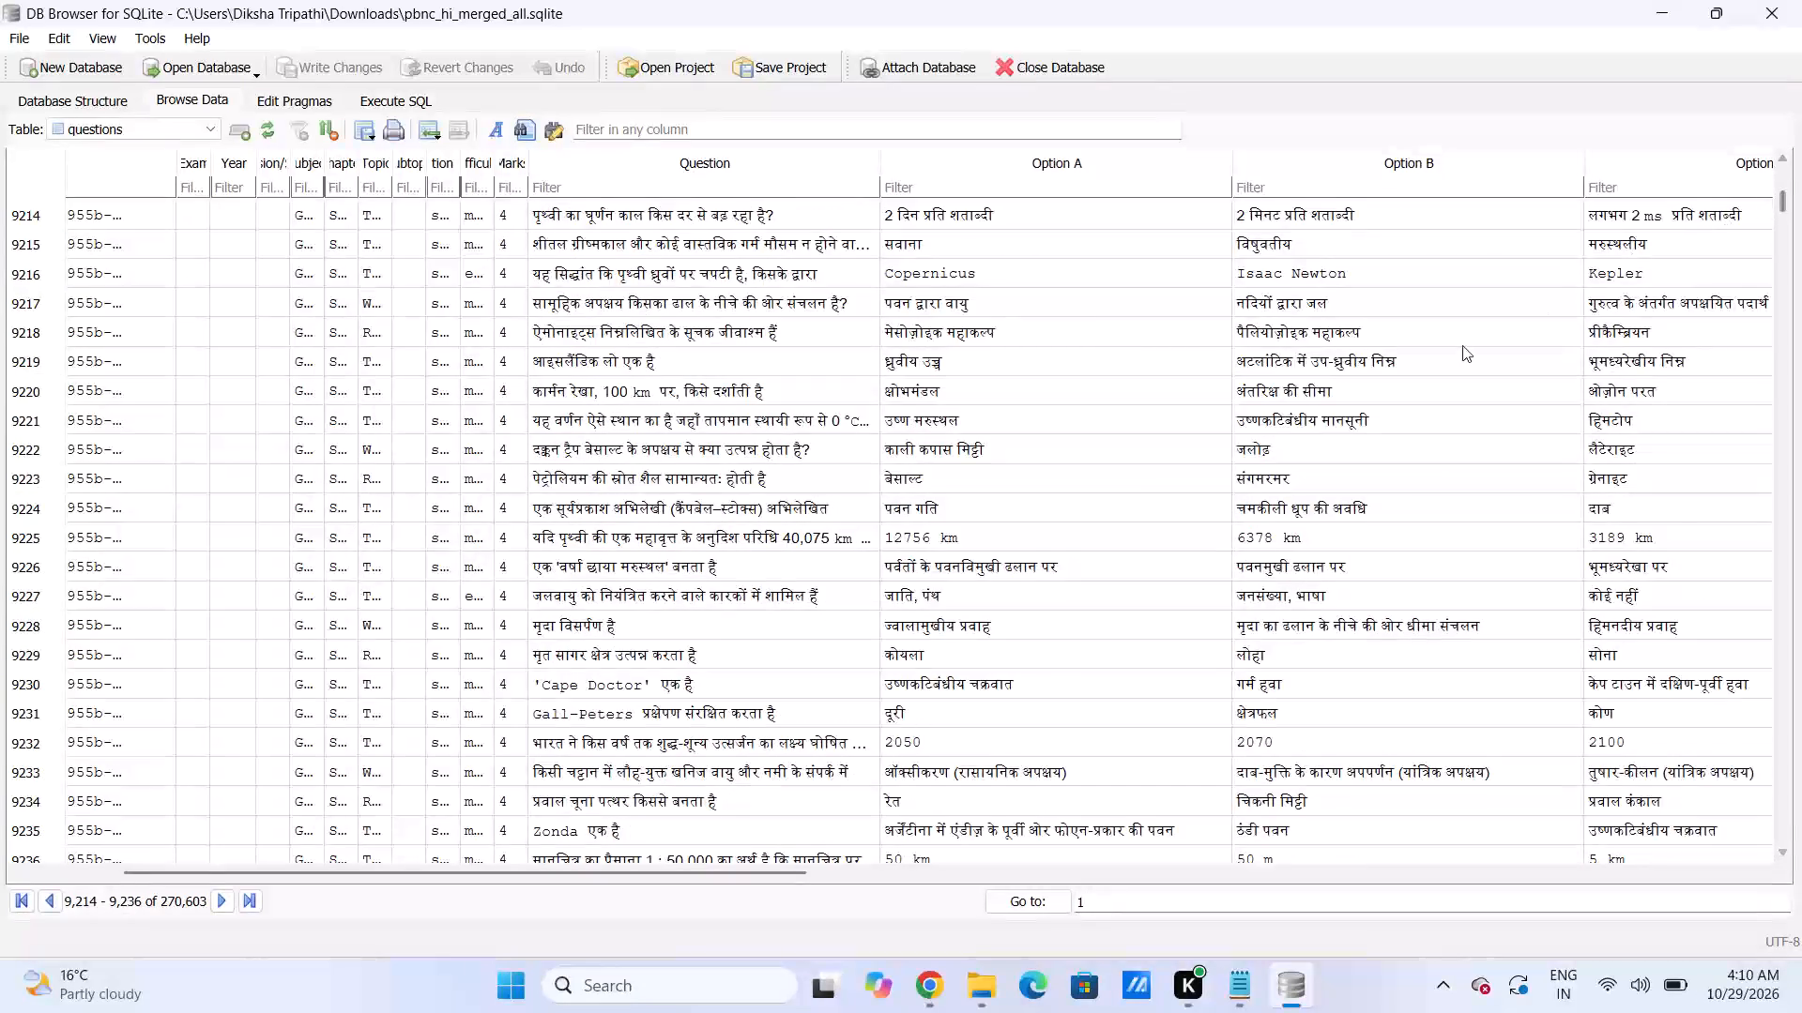
Read through the Hindi geography questions and their options between about rows 9,210 and 9,380.
{"action": "scroll", "coordinate": [1457, 355], "scroll_direction": "down", "scroll_amount": 5}
{"action": "scroll", "coordinate": [1457, 355], "scroll_direction": "down", "scroll_amount": 19}
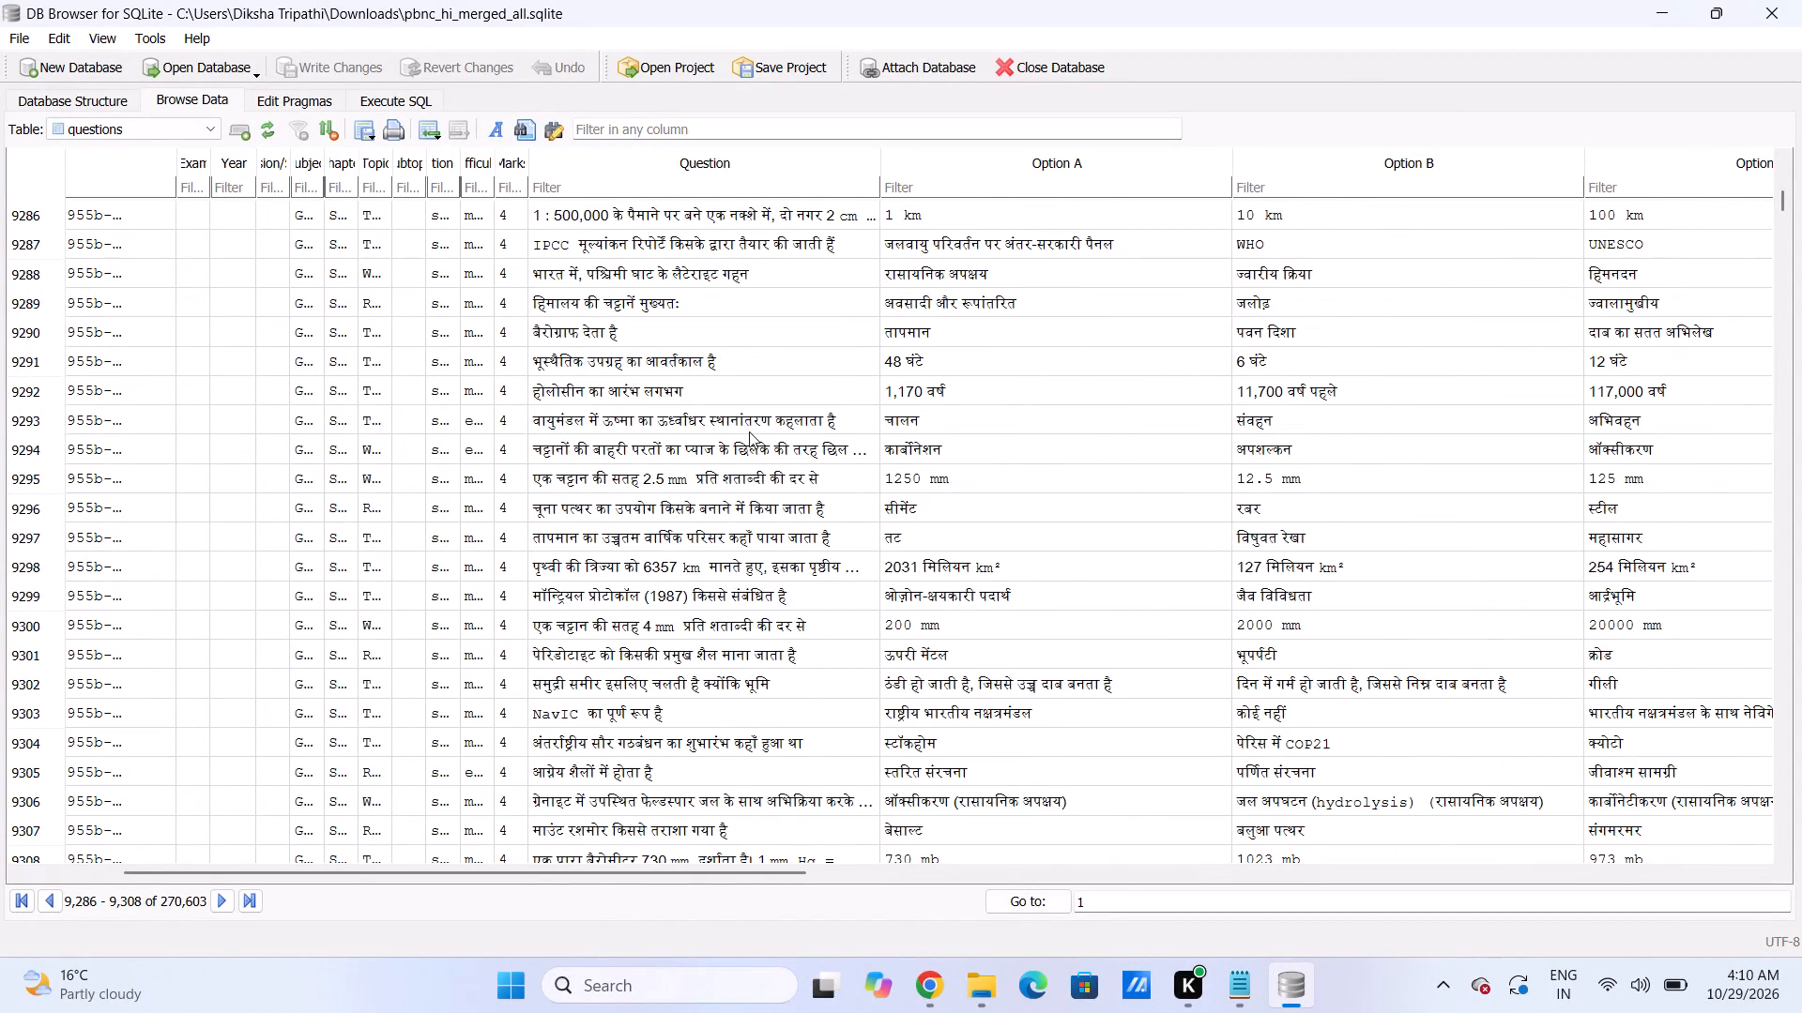
{"action": "scroll", "coordinate": [749, 431], "scroll_direction": "down", "scroll_amount": 6}
{"action": "scroll", "coordinate": [752, 428], "scroll_direction": "down", "scroll_amount": 16}
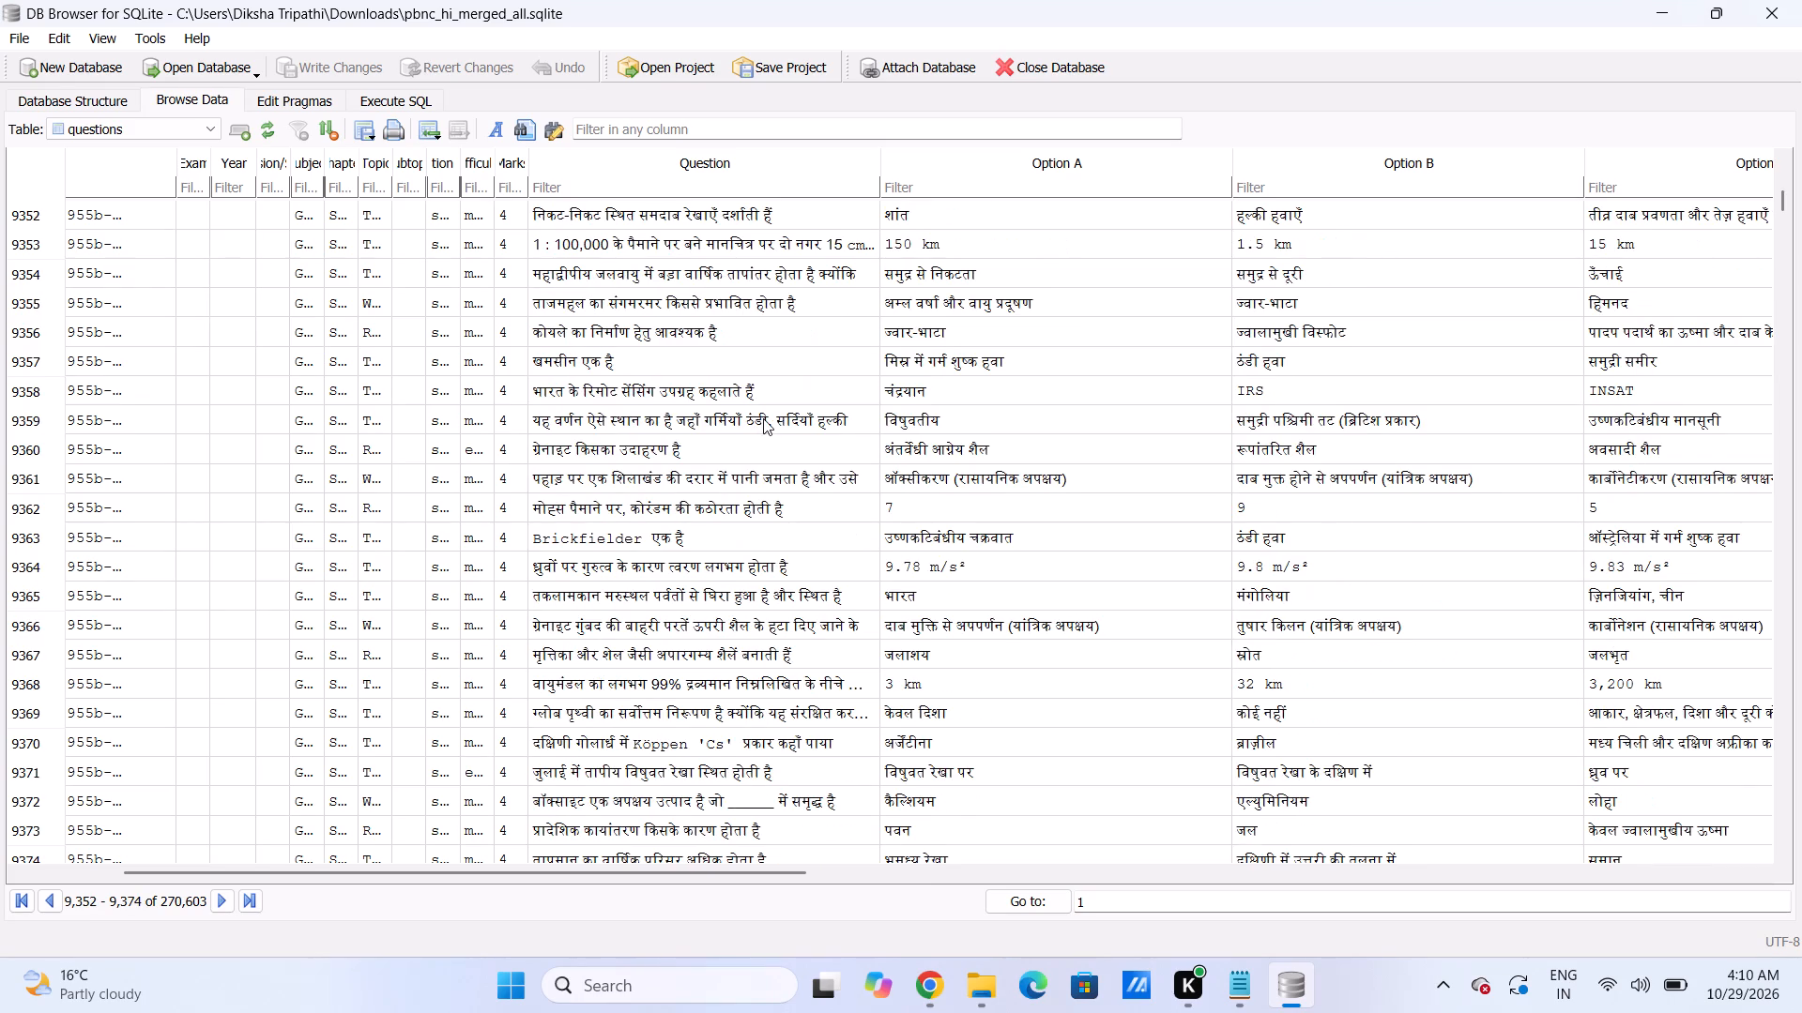
{"action": "scroll", "coordinate": [649, 497], "scroll_direction": "down", "scroll_amount": 2}
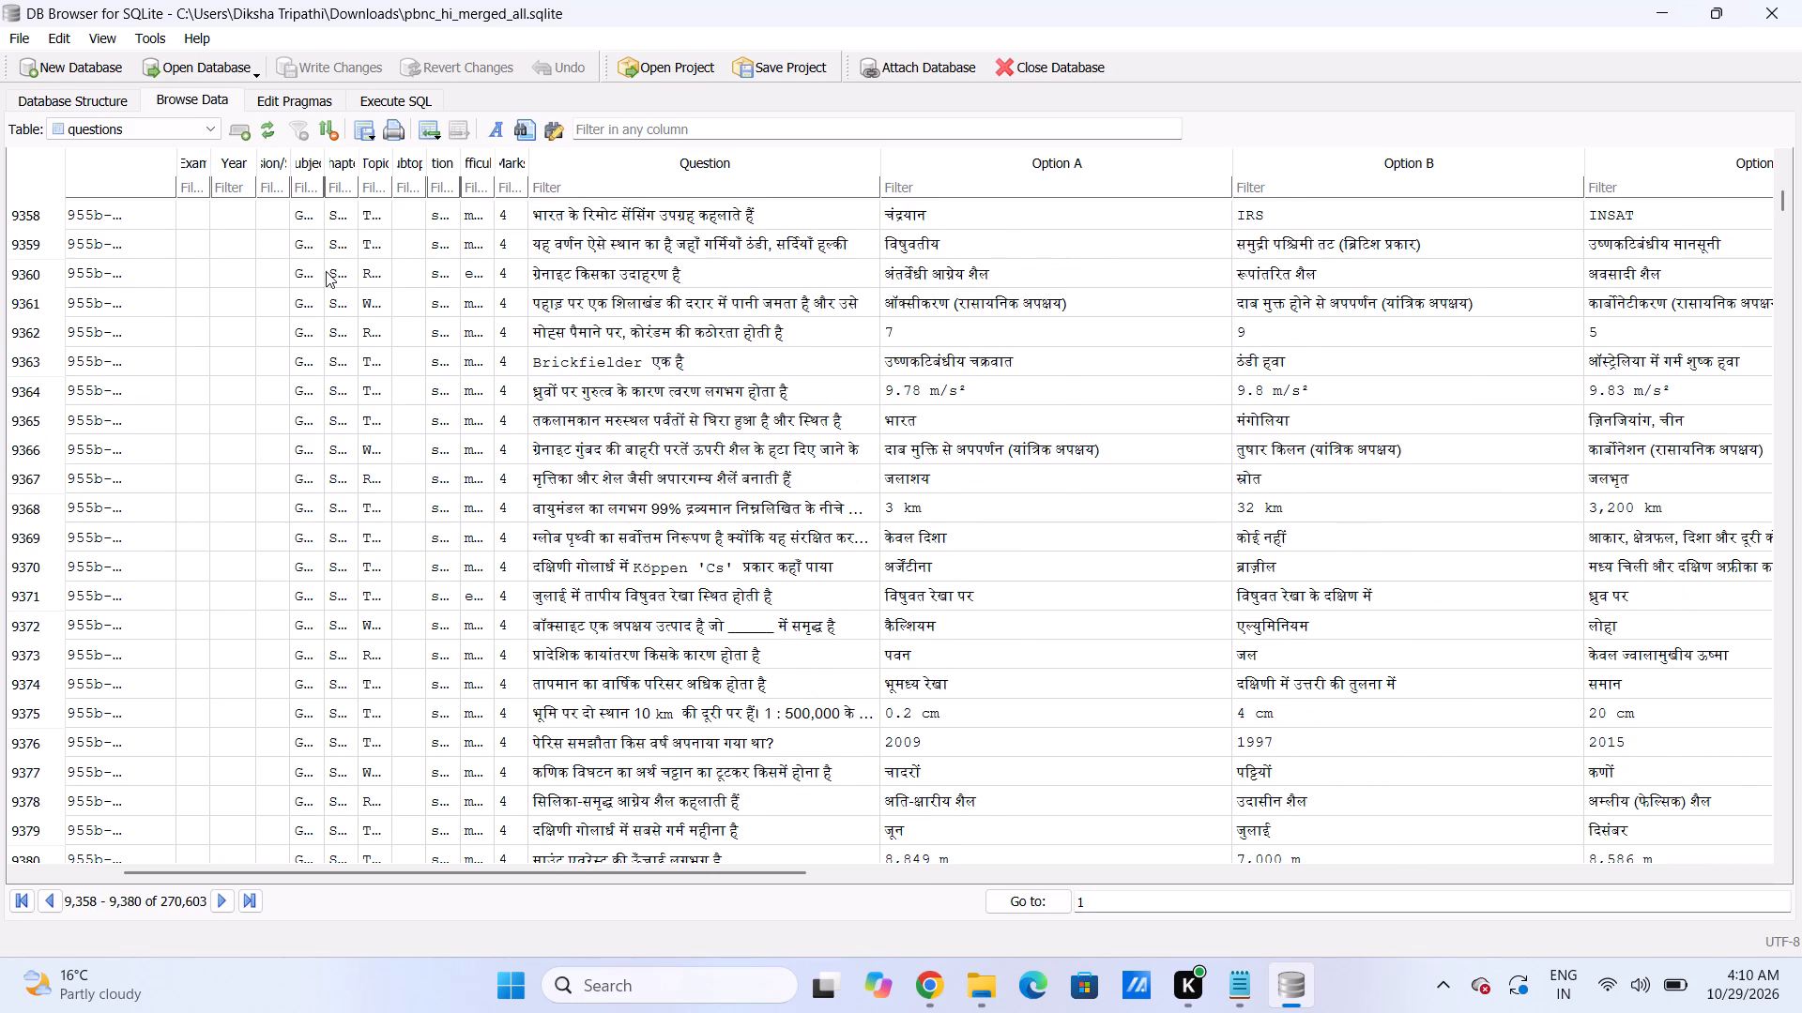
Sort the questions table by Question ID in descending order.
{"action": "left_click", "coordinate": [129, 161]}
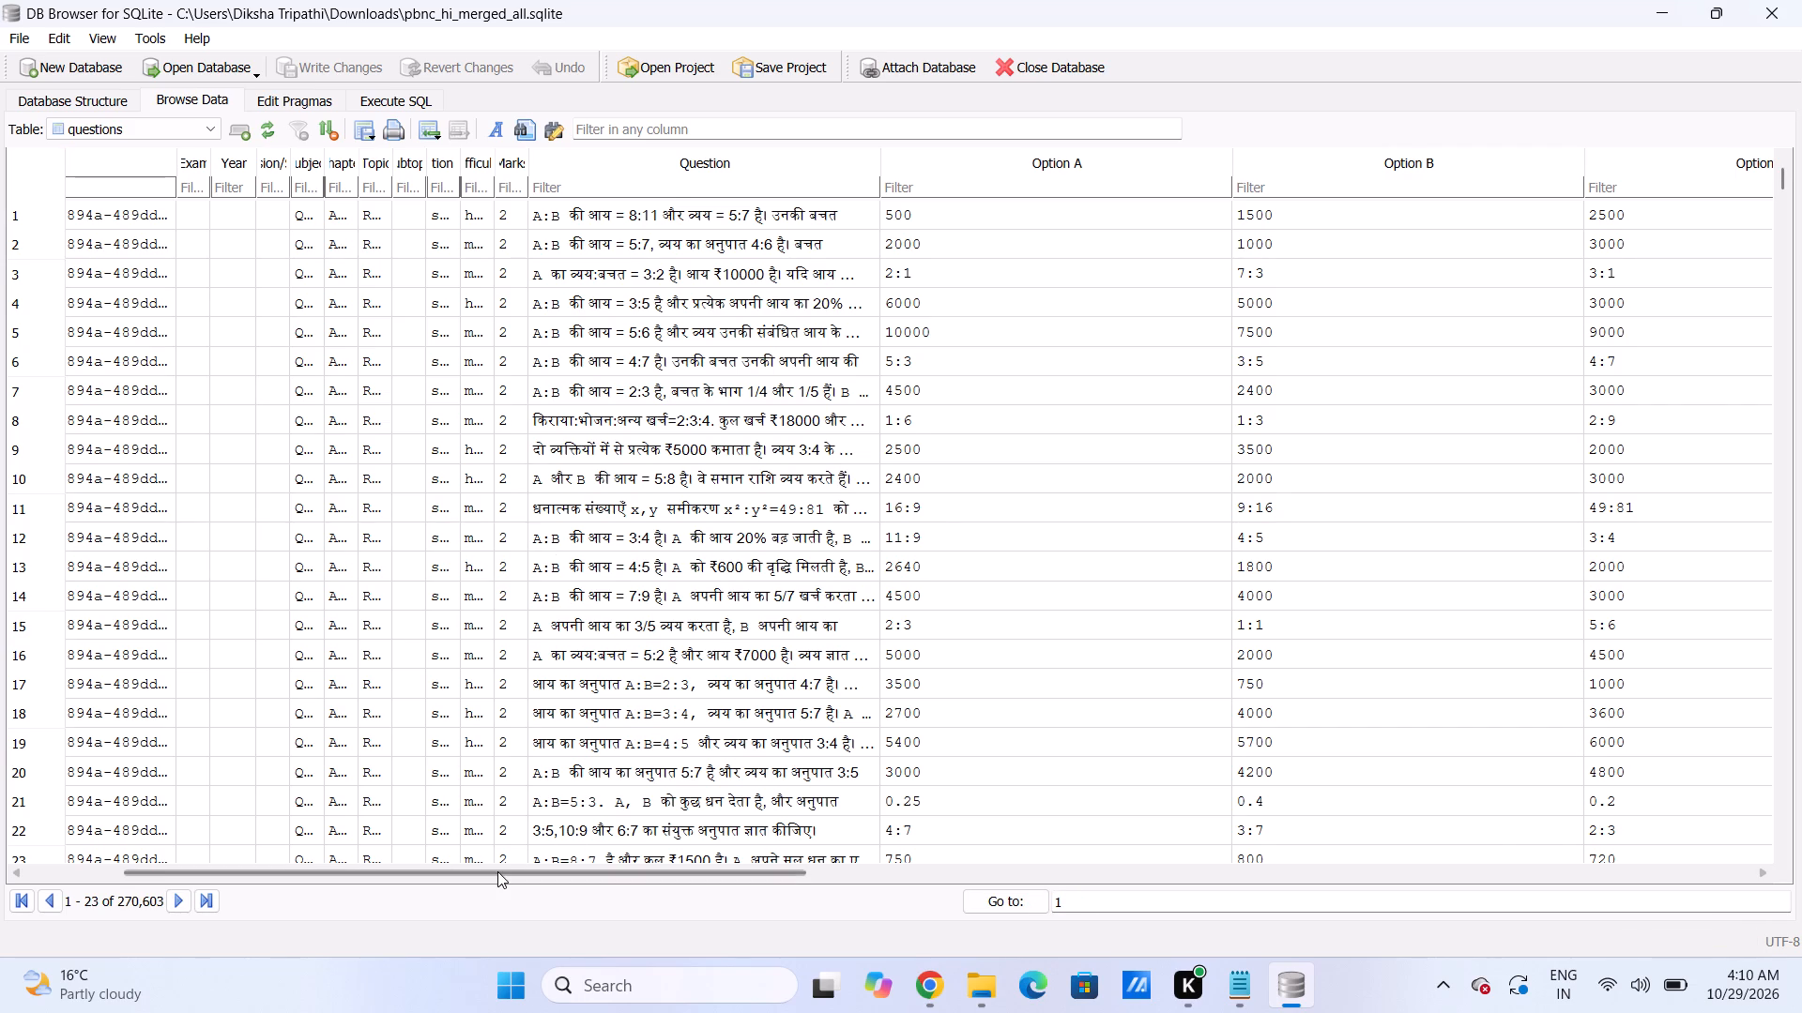
Examine the Question ID, Question and option columns for about the first 160 rows of the descending-sorted table.
{"action": "left_click_drag", "start_coordinate": [497, 871], "coordinate": [298, 839]}
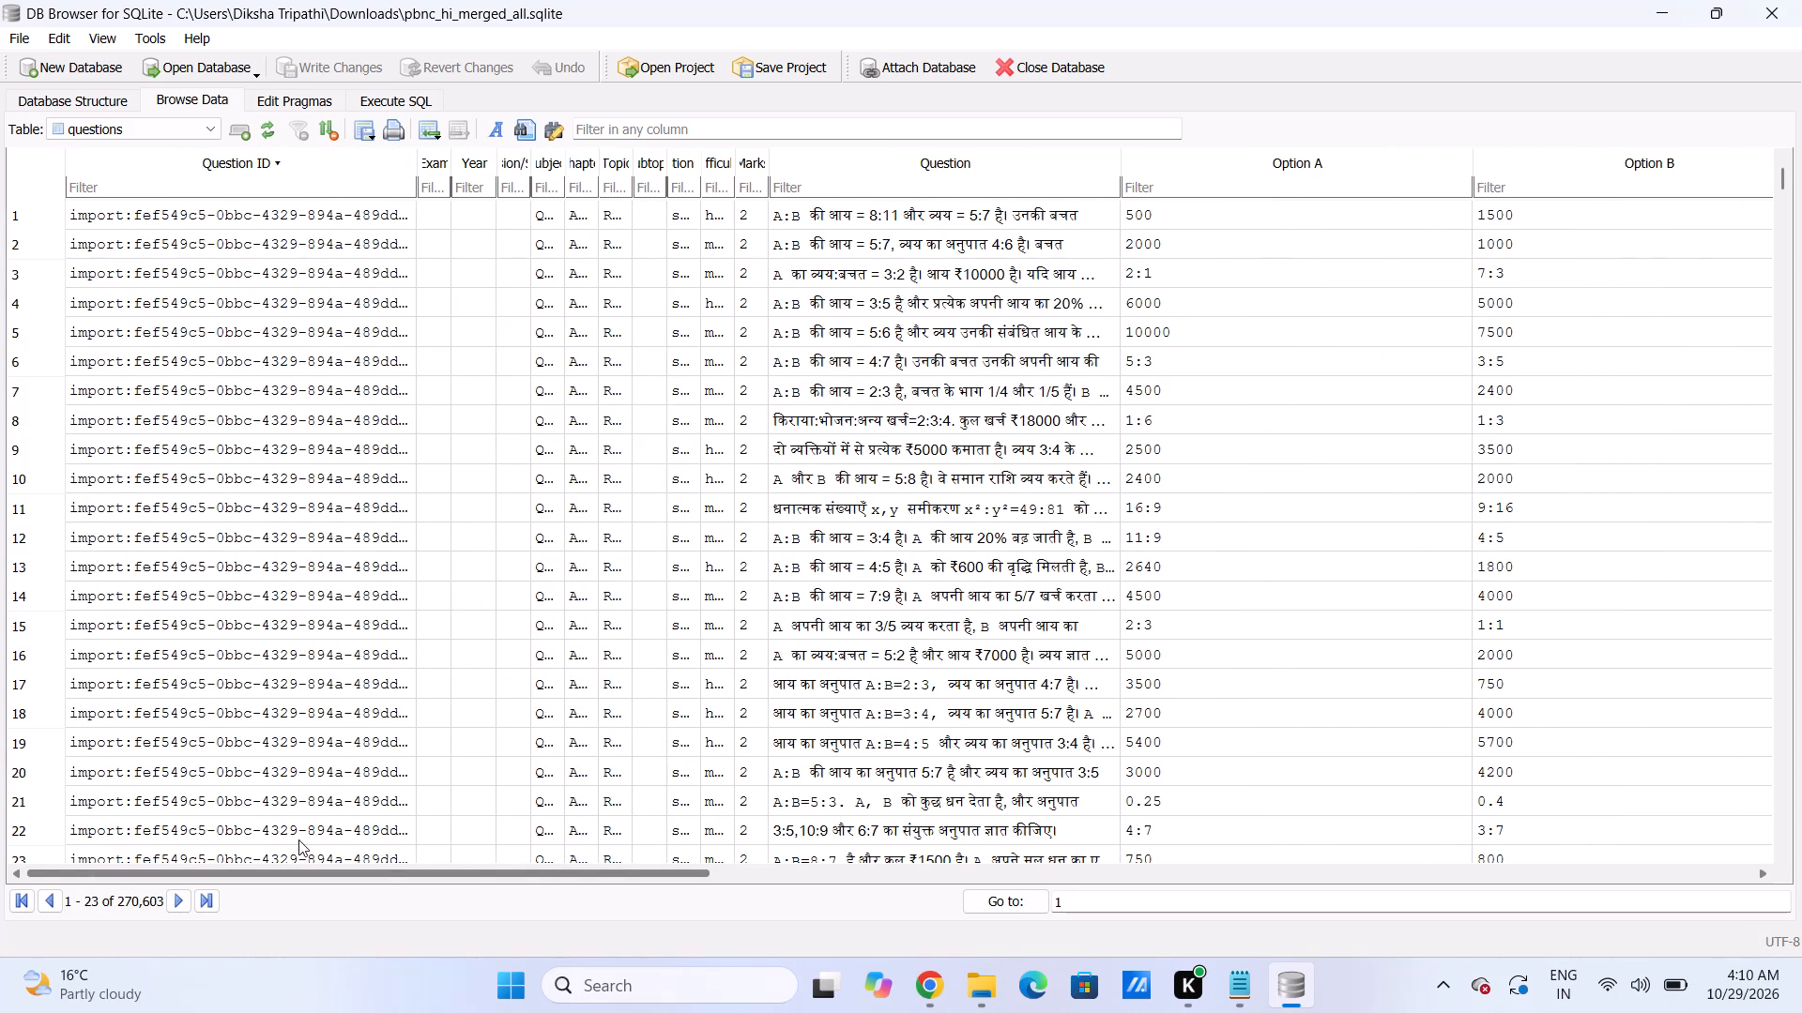
{"action": "left_click_drag", "start_coordinate": [298, 839], "coordinate": [421, 854]}
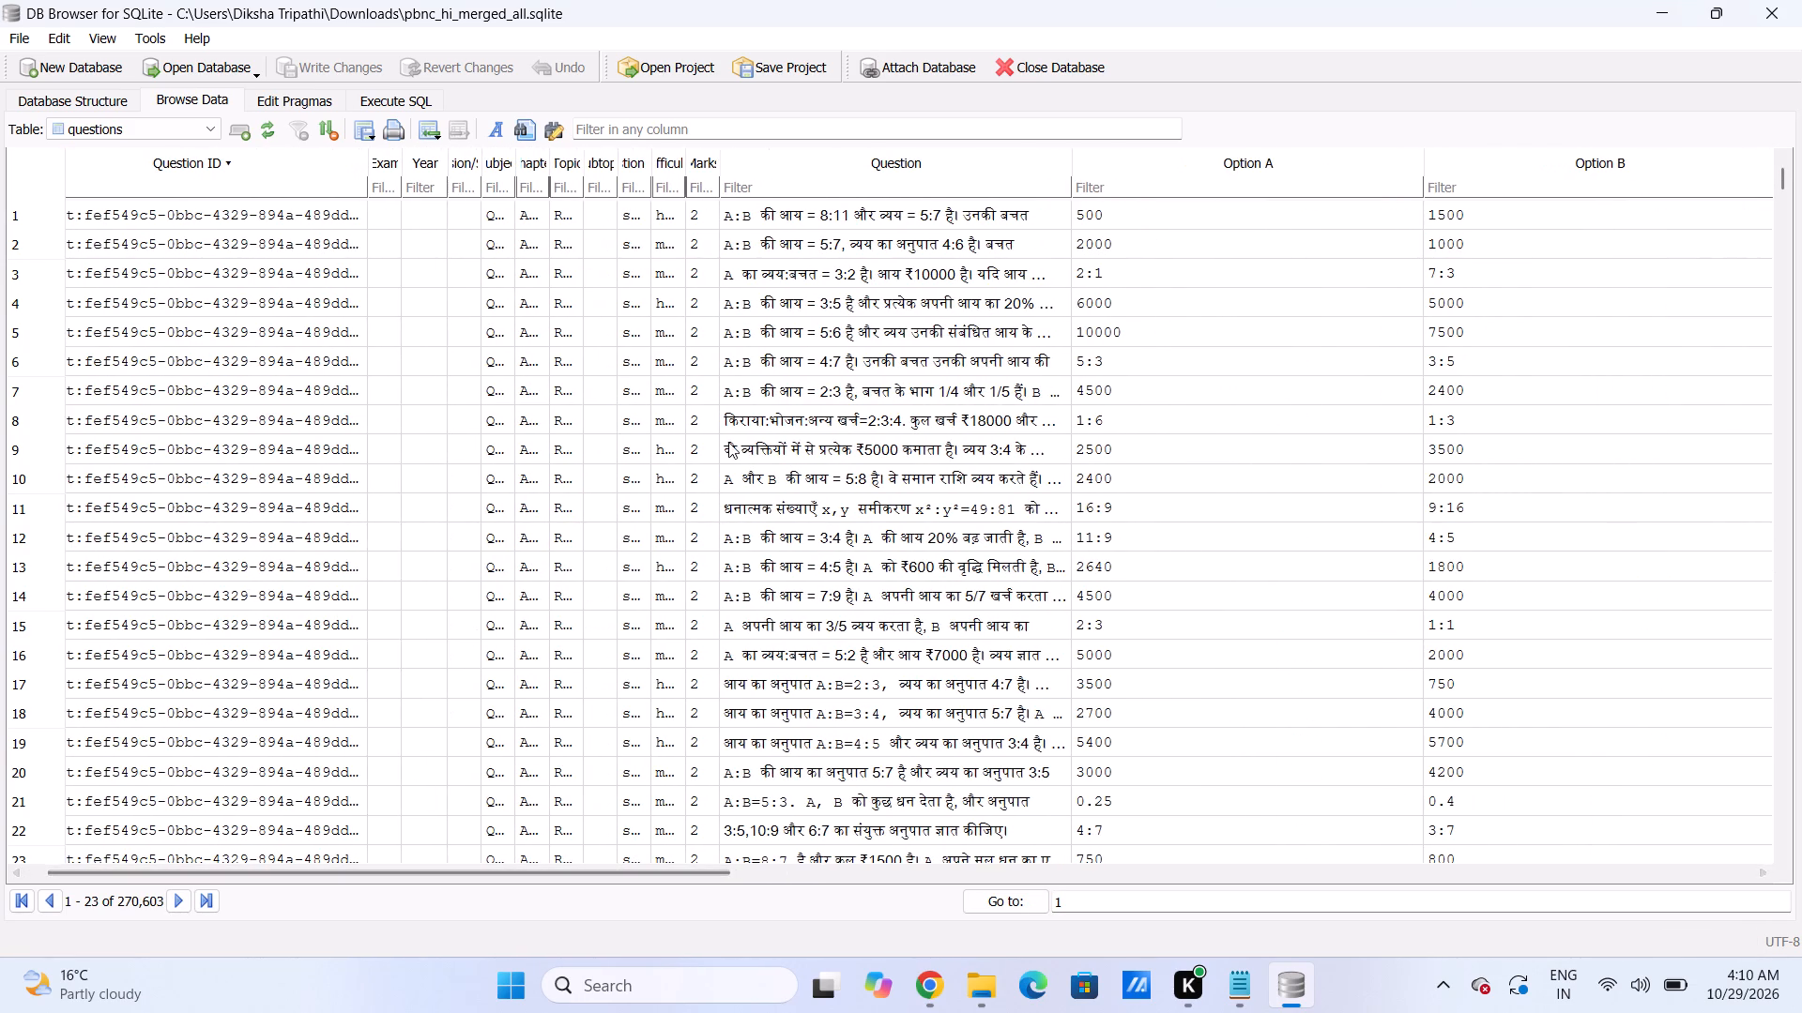
{"action": "scroll", "coordinate": [755, 434], "scroll_direction": "down", "scroll_amount": 2}
{"action": "left_click_drag", "start_coordinate": [627, 872], "coordinate": [628, 872]}
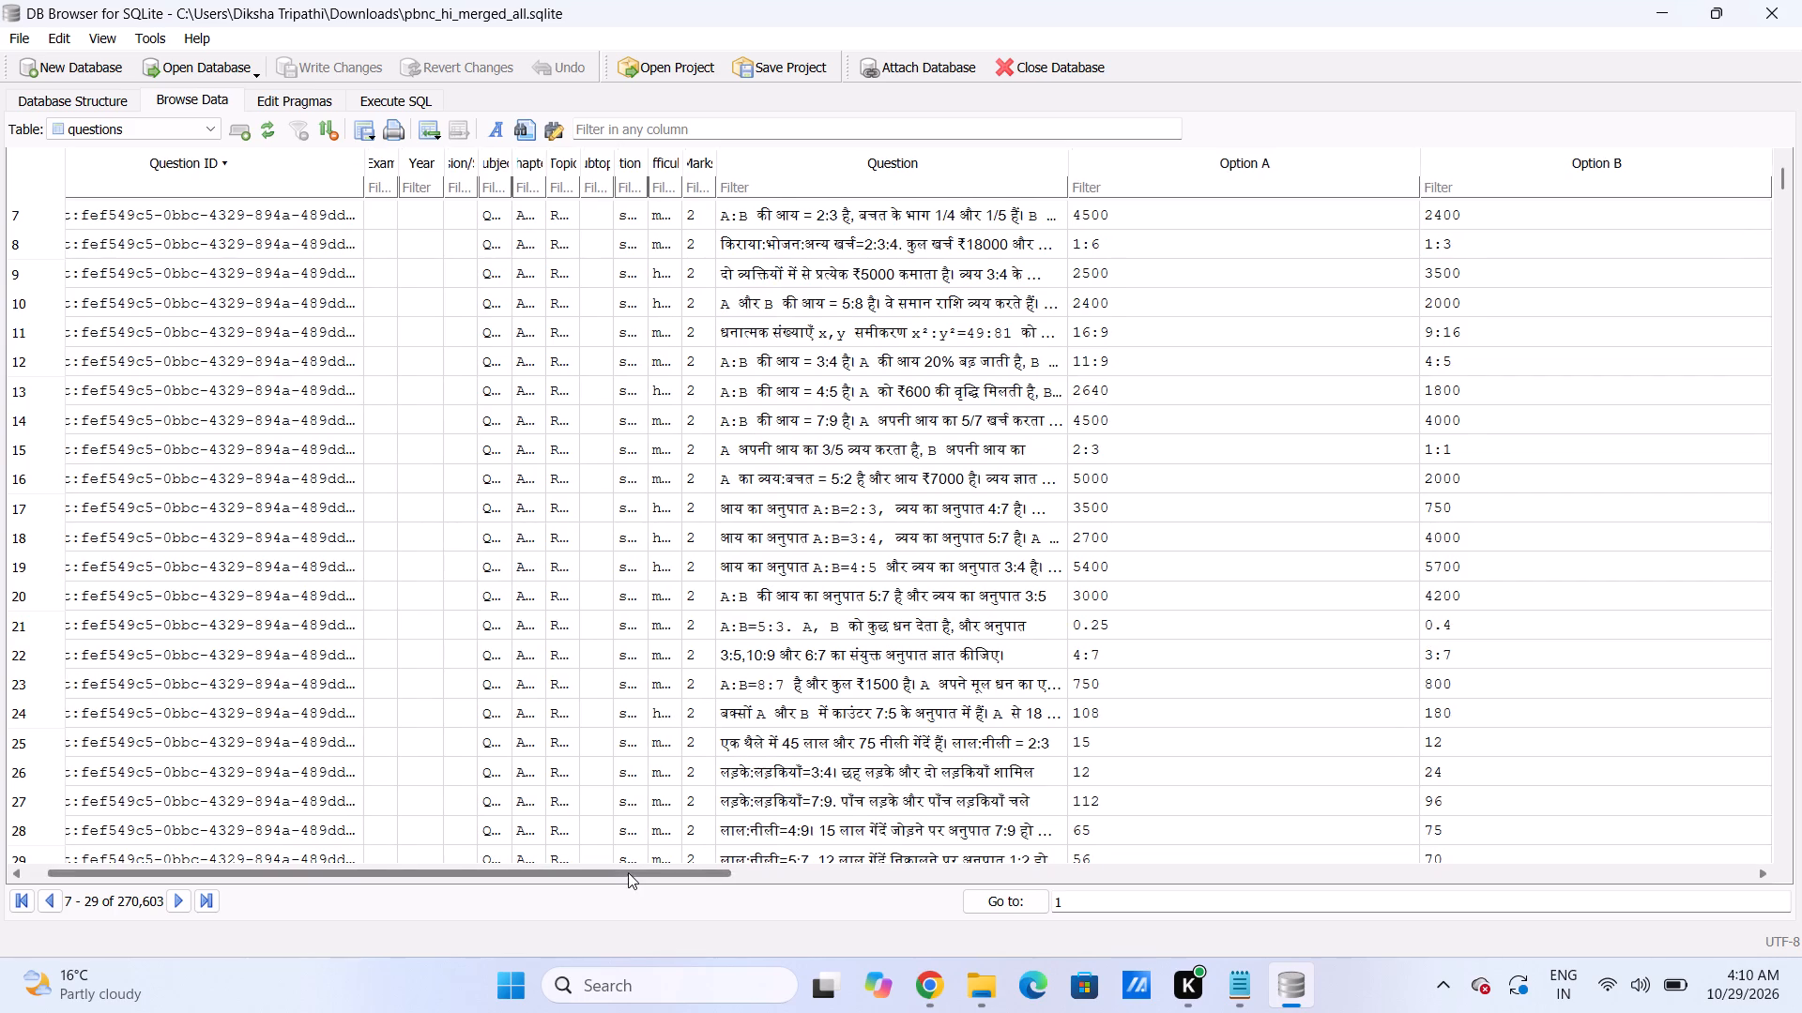
{"action": "left_click_drag", "start_coordinate": [628, 872], "coordinate": [695, 876]}
{"action": "scroll", "coordinate": [798, 477], "scroll_direction": "down", "scroll_amount": 13}
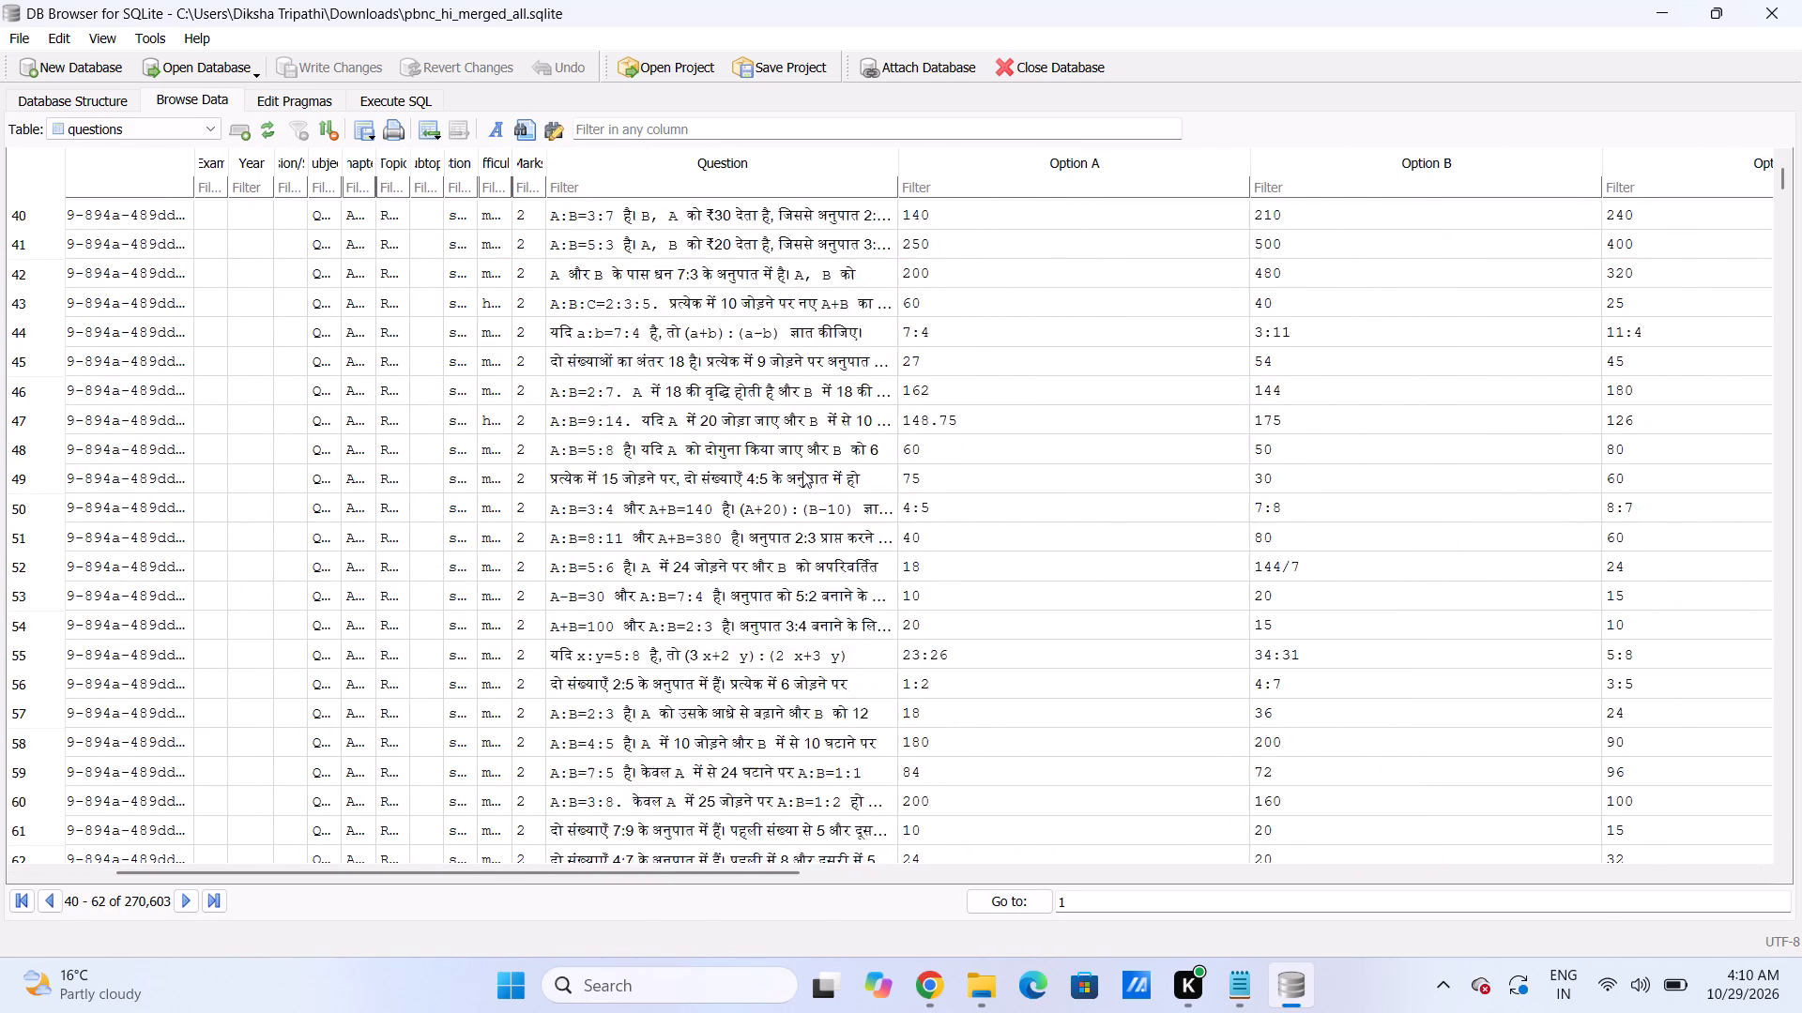
{"action": "scroll", "coordinate": [802, 471], "scroll_direction": "down", "scroll_amount": 15}
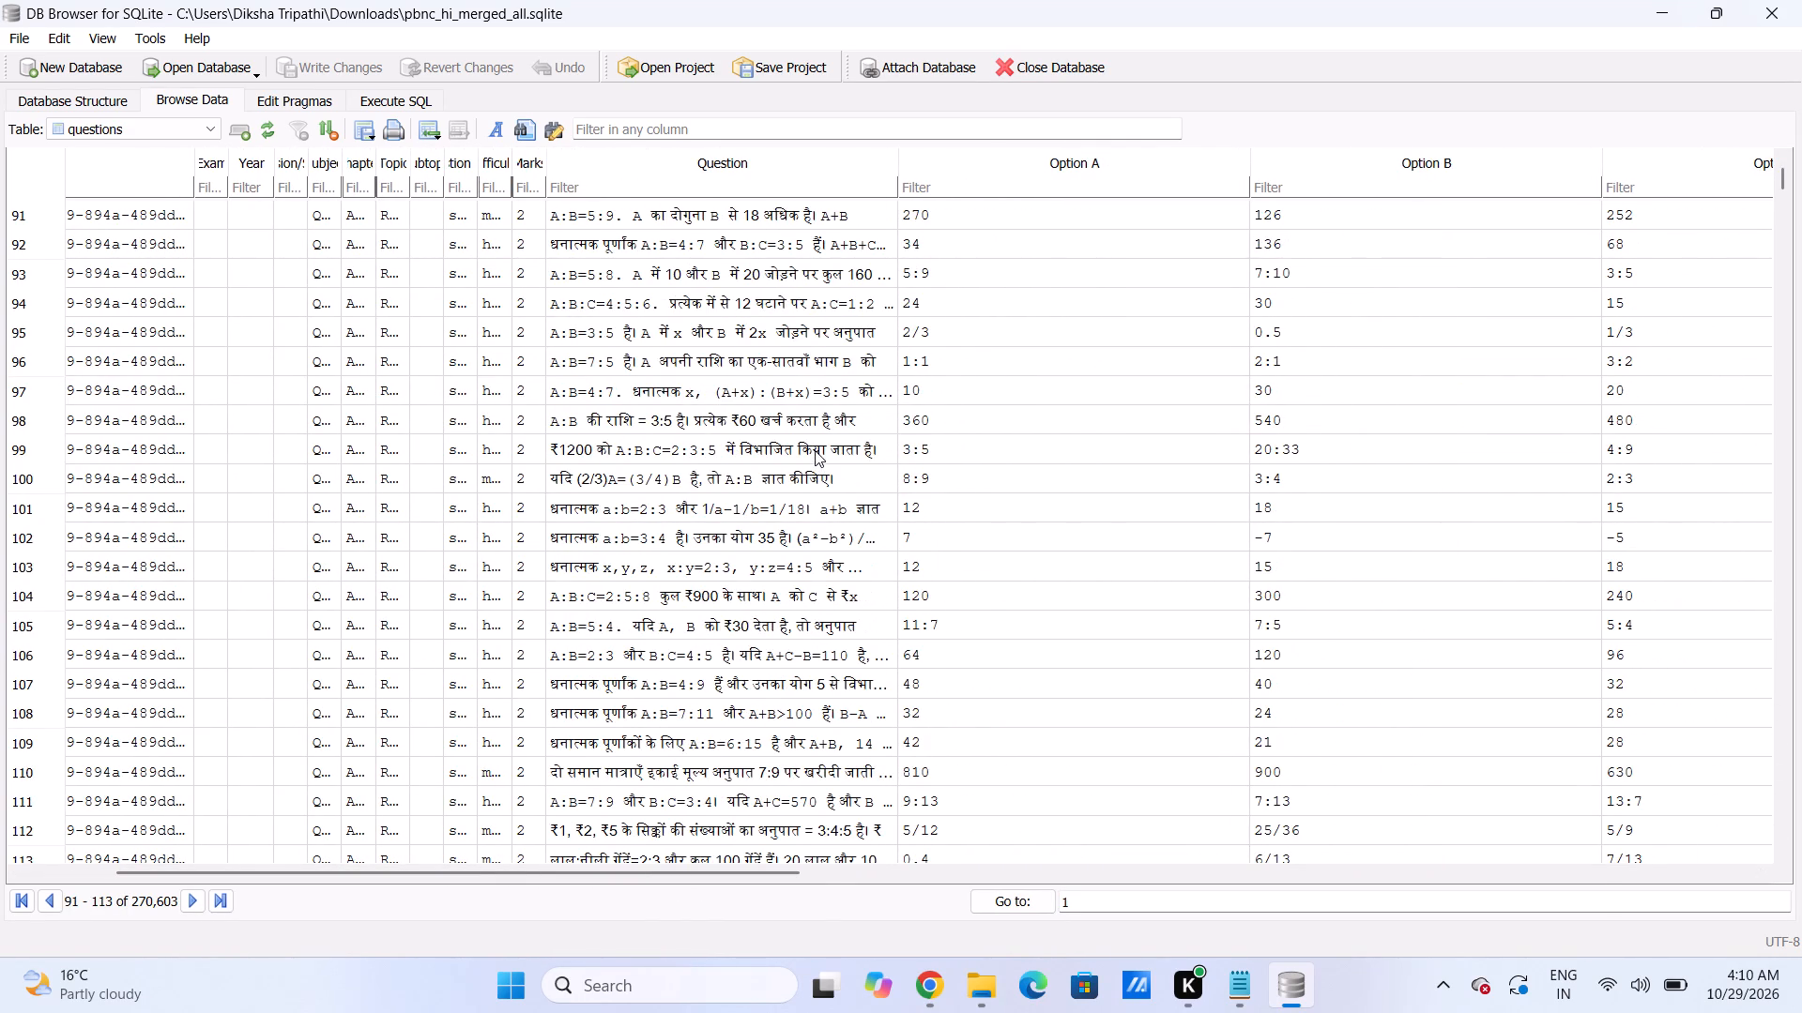
{"action": "scroll", "coordinate": [815, 455], "scroll_direction": "down", "scroll_amount": 14}
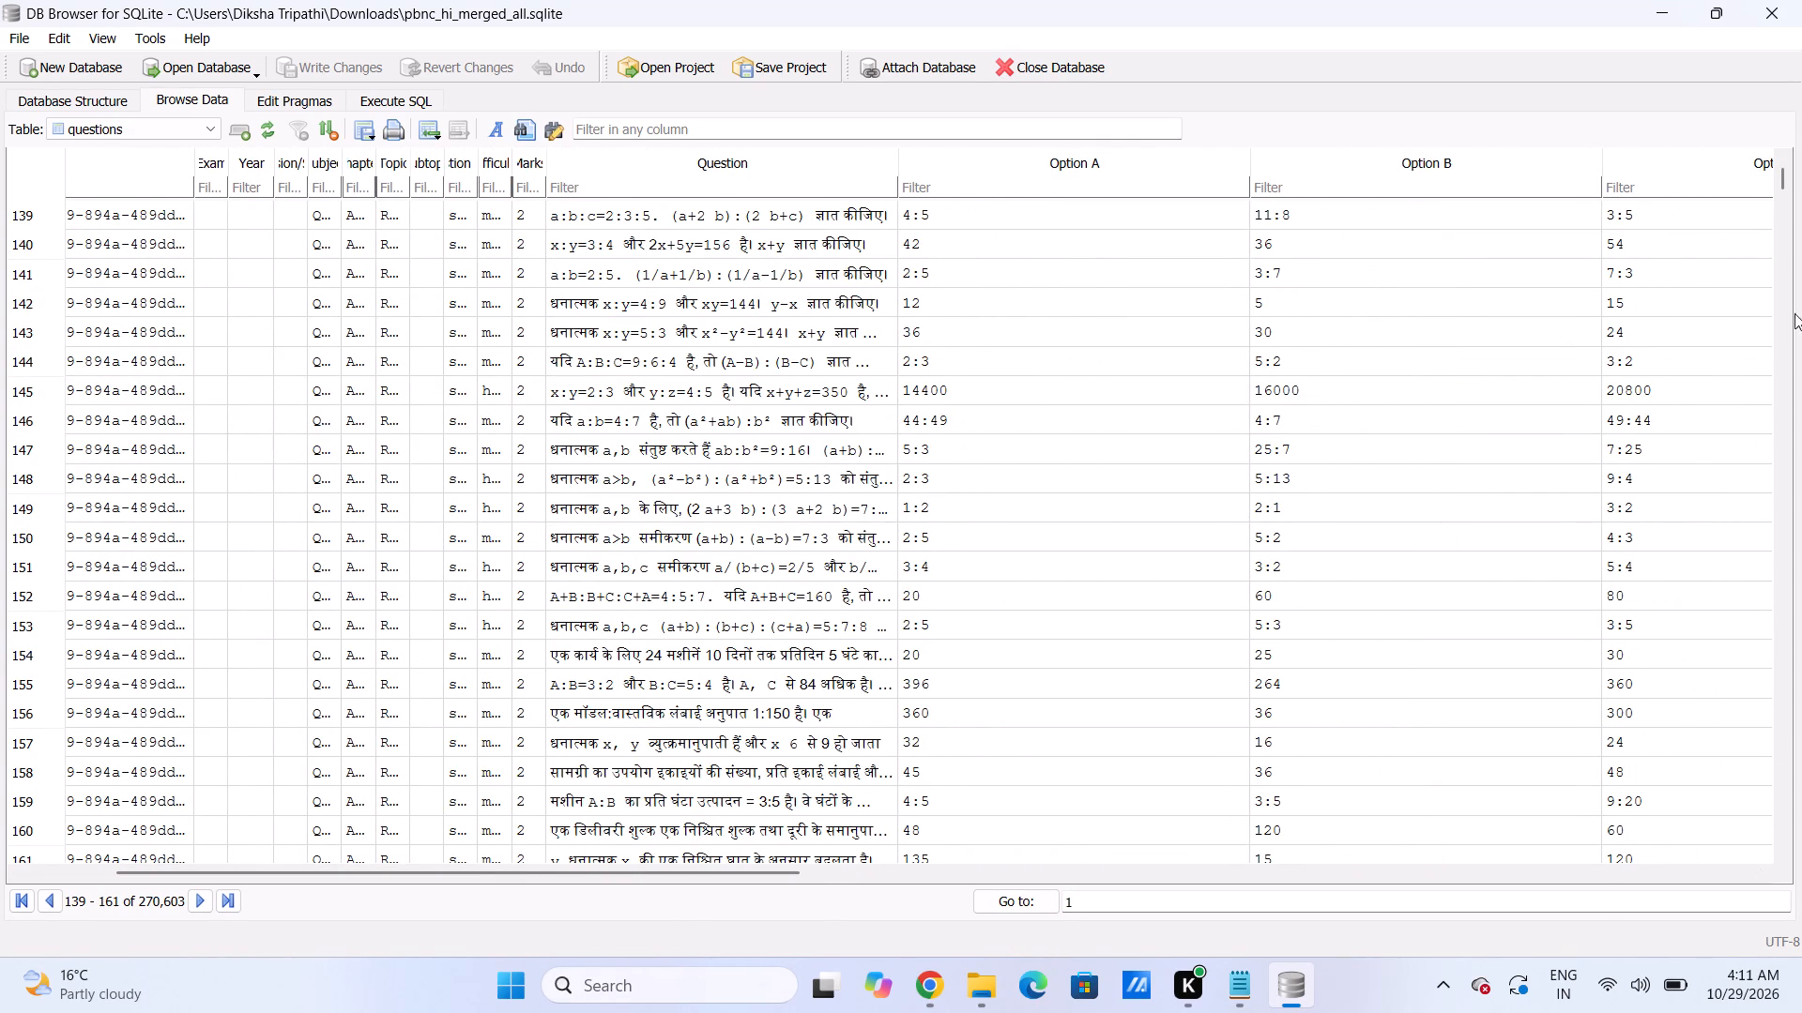
Skim the Hindi questions and options further down the descending-sorted table, to about row 2,450.
{"action": "left_click", "coordinate": [1779, 207]}
{"action": "left_click", "coordinate": [1779, 206]}
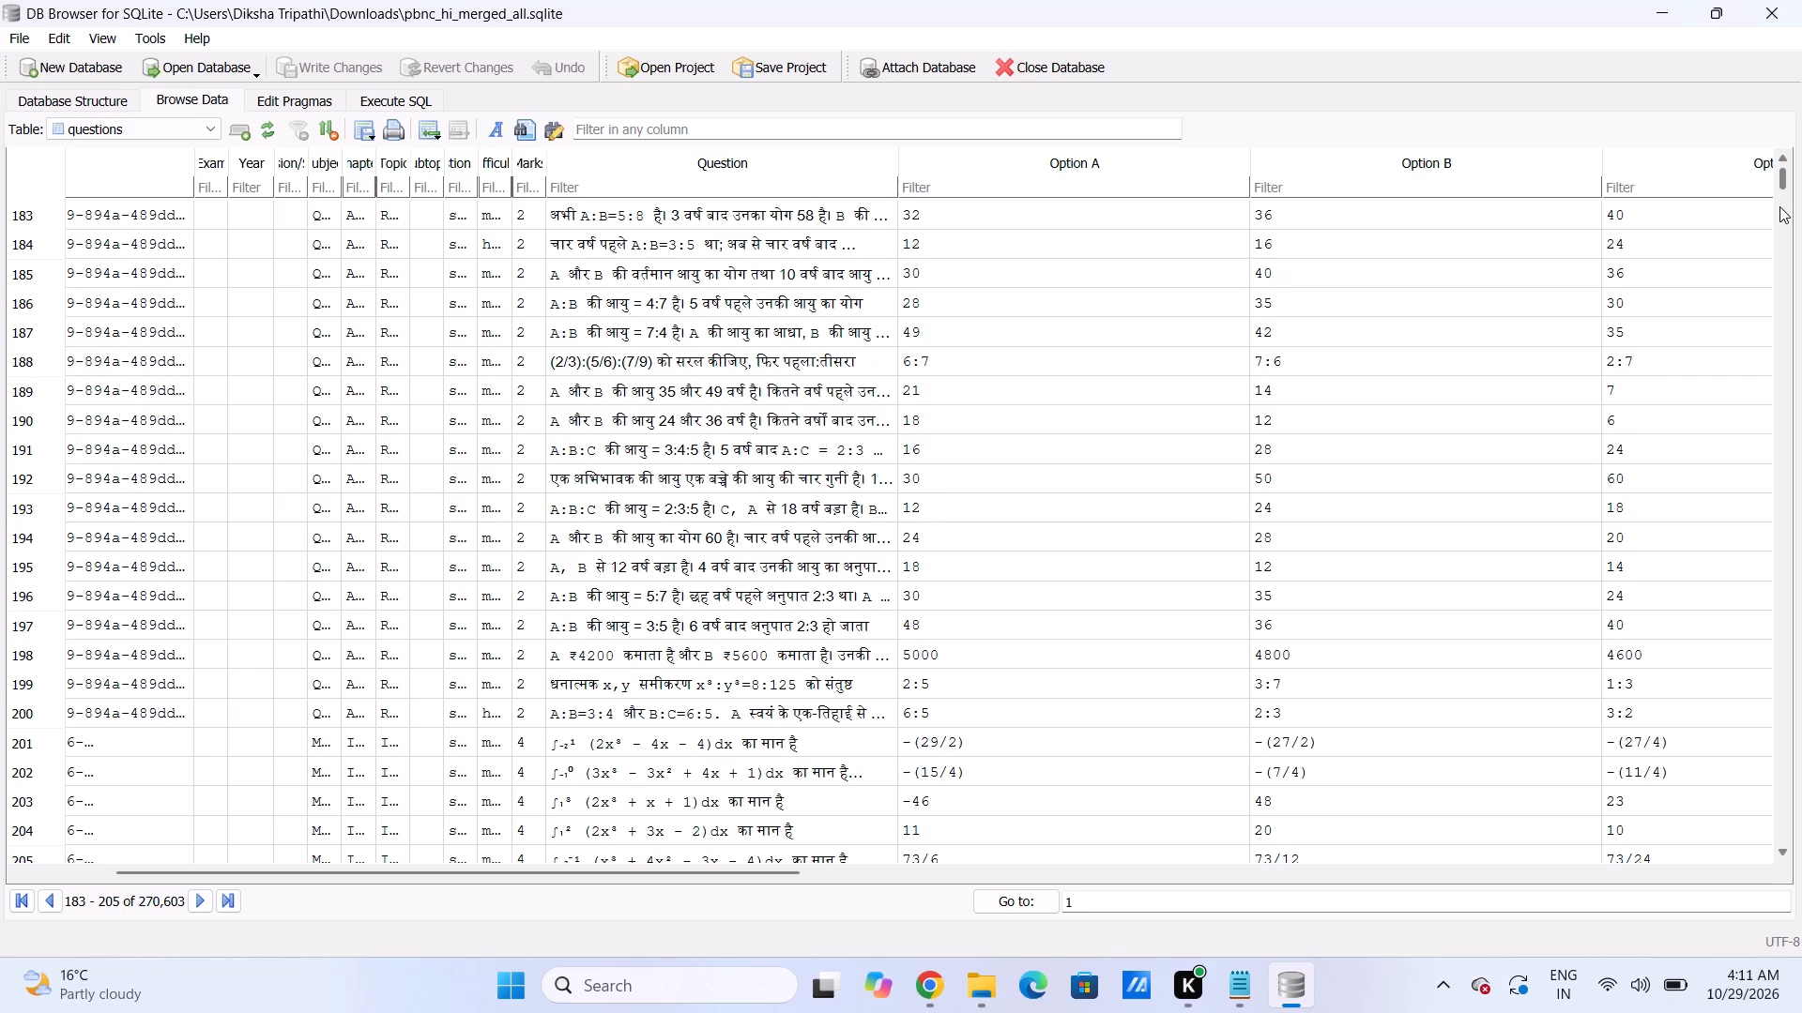
{"action": "left_click", "coordinate": [1780, 217]}
{"action": "double_click", "coordinate": [1781, 217]}
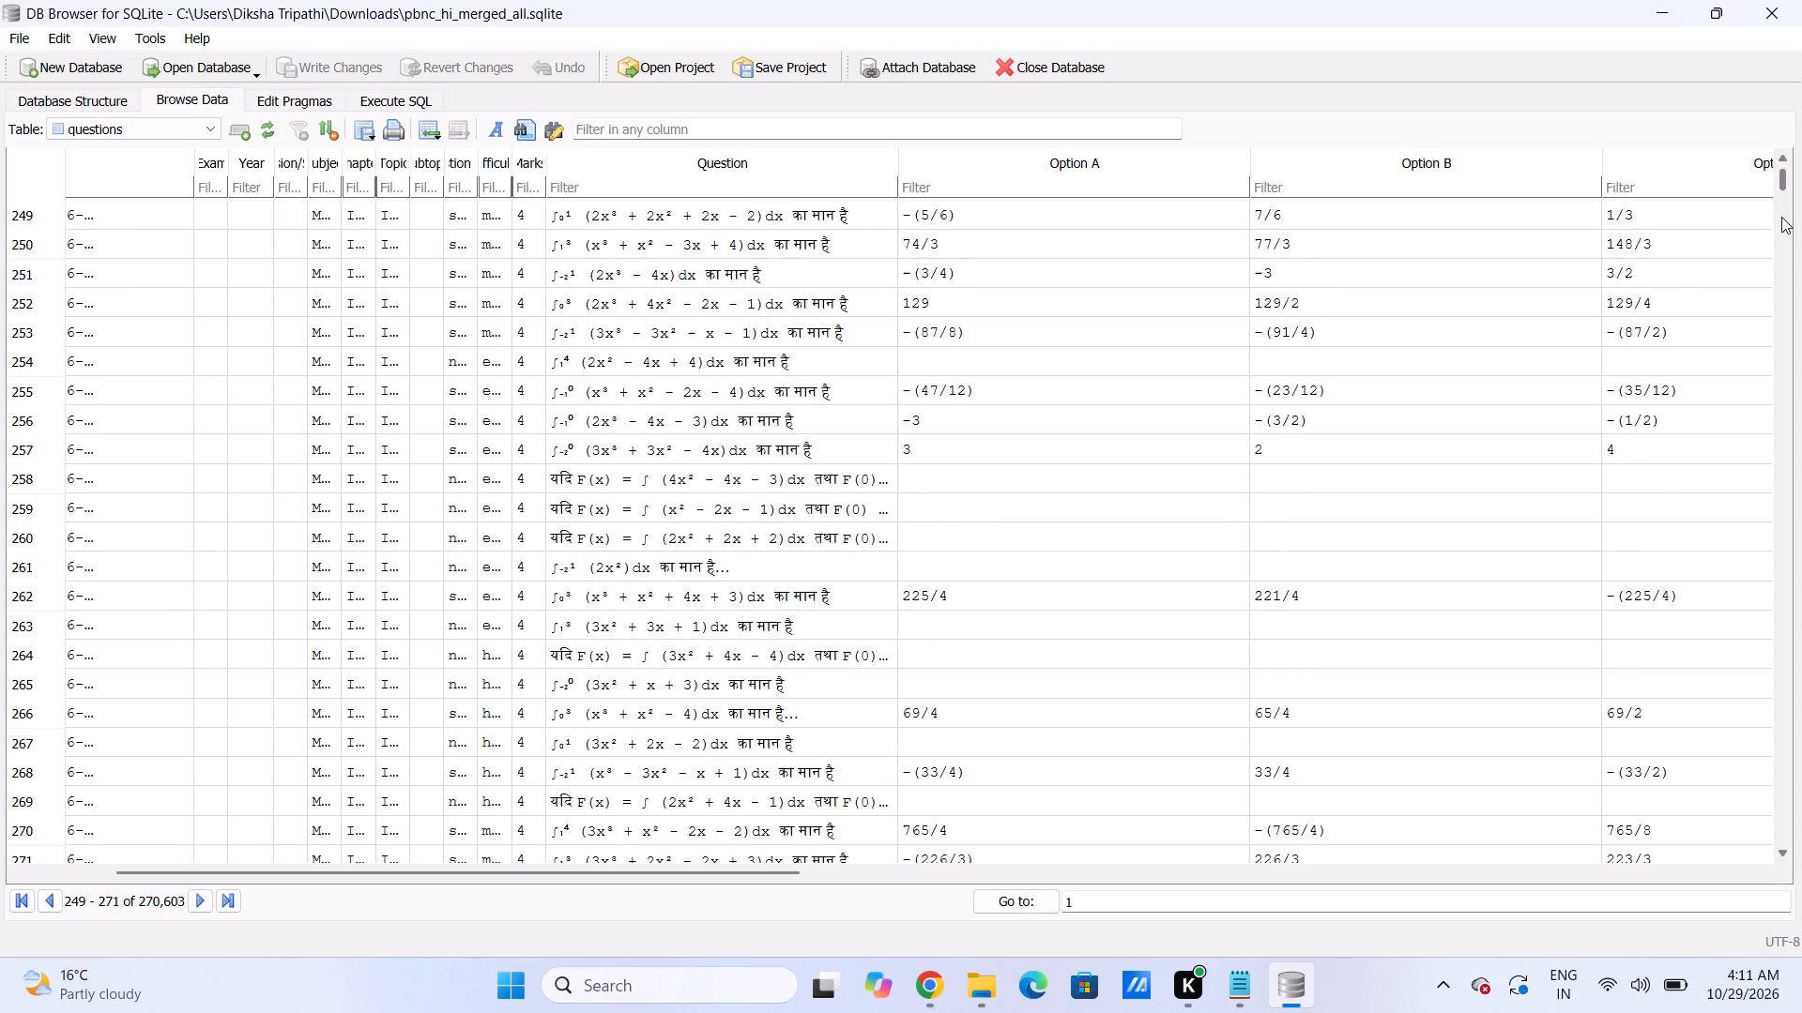
{"action": "left_click_drag", "start_coordinate": [1781, 217], "coordinate": [1772, 270]}
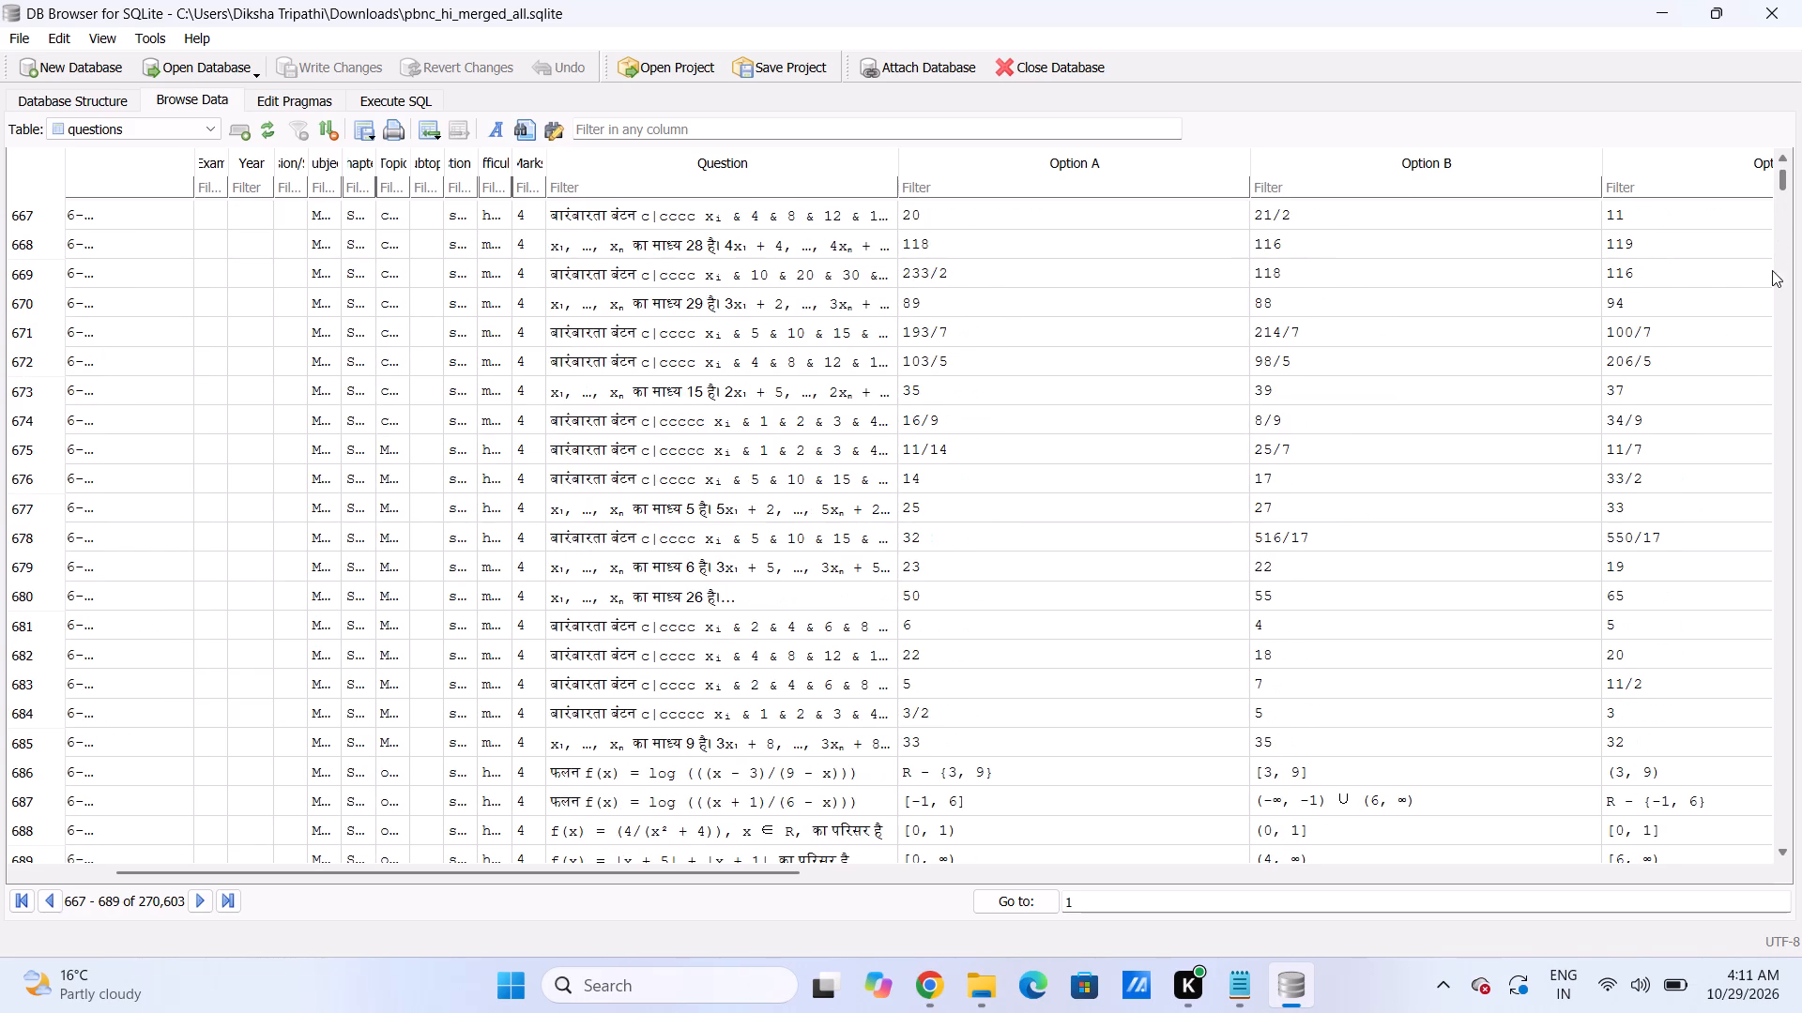
{"action": "left_click_drag", "start_coordinate": [1772, 270], "coordinate": [1767, 296]}
{"action": "left_click_drag", "start_coordinate": [1763, 261], "coordinate": [1758, 283]}
{"action": "left_click_drag", "start_coordinate": [1782, 337], "coordinate": [1781, 416]}
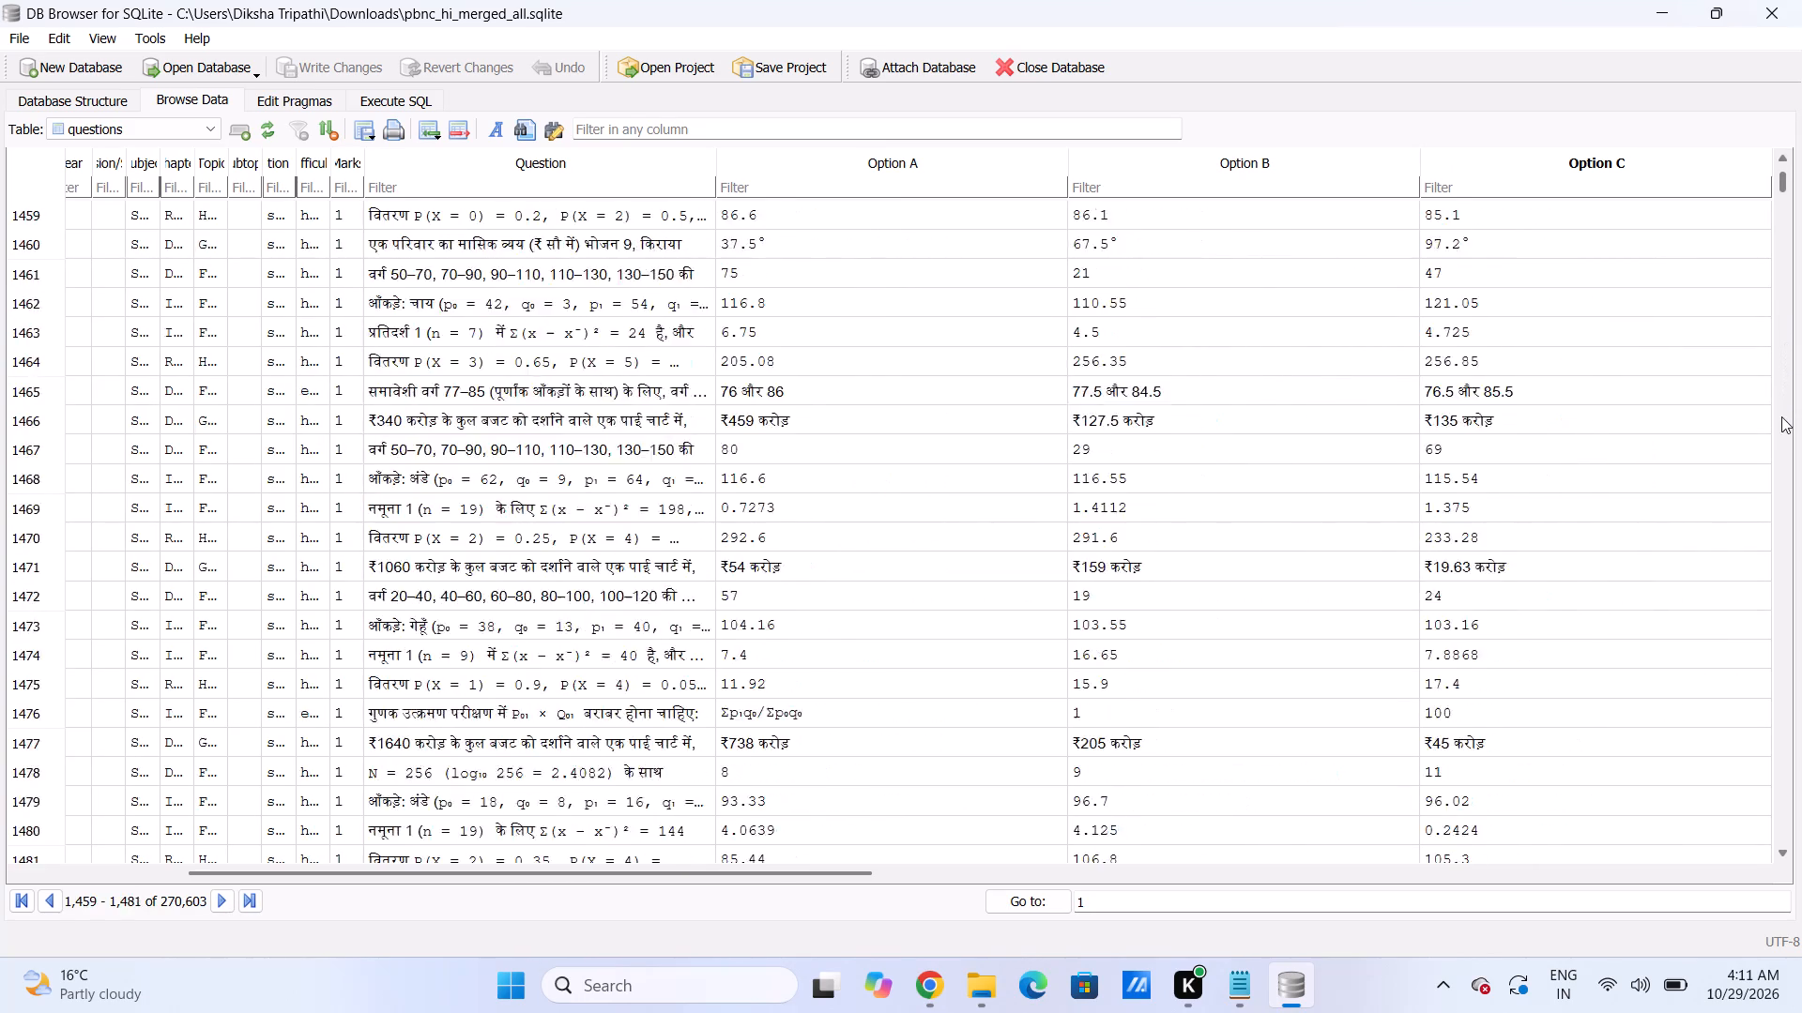
{"action": "left_click_drag", "start_coordinate": [1781, 416], "coordinate": [1780, 416]}
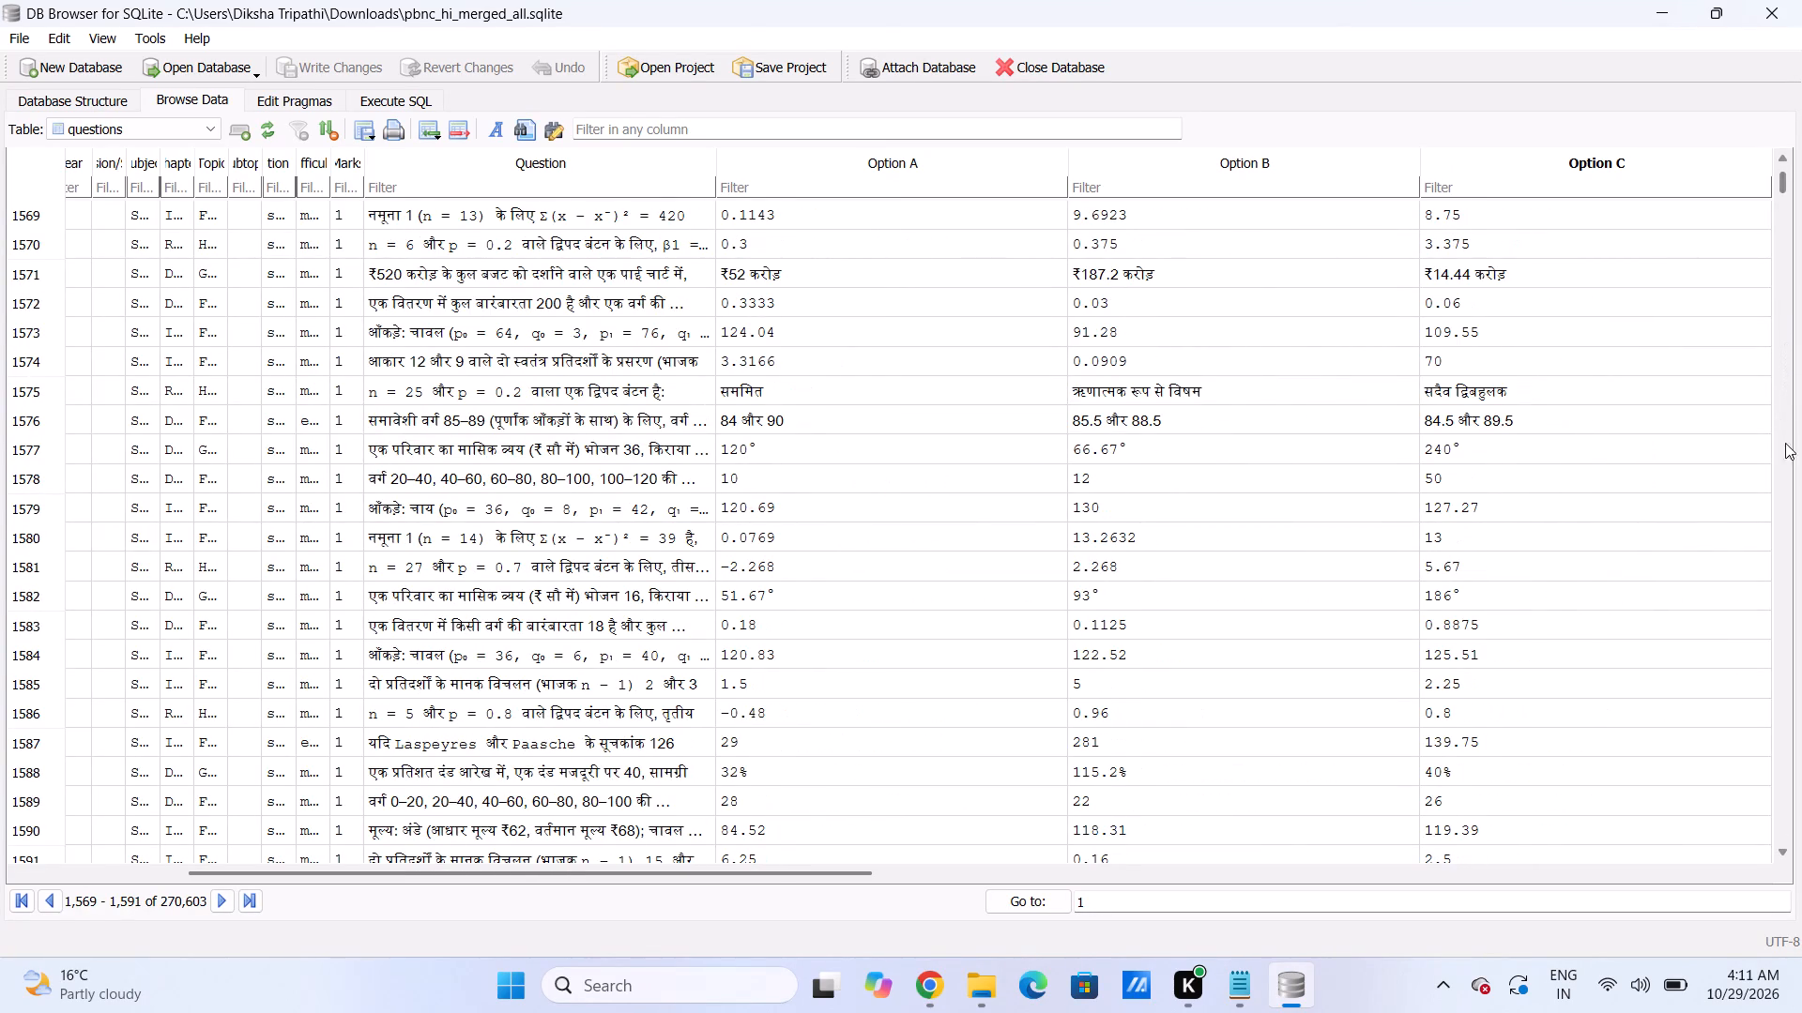
{"action": "left_click", "coordinate": [1782, 435]}
{"action": "left_click_drag", "start_coordinate": [1784, 435], "coordinate": [1786, 435]}
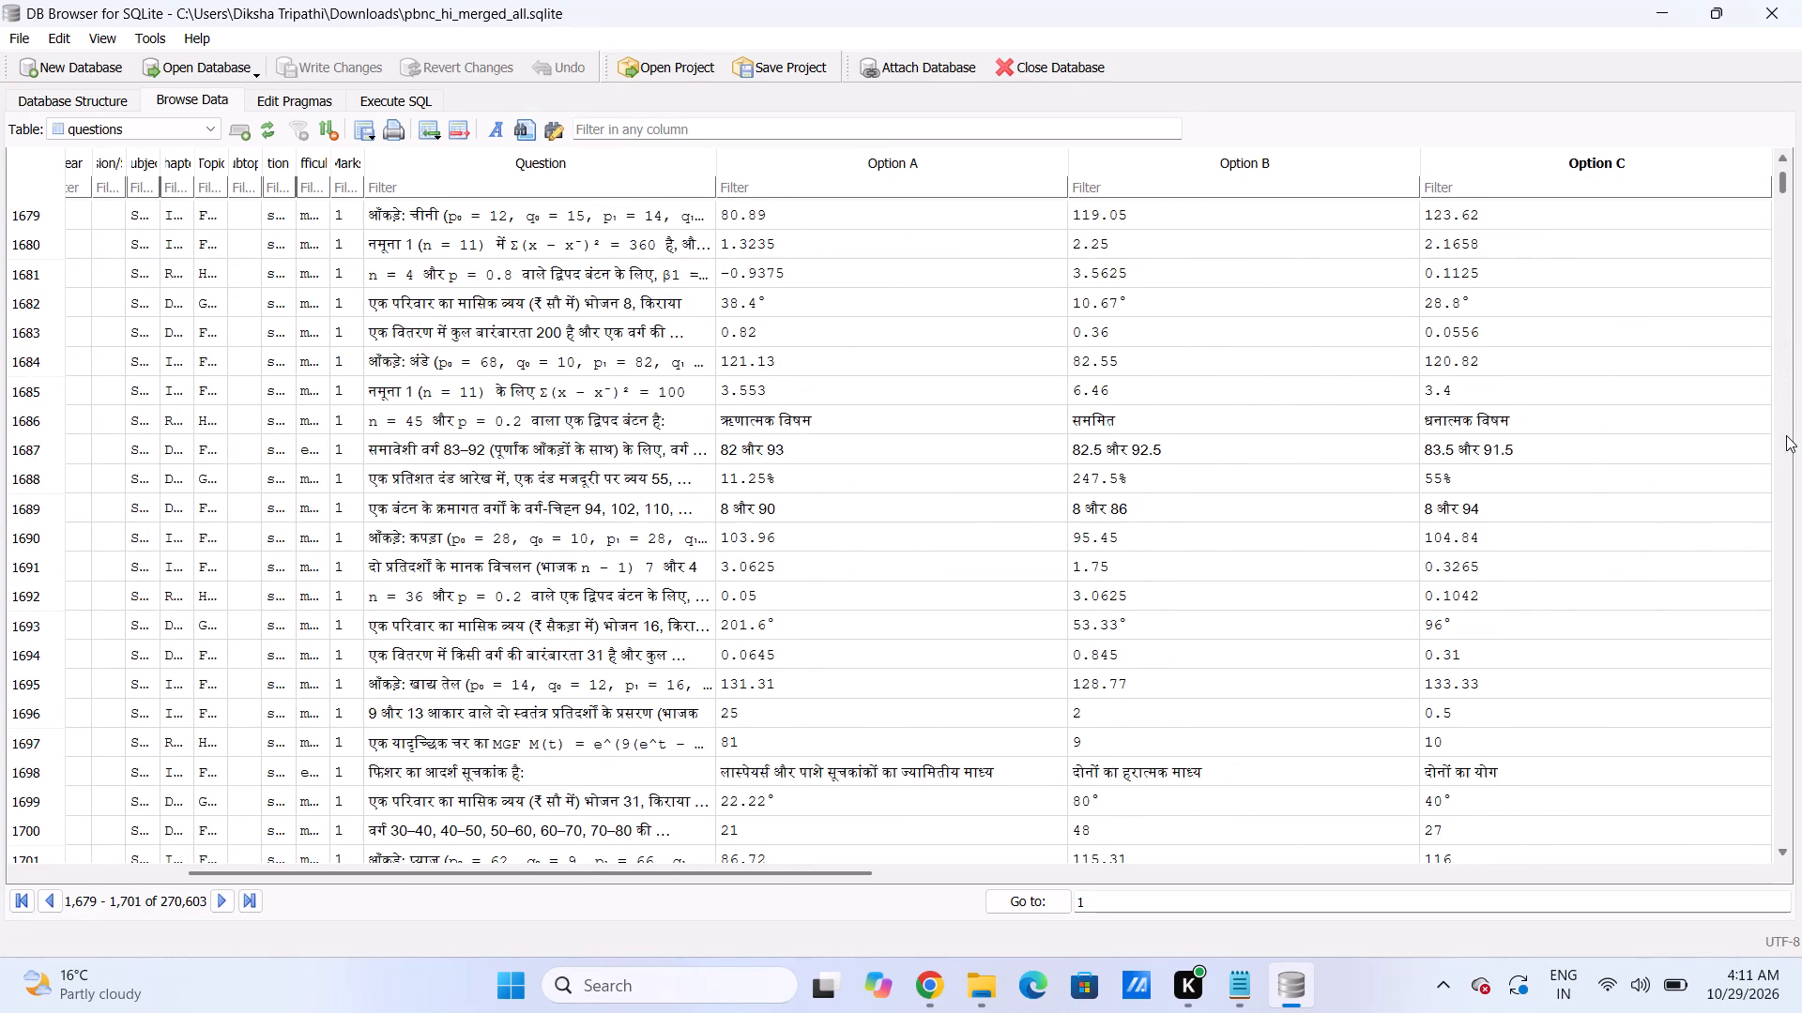
{"action": "left_click_drag", "start_coordinate": [1786, 435], "coordinate": [1796, 469]}
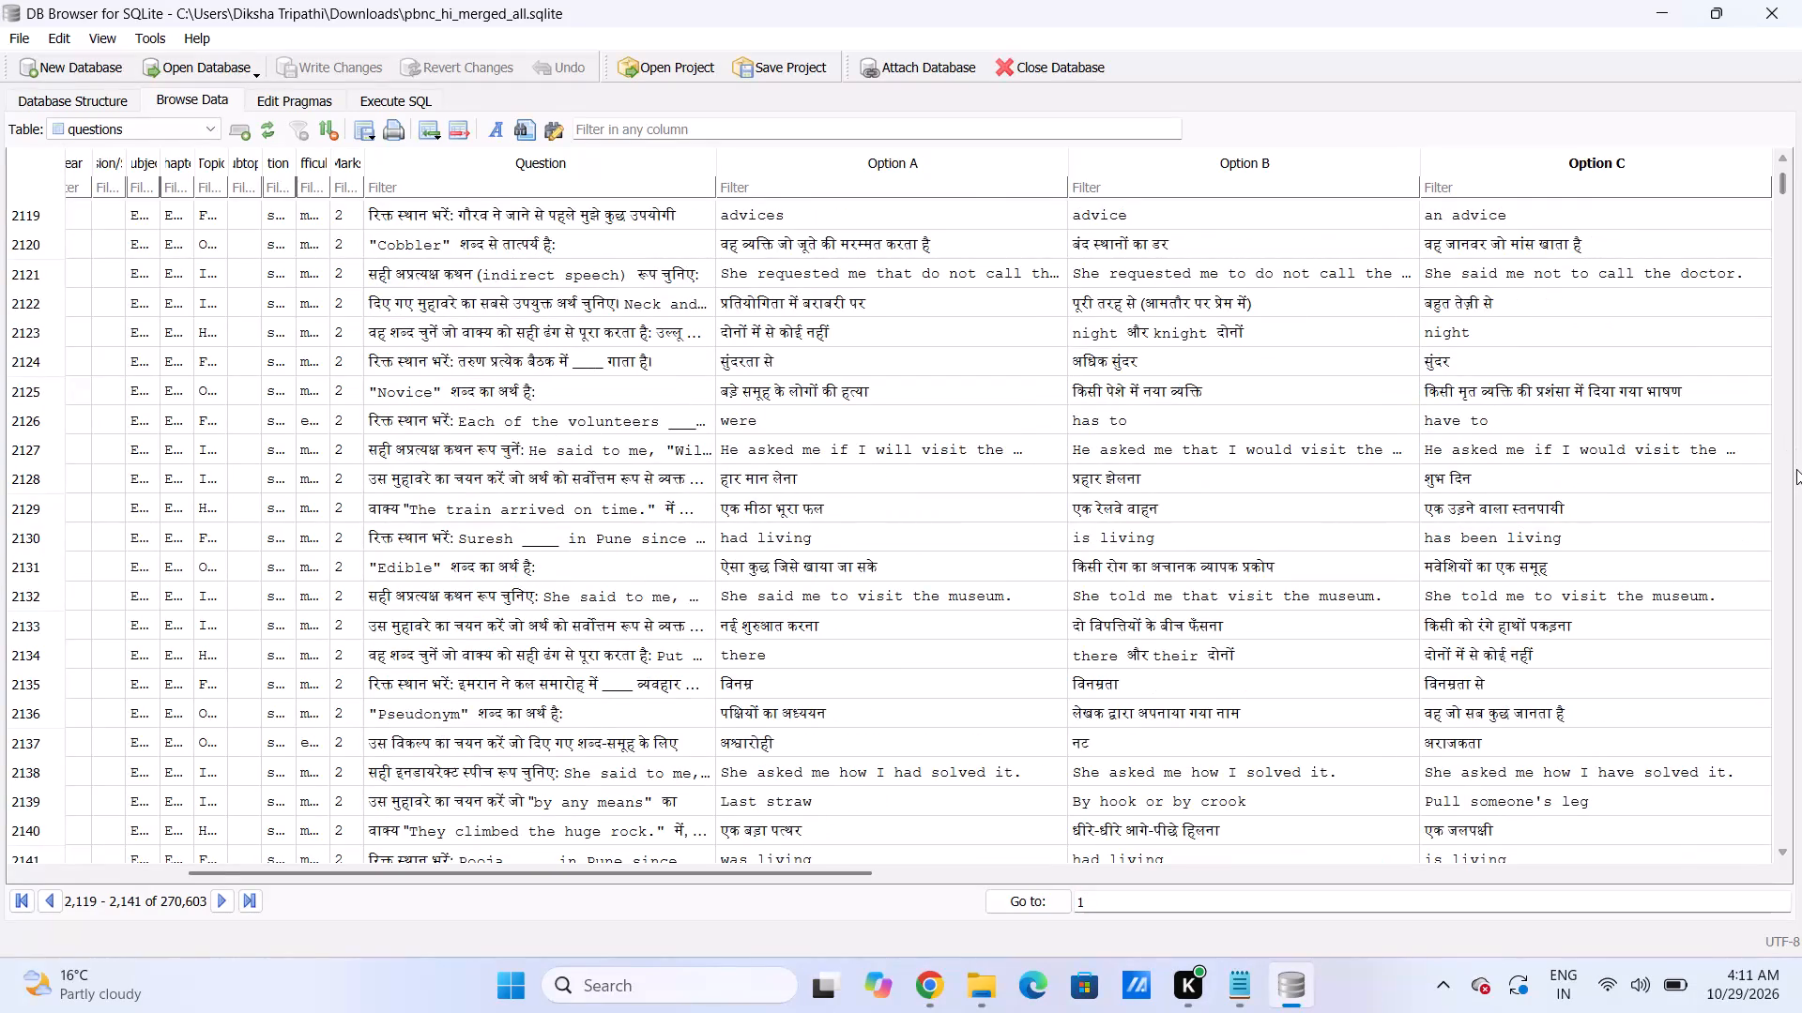
{"action": "left_click", "coordinate": [1795, 491]}
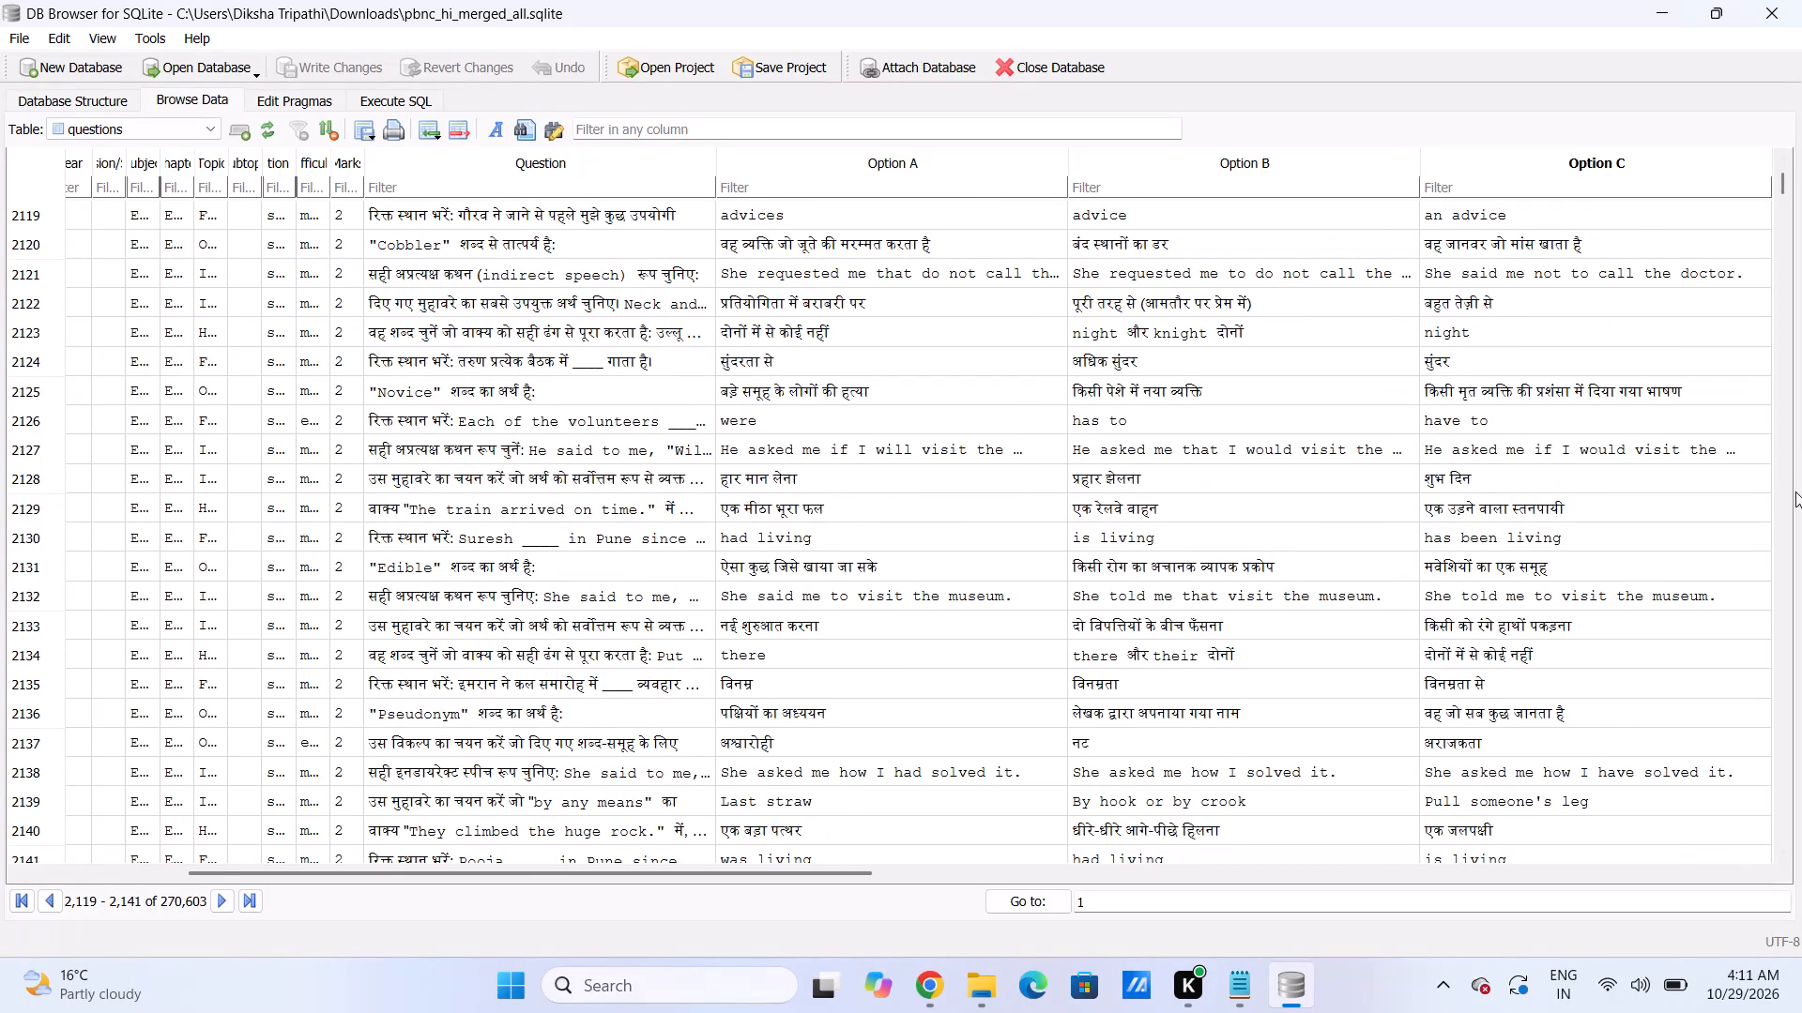
{"action": "left_click", "coordinate": [1791, 489]}
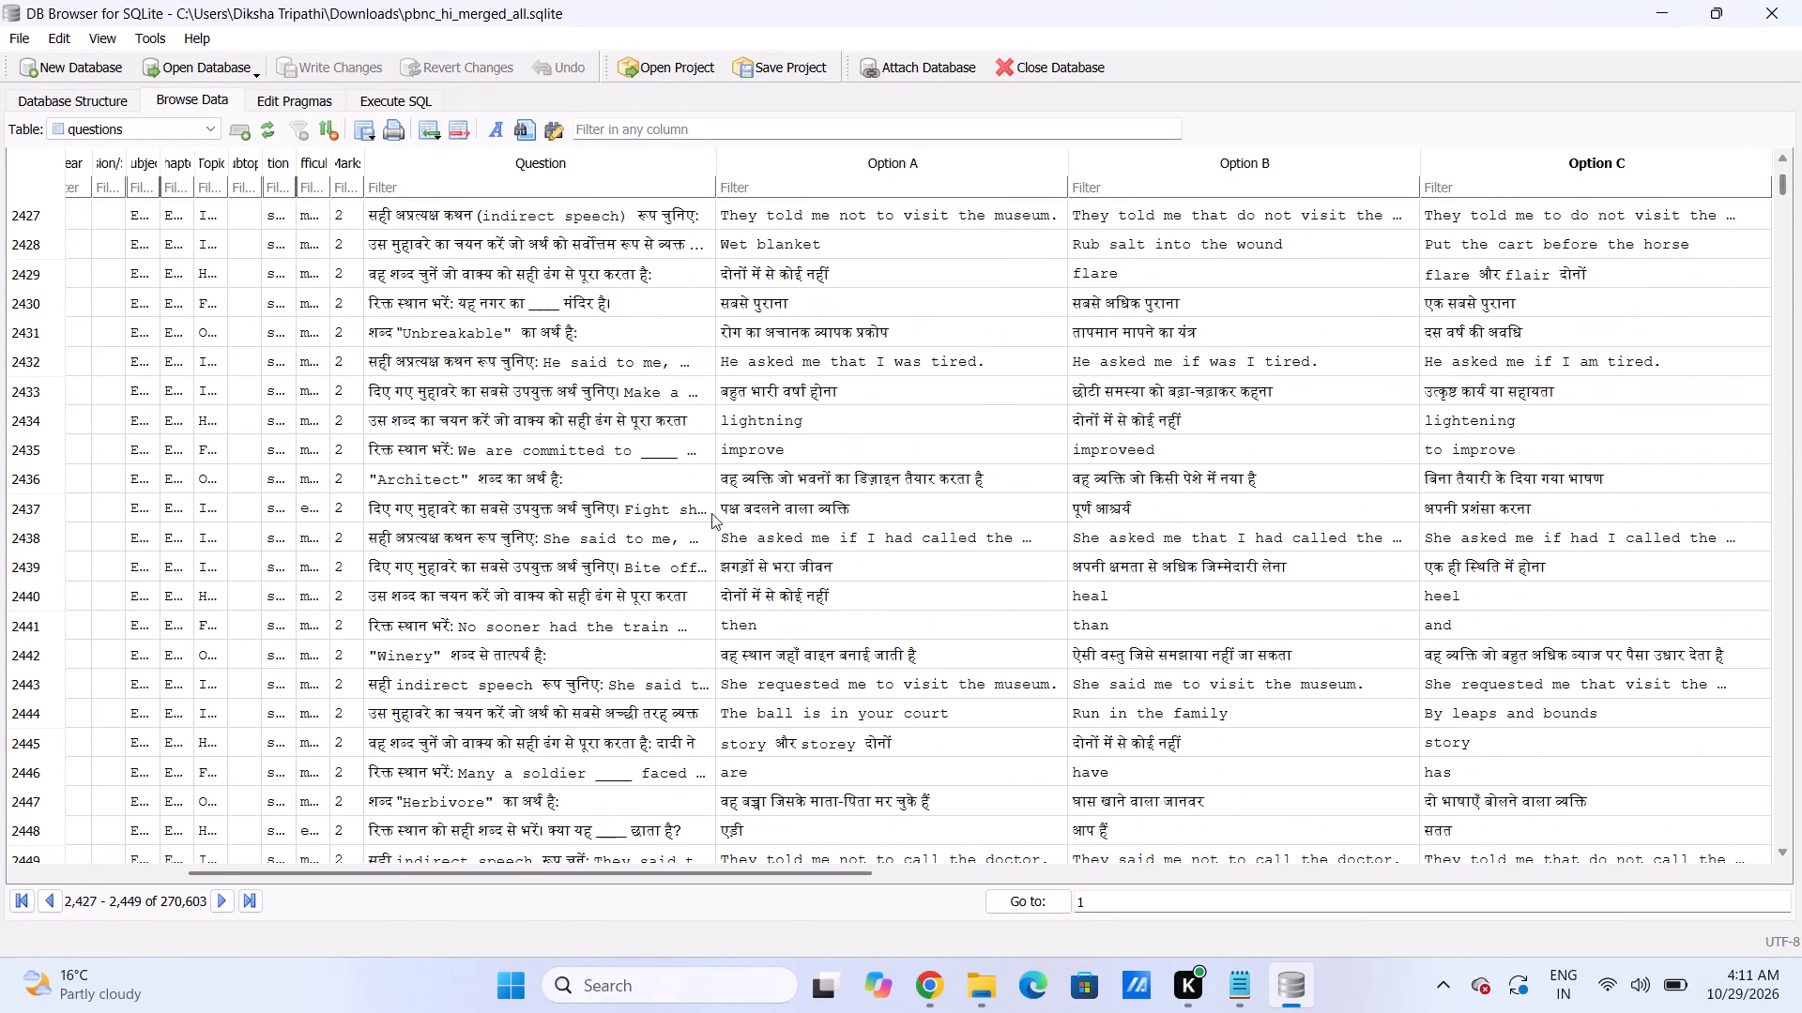
Sort the questions table by Question ID in ascending order.
{"action": "left_click_drag", "start_coordinate": [456, 874], "coordinate": [262, 880]}
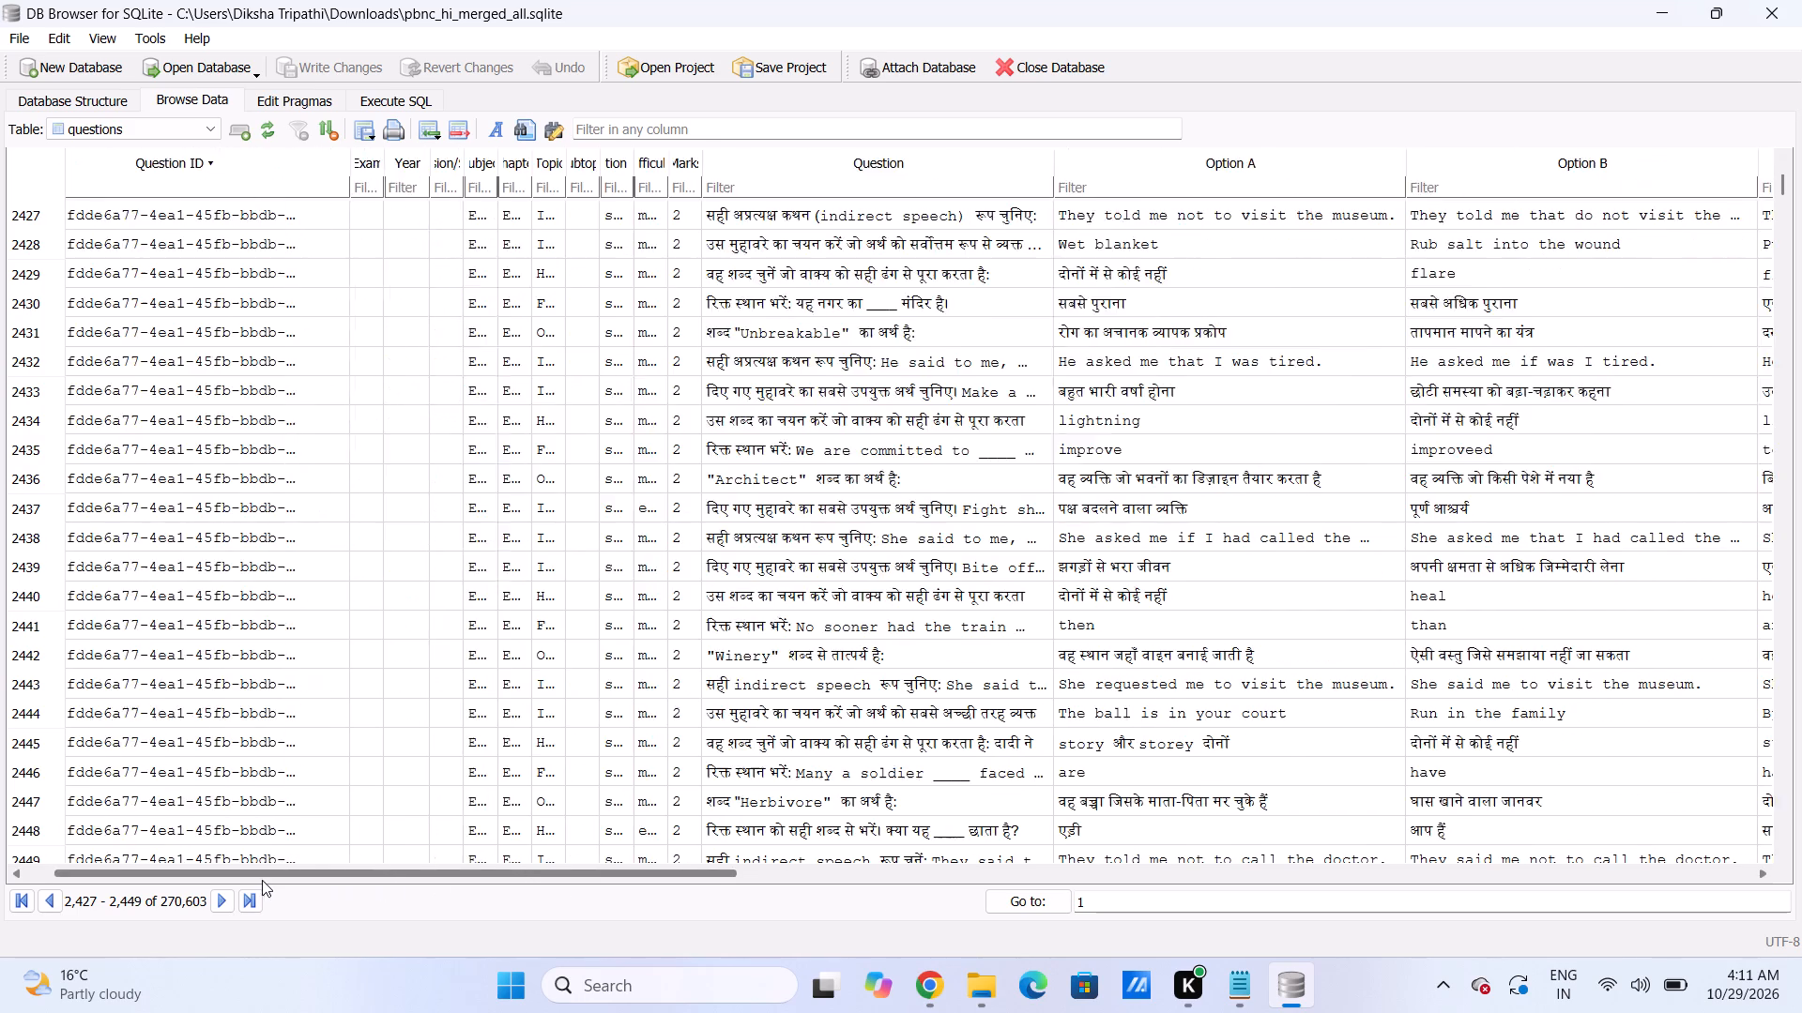
{"action": "left_click_drag", "start_coordinate": [262, 880], "coordinate": [260, 876]}
{"action": "left_click", "coordinate": [262, 159]}
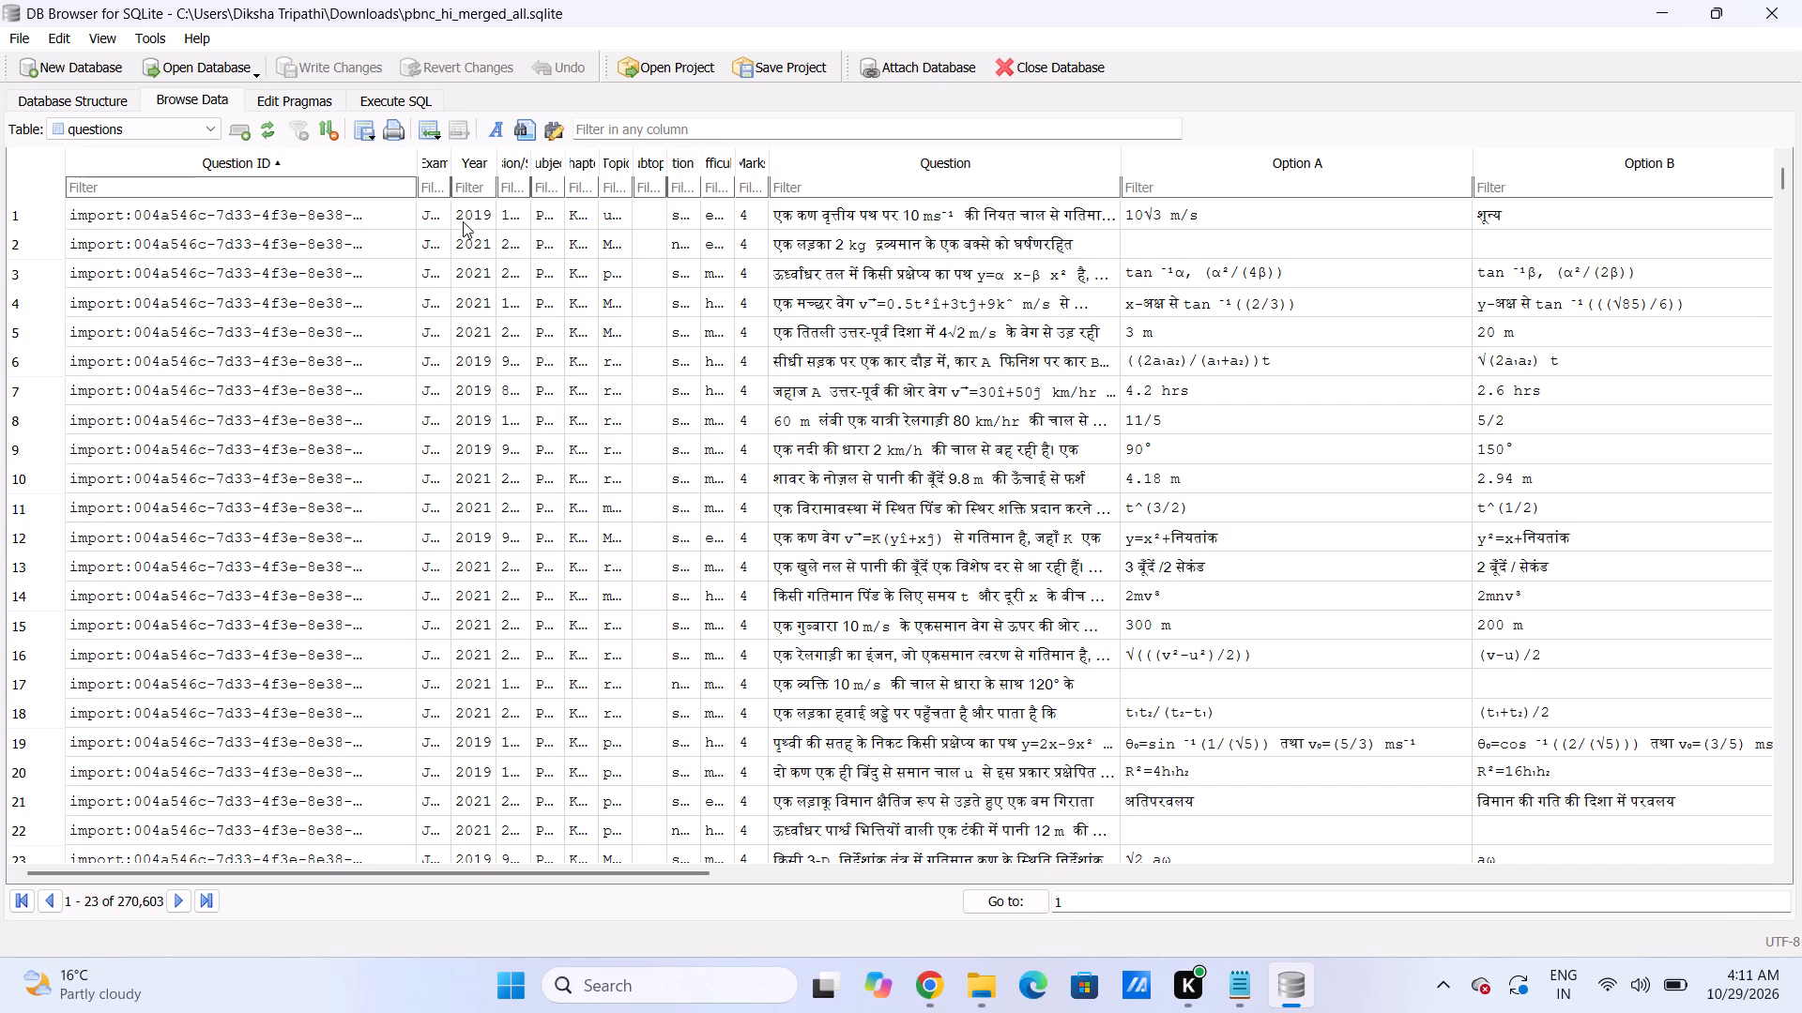
Skim the questions and options of the ascending-sorted table from the first rows to about row 15,050, returning to around row 10,000.
{"action": "left_click", "coordinate": [439, 218]}
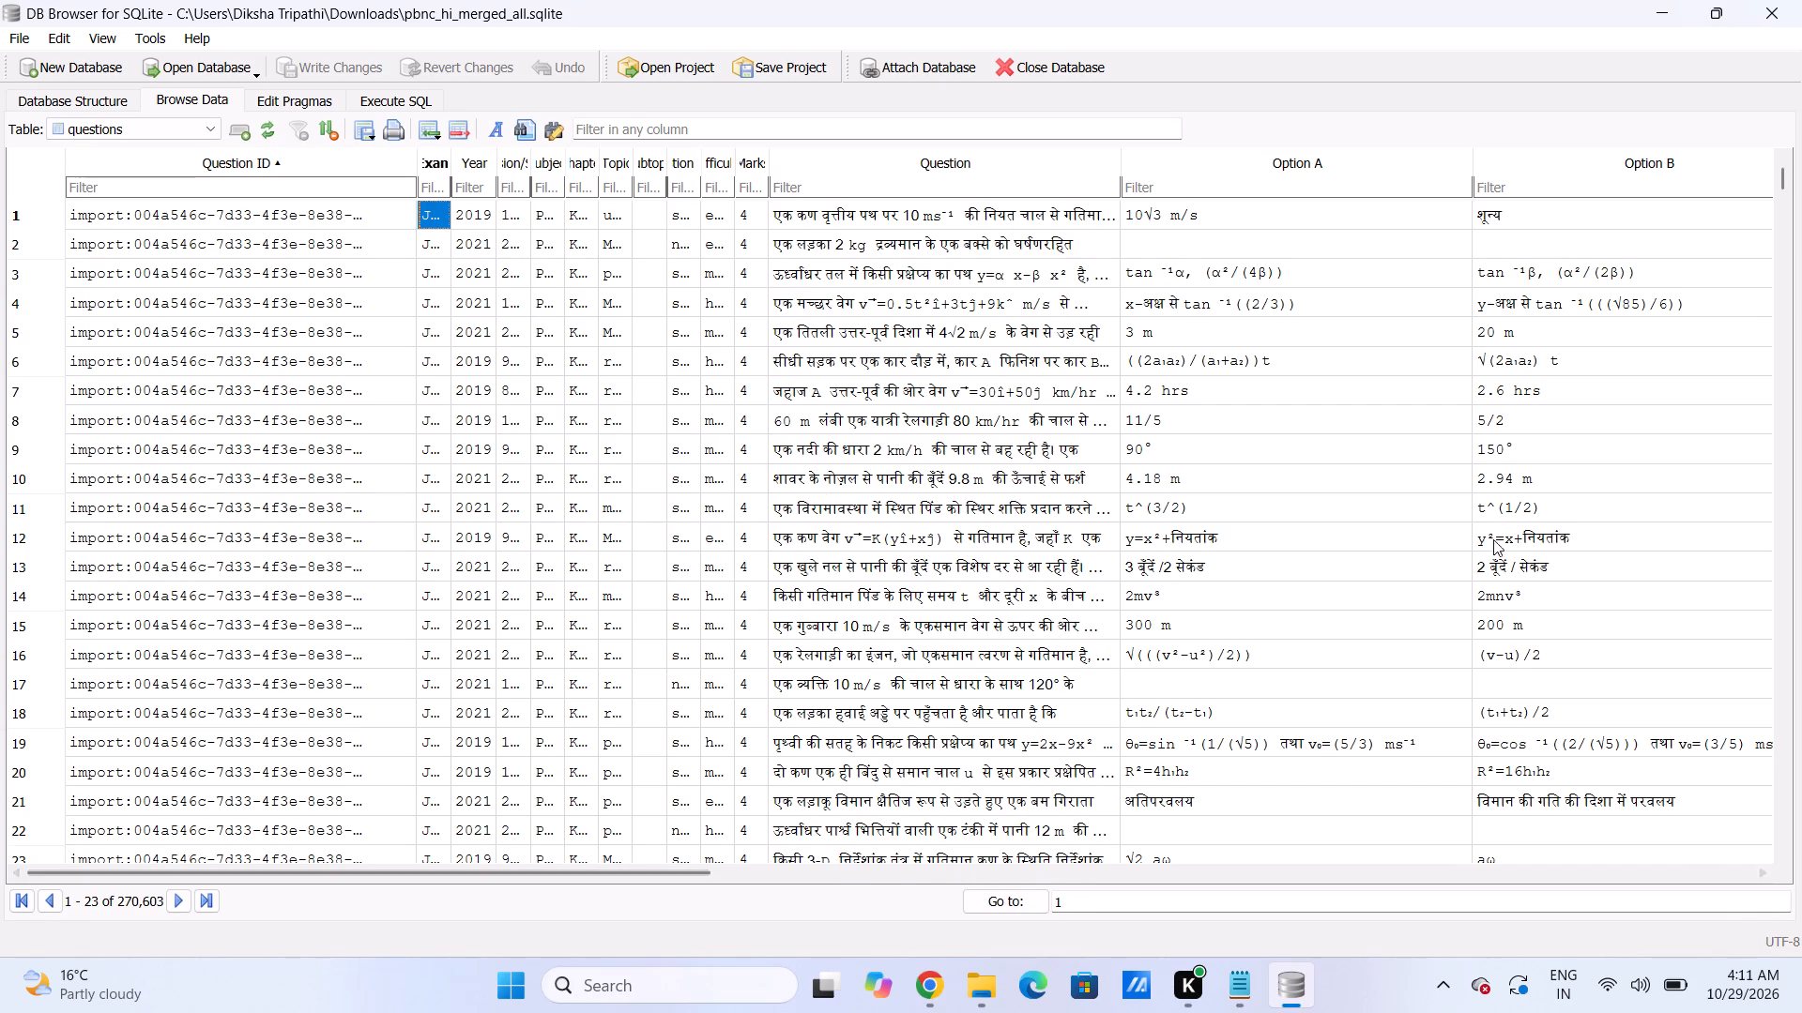
{"action": "left_click_drag", "start_coordinate": [525, 875], "coordinate": [557, 885]}
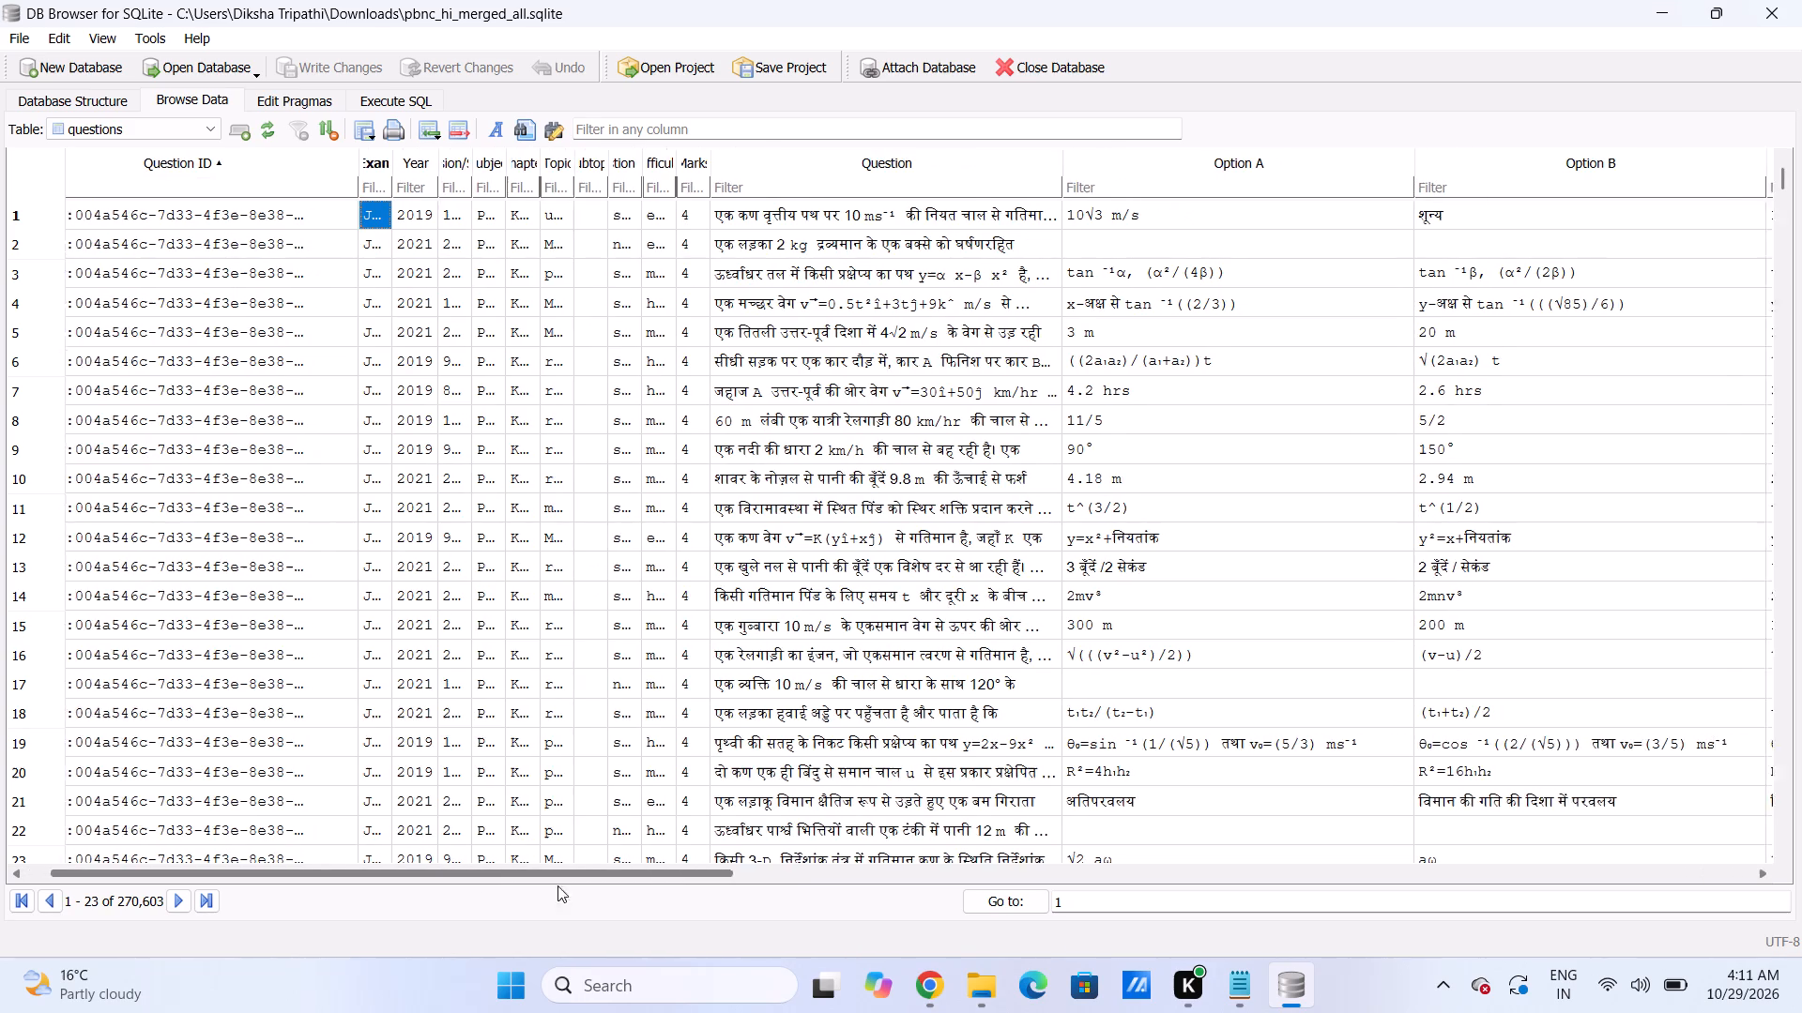
{"action": "left_click_drag", "start_coordinate": [557, 885], "coordinate": [642, 892]}
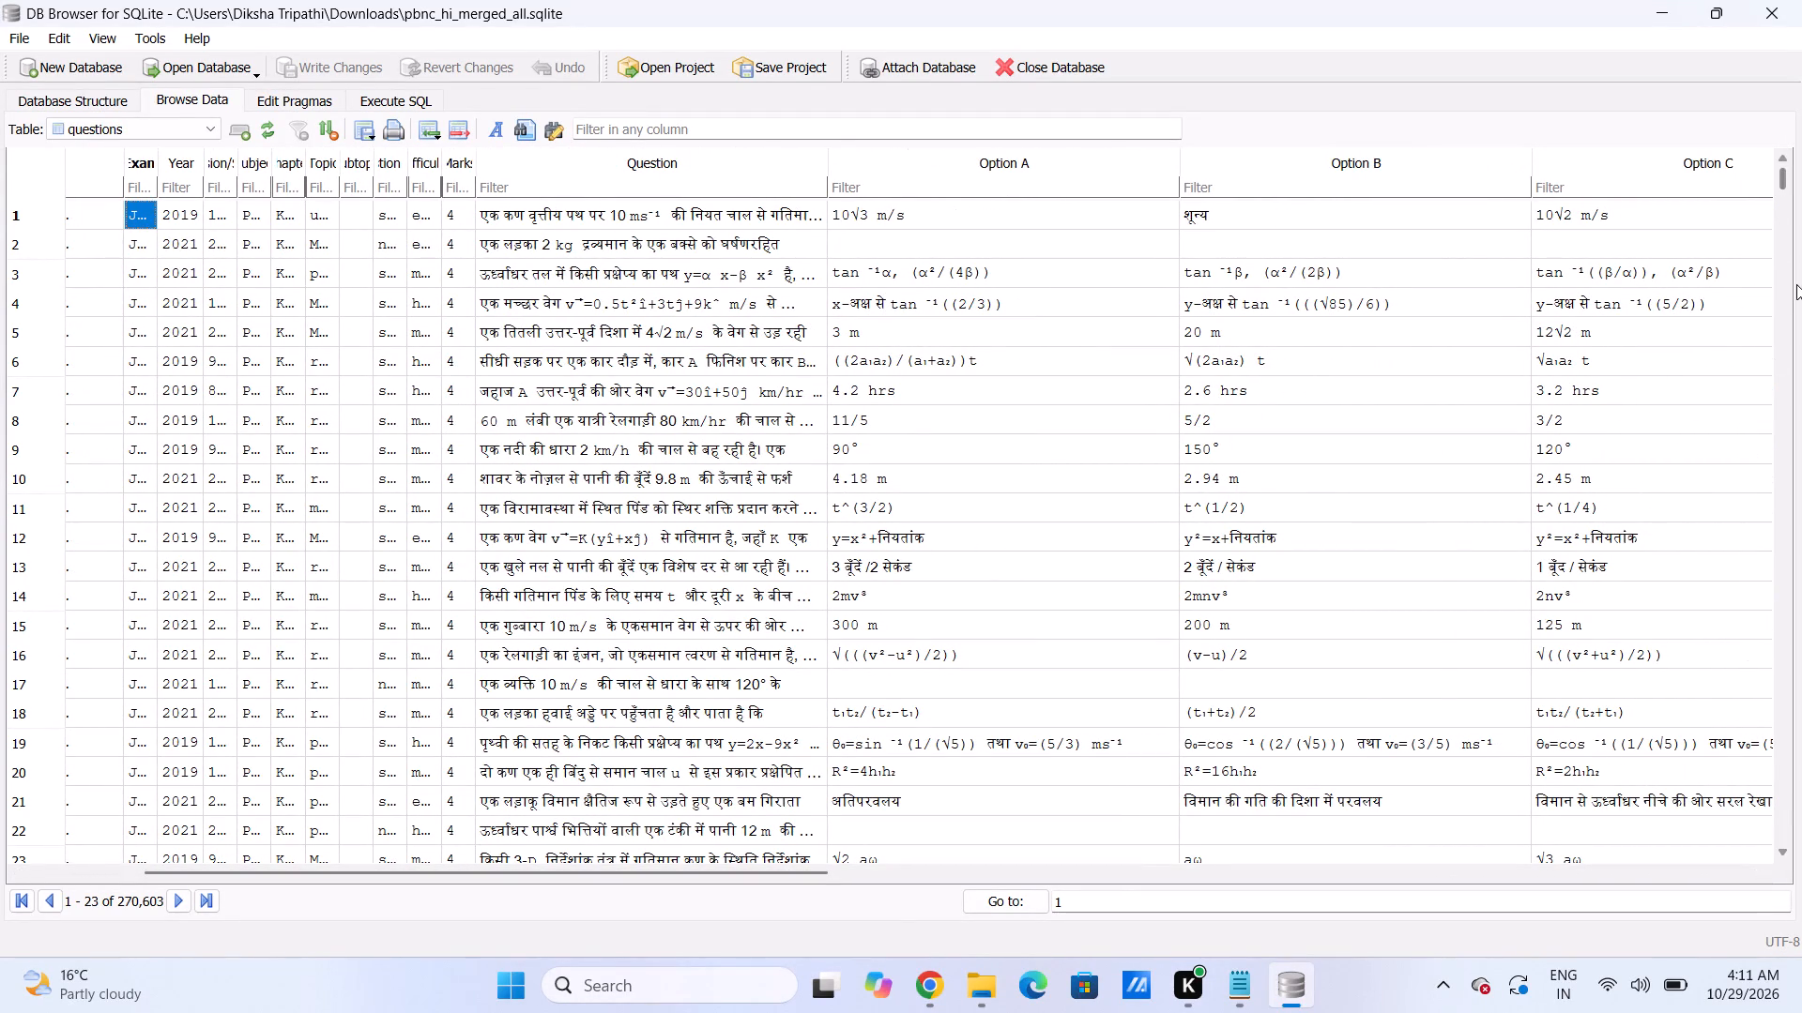
{"action": "left_click_drag", "start_coordinate": [1778, 235], "coordinate": [1780, 270]}
{"action": "left_click", "coordinate": [1779, 268]}
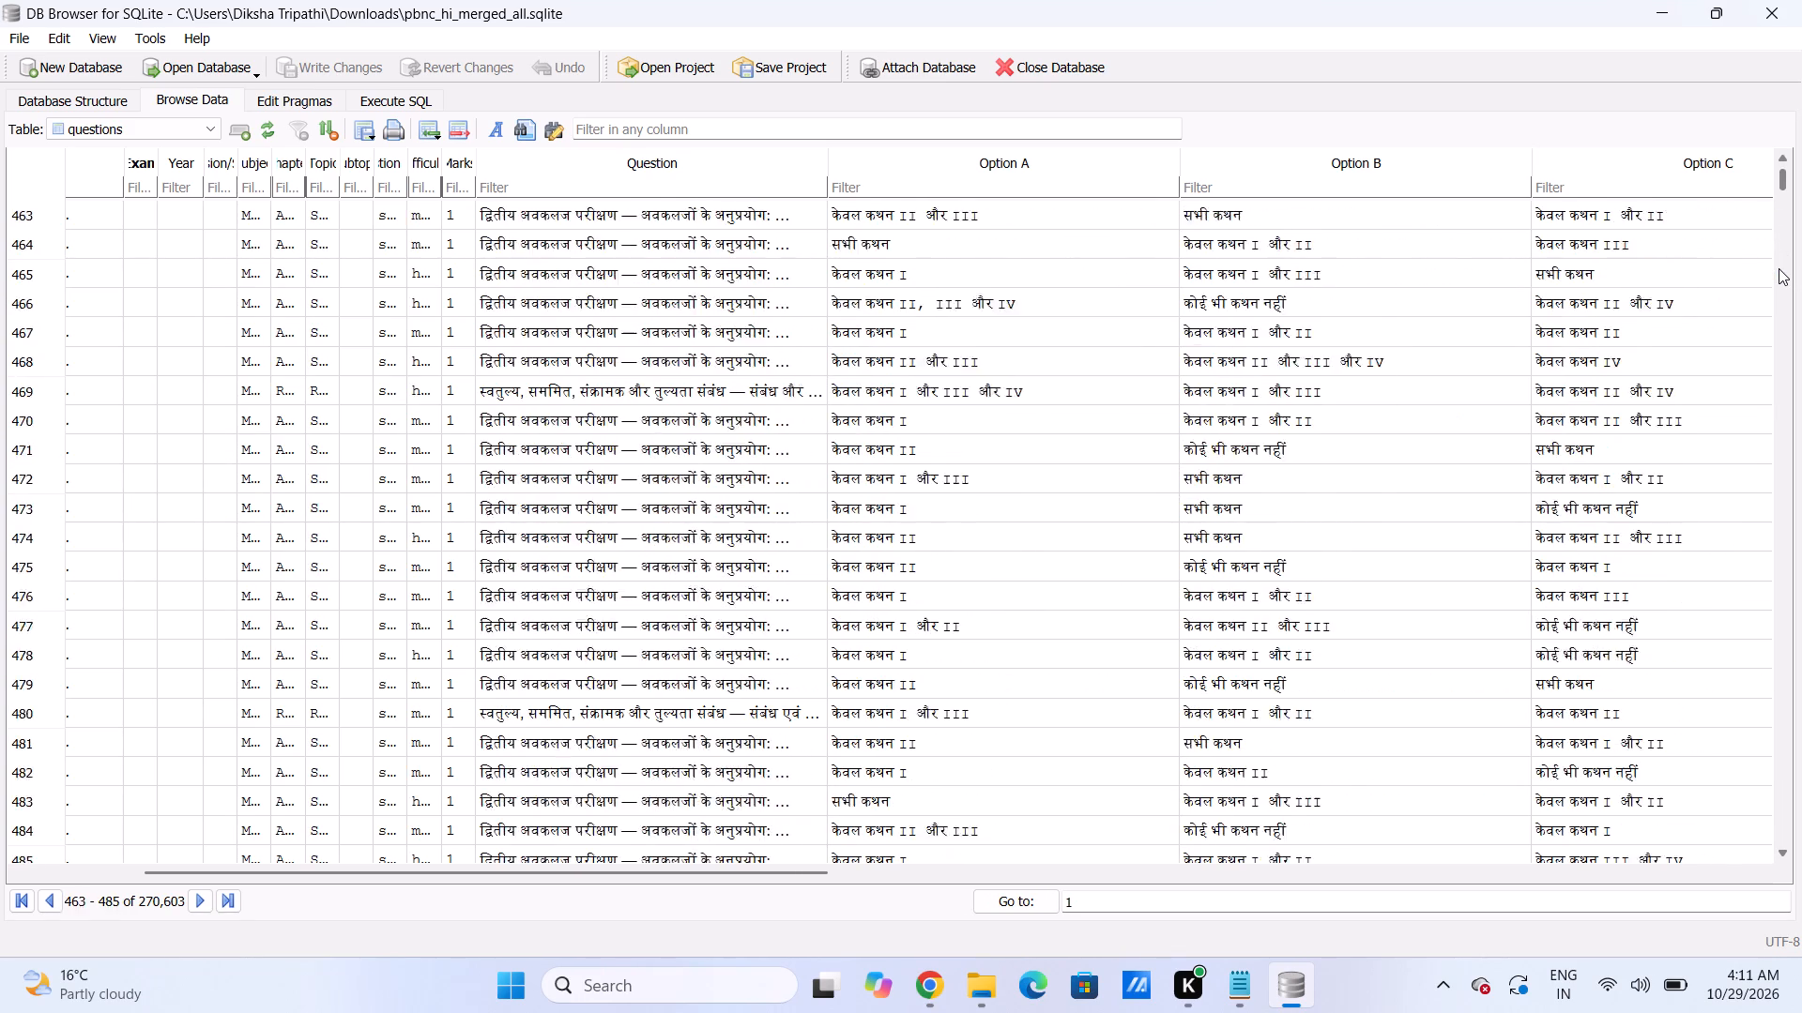
{"action": "left_click", "coordinate": [1779, 268]}
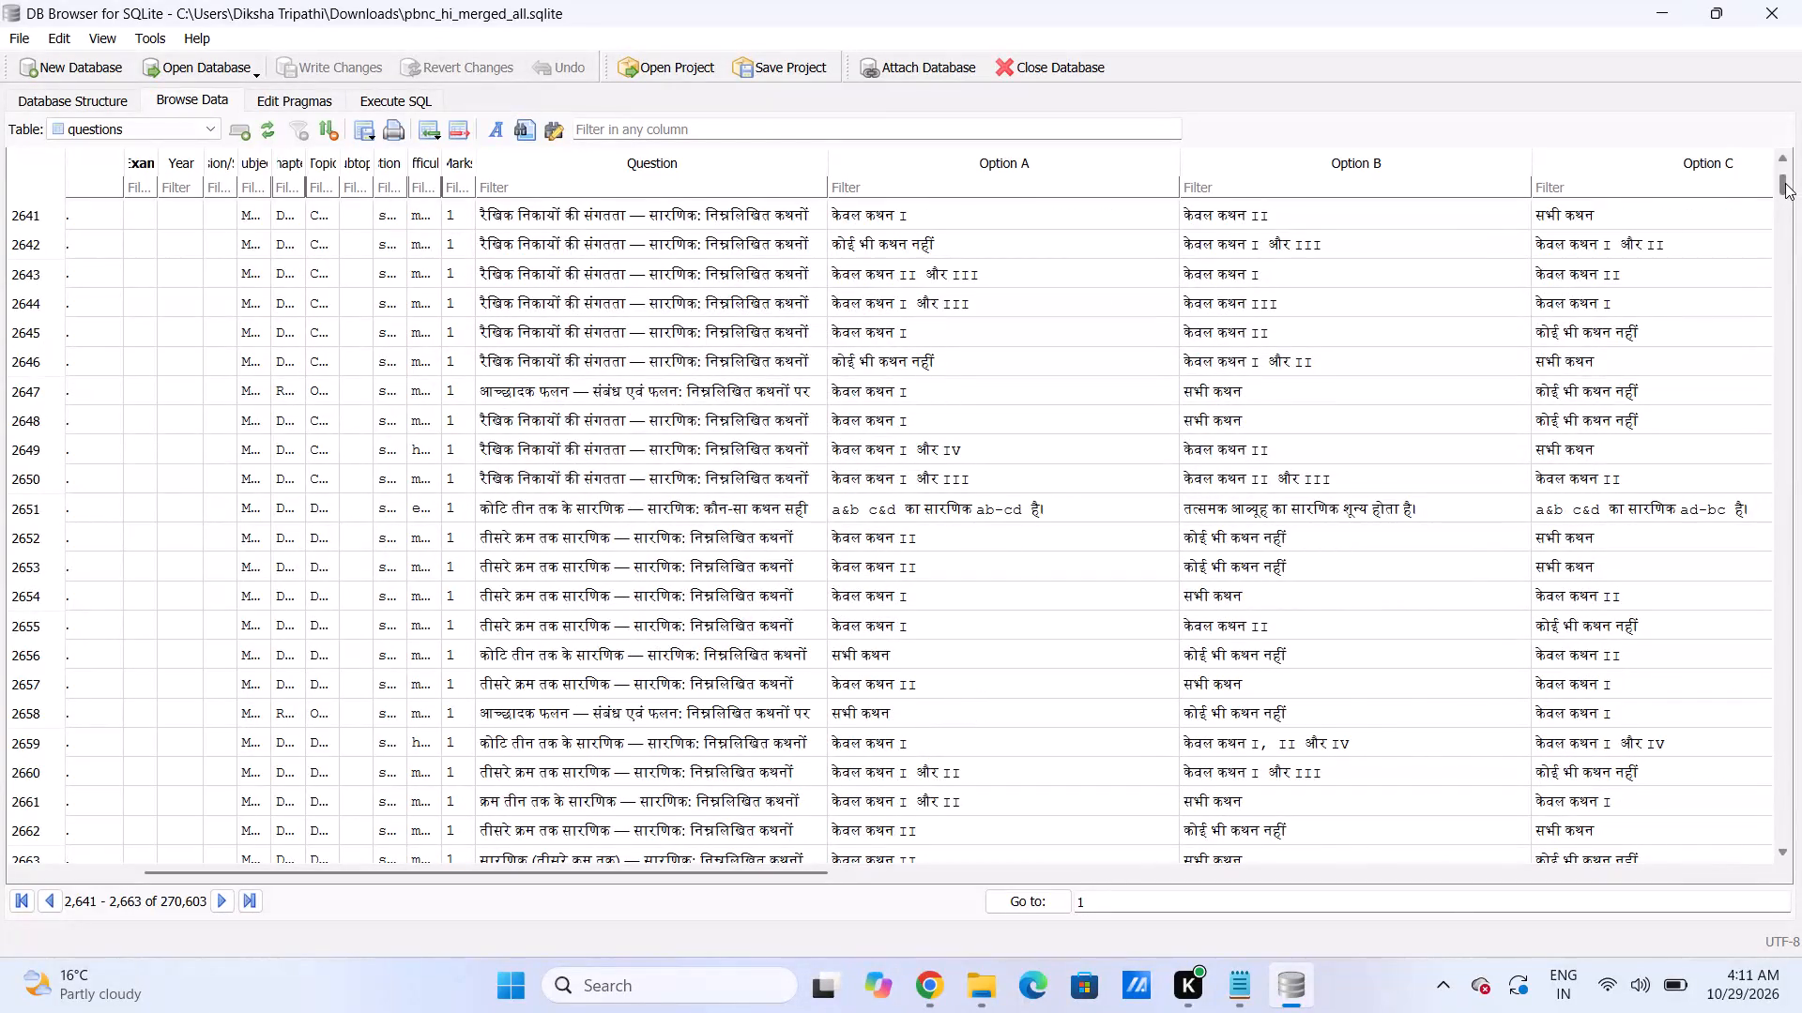
{"action": "left_click_drag", "start_coordinate": [1785, 183], "coordinate": [1790, 214]}
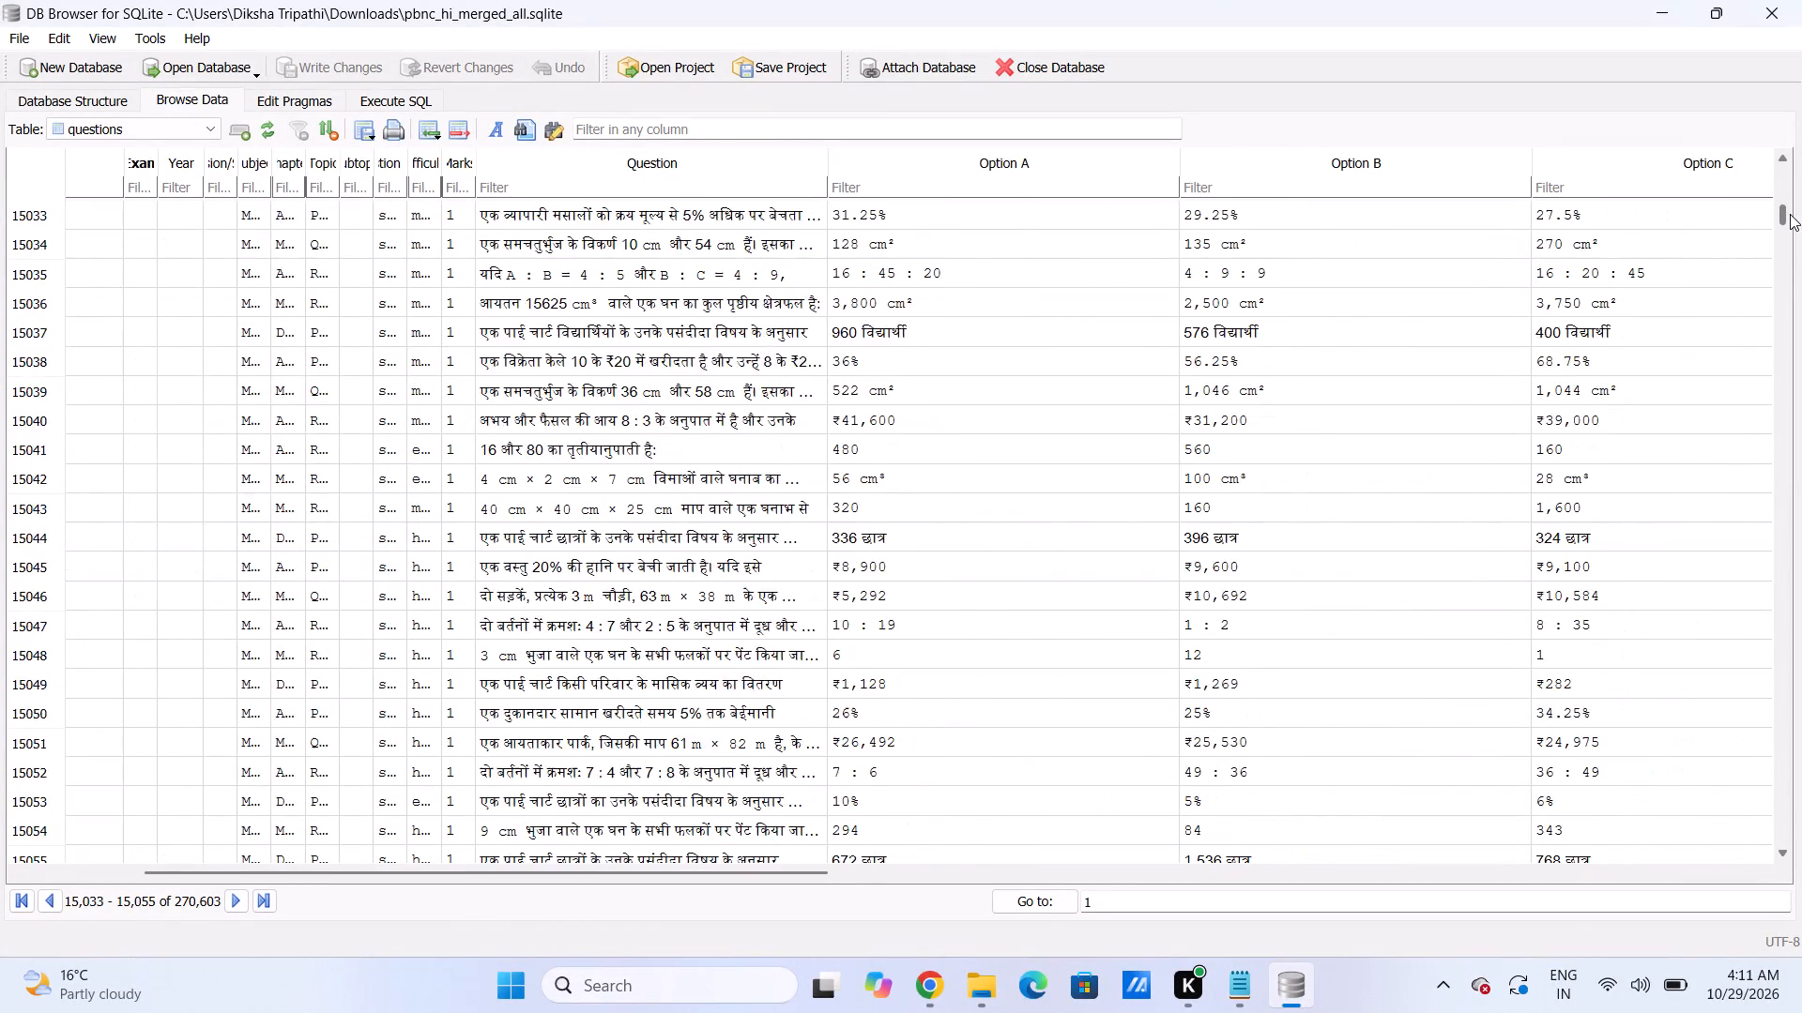
{"action": "left_click_drag", "start_coordinate": [1790, 214], "coordinate": [1795, 202]}
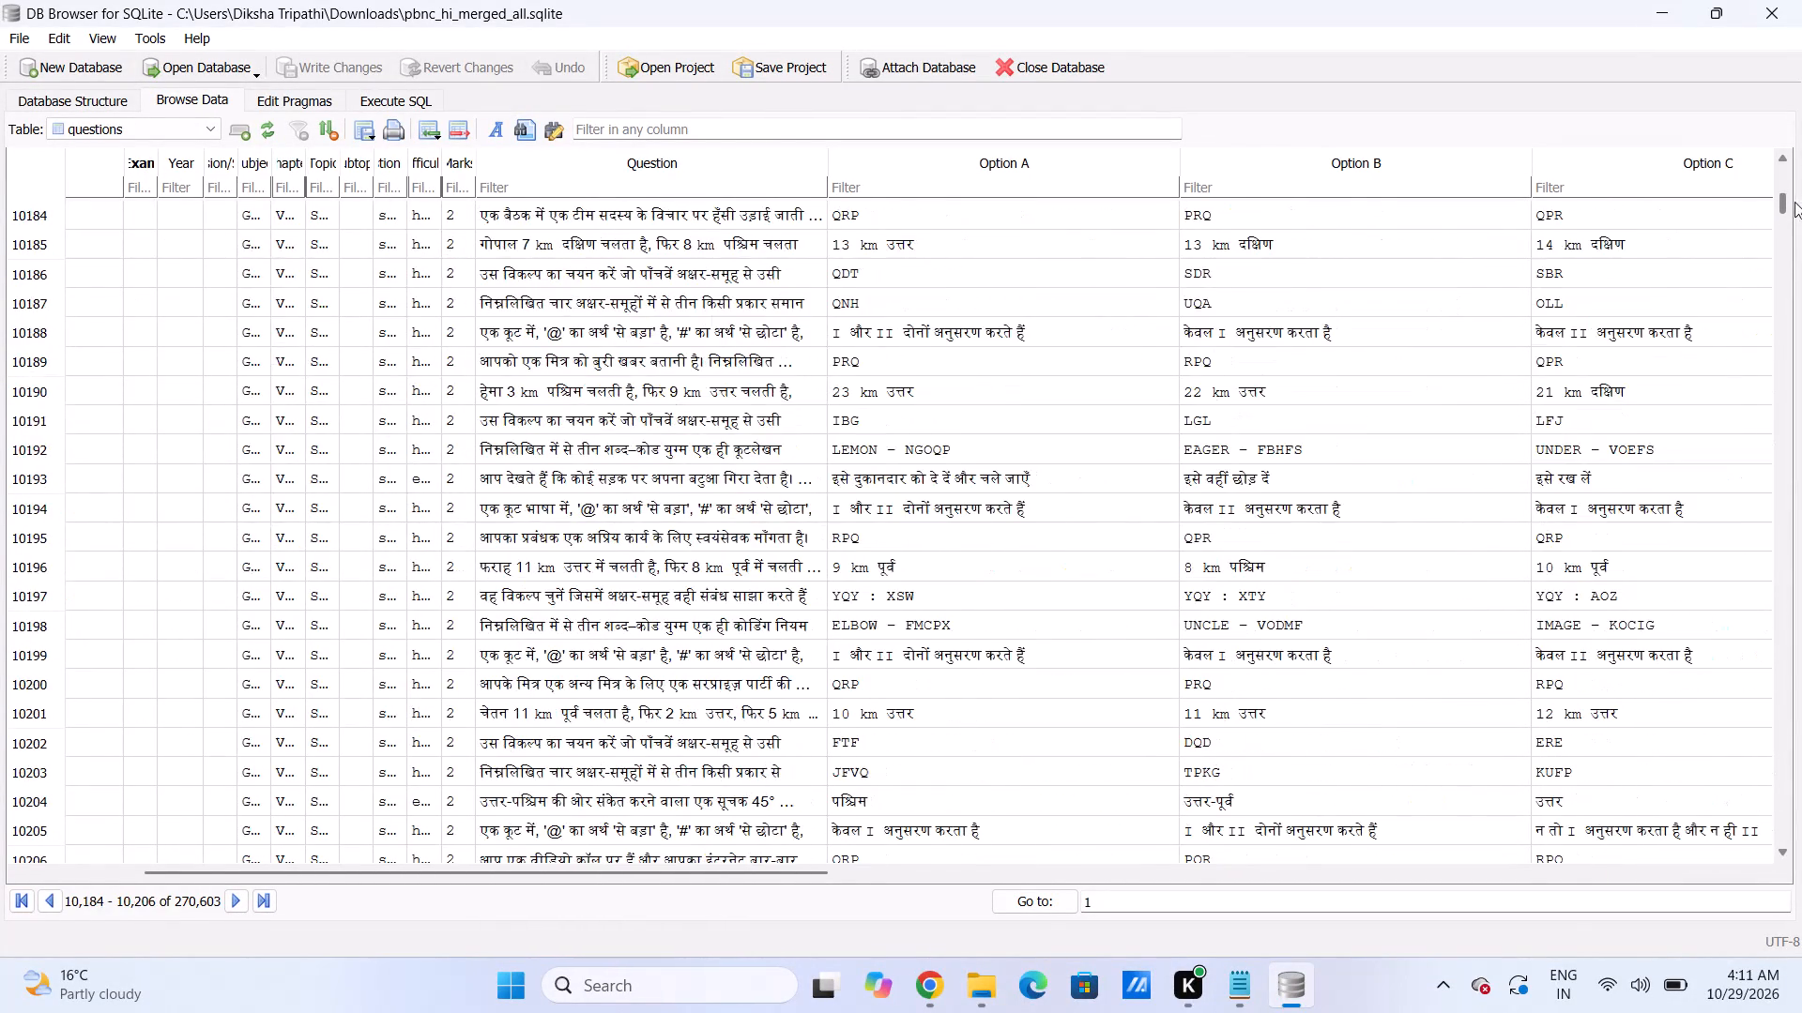
{"action": "left_click", "coordinate": [1787, 172]}
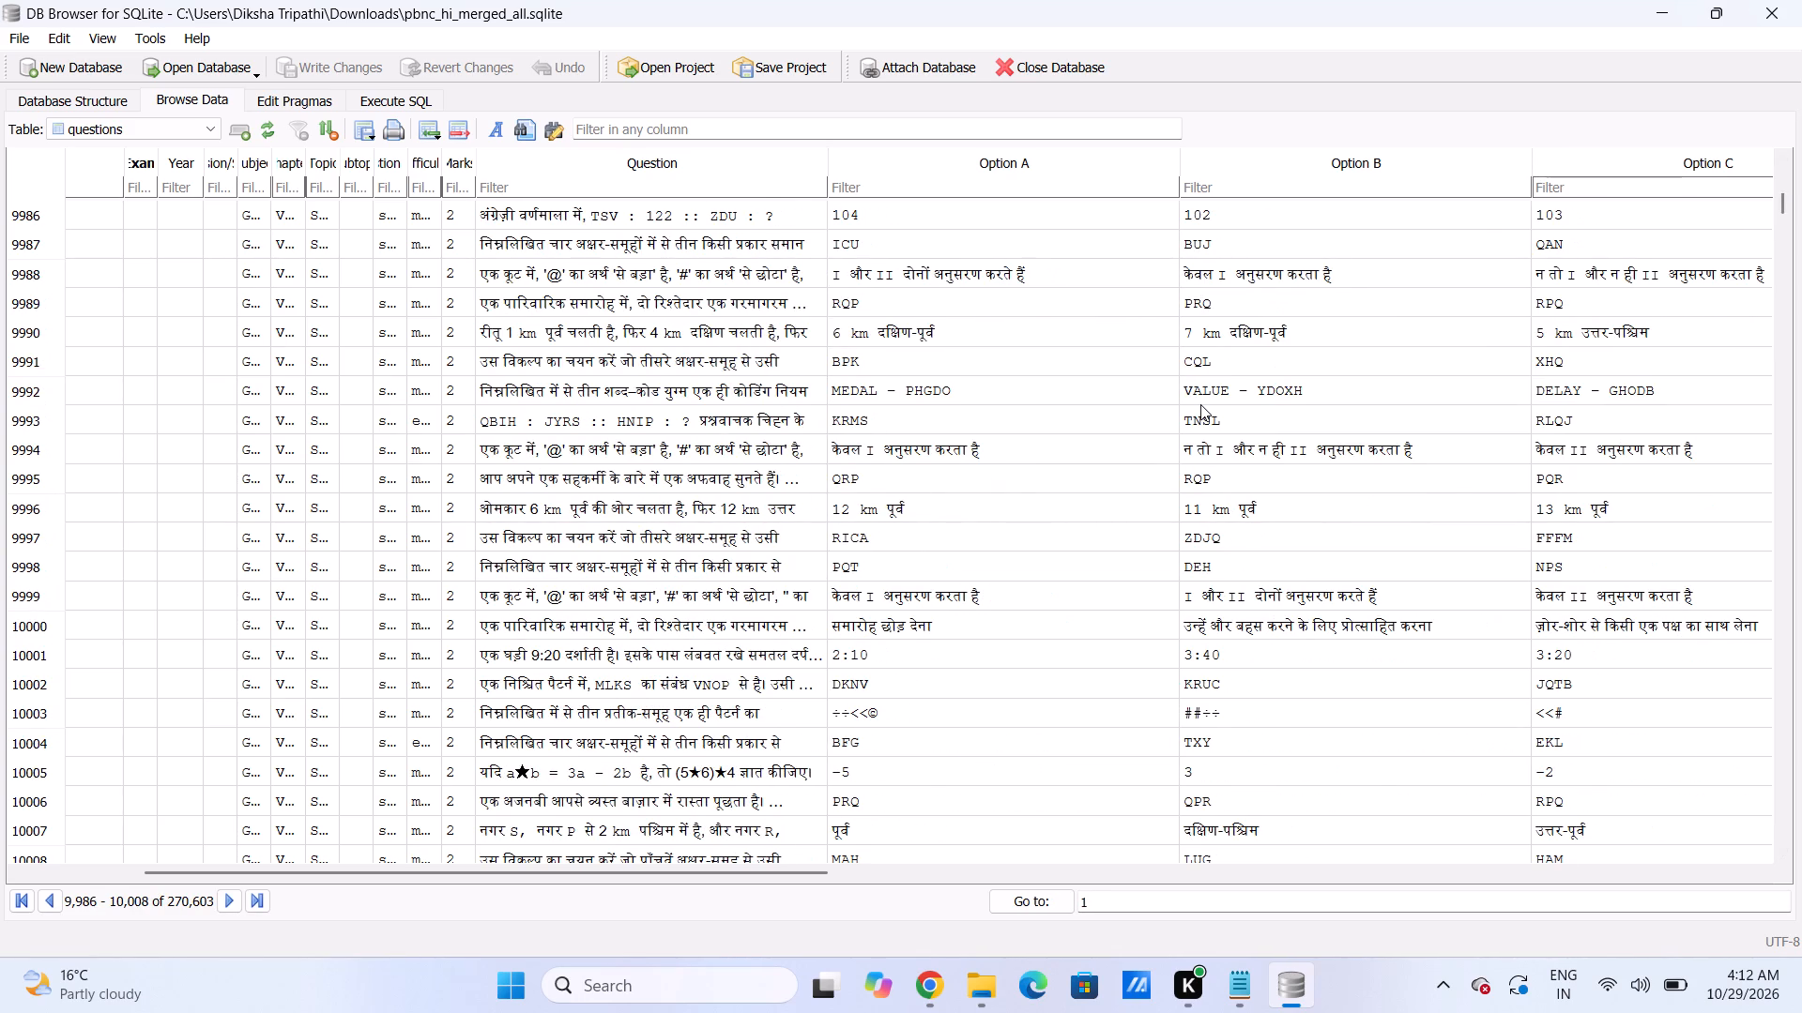
Close DB Browser for SQLite to return to the Downloads folder.
{"action": "left_click", "coordinate": [1801, 0]}
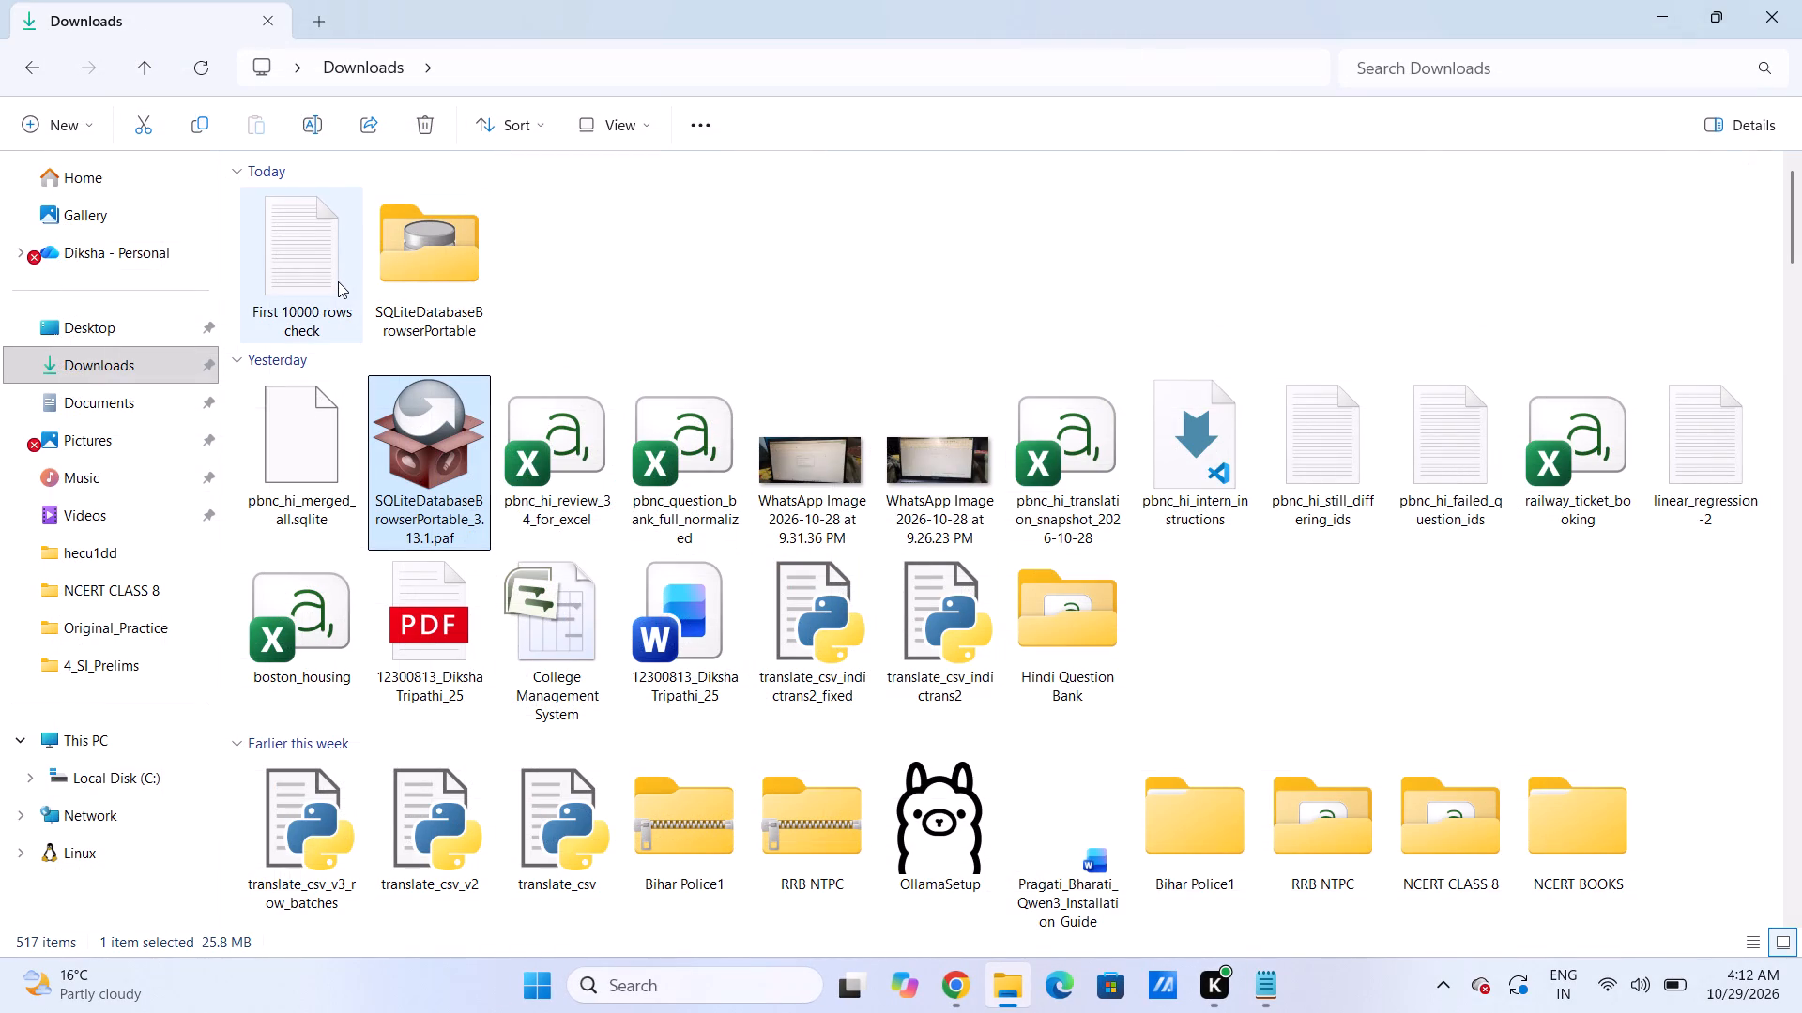
Open the First 10000 rows check text file from Downloads and look through its list of question IDs.
{"action": "double_click", "coordinate": [336, 279]}
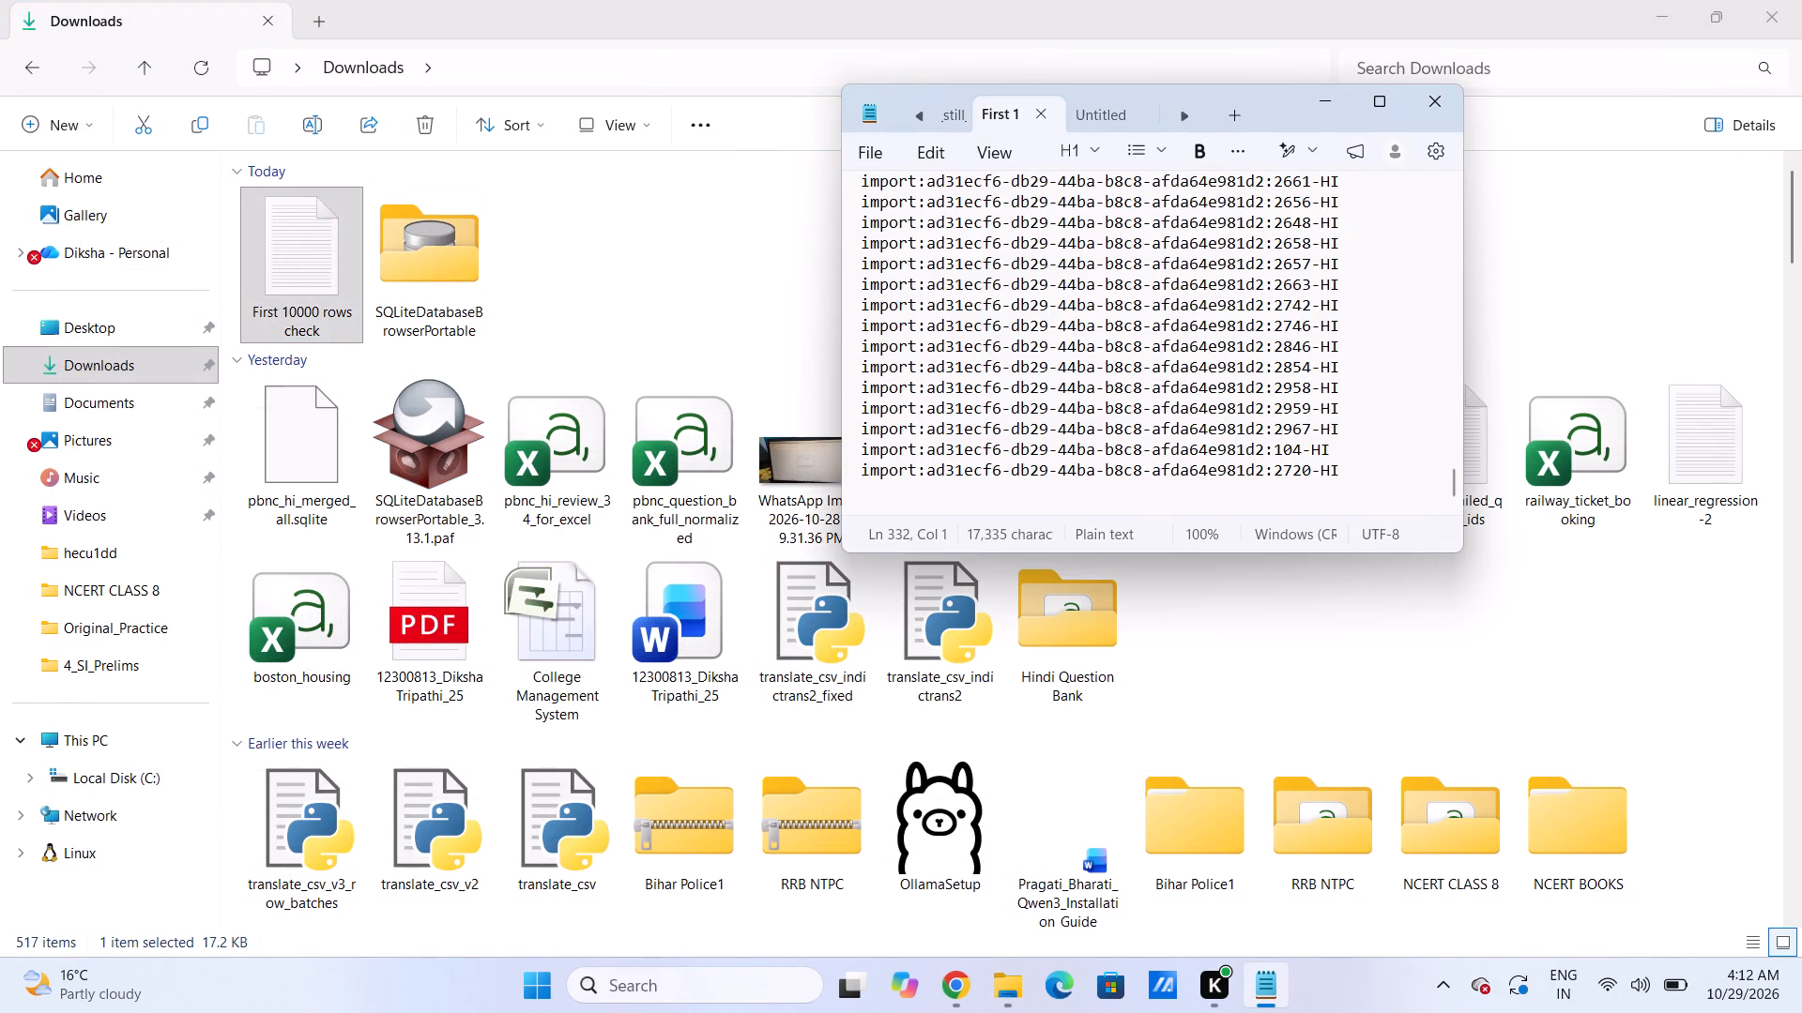
{"action": "scroll", "coordinate": [957, 489], "scroll_direction": "up", "scroll_amount": 15}
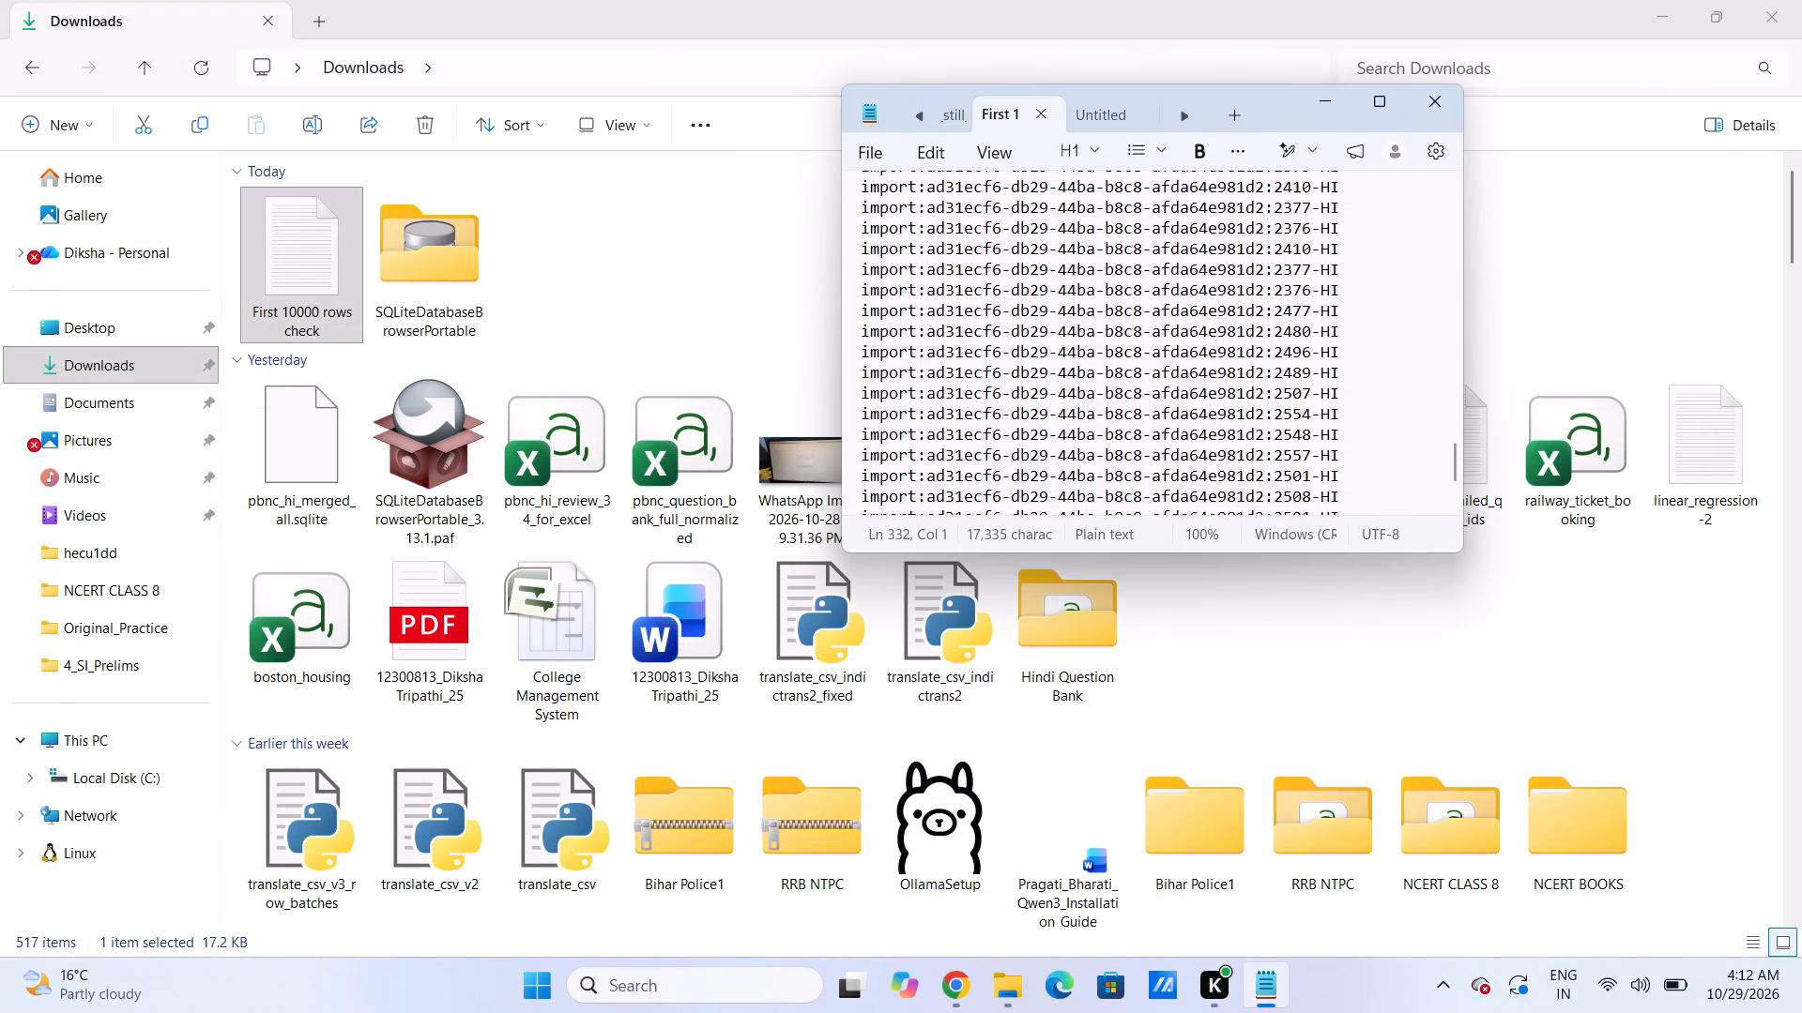
{"action": "scroll", "coordinate": [965, 480], "scroll_direction": "up", "scroll_amount": 20}
{"action": "scroll", "coordinate": [965, 480], "scroll_direction": "up", "scroll_amount": 15}
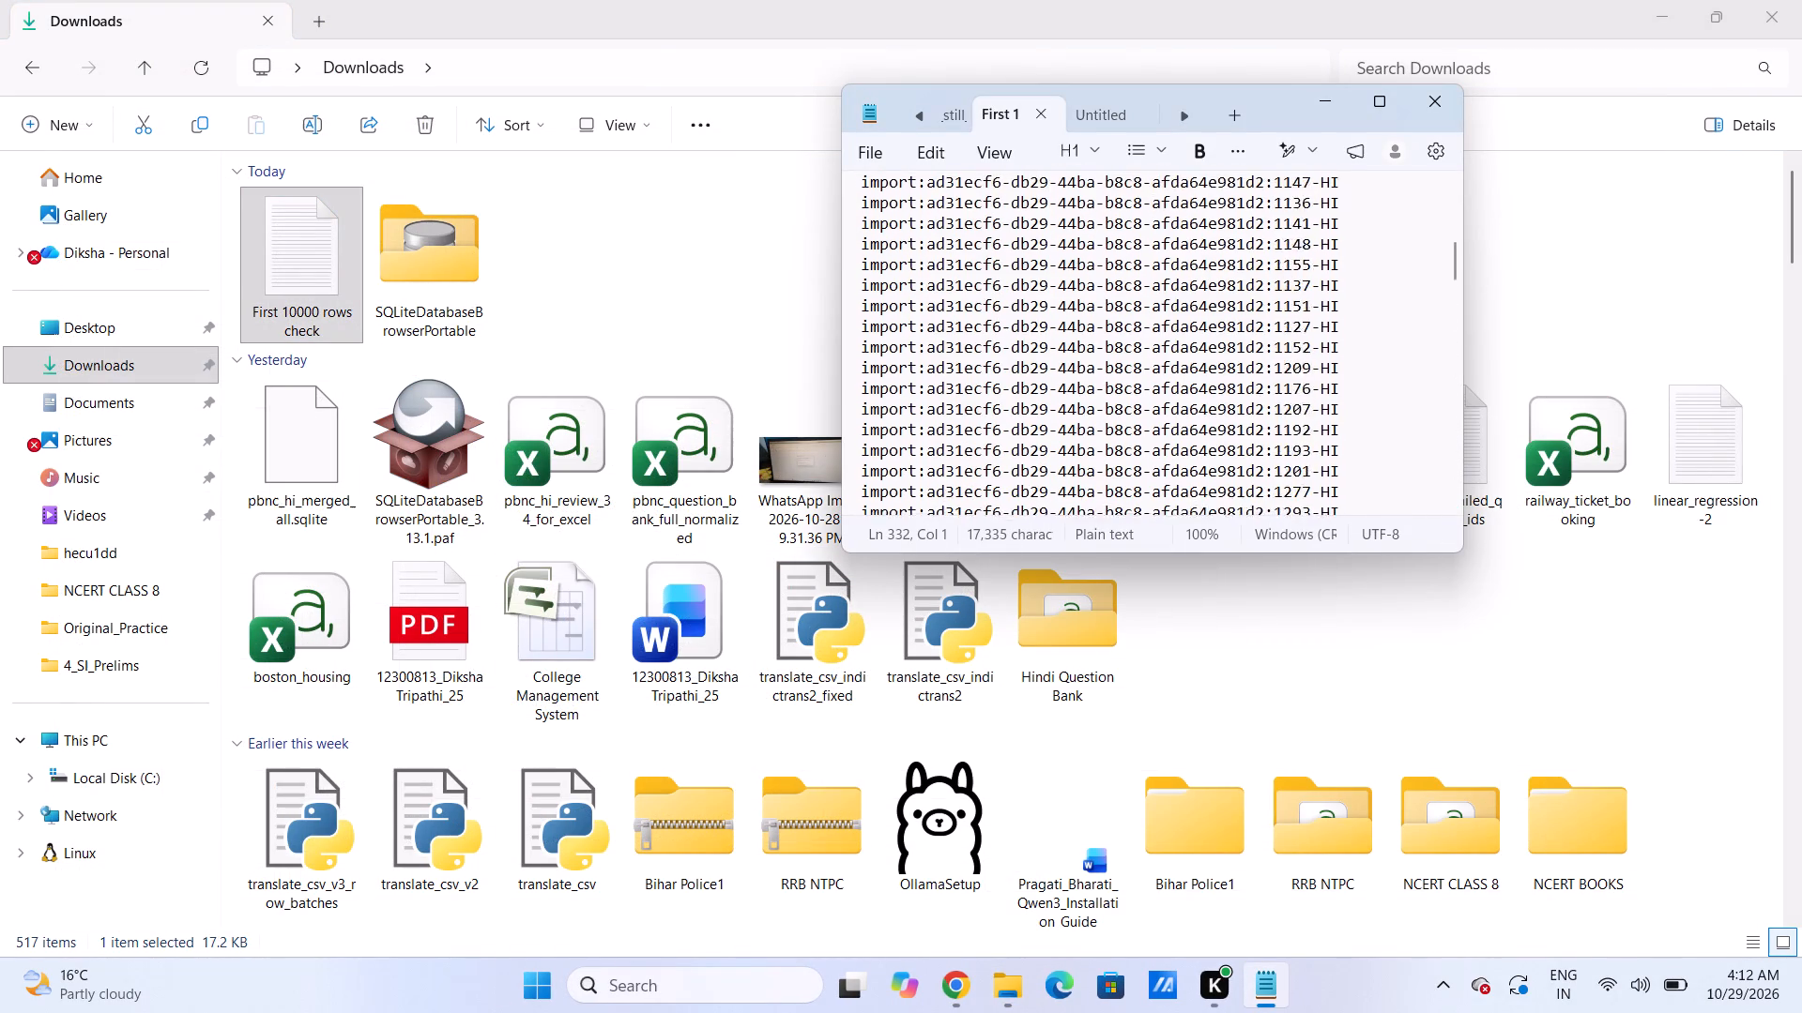
{"action": "scroll", "coordinate": [972, 471], "scroll_direction": "up", "scroll_amount": 18}
{"action": "scroll", "coordinate": [1158, 348], "scroll_direction": "down", "scroll_amount": 3}
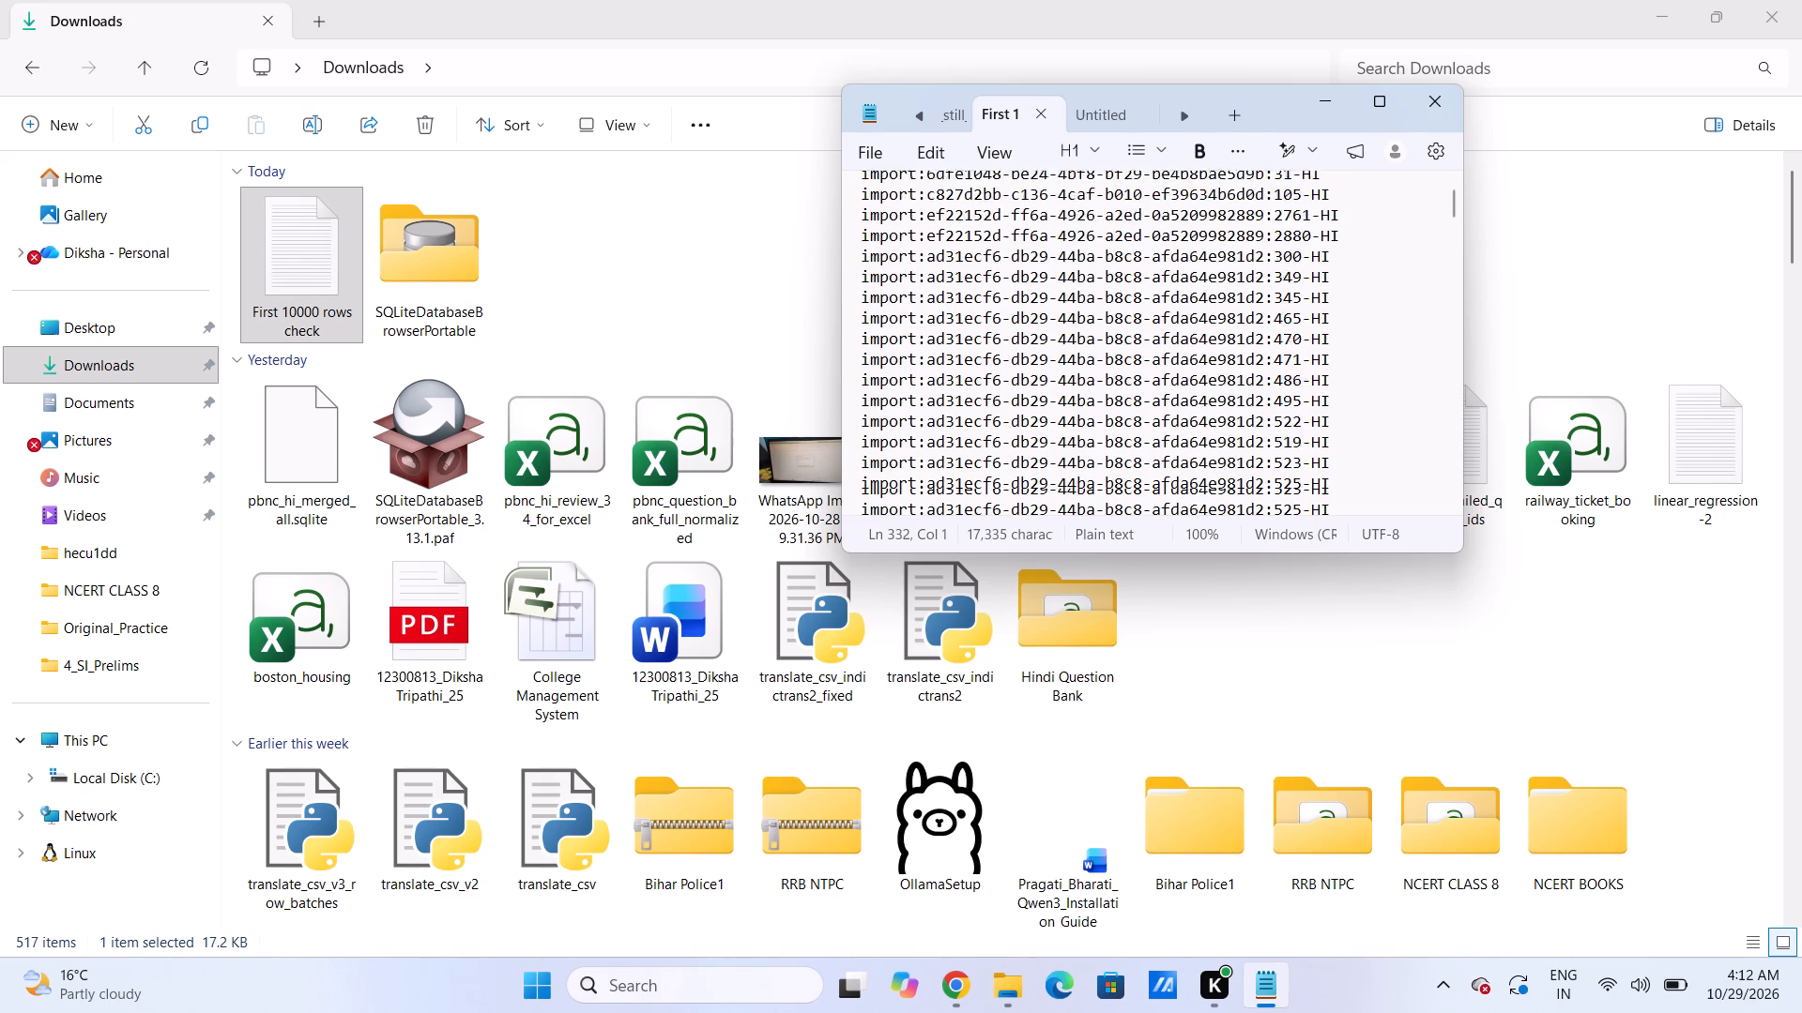
Look through the remaining question IDs in the First 10000 rows check file down to the end of the list.
{"action": "scroll", "coordinate": [1159, 348], "scroll_direction": "down", "scroll_amount": 18}
{"action": "scroll", "coordinate": [1169, 344], "scroll_direction": "down", "scroll_amount": 16}
{"action": "scroll", "coordinate": [1169, 341], "scroll_direction": "down", "scroll_amount": 15}
{"action": "scroll", "coordinate": [1171, 339], "scroll_direction": "down", "scroll_amount": 6}
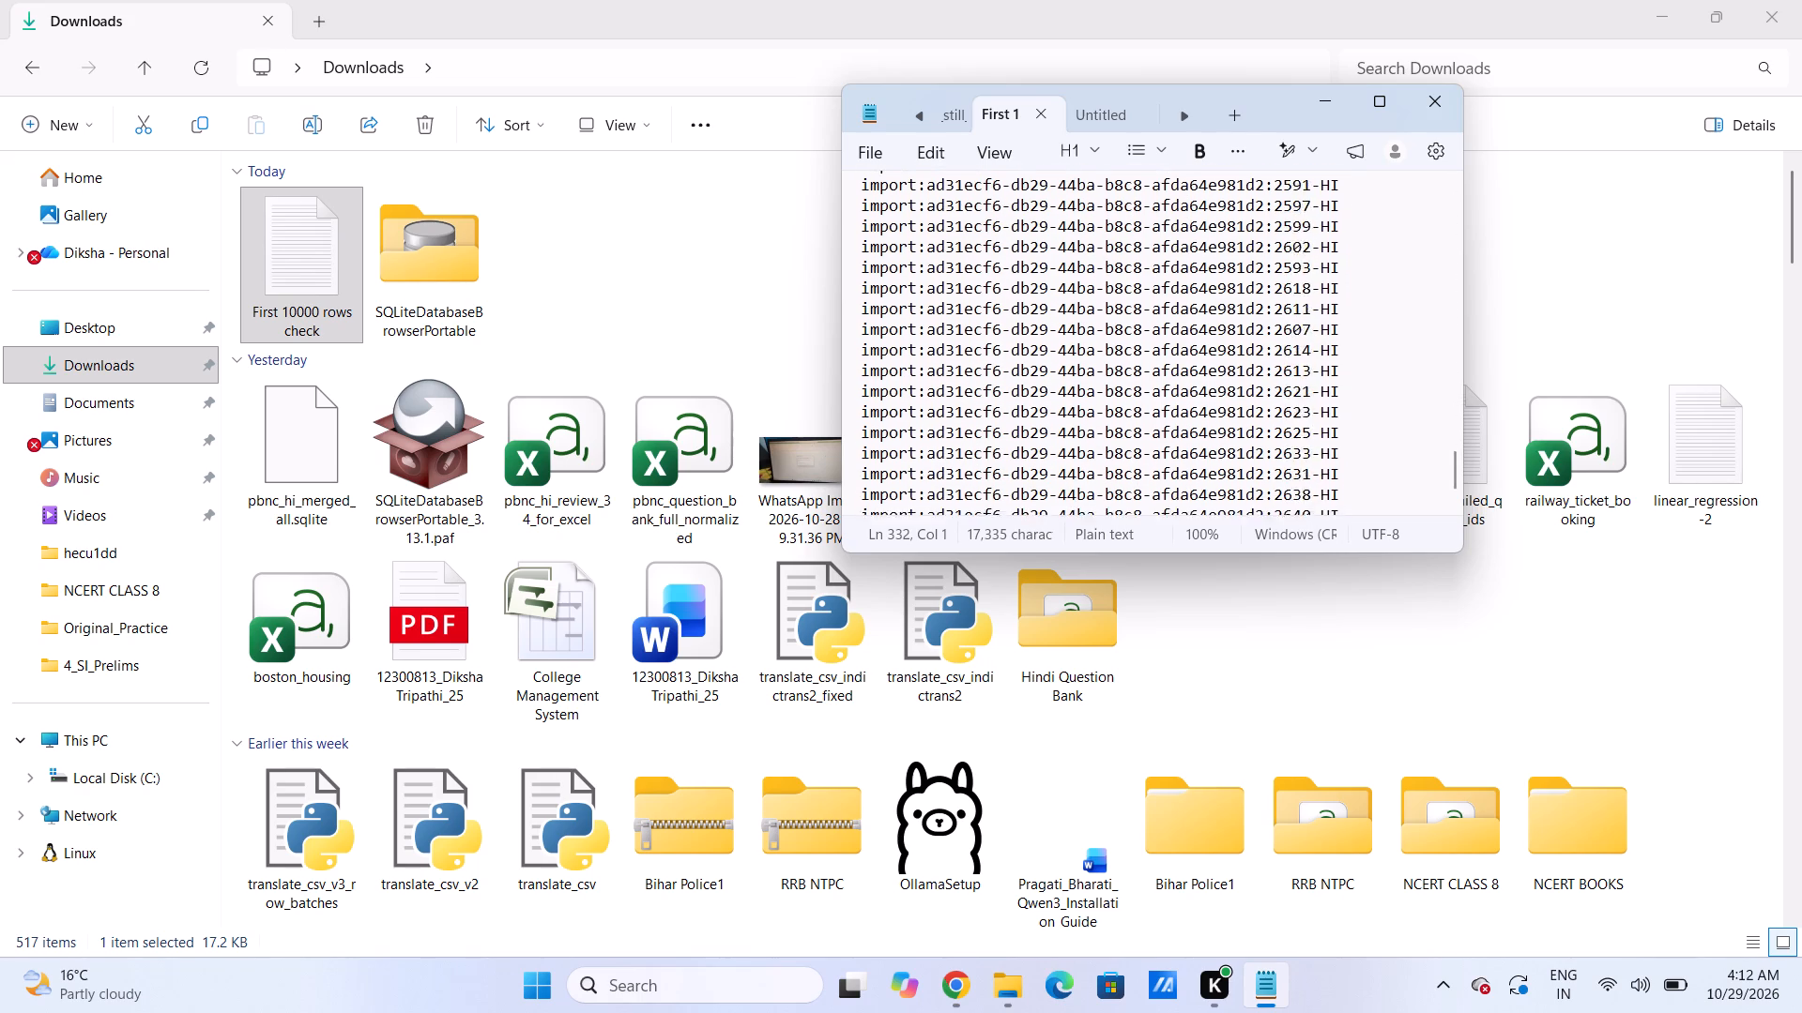
{"action": "scroll", "coordinate": [1171, 340], "scroll_direction": "down", "scroll_amount": 11}
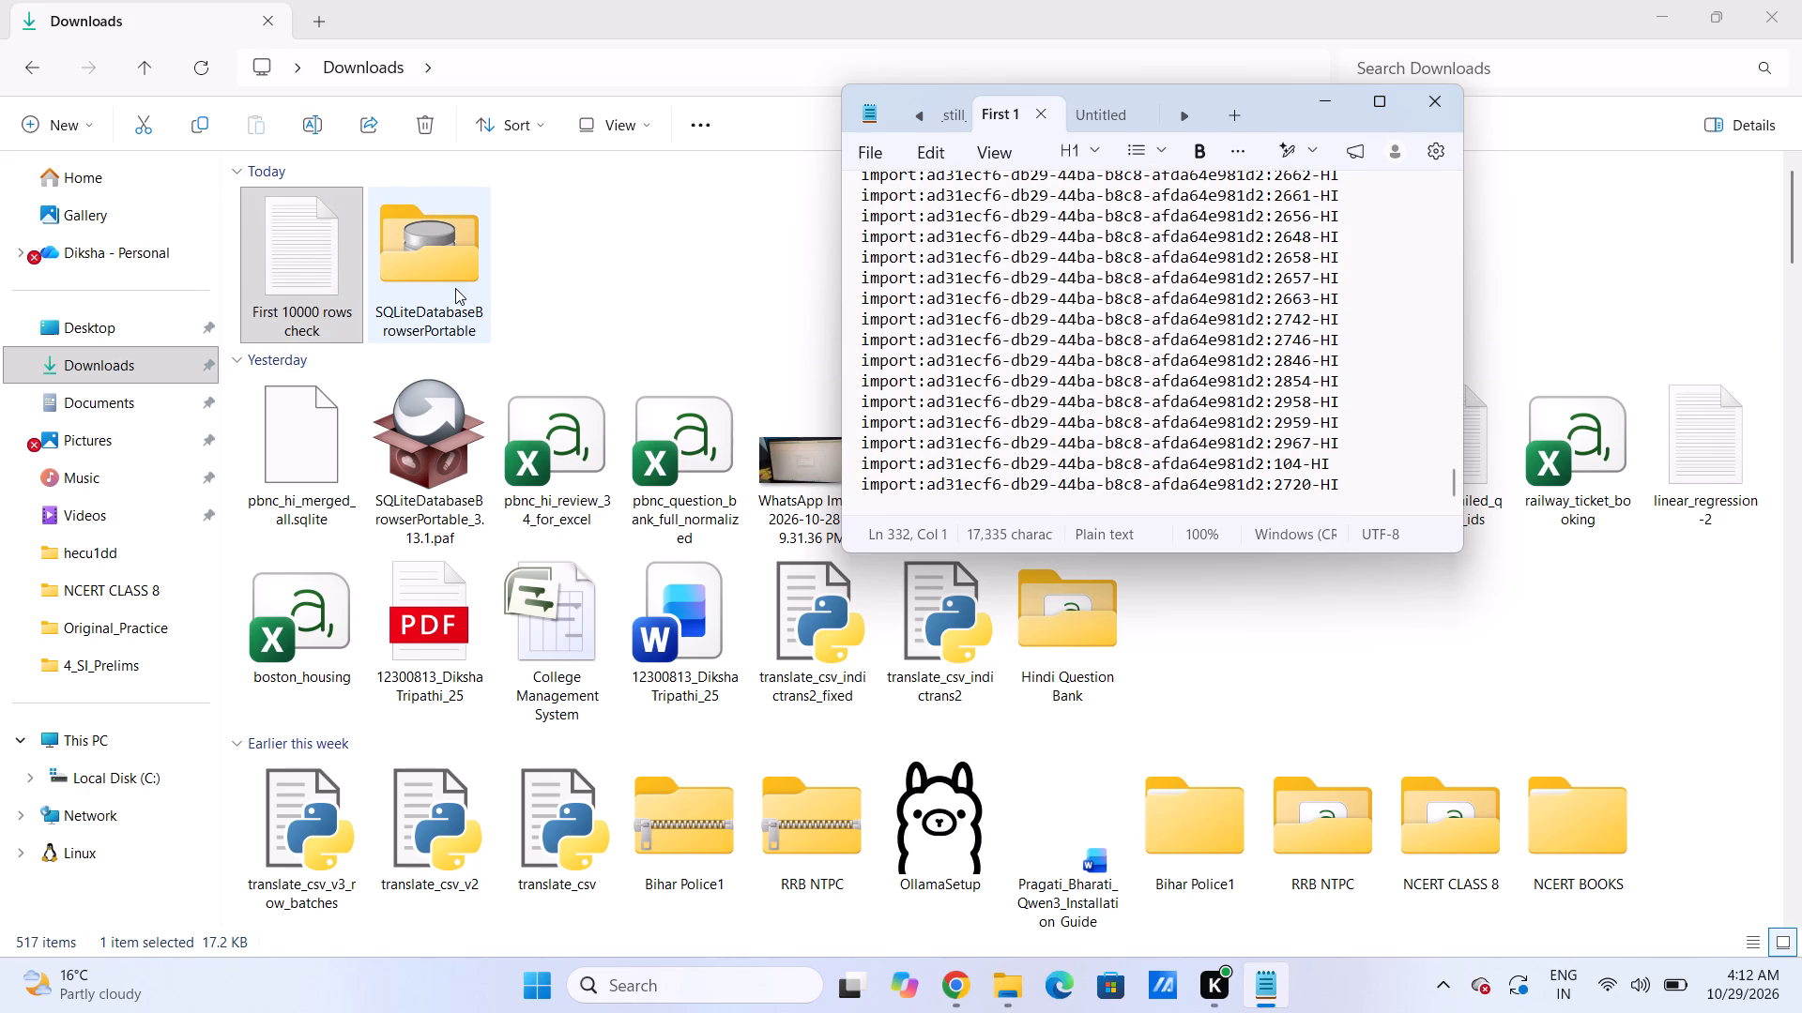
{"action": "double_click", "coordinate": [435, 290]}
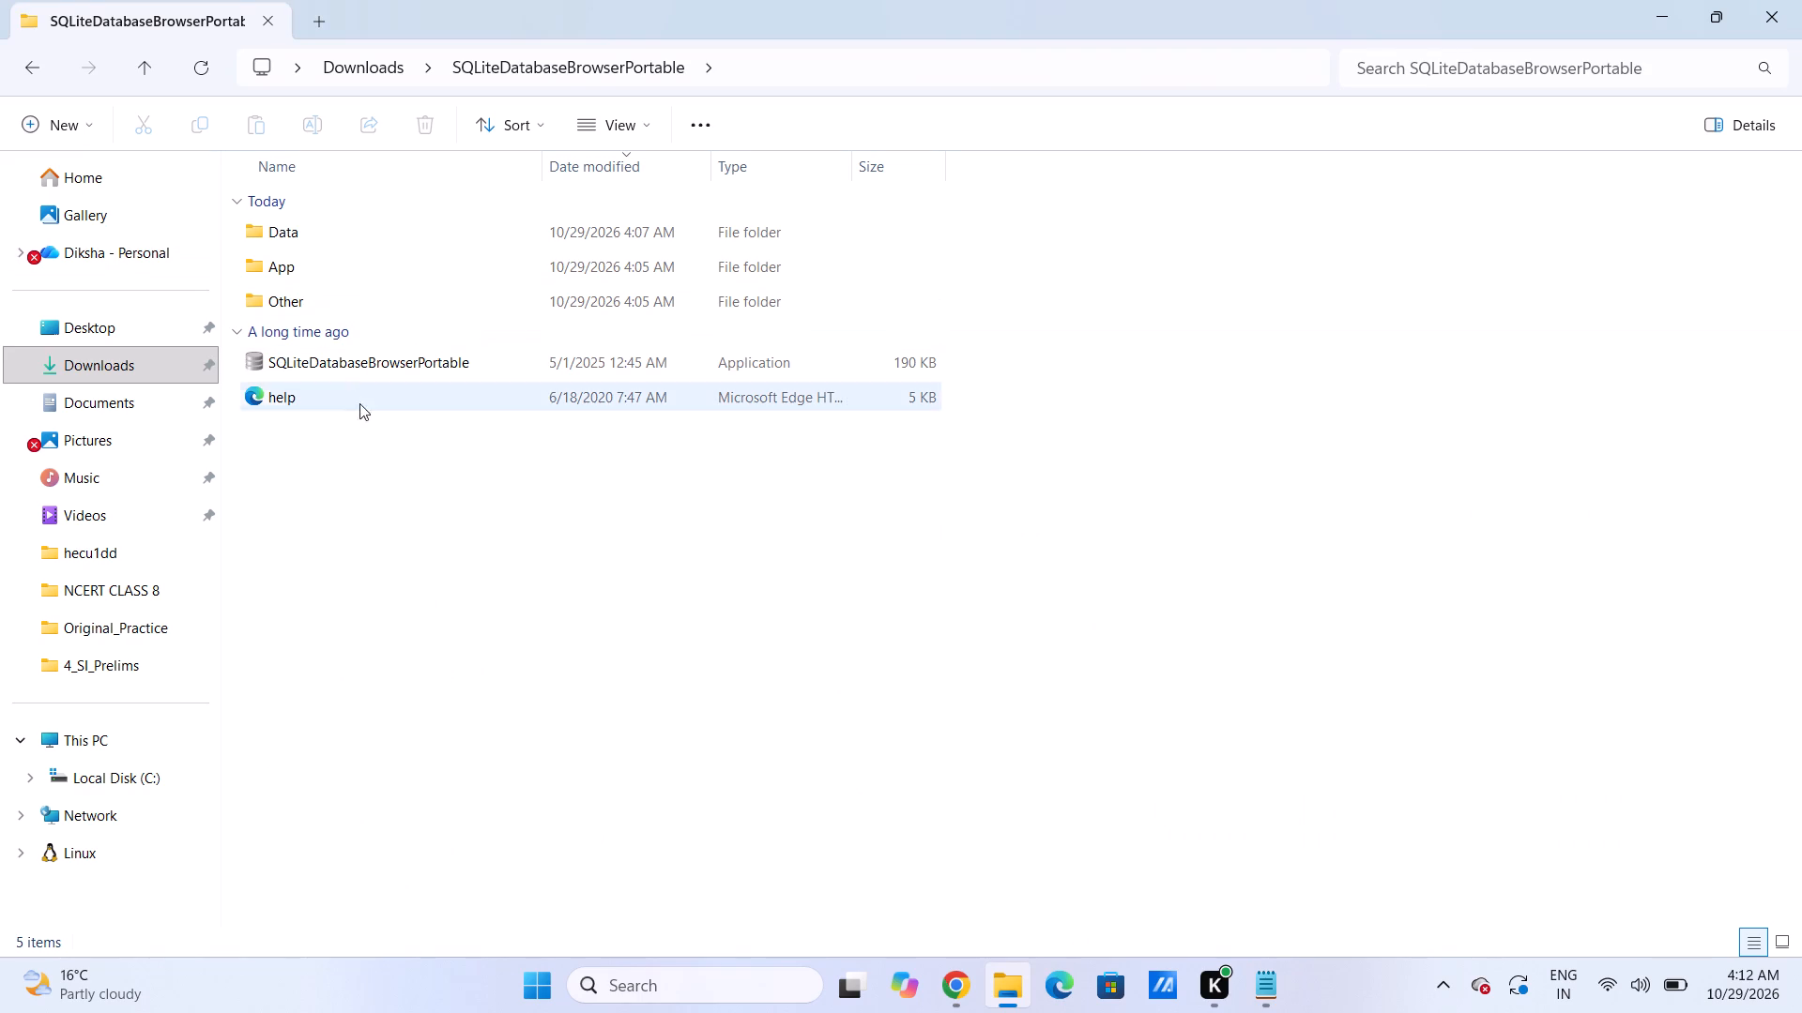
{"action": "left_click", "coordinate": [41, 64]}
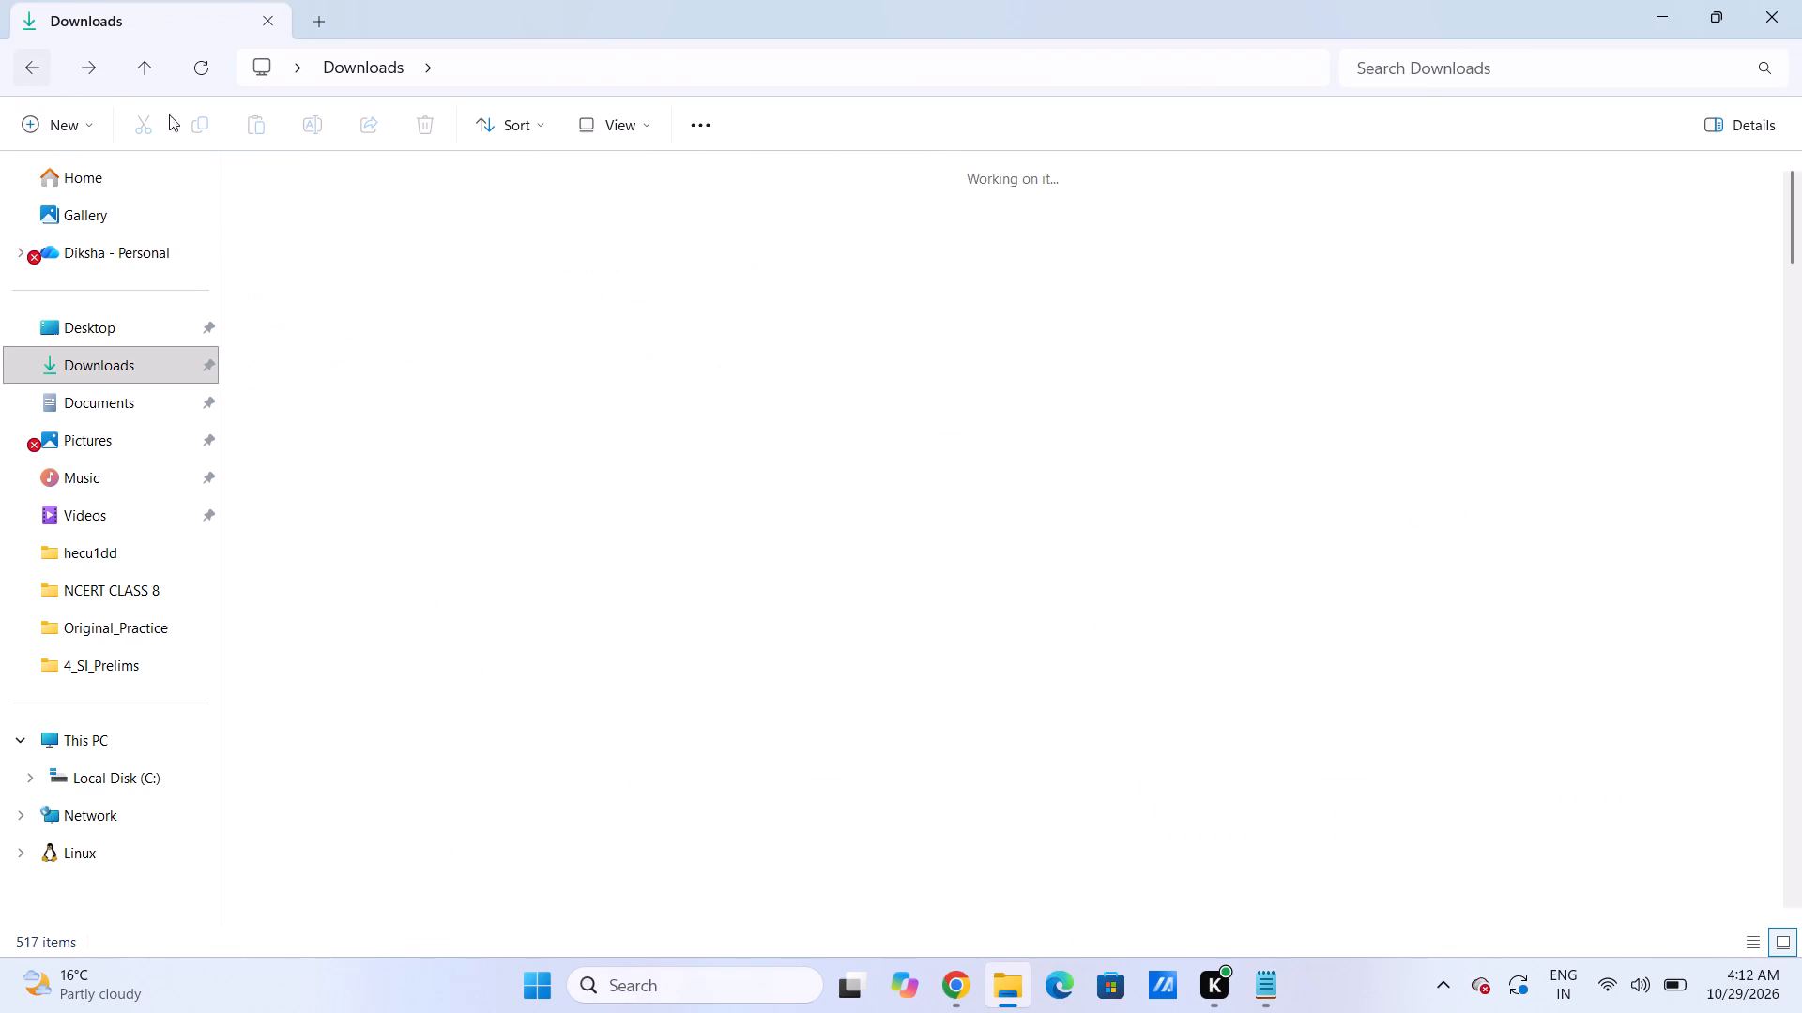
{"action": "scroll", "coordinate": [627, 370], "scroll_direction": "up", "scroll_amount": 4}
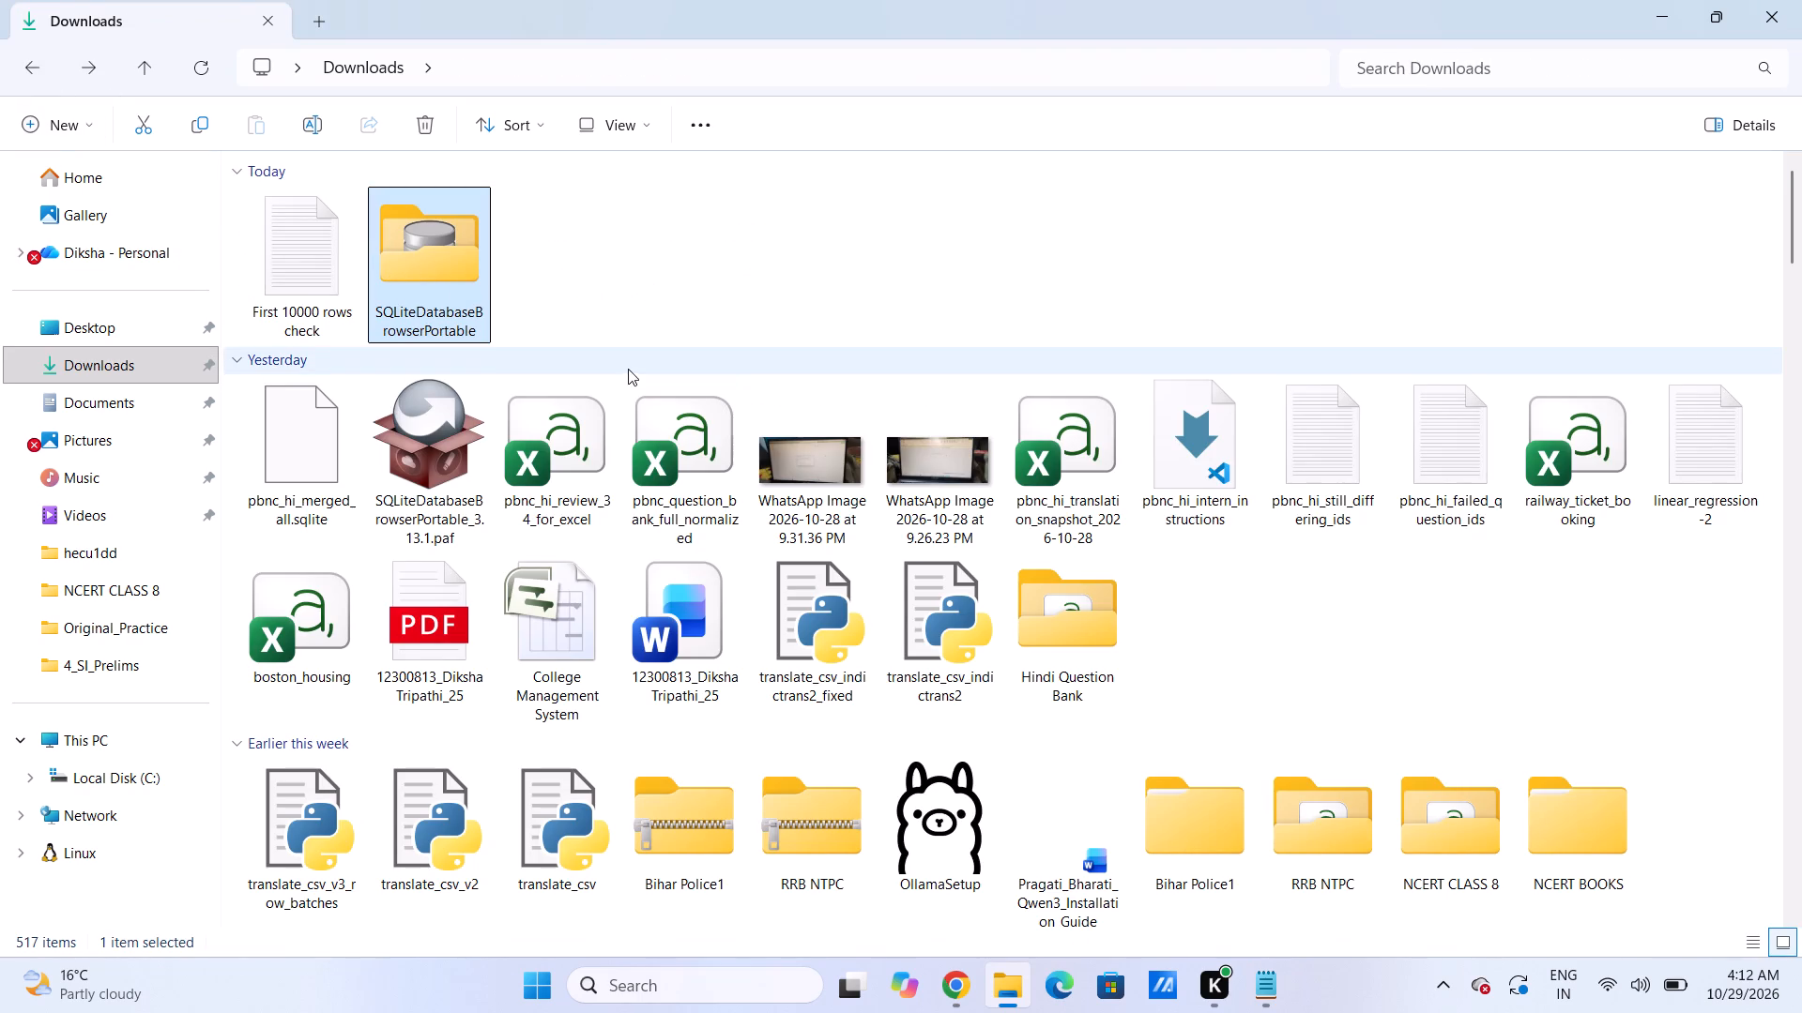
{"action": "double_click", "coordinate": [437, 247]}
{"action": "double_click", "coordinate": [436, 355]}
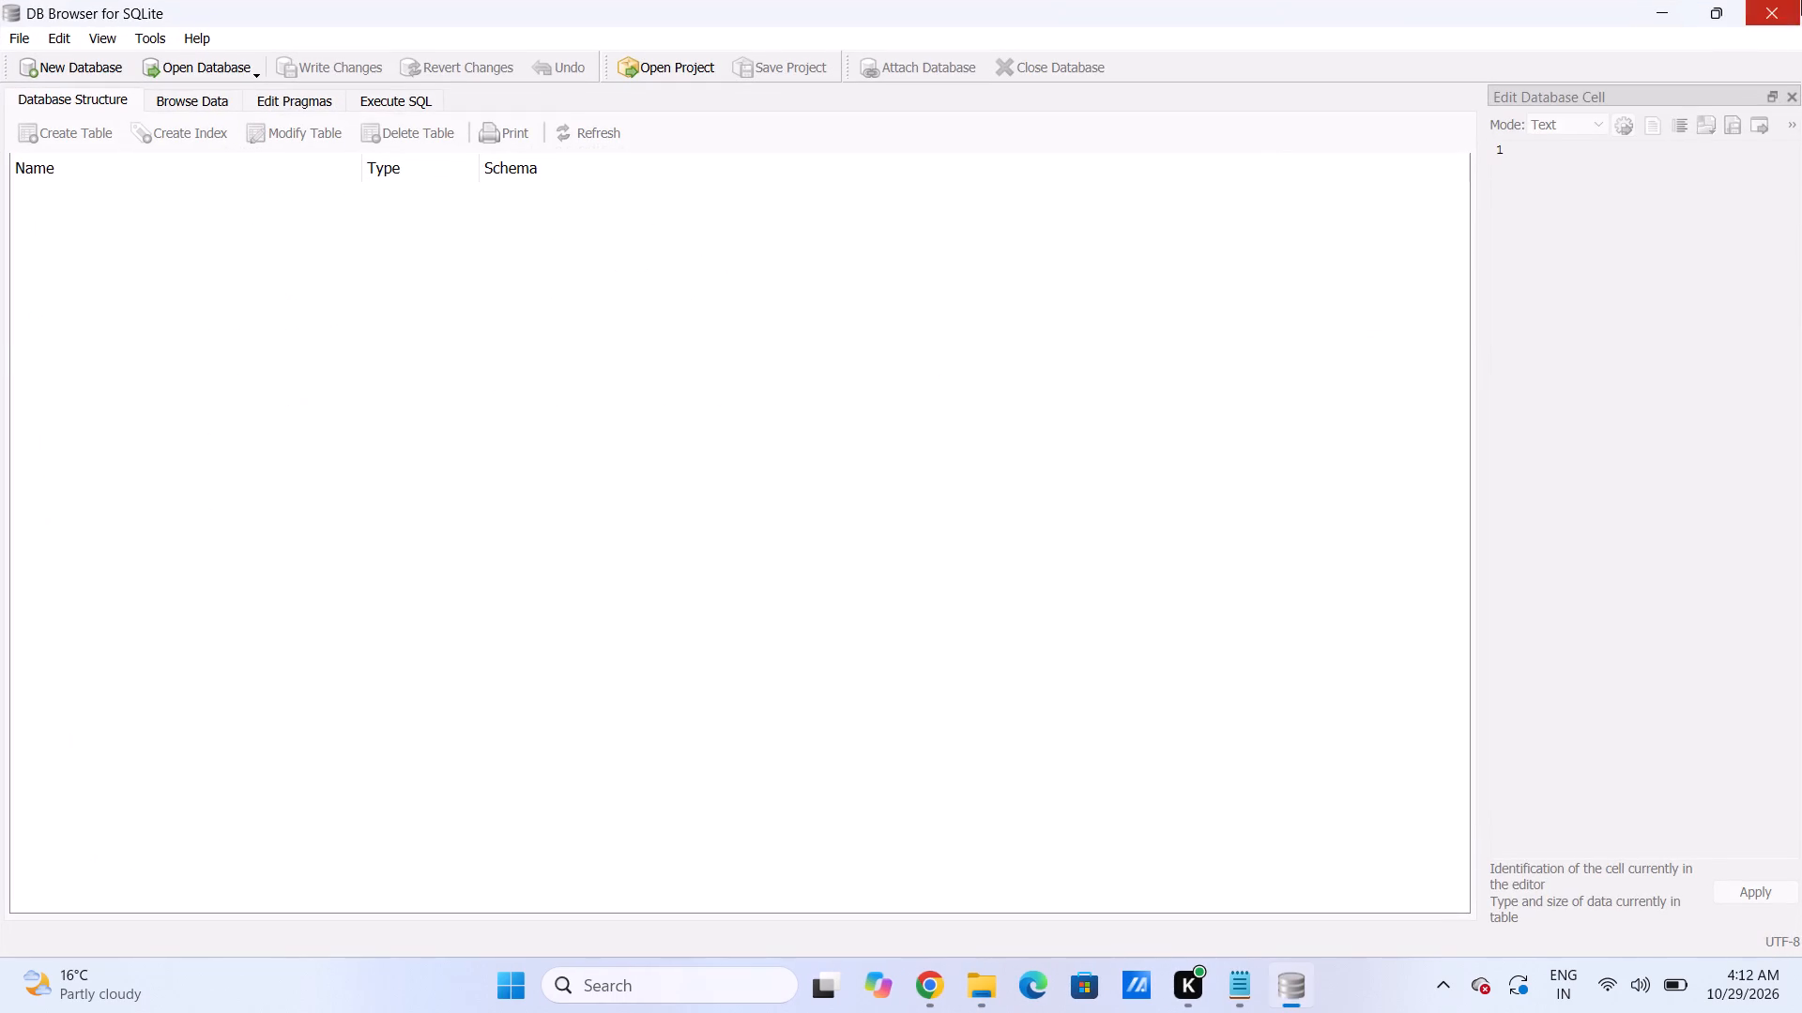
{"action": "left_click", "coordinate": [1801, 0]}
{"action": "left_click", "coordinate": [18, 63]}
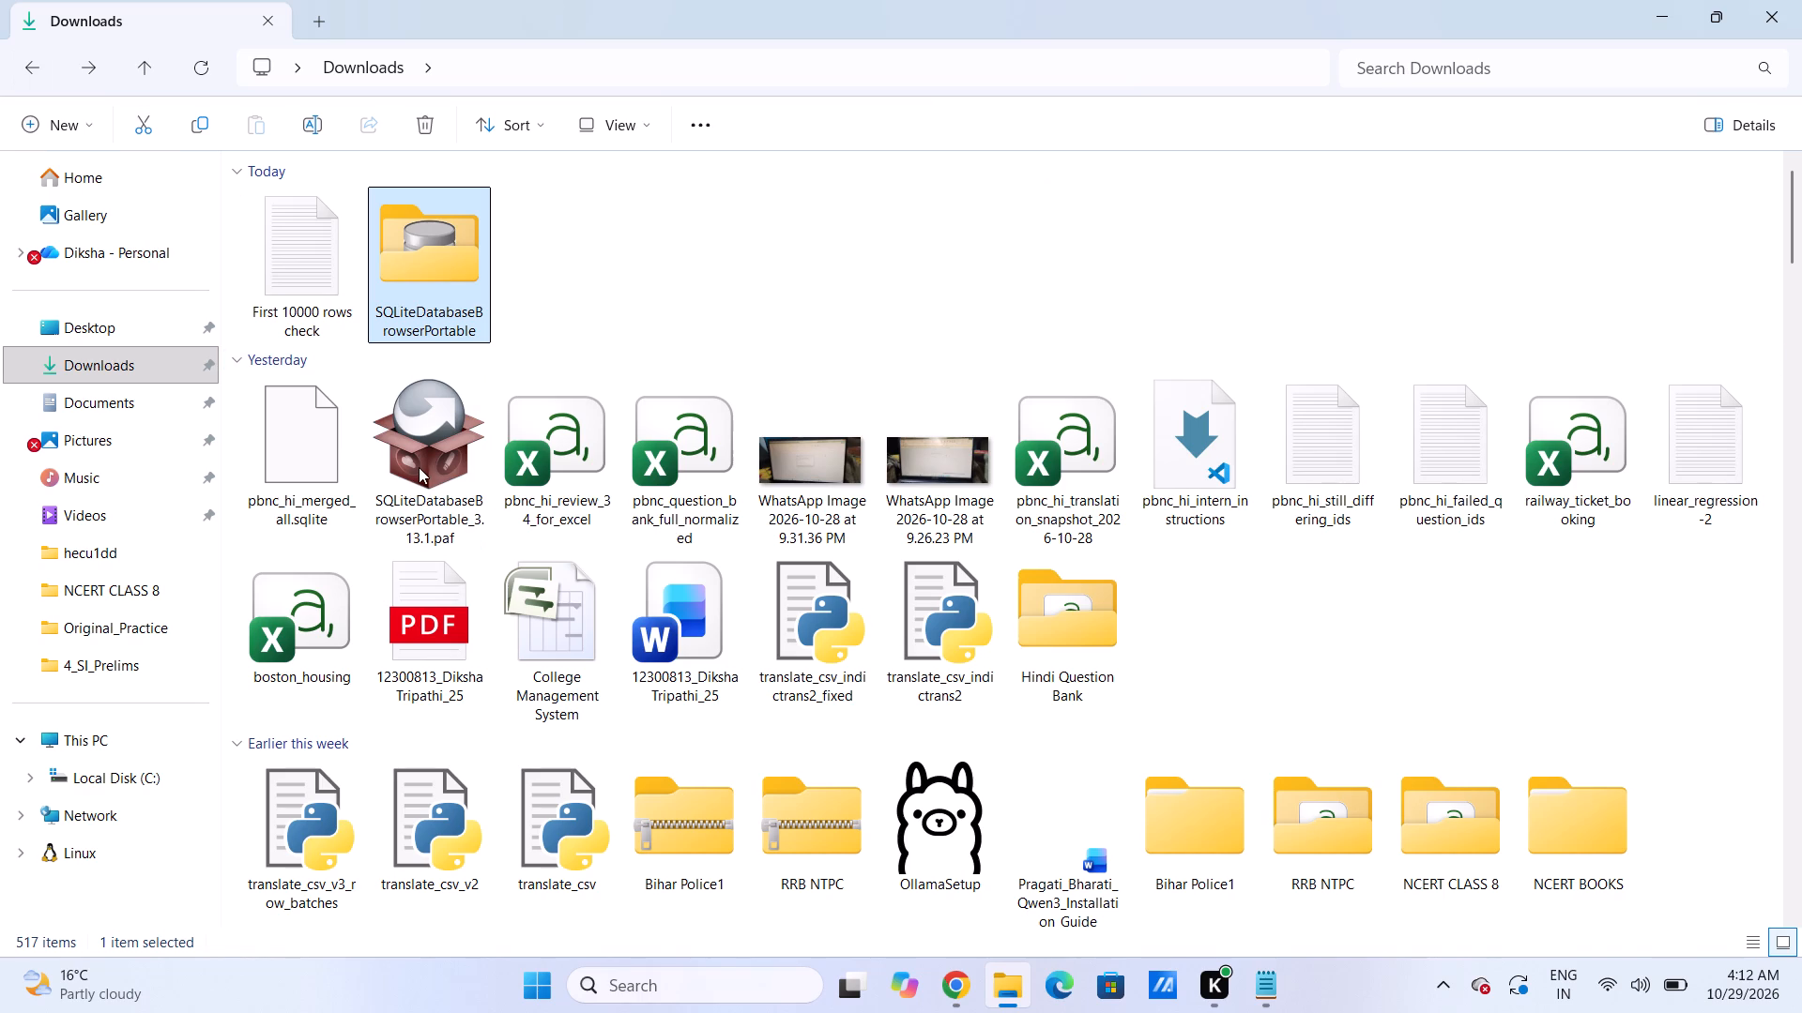
Install DB Browser for SQLite Portable in English with 32-bit support into Downloads' SQLiteDatabaseBrowserPortable folder, and run it on finishing.
{"action": "double_click", "coordinate": [419, 467]}
{"action": "left_click", "coordinate": [907, 533]}
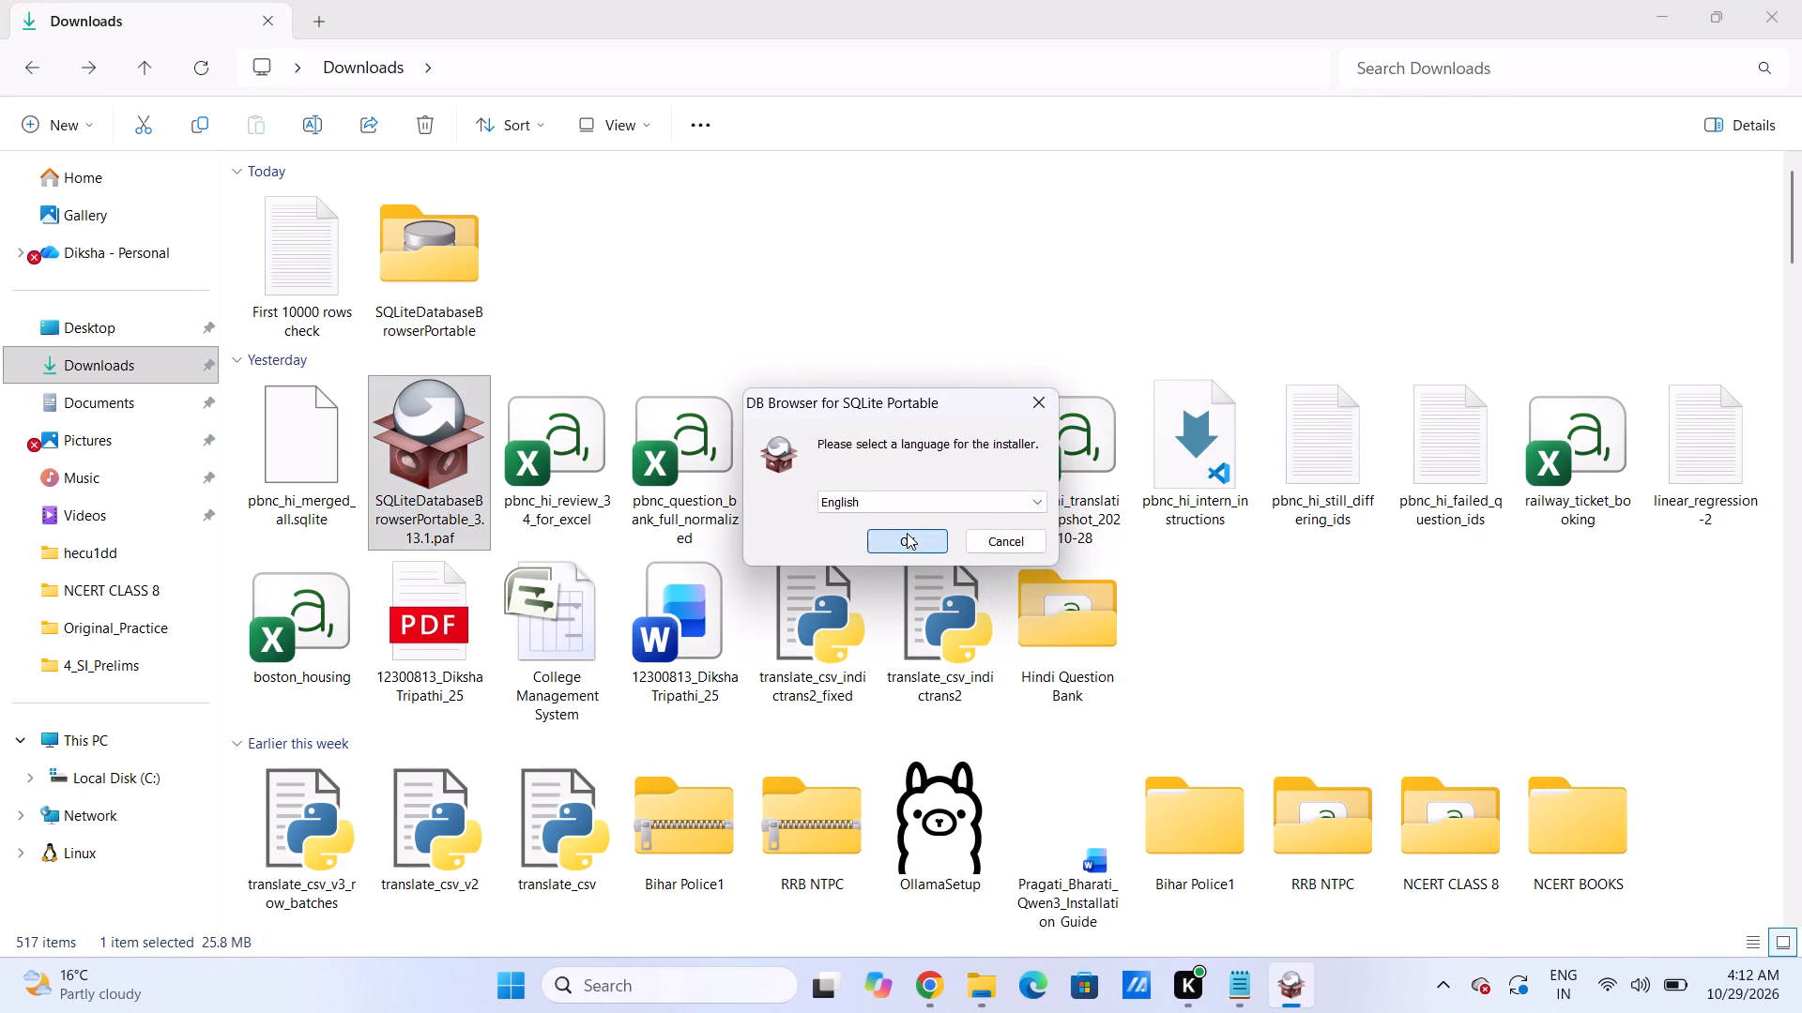
{"action": "left_click", "coordinate": [1037, 658]}
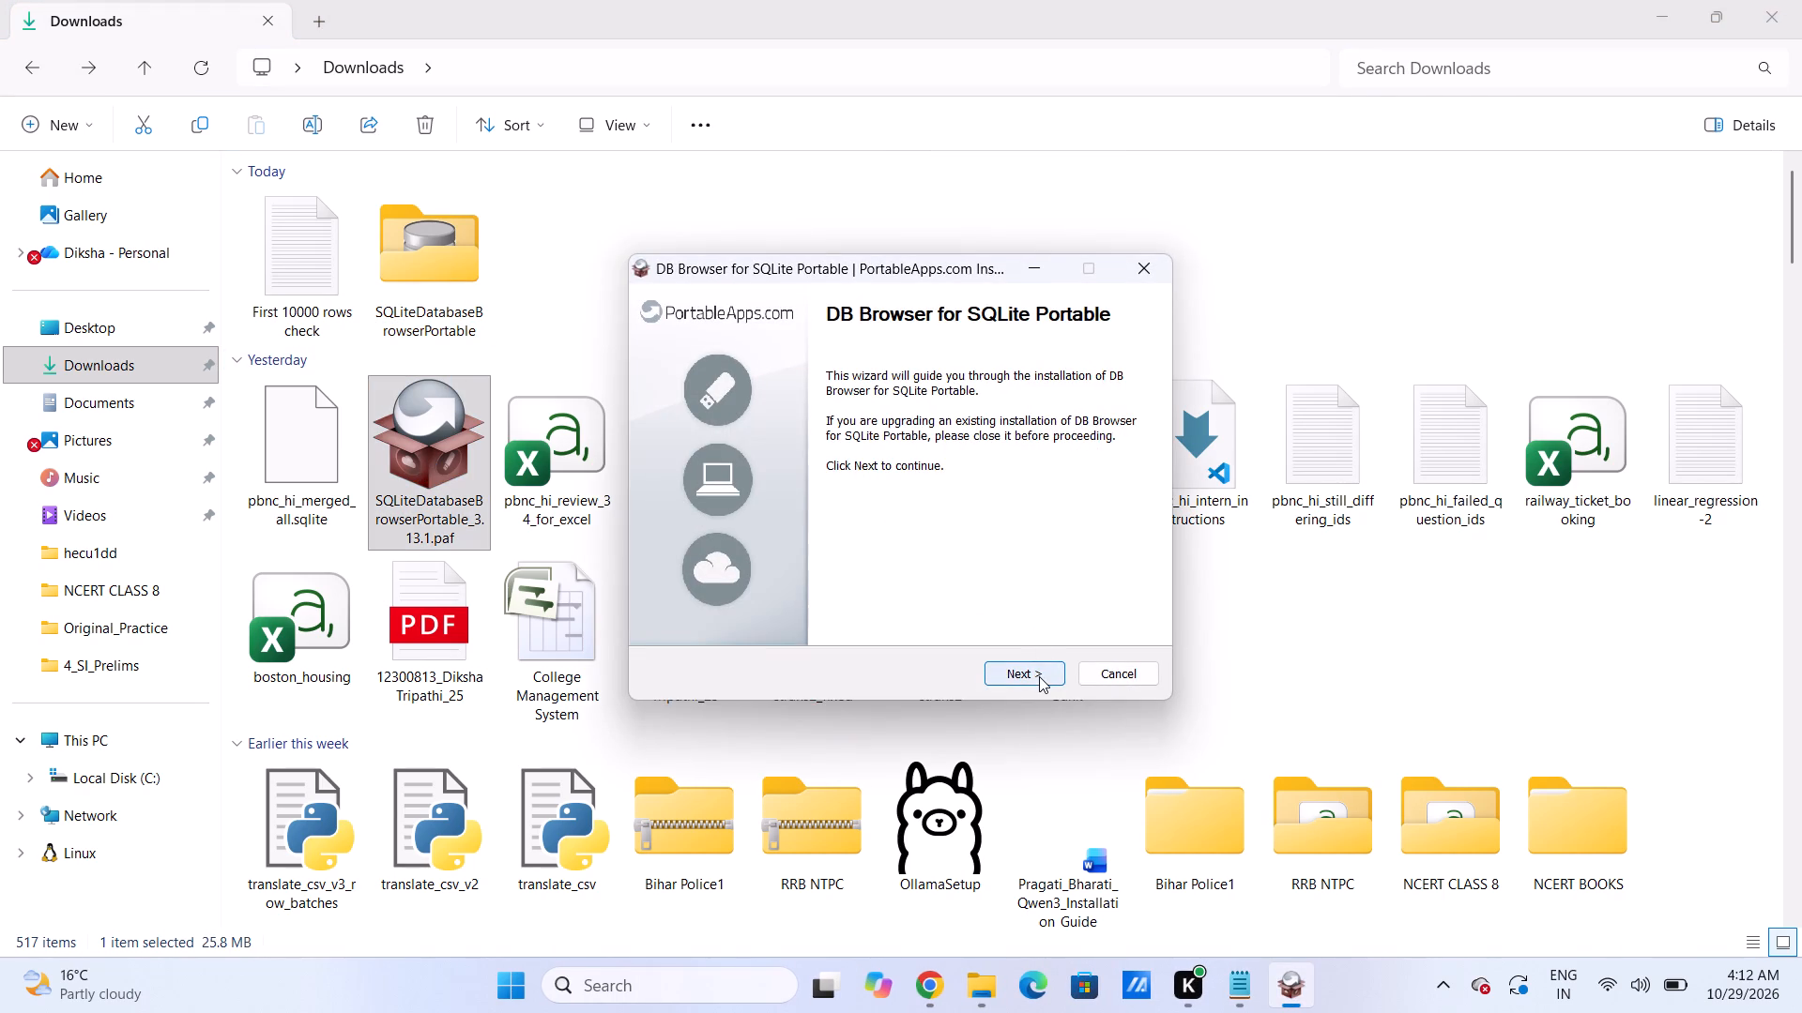
{"action": "left_click", "coordinate": [1038, 676]}
{"action": "left_click", "coordinate": [840, 465]}
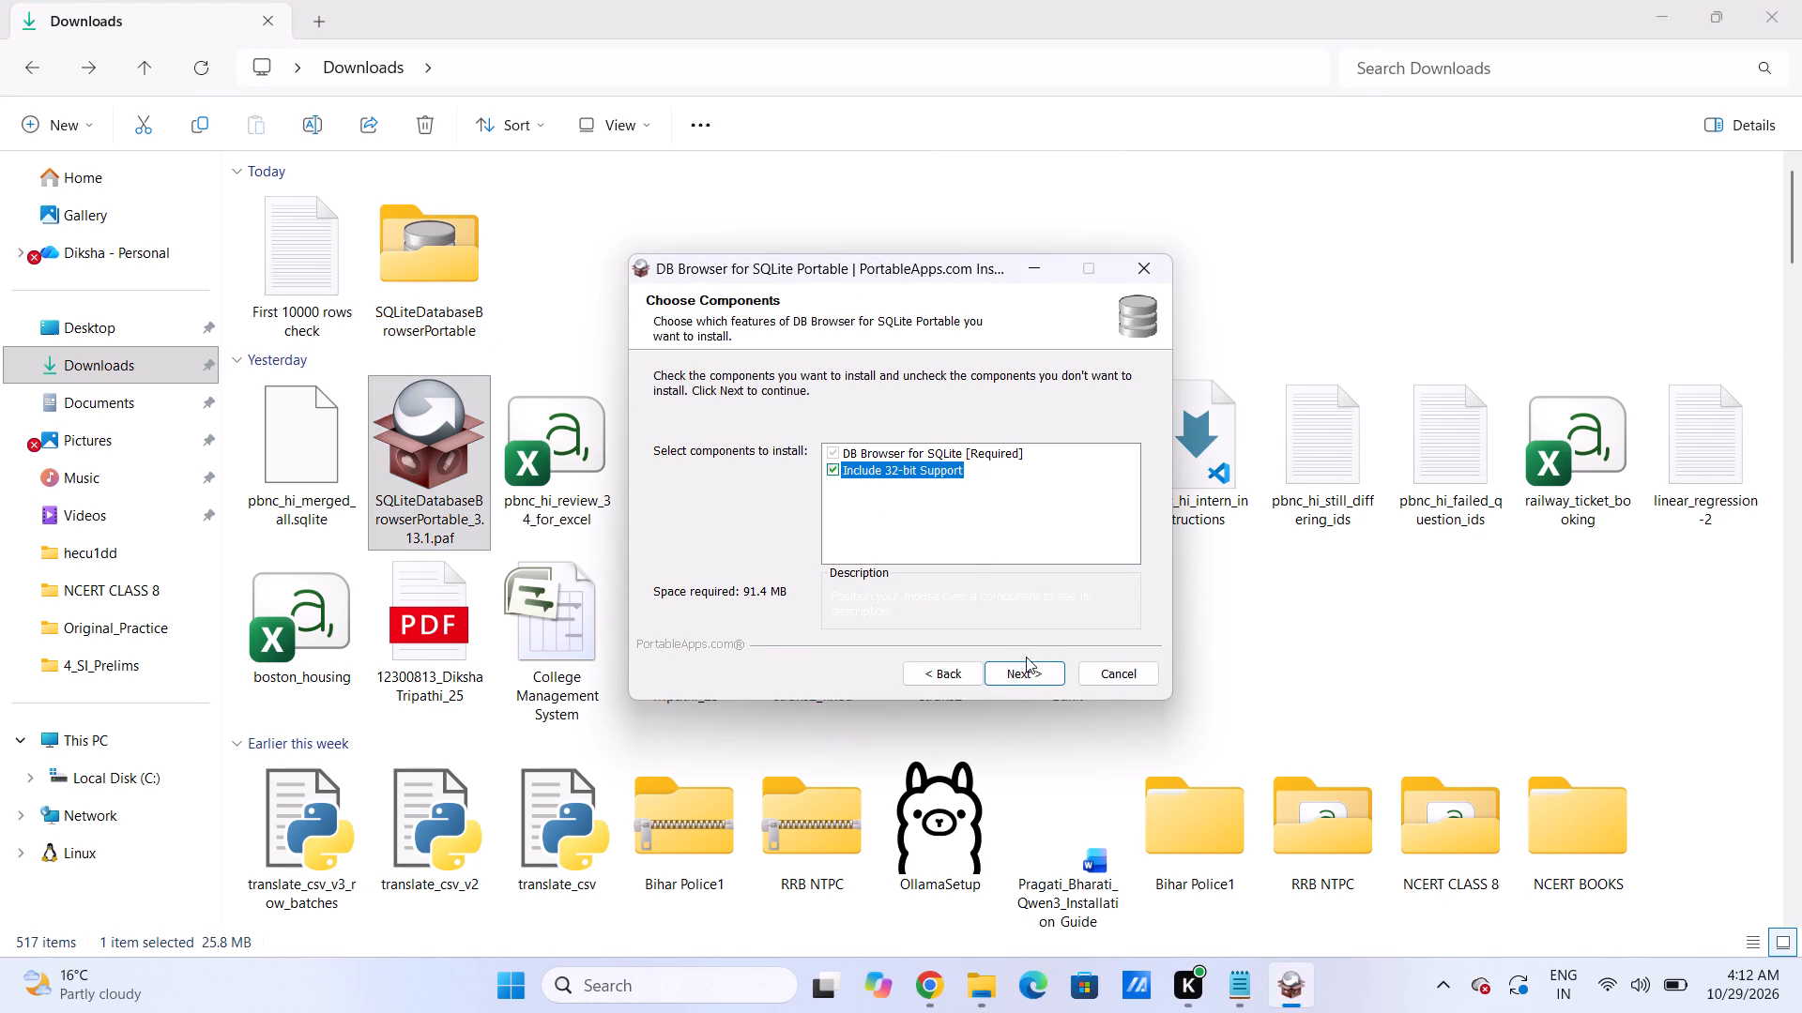
{"action": "left_click", "coordinate": [1029, 670]}
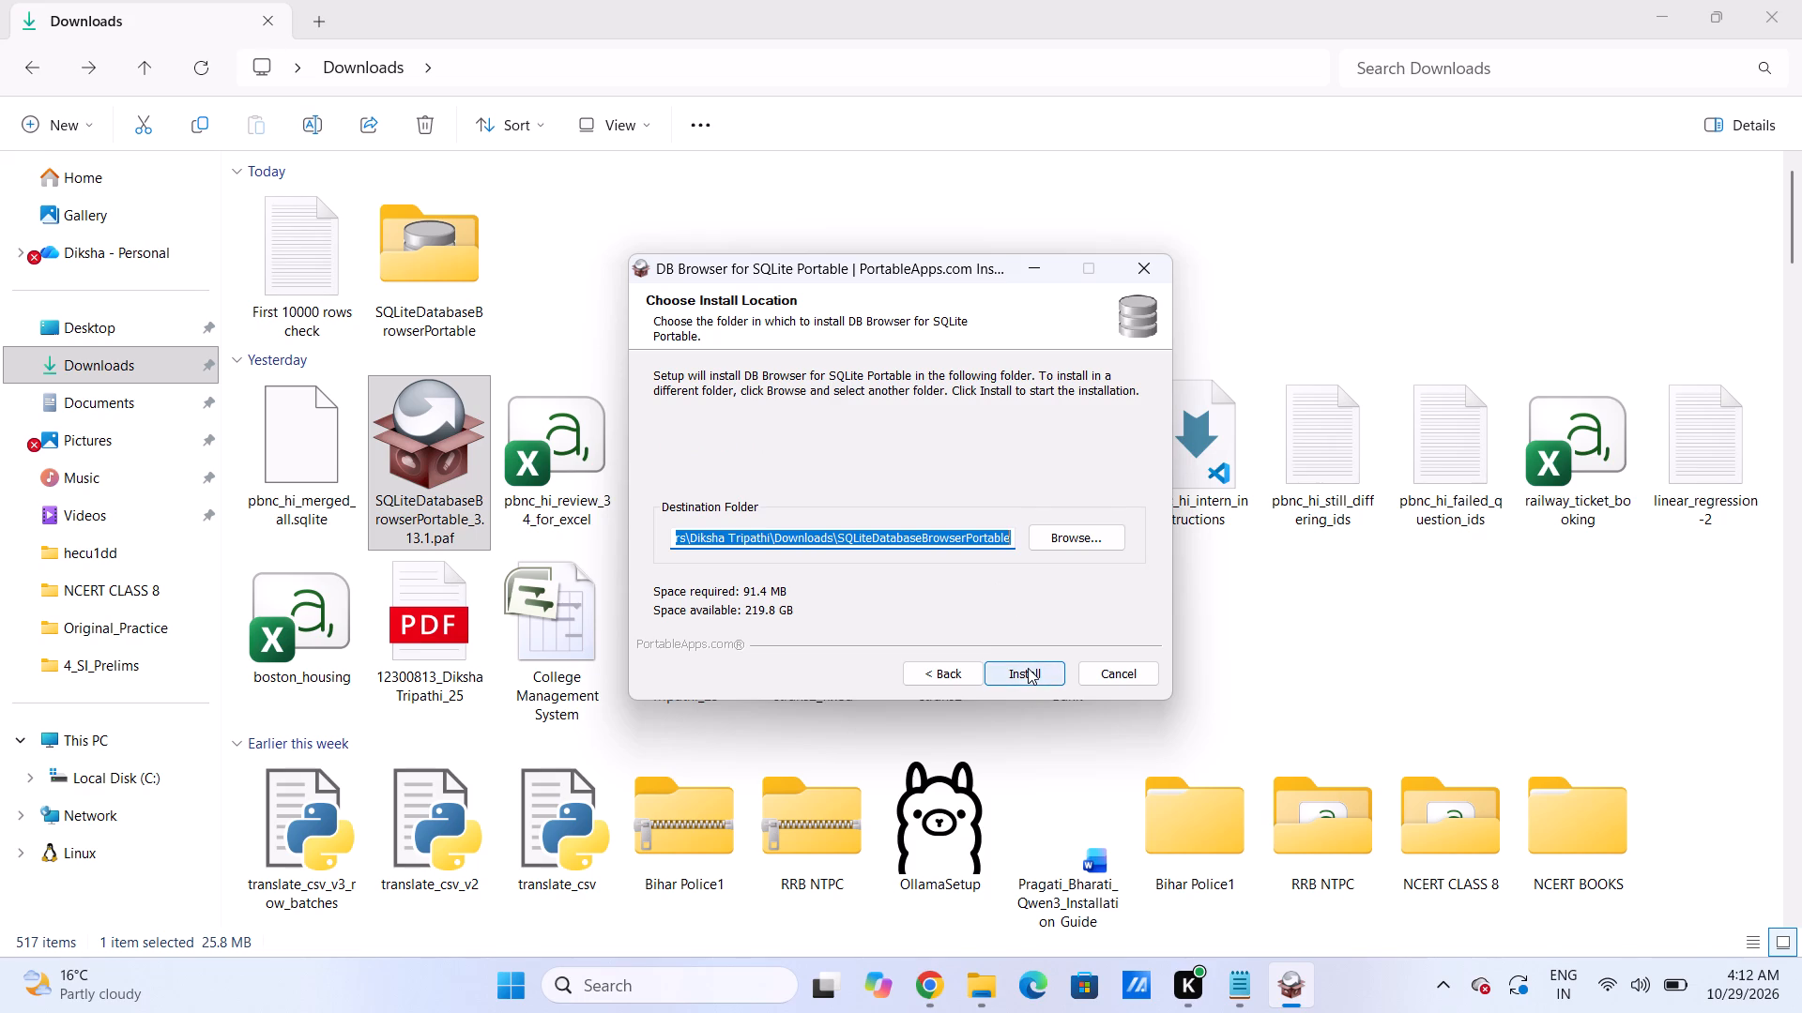
{"action": "left_click", "coordinate": [1028, 668]}
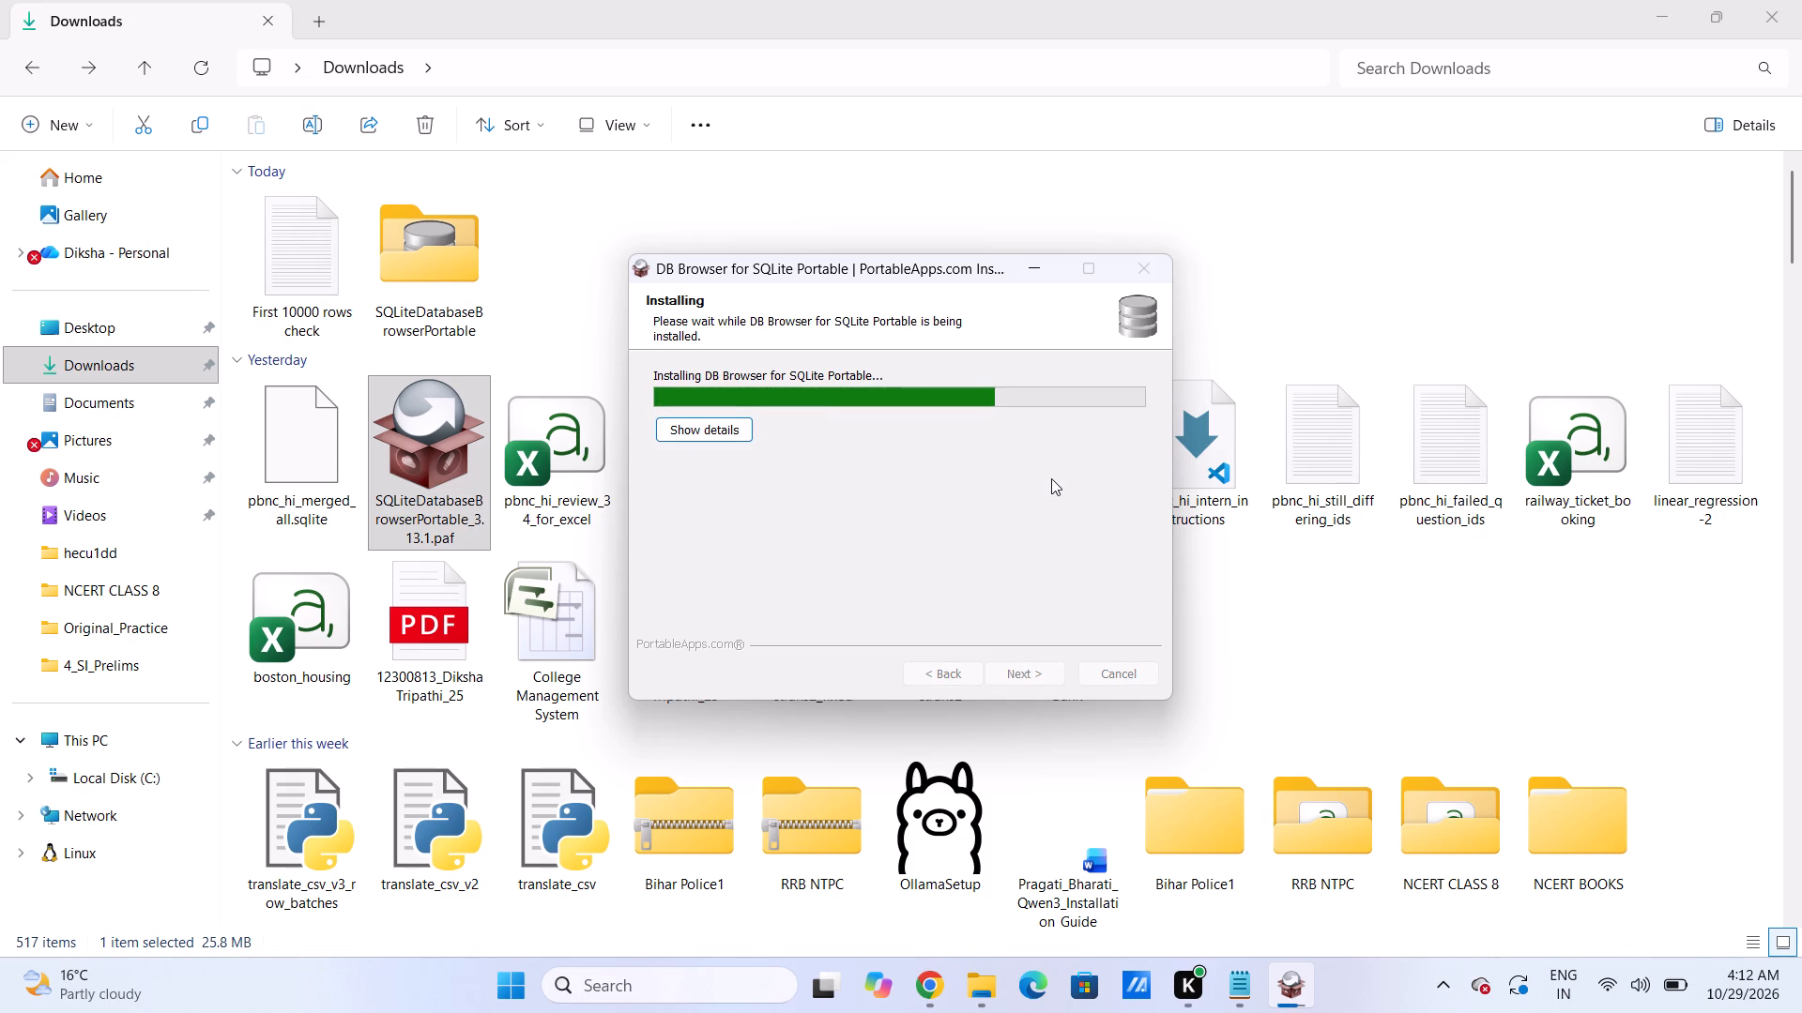
{"action": "left_click", "coordinate": [857, 483]}
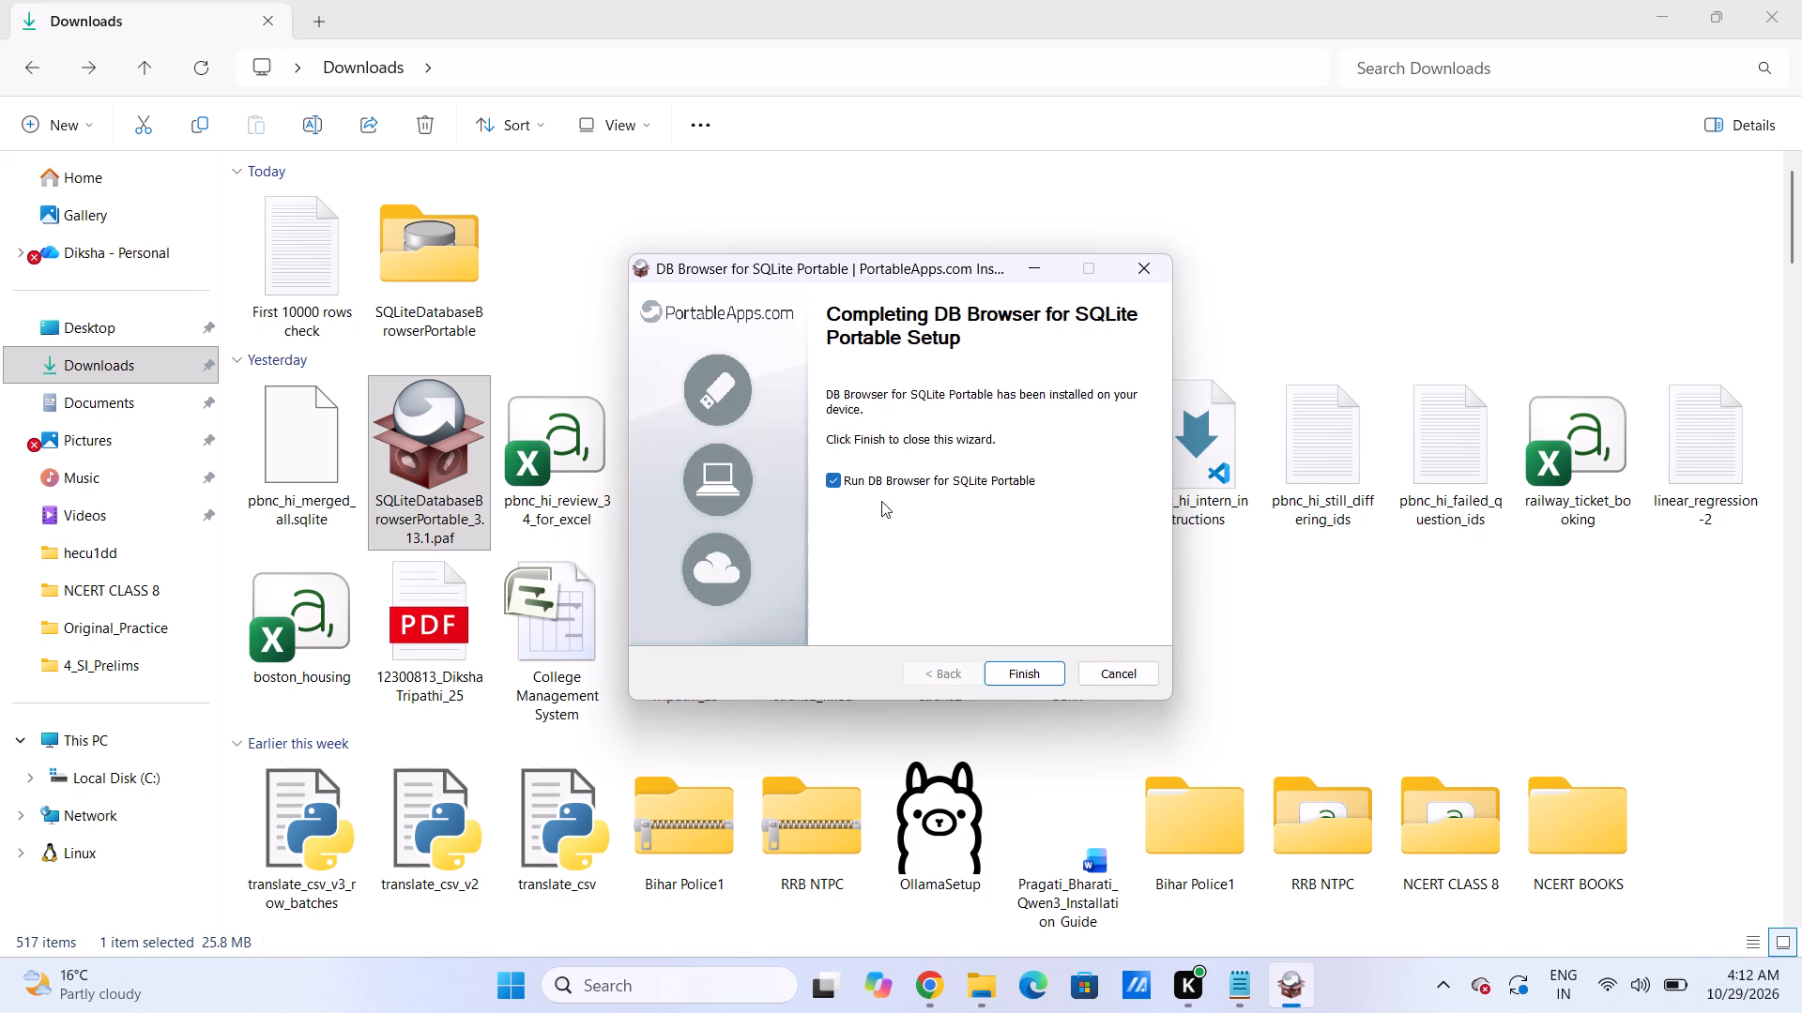
{"action": "left_click", "coordinate": [1043, 673]}
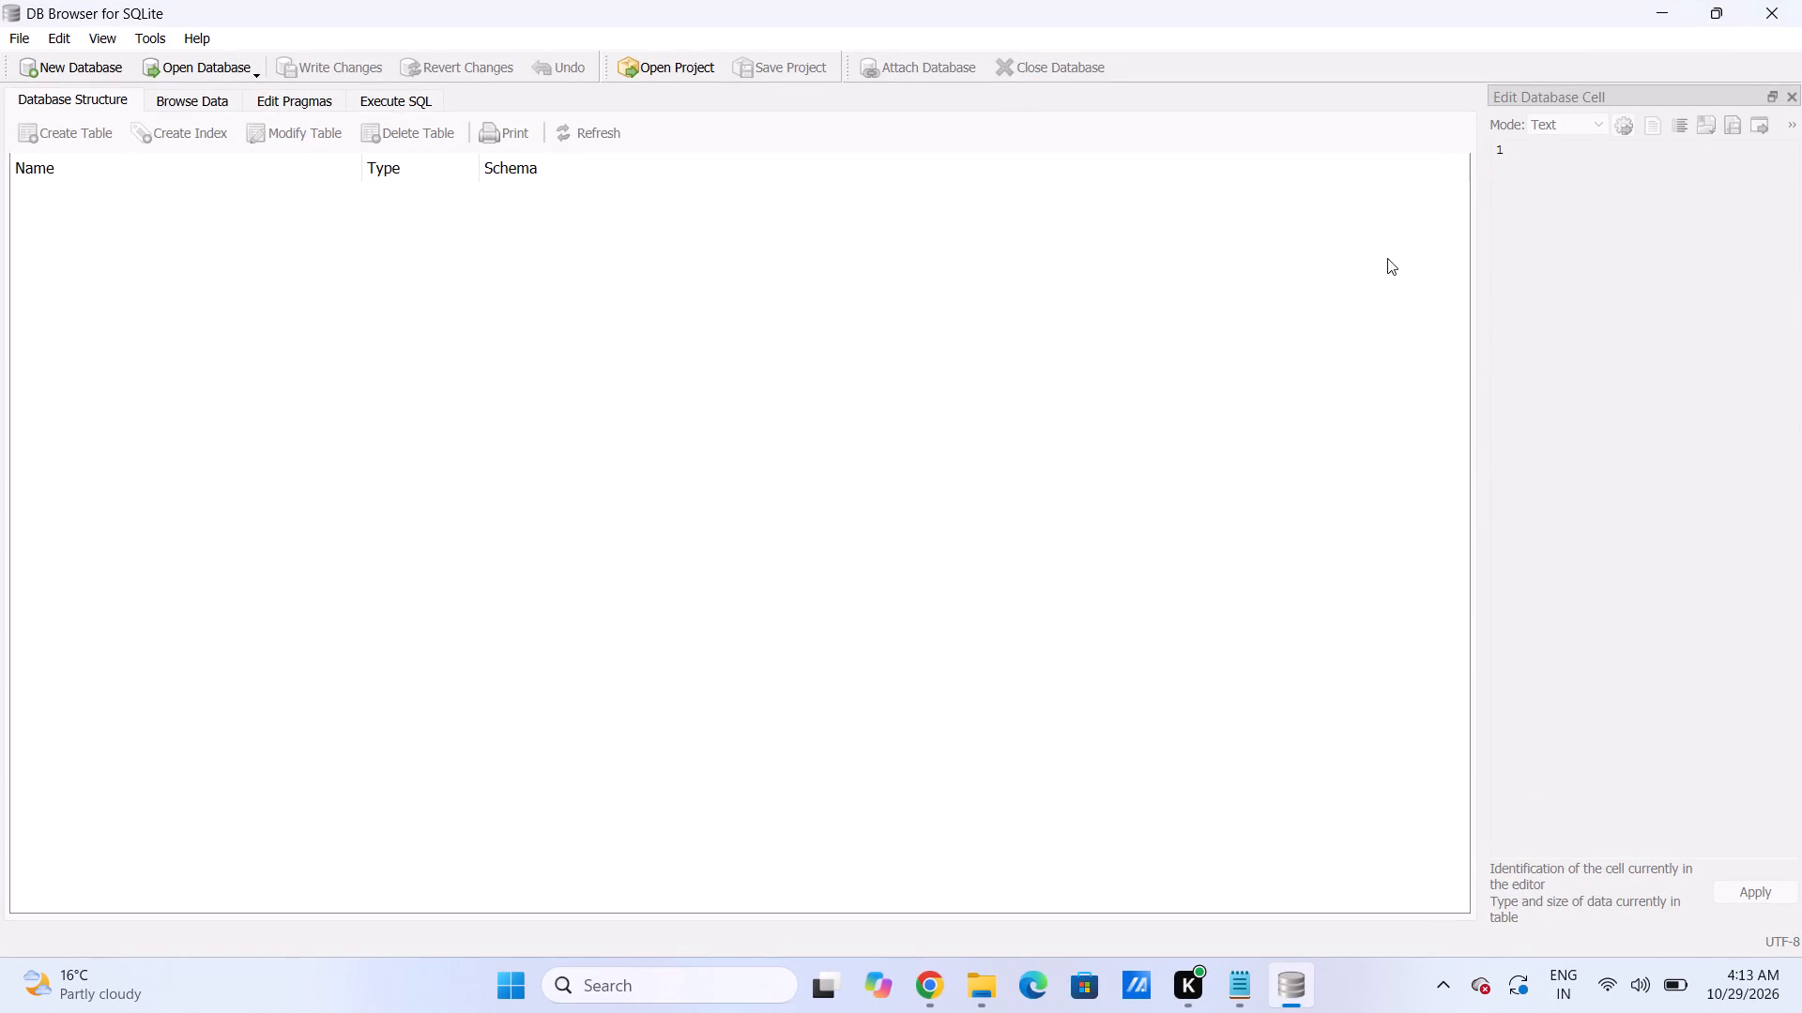
Open the pbnc_hi_merged_all.sqlite database from Downloads and show its questions table data.
{"action": "left_click", "coordinate": [183, 92]}
{"action": "left_click", "coordinate": [188, 62]}
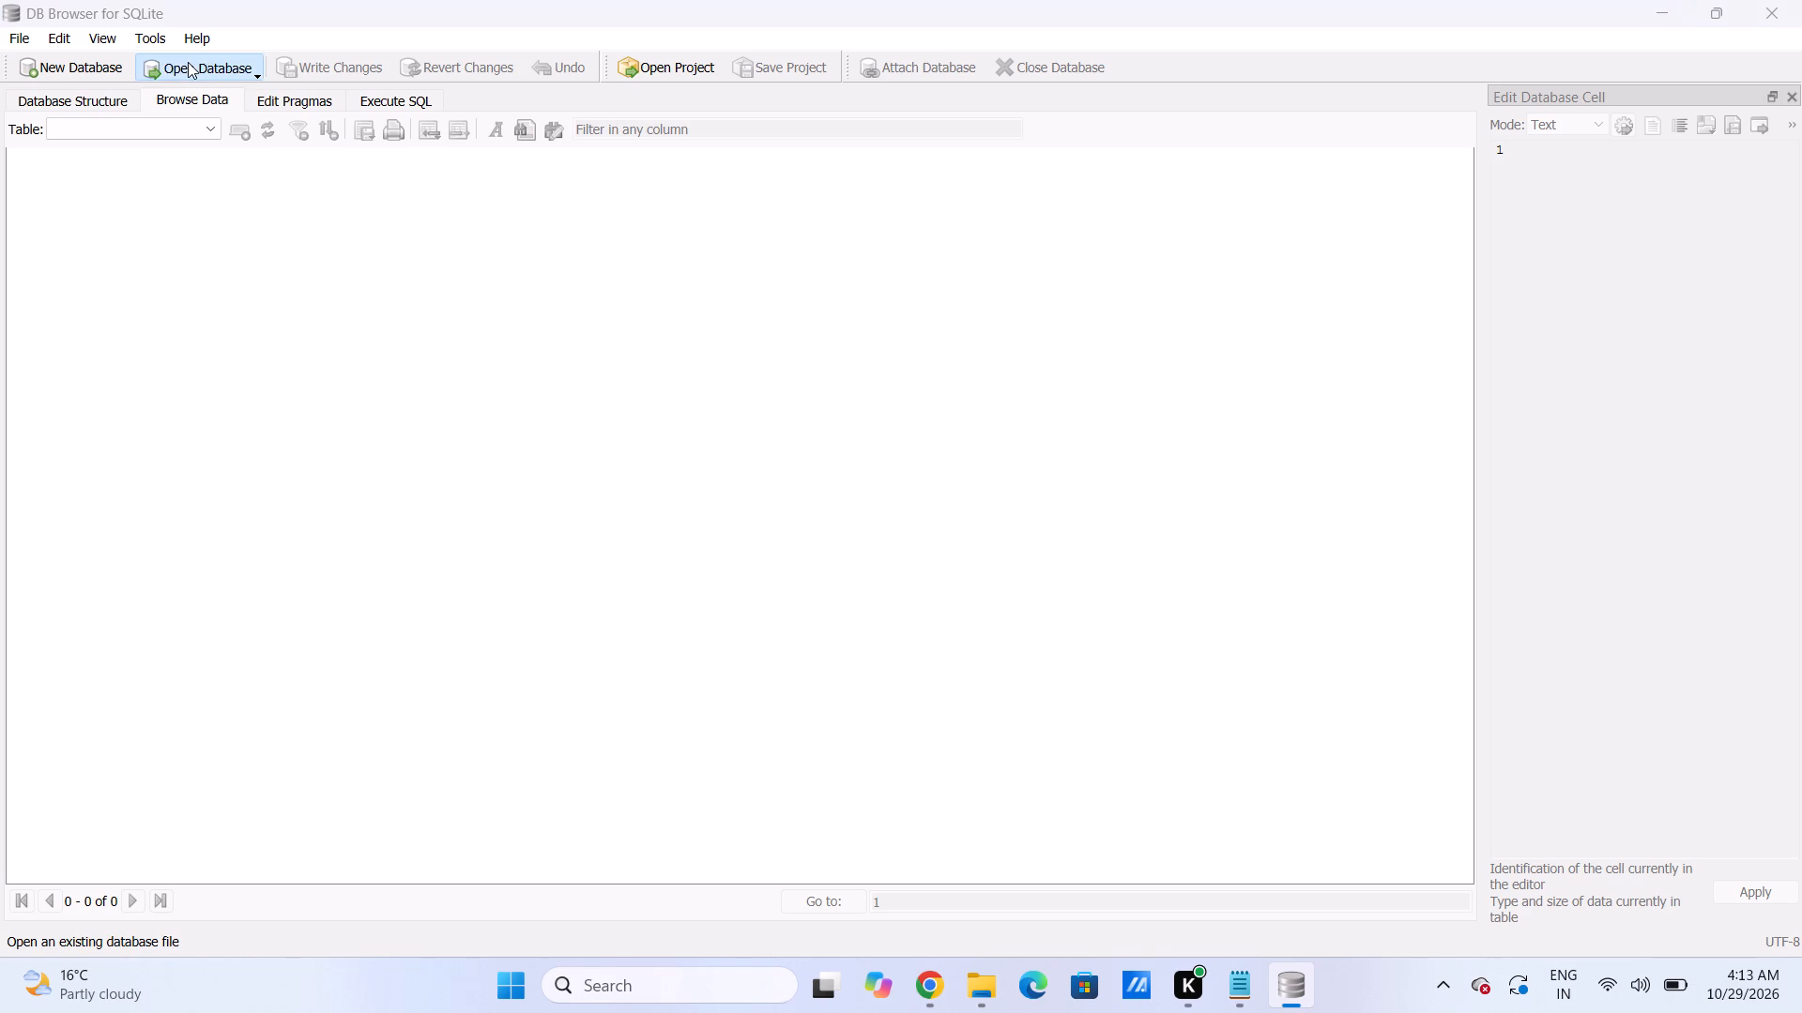
{"action": "left_click", "coordinate": [135, 300]}
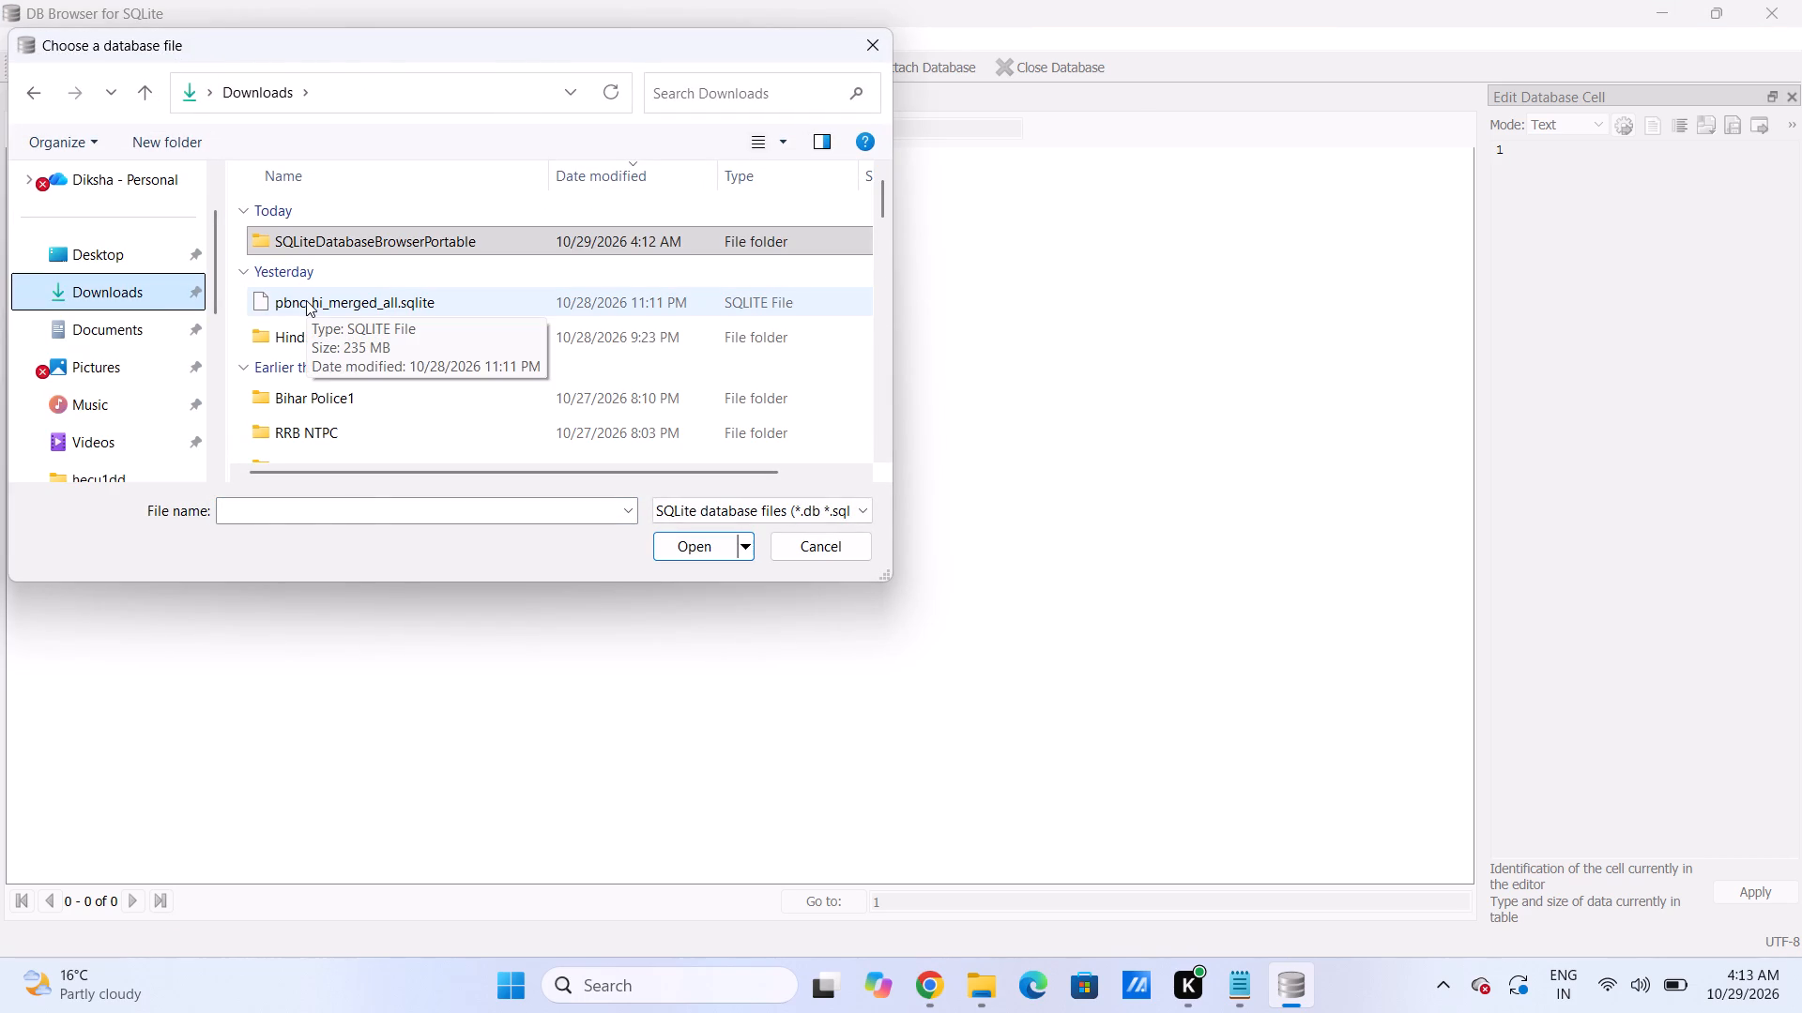
{"action": "left_click", "coordinate": [306, 300]}
{"action": "left_click", "coordinate": [692, 553]}
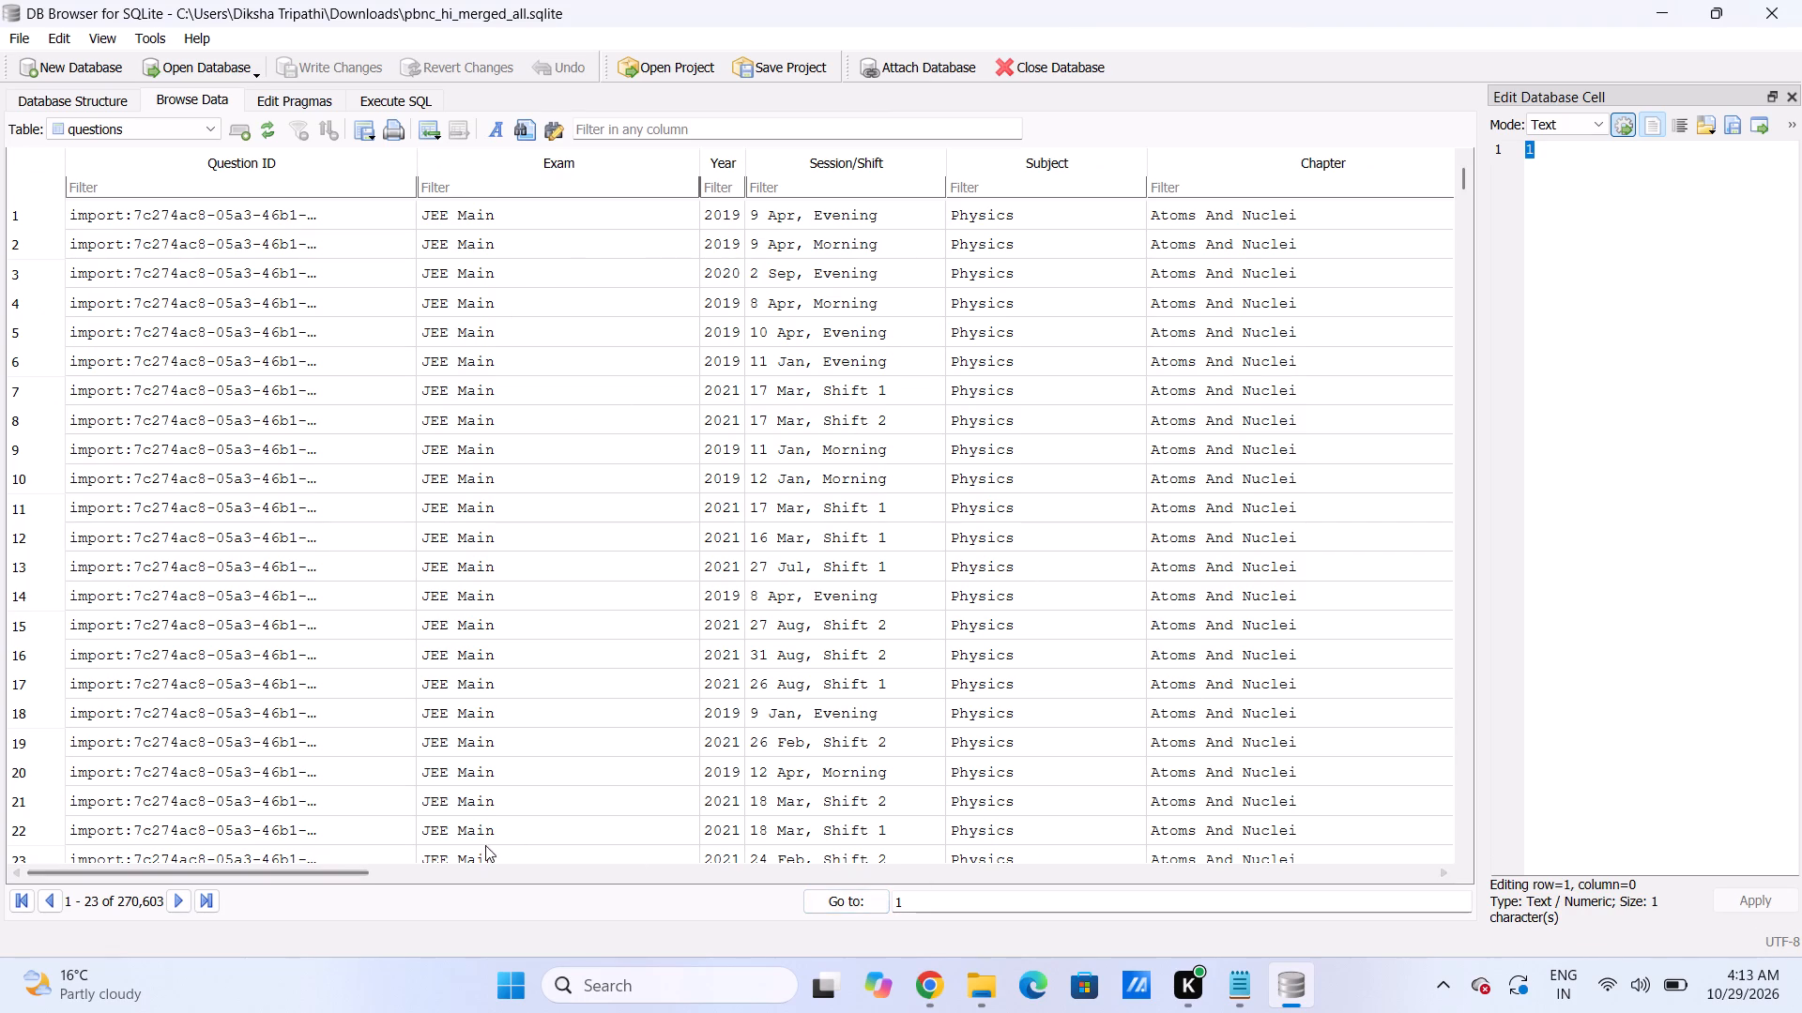
Skim the Question, Option A and Option B columns to about row 34,900, returning to around row 10,000.
{"action": "left_click_drag", "start_coordinate": [349, 871], "coordinate": [383, 883]}
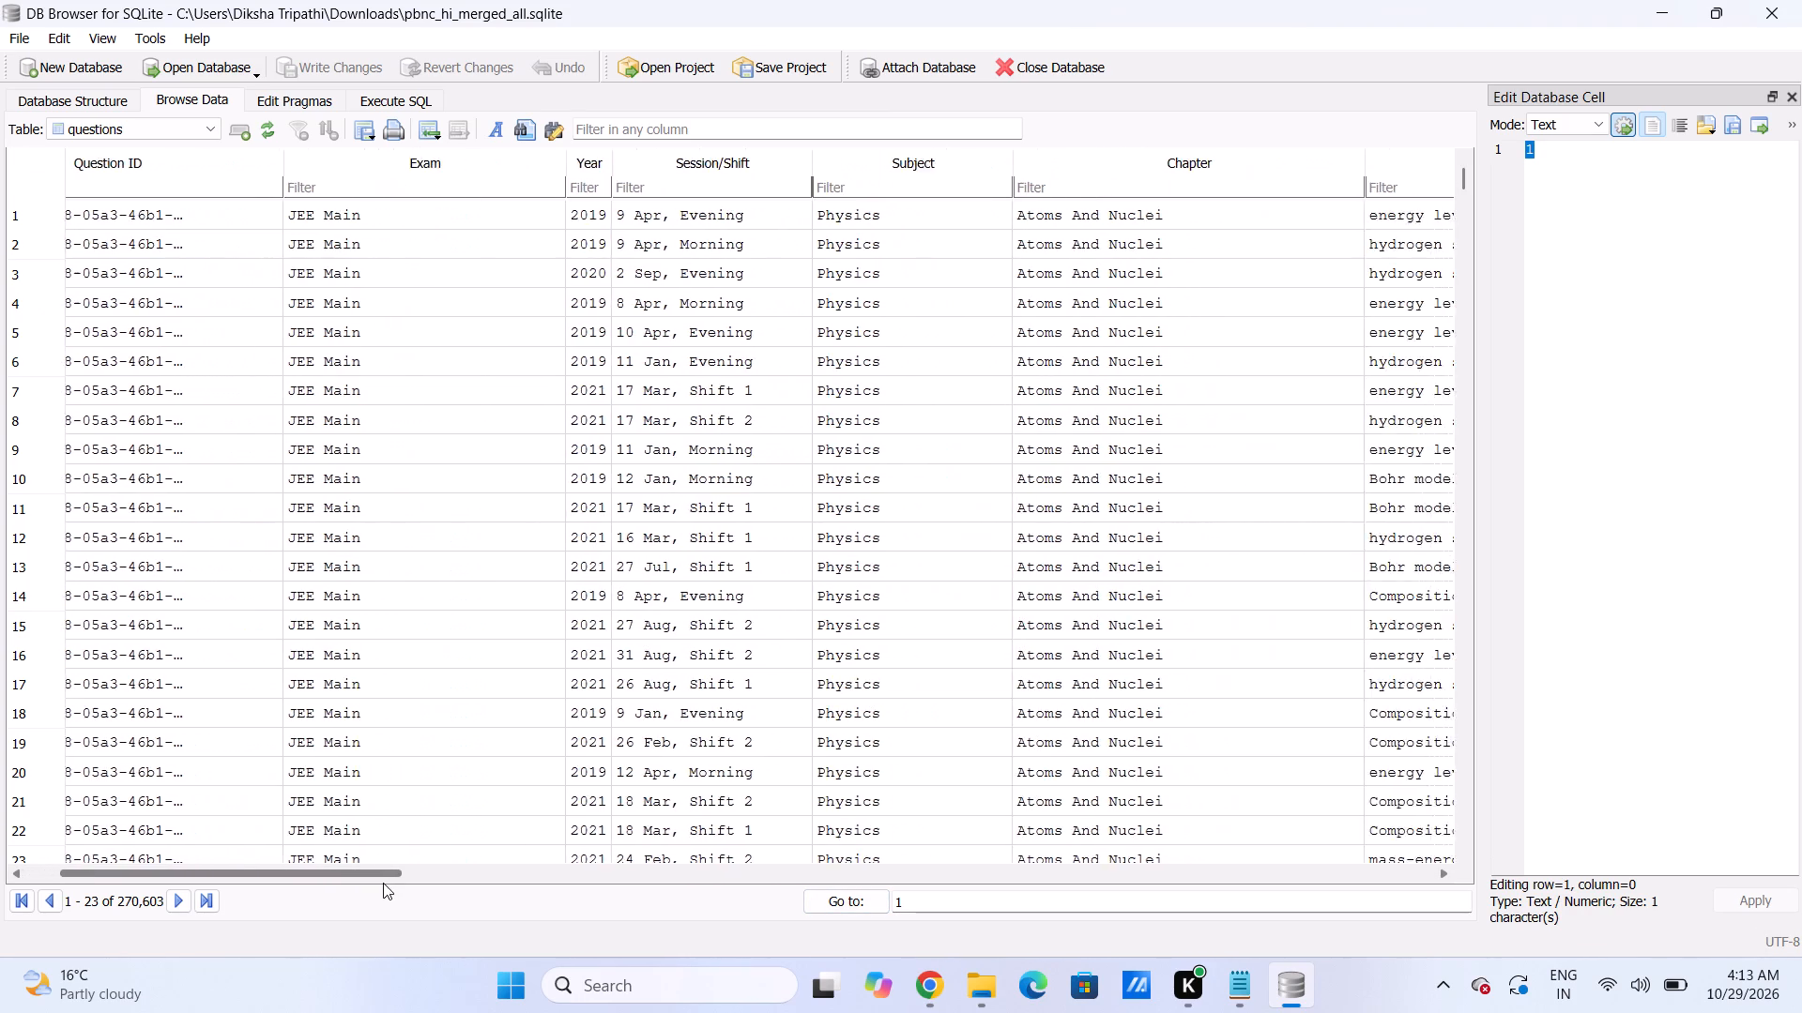
{"action": "left_click_drag", "start_coordinate": [383, 883], "coordinate": [698, 907]}
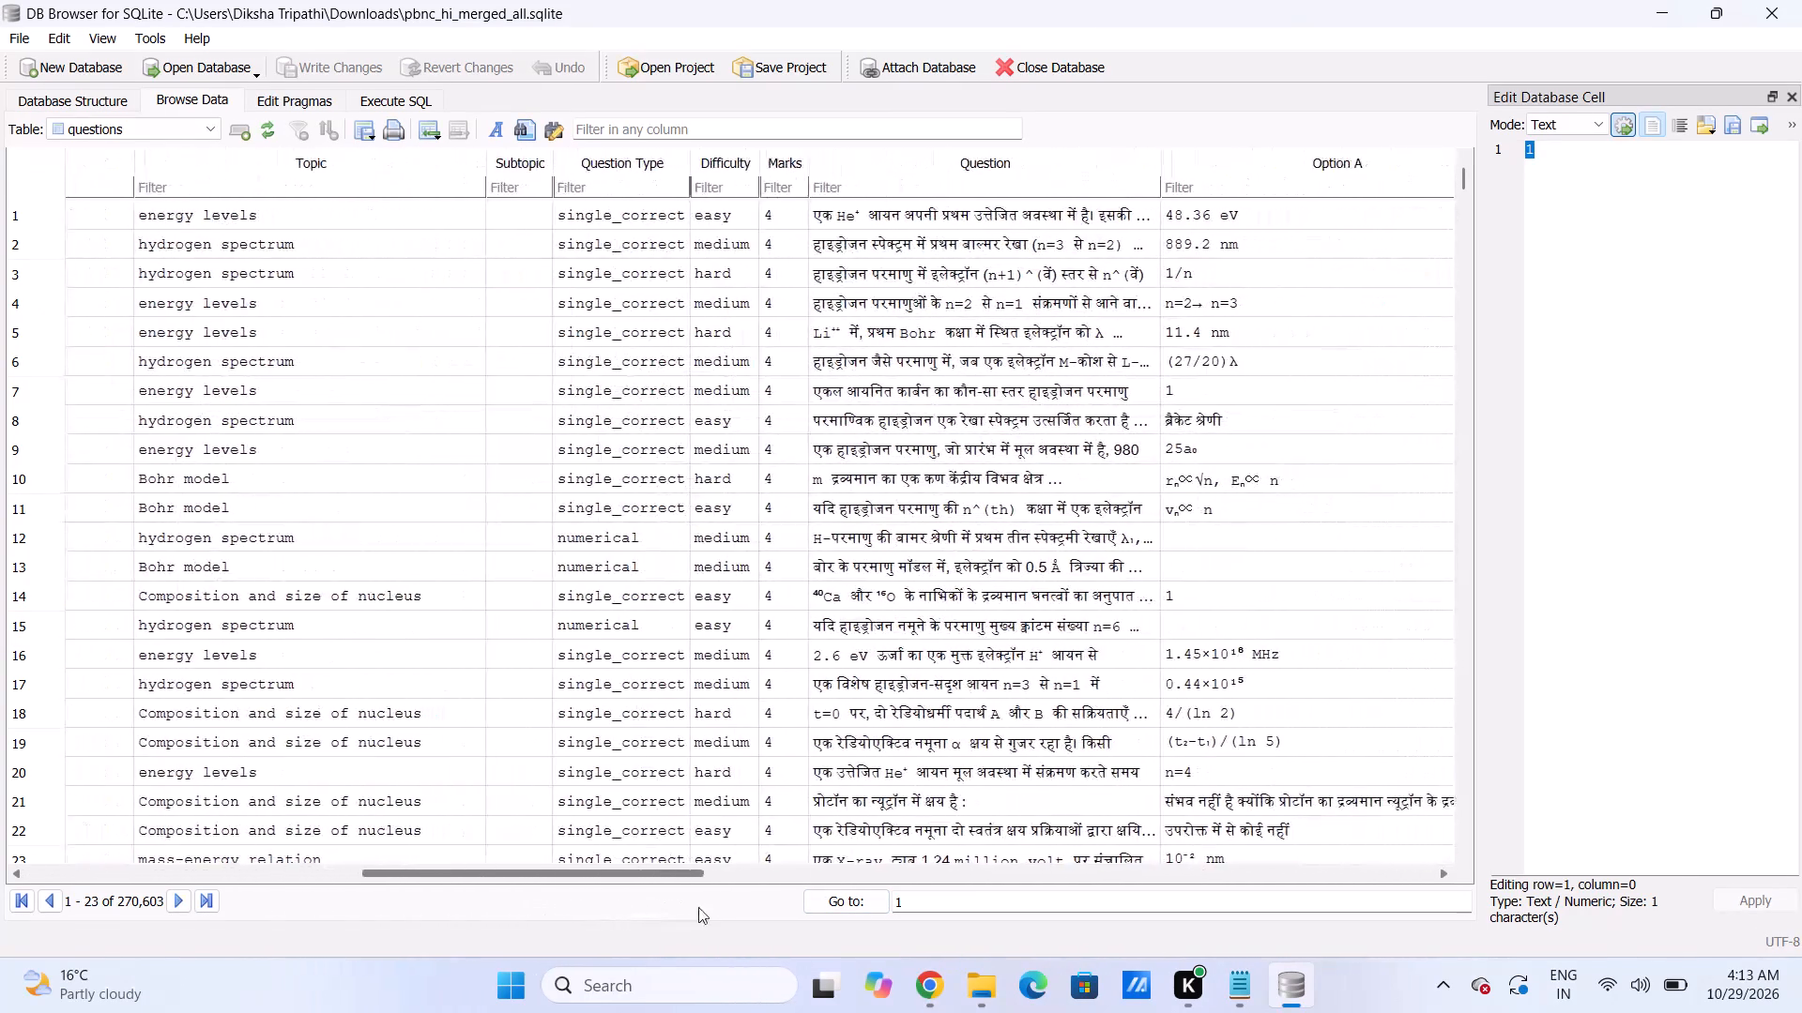
{"action": "left_click_drag", "start_coordinate": [698, 907], "coordinate": [771, 908]}
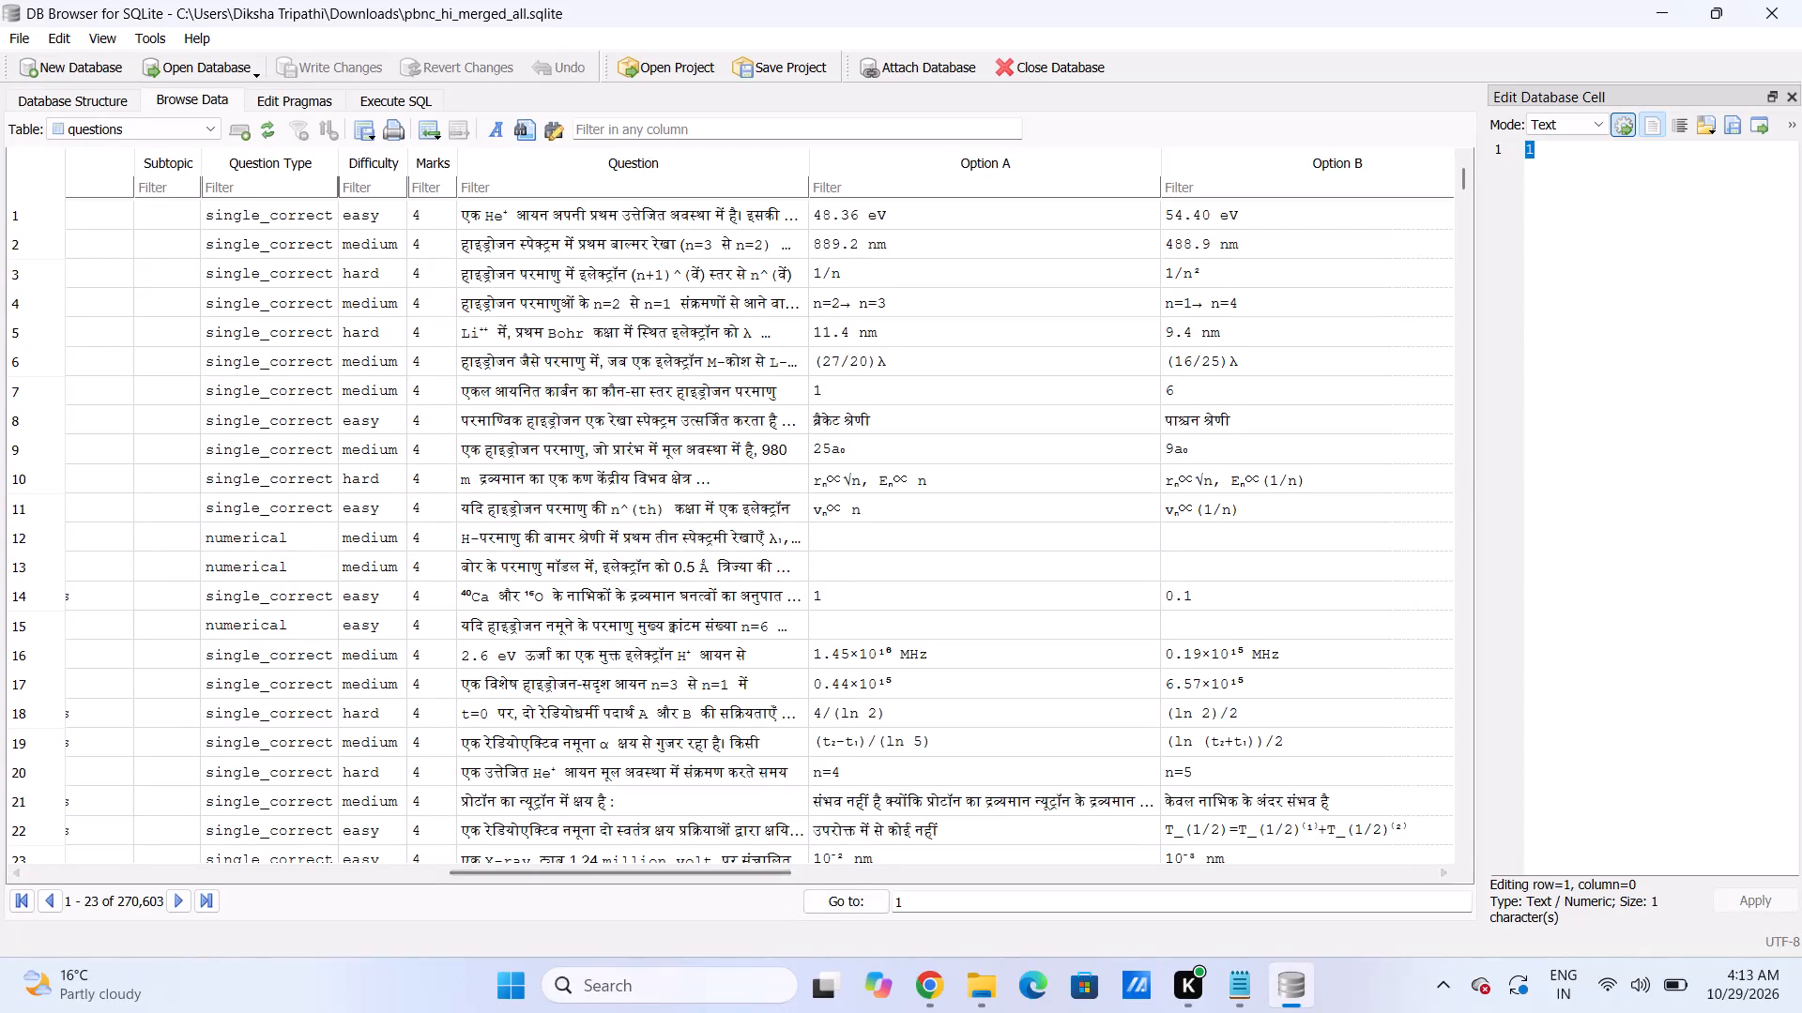
{"action": "left_click_drag", "start_coordinate": [1462, 177], "coordinate": [1493, 259]}
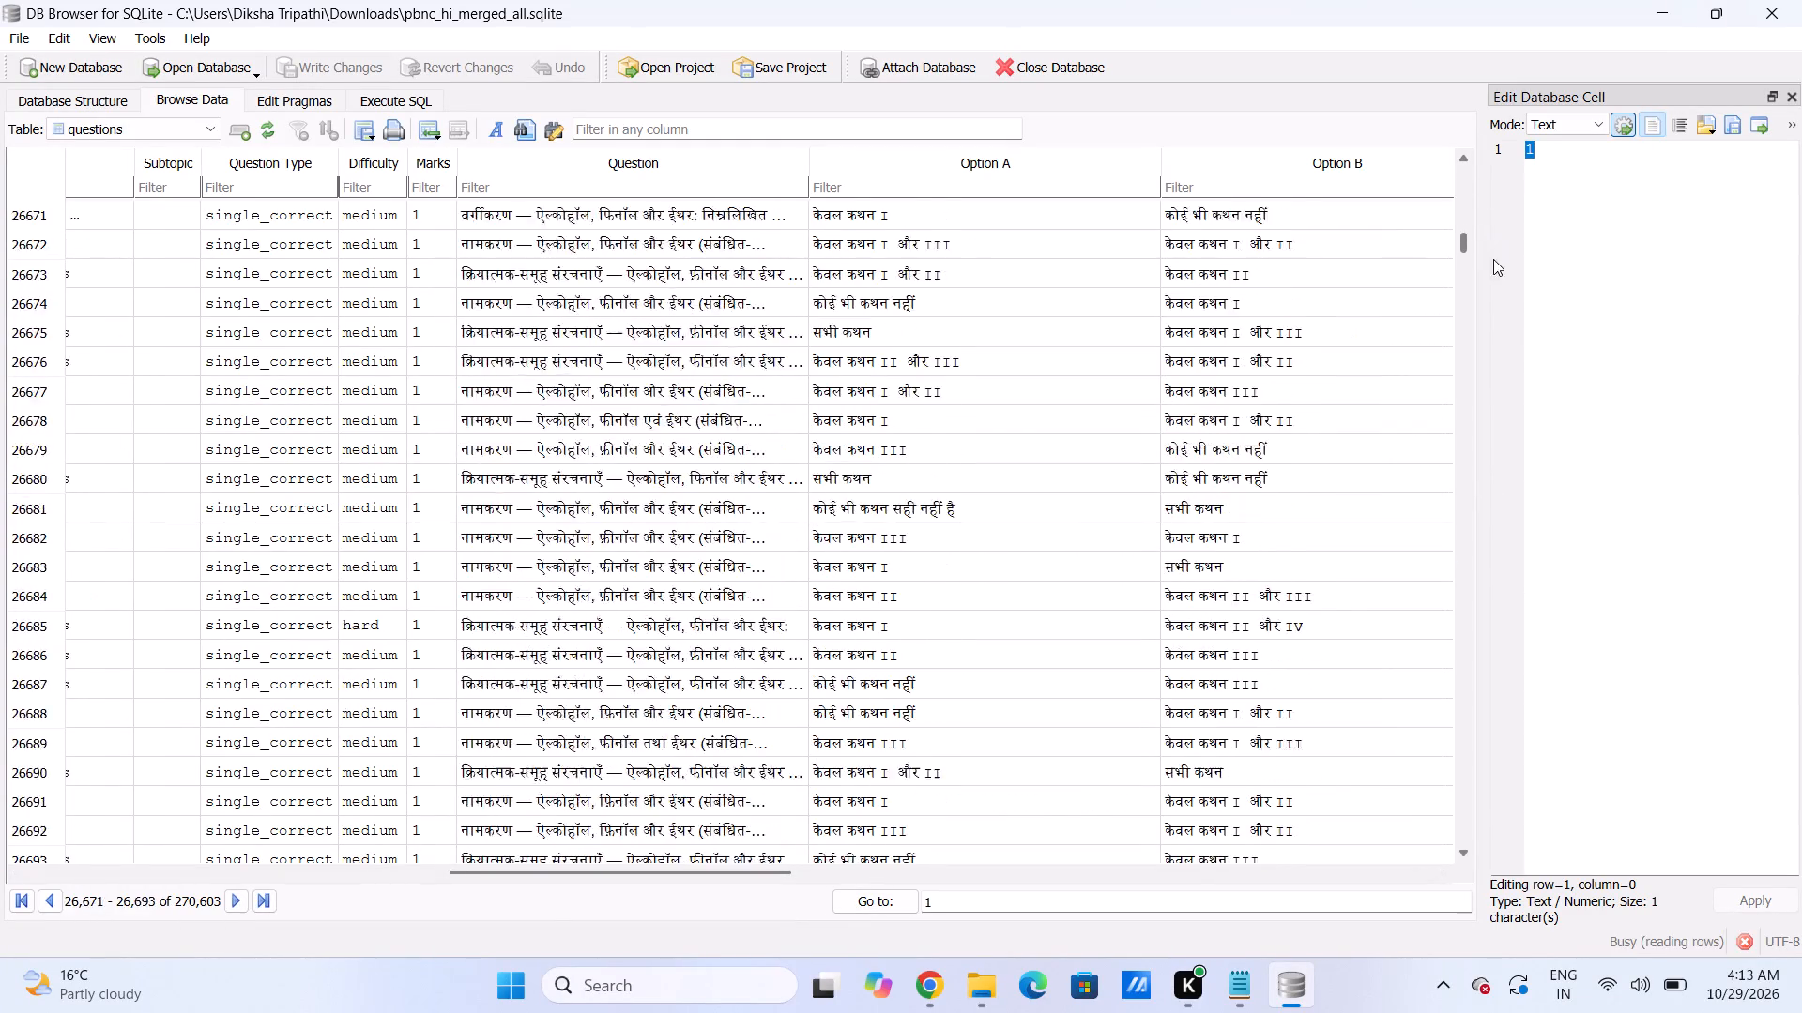
{"action": "left_click_drag", "start_coordinate": [1493, 259], "coordinate": [1504, 249]}
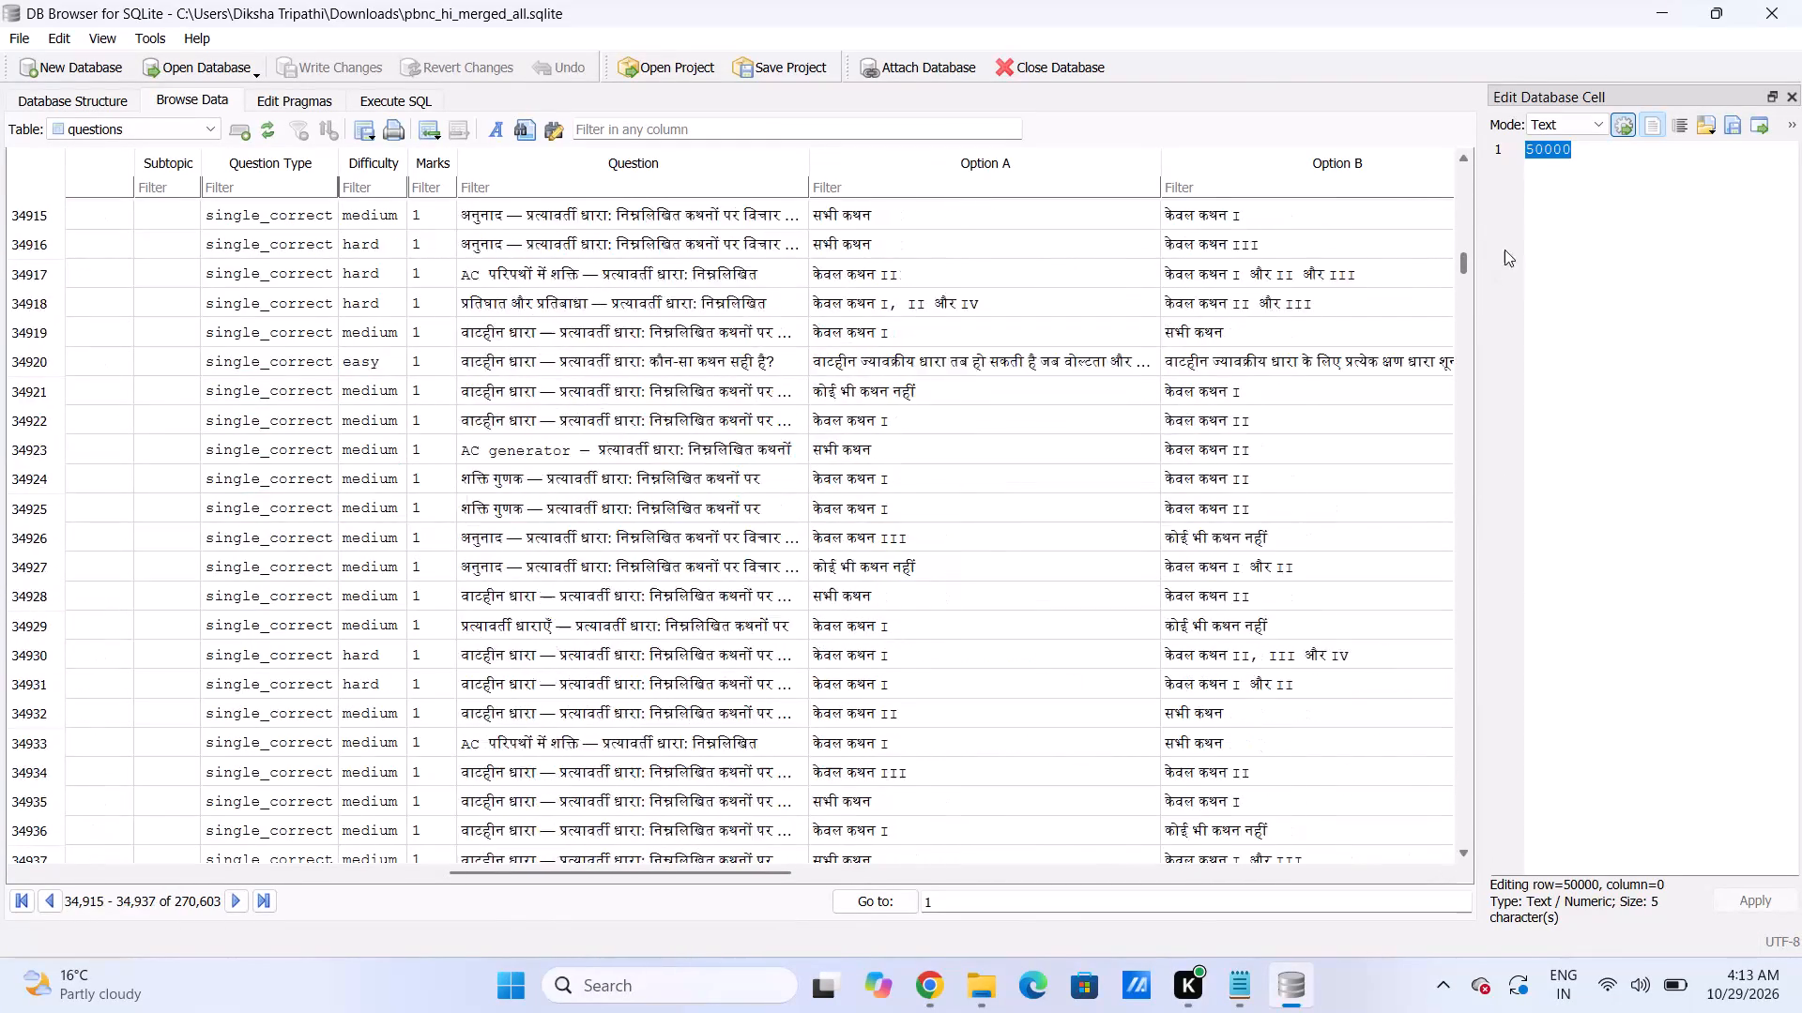
{"action": "left_click_drag", "start_coordinate": [1504, 249], "coordinate": [1528, 195]}
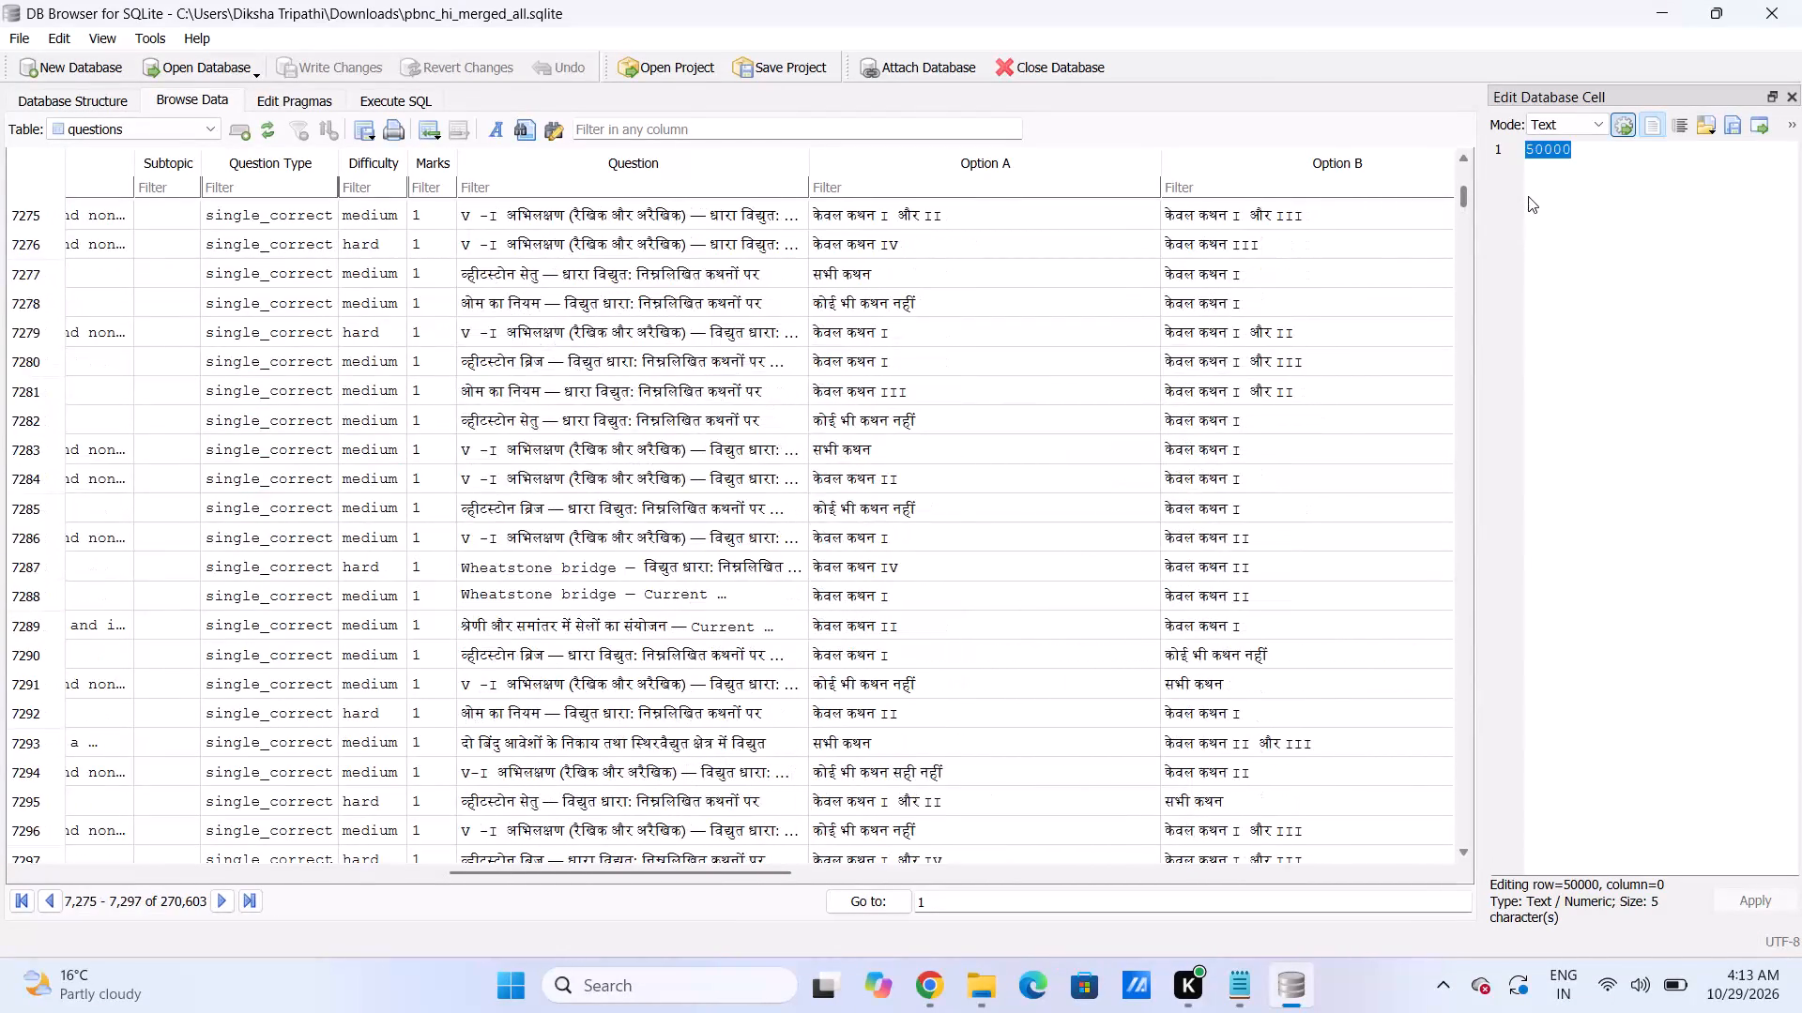
{"action": "left_click_drag", "start_coordinate": [1463, 225], "coordinate": [1464, 225]}
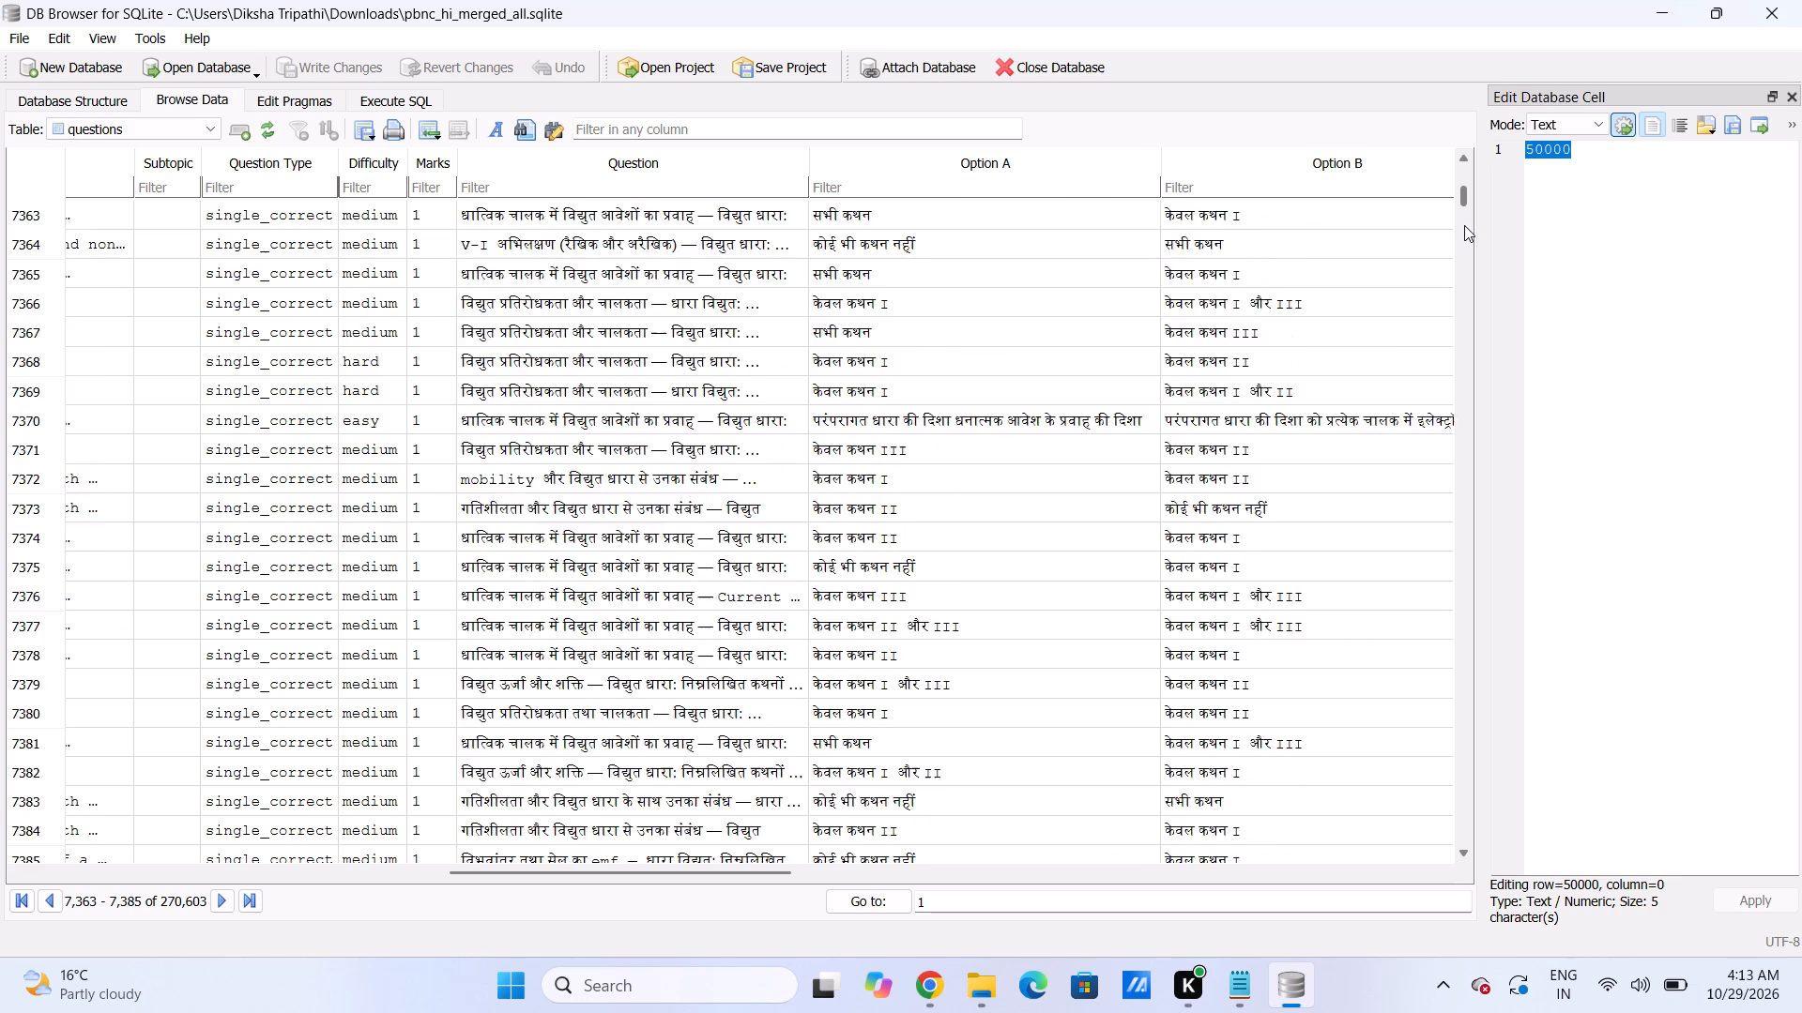
{"action": "left_click_drag", "start_coordinate": [1464, 225], "coordinate": [1469, 252]}
{"action": "left_click", "coordinate": [1469, 252]}
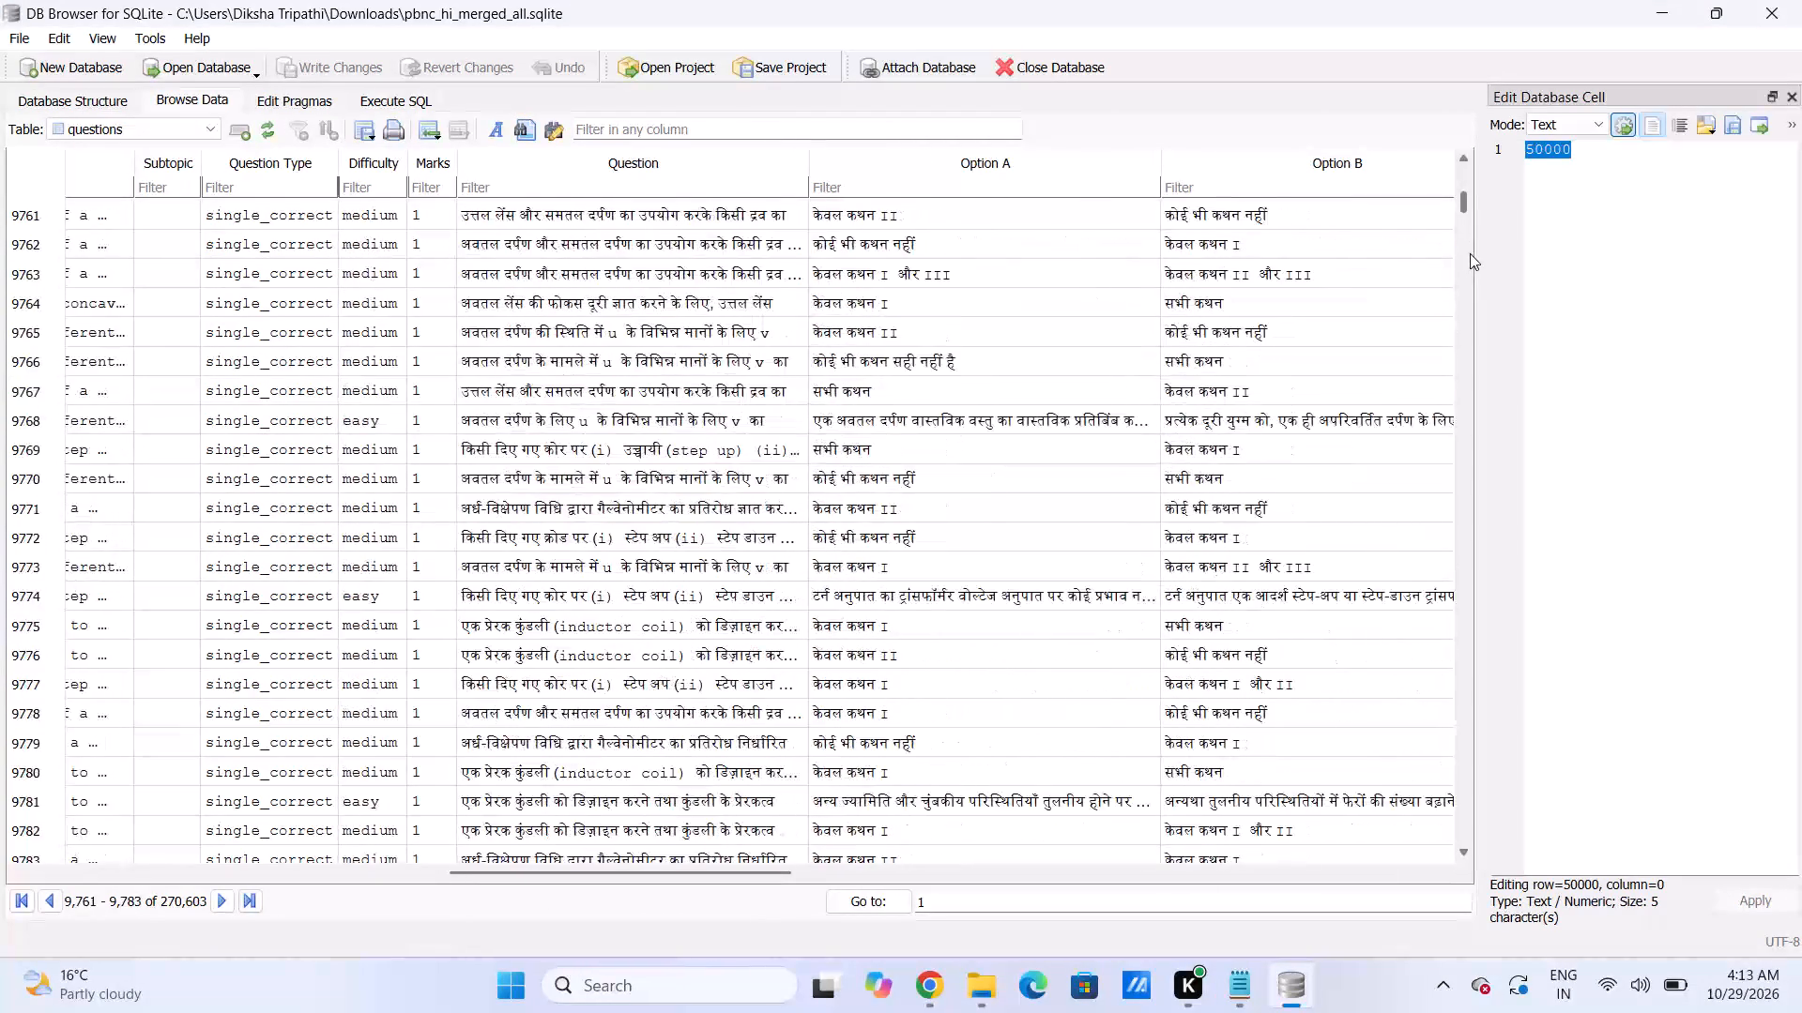
{"action": "left_click", "coordinate": [1470, 253]}
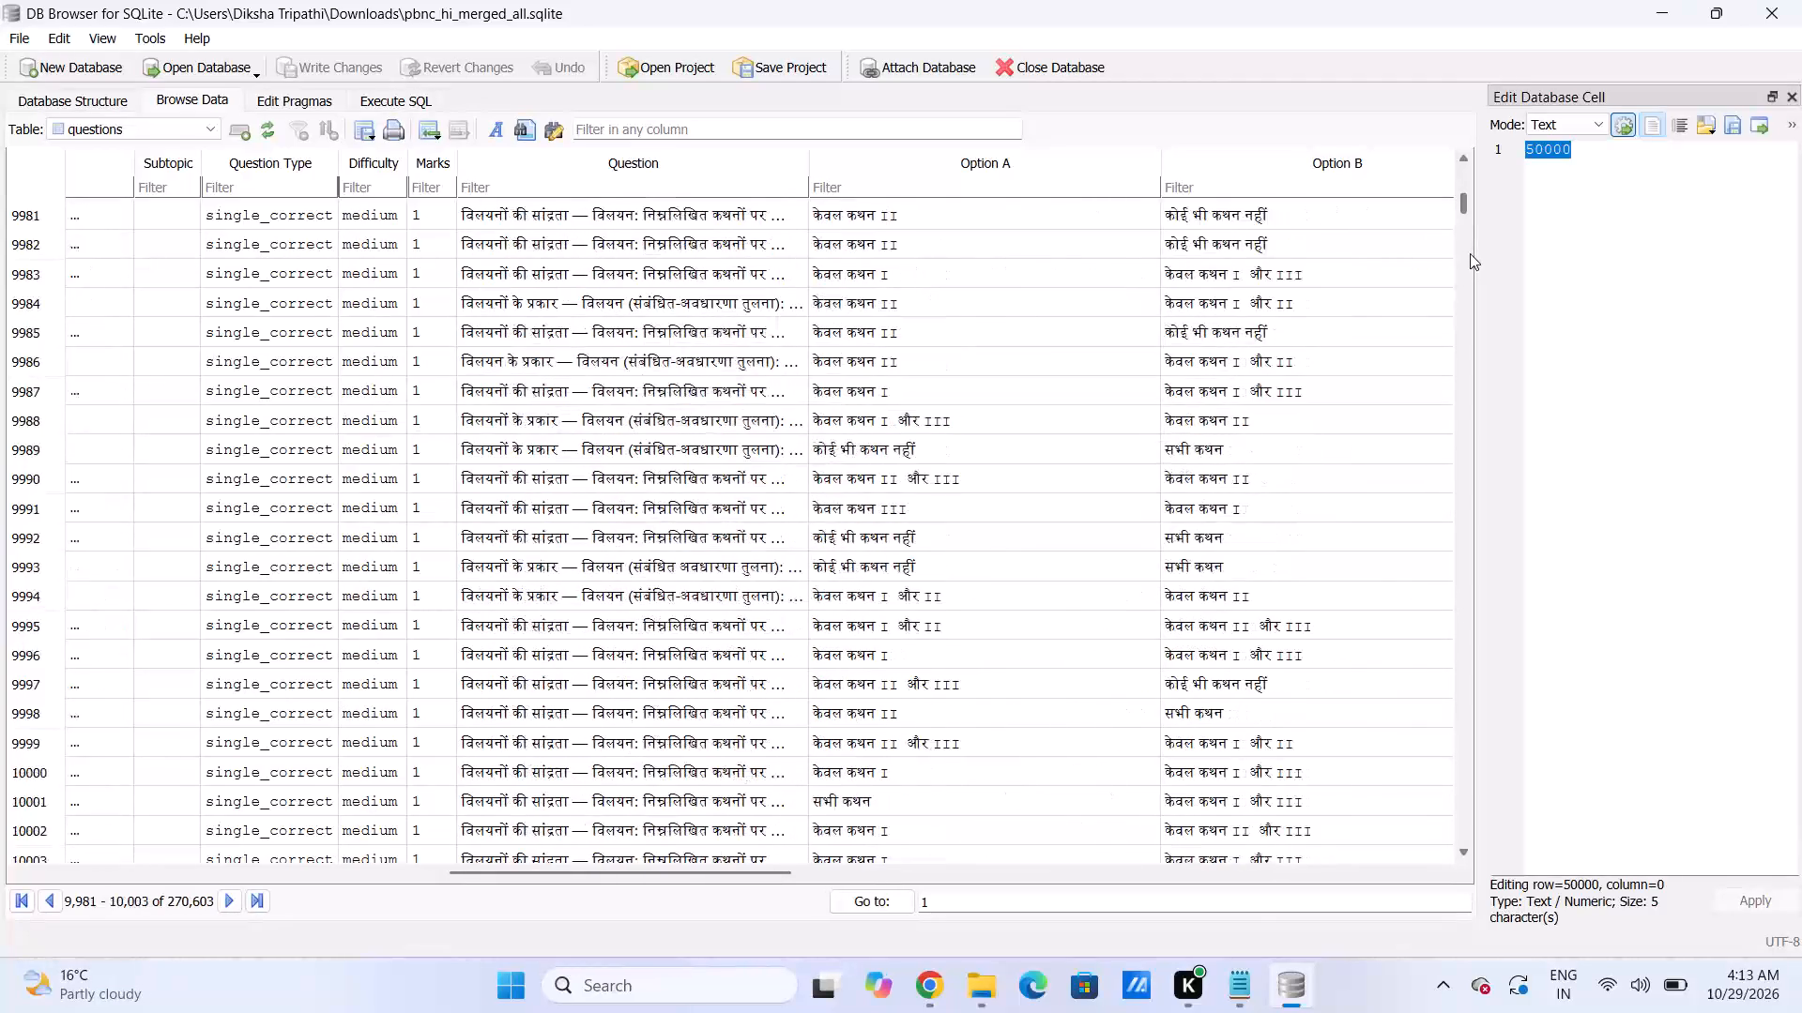
Examine the Question and Option A to C columns around row 10000 and view that row's full question text.
{"action": "scroll", "coordinate": [808, 467], "scroll_direction": "down", "scroll_amount": 2}
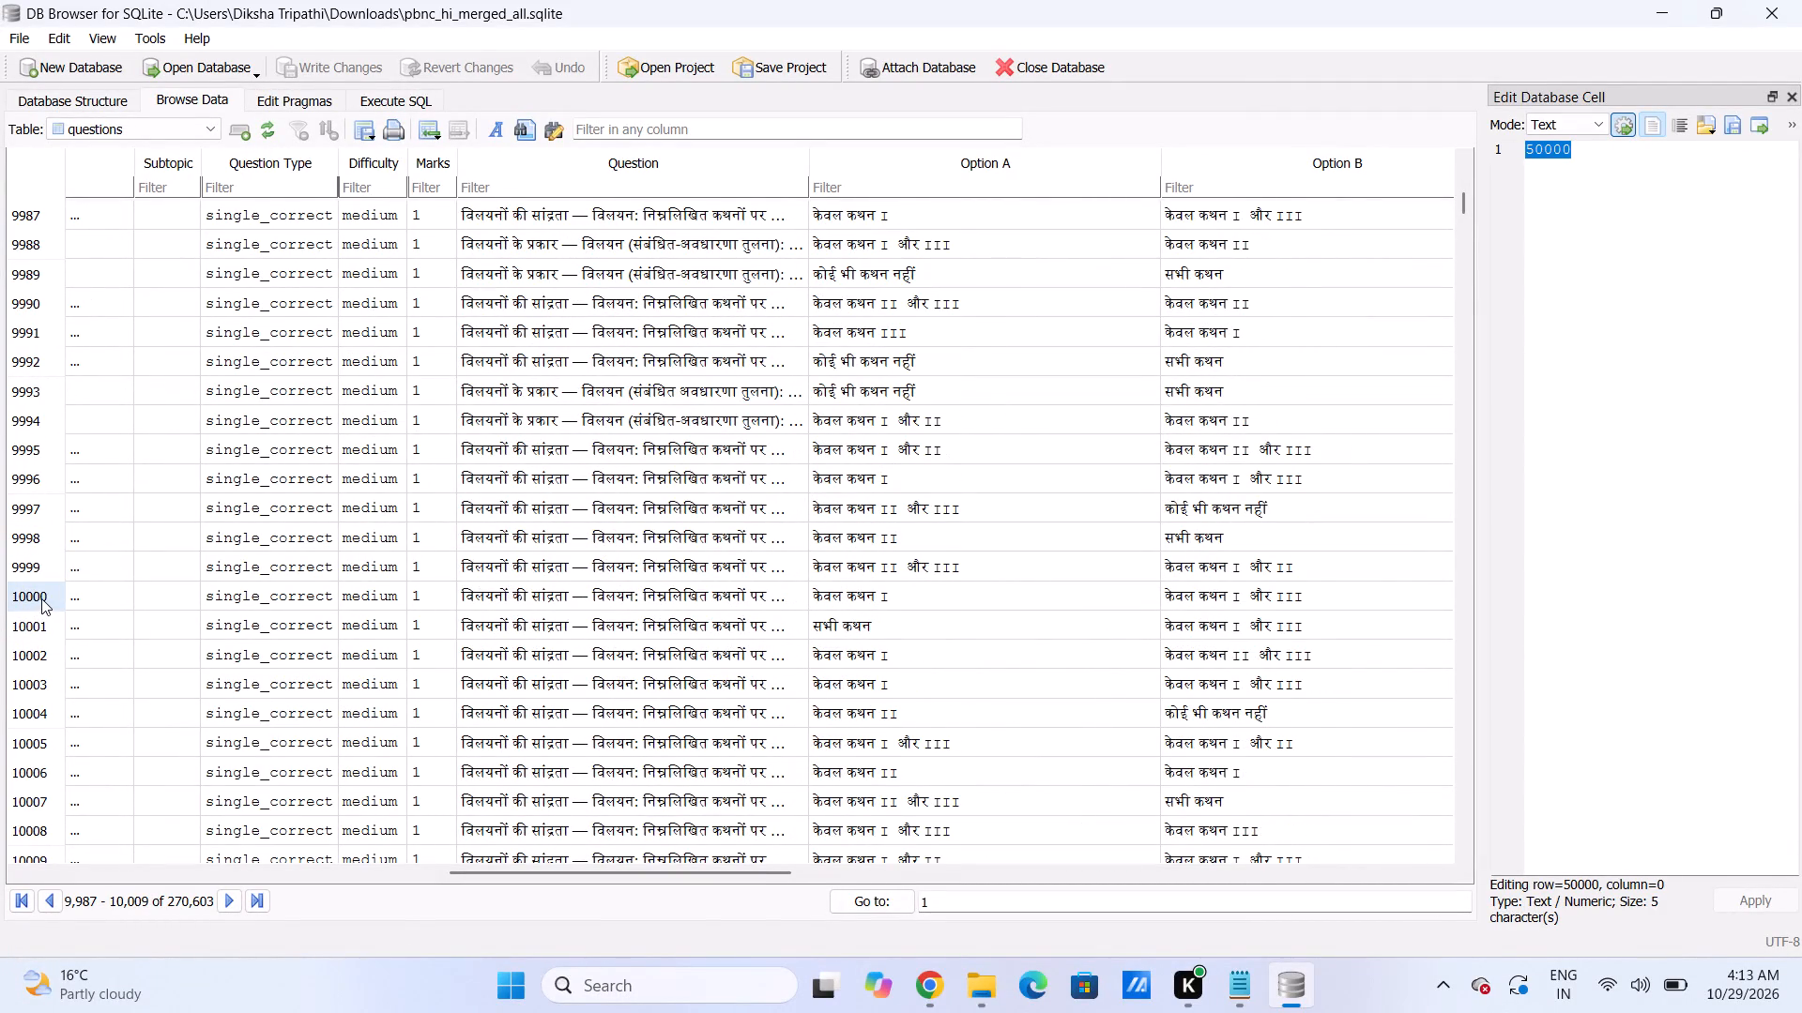
{"action": "scroll", "coordinate": [712, 532], "scroll_direction": "down", "scroll_amount": 1}
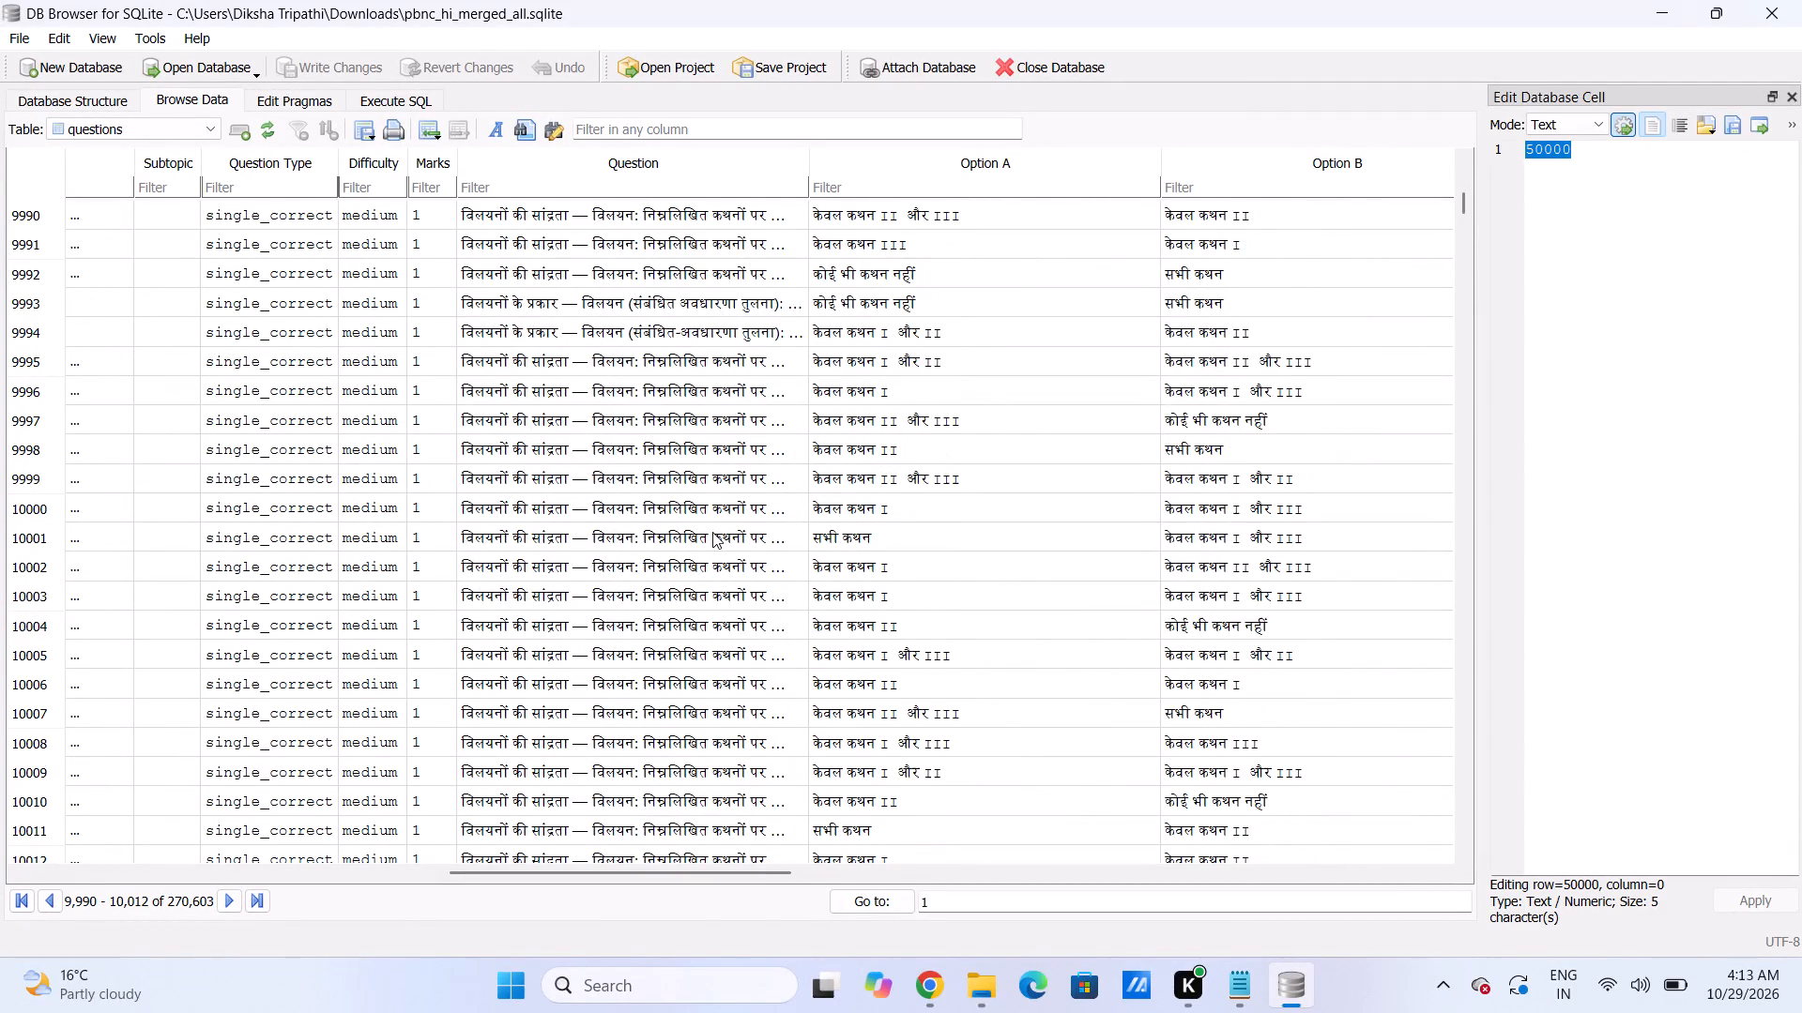
{"action": "scroll", "coordinate": [712, 532], "scroll_direction": "down", "scroll_amount": 1}
{"action": "left_click_drag", "start_coordinate": [479, 869], "coordinate": [536, 875]}
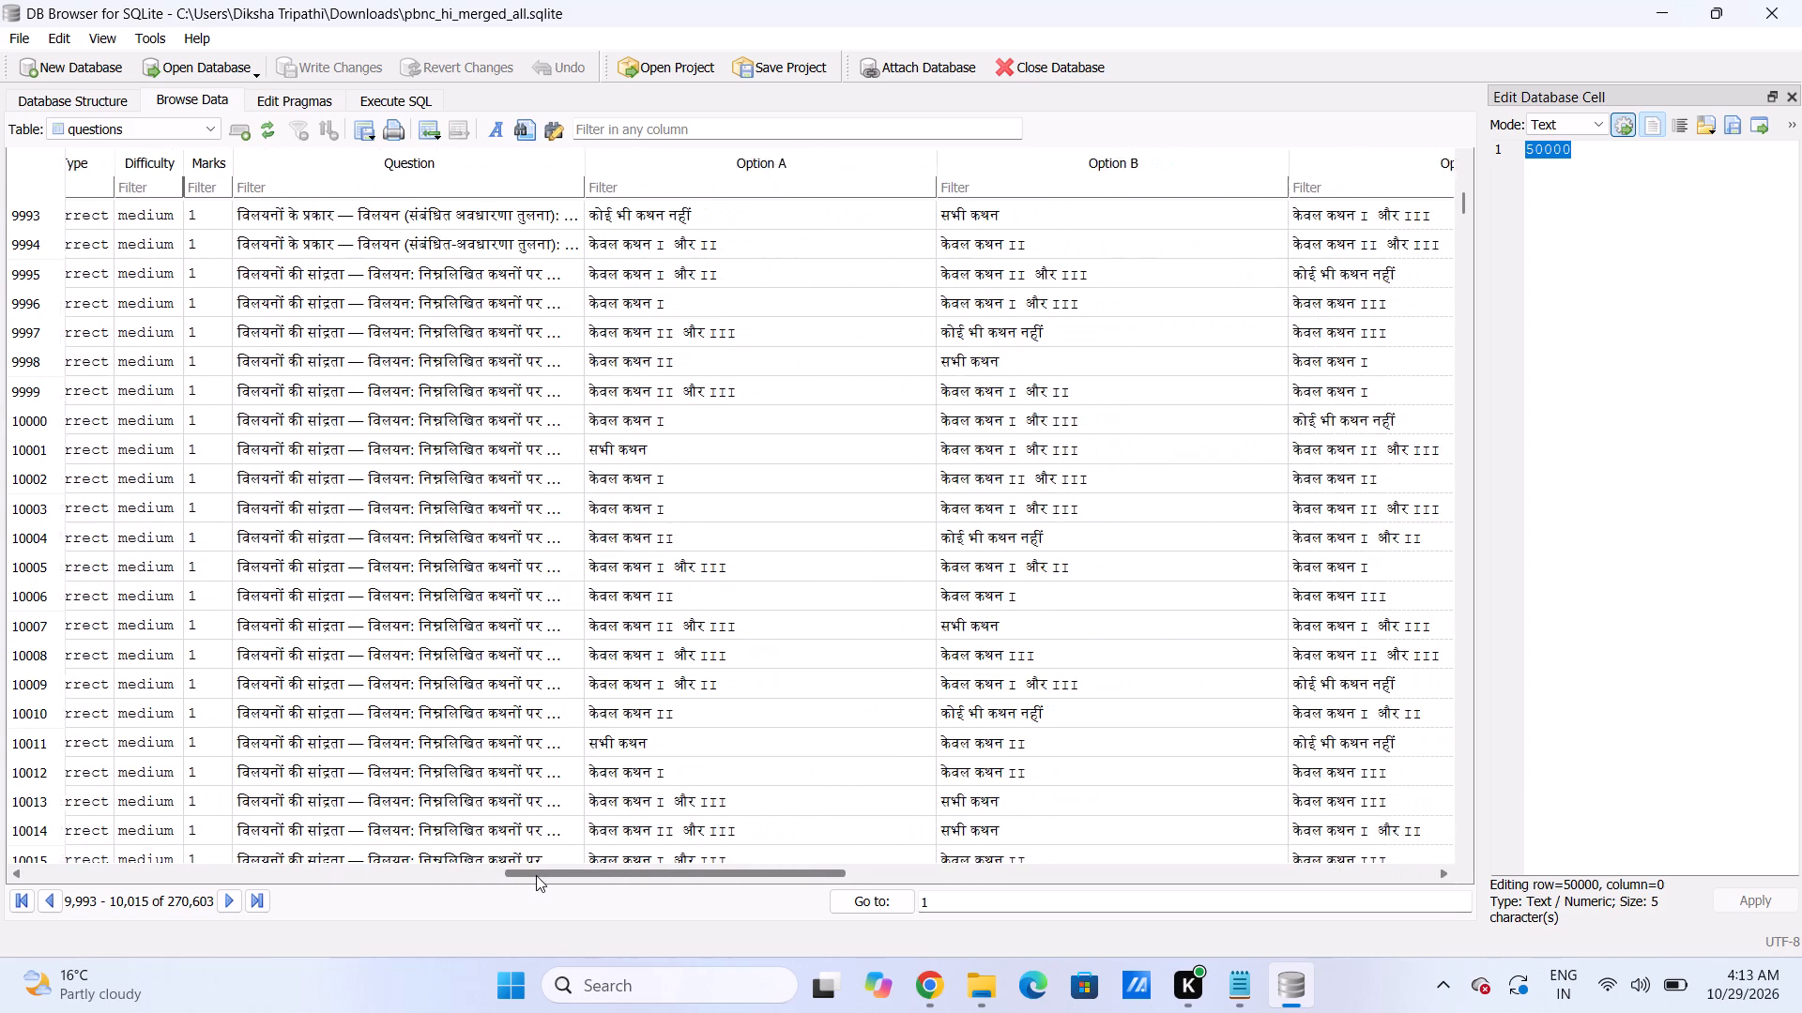
{"action": "left_click_drag", "start_coordinate": [536, 875], "coordinate": [575, 891]}
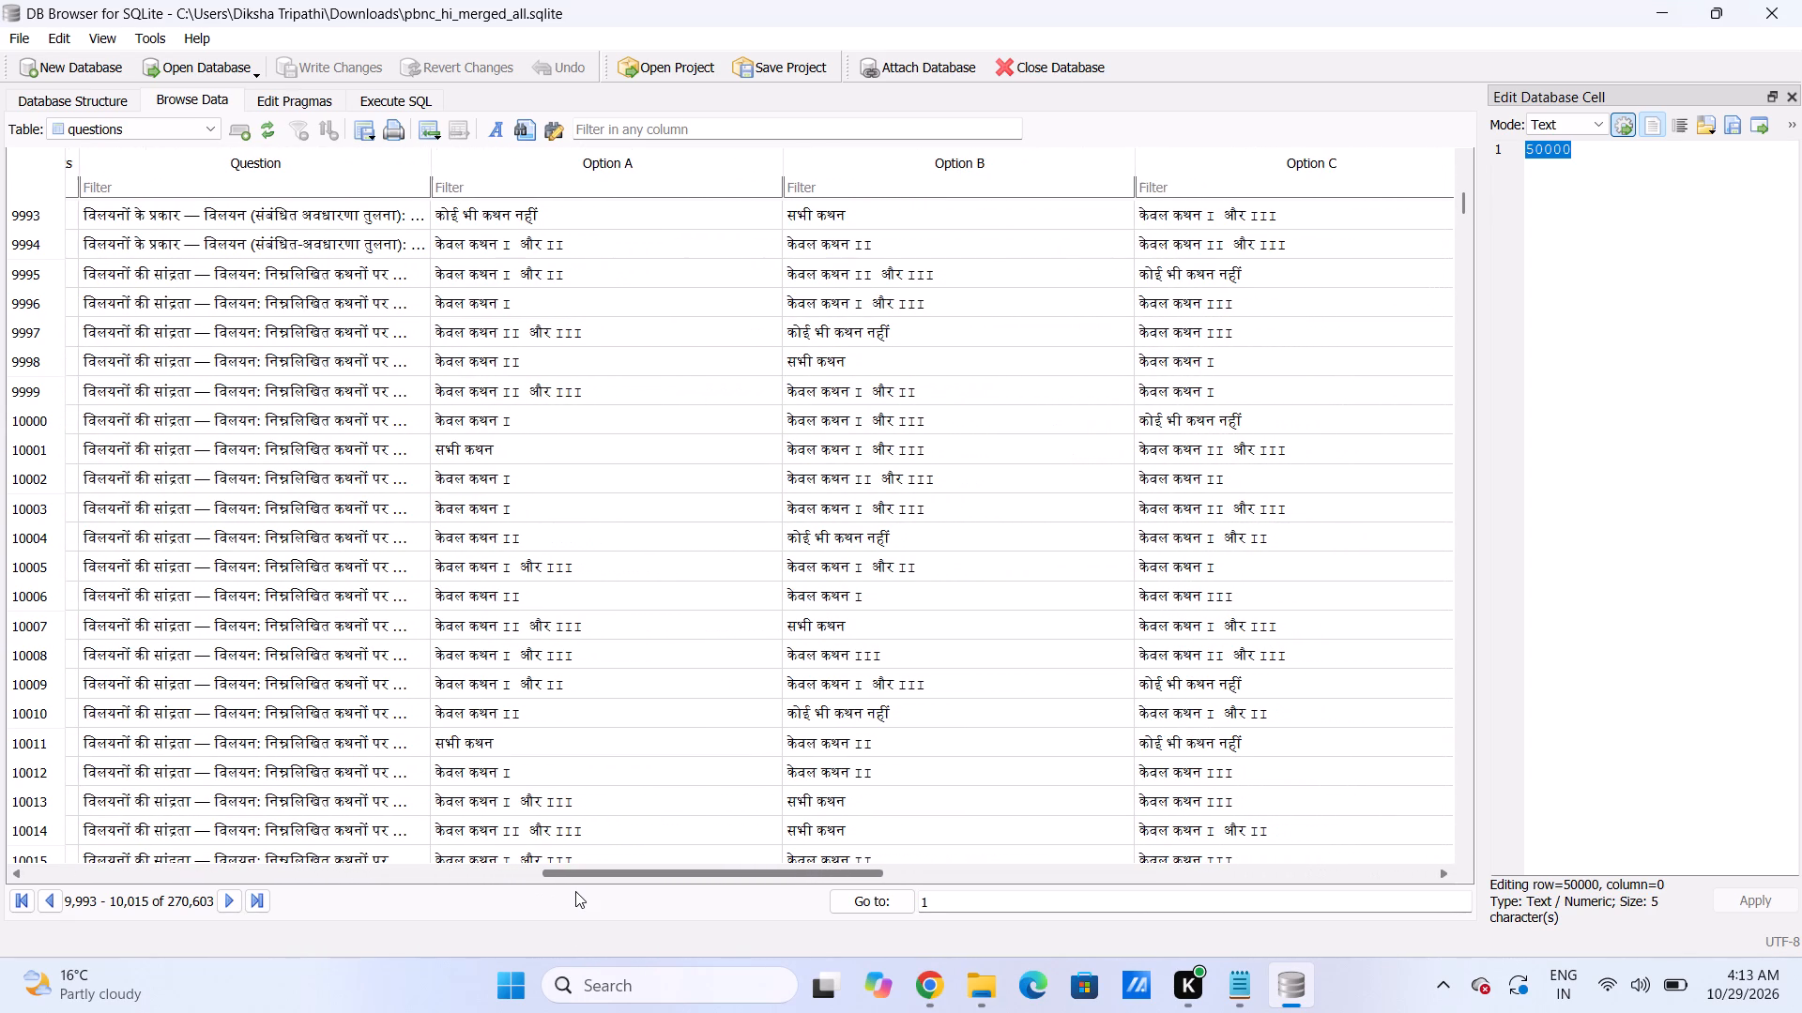
{"action": "left_click_drag", "start_coordinate": [575, 891], "coordinate": [574, 891]}
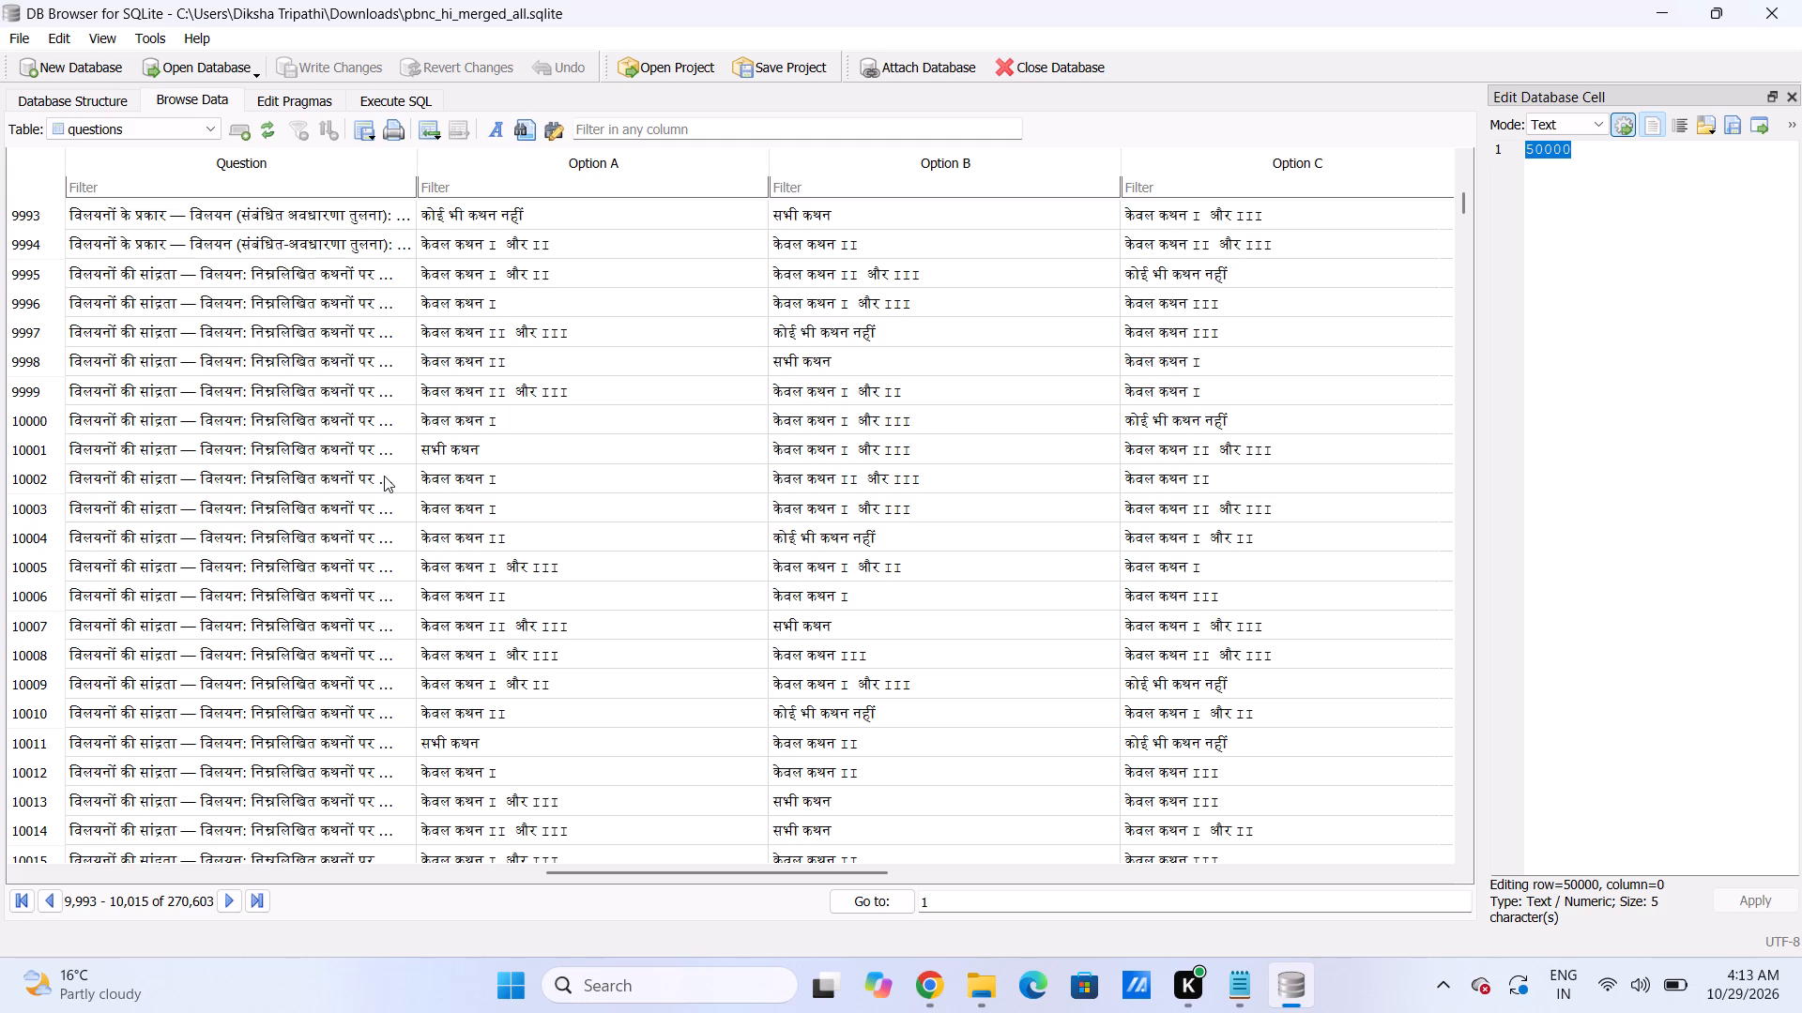
{"action": "left_click", "coordinate": [243, 423]}
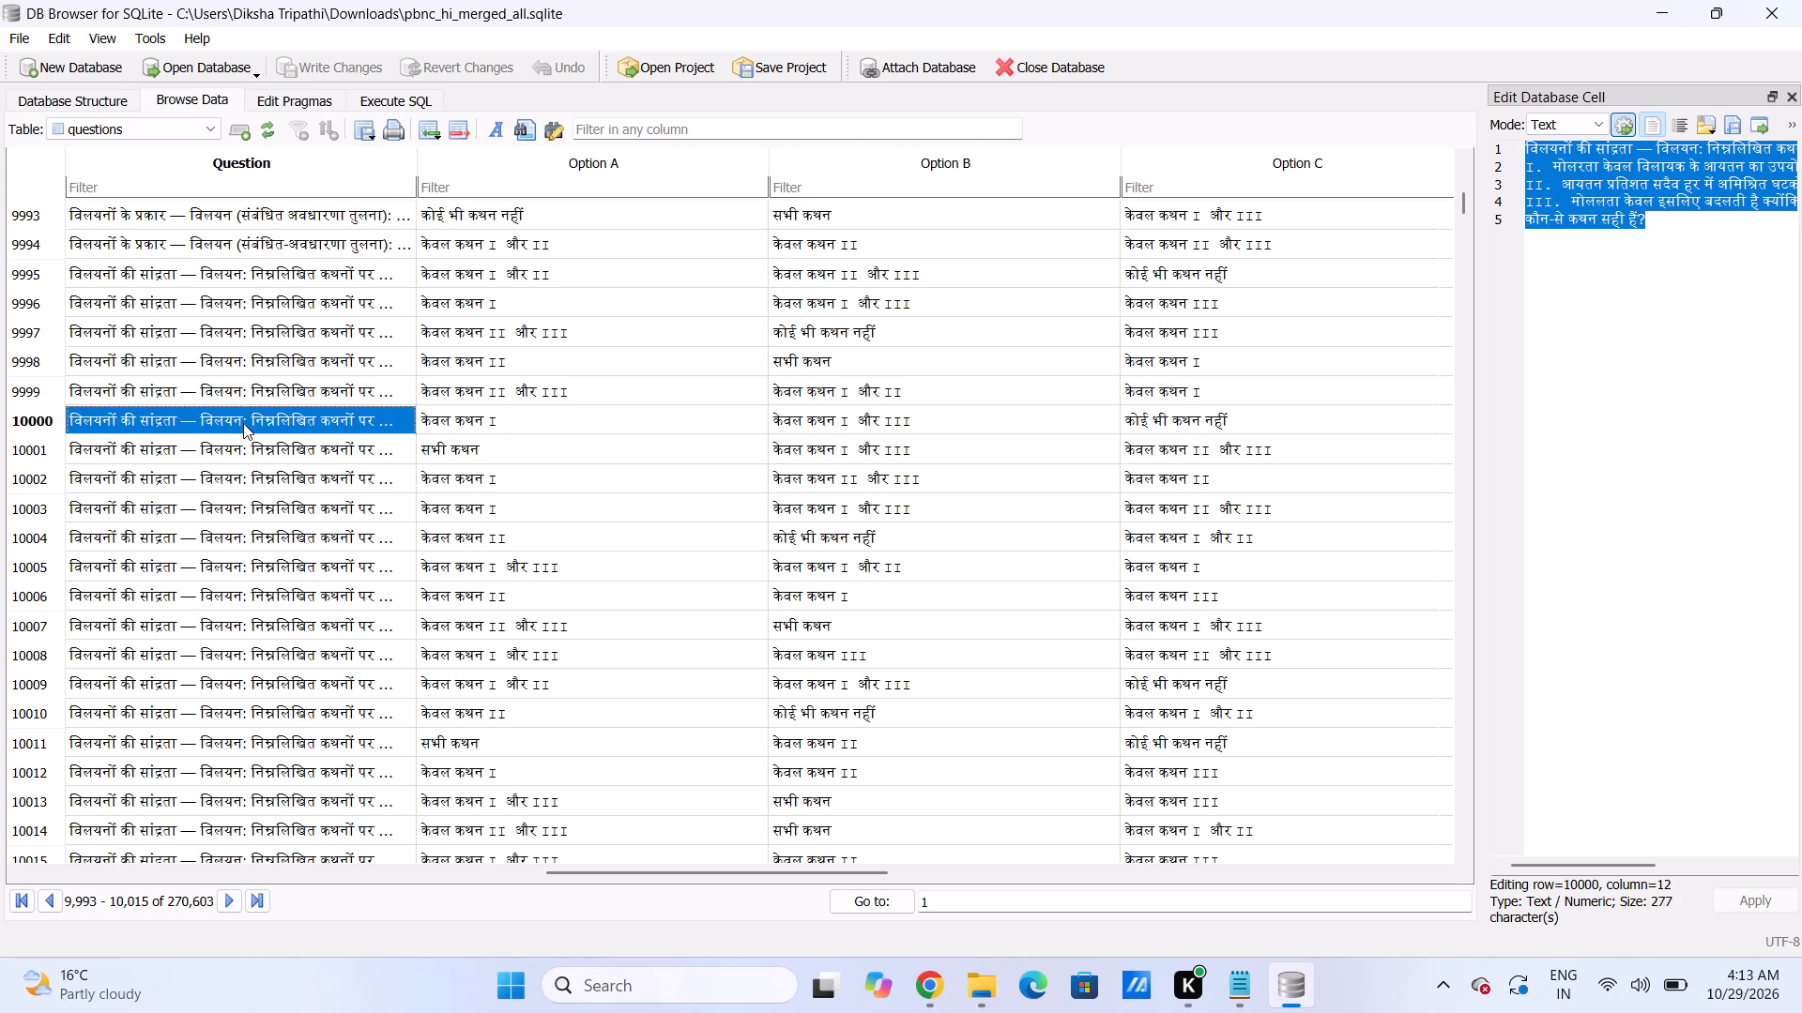
Examine the Question and Option A to C columns from row 10000 down to about row 10198.
{"action": "scroll", "coordinate": [233, 468], "scroll_direction": "down", "scroll_amount": 2}
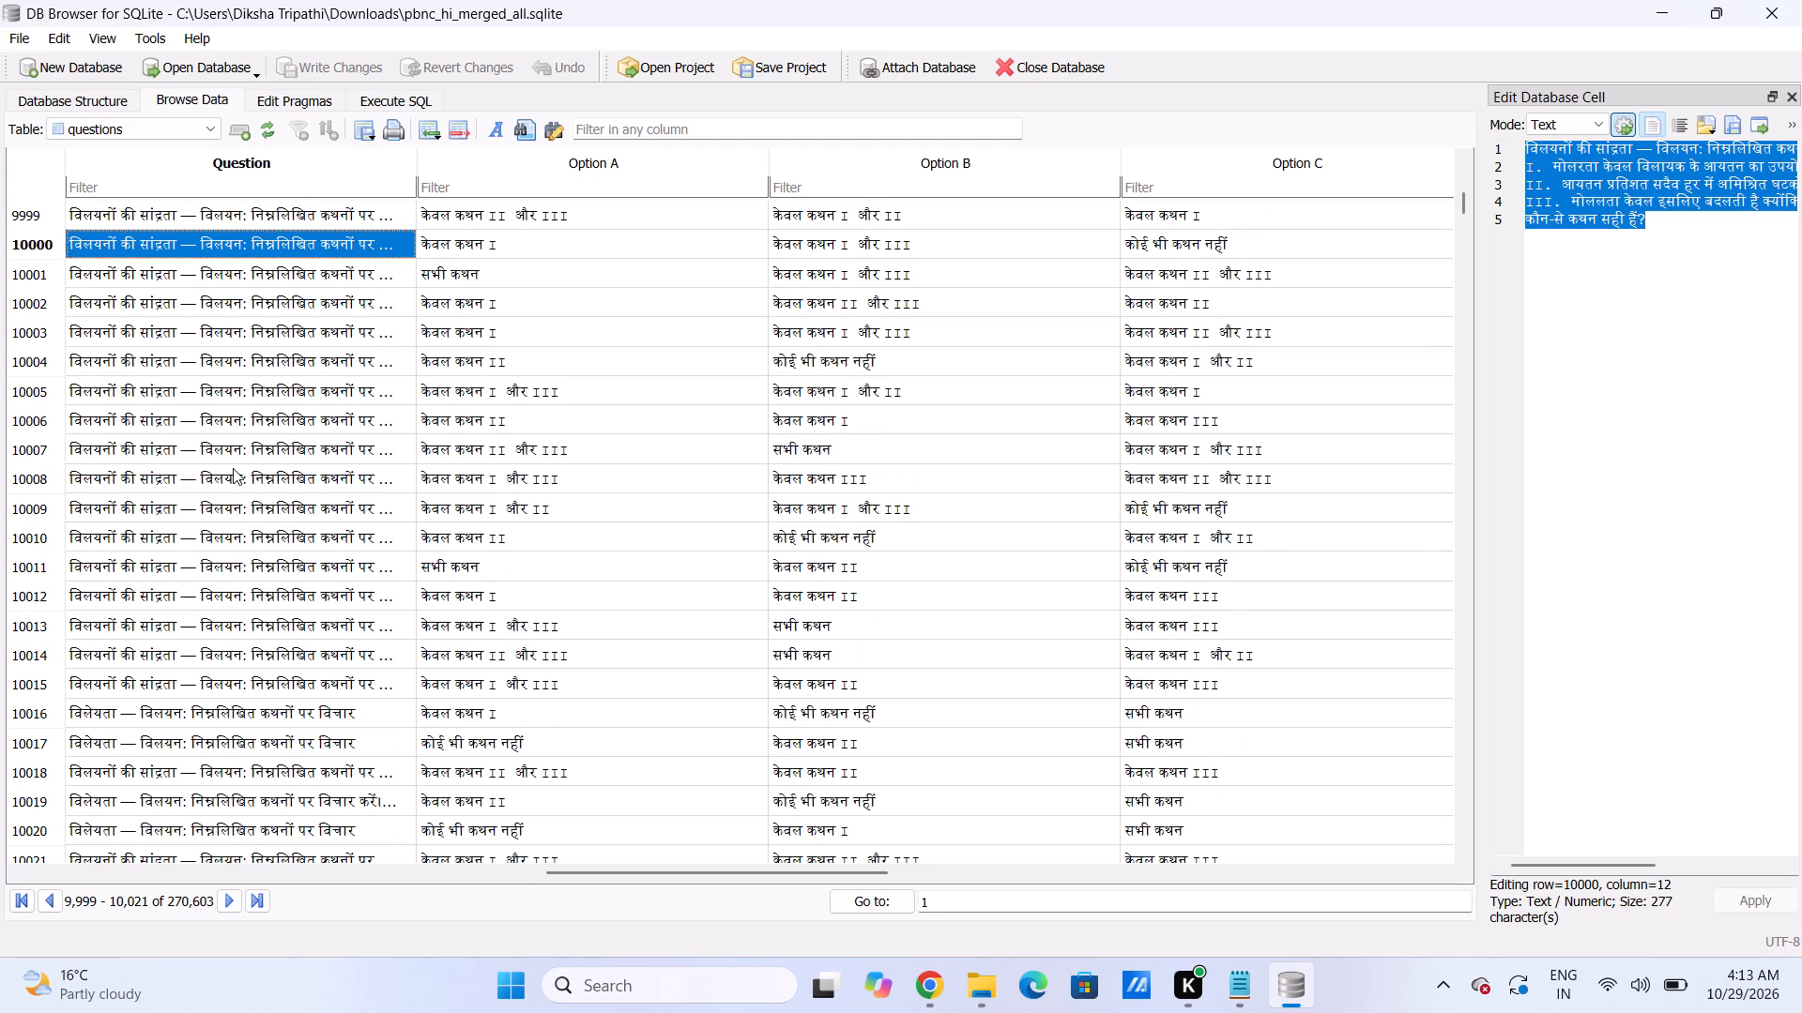
{"action": "scroll", "coordinate": [233, 468], "scroll_direction": "down", "scroll_amount": 5}
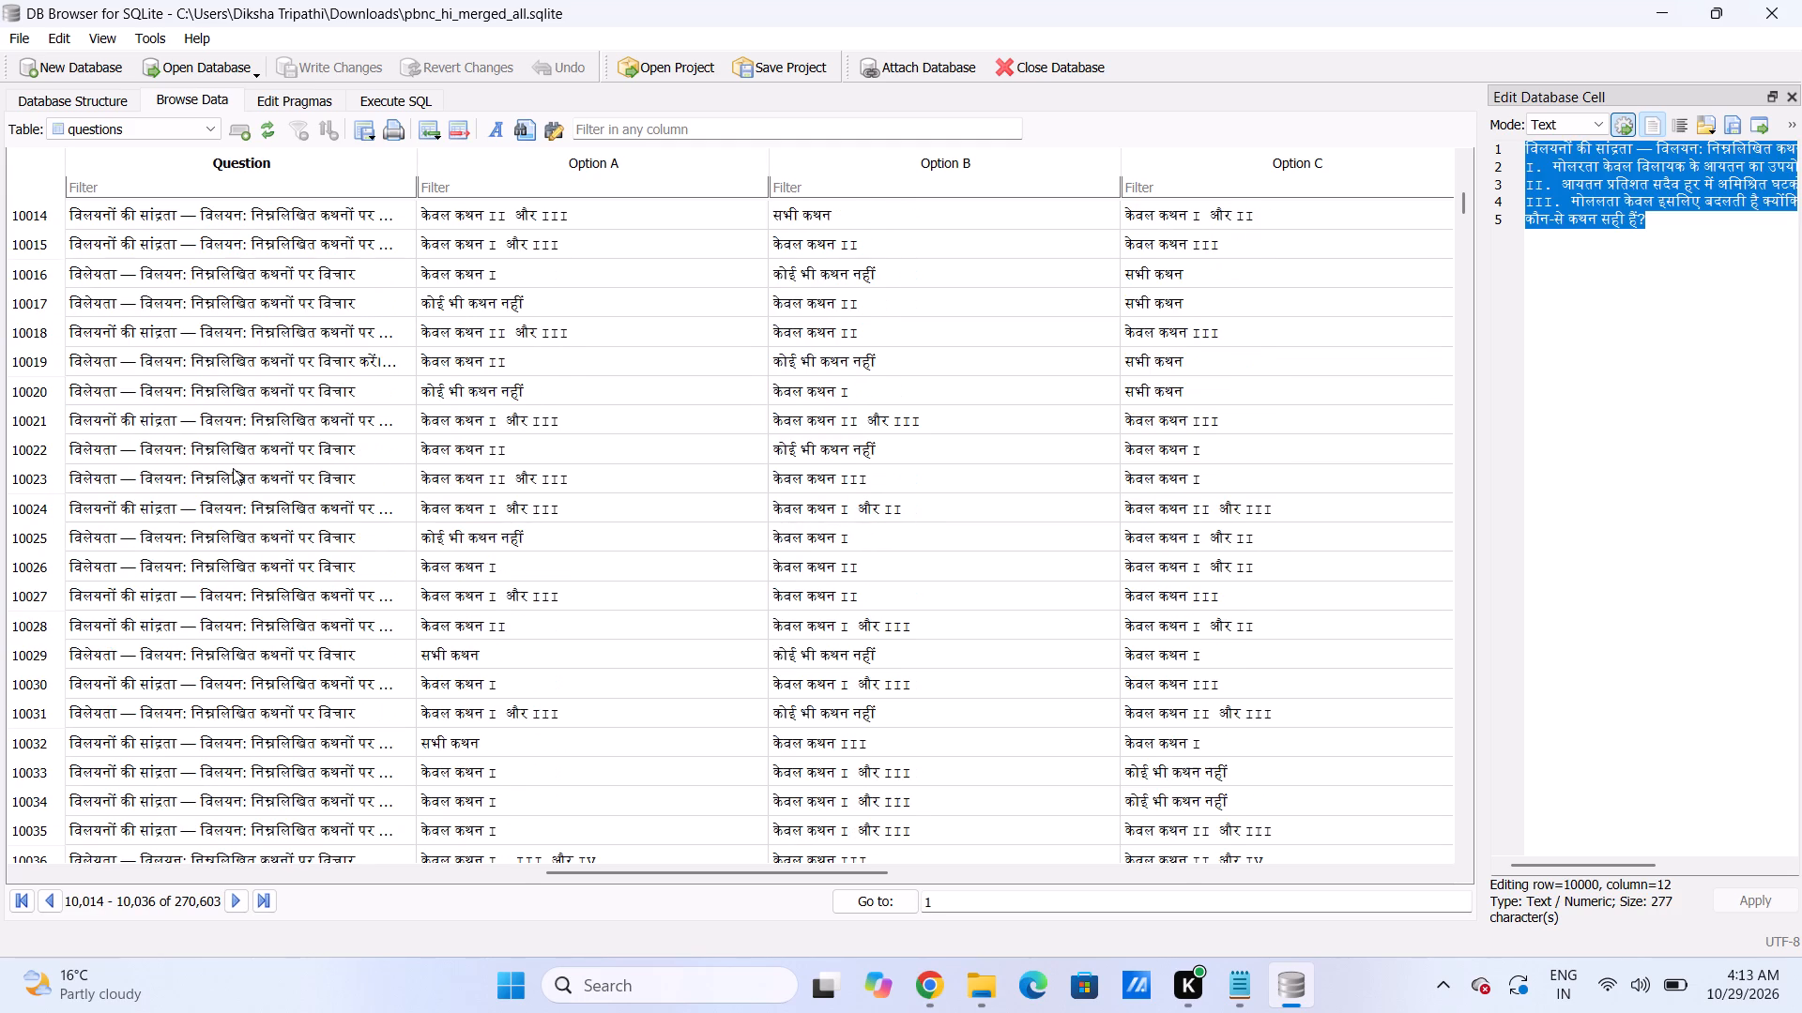
{"action": "scroll", "coordinate": [248, 357], "scroll_direction": "down", "scroll_amount": 3}
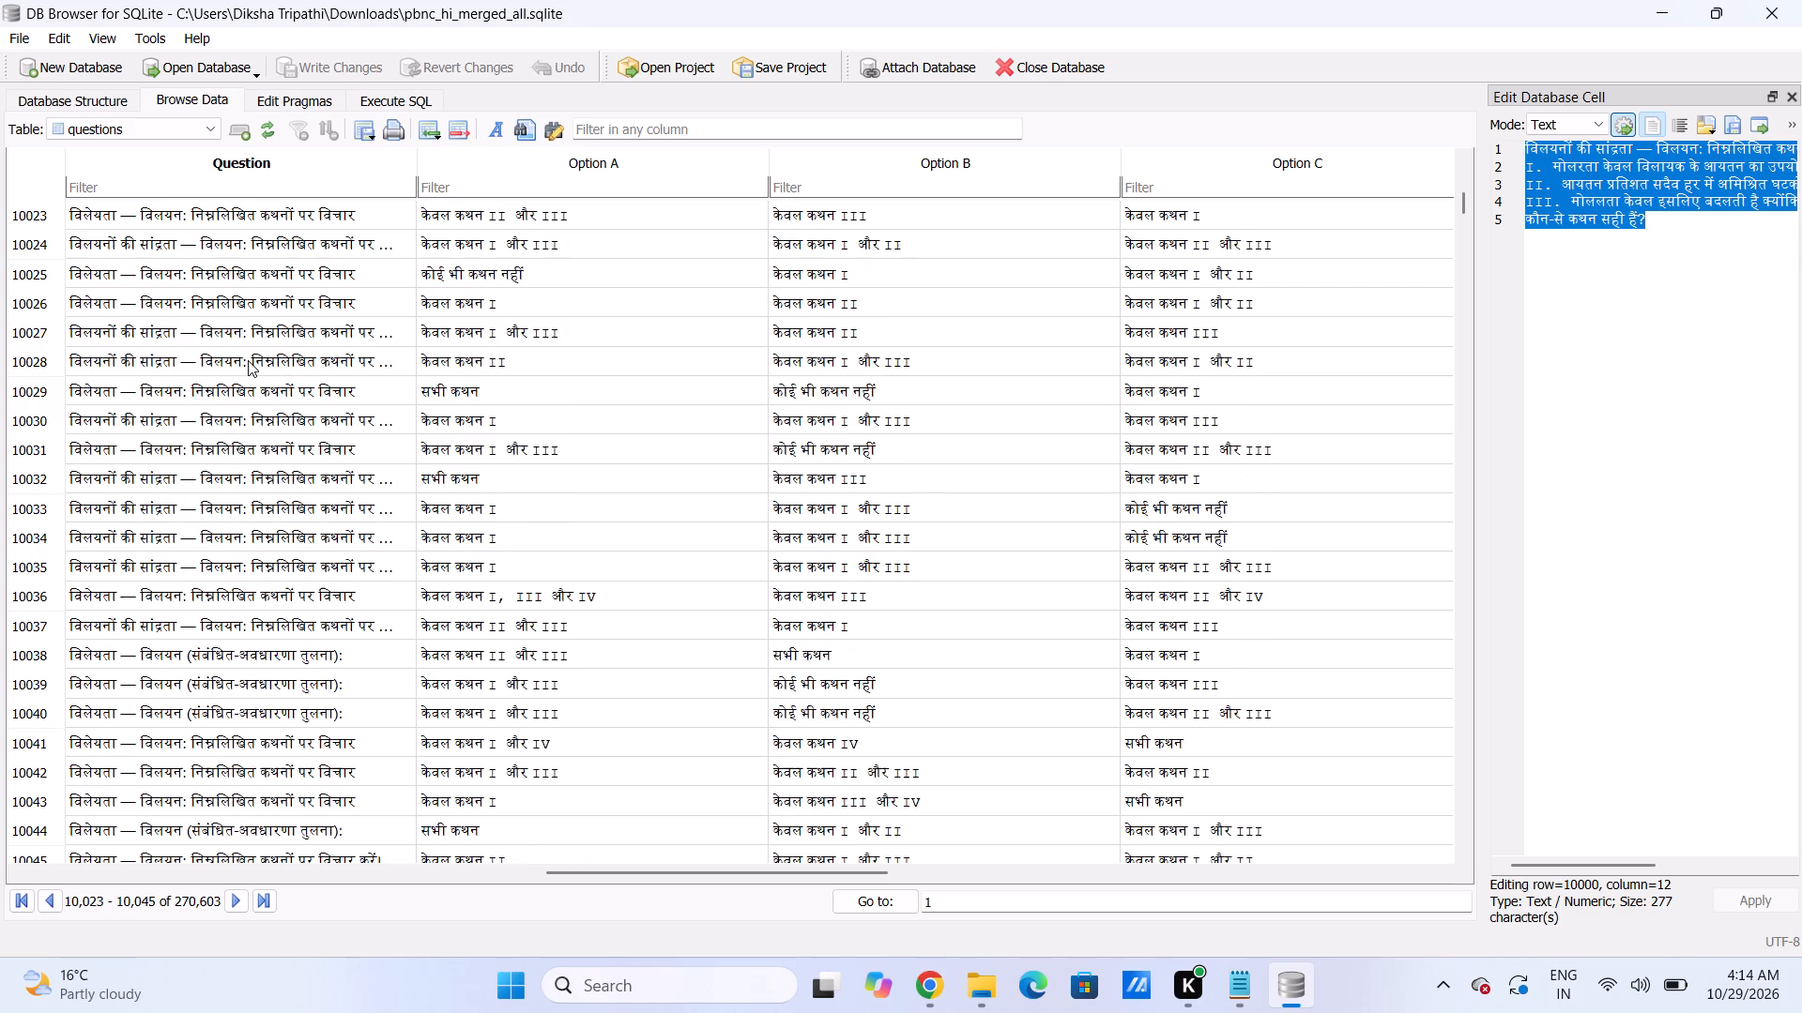
{"action": "scroll", "coordinate": [248, 360], "scroll_direction": "down", "scroll_amount": 3}
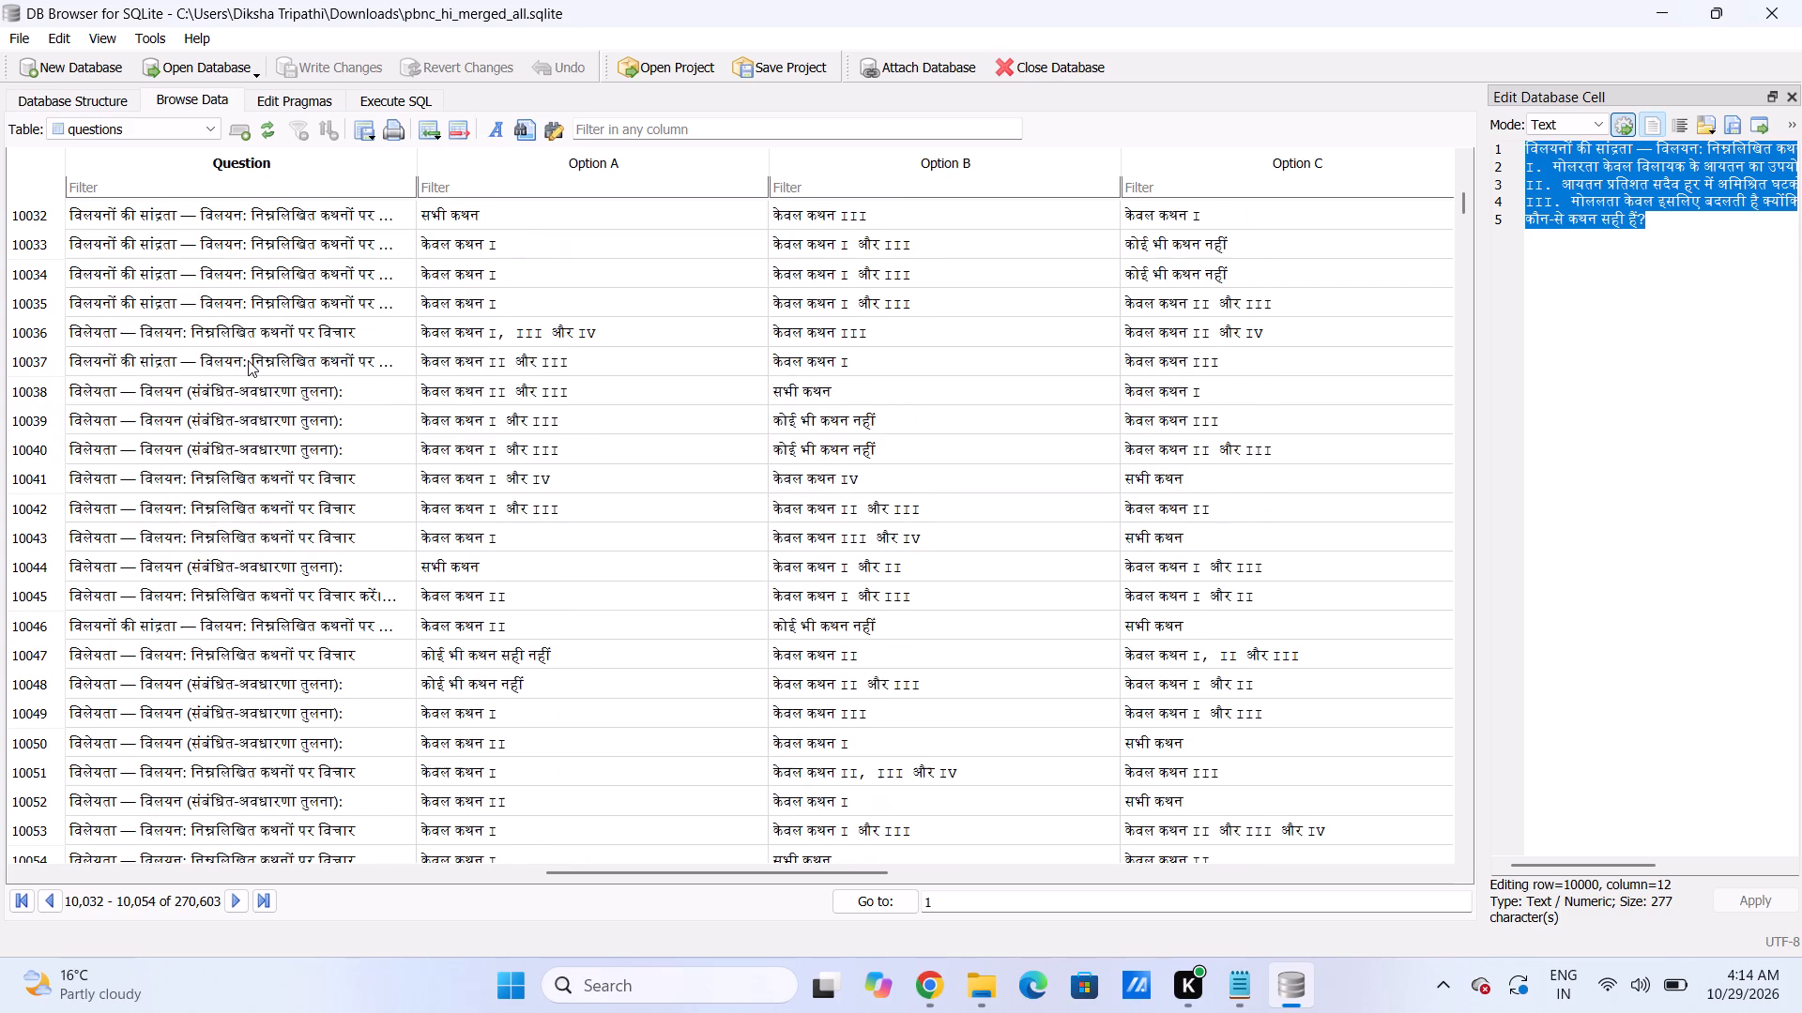
{"action": "scroll", "coordinate": [248, 360], "scroll_direction": "down", "scroll_amount": 2}
{"action": "scroll", "coordinate": [247, 360], "scroll_direction": "up", "scroll_amount": 1}
{"action": "scroll", "coordinate": [247, 360], "scroll_direction": "down", "scroll_amount": 4}
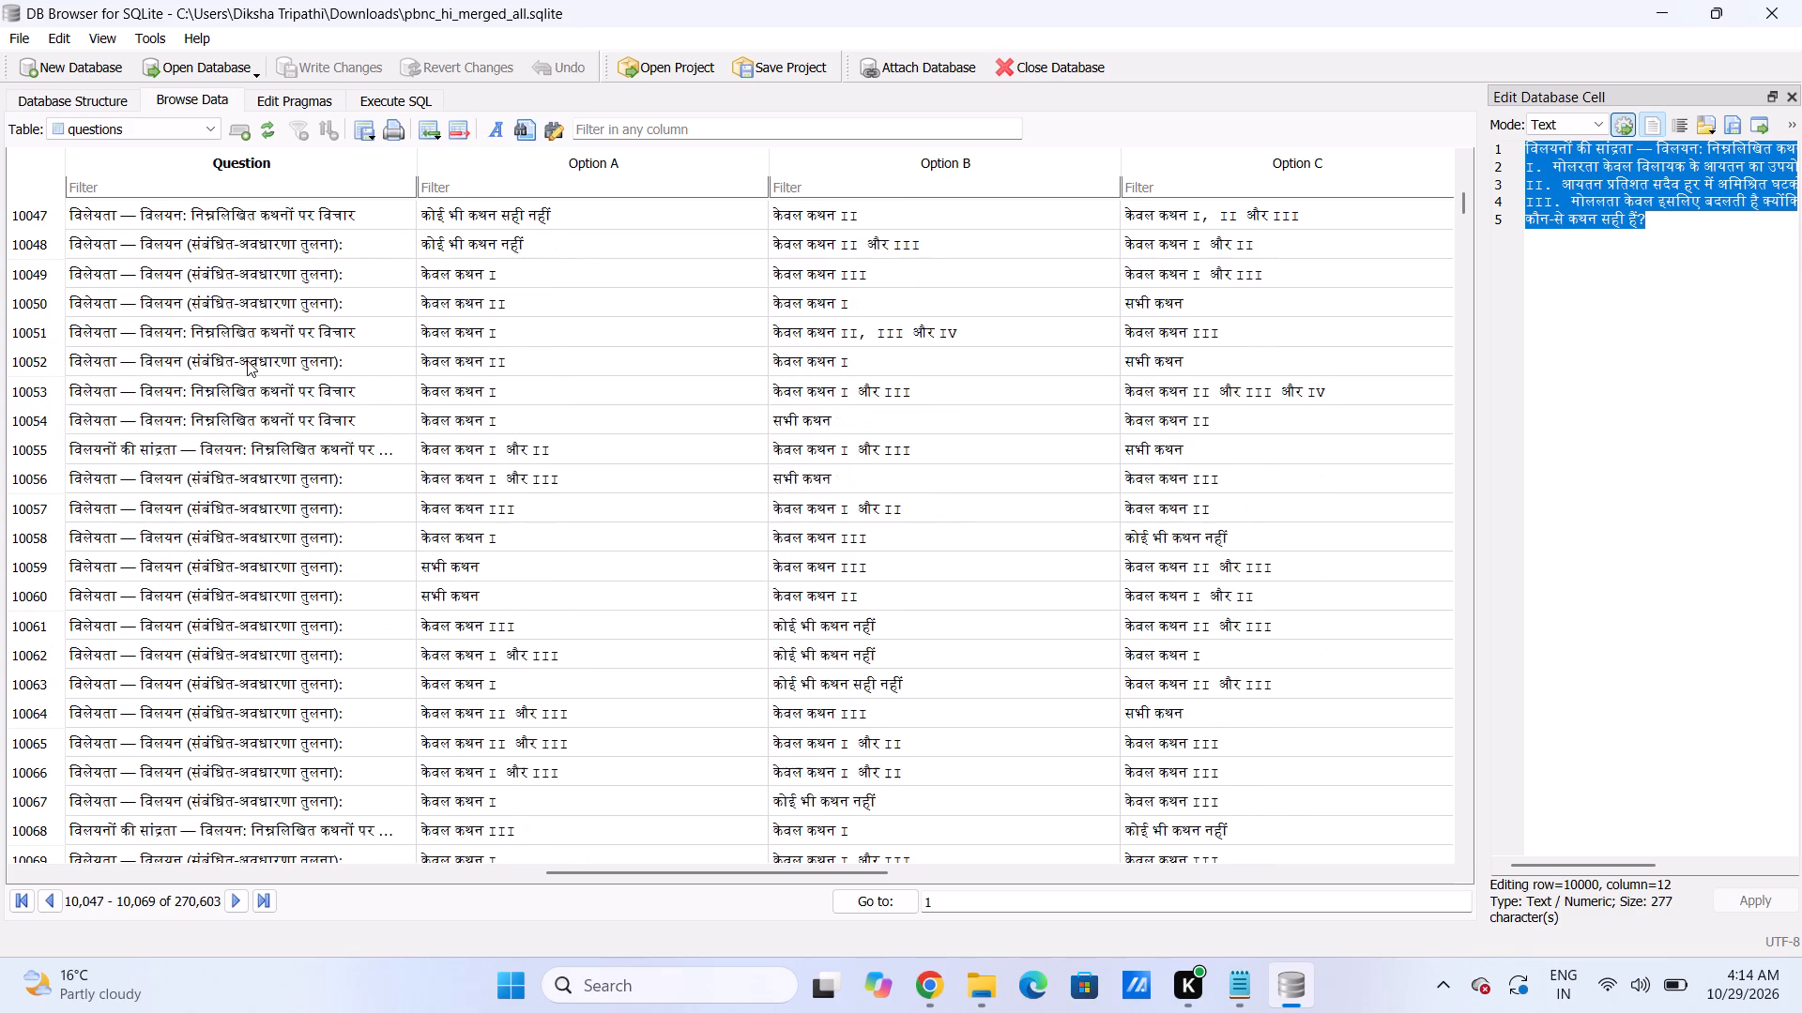
{"action": "scroll", "coordinate": [247, 360], "scroll_direction": "down", "scroll_amount": 1}
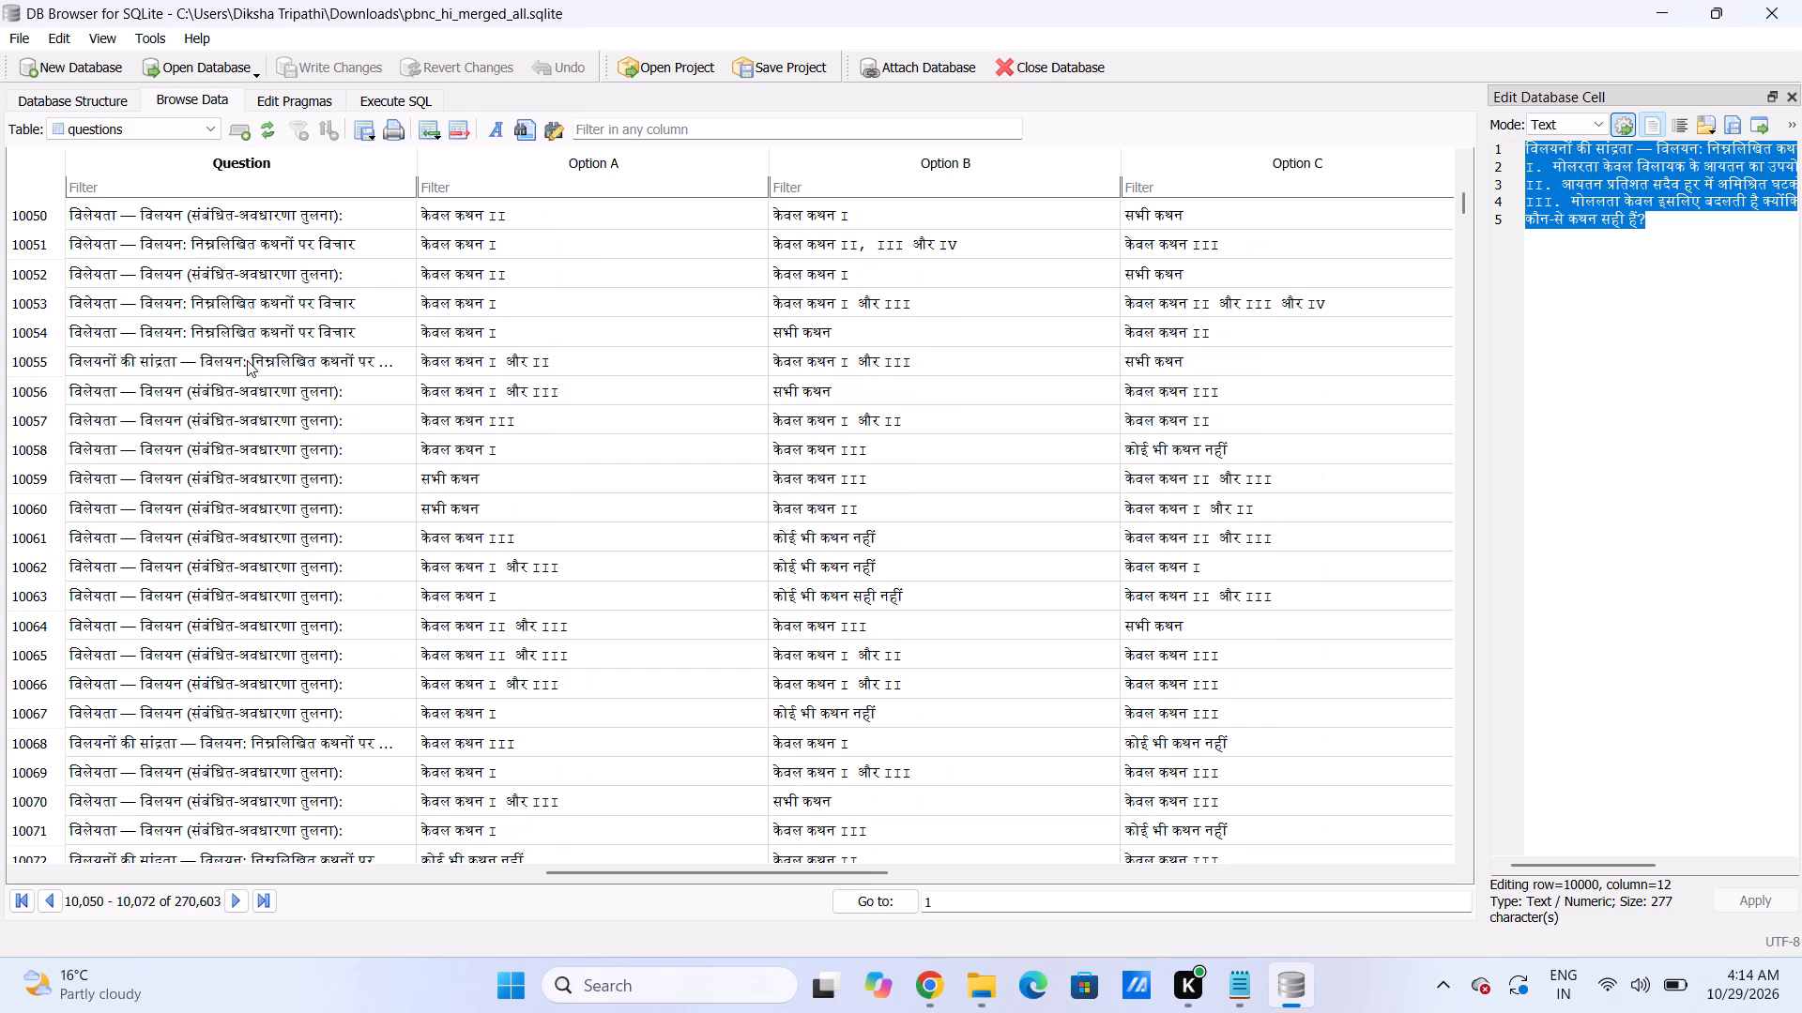
{"action": "scroll", "coordinate": [247, 360], "scroll_direction": "down", "scroll_amount": 4}
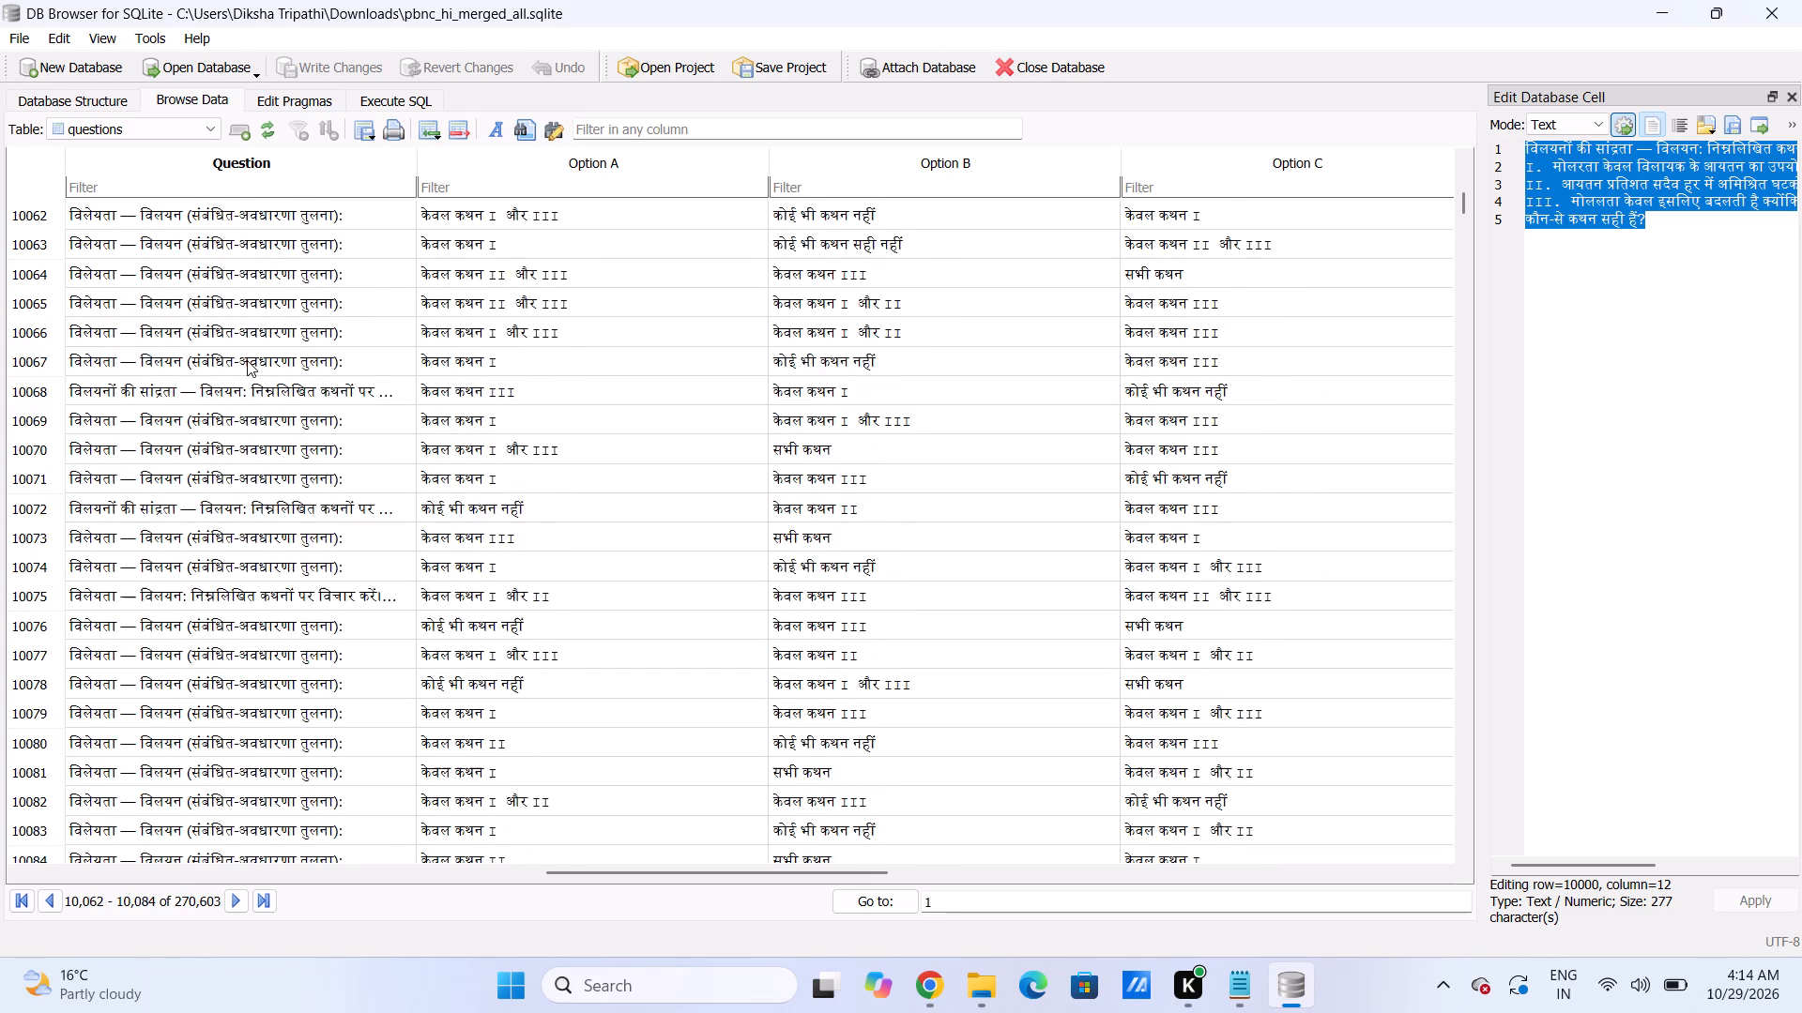
{"action": "scroll", "coordinate": [247, 360], "scroll_direction": "down", "scroll_amount": 7}
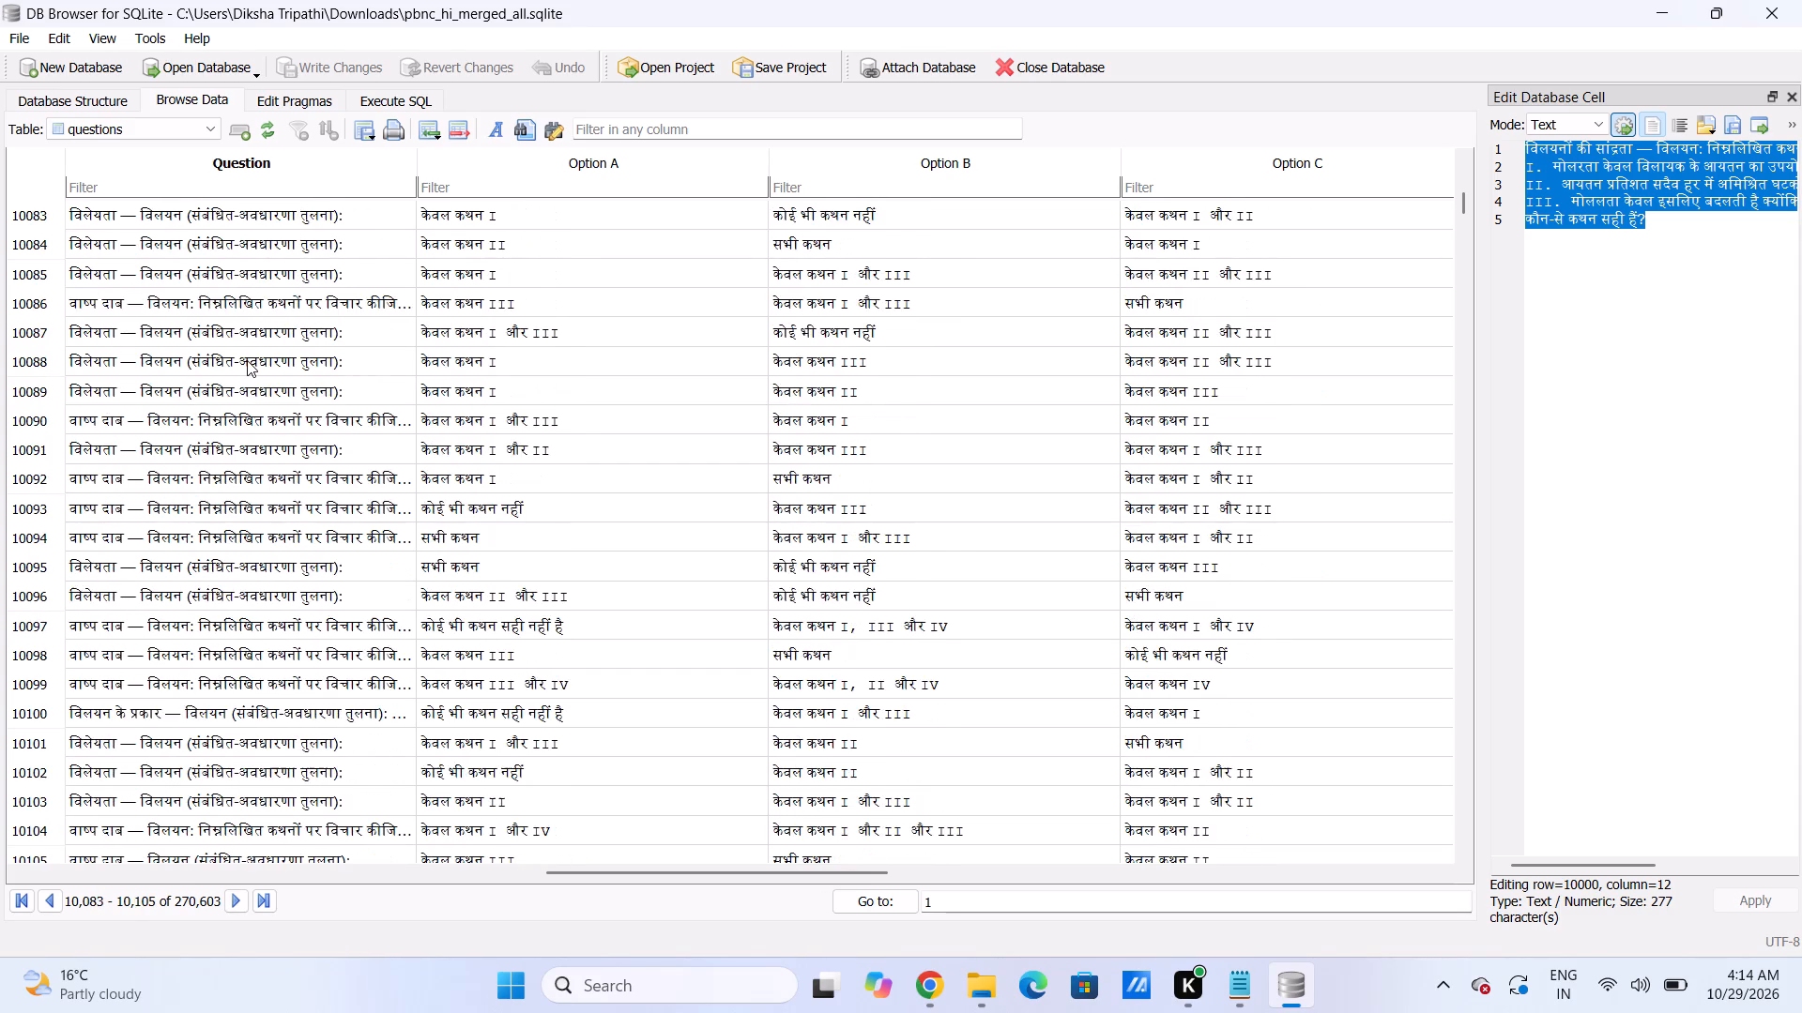
{"action": "scroll", "coordinate": [247, 360], "scroll_direction": "down", "scroll_amount": 1}
{"action": "scroll", "coordinate": [247, 360], "scroll_direction": "up", "scroll_amount": 2}
{"action": "scroll", "coordinate": [247, 360], "scroll_direction": "down", "scroll_amount": 10}
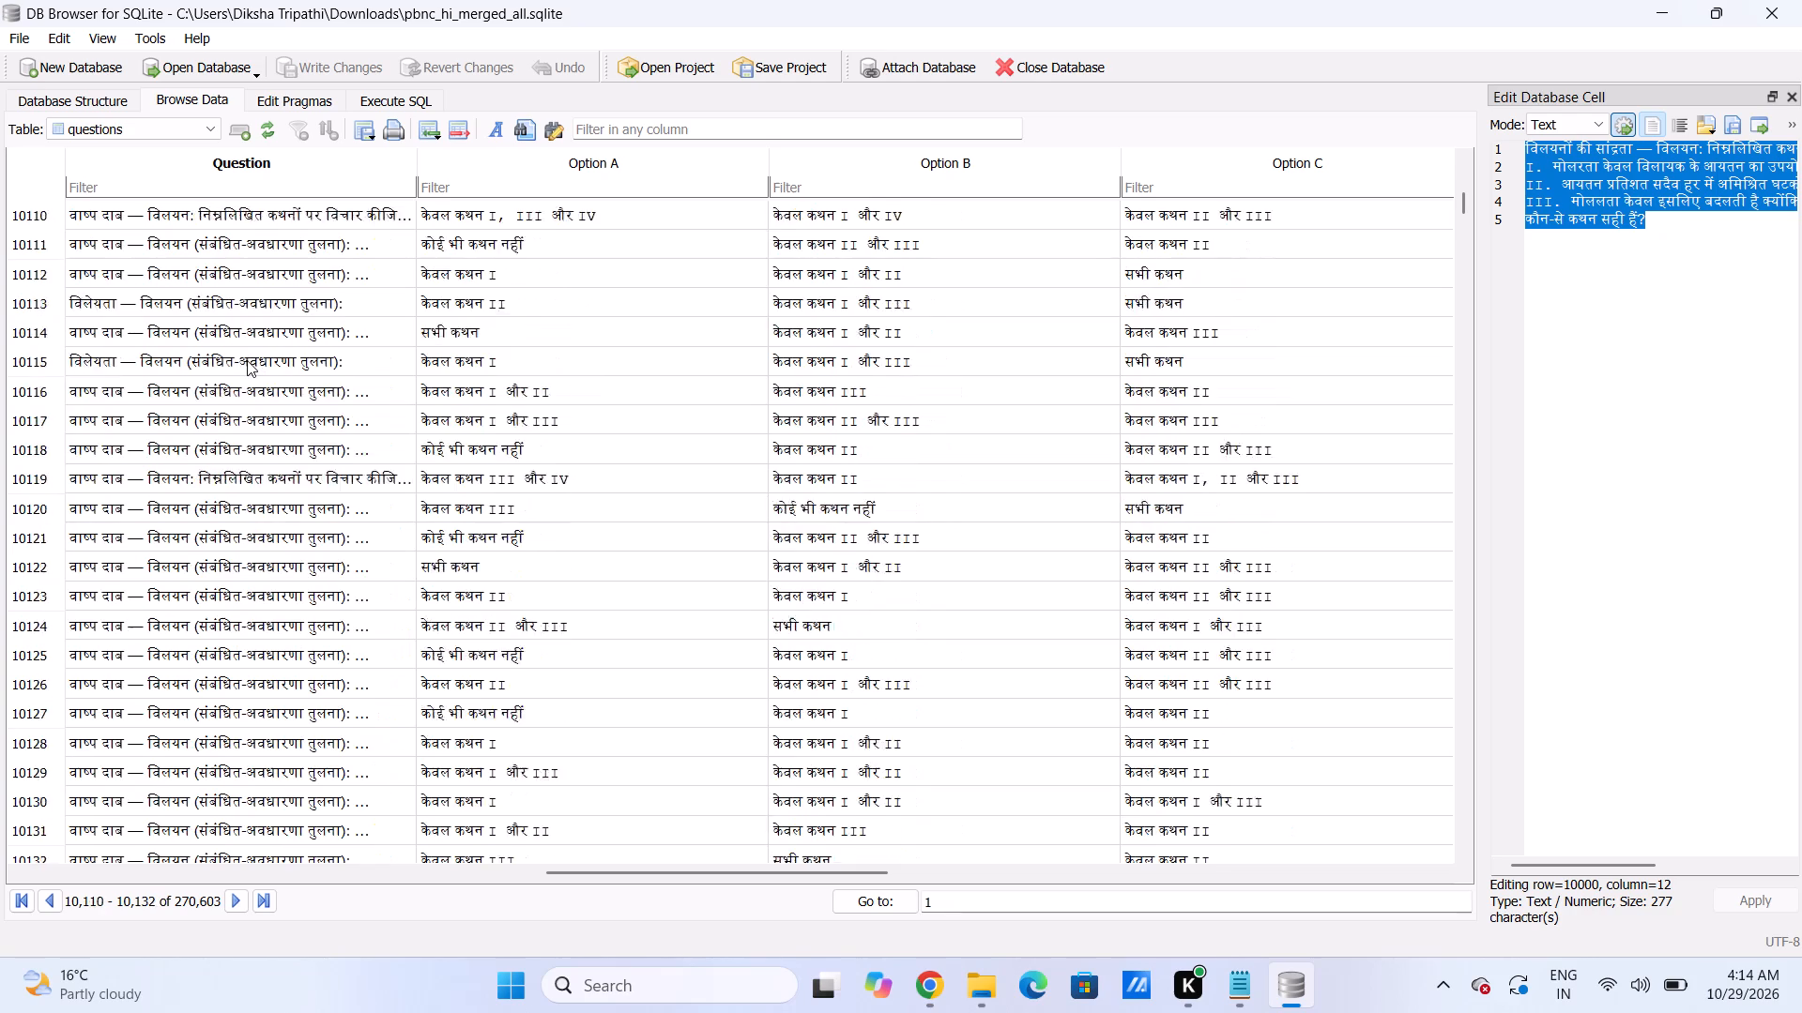
{"action": "scroll", "coordinate": [247, 360], "scroll_direction": "down", "scroll_amount": 9}
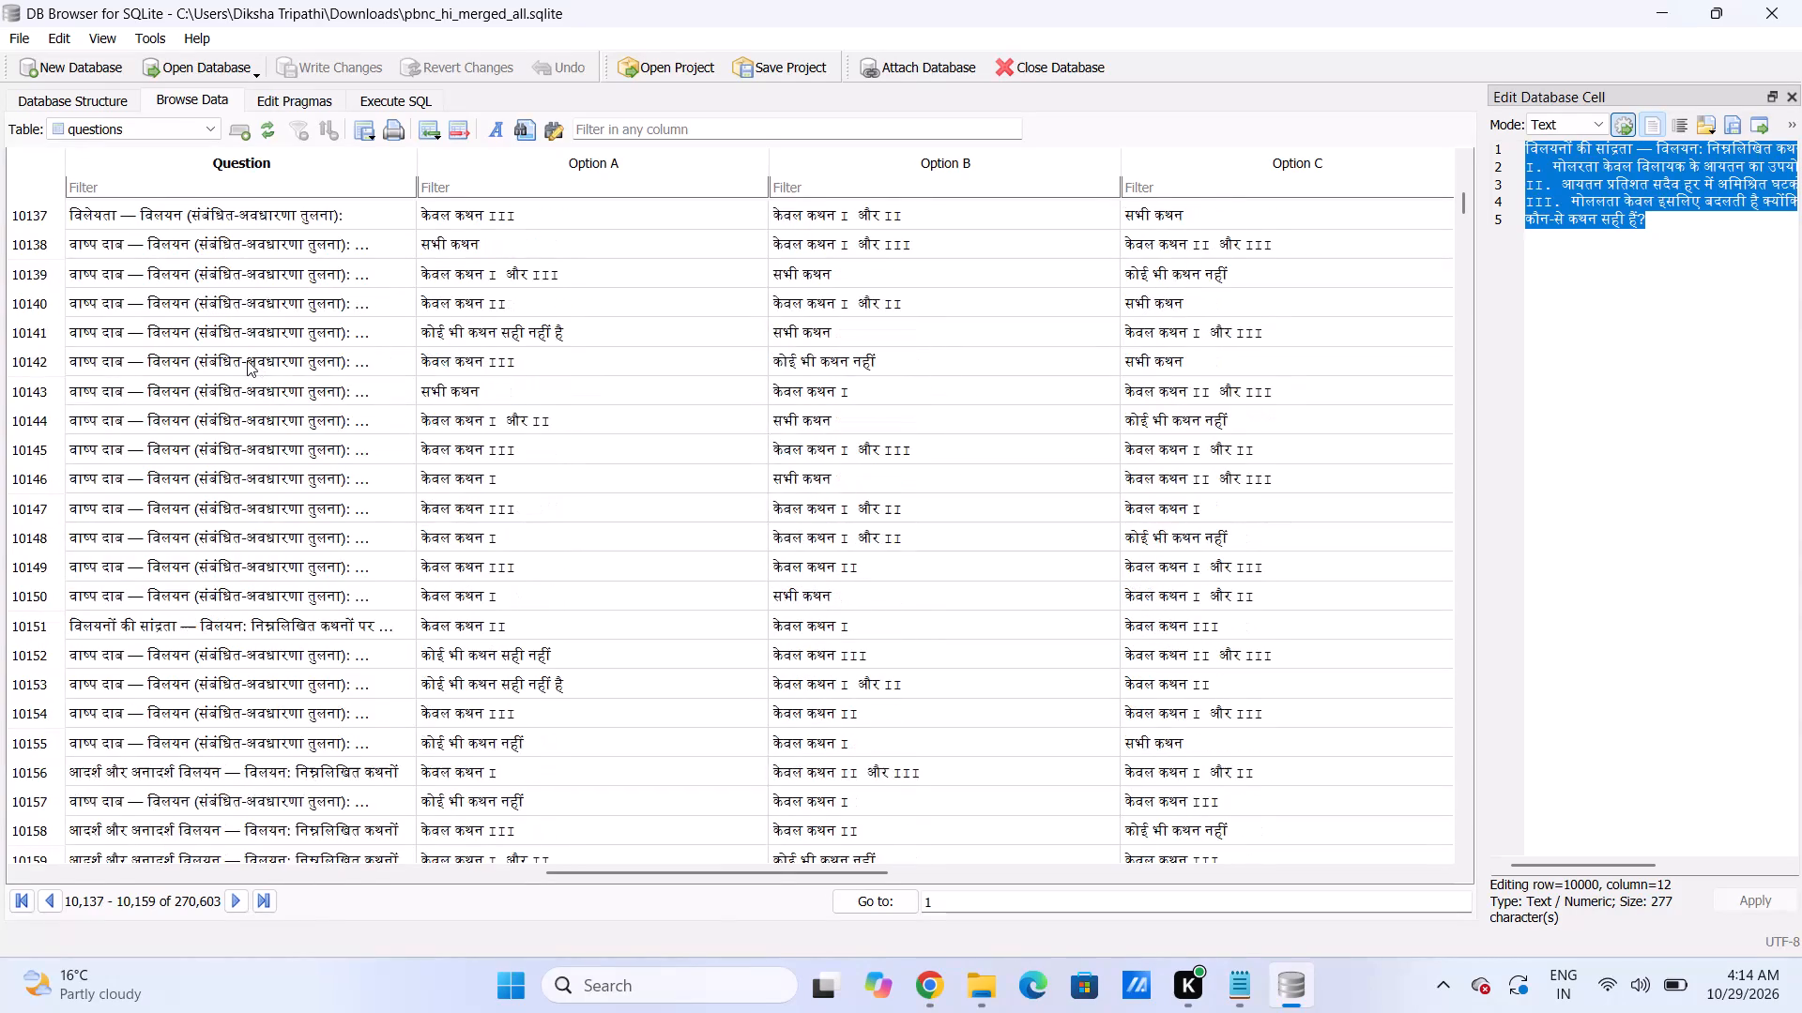
{"action": "scroll", "coordinate": [247, 360], "scroll_direction": "down", "scroll_amount": 4}
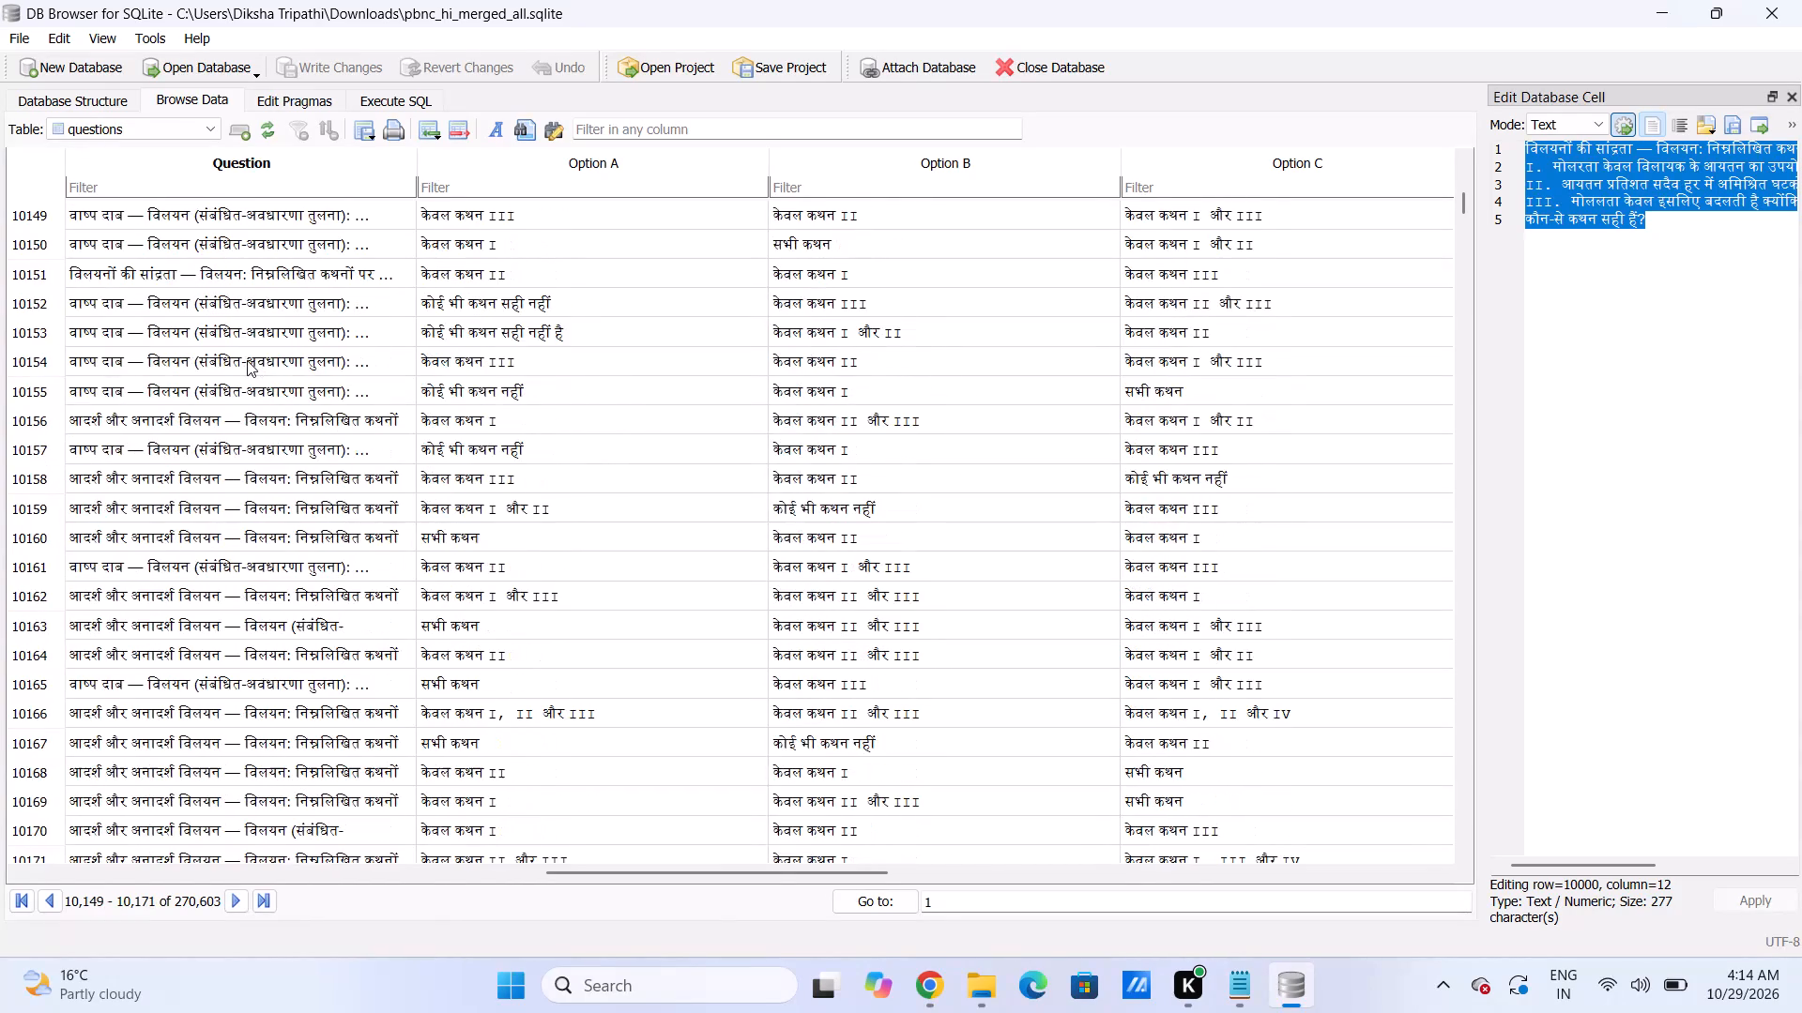
{"action": "scroll", "coordinate": [247, 360], "scroll_direction": "down", "scroll_amount": 6}
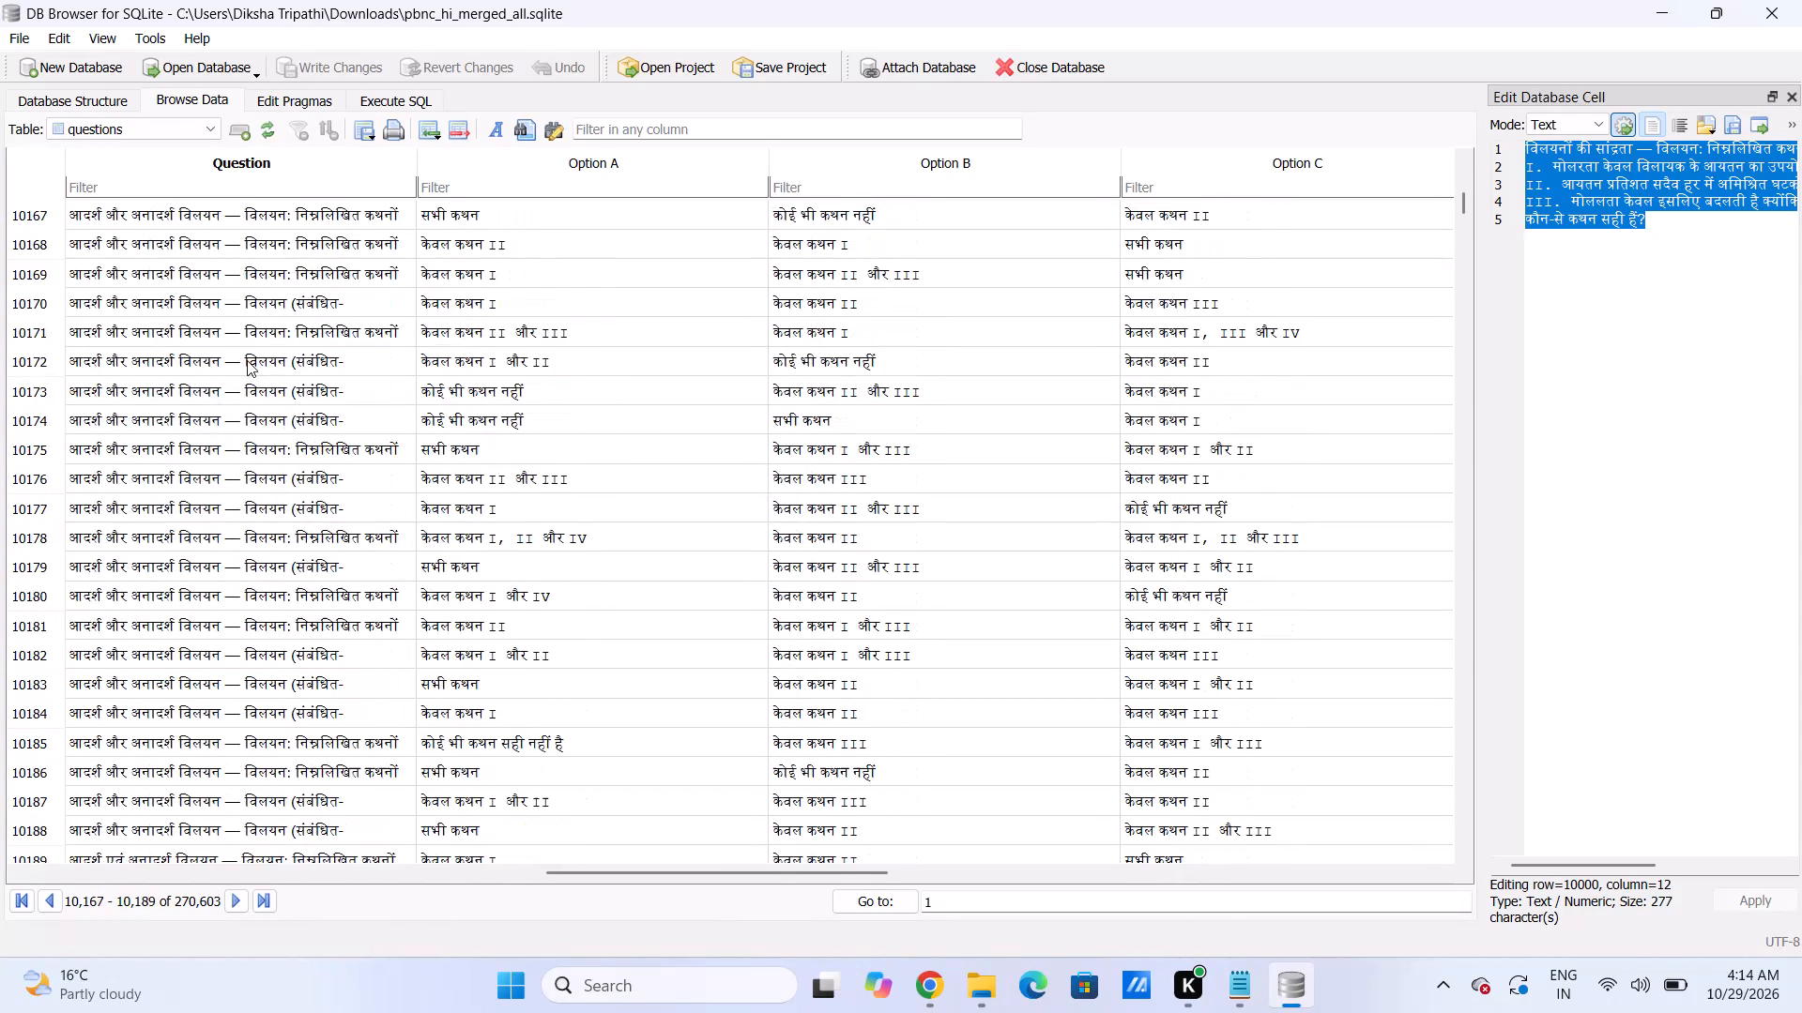
{"action": "scroll", "coordinate": [248, 360], "scroll_direction": "up", "scroll_amount": 1}
{"action": "scroll", "coordinate": [257, 362], "scroll_direction": "down", "scroll_amount": 1}
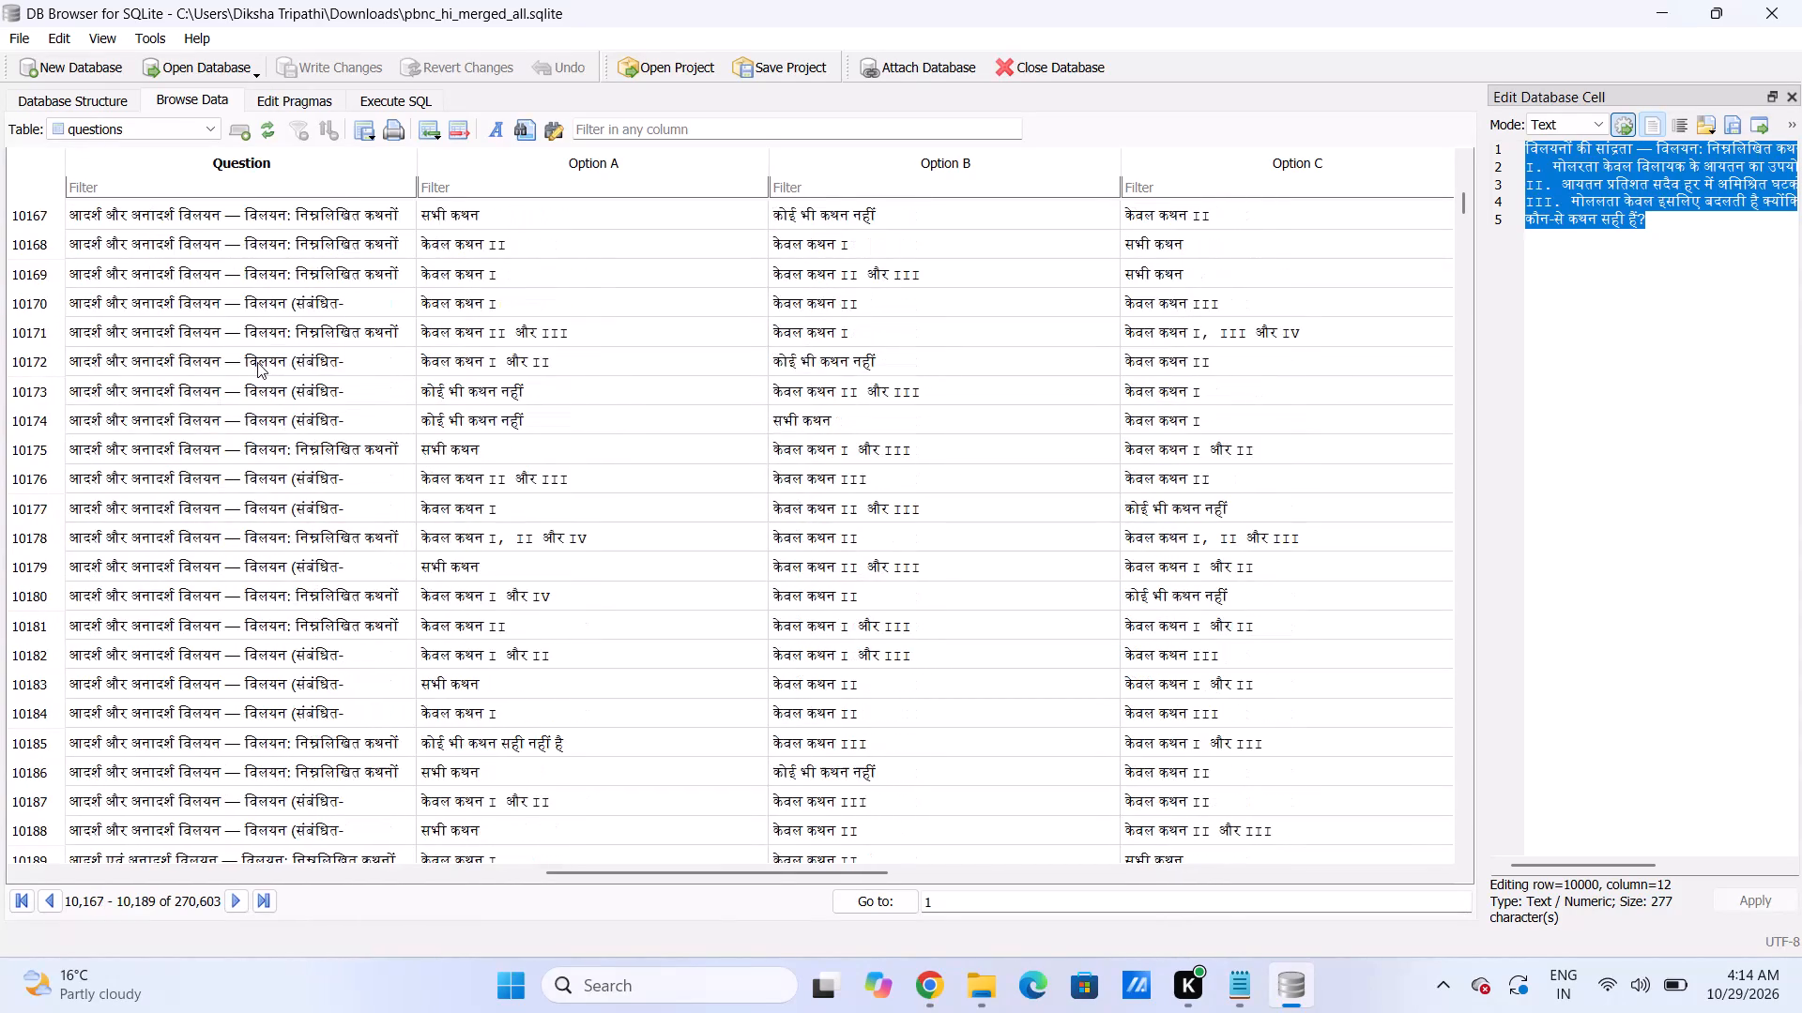
{"action": "scroll", "coordinate": [257, 362], "scroll_direction": "down", "scroll_amount": 3}
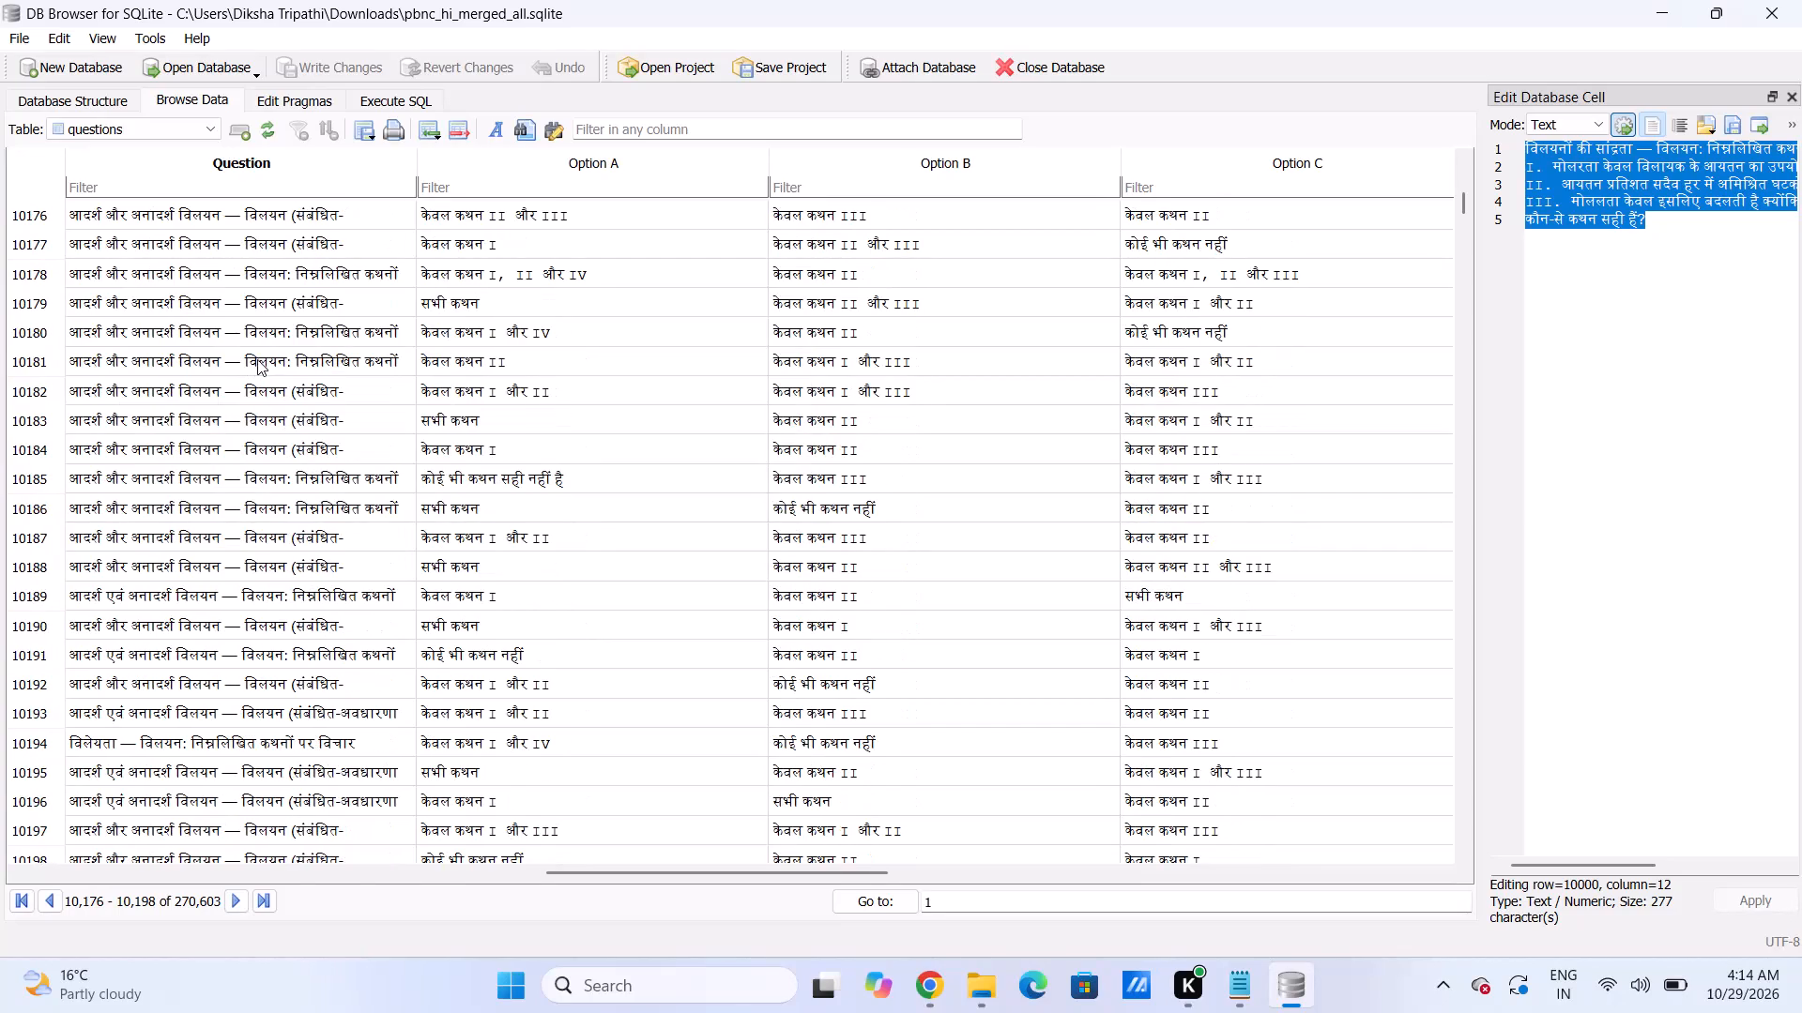
Recheck the questions and options between about rows 10128 and 10186.
{"action": "scroll", "coordinate": [257, 358], "scroll_direction": "up", "scroll_amount": 17}
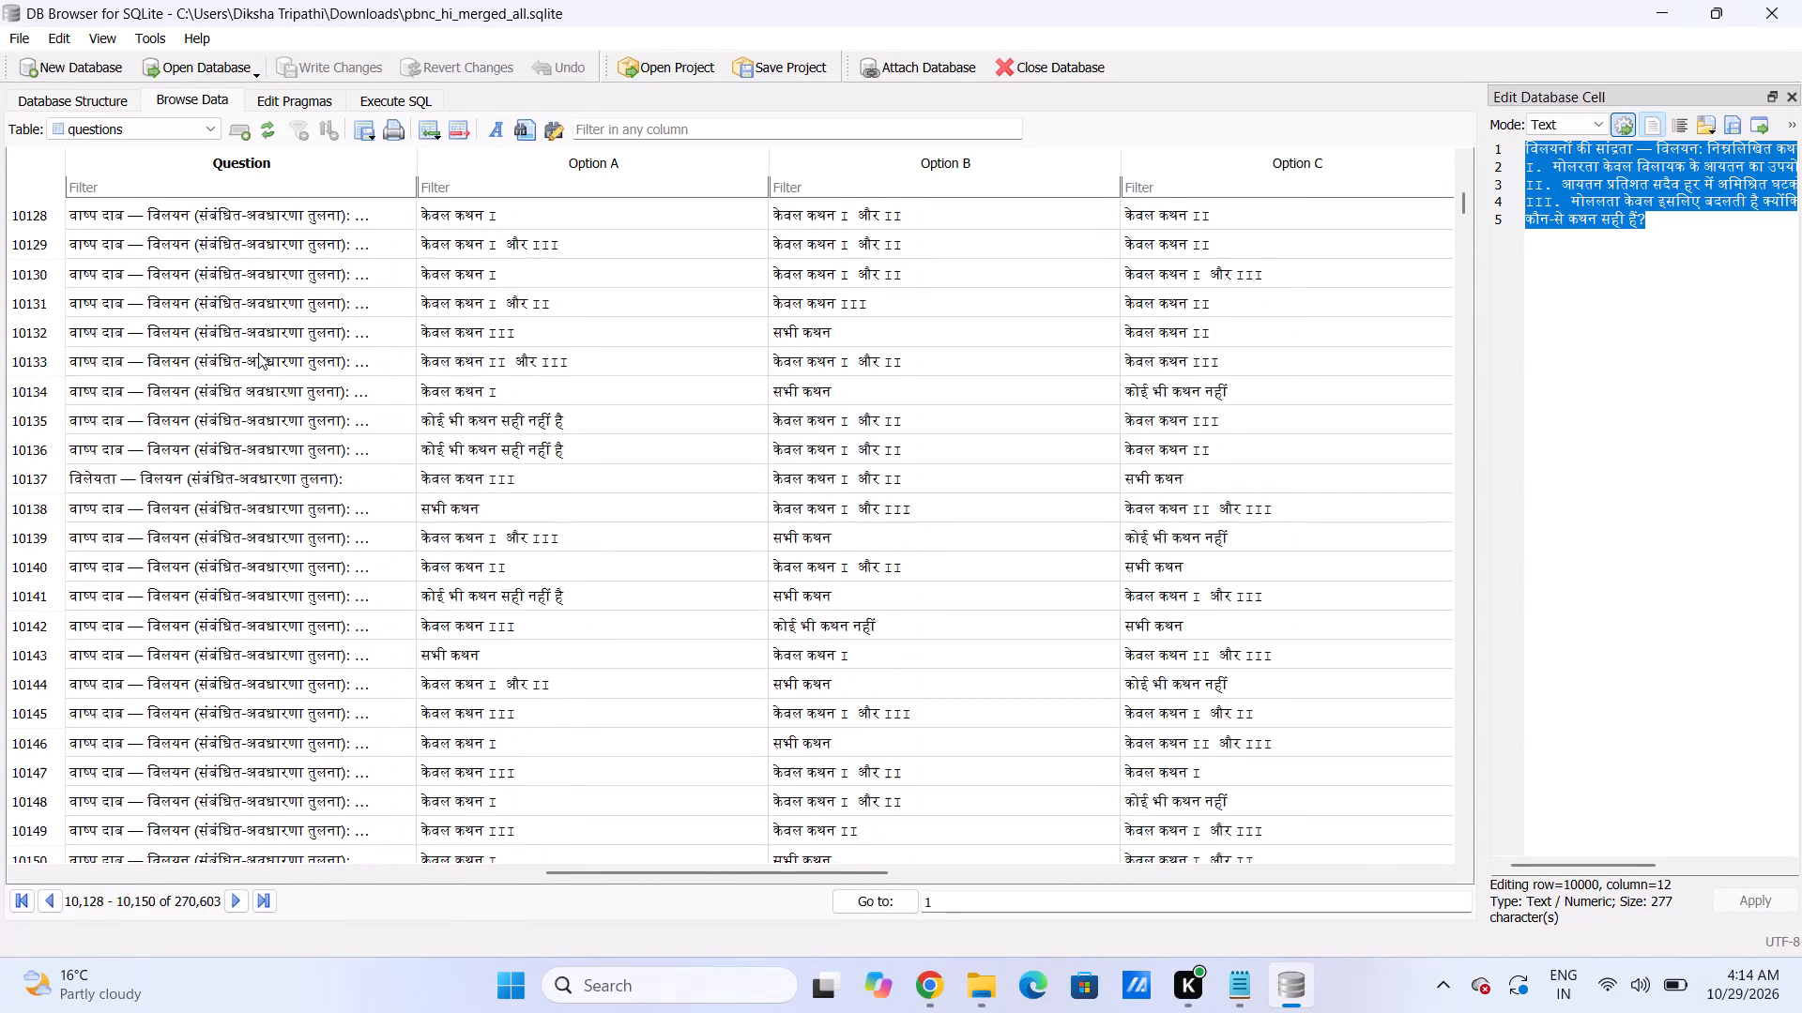
{"action": "scroll", "coordinate": [258, 353], "scroll_direction": "up", "scroll_amount": 5}
{"action": "scroll", "coordinate": [258, 353], "scroll_direction": "down", "scroll_amount": 16}
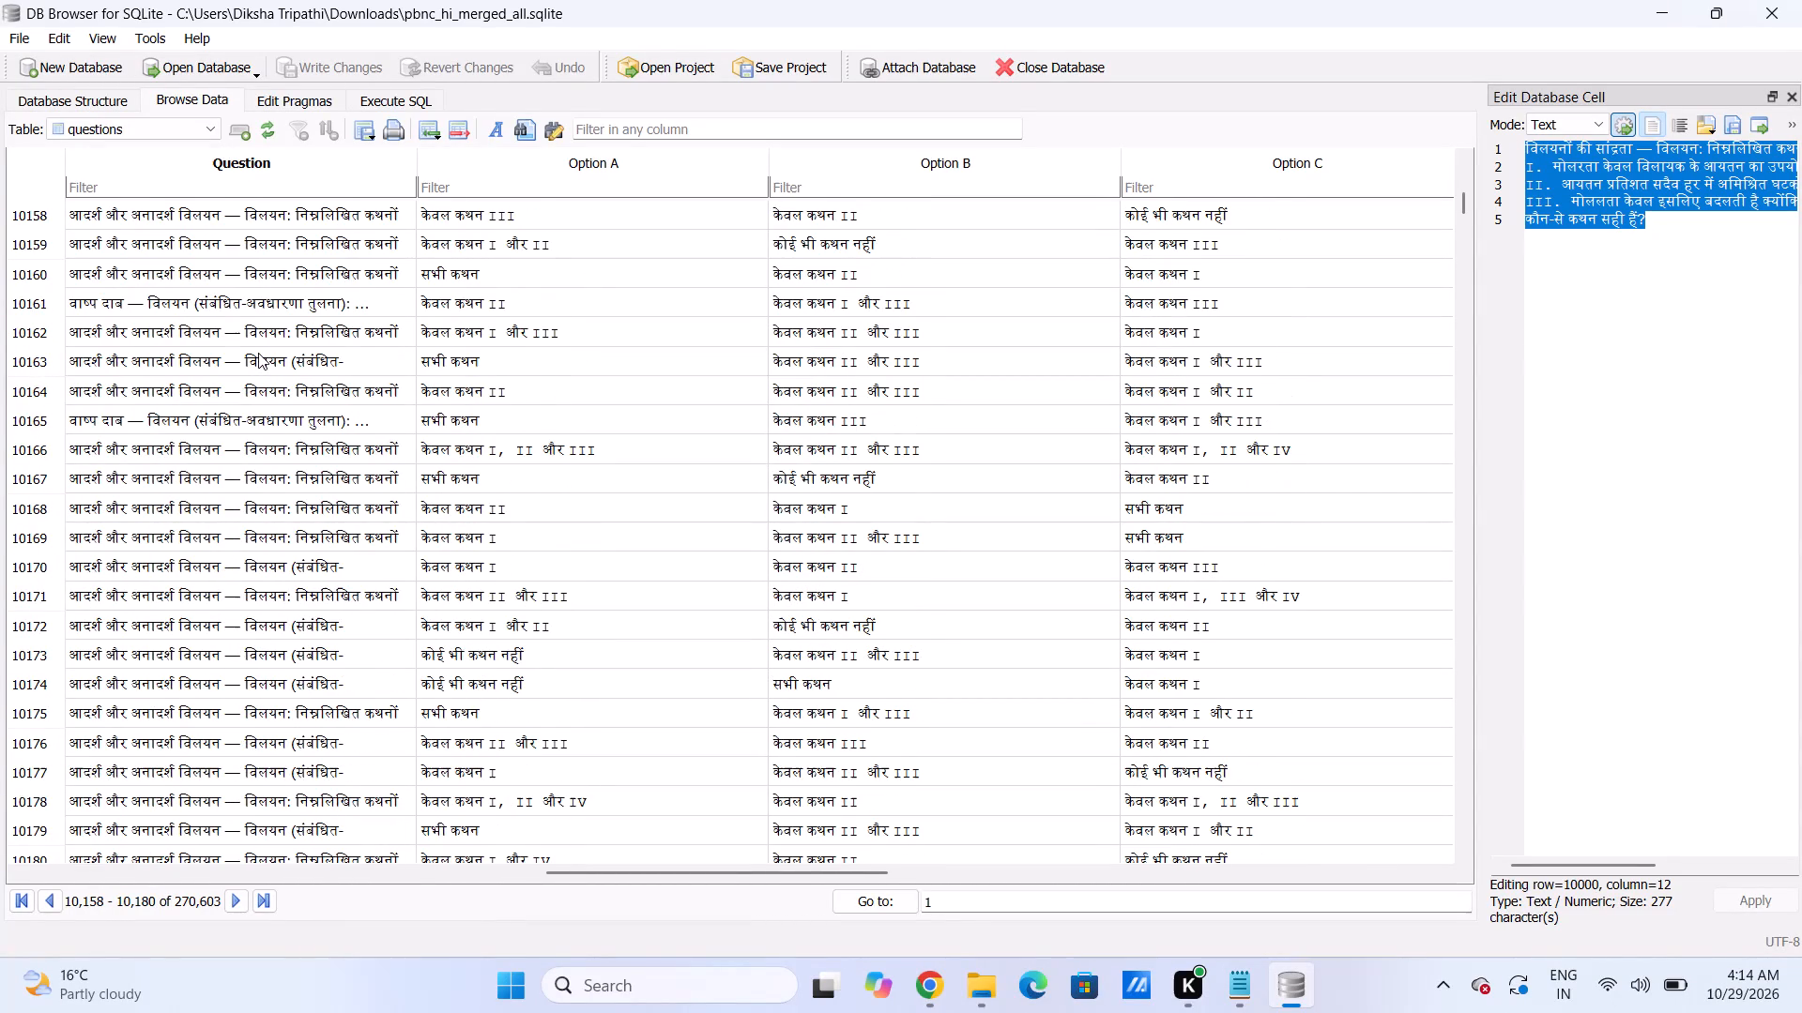
{"action": "scroll", "coordinate": [258, 353], "scroll_direction": "up", "scroll_amount": 7}
{"action": "scroll", "coordinate": [258, 353], "scroll_direction": "down", "scroll_amount": 4}
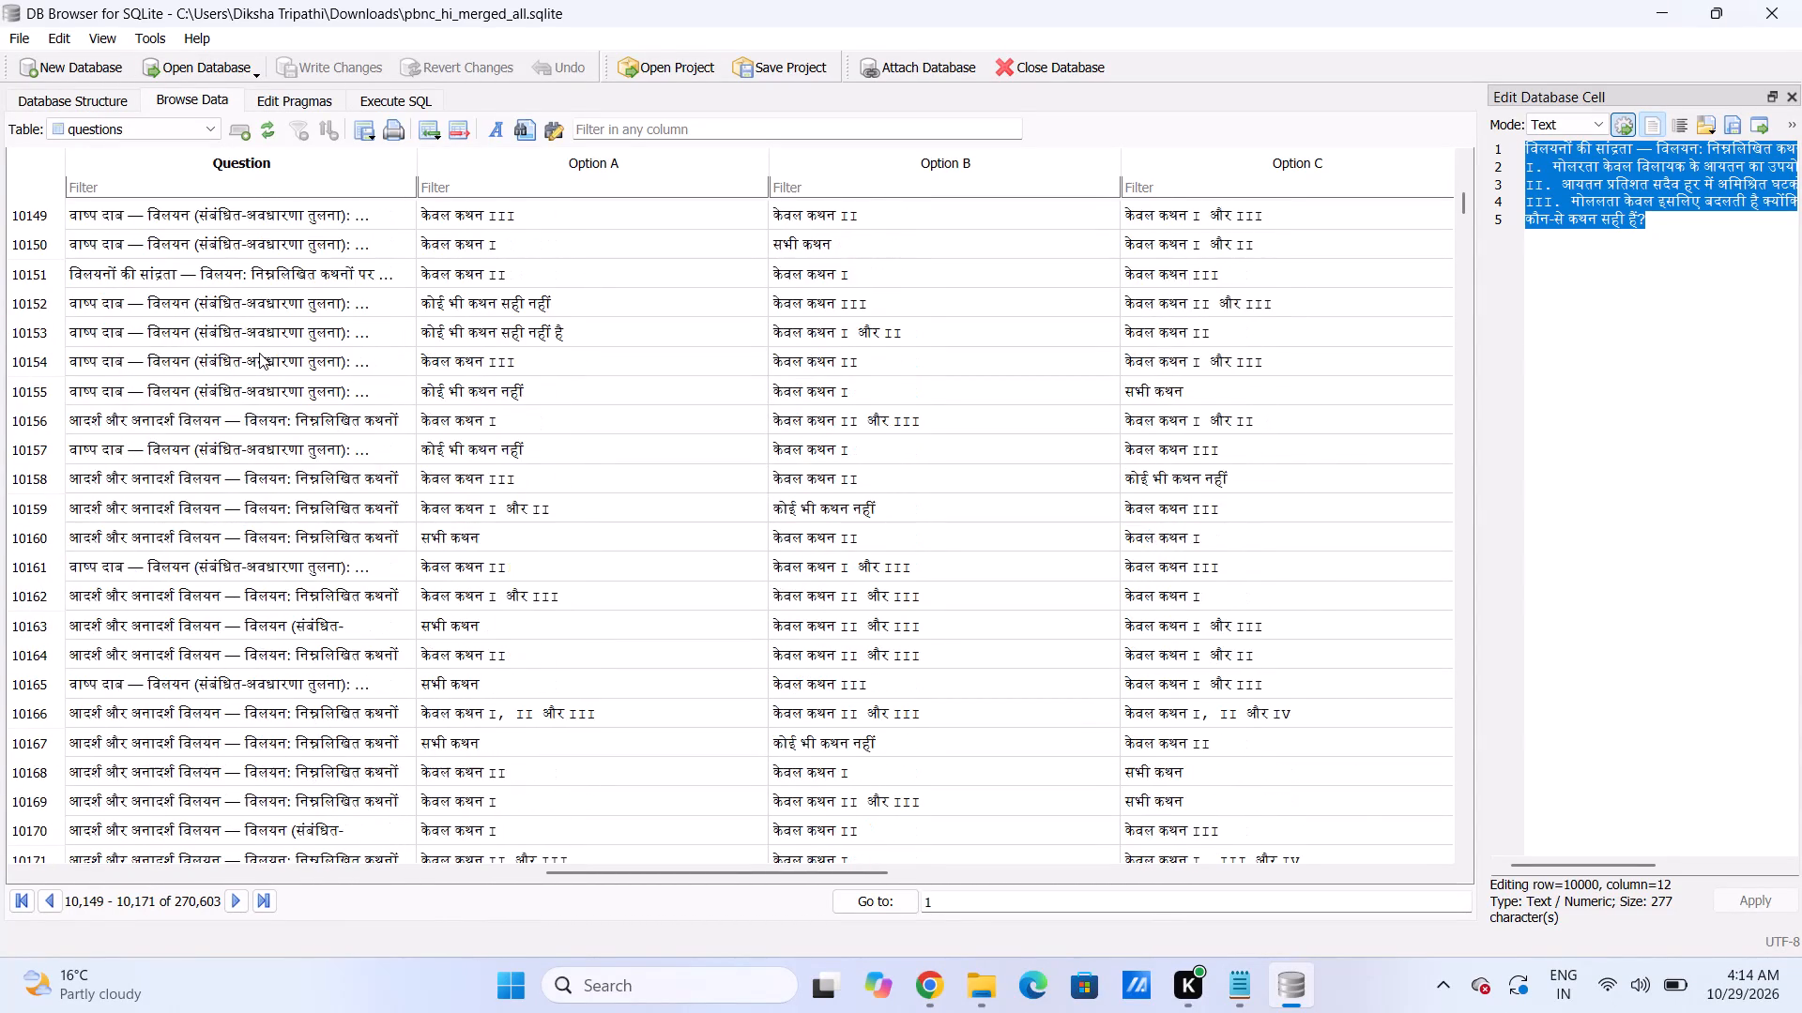
{"action": "scroll", "coordinate": [259, 353], "scroll_direction": "down", "scroll_amount": 5}
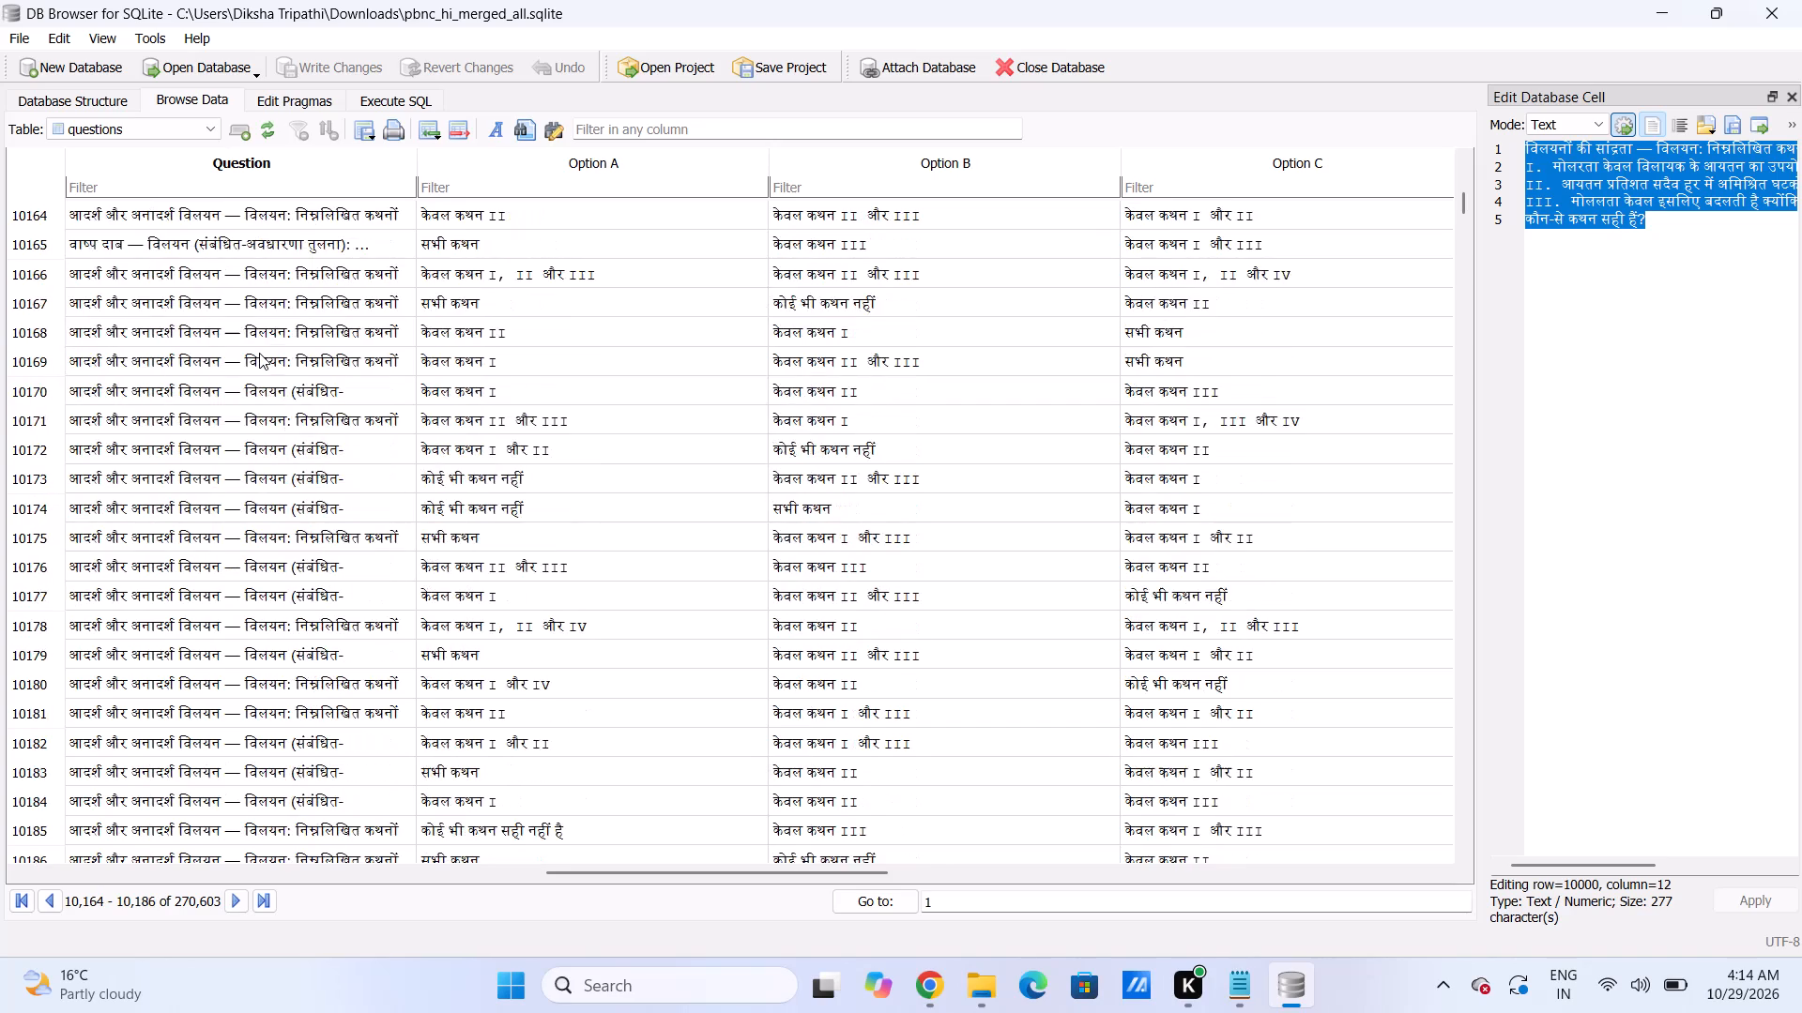
Go back to about row 9873 and examine the questions and options from there up to row 10000.
{"action": "scroll", "coordinate": [259, 353], "scroll_direction": "up", "scroll_amount": 20}
{"action": "scroll", "coordinate": [259, 353], "scroll_direction": "up", "scroll_amount": 7}
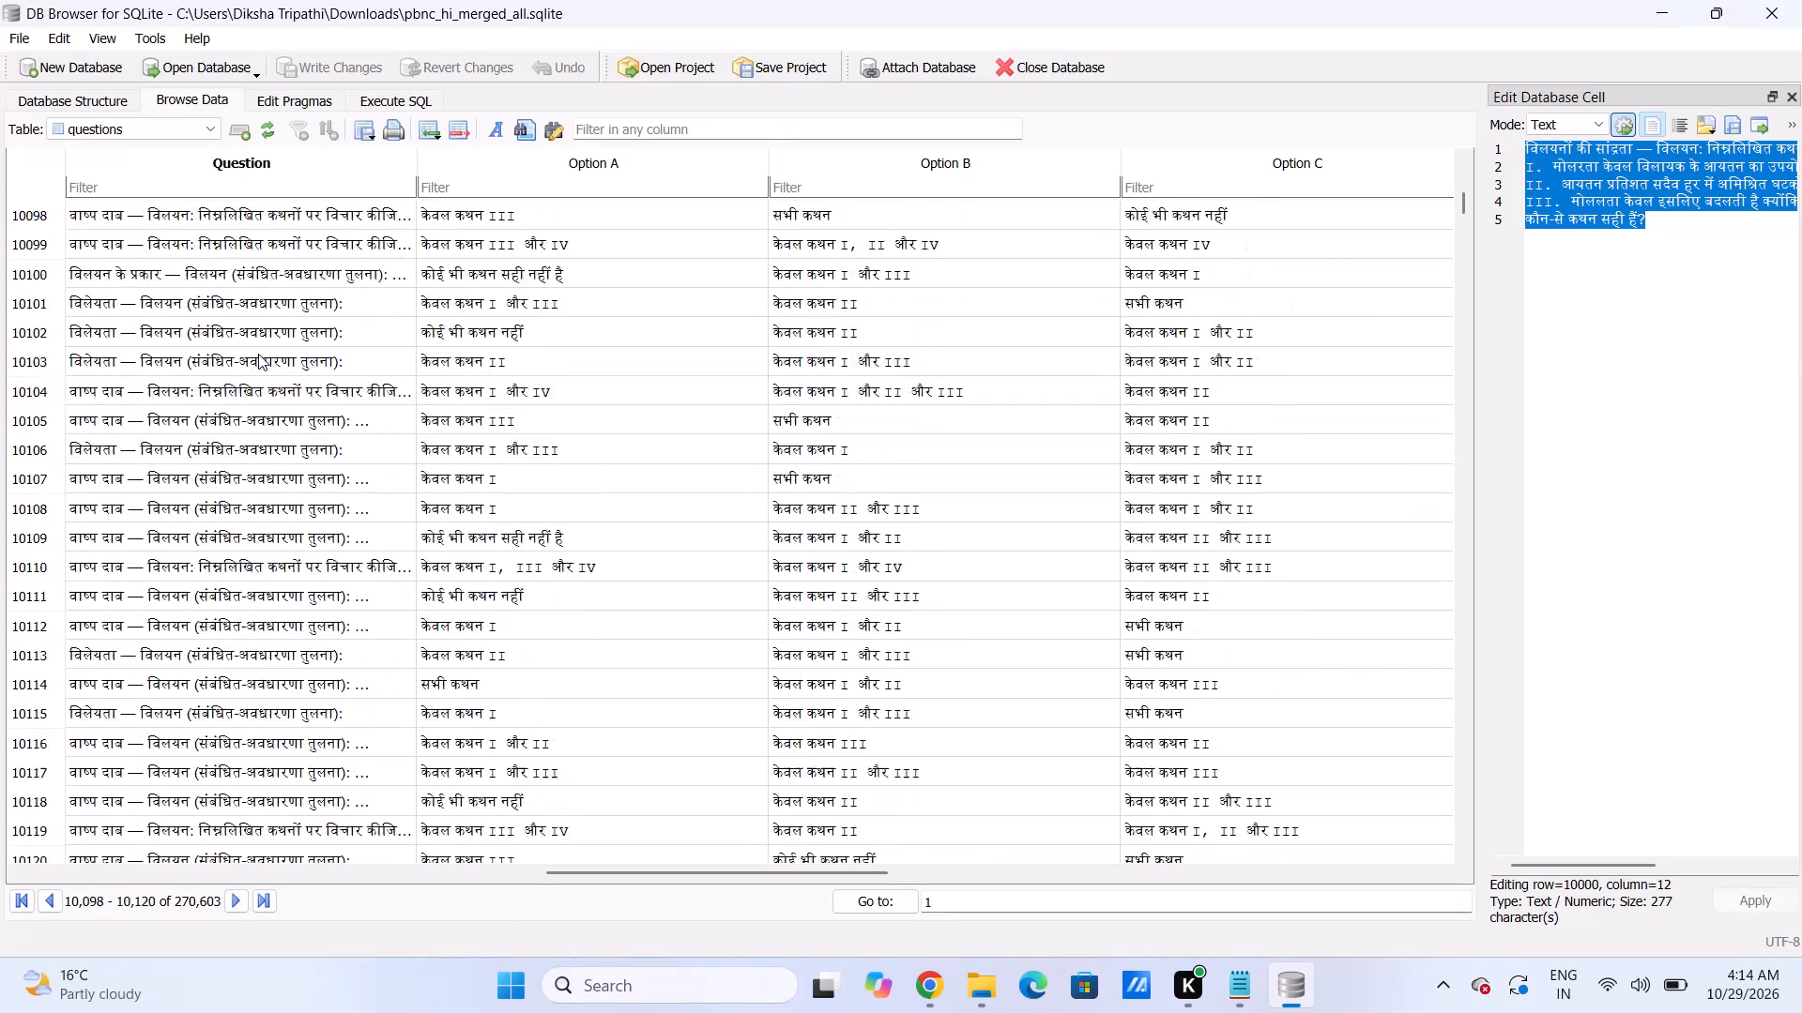
{"action": "scroll", "coordinate": [258, 354], "scroll_direction": "up", "scroll_amount": 20}
{"action": "scroll", "coordinate": [258, 354], "scroll_direction": "up", "scroll_amount": 19}
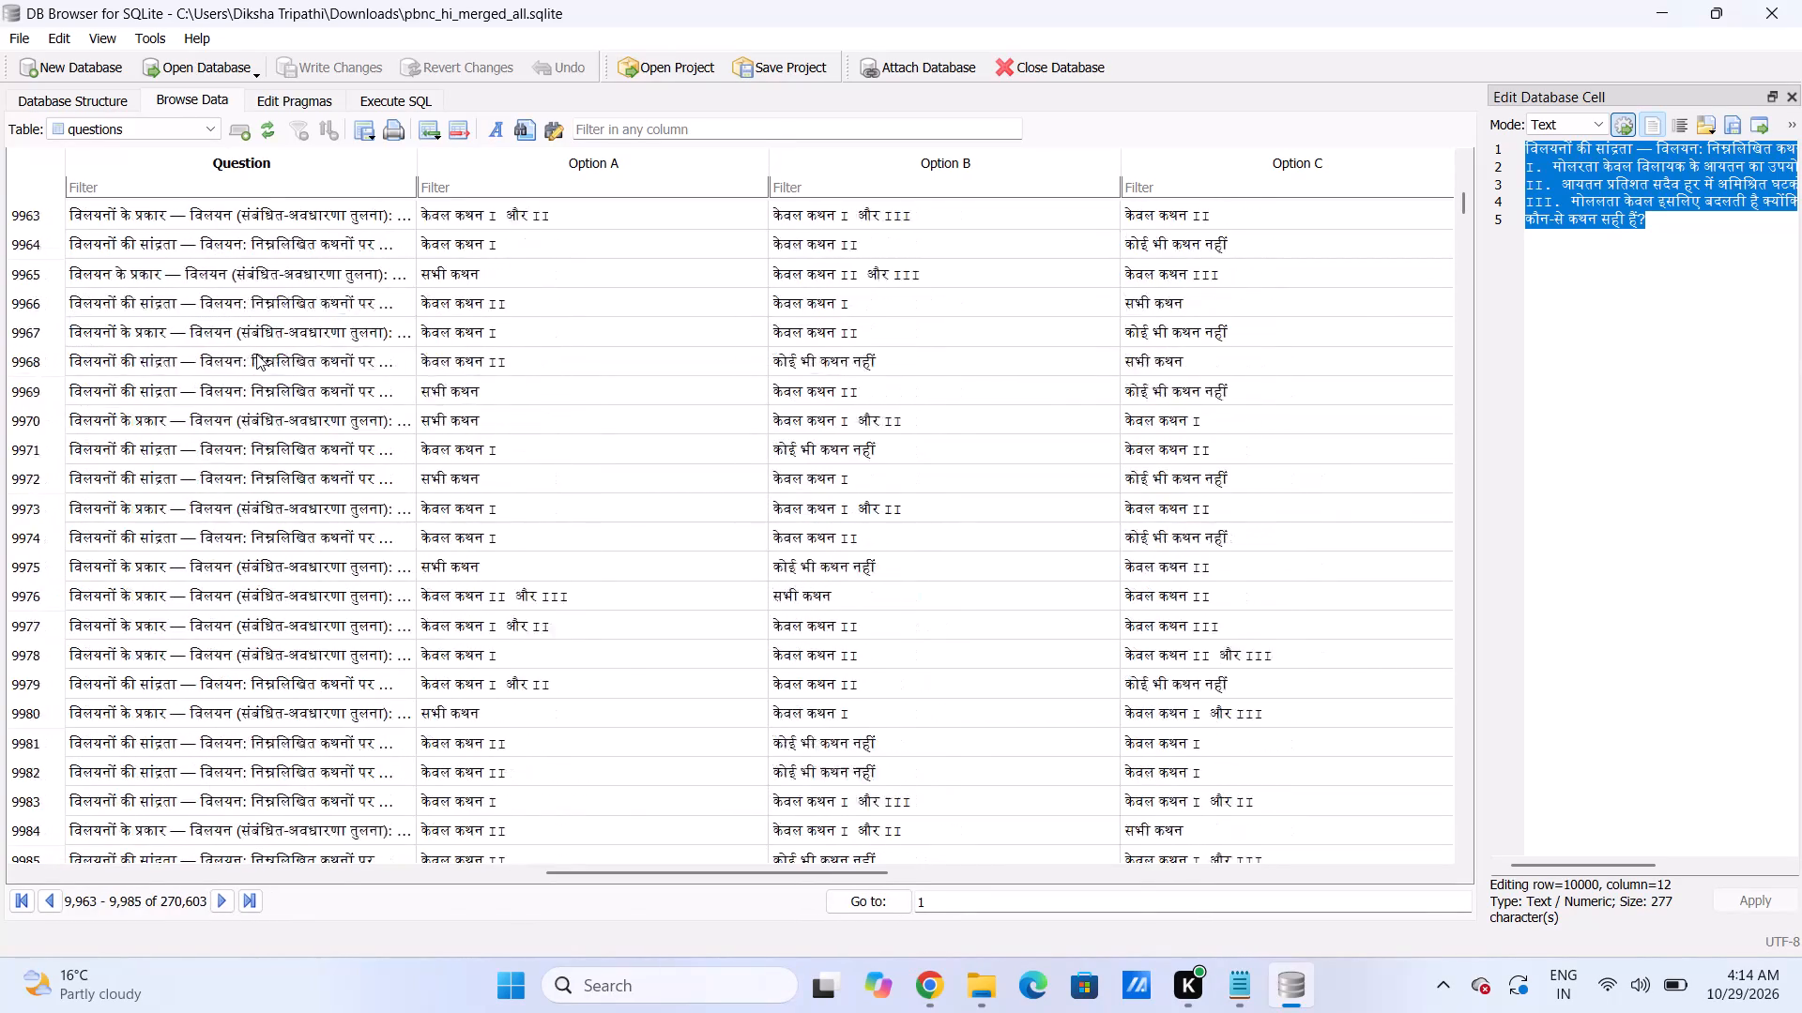
{"action": "scroll", "coordinate": [256, 354], "scroll_direction": "up", "scroll_amount": 20}
{"action": "scroll", "coordinate": [256, 354], "scroll_direction": "up", "scroll_amount": 11}
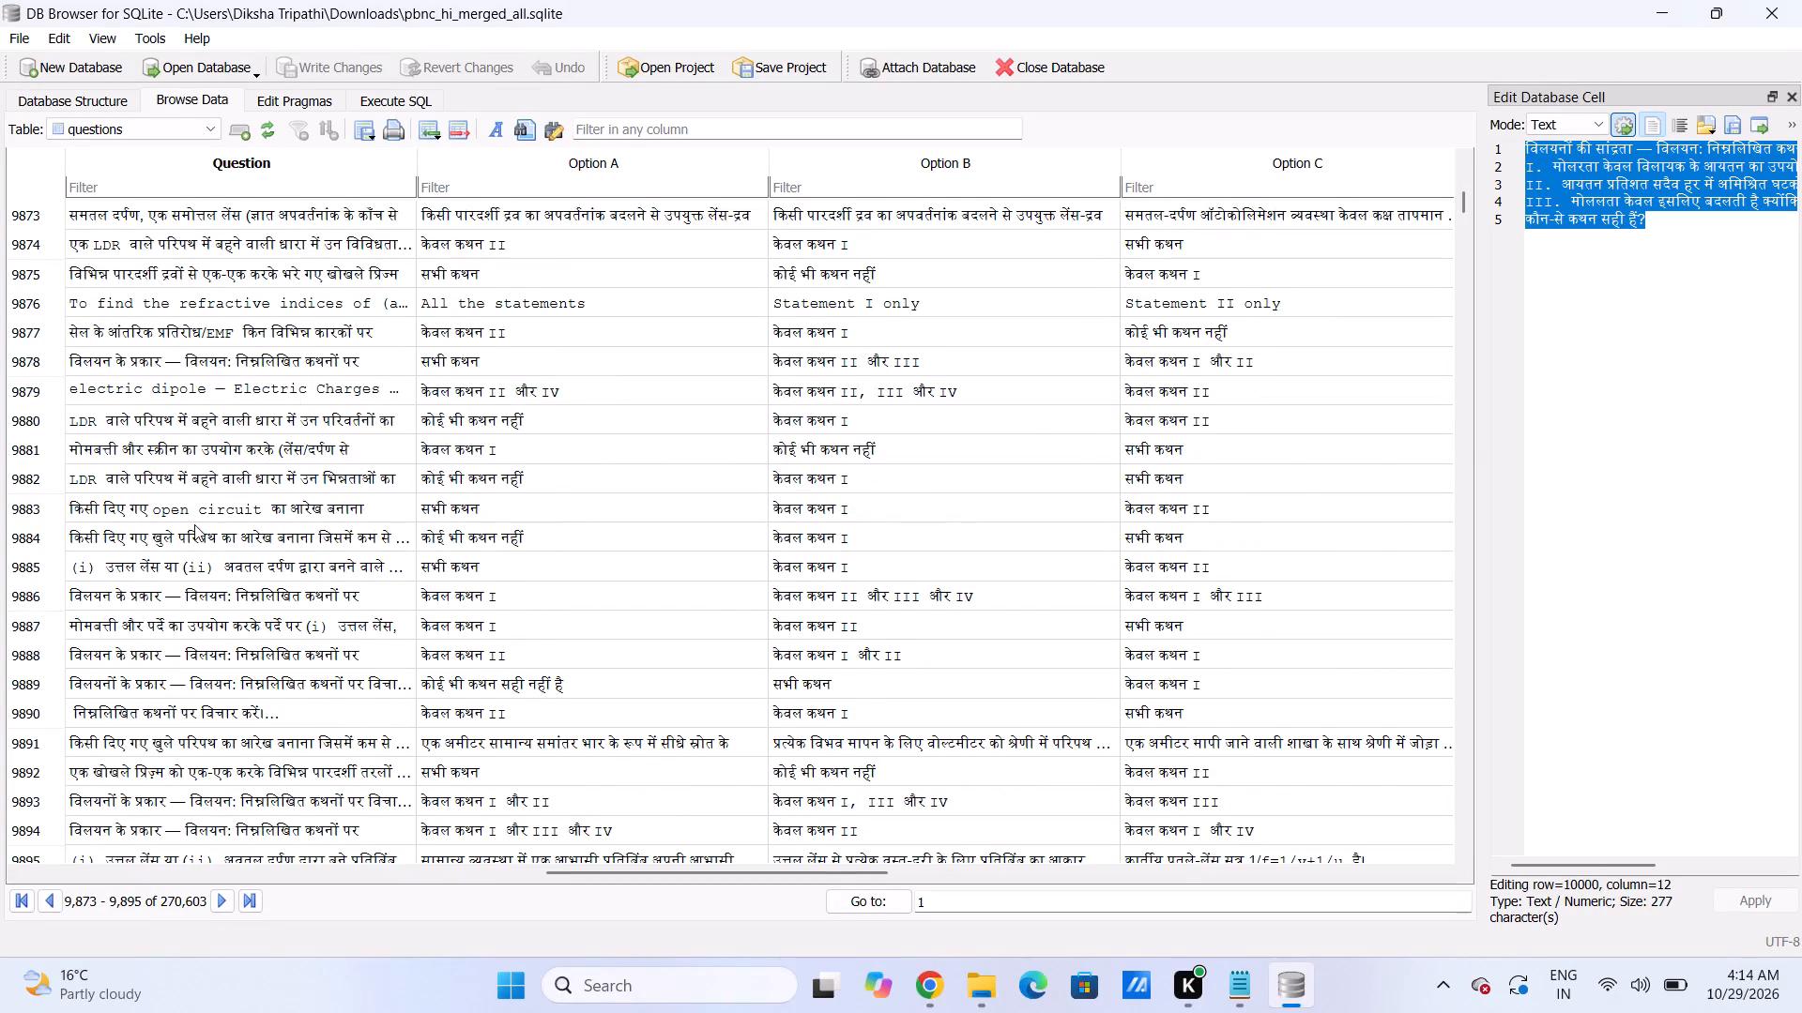
{"action": "scroll", "coordinate": [200, 521], "scroll_direction": "down", "scroll_amount": 8}
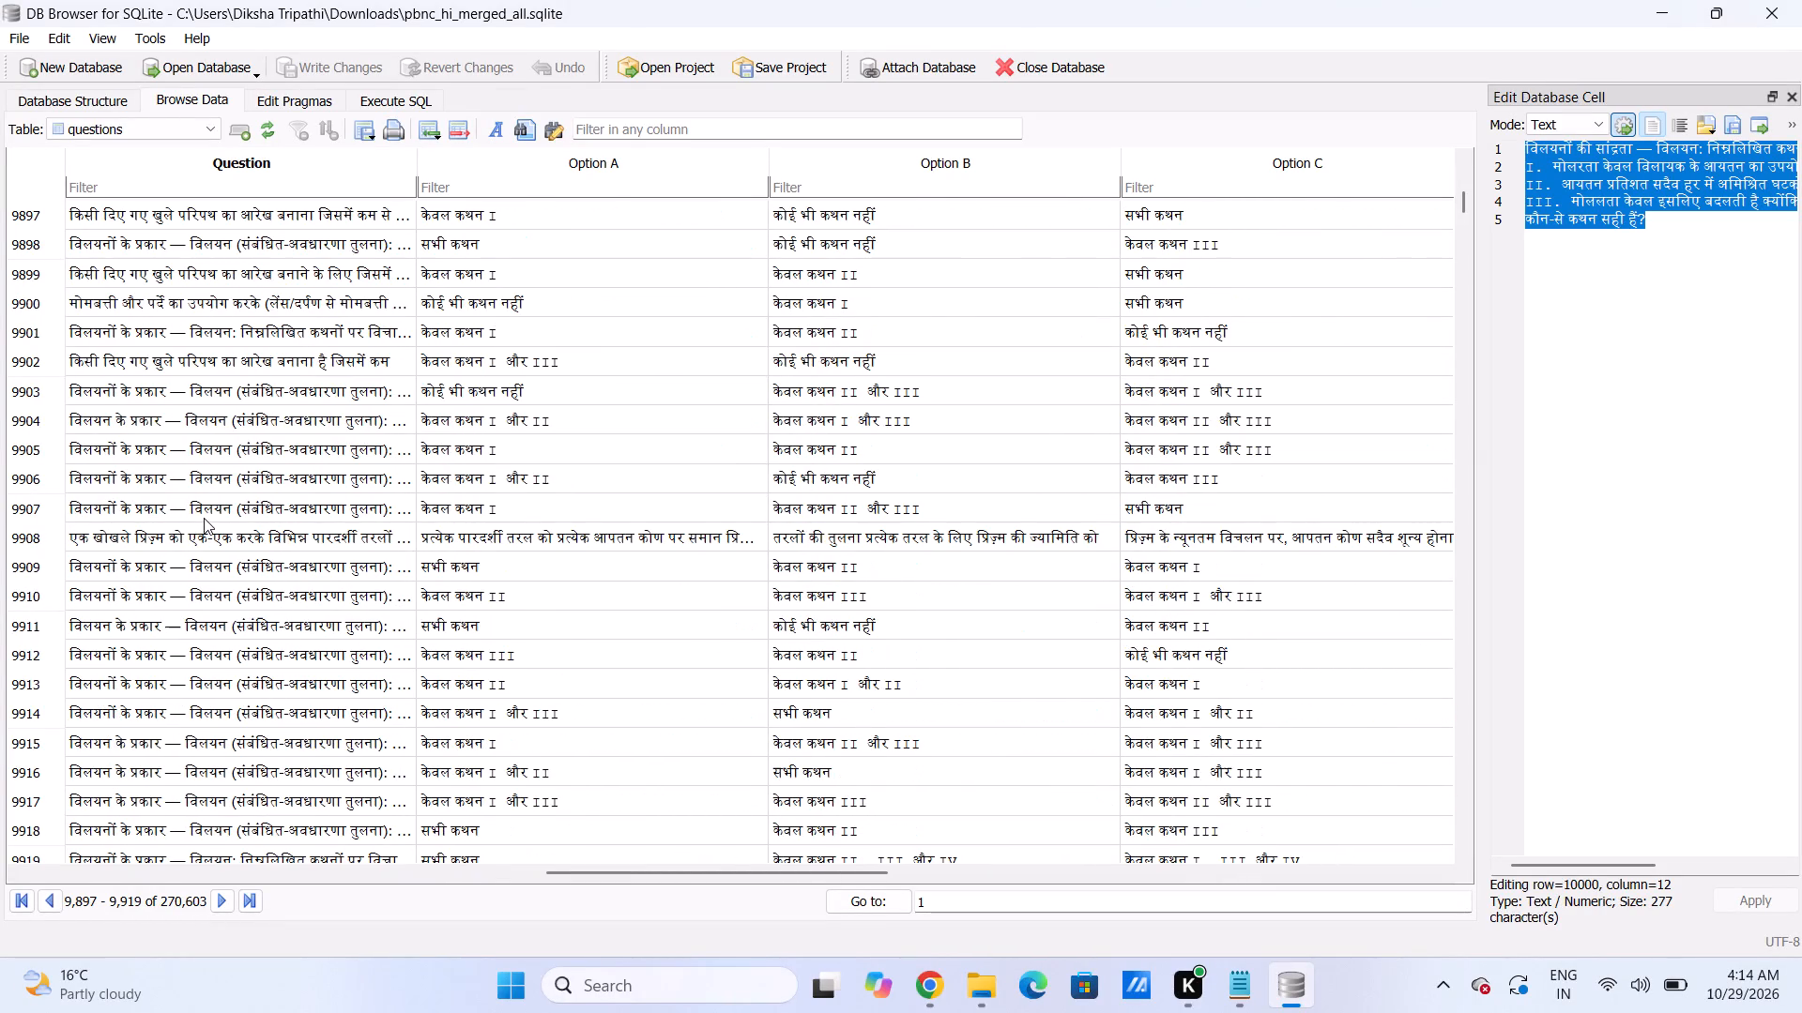
{"action": "scroll", "coordinate": [206, 517], "scroll_direction": "up", "scroll_amount": 3}
{"action": "scroll", "coordinate": [207, 517], "scroll_direction": "down", "scroll_amount": 5}
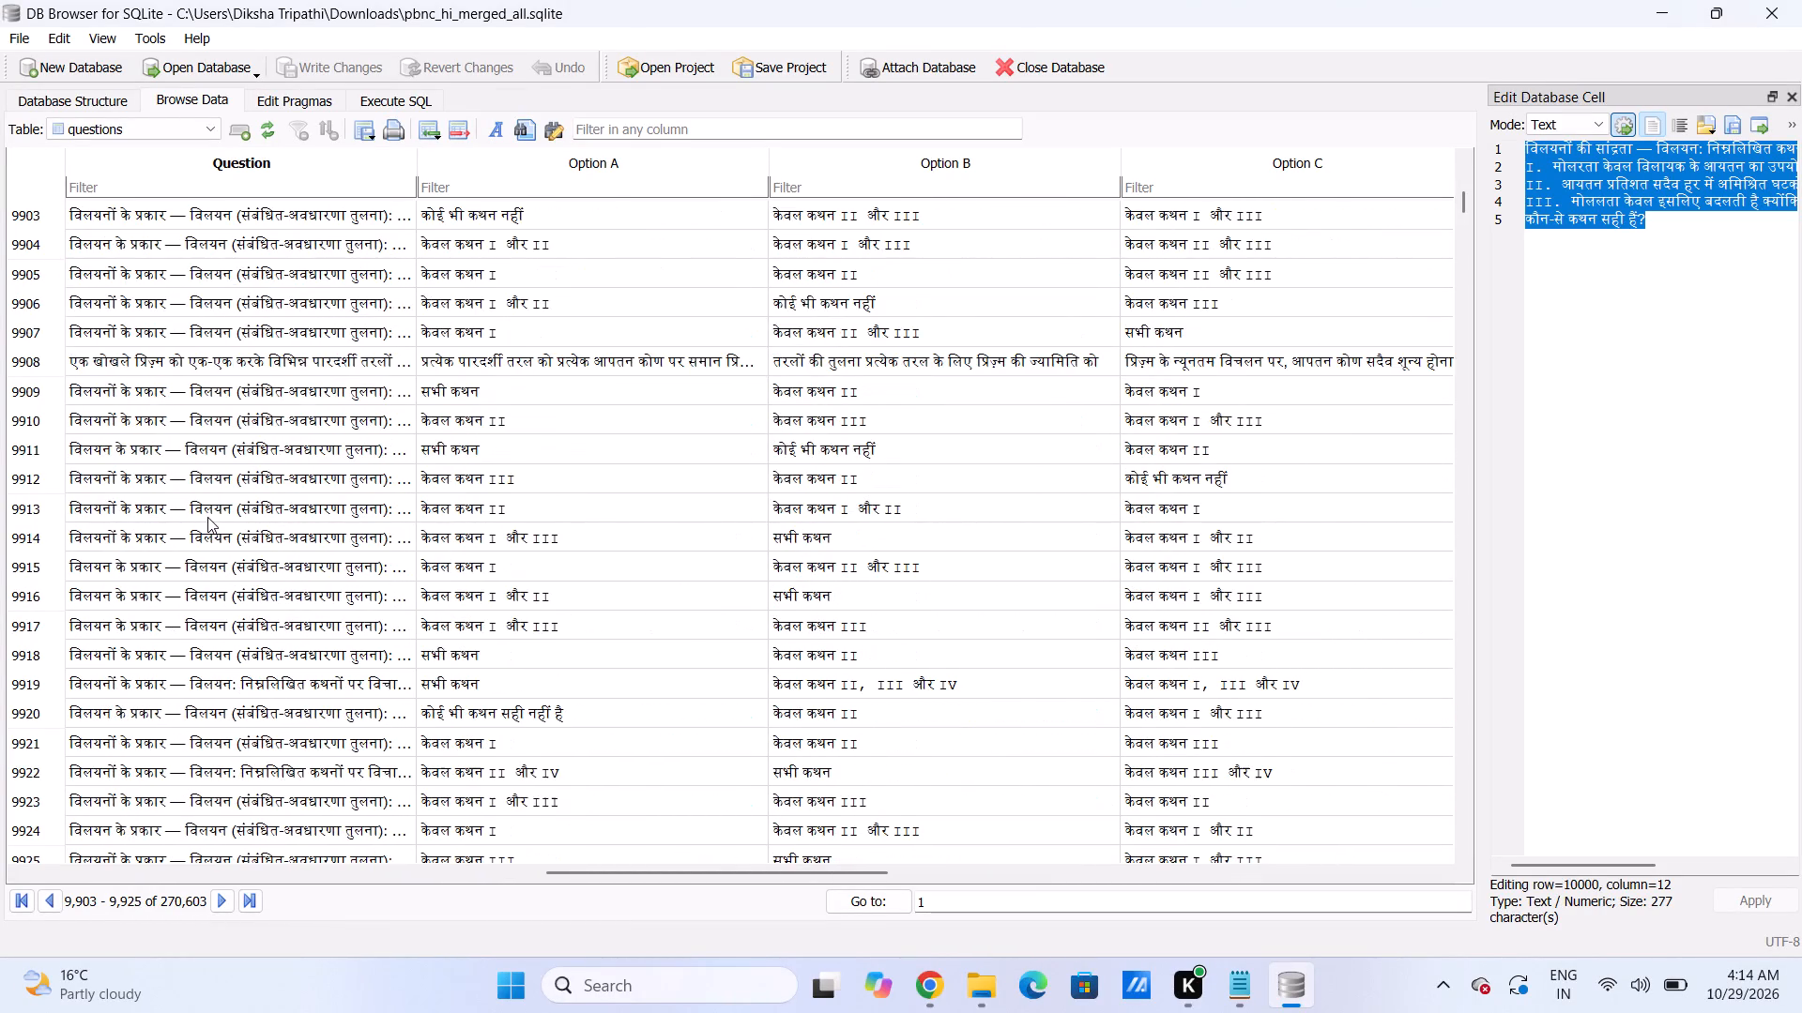
{"action": "scroll", "coordinate": [207, 517], "scroll_direction": "down", "scroll_amount": 6}
{"action": "scroll", "coordinate": [212, 512], "scroll_direction": "up", "scroll_amount": 2}
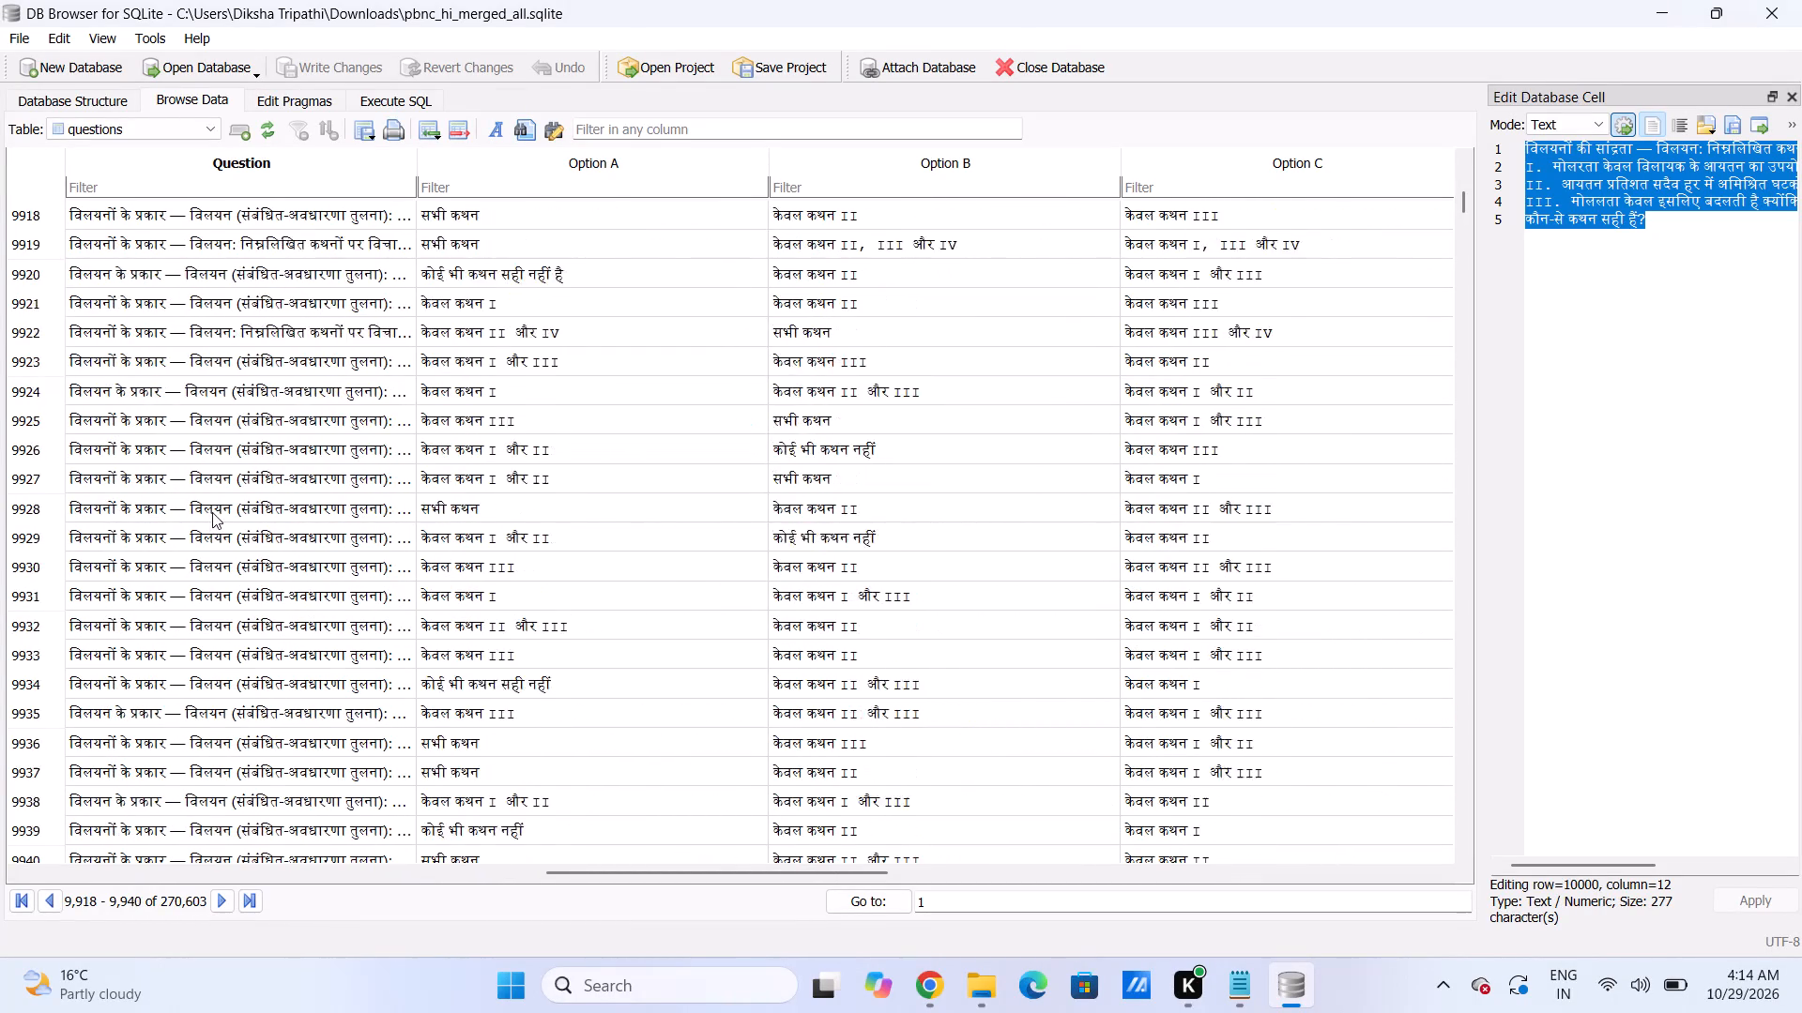
{"action": "scroll", "coordinate": [212, 512], "scroll_direction": "up", "scroll_amount": 9}
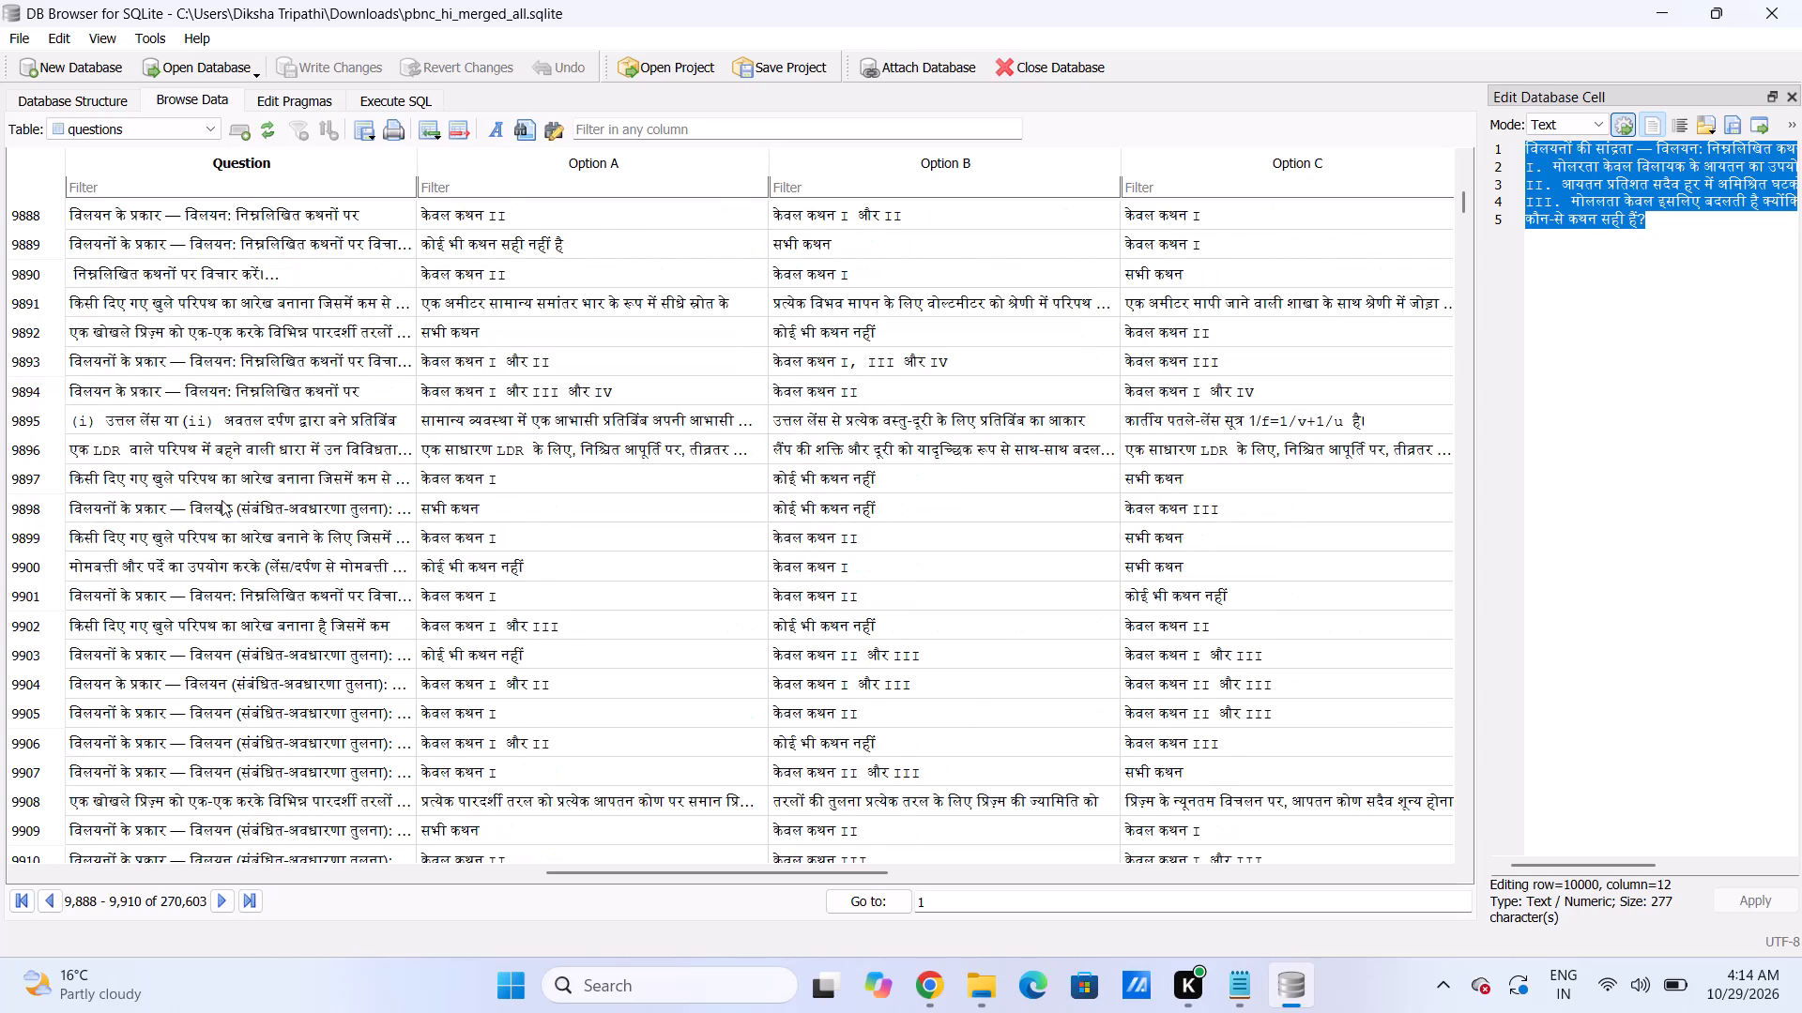
{"action": "scroll", "coordinate": [221, 500], "scroll_direction": "down", "scroll_amount": 9}
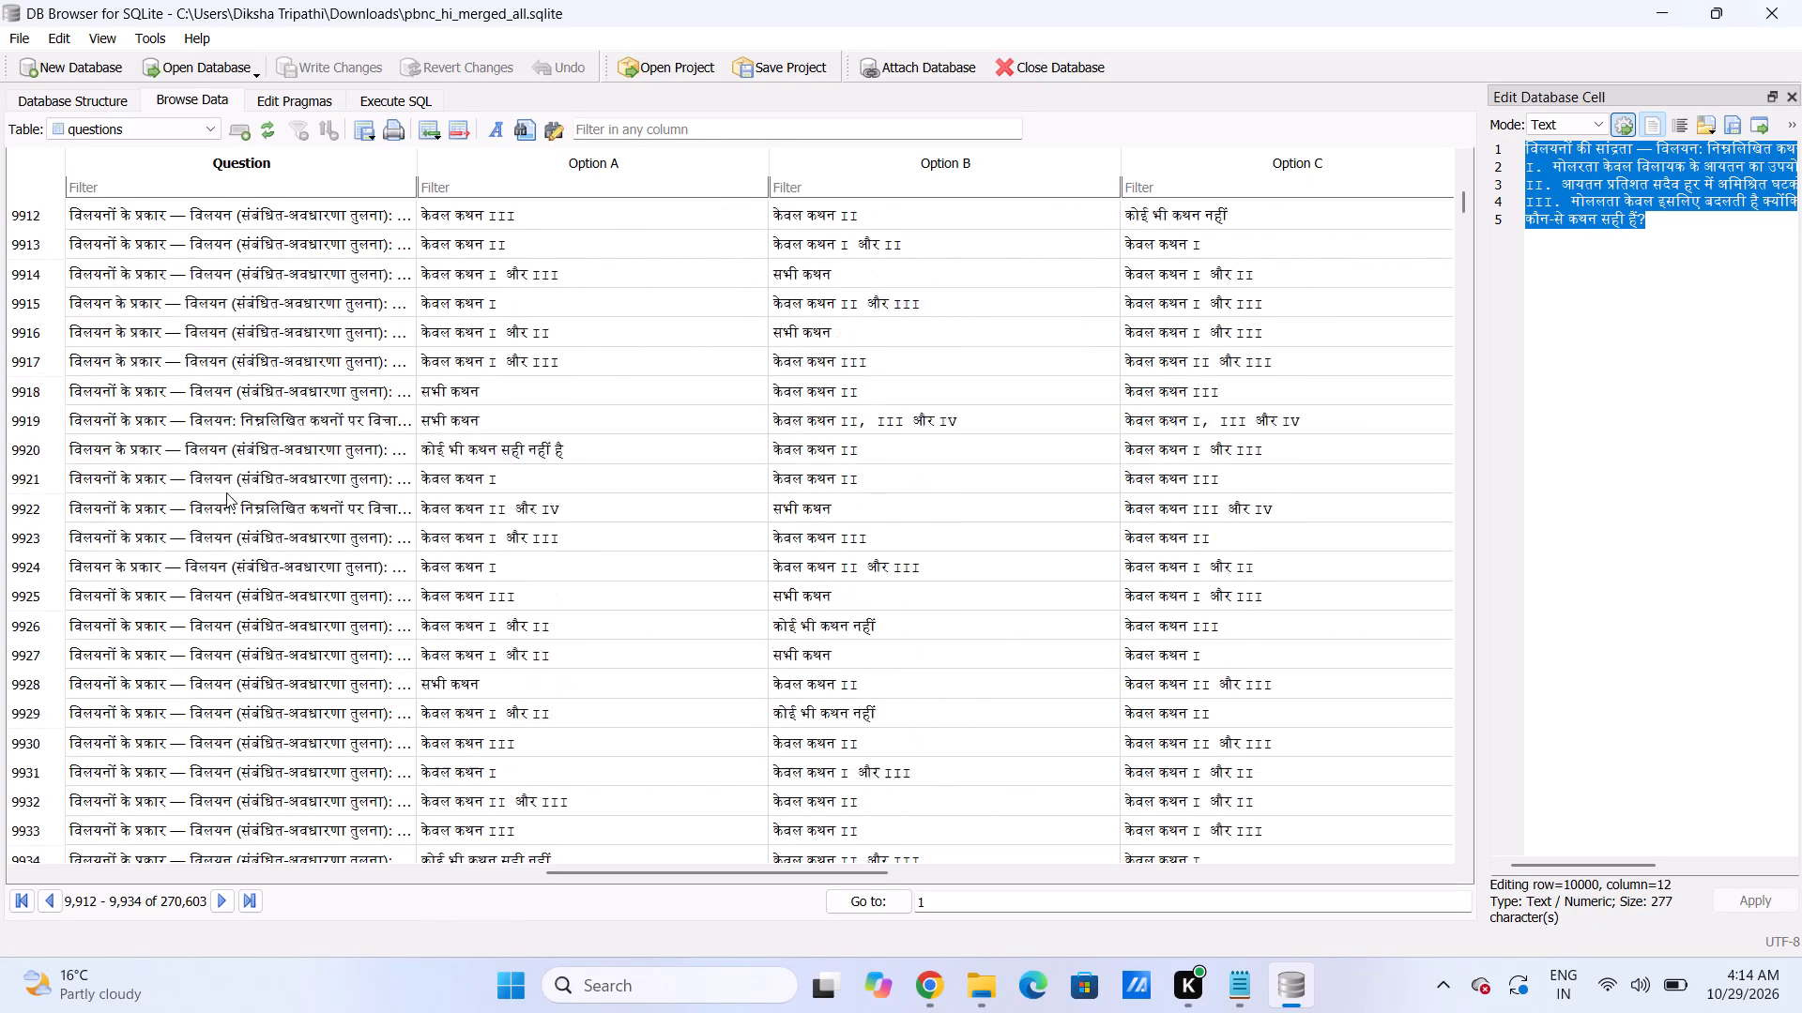
{"action": "scroll", "coordinate": [226, 492], "scroll_direction": "down", "scroll_amount": 8}
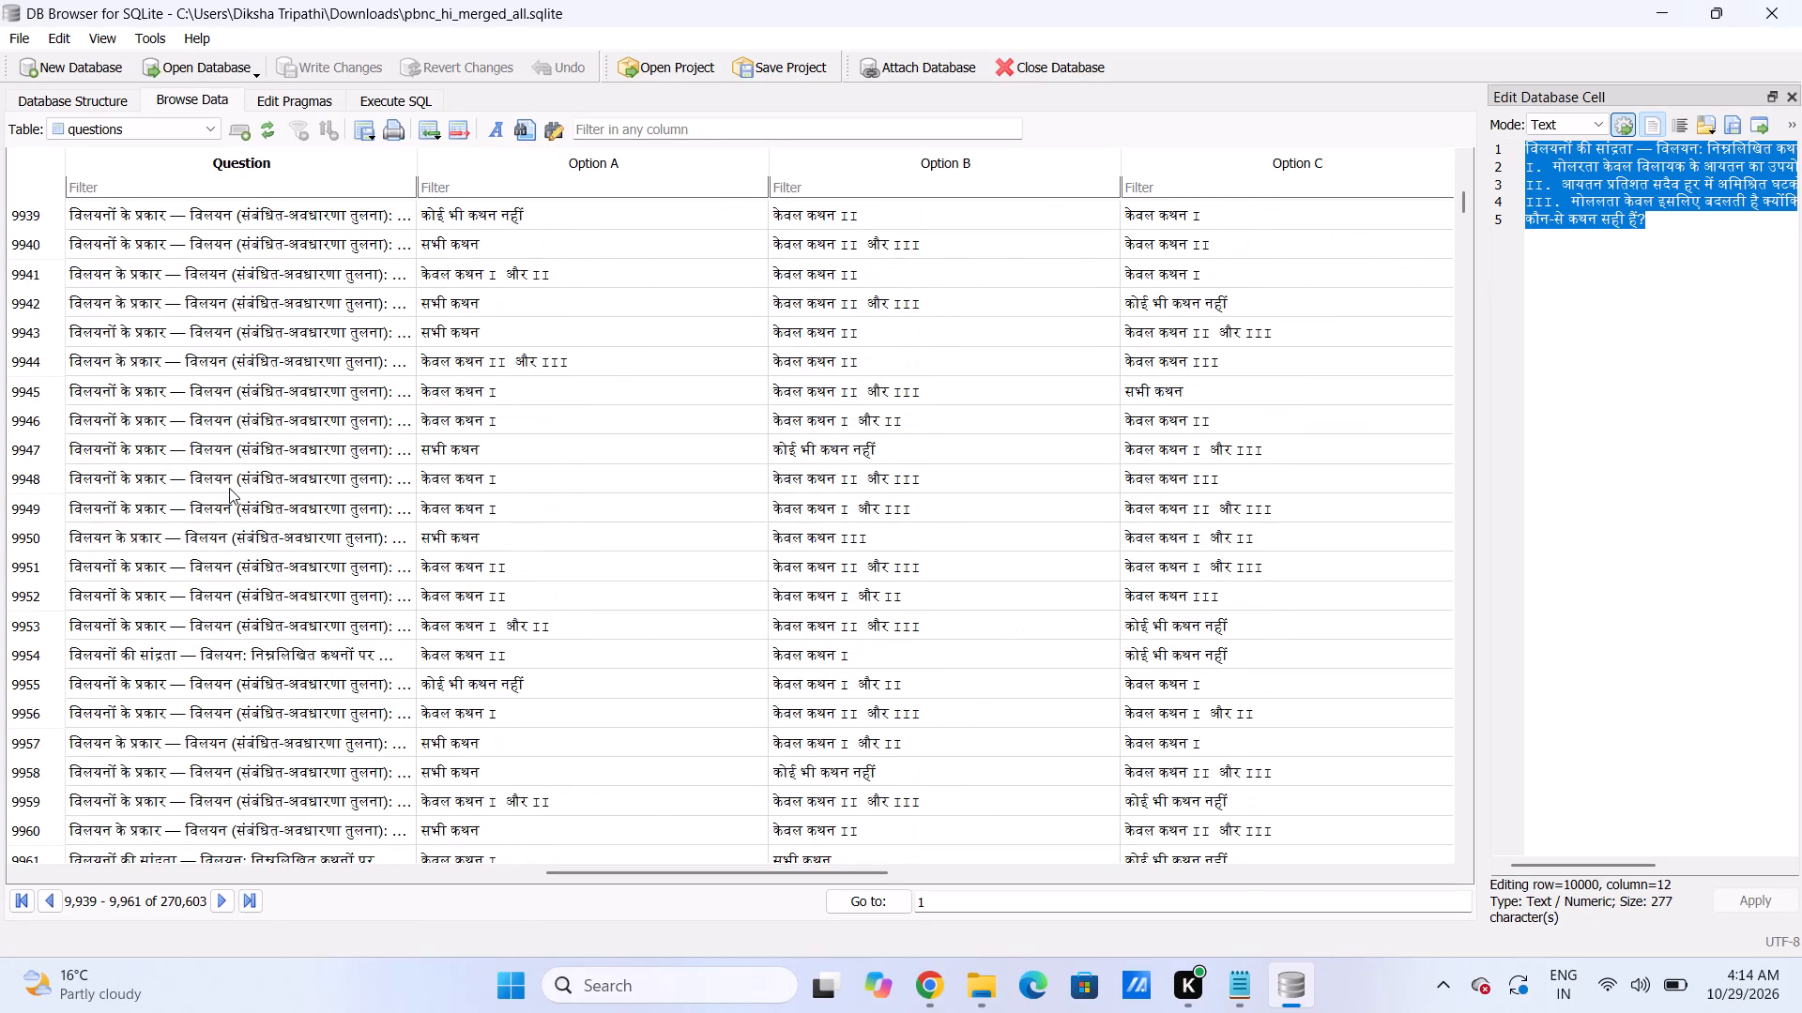
{"action": "scroll", "coordinate": [231, 486], "scroll_direction": "down", "scroll_amount": 3}
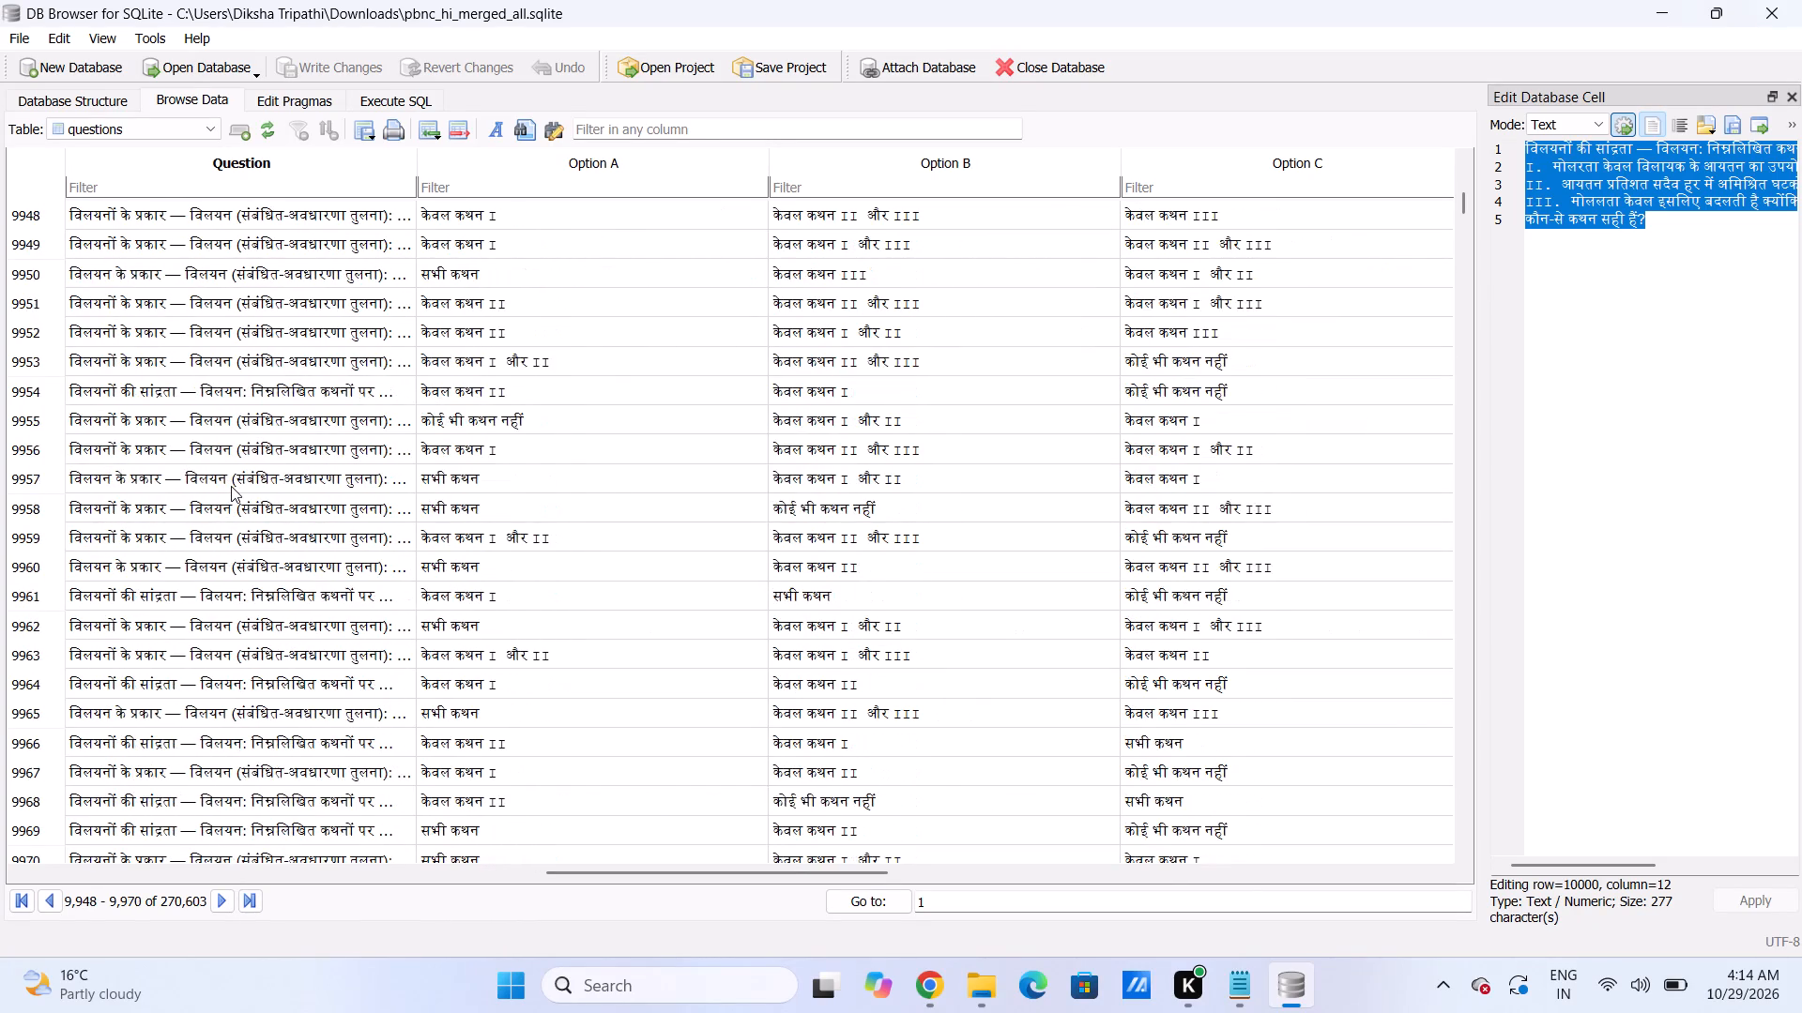
{"action": "scroll", "coordinate": [231, 486], "scroll_direction": "up", "scroll_amount": 1}
{"action": "scroll", "coordinate": [231, 485], "scroll_direction": "down", "scroll_amount": 16}
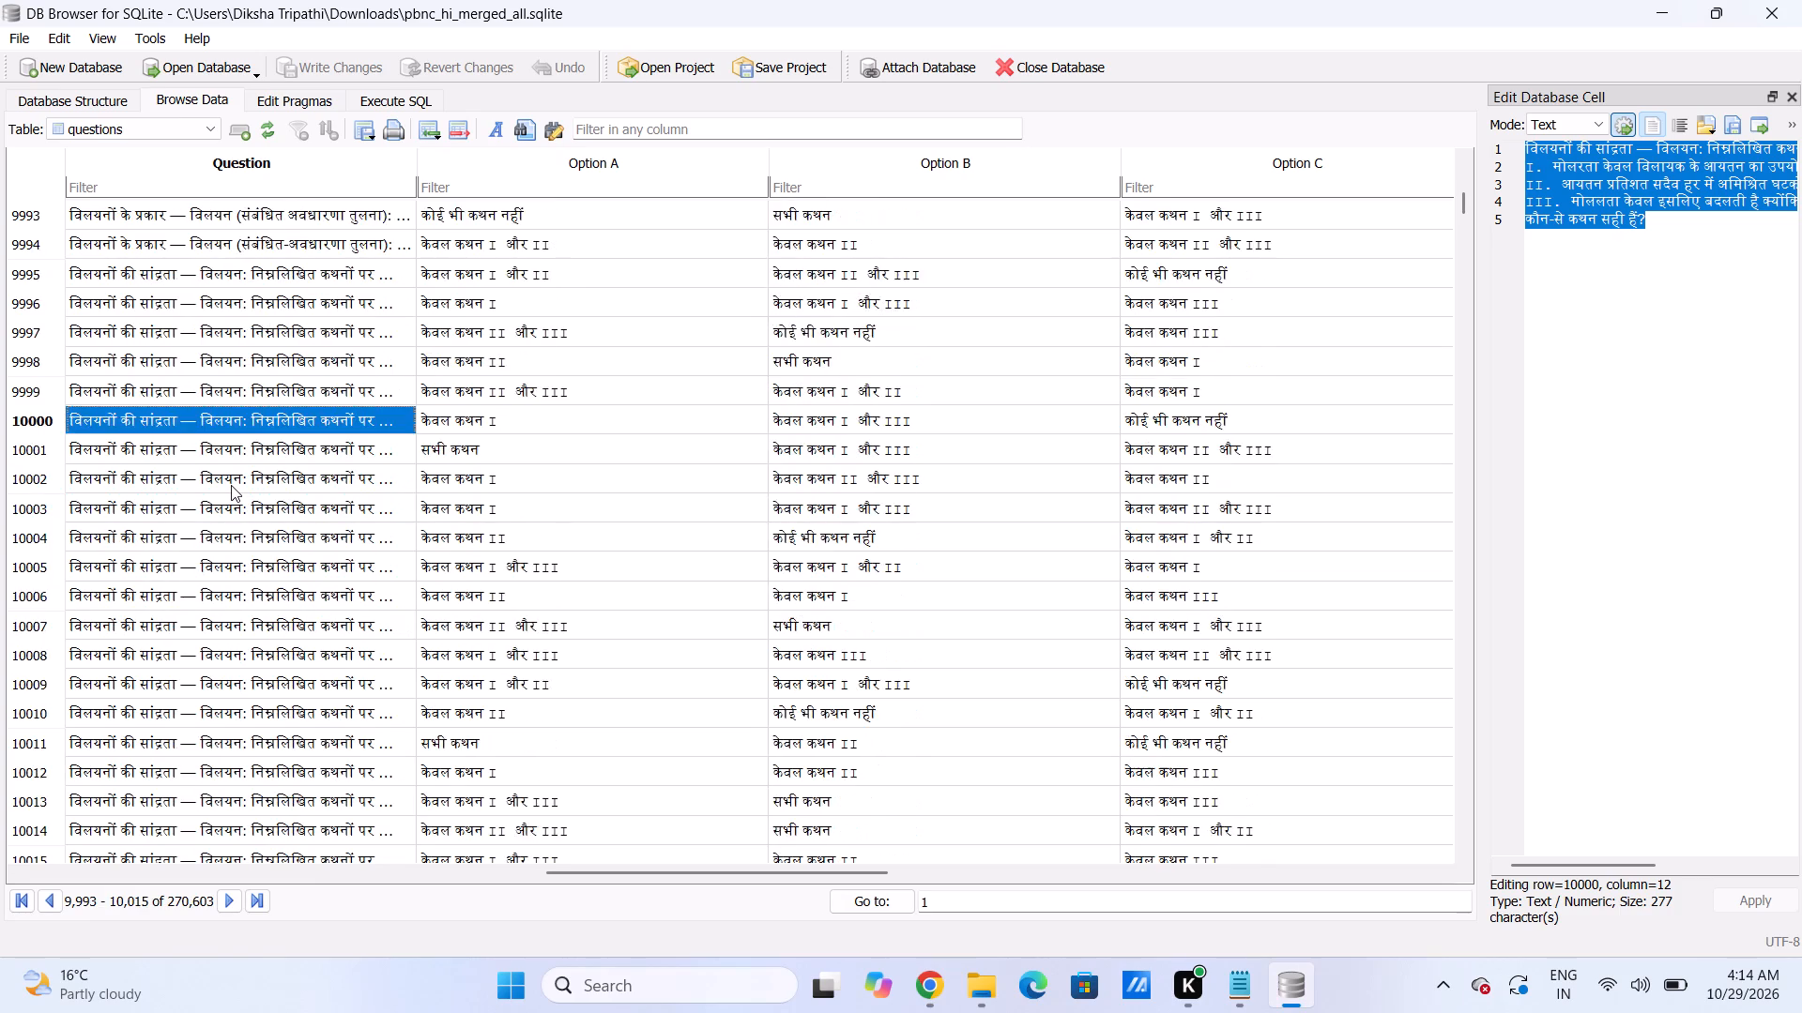
Re-examine the questions and options from row 10000 to about row 10147 and view row 10143's full question text.
{"action": "scroll", "coordinate": [231, 485], "scroll_direction": "down", "scroll_amount": 5}
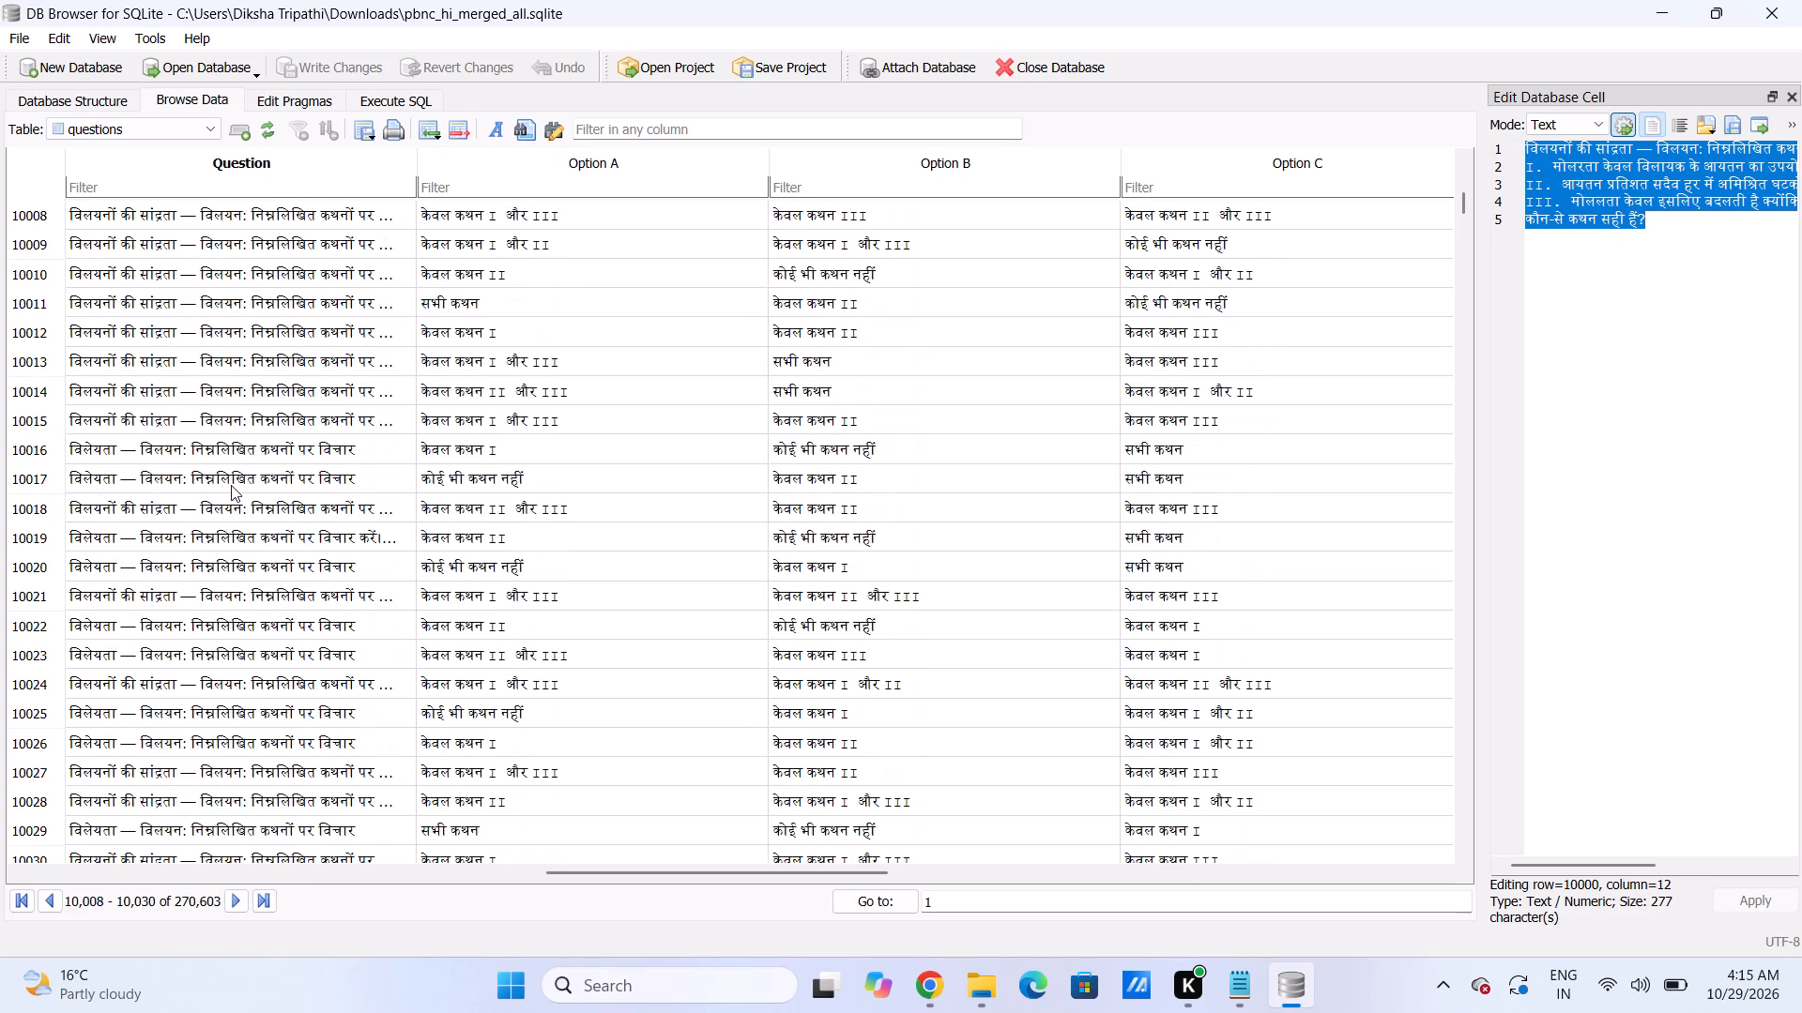
{"action": "scroll", "coordinate": [231, 485], "scroll_direction": "down", "scroll_amount": 9}
{"action": "scroll", "coordinate": [231, 484], "scroll_direction": "up", "scroll_amount": 3}
{"action": "scroll", "coordinate": [231, 484], "scroll_direction": "down", "scroll_amount": 3}
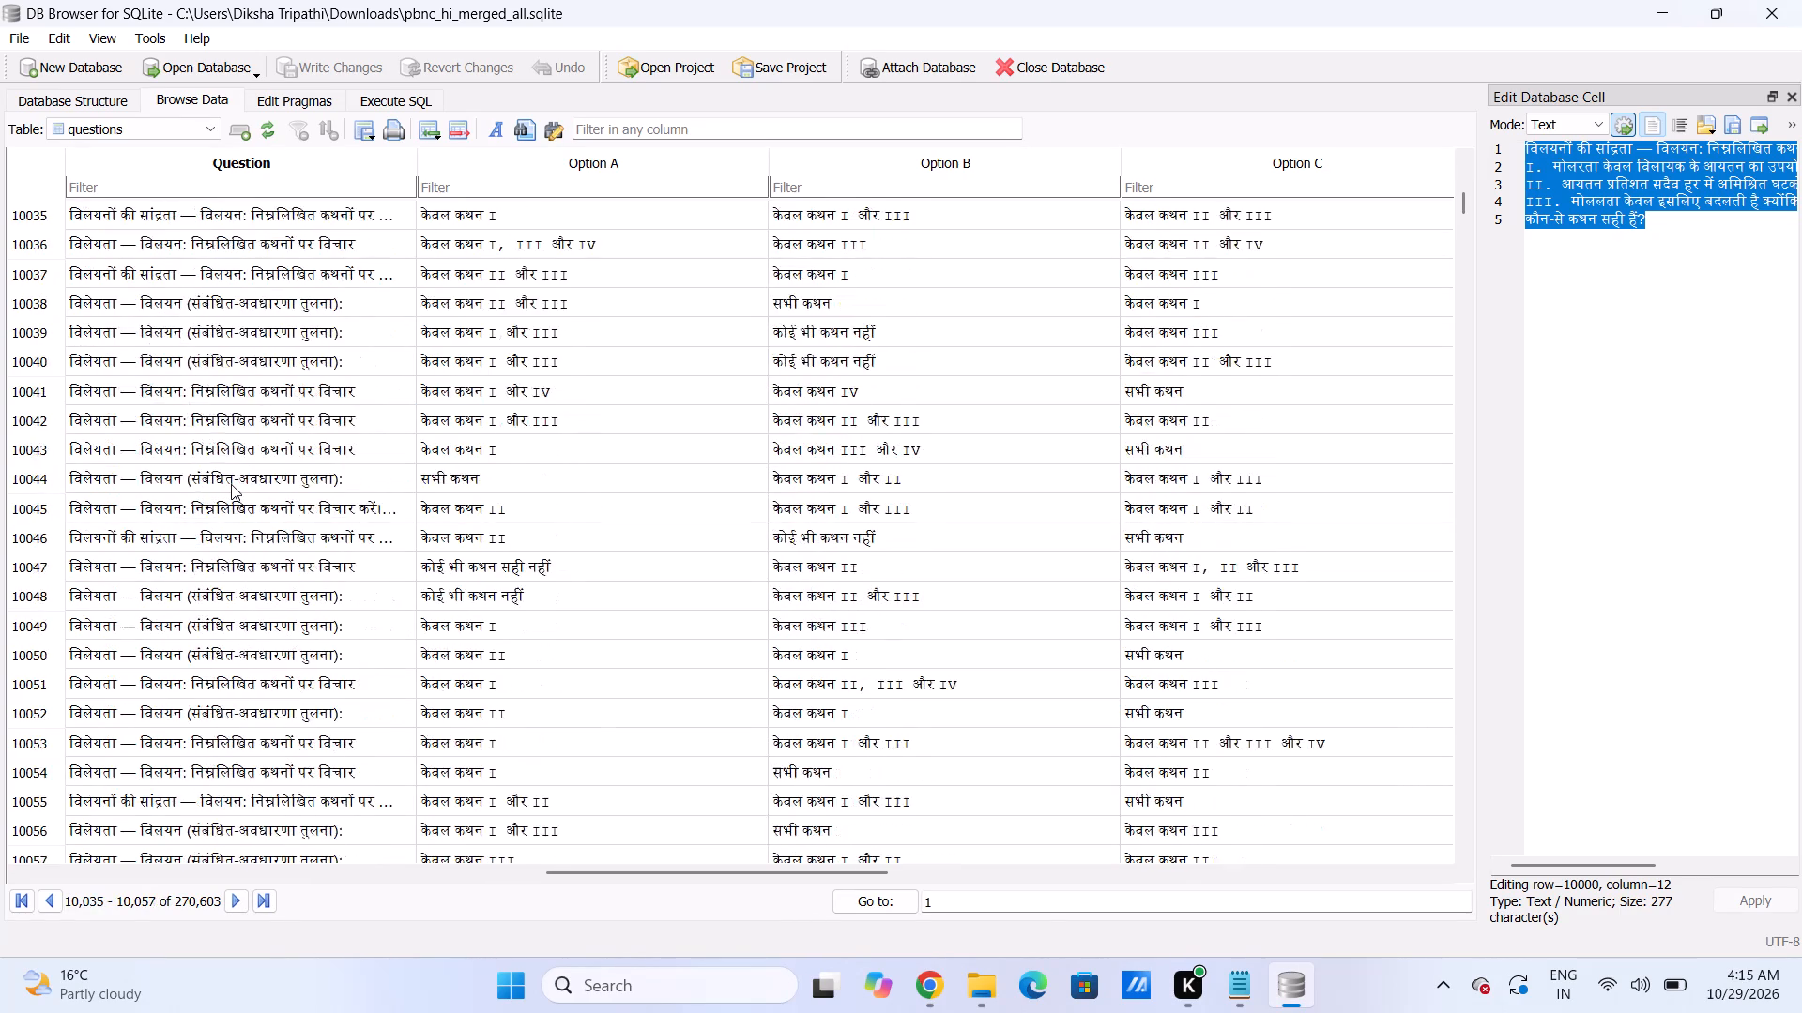
{"action": "scroll", "coordinate": [231, 484], "scroll_direction": "up", "scroll_amount": 15}
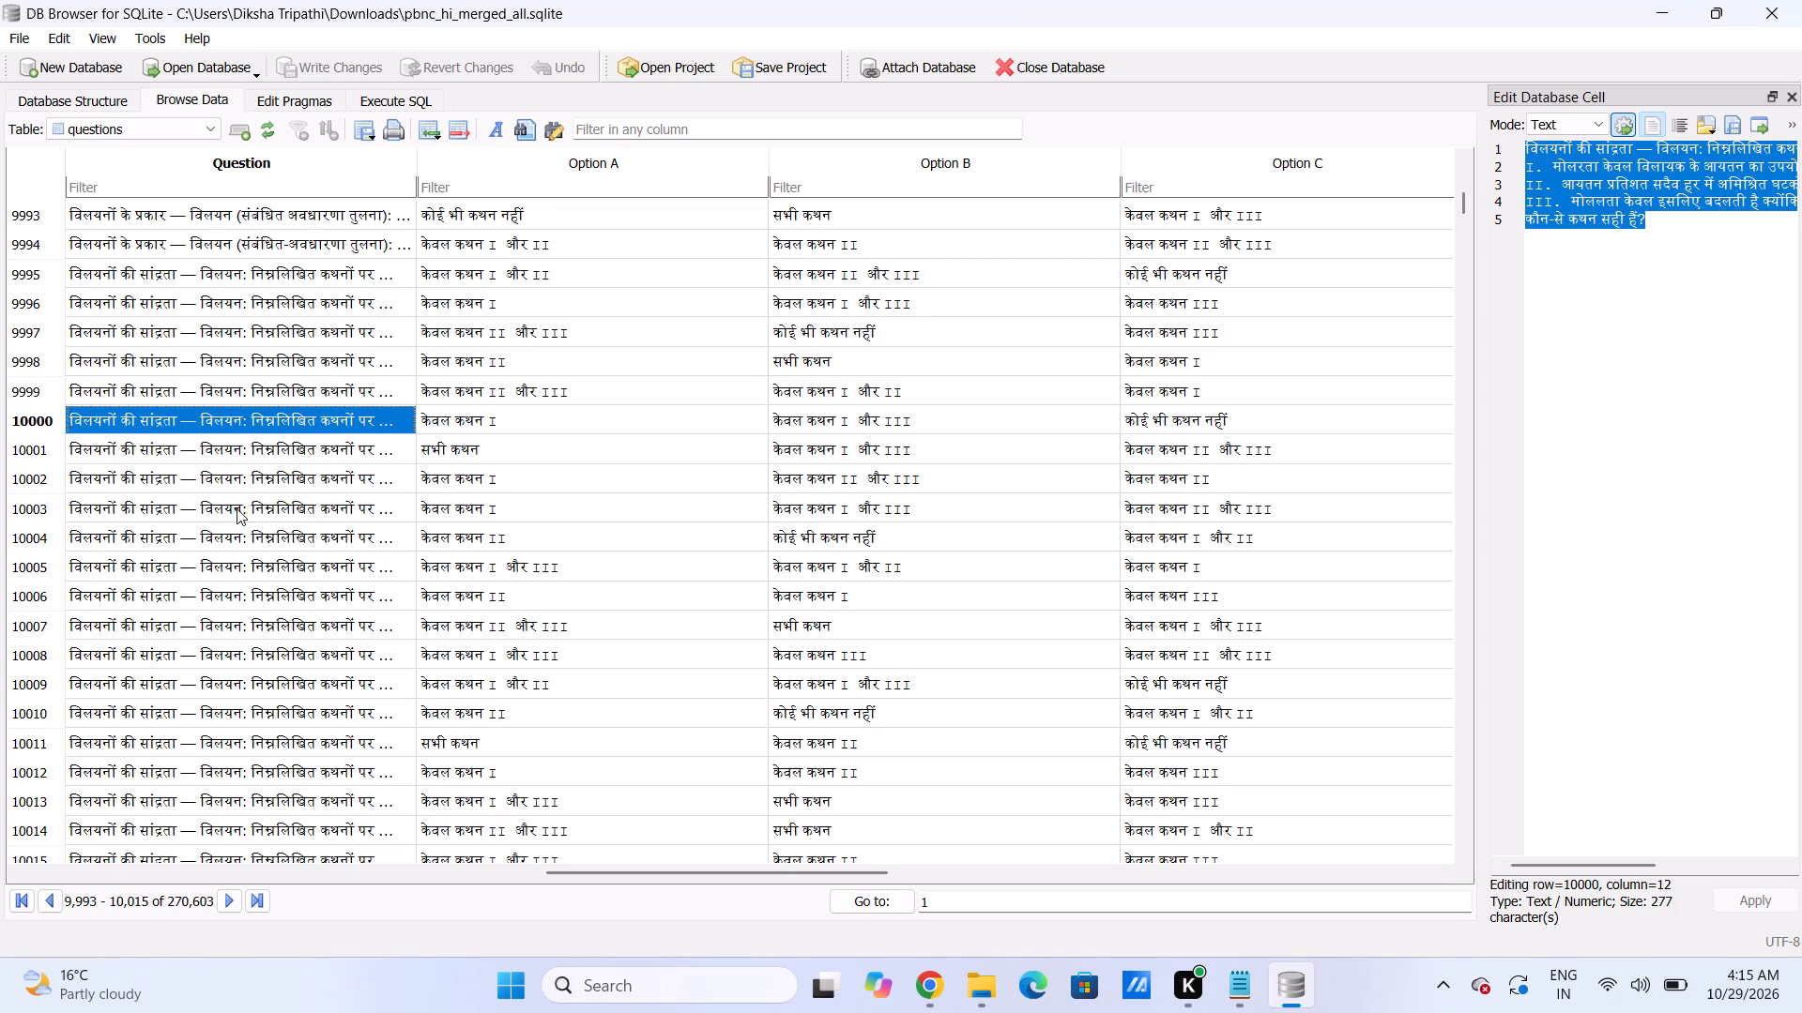
{"action": "scroll", "coordinate": [242, 506], "scroll_direction": "down", "scroll_amount": 18}
{"action": "scroll", "coordinate": [261, 476], "scroll_direction": "down", "scroll_amount": 13}
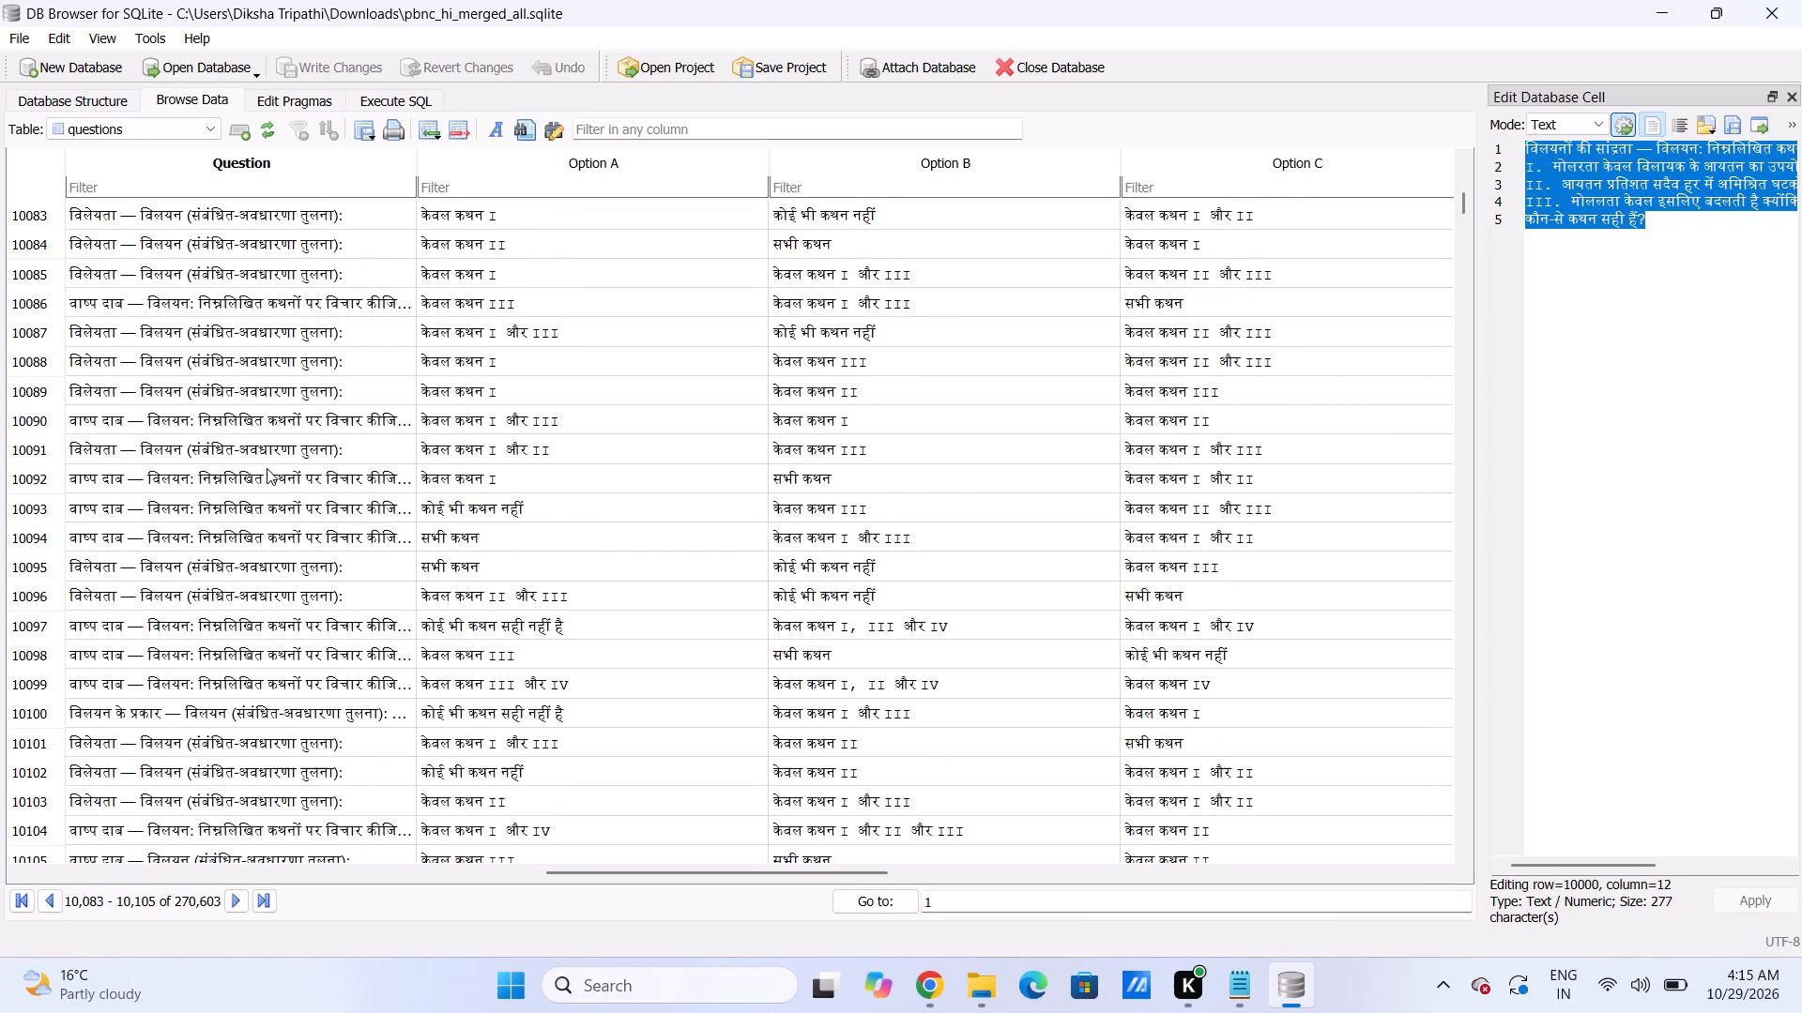
{"action": "scroll", "coordinate": [267, 468], "scroll_direction": "down", "scroll_amount": 11}
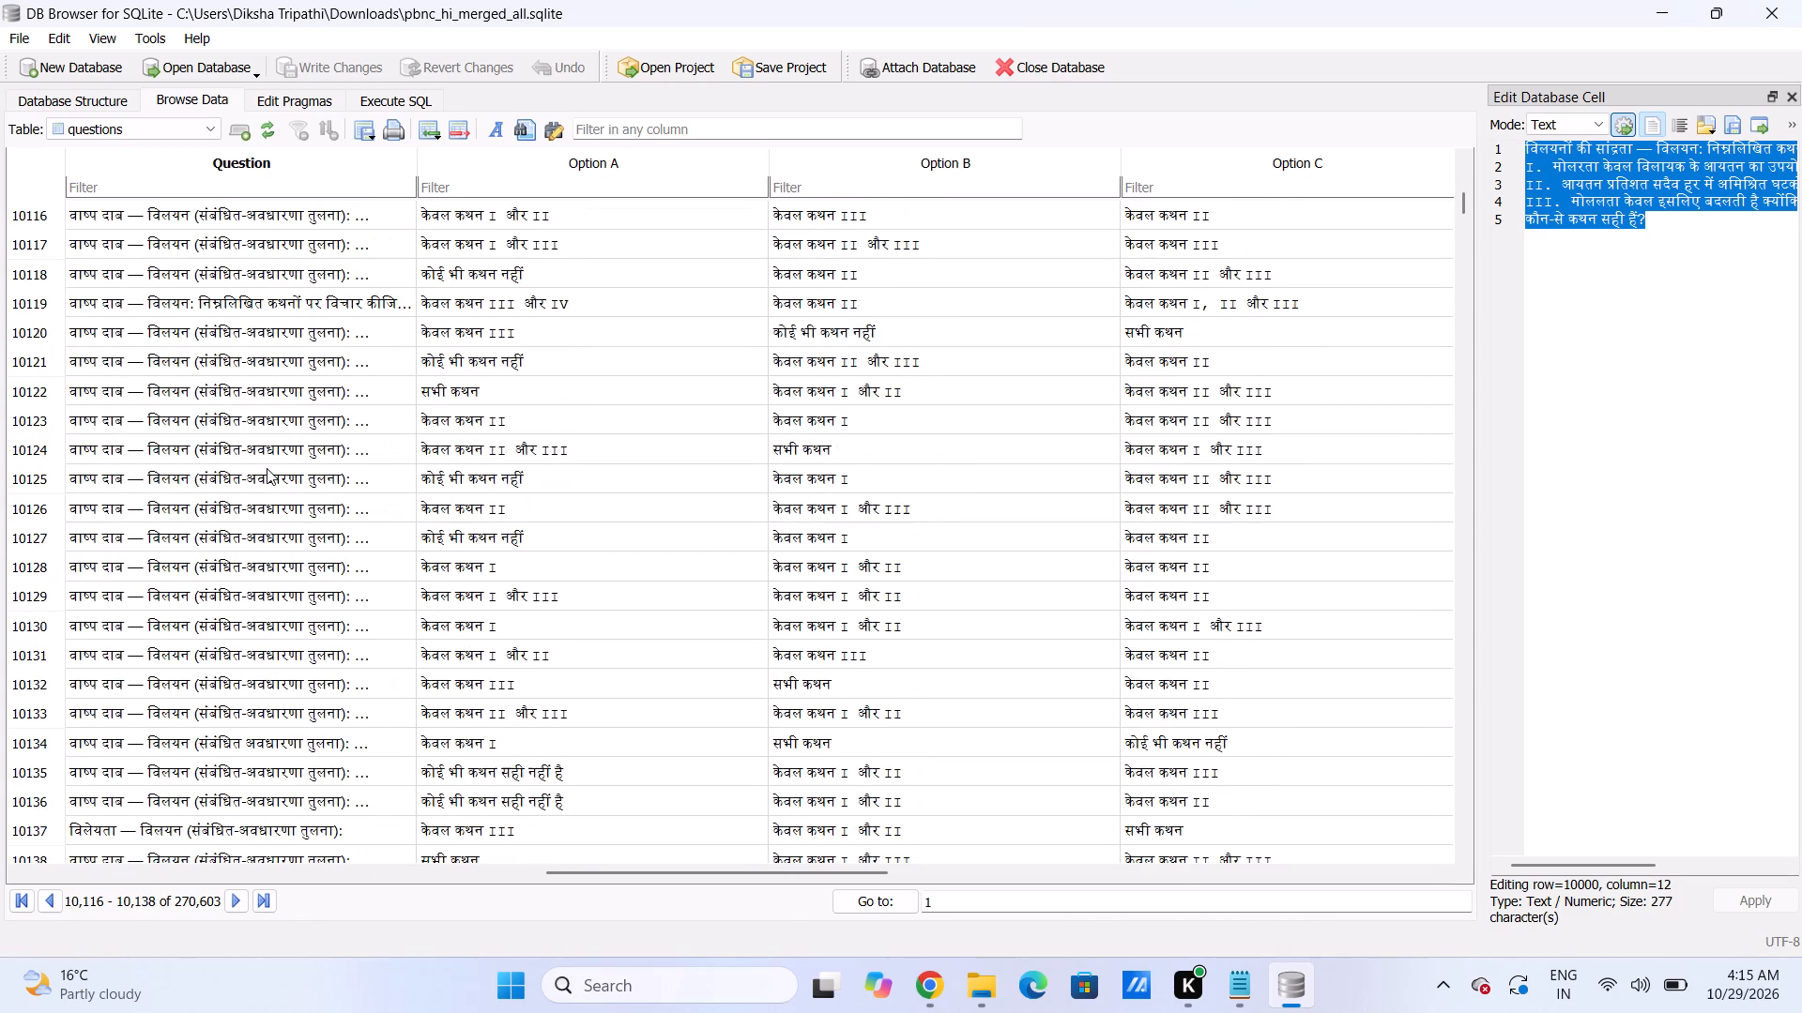
{"action": "scroll", "coordinate": [267, 468], "scroll_direction": "down", "scroll_amount": 3}
{"action": "left_click", "coordinate": [210, 729]}
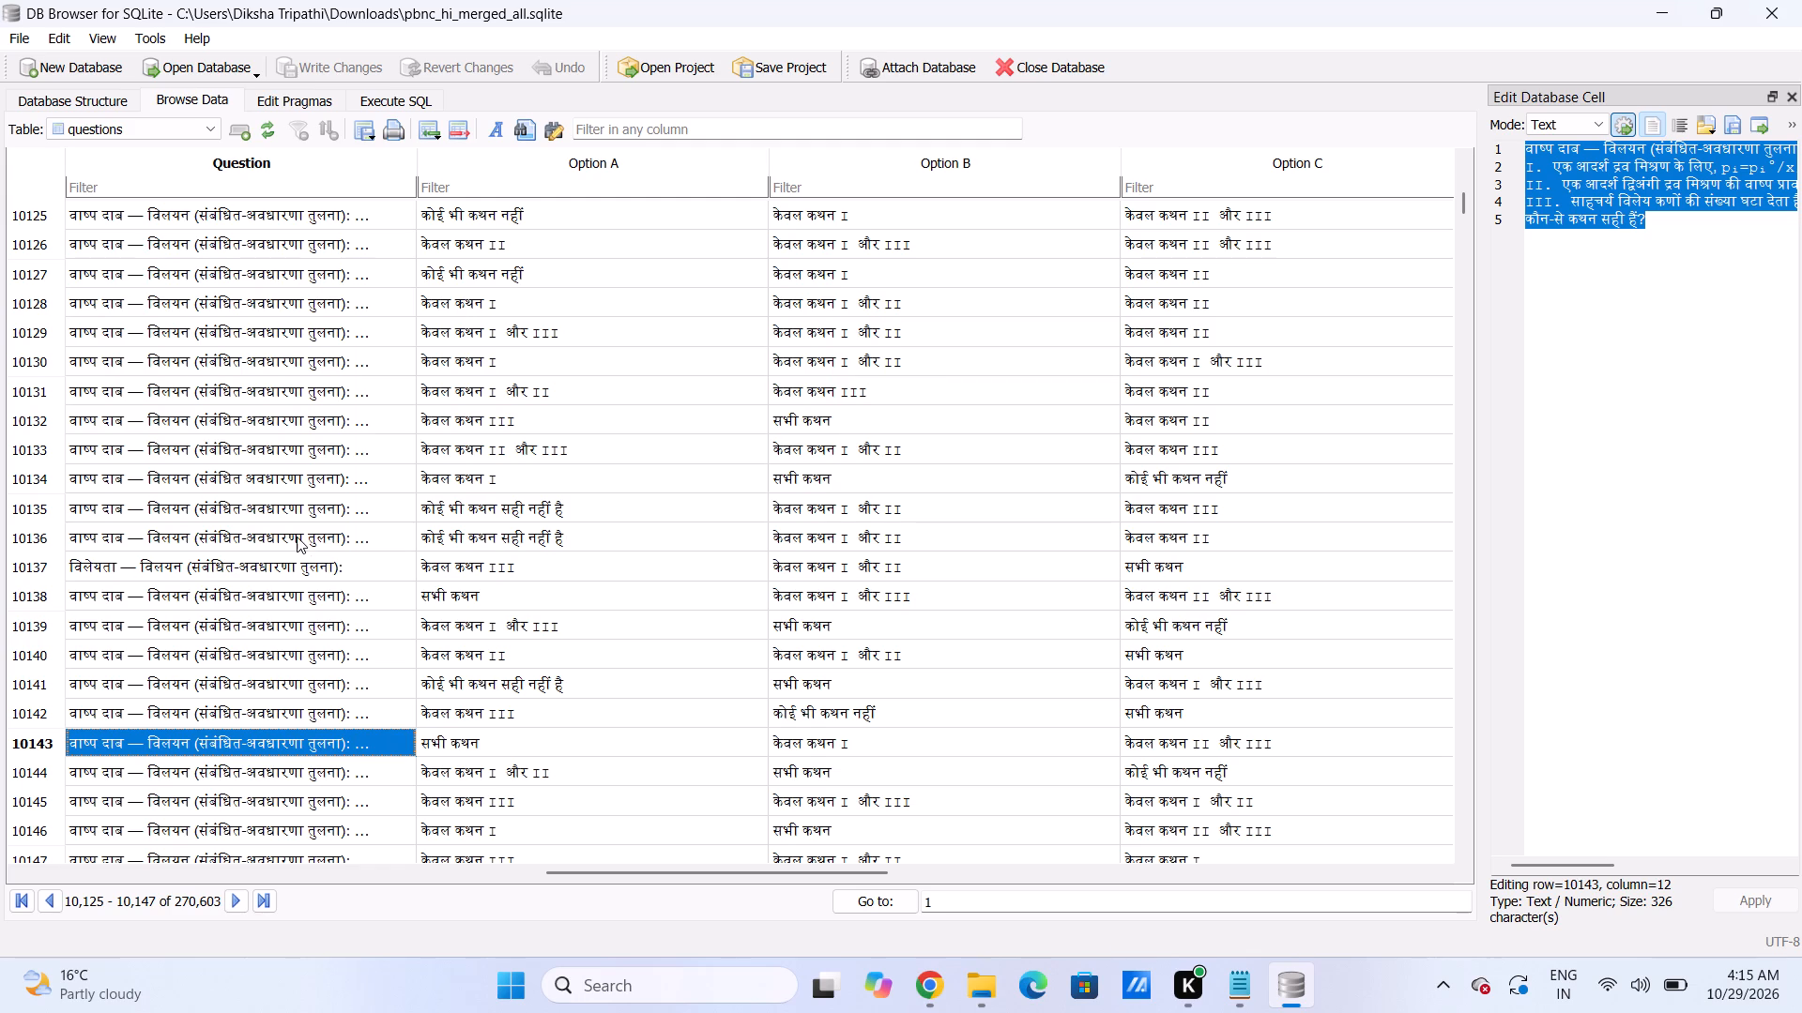
Examine the Question and Option A to C columns from about row 10146 down to row 10282.
{"action": "scroll", "coordinate": [296, 536], "scroll_direction": "down", "scroll_amount": 7}
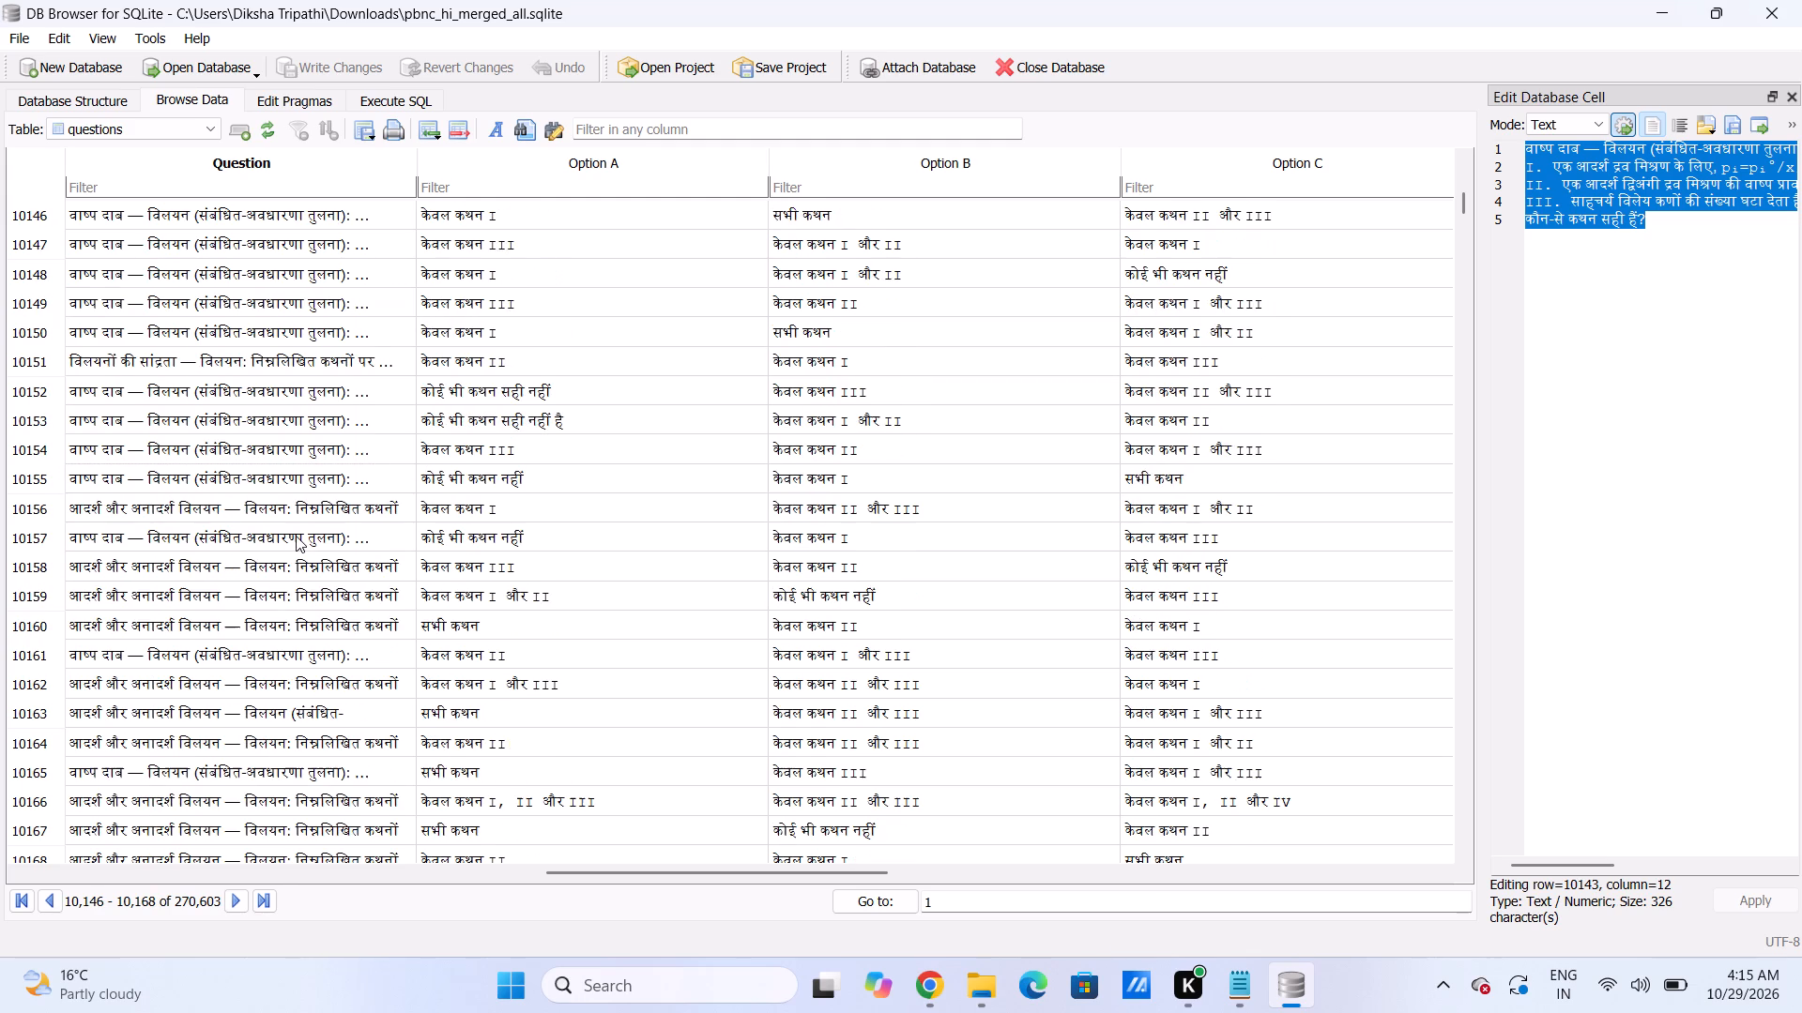
{"action": "scroll", "coordinate": [300, 519], "scroll_direction": "up", "scroll_amount": 1}
{"action": "scroll", "coordinate": [300, 519], "scroll_direction": "down", "scroll_amount": 5}
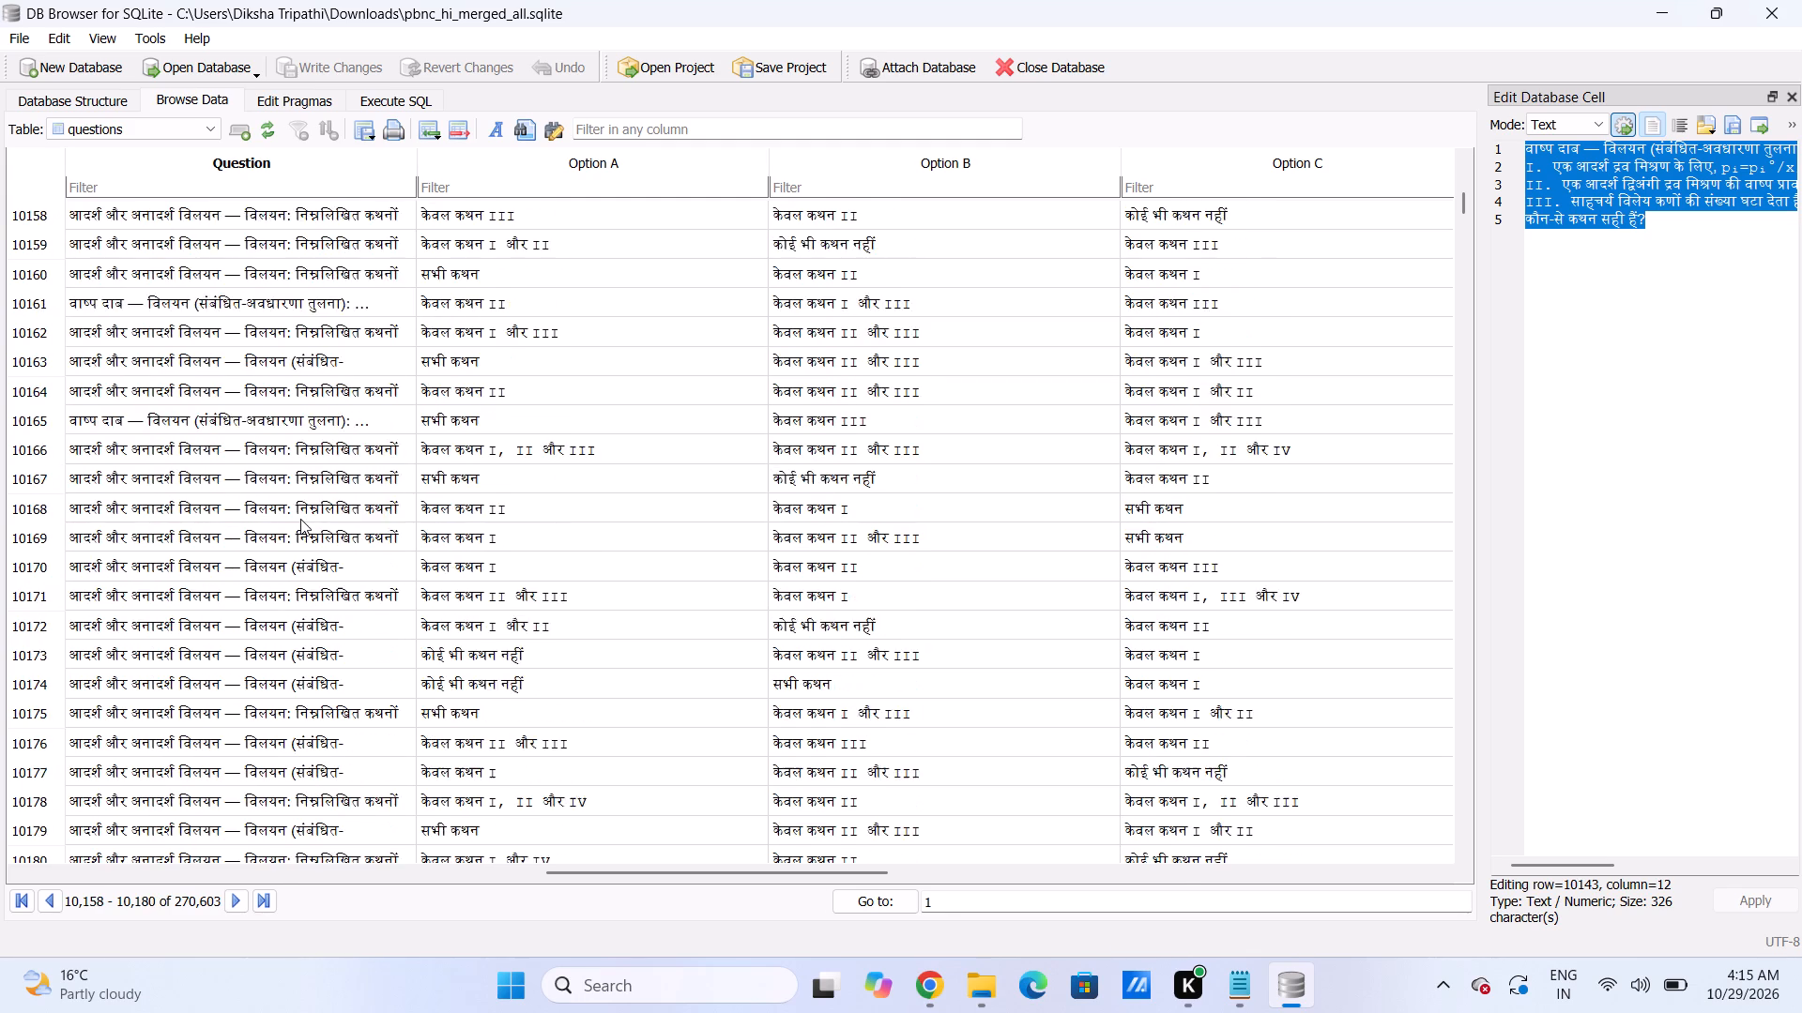
{"action": "scroll", "coordinate": [300, 519], "scroll_direction": "down", "scroll_amount": 2}
{"action": "left_click", "coordinate": [559, 872]}
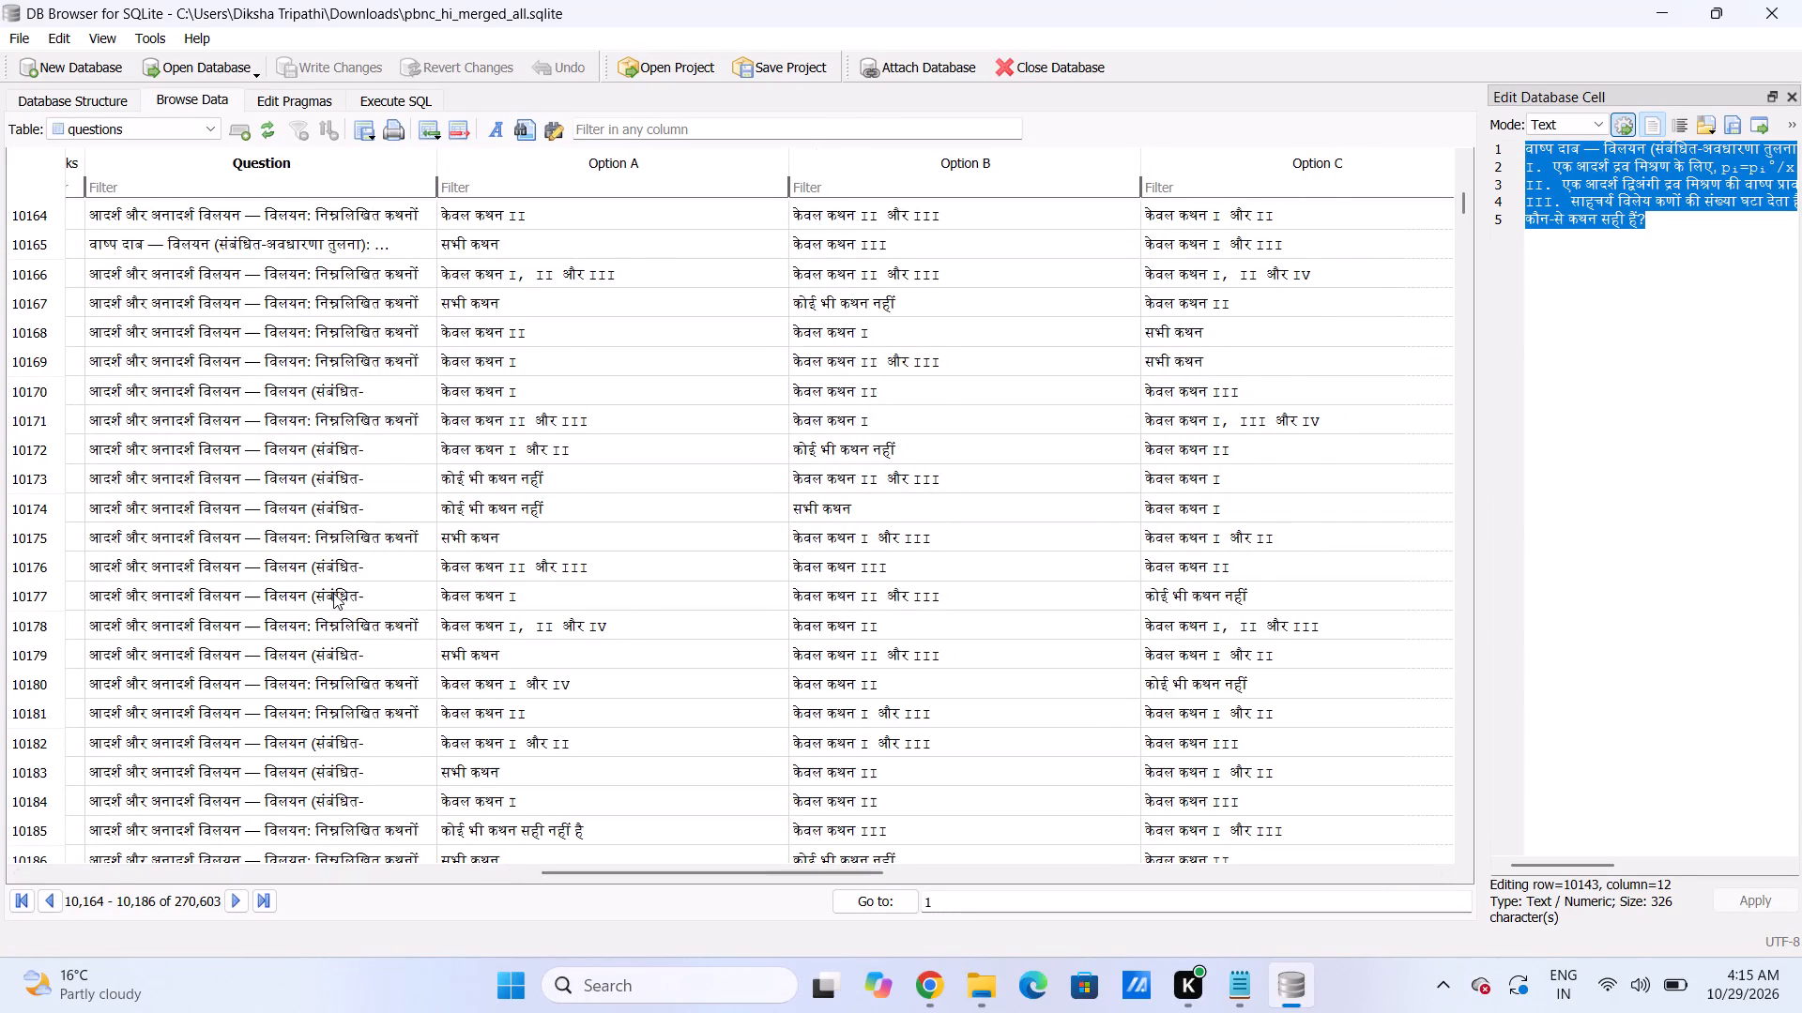
{"action": "scroll", "coordinate": [333, 593], "scroll_direction": "down", "scroll_amount": 6}
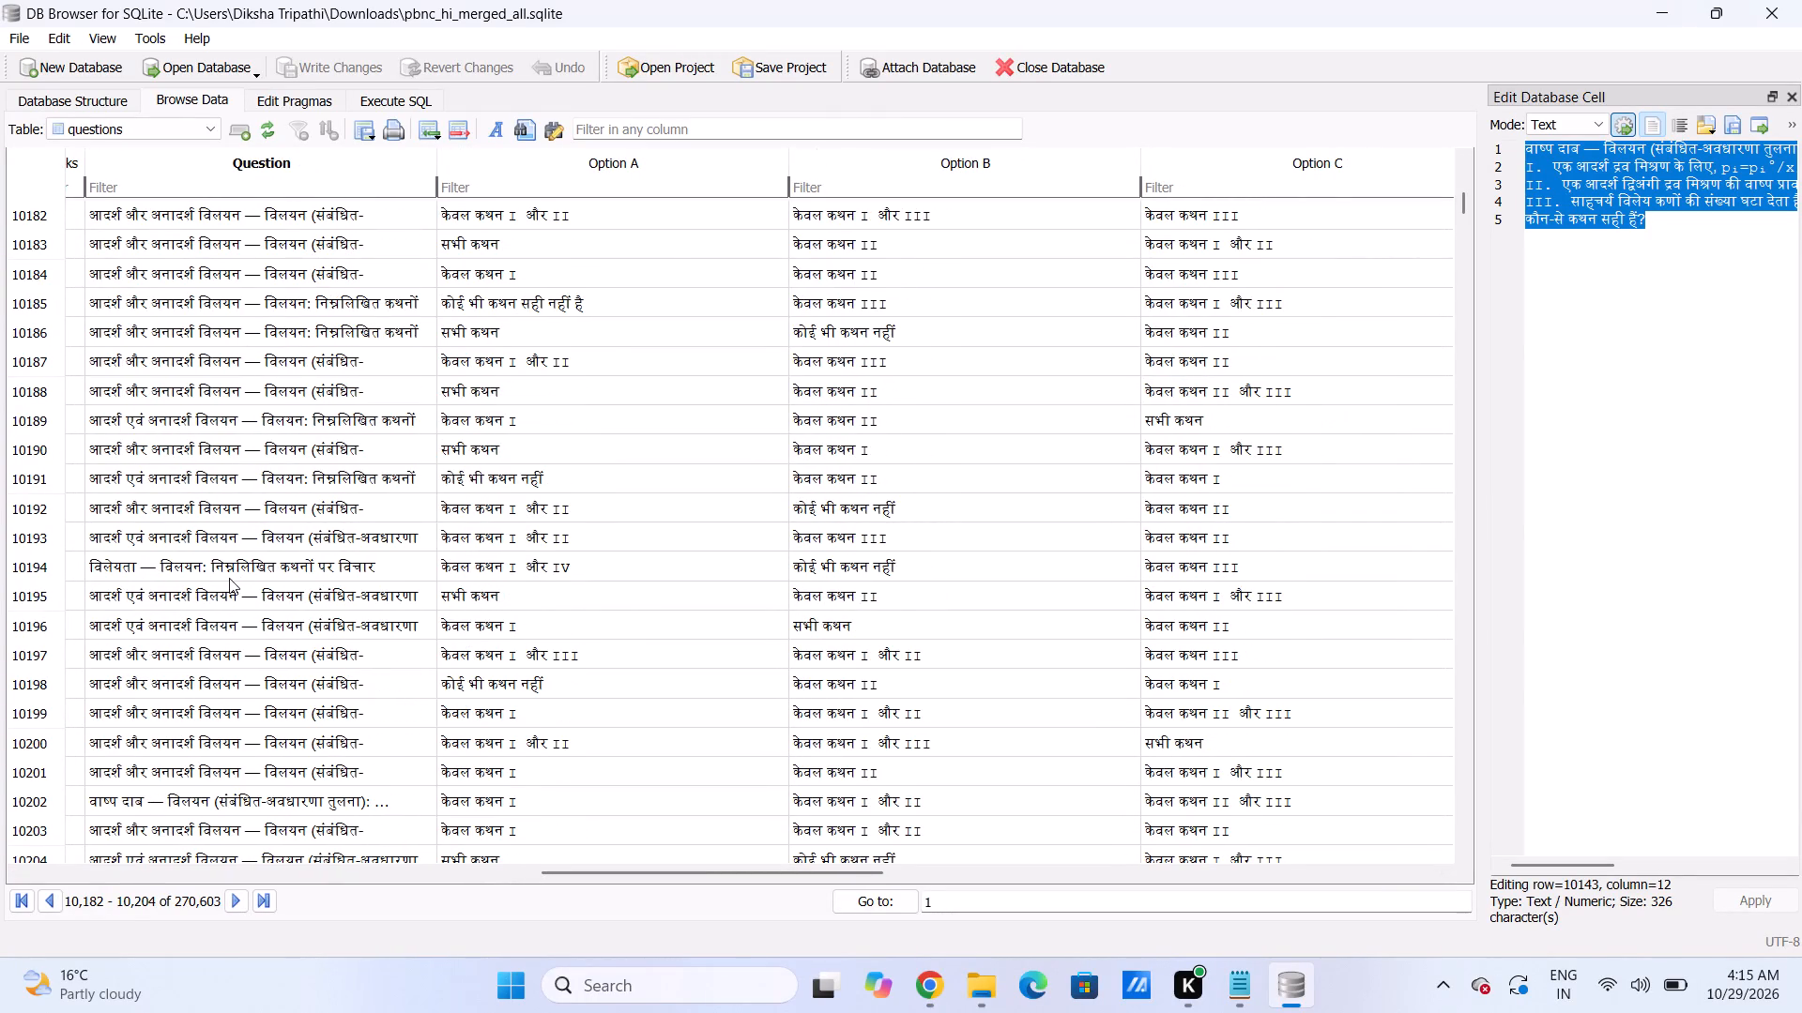
{"action": "scroll", "coordinate": [267, 592], "scroll_direction": "down", "scroll_amount": 9}
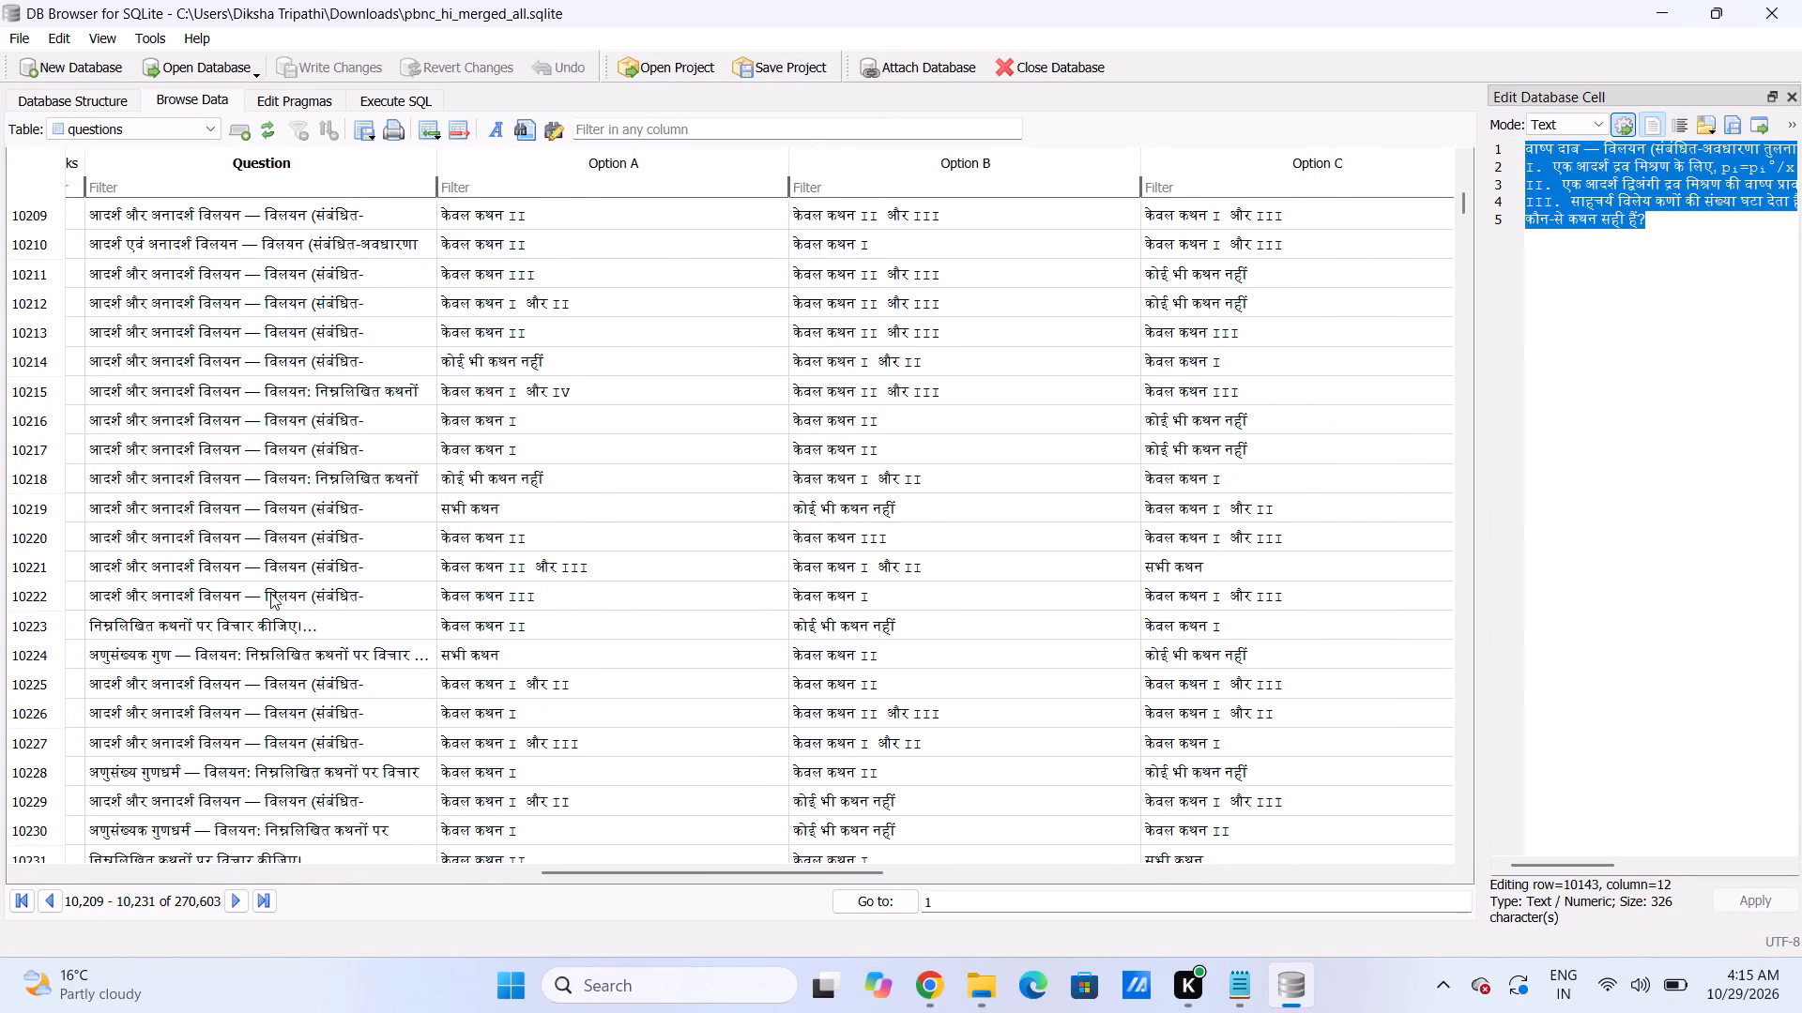
{"action": "scroll", "coordinate": [270, 593], "scroll_direction": "down", "scroll_amount": 9}
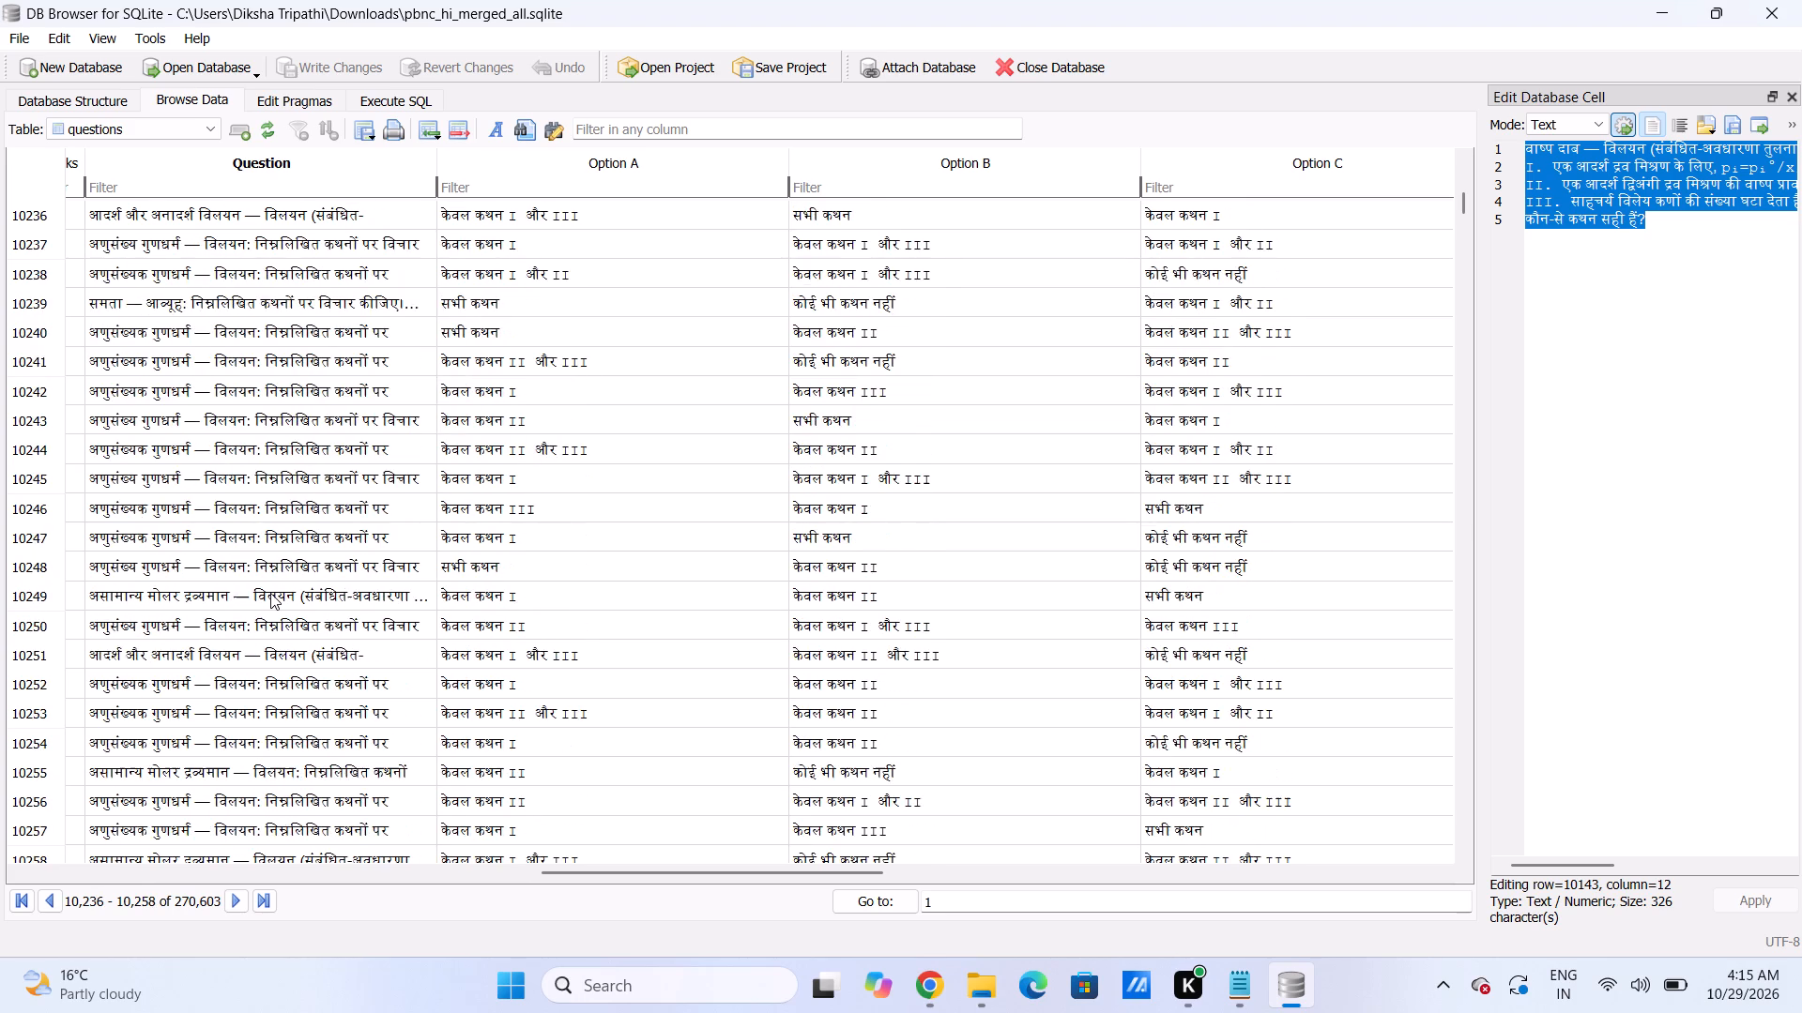
{"action": "scroll", "coordinate": [270, 593], "scroll_direction": "down", "scroll_amount": 8}
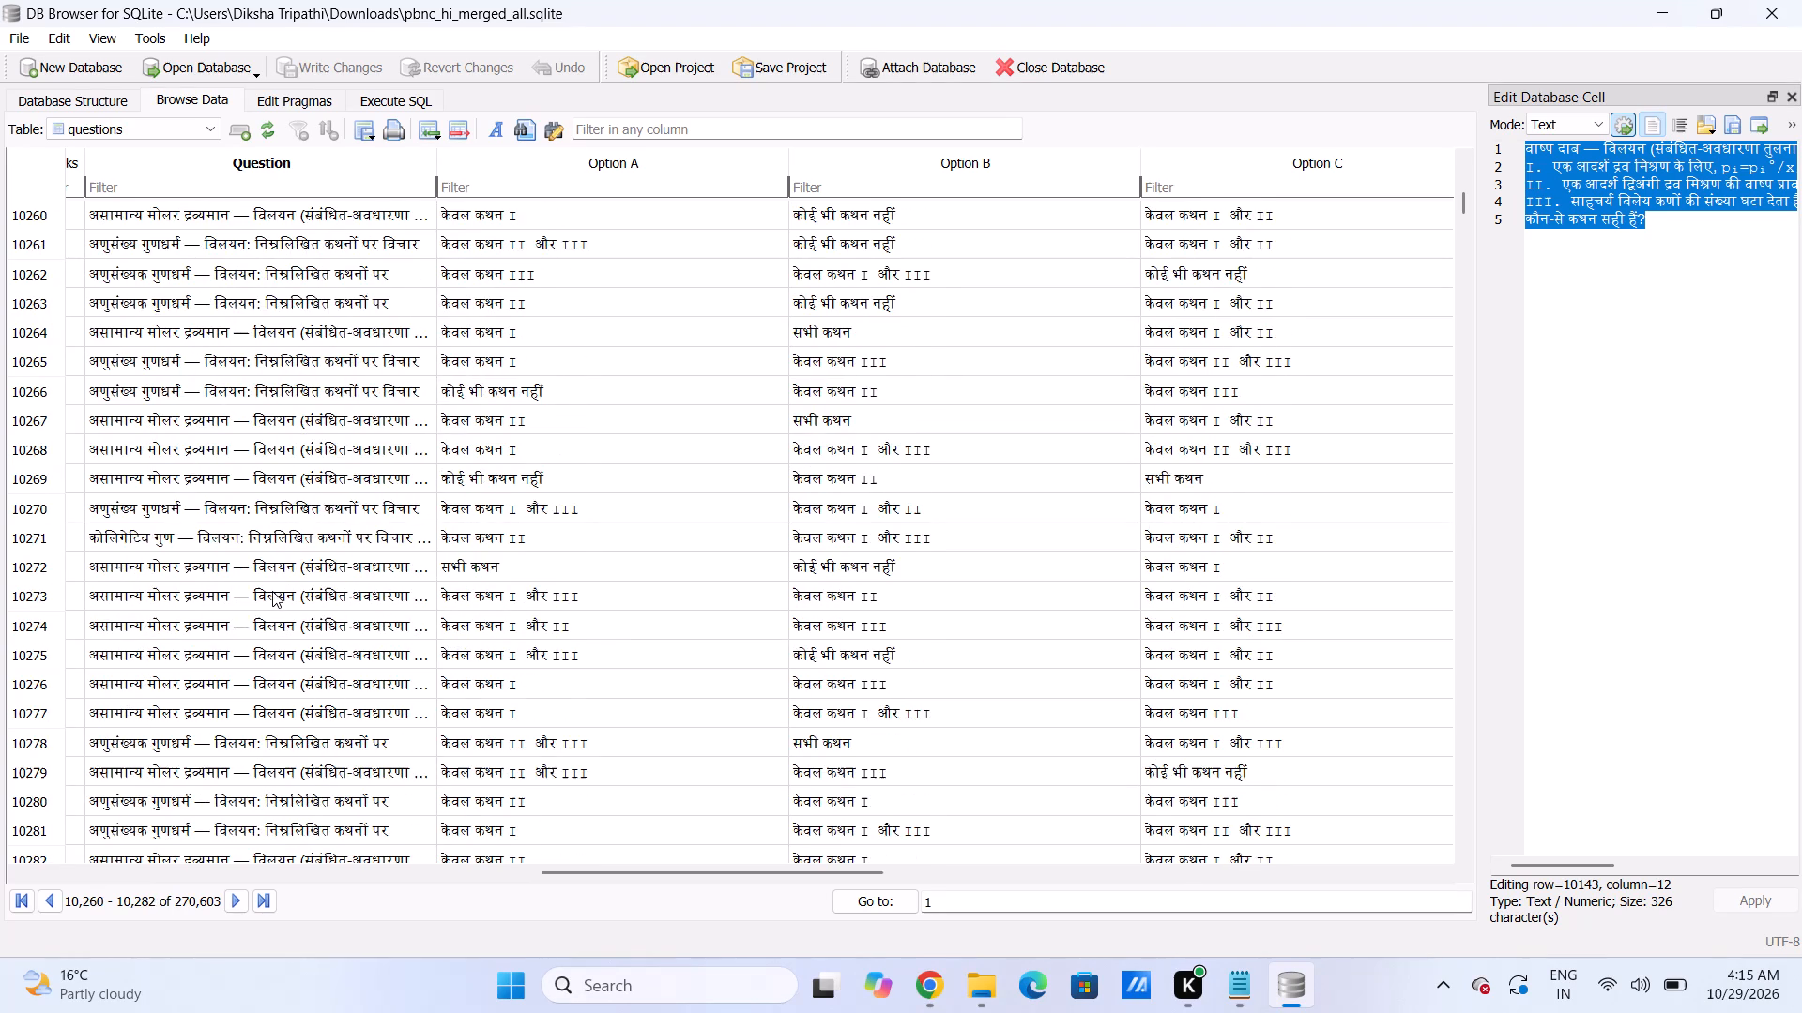
{"action": "scroll", "coordinate": [272, 591], "scroll_direction": "up", "scroll_amount": 11}
{"action": "scroll", "coordinate": [274, 589], "scroll_direction": "down", "scroll_amount": 5}
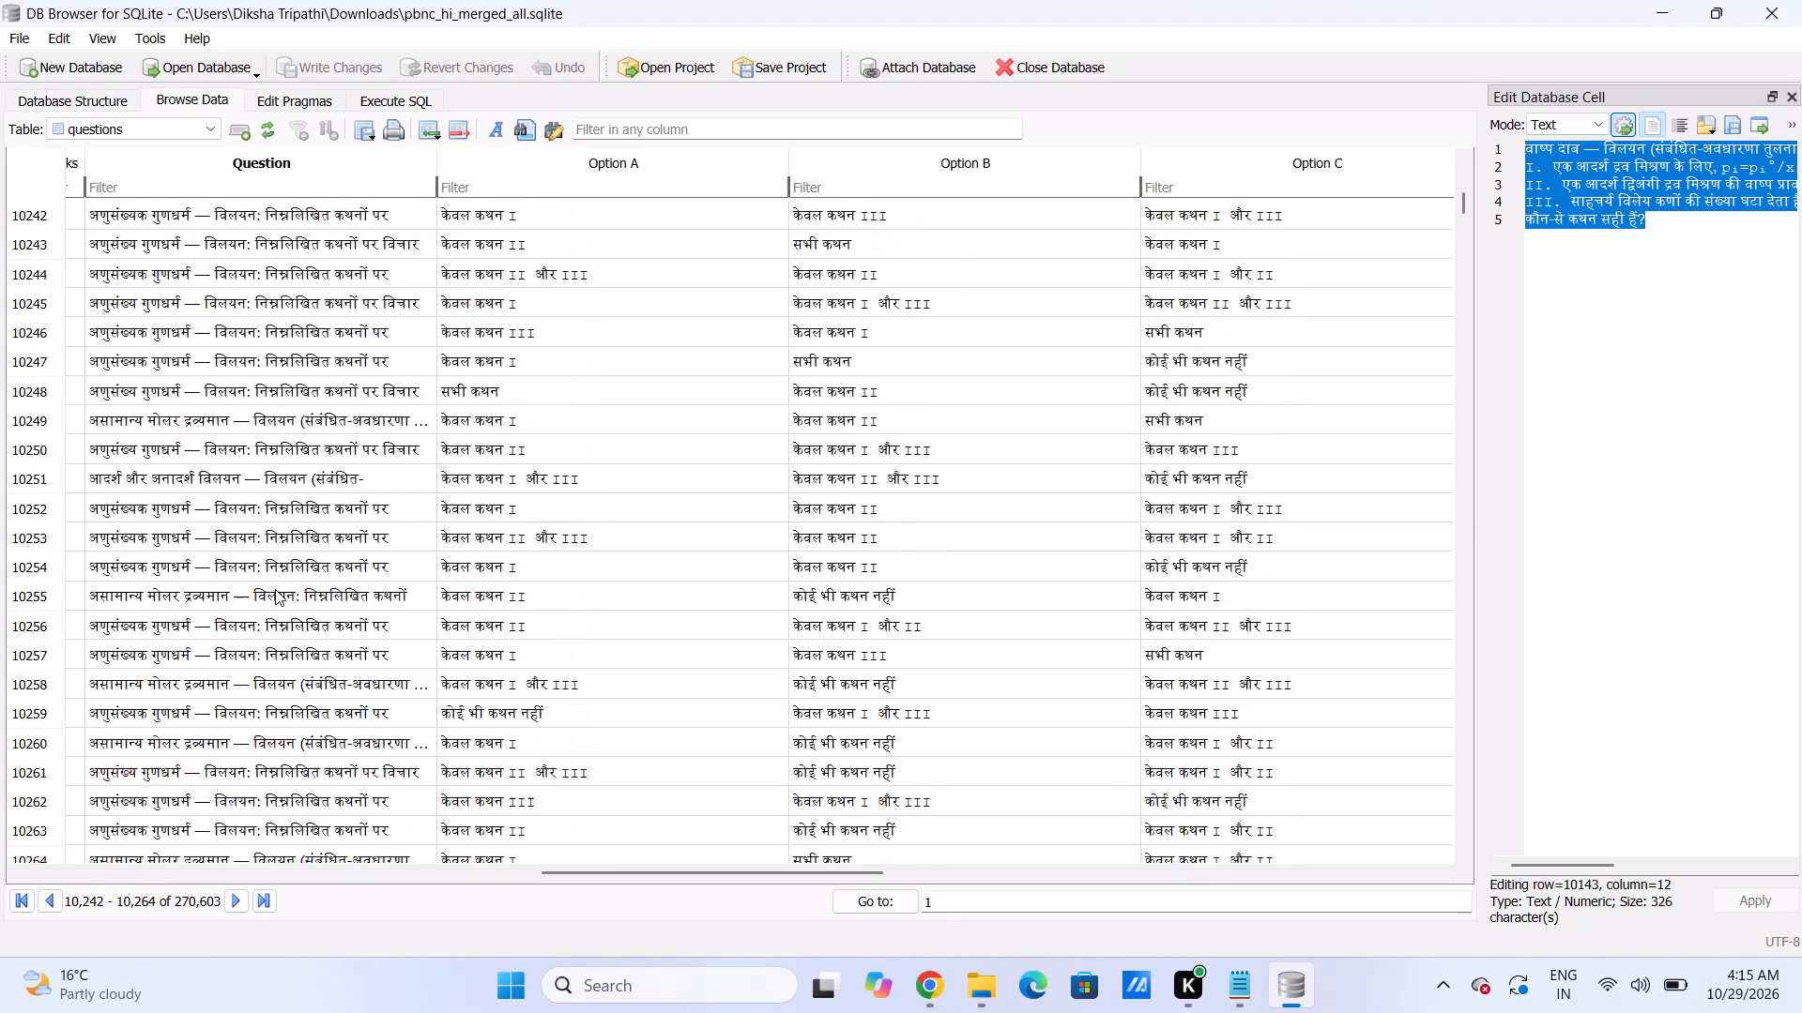
Continue examining the questions and options down to about row 10408, looking for question text left in English.
{"action": "scroll", "coordinate": [275, 589], "scroll_direction": "down", "scroll_amount": 11}
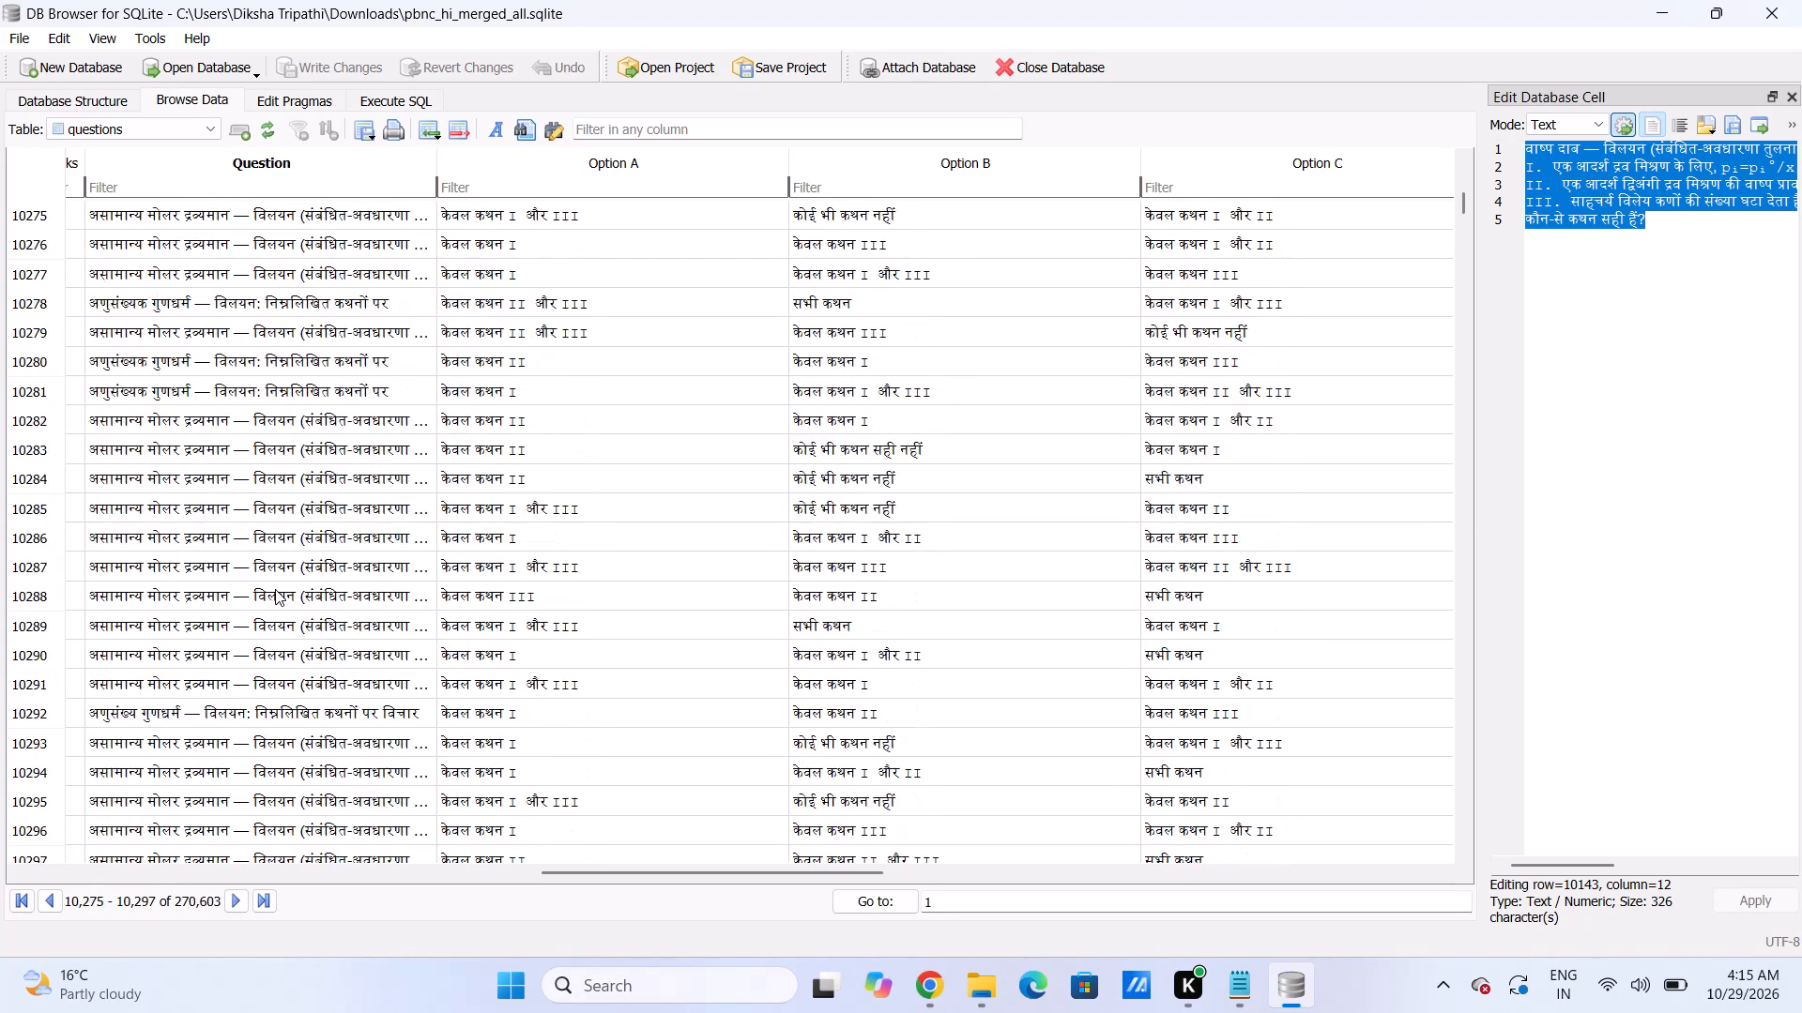
{"action": "scroll", "coordinate": [275, 589], "scroll_direction": "down", "scroll_amount": 14}
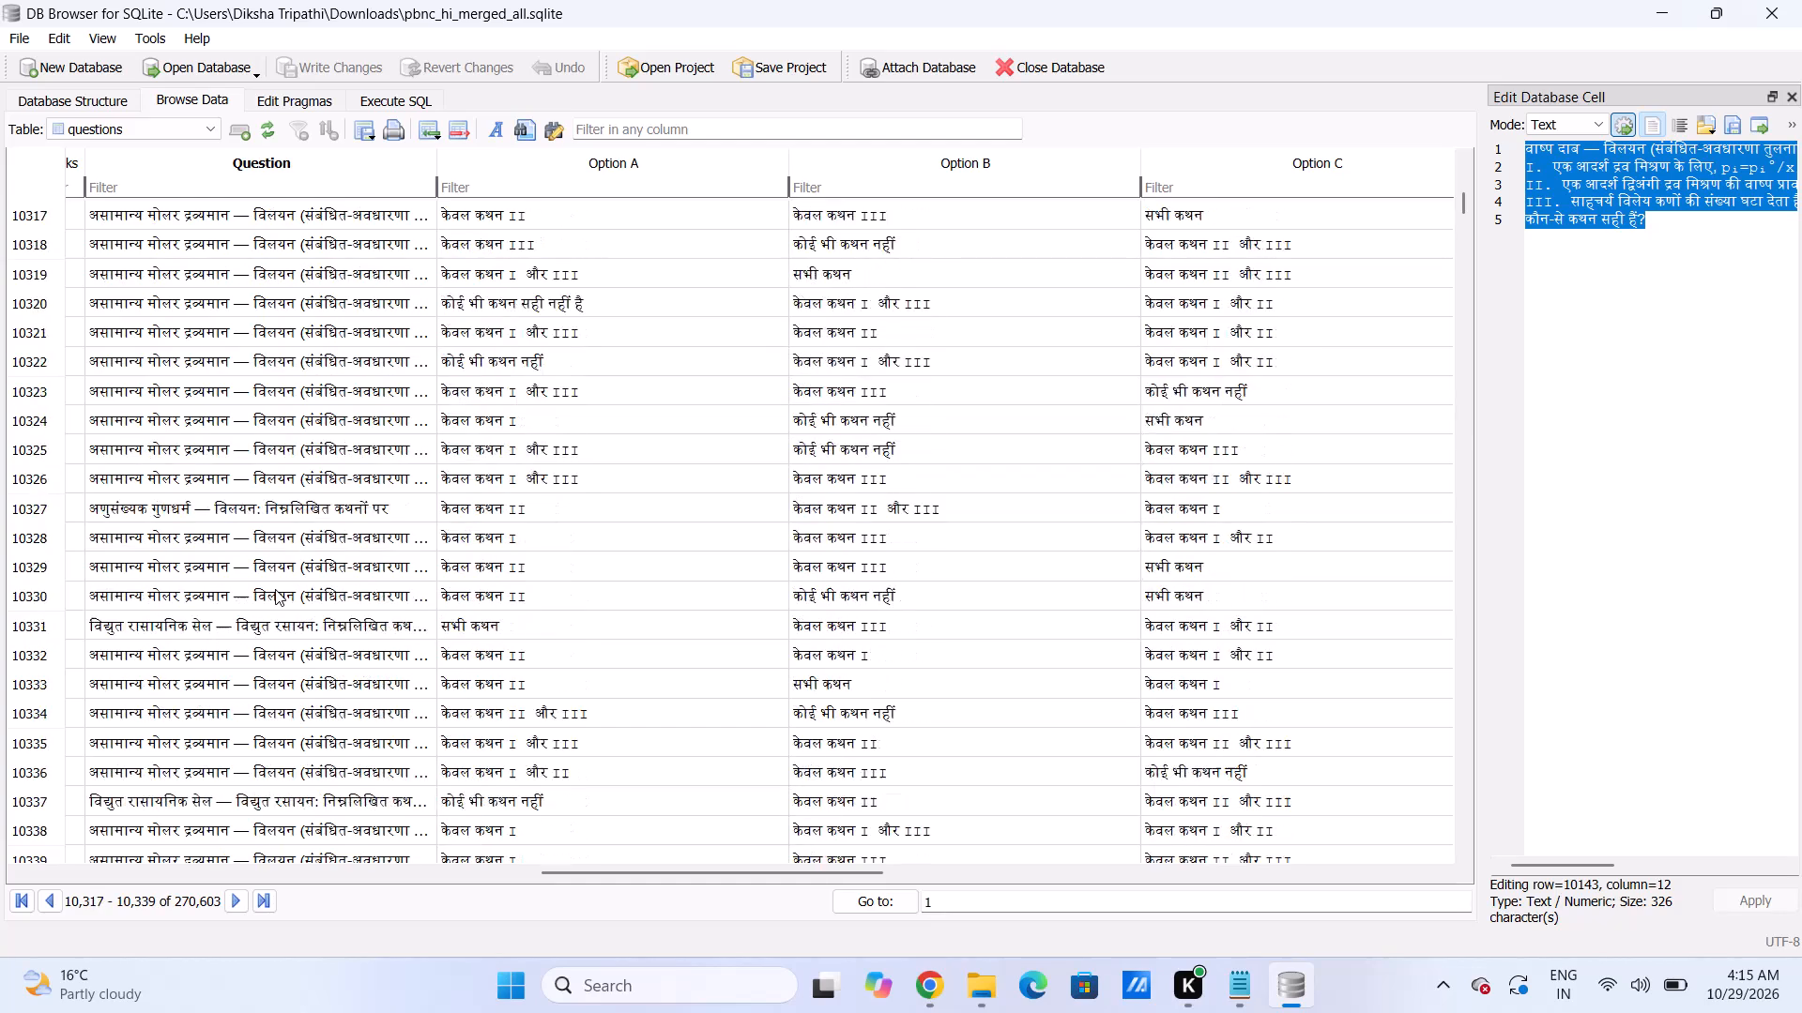
{"action": "scroll", "coordinate": [275, 589], "scroll_direction": "down", "scroll_amount": 10}
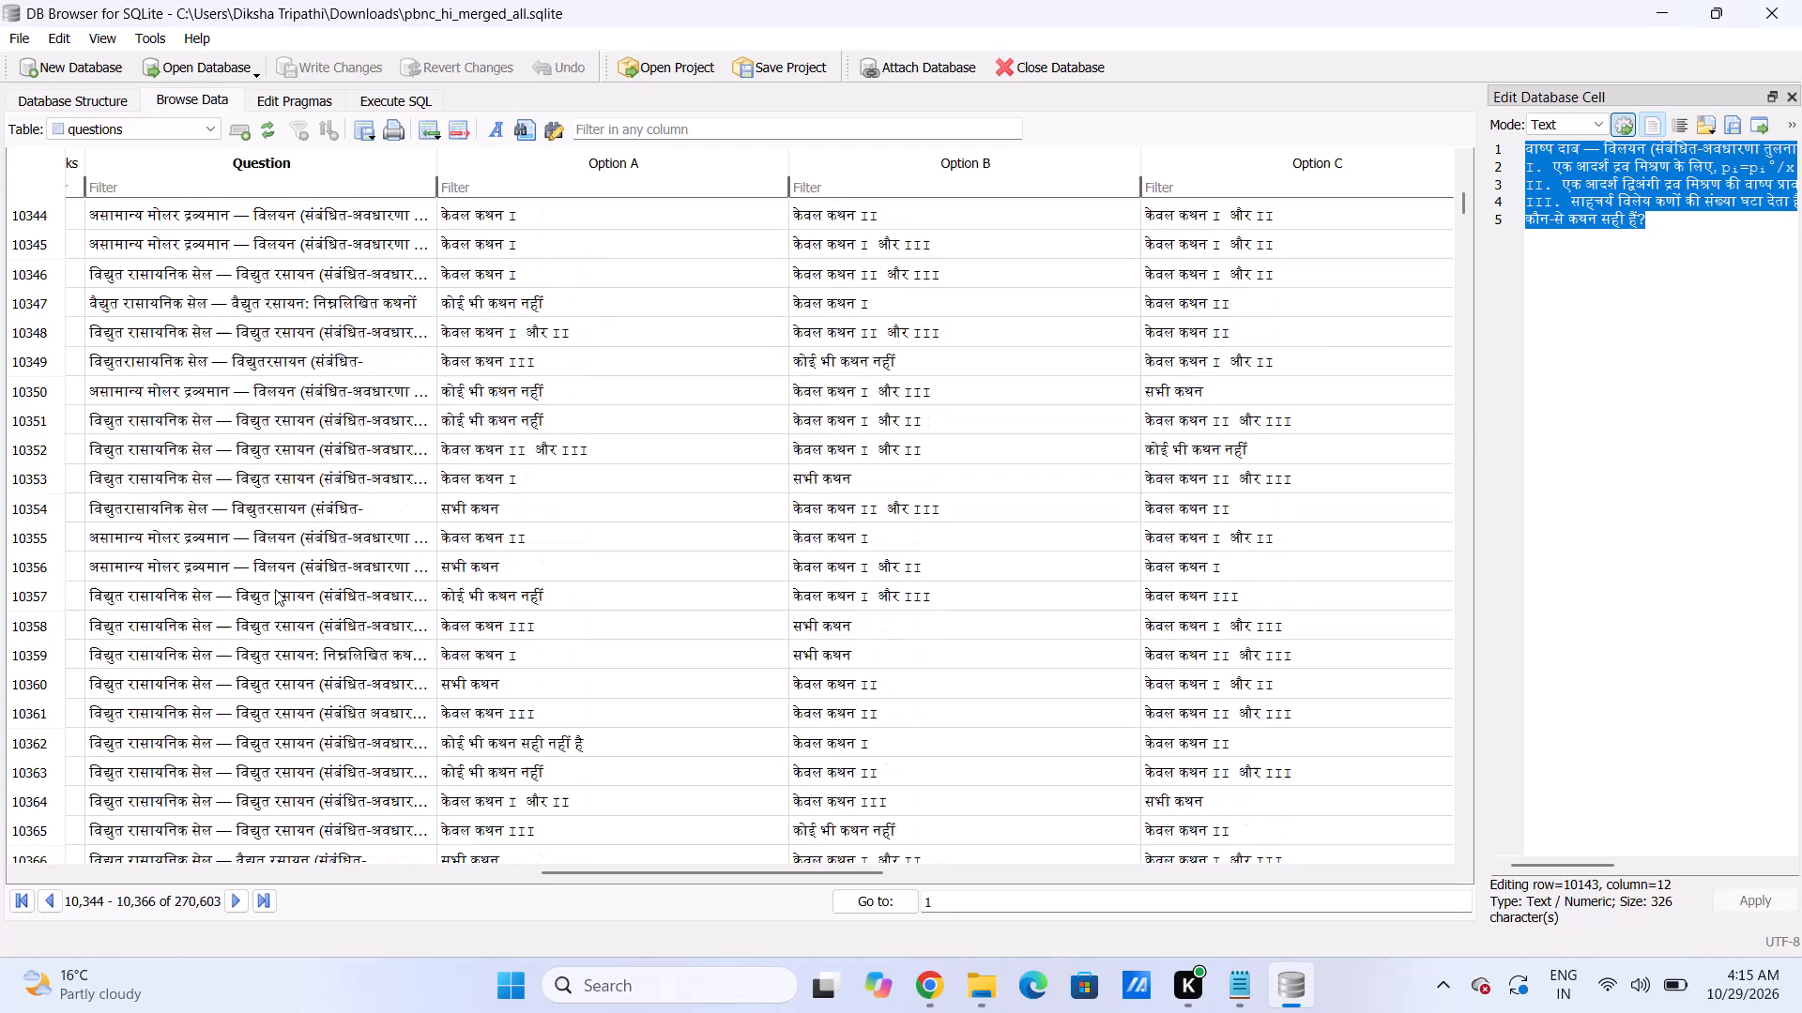
{"action": "scroll", "coordinate": [275, 589], "scroll_direction": "down", "scroll_amount": 11}
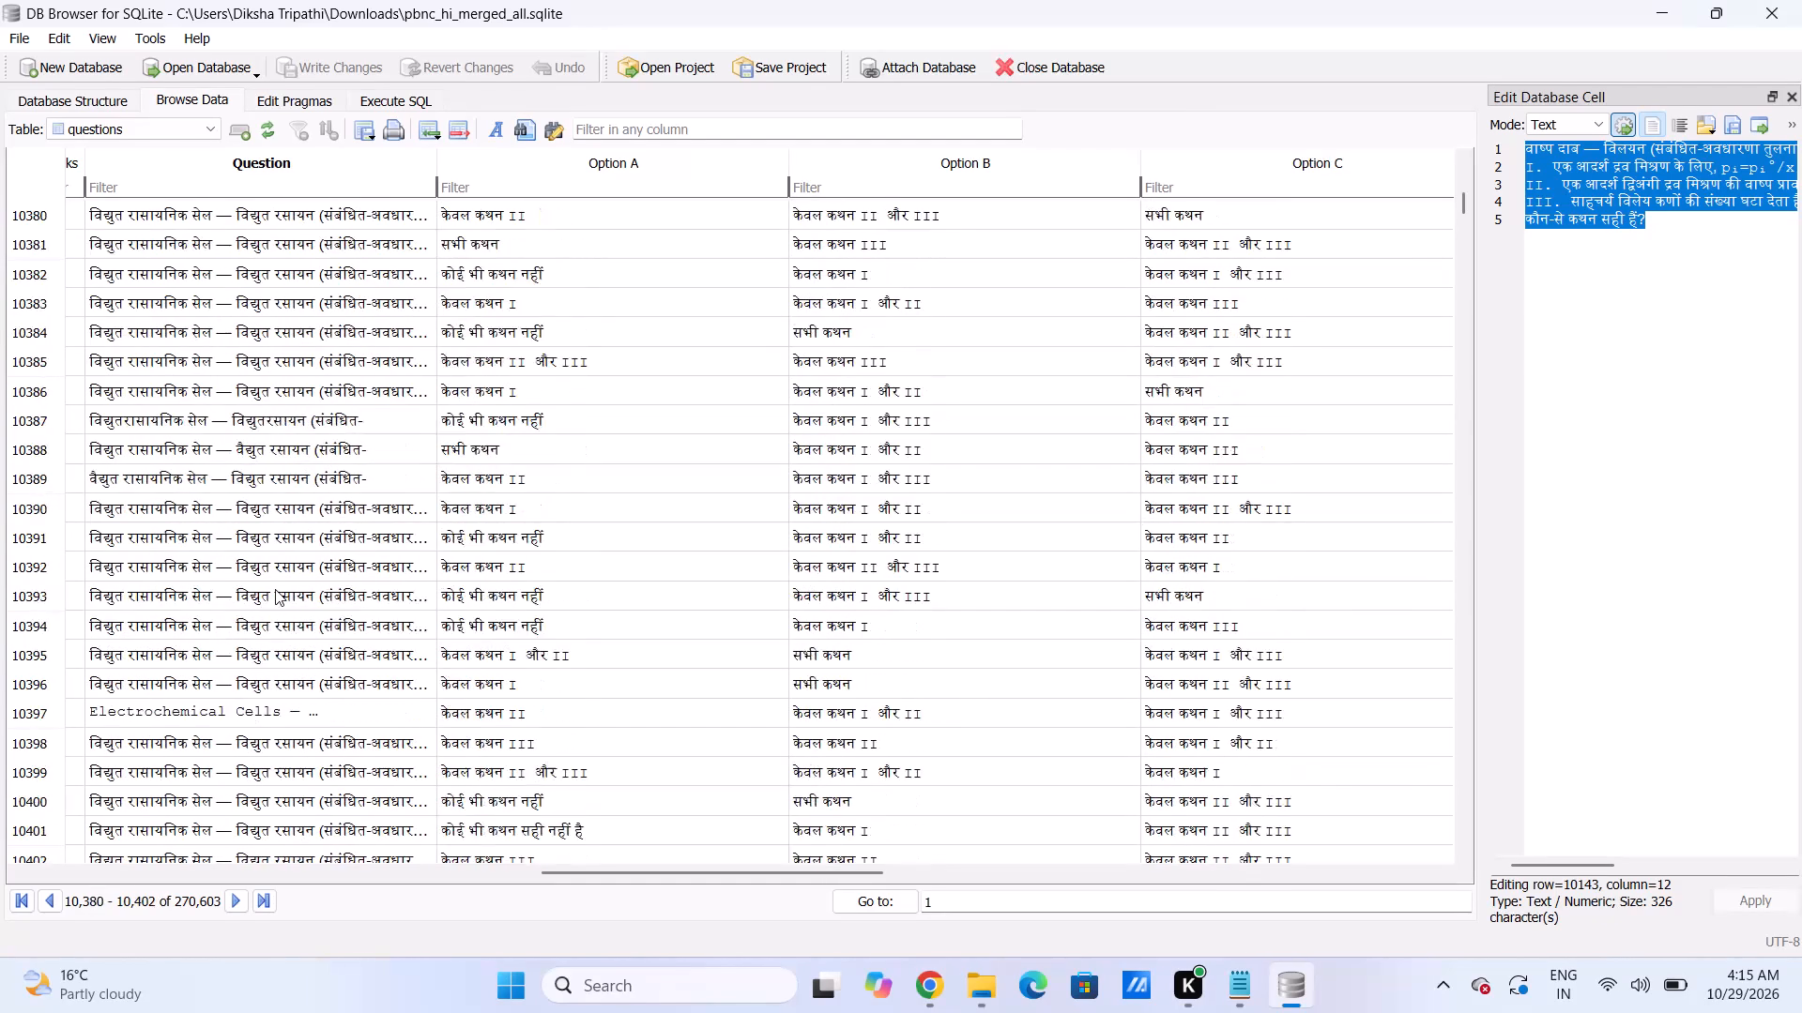
{"action": "scroll", "coordinate": [275, 589], "scroll_direction": "down", "scroll_amount": 2}
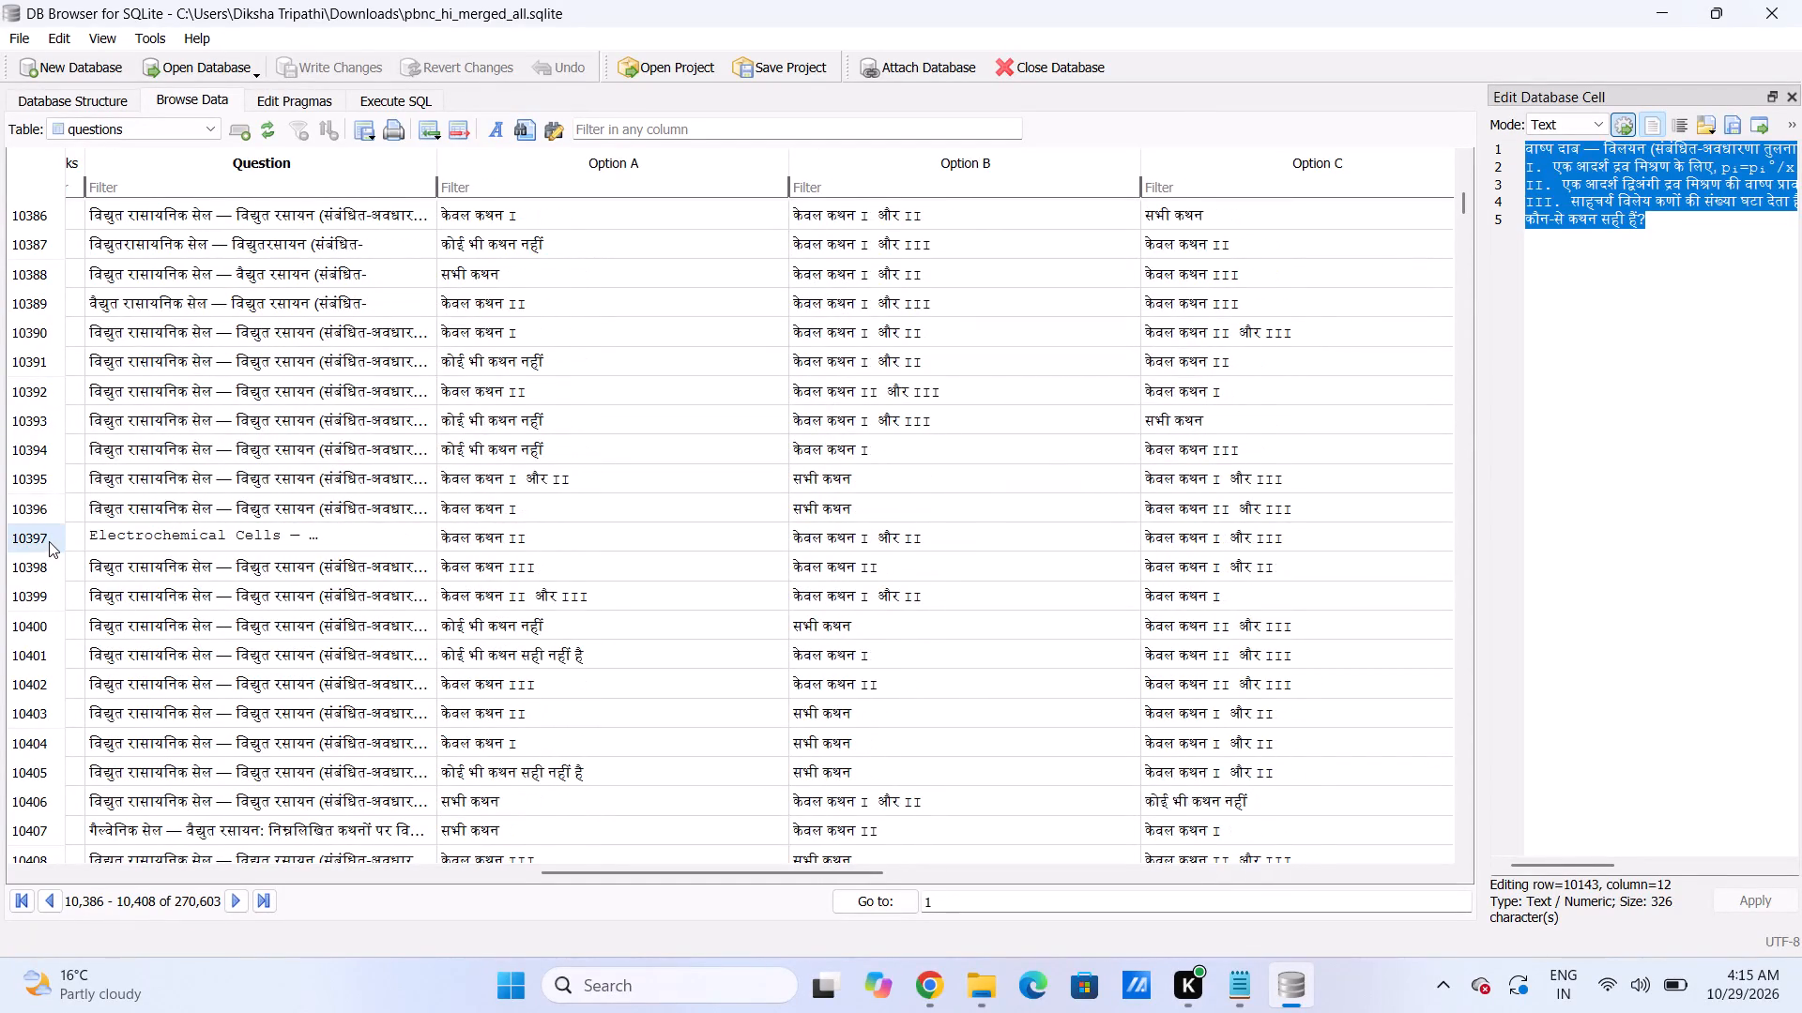
{"action": "left_click", "coordinate": [49, 541]}
{"action": "scroll", "coordinate": [259, 491], "scroll_direction": "up", "scroll_amount": 19}
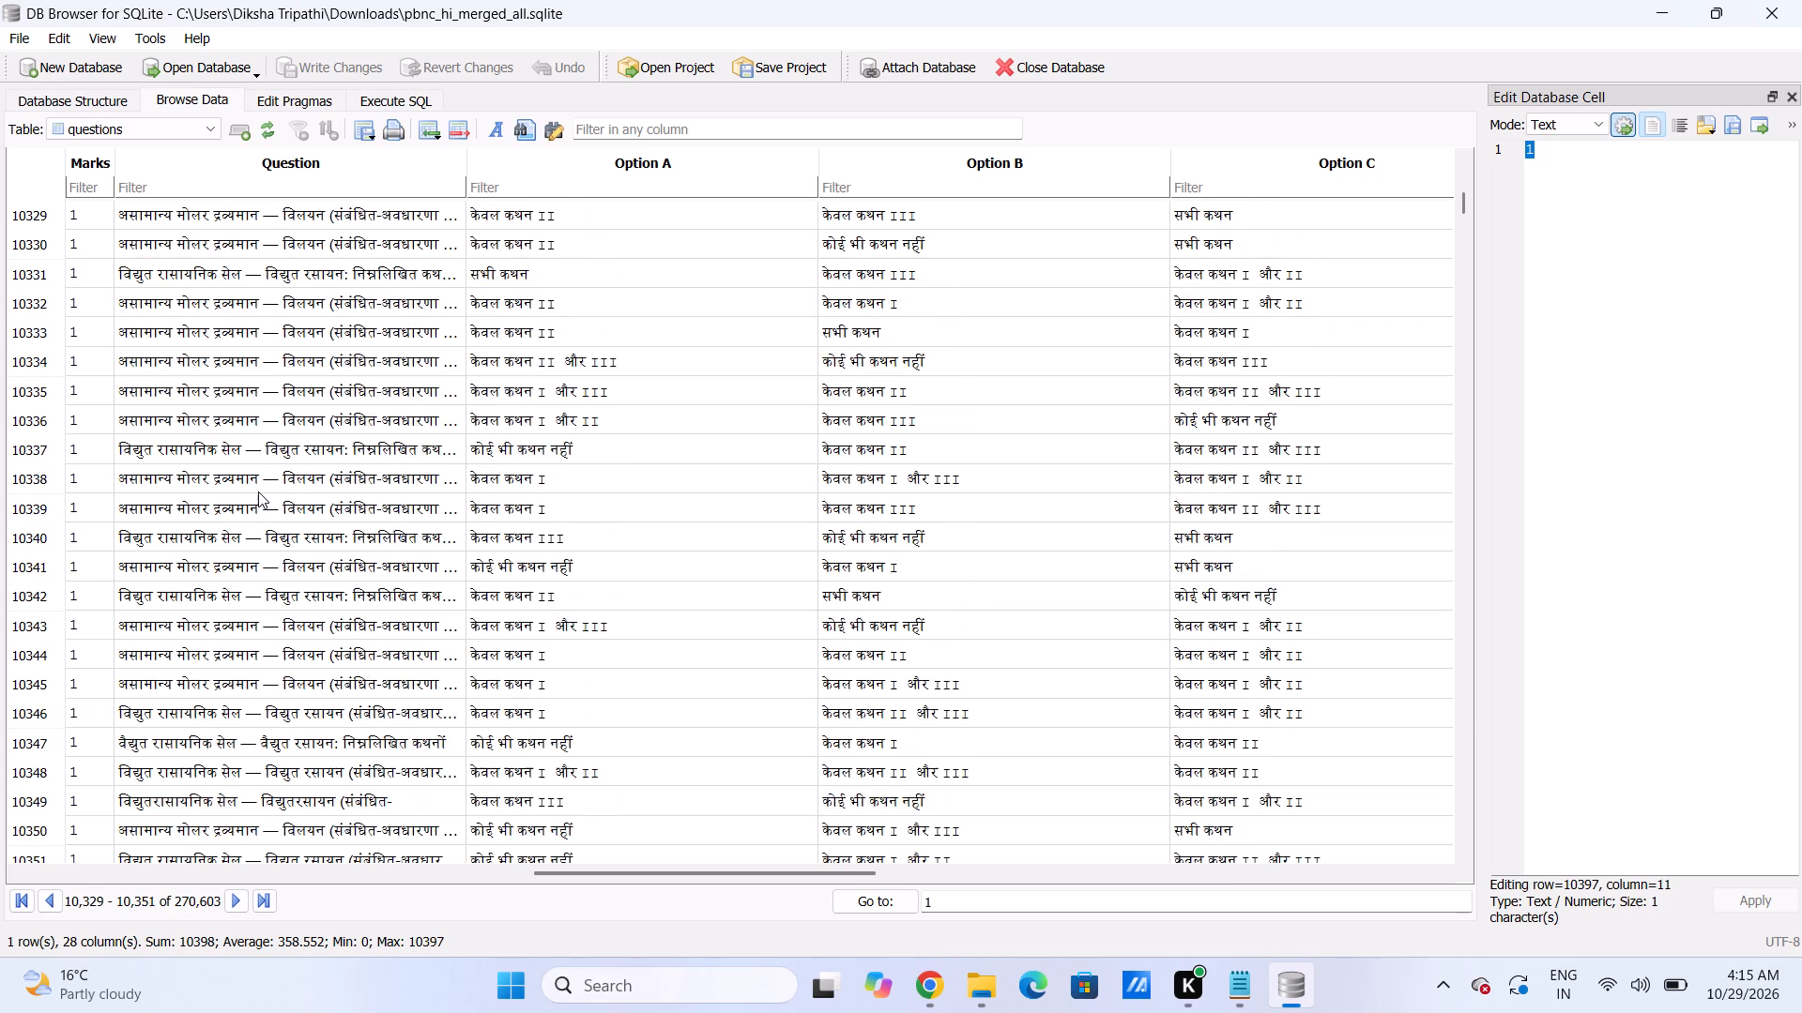
{"action": "scroll", "coordinate": [233, 583], "scroll_direction": "down", "scroll_amount": 16}
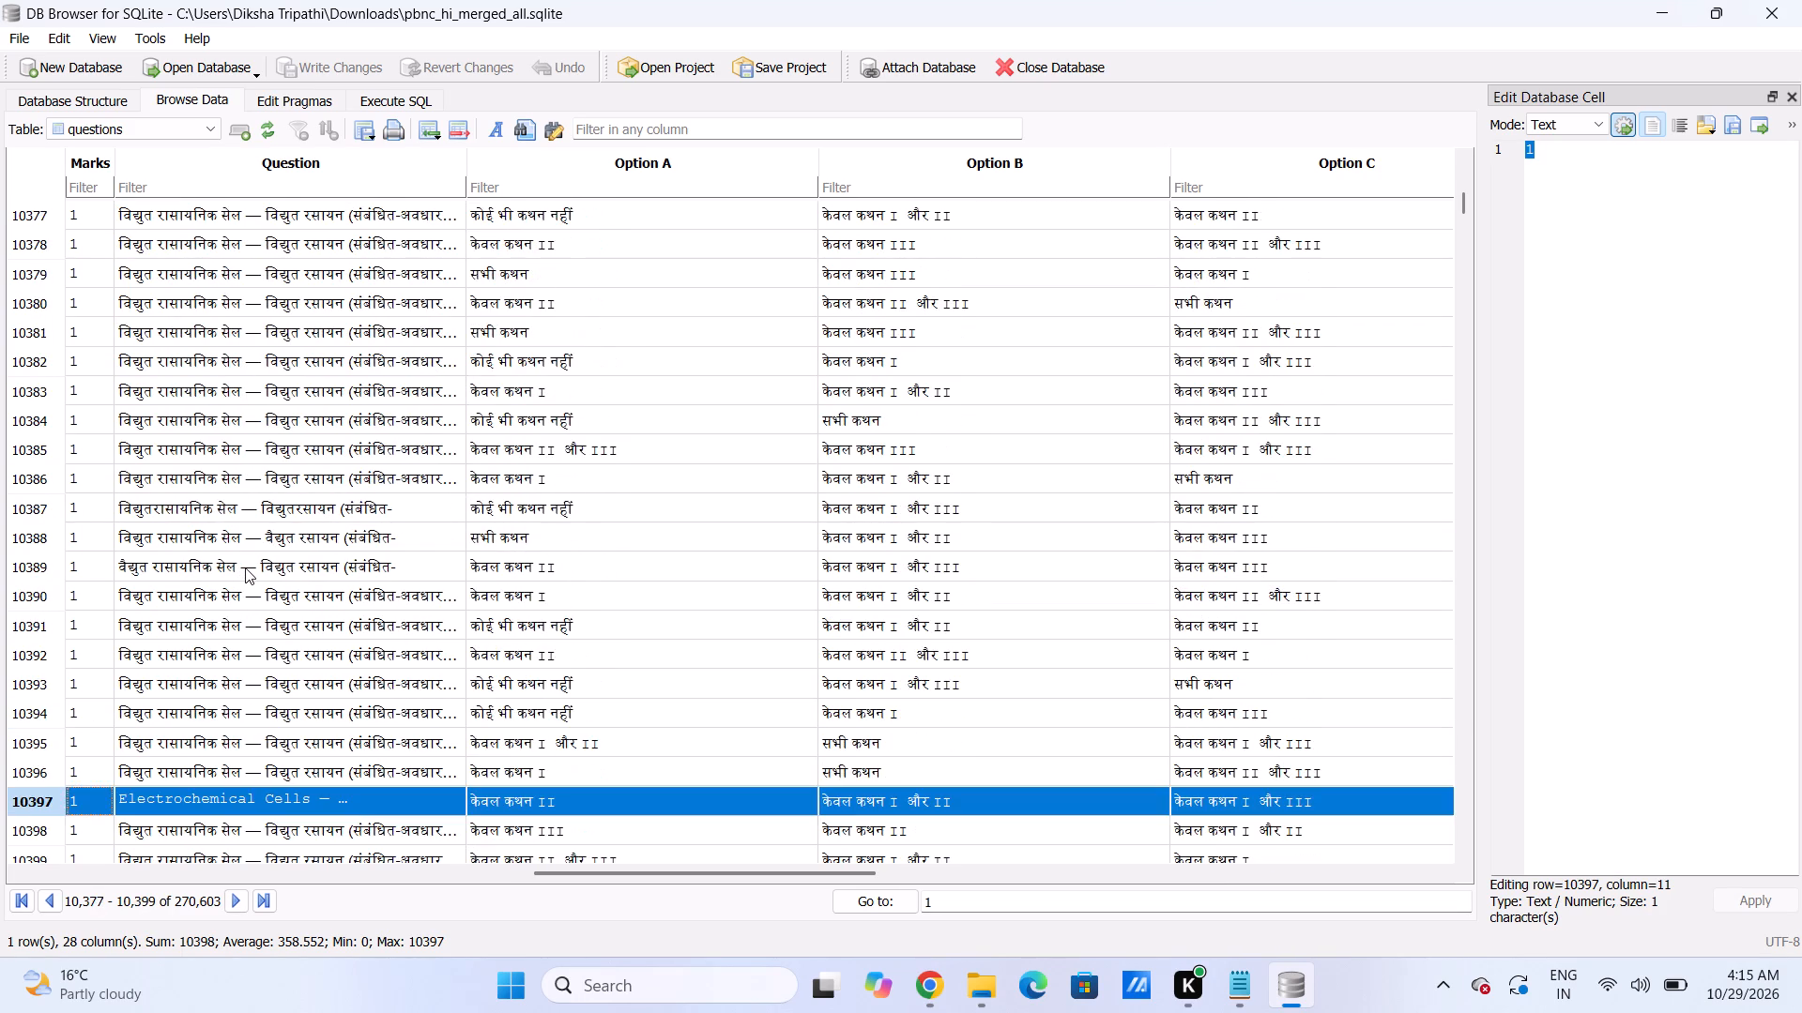
{"action": "scroll", "coordinate": [245, 567], "scroll_direction": "down", "scroll_amount": 3}
{"action": "key", "text": "ctrl+c"}
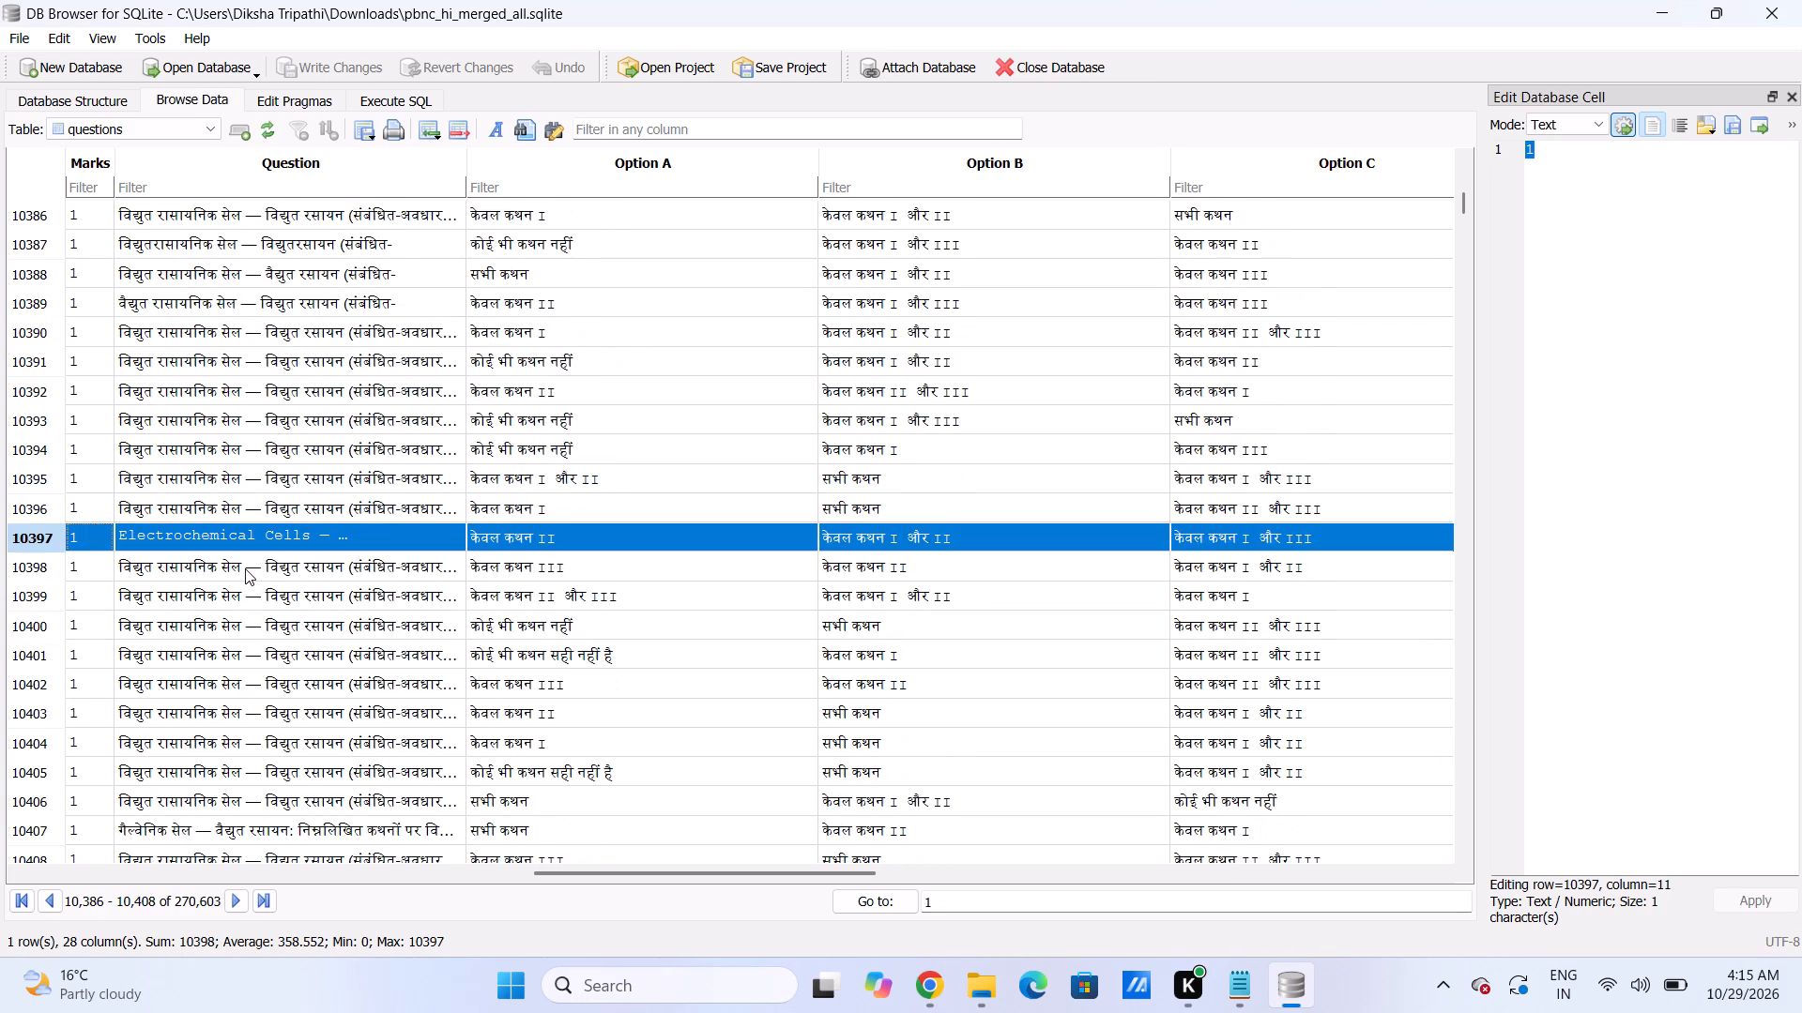
{"action": "left_click", "coordinate": [1242, 982]}
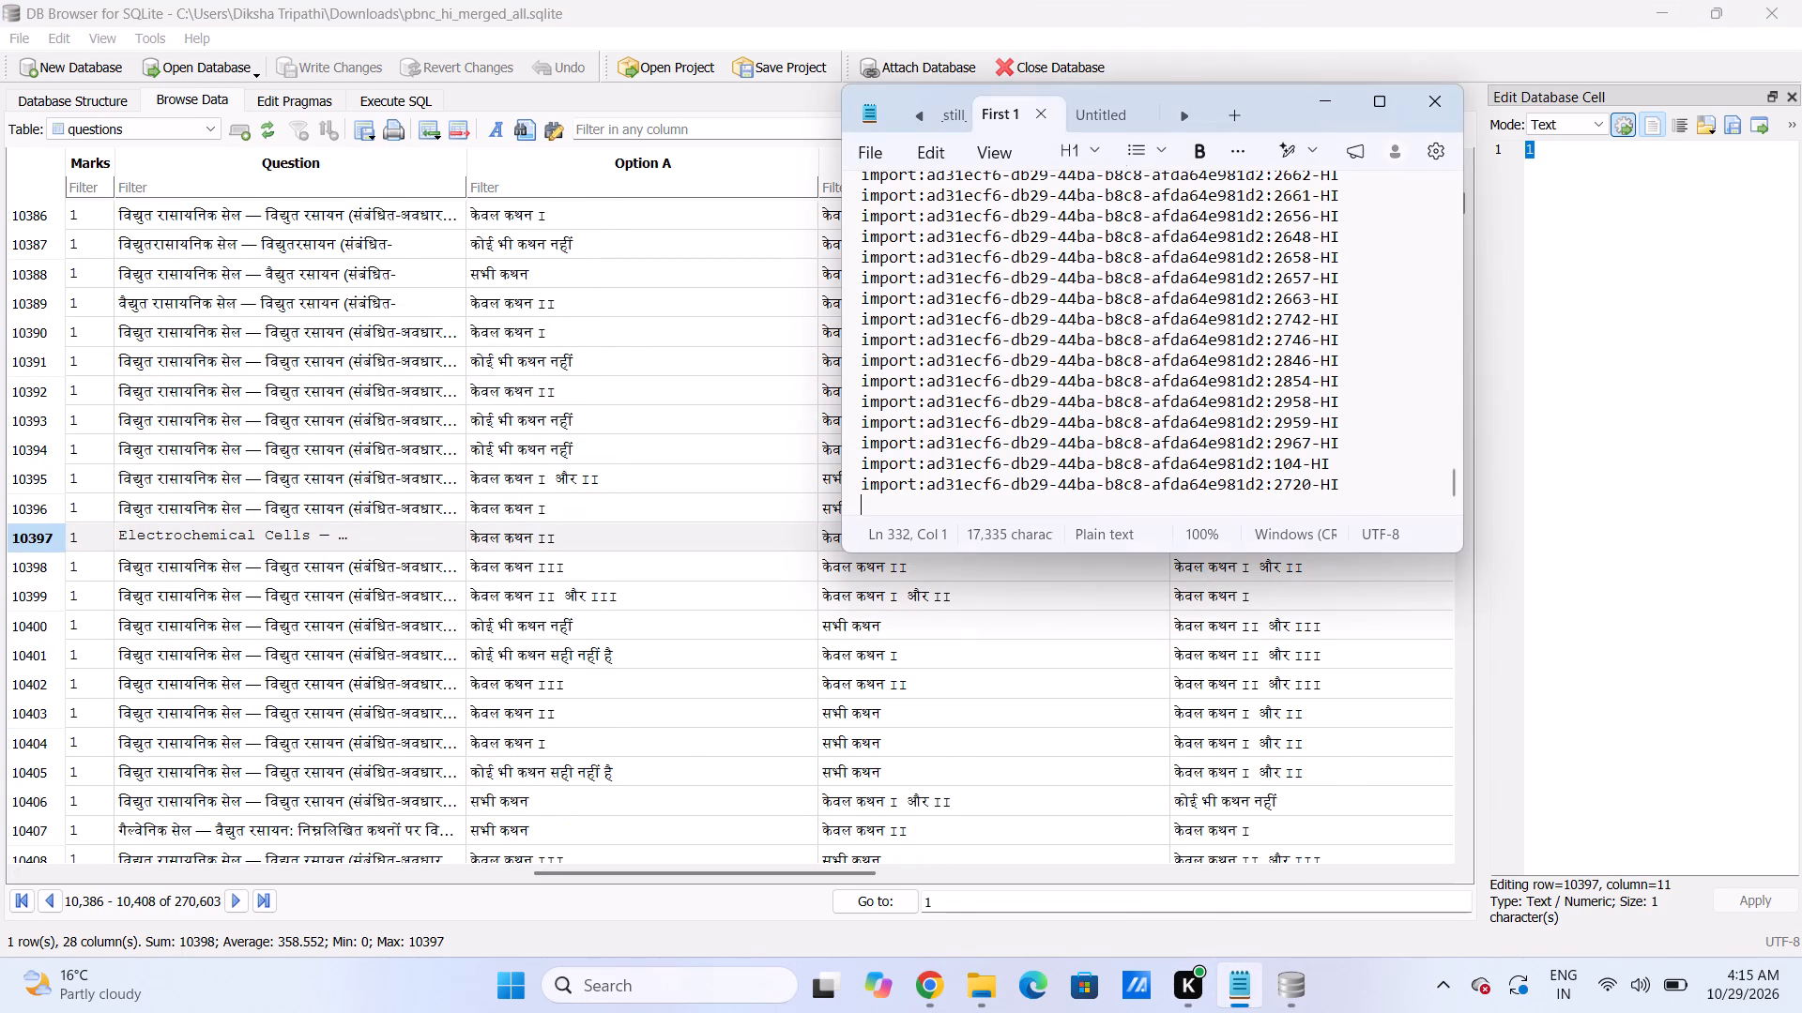
{"action": "left_click", "coordinate": [1095, 116]}
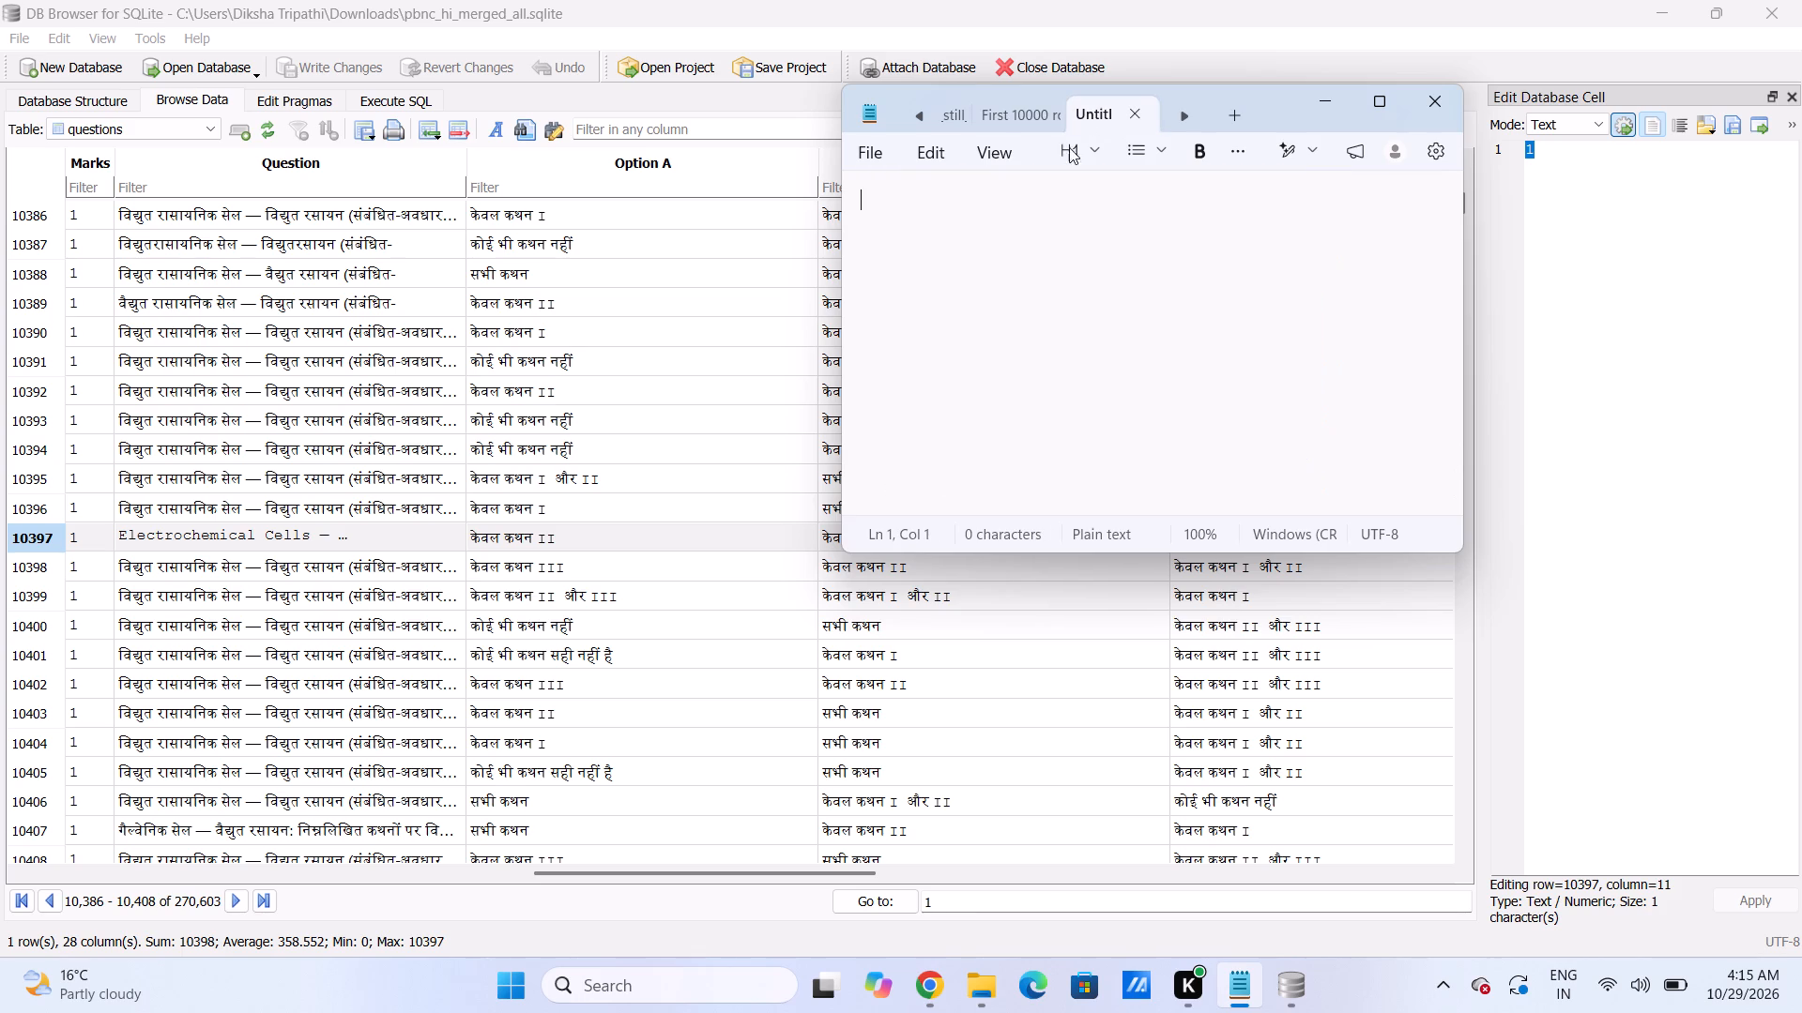
{"action": "key", "text": "ctrl+v"}
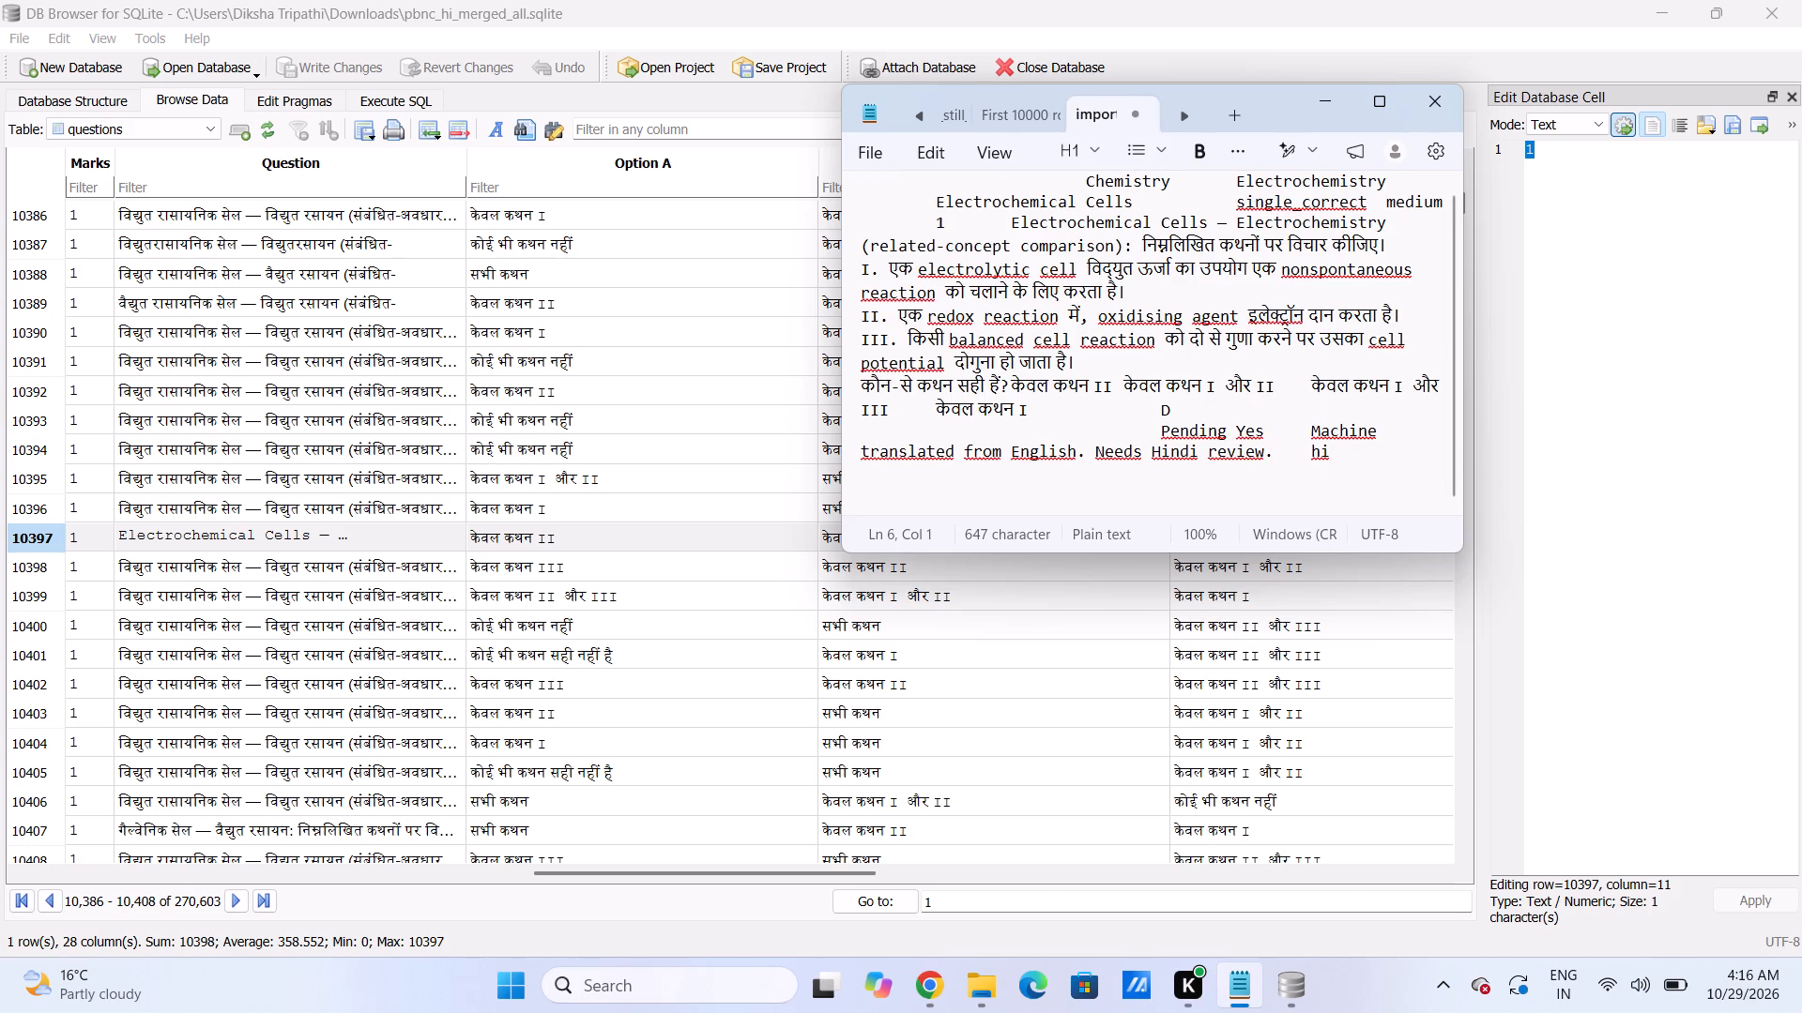
{"action": "left_click_drag", "start_coordinate": [866, 486], "coordinate": [864, 242]}
{"action": "scroll", "coordinate": [874, 449], "scroll_direction": "up", "scroll_amount": 3}
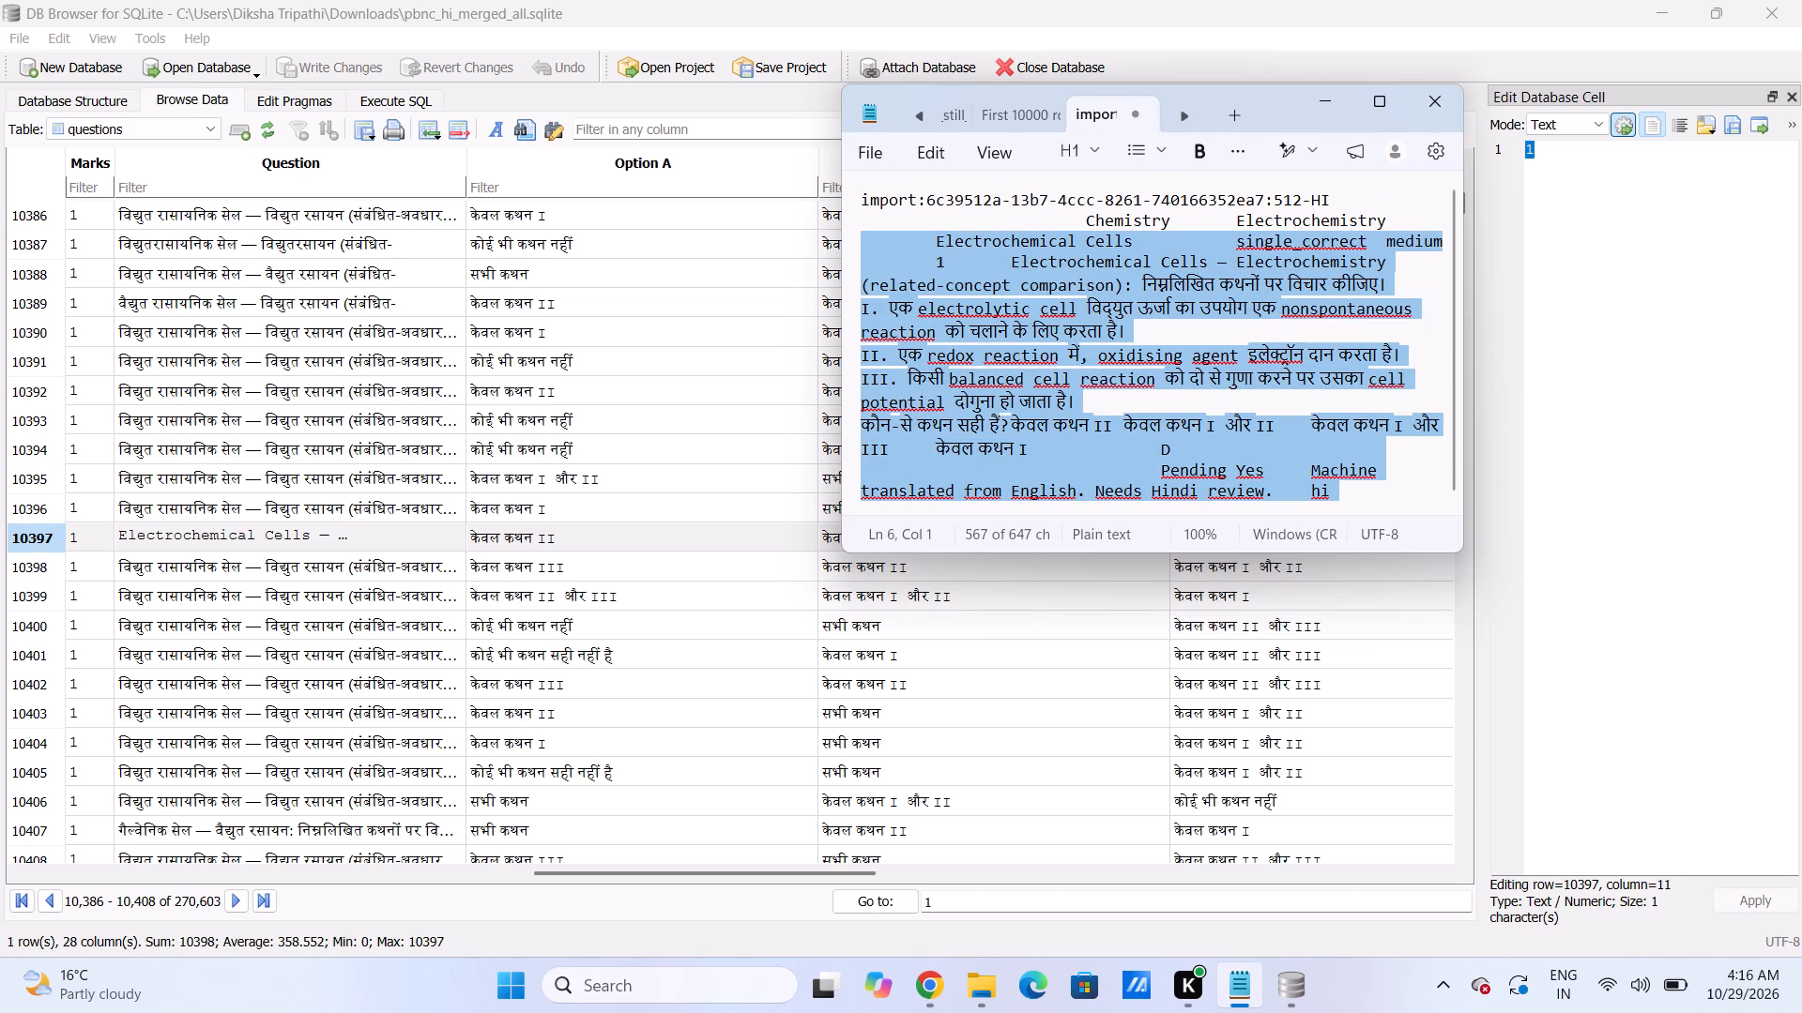
{"action": "left_click_drag", "start_coordinate": [864, 242], "coordinate": [867, 227]}
{"action": "key", "text": "BackSpace"}
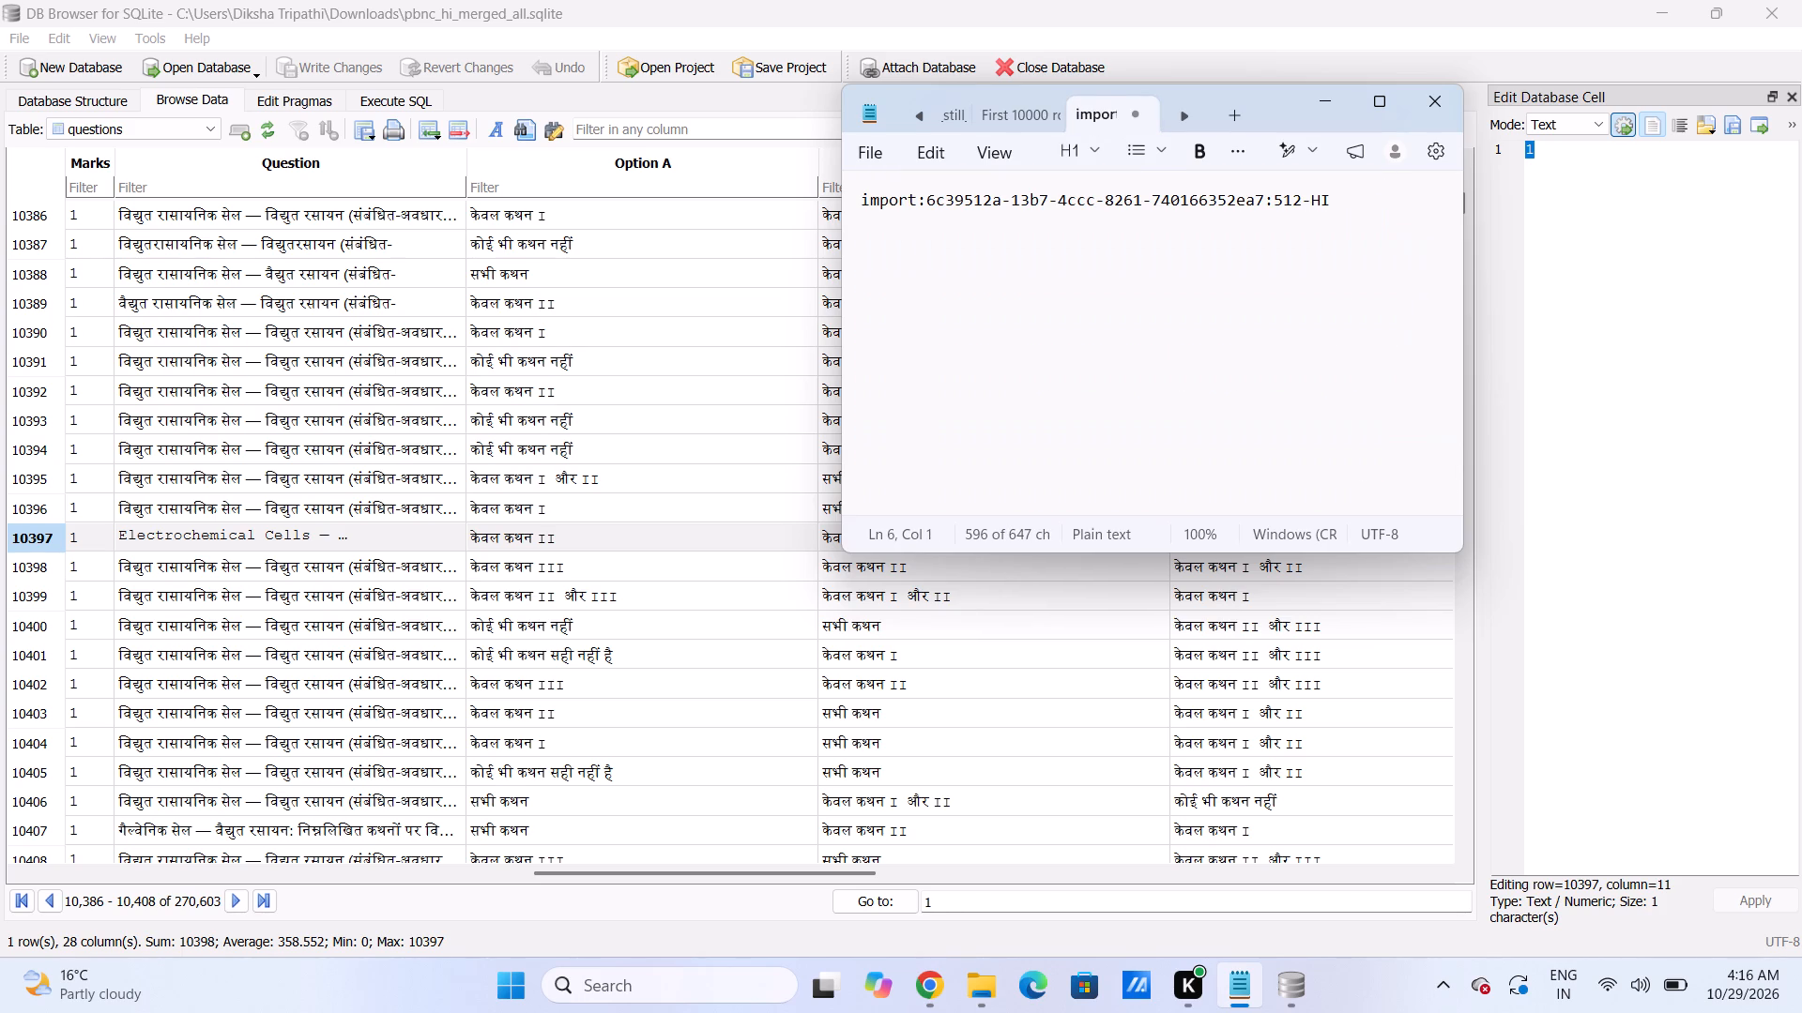
{"action": "key", "text": "BackSpace"}
Search the First 10000 rows note for row 10397's question ID.
{"action": "left_click_drag", "start_coordinate": [1414, 199], "coordinate": [771, 184]}
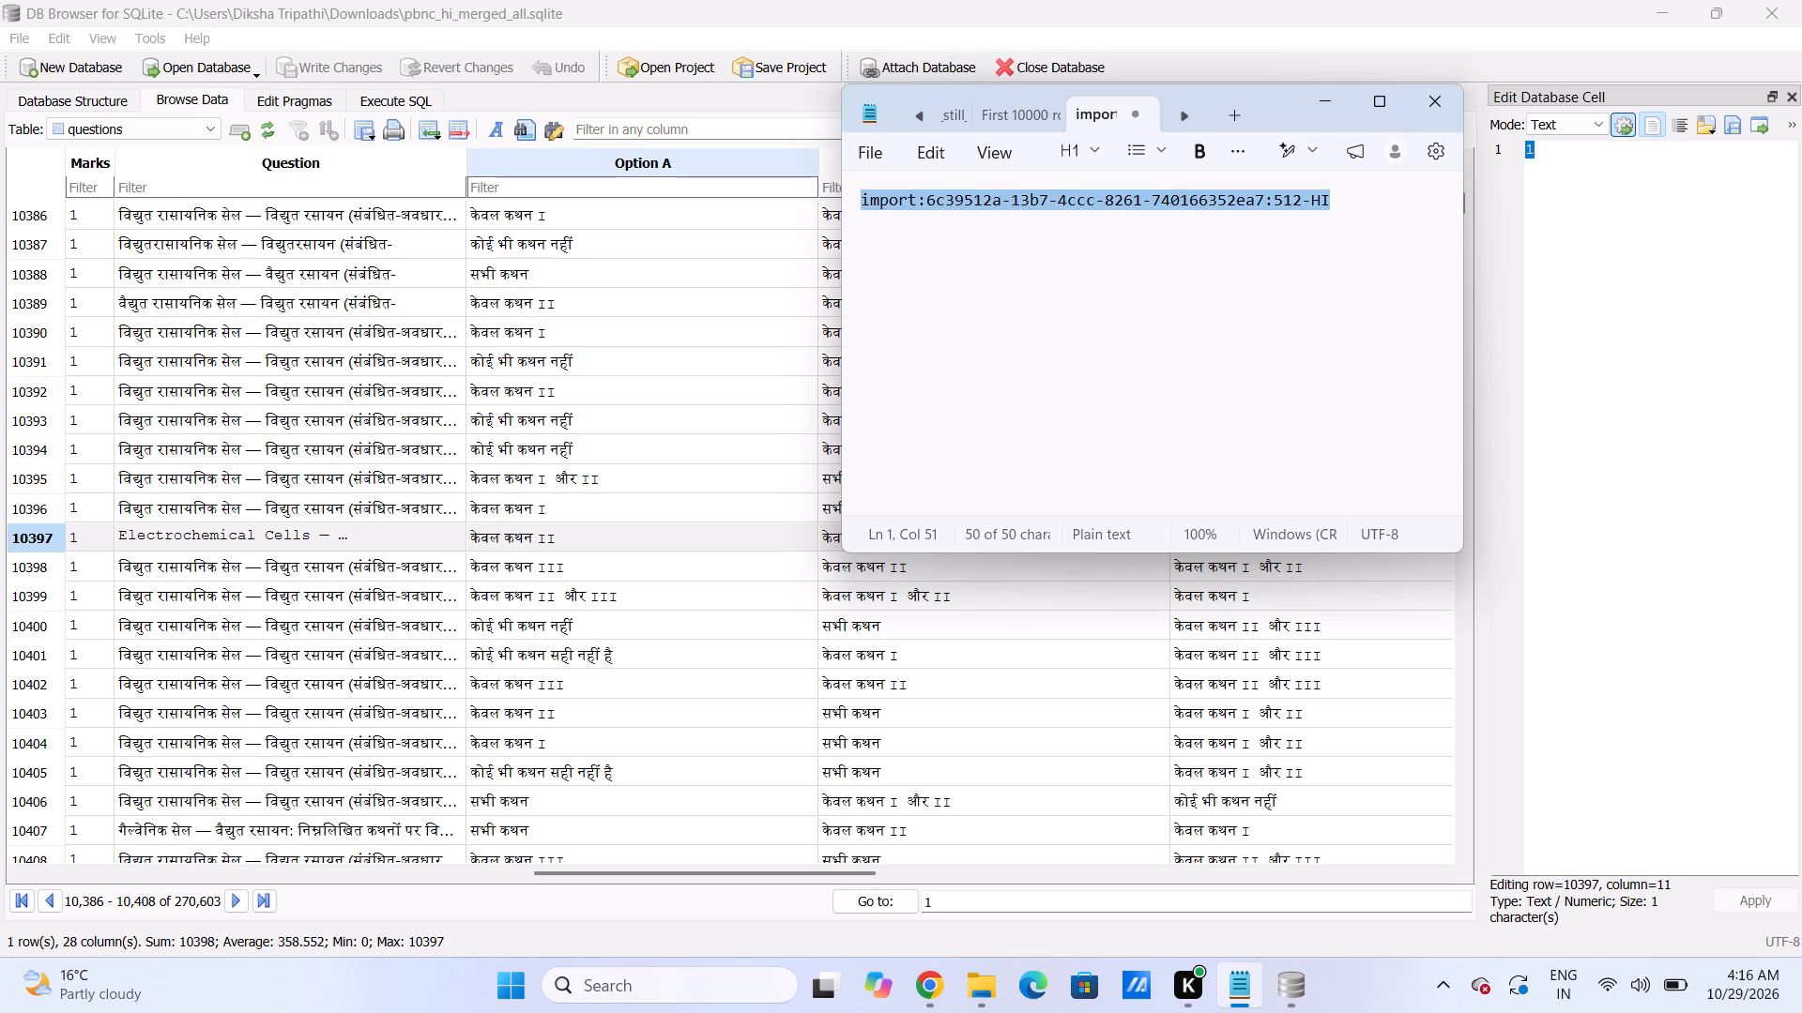
{"action": "key", "text": "ctrl+c"}
{"action": "left_click", "coordinate": [1010, 112]}
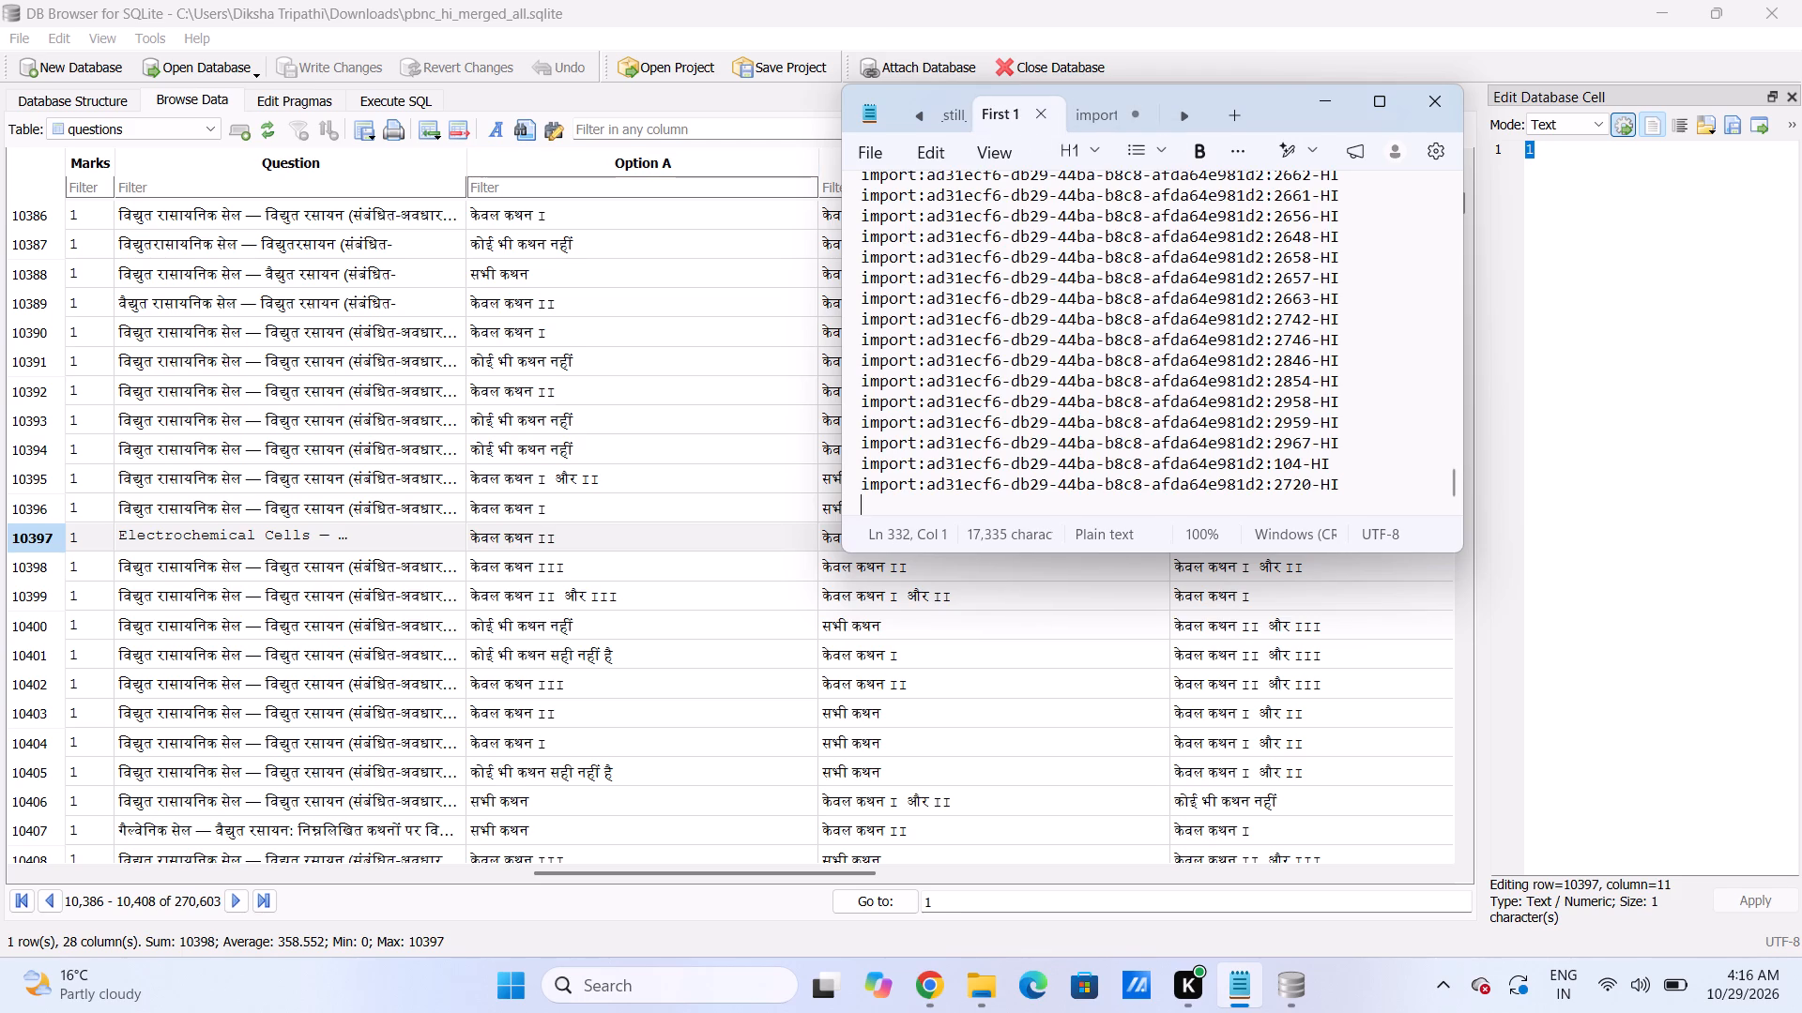
{"action": "key", "text": "ctrl+f"}
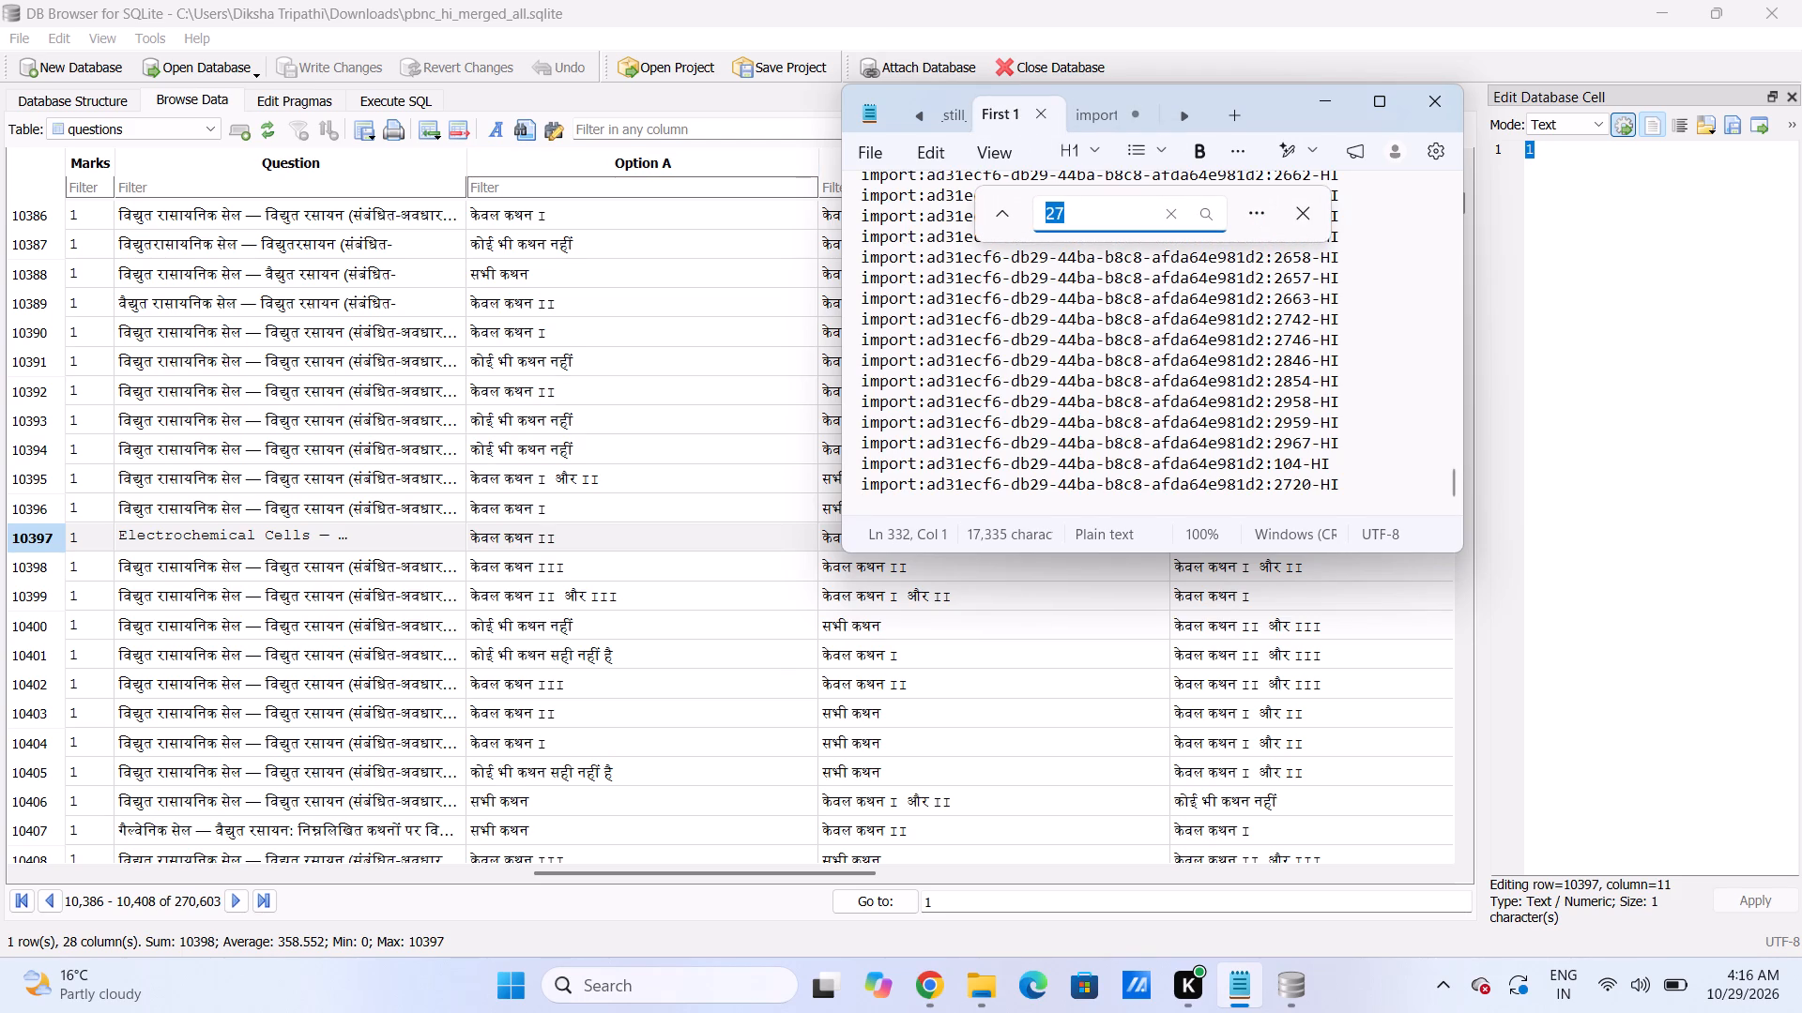
{"action": "key", "text": "ctrl+v"}
{"action": "key", "text": "Return"}
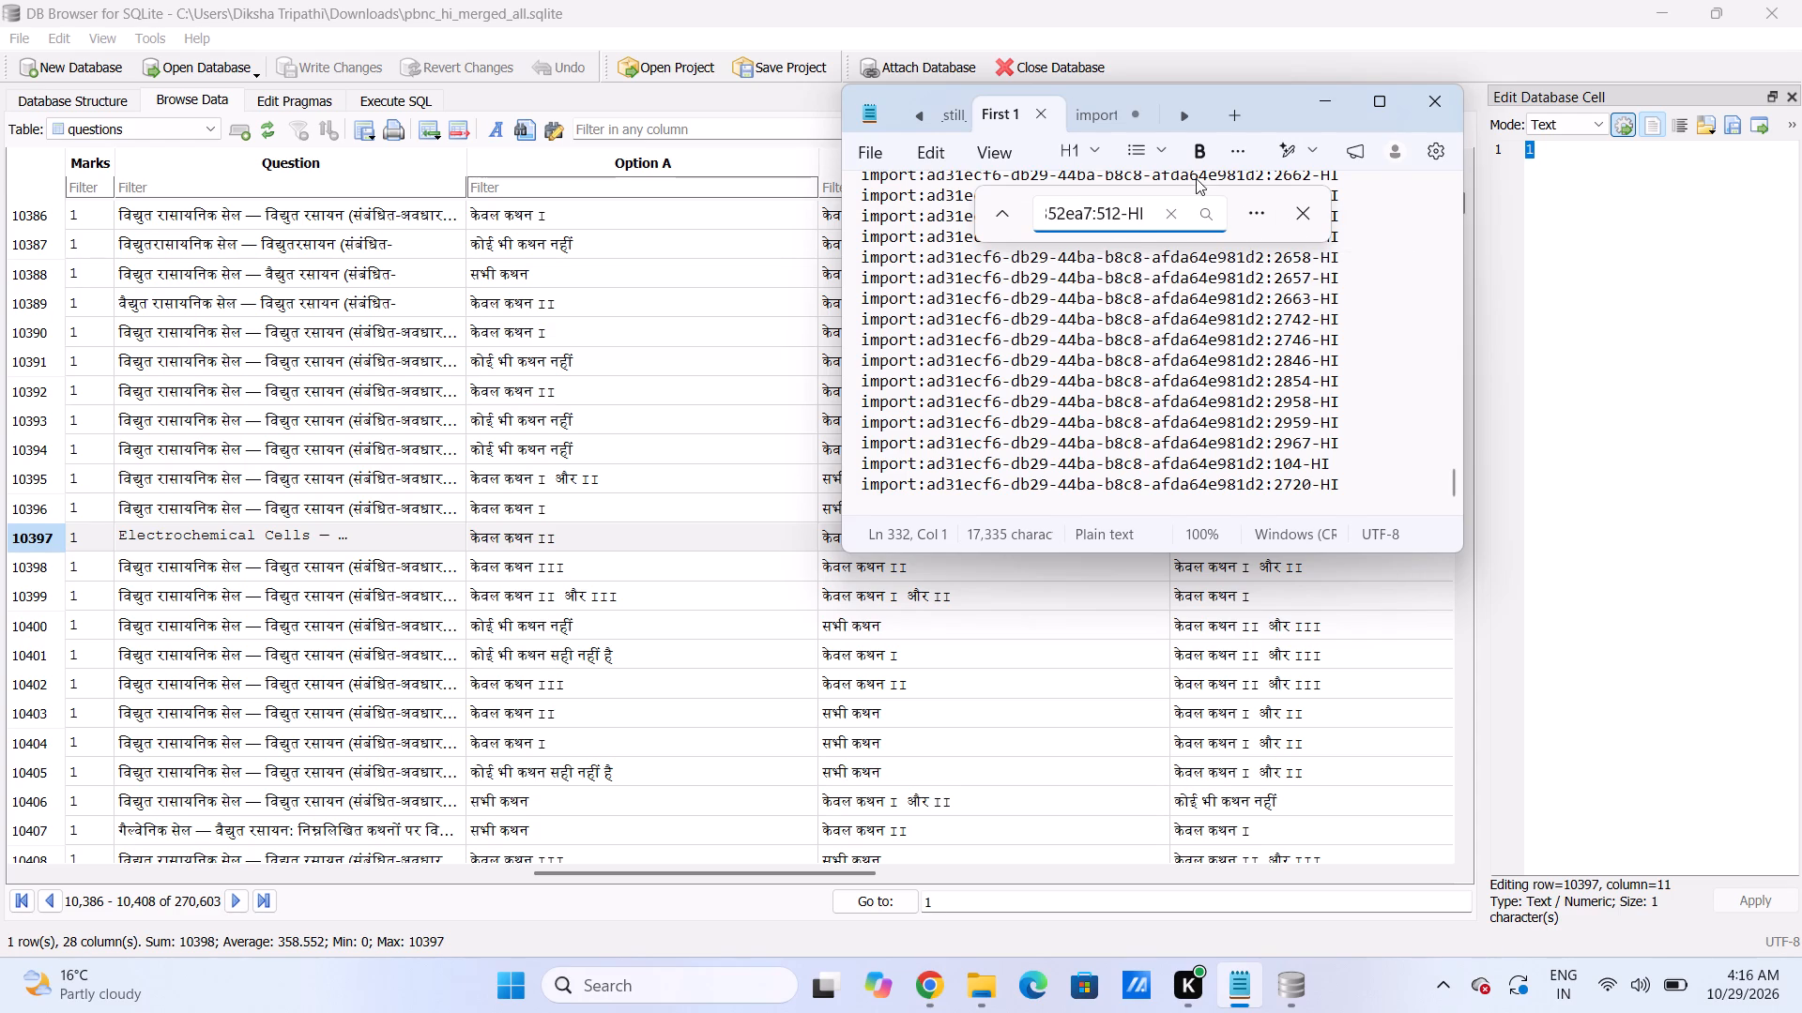
{"action": "left_click", "coordinate": [1310, 215]}
Return to the new note and start an empty line below row 10397's ID.
{"action": "left_click", "coordinate": [1093, 101]}
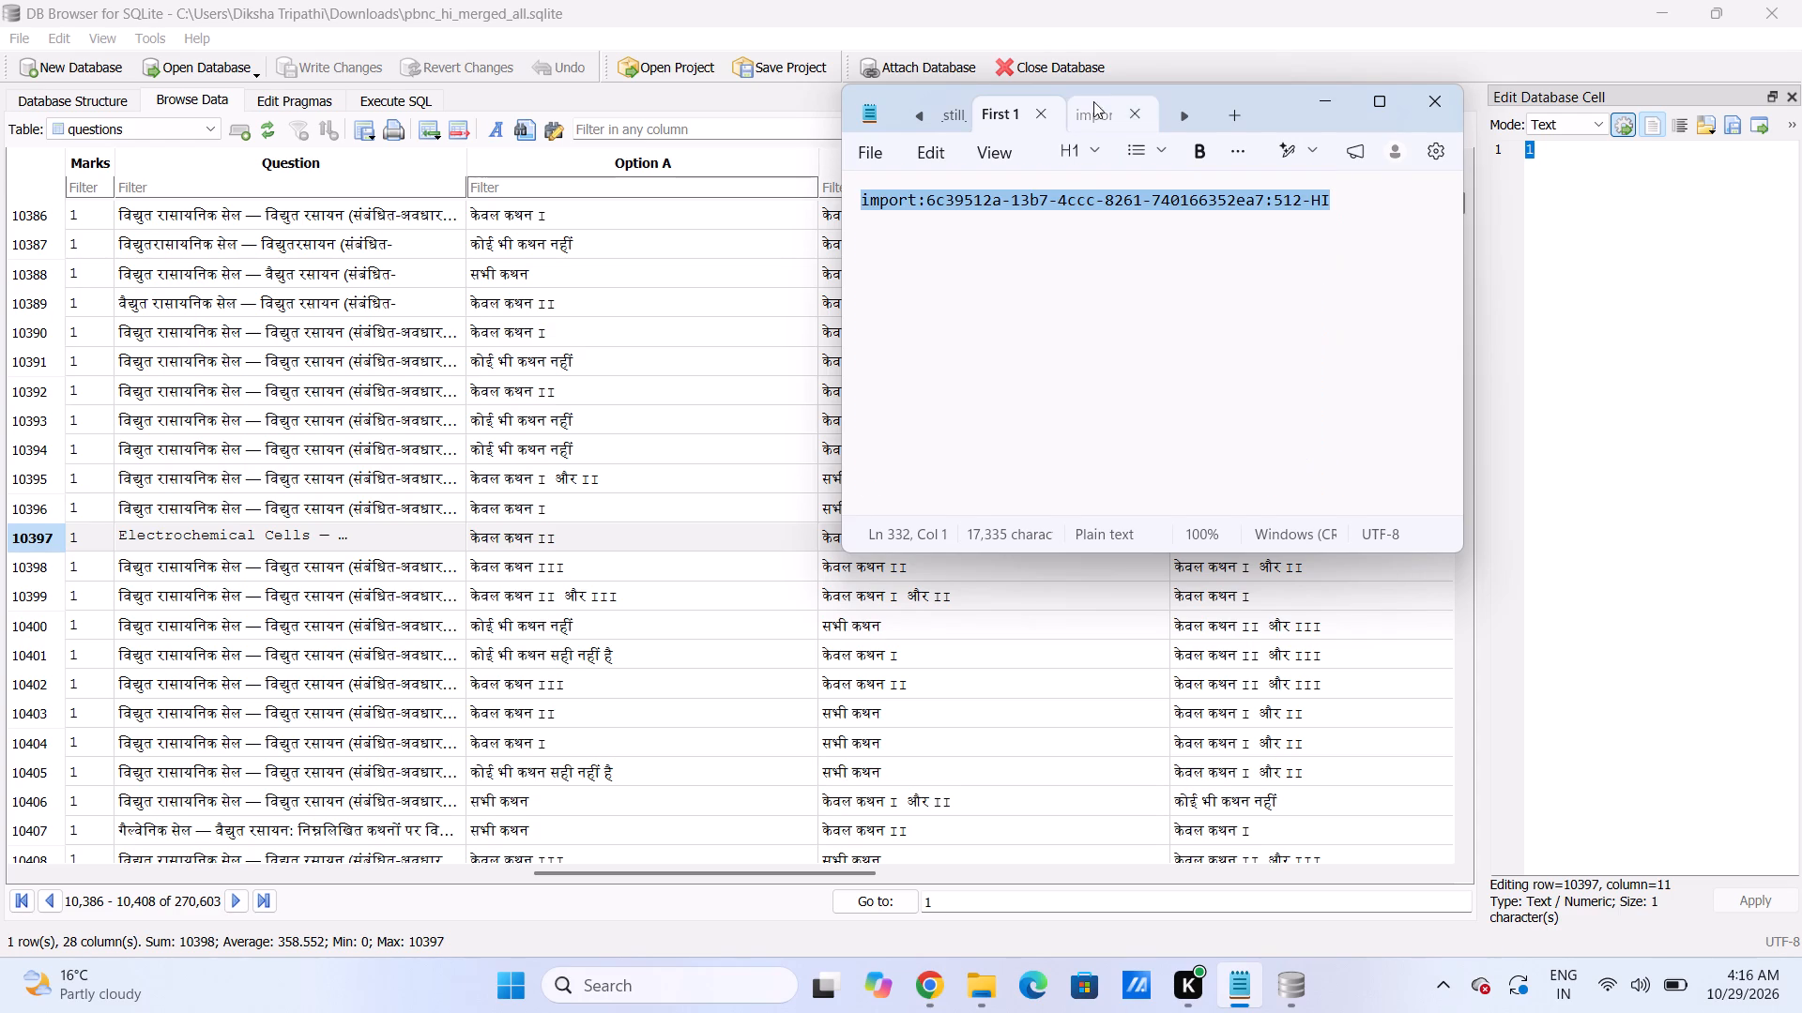
{"action": "left_click", "coordinate": [1347, 204]}
{"action": "key", "text": "Return"}
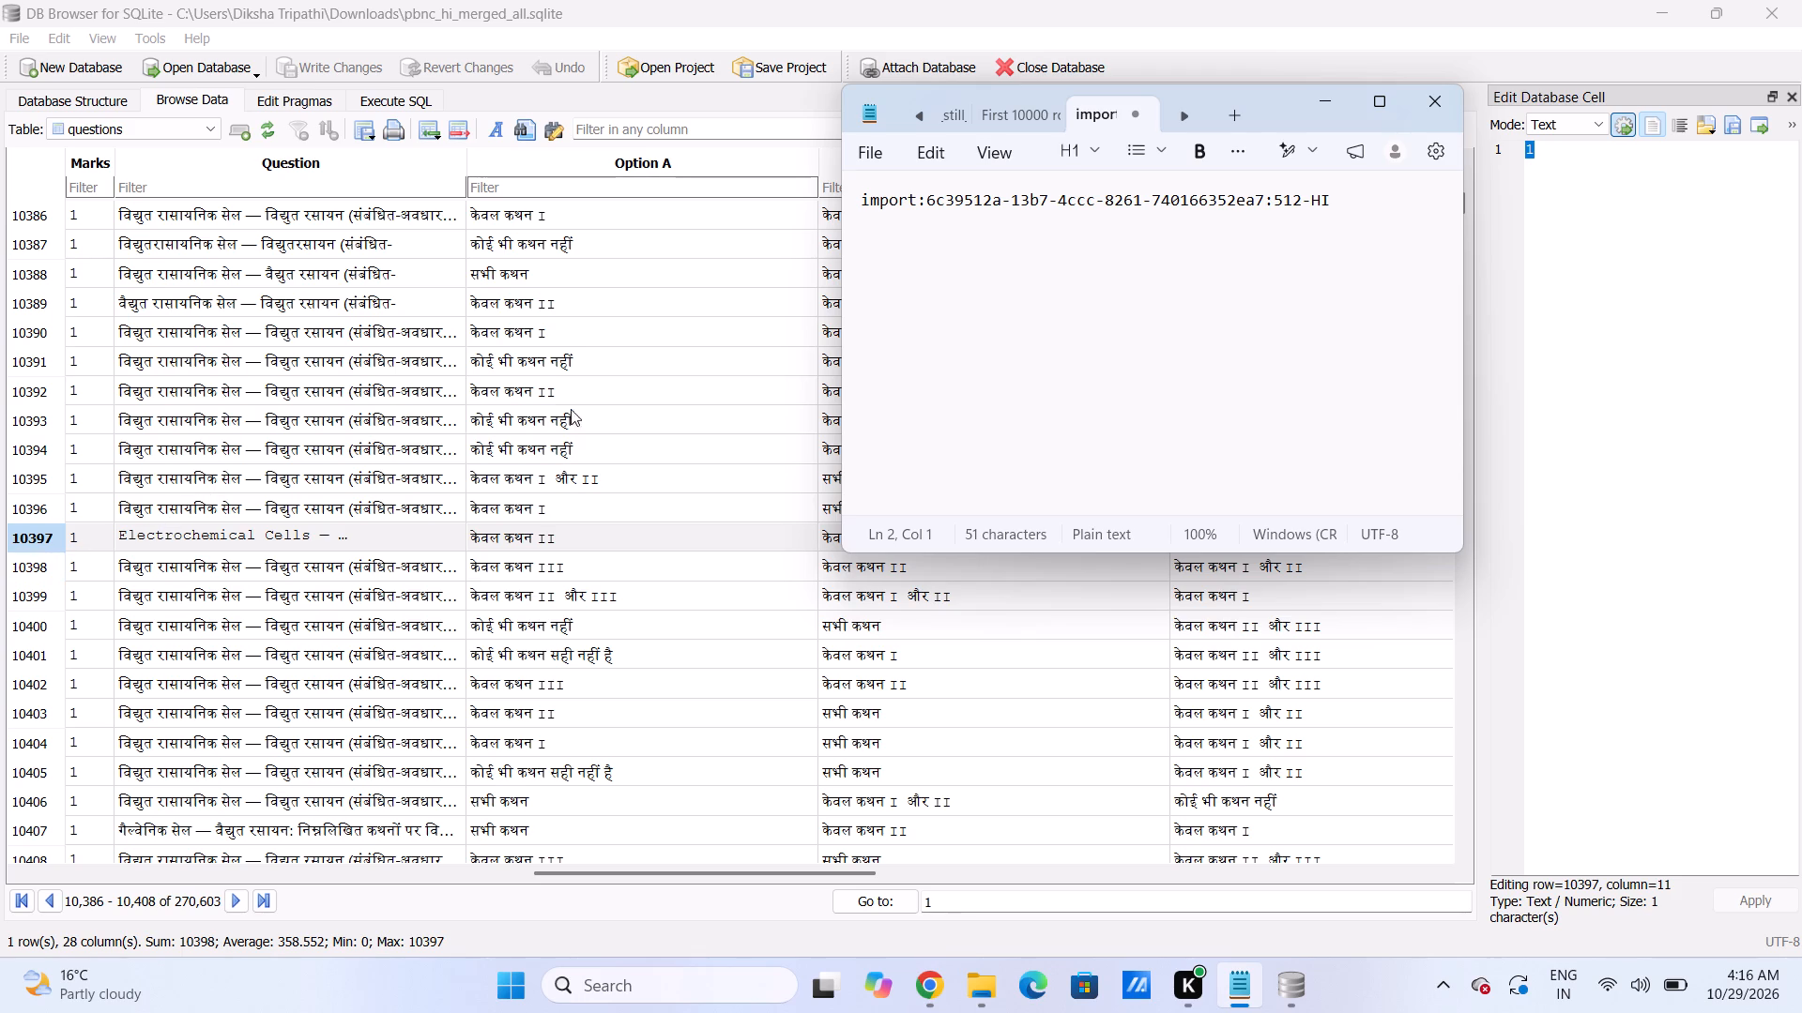
Return to the database at row 10397 and examine the questions and options down to about row 10444.
{"action": "left_click", "coordinate": [29, 537]}
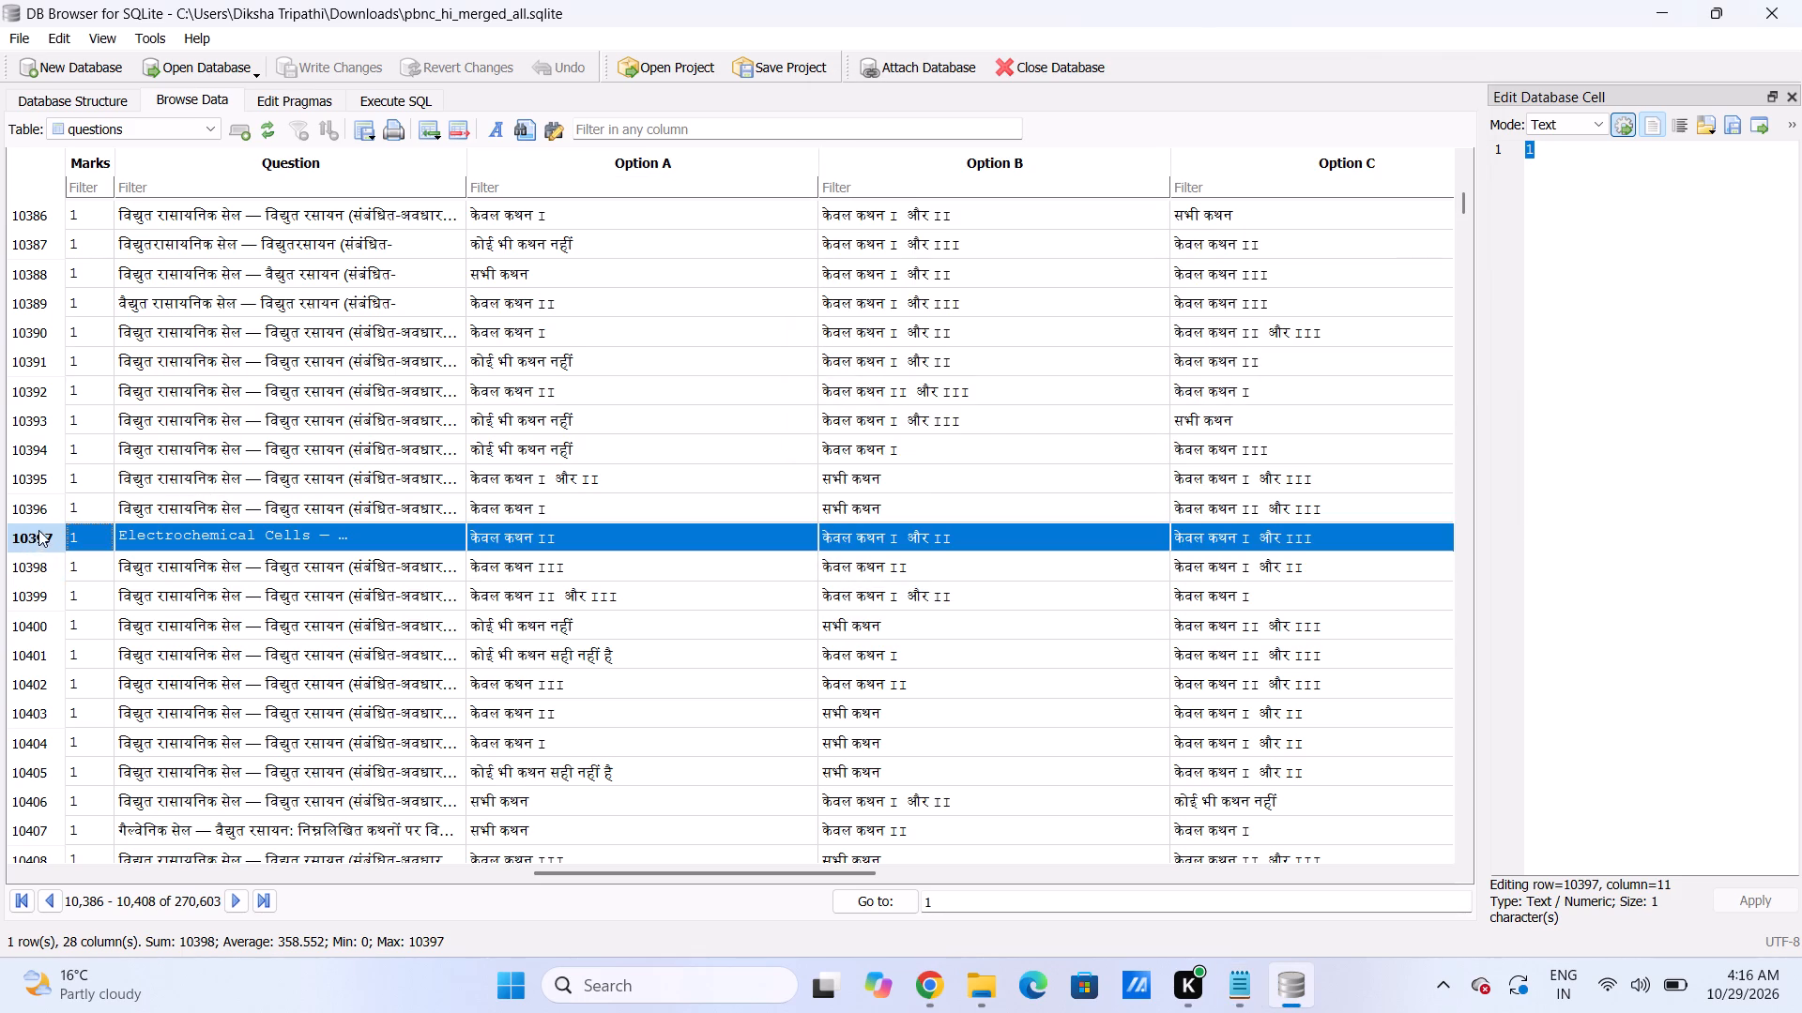
{"action": "scroll", "coordinate": [131, 522], "scroll_direction": "down", "scroll_amount": 2}
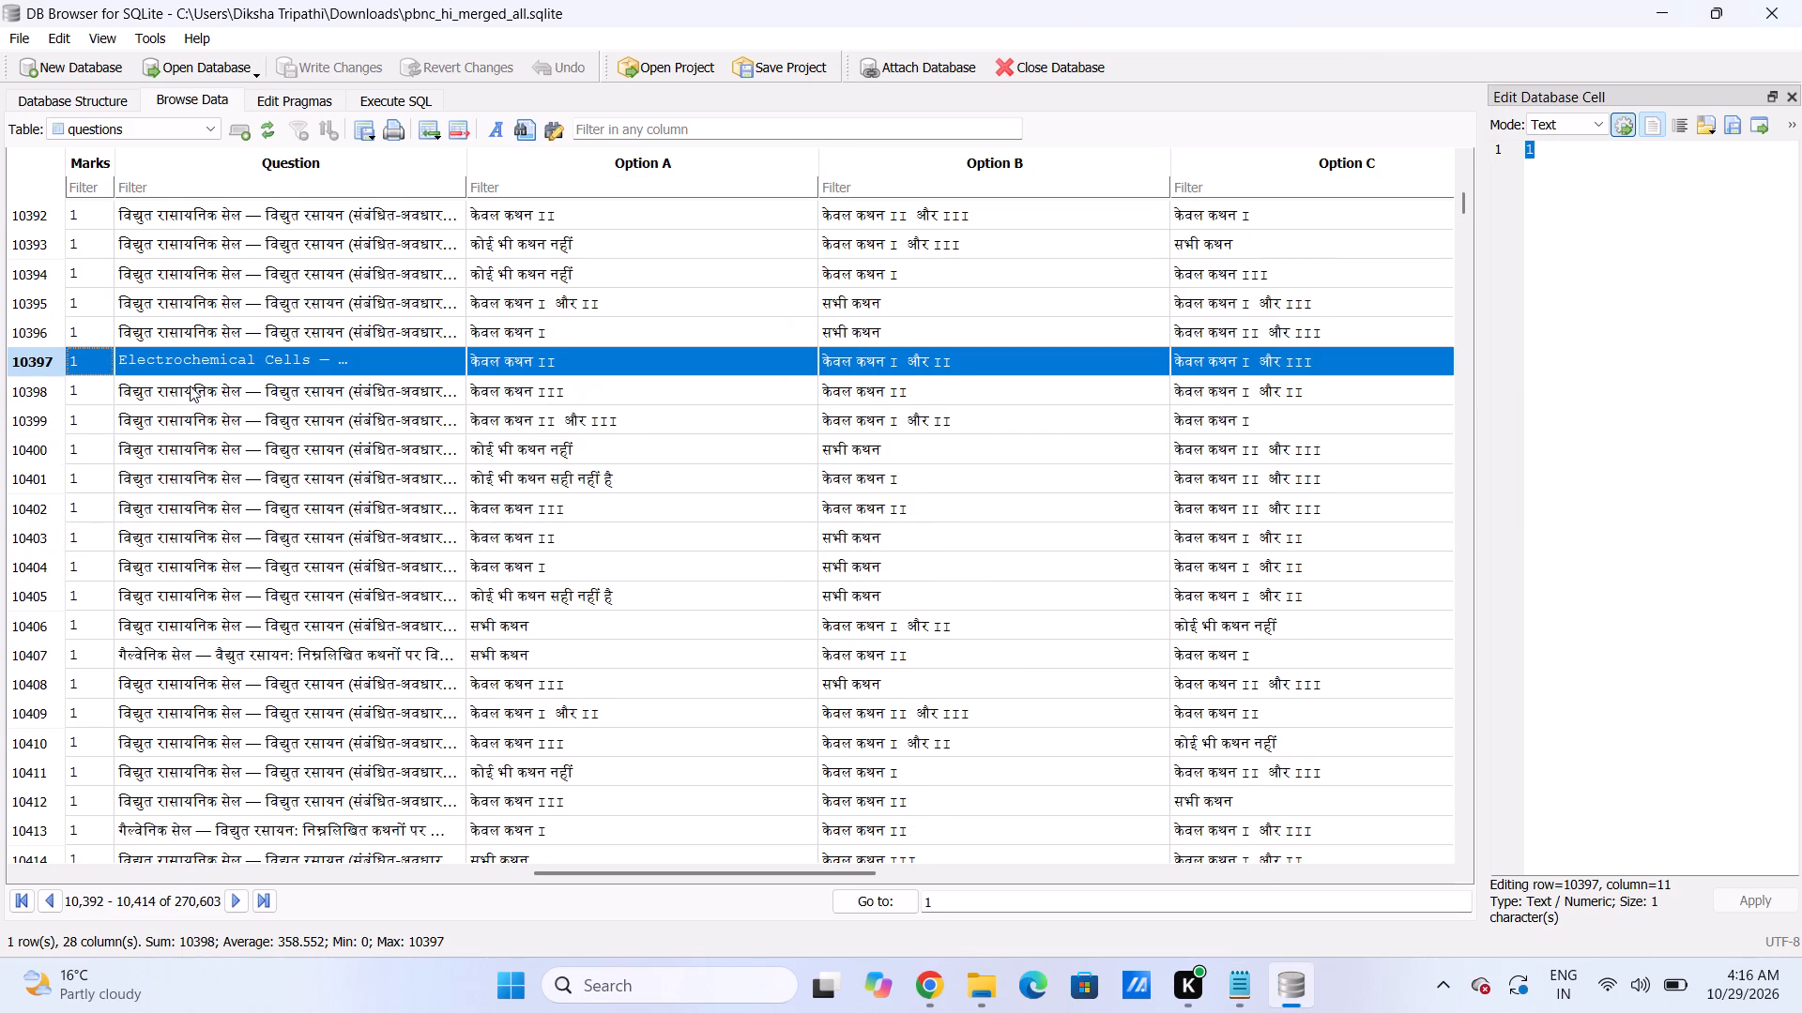
{"action": "scroll", "coordinate": [197, 394], "scroll_direction": "down", "scroll_amount": 2}
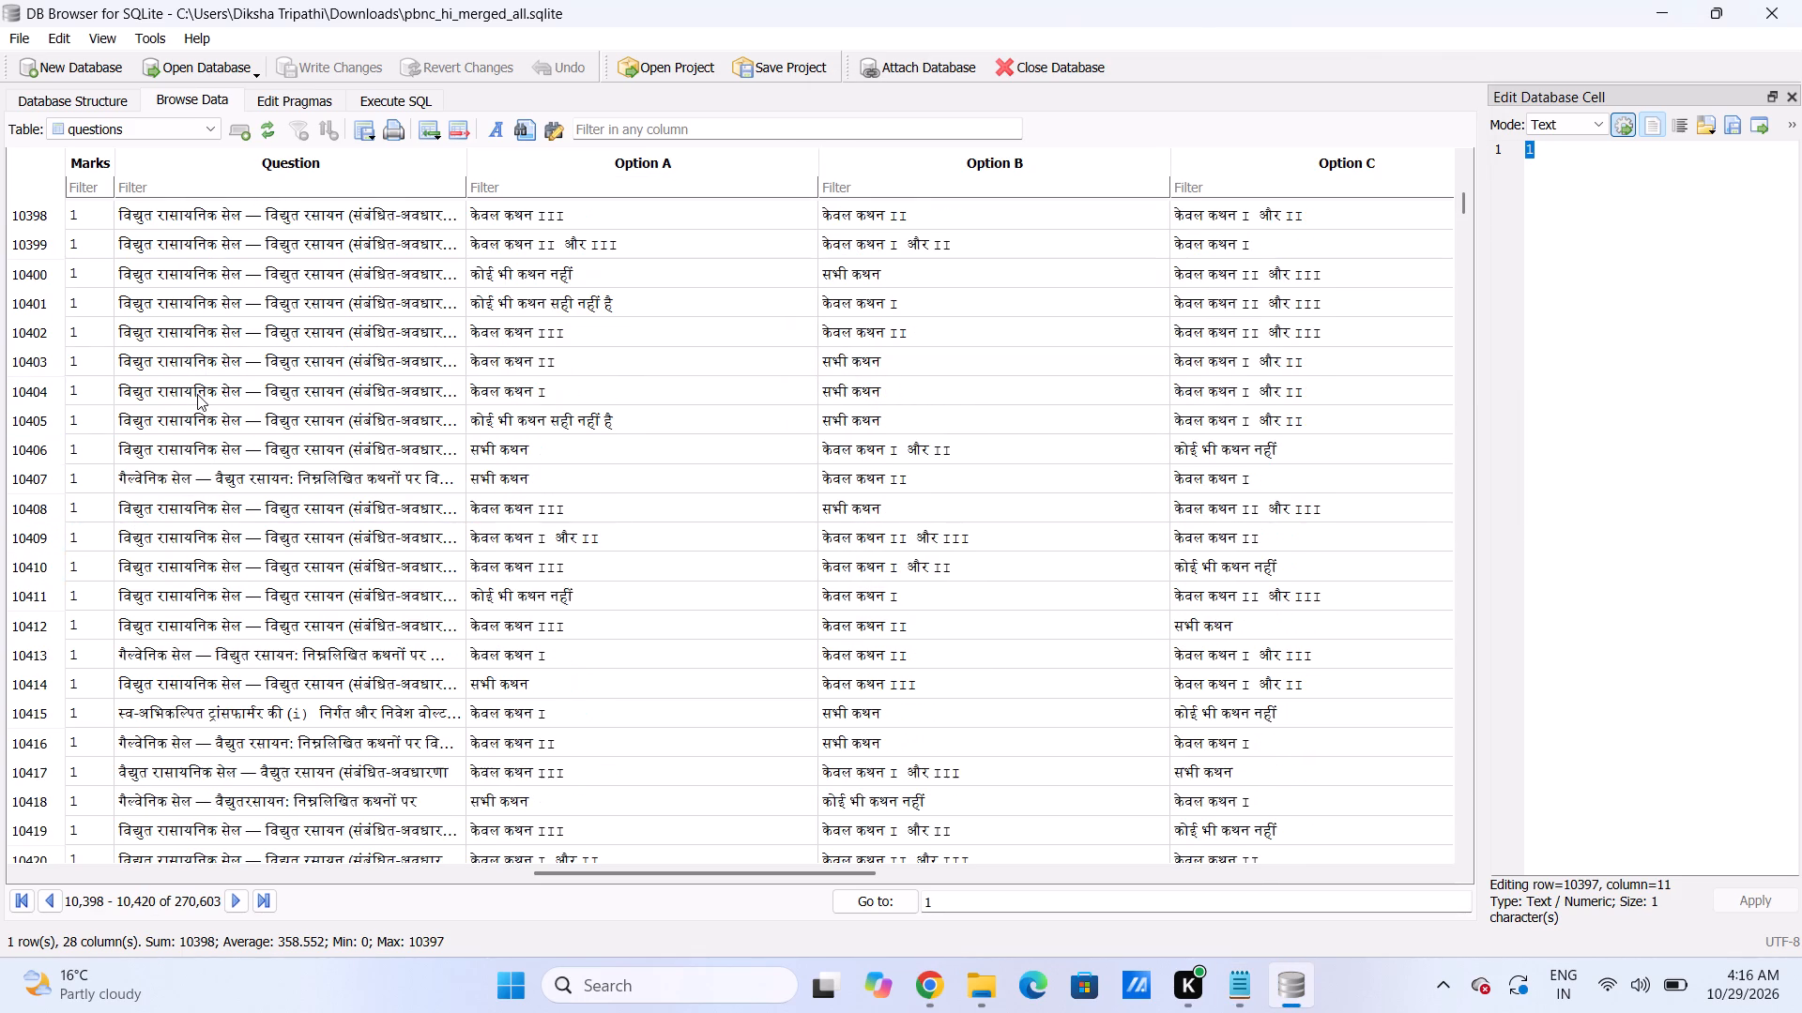
{"action": "scroll", "coordinate": [242, 611], "scroll_direction": "down", "scroll_amount": 2}
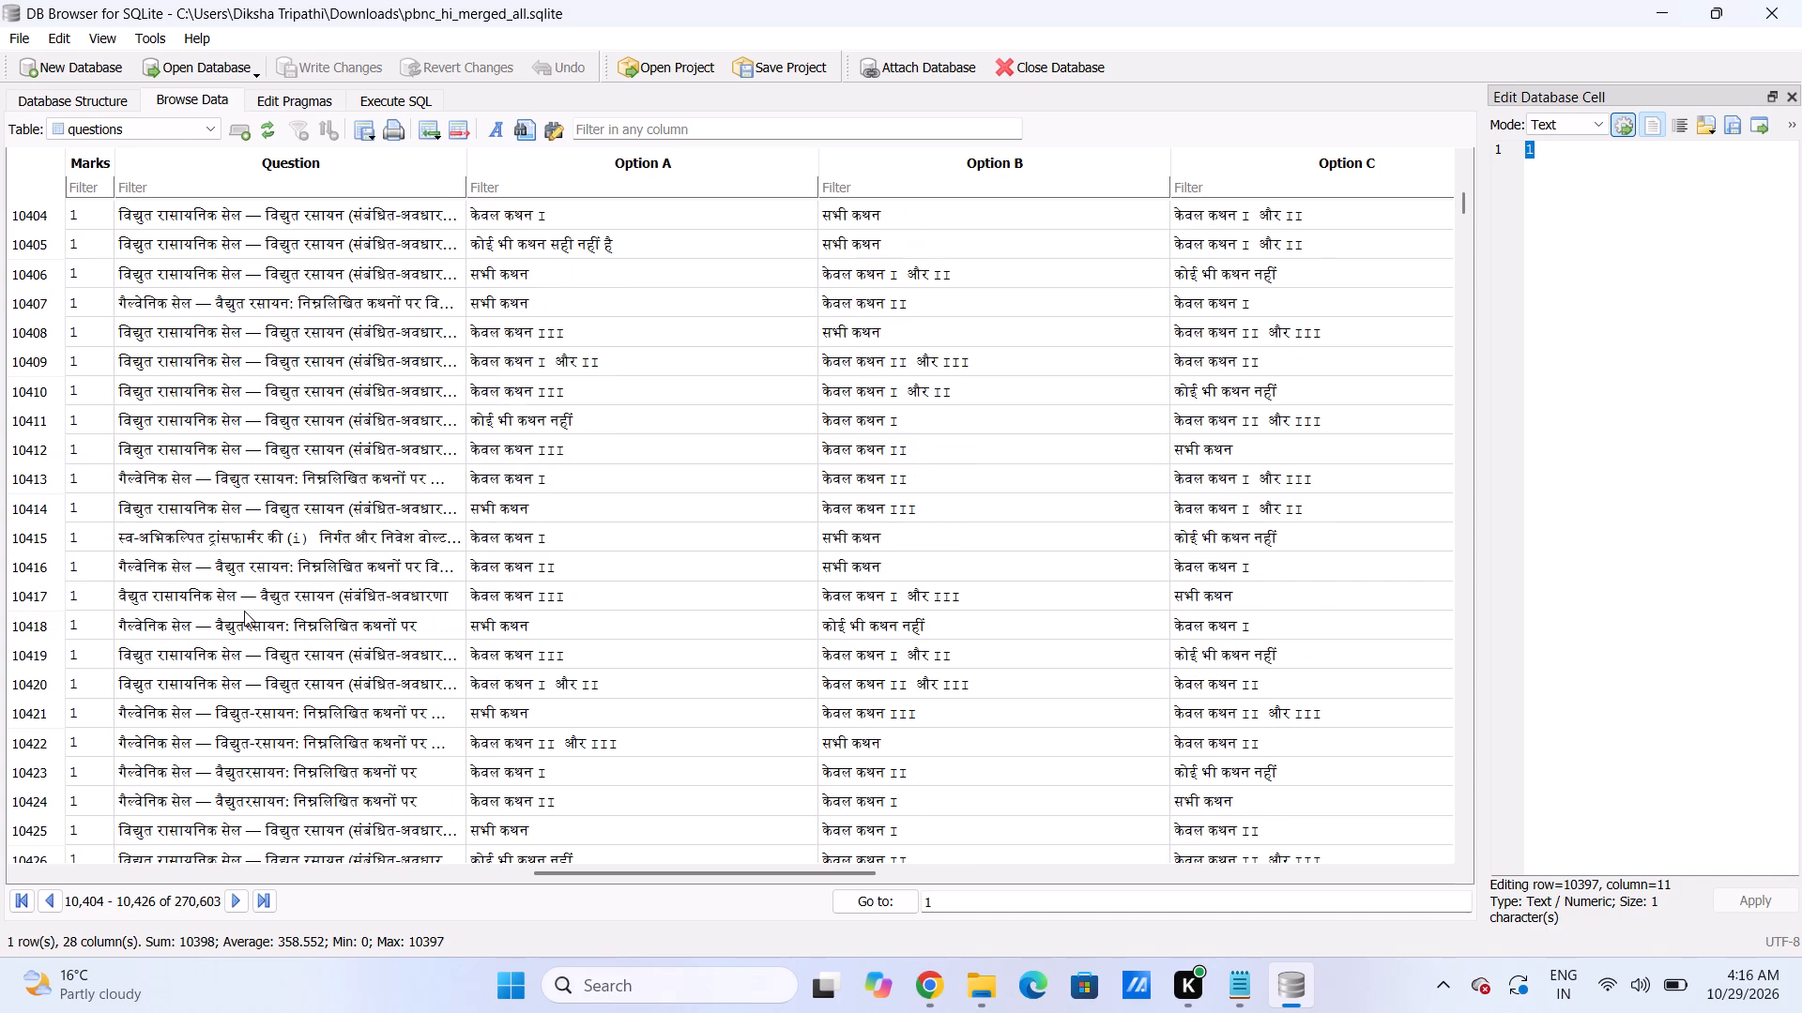
{"action": "scroll", "coordinate": [244, 611], "scroll_direction": "down", "scroll_amount": 4}
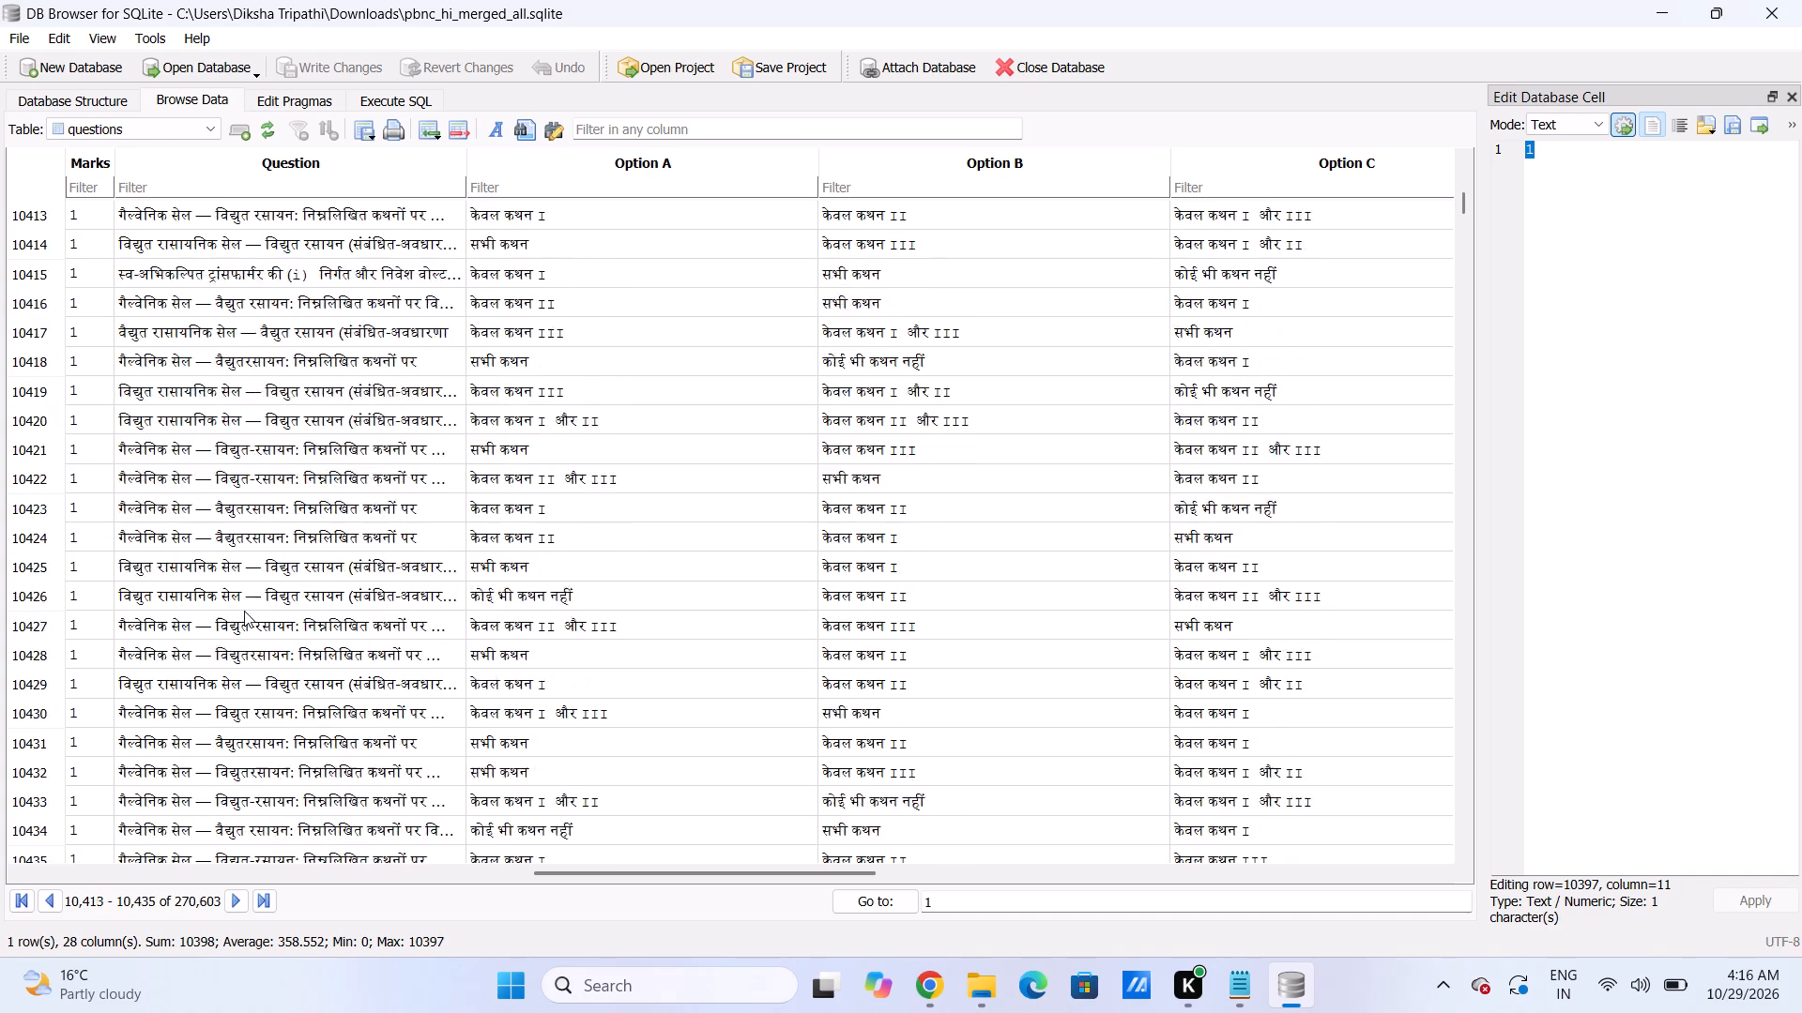
{"action": "scroll", "coordinate": [244, 611], "scroll_direction": "down", "scroll_amount": 2}
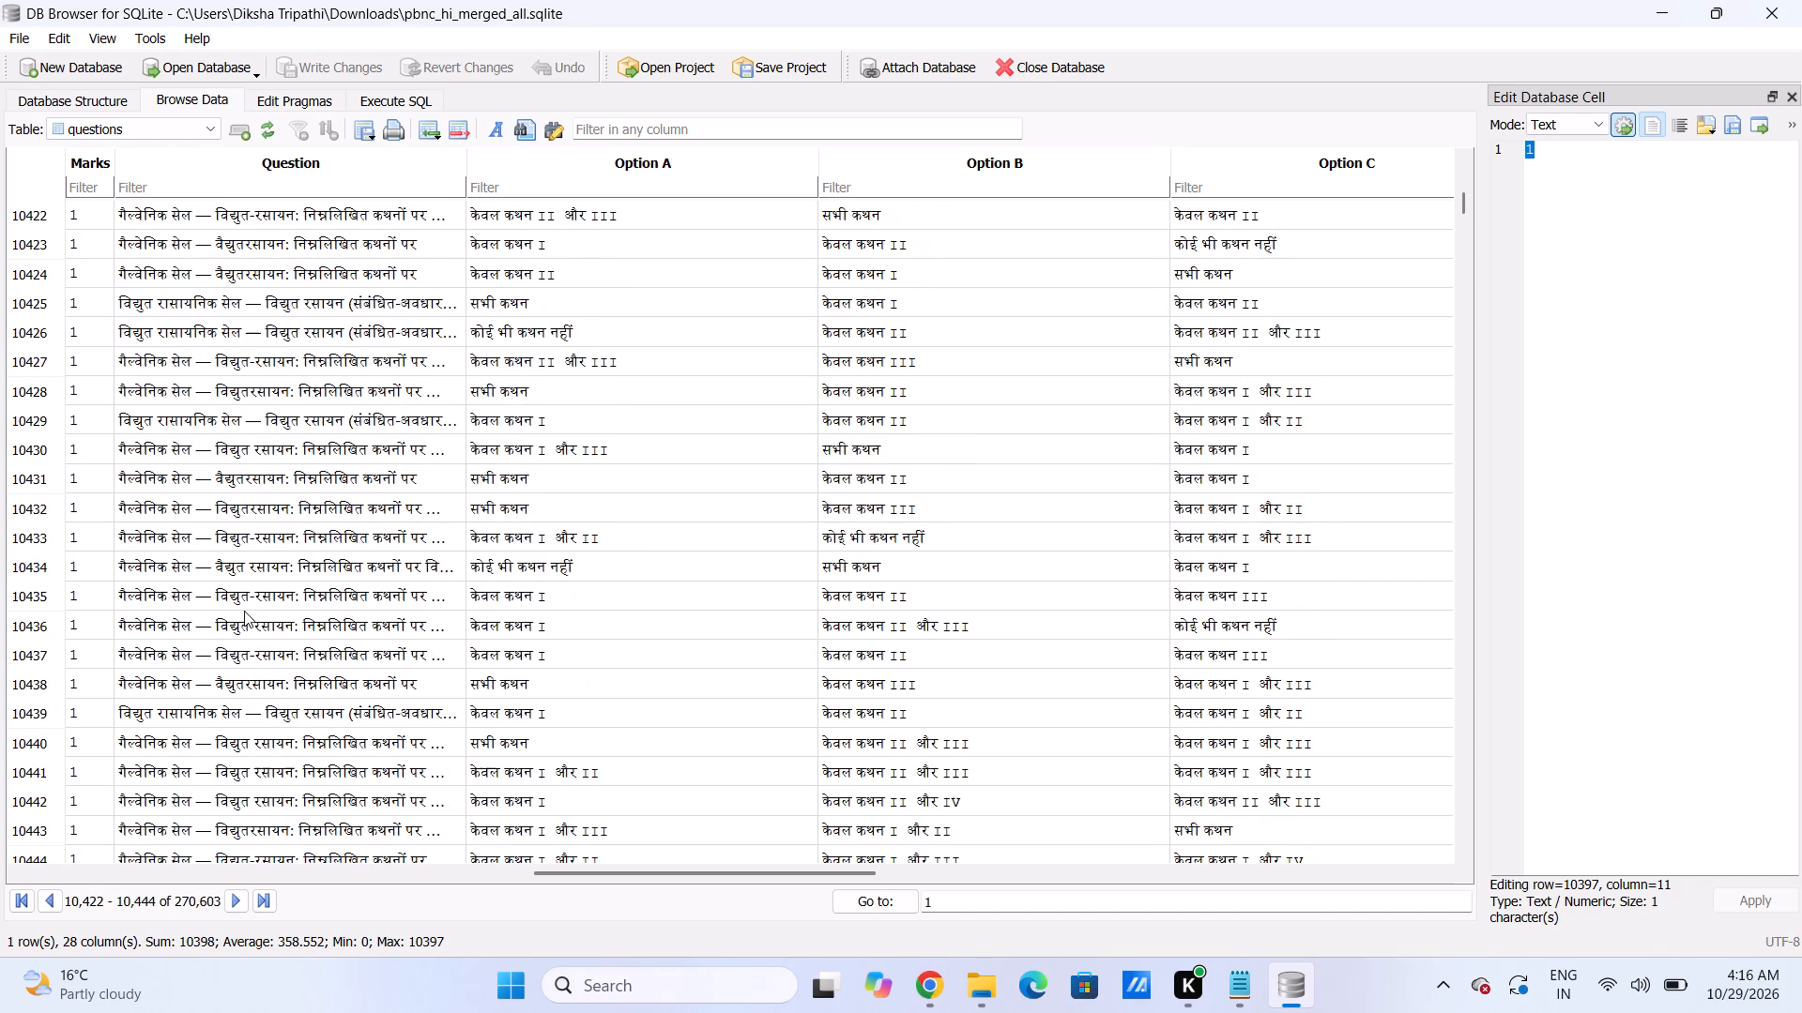
Examine the Hindi questions and options from row 10422 down to about row 10477 for untranslated English text.
{"action": "scroll", "coordinate": [244, 611], "scroll_direction": "down", "scroll_amount": 3}
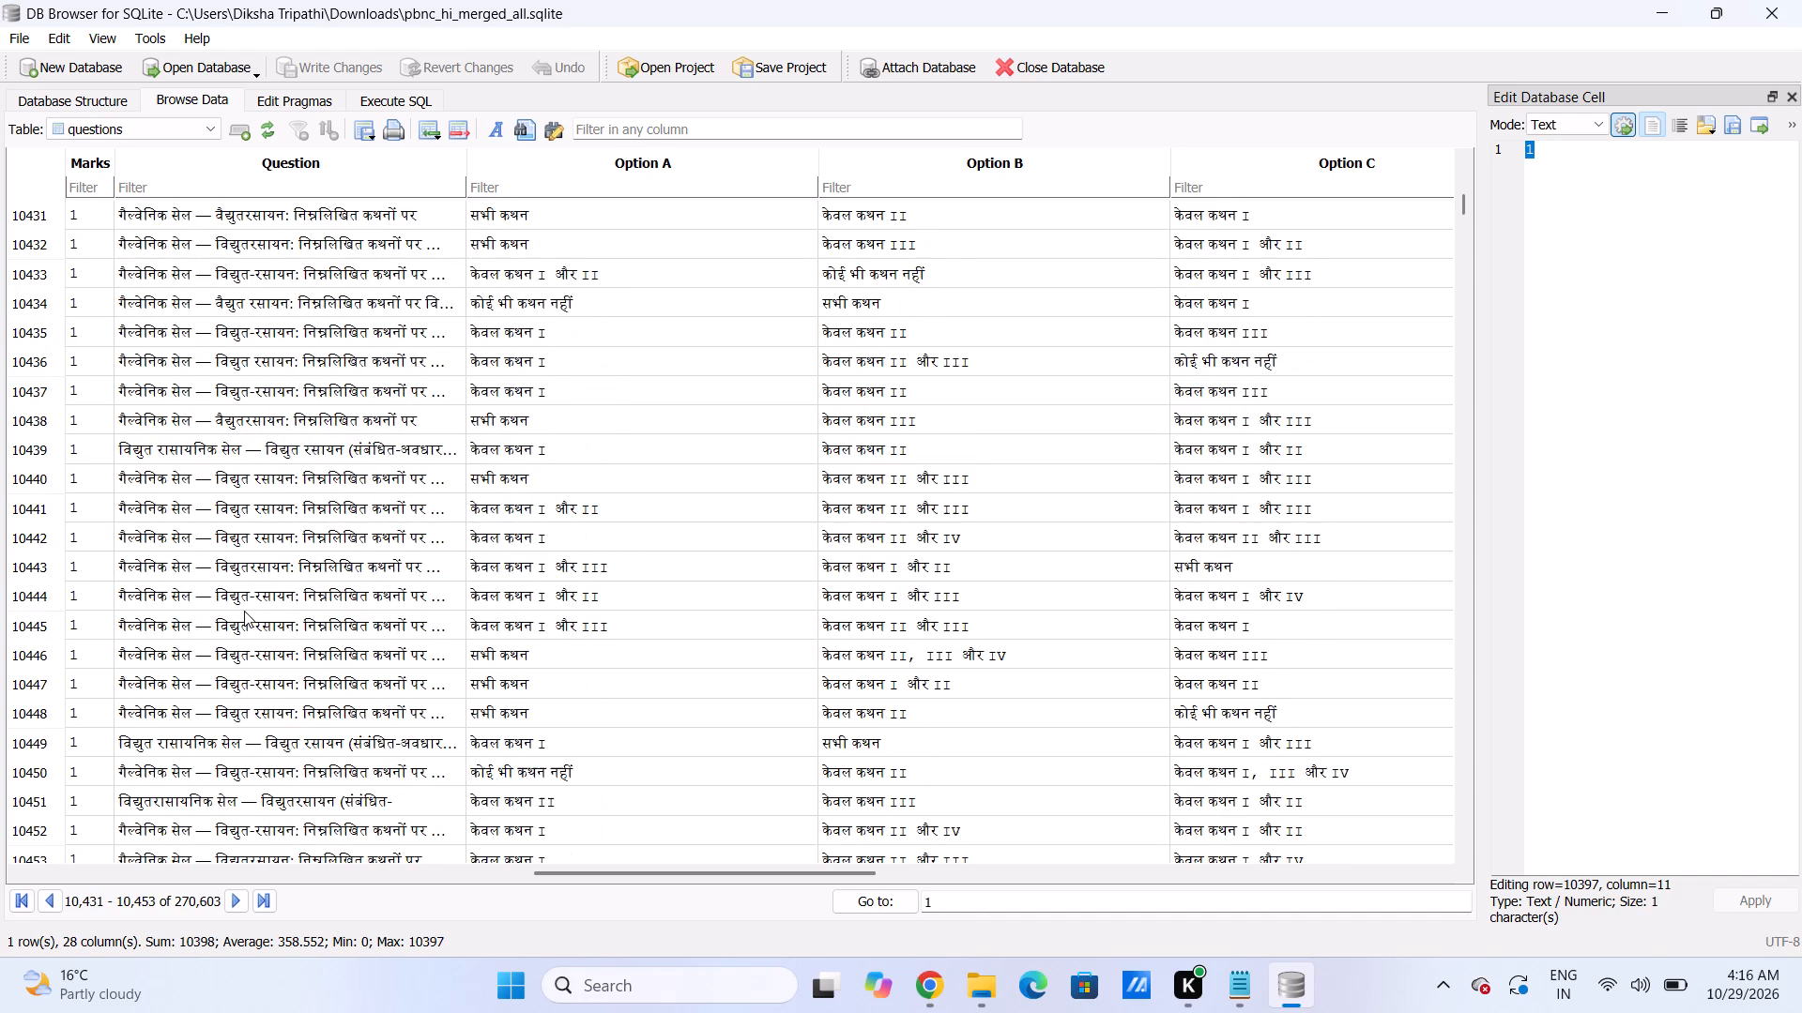
{"action": "scroll", "coordinate": [244, 611], "scroll_direction": "down", "scroll_amount": 8}
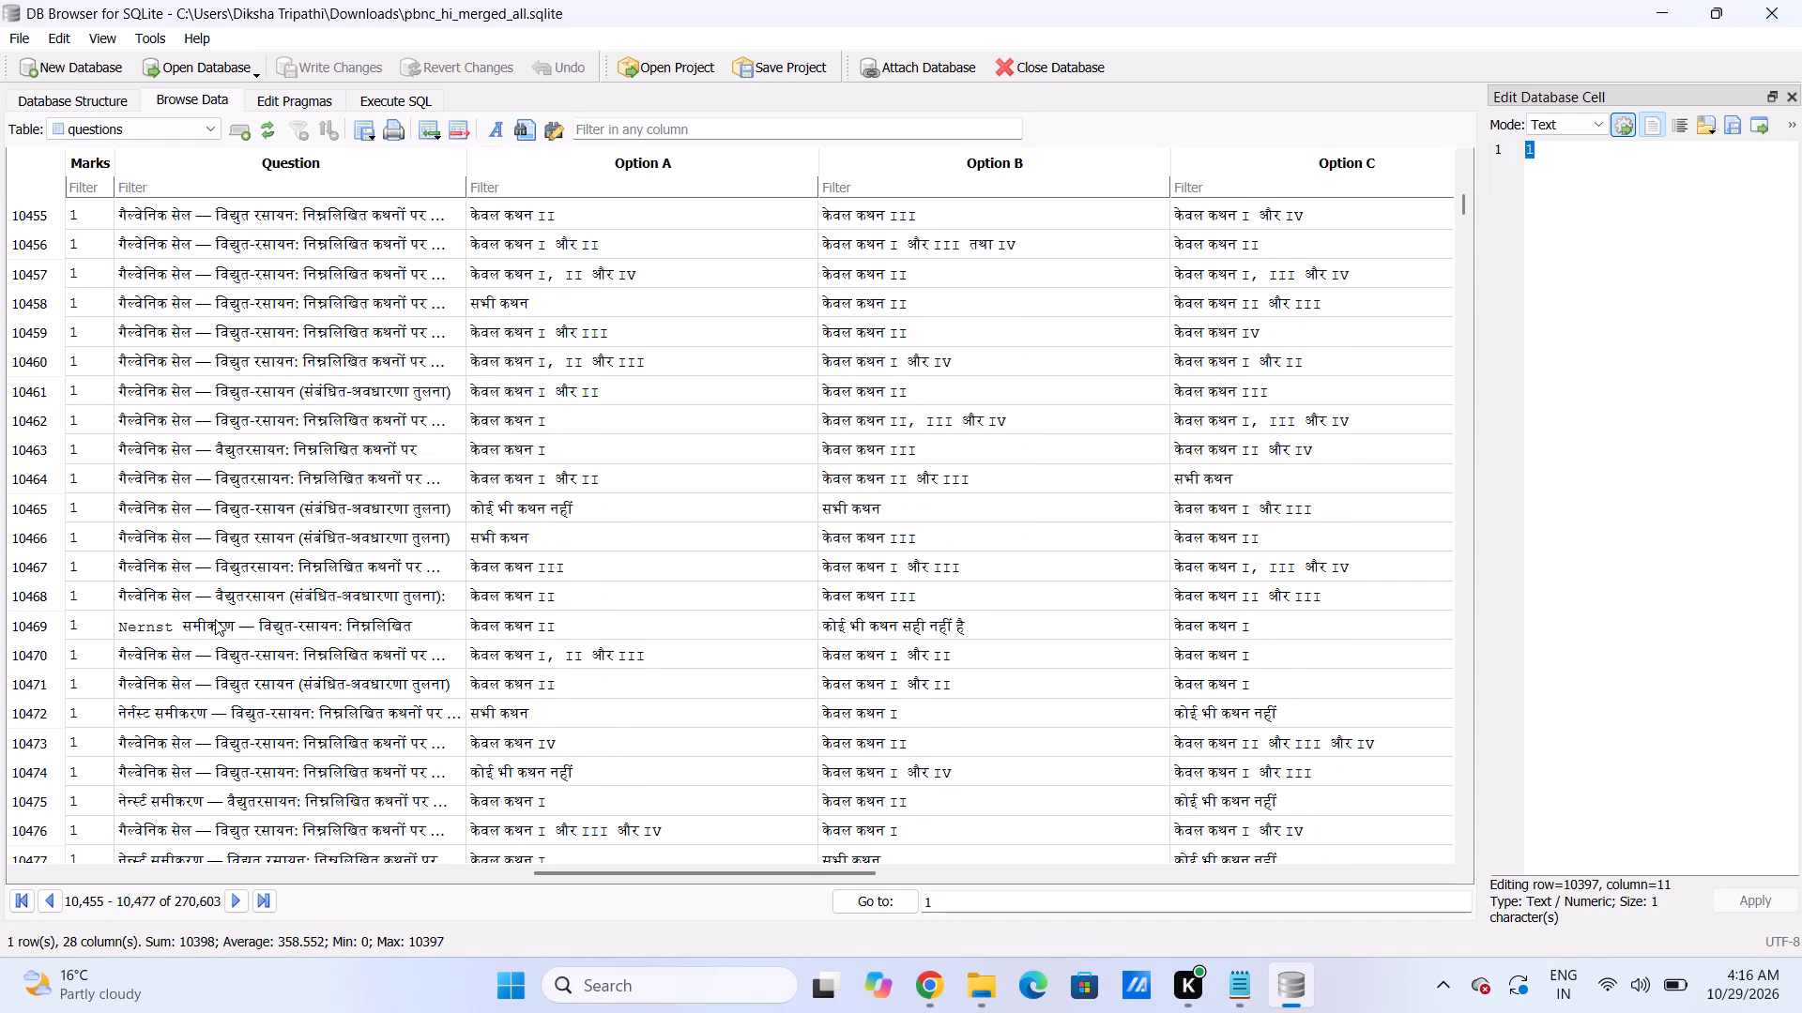
{"action": "scroll", "coordinate": [221, 597], "scroll_direction": "up", "scroll_amount": 11}
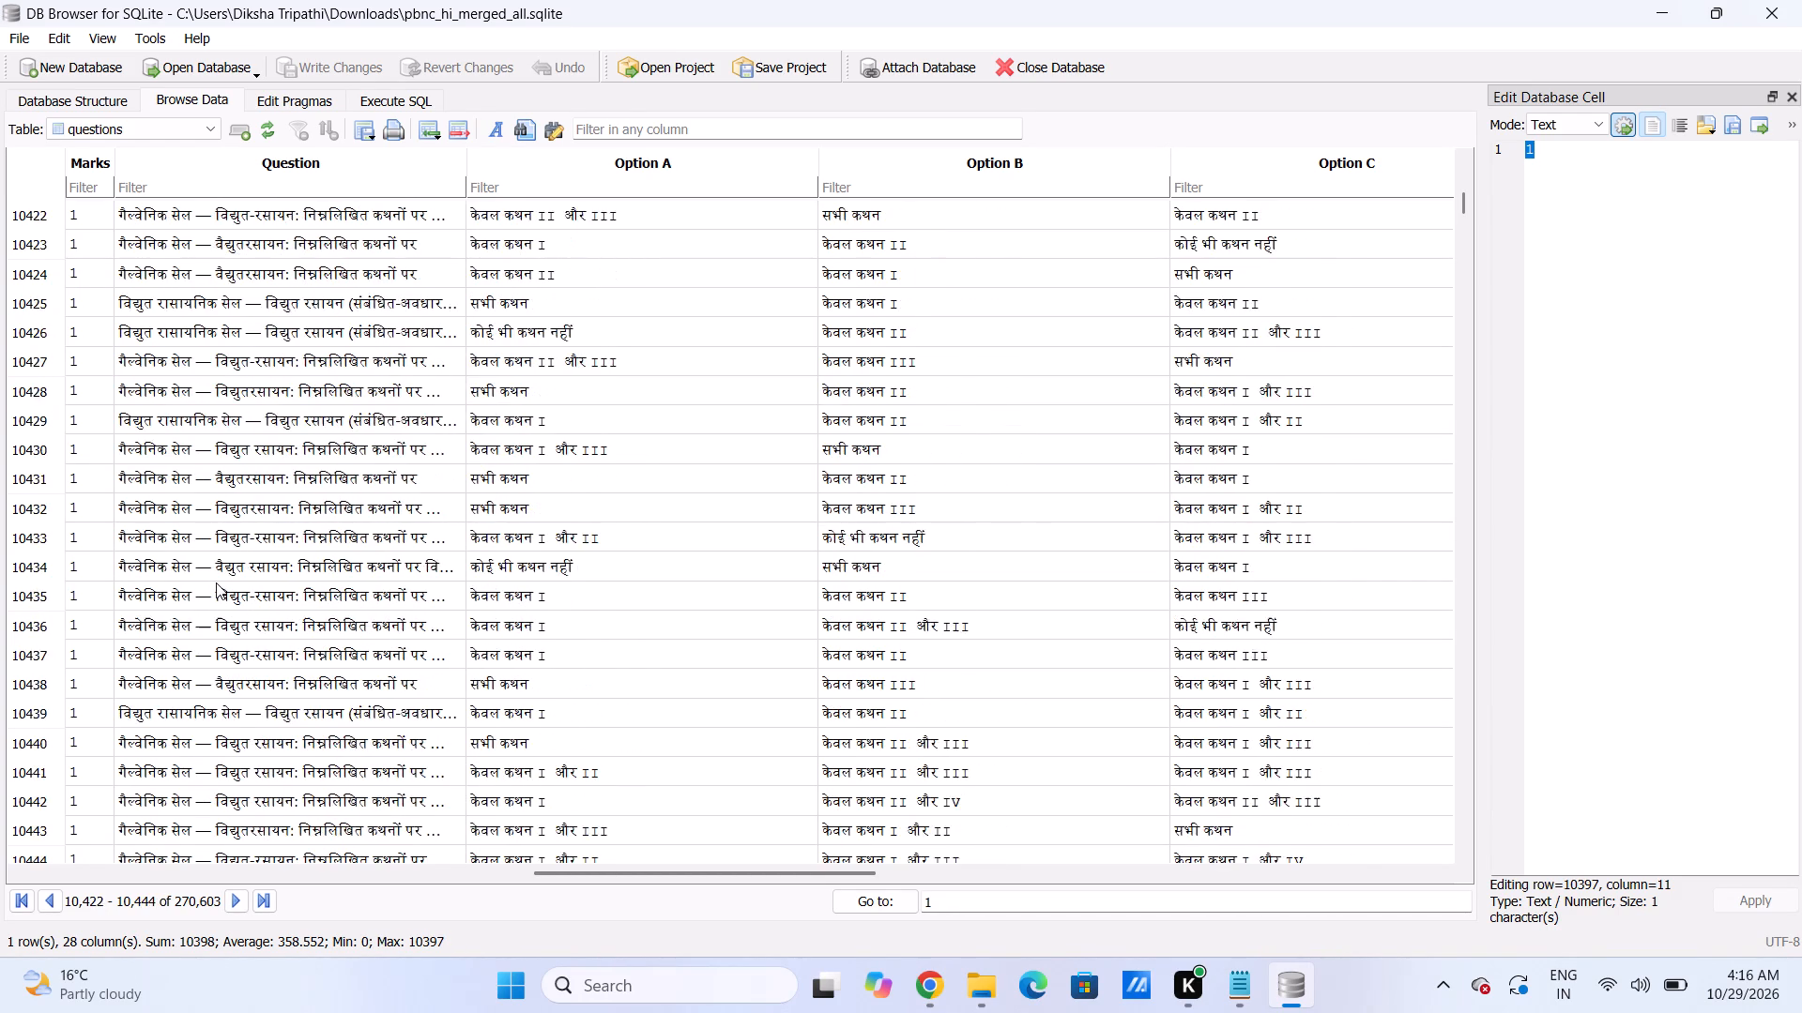
{"action": "scroll", "coordinate": [216, 582], "scroll_direction": "down", "scroll_amount": 9}
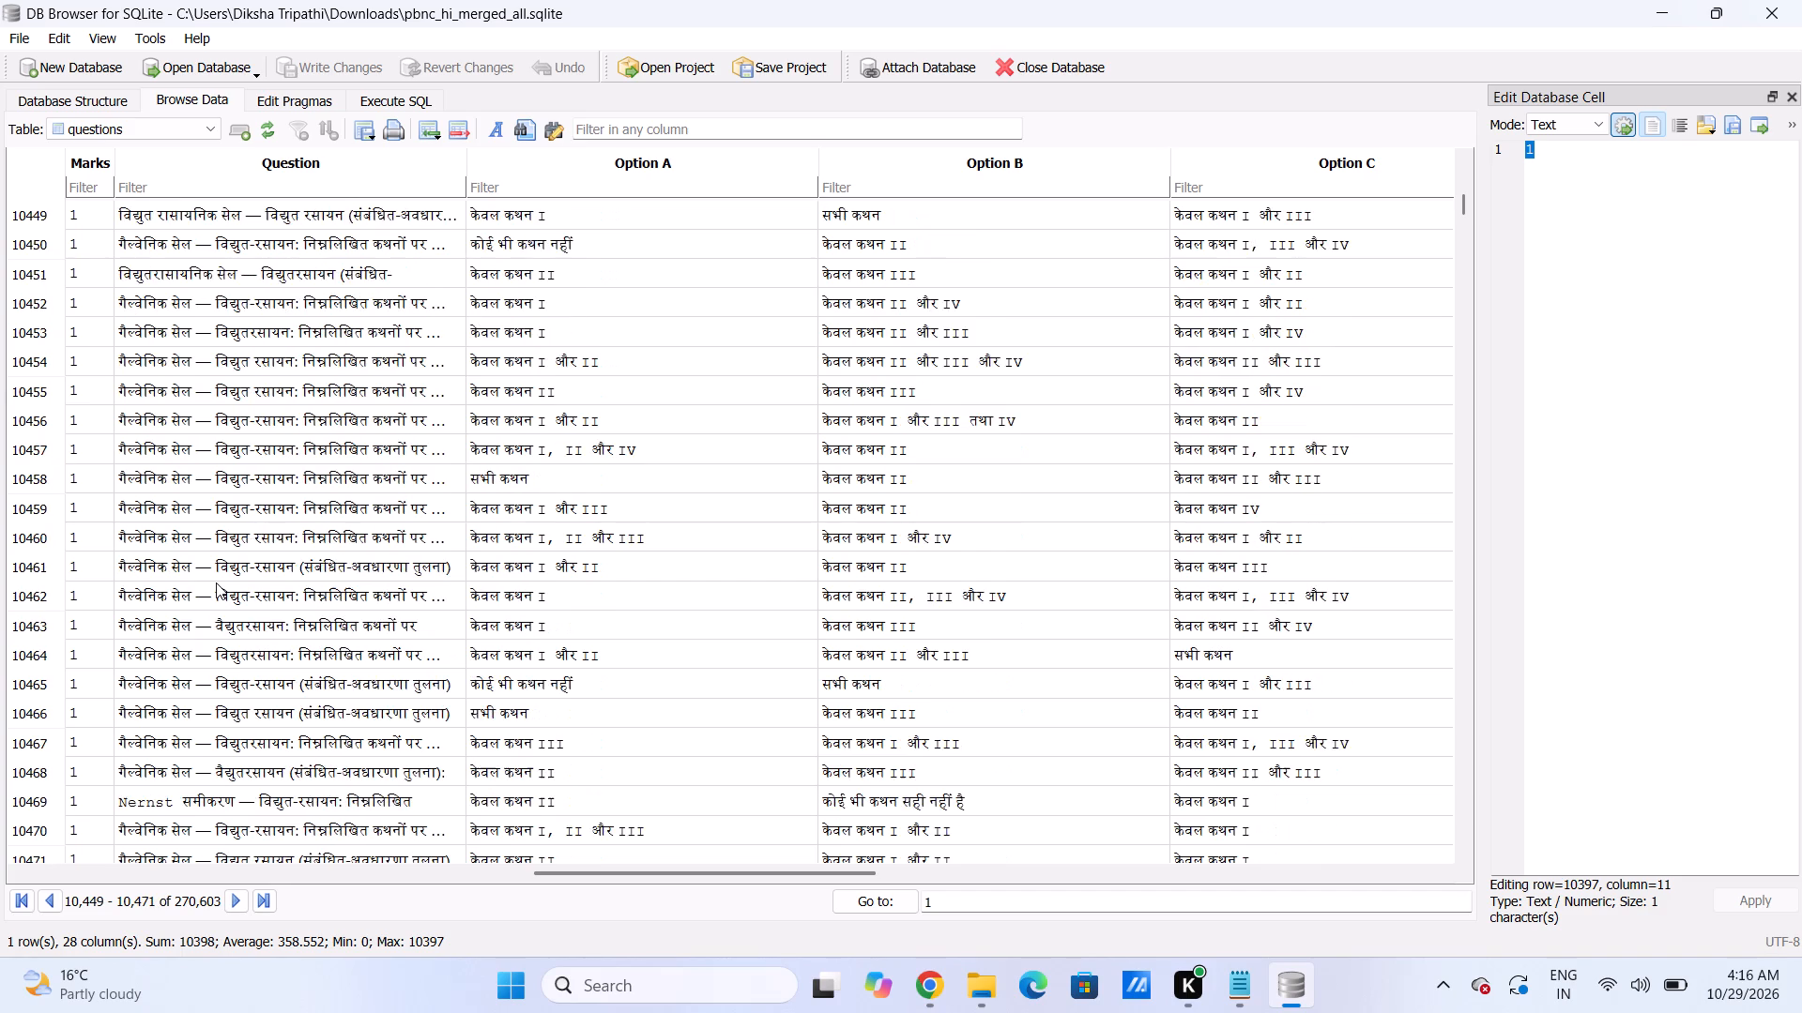
{"action": "scroll", "coordinate": [216, 582], "scroll_direction": "down", "scroll_amount": 1}
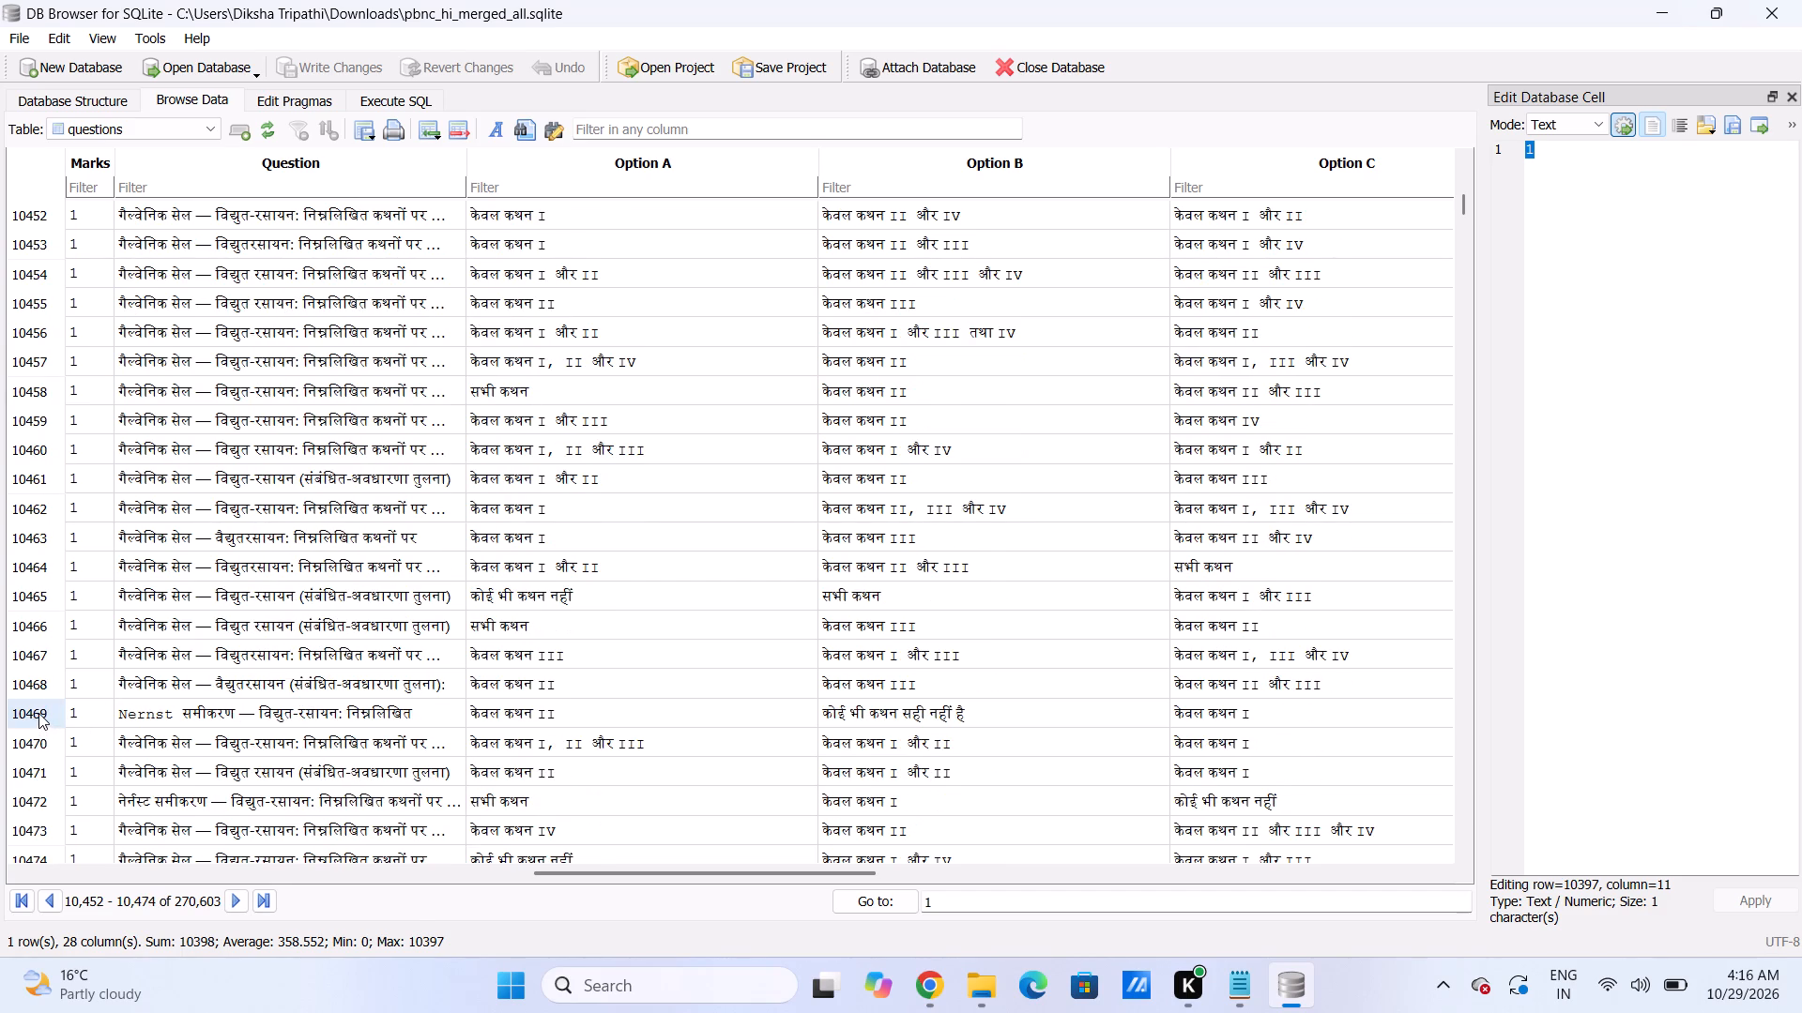
{"action": "left_click", "coordinate": [38, 713]}
{"action": "key", "text": "ctrl+c"}
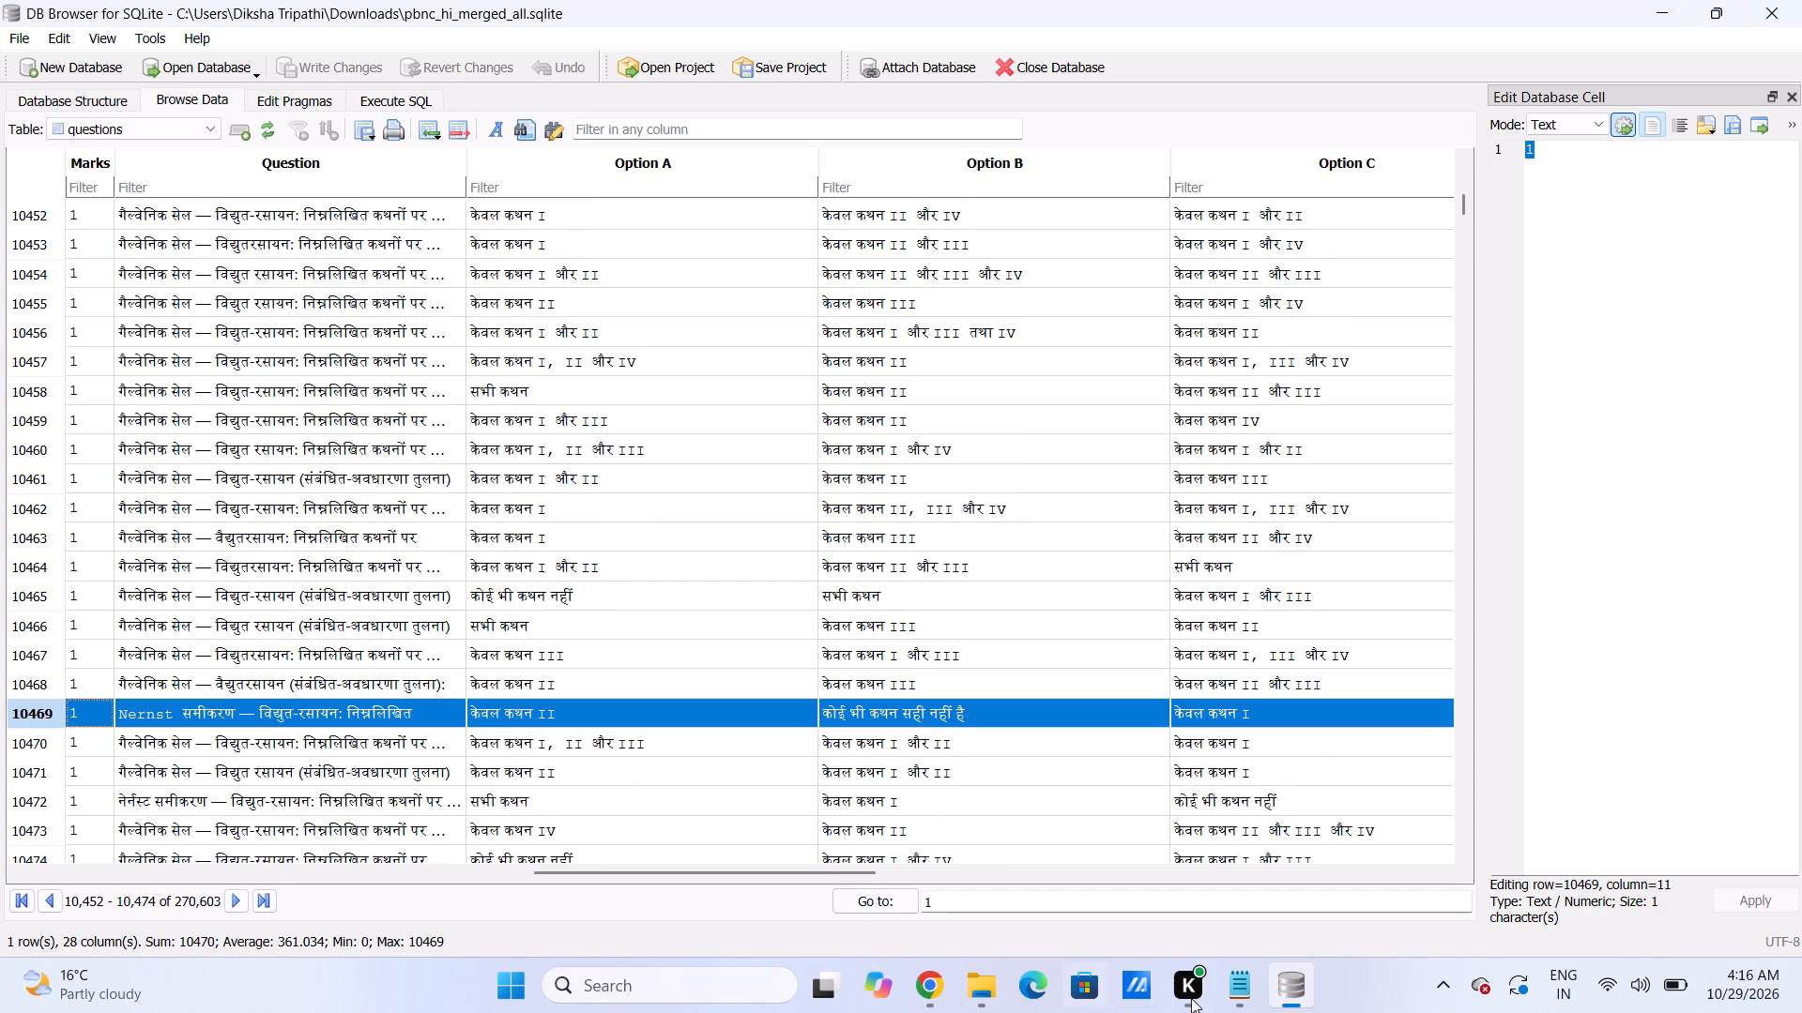
{"action": "left_click", "coordinate": [1251, 995]}
{"action": "key", "text": "ctrl+v"}
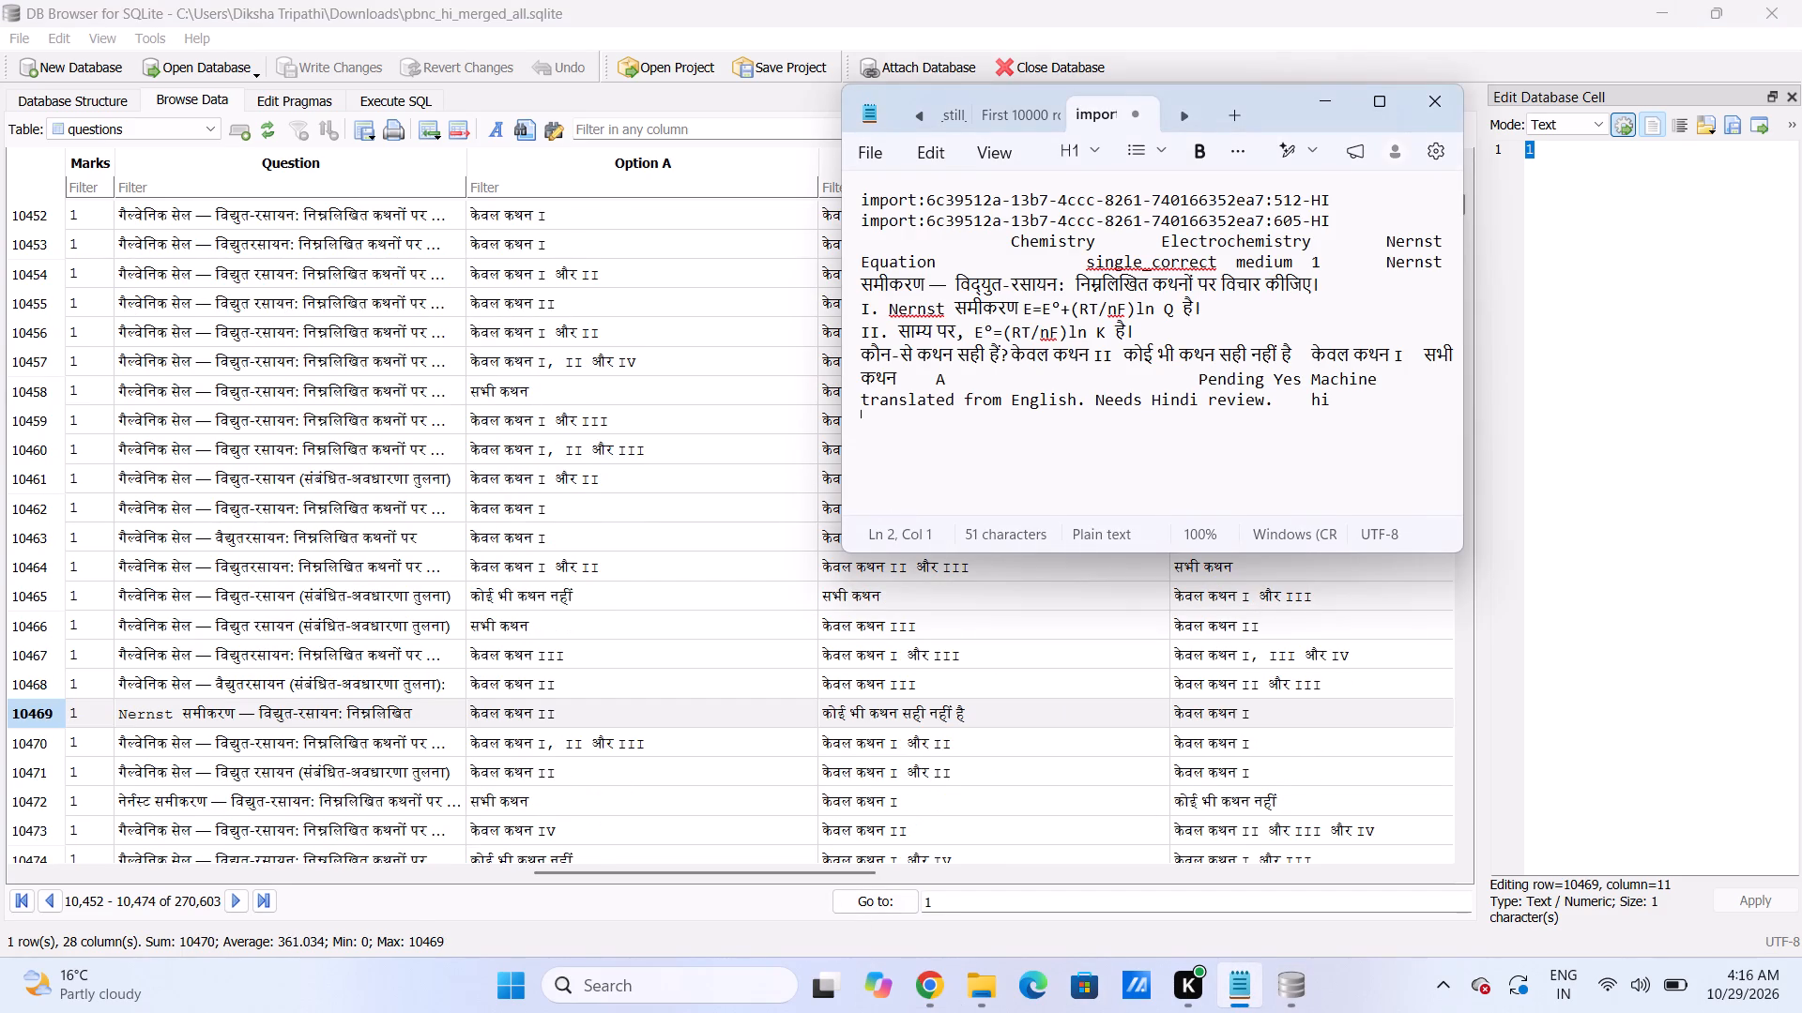
{"action": "left_click_drag", "start_coordinate": [862, 451], "coordinate": [819, 245]}
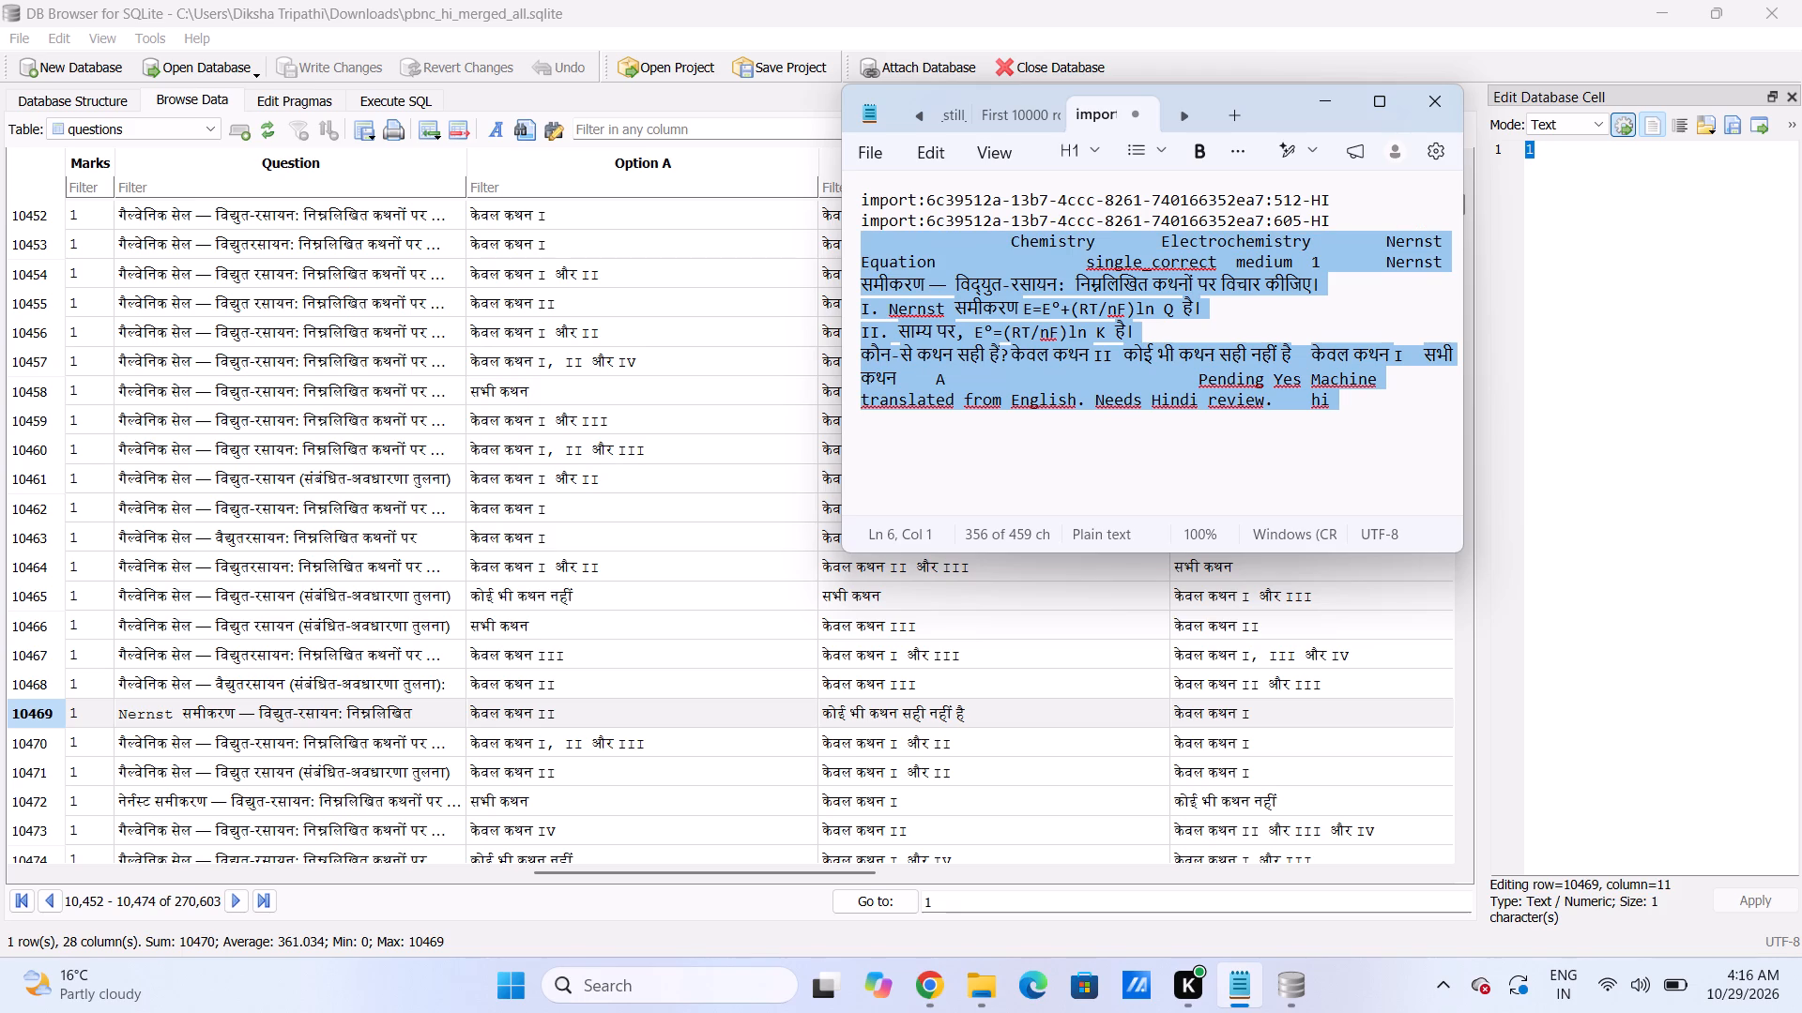
{"action": "left_click_drag", "start_coordinate": [819, 245], "coordinate": [820, 244]}
{"action": "key", "text": "BackSpace"}
{"action": "key", "text": "BackSpace"}
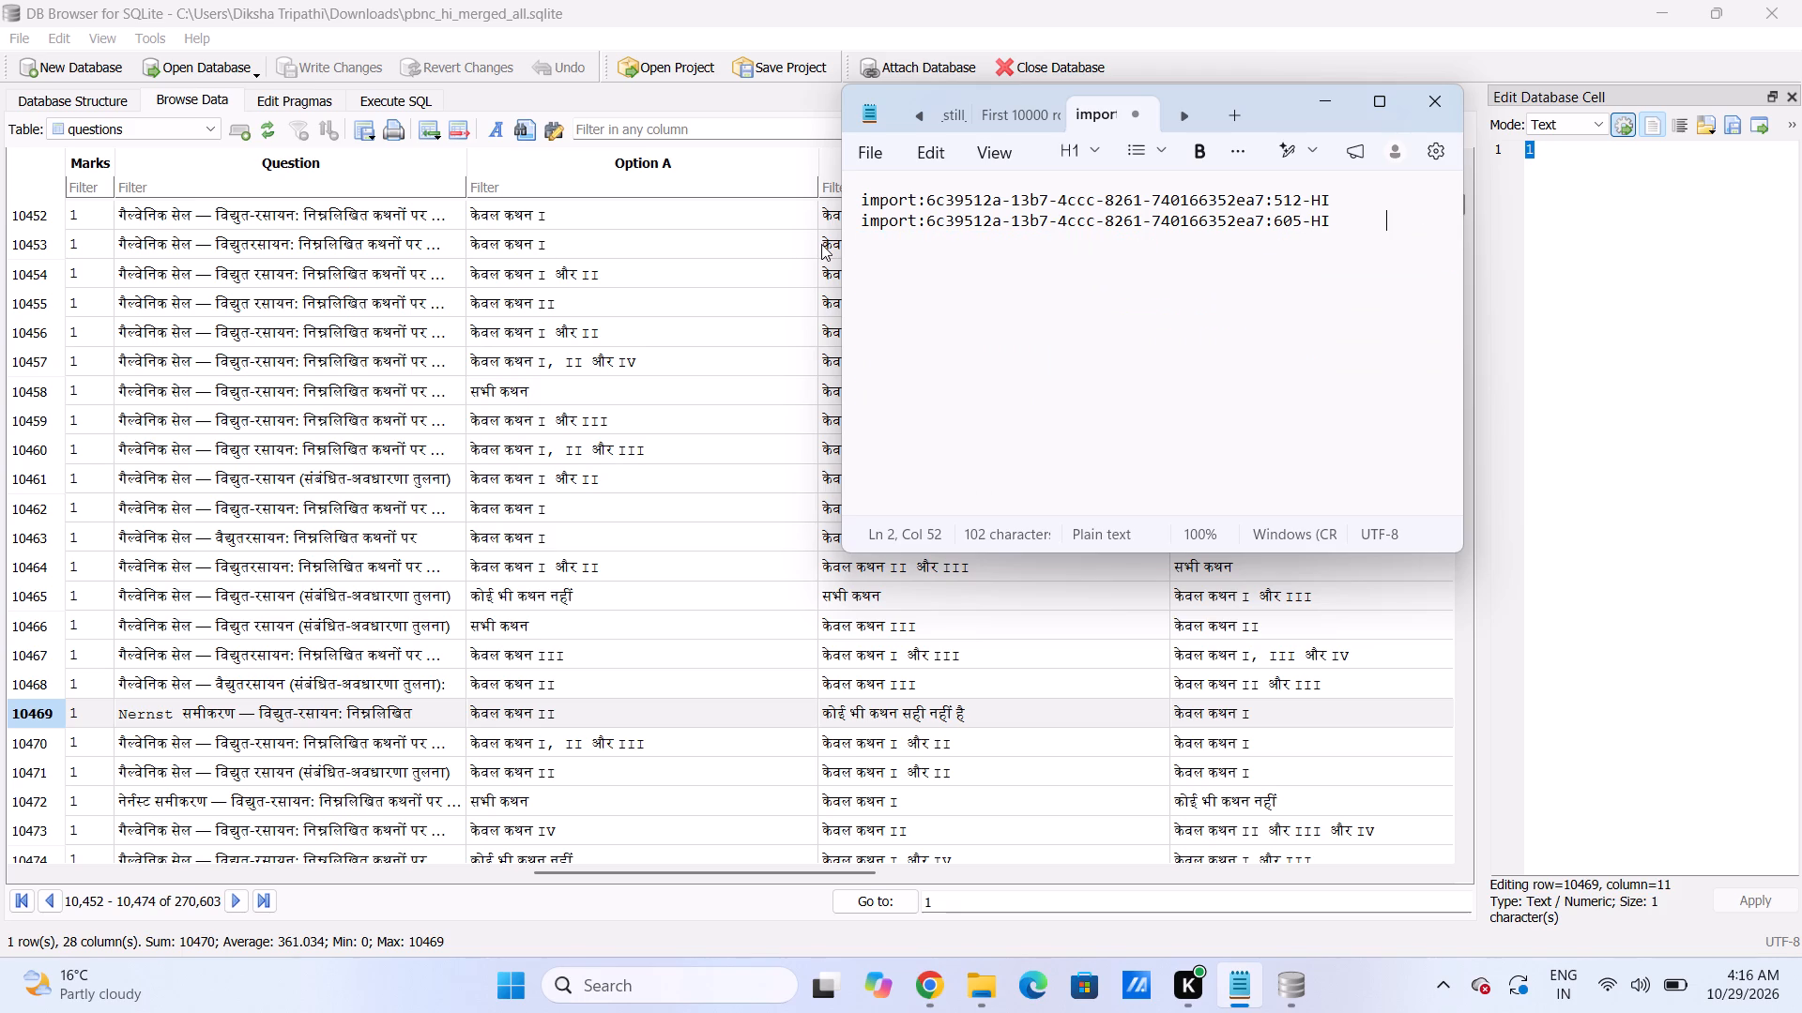
{"action": "key", "text": "Return"}
{"action": "scroll", "coordinate": [94, 672], "scroll_direction": "down", "scroll_amount": 3}
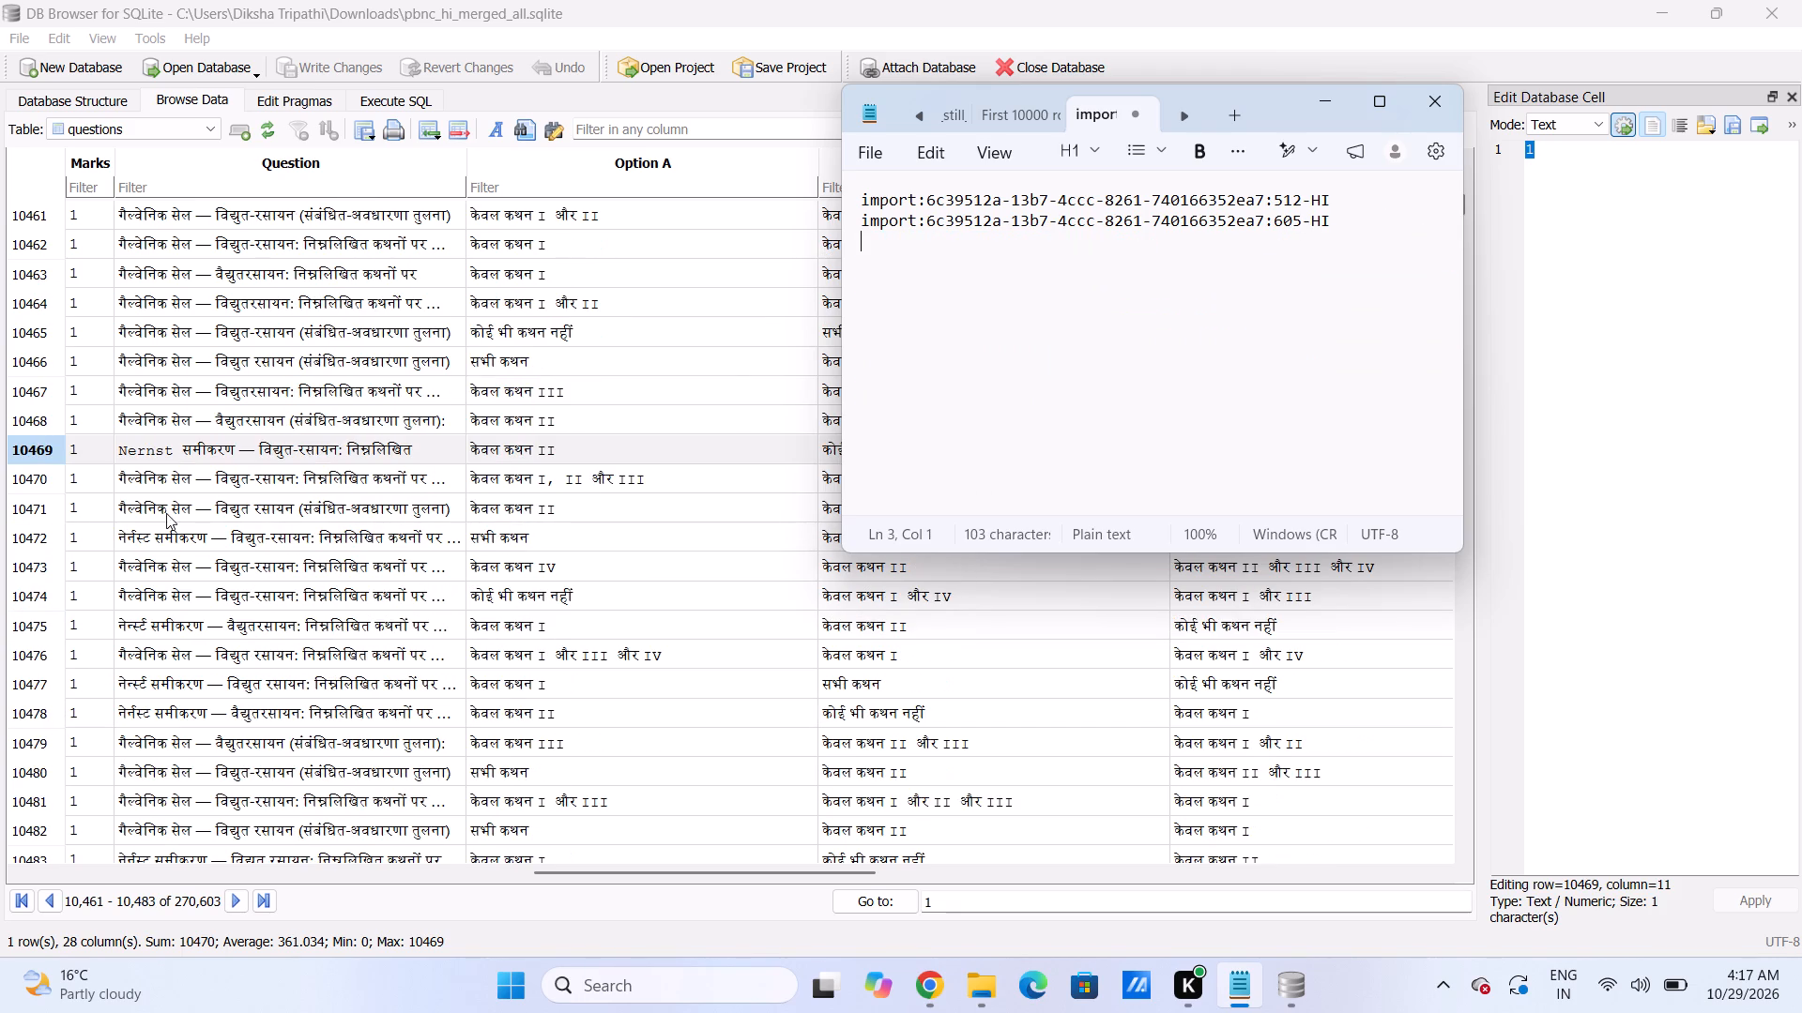
{"action": "scroll", "coordinate": [112, 600], "scroll_direction": "down", "scroll_amount": 2}
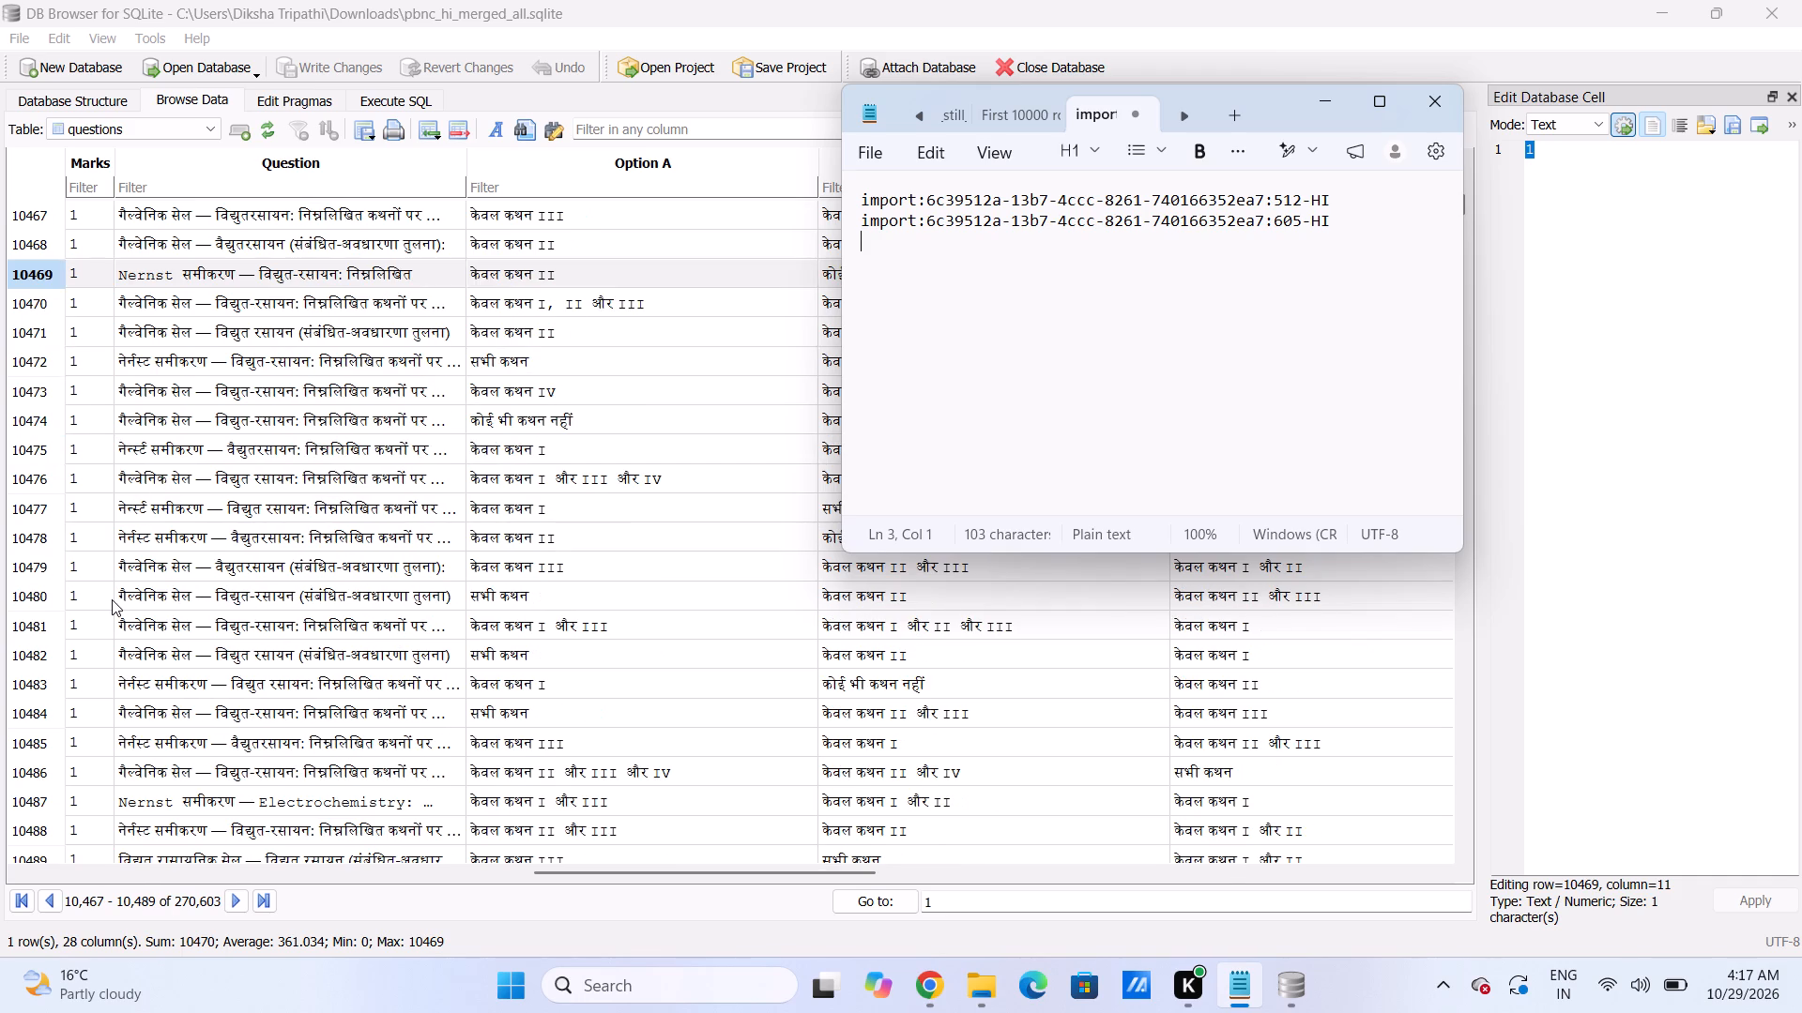
{"action": "left_click", "coordinate": [46, 800]}
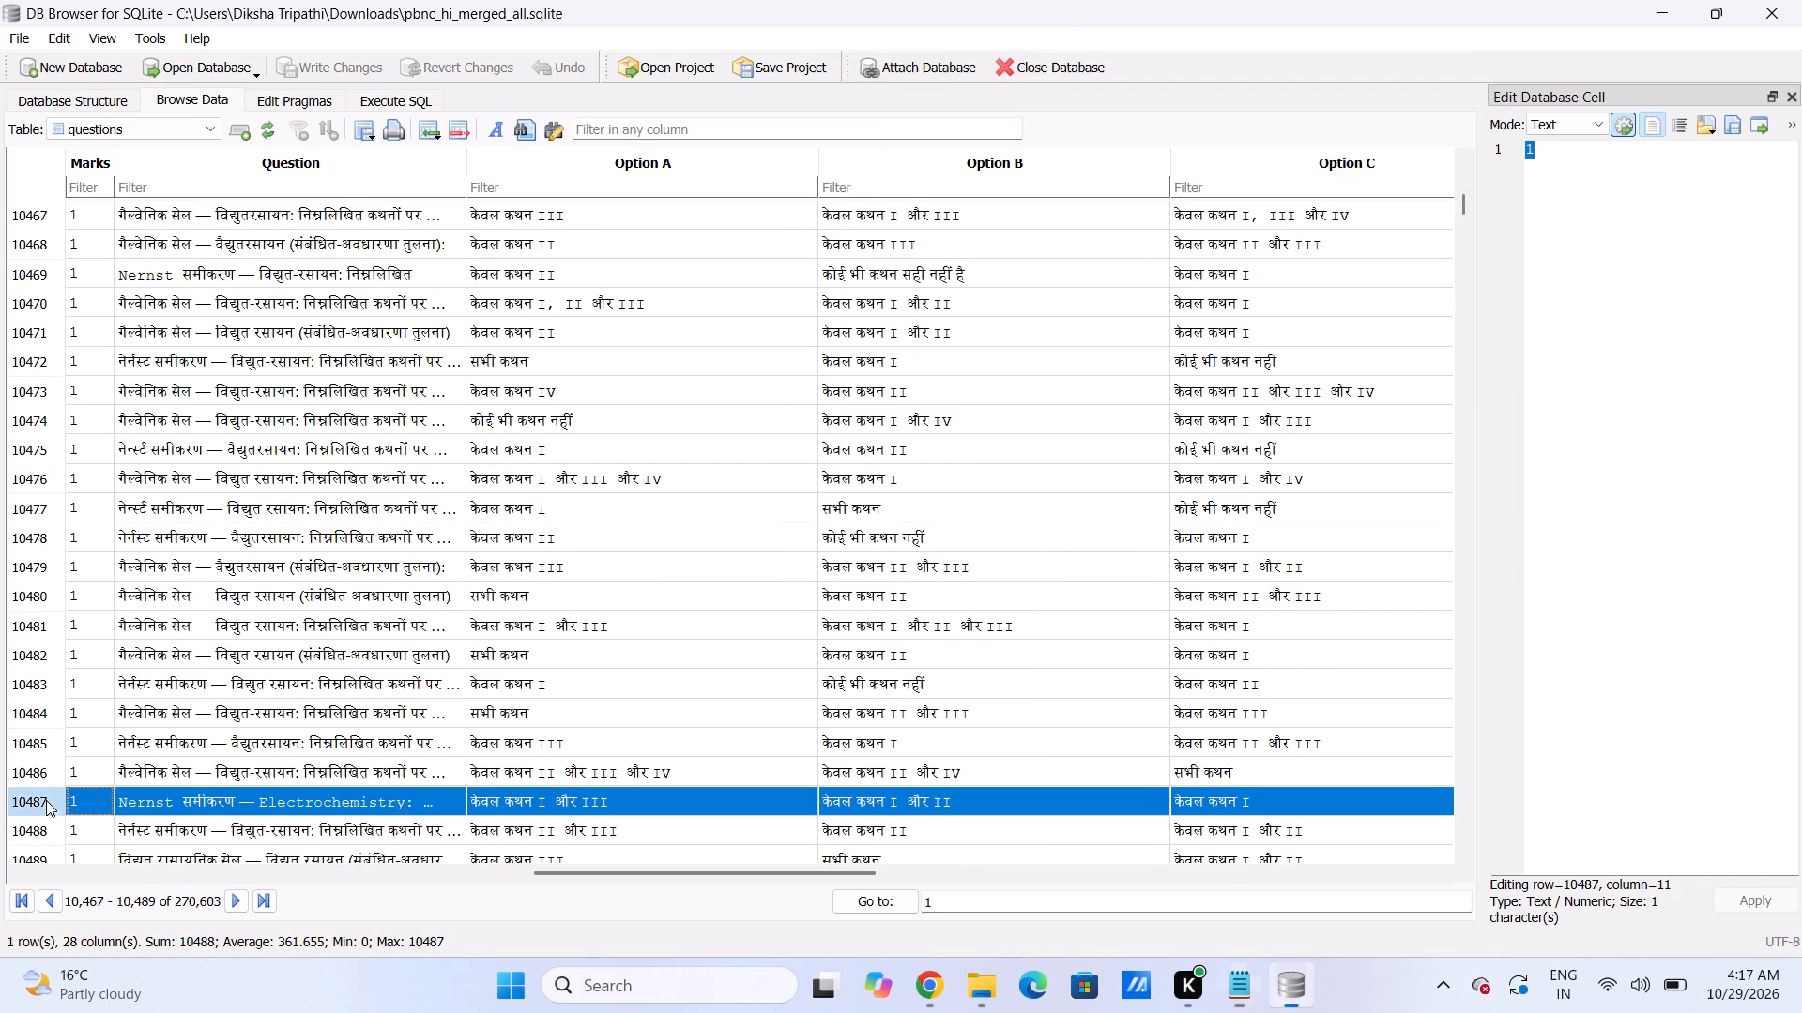
{"action": "key", "text": "ctrl+c"}
{"action": "left_click", "coordinate": [1232, 990]}
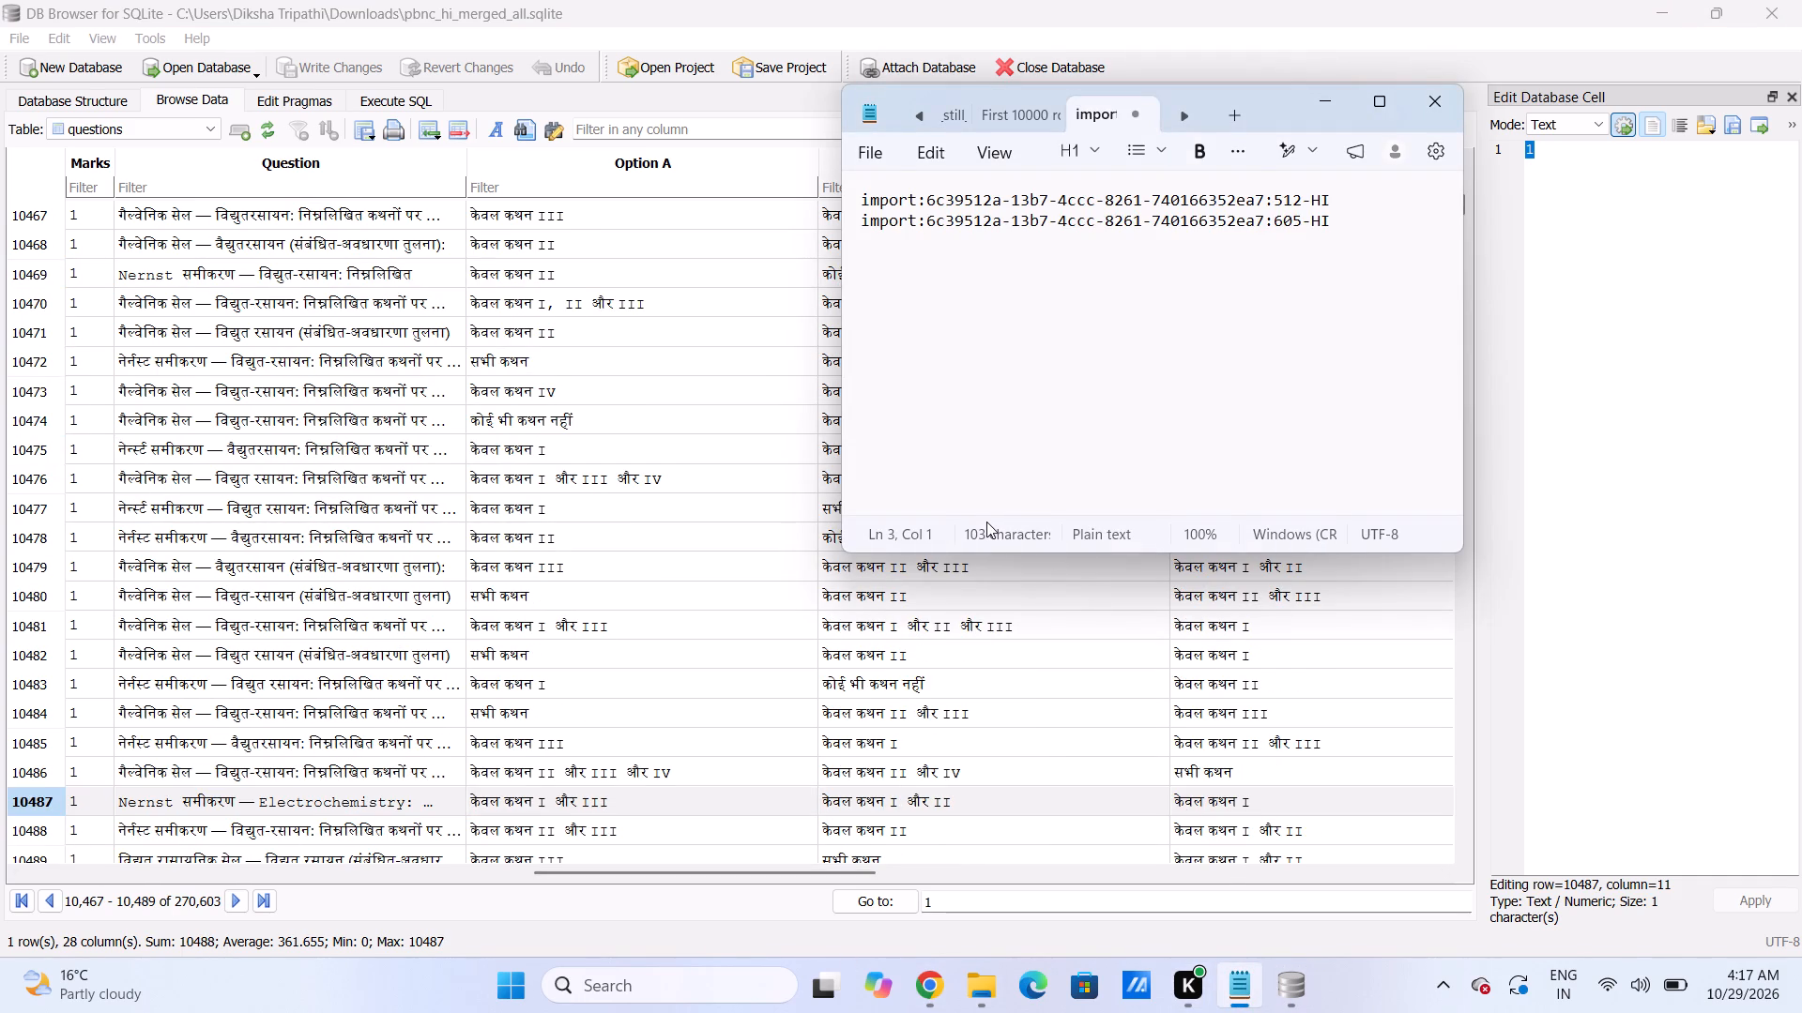
{"action": "key", "text": "ctrl+v"}
{"action": "left_click_drag", "start_coordinate": [855, 494], "coordinate": [868, 490]}
{"action": "scroll", "coordinate": [866, 490], "scroll_direction": "up", "scroll_amount": 1}
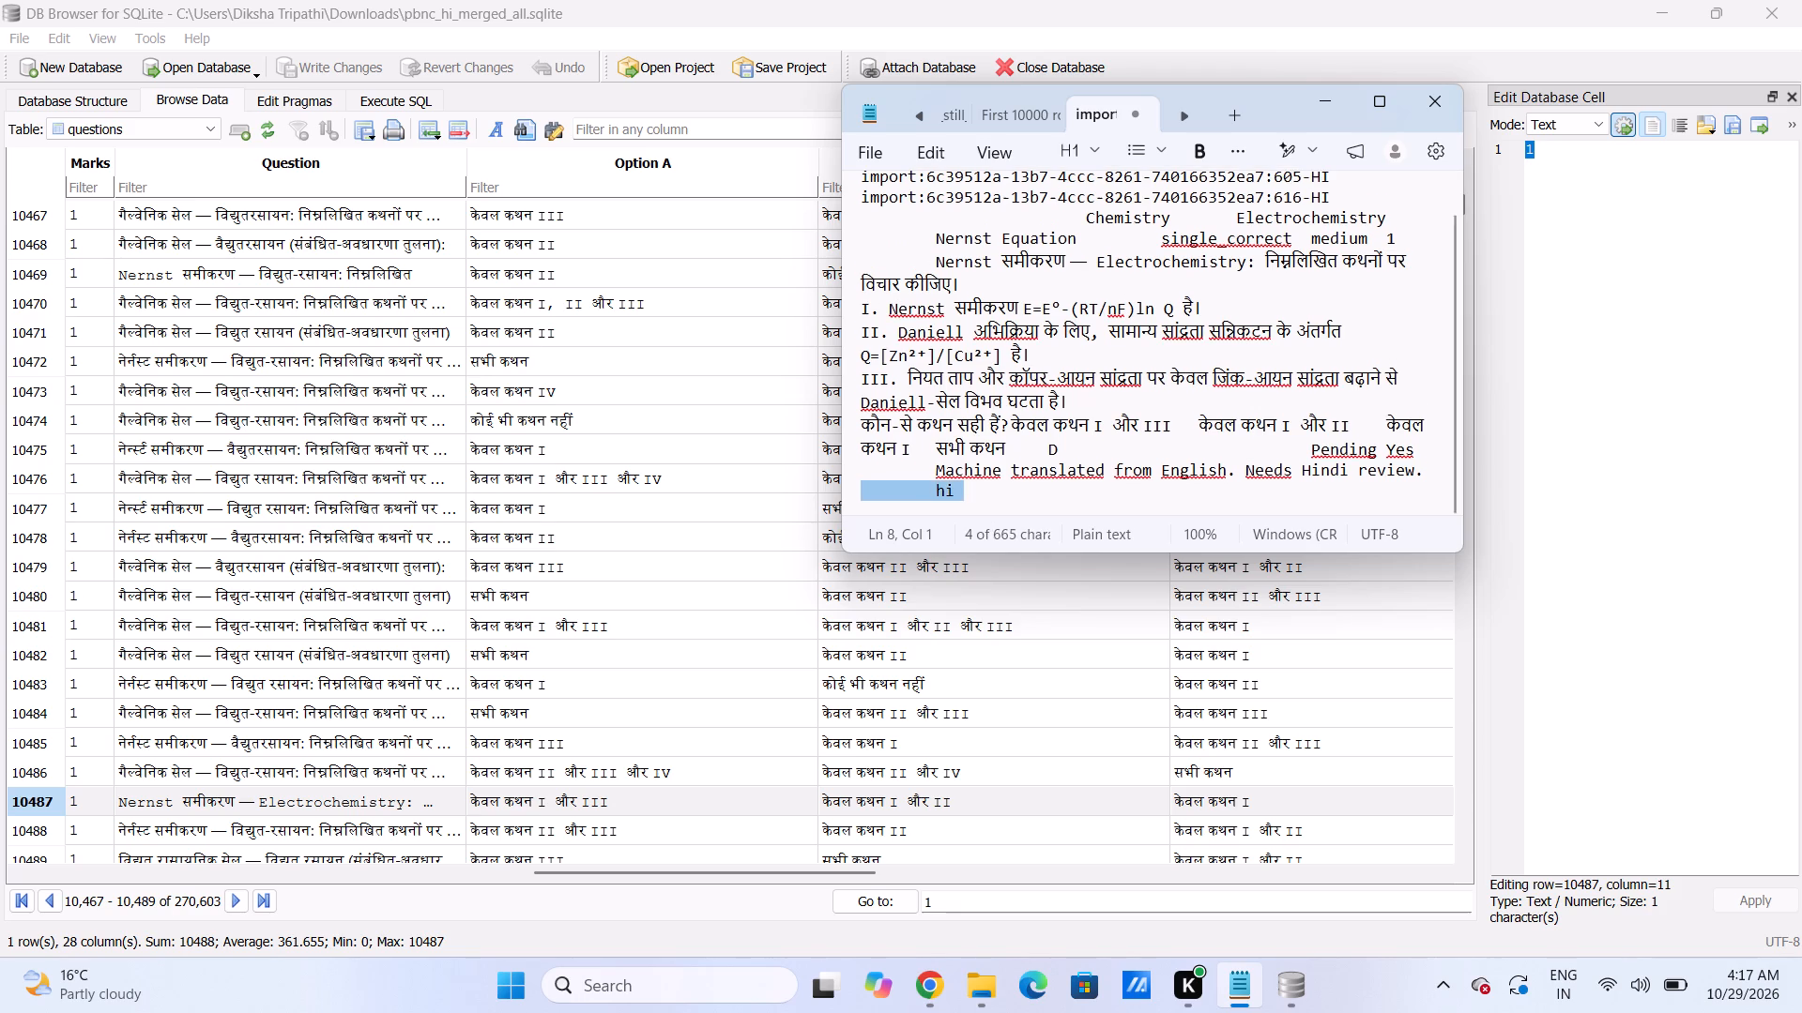
{"action": "left_click_drag", "start_coordinate": [868, 490], "coordinate": [881, 267]}
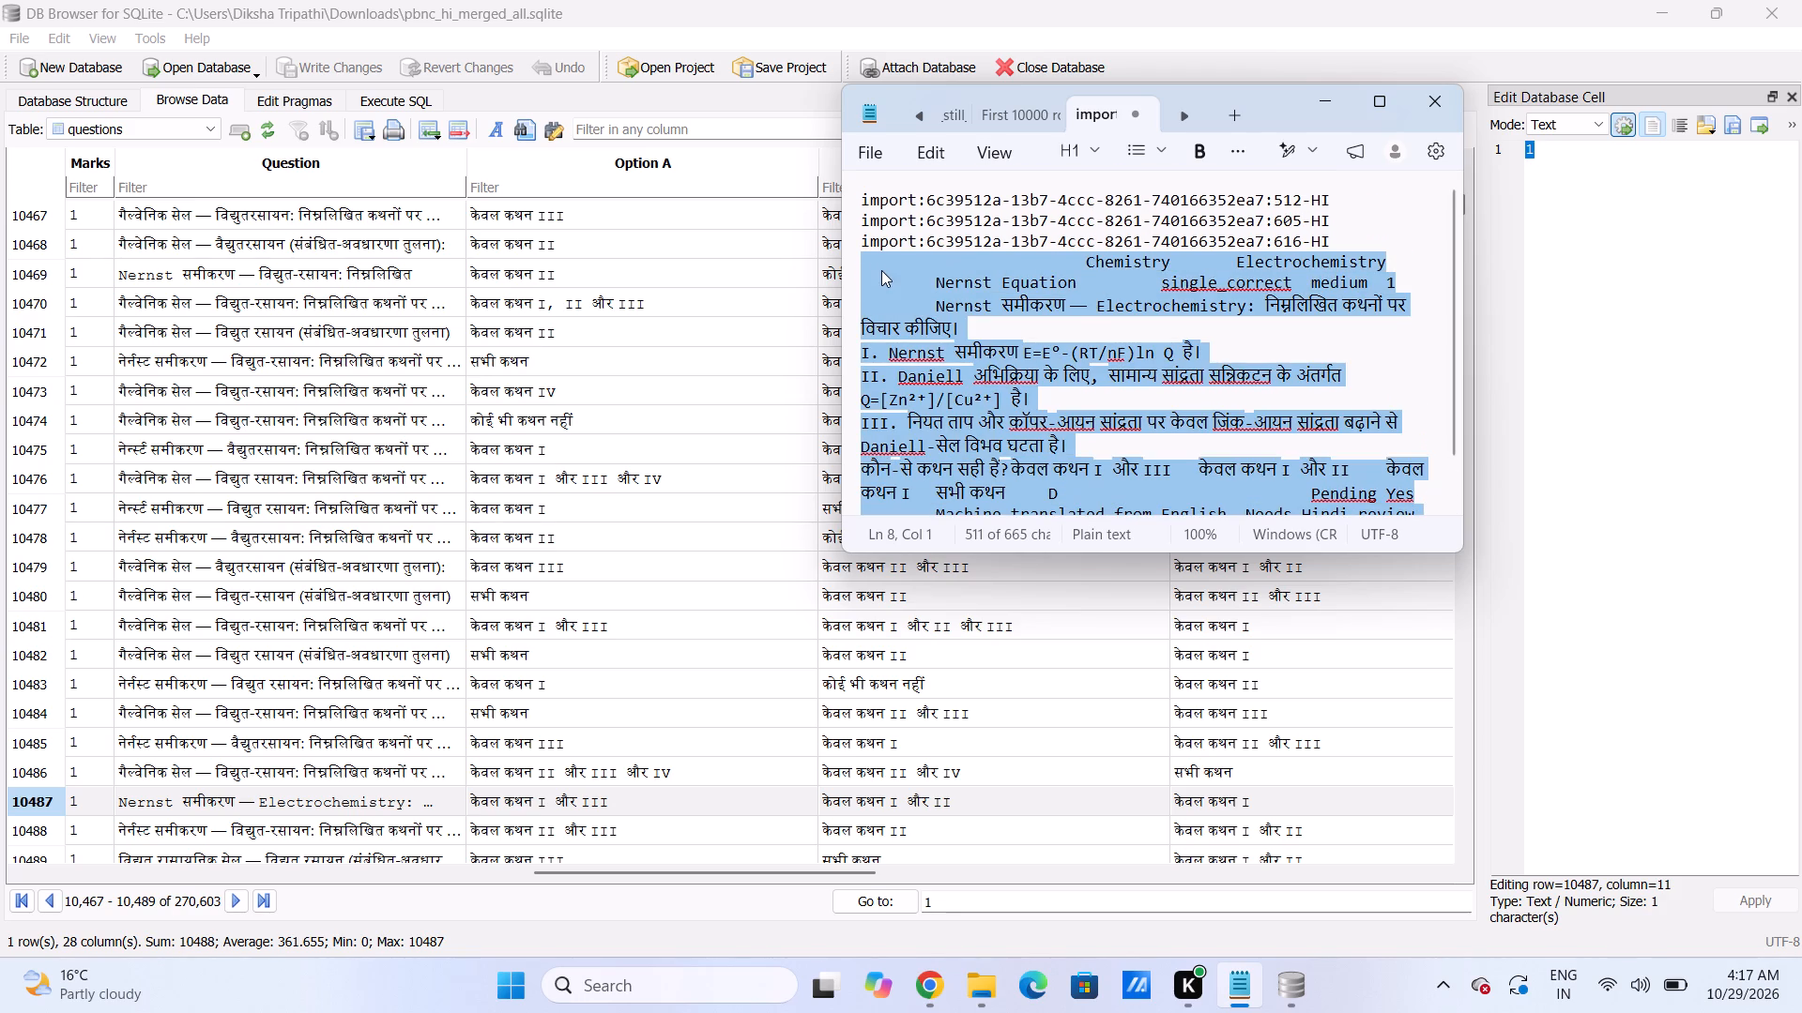
{"action": "key", "text": "BackSpace"}
{"action": "key", "text": "Return"}
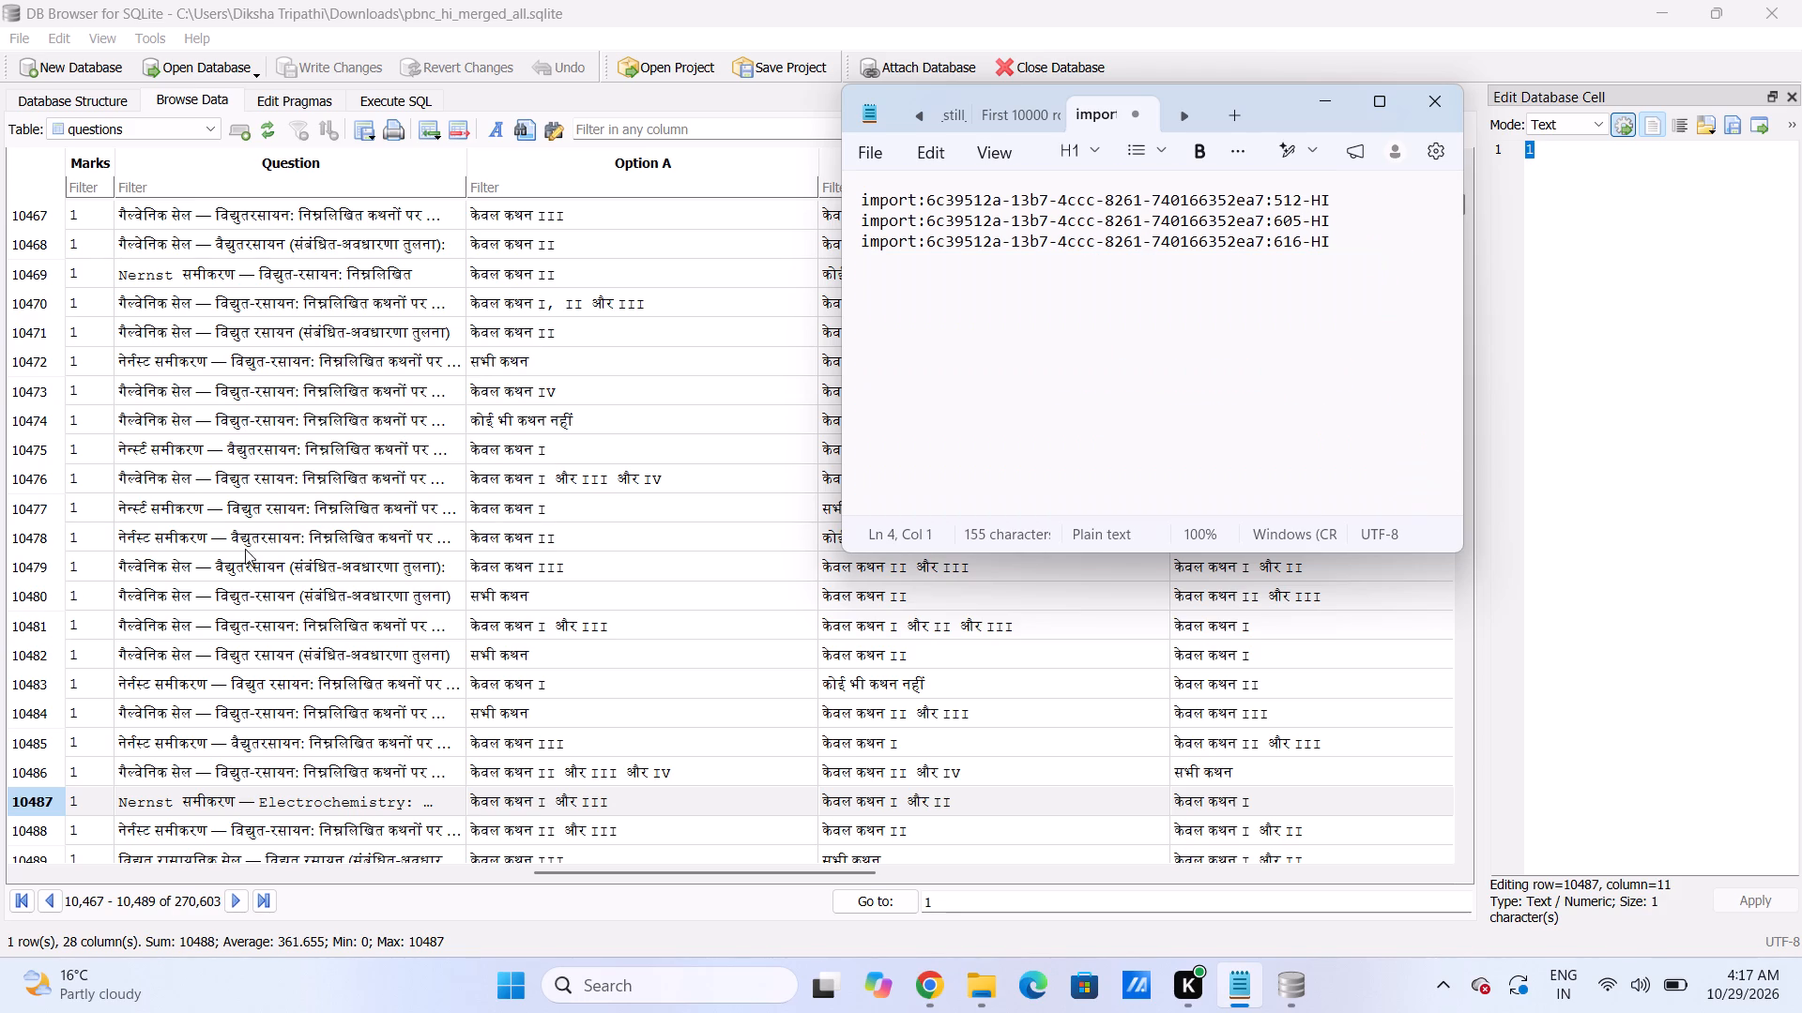
{"action": "scroll", "coordinate": [112, 653], "scroll_direction": "down", "scroll_amount": 3}
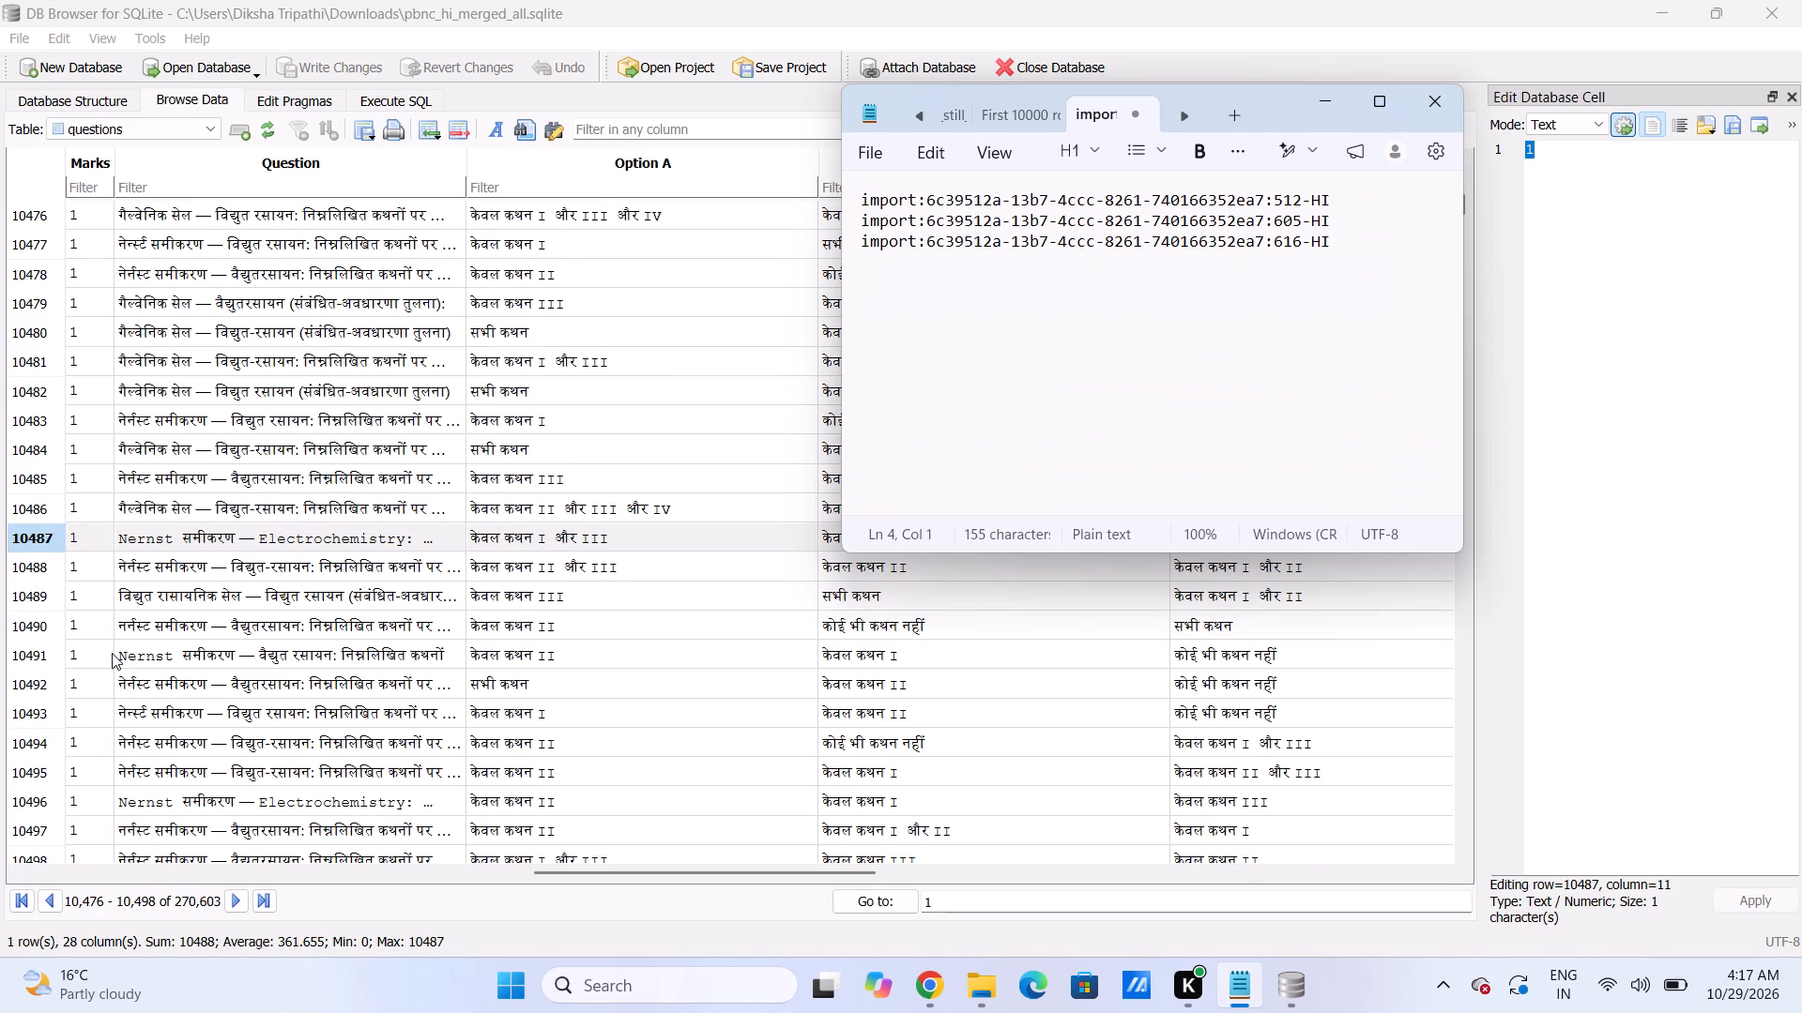
{"action": "left_click", "coordinate": [45, 655]}
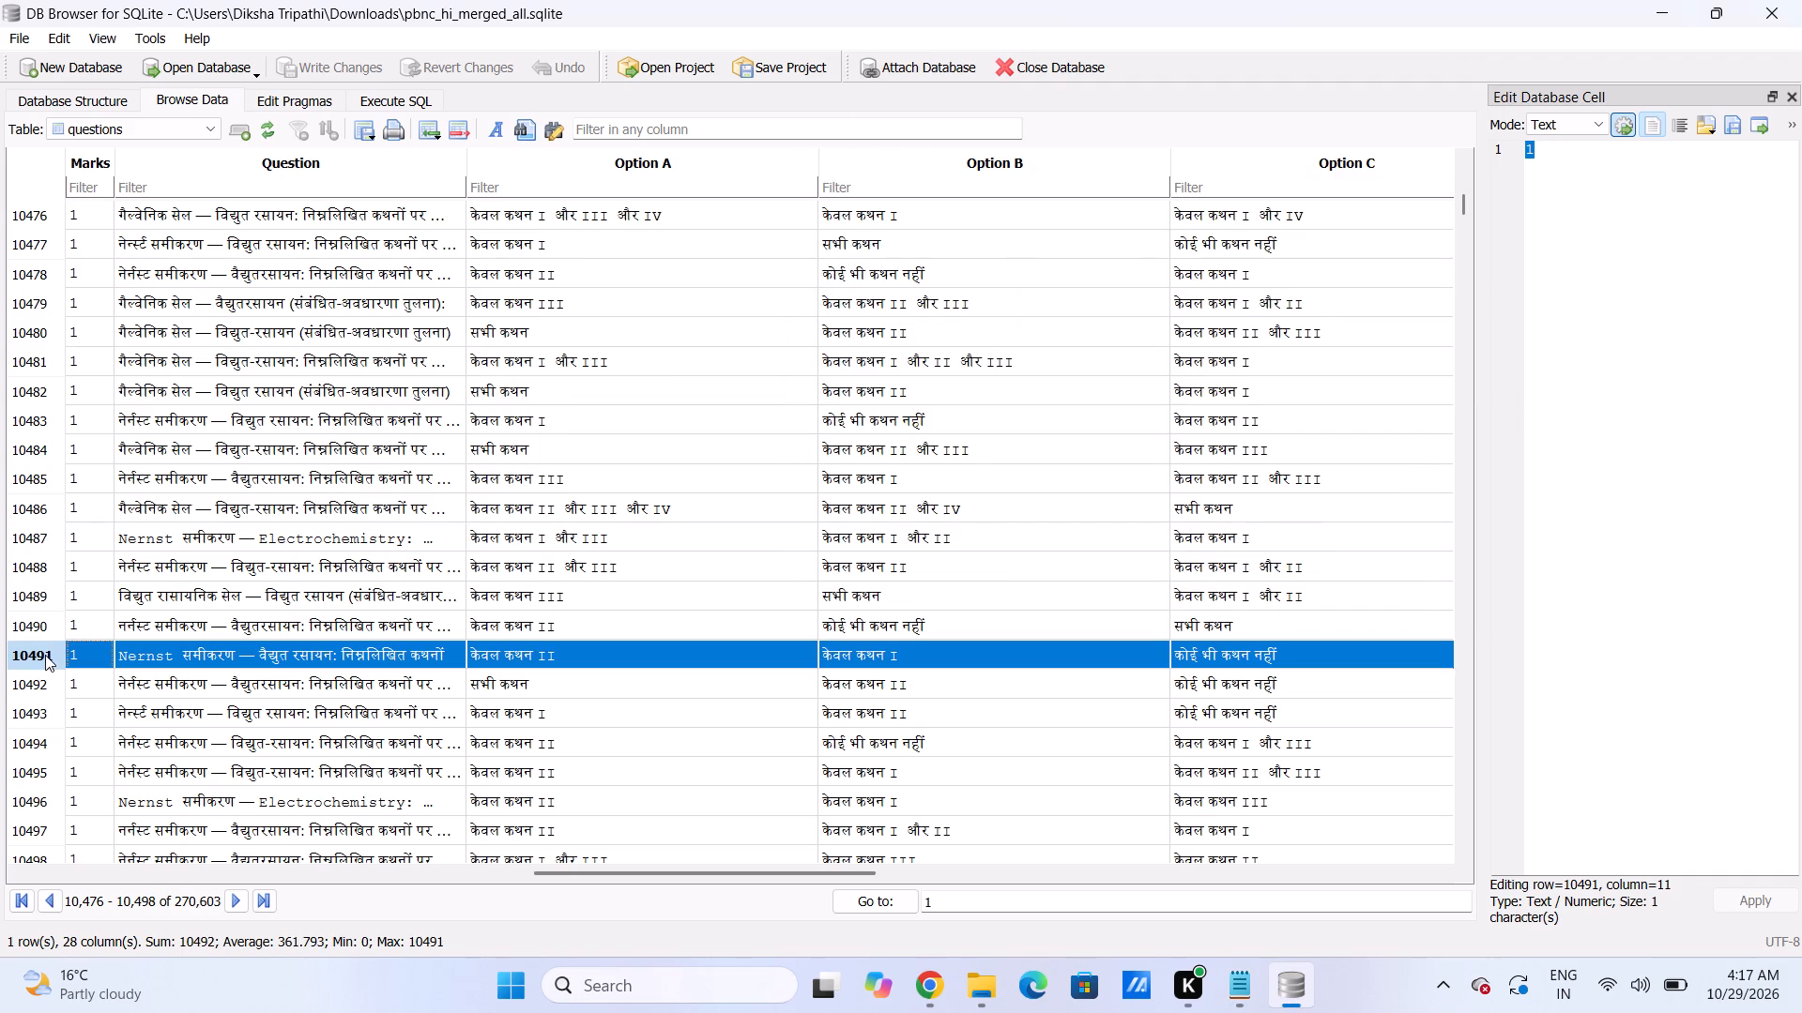
{"action": "key", "text": "ctrl+c"}
{"action": "left_click", "coordinate": [1237, 988]}
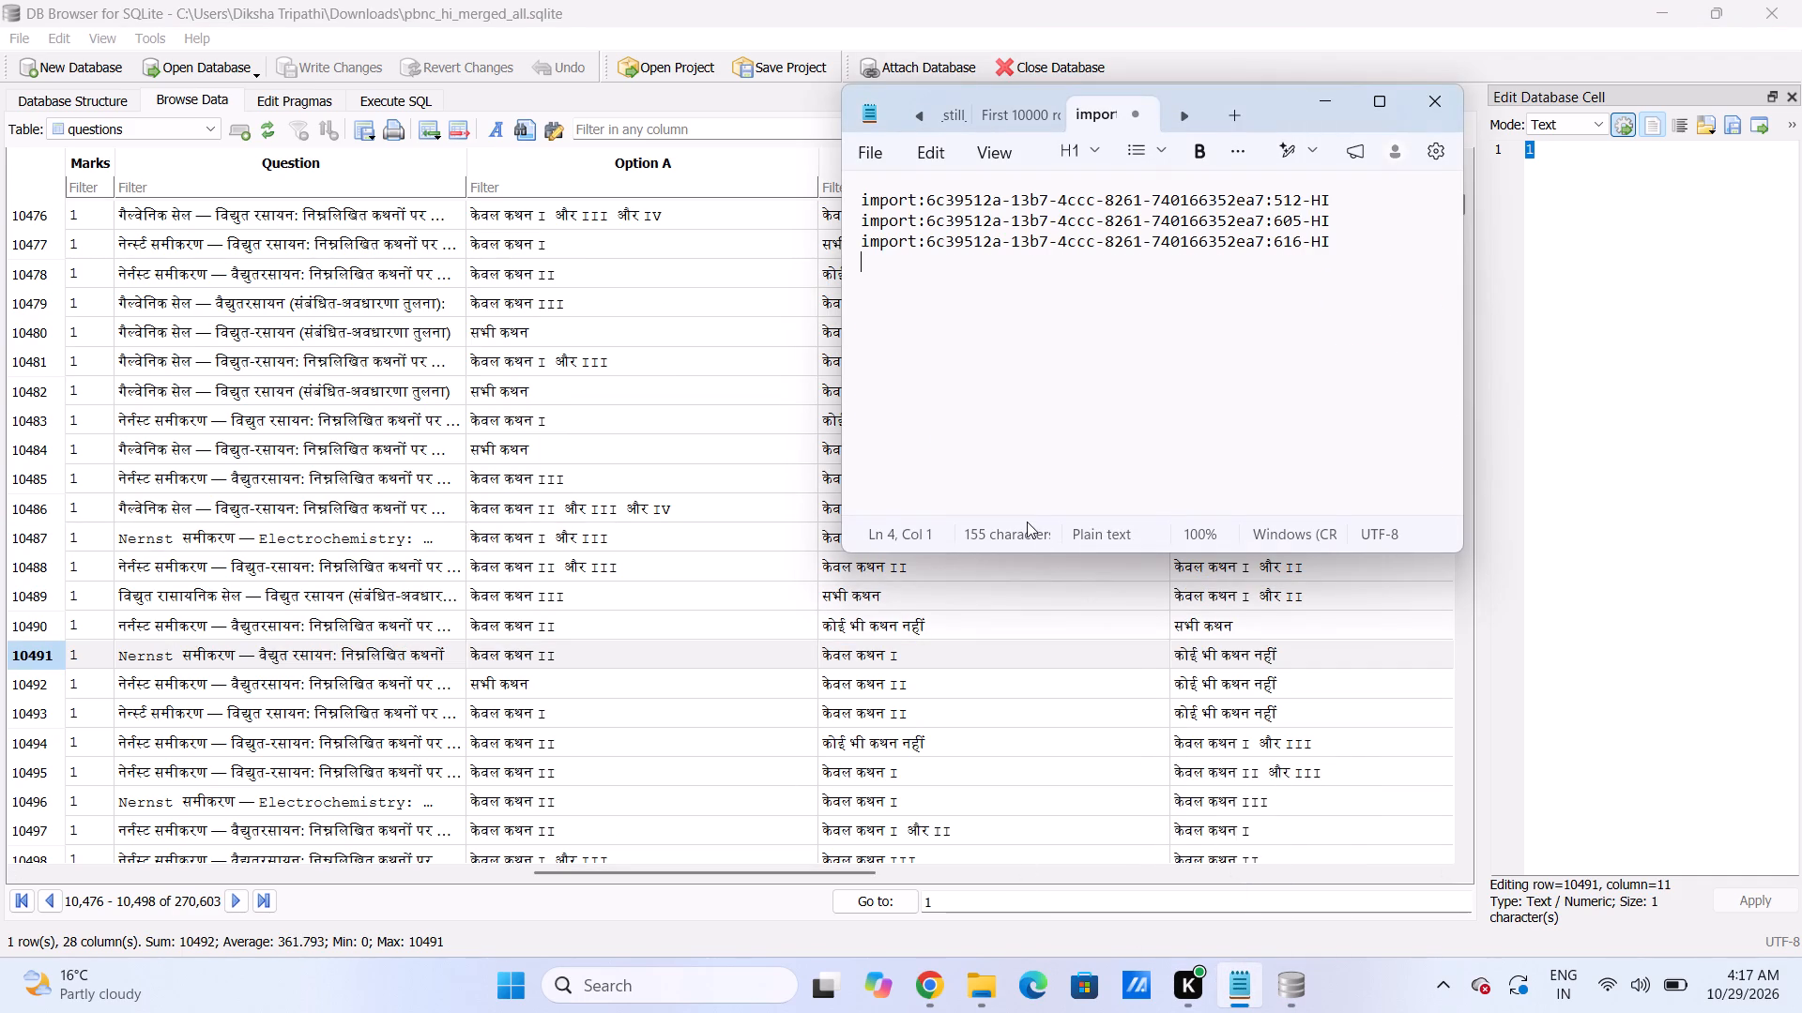
{"action": "key", "text": "ctrl+v"}
{"action": "left_click_drag", "start_coordinate": [863, 498], "coordinate": [851, 295]}
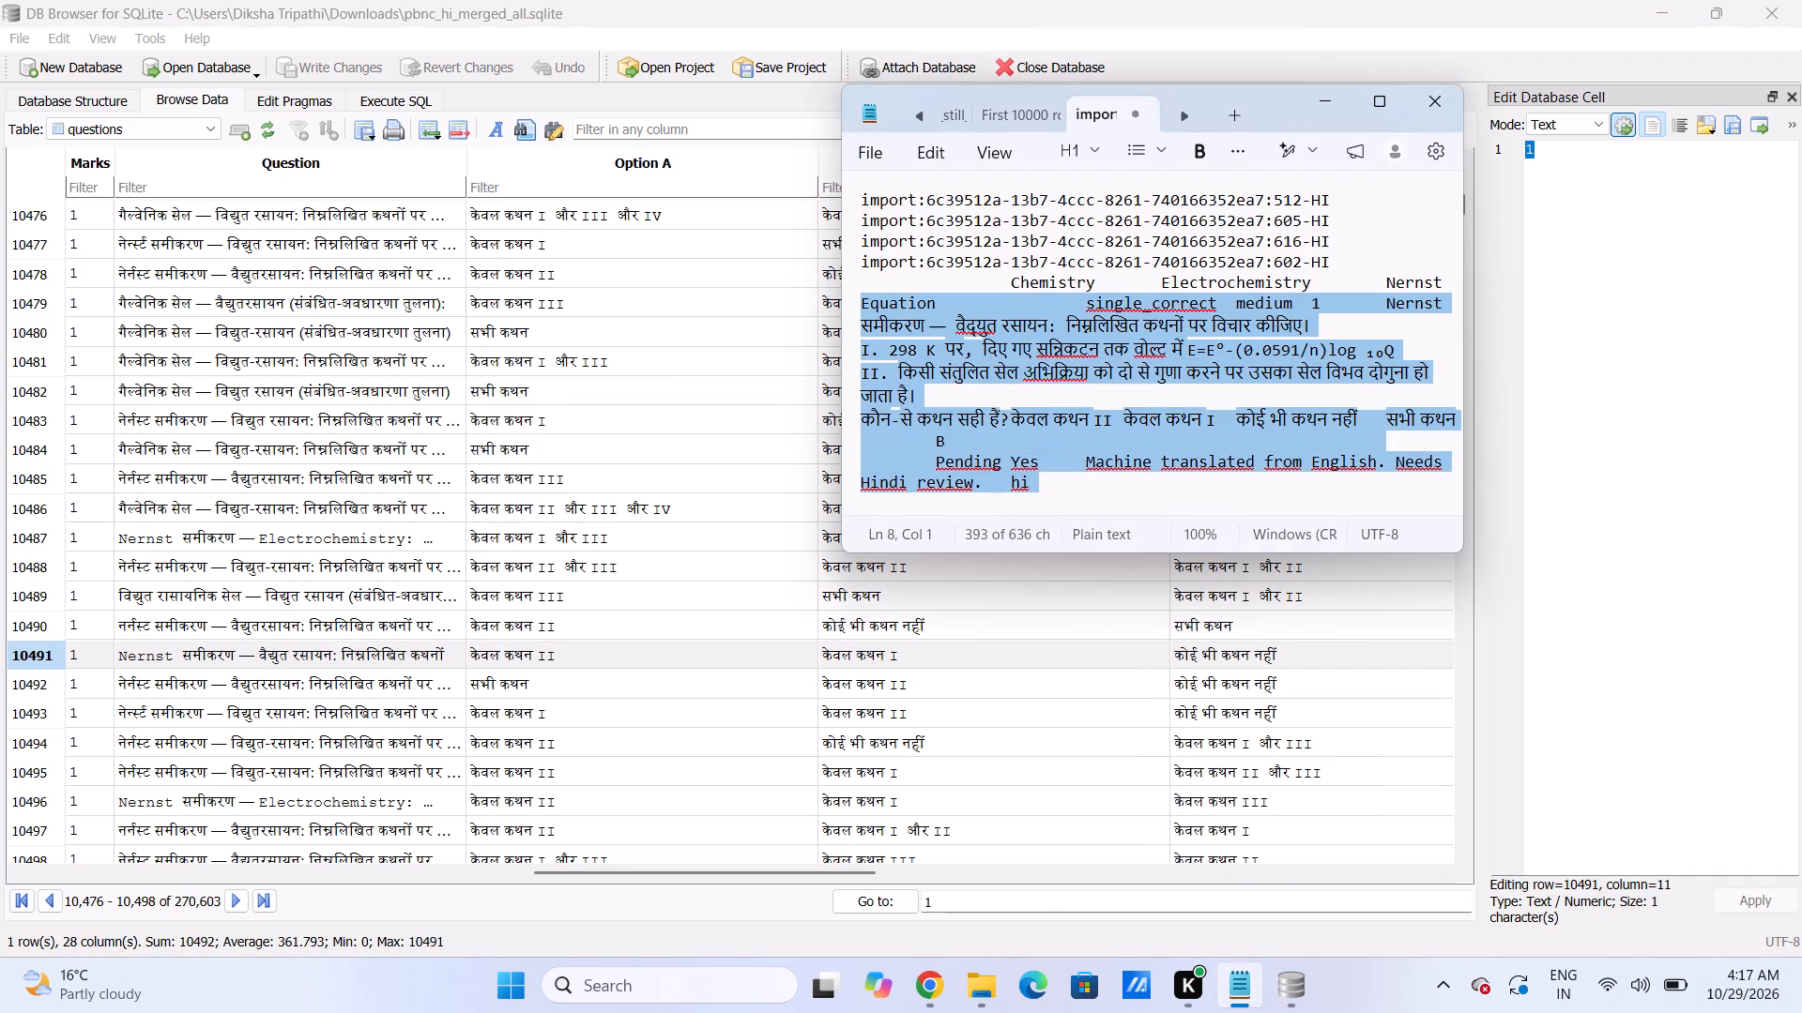
{"action": "left_click_drag", "start_coordinate": [851, 295], "coordinate": [851, 290]}
{"action": "key", "text": "BackSpace"}
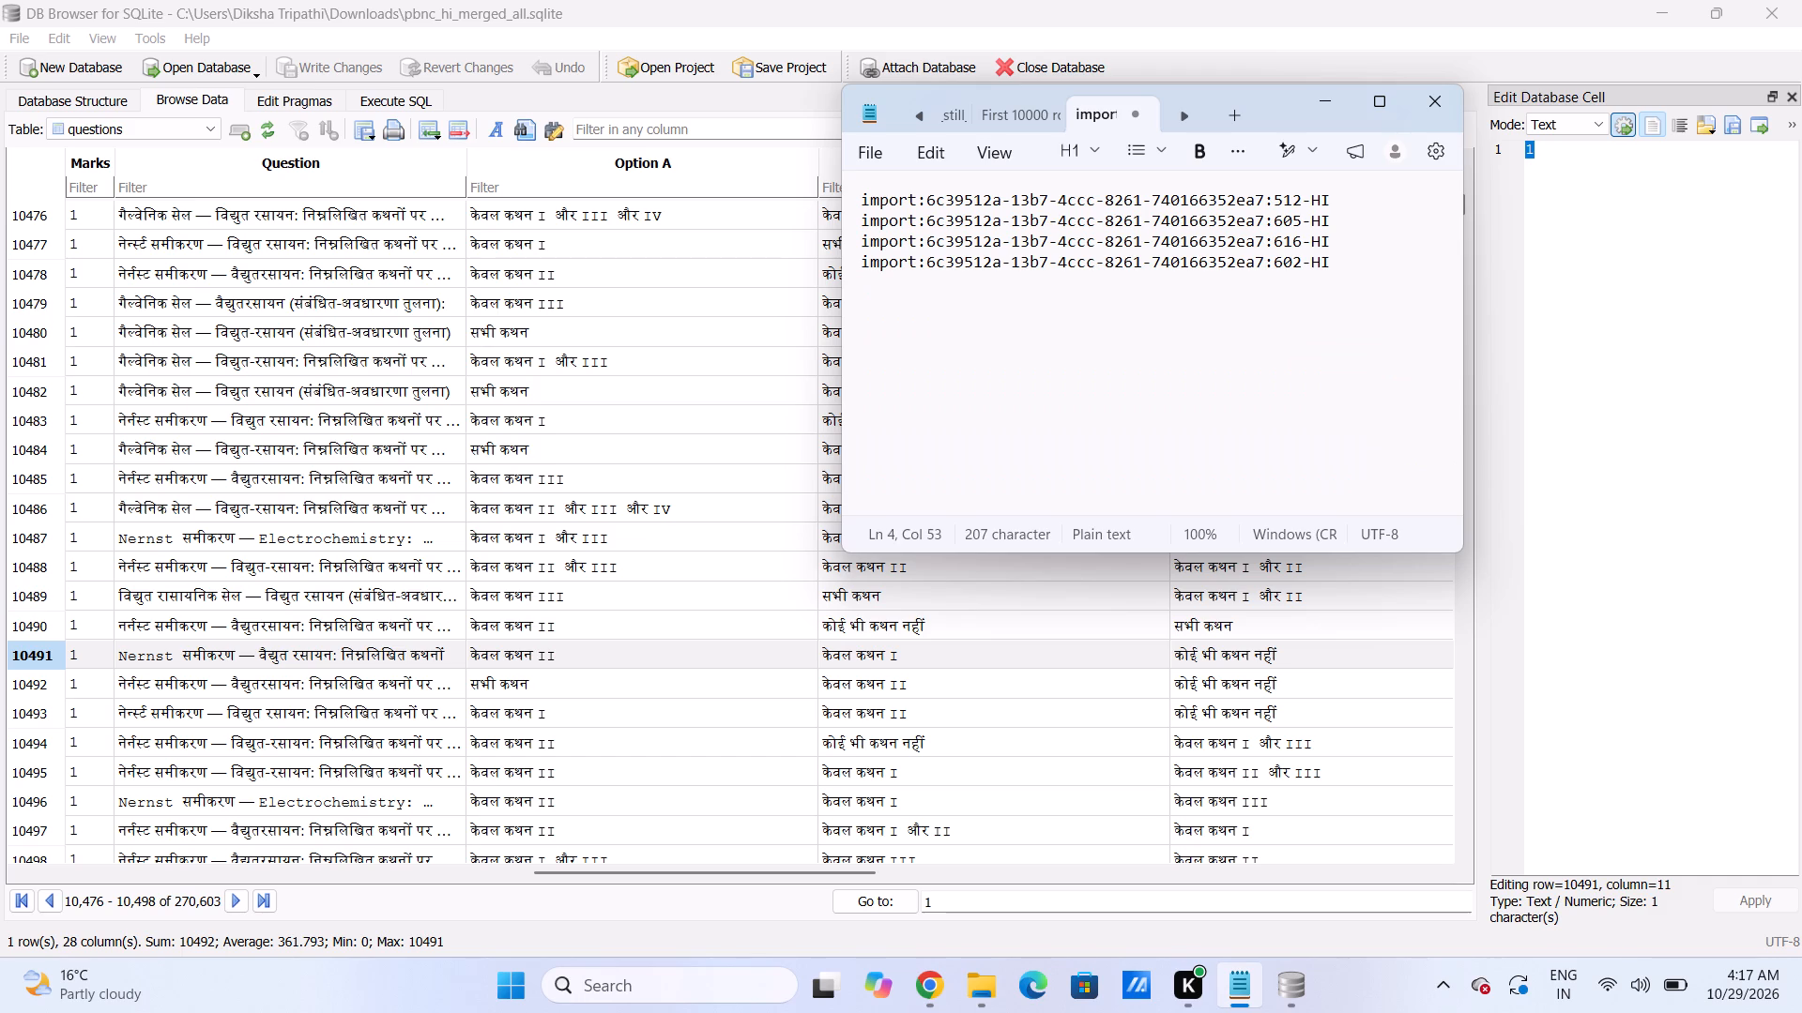
{"action": "key", "text": "BackSpace"}
{"action": "key", "text": "Return"}
{"action": "left_click", "coordinate": [45, 799]}
{"action": "key", "text": "ctrl+c"}
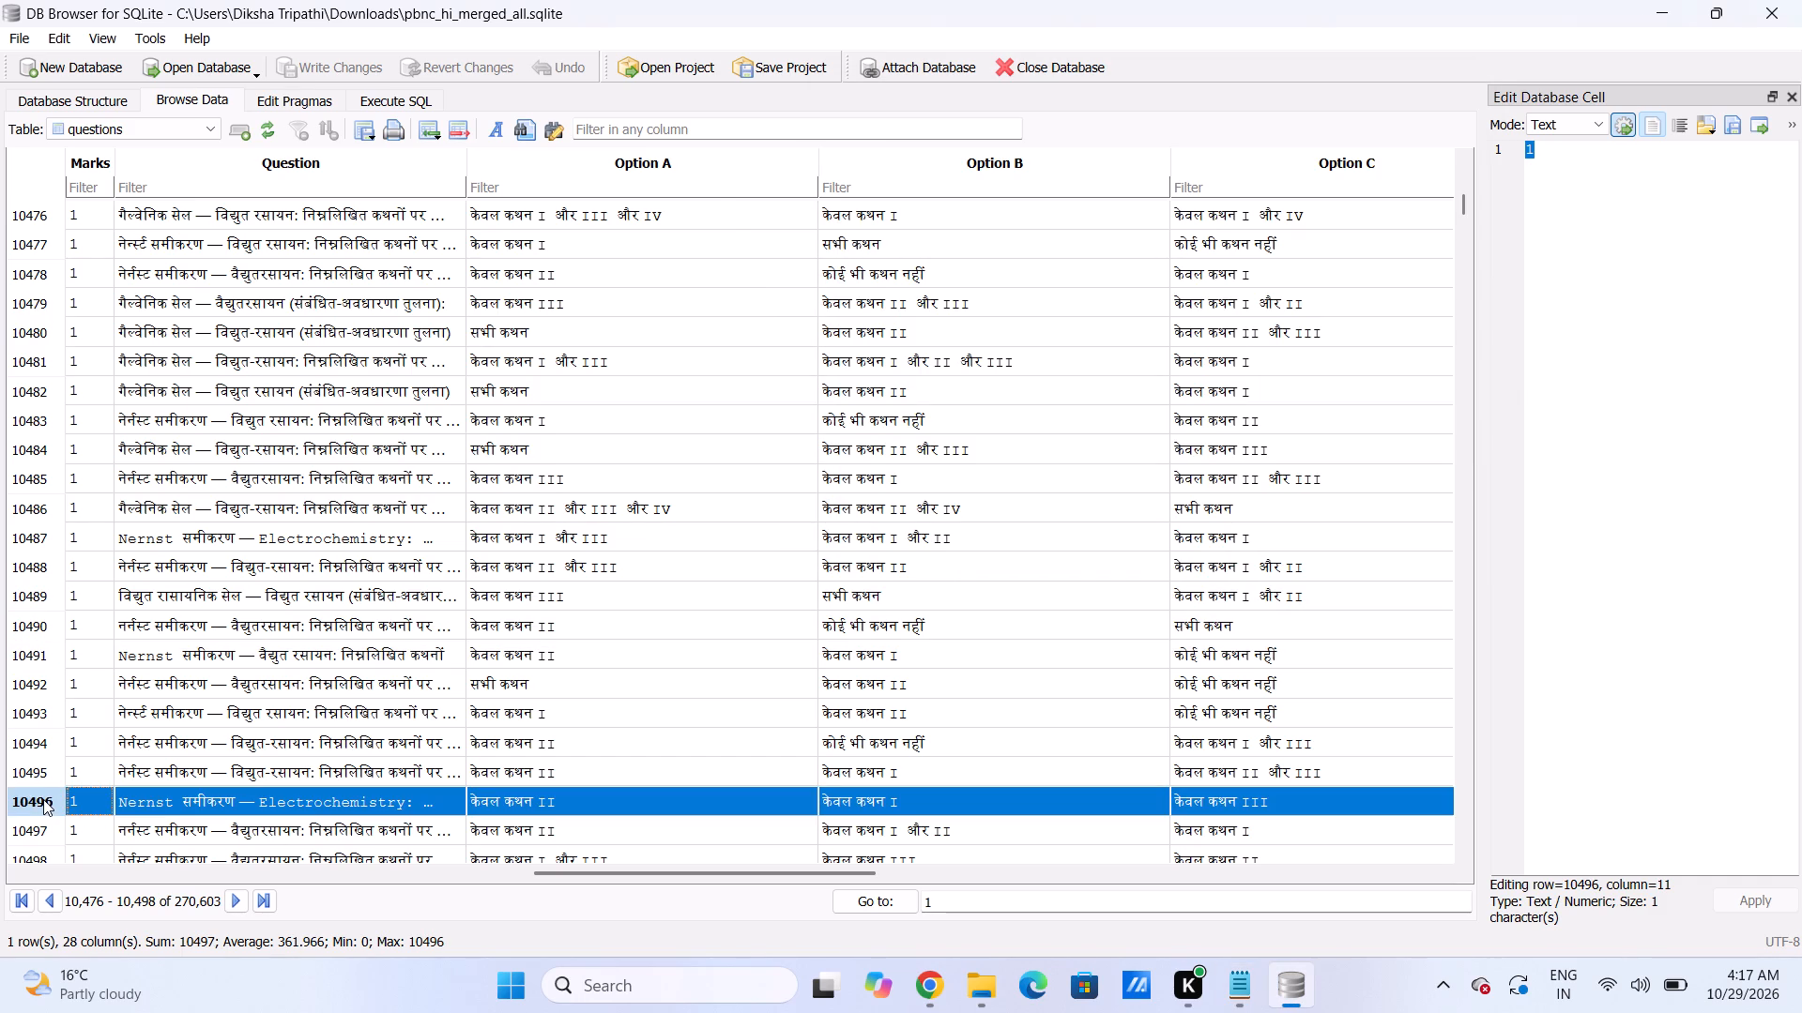
{"action": "left_click", "coordinate": [1230, 989]}
{"action": "key", "text": "ctrl+v"}
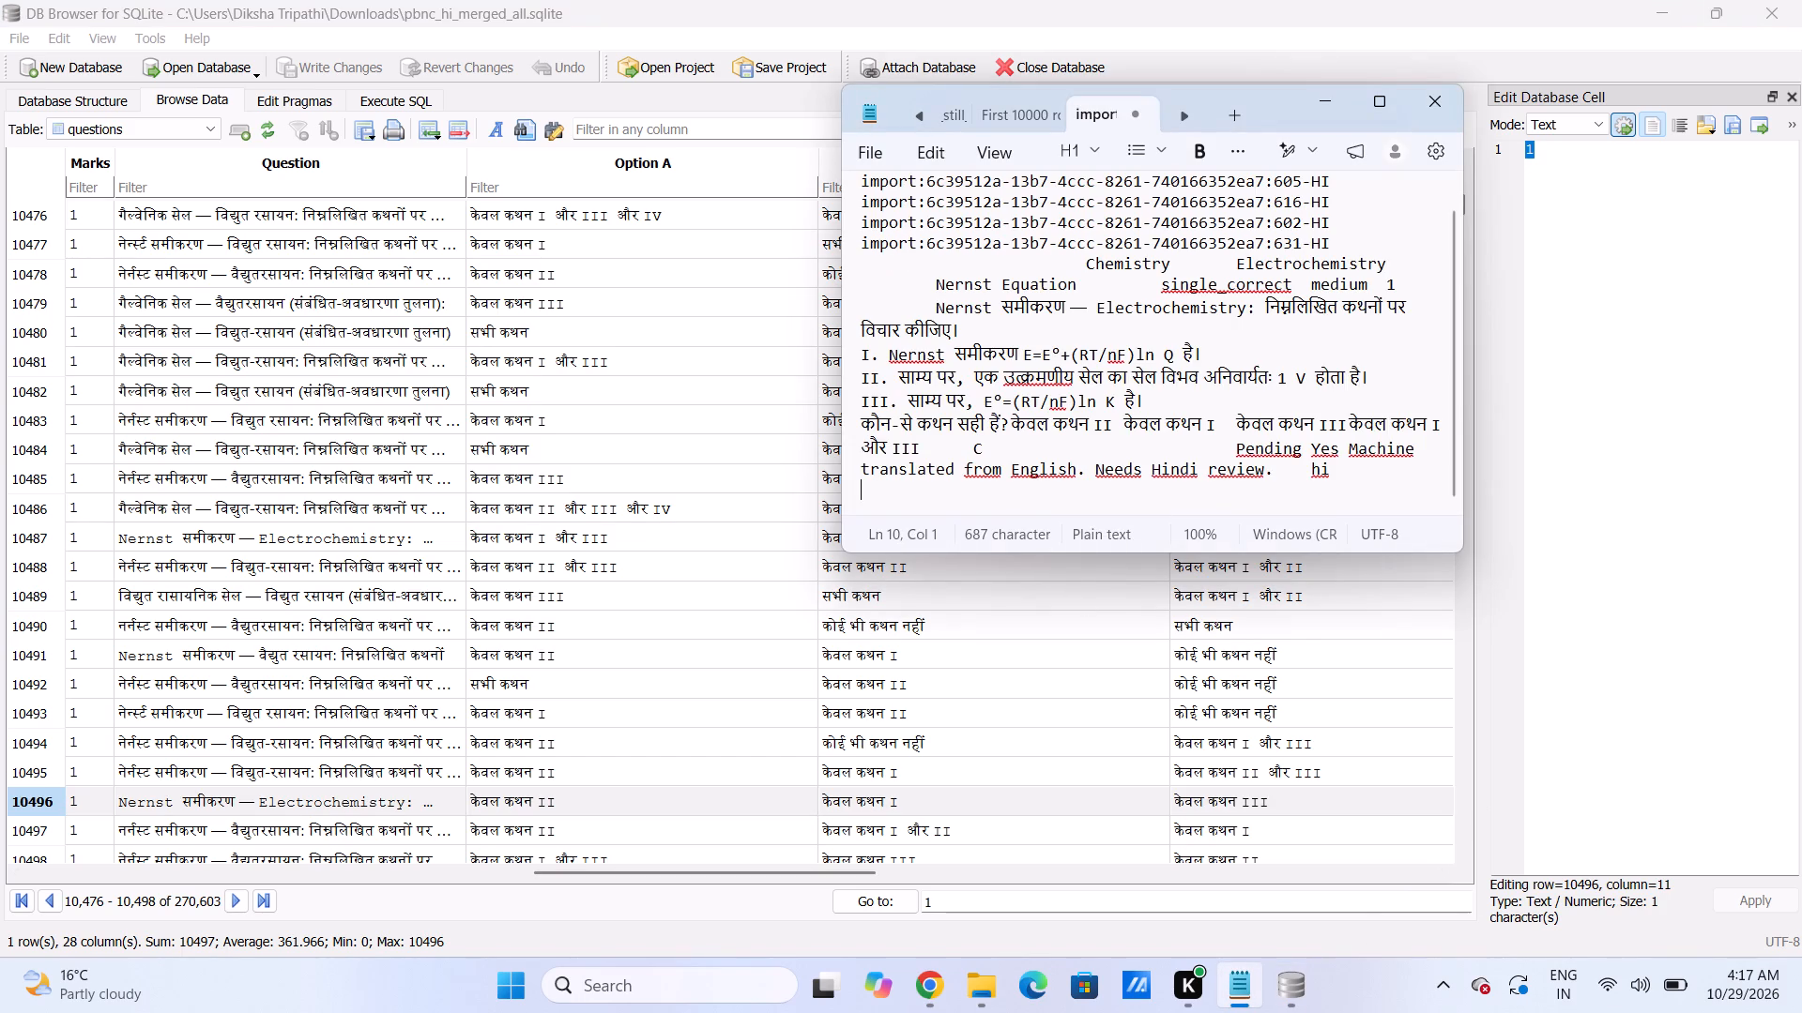
{"action": "left_click_drag", "start_coordinate": [857, 499], "coordinate": [864, 267]}
{"action": "key", "text": "BackSpace"}
{"action": "key", "text": "BackSpace"}
{"action": "key", "text": "Return"}
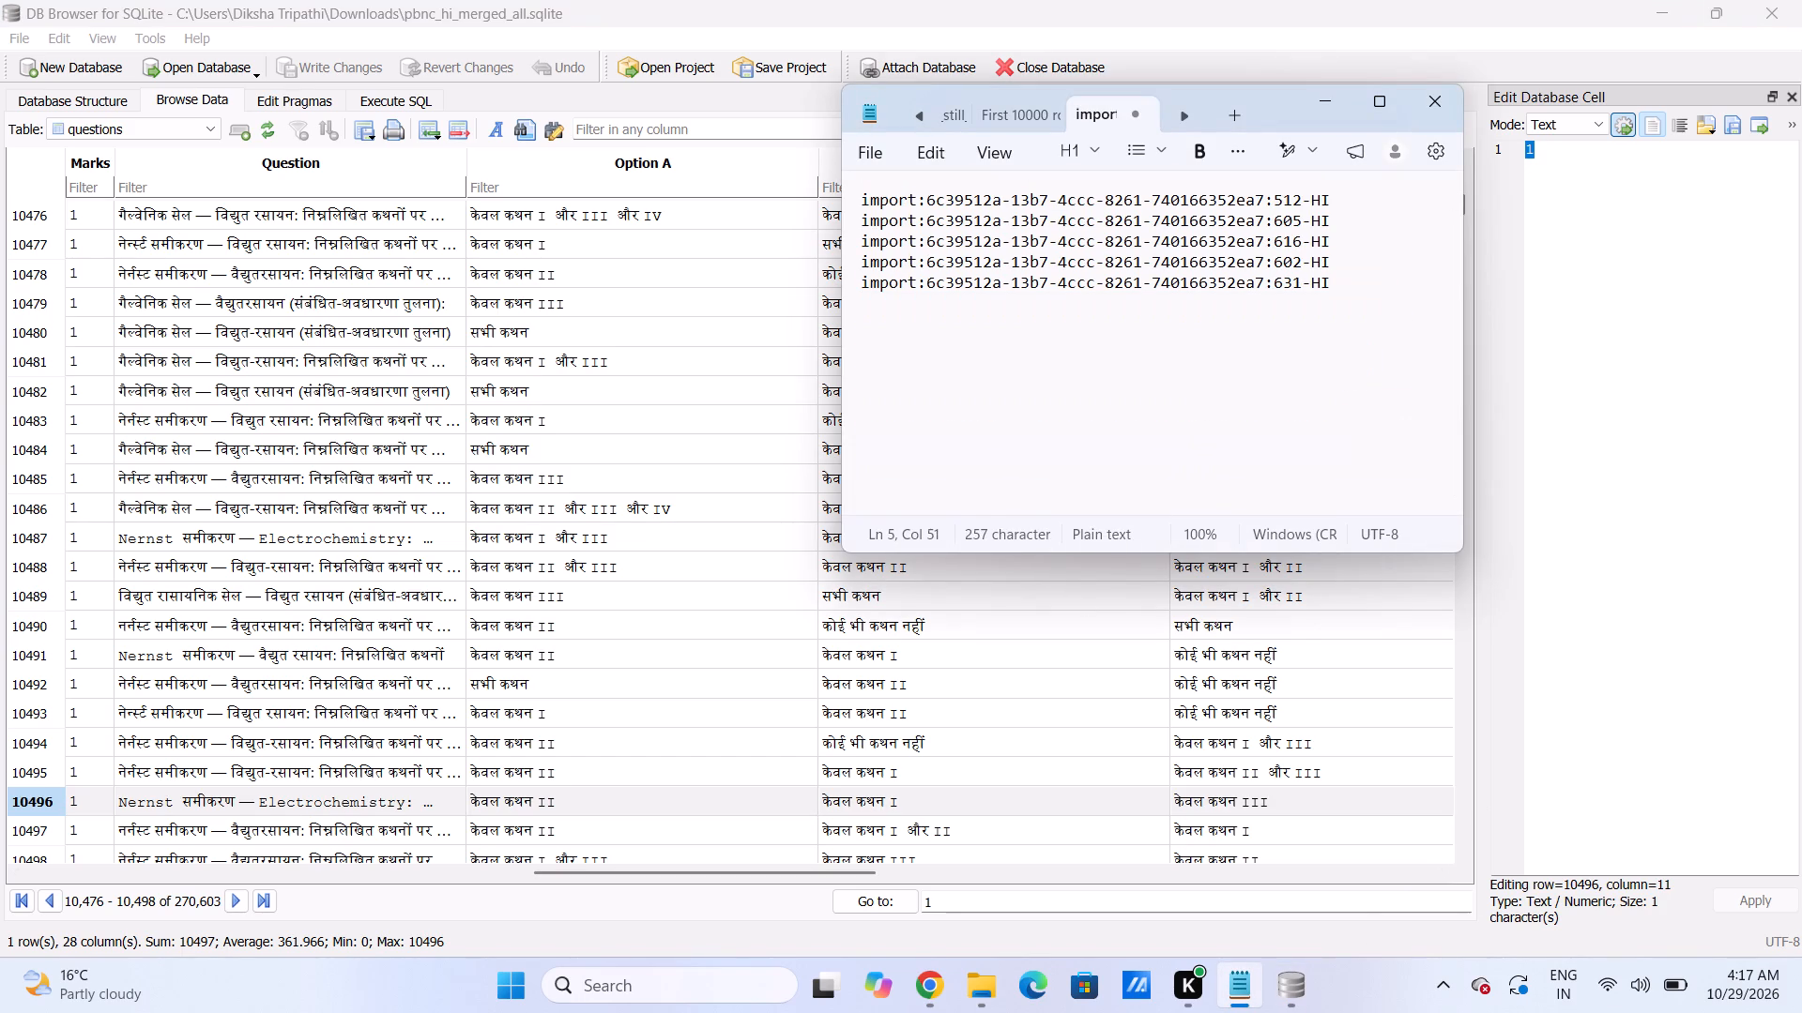
{"action": "scroll", "coordinate": [283, 670], "scroll_direction": "down", "scroll_amount": 3}
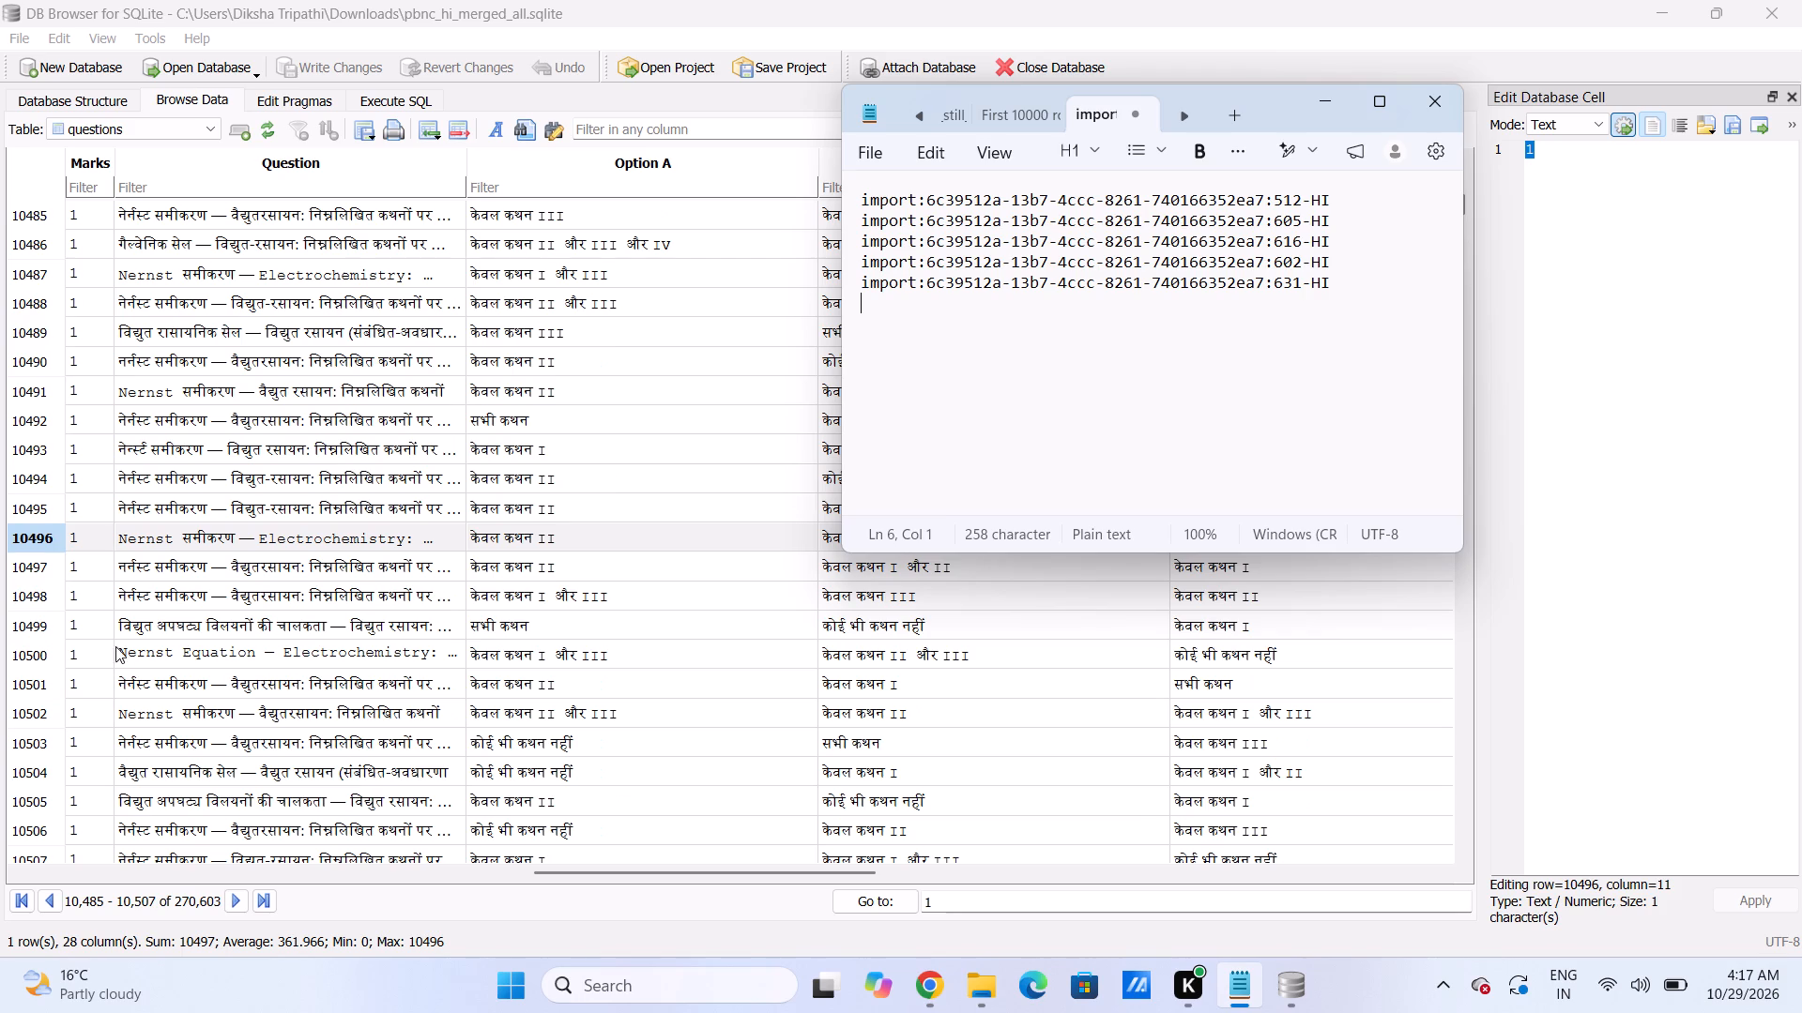
{"action": "left_click", "coordinate": [43, 651]}
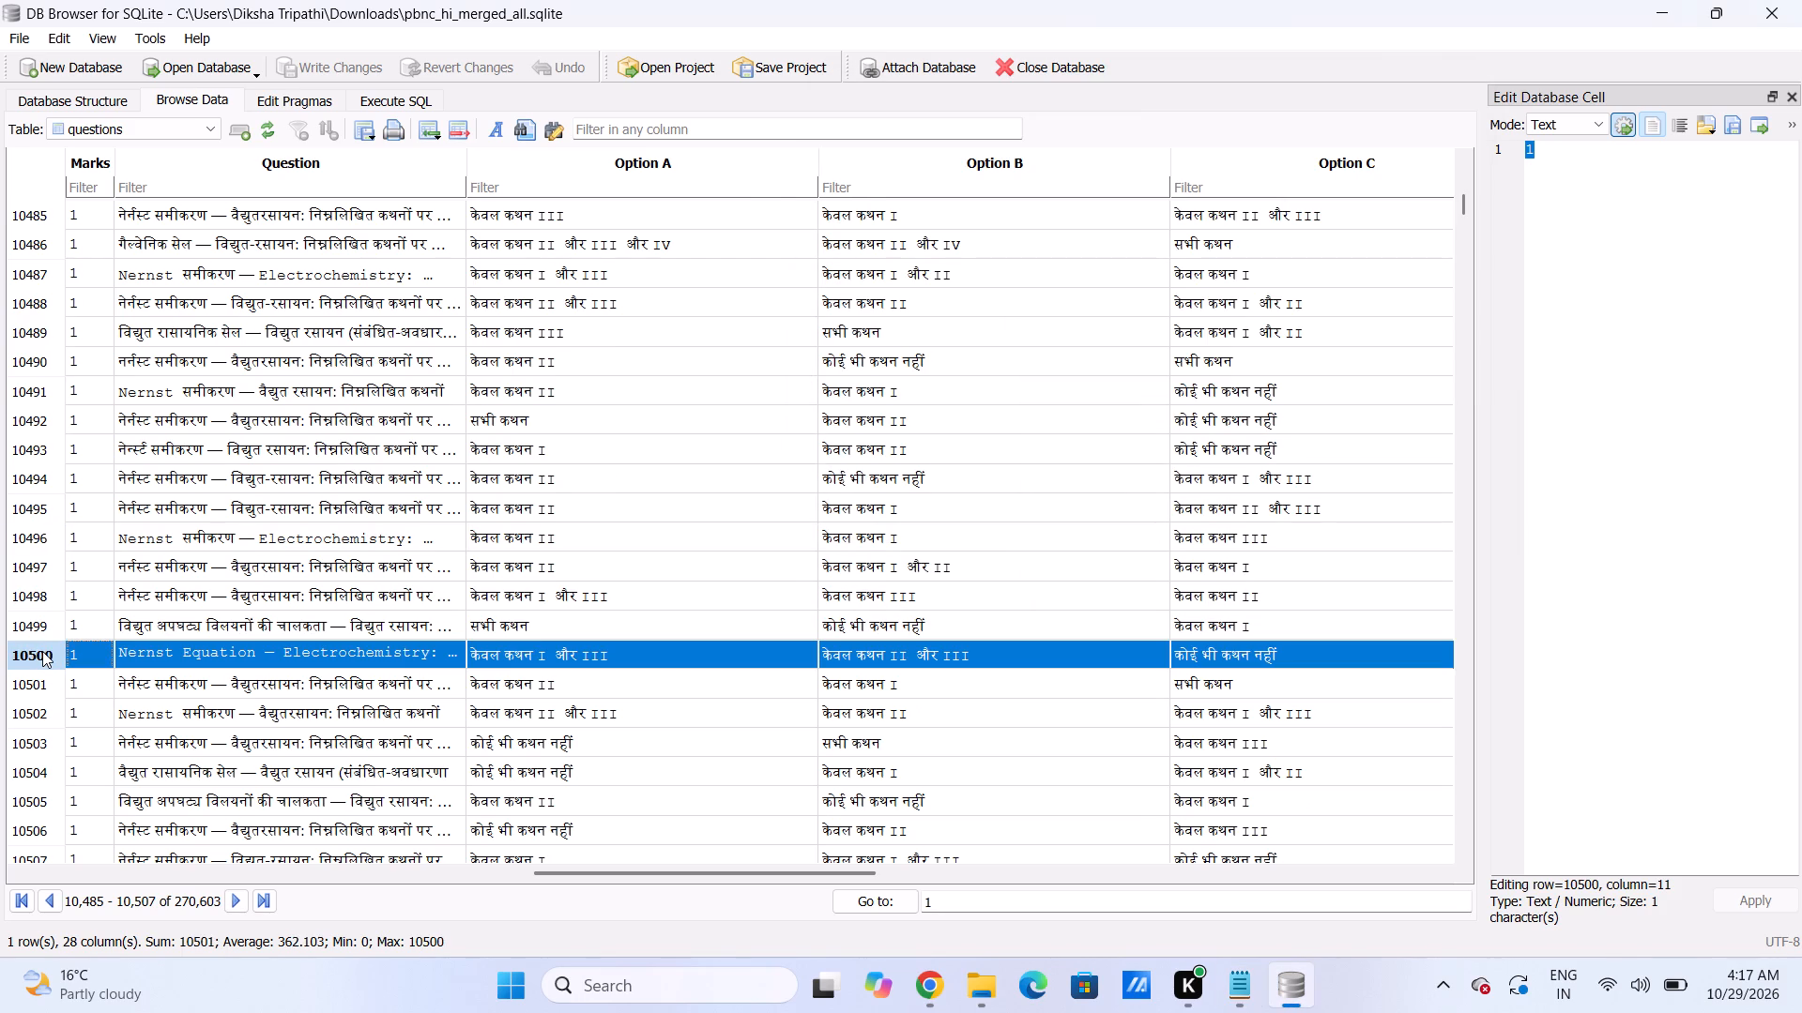
{"action": "key", "text": "ctrl+c"}
{"action": "left_click", "coordinate": [1248, 982]}
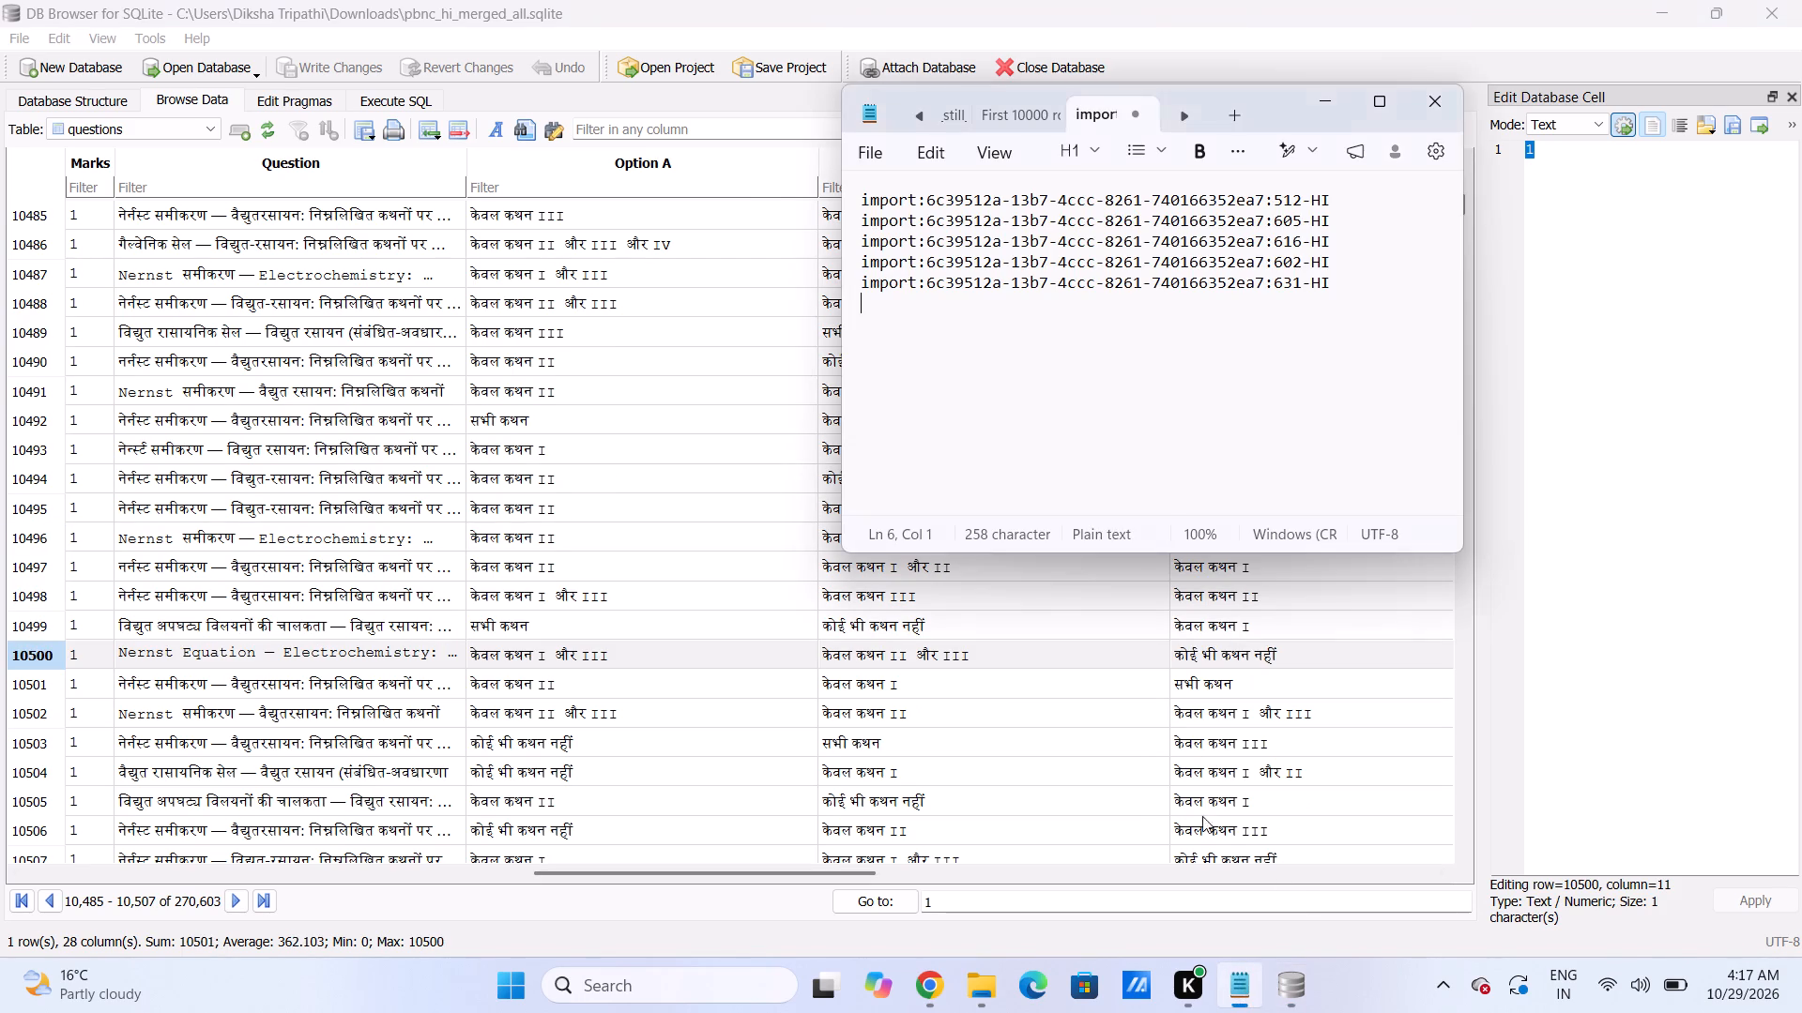
{"action": "key", "text": "ctrl+v"}
{"action": "left_click_drag", "start_coordinate": [862, 498], "coordinate": [859, 488]}
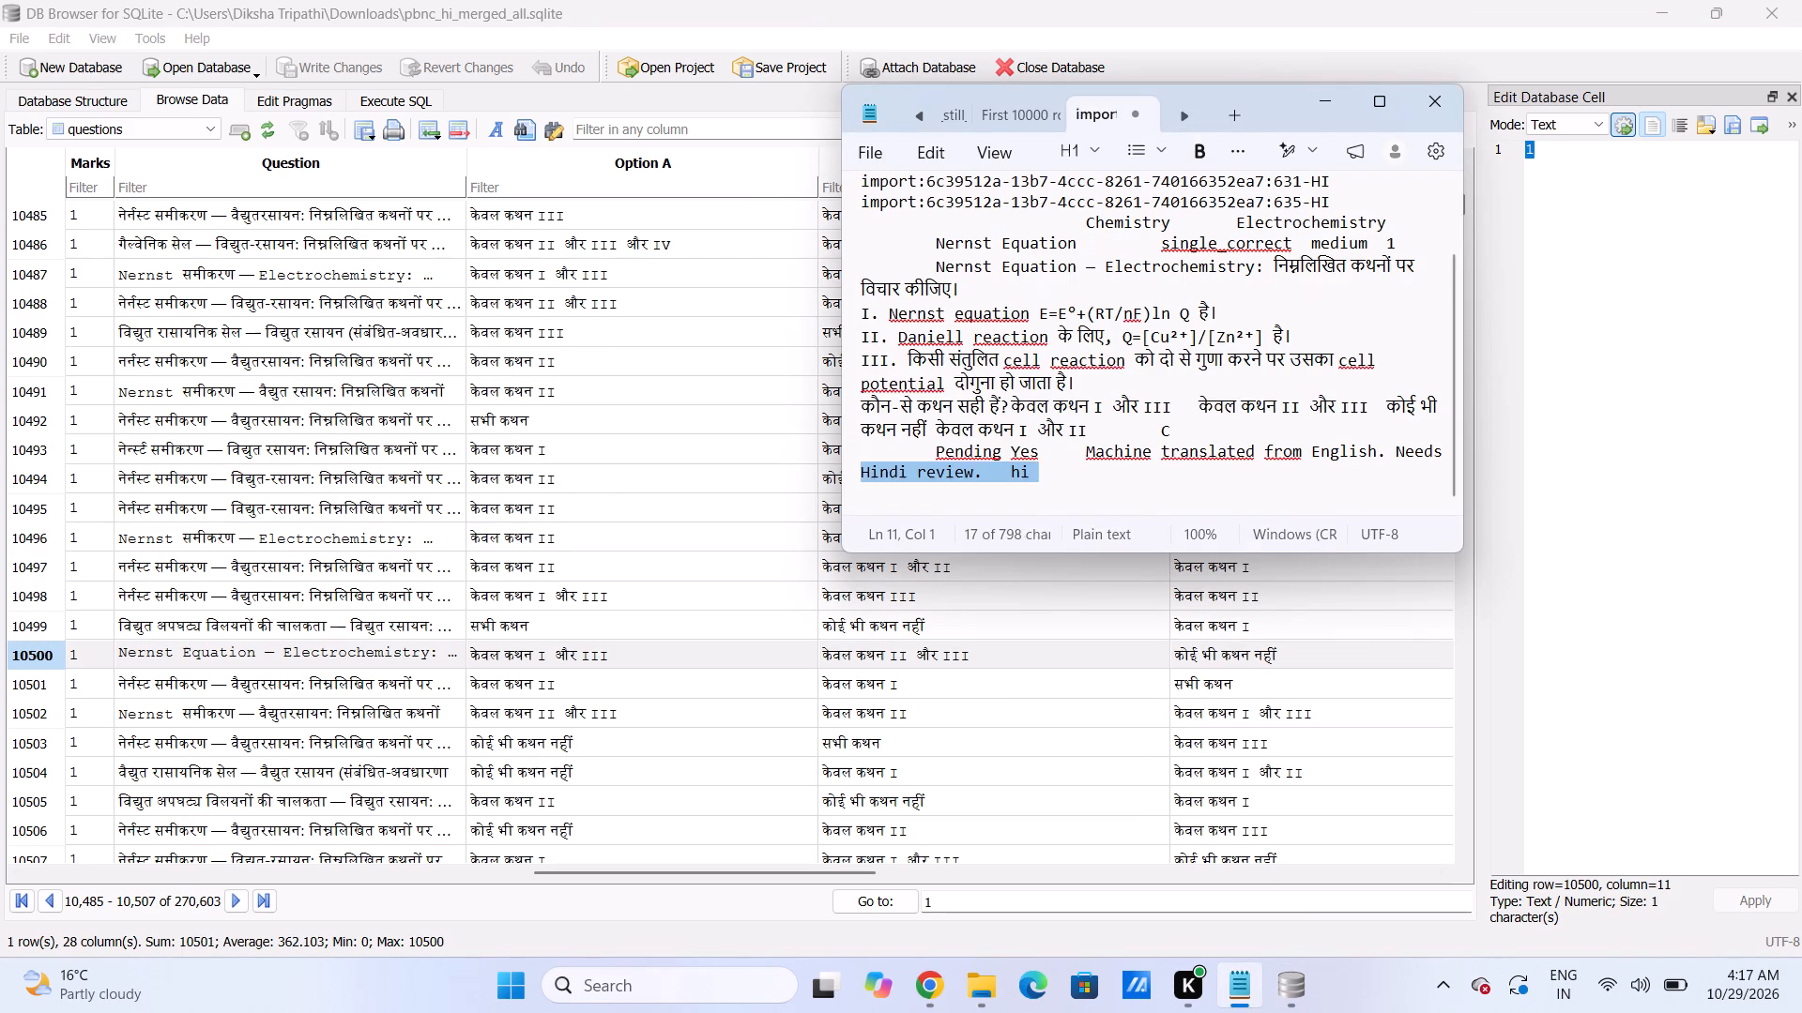
{"action": "left_click_drag", "start_coordinate": [859, 488], "coordinate": [890, 225]}
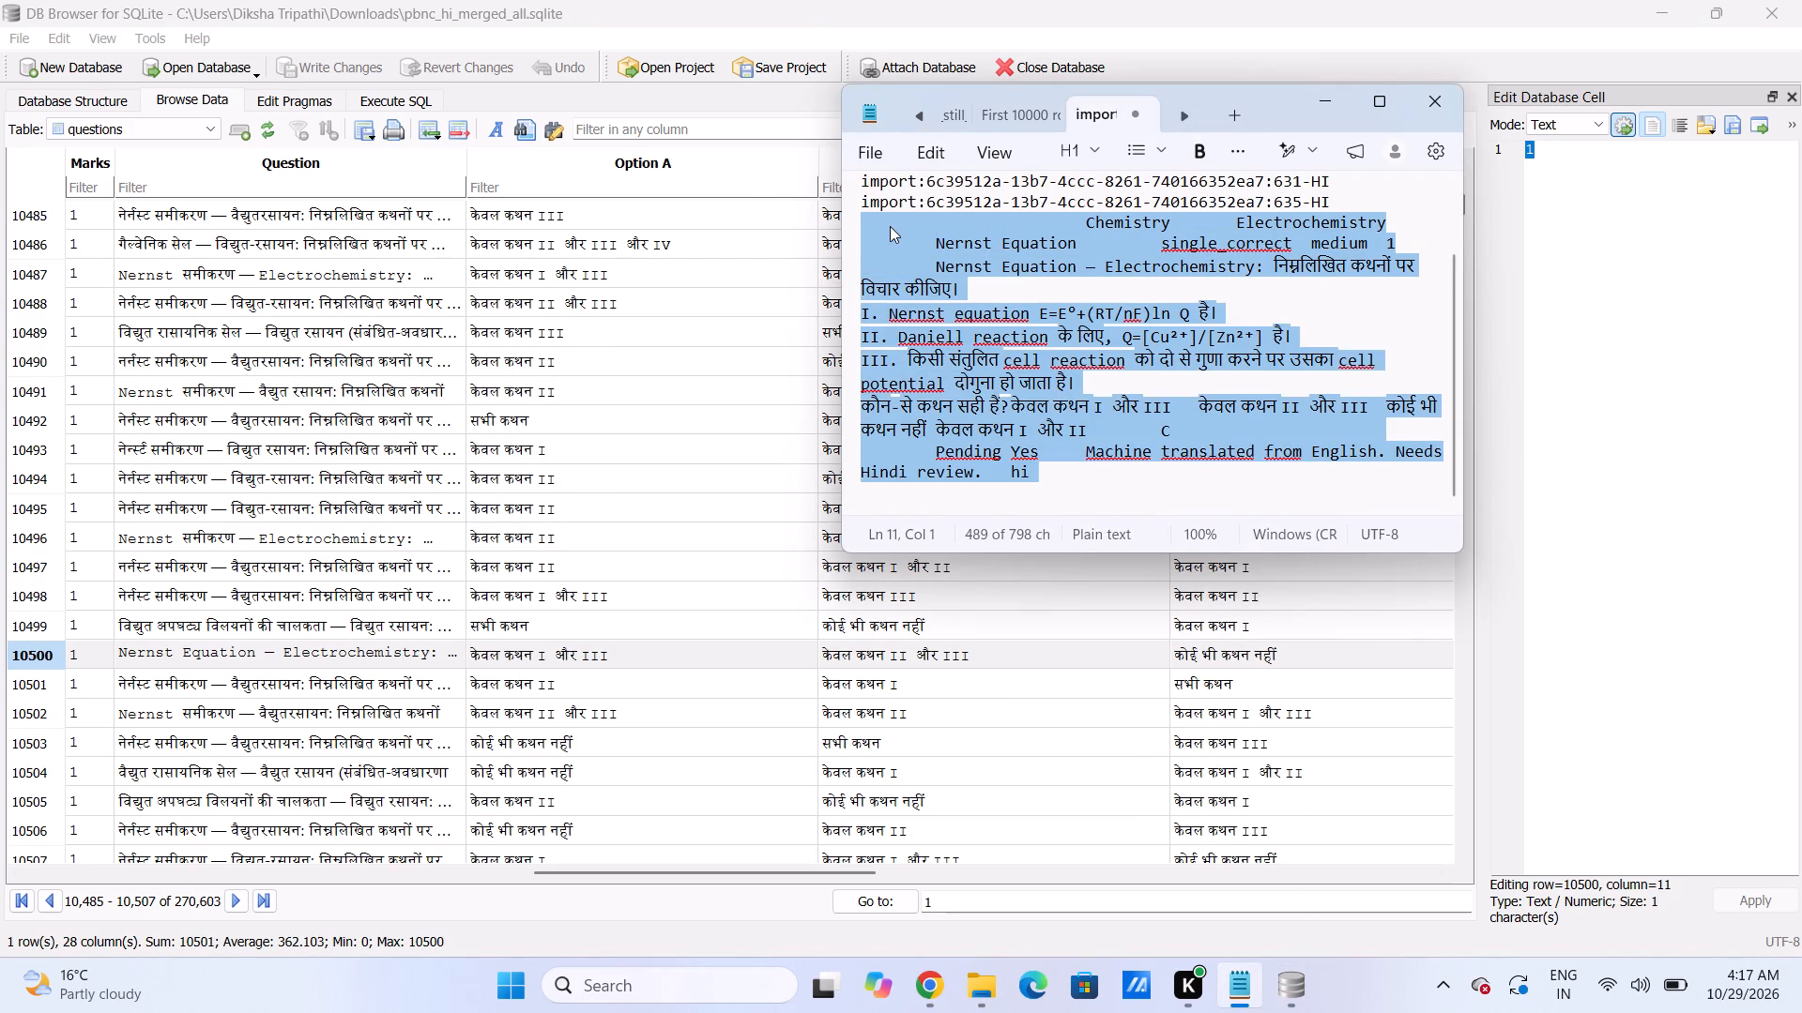
{"action": "key", "text": "BackSpace"}
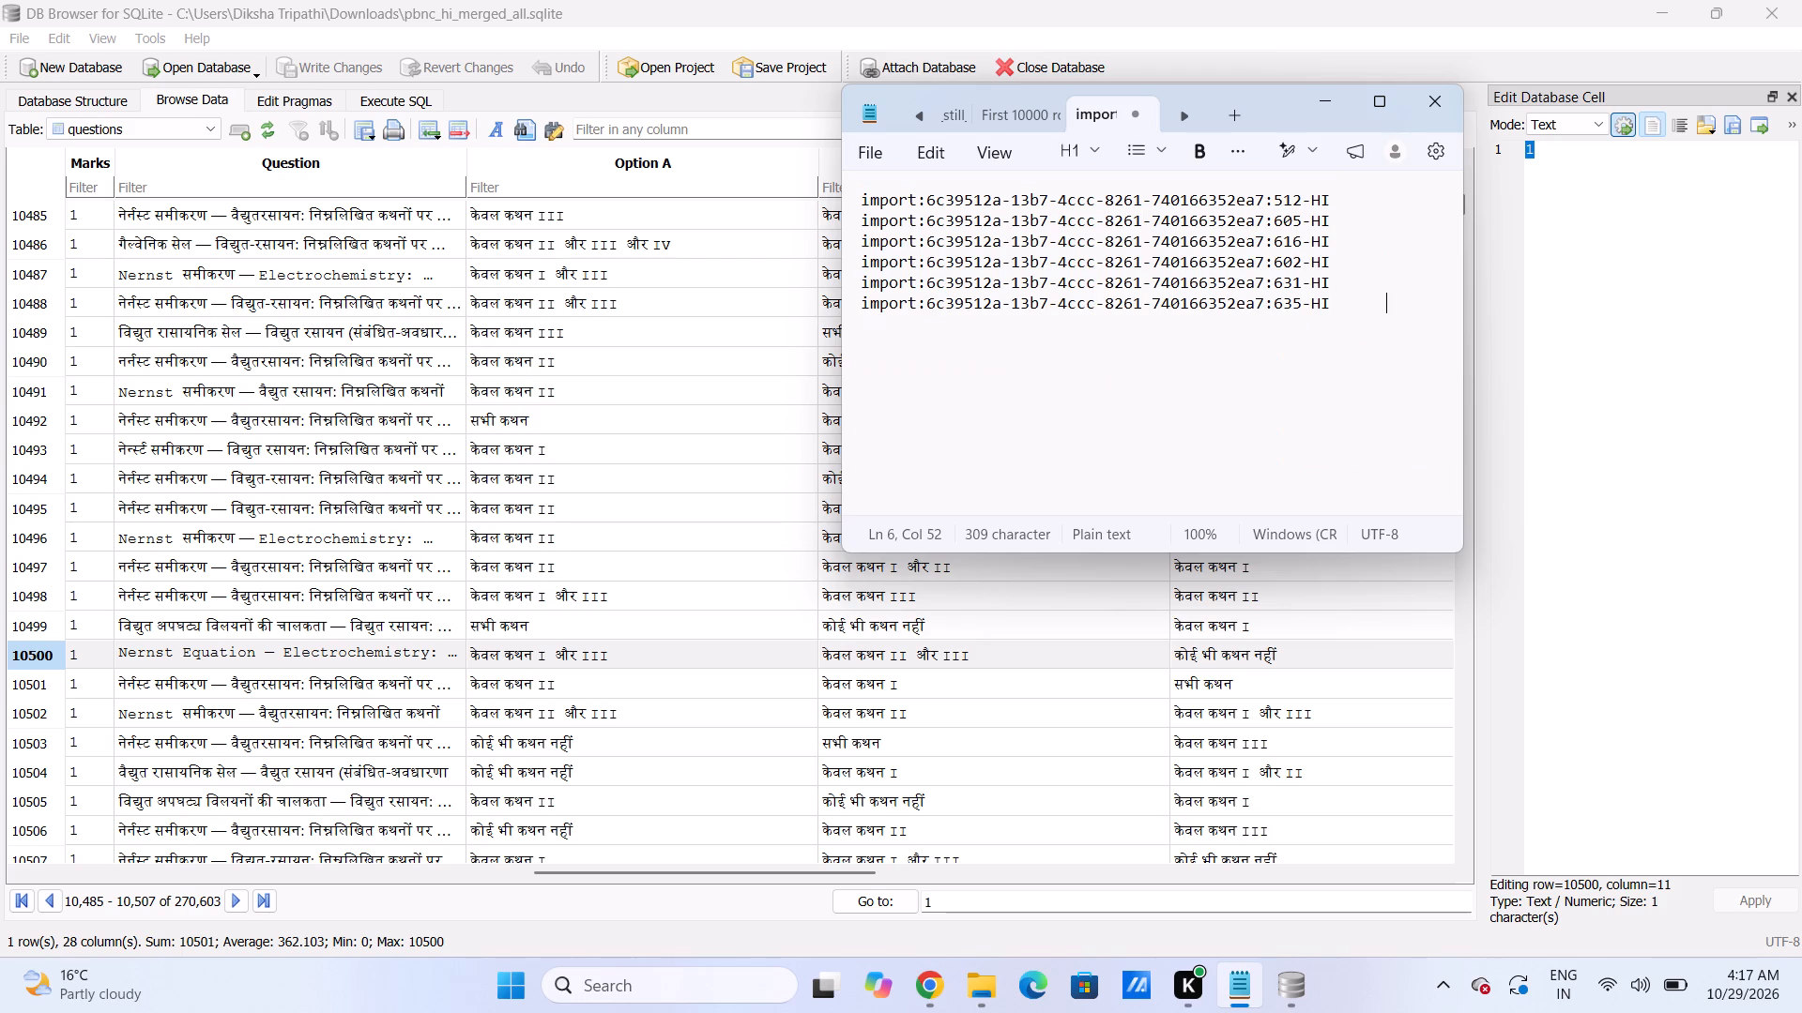
{"action": "key", "text": "Return"}
{"action": "left_click", "coordinate": [37, 715]}
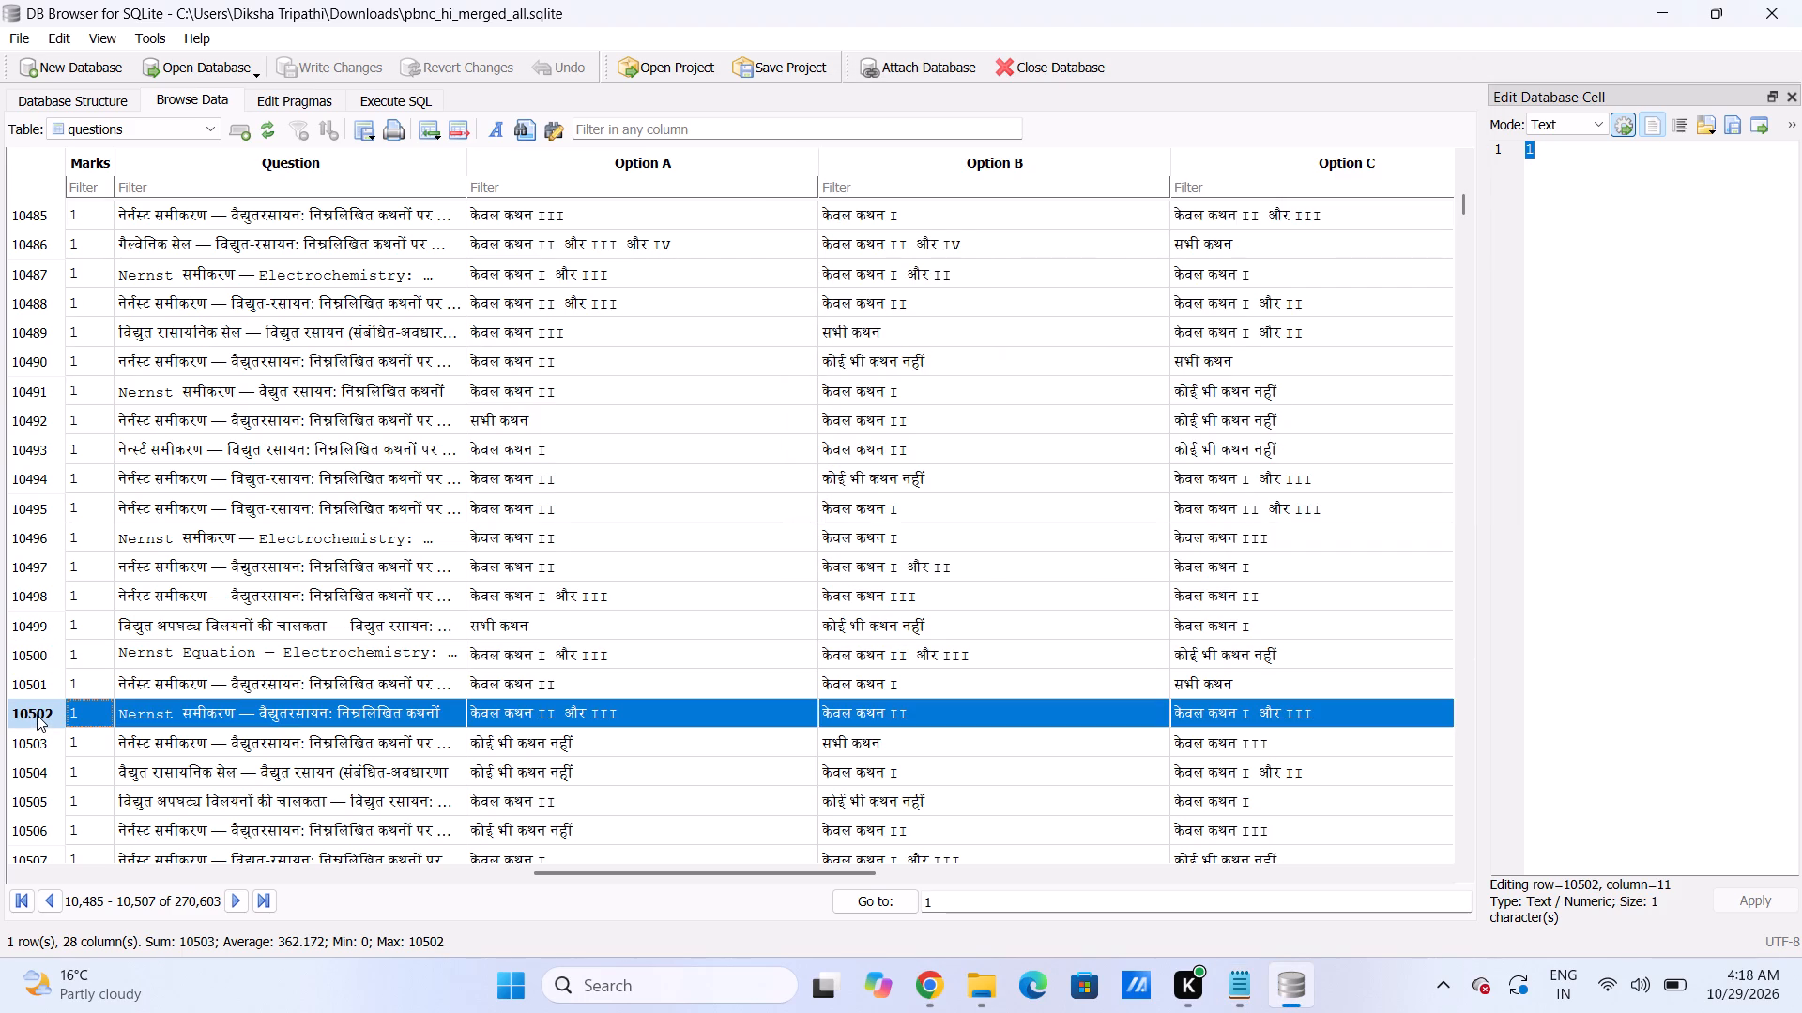
{"action": "key", "text": "ctrl+c"}
{"action": "left_click", "coordinate": [1249, 976]}
{"action": "key", "text": "ctrl+v"}
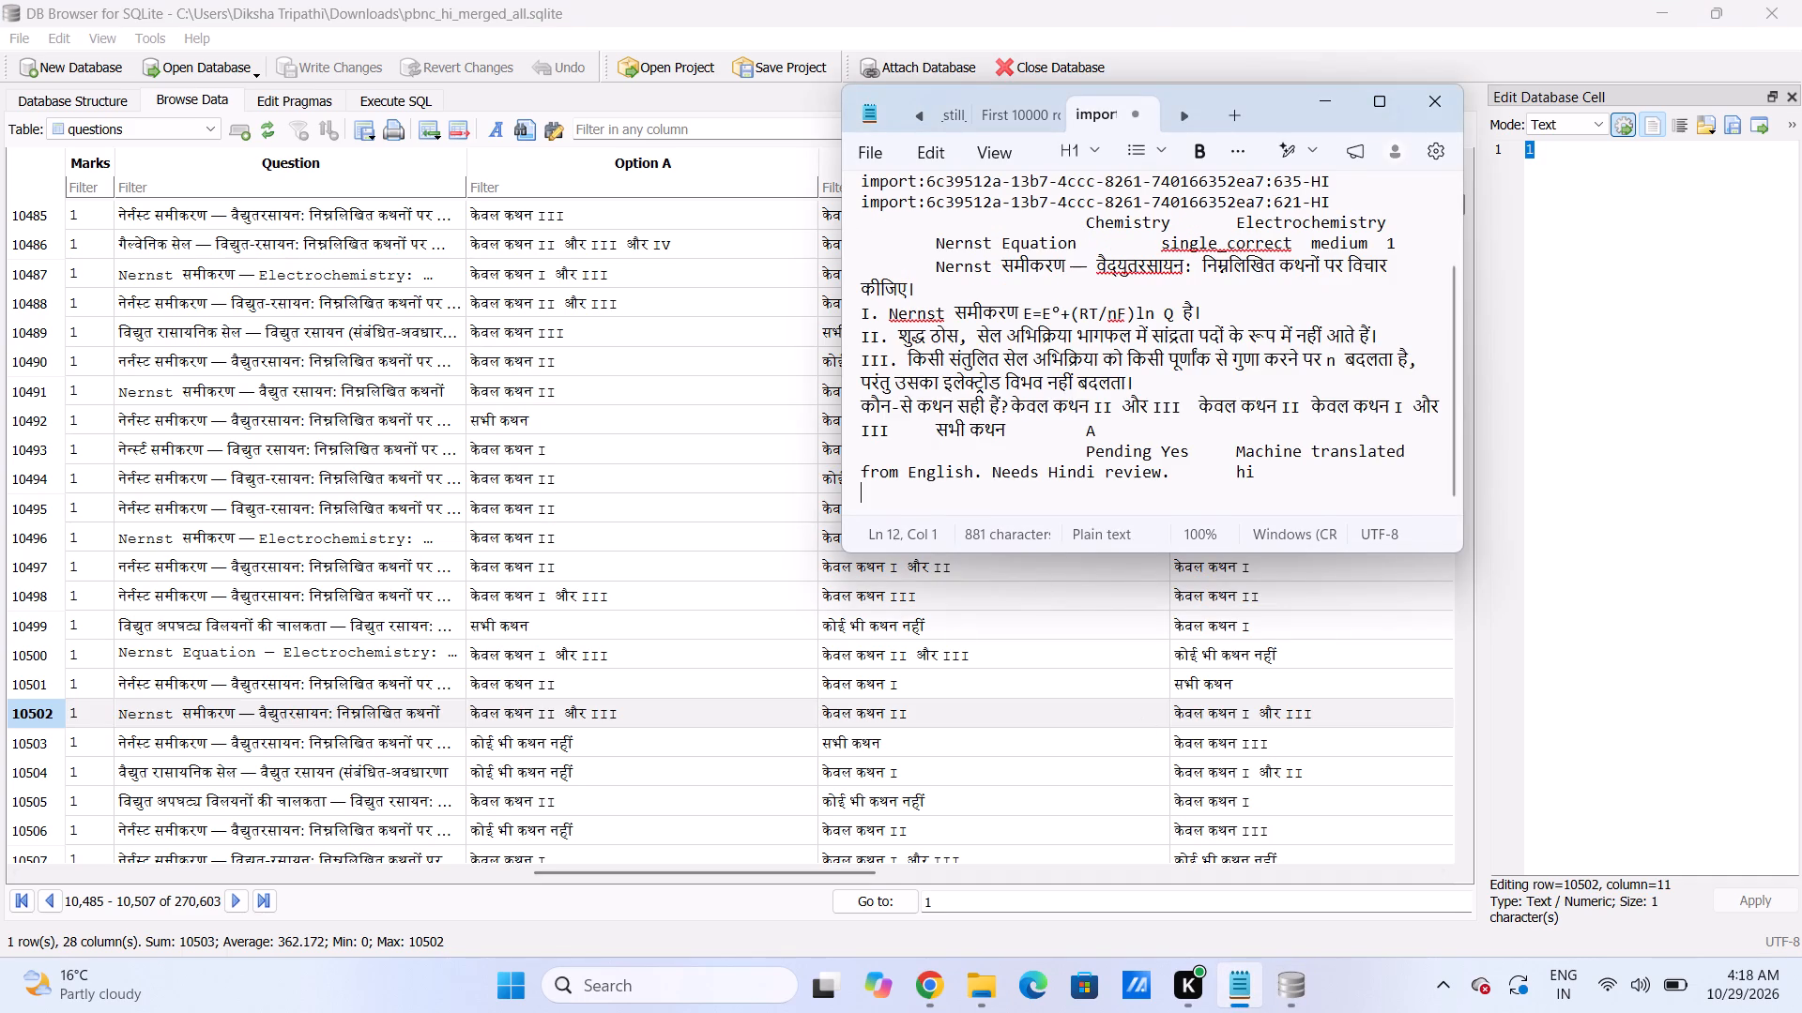
{"action": "left_click_drag", "start_coordinate": [865, 485], "coordinate": [909, 268]}
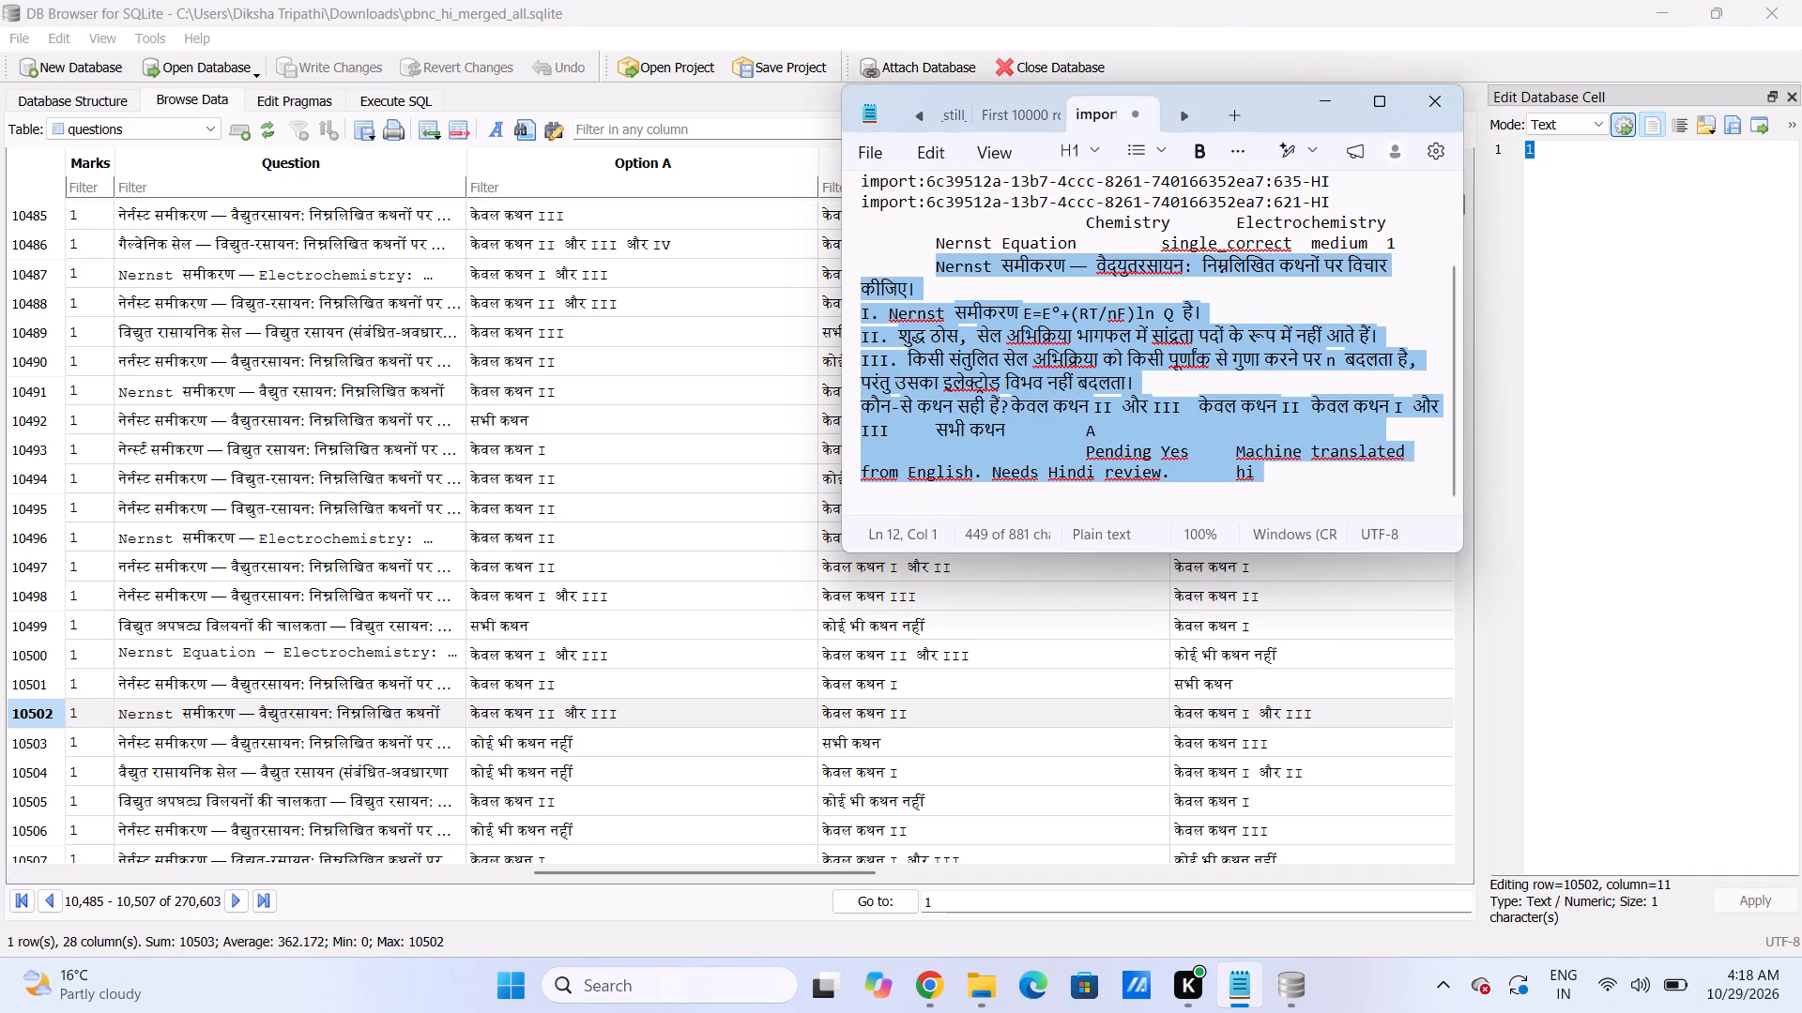
{"action": "left_click_drag", "start_coordinate": [909, 268], "coordinate": [882, 229]}
{"action": "key", "text": "BackSpace"}
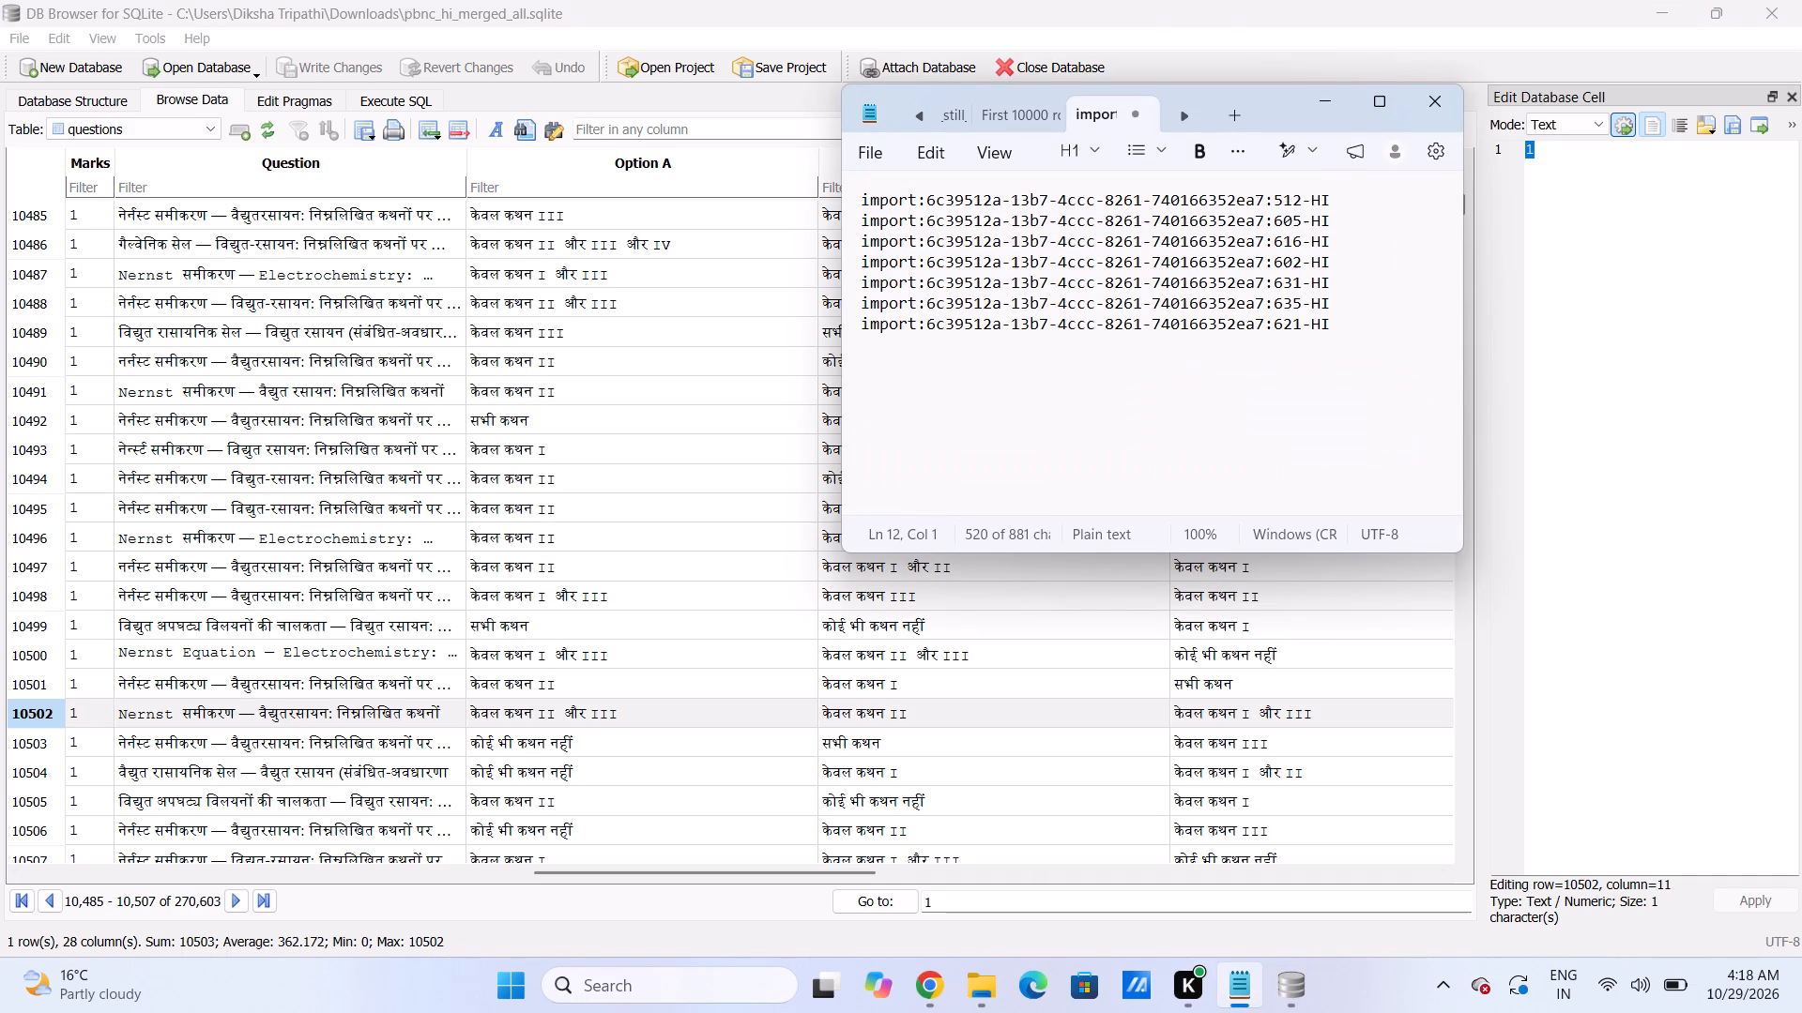
{"action": "key", "text": "Return"}
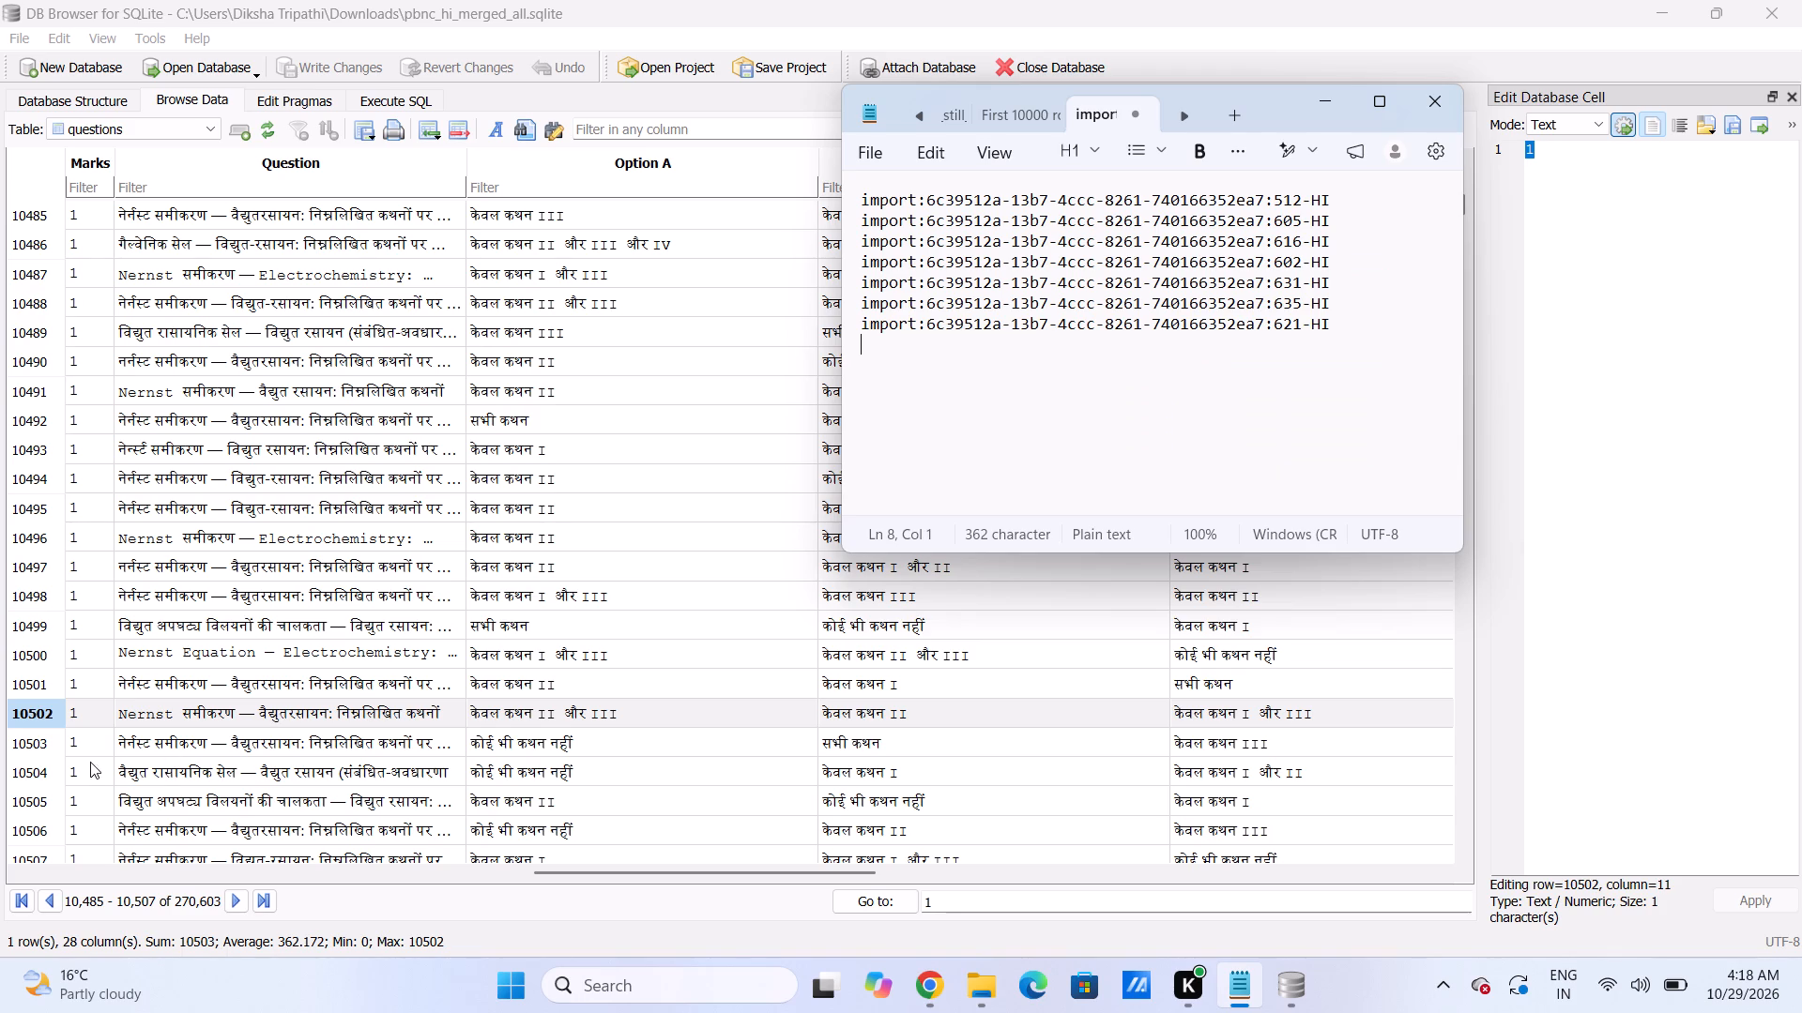
{"action": "scroll", "coordinate": [99, 749], "scroll_direction": "down", "scroll_amount": 2}
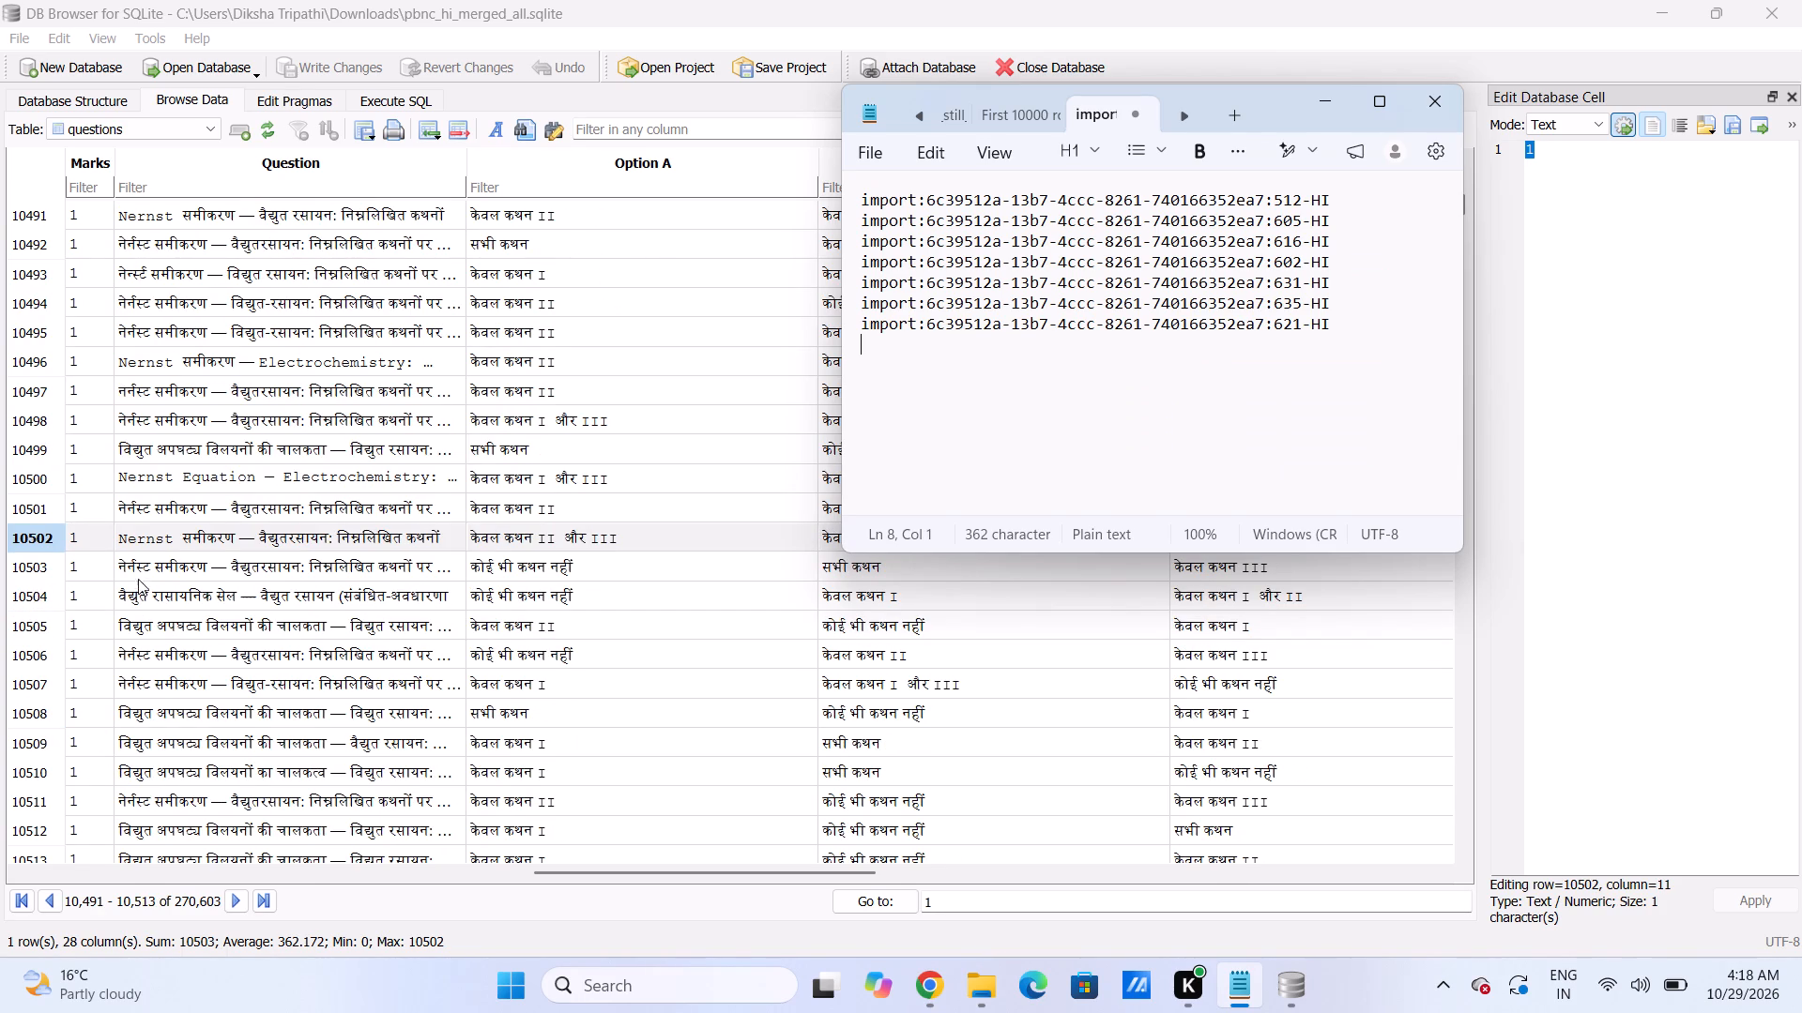
{"action": "scroll", "coordinate": [133, 627], "scroll_direction": "down", "scroll_amount": 2}
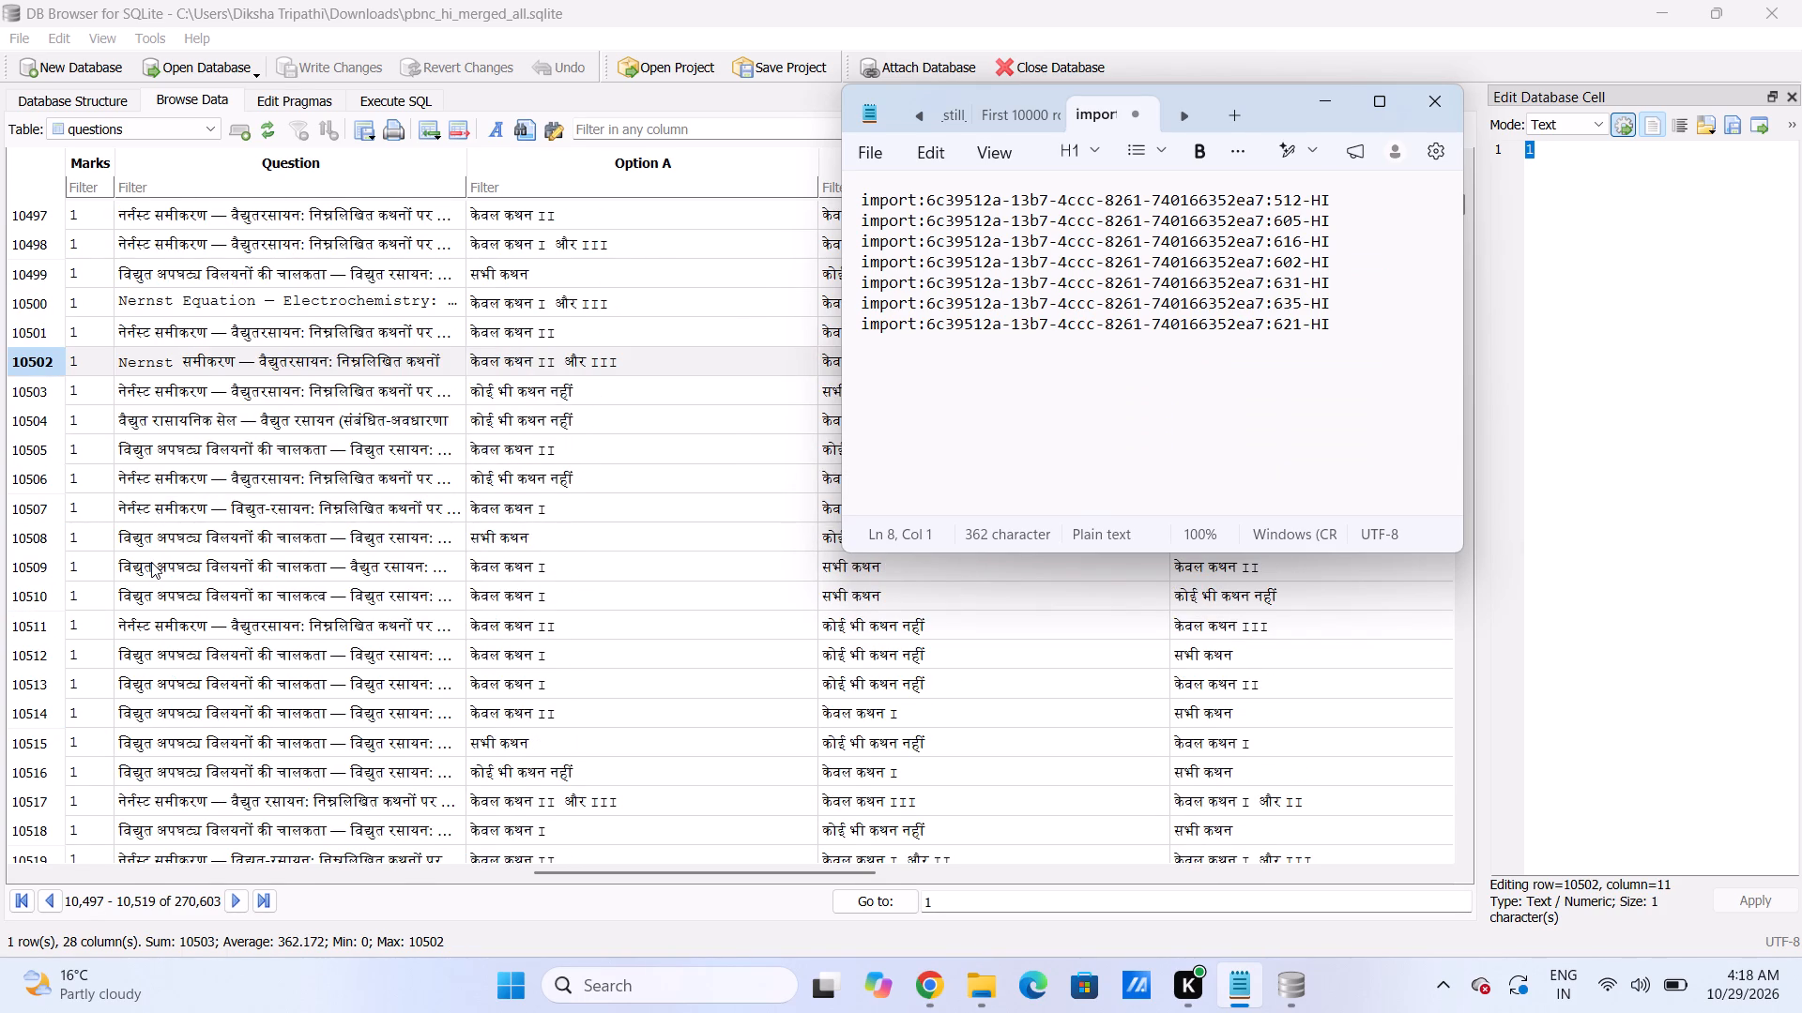
{"action": "scroll", "coordinate": [151, 562], "scroll_direction": "down", "scroll_amount": 1}
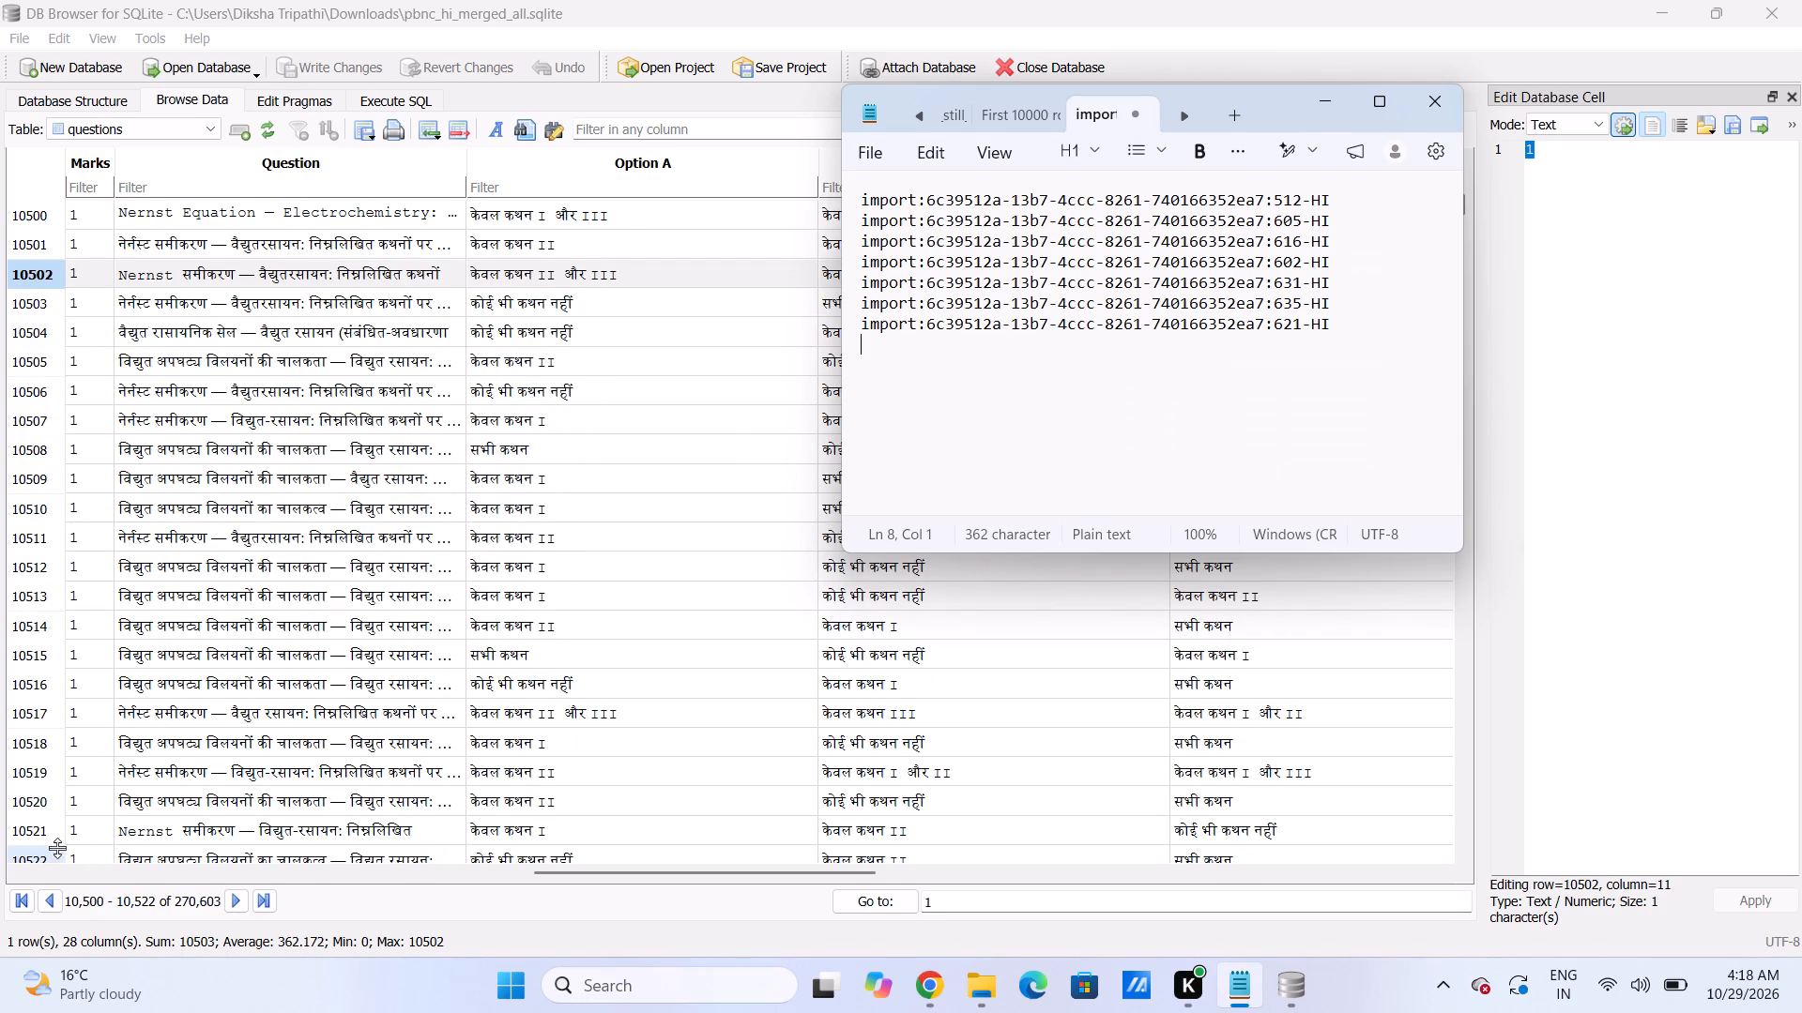
{"action": "left_click", "coordinate": [50, 840]}
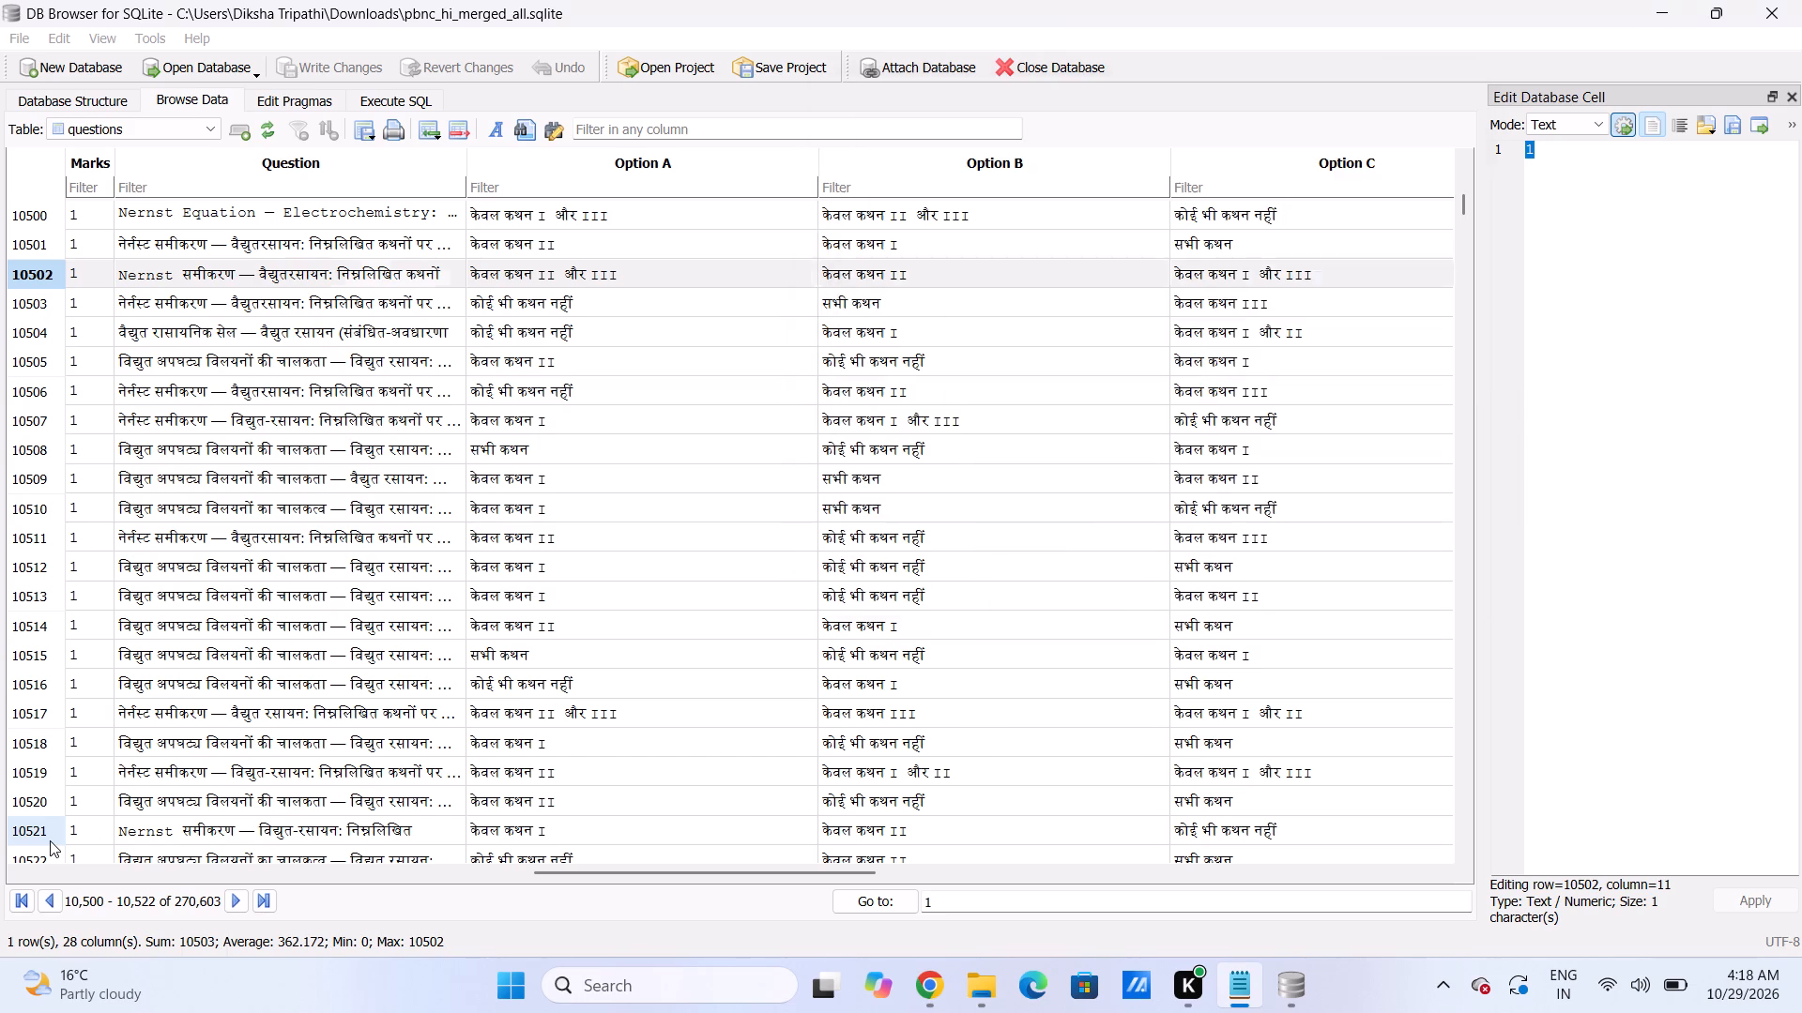
{"action": "scroll", "coordinate": [53, 832], "scroll_direction": "down", "scroll_amount": 6}
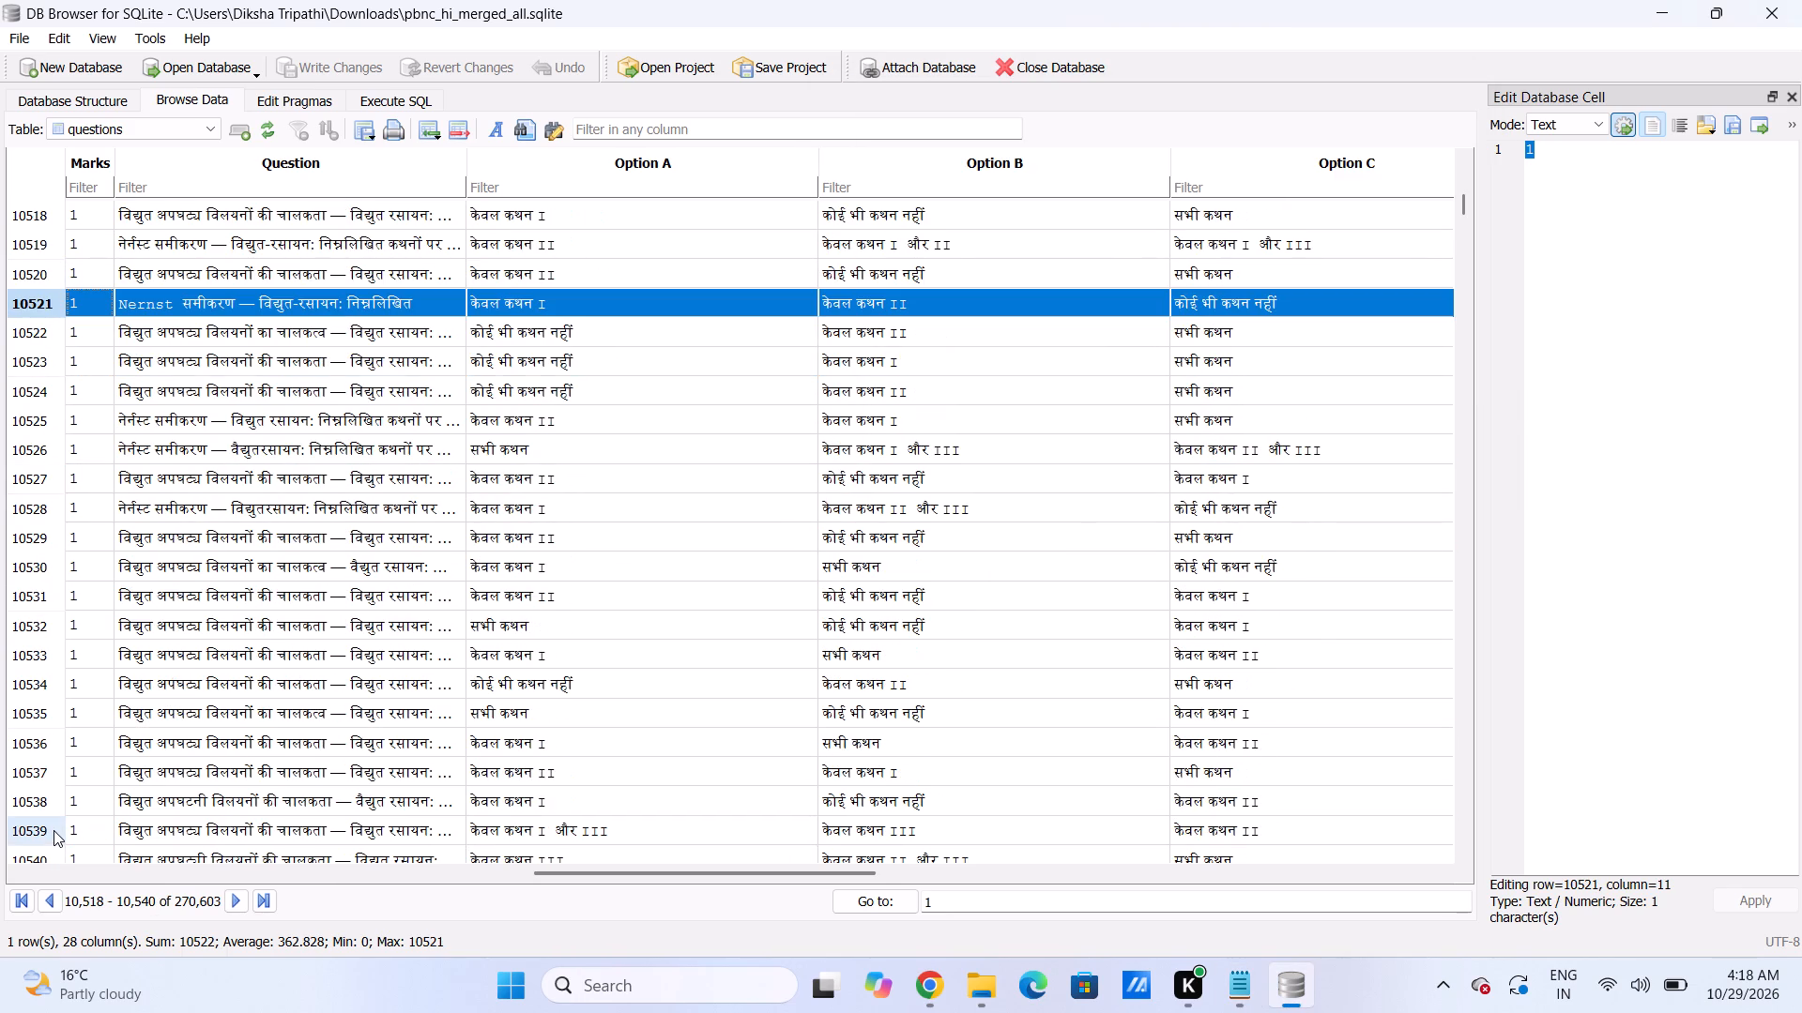
{"action": "key", "text": "ctrl+c"}
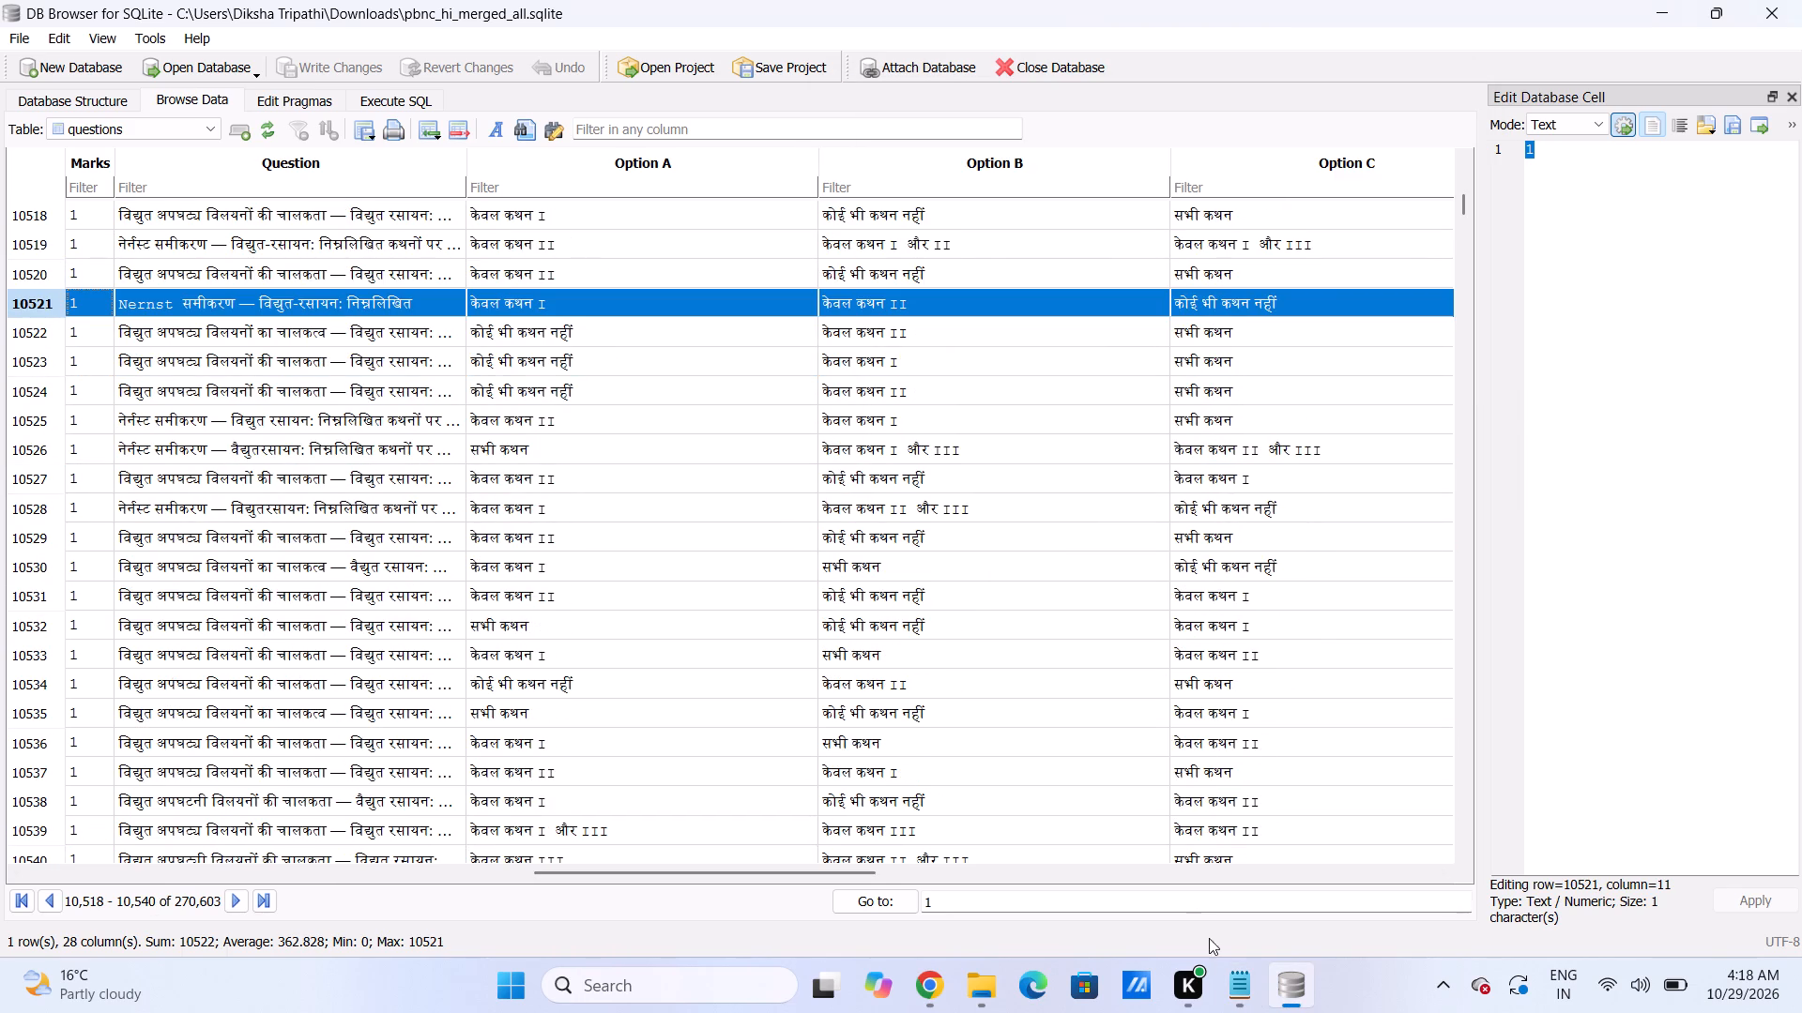
{"action": "left_click", "coordinate": [1244, 972]}
{"action": "key", "text": "ctrl+v"}
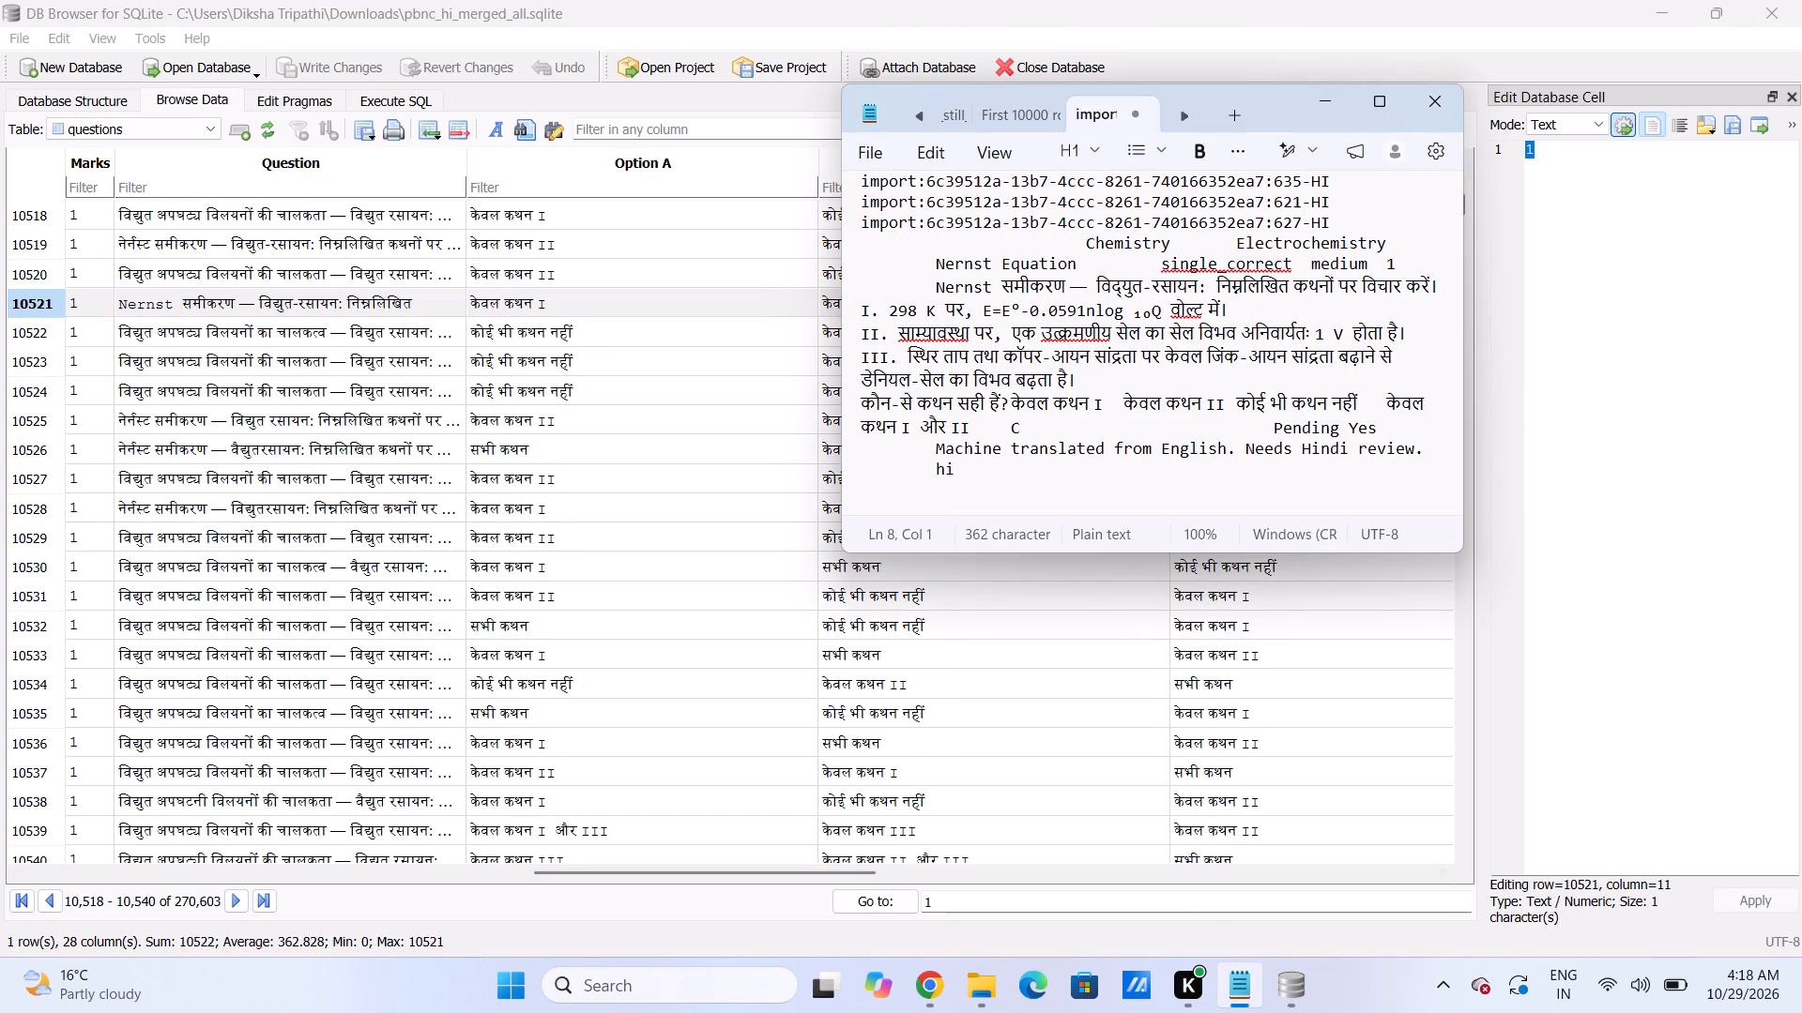
{"action": "left_click_drag", "start_coordinate": [865, 505], "coordinate": [893, 307]}
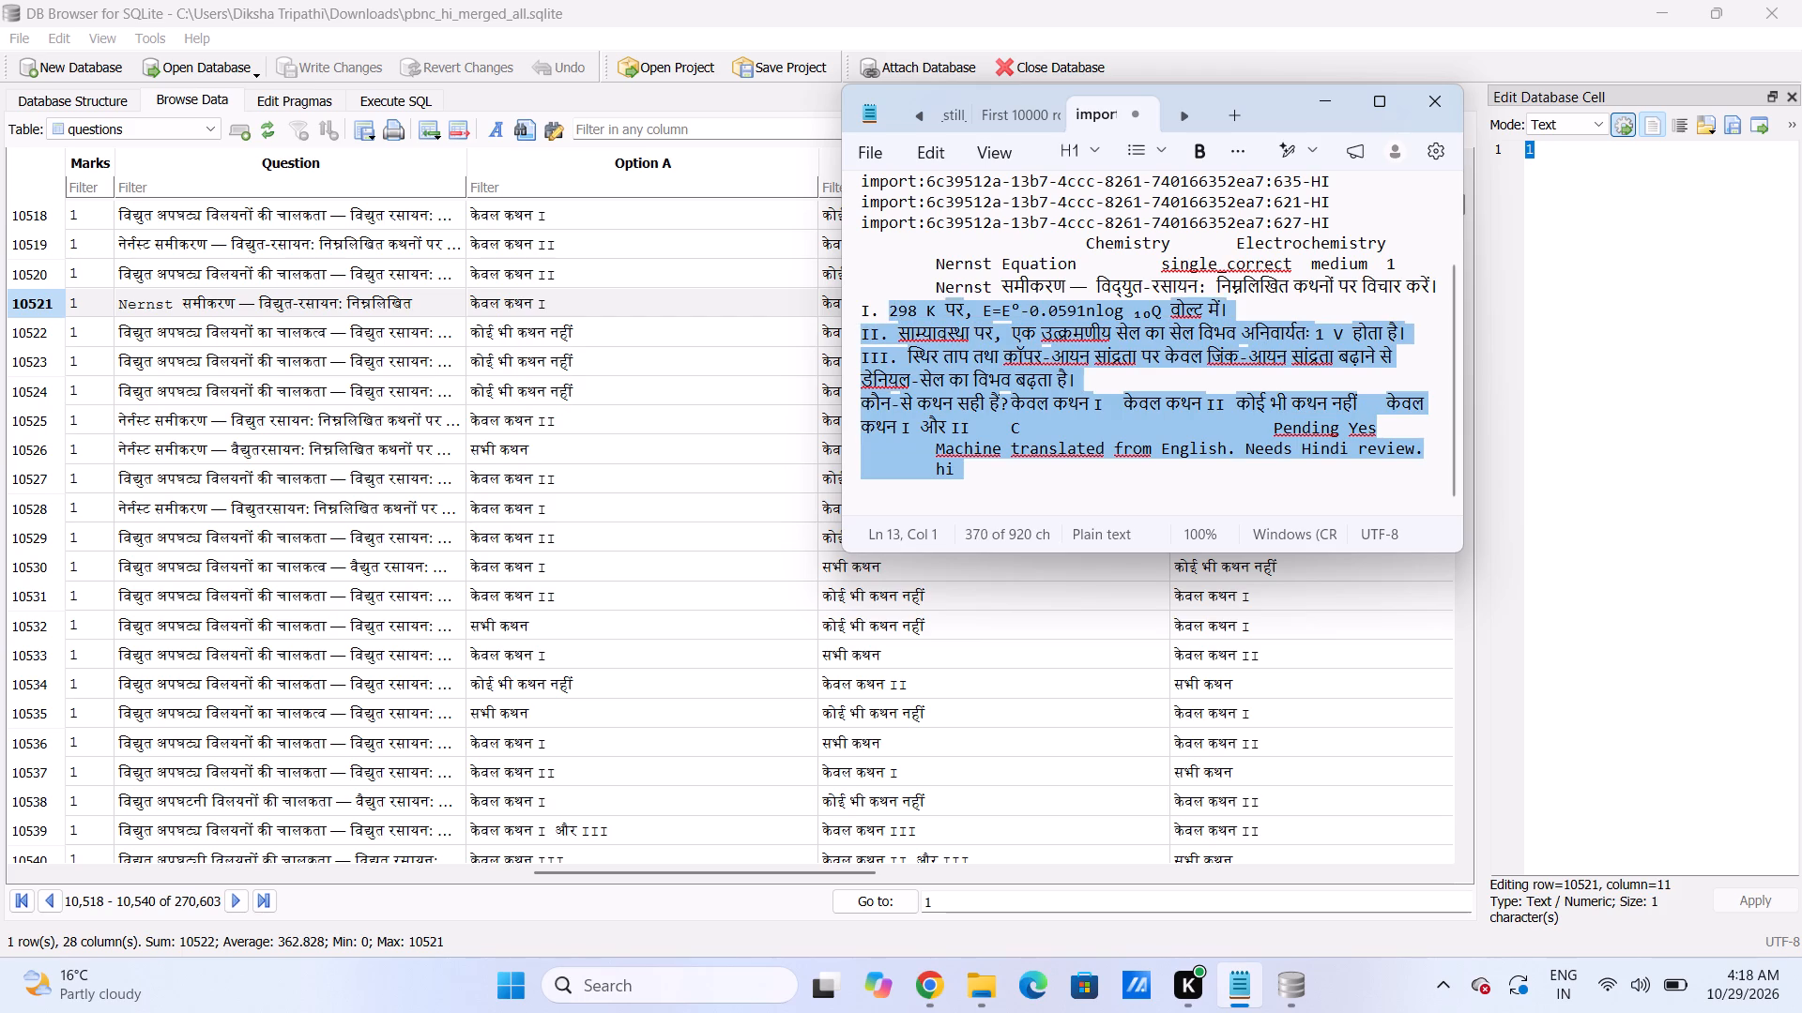
{"action": "left_click_drag", "start_coordinate": [893, 307], "coordinate": [877, 245]}
{"action": "key", "text": "BackSpace"}
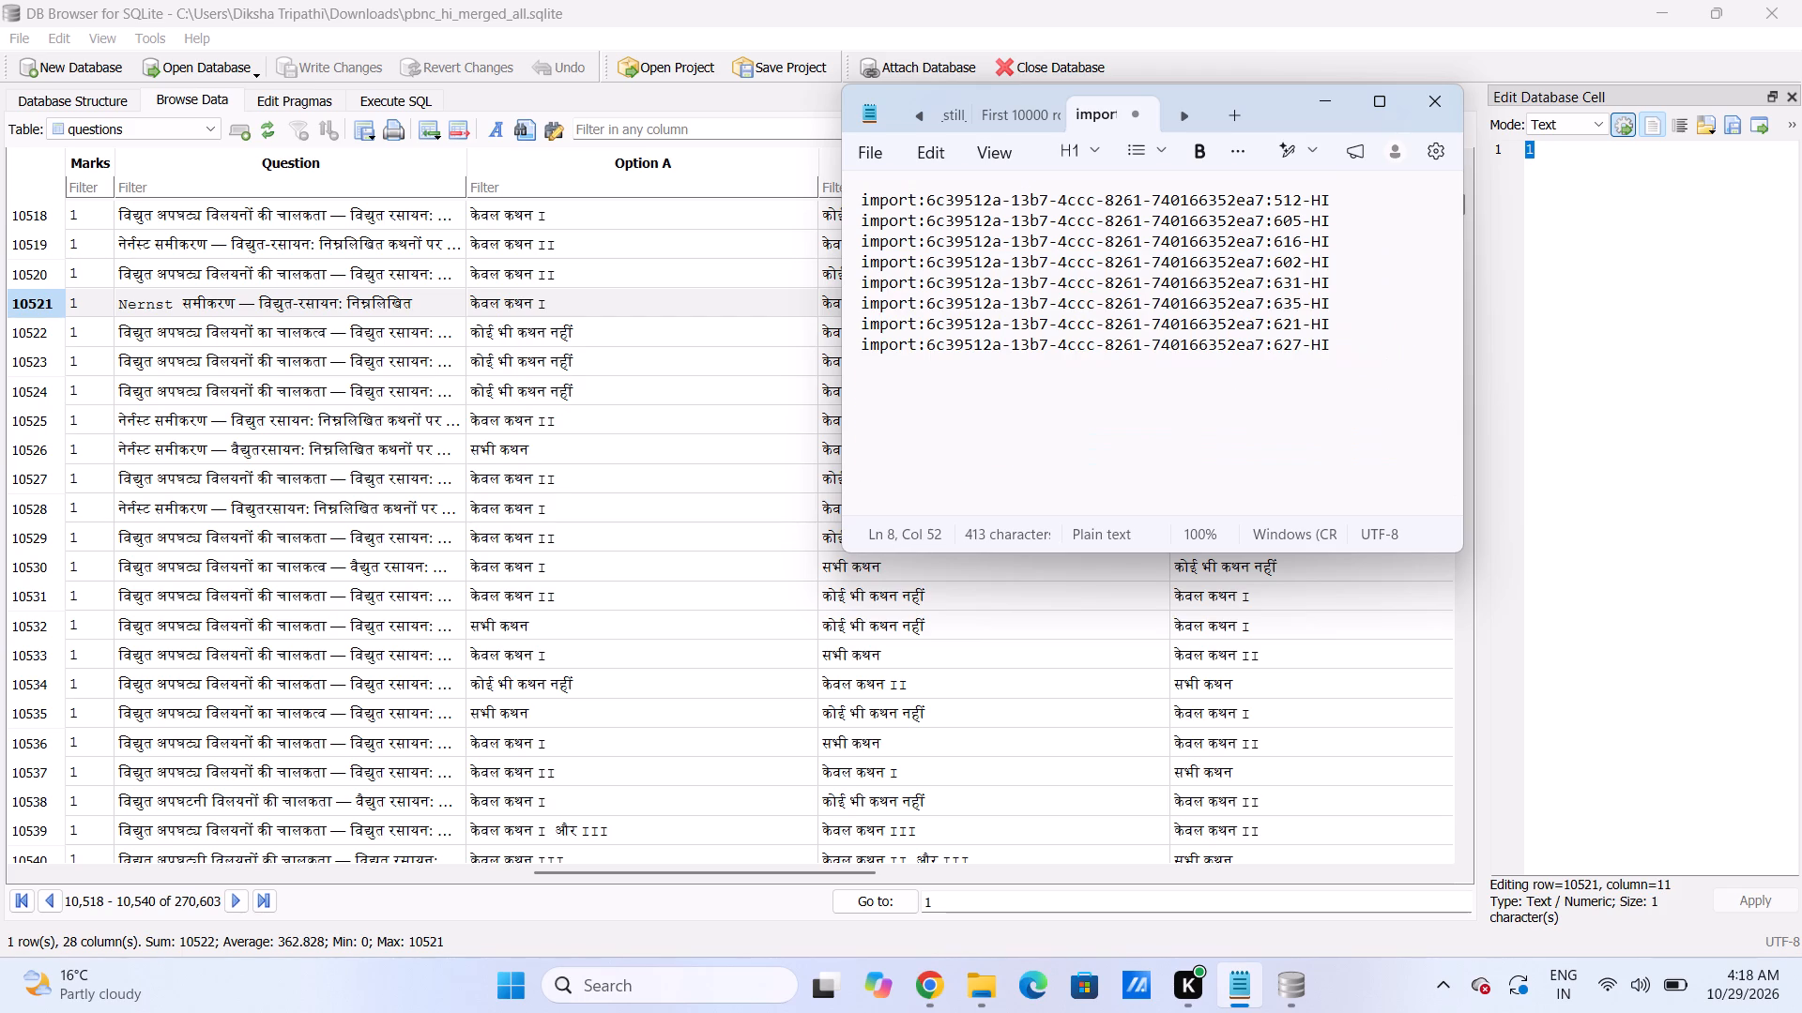
{"action": "key", "text": "Return"}
{"action": "scroll", "coordinate": [225, 647], "scroll_direction": "down", "scroll_amount": 2}
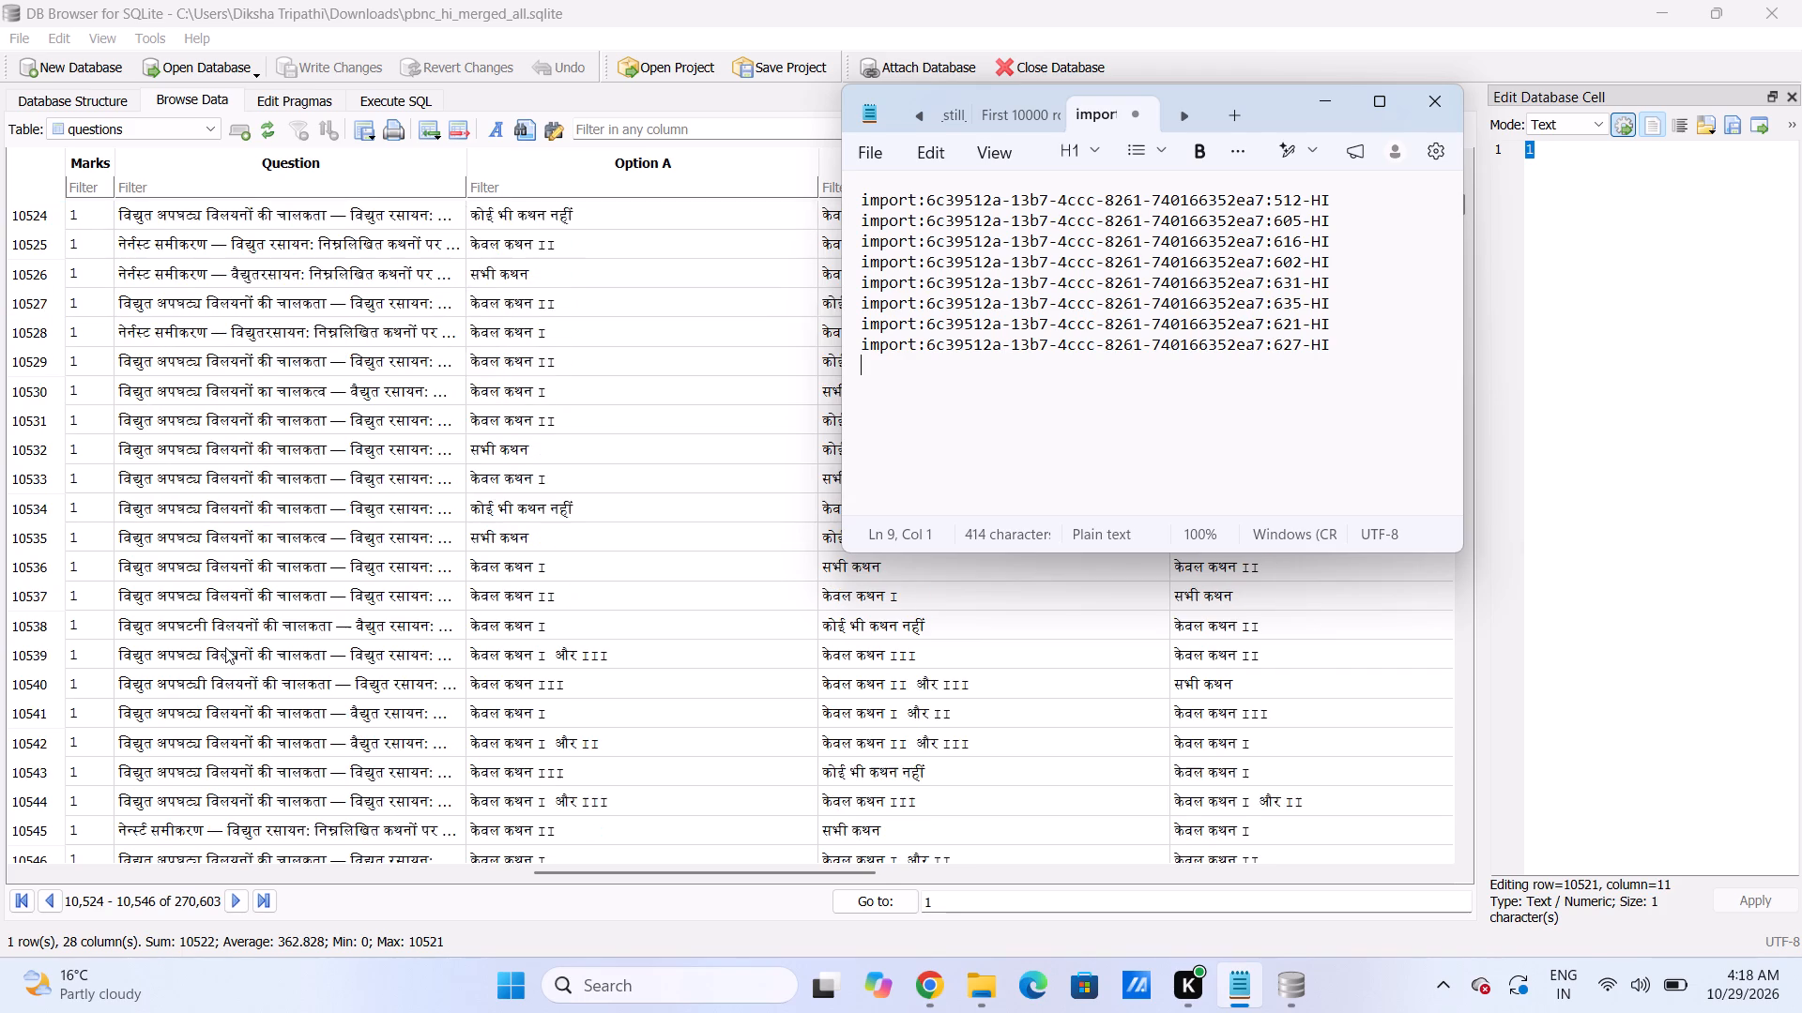
{"action": "scroll", "coordinate": [225, 647], "scroll_direction": "down", "scroll_amount": 1}
{"action": "scroll", "coordinate": [180, 533], "scroll_direction": "down", "scroll_amount": 1}
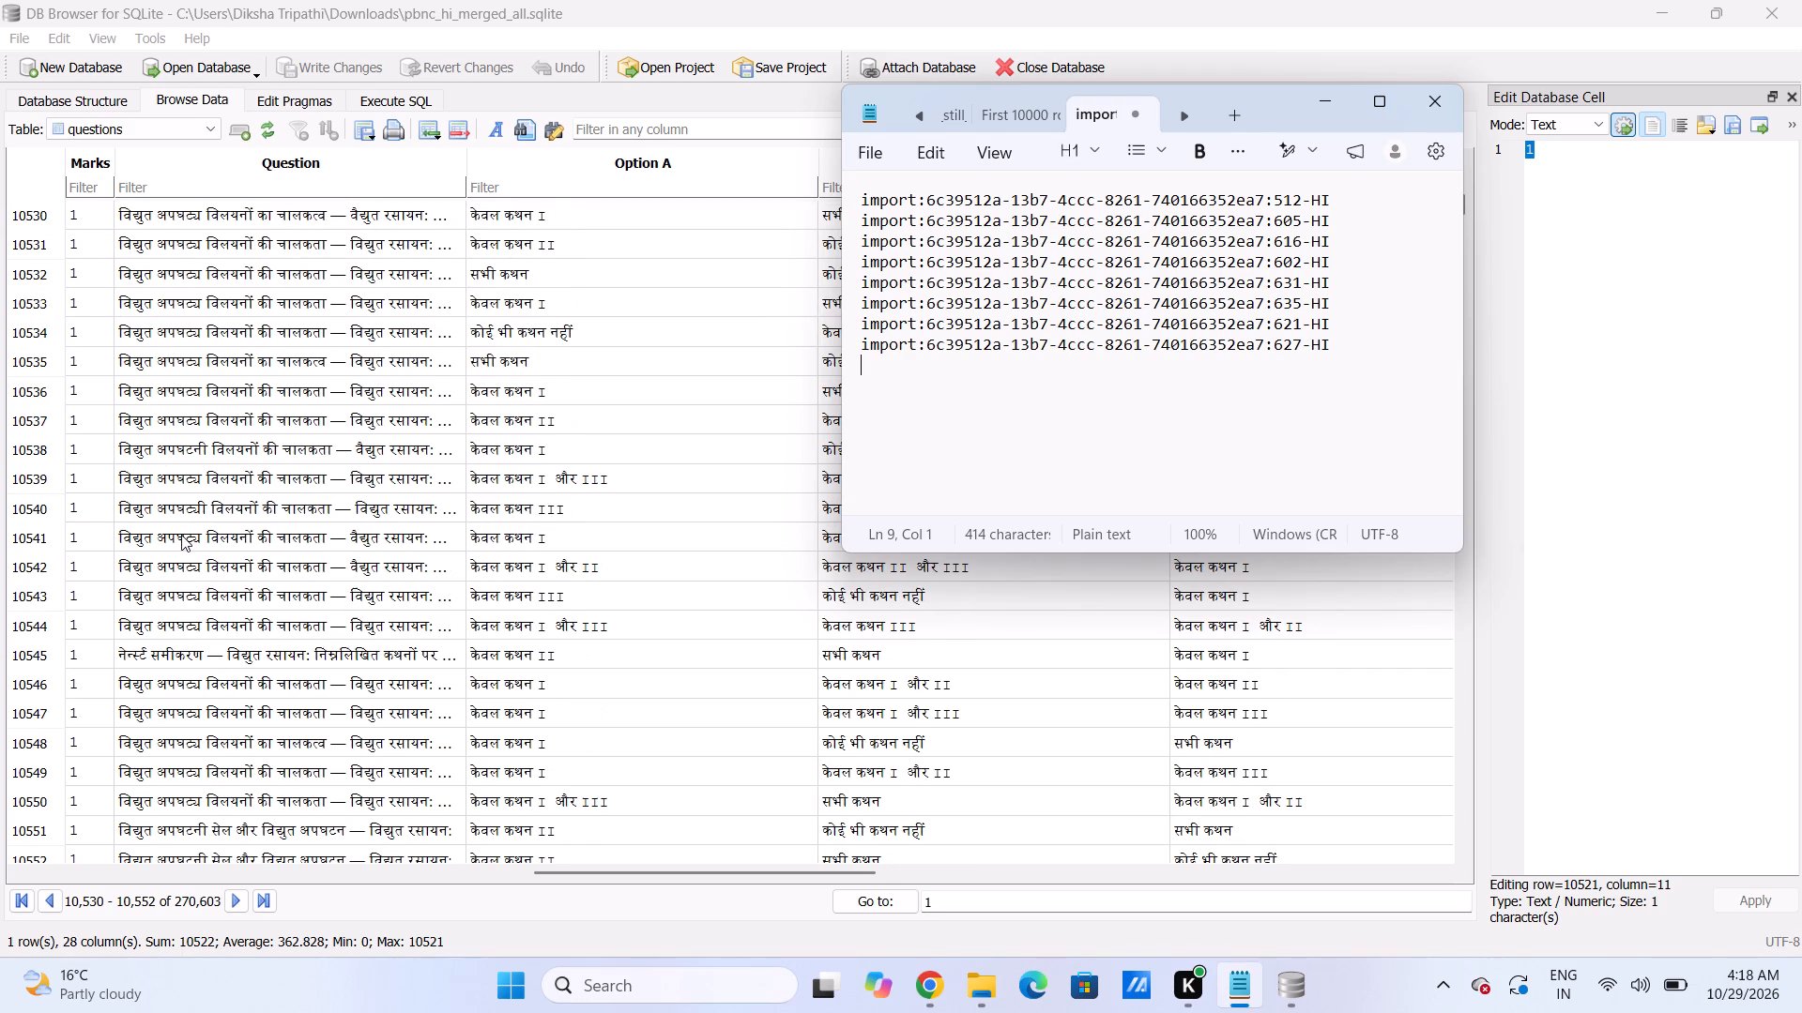
{"action": "scroll", "coordinate": [182, 535], "scroll_direction": "down", "scroll_amount": 2}
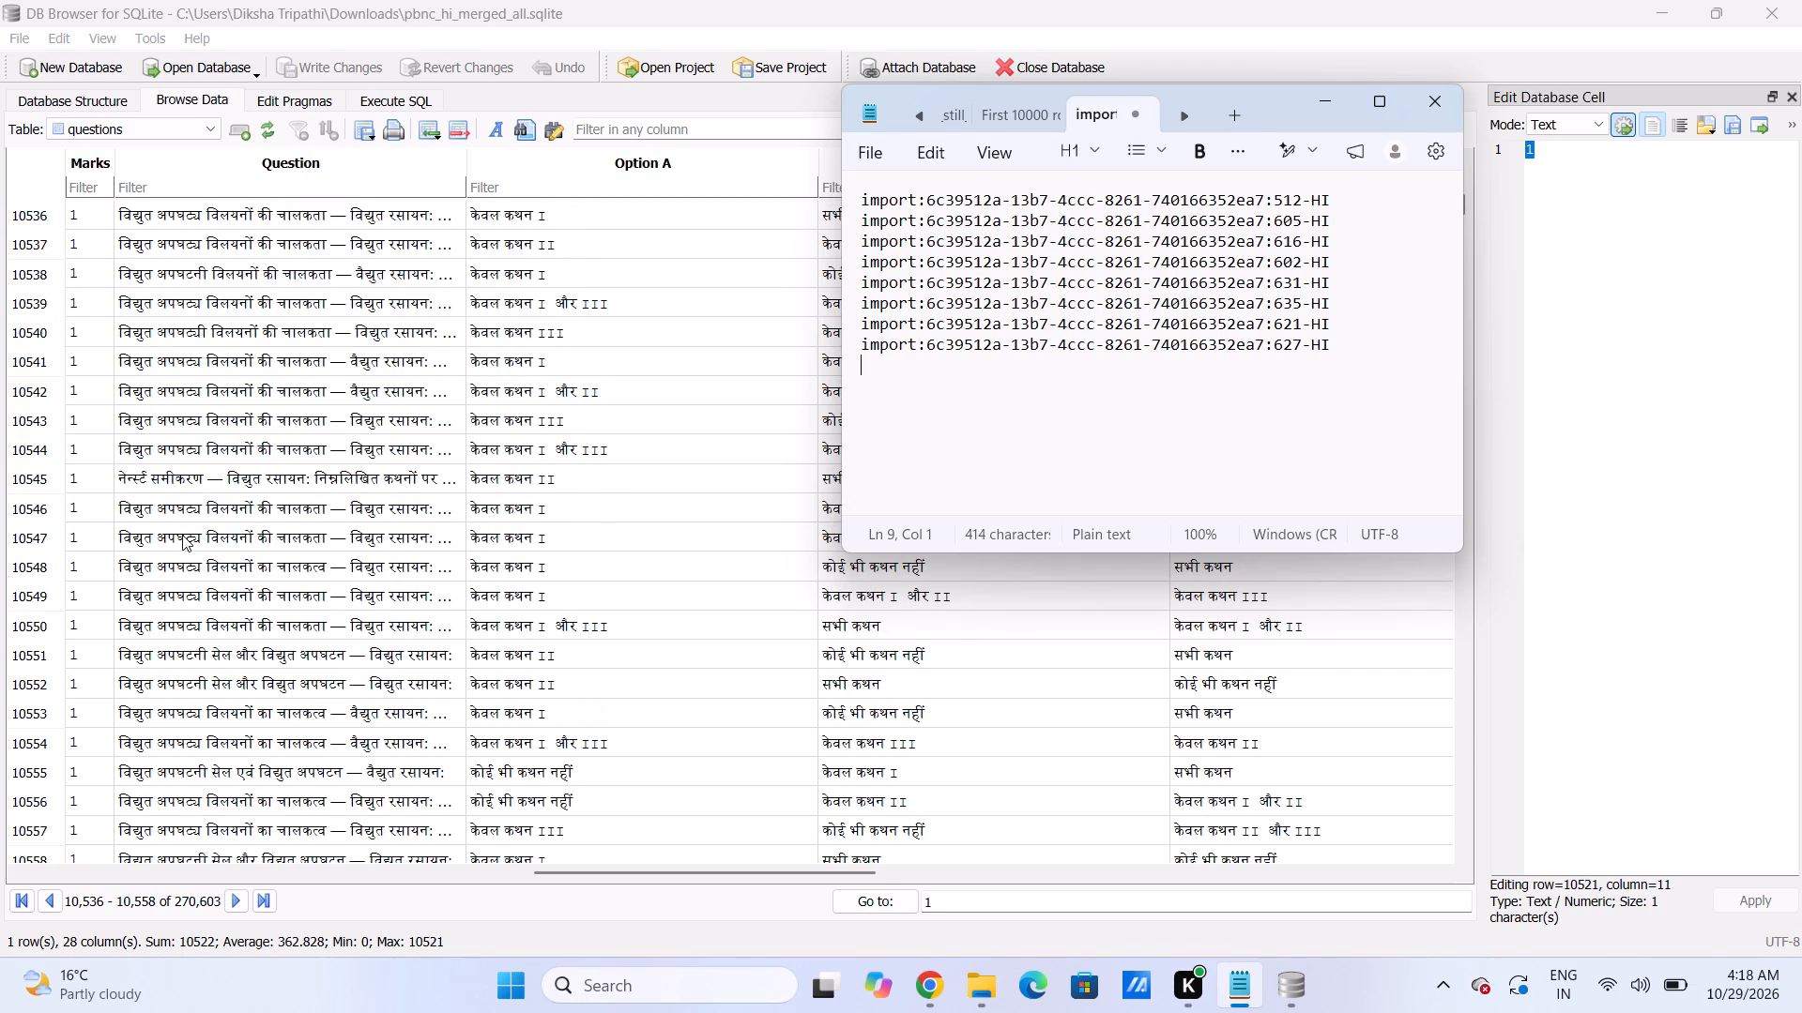
{"action": "scroll", "coordinate": [183, 531], "scroll_direction": "down", "scroll_amount": 2}
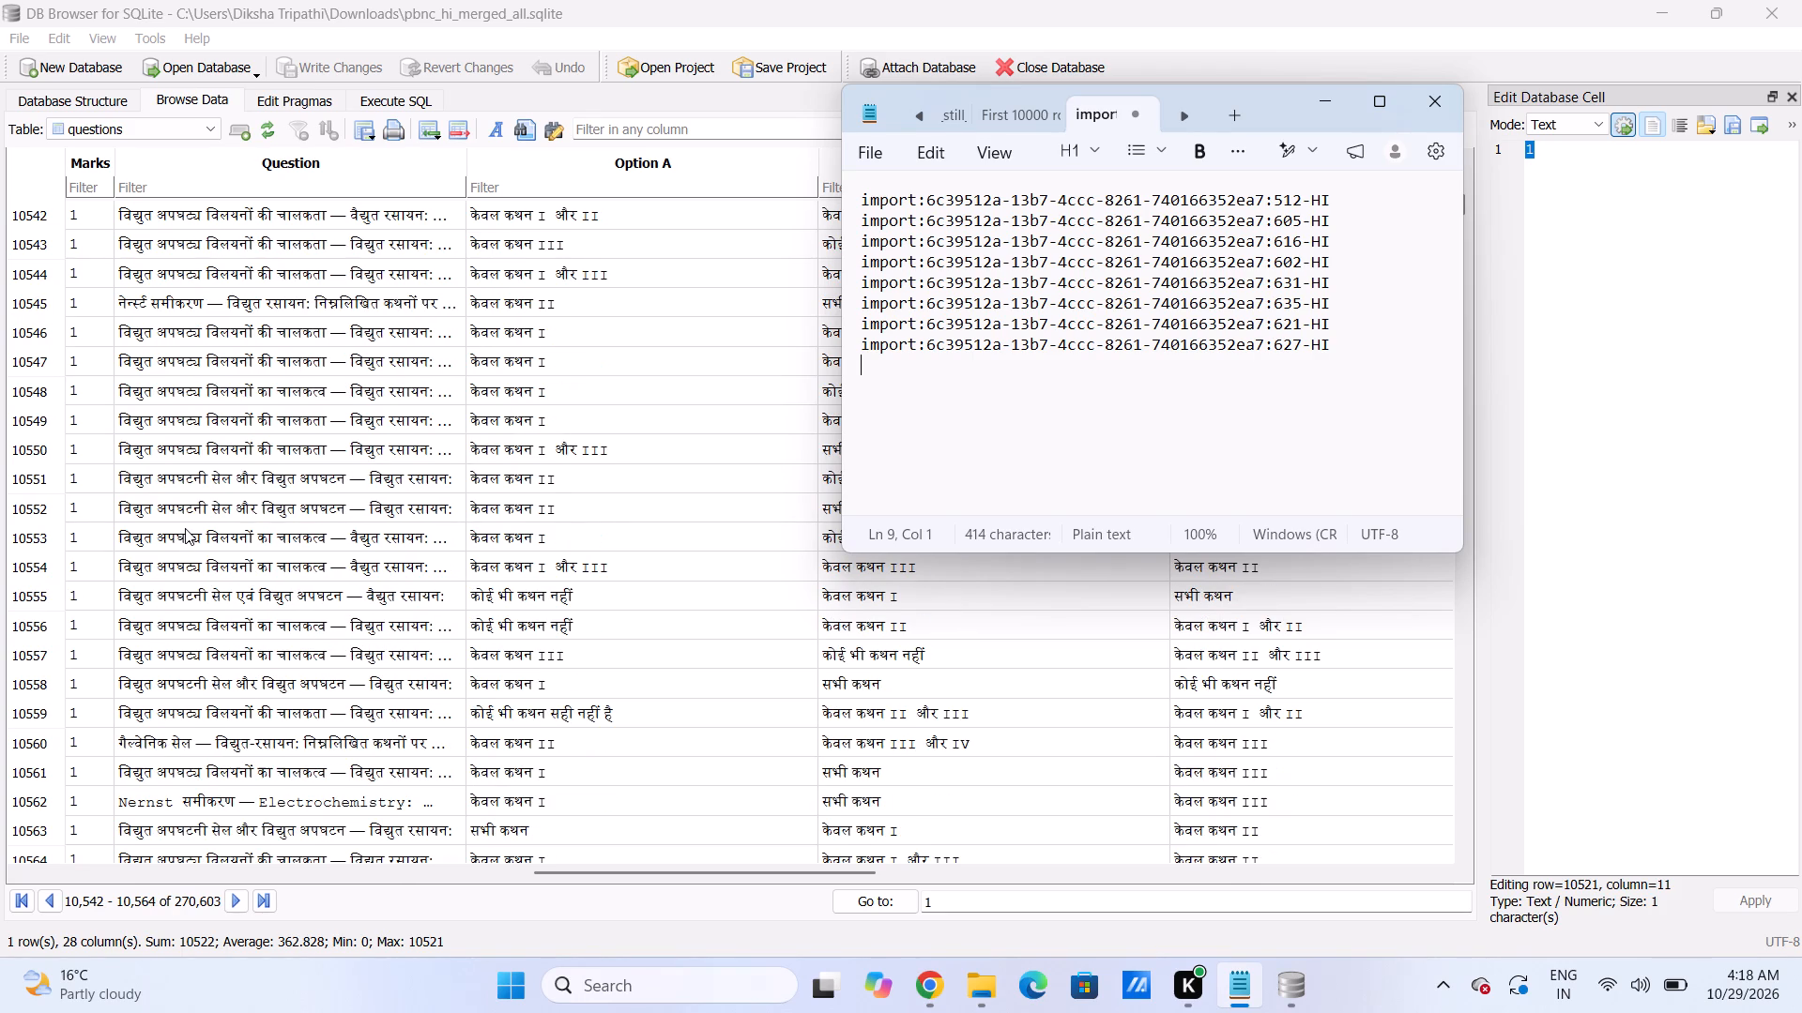
{"action": "left_click", "coordinate": [32, 800]}
{"action": "key", "text": "ctrl+c"}
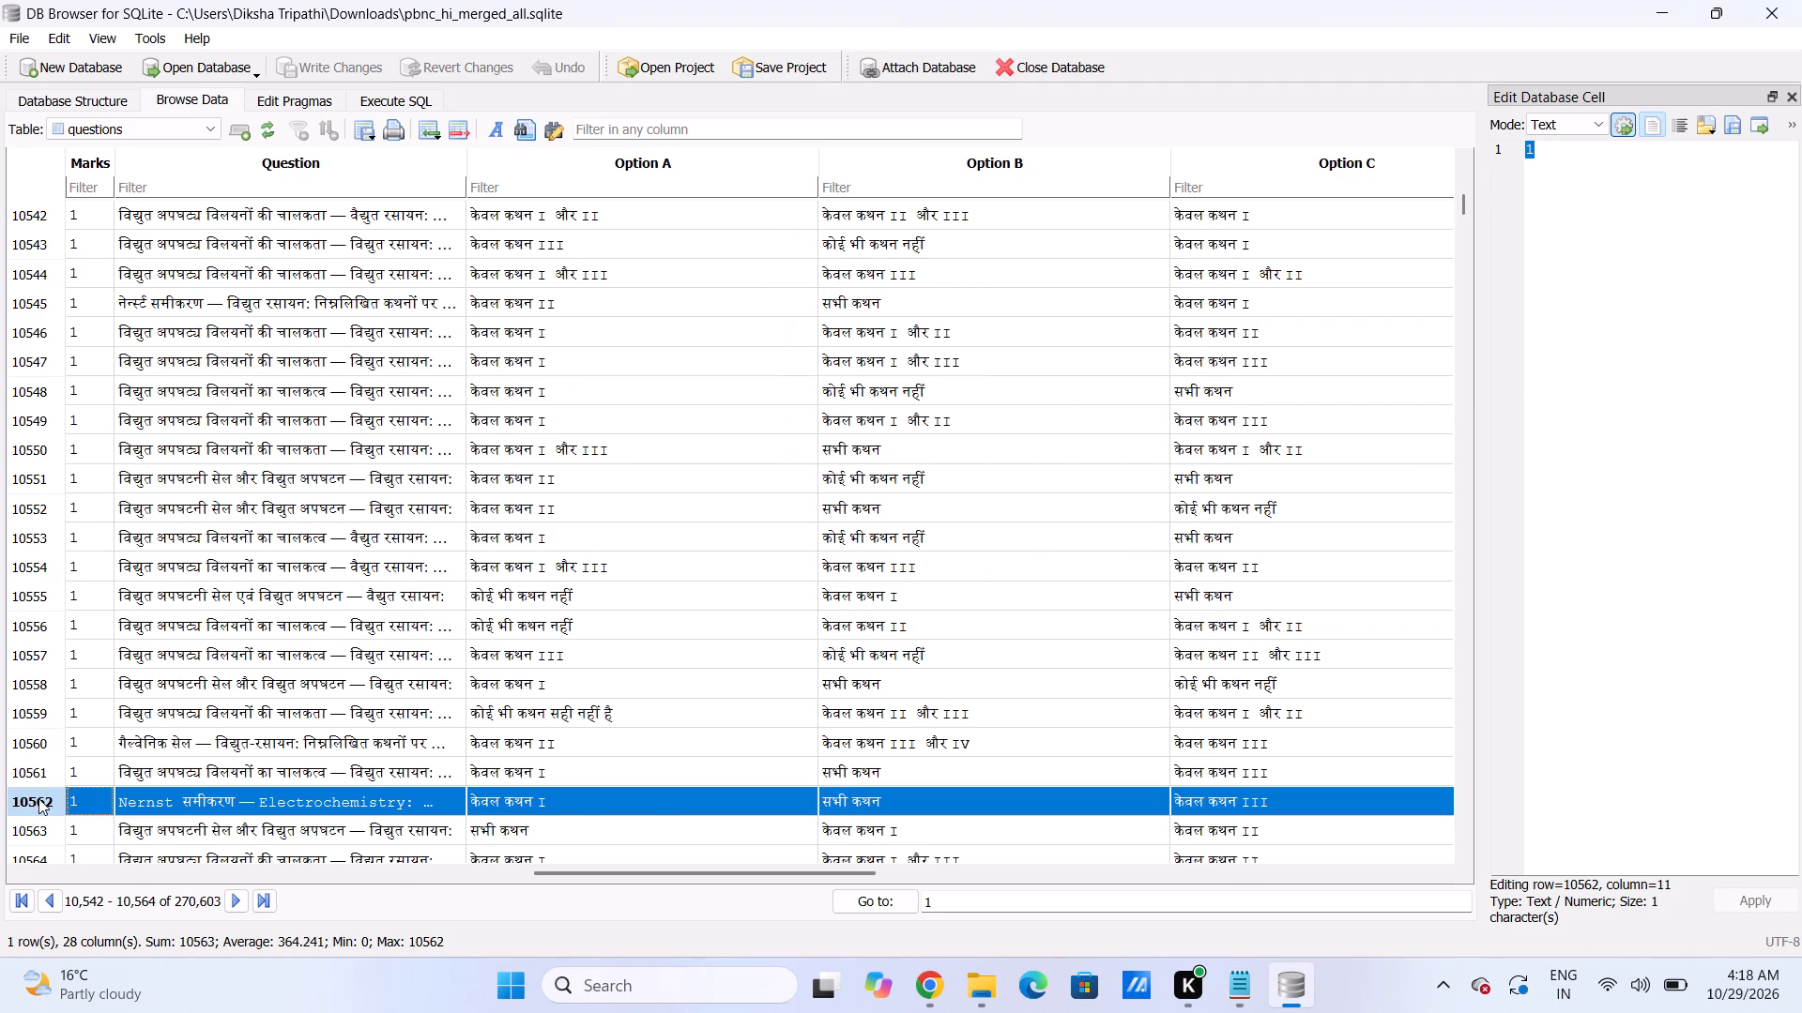
{"action": "left_click", "coordinate": [1240, 995]}
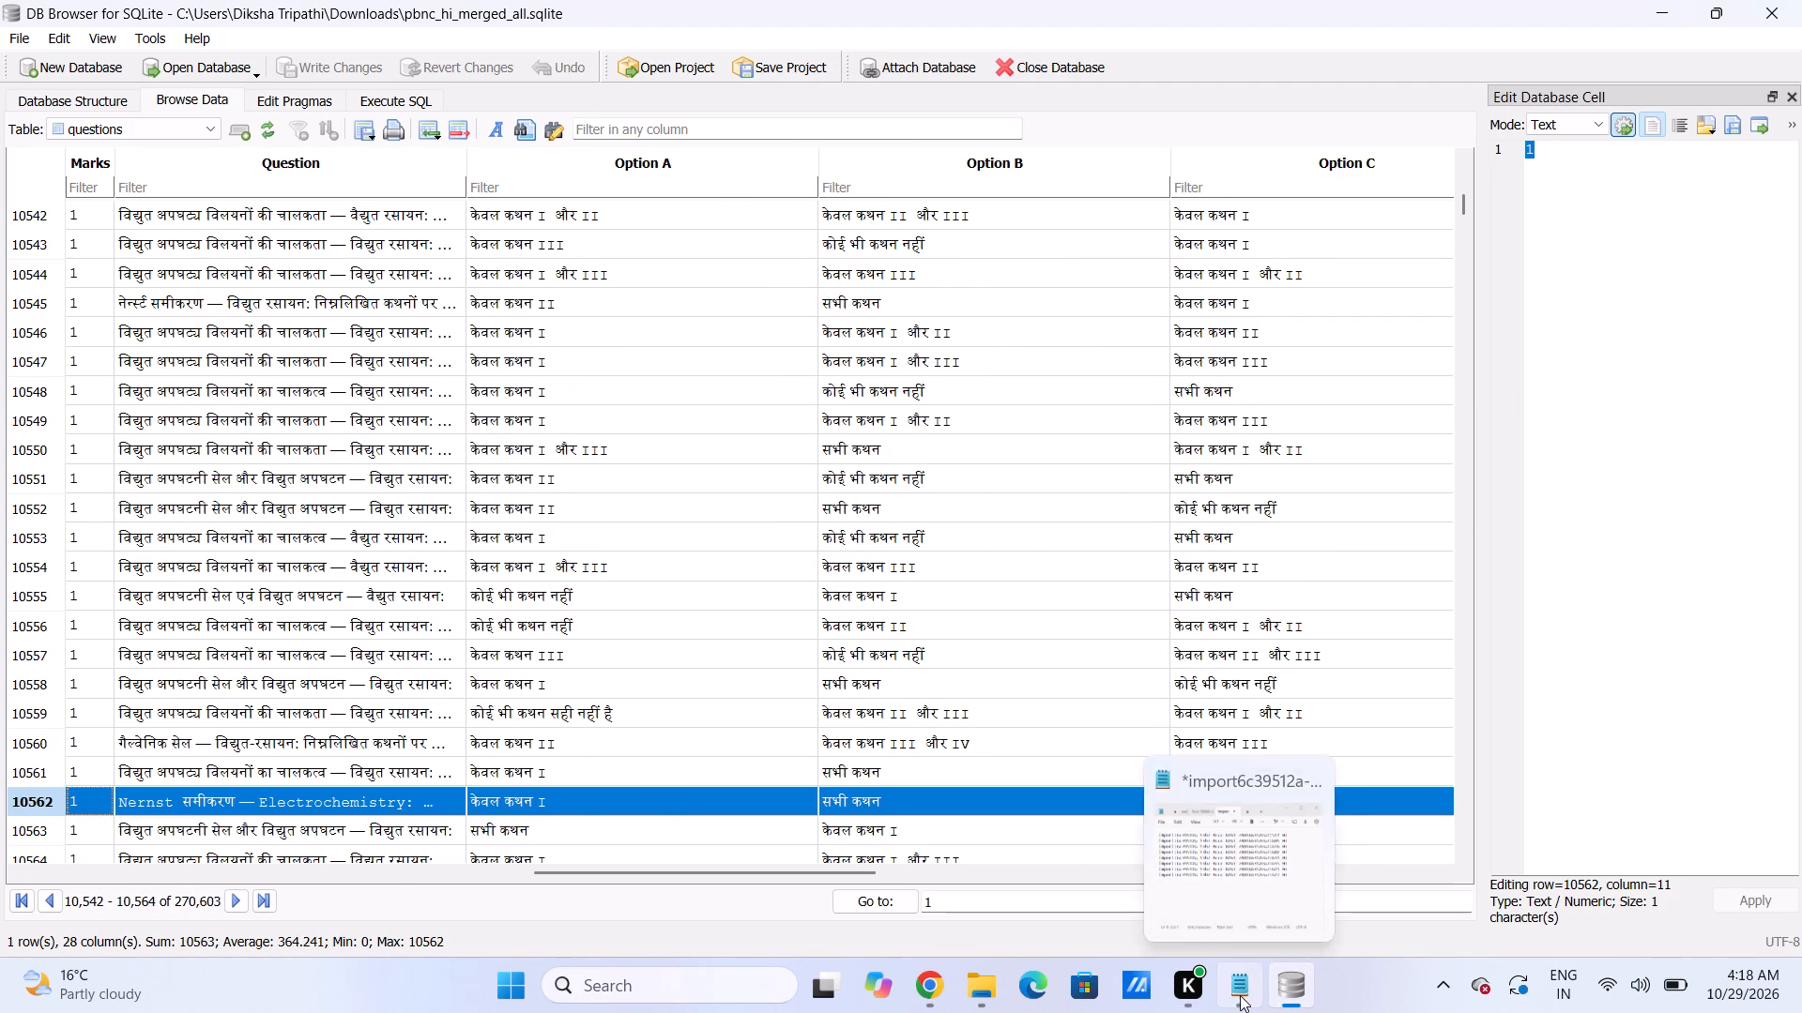
{"action": "key", "text": "ctrl+v"}
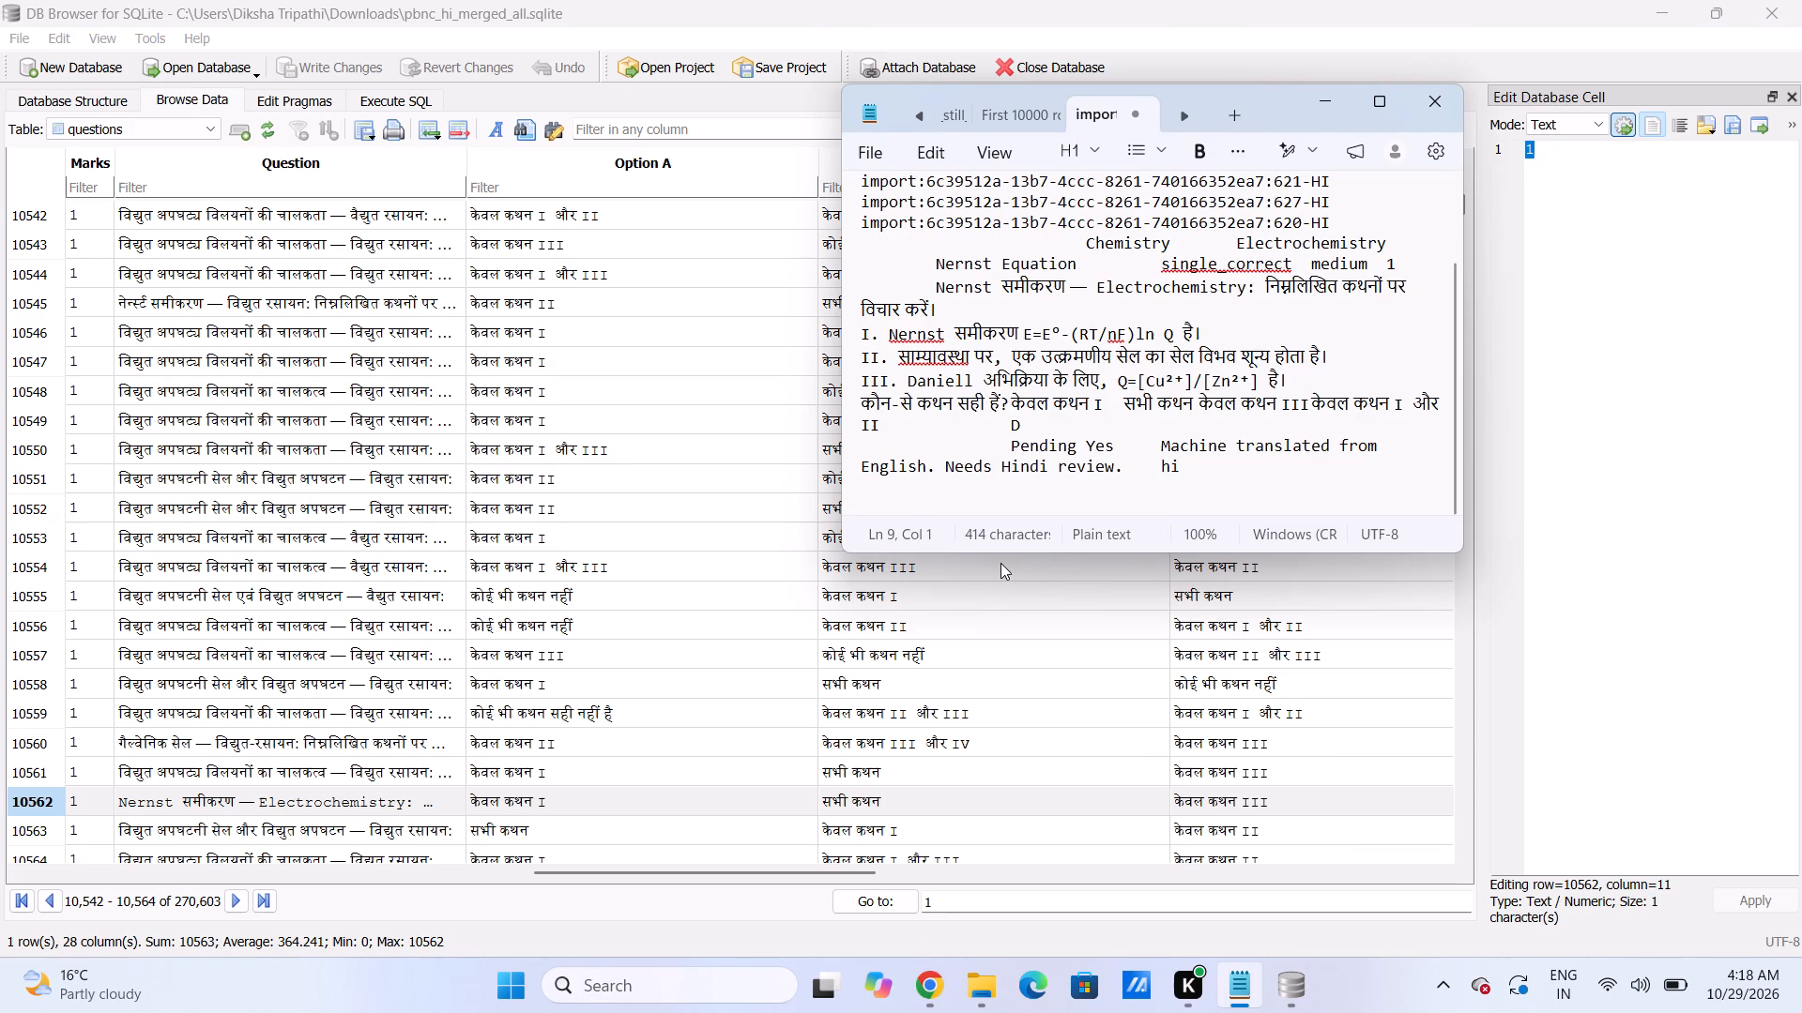
{"action": "left_click_drag", "start_coordinate": [865, 509], "coordinate": [896, 281]}
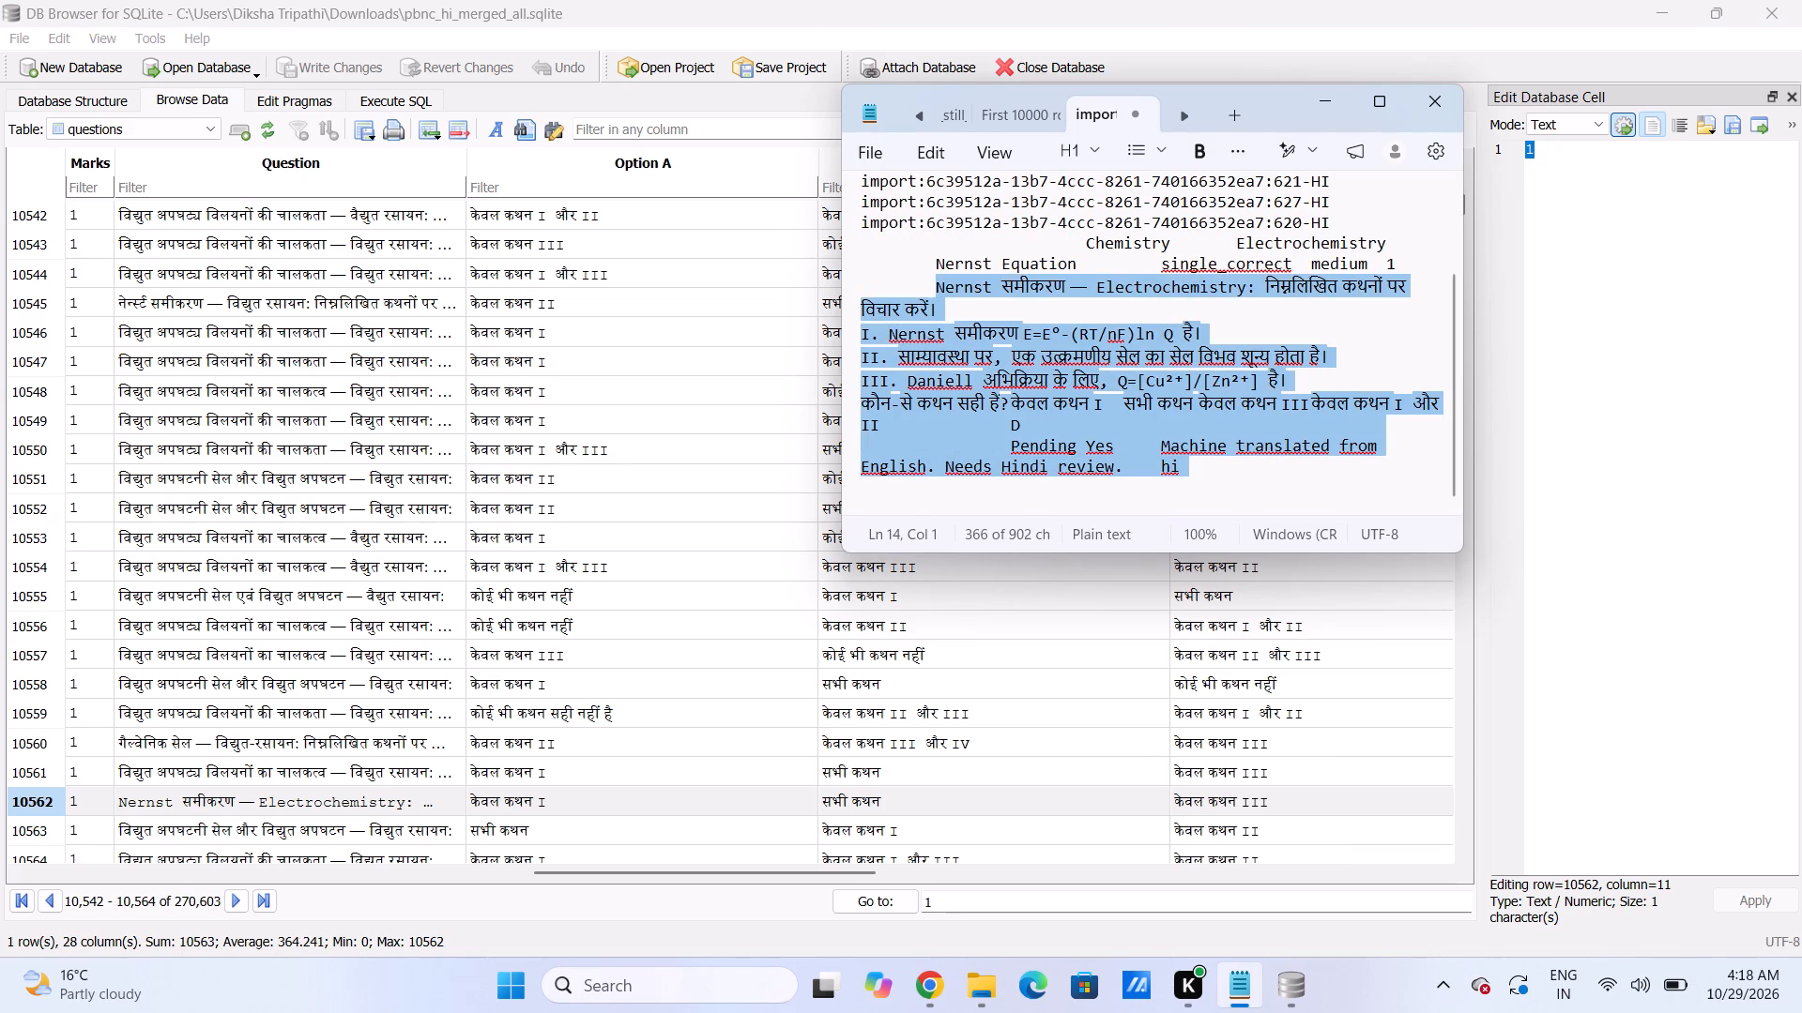
{"action": "left_click_drag", "start_coordinate": [896, 281], "coordinate": [875, 248]}
{"action": "key", "text": "BackSpace"}
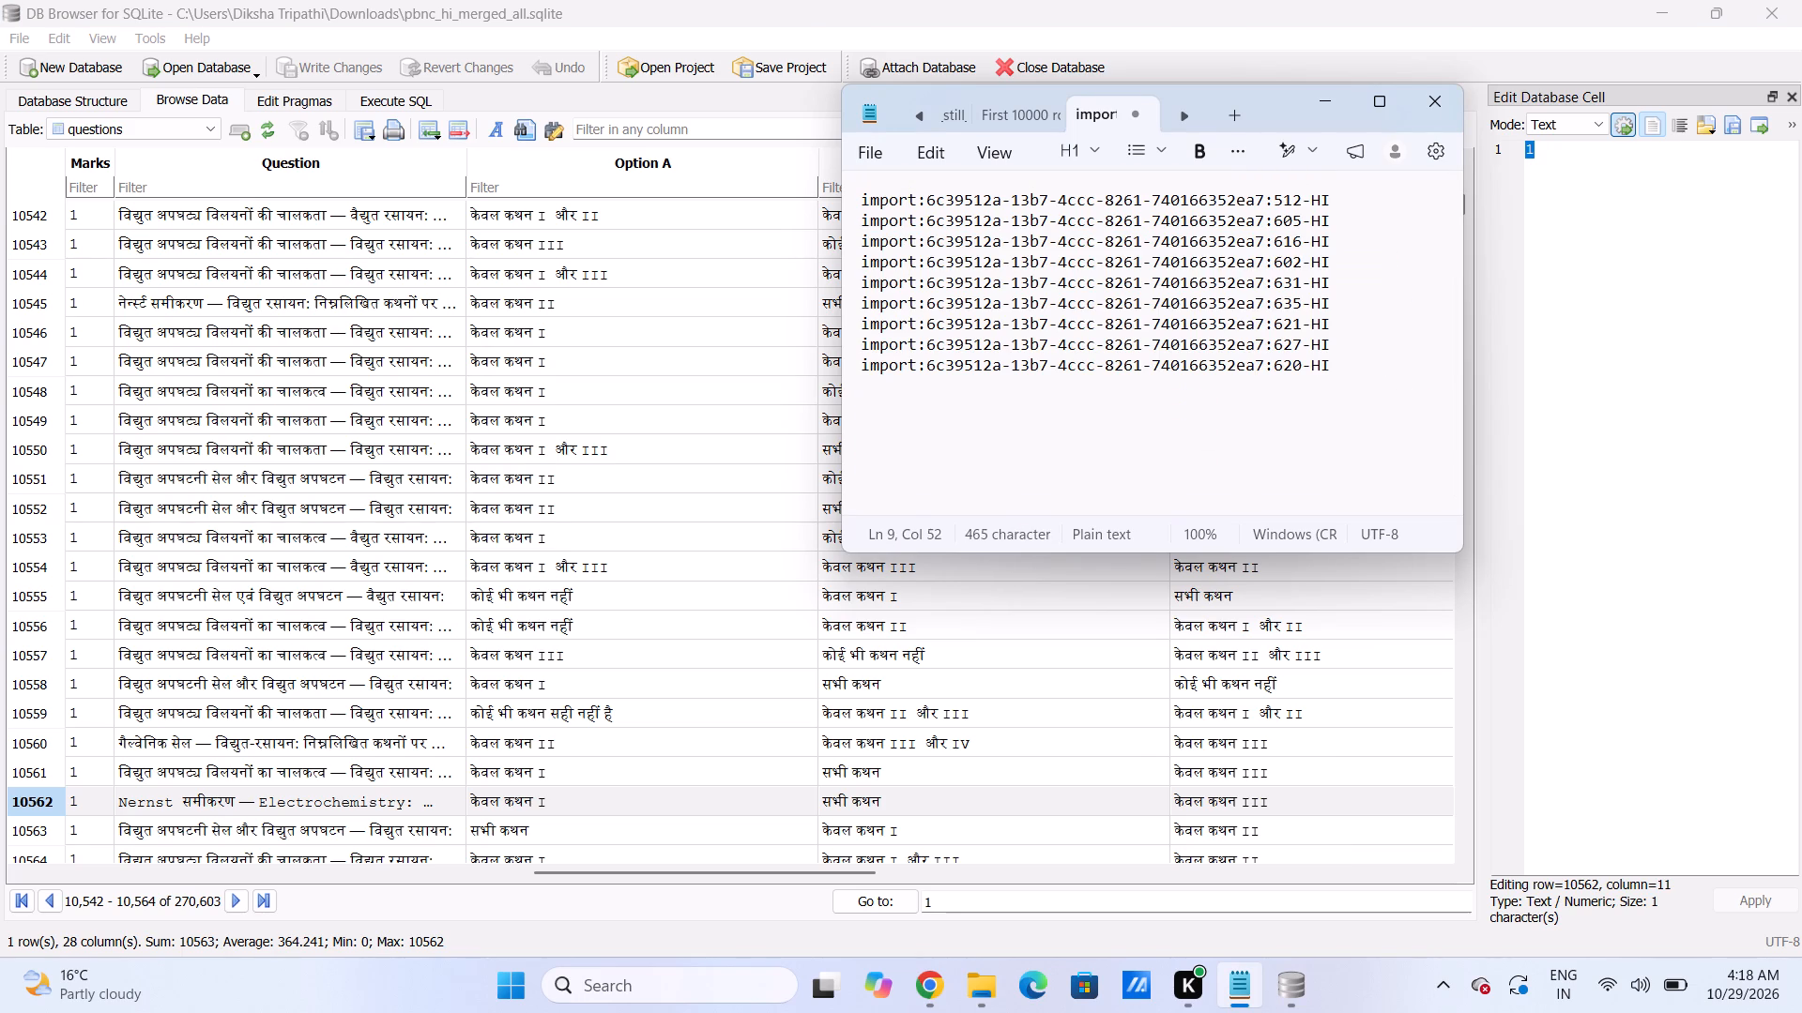
{"action": "key", "text": "Return"}
Examine the Hindi question and option text in rows 10563 to 10693 for untranslated English wording.
{"action": "scroll", "coordinate": [214, 675], "scroll_direction": "down", "scroll_amount": 2}
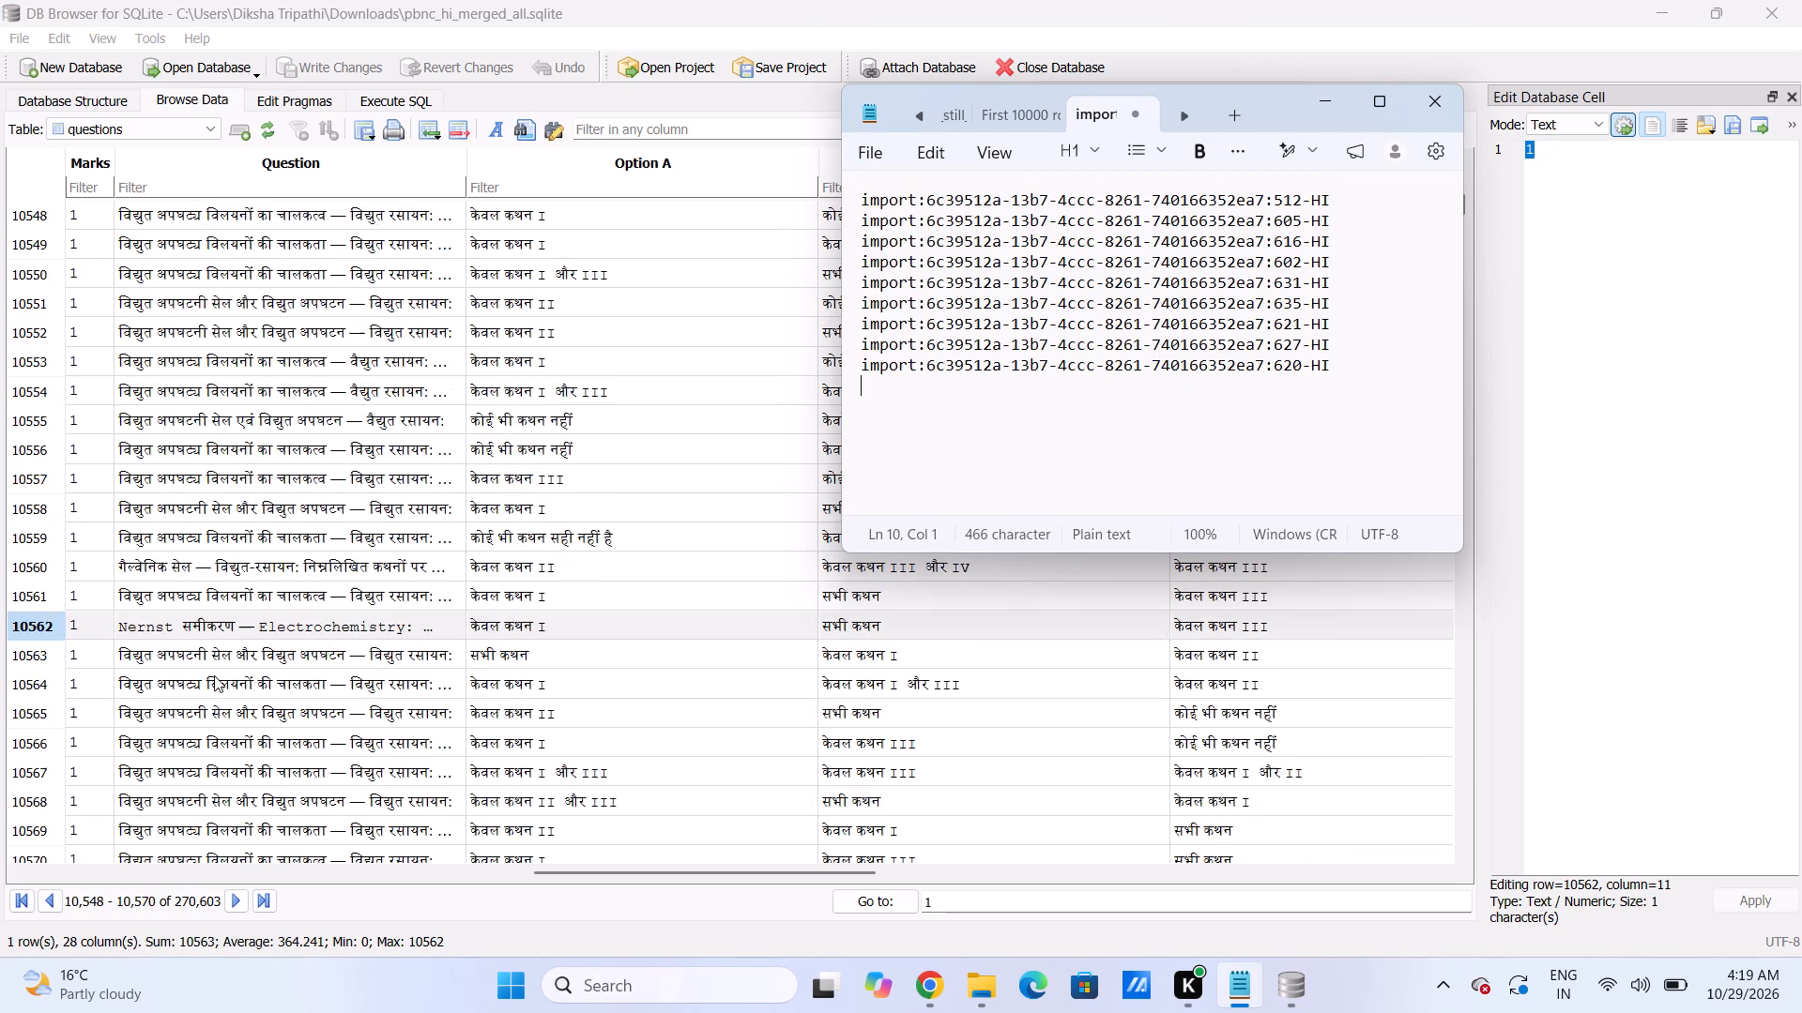
{"action": "scroll", "coordinate": [214, 675], "scroll_direction": "down", "scroll_amount": 3}
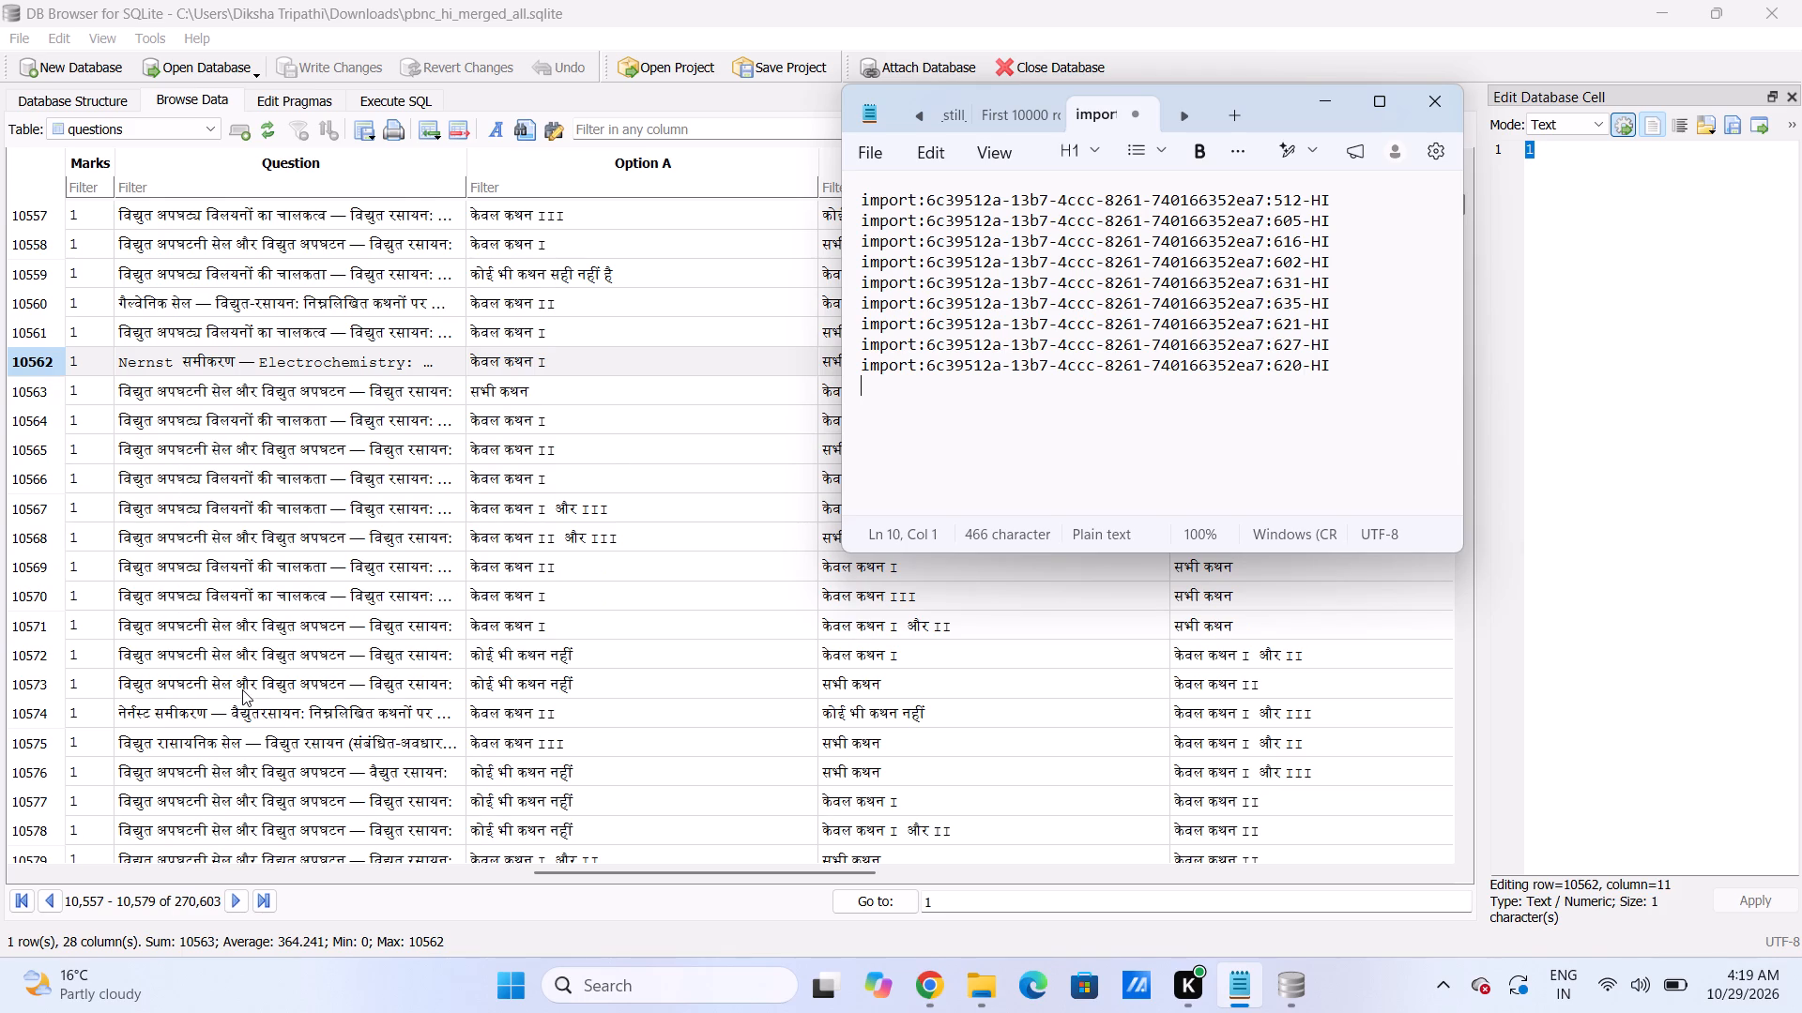
{"action": "scroll", "coordinate": [242, 689], "scroll_direction": "down", "scroll_amount": 4}
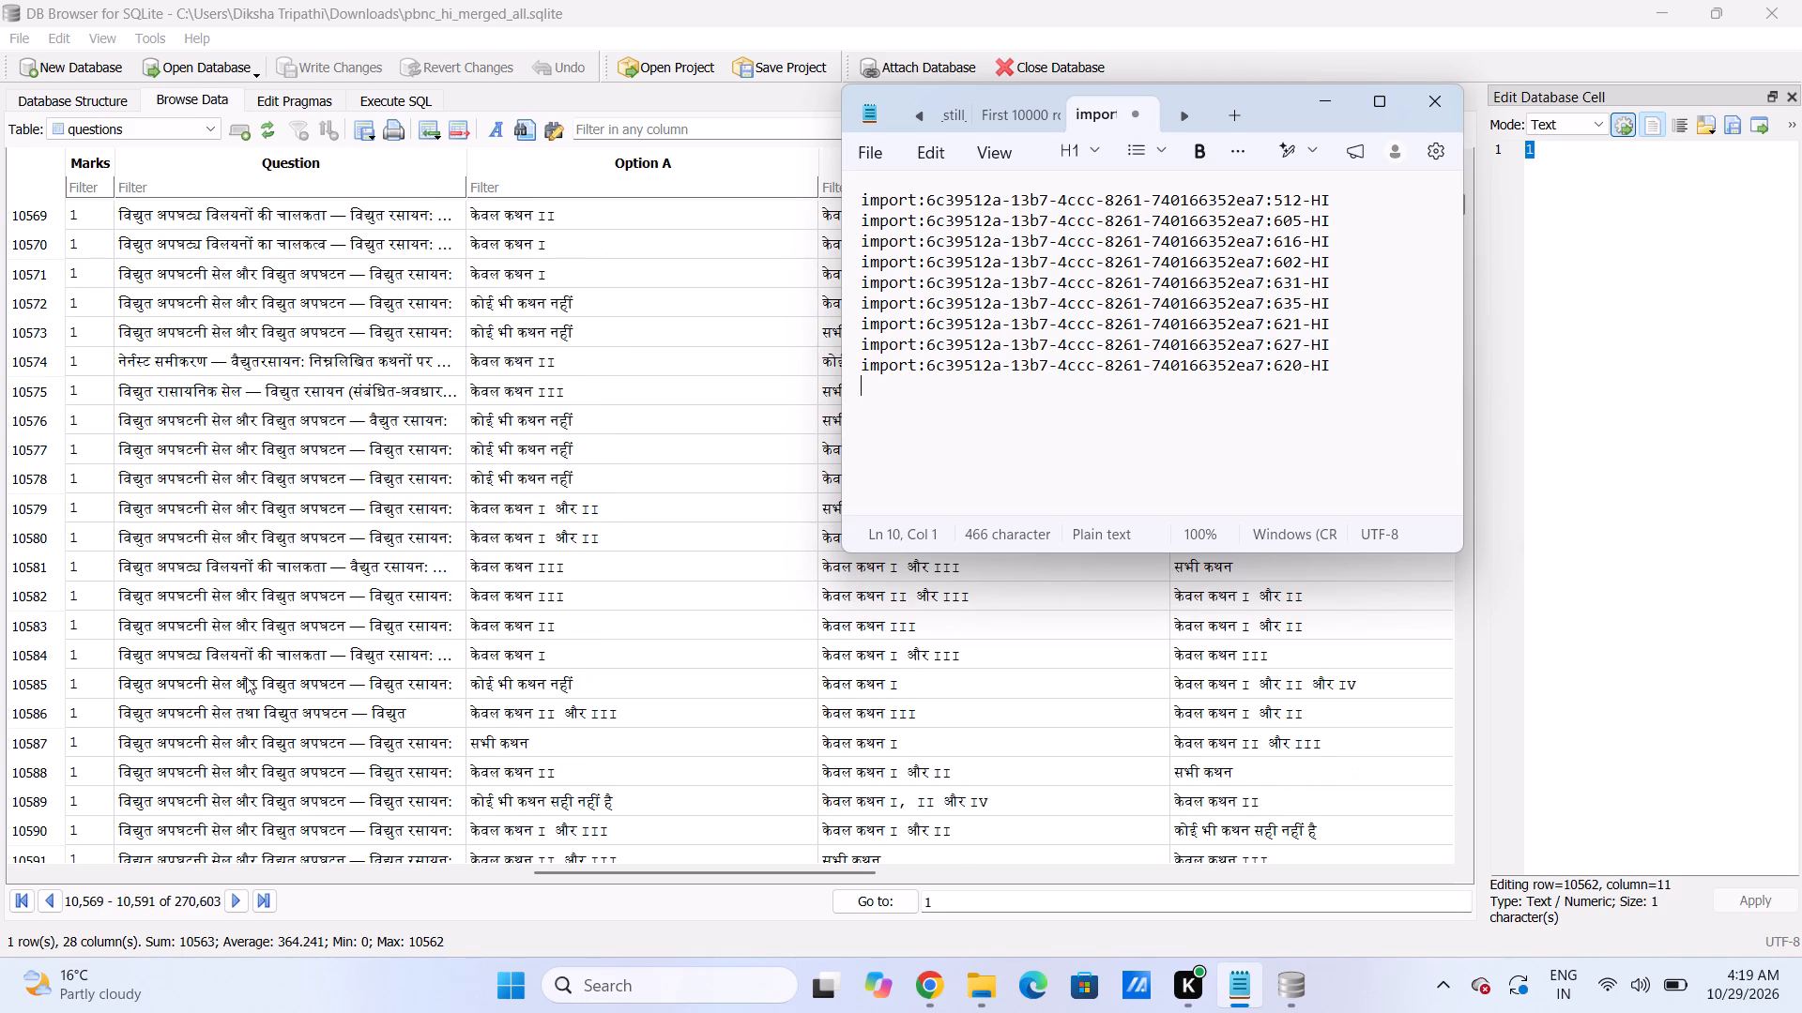
{"action": "scroll", "coordinate": [250, 654], "scroll_direction": "down", "scroll_amount": 2}
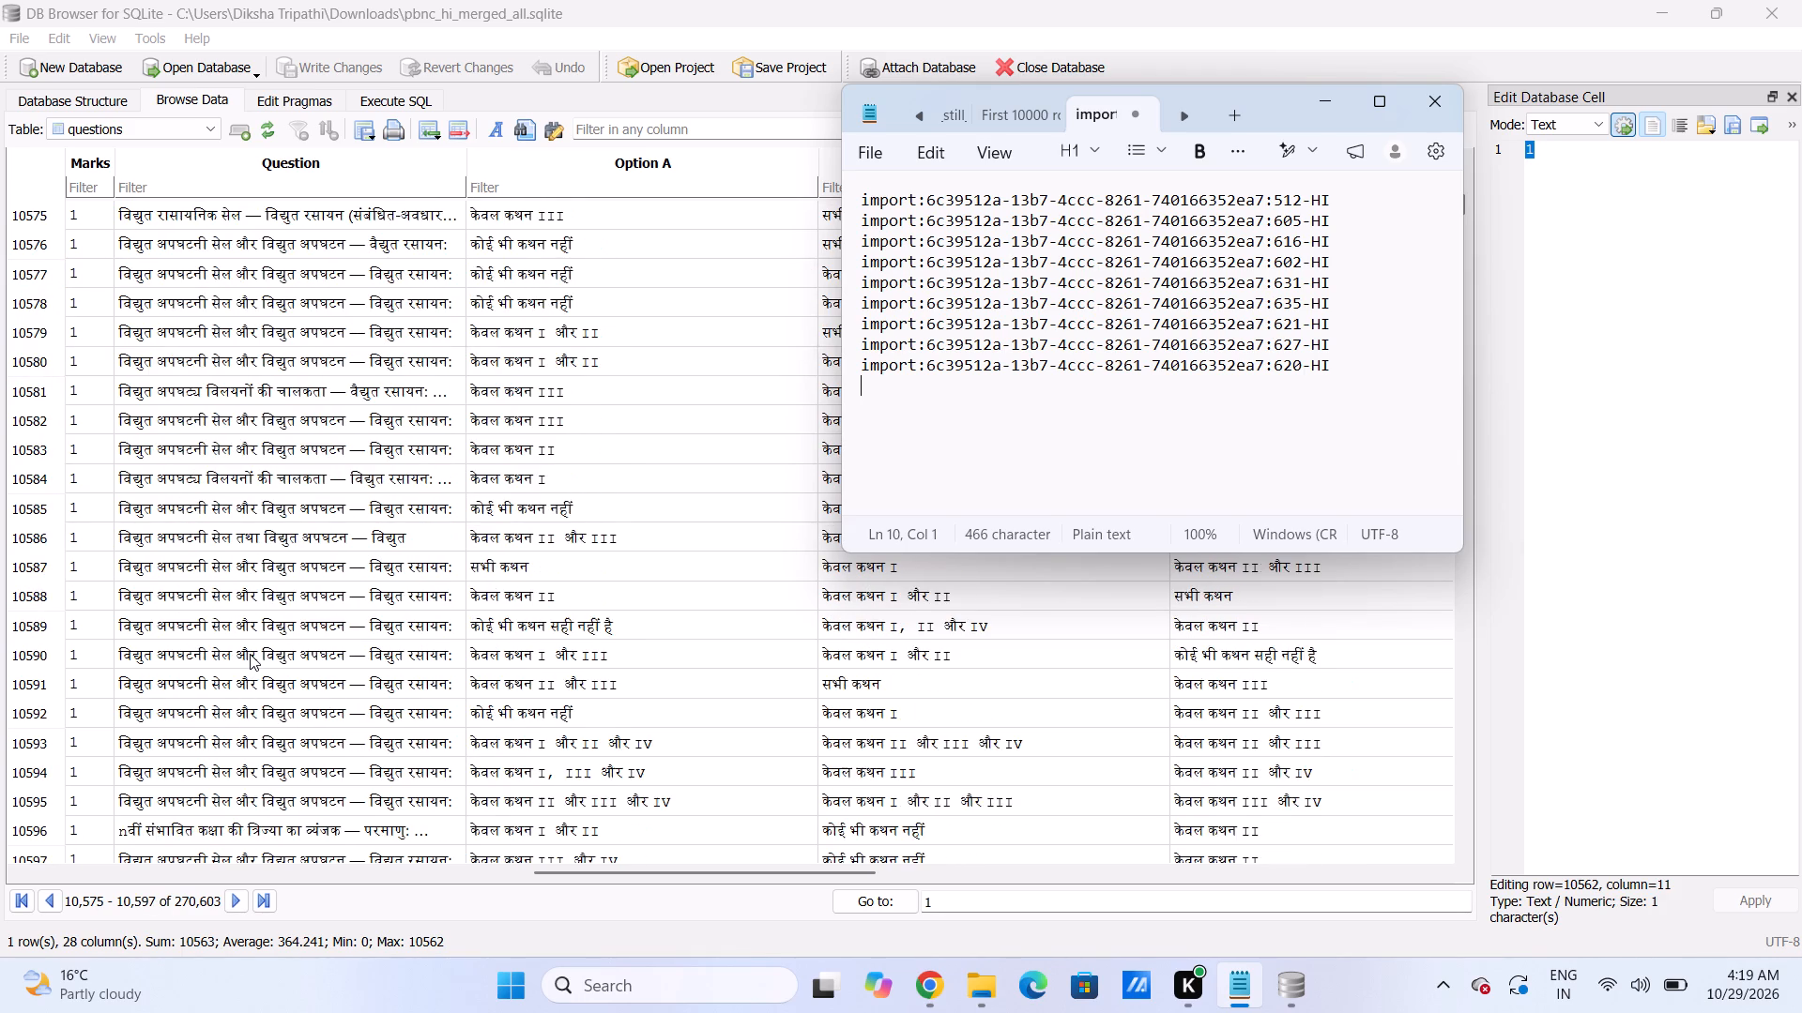
{"action": "scroll", "coordinate": [250, 654], "scroll_direction": "down", "scroll_amount": 4}
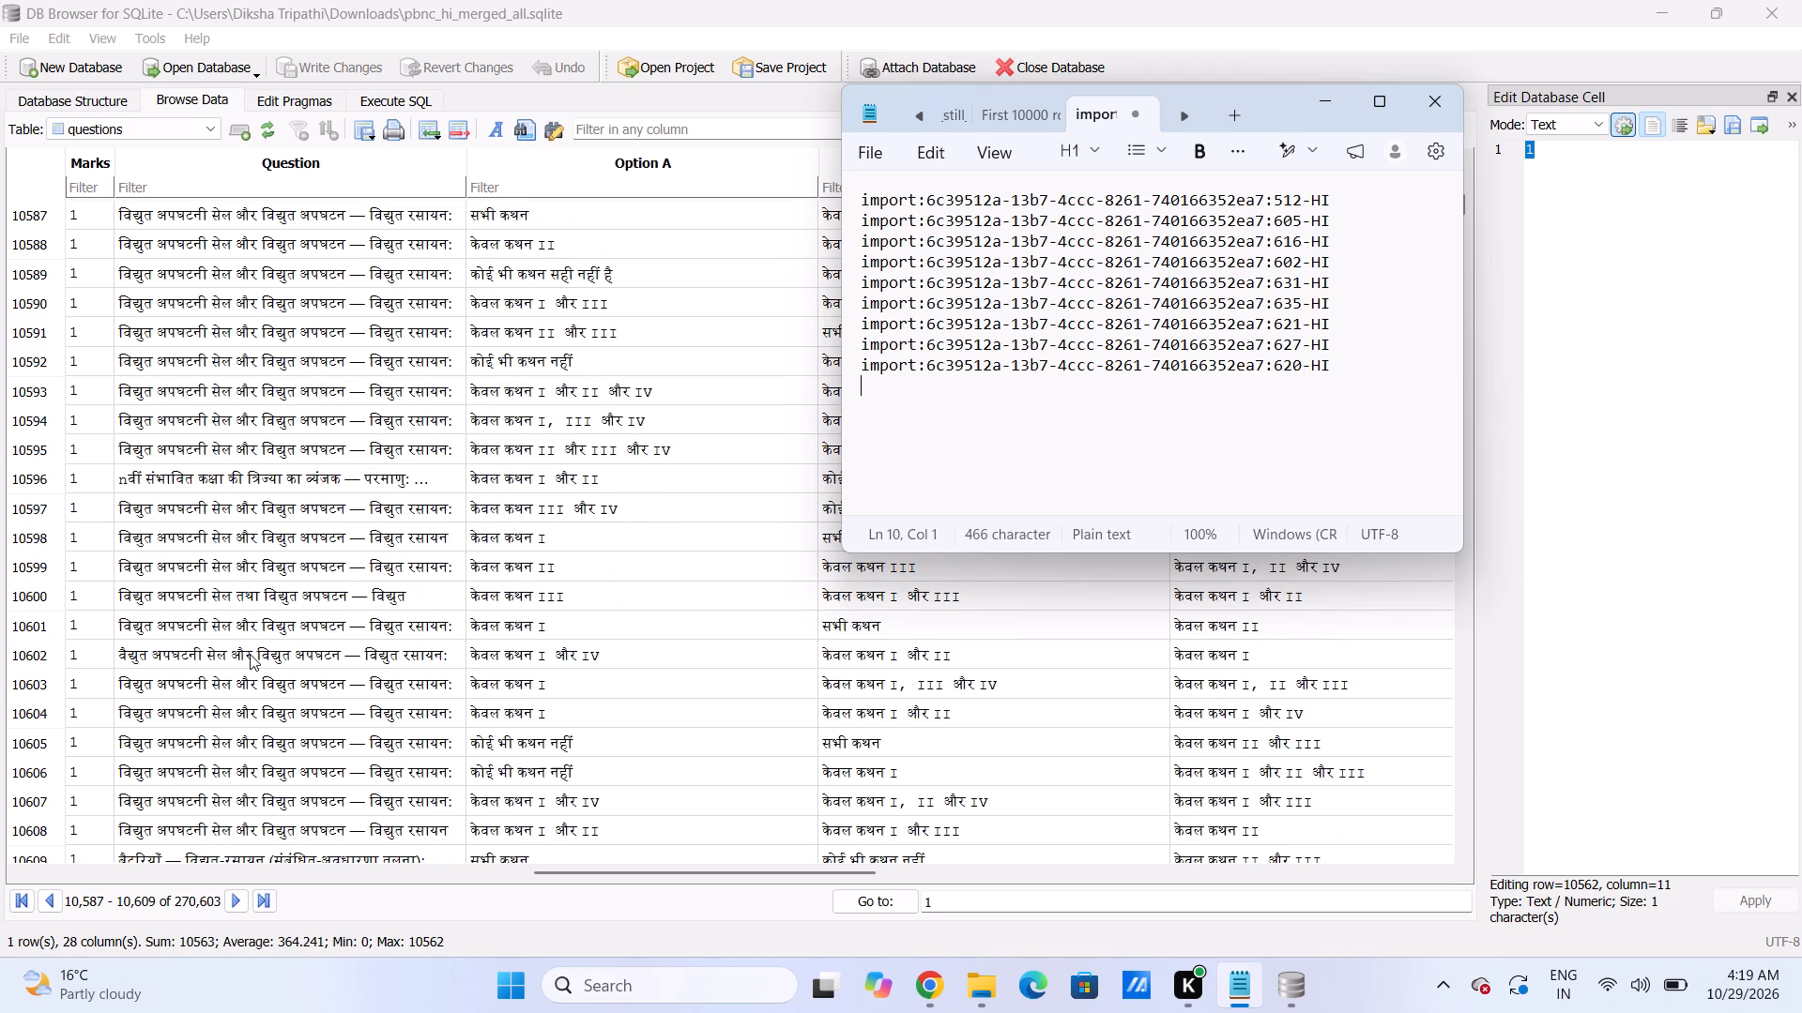
{"action": "scroll", "coordinate": [250, 654], "scroll_direction": "down", "scroll_amount": 2}
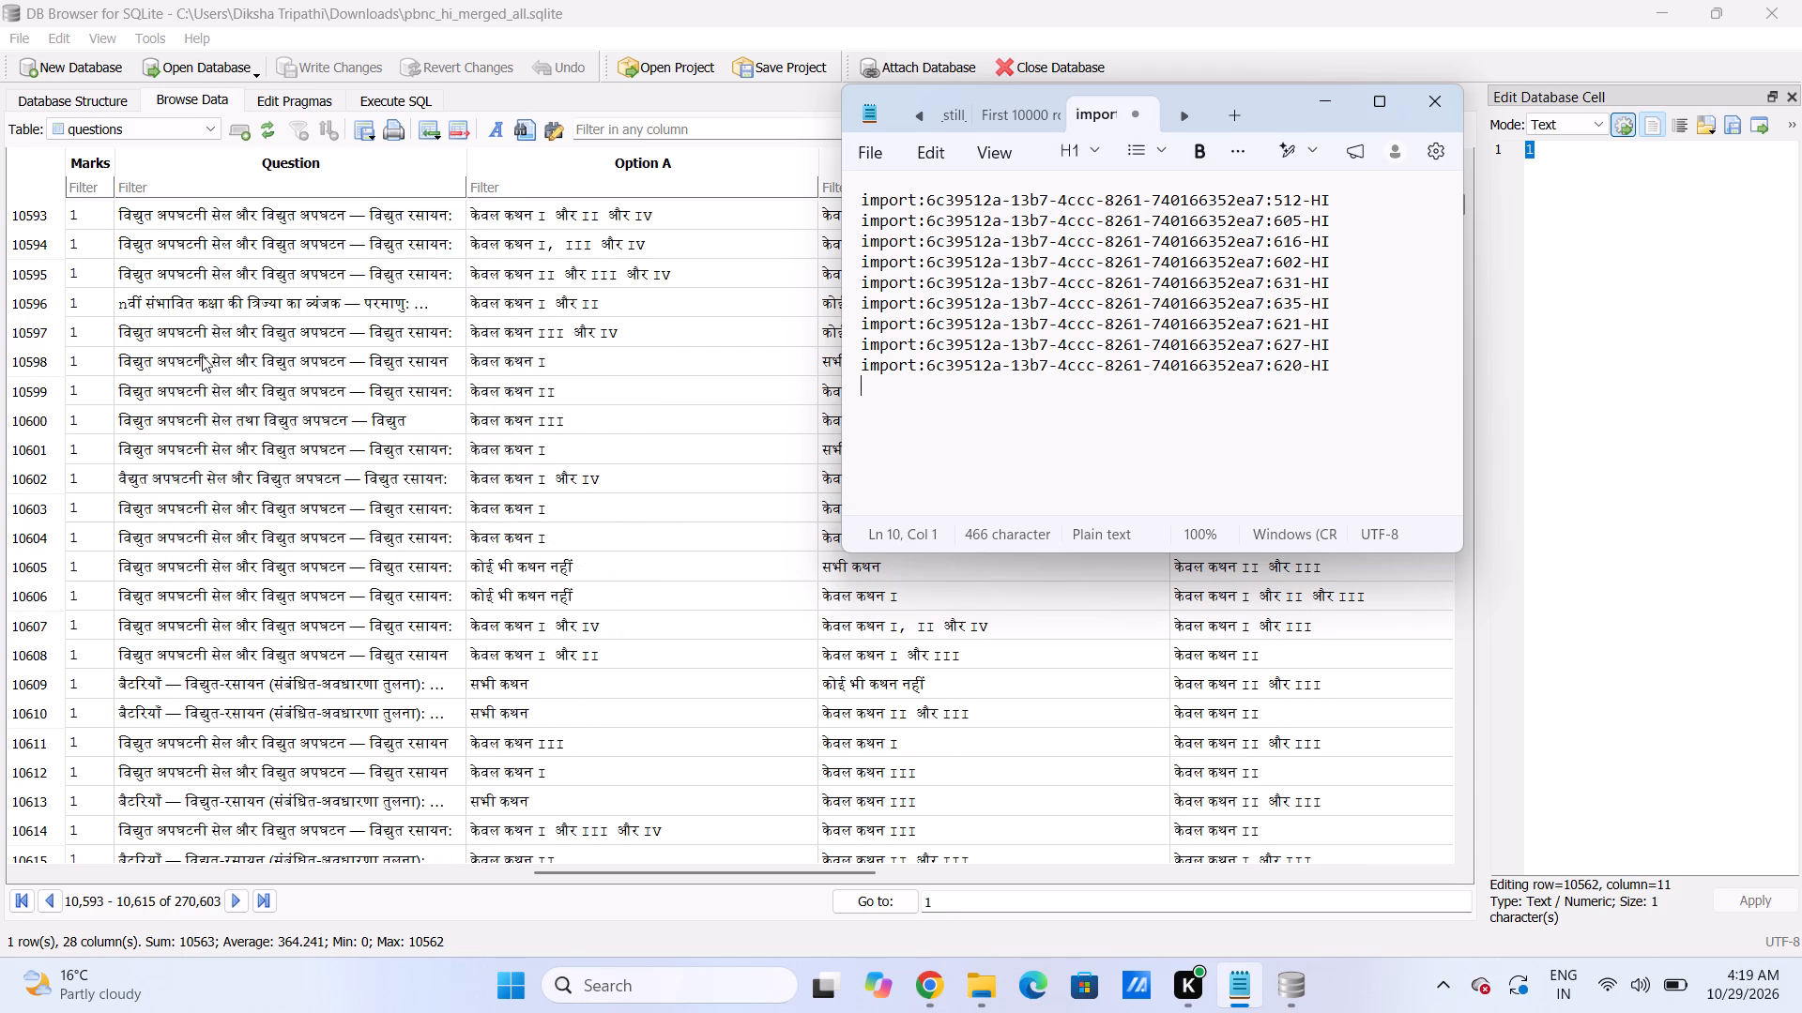
{"action": "scroll", "coordinate": [195, 476], "scroll_direction": "down", "scroll_amount": 2}
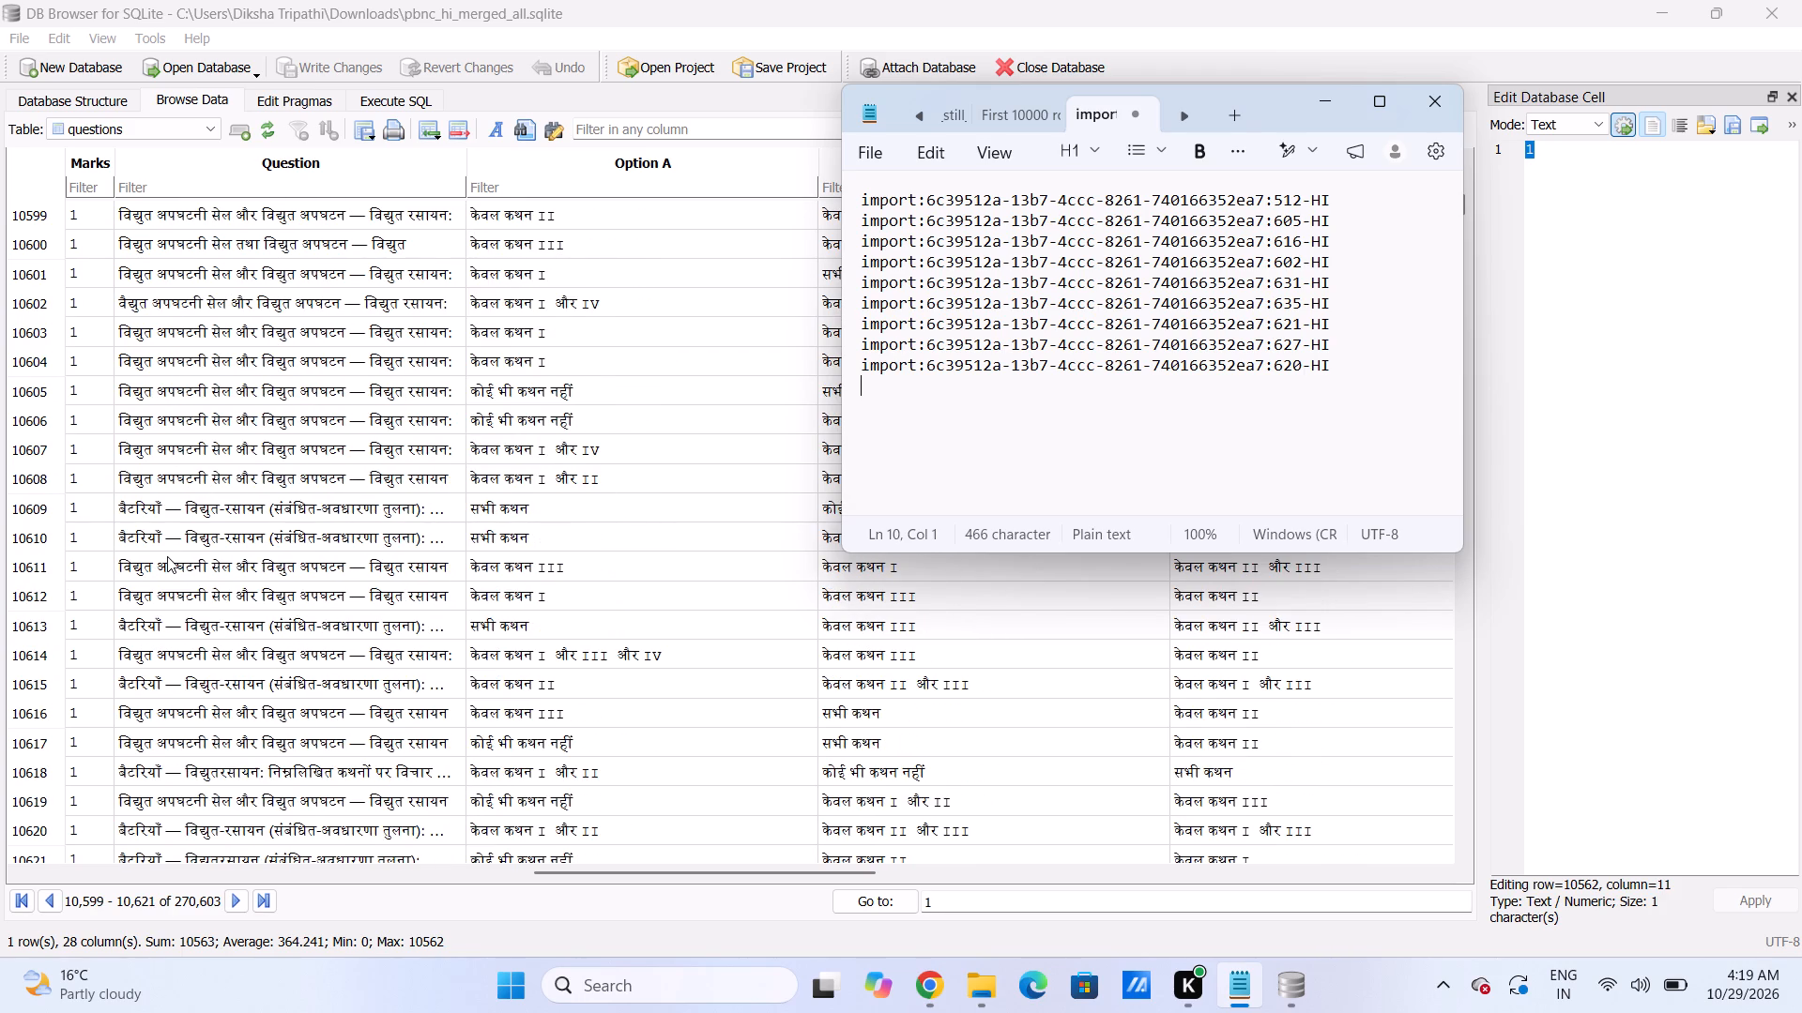
{"action": "scroll", "coordinate": [167, 556], "scroll_direction": "down", "scroll_amount": 3}
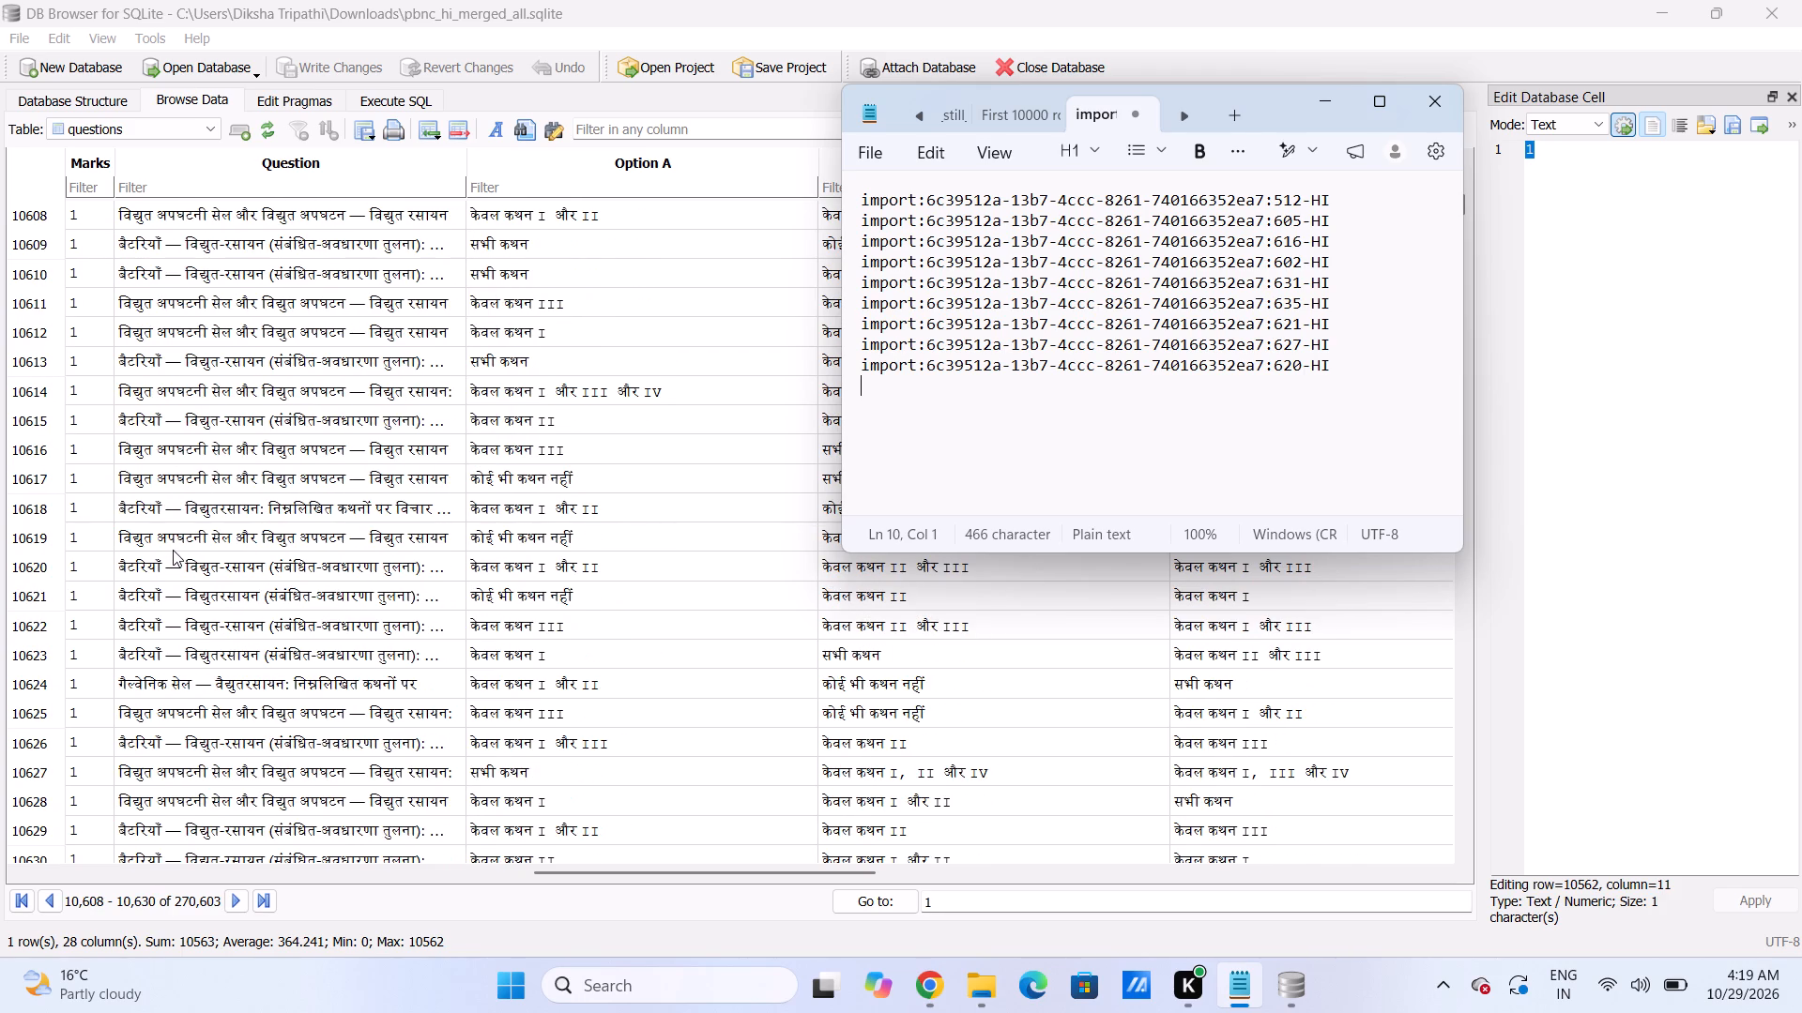
{"action": "scroll", "coordinate": [173, 550], "scroll_direction": "down", "scroll_amount": 3}
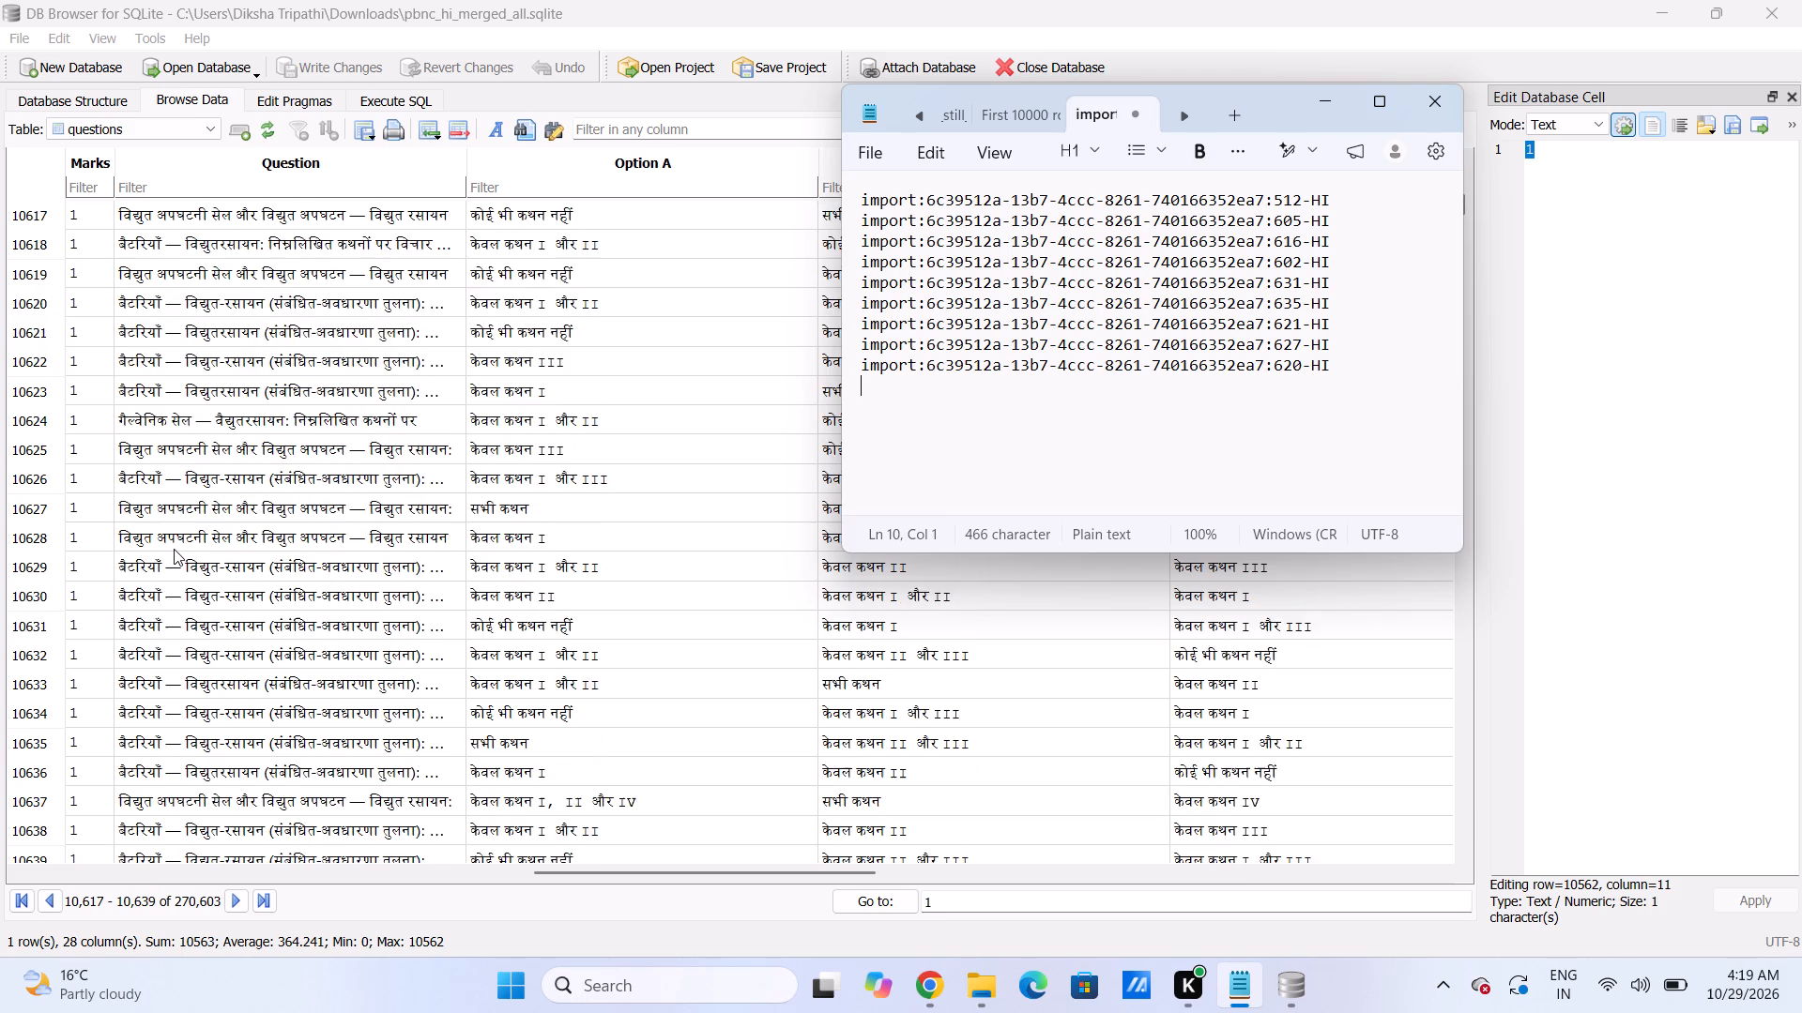
{"action": "scroll", "coordinate": [174, 549], "scroll_direction": "down", "scroll_amount": 1}
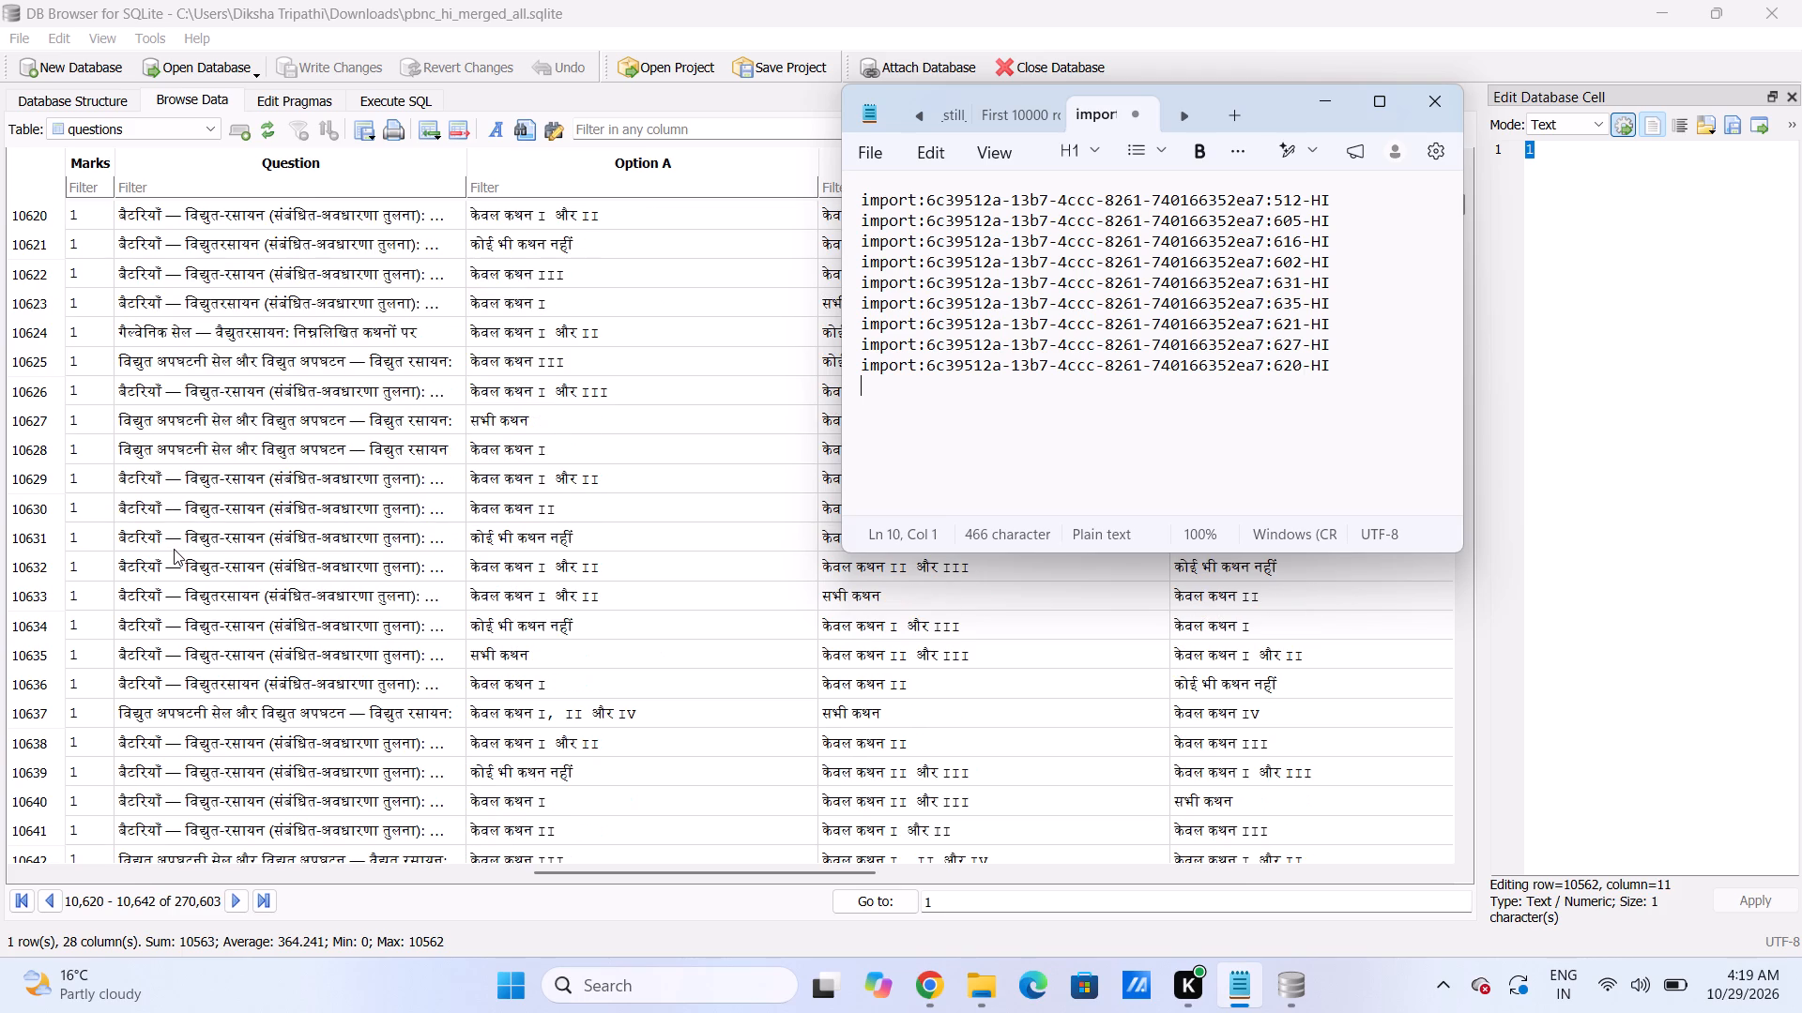
{"action": "scroll", "coordinate": [174, 549], "scroll_direction": "down", "scroll_amount": 3}
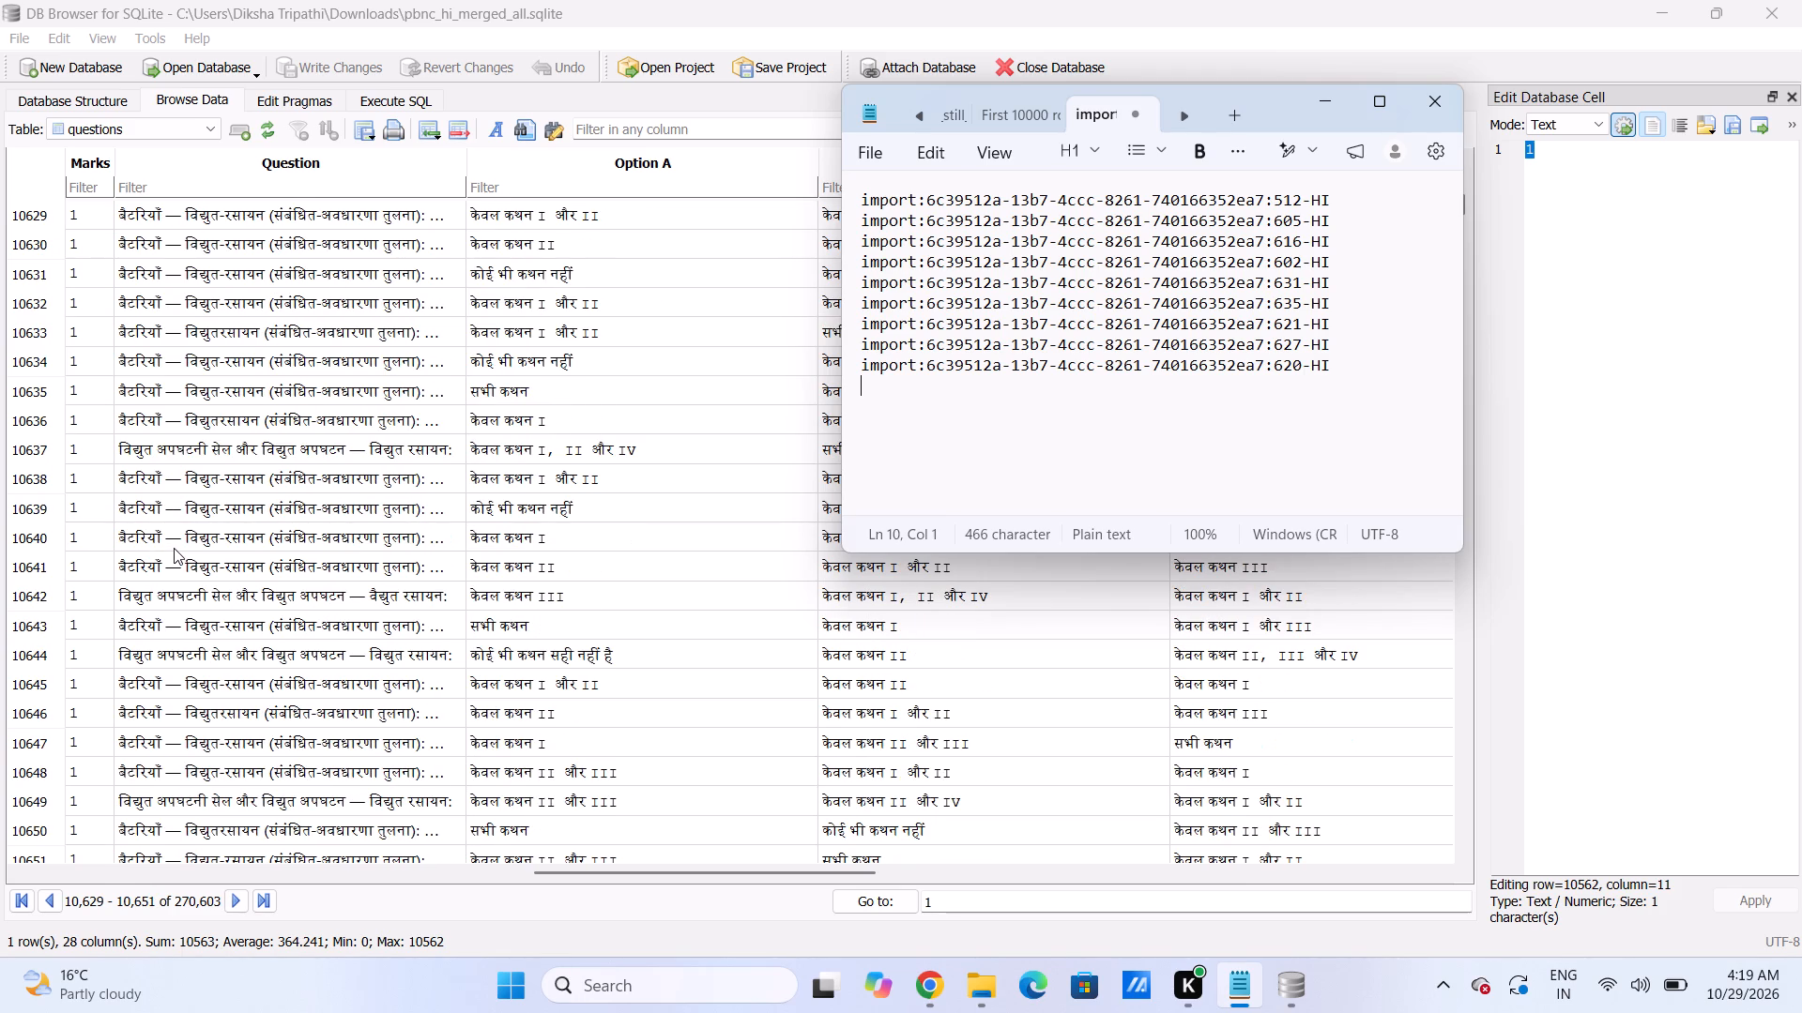
{"action": "scroll", "coordinate": [174, 548], "scroll_direction": "down", "scroll_amount": 3}
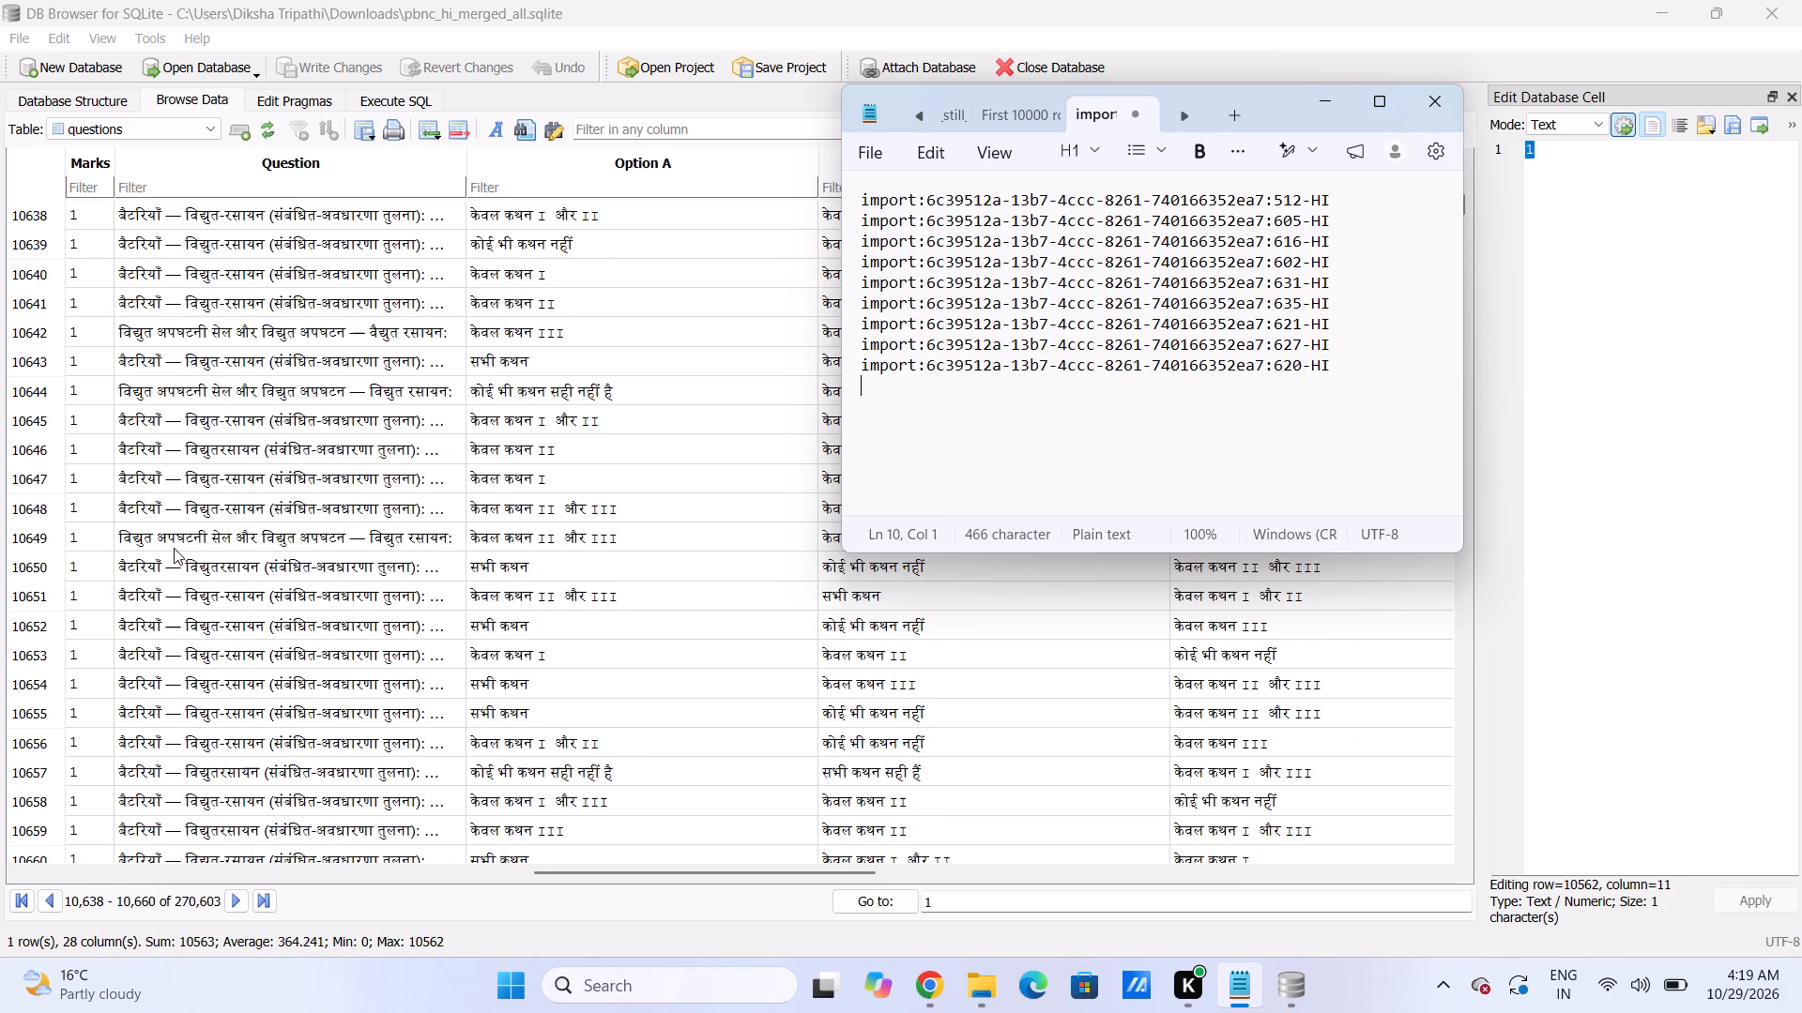
{"action": "scroll", "coordinate": [174, 548], "scroll_direction": "down", "scroll_amount": 3}
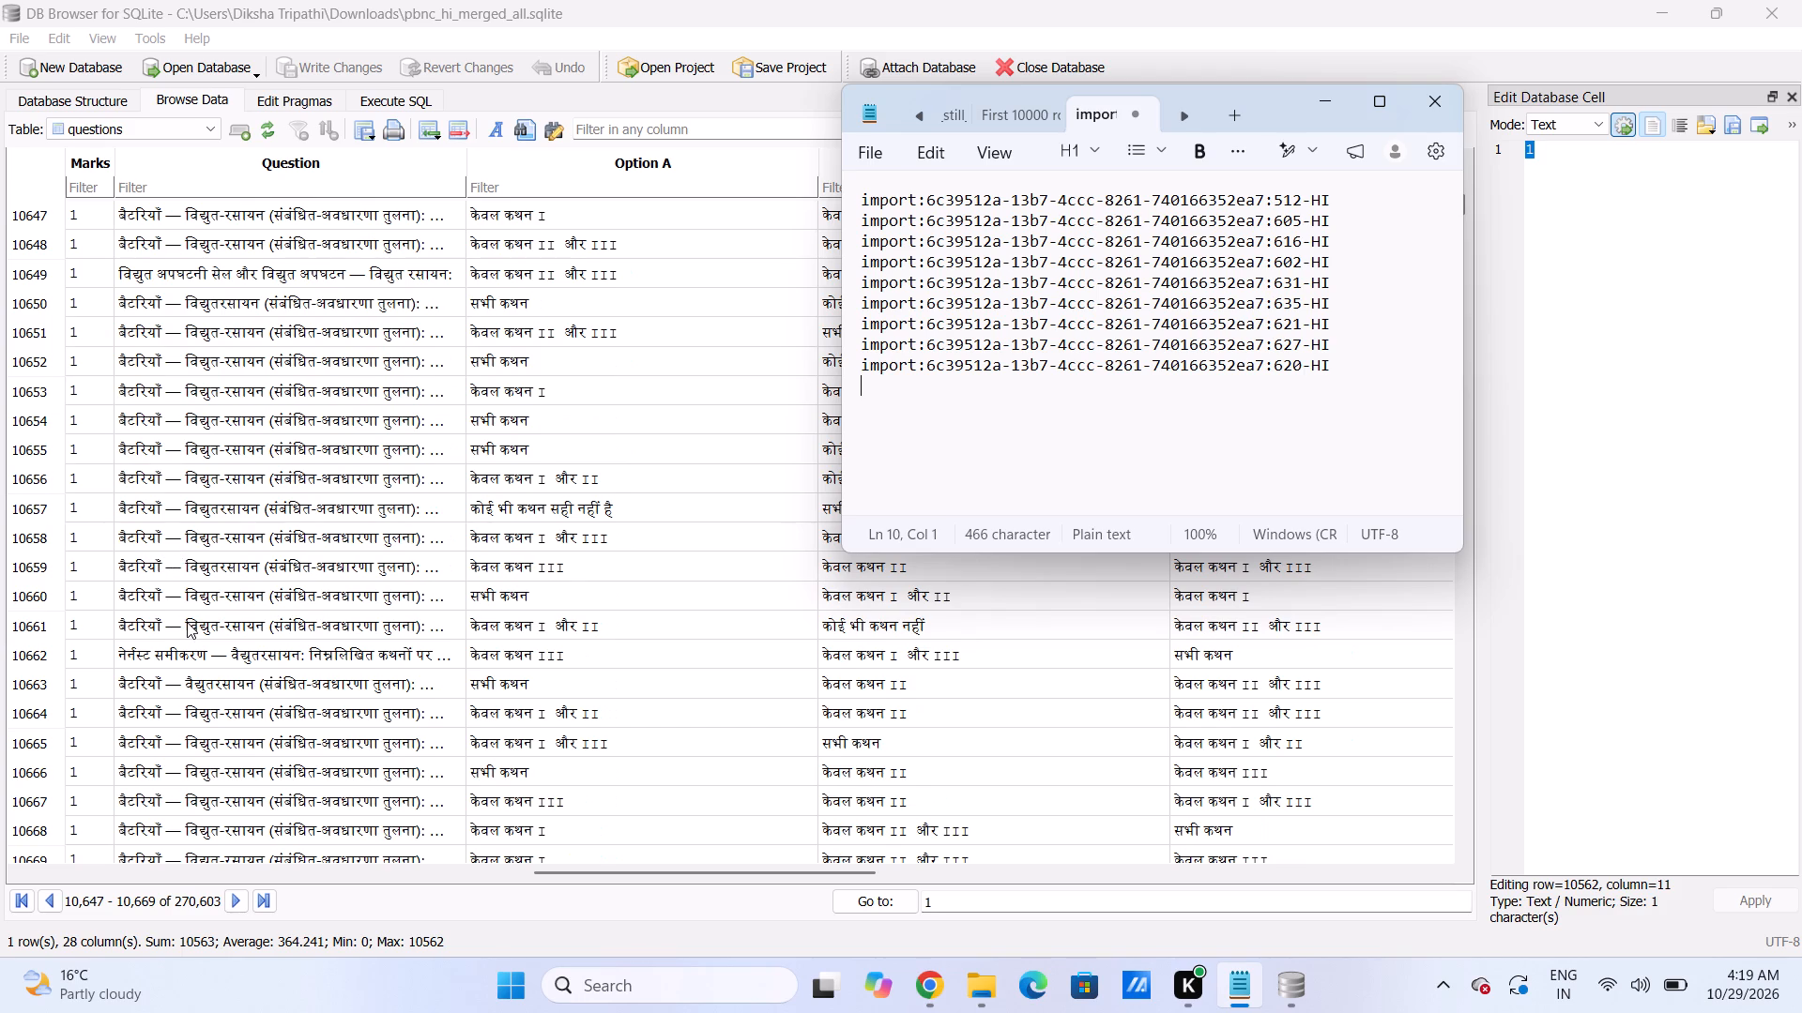
{"action": "scroll", "coordinate": [187, 622], "scroll_direction": "down", "scroll_amount": 5}
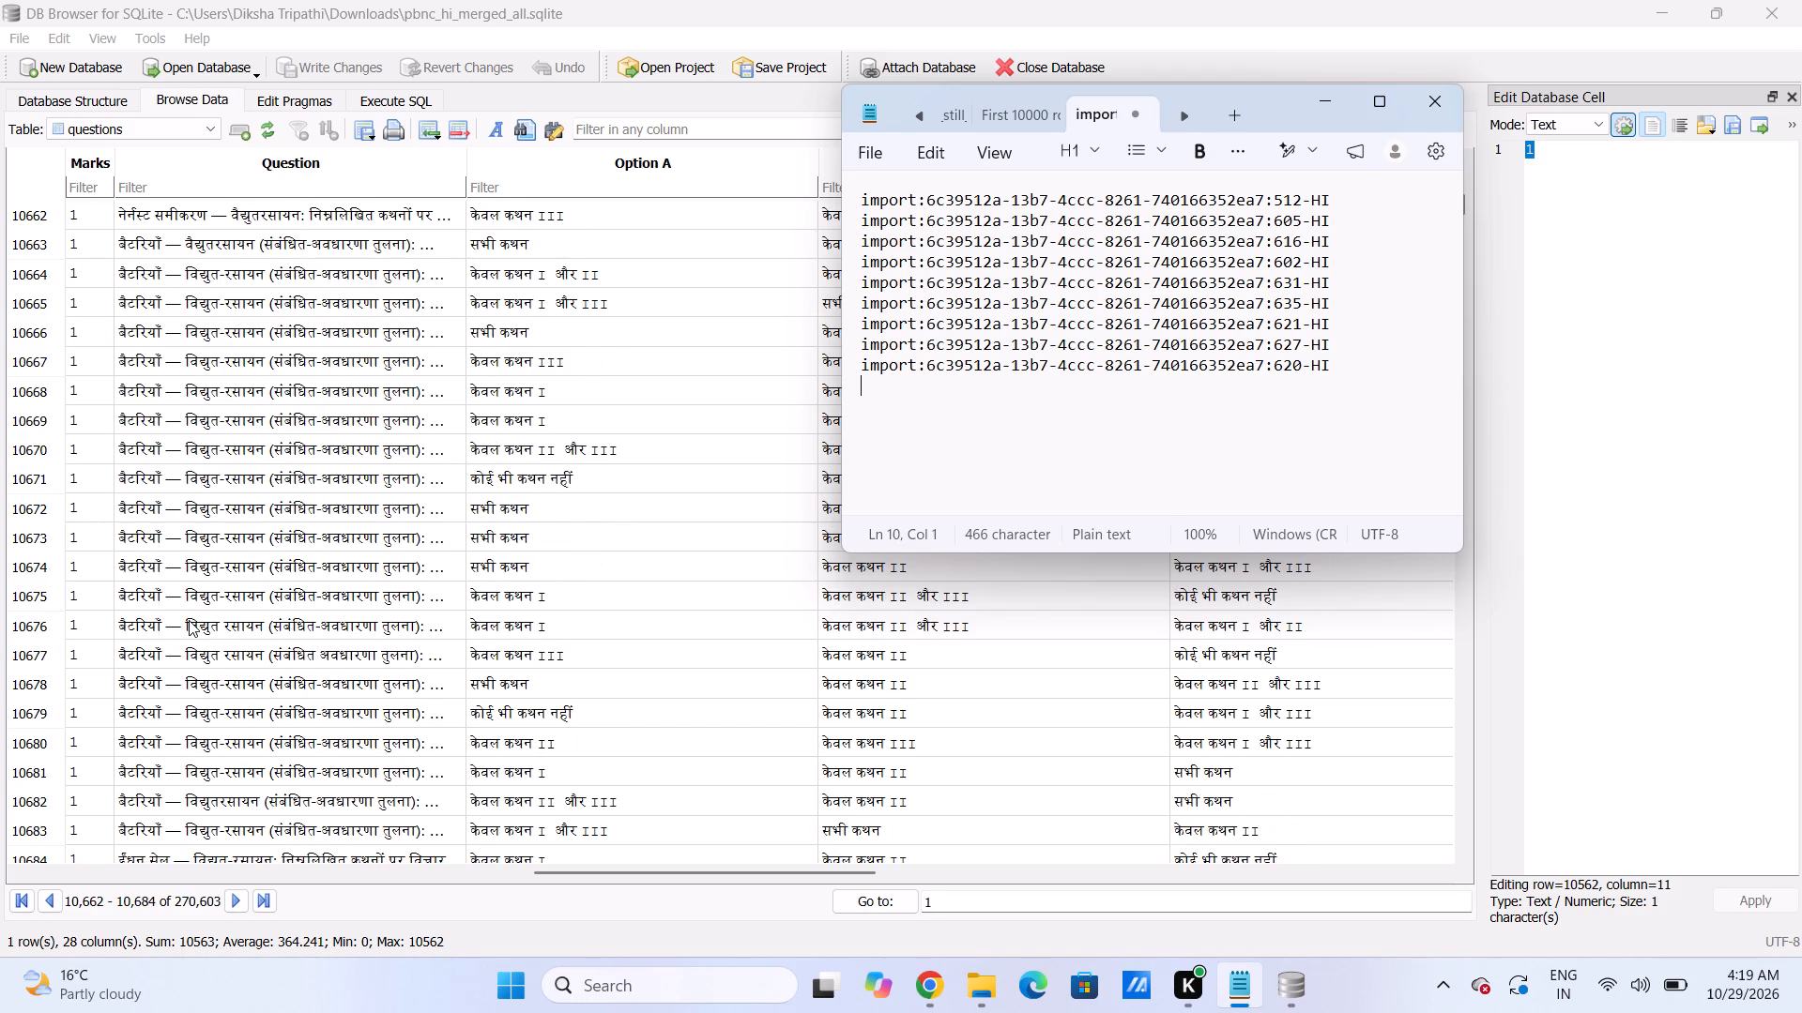
{"action": "scroll", "coordinate": [189, 620], "scroll_direction": "down", "scroll_amount": 3}
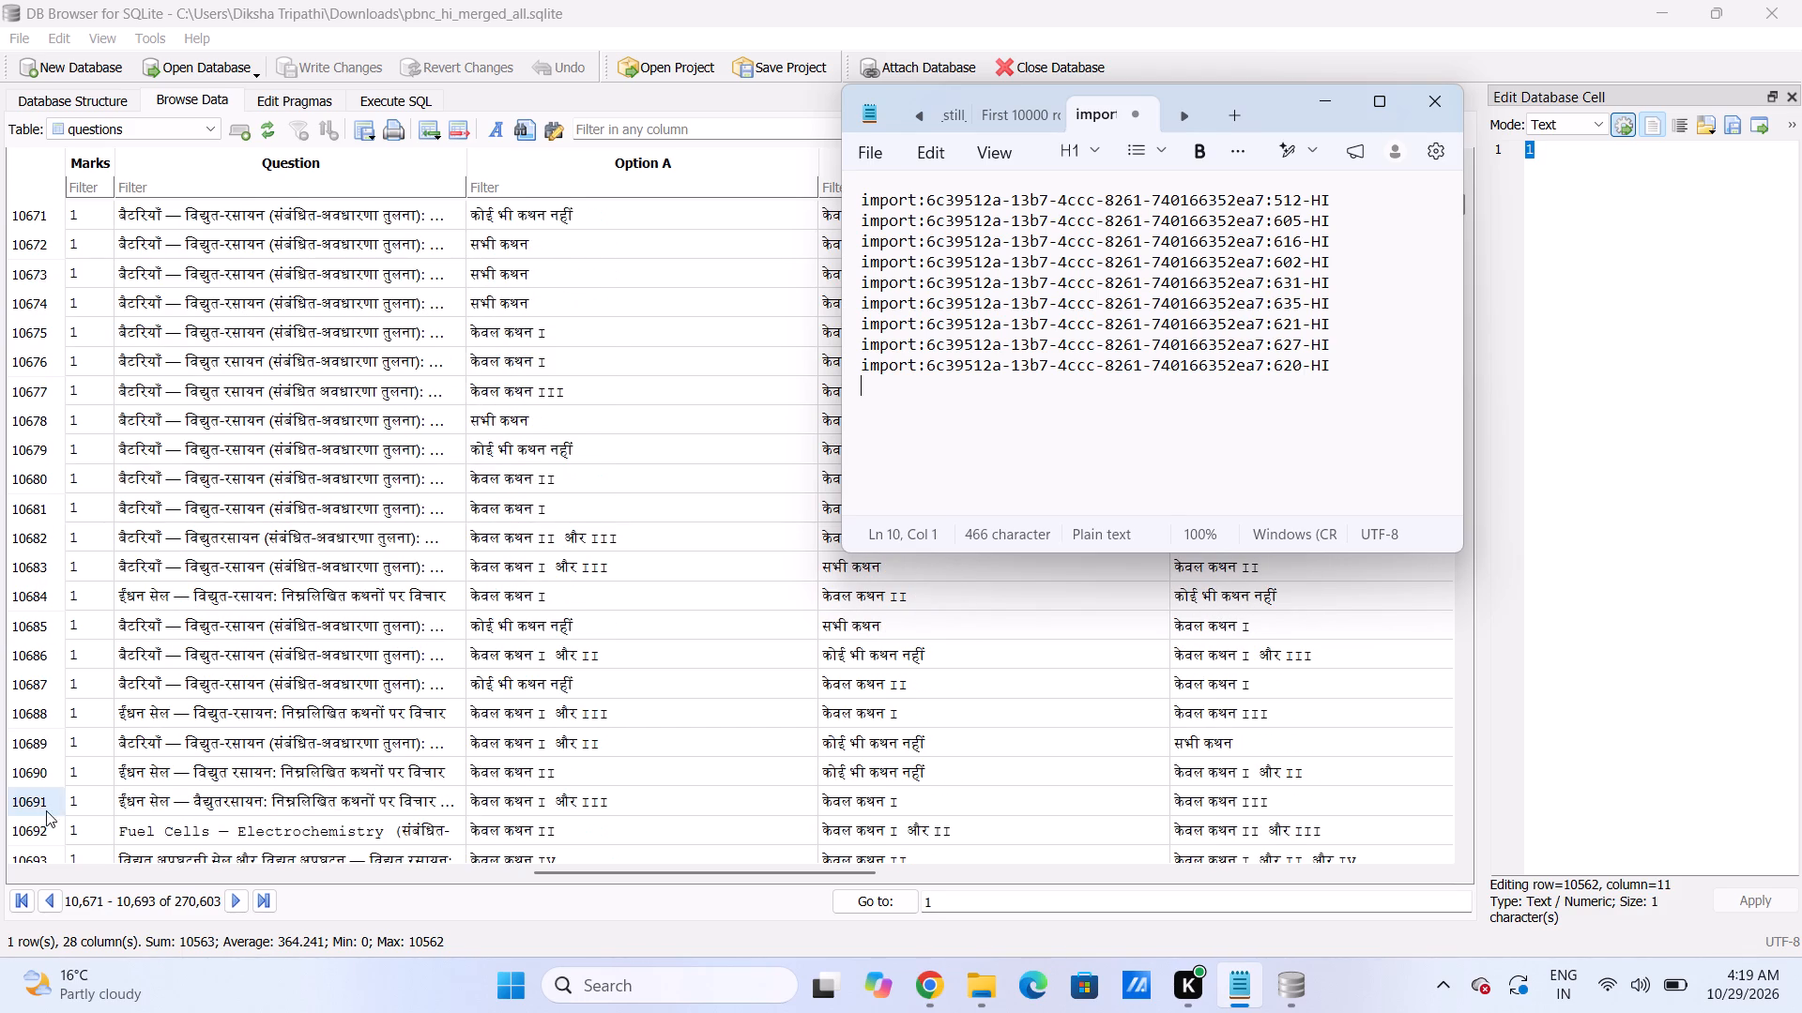
{"action": "left_click", "coordinate": [47, 827]}
{"action": "key", "text": "ctrl+c"}
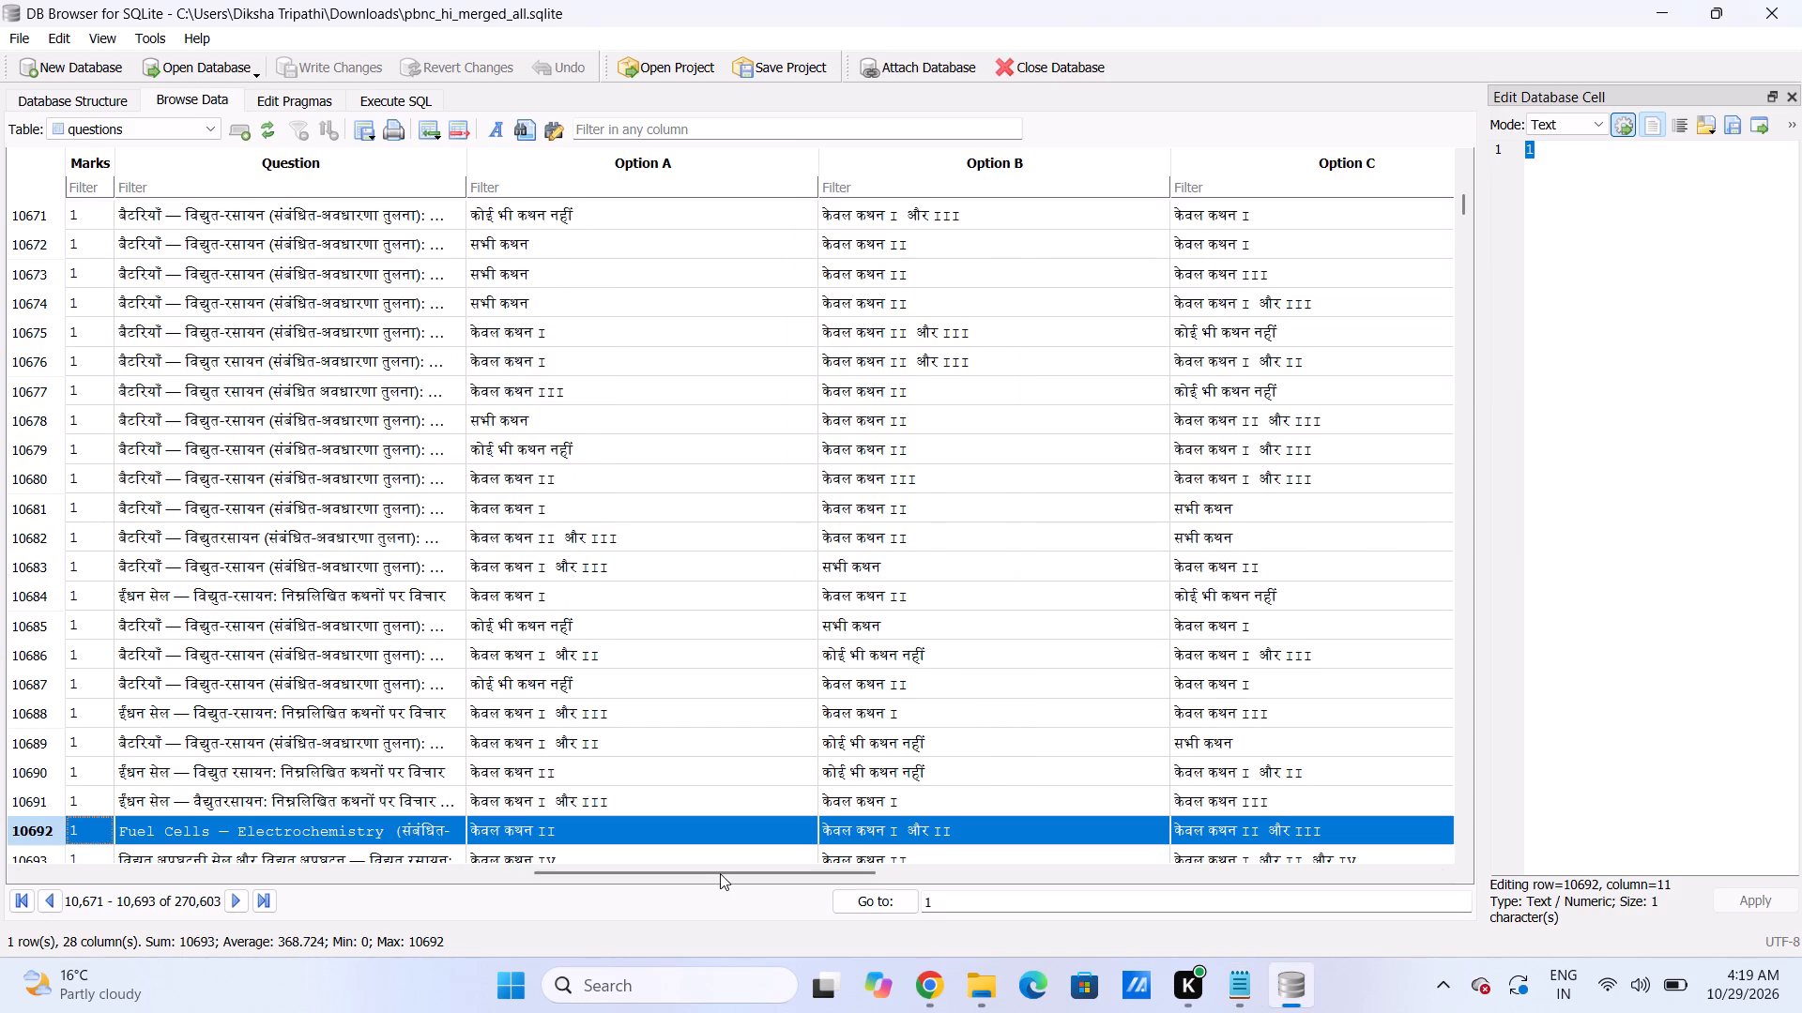
{"action": "left_click", "coordinate": [1229, 973]}
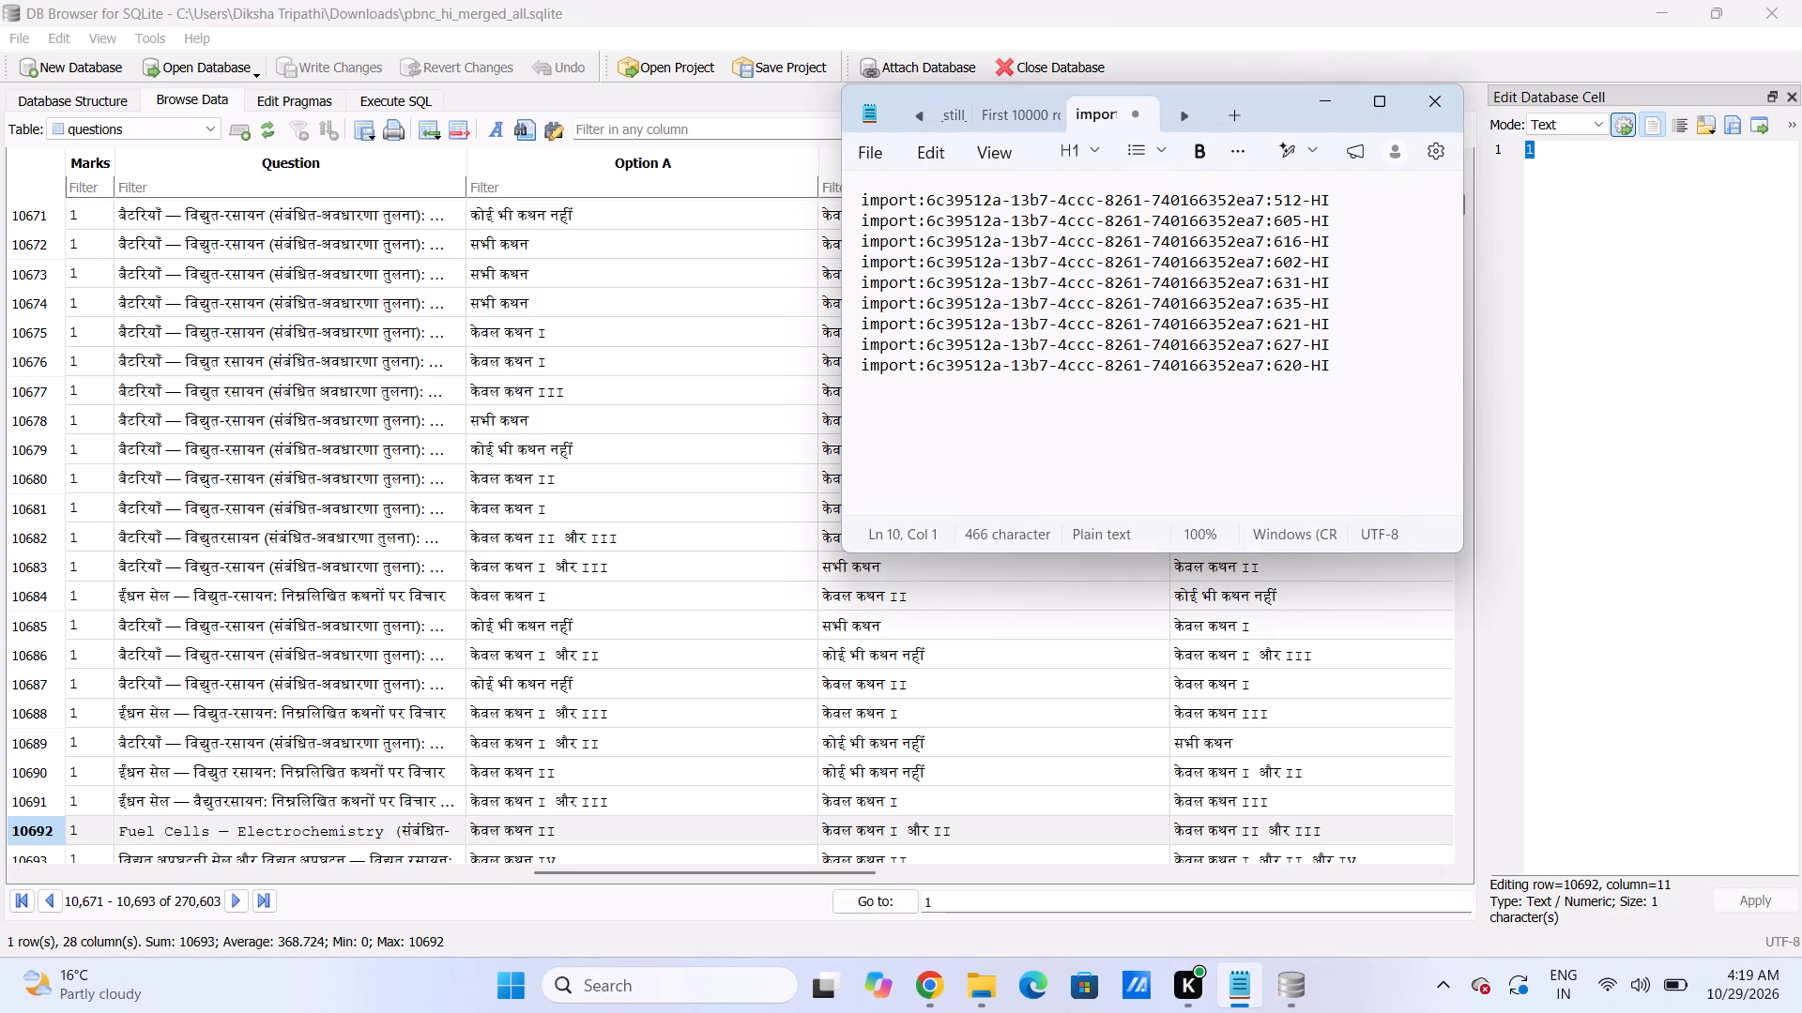
{"action": "key", "text": "ctrl+v"}
{"action": "left_click_drag", "start_coordinate": [863, 492], "coordinate": [863, 491]}
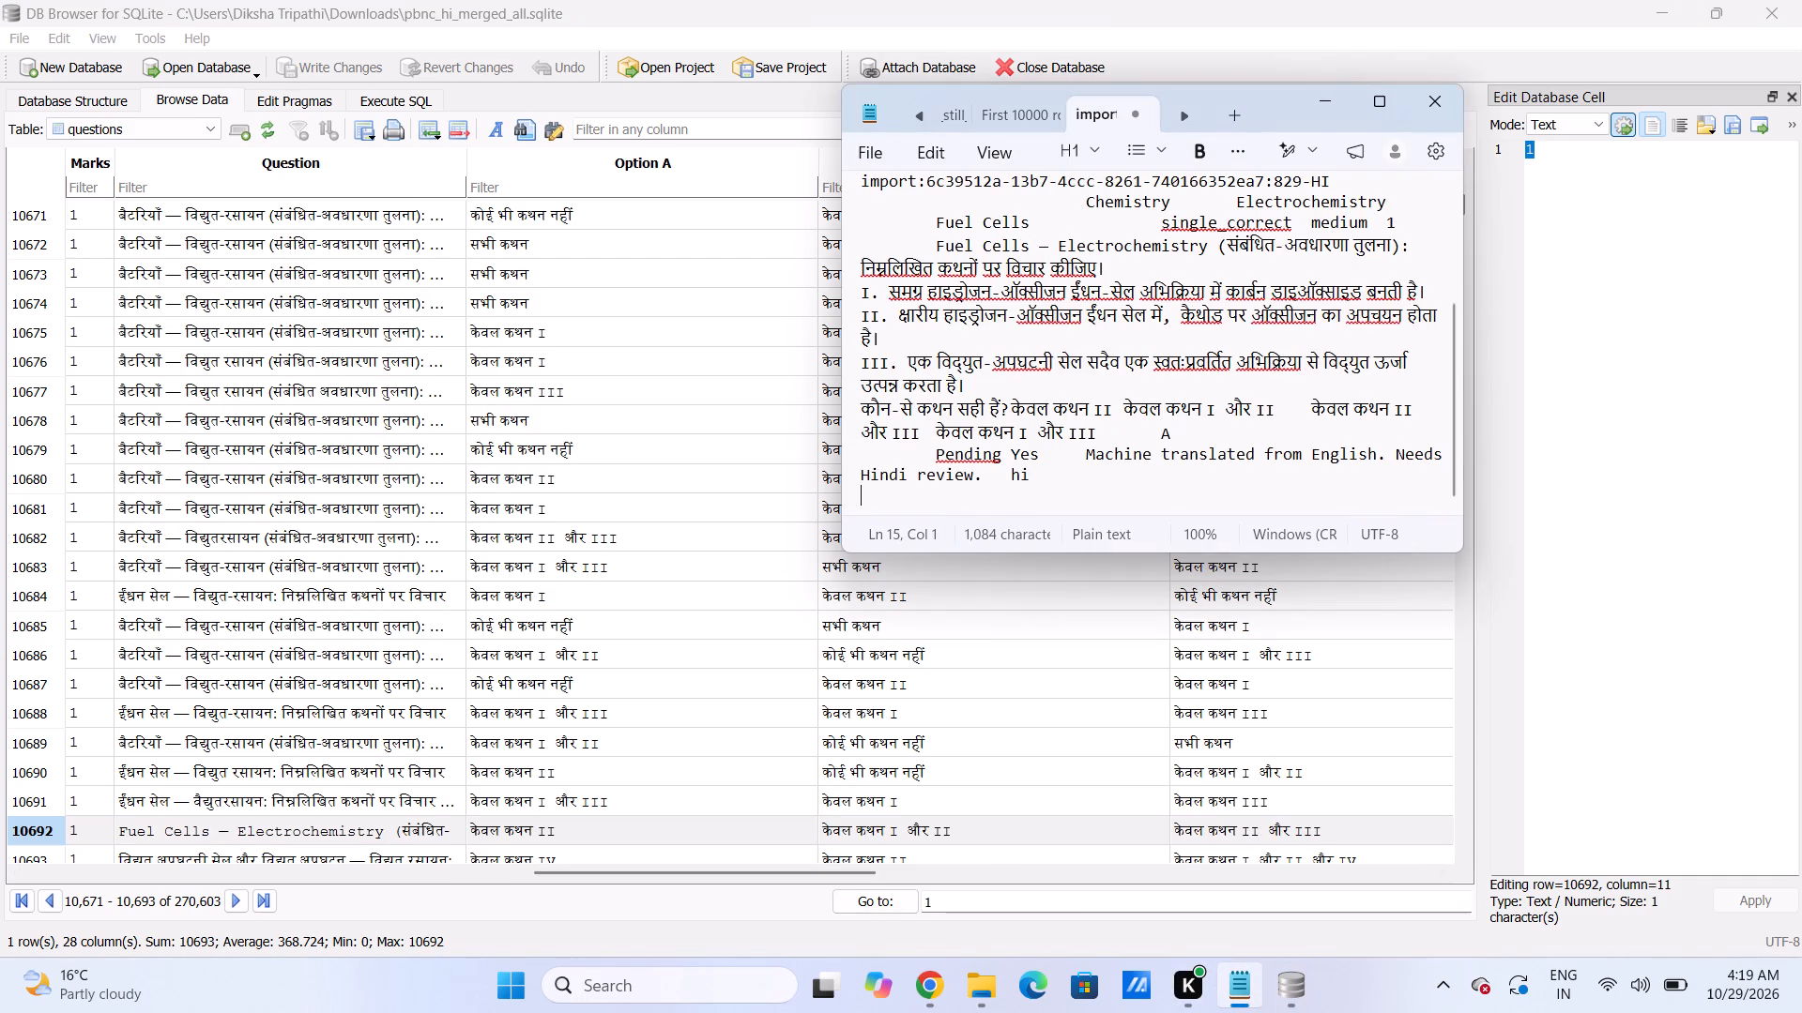
{"action": "left_click_drag", "start_coordinate": [863, 491], "coordinate": [886, 343]}
{"action": "scroll", "coordinate": [878, 452], "scroll_direction": "up", "scroll_amount": 2}
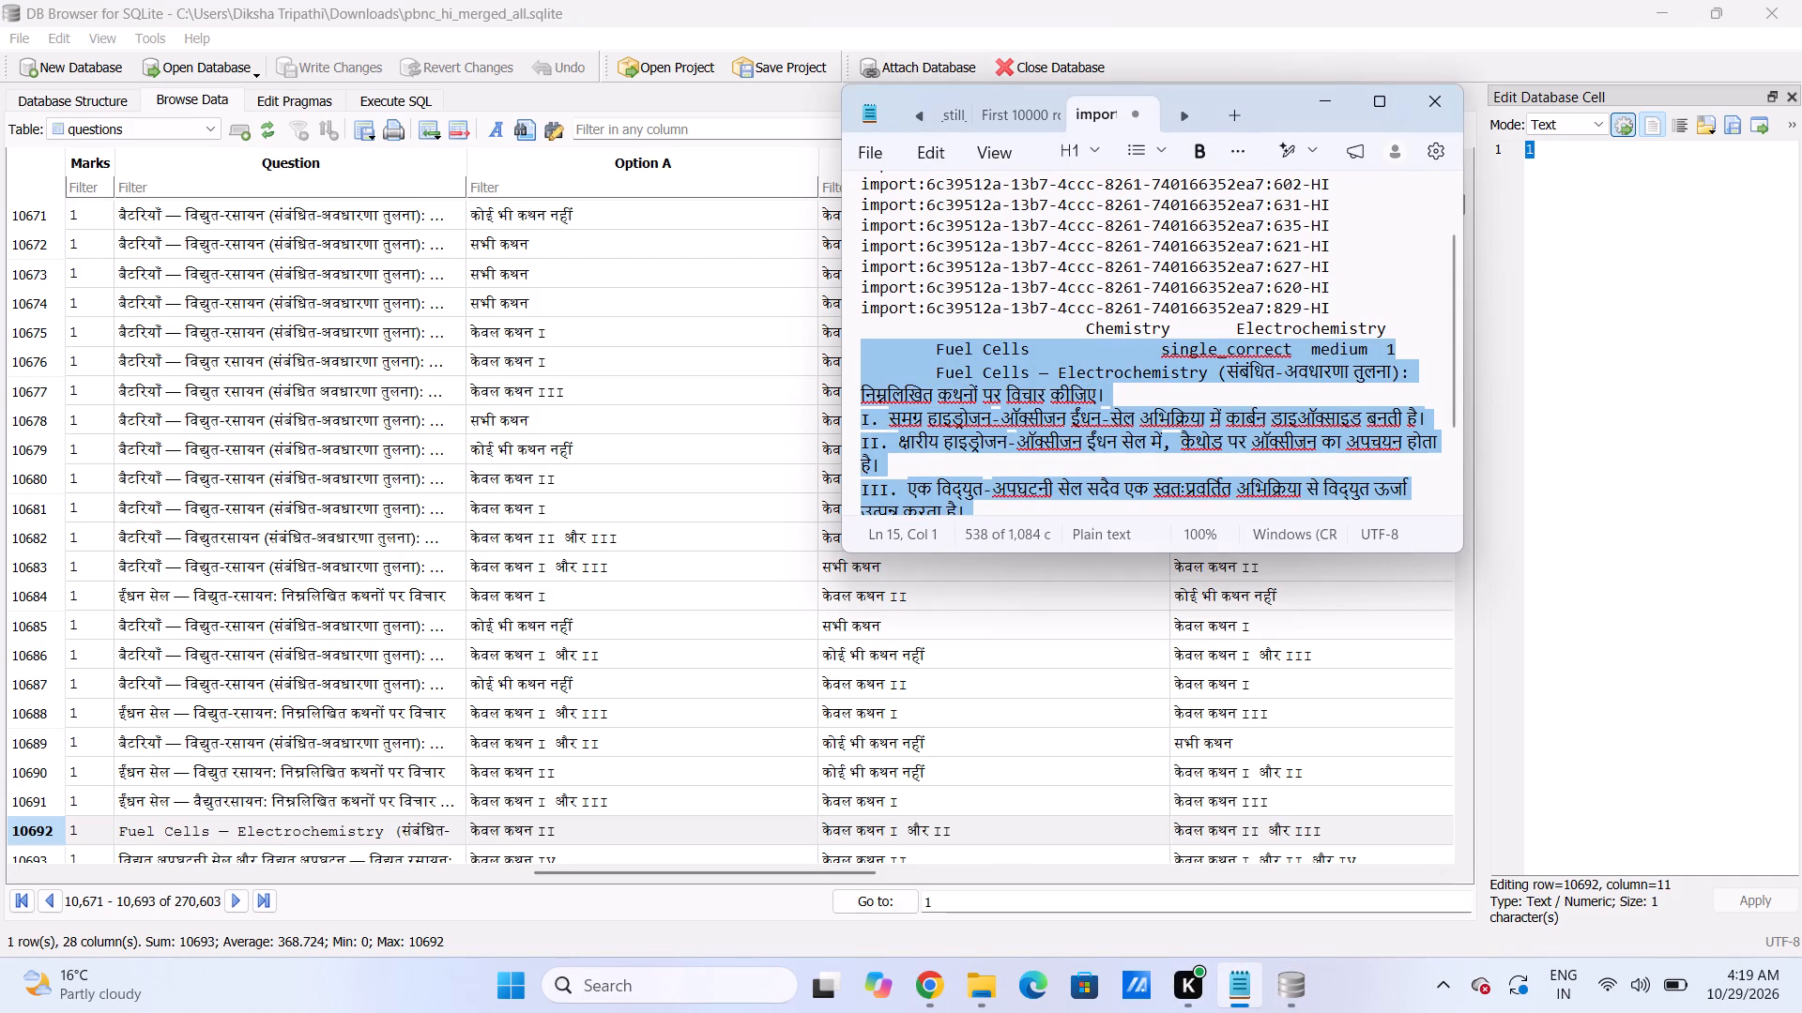
{"action": "left_click_drag", "start_coordinate": [886, 343], "coordinate": [880, 333]}
{"action": "key", "text": "BackSpace"}
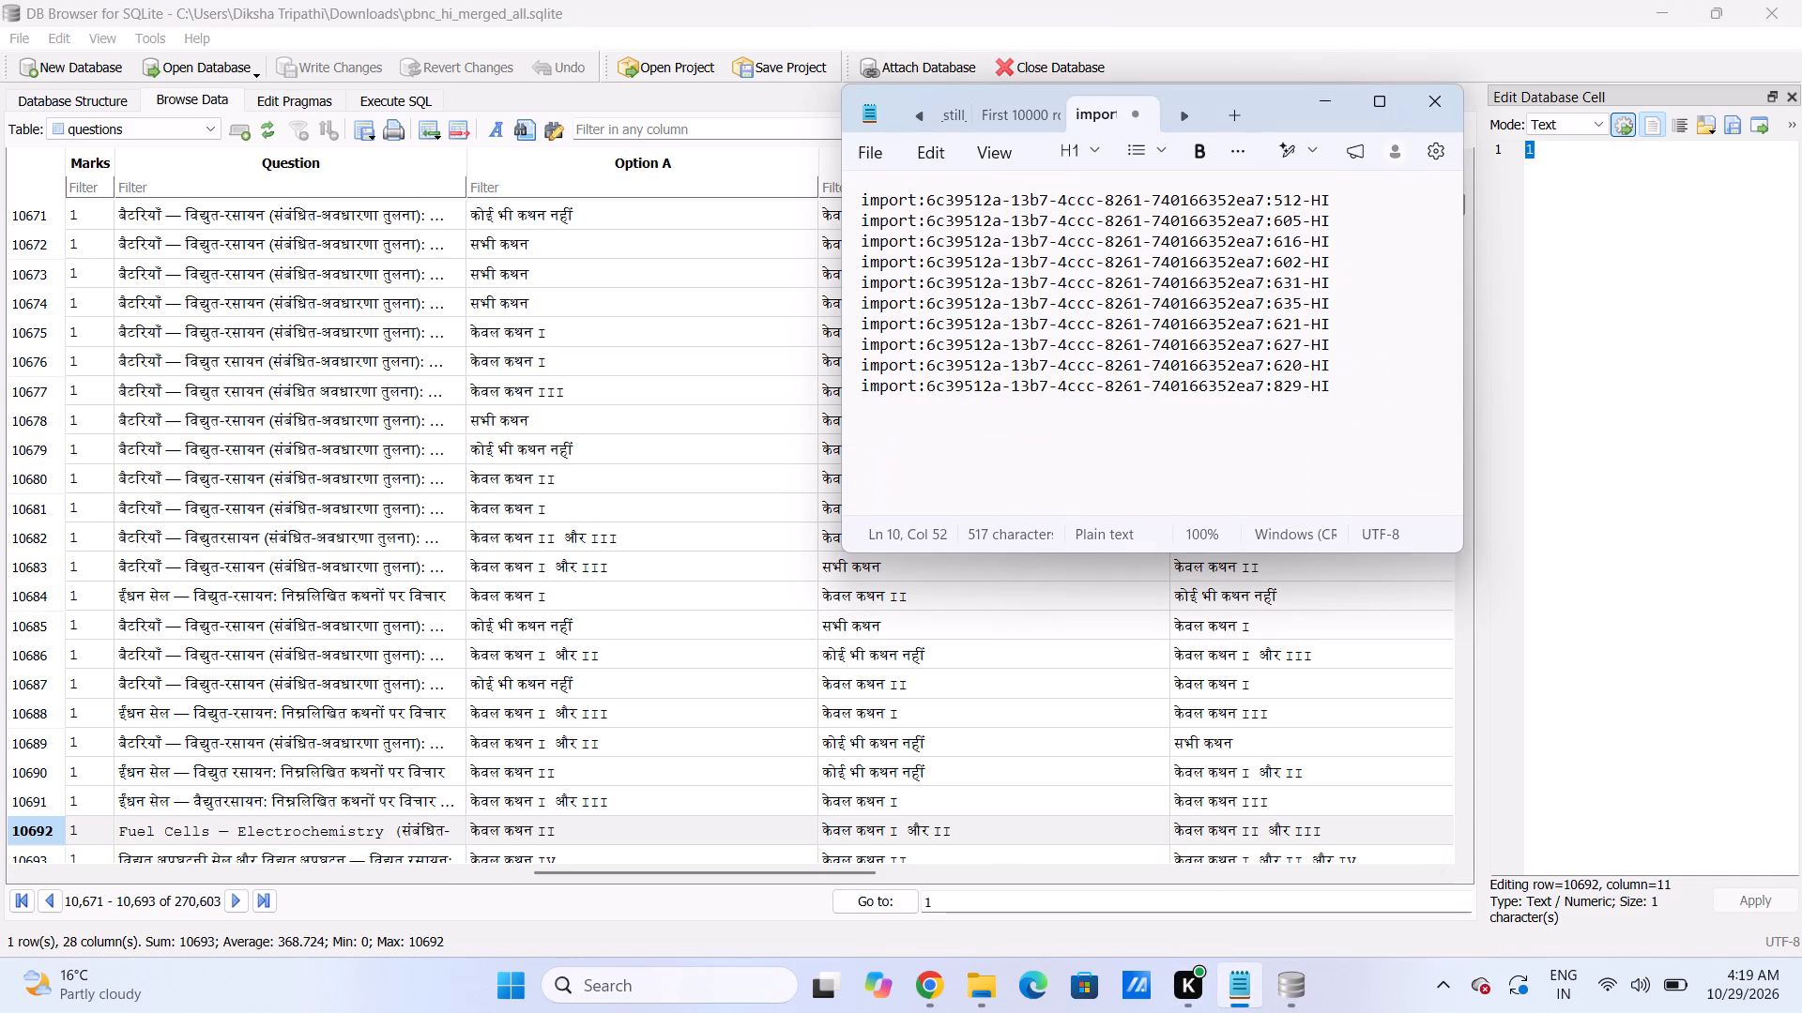
{"action": "key", "text": "Return"}
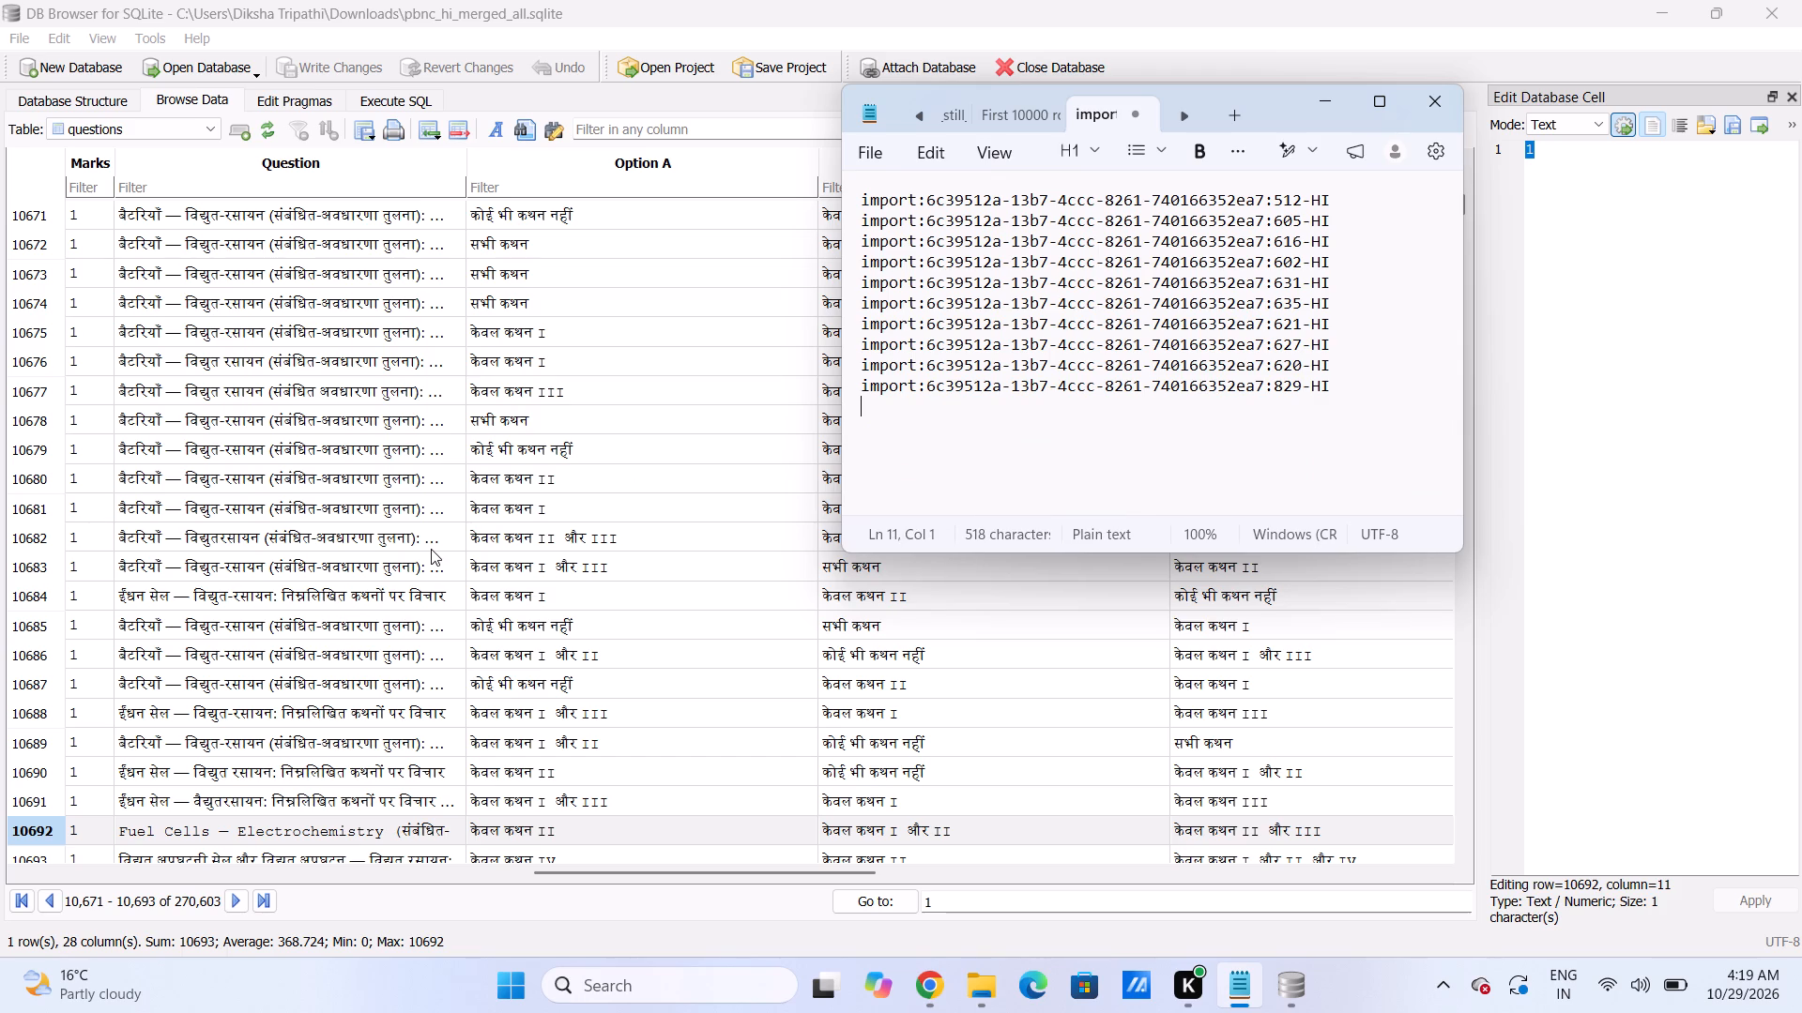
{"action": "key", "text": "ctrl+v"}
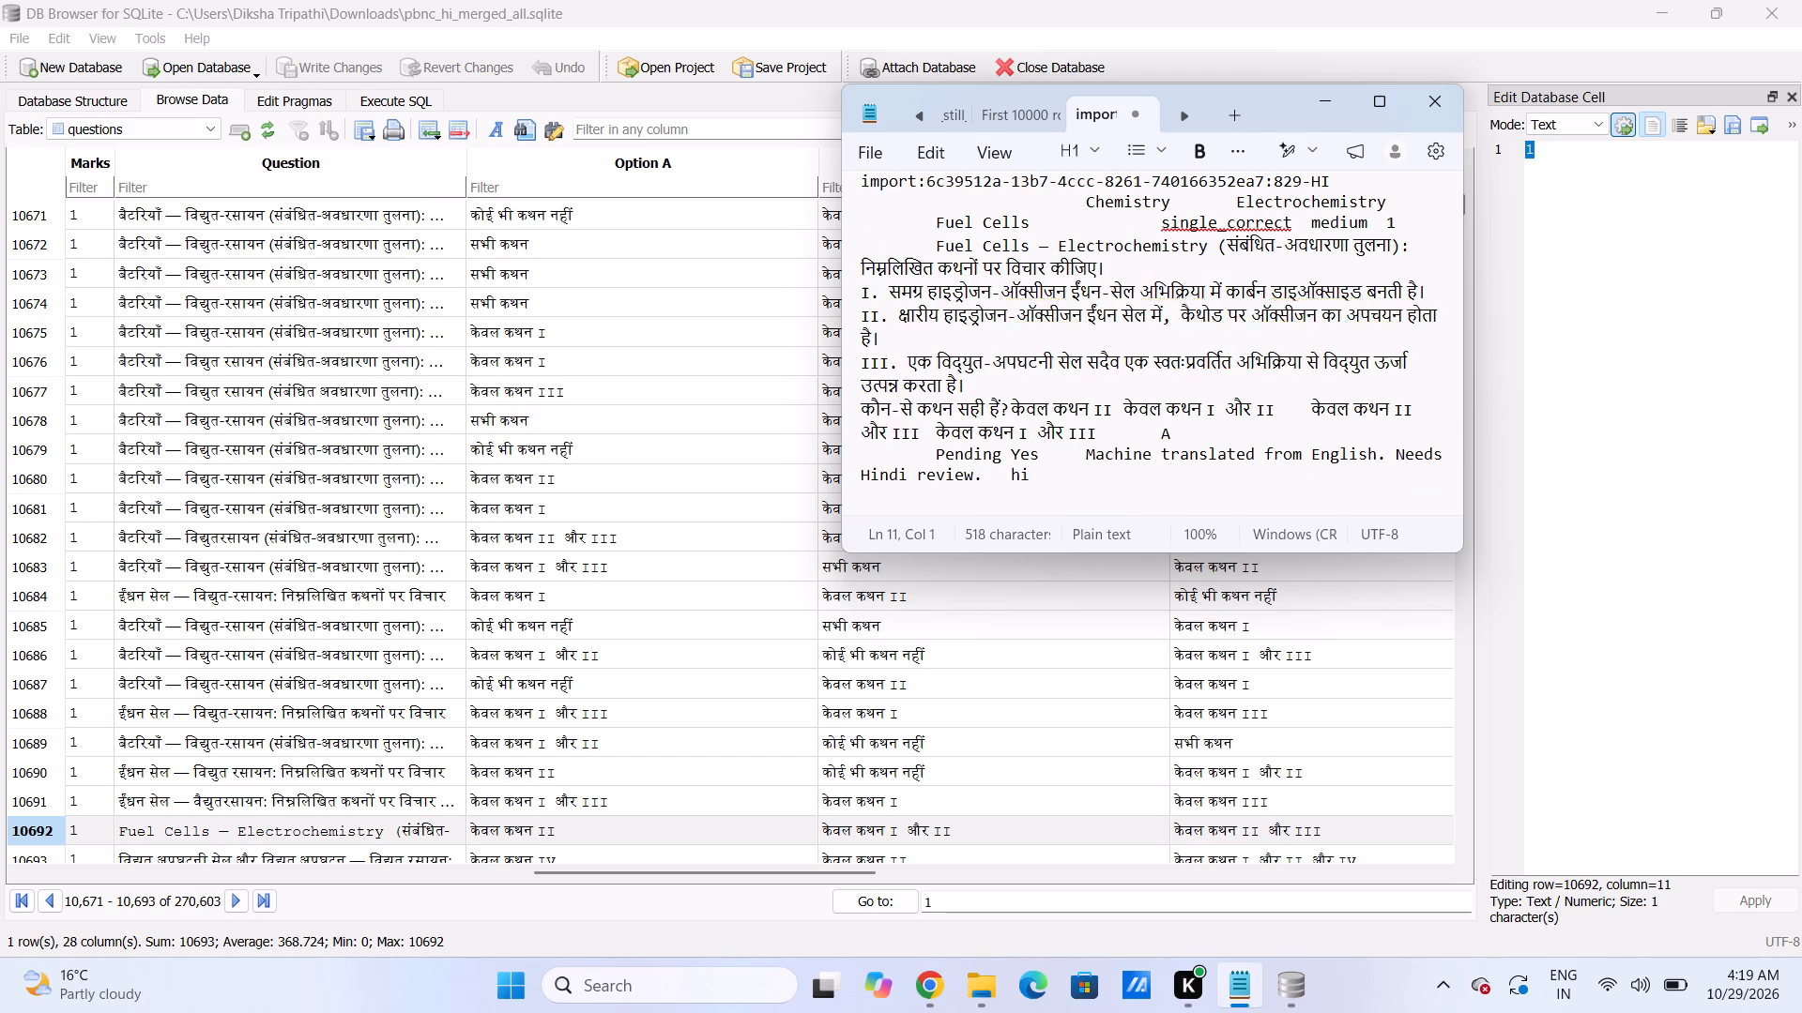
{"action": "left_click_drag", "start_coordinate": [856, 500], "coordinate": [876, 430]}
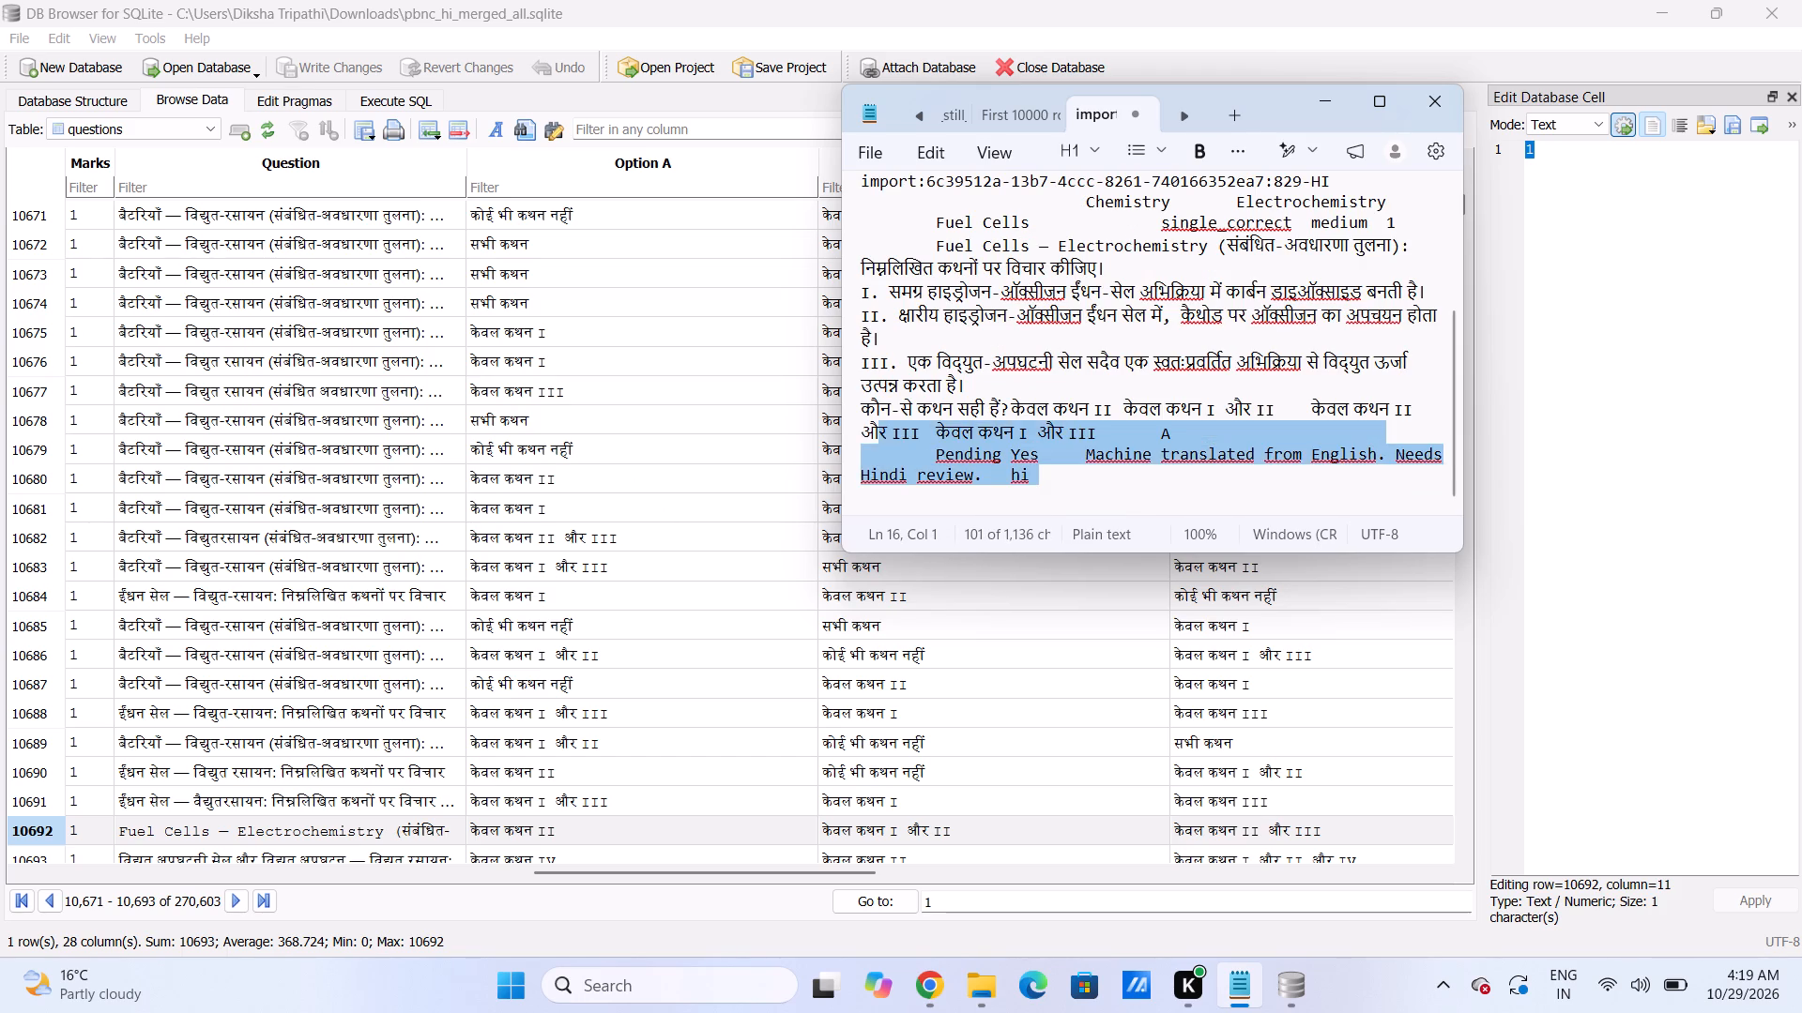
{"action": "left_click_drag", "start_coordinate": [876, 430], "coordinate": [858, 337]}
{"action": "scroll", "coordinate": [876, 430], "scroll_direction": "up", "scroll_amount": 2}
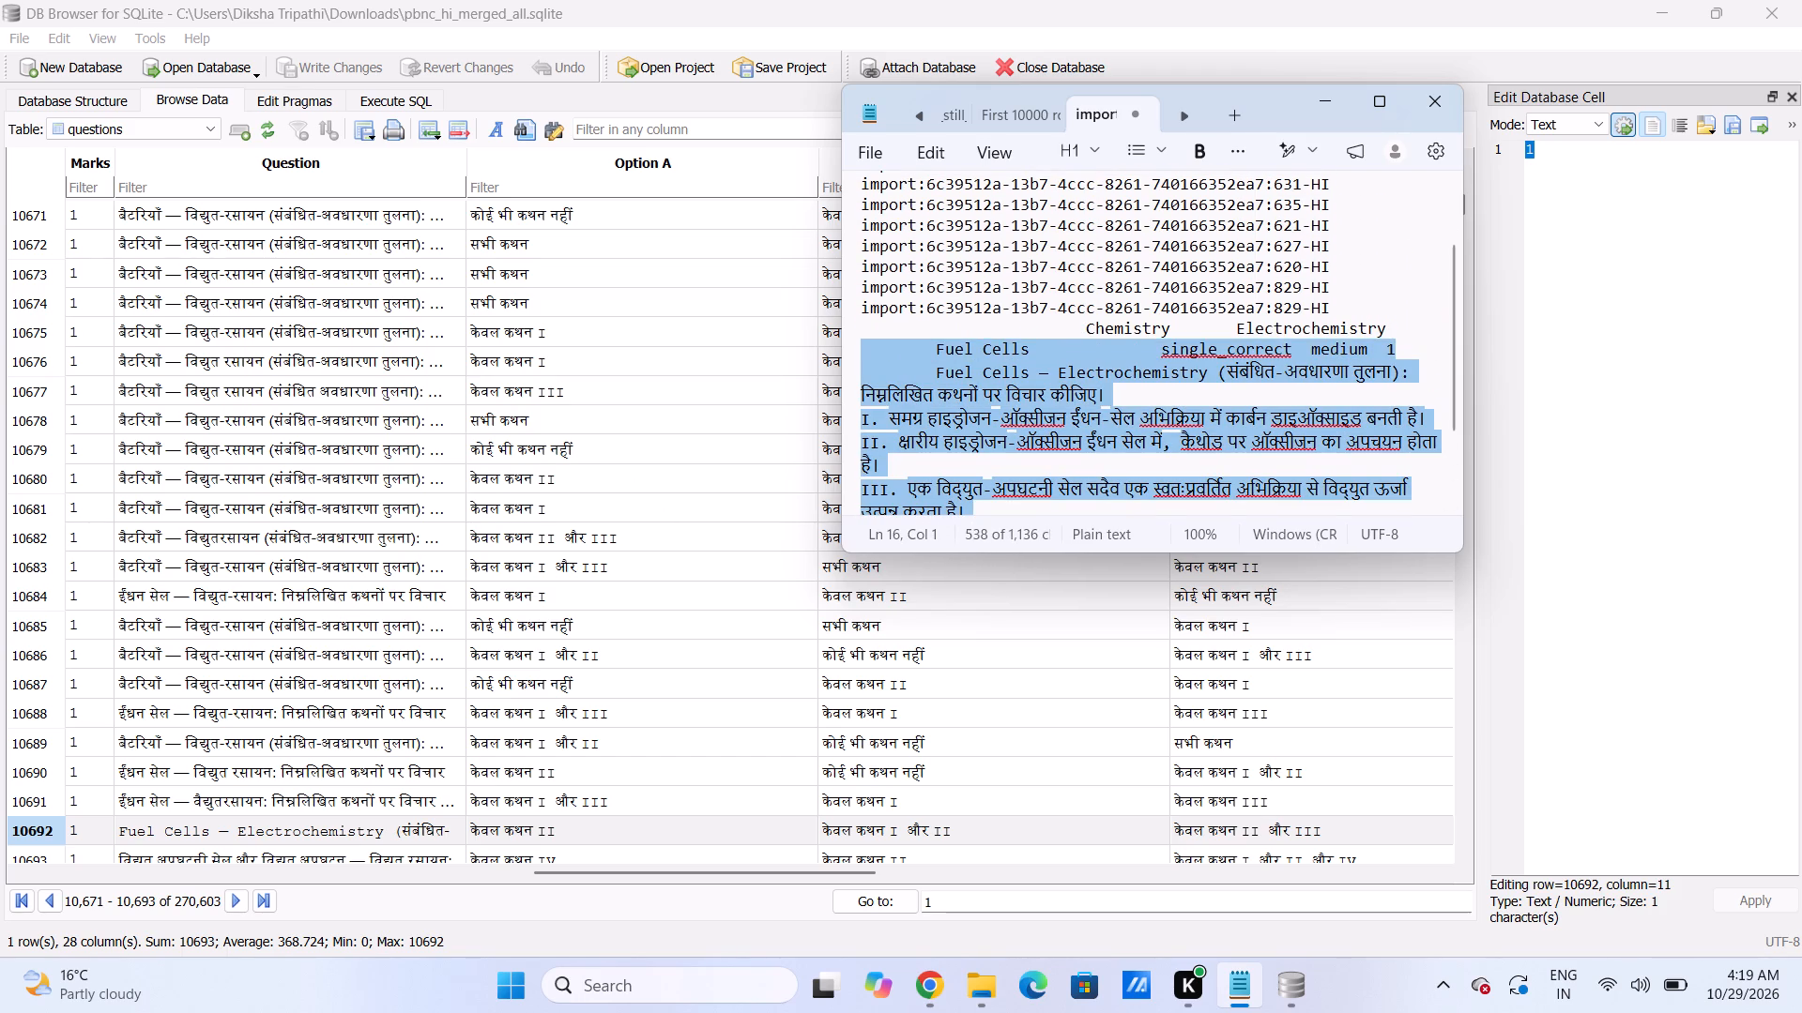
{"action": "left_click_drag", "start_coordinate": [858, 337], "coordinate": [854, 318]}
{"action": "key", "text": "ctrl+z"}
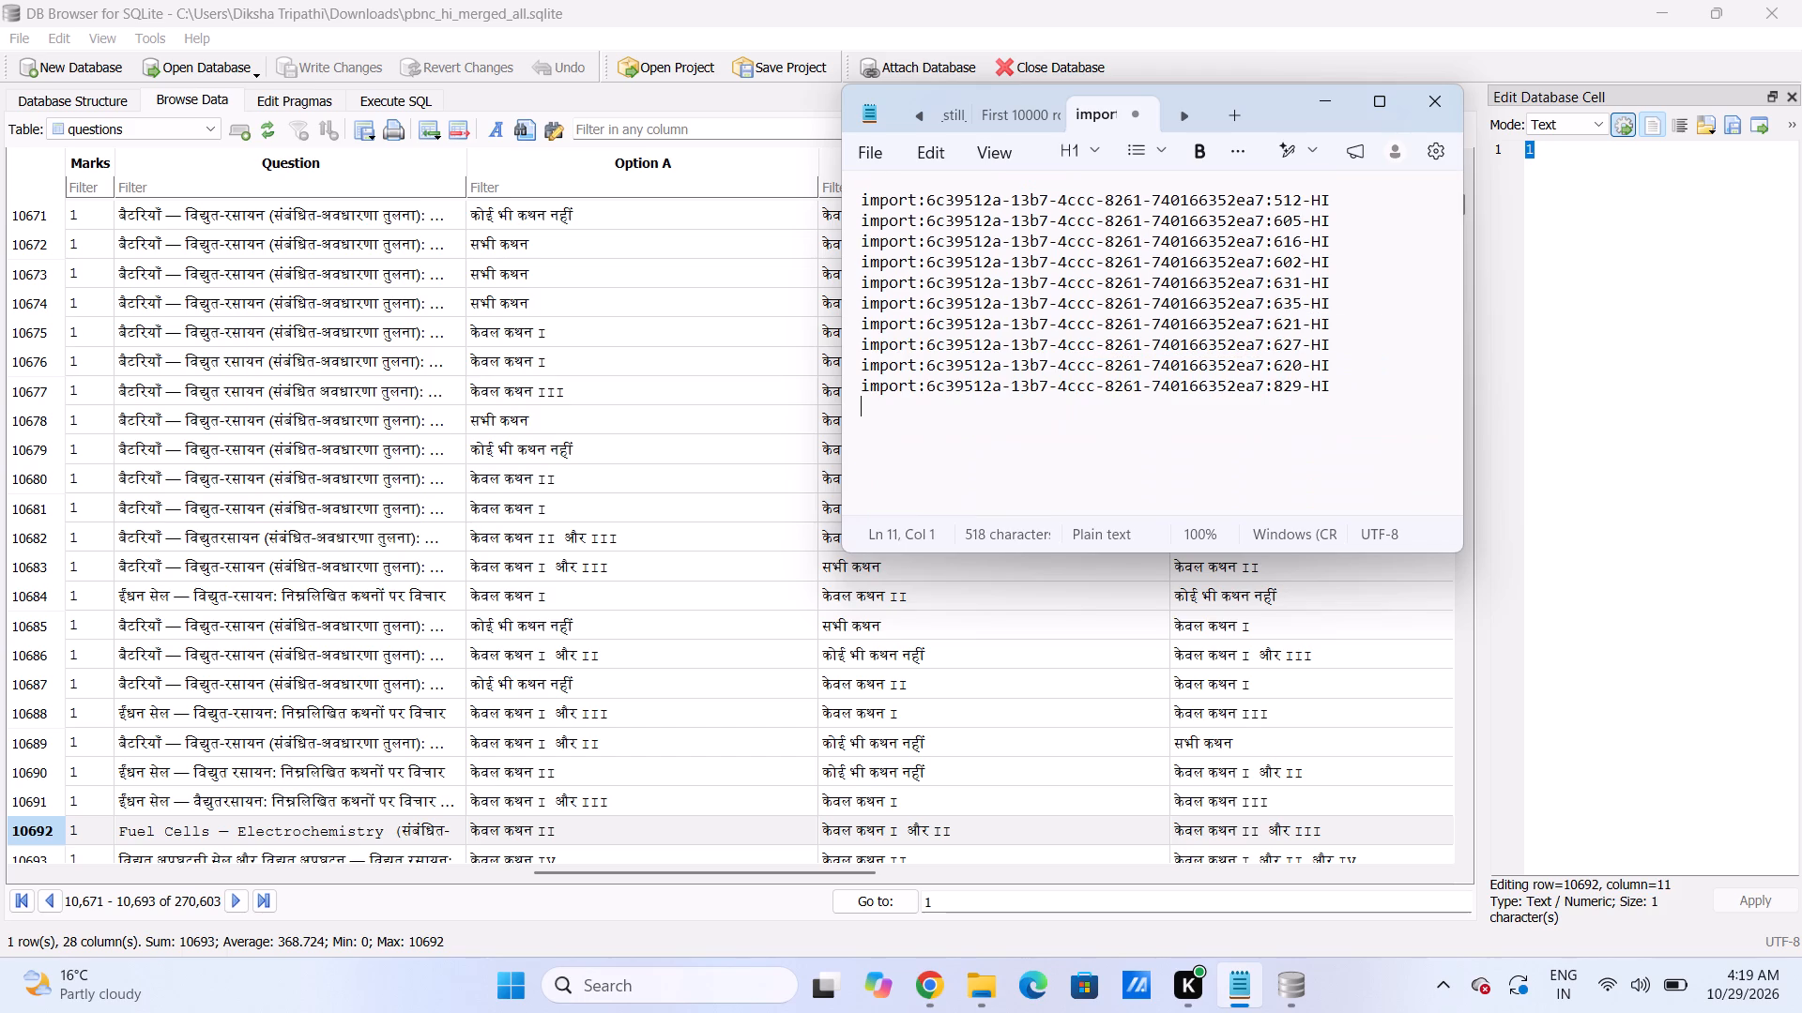
Examine the Hindi question and option text in rows 10693 to 10735 for untranslated English wording.
{"action": "scroll", "coordinate": [375, 581], "scroll_direction": "down", "scroll_amount": 2}
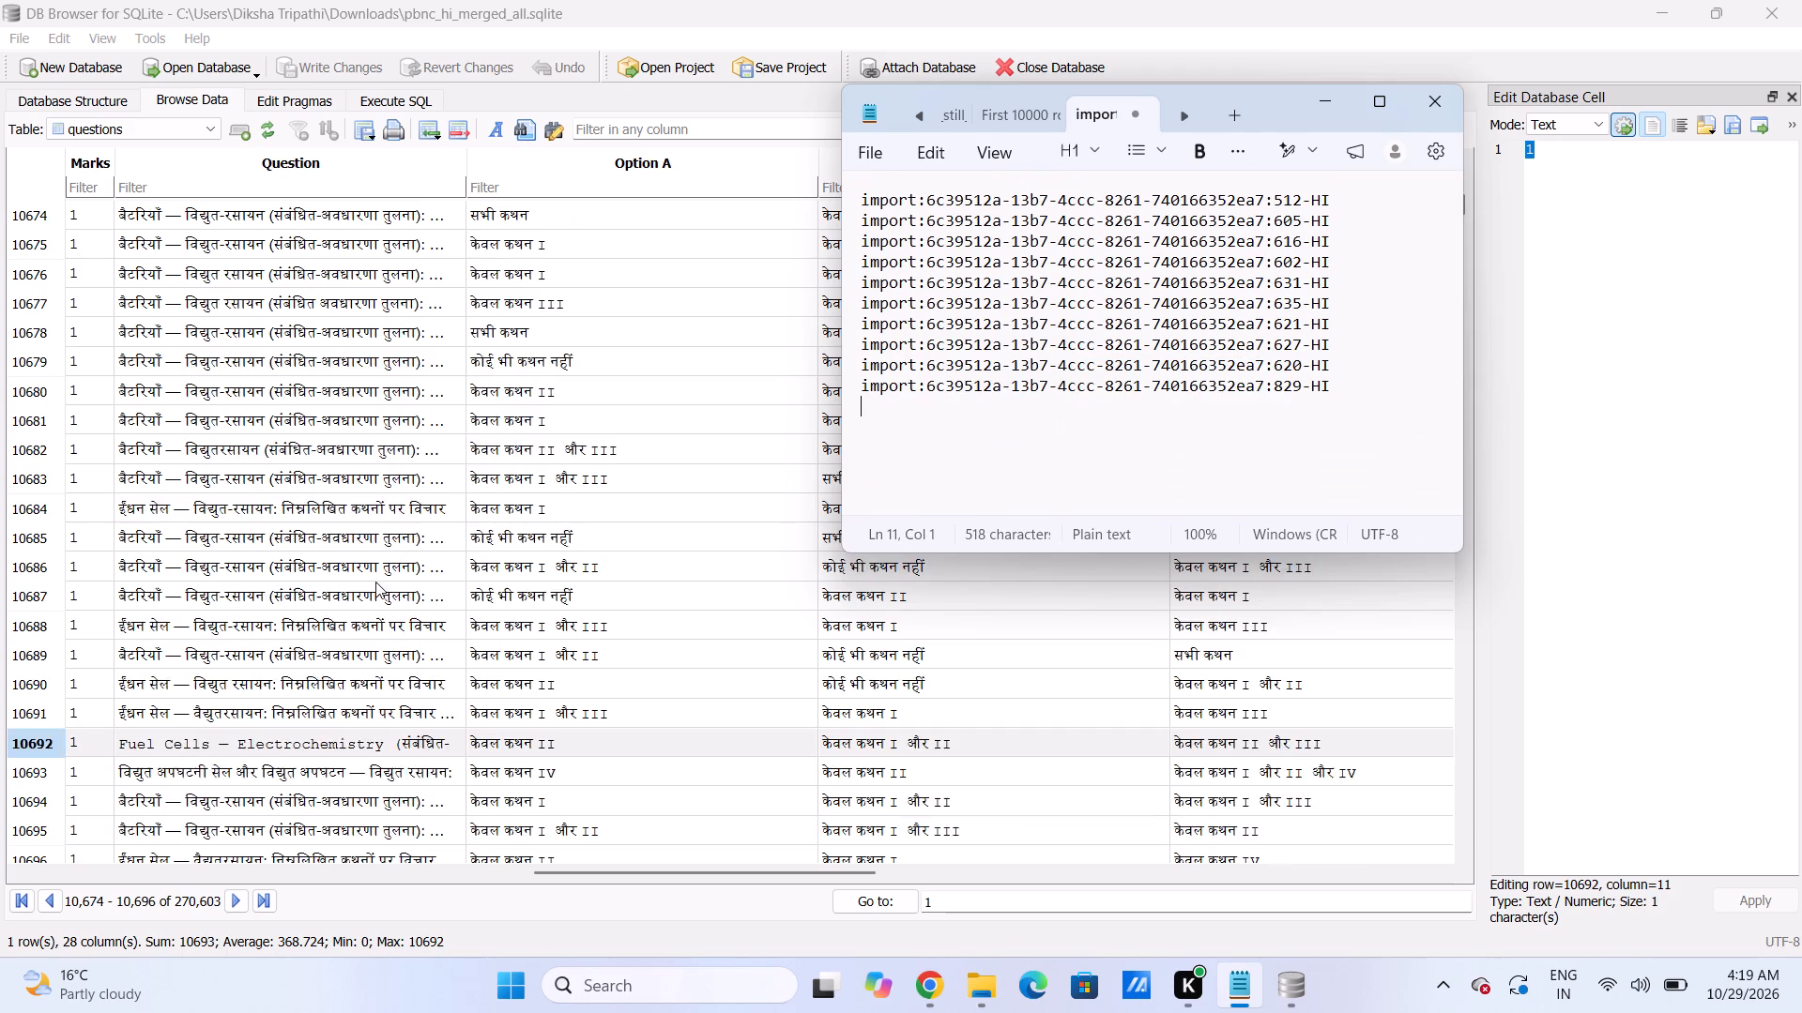
{"action": "scroll", "coordinate": [375, 582], "scroll_direction": "down", "scroll_amount": 3}
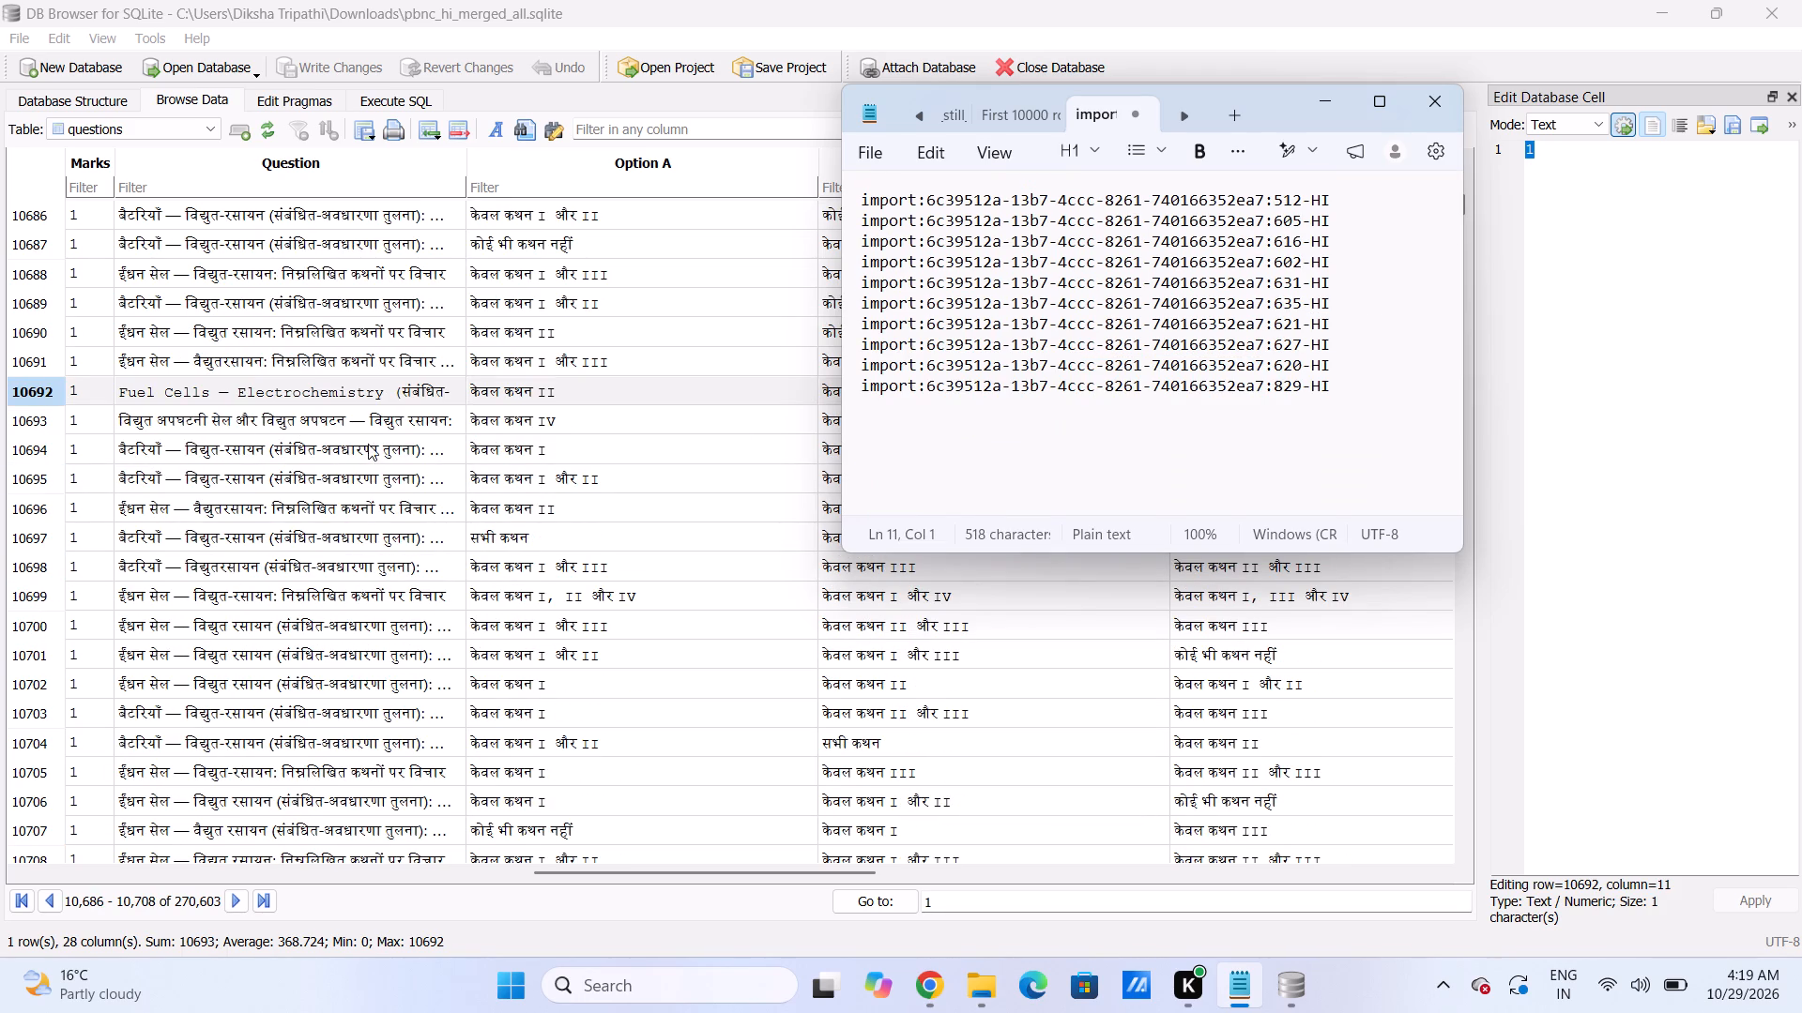
{"action": "scroll", "coordinate": [261, 535], "scroll_direction": "down", "scroll_amount": 3}
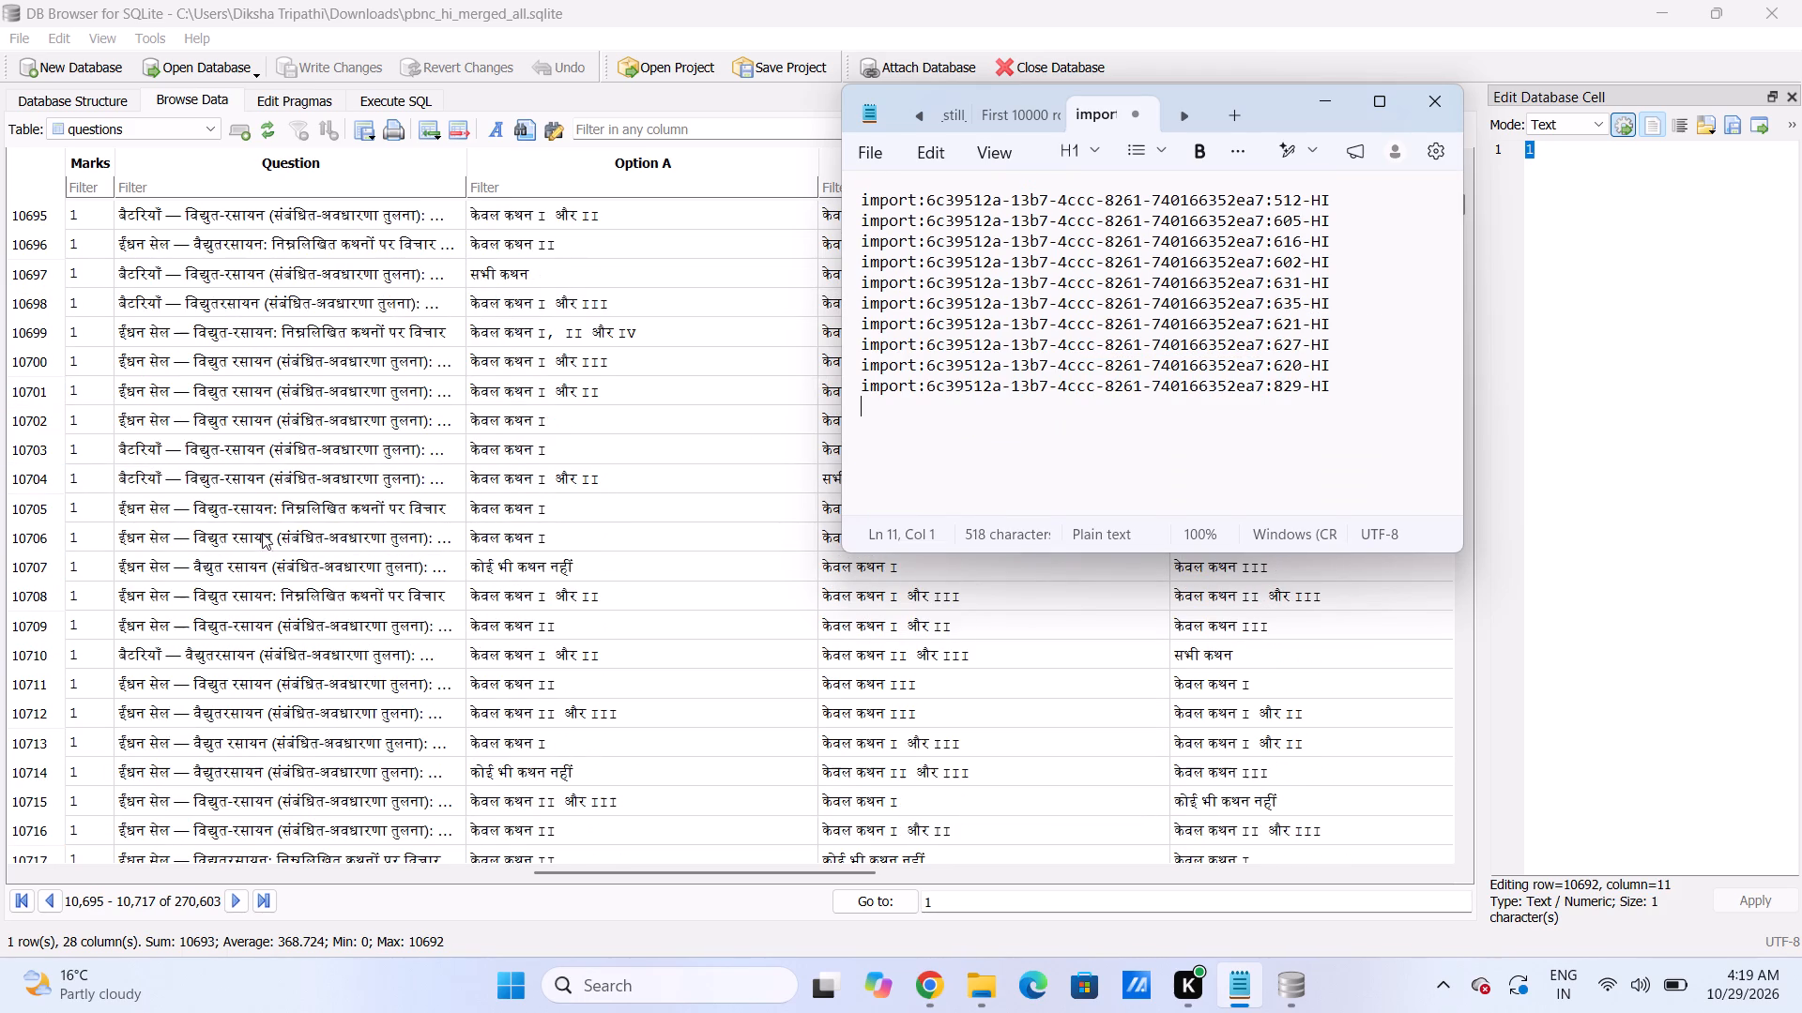
{"action": "scroll", "coordinate": [265, 530], "scroll_direction": "up", "scroll_amount": 1}
{"action": "scroll", "coordinate": [265, 530], "scroll_direction": "down", "scroll_amount": 2}
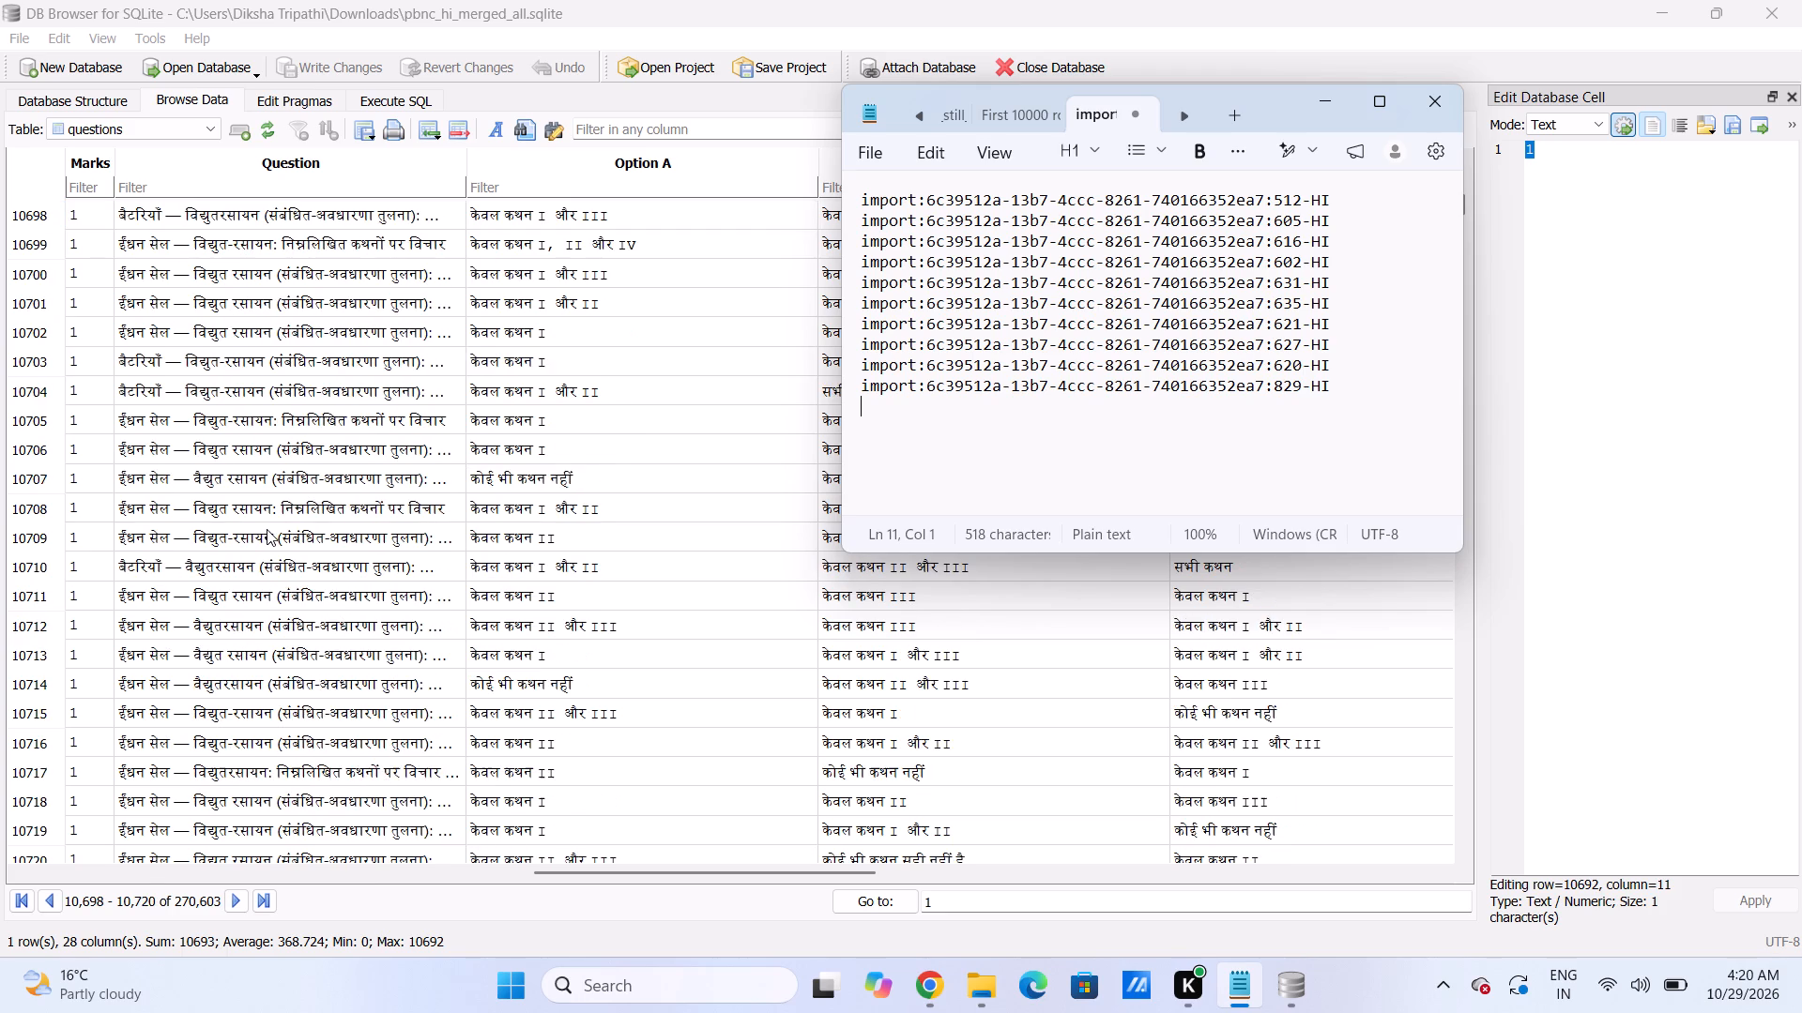
{"action": "scroll", "coordinate": [267, 529], "scroll_direction": "down", "scroll_amount": 5}
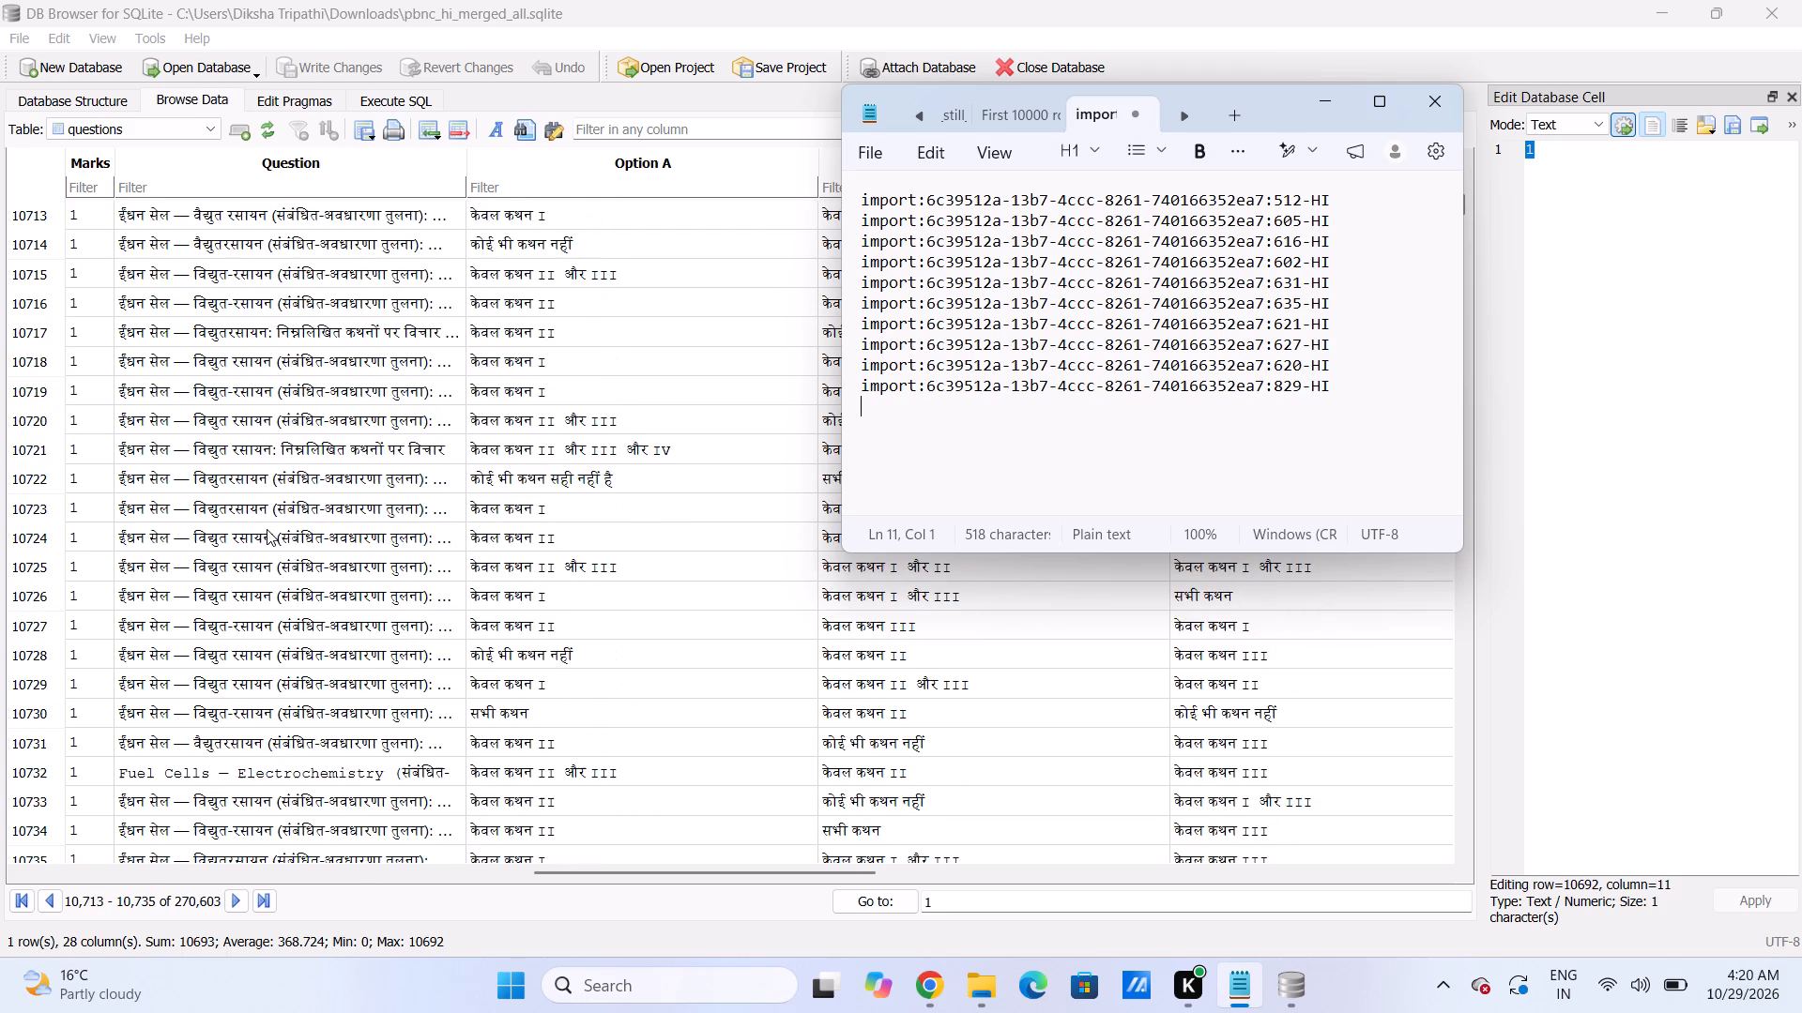
{"action": "left_click", "coordinate": [55, 772]}
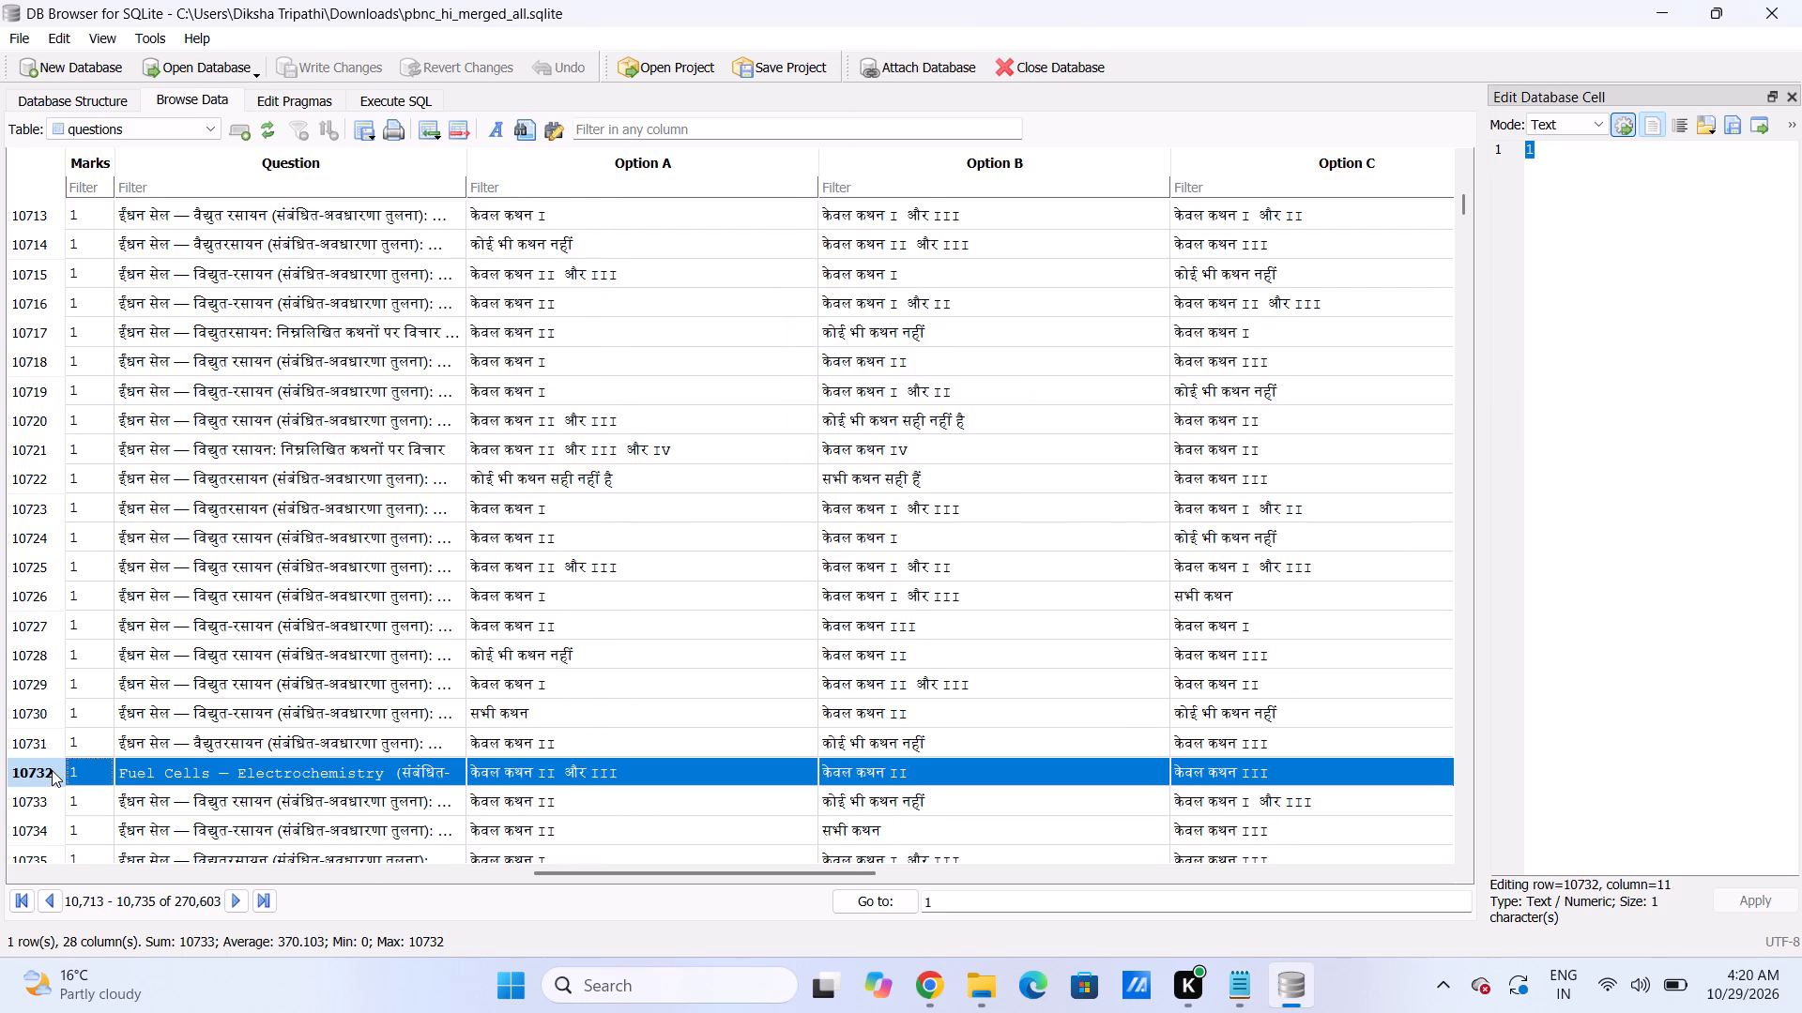
{"action": "key", "text": "ctrl+c"}
{"action": "left_click", "coordinate": [1217, 989]}
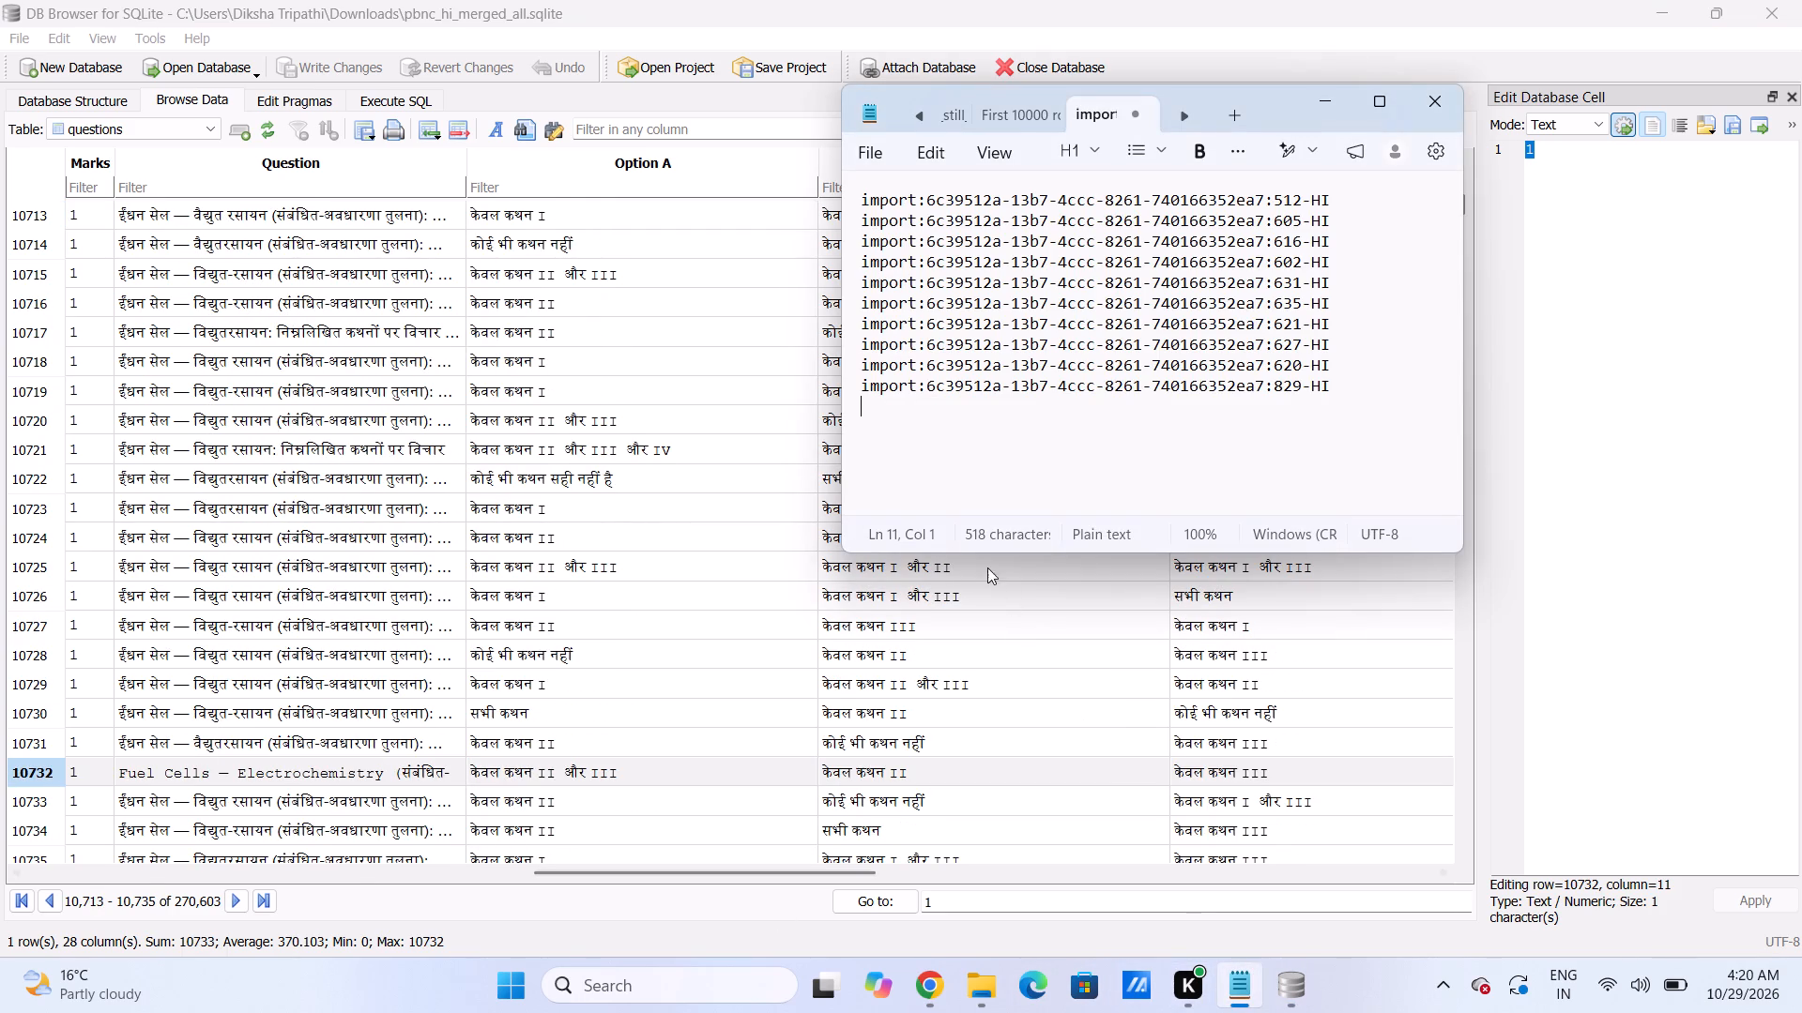
{"action": "key", "text": "ctrl+v"}
{"action": "left_click_drag", "start_coordinate": [865, 500], "coordinate": [848, 476]}
{"action": "scroll", "coordinate": [848, 476], "scroll_direction": "up", "scroll_amount": 2}
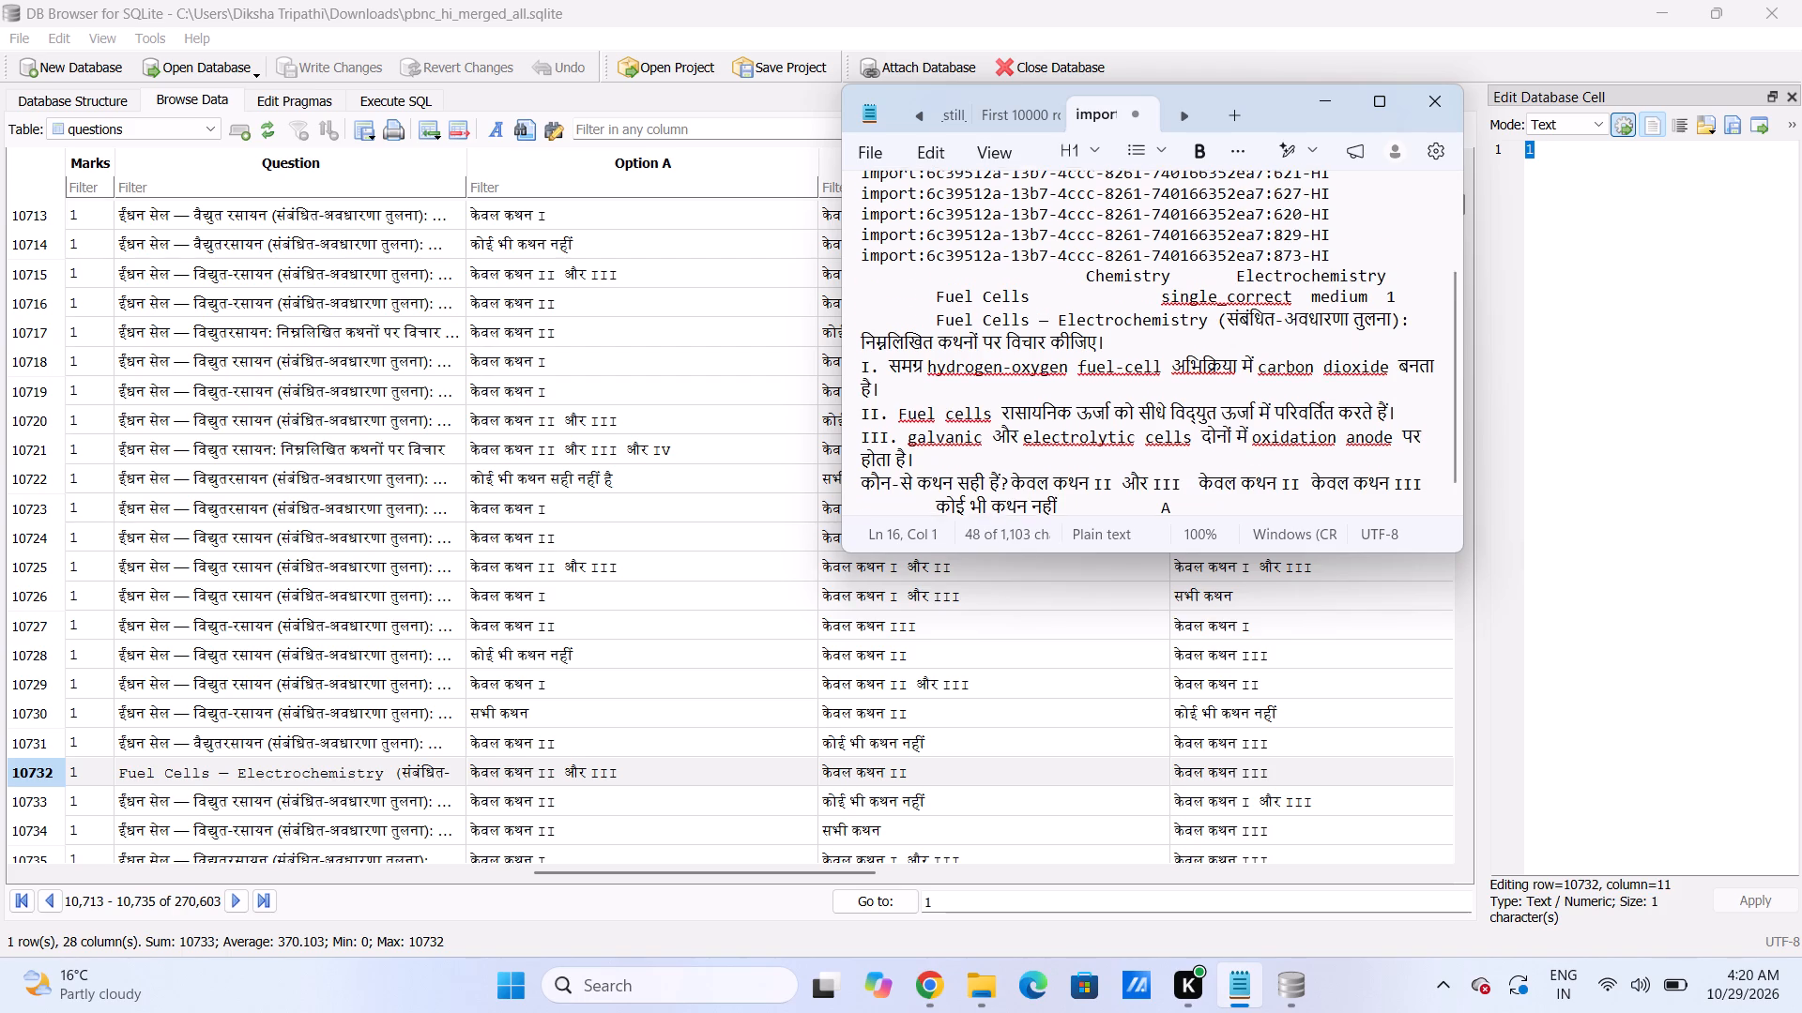
{"action": "left_click_drag", "start_coordinate": [848, 476], "coordinate": [893, 327]}
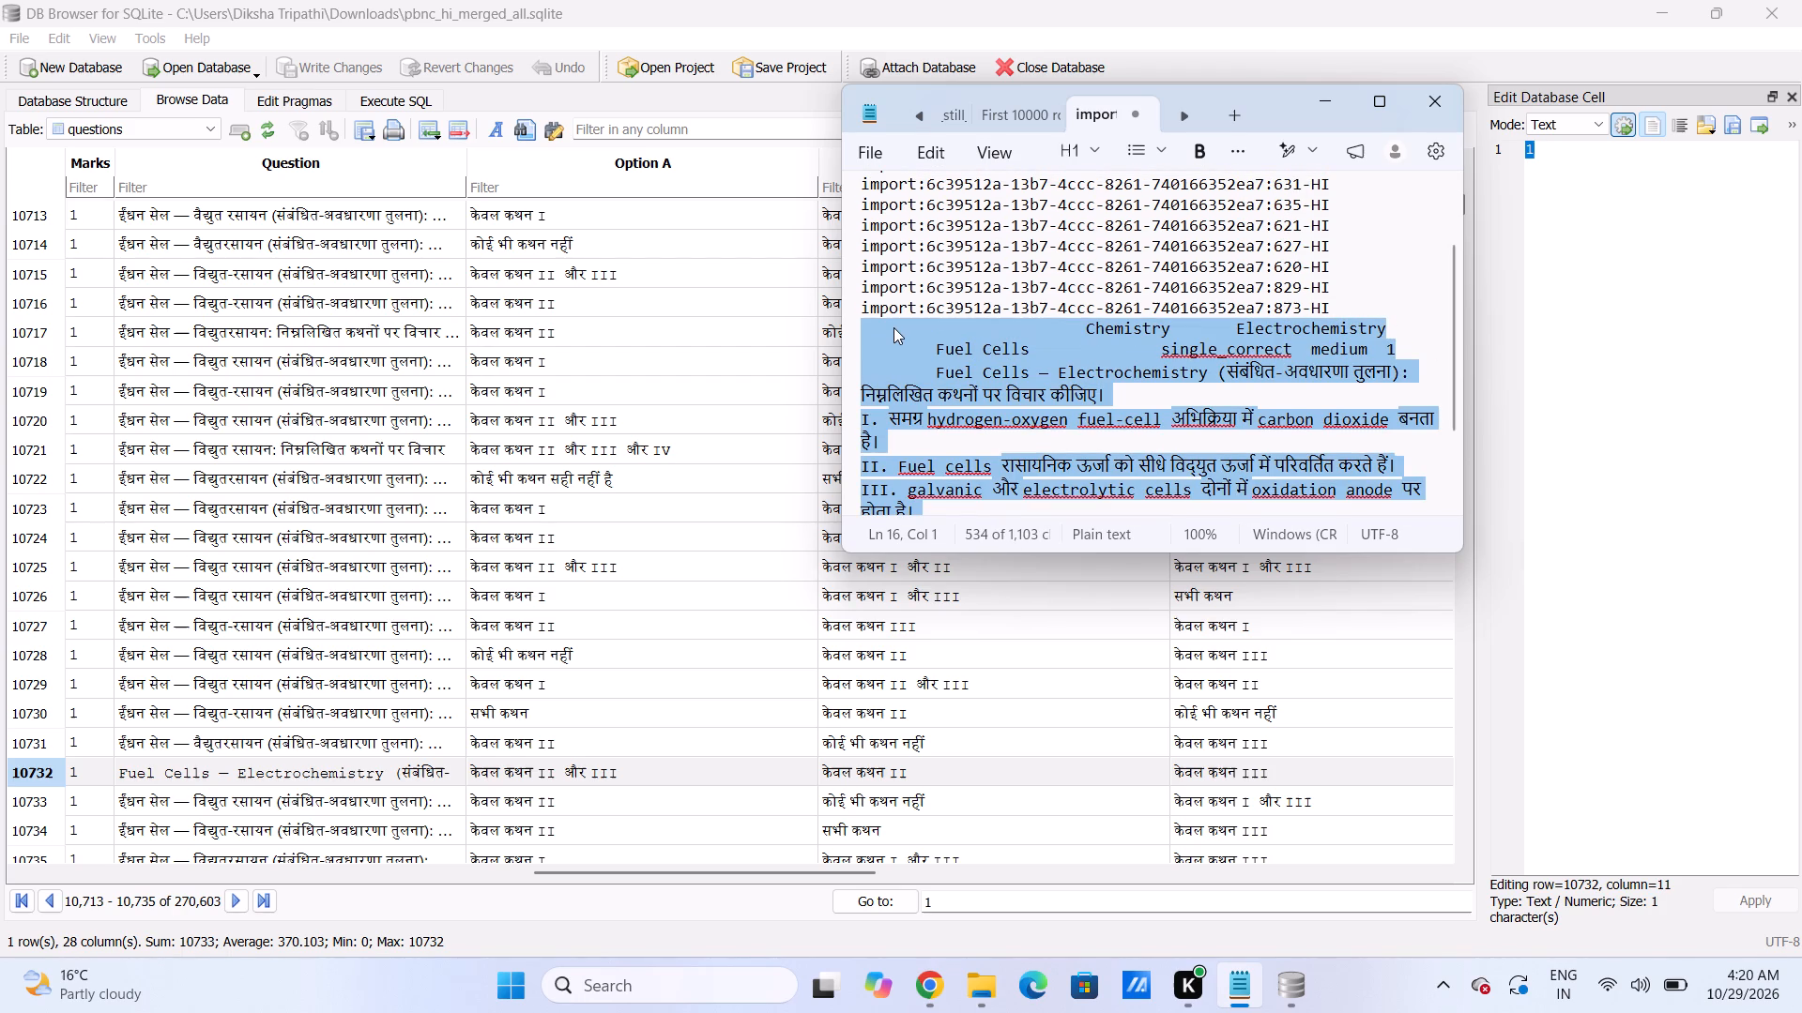
{"action": "key", "text": "BackSpace"}
{"action": "key", "text": "Return"}
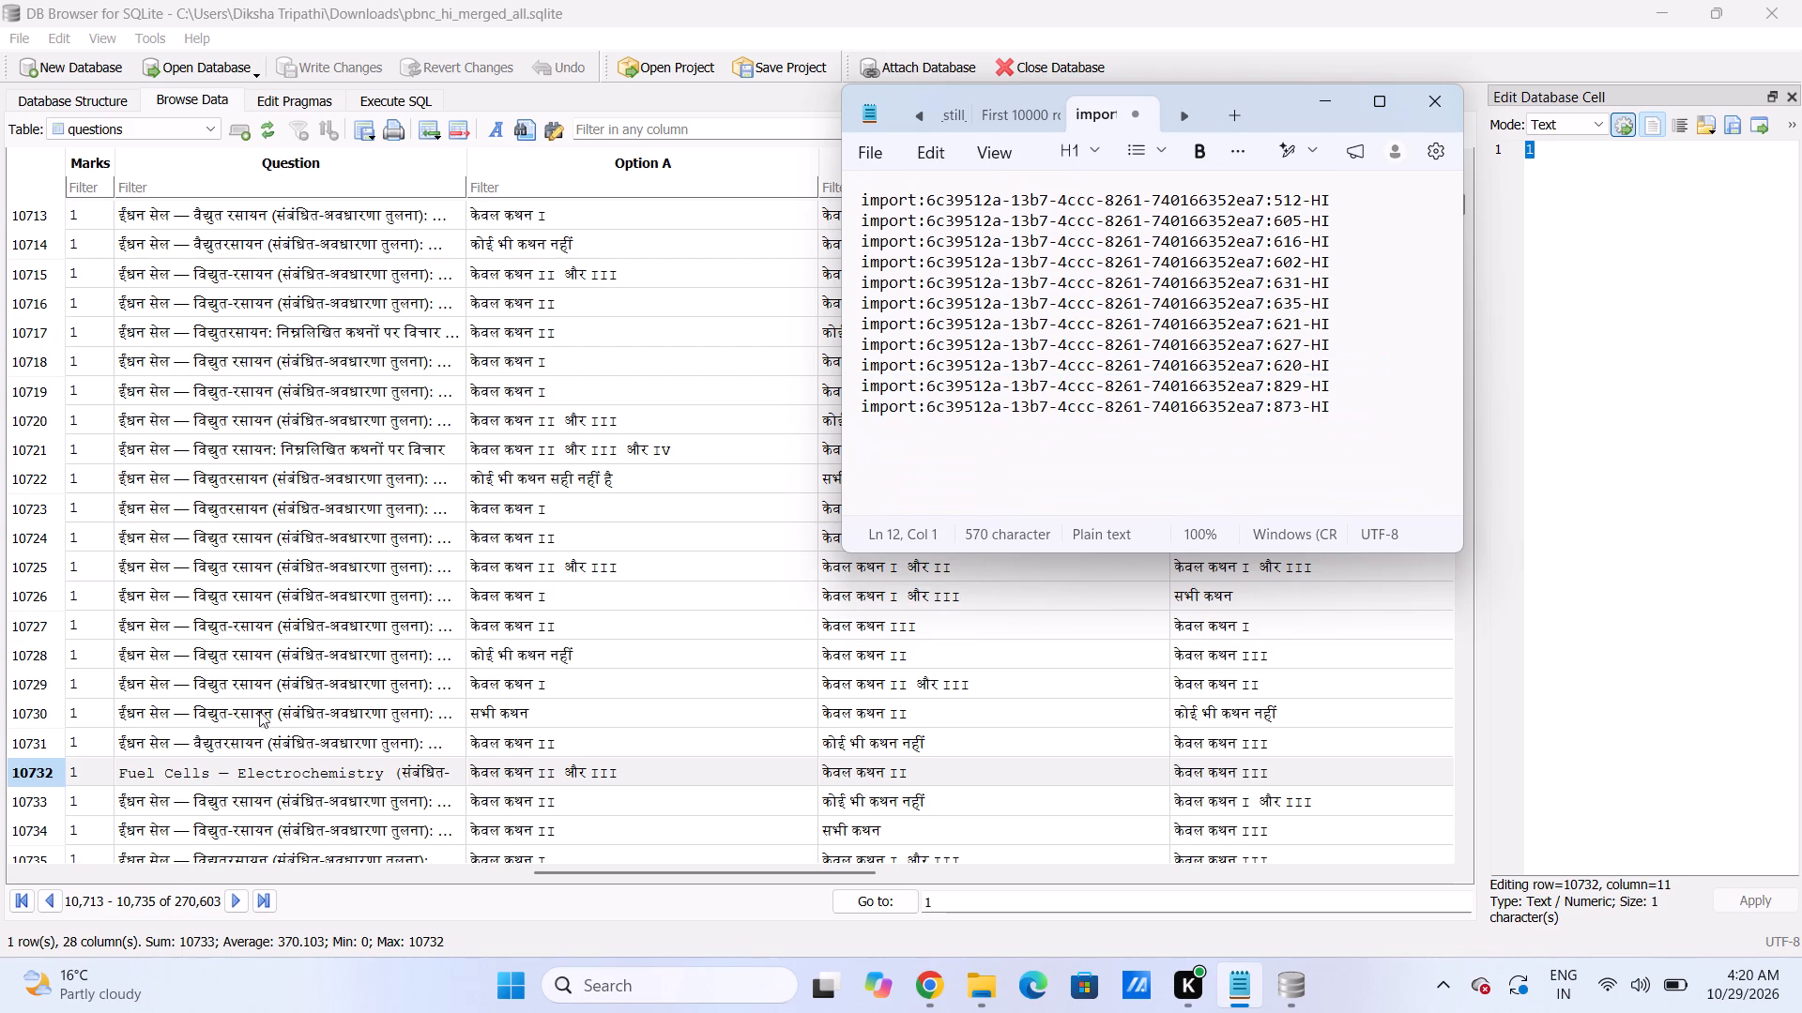
{"action": "scroll", "coordinate": [255, 722], "scroll_direction": "down", "scroll_amount": 4}
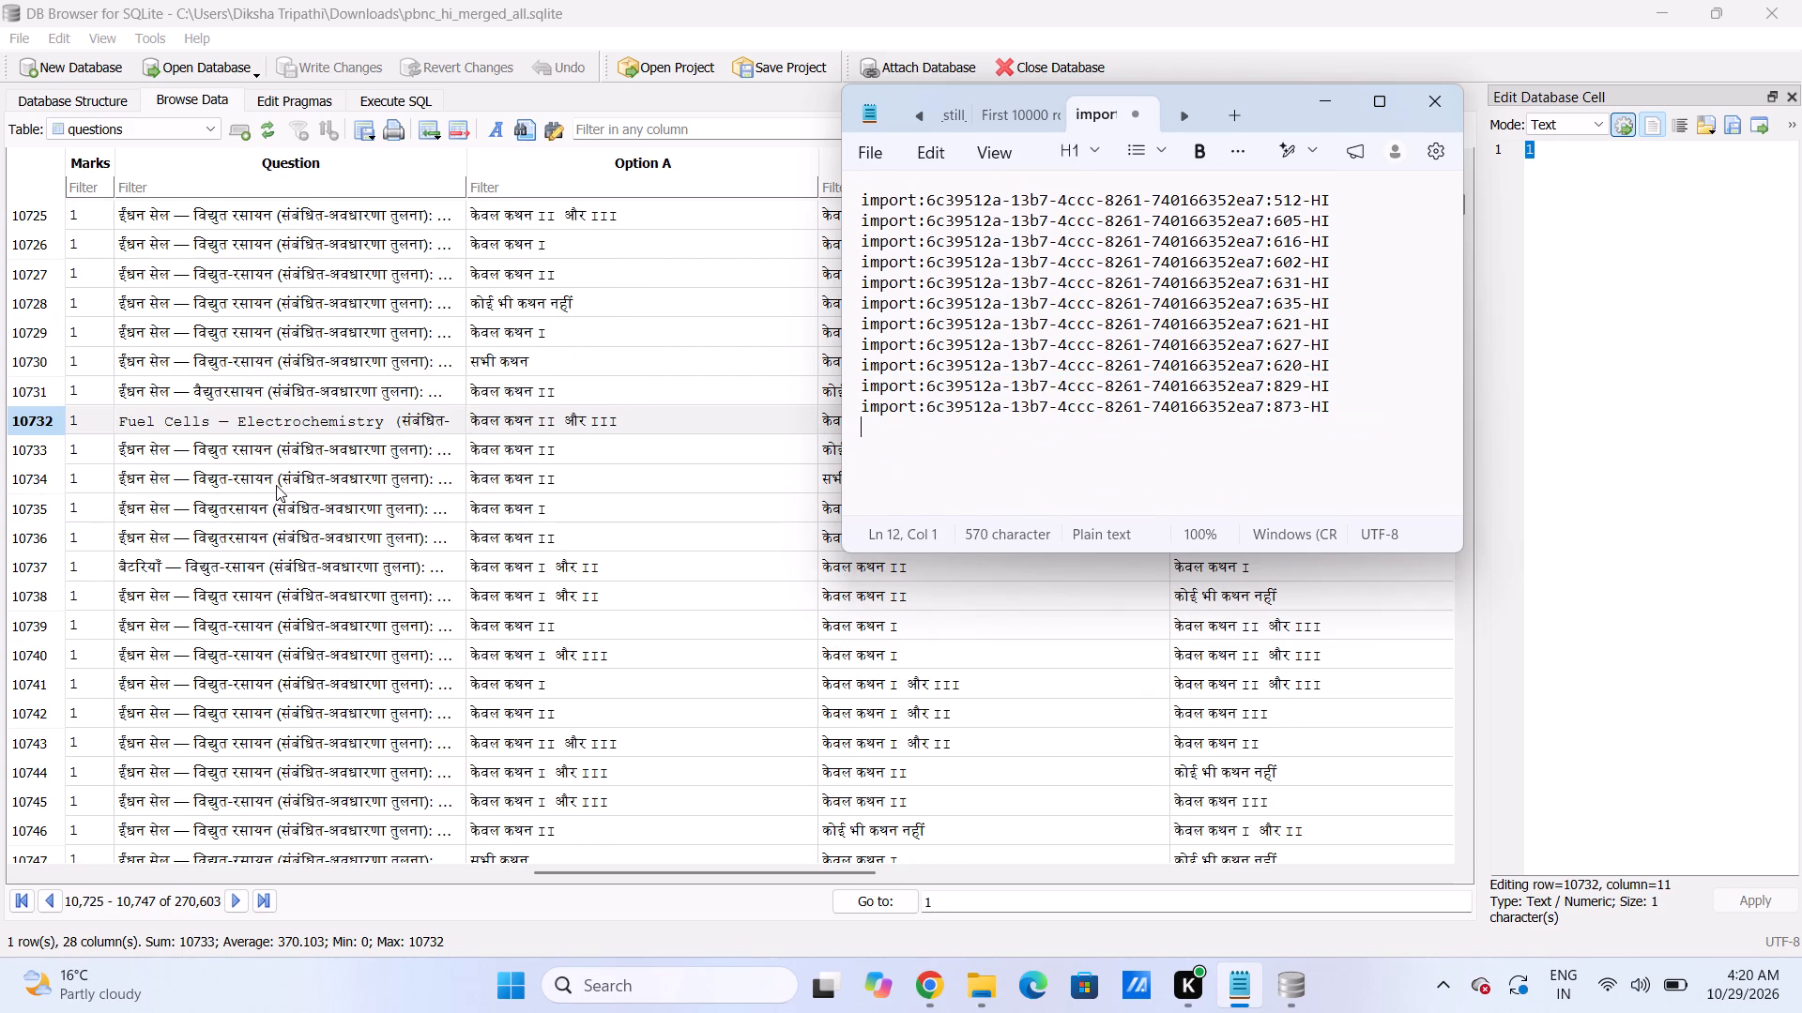
{"action": "scroll", "coordinate": [282, 487], "scroll_direction": "down", "scroll_amount": 1}
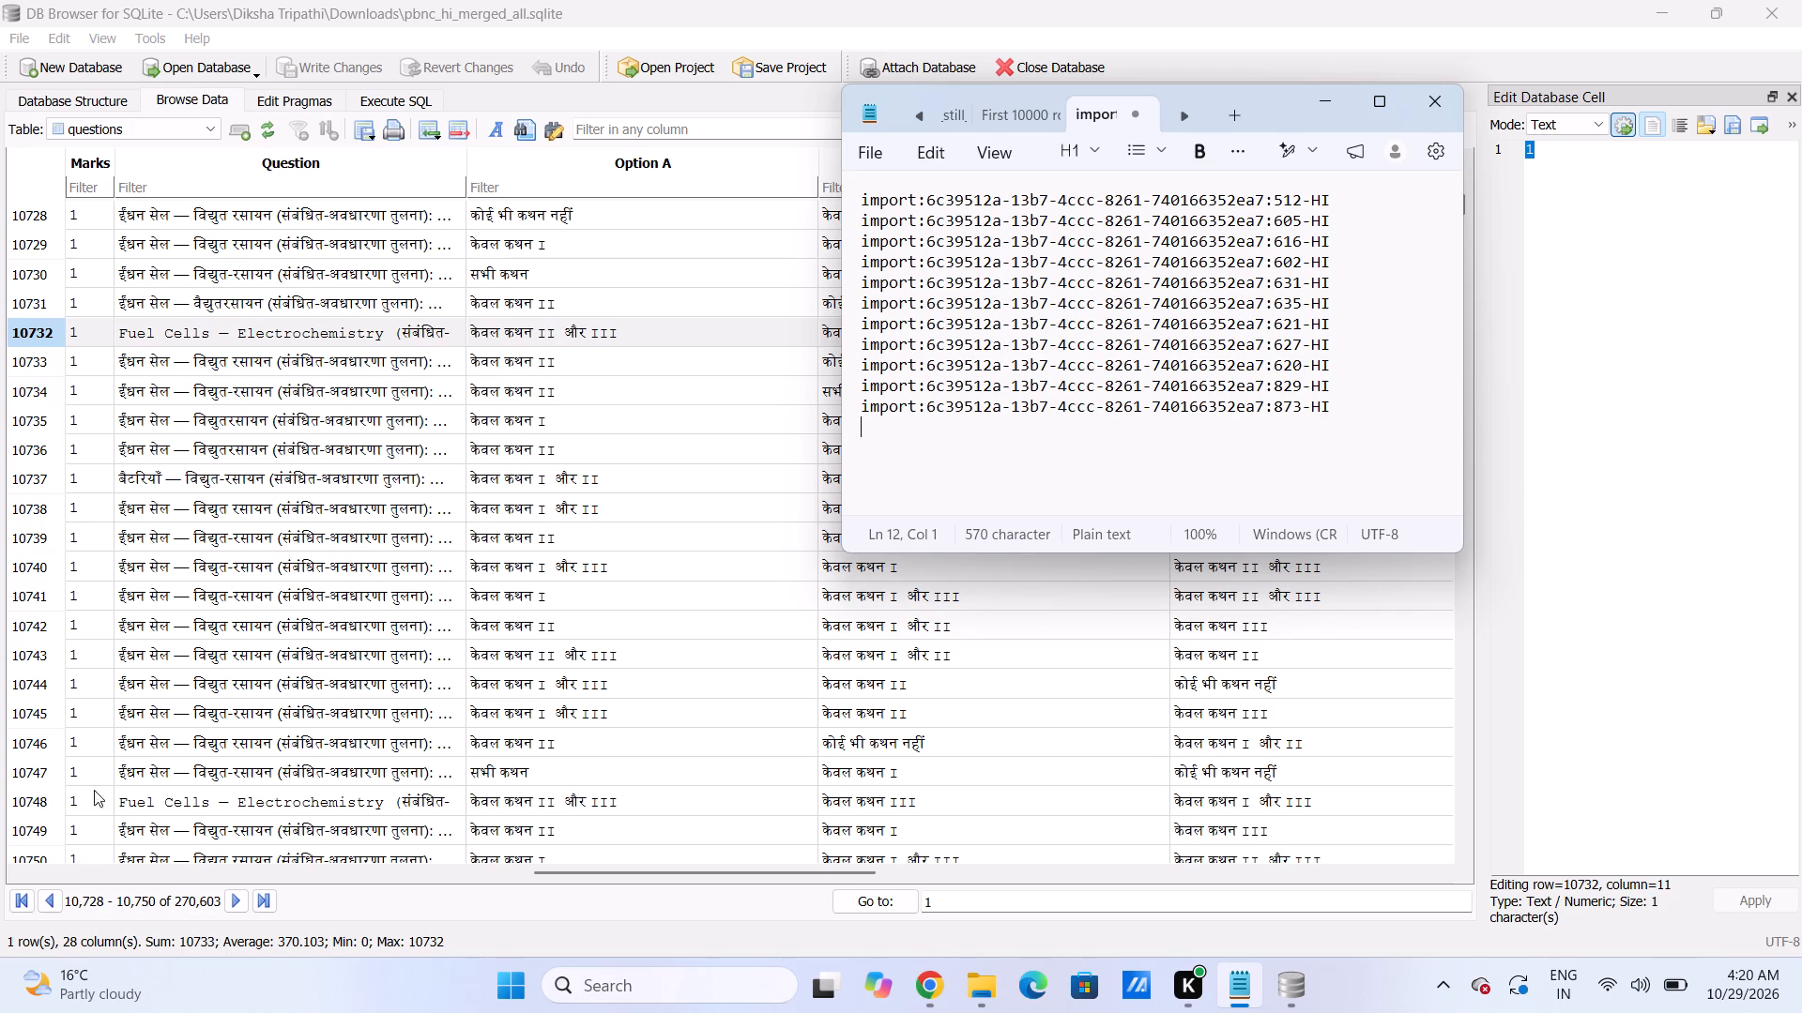
{"action": "left_click", "coordinate": [52, 804]}
{"action": "key", "text": "ctrl+c"}
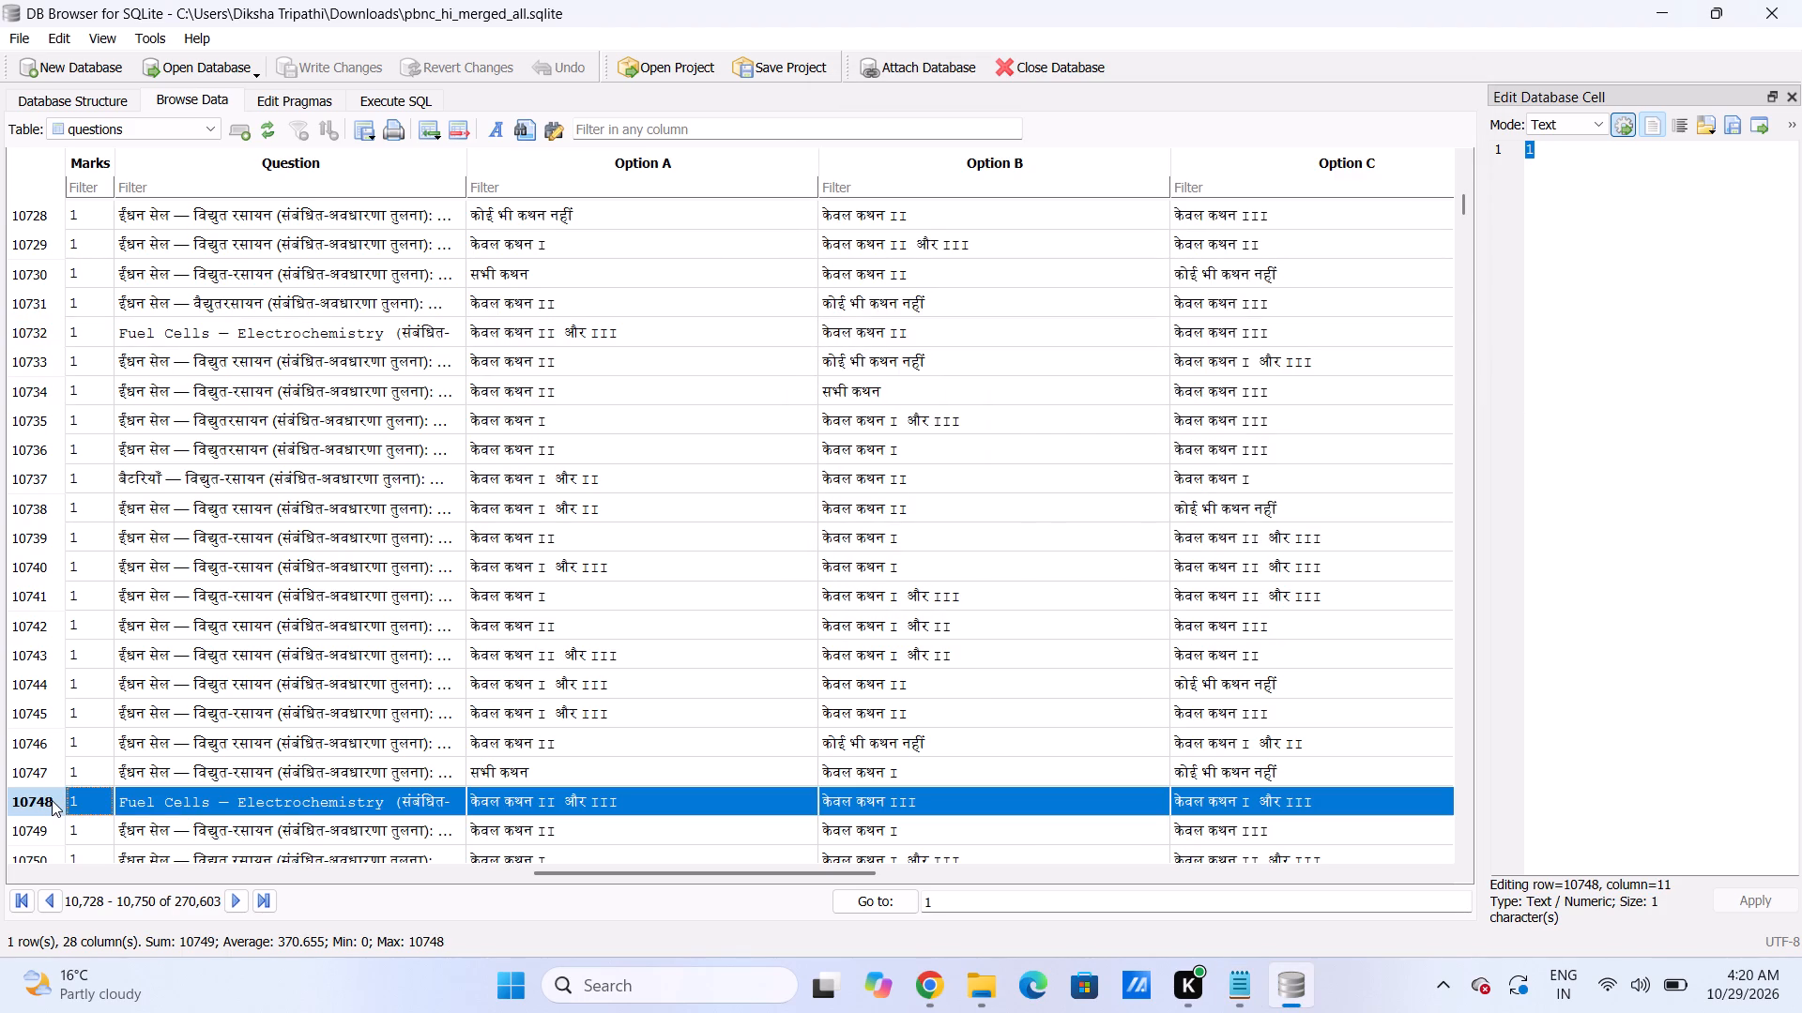
{"action": "left_click", "coordinate": [1238, 982]}
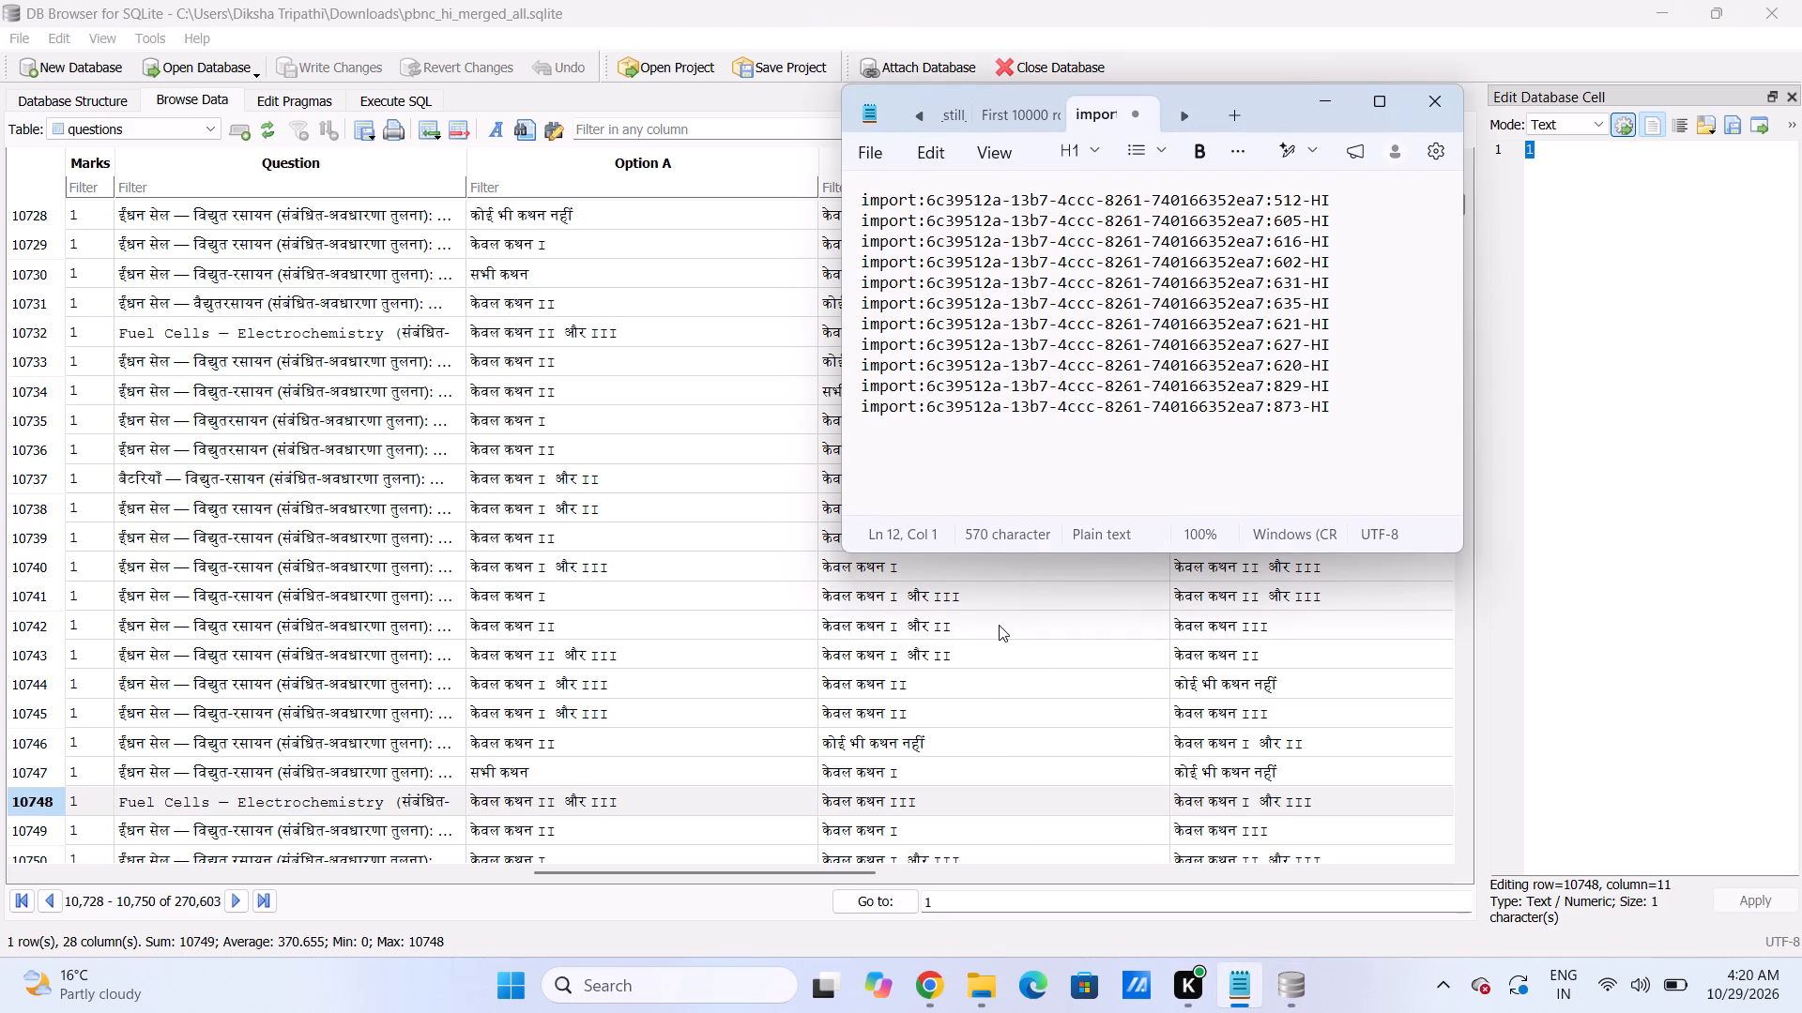
{"action": "key", "text": "ctrl+v"}
{"action": "left_click_drag", "start_coordinate": [866, 493], "coordinate": [866, 433]}
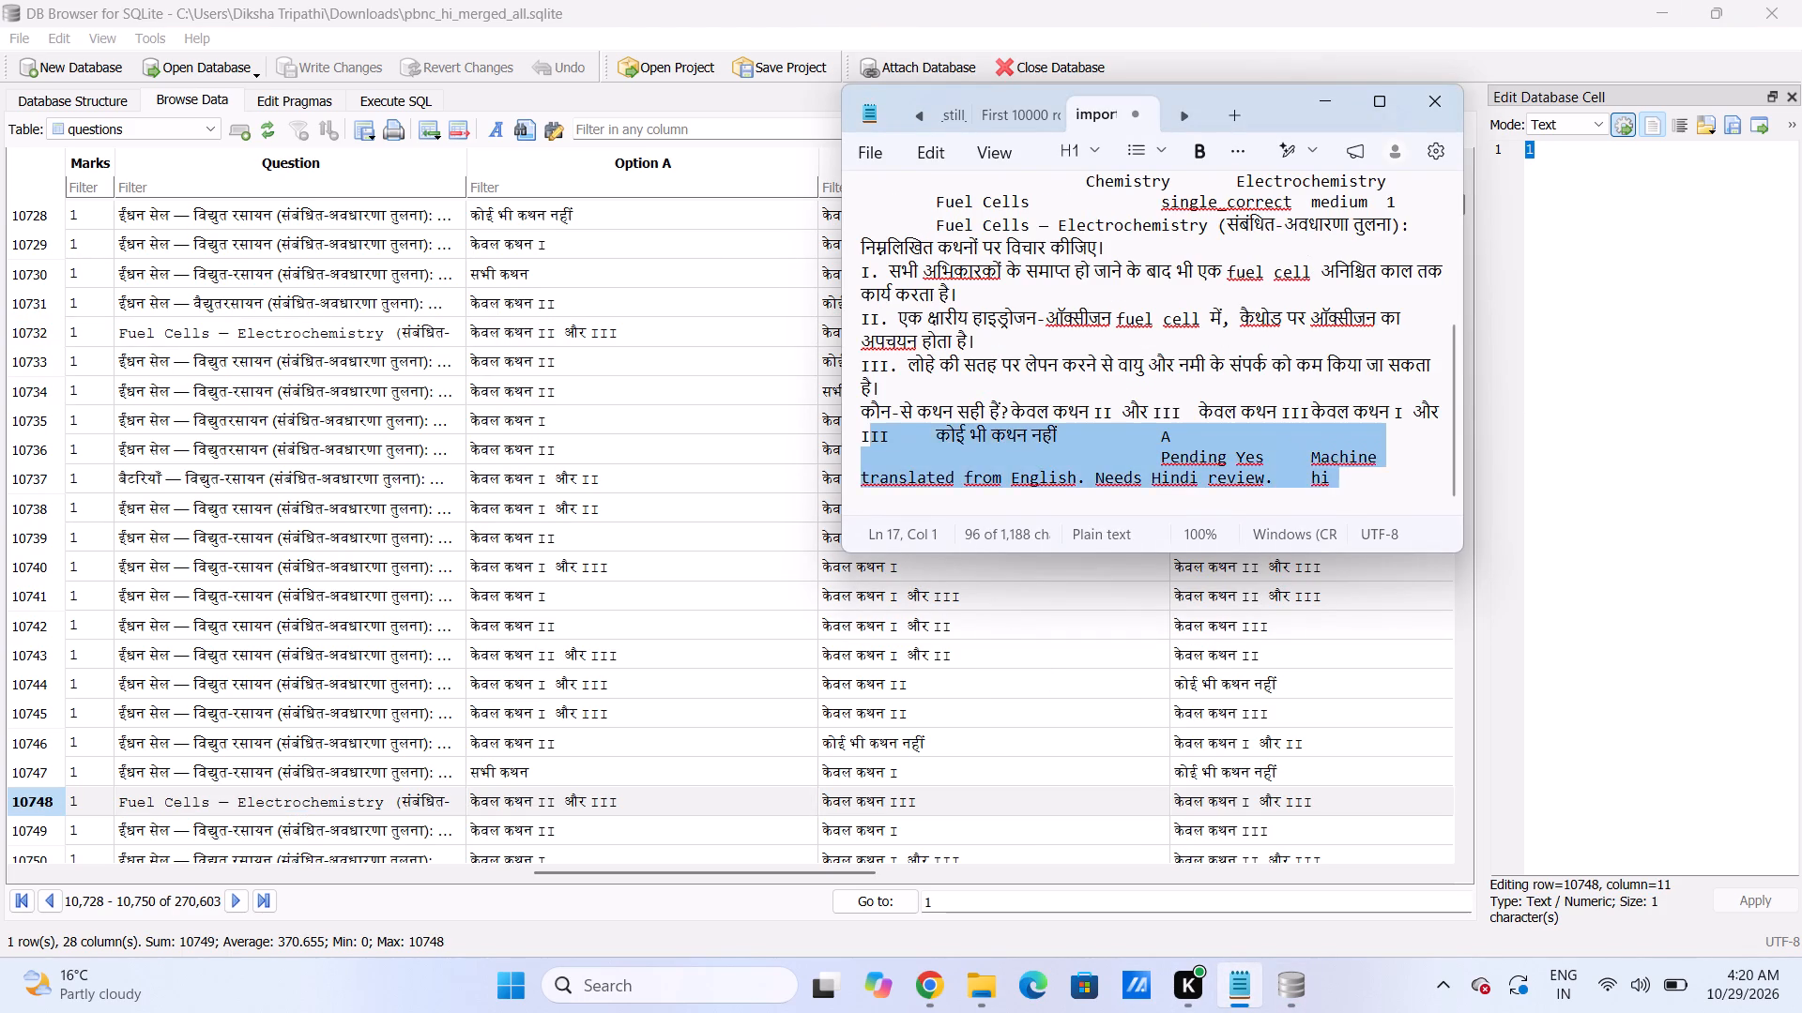
{"action": "left_click_drag", "start_coordinate": [866, 433], "coordinate": [852, 311]}
{"action": "scroll", "coordinate": [866, 431], "scroll_direction": "up", "scroll_amount": 2}
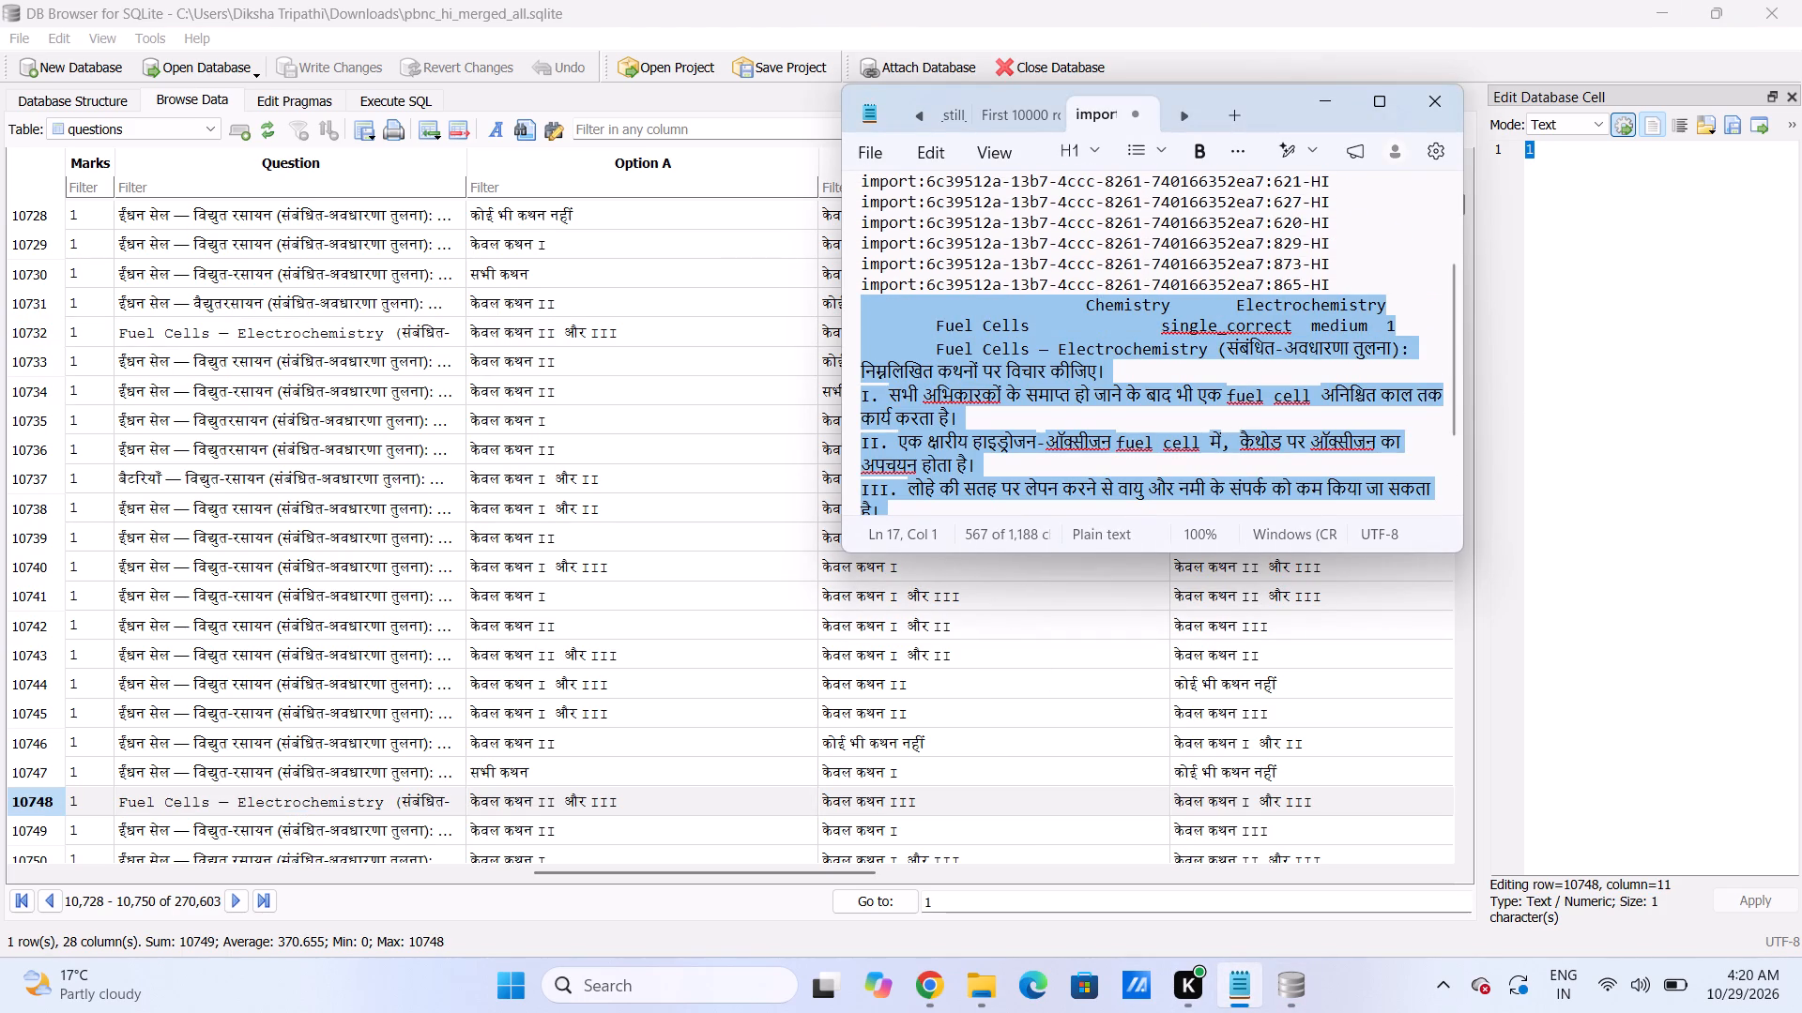
{"action": "key", "text": "BackSpace"}
{"action": "key", "text": "Return"}
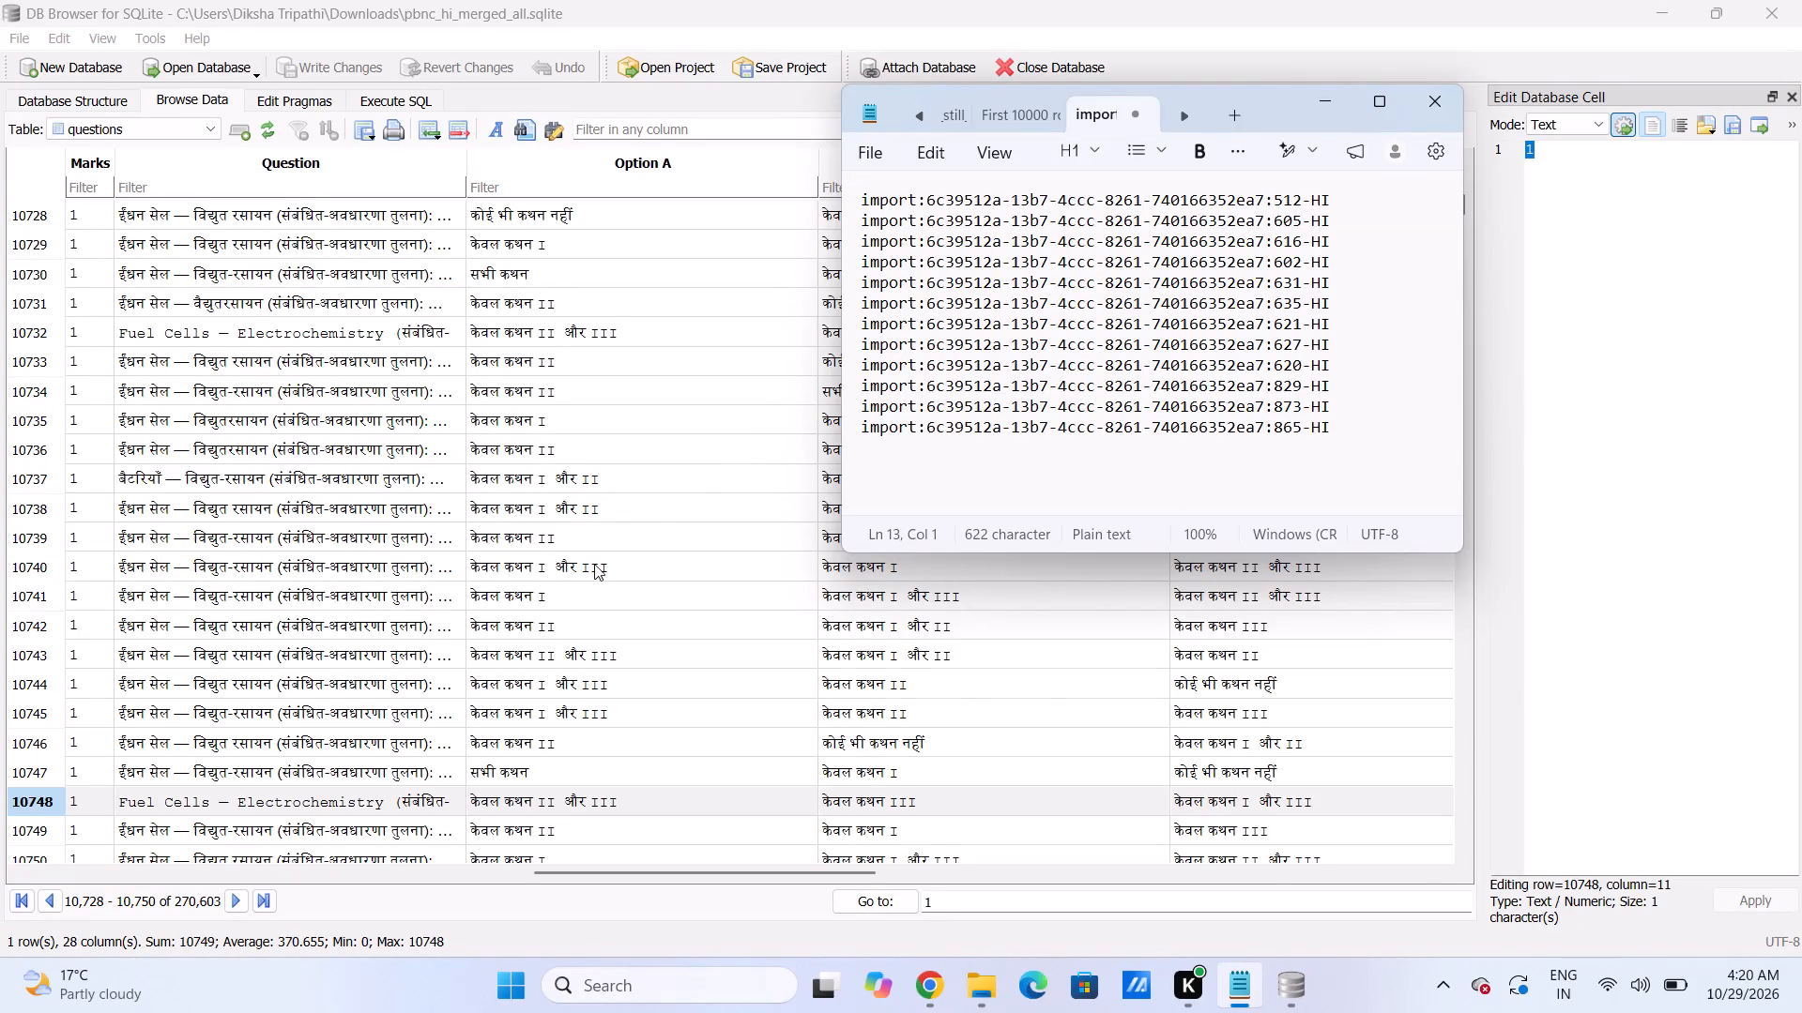
{"action": "scroll", "coordinate": [554, 540], "scroll_direction": "down", "scroll_amount": 2}
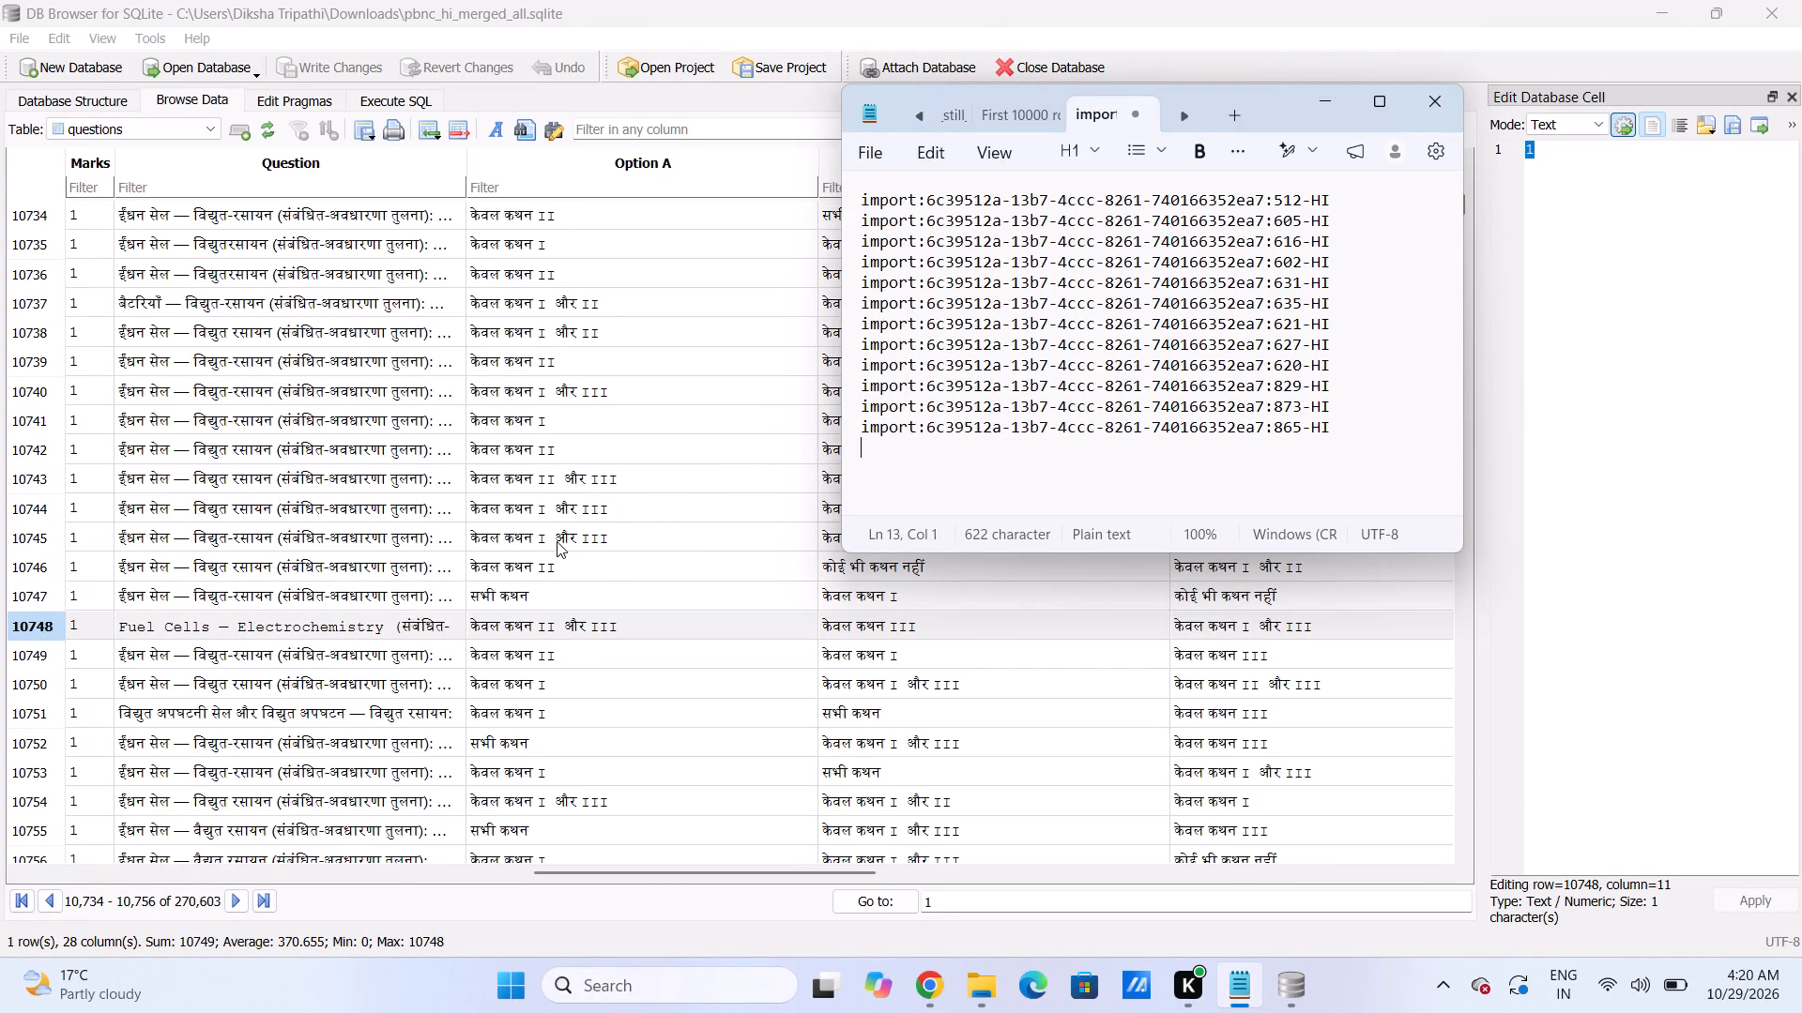
{"action": "scroll", "coordinate": [556, 540], "scroll_direction": "down", "scroll_amount": 3}
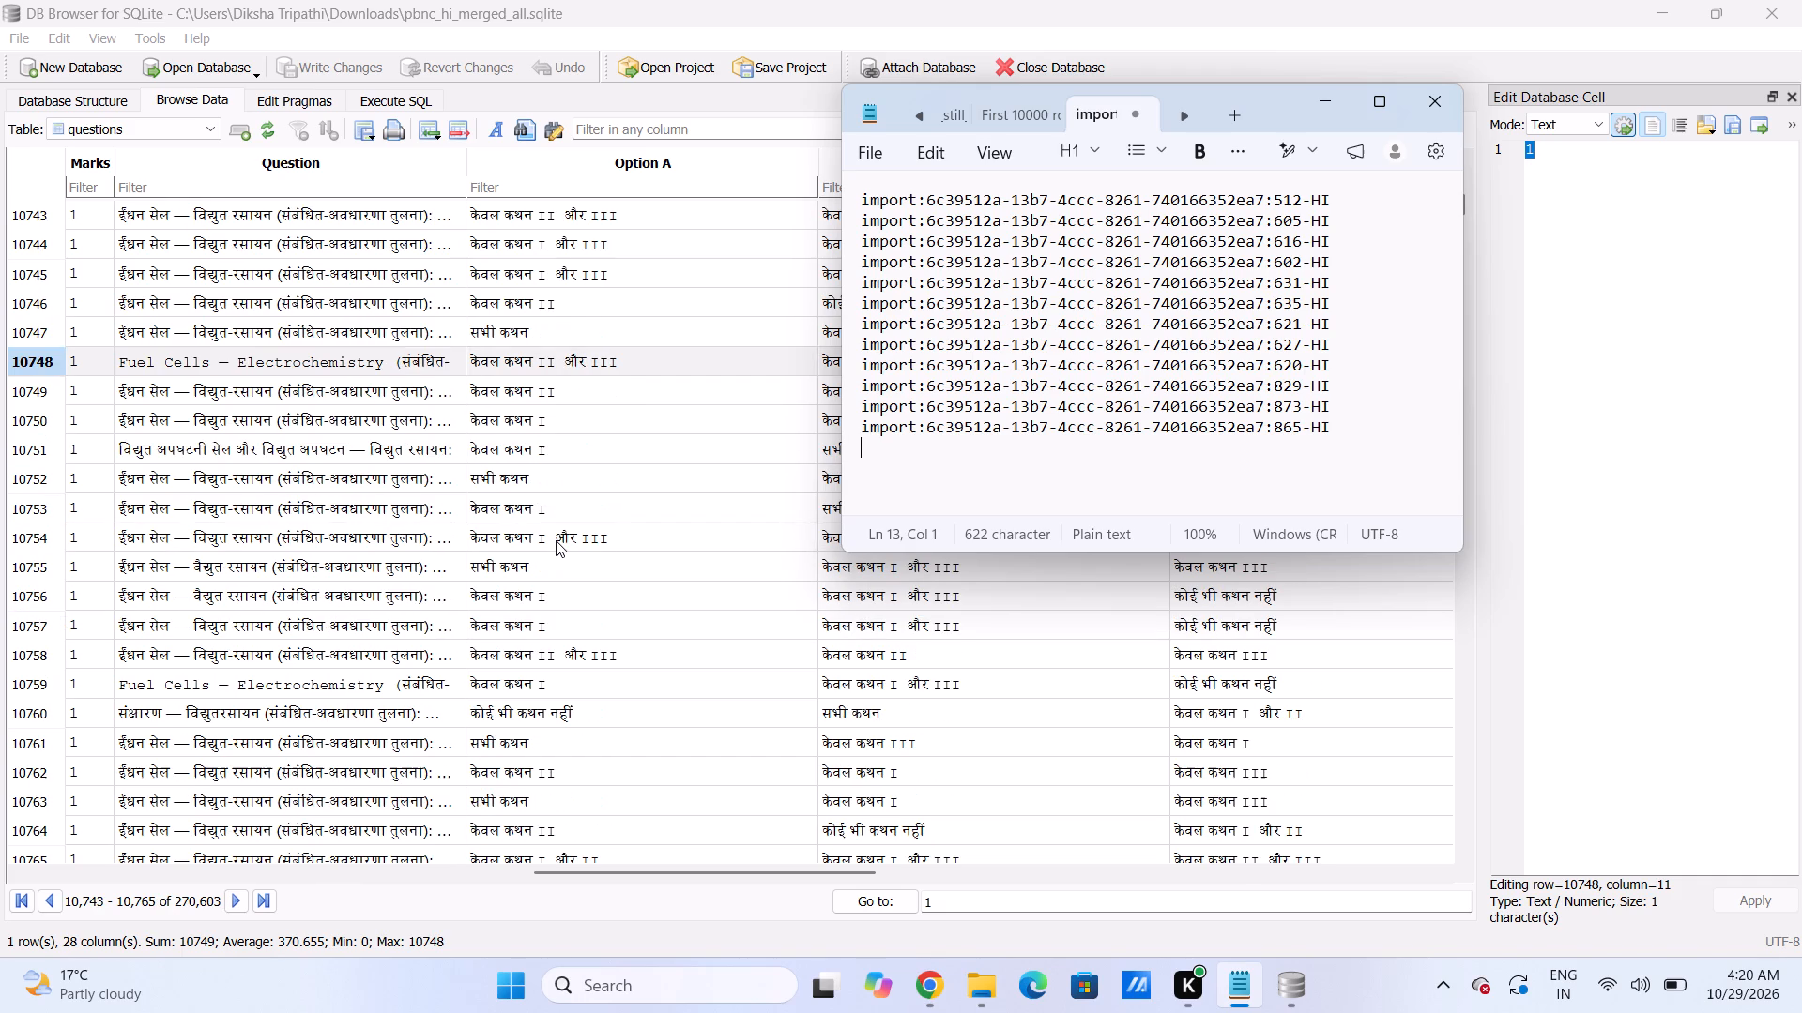
{"action": "left_click", "coordinate": [35, 687]}
{"action": "key", "text": "ctrl+c"}
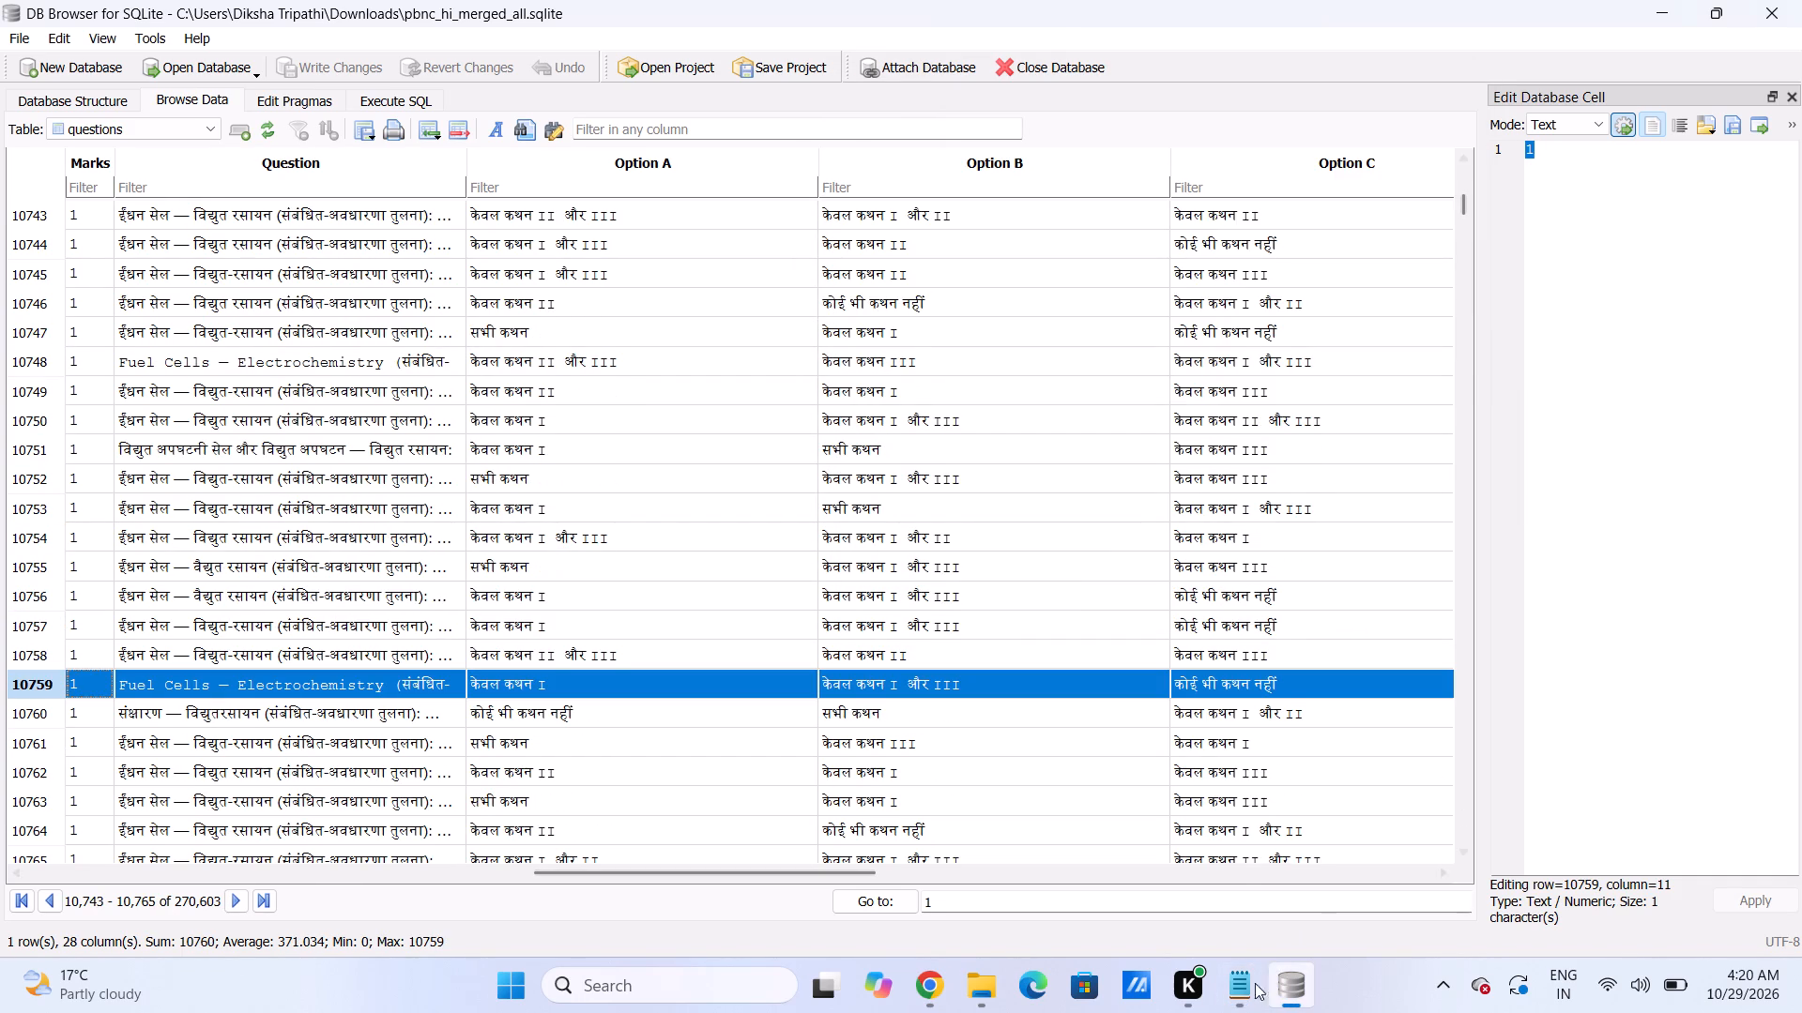
{"action": "left_click", "coordinate": [1241, 989]}
{"action": "left_click", "coordinate": [1237, 990]}
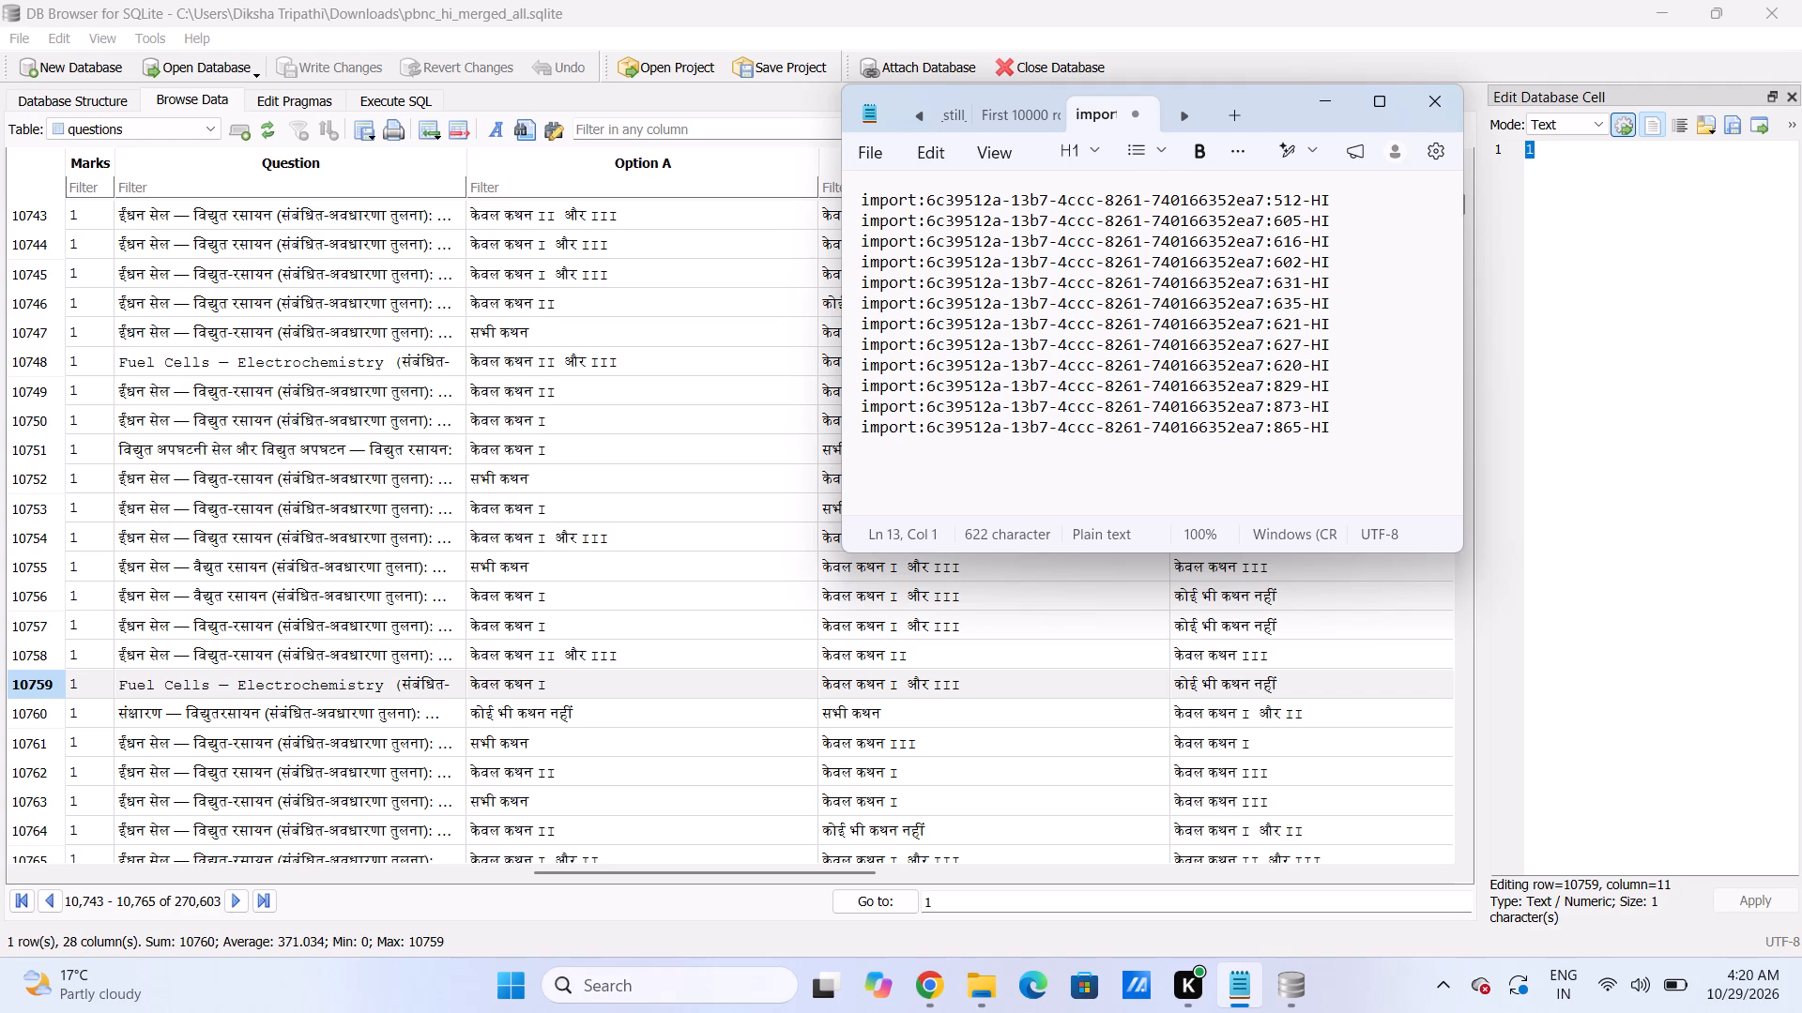
{"action": "key", "text": "ctrl+v"}
{"action": "left_click_drag", "start_coordinate": [870, 499], "coordinate": [848, 392]}
{"action": "scroll", "coordinate": [847, 392], "scroll_direction": "up", "scroll_amount": 3}
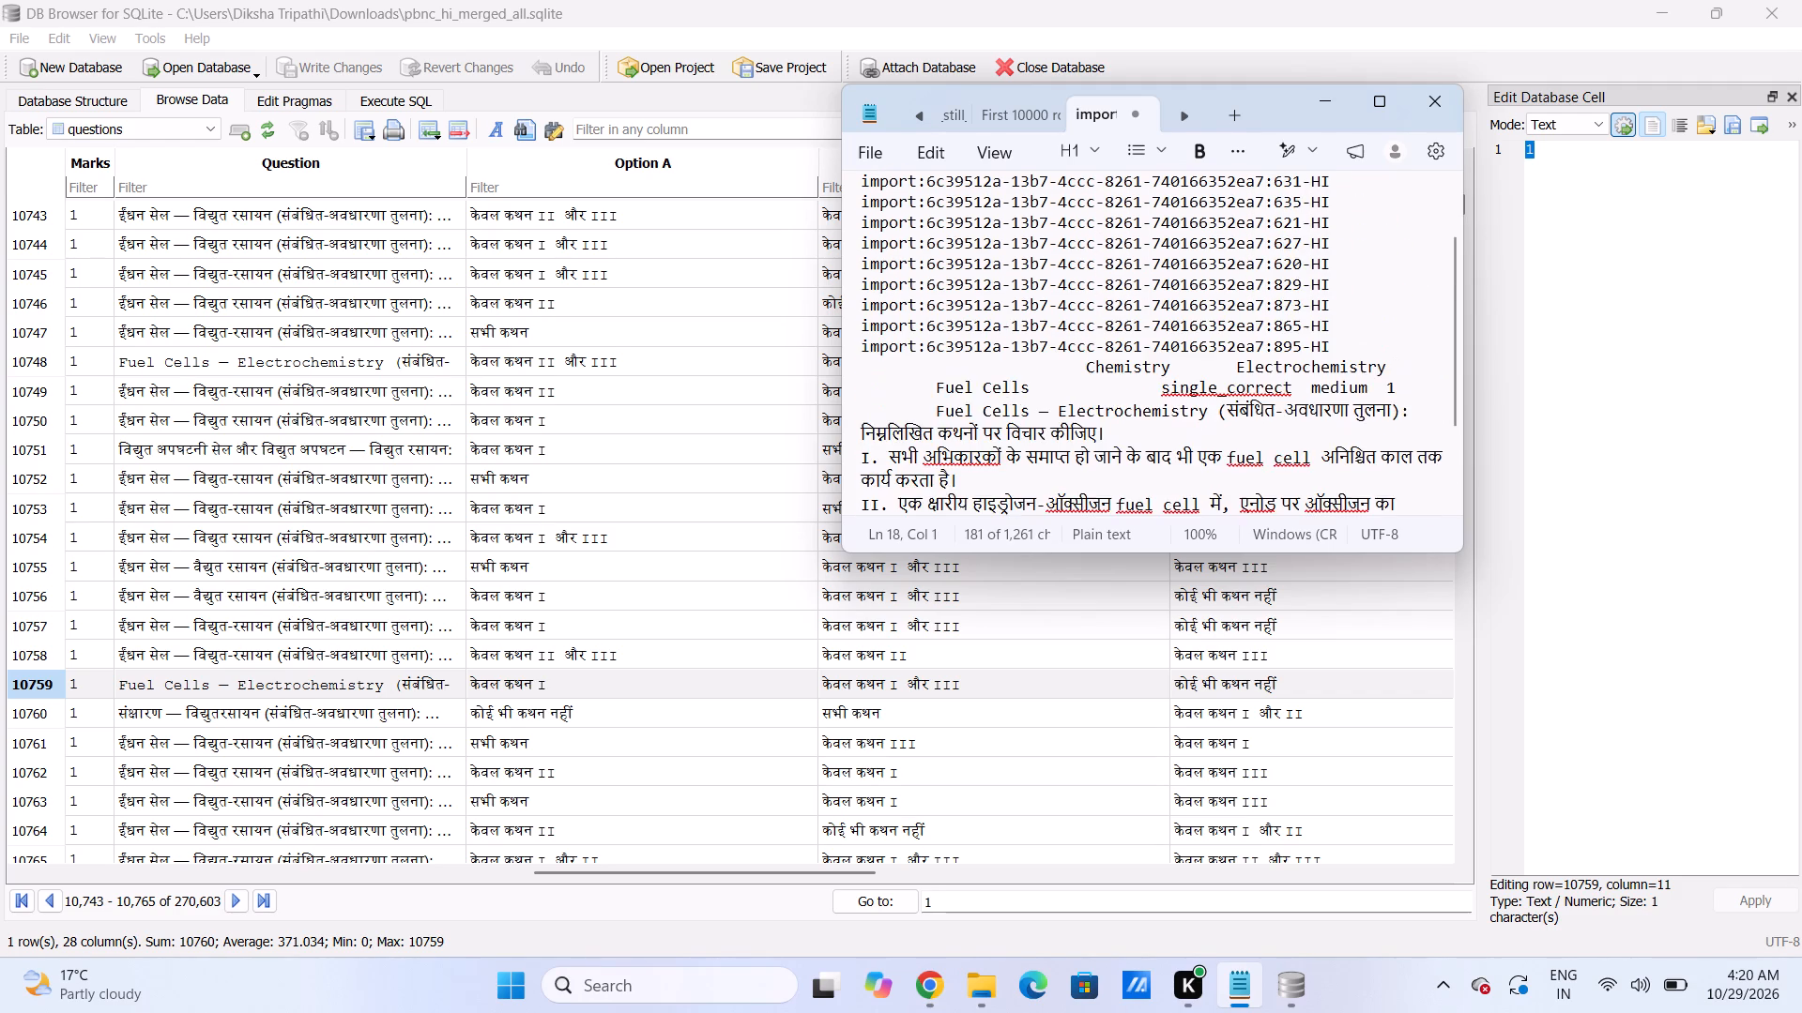
{"action": "left_click_drag", "start_coordinate": [848, 392], "coordinate": [820, 365]}
{"action": "key", "text": "BackSpace"}
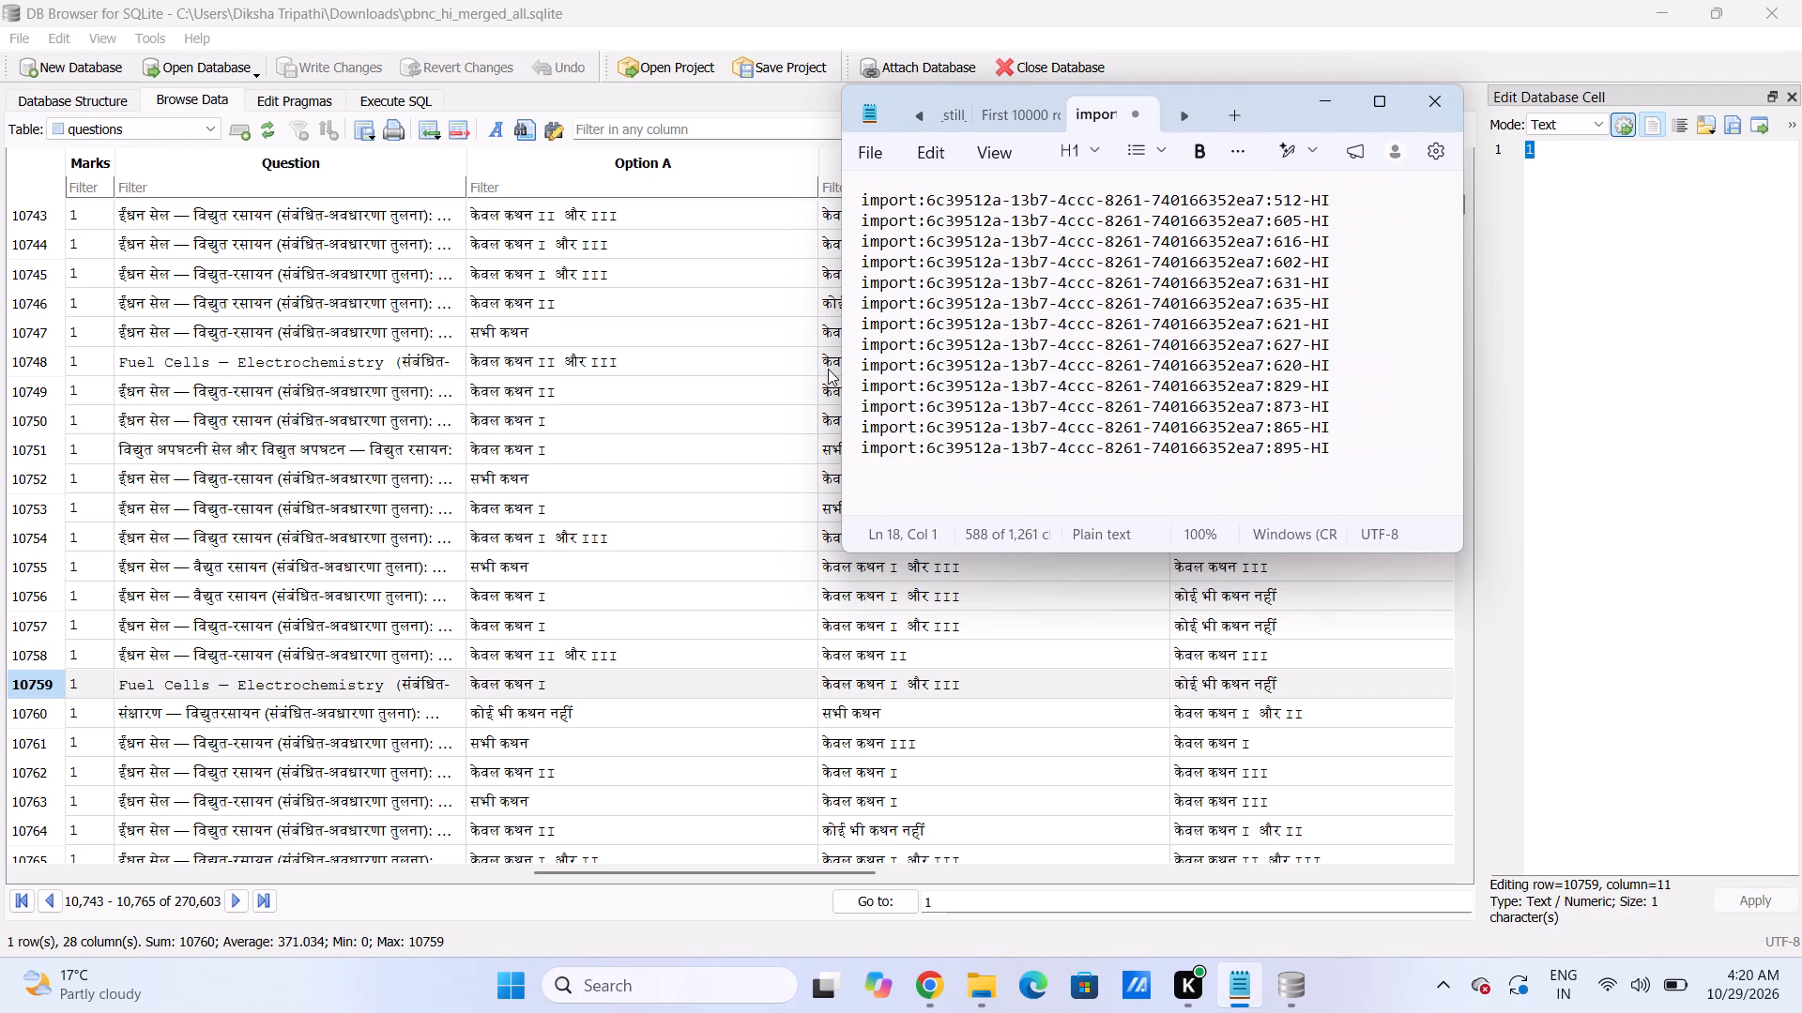
{"action": "key", "text": "Return"}
{"action": "scroll", "coordinate": [77, 632], "scroll_direction": "down", "scroll_amount": 2}
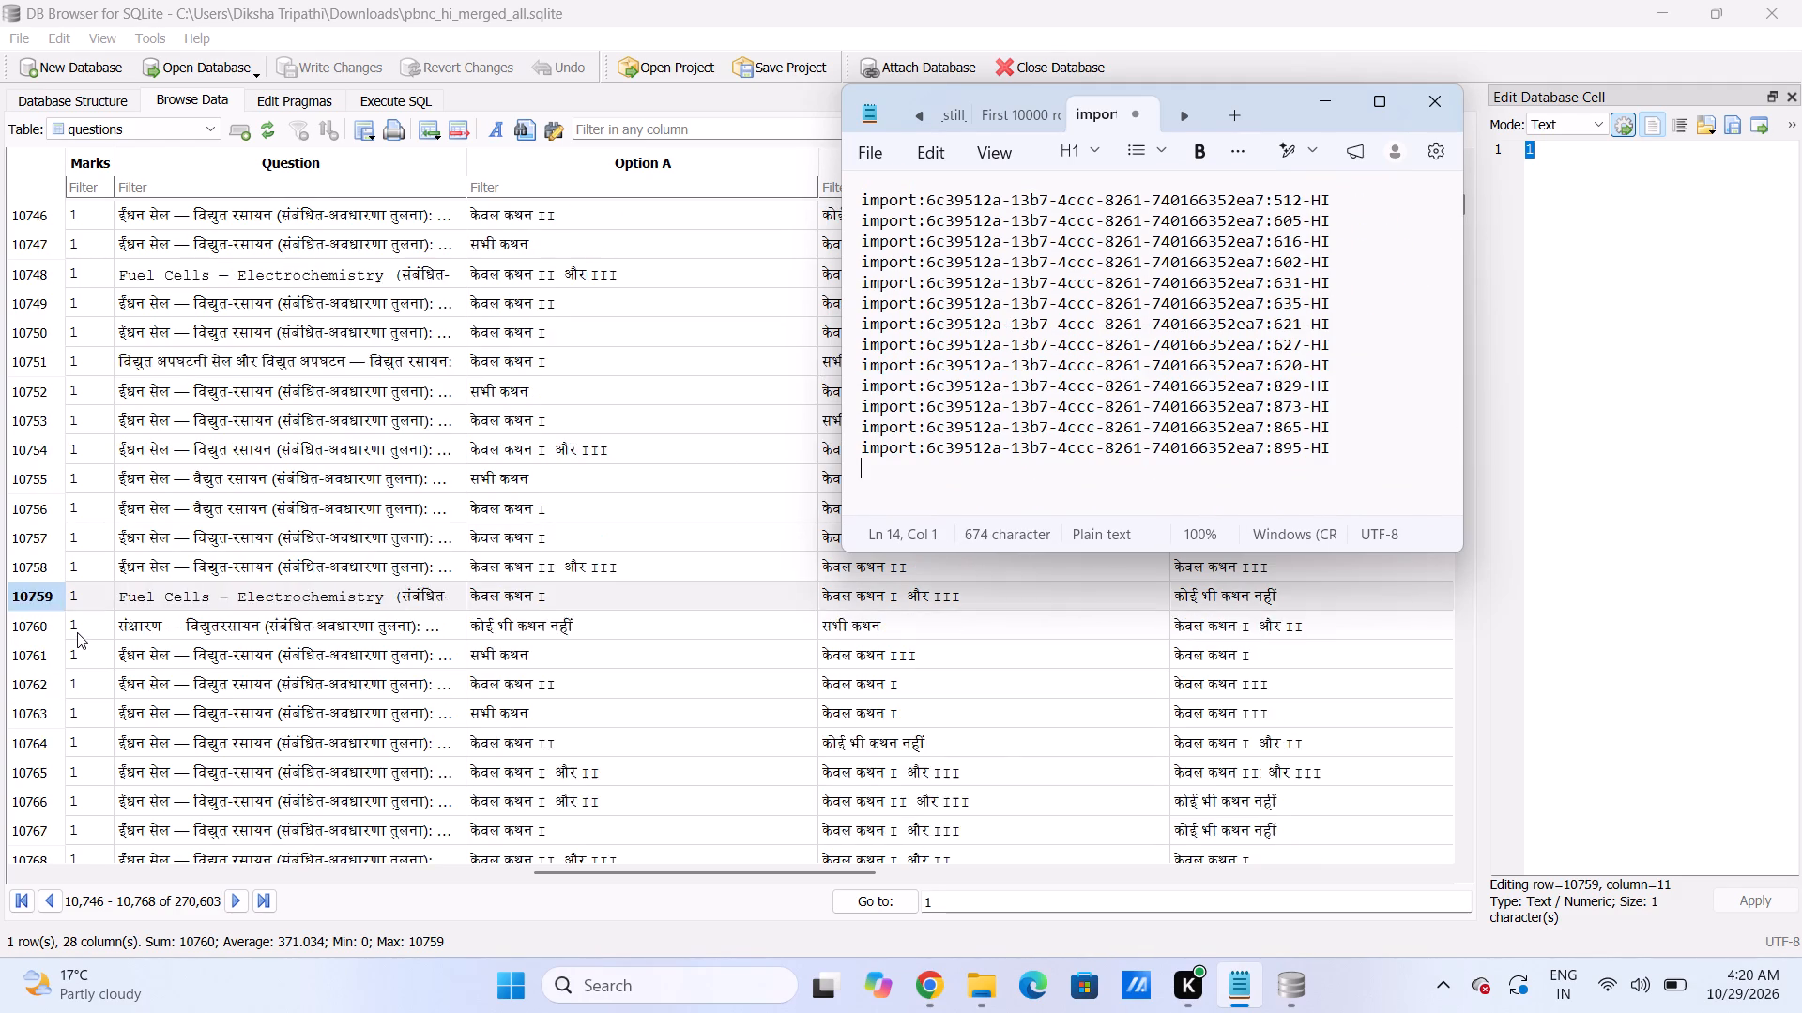
{"action": "scroll", "coordinate": [77, 632], "scroll_direction": "down", "scroll_amount": 3}
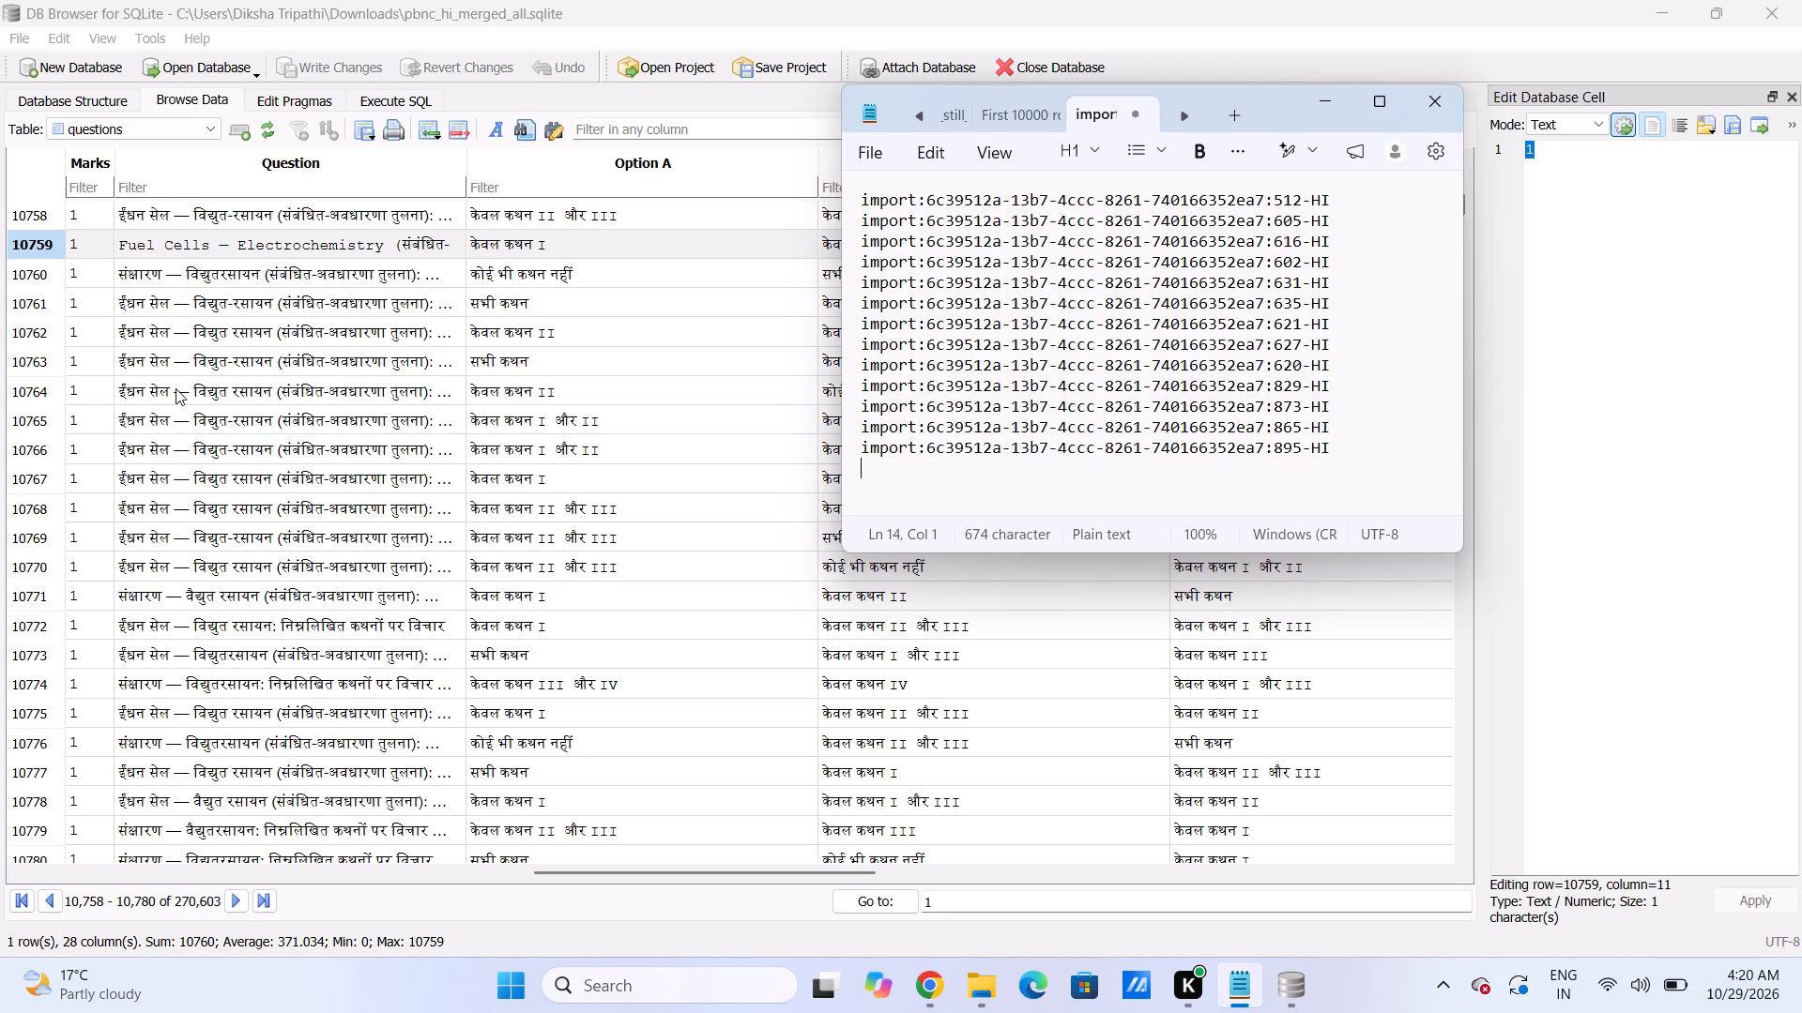
{"action": "scroll", "coordinate": [176, 636], "scroll_direction": "down", "scroll_amount": 1}
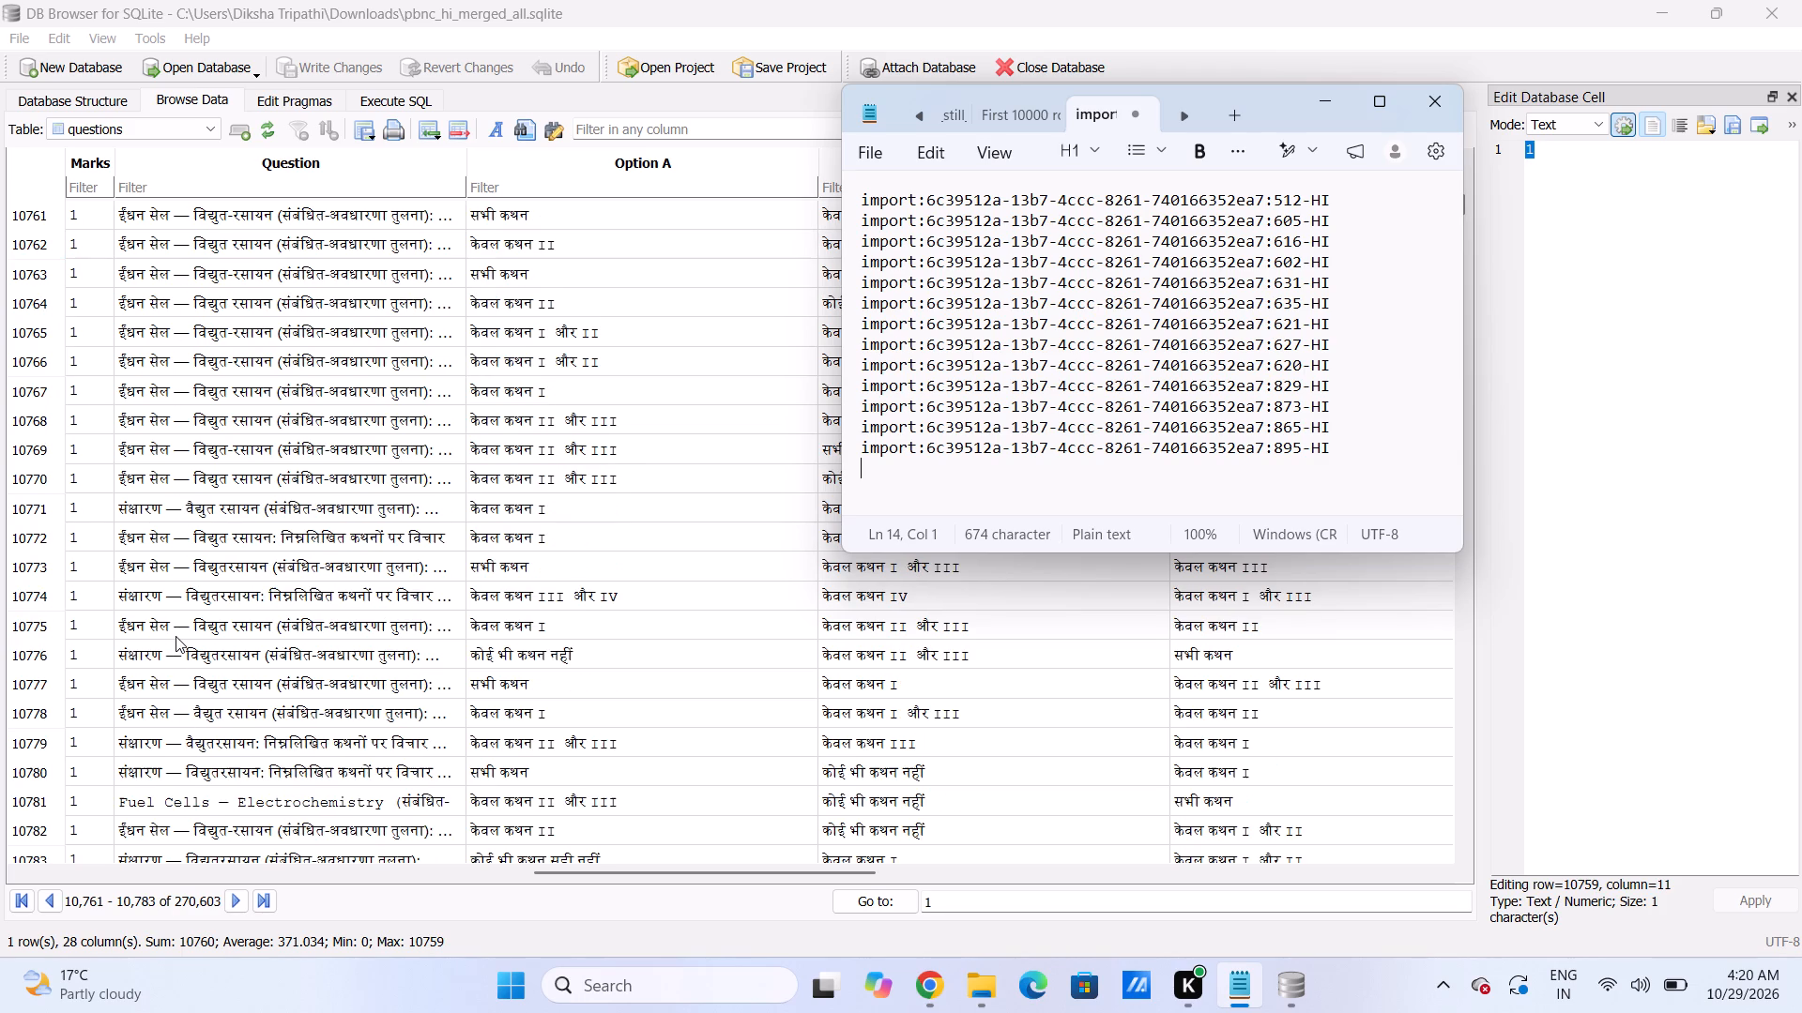
{"action": "left_click", "coordinate": [37, 800]}
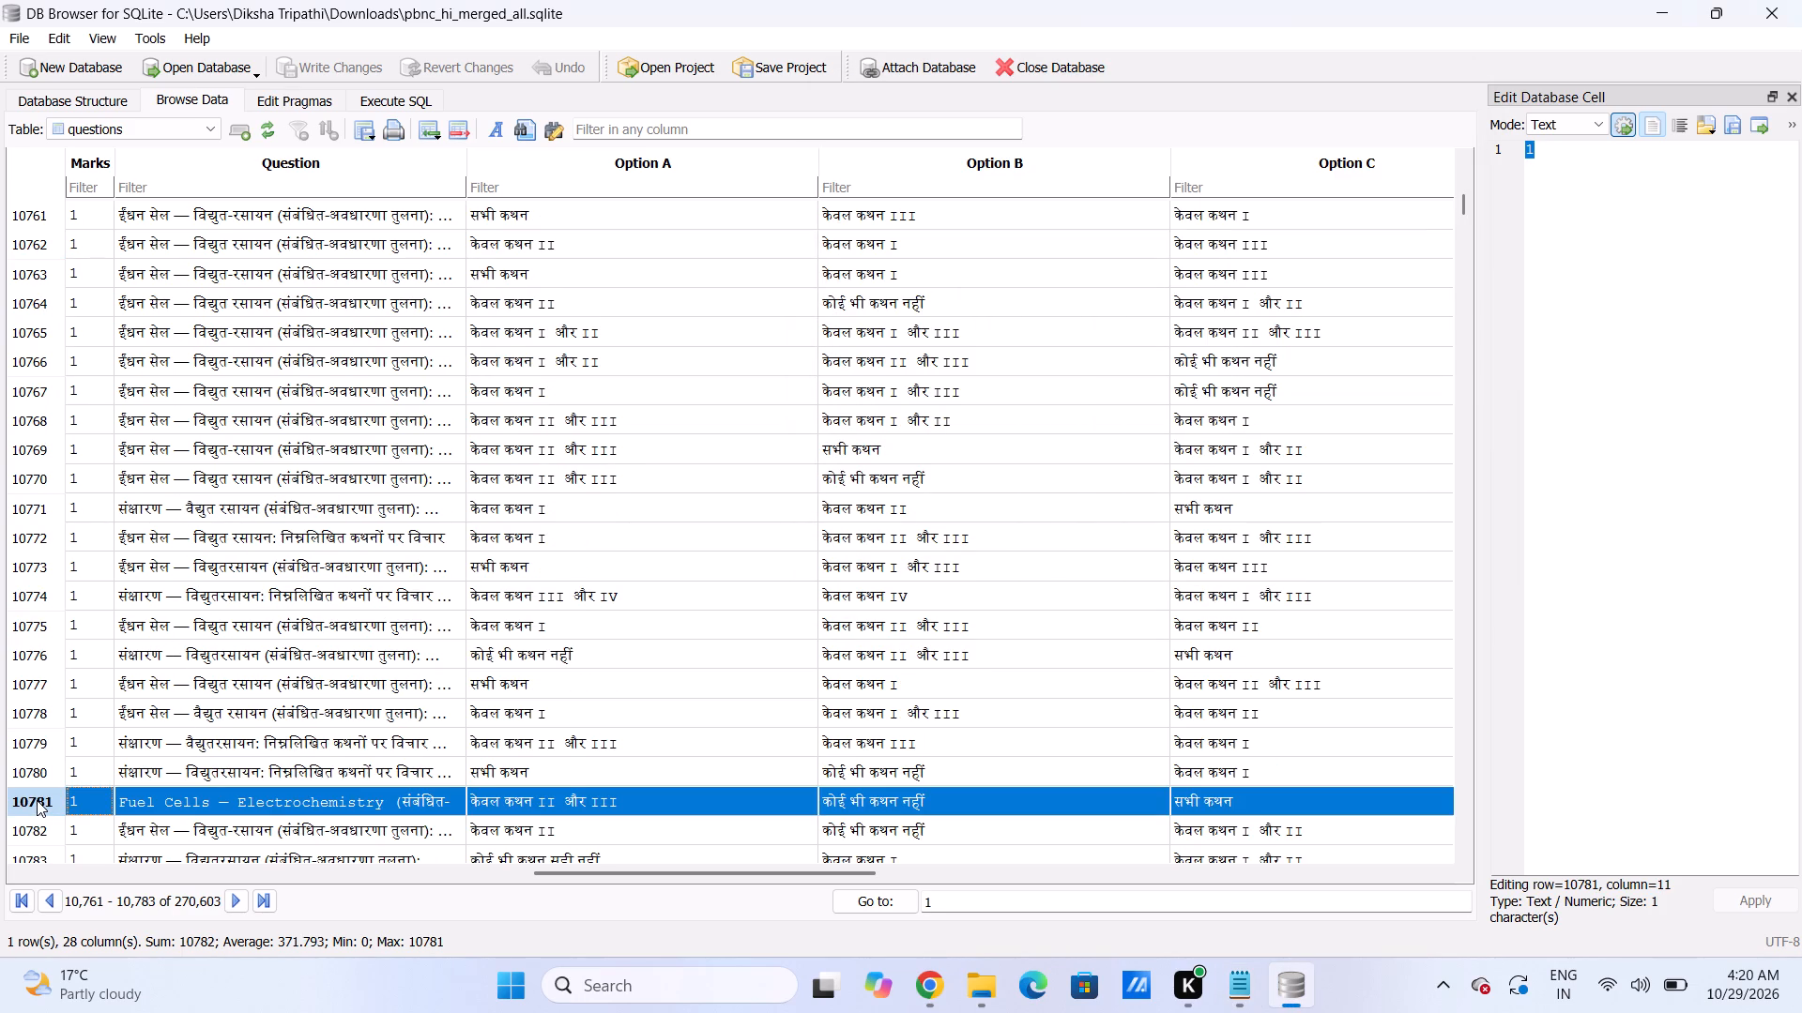
{"action": "key", "text": "ctrl+c"}
{"action": "left_click", "coordinate": [1238, 989]}
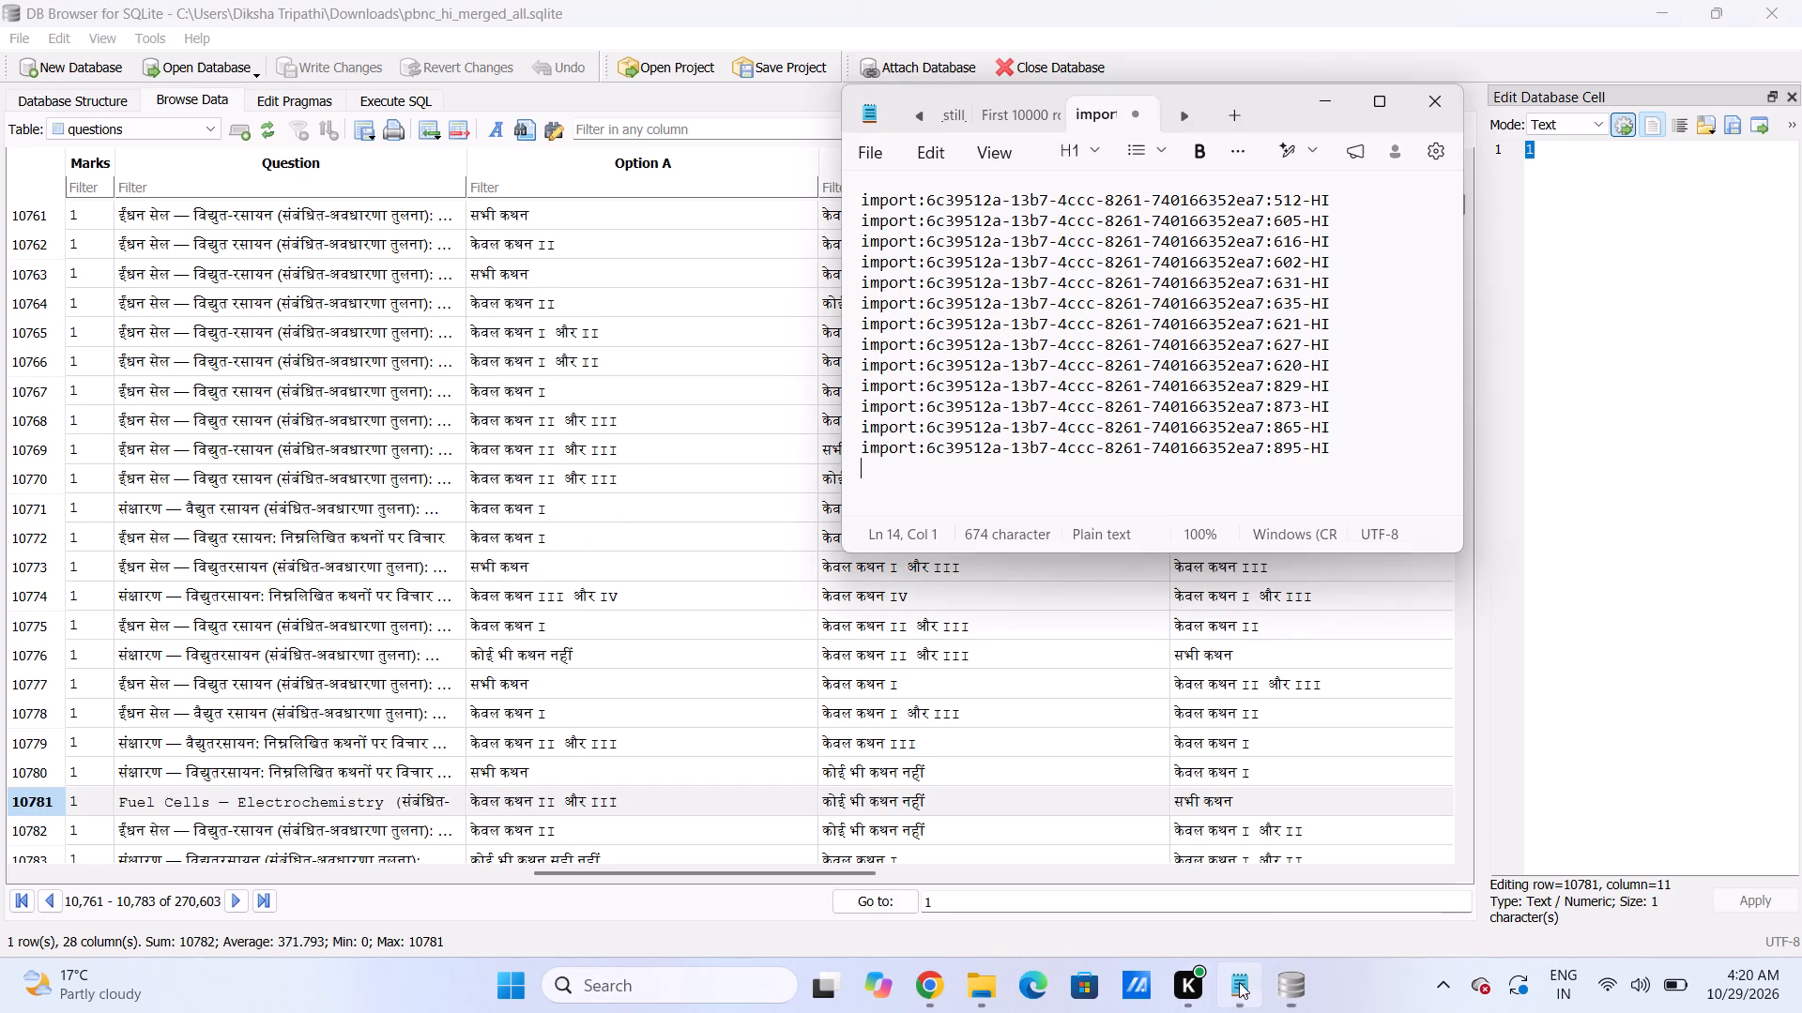
{"action": "key", "text": "ctrl+v"}
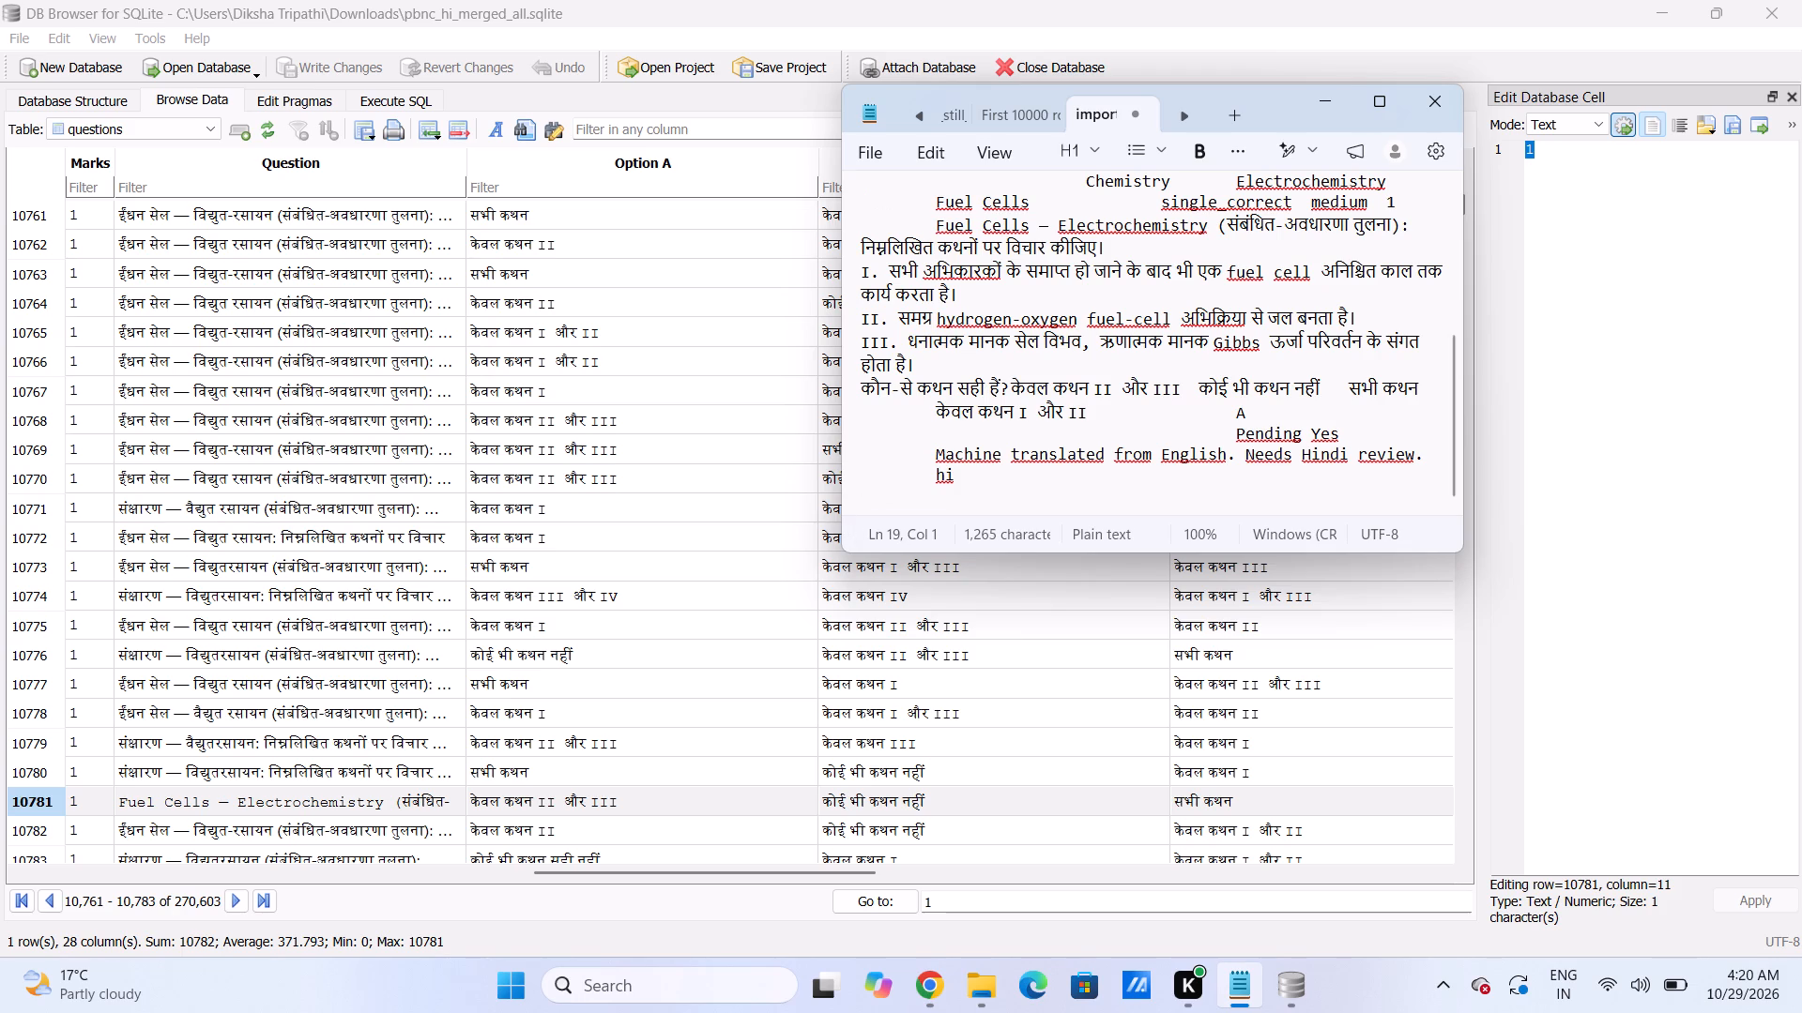
{"action": "left_click_drag", "start_coordinate": [853, 505], "coordinate": [859, 328]}
{"action": "scroll", "coordinate": [858, 491], "scroll_direction": "up", "scroll_amount": 2}
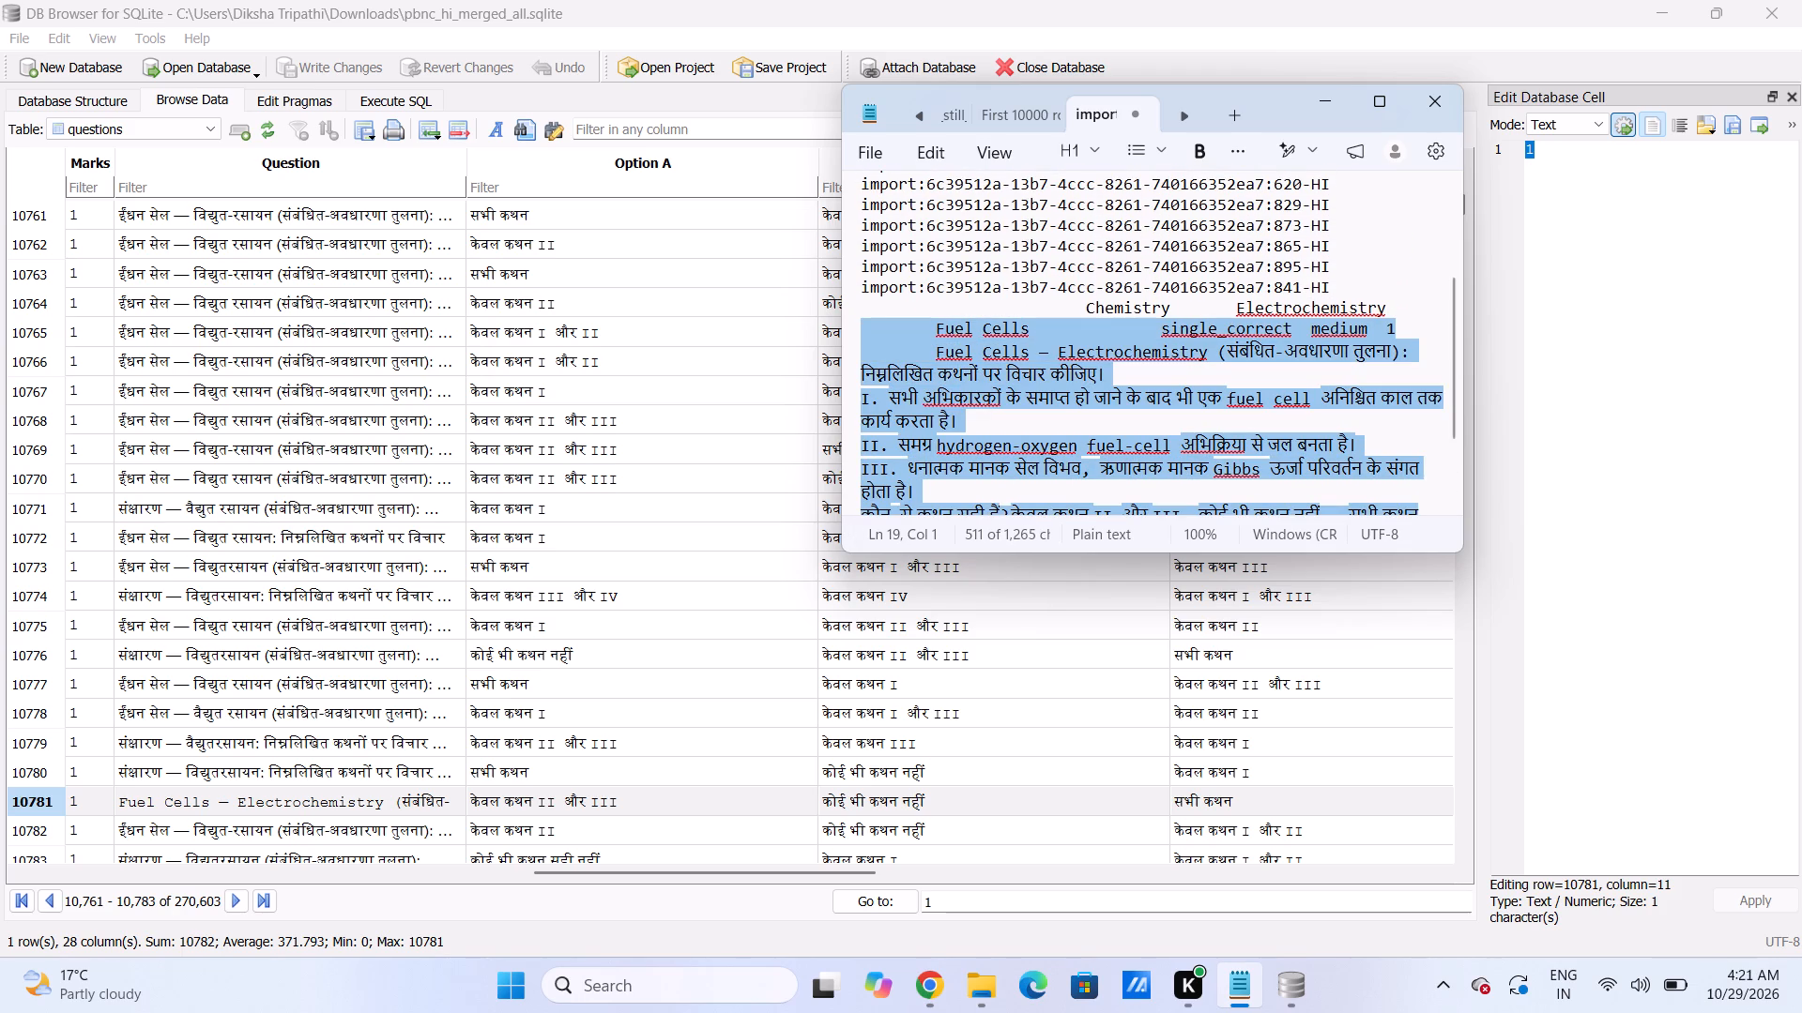
{"action": "left_click_drag", "start_coordinate": [859, 328], "coordinate": [858, 324]}
{"action": "left_click_drag", "start_coordinate": [858, 324], "coordinate": [861, 310]}
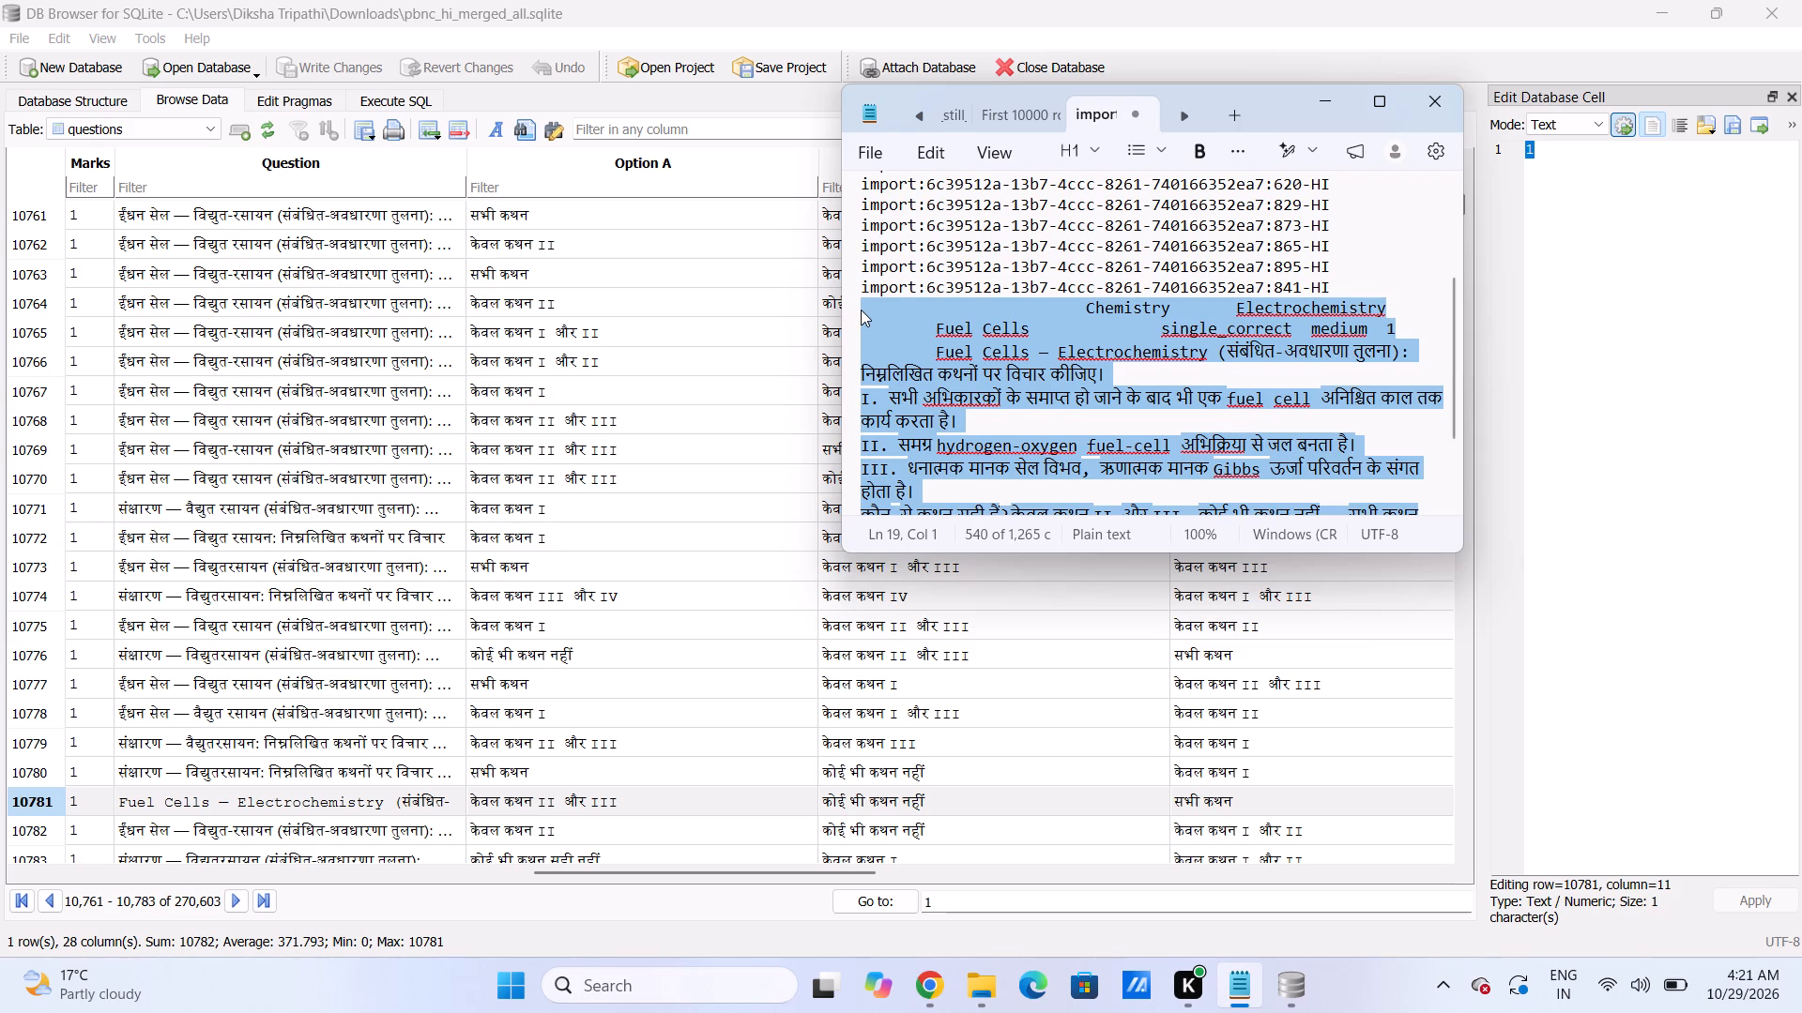
{"action": "key", "text": "BackSpace"}
{"action": "key", "text": "Return"}
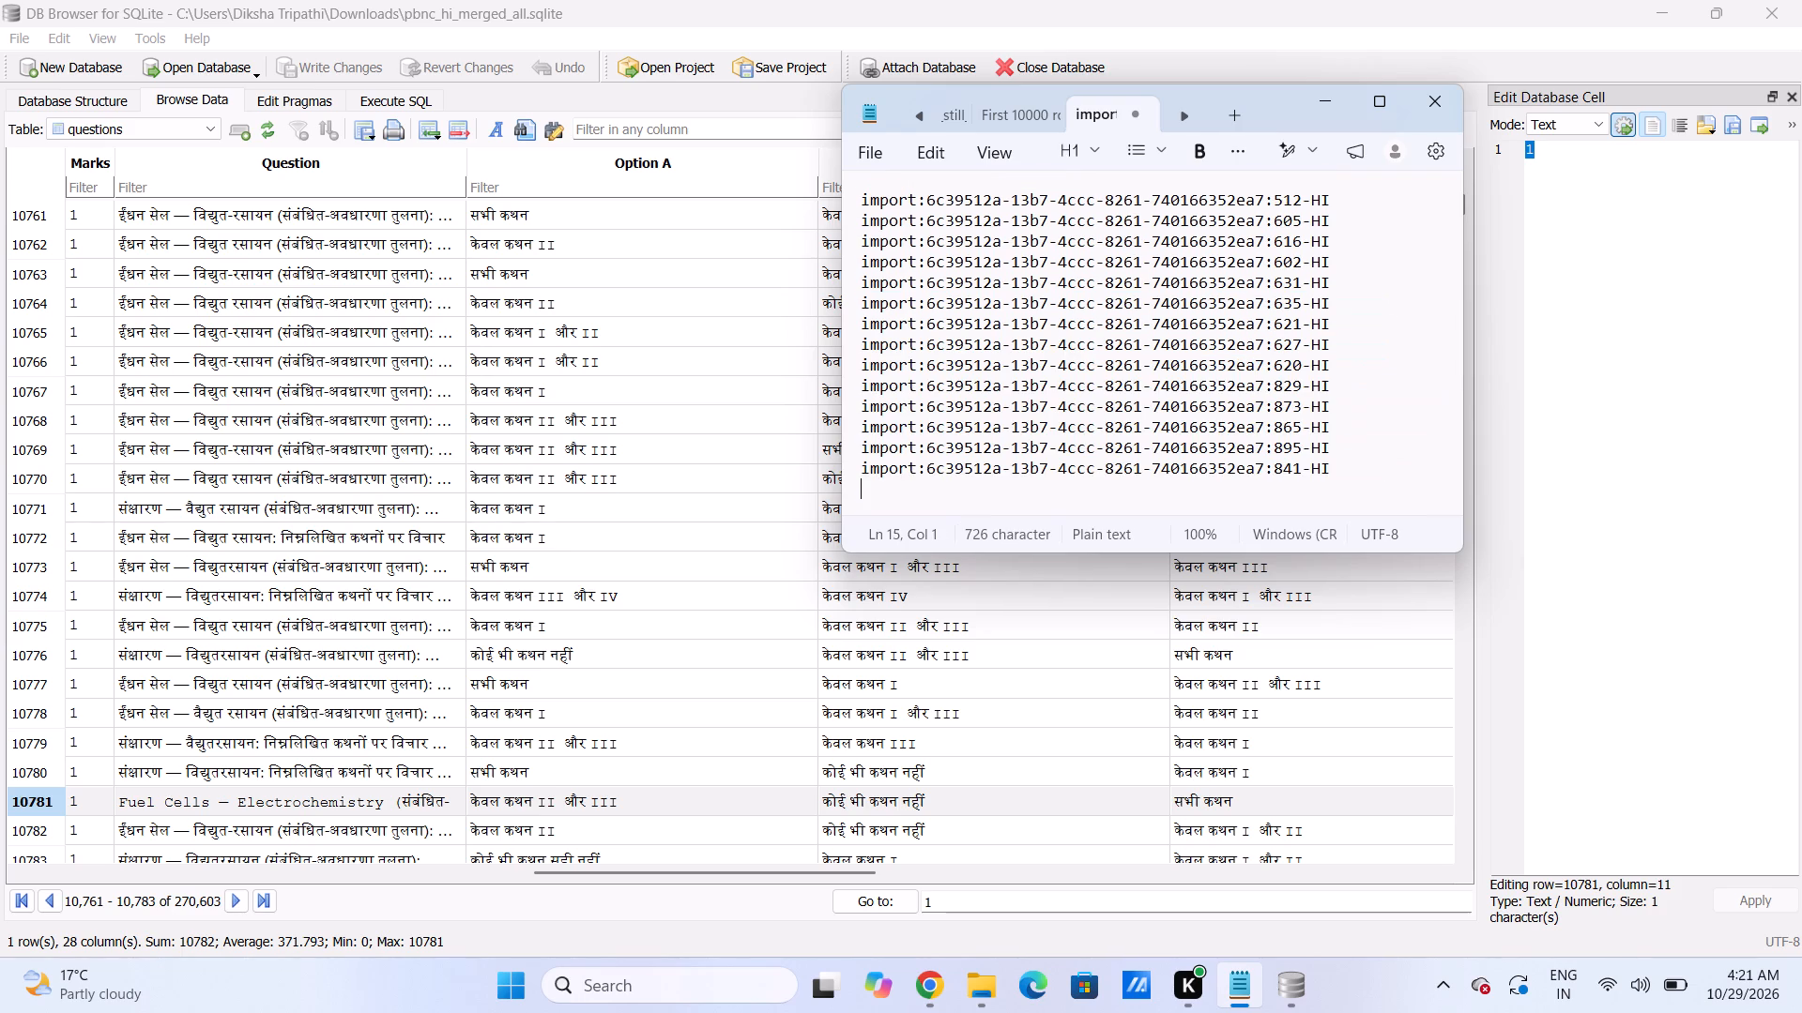
{"action": "scroll", "coordinate": [165, 744], "scroll_direction": "down", "scroll_amount": 5}
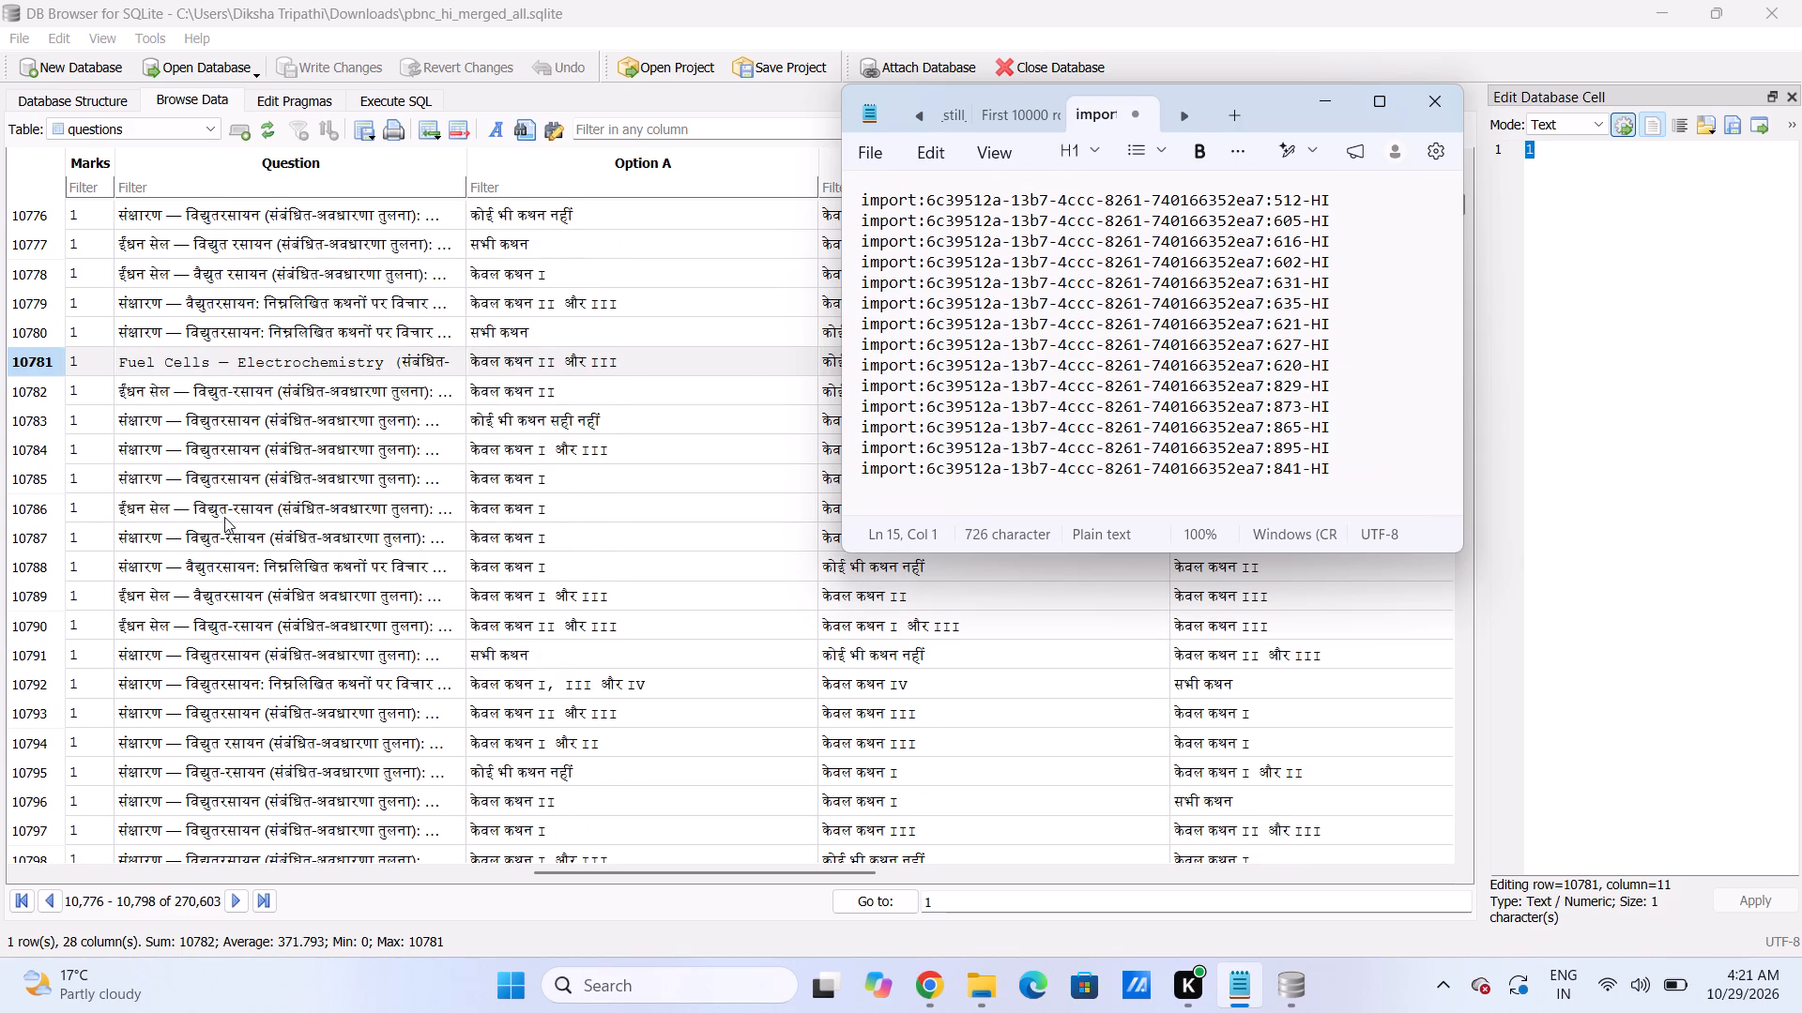
{"action": "scroll", "coordinate": [228, 585], "scroll_direction": "down", "scroll_amount": 1}
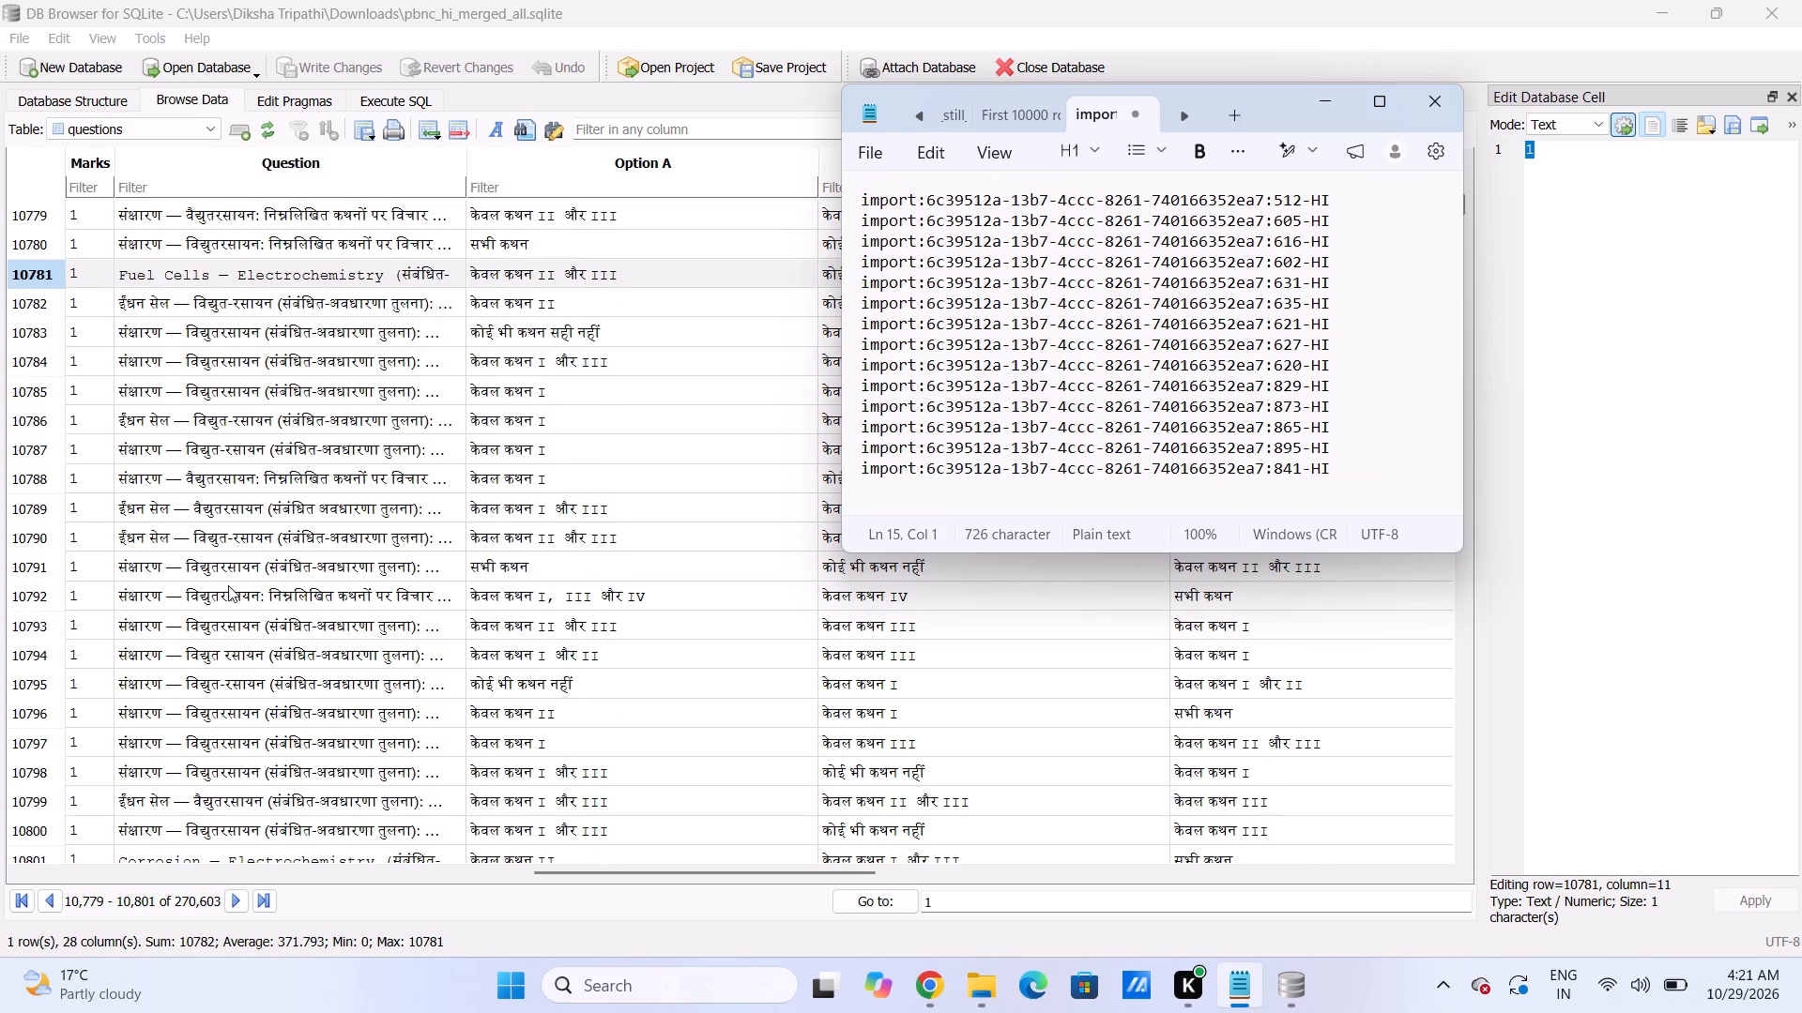
{"action": "scroll", "coordinate": [228, 585], "scroll_direction": "down", "scroll_amount": 1}
{"action": "scroll", "coordinate": [205, 558], "scroll_direction": "up", "scroll_amount": 1}
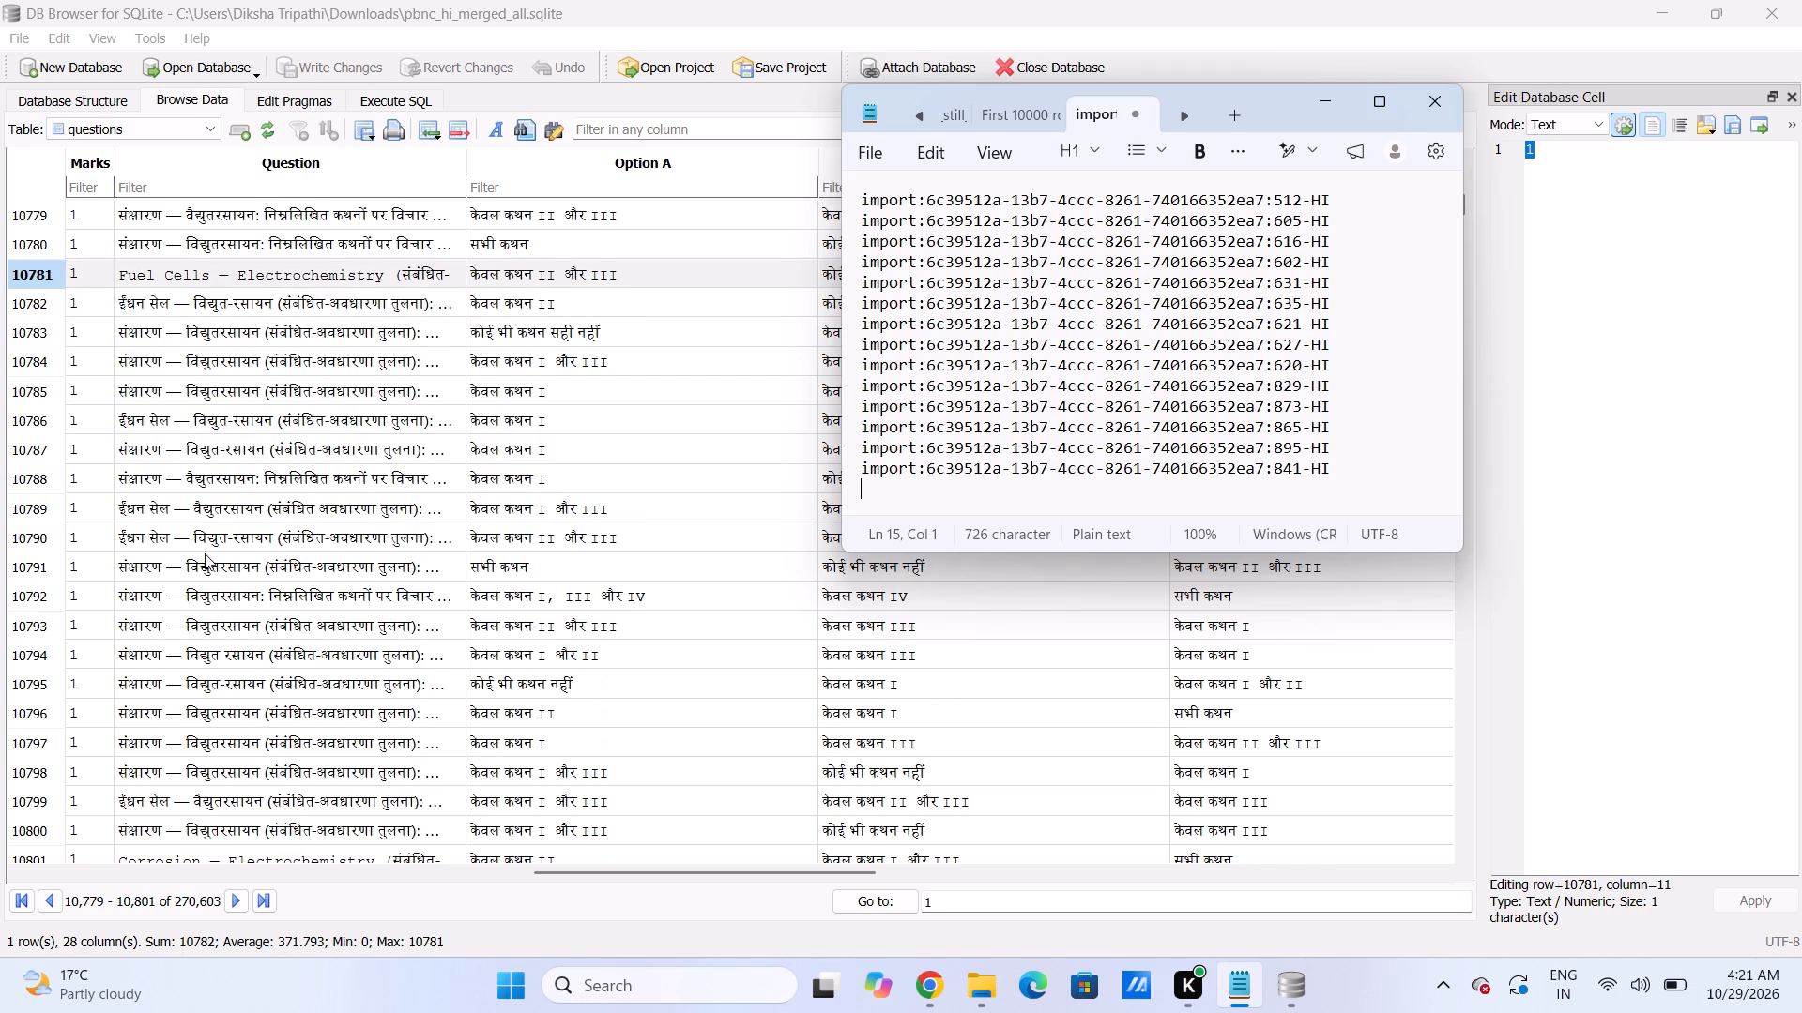
{"action": "scroll", "coordinate": [205, 553], "scroll_direction": "down", "scroll_amount": 1}
{"action": "left_click", "coordinate": [20, 777]}
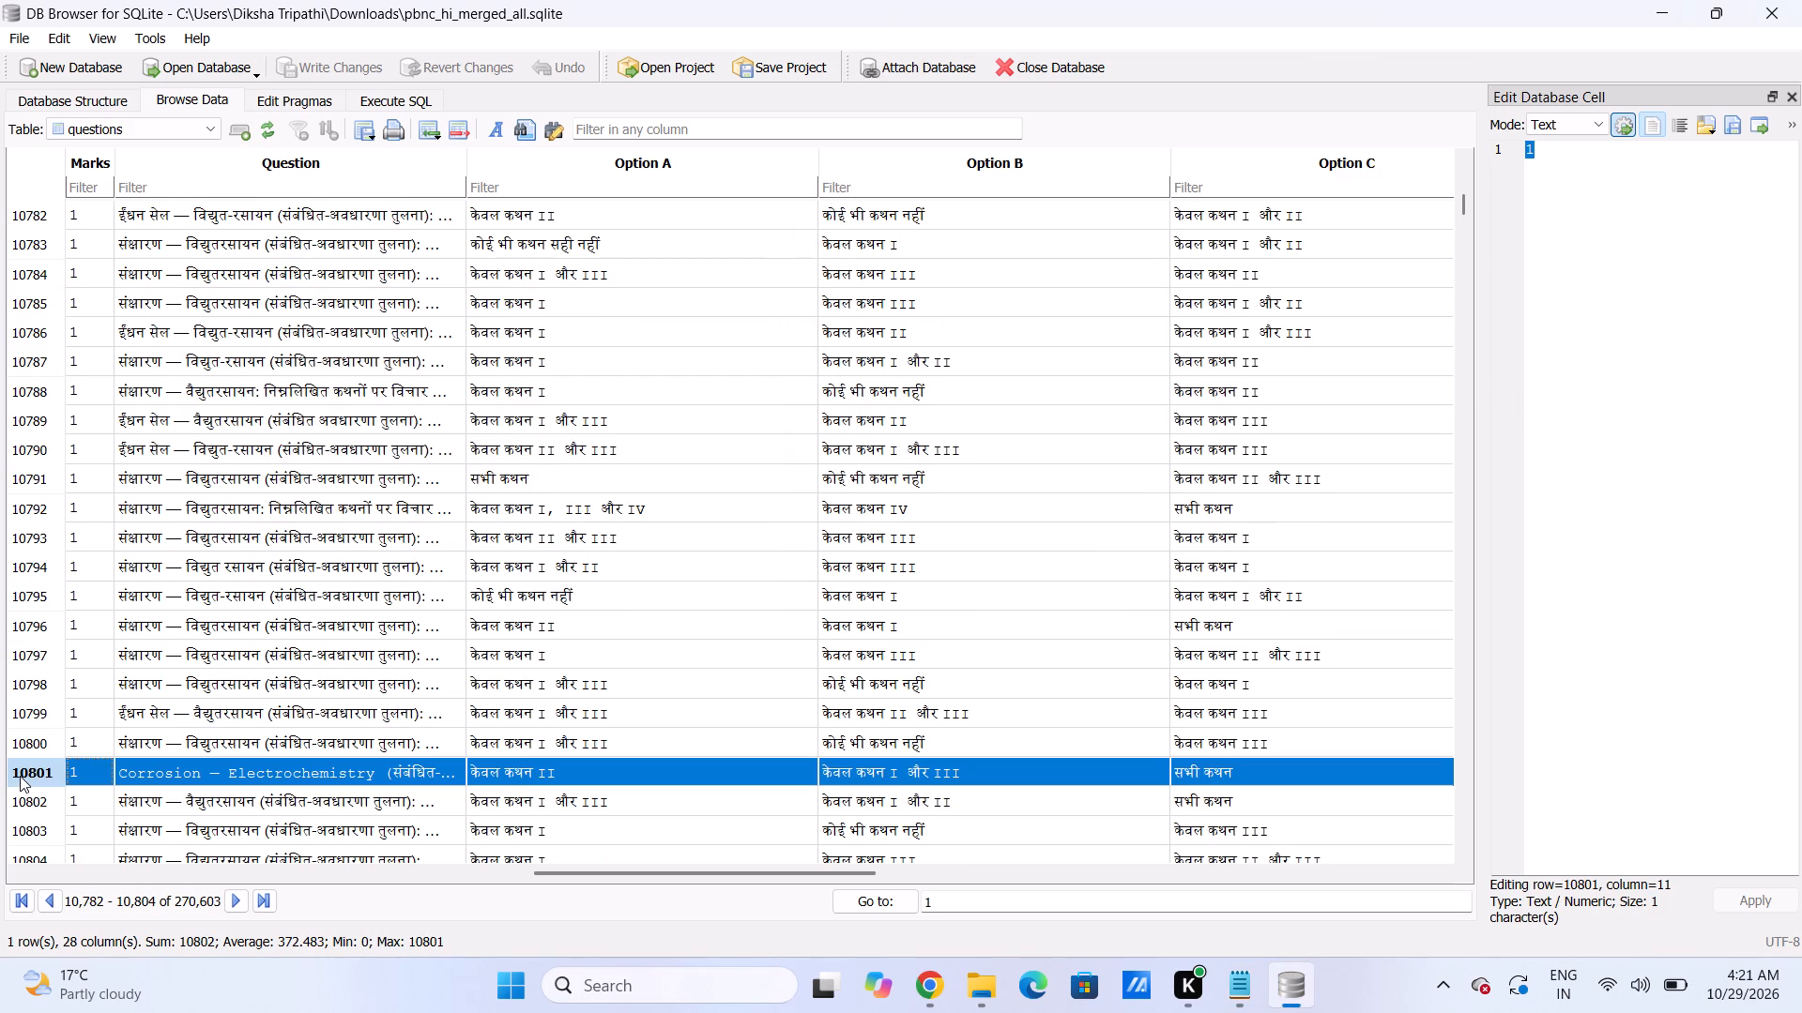
{"action": "key", "text": "ctrl+c"}
{"action": "left_click", "coordinate": [1225, 994]}
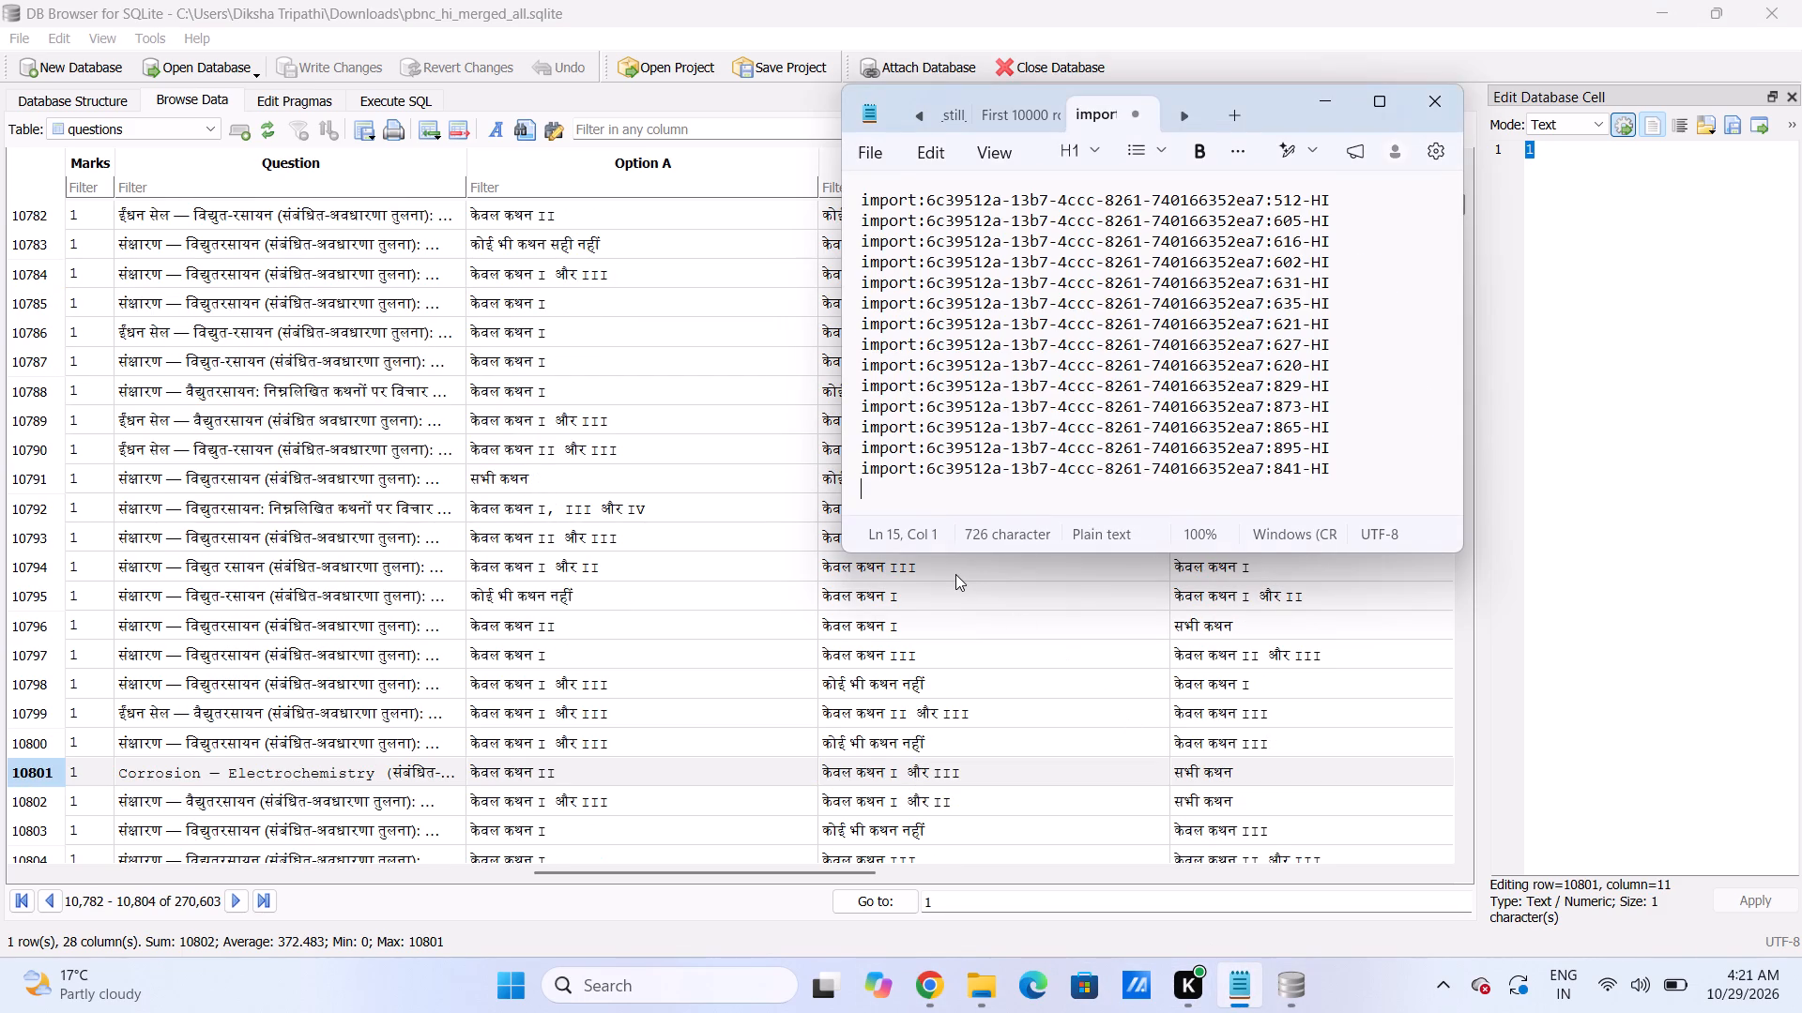
{"action": "key", "text": "ctrl+v"}
{"action": "left_click_drag", "start_coordinate": [871, 499], "coordinate": [884, 327]}
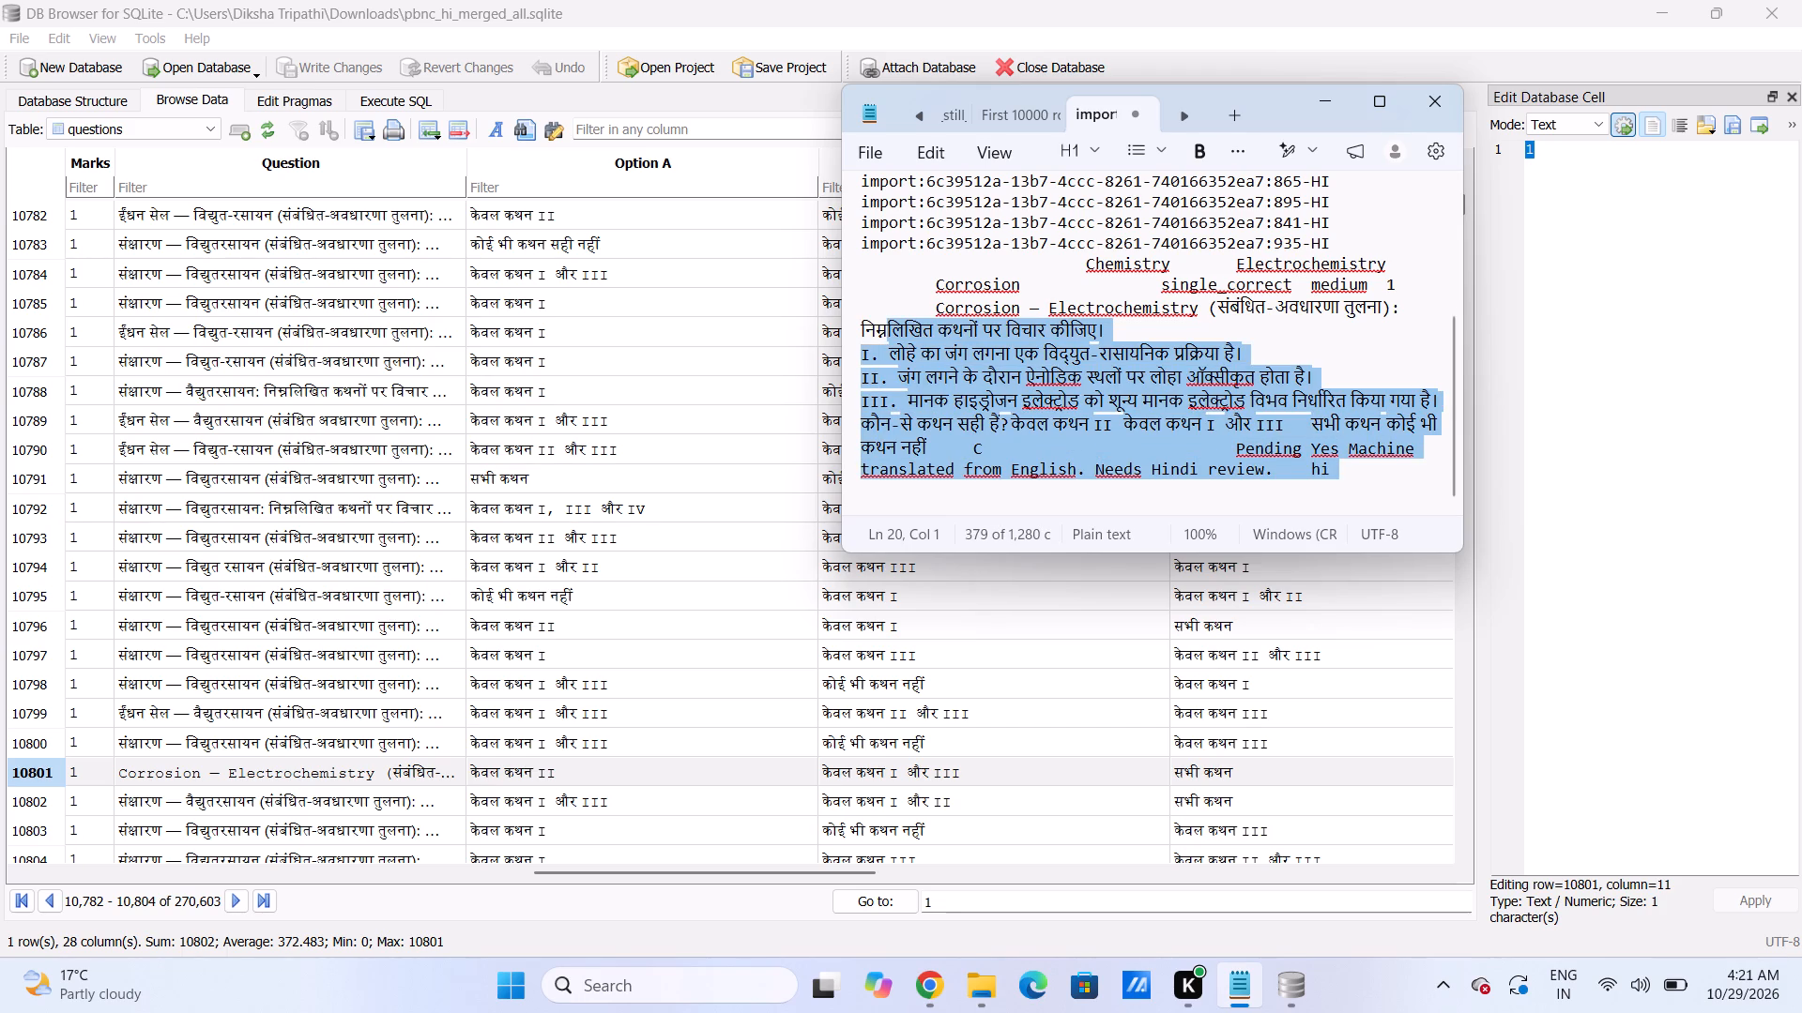
{"action": "left_click_drag", "start_coordinate": [884, 327], "coordinate": [890, 282]}
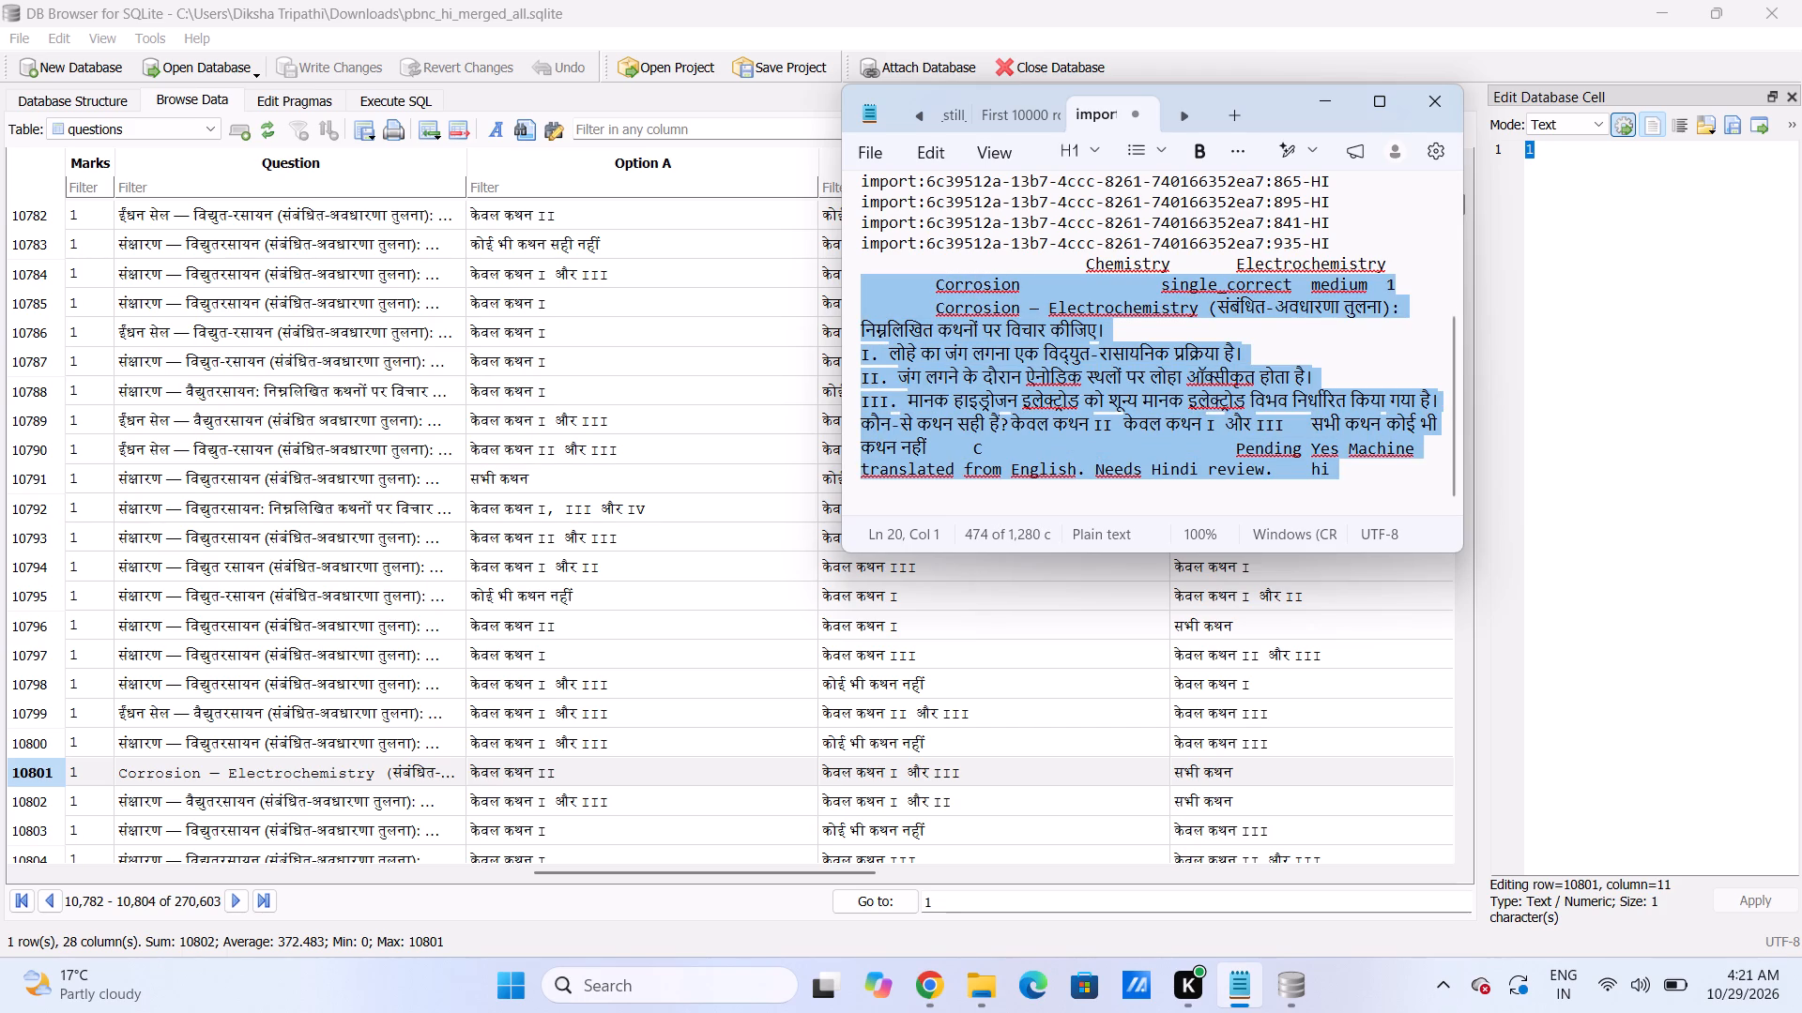
{"action": "left_click_drag", "start_coordinate": [890, 282], "coordinate": [890, 272]}
{"action": "key", "text": "BackSpace"}
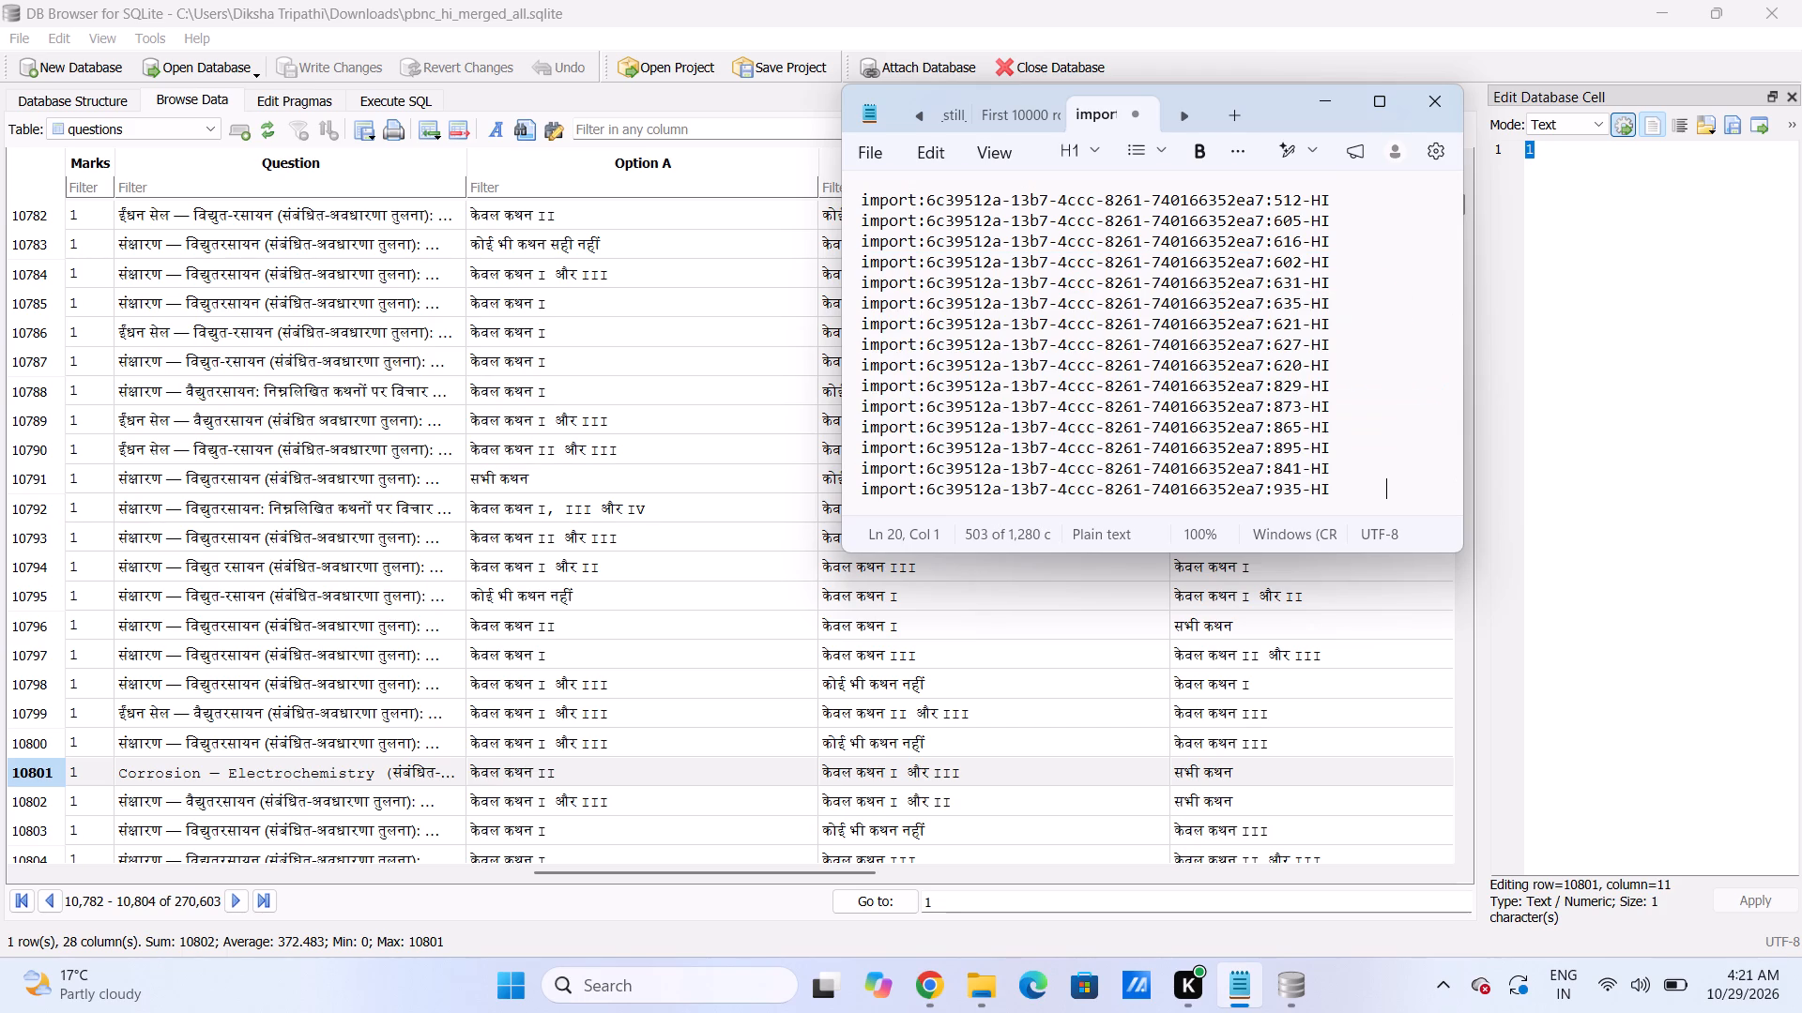
{"action": "key", "text": "Return"}
Examine the Question column of the questions table from row 10801 to about row 11032 for text still in English.
{"action": "scroll", "coordinate": [166, 676], "scroll_direction": "down", "scroll_amount": 2}
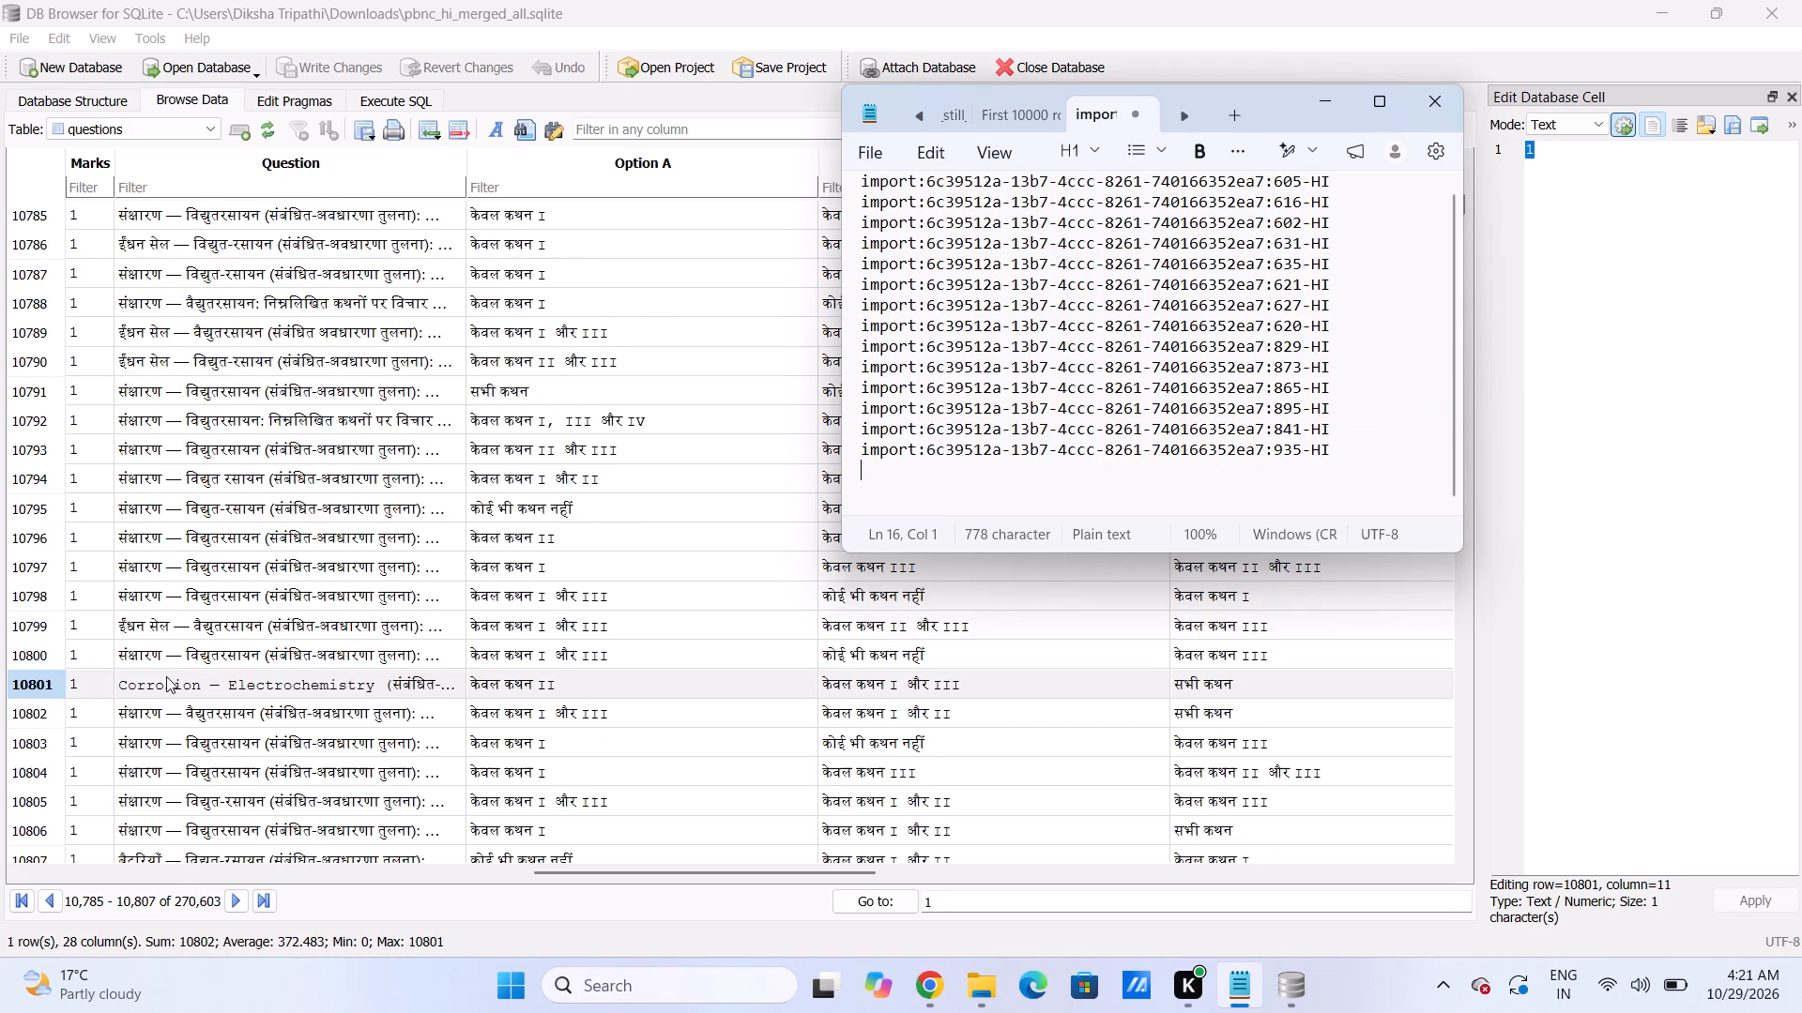
{"action": "scroll", "coordinate": [166, 676], "scroll_direction": "down", "scroll_amount": 3}
{"action": "scroll", "coordinate": [210, 476], "scroll_direction": "down", "scroll_amount": 8}
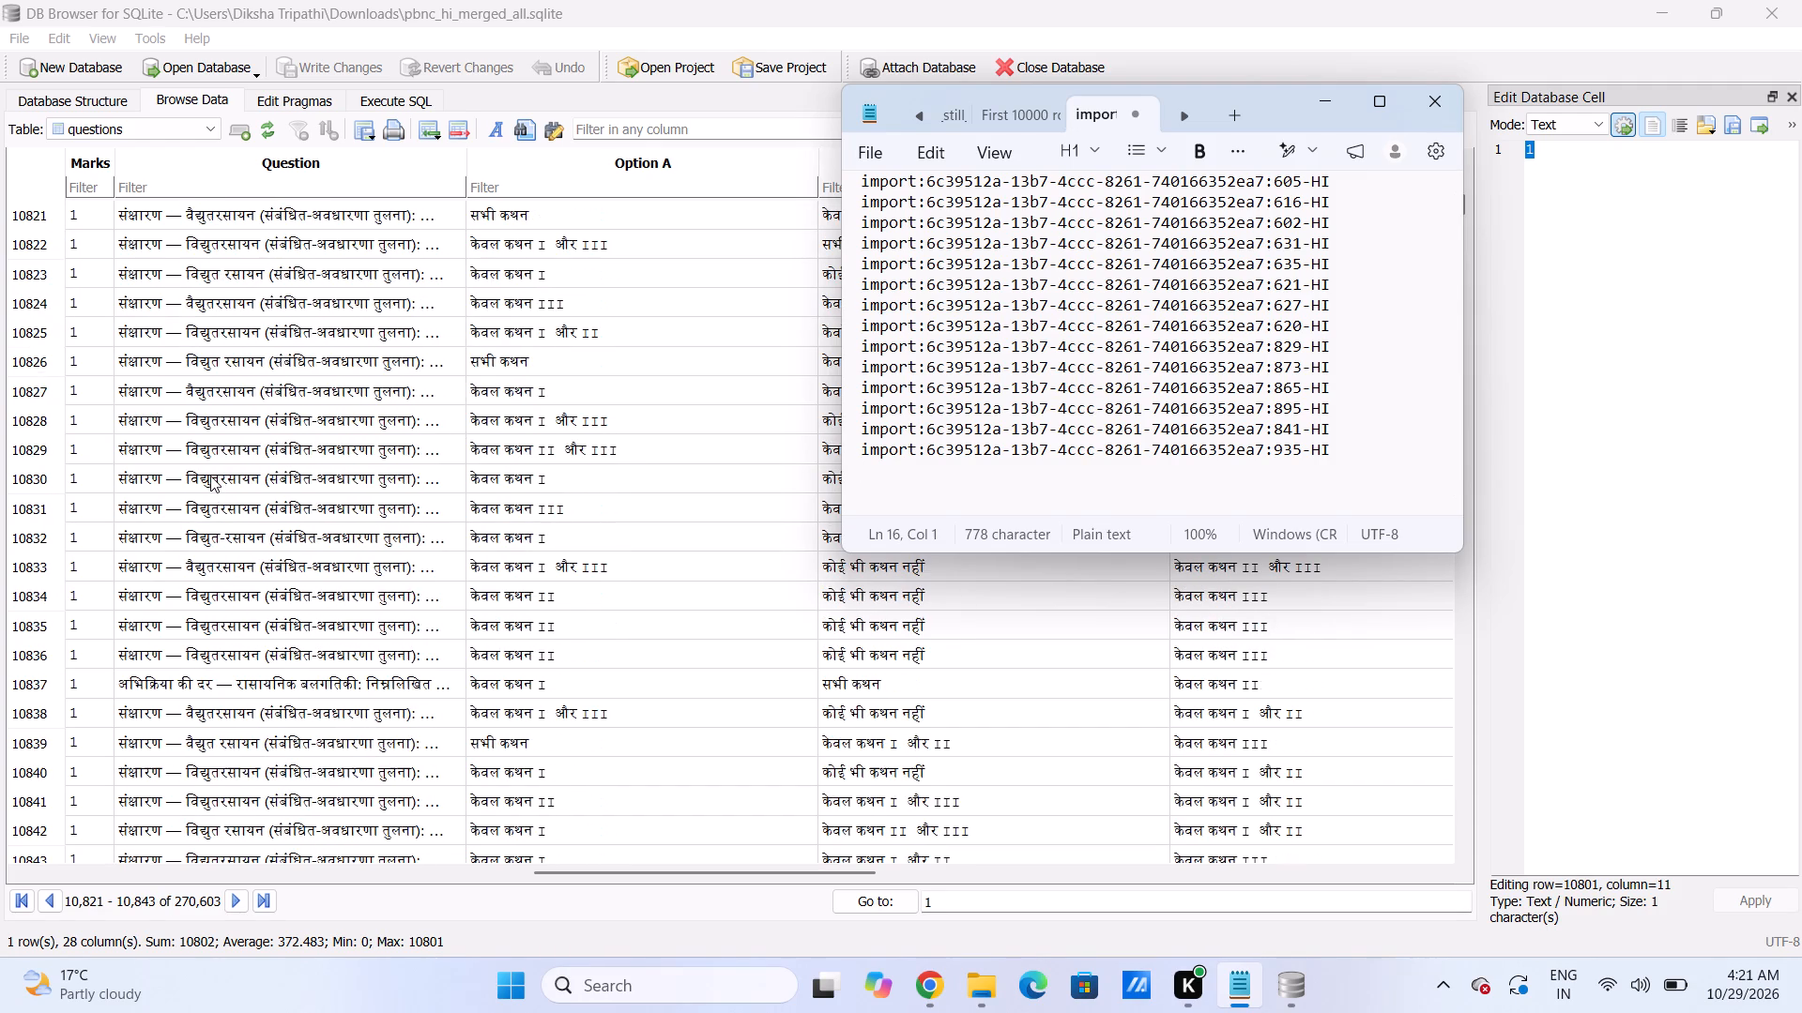
{"action": "scroll", "coordinate": [210, 476], "scroll_direction": "down", "scroll_amount": 3}
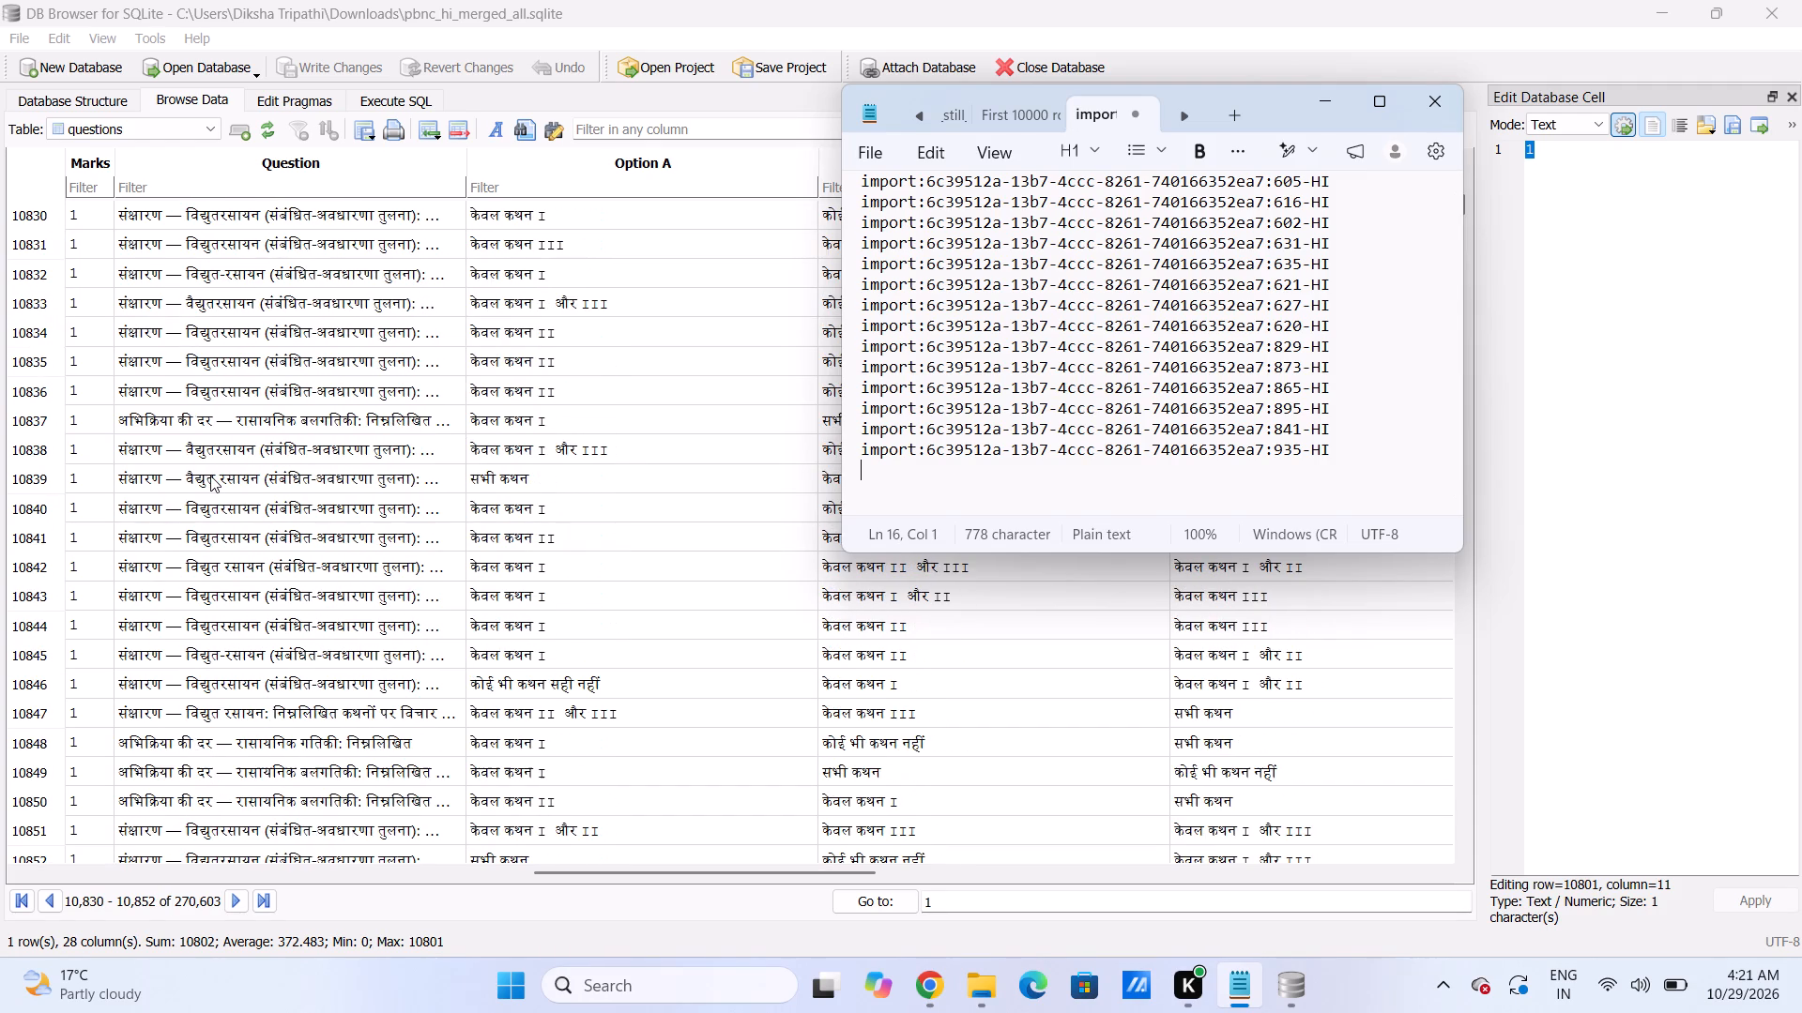
{"action": "scroll", "coordinate": [210, 476], "scroll_direction": "down", "scroll_amount": 5}
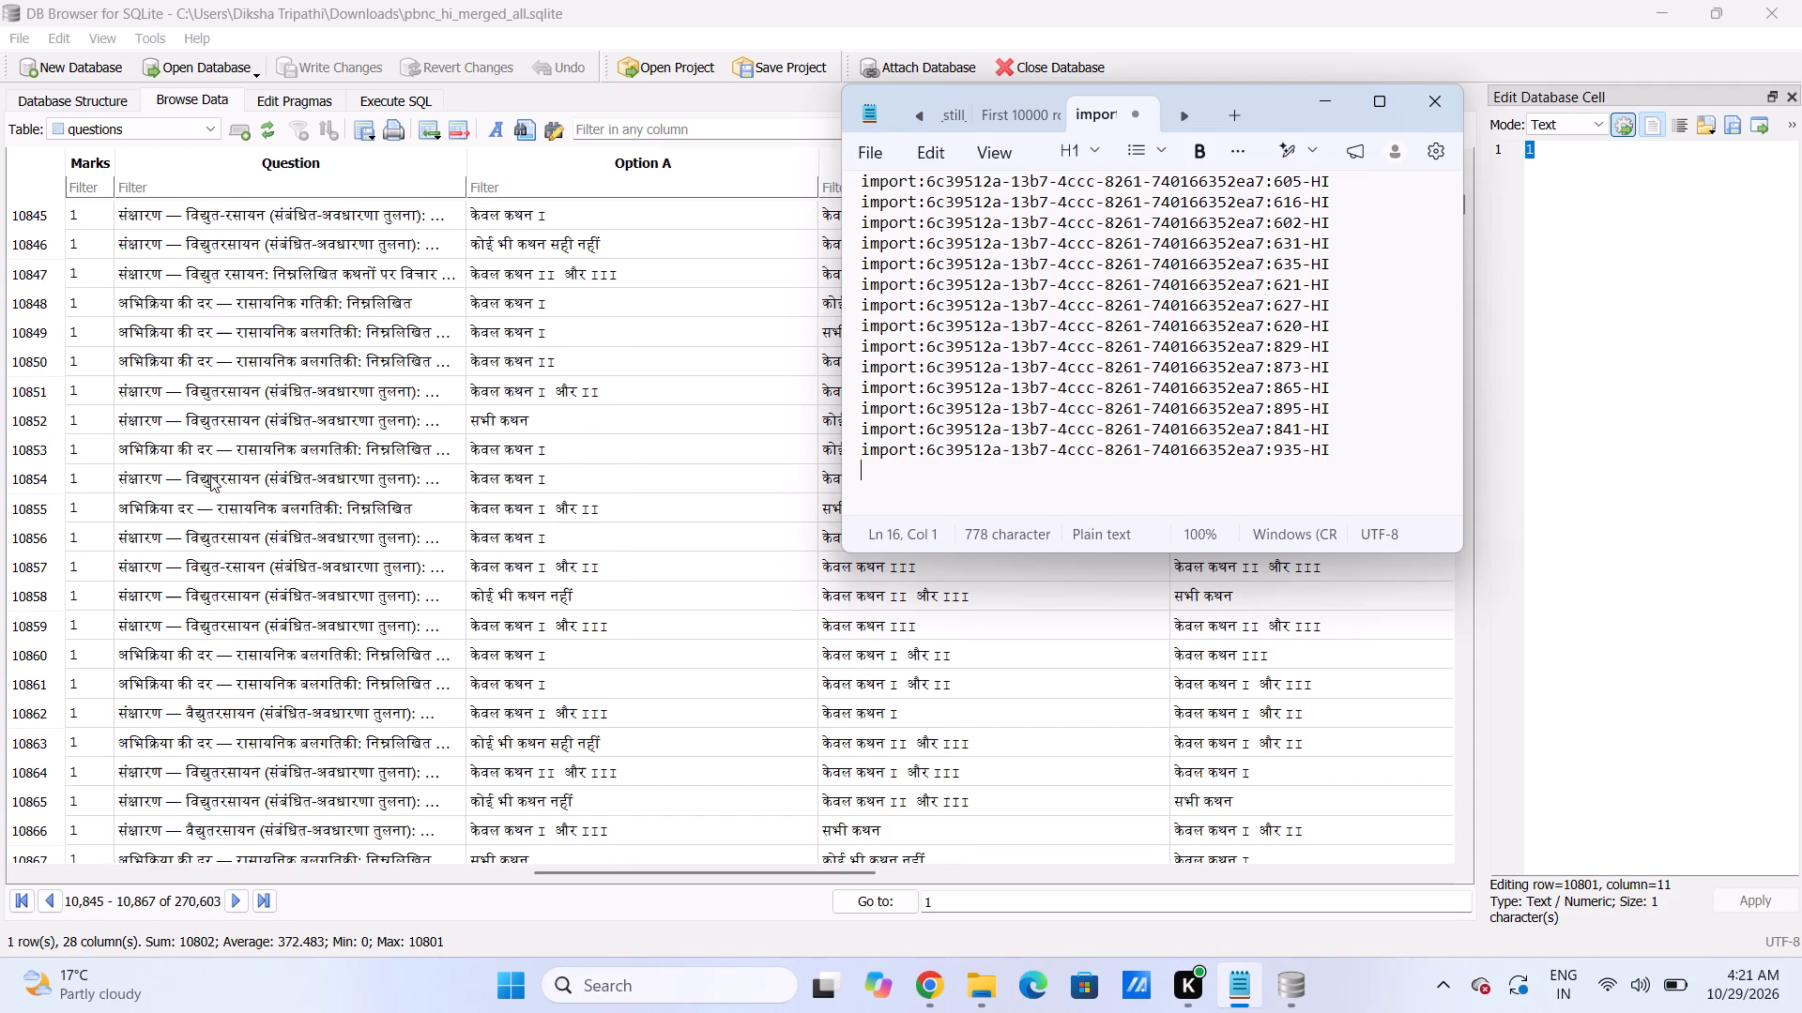
{"action": "scroll", "coordinate": [210, 476], "scroll_direction": "down", "scroll_amount": 7}
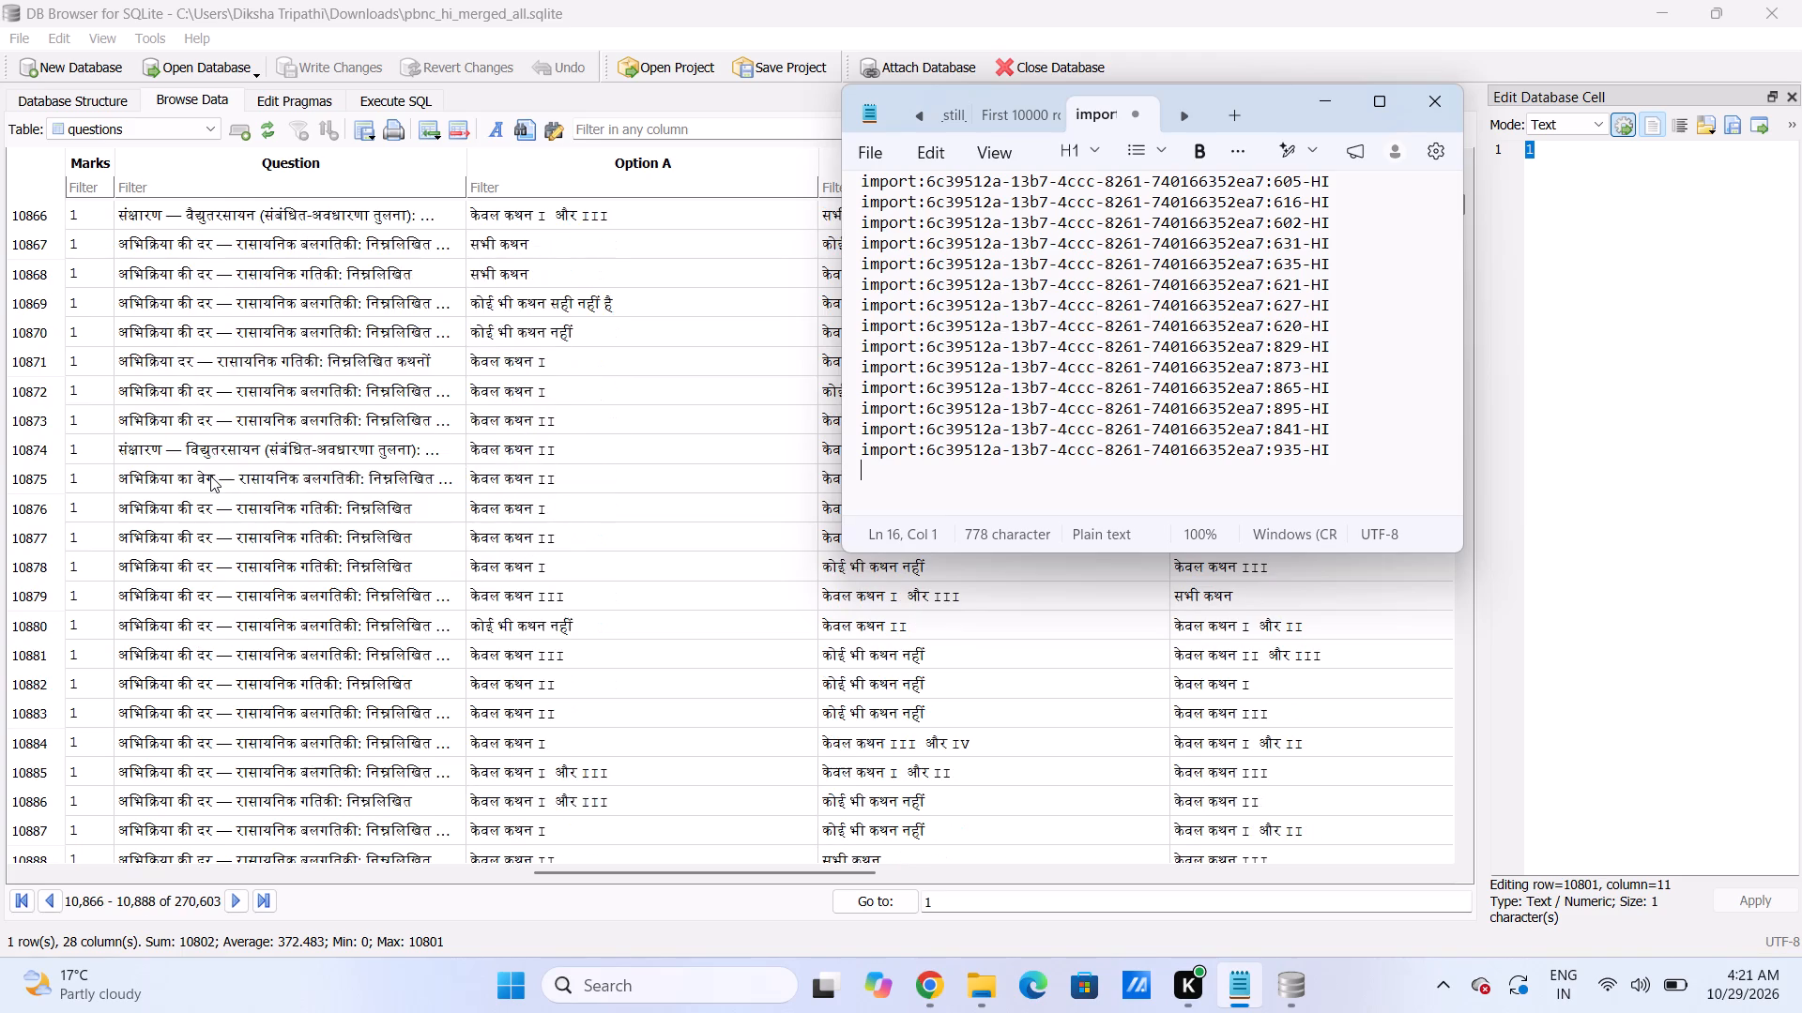
{"action": "scroll", "coordinate": [210, 476], "scroll_direction": "down", "scroll_amount": 6}
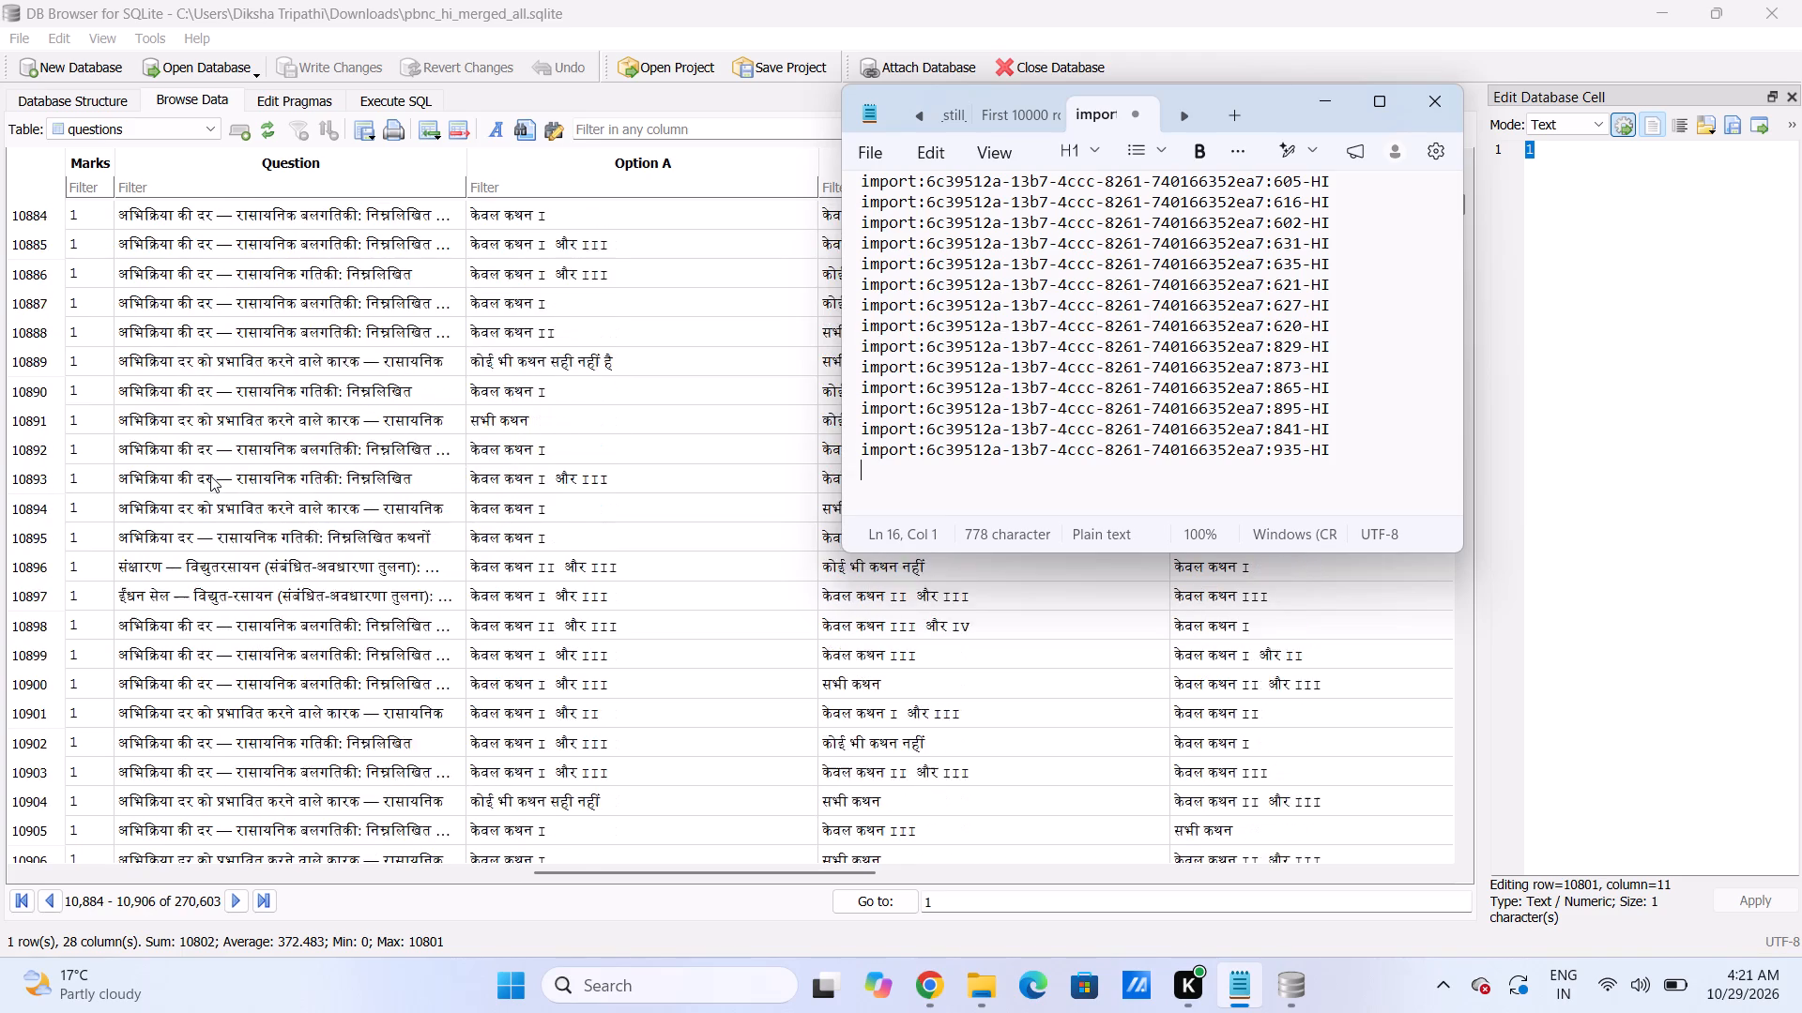
{"action": "scroll", "coordinate": [210, 476], "scroll_direction": "down", "scroll_amount": 7}
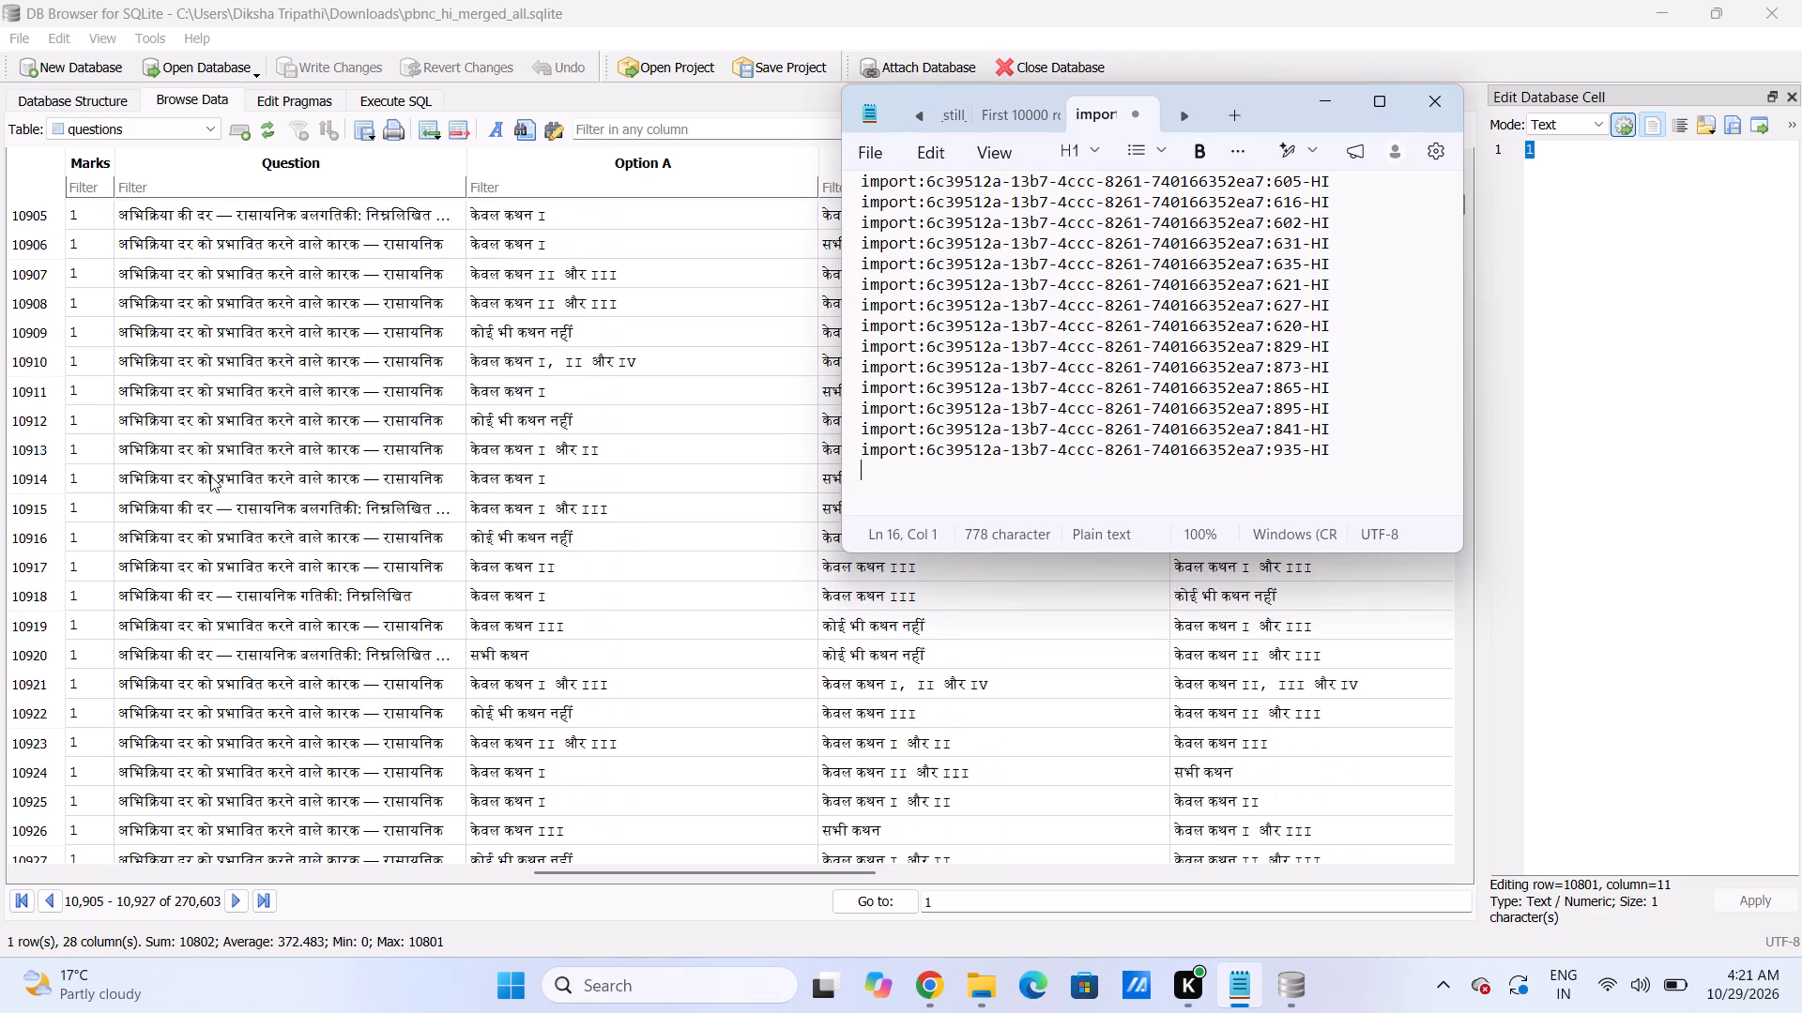
{"action": "scroll", "coordinate": [210, 476], "scroll_direction": "down", "scroll_amount": 5}
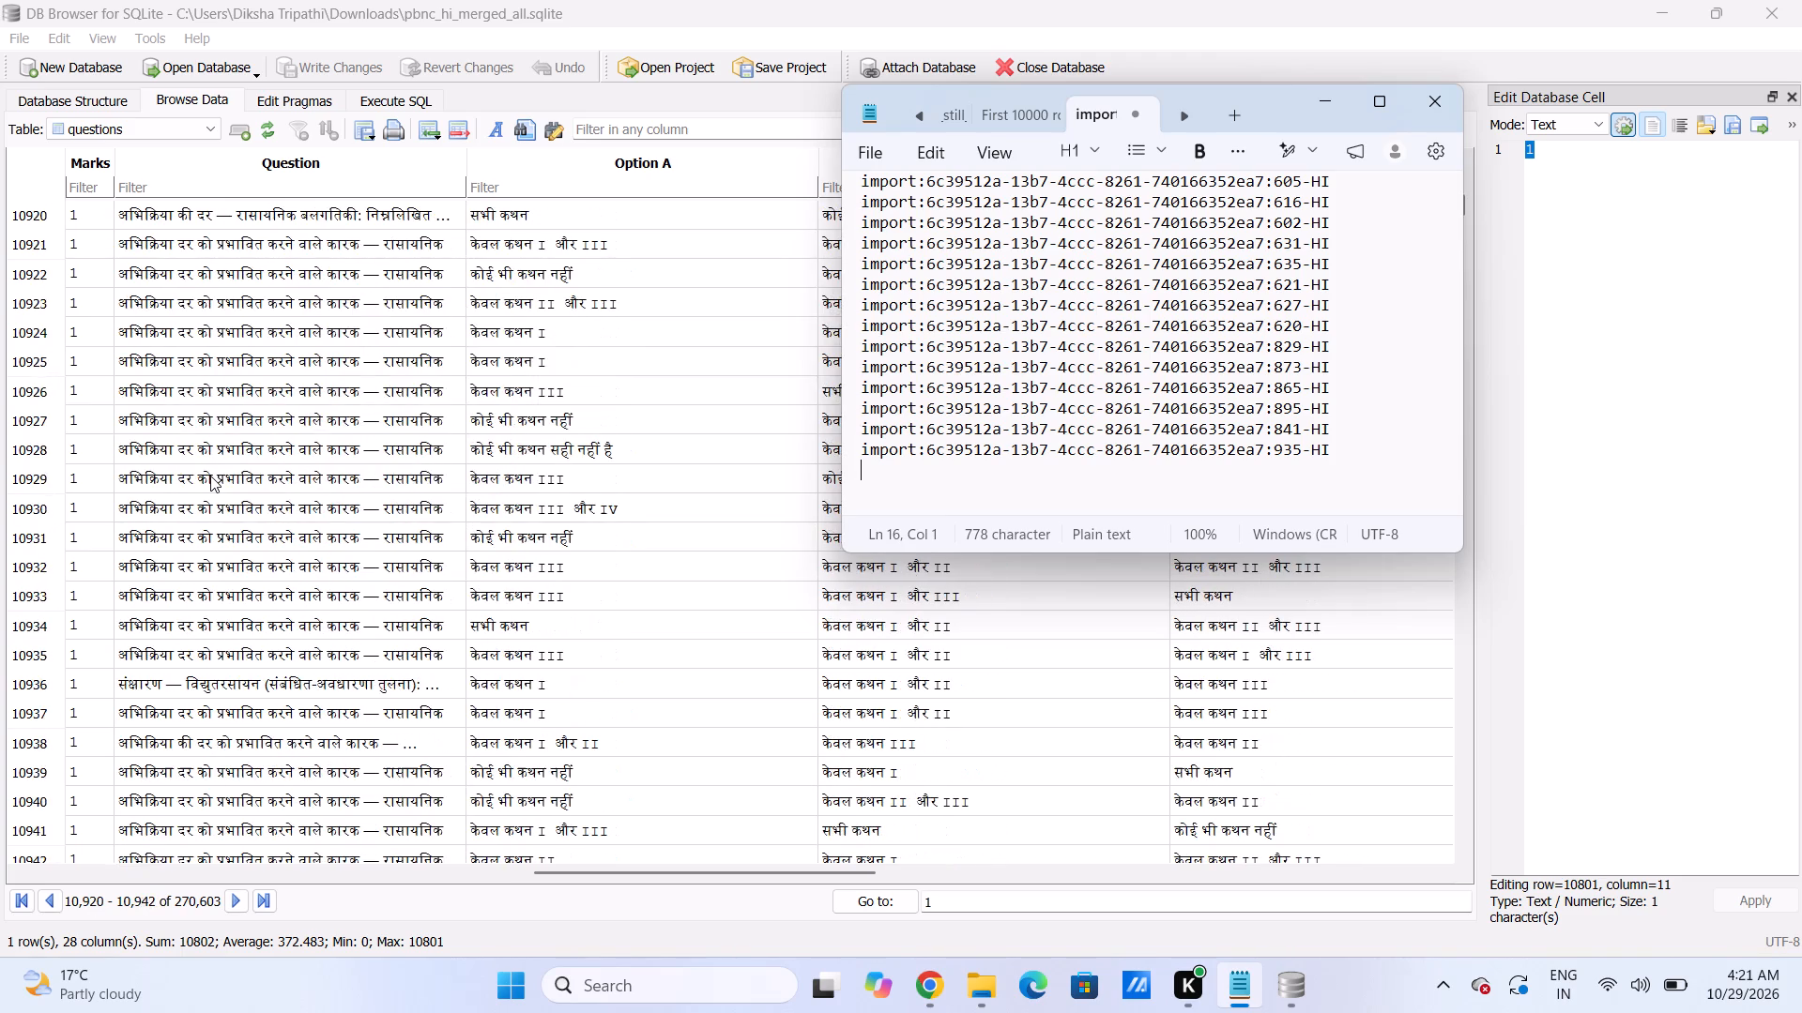
{"action": "scroll", "coordinate": [210, 476], "scroll_direction": "down", "scroll_amount": 6}
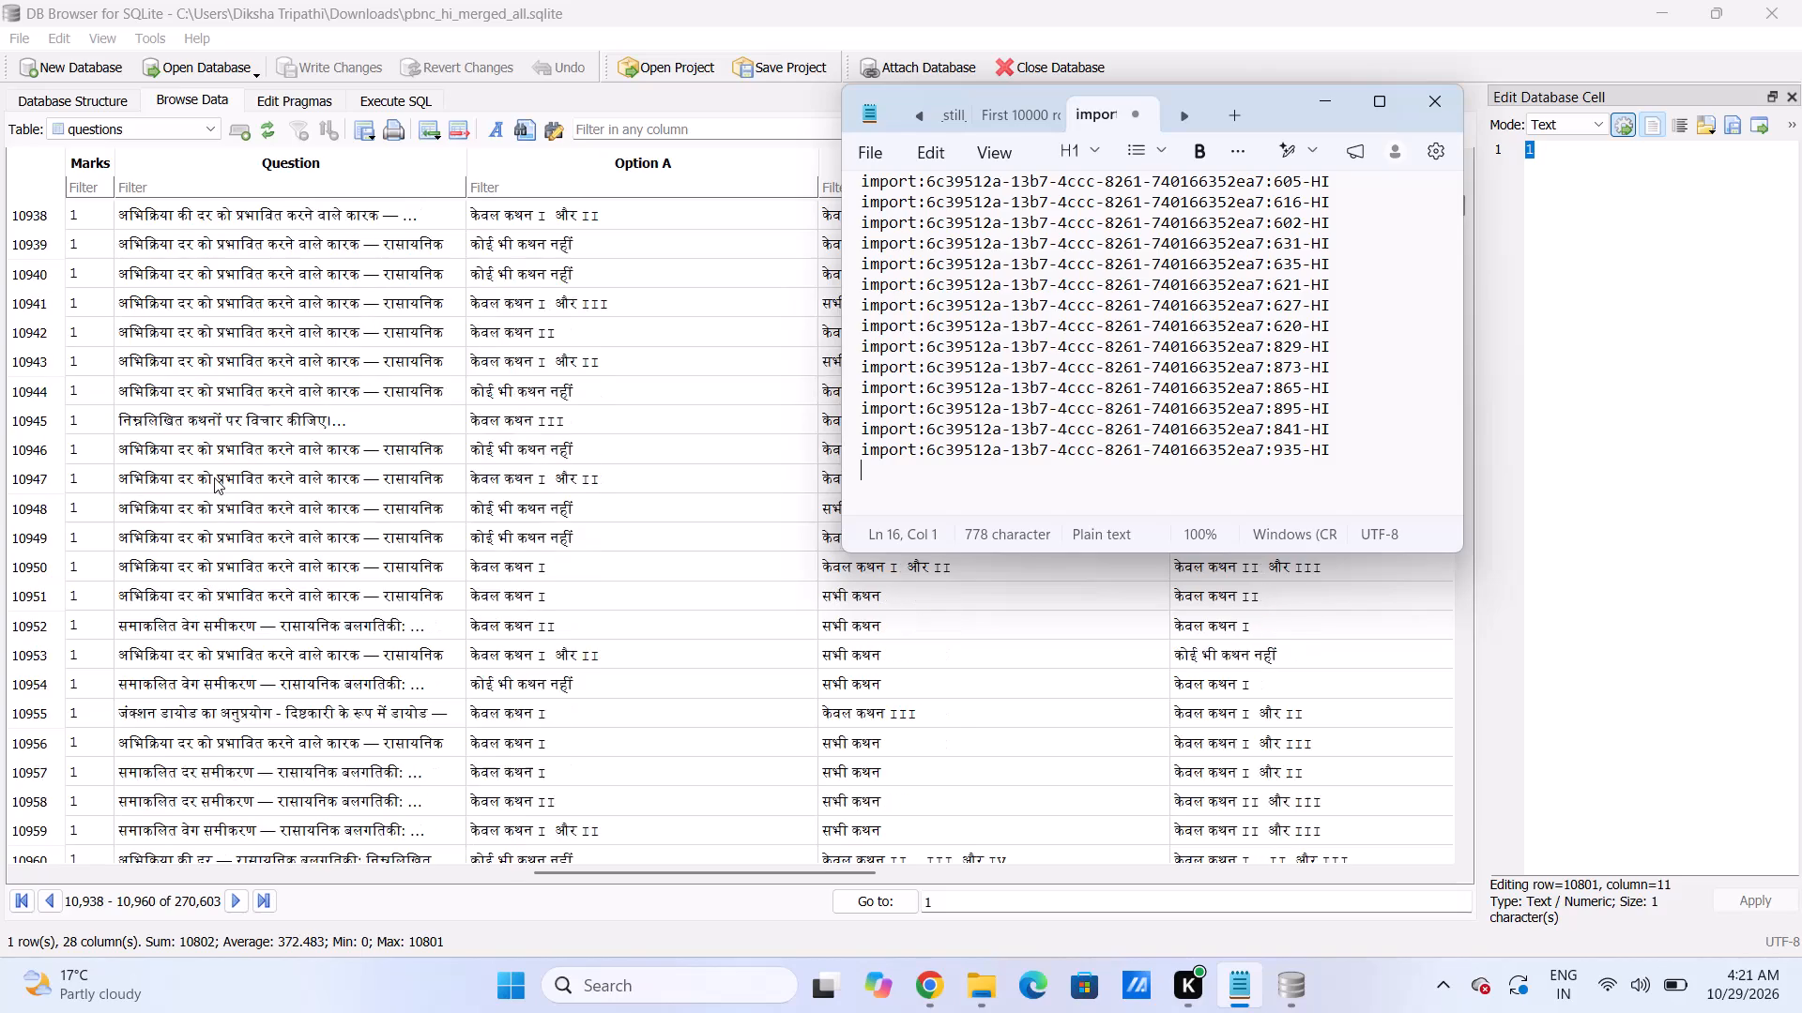
{"action": "scroll", "coordinate": [214, 477], "scroll_direction": "down", "scroll_amount": 7}
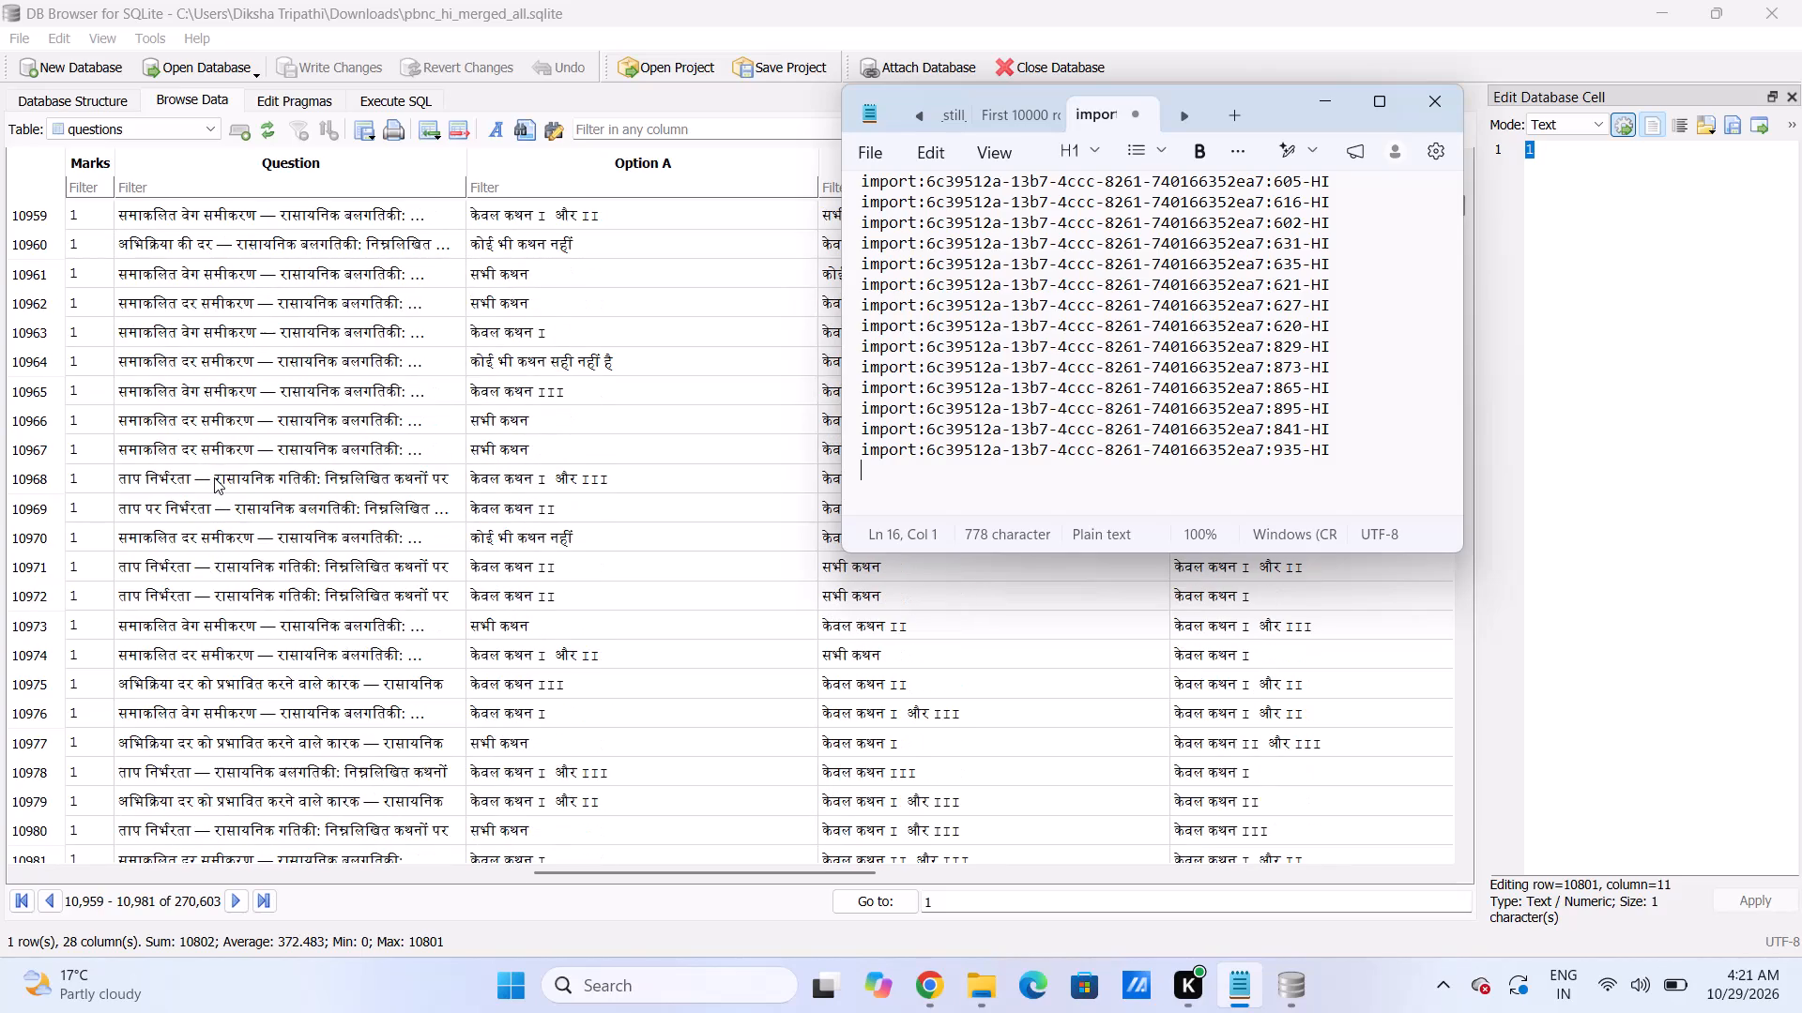
{"action": "scroll", "coordinate": [214, 477], "scroll_direction": "down", "scroll_amount": 5}
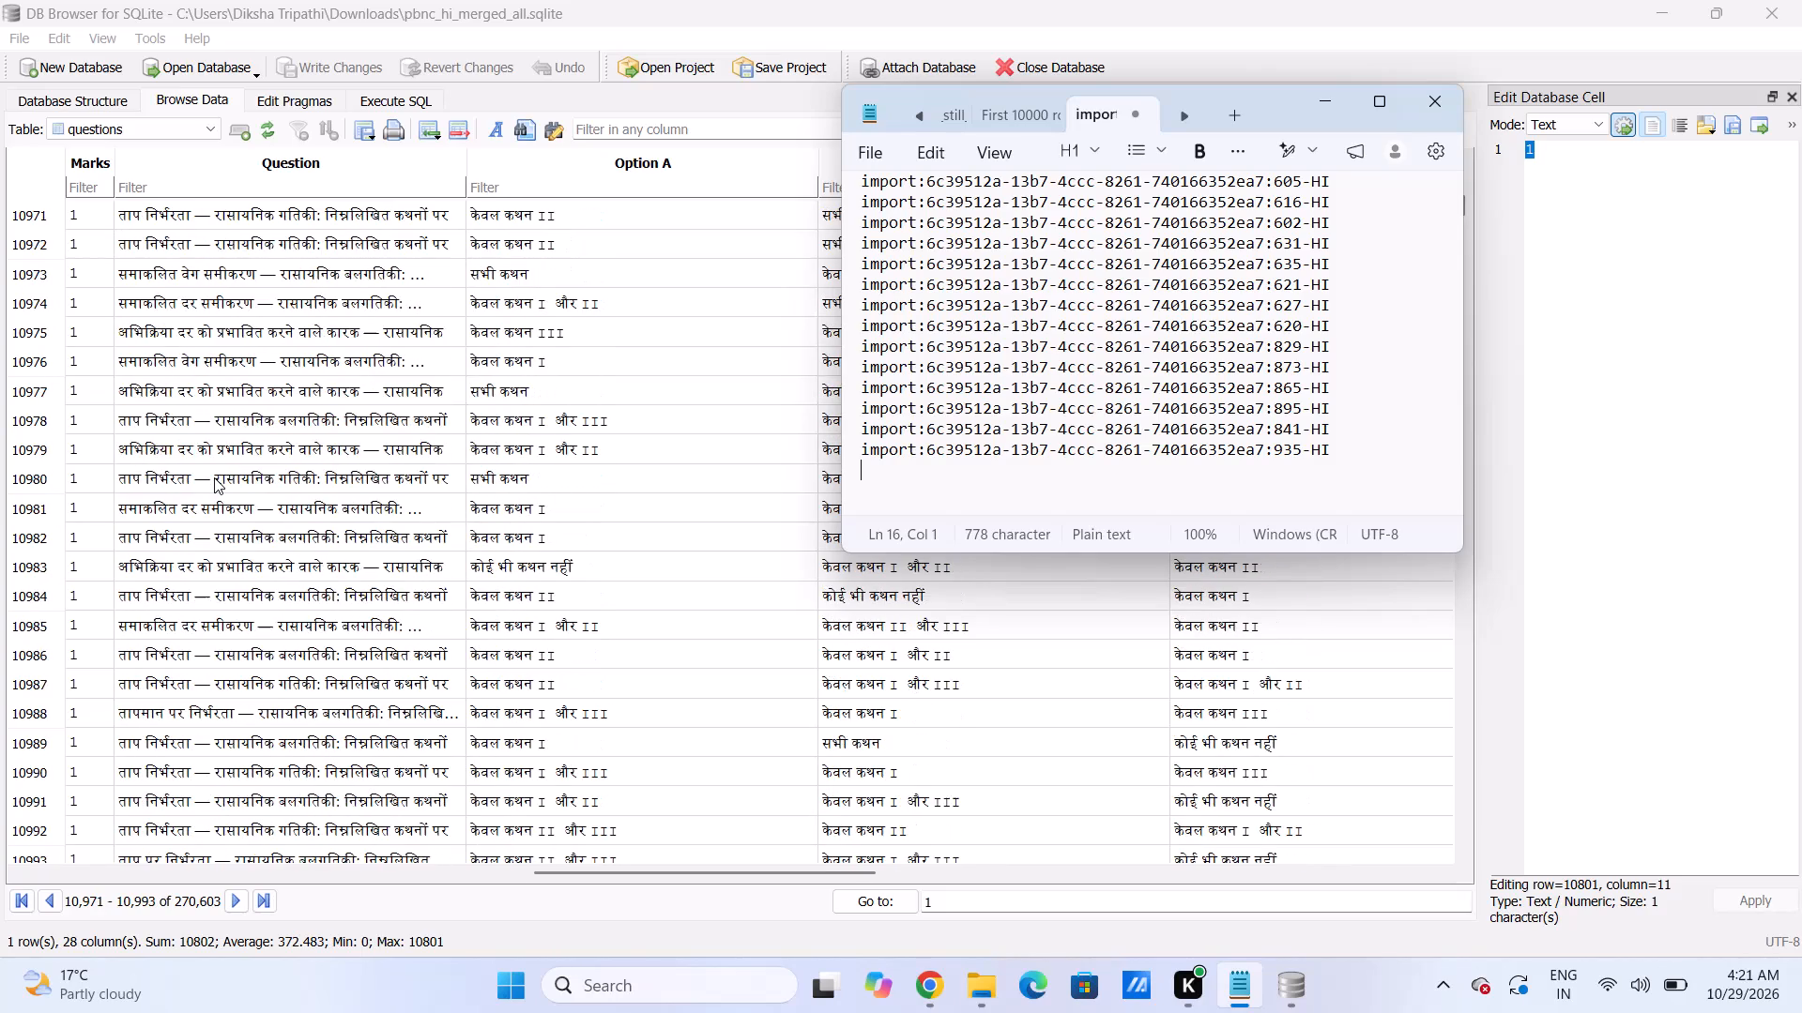
{"action": "scroll", "coordinate": [214, 477], "scroll_direction": "down", "scroll_amount": 5}
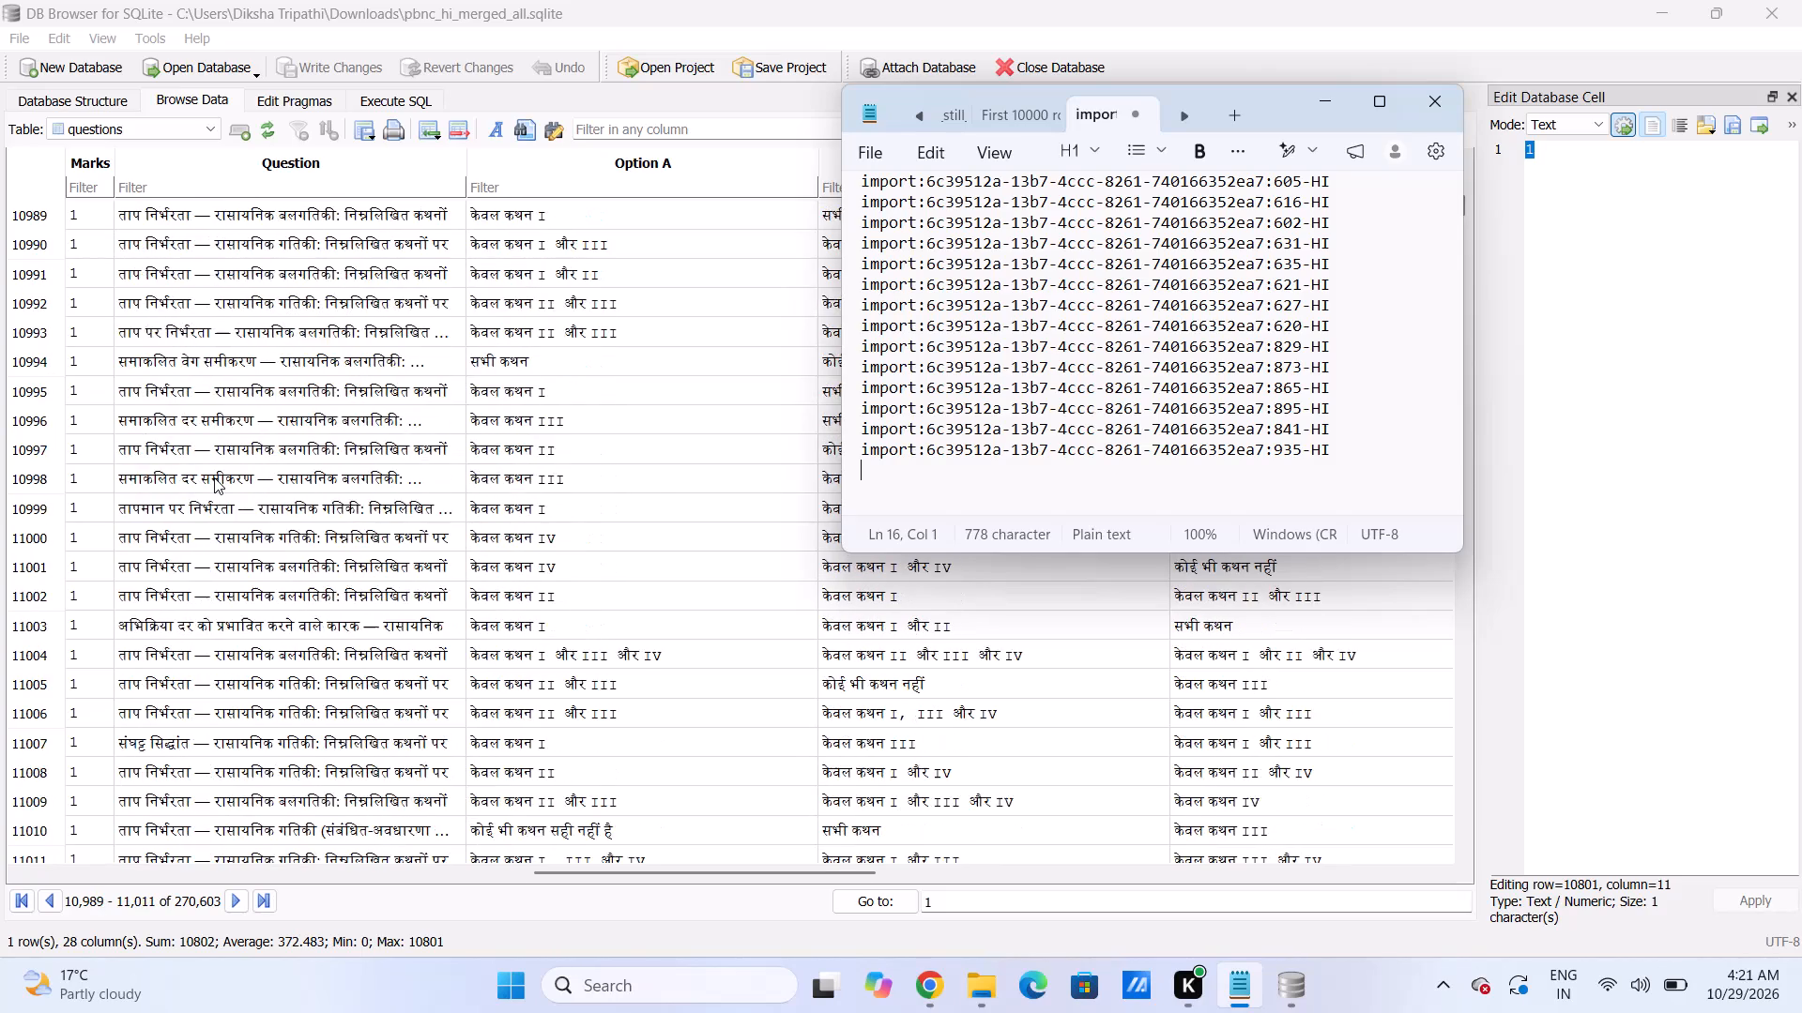
{"action": "scroll", "coordinate": [214, 477], "scroll_direction": "down", "scroll_amount": 7}
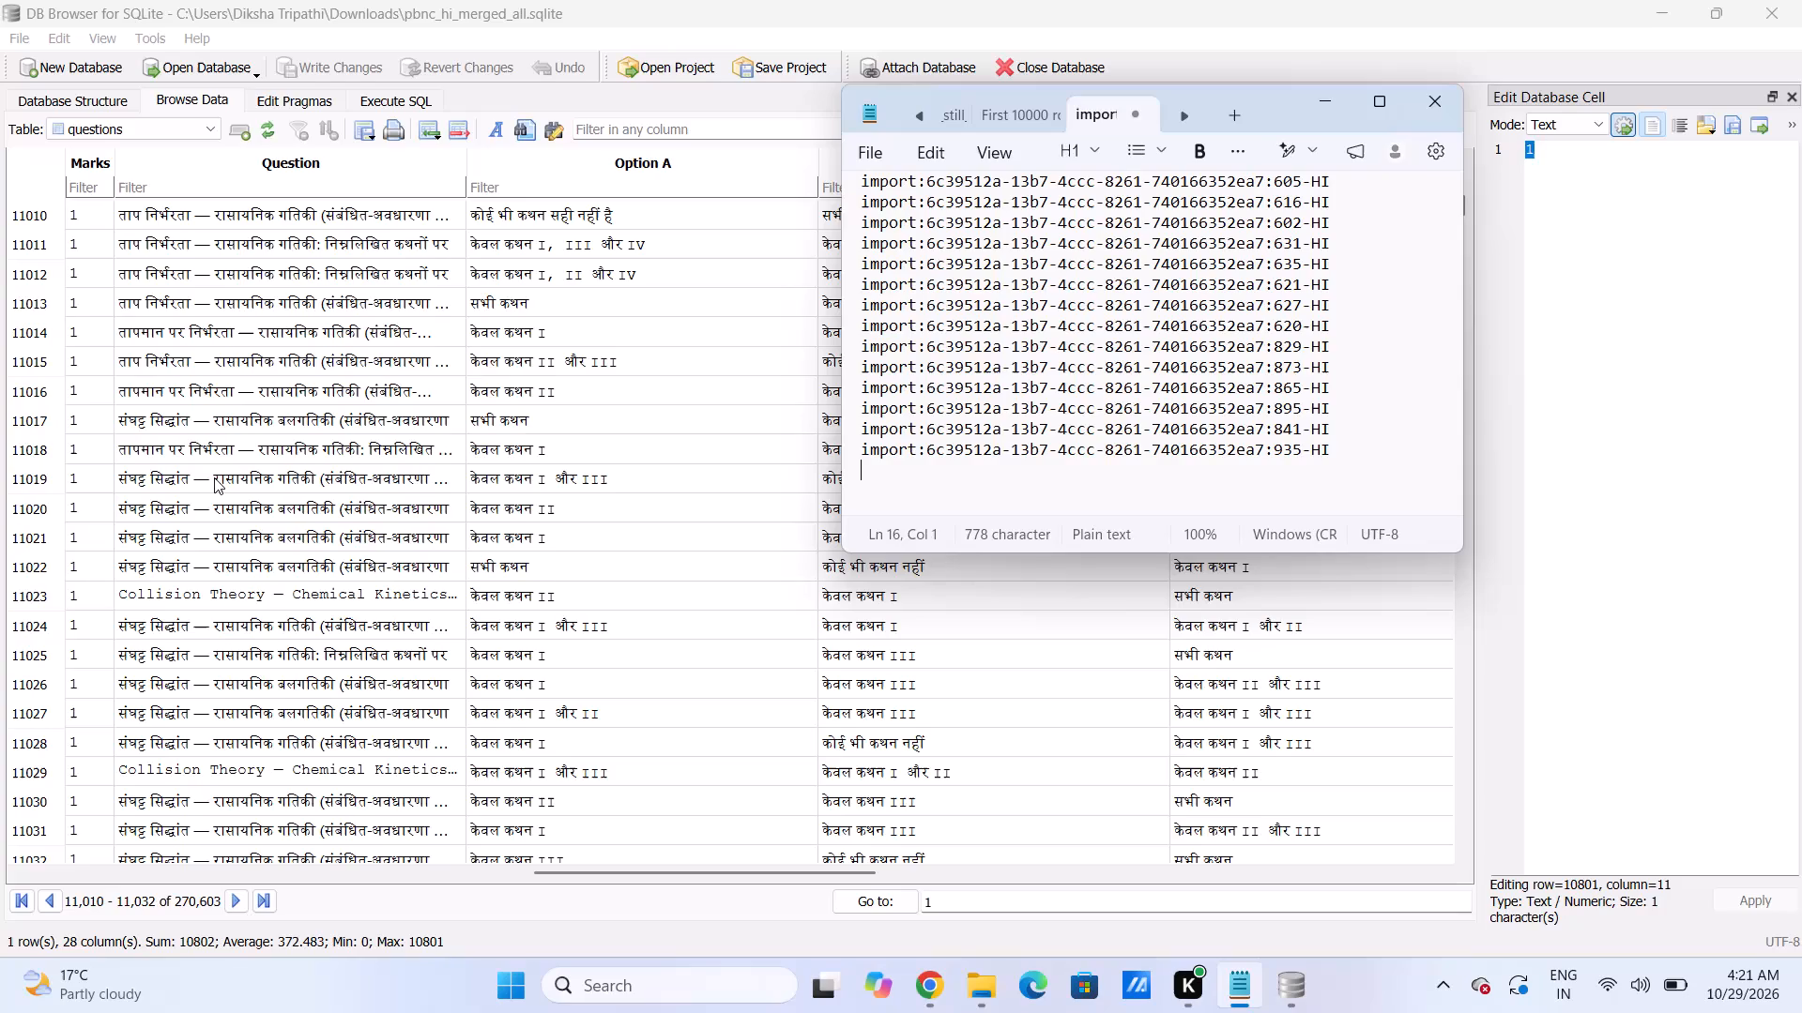
{"action": "scroll", "coordinate": [214, 477], "scroll_direction": "down", "scroll_amount": 1}
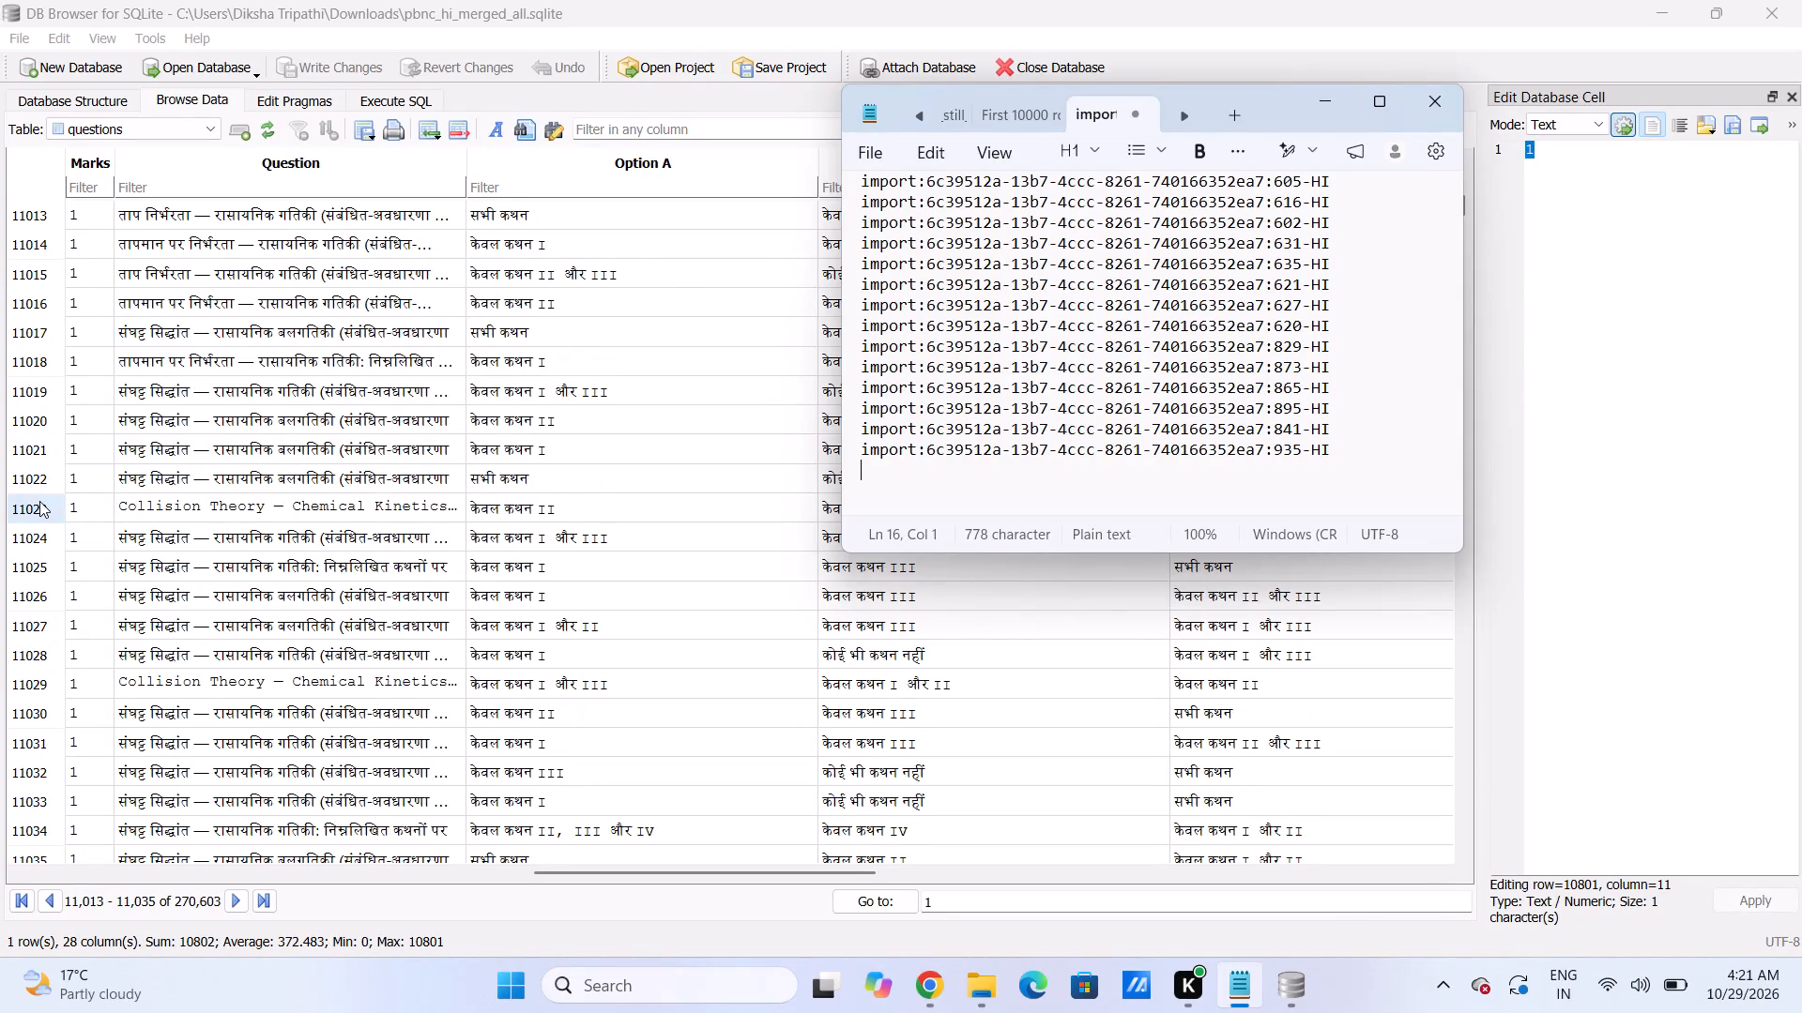
{"action": "left_click", "coordinate": [39, 500]}
{"action": "key", "text": "ctrl+c"}
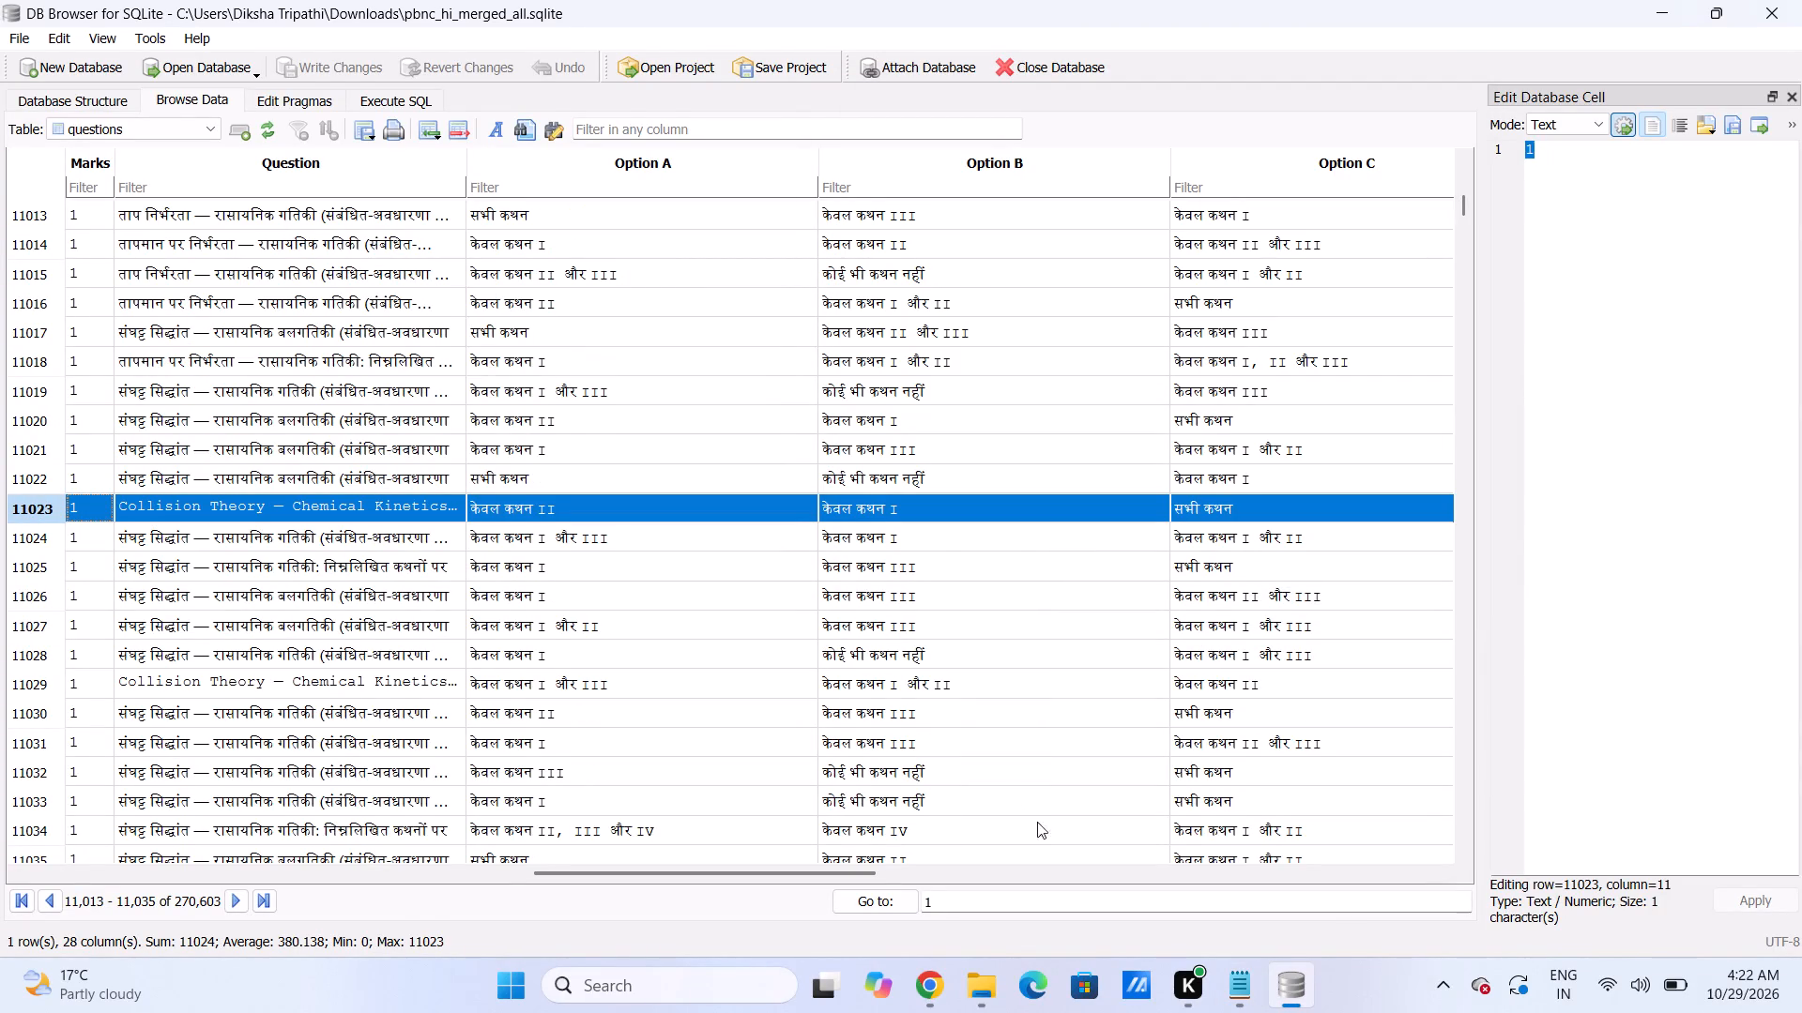
{"action": "left_click", "coordinate": [1247, 990]}
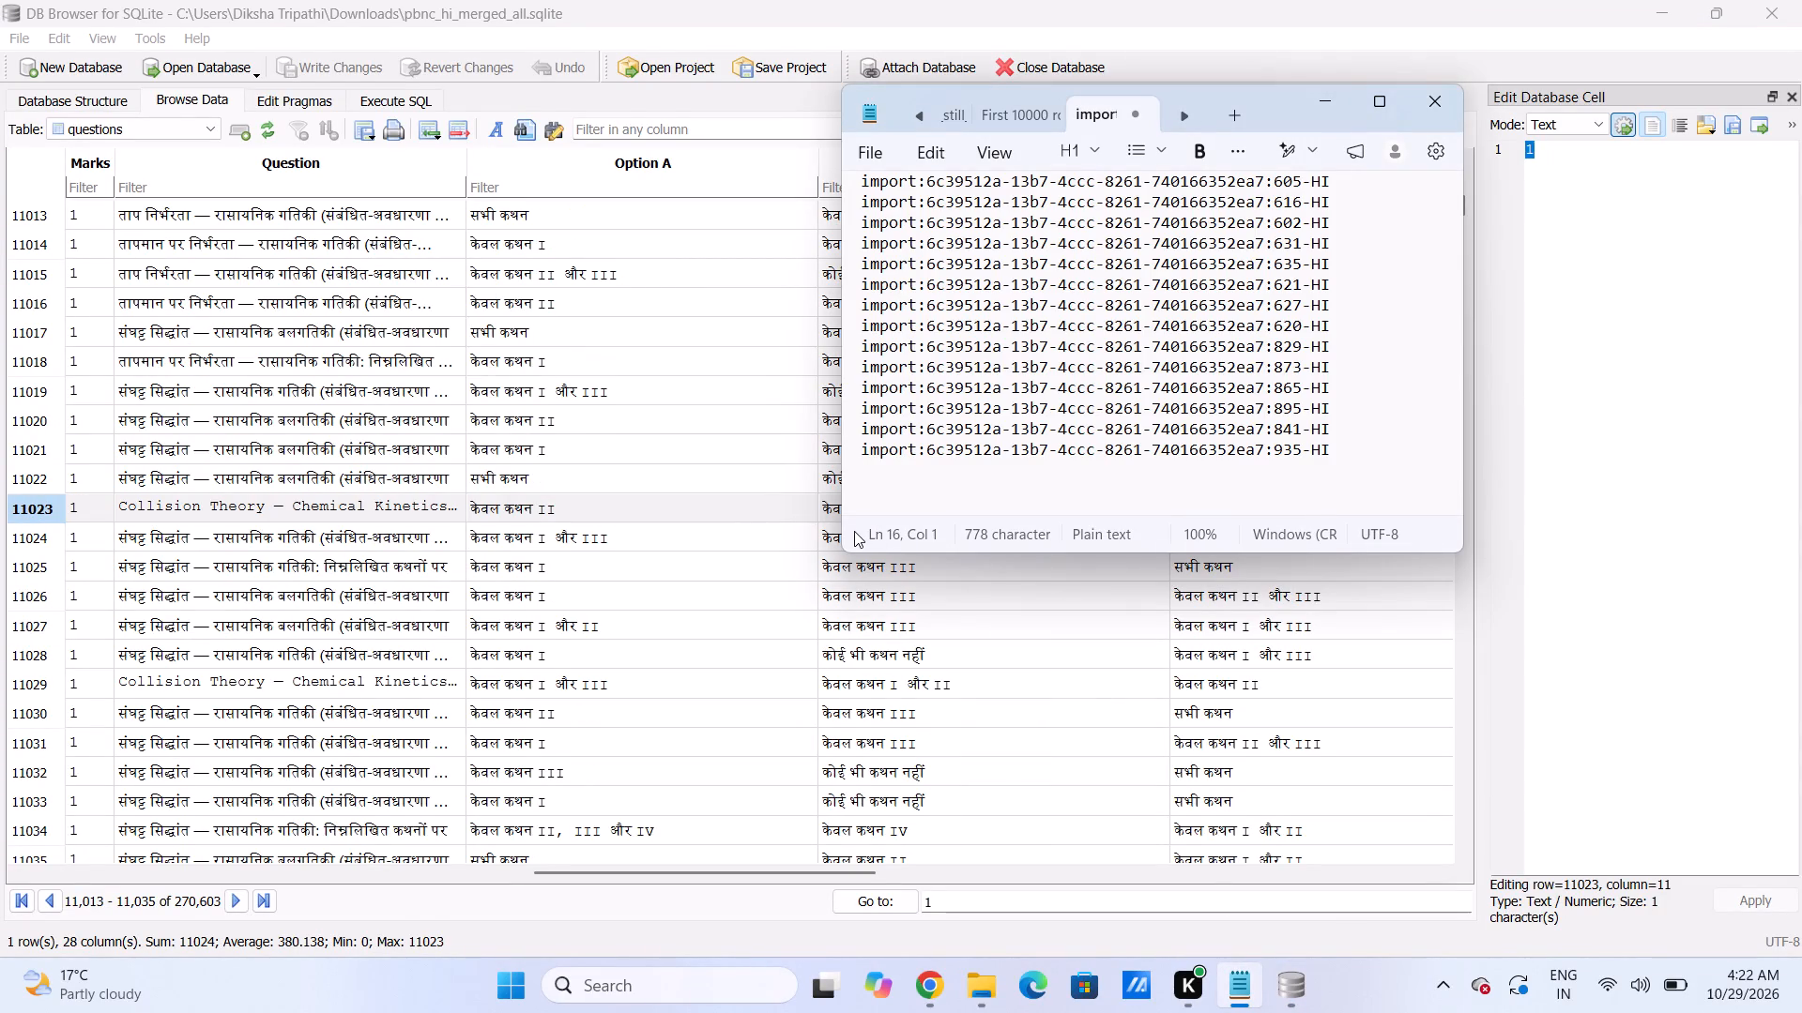
{"action": "key", "text": "ctrl+v"}
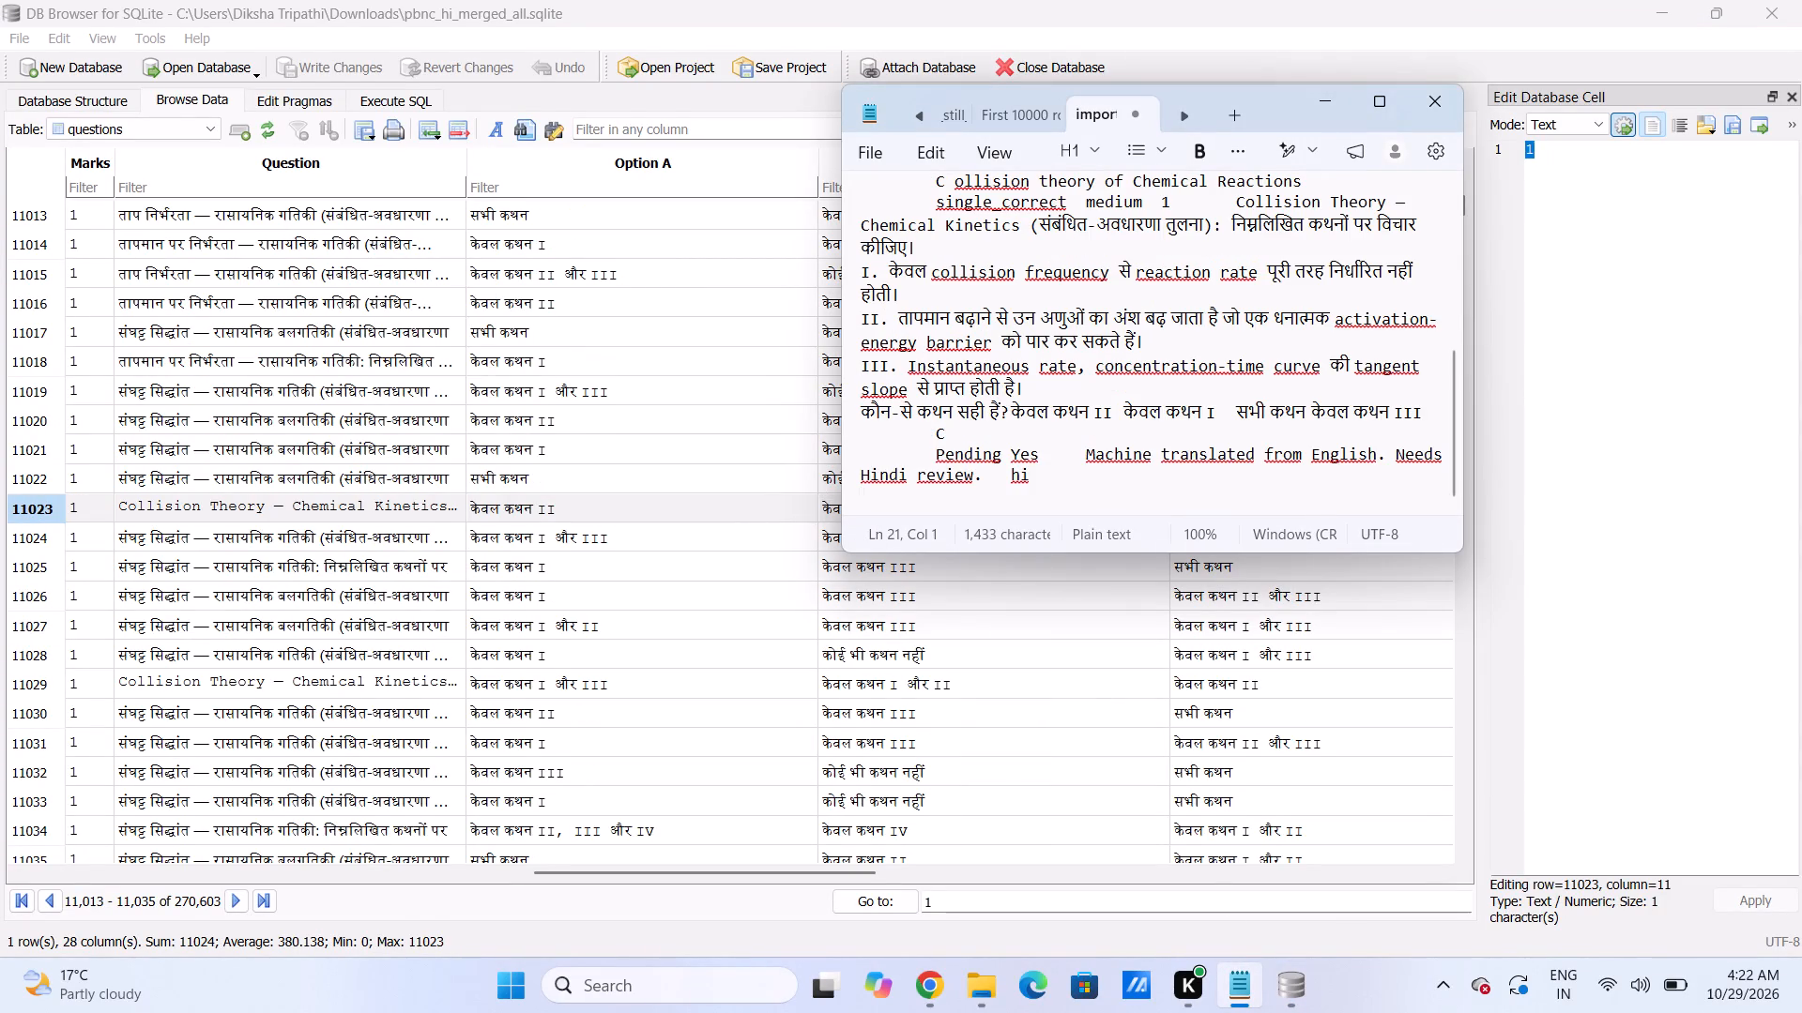
{"action": "left_click_drag", "start_coordinate": [863, 499], "coordinate": [878, 372]}
{"action": "scroll", "coordinate": [863, 491], "scroll_direction": "up", "scroll_amount": 2}
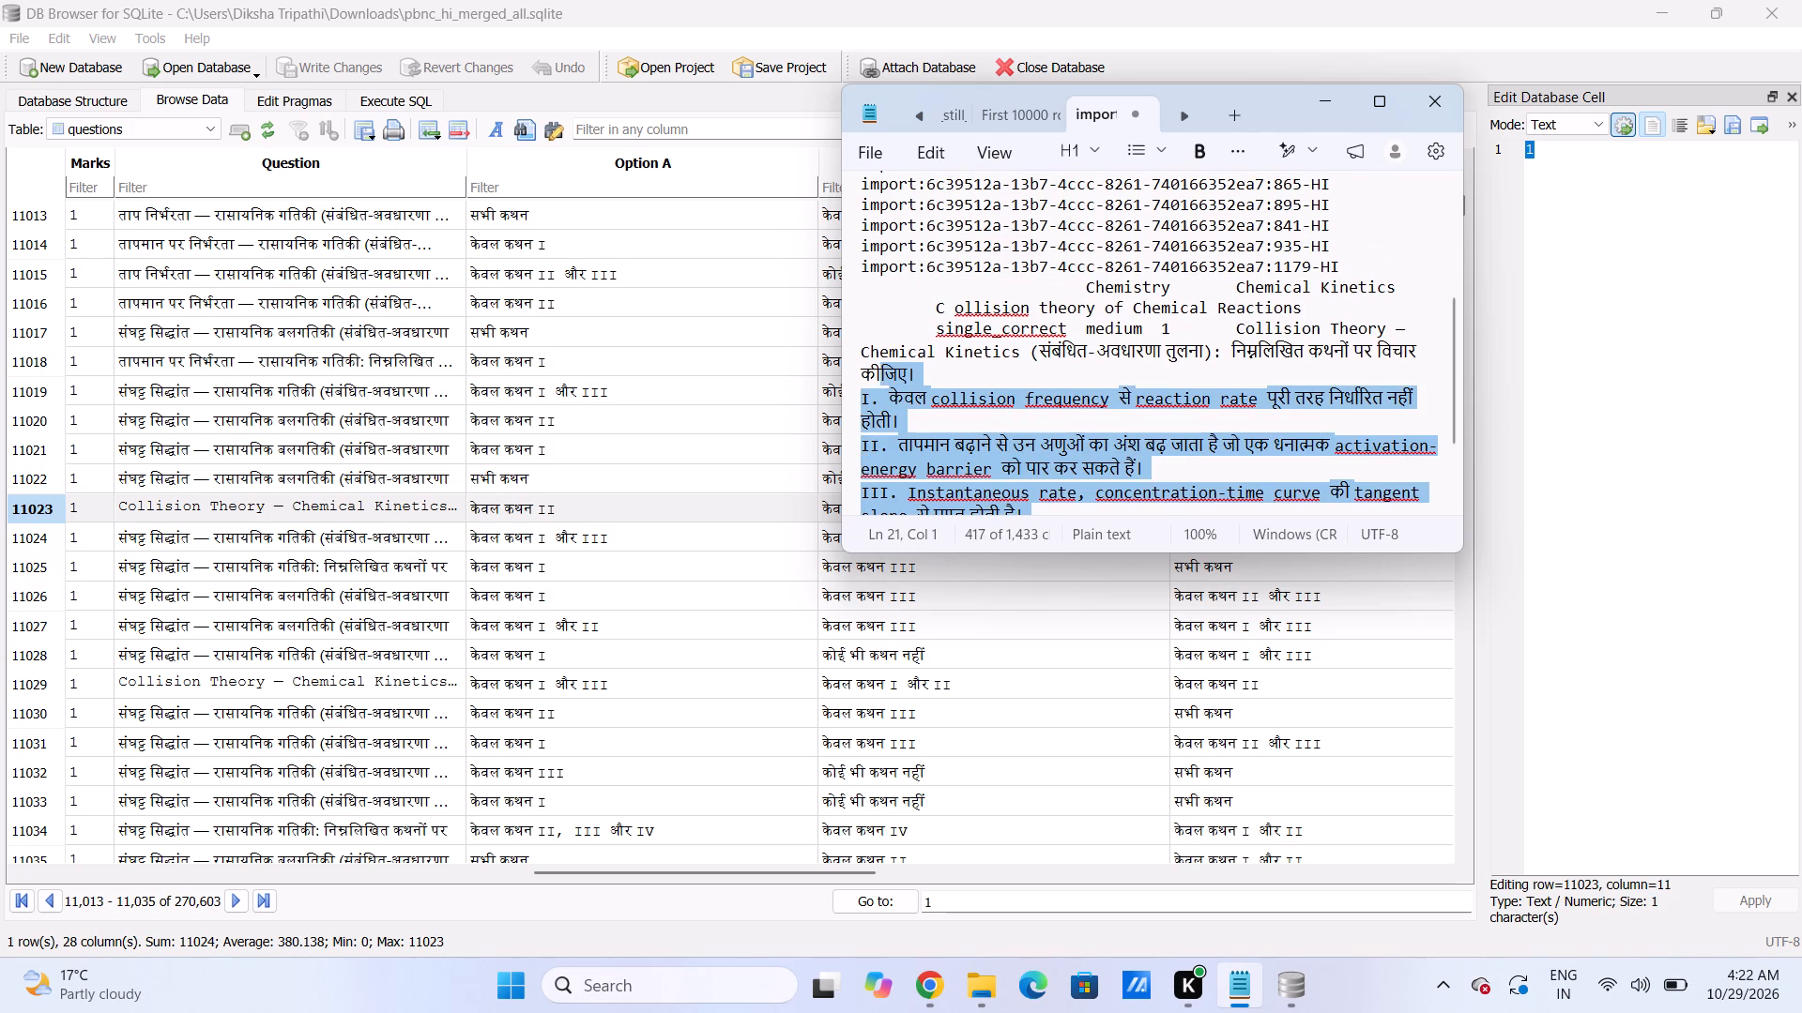
{"action": "left_click_drag", "start_coordinate": [878, 372], "coordinate": [888, 295]}
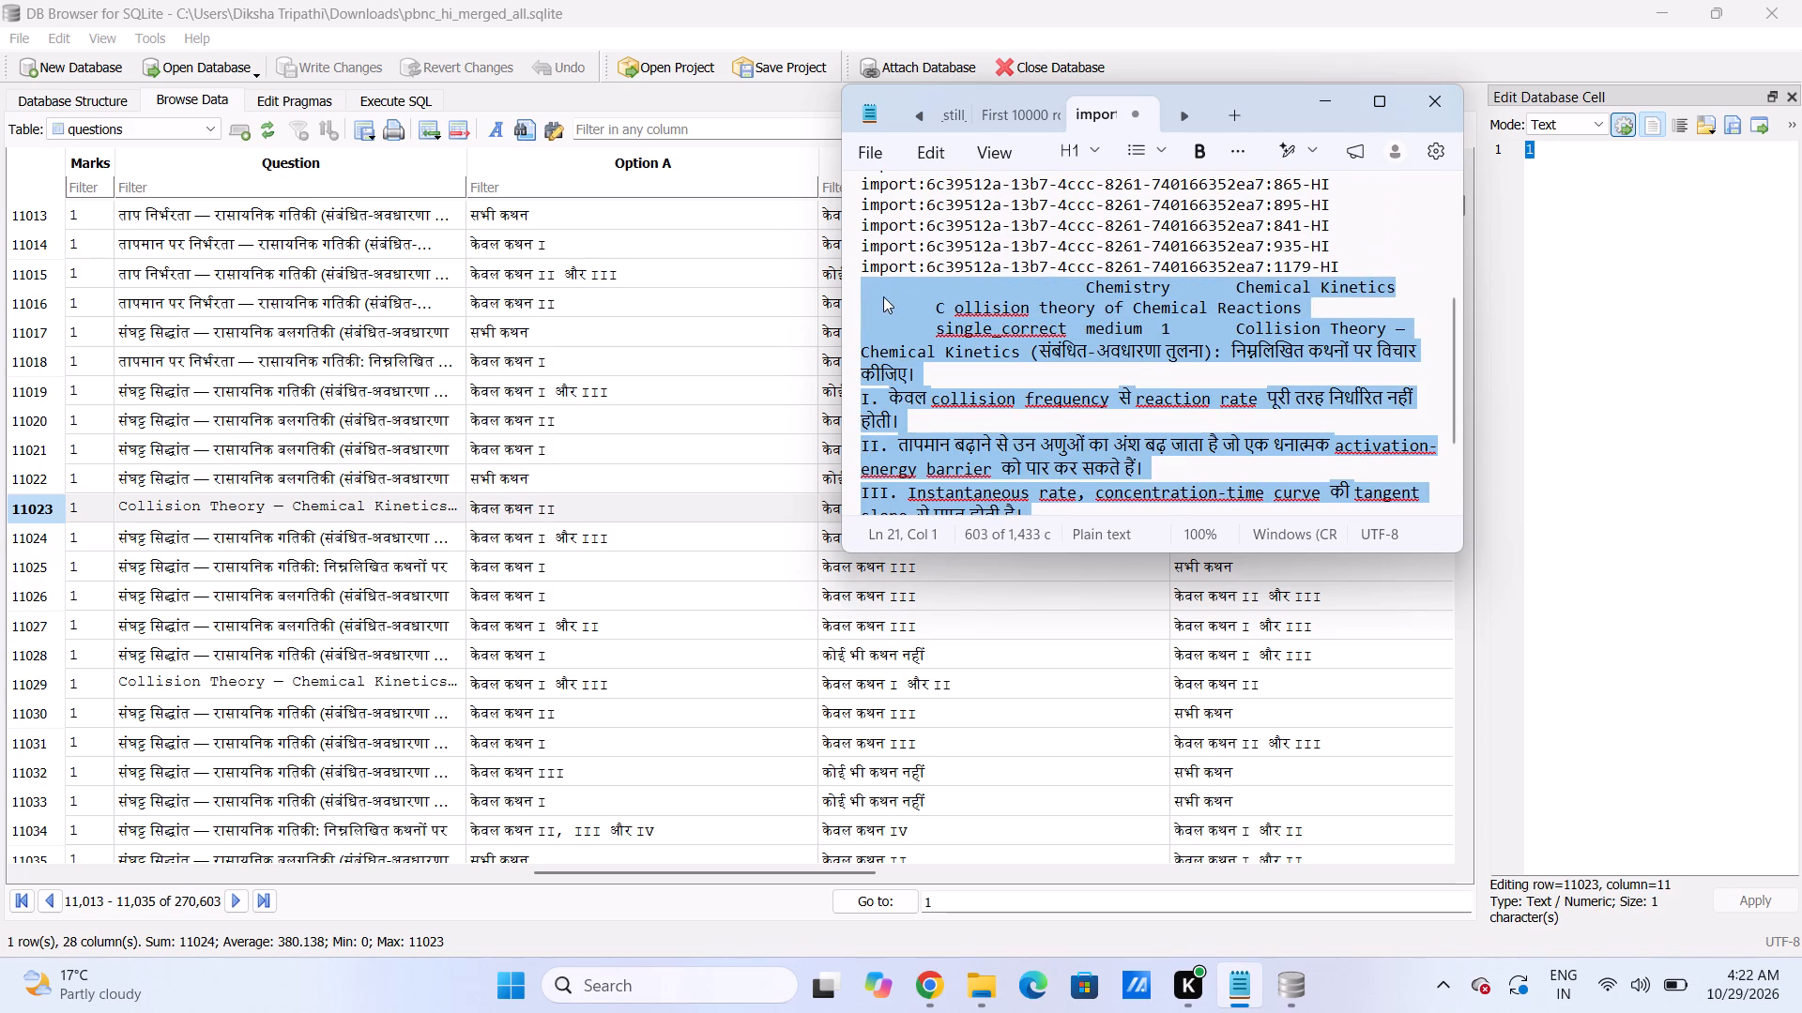
{"action": "key", "text": "BackSpace"}
{"action": "key", "text": "Return"}
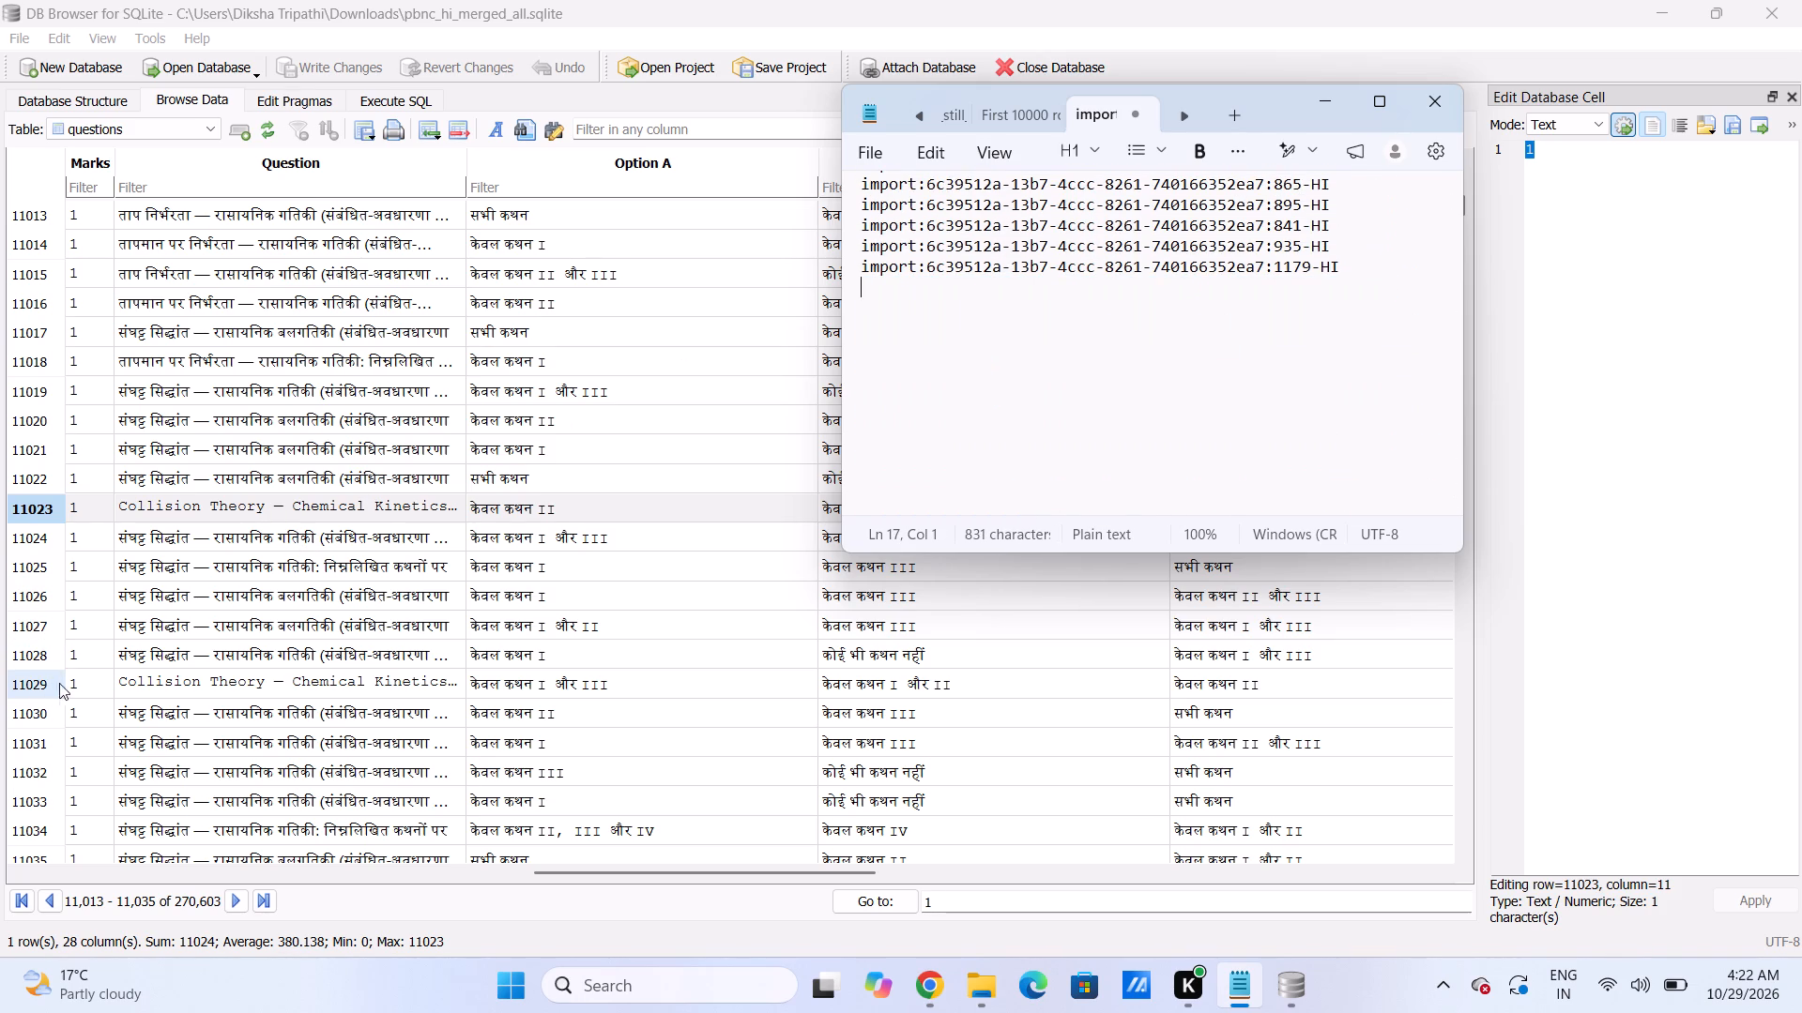
{"action": "key", "text": "BackSpace"}
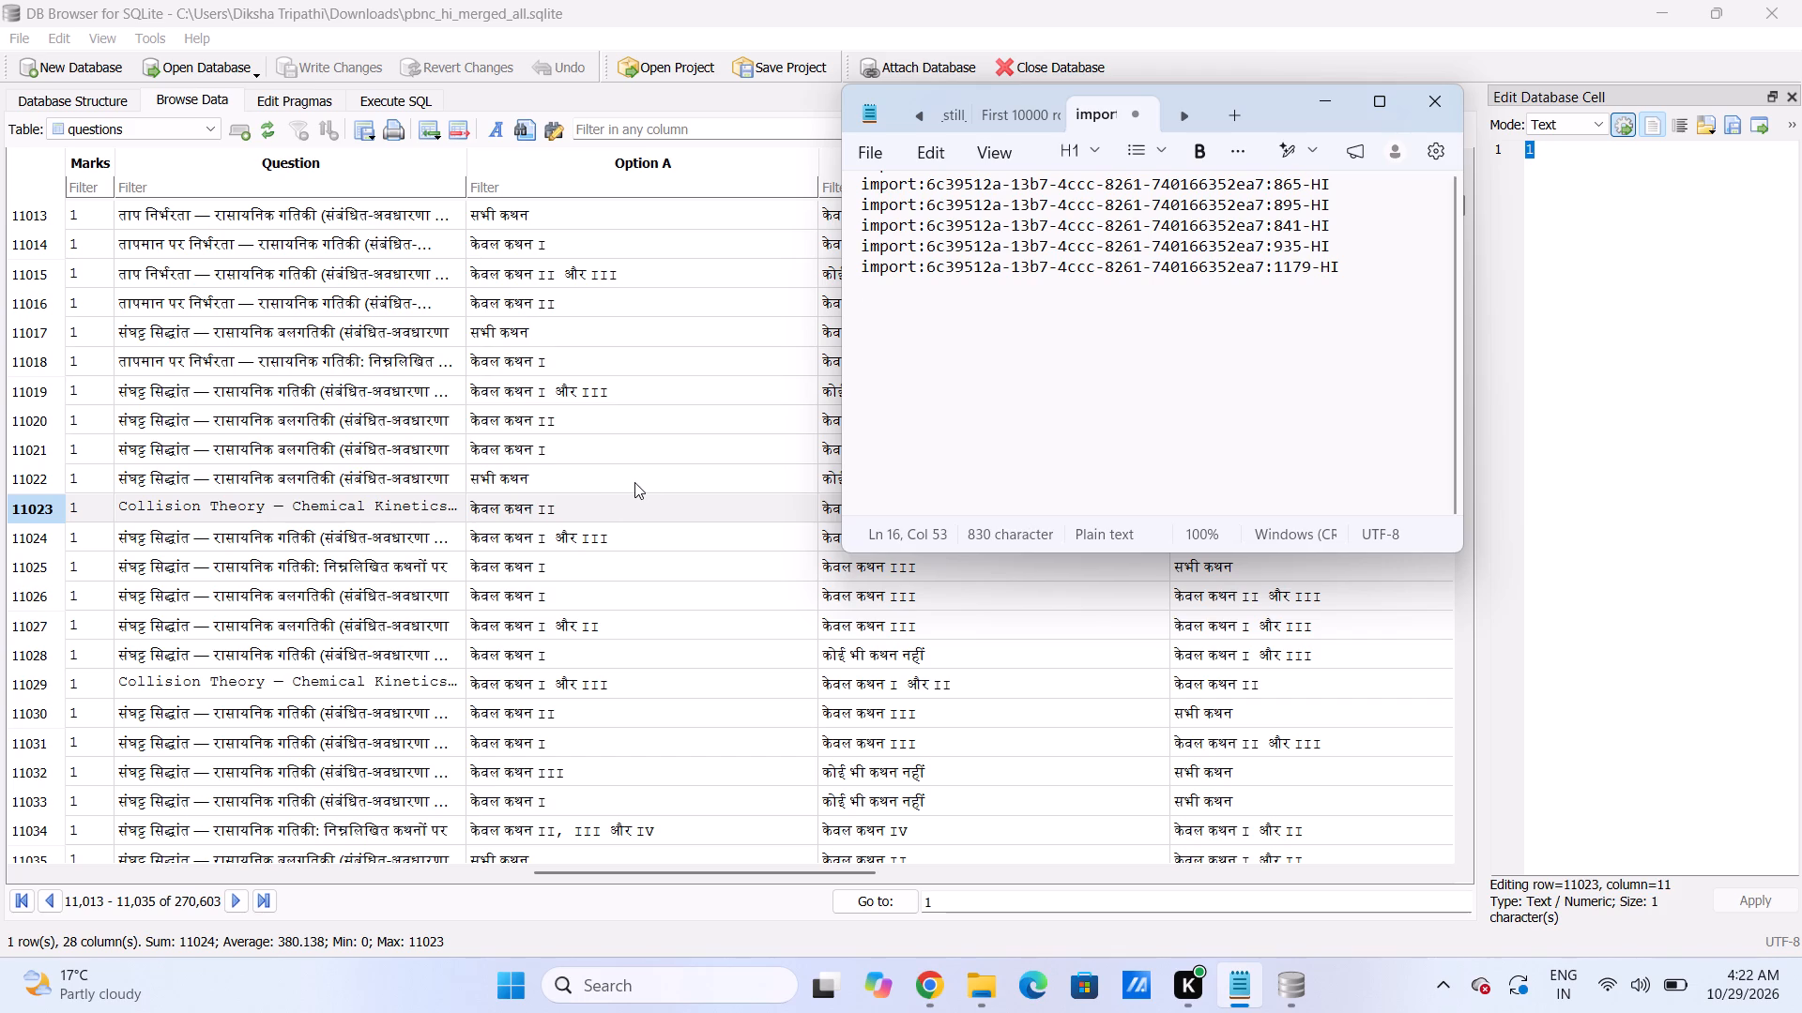
{"action": "key", "text": "Return"}
{"action": "left_click", "coordinate": [32, 681]}
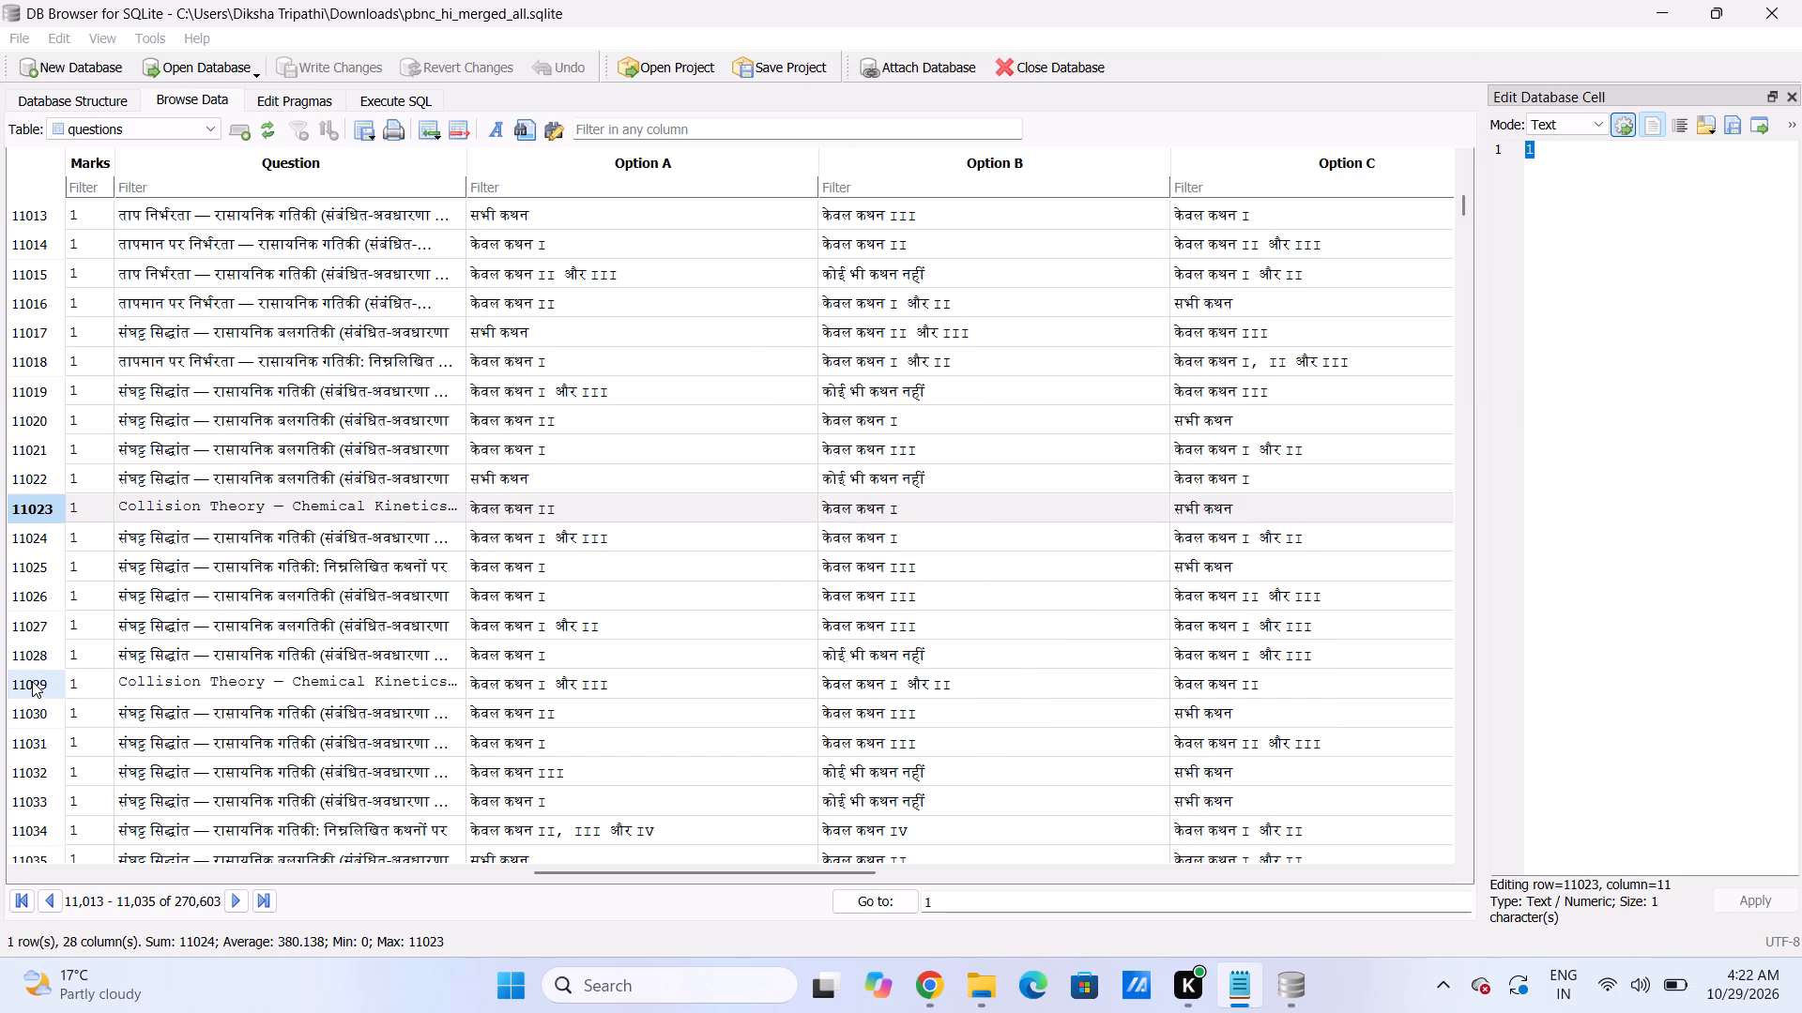
{"action": "key", "text": "ctrl+c"}
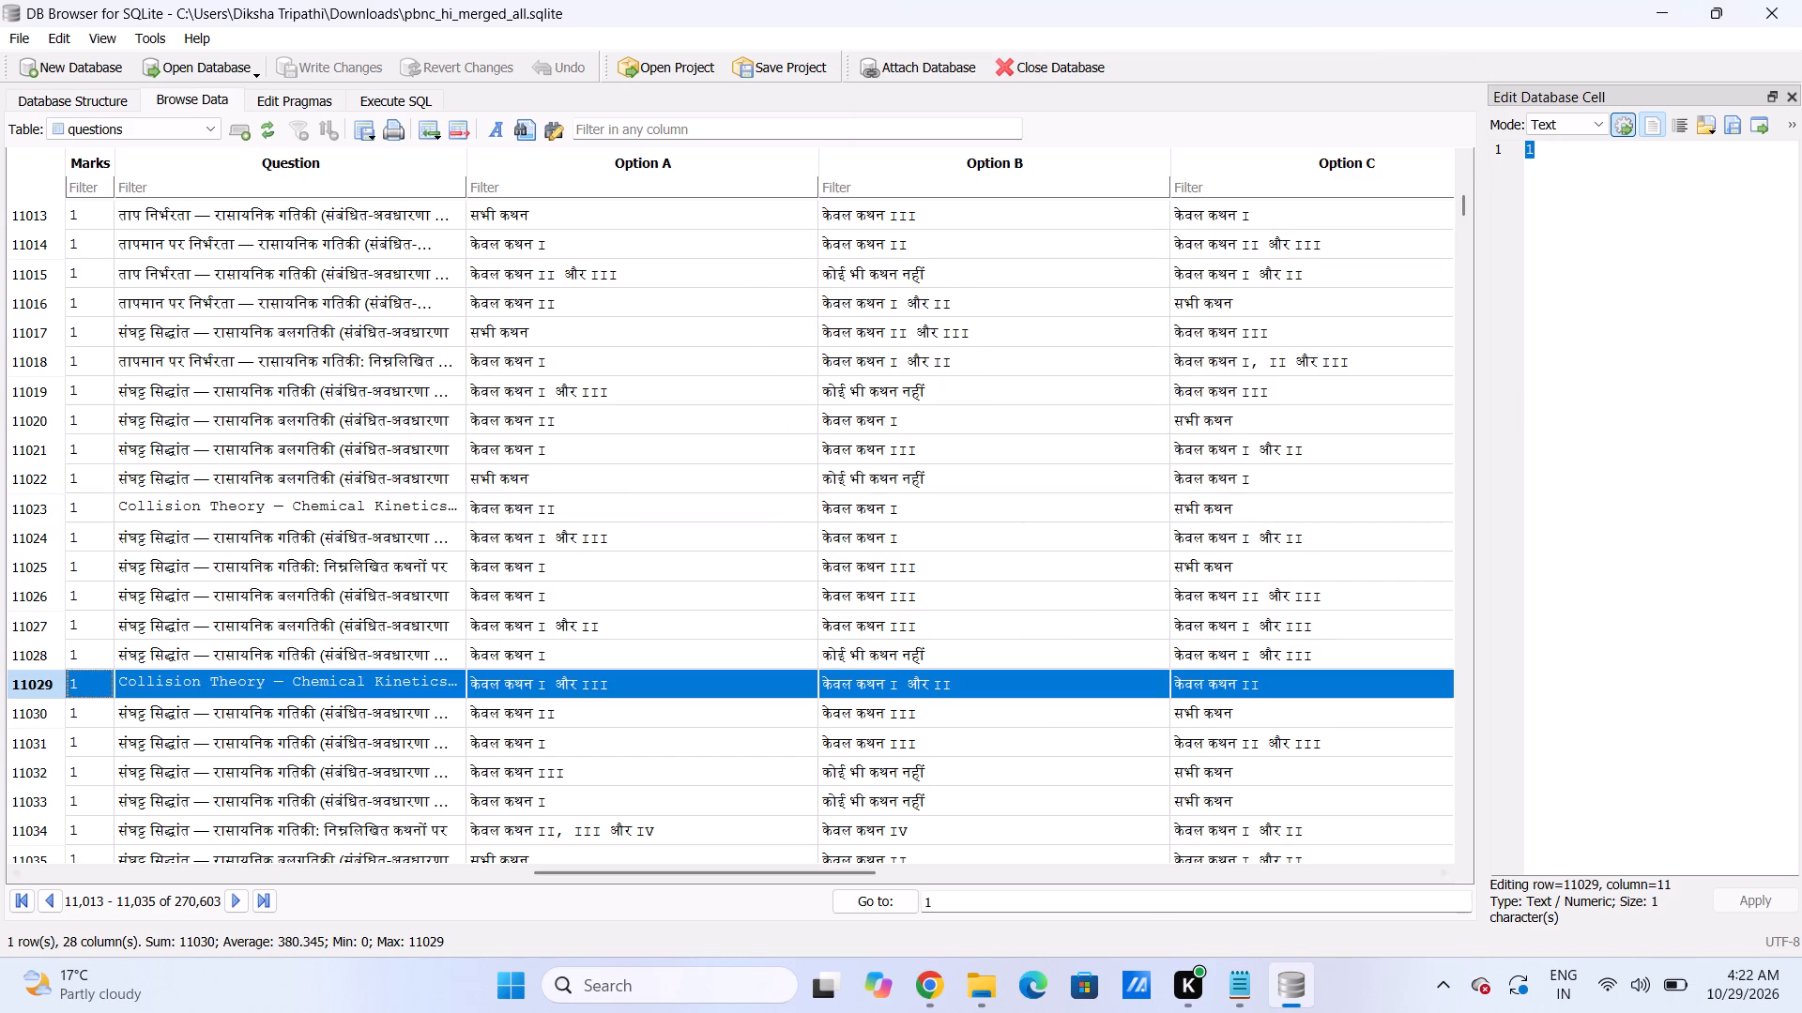
{"action": "left_click", "coordinate": [1230, 985]}
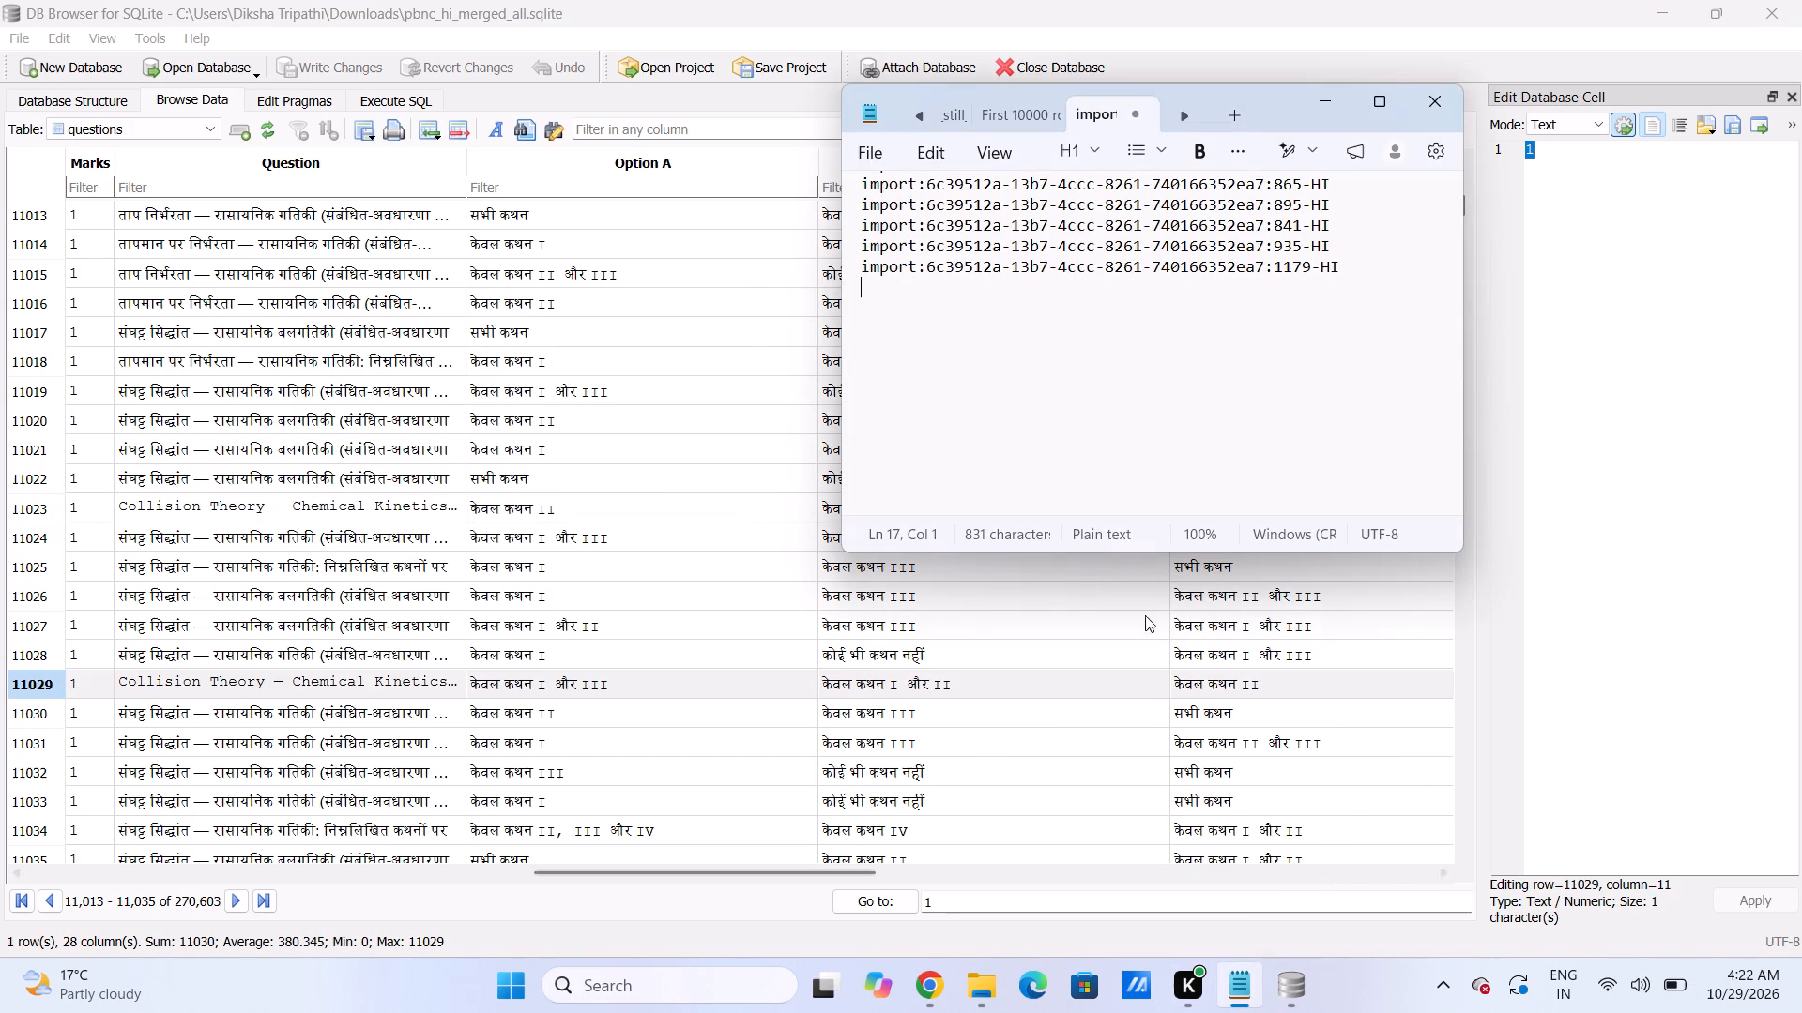
{"action": "key", "text": "ctrl+v"}
{"action": "left_click_drag", "start_coordinate": [877, 497], "coordinate": [875, 492]}
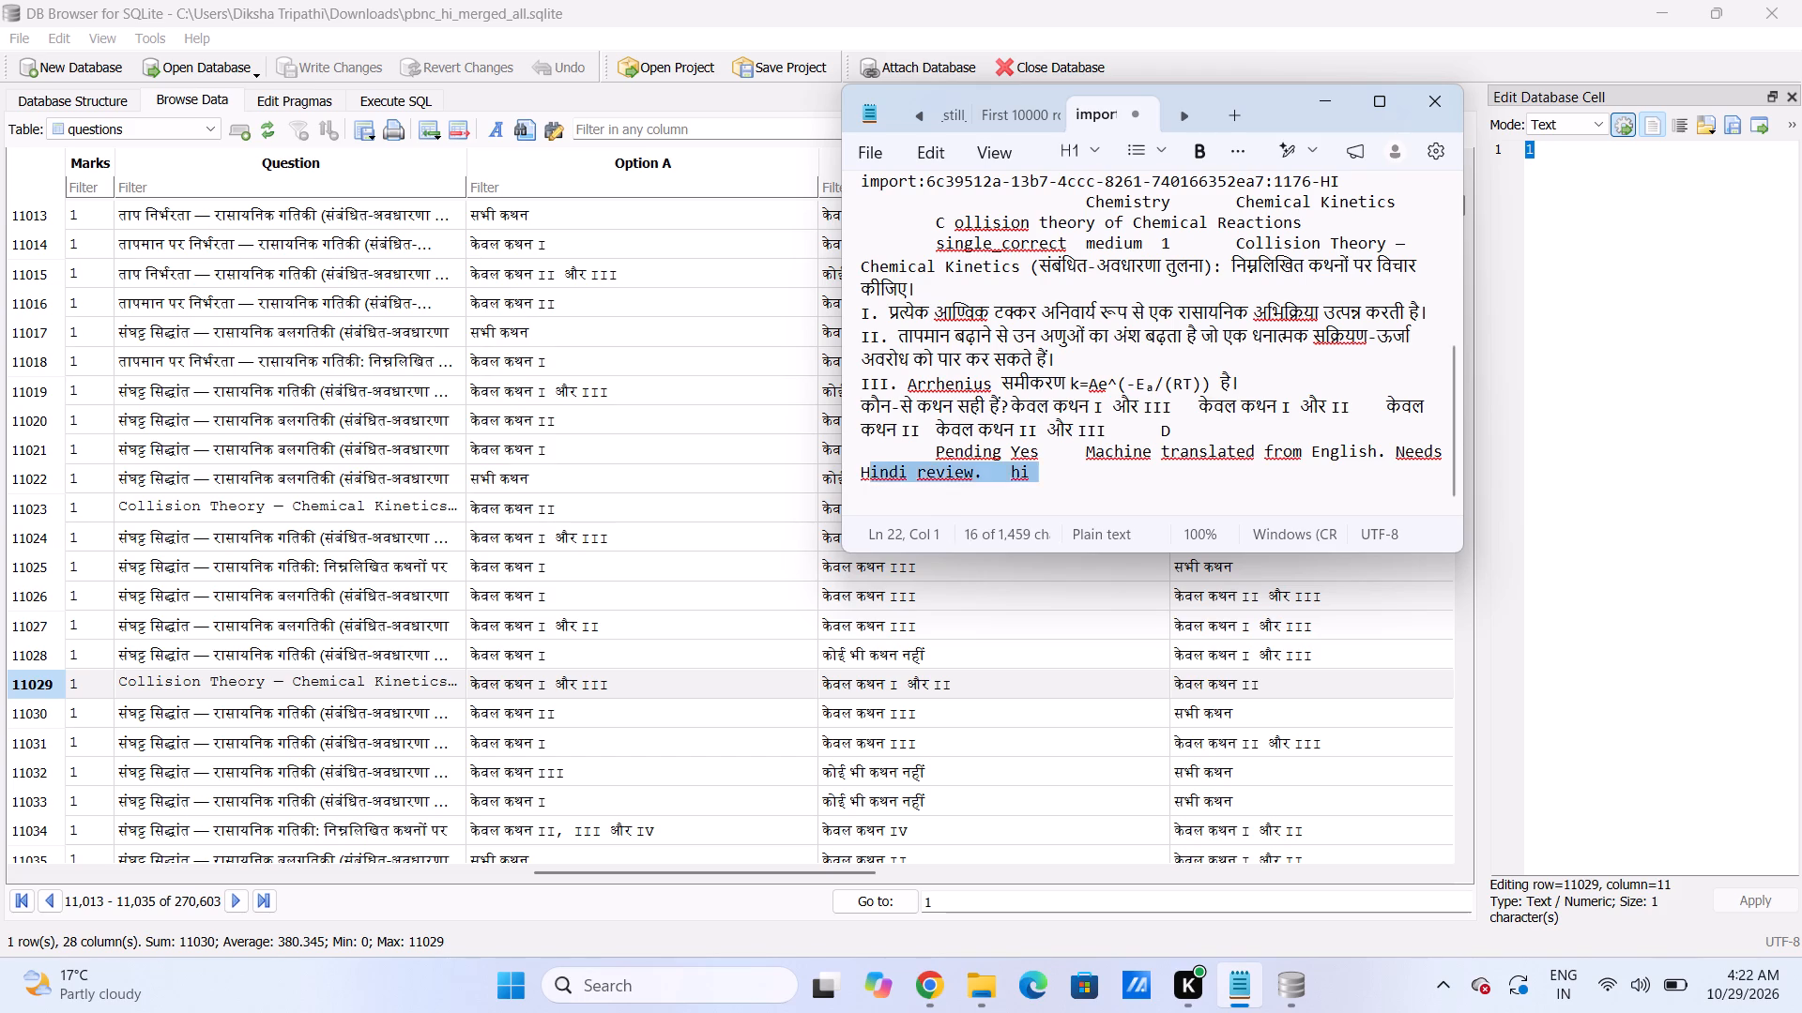
{"action": "left_click_drag", "start_coordinate": [875, 492], "coordinate": [855, 327]}
{"action": "scroll", "coordinate": [876, 488], "scroll_direction": "up", "scroll_amount": 2}
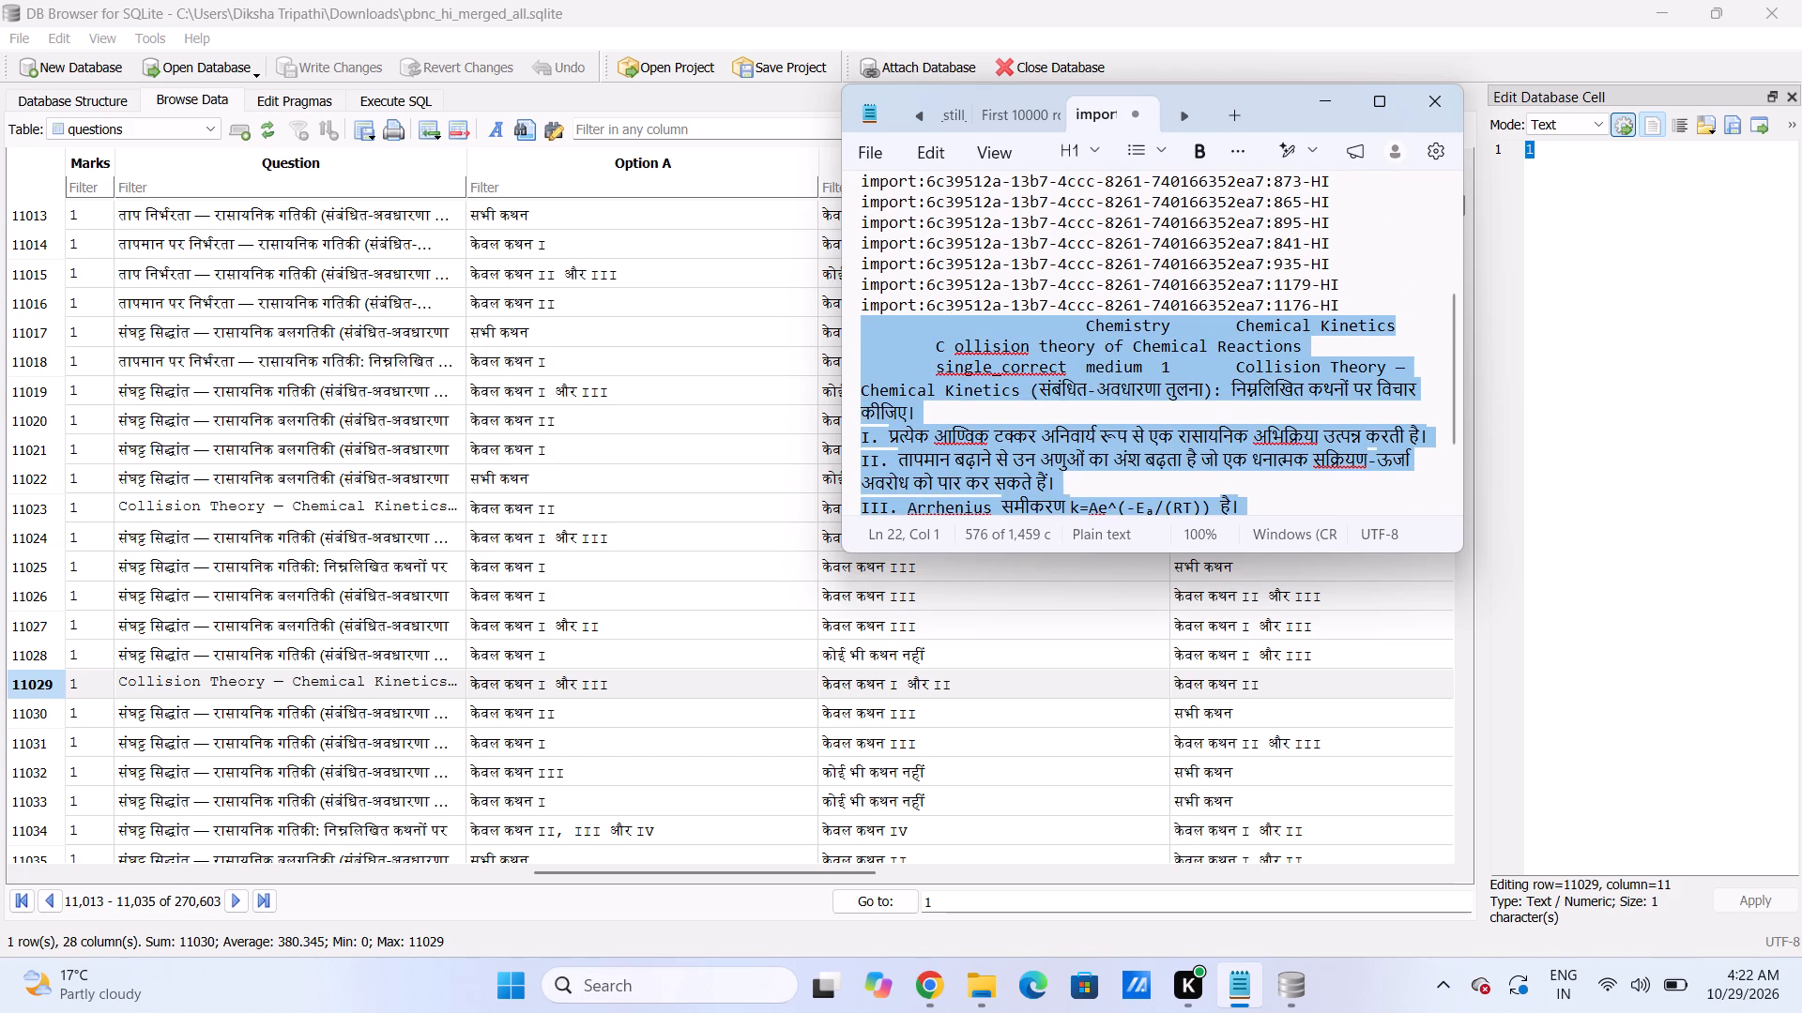
{"action": "key", "text": "BackSpace"}
{"action": "key", "text": "Return"}
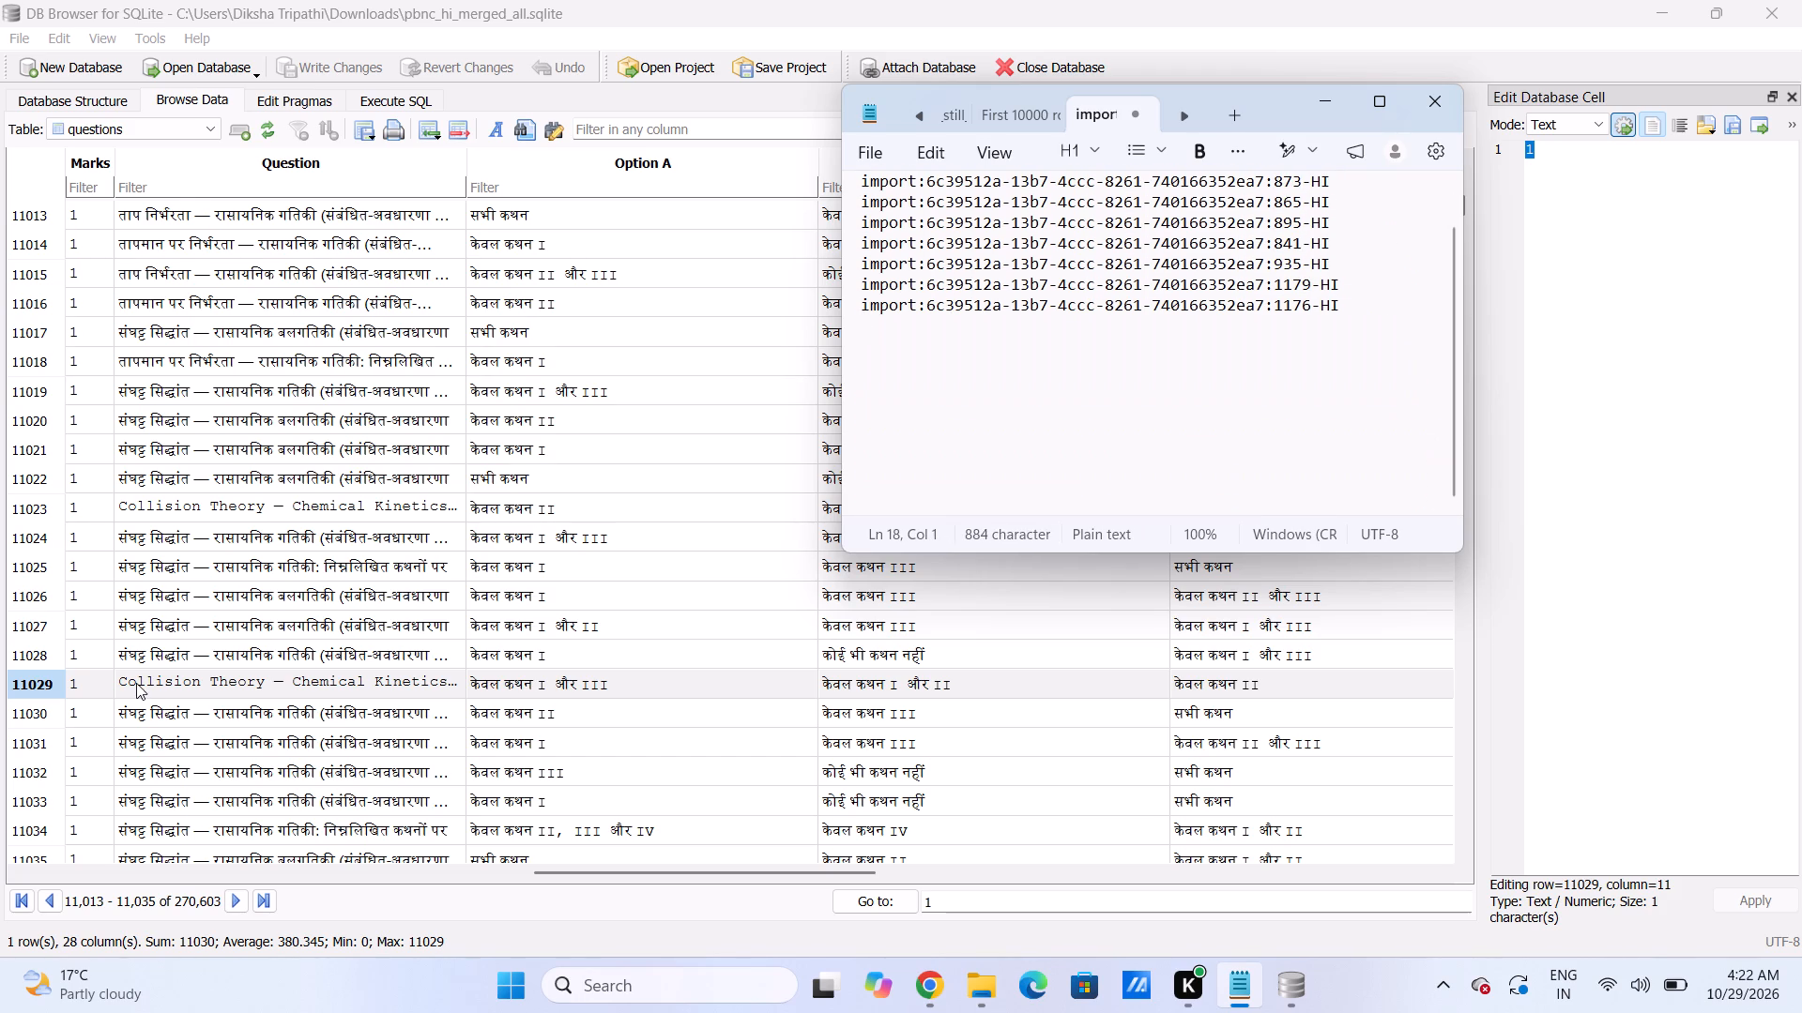
Copy row 11036, whose question starts with Collision Theory, from the questions table and switch back to the Notepad note.
{"action": "scroll", "coordinate": [140, 681], "scroll_direction": "down", "scroll_amount": 4}
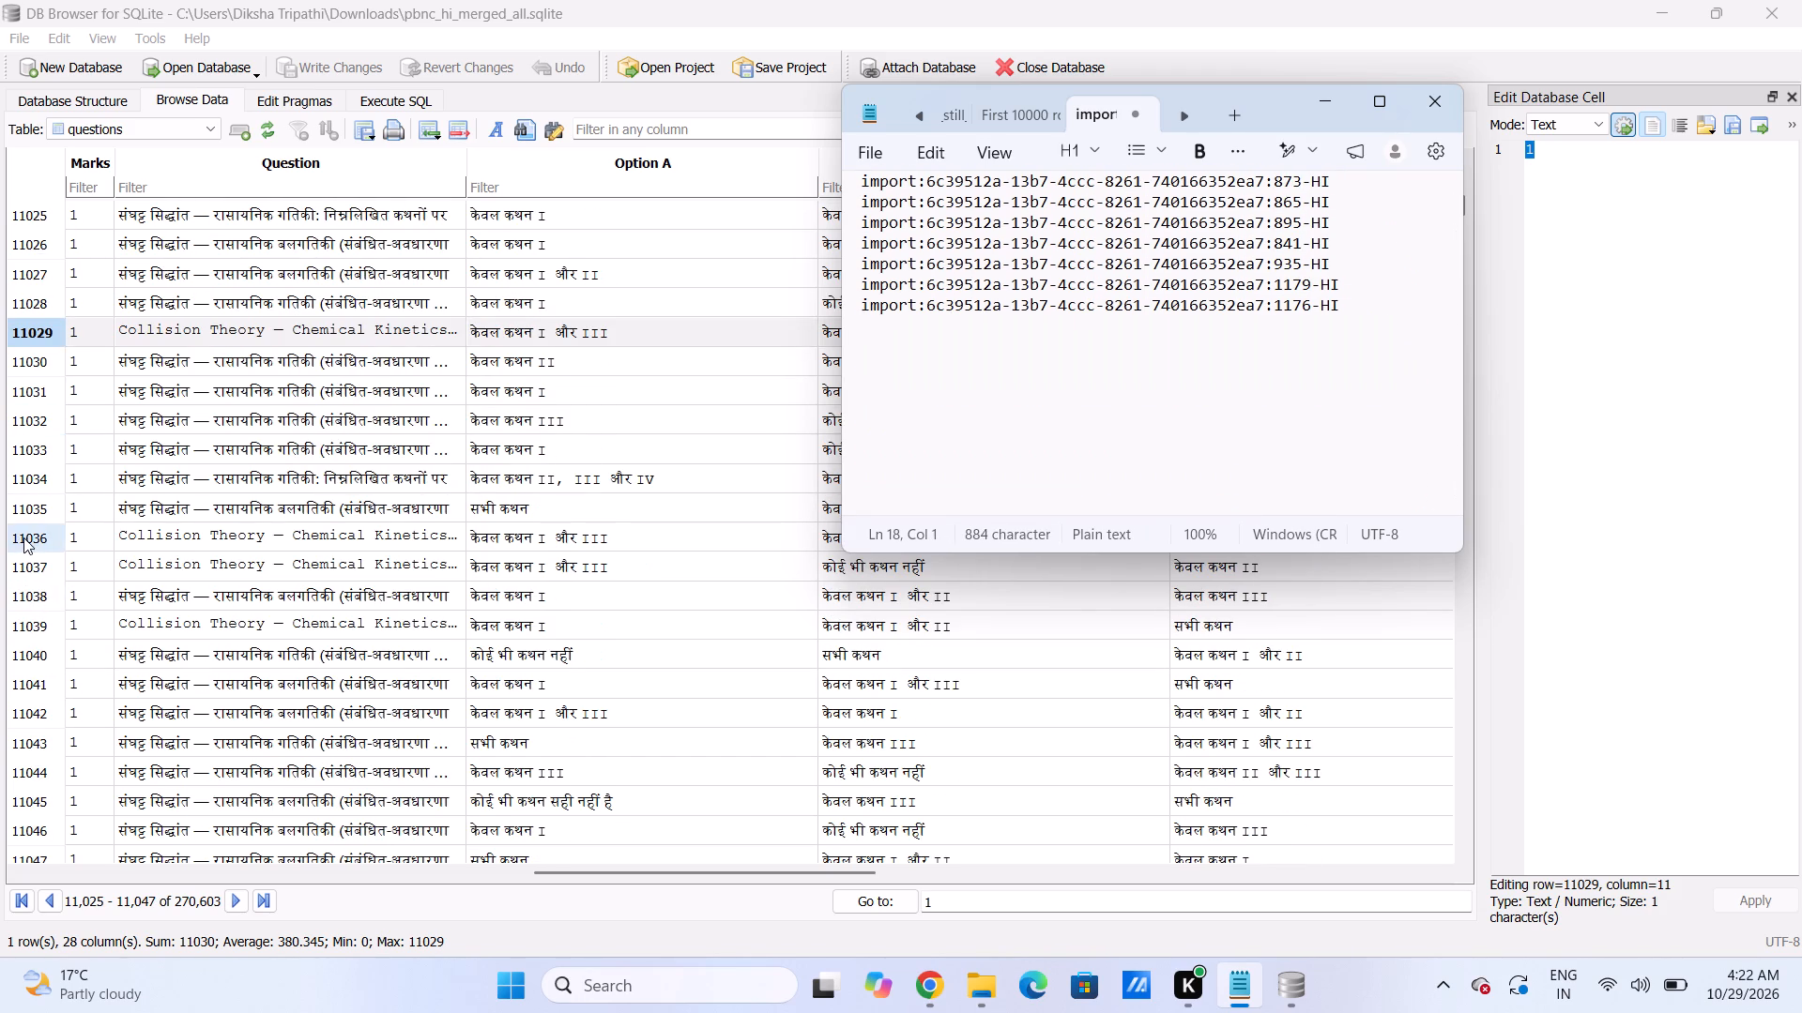
{"action": "left_click", "coordinate": [23, 537]}
{"action": "key", "text": "ctrl+c"}
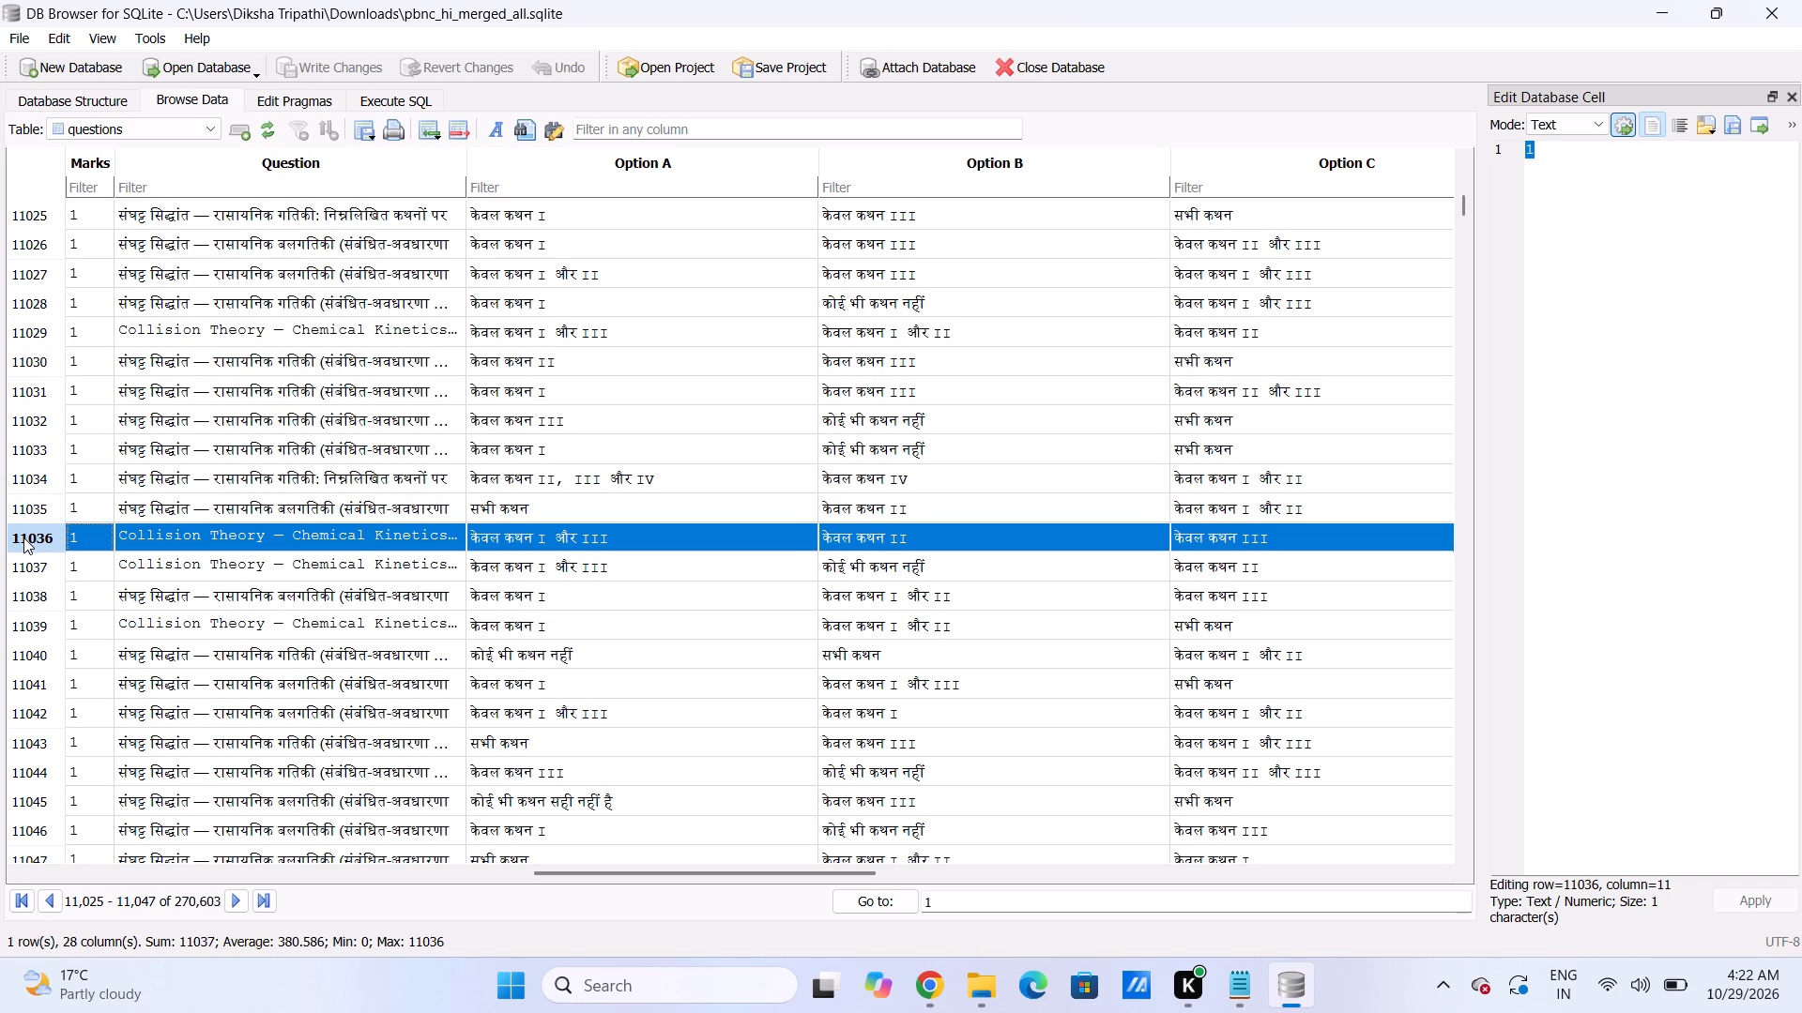
{"action": "left_click", "coordinate": [1242, 990]}
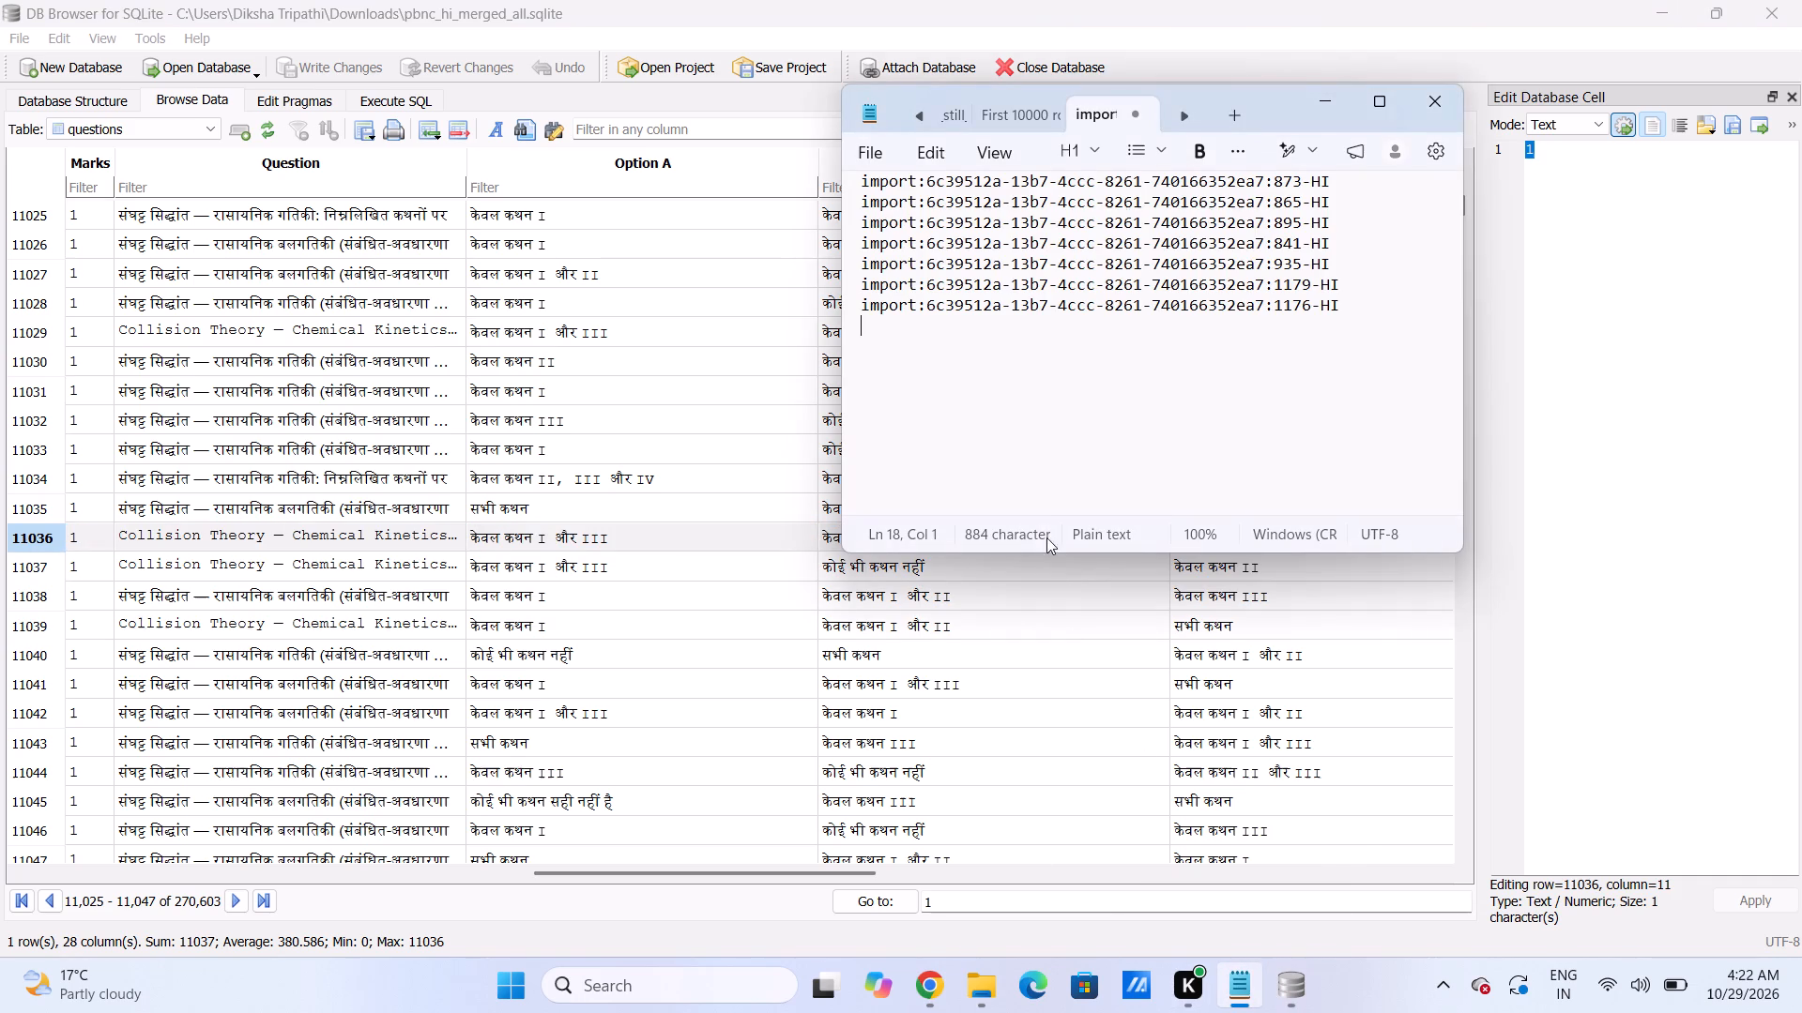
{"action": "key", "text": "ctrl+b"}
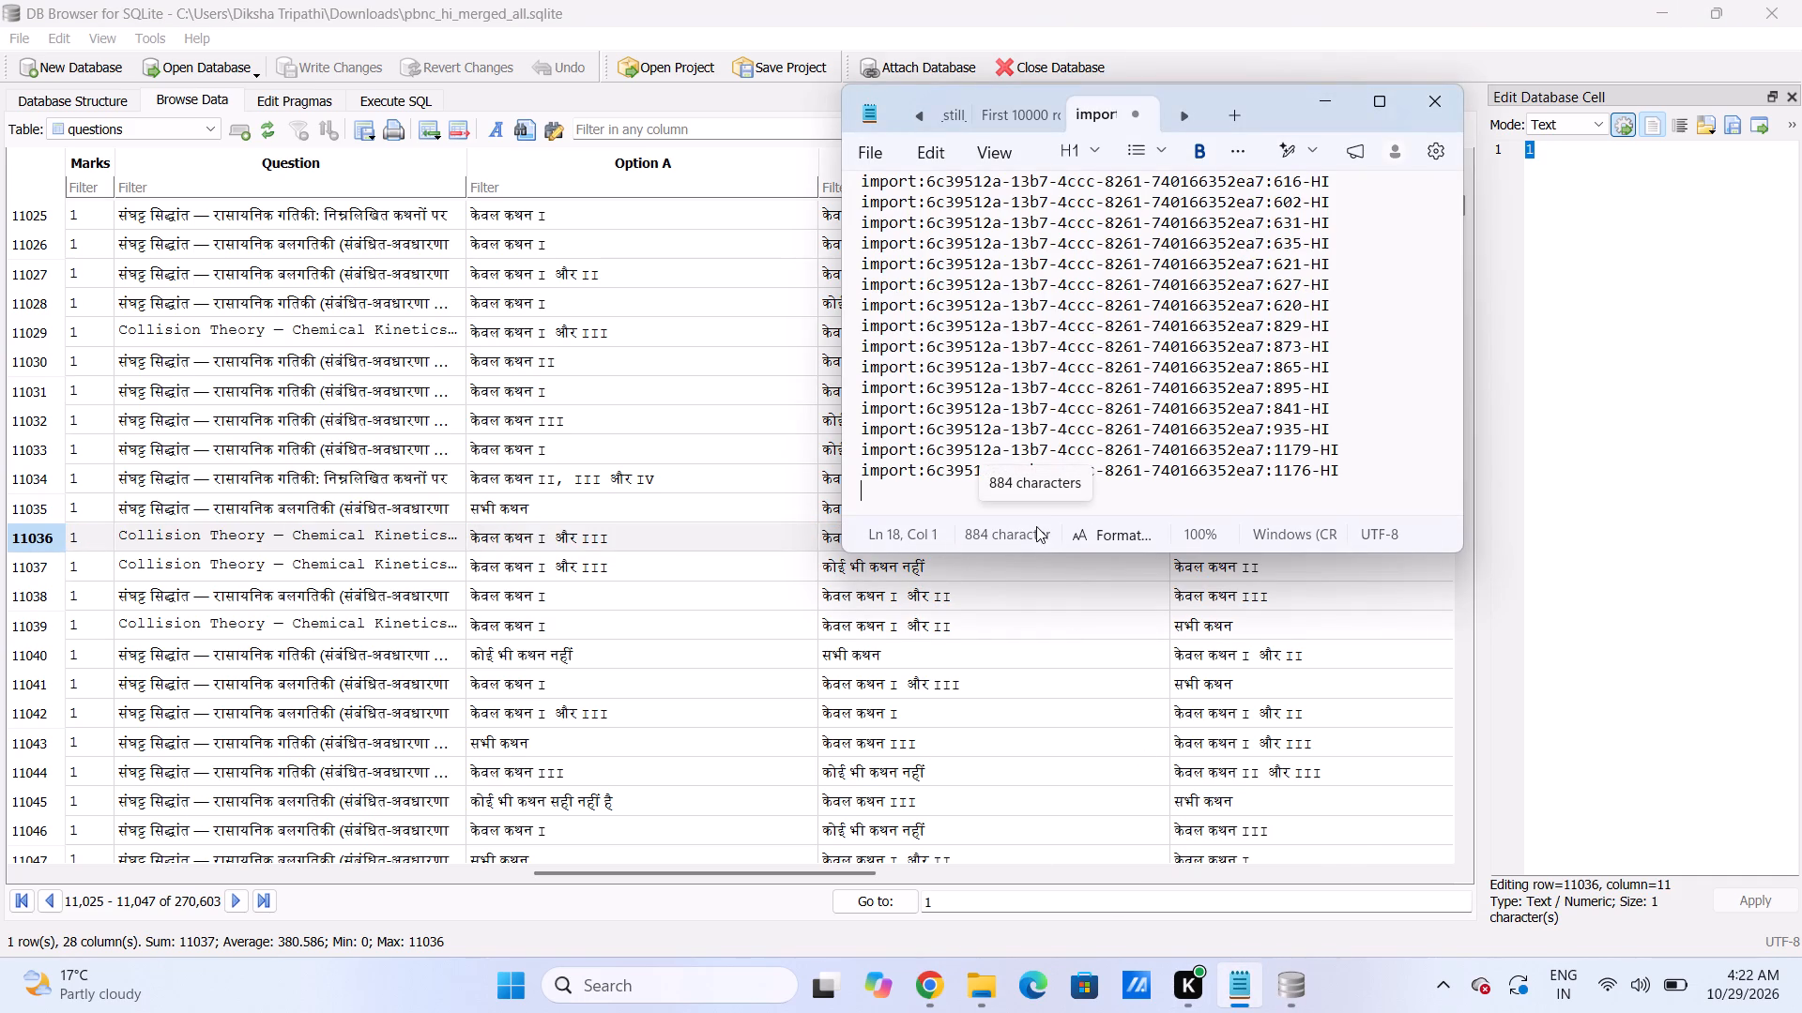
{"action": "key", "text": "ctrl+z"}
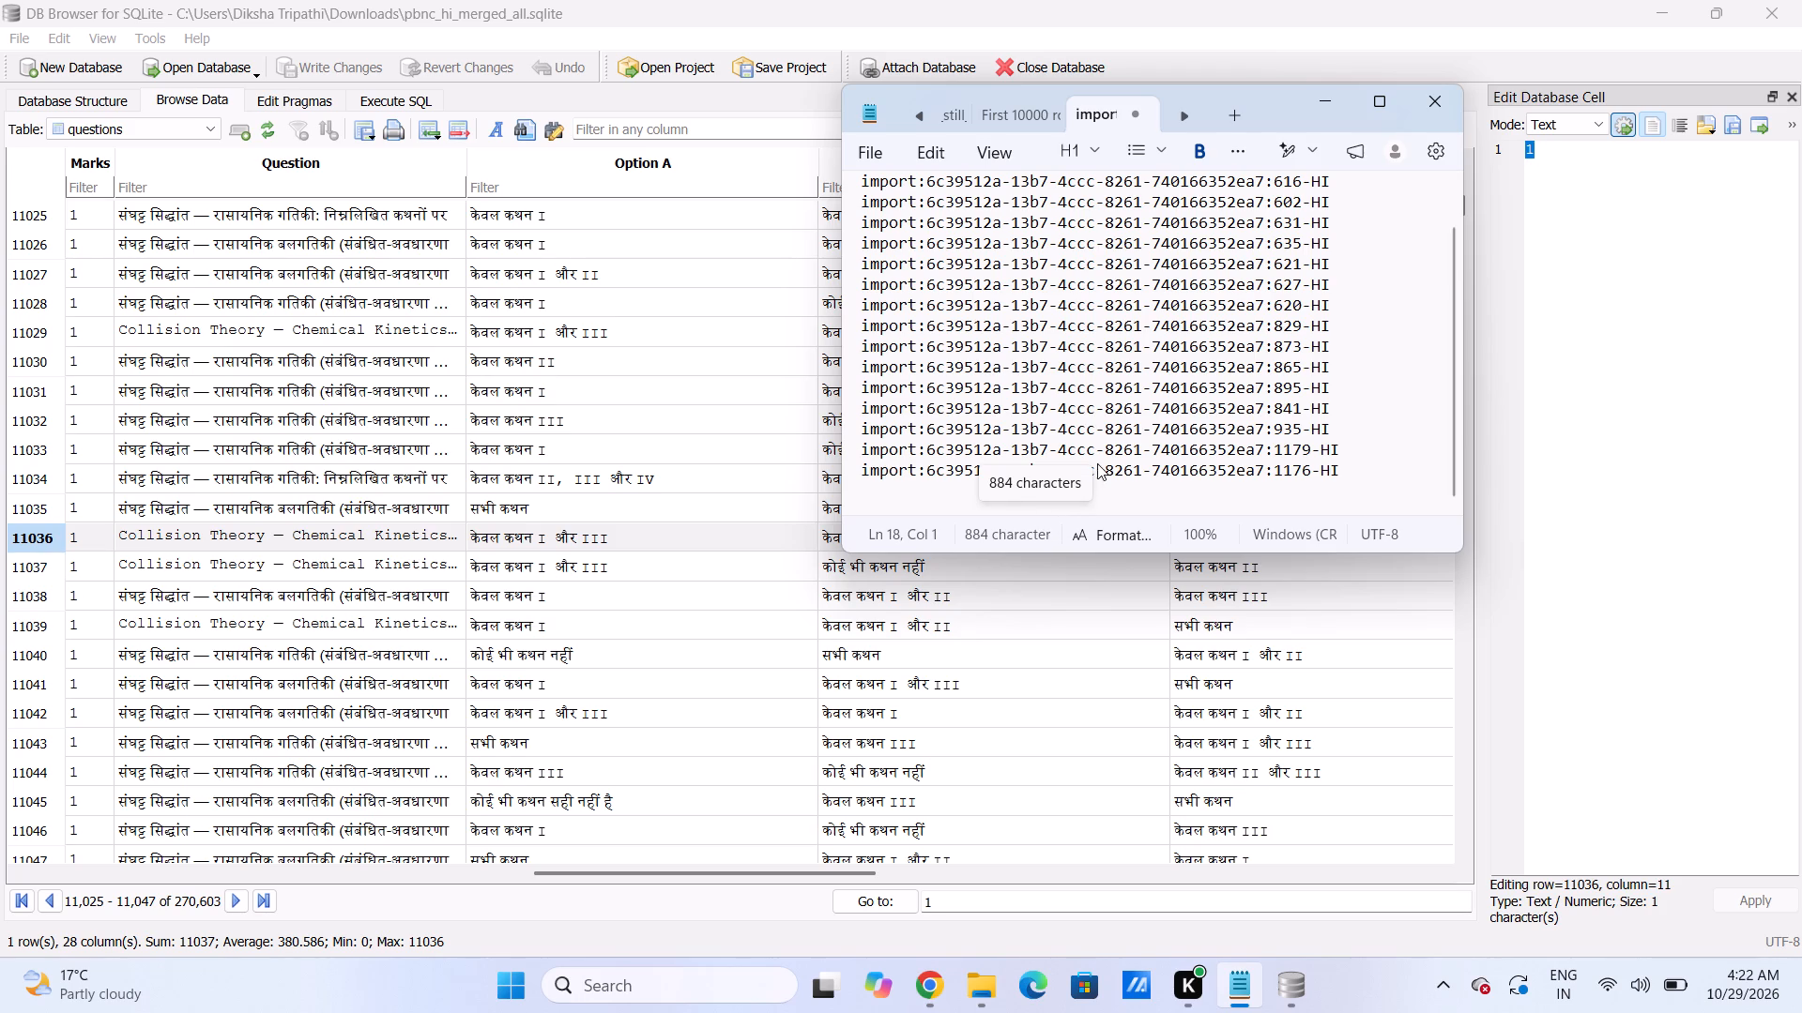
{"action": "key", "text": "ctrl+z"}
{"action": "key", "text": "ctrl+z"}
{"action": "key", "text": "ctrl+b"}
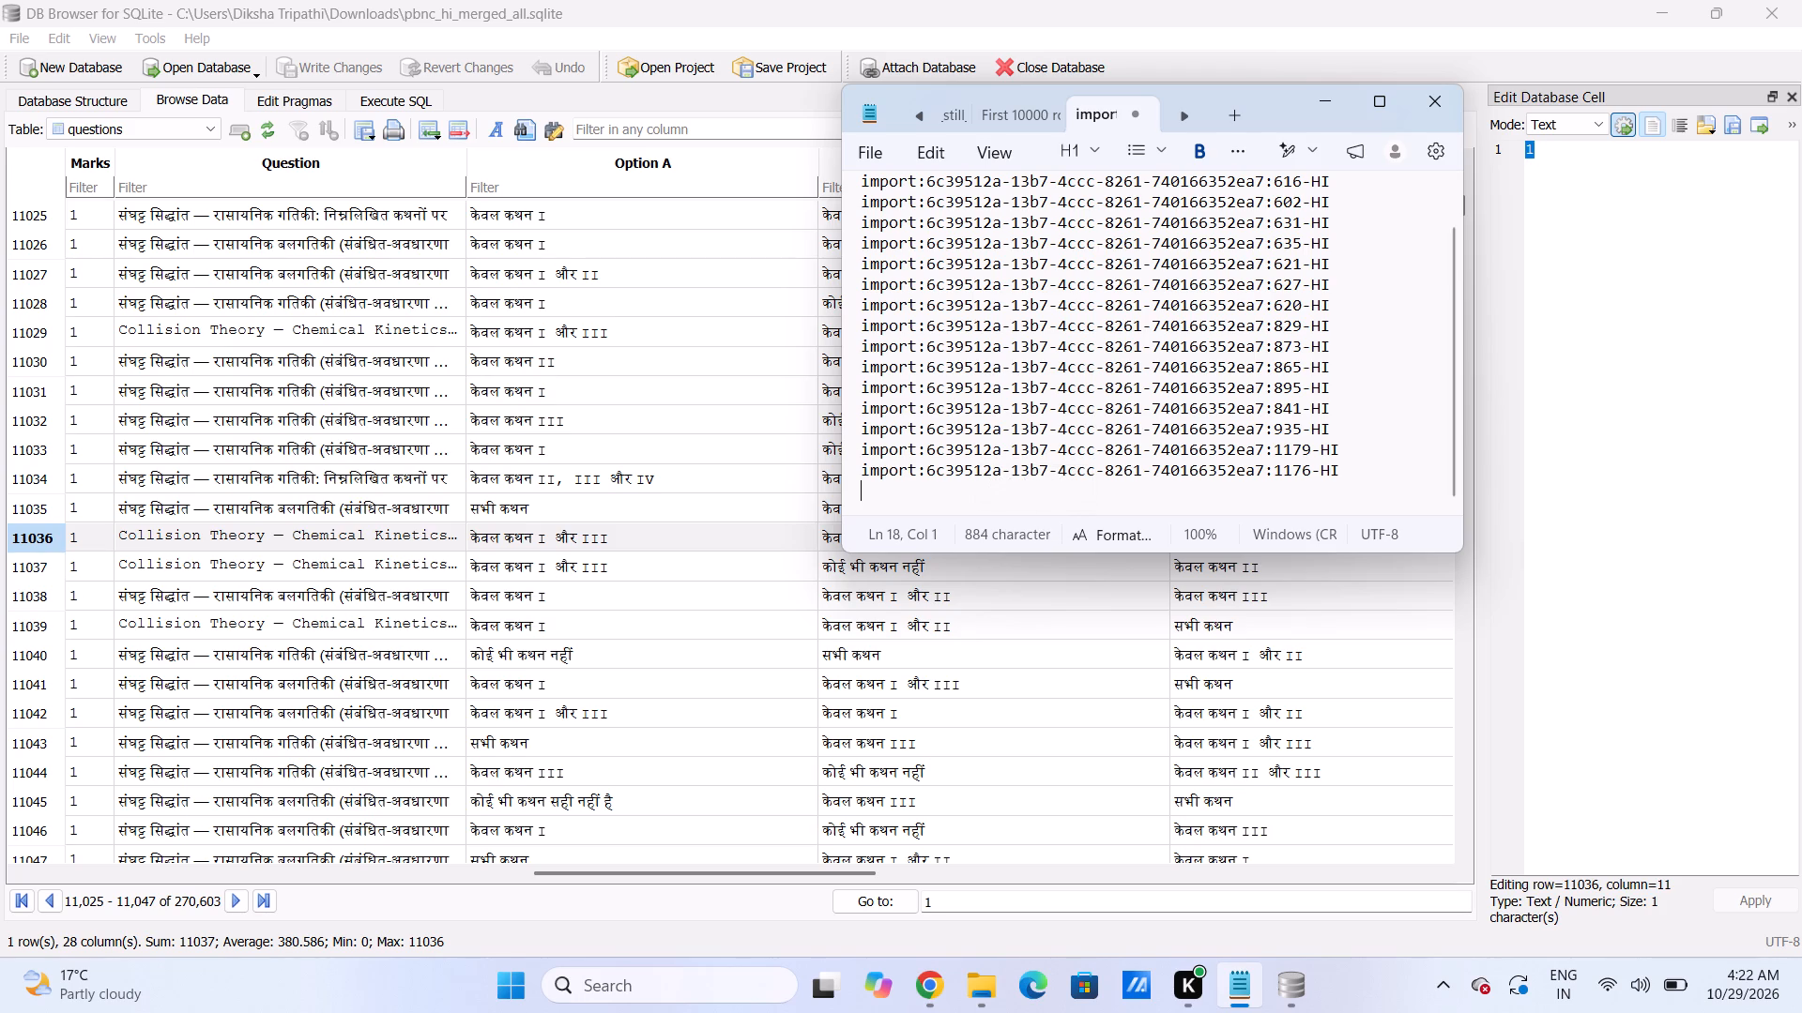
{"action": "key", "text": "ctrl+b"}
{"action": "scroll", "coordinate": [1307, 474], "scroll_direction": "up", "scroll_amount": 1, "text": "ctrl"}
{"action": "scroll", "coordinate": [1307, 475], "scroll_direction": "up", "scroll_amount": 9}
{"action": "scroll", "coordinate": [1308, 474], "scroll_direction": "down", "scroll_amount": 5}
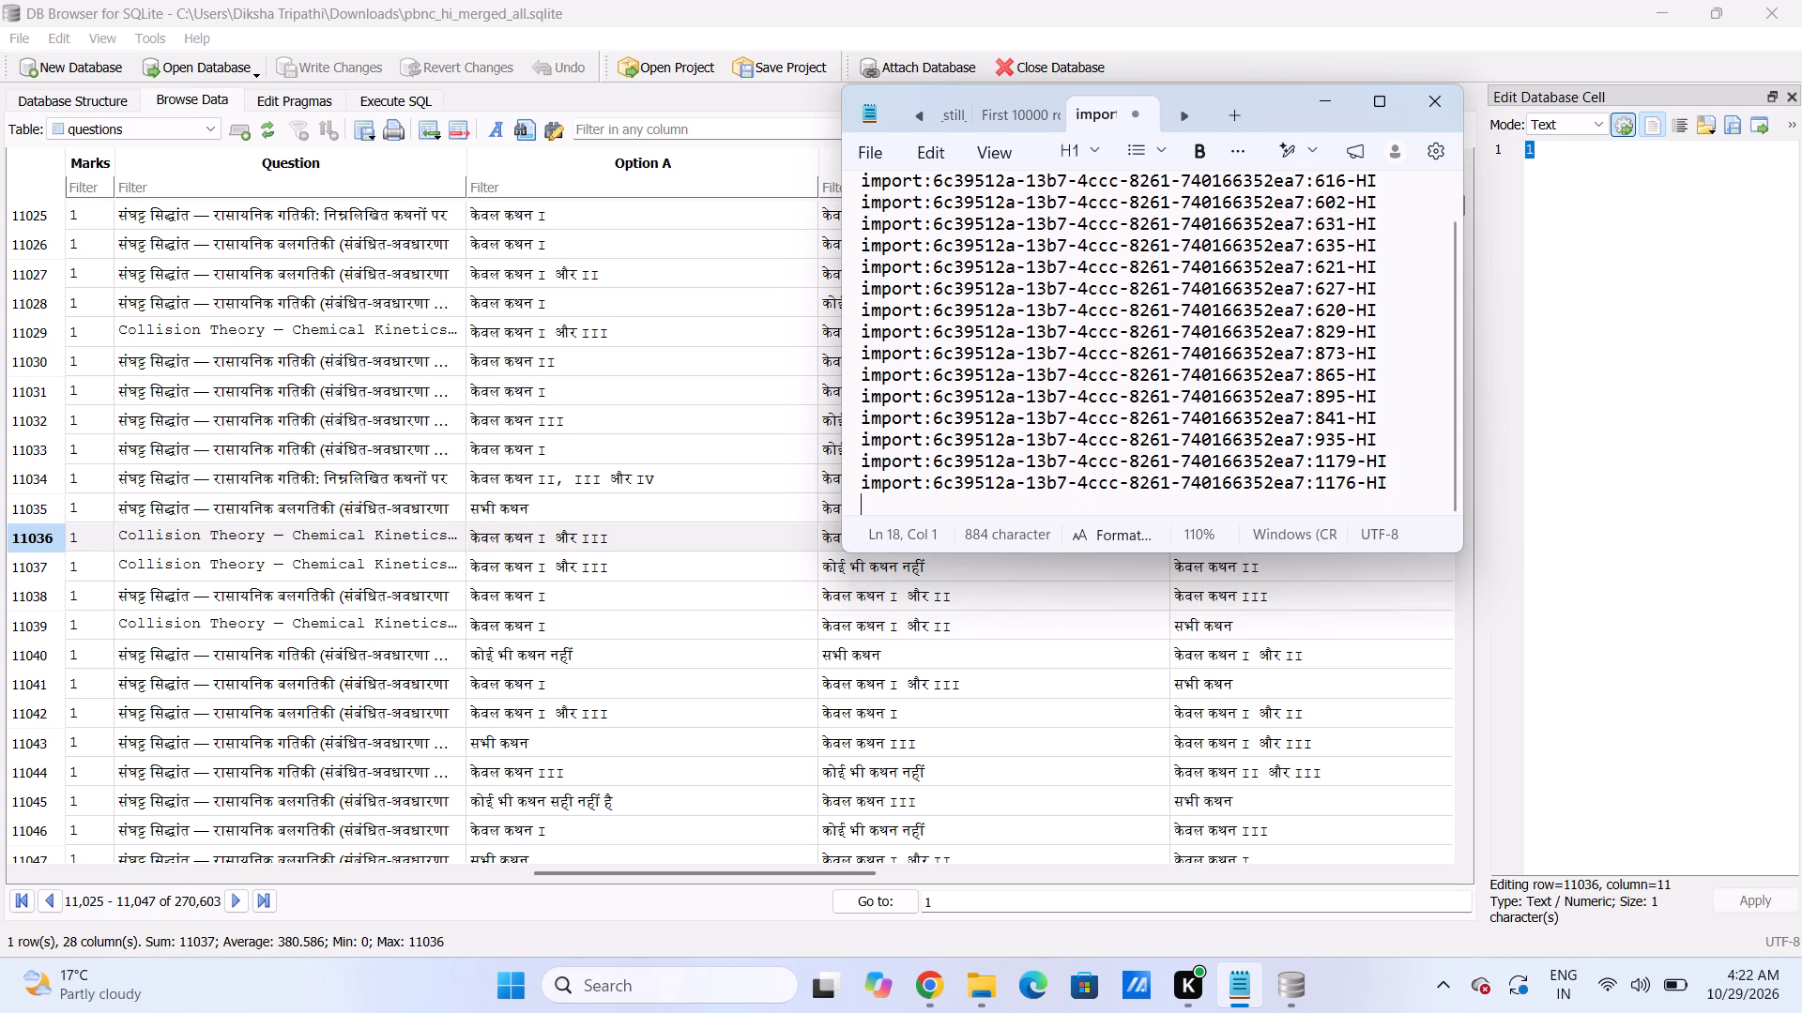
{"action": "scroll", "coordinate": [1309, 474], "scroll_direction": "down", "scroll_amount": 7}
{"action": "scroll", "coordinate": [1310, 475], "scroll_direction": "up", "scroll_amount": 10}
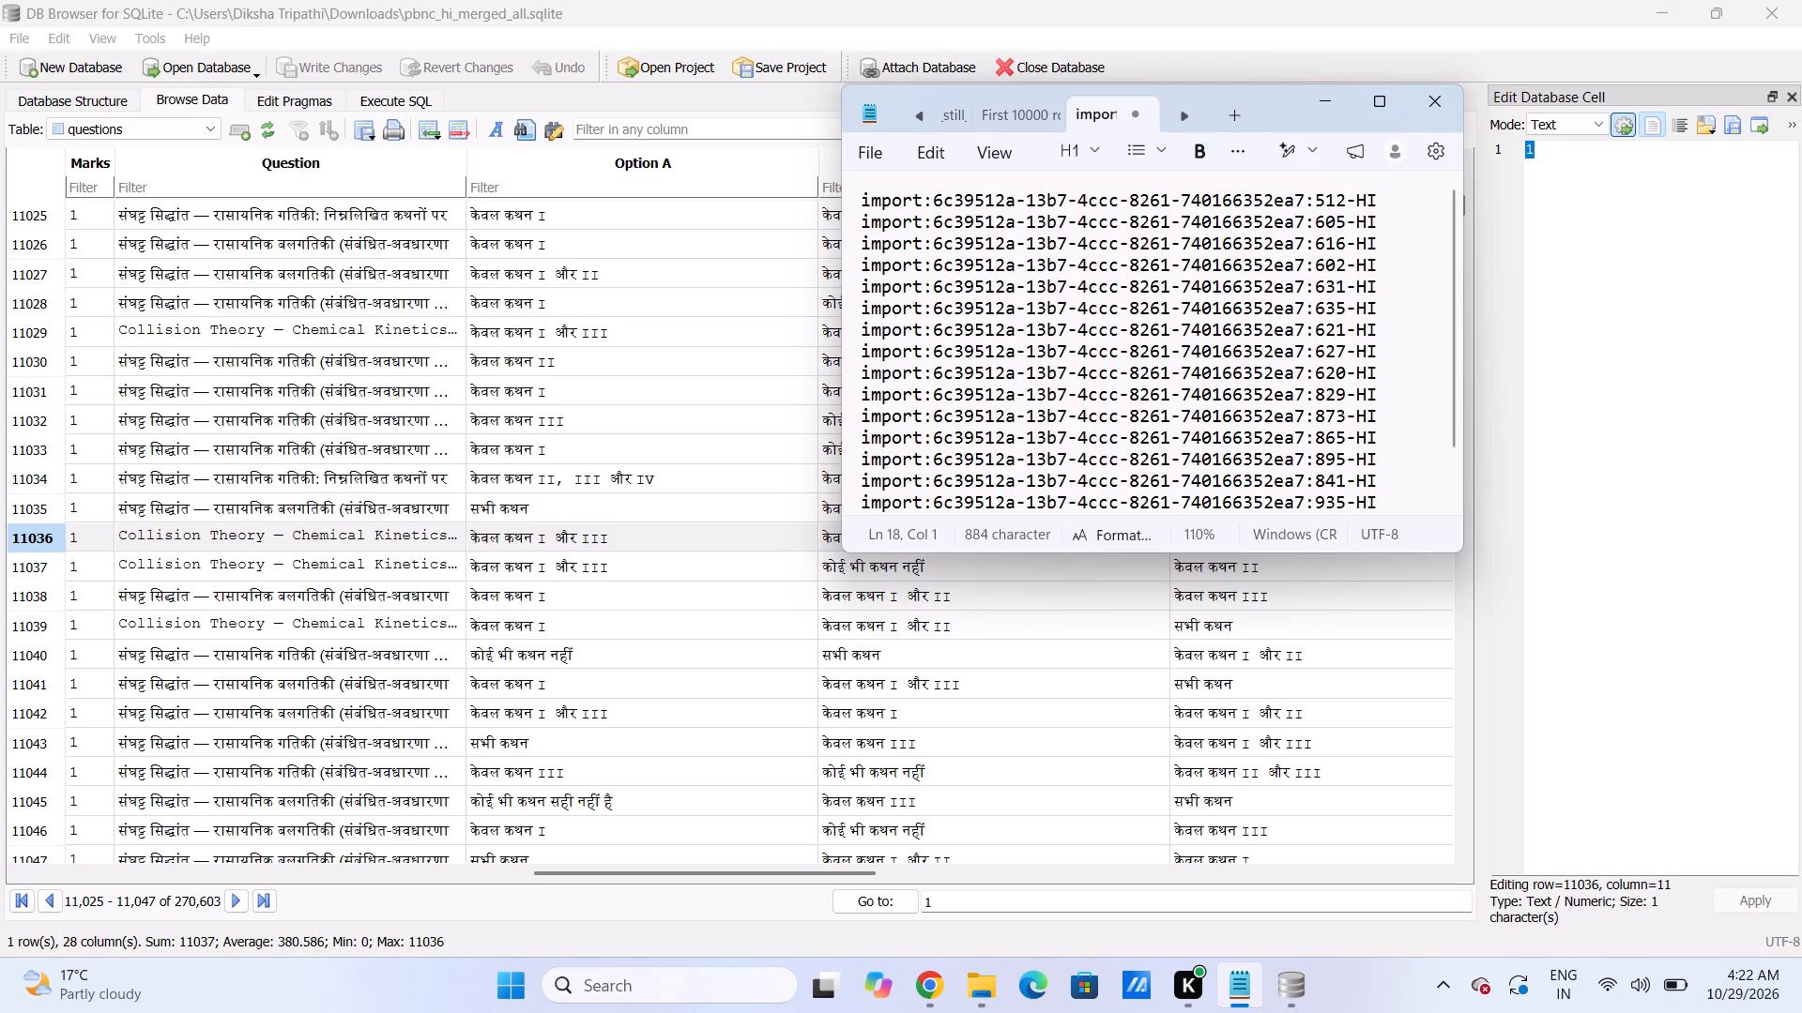
Paste the copied row 11036 on the empty last line of the Notepad note.
{"action": "key", "text": "ctrl+z"}
{"action": "key", "text": "ctrl+z"}
{"action": "key", "text": "ctrl+z"}
{"action": "key", "text": "ctrl+z"}
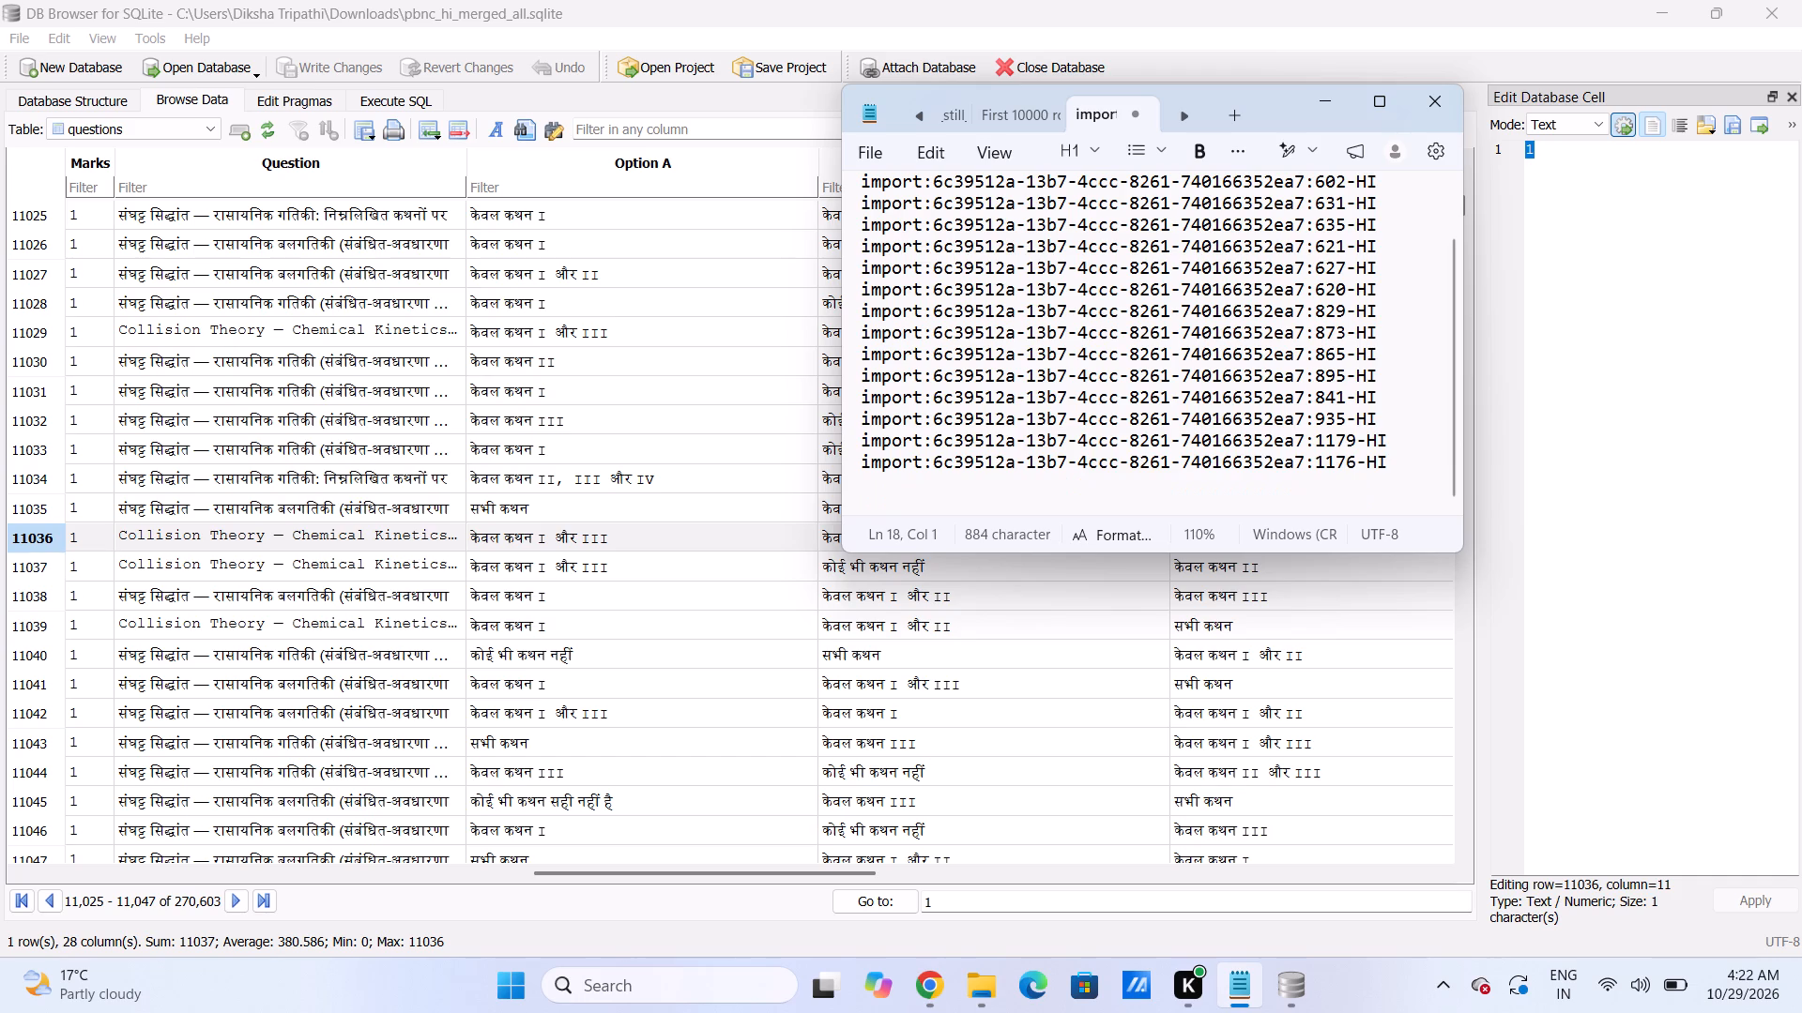
{"action": "key", "text": "ctrl+c"}
{"action": "key", "text": "ctrl+v"}
{"action": "scroll", "coordinate": [1314, 470], "scroll_direction": "up", "scroll_amount": 3, "text": "ctrl"}
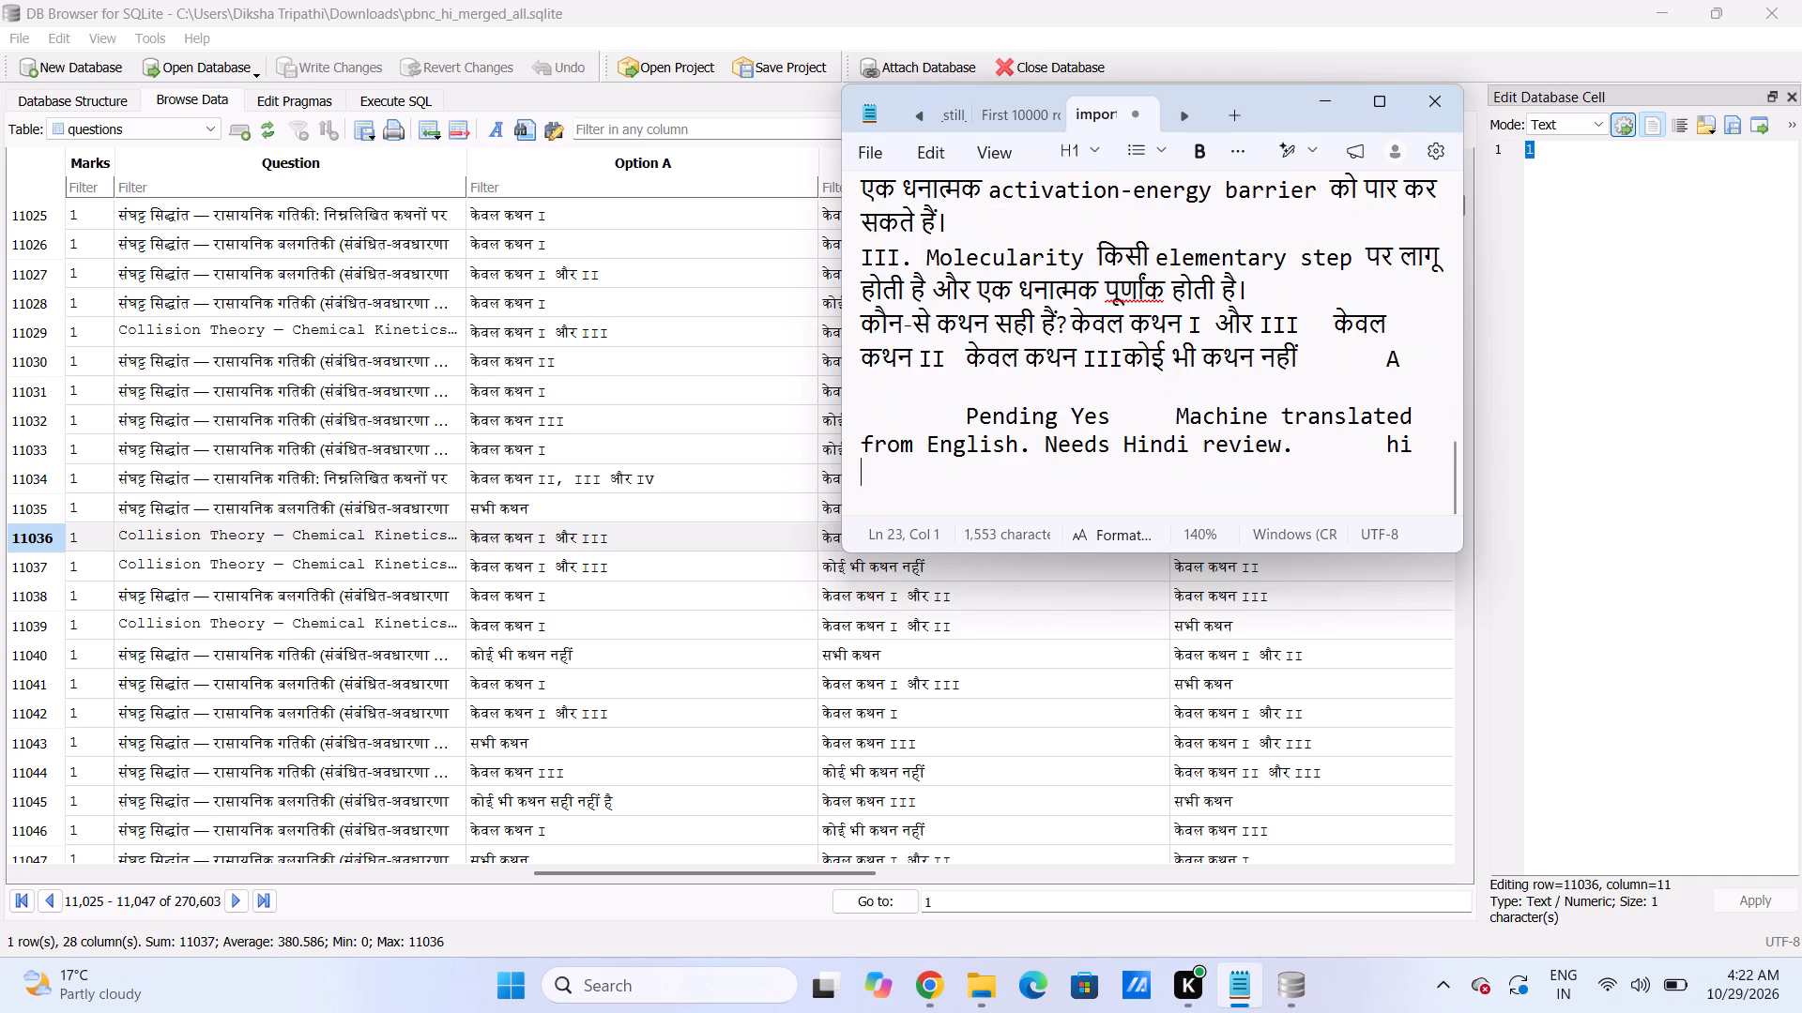
{"action": "scroll", "coordinate": [1314, 470], "scroll_direction": "up", "scroll_amount": 8, "text": "ctrl"}
{"action": "scroll", "coordinate": [1314, 470], "scroll_direction": "down", "scroll_amount": 12, "text": "ctrl"}
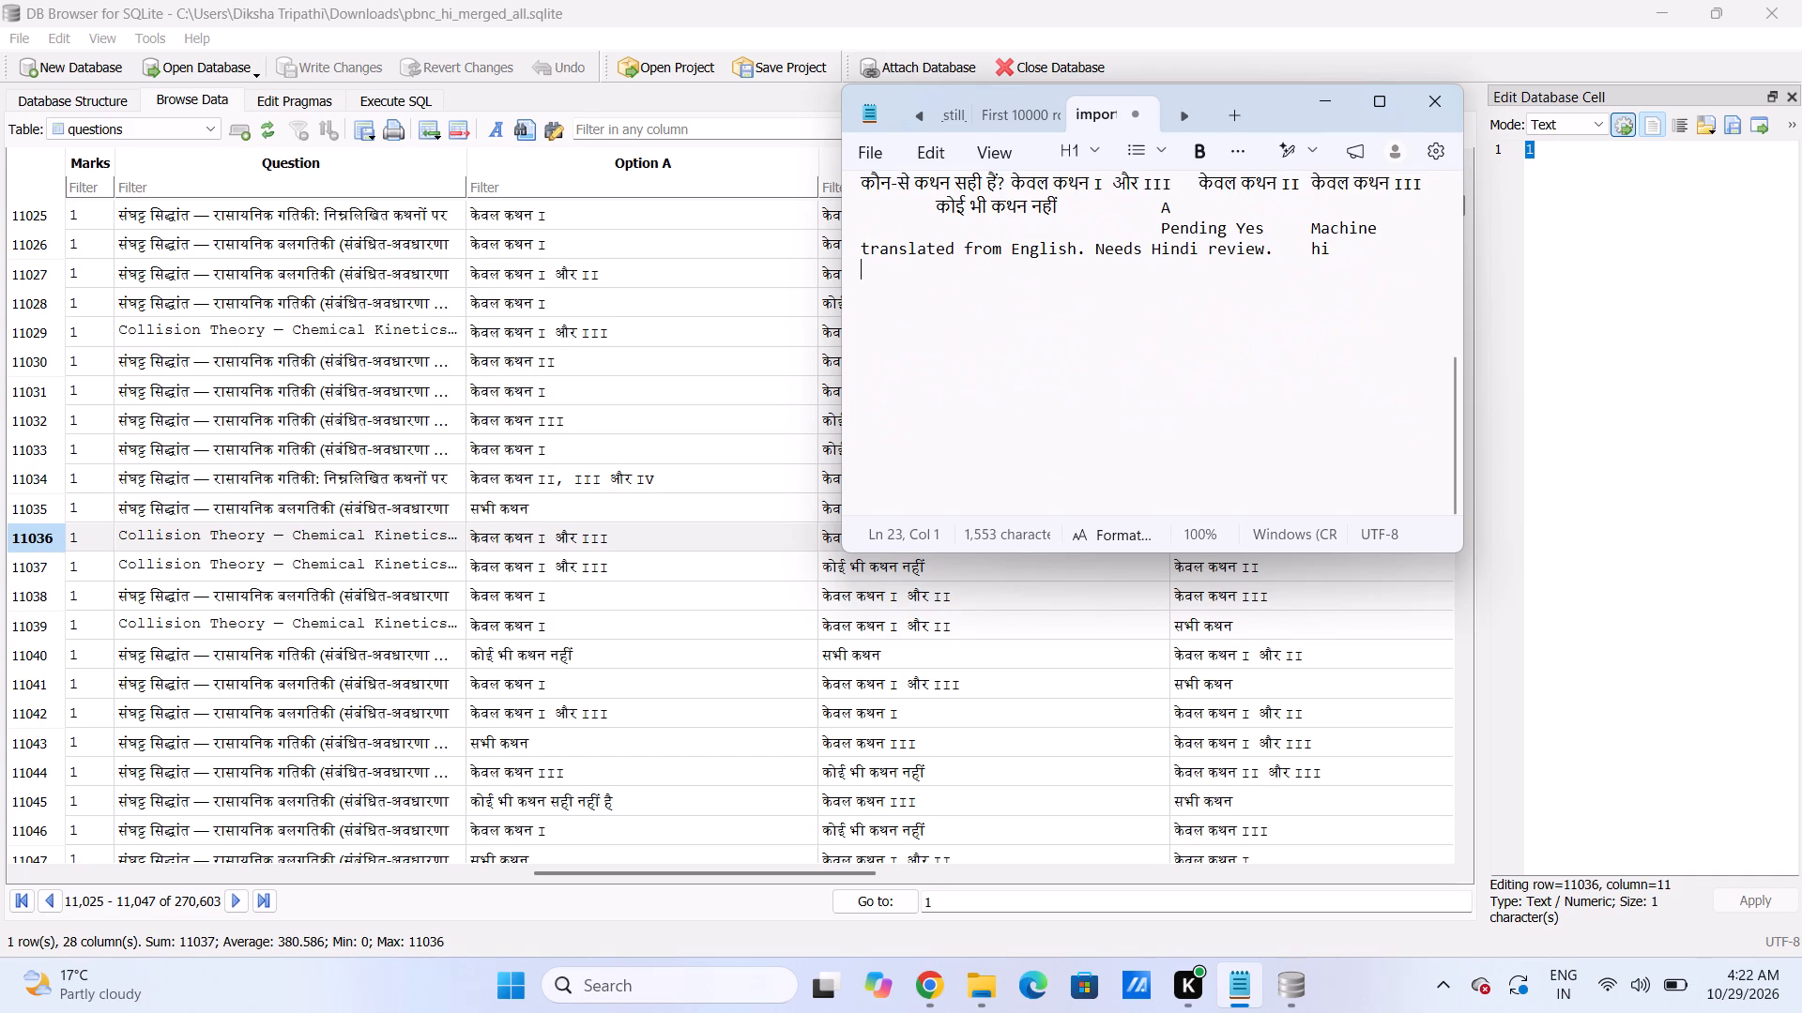
{"action": "scroll", "coordinate": [1316, 469], "scroll_direction": "down", "scroll_amount": 2, "text": "ctrl"}
{"action": "scroll", "coordinate": [1316, 469], "scroll_direction": "up", "scroll_amount": 2, "text": "ctrl"}
{"action": "scroll", "coordinate": [1316, 470], "scroll_direction": "down", "scroll_amount": 1, "text": "ctrl"}
{"action": "scroll", "coordinate": [1316, 470], "scroll_direction": "up", "scroll_amount": 1, "text": "ctrl"}
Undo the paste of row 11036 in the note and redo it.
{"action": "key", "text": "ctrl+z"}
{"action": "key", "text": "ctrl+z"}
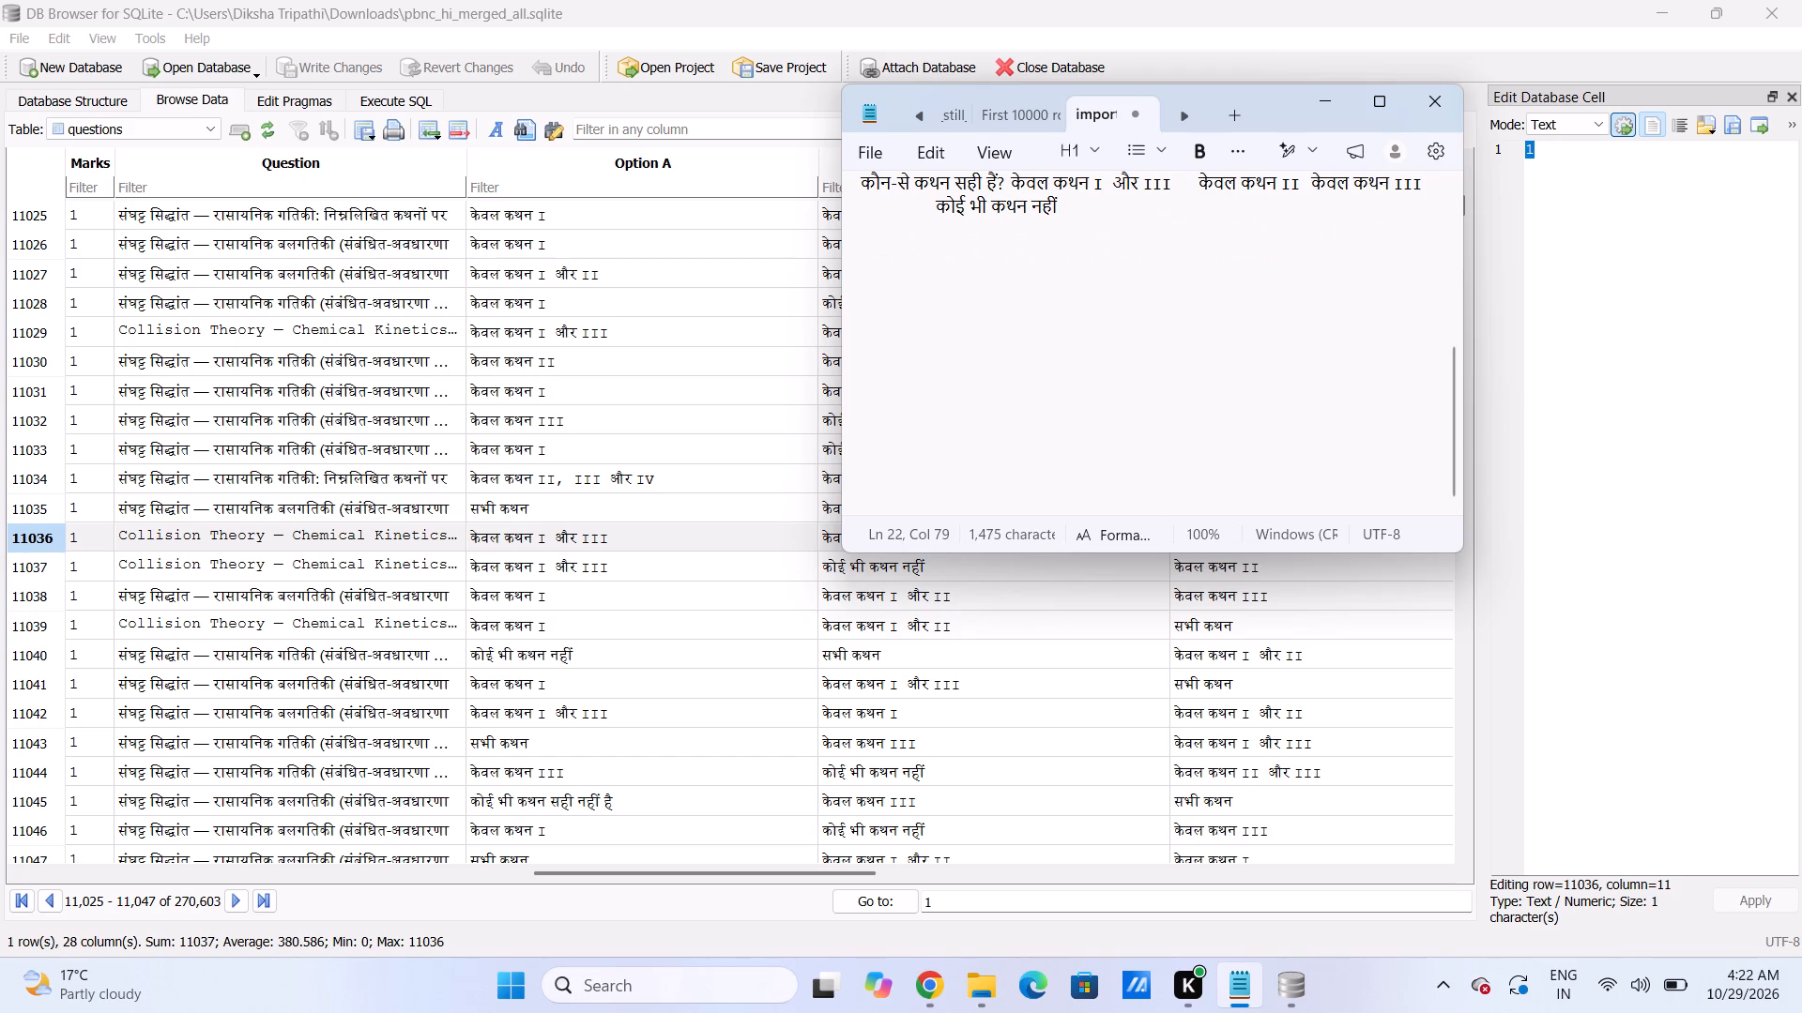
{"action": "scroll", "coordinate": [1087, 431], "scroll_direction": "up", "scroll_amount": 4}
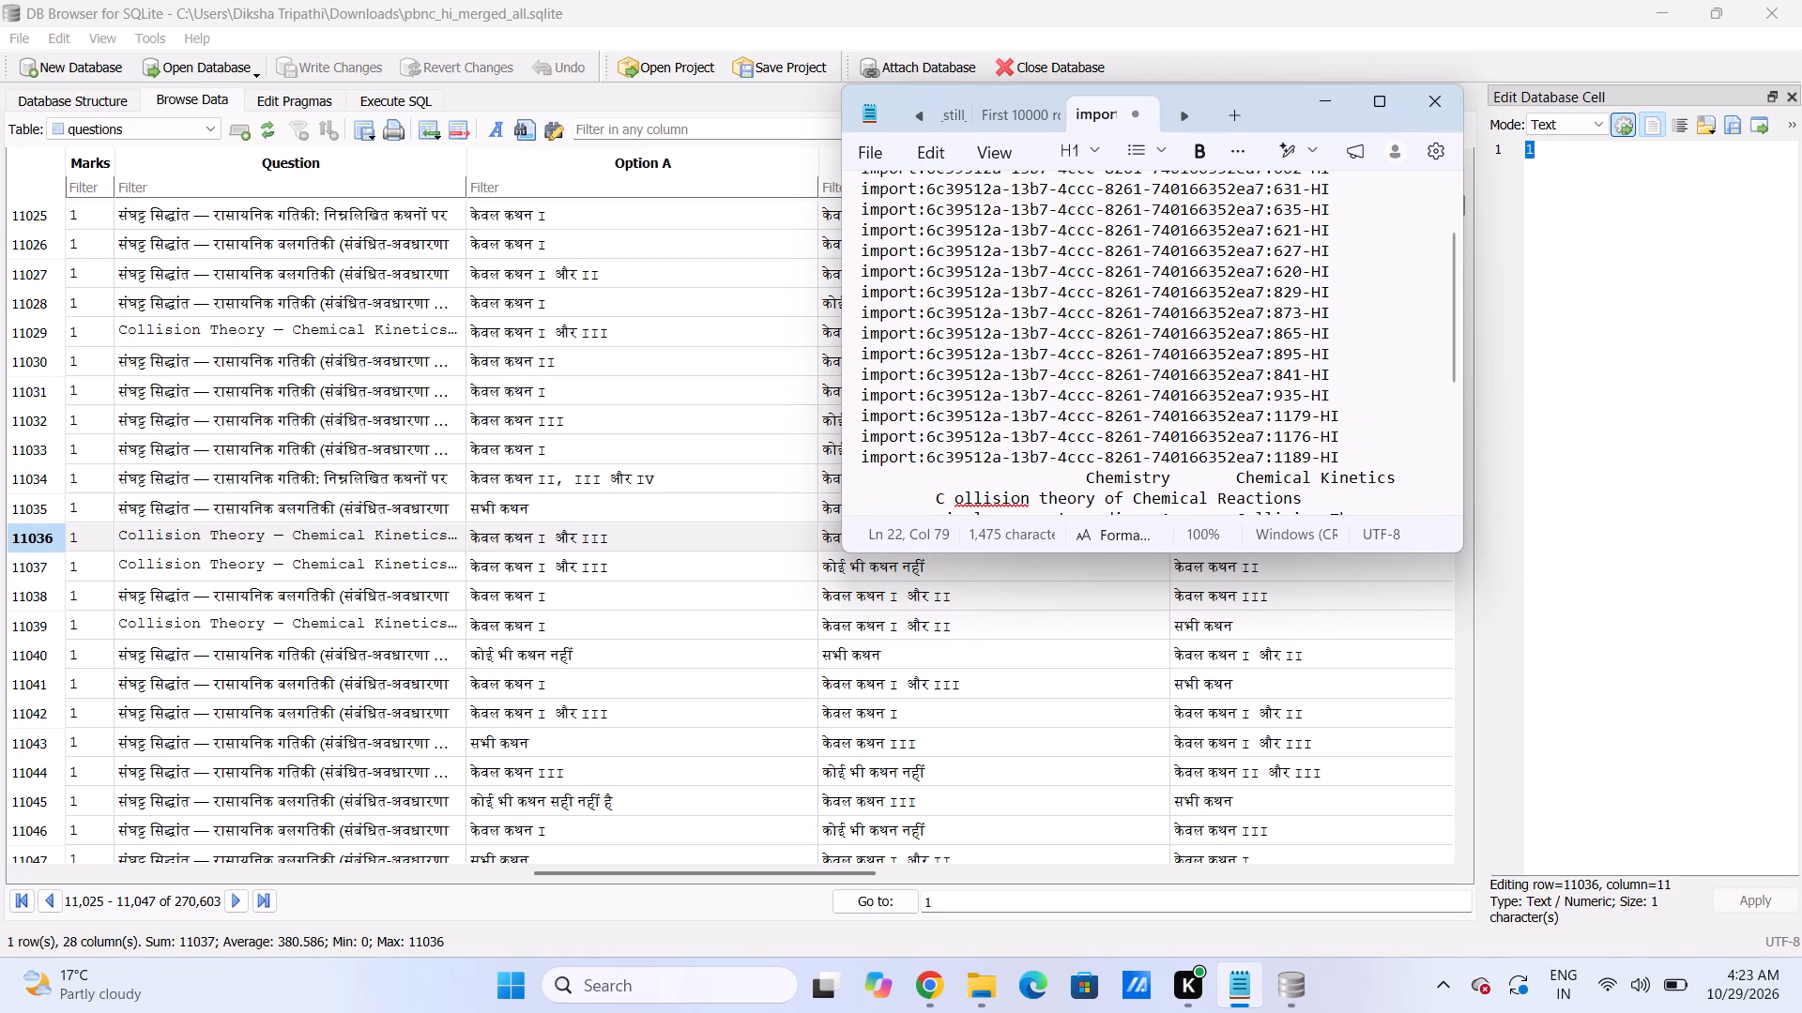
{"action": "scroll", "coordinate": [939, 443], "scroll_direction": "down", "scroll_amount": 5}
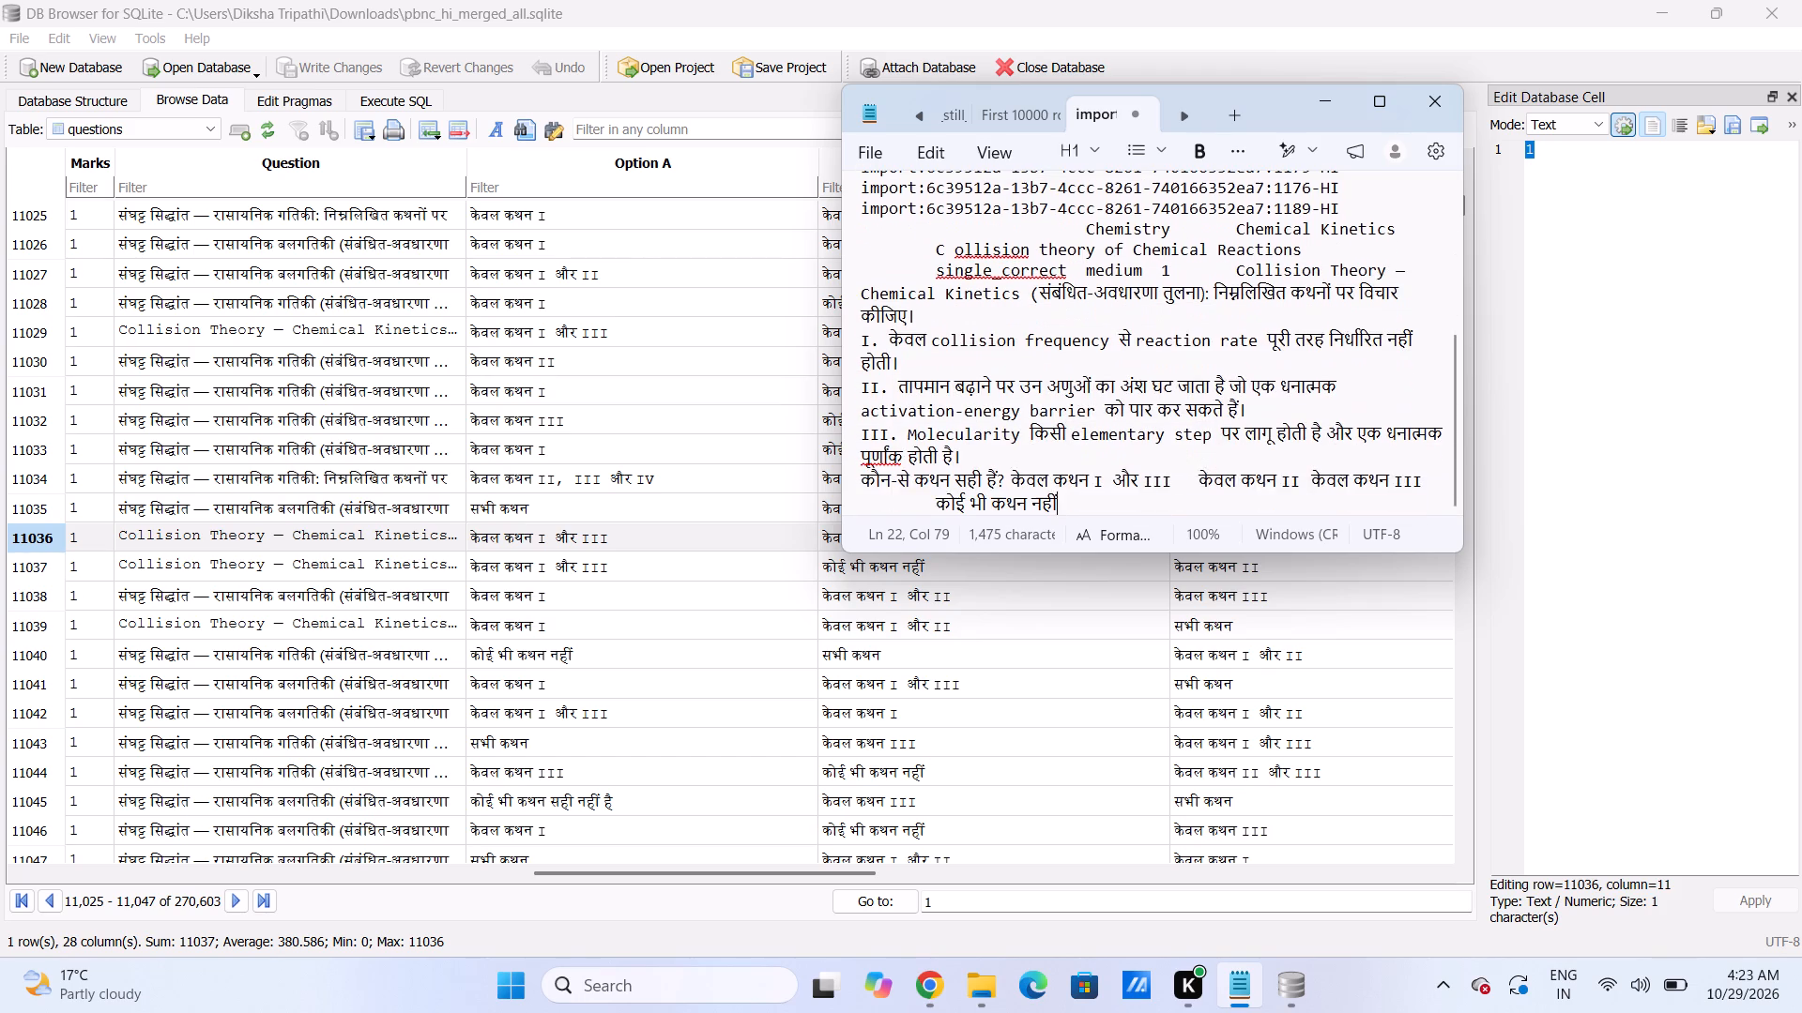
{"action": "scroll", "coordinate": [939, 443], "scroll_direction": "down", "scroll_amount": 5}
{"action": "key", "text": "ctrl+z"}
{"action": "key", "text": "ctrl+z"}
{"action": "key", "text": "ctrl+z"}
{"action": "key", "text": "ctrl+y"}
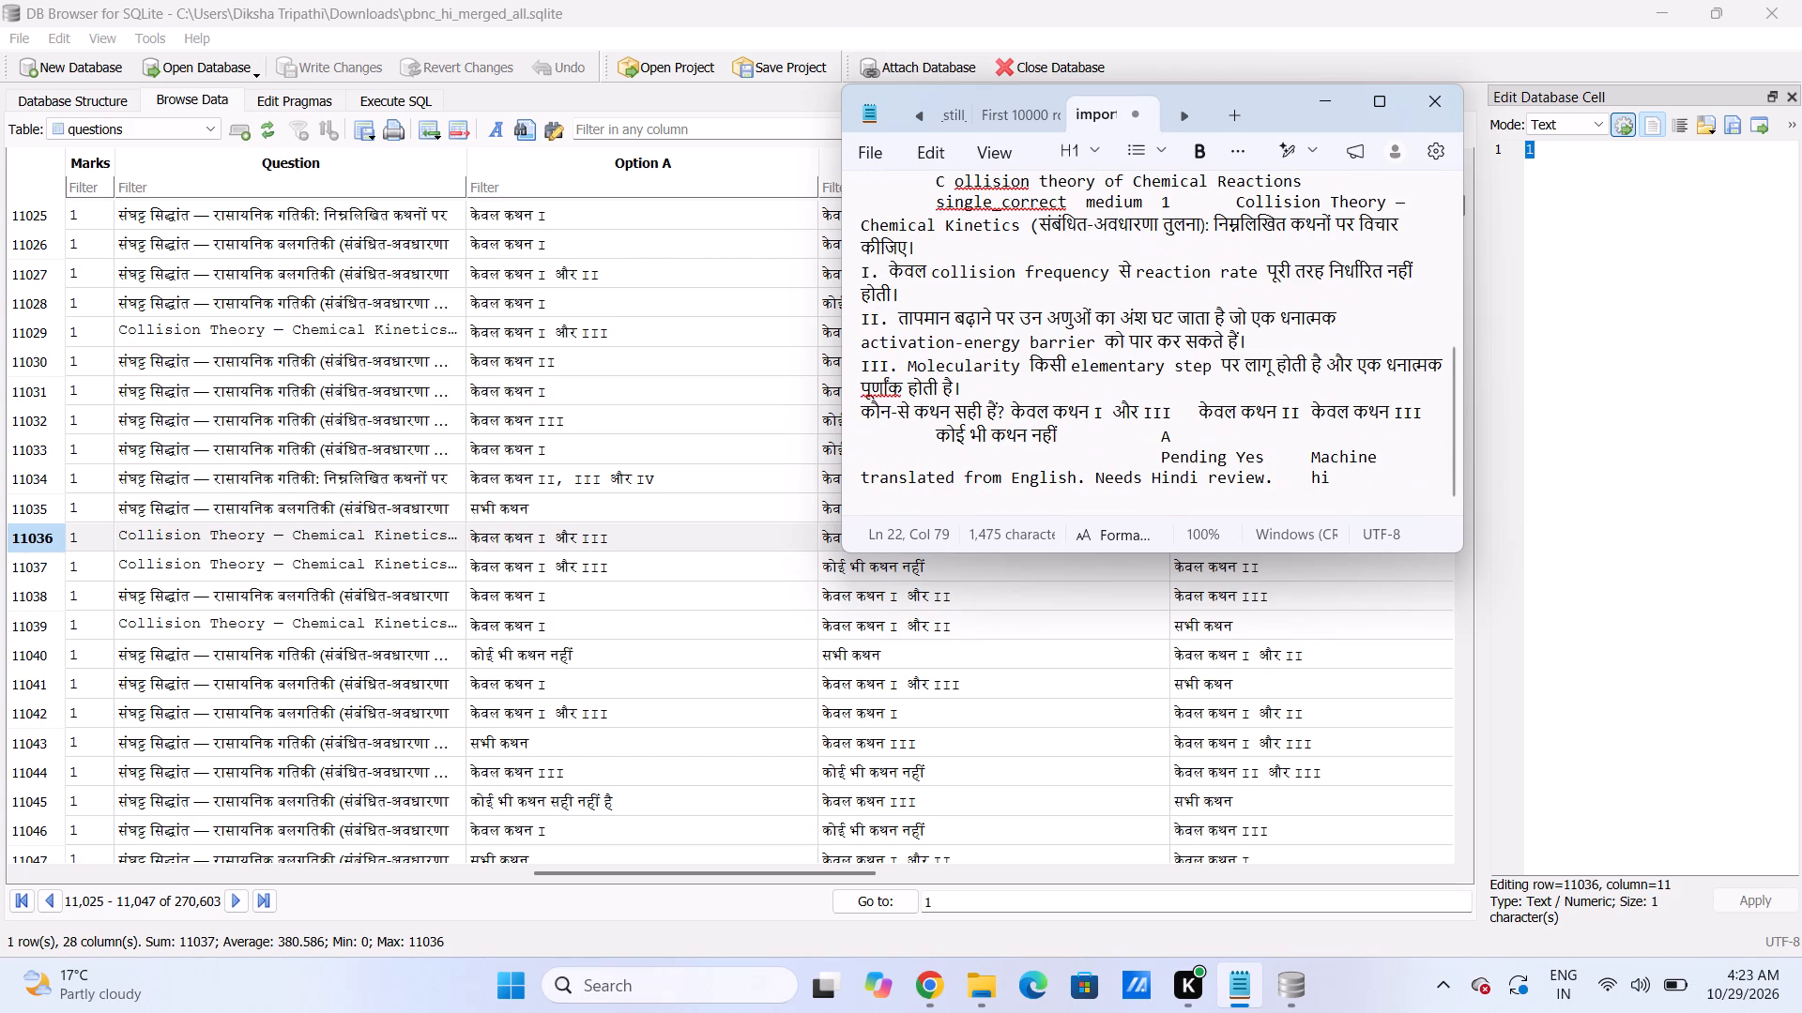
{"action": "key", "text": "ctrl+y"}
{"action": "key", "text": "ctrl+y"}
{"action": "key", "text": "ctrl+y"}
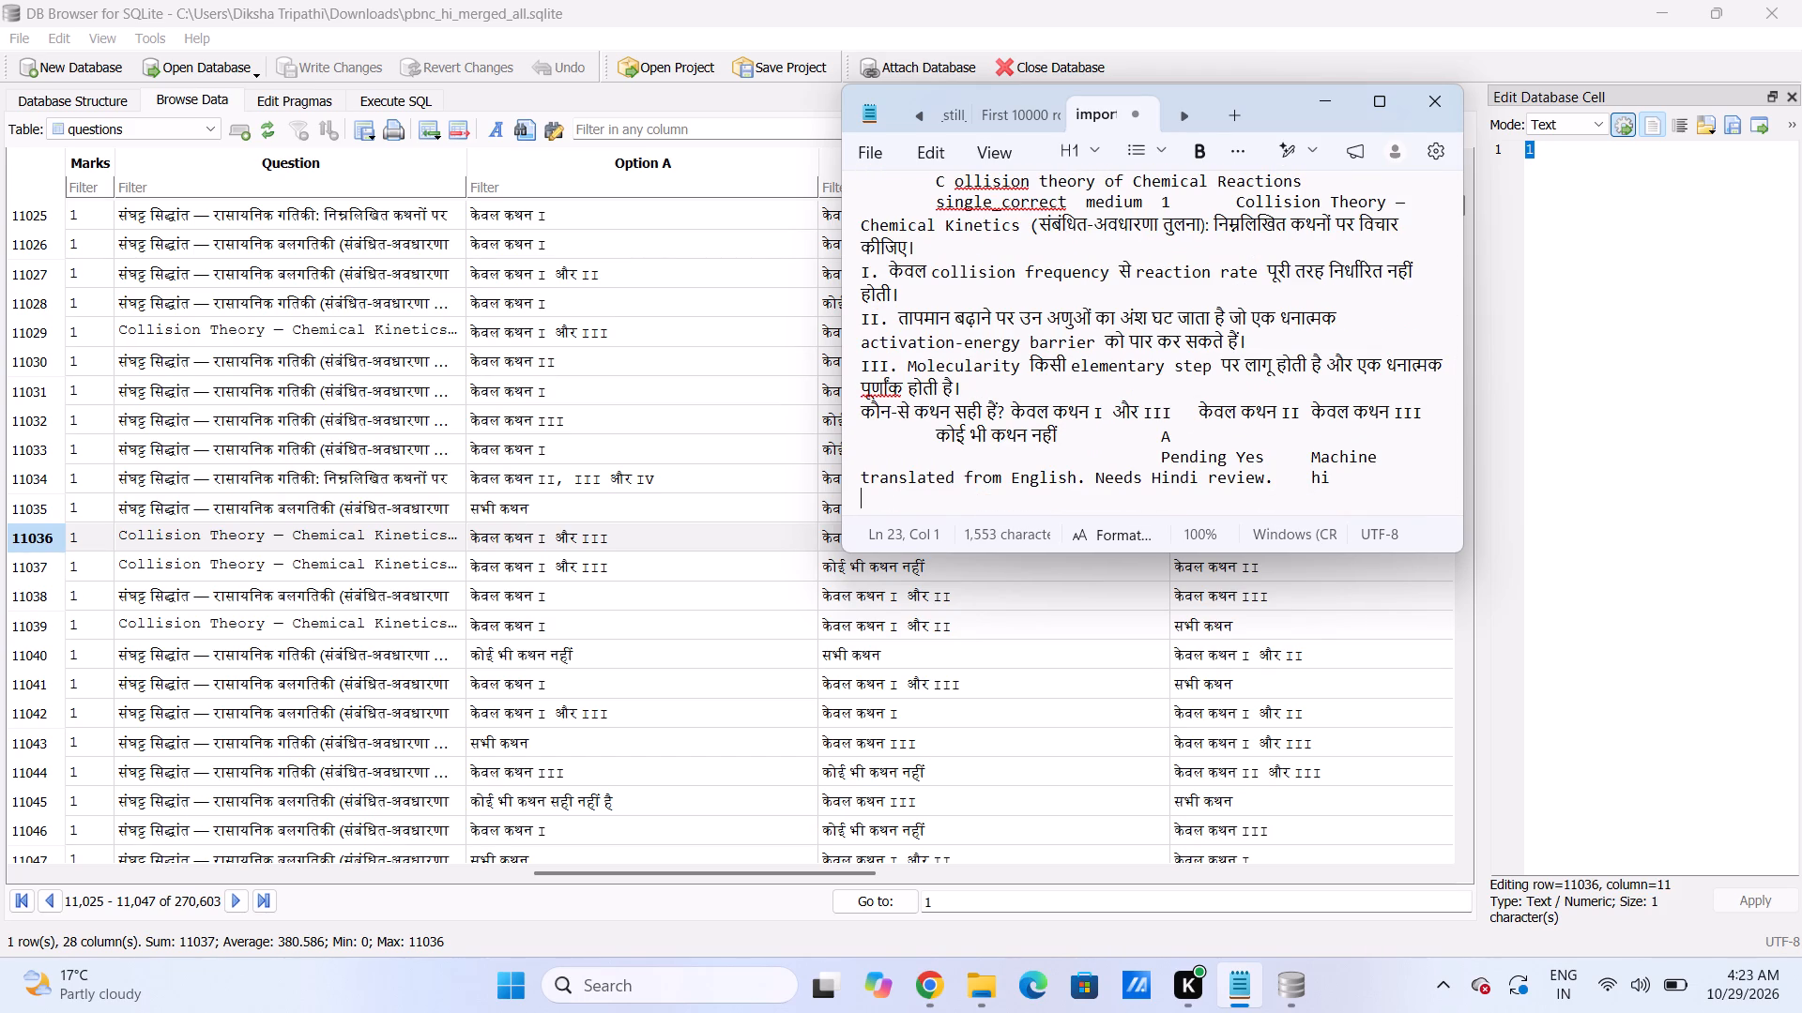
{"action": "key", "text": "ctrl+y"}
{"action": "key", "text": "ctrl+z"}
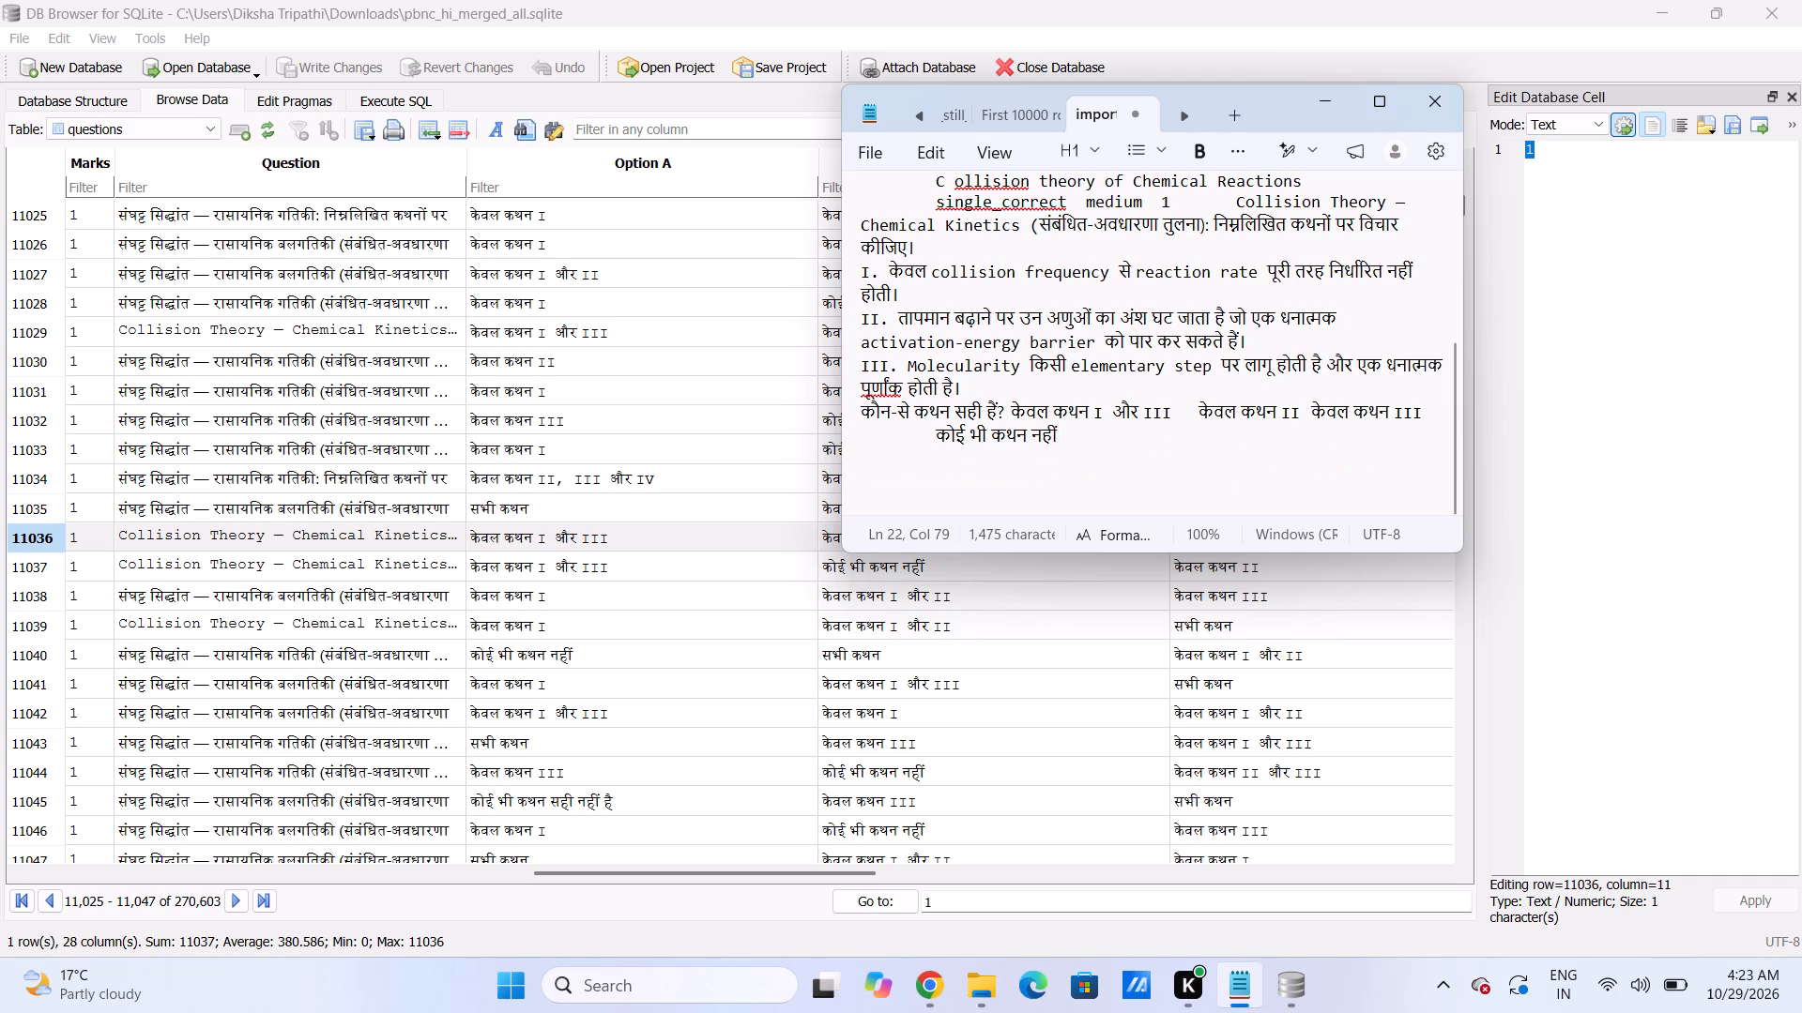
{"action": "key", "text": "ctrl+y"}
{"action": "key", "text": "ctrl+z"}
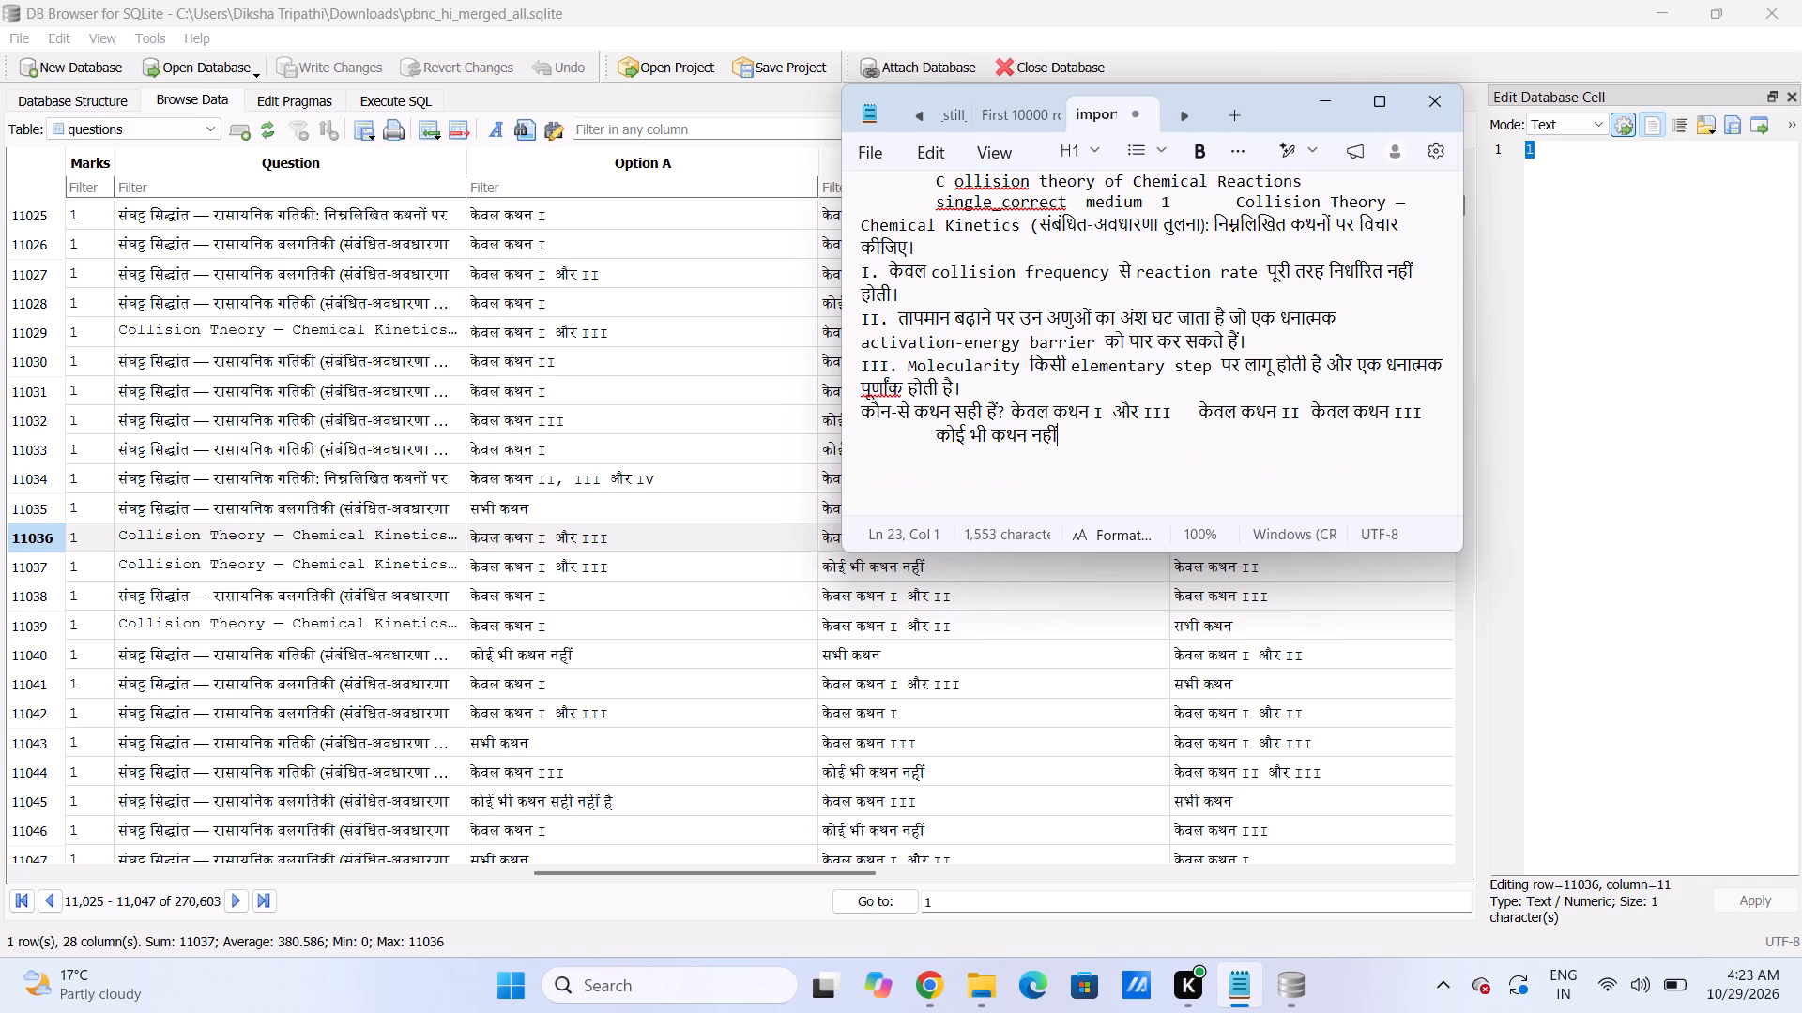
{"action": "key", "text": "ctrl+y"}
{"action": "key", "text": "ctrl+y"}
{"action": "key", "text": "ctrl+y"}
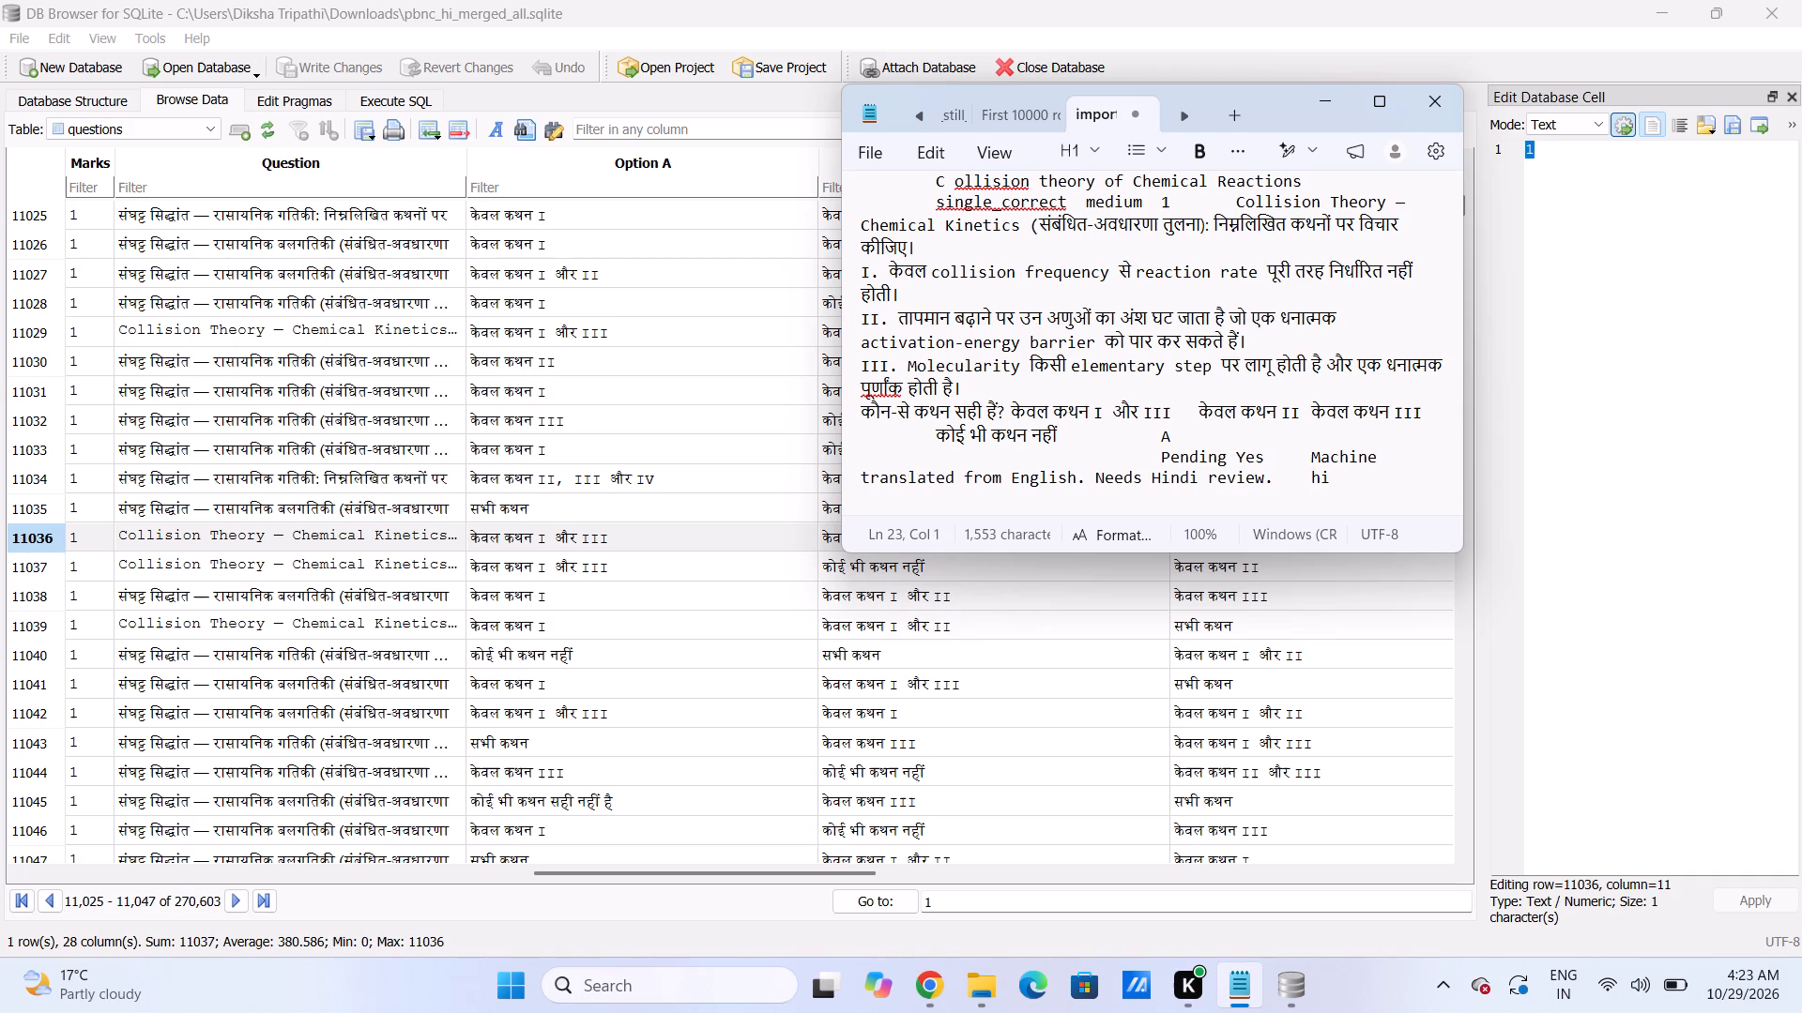
{"action": "left_click_drag", "start_coordinate": [865, 488], "coordinate": [848, 352]}
{"action": "scroll", "coordinate": [859, 414], "scroll_direction": "up", "scroll_amount": 3}
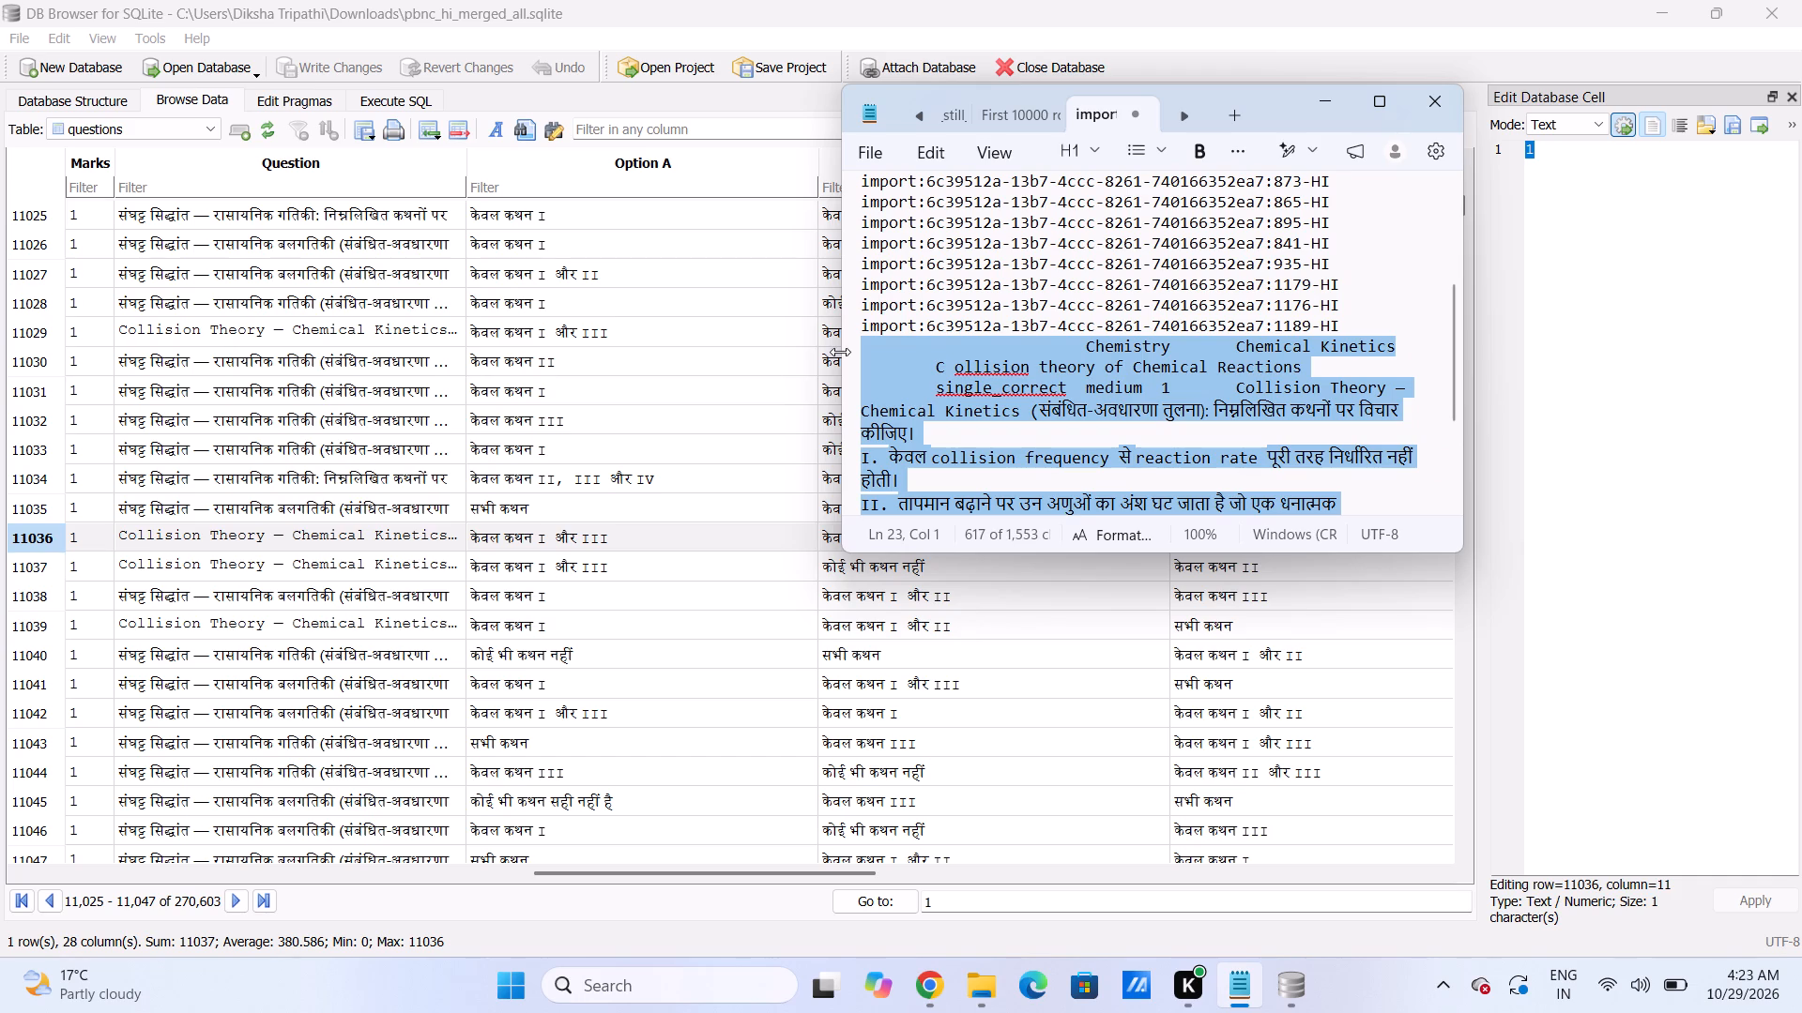
{"action": "key", "text": "BackSpace"}
Copy row 11036 again, paste it on a new line in the Notepad note, and undo the duplicate paste while keeping the new line.
{"action": "left_click", "coordinate": [38, 537]}
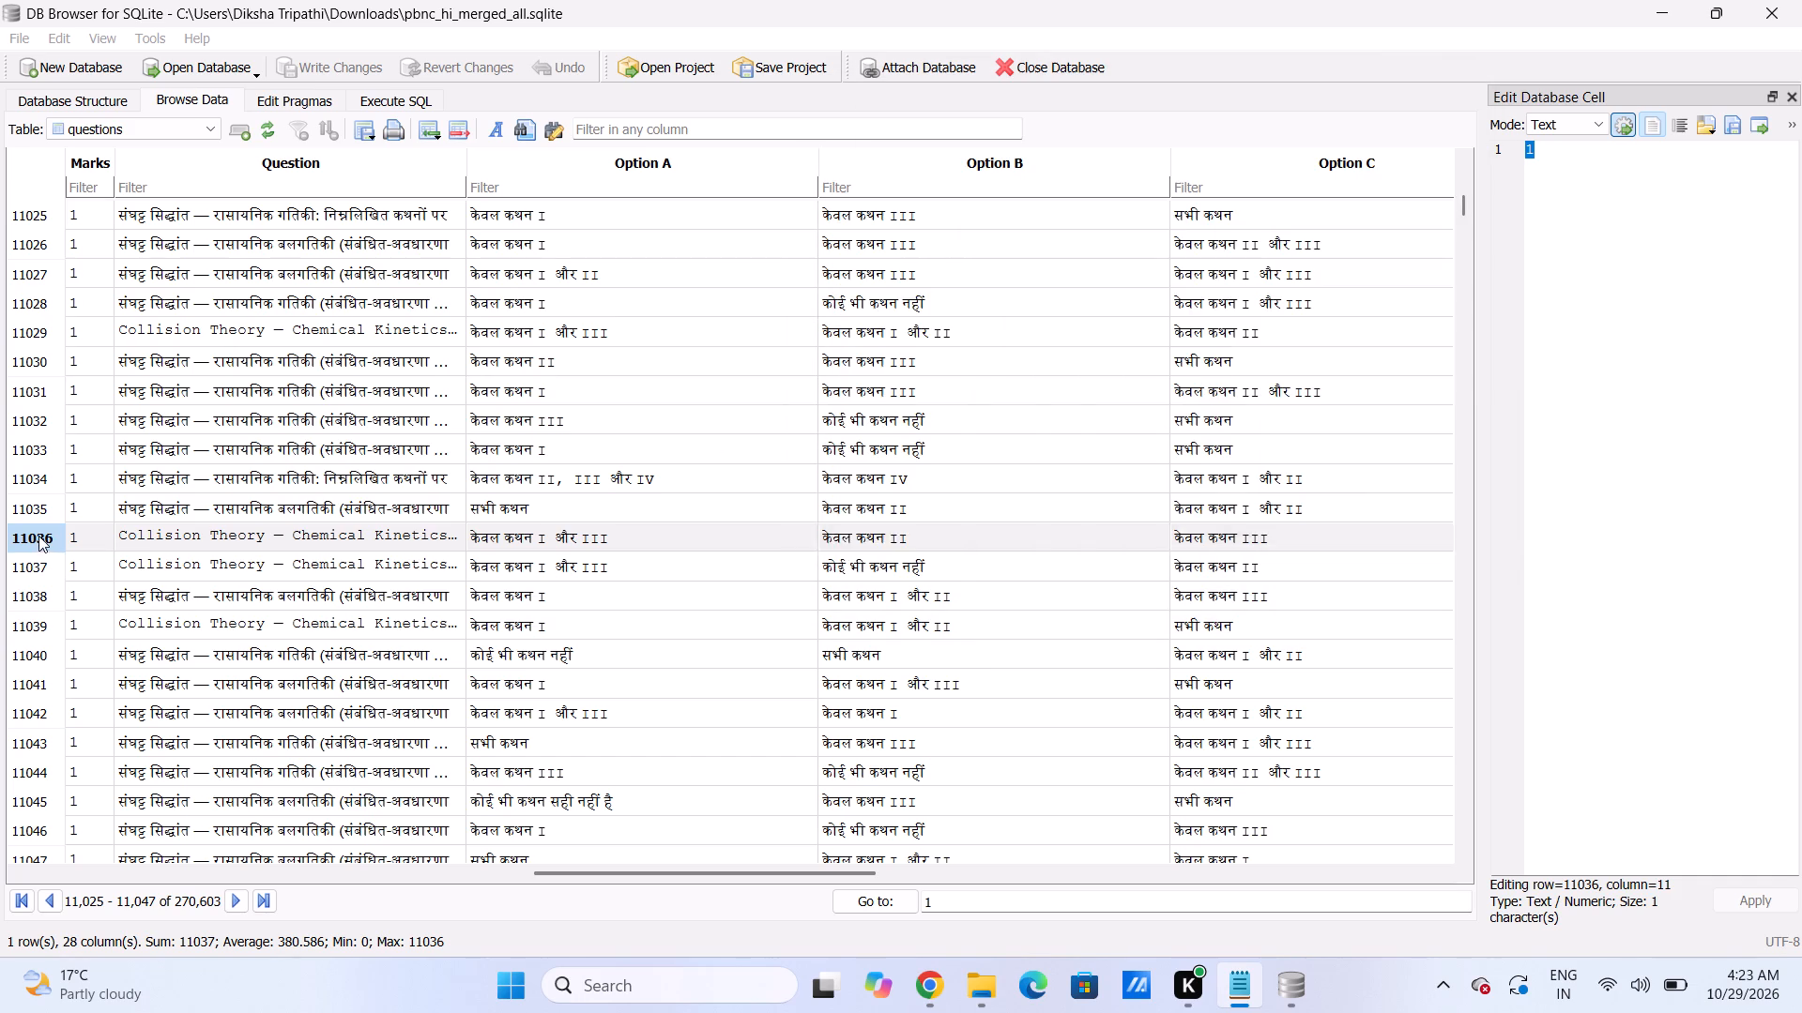
{"action": "key", "text": "ctrl+c"}
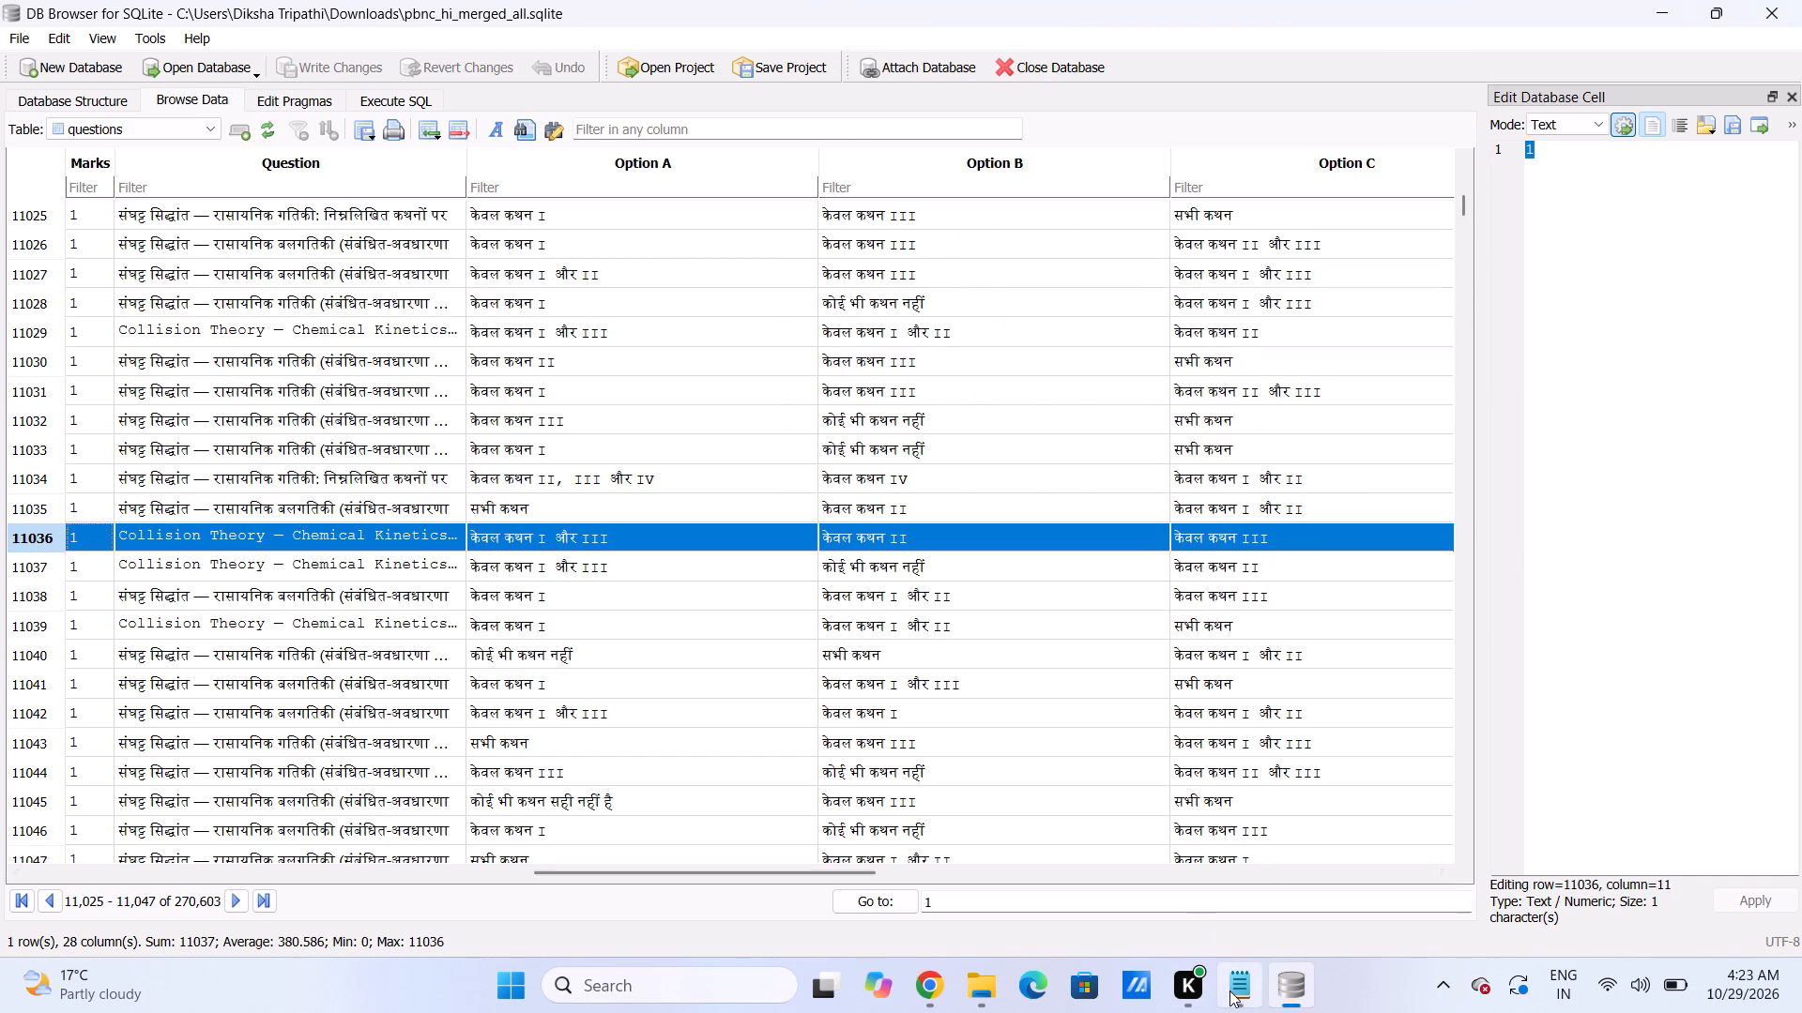
{"action": "left_click", "coordinate": [1230, 990]}
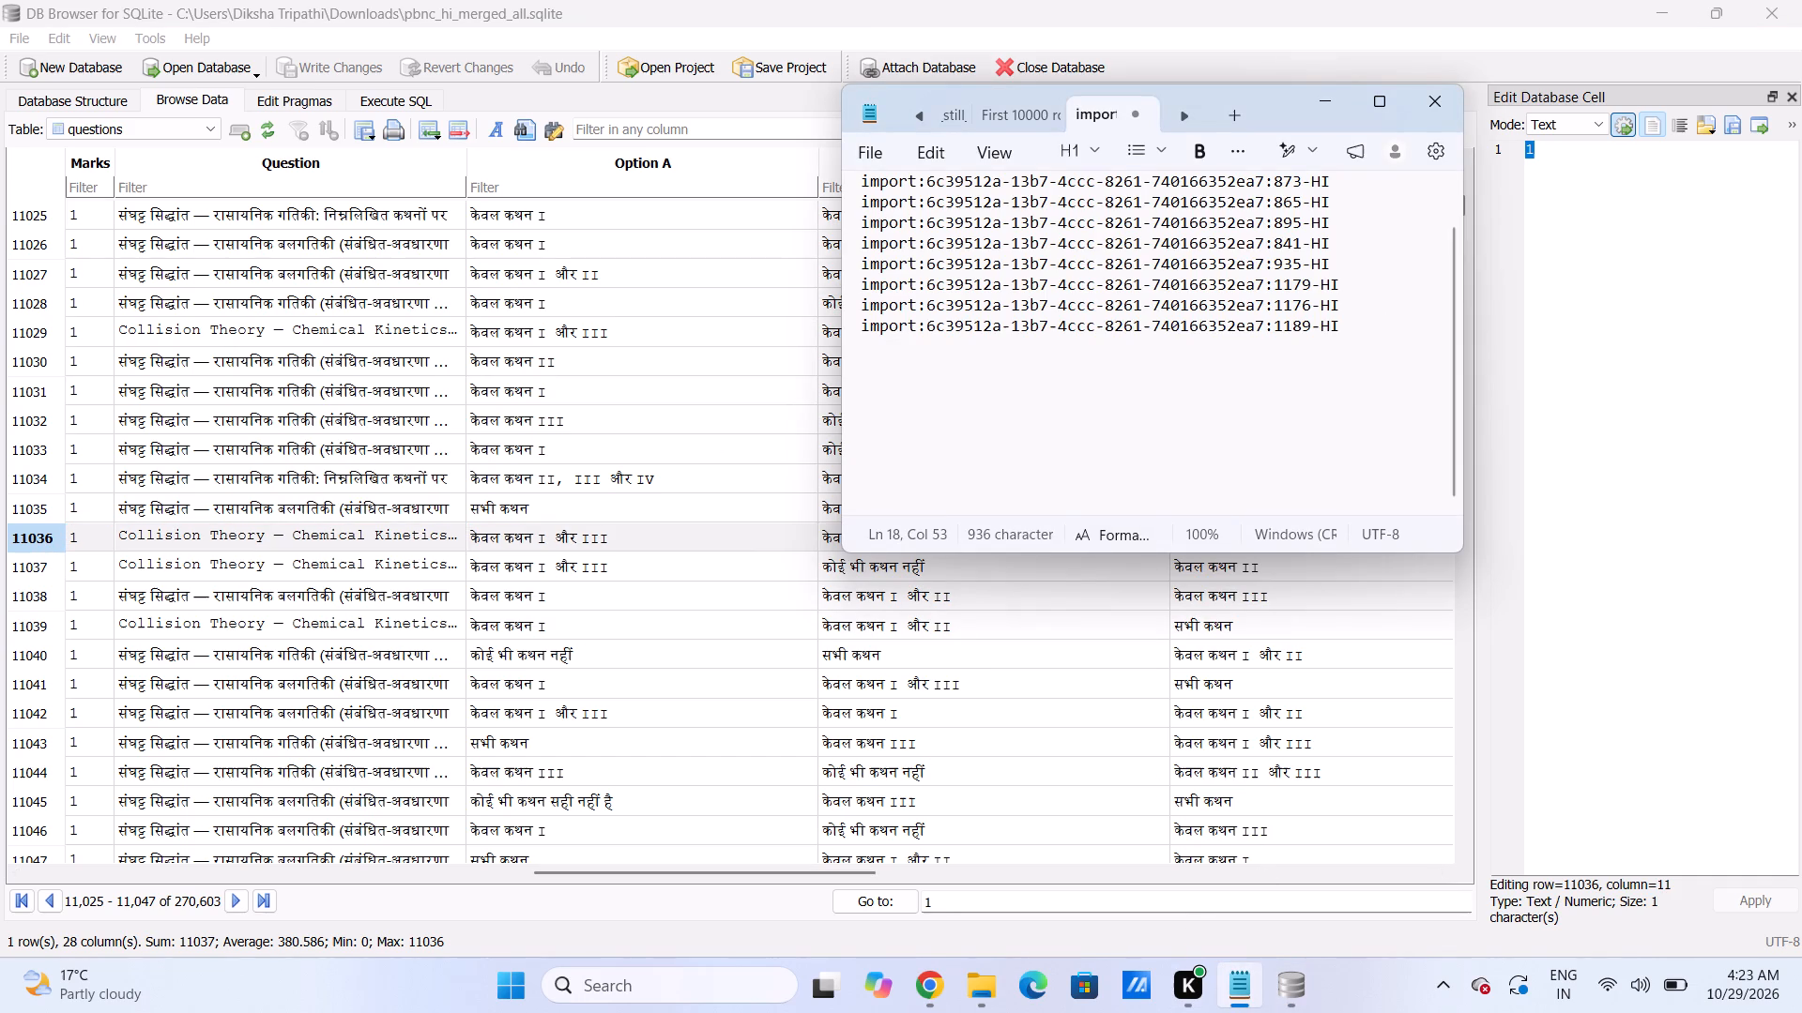
{"action": "key", "text": "Return"}
{"action": "key", "text": "ctrl+v"}
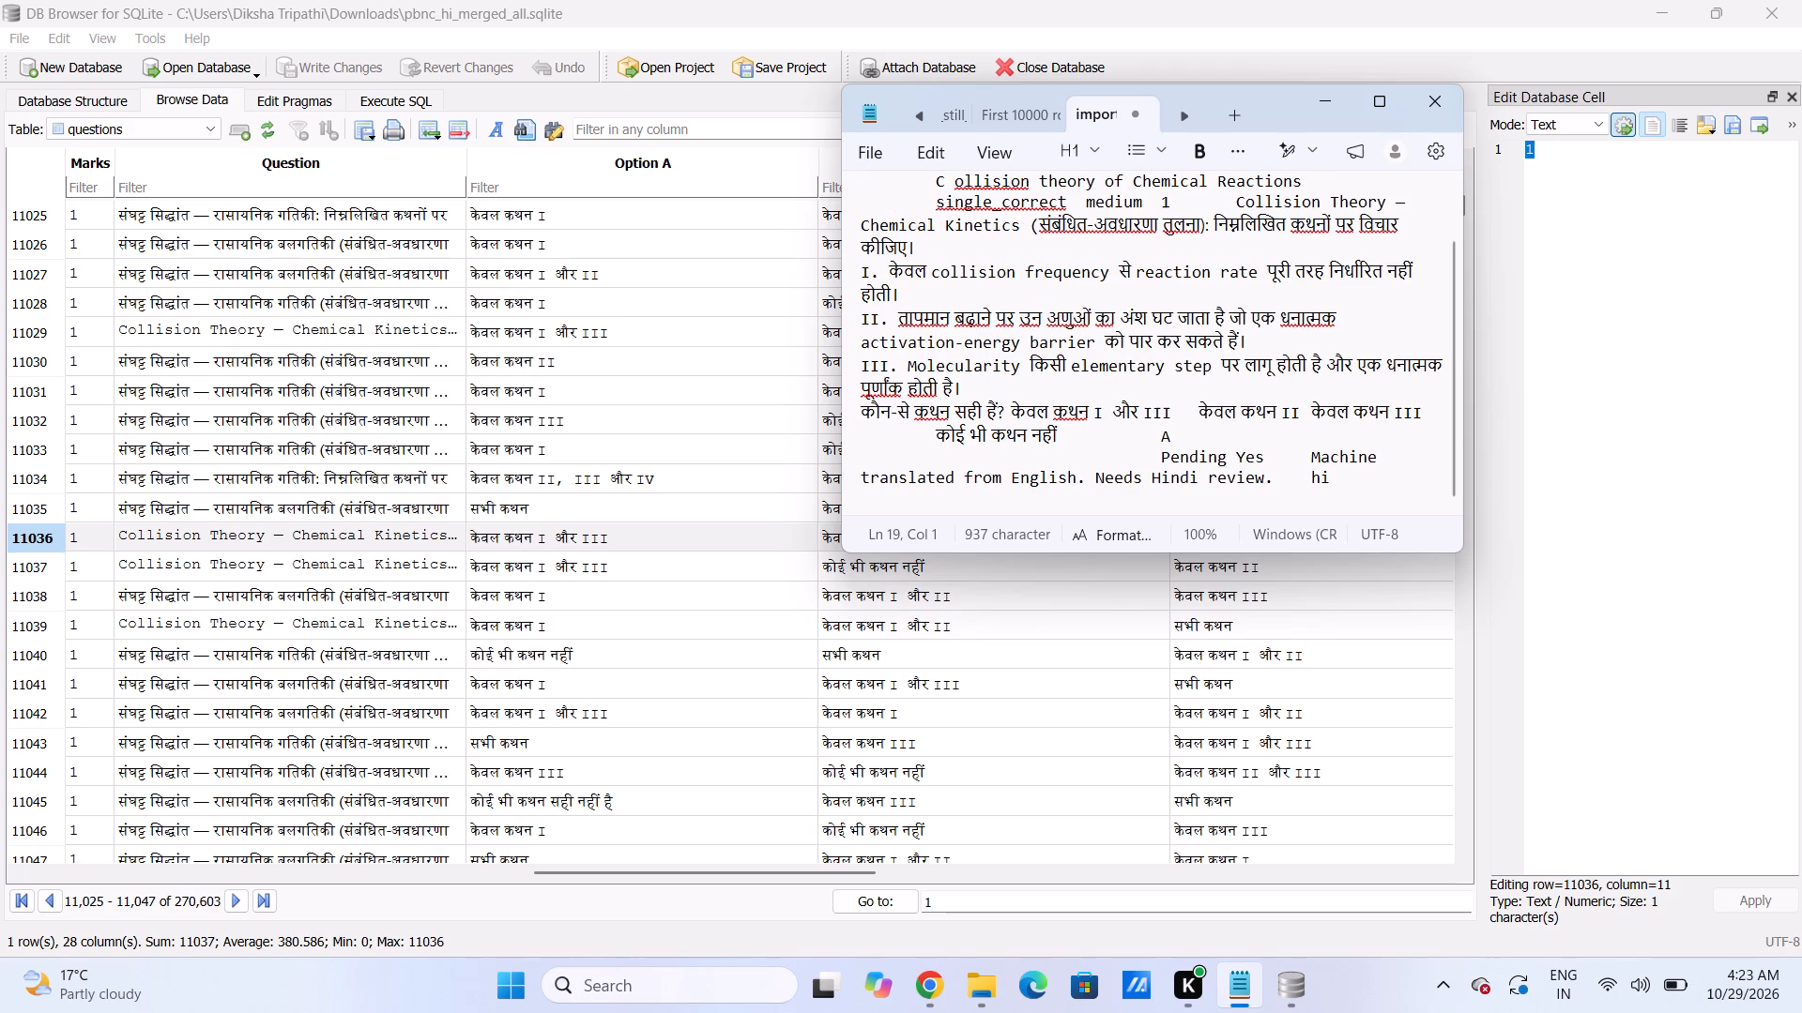
{"action": "left_click_drag", "start_coordinate": [872, 491], "coordinate": [878, 362]}
{"action": "scroll", "coordinate": [871, 479], "scroll_direction": "up", "scroll_amount": 1}
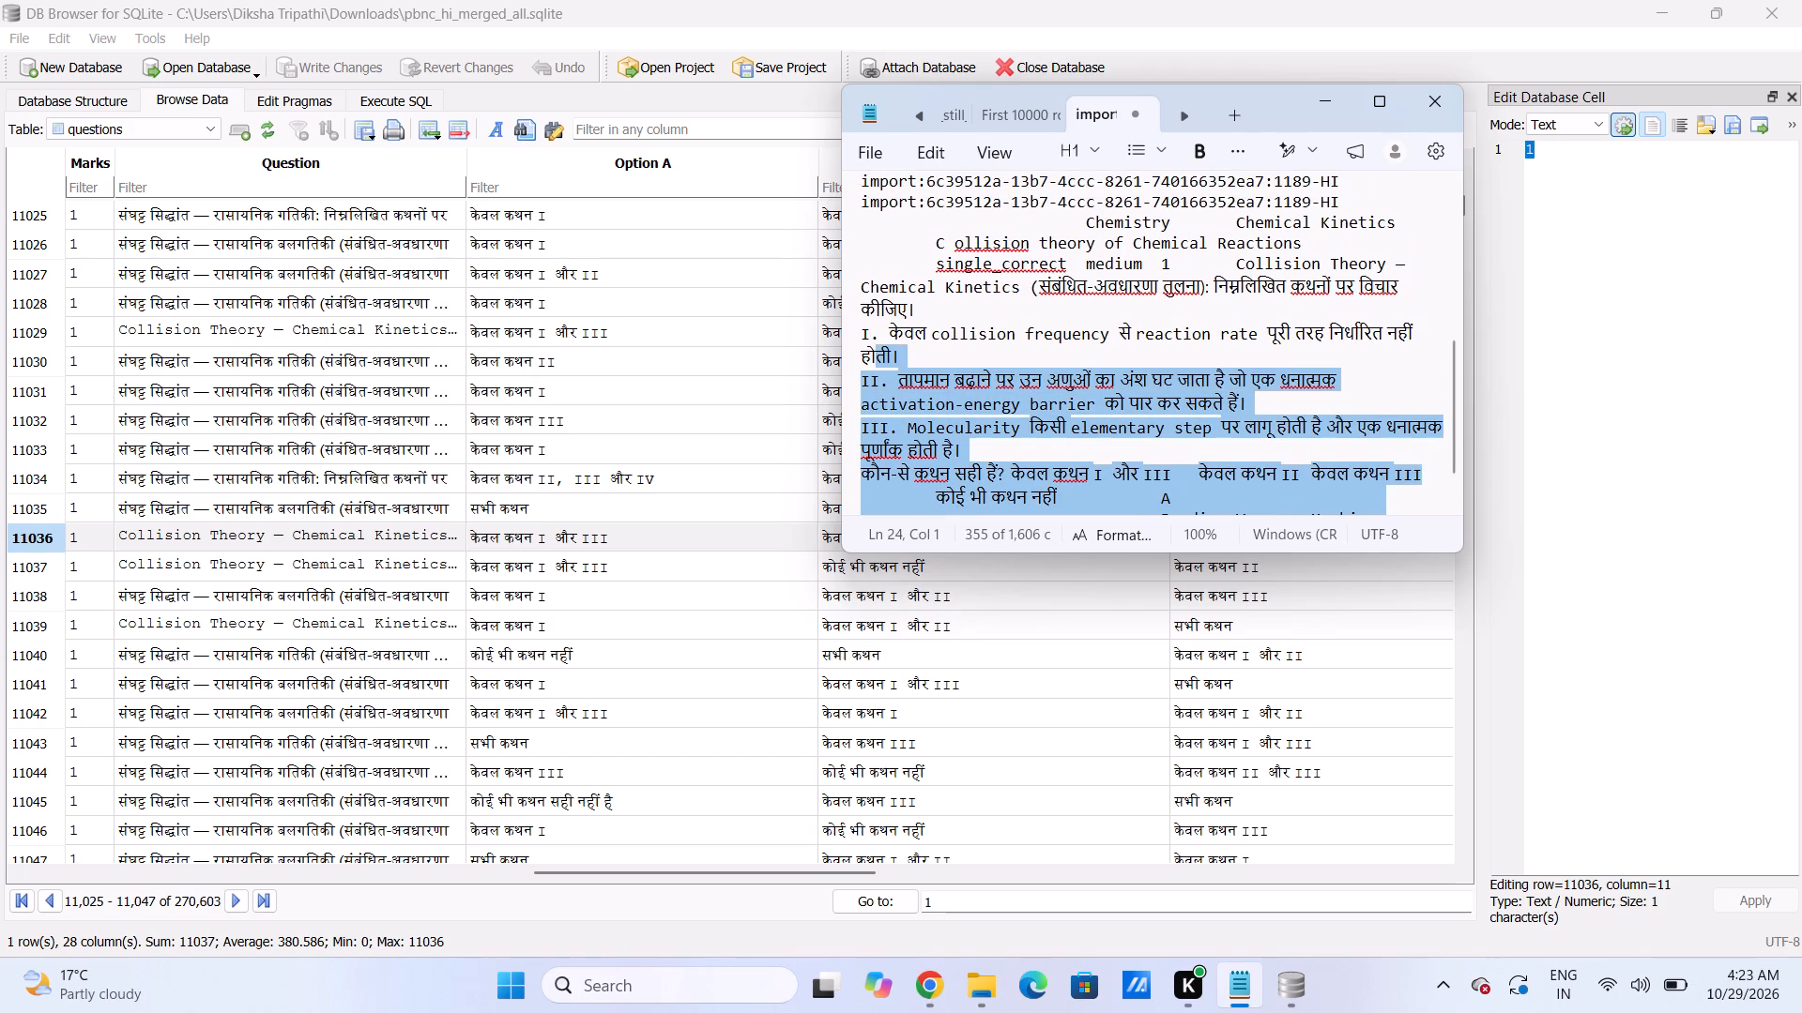
{"action": "left_click_drag", "start_coordinate": [878, 362], "coordinate": [878, 366]}
{"action": "key", "text": "ctrl+z"}
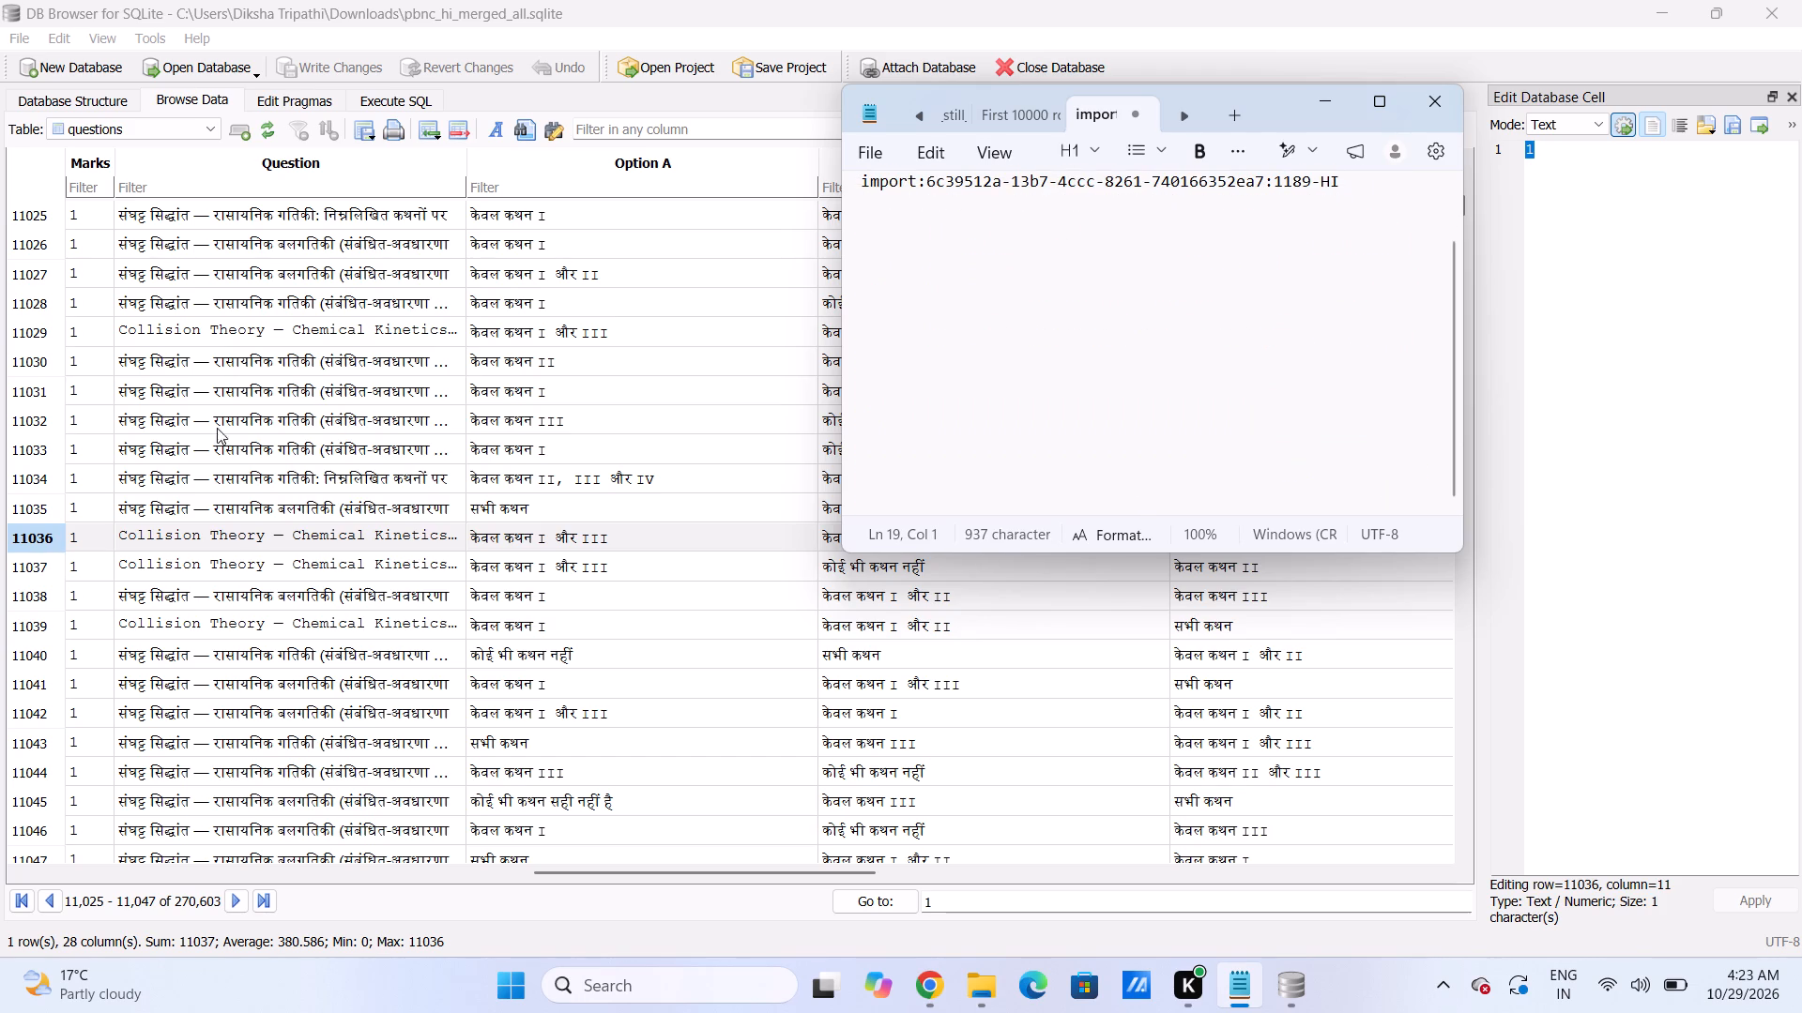
{"action": "left_click", "coordinate": [34, 564]}
{"action": "key", "text": "ctrl+c"}
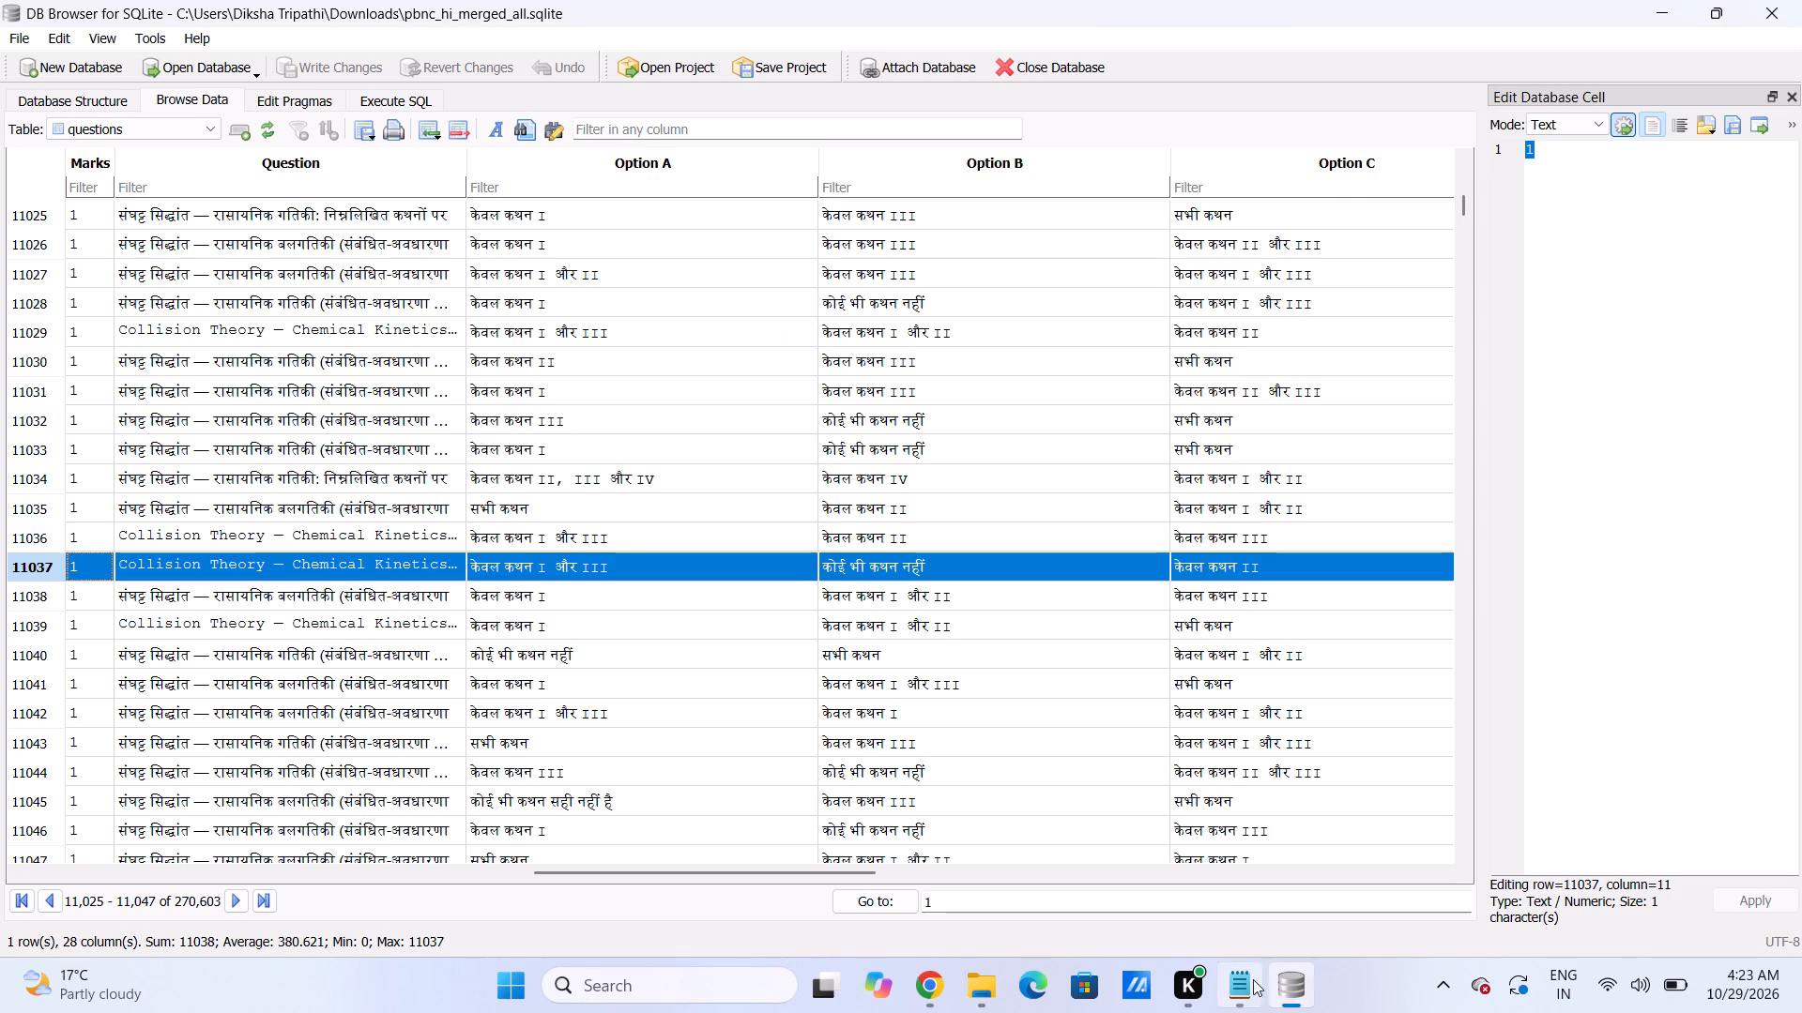
{"action": "left_click", "coordinate": [1248, 982]}
{"action": "key", "text": "ctrl+v"}
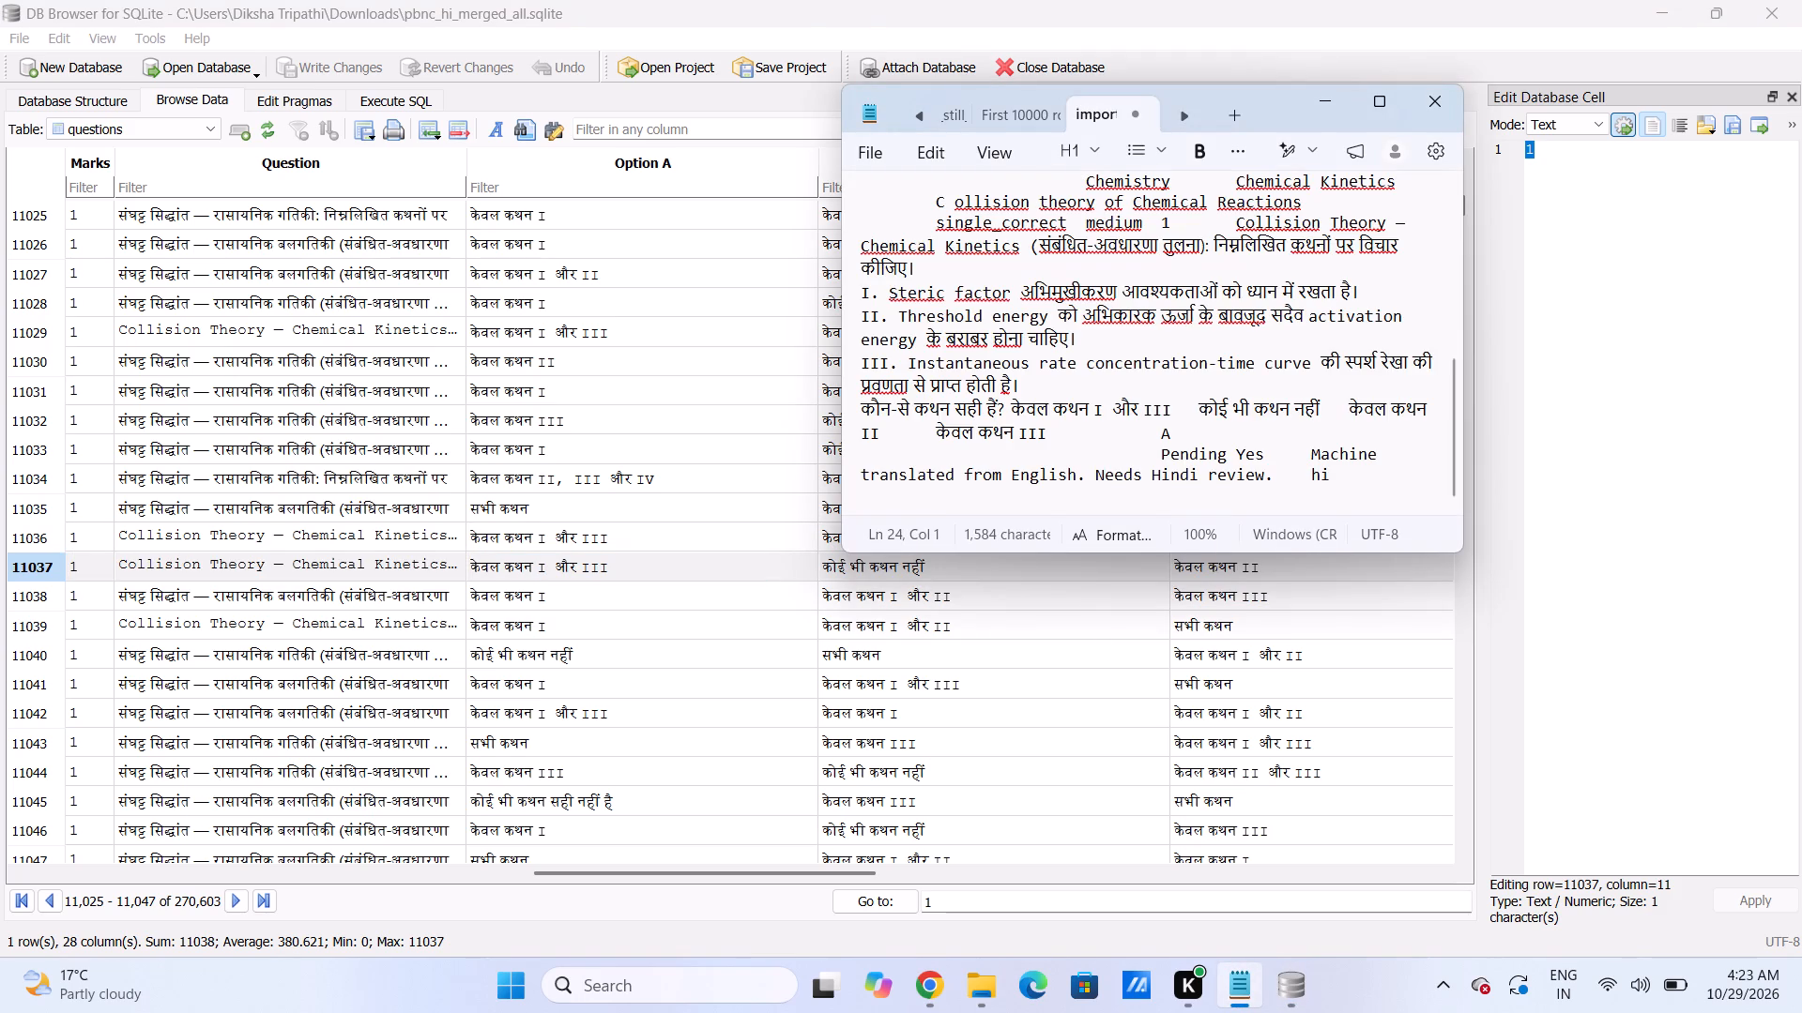
{"action": "left_click_drag", "start_coordinate": [858, 495], "coordinate": [893, 384]}
{"action": "scroll", "coordinate": [892, 386], "scroll_direction": "up", "scroll_amount": 2}
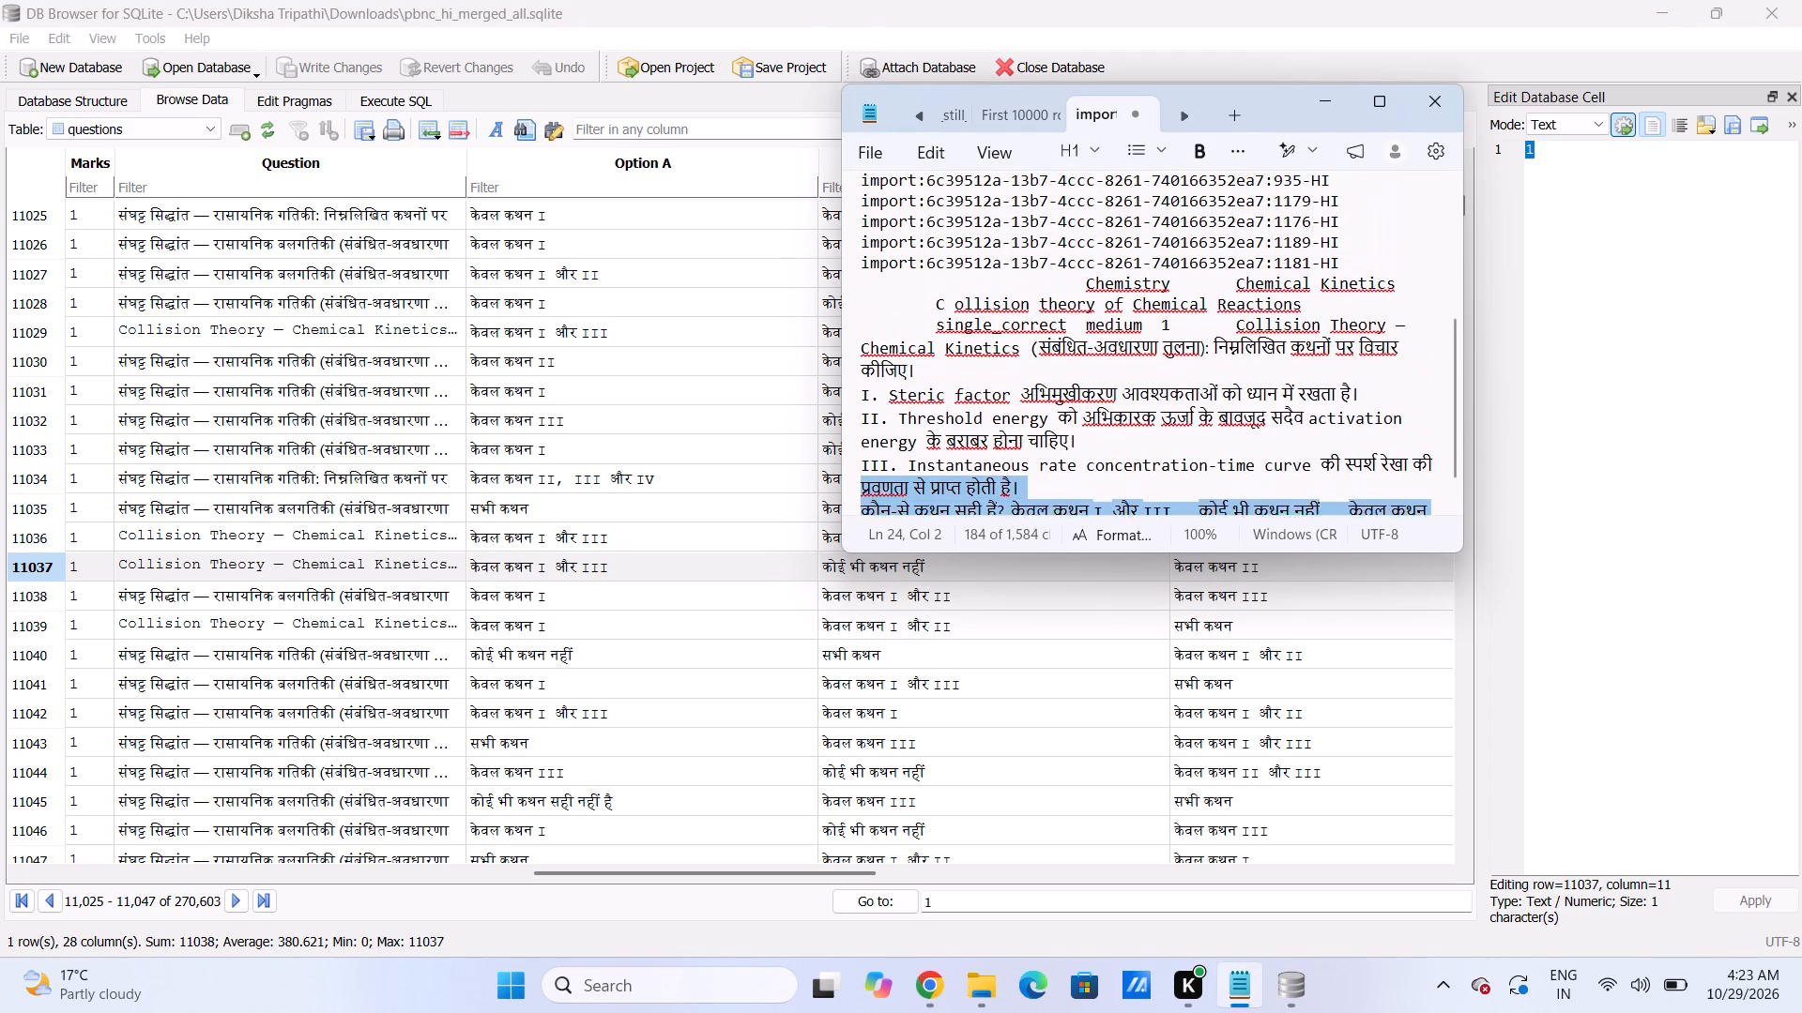
{"action": "left_click_drag", "start_coordinate": [893, 384], "coordinate": [896, 310]}
{"action": "key", "text": "BackSpace"}
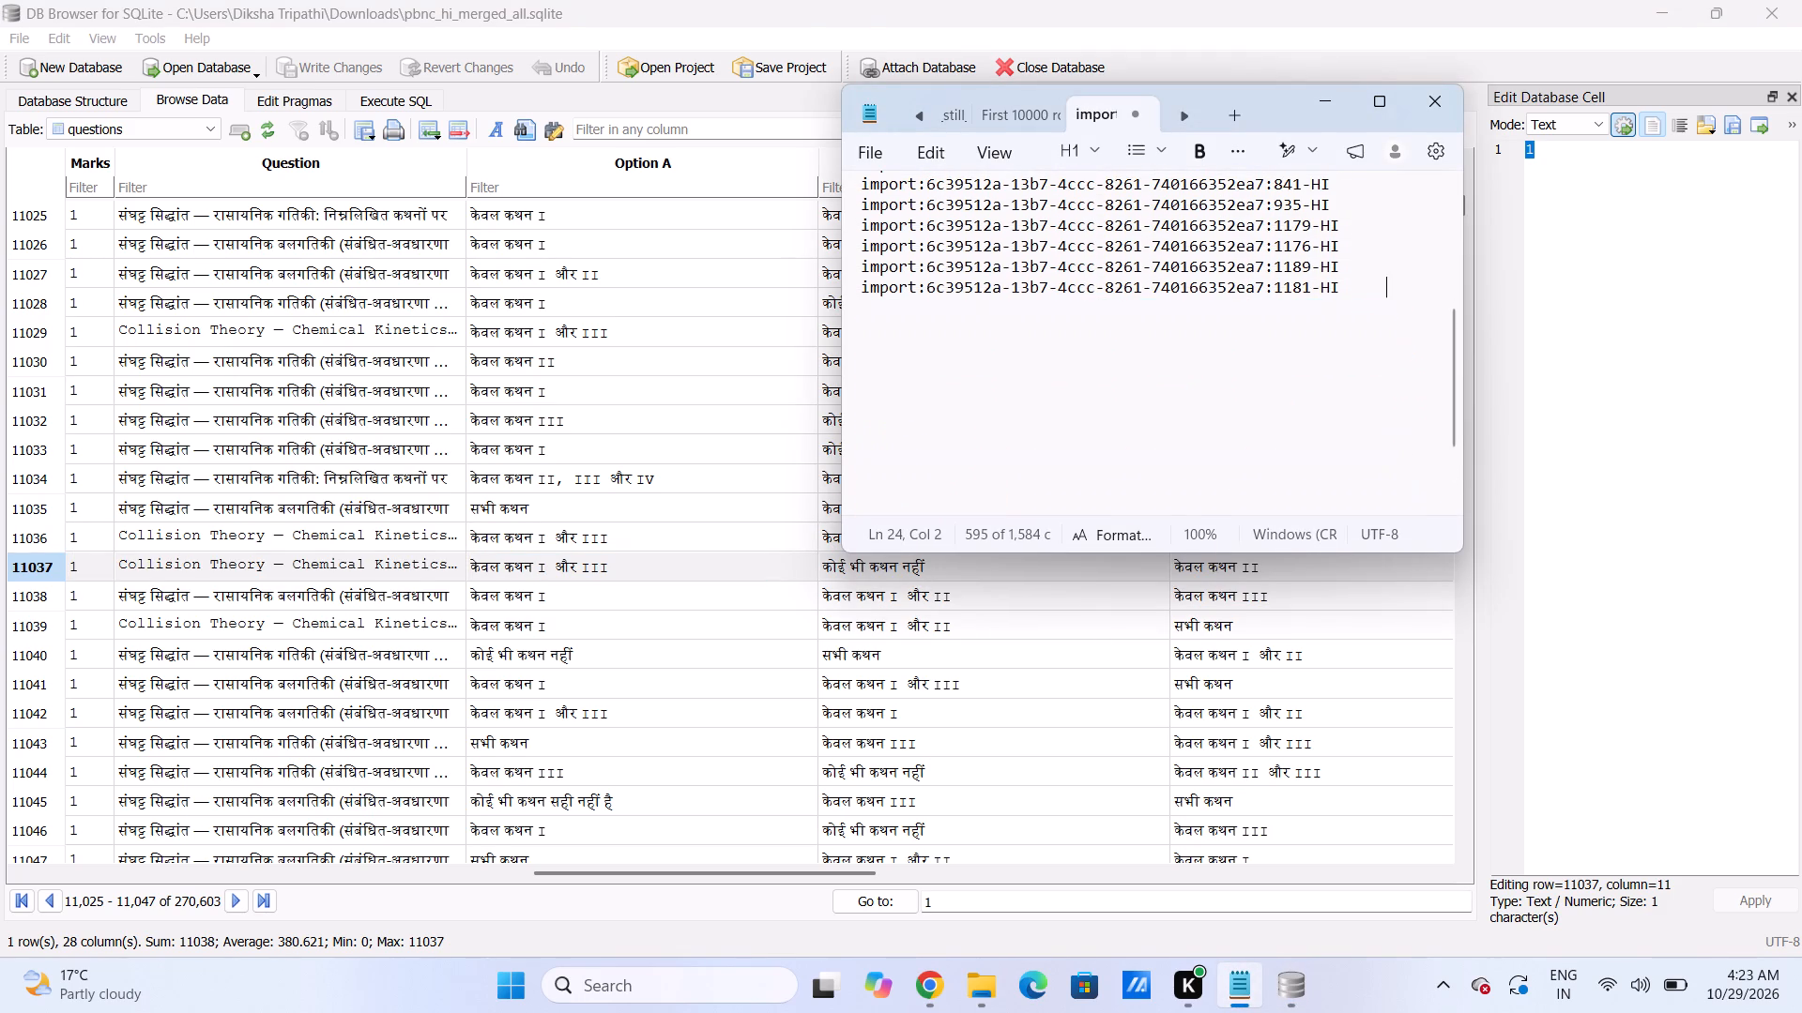
{"action": "key", "text": "Return"}
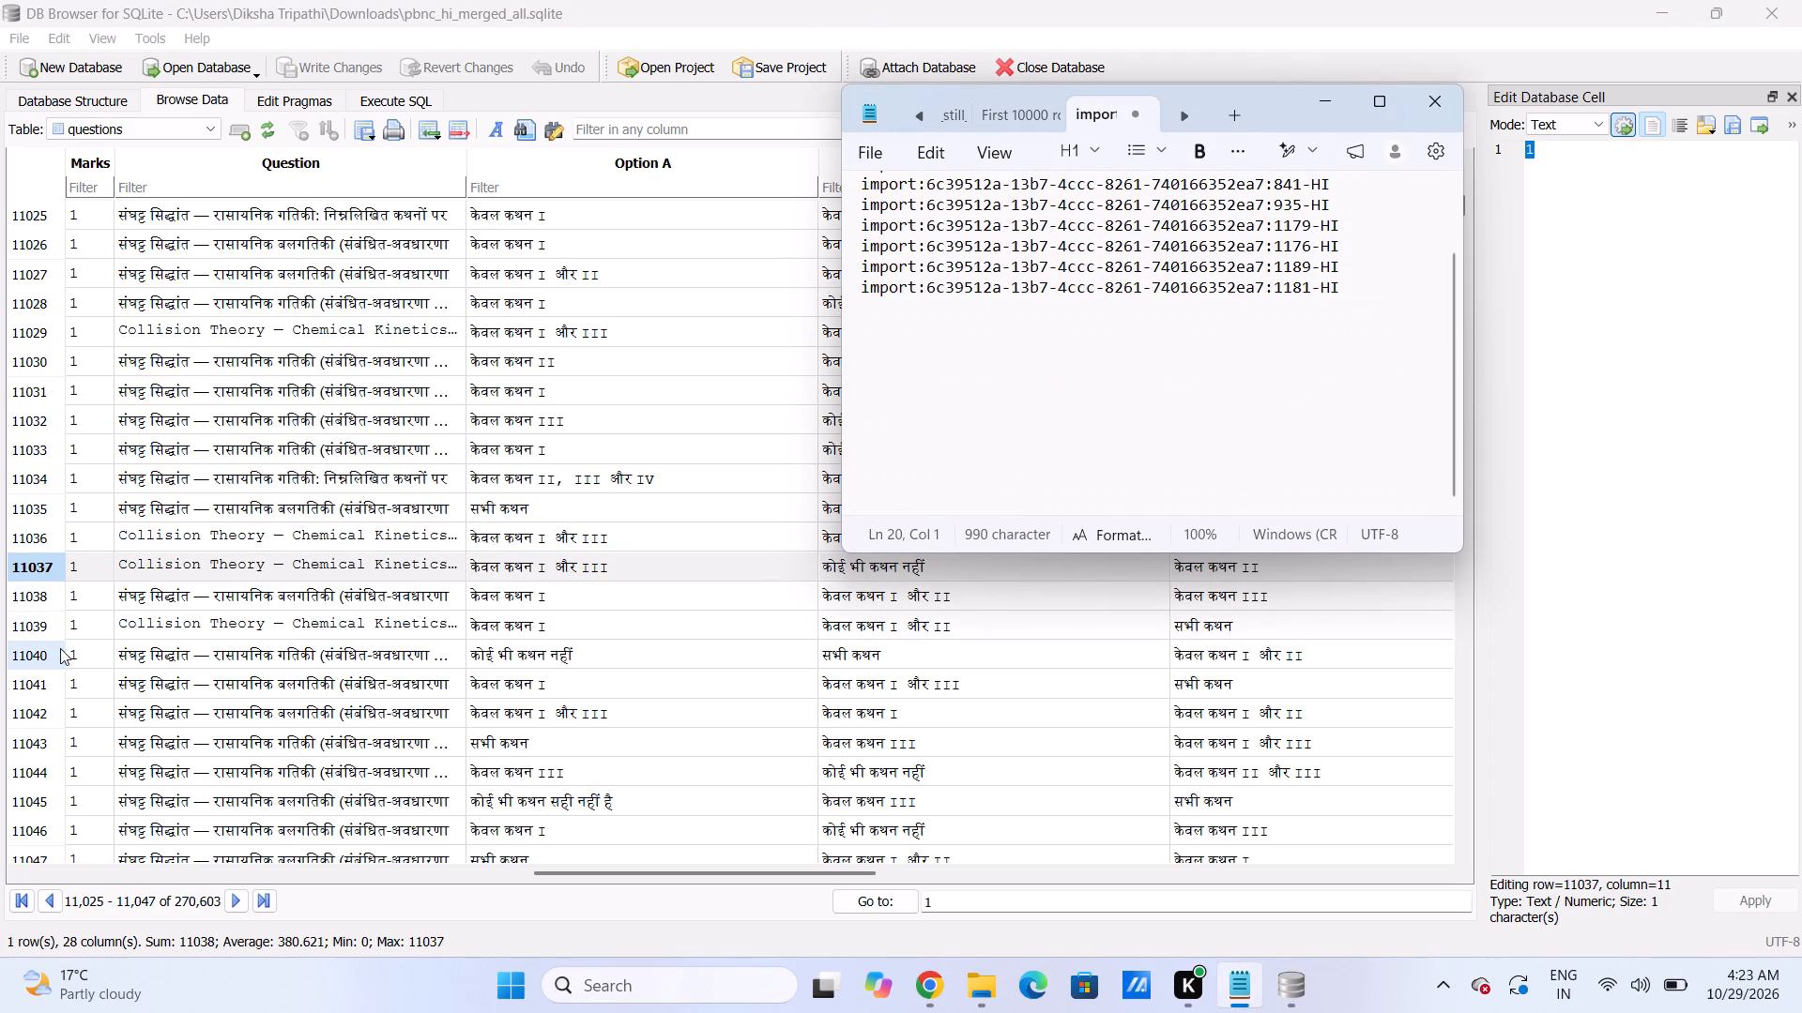
{"action": "left_click", "coordinate": [45, 628]}
{"action": "key", "text": "ctrl+c"}
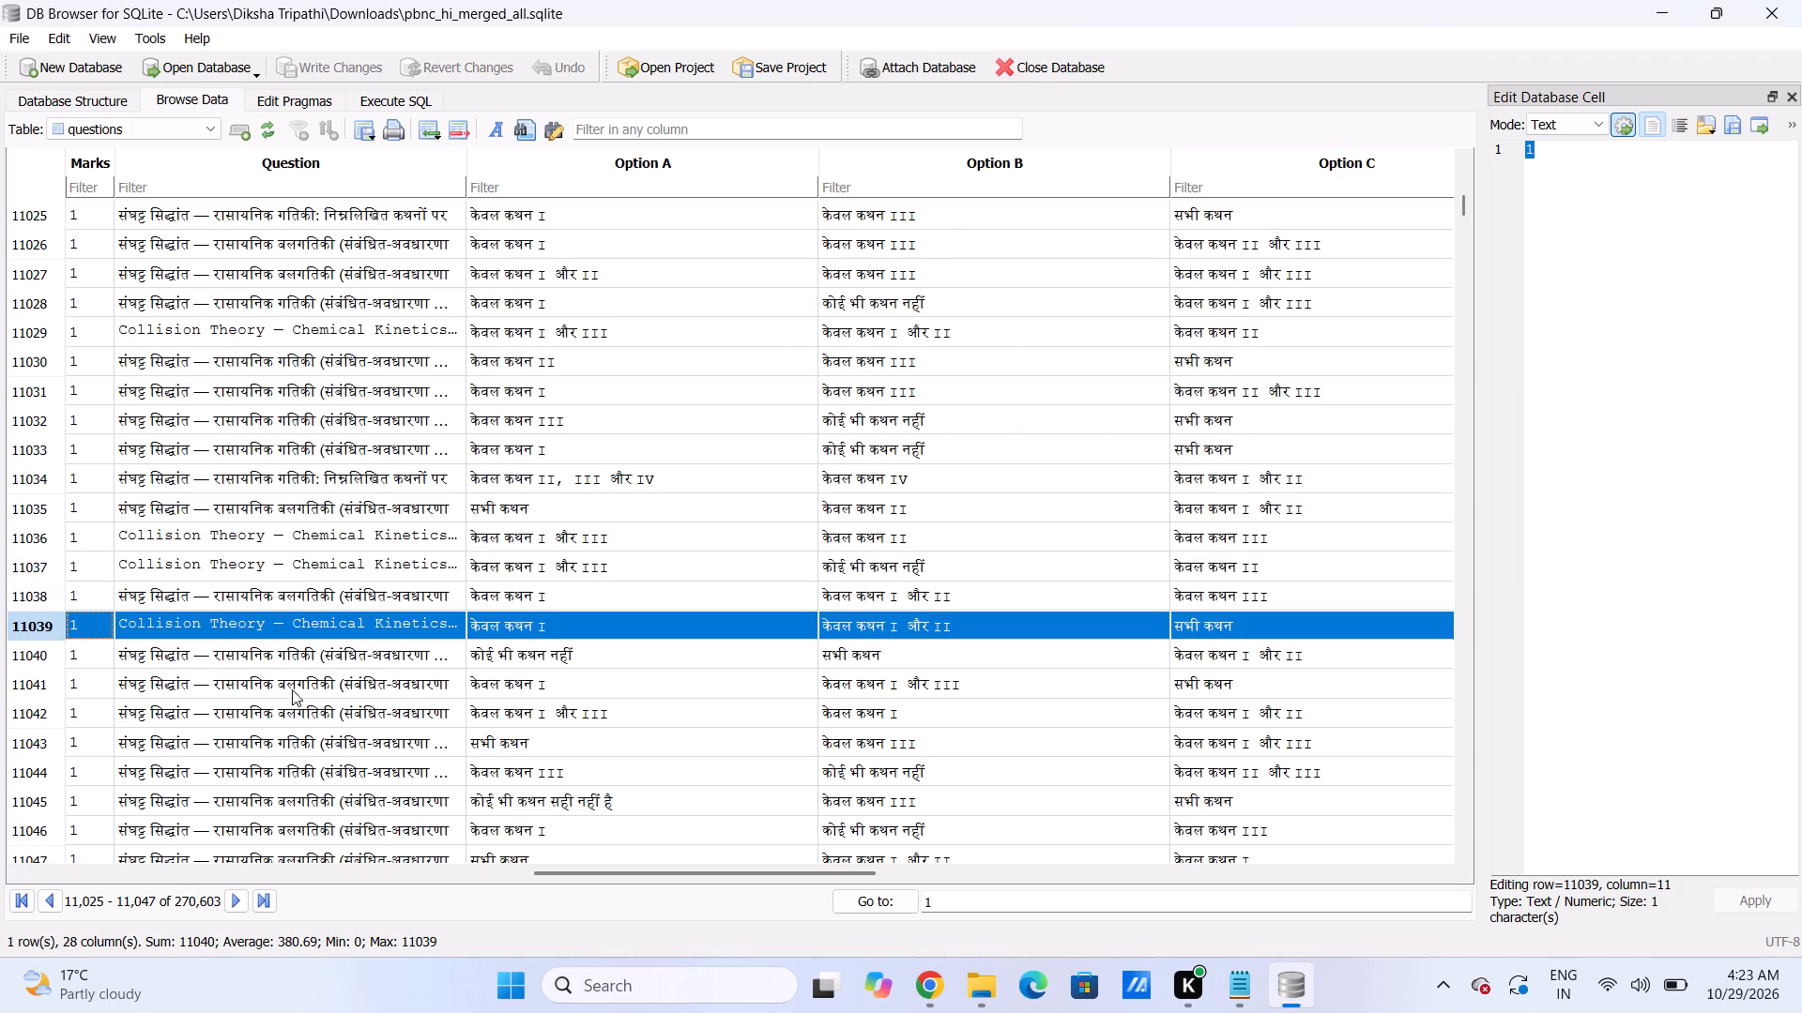
{"action": "left_click", "coordinate": [1243, 988]}
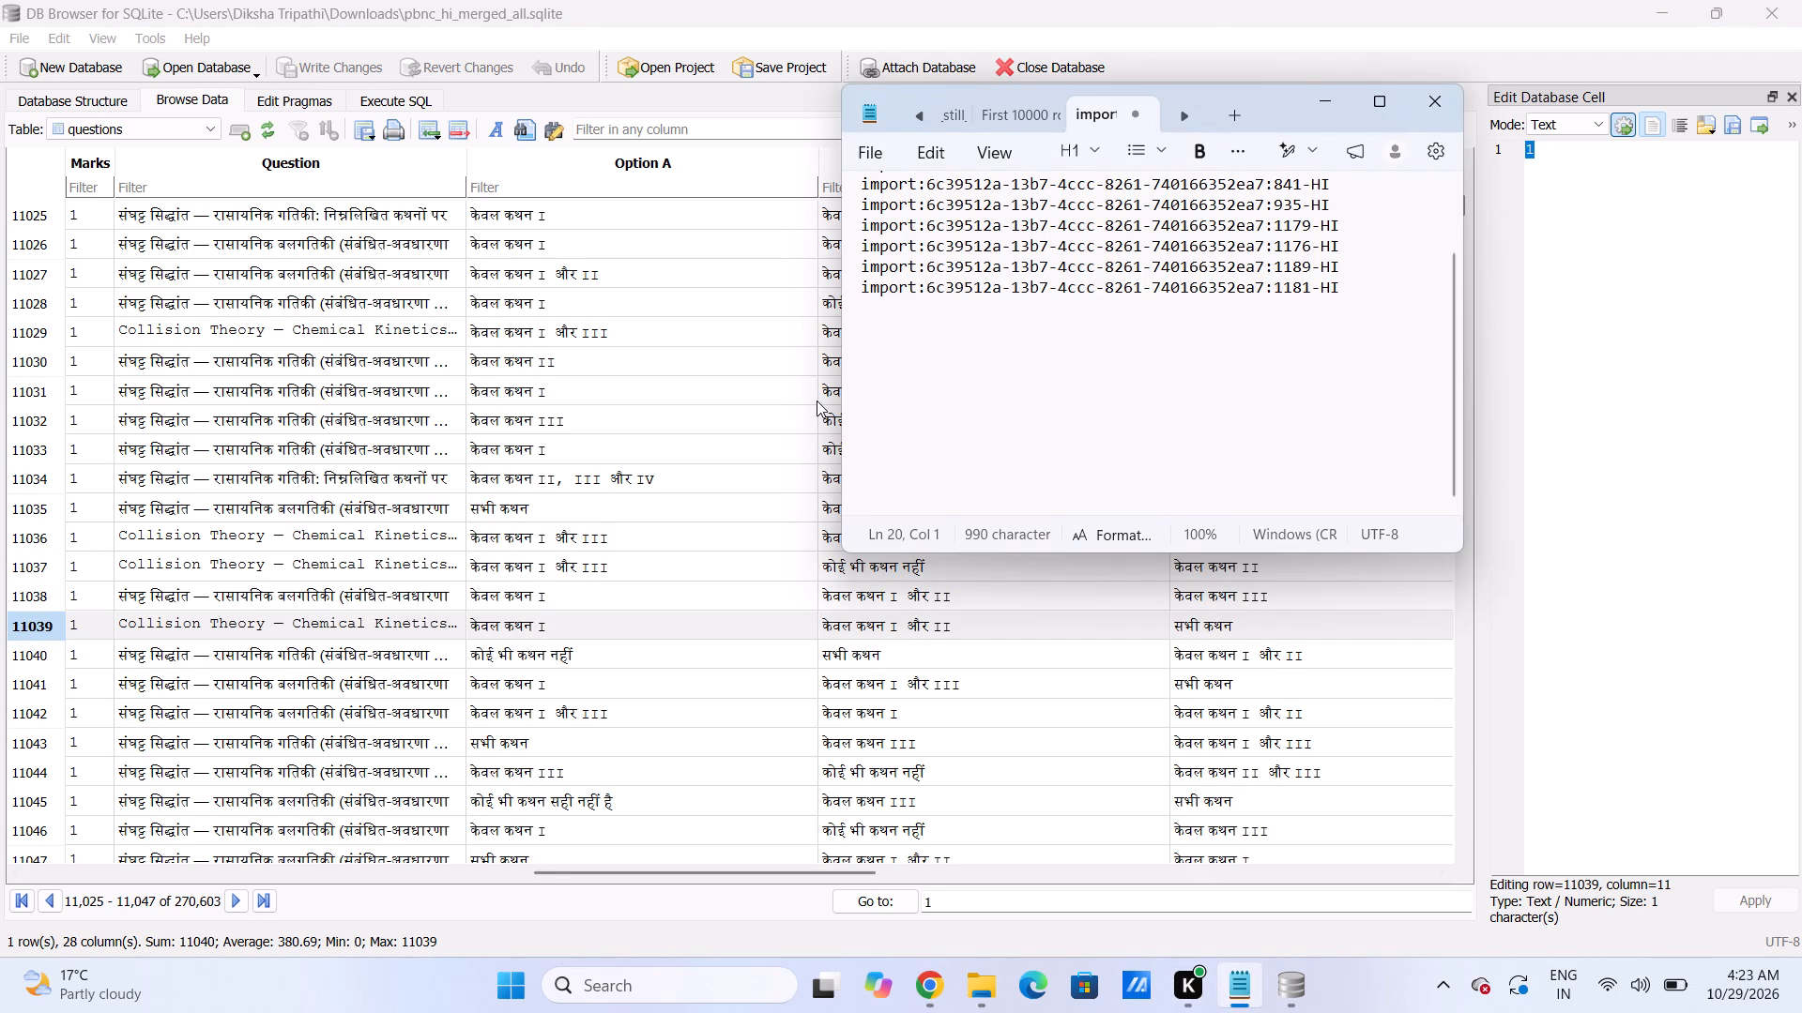
{"action": "key", "text": "ctrl+v"}
{"action": "left_click_drag", "start_coordinate": [858, 479], "coordinate": [896, 393]}
{"action": "scroll", "coordinate": [895, 393], "scroll_direction": "up", "scroll_amount": 1}
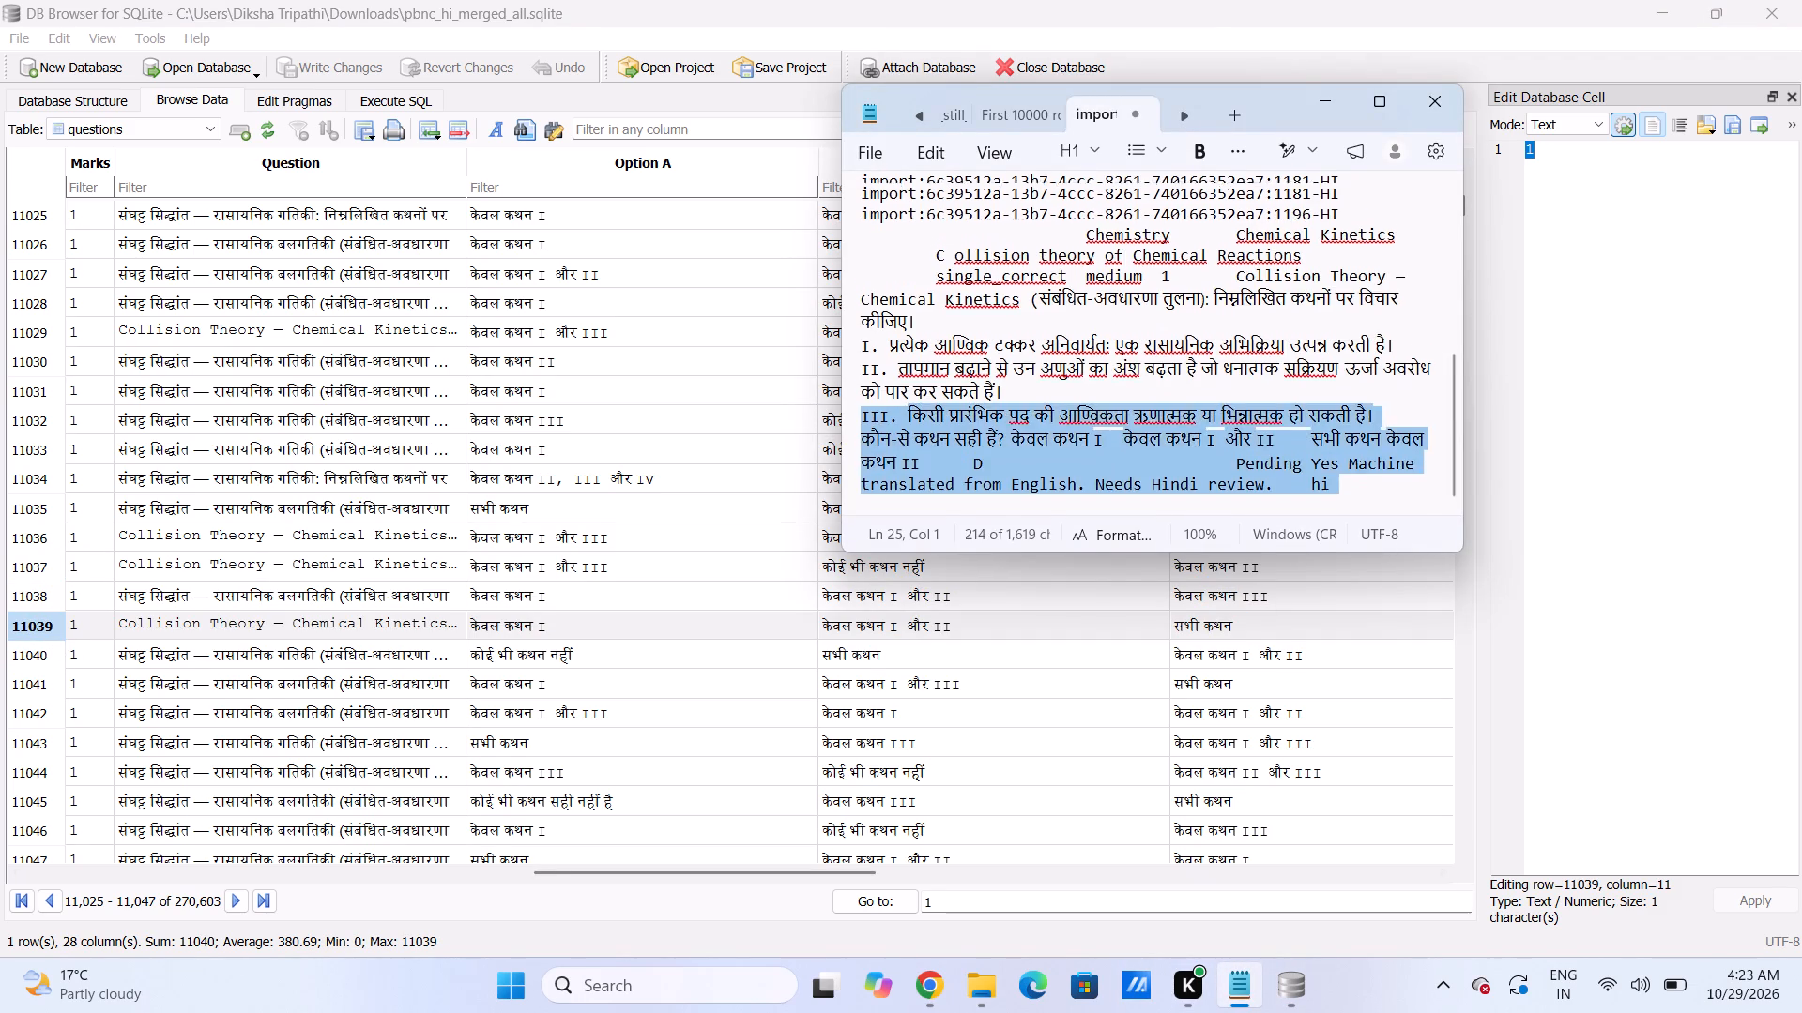
{"action": "scroll", "coordinate": [896, 393], "scroll_direction": "up", "scroll_amount": 1}
{"action": "left_click_drag", "start_coordinate": [896, 393], "coordinate": [893, 355]}
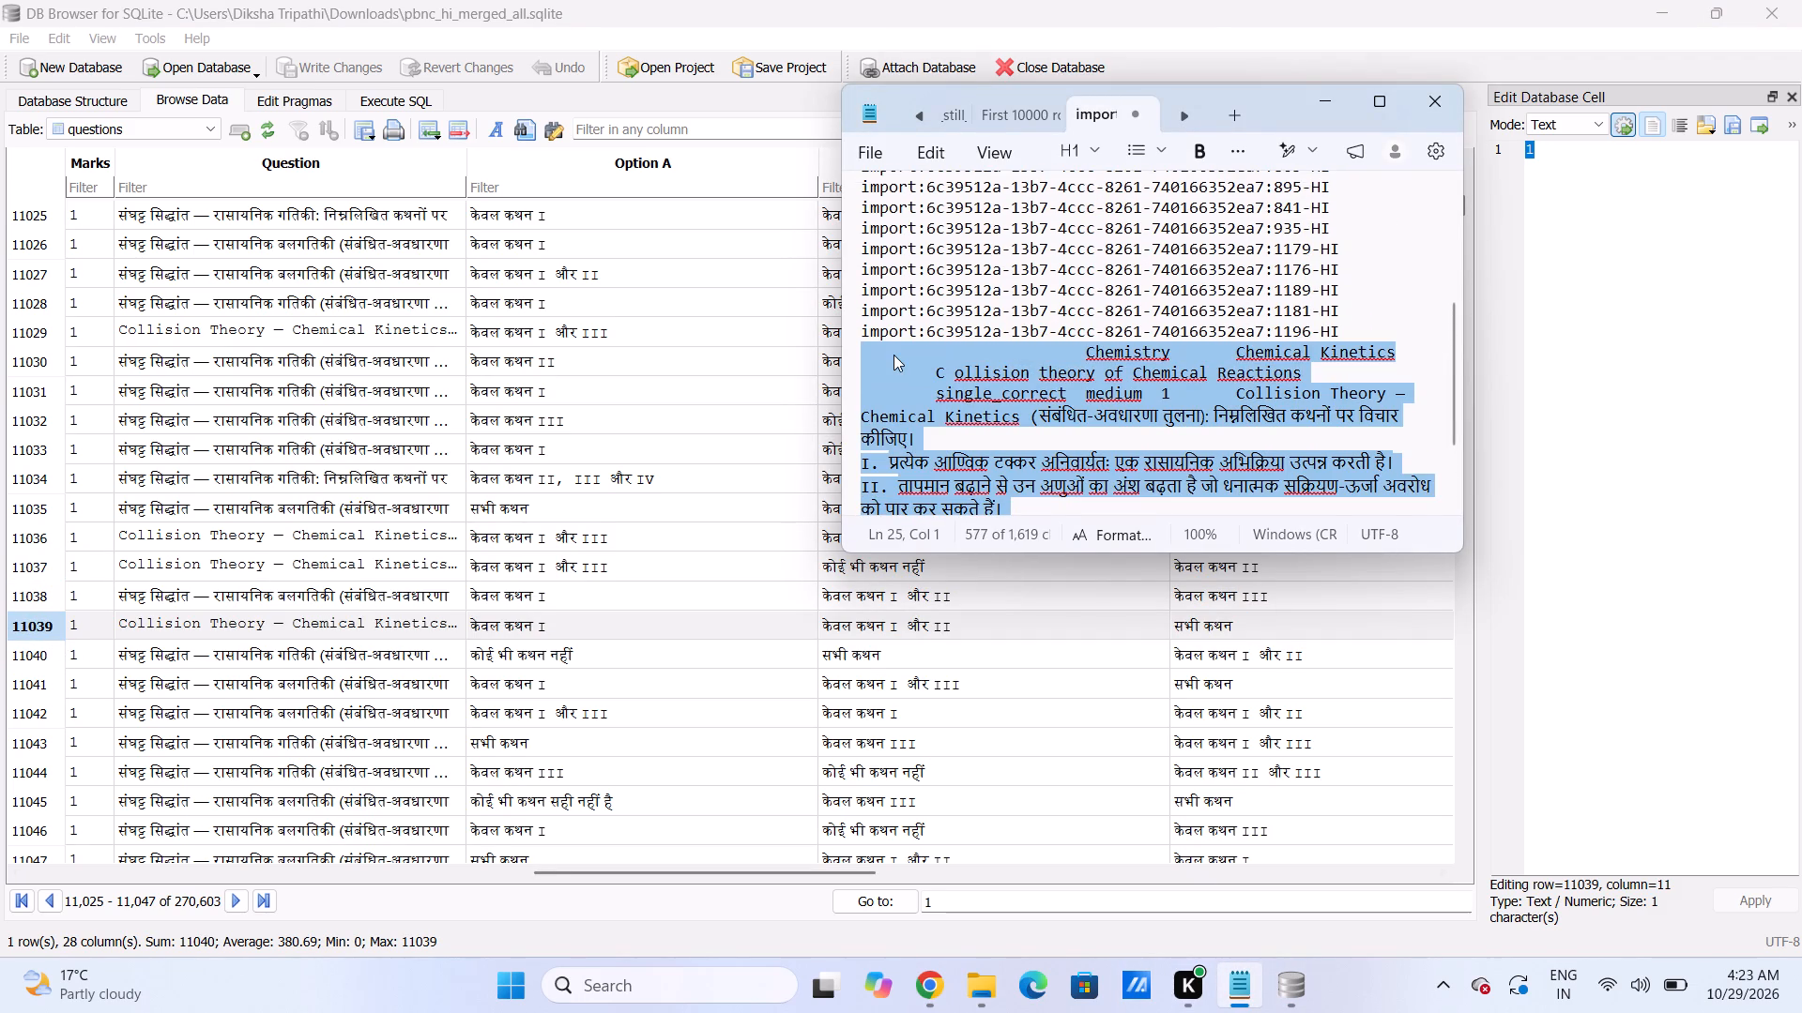
{"action": "key", "text": "BackSpace"}
{"action": "key", "text": "Return"}
{"action": "scroll", "coordinate": [301, 661], "scroll_direction": "down", "scroll_amount": 1}
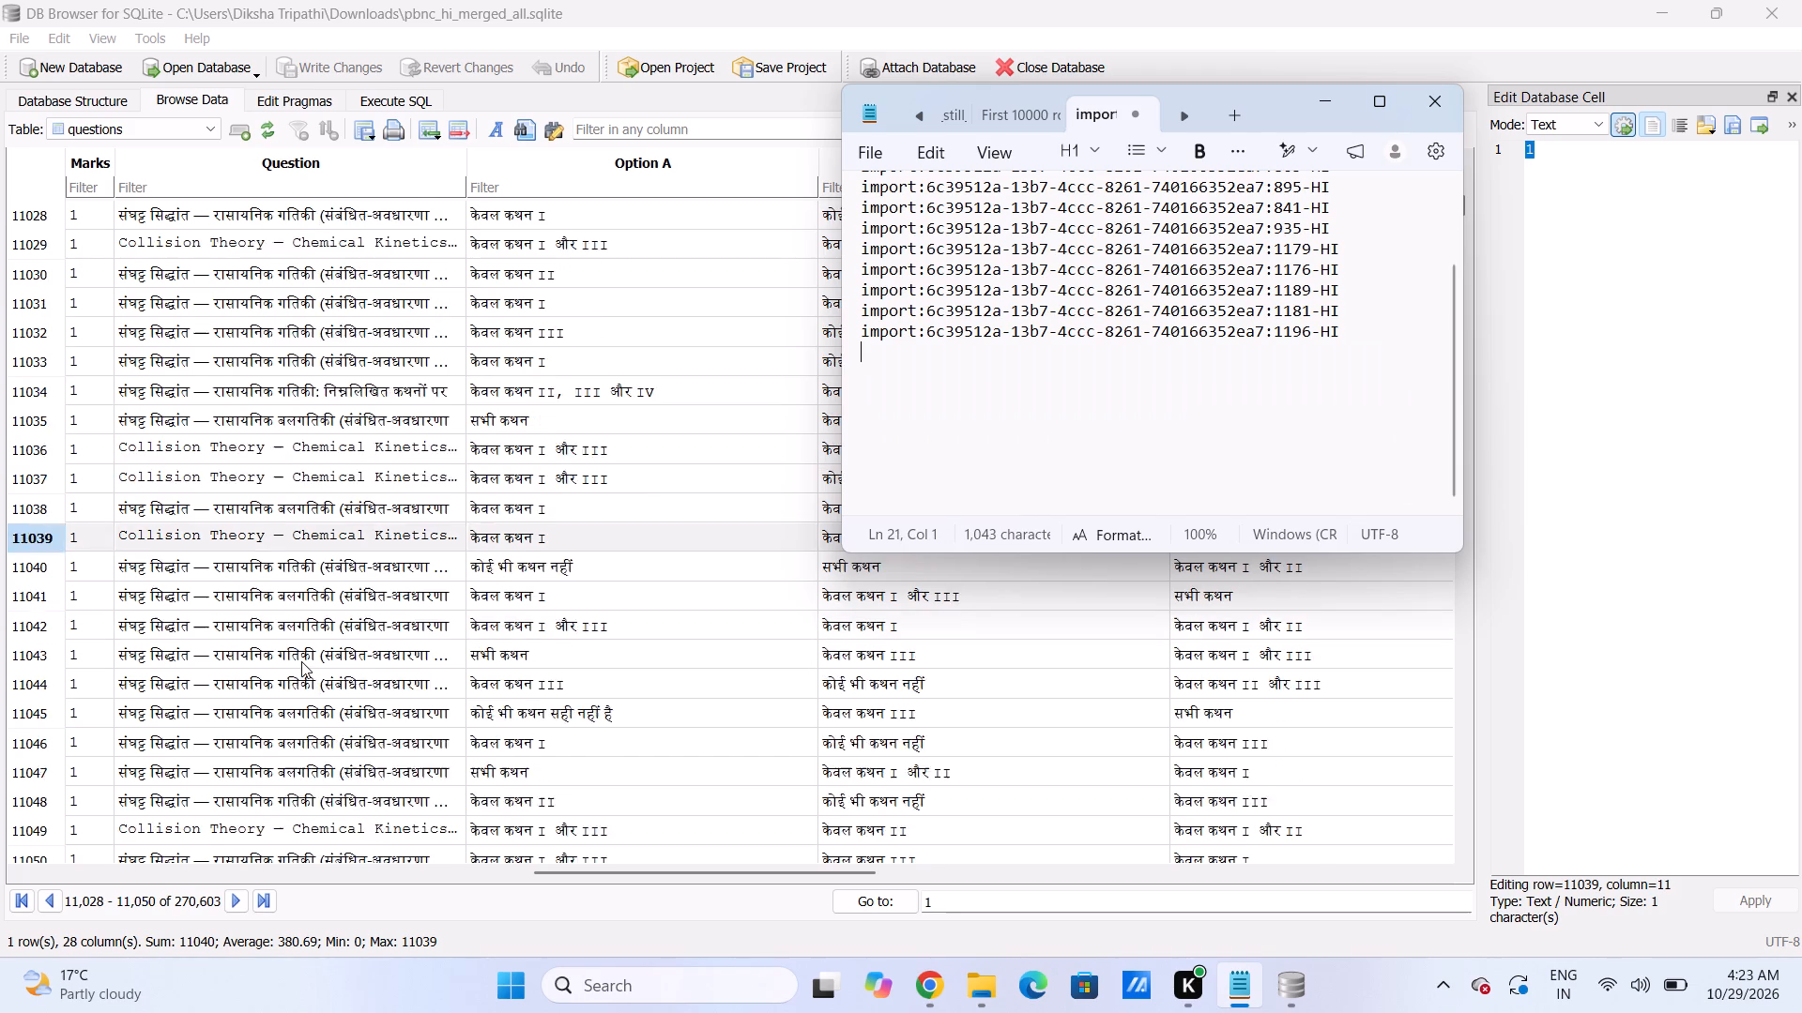
{"action": "scroll", "coordinate": [301, 661], "scroll_direction": "down", "scroll_amount": 2}
{"action": "left_click", "coordinate": [59, 649]}
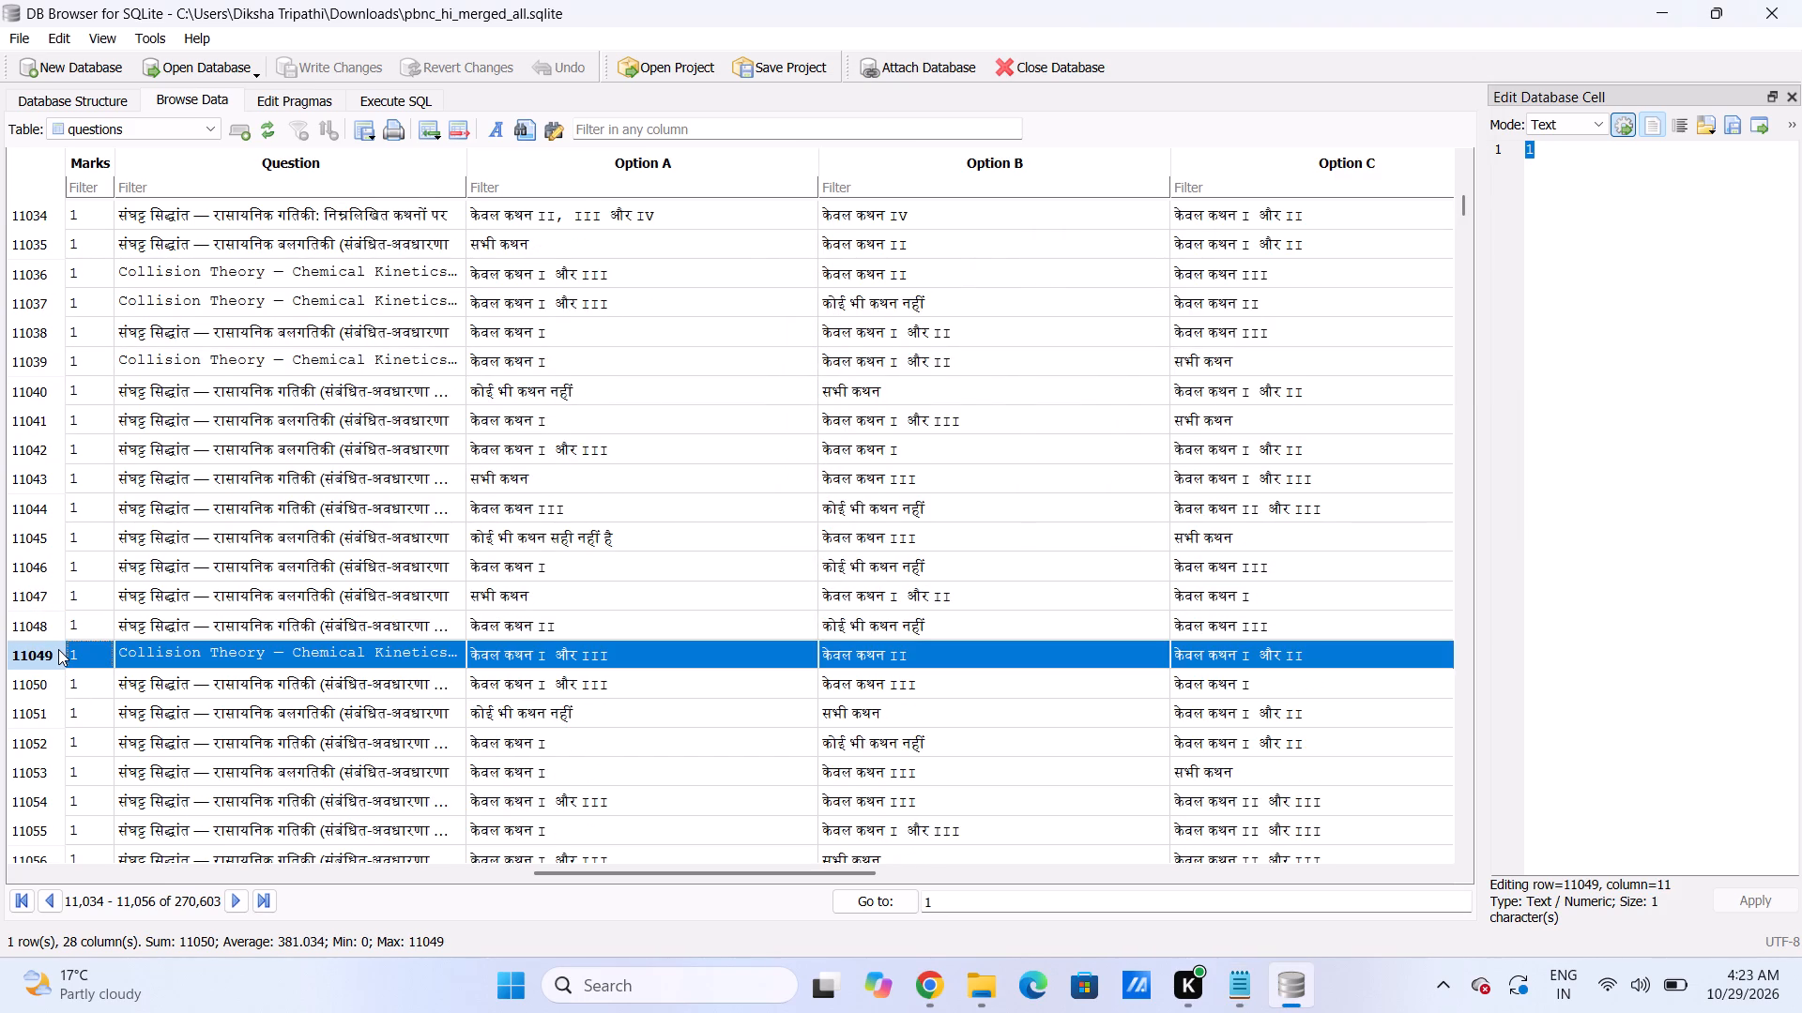
{"action": "key", "text": "ctrl+c"}
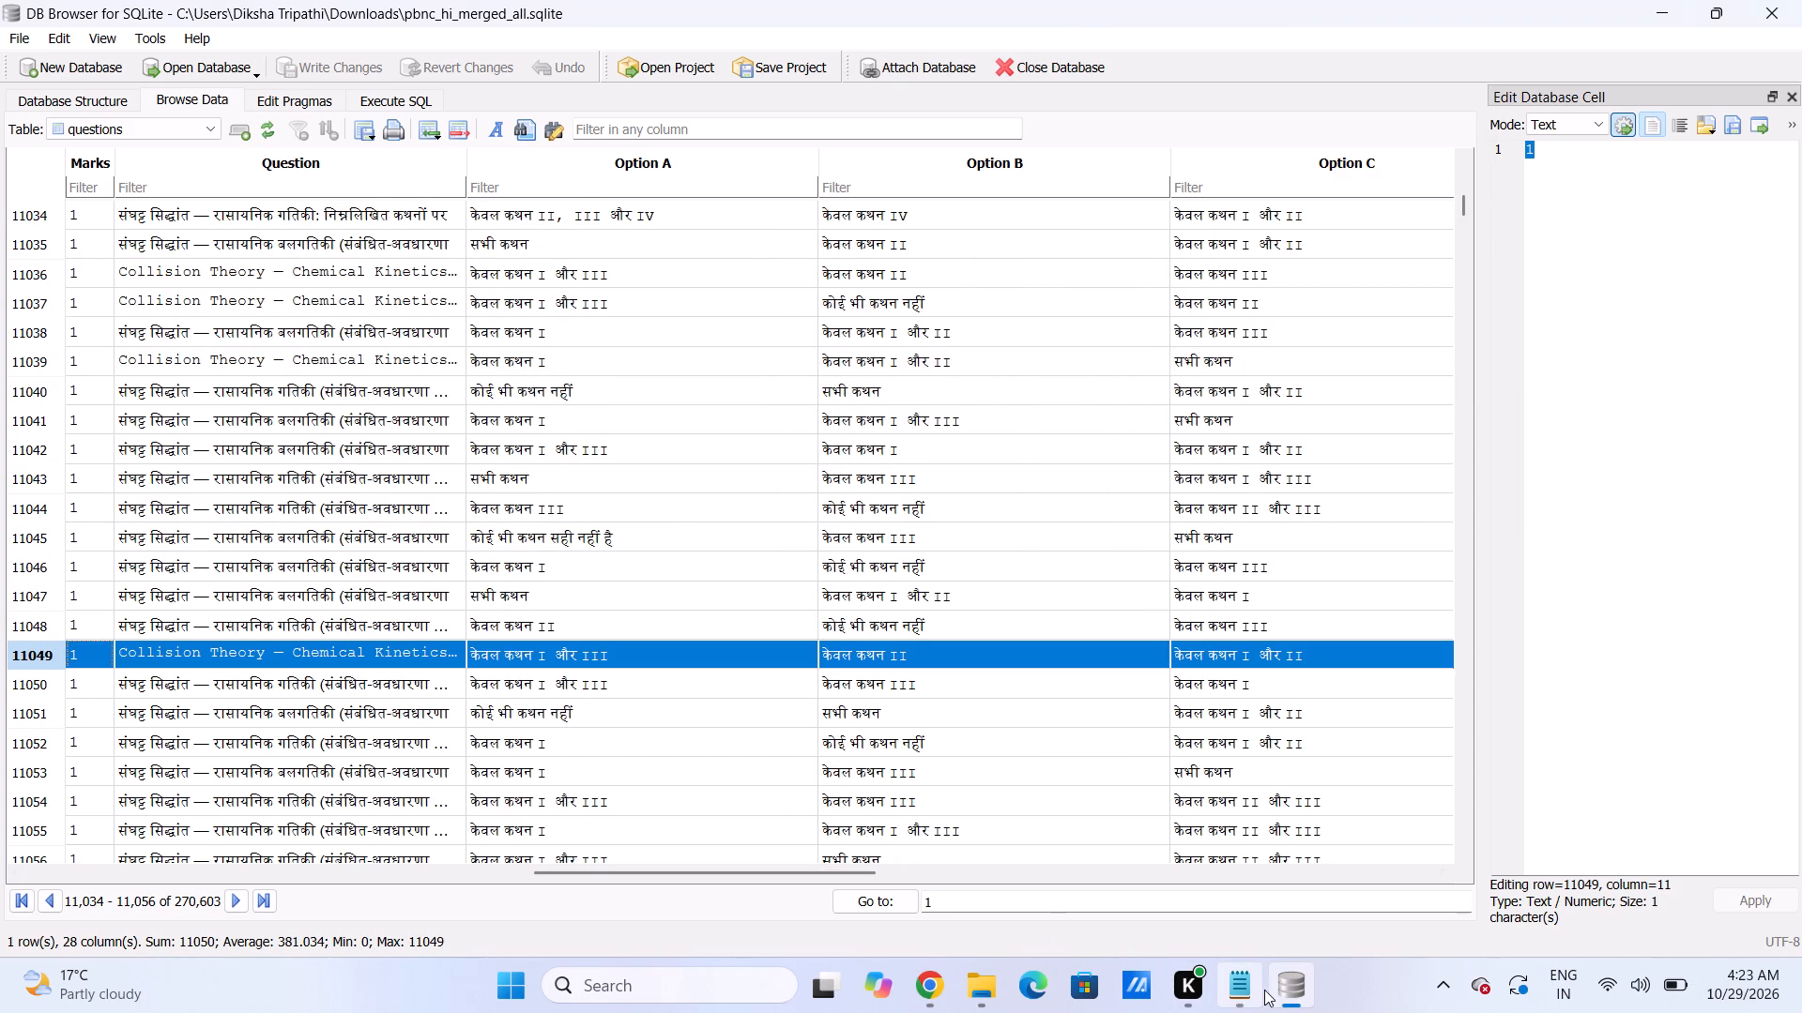
{"action": "left_click", "coordinate": [1245, 984]}
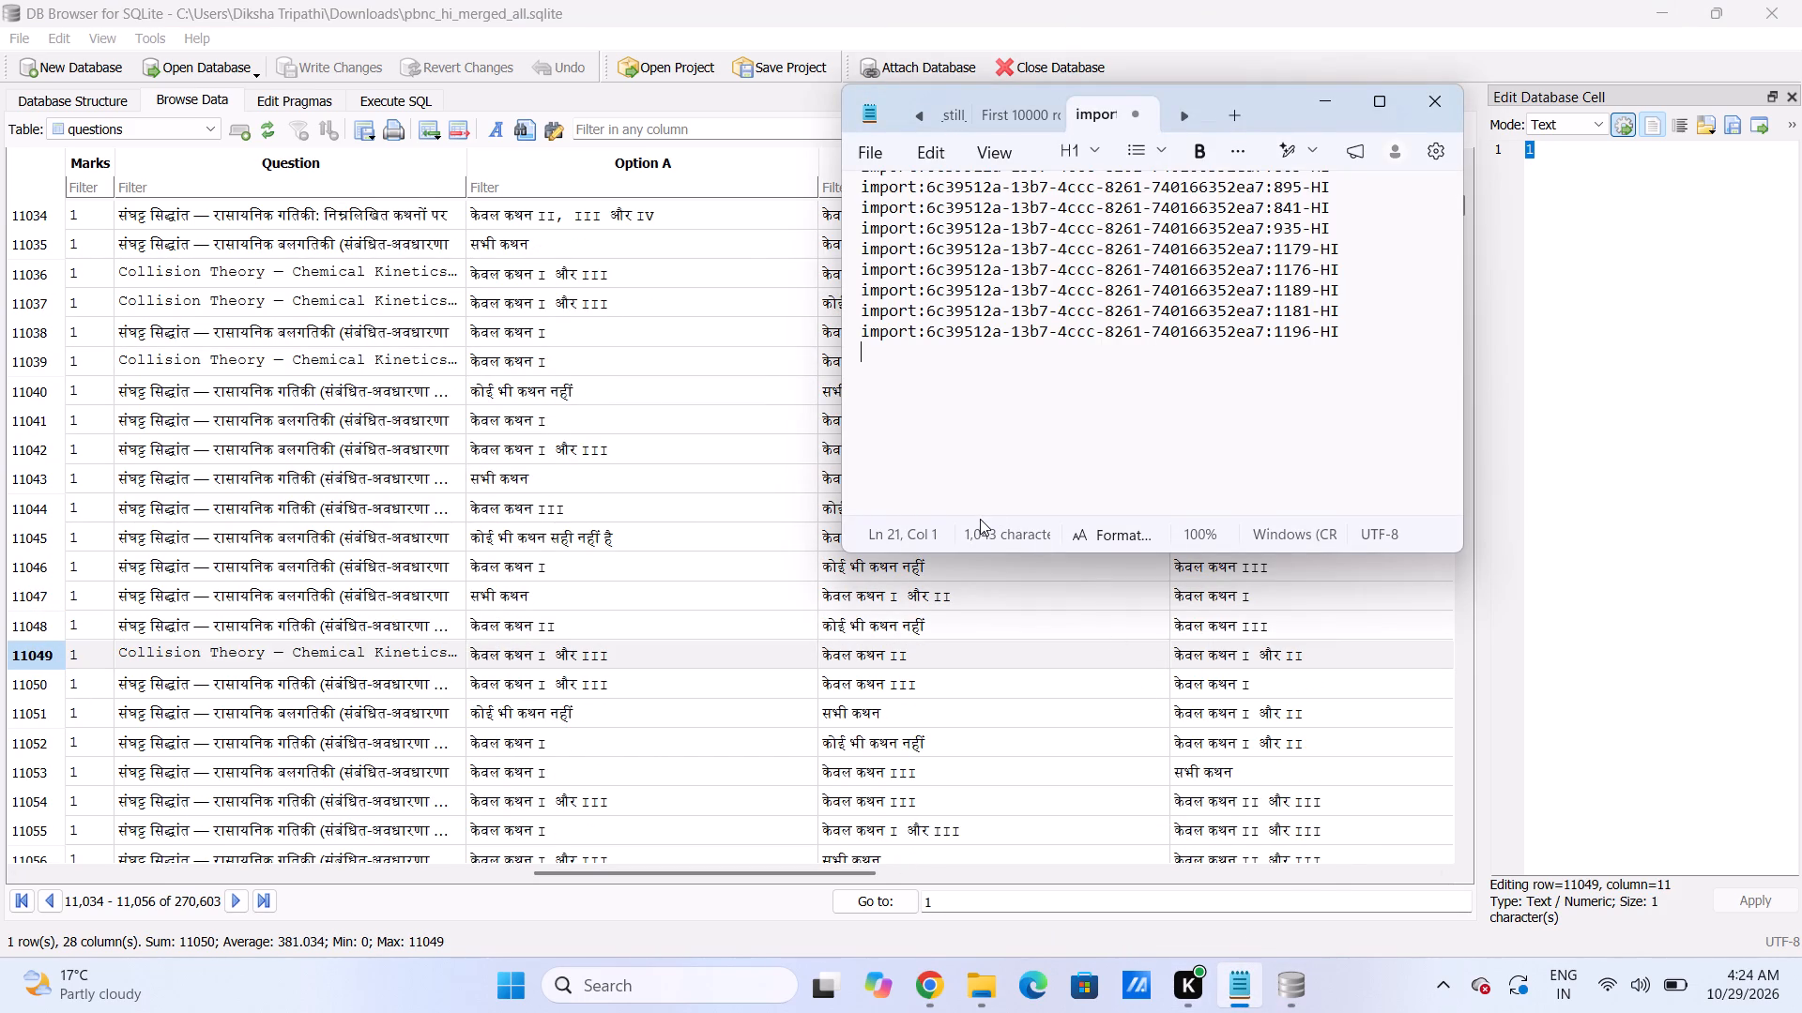
{"action": "key", "text": "ctrl+v"}
{"action": "left_click_drag", "start_coordinate": [869, 496], "coordinate": [869, 482]}
{"action": "scroll", "coordinate": [869, 487], "scroll_direction": "up", "scroll_amount": 2}
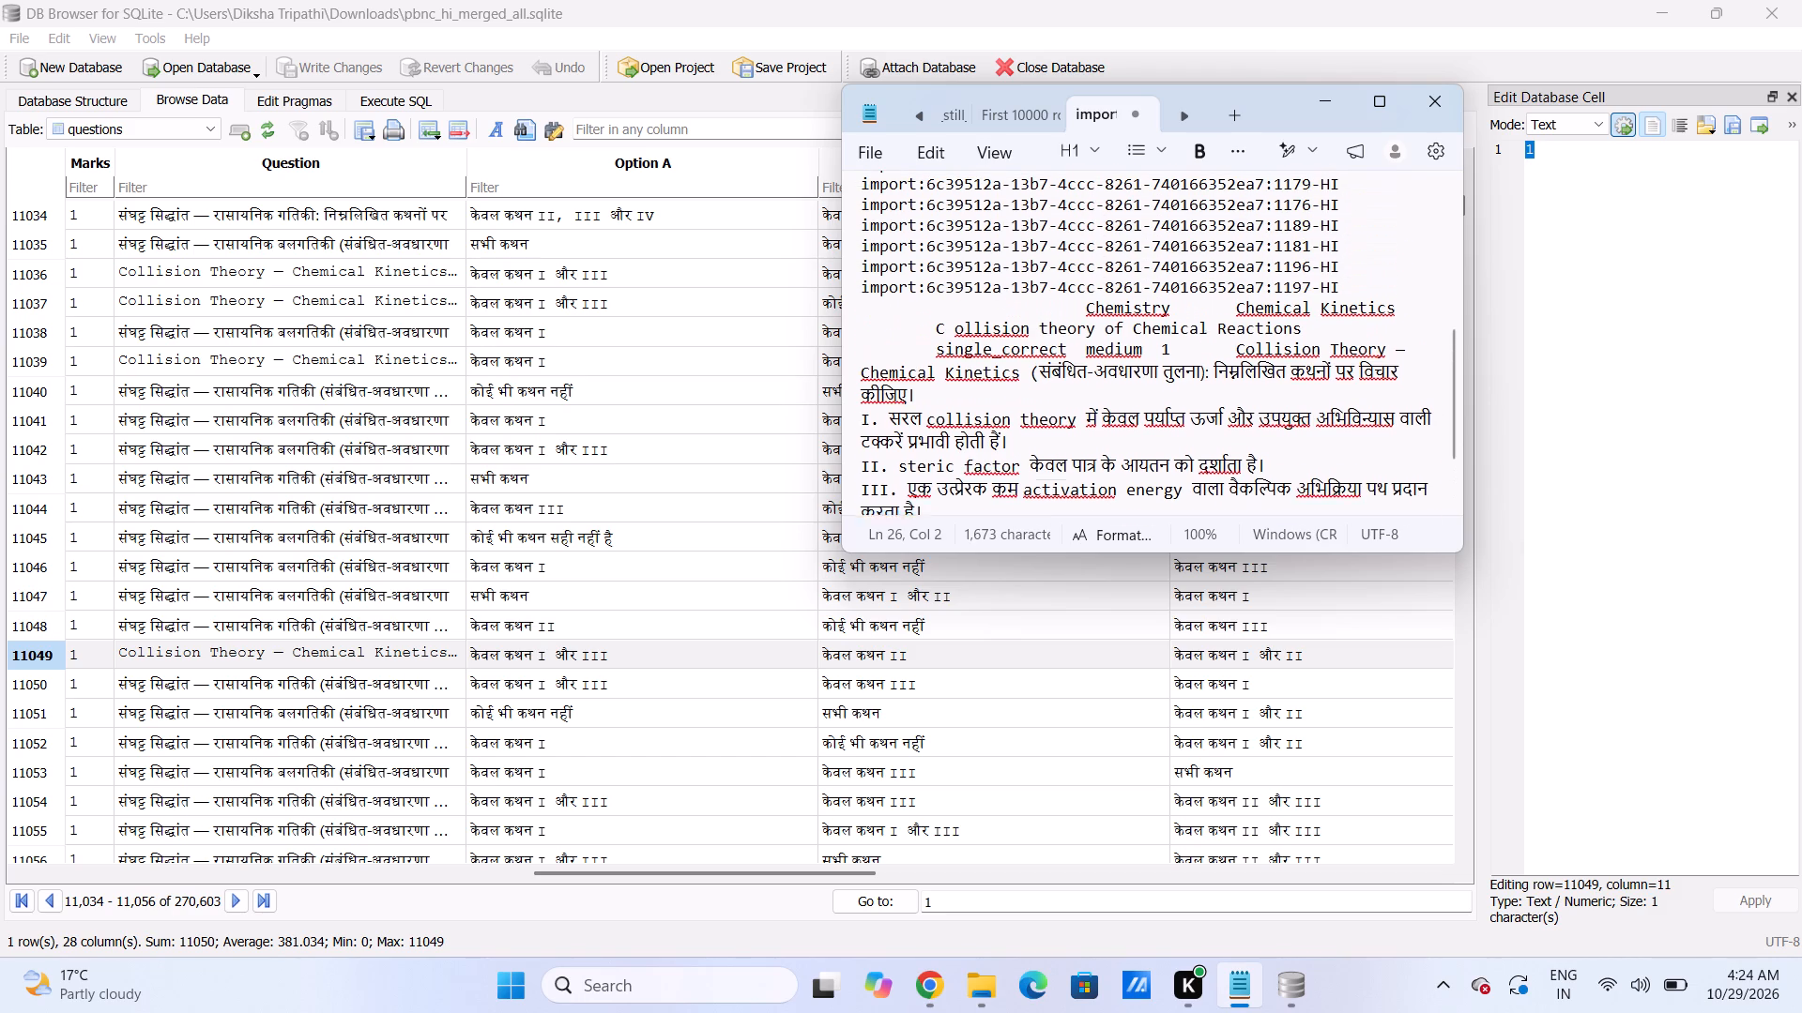
{"action": "left_click_drag", "start_coordinate": [869, 482], "coordinate": [856, 312]}
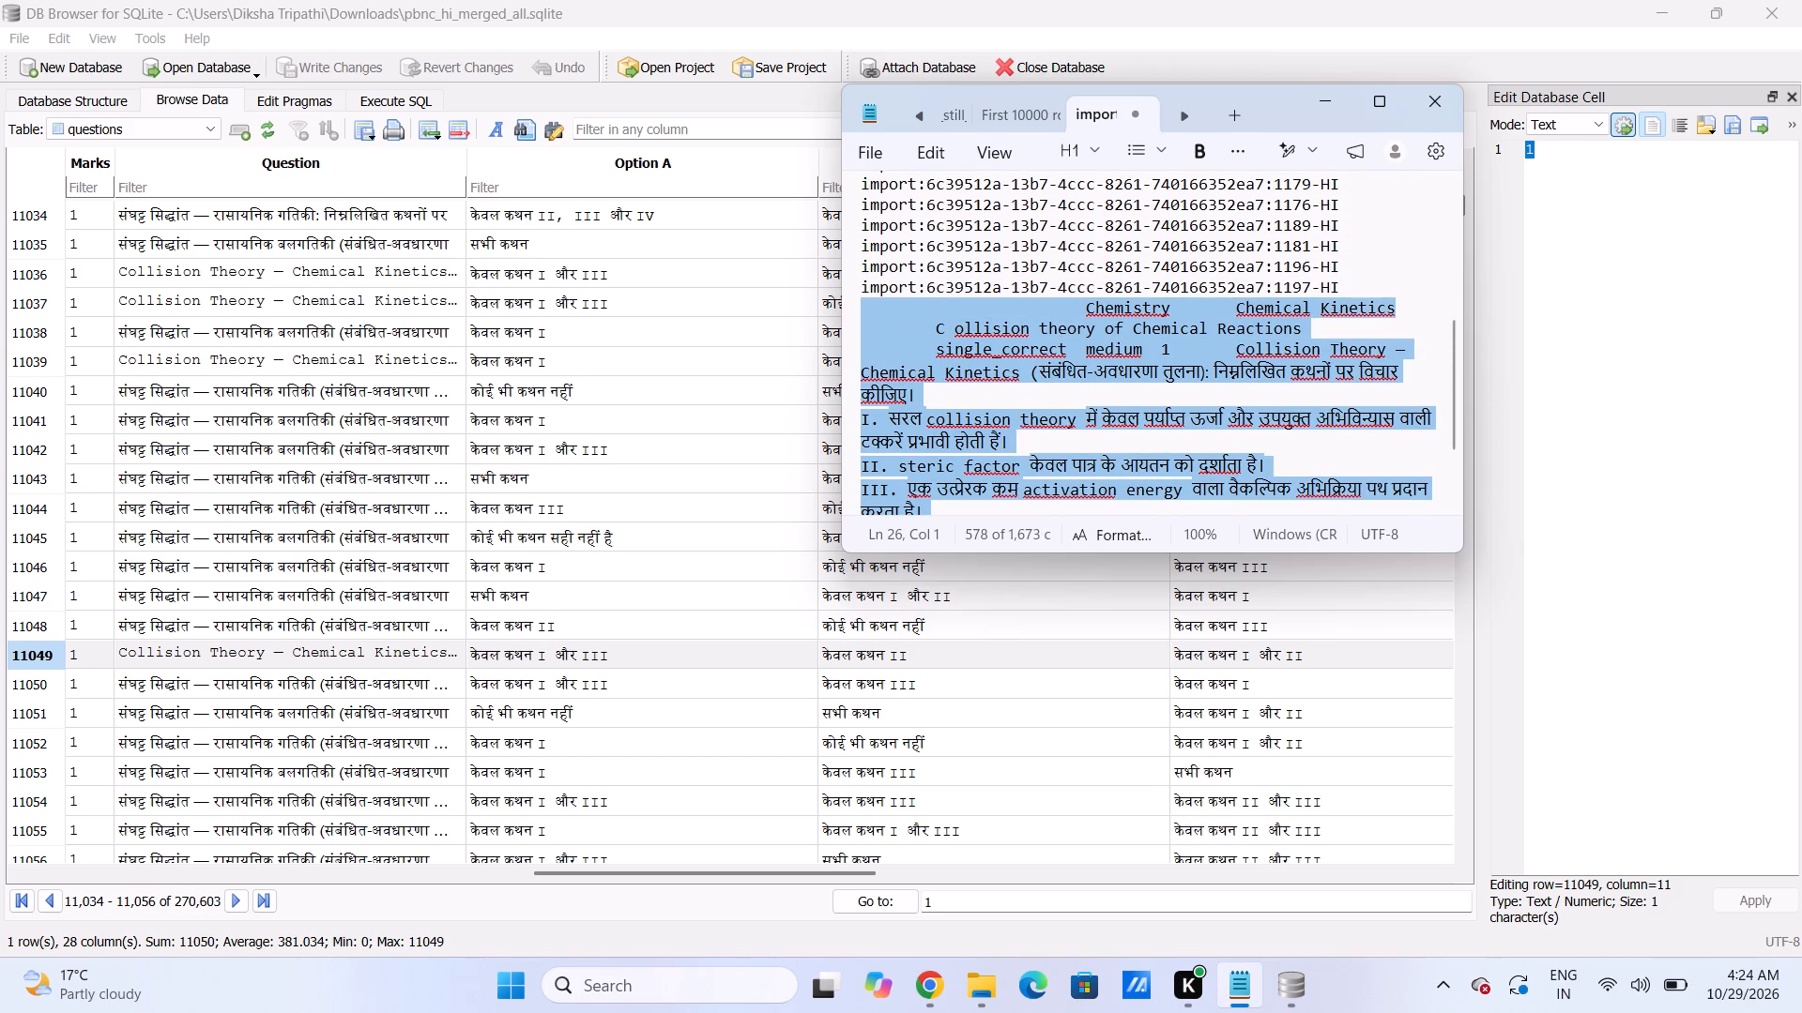
{"action": "key", "text": "BackSpace"}
{"action": "key", "text": "Return"}
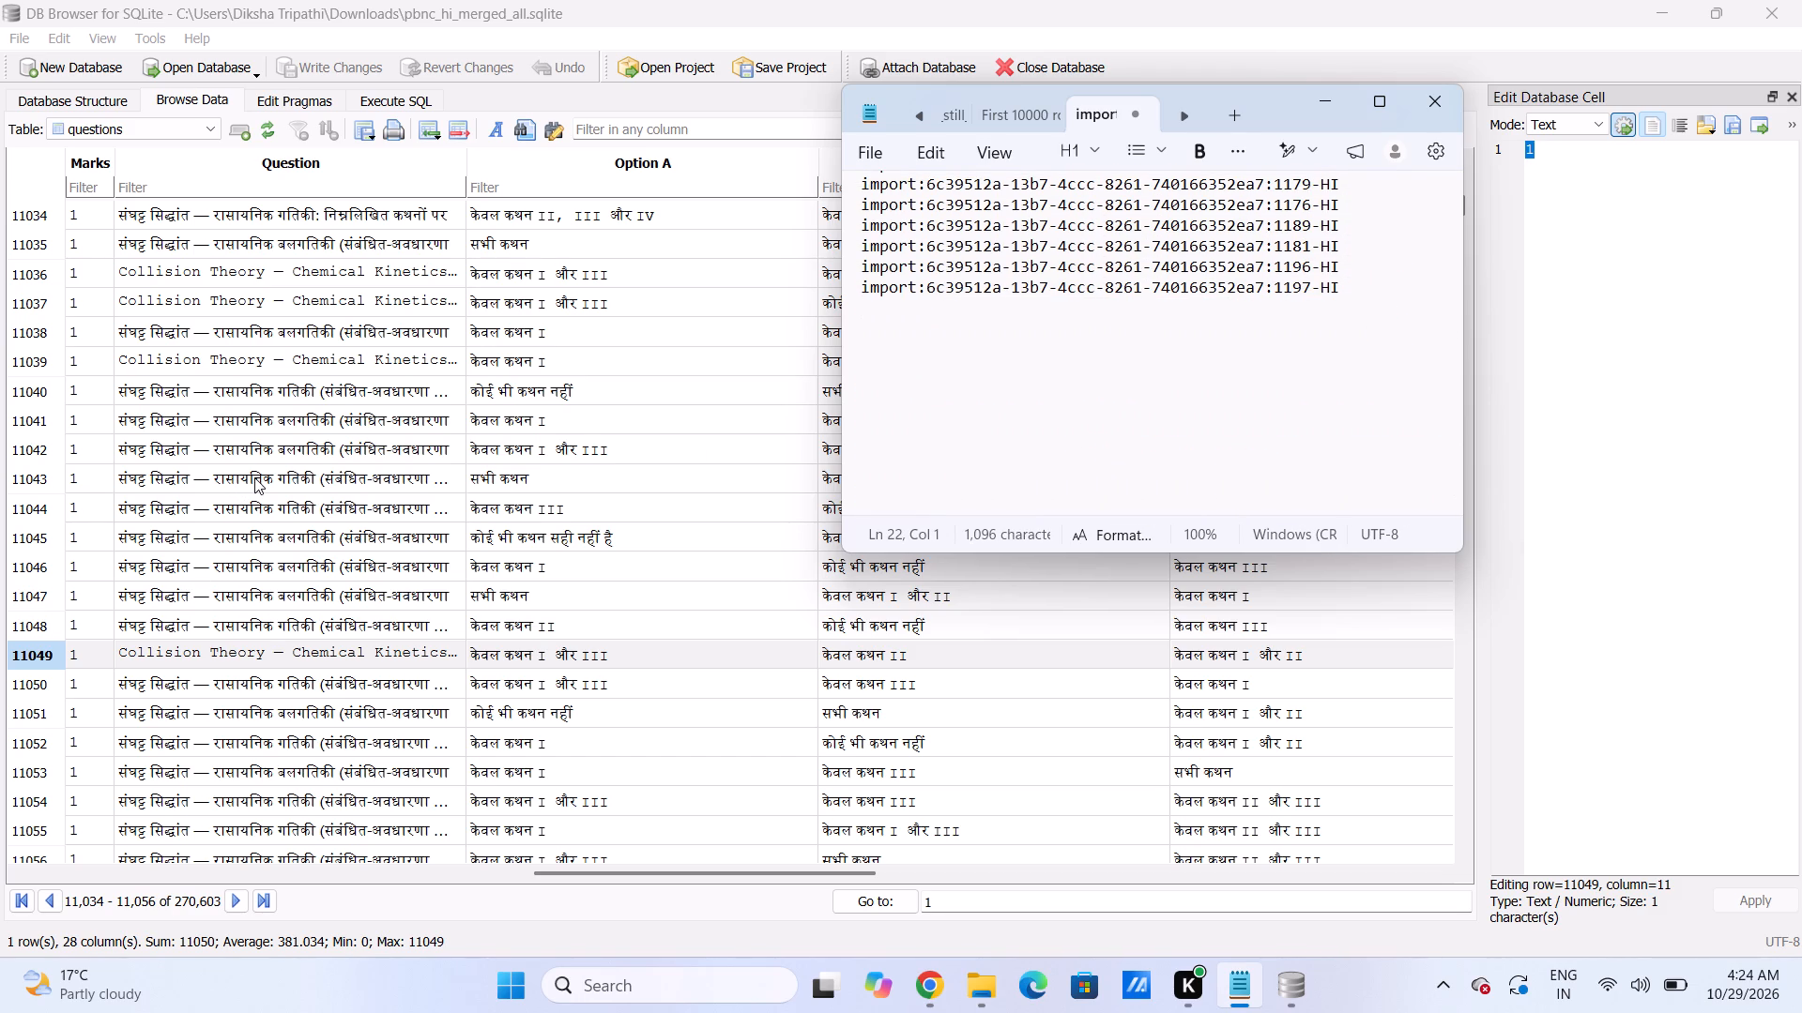
{"action": "scroll", "coordinate": [254, 476], "scroll_direction": "down", "scroll_amount": 3}
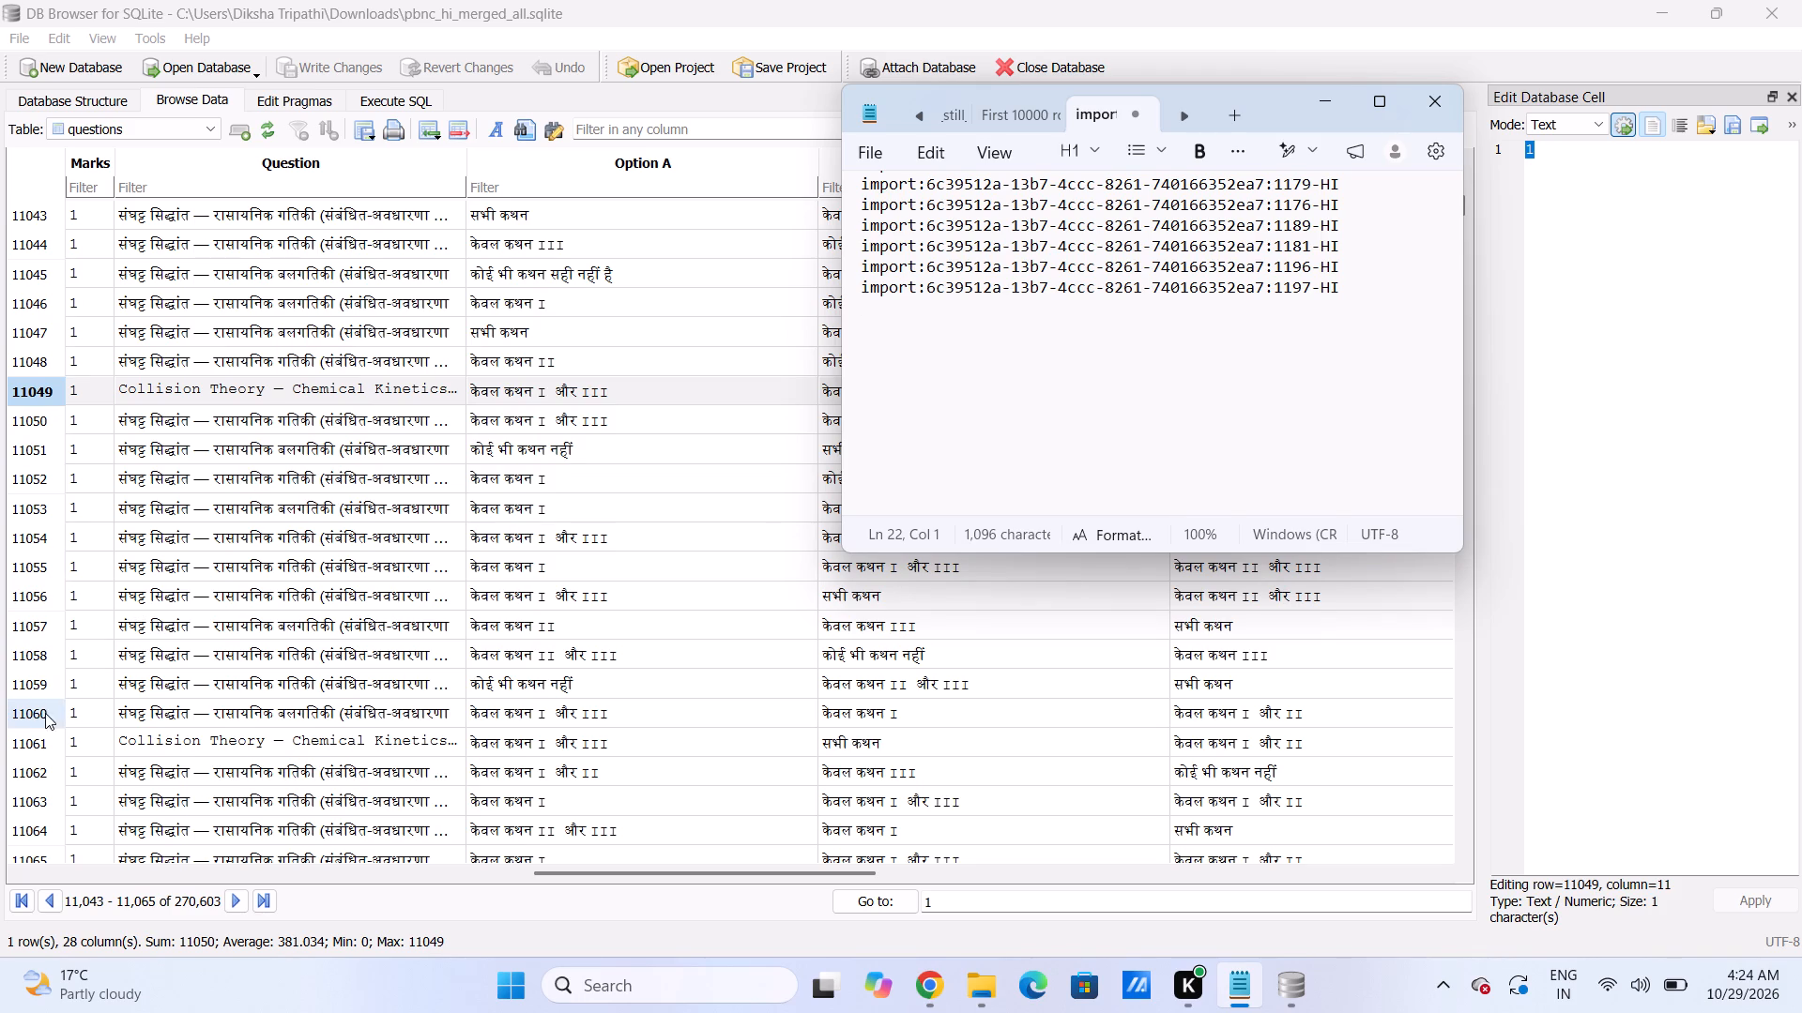
{"action": "left_click", "coordinate": [47, 738]}
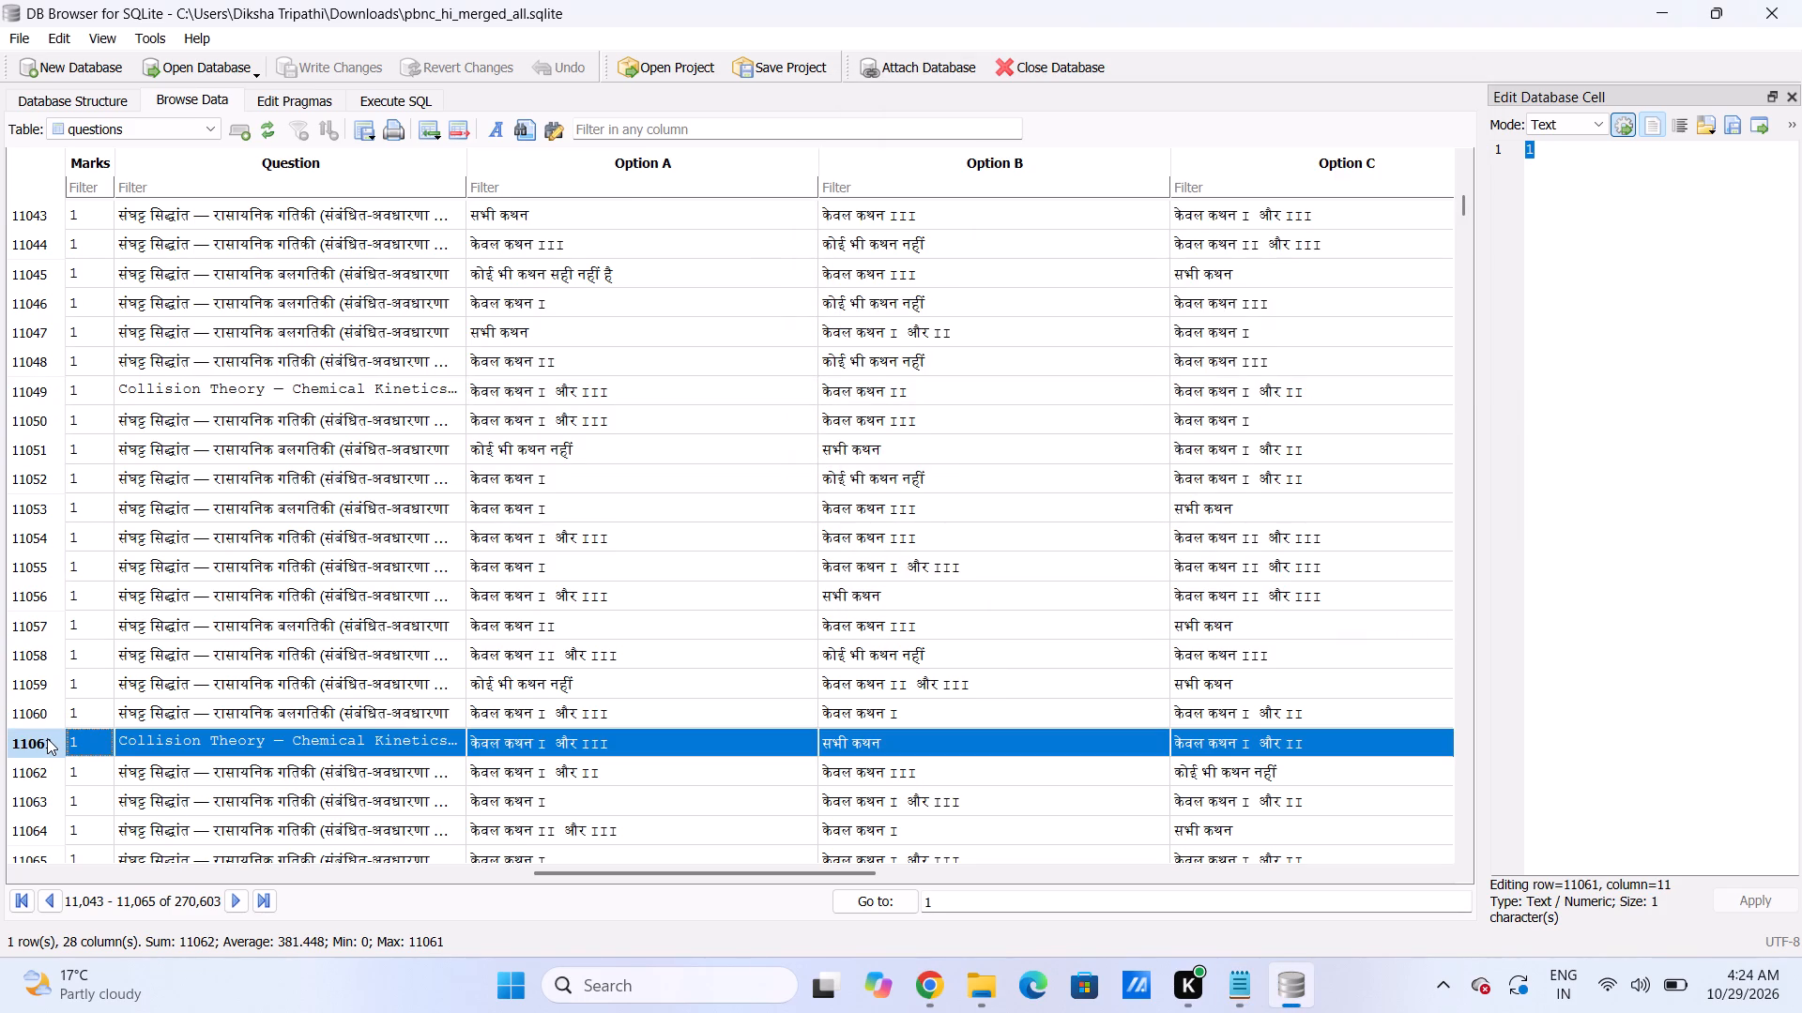
{"action": "key", "text": "ctrl+c"}
{"action": "left_click", "coordinate": [1250, 985]}
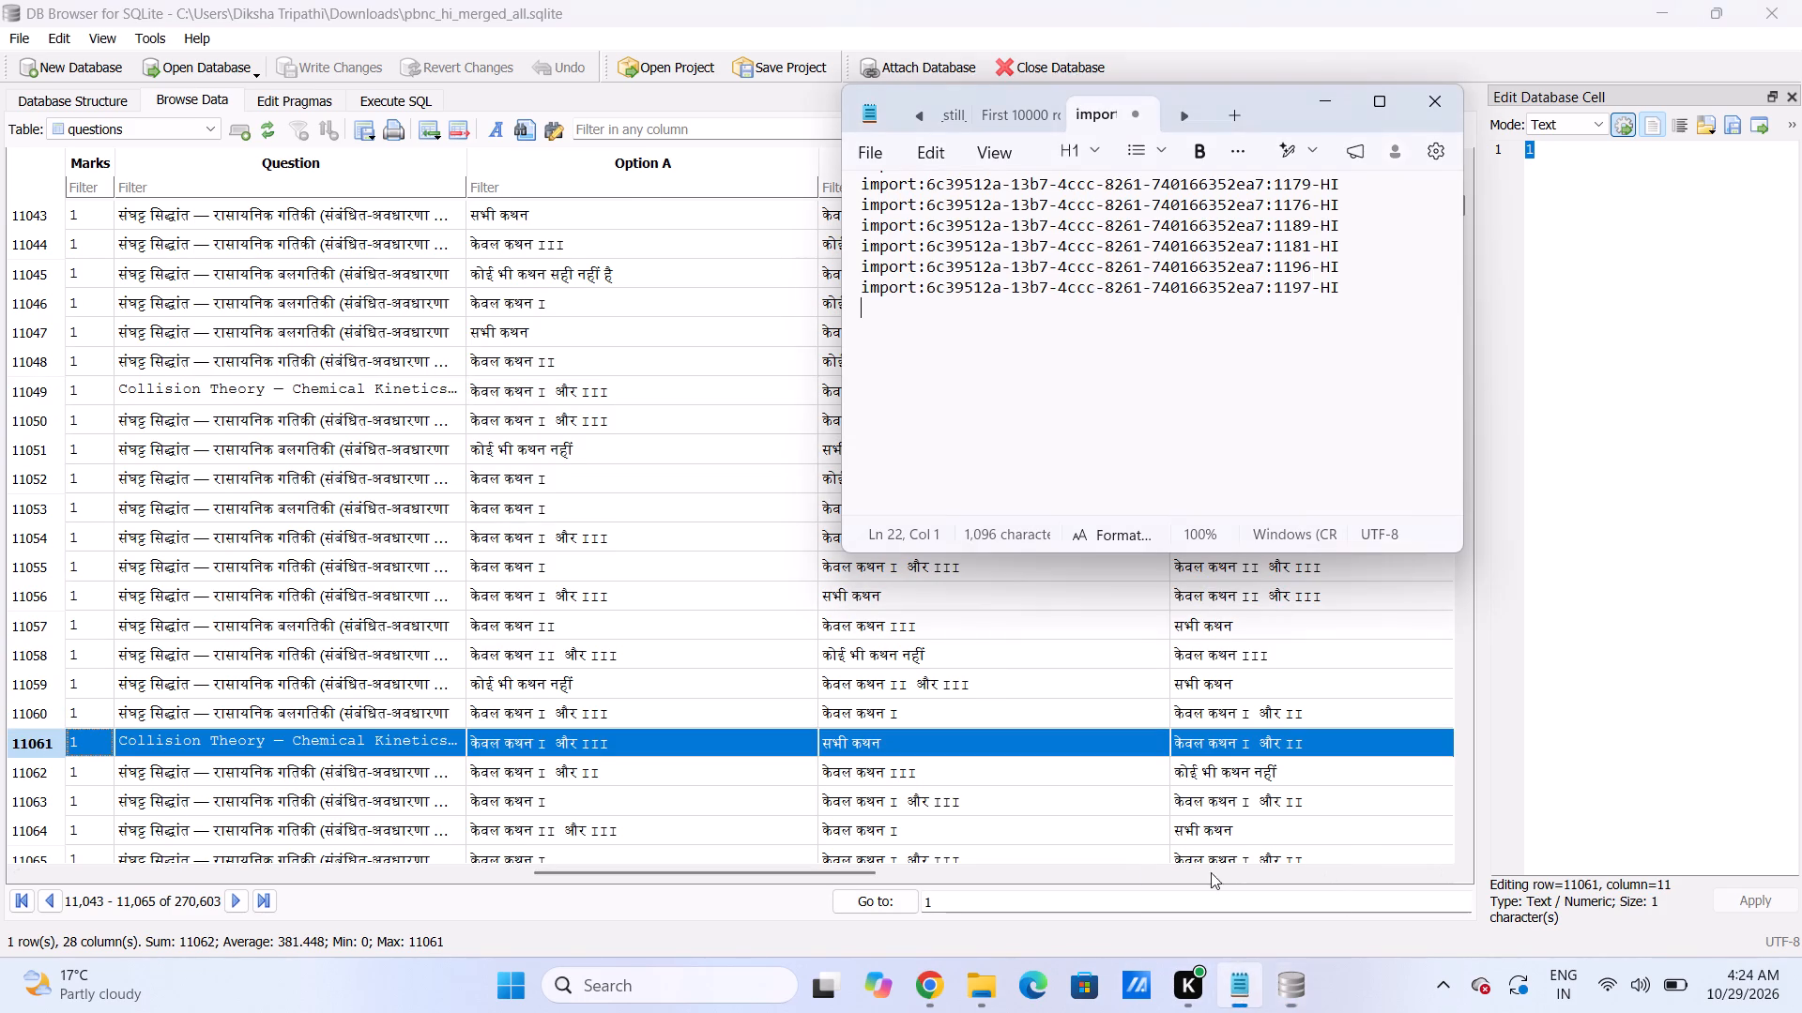
{"action": "key", "text": "ctrl+v"}
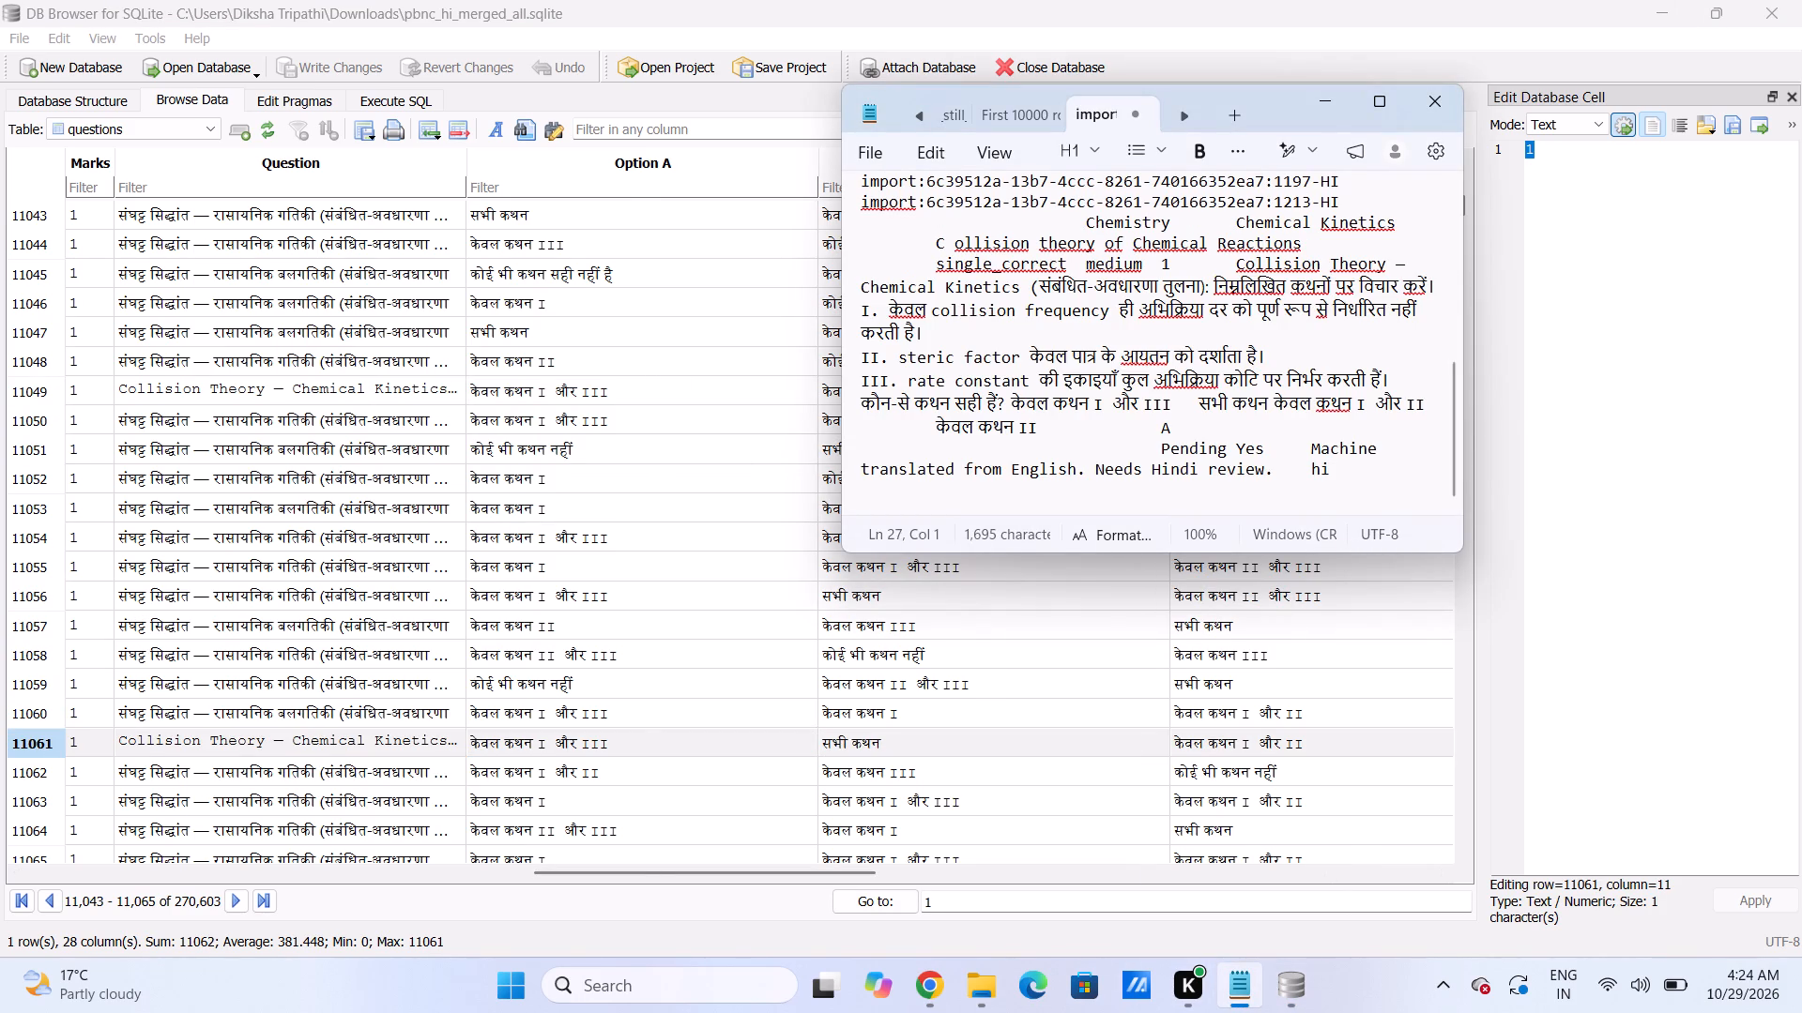
{"action": "left_click_drag", "start_coordinate": [861, 479], "coordinate": [860, 229]}
{"action": "key", "text": "BackSpace"}
{"action": "key", "text": "Return"}
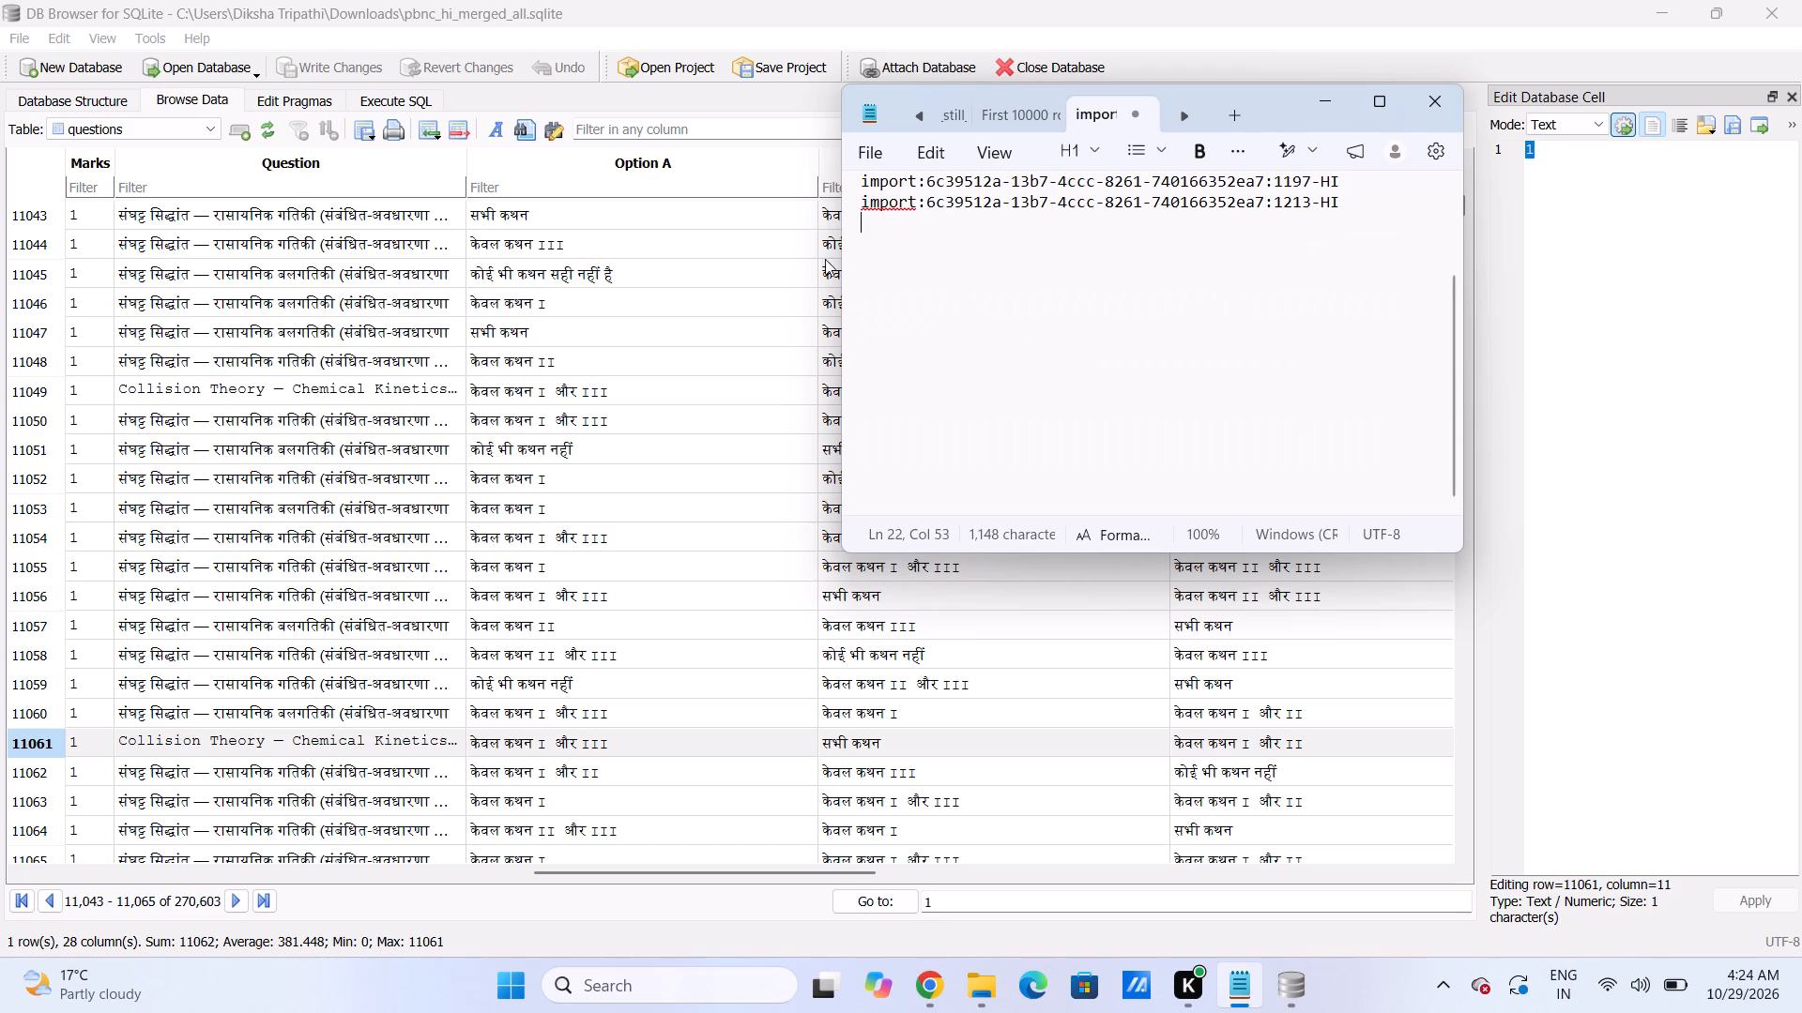
{"action": "scroll", "coordinate": [81, 625], "scroll_direction": "down", "scroll_amount": 4}
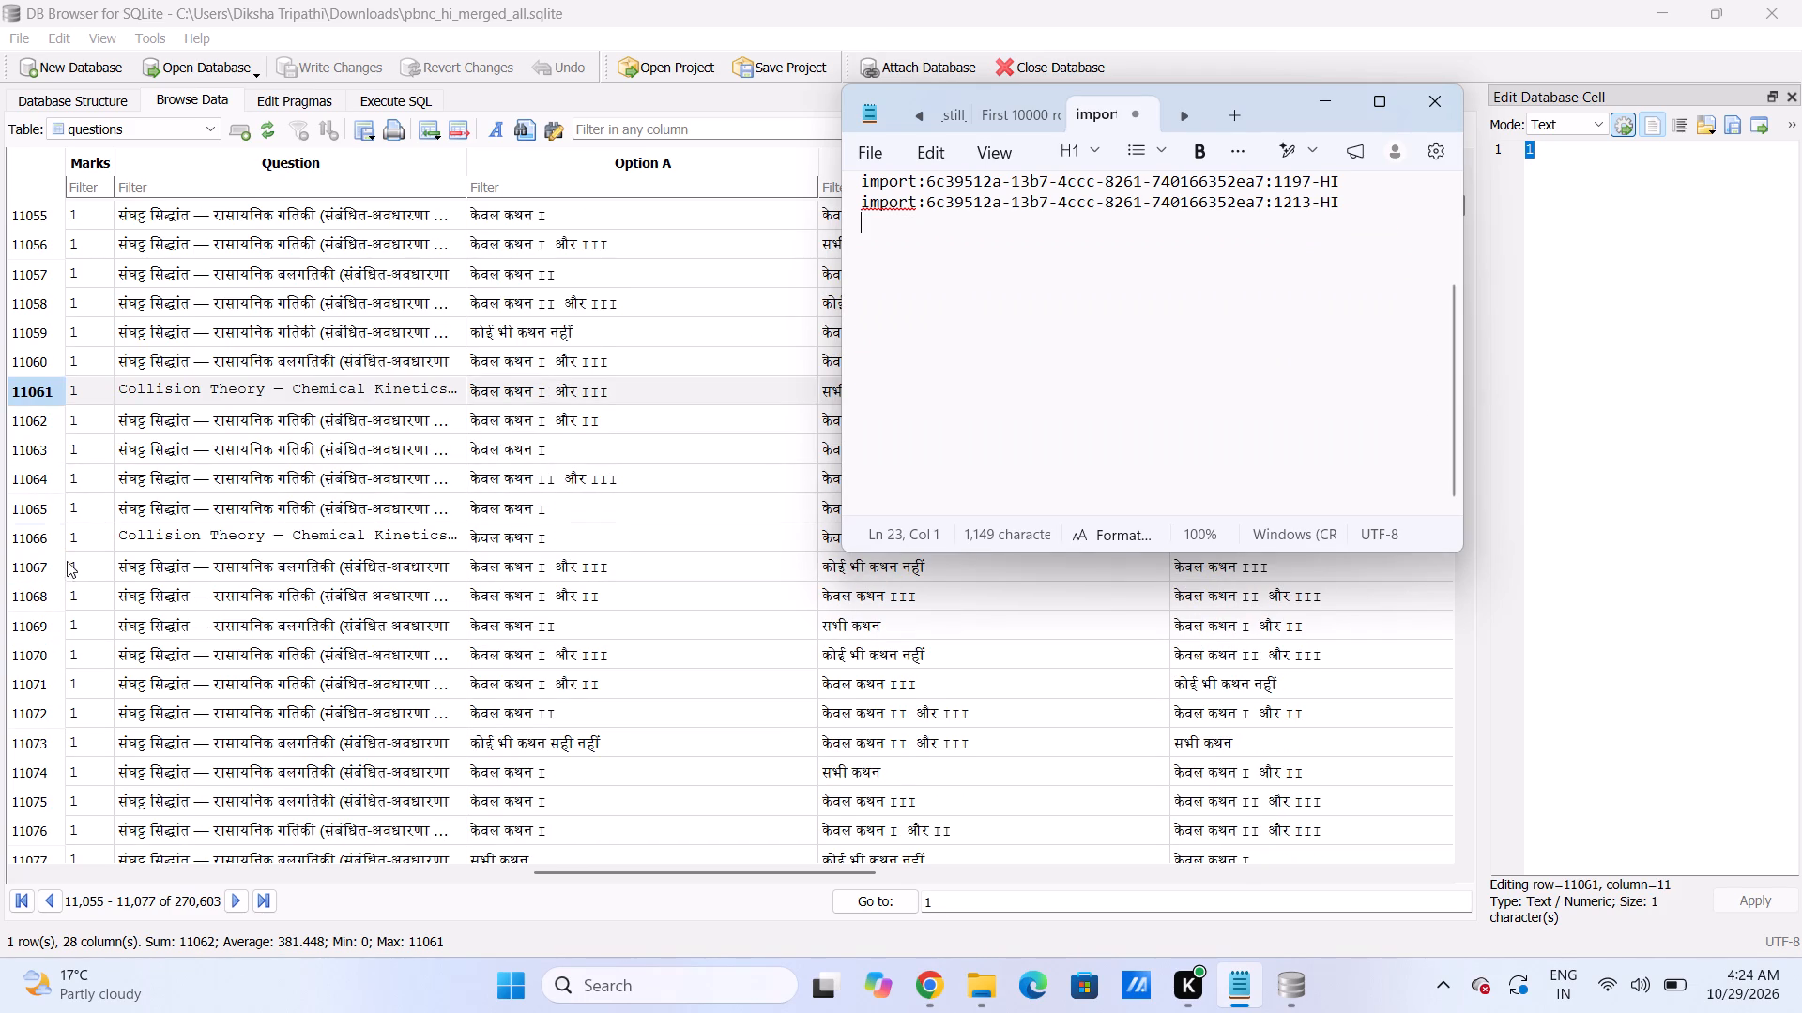
{"action": "left_click", "coordinate": [44, 531]}
{"action": "key", "text": "ctrl+c"}
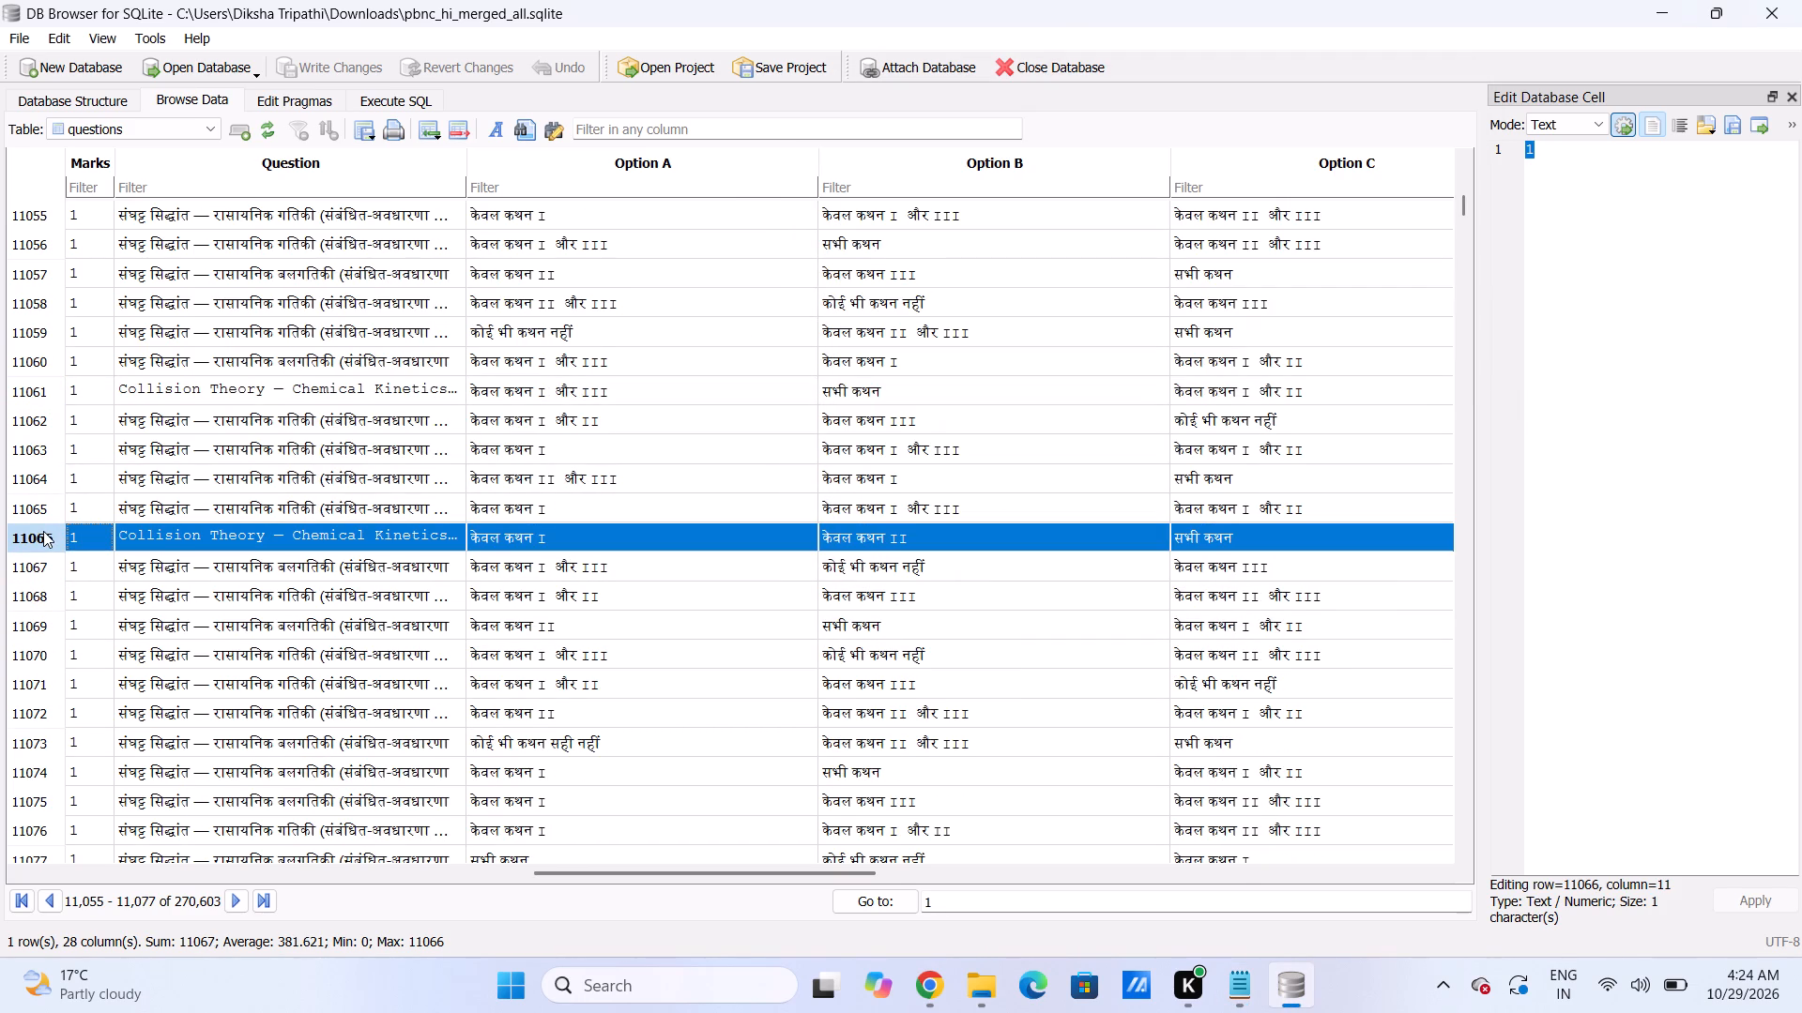
{"action": "left_click", "coordinate": [1244, 1009]}
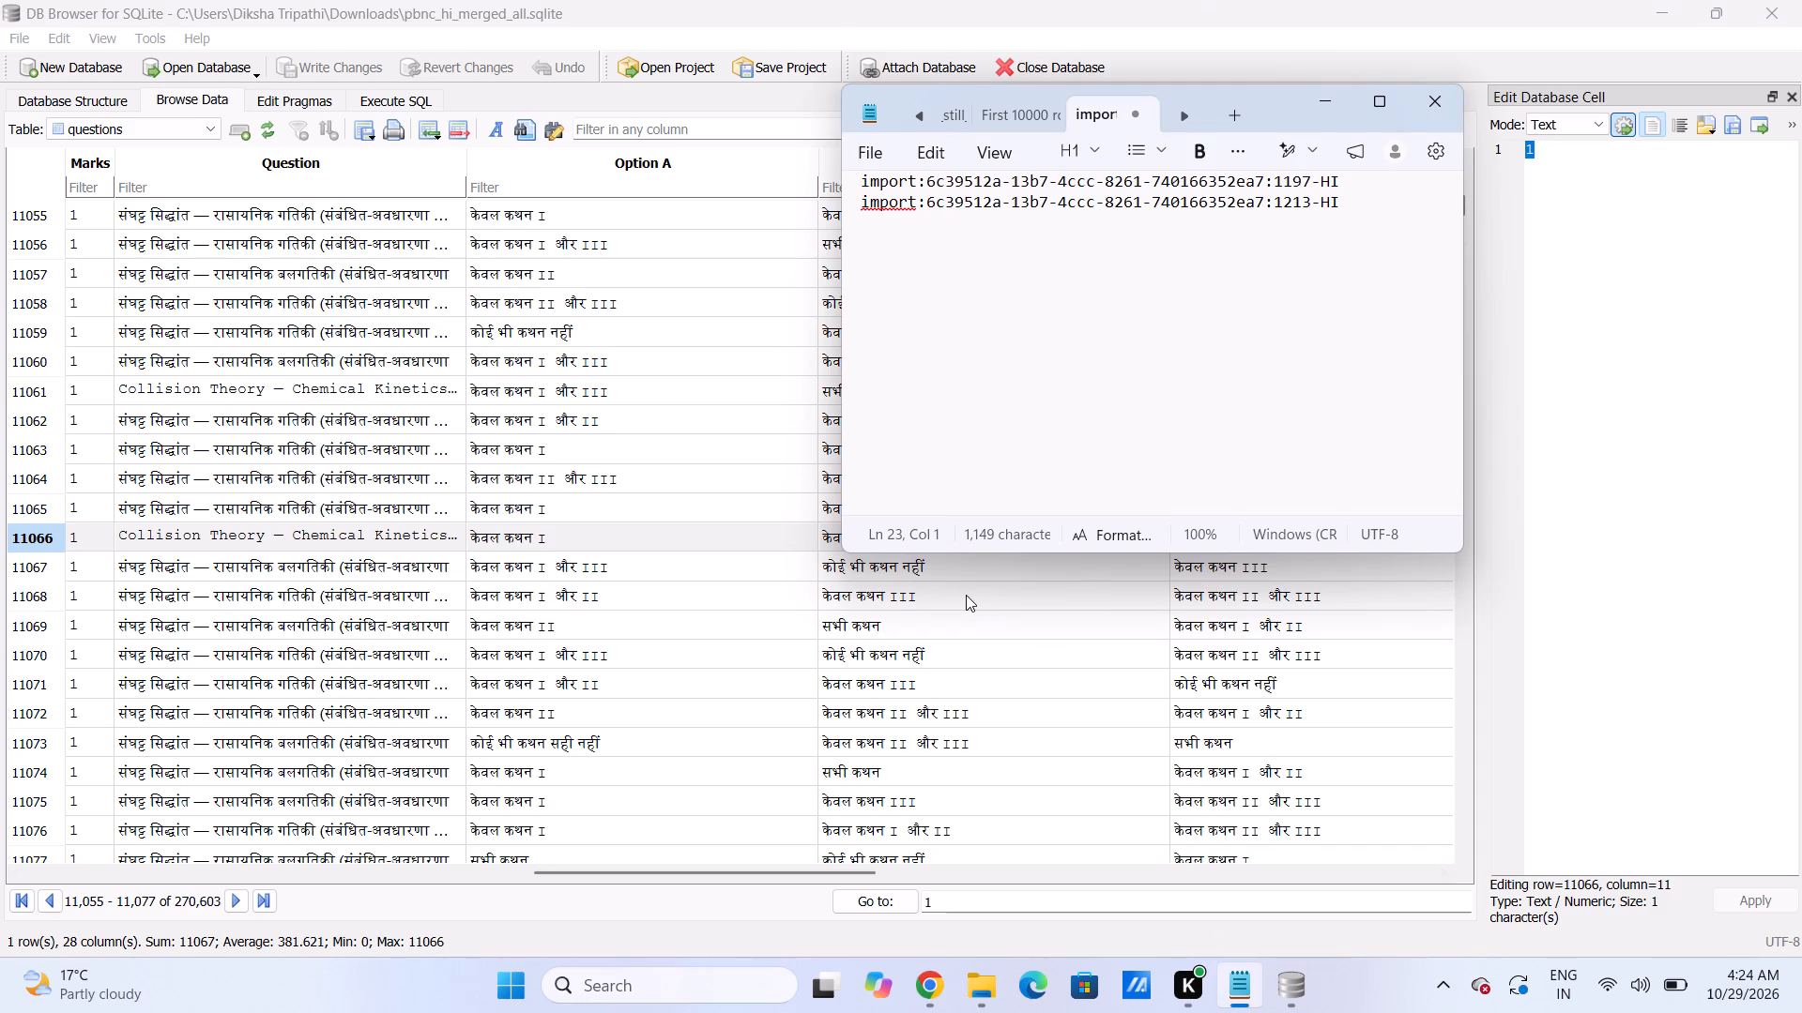
{"action": "key", "text": "ctrl+v"}
{"action": "left_click_drag", "start_coordinate": [879, 497], "coordinate": [862, 343]}
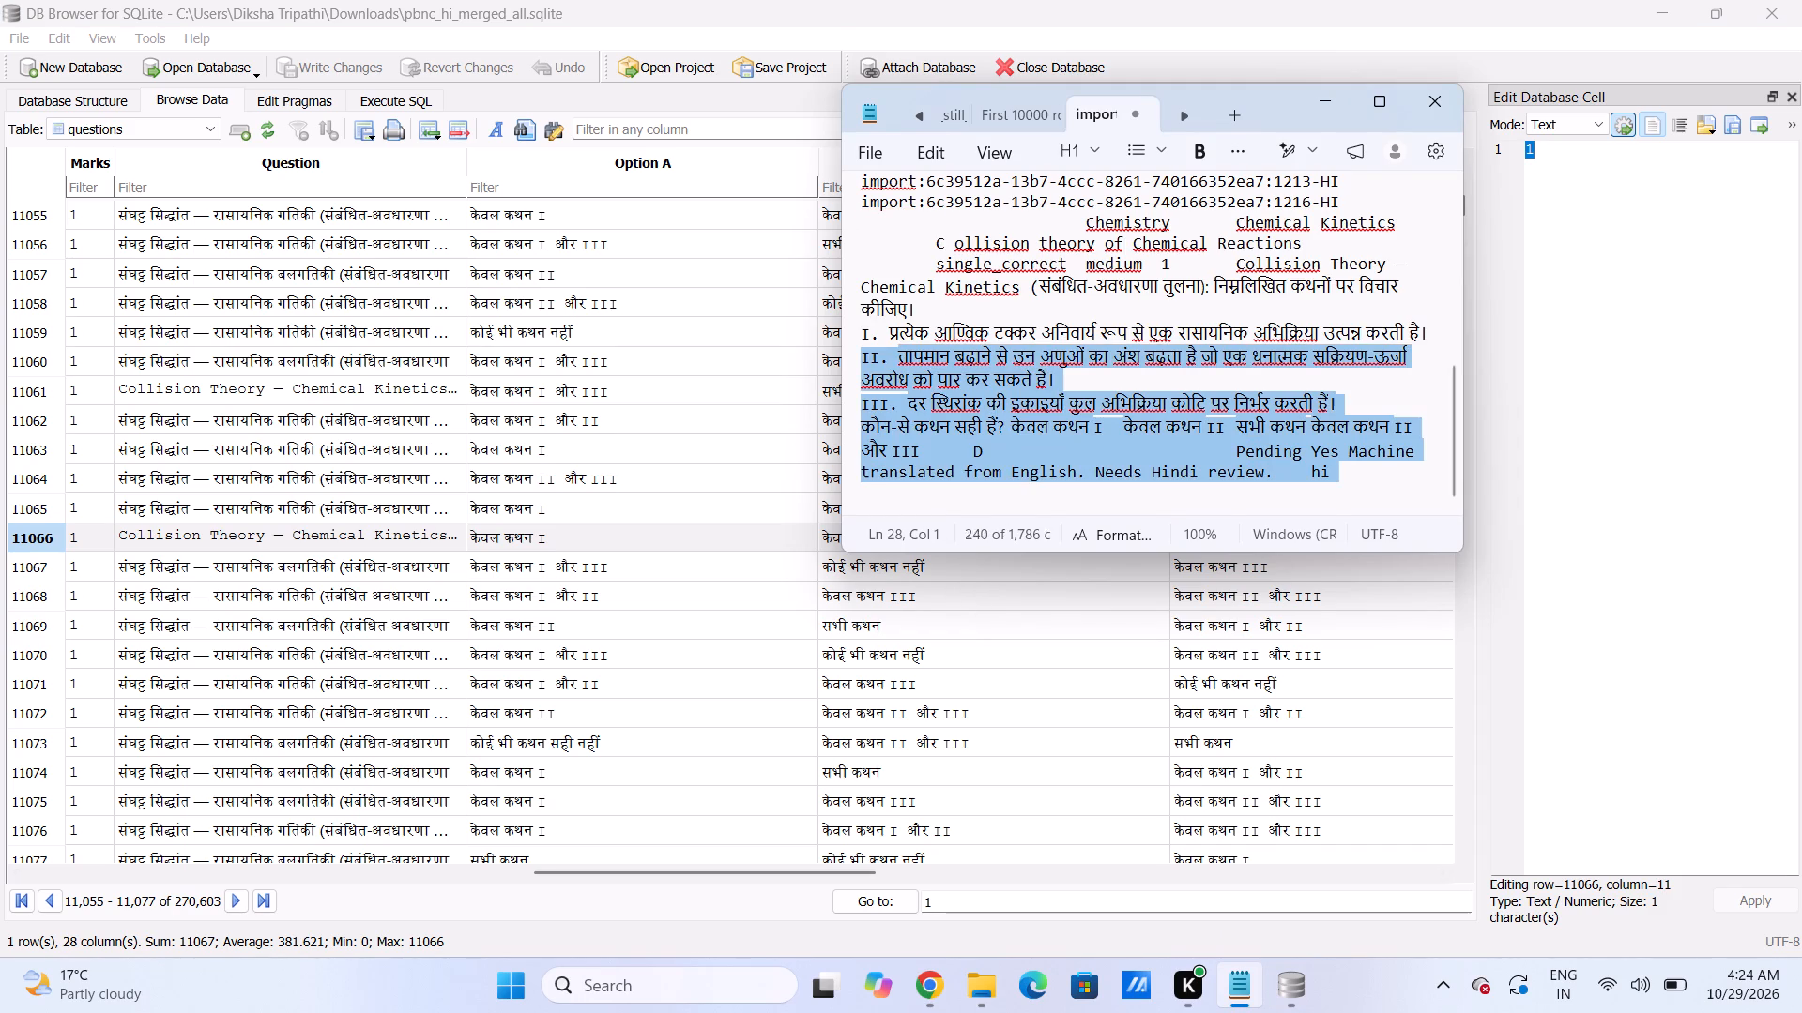
{"action": "left_click_drag", "start_coordinate": [862, 343], "coordinate": [850, 226]}
{"action": "key", "text": "BackSpace"}
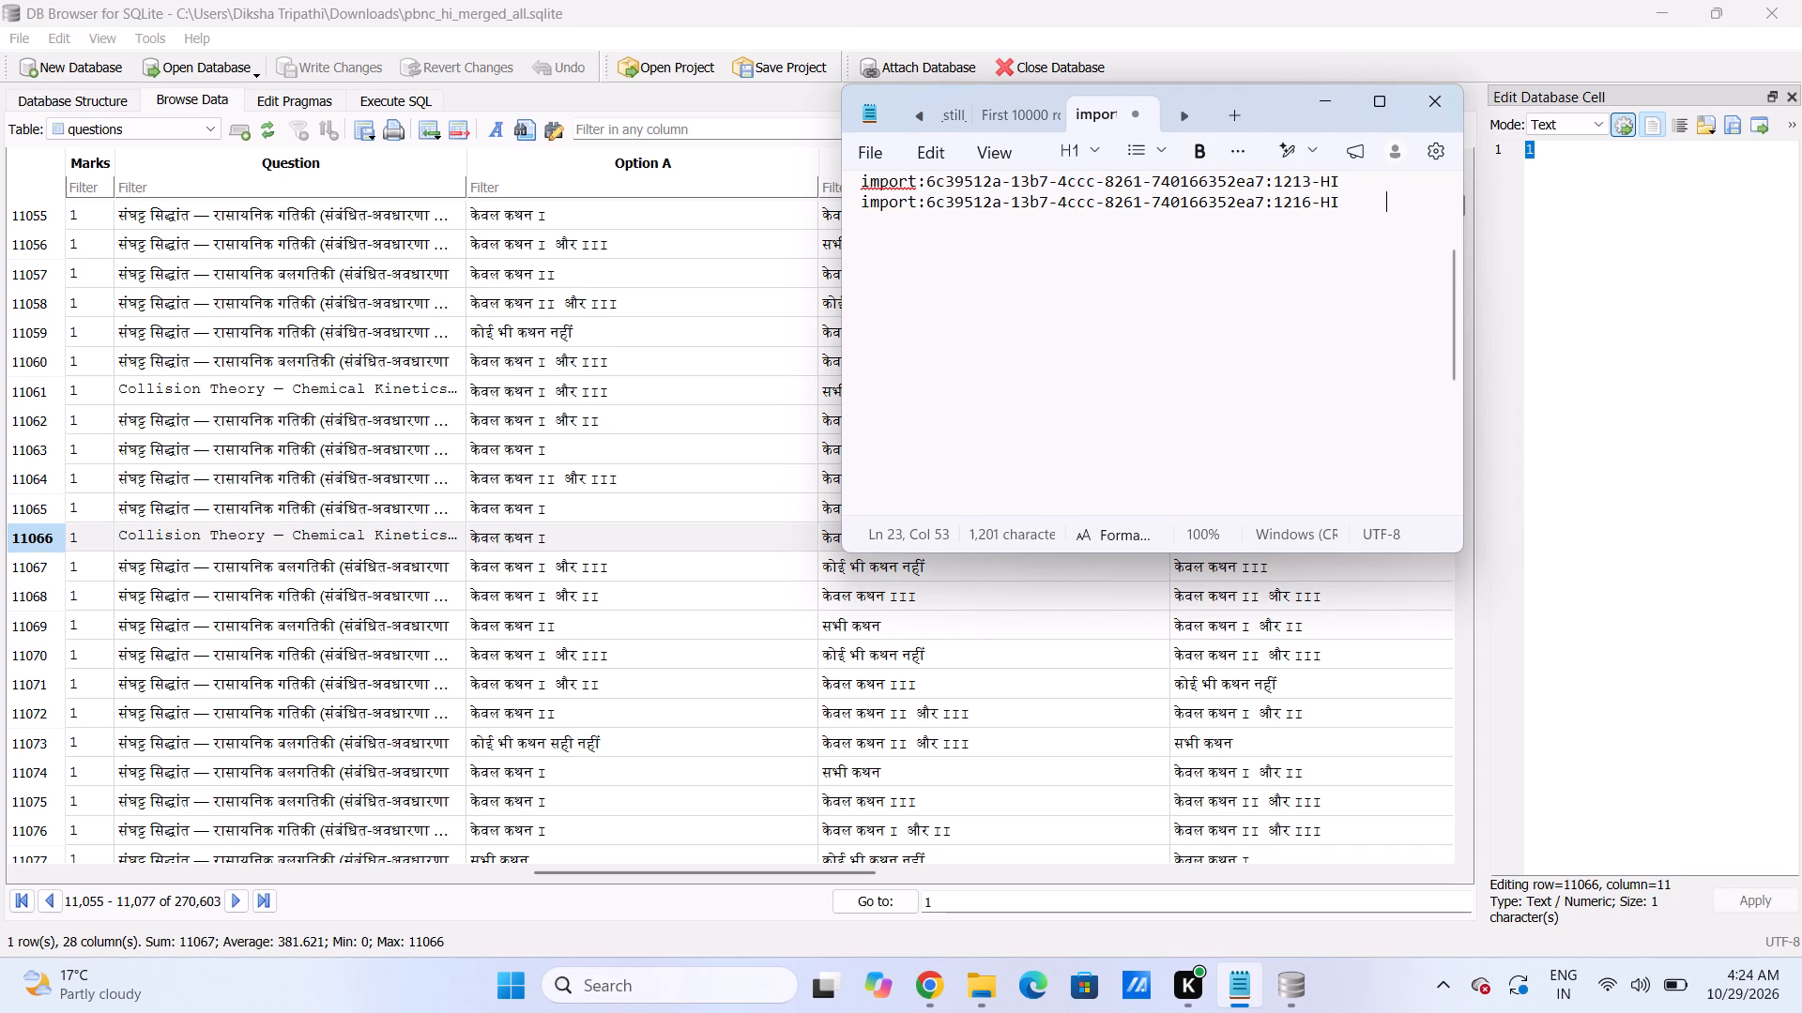
{"action": "key", "text": "Return"}
Examine the questions and options in rows 11067 to about 11176 of the questions table for untranslated English text.
{"action": "scroll", "coordinate": [231, 588], "scroll_direction": "down", "scroll_amount": 2}
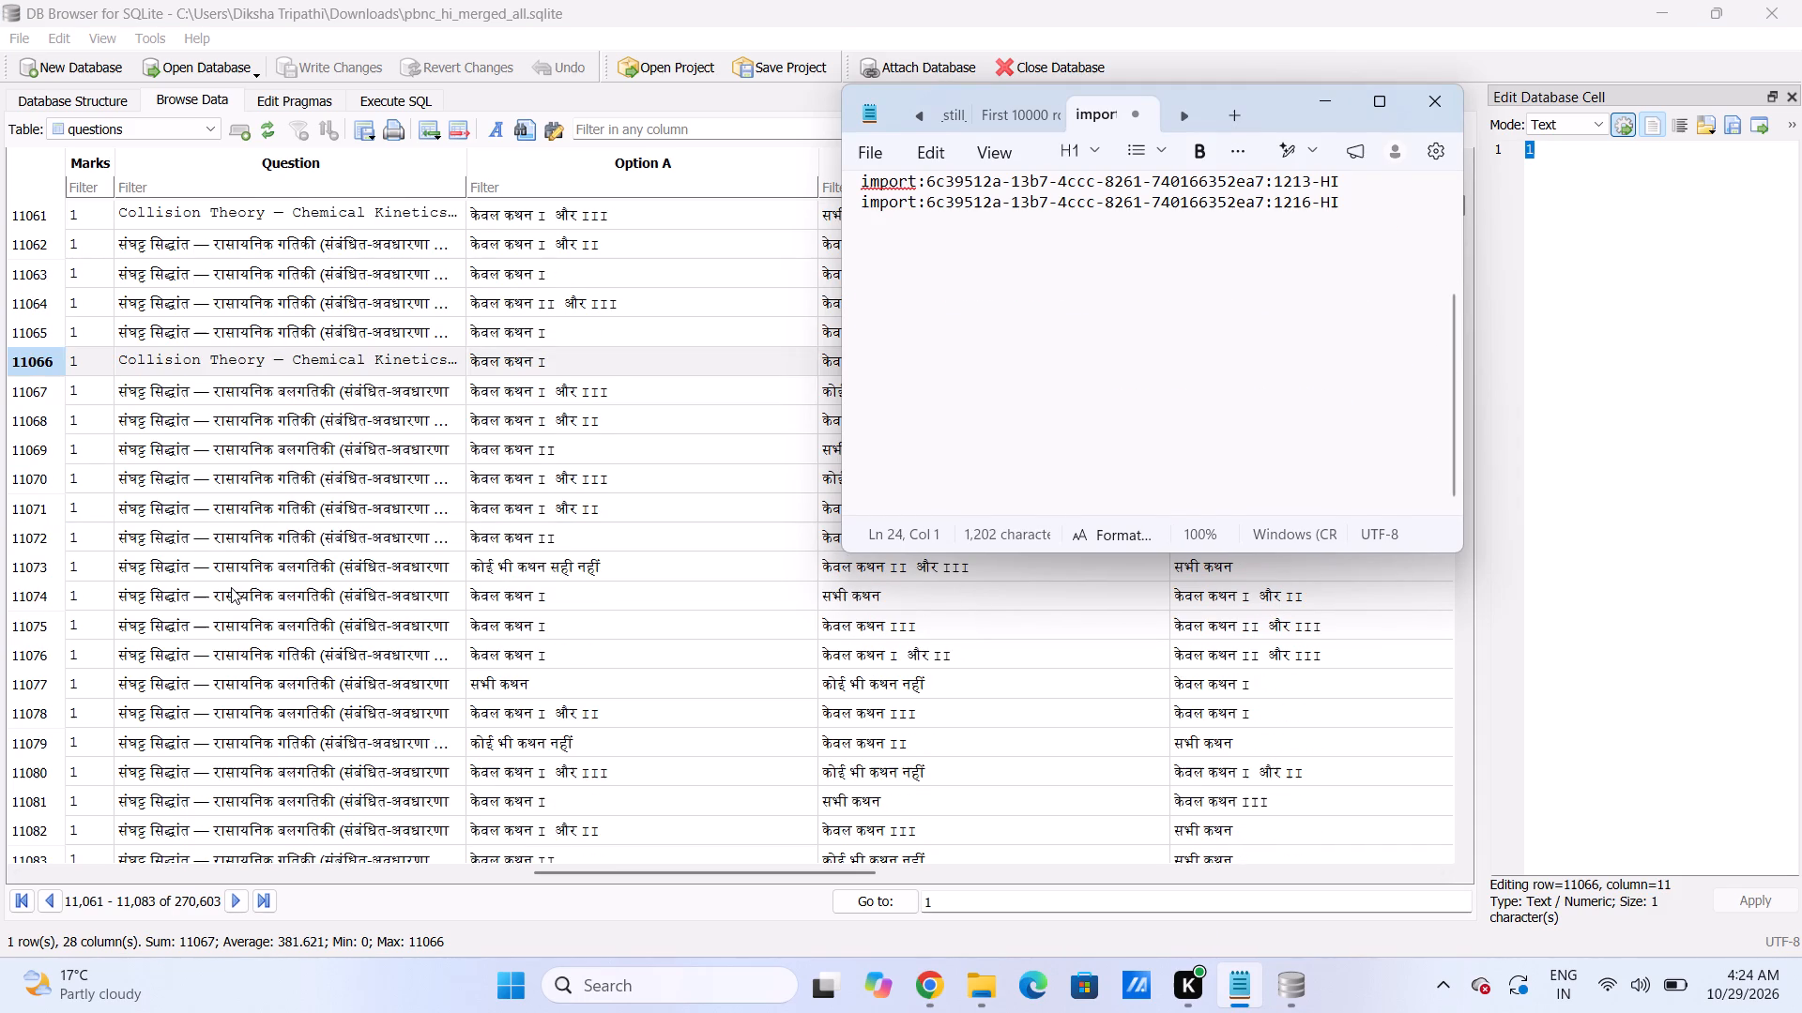
{"action": "scroll", "coordinate": [231, 587], "scroll_direction": "down", "scroll_amount": 4}
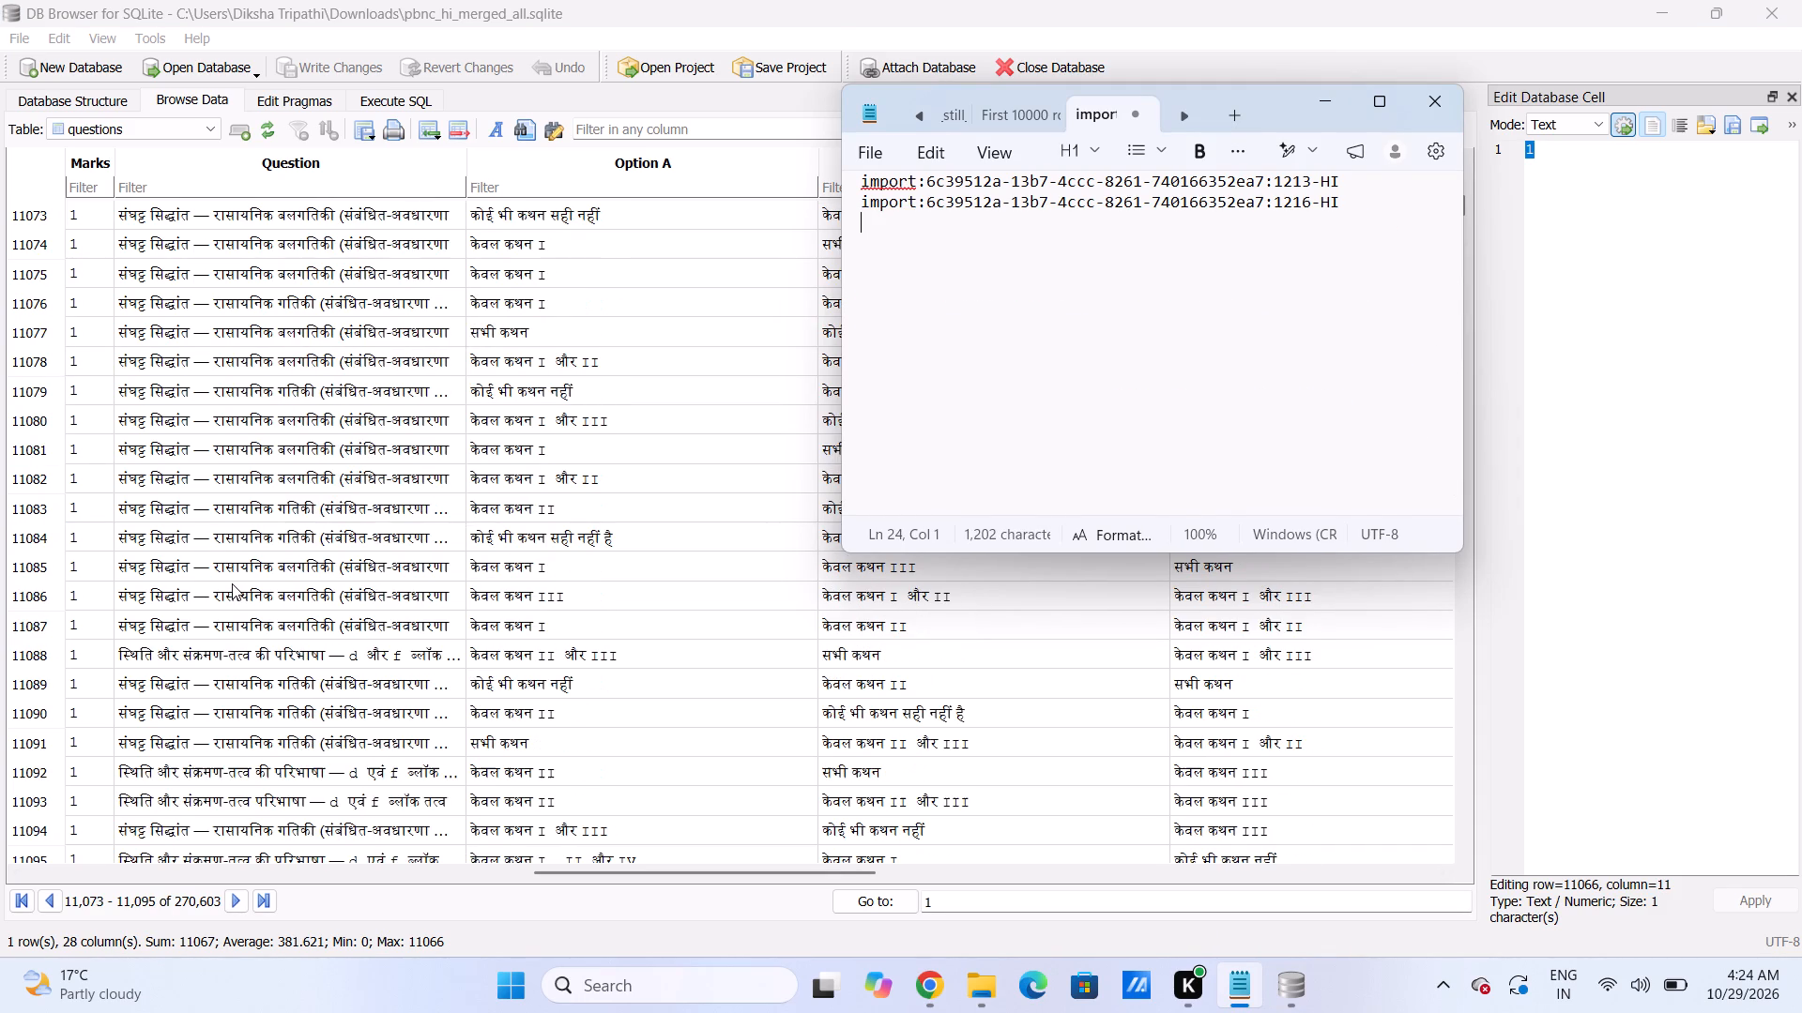
{"action": "scroll", "coordinate": [232, 582], "scroll_direction": "down", "scroll_amount": 5}
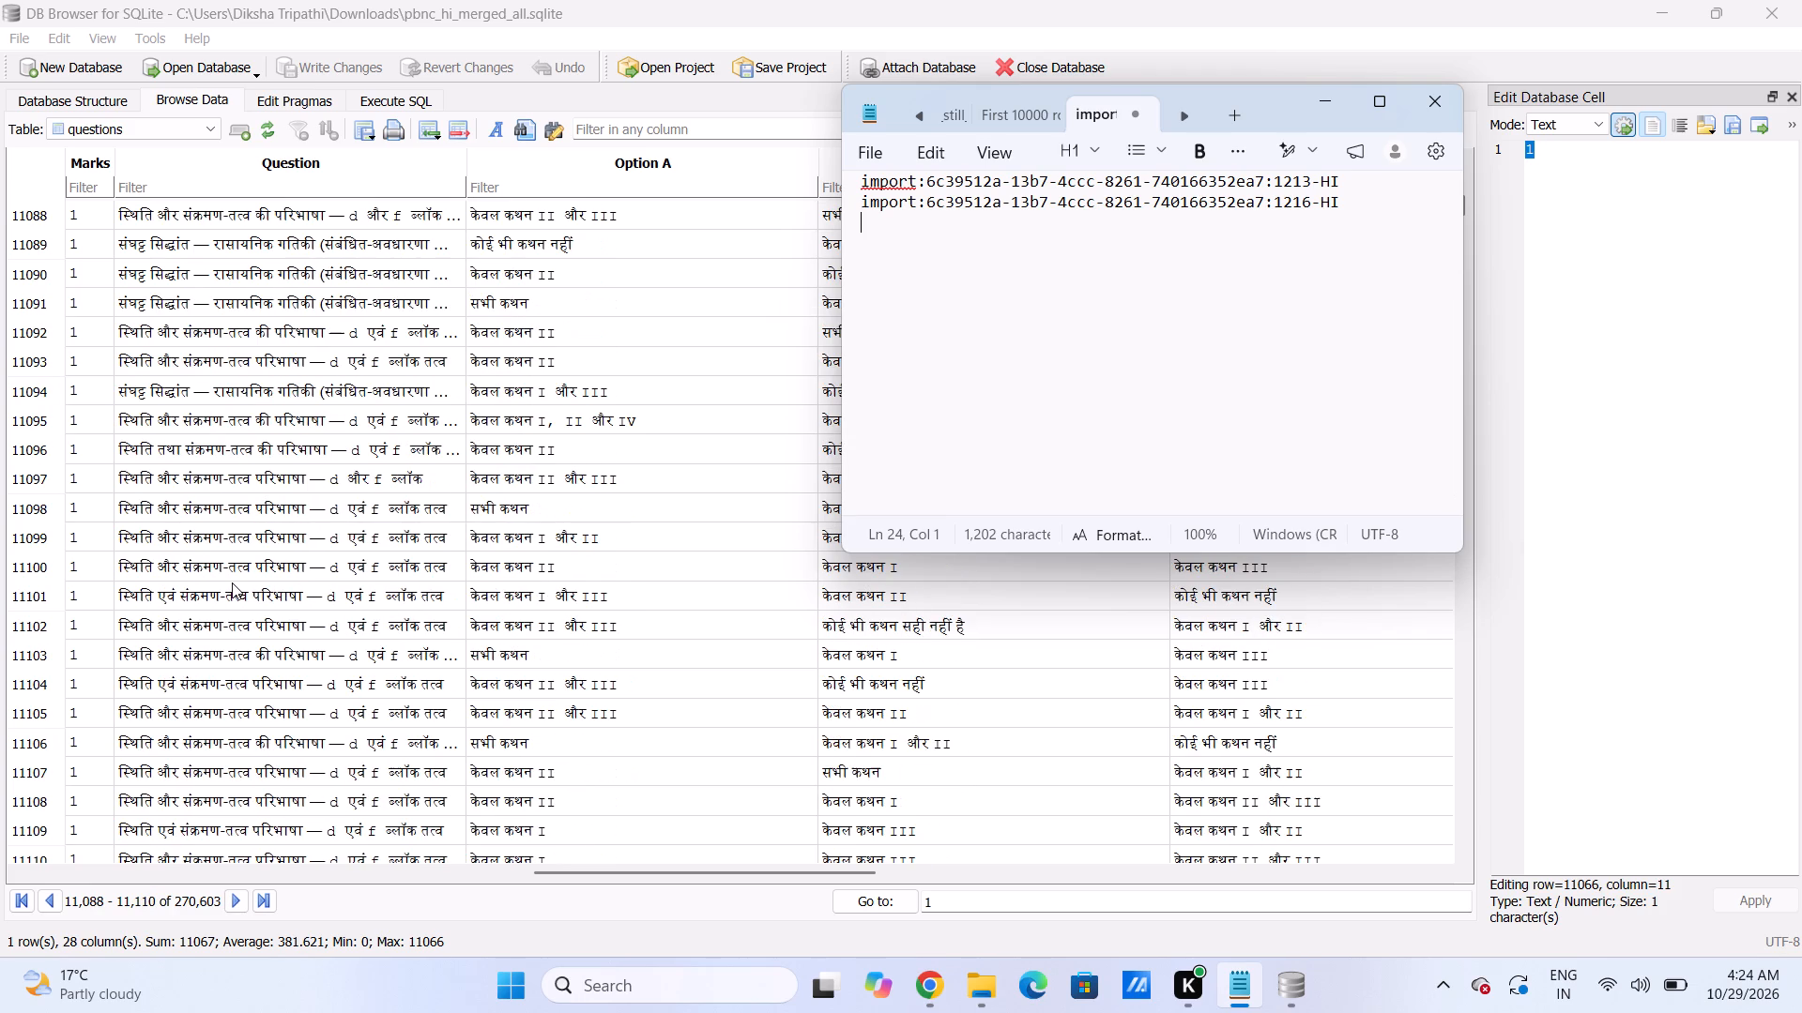
{"action": "scroll", "coordinate": [232, 582], "scroll_direction": "down", "scroll_amount": 3}
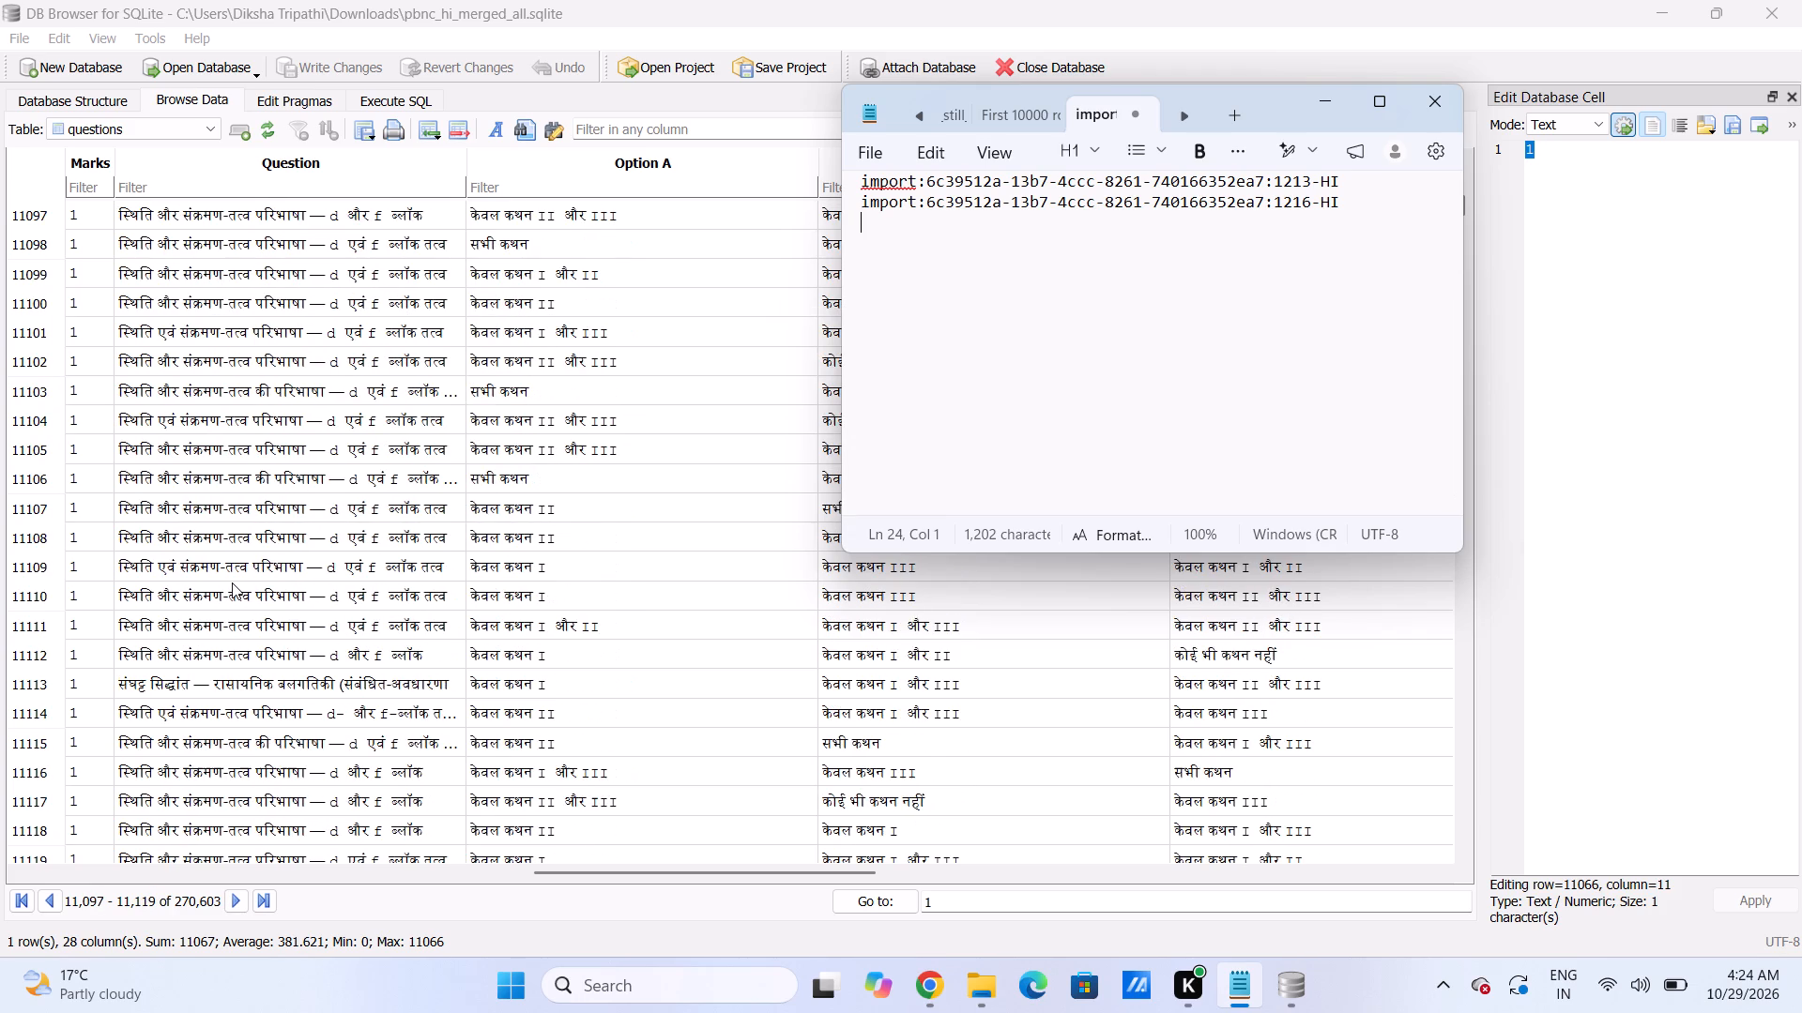
{"action": "scroll", "coordinate": [232, 582], "scroll_direction": "down", "scroll_amount": 8}
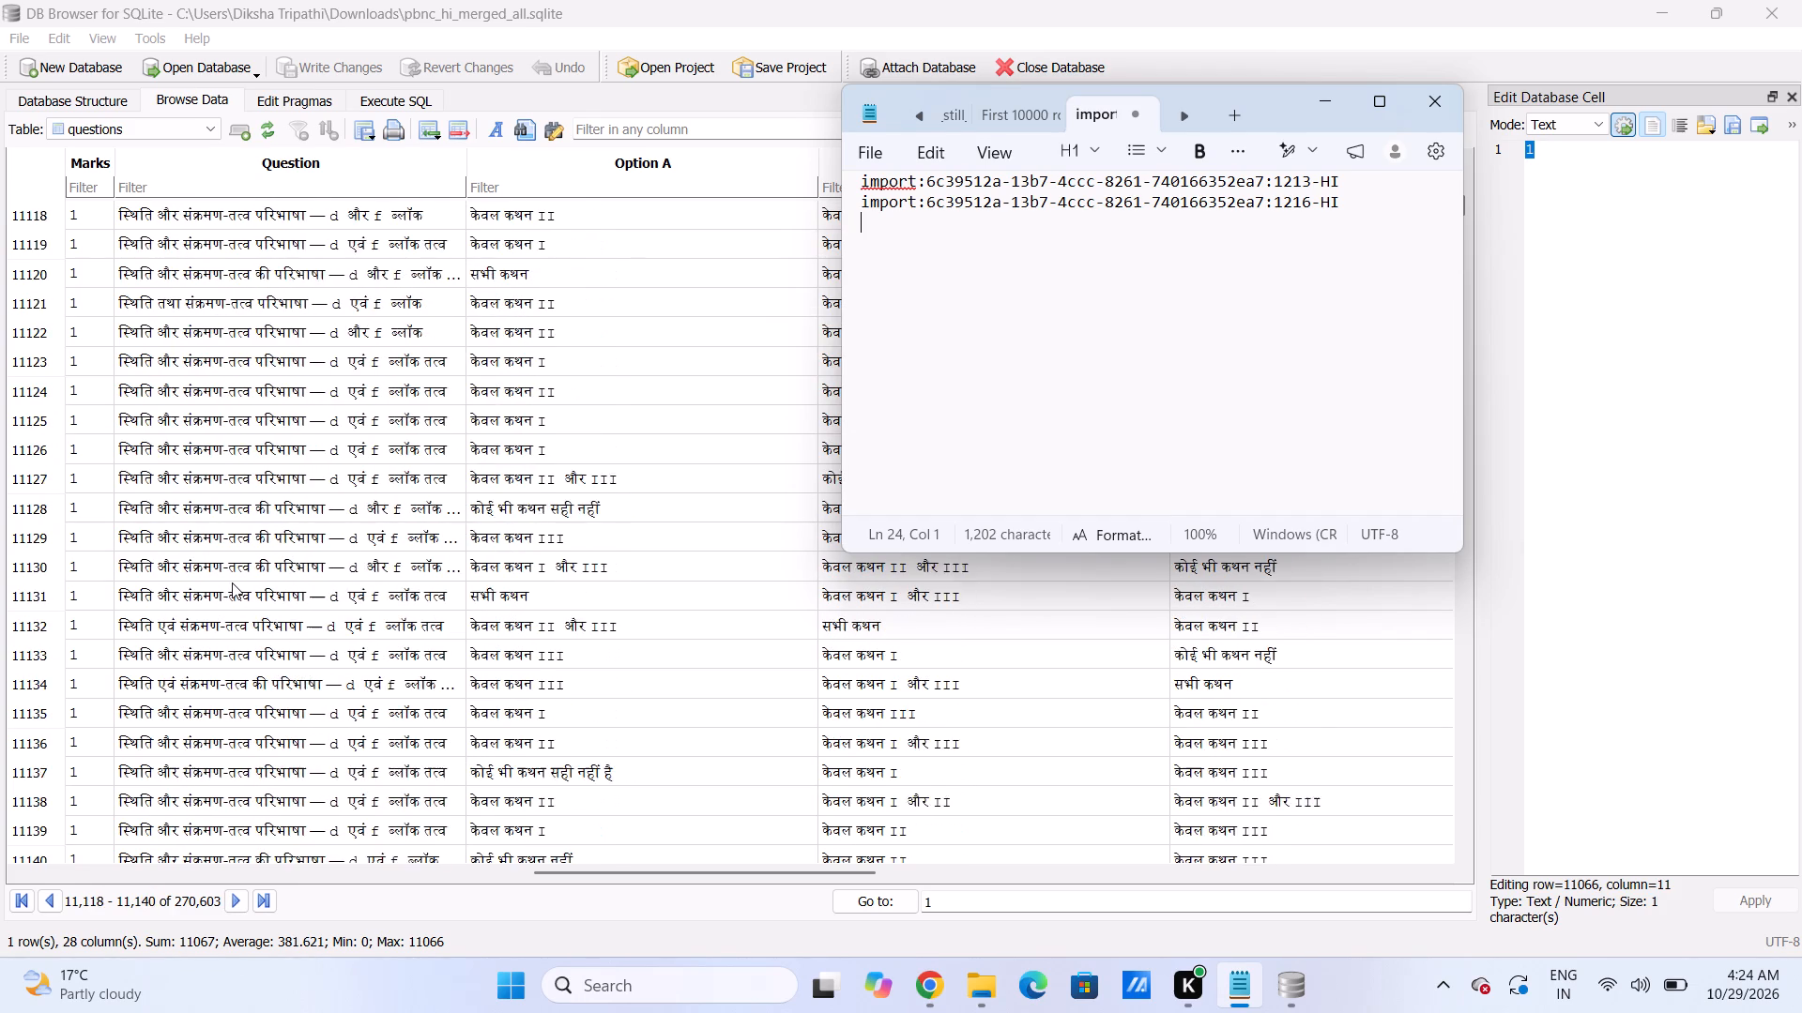
{"action": "scroll", "coordinate": [232, 582], "scroll_direction": "down", "scroll_amount": 4}
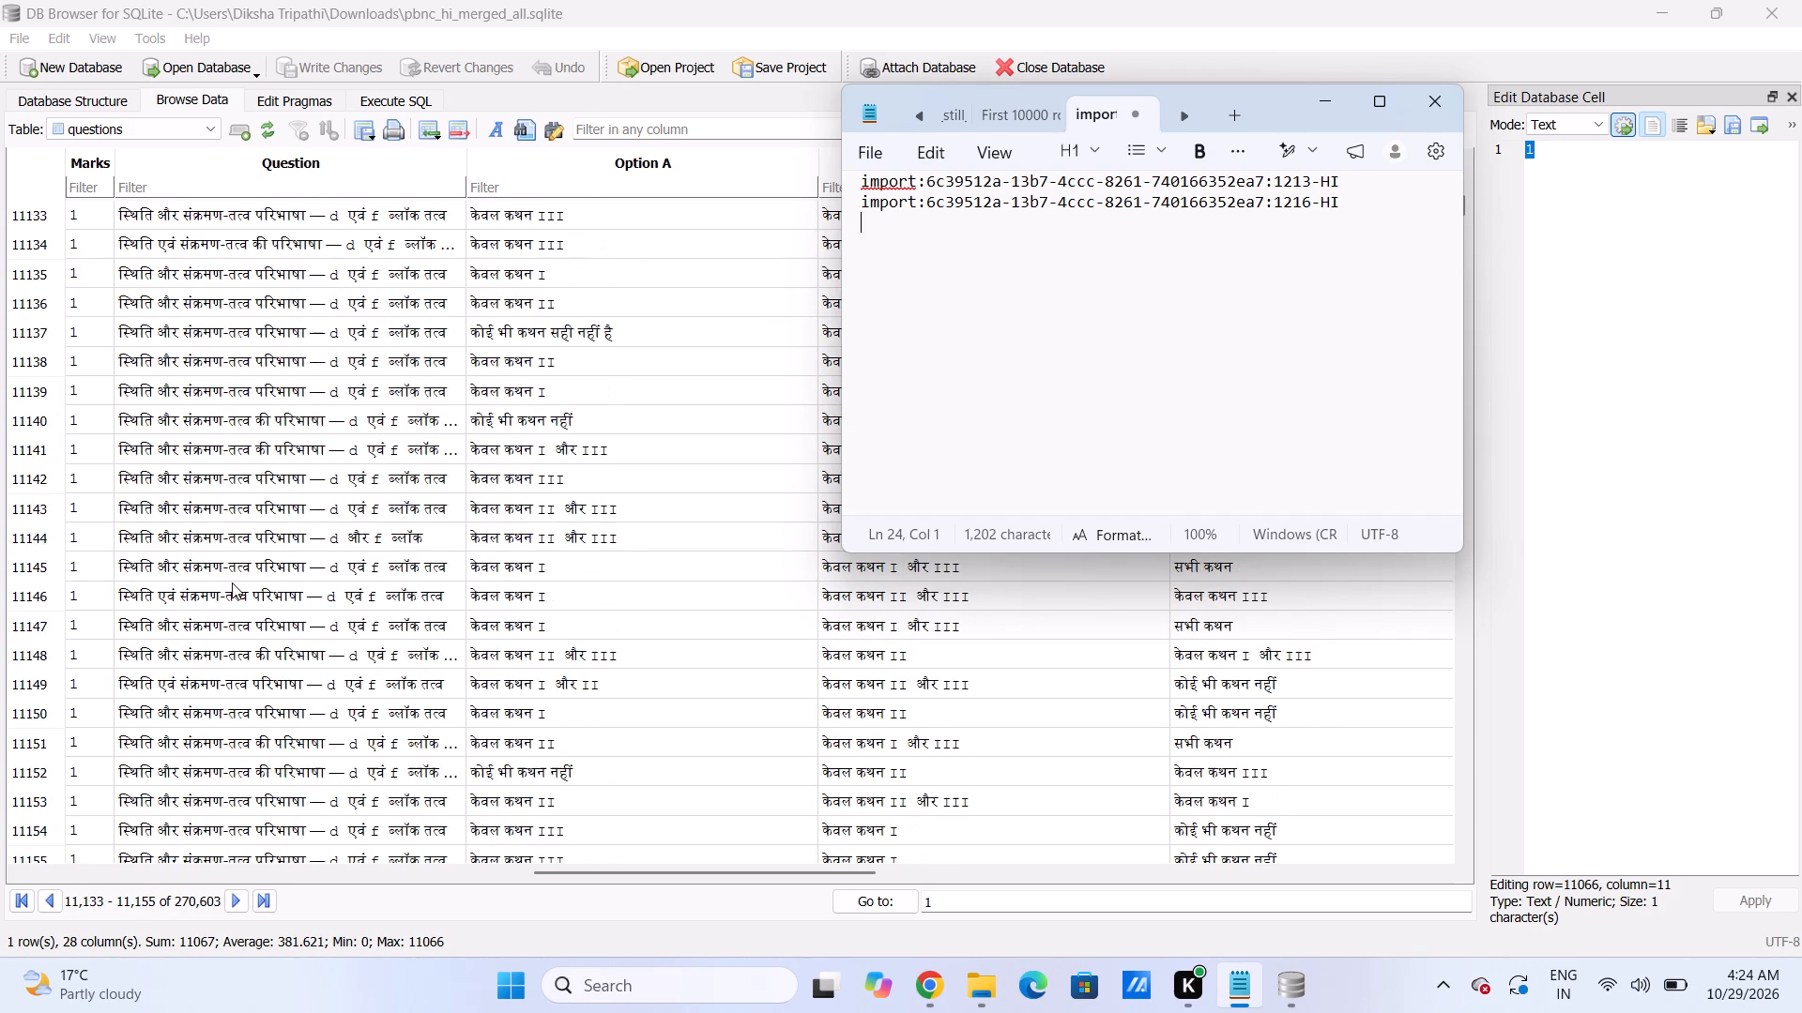
{"action": "scroll", "coordinate": [232, 582], "scroll_direction": "down", "scroll_amount": 7}
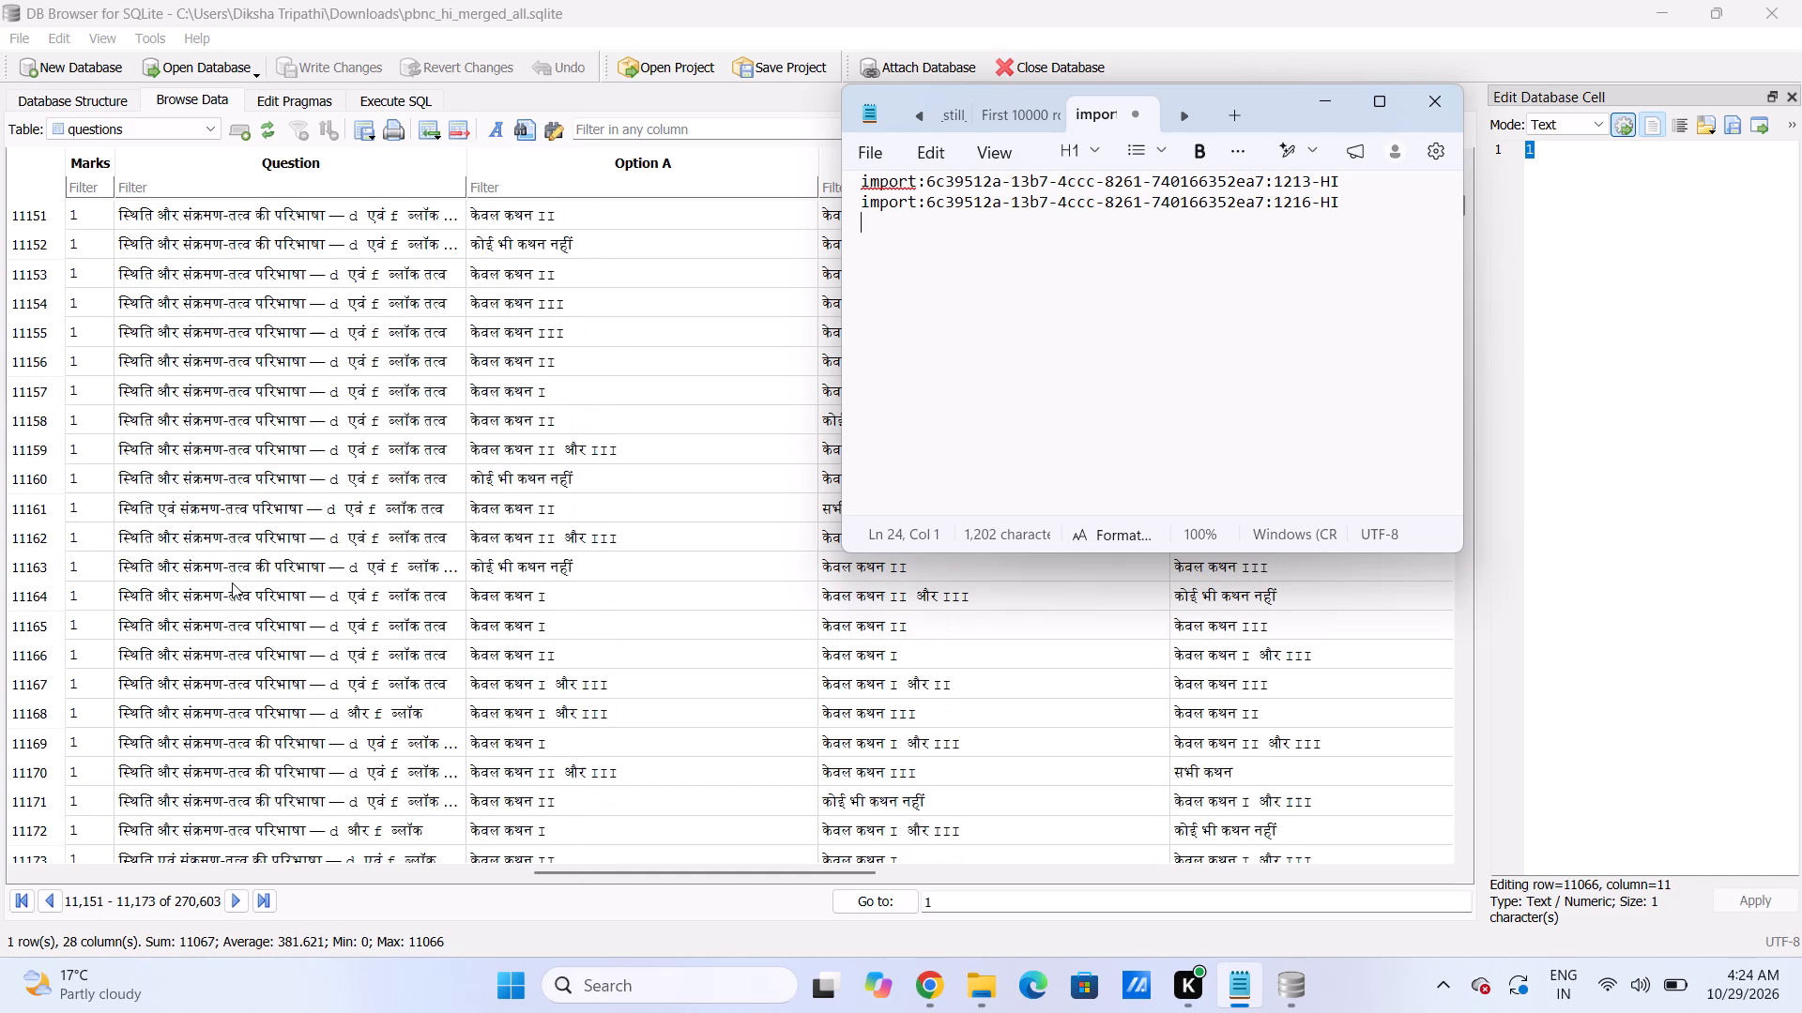
{"action": "scroll", "coordinate": [232, 582], "scroll_direction": "down", "scroll_amount": 1}
{"action": "scroll", "coordinate": [235, 581], "scroll_direction": "up", "scroll_amount": 2}
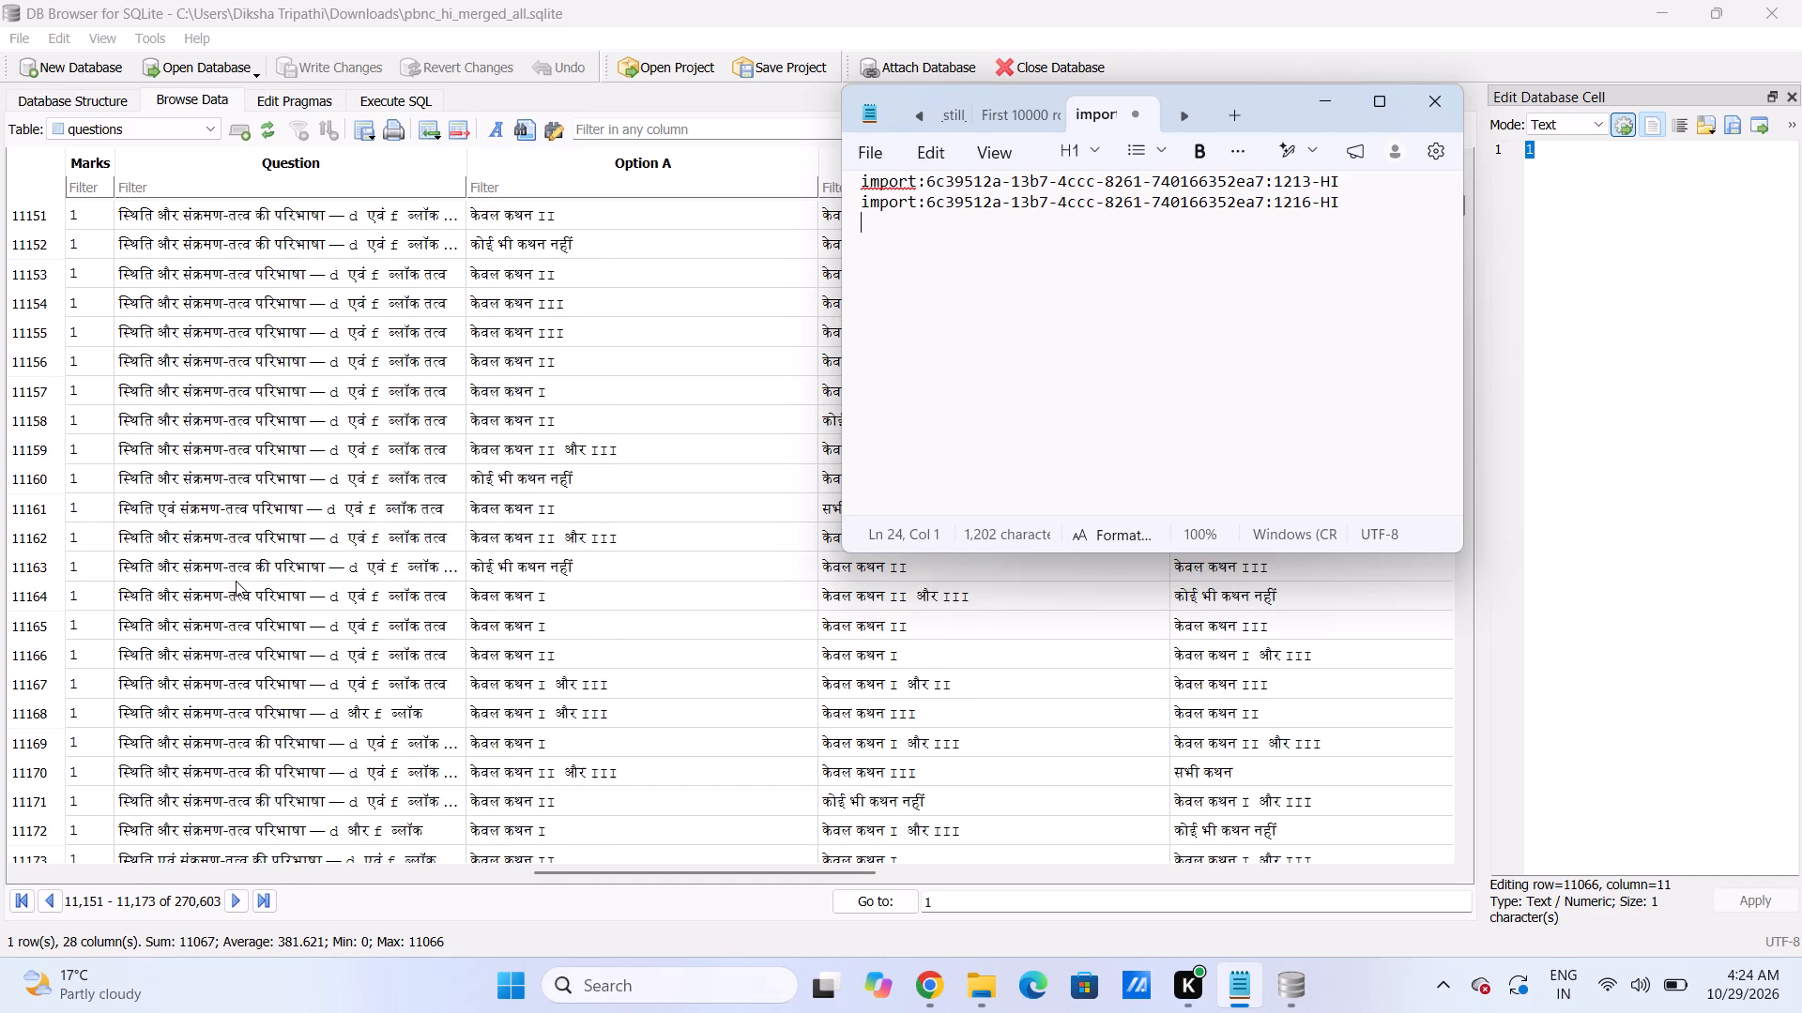
{"action": "scroll", "coordinate": [236, 581], "scroll_direction": "down", "scroll_amount": 2}
{"action": "scroll", "coordinate": [236, 581], "scroll_direction": "up", "scroll_amount": 4}
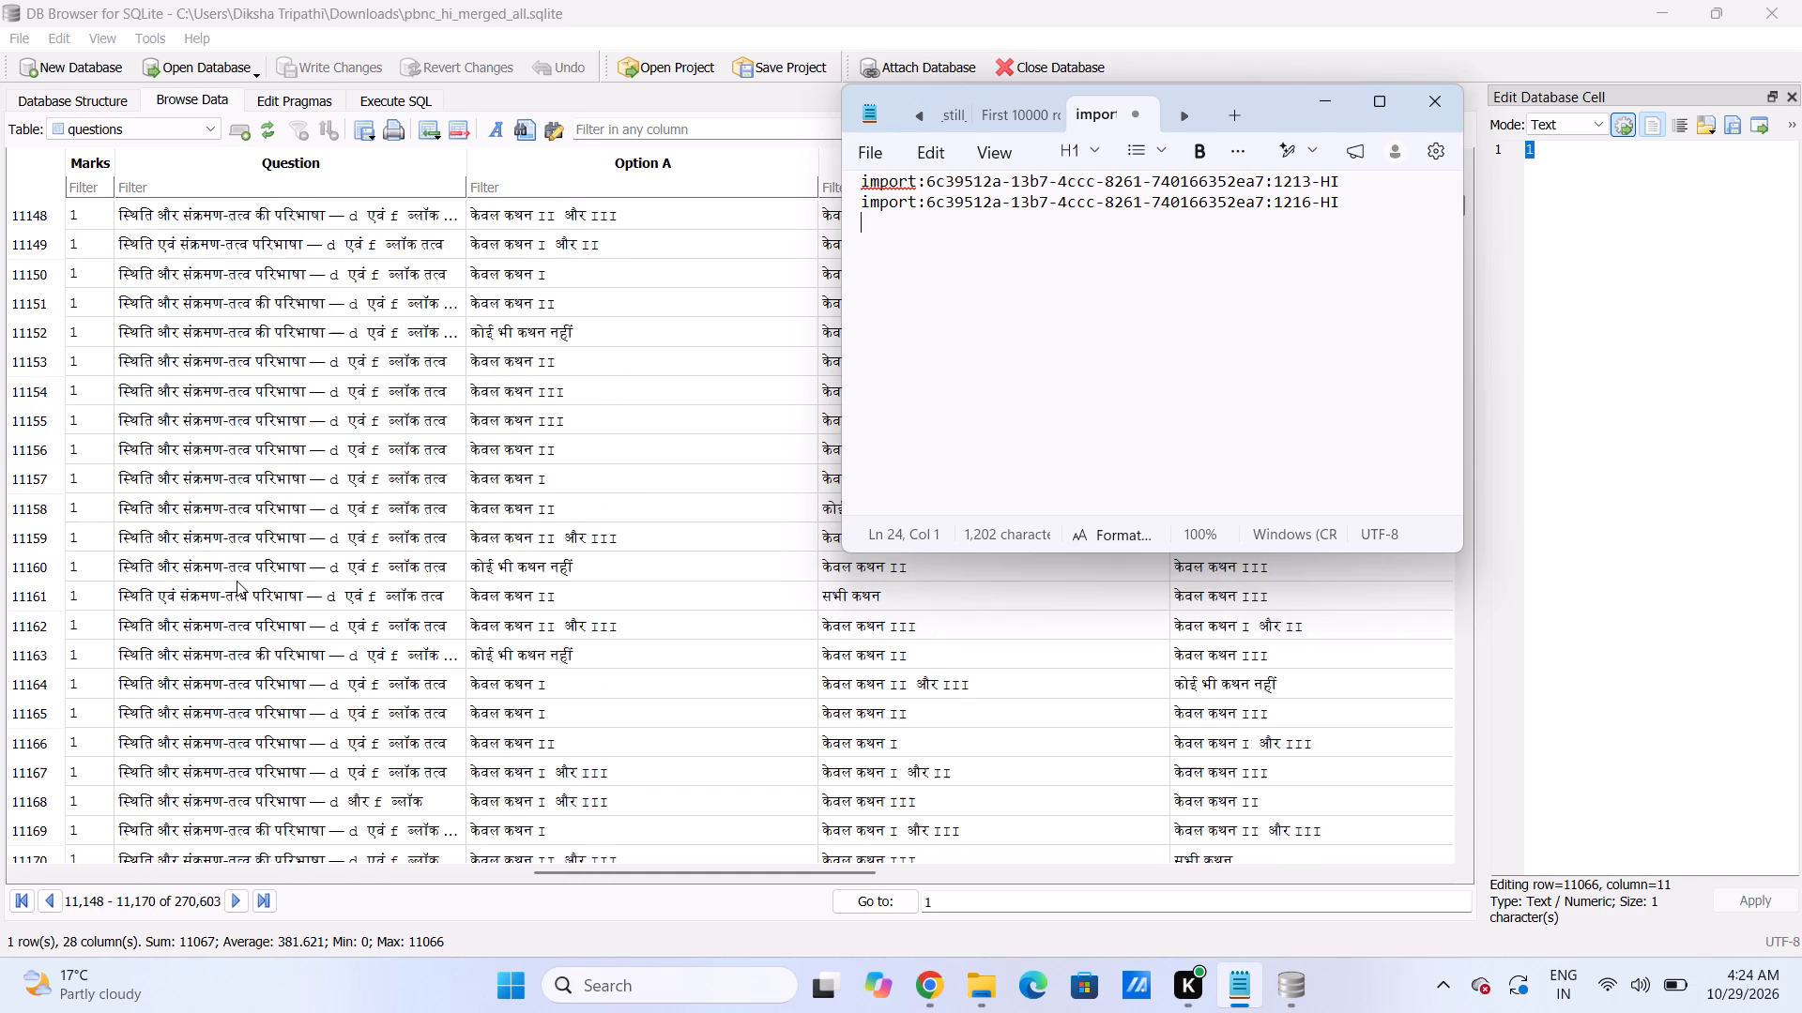
{"action": "scroll", "coordinate": [237, 581], "scroll_direction": "up", "scroll_amount": 2}
{"action": "scroll", "coordinate": [237, 581], "scroll_direction": "down", "scroll_amount": 5}
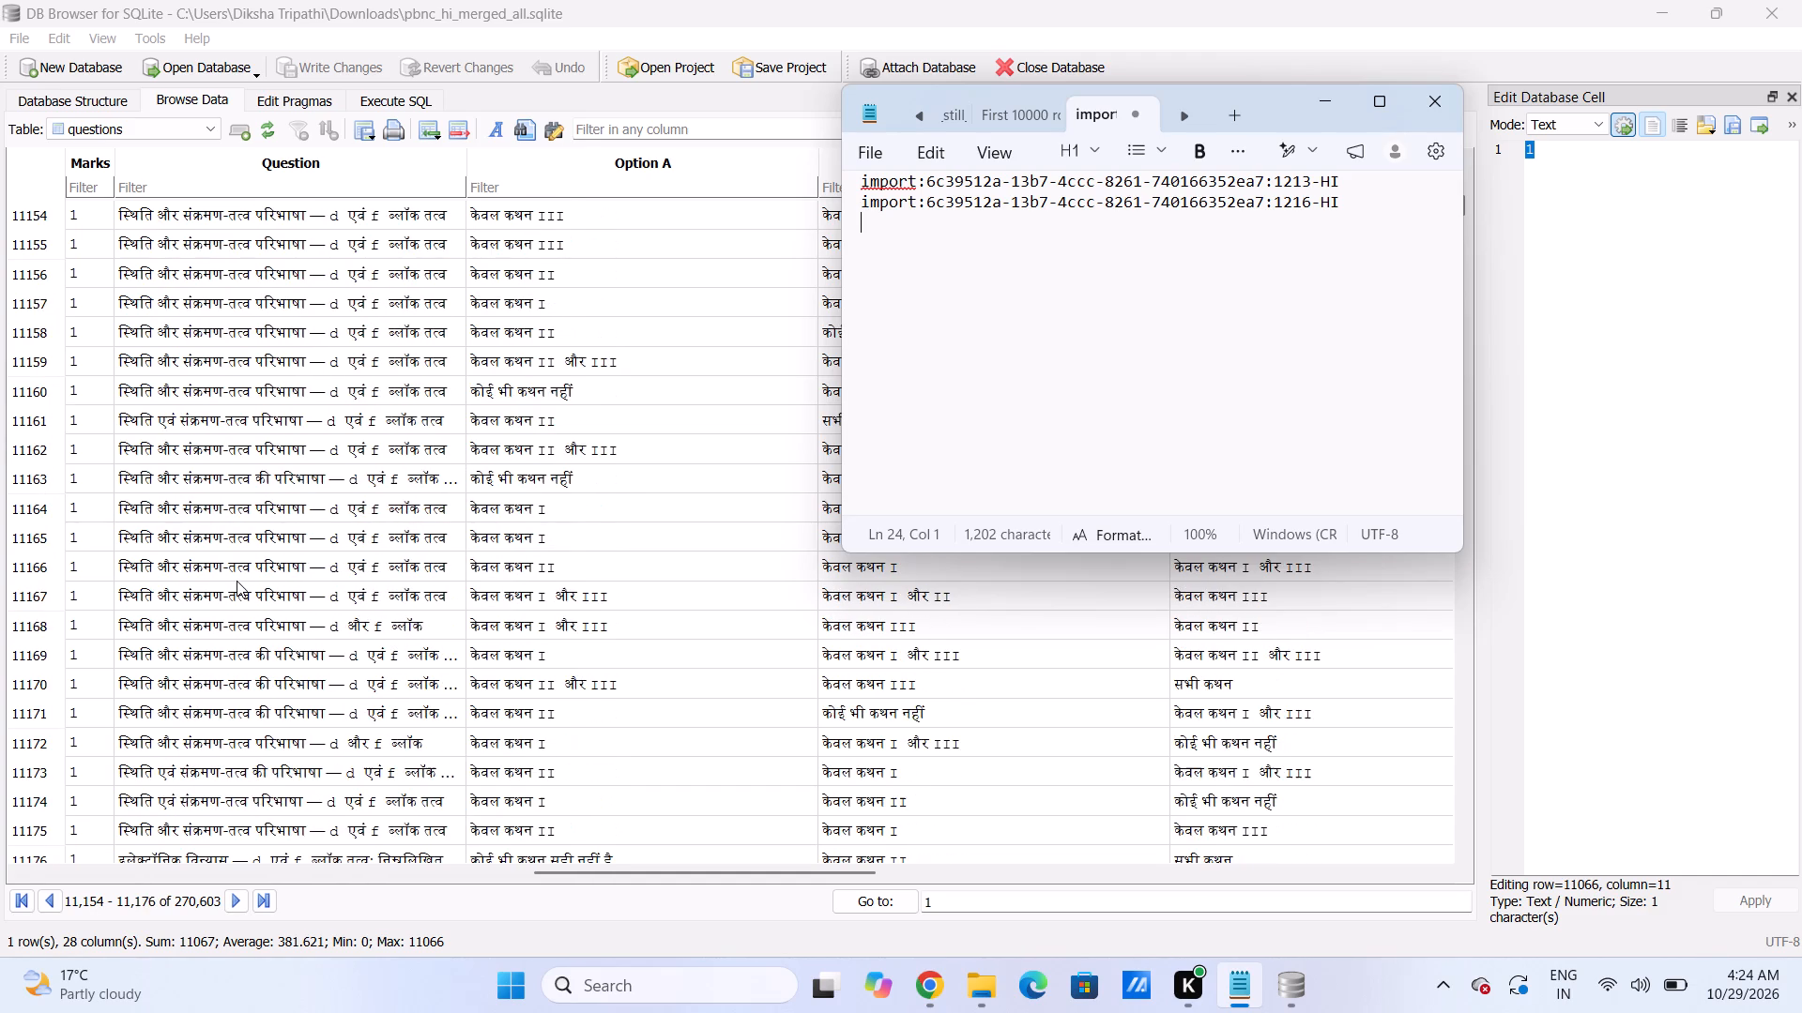
{"action": "scroll", "coordinate": [237, 581], "scroll_direction": "down", "scroll_amount": 2}
Recheck rows 11121 to 11176 of the questions table and examine onward to about row 11206 for untranslated English text.
{"action": "scroll", "coordinate": [237, 581], "scroll_direction": "up", "scroll_amount": 12}
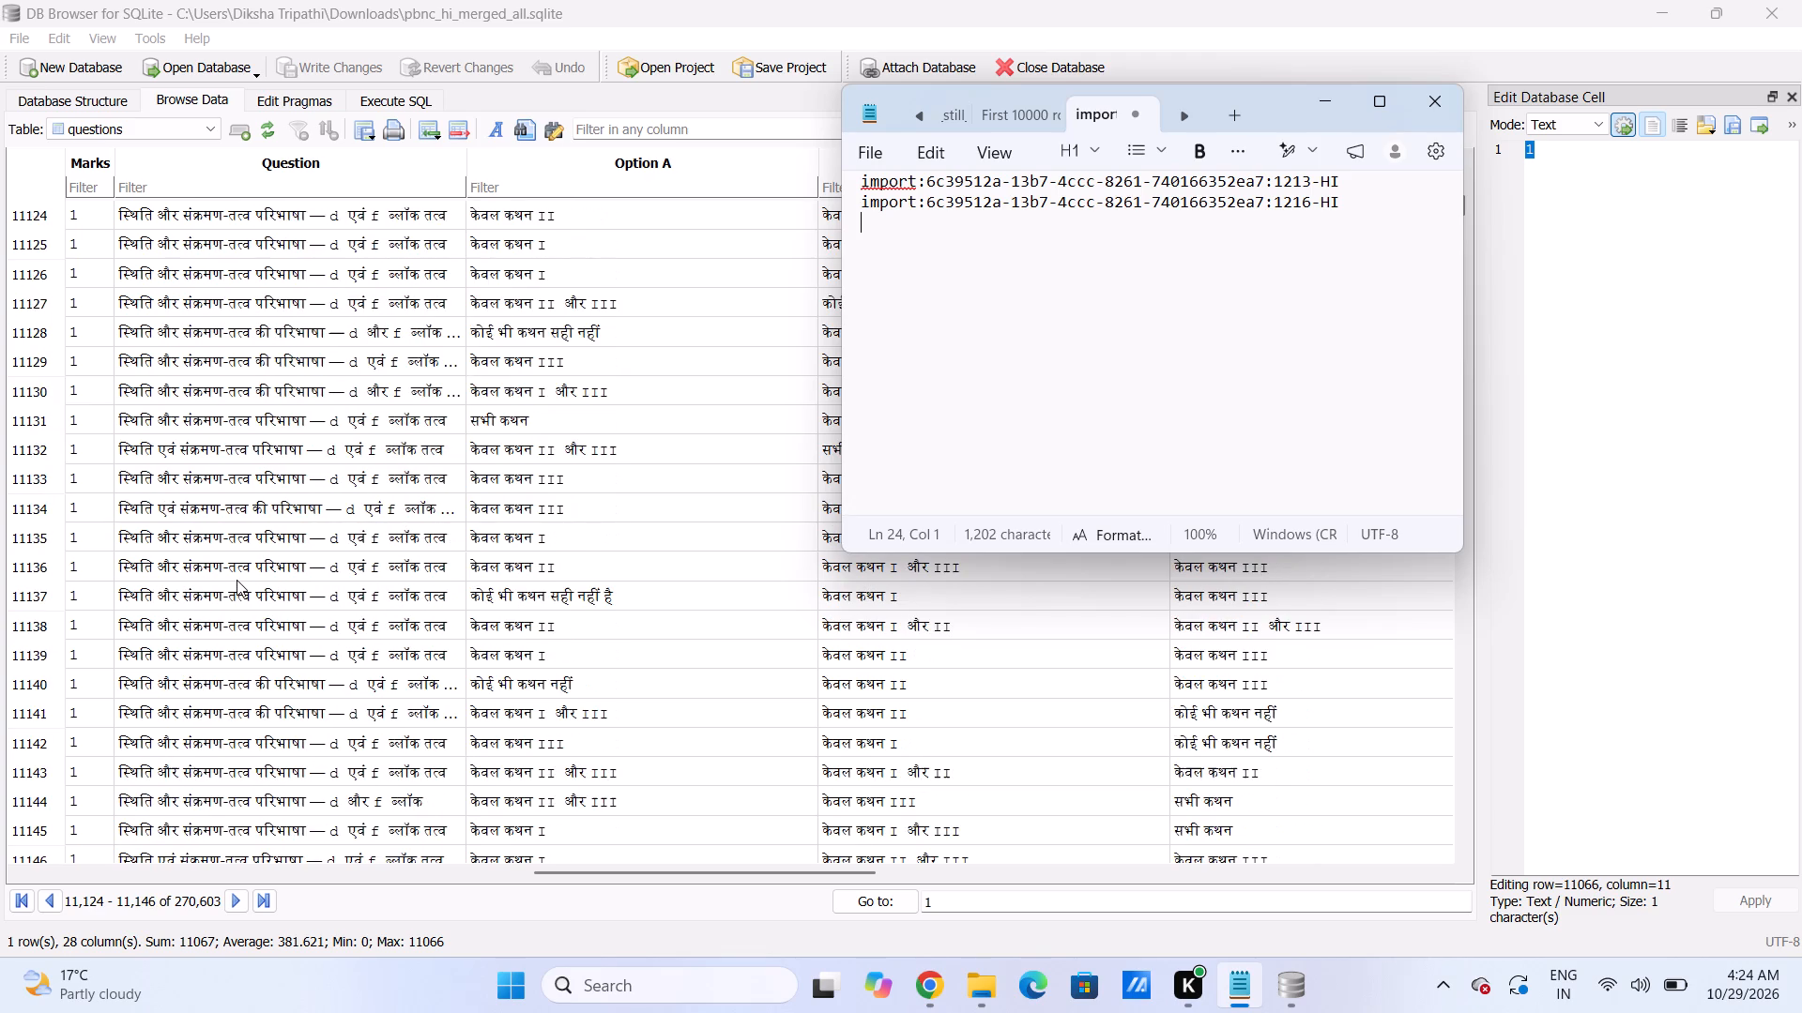
{"action": "scroll", "coordinate": [237, 579], "scroll_direction": "down", "scroll_amount": 7}
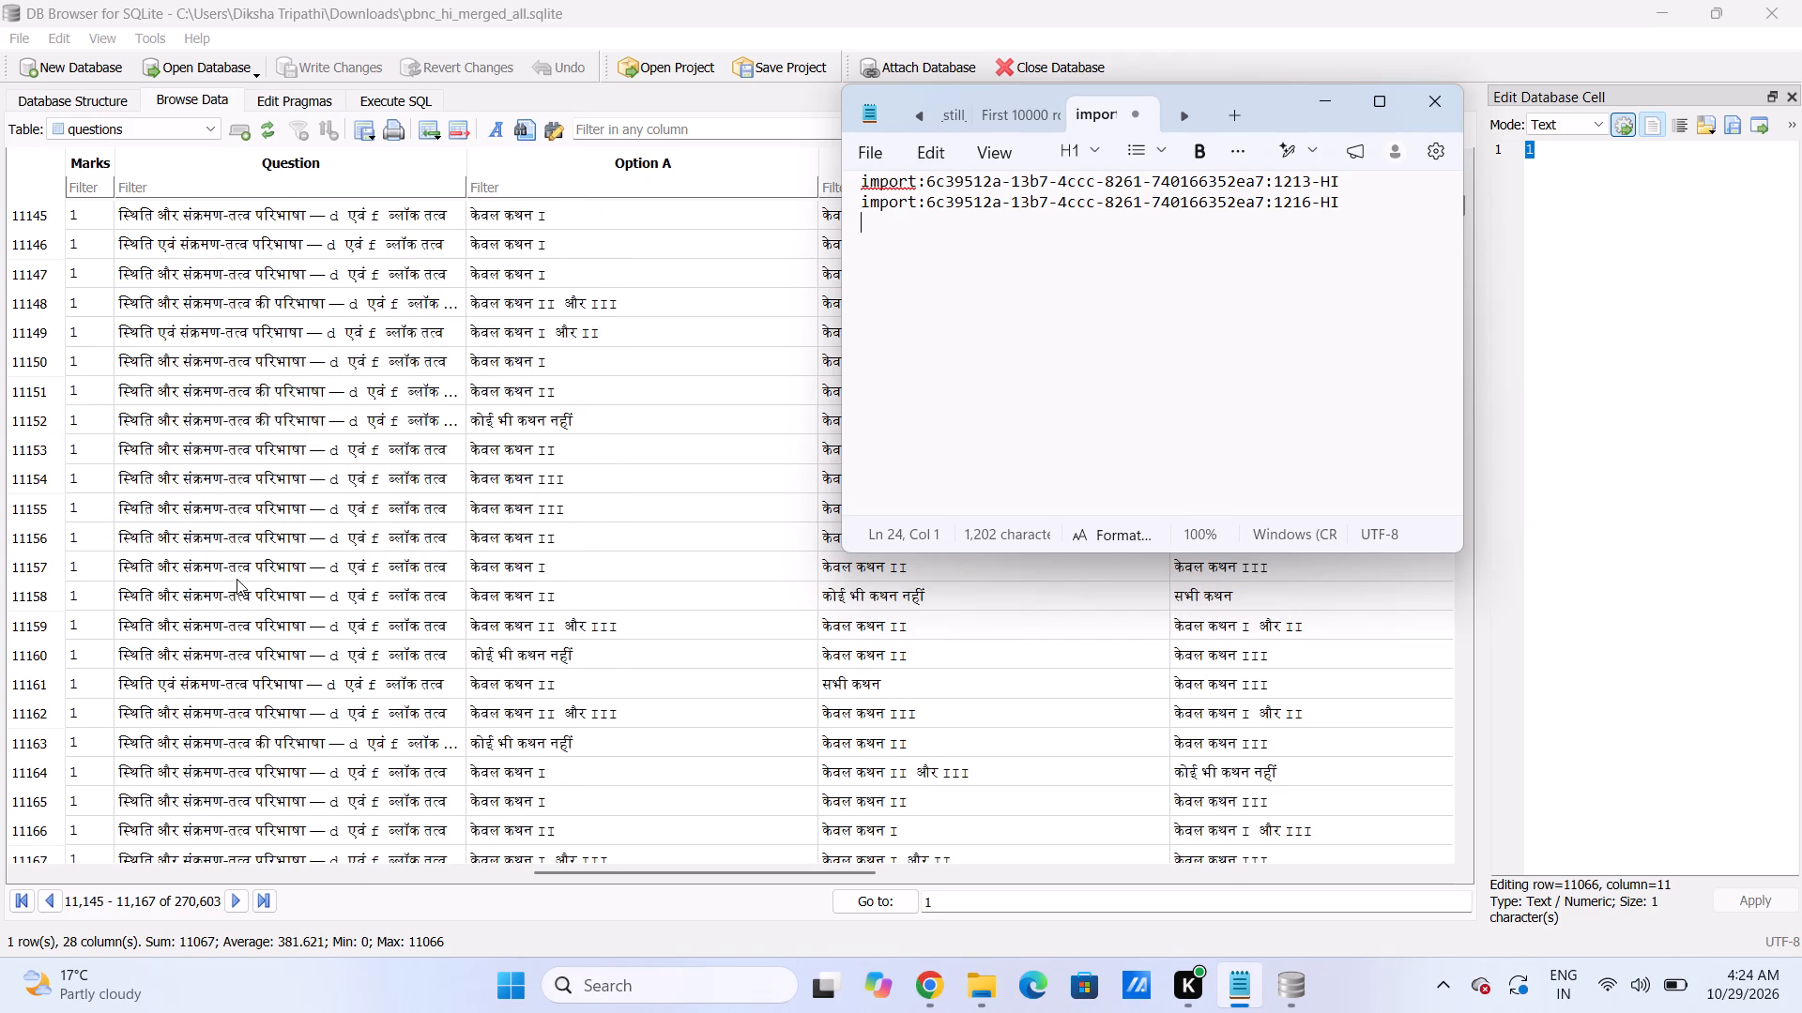
{"action": "scroll", "coordinate": [237, 579], "scroll_direction": "down", "scroll_amount": 5}
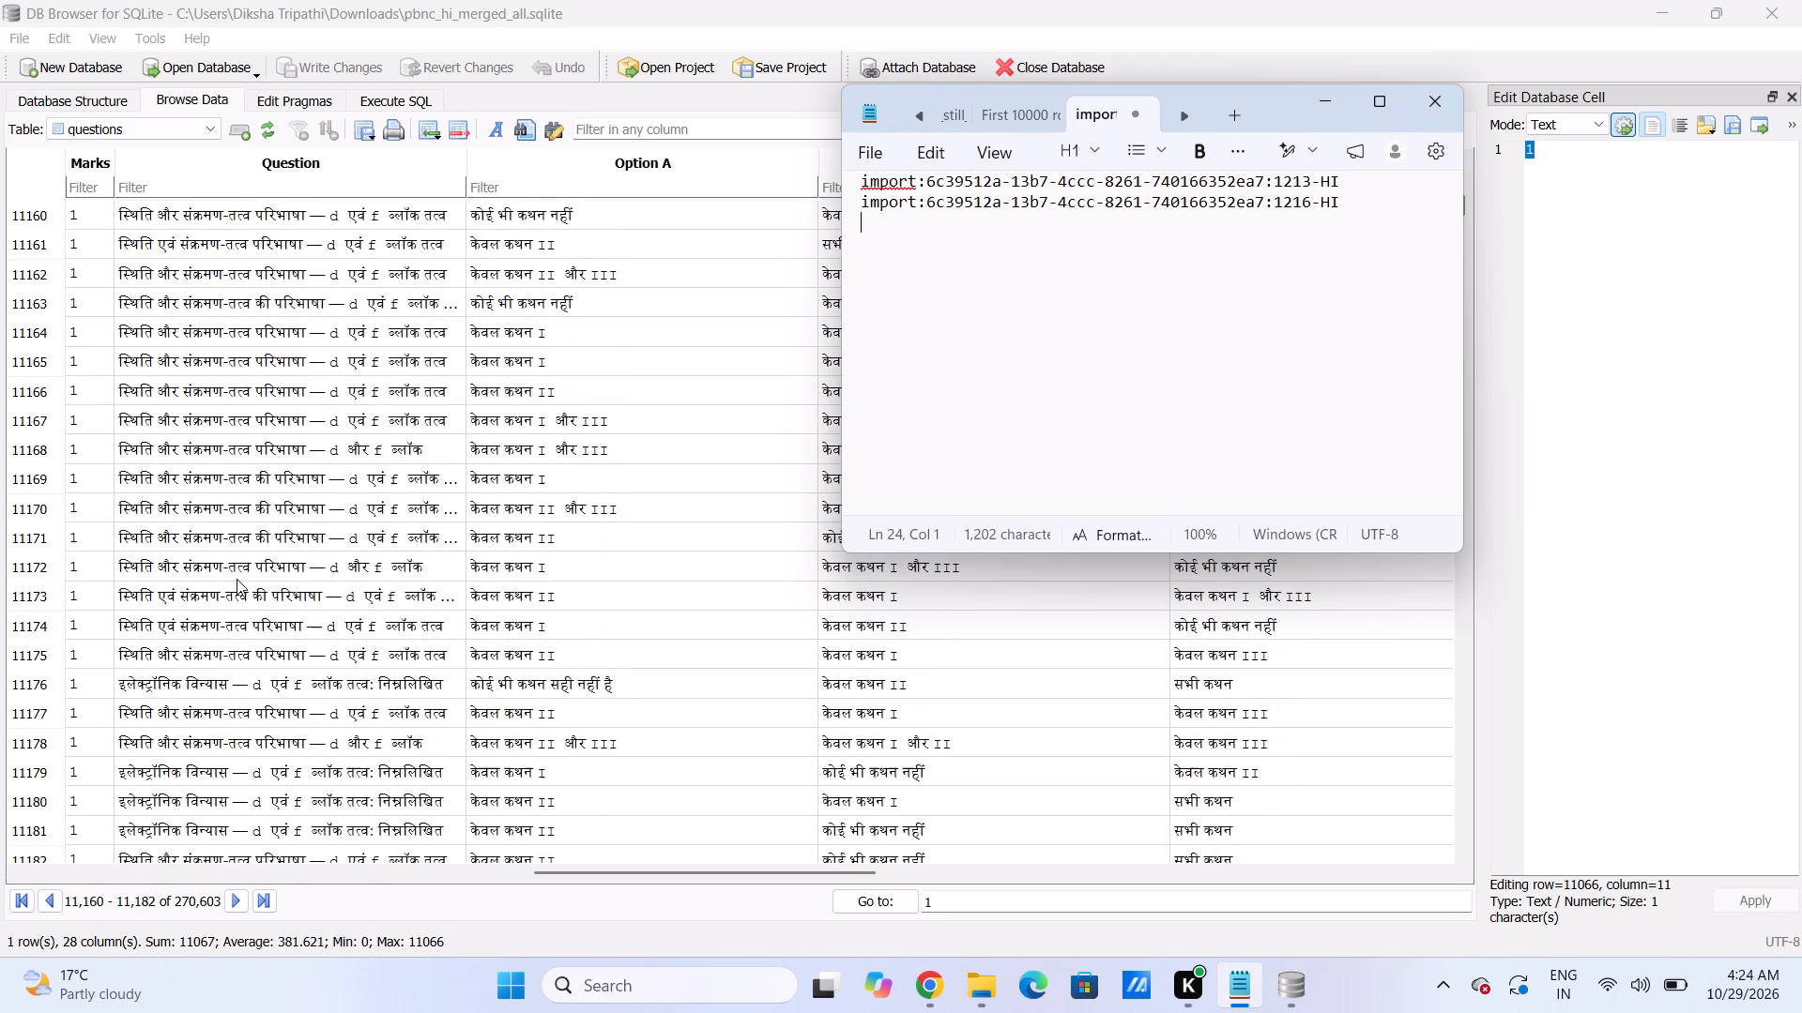
{"action": "scroll", "coordinate": [237, 579], "scroll_direction": "down", "scroll_amount": 3}
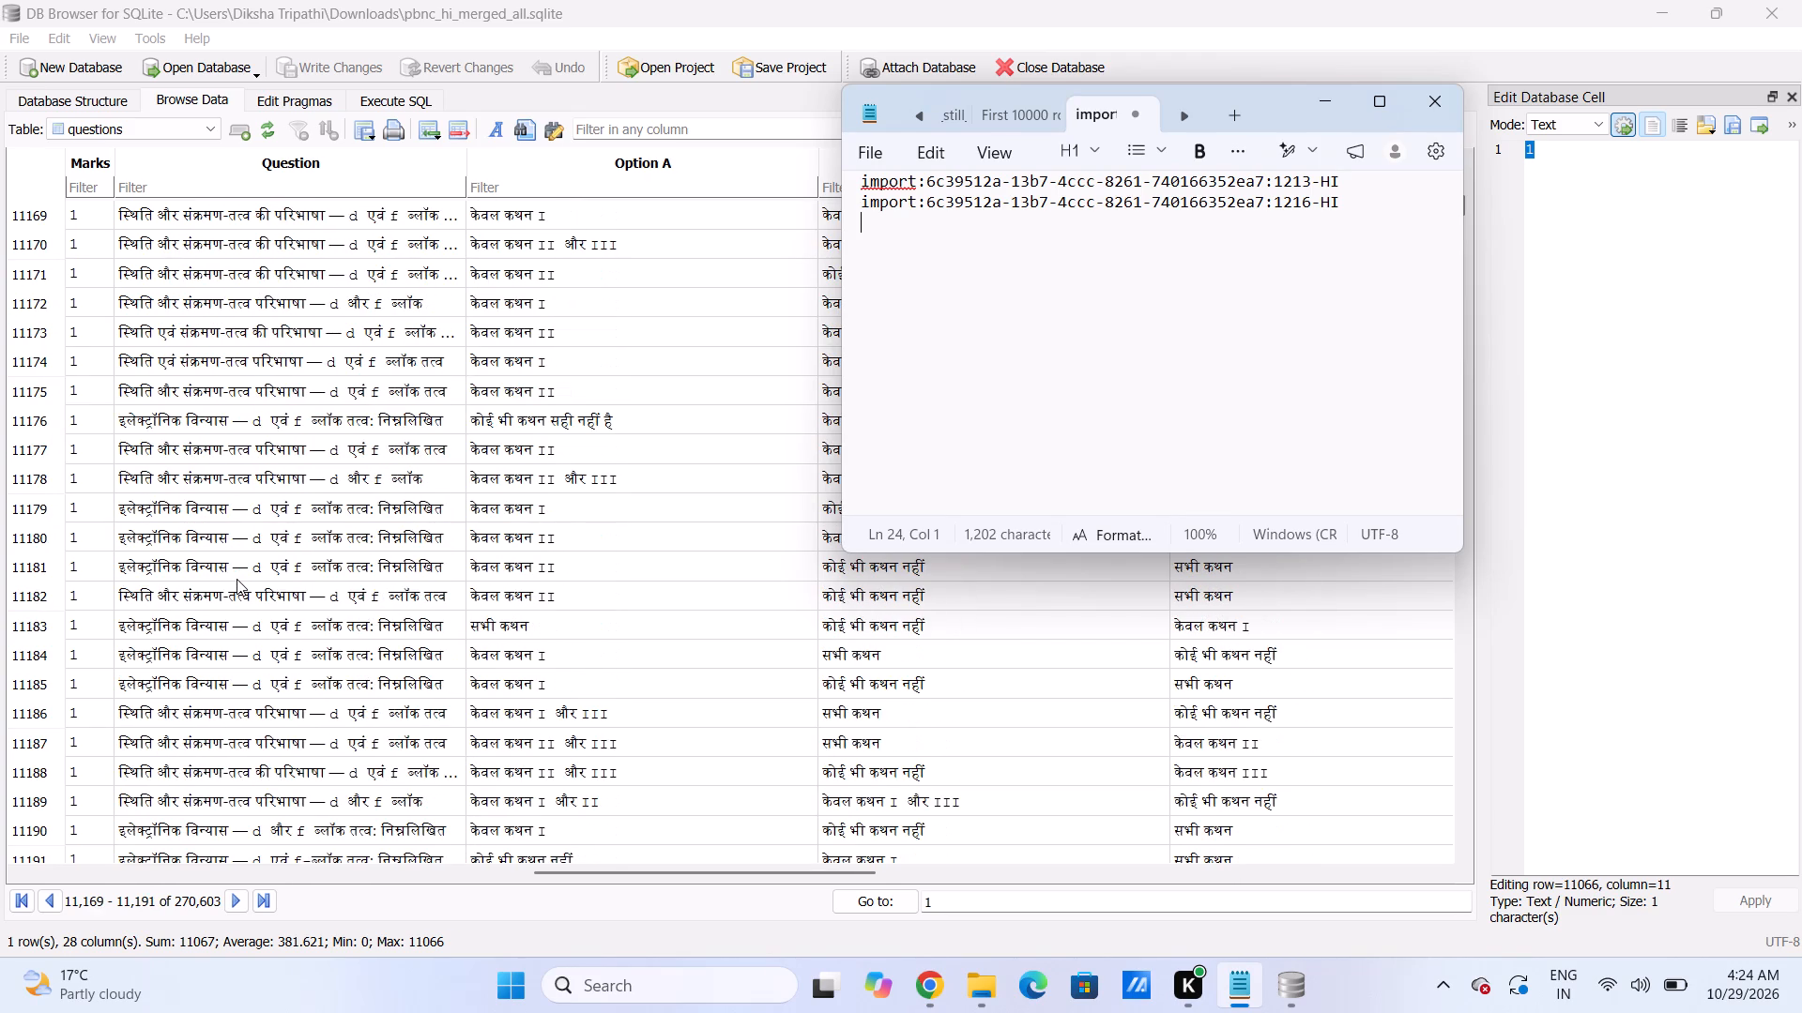
{"action": "scroll", "coordinate": [237, 579], "scroll_direction": "up", "scroll_amount": 16}
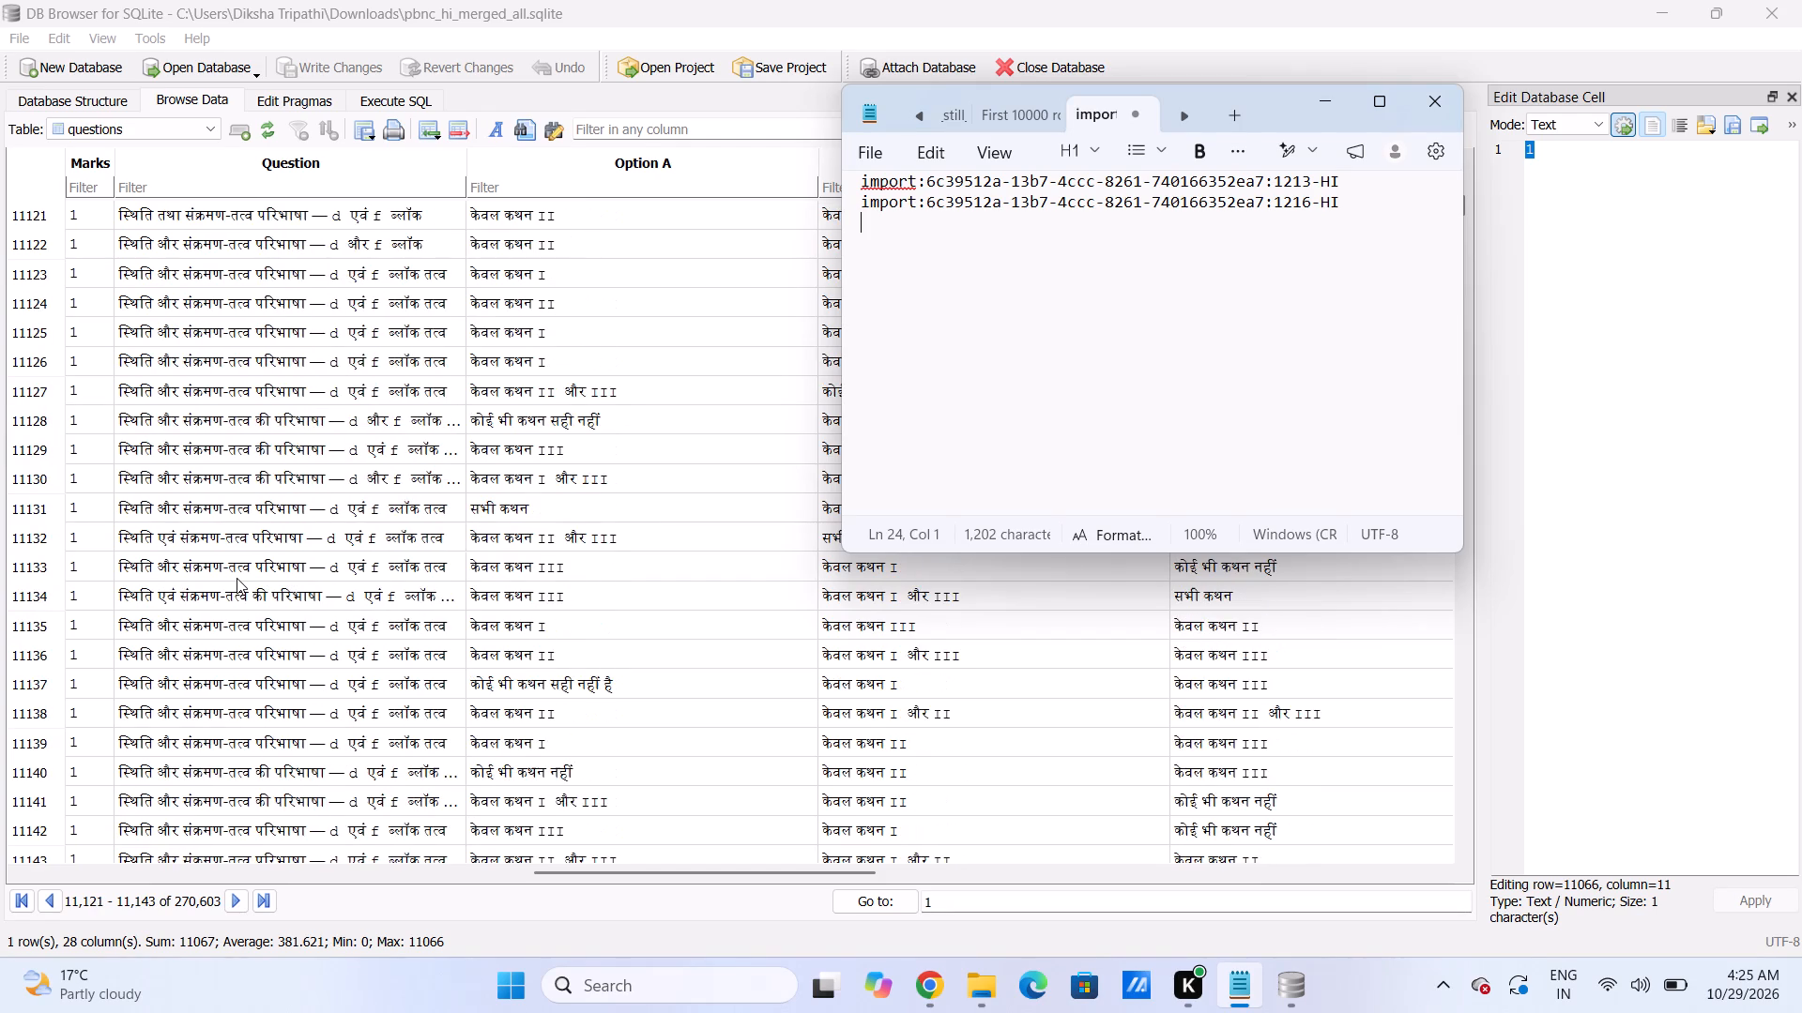
{"action": "scroll", "coordinate": [237, 578], "scroll_direction": "down", "scroll_amount": 9}
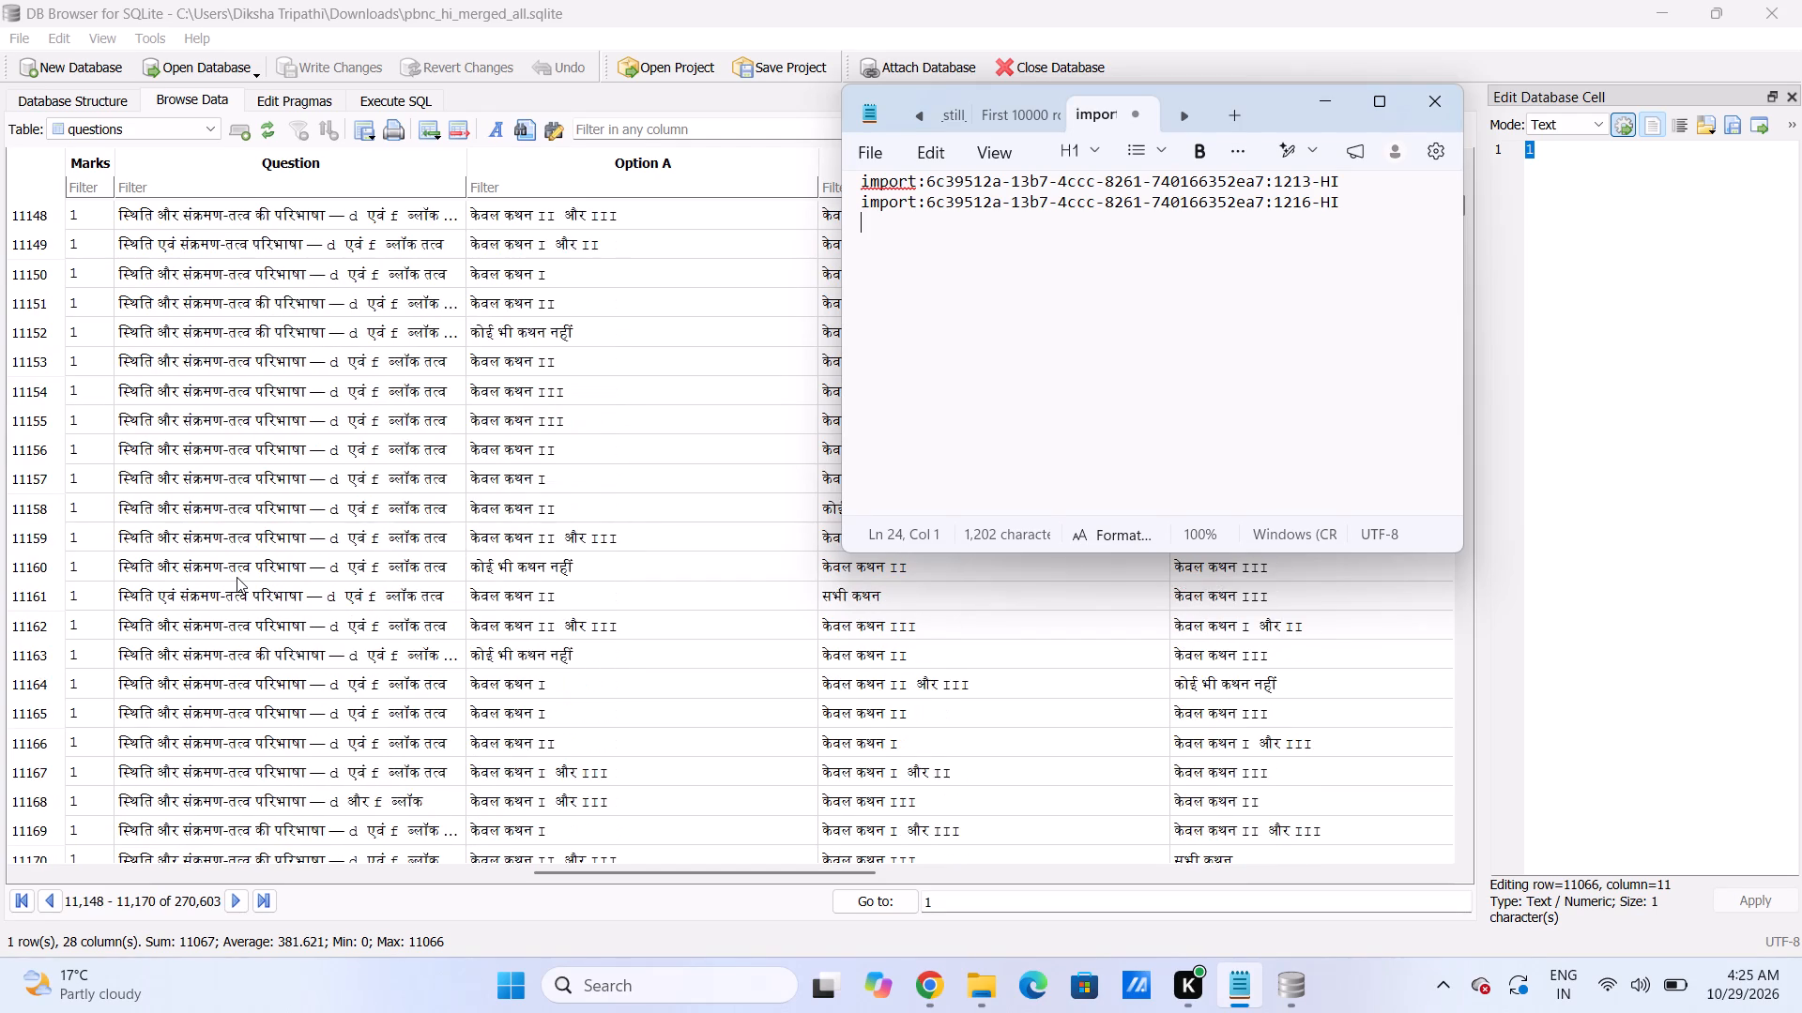
{"action": "scroll", "coordinate": [237, 577], "scroll_direction": "down", "scroll_amount": 5}
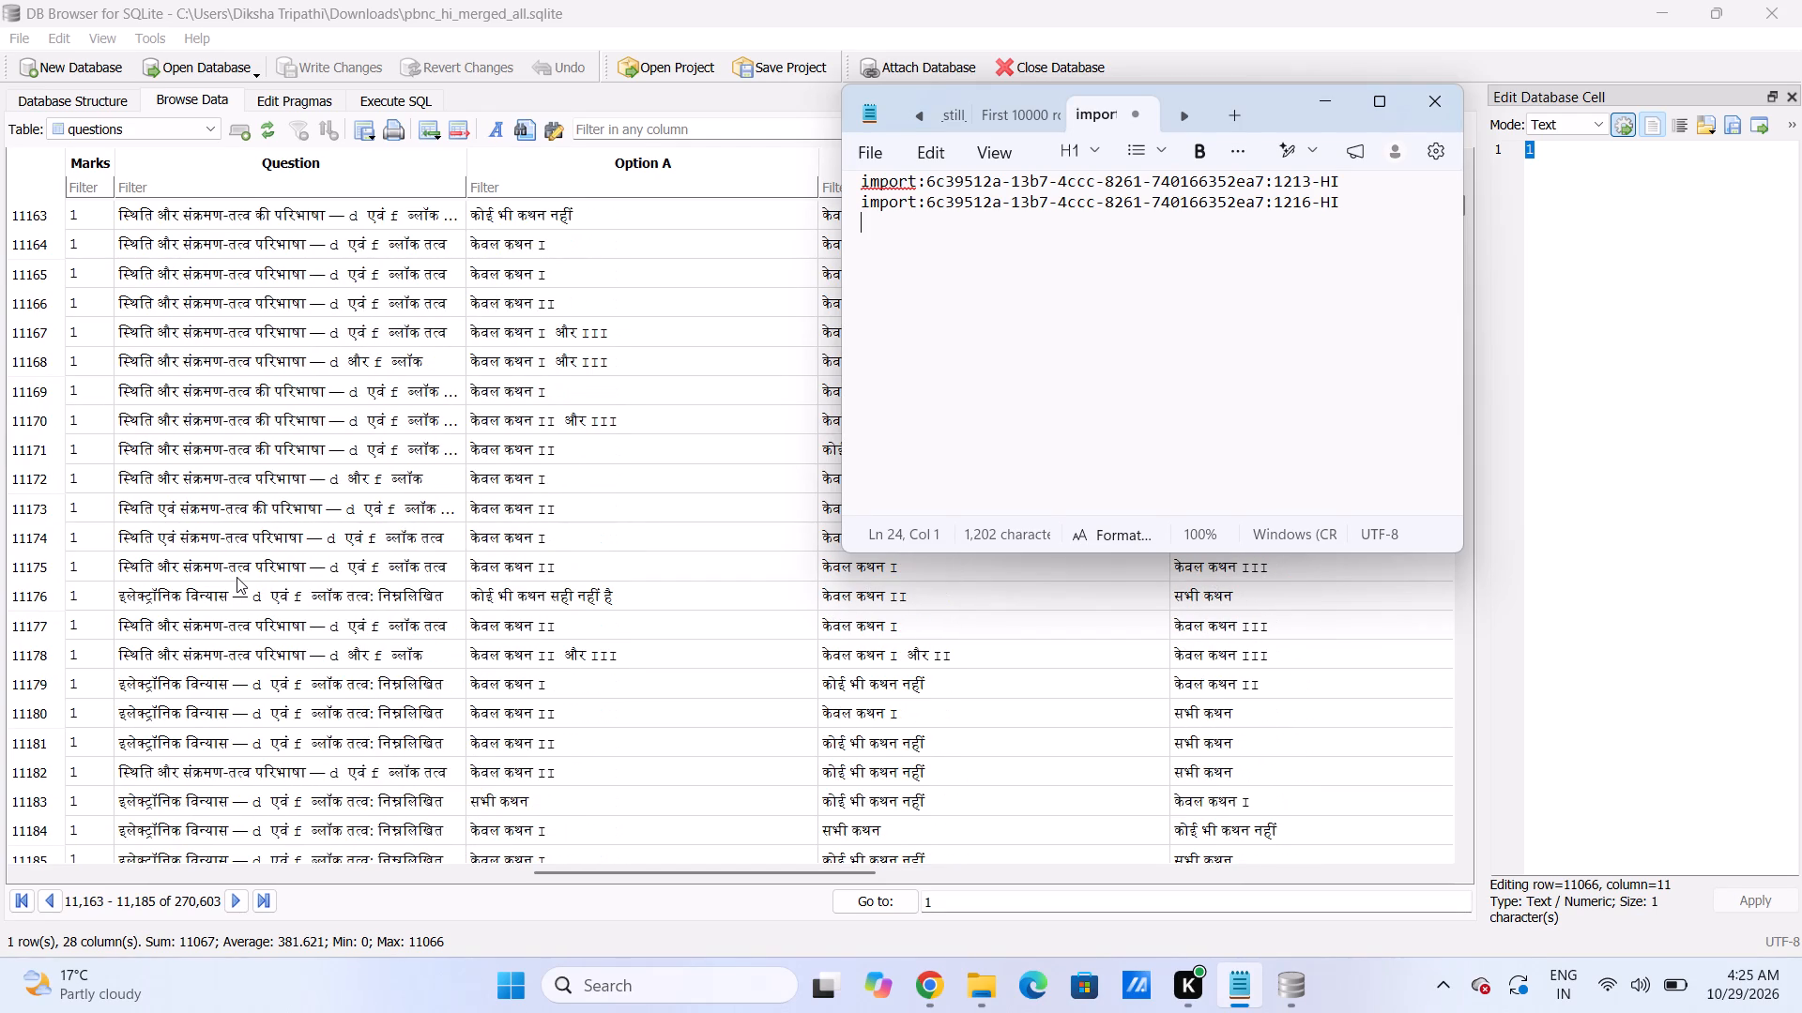
{"action": "scroll", "coordinate": [237, 577], "scroll_direction": "down", "scroll_amount": 1}
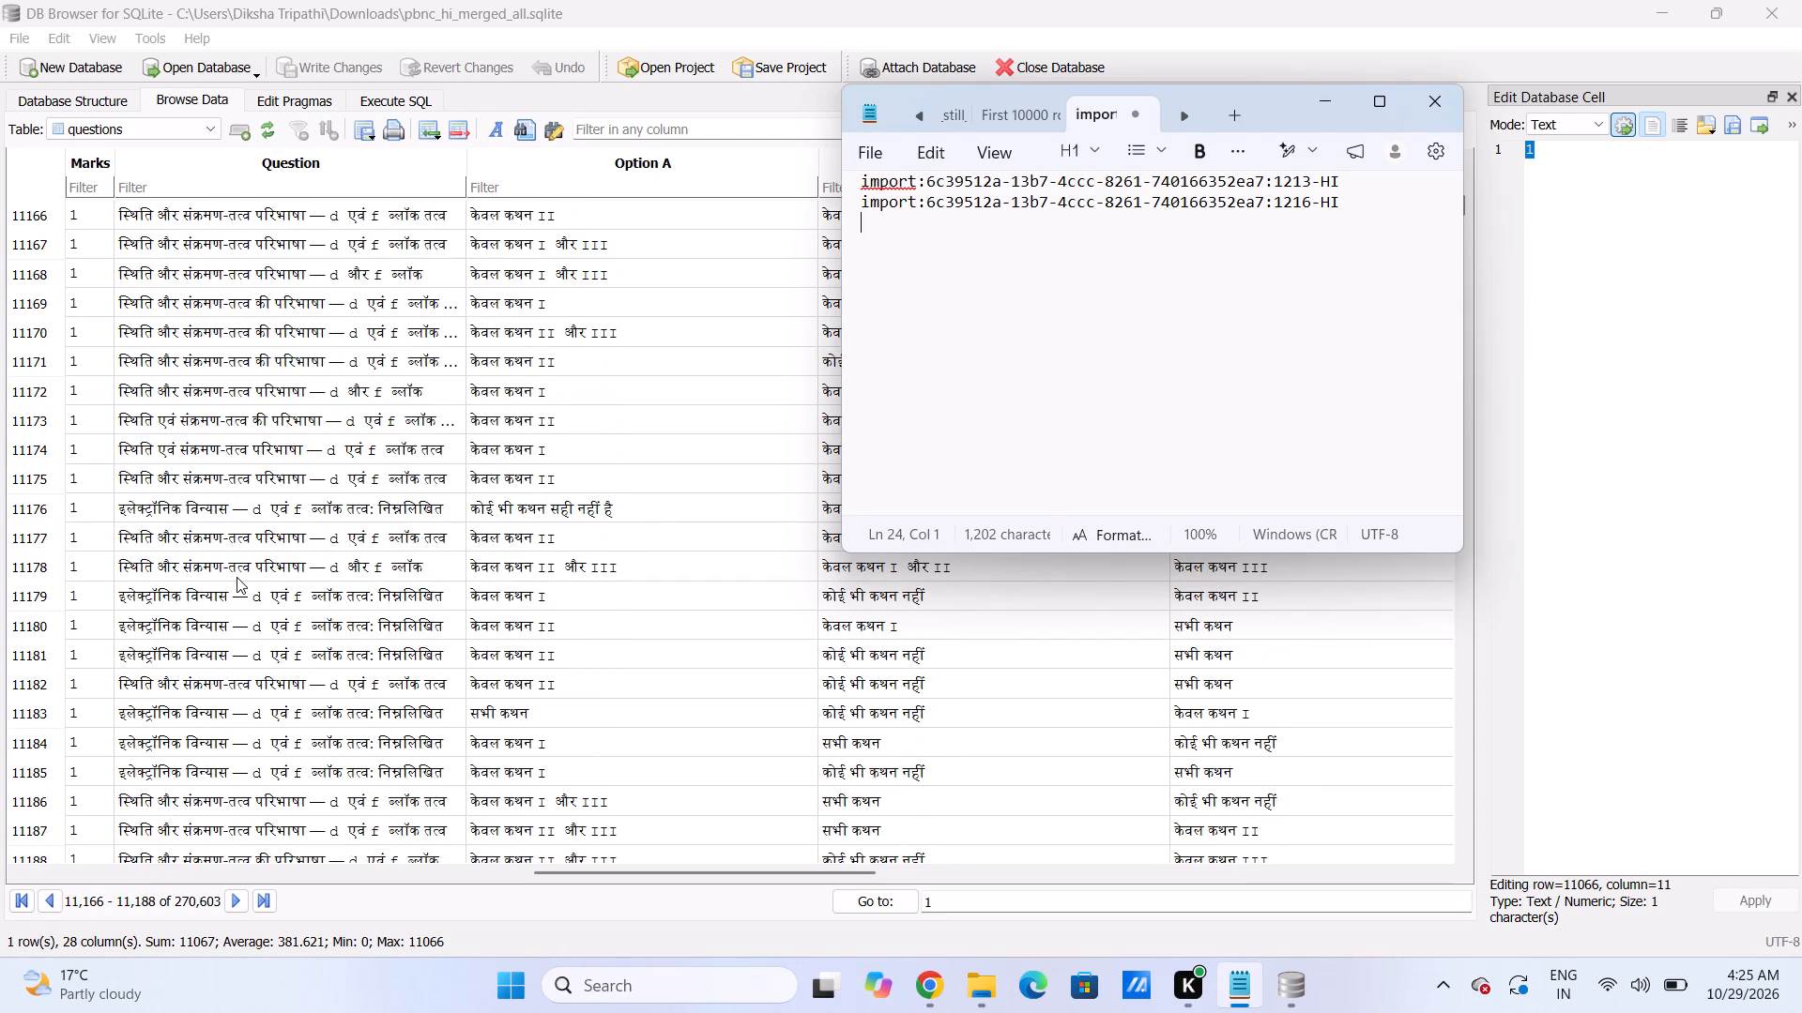
{"action": "scroll", "coordinate": [237, 577], "scroll_direction": "down", "scroll_amount": 2}
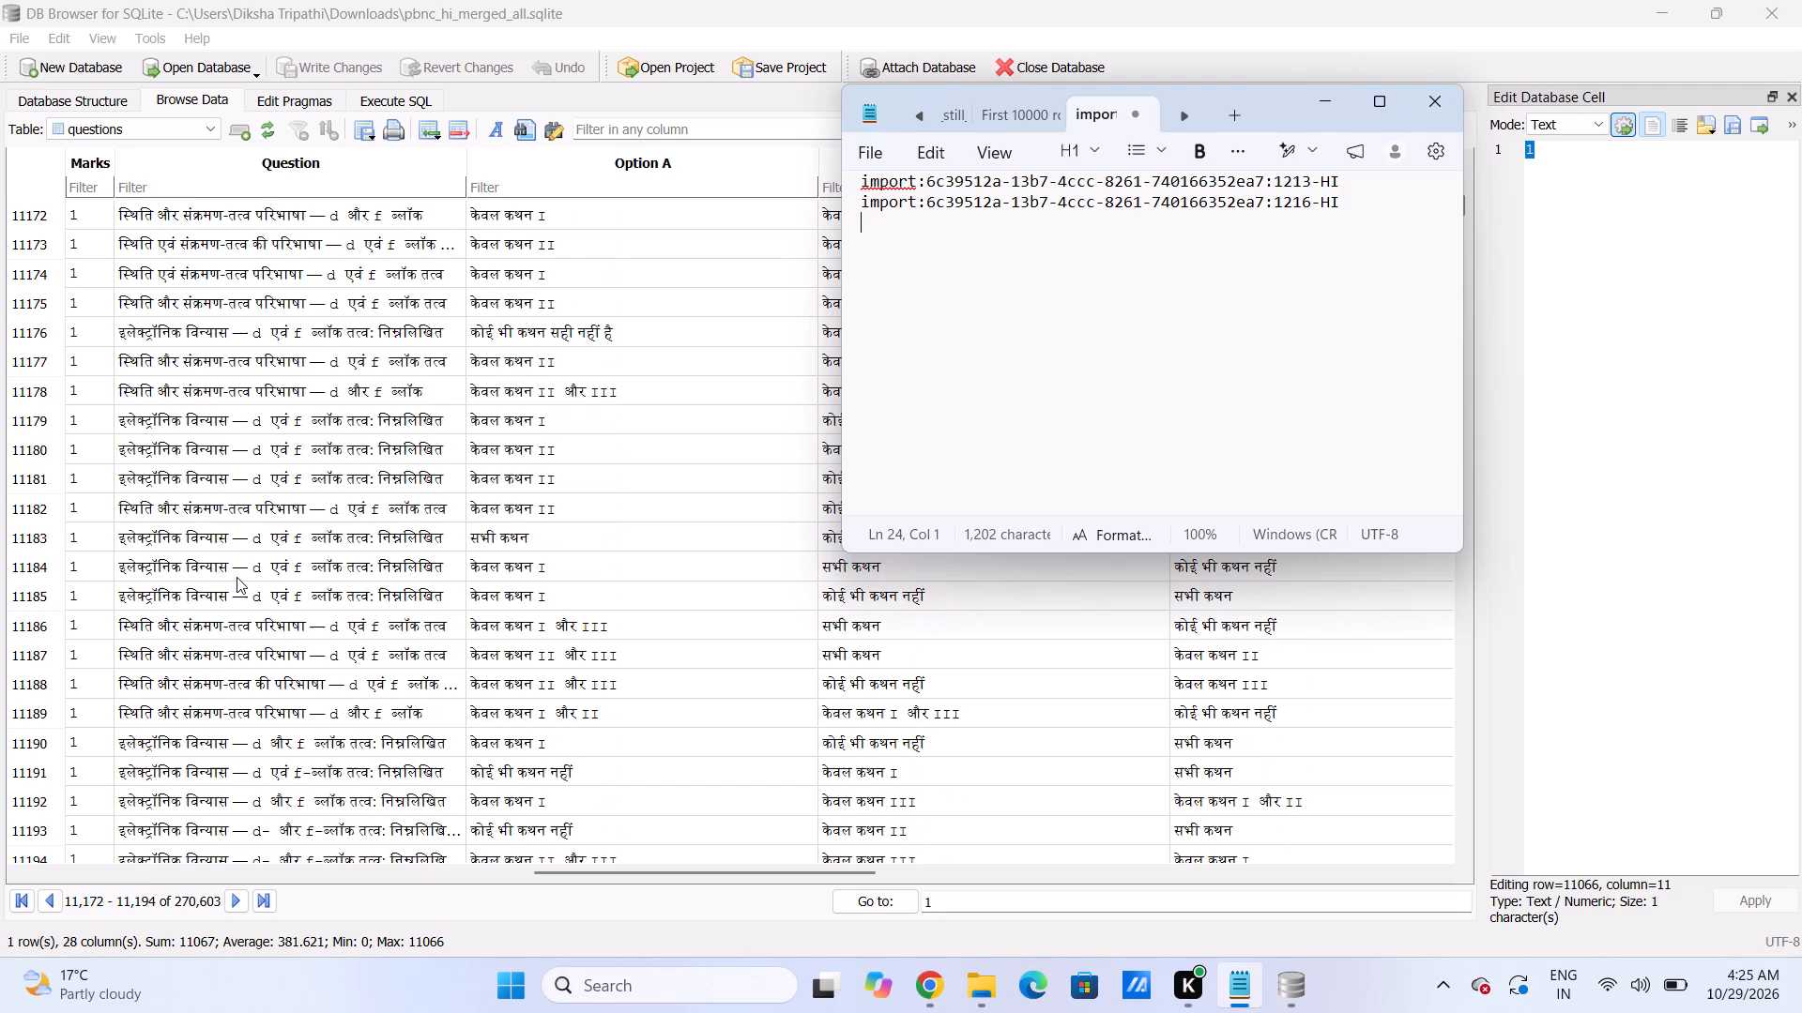
{"action": "scroll", "coordinate": [237, 577], "scroll_direction": "down", "scroll_amount": 4}
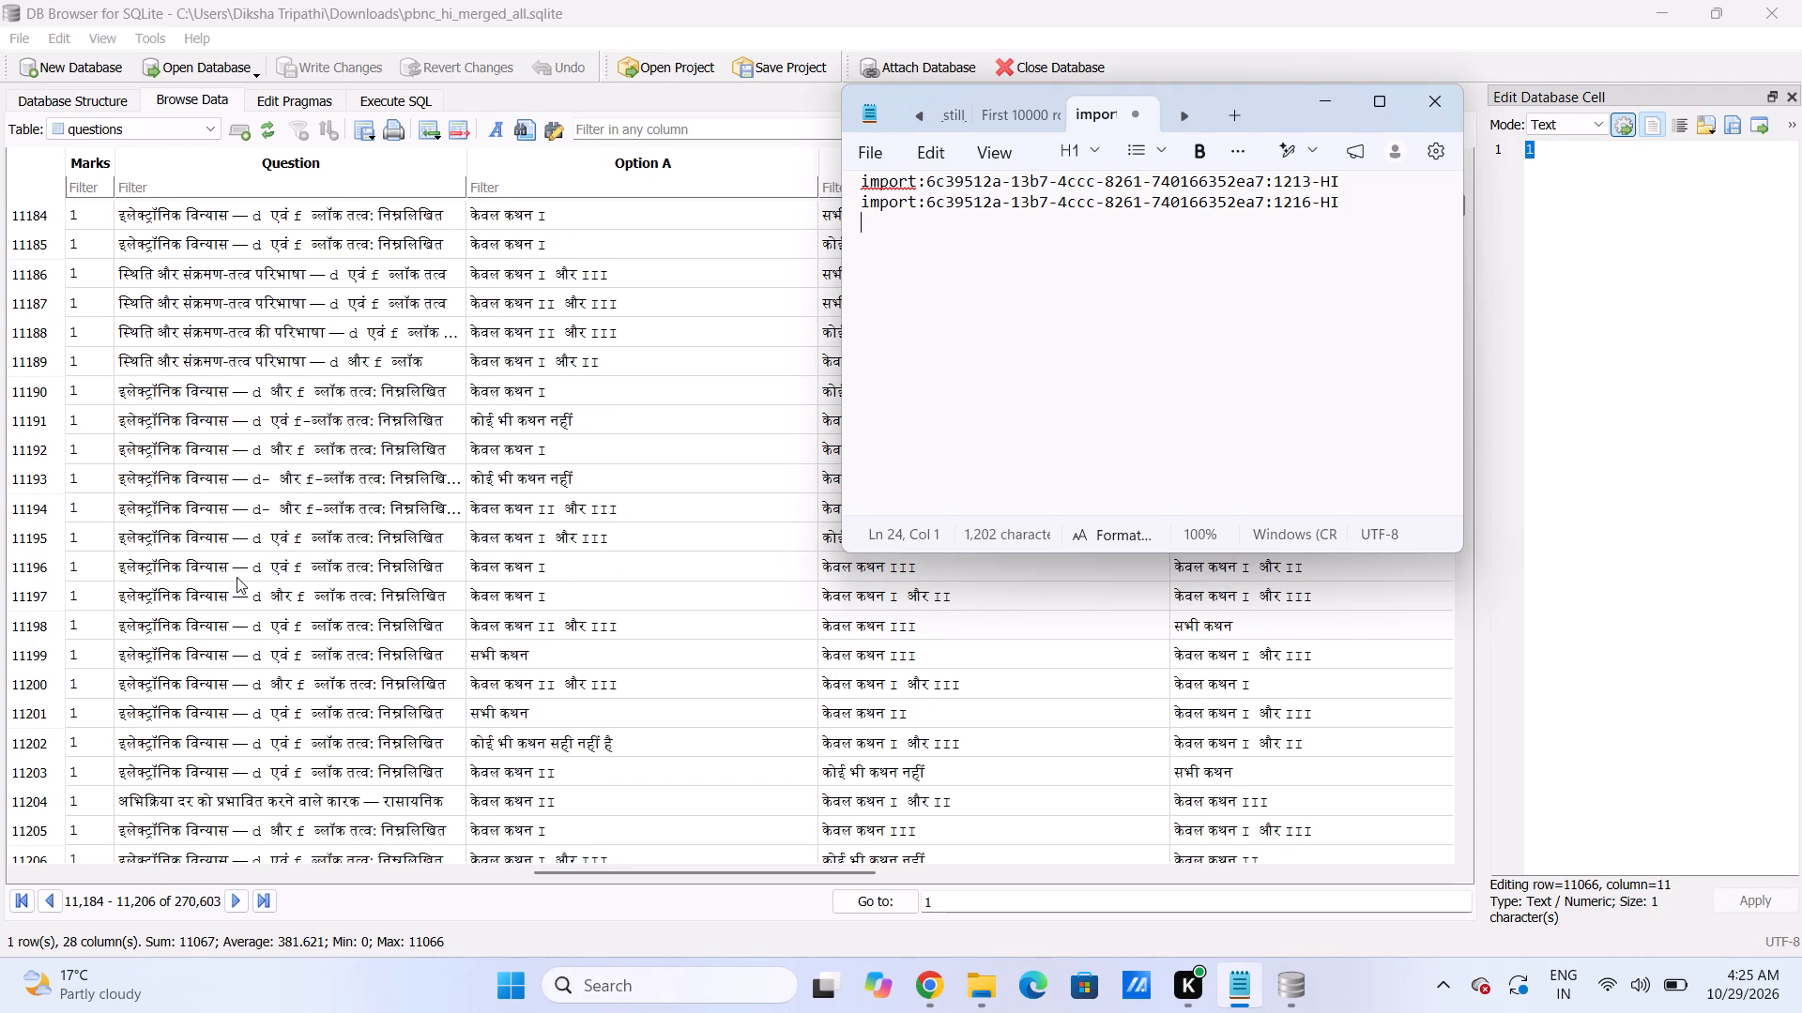
Examine the questions and options in rows 11207 to about 11323 for untranslated English text.
{"action": "scroll", "coordinate": [237, 577], "scroll_direction": "down", "scroll_amount": 3}
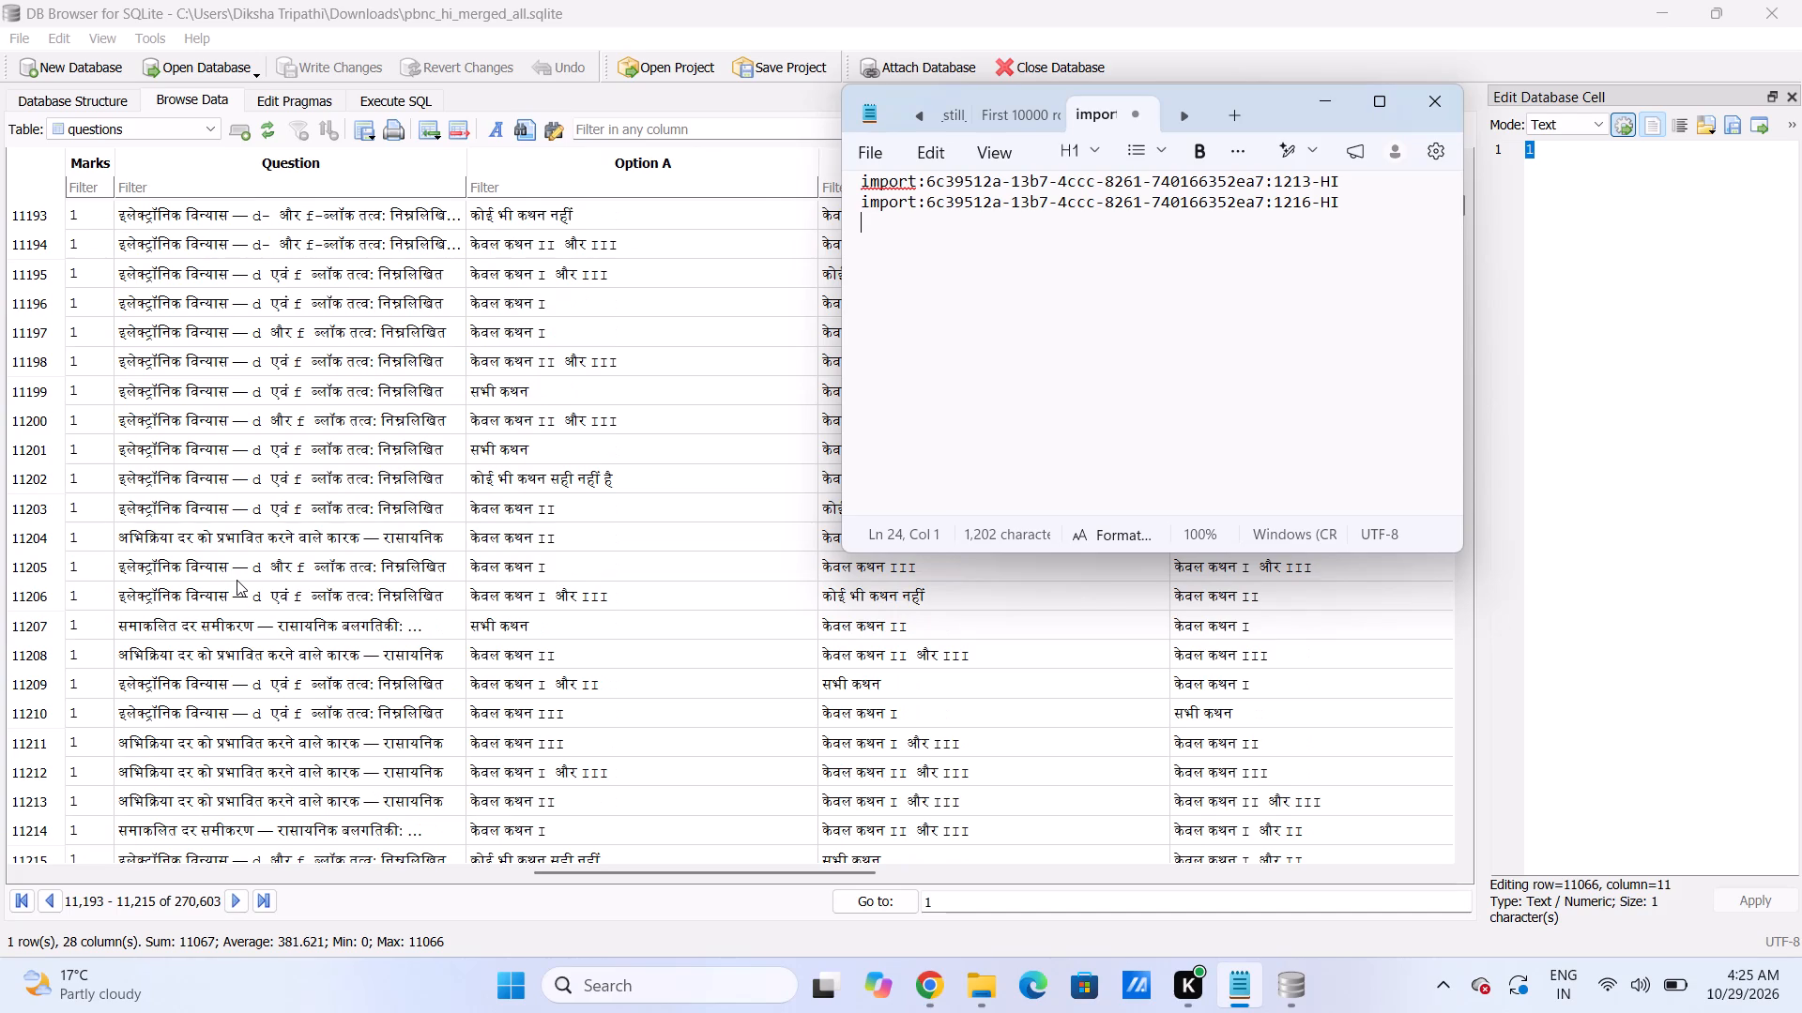
{"action": "scroll", "coordinate": [237, 579], "scroll_direction": "down", "scroll_amount": 2}
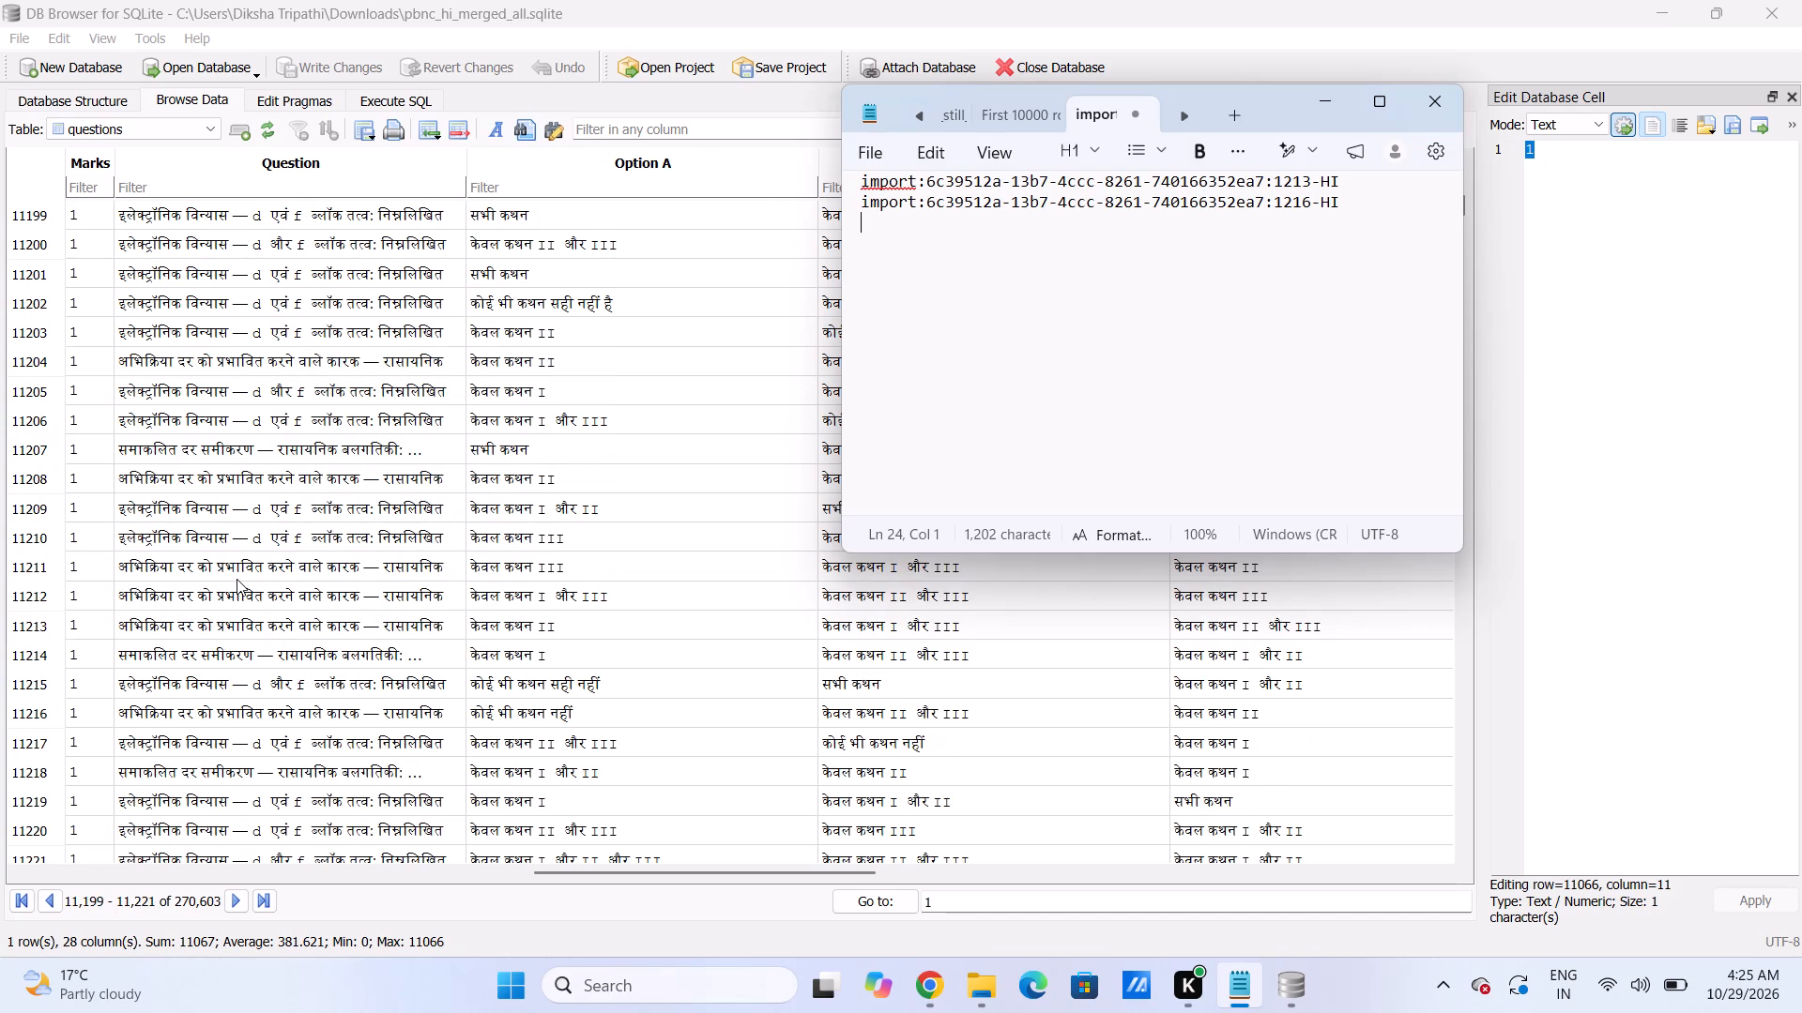
{"action": "scroll", "coordinate": [237, 579], "scroll_direction": "down", "scroll_amount": 2}
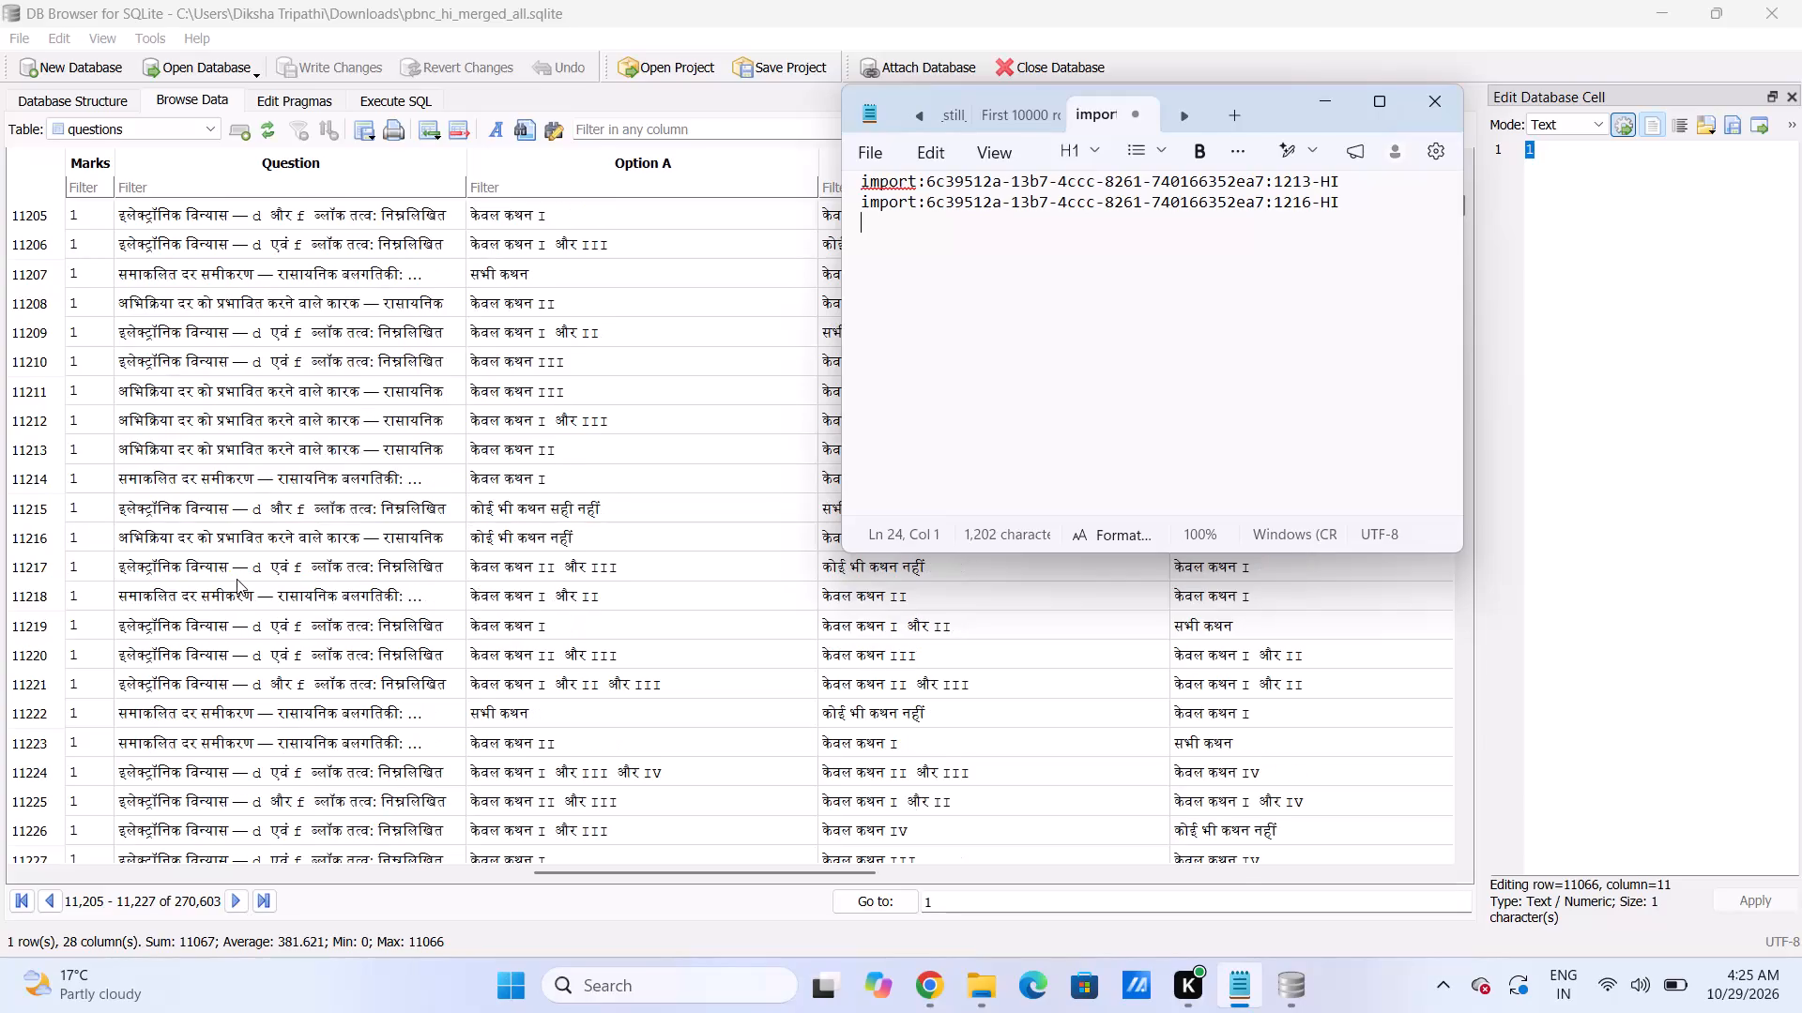
{"action": "scroll", "coordinate": [237, 579], "scroll_direction": "down", "scroll_amount": 2}
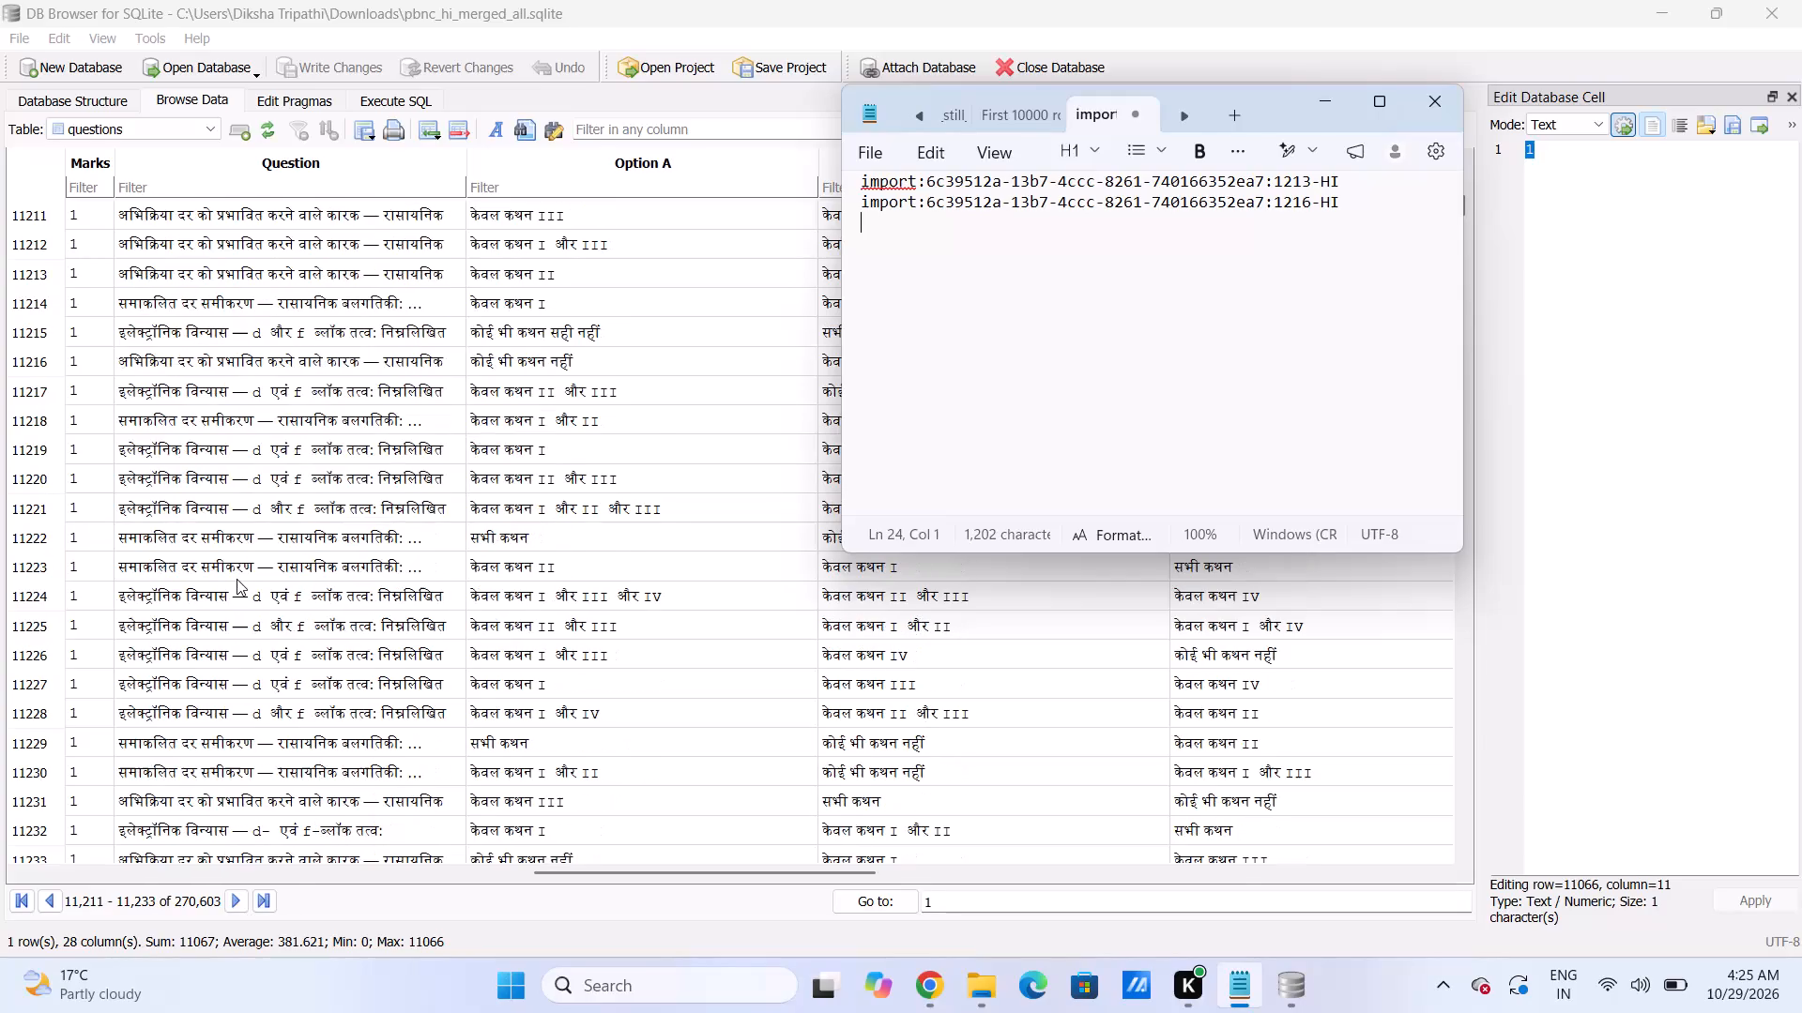
{"action": "scroll", "coordinate": [237, 579], "scroll_direction": "down", "scroll_amount": 3}
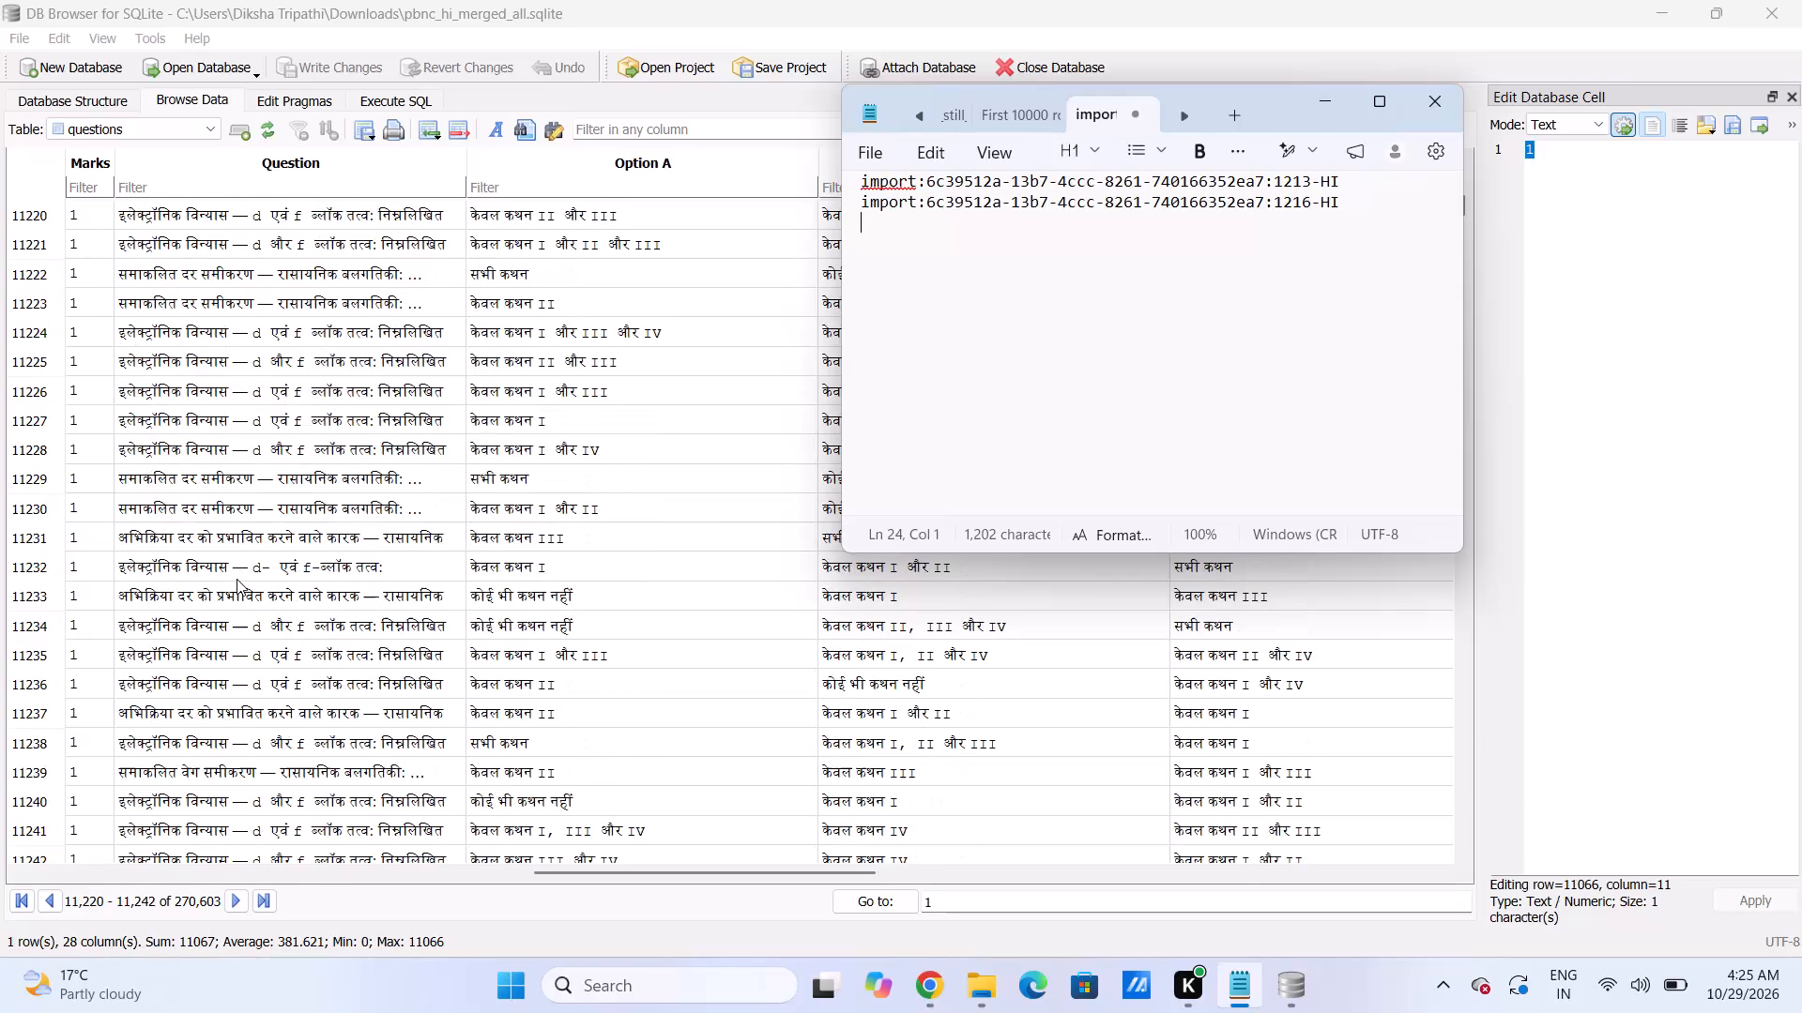
{"action": "scroll", "coordinate": [237, 579], "scroll_direction": "down", "scroll_amount": 2}
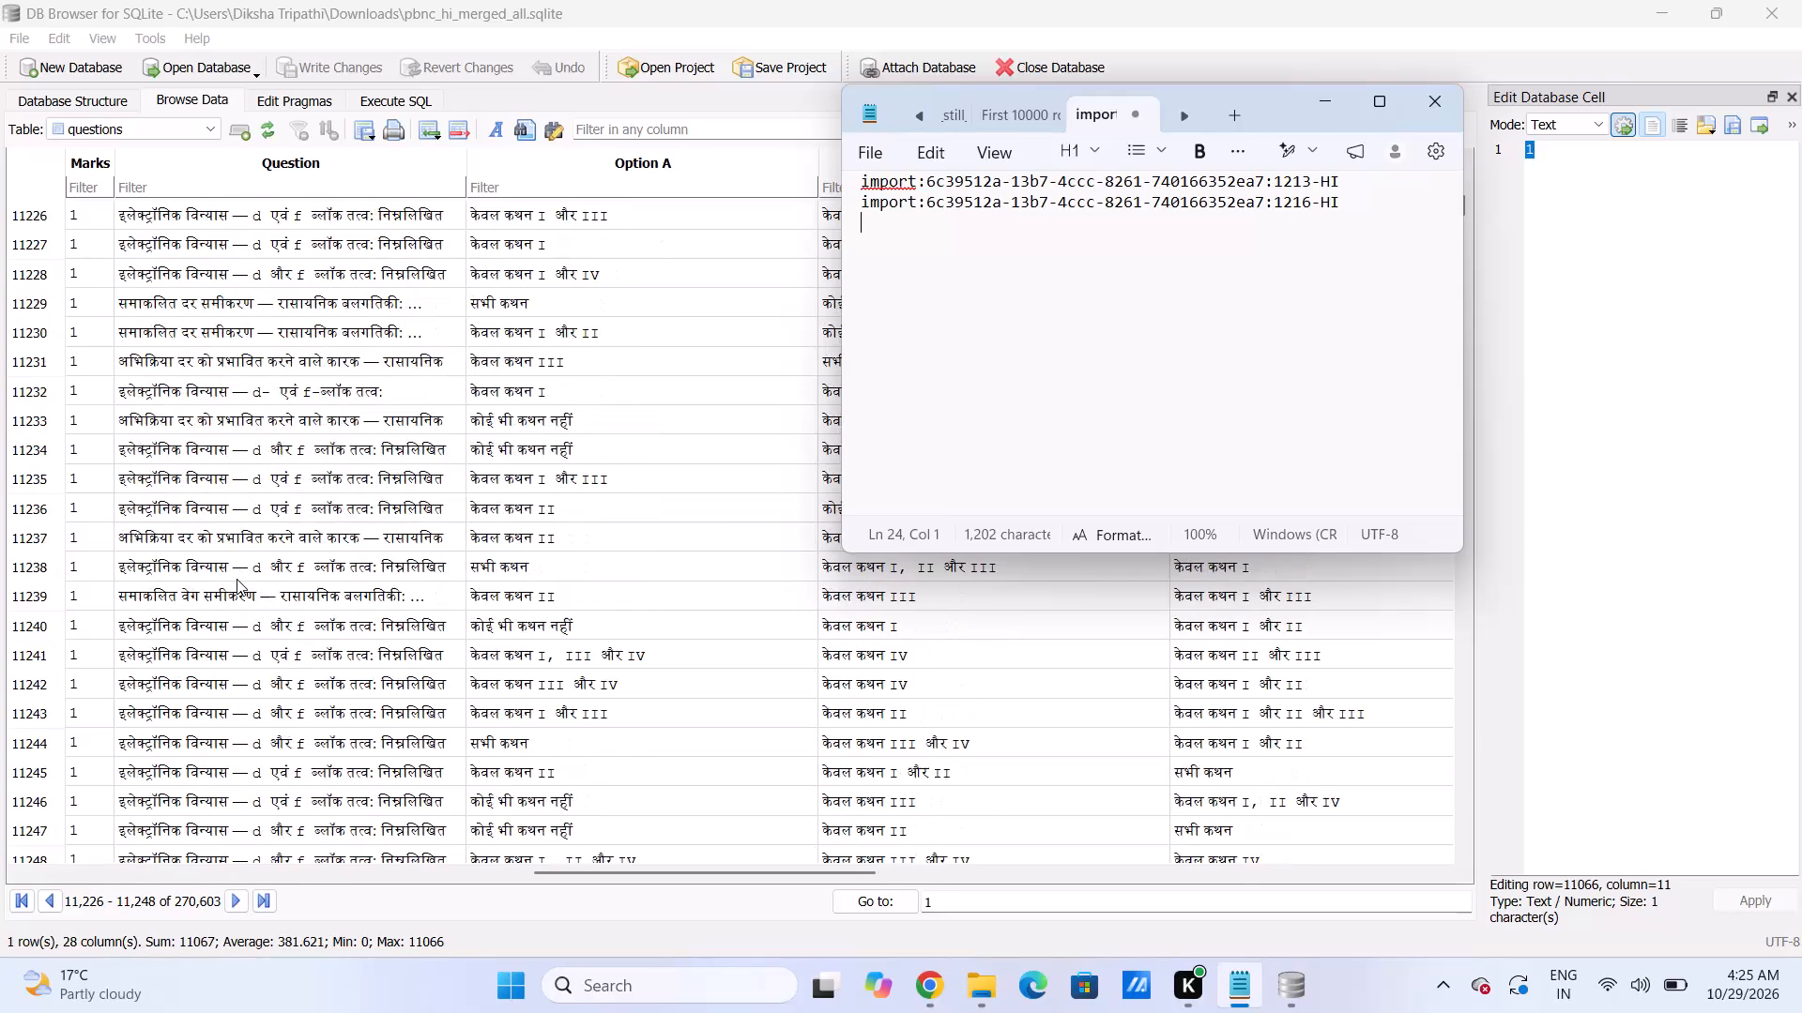
{"action": "scroll", "coordinate": [237, 579], "scroll_direction": "down", "scroll_amount": 5}
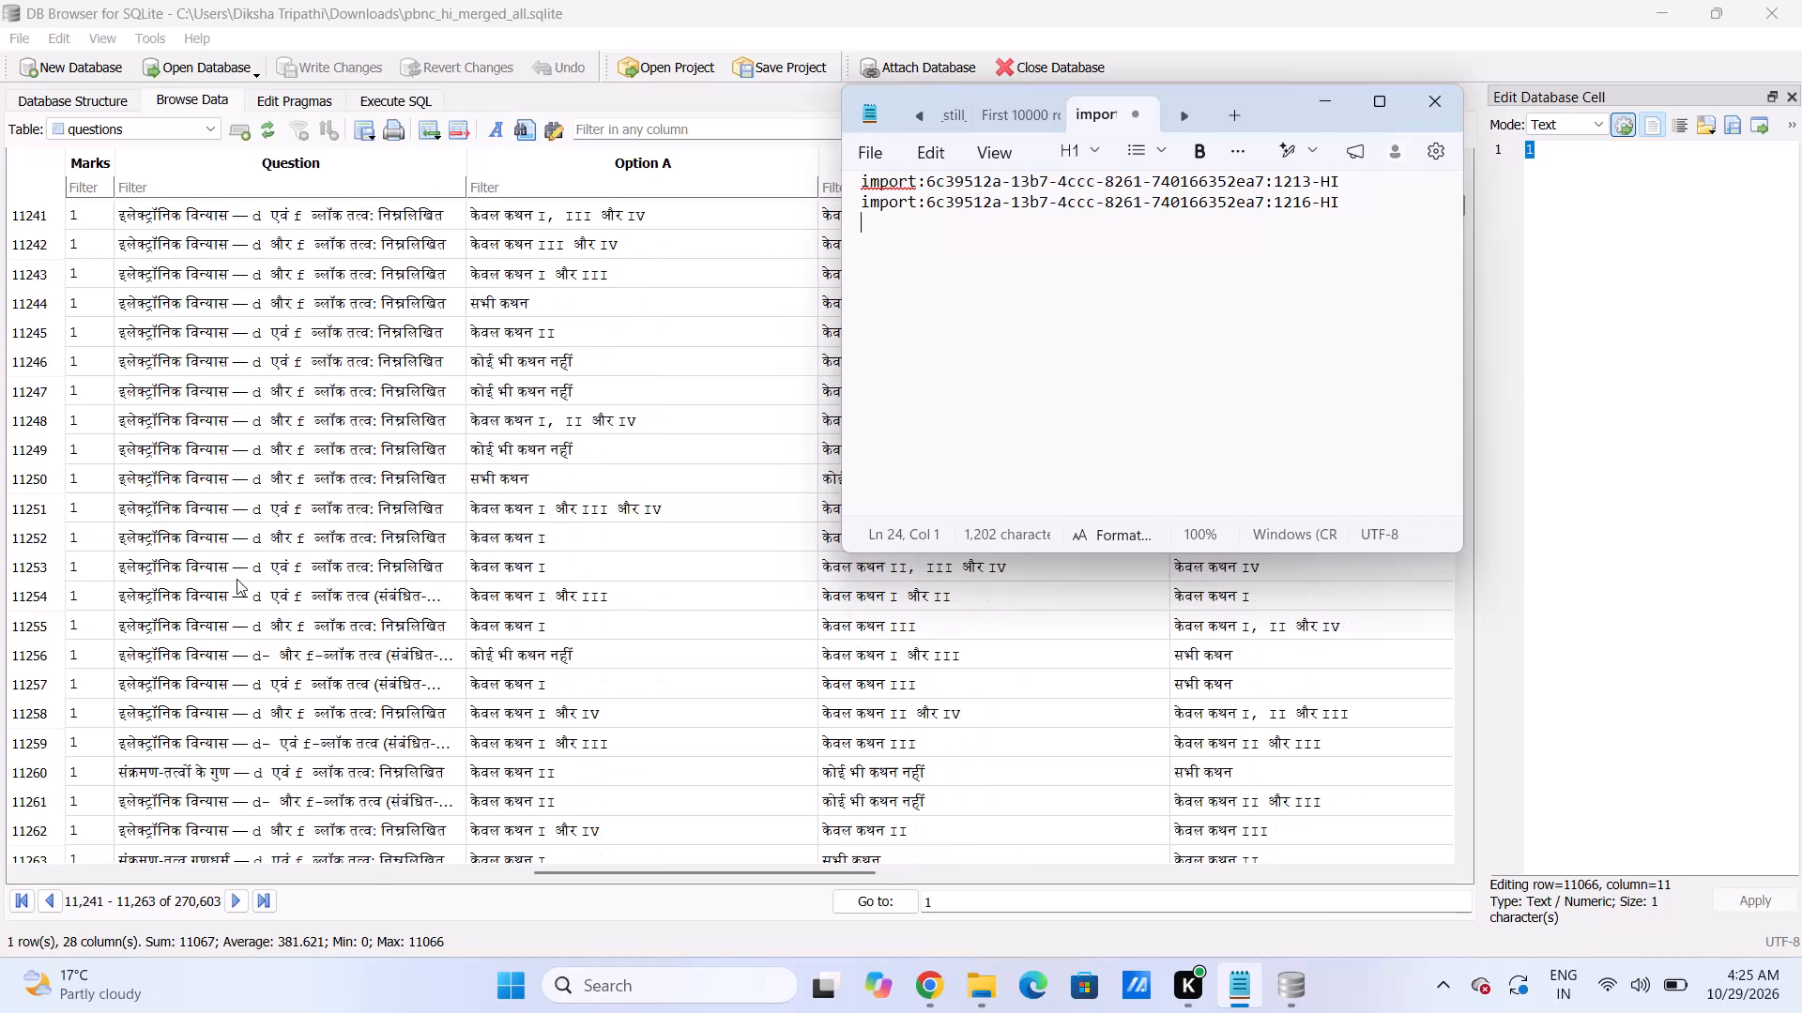
{"action": "scroll", "coordinate": [237, 579], "scroll_direction": "up", "scroll_amount": 13}
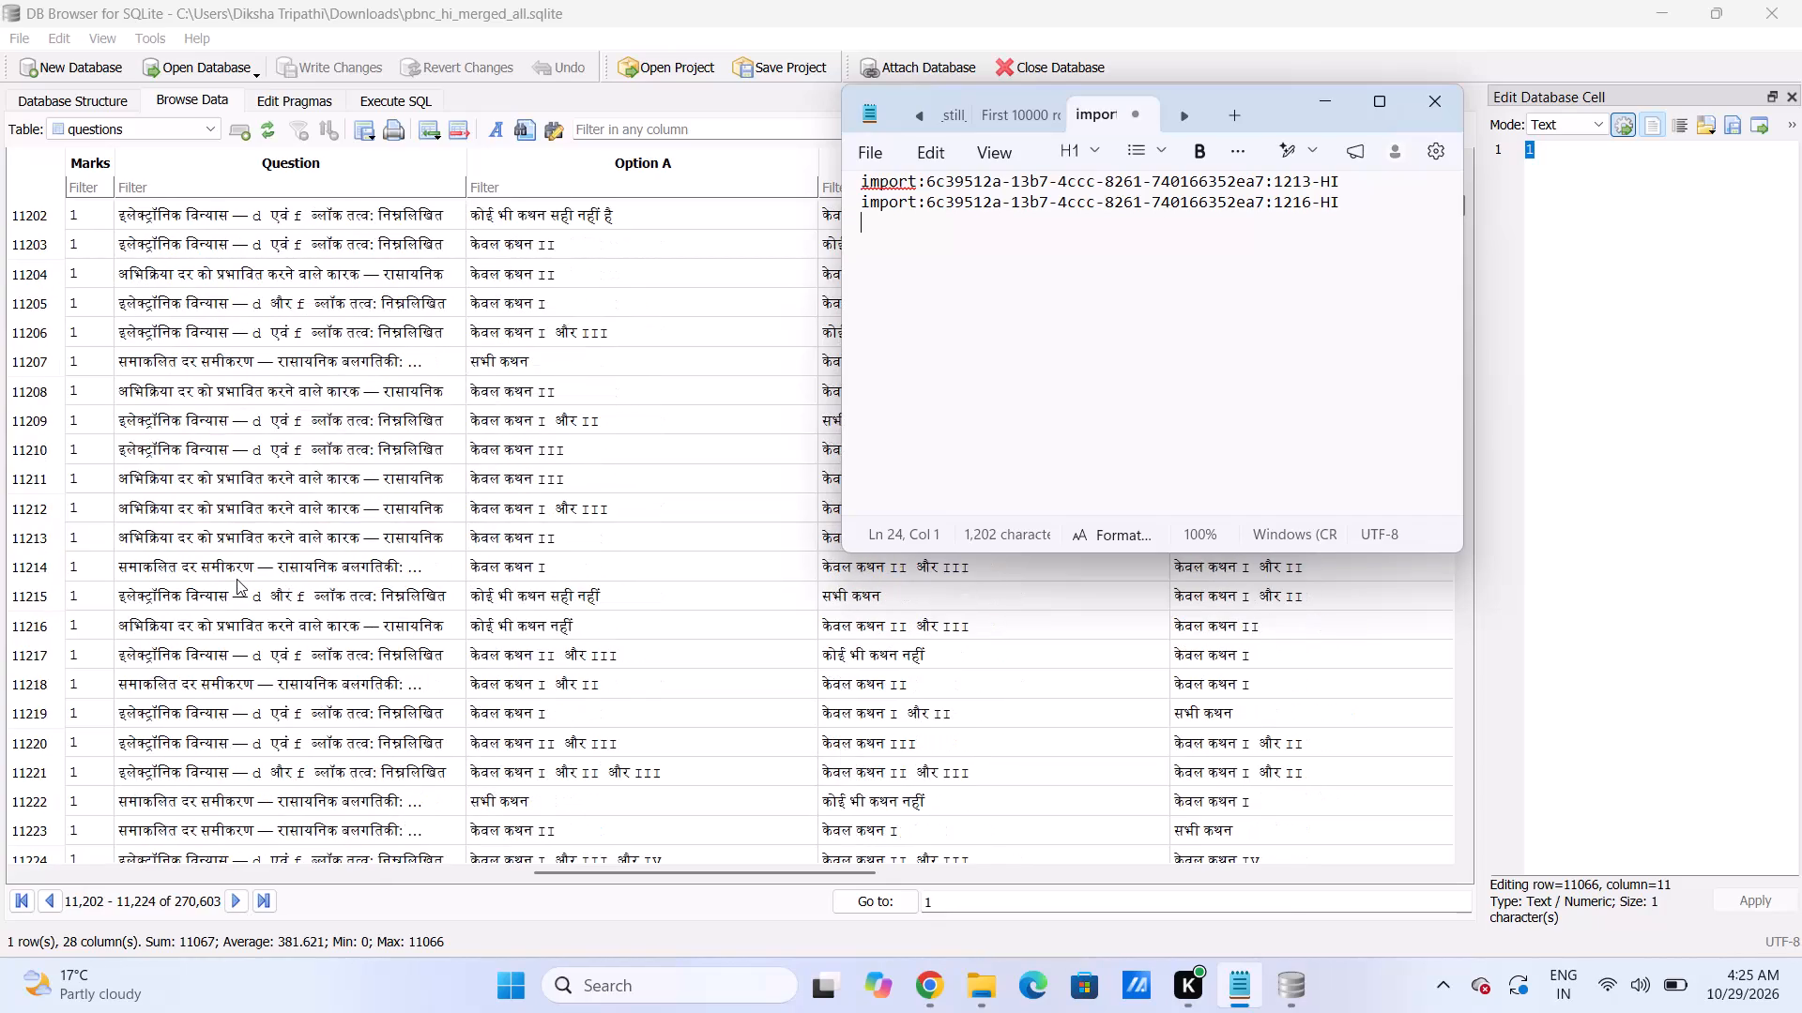
{"action": "scroll", "coordinate": [237, 579], "scroll_direction": "down", "scroll_amount": 14}
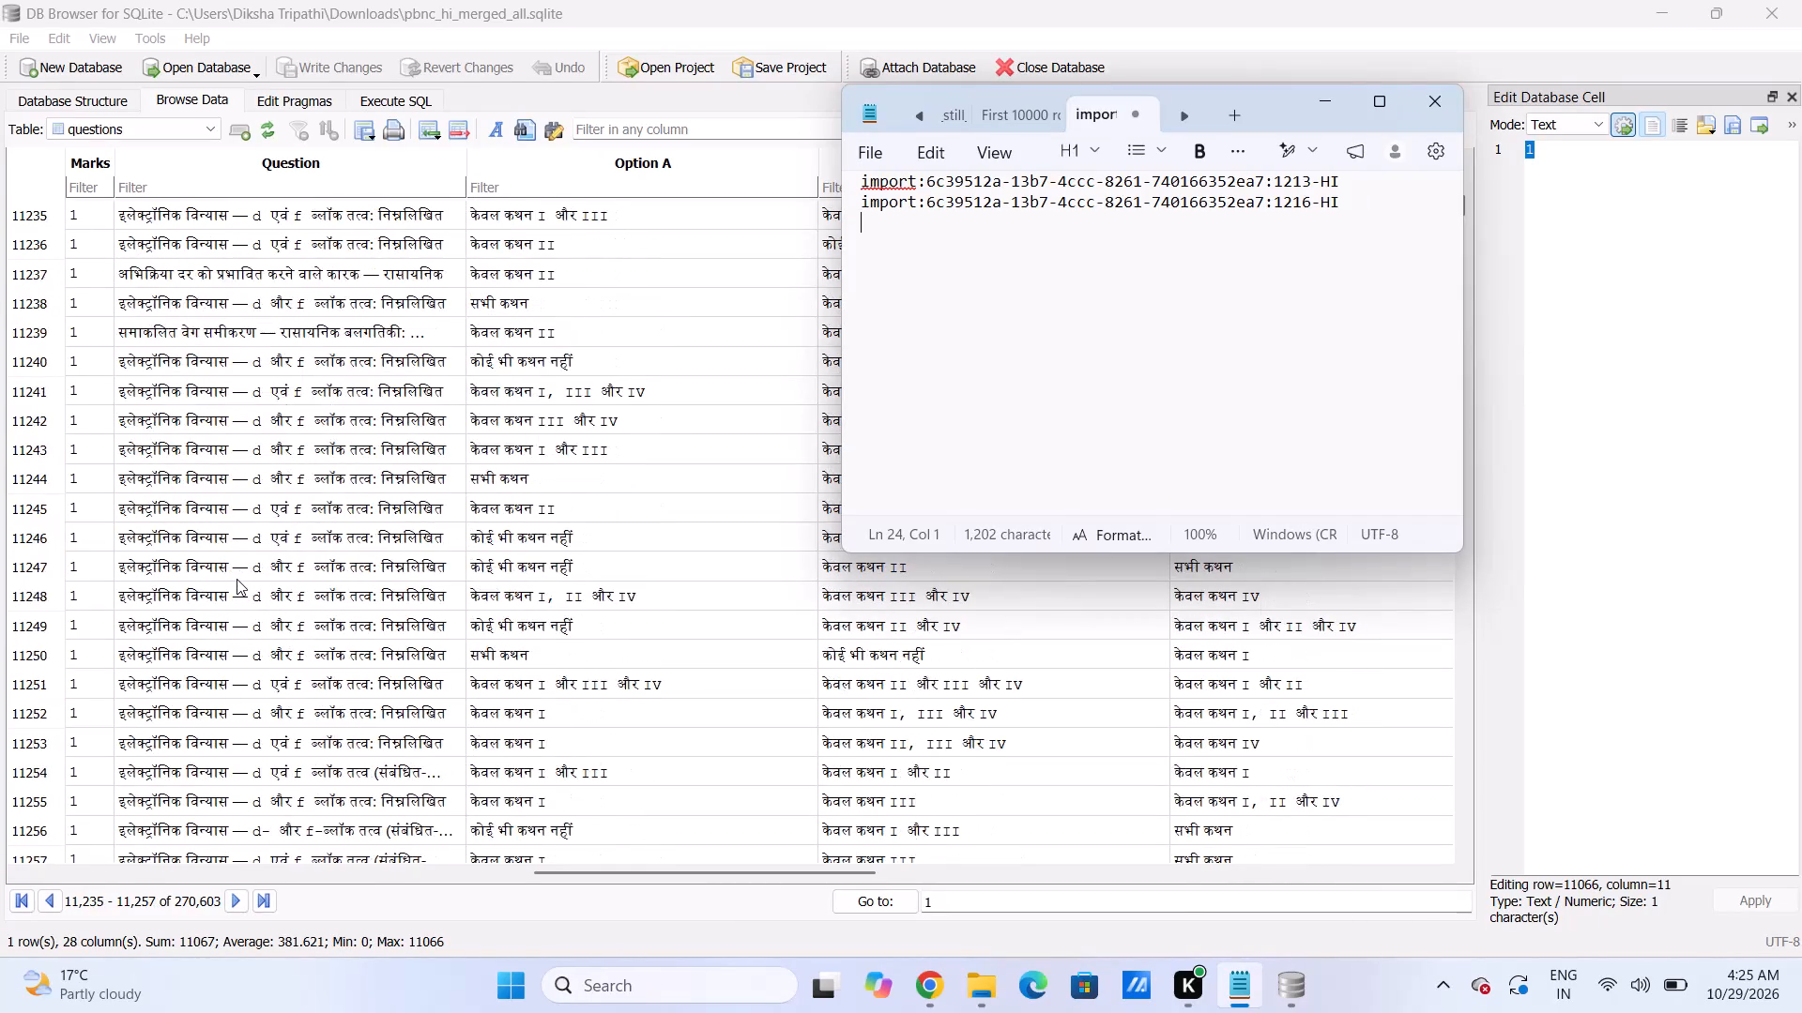
{"action": "scroll", "coordinate": [237, 579], "scroll_direction": "down", "scroll_amount": 7}
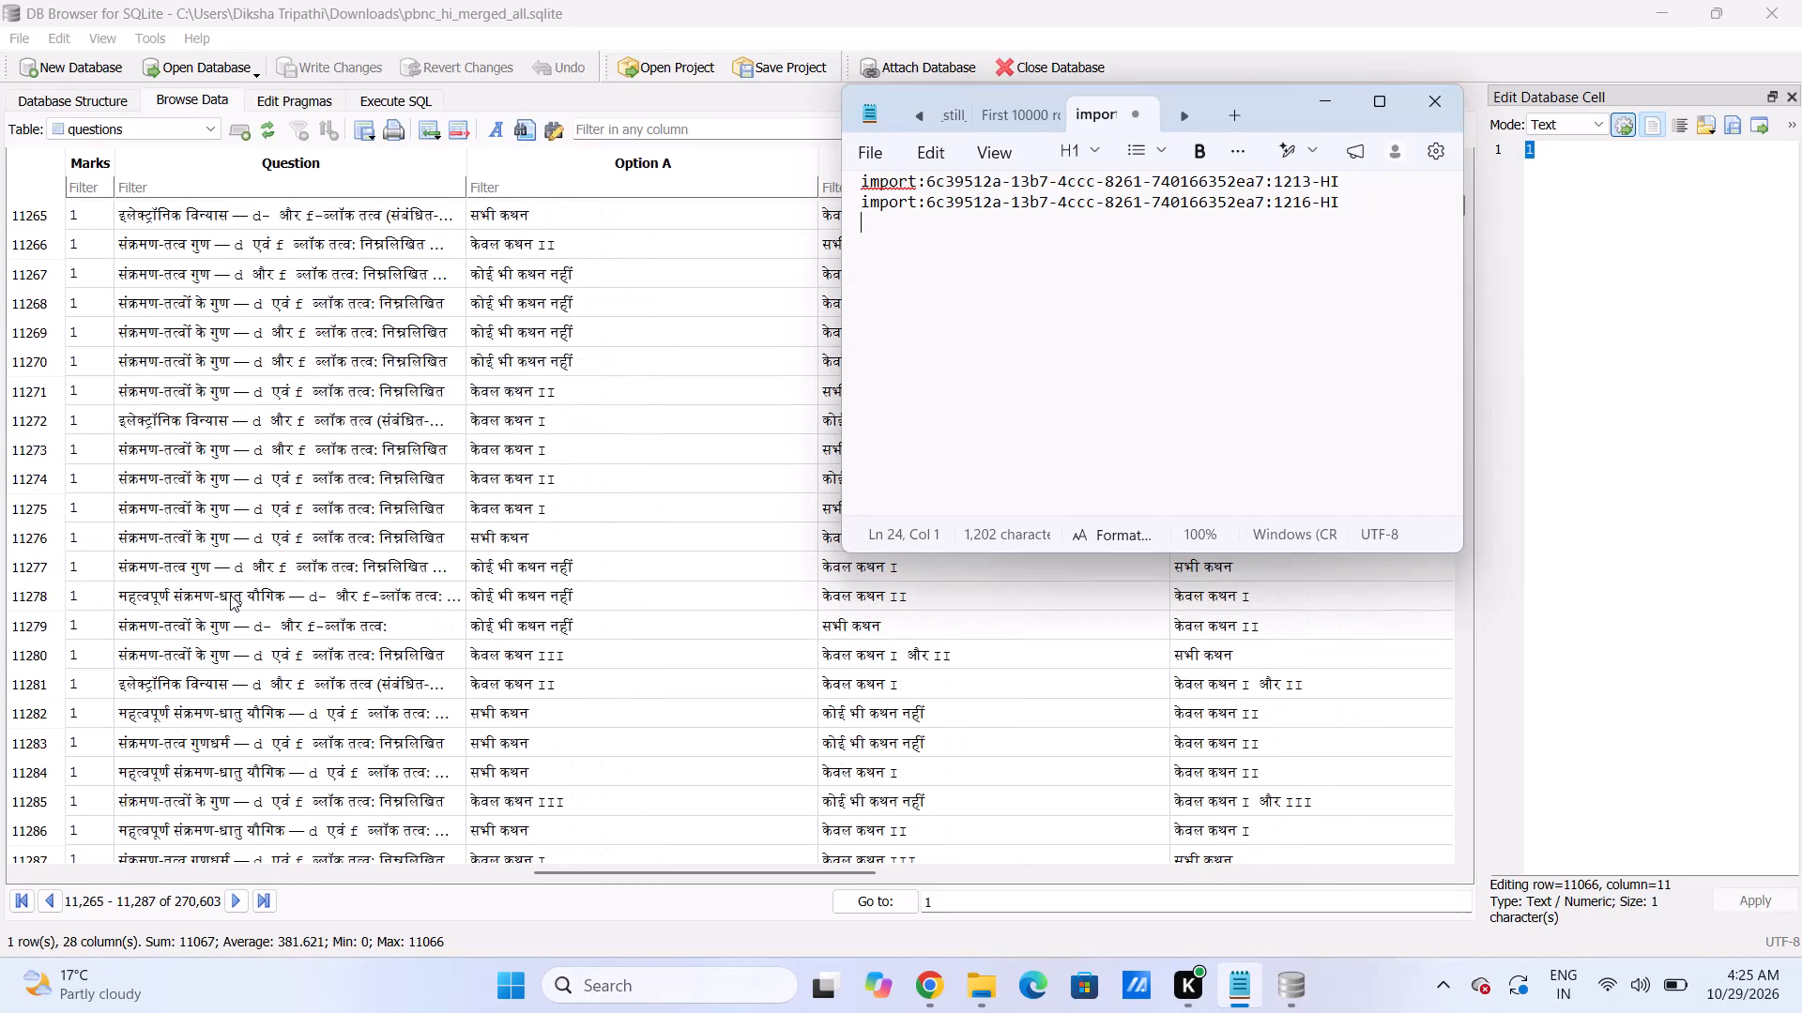
{"action": "scroll", "coordinate": [230, 595], "scroll_direction": "down", "scroll_amount": 9}
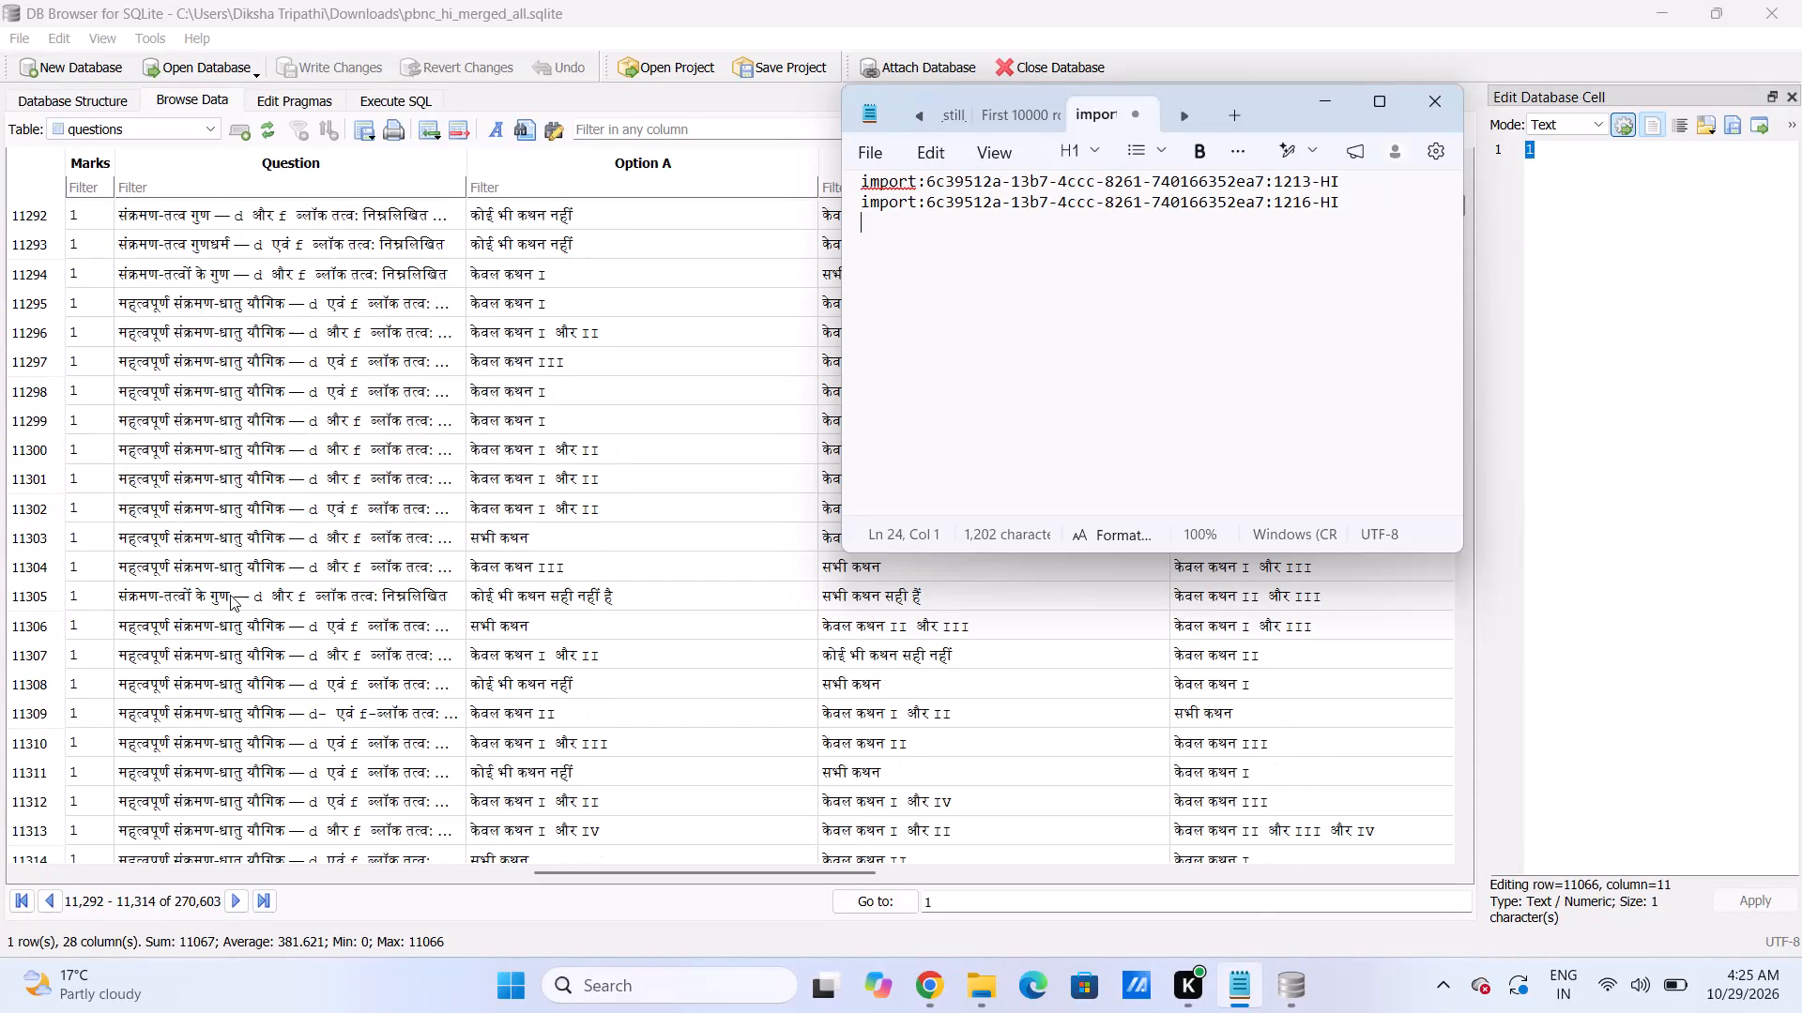
{"action": "scroll", "coordinate": [230, 595], "scroll_direction": "down", "scroll_amount": 3}
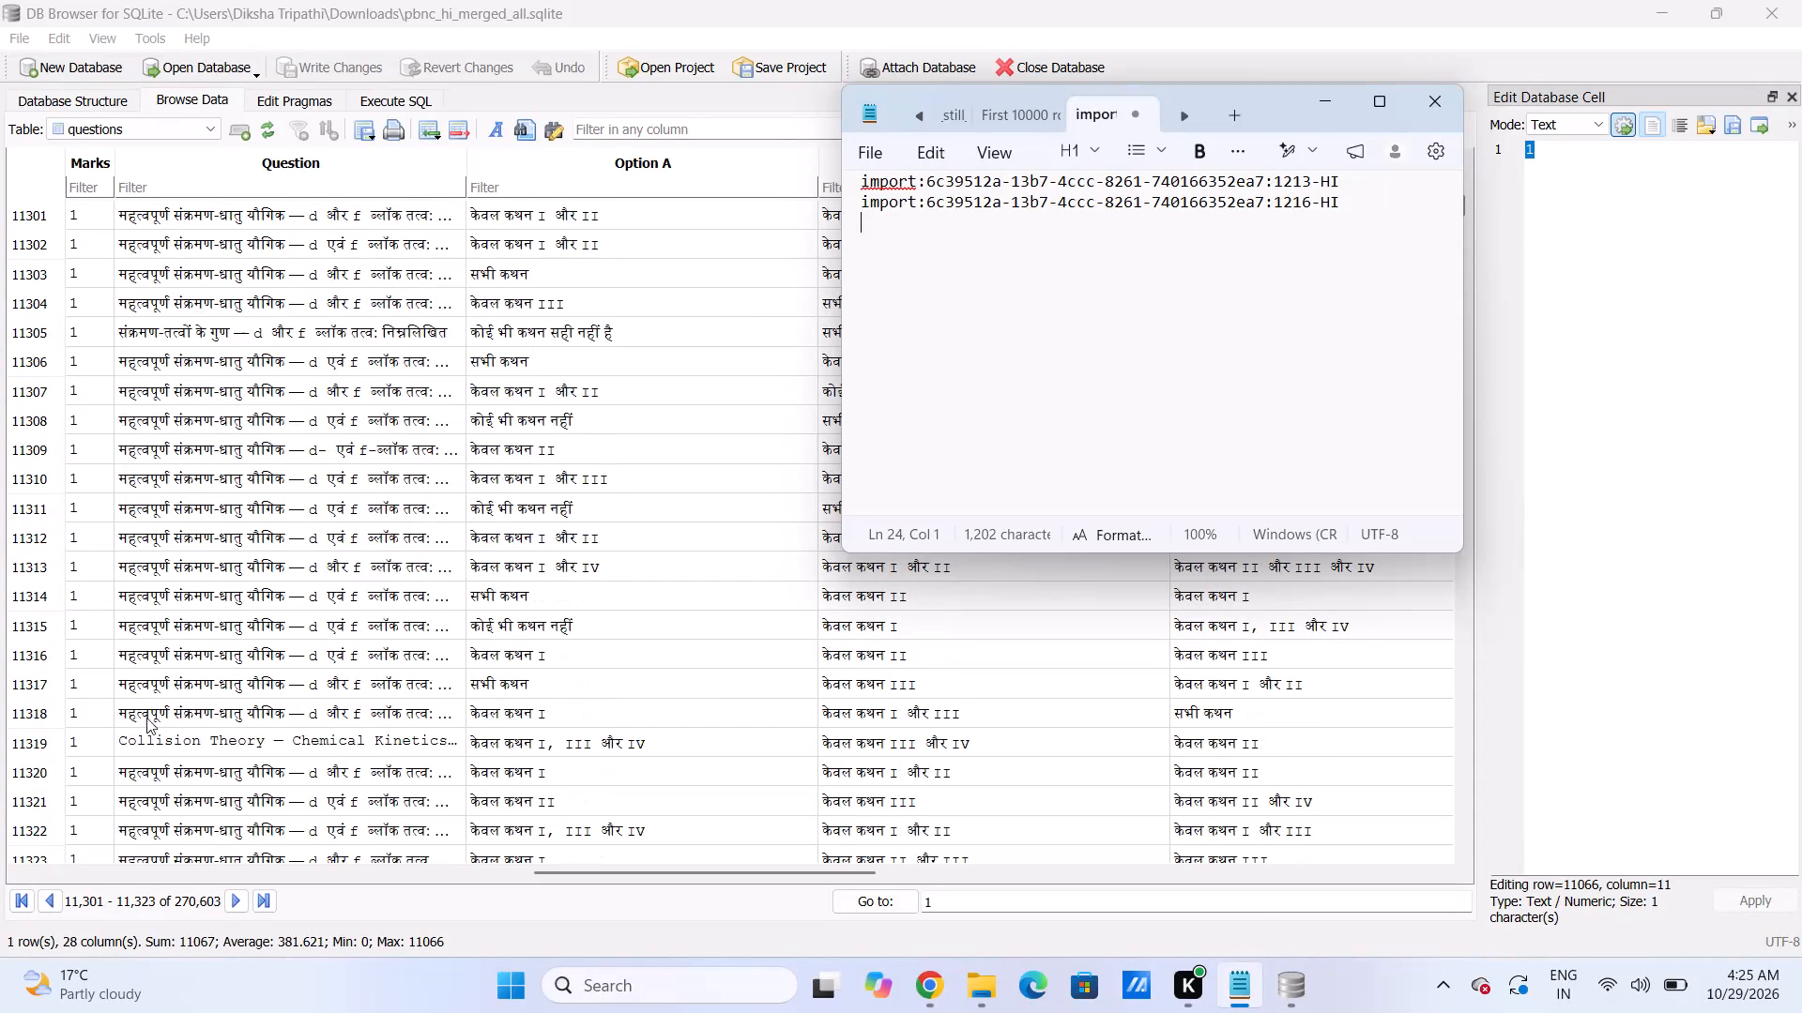
{"action": "left_click", "coordinate": [42, 736]}
{"action": "key", "text": "ctrl+c"}
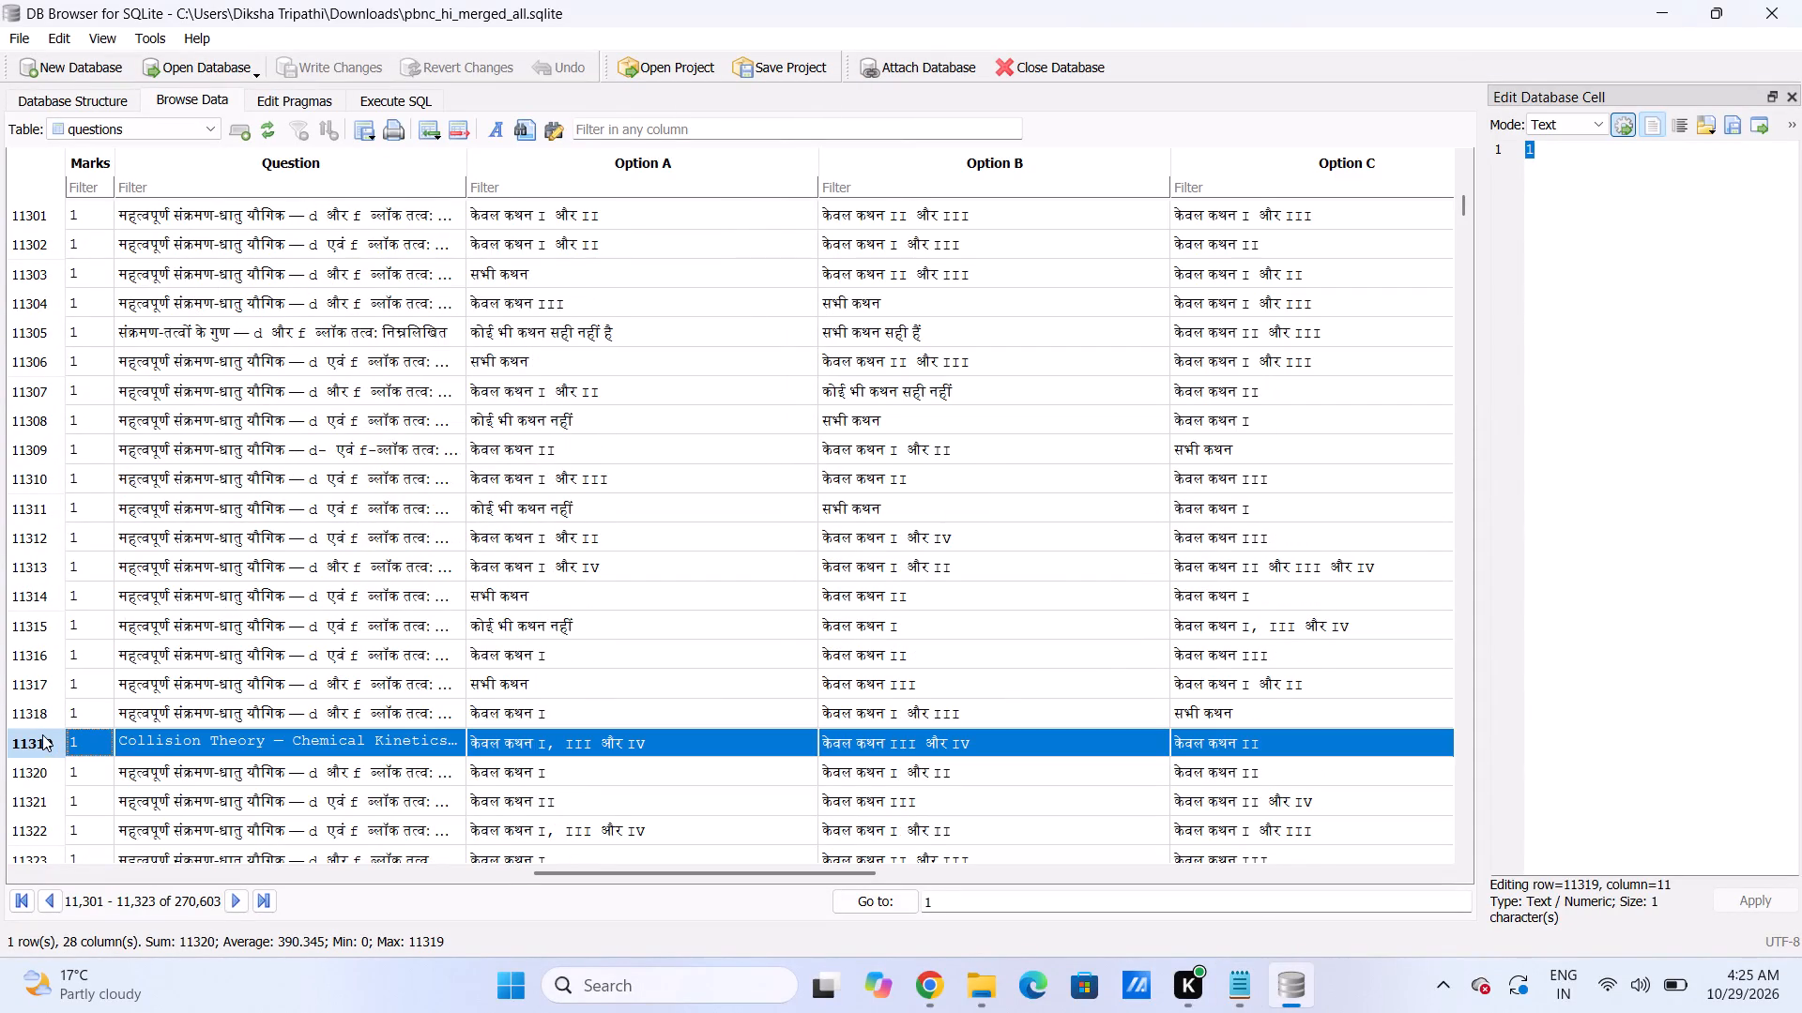
{"action": "left_click", "coordinate": [1248, 979]}
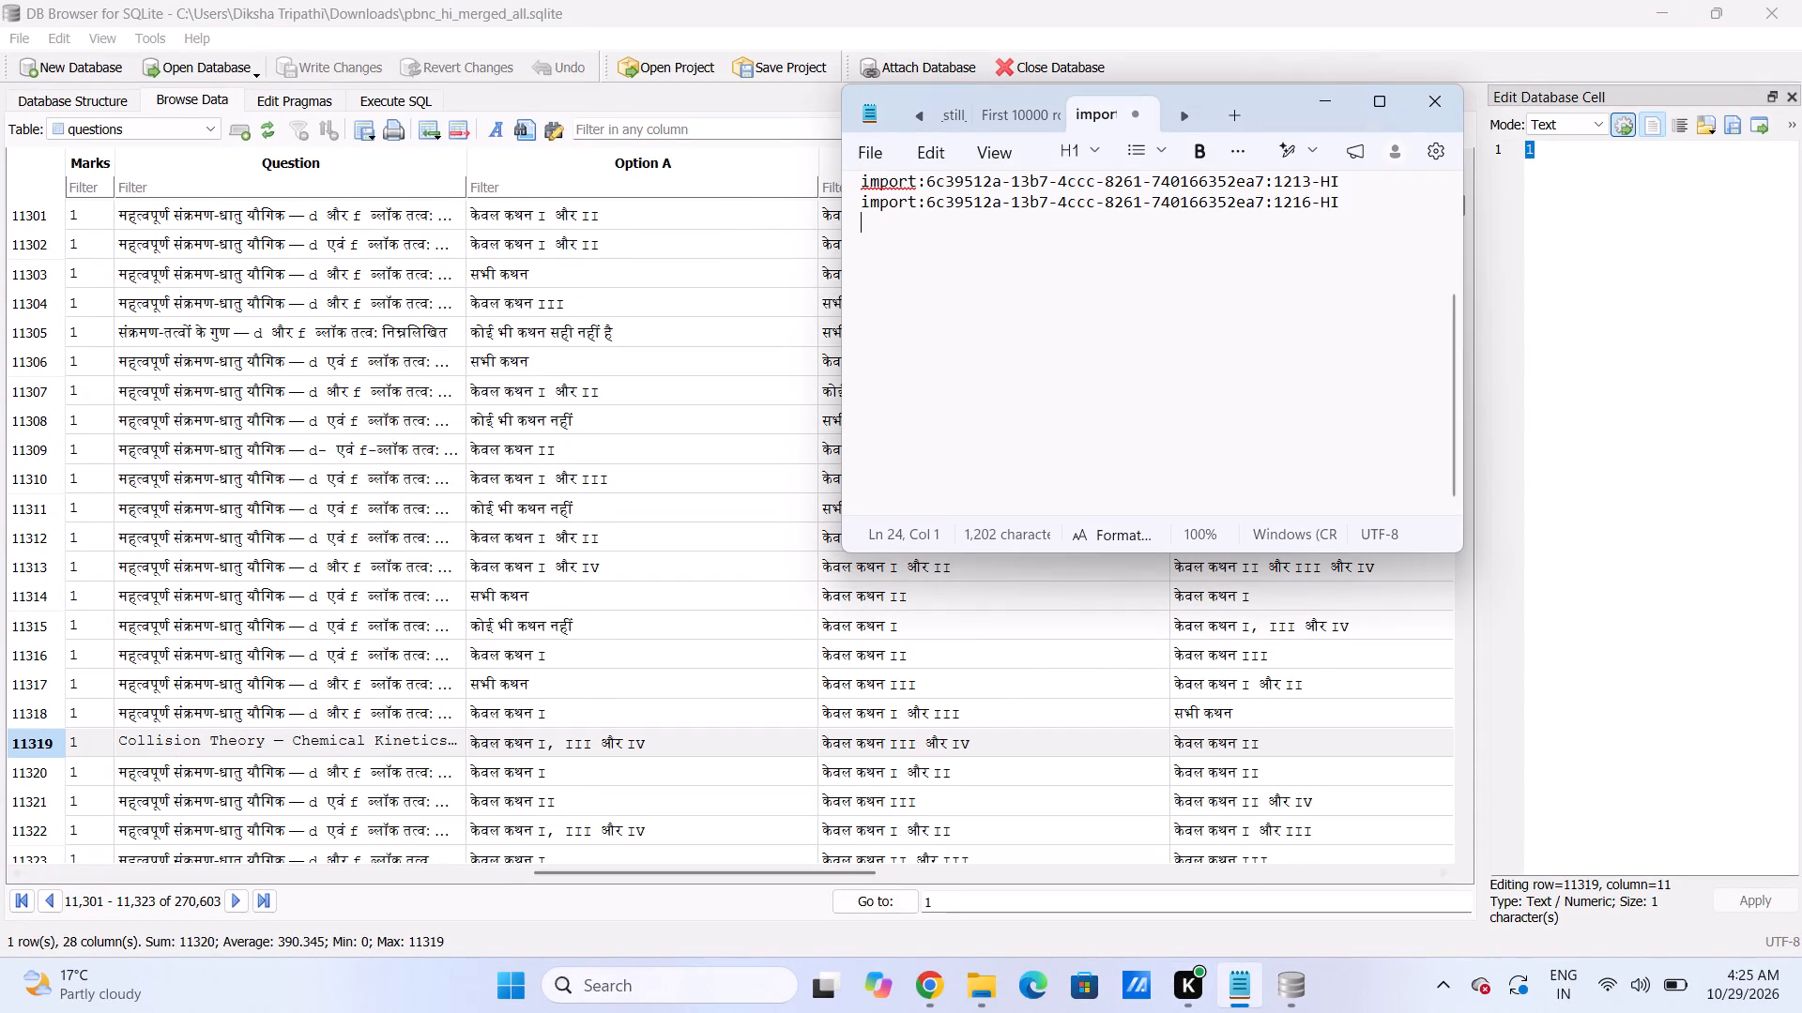
{"action": "key", "text": "ctrl+v"}
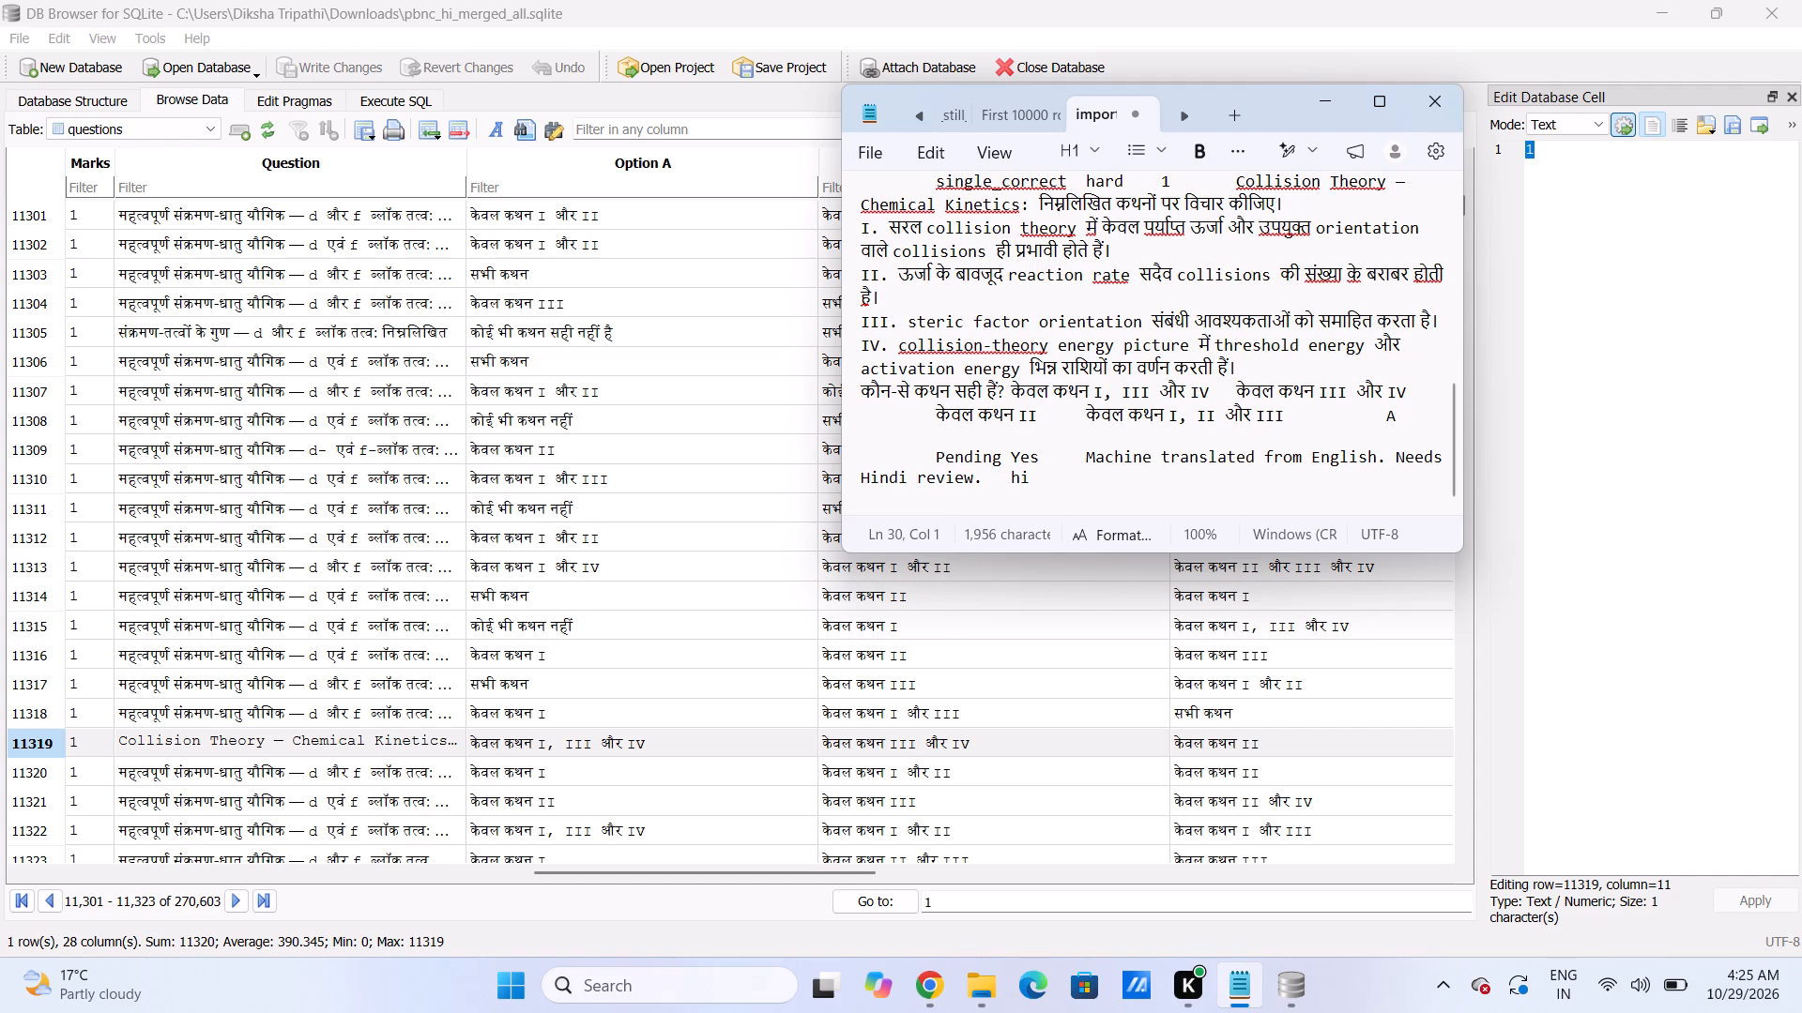
{"action": "left_click_drag", "start_coordinate": [866, 502], "coordinate": [838, 334]}
{"action": "scroll", "coordinate": [861, 471], "scroll_direction": "up", "scroll_amount": 3}
{"action": "key", "text": "BackSpace"}
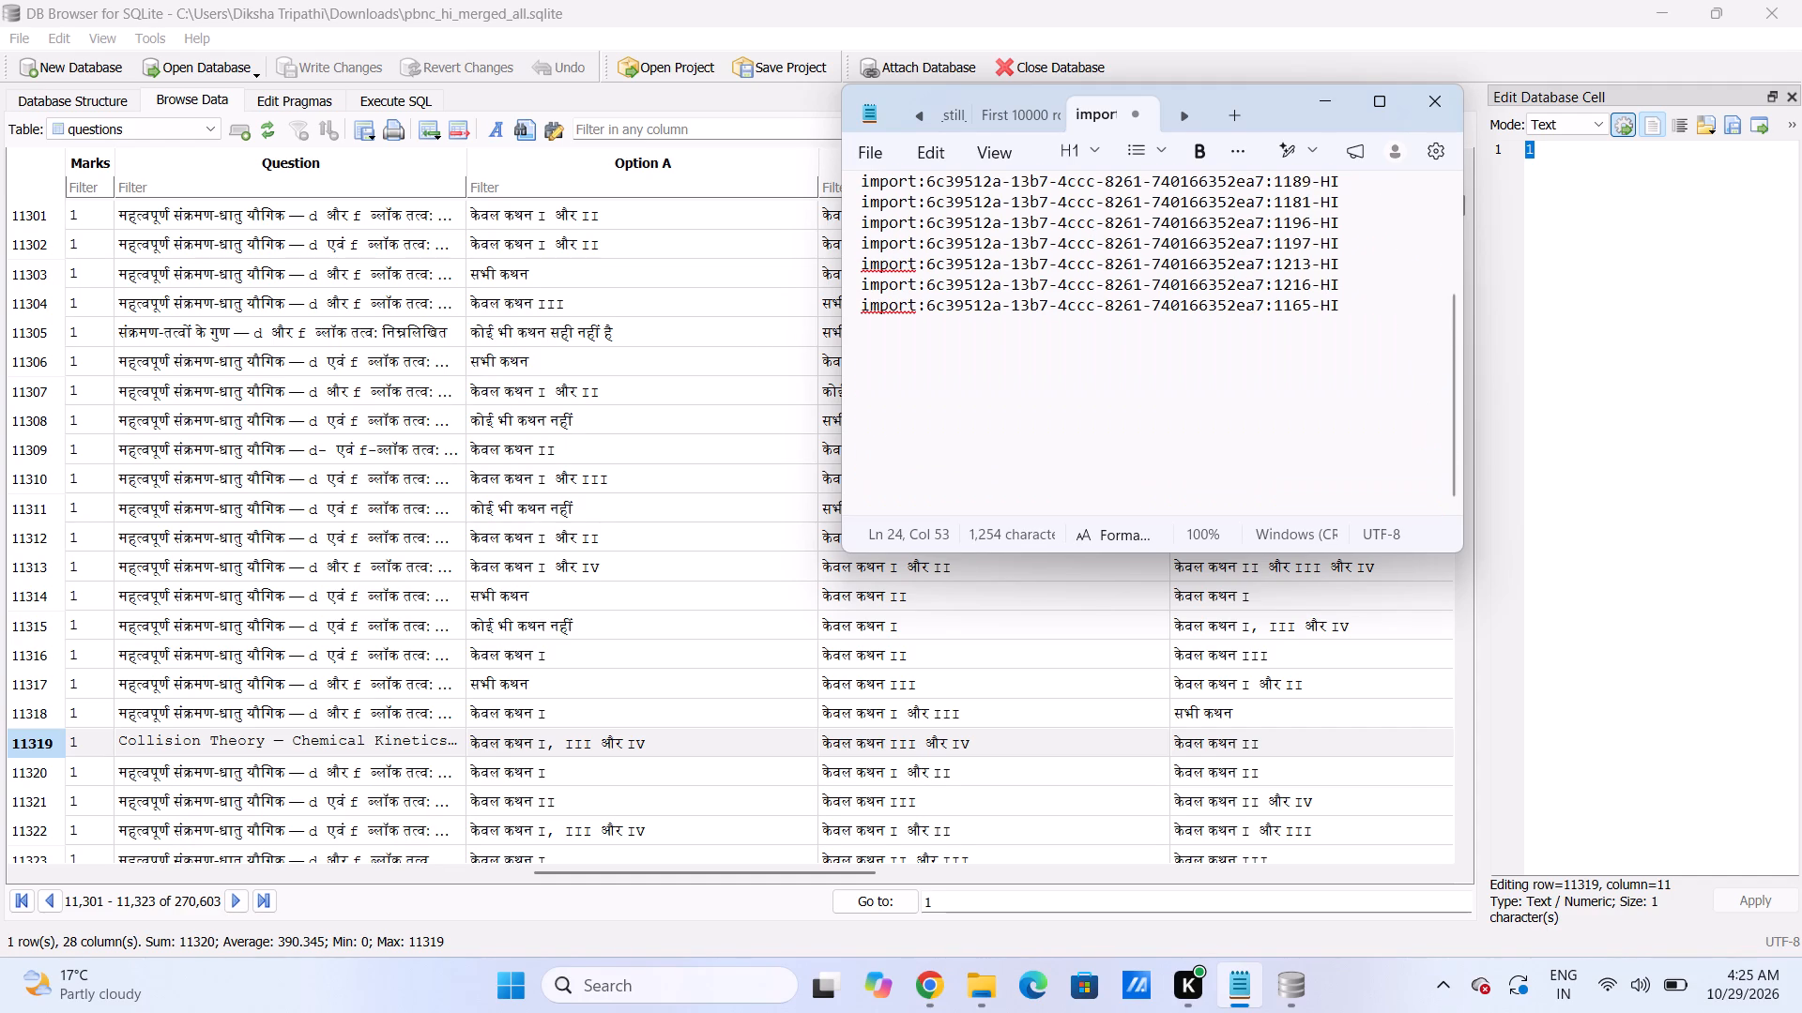
{"action": "key", "text": "Return"}
Examine the questions and options in rows 11324 to about 11419 of the questions table for untranslated English text.
{"action": "scroll", "coordinate": [417, 655], "scroll_direction": "down", "scroll_amount": 4}
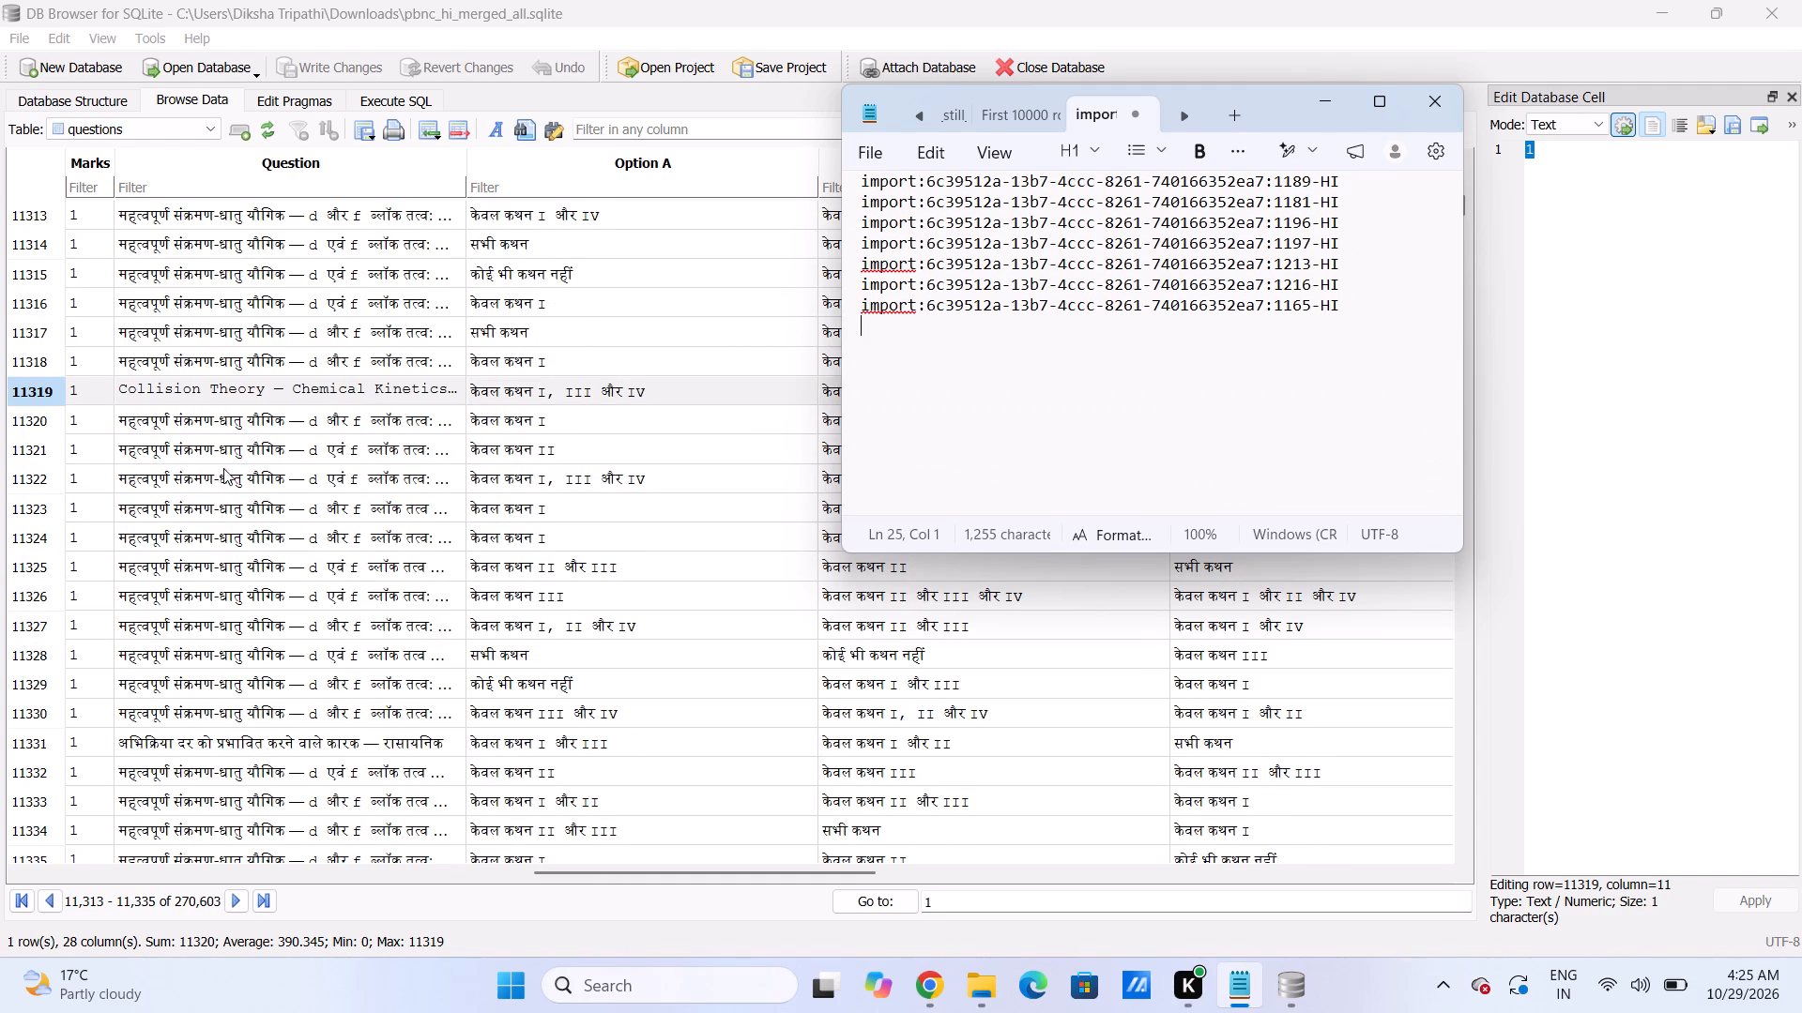
{"action": "scroll", "coordinate": [233, 465], "scroll_direction": "down", "scroll_amount": 2}
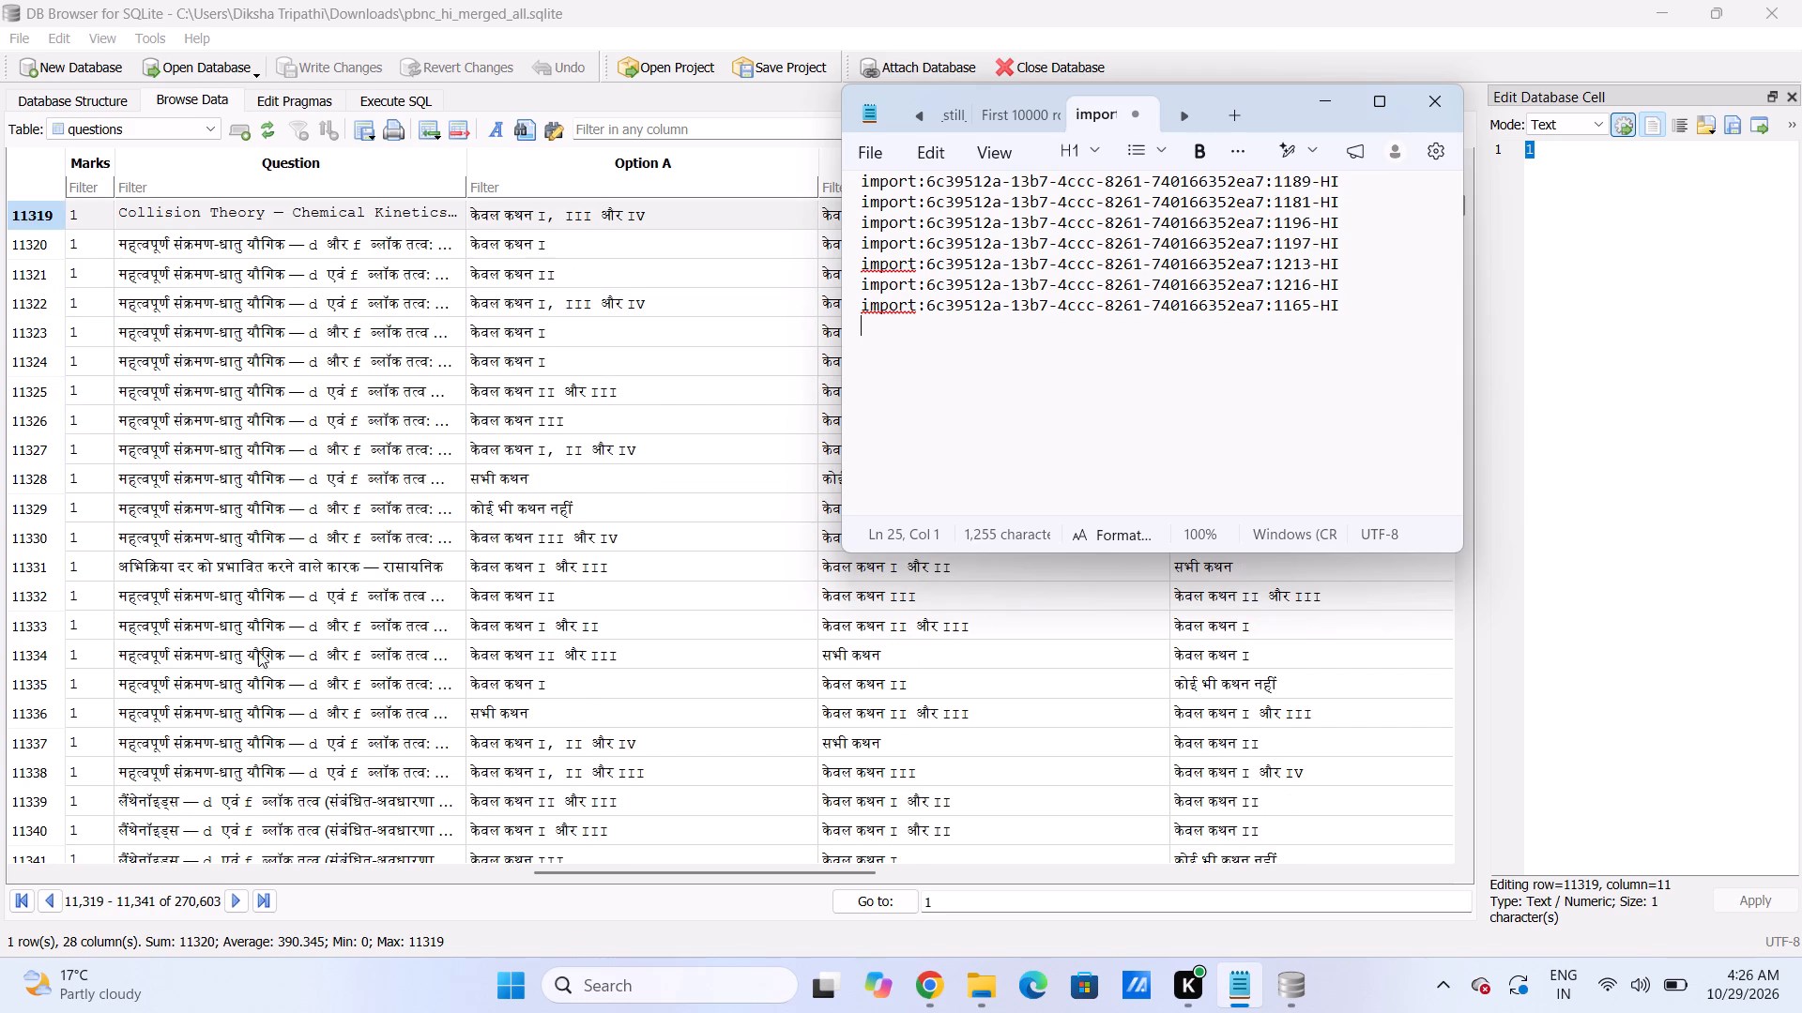
{"action": "scroll", "coordinate": [260, 670], "scroll_direction": "down", "scroll_amount": 2}
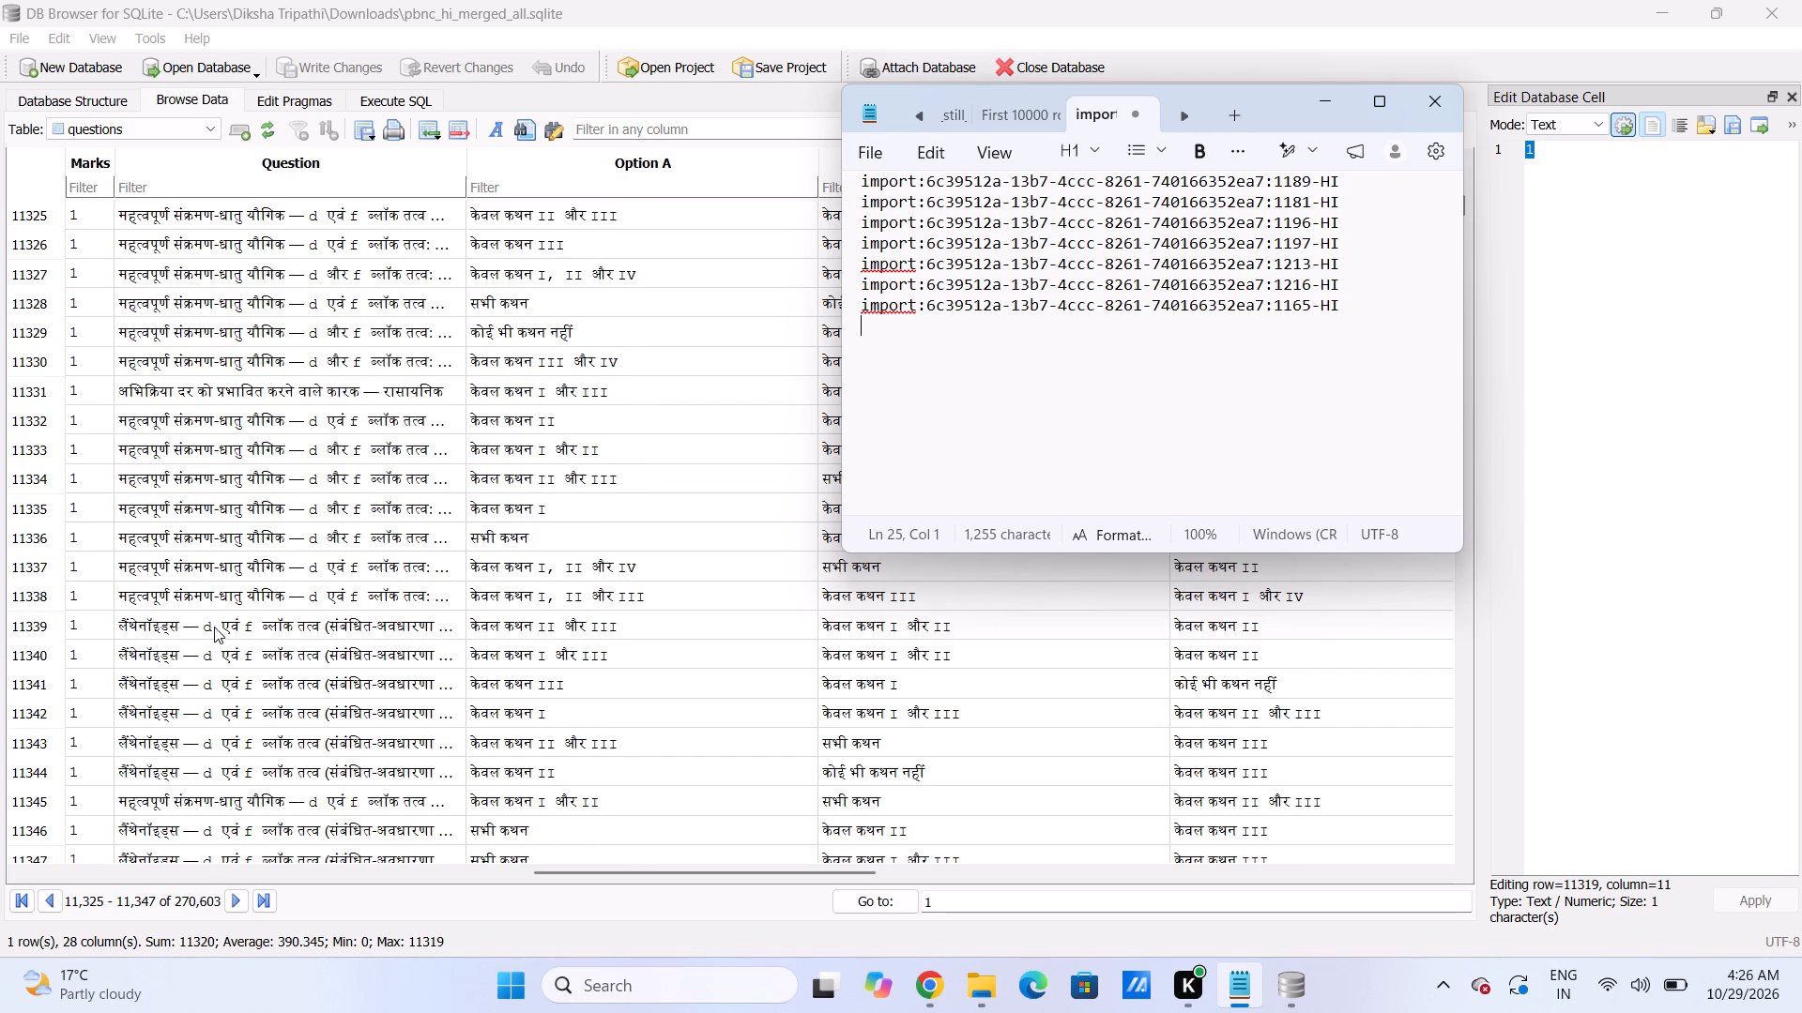
{"action": "scroll", "coordinate": [216, 627], "scroll_direction": "down", "scroll_amount": 3}
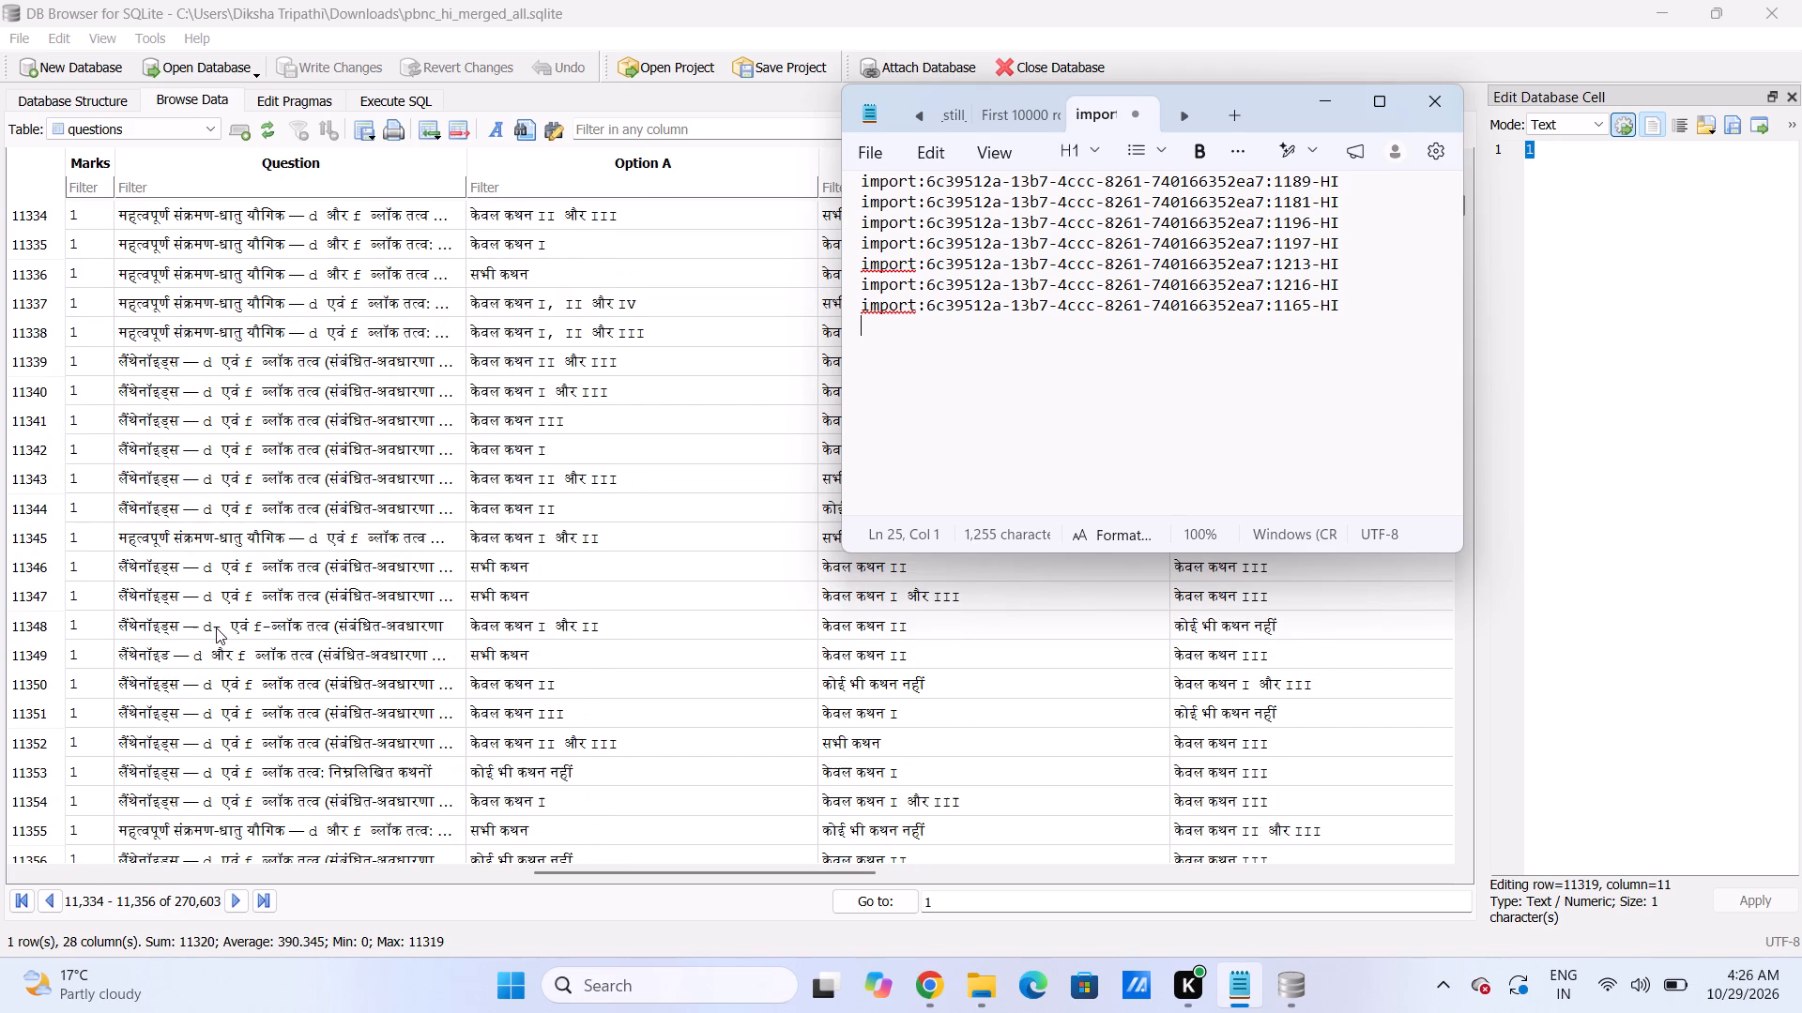
{"action": "scroll", "coordinate": [217, 627], "scroll_direction": "down", "scroll_amount": 1}
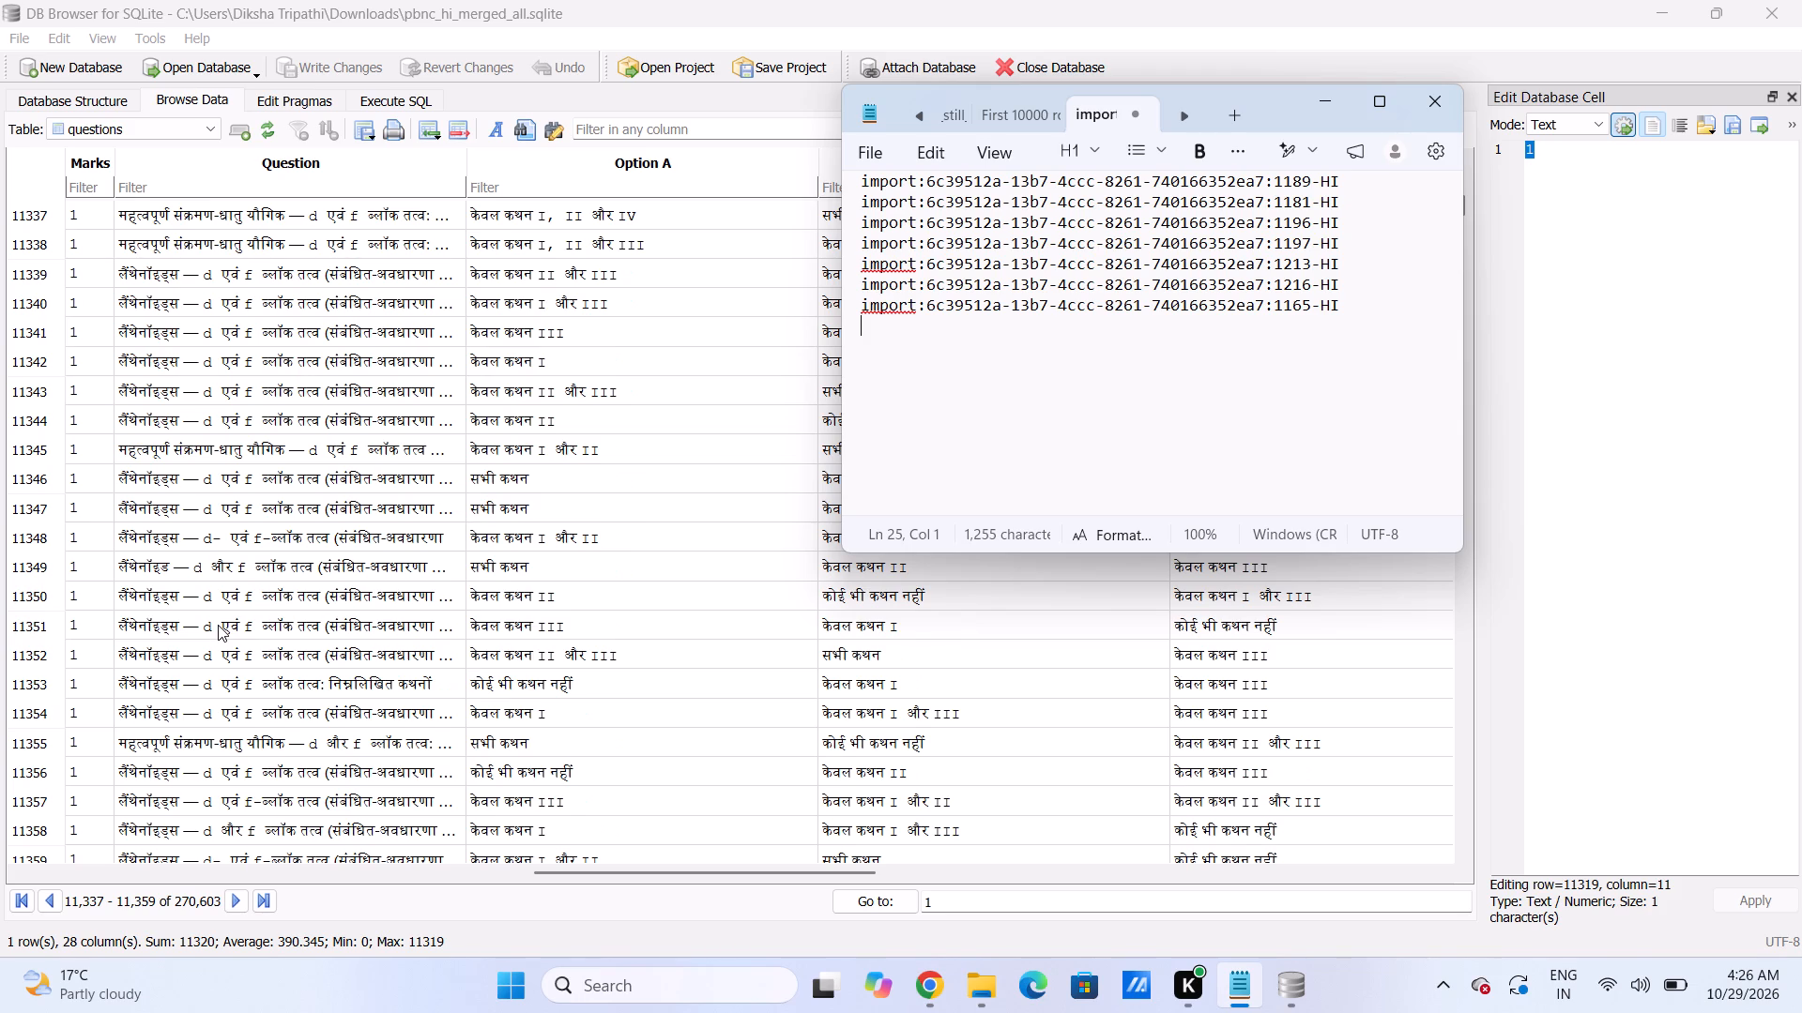
{"action": "scroll", "coordinate": [218, 625], "scroll_direction": "down", "scroll_amount": 3}
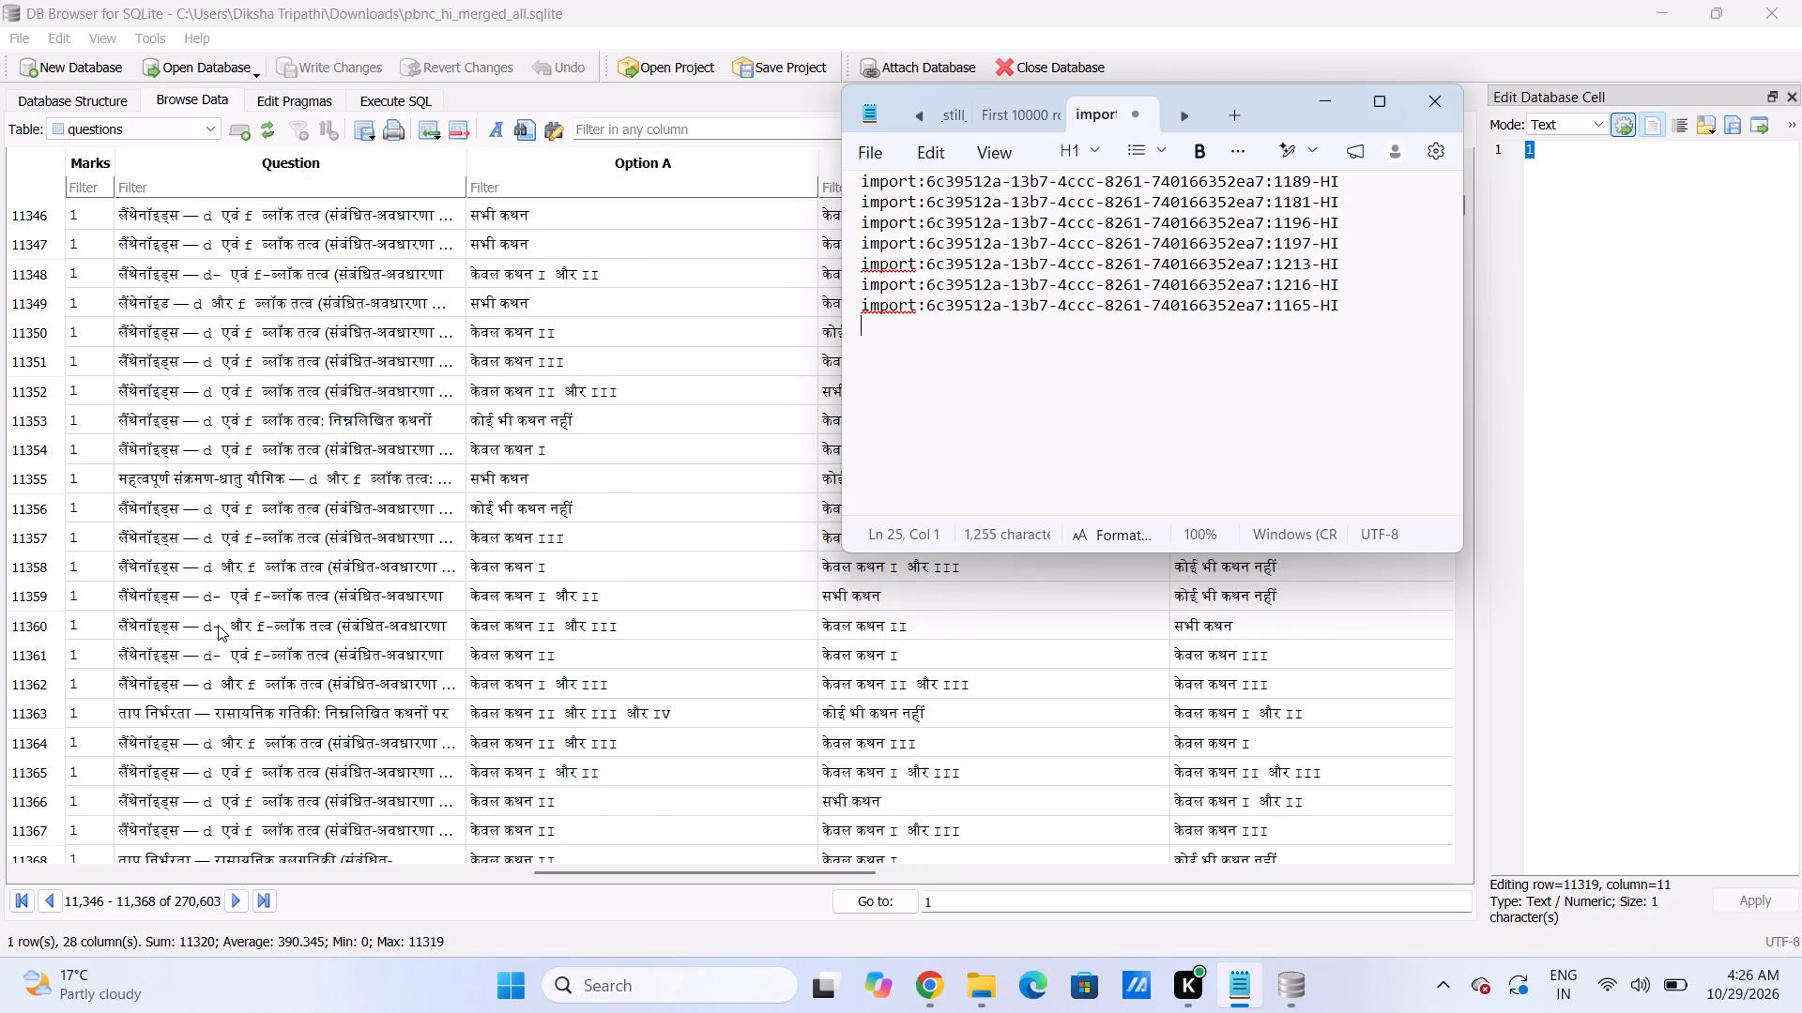
{"action": "scroll", "coordinate": [218, 625], "scroll_direction": "down", "scroll_amount": 2}
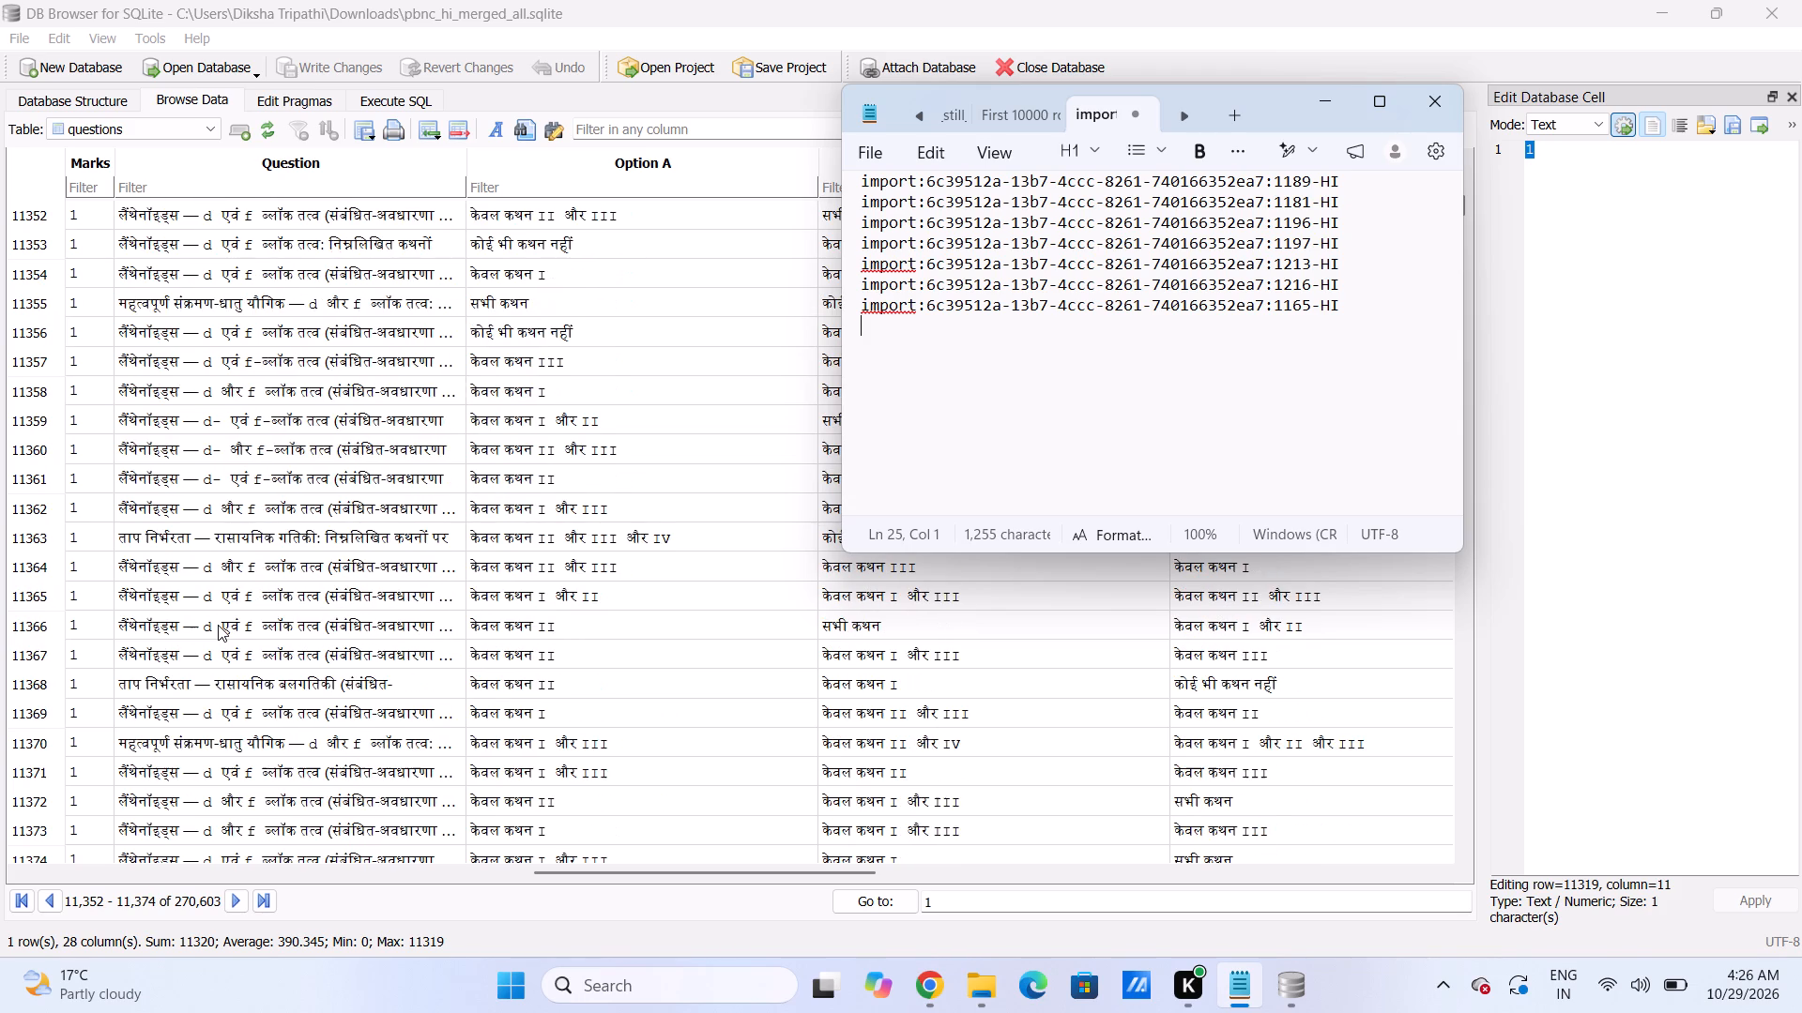
{"action": "scroll", "coordinate": [218, 625], "scroll_direction": "down", "scroll_amount": 4}
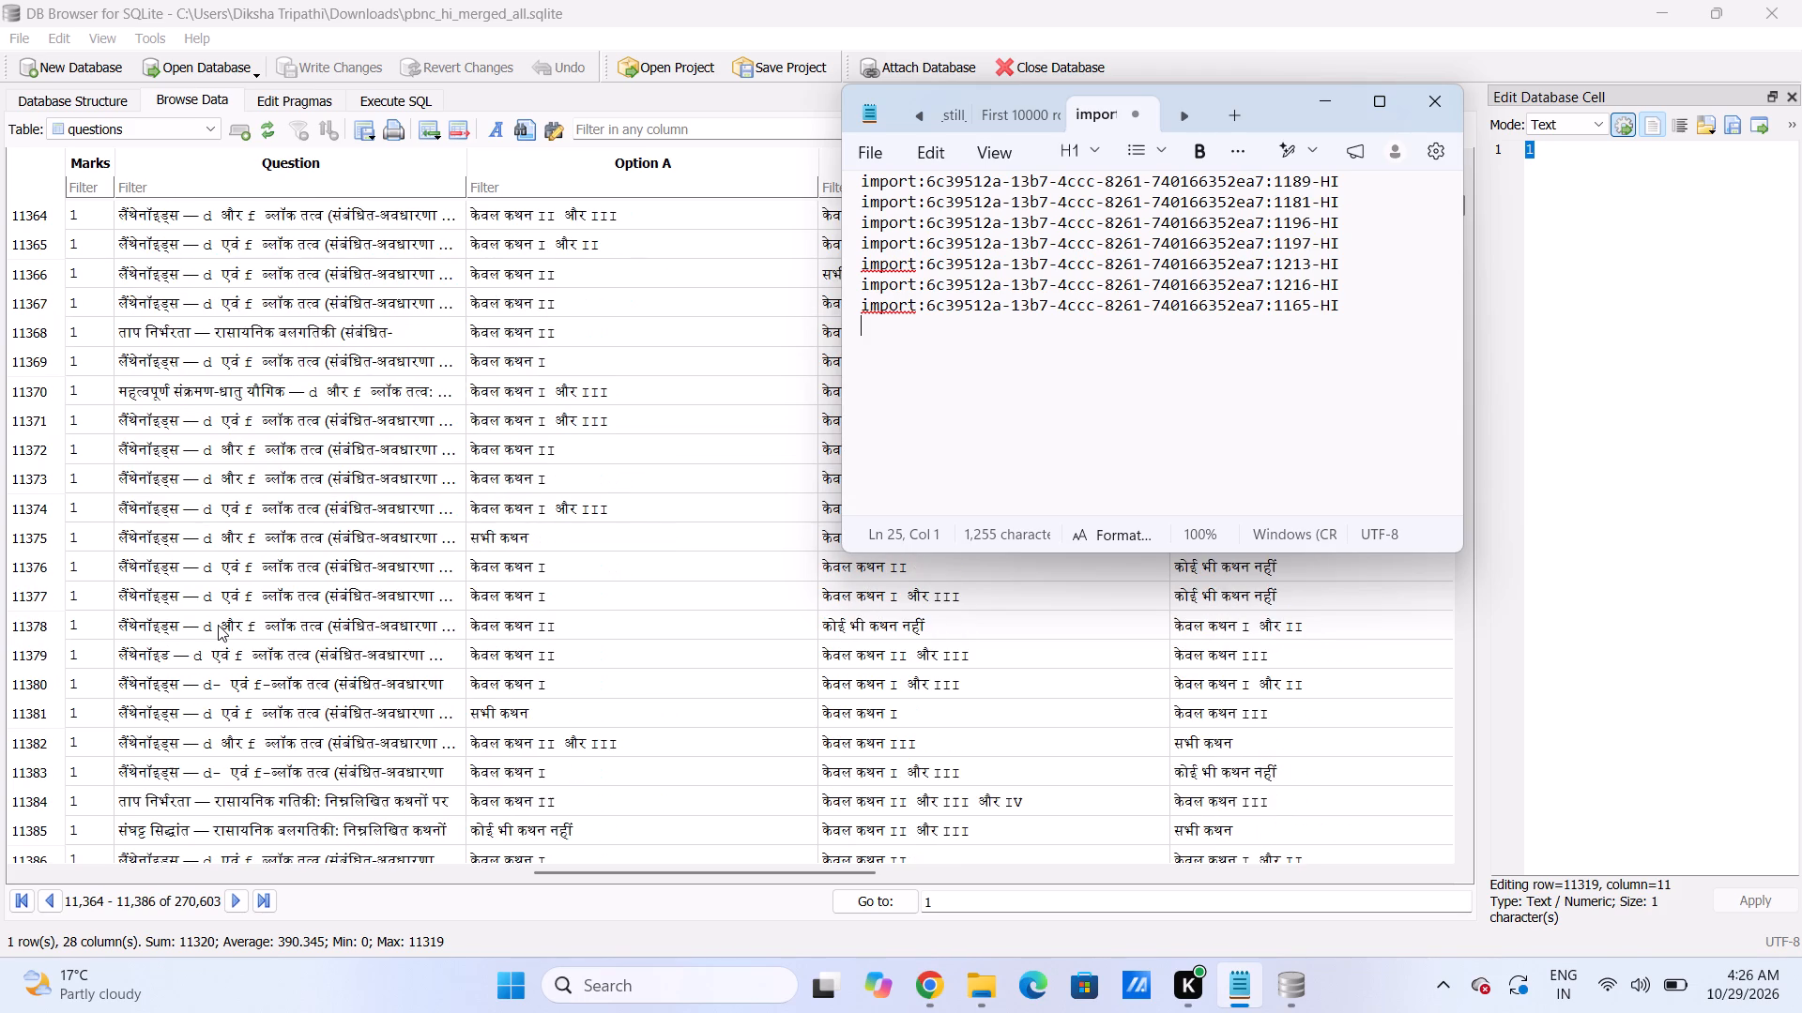
{"action": "scroll", "coordinate": [218, 625], "scroll_direction": "down", "scroll_amount": 3}
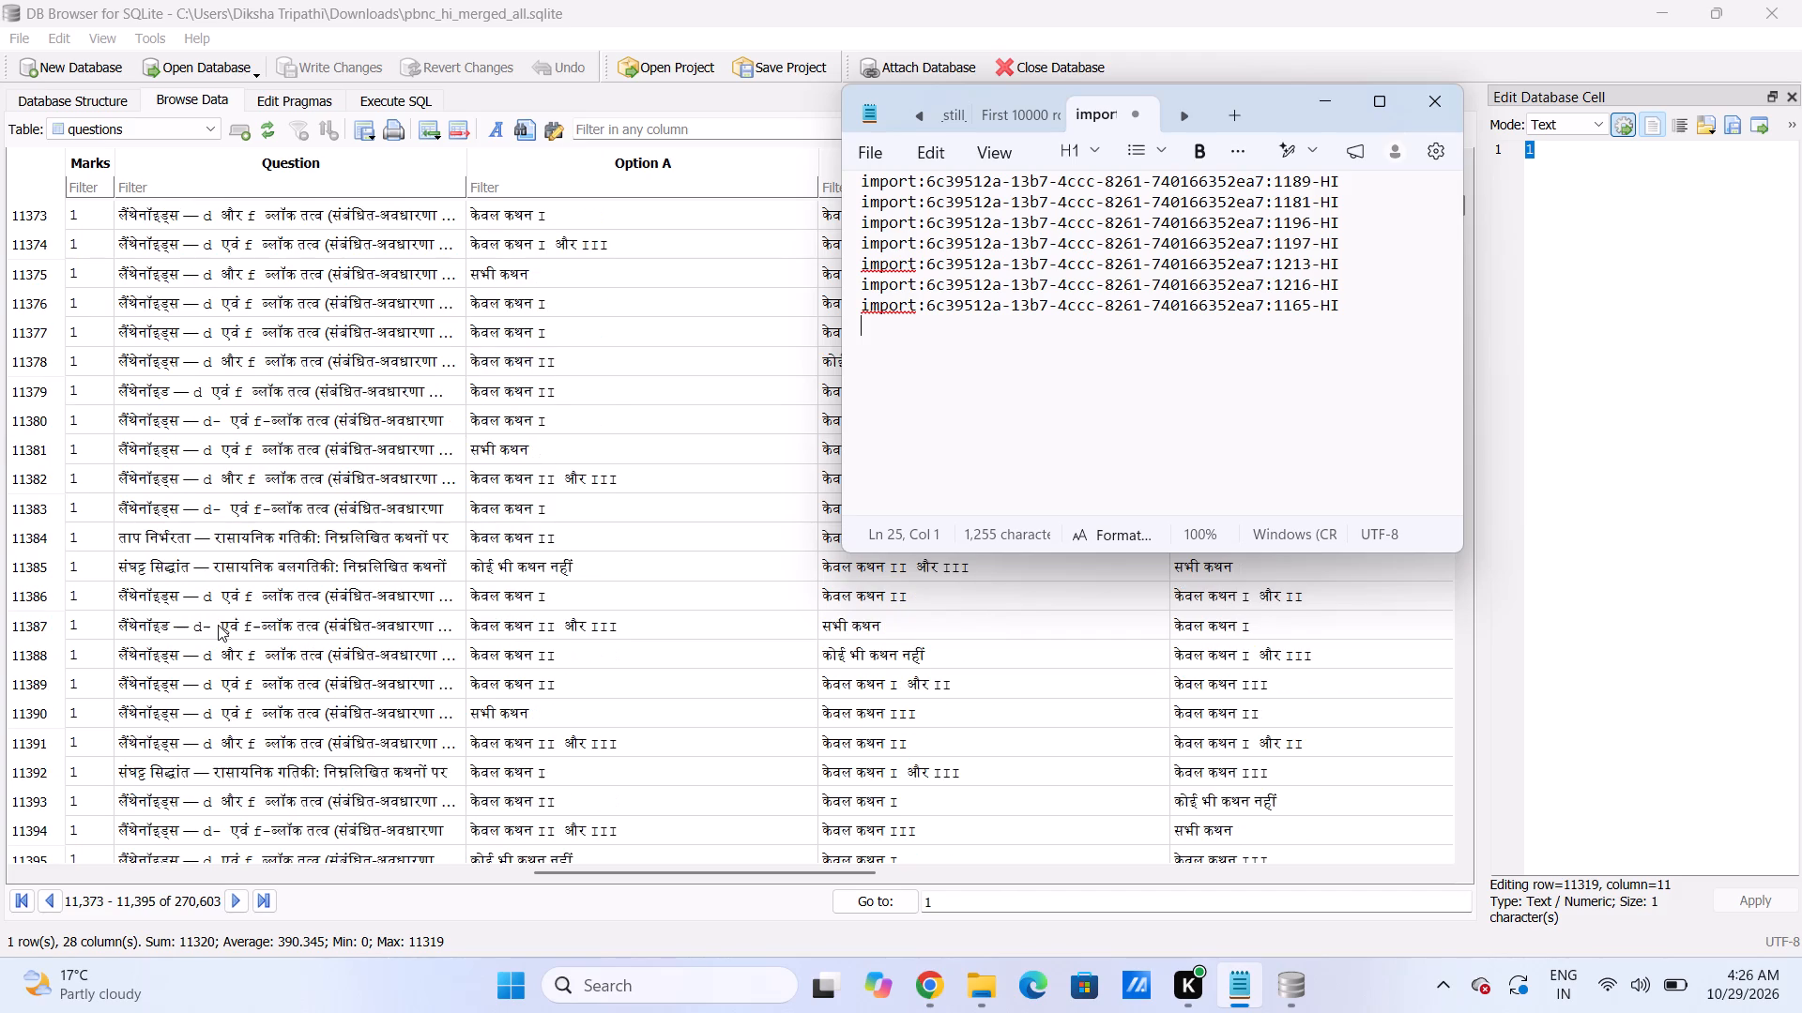
{"action": "scroll", "coordinate": [218, 625], "scroll_direction": "down", "scroll_amount": 4}
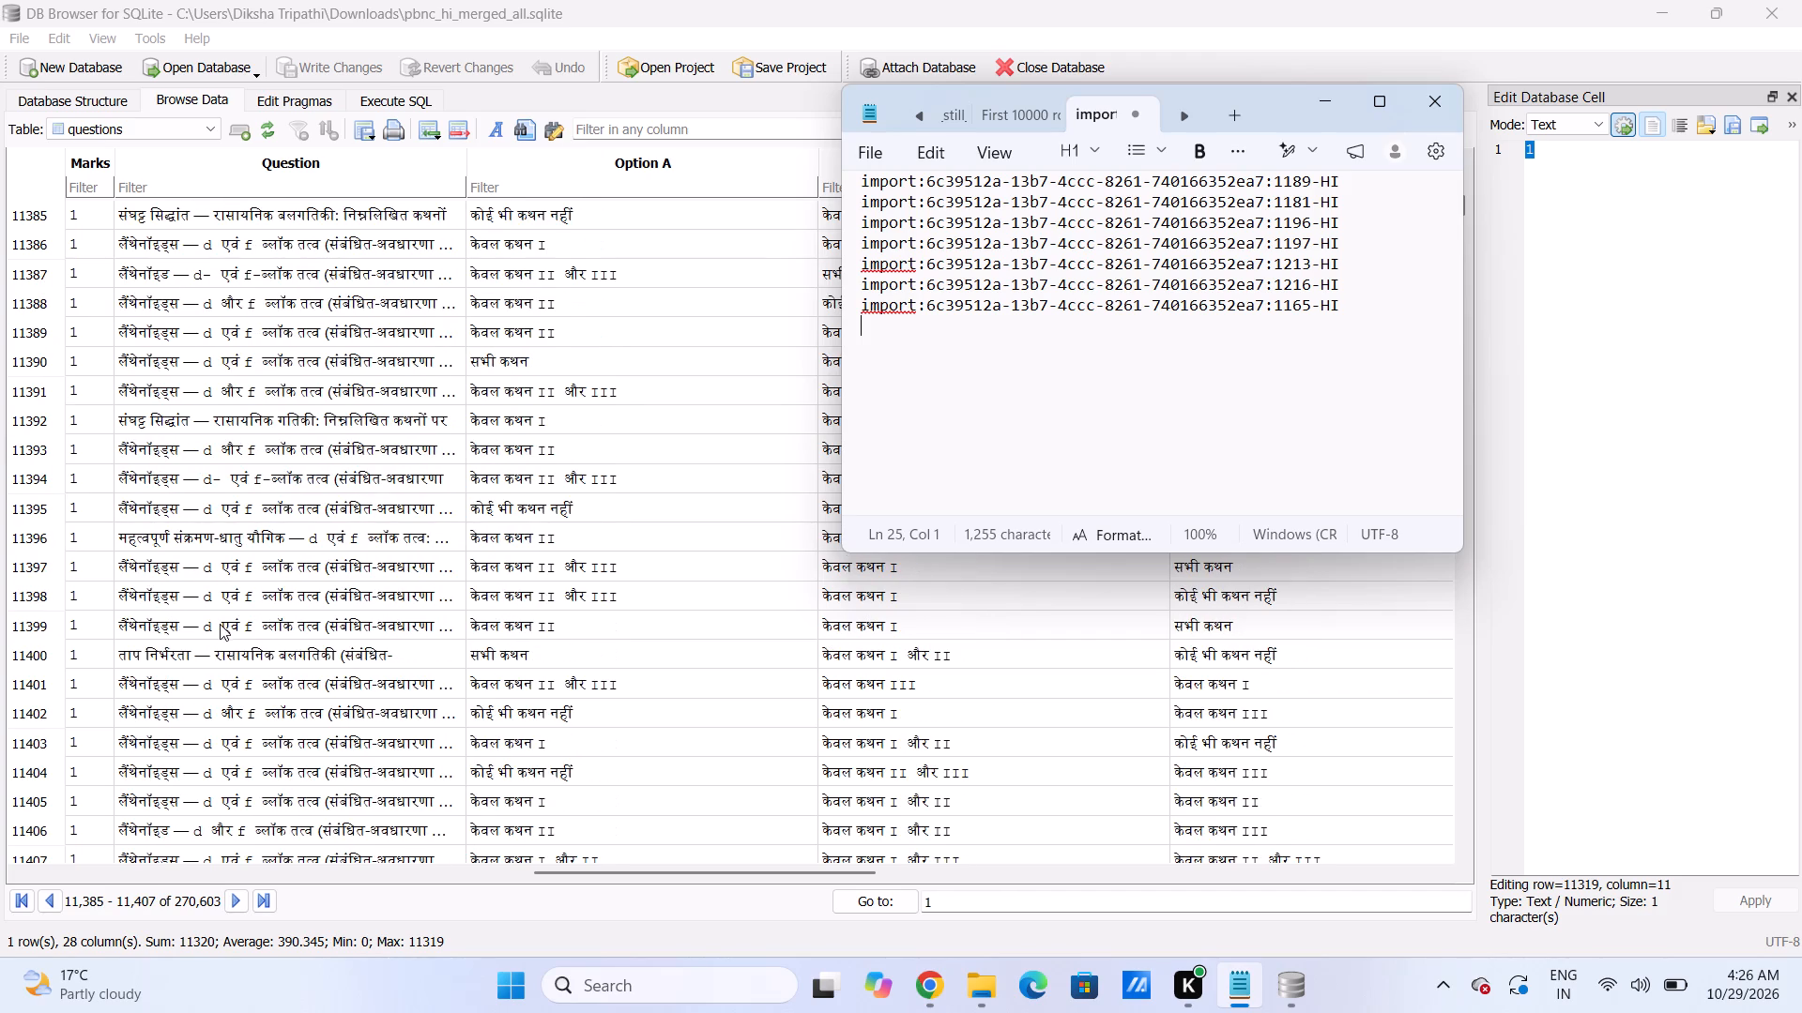
{"action": "scroll", "coordinate": [220, 623], "scroll_direction": "down", "scroll_amount": 2}
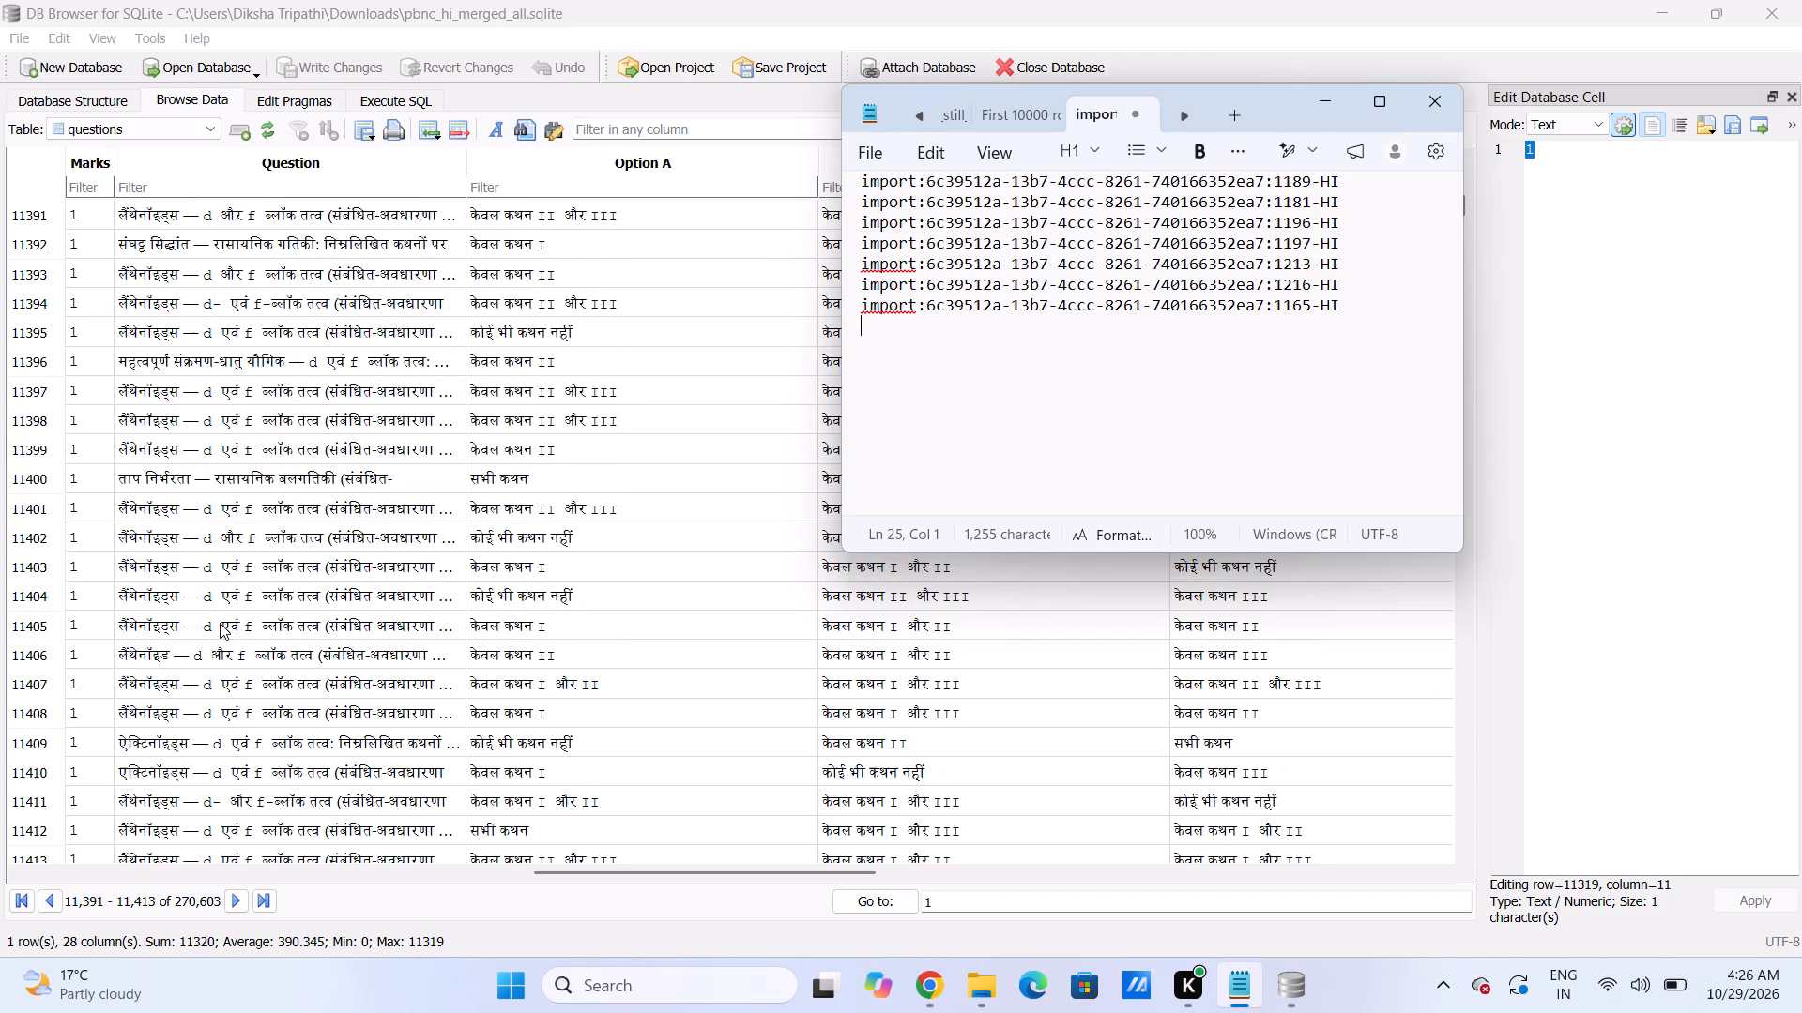
{"action": "scroll", "coordinate": [220, 623], "scroll_direction": "down", "scroll_amount": 2}
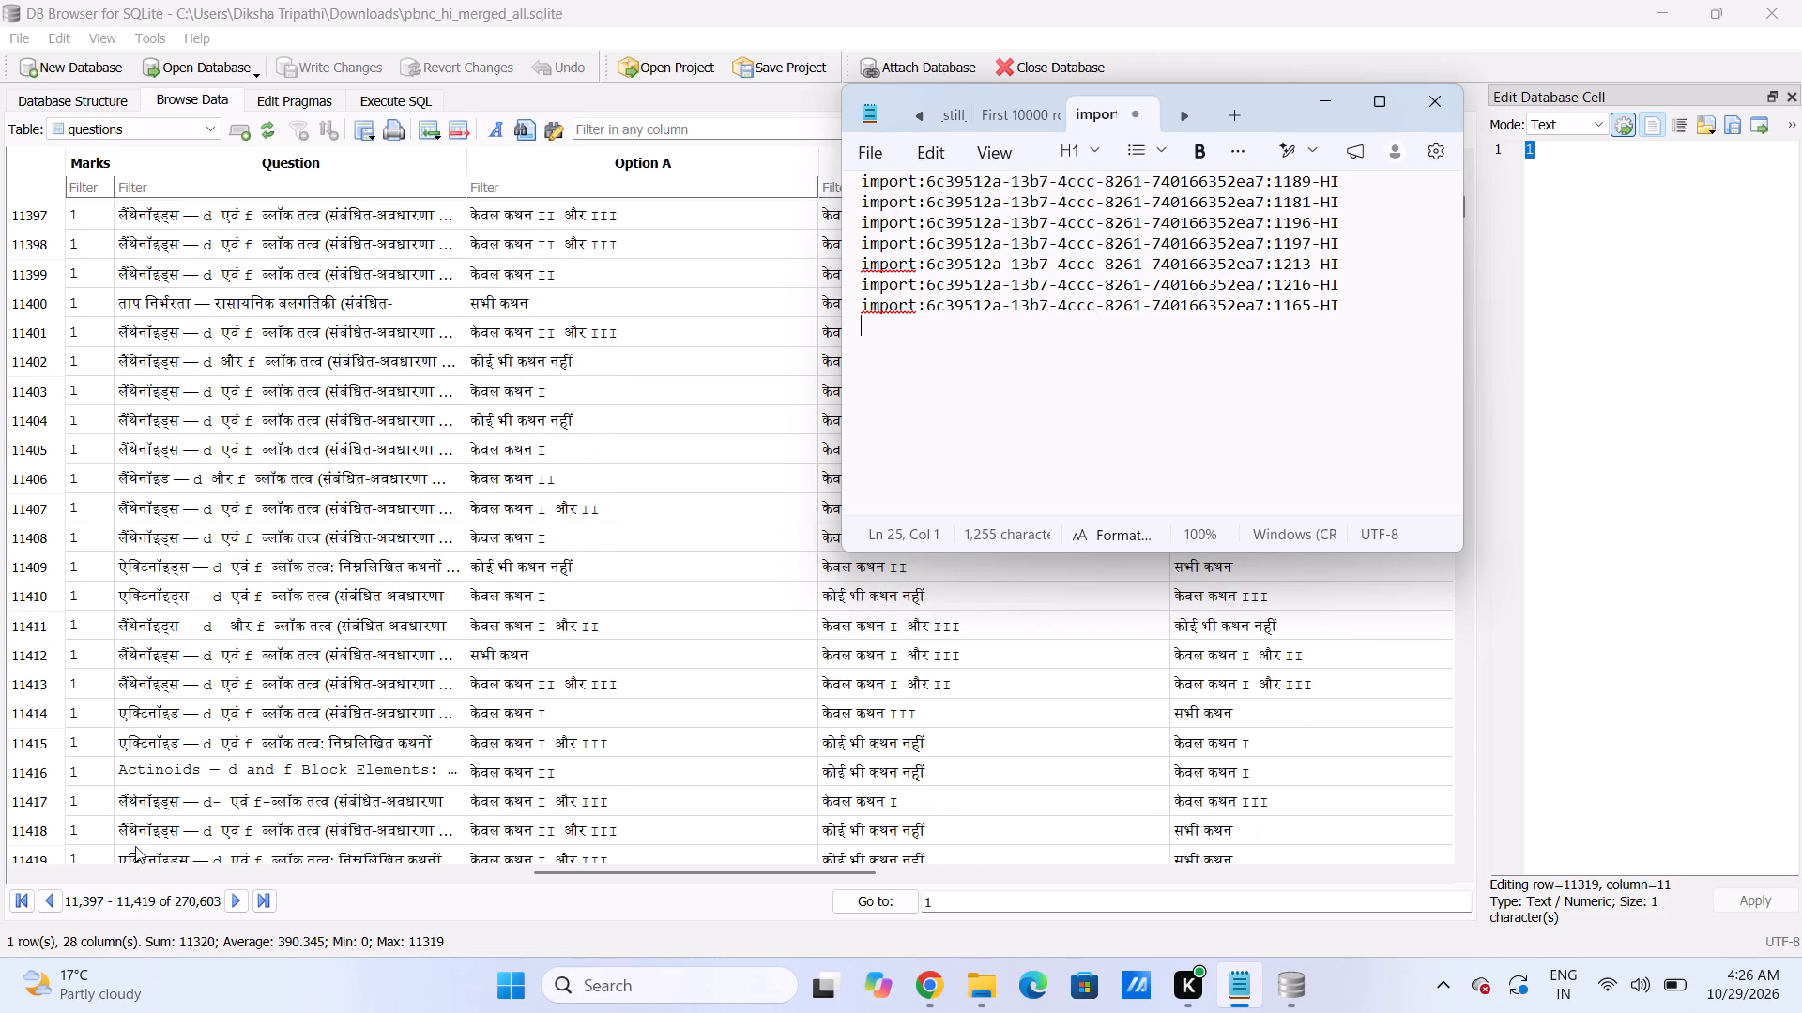
{"action": "left_click", "coordinate": [39, 771]}
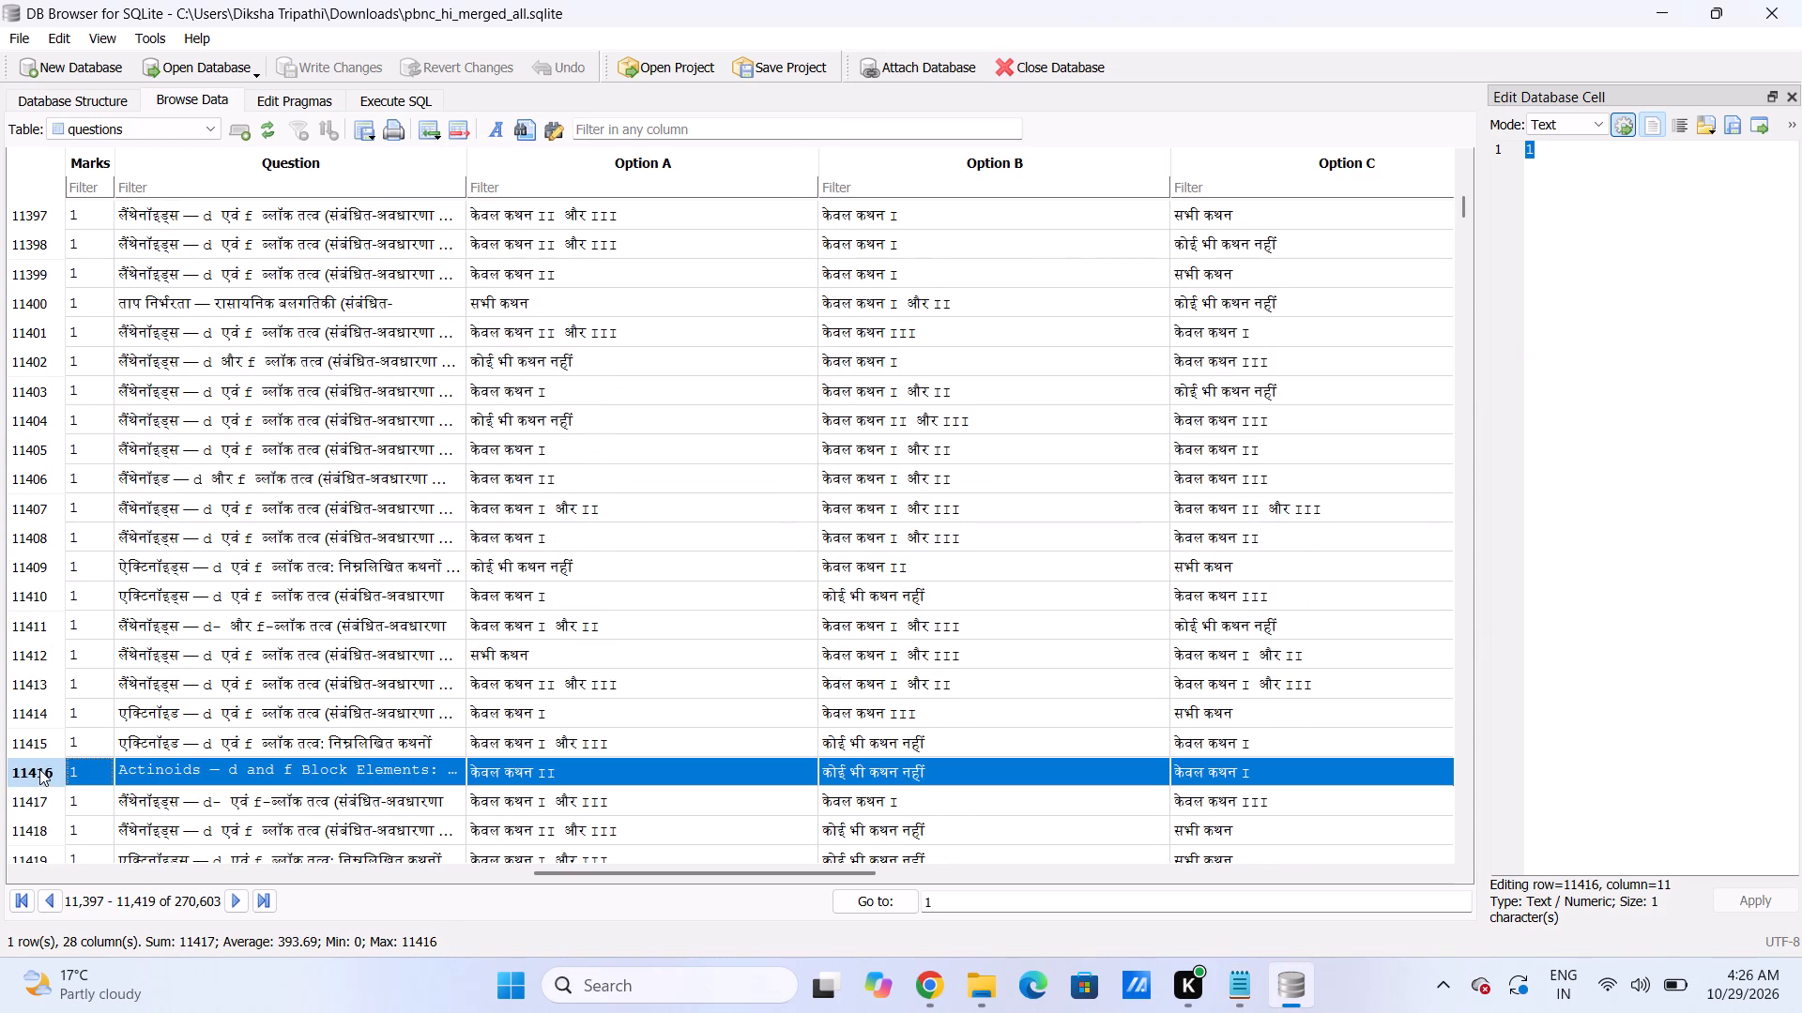
{"action": "key", "text": "ctrl+c"}
{"action": "key", "text": "ctrl+c"}
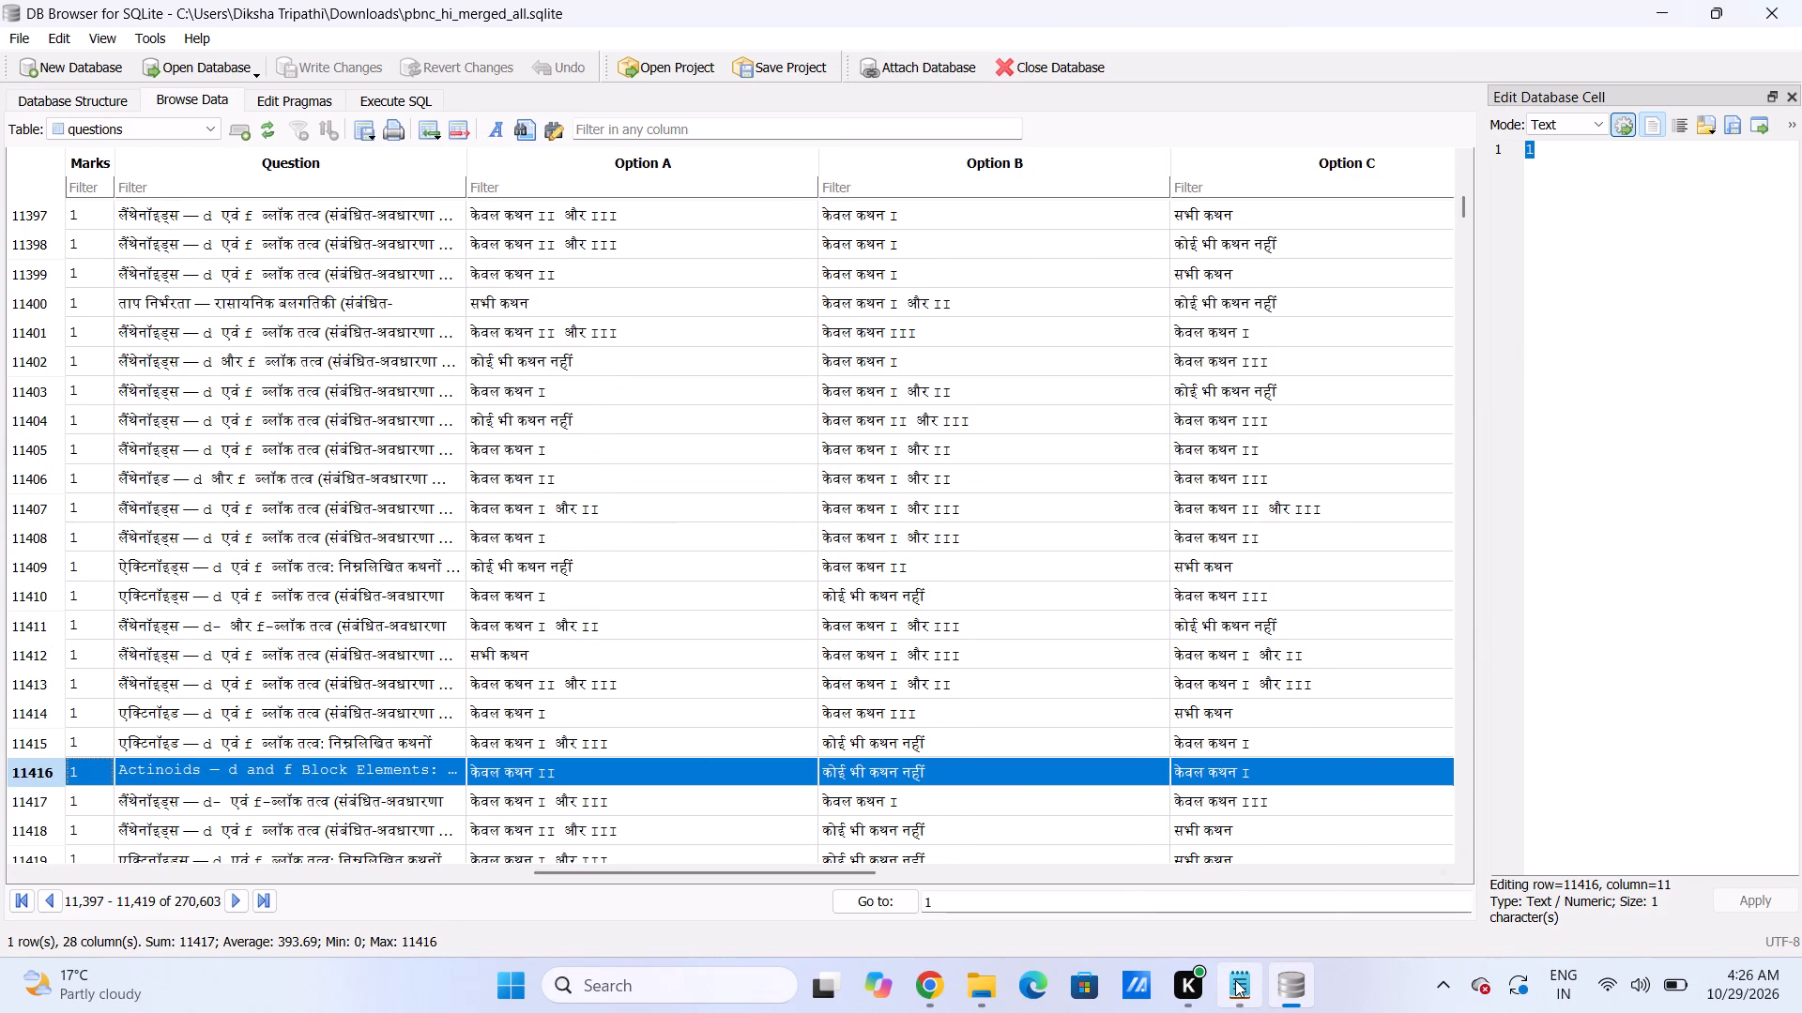
{"action": "key", "text": "ctrl+c"}
{"action": "left_click", "coordinate": [1235, 980], "text": "ctrl"}
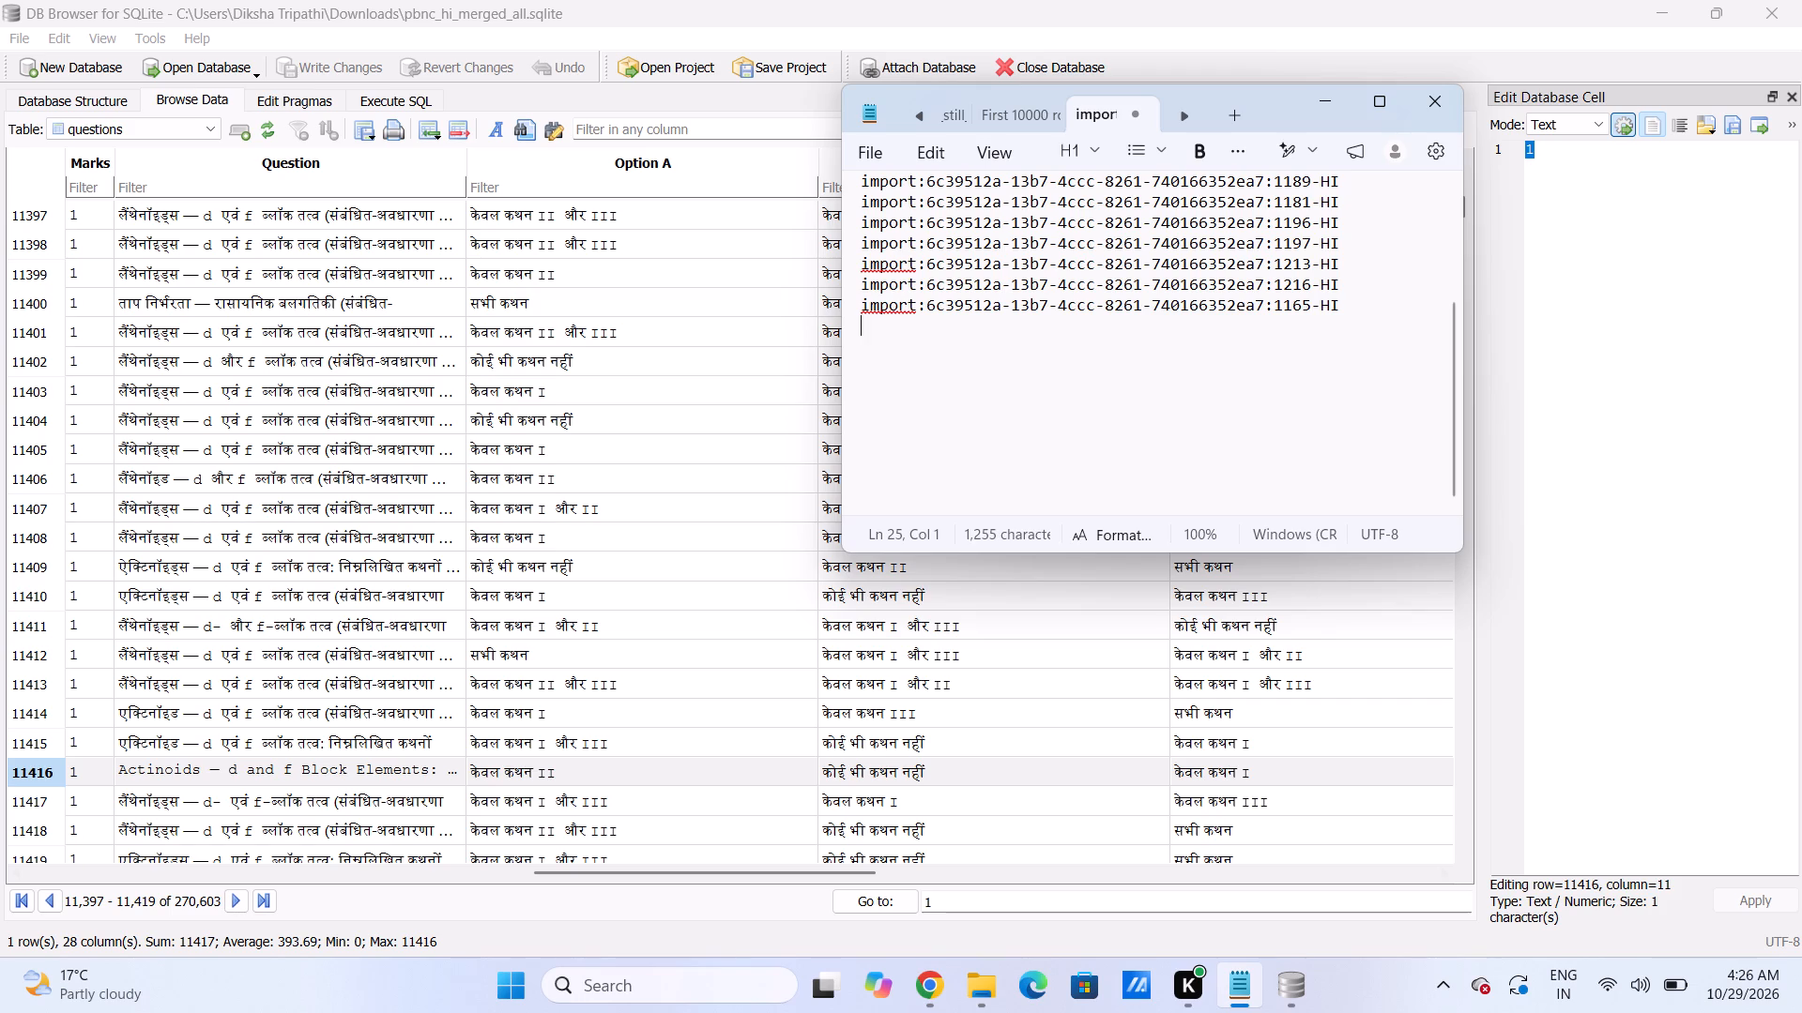
{"action": "key", "text": "ctrl+v"}
{"action": "left_click_drag", "start_coordinate": [865, 495], "coordinate": [881, 316]}
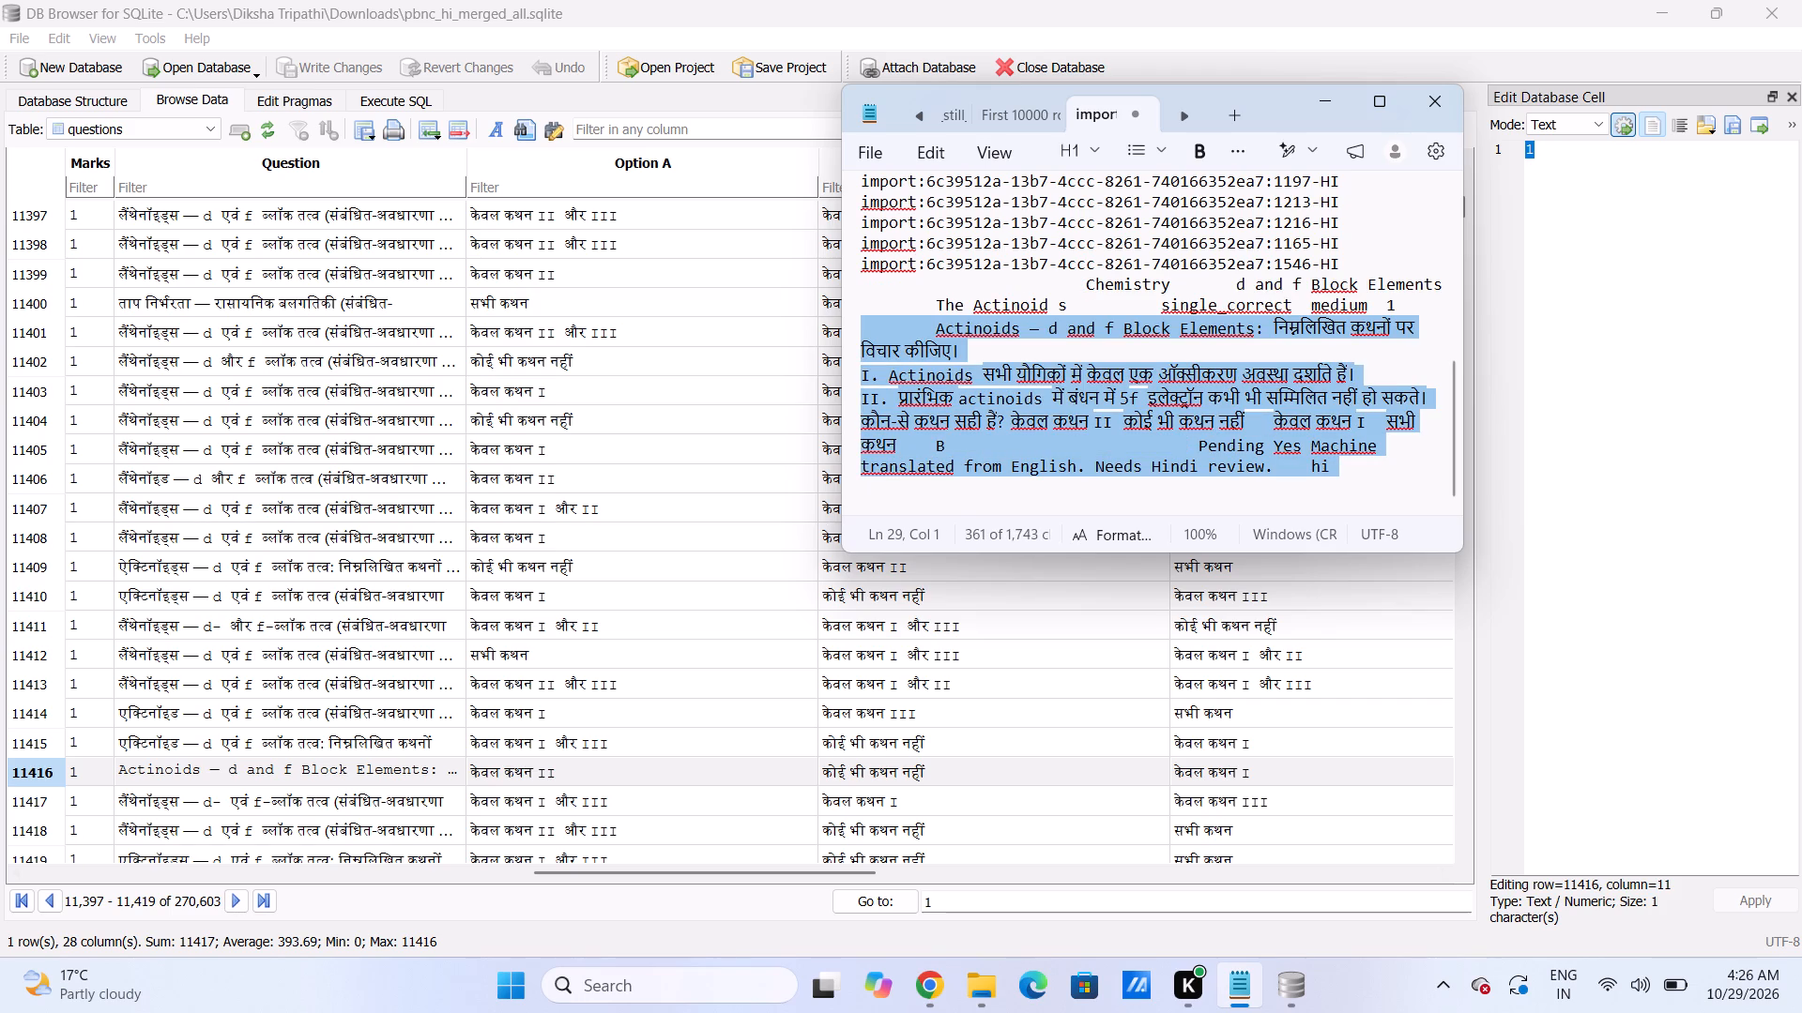
{"action": "left_click_drag", "start_coordinate": [881, 316], "coordinate": [875, 291]}
{"action": "key", "text": "BackSpace"}
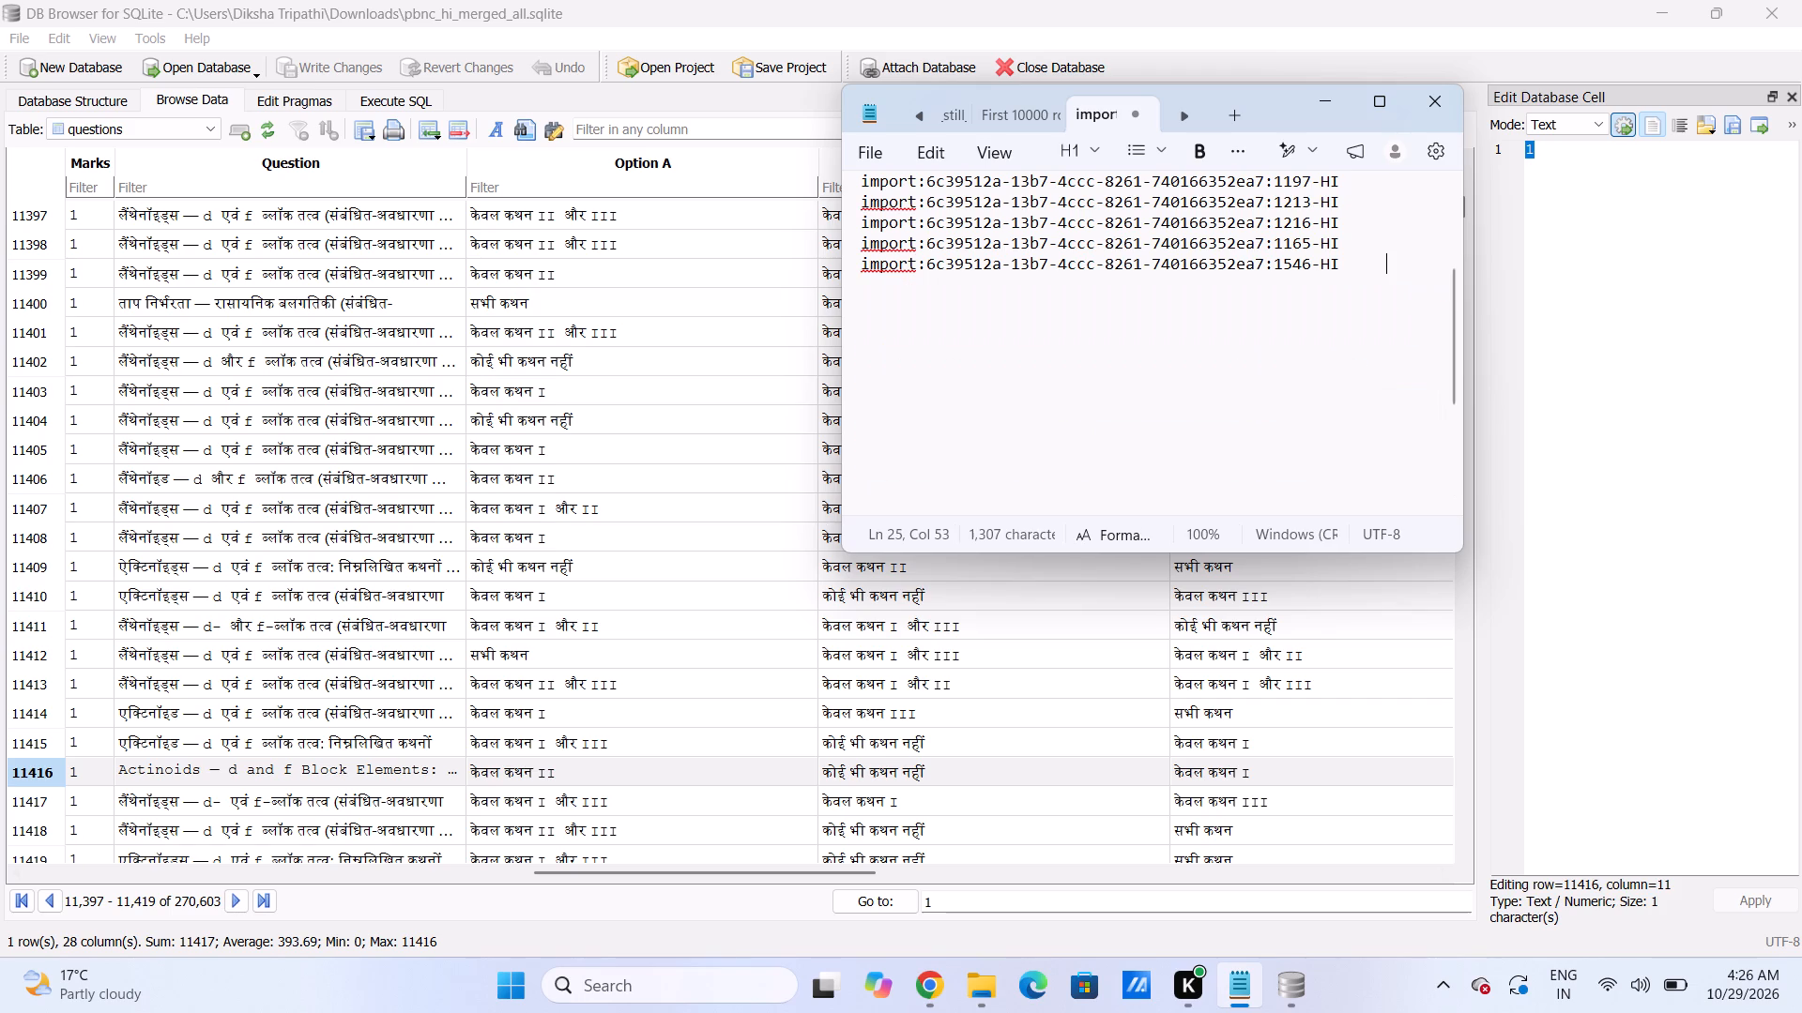
{"action": "key", "text": "Return"}
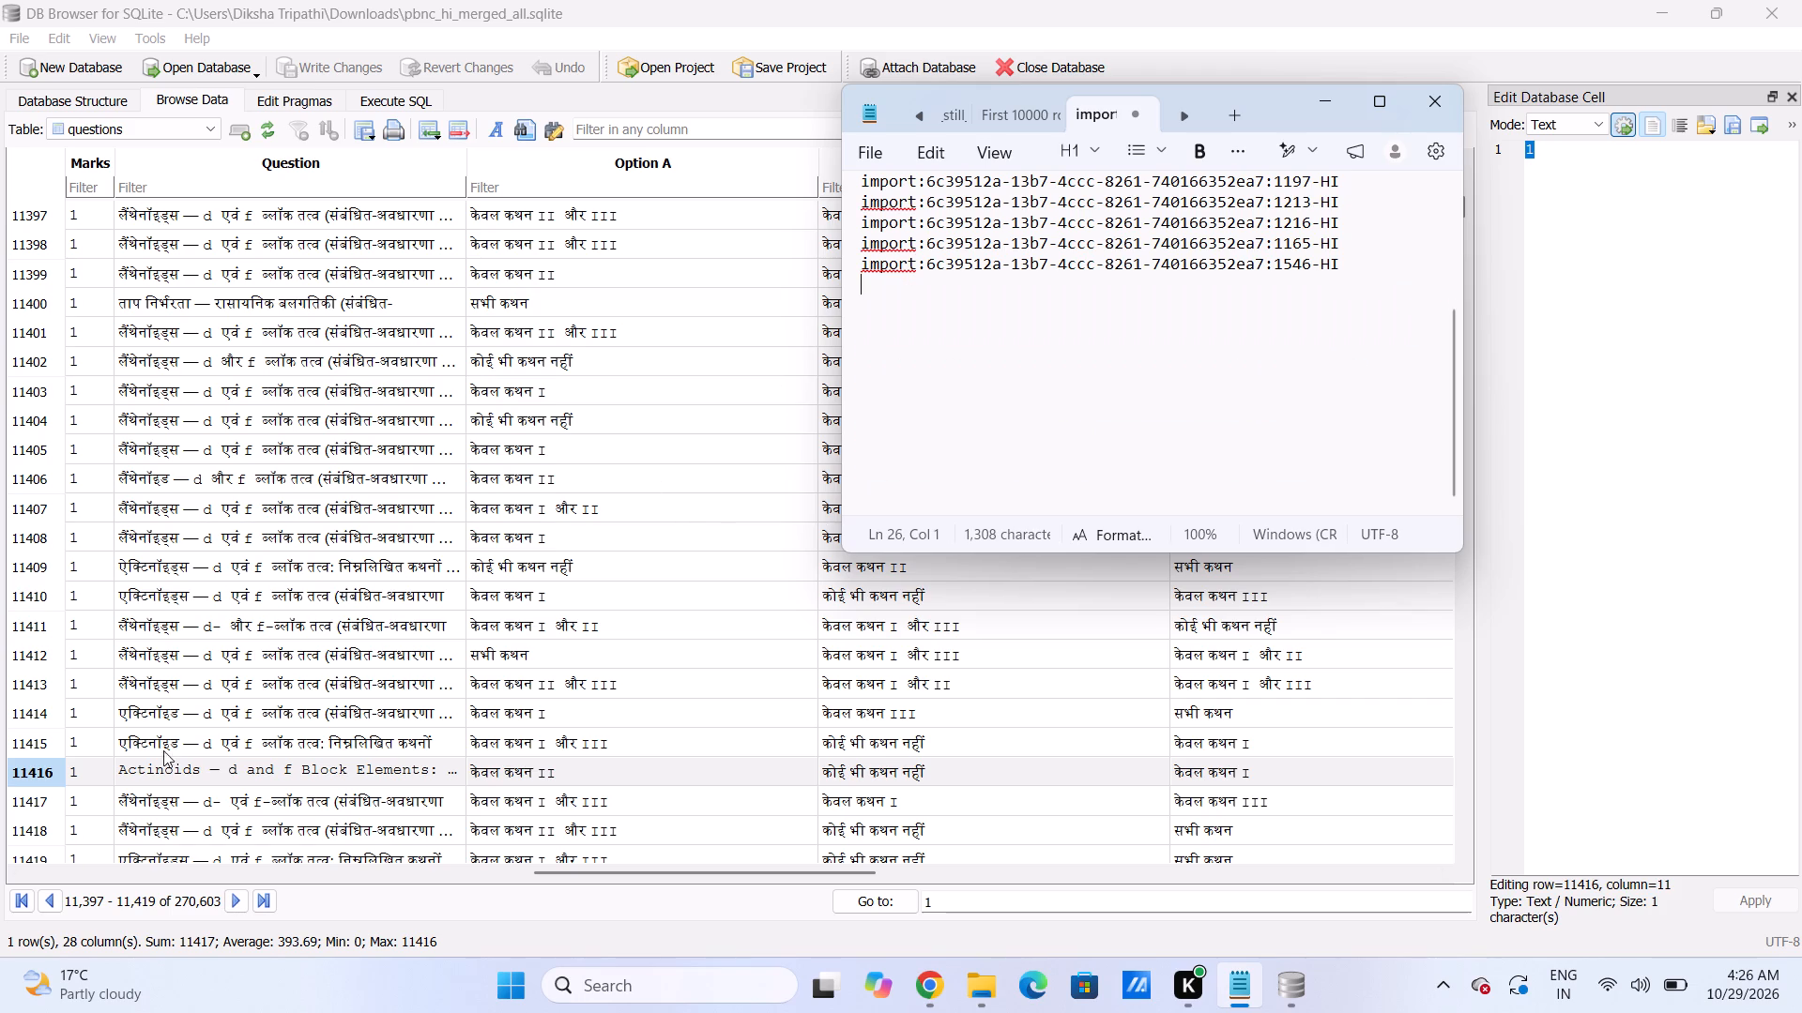
{"action": "scroll", "coordinate": [169, 722], "scroll_direction": "down", "scroll_amount": 3}
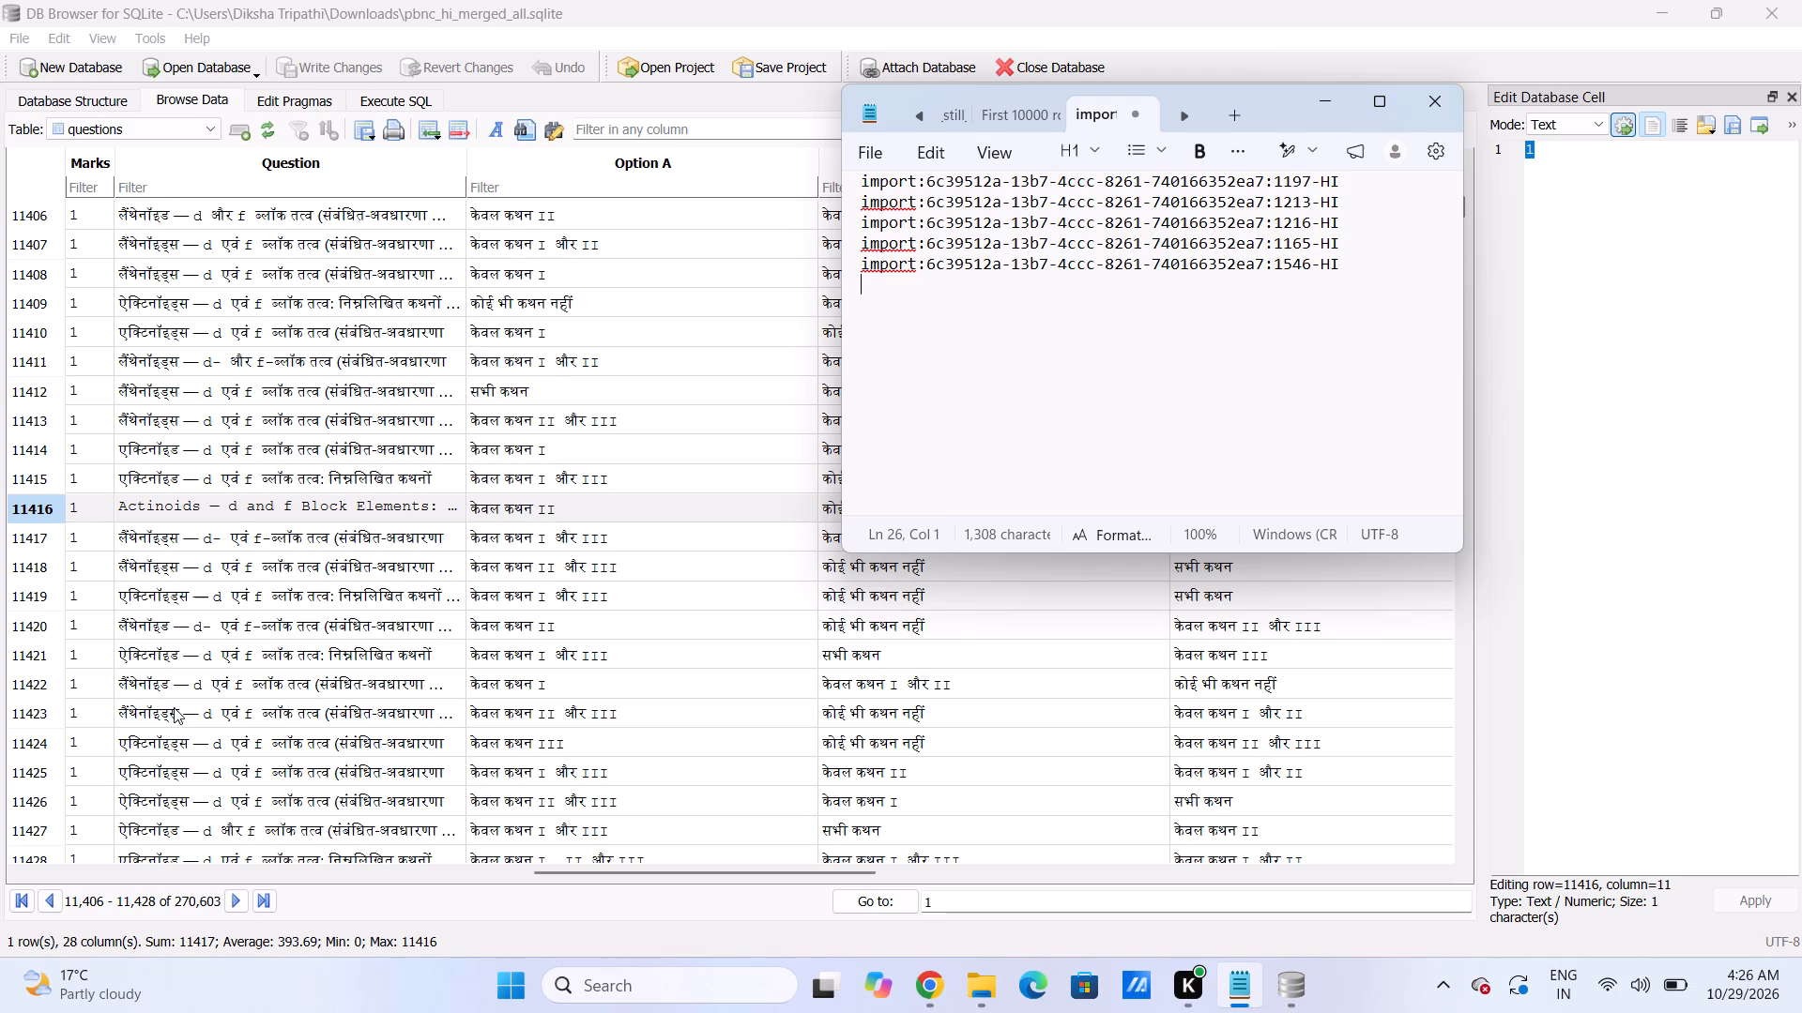
{"action": "scroll", "coordinate": [177, 623], "scroll_direction": "down", "scroll_amount": 1}
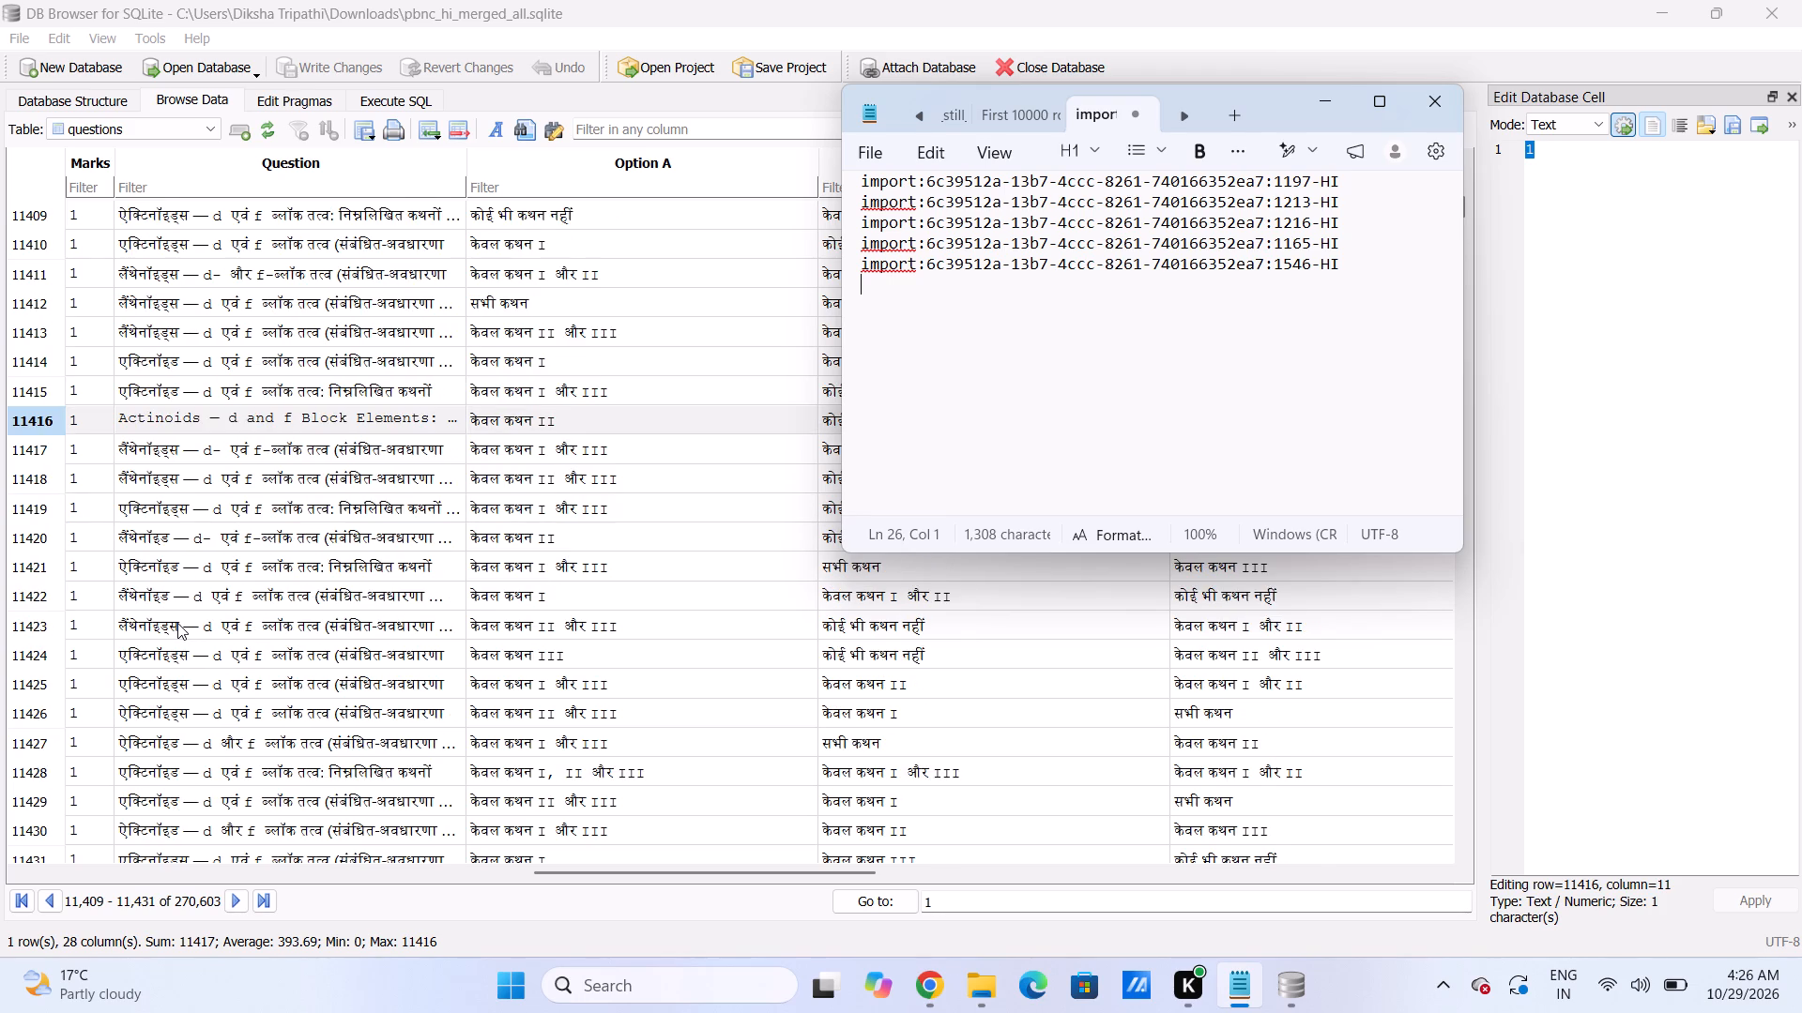
{"action": "scroll", "coordinate": [177, 623], "scroll_direction": "down", "scroll_amount": 1}
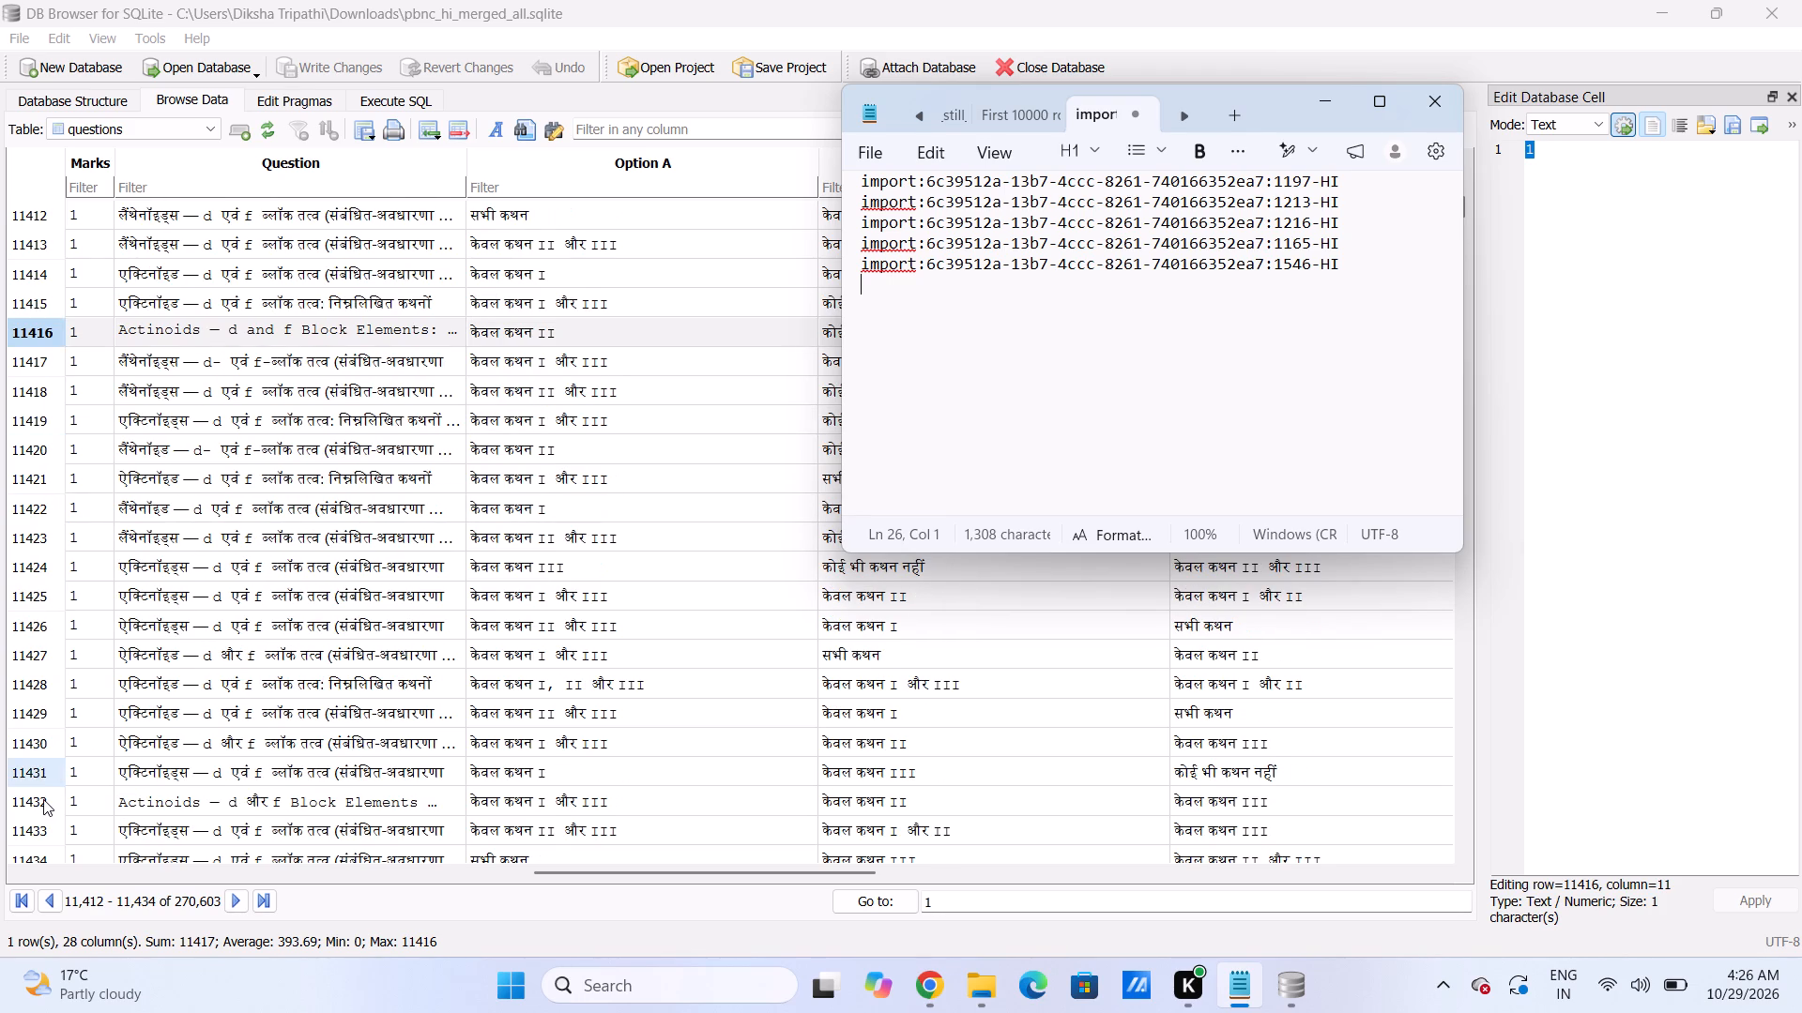
{"action": "left_click", "coordinate": [43, 799]}
{"action": "key", "text": "ctrl+c"}
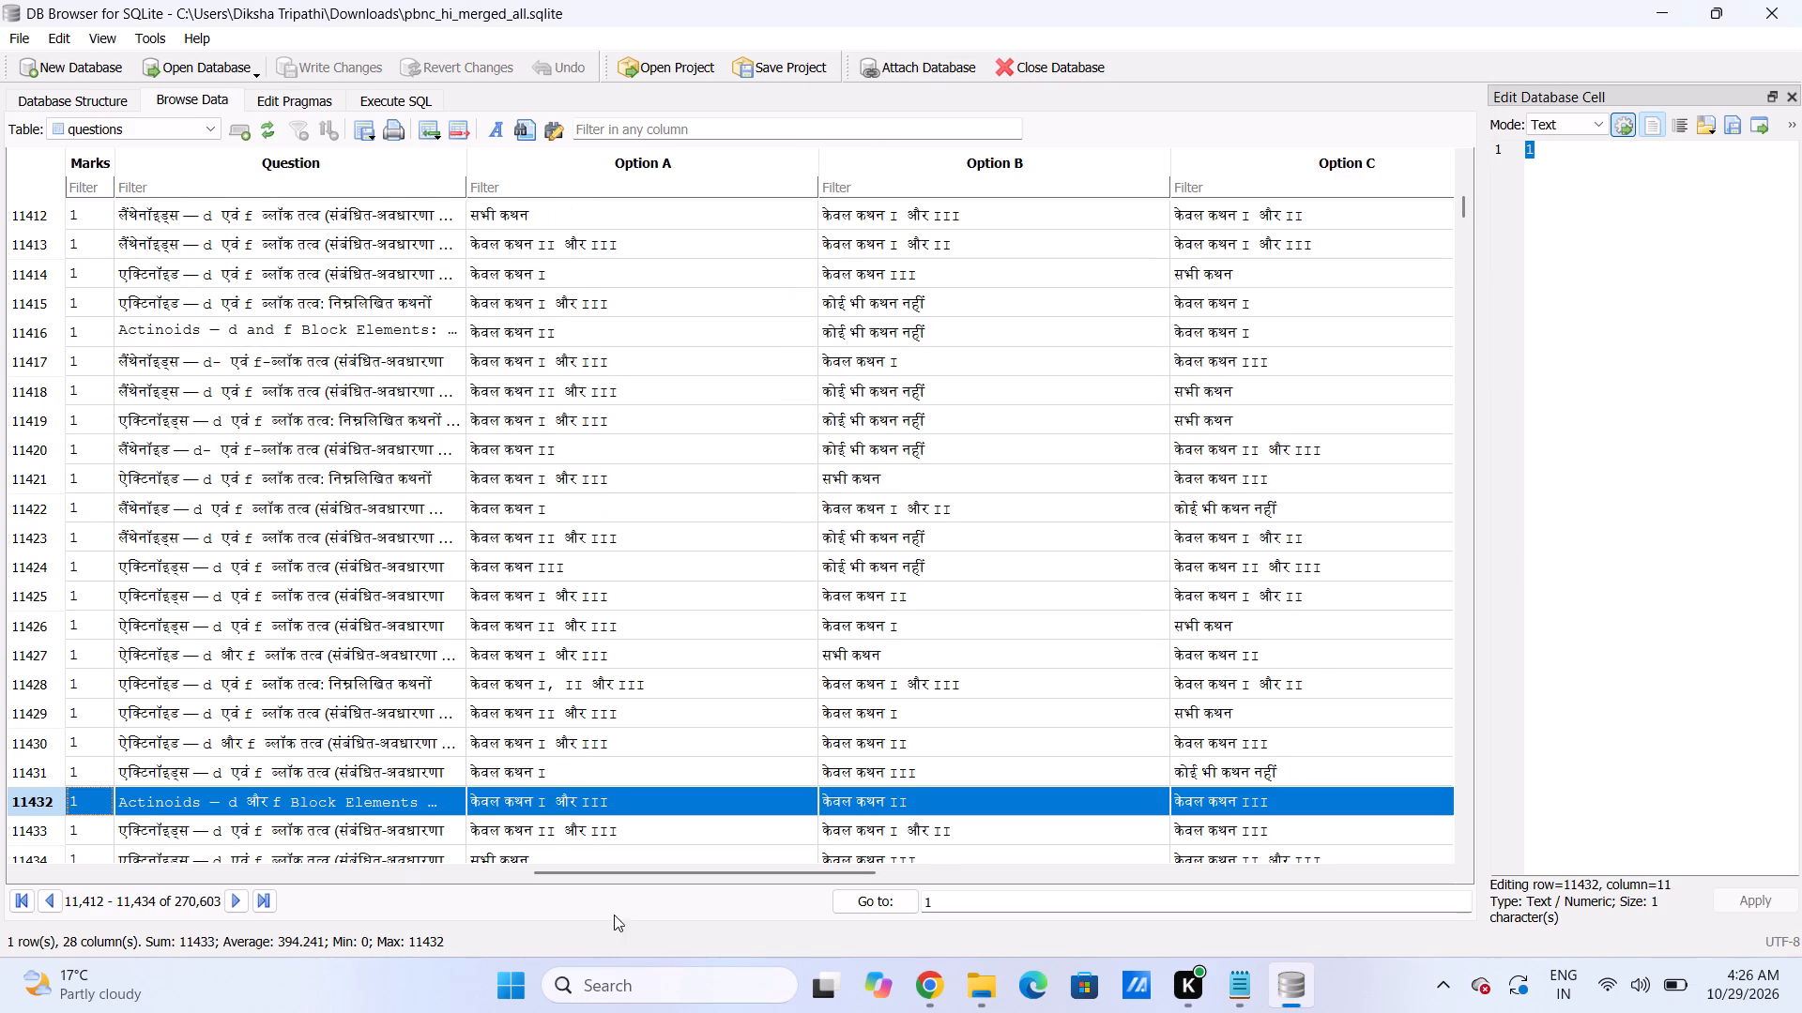
{"action": "left_click", "coordinate": [1226, 981]}
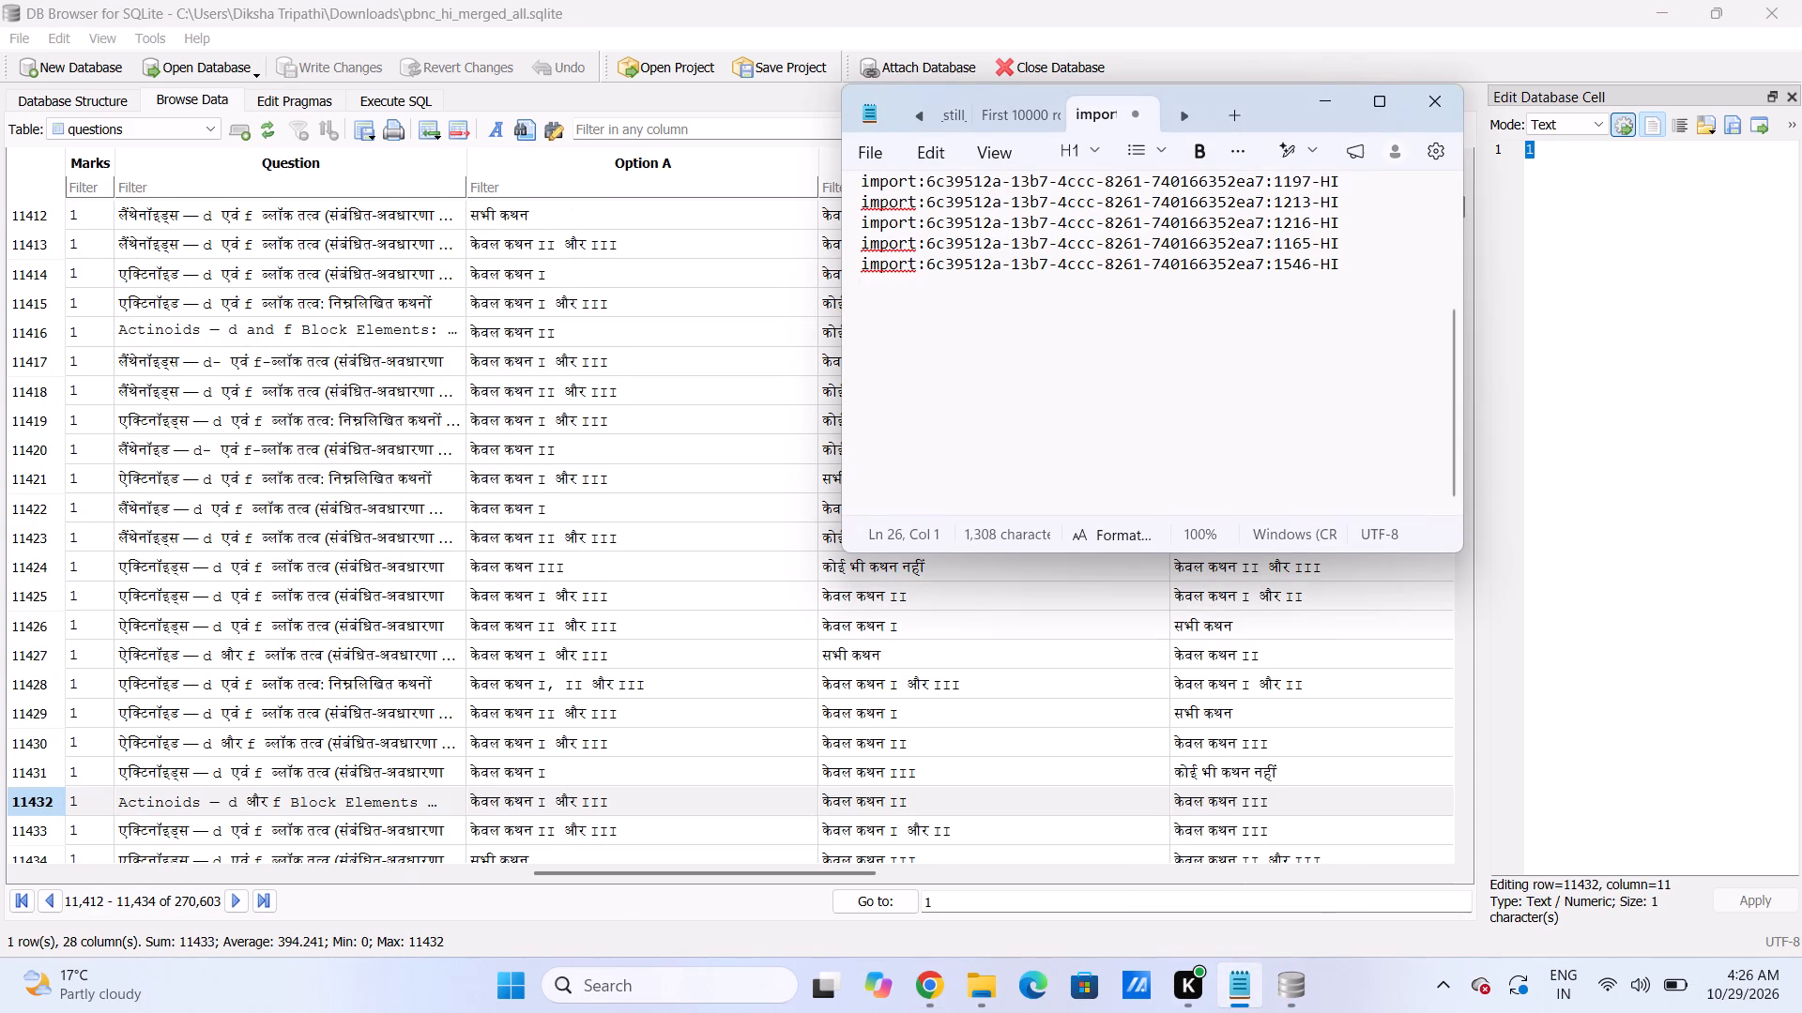
{"action": "key", "text": "ctrl+v"}
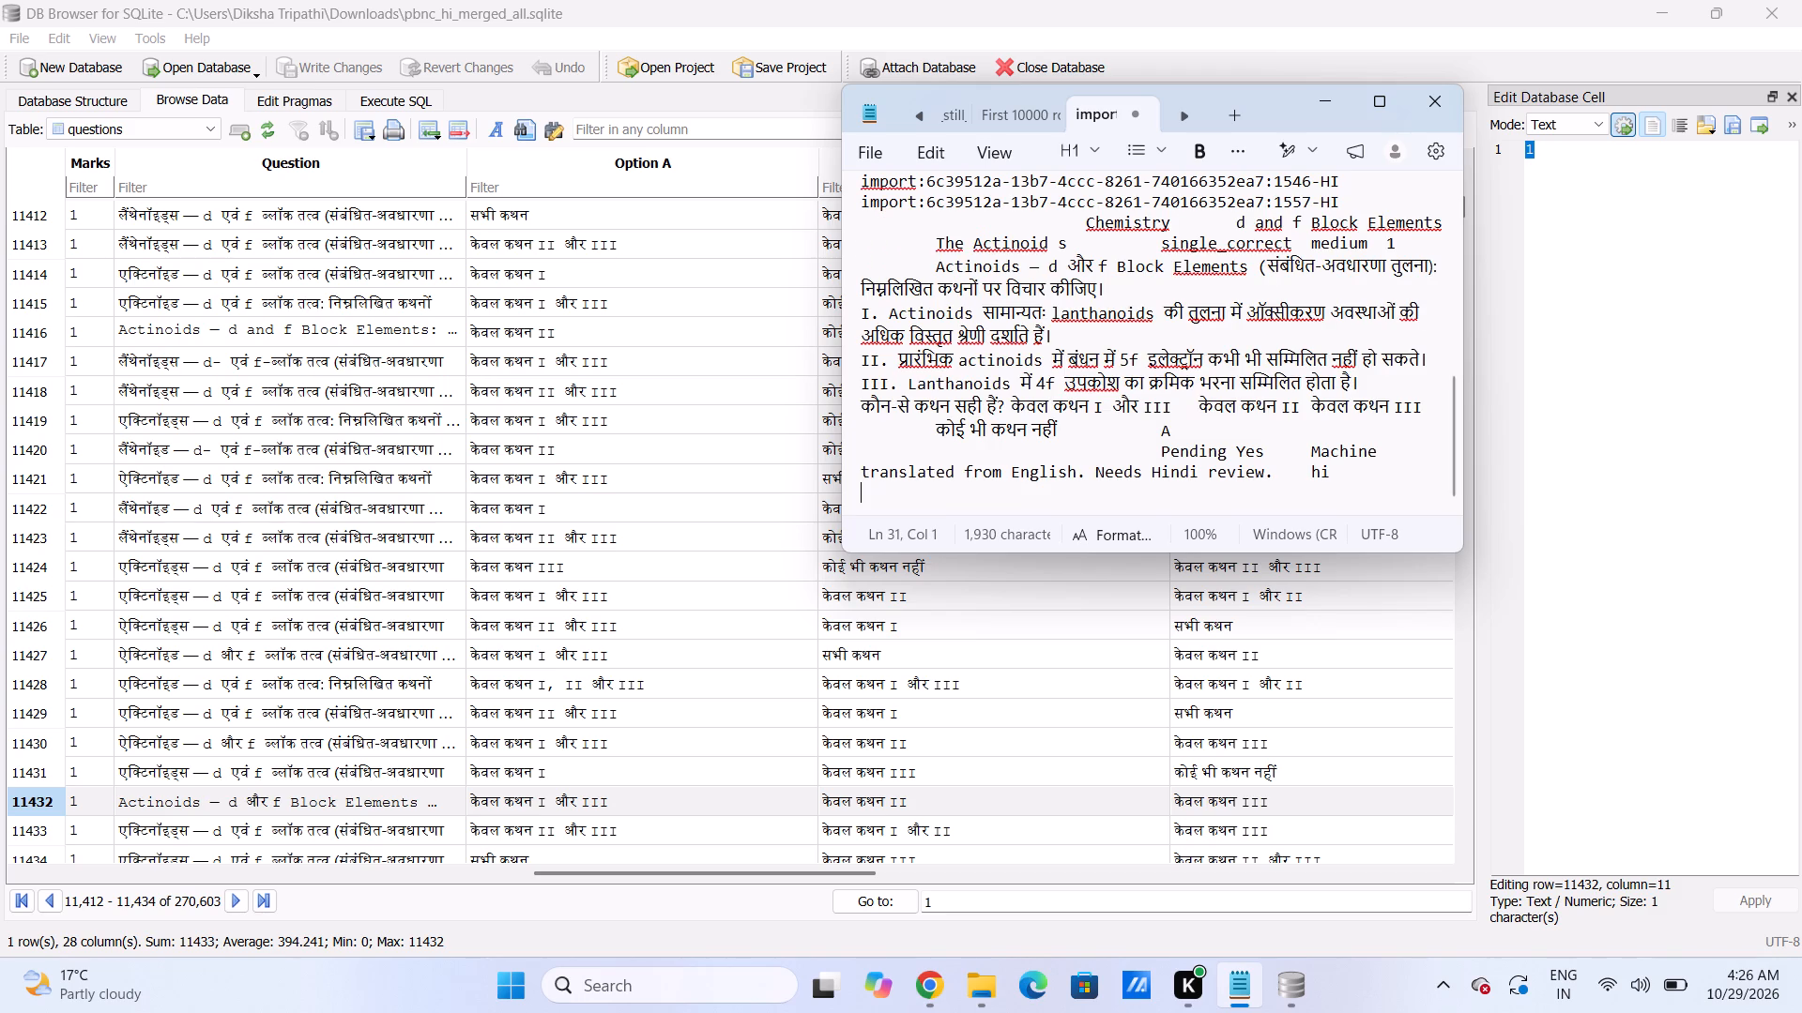
{"action": "left_click_drag", "start_coordinate": [865, 489], "coordinate": [868, 231]}
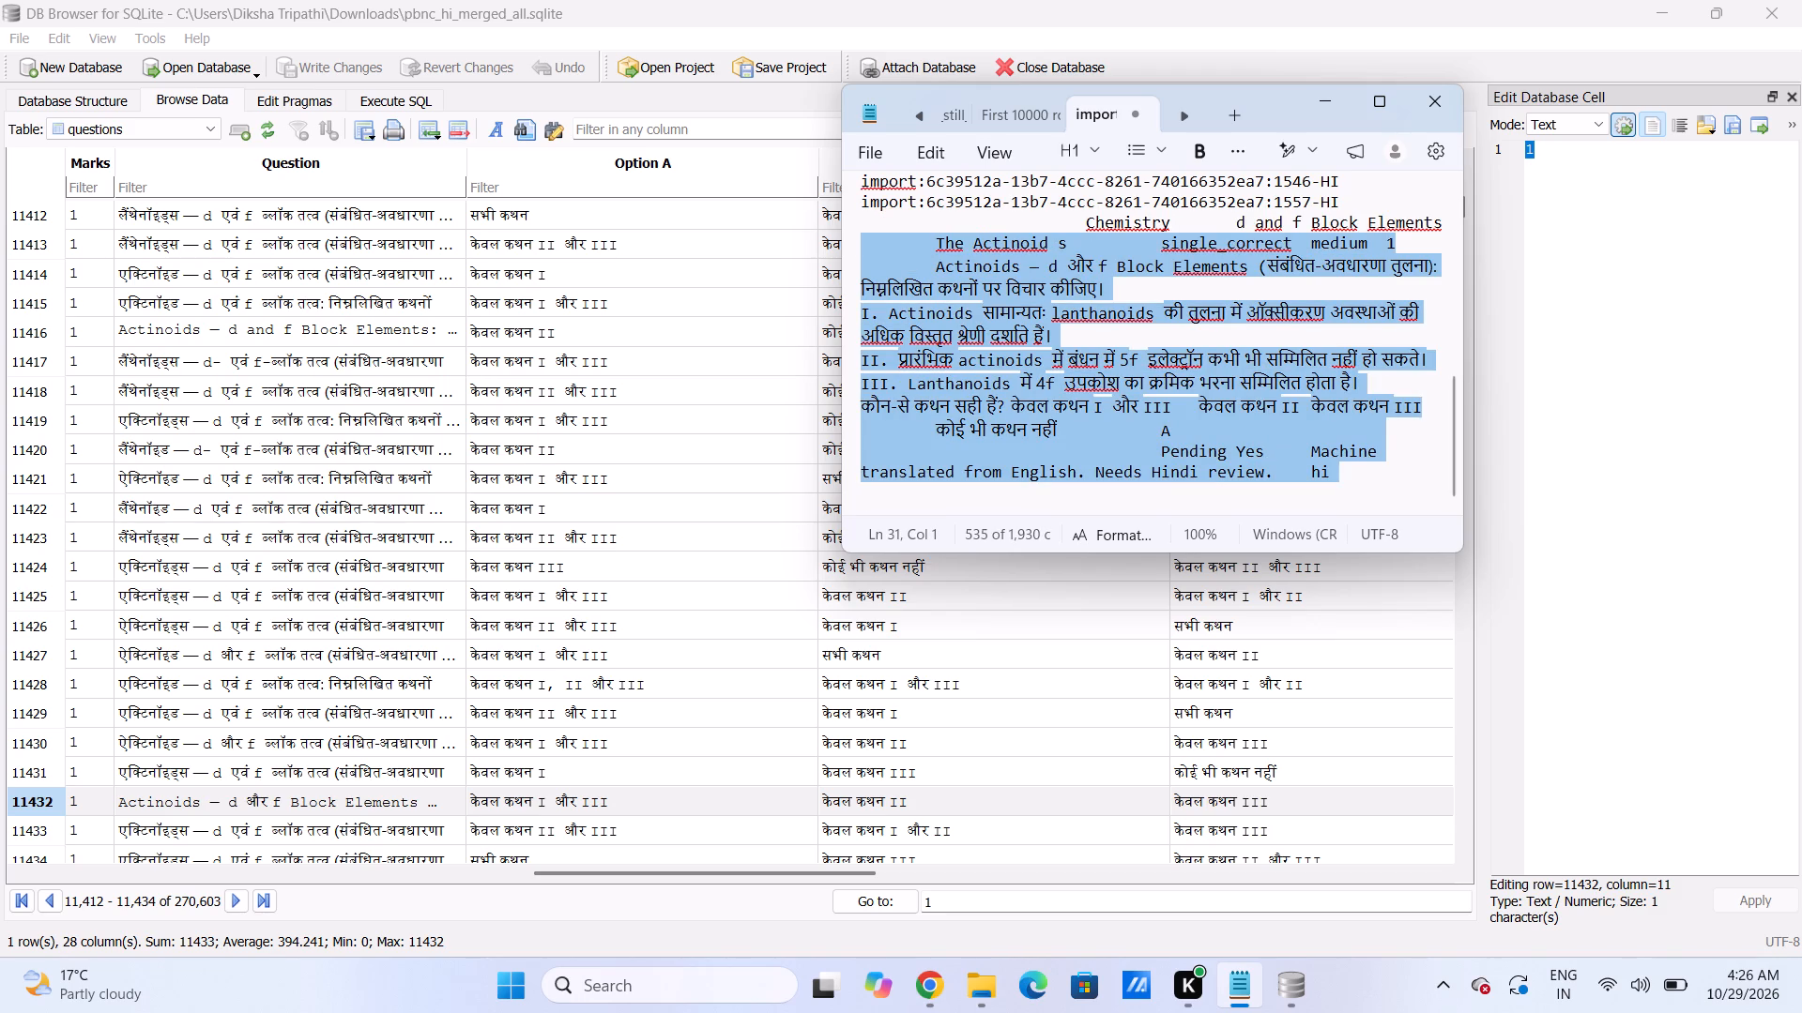
{"action": "left_click_drag", "start_coordinate": [868, 231], "coordinate": [868, 228]}
{"action": "key", "text": "BackSpace"}
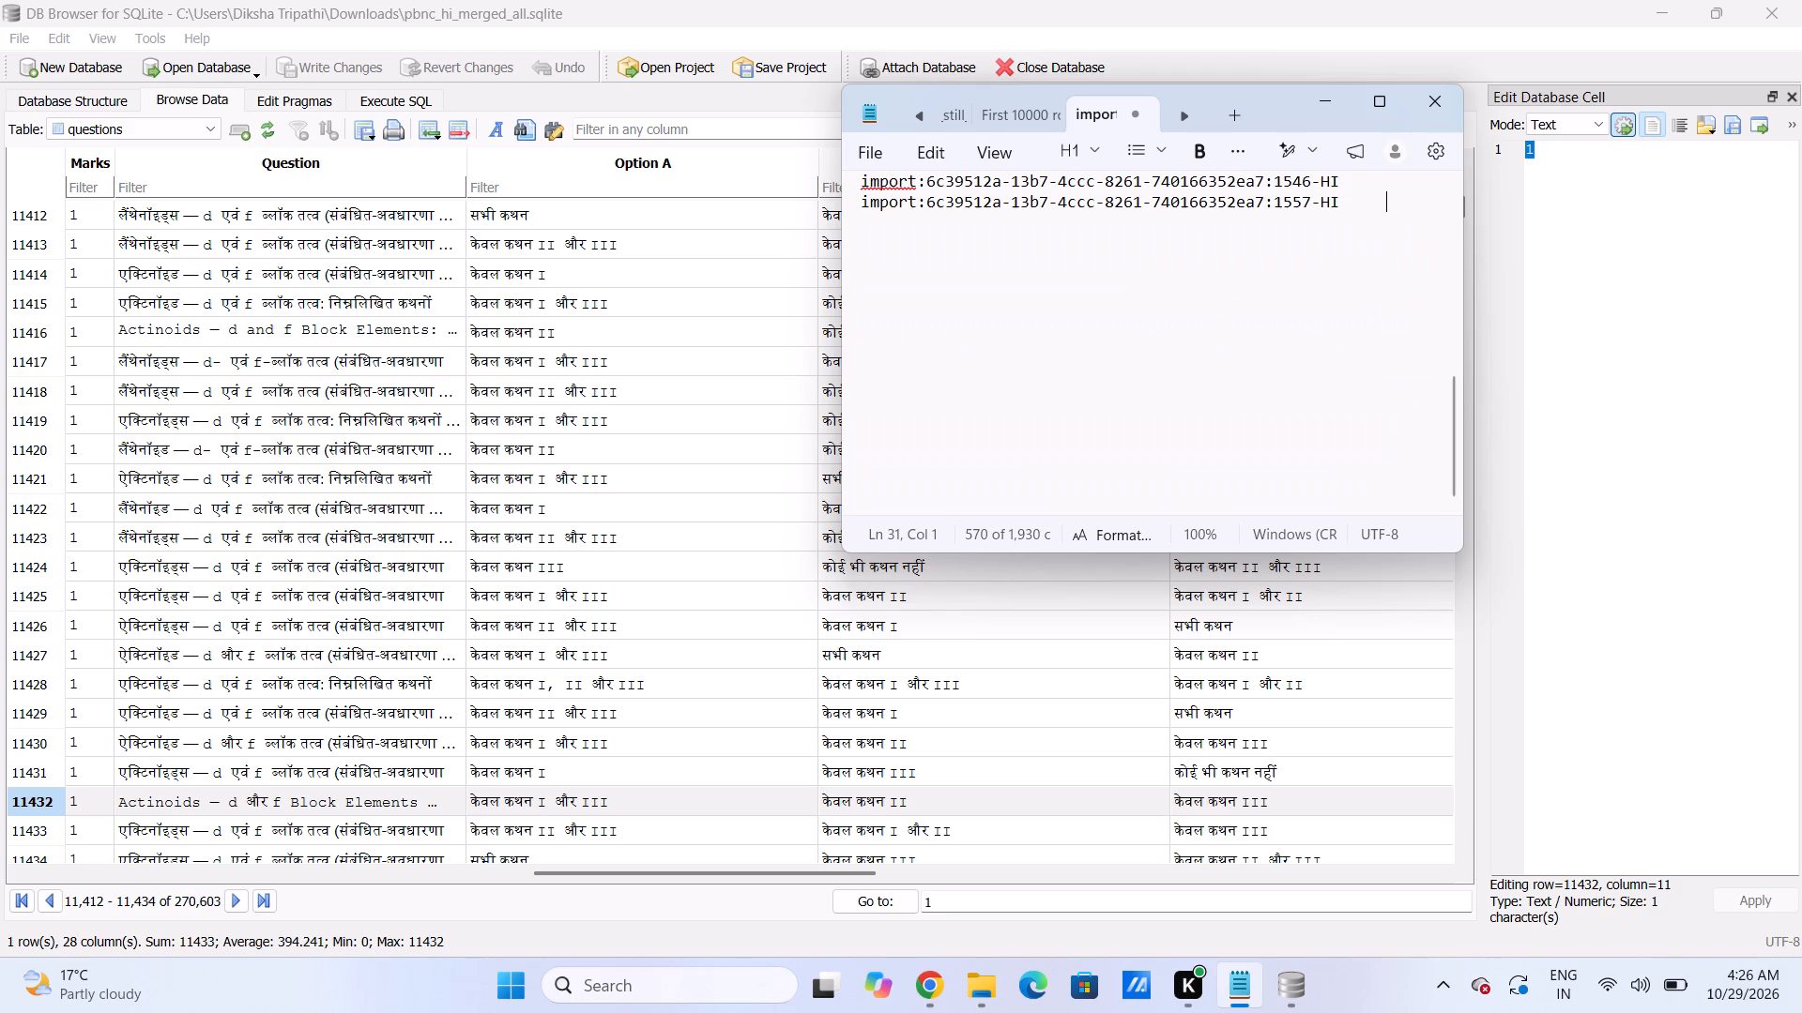
{"action": "key", "text": "Return"}
{"action": "scroll", "coordinate": [221, 703], "scroll_direction": "down", "scroll_amount": 2}
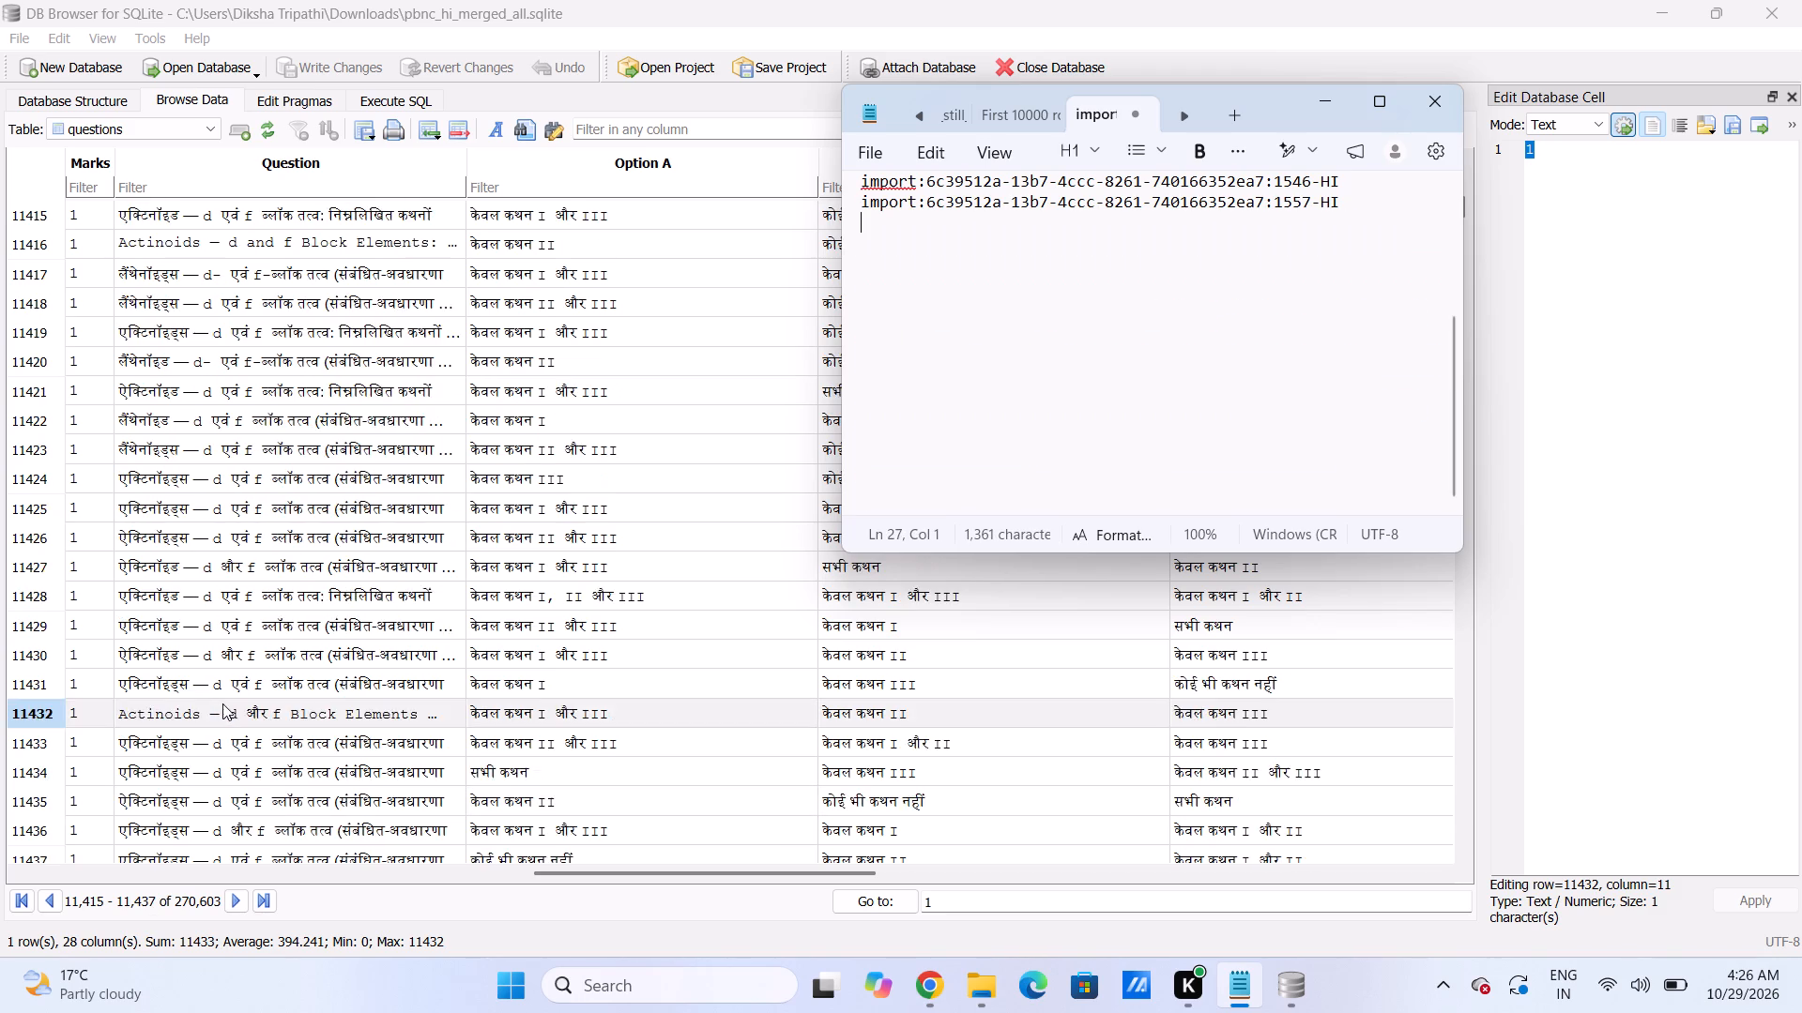
{"action": "scroll", "coordinate": [222, 703], "scroll_direction": "down", "scroll_amount": 1}
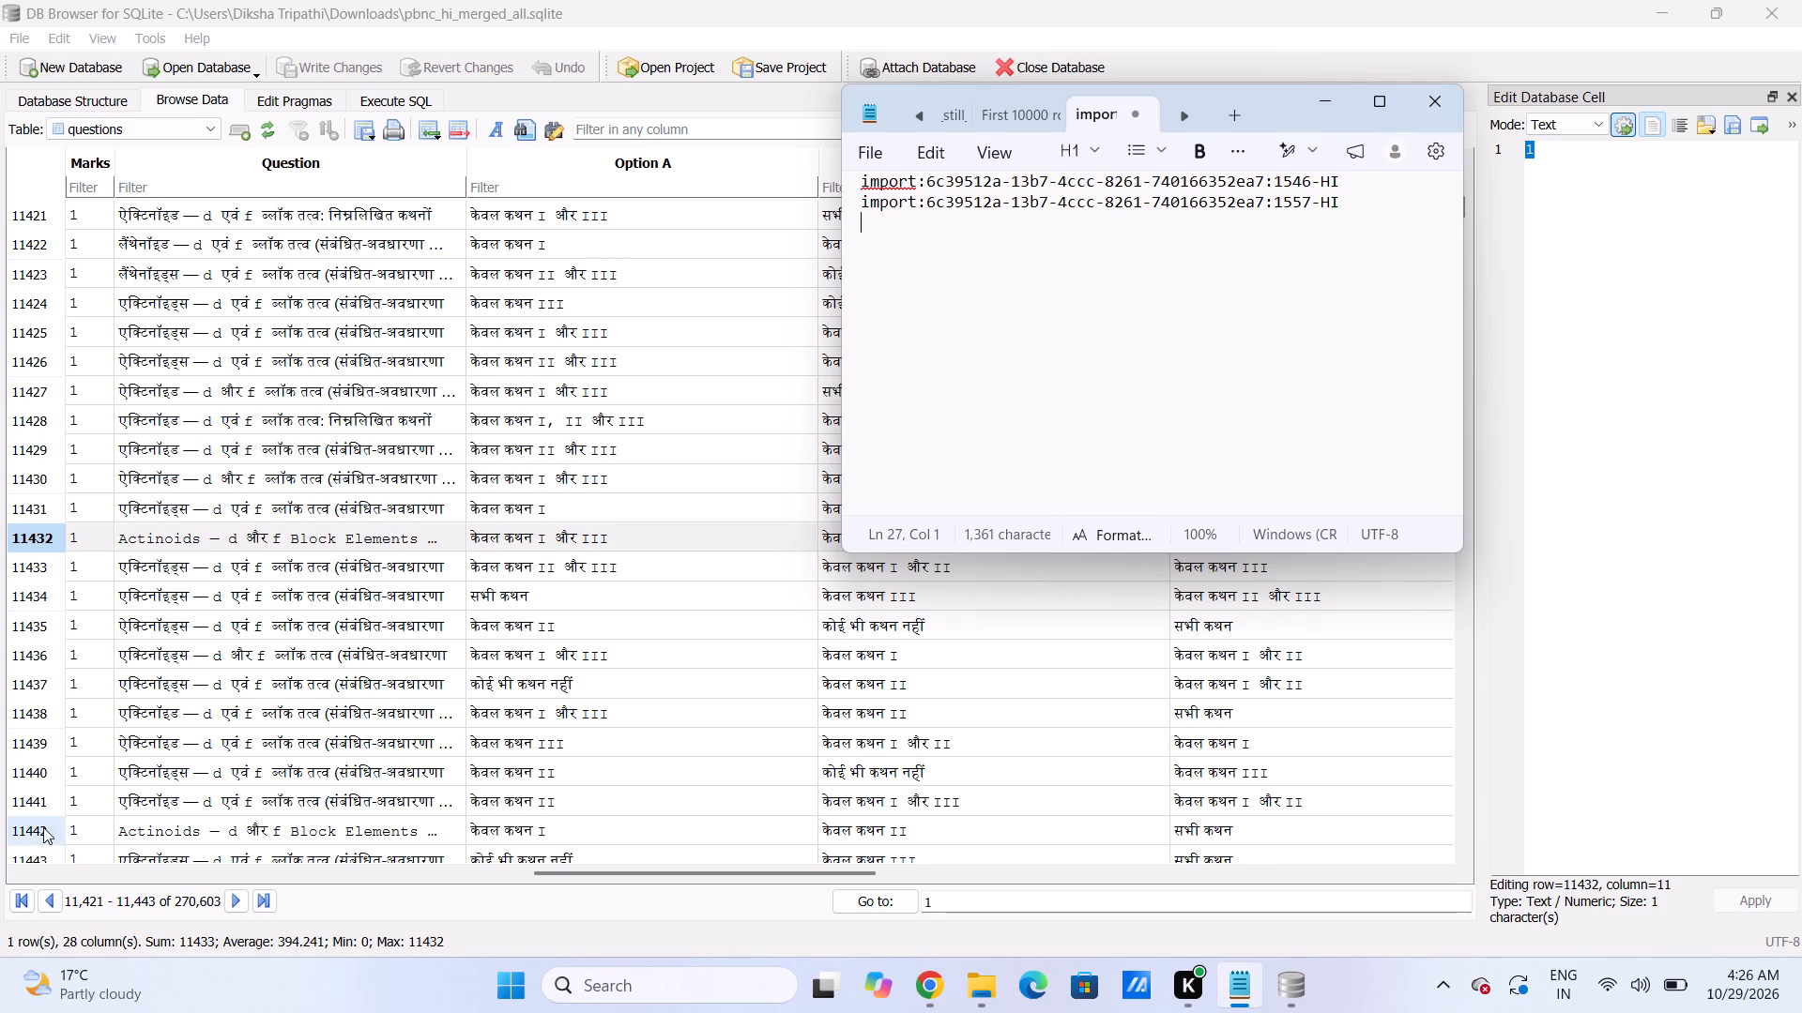
{"action": "left_click", "coordinate": [43, 827]}
{"action": "key", "text": "ctrl+c"}
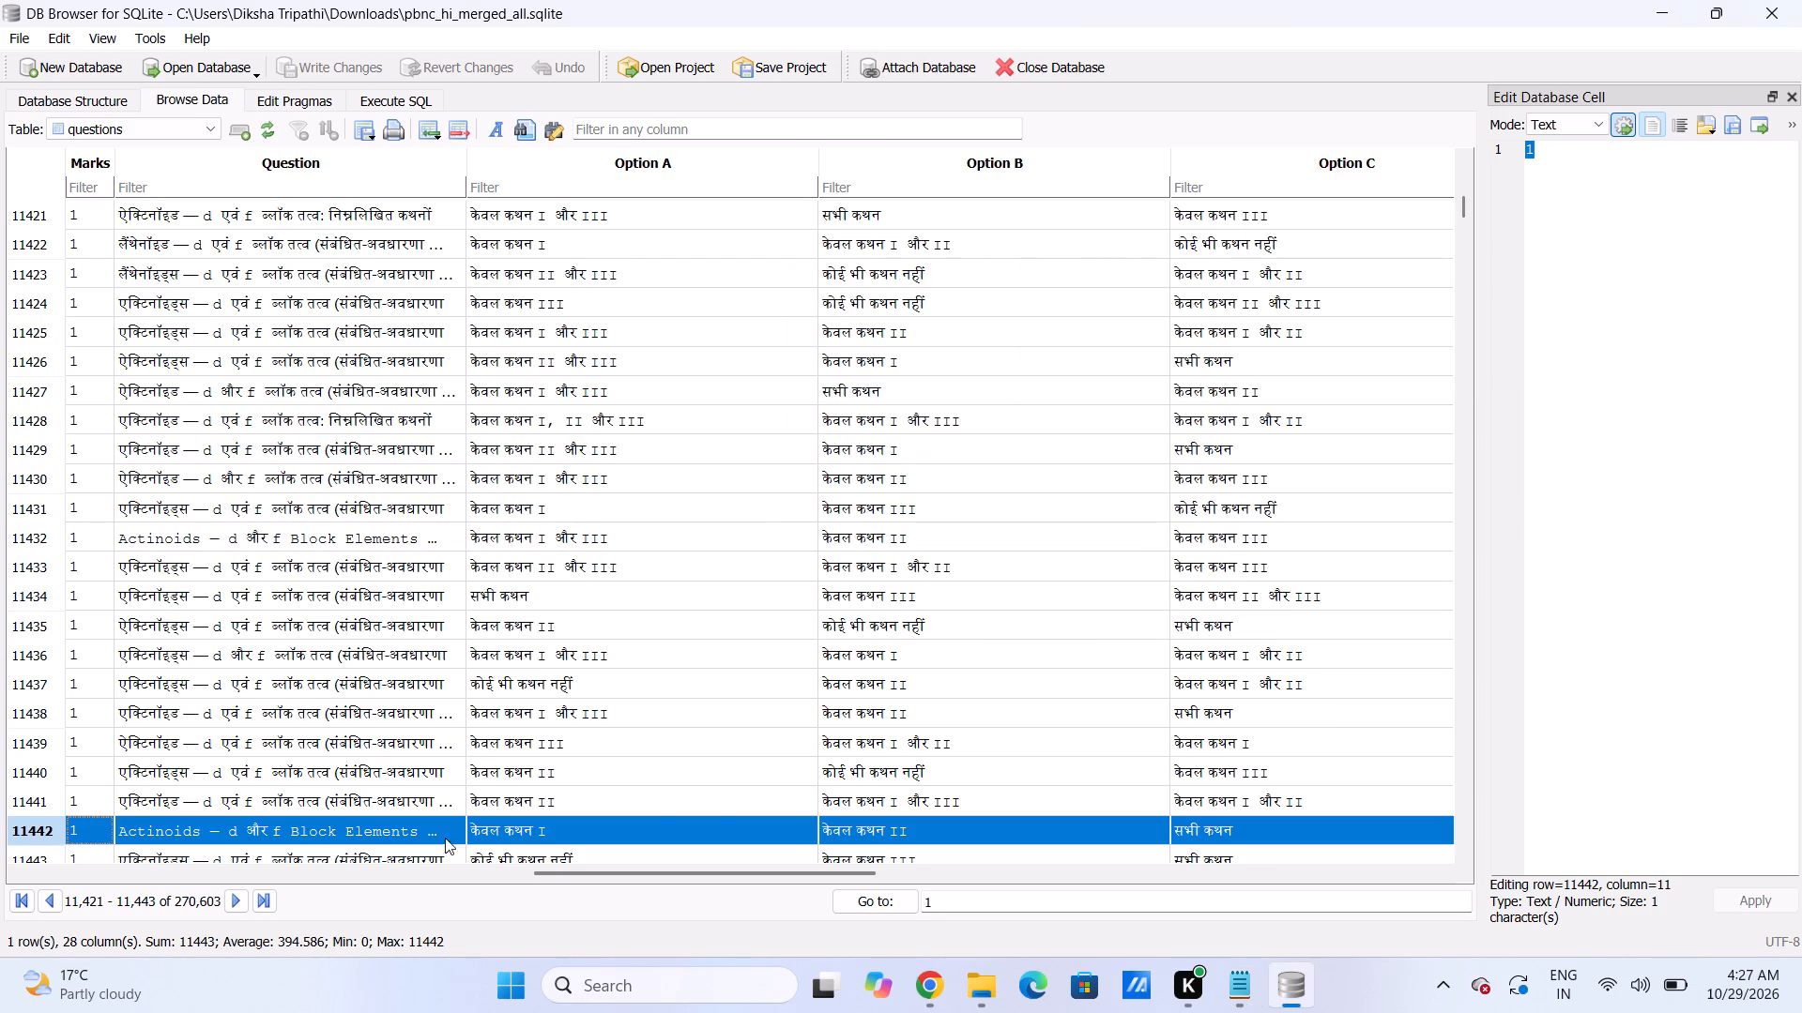
{"action": "left_click", "coordinate": [1247, 983]}
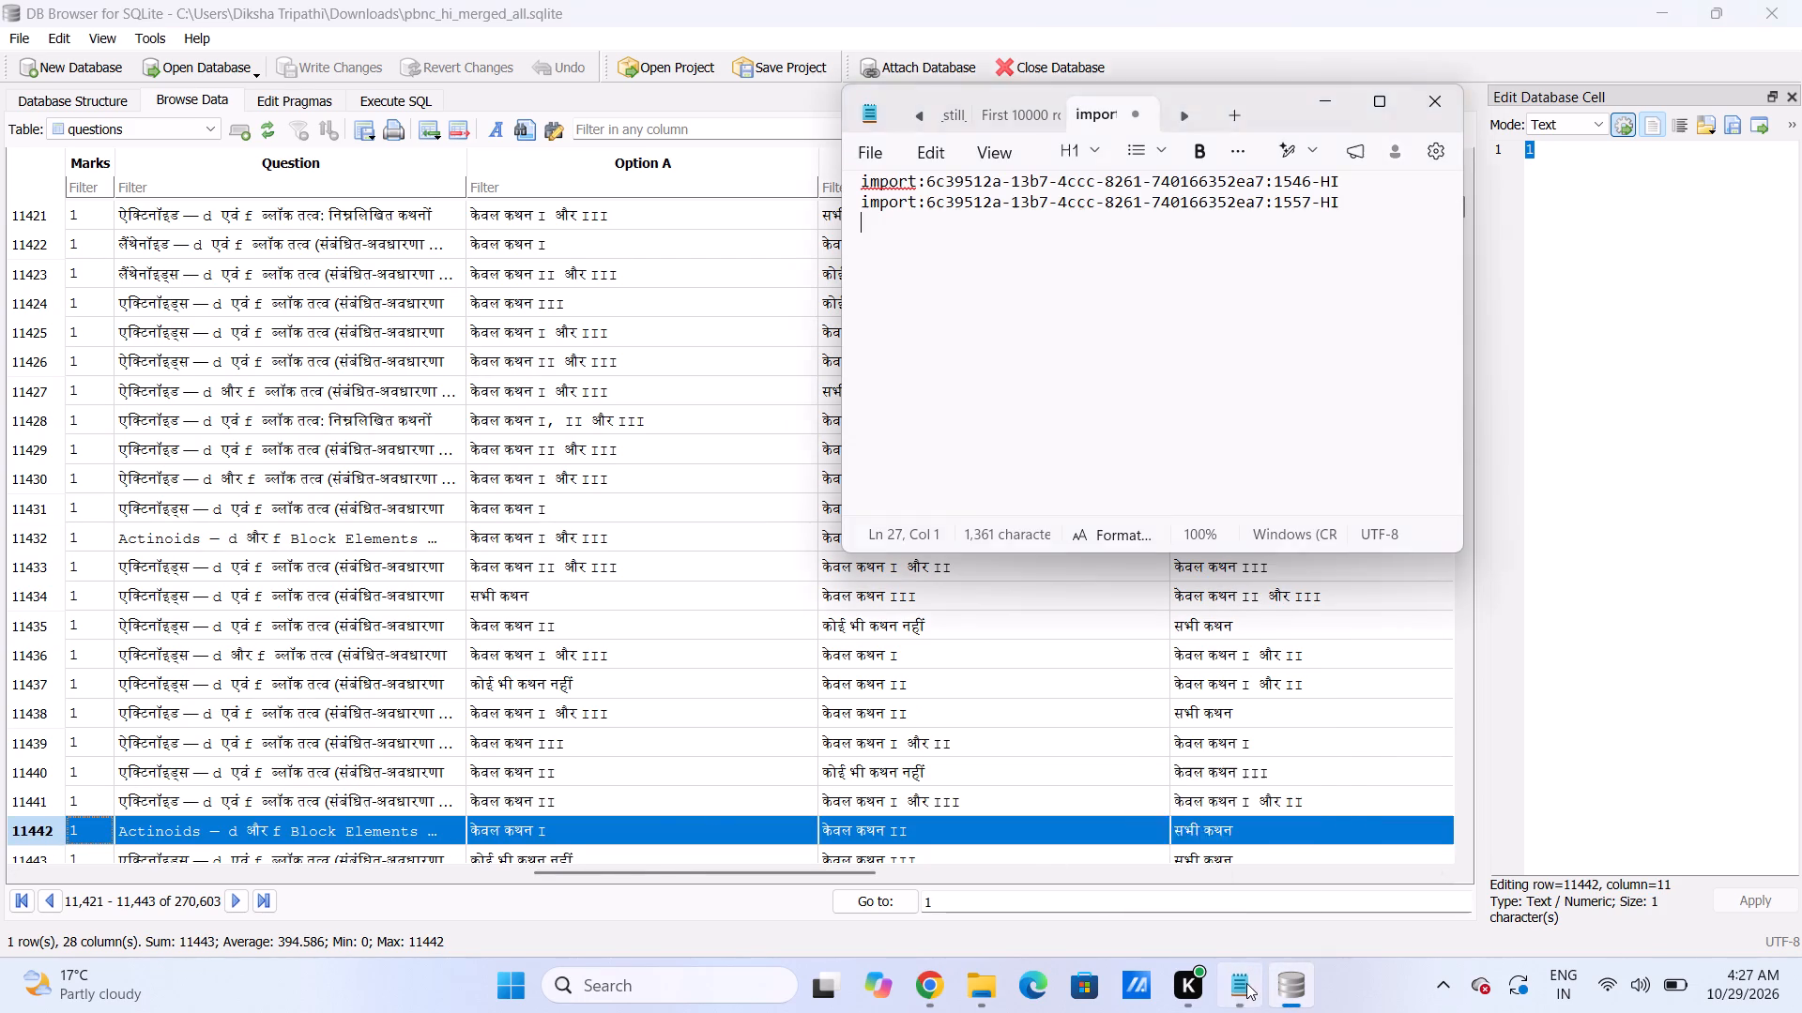
{"action": "key", "text": "ctrl+v"}
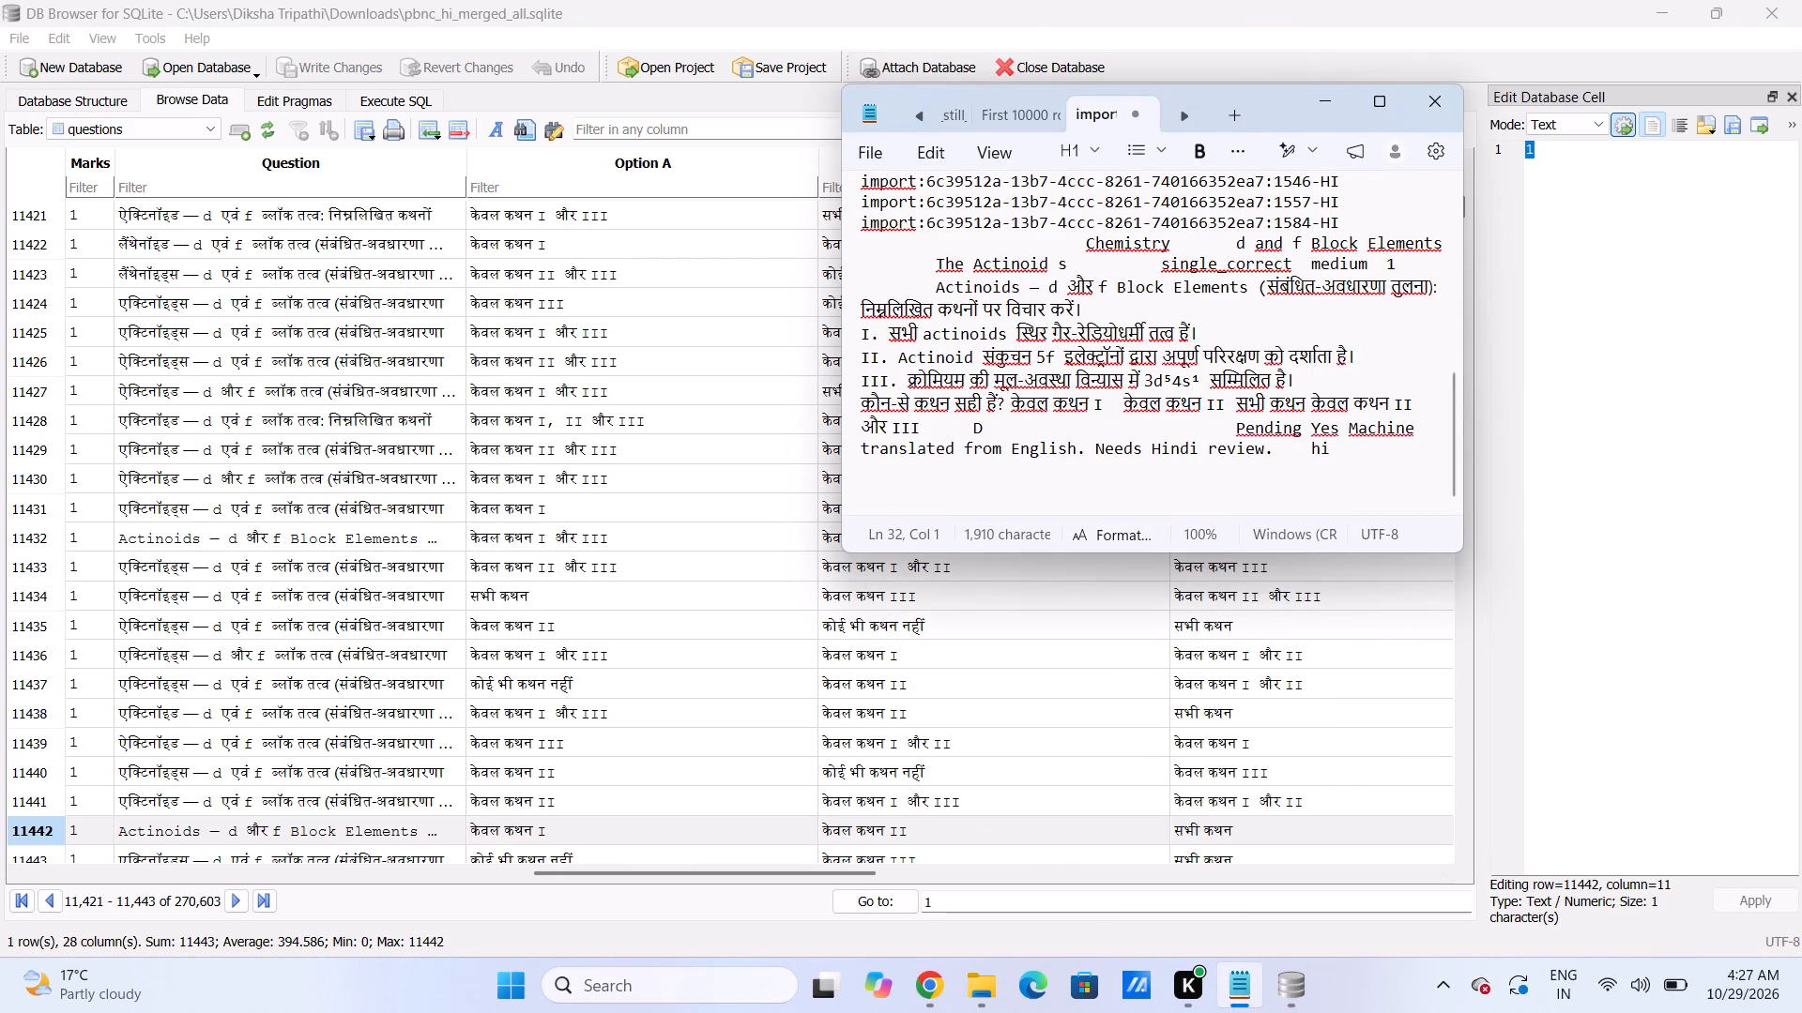
{"action": "left_click_drag", "start_coordinate": [869, 469], "coordinate": [864, 249]}
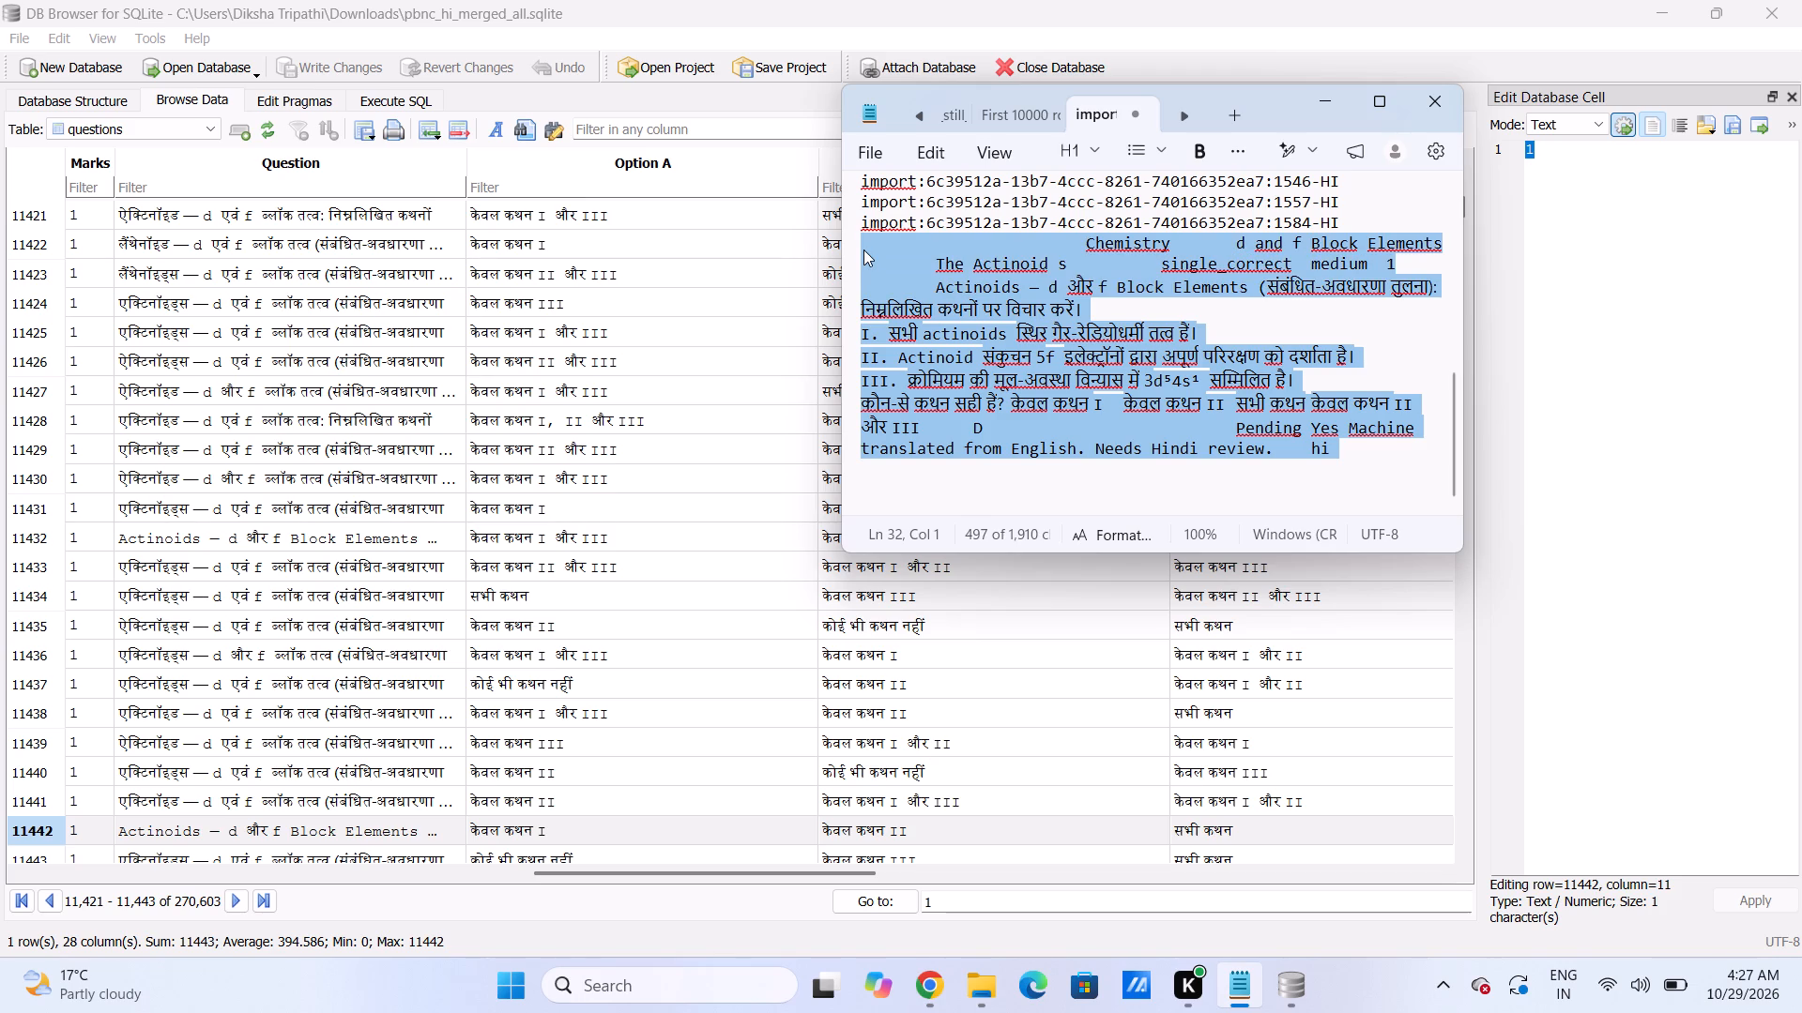
{"action": "key", "text": "BackSpace"}
{"action": "key", "text": "Return"}
{"action": "scroll", "coordinate": [483, 486], "scroll_direction": "down", "scroll_amount": 1}
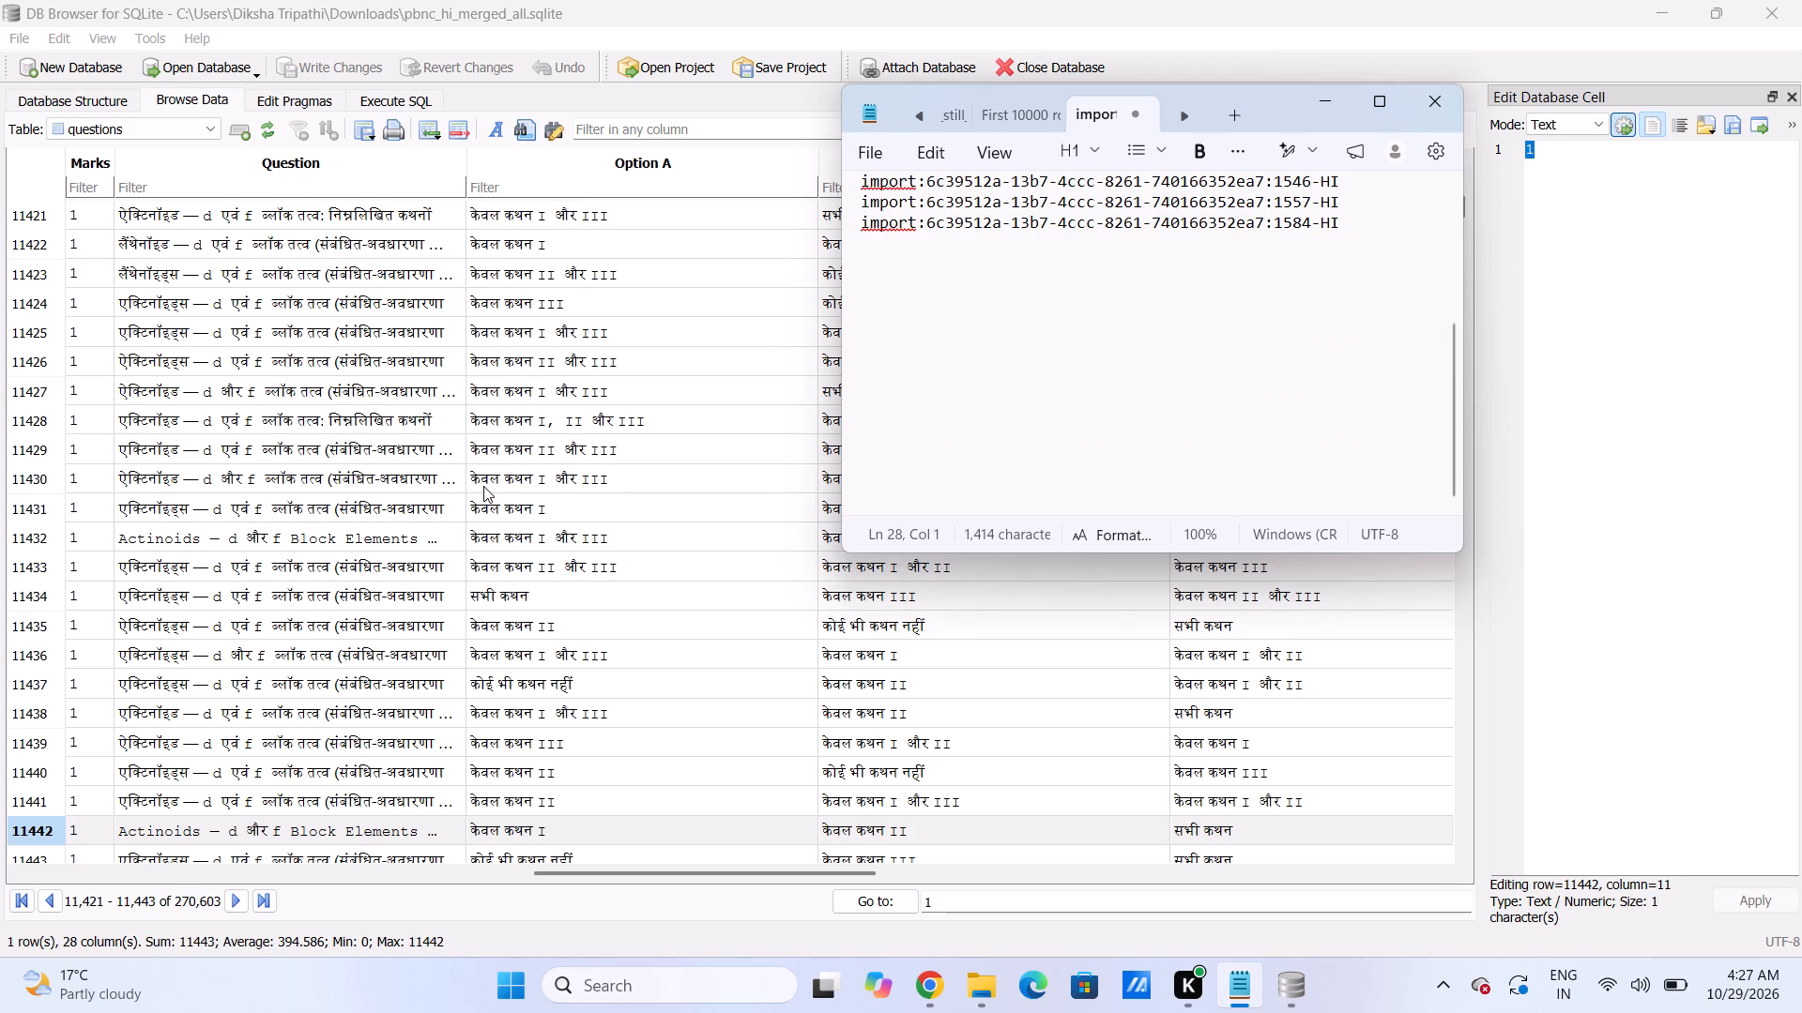
{"action": "scroll", "coordinate": [483, 486], "scroll_direction": "down", "scroll_amount": 5}
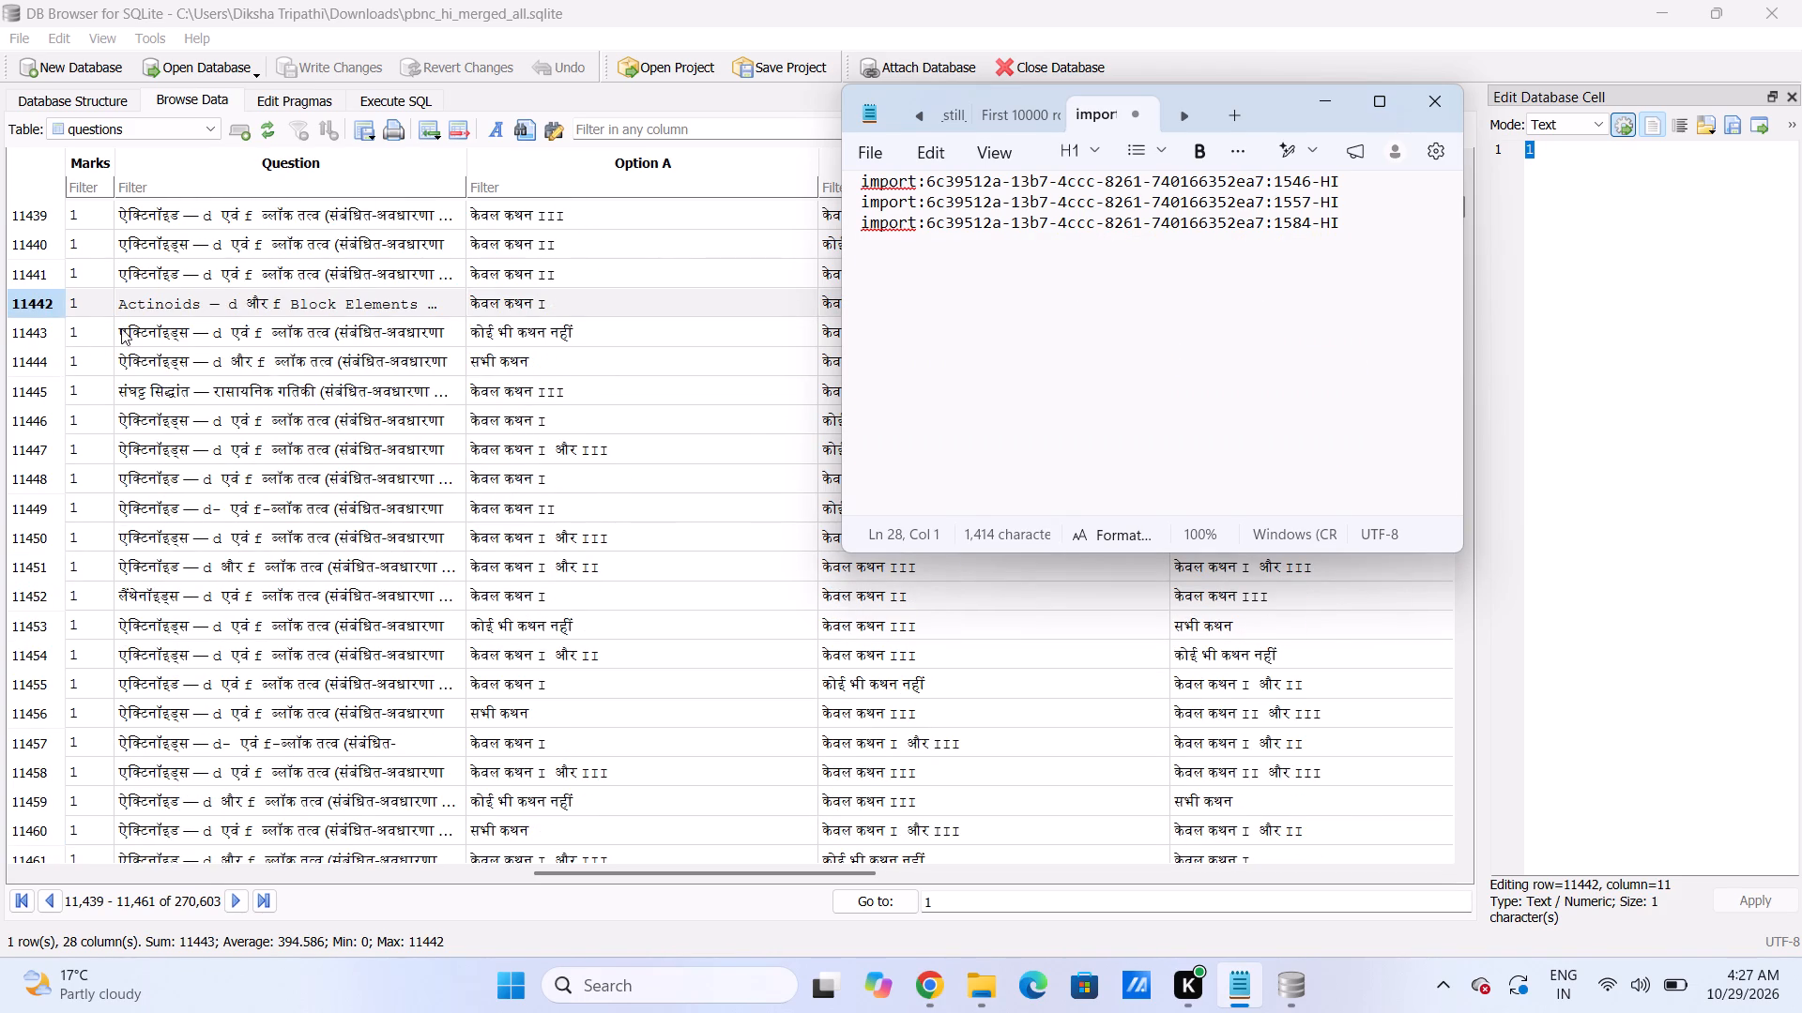
{"action": "scroll", "coordinate": [191, 754], "scroll_direction": "down", "scroll_amount": 1}
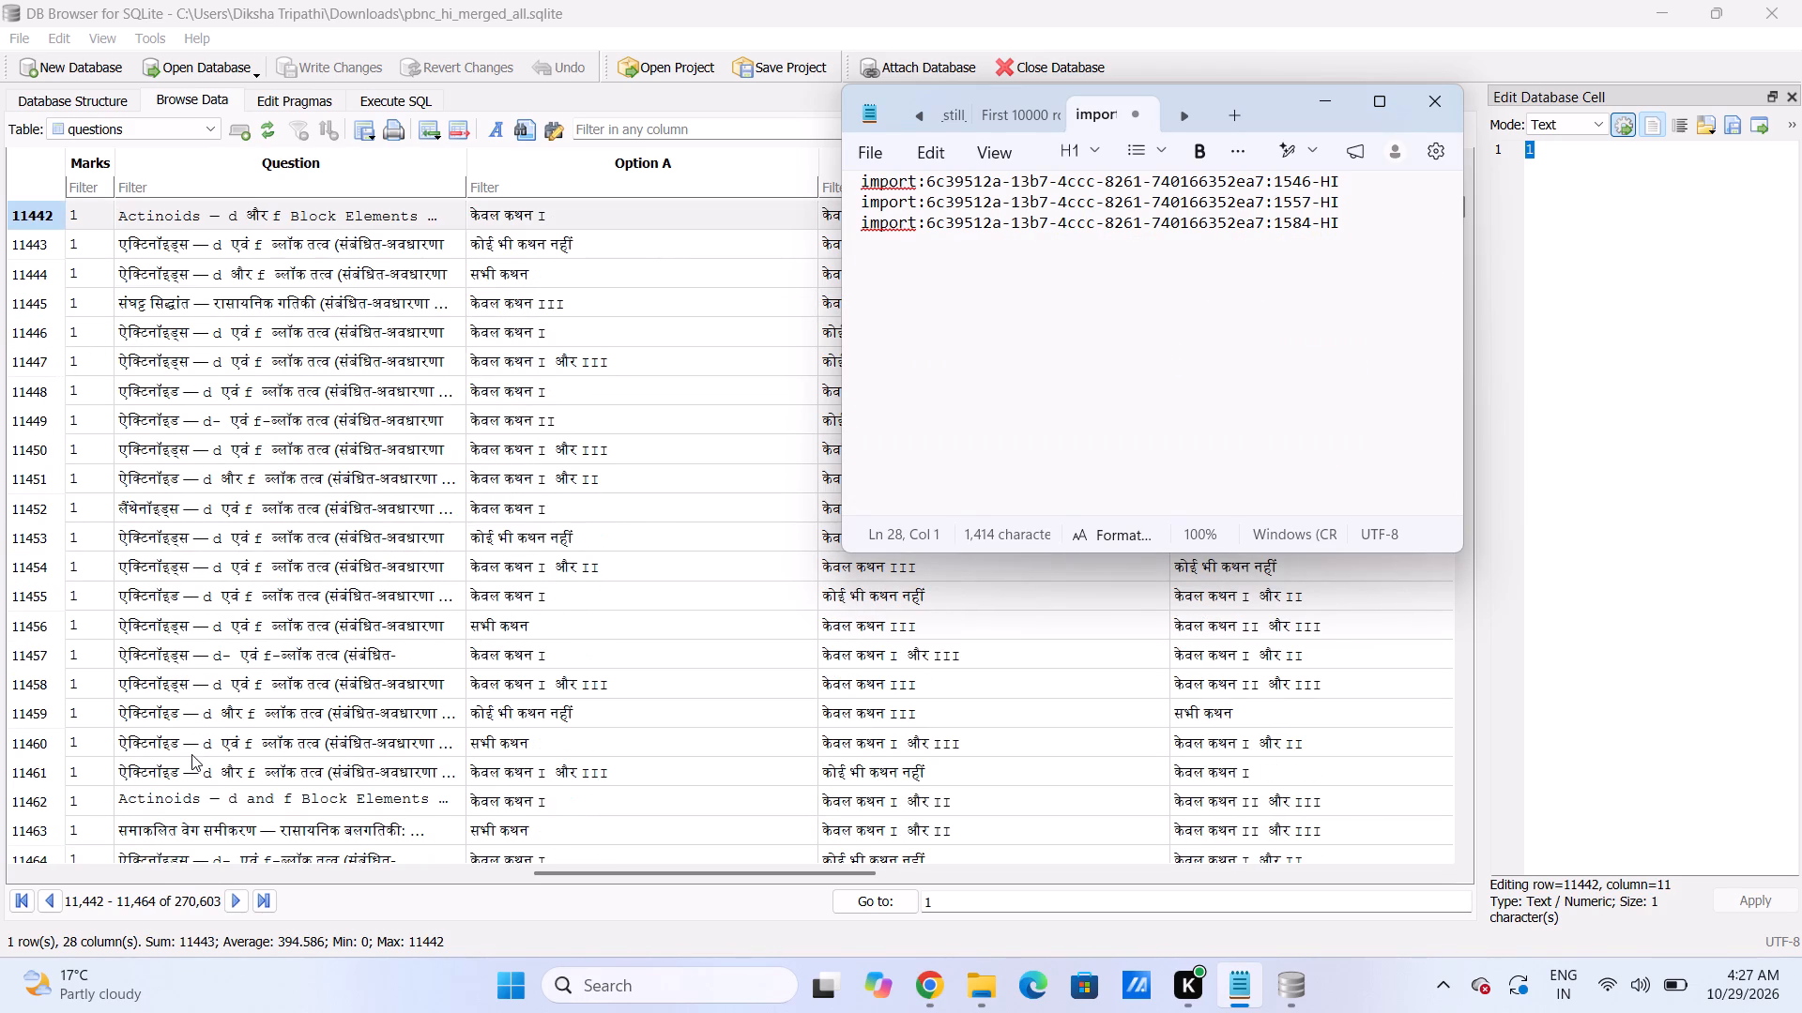
{"action": "left_click", "coordinate": [35, 805]}
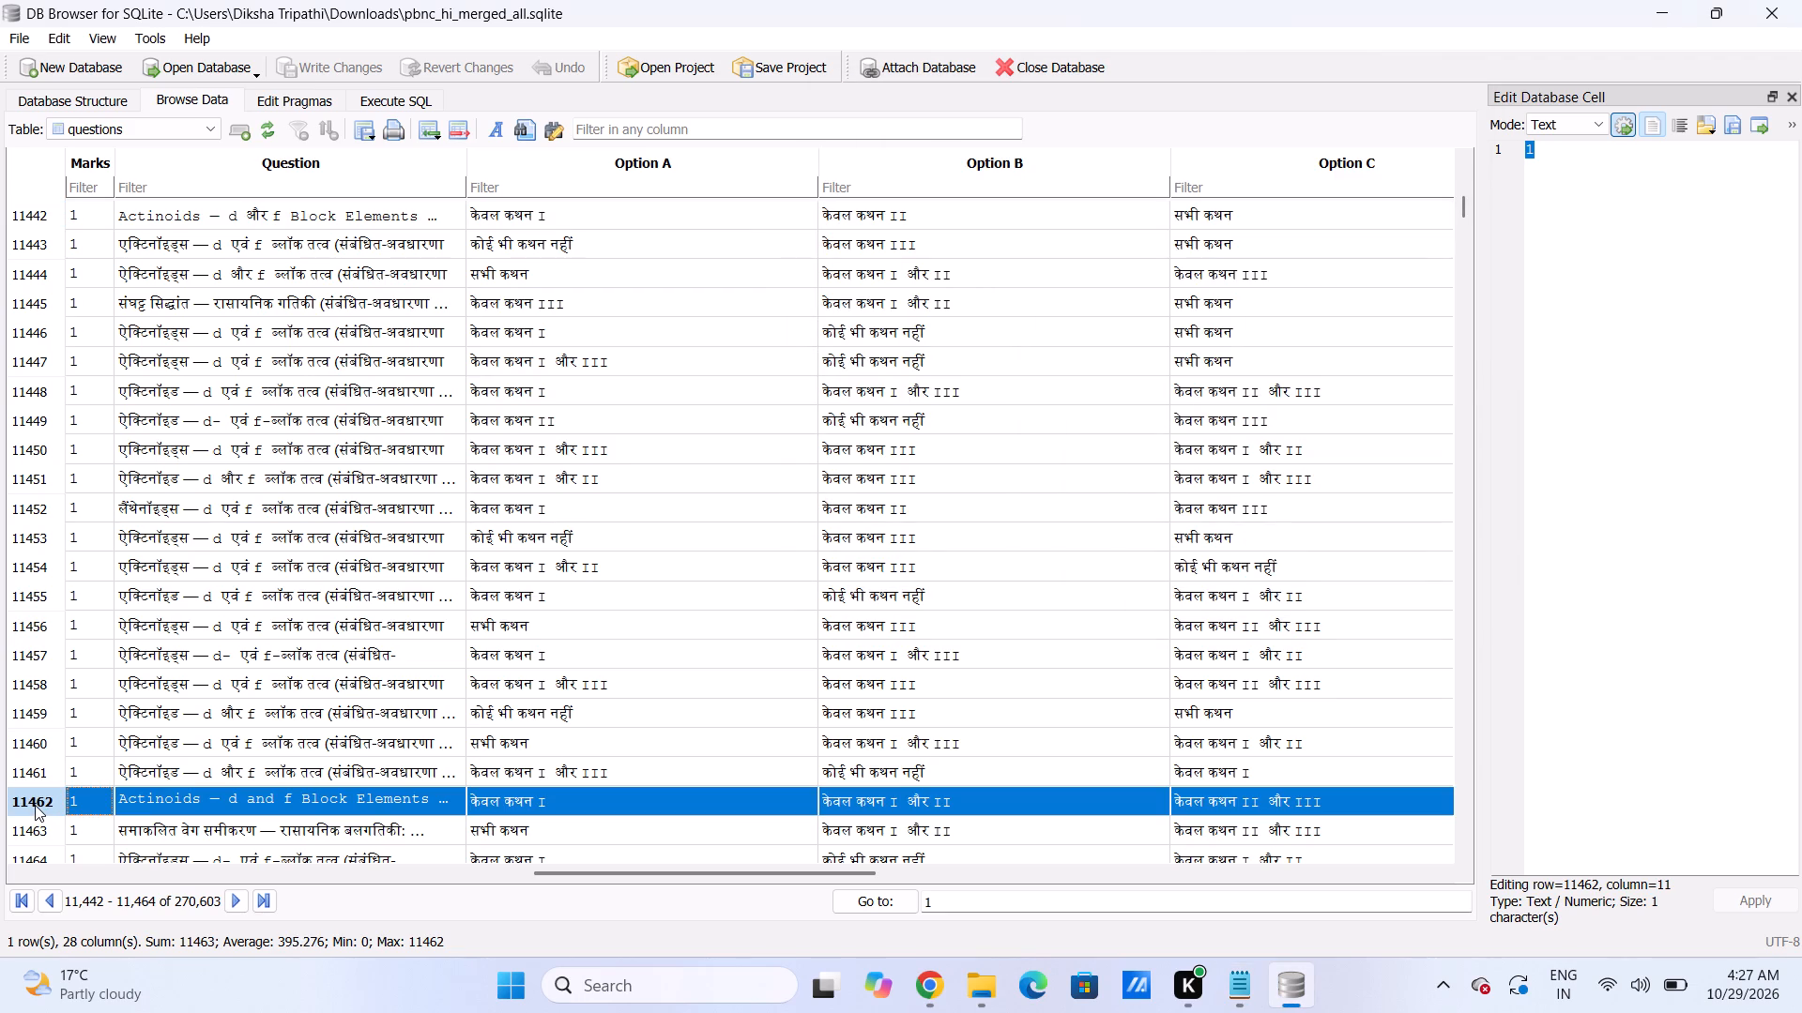
{"action": "key", "text": "ctrl+c"}
{"action": "left_click", "coordinate": [1246, 984]}
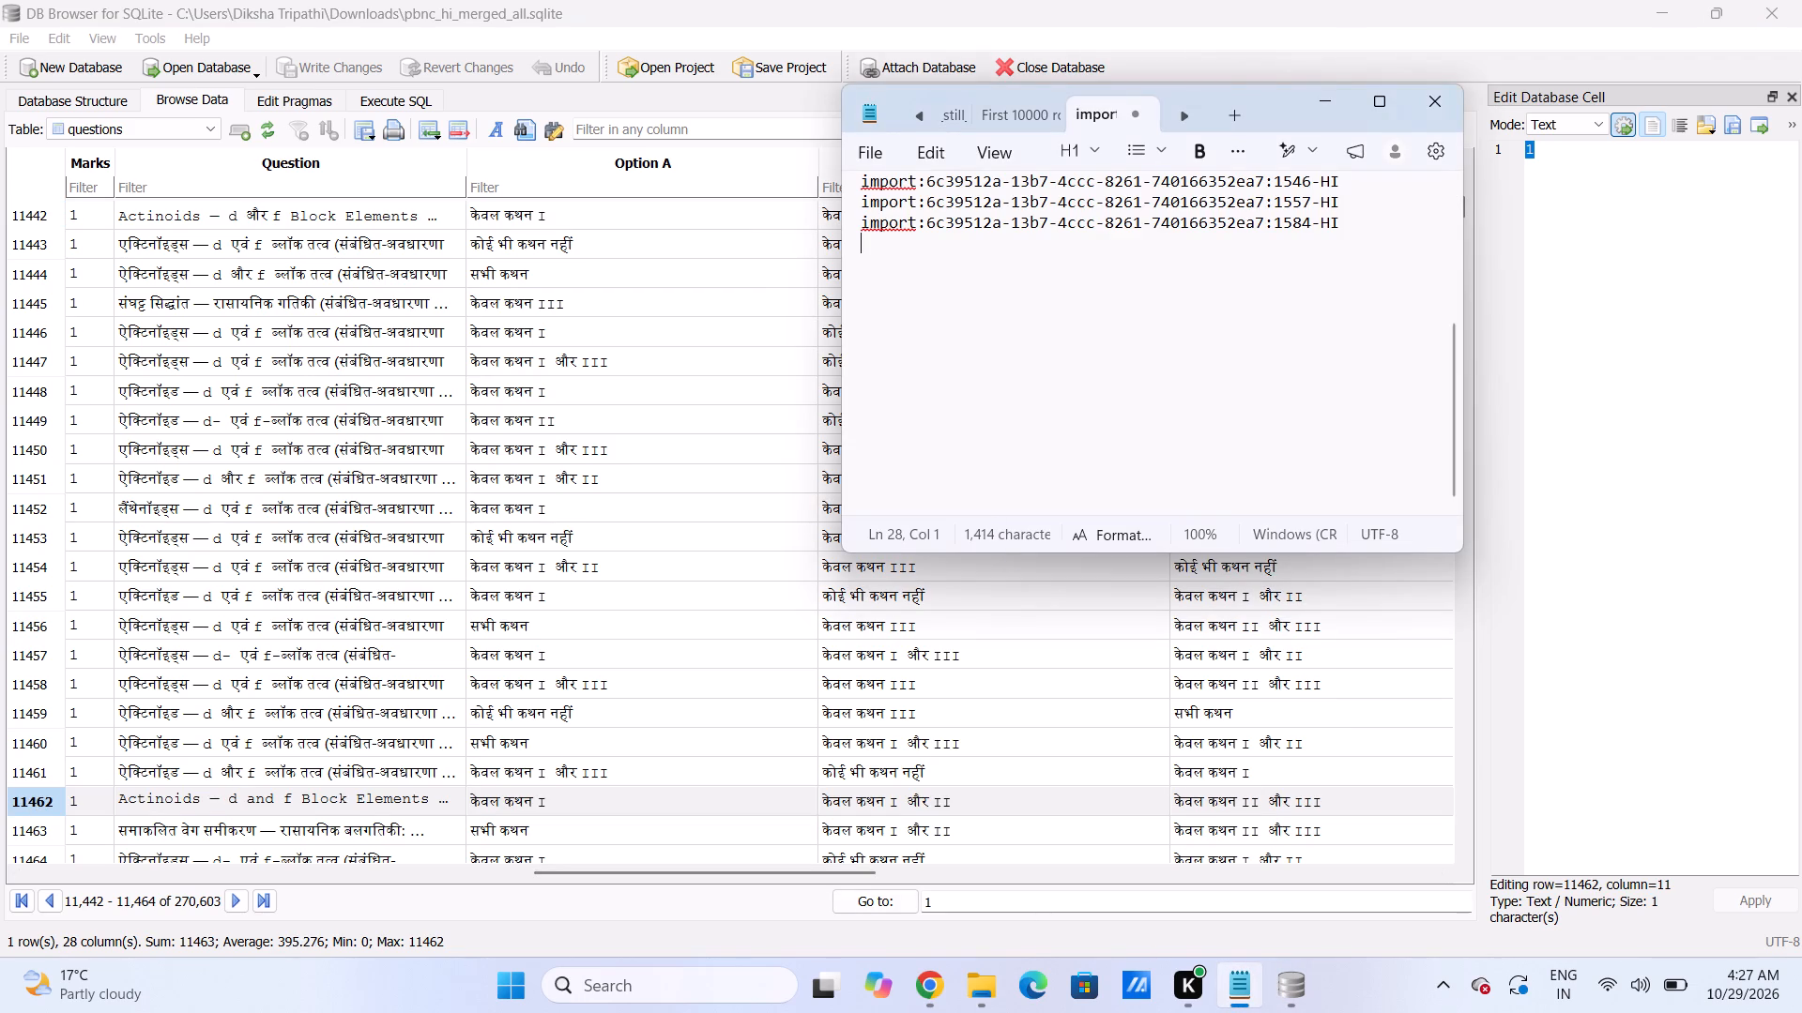
{"action": "key", "text": "ctrl+v"}
{"action": "left_click_drag", "start_coordinate": [860, 494], "coordinate": [863, 475]}
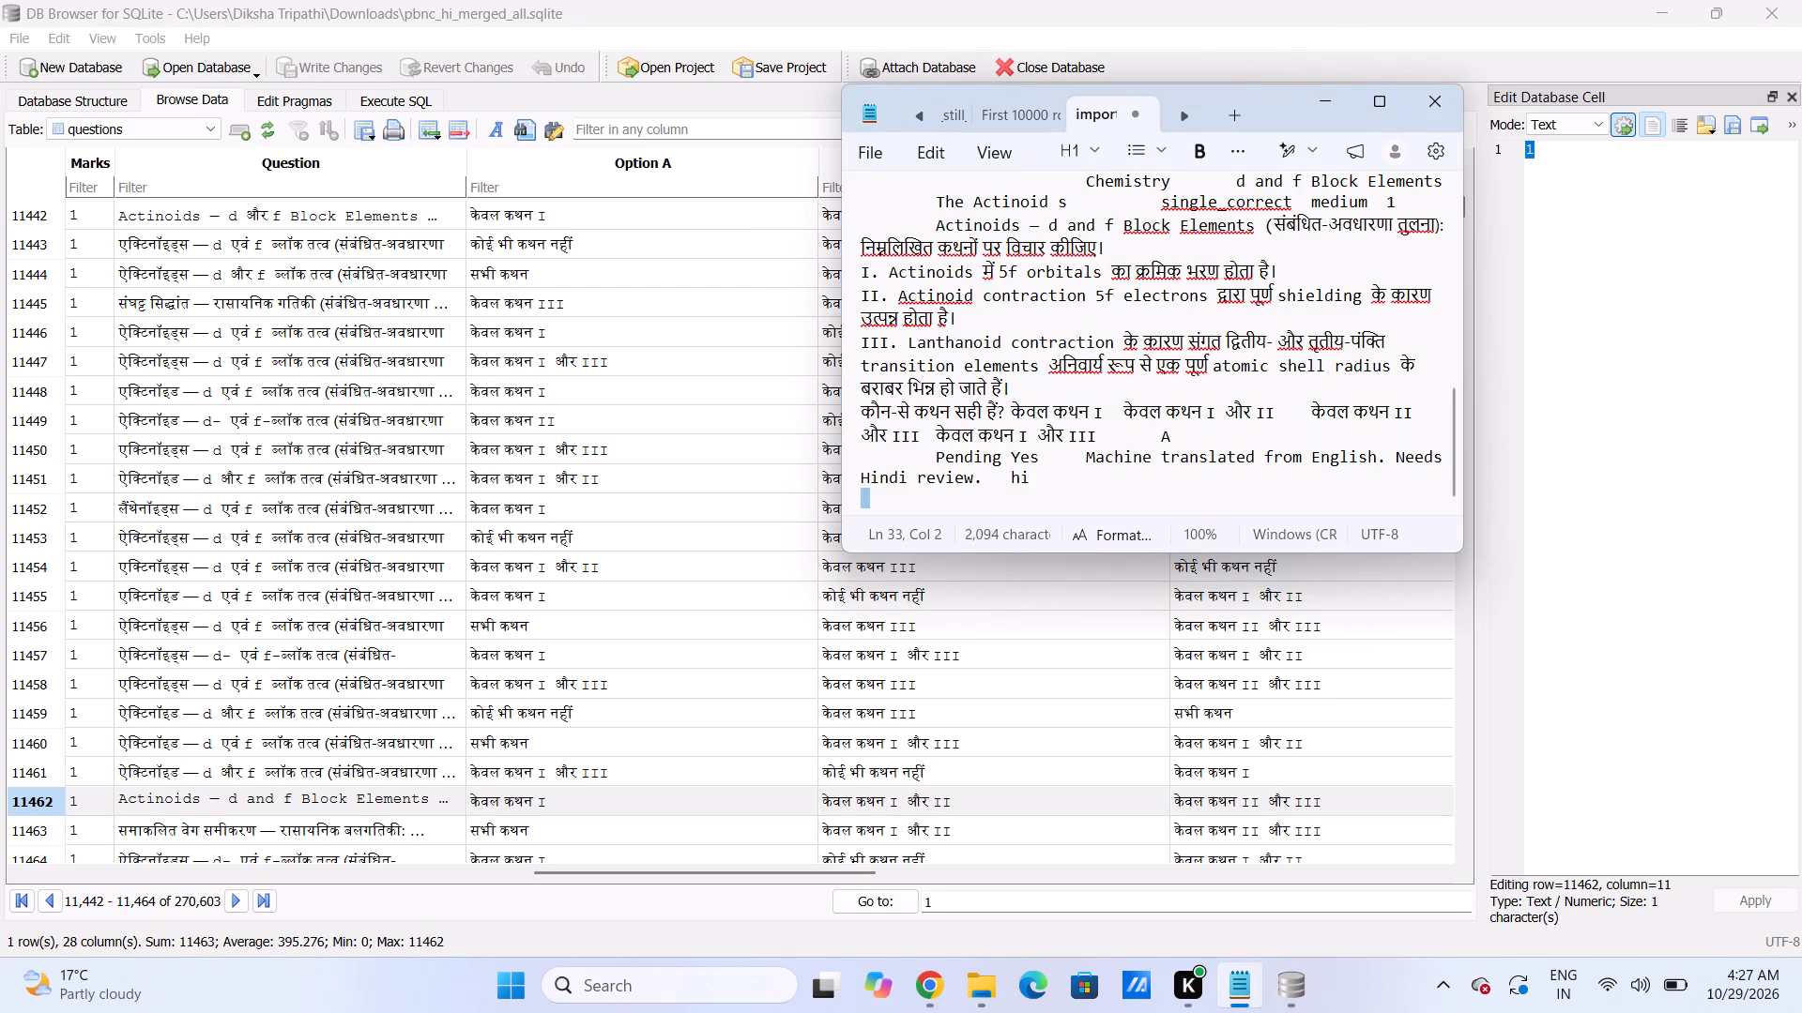
{"action": "left_click_drag", "start_coordinate": [863, 475], "coordinate": [858, 308]}
{"action": "scroll", "coordinate": [864, 379], "scroll_direction": "up", "scroll_amount": 2}
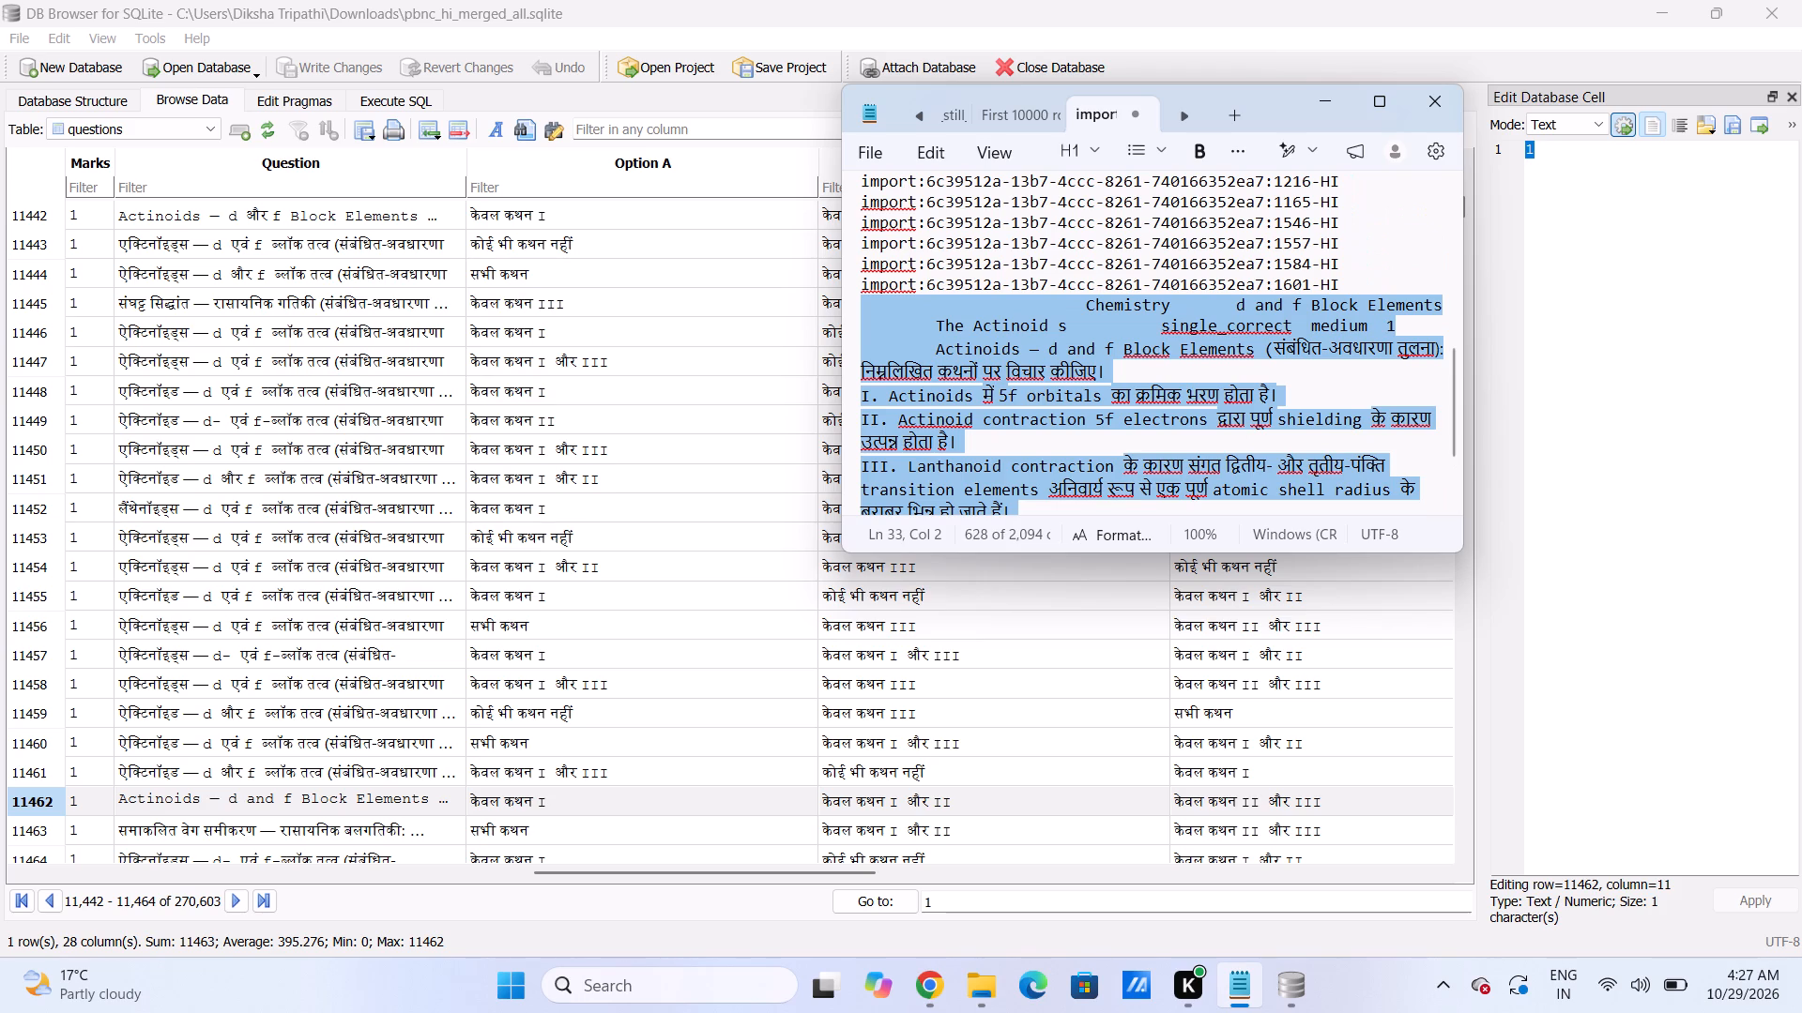
{"action": "key", "text": "BackSpace"}
{"action": "key", "text": "Return"}
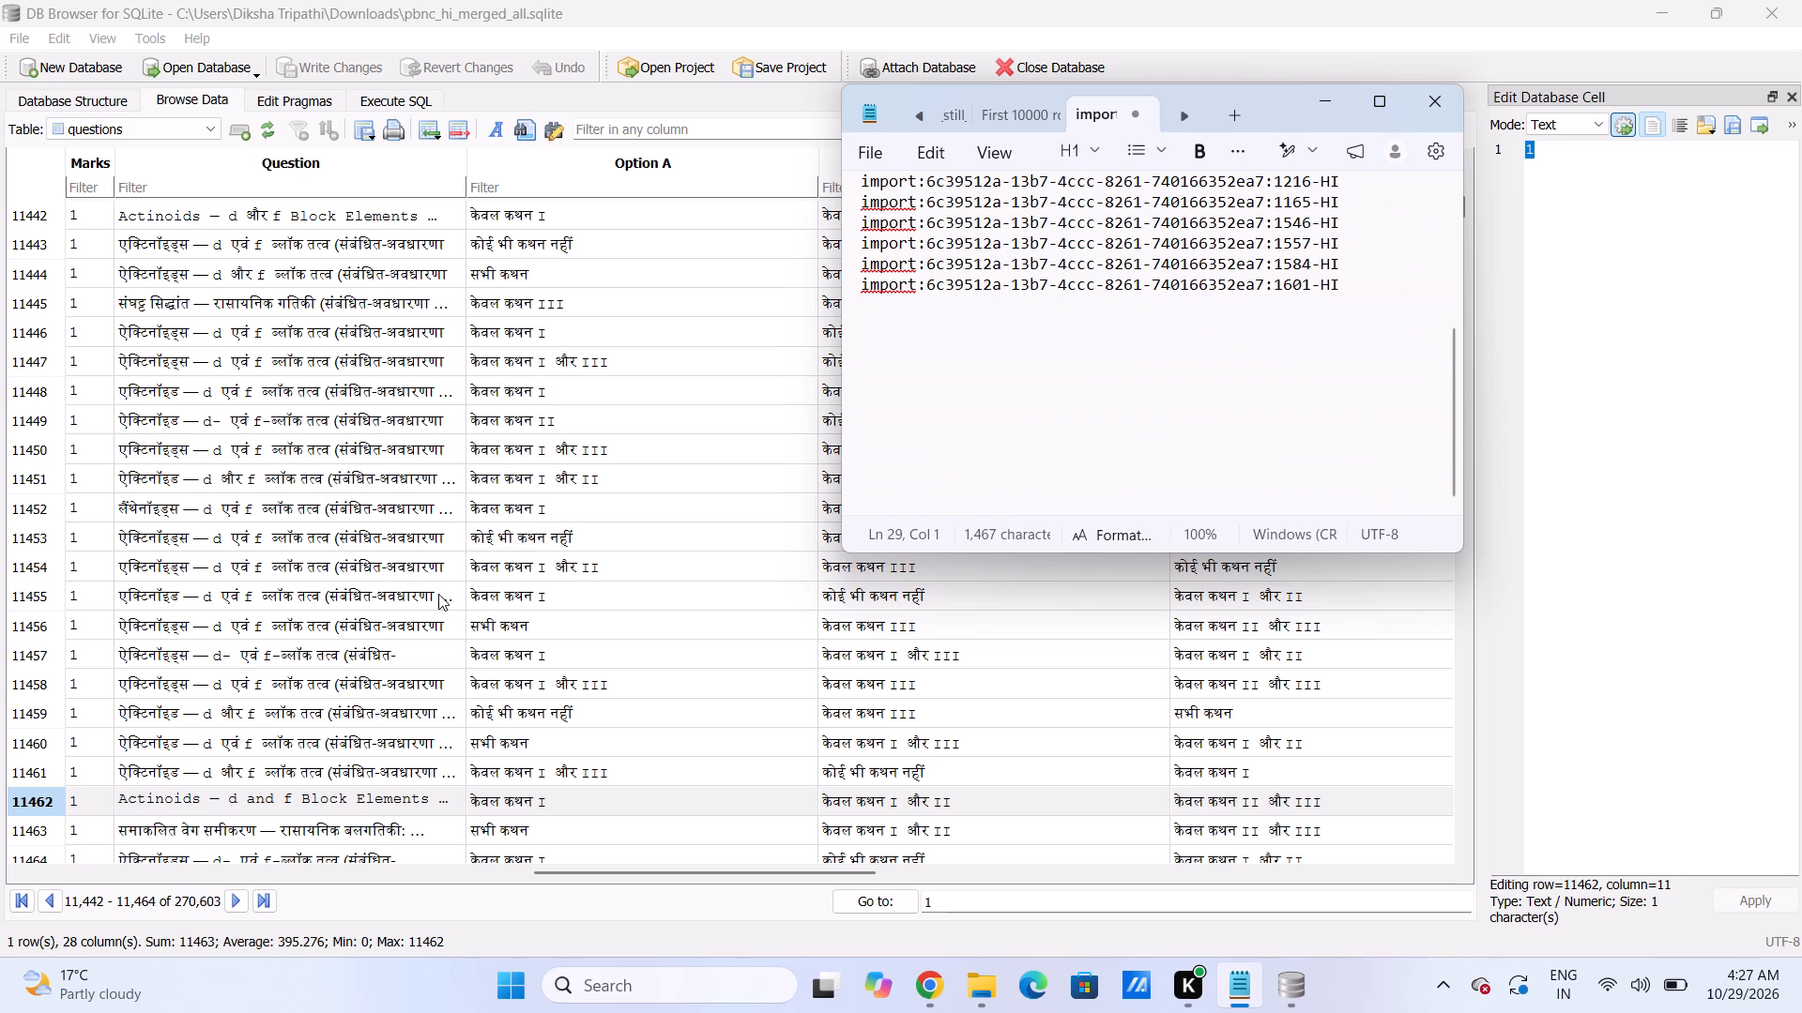
{"action": "scroll", "coordinate": [284, 557], "scroll_direction": "down", "scroll_amount": 5}
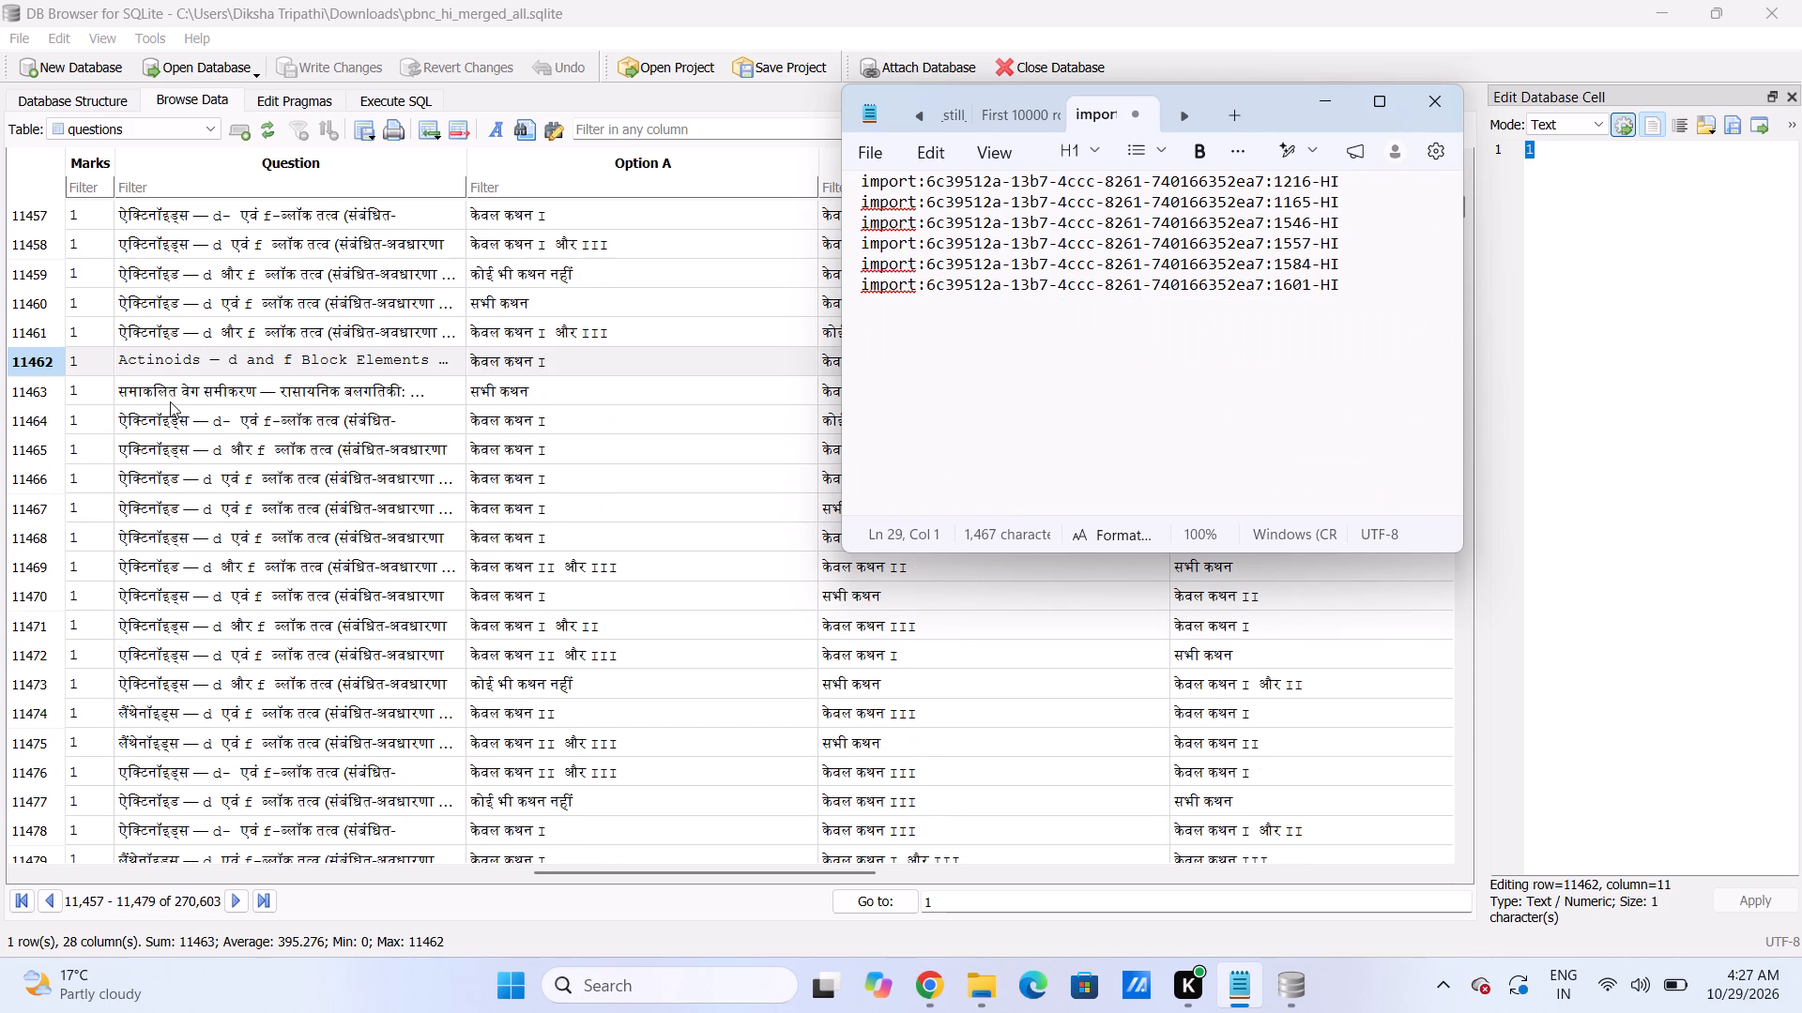
{"action": "scroll", "coordinate": [216, 597], "scroll_direction": "down", "scroll_amount": 2}
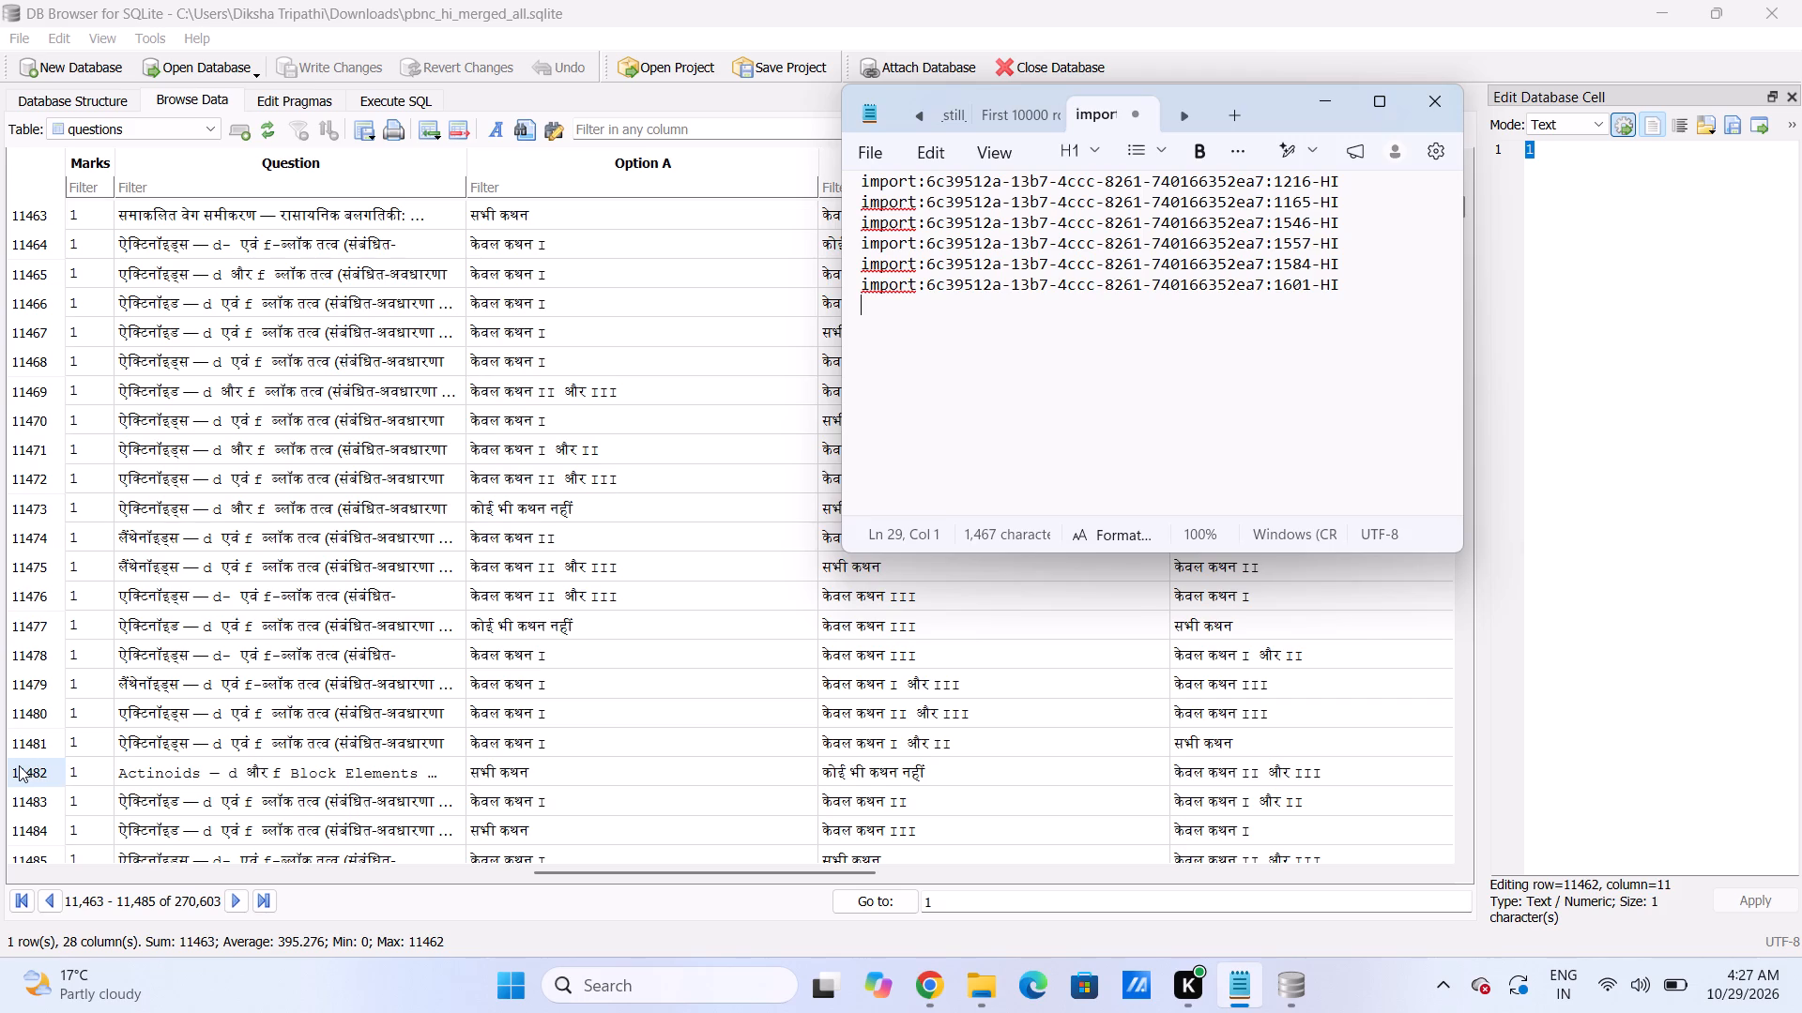
{"action": "left_click", "coordinate": [19, 765]}
{"action": "key", "text": "ctrl+c"}
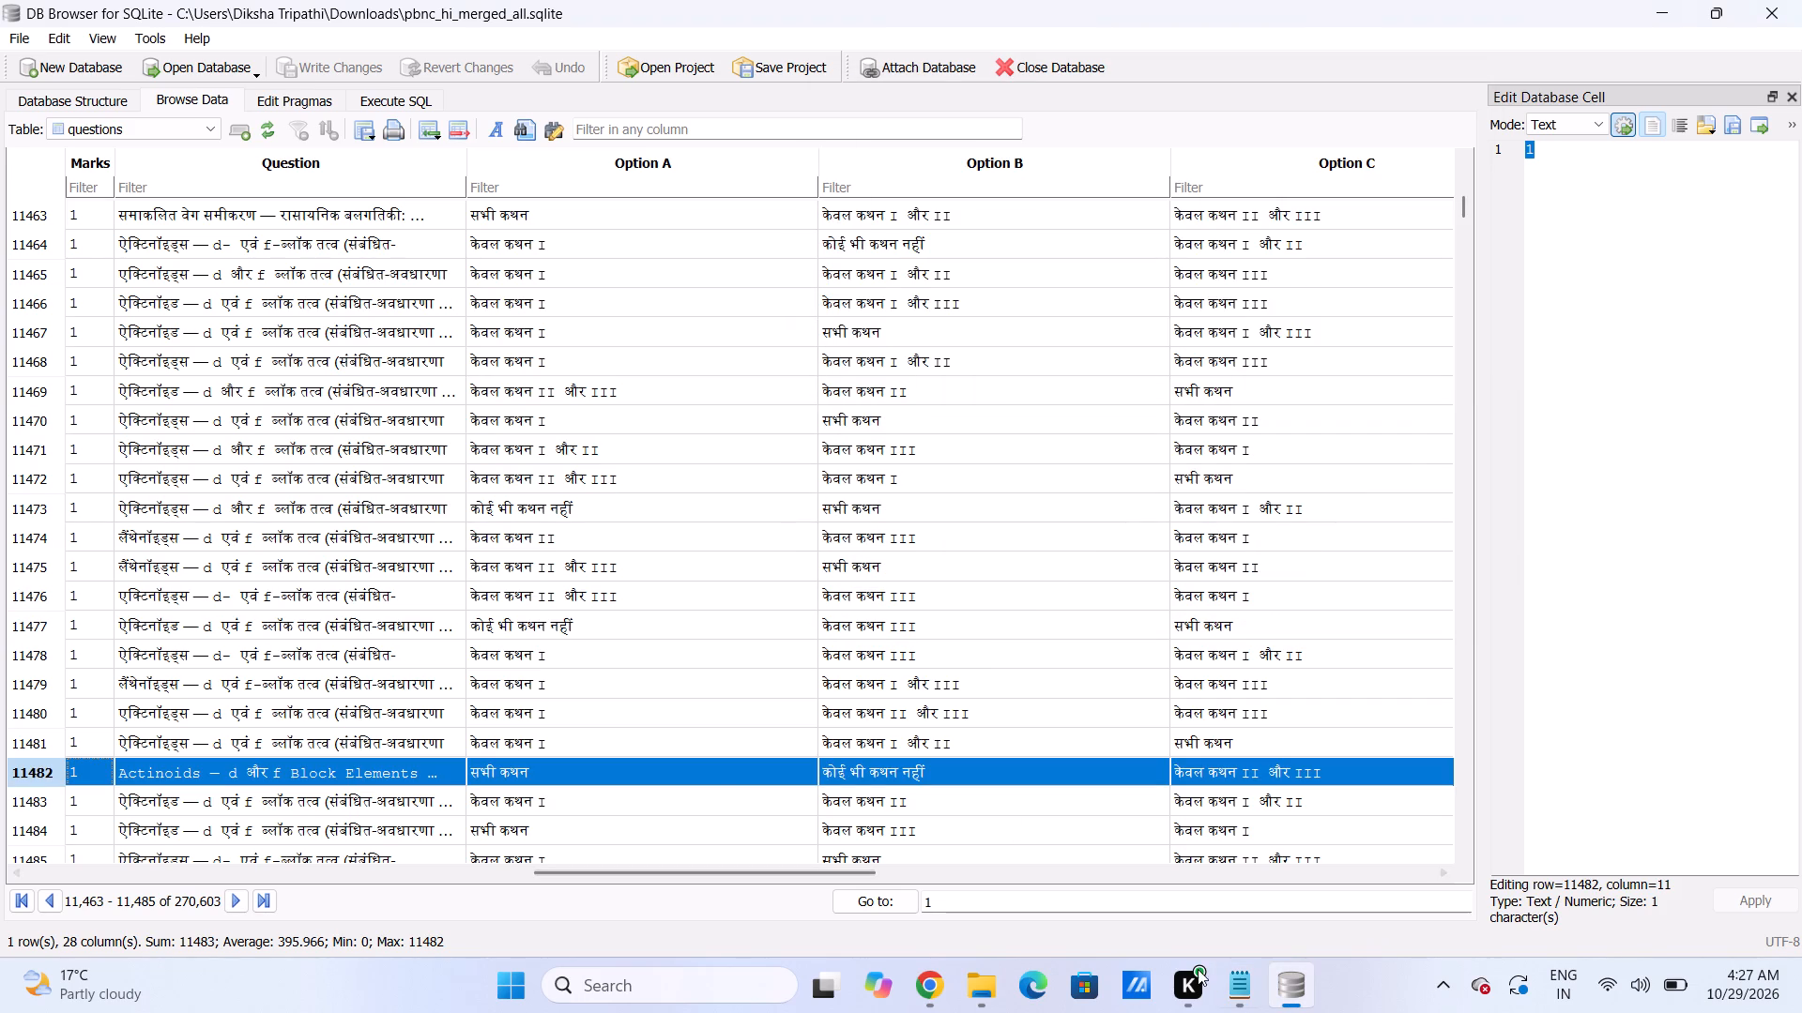
{"action": "left_click", "coordinate": [1229, 979]}
{"action": "key", "text": "ctrl+v"}
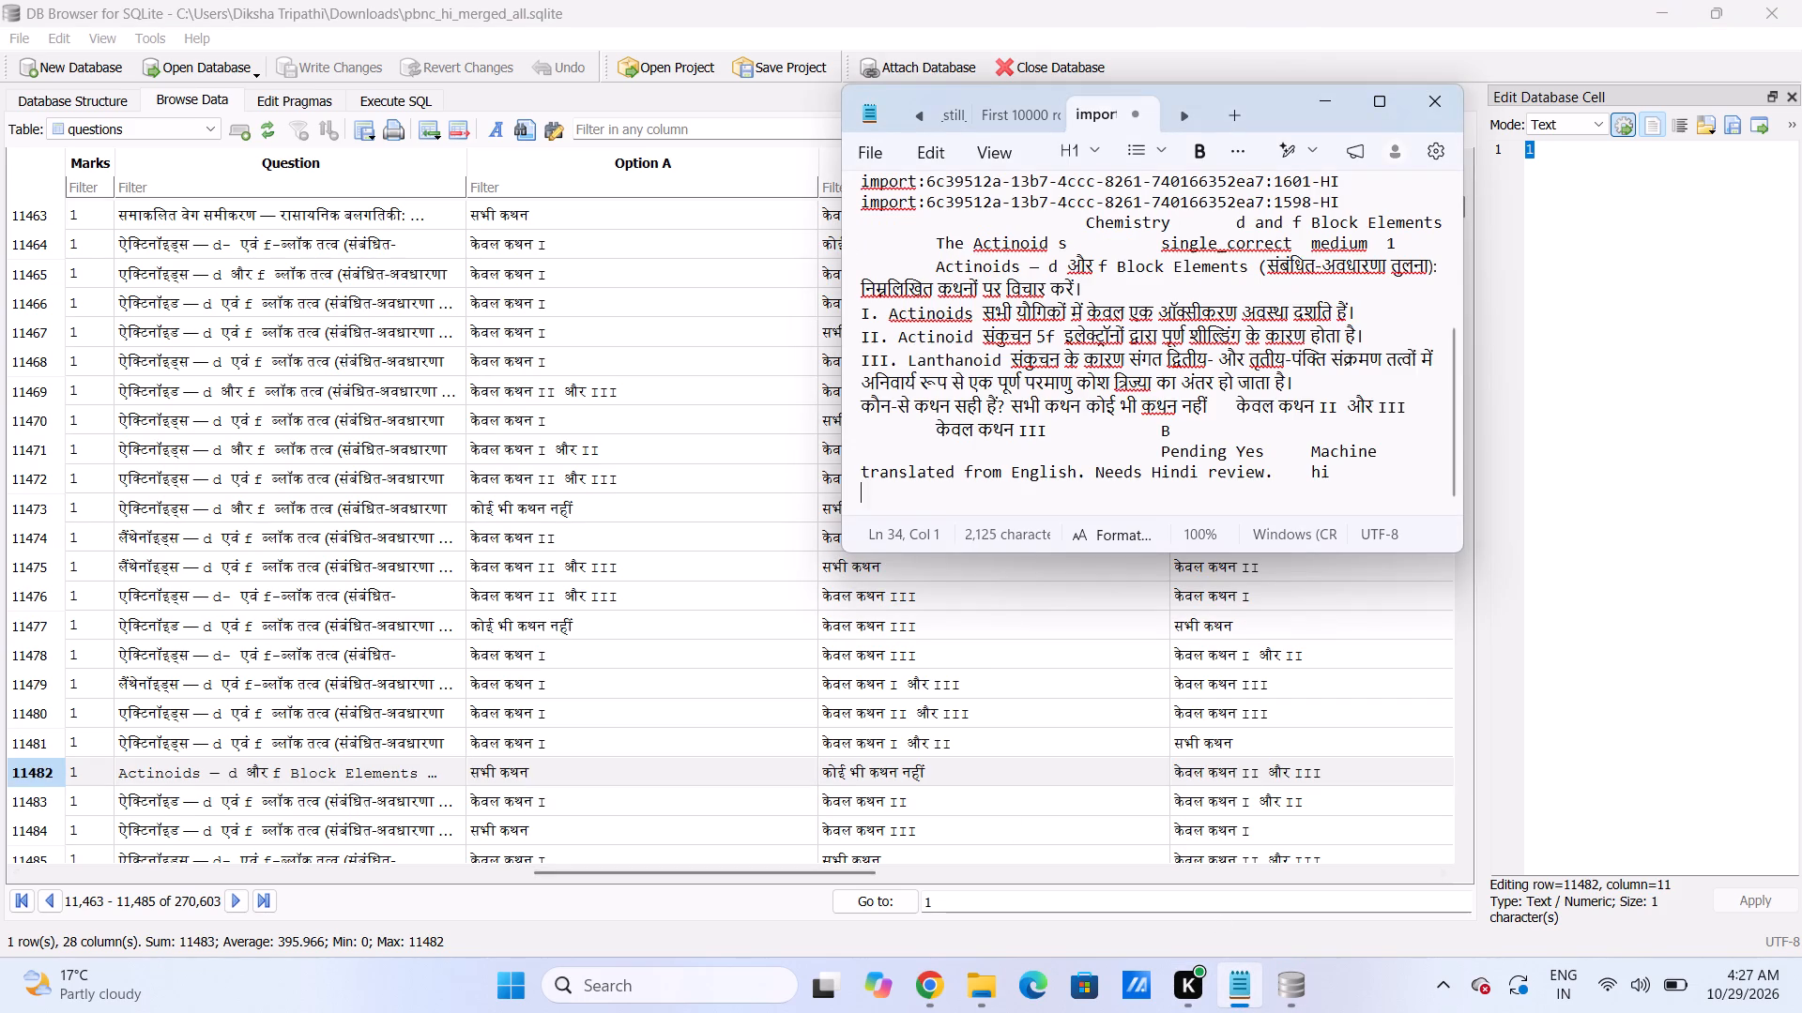
{"action": "left_click_drag", "start_coordinate": [870, 493], "coordinate": [869, 244]}
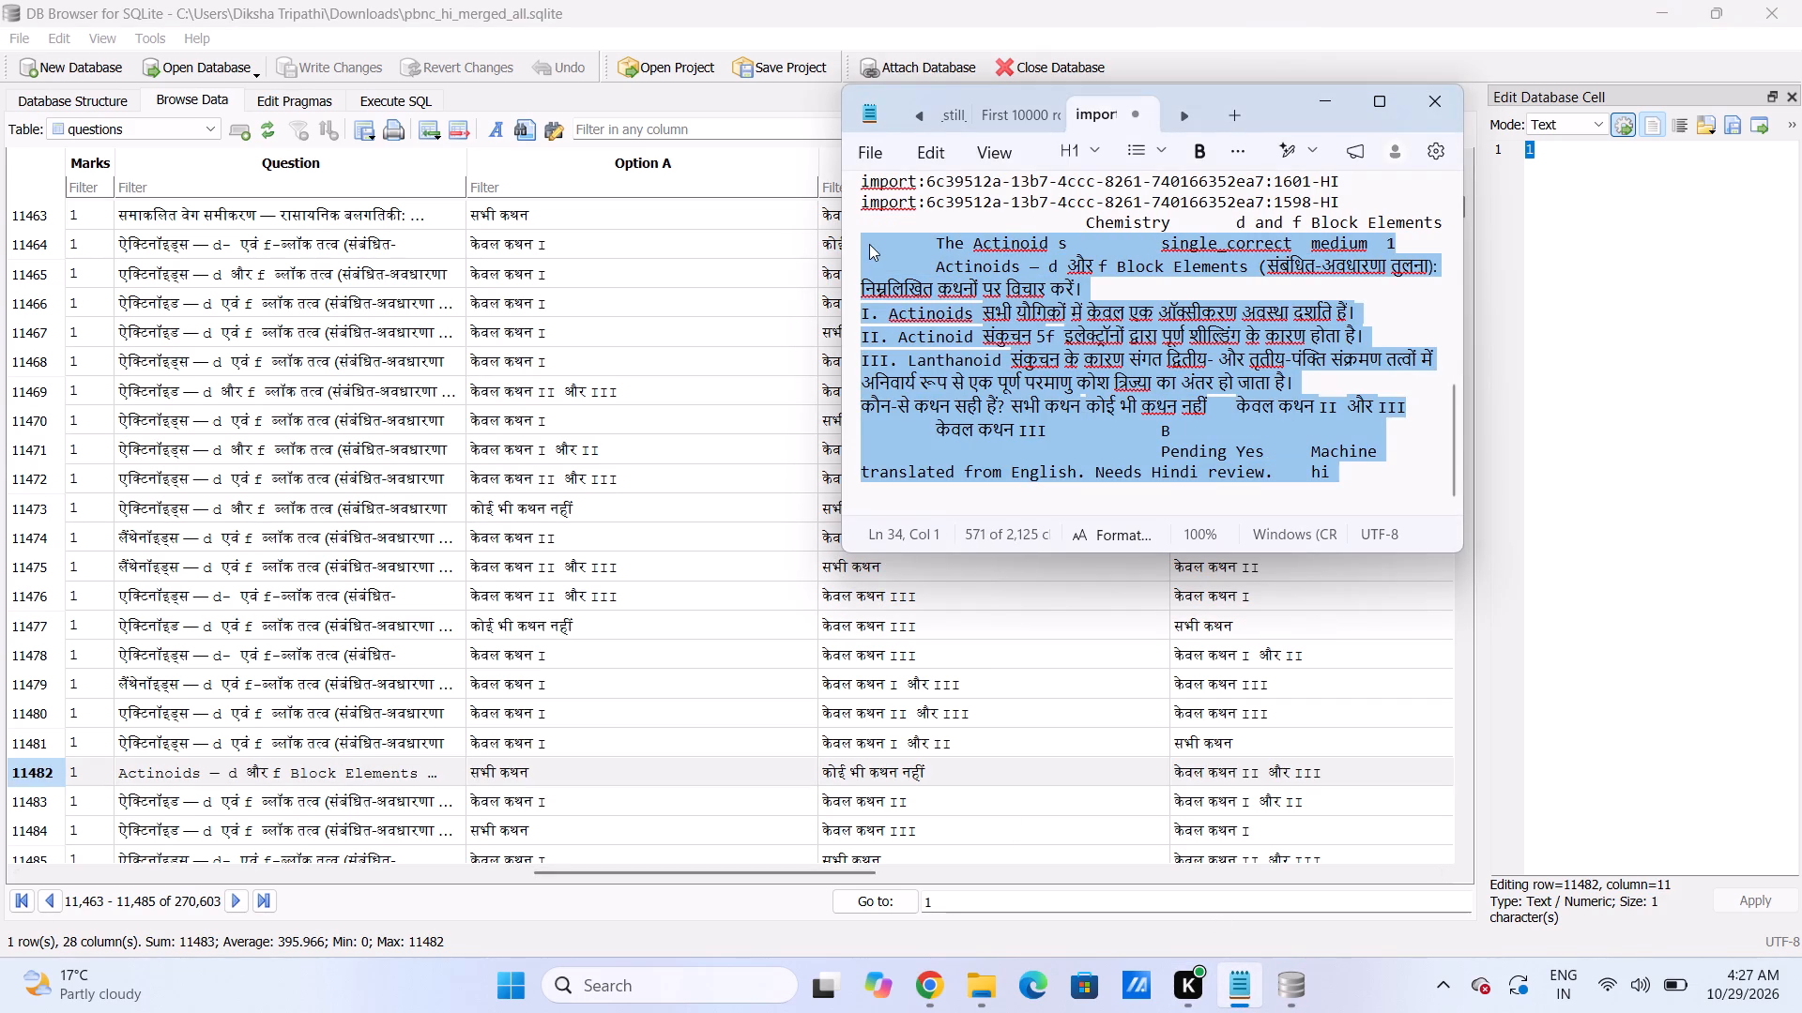
{"action": "key", "text": "BackSpace"}
{"action": "left_click_drag", "start_coordinate": [856, 266], "coordinate": [874, 222]}
{"action": "left_click", "coordinate": [872, 226]}
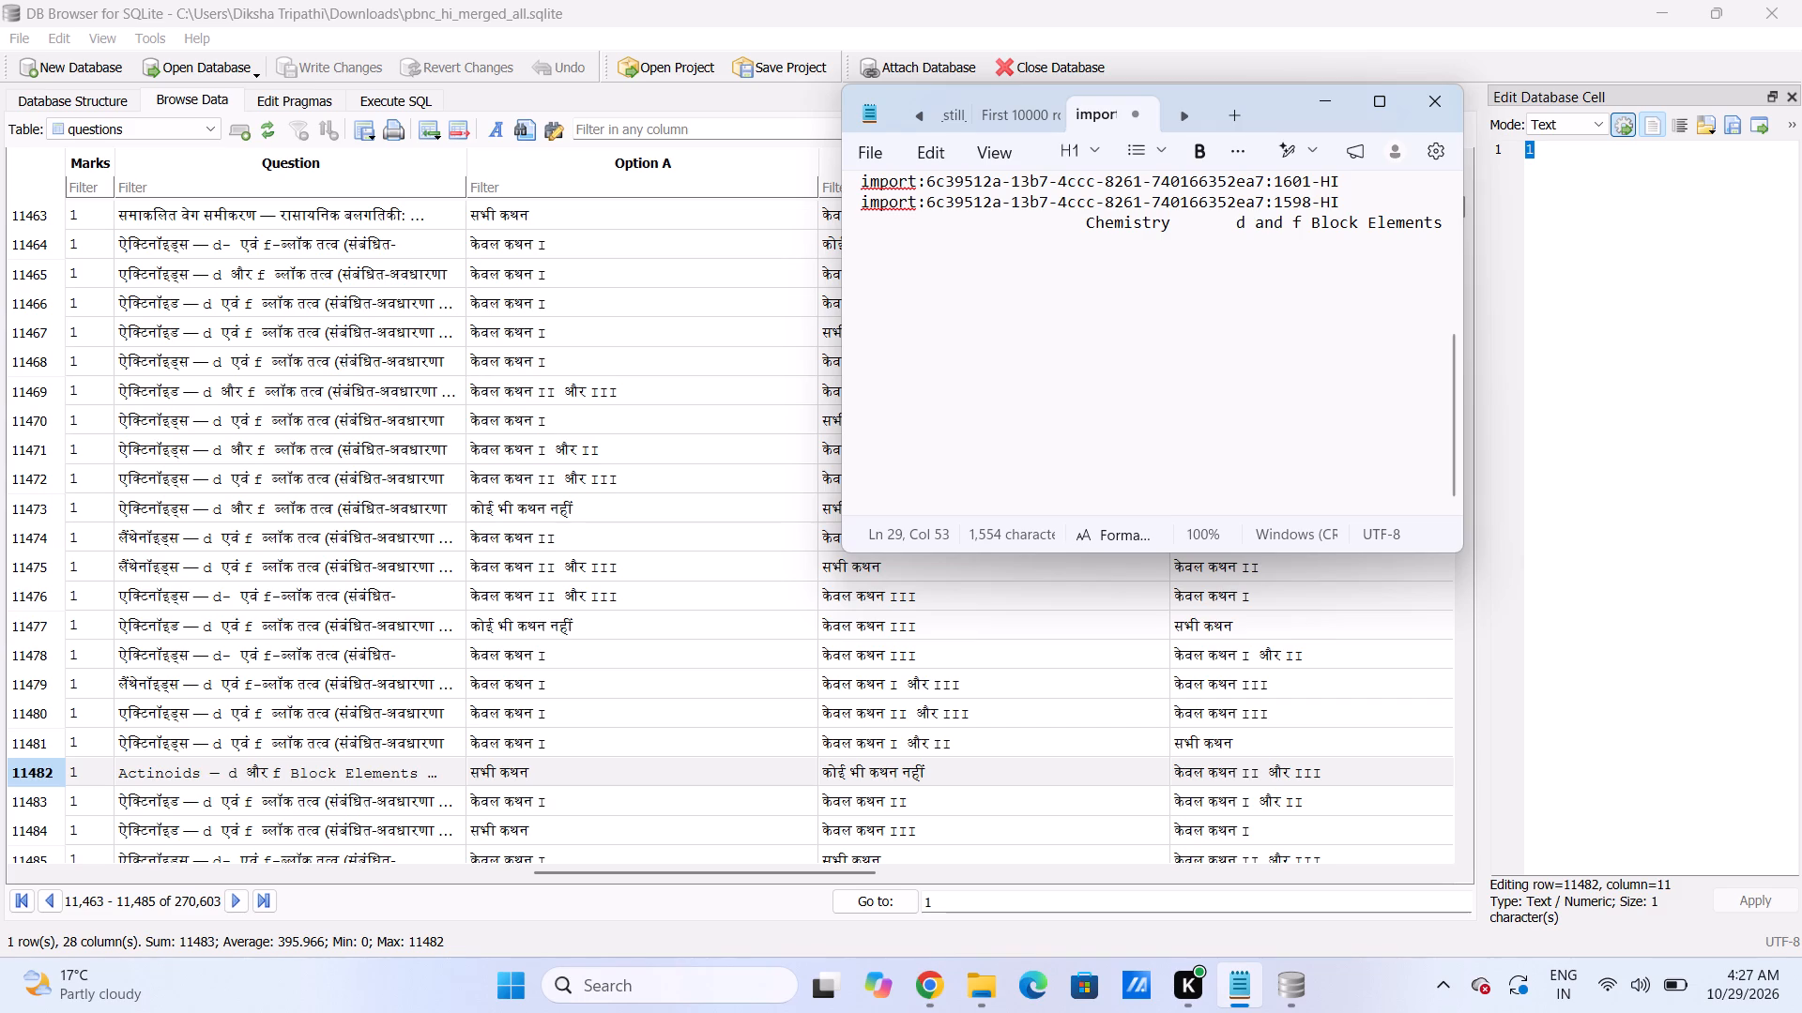
{"action": "left_click_drag", "start_coordinate": [863, 226], "coordinate": [1262, 234]}
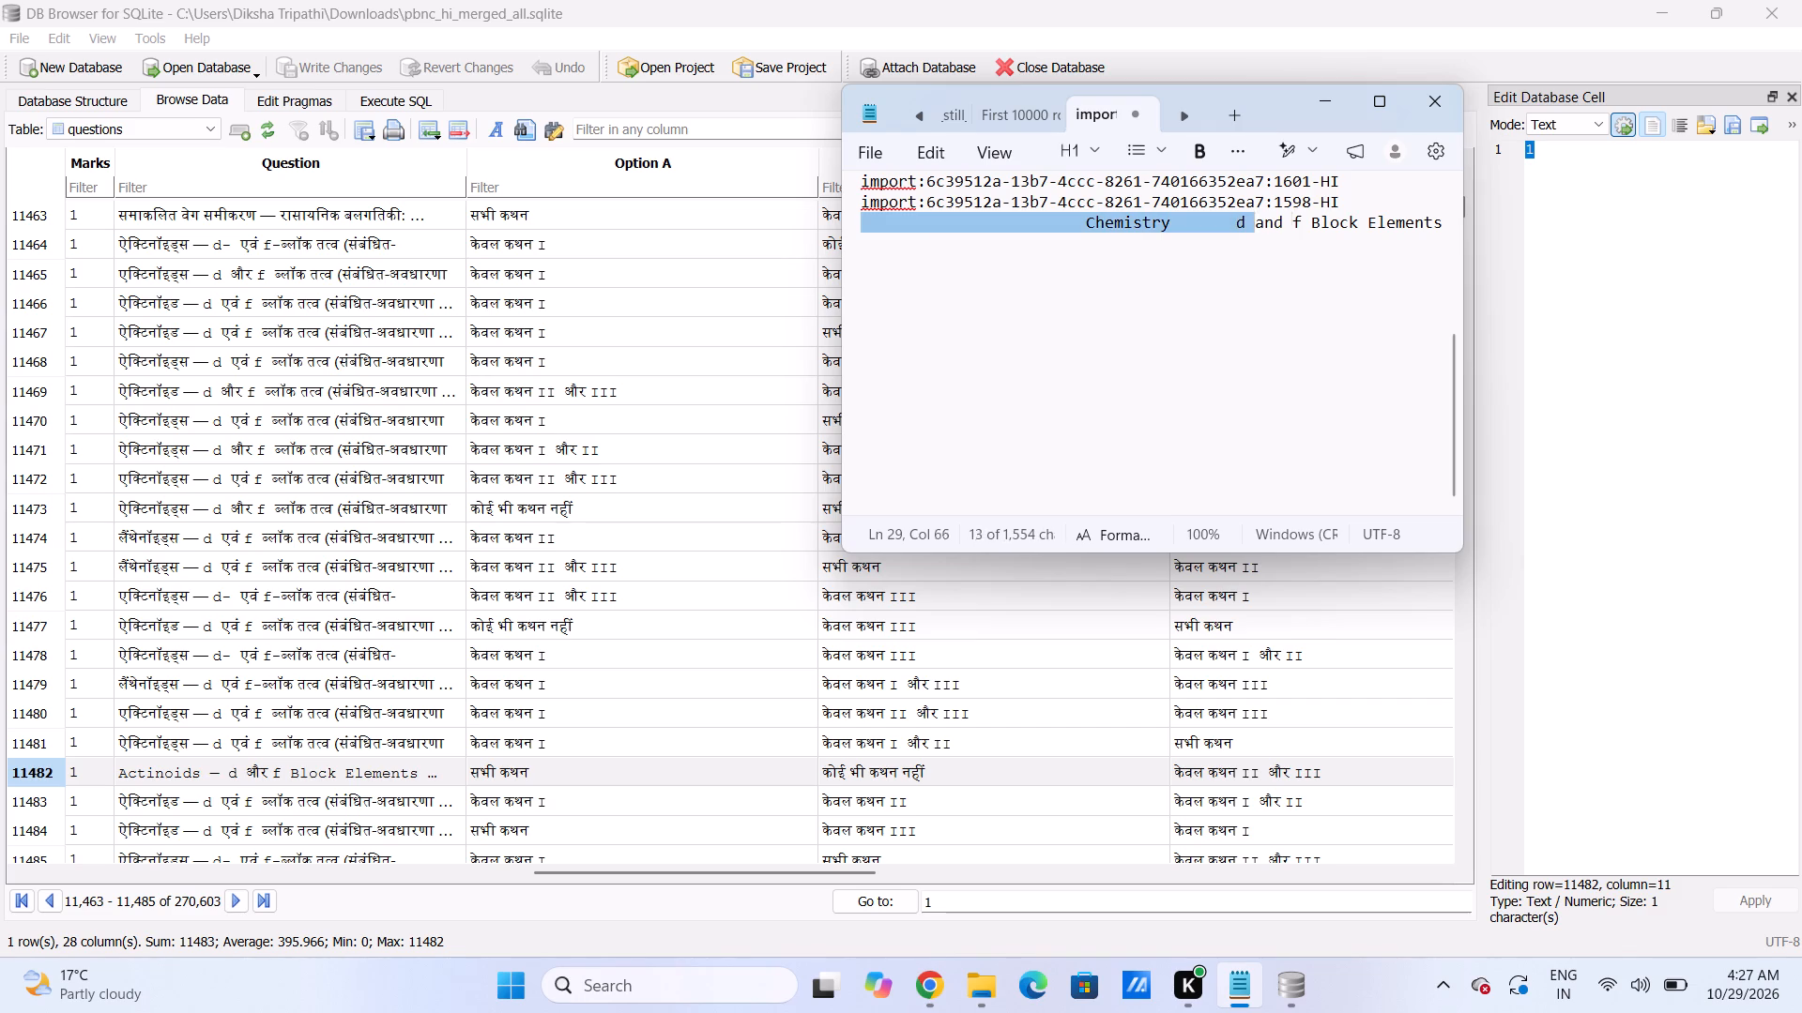
{"action": "left_click_drag", "start_coordinate": [1262, 234], "coordinate": [1460, 223]}
{"action": "key", "text": "BackSpace"}
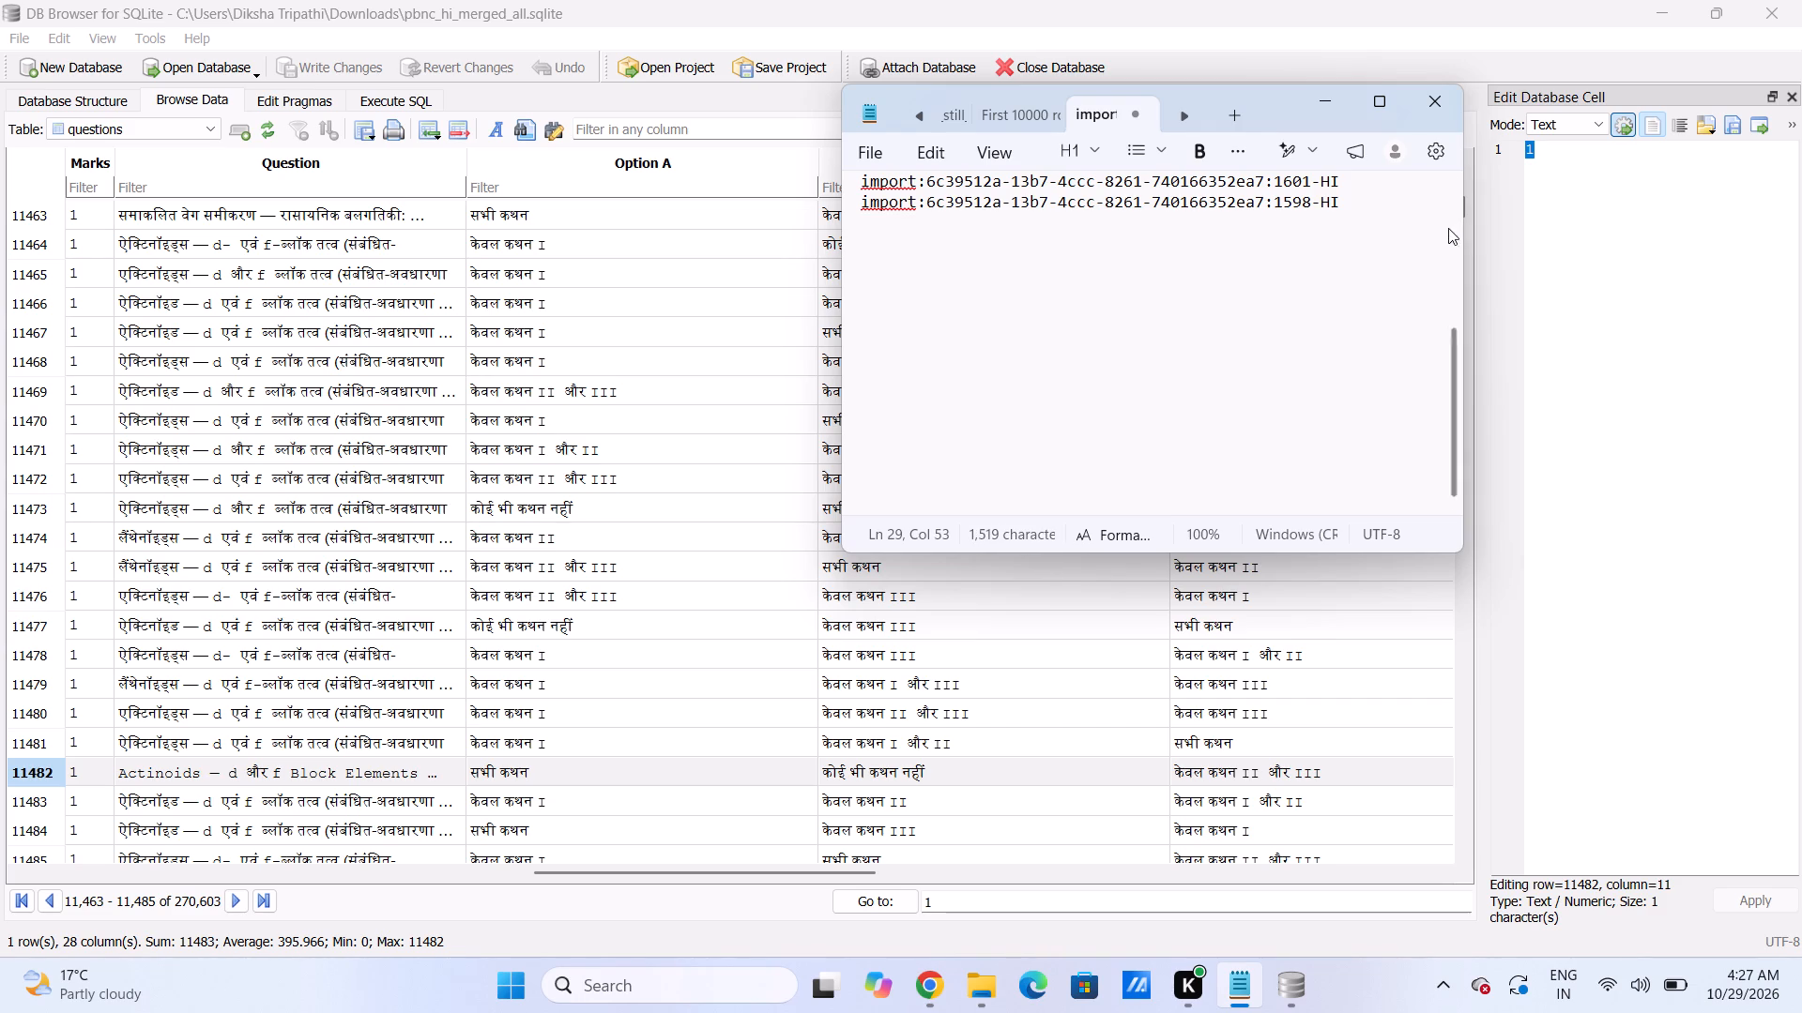
{"action": "key", "text": "Return"}
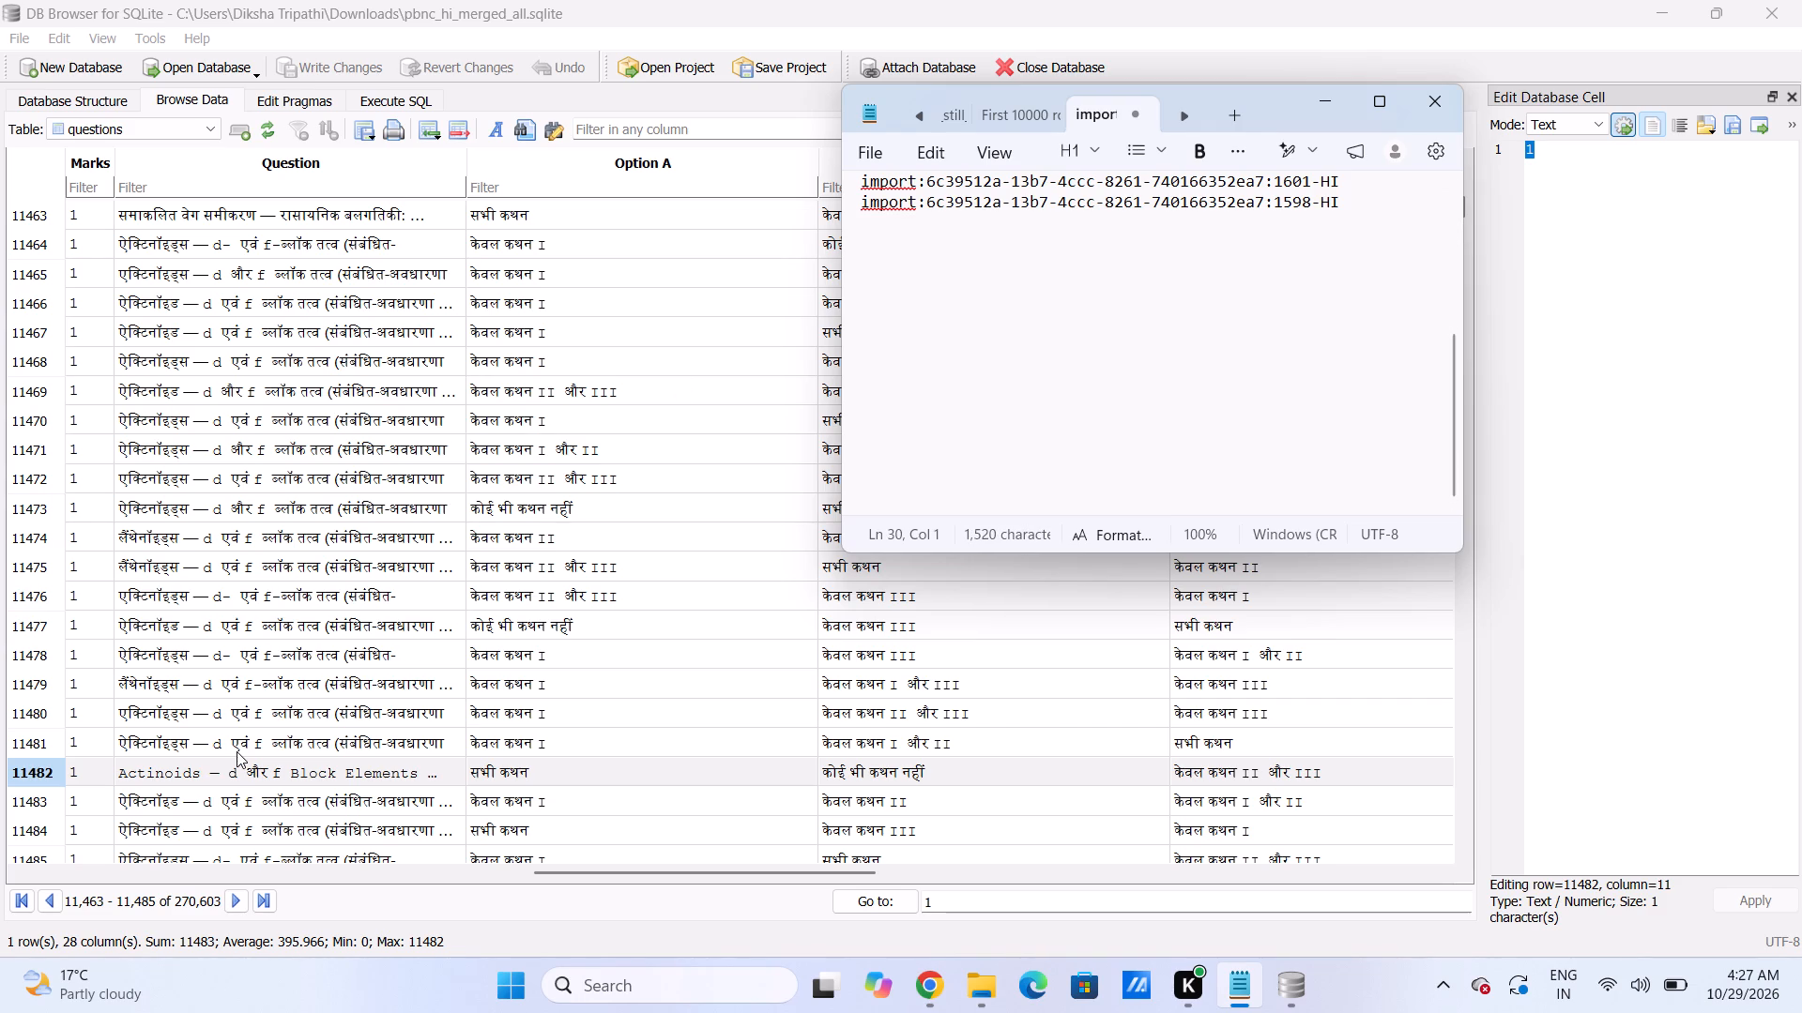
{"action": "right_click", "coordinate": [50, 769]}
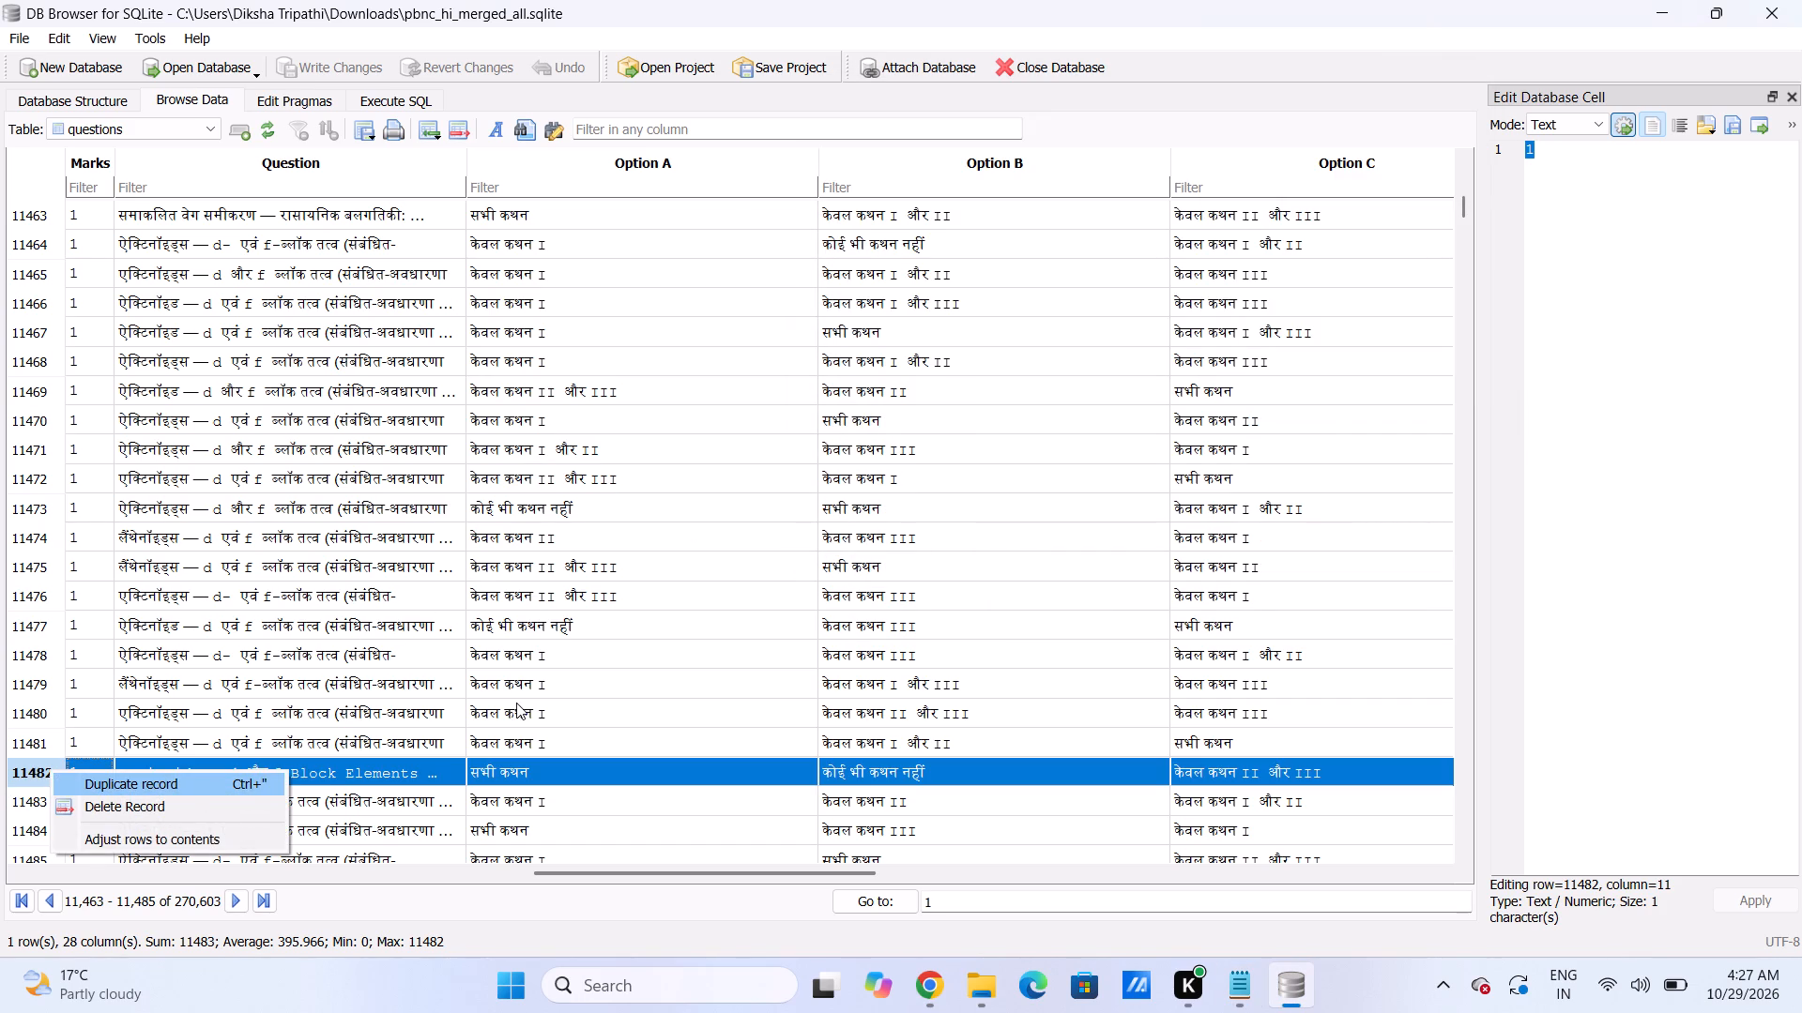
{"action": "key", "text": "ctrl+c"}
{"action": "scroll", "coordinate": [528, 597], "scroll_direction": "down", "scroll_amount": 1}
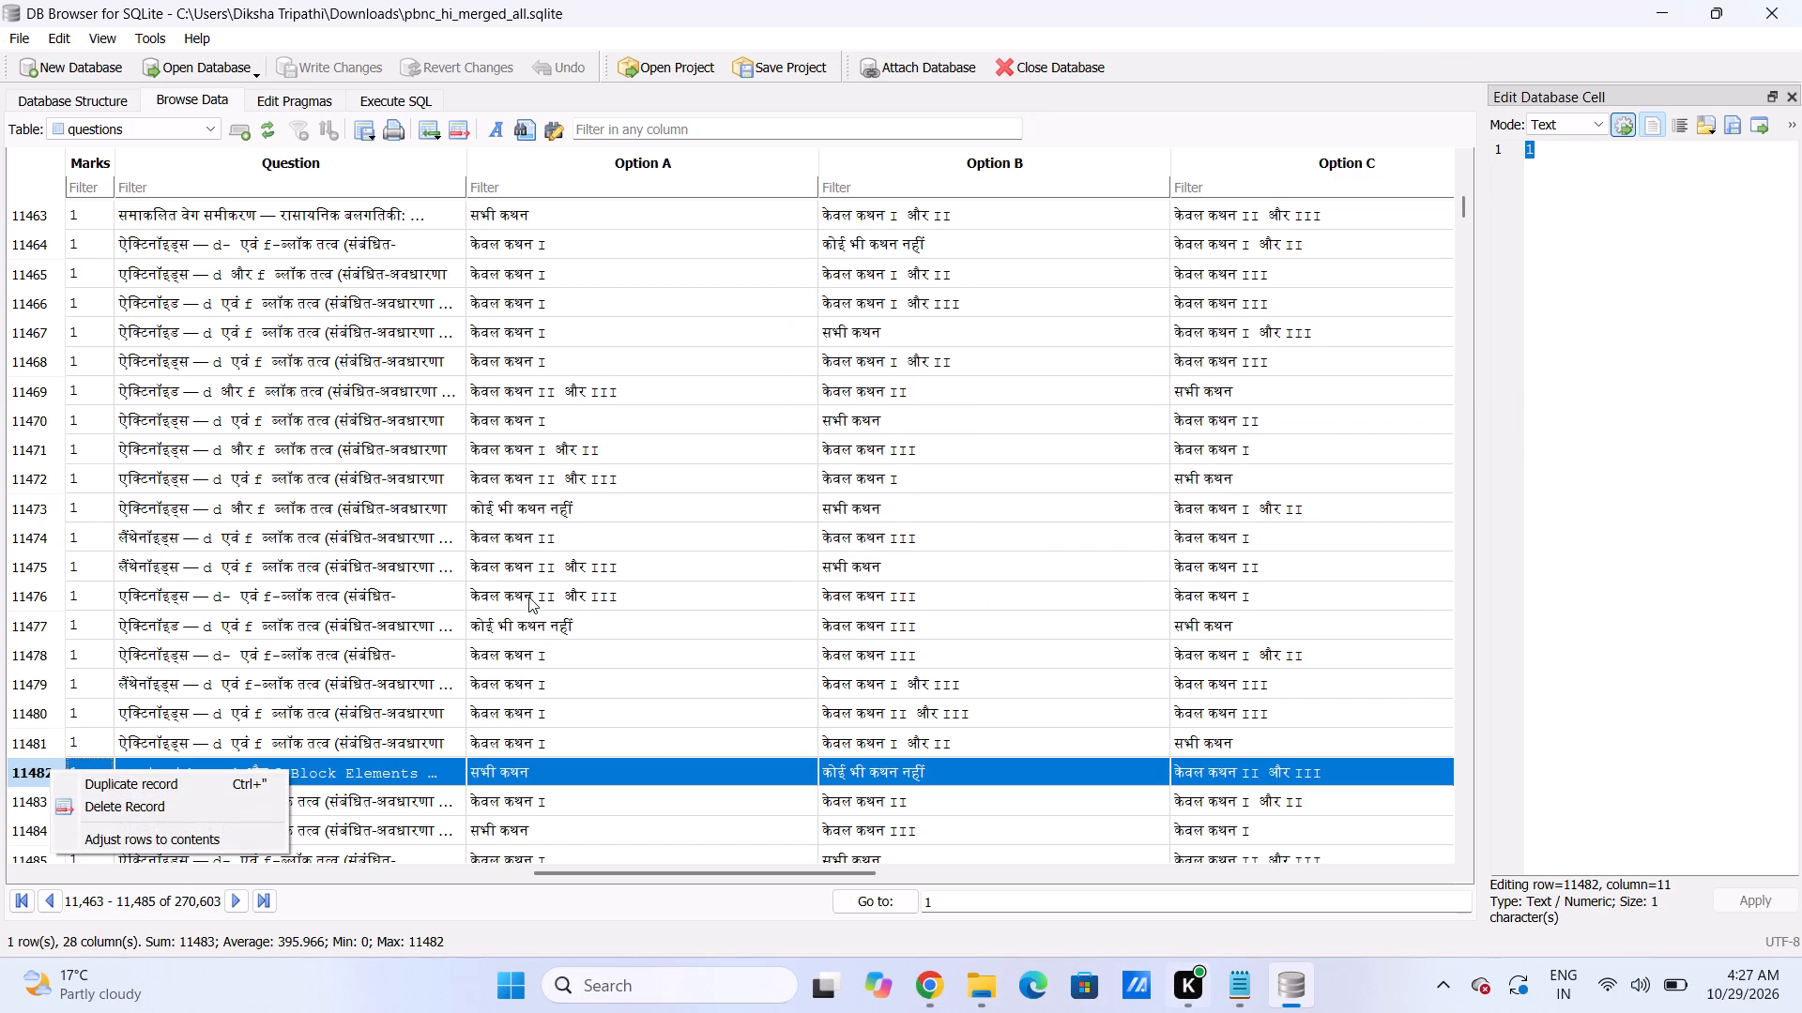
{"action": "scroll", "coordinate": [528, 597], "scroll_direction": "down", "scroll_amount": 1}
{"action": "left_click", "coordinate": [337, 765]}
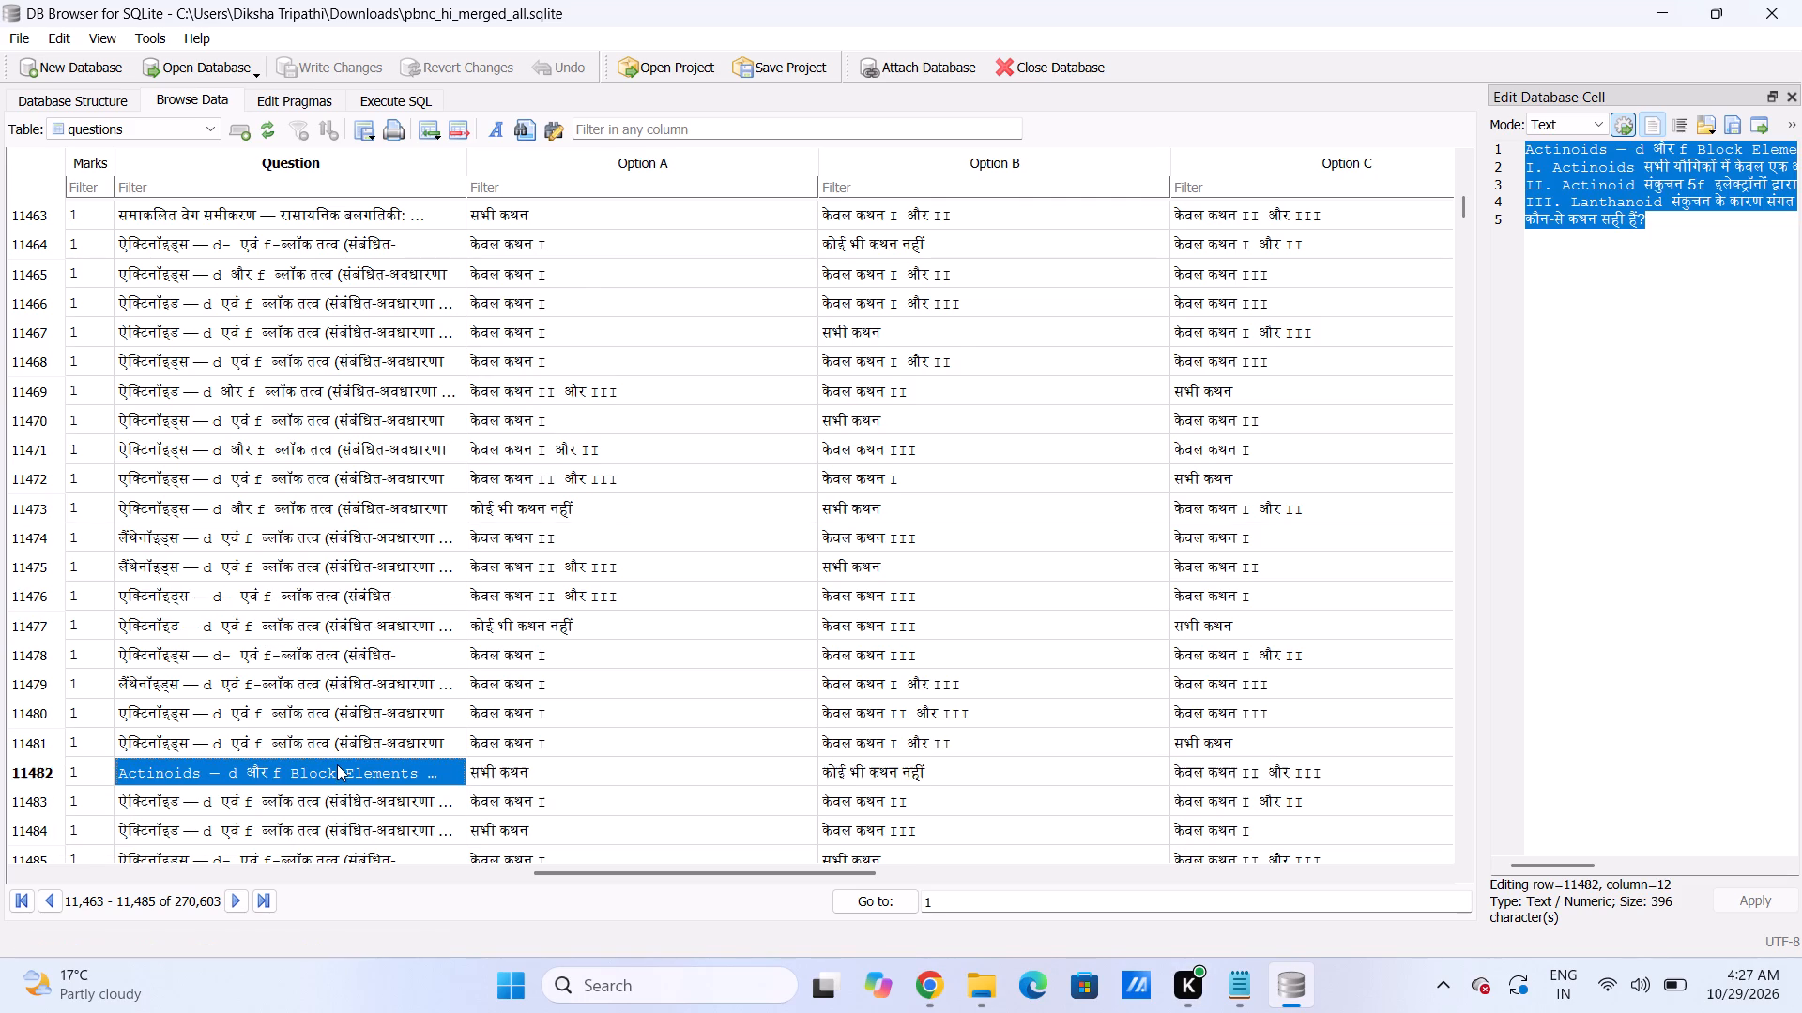
{"action": "scroll", "coordinate": [337, 764], "scroll_direction": "down", "scroll_amount": 2}
{"action": "left_click", "coordinate": [36, 601]}
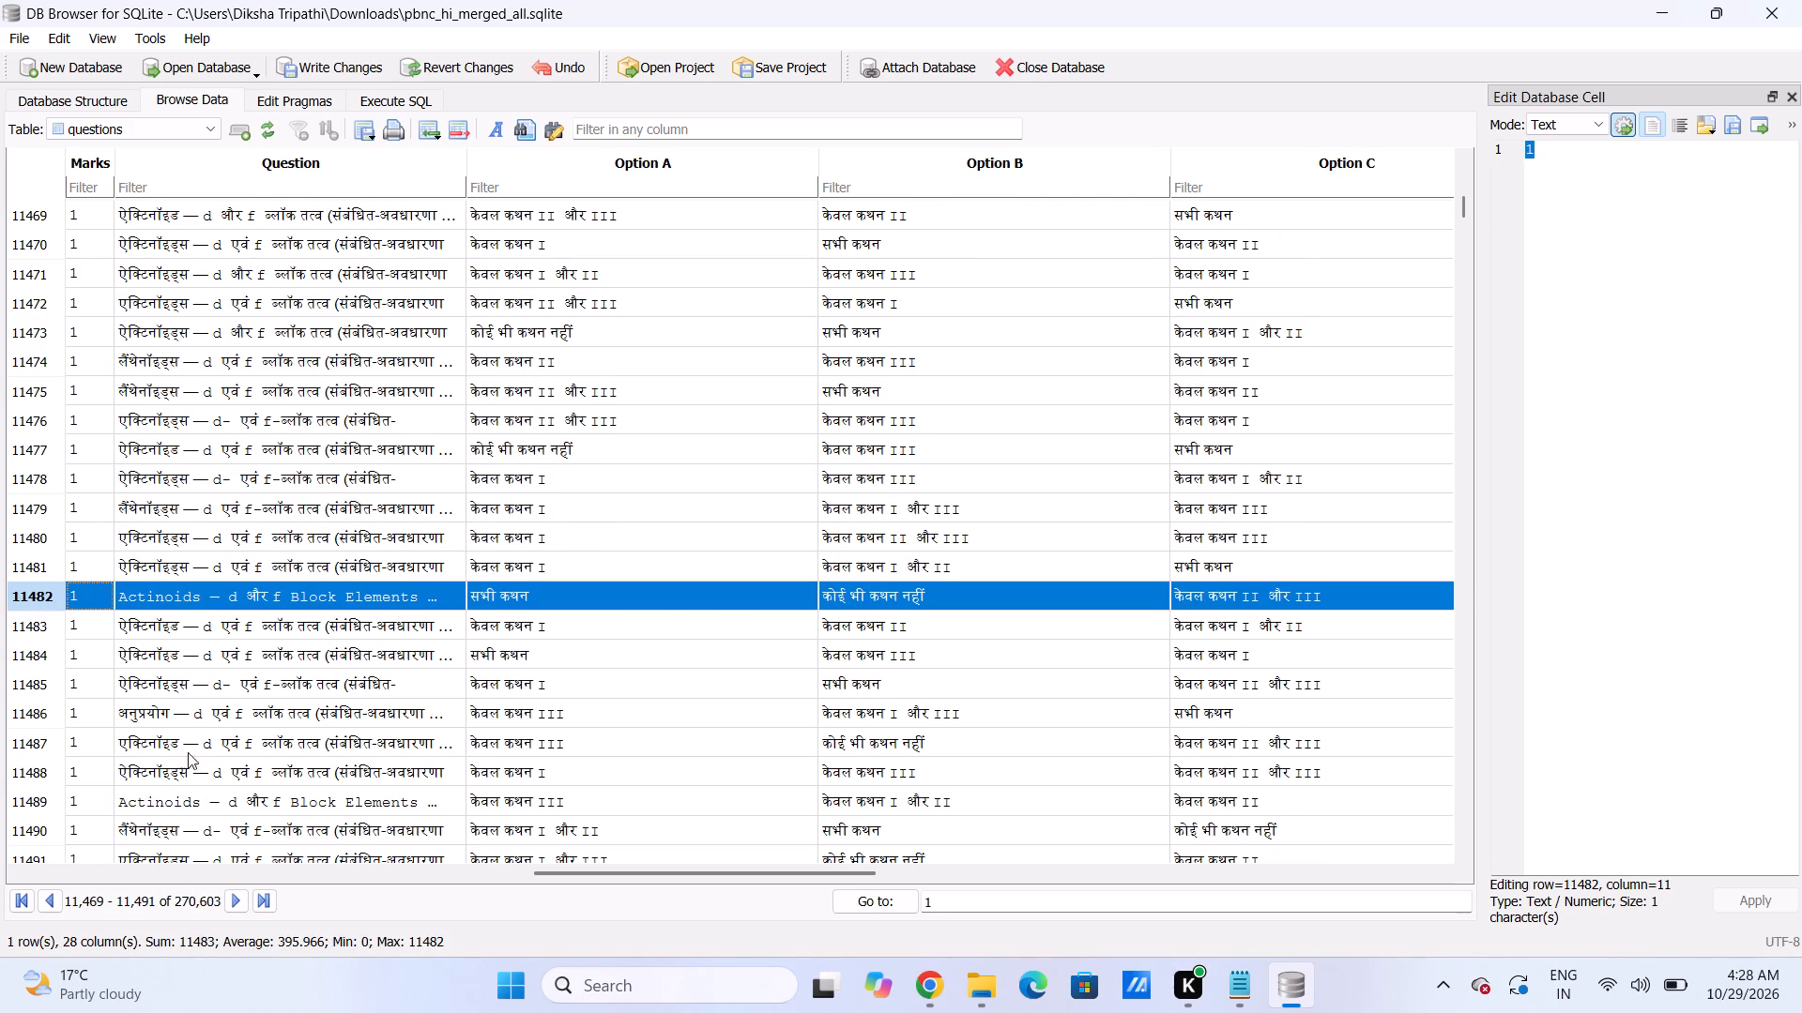
{"action": "left_click", "coordinate": [39, 794]}
{"action": "key", "text": "ctrl+c"}
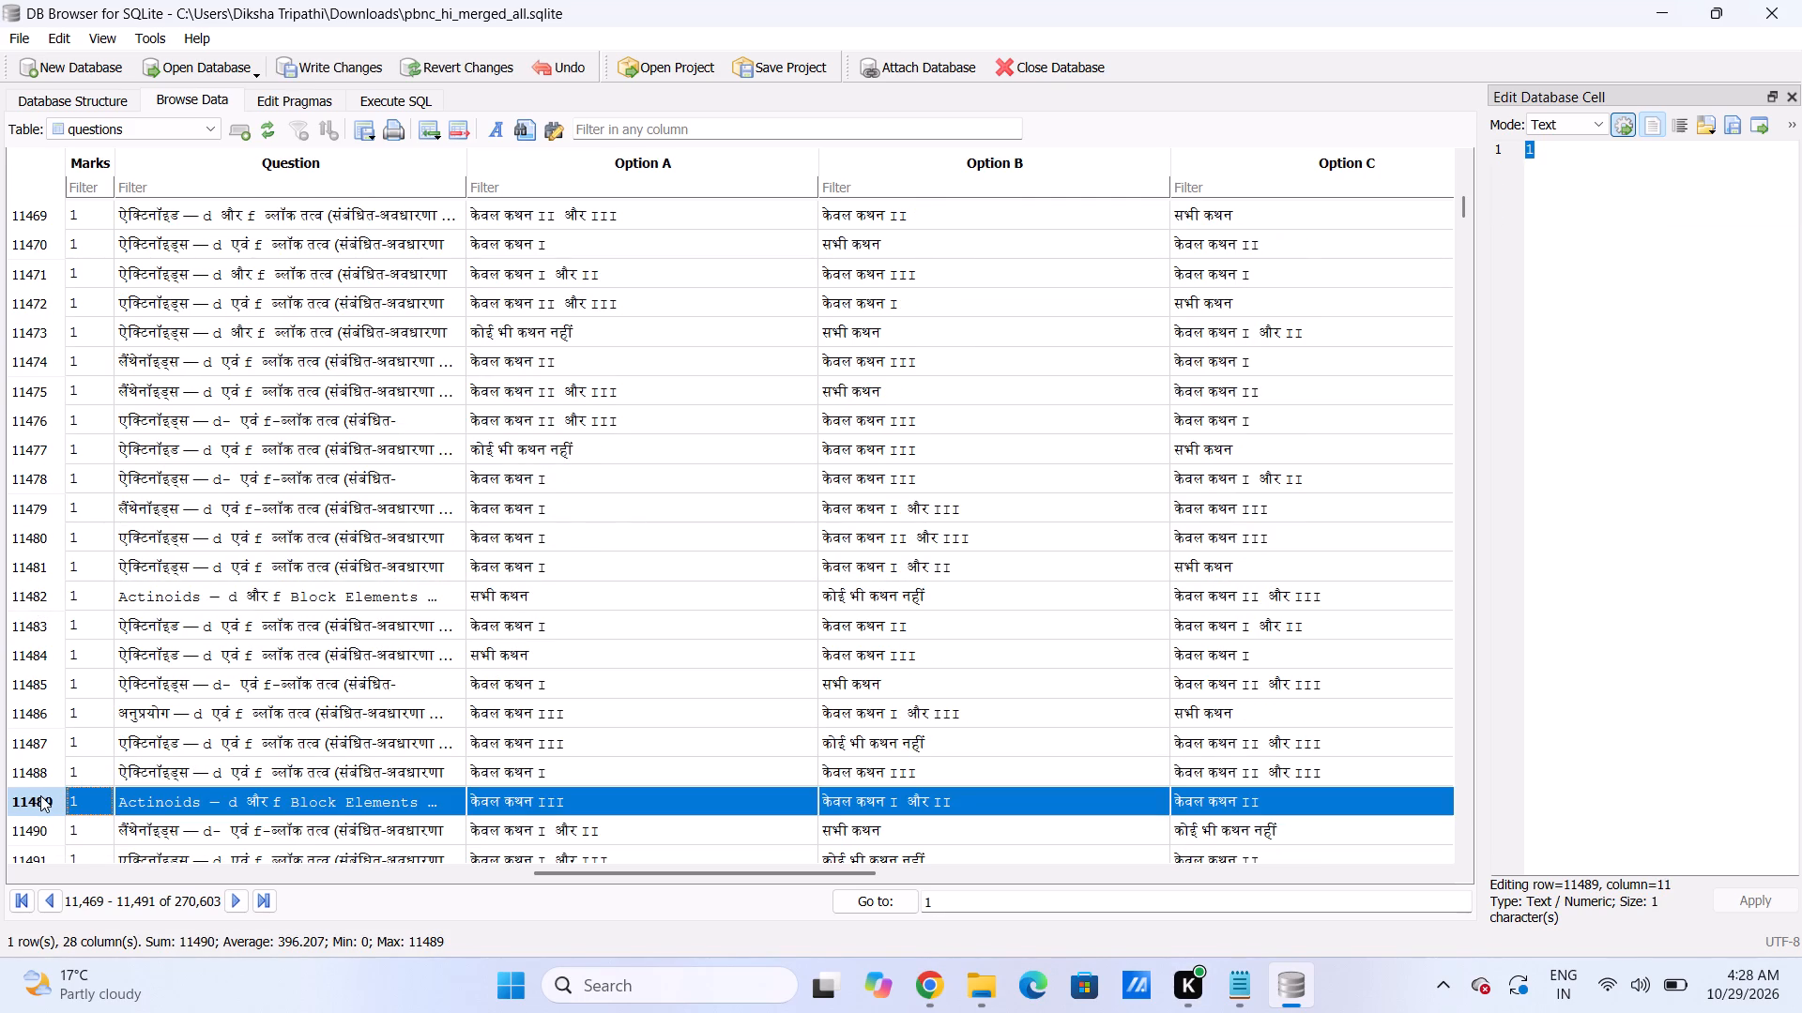
{"action": "left_click", "coordinate": [1237, 977]}
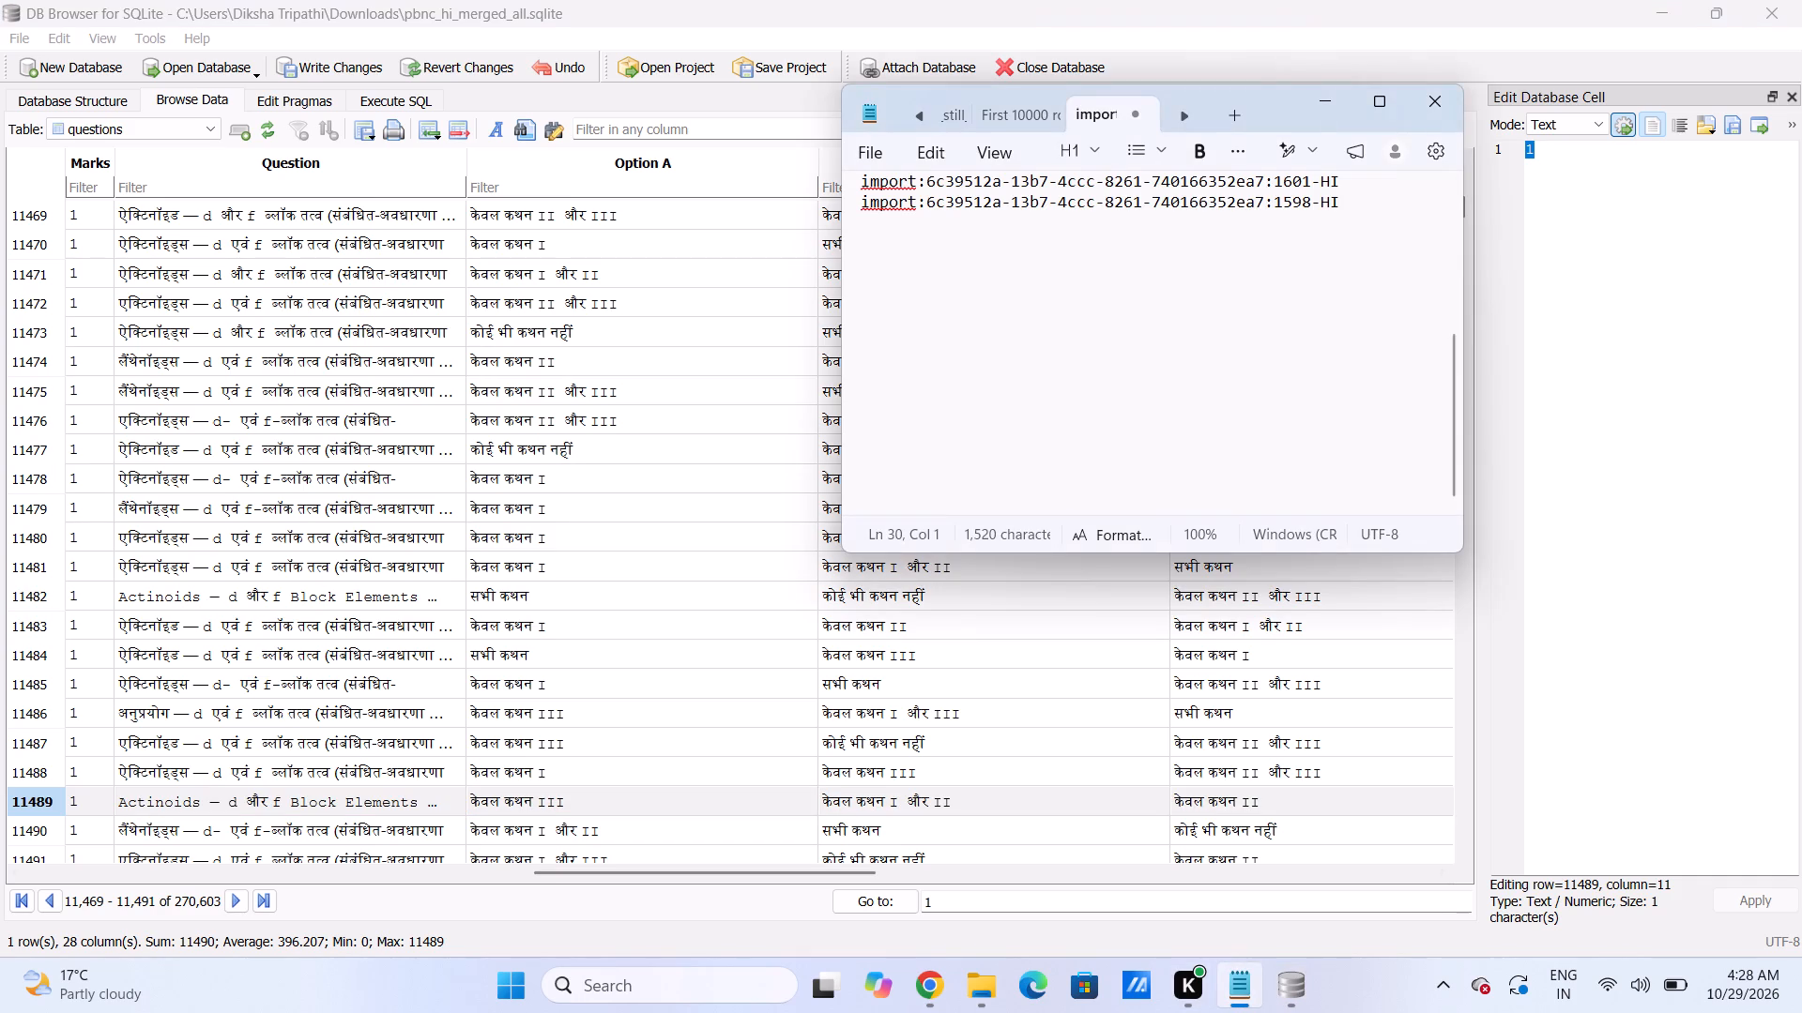
{"action": "key", "text": "ctrl+v"}
{"action": "left_click_drag", "start_coordinate": [863, 483], "coordinate": [843, 371]}
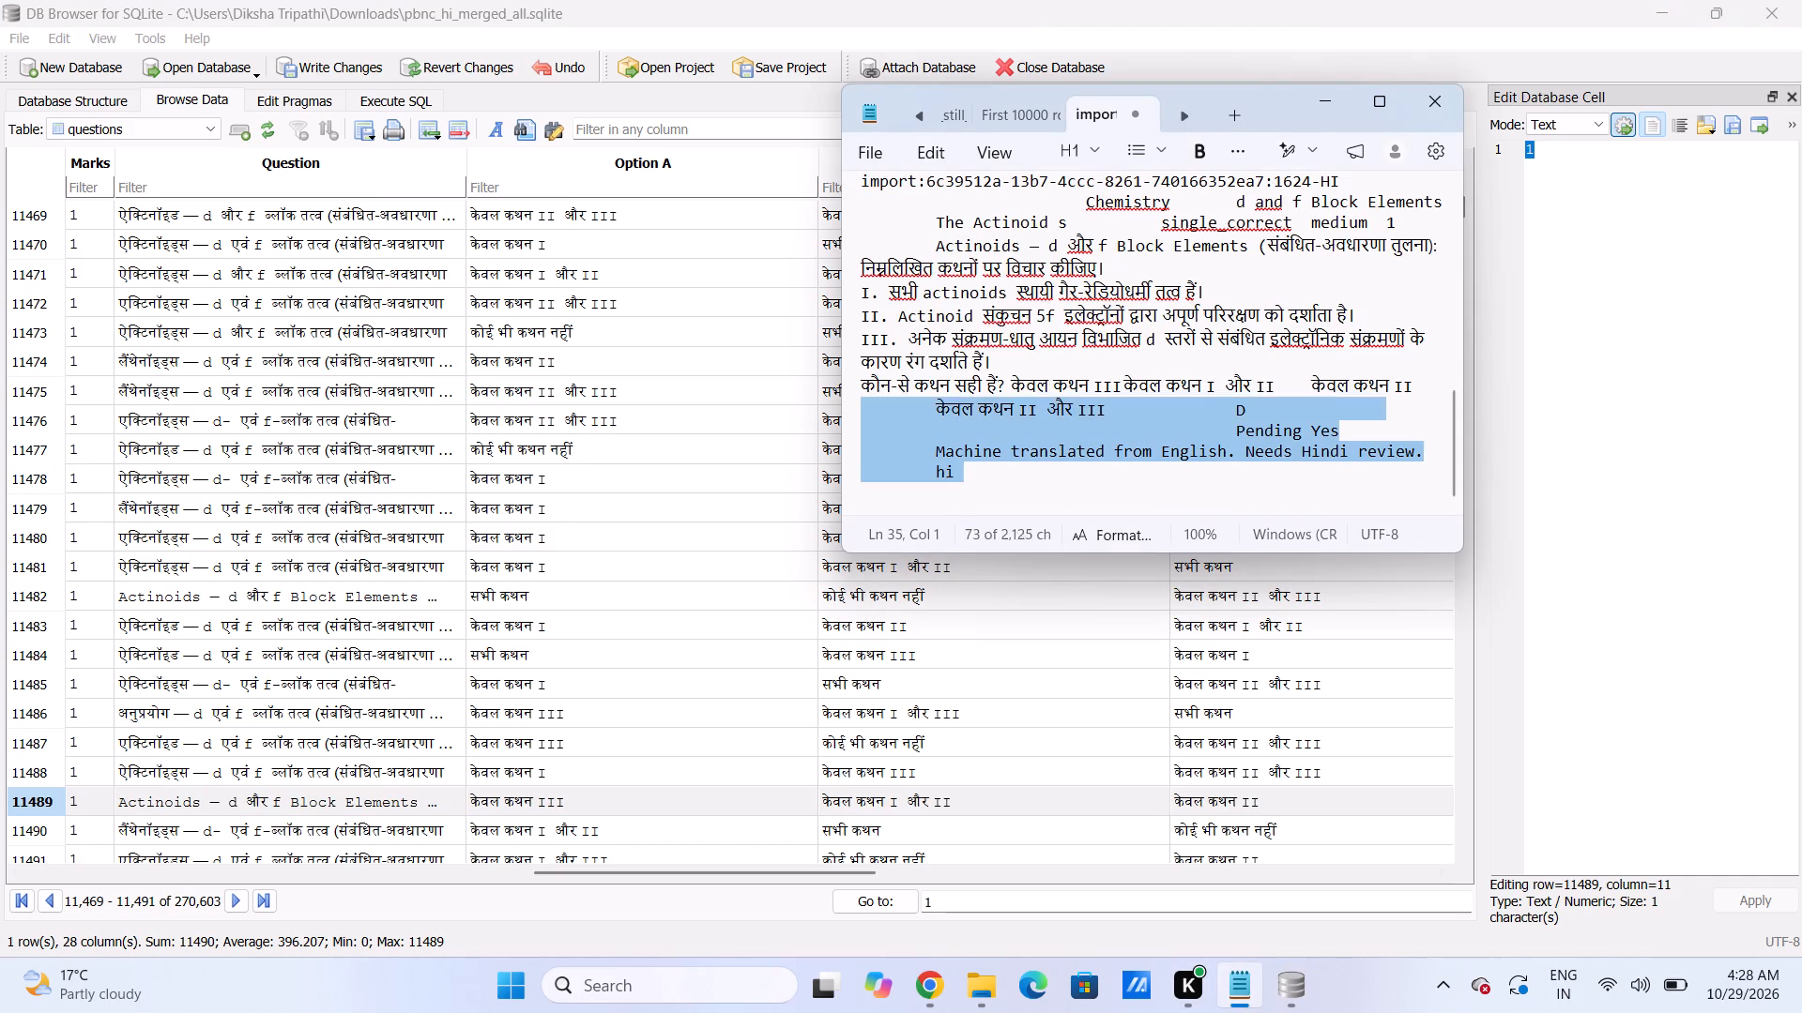
{"action": "left_click_drag", "start_coordinate": [843, 371], "coordinate": [830, 207]}
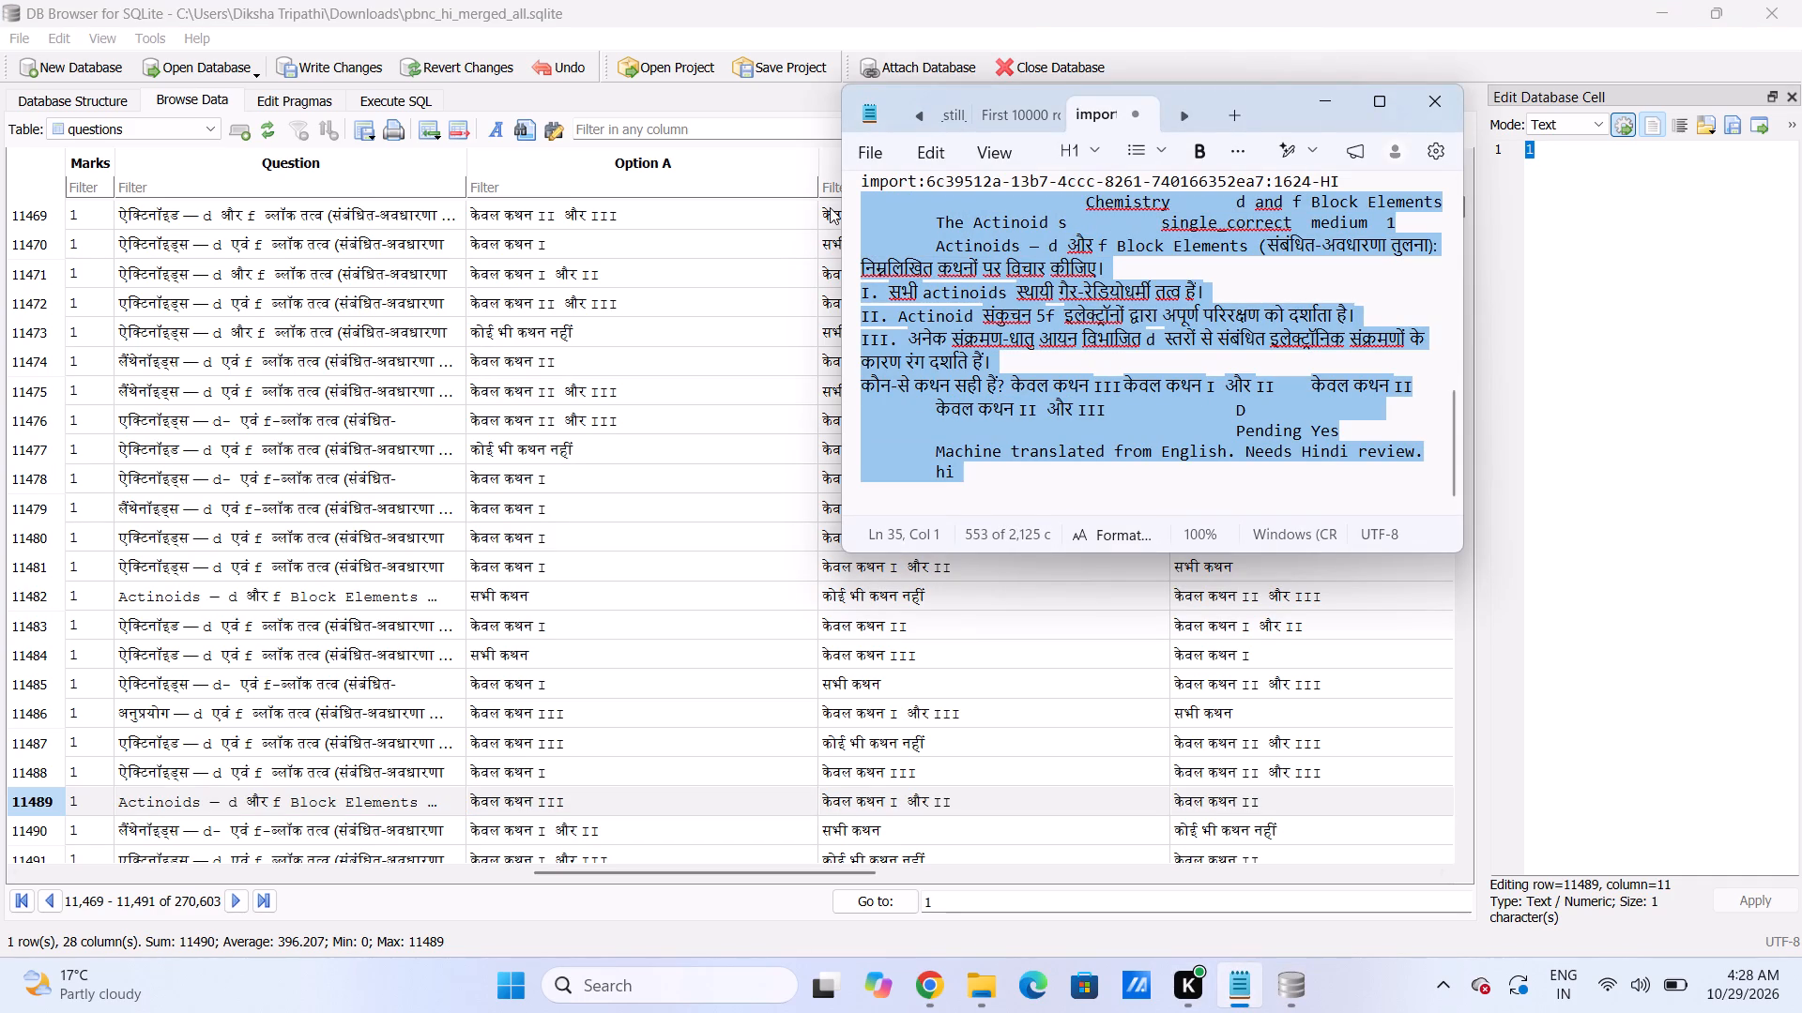
{"action": "key", "text": "BackSpace"}
{"action": "key", "text": "Return"}
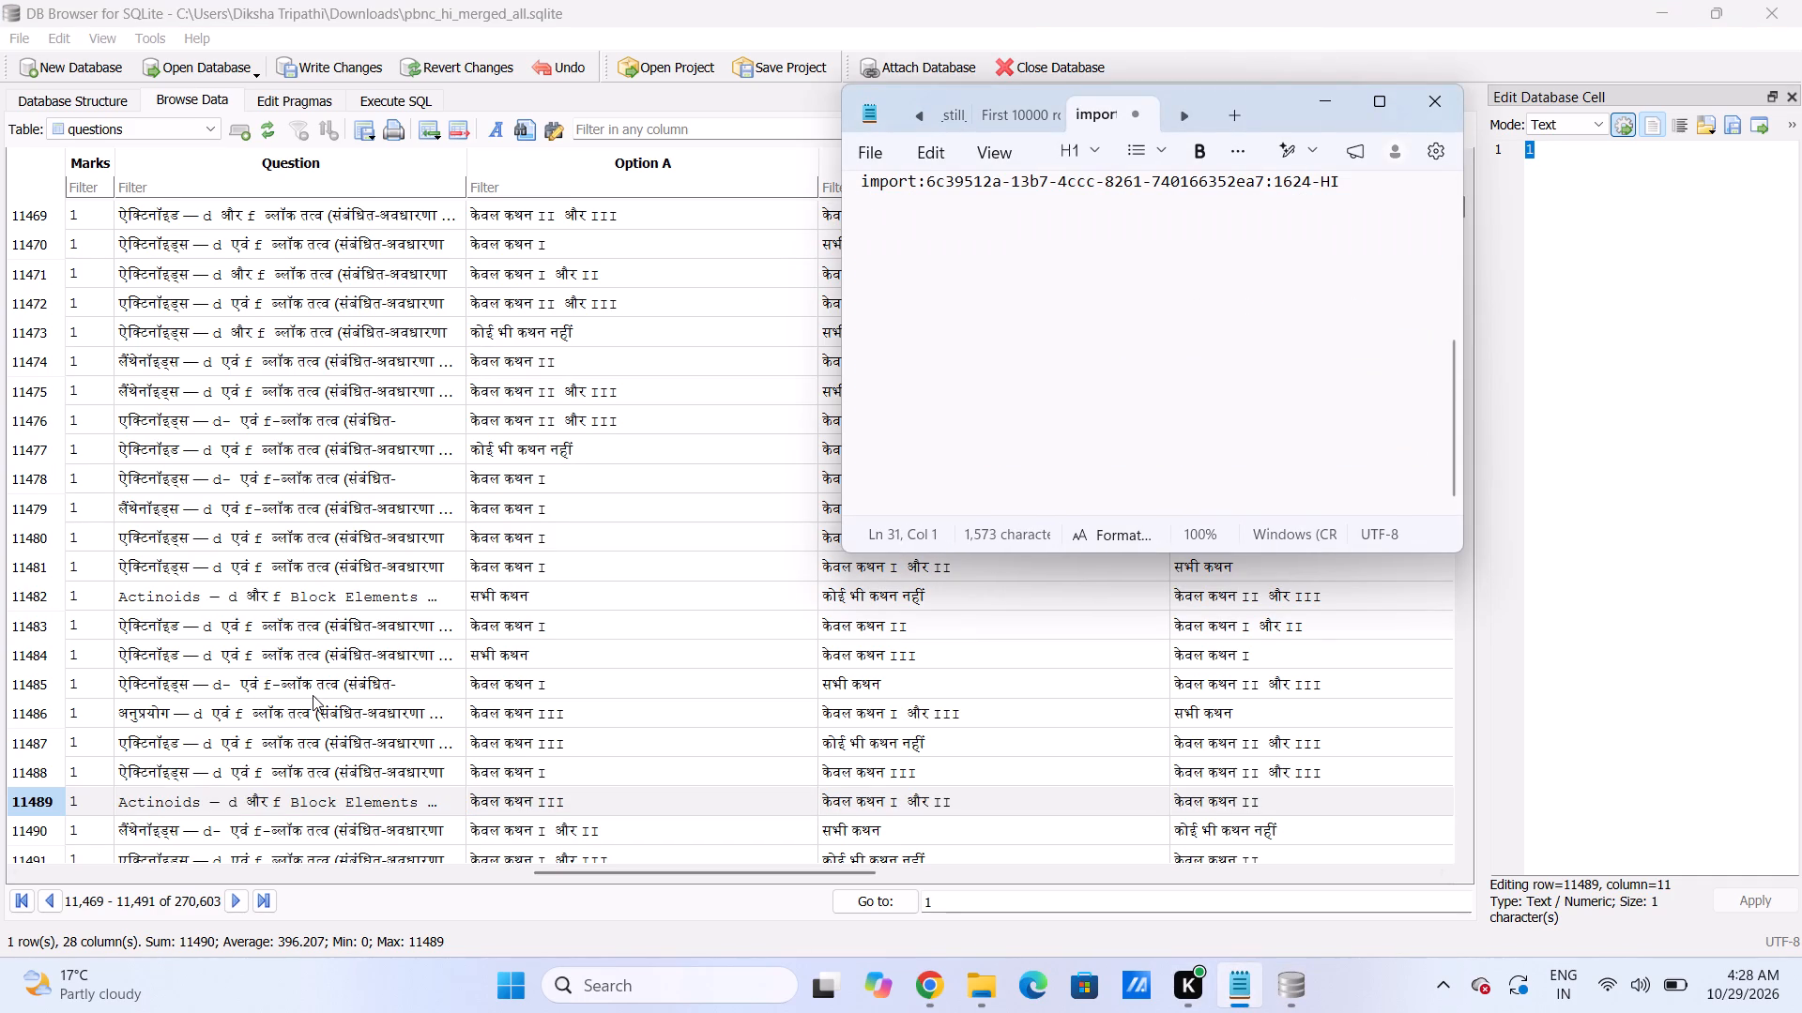
Examine the questions and options in rows 11487 to about 11557 of the questions table for untranslated English text.
{"action": "scroll", "coordinate": [291, 686], "scroll_direction": "down", "scroll_amount": 6}
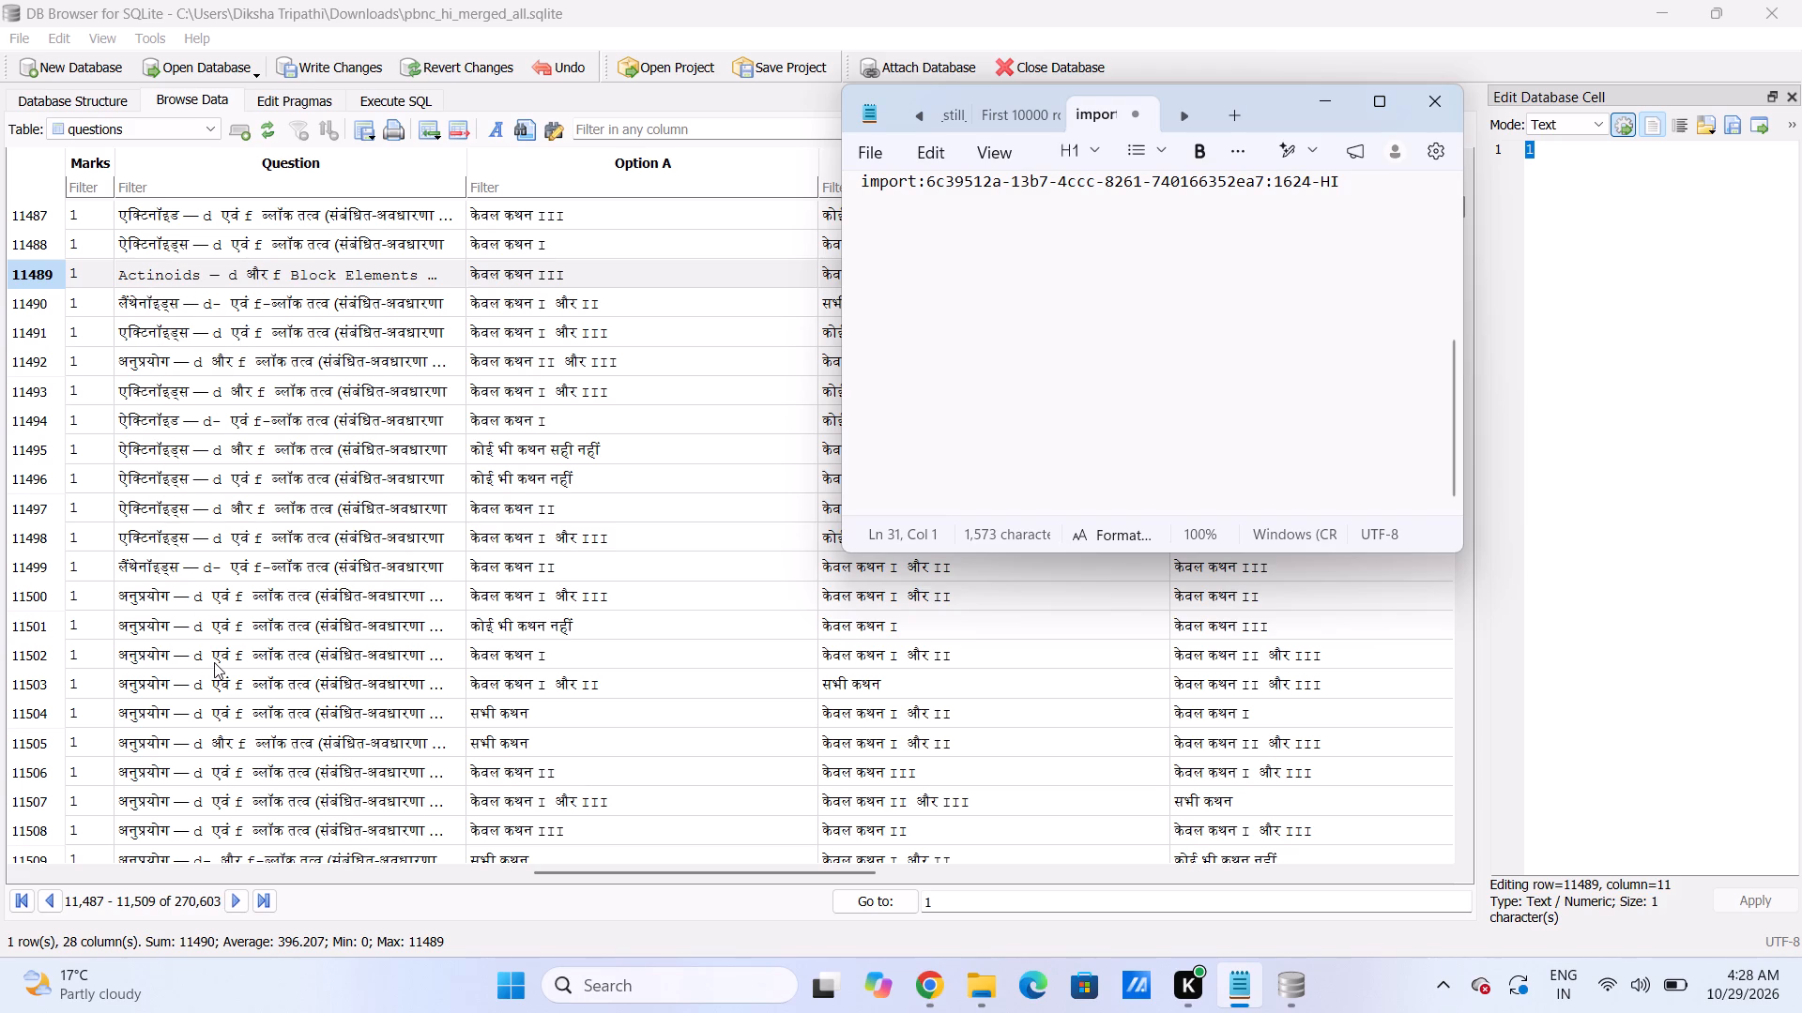
{"action": "scroll", "coordinate": [214, 662], "scroll_direction": "down", "scroll_amount": 4}
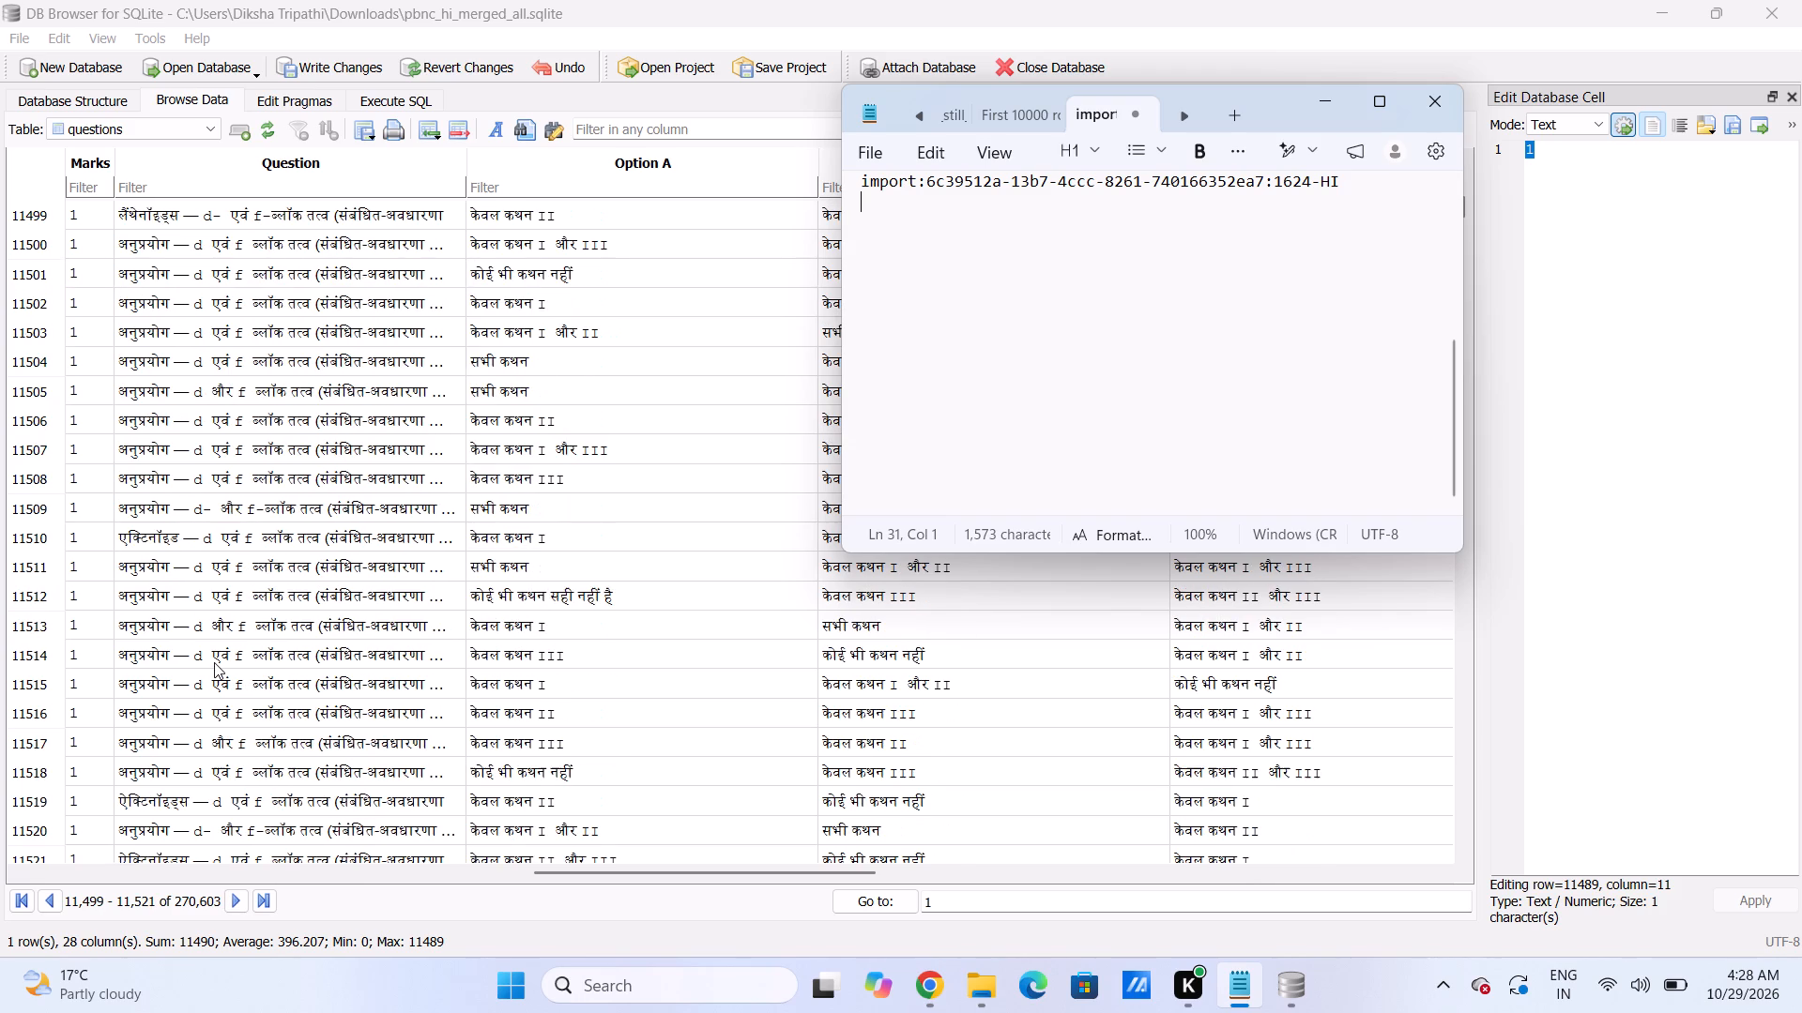
{"action": "scroll", "coordinate": [214, 662], "scroll_direction": "down", "scroll_amount": 5}
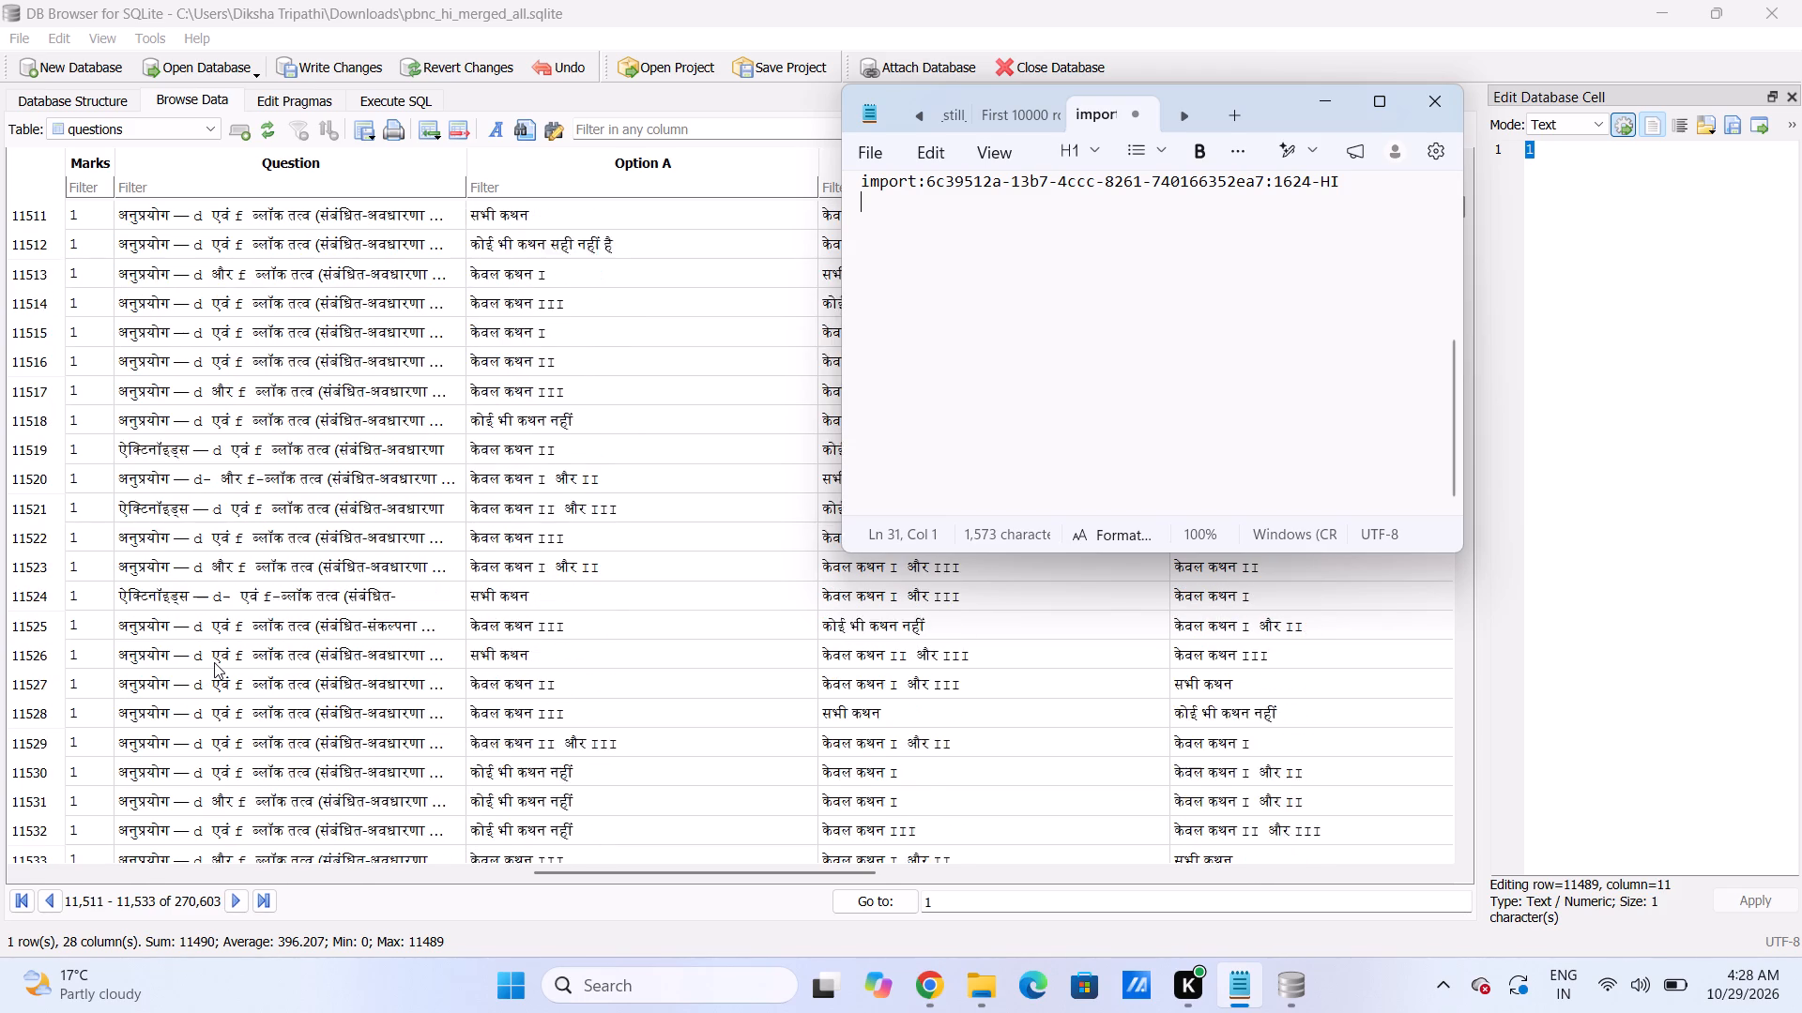
{"action": "scroll", "coordinate": [214, 662], "scroll_direction": "down", "scroll_amount": 4}
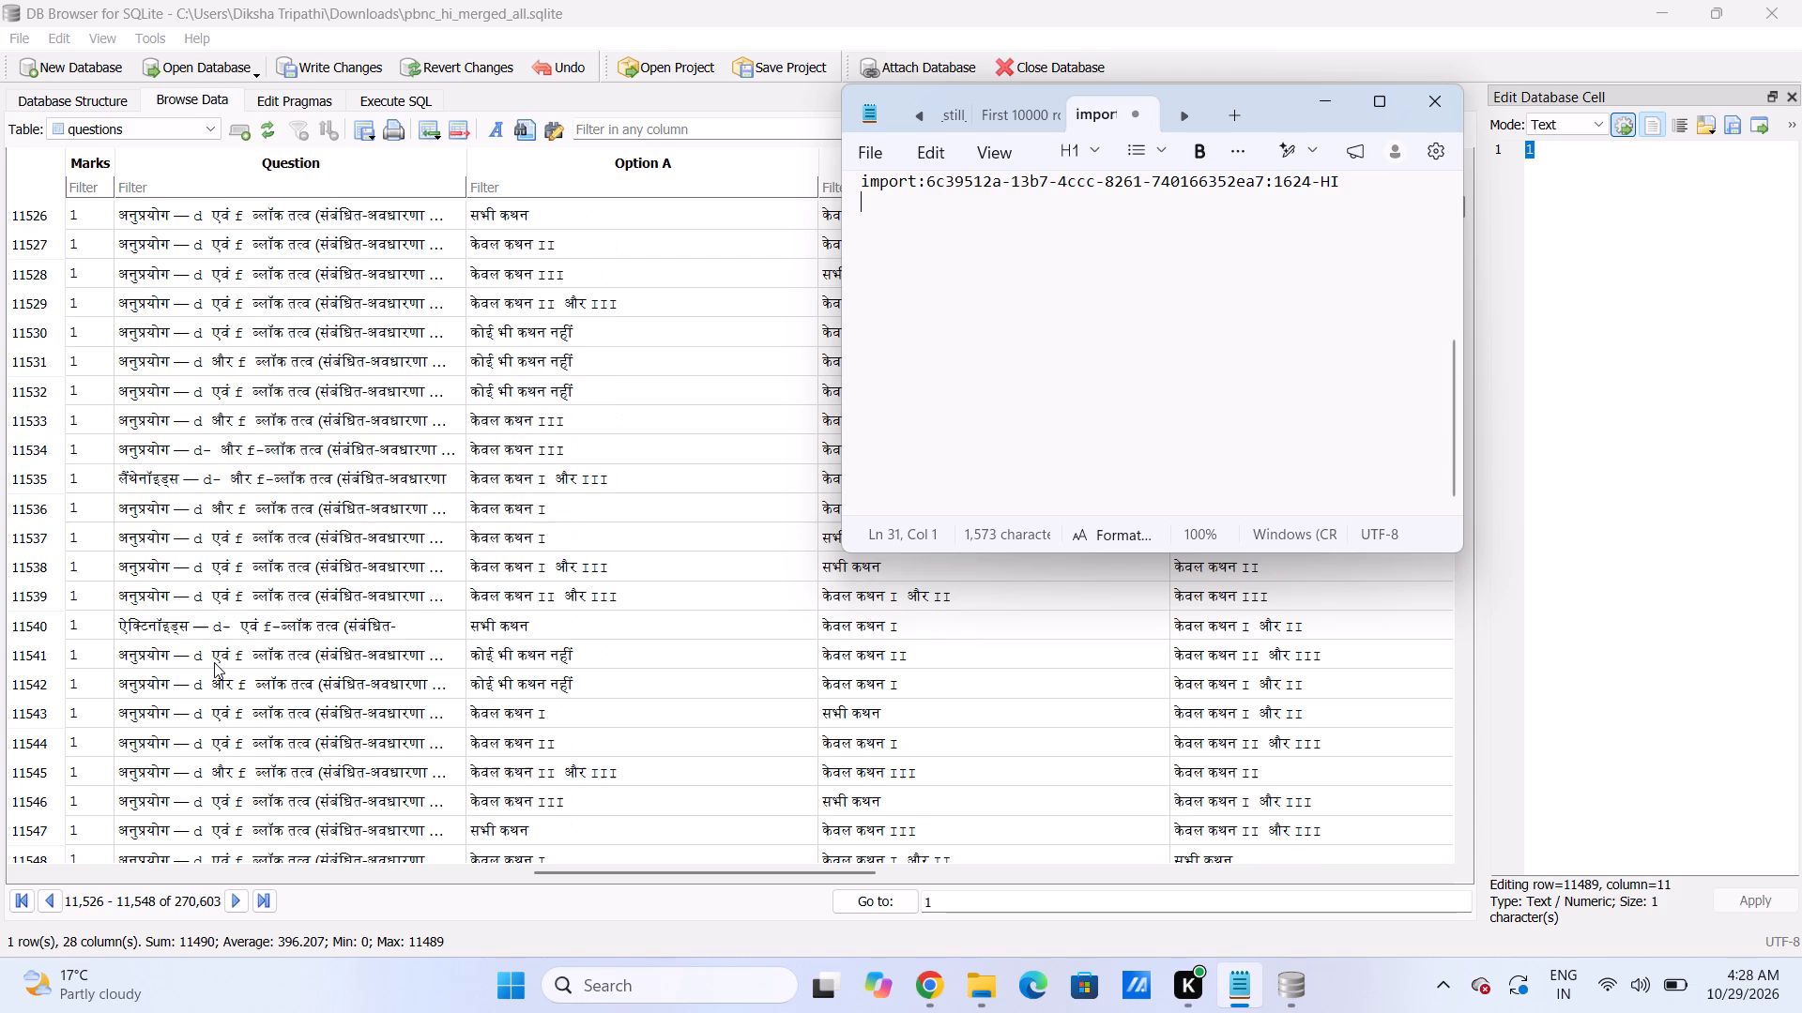
{"action": "scroll", "coordinate": [214, 662], "scroll_direction": "down", "scroll_amount": 3}
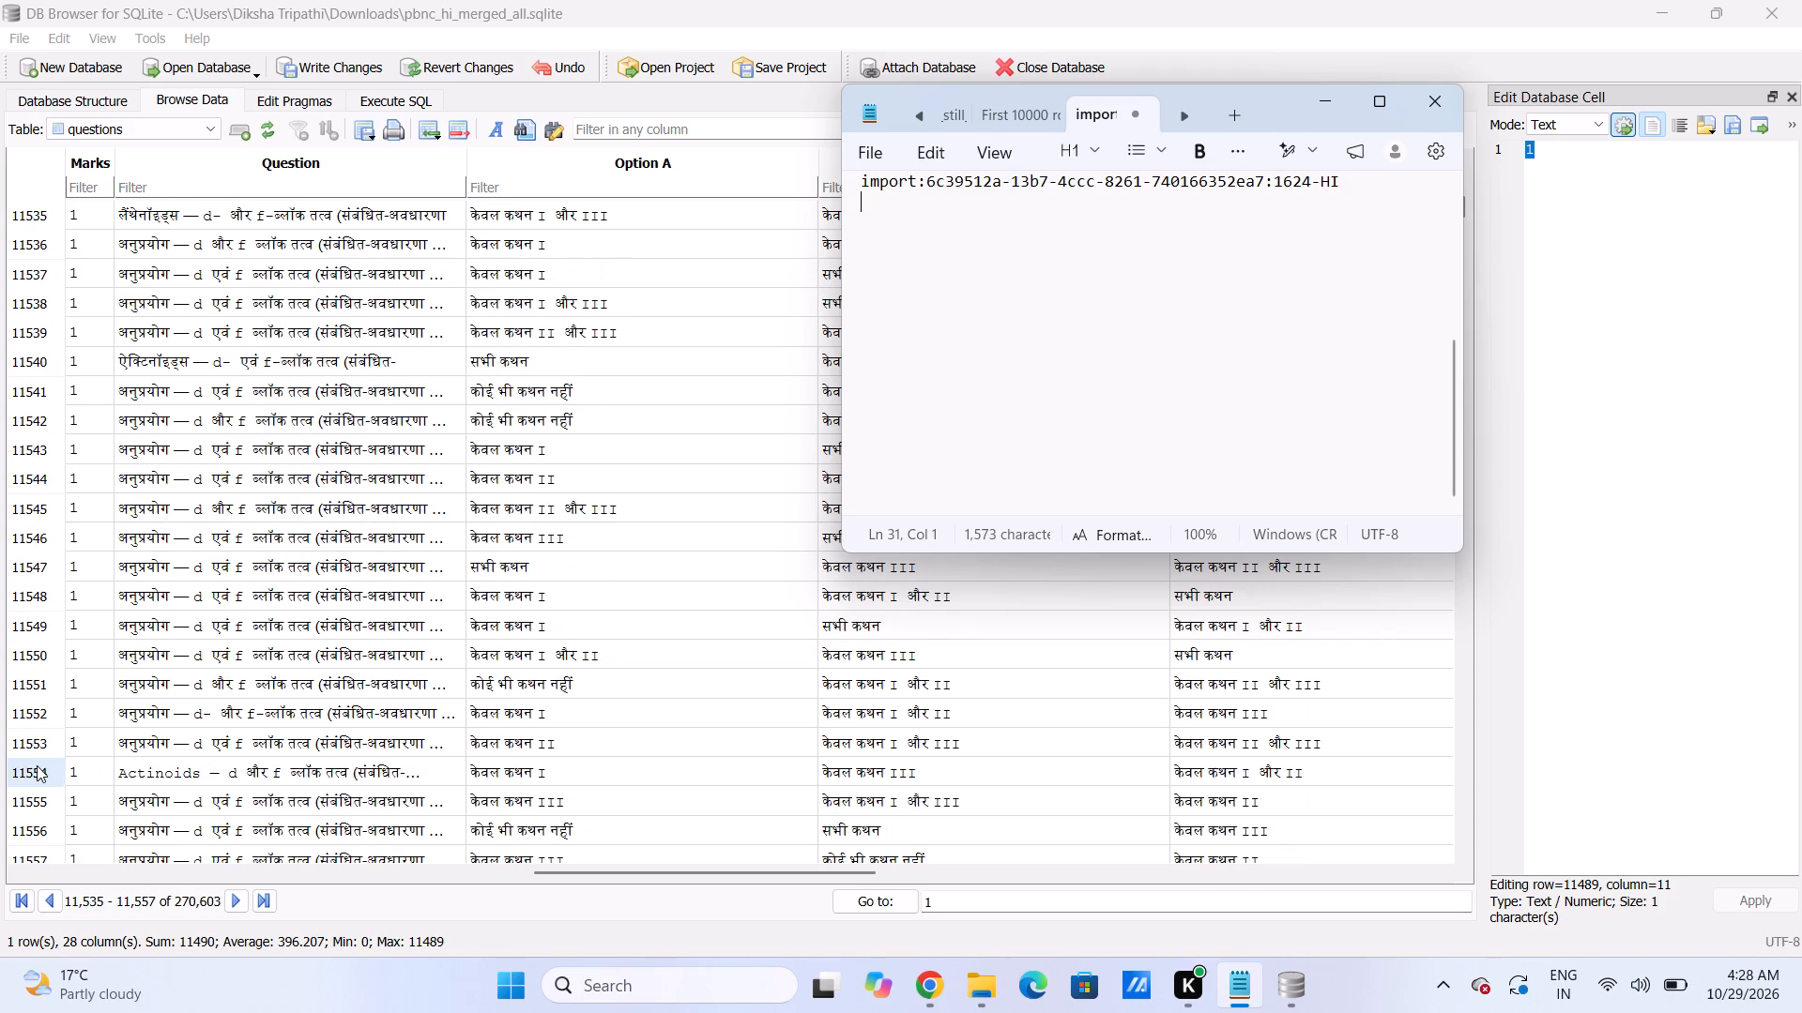
{"action": "left_click", "coordinate": [38, 766]}
{"action": "key", "text": "ctrl+c"}
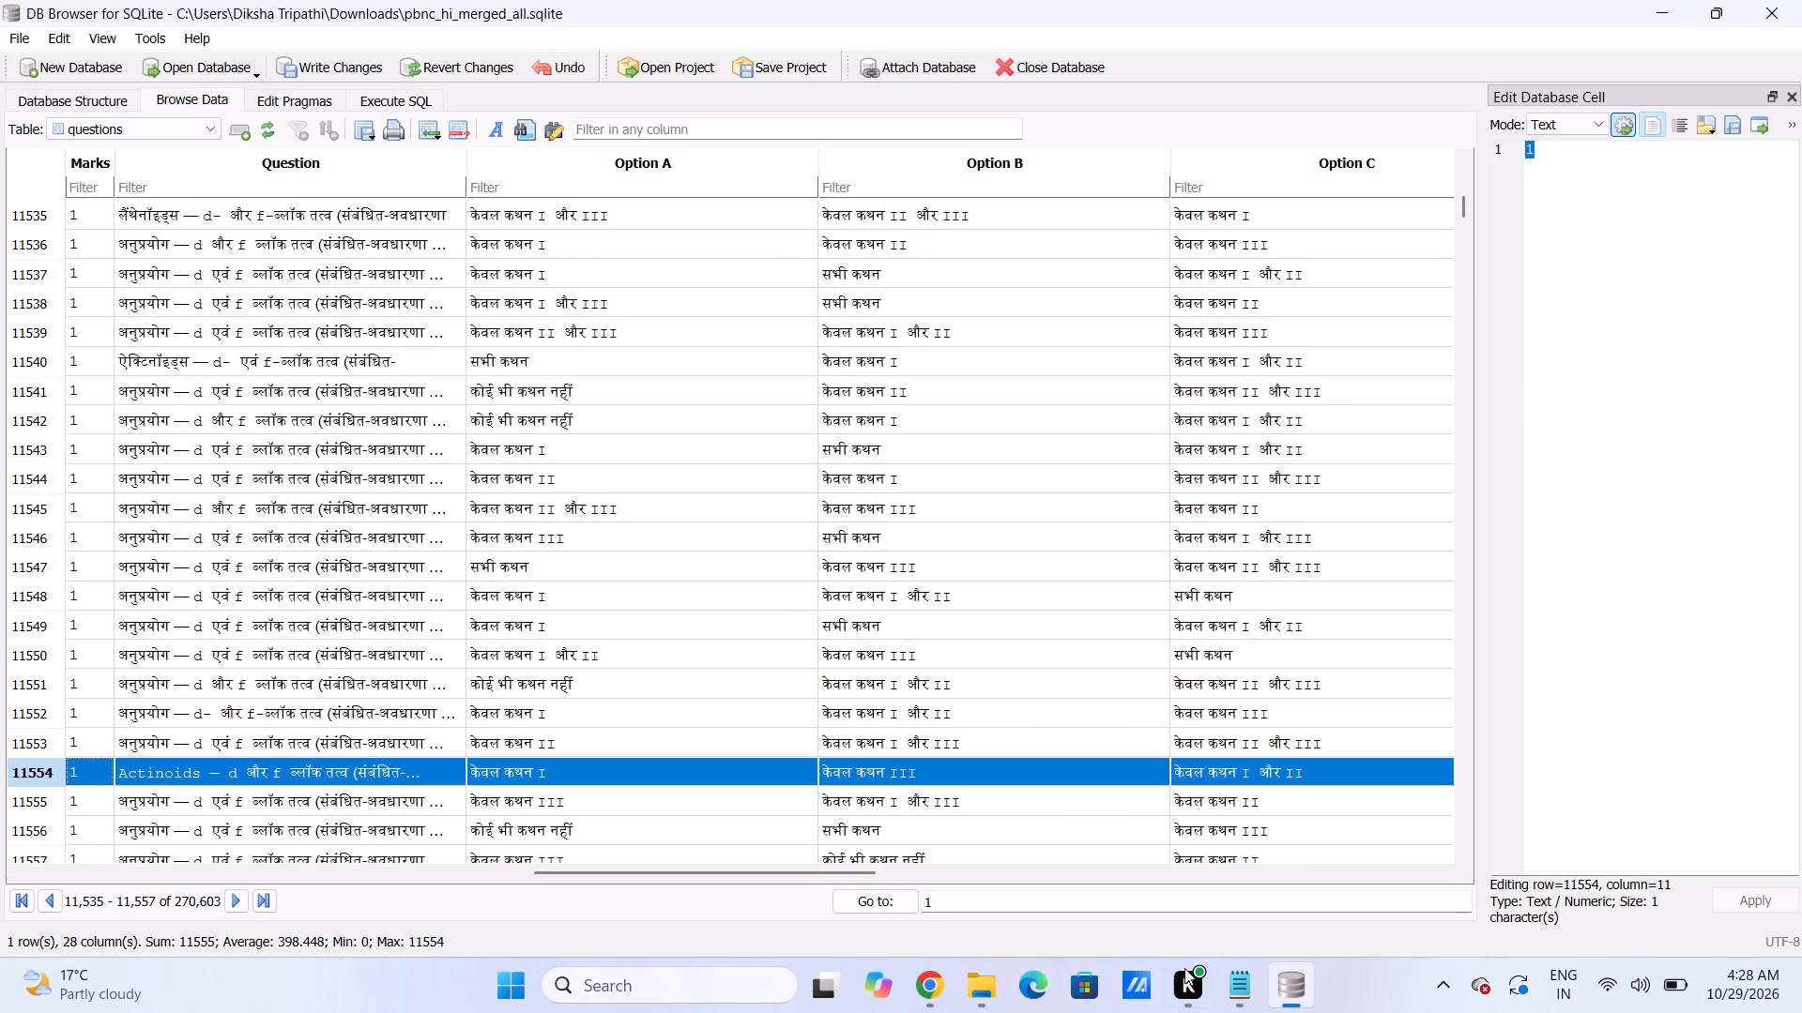
{"action": "left_click", "coordinate": [1246, 988]}
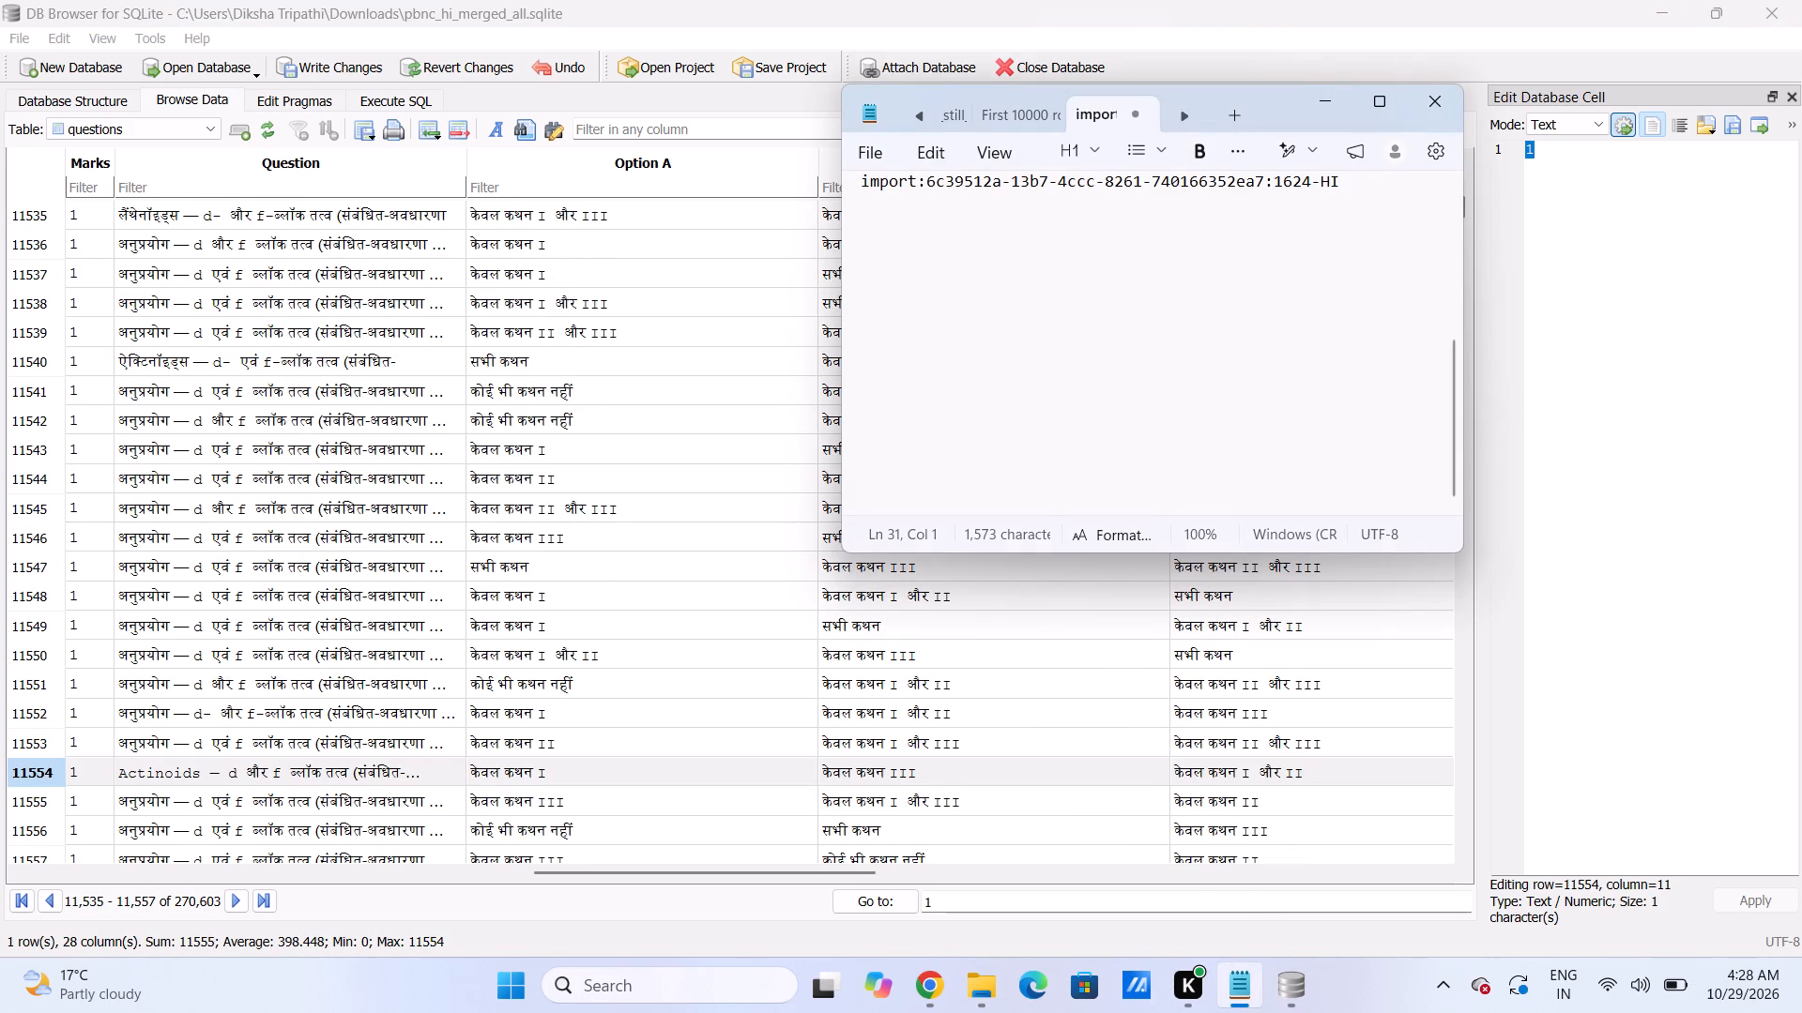
{"action": "key", "text": "ctrl+v"}
{"action": "left_click_drag", "start_coordinate": [869, 472], "coordinate": [849, 245]}
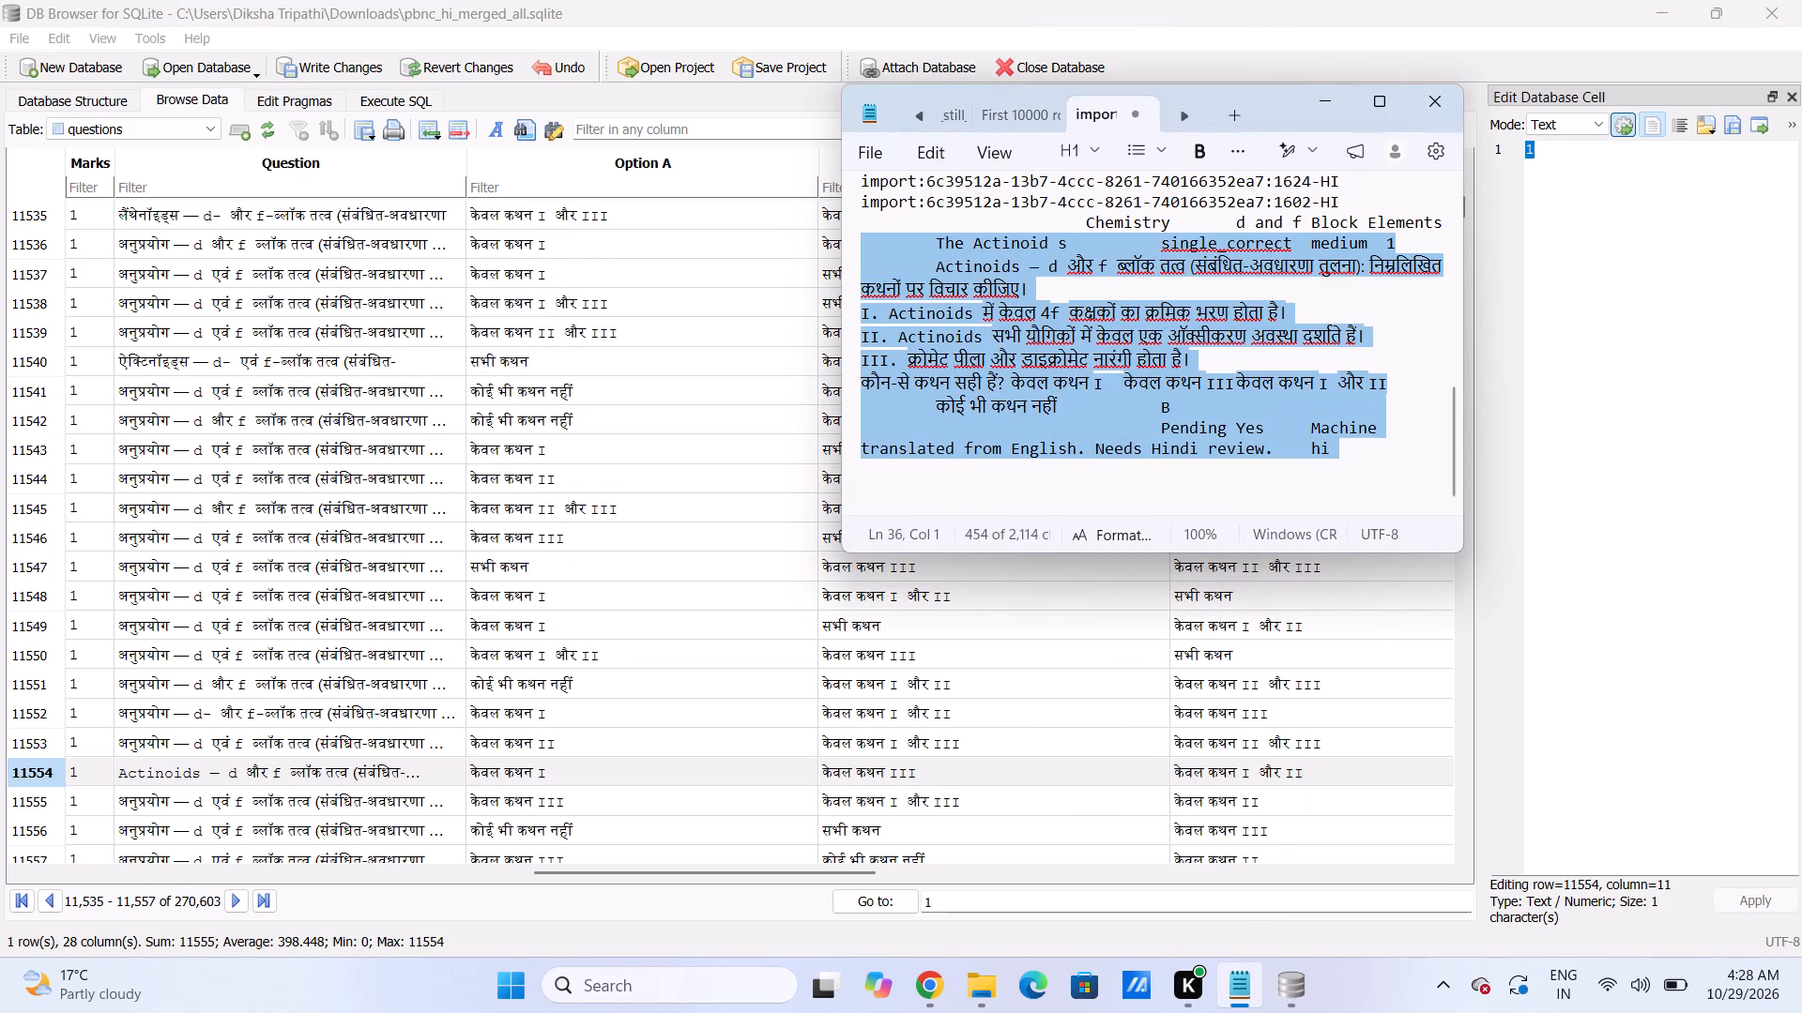
{"action": "left_click_drag", "start_coordinate": [849, 245], "coordinate": [853, 226]}
{"action": "key", "text": "BackSpace"}
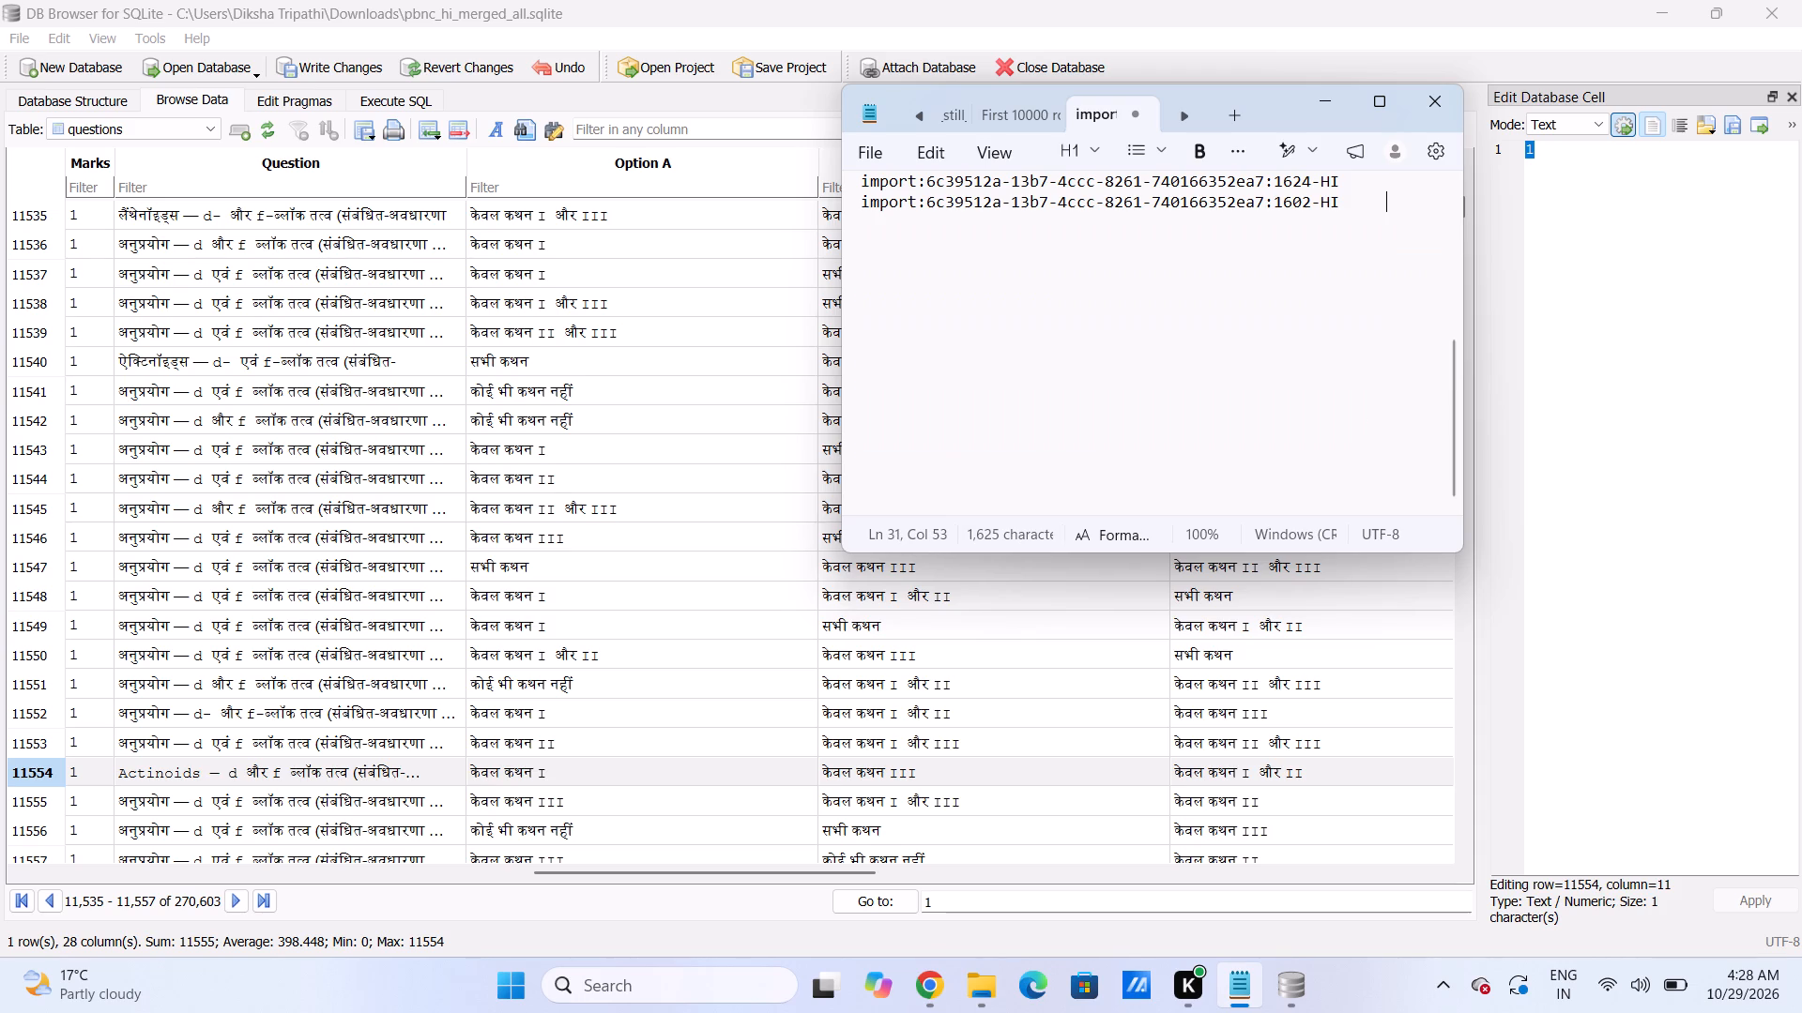
{"action": "key", "text": "Return"}
Examine the questions and options in rows 11553 to about 11827 of the questions table for untranslated English text.
{"action": "scroll", "coordinate": [313, 599], "scroll_direction": "down", "scroll_amount": 6}
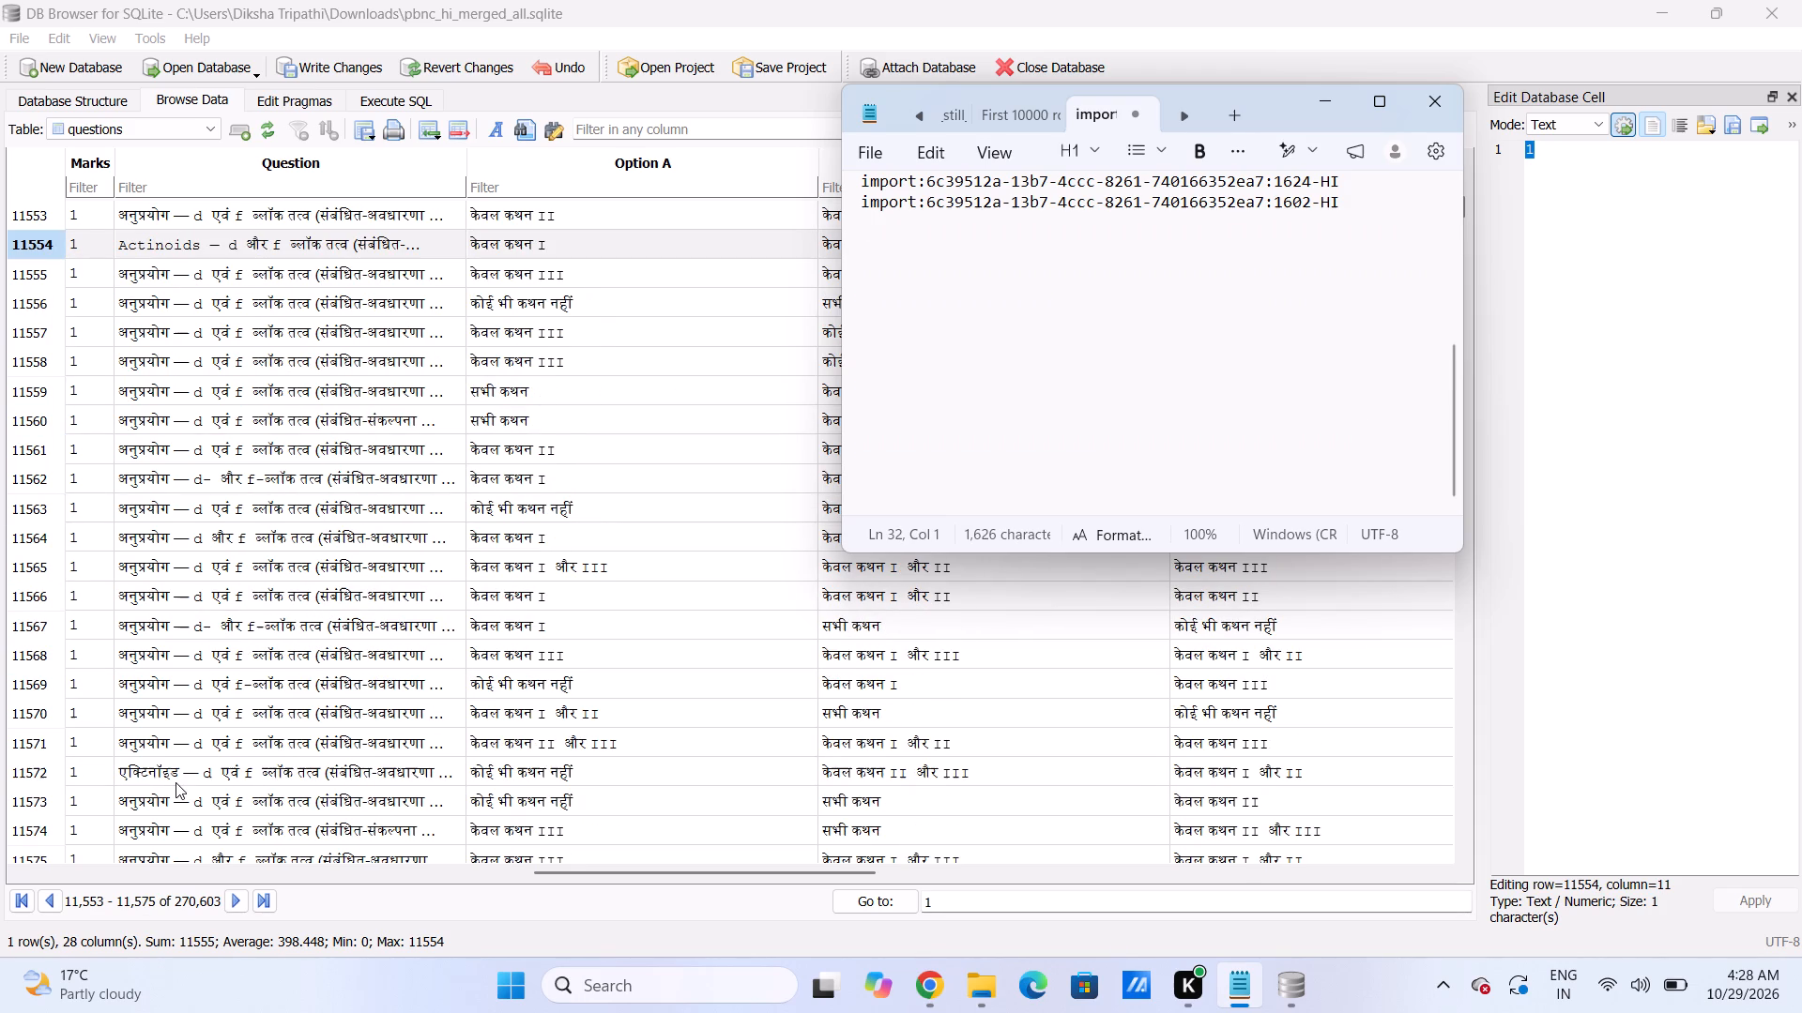
{"action": "scroll", "coordinate": [176, 782], "scroll_direction": "down", "scroll_amount": 3}
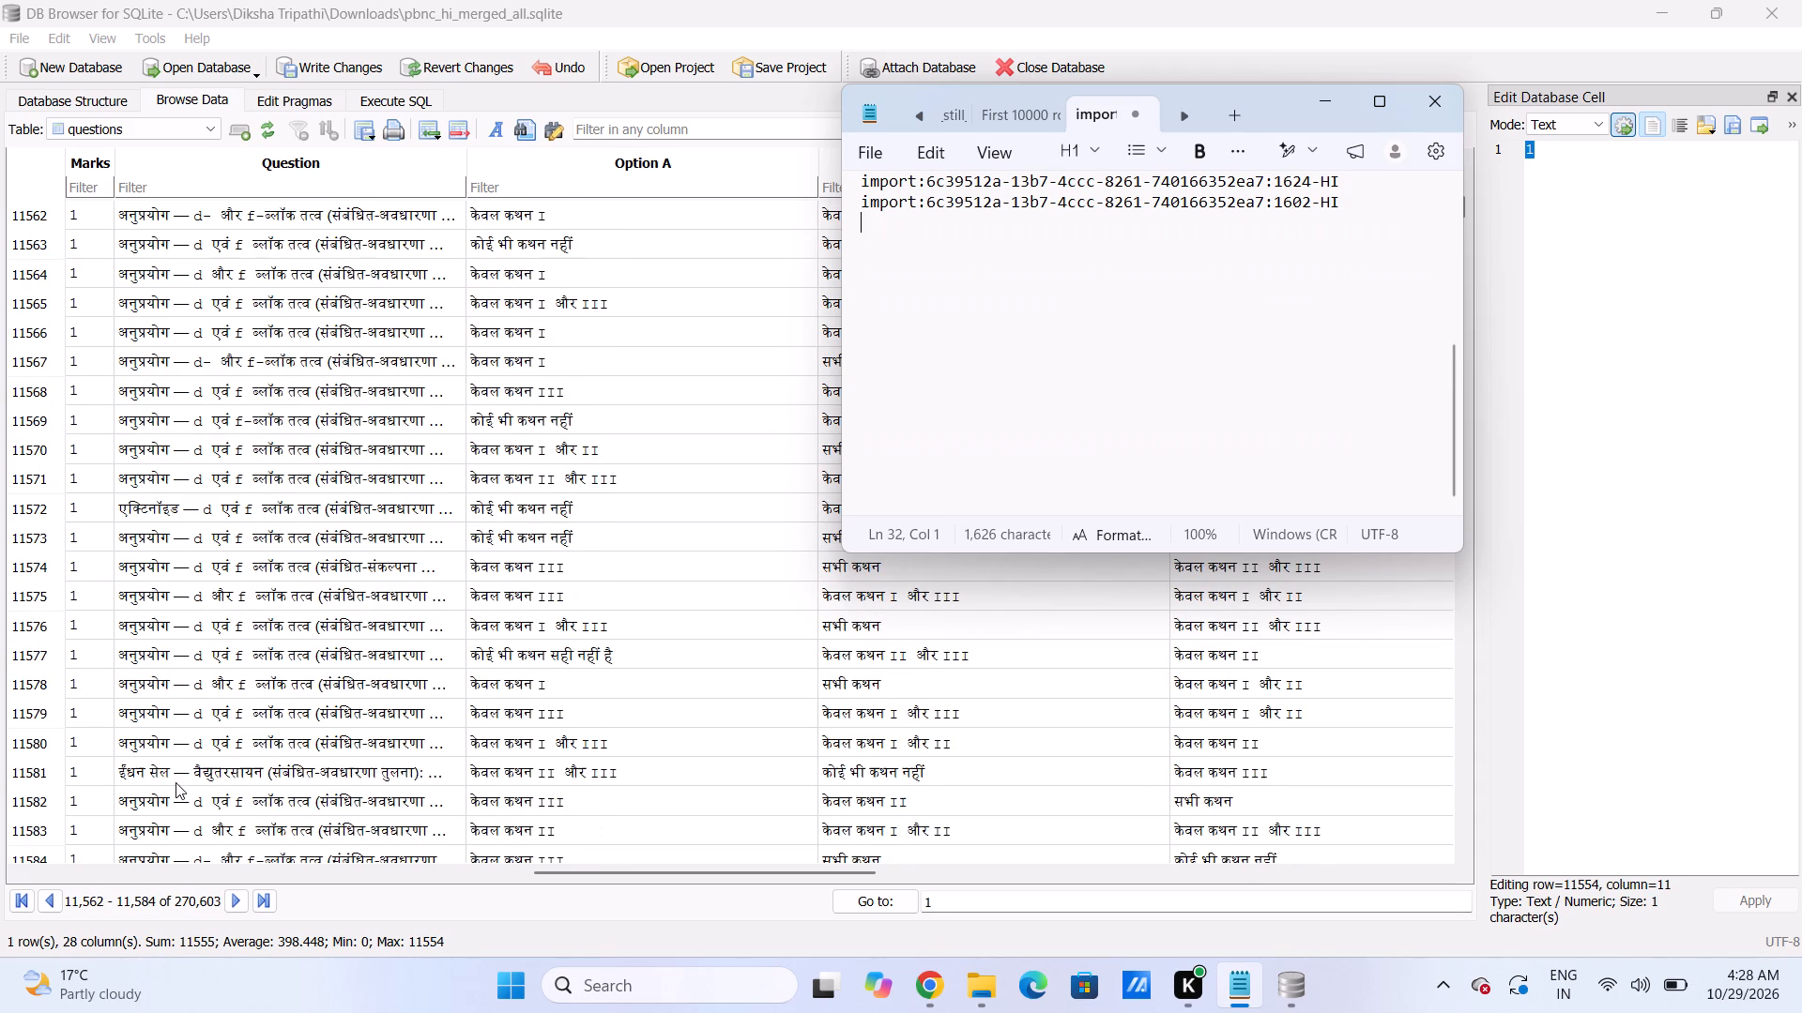
{"action": "scroll", "coordinate": [176, 782], "scroll_direction": "down", "scroll_amount": 1}
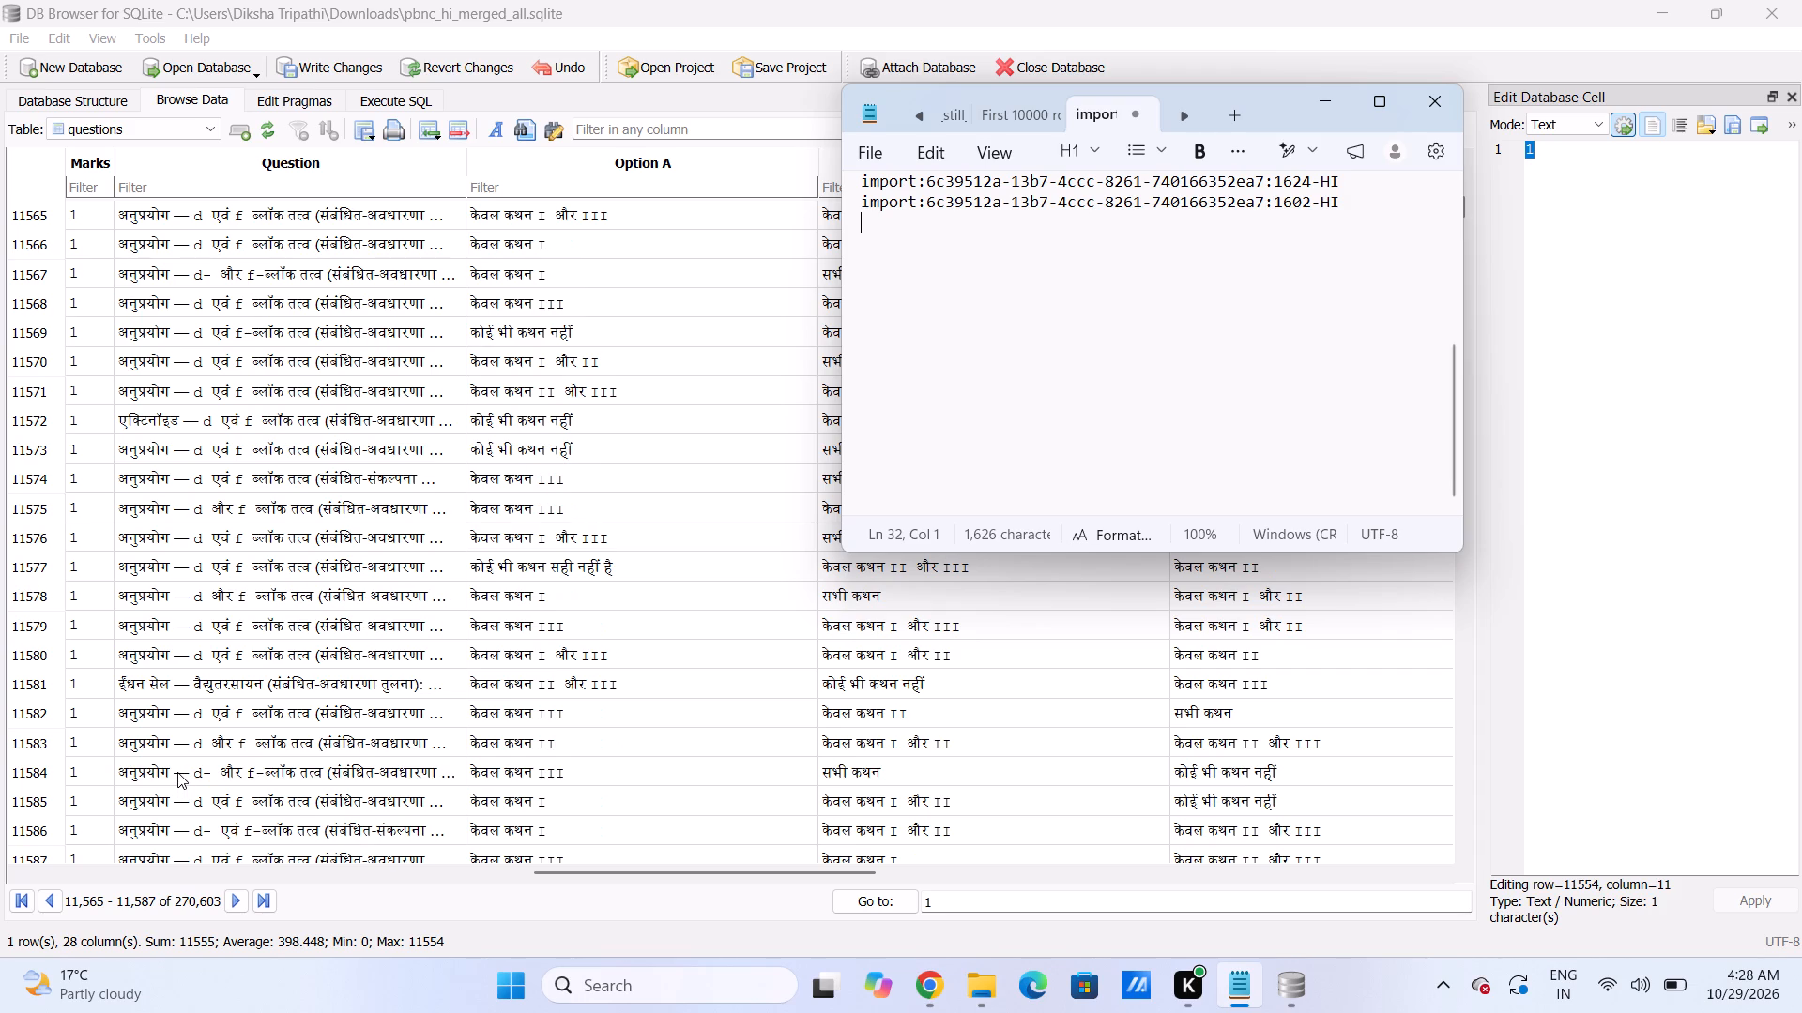
{"action": "scroll", "coordinate": [177, 772], "scroll_direction": "down", "scroll_amount": 2}
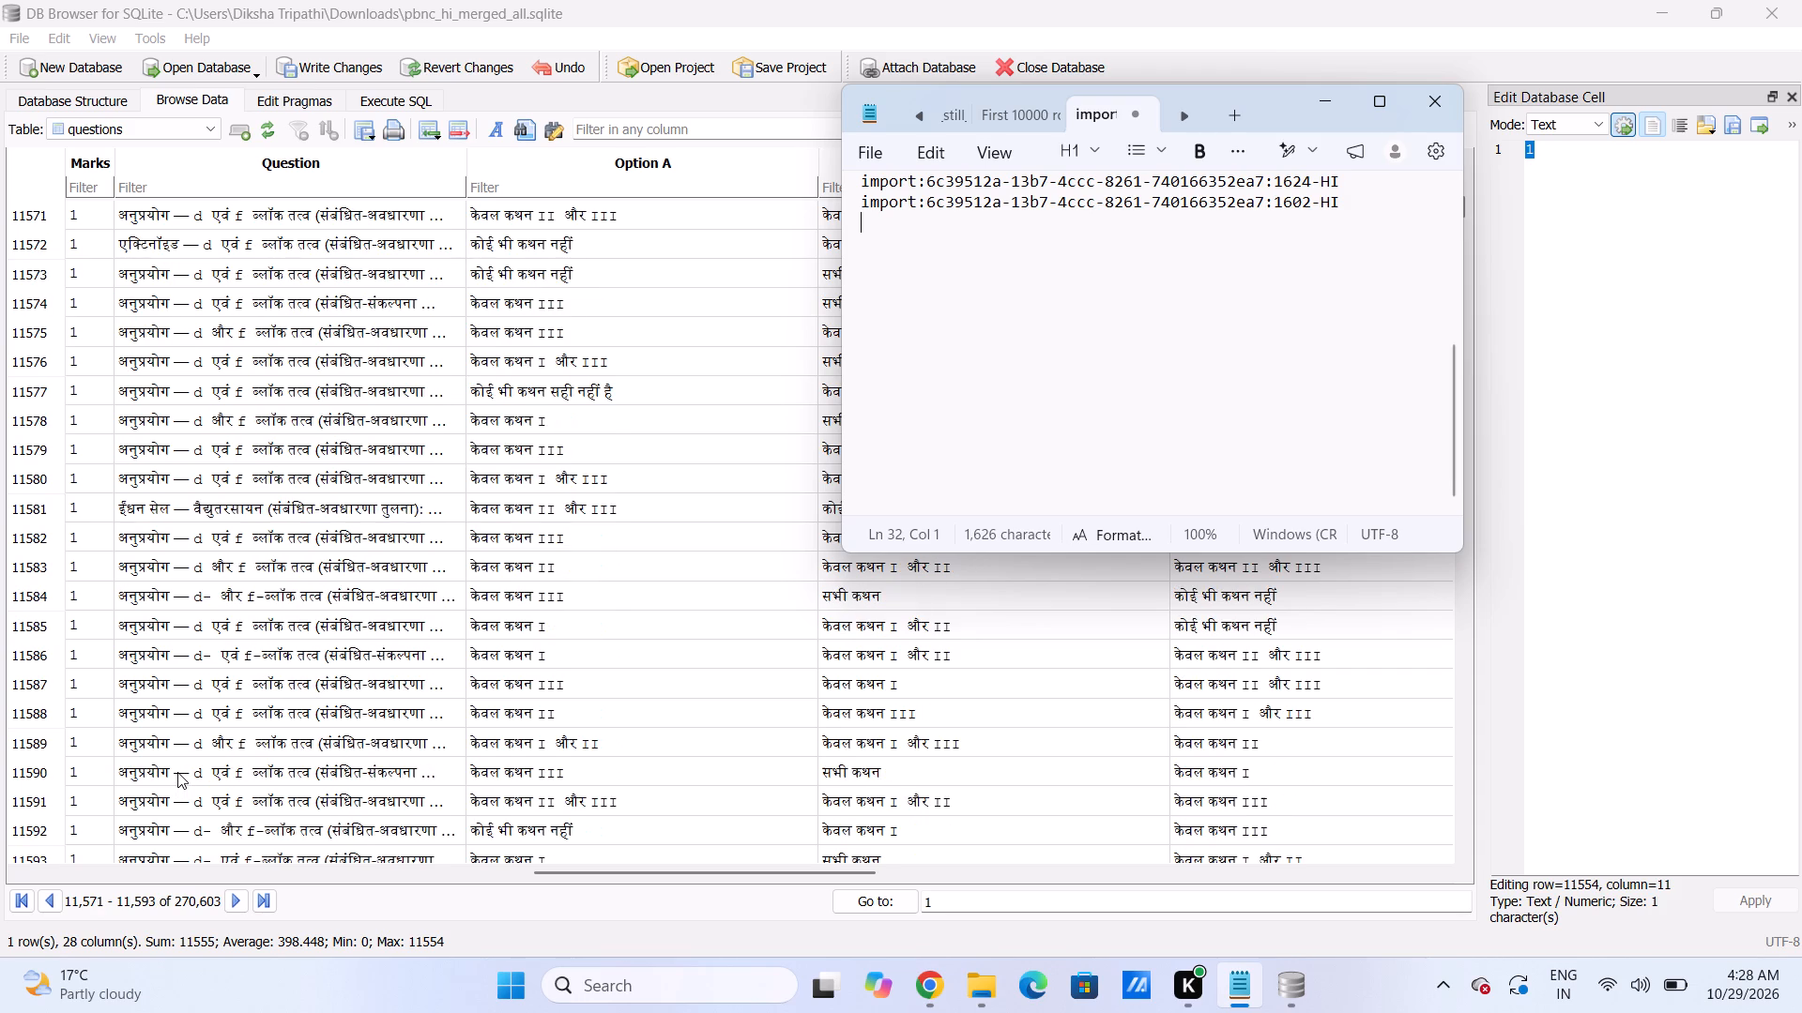
{"action": "scroll", "coordinate": [177, 772], "scroll_direction": "down", "scroll_amount": 3}
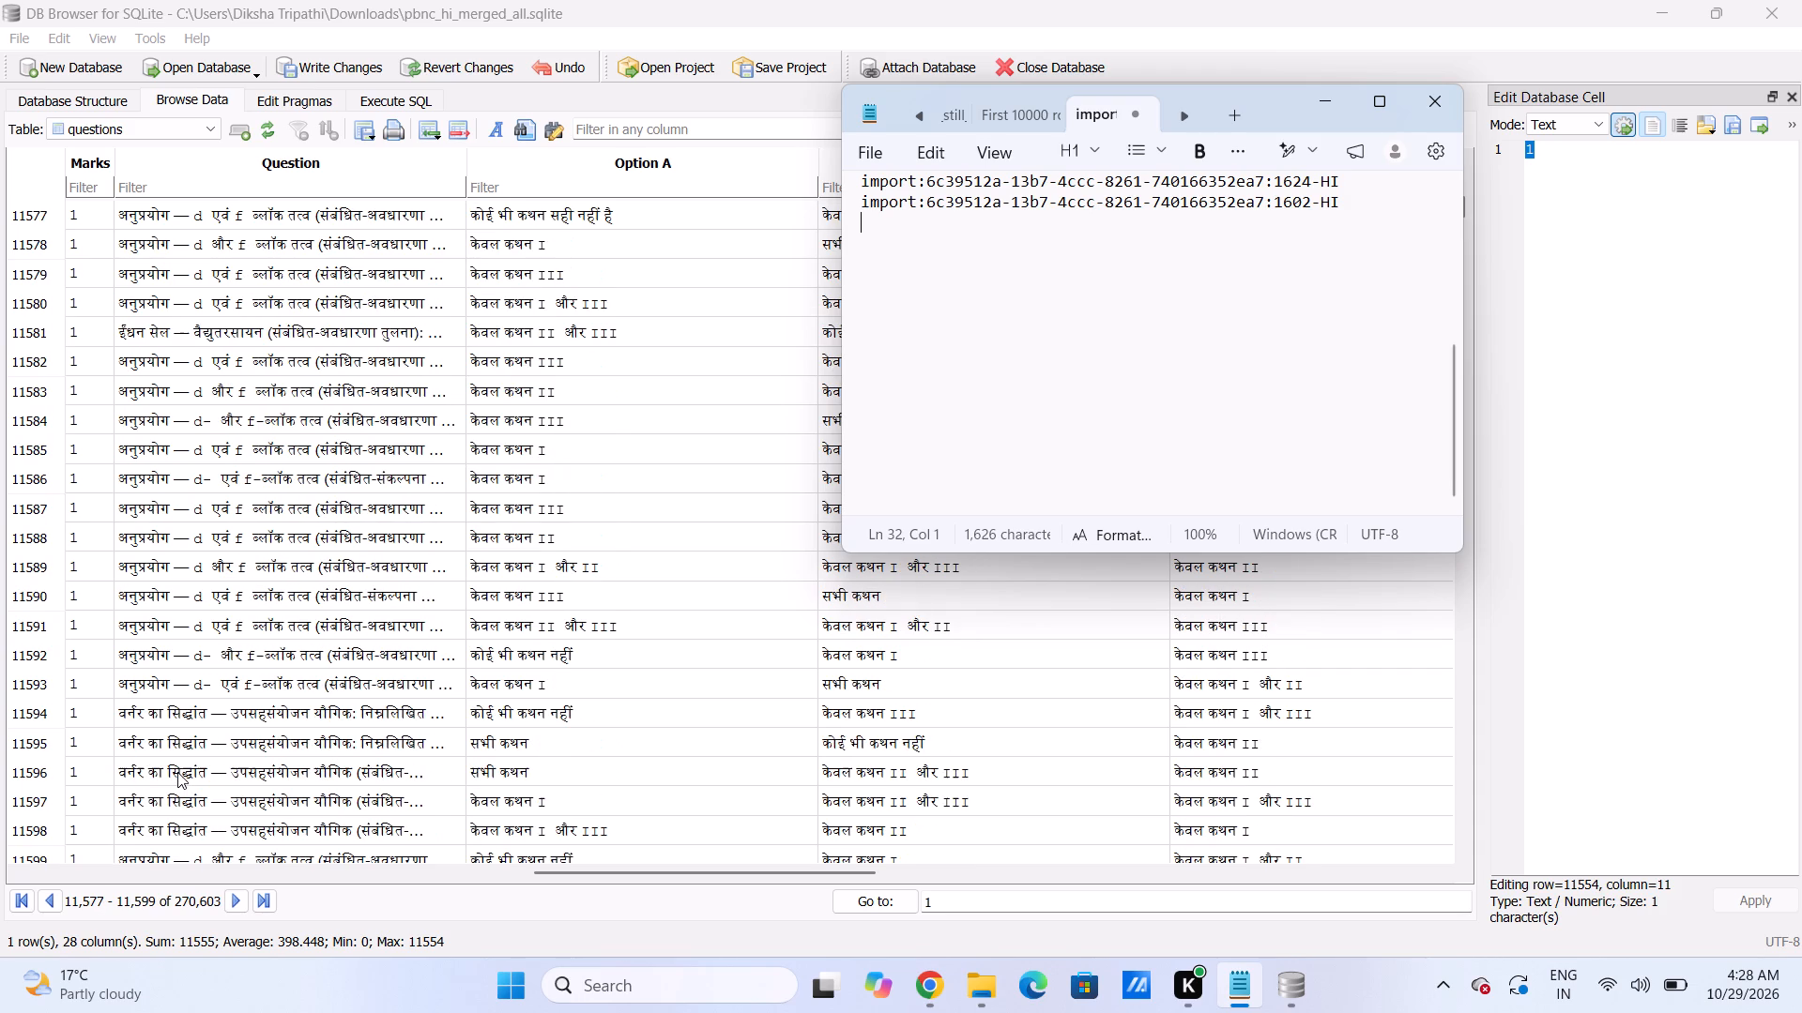
{"action": "scroll", "coordinate": [177, 772], "scroll_direction": "down", "scroll_amount": 2}
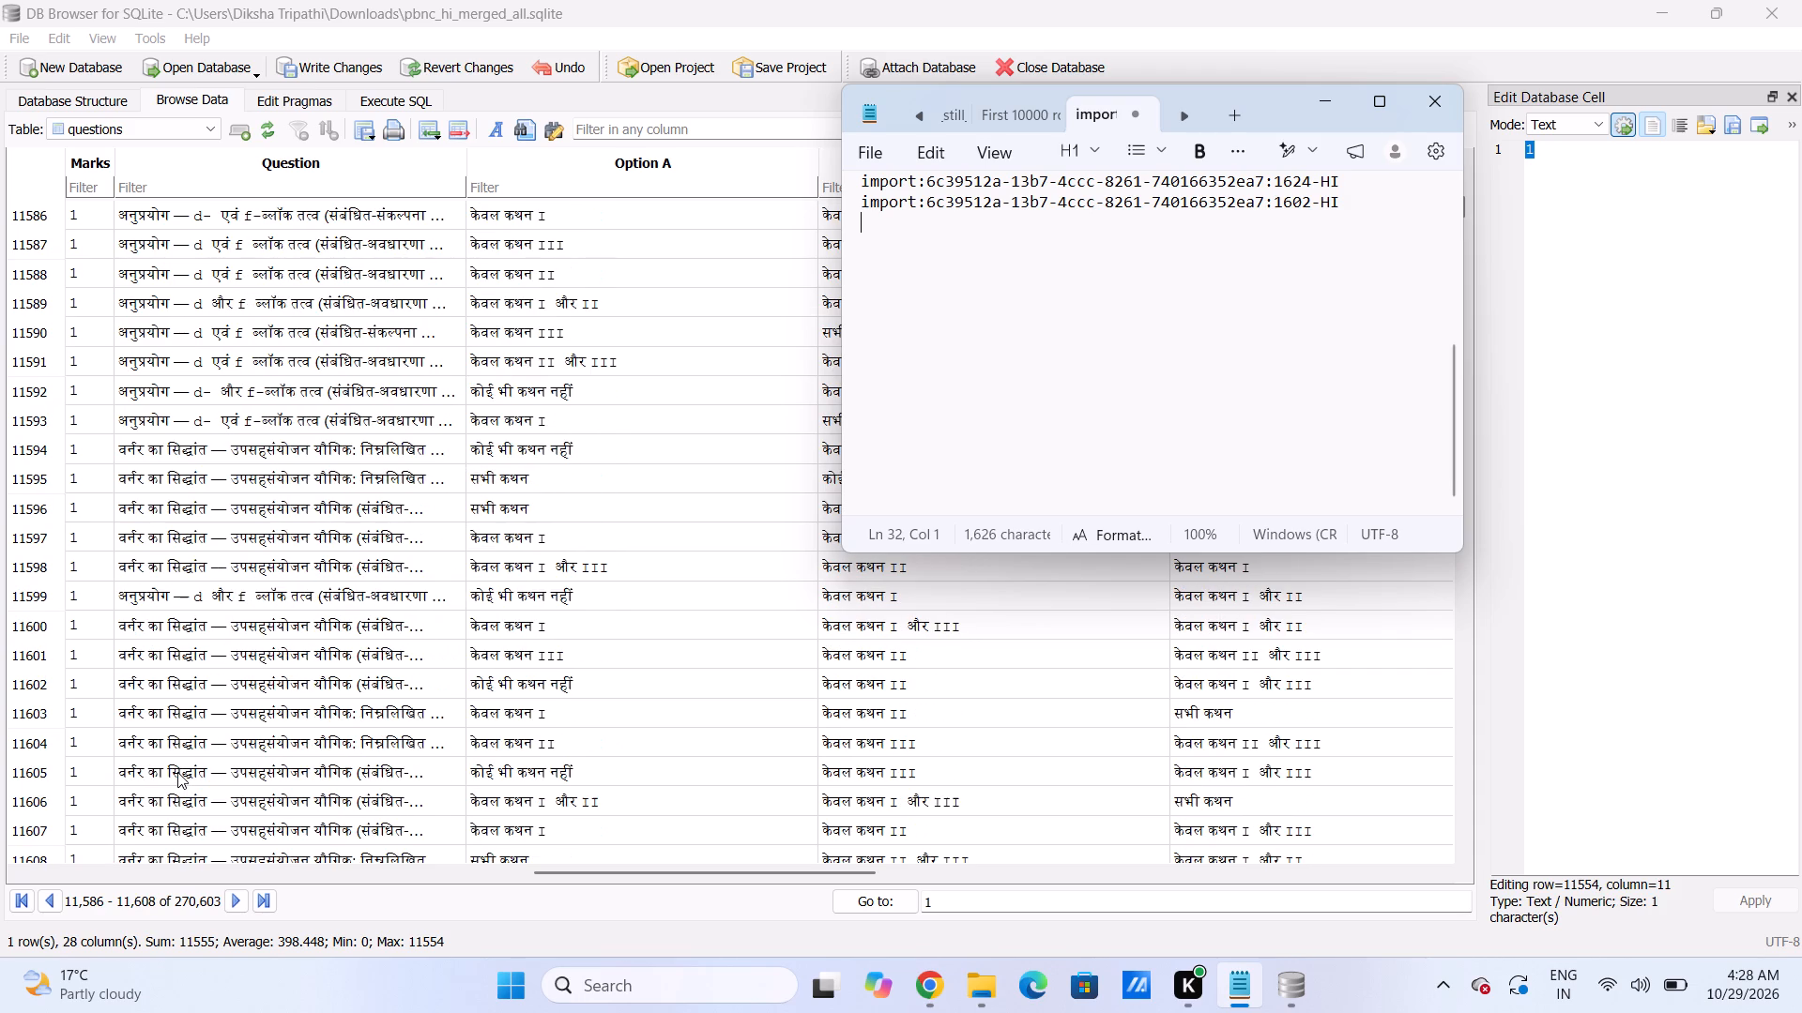
{"action": "scroll", "coordinate": [177, 772], "scroll_direction": "down", "scroll_amount": 2}
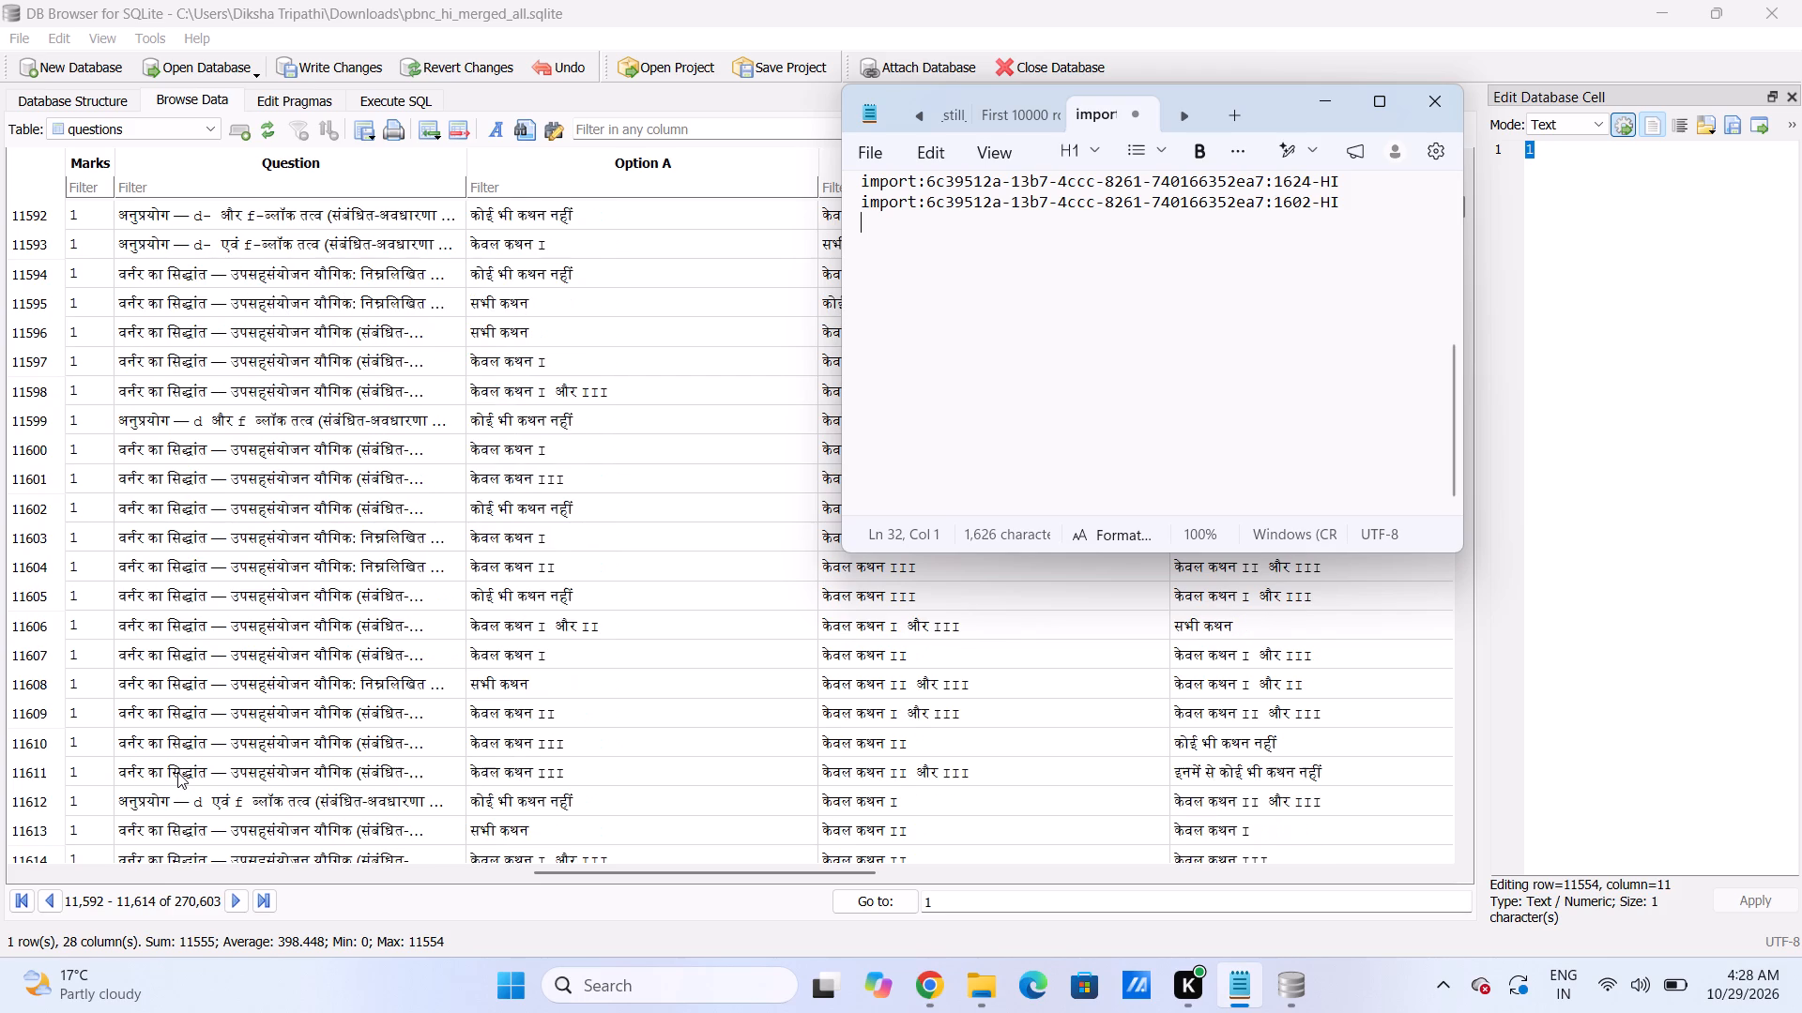
{"action": "scroll", "coordinate": [177, 772], "scroll_direction": "down", "scroll_amount": 3}
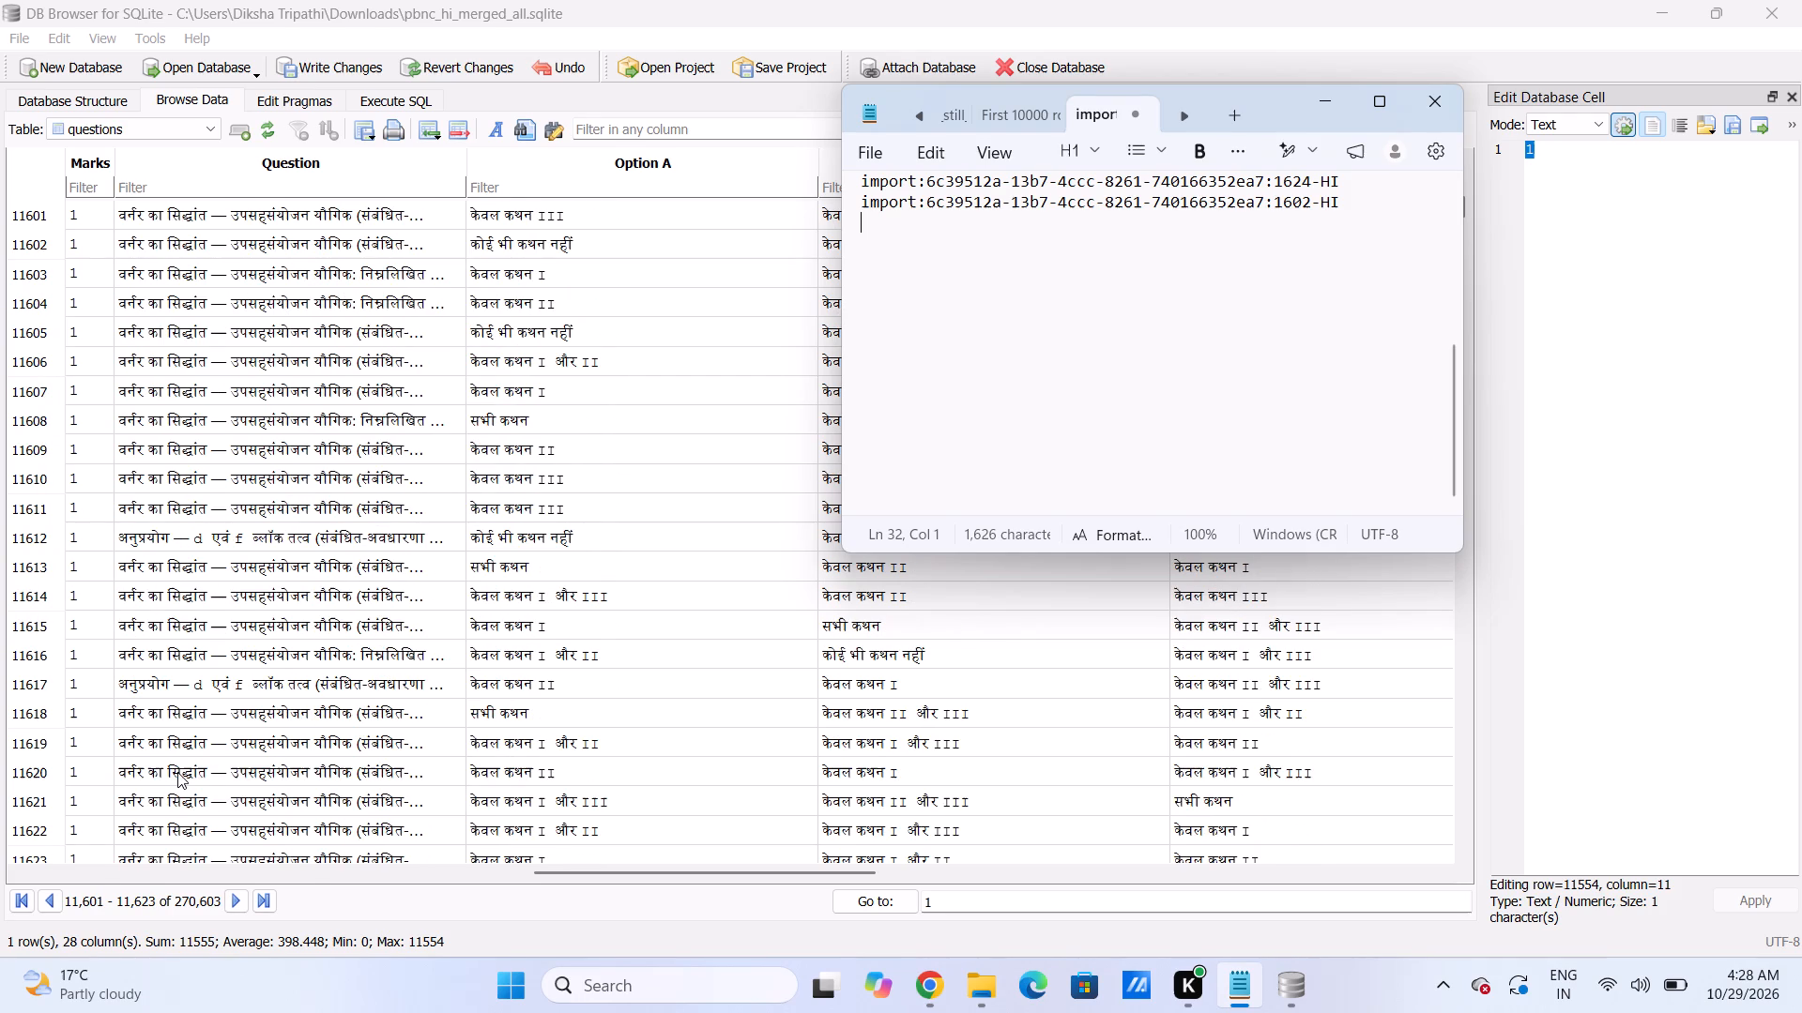
{"action": "scroll", "coordinate": [177, 772], "scroll_direction": "down", "scroll_amount": 2}
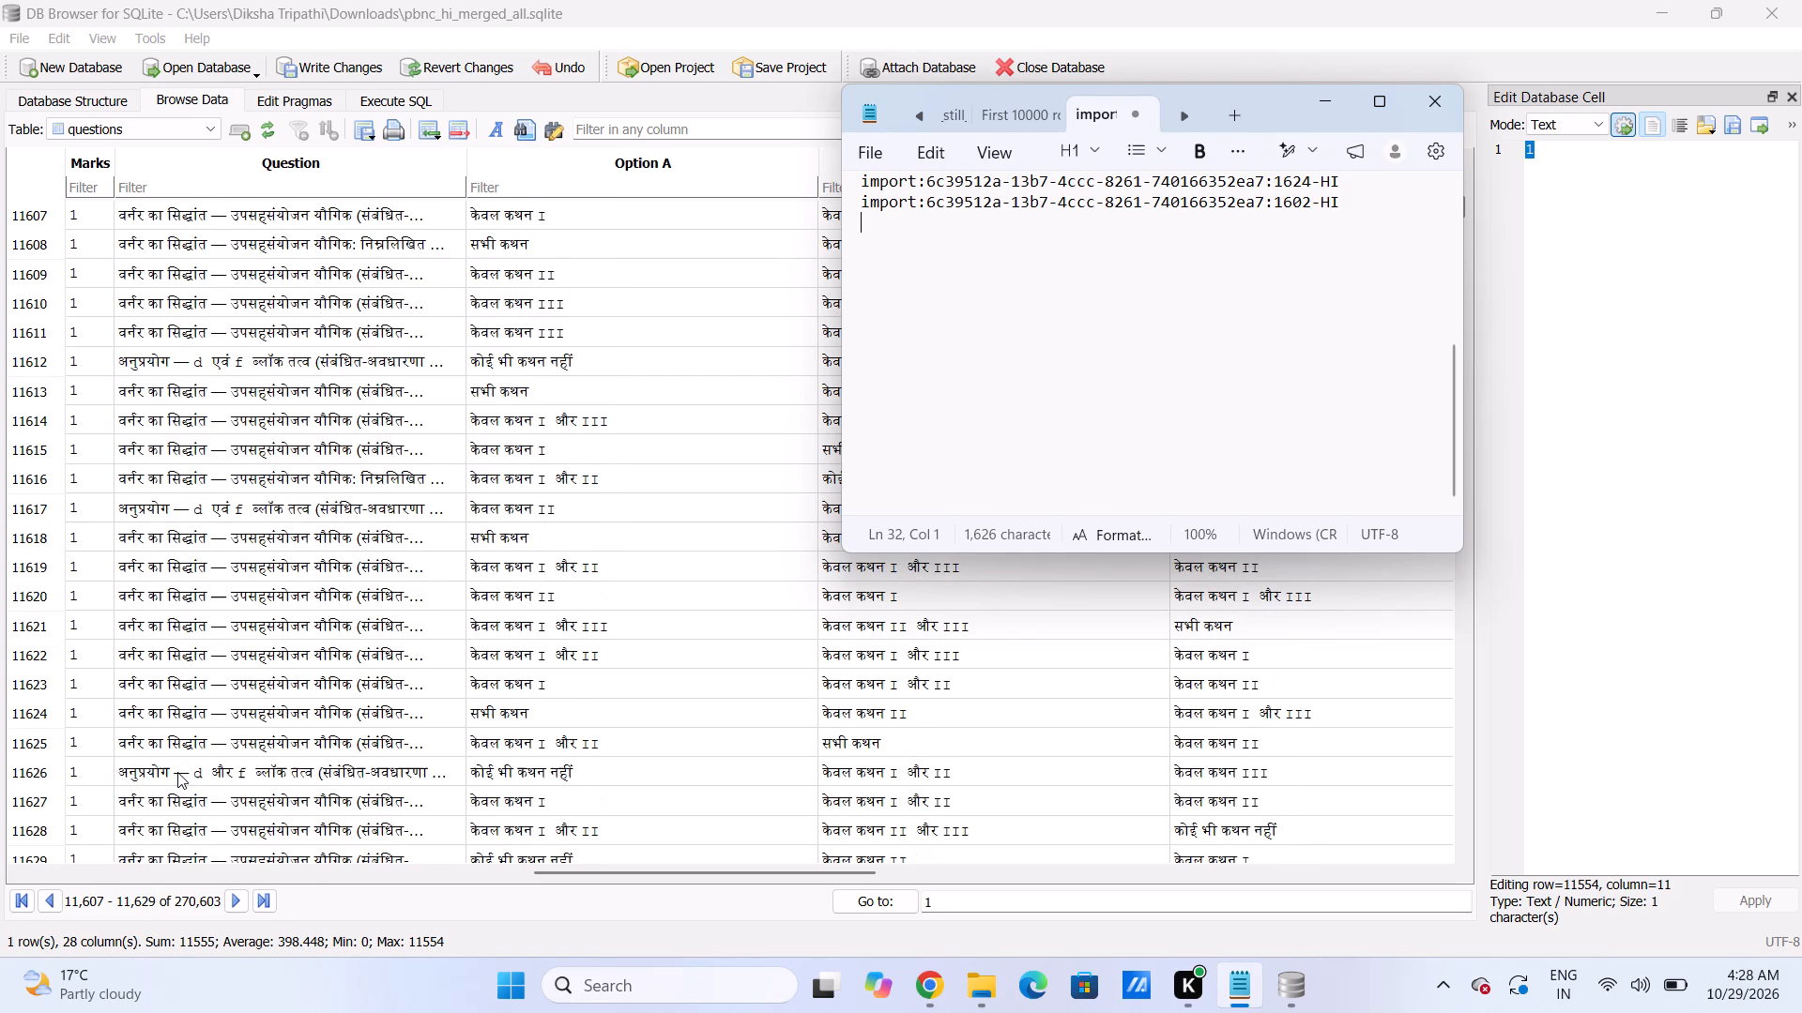
{"action": "scroll", "coordinate": [177, 772], "scroll_direction": "down", "scroll_amount": 3}
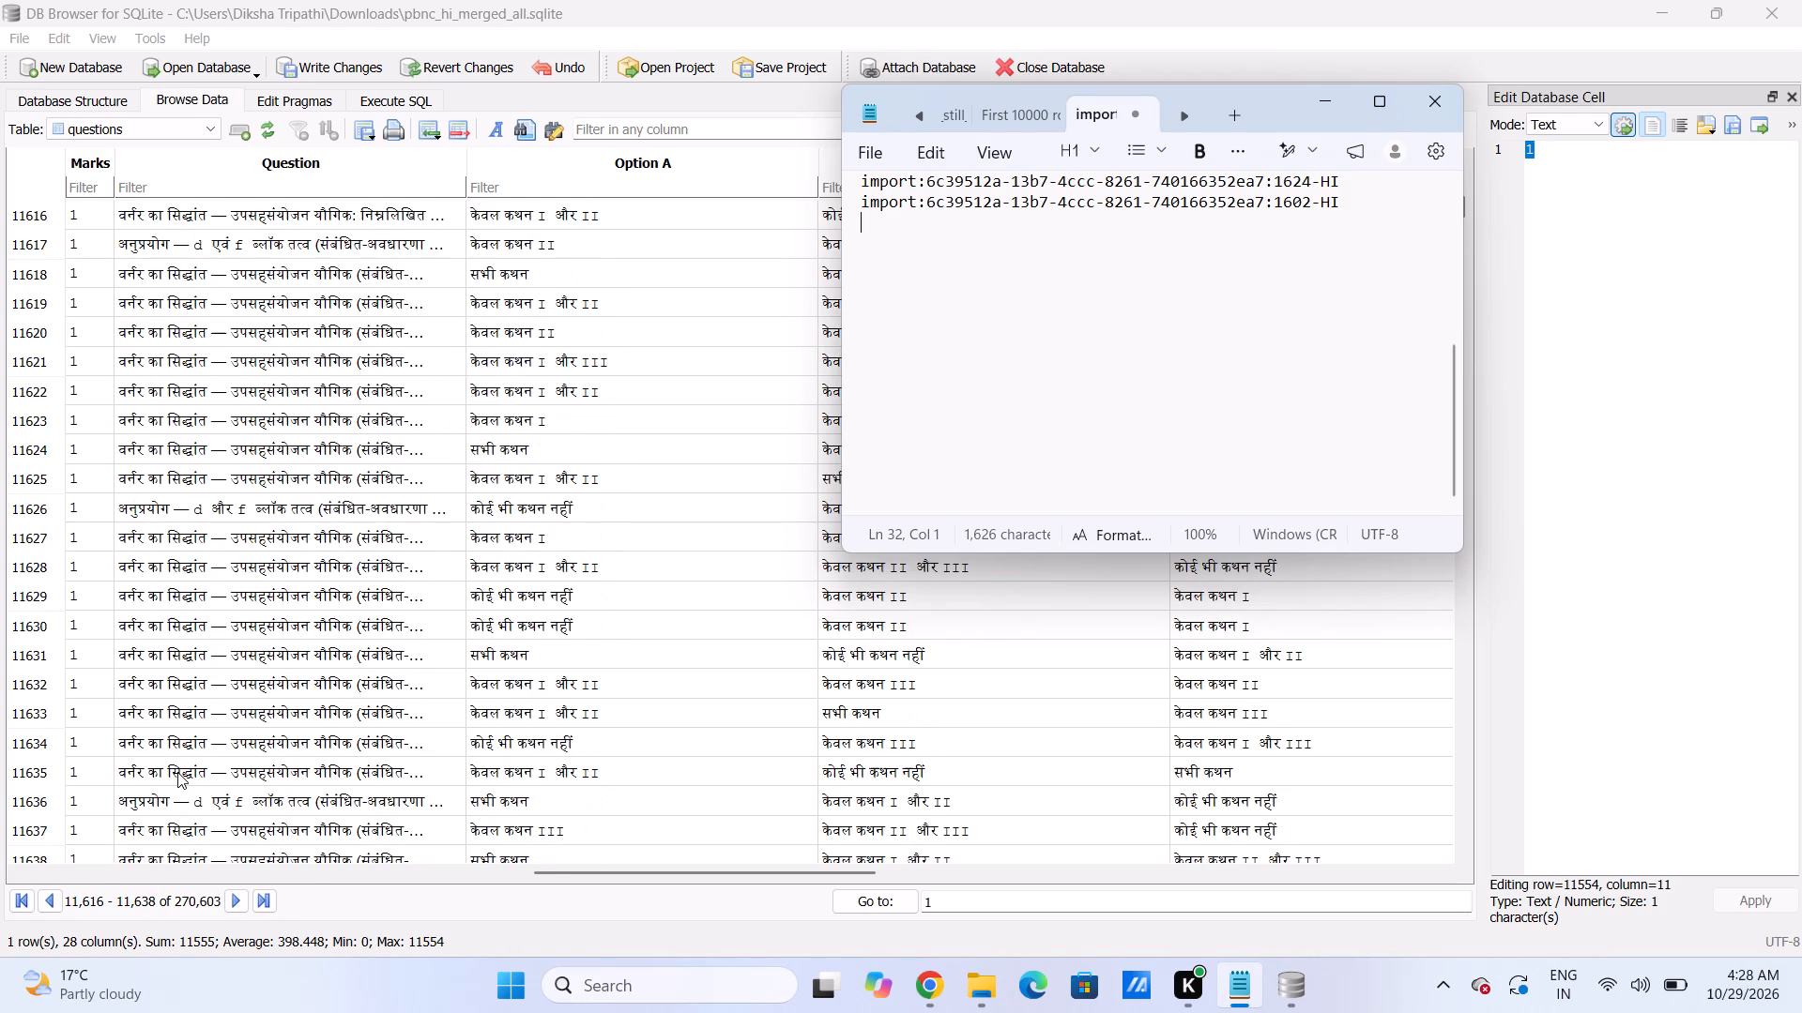
{"action": "scroll", "coordinate": [177, 772], "scroll_direction": "down", "scroll_amount": 3}
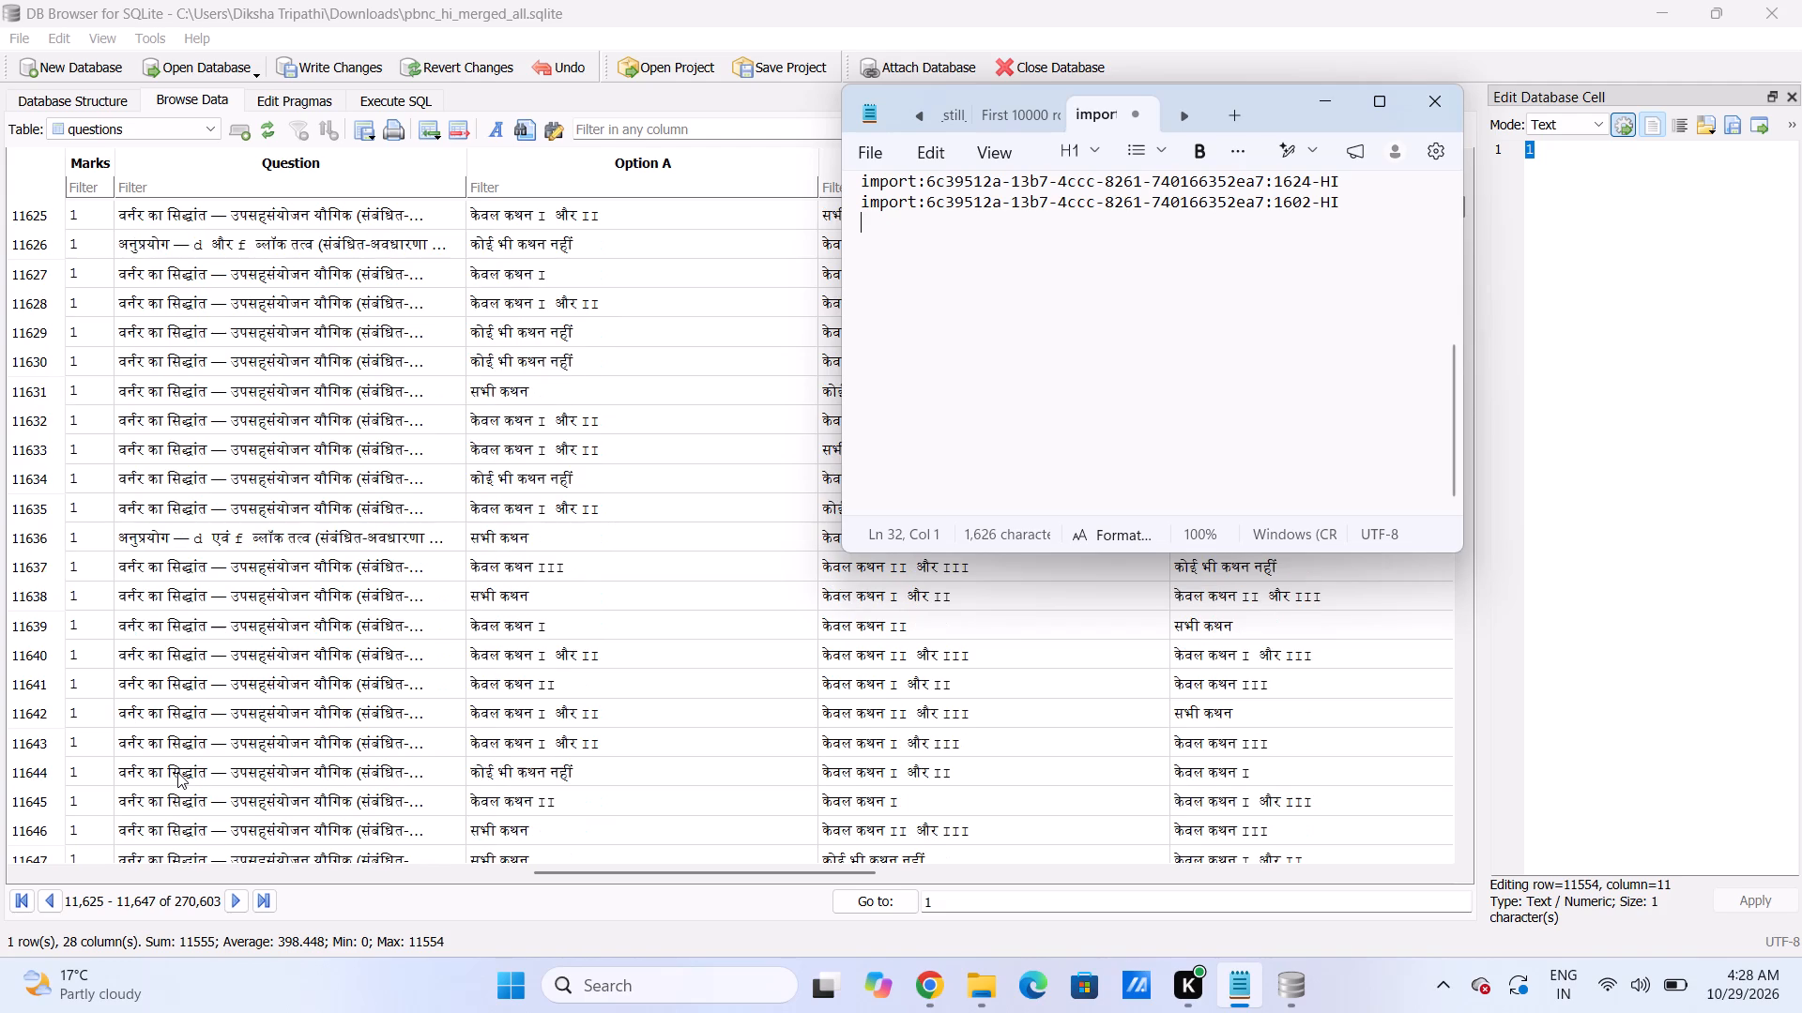
{"action": "scroll", "coordinate": [177, 772], "scroll_direction": "down", "scroll_amount": 3}
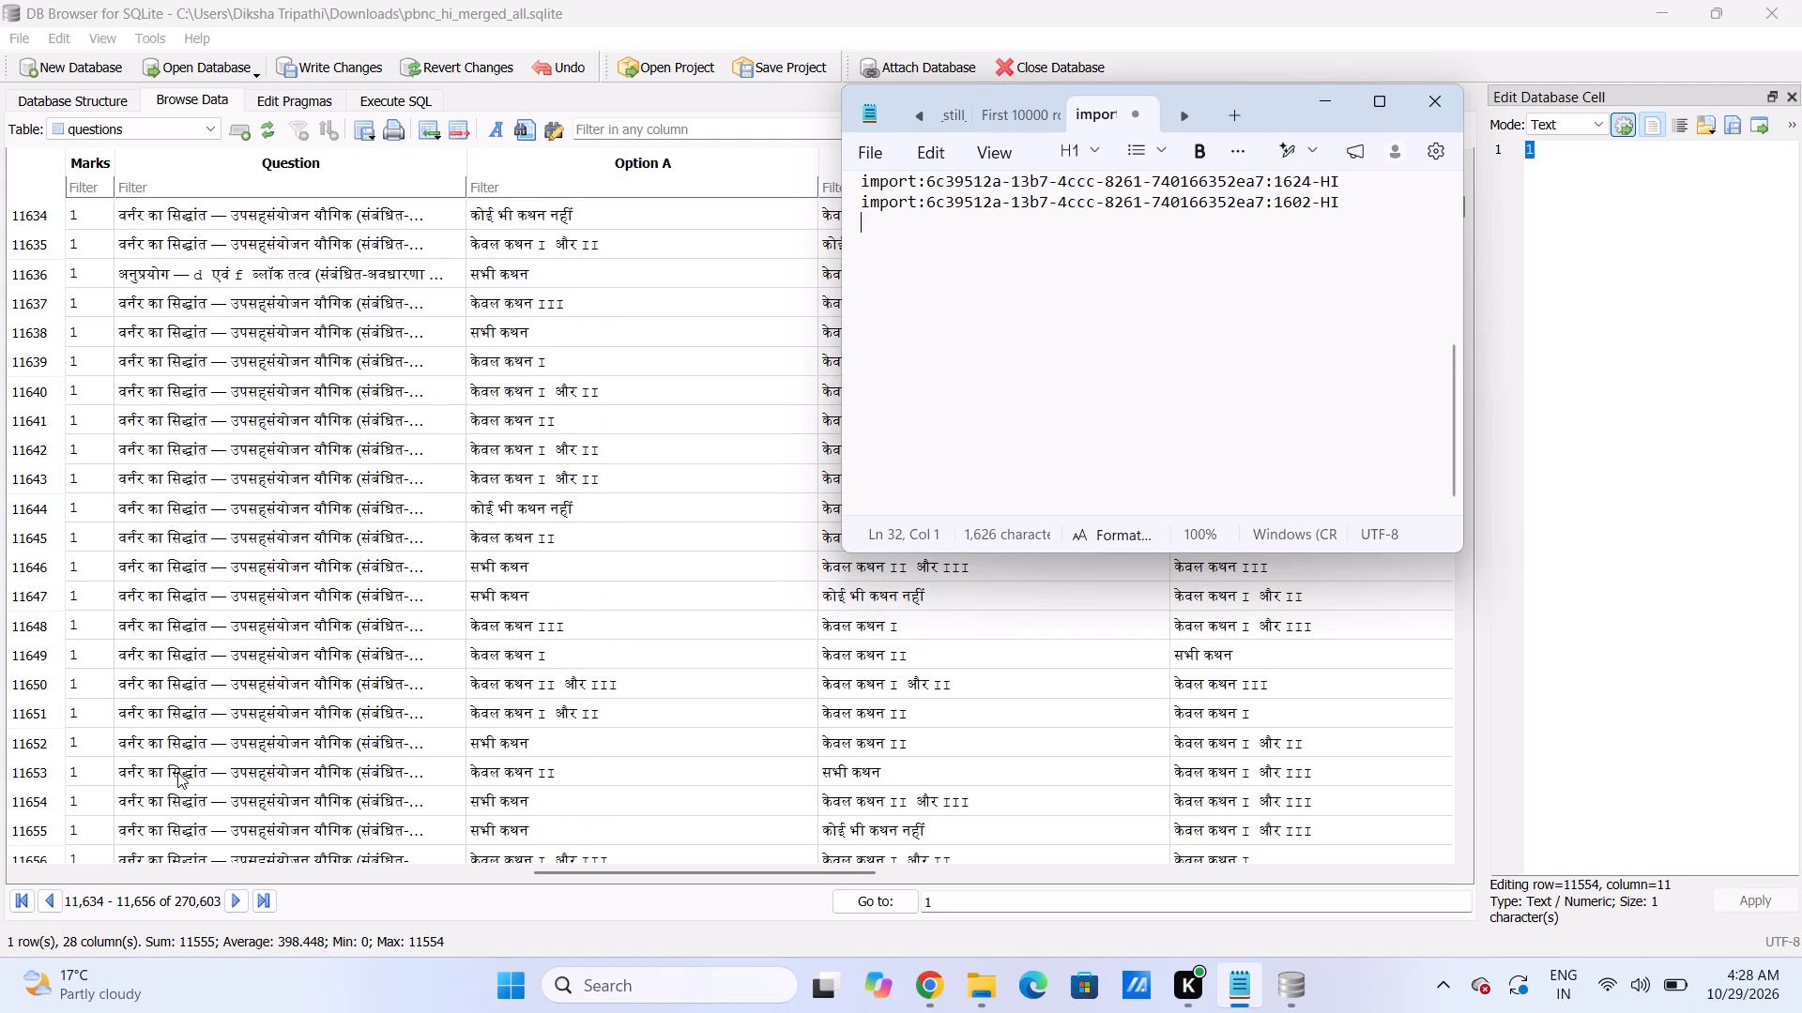
{"action": "scroll", "coordinate": [177, 772], "scroll_direction": "down", "scroll_amount": 4}
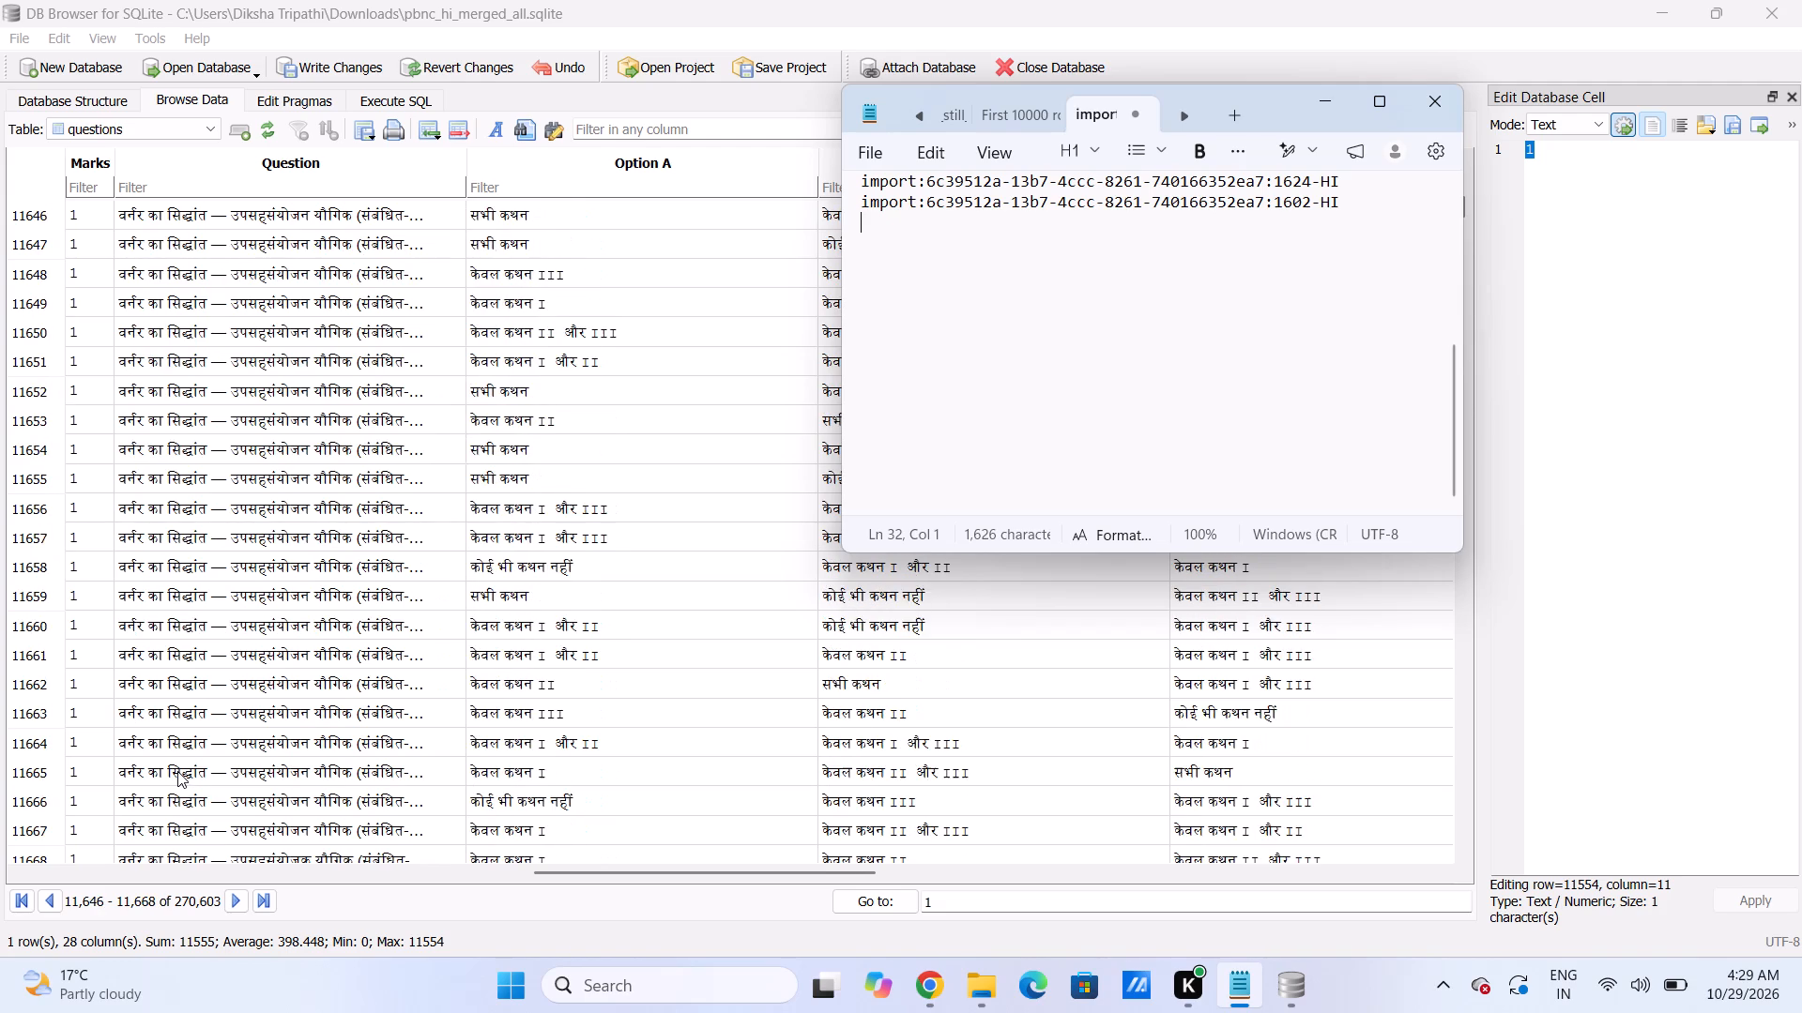
{"action": "scroll", "coordinate": [177, 771], "scroll_direction": "down", "scroll_amount": 4}
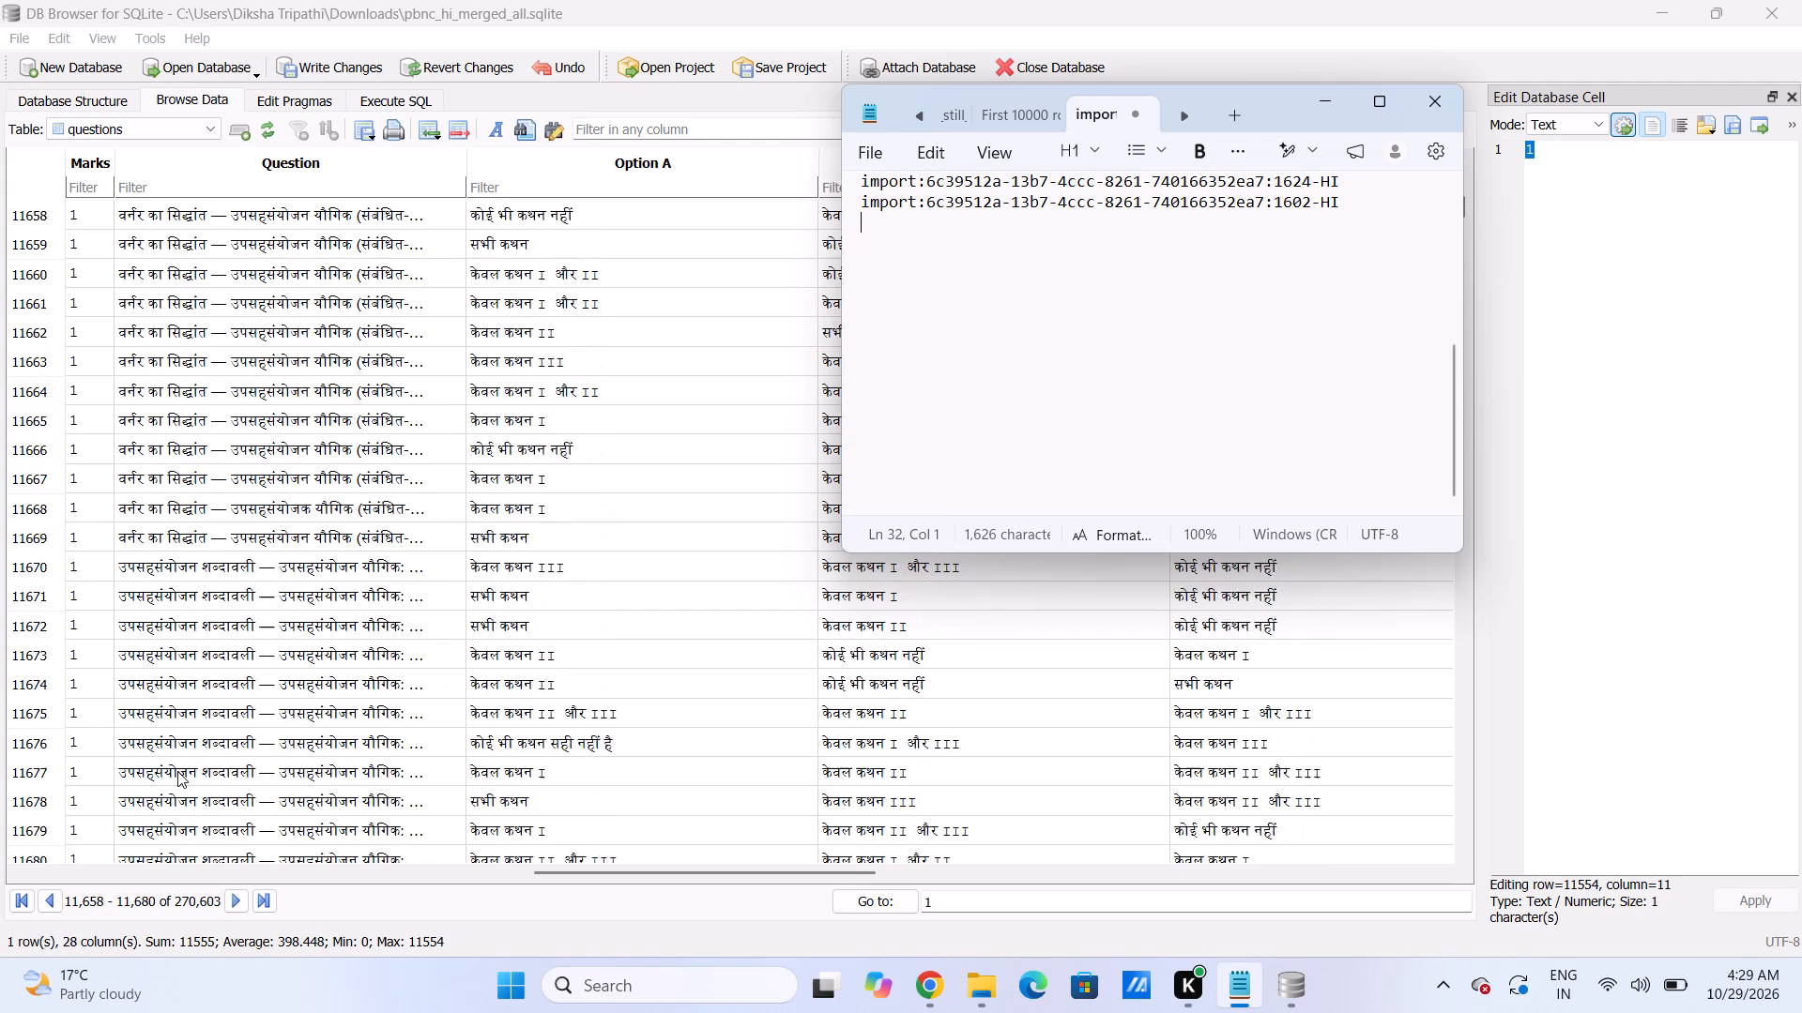
{"action": "scroll", "coordinate": [177, 771], "scroll_direction": "down", "scroll_amount": 4}
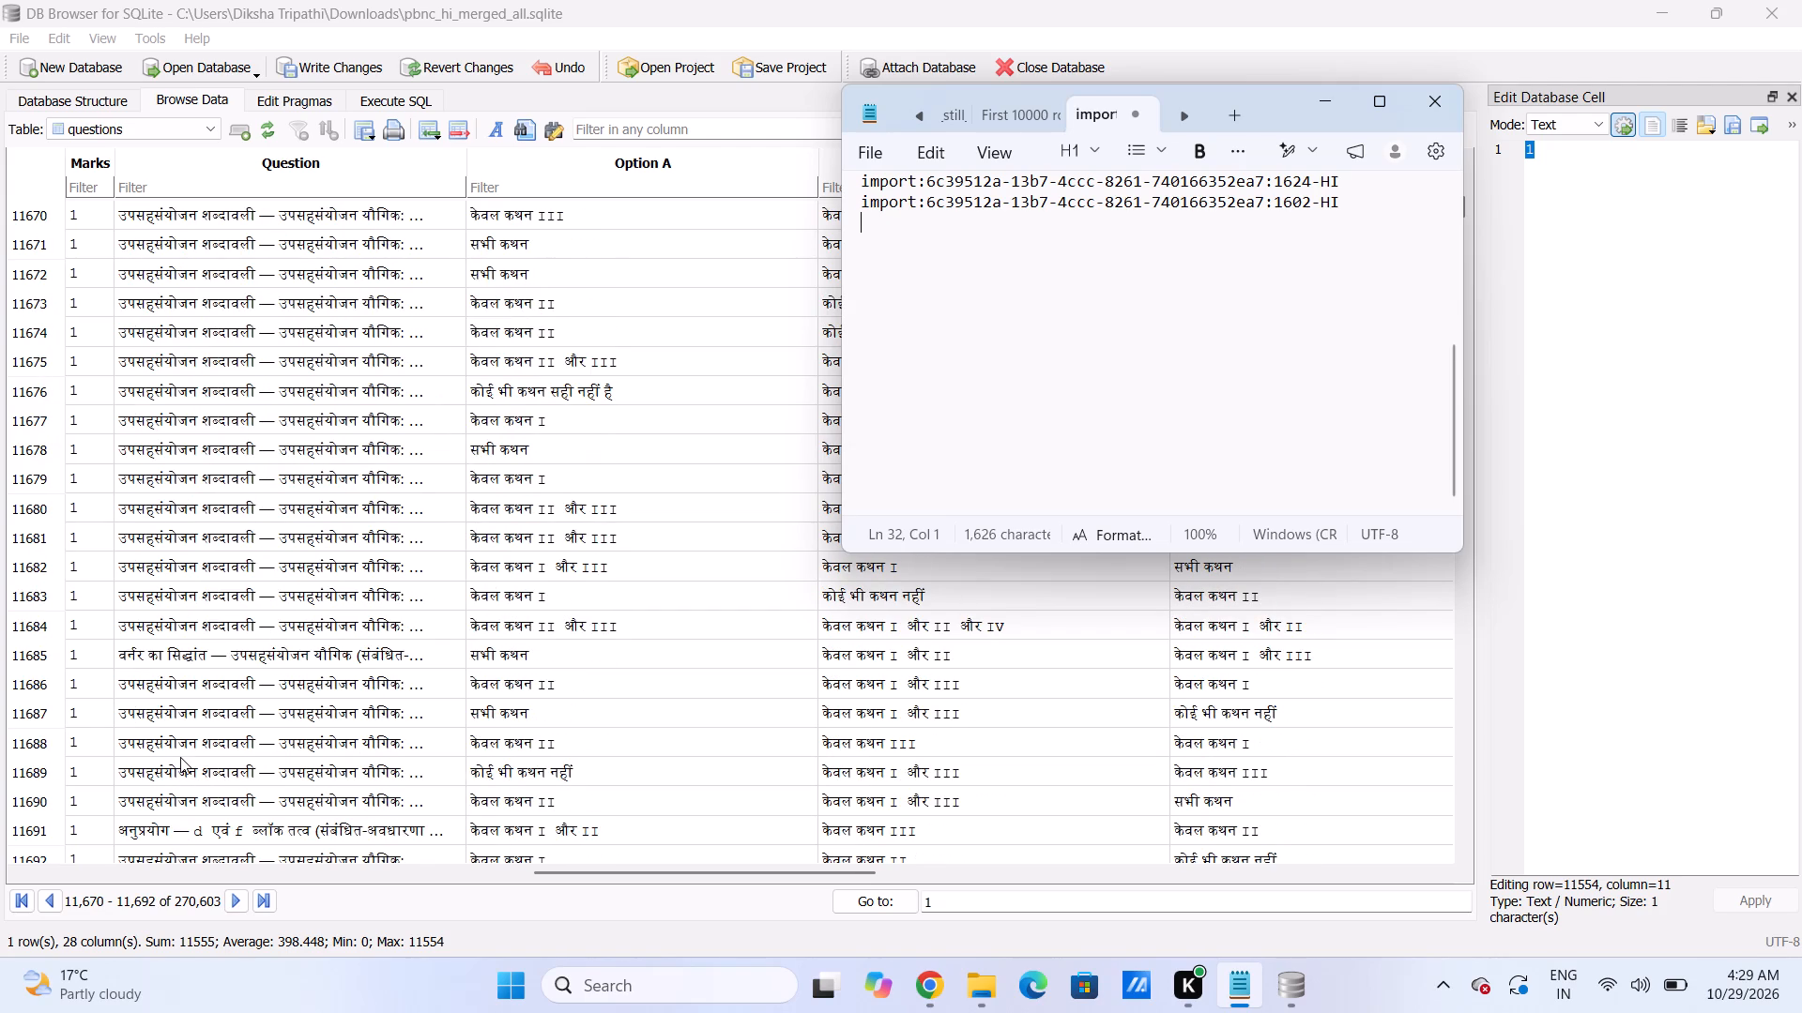
{"action": "scroll", "coordinate": [180, 757], "scroll_direction": "down", "scroll_amount": 3}
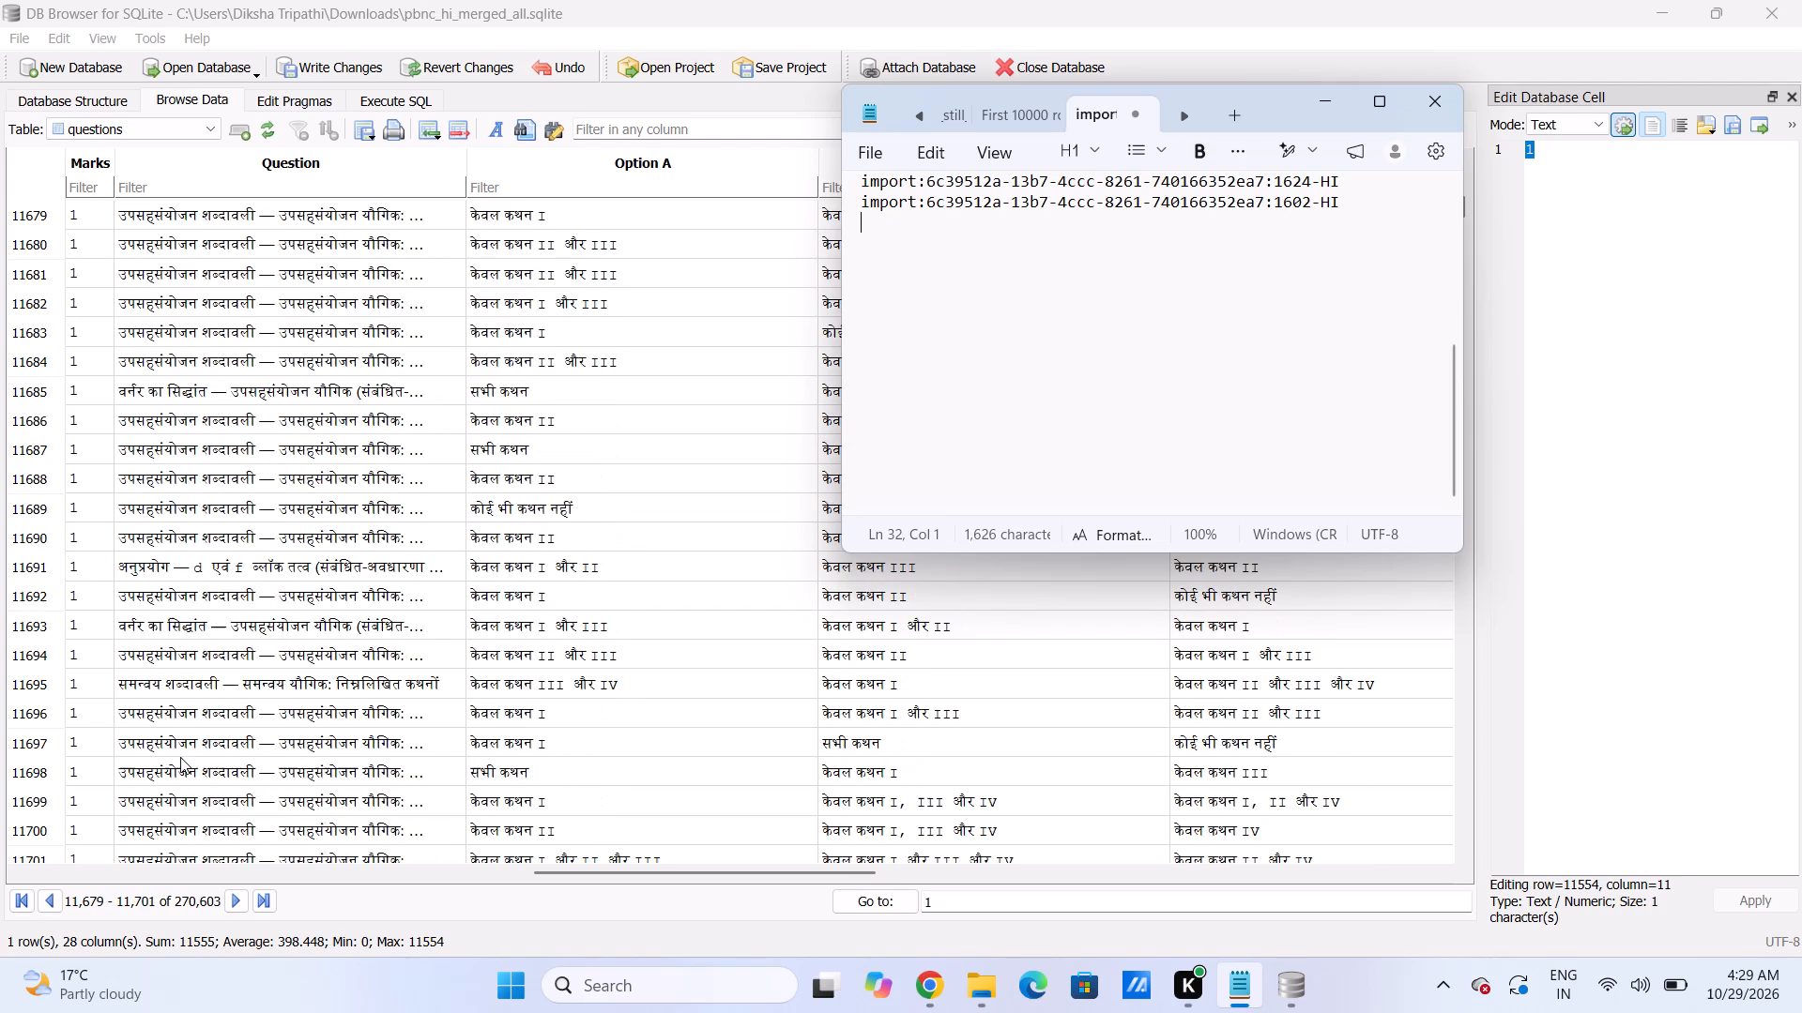
{"action": "scroll", "coordinate": [180, 757], "scroll_direction": "down", "scroll_amount": 2}
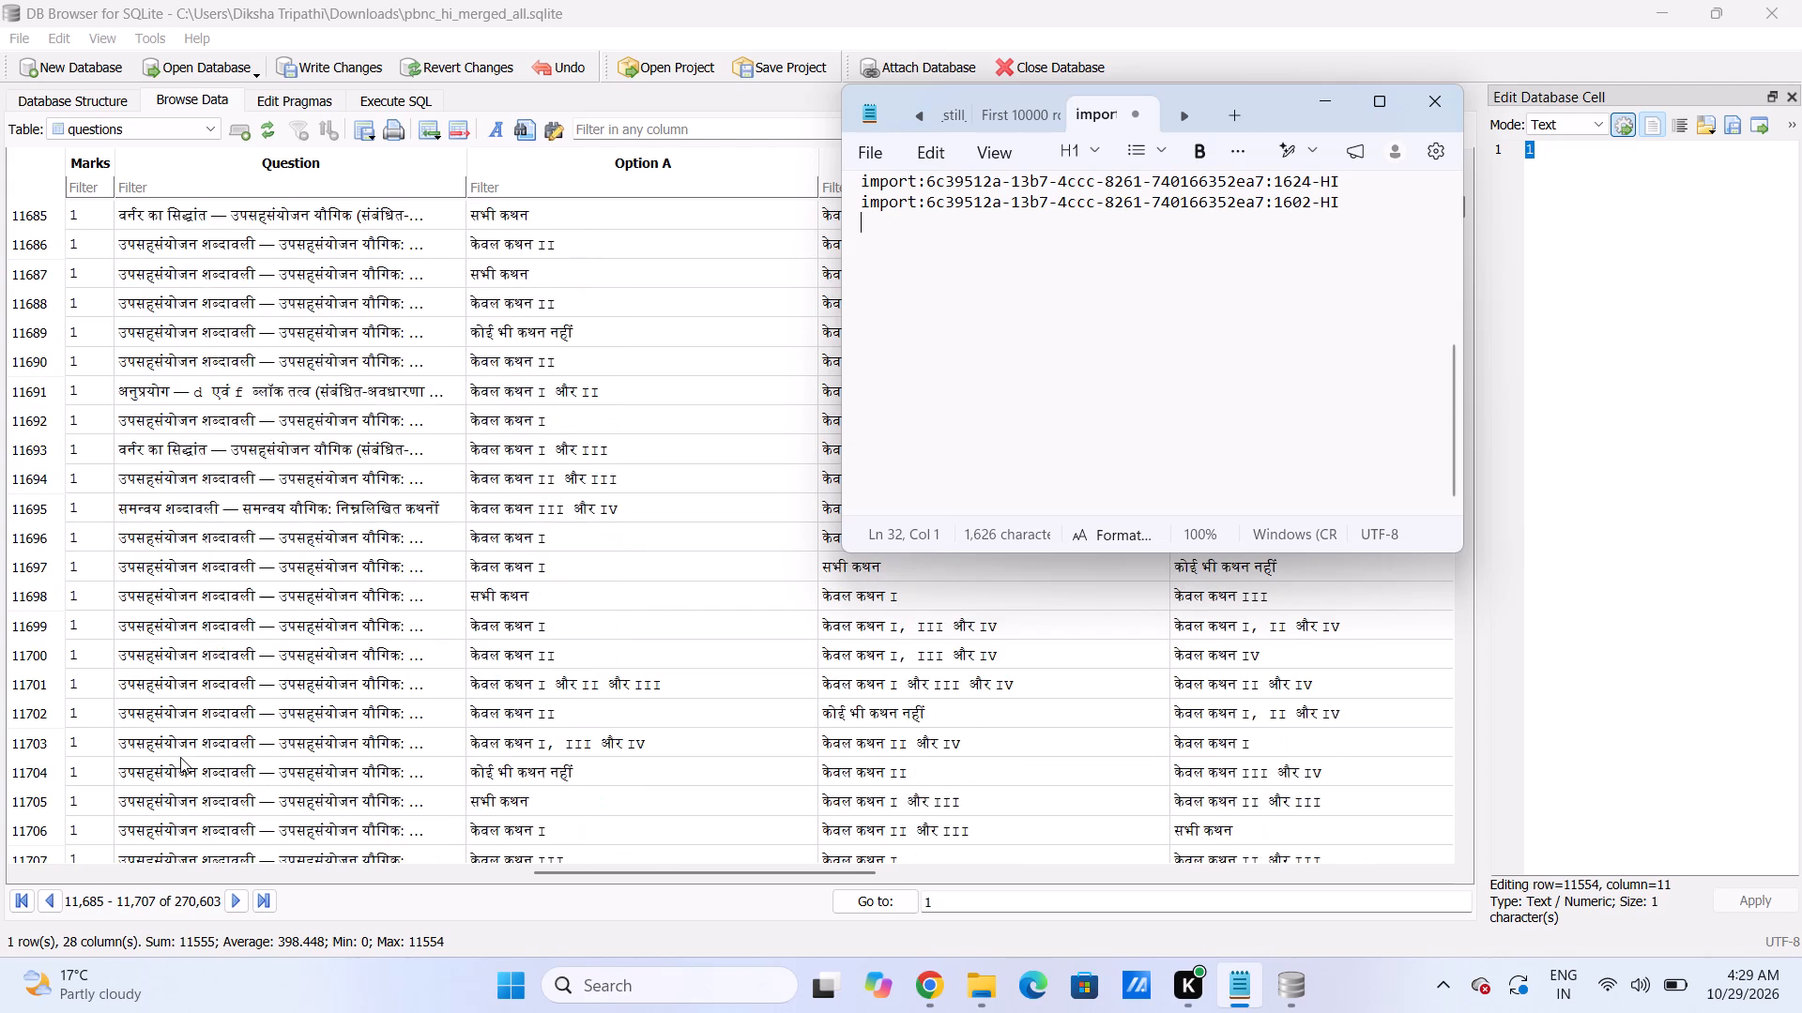
{"action": "scroll", "coordinate": [180, 757], "scroll_direction": "down", "scroll_amount": 4}
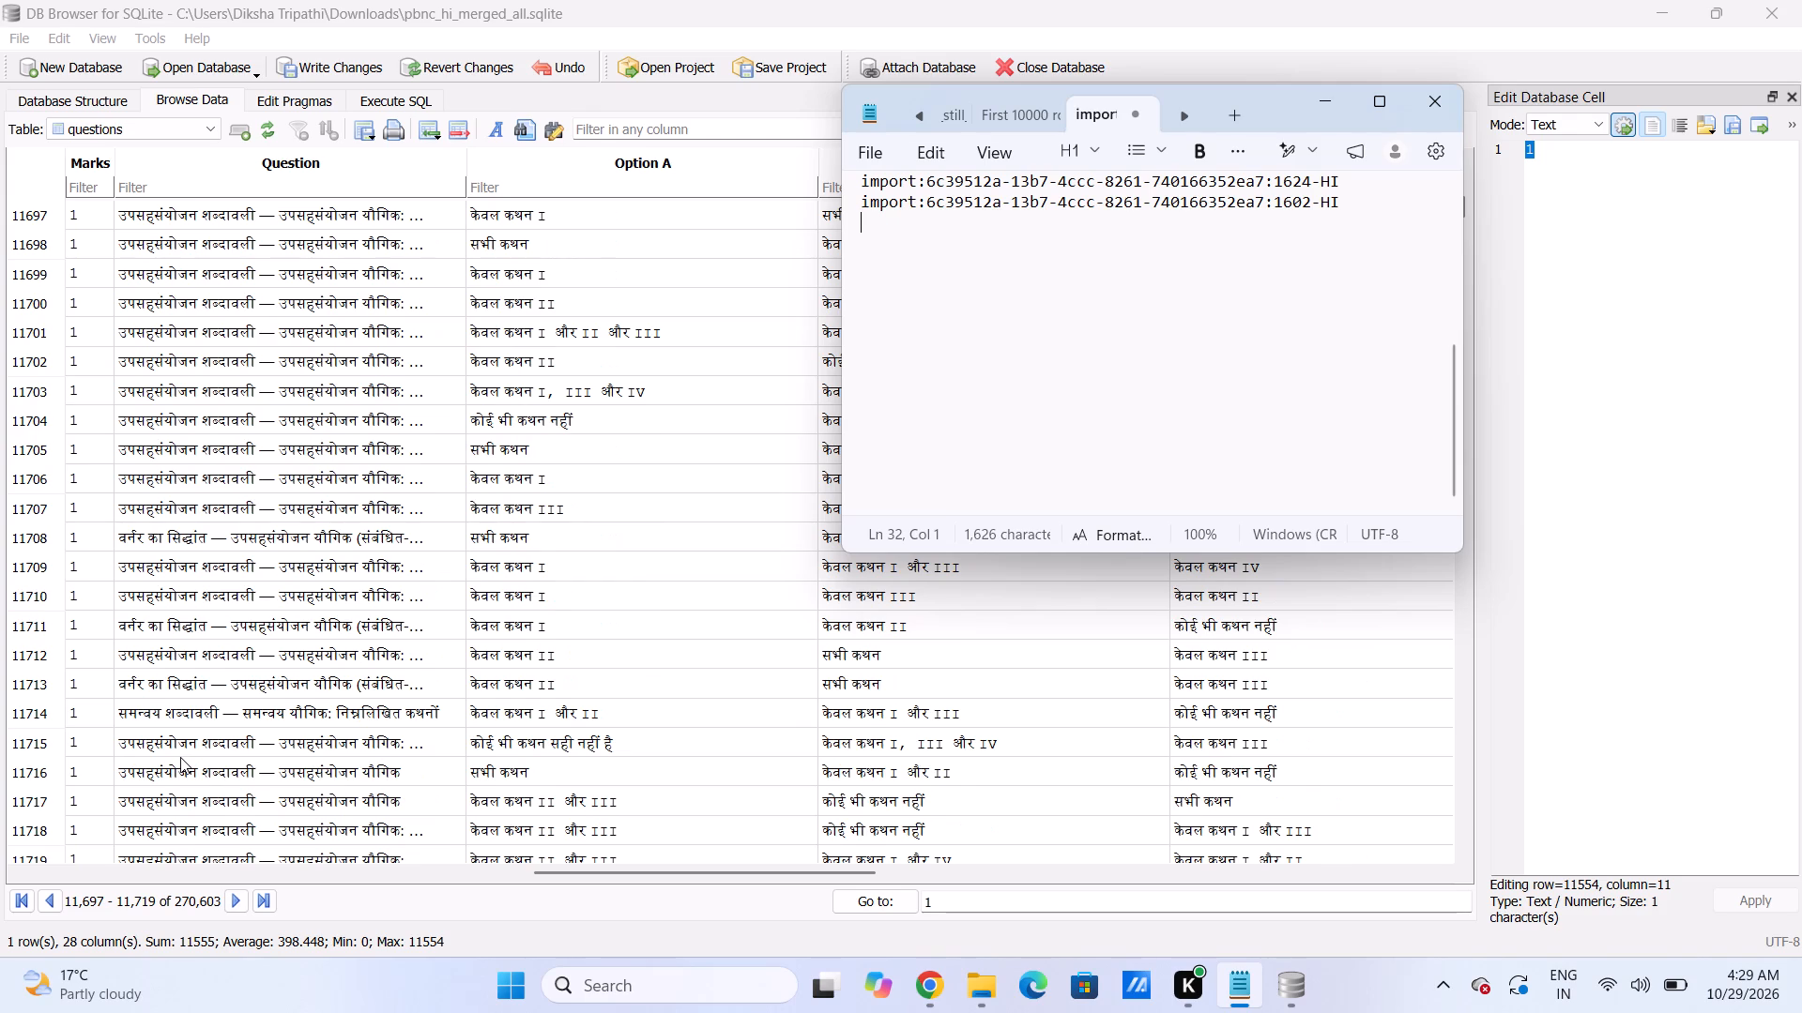
{"action": "scroll", "coordinate": [180, 757], "scroll_direction": "down", "scroll_amount": 2}
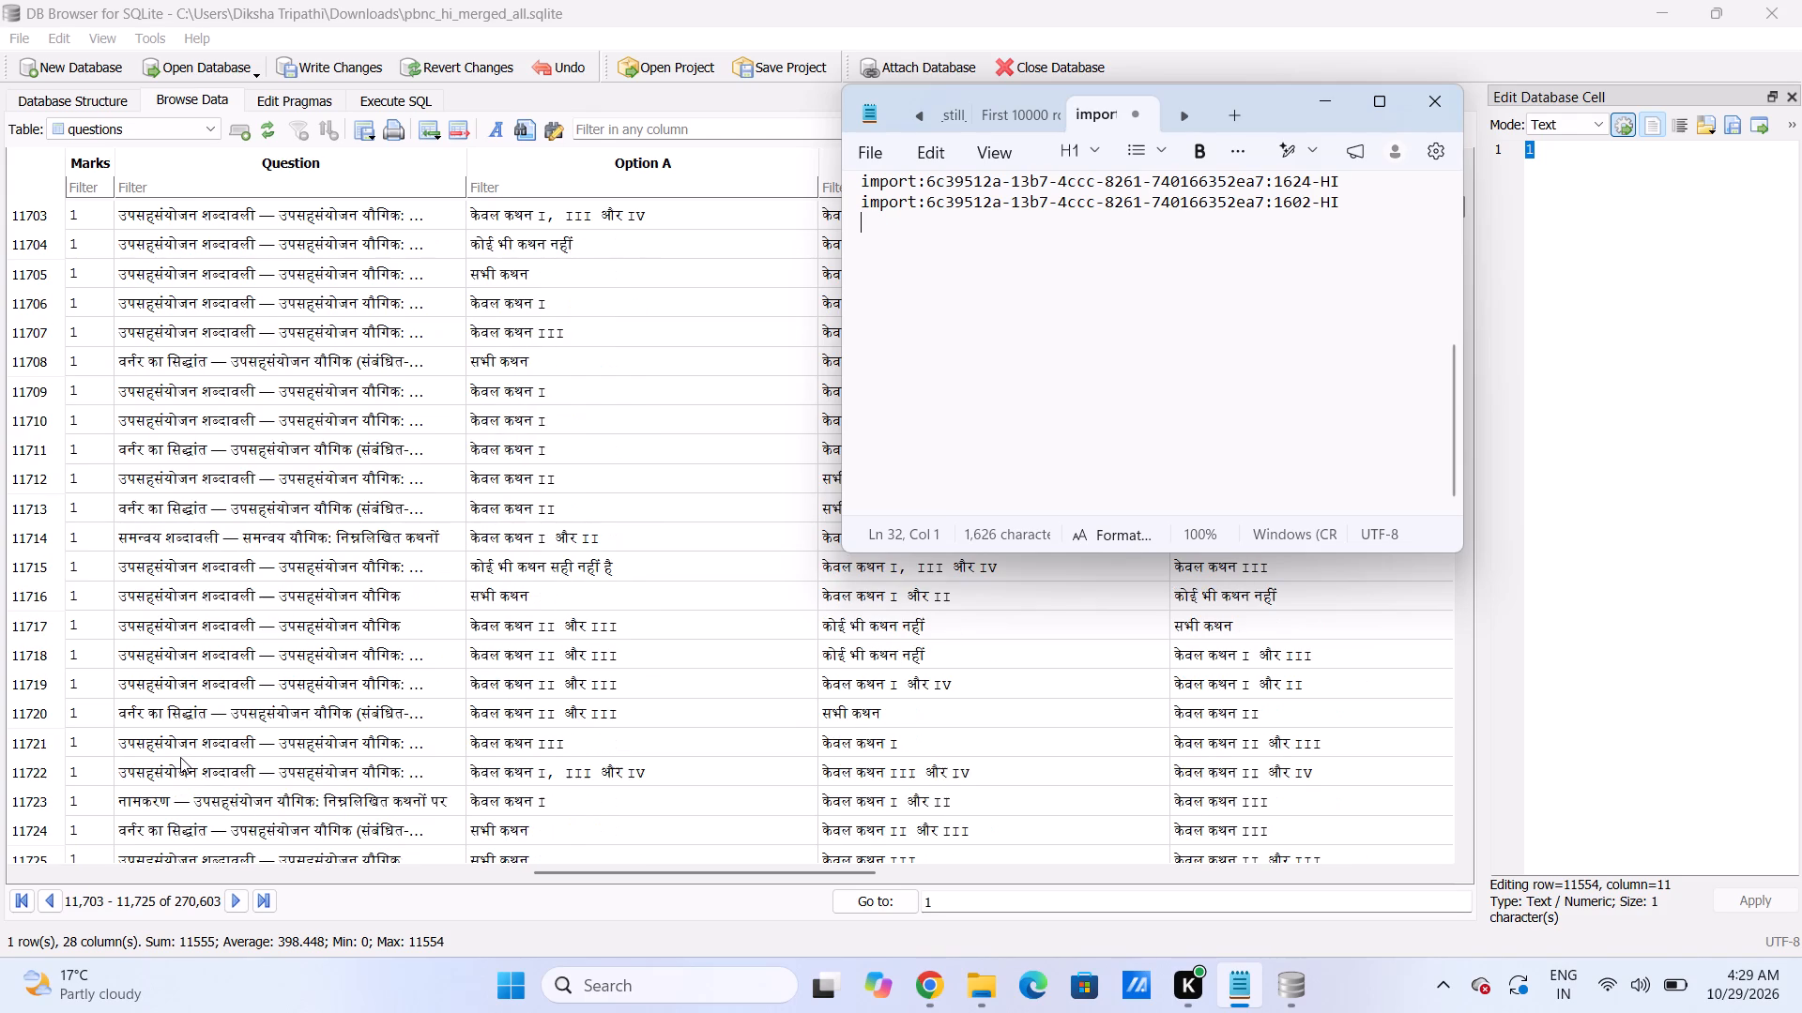
{"action": "scroll", "coordinate": [180, 757], "scroll_direction": "down", "scroll_amount": 2}
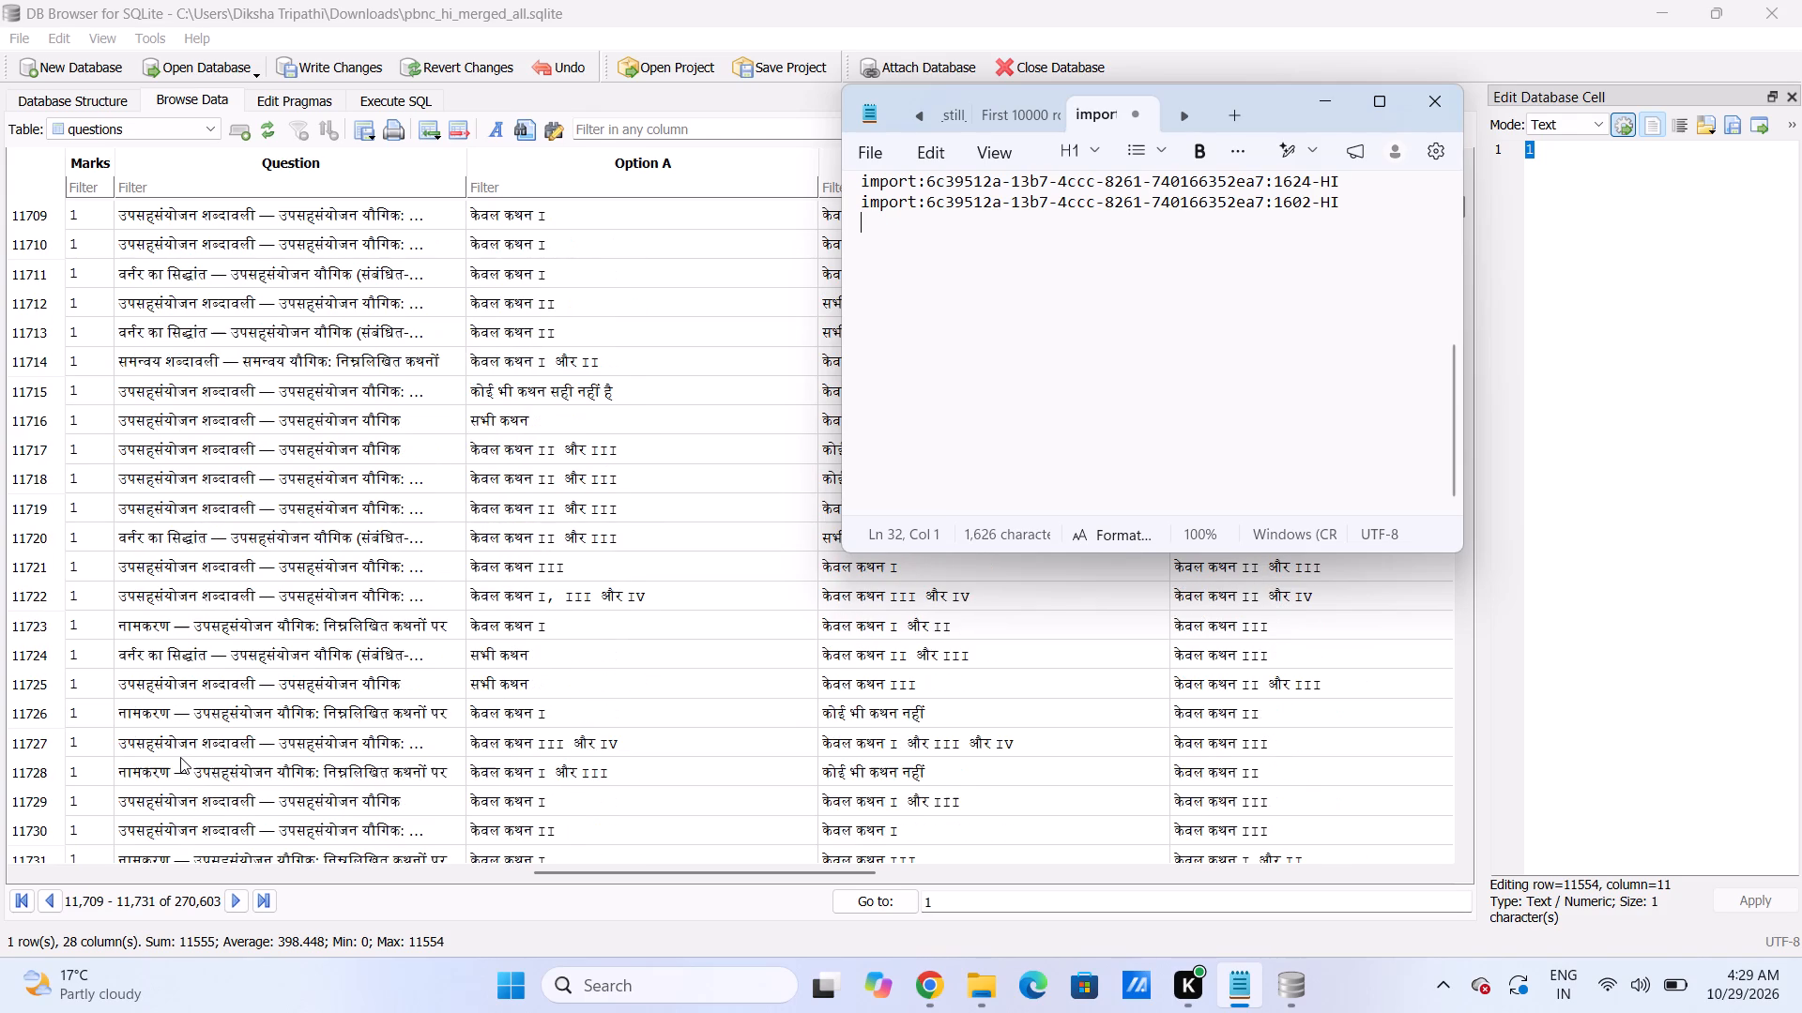
{"action": "scroll", "coordinate": [180, 757], "scroll_direction": "down", "scroll_amount": 1}
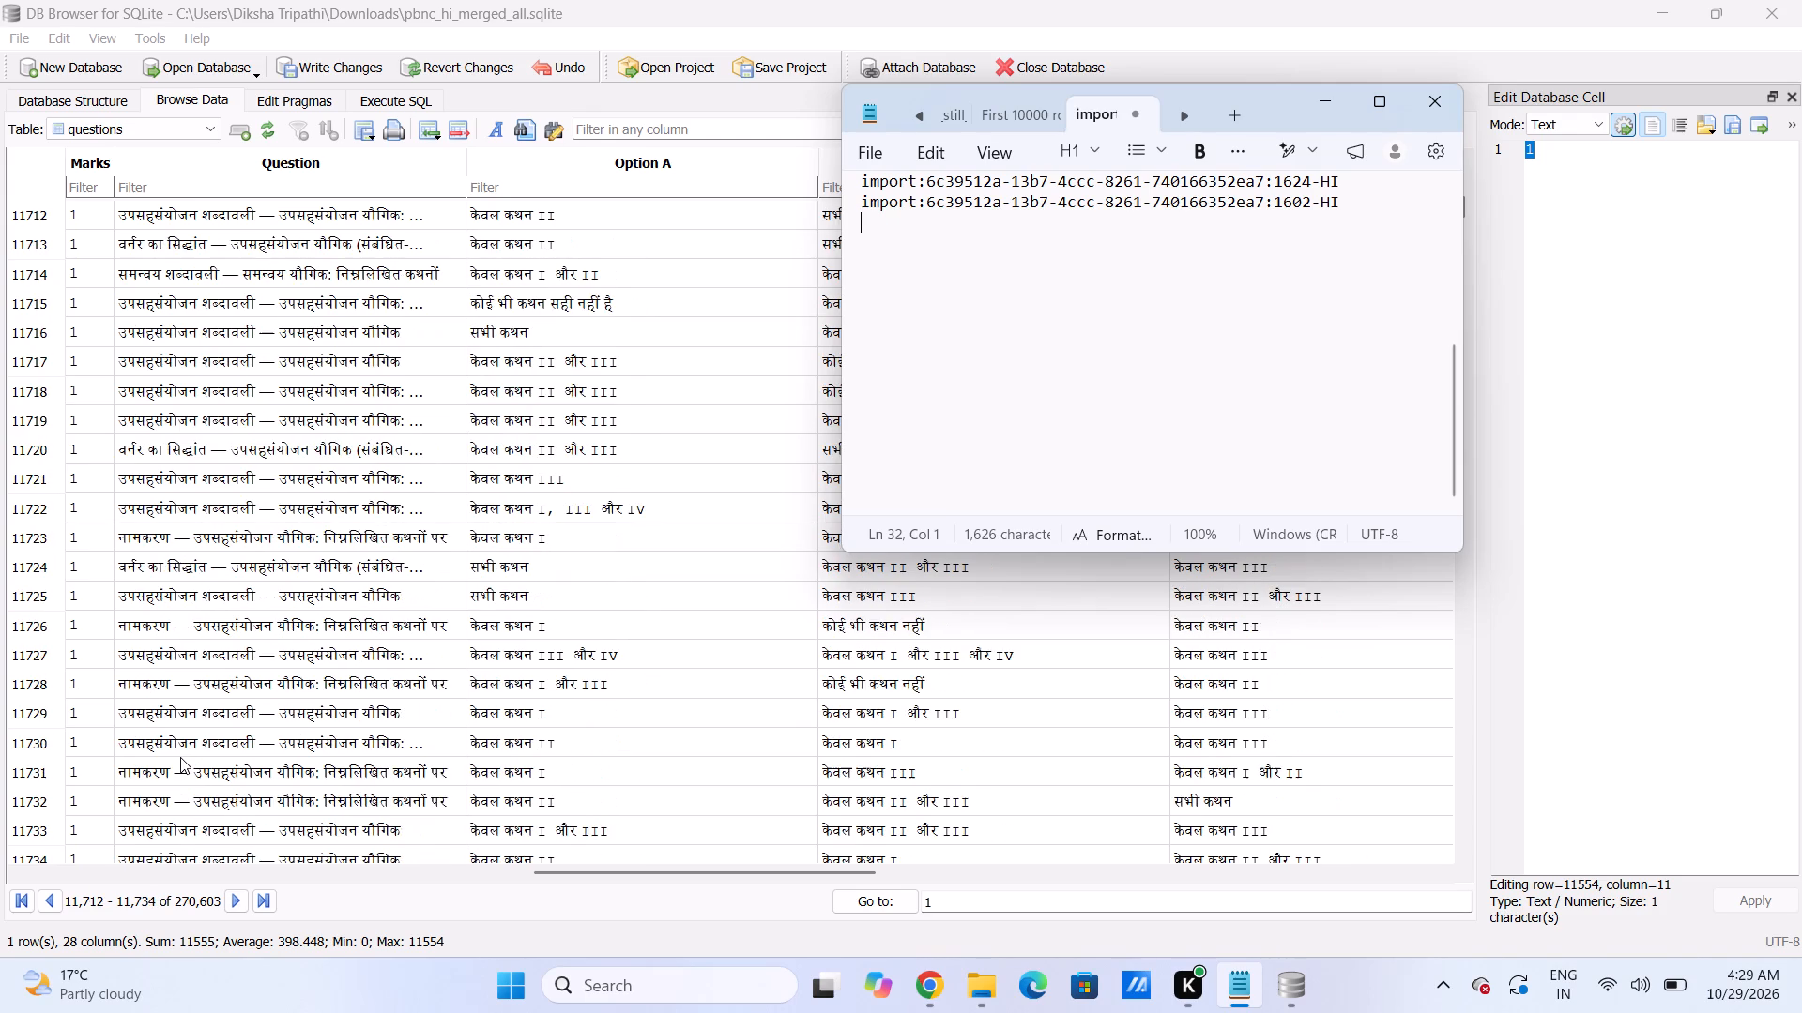
{"action": "scroll", "coordinate": [180, 757], "scroll_direction": "down", "scroll_amount": 4}
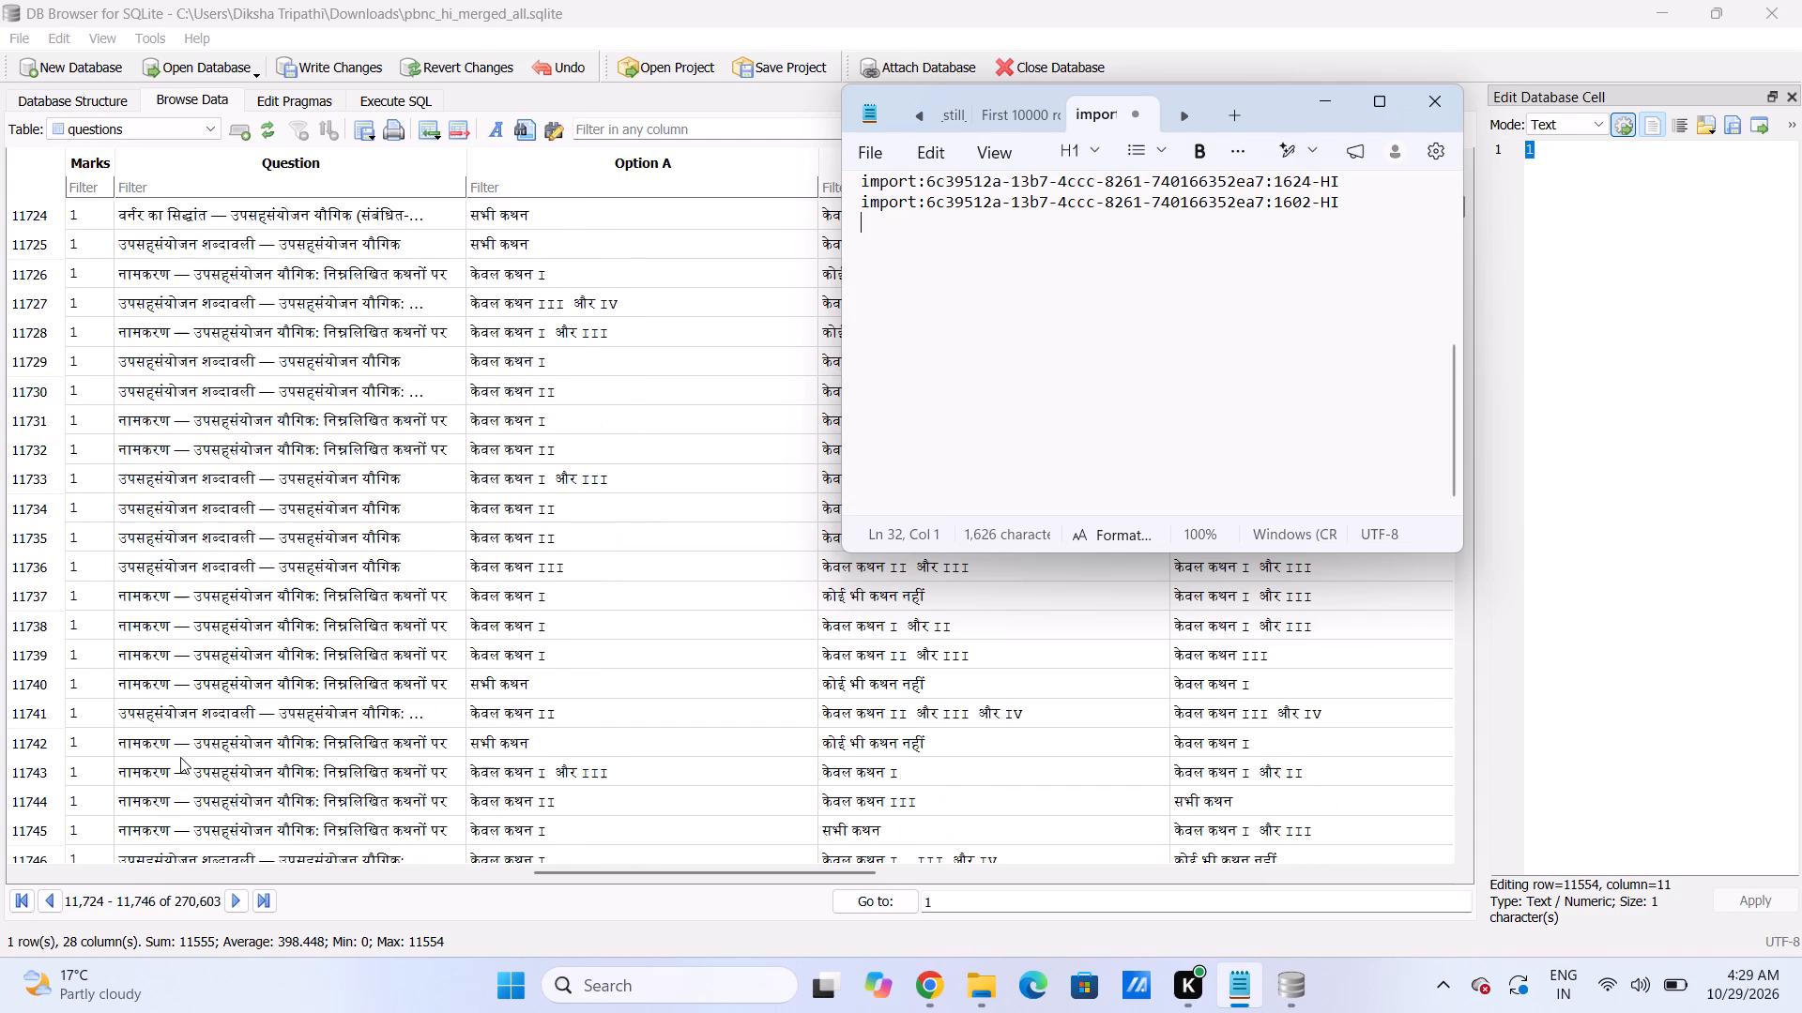
{"action": "scroll", "coordinate": [180, 757], "scroll_direction": "down", "scroll_amount": 4}
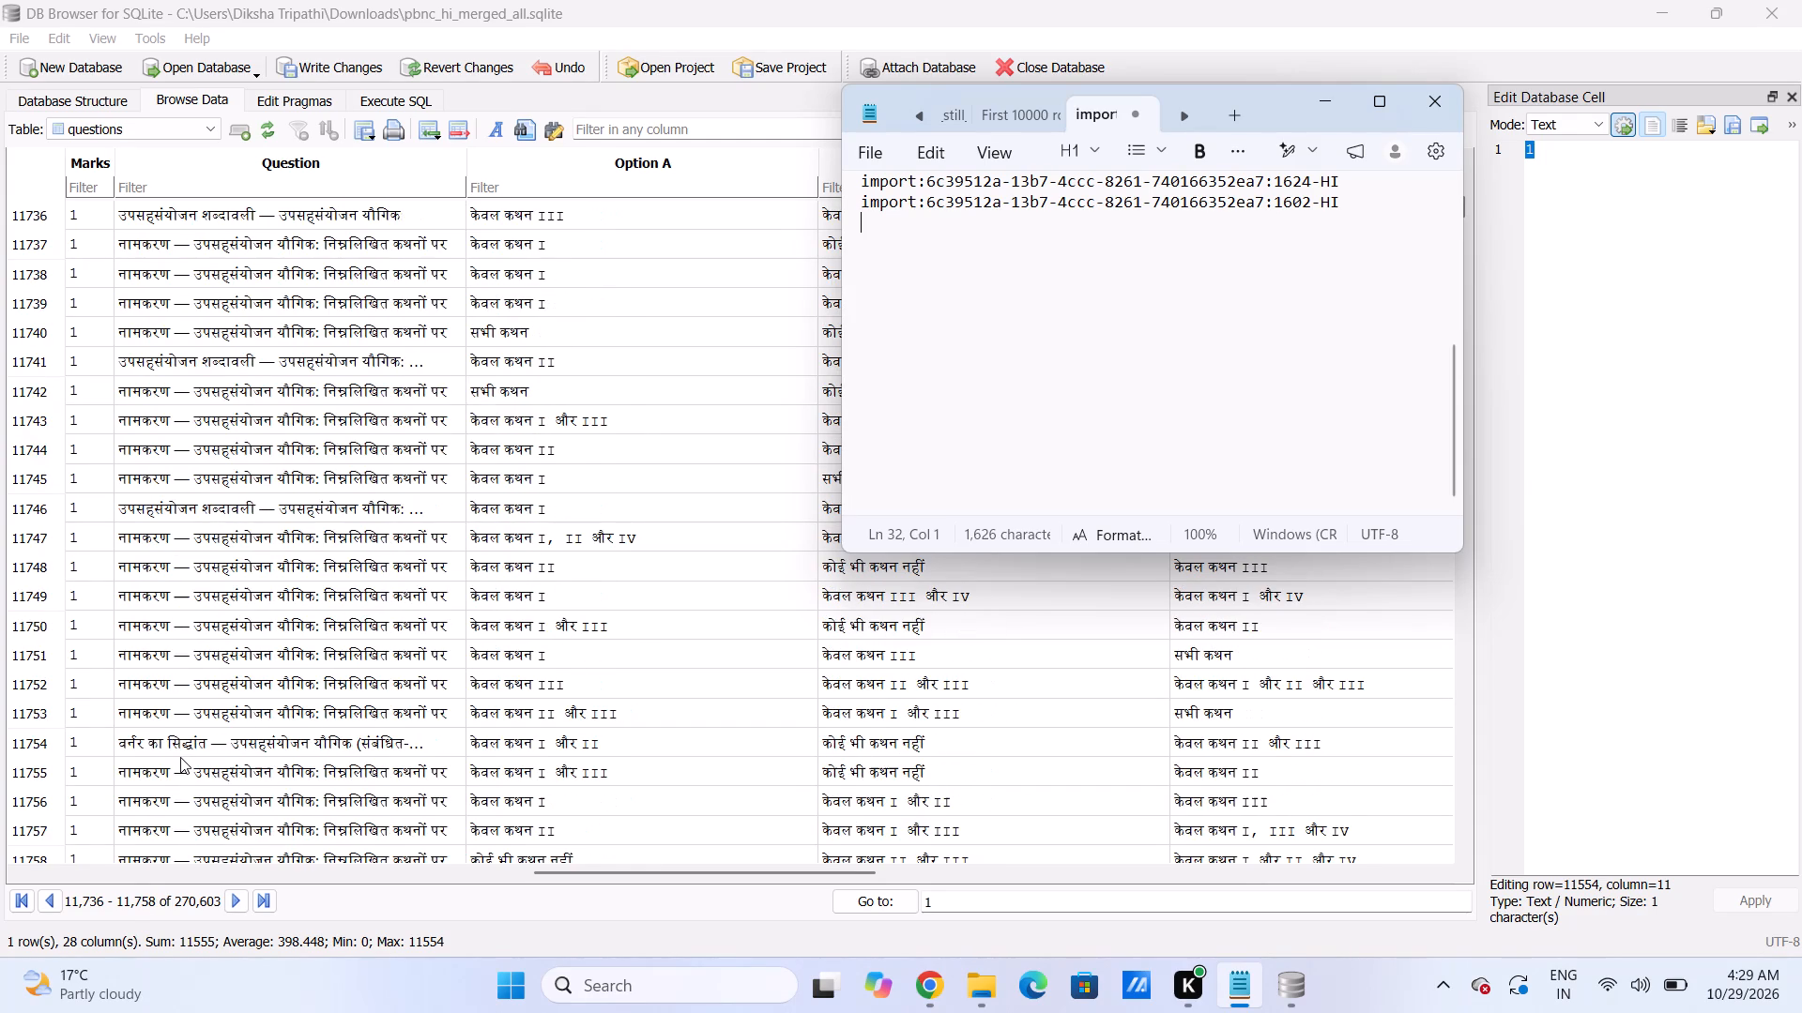
{"action": "scroll", "coordinate": [180, 757], "scroll_direction": "down", "scroll_amount": 4}
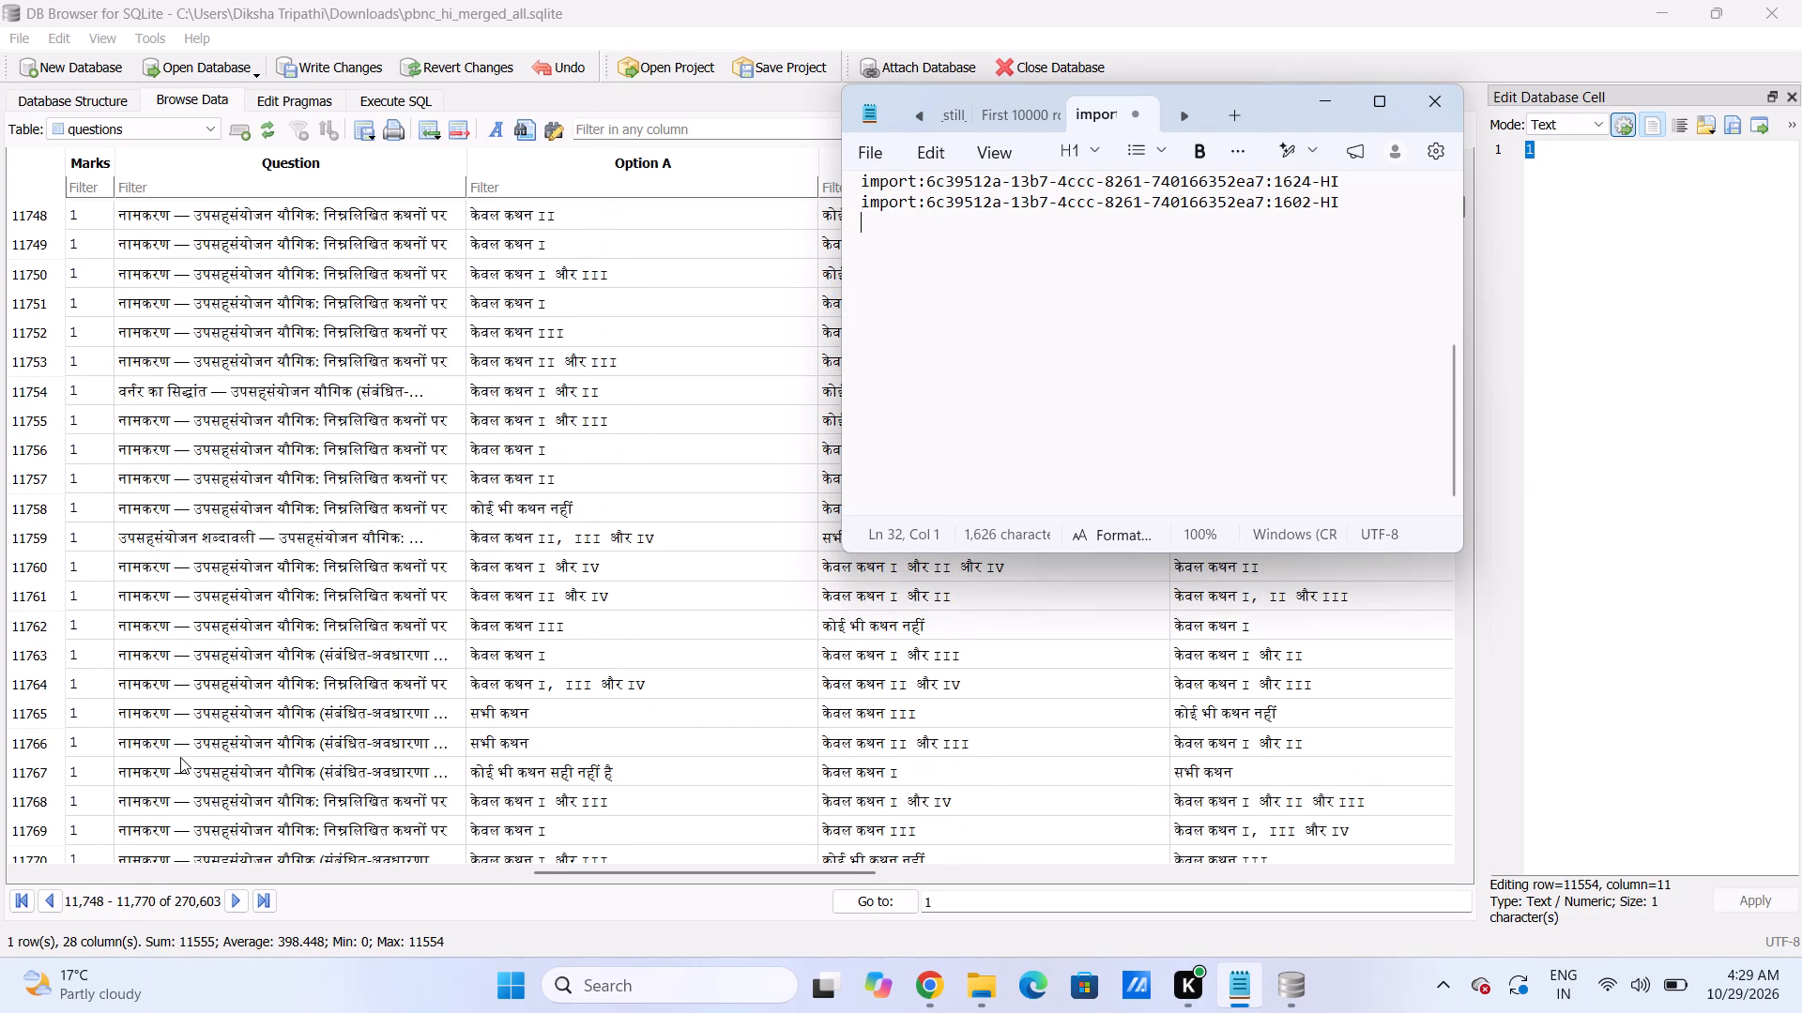
{"action": "scroll", "coordinate": [180, 757], "scroll_direction": "down", "scroll_amount": 5}
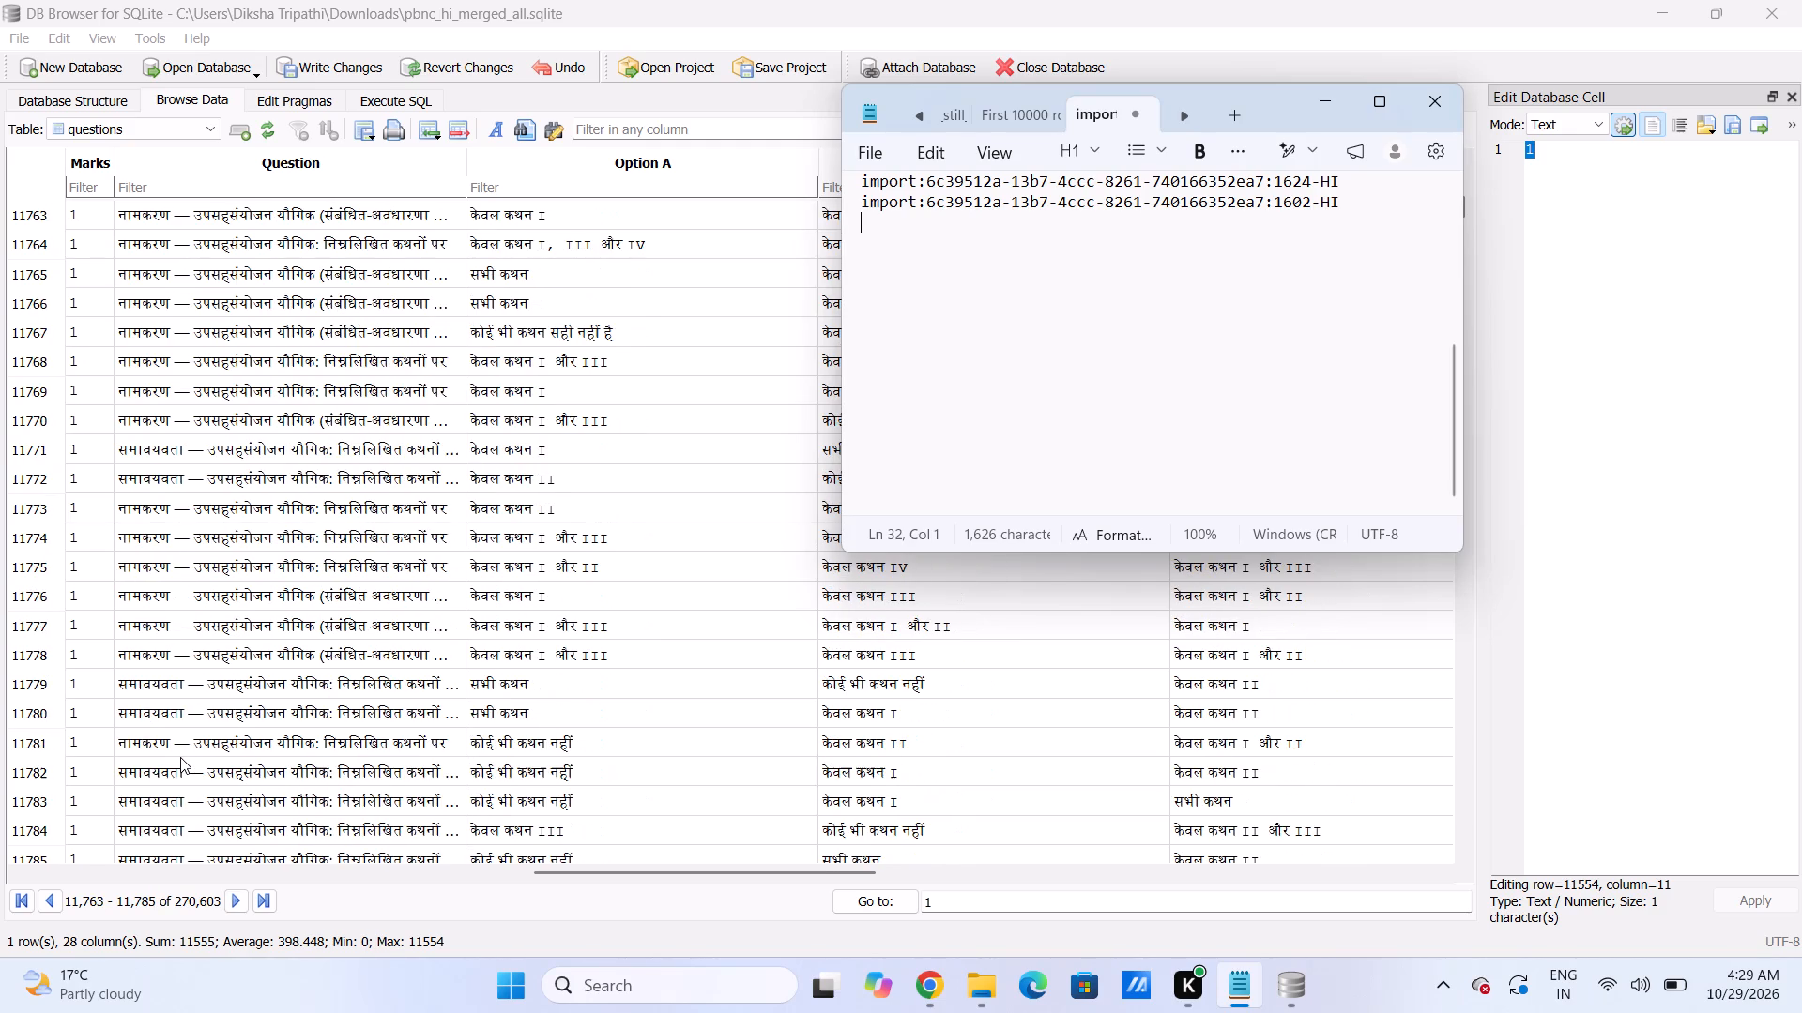
{"action": "scroll", "coordinate": [180, 757], "scroll_direction": "down", "scroll_amount": 4}
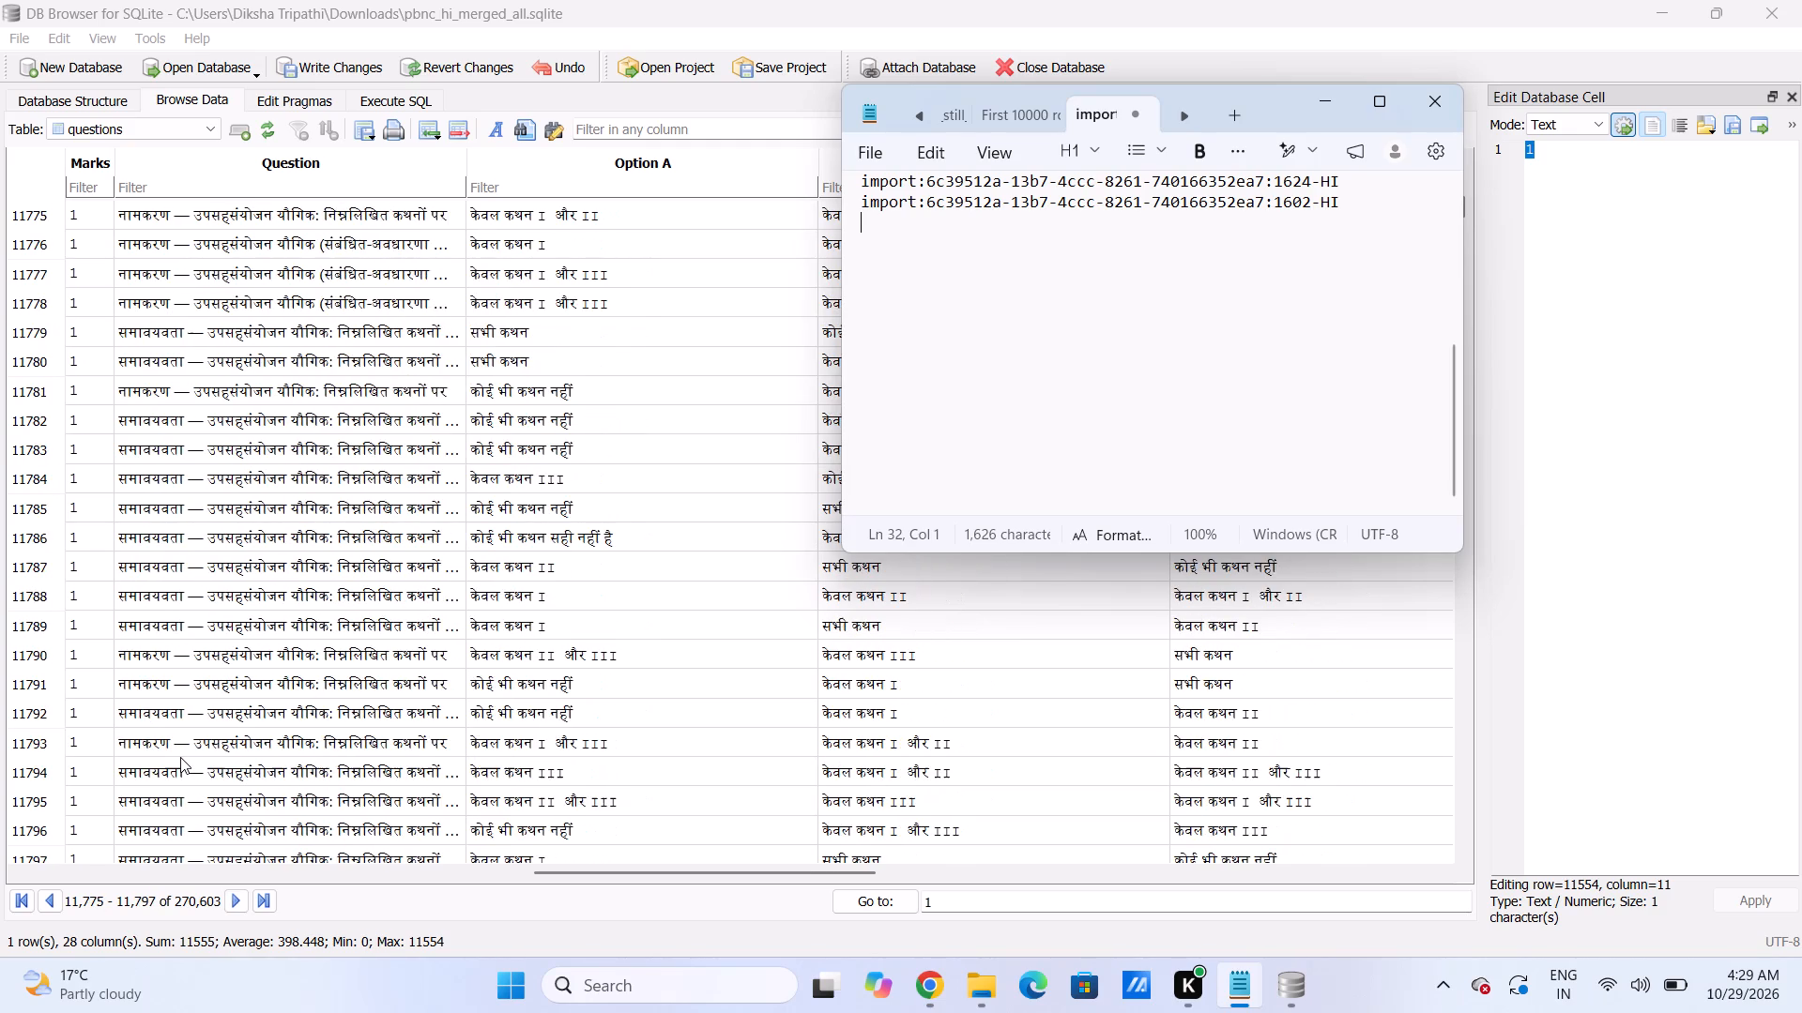
{"action": "scroll", "coordinate": [180, 757], "scroll_direction": "down", "scroll_amount": 4}
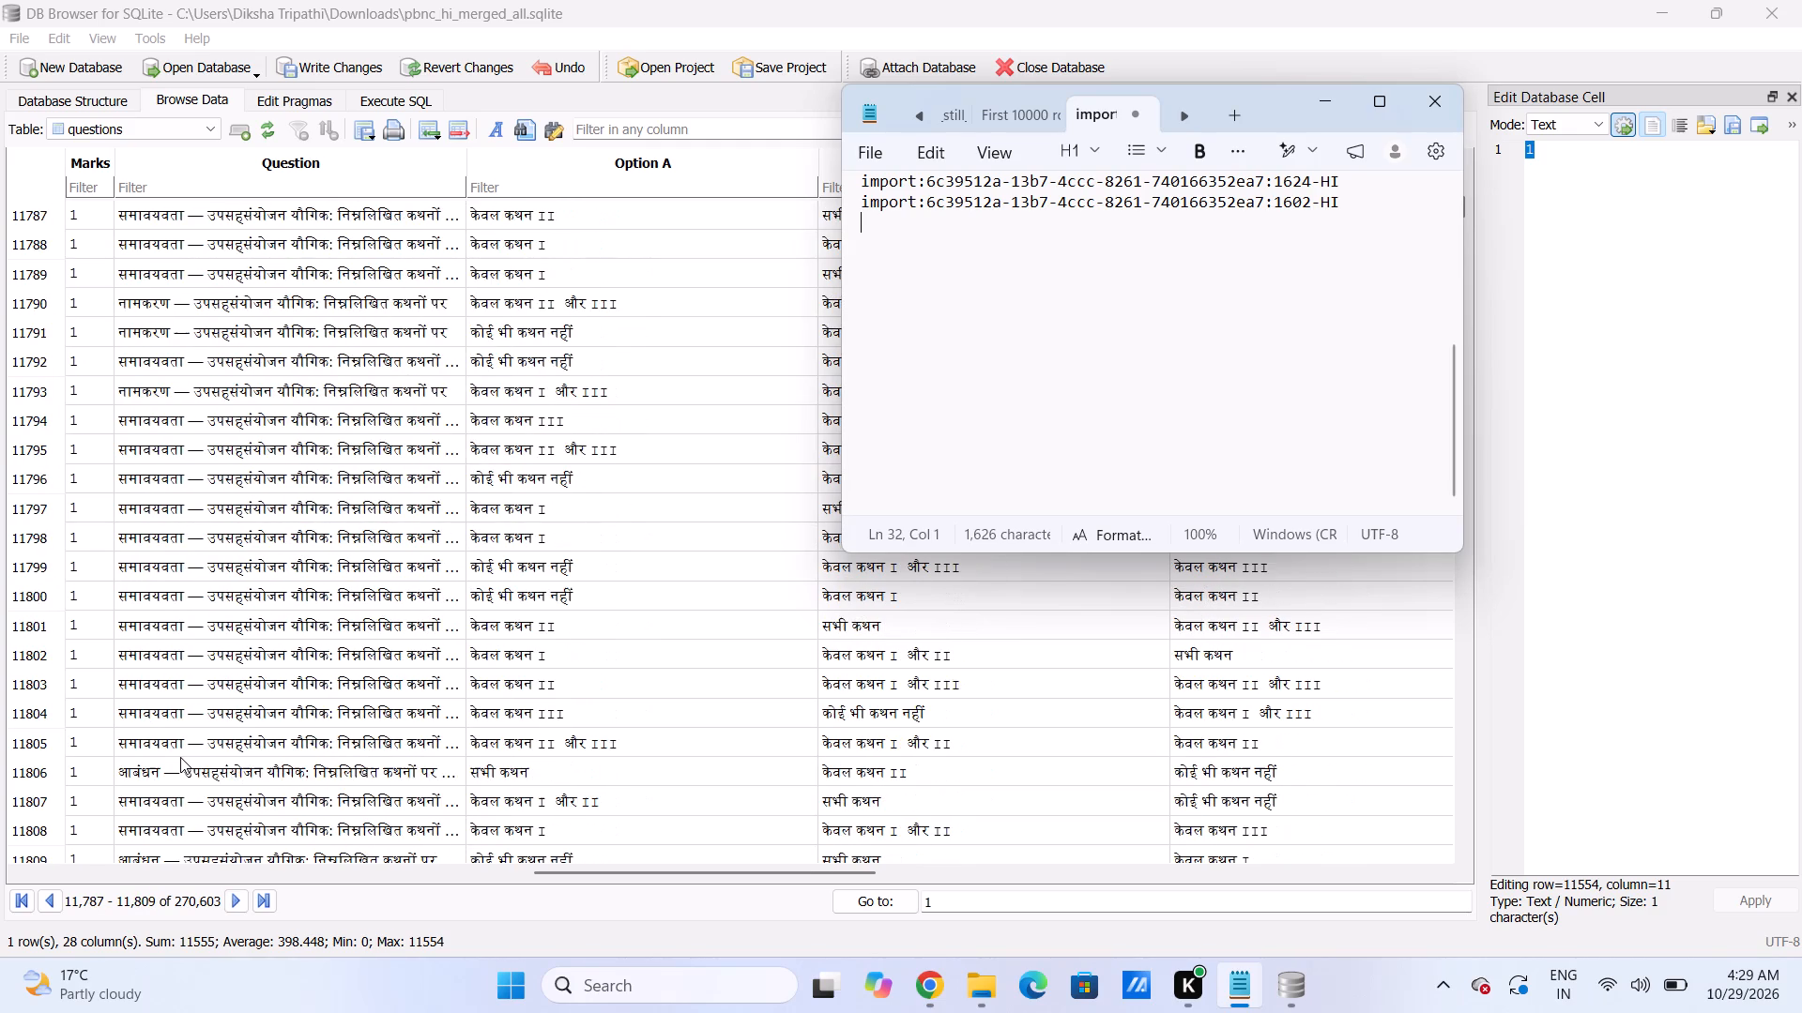
{"action": "scroll", "coordinate": [180, 757], "scroll_direction": "down", "scroll_amount": 3}
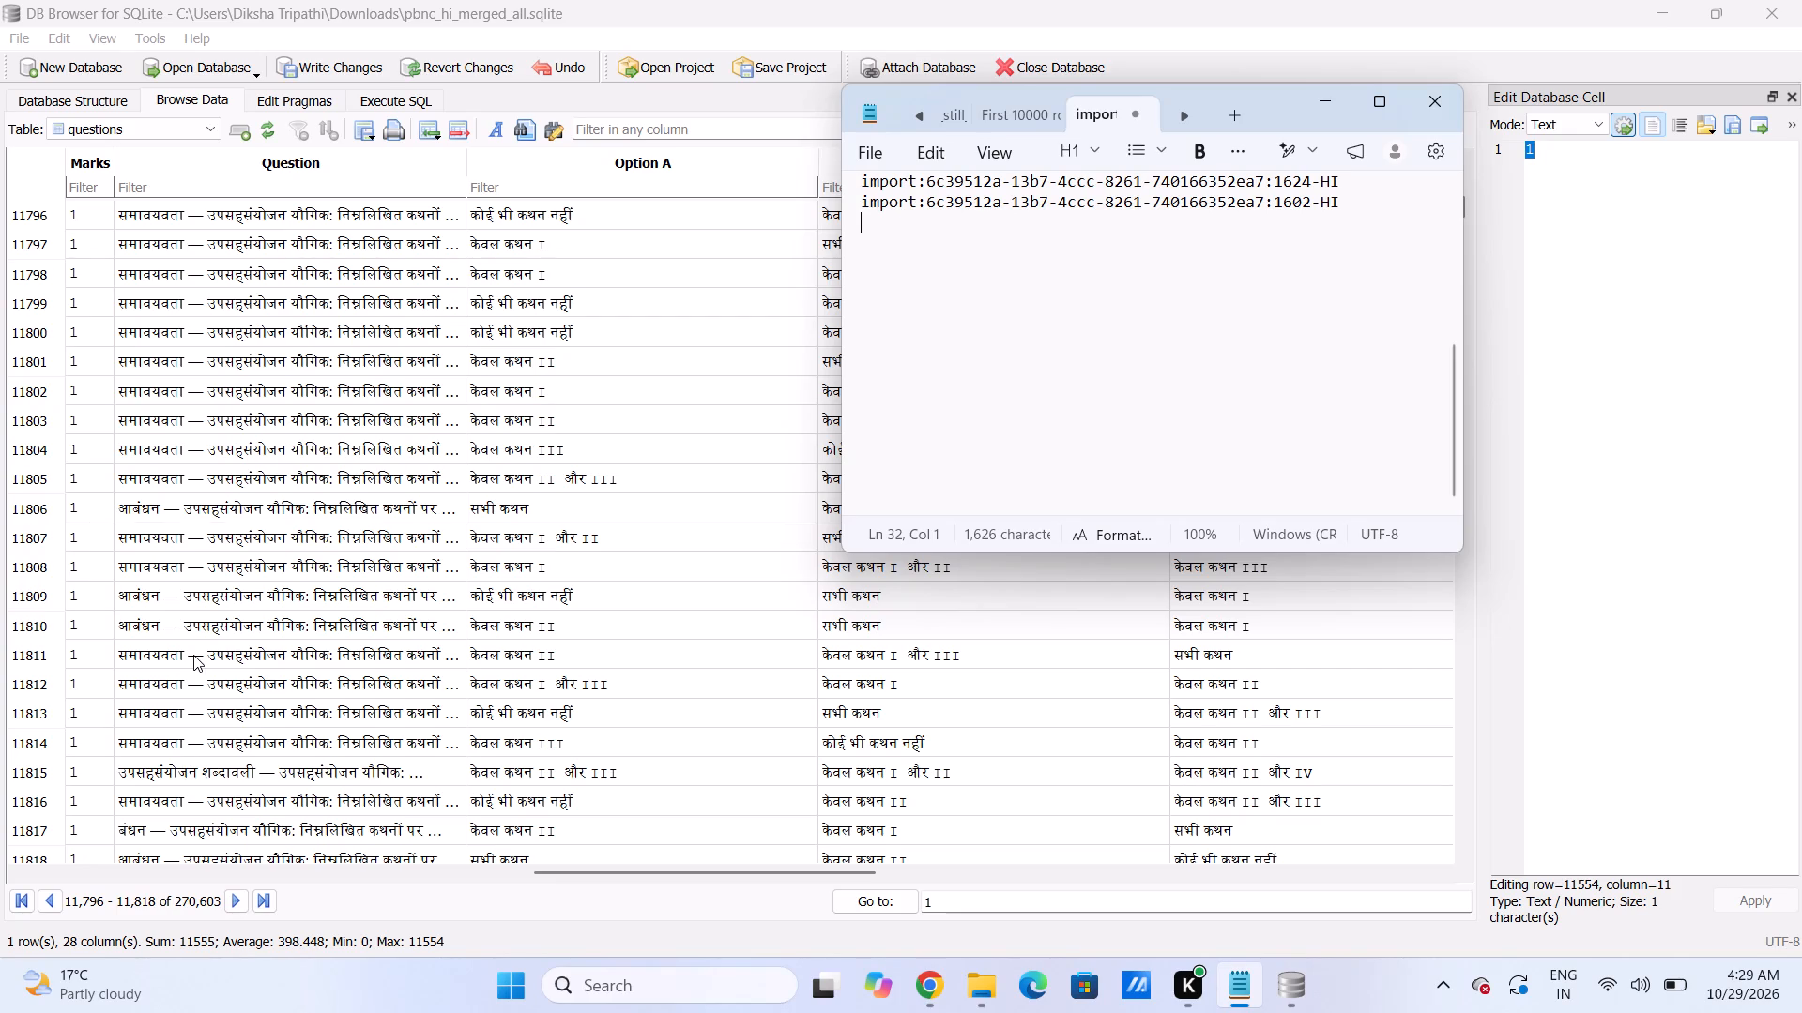
{"action": "scroll", "coordinate": [193, 655], "scroll_direction": "down", "scroll_amount": 3}
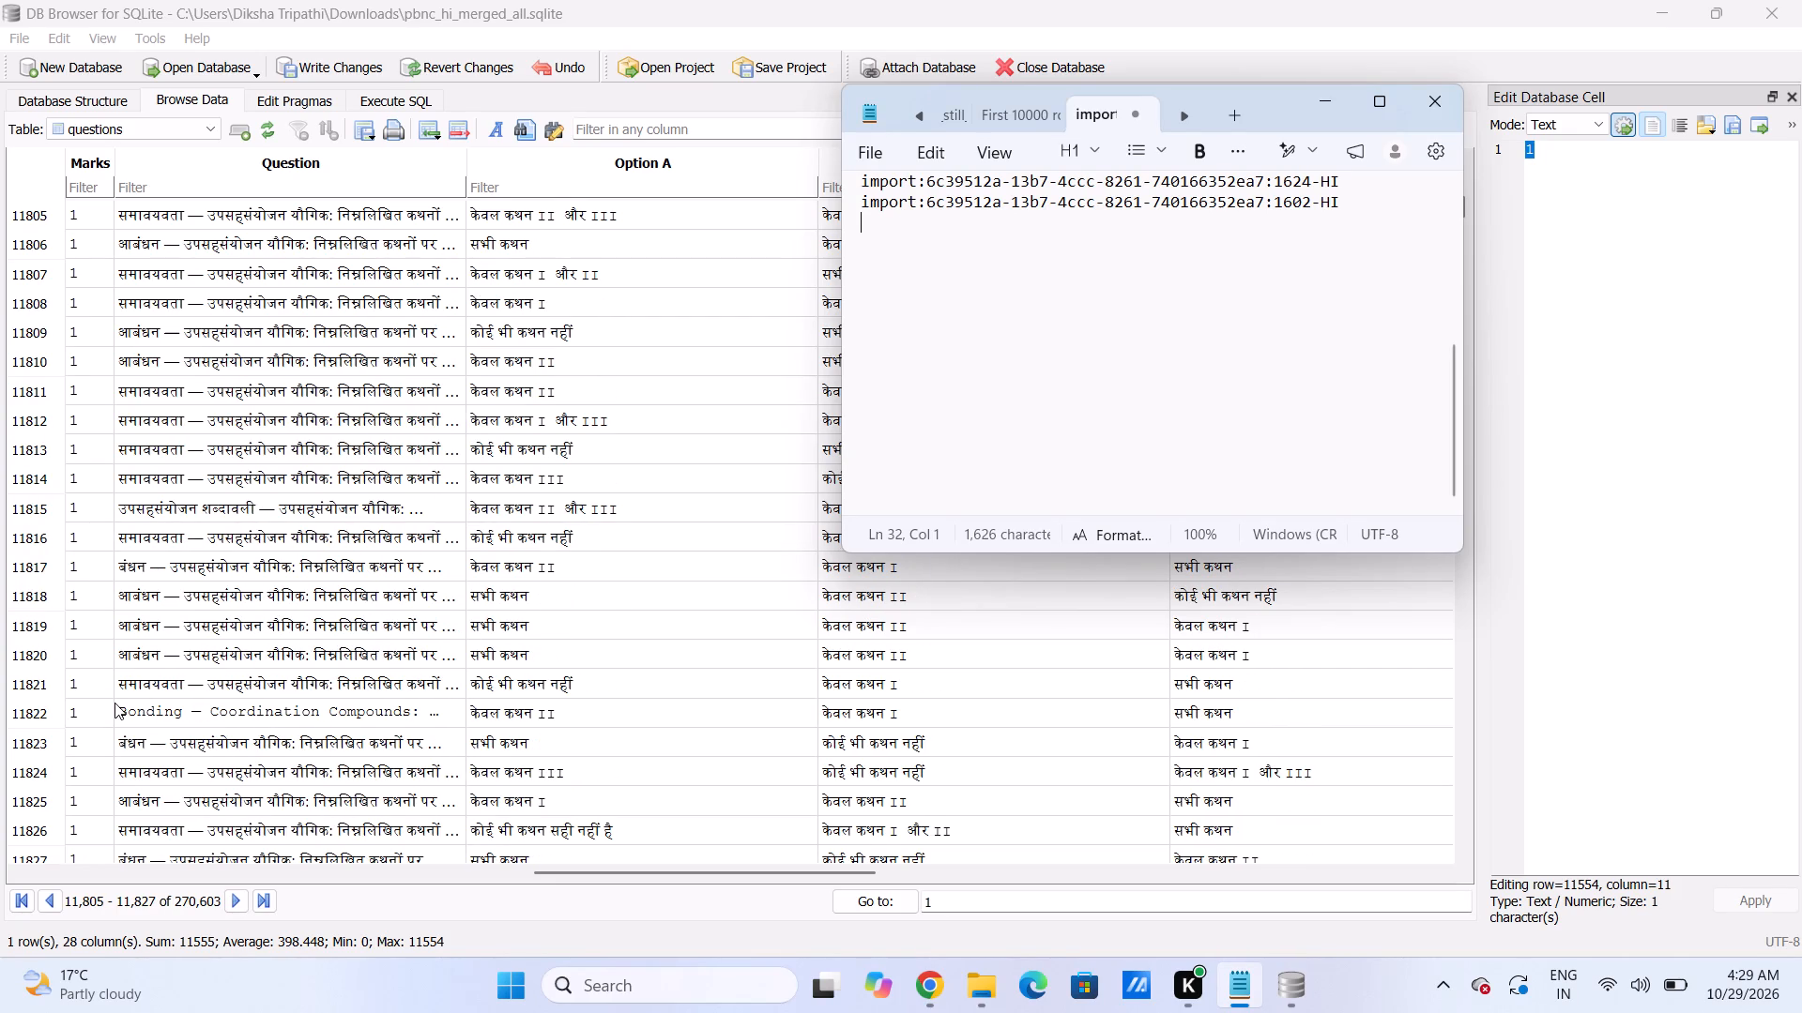
{"action": "scroll", "coordinate": [143, 492], "scroll_direction": "up", "scroll_amount": 4}
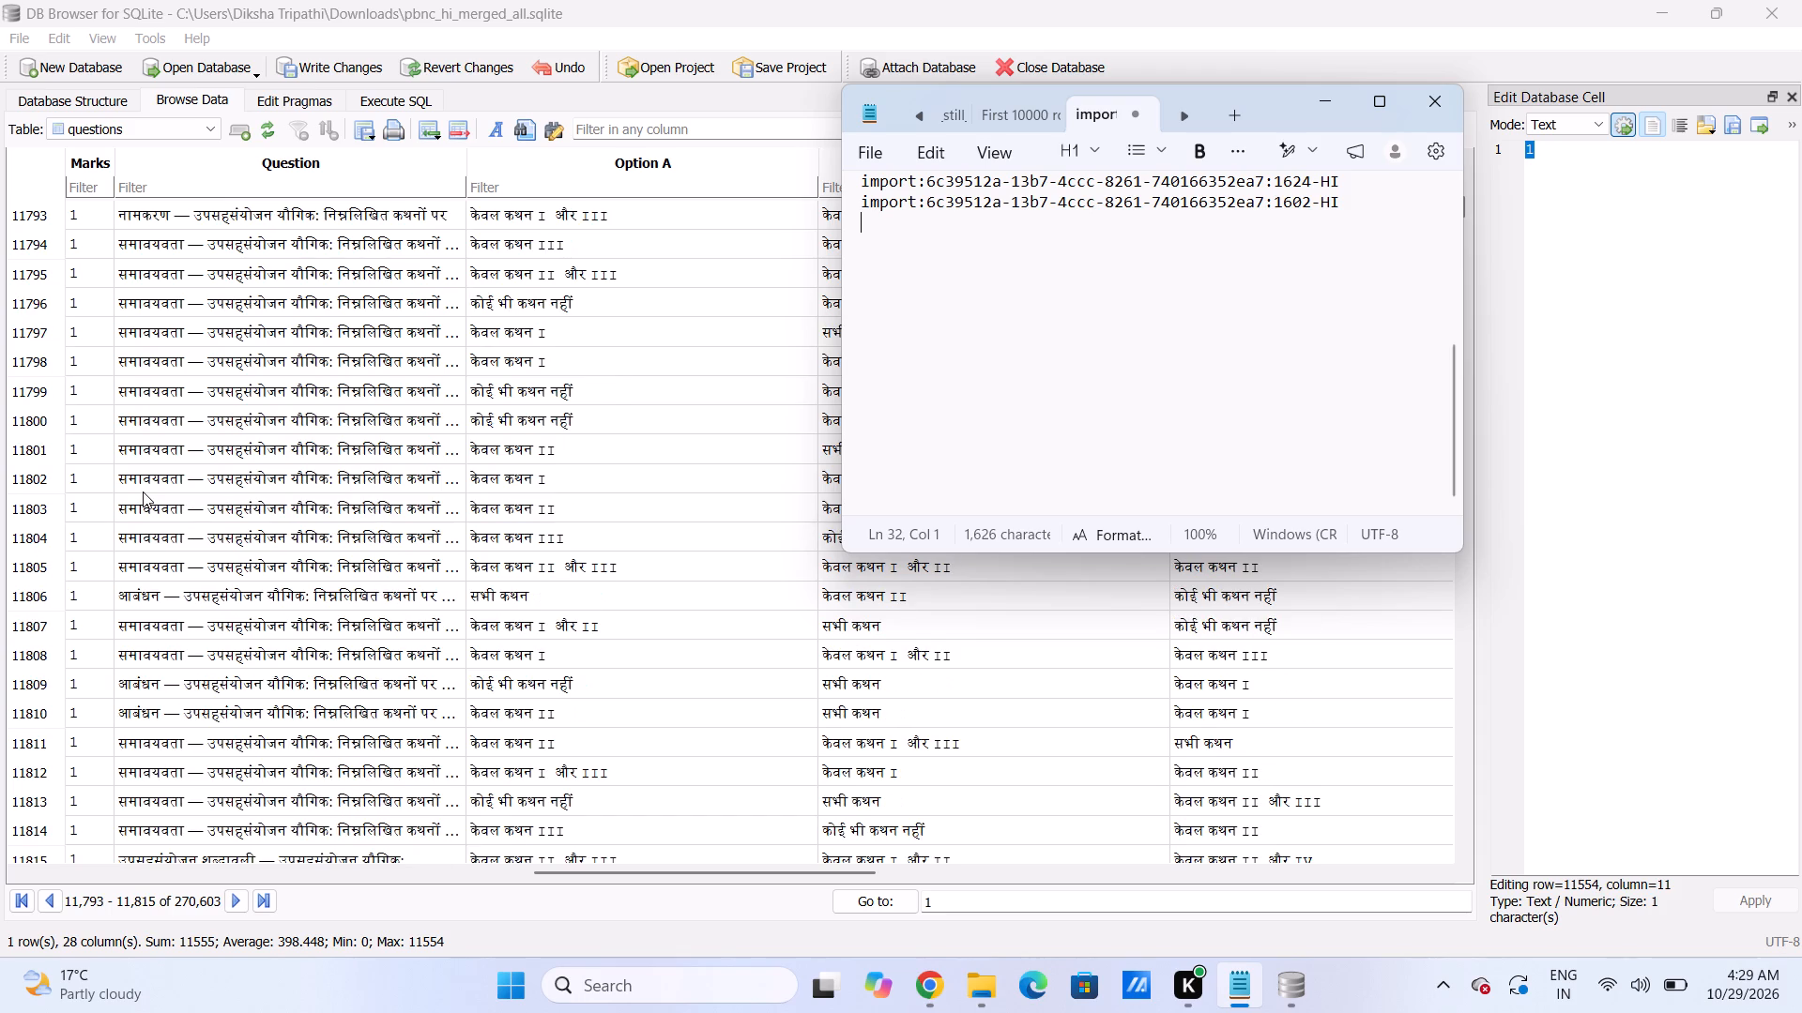
{"action": "scroll", "coordinate": [143, 491], "scroll_direction": "down", "scroll_amount": 3}
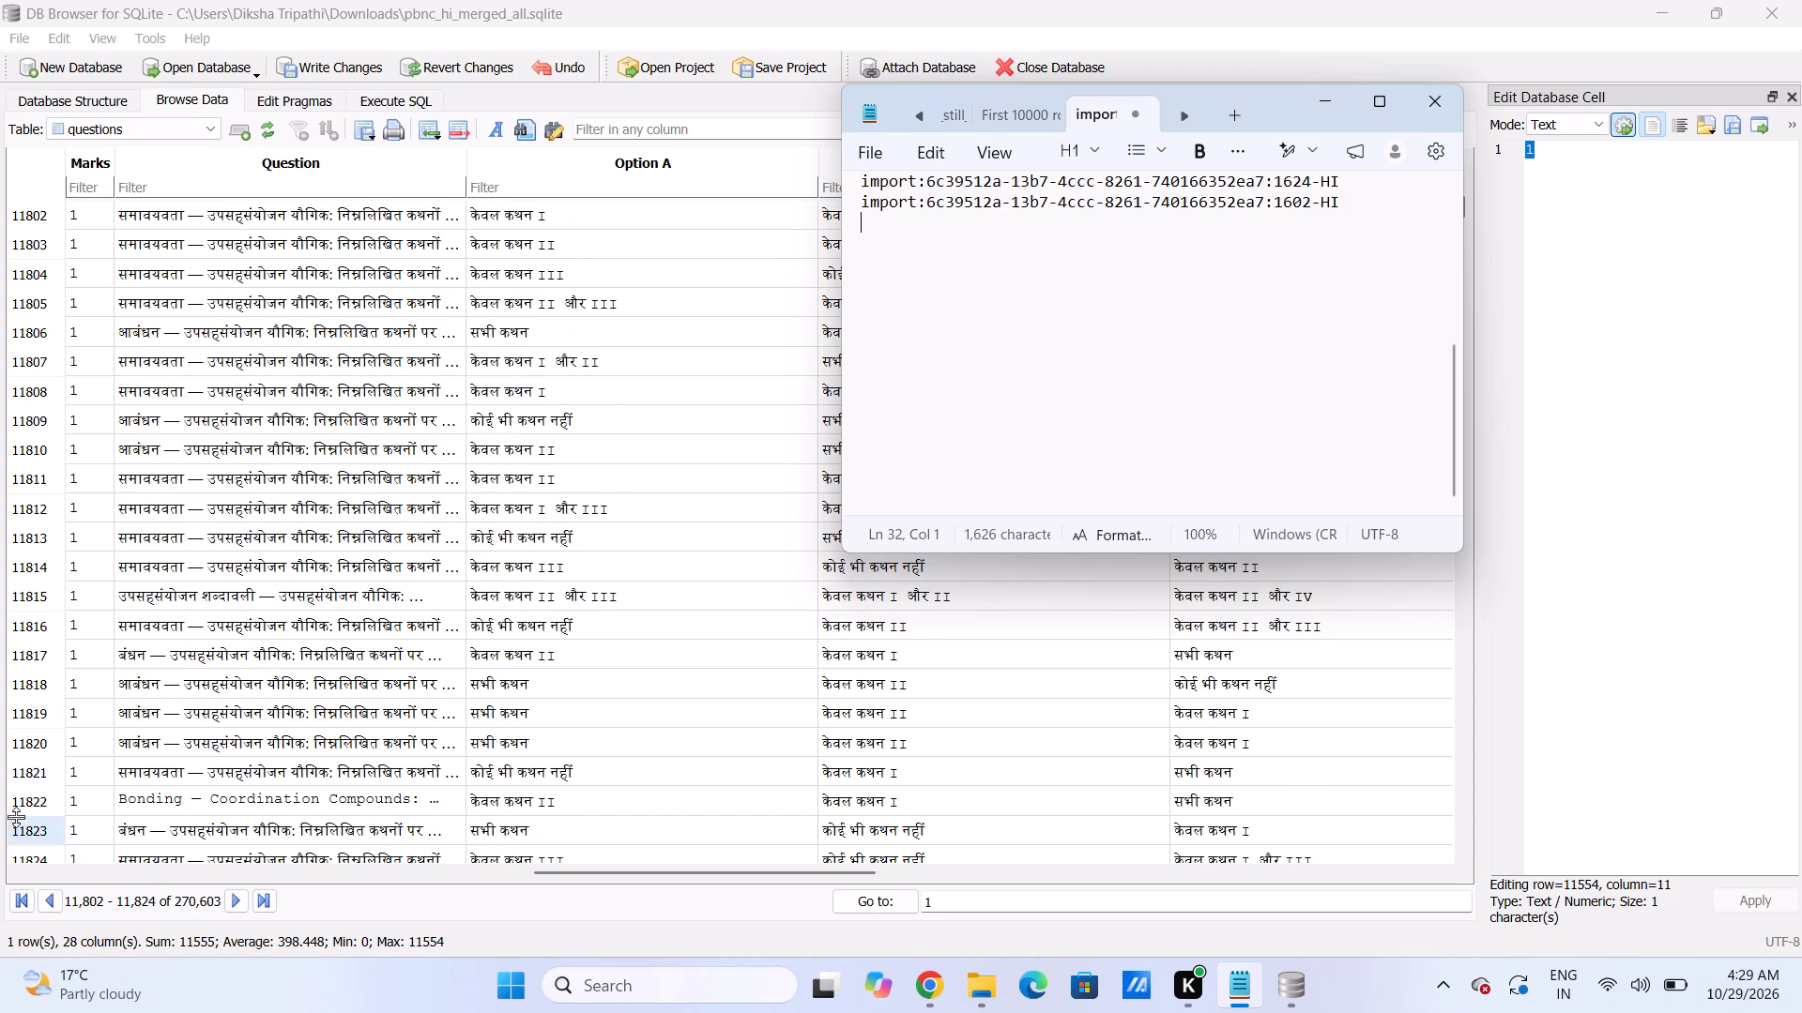
{"action": "left_click", "coordinate": [27, 801]}
{"action": "key", "text": "ctrl+c"}
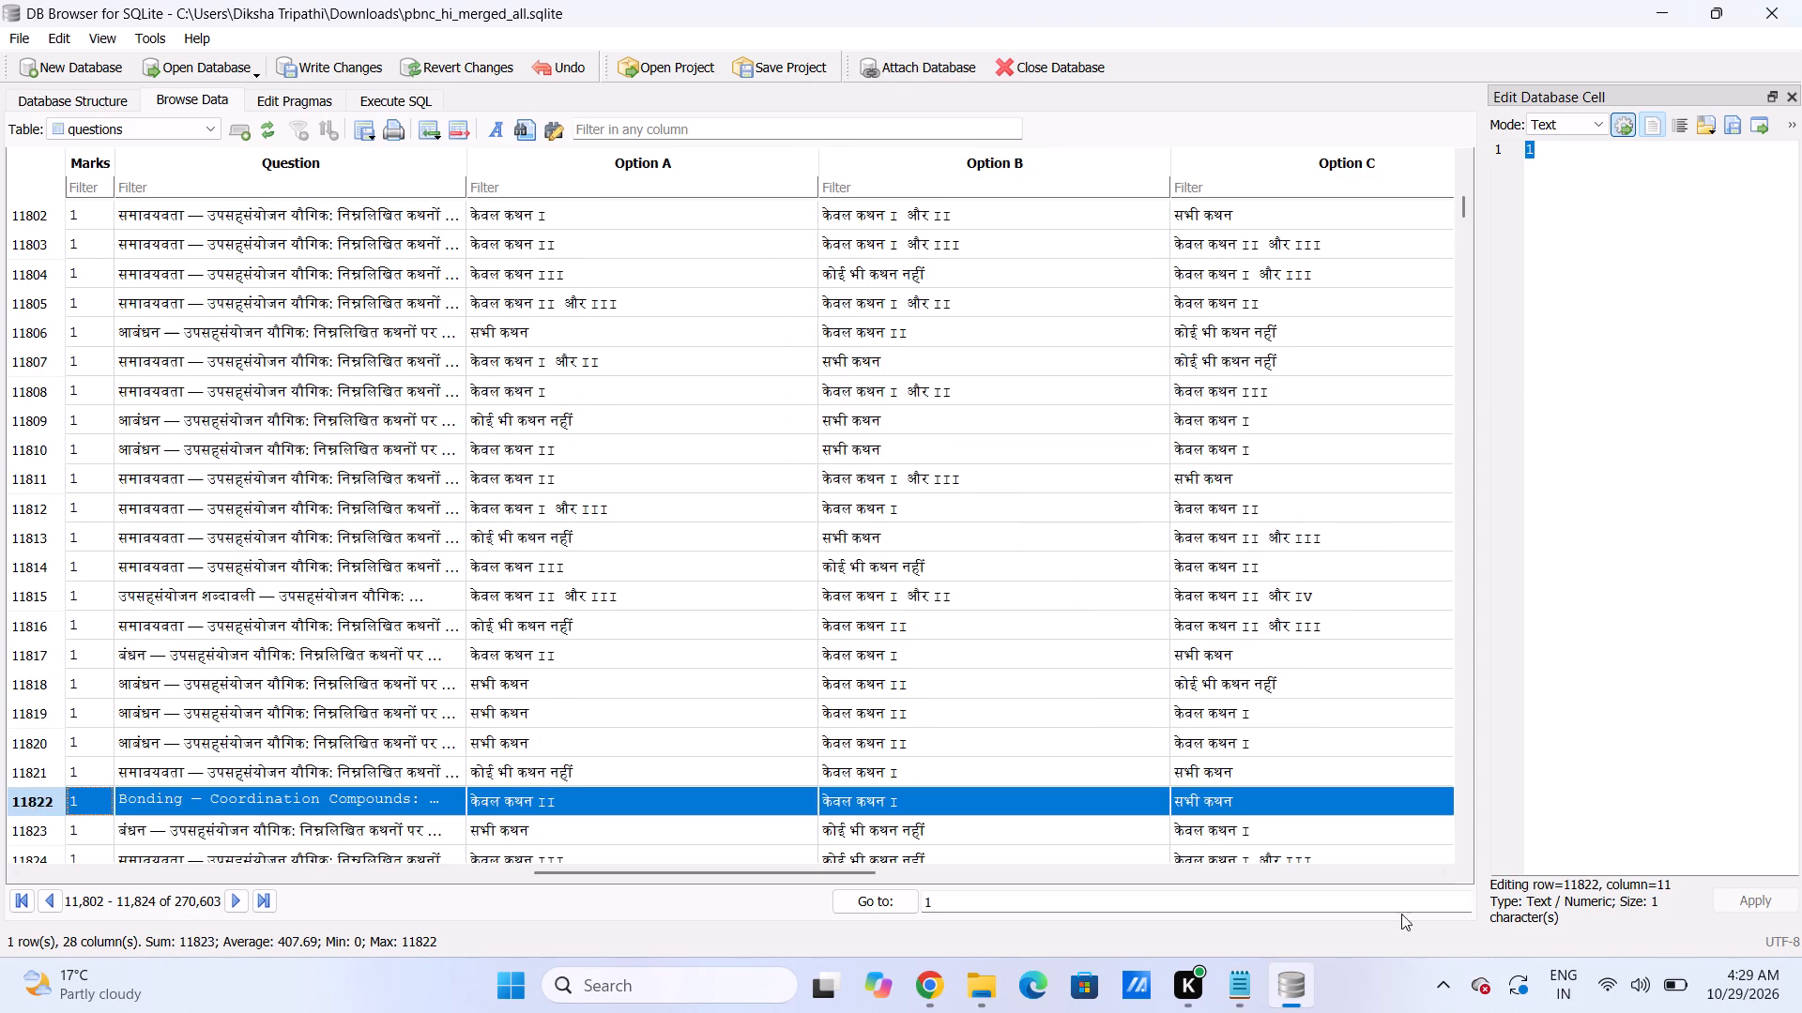
{"action": "left_click", "coordinate": [1227, 984]}
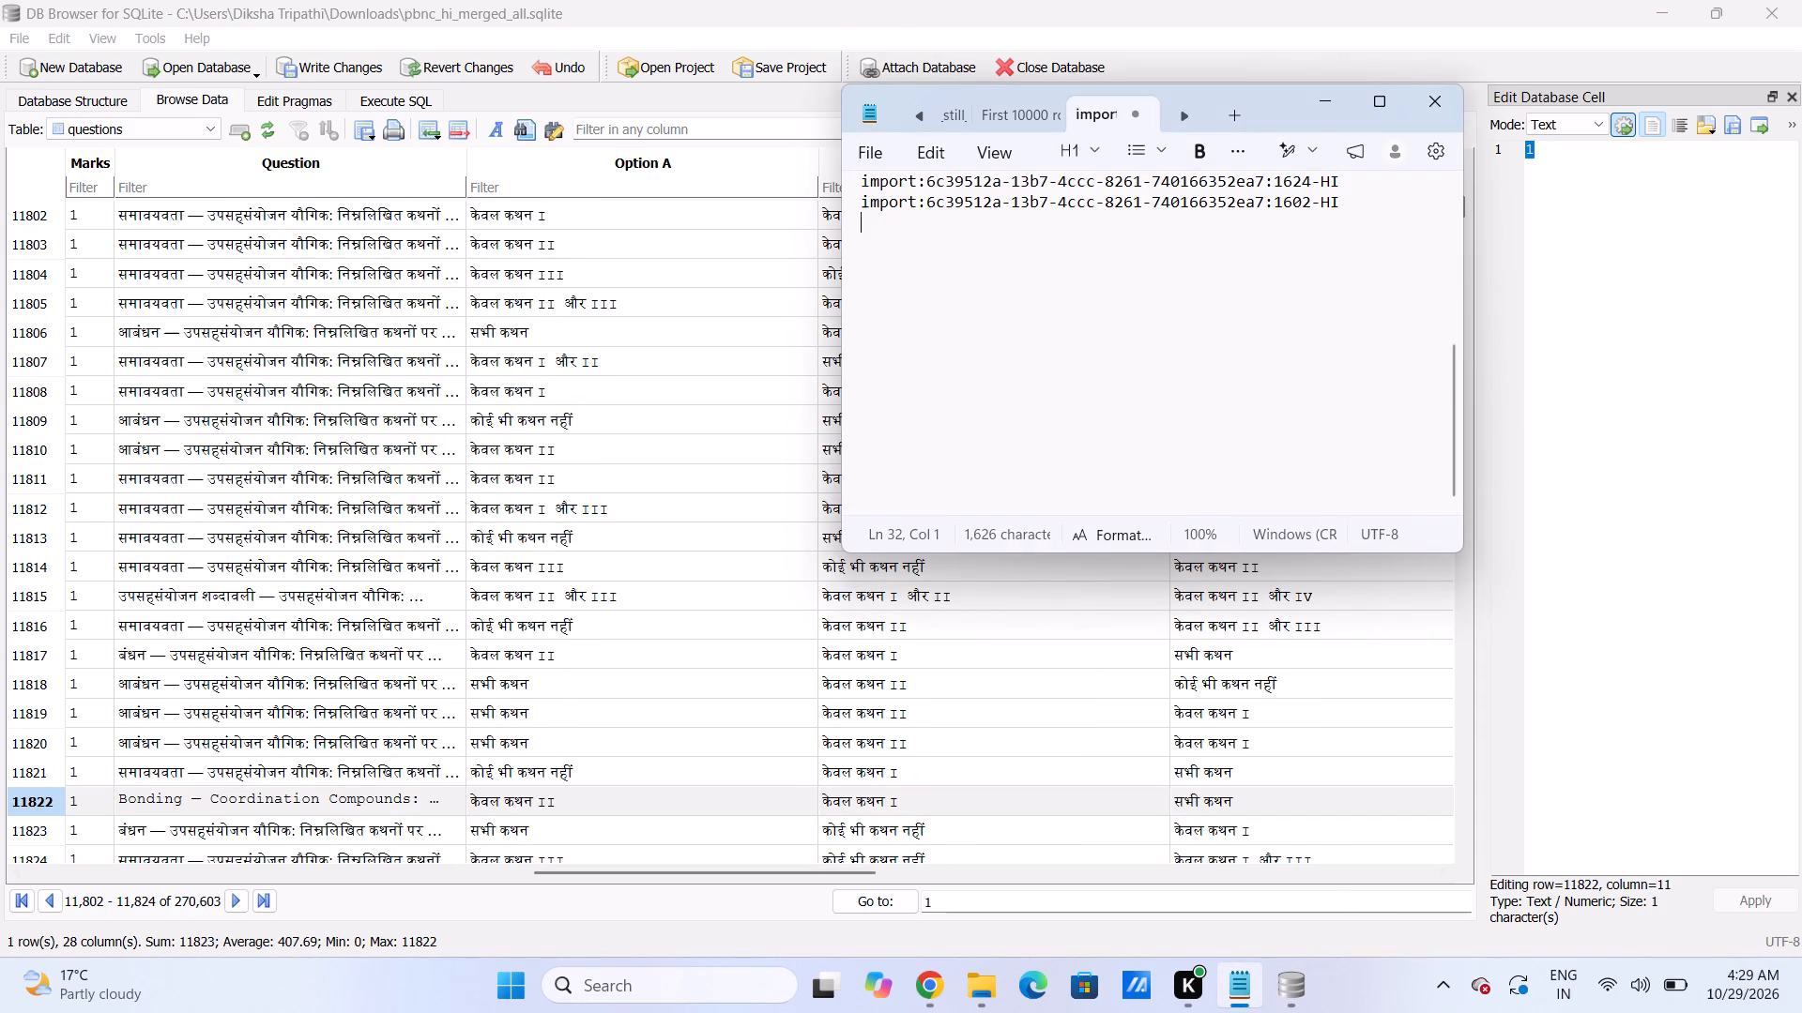
{"action": "key", "text": "ctrl+v"}
{"action": "left_click_drag", "start_coordinate": [870, 490], "coordinate": [867, 374]}
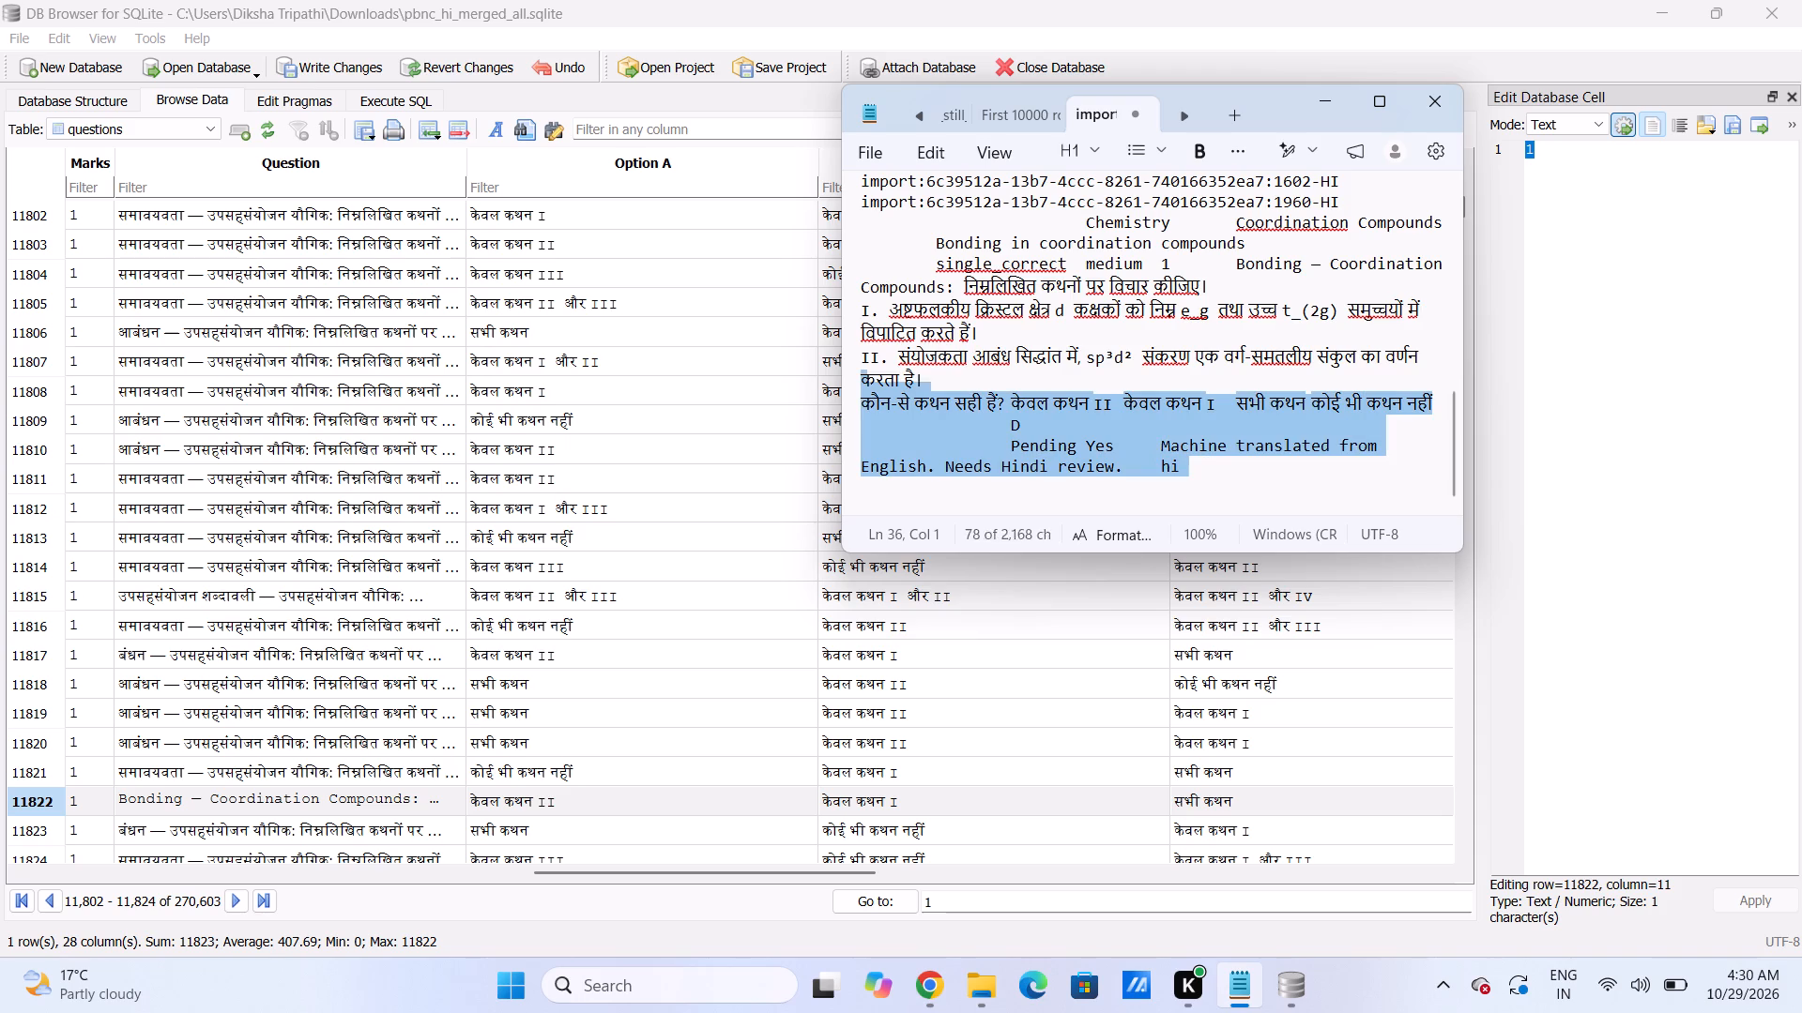
{"action": "left_click_drag", "start_coordinate": [867, 374], "coordinate": [866, 224]}
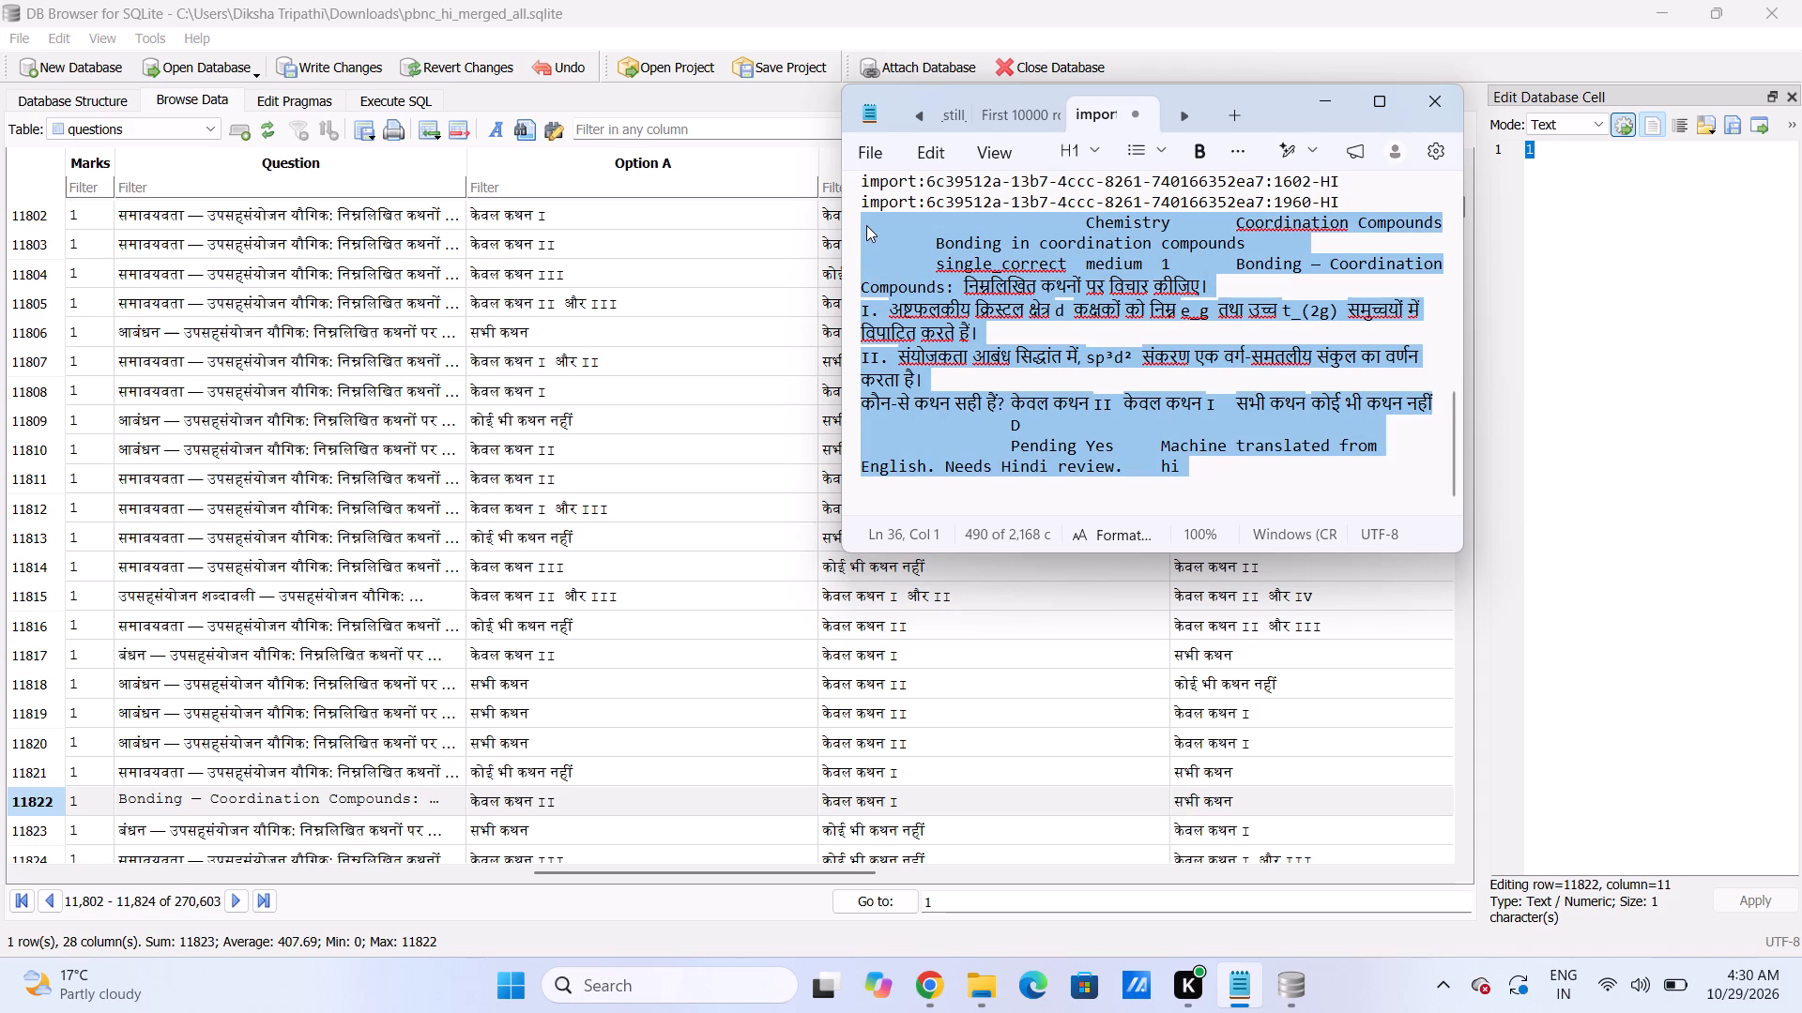
{"action": "key", "text": "BackSpace"}
{"action": "key", "text": "Return"}
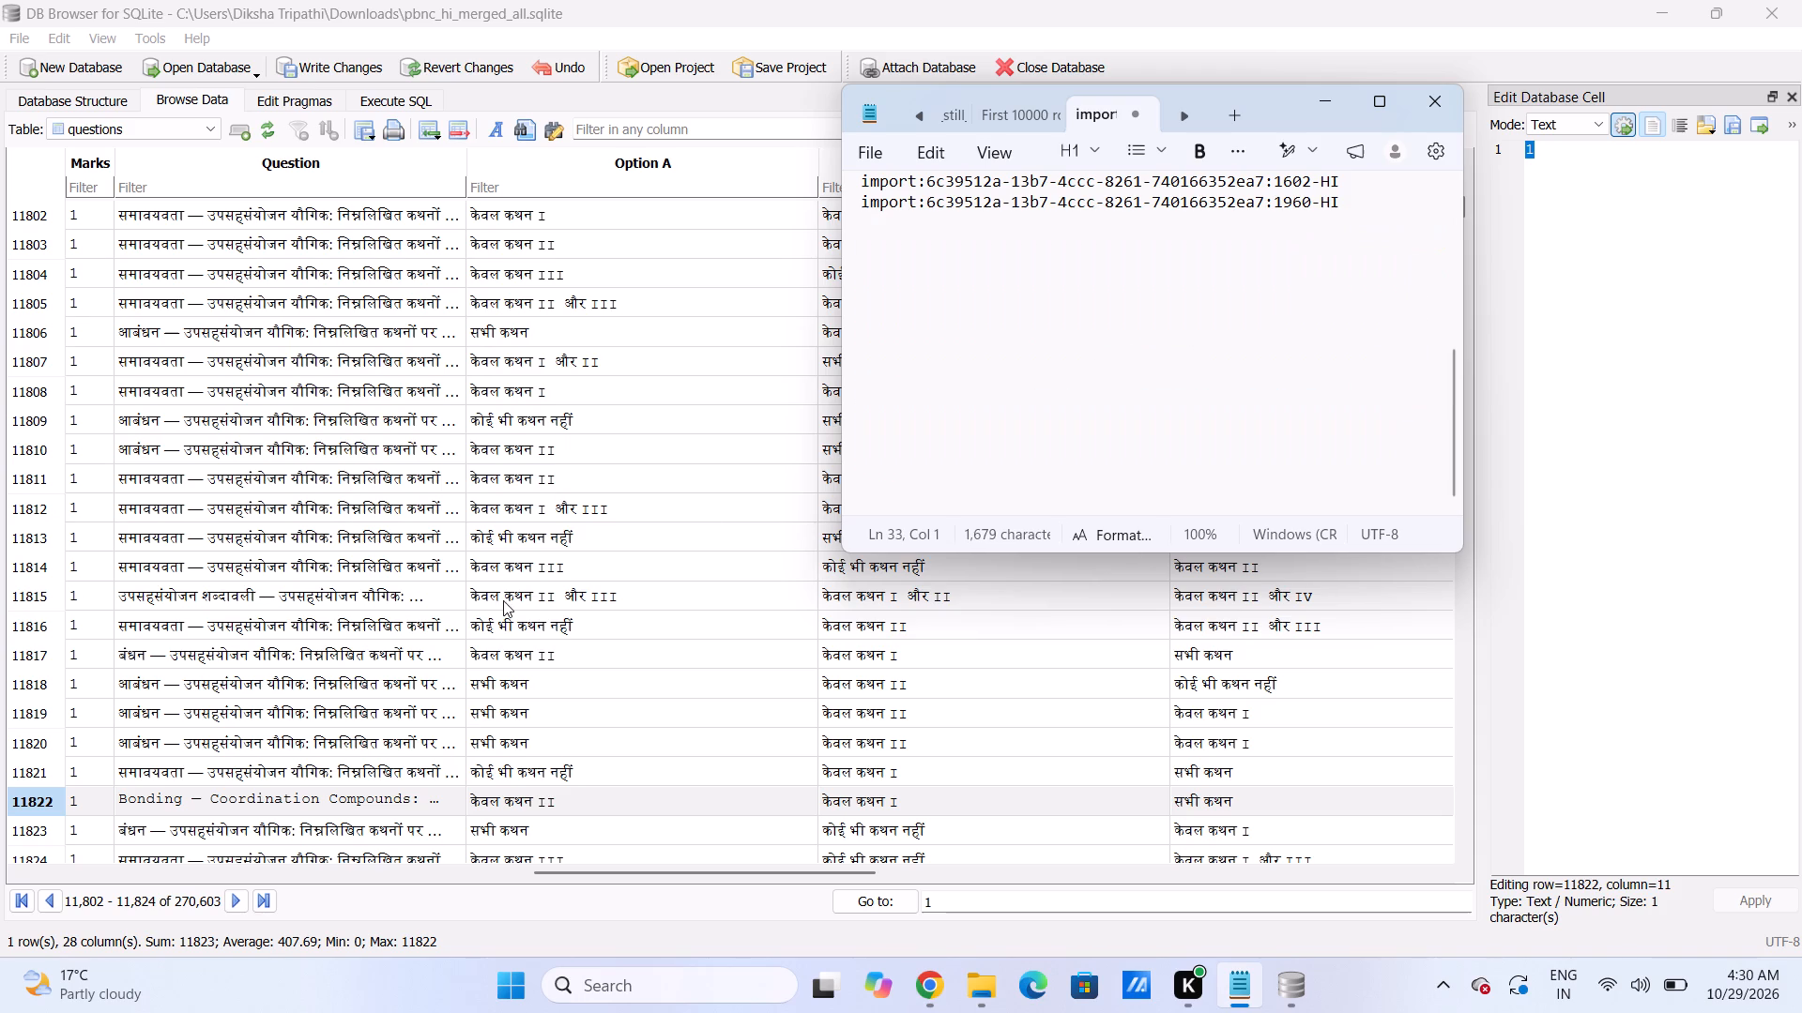
{"action": "scroll", "coordinate": [221, 673], "scroll_direction": "down", "scroll_amount": 6}
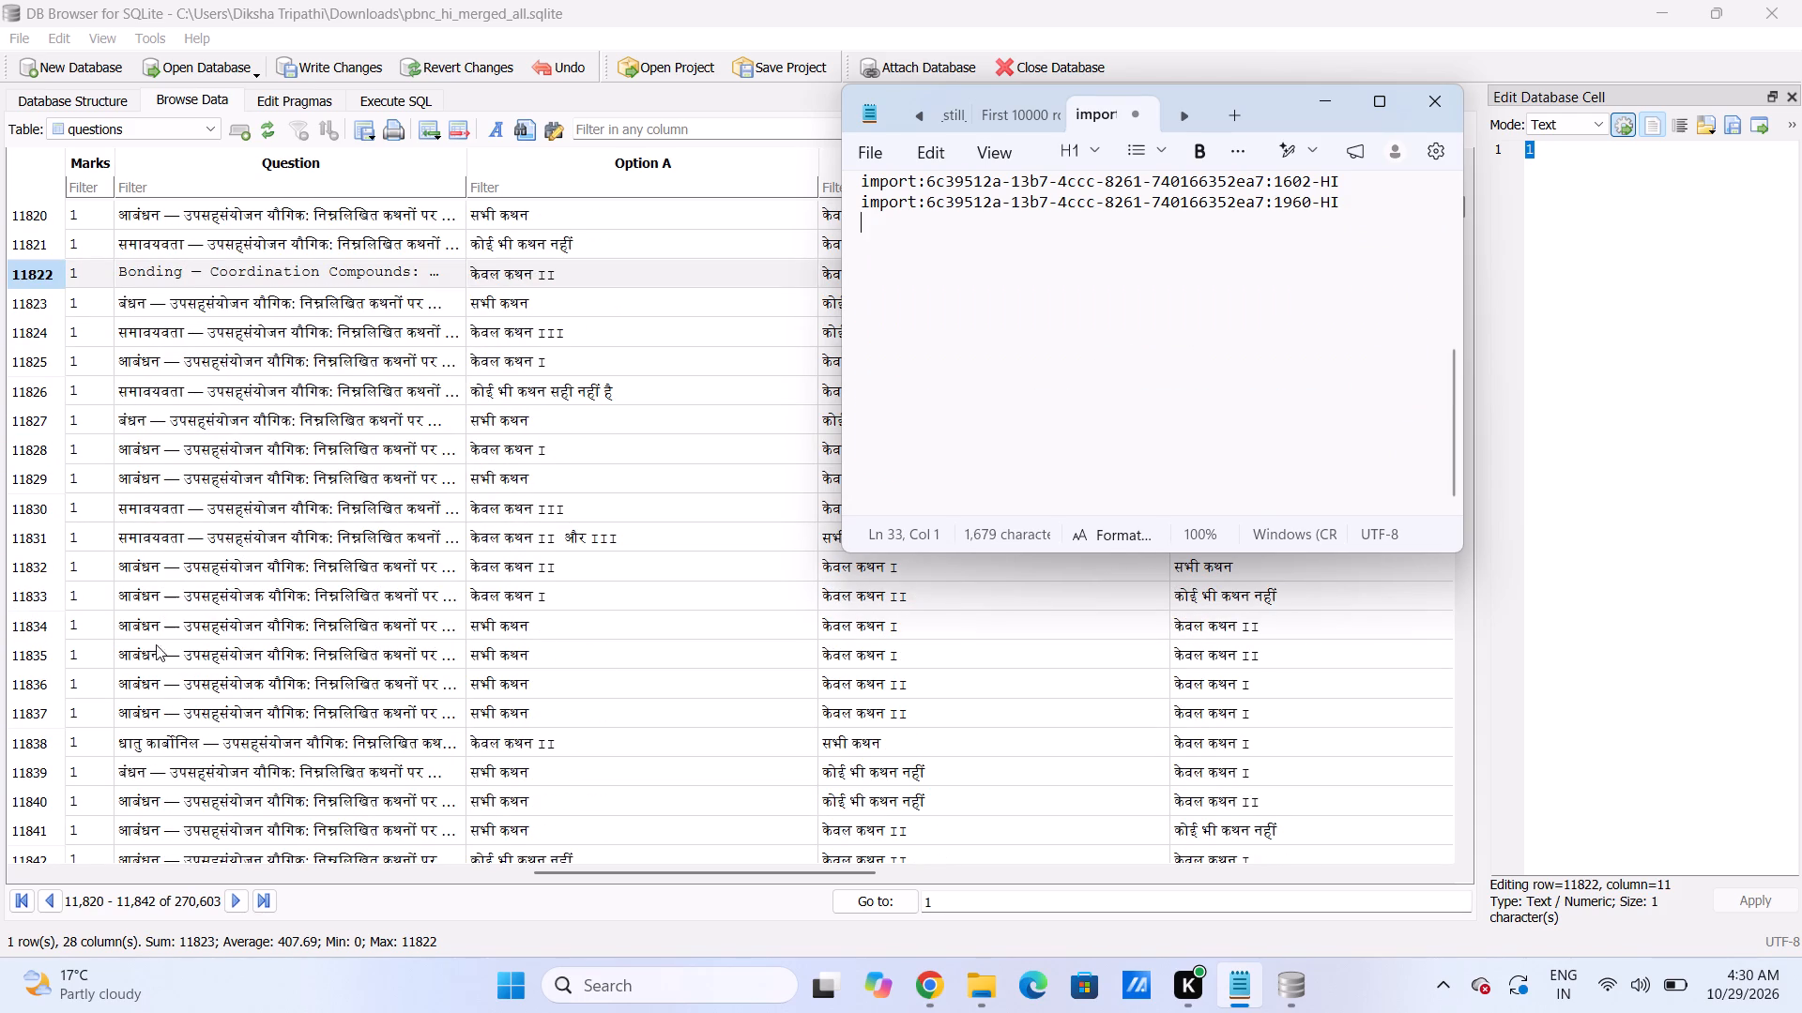
{"action": "scroll", "coordinate": [153, 697], "scroll_direction": "down", "scroll_amount": 2}
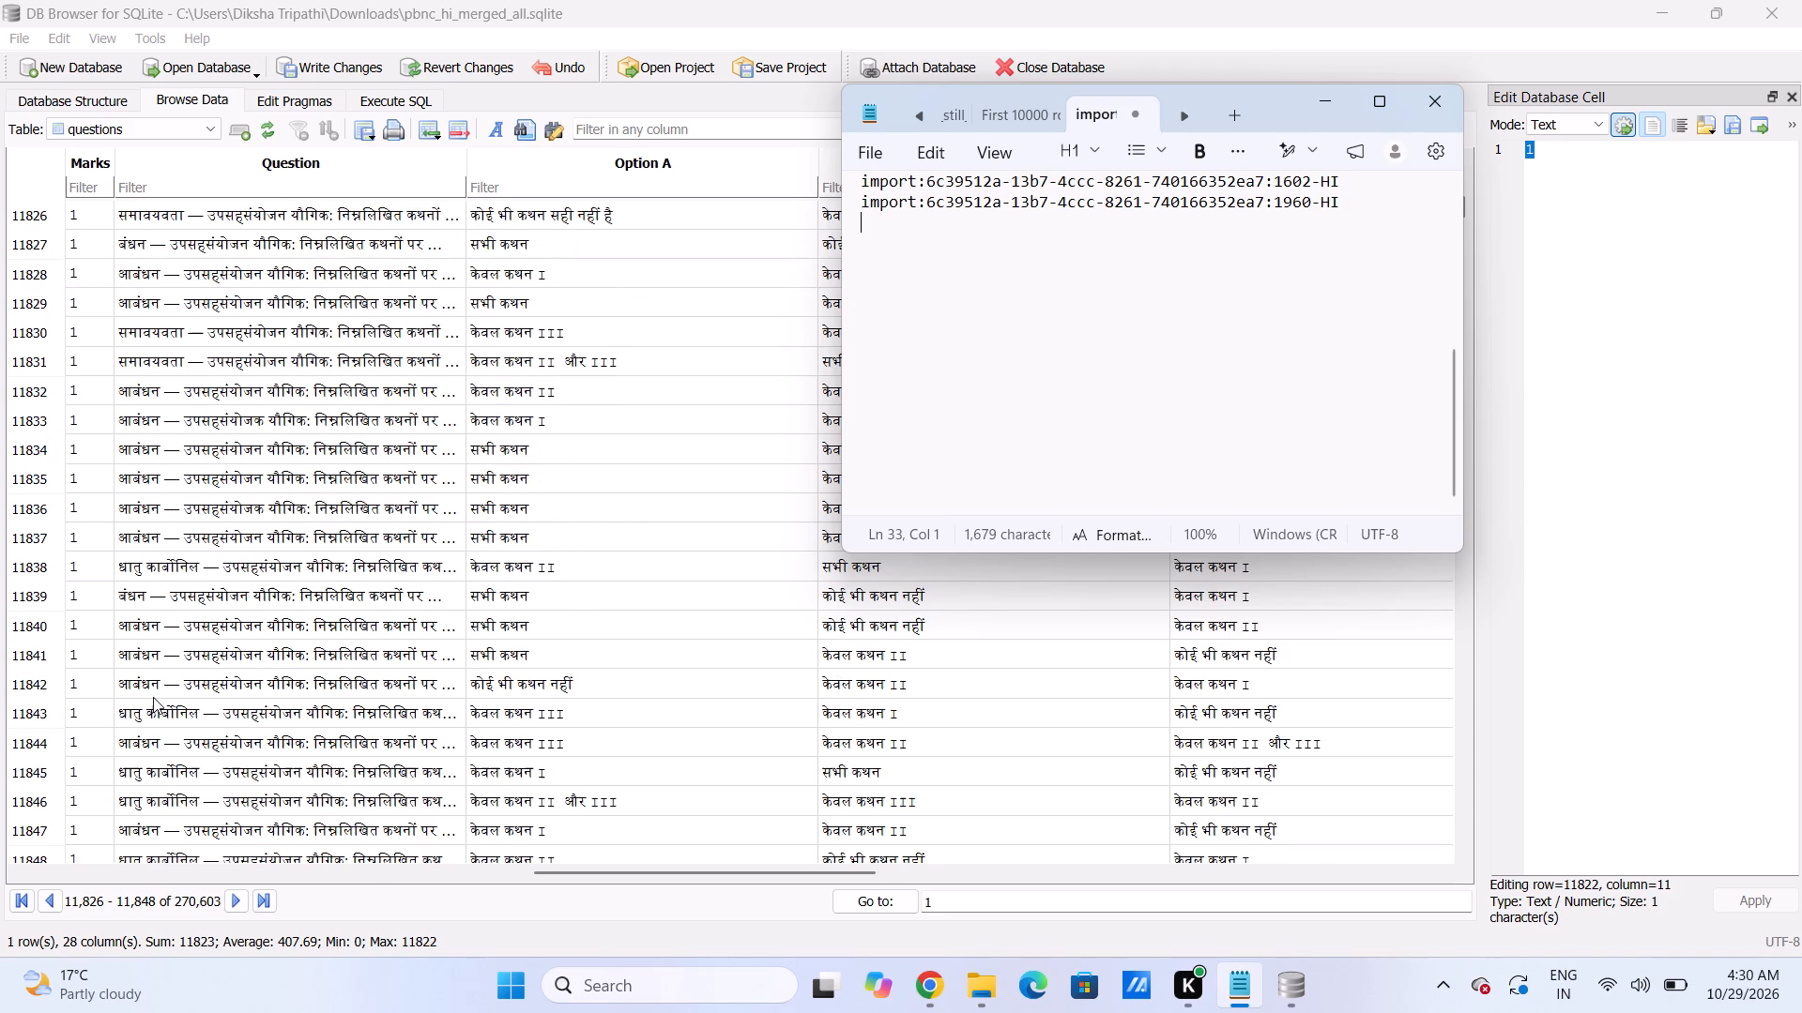
{"action": "scroll", "coordinate": [153, 697], "scroll_direction": "down", "scroll_amount": 1}
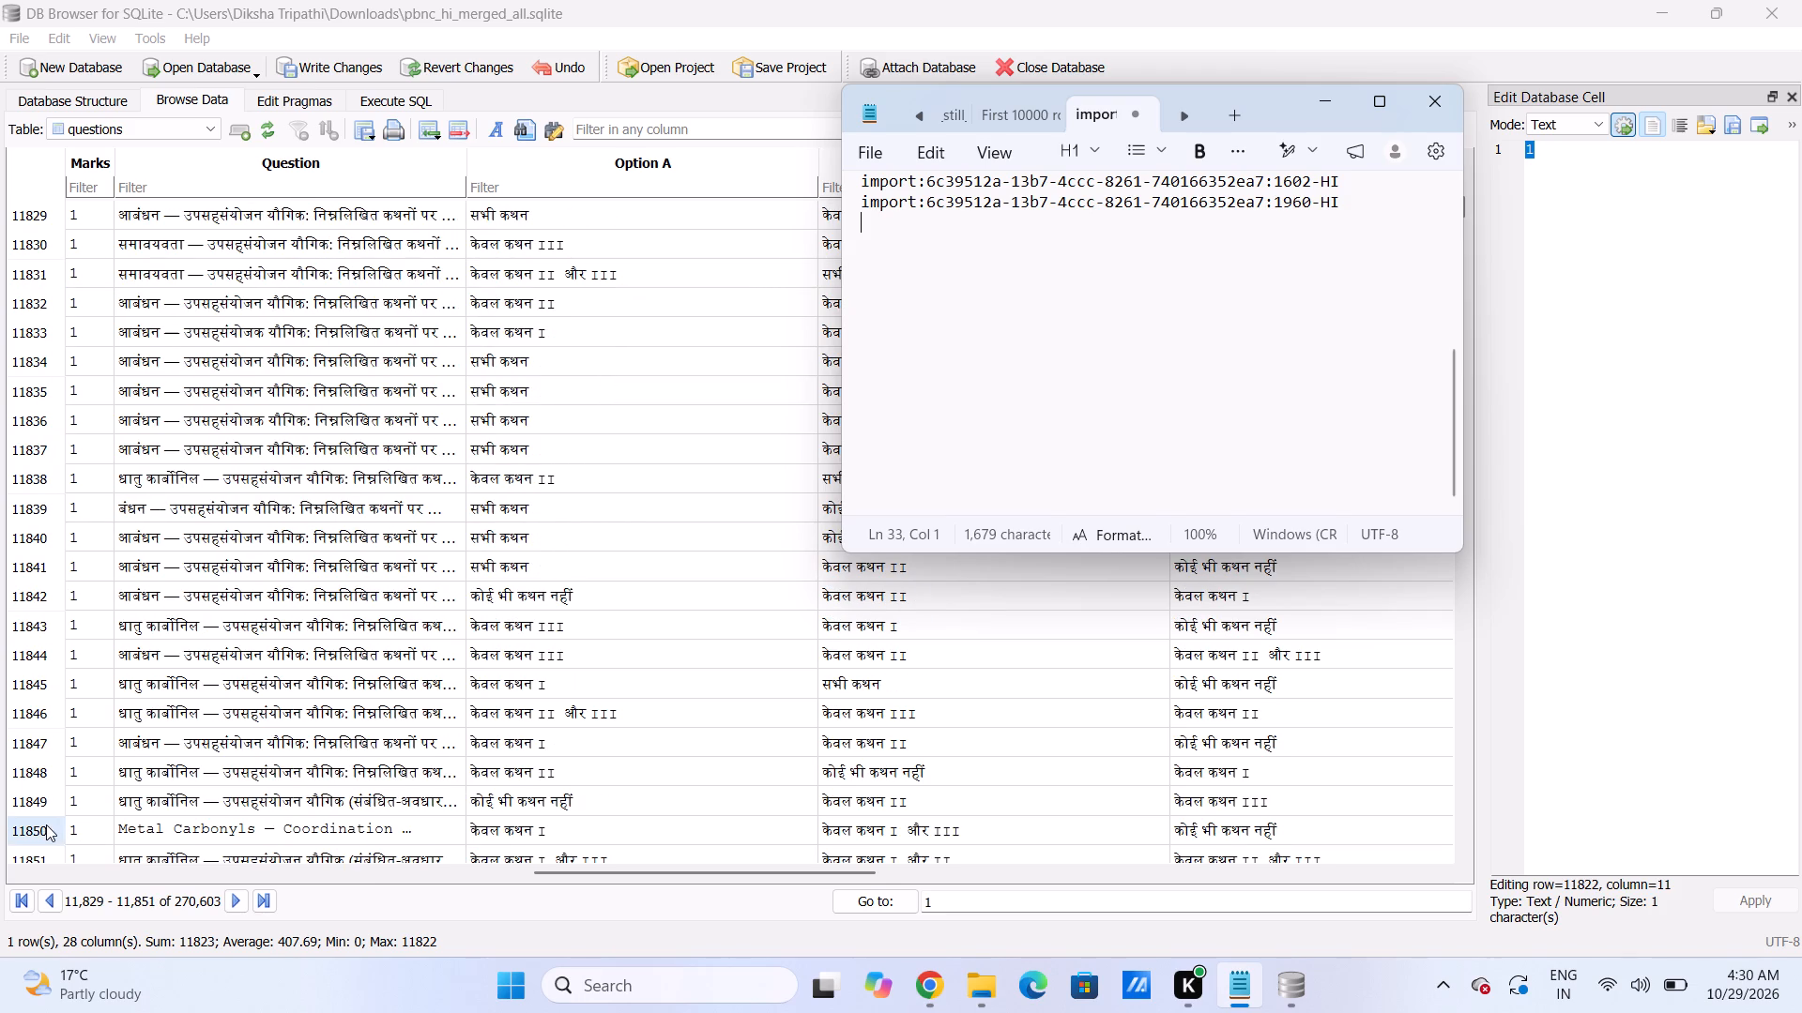
{"action": "left_click", "coordinate": [49, 825]}
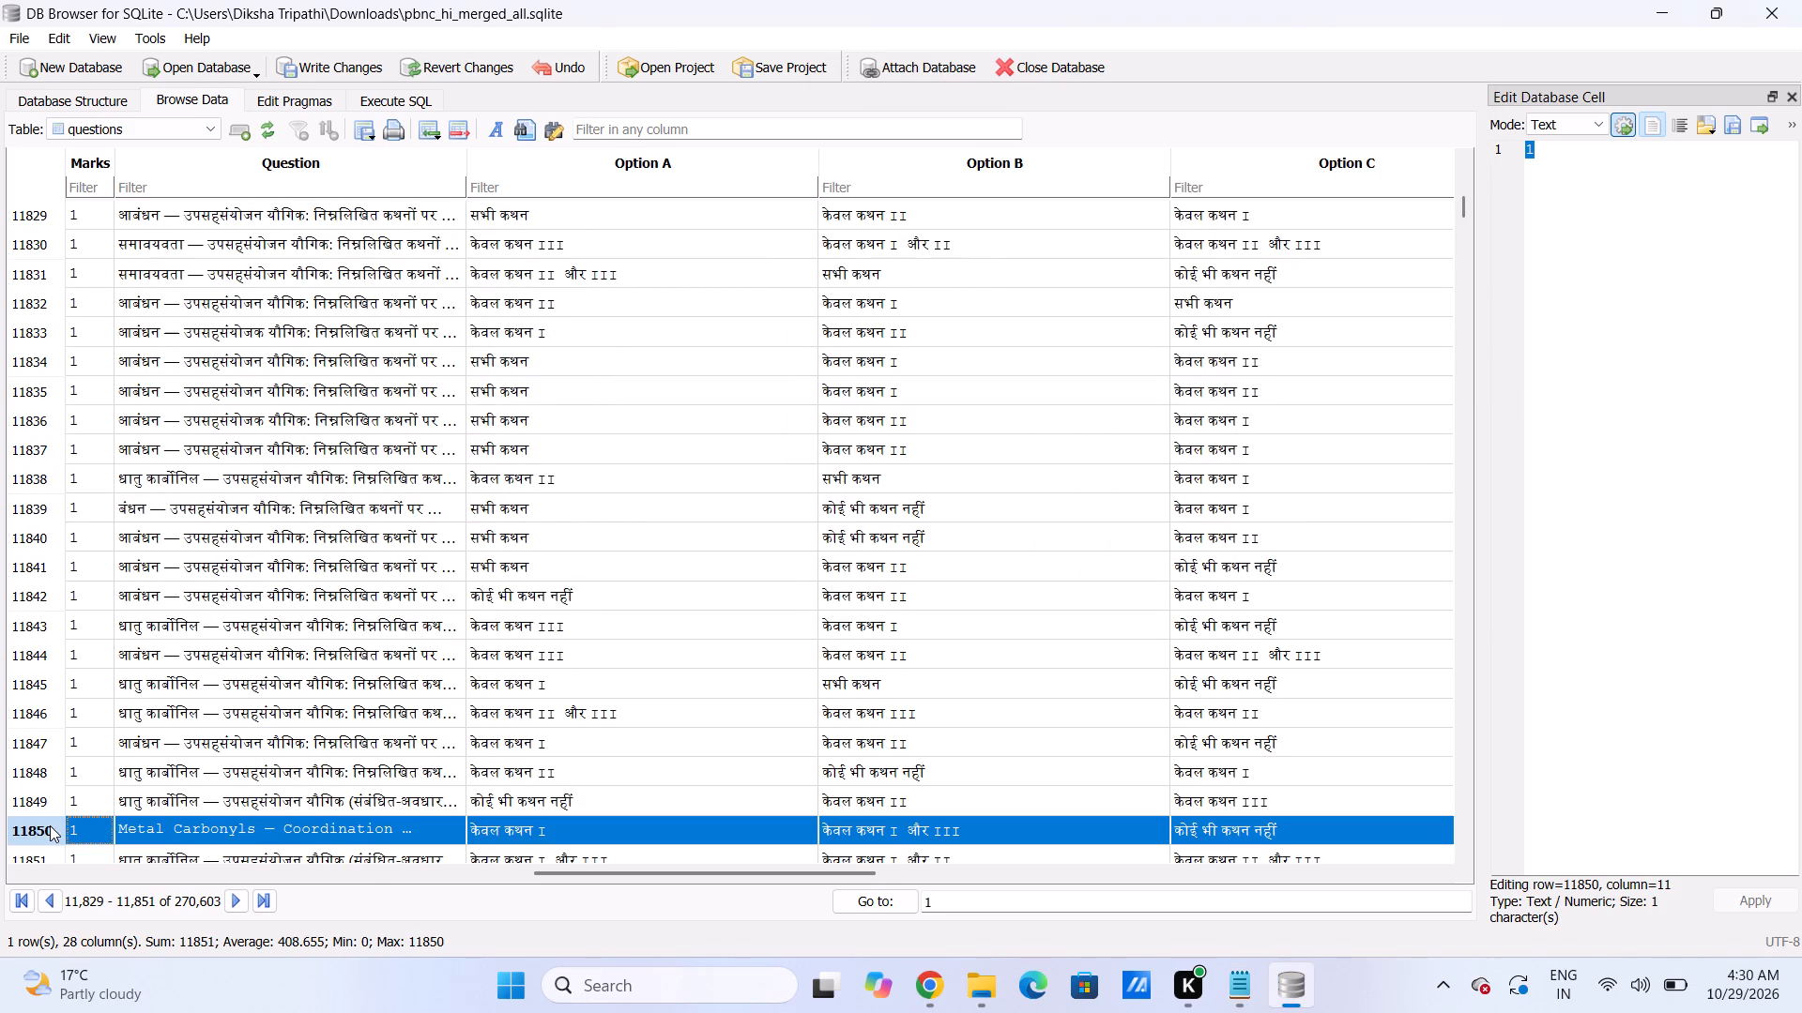
{"action": "key", "text": "ctrl+c"}
{"action": "left_click", "coordinate": [1239, 990]}
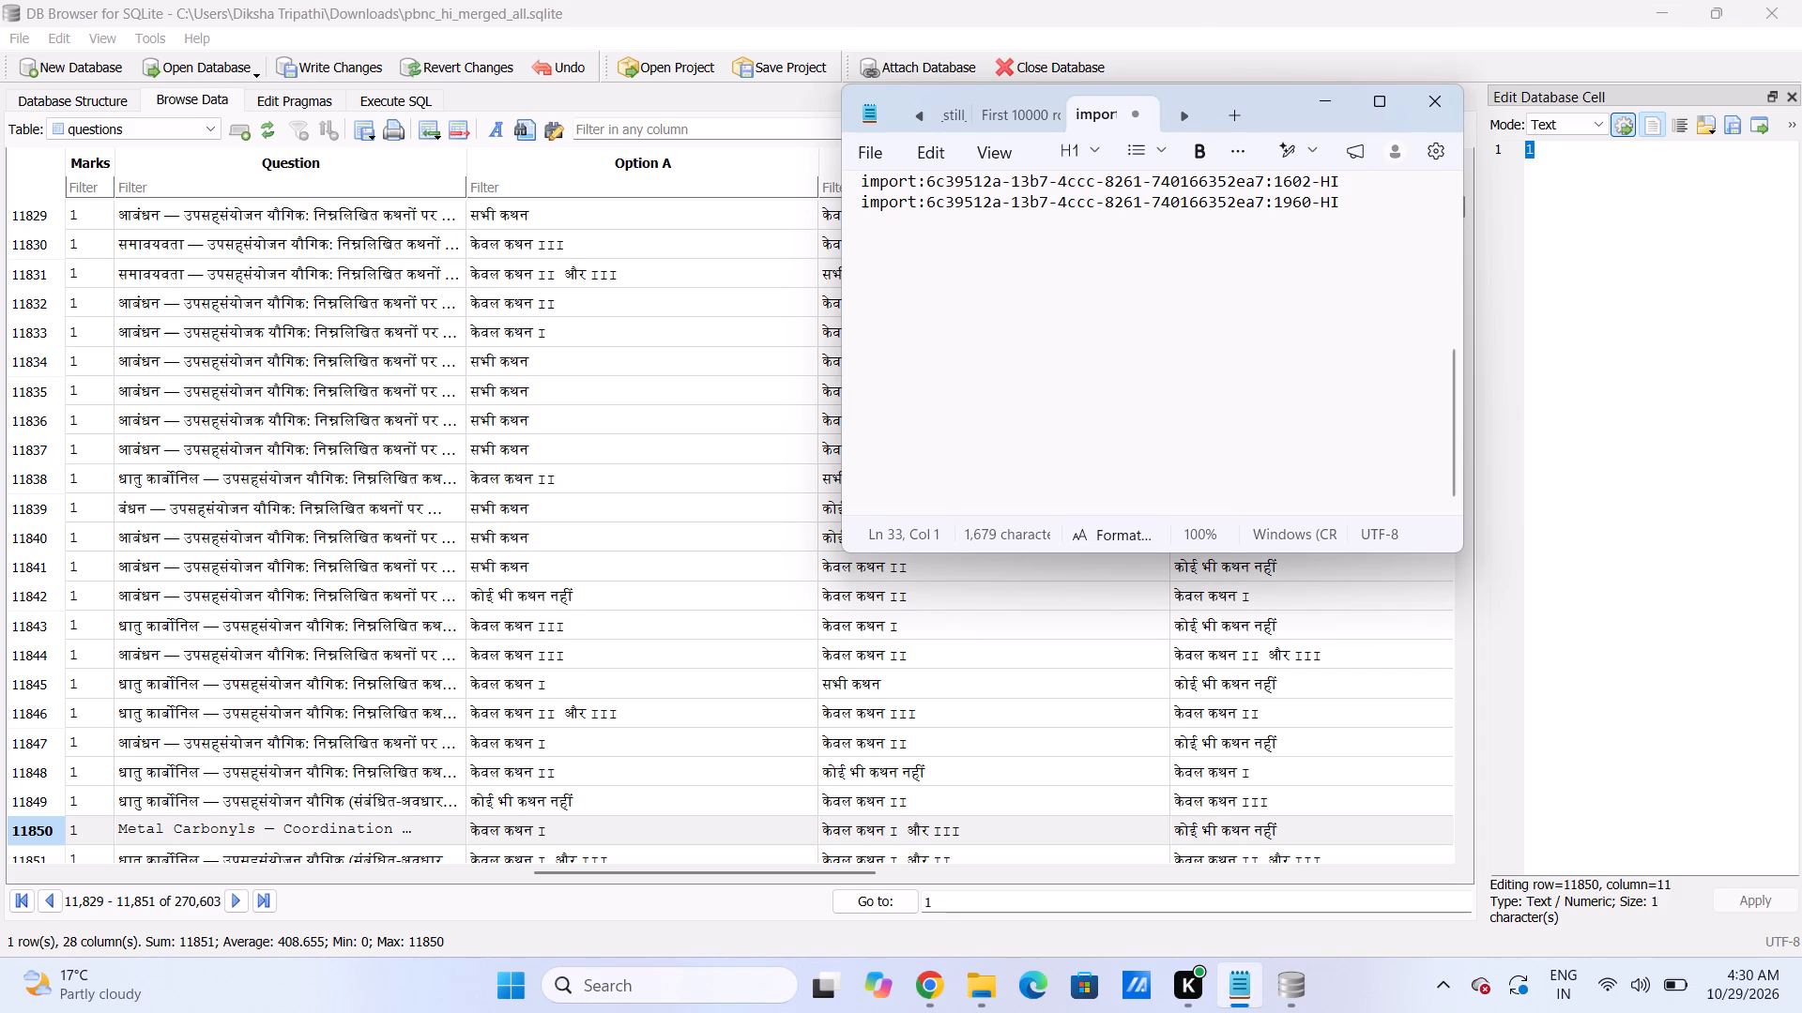
{"action": "key", "text": "ctrl+v"}
{"action": "left_click_drag", "start_coordinate": [862, 501], "coordinate": [873, 396]}
{"action": "scroll", "coordinate": [873, 397], "scroll_direction": "up", "scroll_amount": 2}
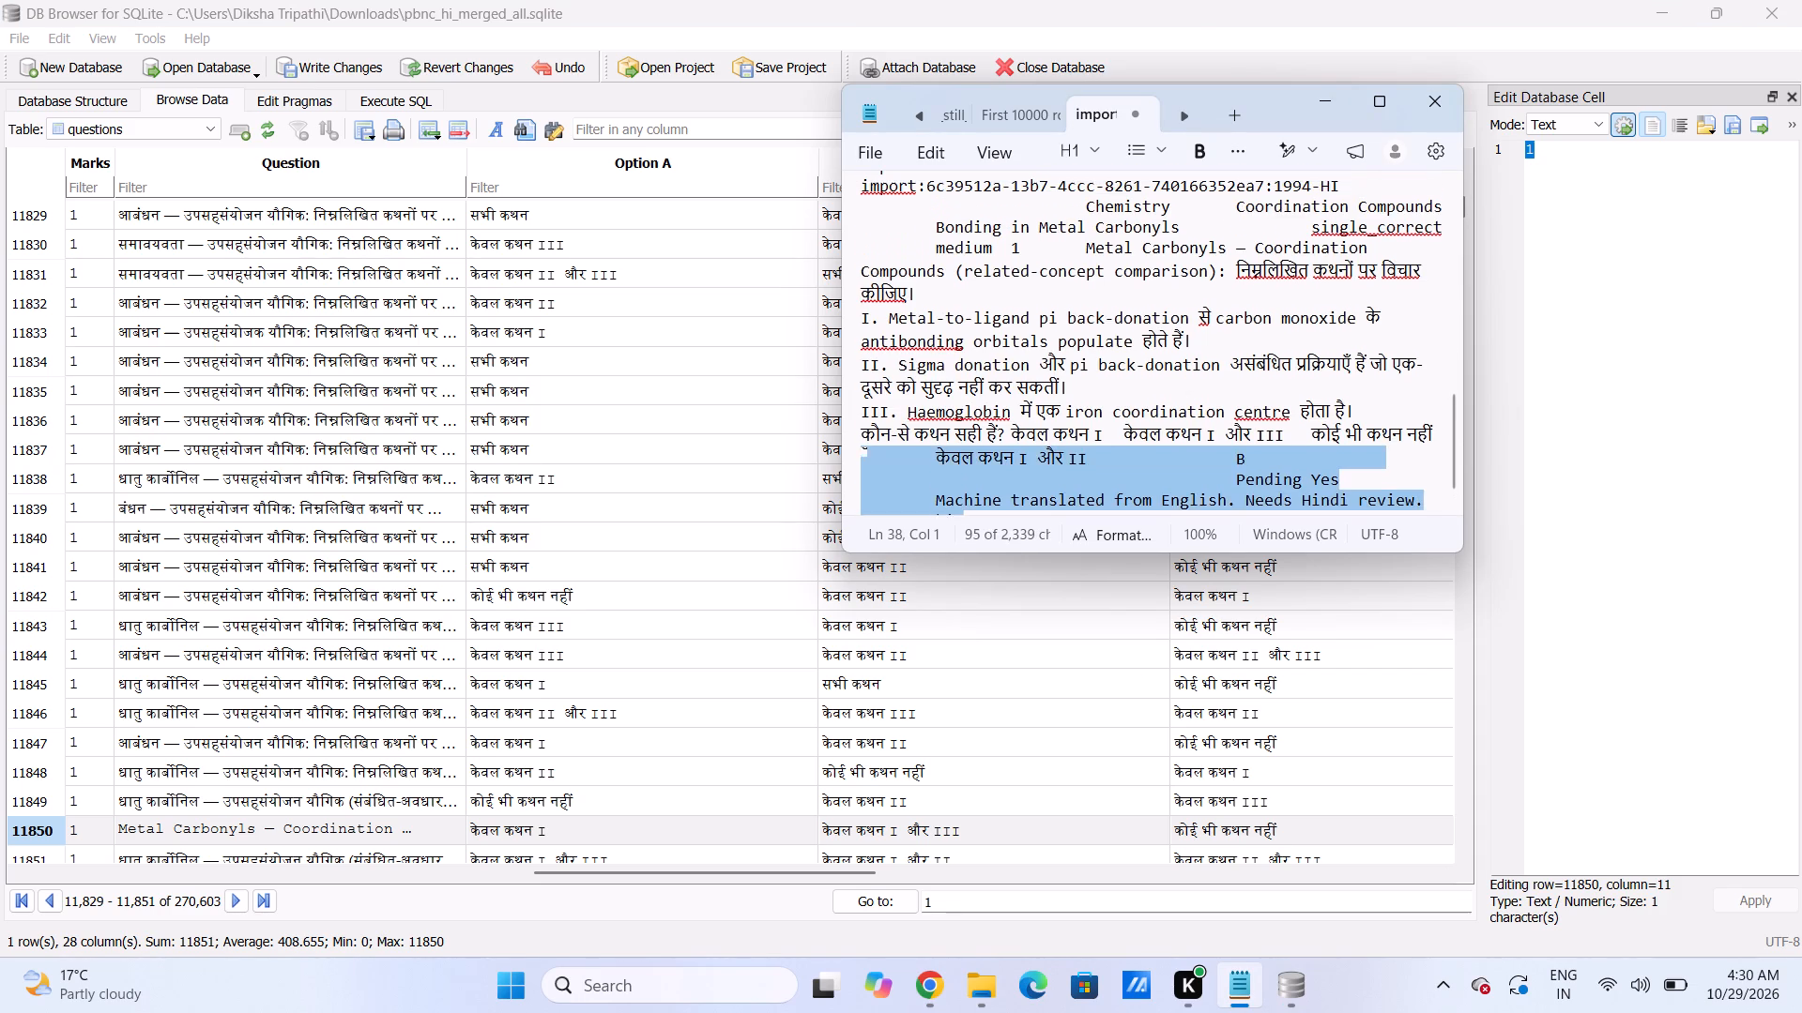
{"action": "left_click_drag", "start_coordinate": [873, 396], "coordinate": [847, 290]}
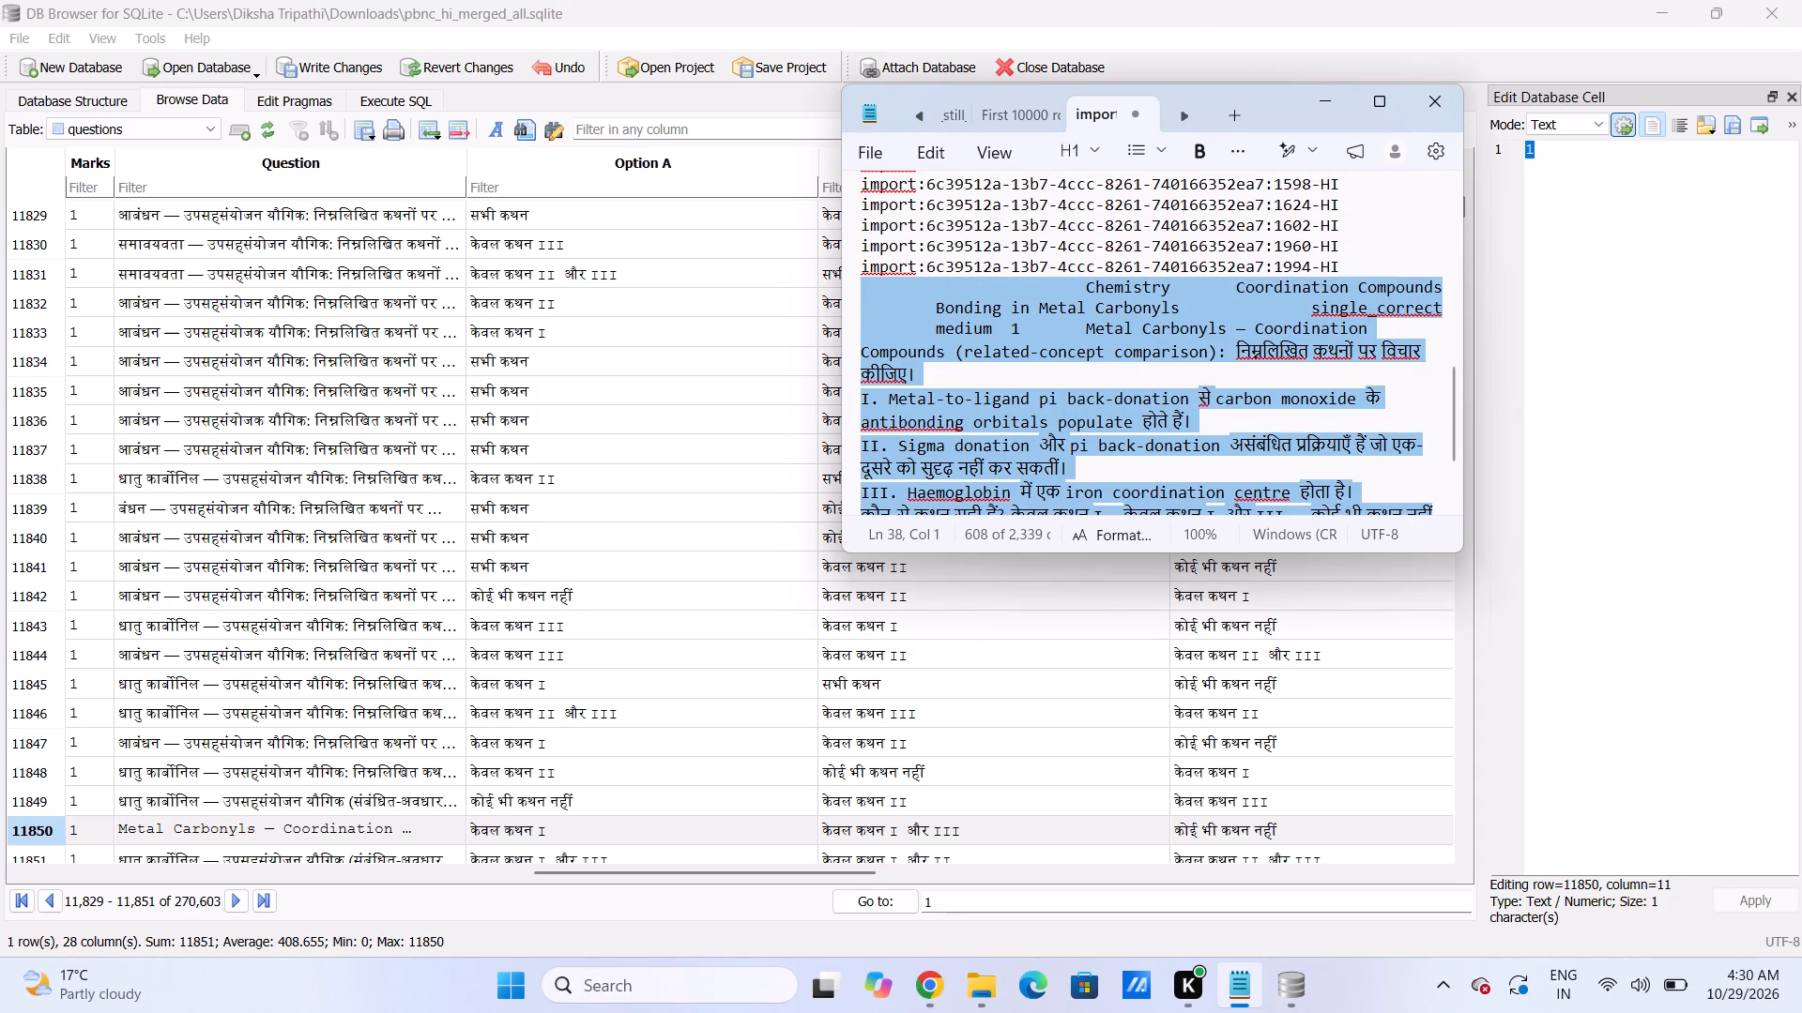
{"action": "key", "text": "BackSpace"}
{"action": "key", "text": "Return"}
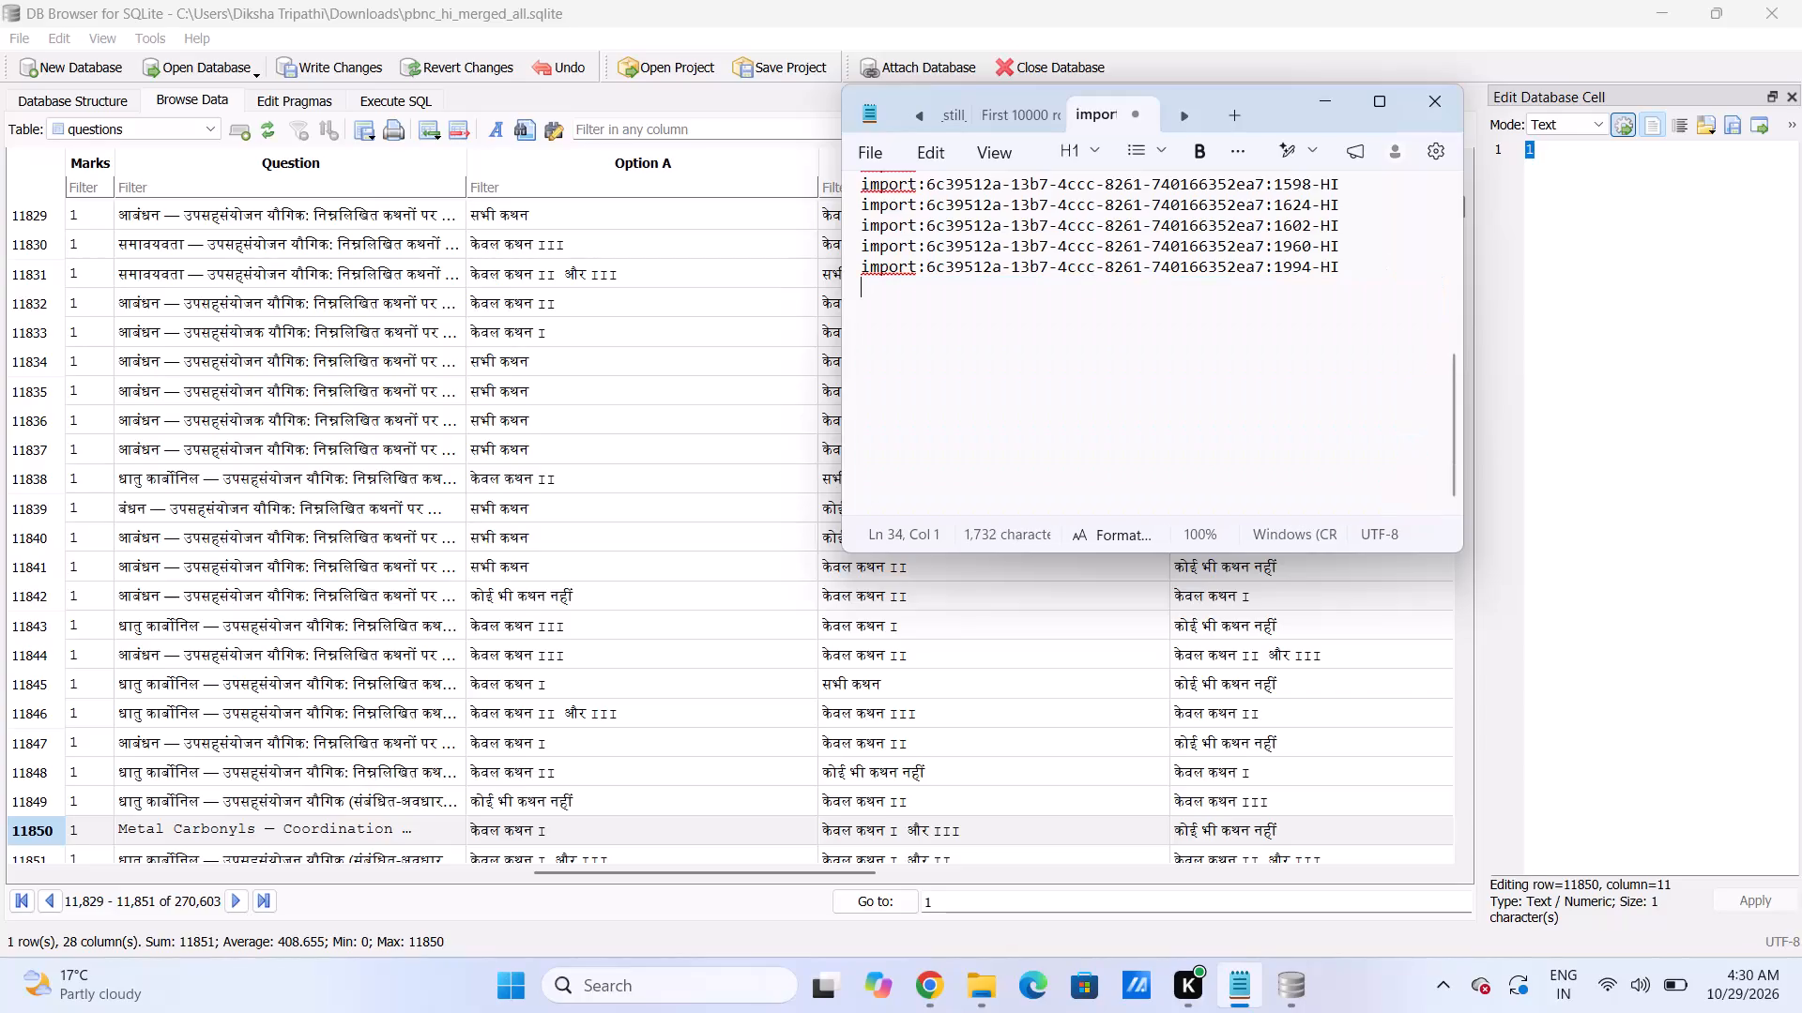
Examine the questions and options in rows 11850 to about 11899 of the questions table for untranslated English text.
{"action": "scroll", "coordinate": [573, 497], "scroll_direction": "down", "scroll_amount": 5}
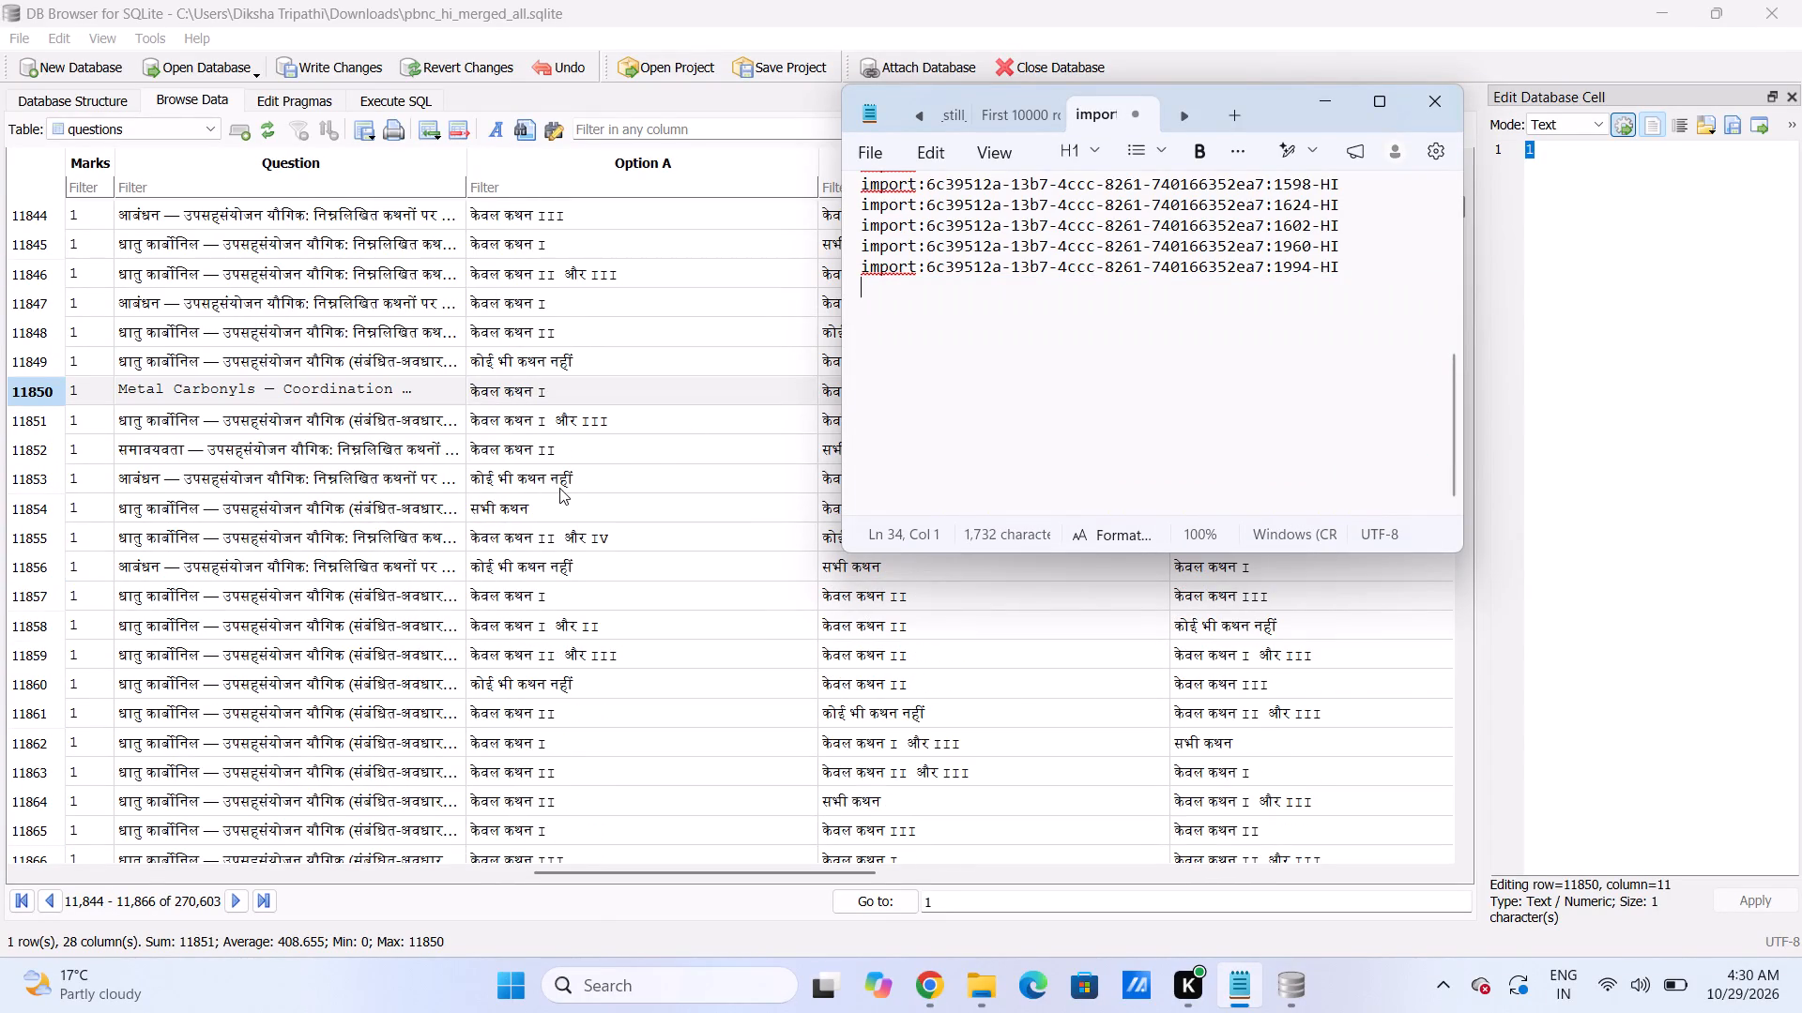
{"action": "scroll", "coordinate": [192, 723], "scroll_direction": "down", "scroll_amount": 4}
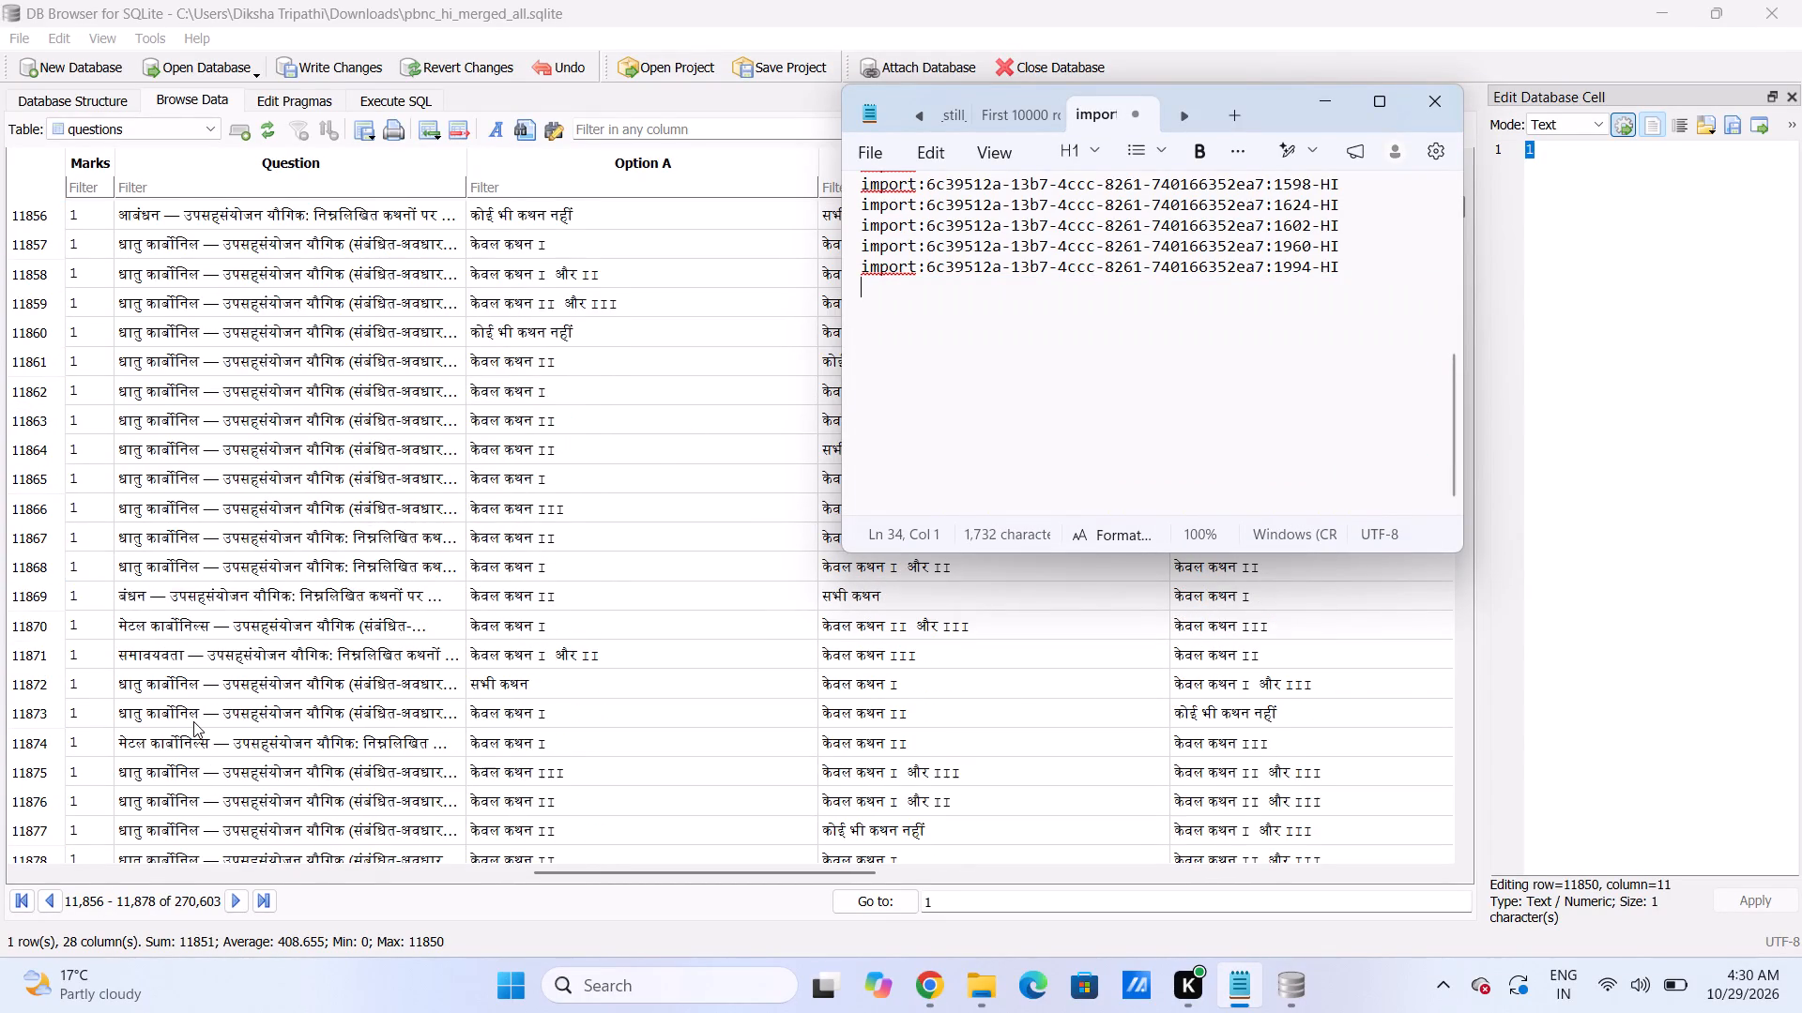
{"action": "scroll", "coordinate": [193, 721], "scroll_direction": "down", "scroll_amount": 6}
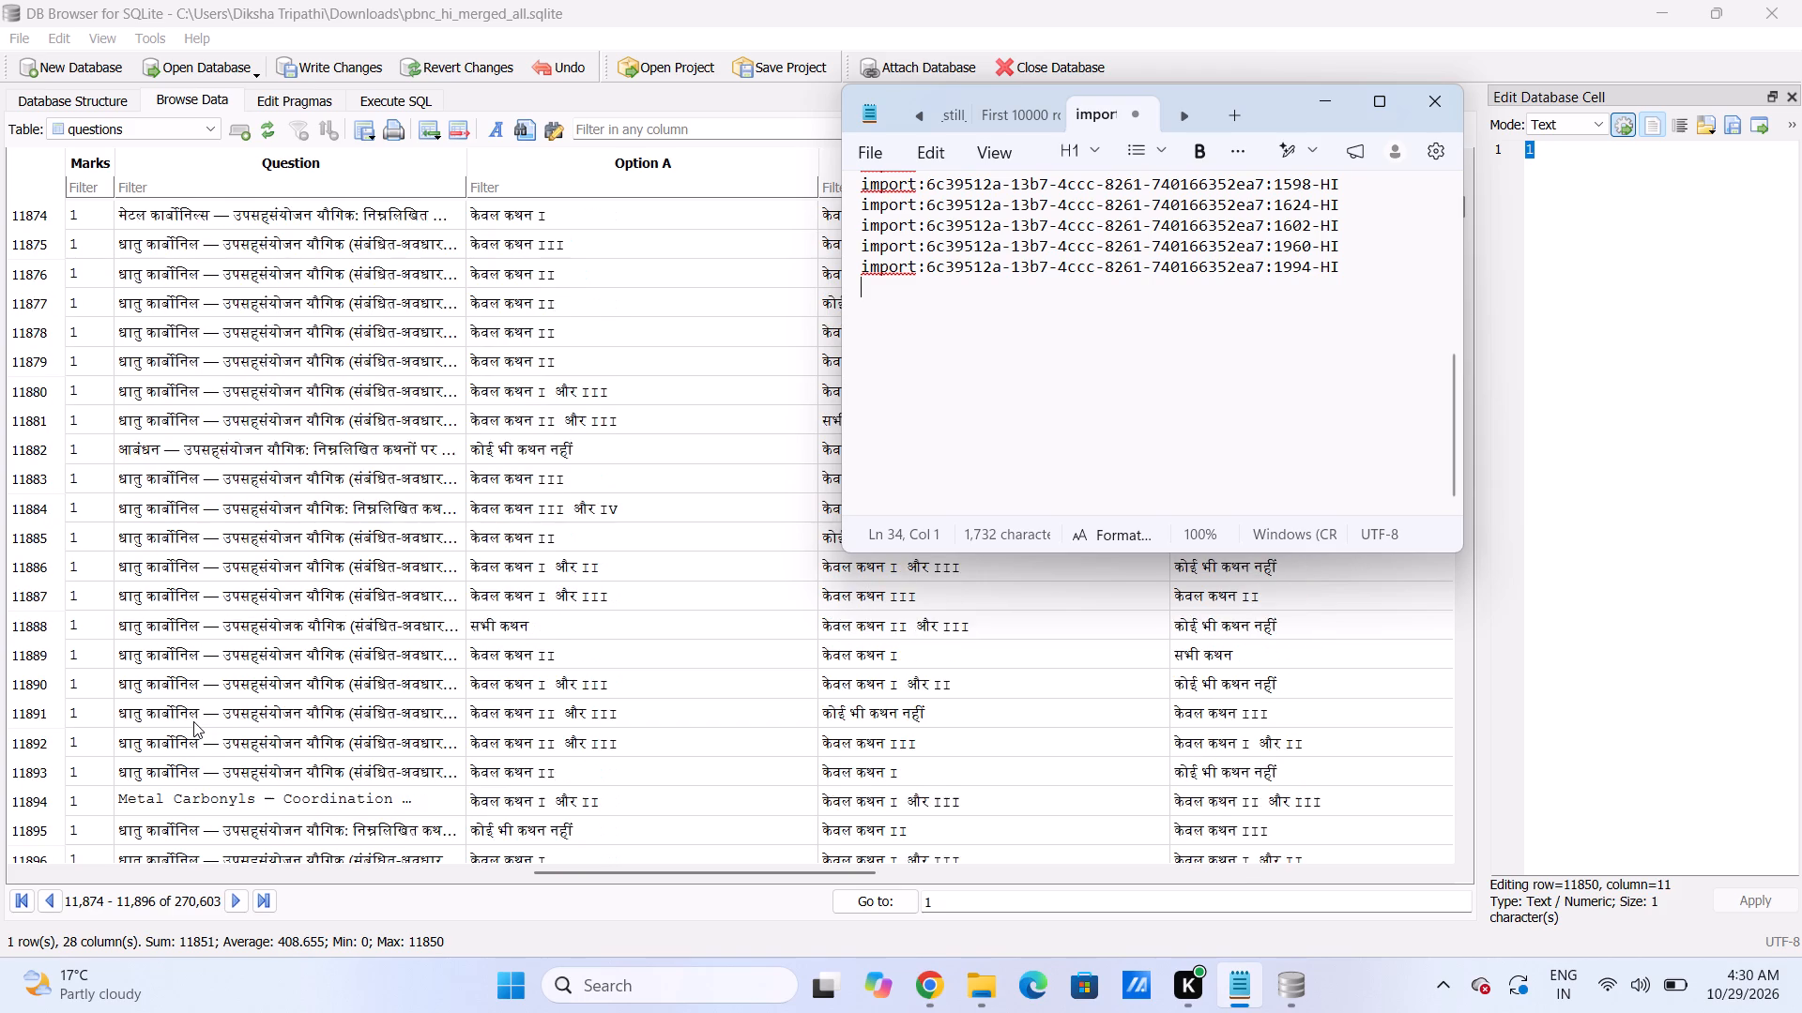
{"action": "scroll", "coordinate": [193, 721], "scroll_direction": "down", "scroll_amount": 1}
{"action": "left_click", "coordinate": [35, 721]}
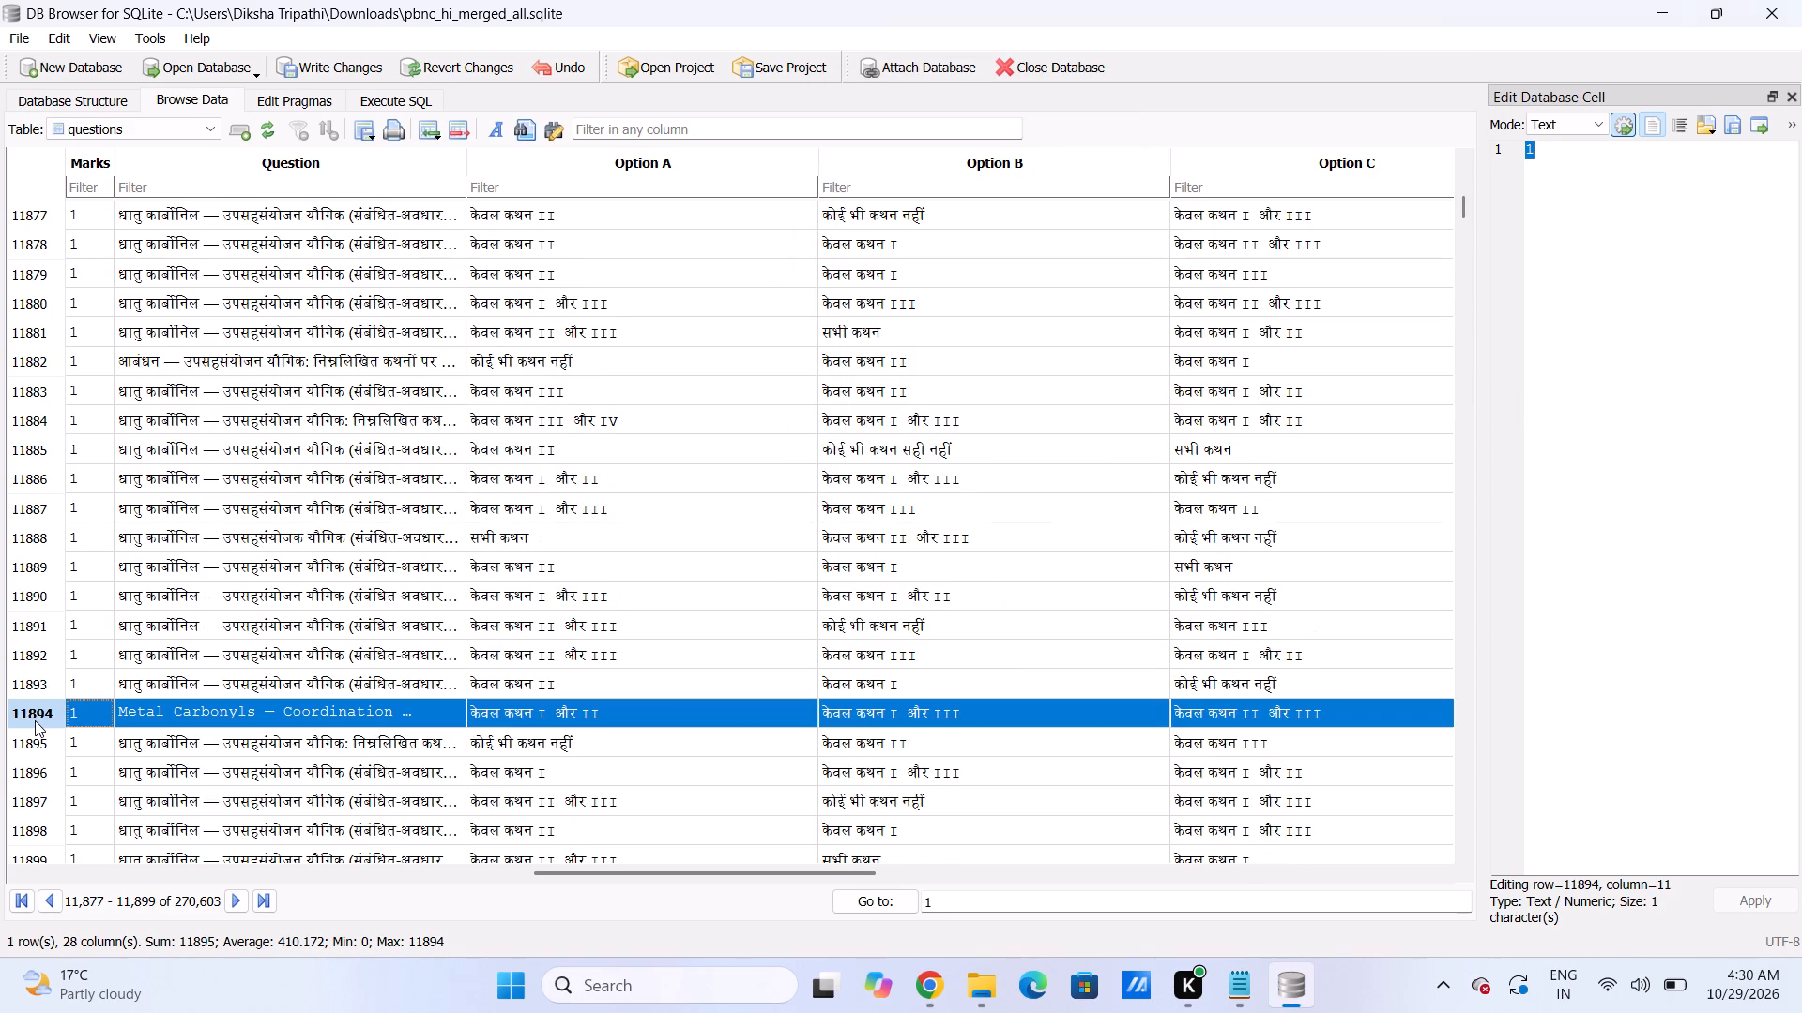
{"action": "key", "text": "ctrl+c"}
{"action": "left_click", "coordinate": [1237, 975]}
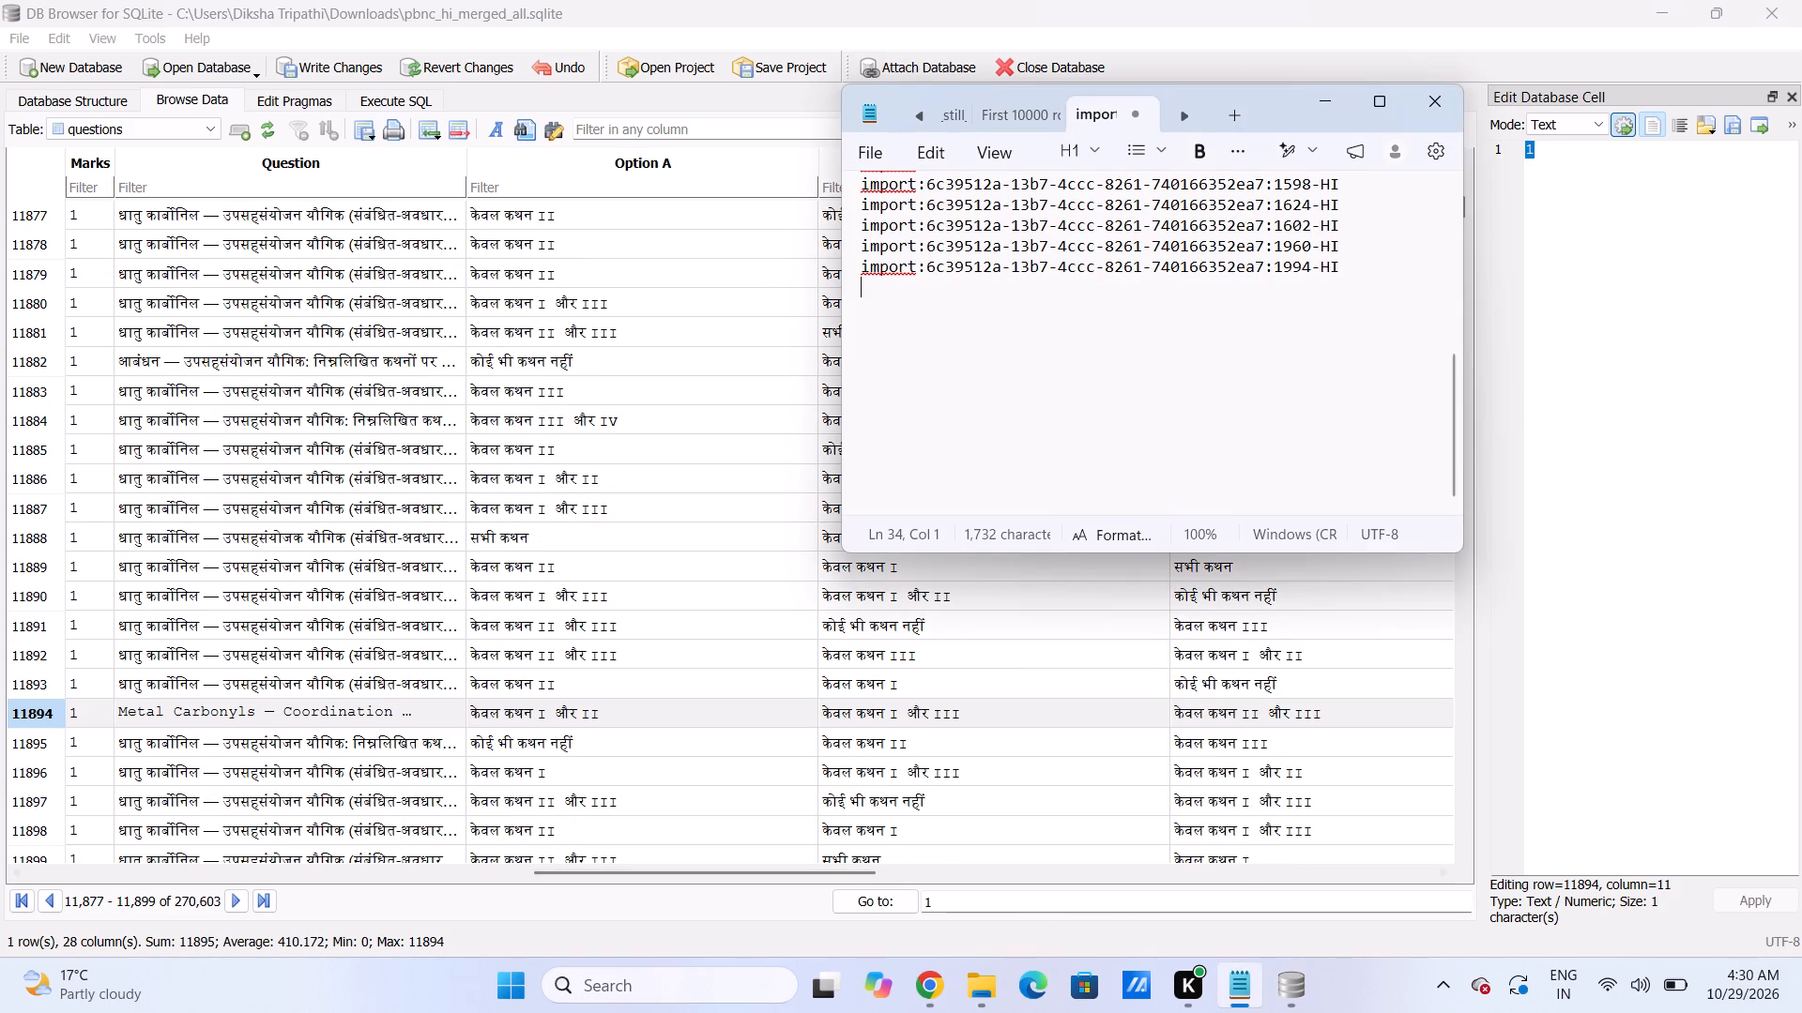
{"action": "key", "text": "ctrl+v"}
{"action": "left_click_drag", "start_coordinate": [861, 489], "coordinate": [891, 337]}
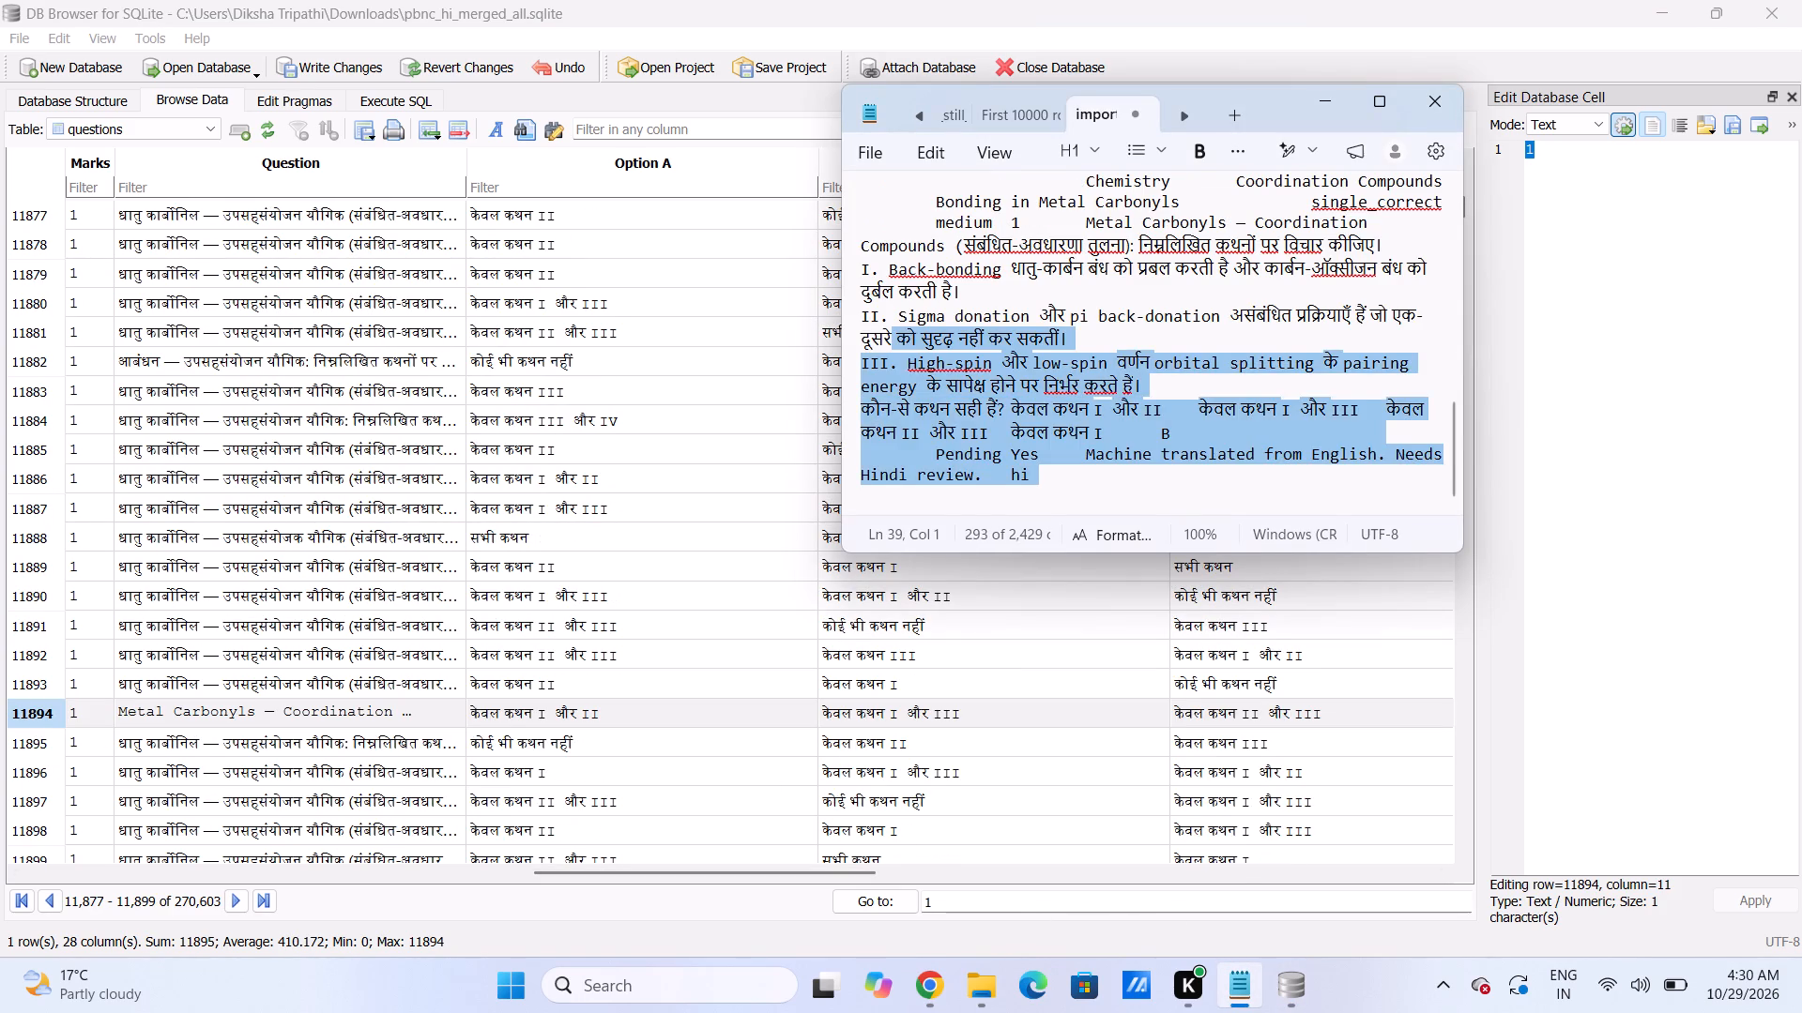
{"action": "left_click_drag", "start_coordinate": [891, 337], "coordinate": [893, 304]}
{"action": "scroll", "coordinate": [891, 337], "scroll_direction": "up", "scroll_amount": 2}
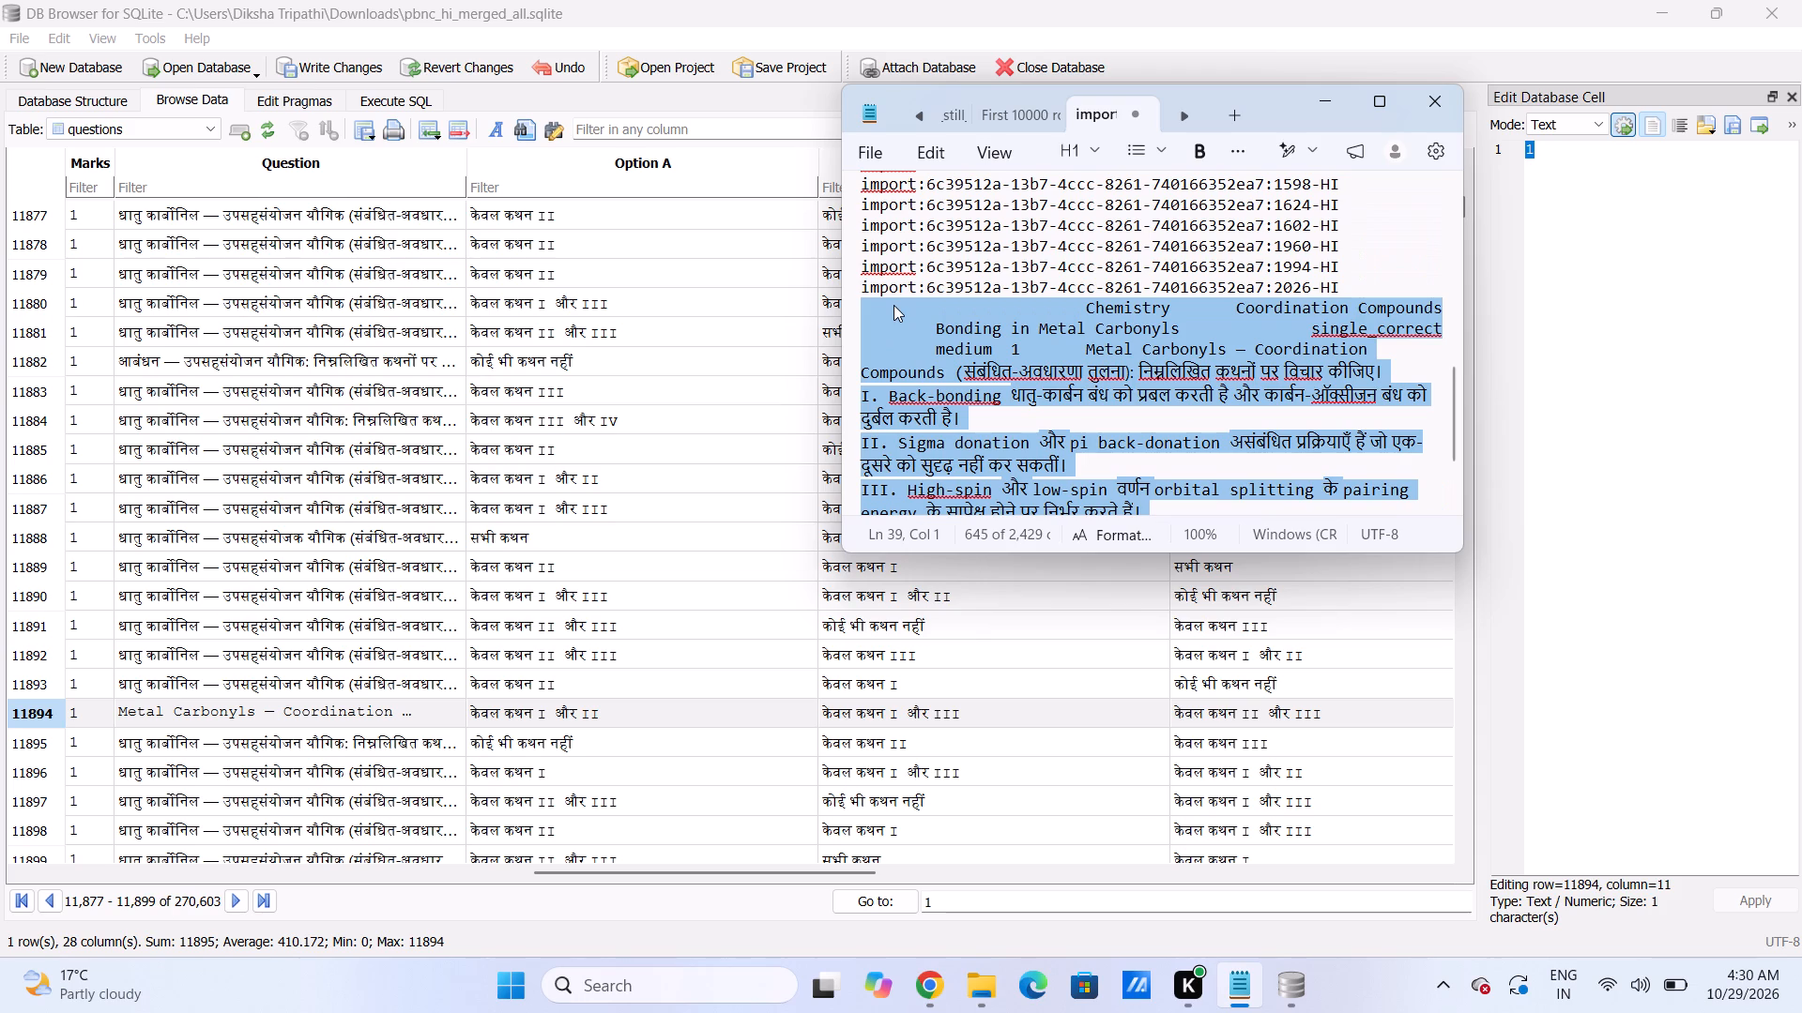
{"action": "key", "text": "BackSpace"}
{"action": "key", "text": "Return"}
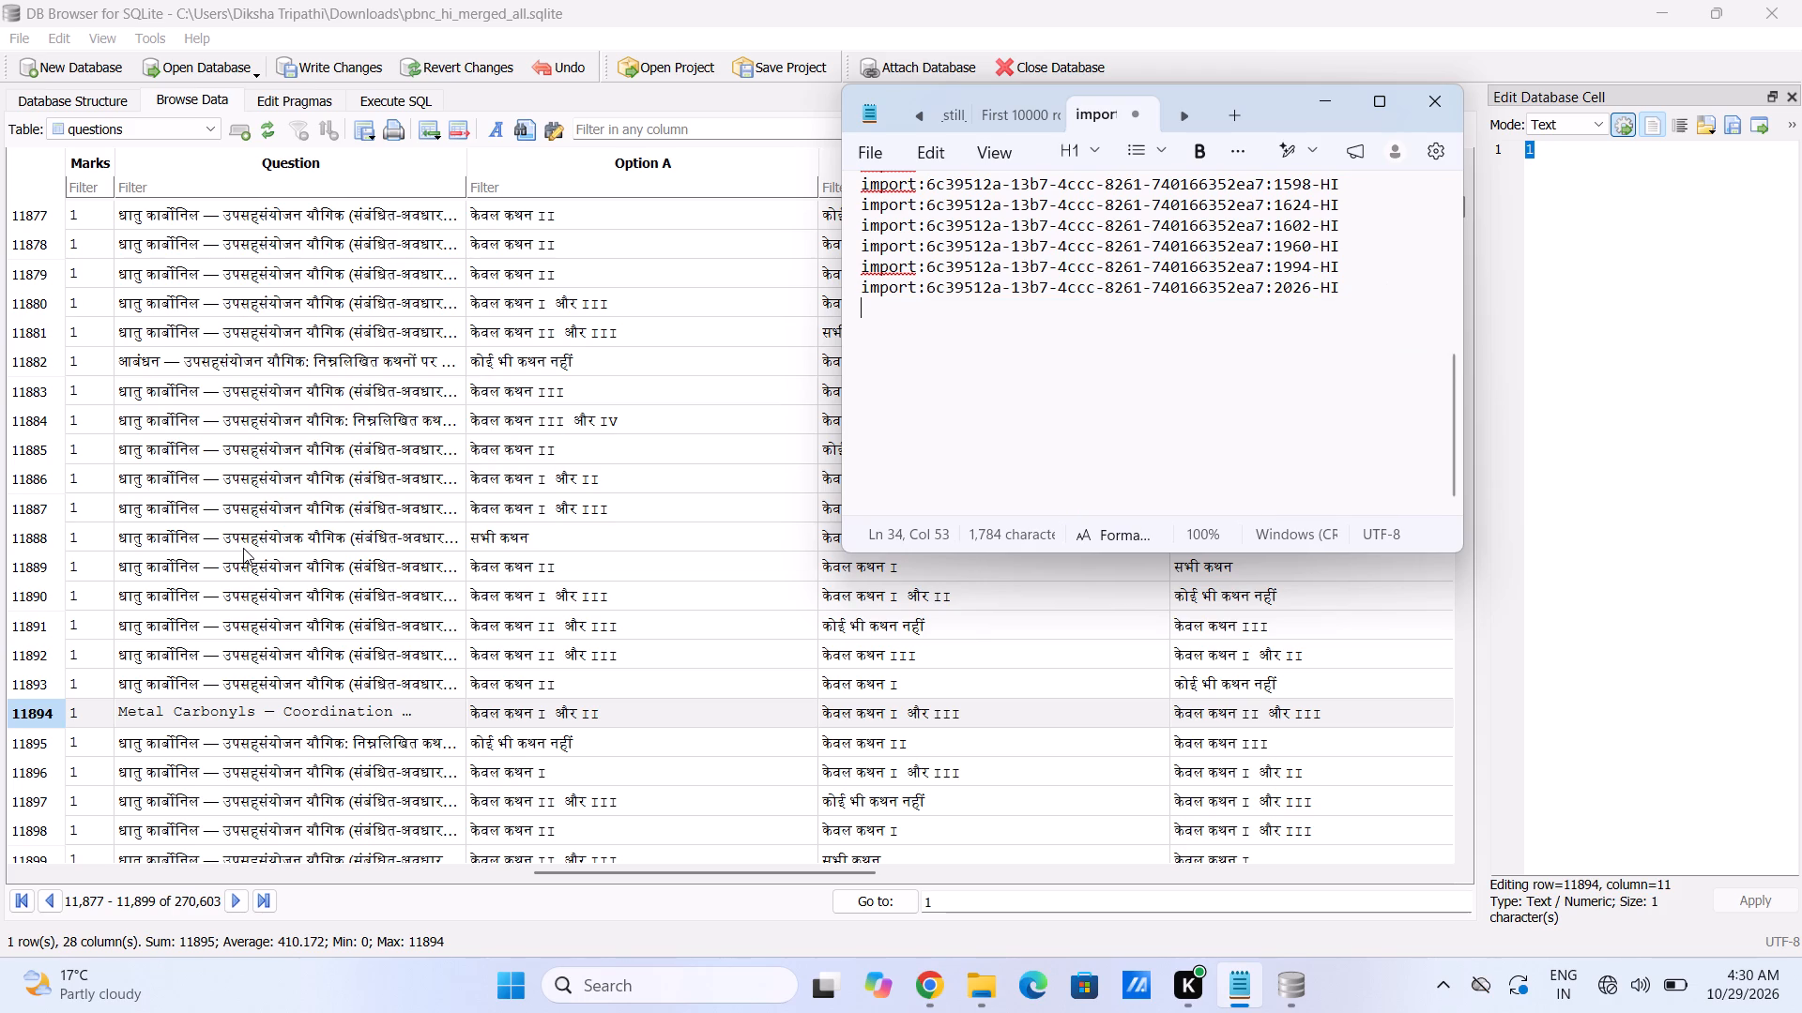
Examine the questions and options in rows 11892 to about 11989 of the questions table for untranslated English text.
{"action": "scroll", "coordinate": [242, 548], "scroll_direction": "down", "scroll_amount": 5}
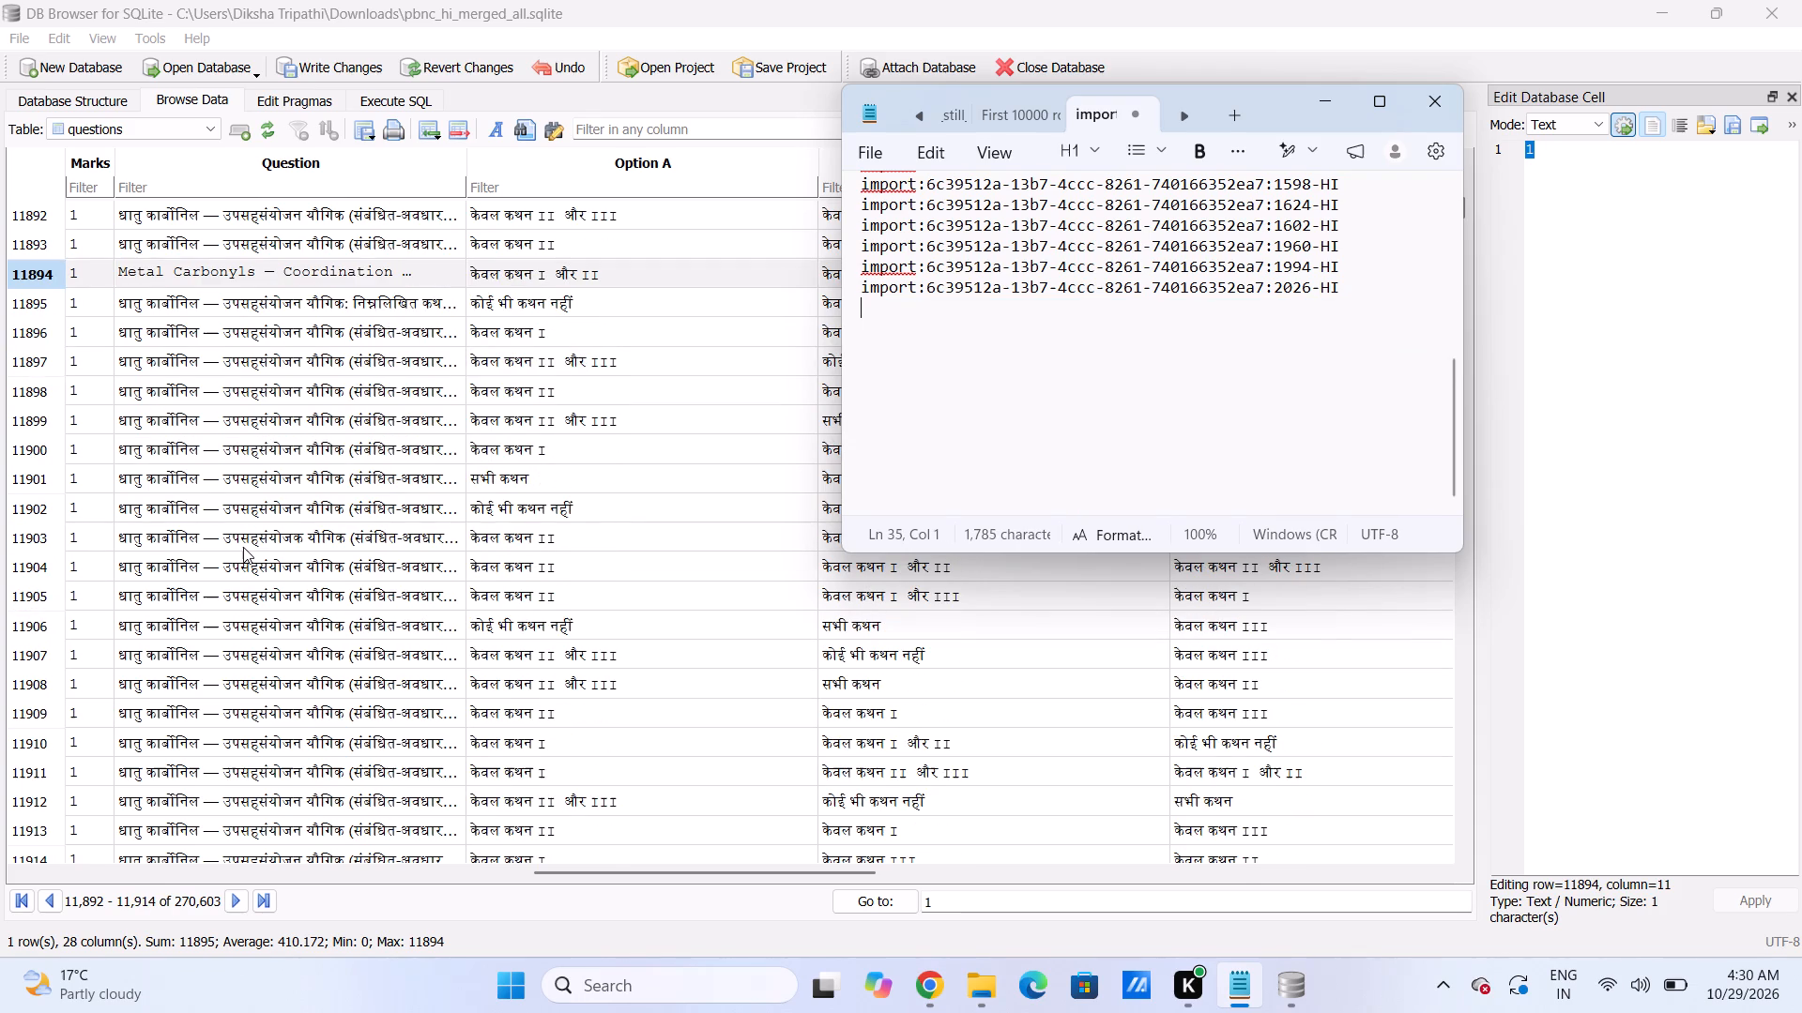
{"action": "scroll", "coordinate": [243, 547], "scroll_direction": "down", "scroll_amount": 6}
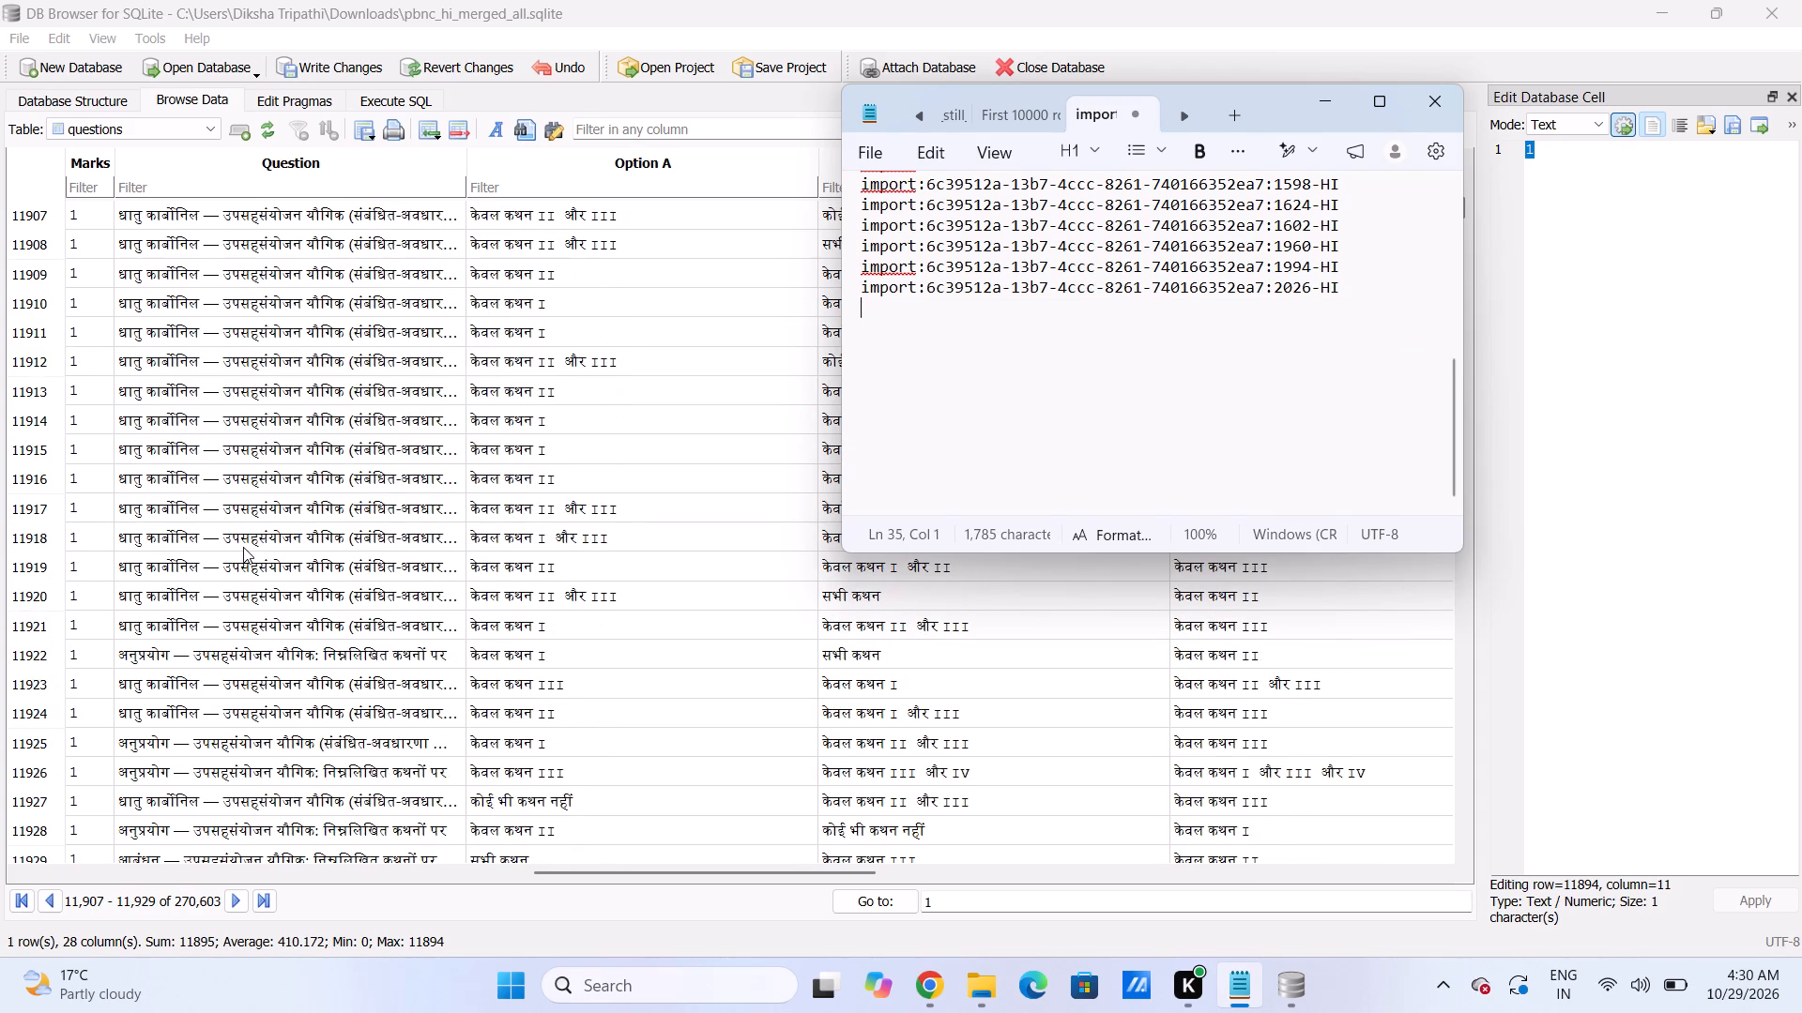
{"action": "scroll", "coordinate": [243, 547], "scroll_direction": "down", "scroll_amount": 4}
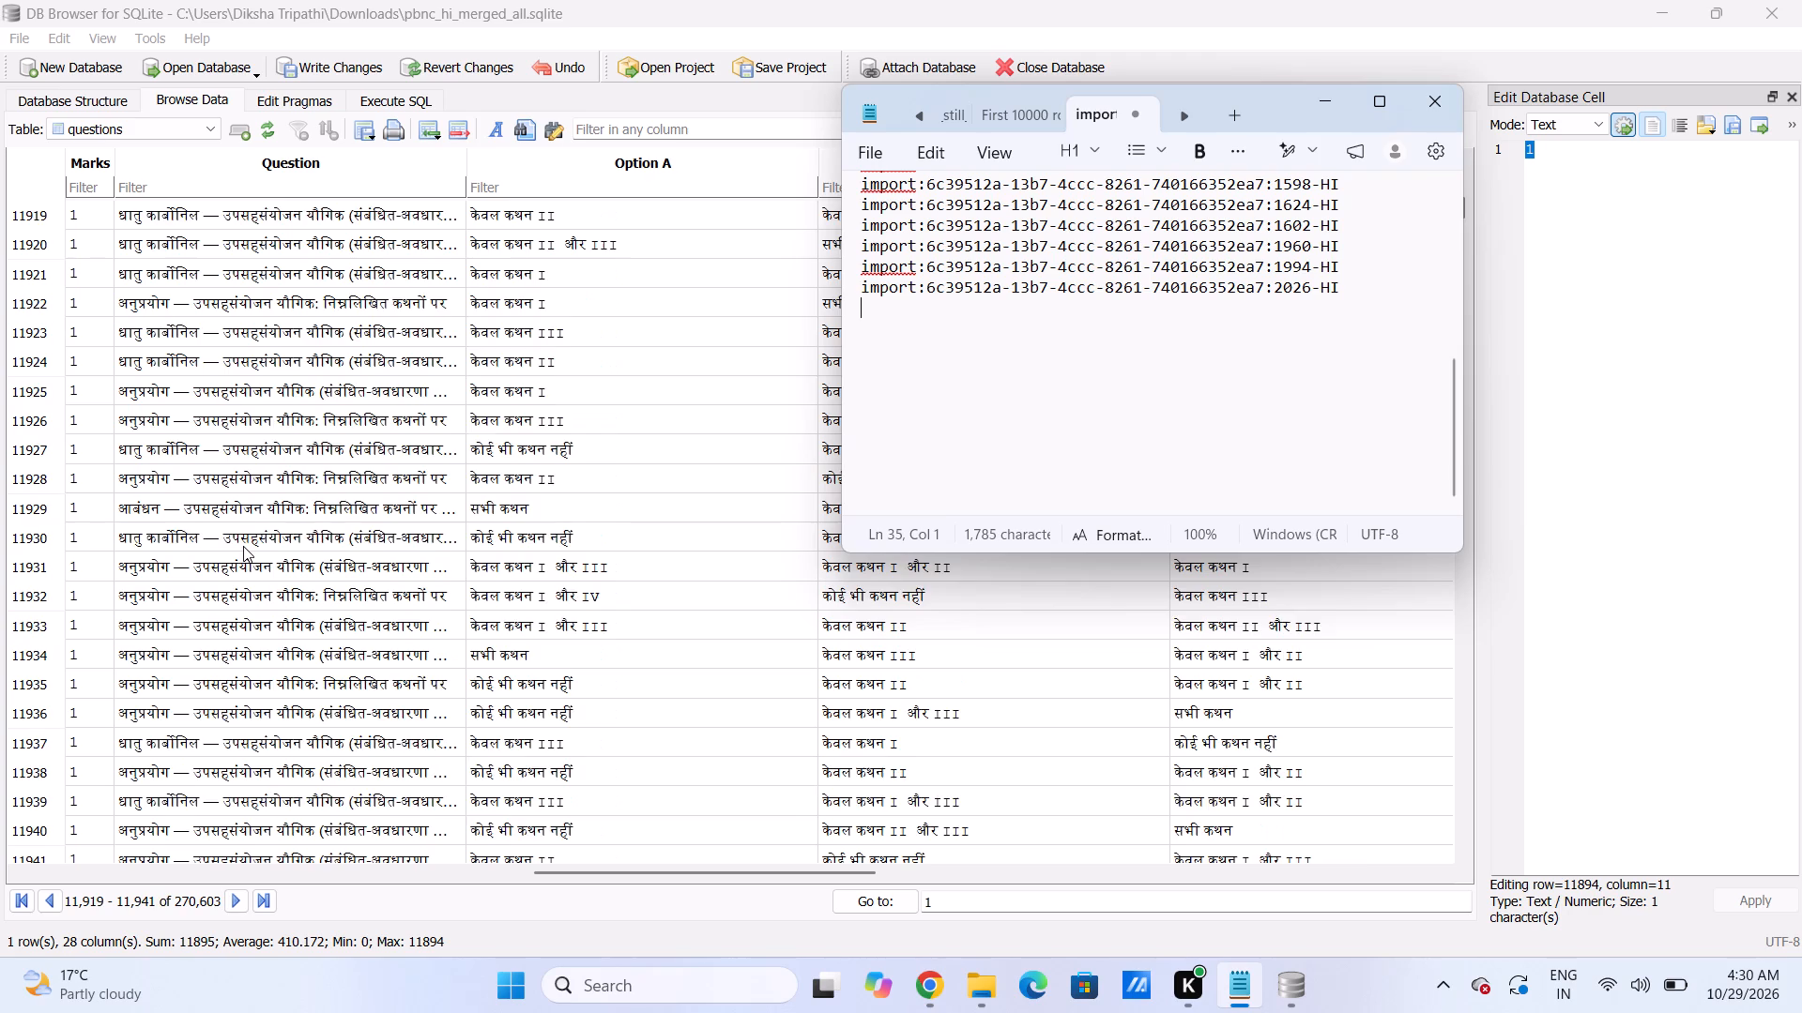
{"action": "scroll", "coordinate": [243, 546], "scroll_direction": "down", "scroll_amount": 6}
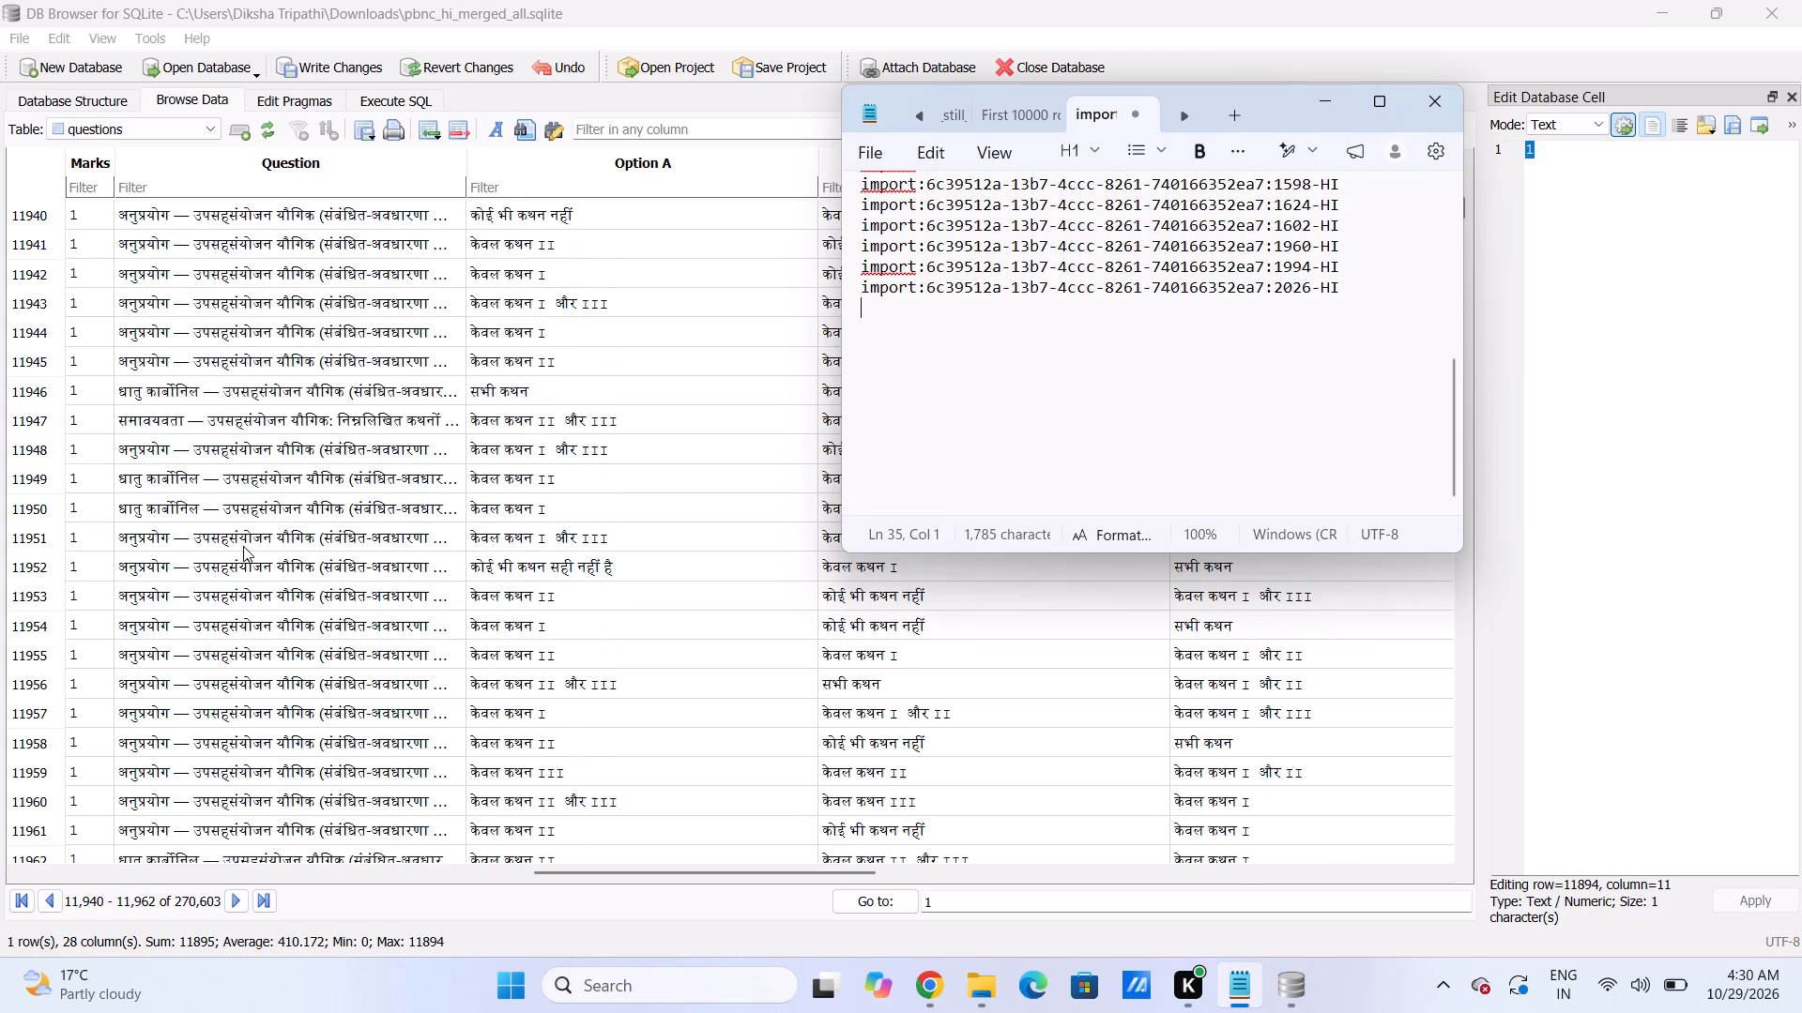
{"action": "scroll", "coordinate": [243, 546], "scroll_direction": "down", "scroll_amount": 3}
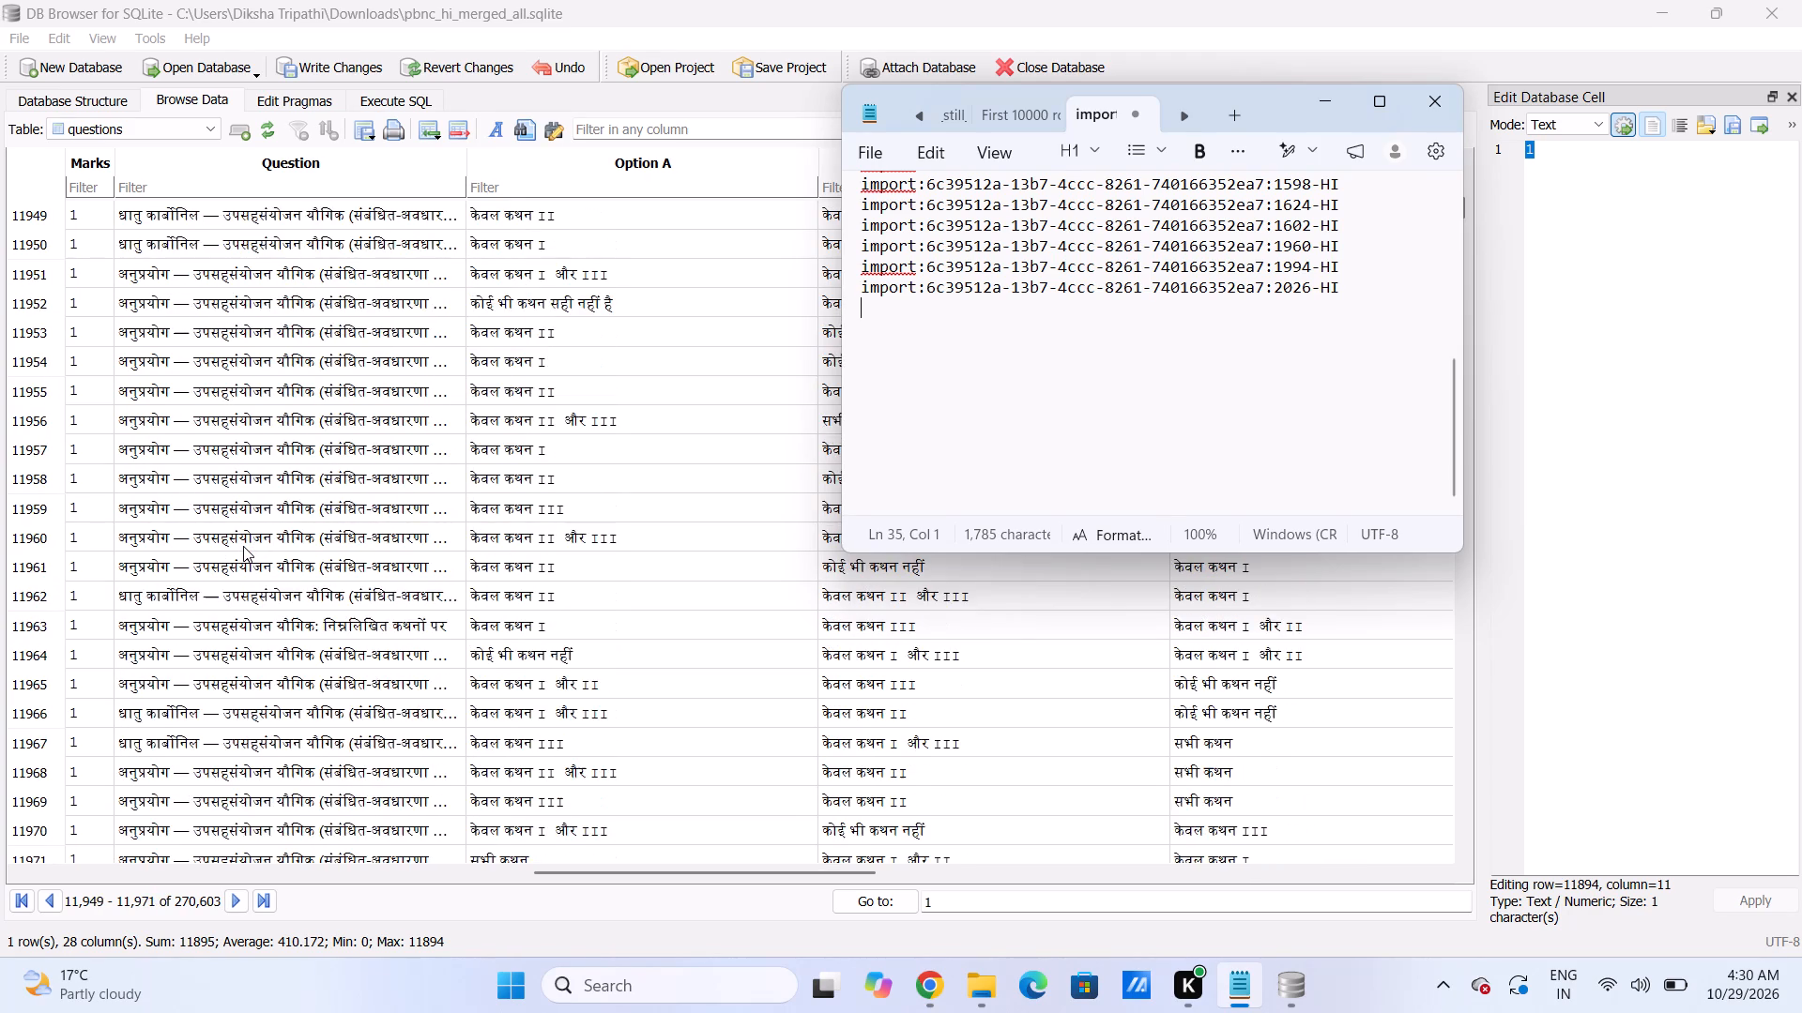
{"action": "scroll", "coordinate": [243, 546], "scroll_direction": "up", "scroll_amount": 4}
{"action": "scroll", "coordinate": [243, 545], "scroll_direction": "down", "scroll_amount": 5}
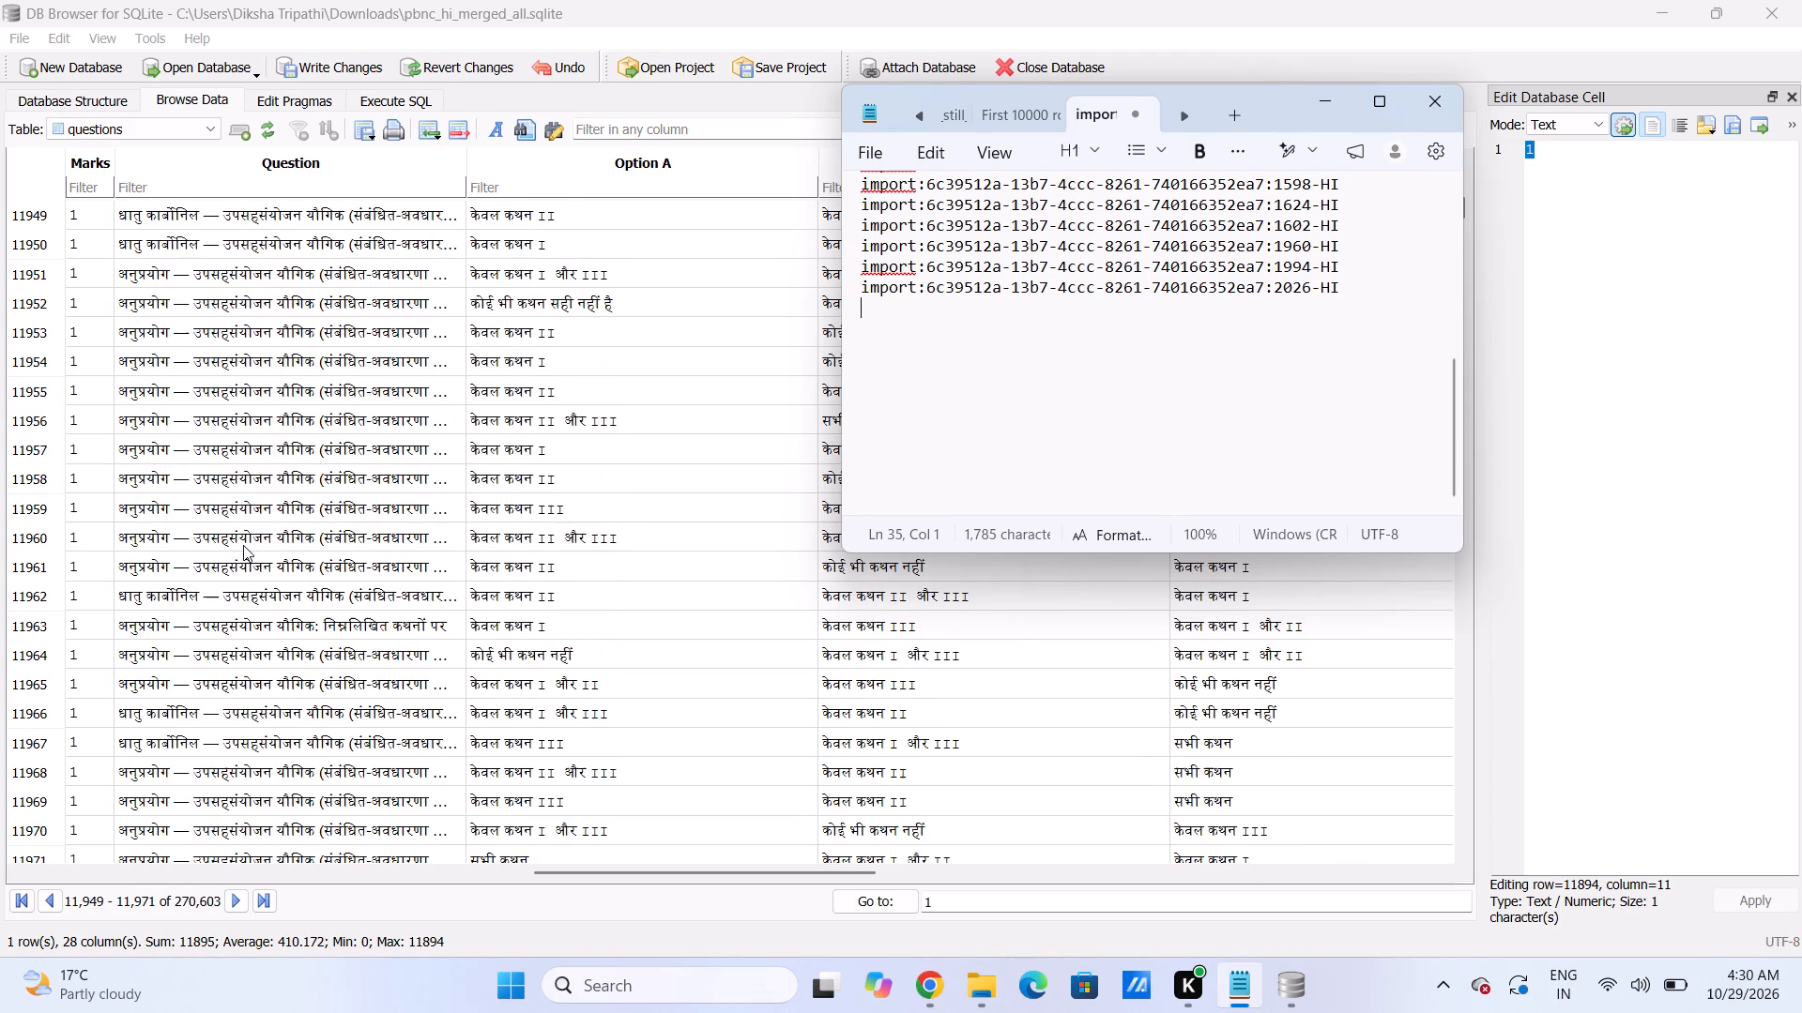
{"action": "scroll", "coordinate": [243, 545], "scroll_direction": "down", "scroll_amount": 5}
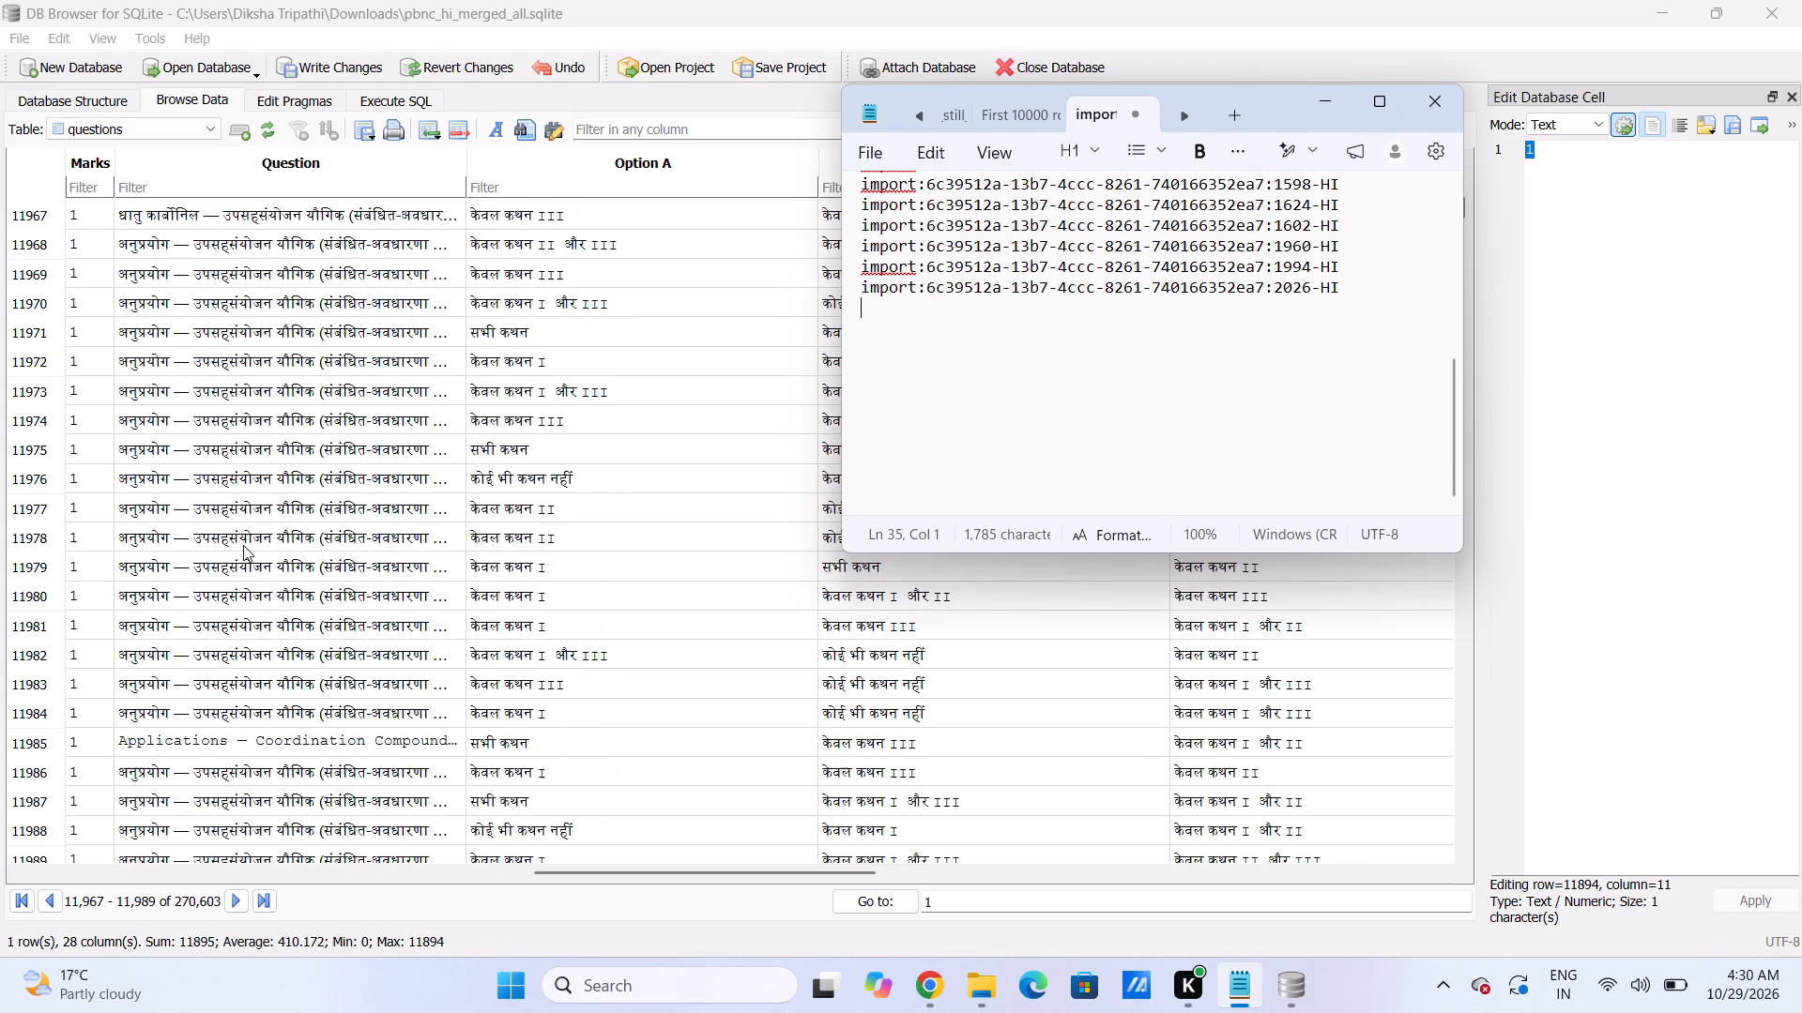
{"action": "left_click", "coordinate": [41, 736]}
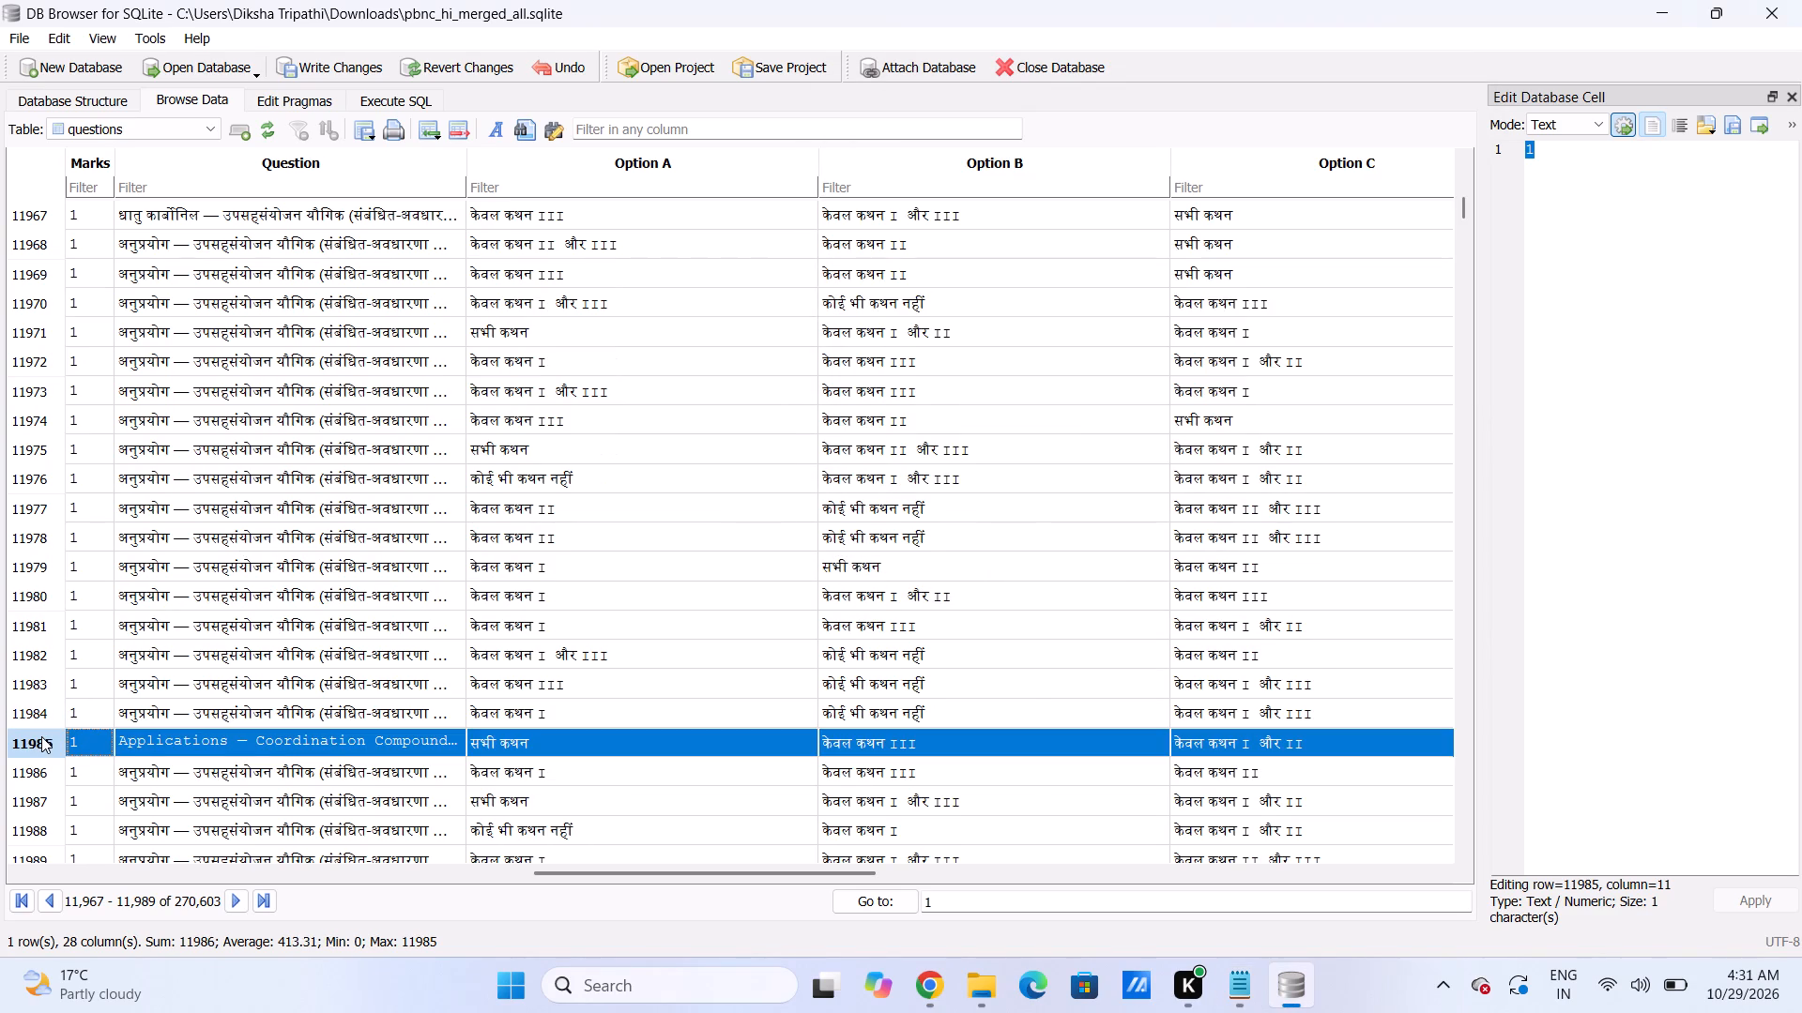
{"action": "key", "text": "ctrl+c"}
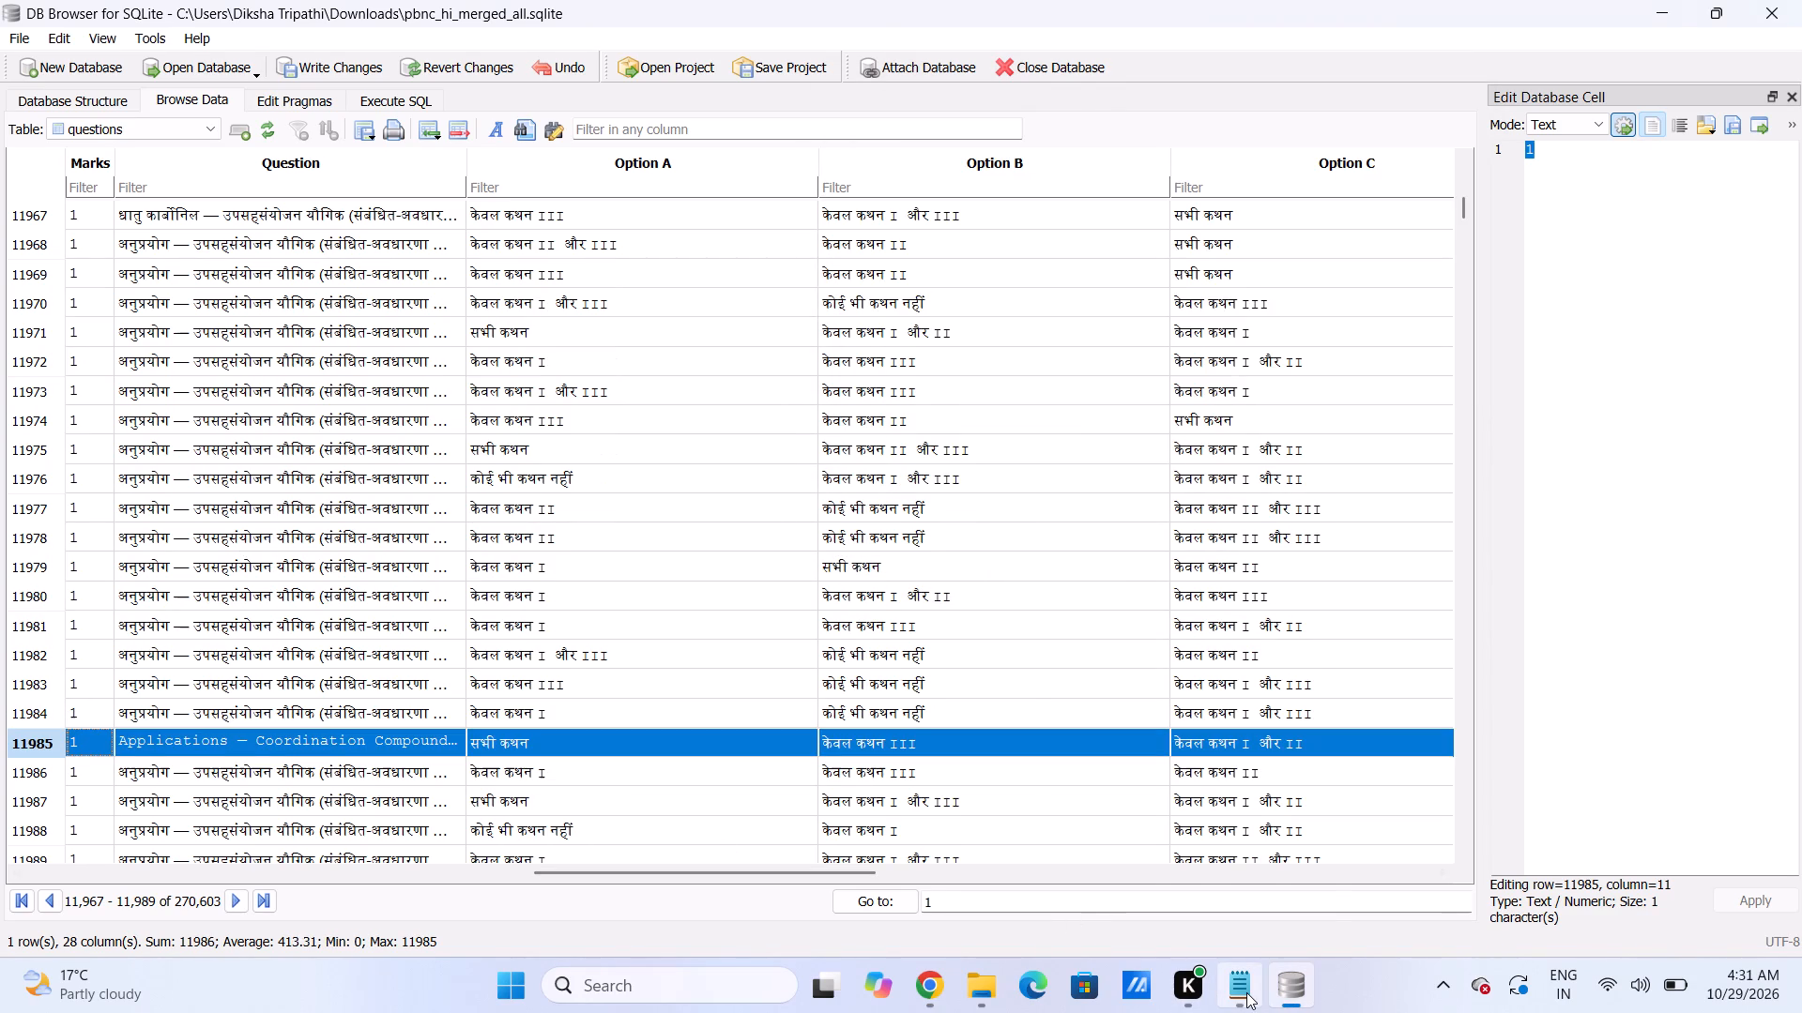
{"action": "left_click", "coordinate": [1246, 992]}
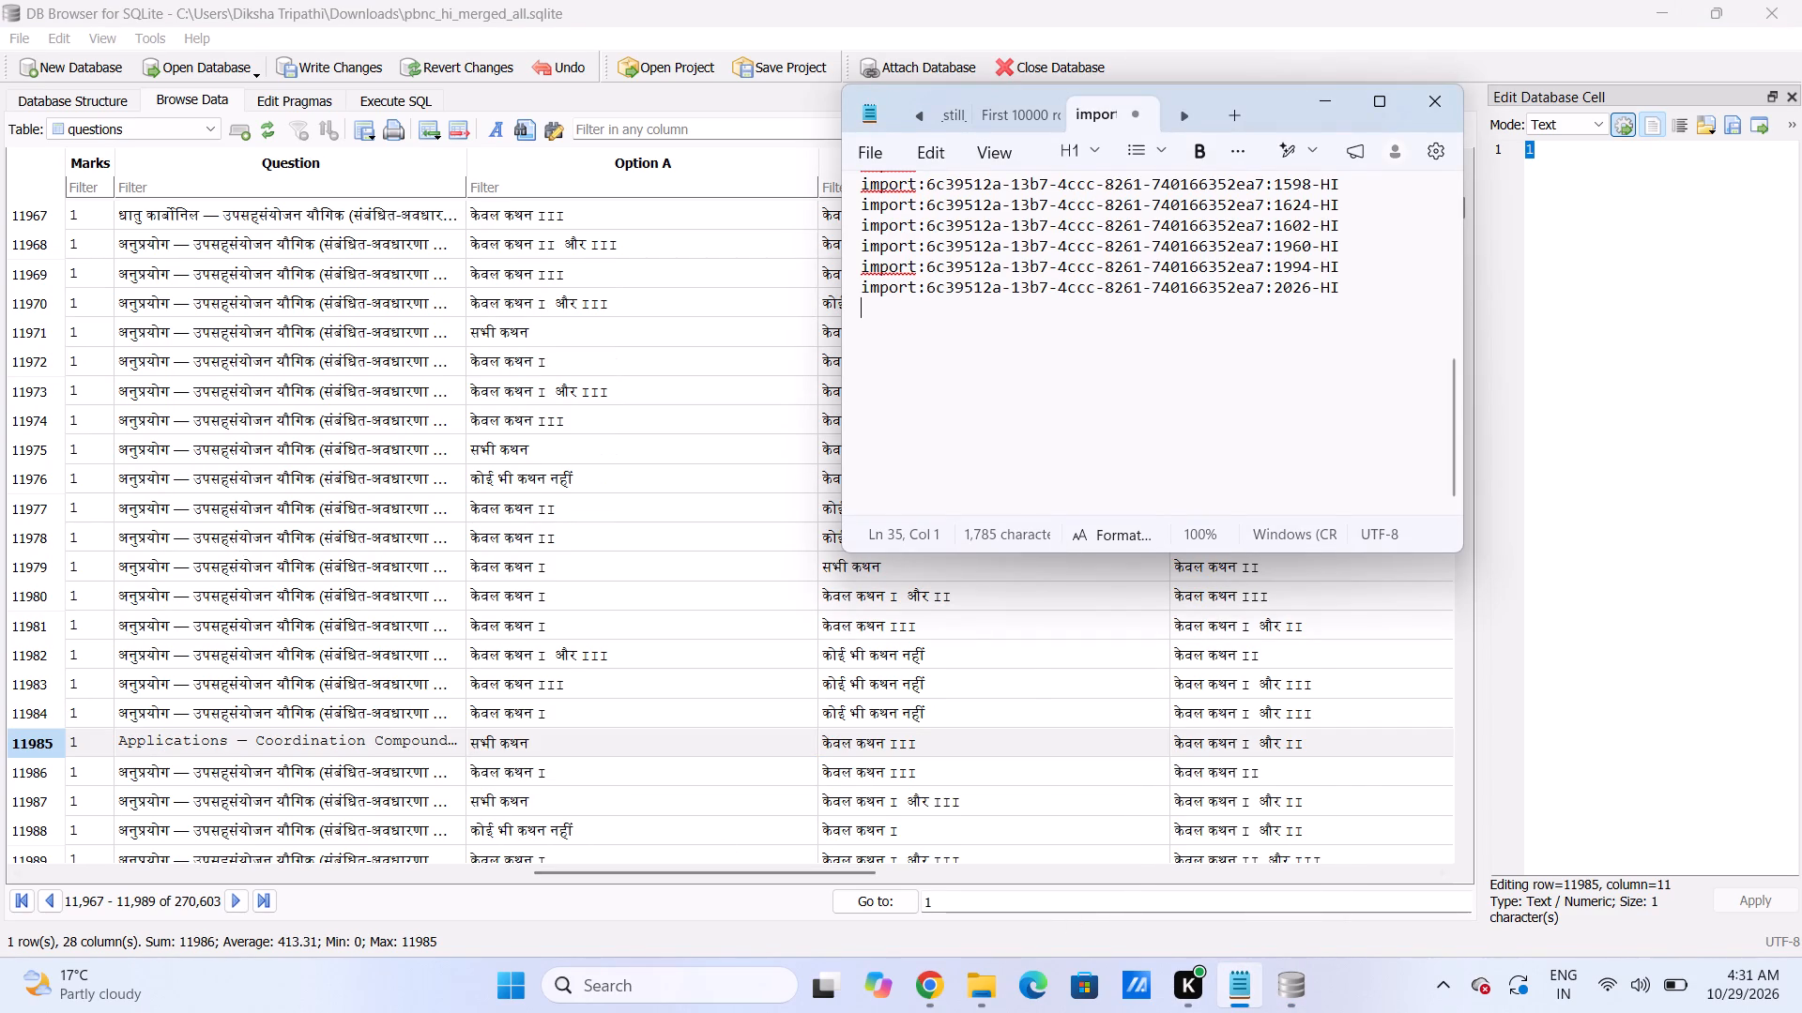
{"action": "key", "text": "ctrl+v"}
{"action": "left_click_drag", "start_coordinate": [867, 502], "coordinate": [859, 268]}
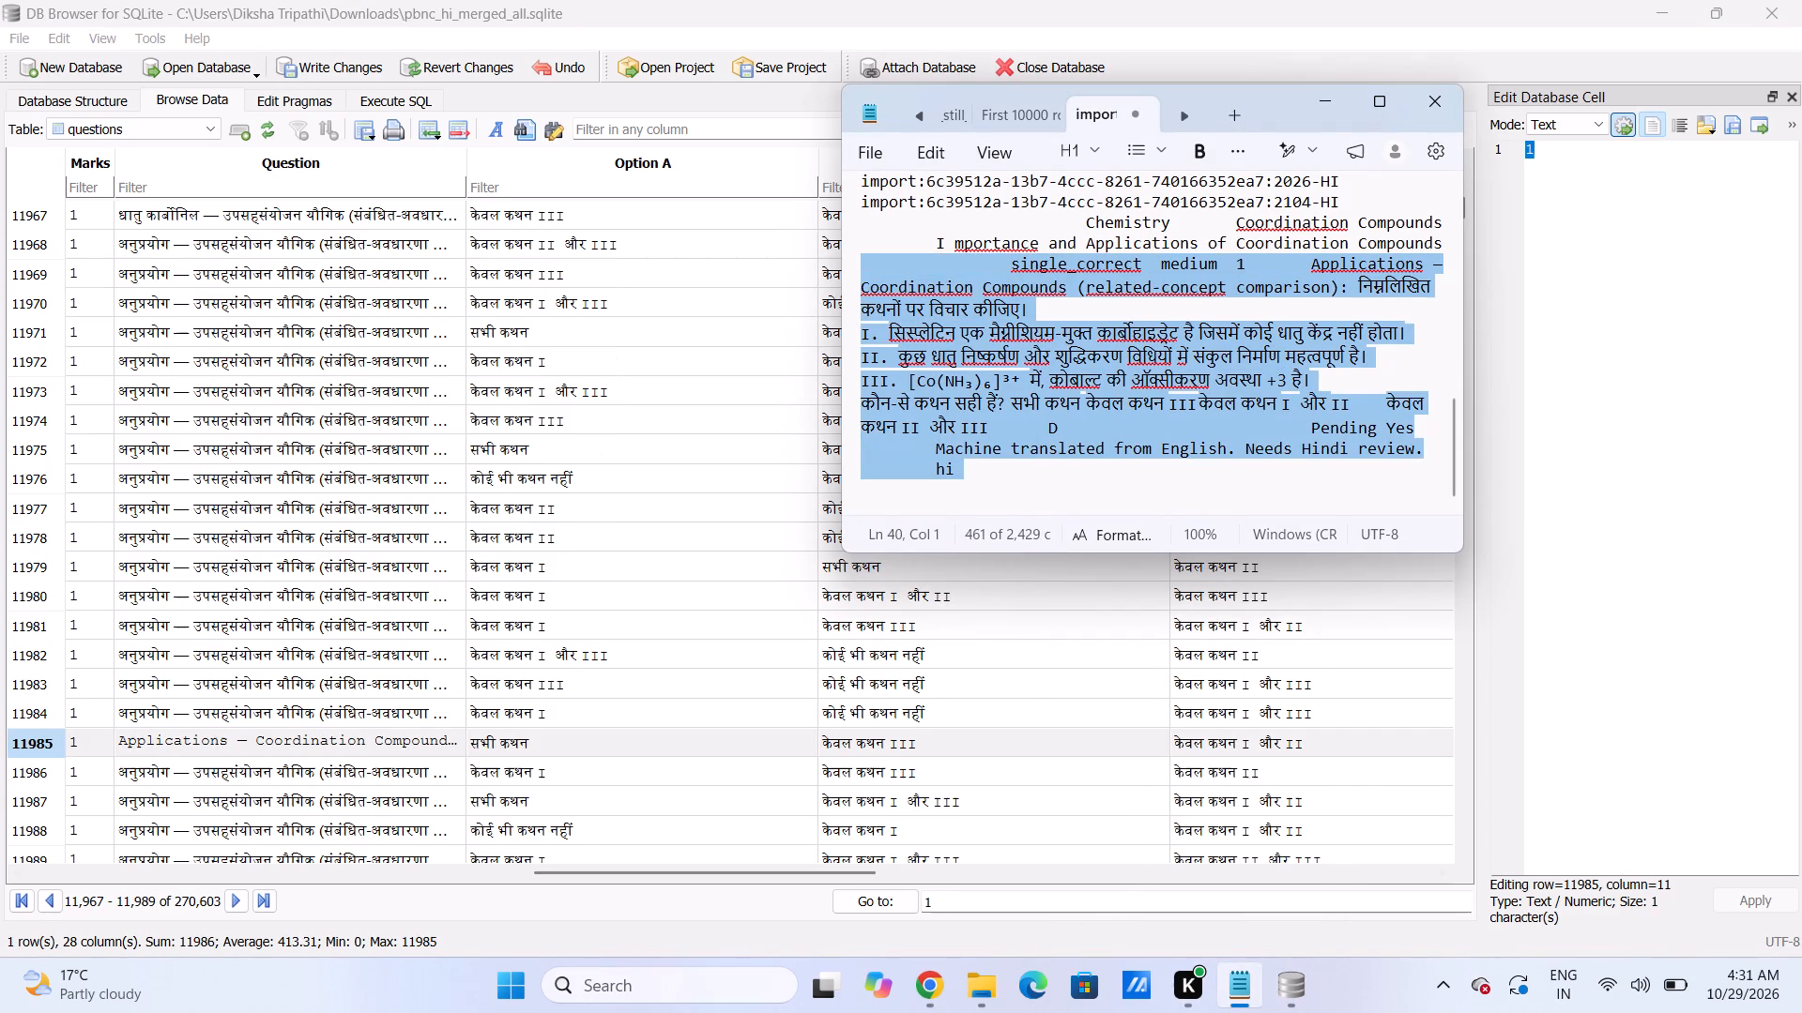
{"action": "left_click_drag", "start_coordinate": [859, 268], "coordinate": [860, 224]}
{"action": "key", "text": "BackSpace"}
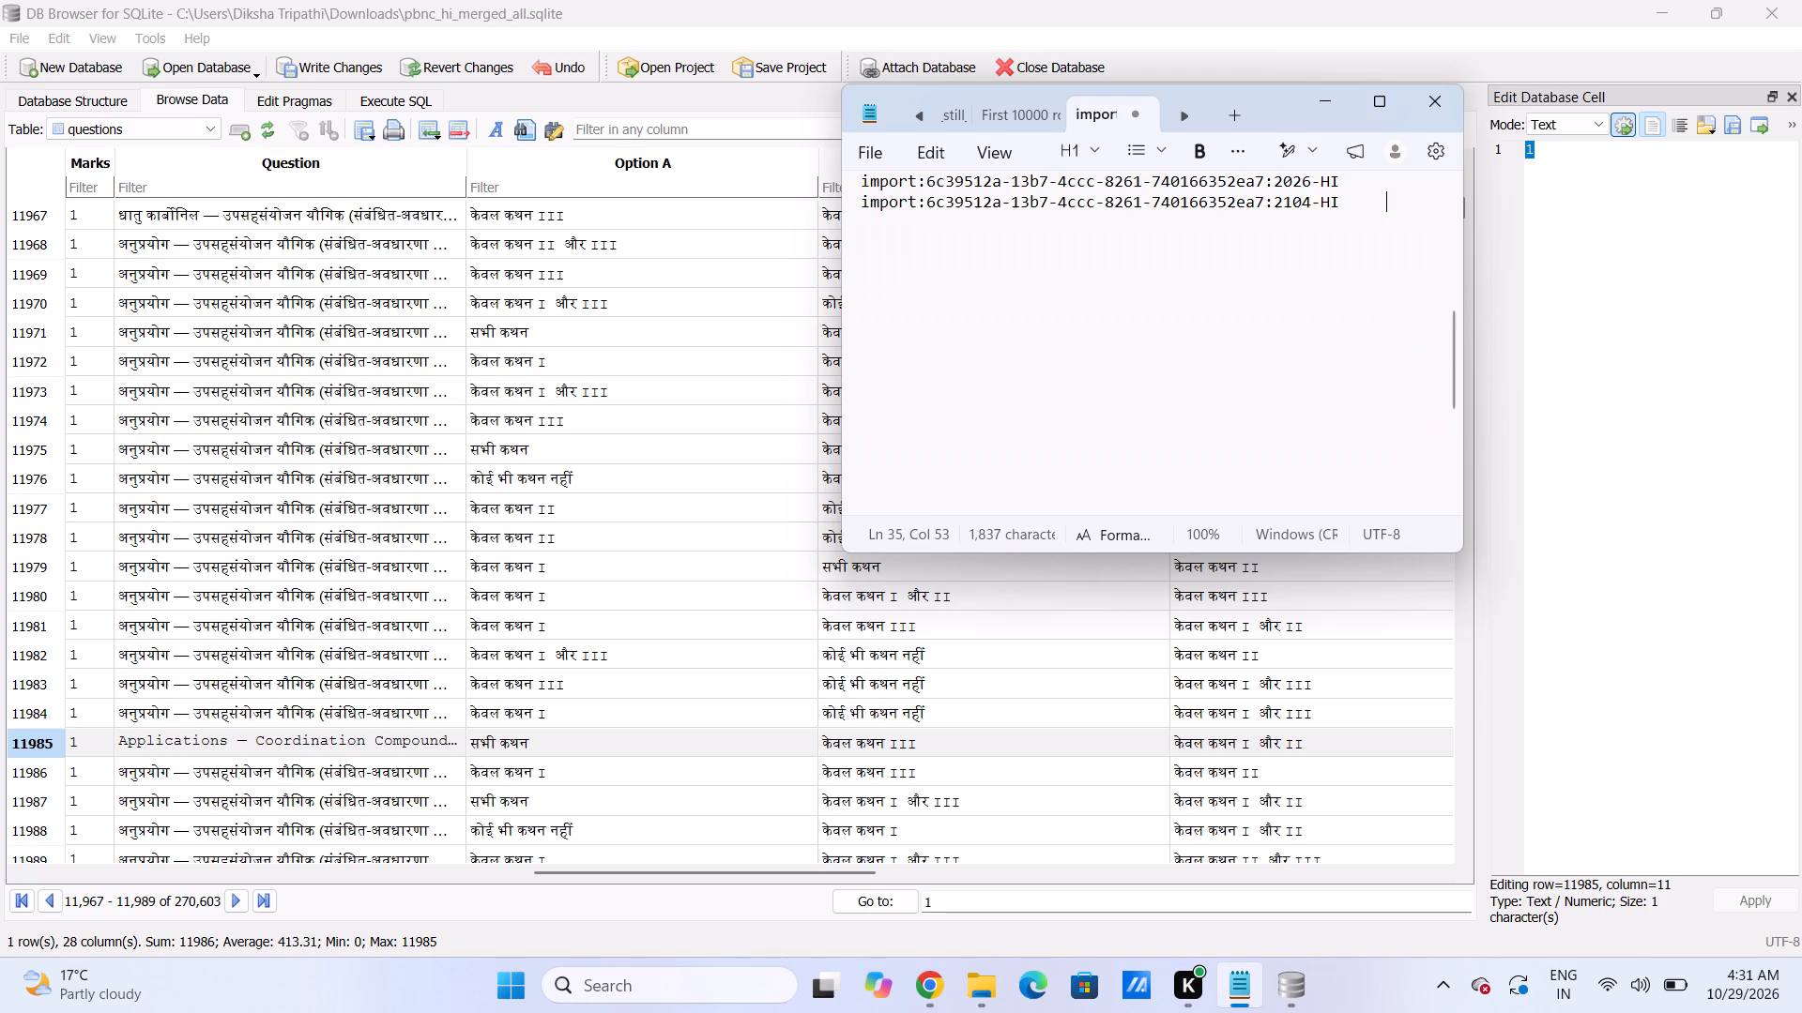
{"action": "key", "text": "Return"}
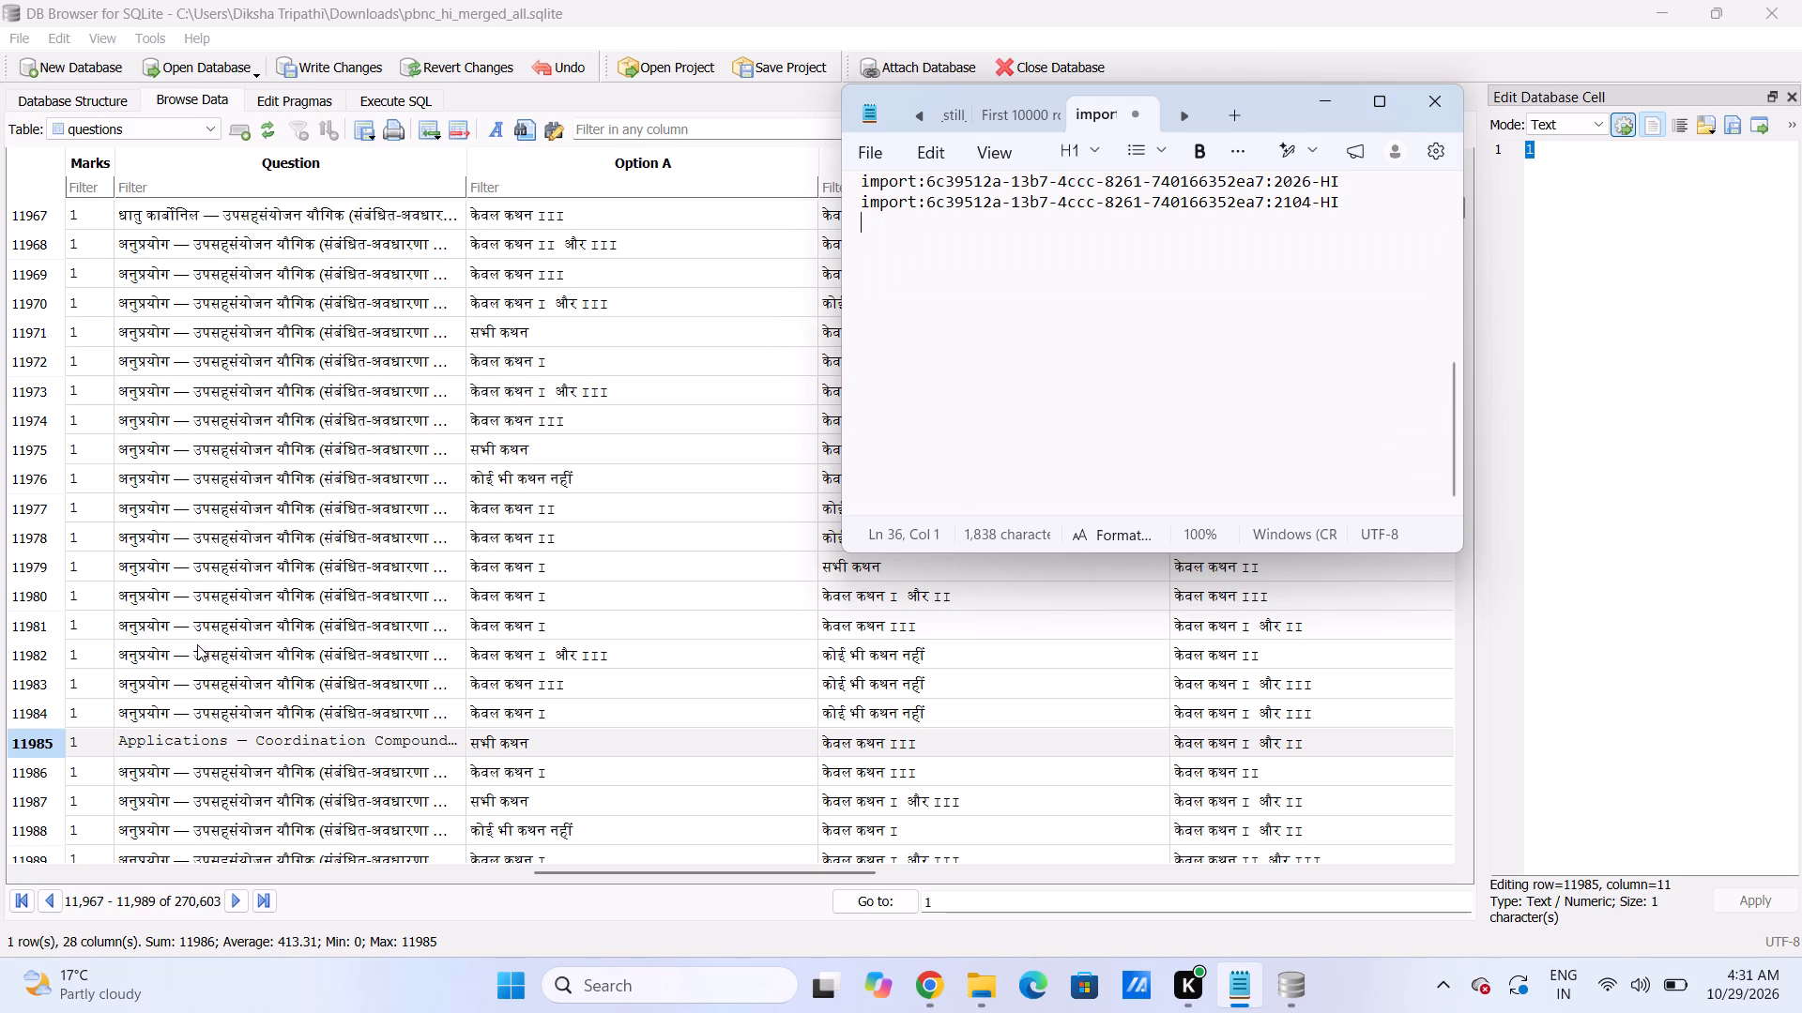
Examine the questions and options in rows 11986 to about 12217 of the questions table for untranslated English text.
{"action": "scroll", "coordinate": [199, 643], "scroll_direction": "down", "scroll_amount": 5}
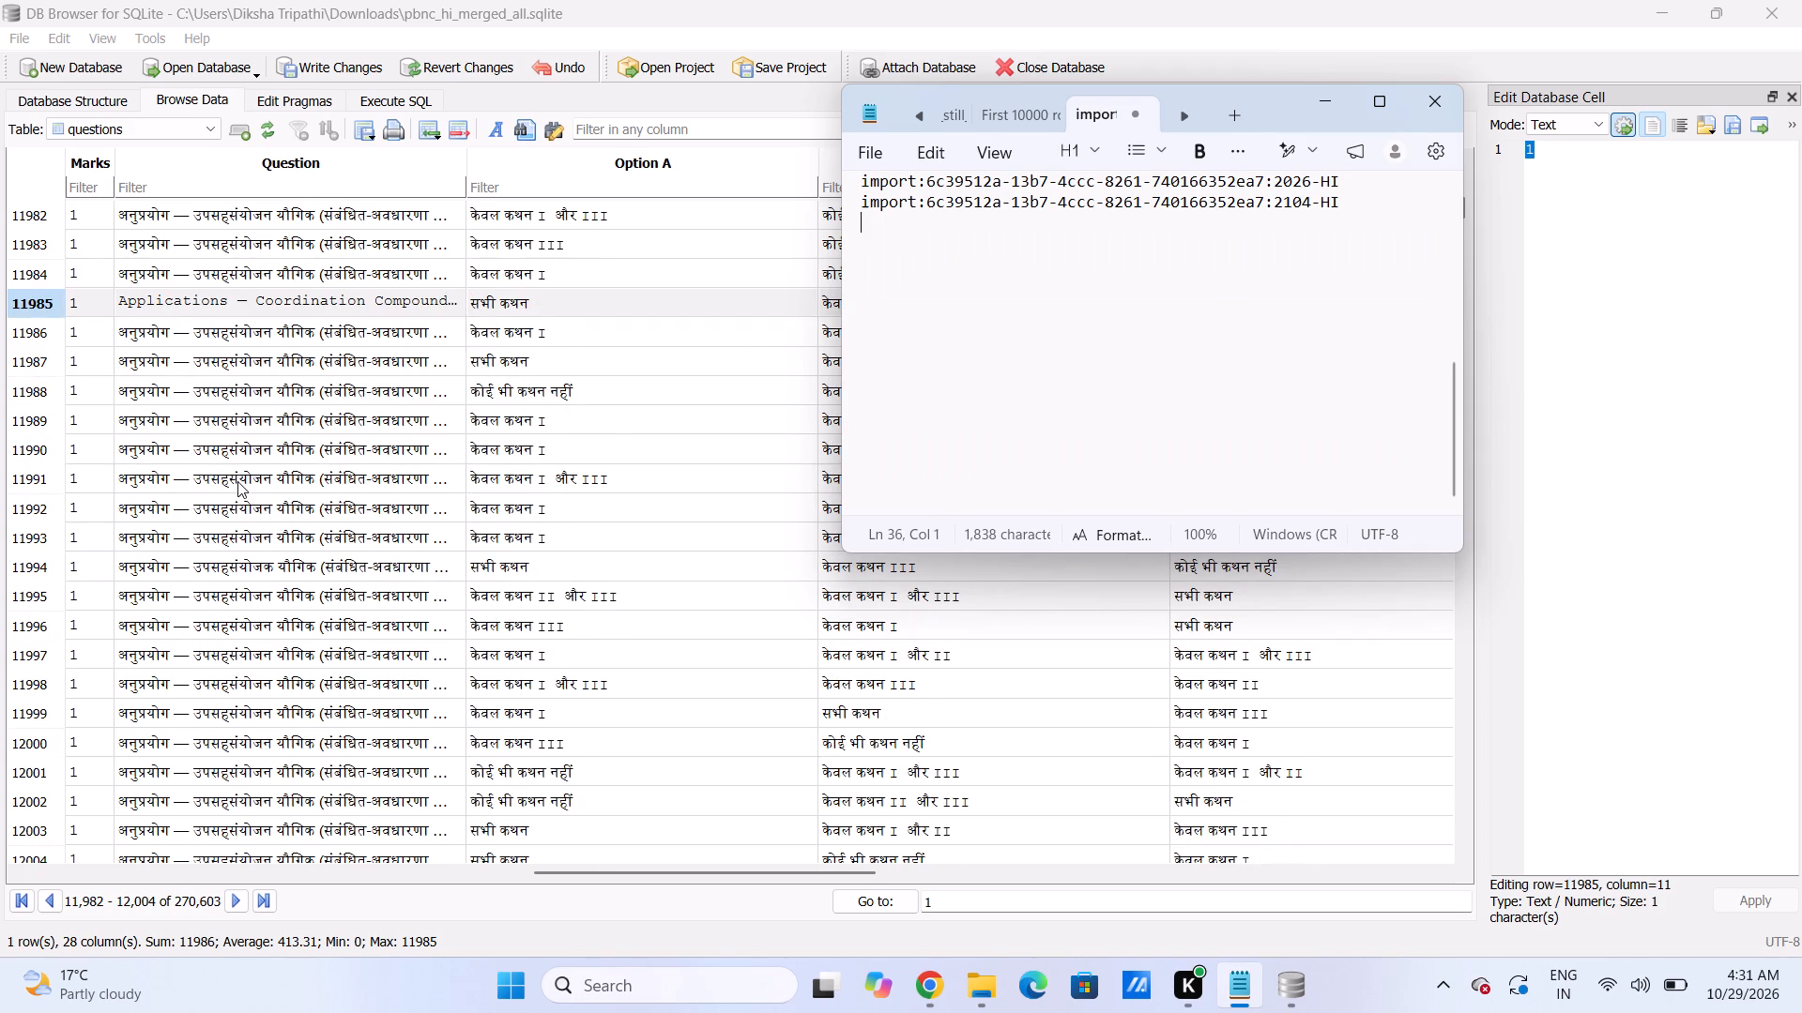
{"action": "scroll", "coordinate": [237, 481], "scroll_direction": "down", "scroll_amount": 6}
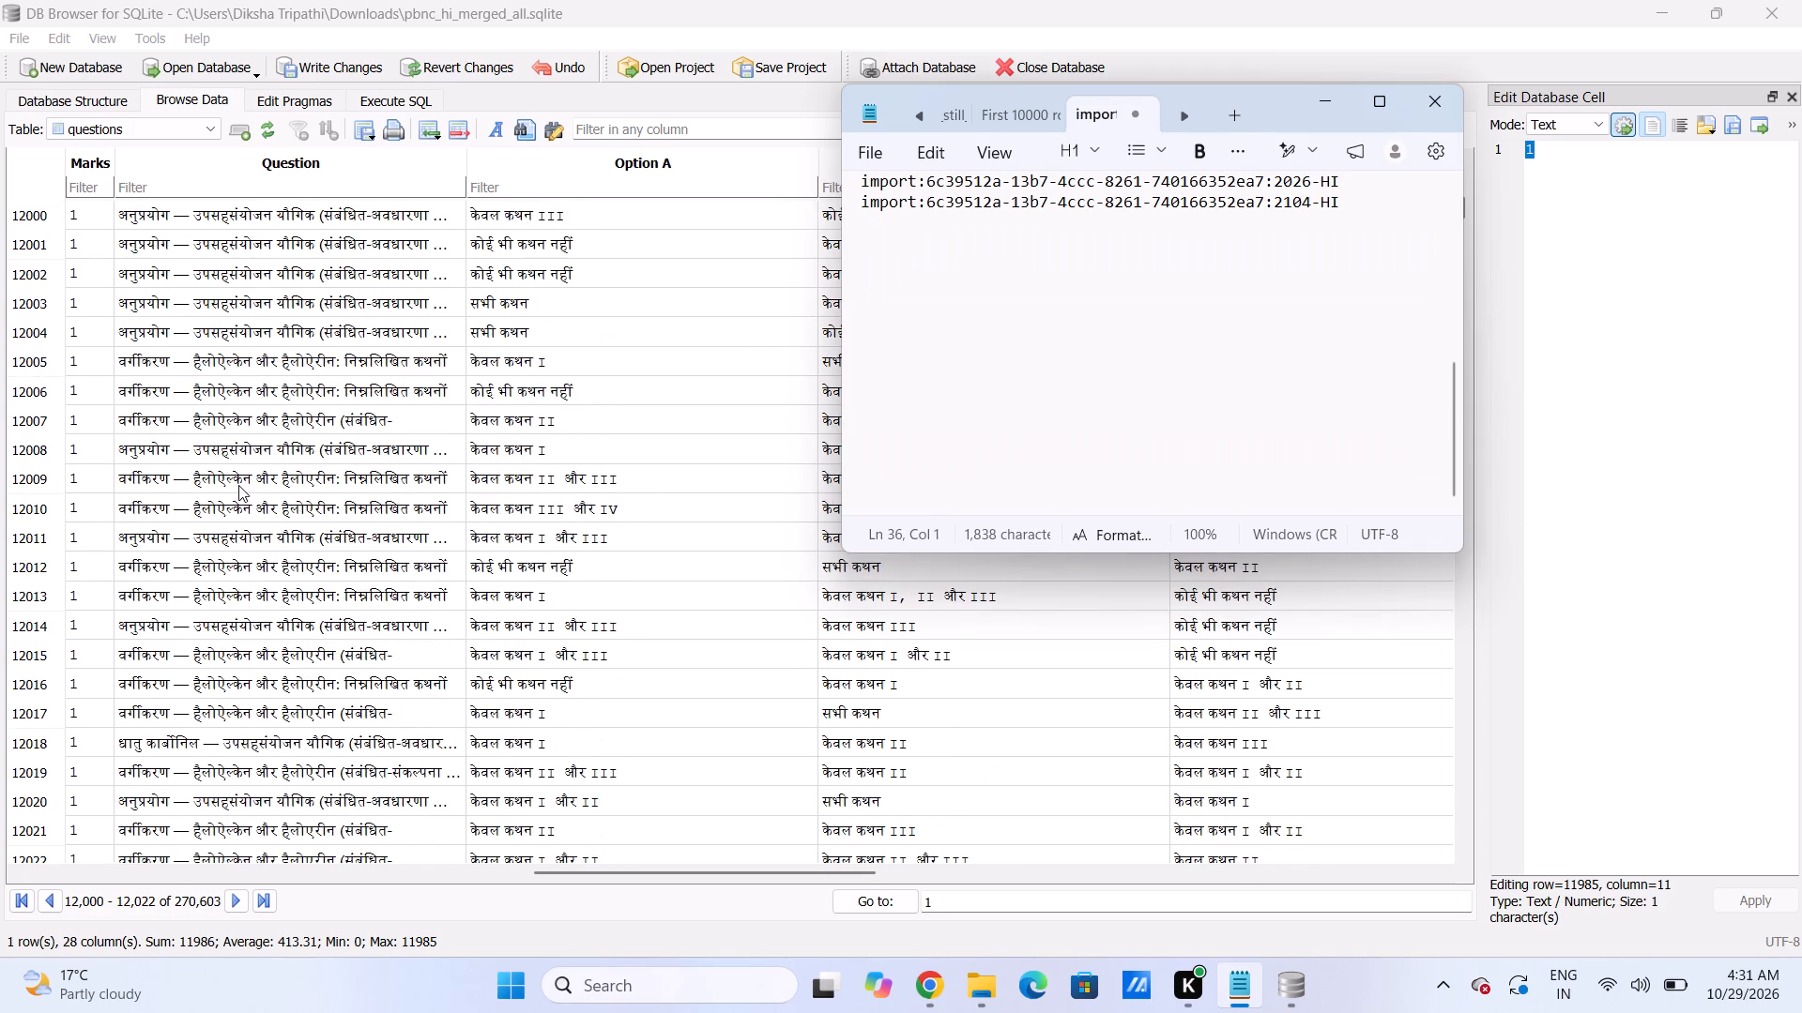
{"action": "scroll", "coordinate": [238, 485], "scroll_direction": "down", "scroll_amount": 8}
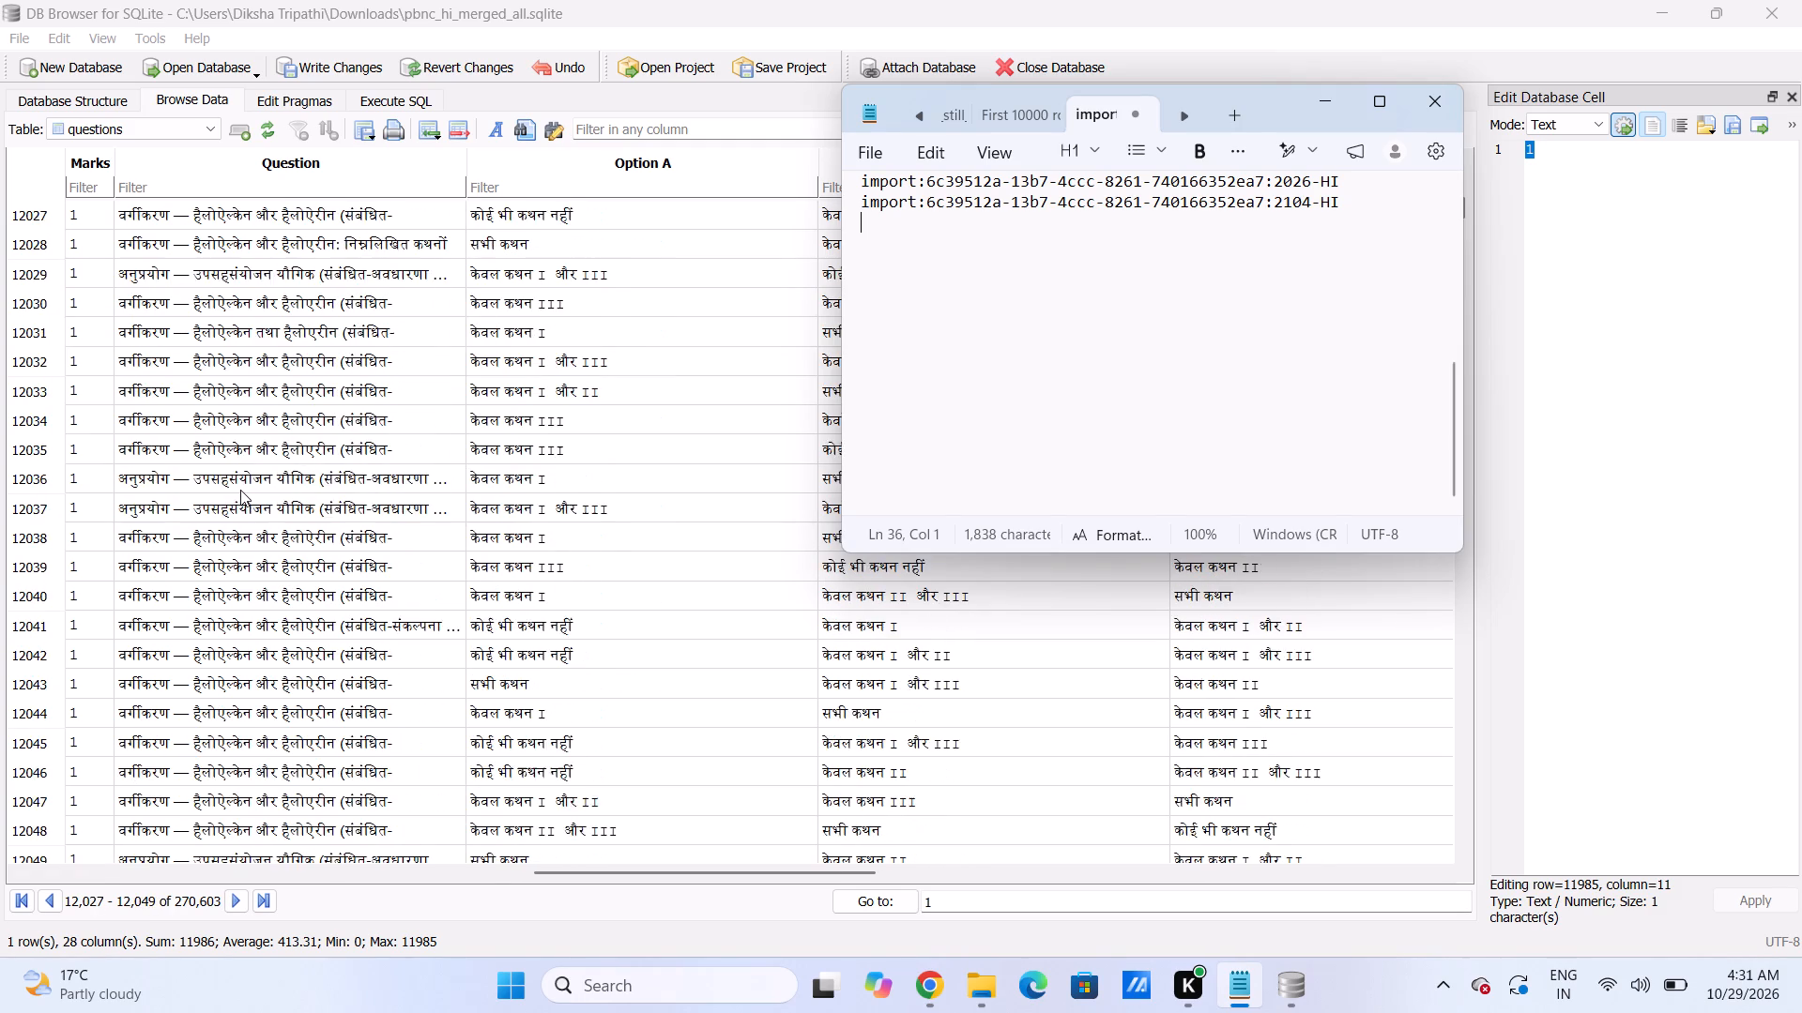
{"action": "scroll", "coordinate": [240, 490], "scroll_direction": "down", "scroll_amount": 2}
{"action": "scroll", "coordinate": [240, 491], "scroll_direction": "up", "scroll_amount": 2}
{"action": "scroll", "coordinate": [240, 491], "scroll_direction": "down", "scroll_amount": 3}
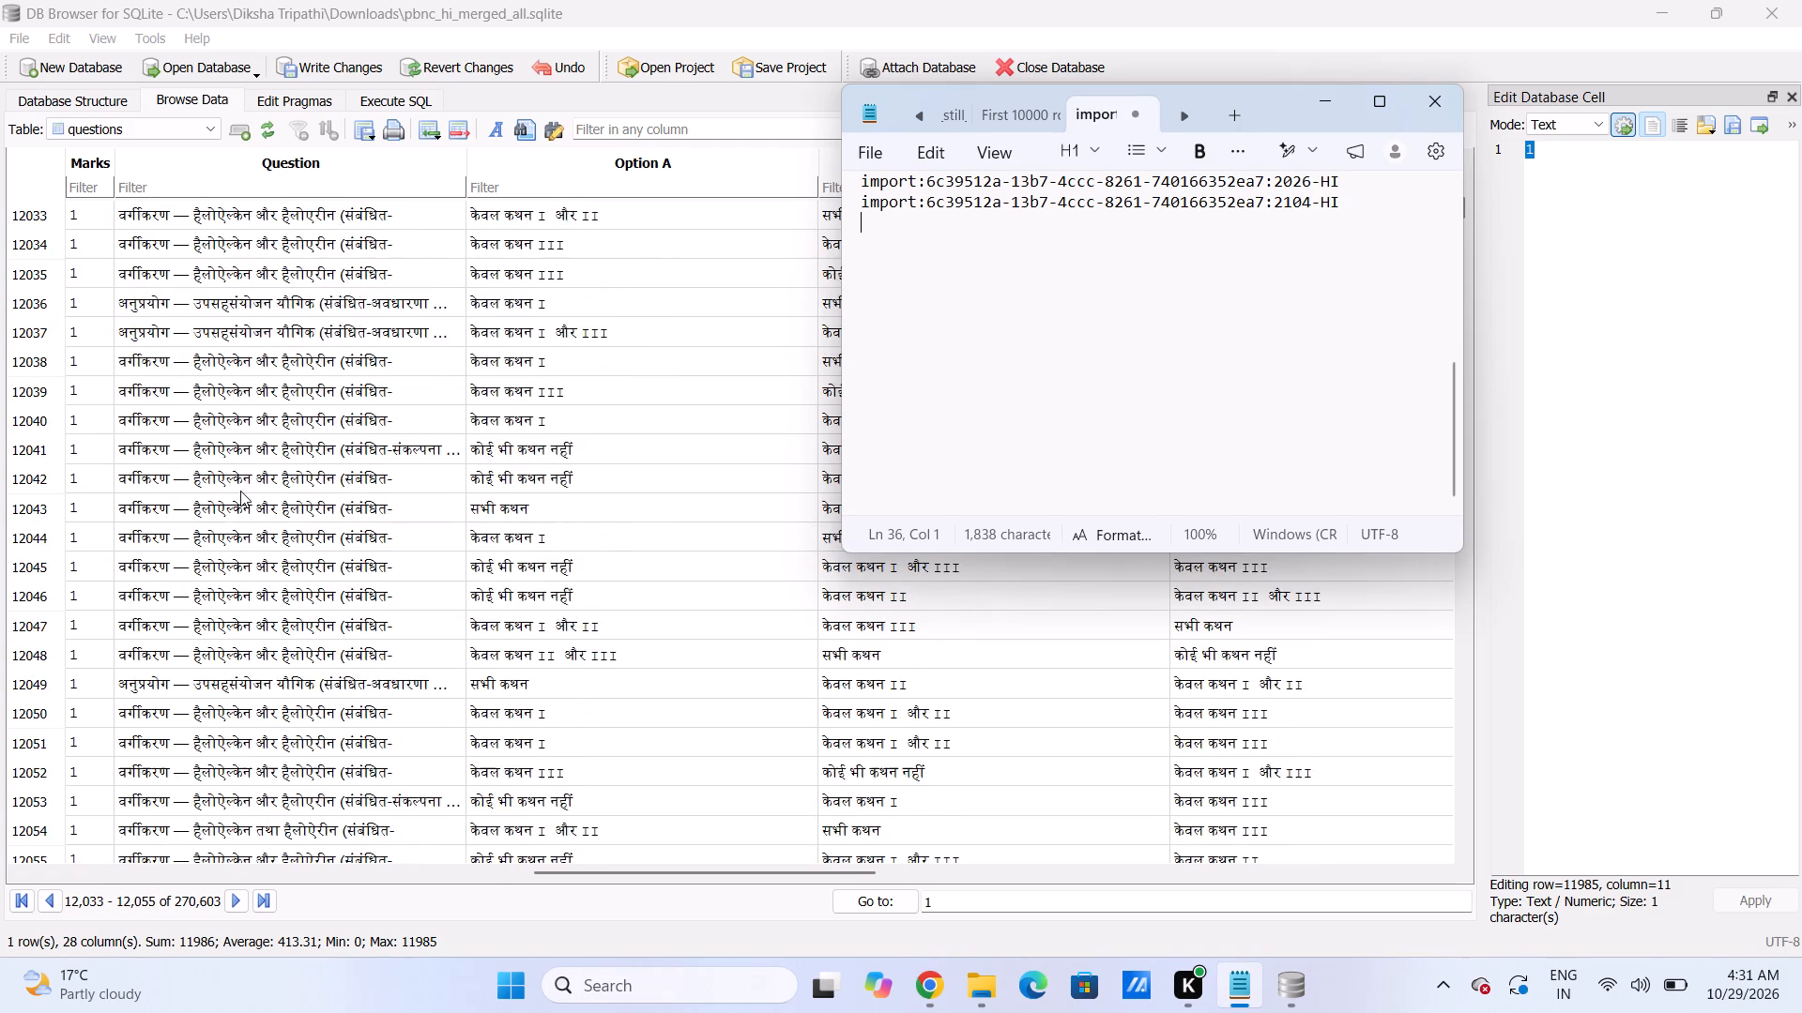
{"action": "scroll", "coordinate": [240, 491], "scroll_direction": "down", "scroll_amount": 7}
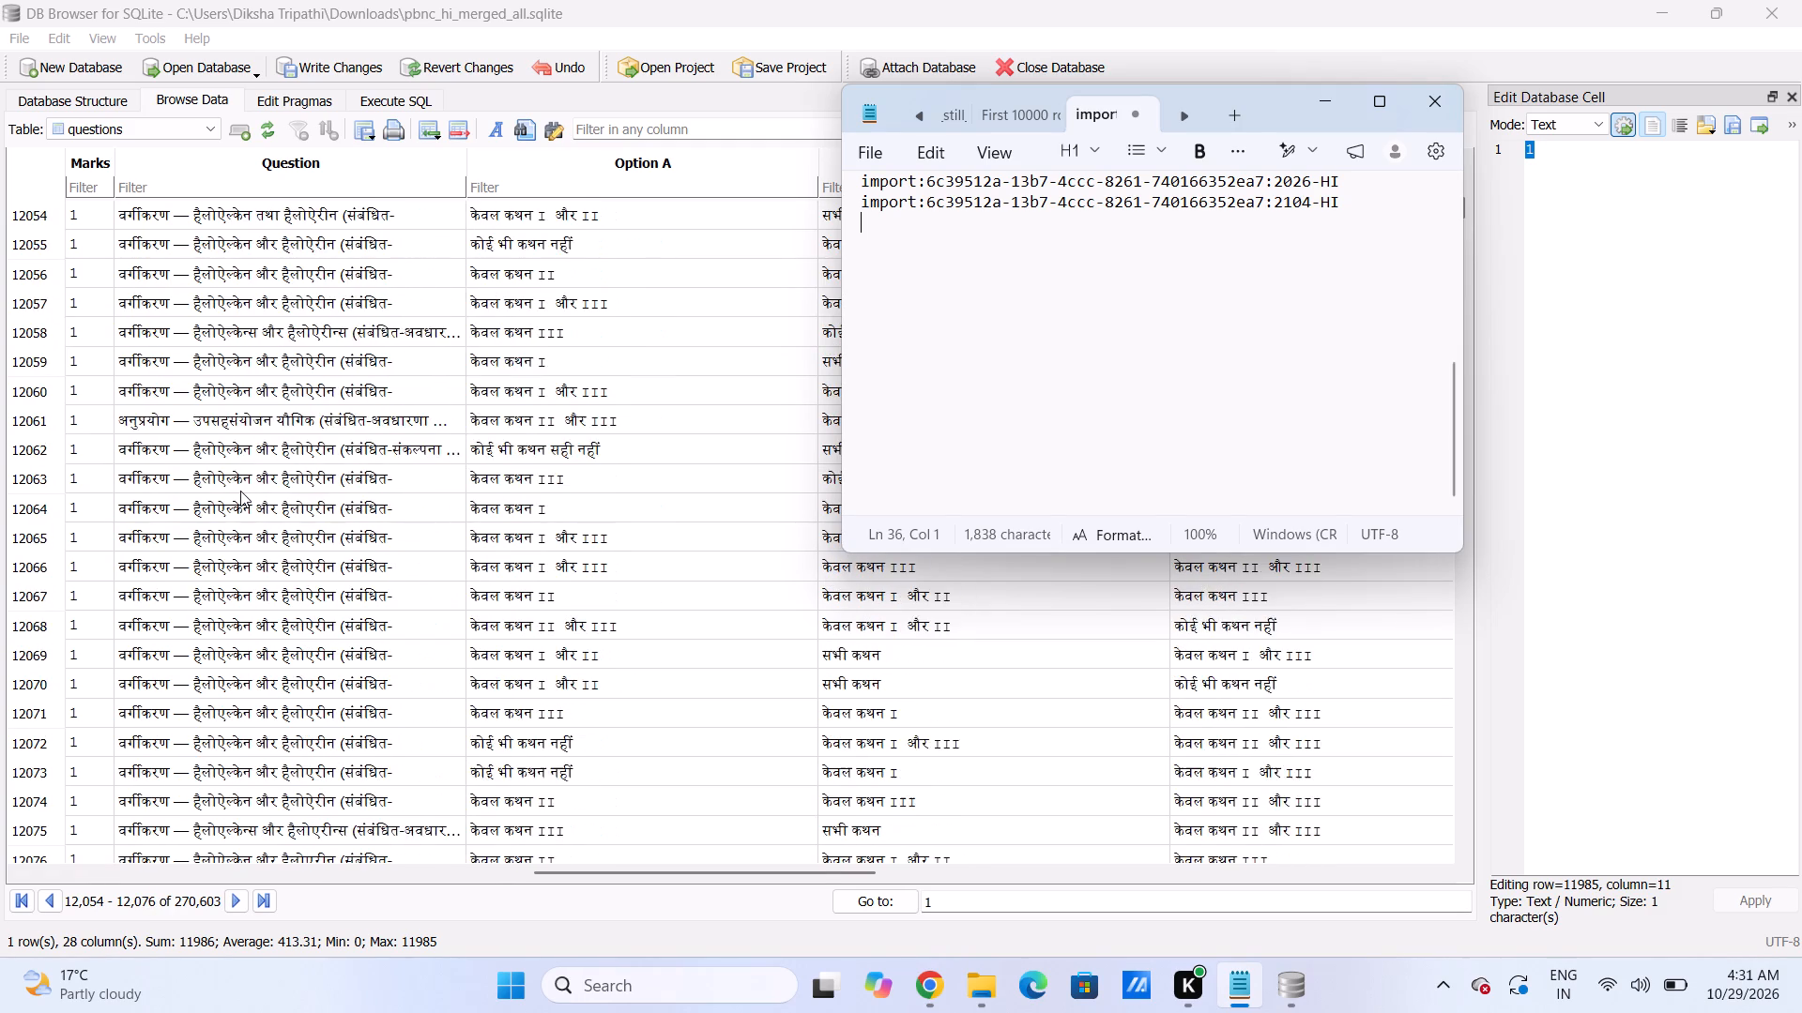
{"action": "scroll", "coordinate": [240, 491], "scroll_direction": "down", "scroll_amount": 13}
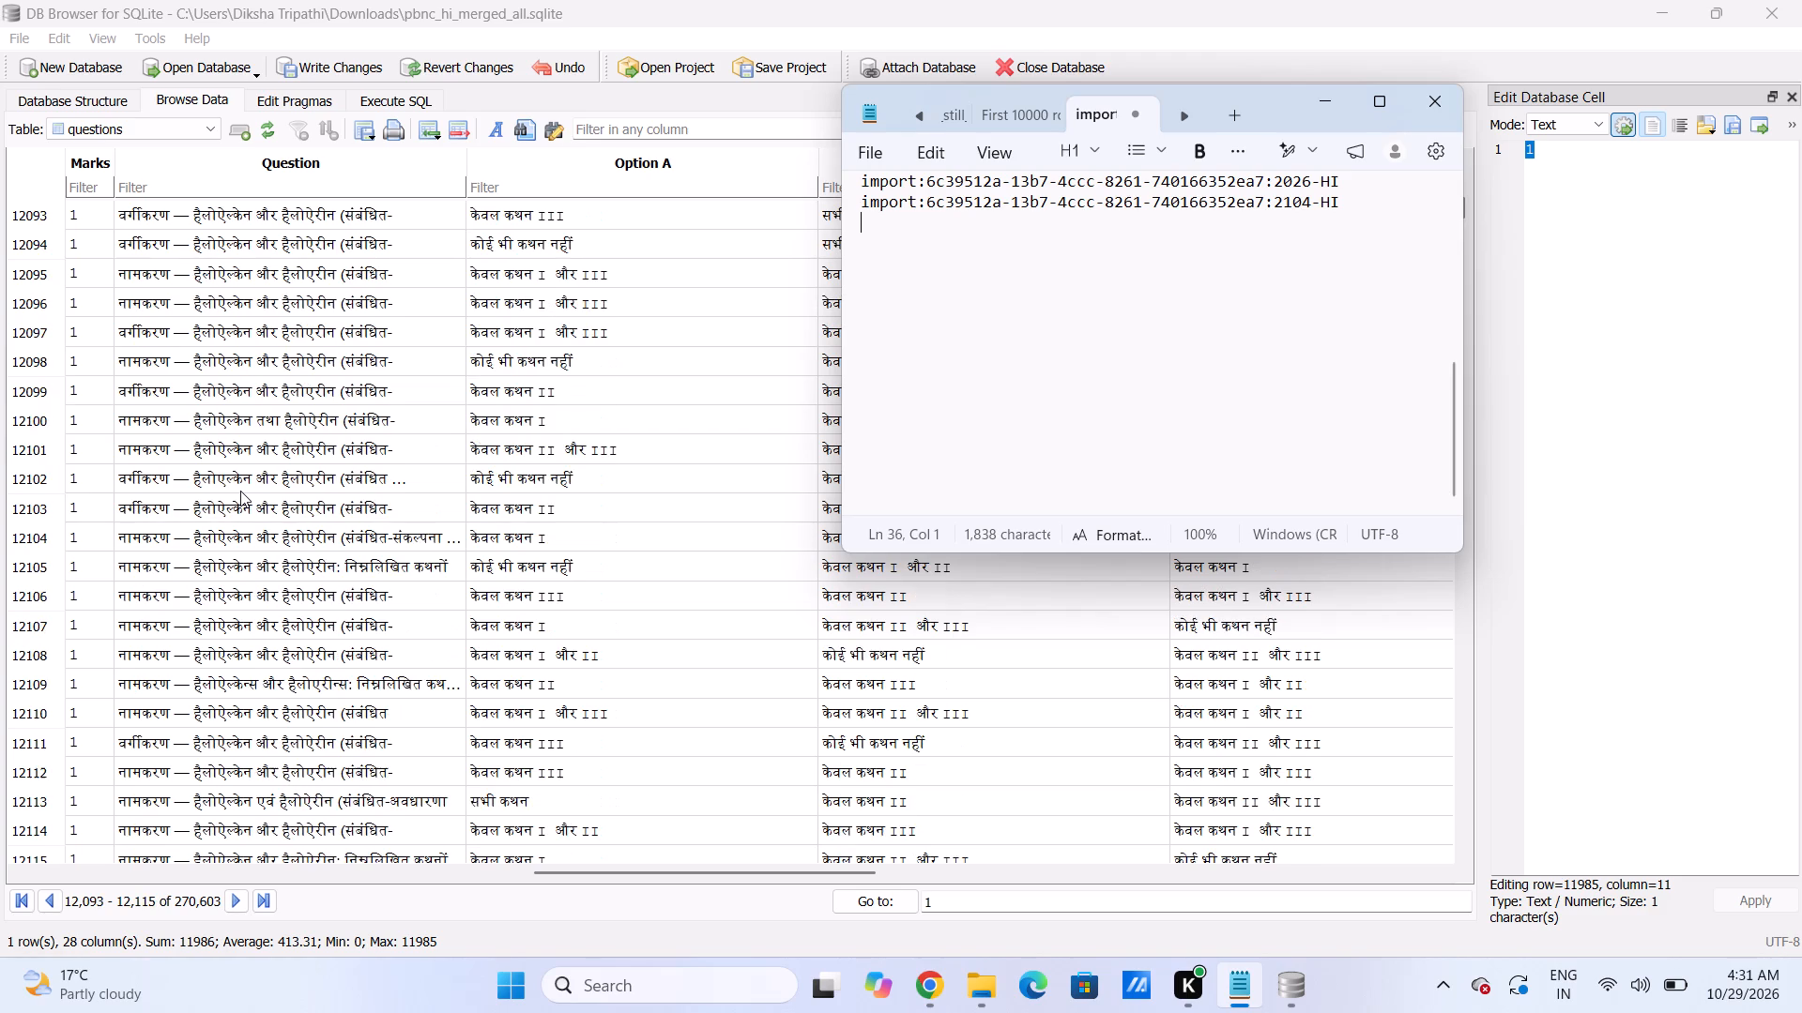
{"action": "scroll", "coordinate": [240, 491], "scroll_direction": "down", "scroll_amount": 10}
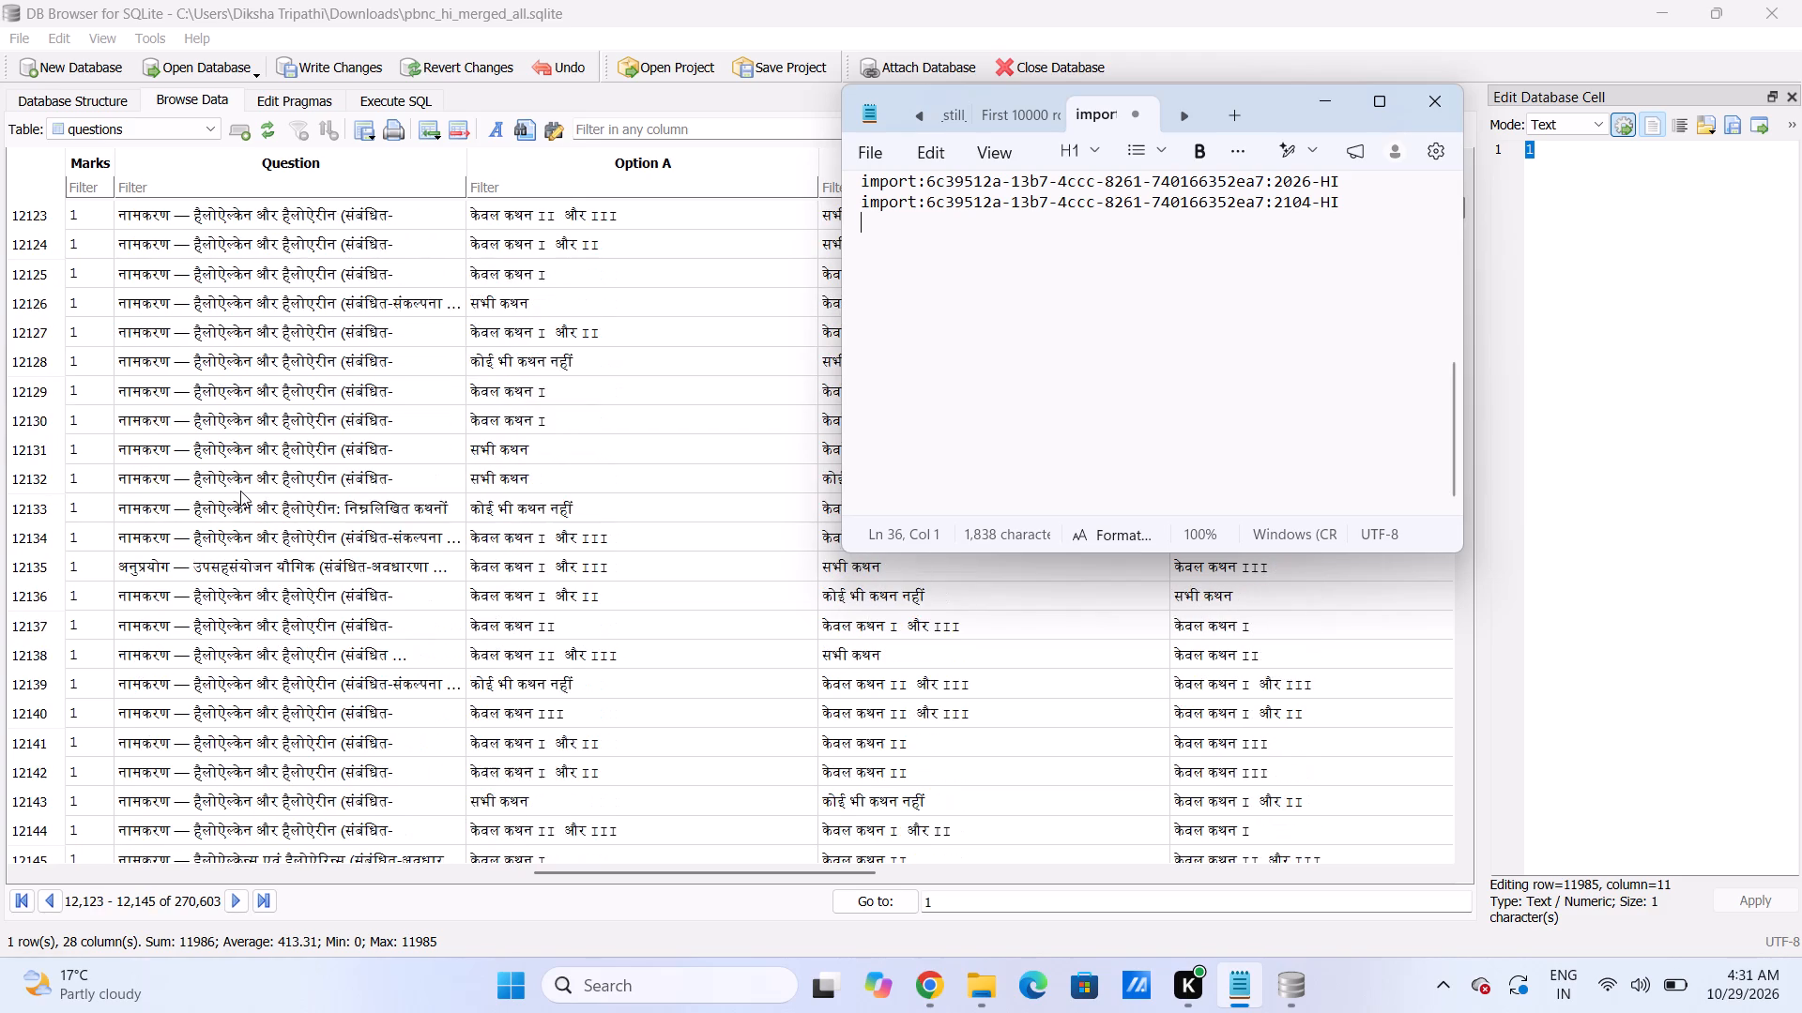
{"action": "scroll", "coordinate": [240, 491], "scroll_direction": "down", "scroll_amount": 7}
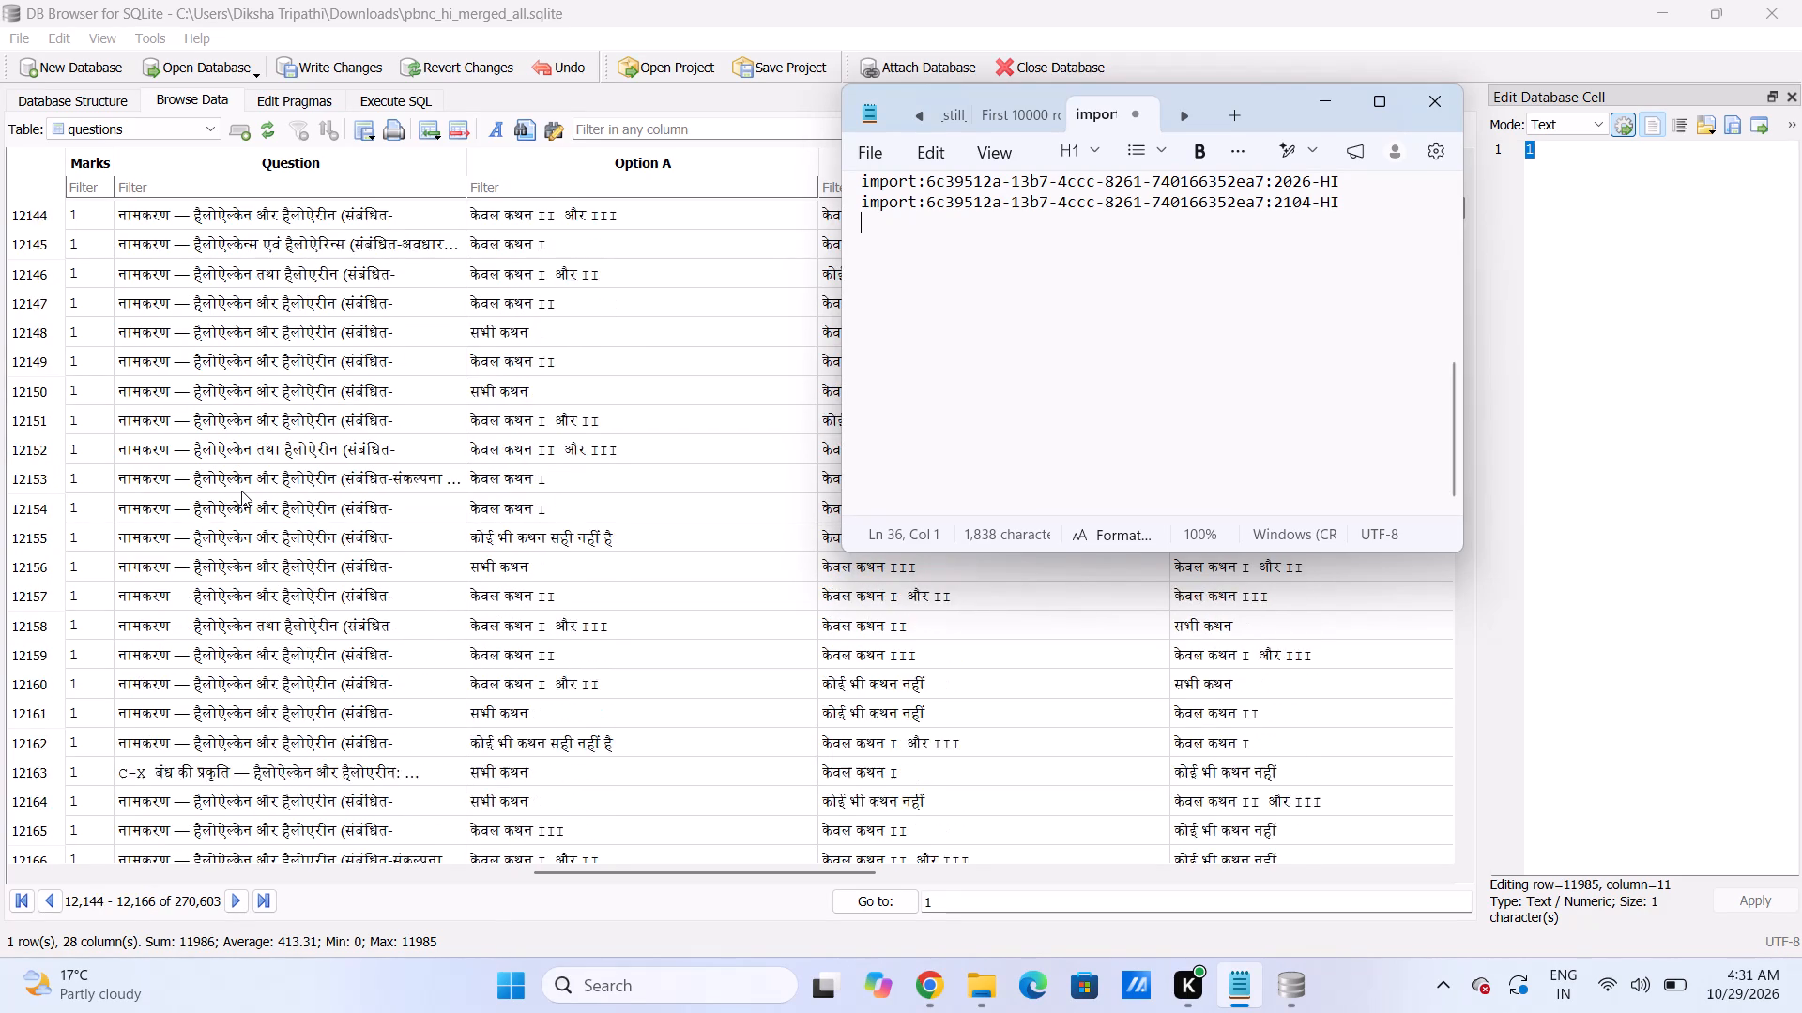
{"action": "scroll", "coordinate": [241, 491], "scroll_direction": "down", "scroll_amount": 3}
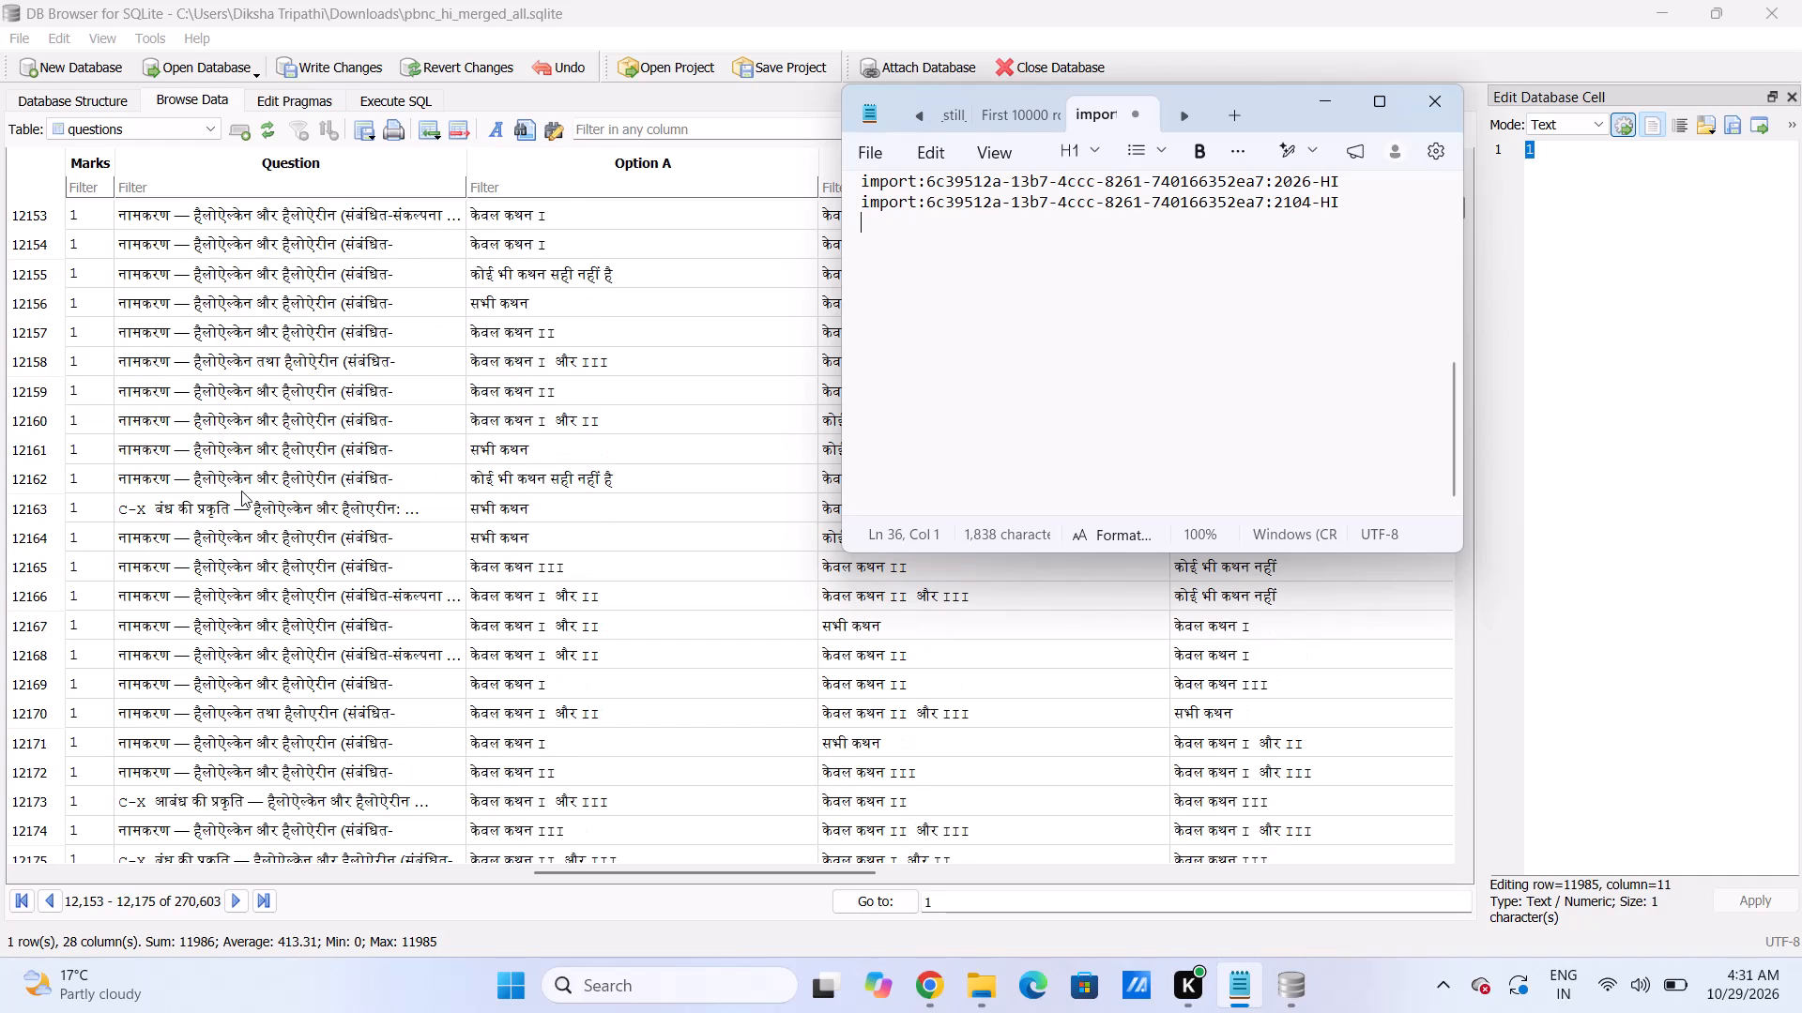
{"action": "scroll", "coordinate": [241, 491], "scroll_direction": "down", "scroll_amount": 2}
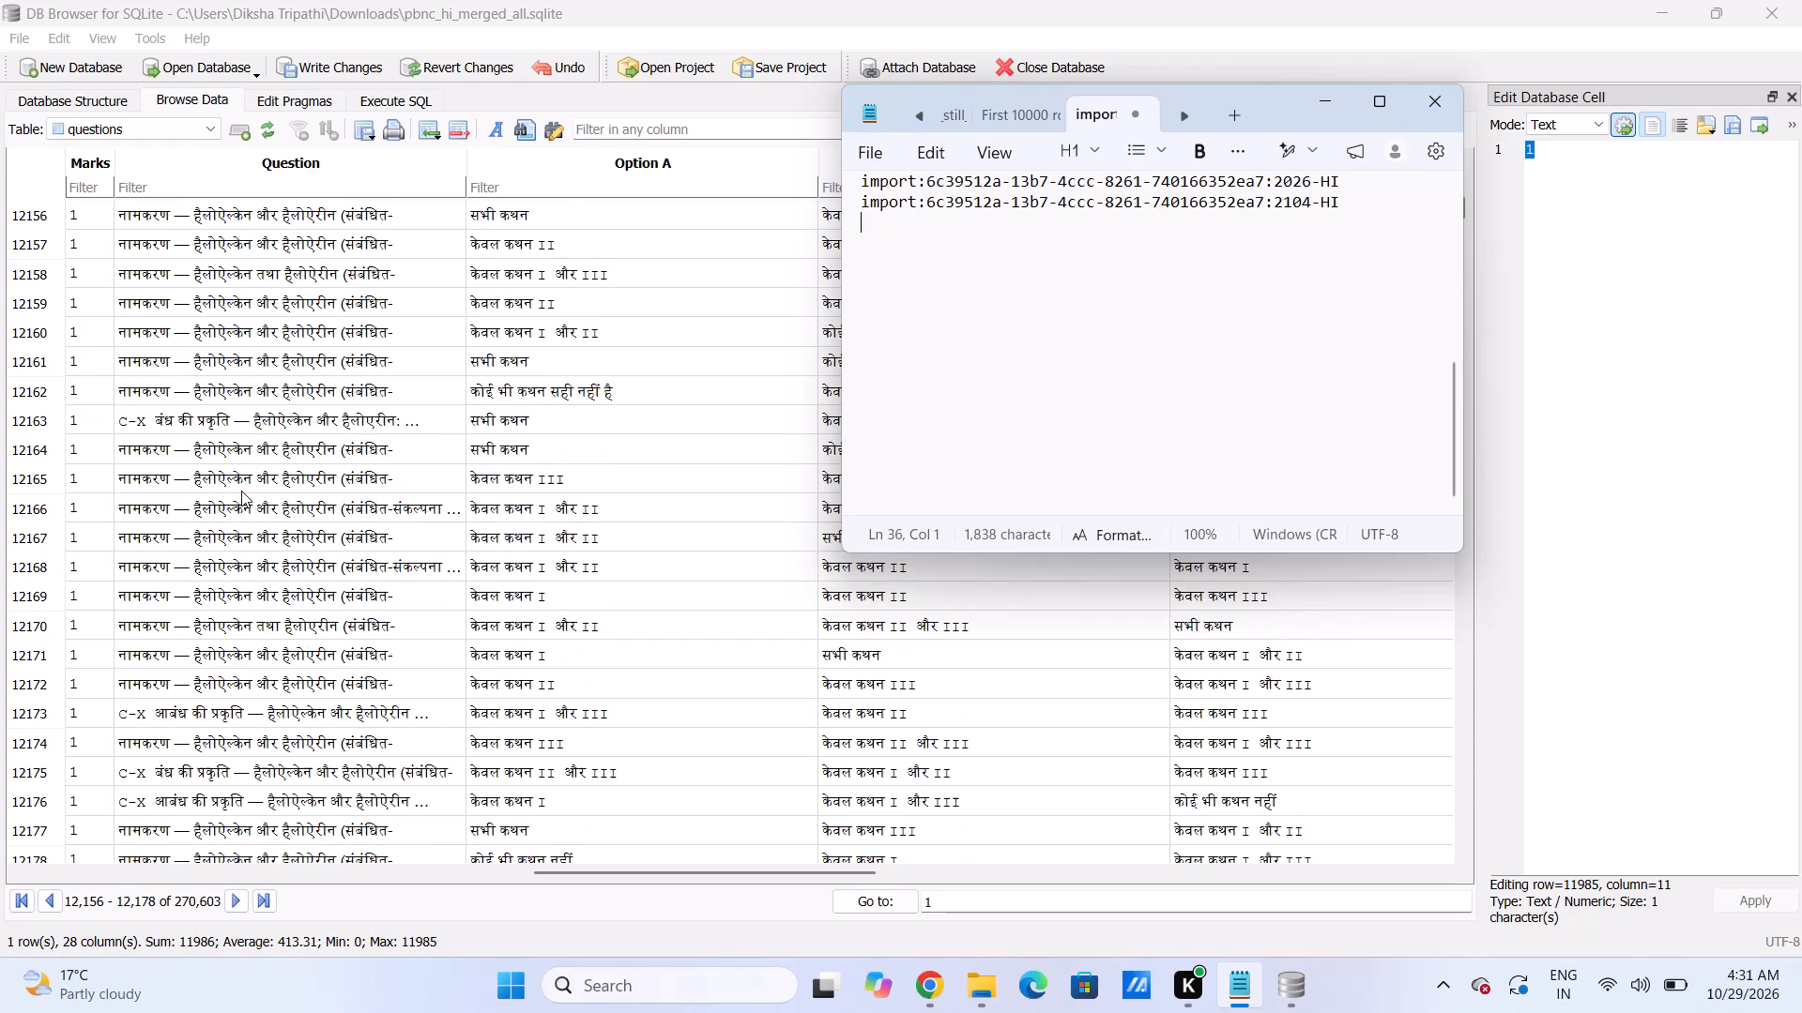
{"action": "scroll", "coordinate": [241, 491], "scroll_direction": "down", "scroll_amount": 3}
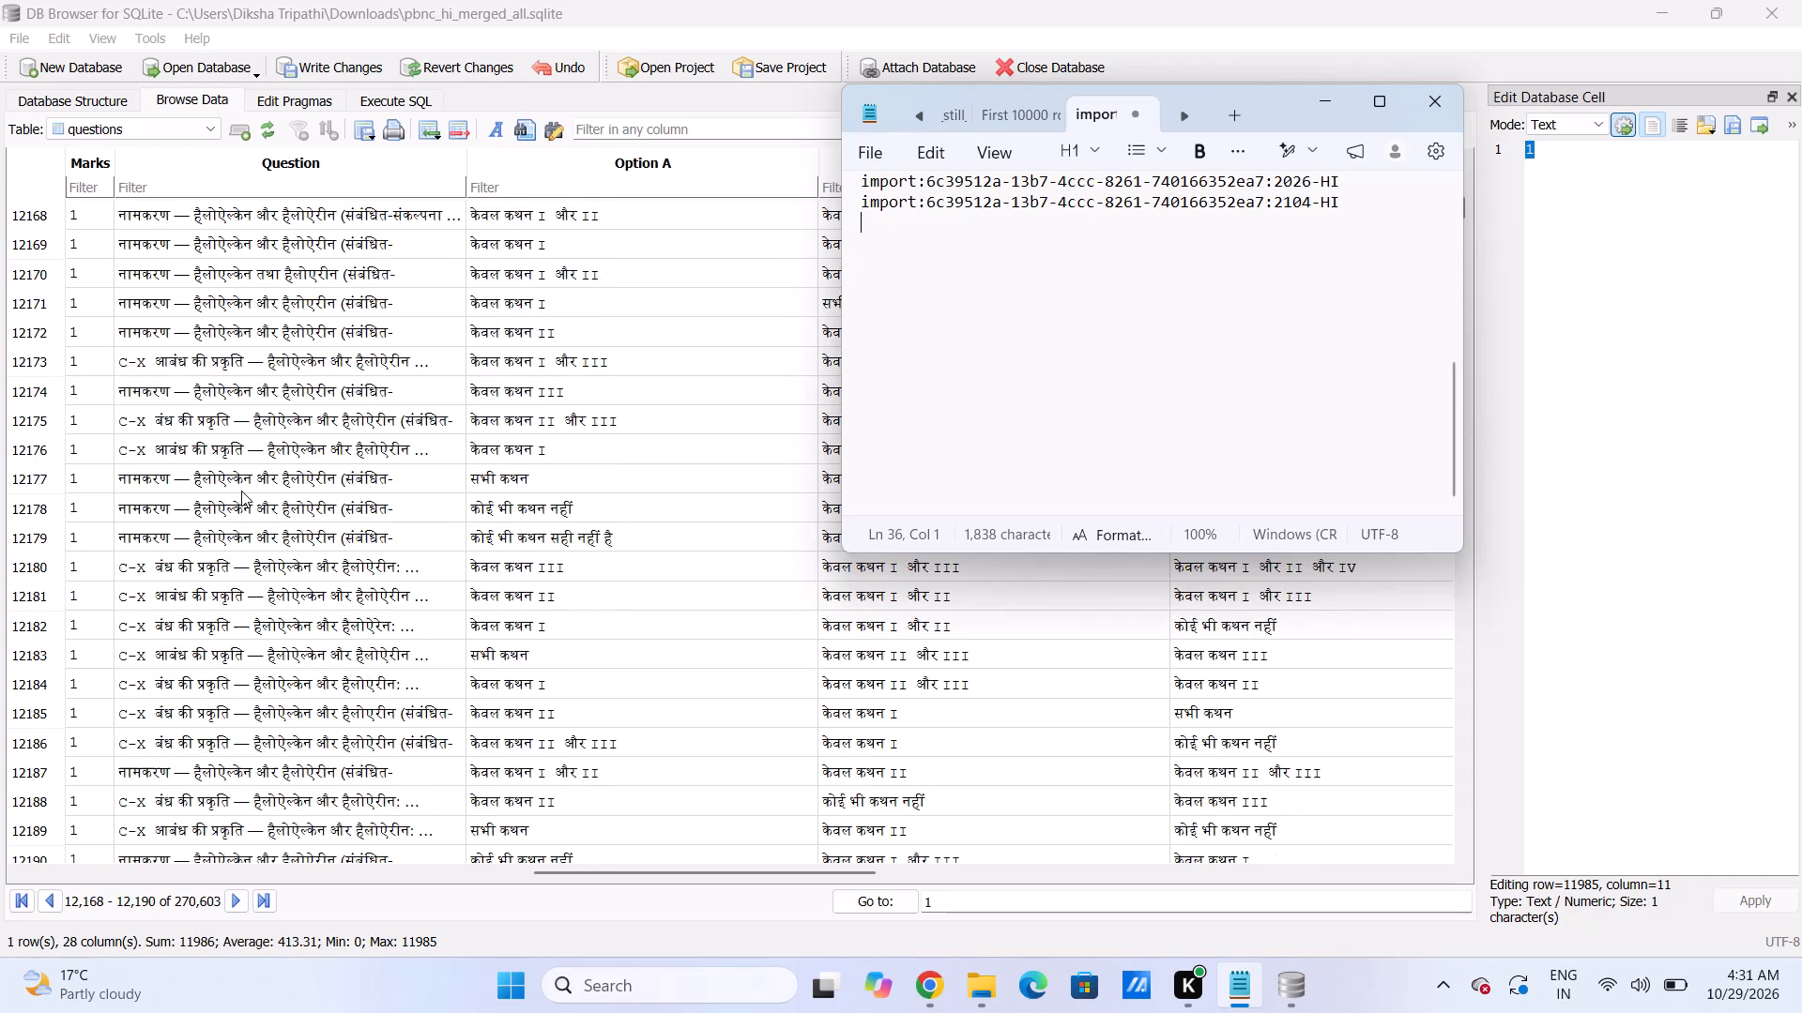
{"action": "scroll", "coordinate": [241, 491], "scroll_direction": "down", "scroll_amount": 6}
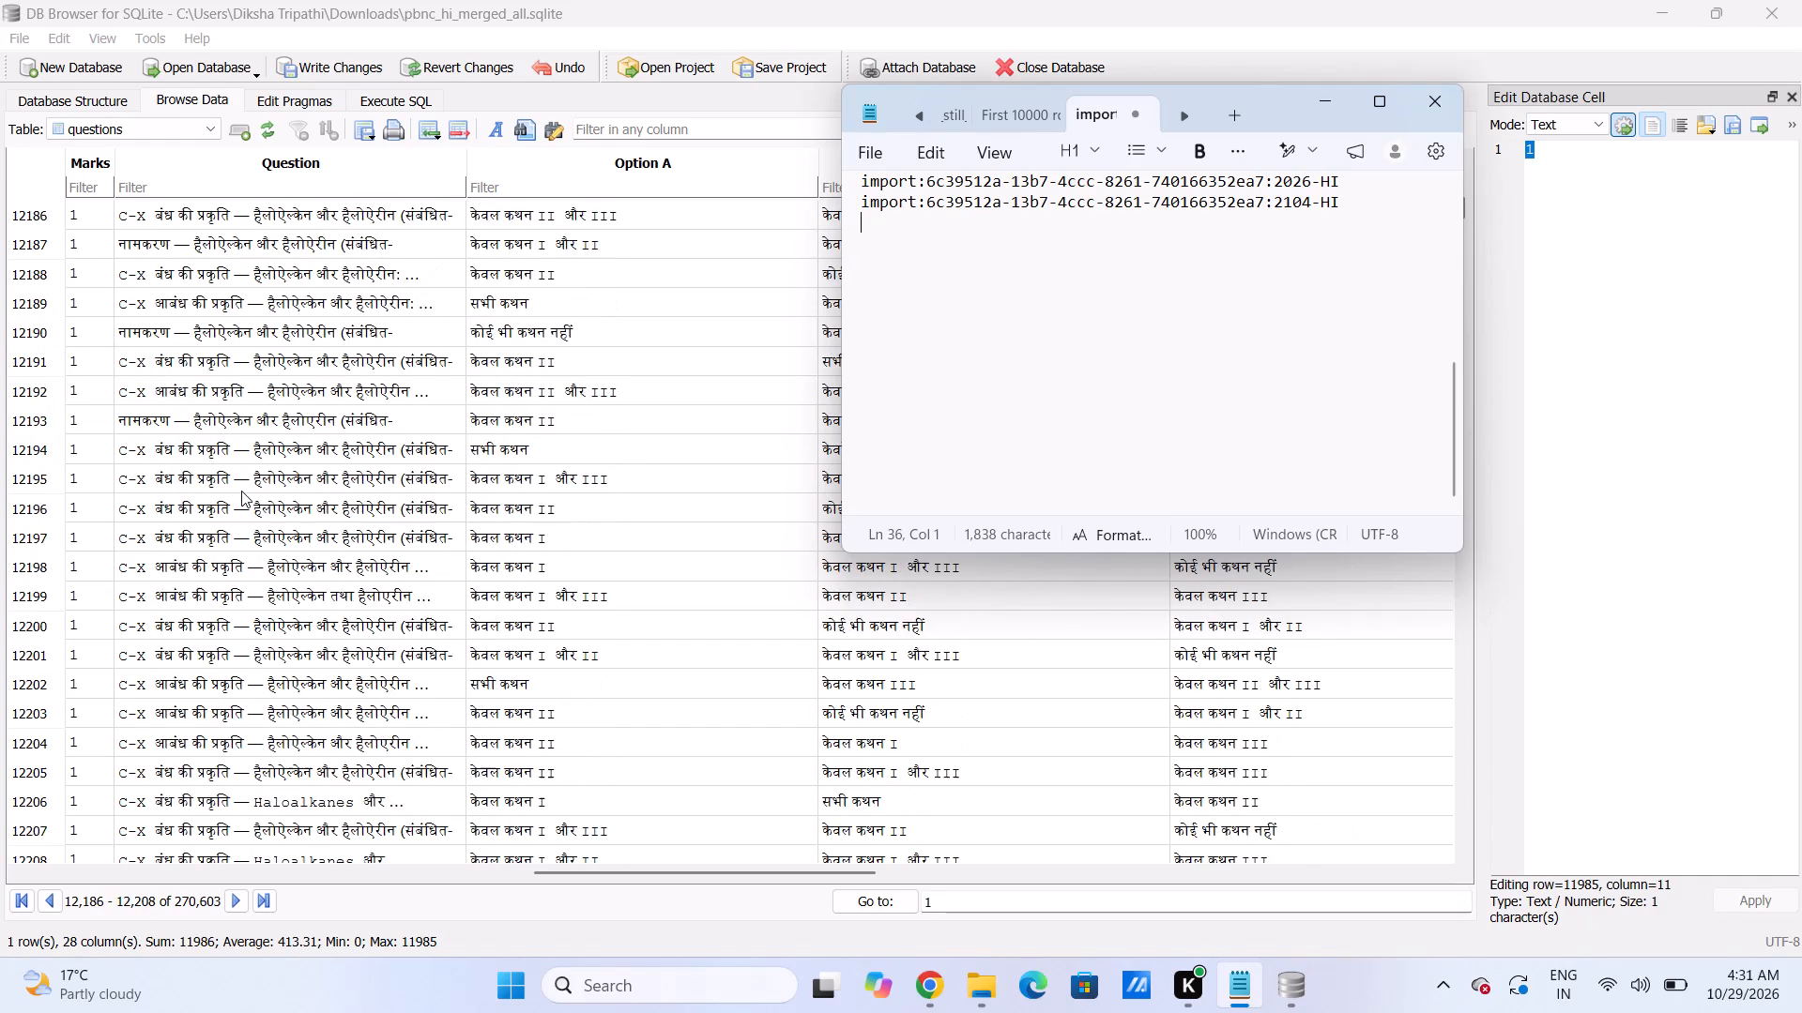
{"action": "scroll", "coordinate": [241, 491], "scroll_direction": "down", "scroll_amount": 3}
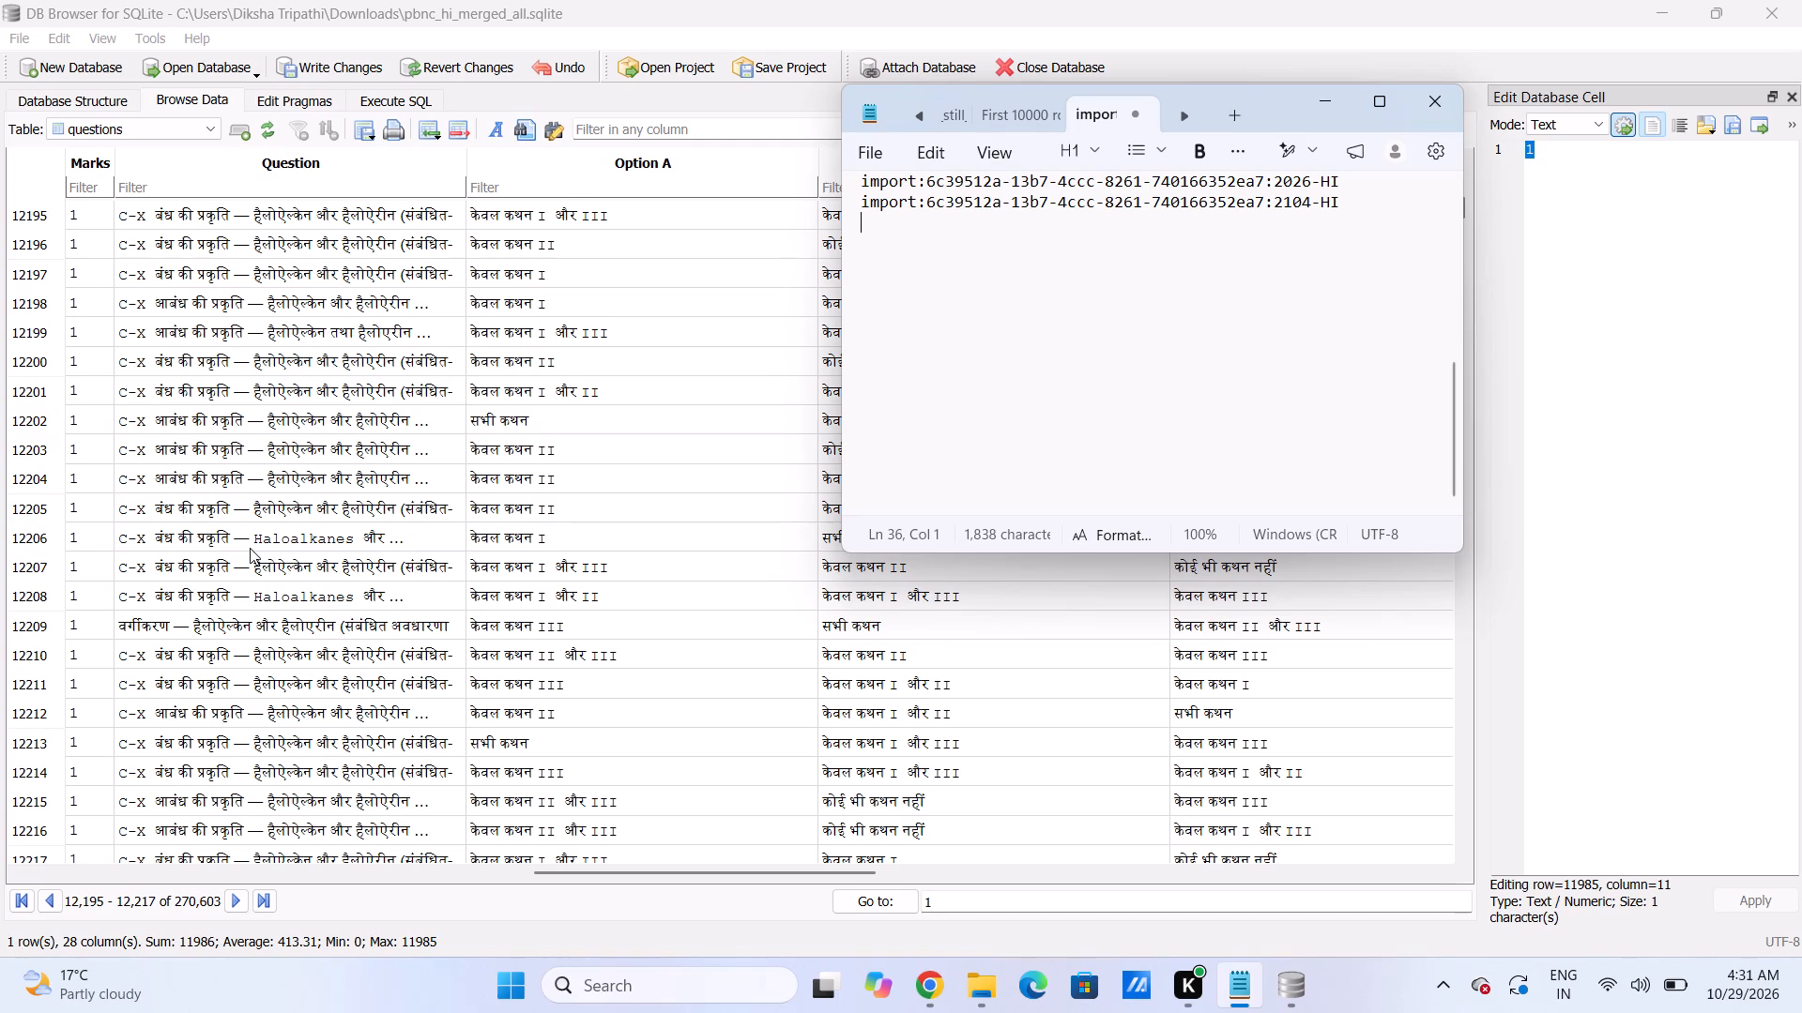
{"action": "left_click", "coordinate": [46, 531]}
{"action": "key", "text": "ctrl+c"}
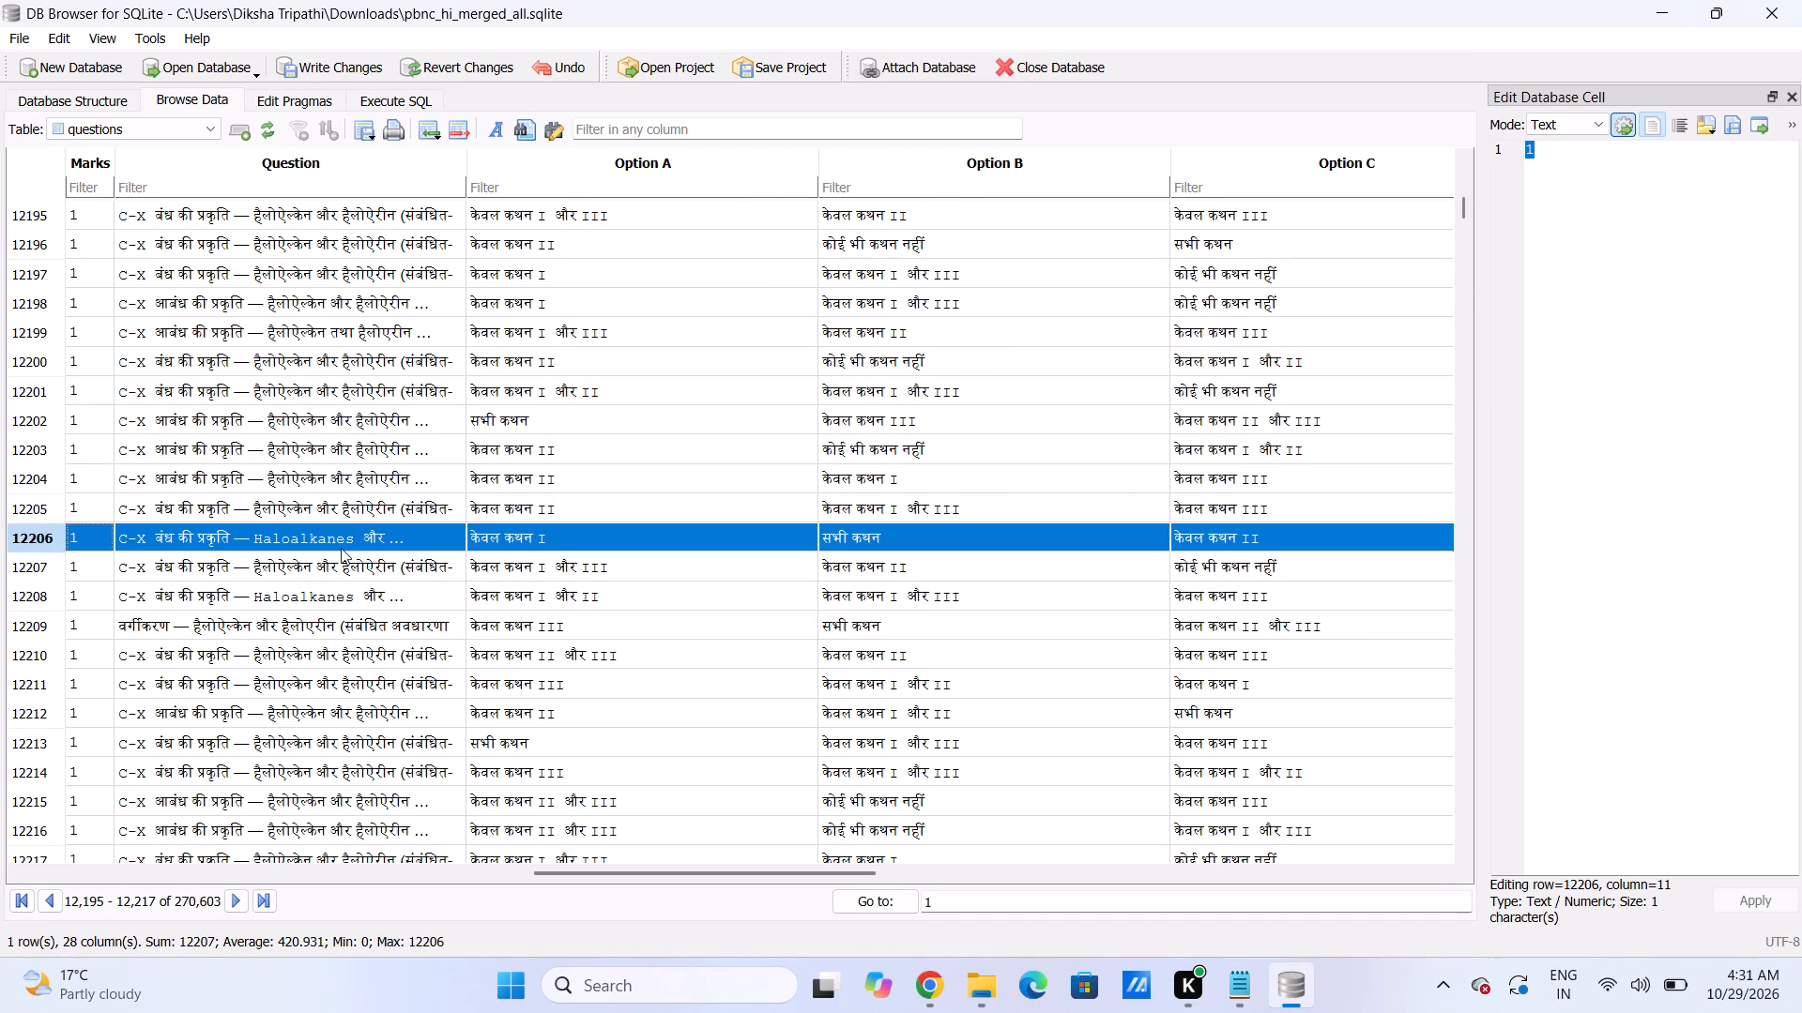
{"action": "left_click", "coordinate": [1231, 994]}
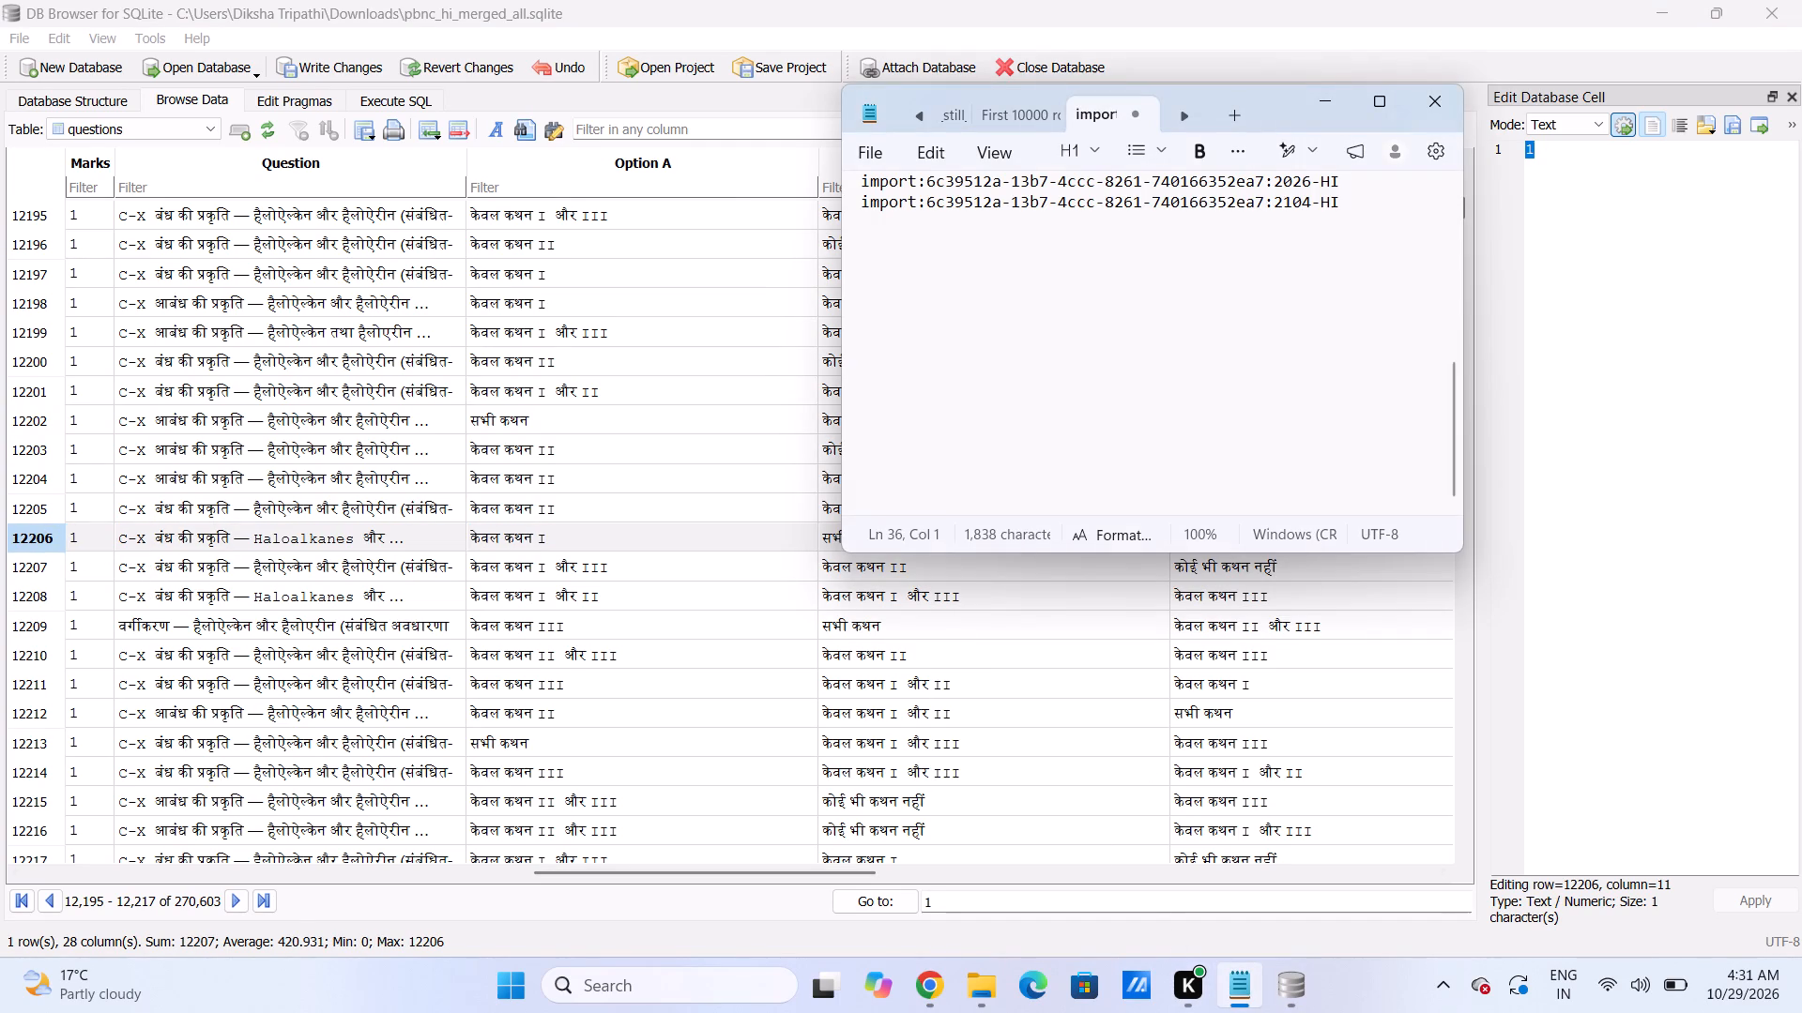
{"action": "key", "text": "ctrl+v"}
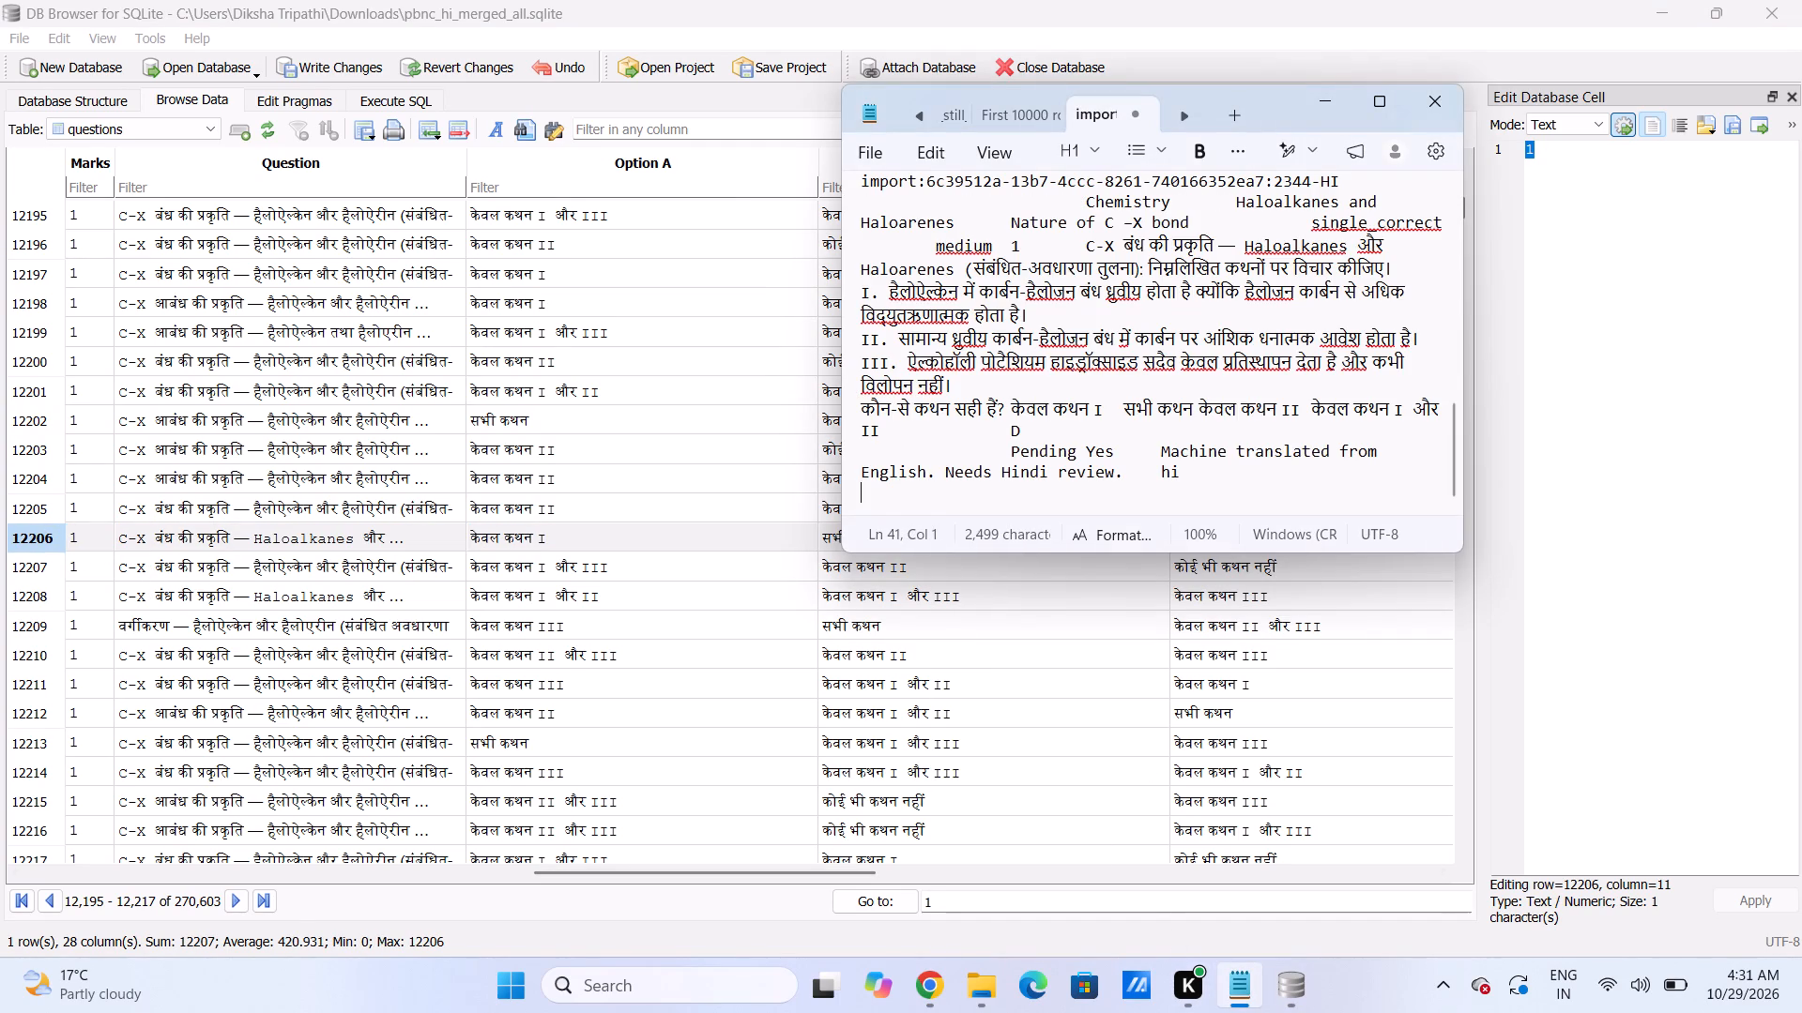
{"action": "left_click_drag", "start_coordinate": [871, 495], "coordinate": [850, 208]}
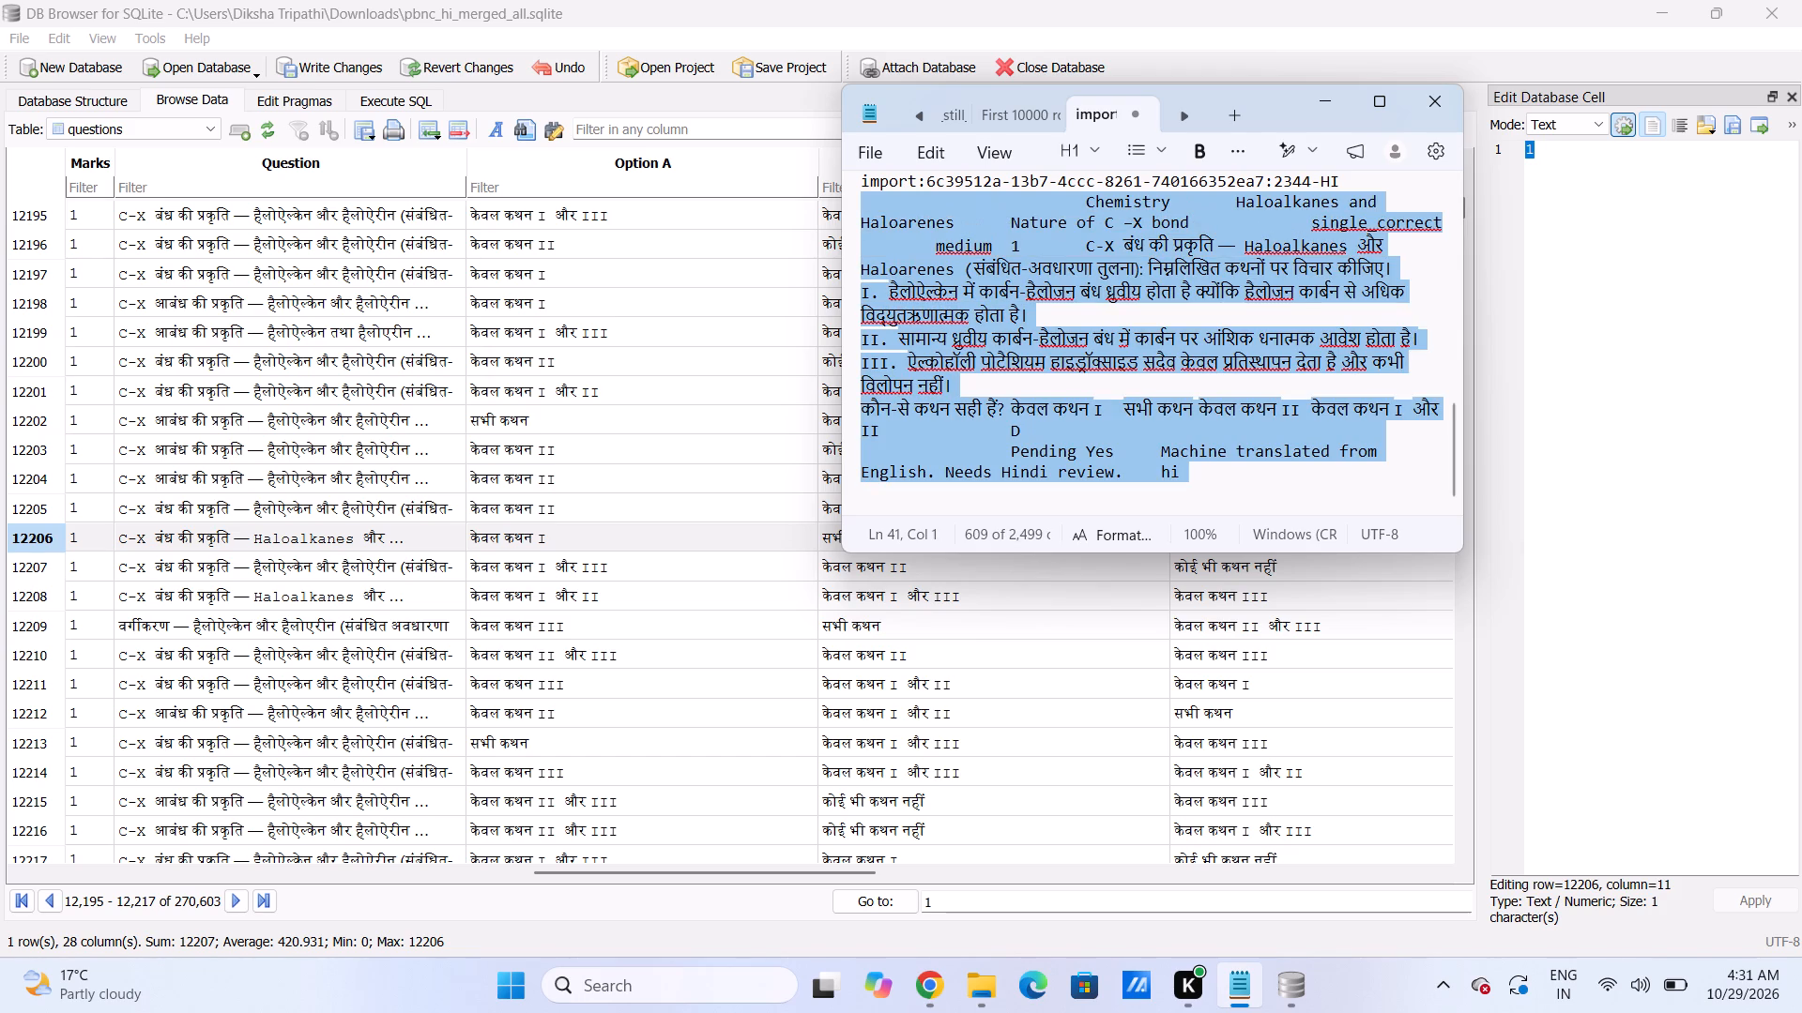
{"action": "key", "text": "BackSpace"}
{"action": "key", "text": "Return"}
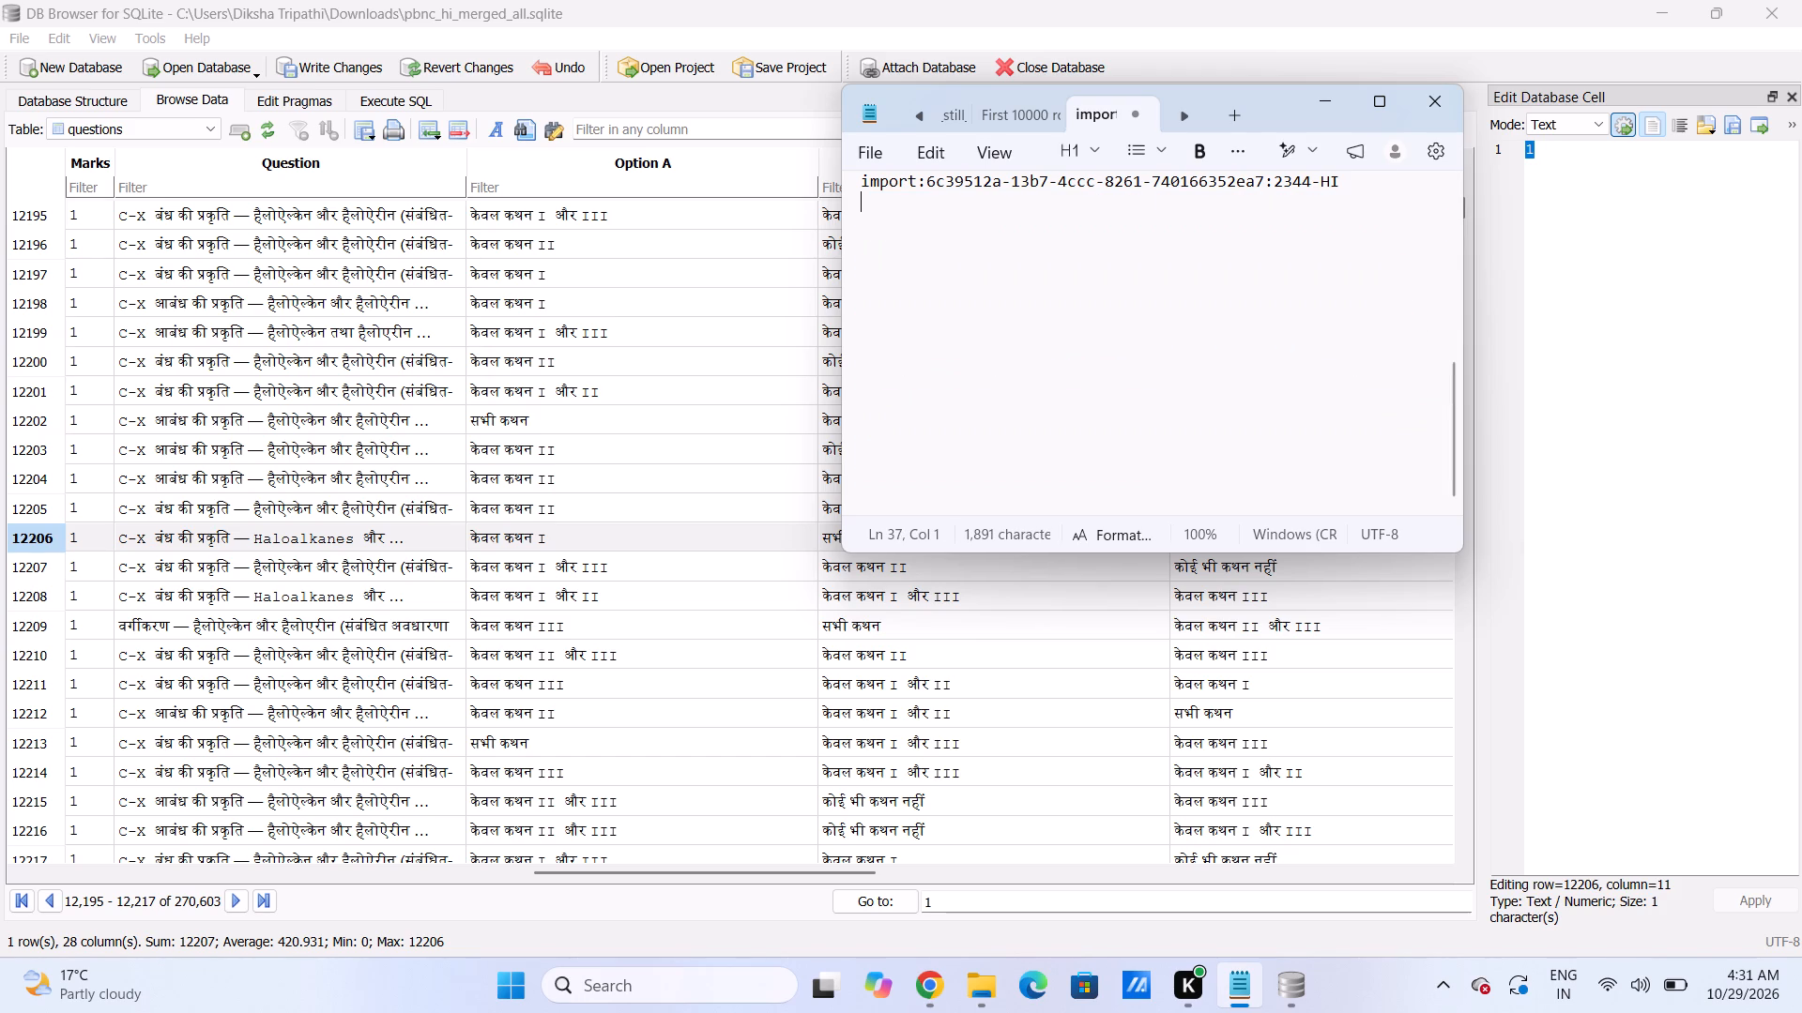
{"action": "left_click", "coordinate": [45, 595]}
{"action": "key", "text": "ctrl+c"}
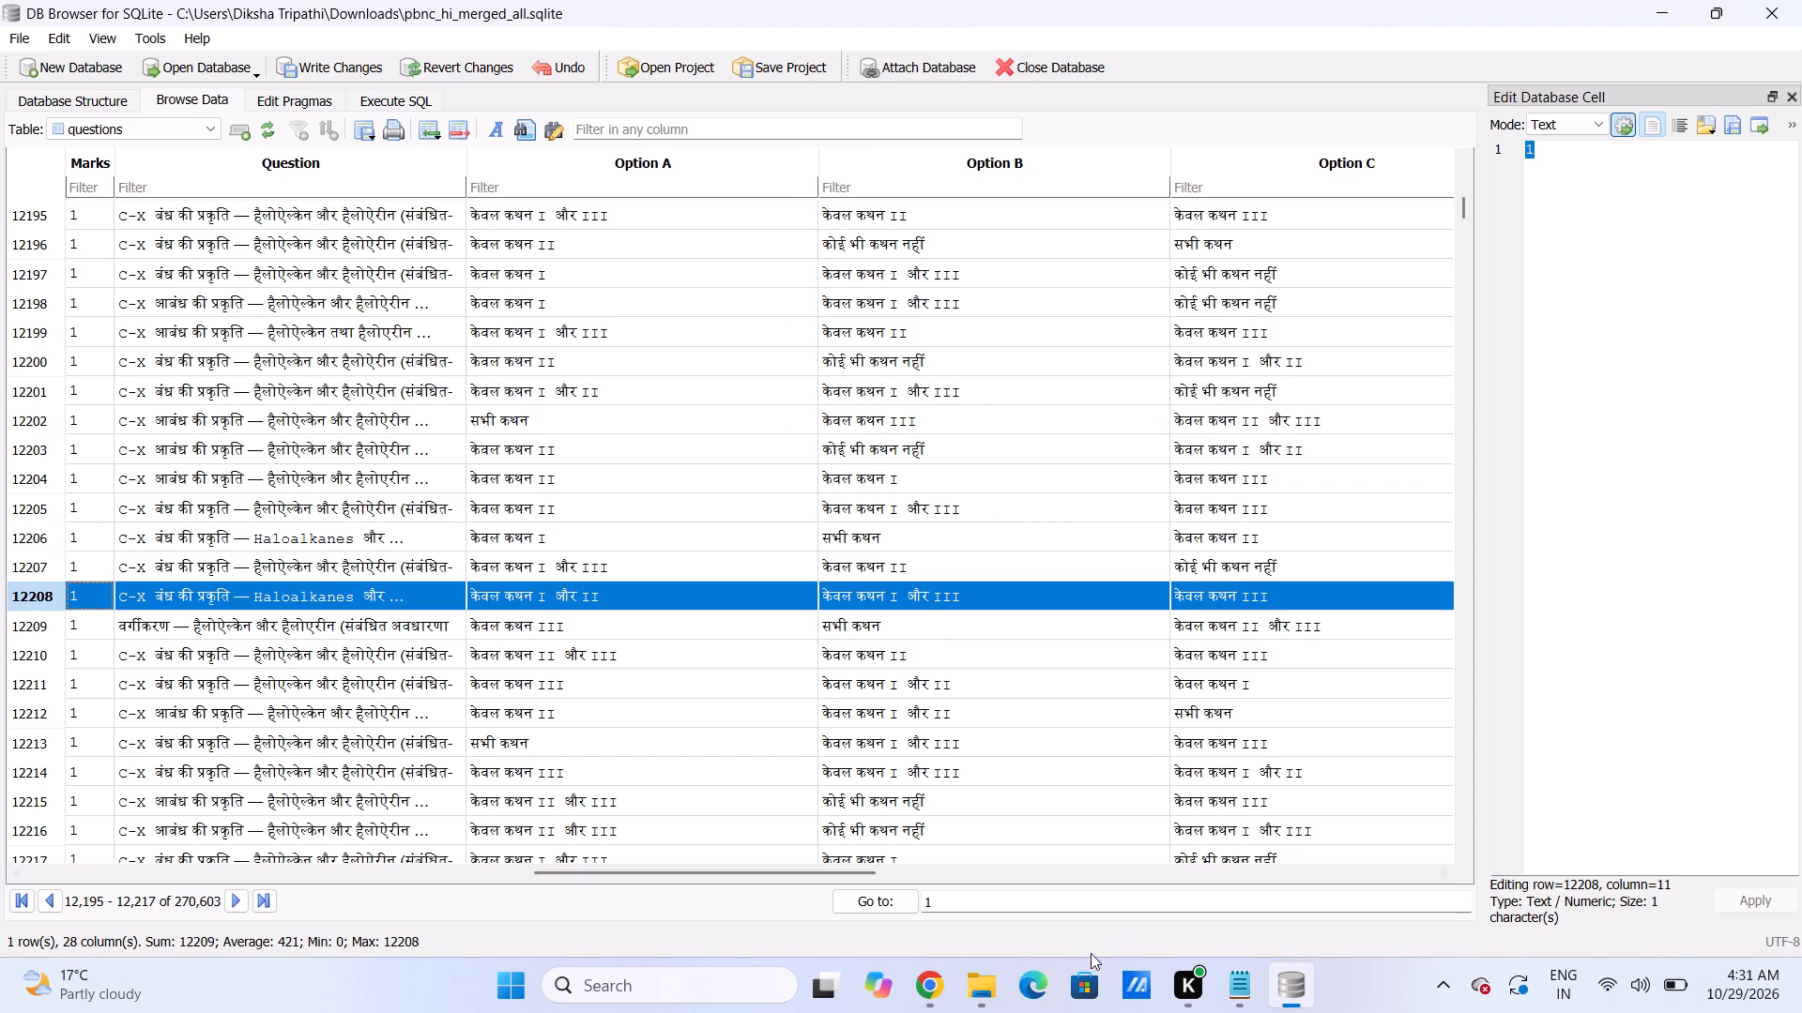
{"action": "left_click", "coordinate": [1238, 995]}
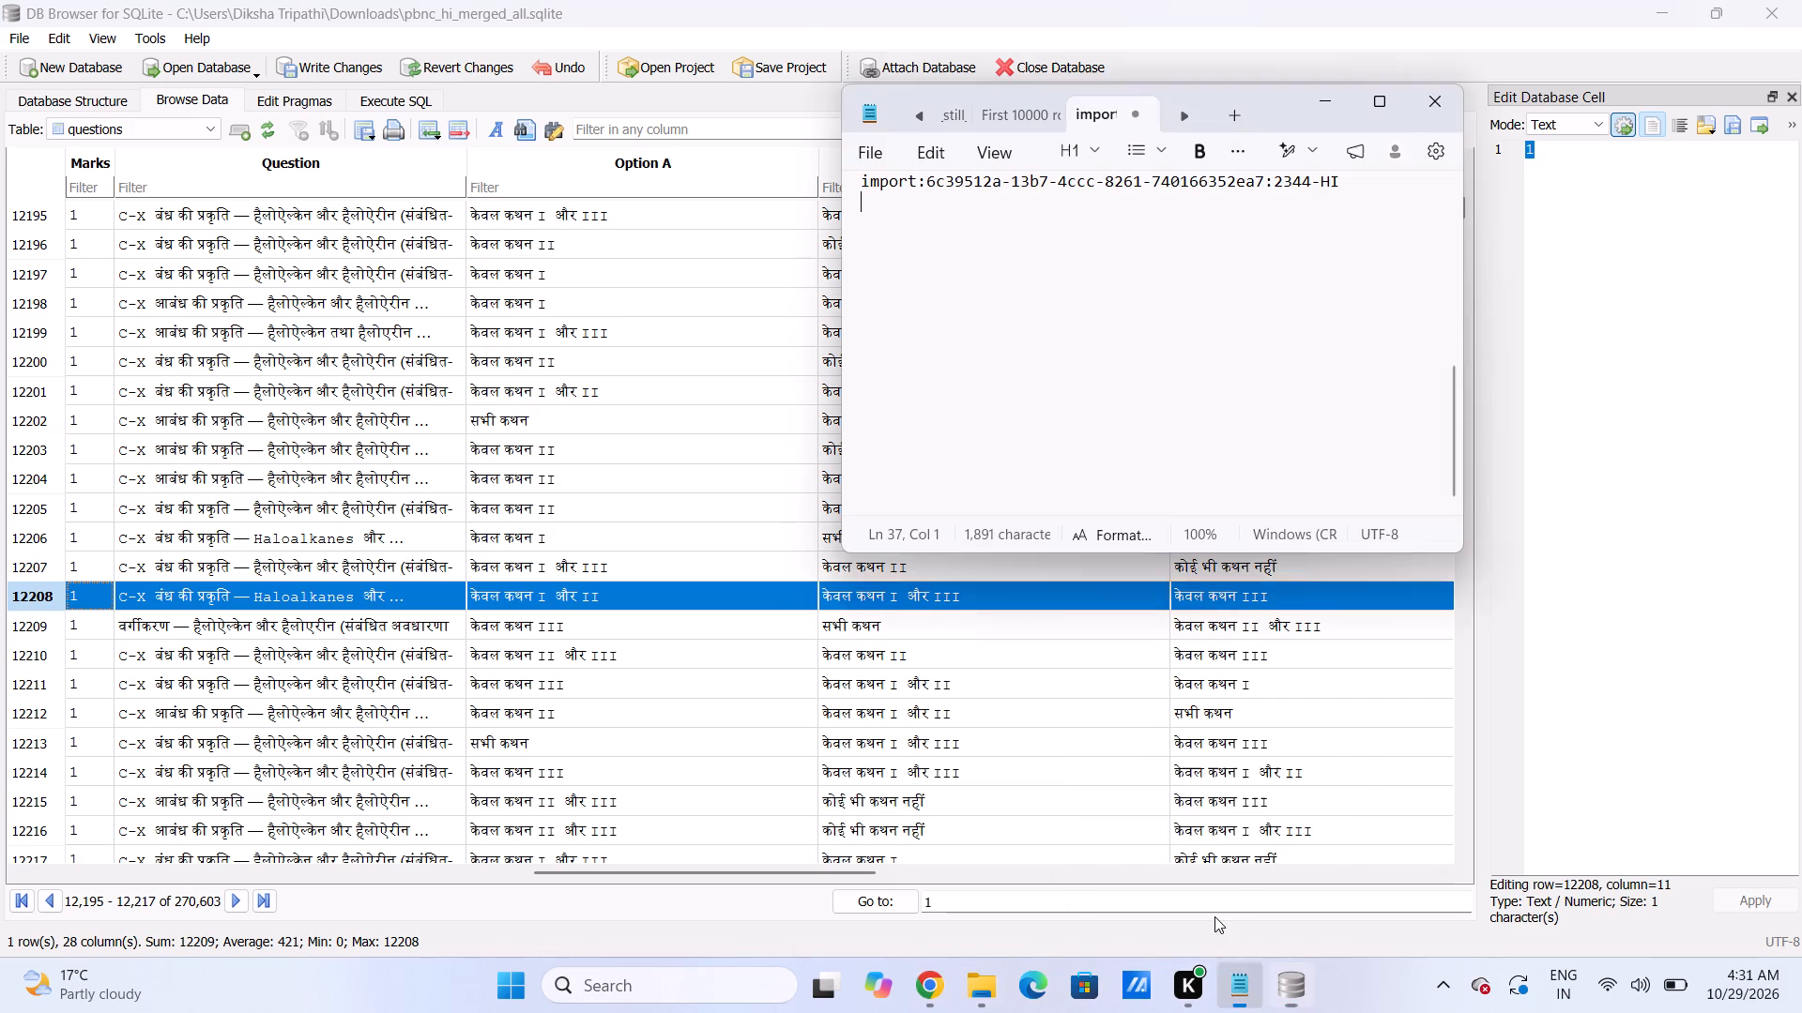
{"action": "key", "text": "ctrl+v"}
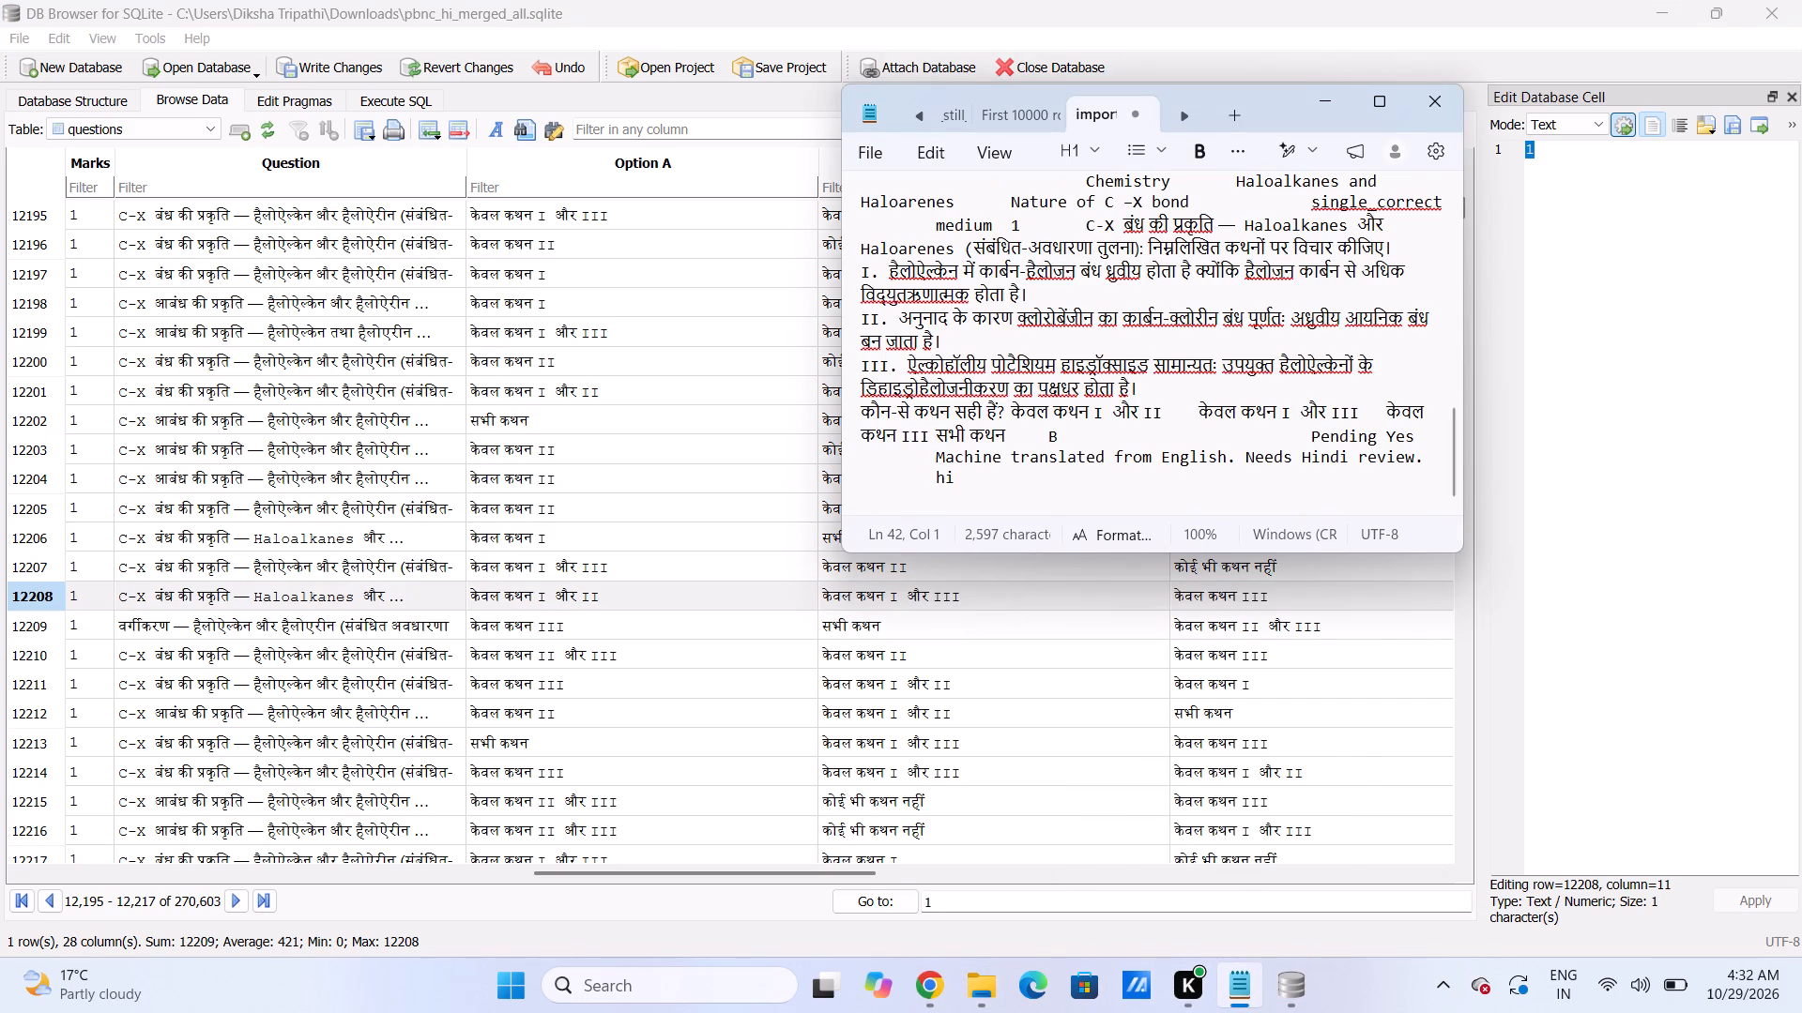
{"action": "left_click_drag", "start_coordinate": [857, 500], "coordinate": [866, 254]}
{"action": "scroll", "coordinate": [857, 297], "scroll_direction": "up", "scroll_amount": 1}
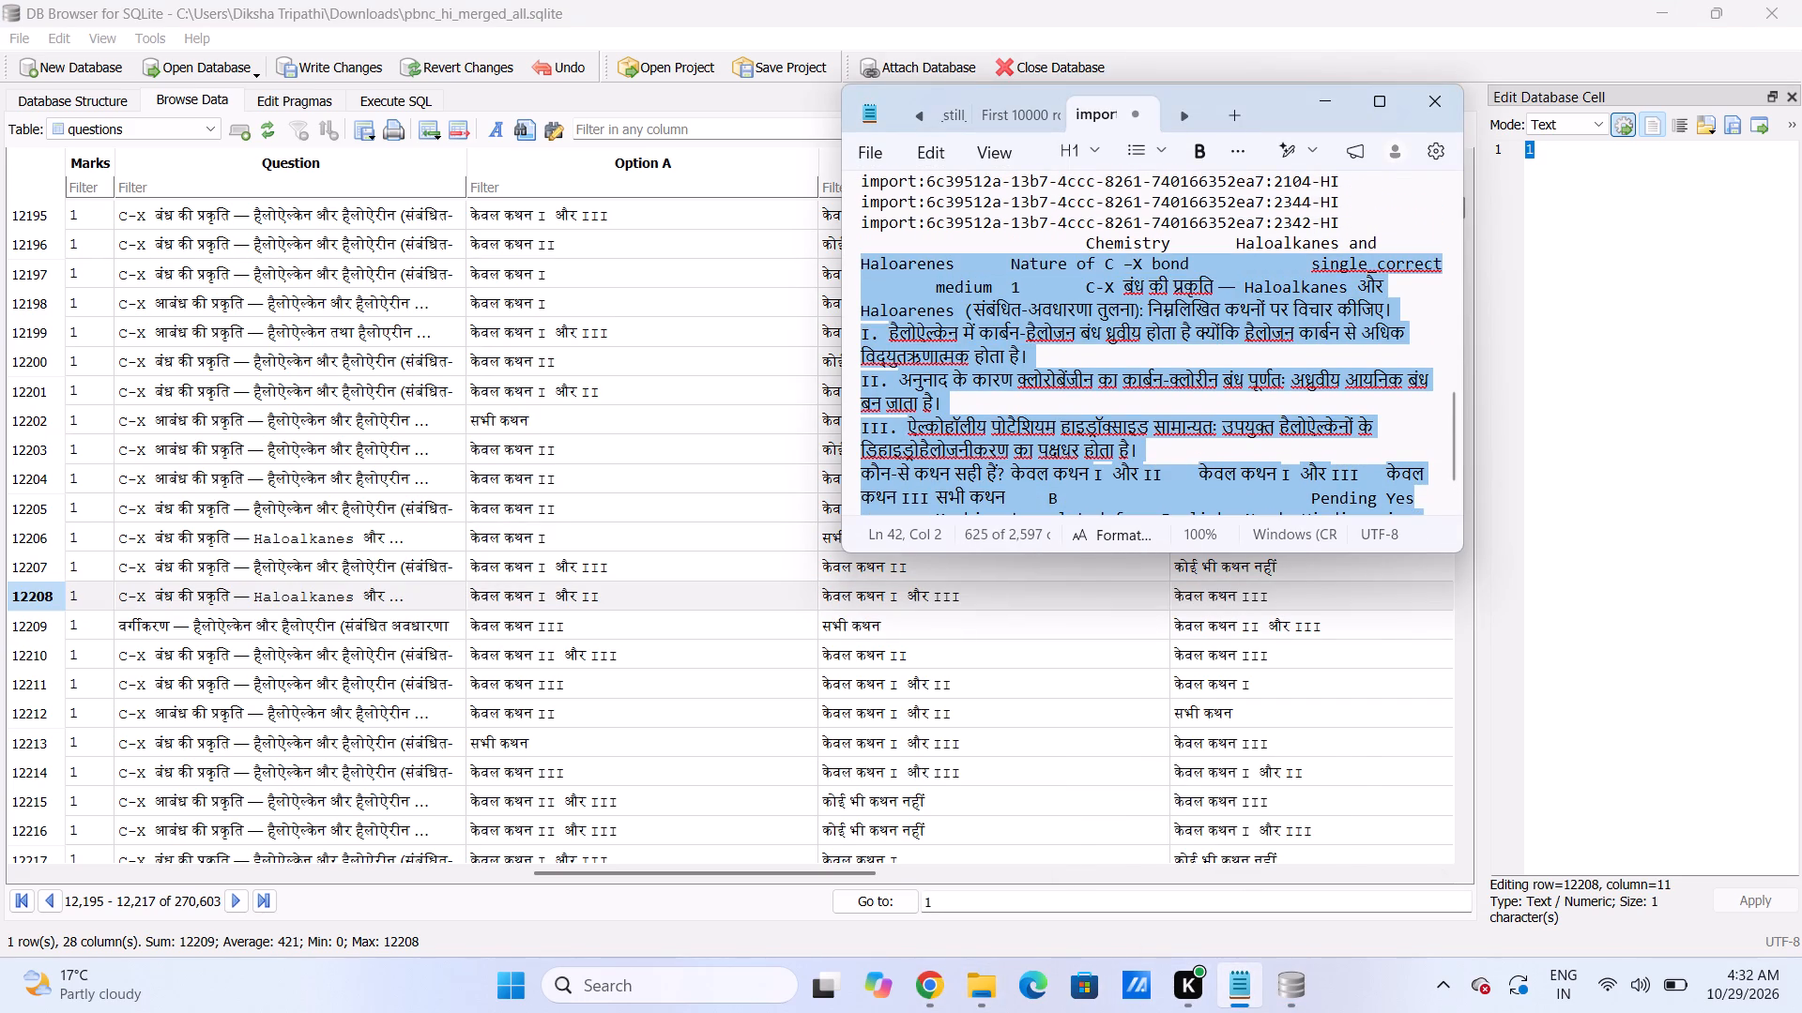
{"action": "left_click_drag", "start_coordinate": [866, 254], "coordinate": [867, 248]}
{"action": "key", "text": "BackSpace"}
{"action": "key", "text": "Return"}
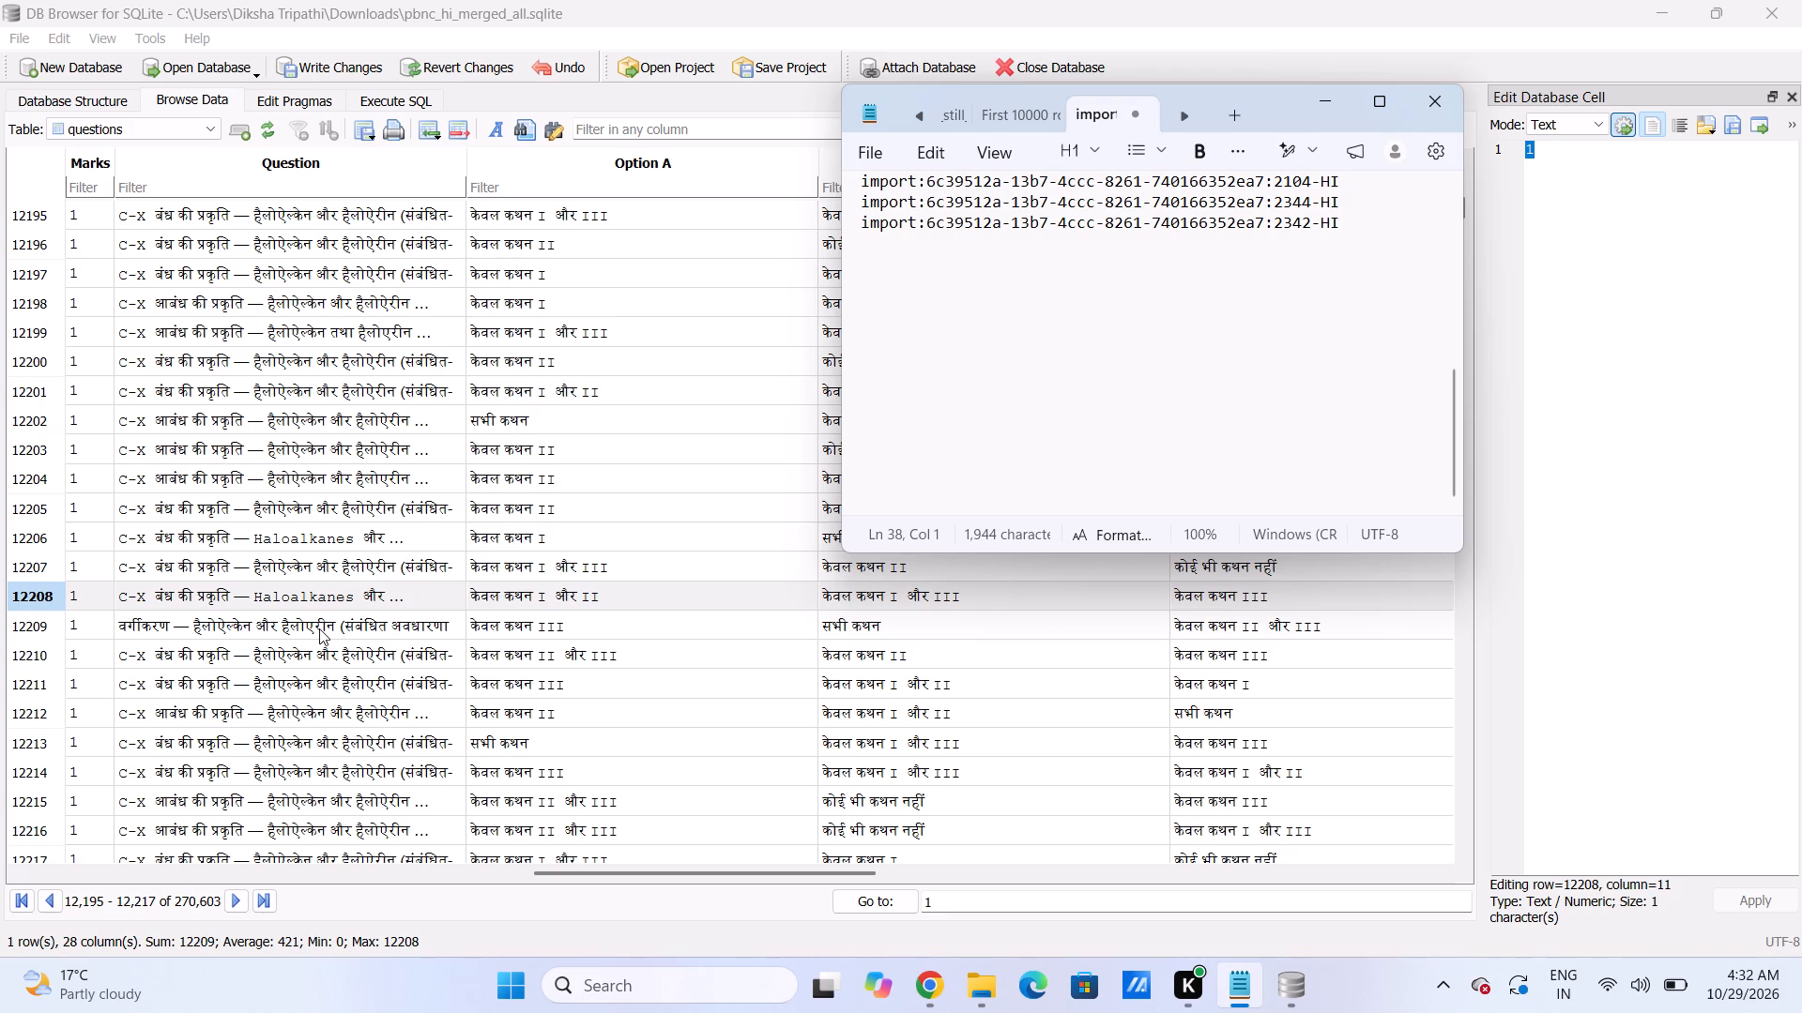
Examine the questions and options in rows 12209 to about 12259 of the questions table for untranslated English text.
{"action": "scroll", "coordinate": [319, 627], "scroll_direction": "down", "scroll_amount": 5}
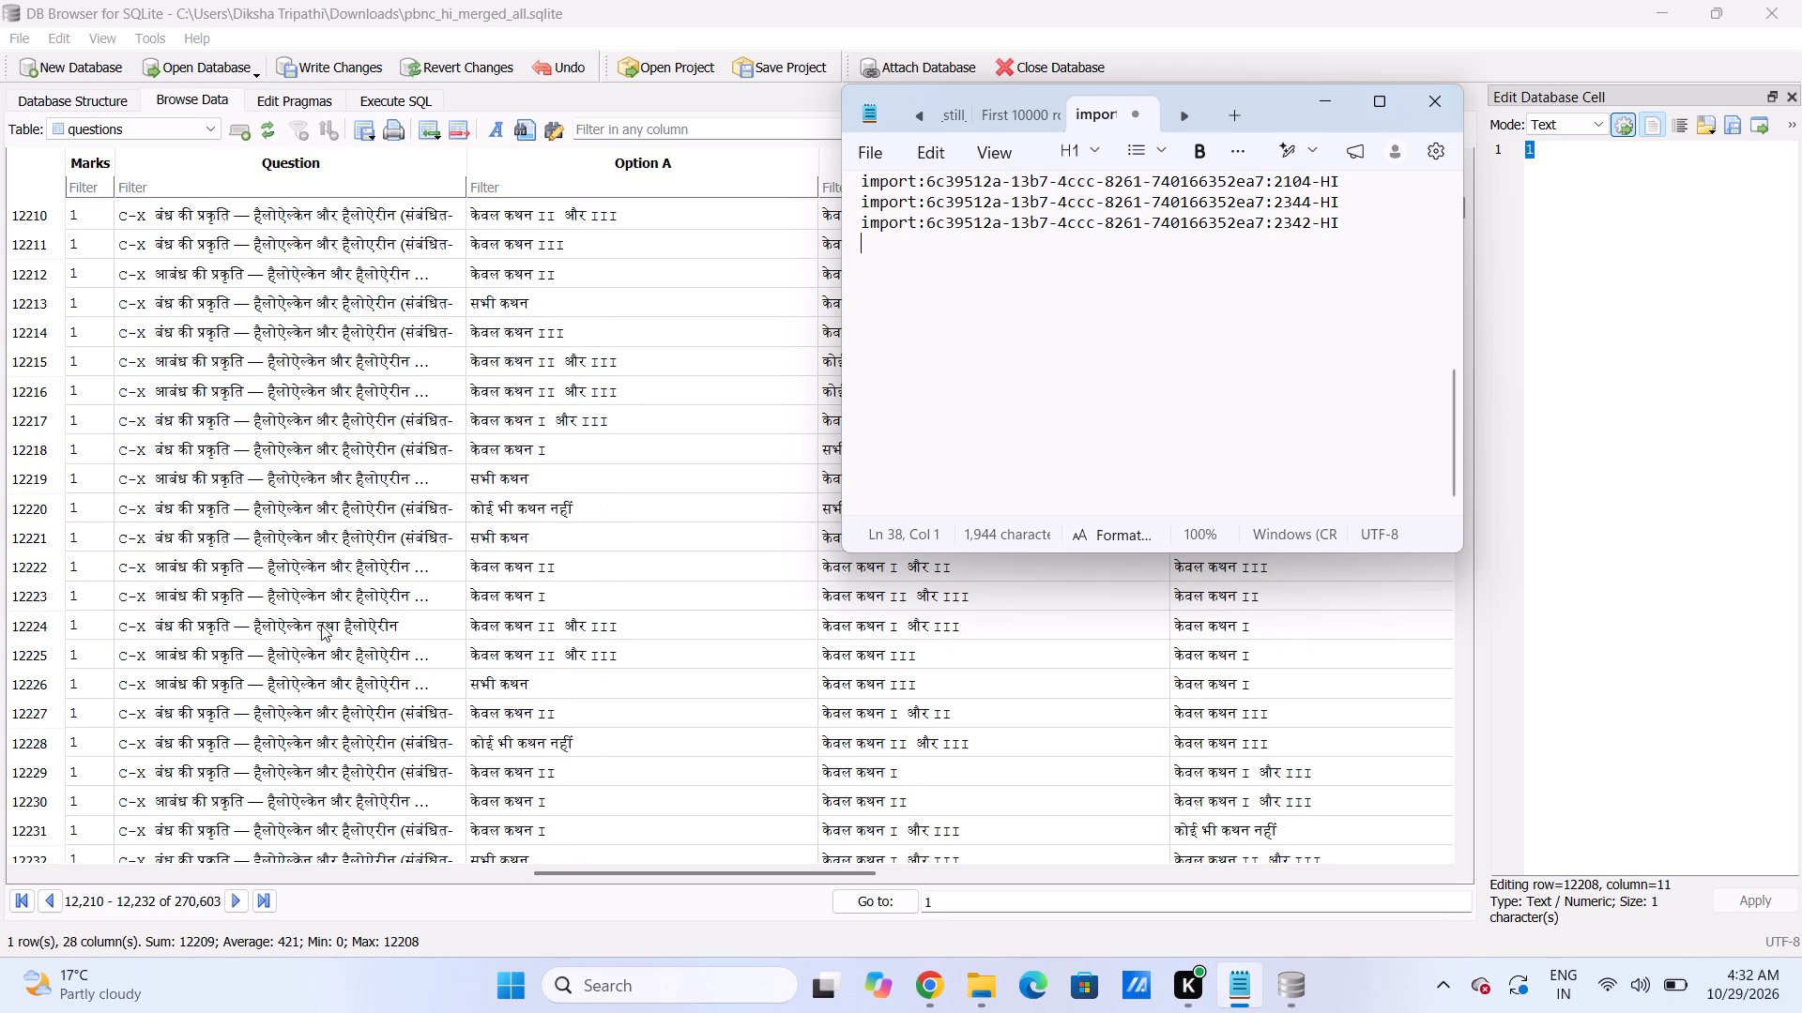
{"action": "scroll", "coordinate": [322, 622], "scroll_direction": "down", "scroll_amount": 4}
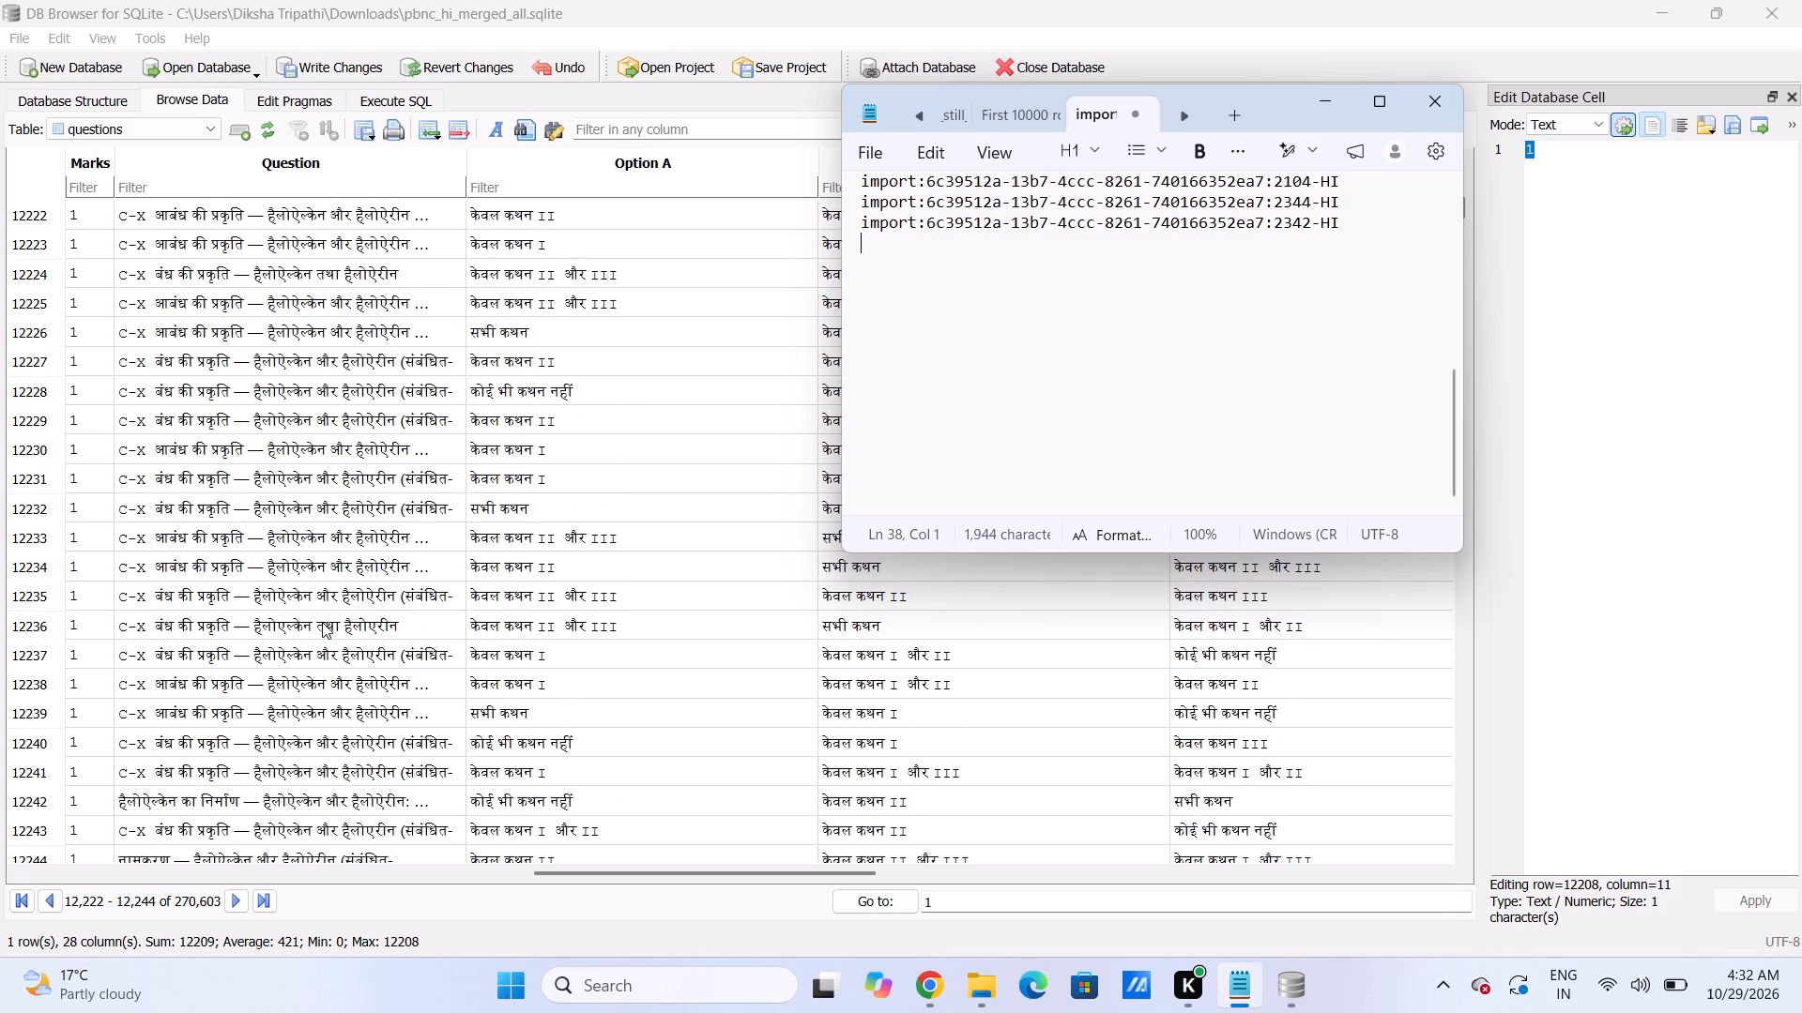
{"action": "scroll", "coordinate": [283, 534], "scroll_direction": "down", "scroll_amount": 2}
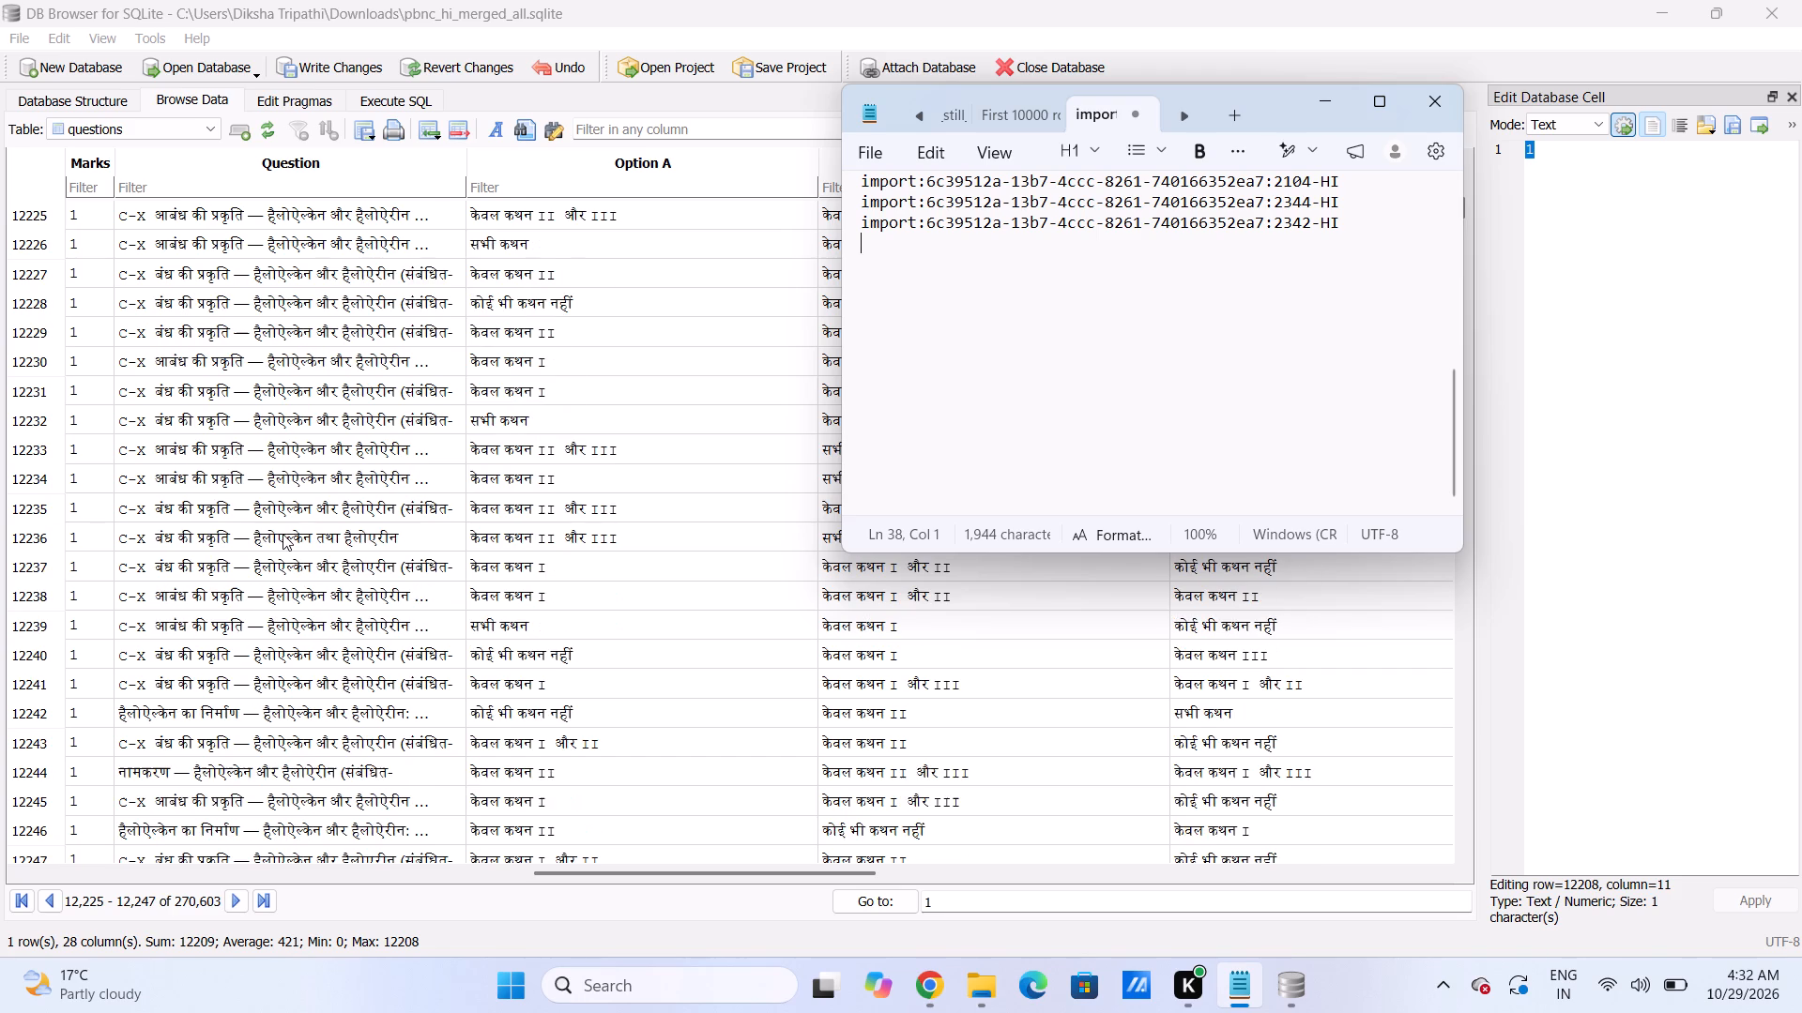
{"action": "scroll", "coordinate": [283, 534], "scroll_direction": "down", "scroll_amount": 3}
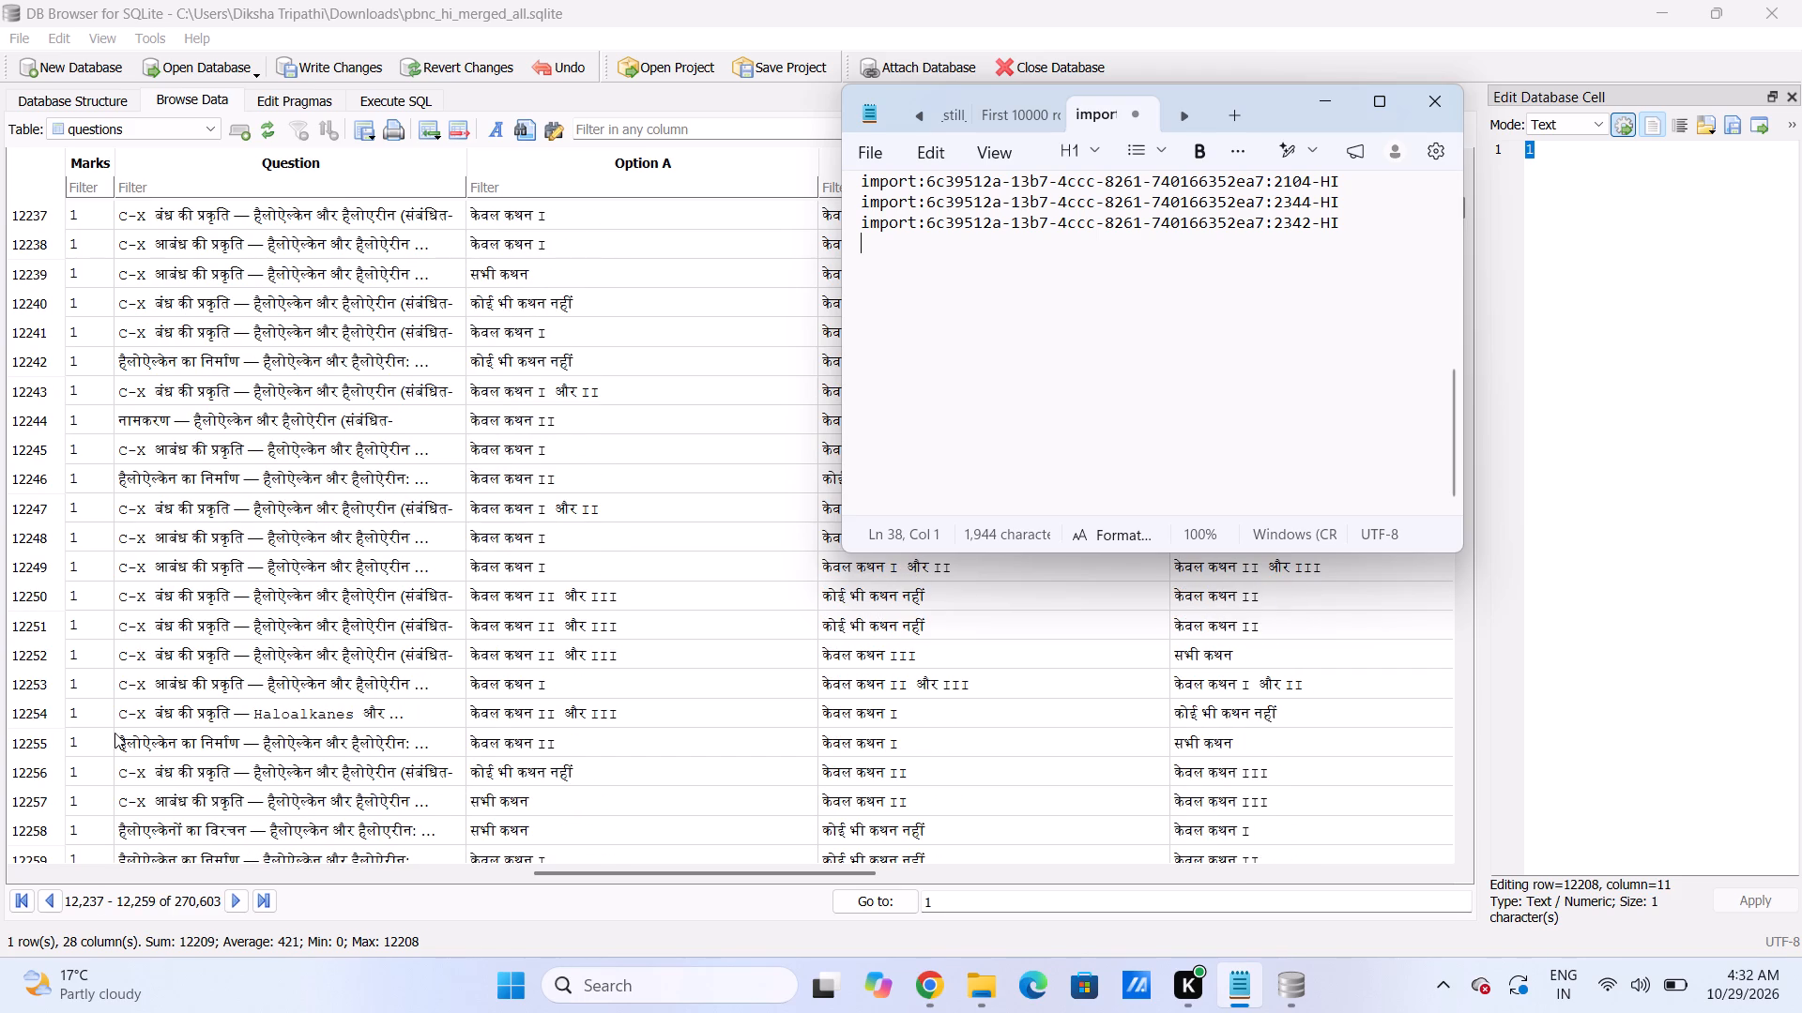
{"action": "left_click", "coordinate": [30, 707]}
{"action": "key", "text": "ctrl+c"}
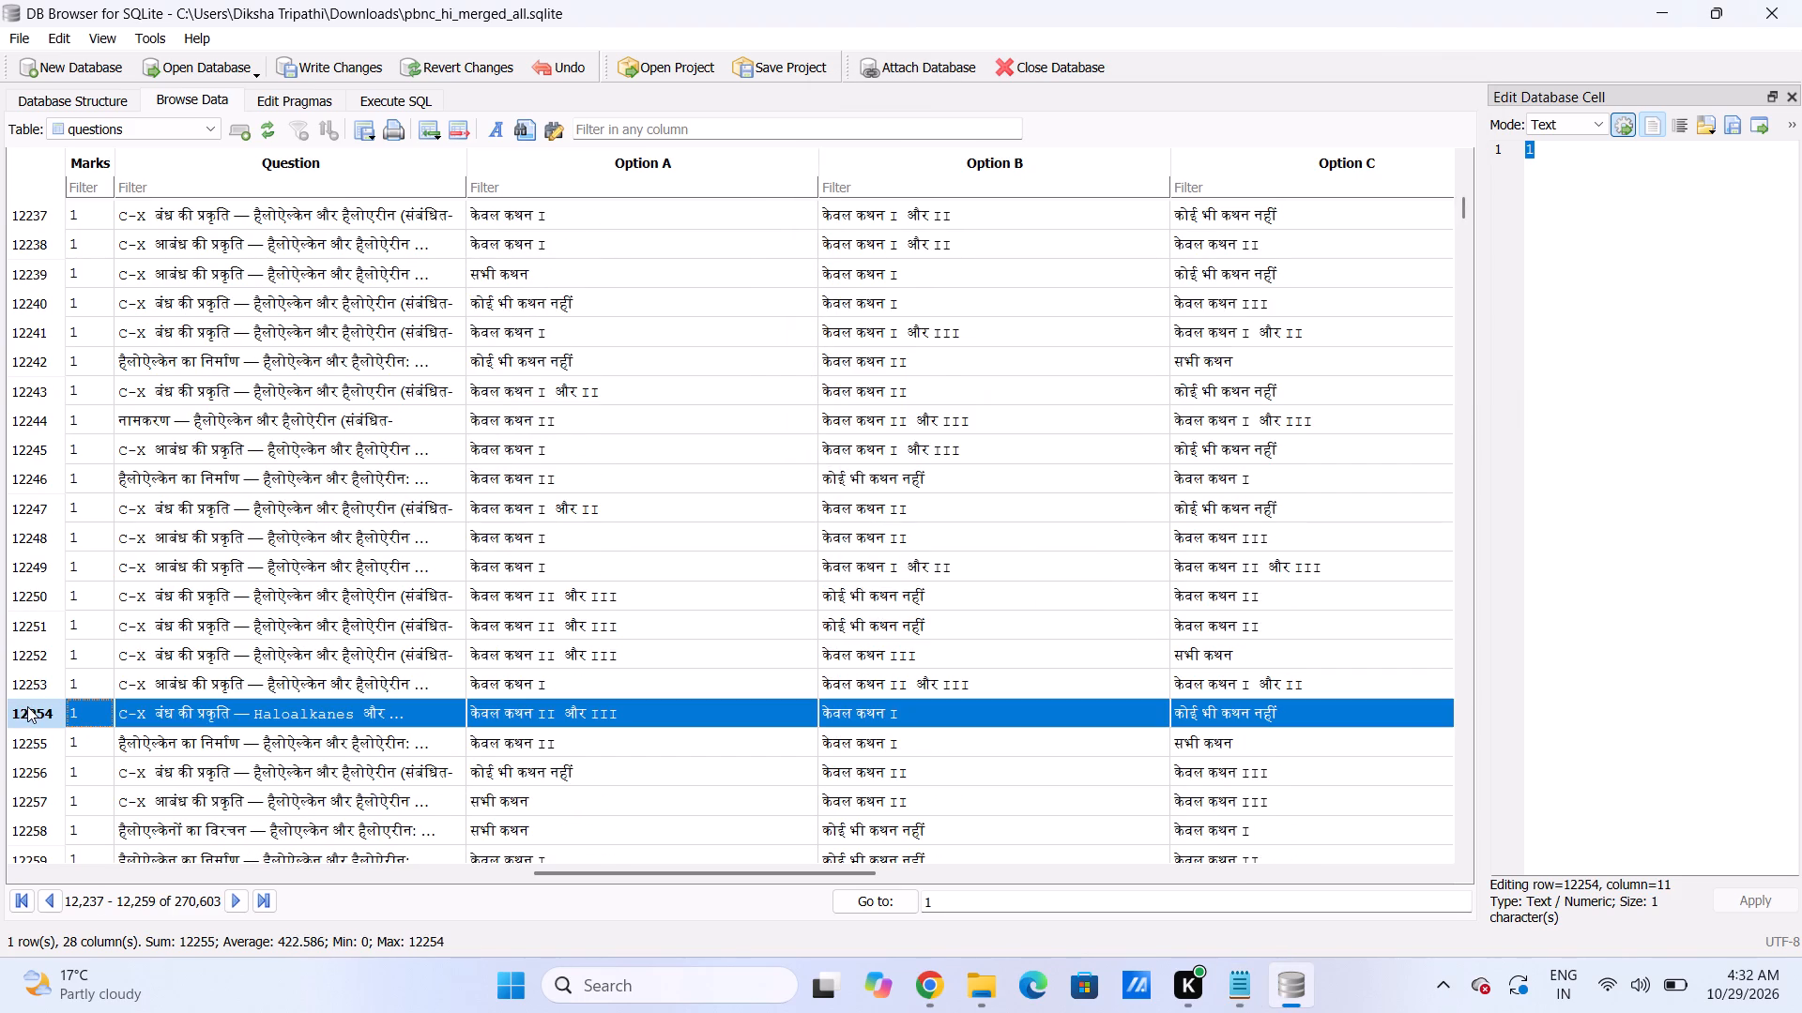
{"action": "left_click", "coordinate": [1235, 992]}
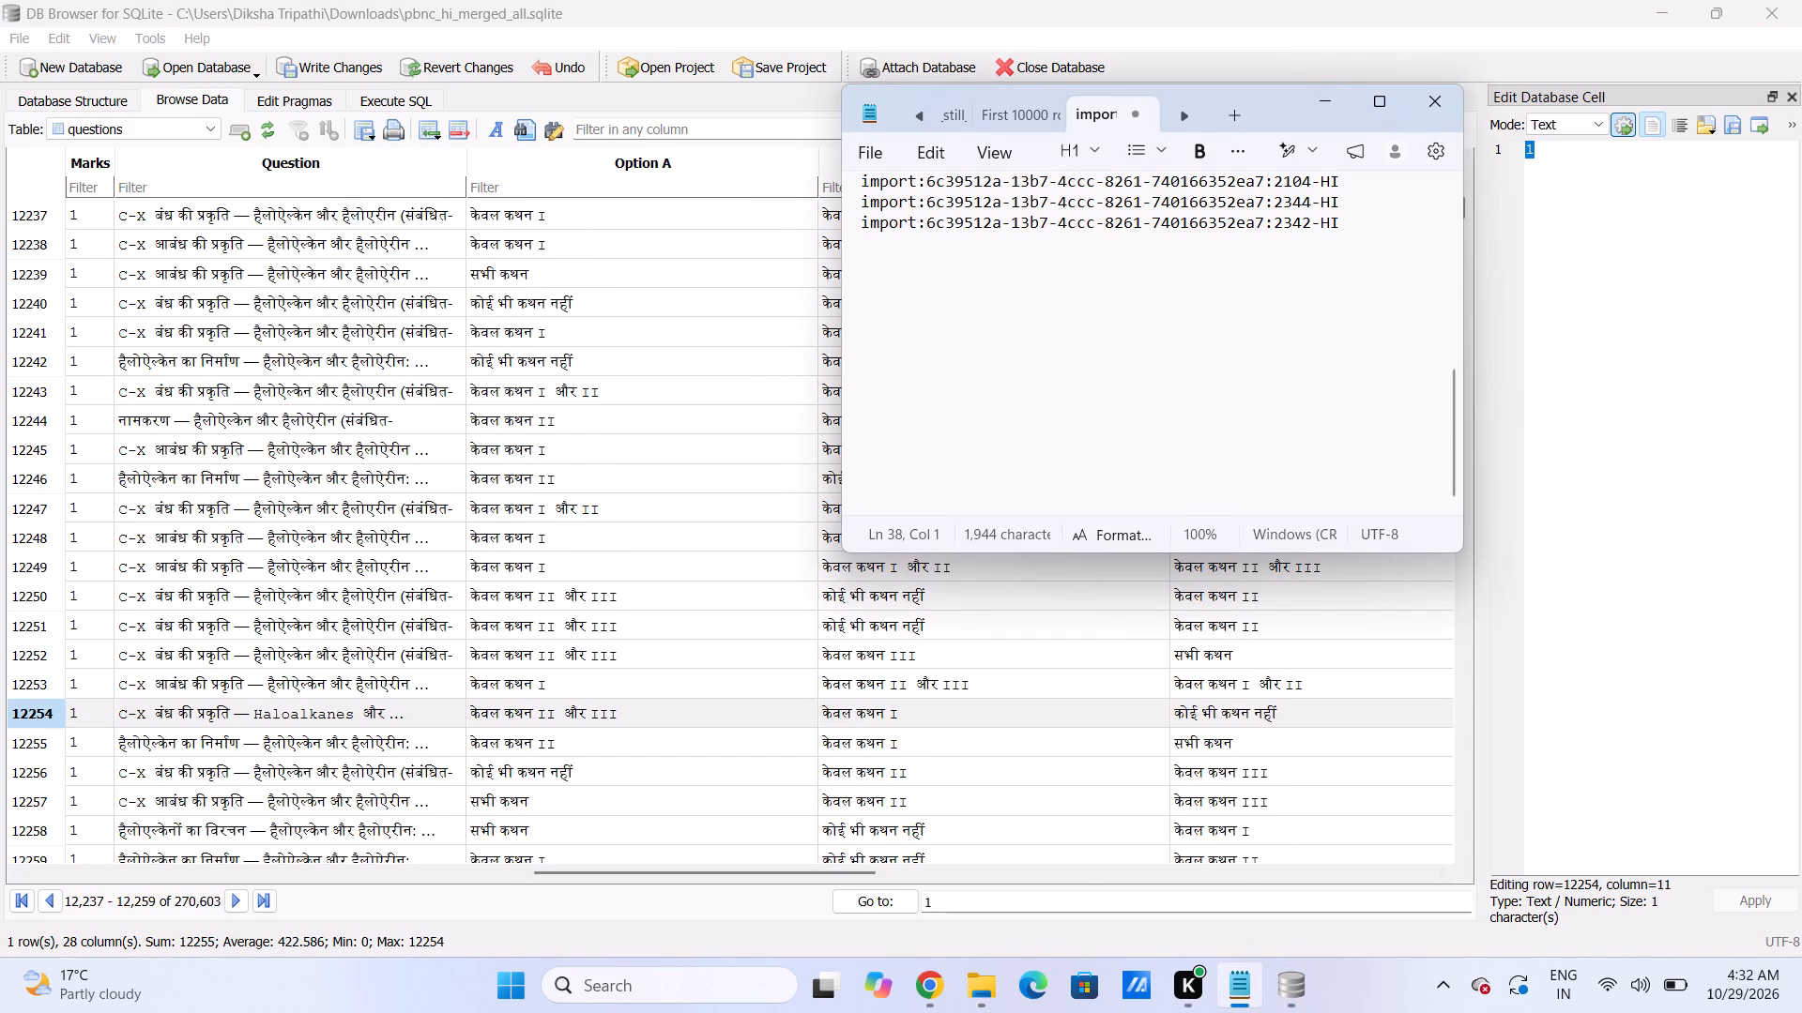
{"action": "key", "text": "ctrl+v"}
{"action": "left_click_drag", "start_coordinate": [871, 496], "coordinate": [880, 317]}
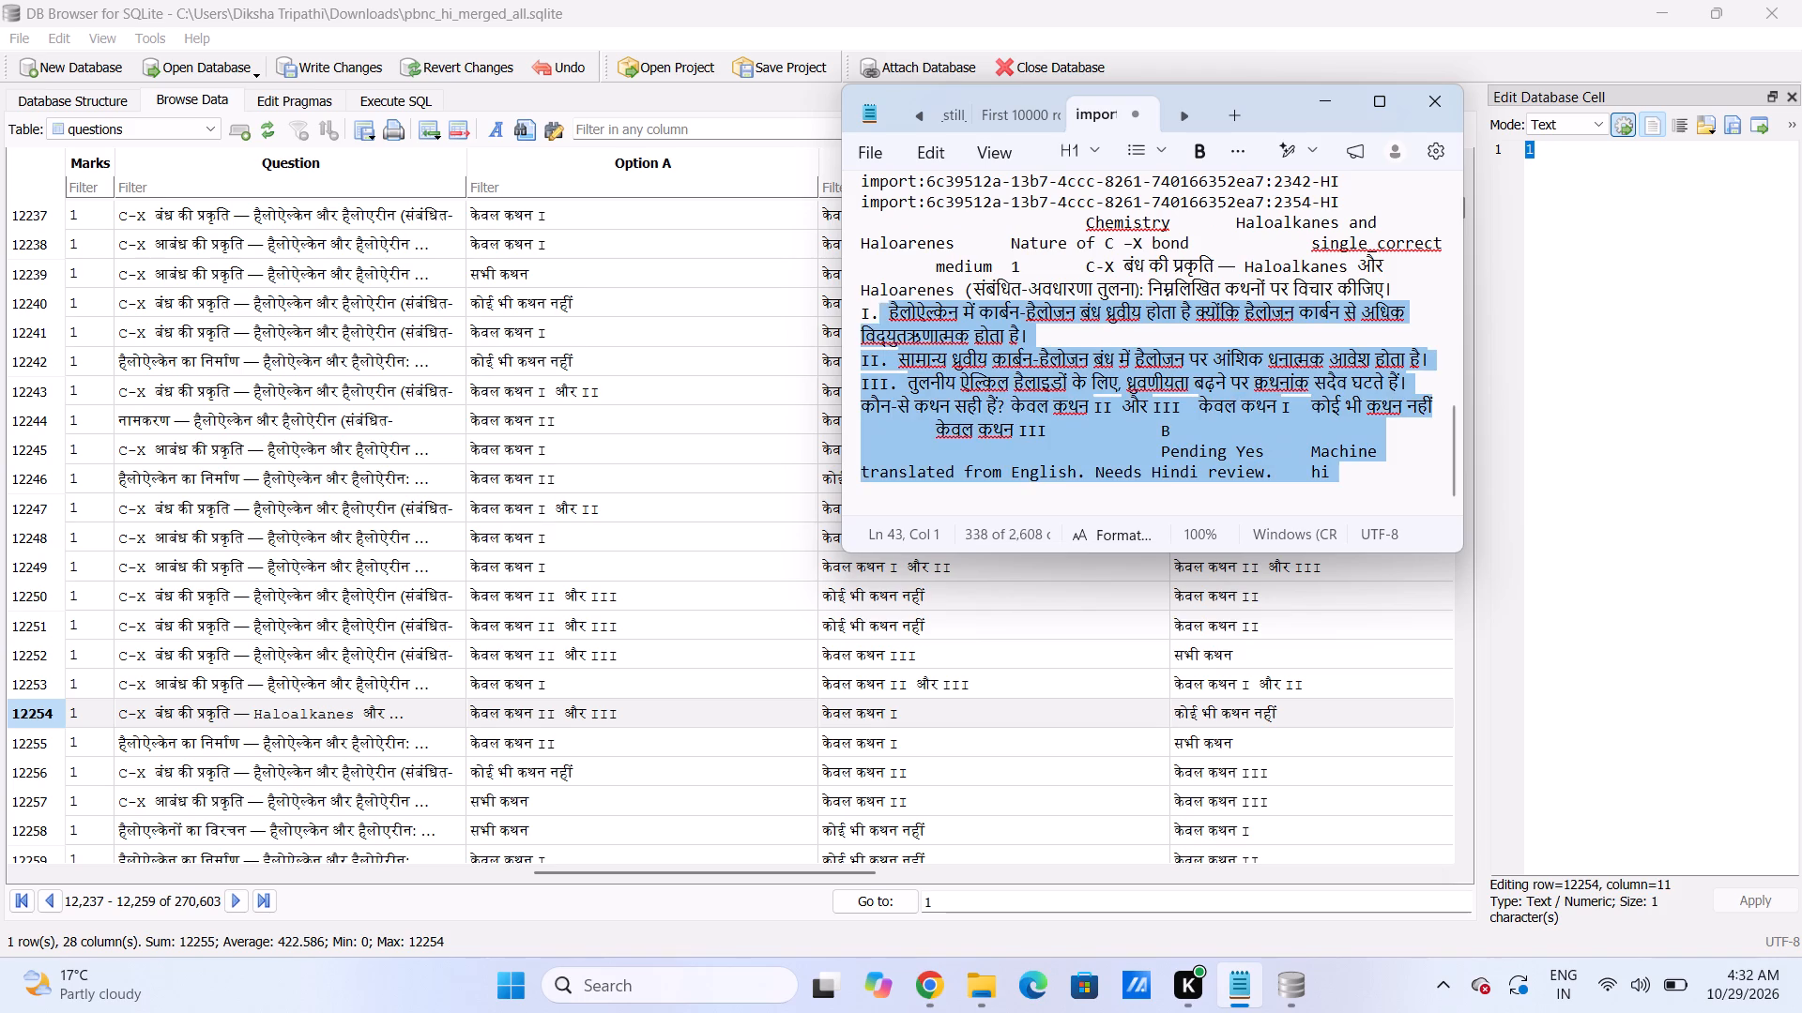
{"action": "left_click_drag", "start_coordinate": [880, 317], "coordinate": [879, 223]}
{"action": "key", "text": "BackSpace"}
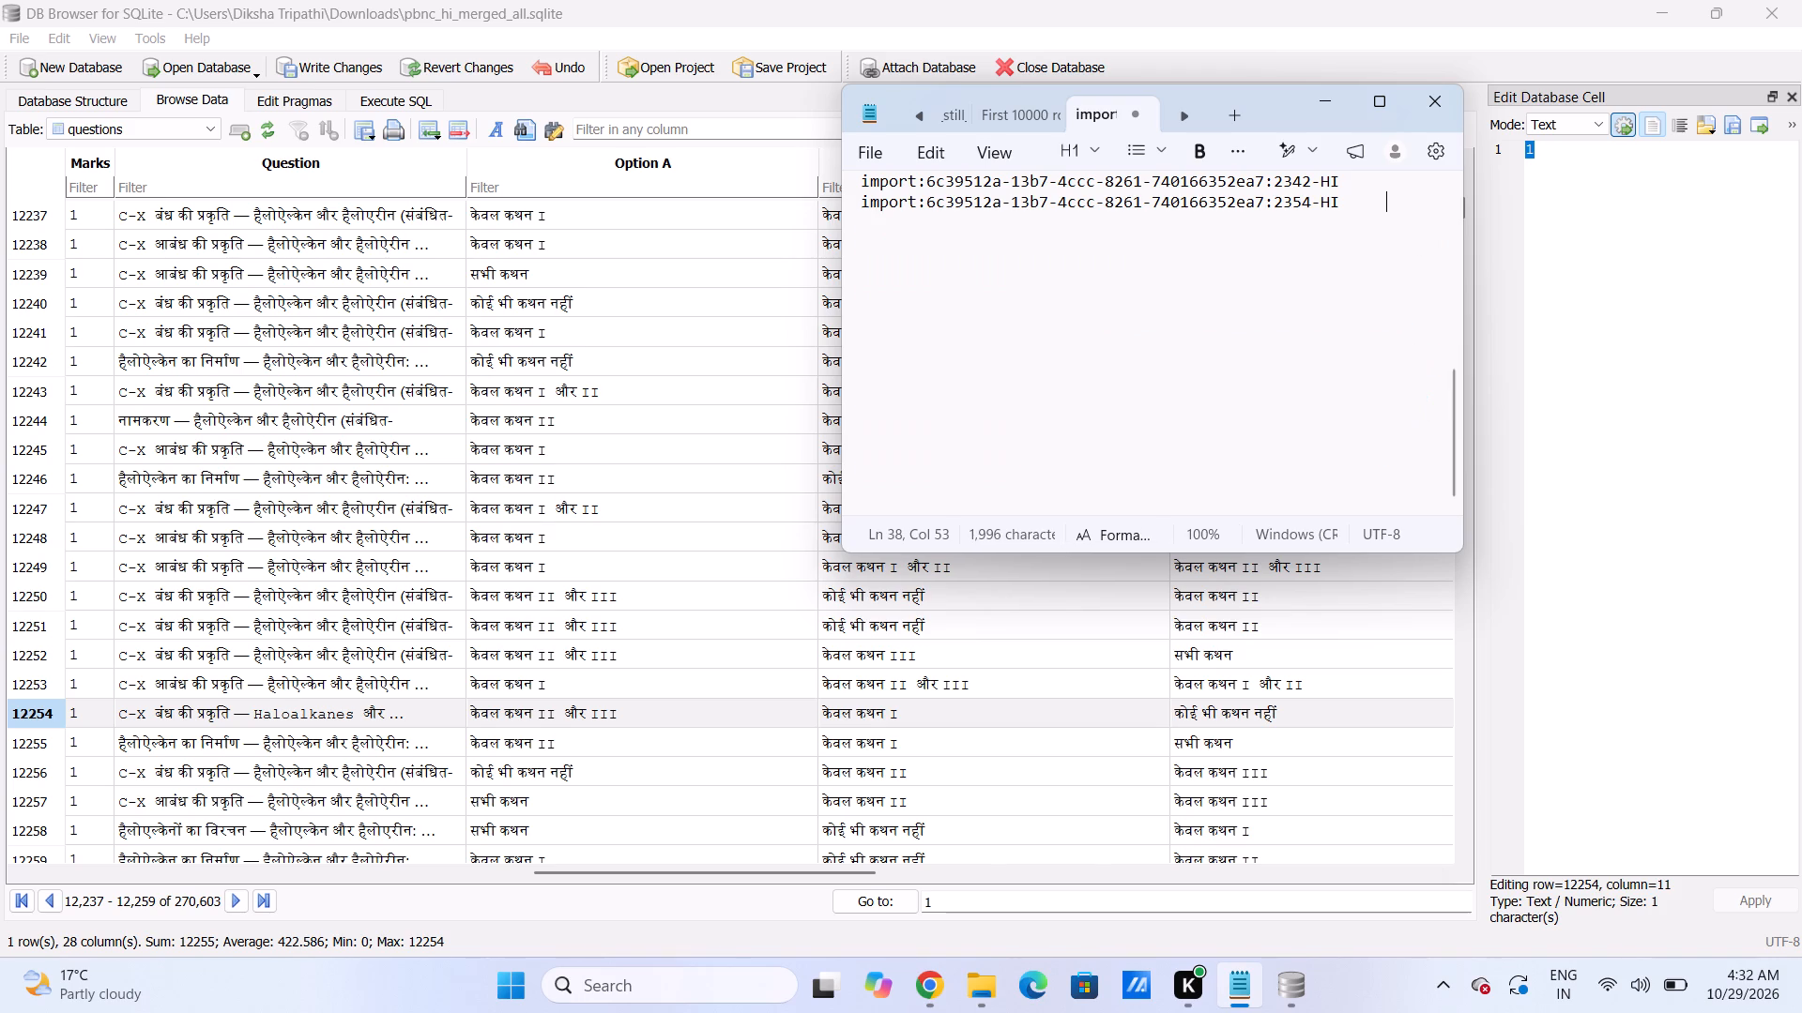
{"action": "key", "text": "Return"}
Examine the questions and options in rows 12255 to about 12271 of the questions table for untranslated English text.
{"action": "scroll", "coordinate": [523, 564], "scroll_direction": "down", "scroll_amount": 4}
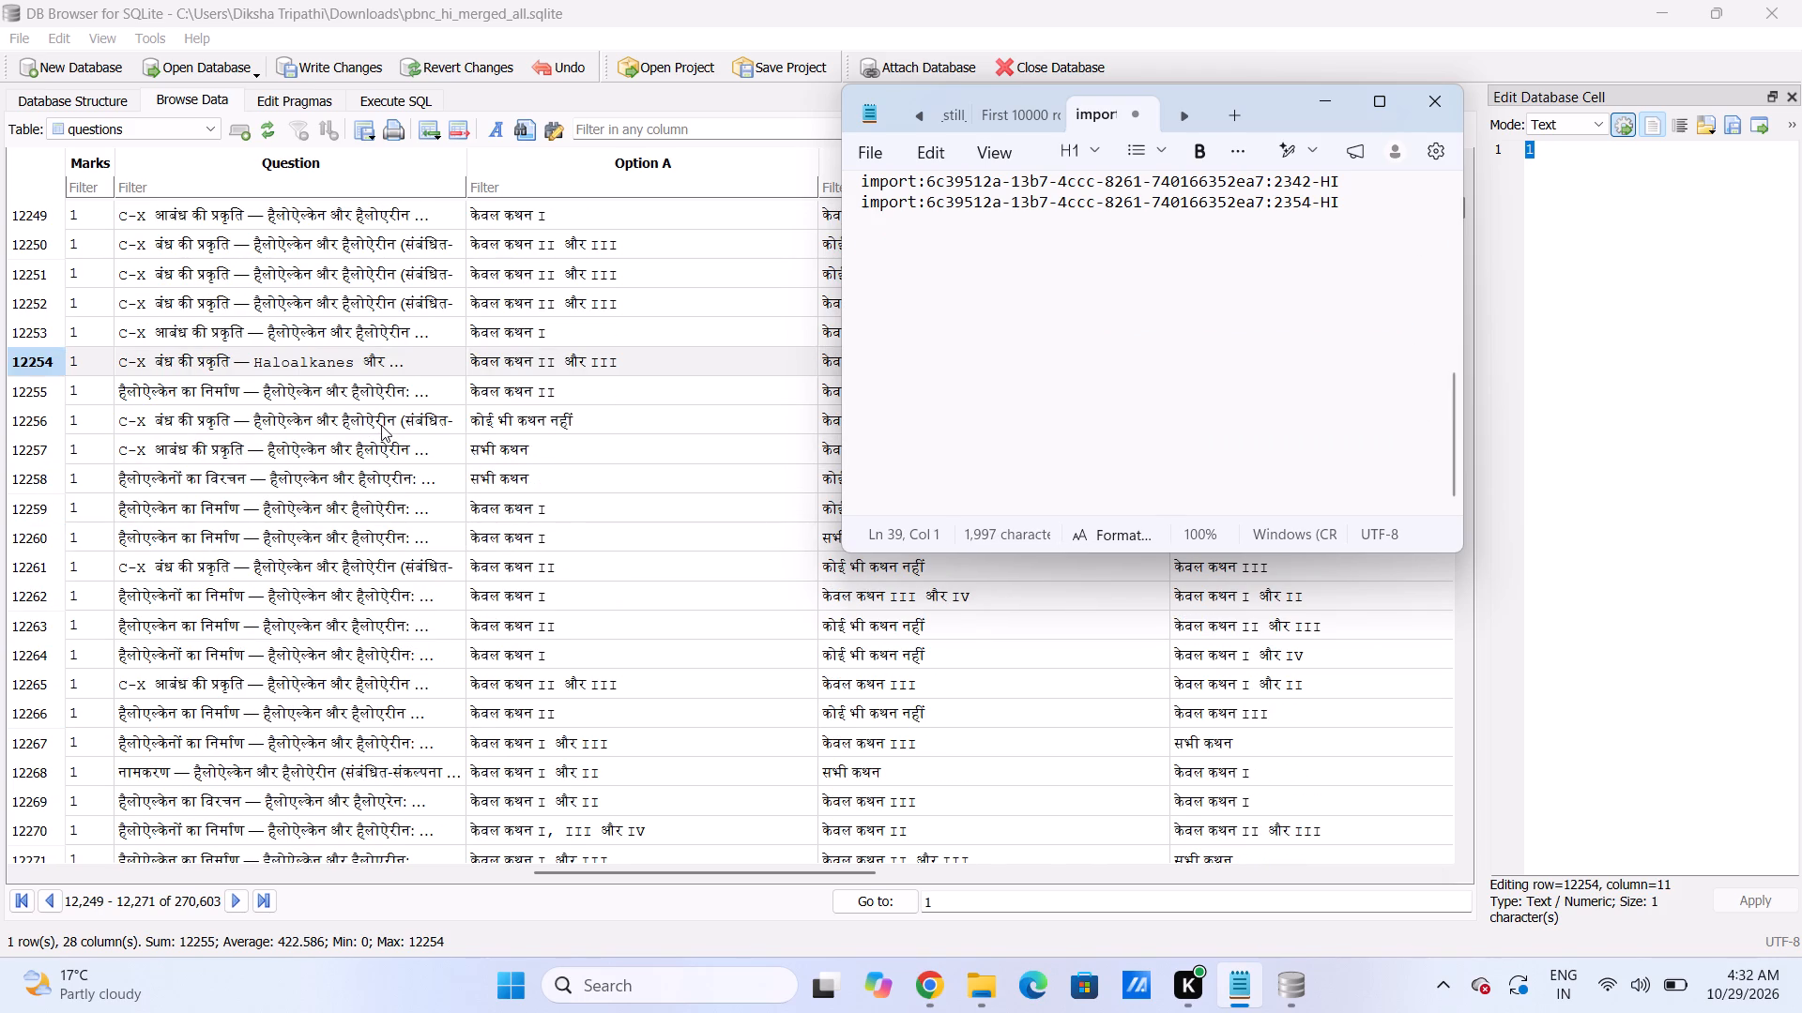
Examine the questions and options in rows 12272 to about 12304 of the questions table for untranslated English text.
{"action": "scroll", "coordinate": [381, 425], "scroll_direction": "down", "scroll_amount": 3}
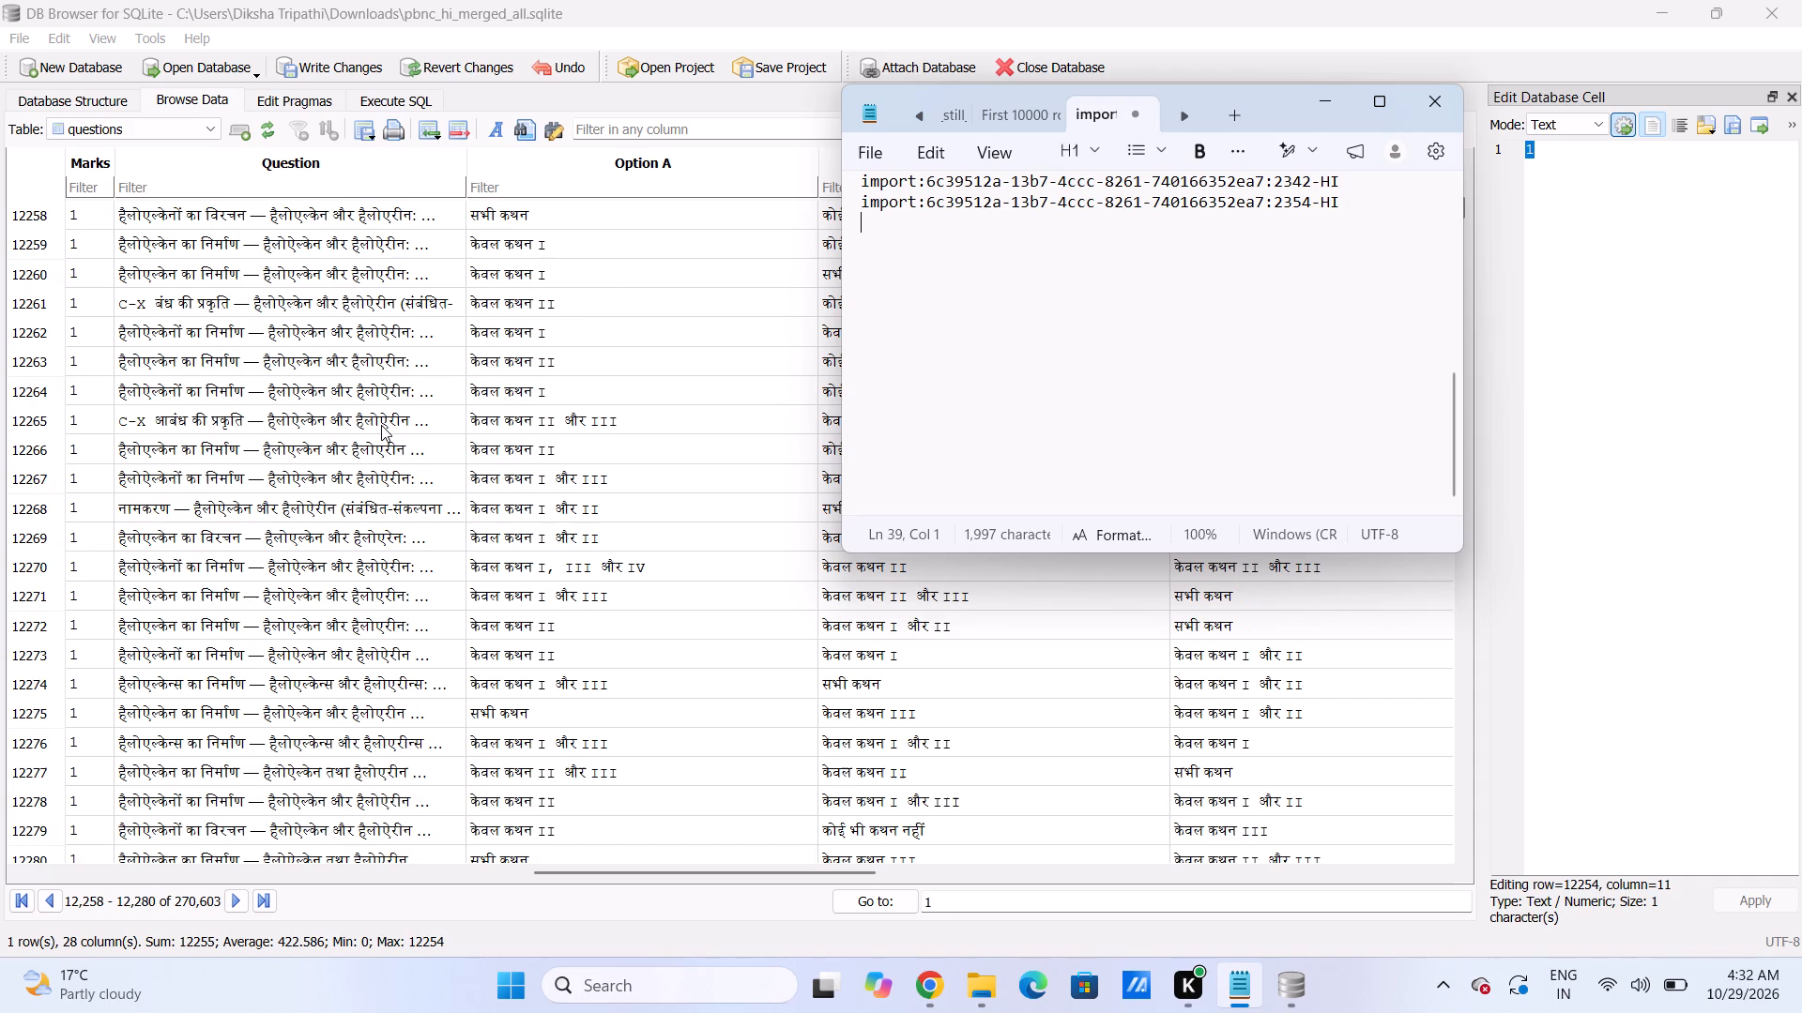
{"action": "scroll", "coordinate": [381, 425], "scroll_direction": "down", "scroll_amount": 4}
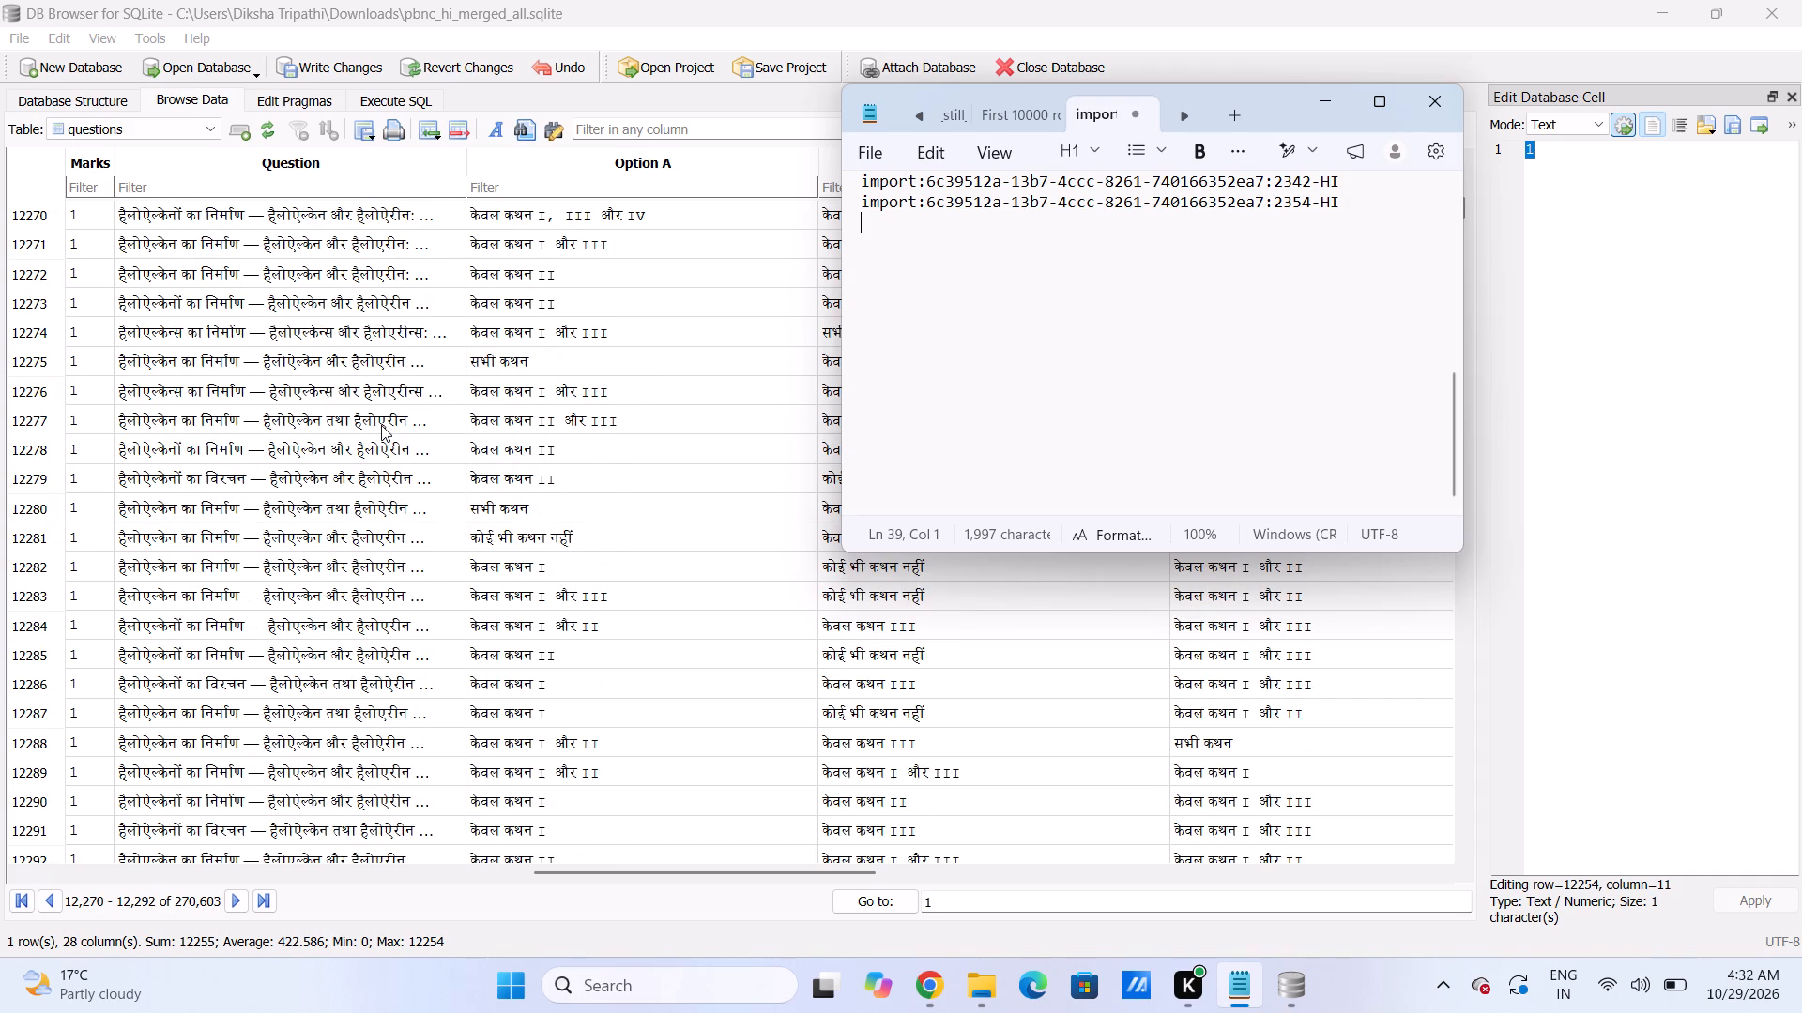
{"action": "scroll", "coordinate": [381, 425], "scroll_direction": "down", "scroll_amount": 4}
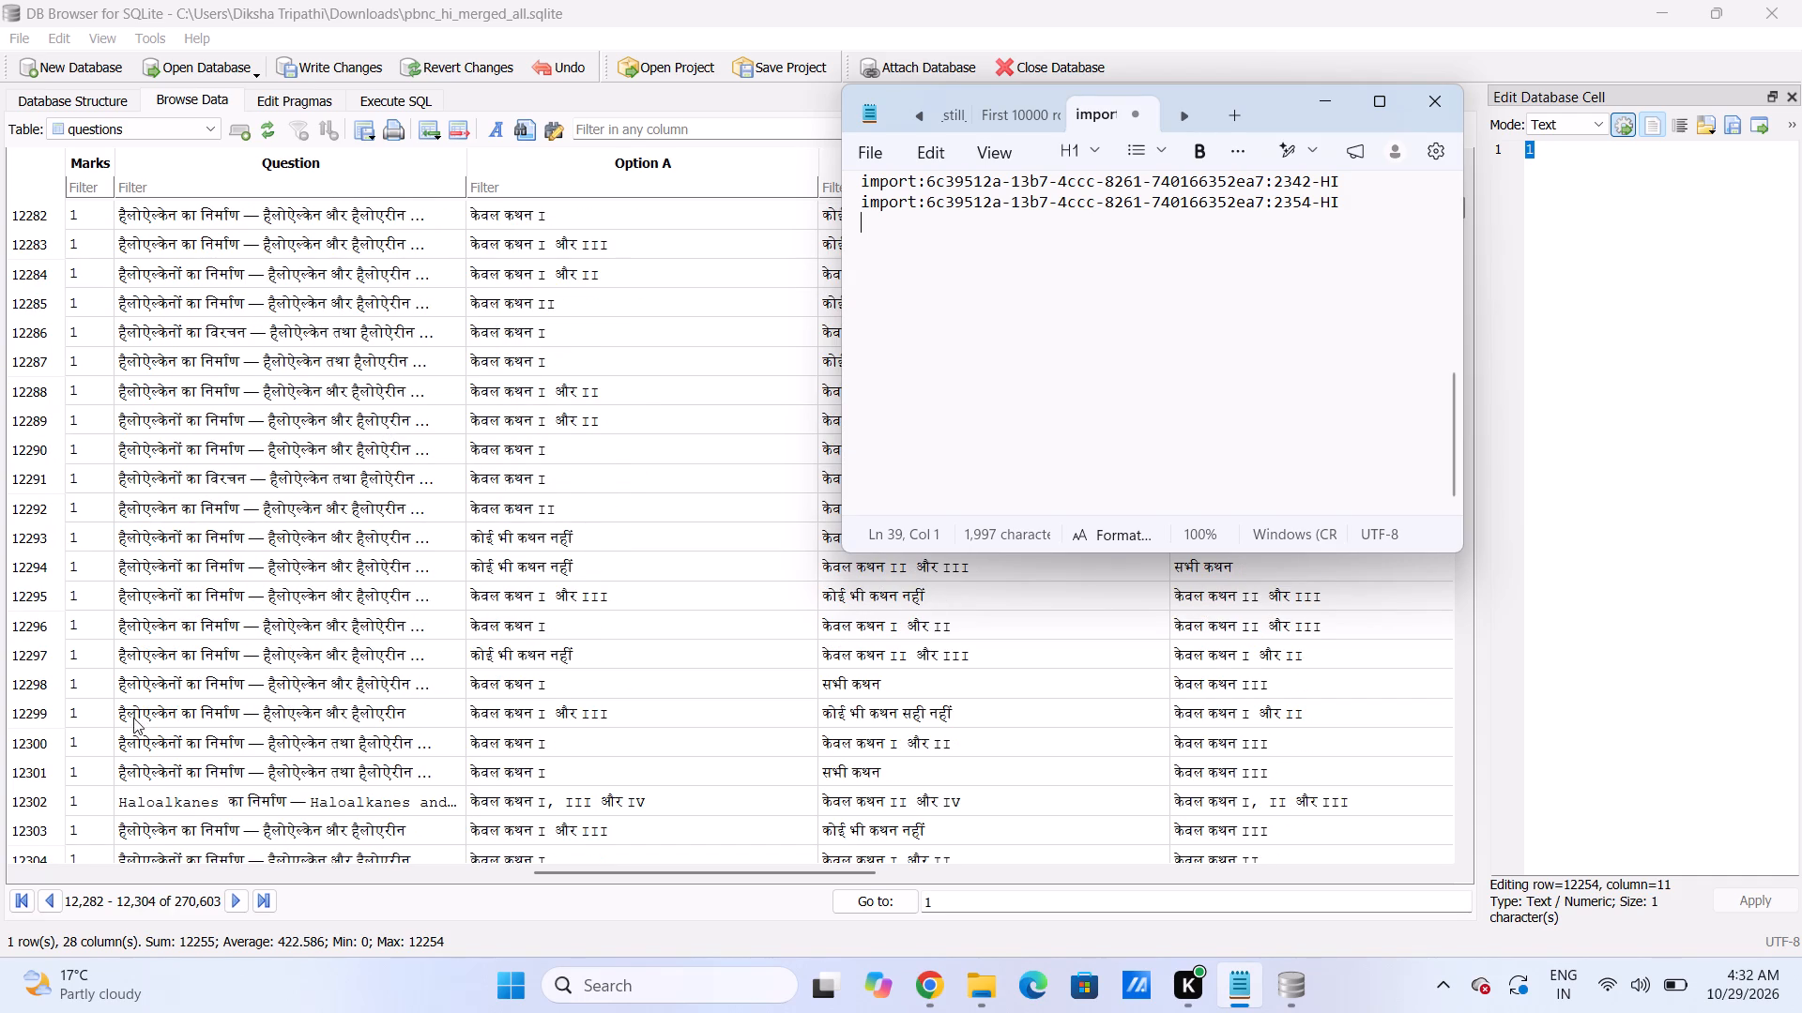
{"action": "left_click", "coordinate": [38, 792]}
{"action": "key", "text": "ctrl+c"}
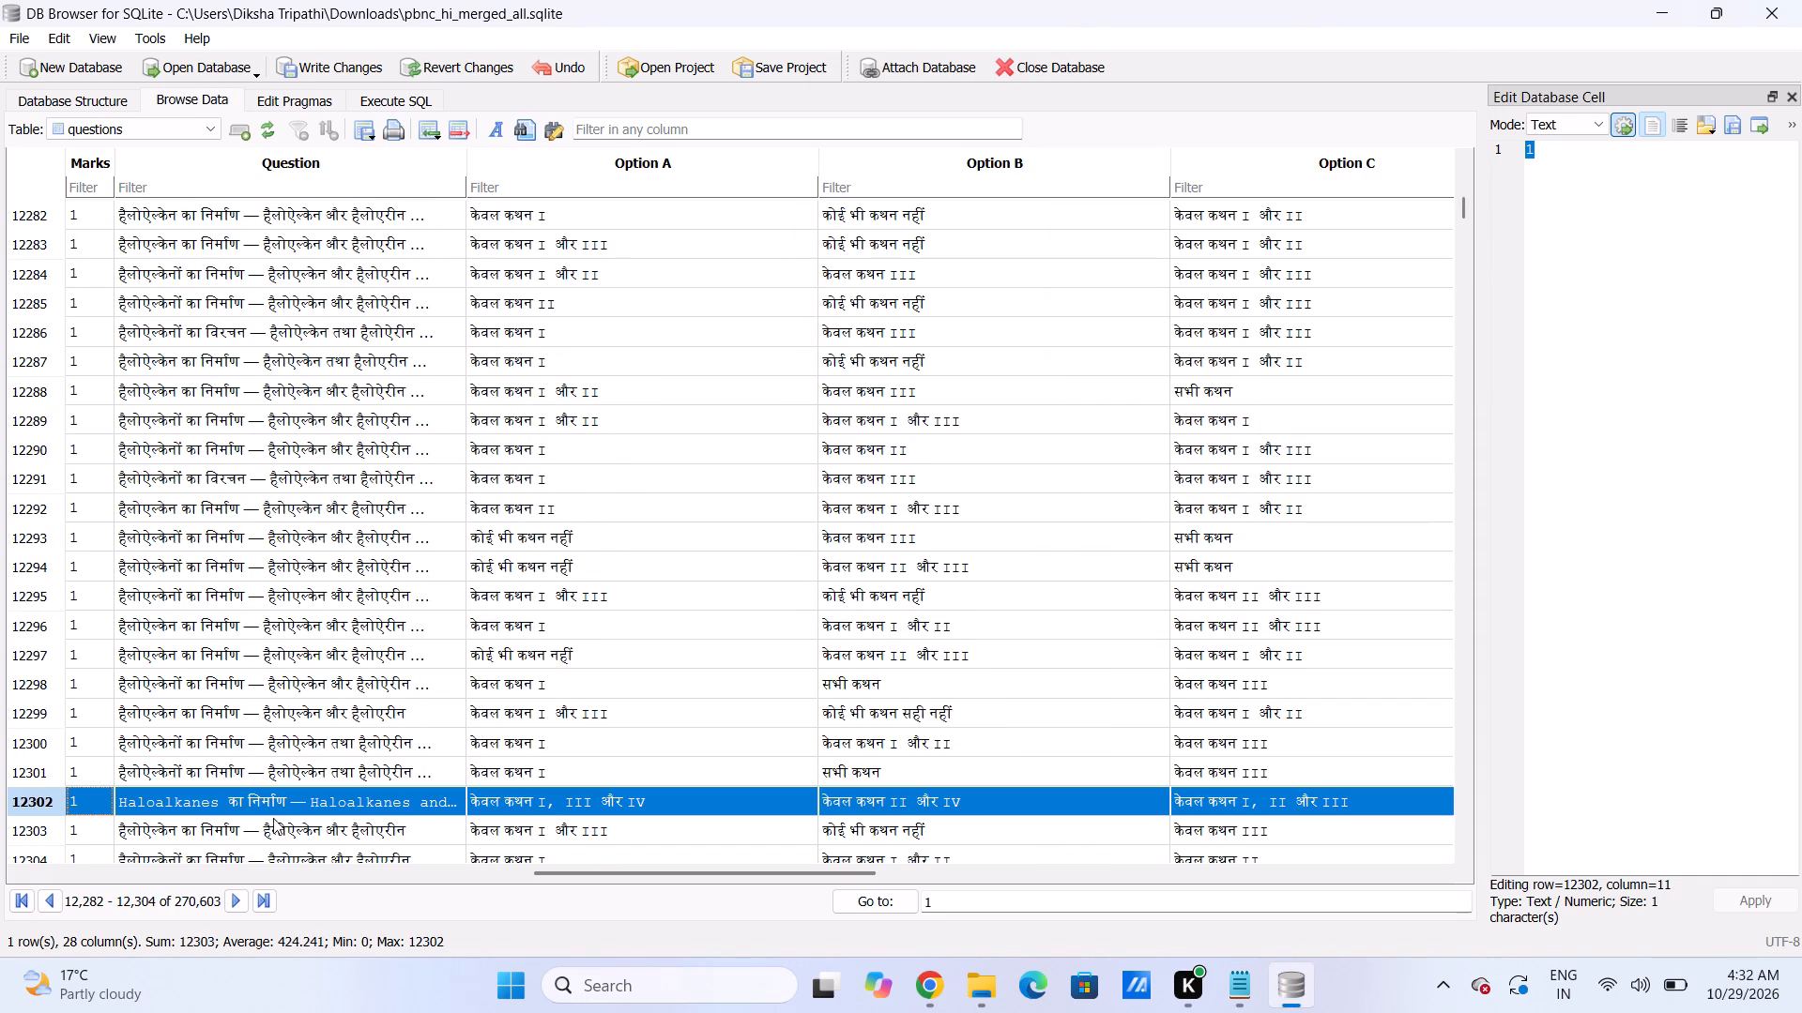
{"action": "left_click", "coordinate": [1249, 1004]}
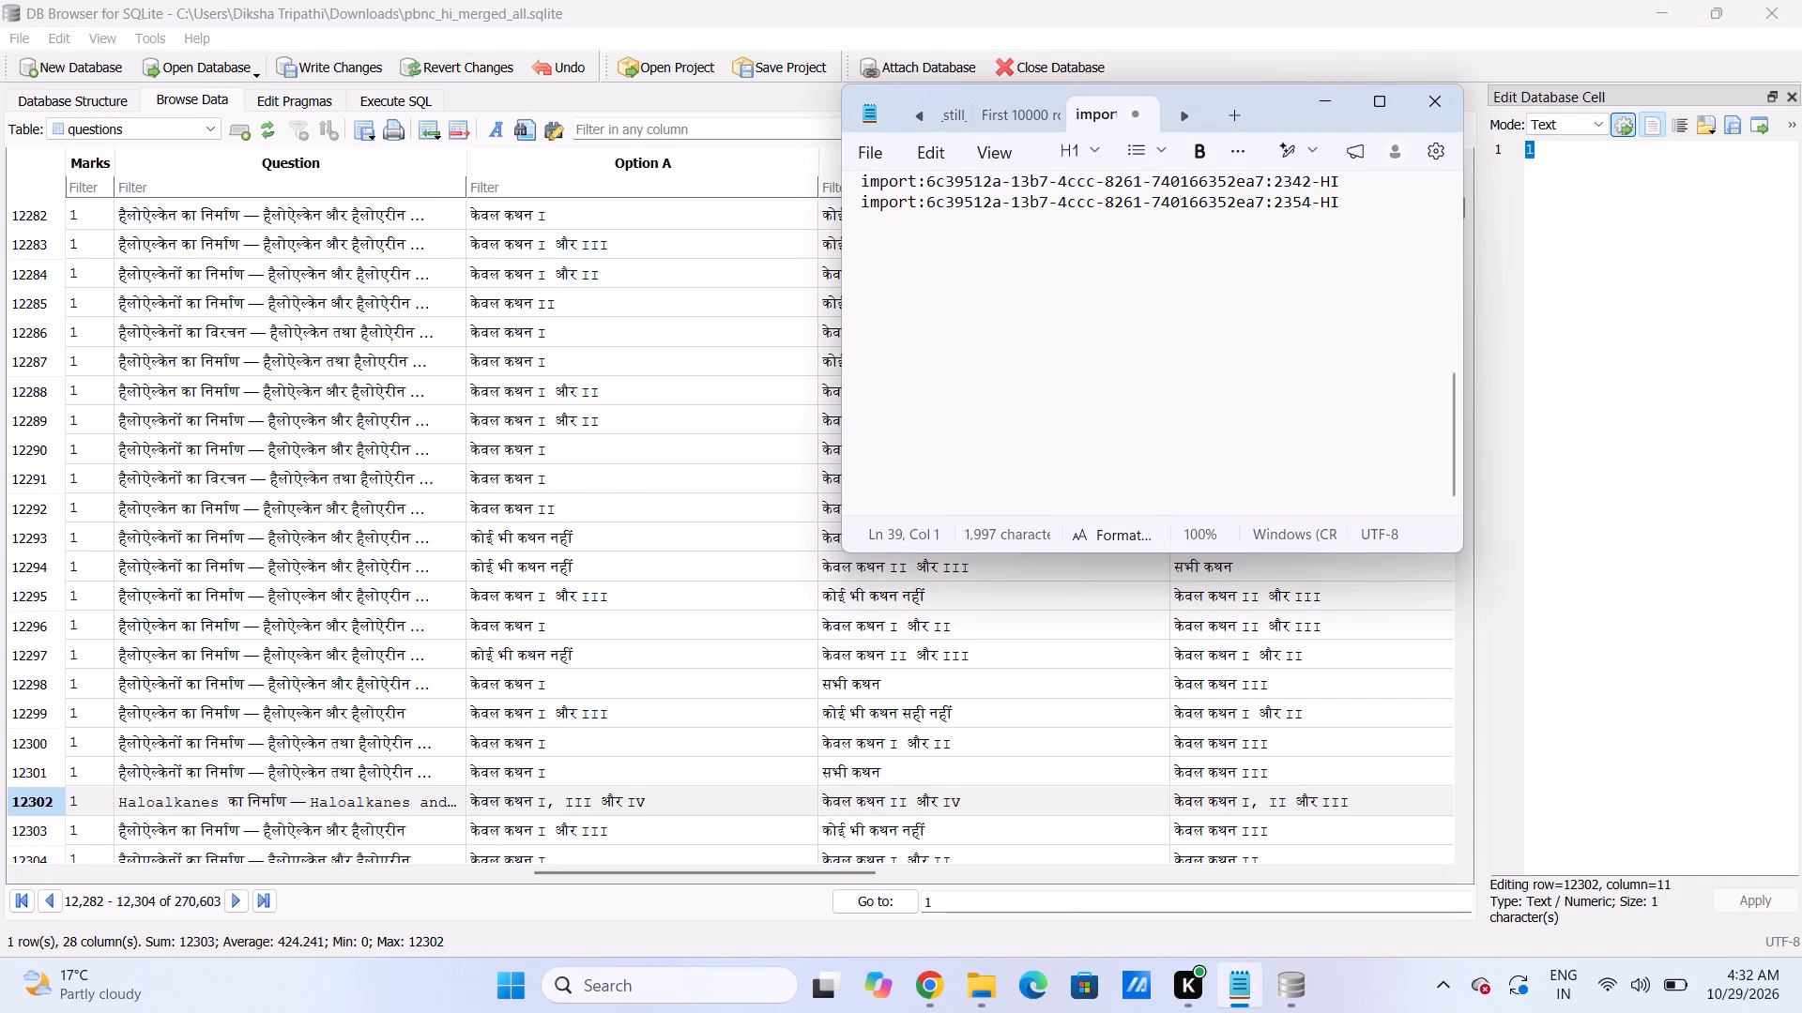
{"action": "key", "text": "ctrl+v"}
{"action": "left_click_drag", "start_coordinate": [860, 493], "coordinate": [866, 427]}
{"action": "scroll", "coordinate": [866, 427], "scroll_direction": "up", "scroll_amount": 1}
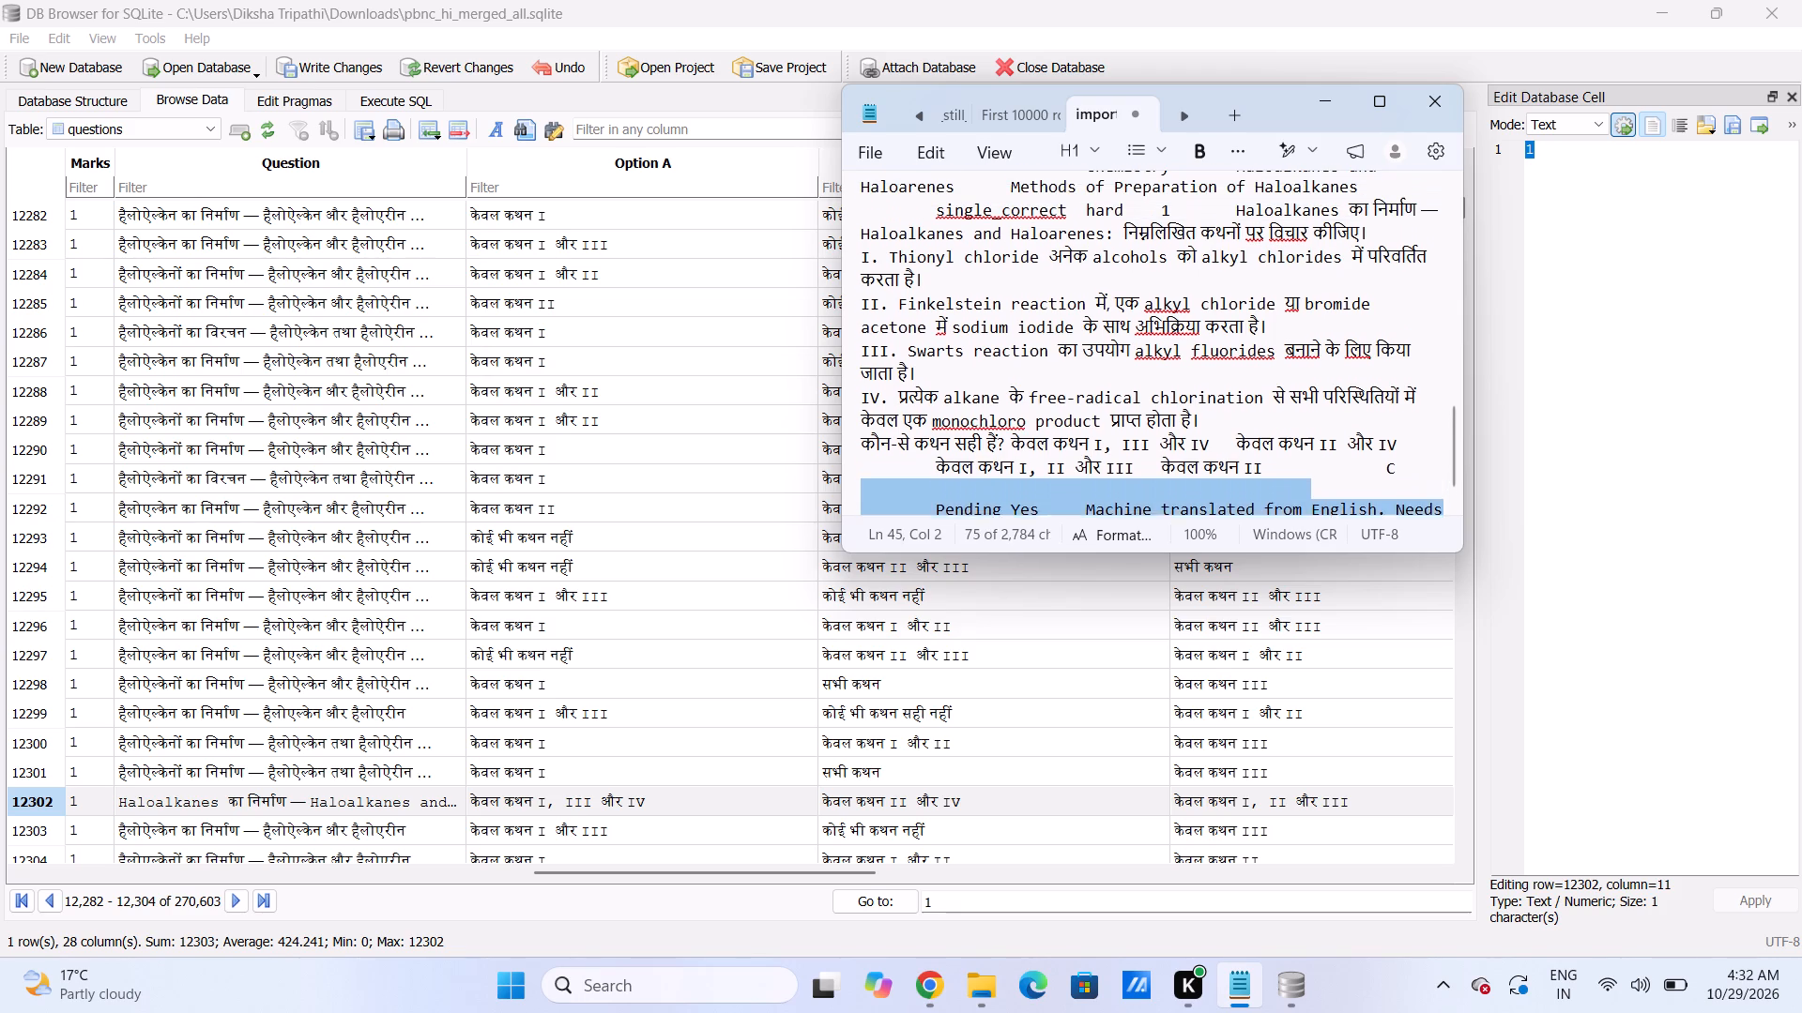
{"action": "left_click_drag", "start_coordinate": [866, 427], "coordinate": [851, 255]}
{"action": "scroll", "coordinate": [844, 351], "scroll_direction": "up", "scroll_amount": 1}
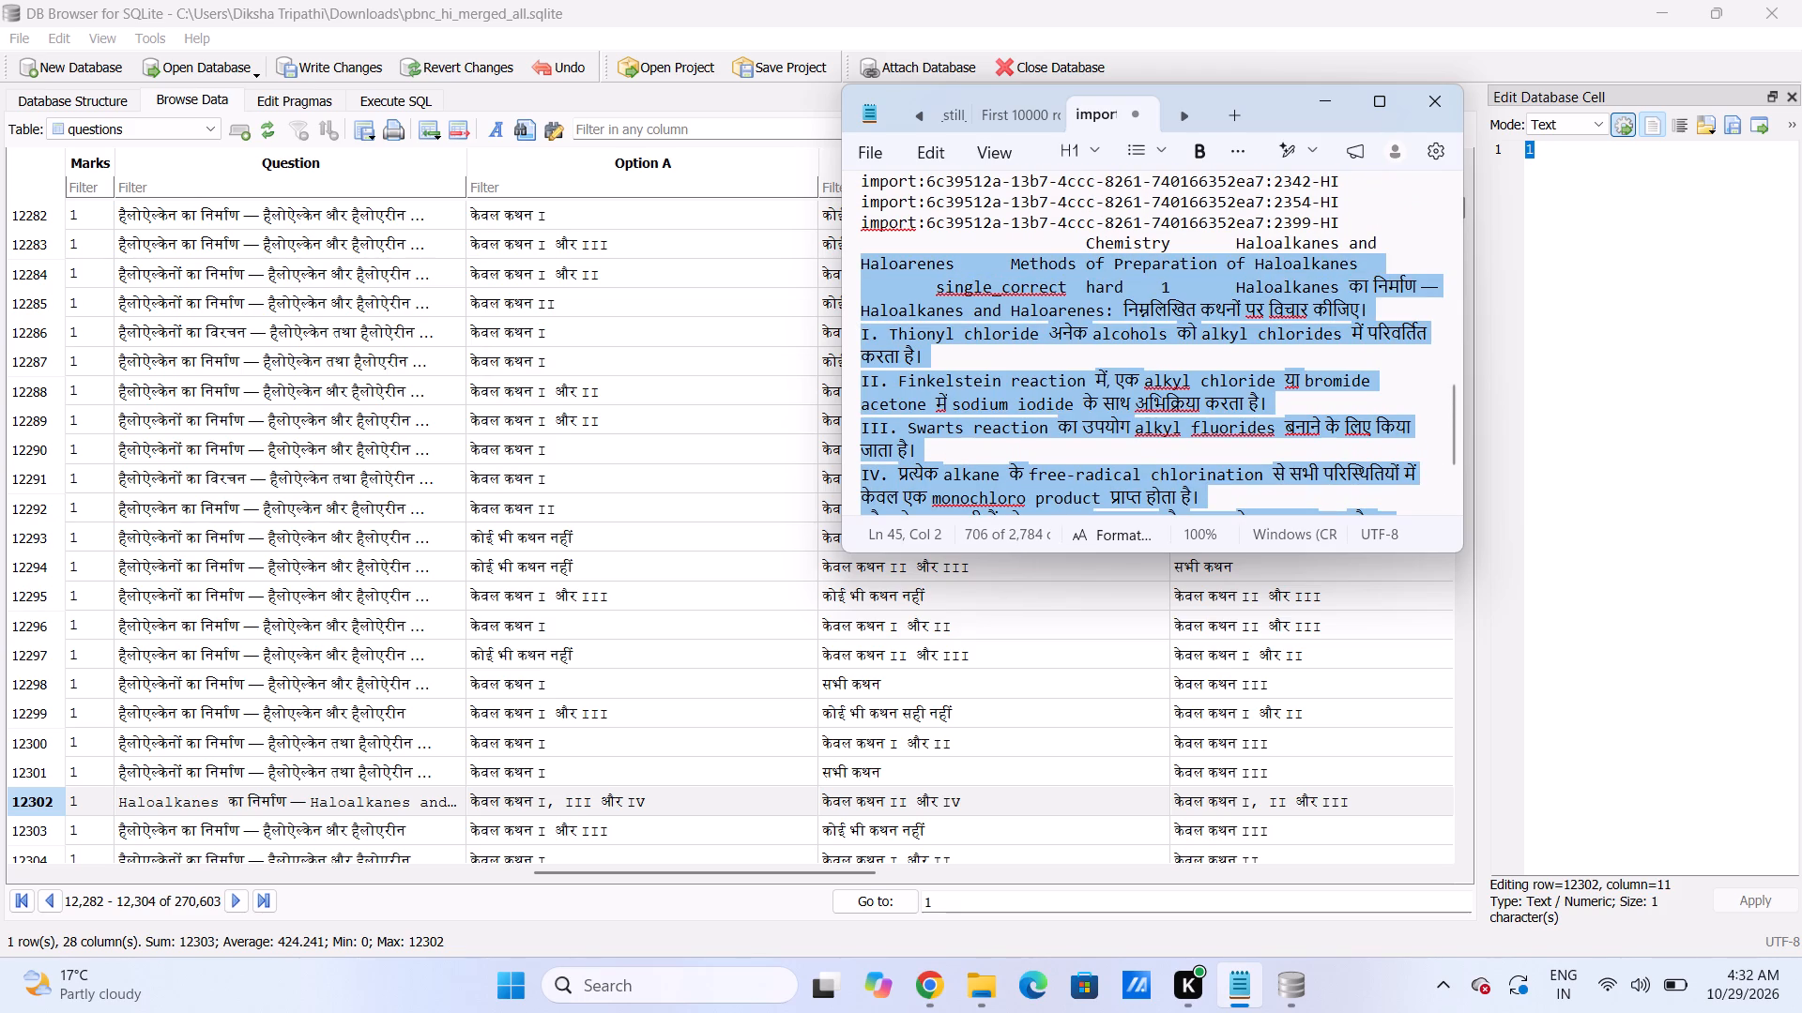
{"action": "left_click_drag", "start_coordinate": [851, 255], "coordinate": [851, 250]}
{"action": "key", "text": "BackSpace"}
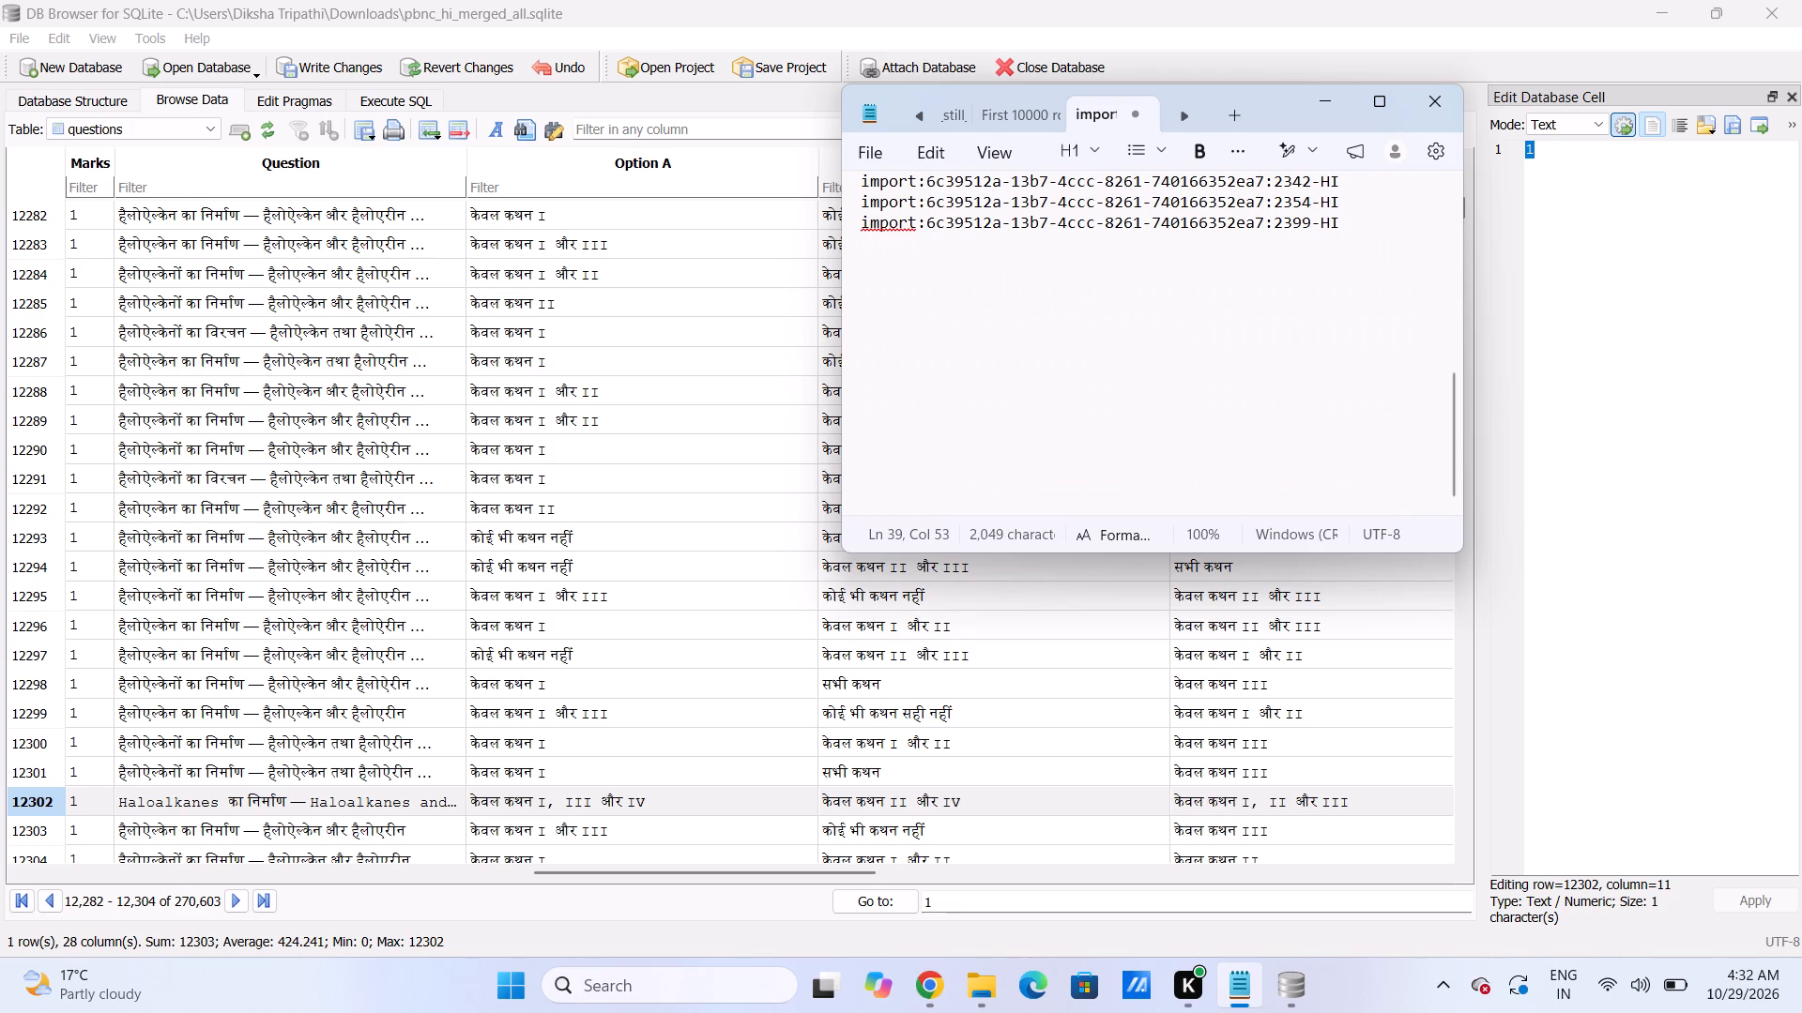
{"action": "key", "text": "Return"}
Examine the questions and options in rows 12303 to about 12361 of the questions table for untranslated English text.
{"action": "scroll", "coordinate": [365, 628], "scroll_direction": "down", "scroll_amount": 4}
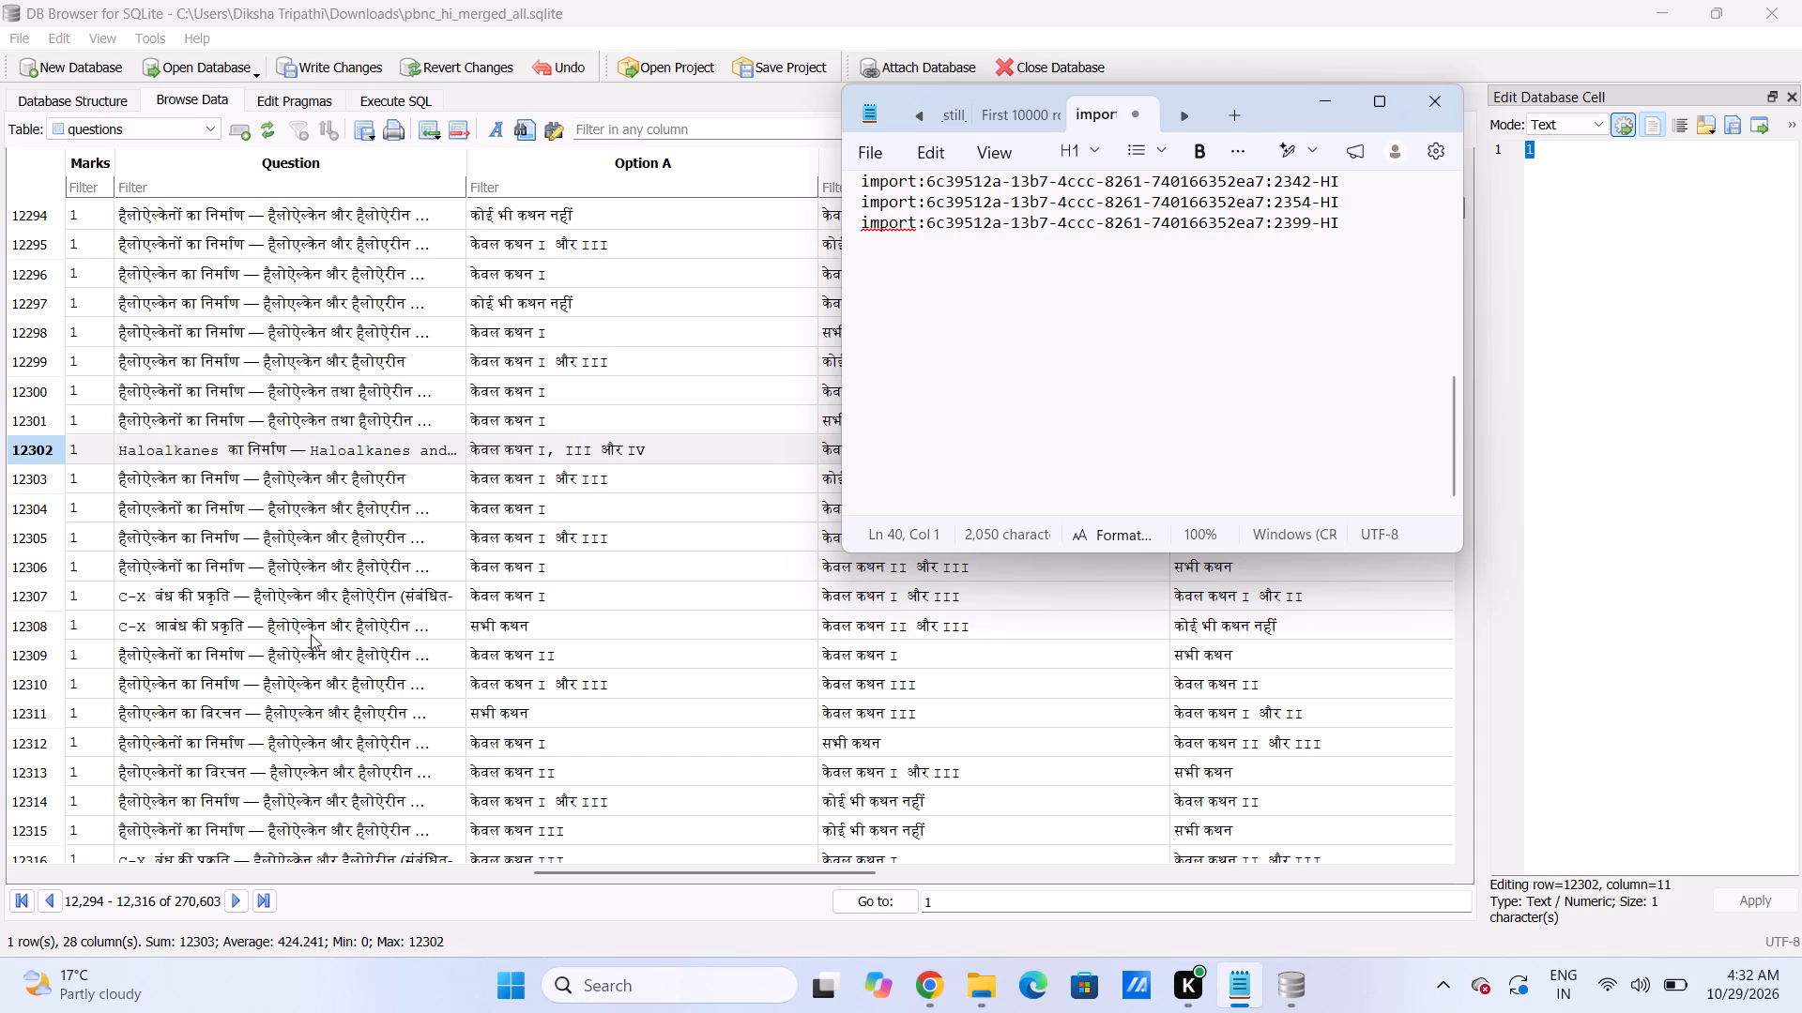
{"action": "scroll", "coordinate": [311, 638], "scroll_direction": "down", "scroll_amount": 2}
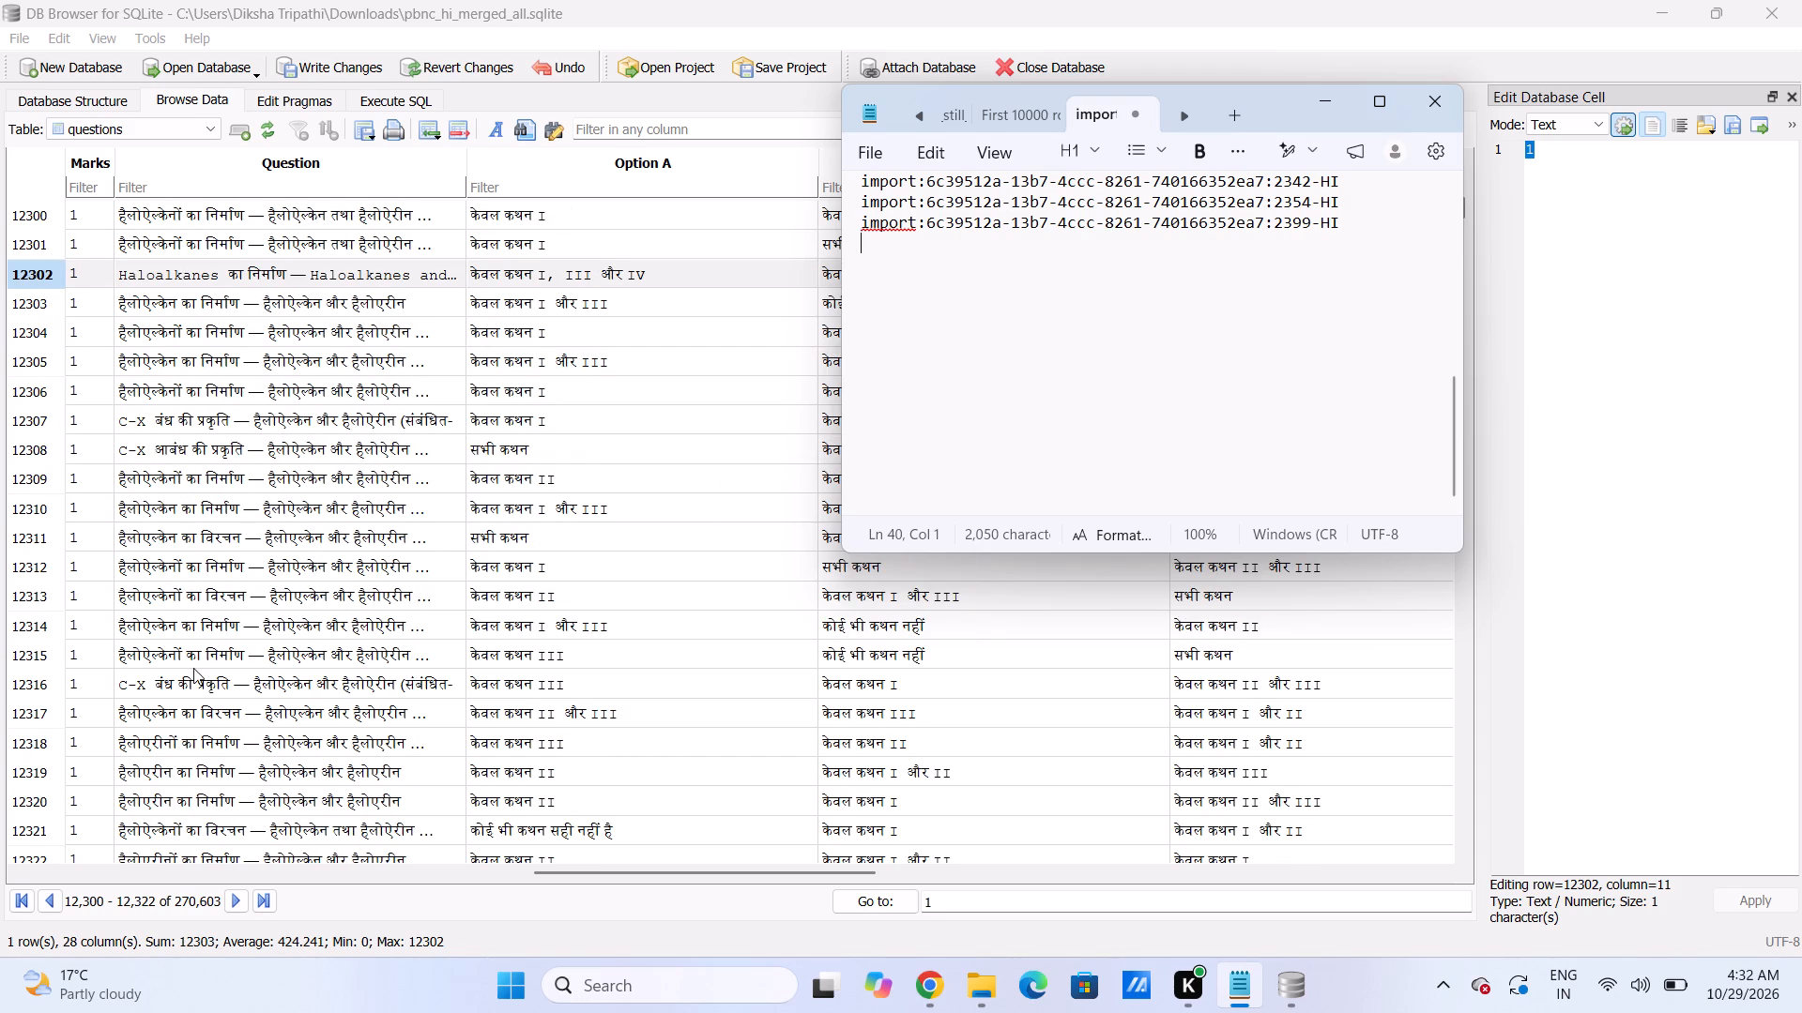
{"action": "scroll", "coordinate": [192, 700], "scroll_direction": "down", "scroll_amount": 3}
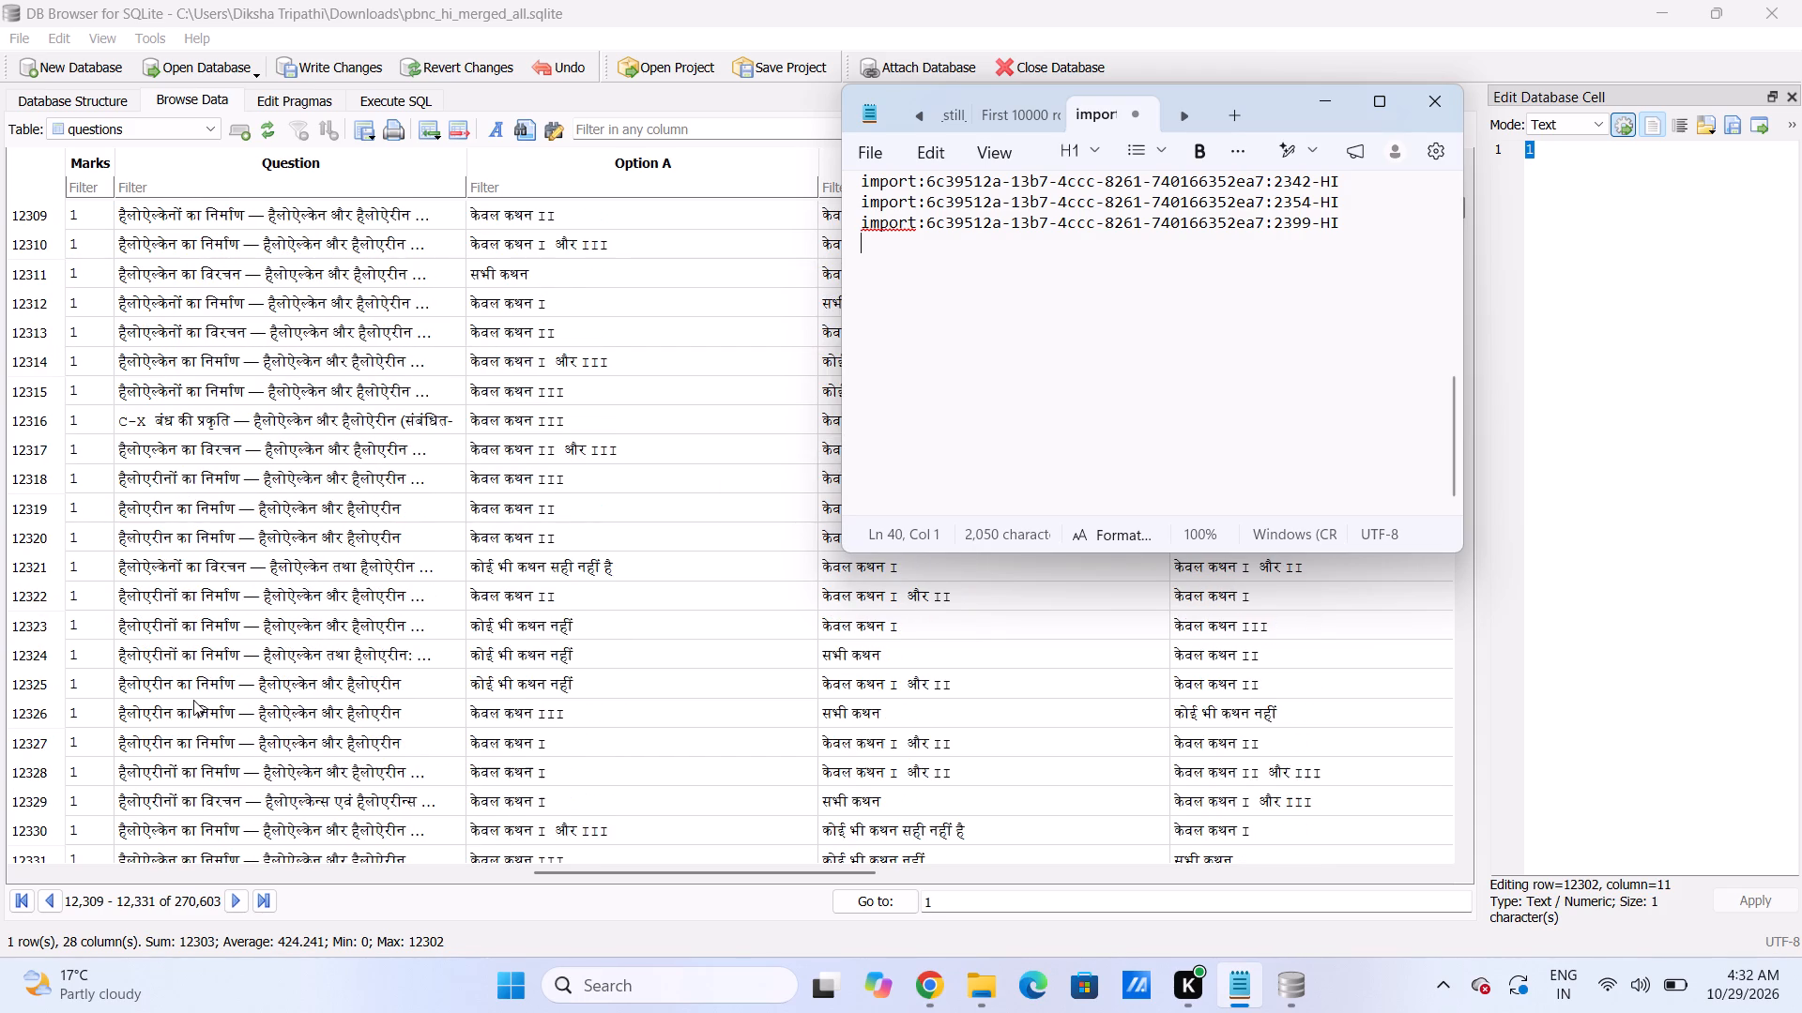
{"action": "scroll", "coordinate": [193, 700], "scroll_direction": "down", "scroll_amount": 3}
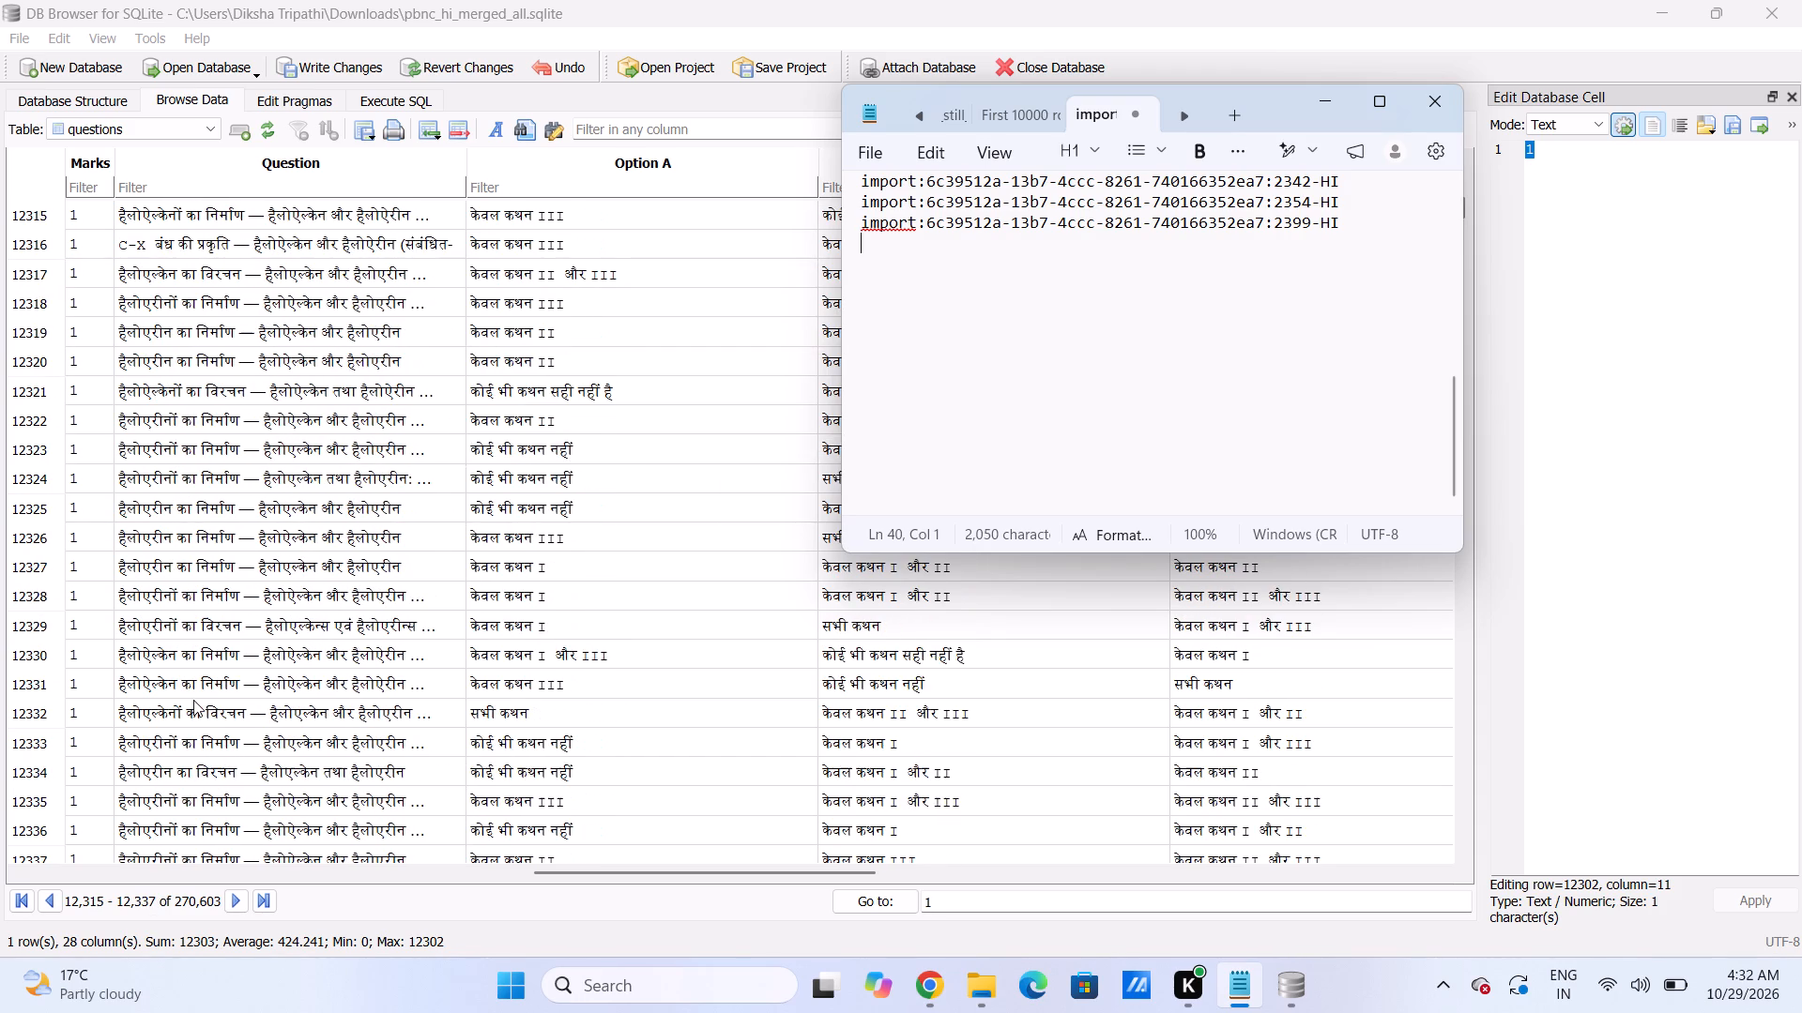
{"action": "scroll", "coordinate": [193, 700], "scroll_direction": "down", "scroll_amount": 5}
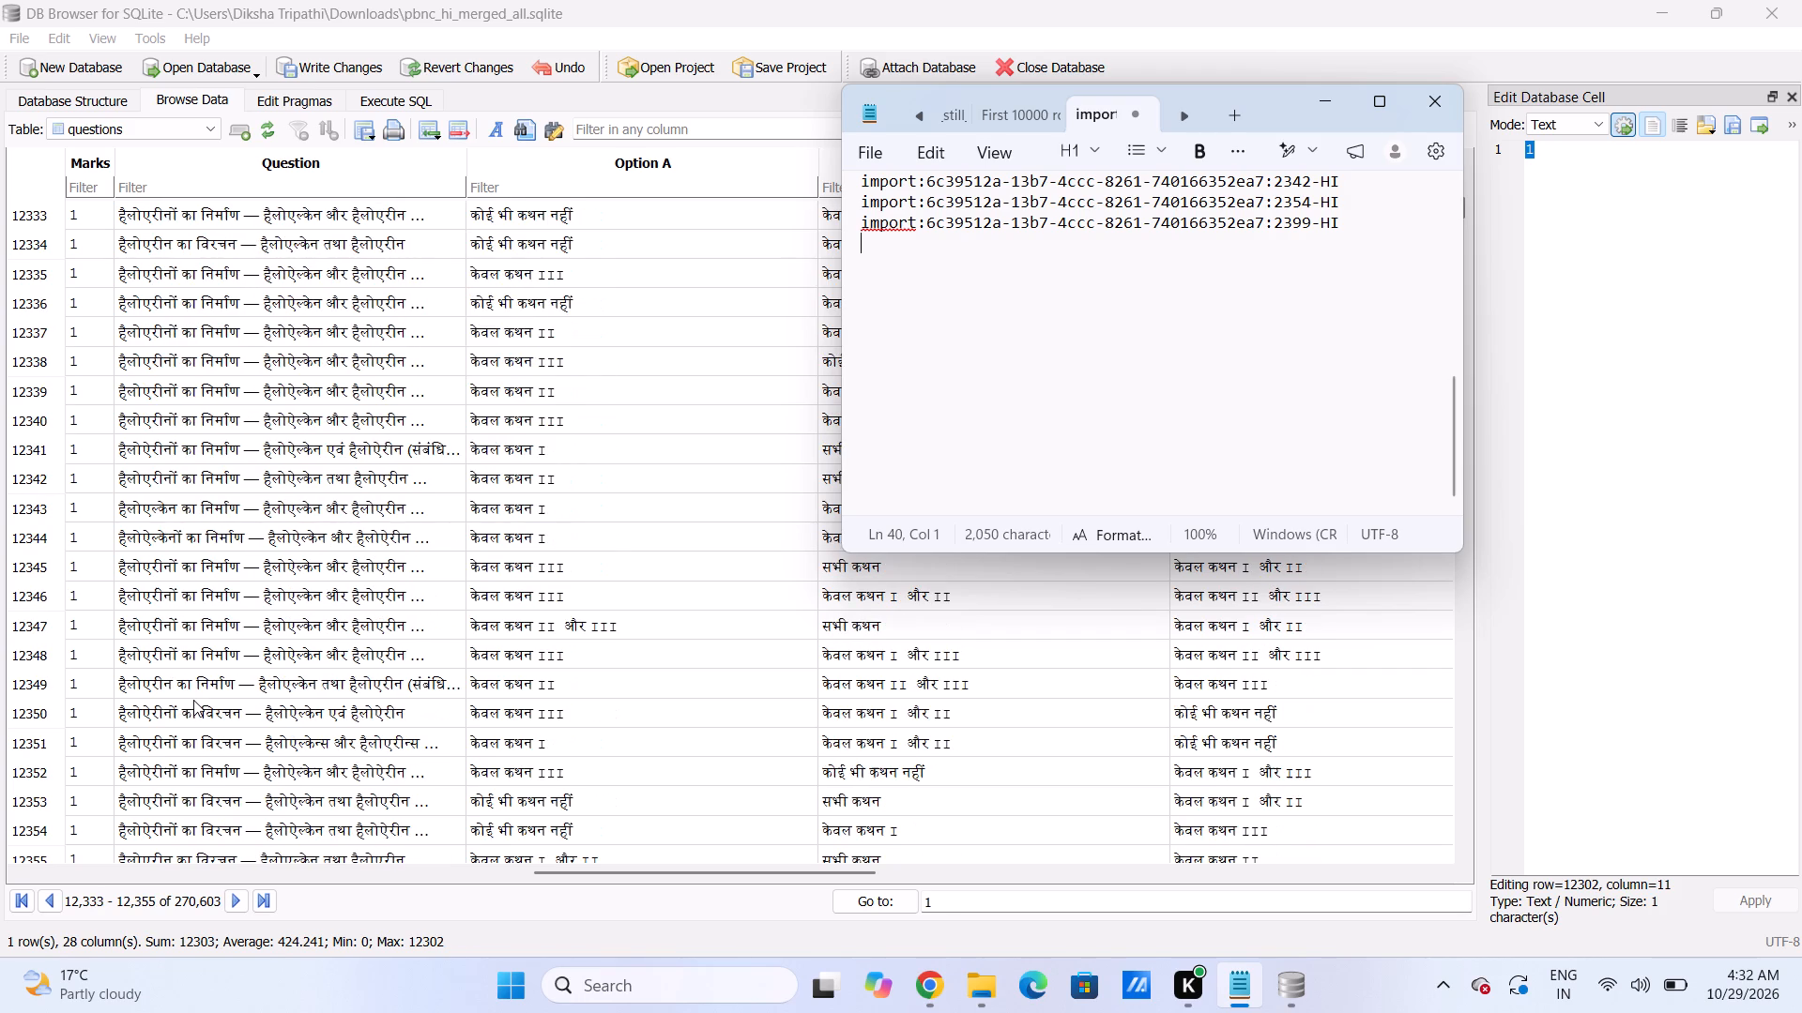
{"action": "scroll", "coordinate": [193, 699], "scroll_direction": "down", "scroll_amount": 2}
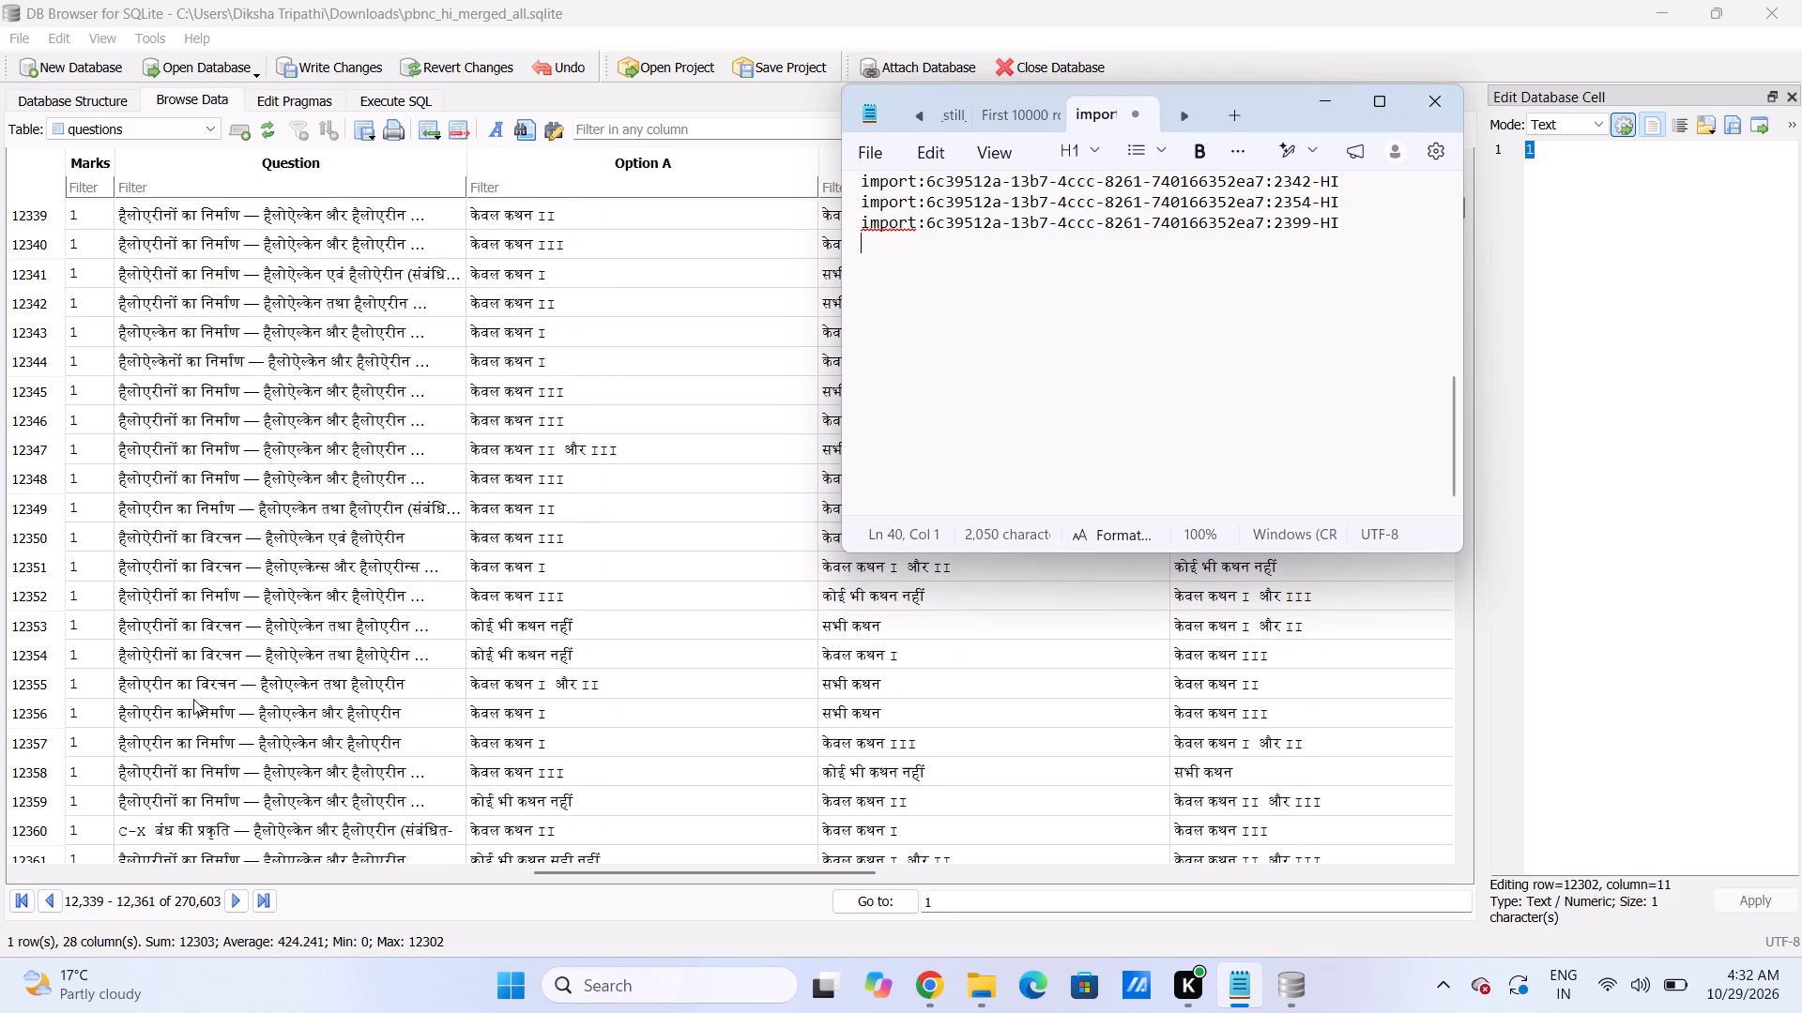
Examine the questions and options in rows 12362 to about 12439 of the questions table for untranslated English text.
{"action": "scroll", "coordinate": [193, 699], "scroll_direction": "down", "scroll_amount": 2}
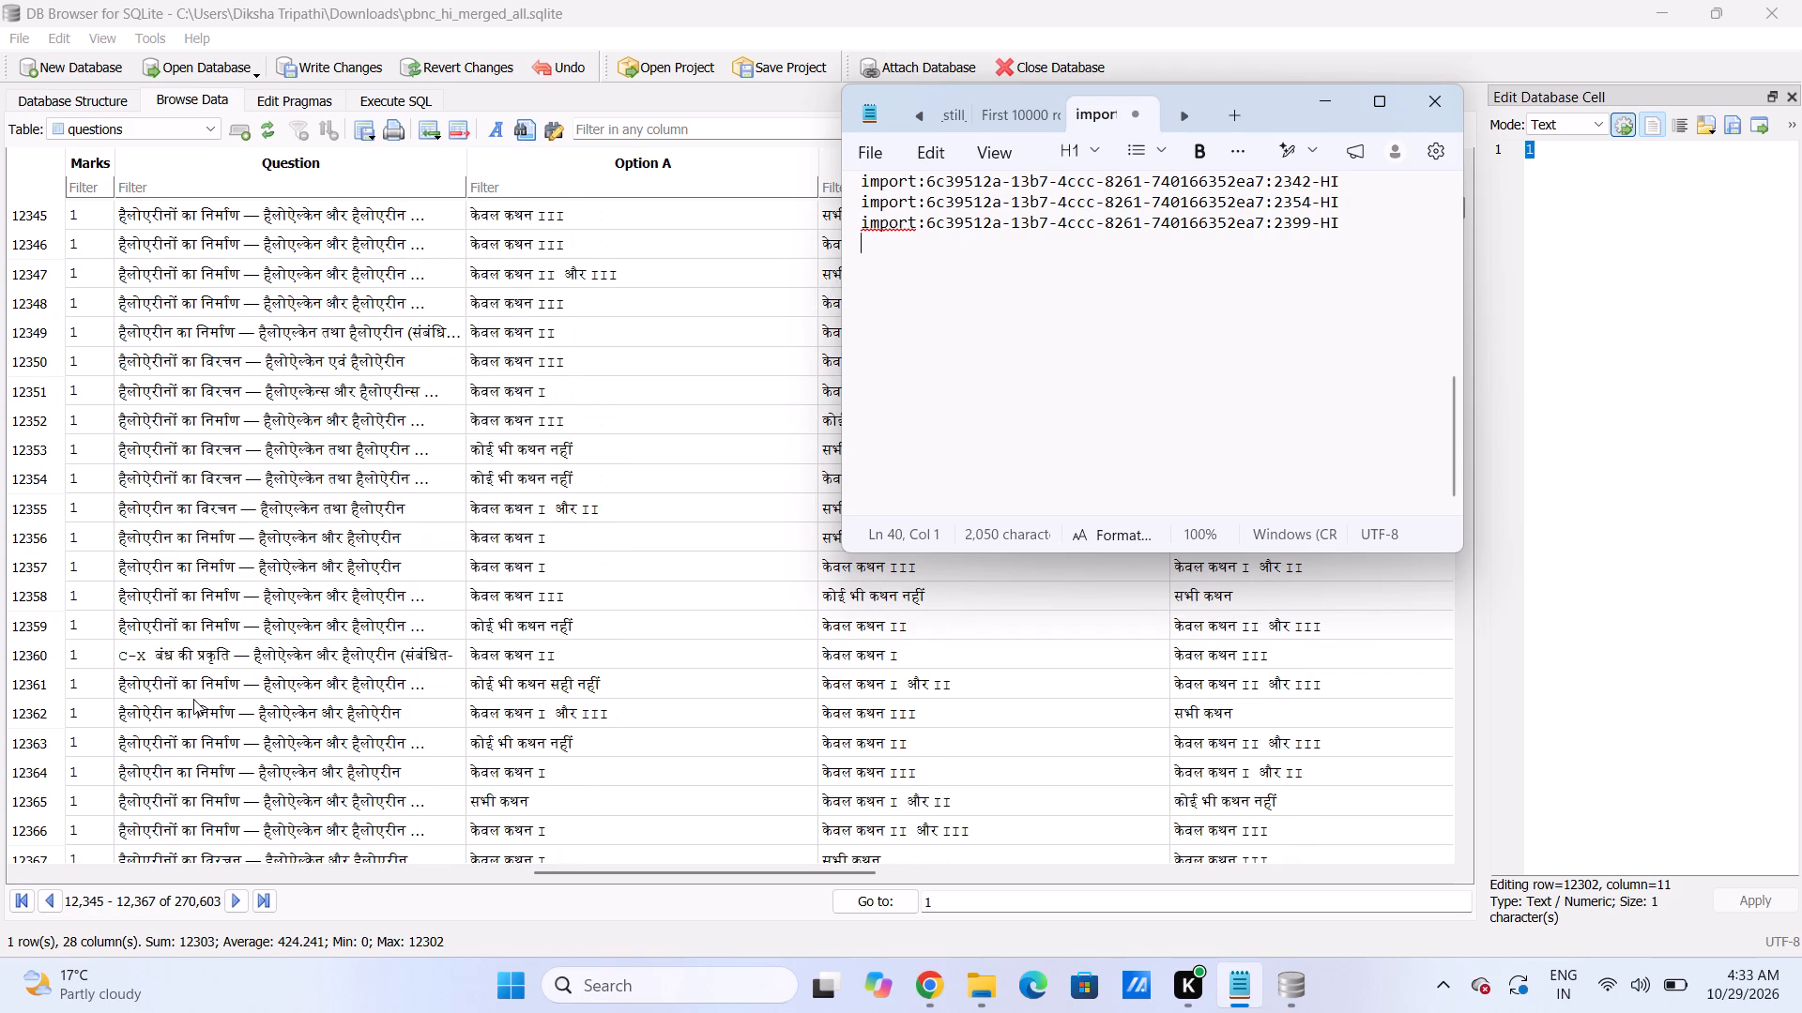
{"action": "scroll", "coordinate": [193, 699], "scroll_direction": "down", "scroll_amount": 6}
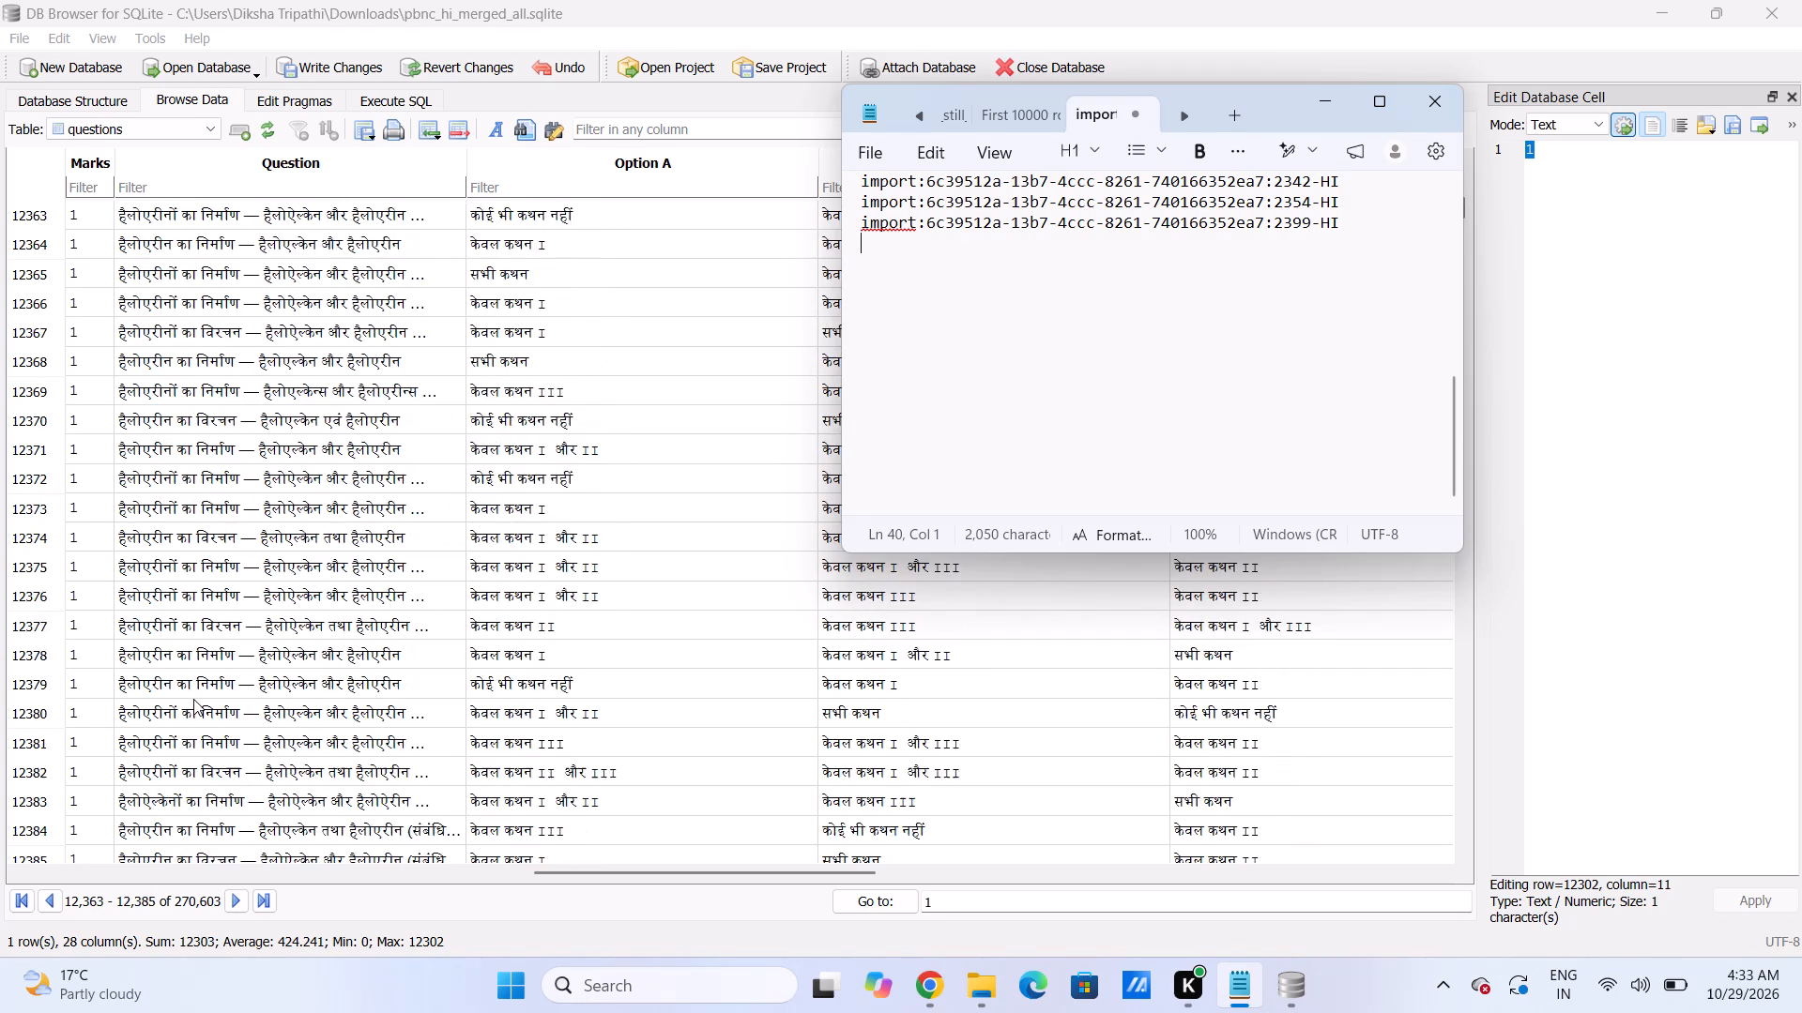
{"action": "scroll", "coordinate": [193, 699], "scroll_direction": "down", "scroll_amount": 5}
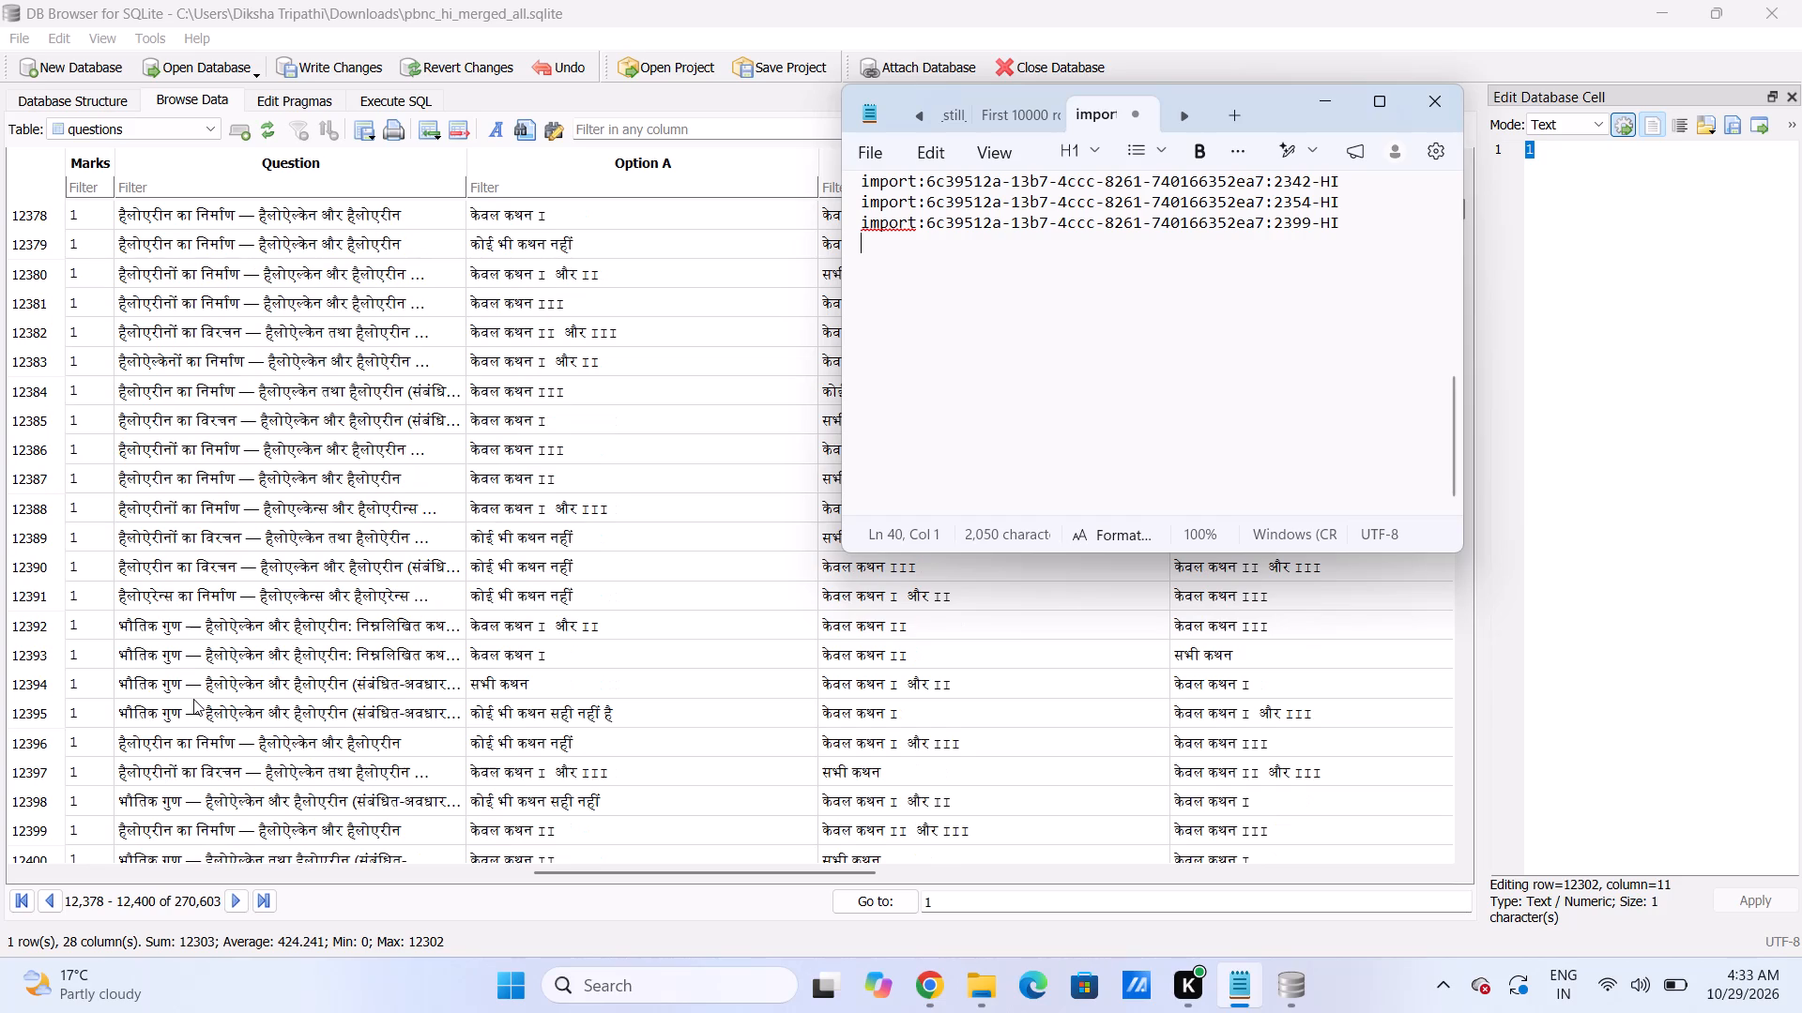
{"action": "scroll", "coordinate": [193, 699], "scroll_direction": "down", "scroll_amount": 6}
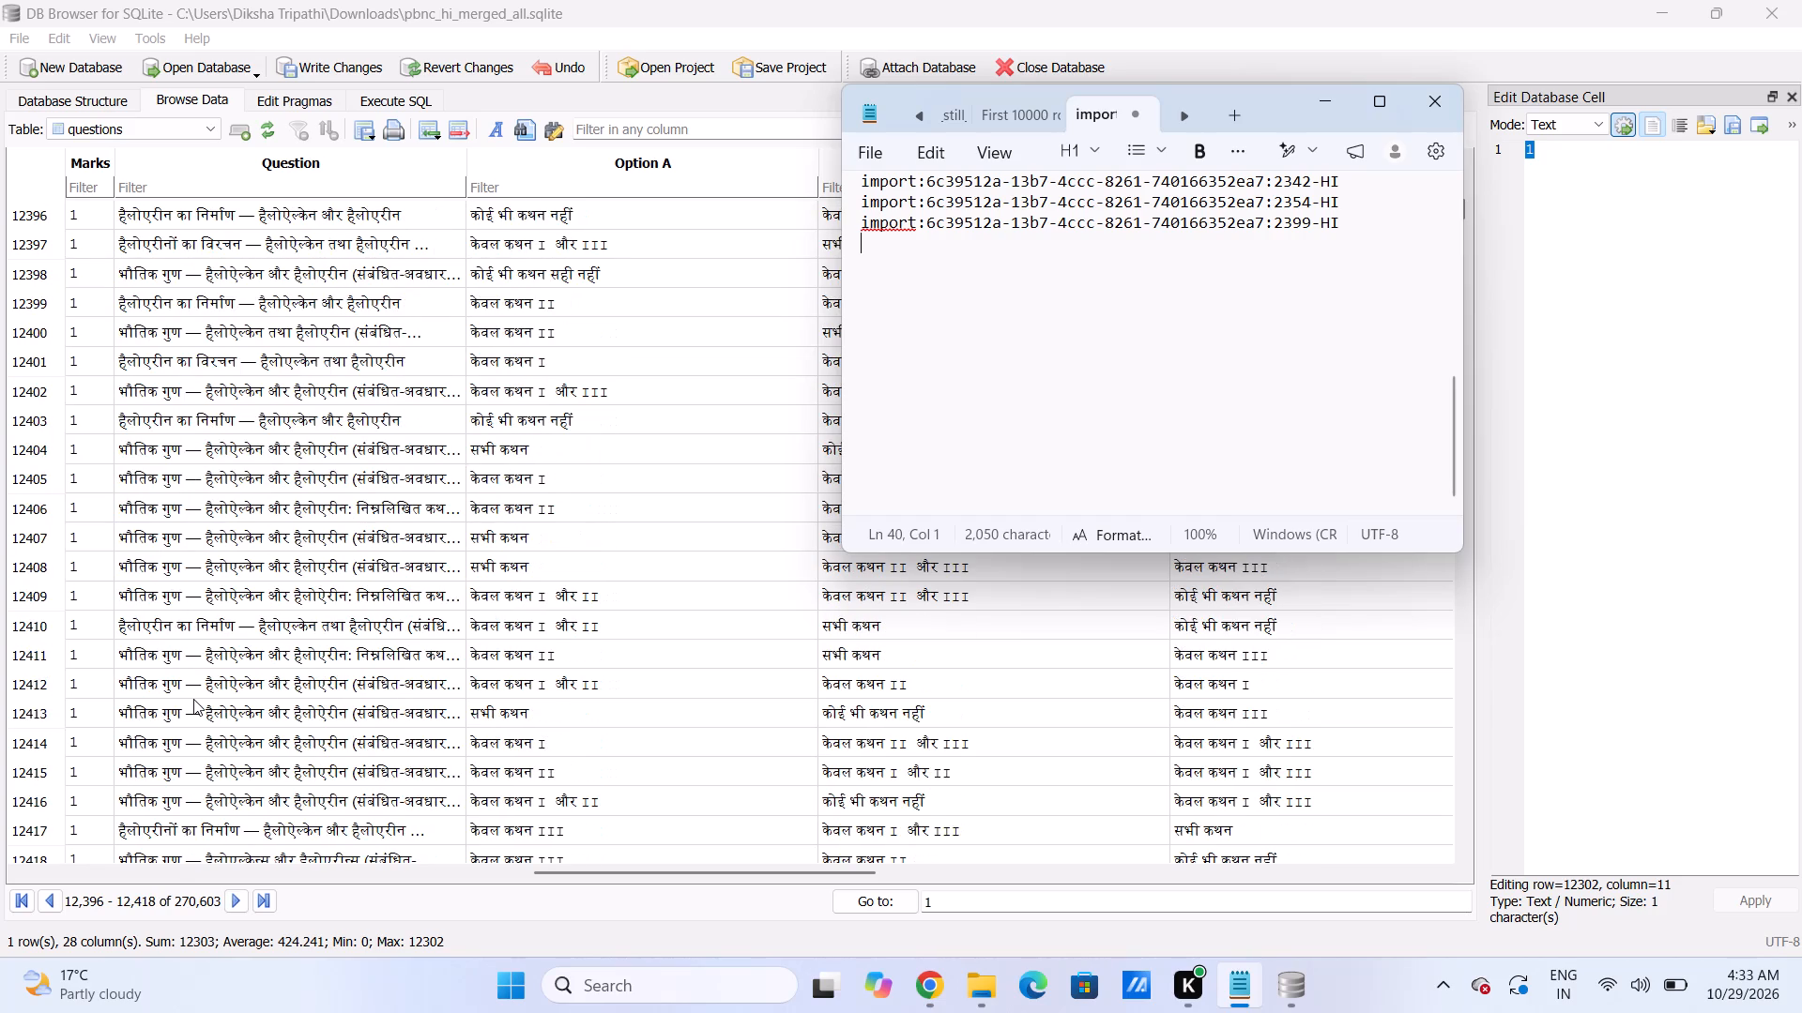
{"action": "scroll", "coordinate": [171, 682], "scroll_direction": "down", "scroll_amount": 2}
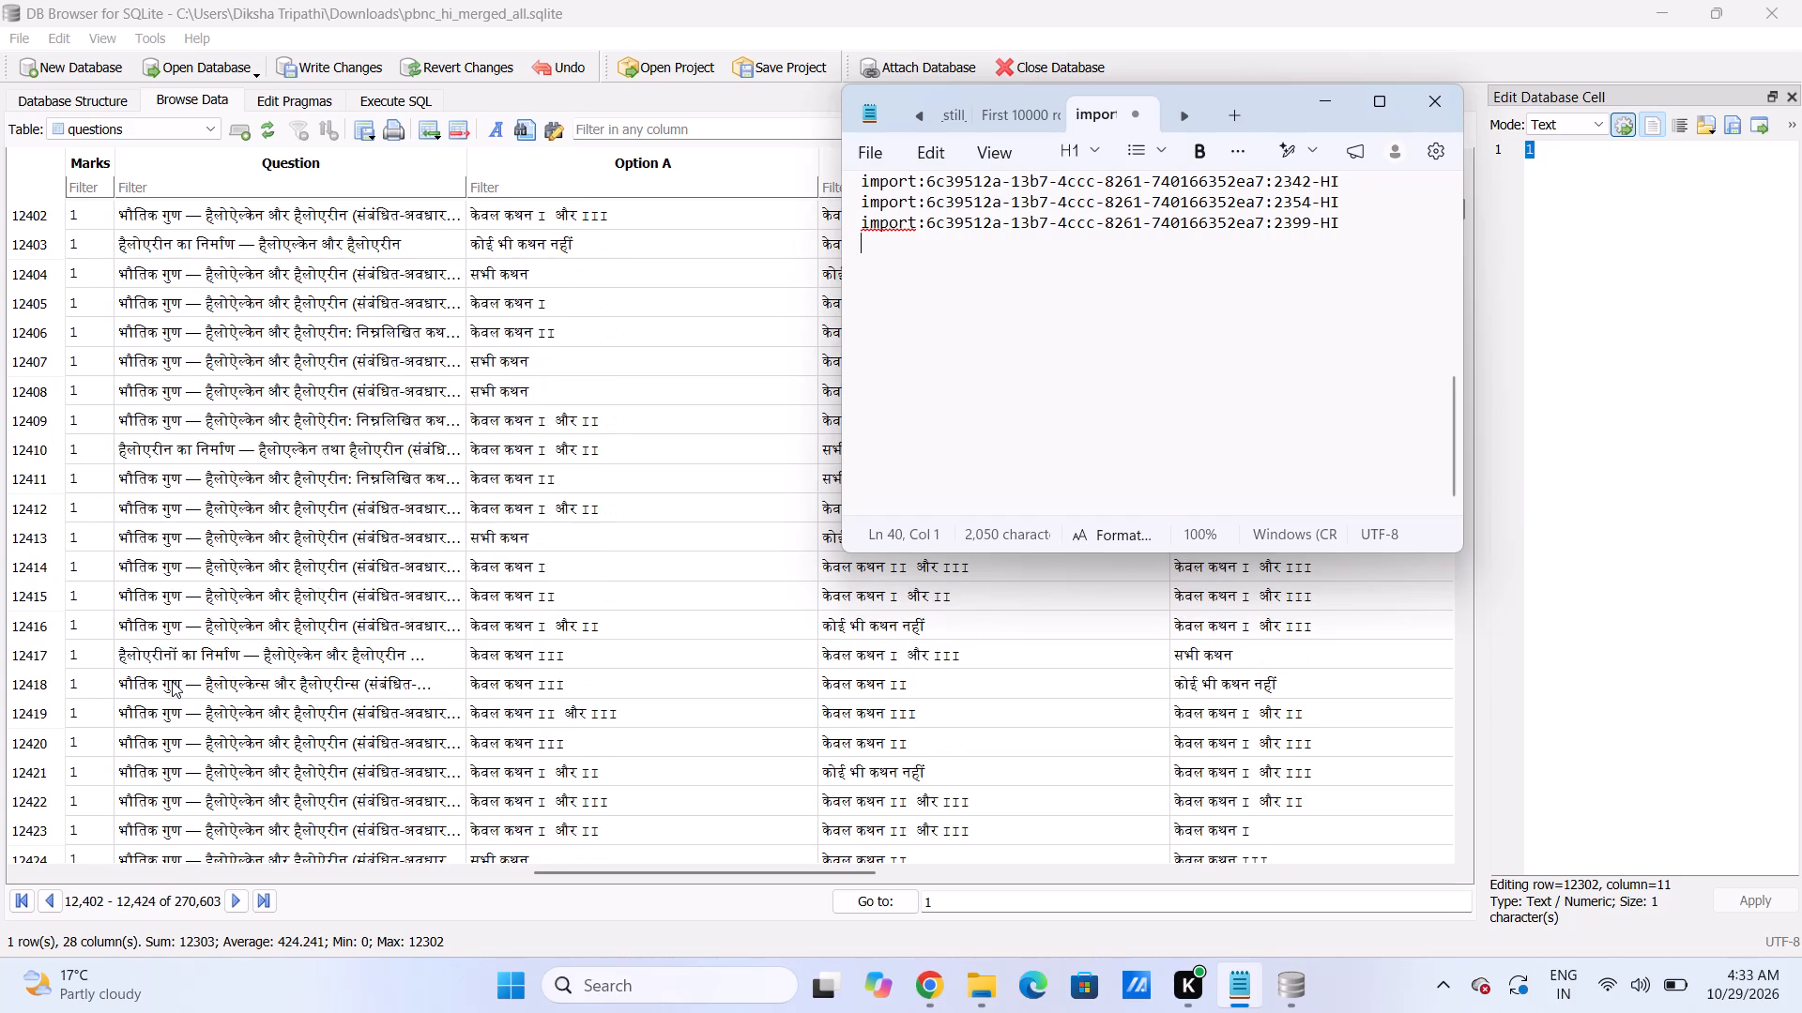
{"action": "scroll", "coordinate": [172, 680], "scroll_direction": "down", "scroll_amount": 5}
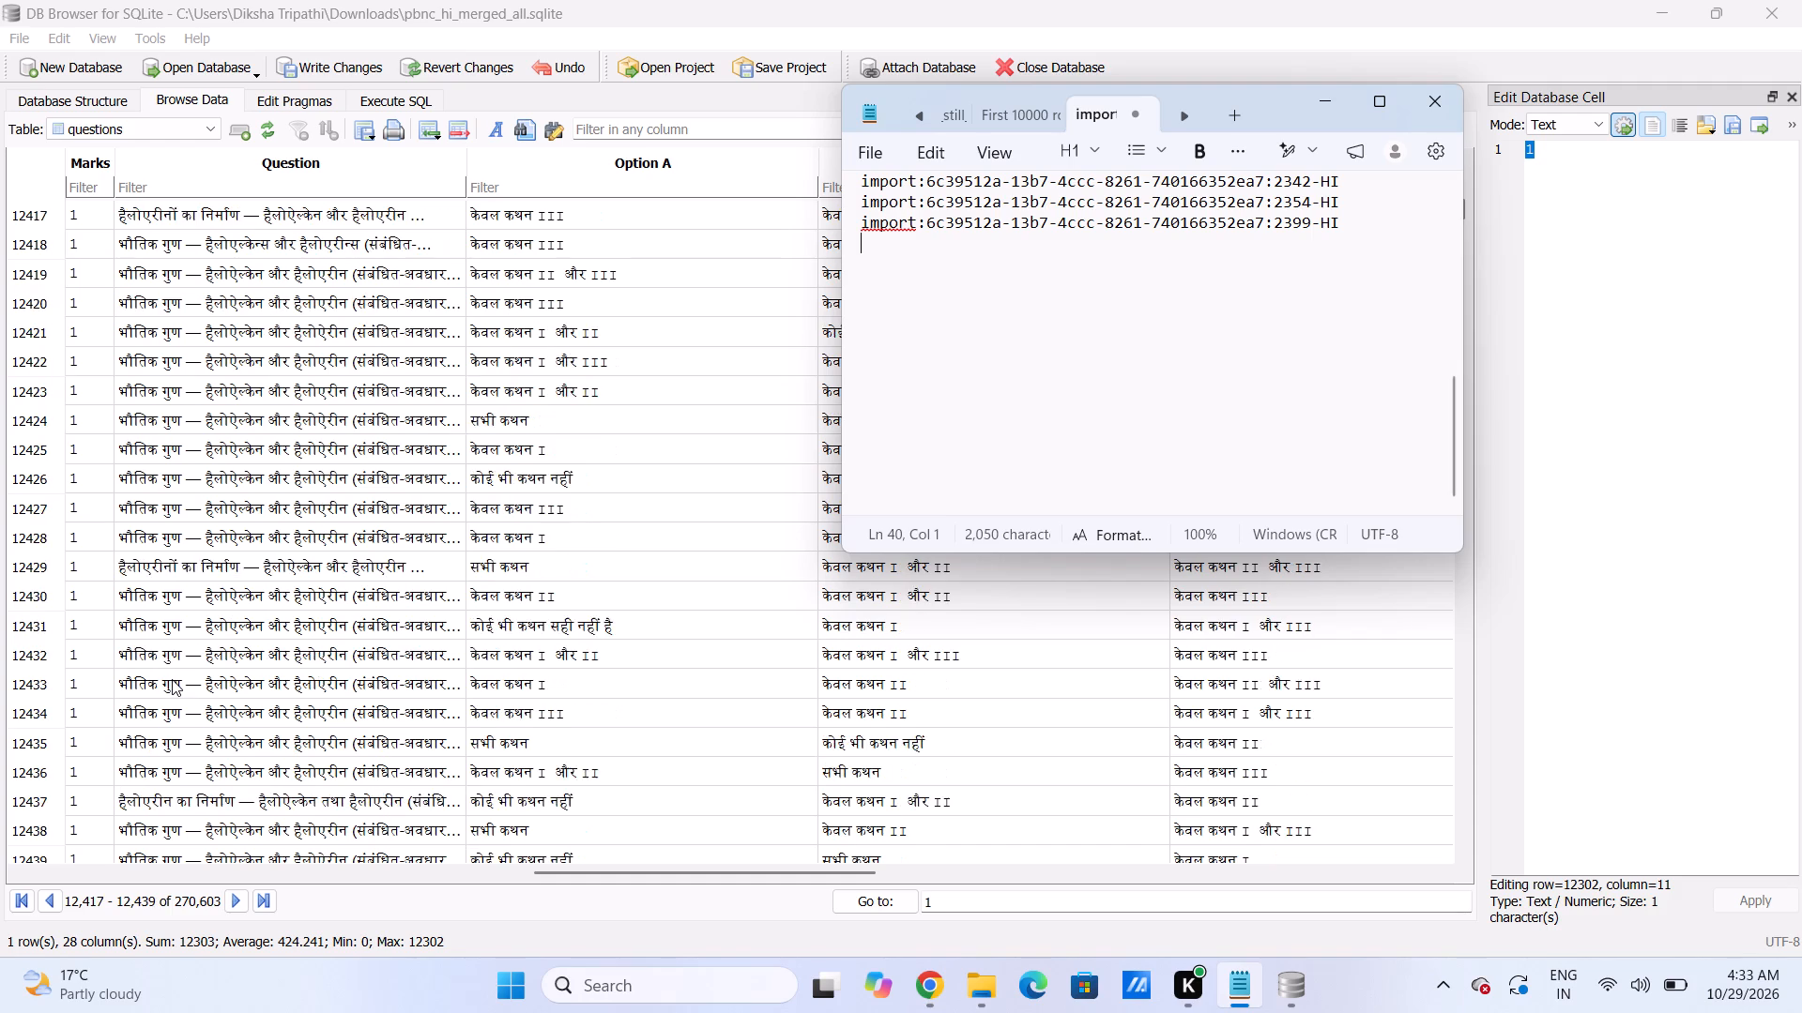
Examine the questions and options in rows 12440 to about 12481 of the questions table for untranslated English text.
{"action": "scroll", "coordinate": [172, 679], "scroll_direction": "down", "scroll_amount": 5}
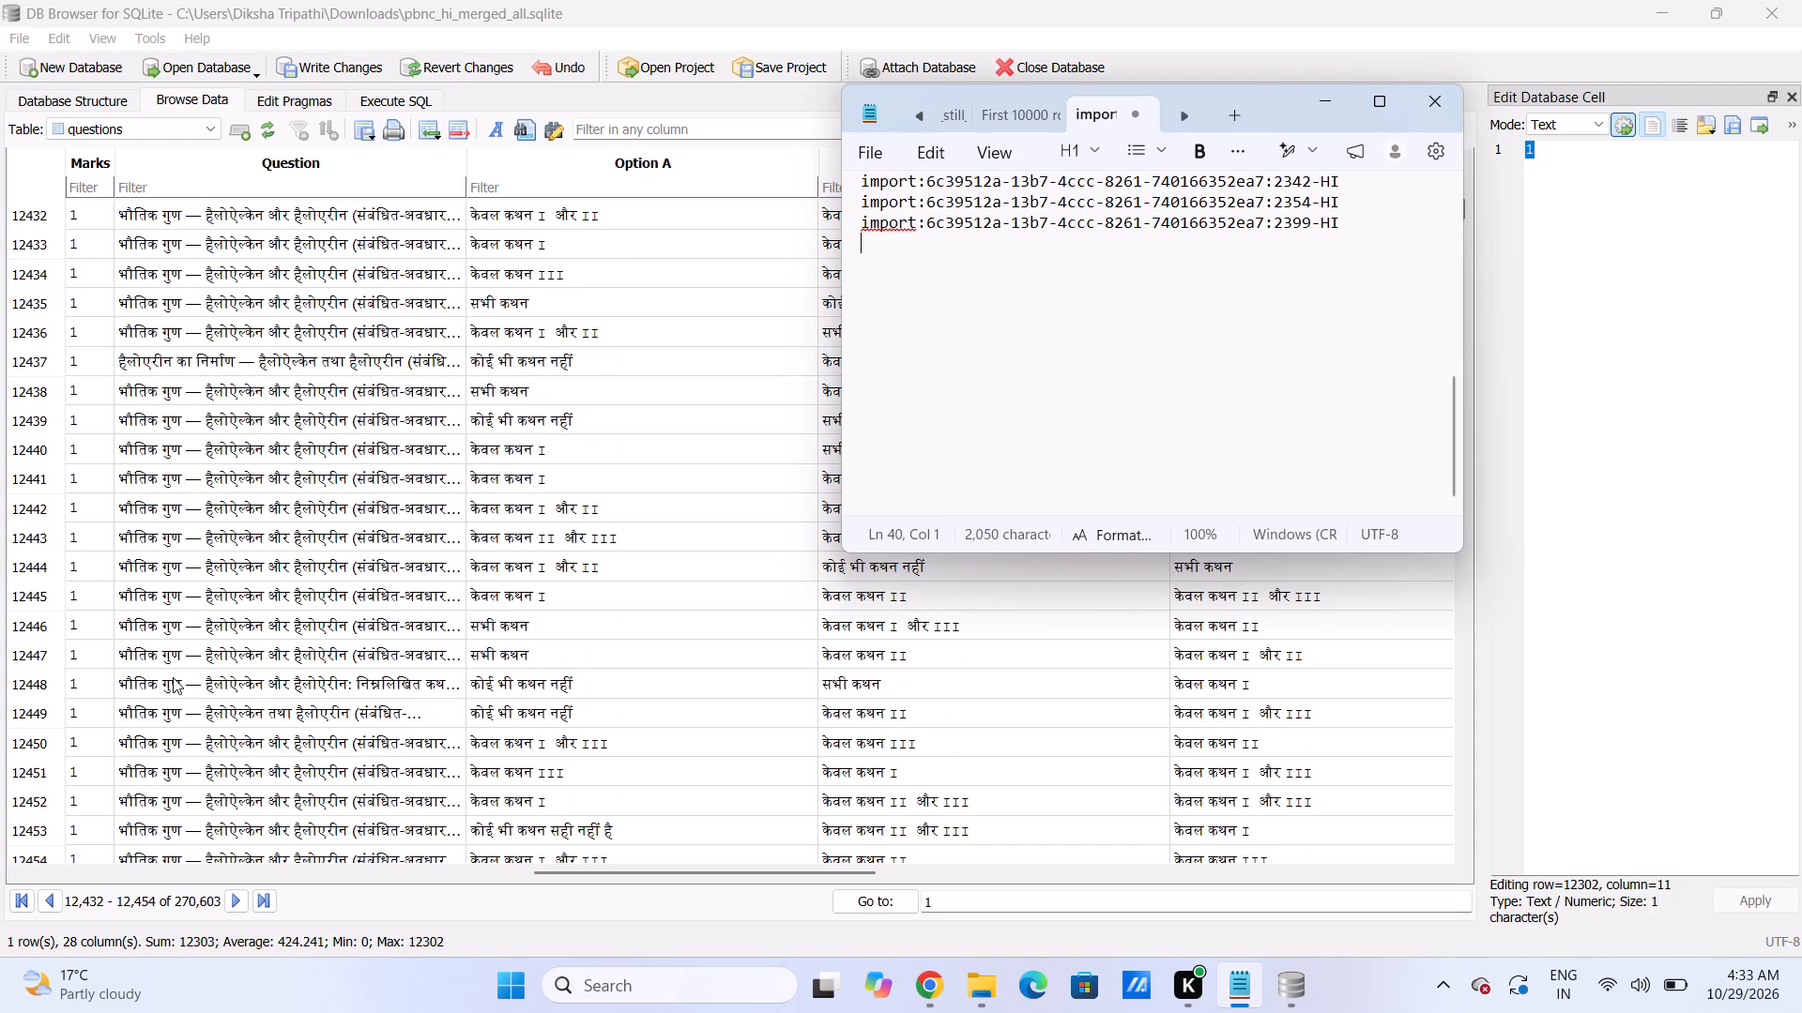
{"action": "scroll", "coordinate": [174, 673], "scroll_direction": "down", "scroll_amount": 3}
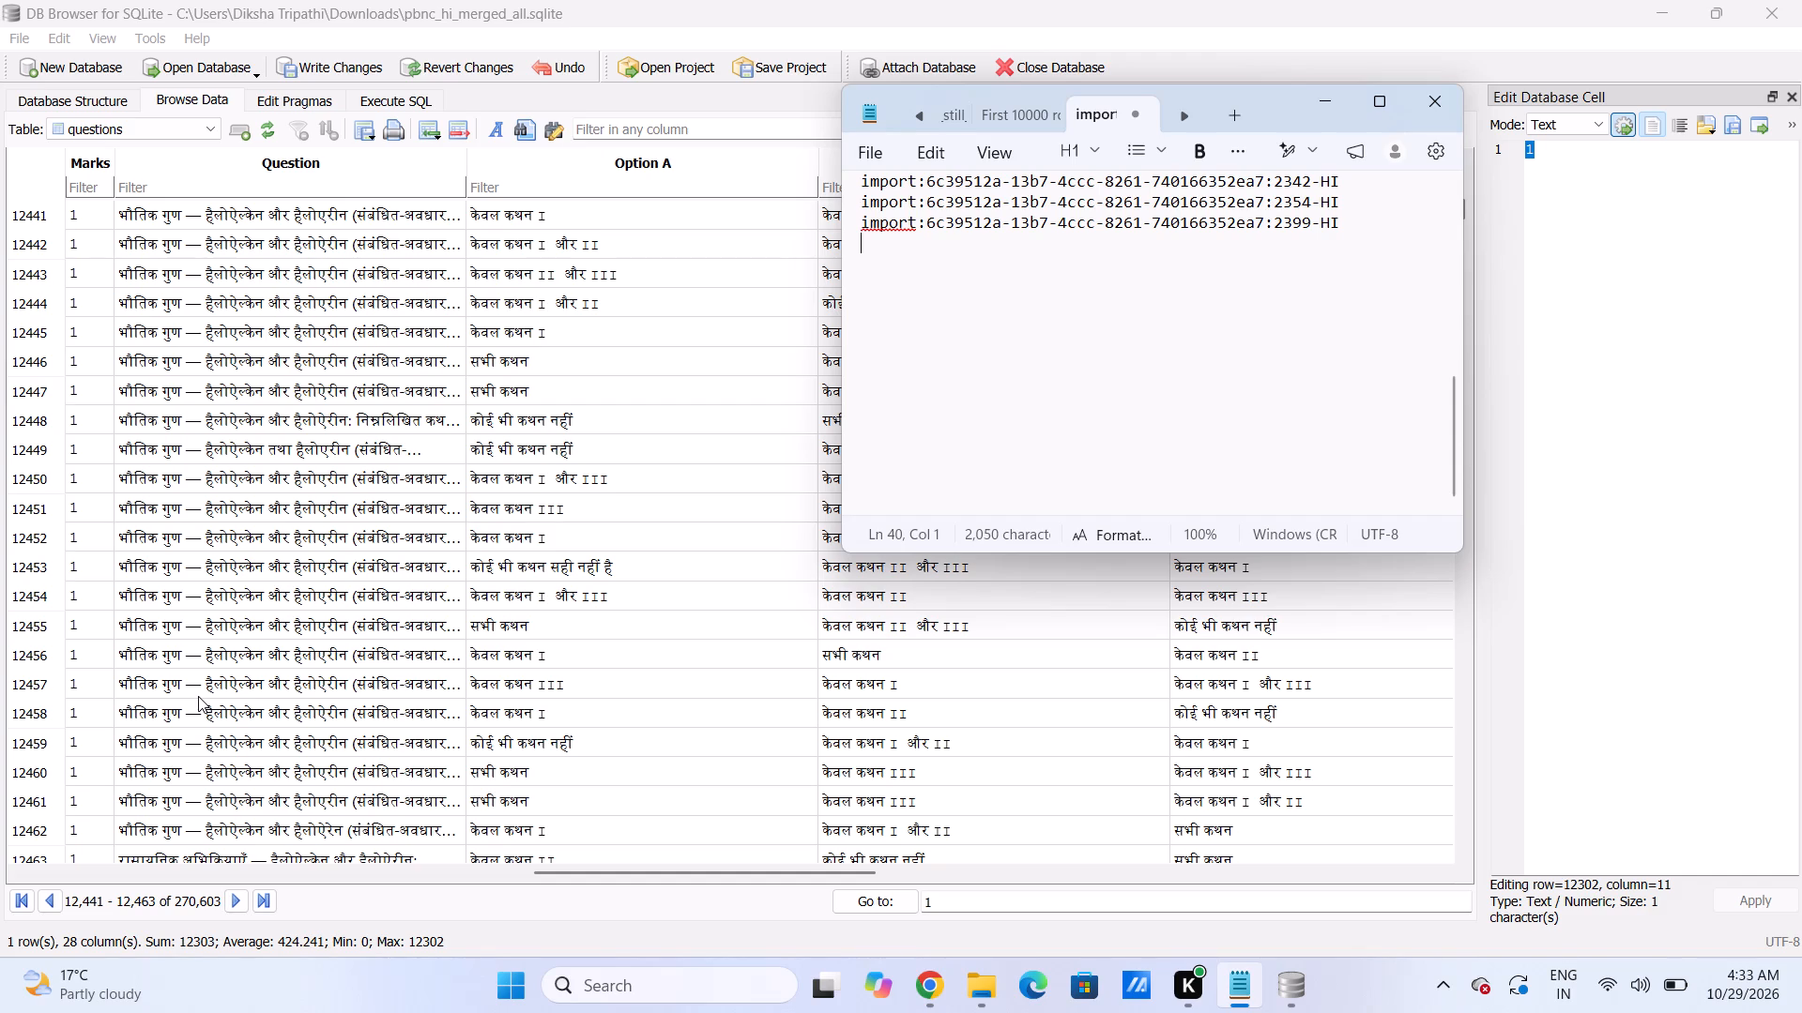
{"action": "scroll", "coordinate": [198, 695], "scroll_direction": "down", "scroll_amount": 3}
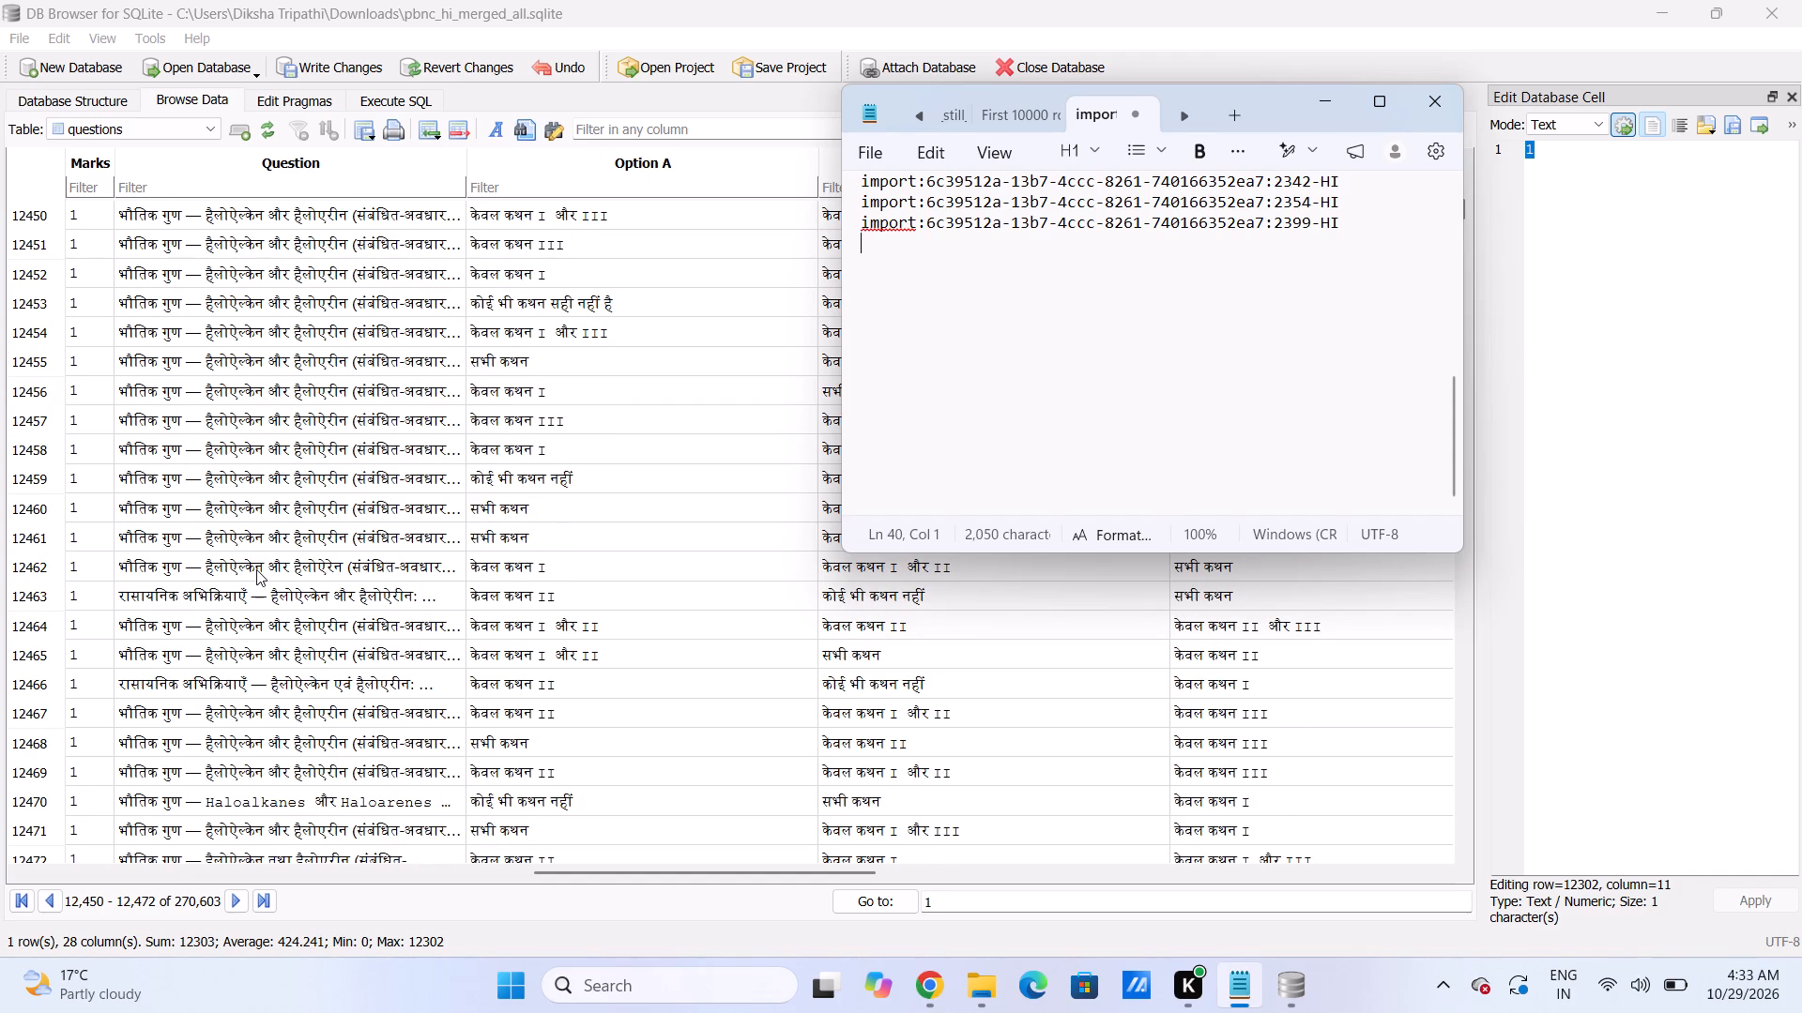
{"action": "scroll", "coordinate": [256, 569], "scroll_direction": "down", "scroll_amount": 3}
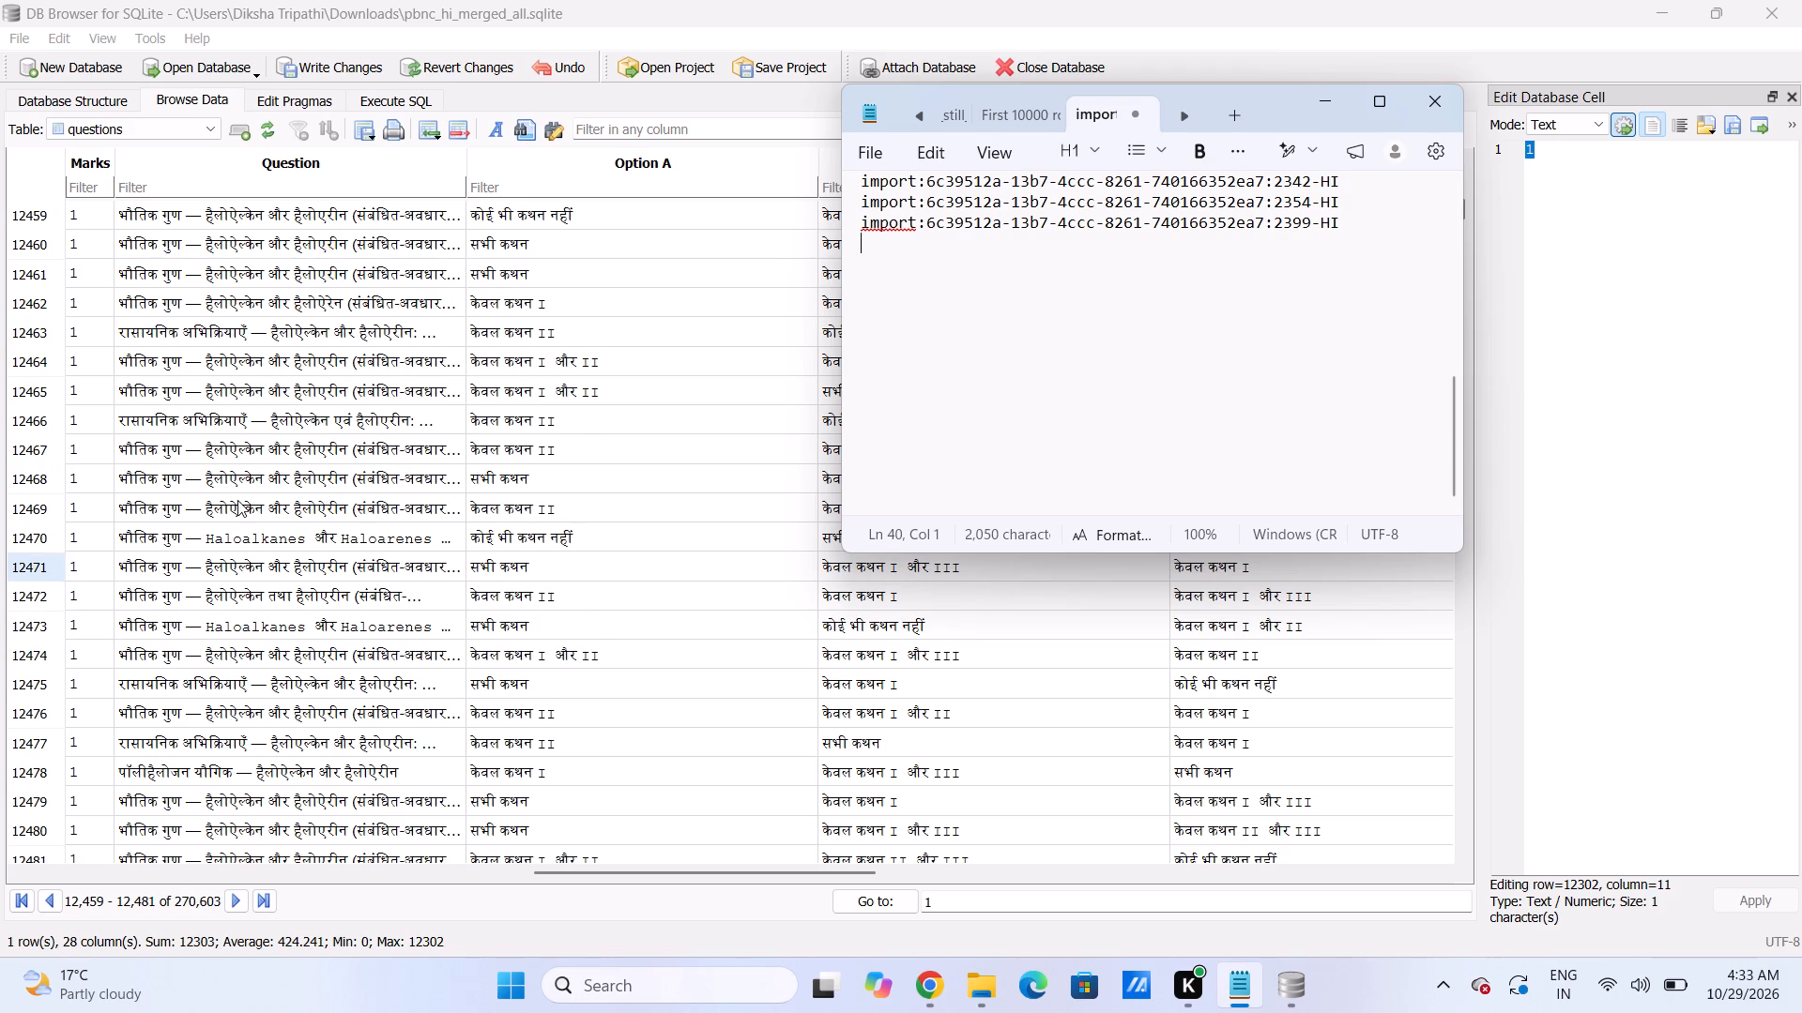
{"action": "scroll", "coordinate": [237, 499], "scroll_direction": "up", "scroll_amount": 1}
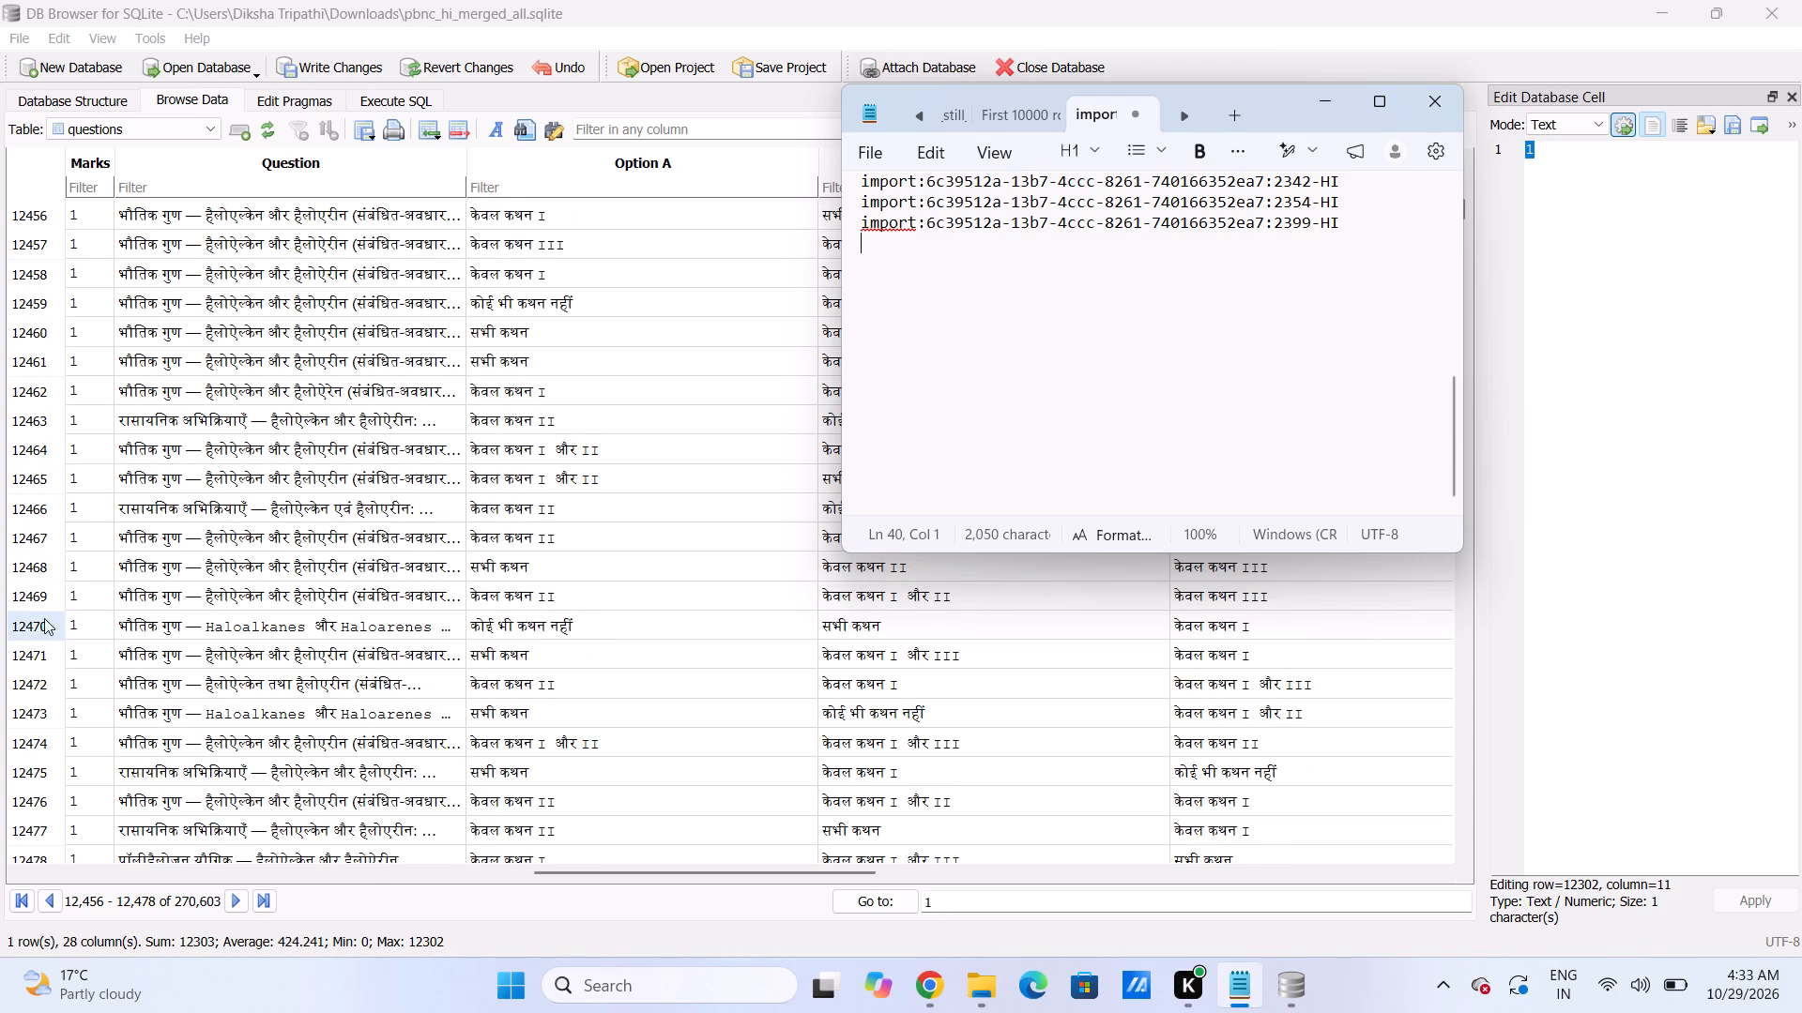
{"action": "left_click", "coordinate": [32, 627]}
{"action": "key", "text": "ctrl+c"}
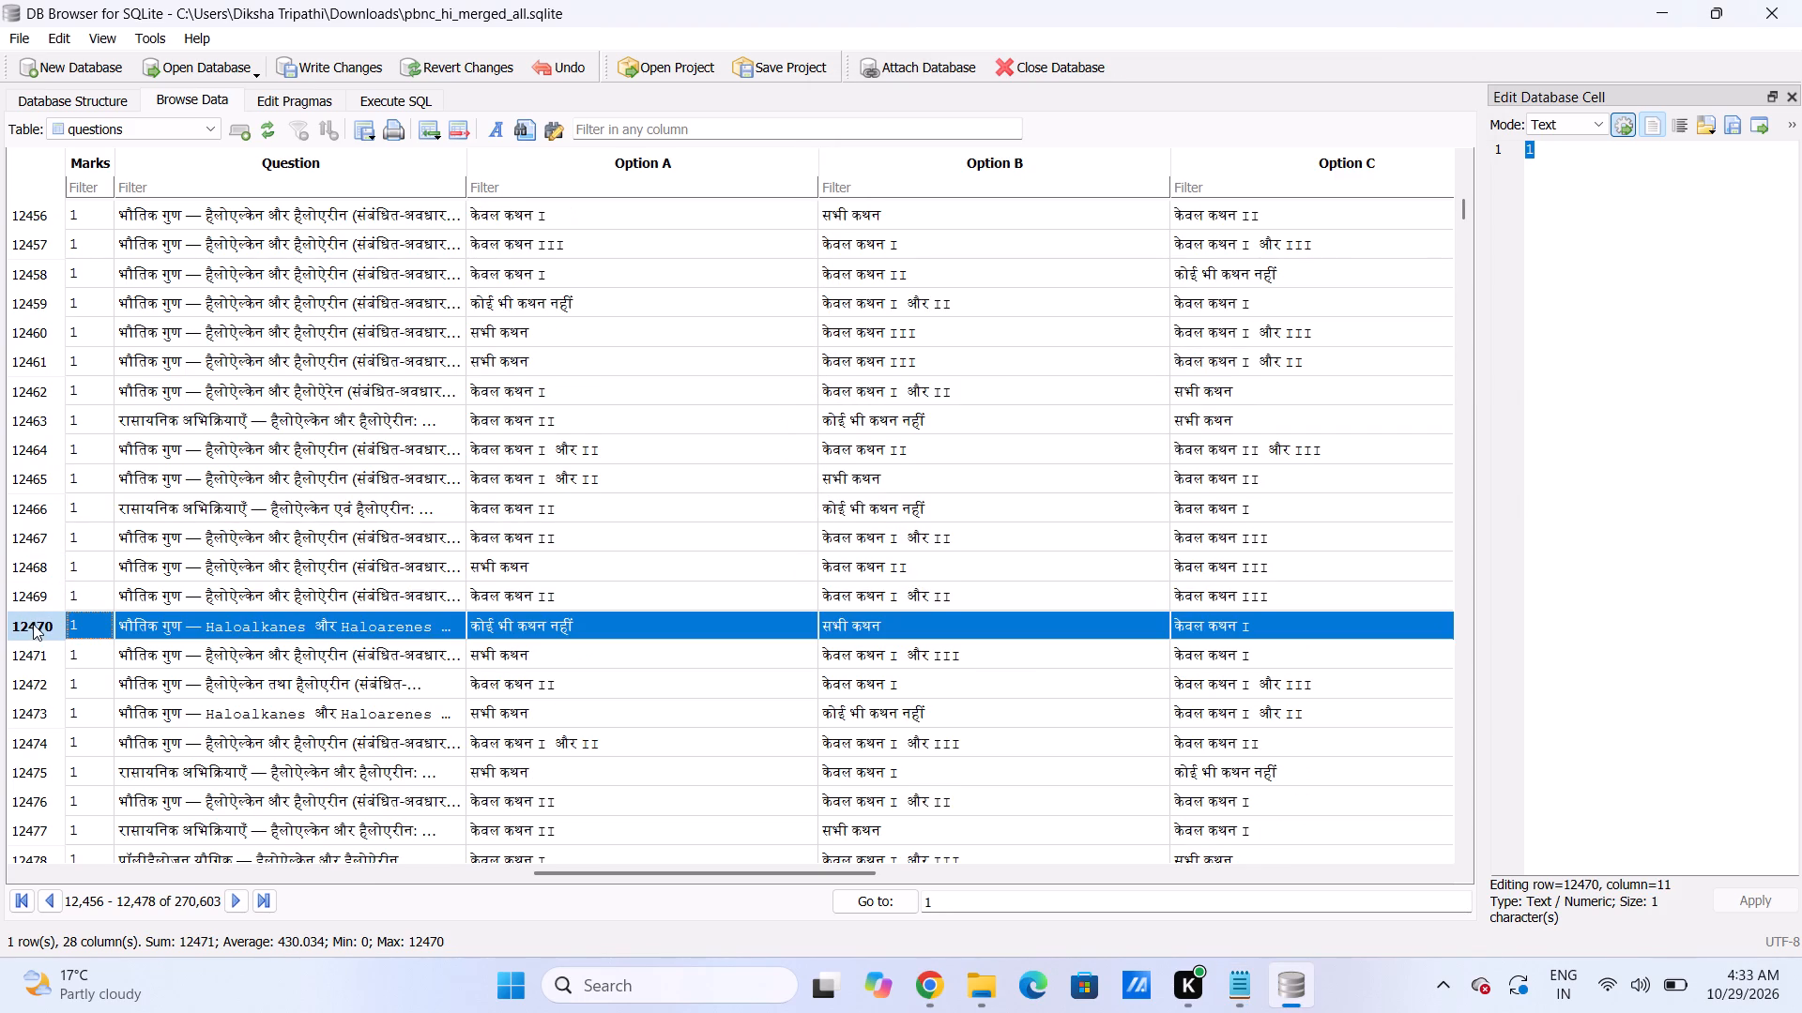
{"action": "left_click", "coordinate": [1239, 983]}
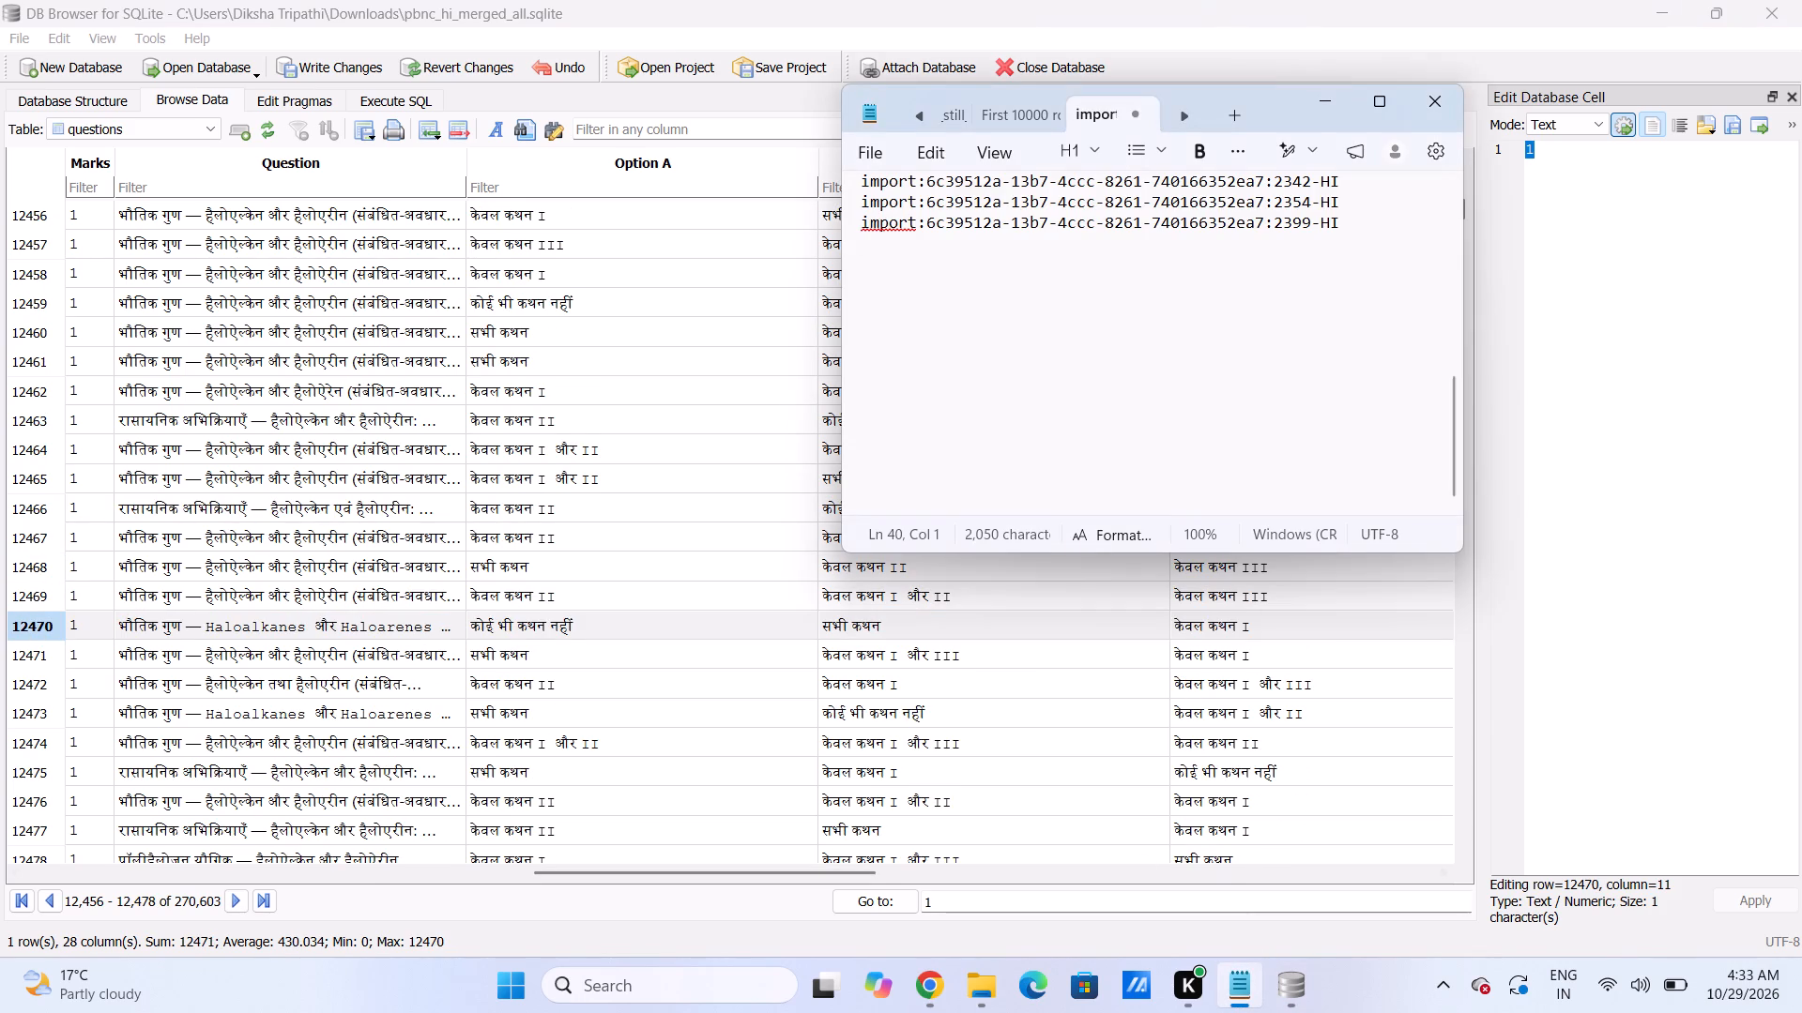
{"action": "key", "text": "ctrl+v"}
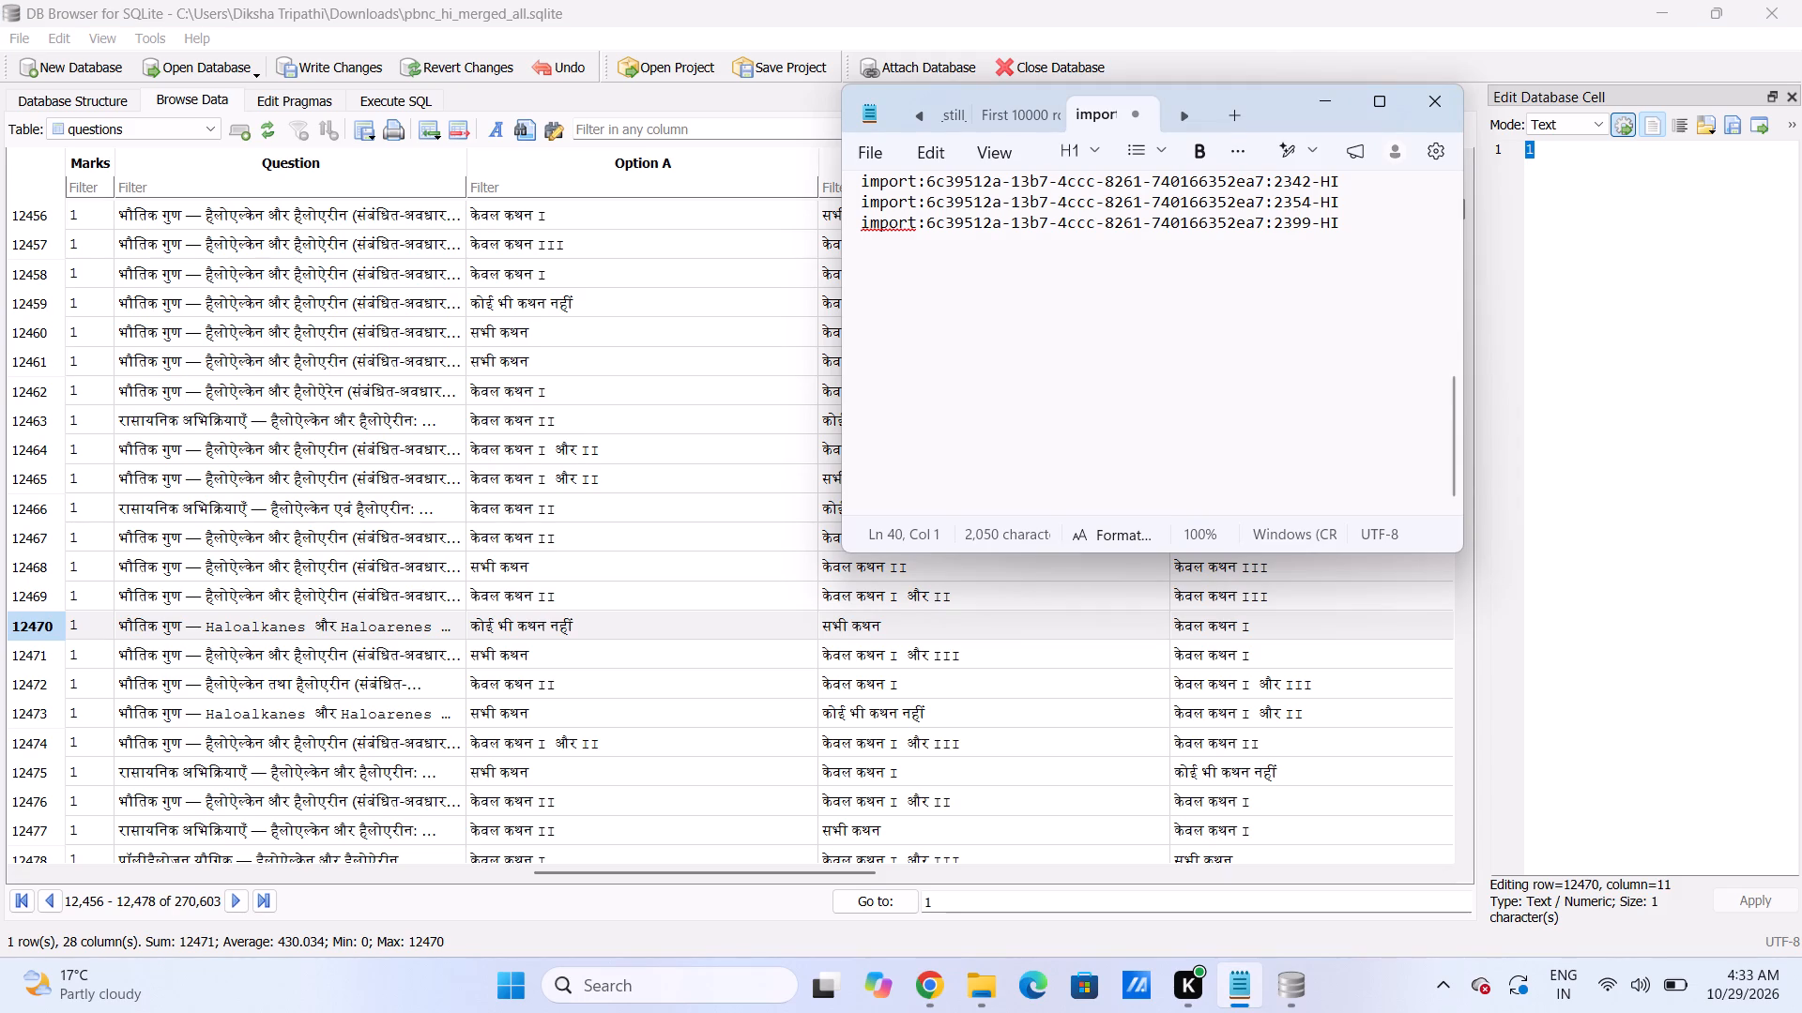
{"action": "left_click_drag", "start_coordinate": [878, 494], "coordinate": [878, 374]}
{"action": "scroll", "coordinate": [869, 440], "scroll_direction": "up", "scroll_amount": 1}
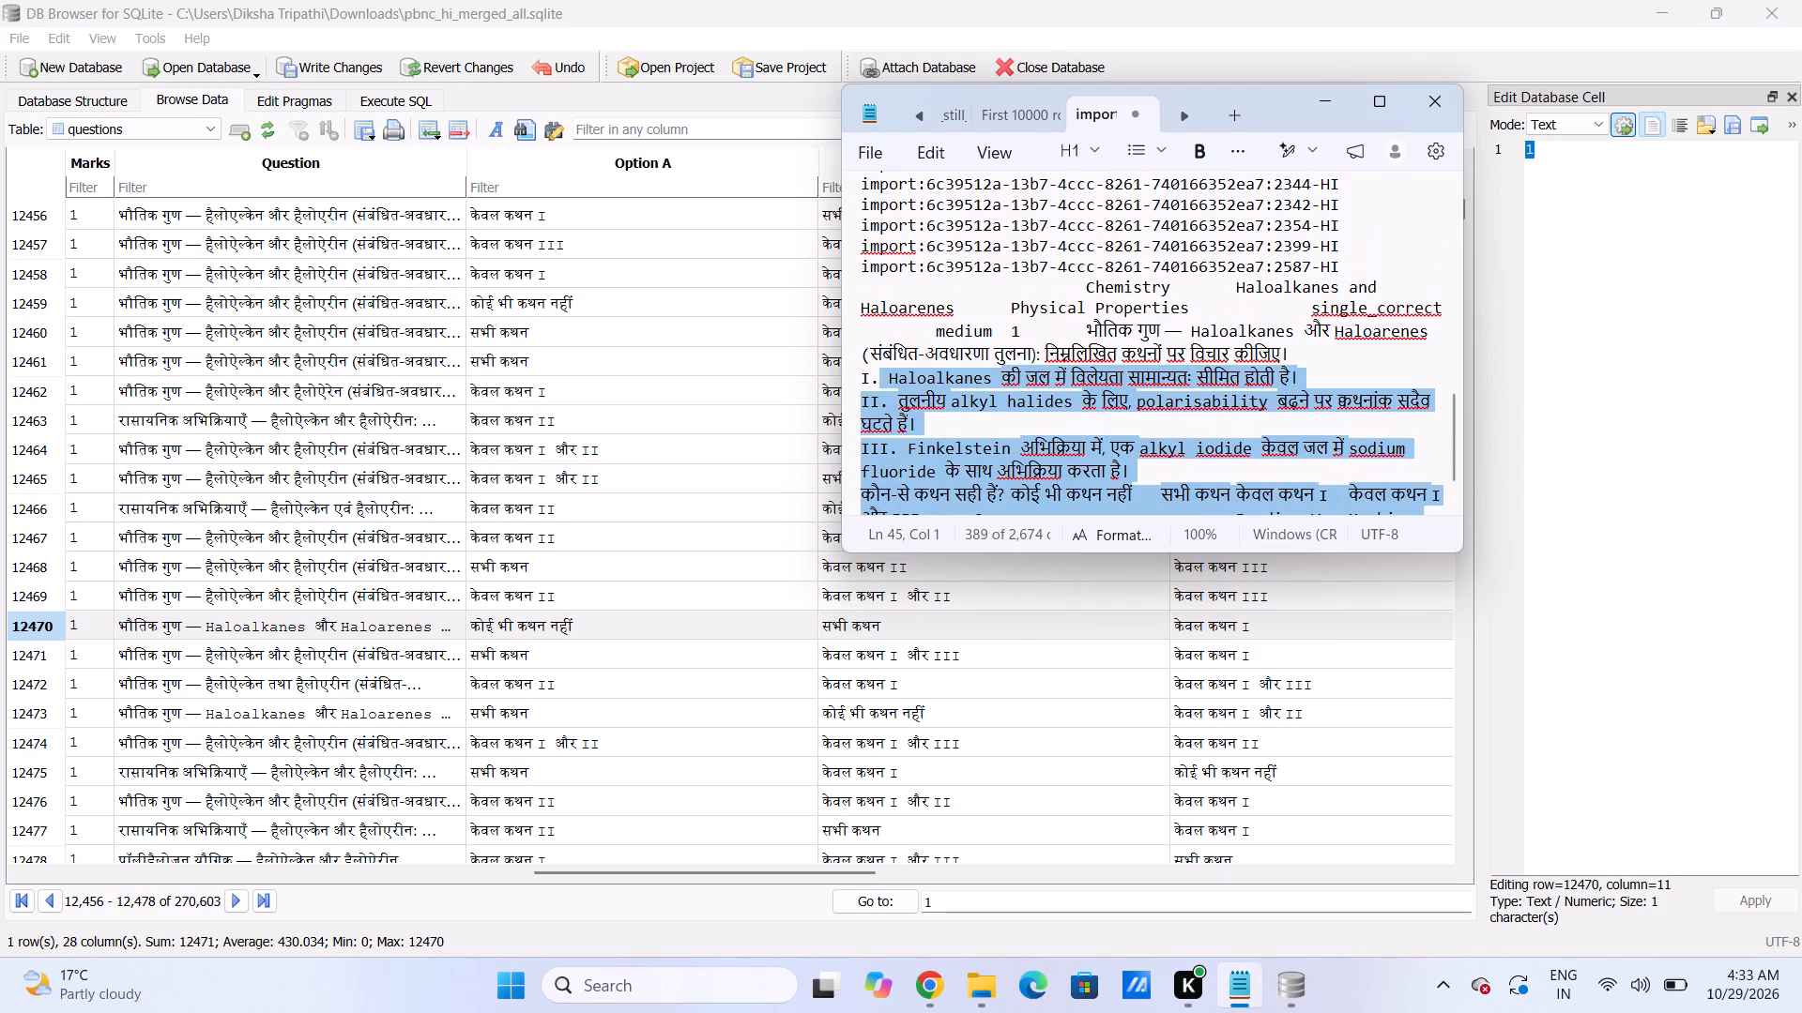
{"action": "left_click_drag", "start_coordinate": [878, 374], "coordinate": [867, 286]}
{"action": "key", "text": "BackSpace"}
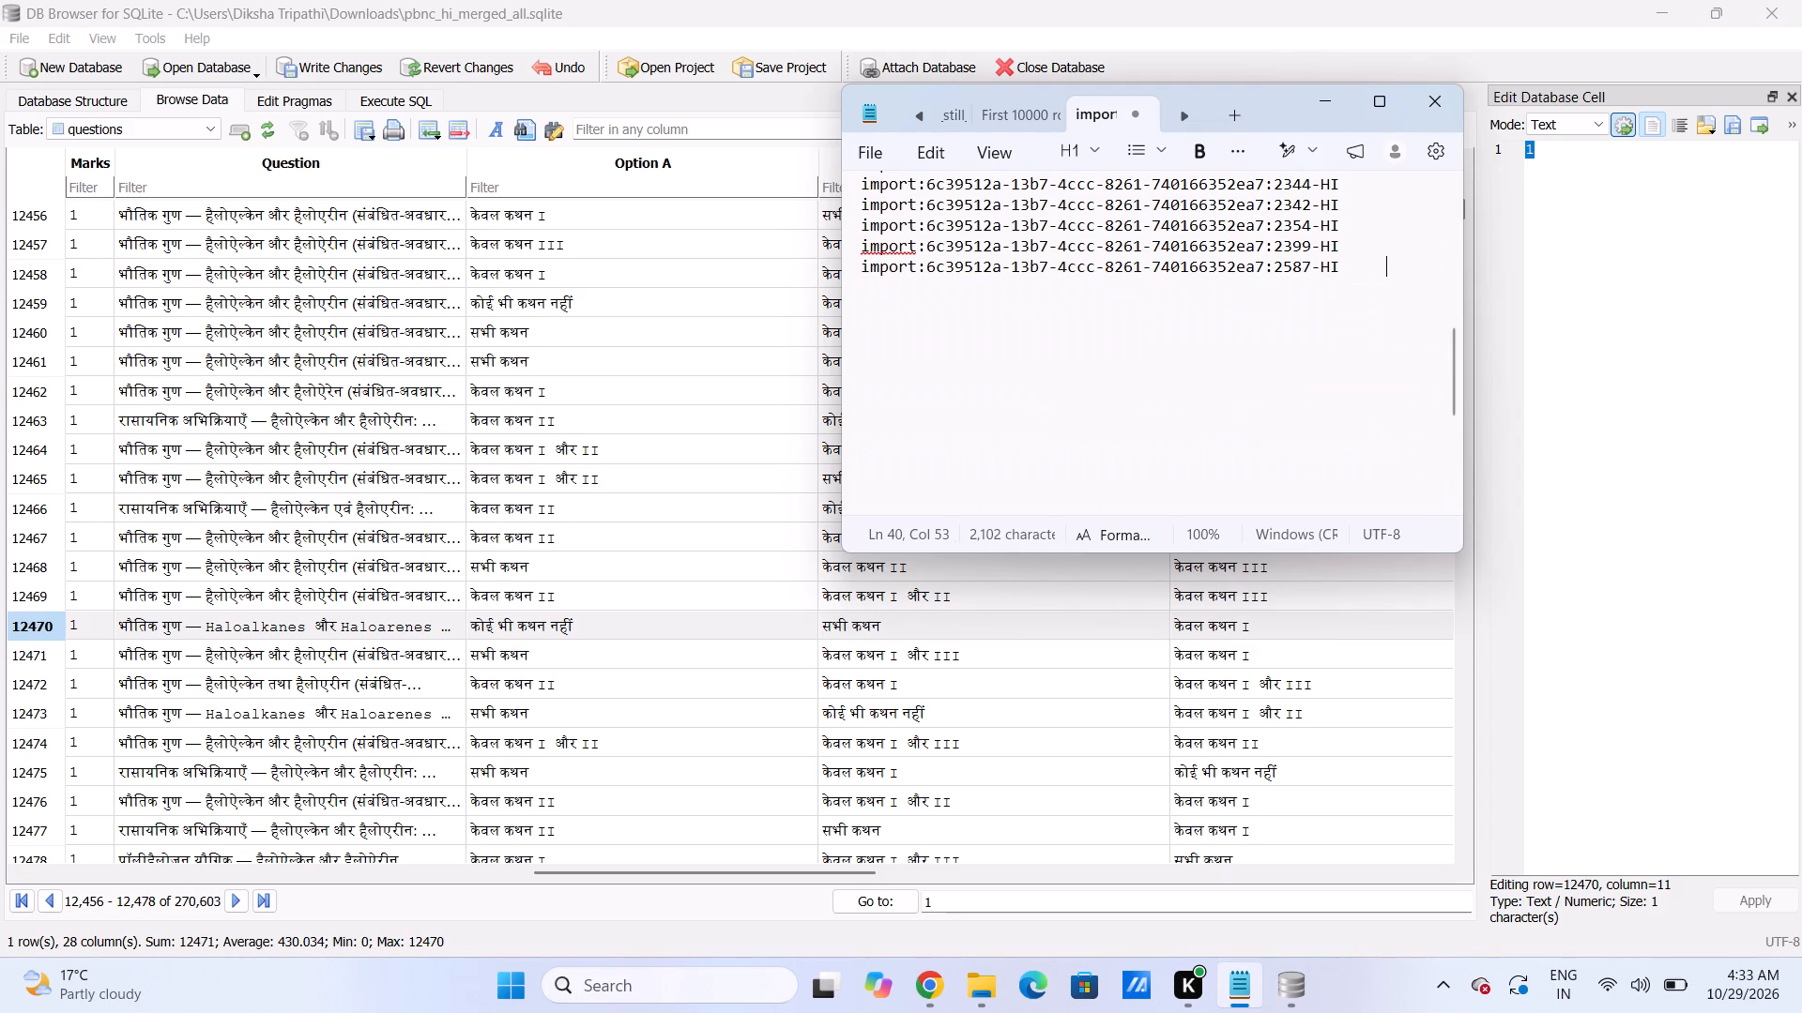
{"action": "key", "text": "Return"}
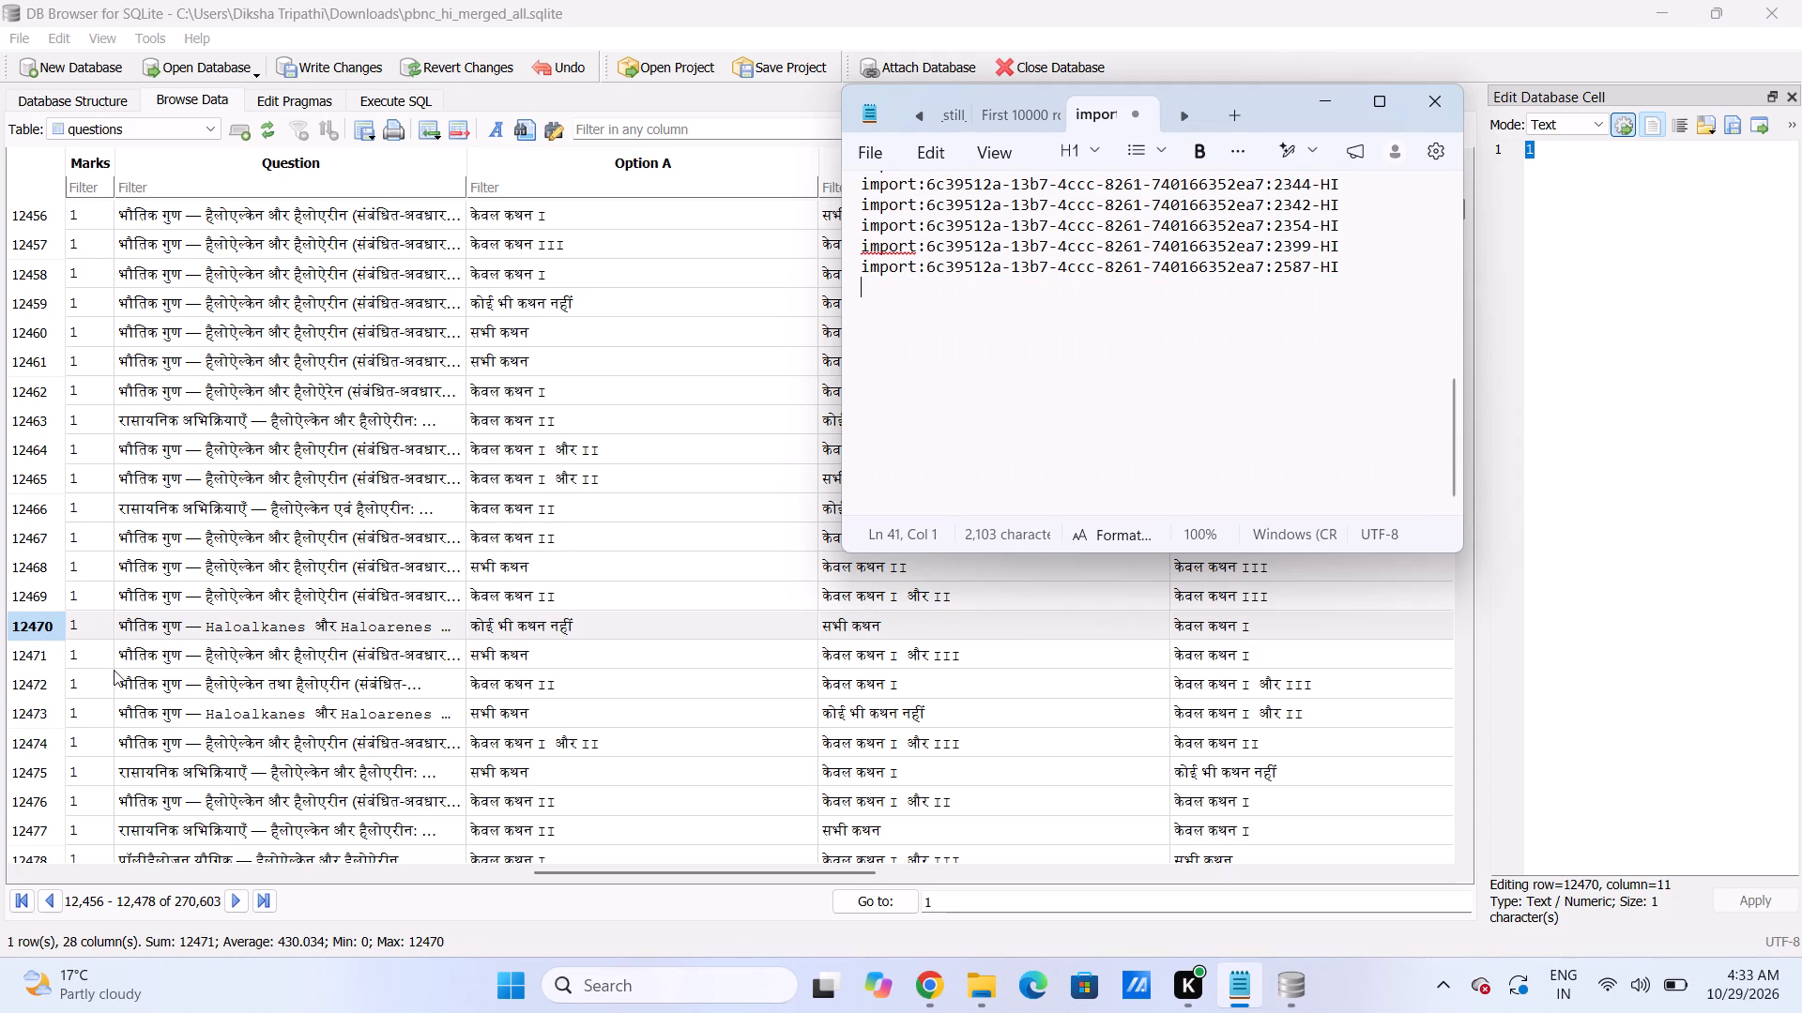
{"action": "left_click", "coordinate": [49, 706]}
{"action": "key", "text": "ctrl+c"}
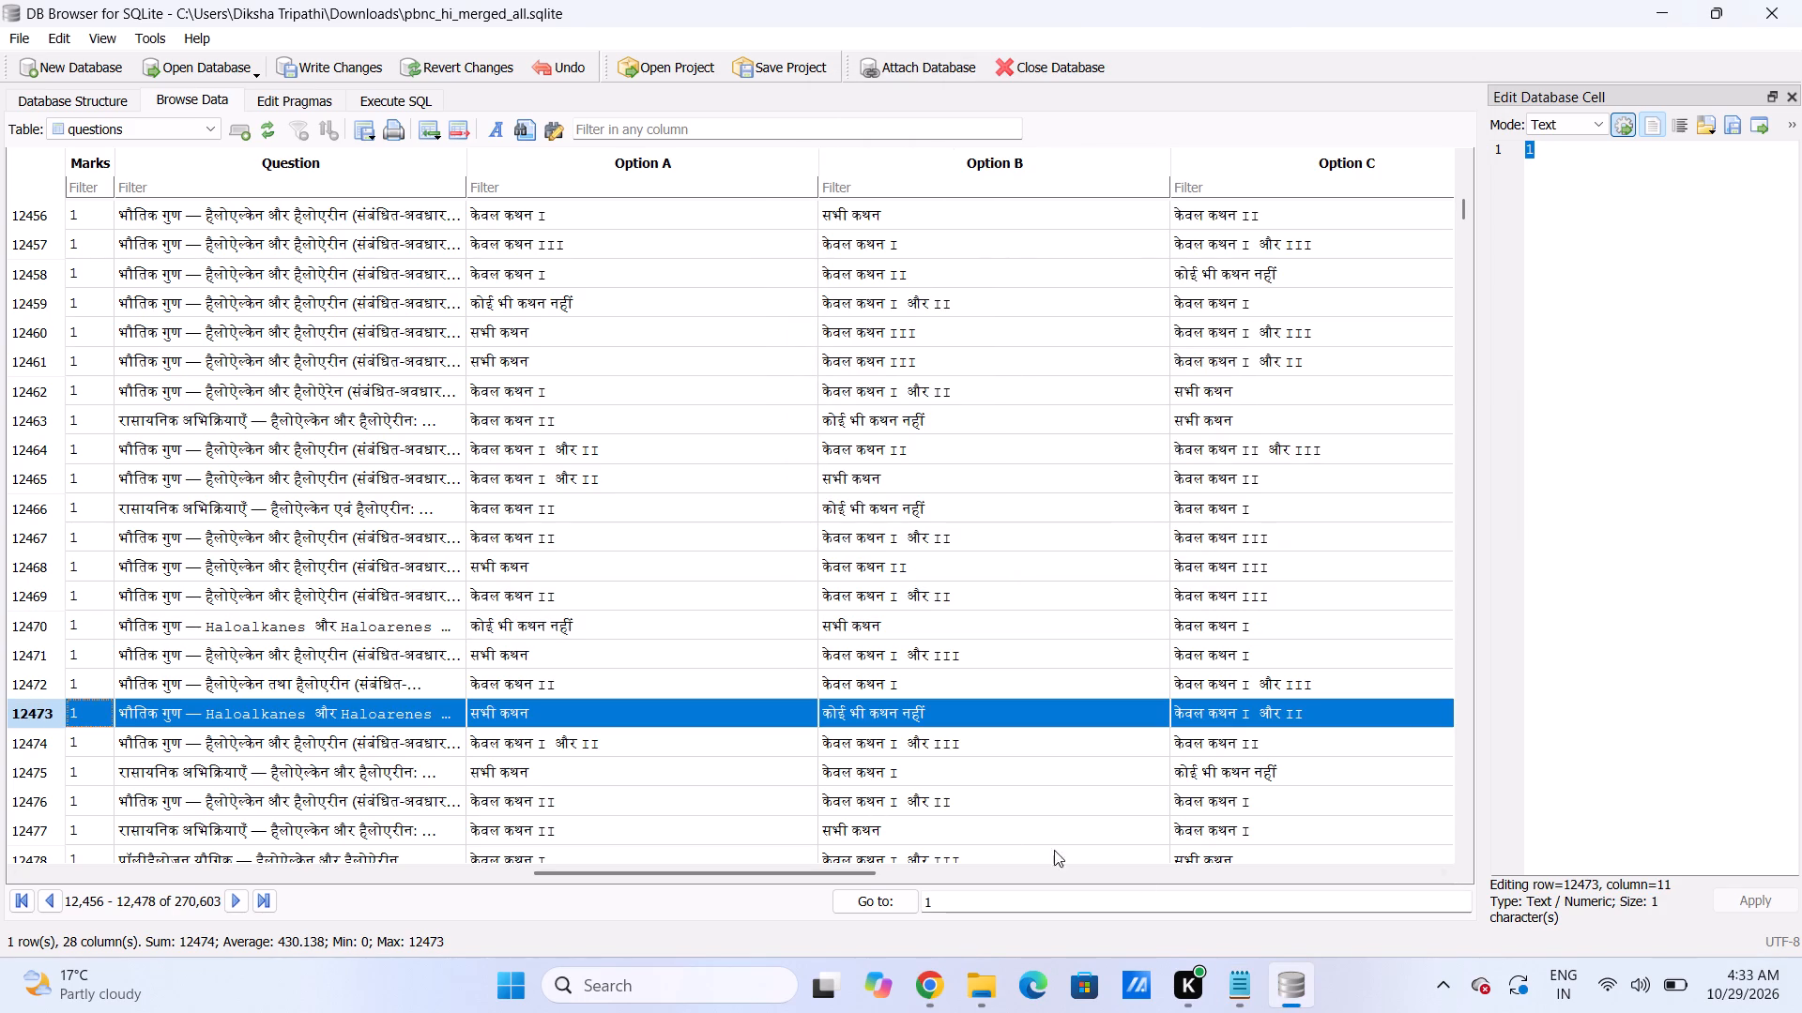
{"action": "left_click", "coordinate": [1238, 996]}
{"action": "key", "text": "ctrl+v"}
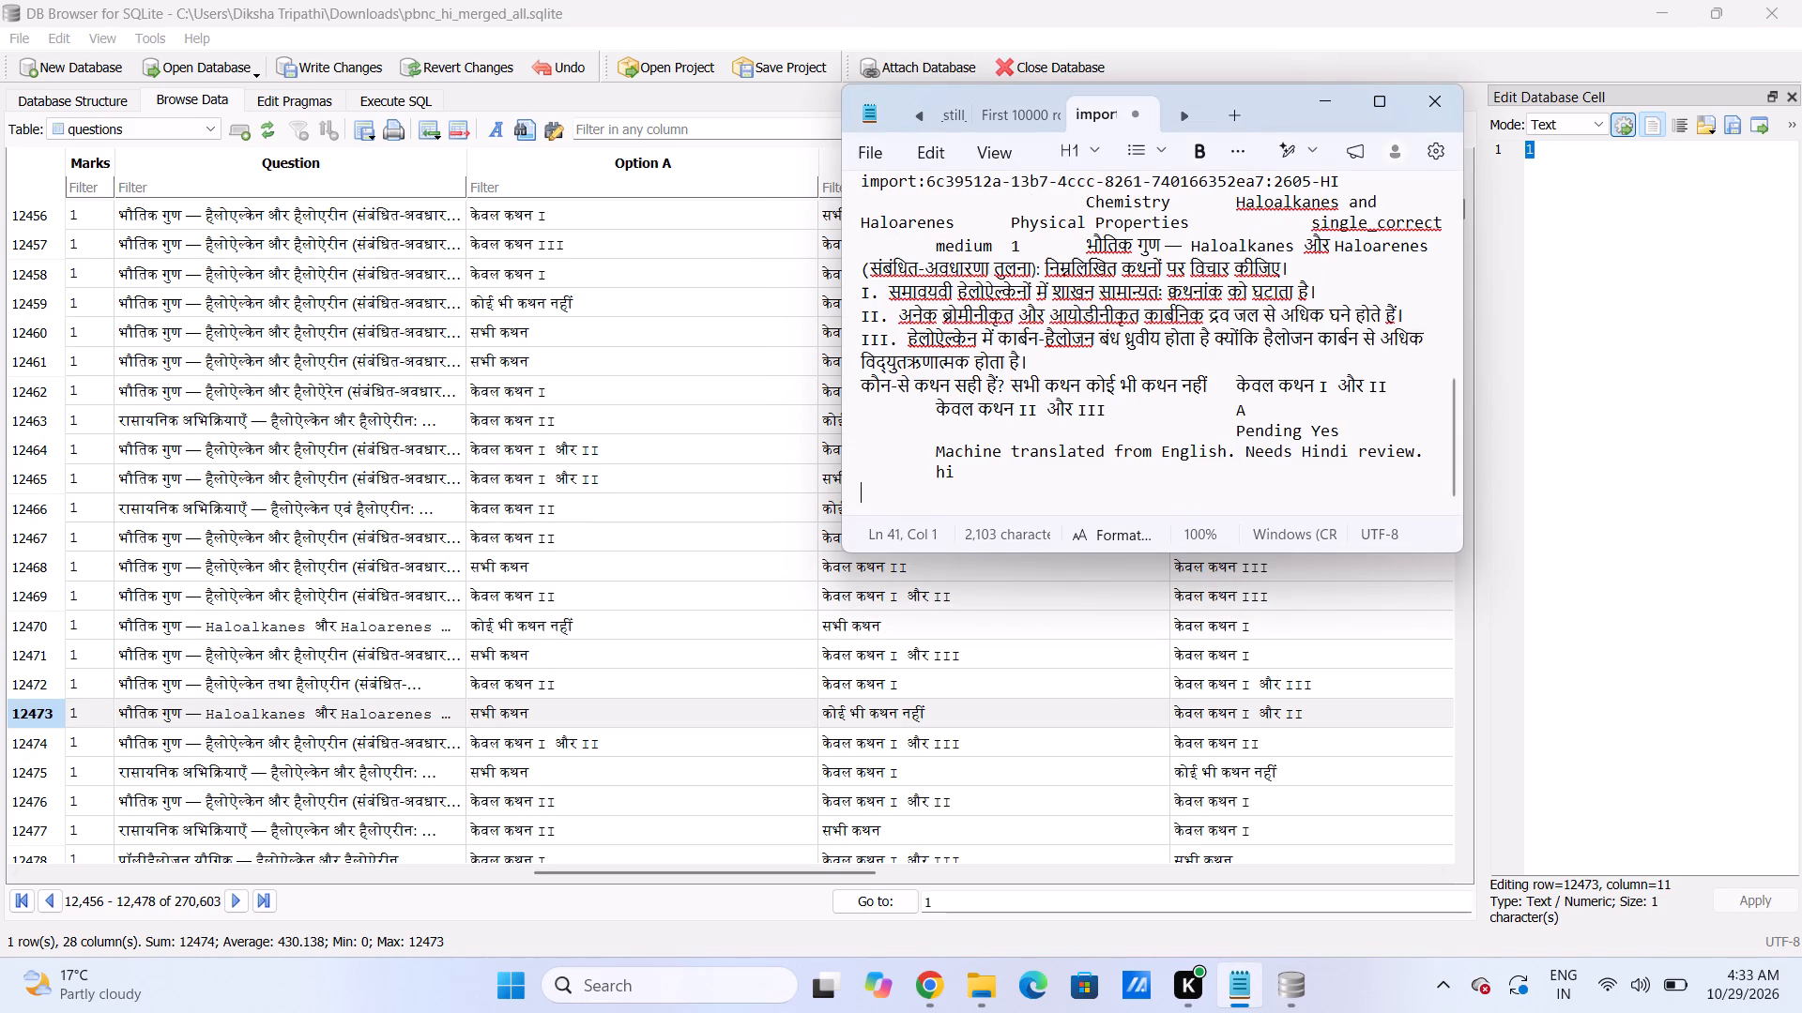
{"action": "left_click_drag", "start_coordinate": [863, 503], "coordinate": [867, 216]}
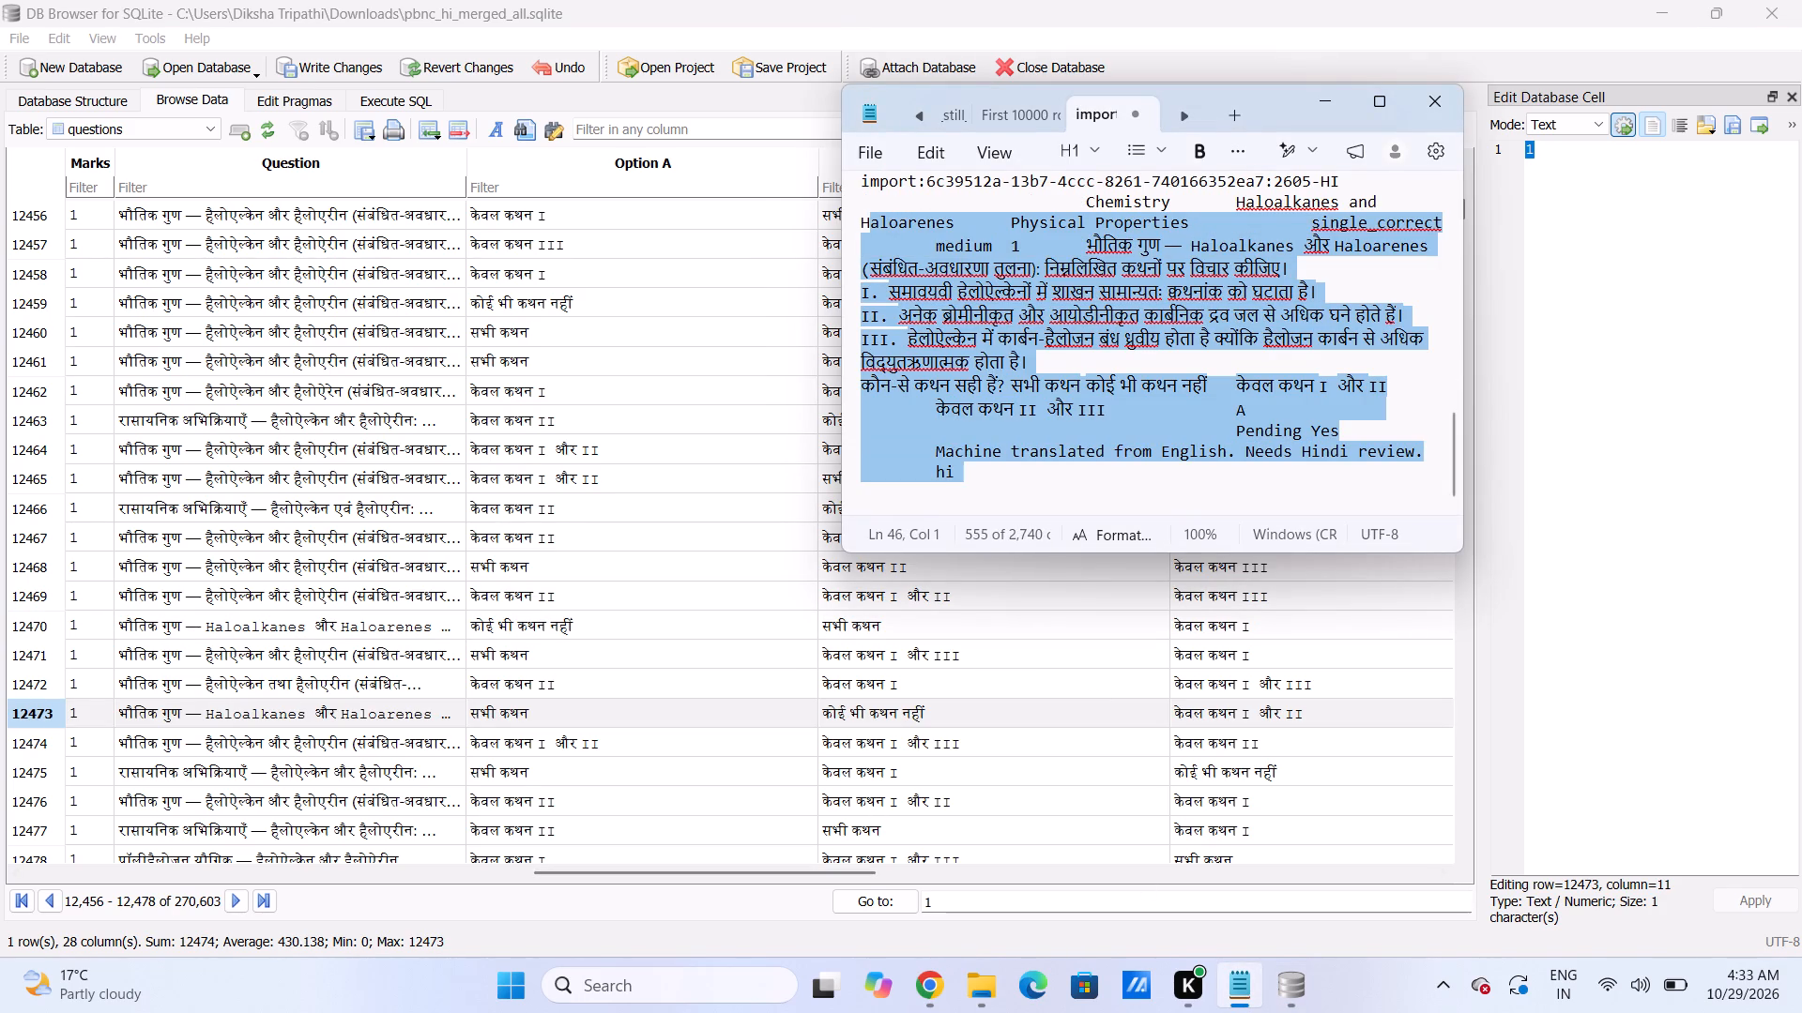
{"action": "left_click_drag", "start_coordinate": [867, 216], "coordinate": [867, 208]}
{"action": "key", "text": "BackSpace"}
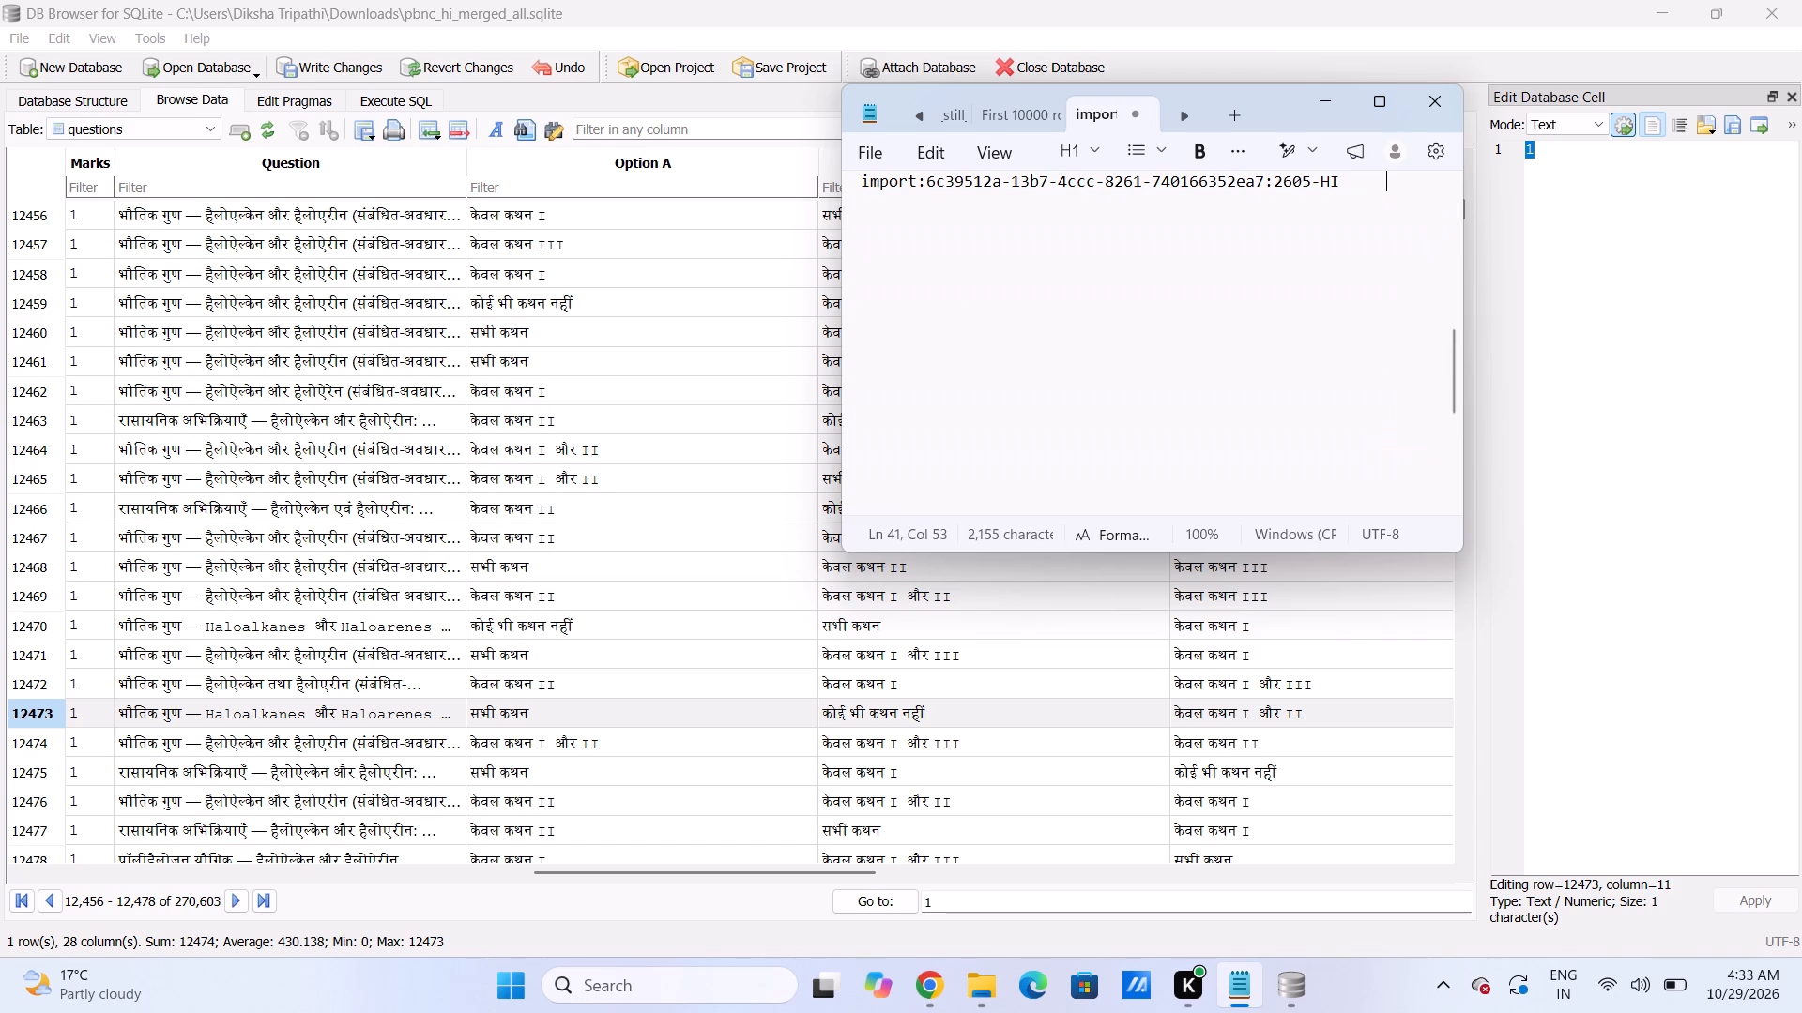
Start a new line in the Notepad note below the ID ending in 2605-HI.
{"action": "key", "text": "Return"}
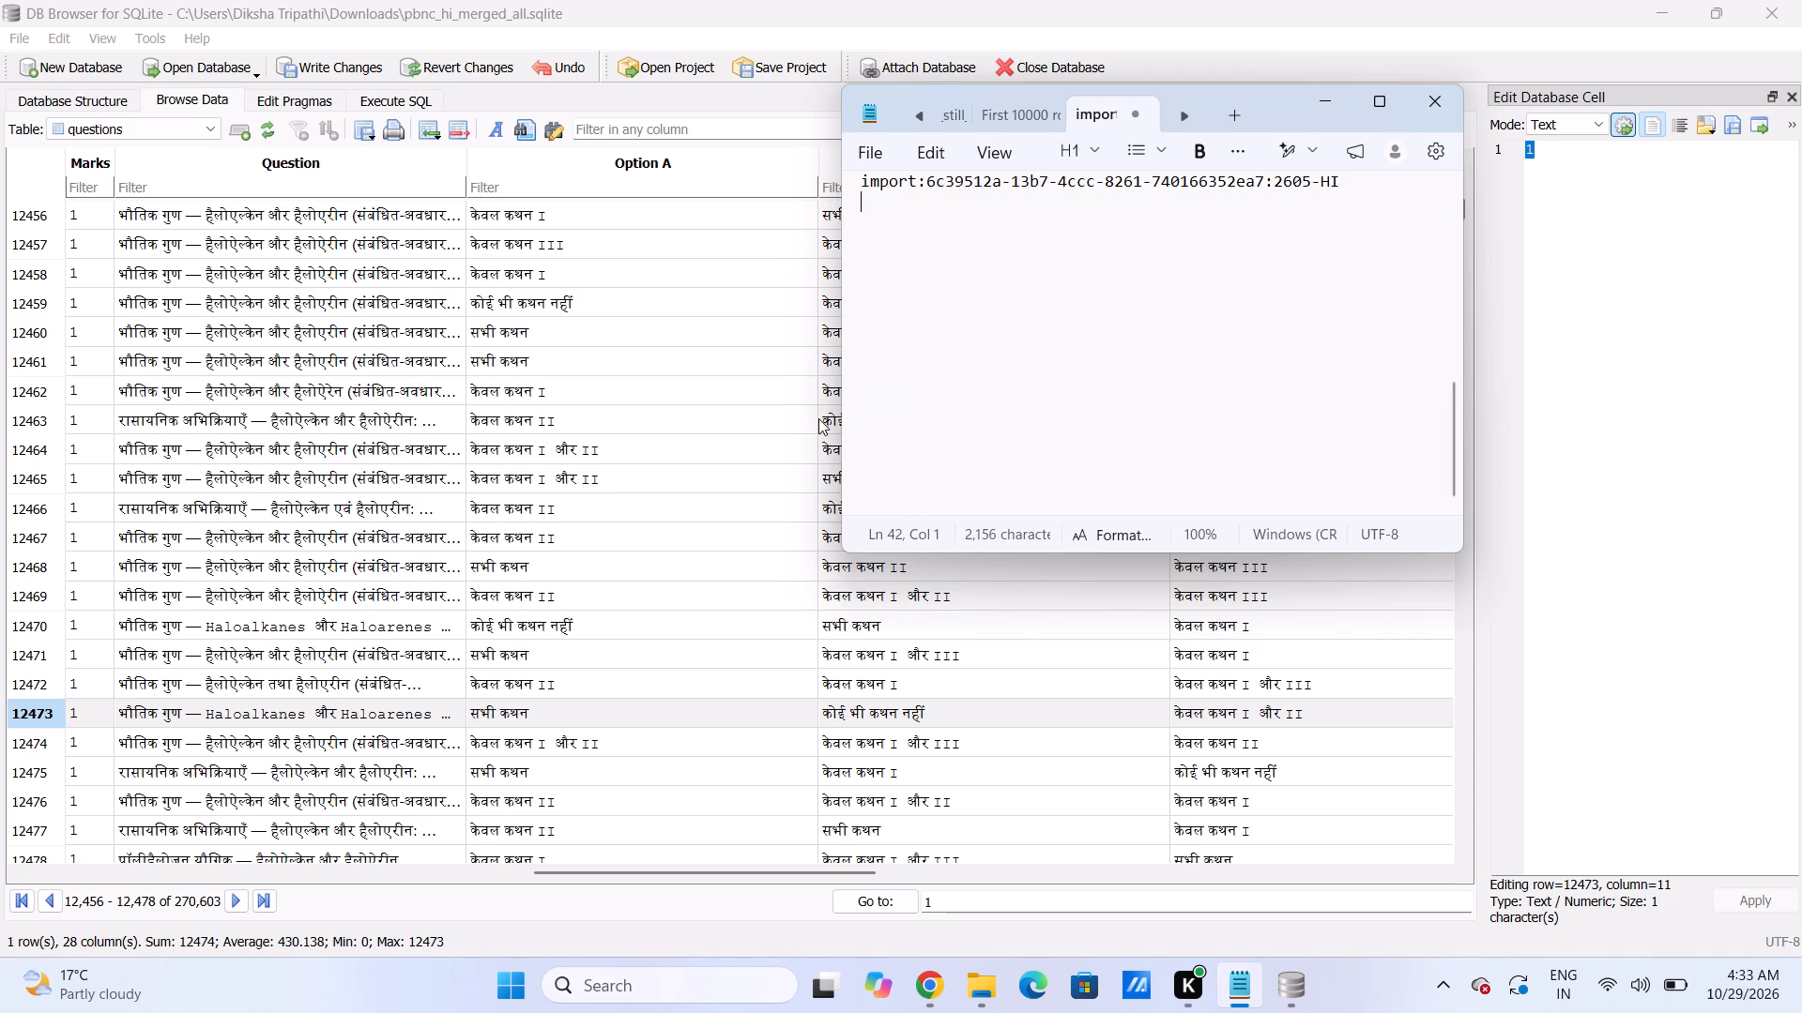
Examine the questions and options in rows 12482 to about 12562 of the questions table for untranslated English text.
{"action": "scroll", "coordinate": [178, 657], "scroll_direction": "down", "scroll_amount": 1}
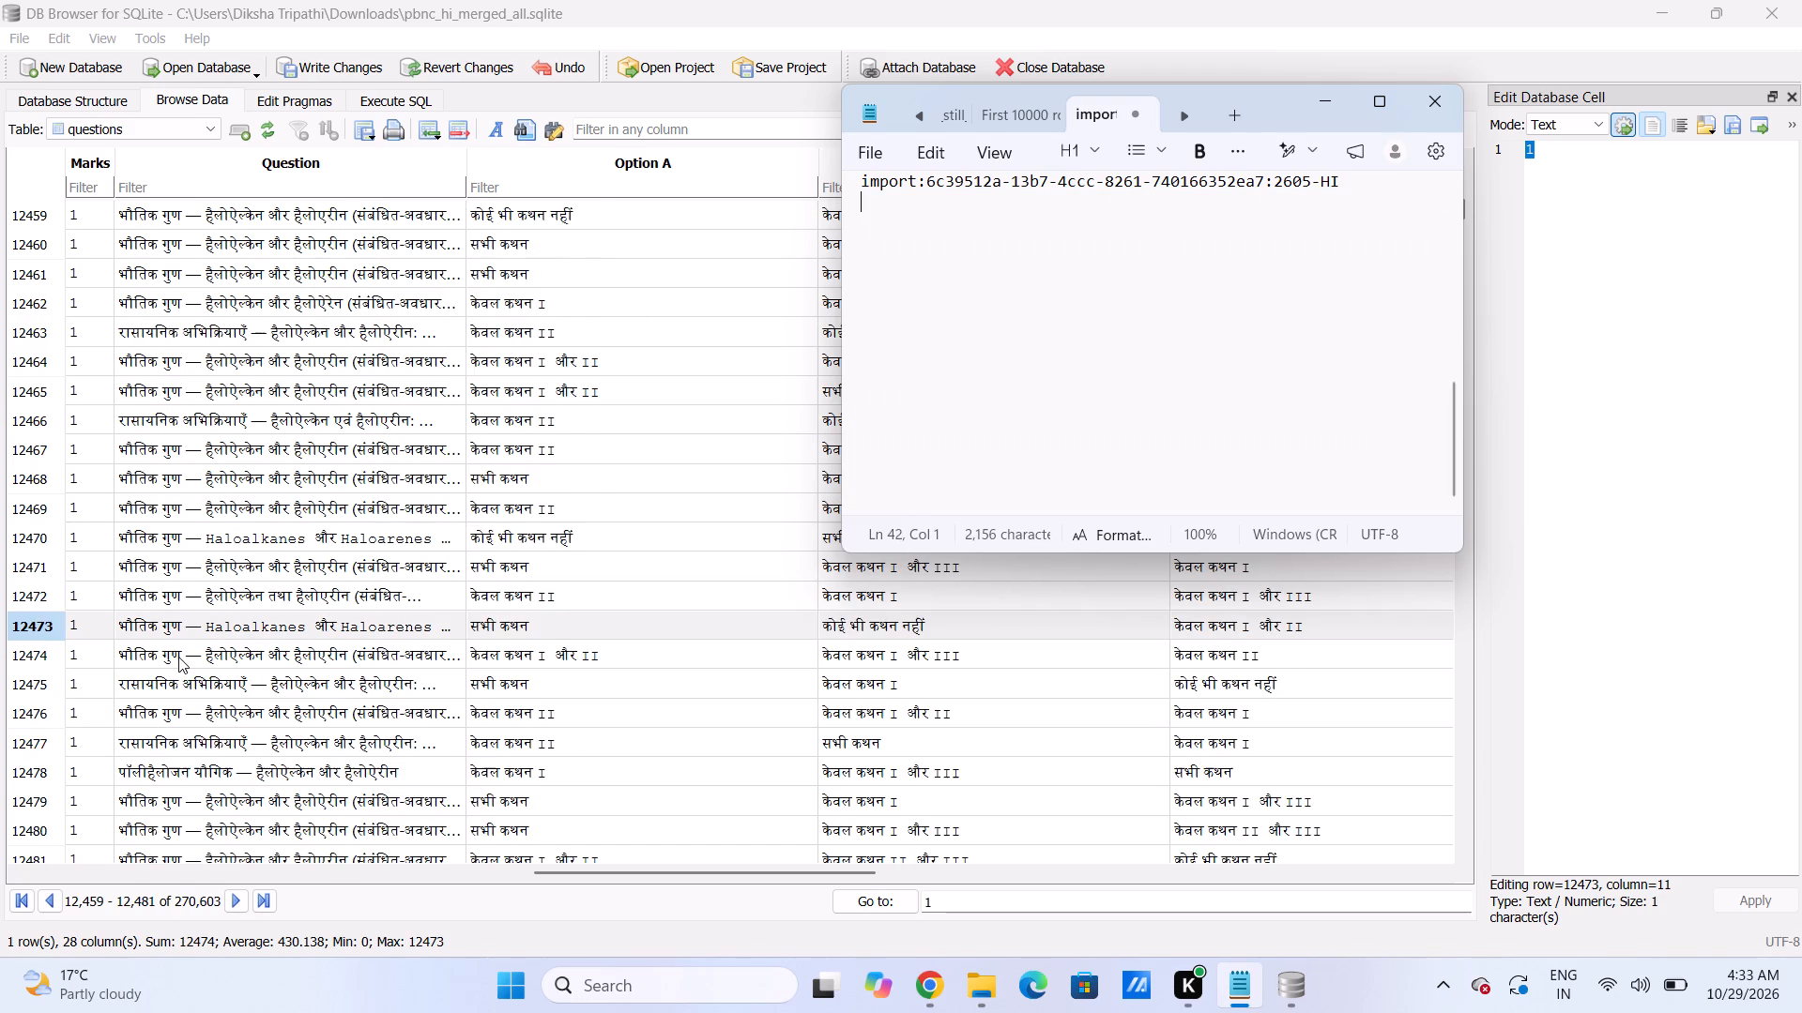
{"action": "scroll", "coordinate": [178, 657], "scroll_direction": "down", "scroll_amount": 3}
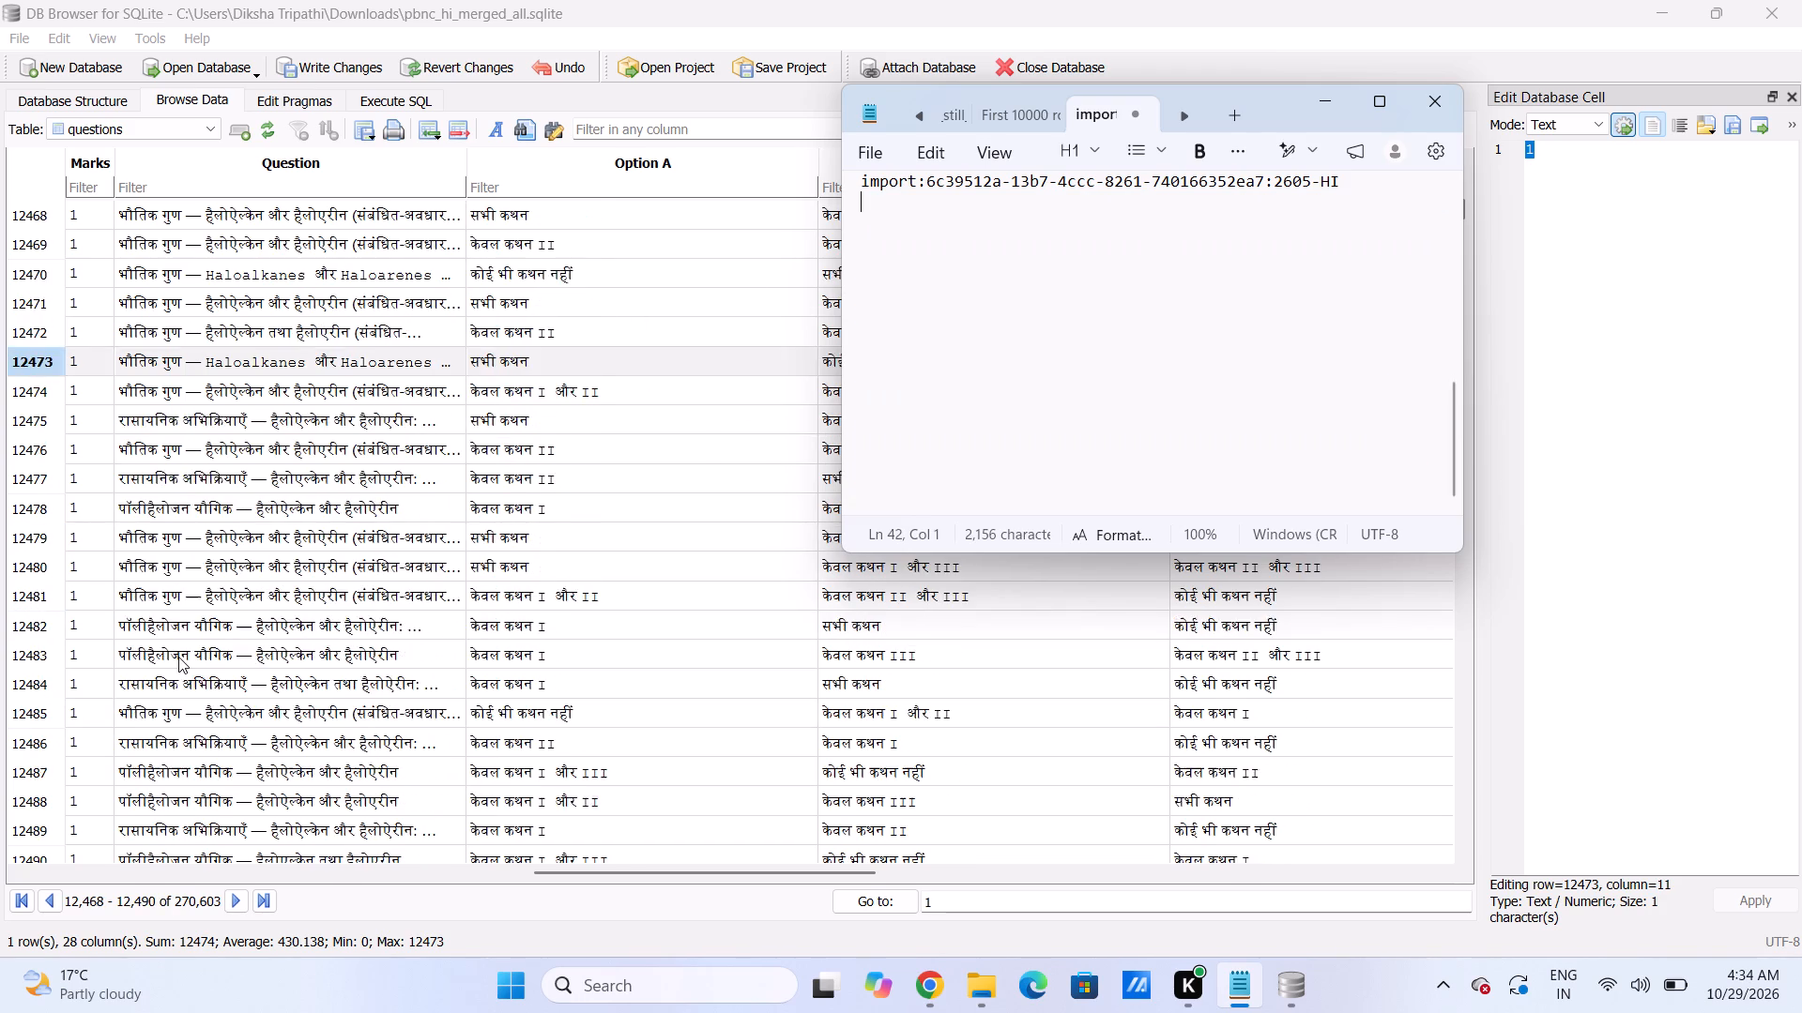
{"action": "scroll", "coordinate": [178, 657], "scroll_direction": "down", "scroll_amount": 6}
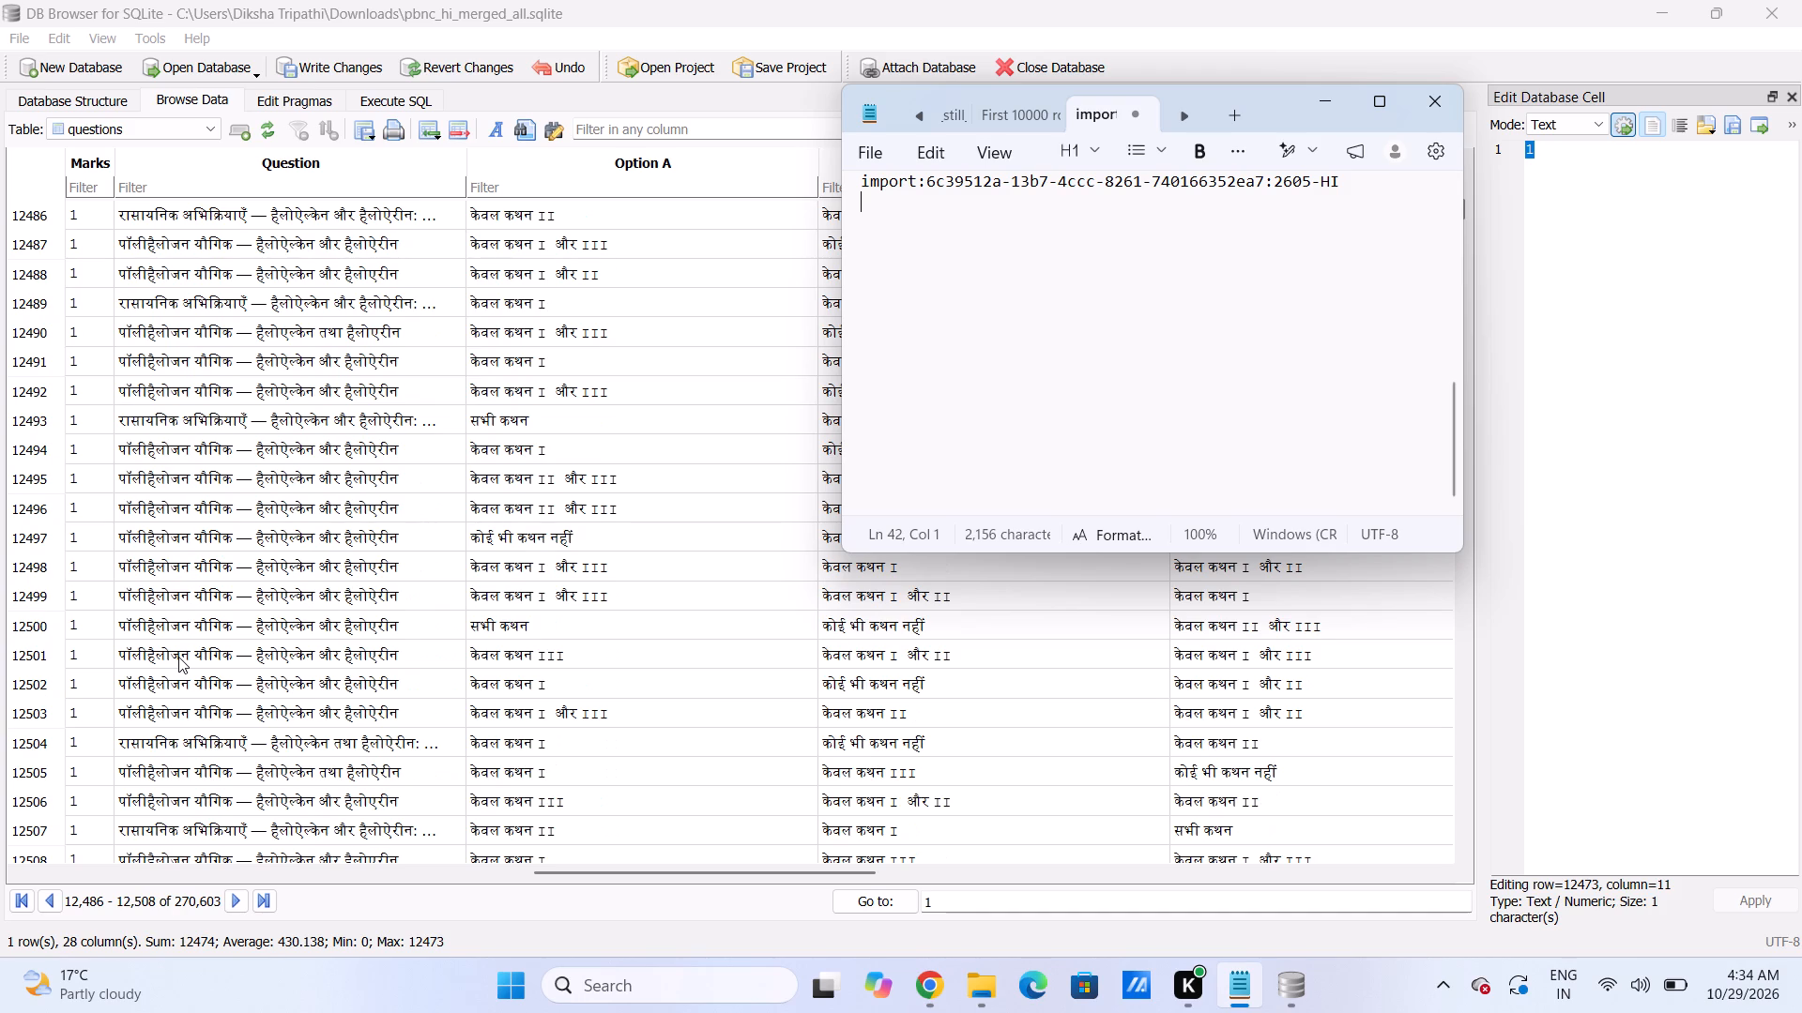
{"action": "scroll", "coordinate": [178, 657], "scroll_direction": "down", "scroll_amount": 6}
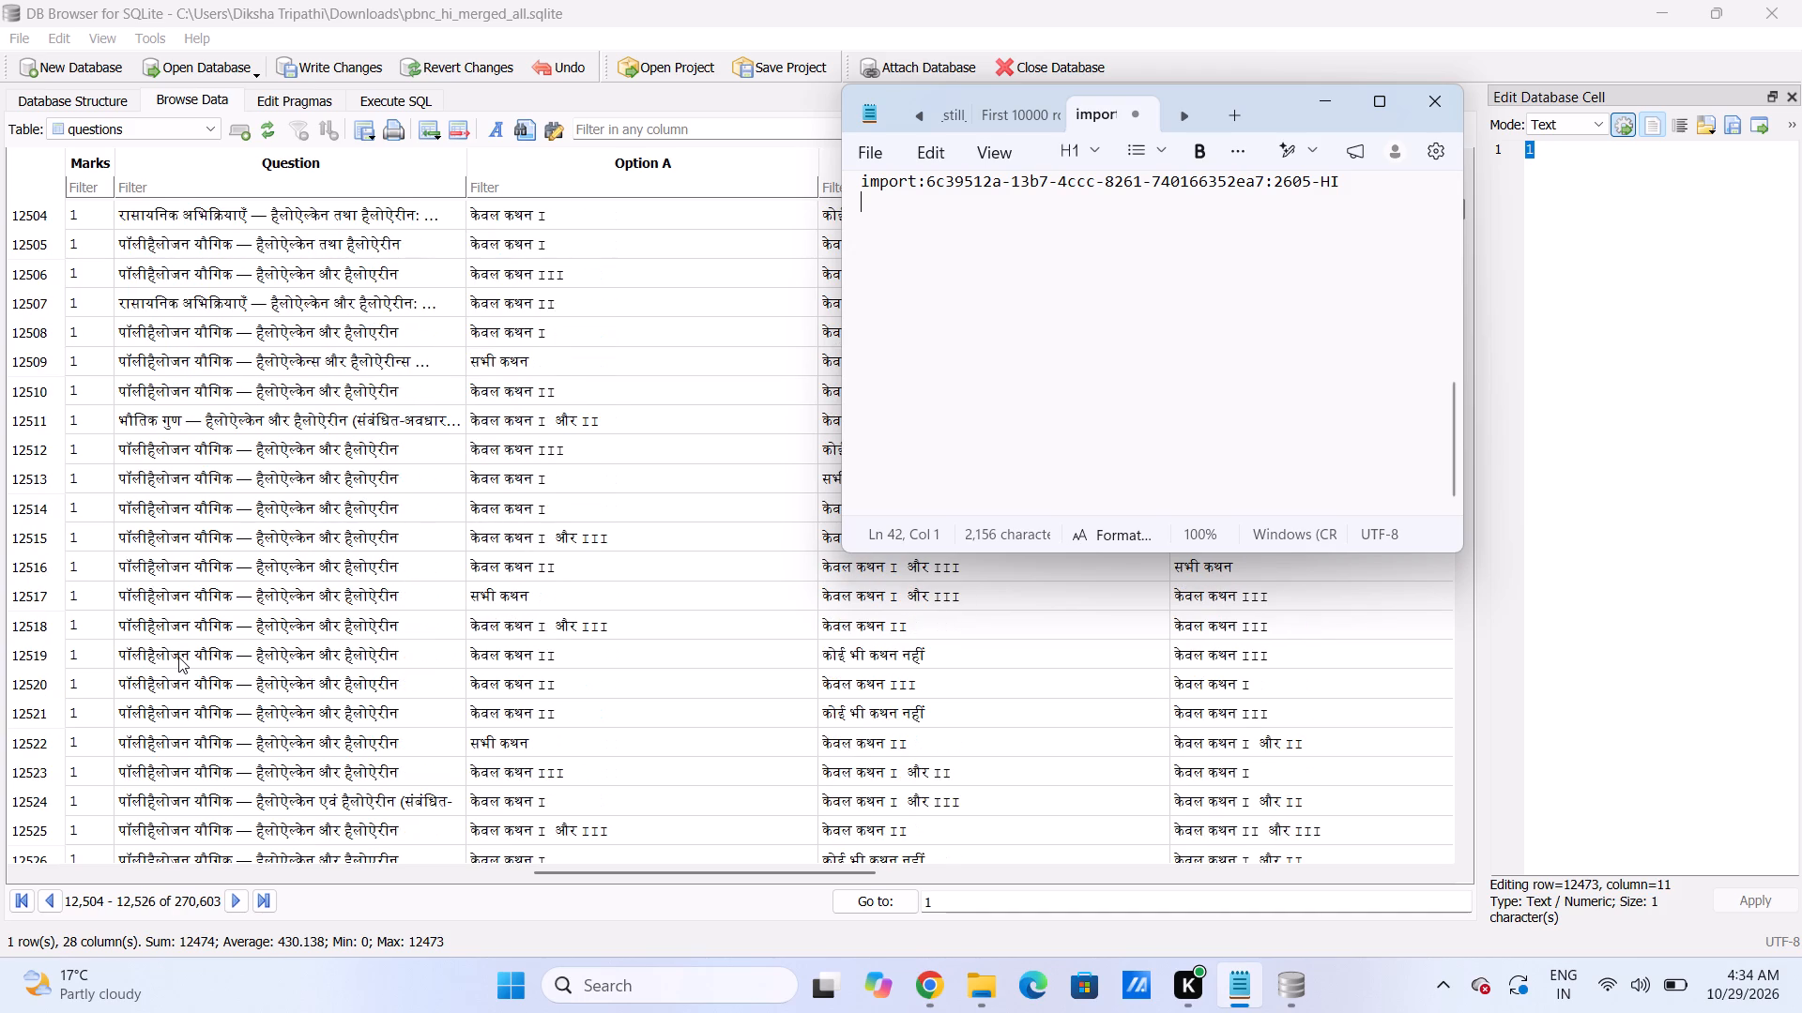
{"action": "scroll", "coordinate": [178, 657], "scroll_direction": "down", "scroll_amount": 6}
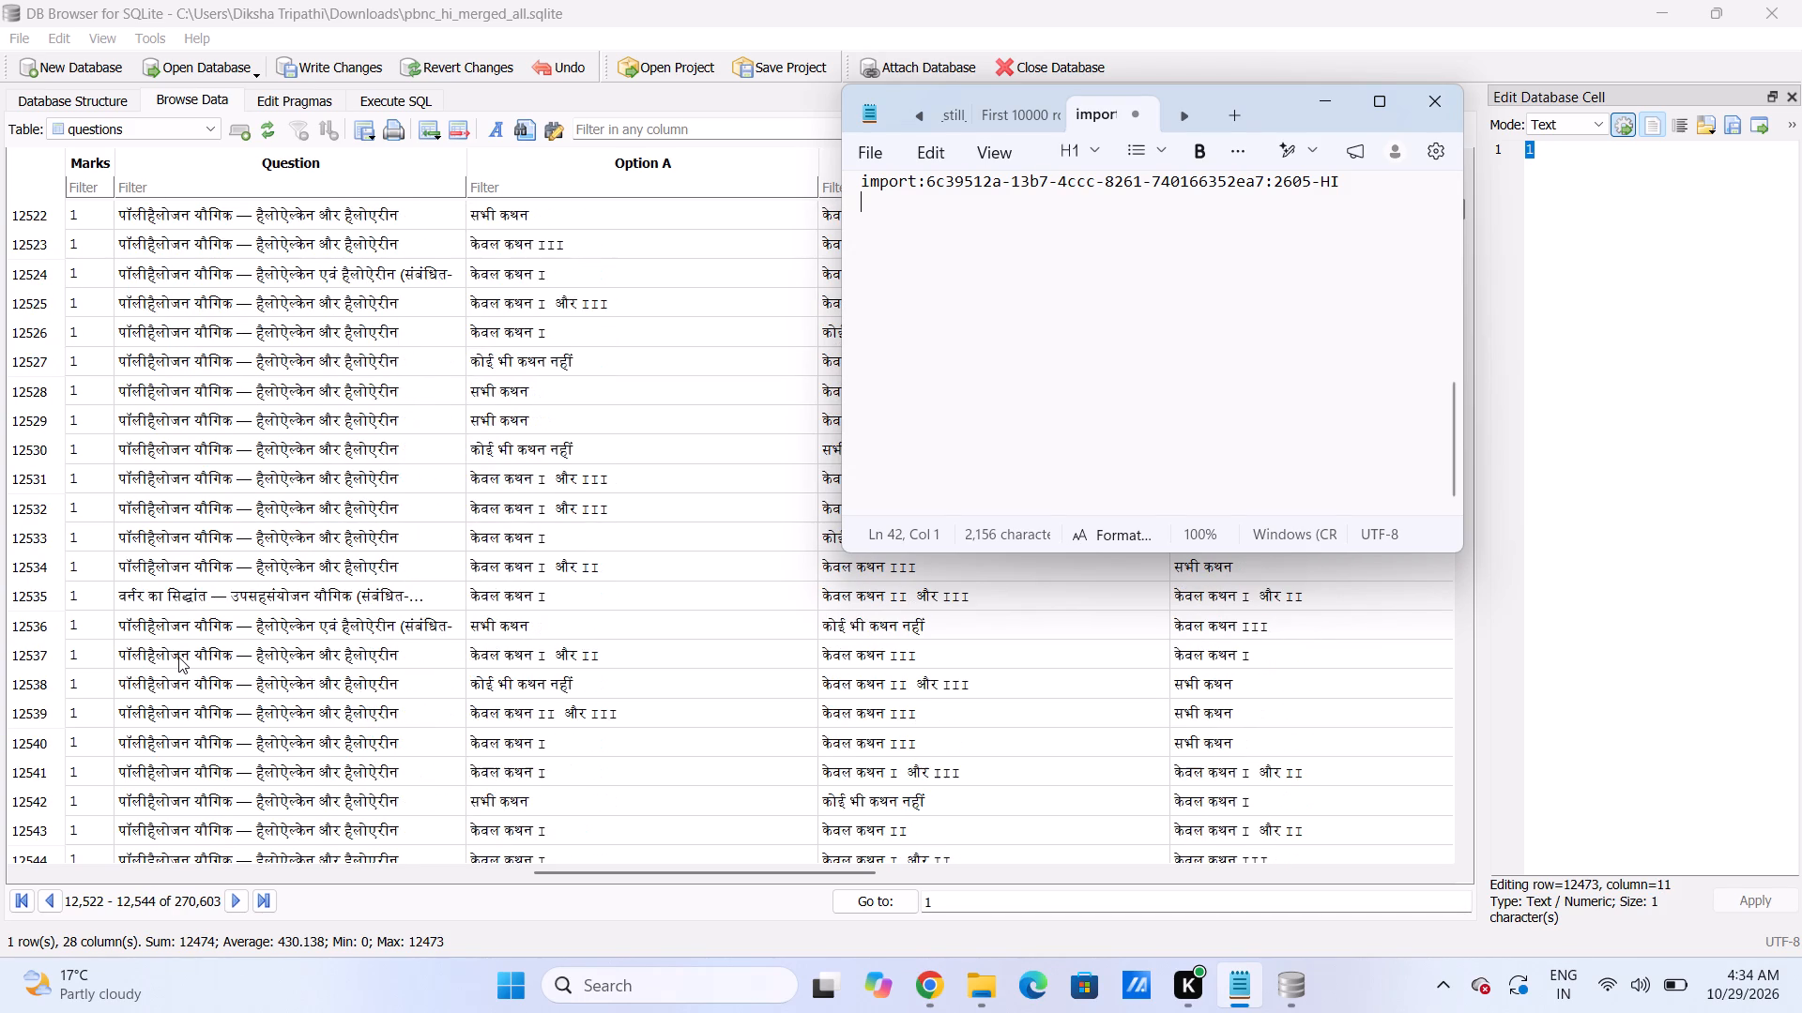
{"action": "scroll", "coordinate": [178, 657], "scroll_direction": "down", "scroll_amount": 4}
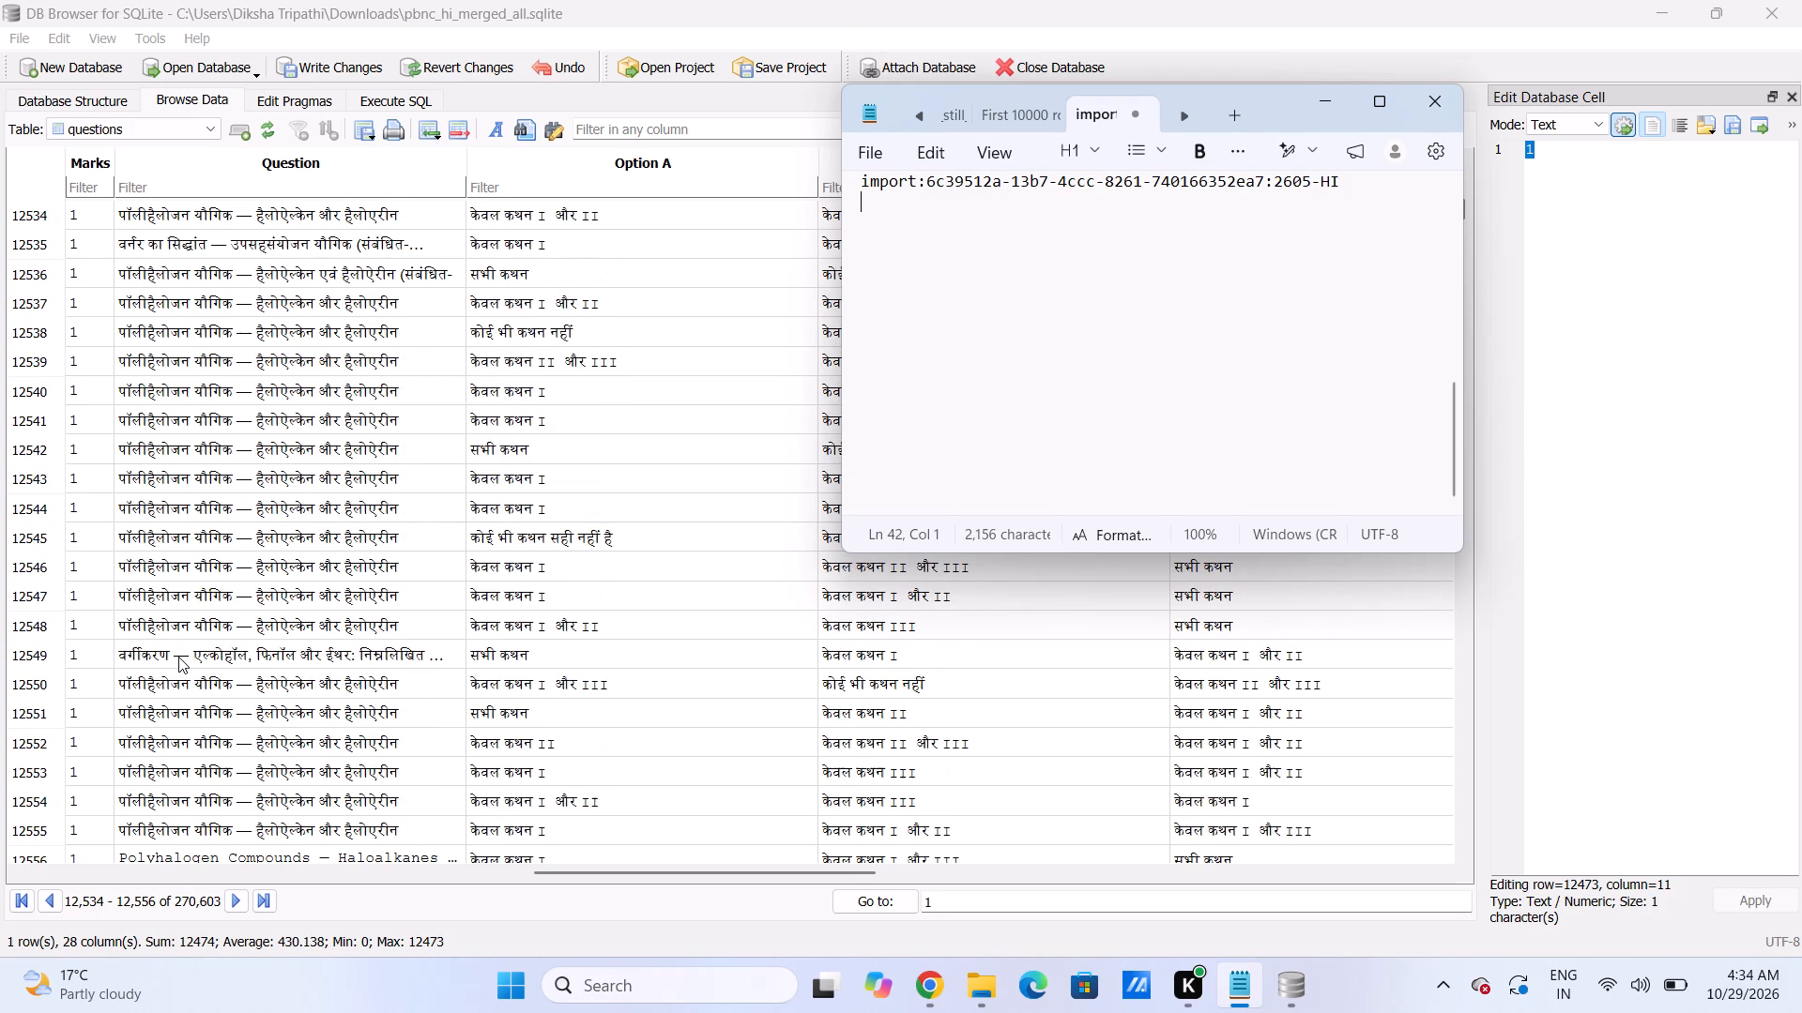
{"action": "scroll", "coordinate": [178, 657], "scroll_direction": "down", "scroll_amount": 2}
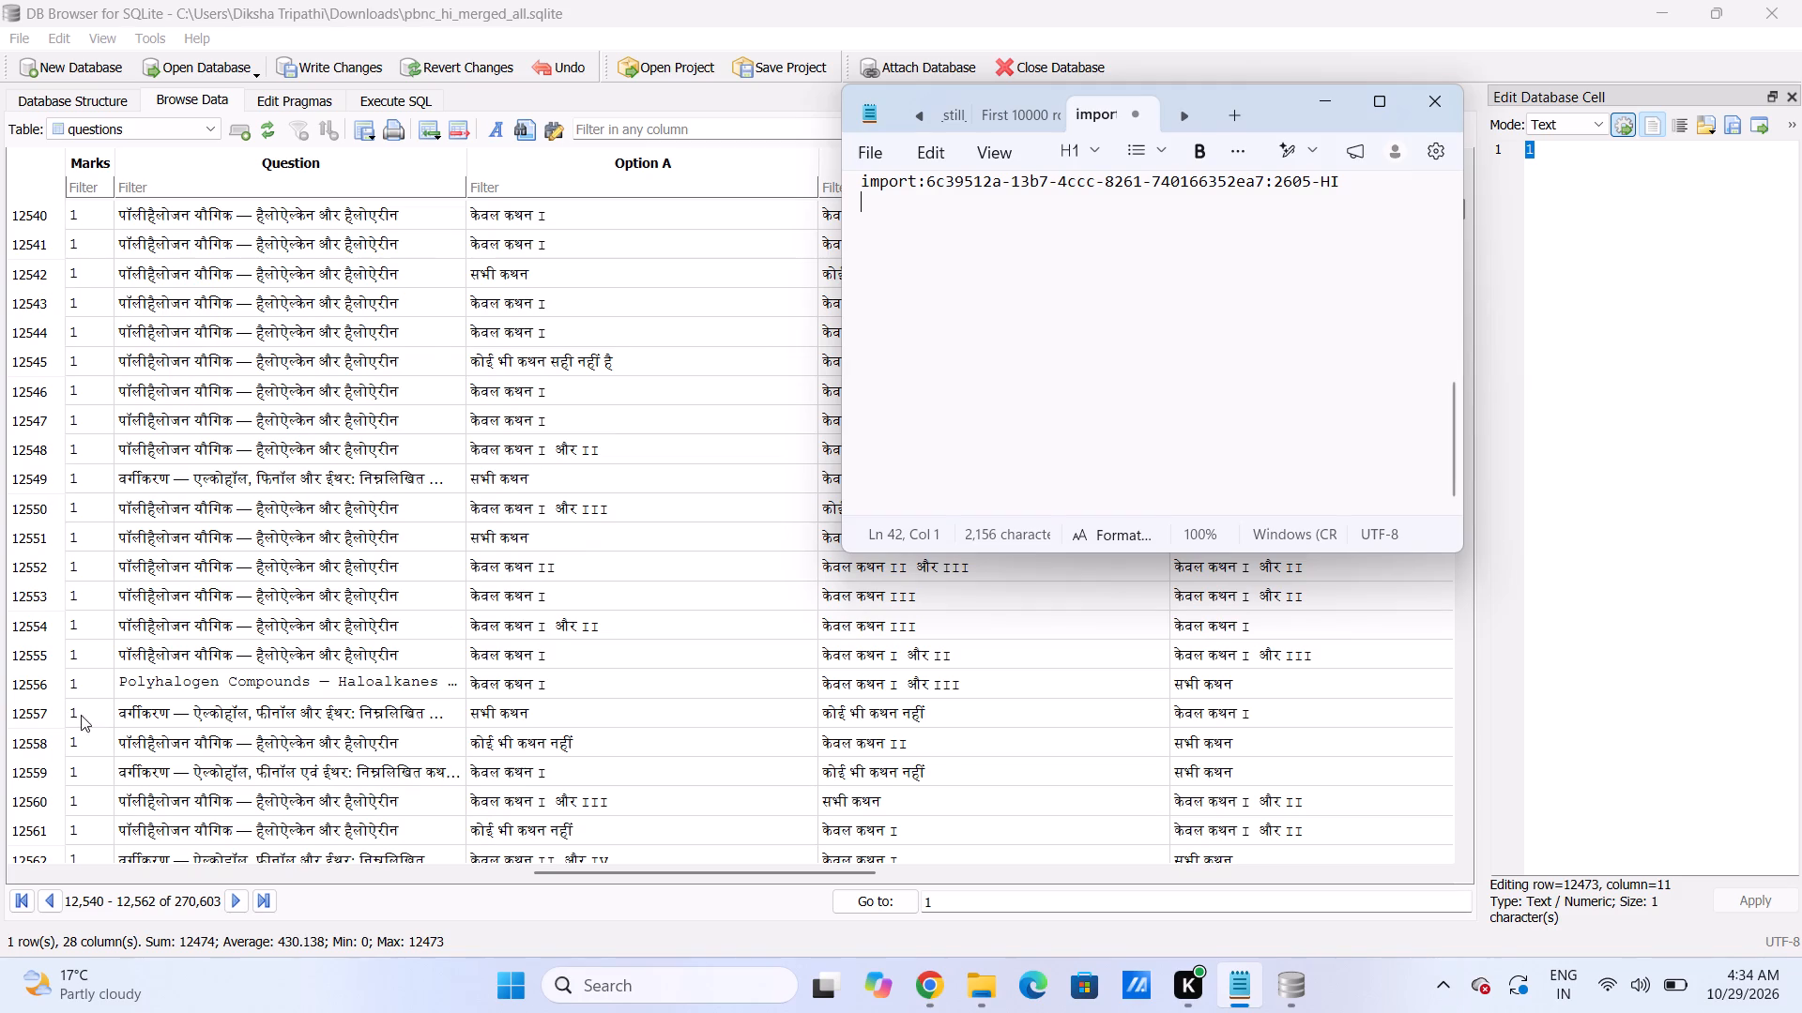
{"action": "left_click", "coordinate": [47, 688]}
{"action": "key", "text": "ctrl+c"}
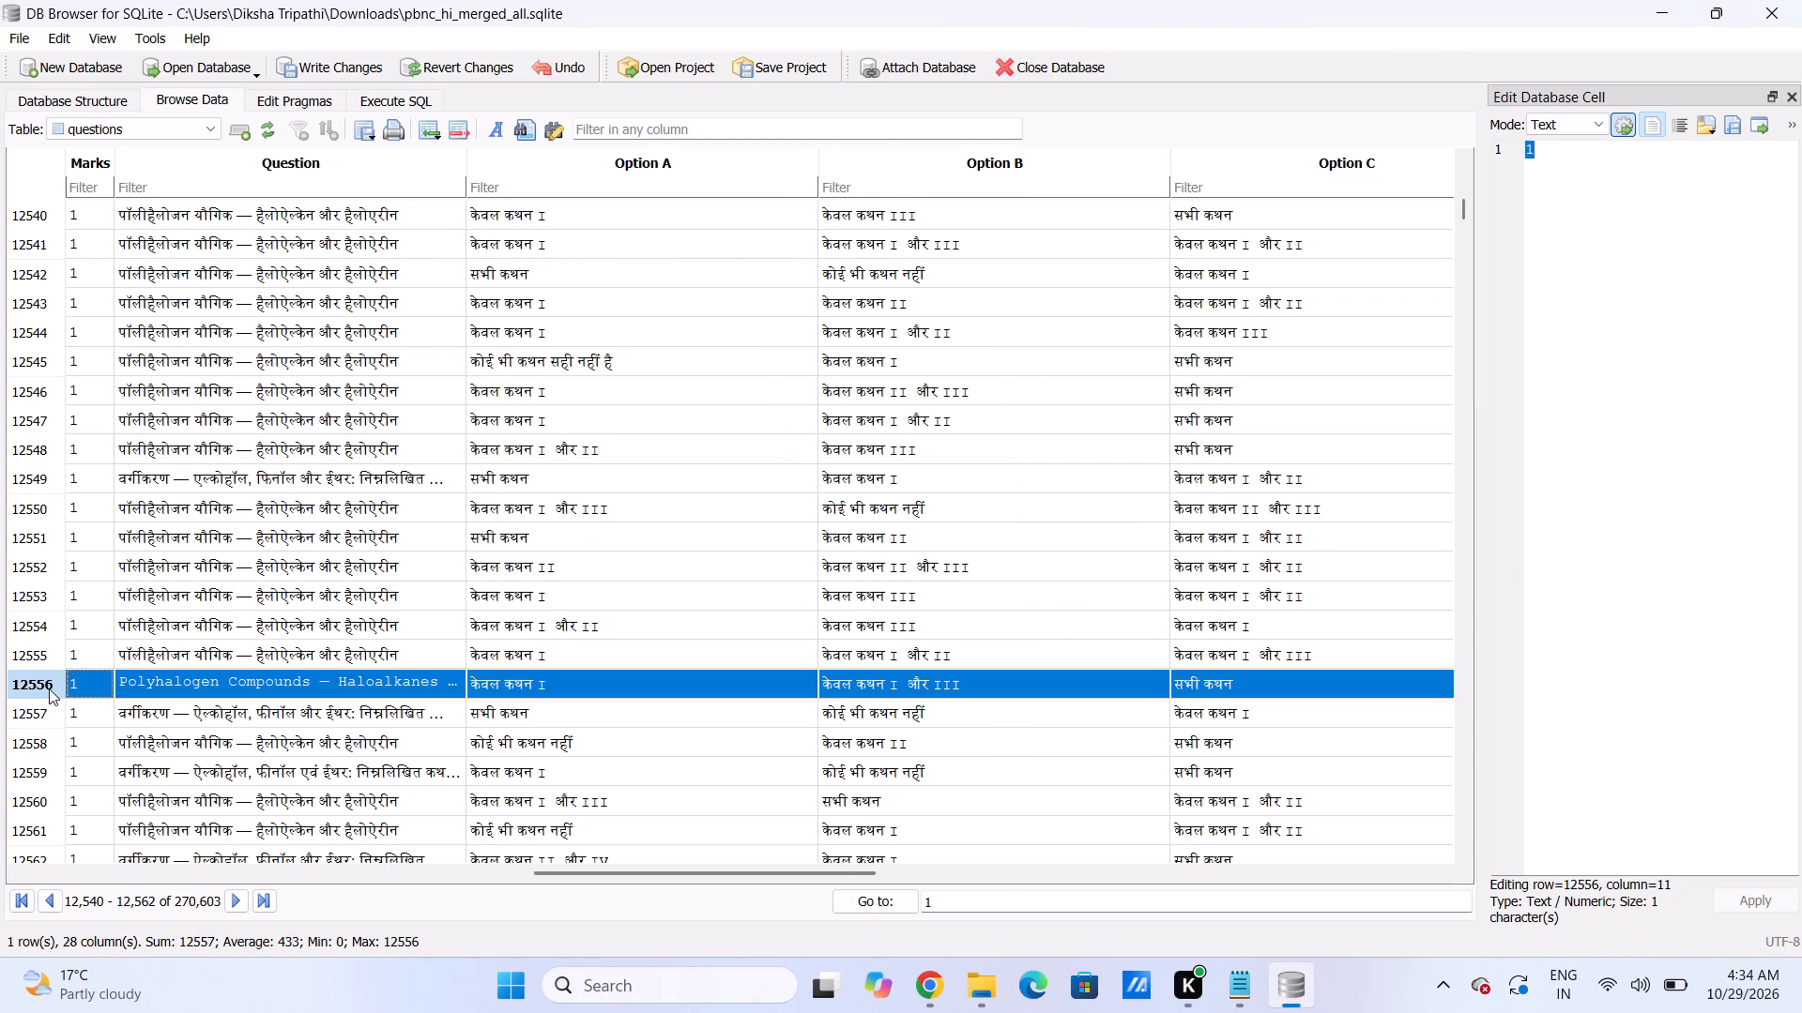
{"action": "left_click", "coordinate": [1254, 993]}
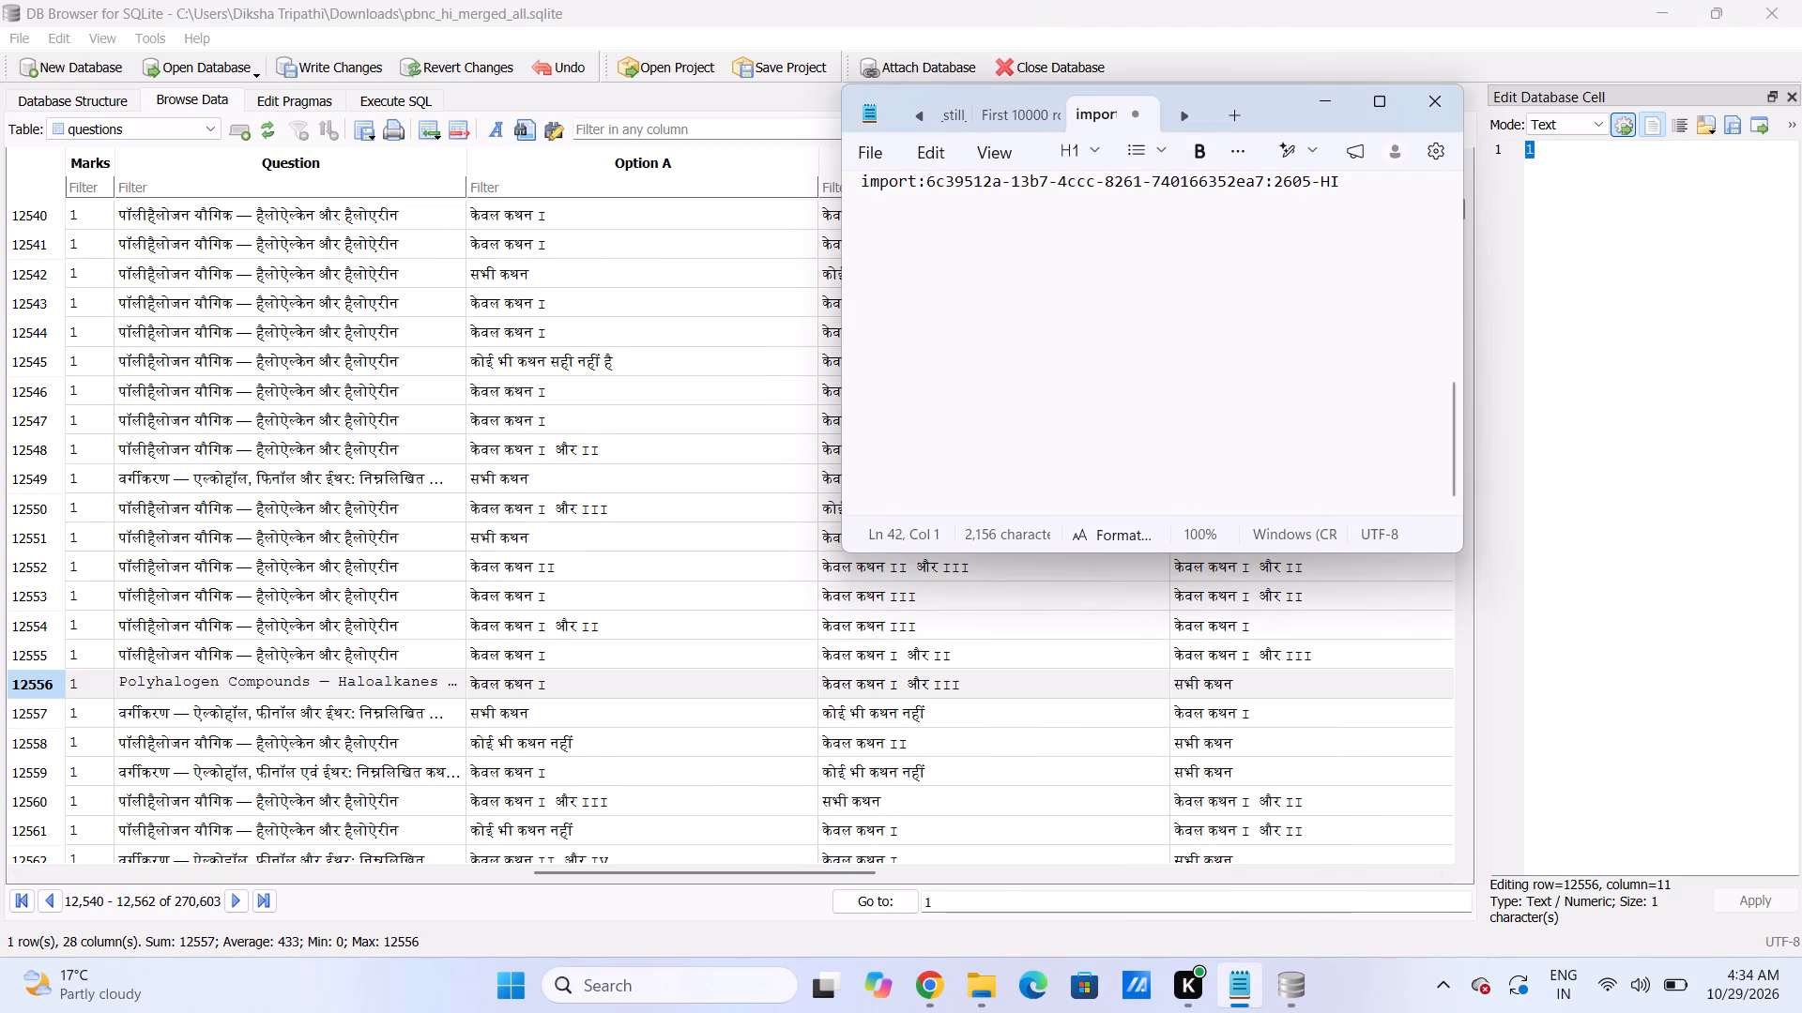
{"action": "key", "text": "ctrl+v"}
{"action": "left_click_drag", "start_coordinate": [859, 507], "coordinate": [881, 243]}
{"action": "scroll", "coordinate": [909, 295], "scroll_direction": "up", "scroll_amount": 1}
{"action": "key", "text": "BackSpace"}
{"action": "key", "text": "Return"}
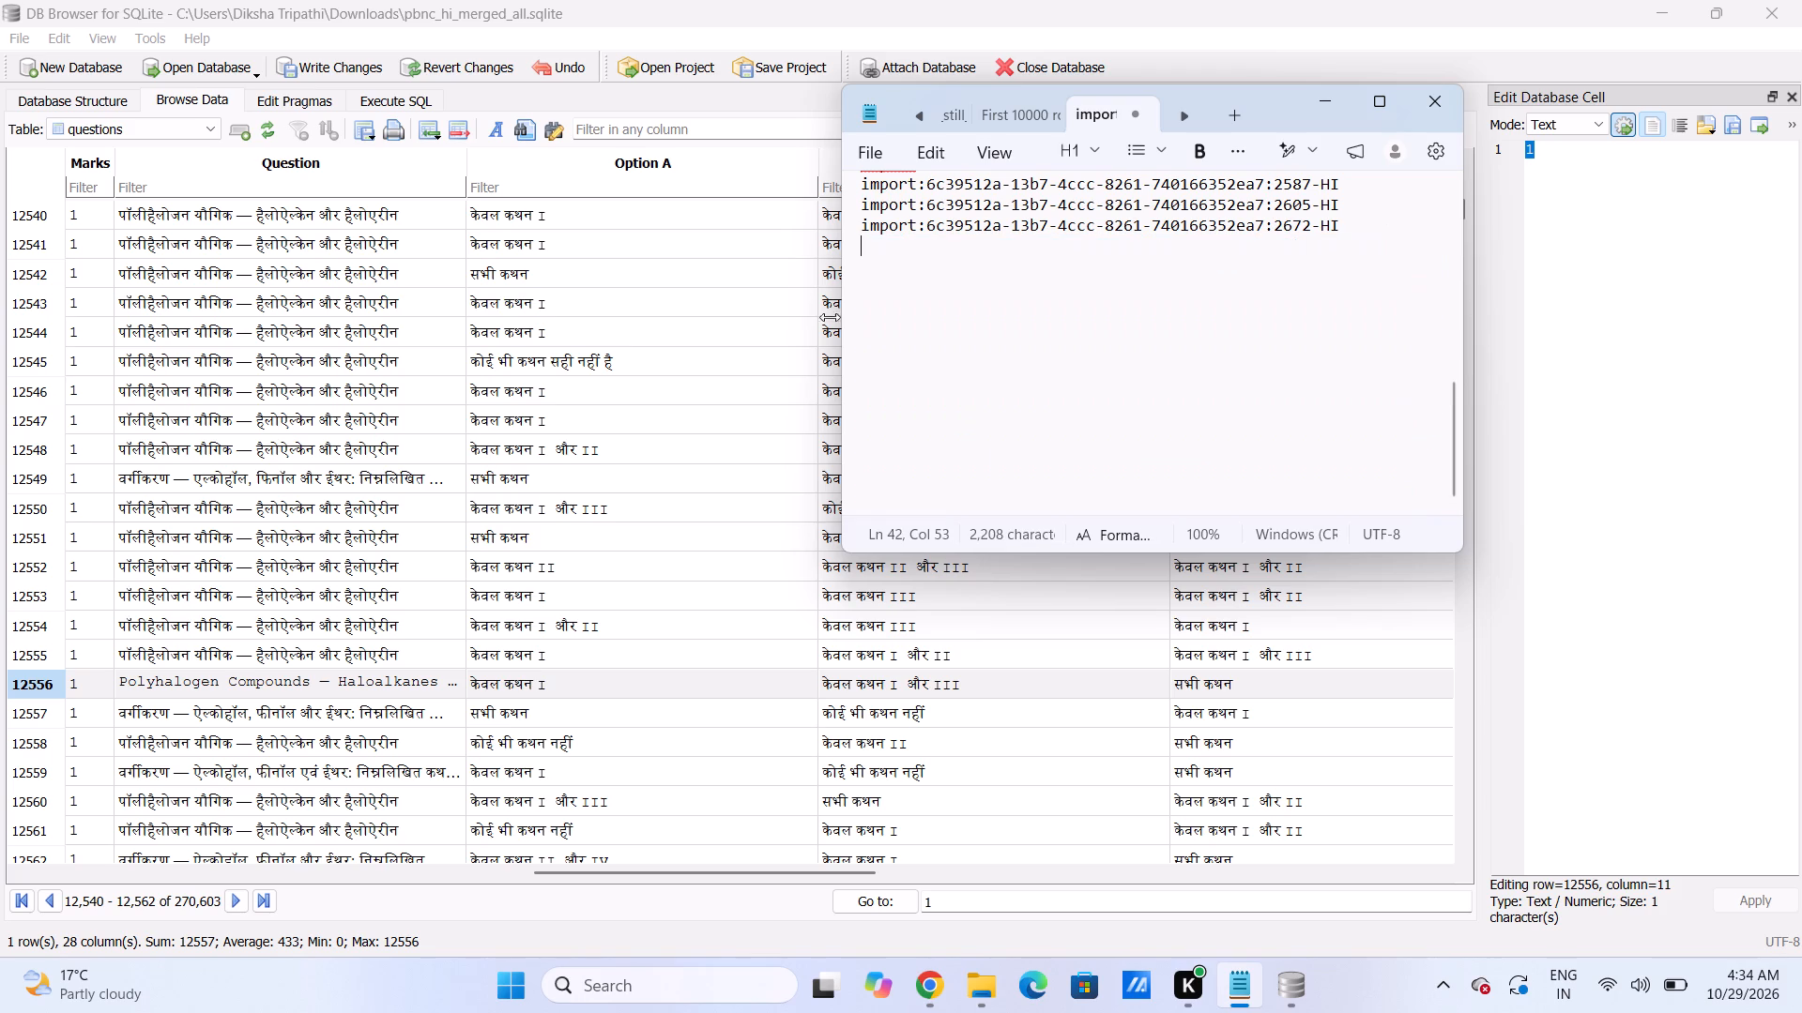
Examine the questions and options in rows 12557 to about 12634 of the questions table for untranslated English text.
{"action": "scroll", "coordinate": [221, 623], "scroll_direction": "down", "scroll_amount": 3}
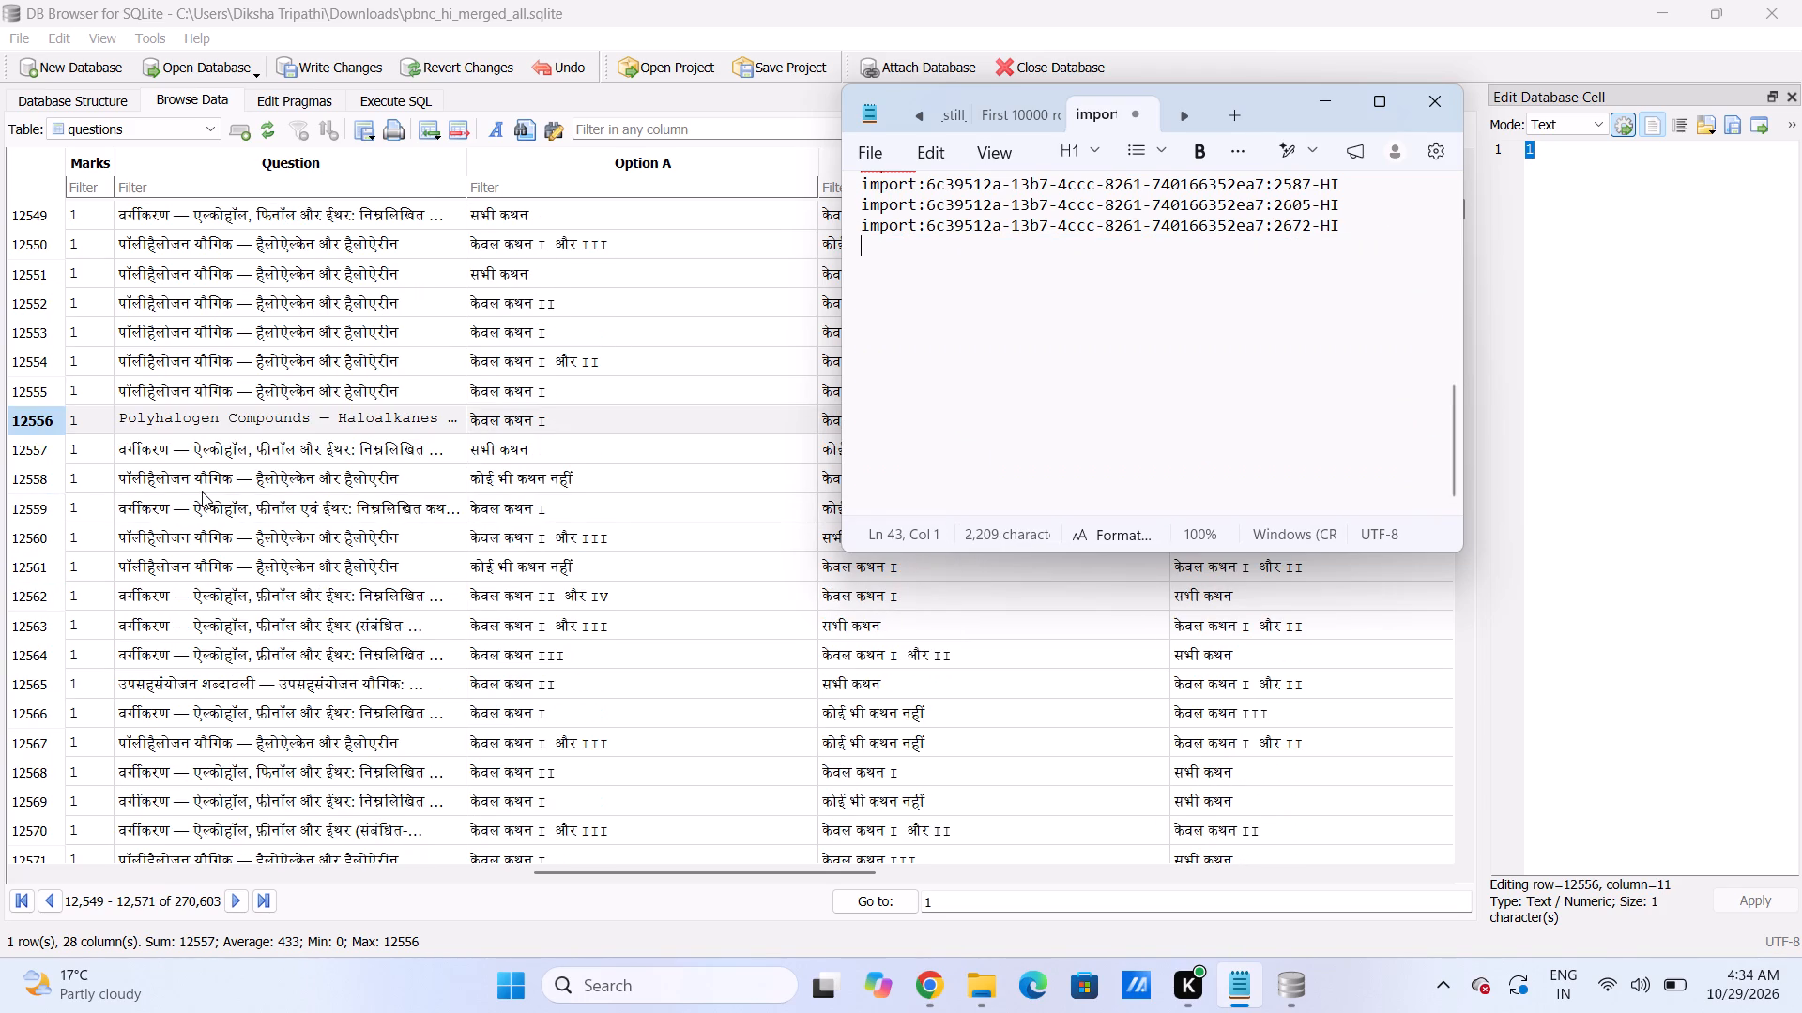
{"action": "scroll", "coordinate": [206, 493], "scroll_direction": "down", "scroll_amount": 5}
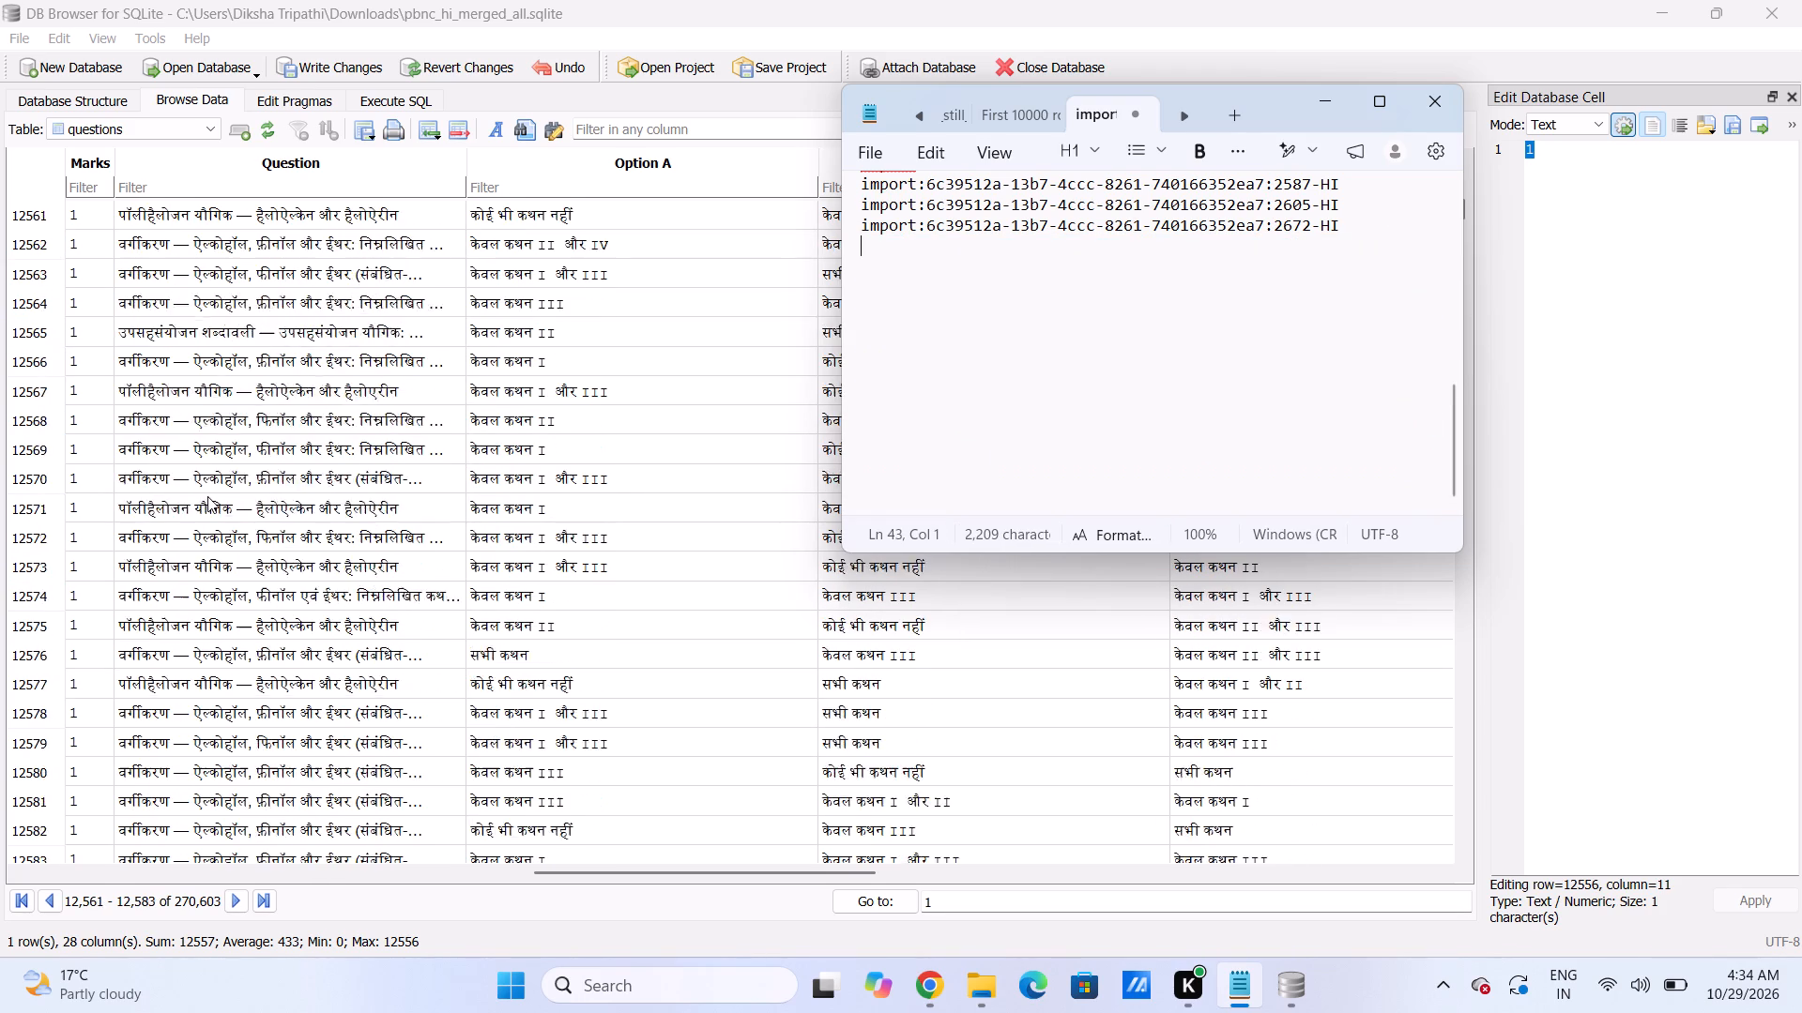
{"action": "scroll", "coordinate": [207, 496], "scroll_direction": "down", "scroll_amount": 4}
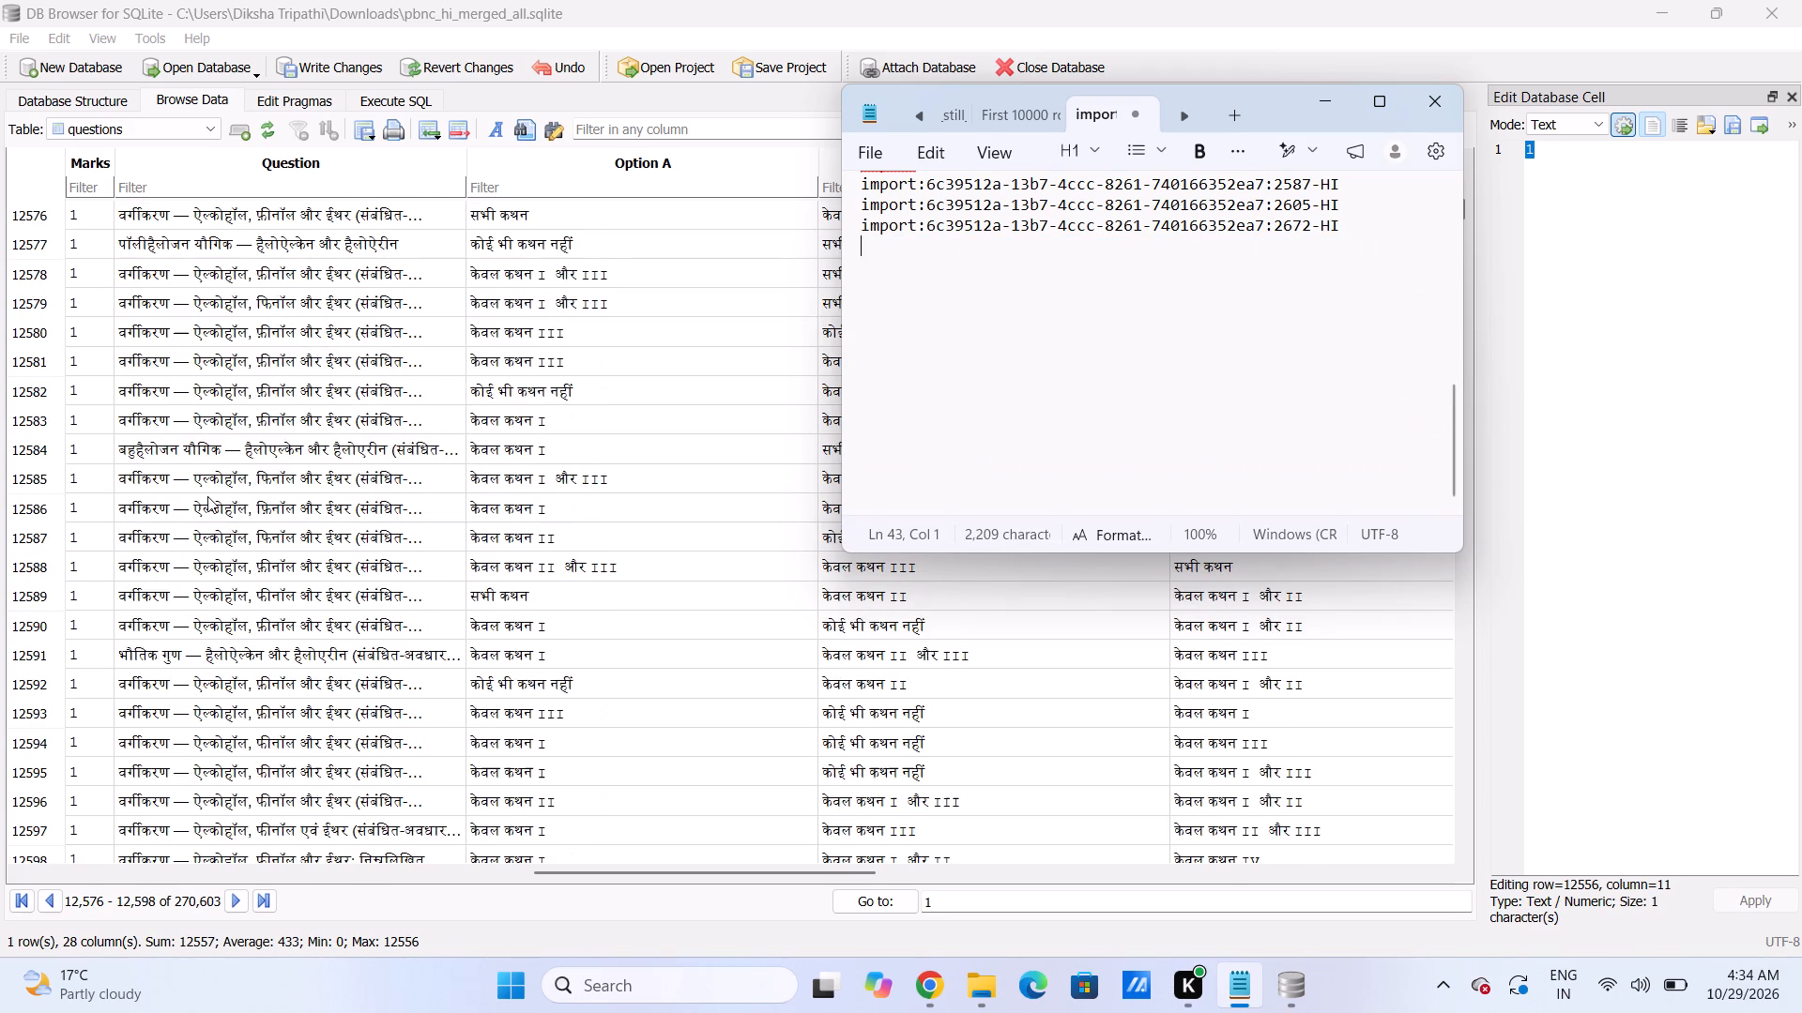
{"action": "scroll", "coordinate": [207, 496], "scroll_direction": "down", "scroll_amount": 2}
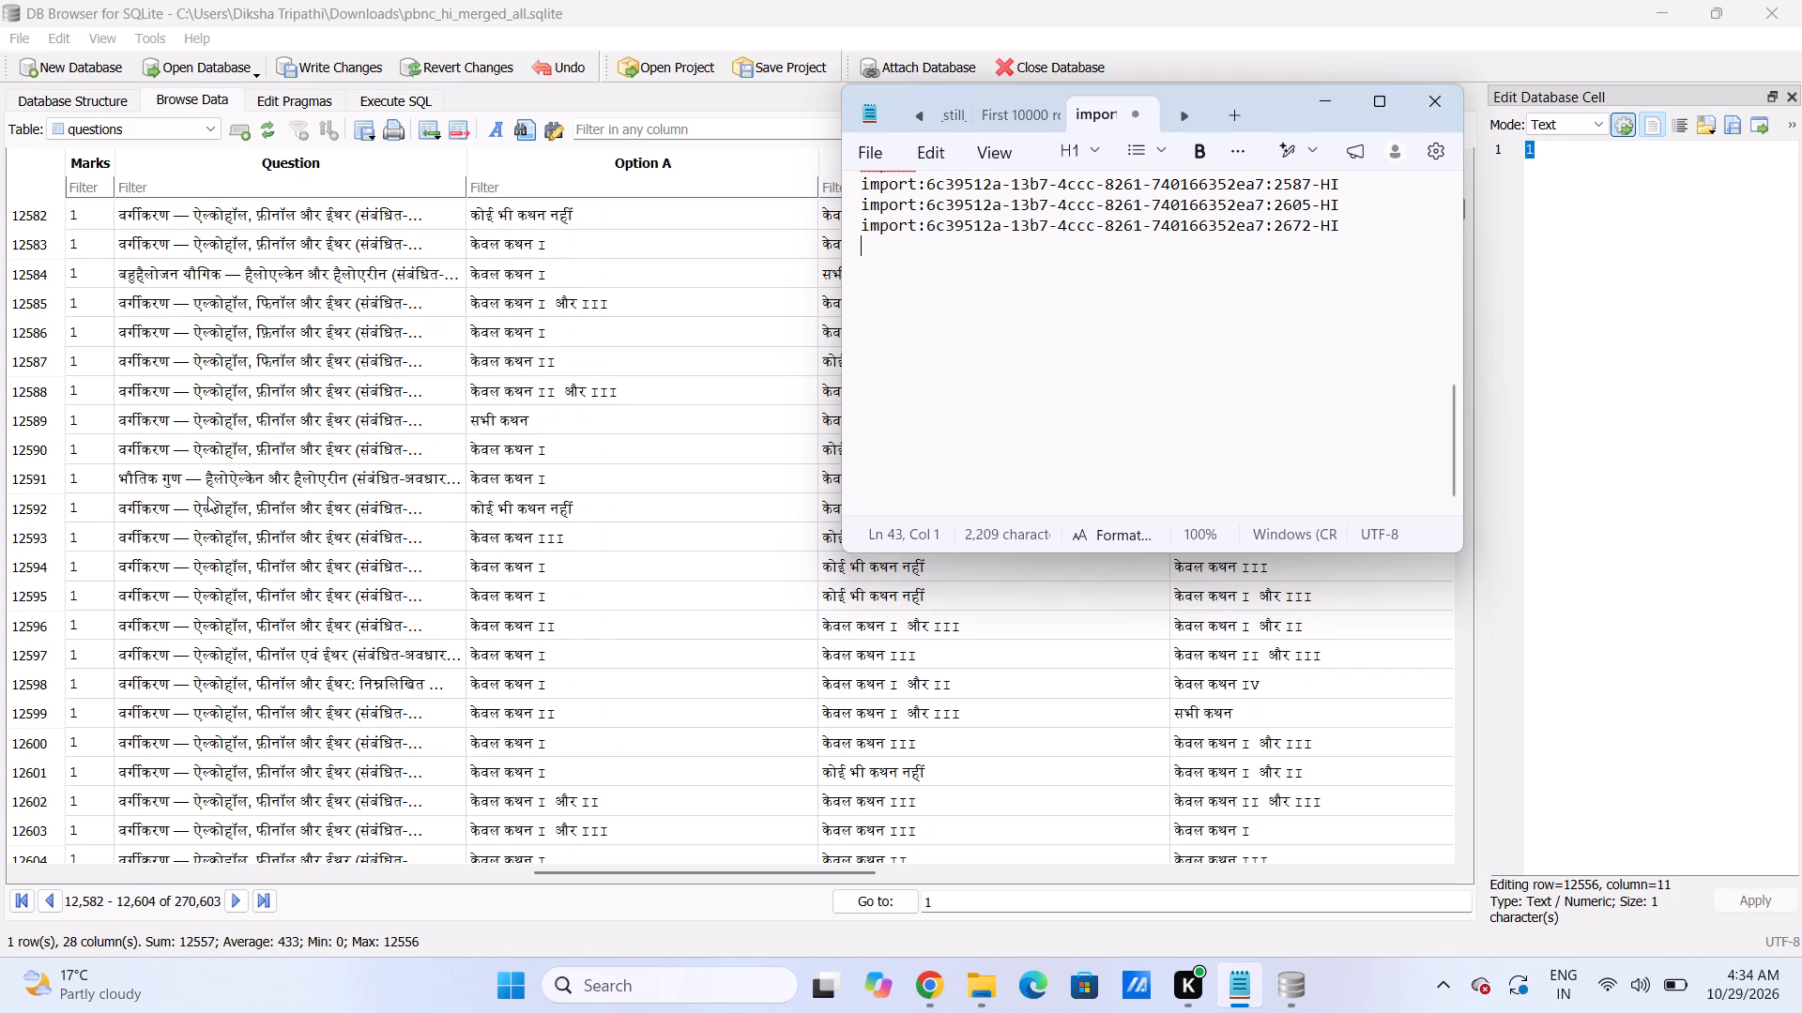
{"action": "scroll", "coordinate": [207, 496], "scroll_direction": "down", "scroll_amount": 1}
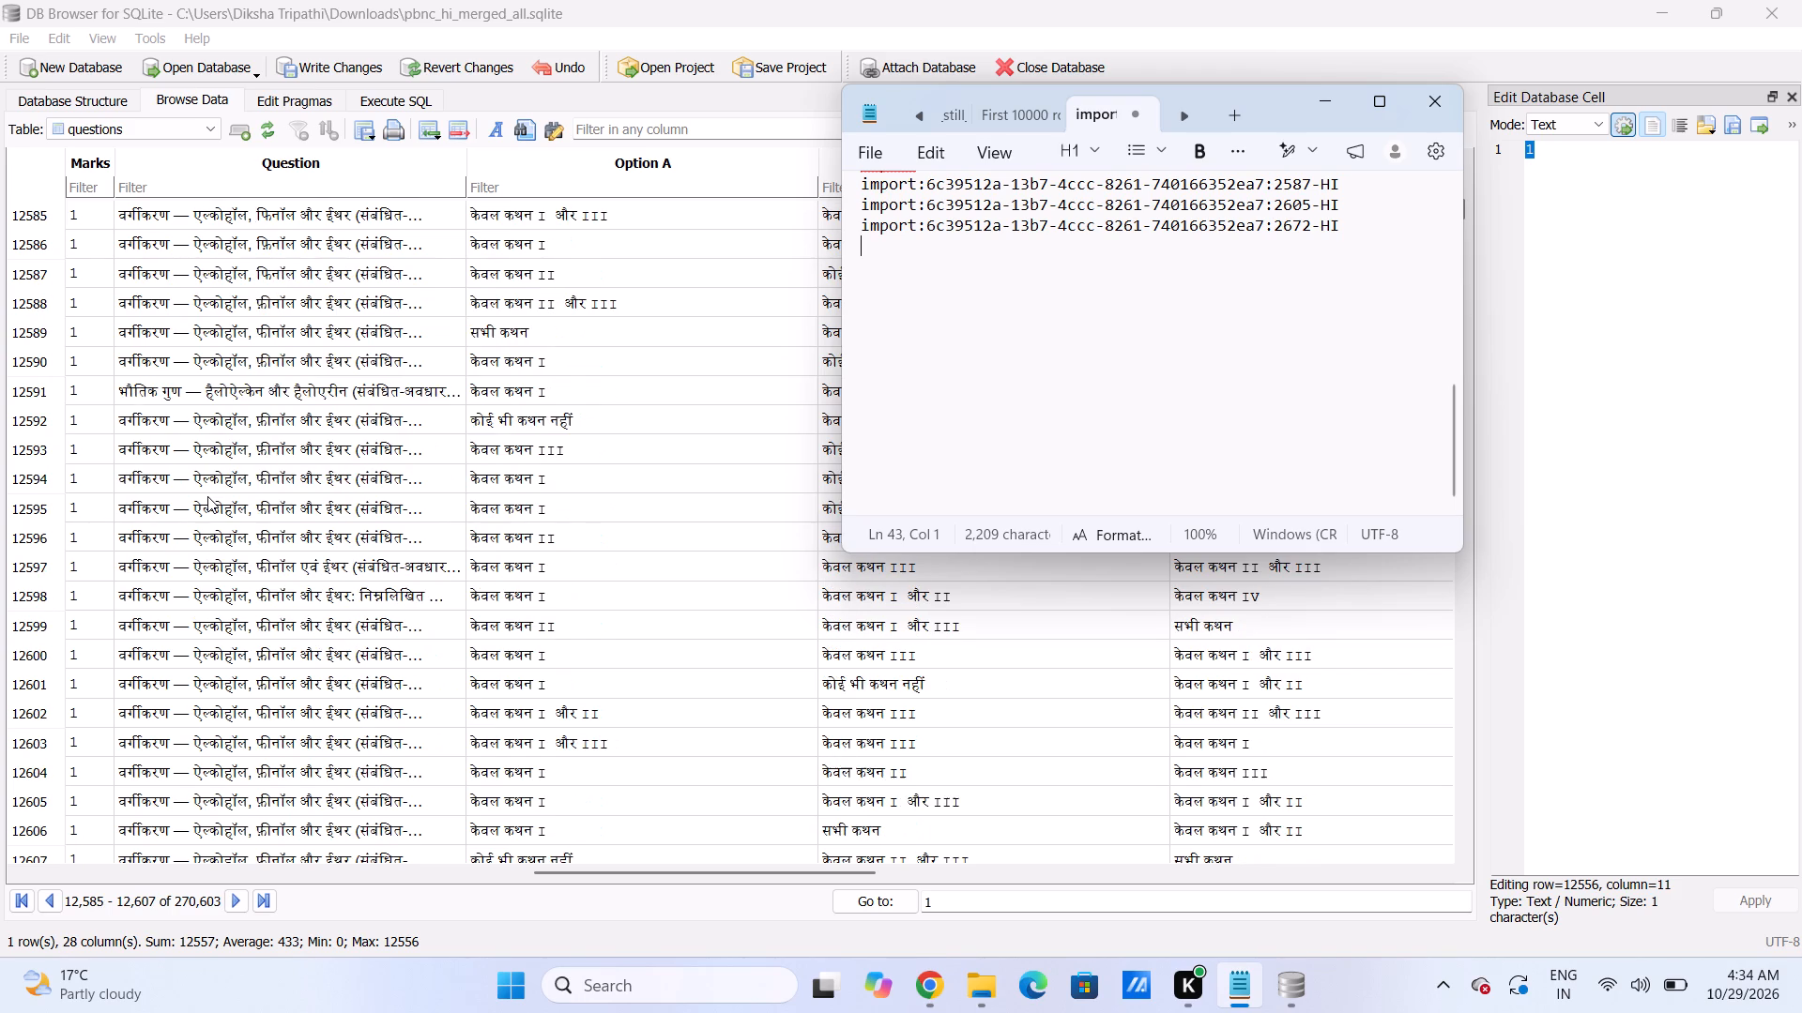
{"action": "scroll", "coordinate": [207, 496], "scroll_direction": "down", "scroll_amount": 4}
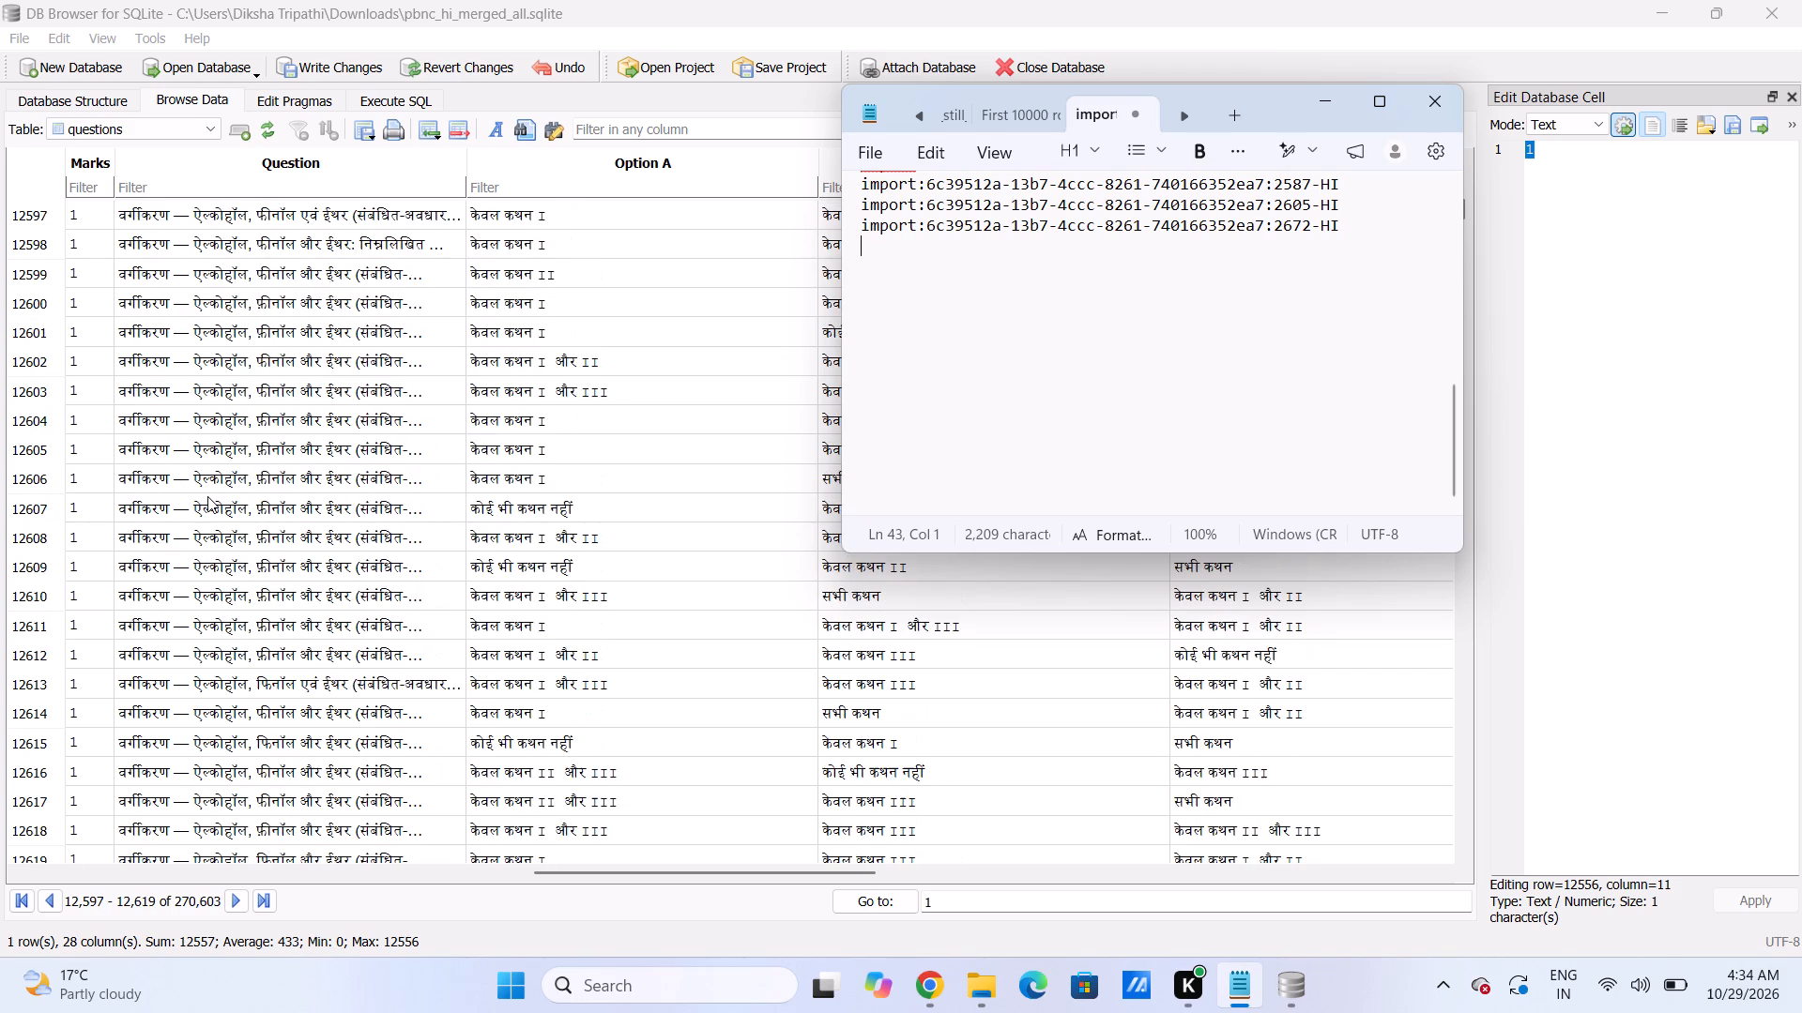
{"action": "scroll", "coordinate": [207, 496], "scroll_direction": "down", "scroll_amount": 4}
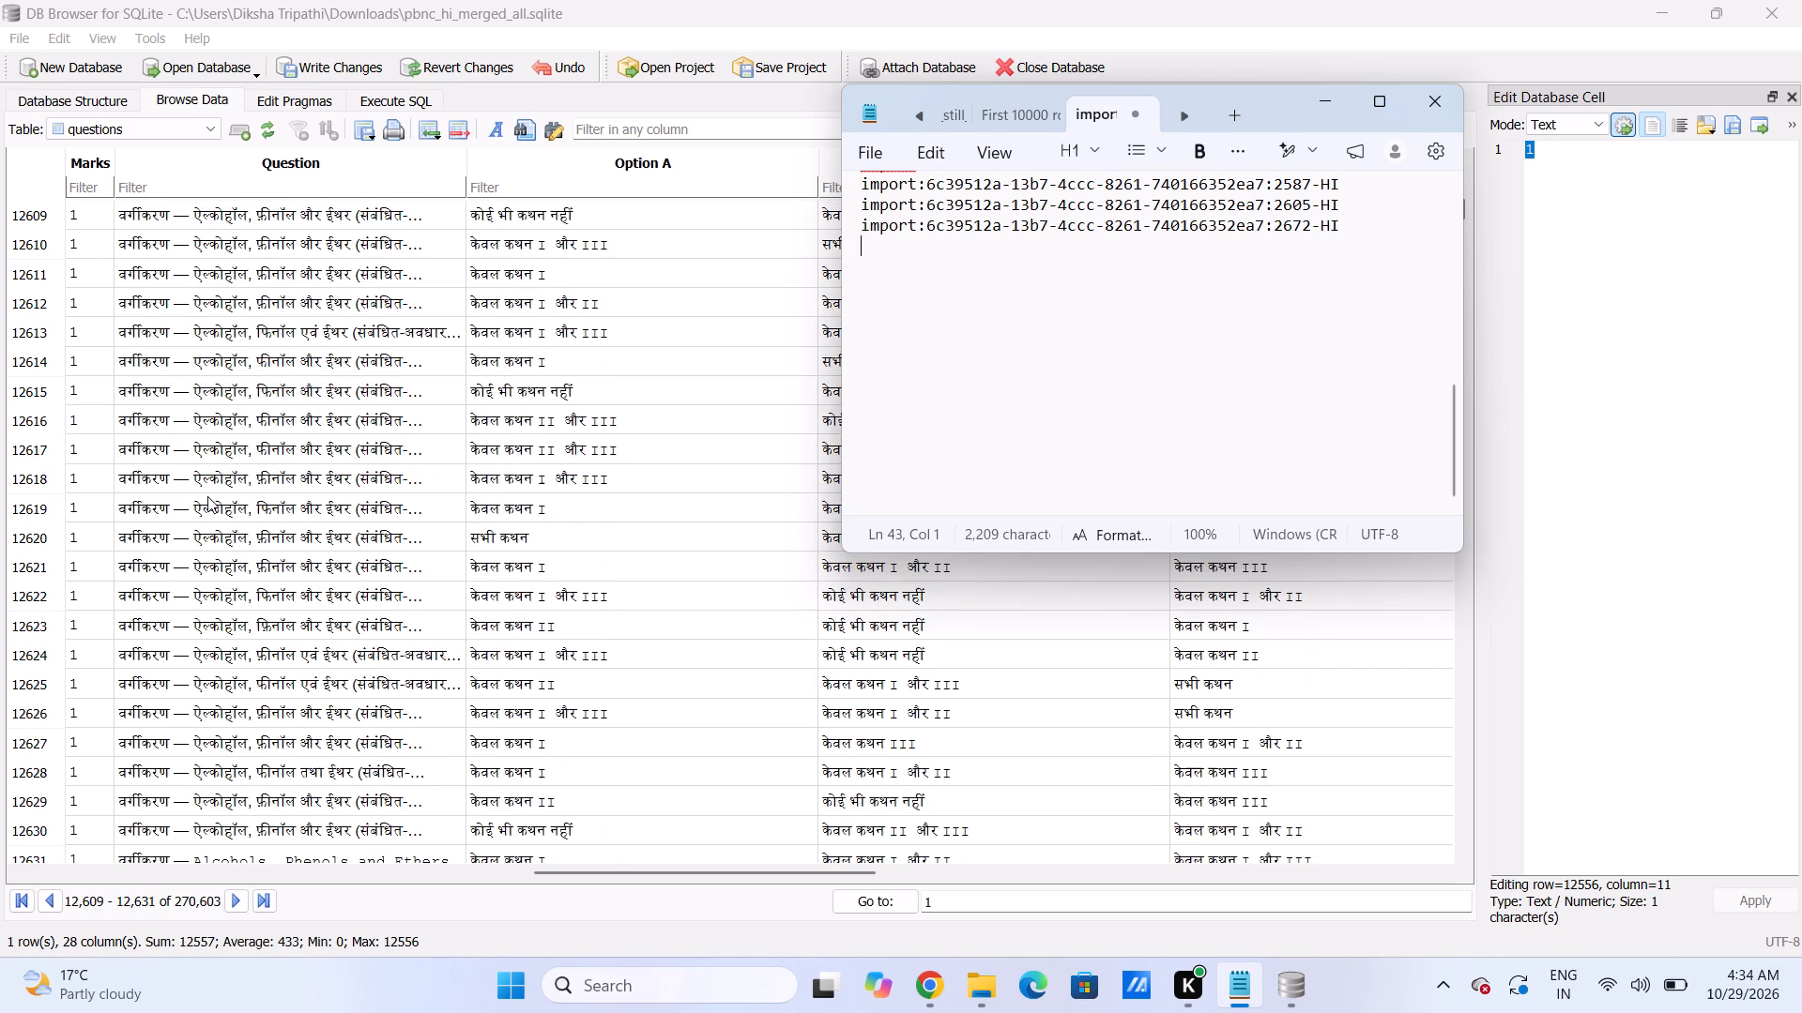
{"action": "scroll", "coordinate": [207, 496], "scroll_direction": "down", "scroll_amount": 1}
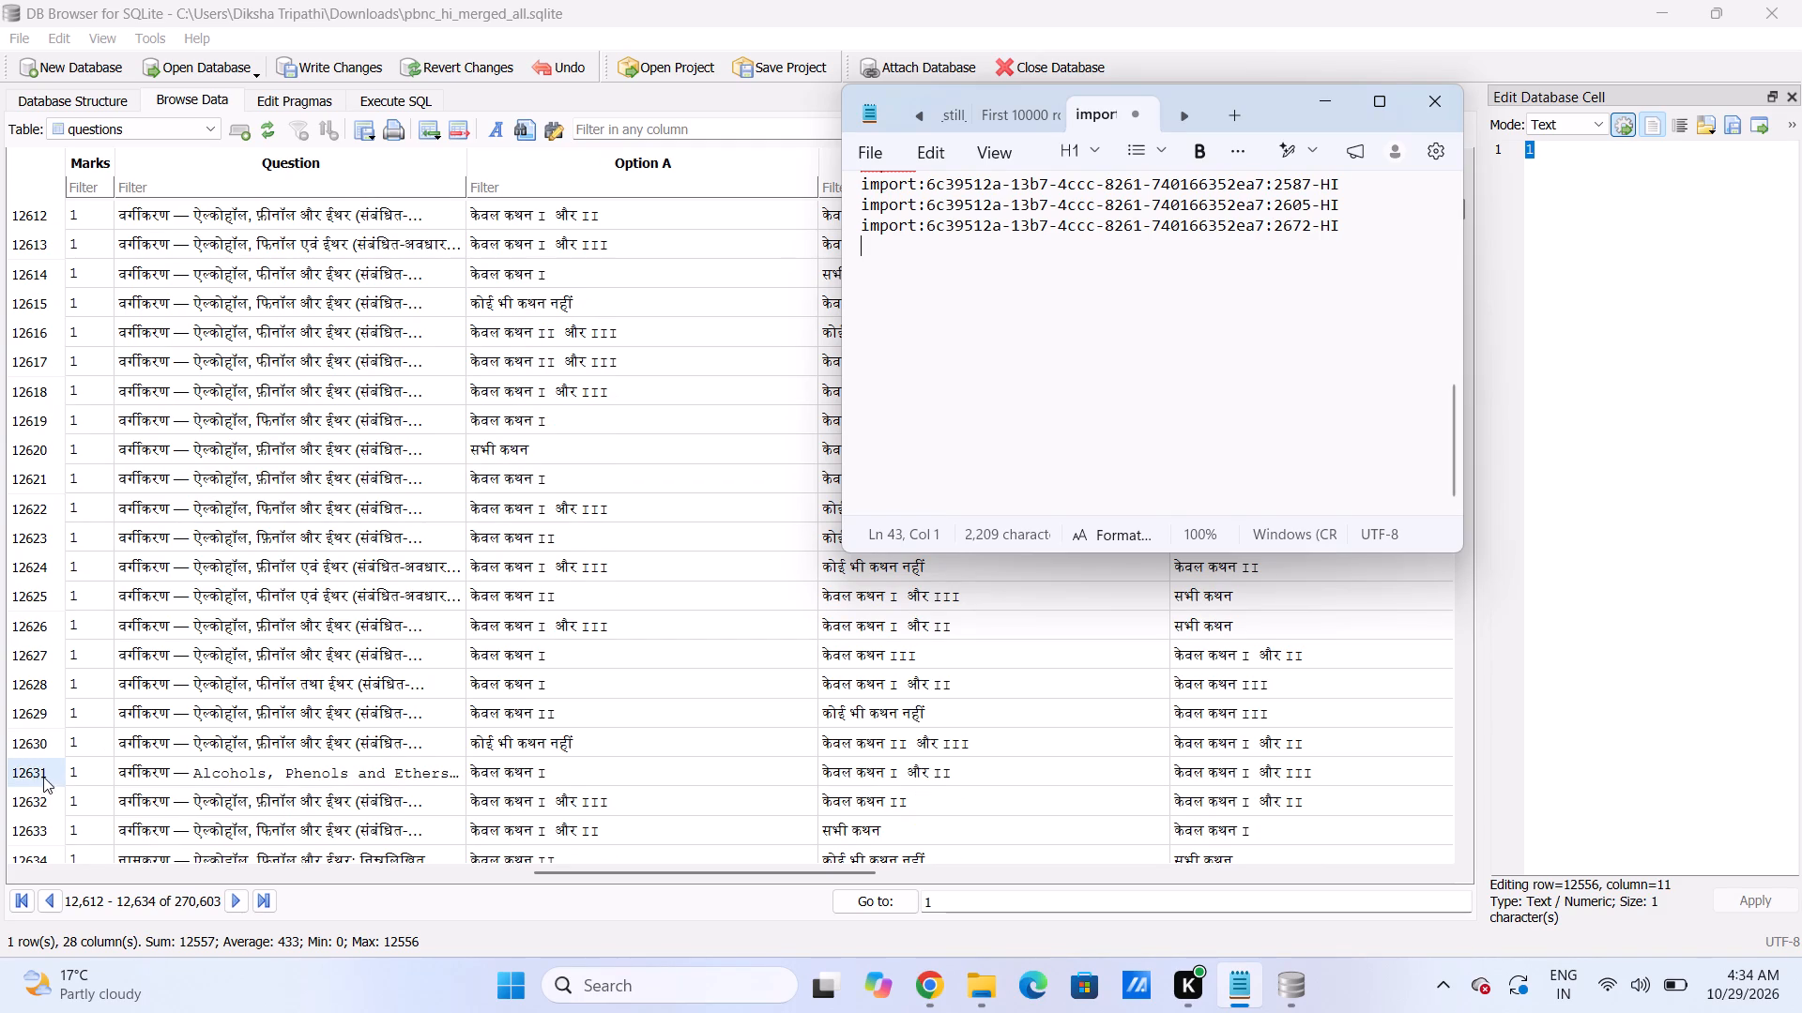
{"action": "left_click", "coordinate": [38, 766]}
{"action": "key", "text": "ctrl+c"}
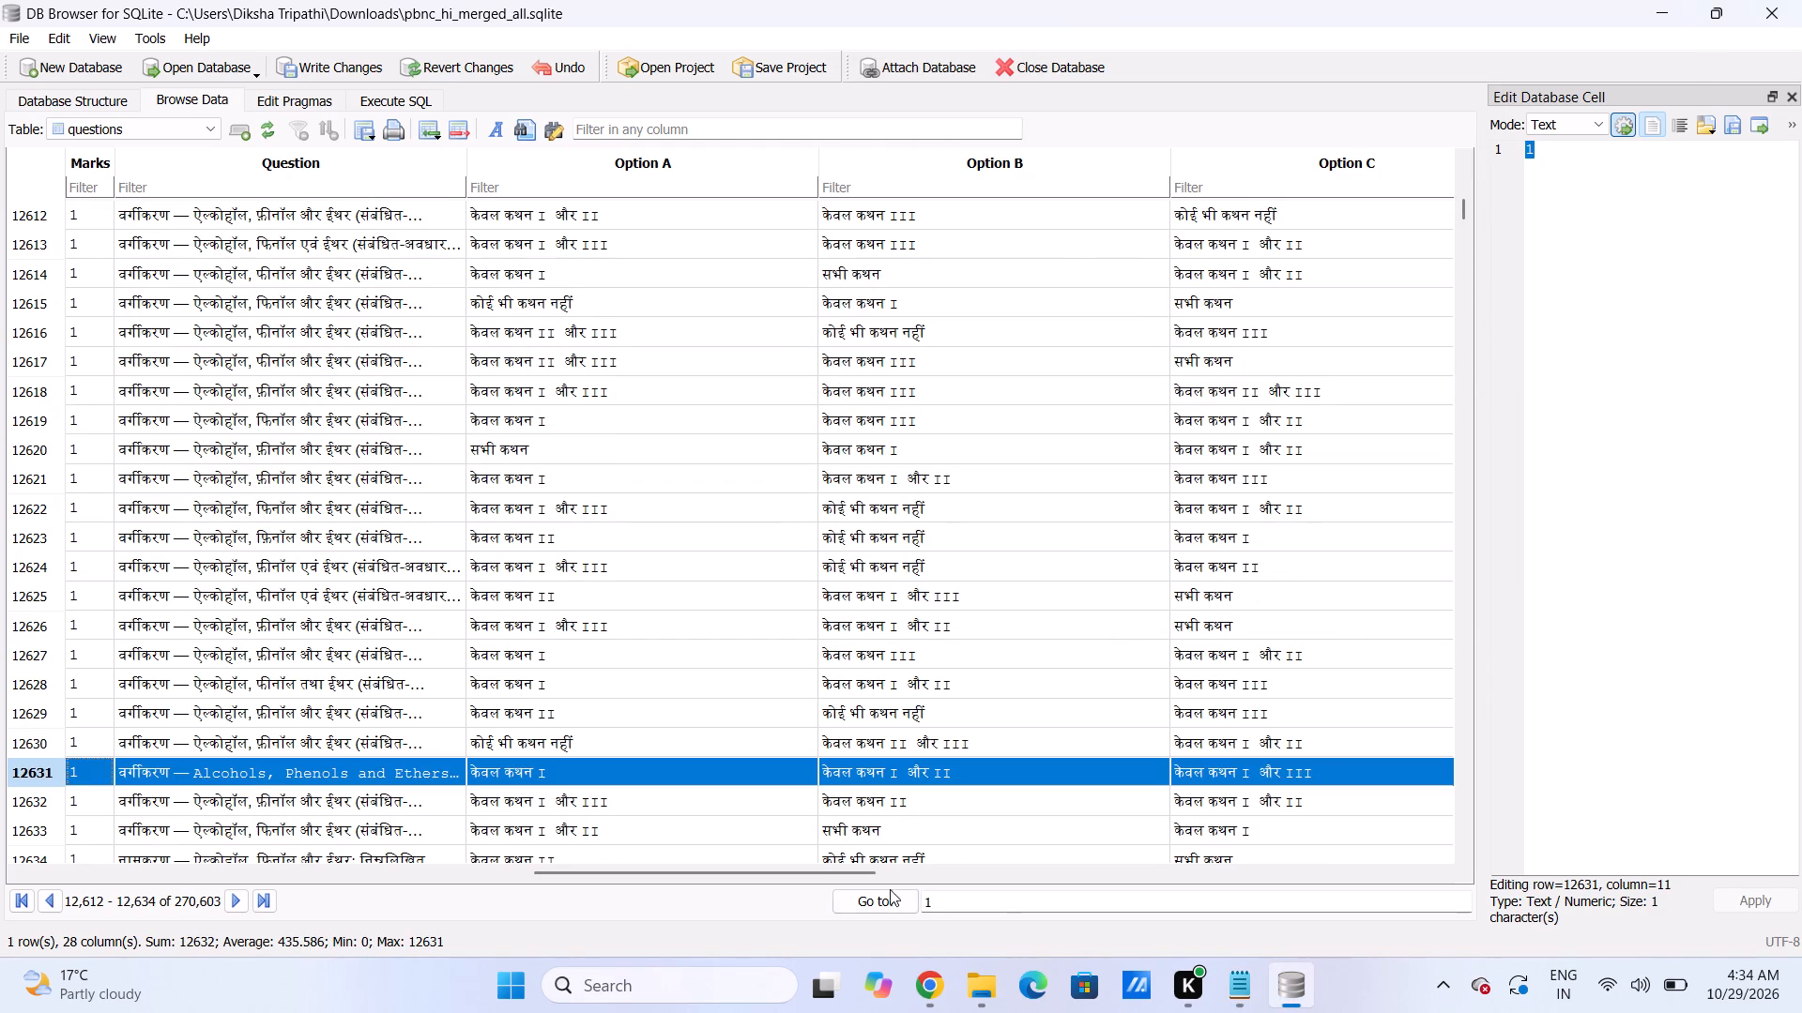
{"action": "left_click", "coordinate": [1243, 994]}
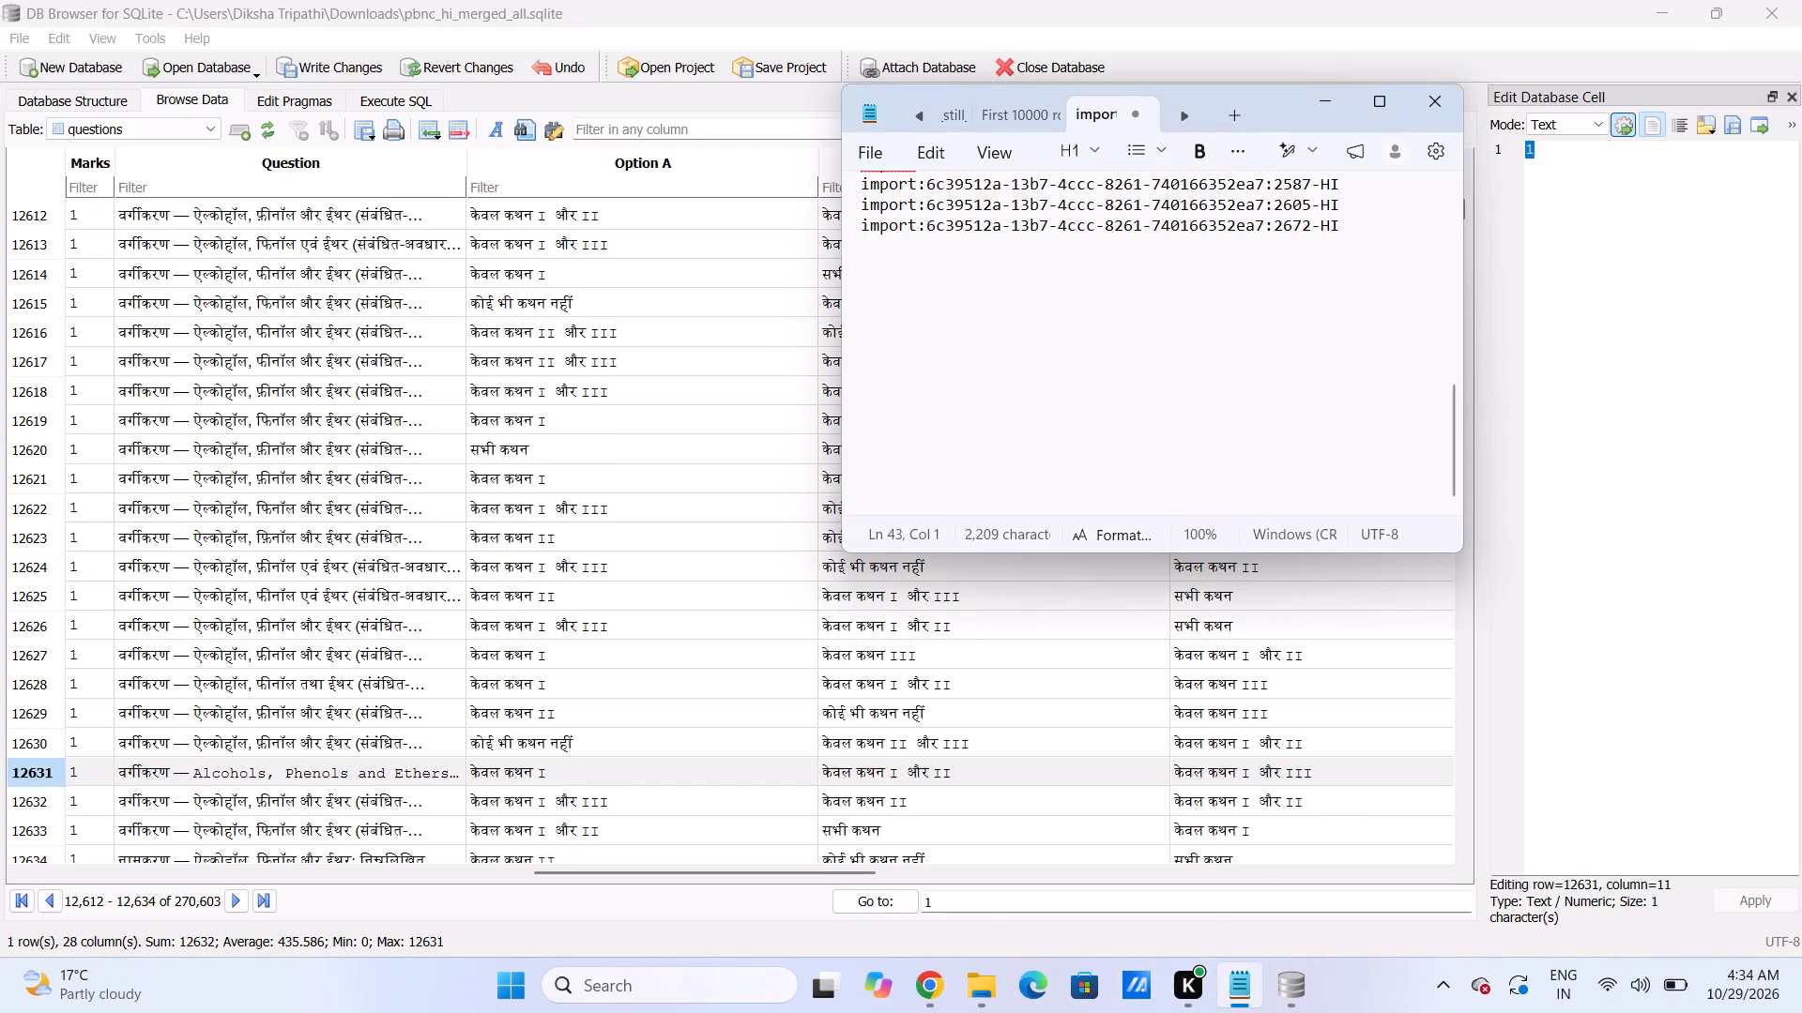
{"action": "key", "text": "ctrl+v"}
{"action": "left_click_drag", "start_coordinate": [866, 499], "coordinate": [861, 479]}
{"action": "scroll", "coordinate": [860, 479], "scroll_direction": "up", "scroll_amount": 2}
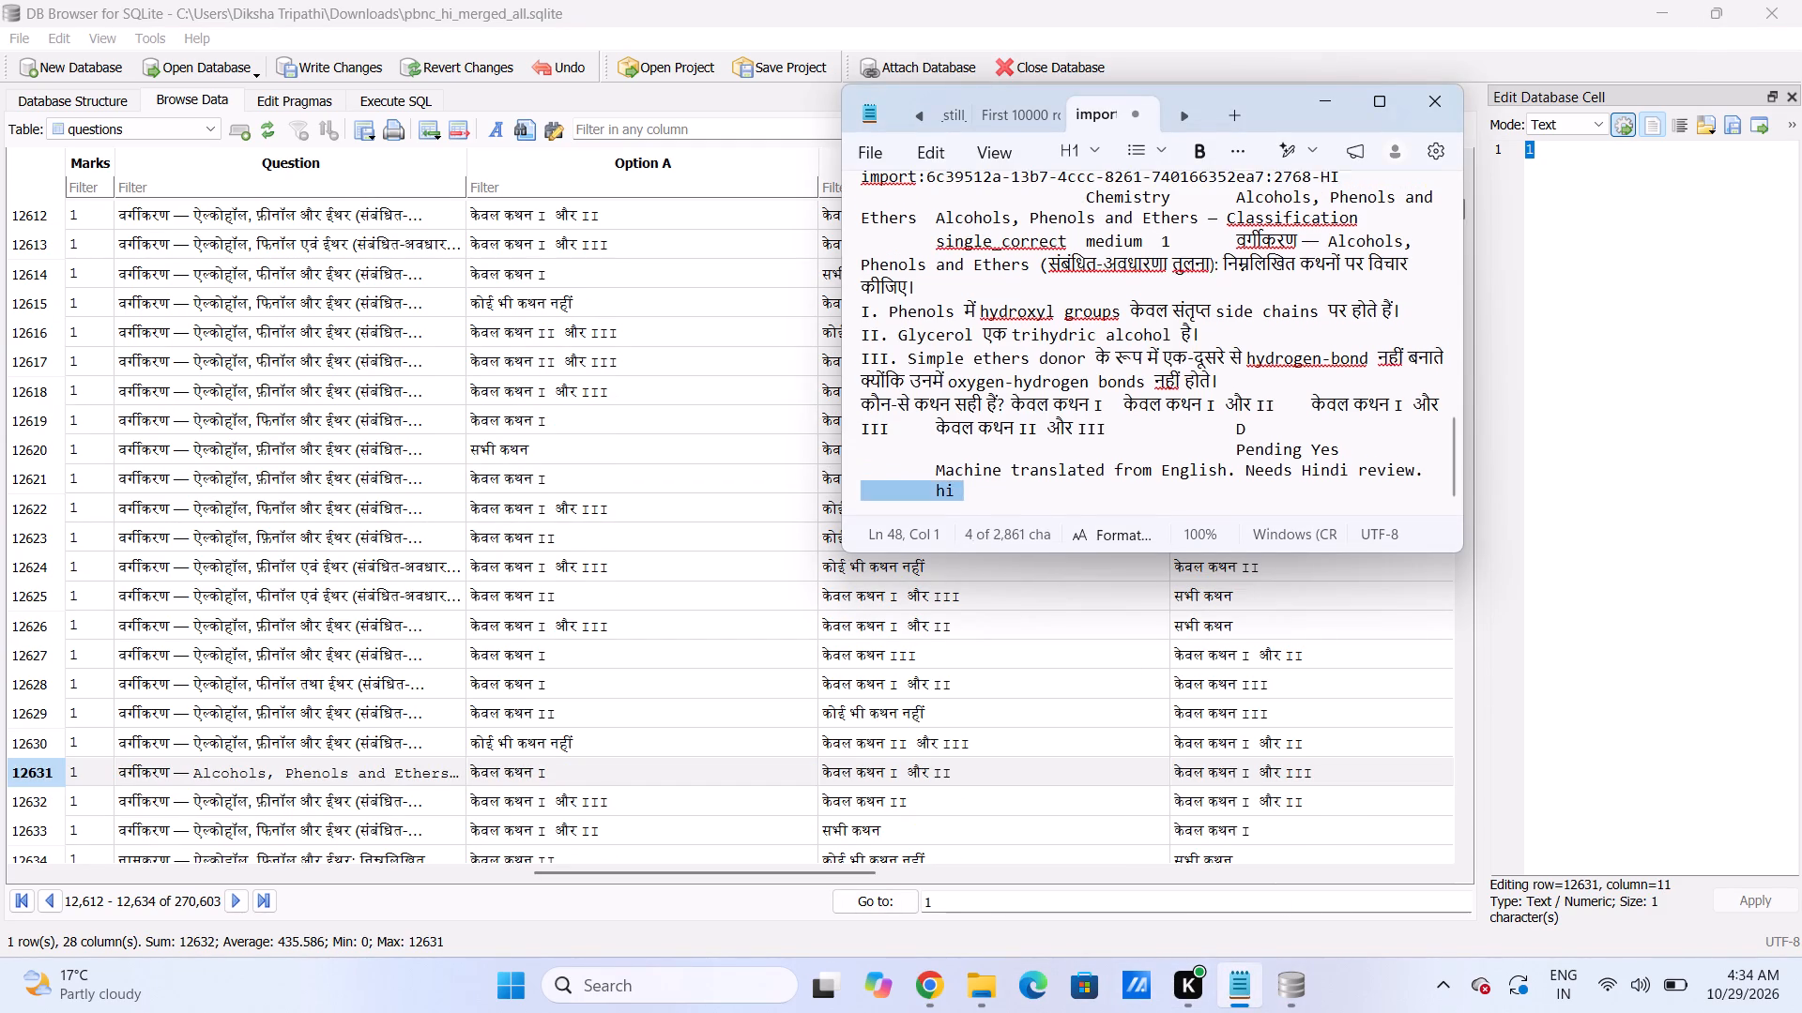
{"action": "left_click_drag", "start_coordinate": [861, 479], "coordinate": [874, 302]}
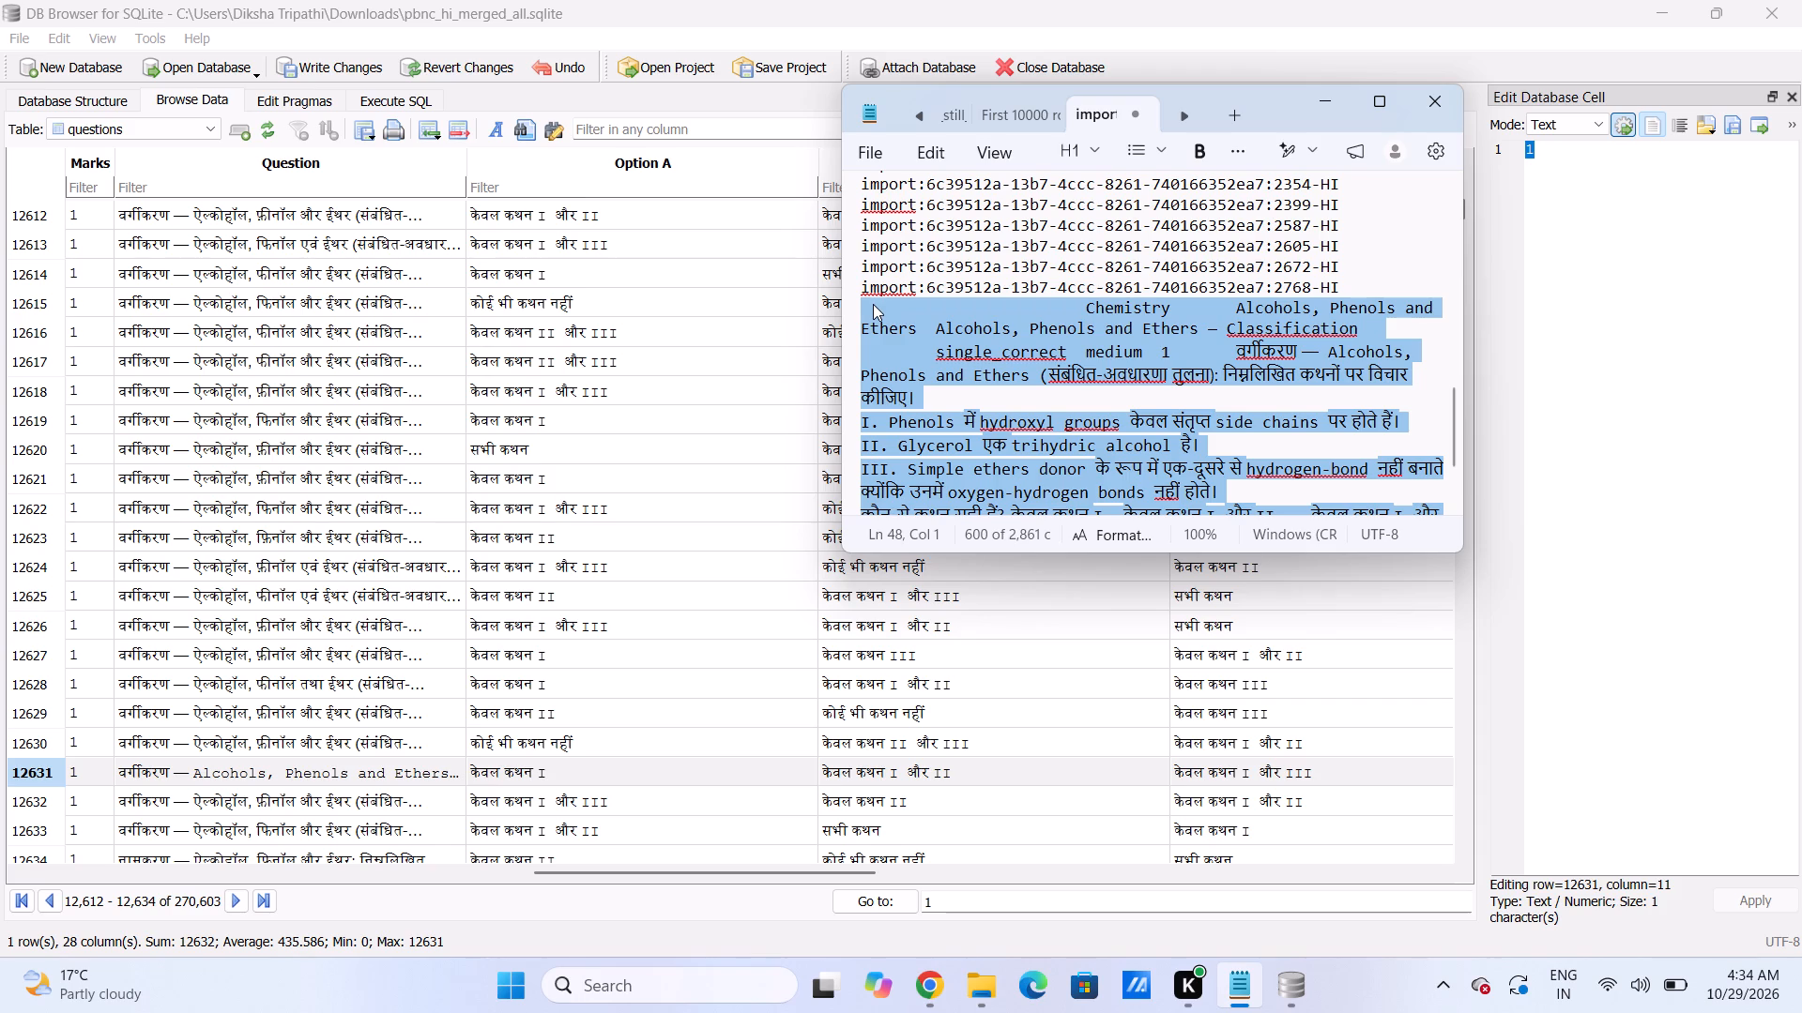
{"action": "key", "text": "BackSpace"}
{"action": "key", "text": "Return"}
Examine the questions and options in rows 12632 to about 12730 of the questions table for untranslated English text.
{"action": "scroll", "coordinate": [195, 719], "scroll_direction": "down", "scroll_amount": 4}
{"action": "scroll", "coordinate": [249, 480], "scroll_direction": "down", "scroll_amount": 1}
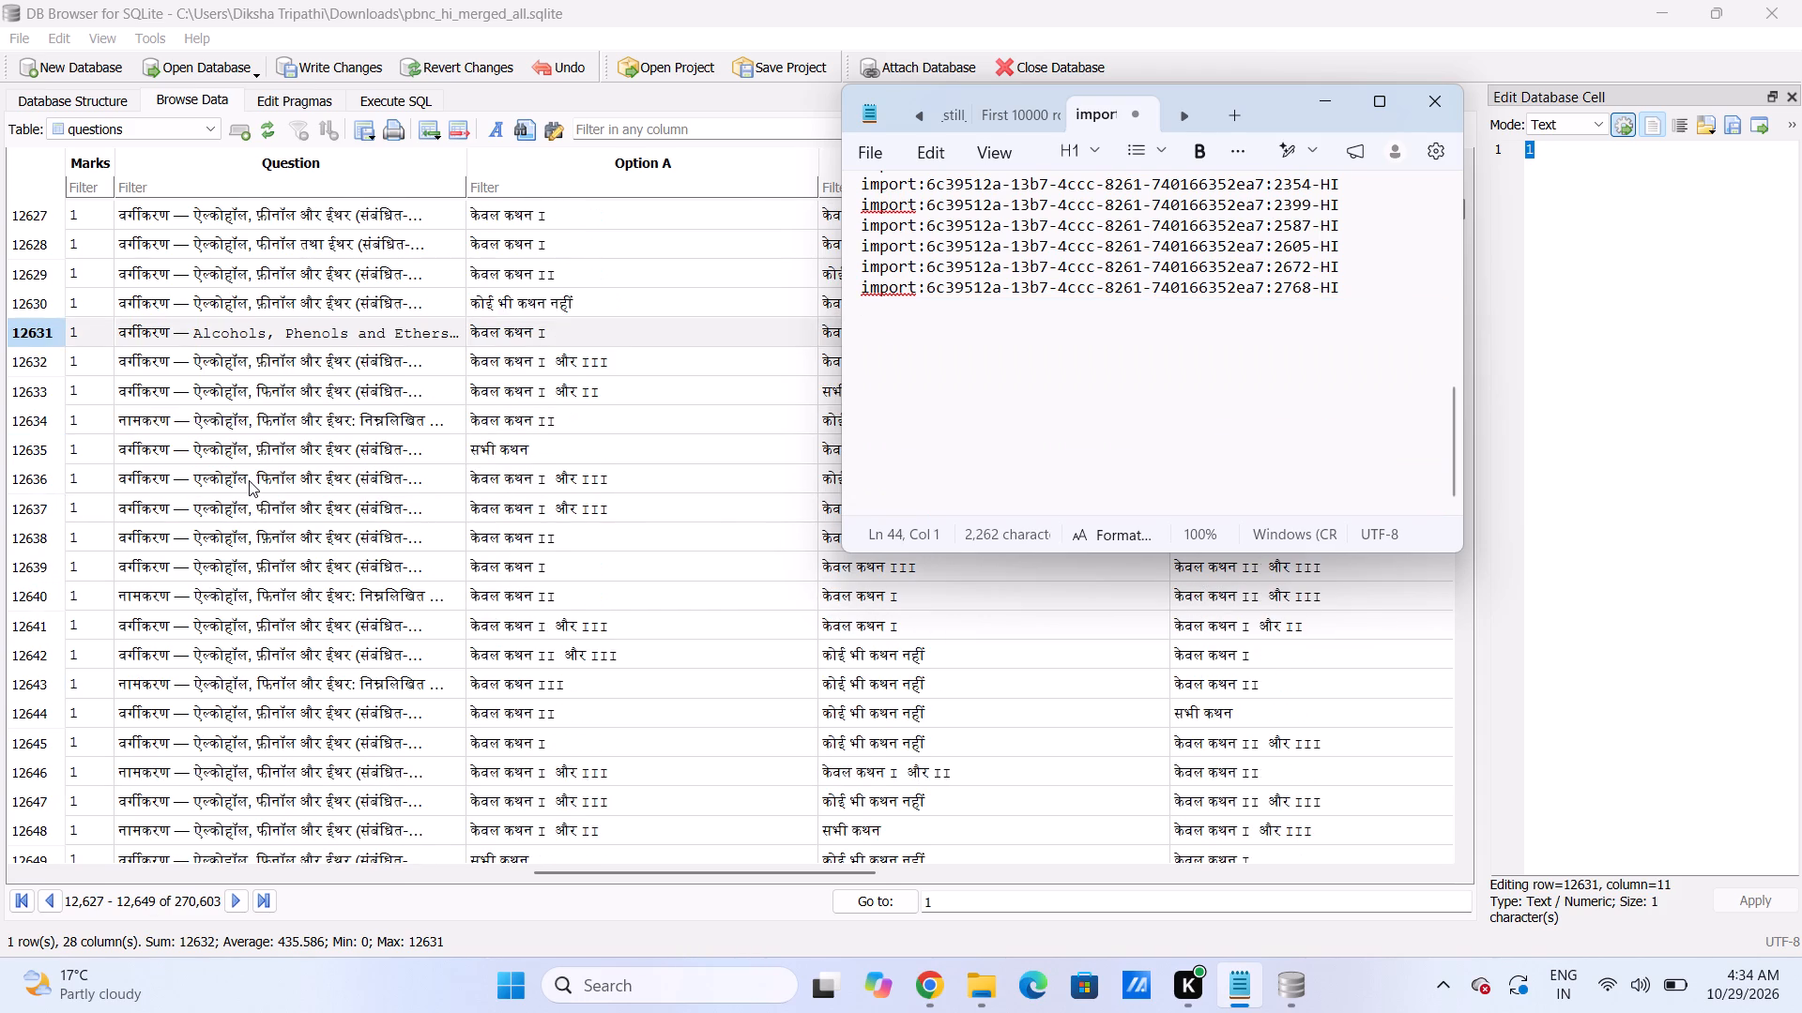
{"action": "scroll", "coordinate": [249, 480], "scroll_direction": "down", "scroll_amount": 3}
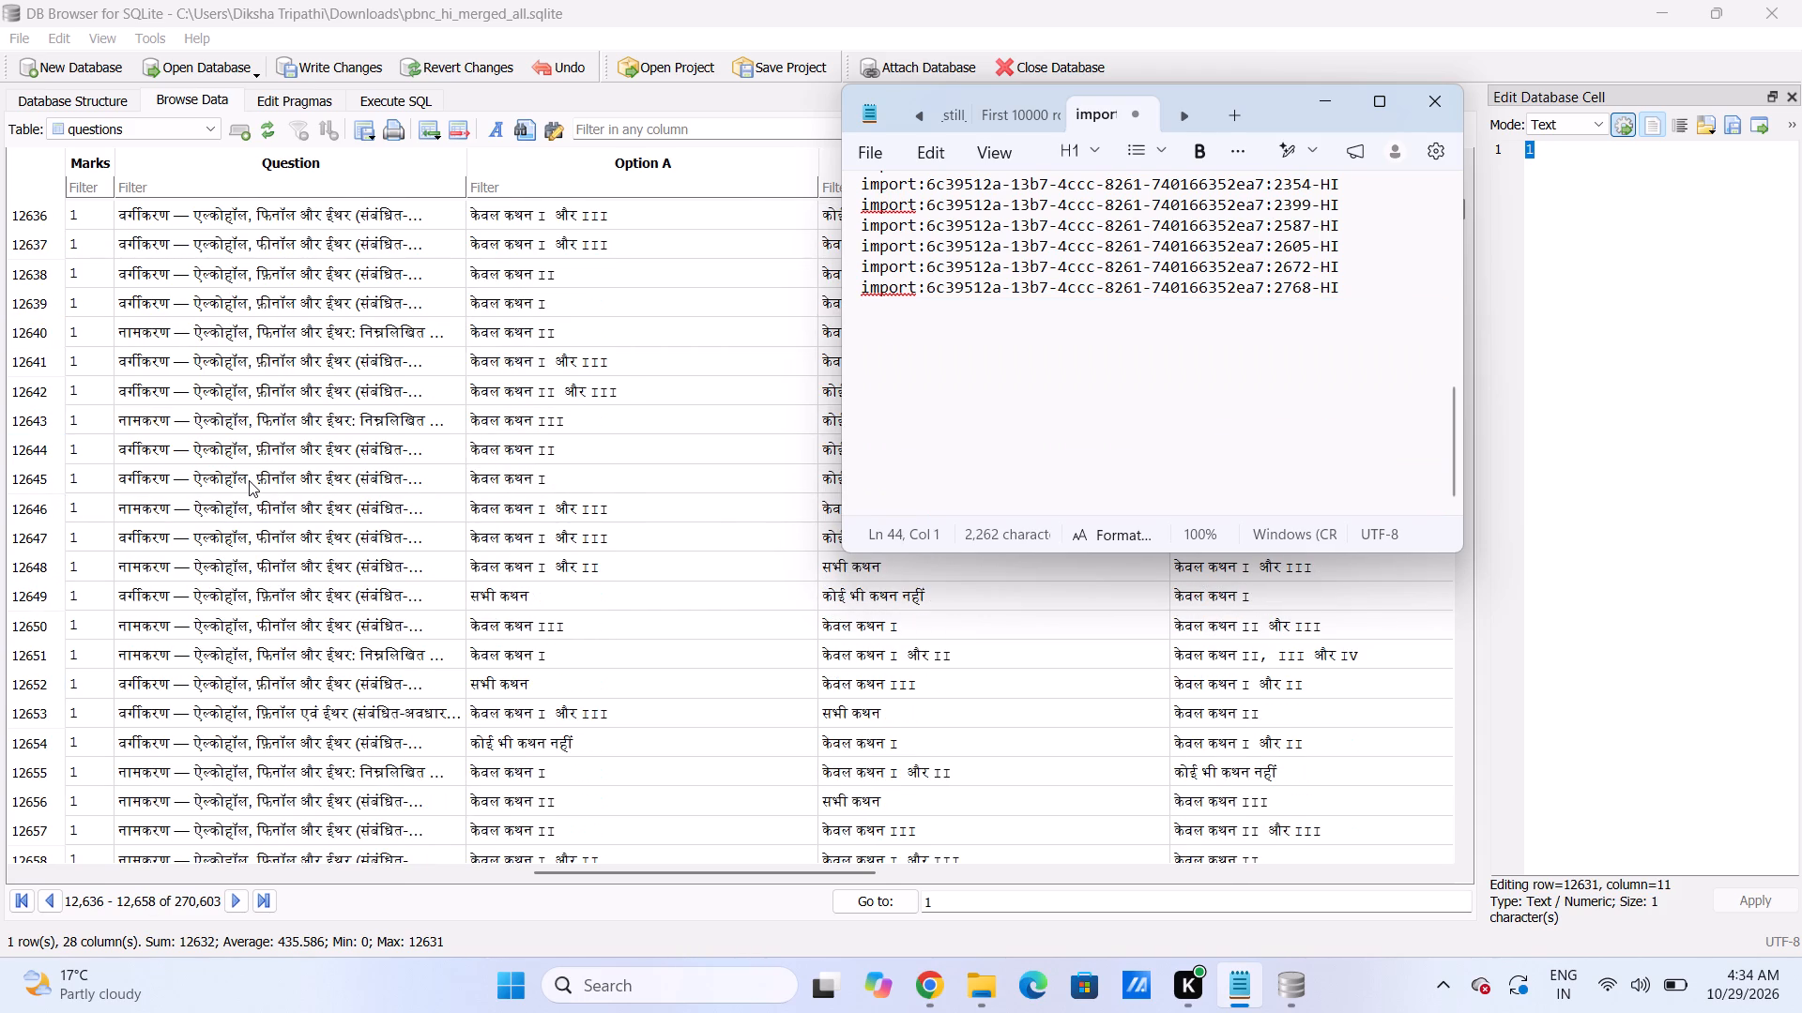
{"action": "scroll", "coordinate": [249, 480], "scroll_direction": "down", "scroll_amount": 5}
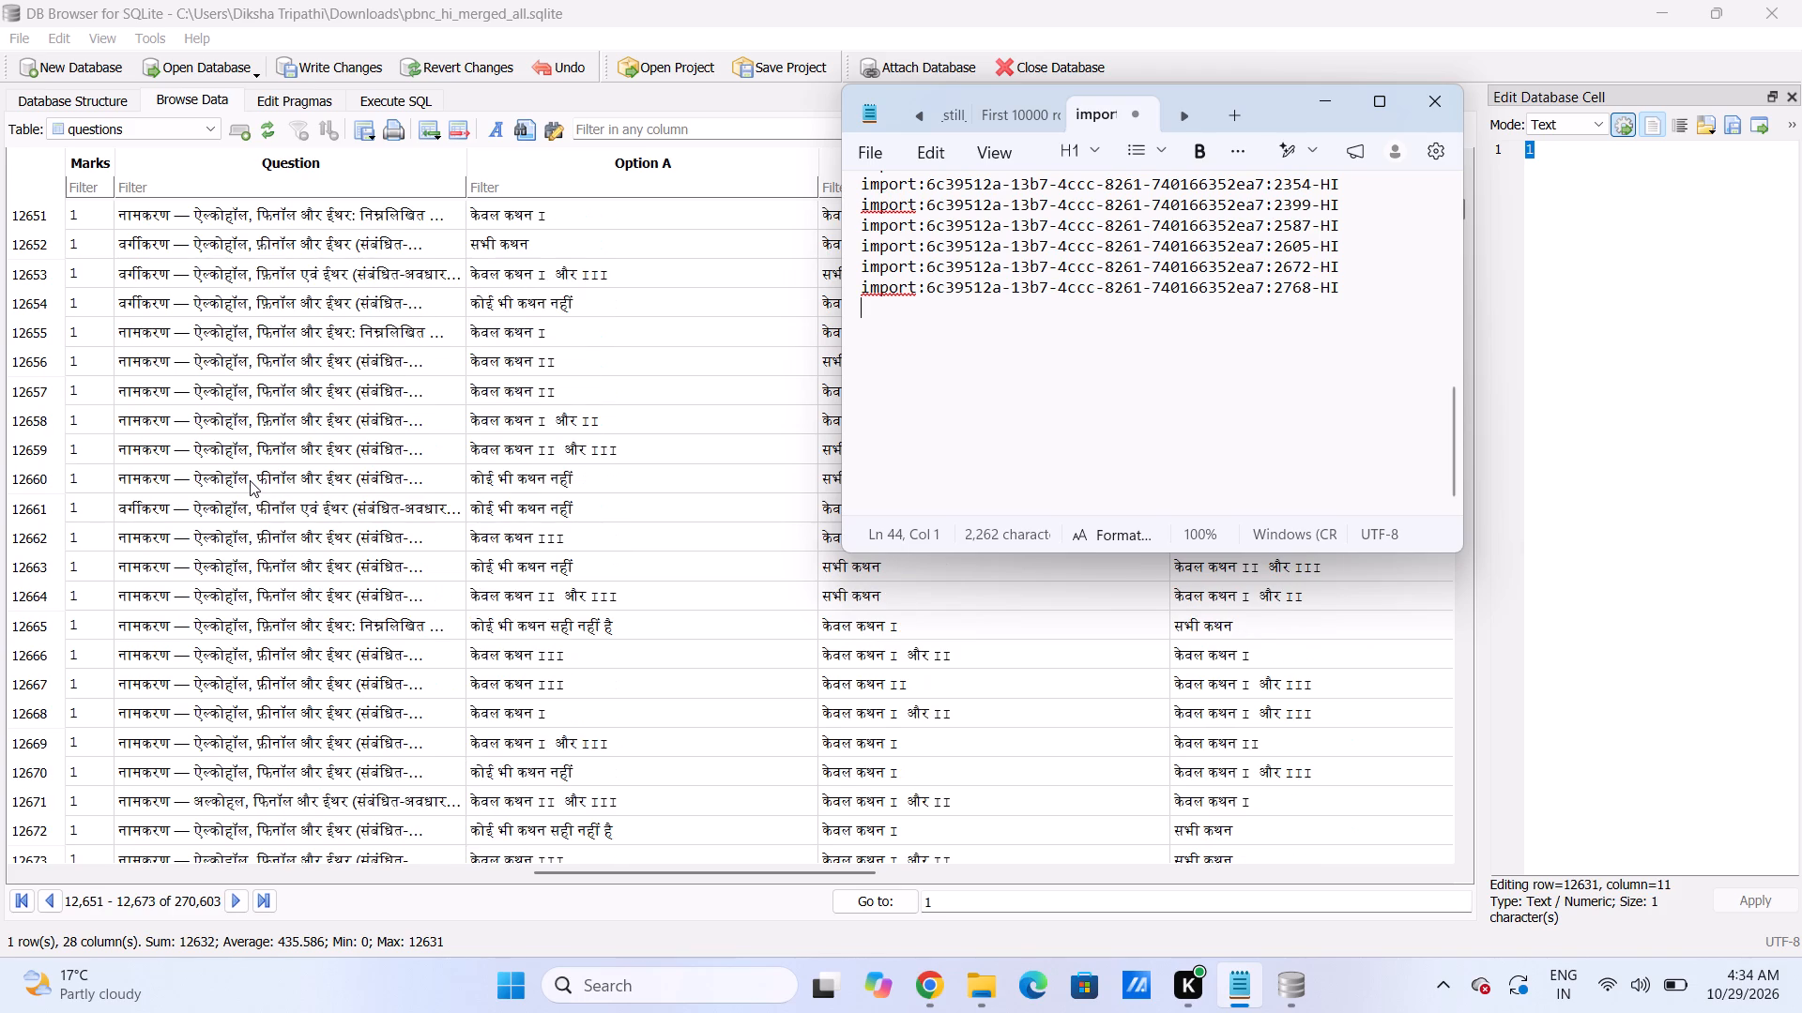
{"action": "scroll", "coordinate": [250, 480], "scroll_direction": "down", "scroll_amount": 5}
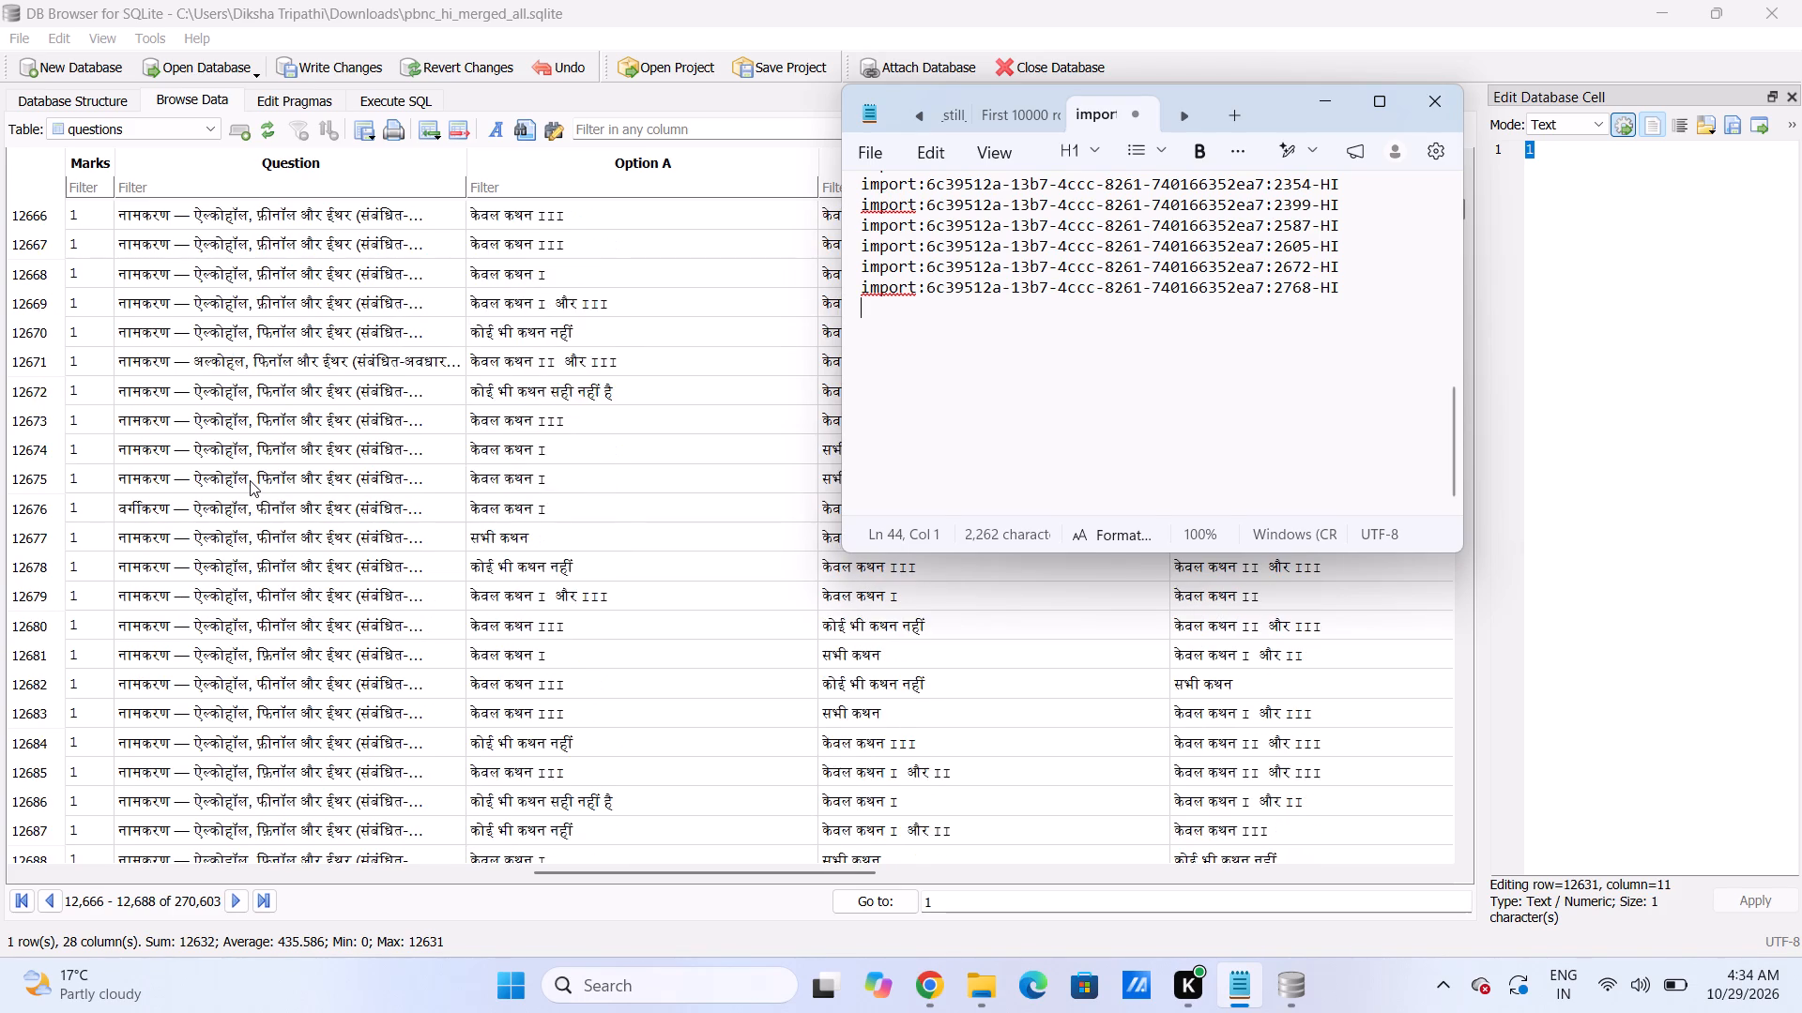
{"action": "scroll", "coordinate": [250, 480], "scroll_direction": "down", "scroll_amount": 8}
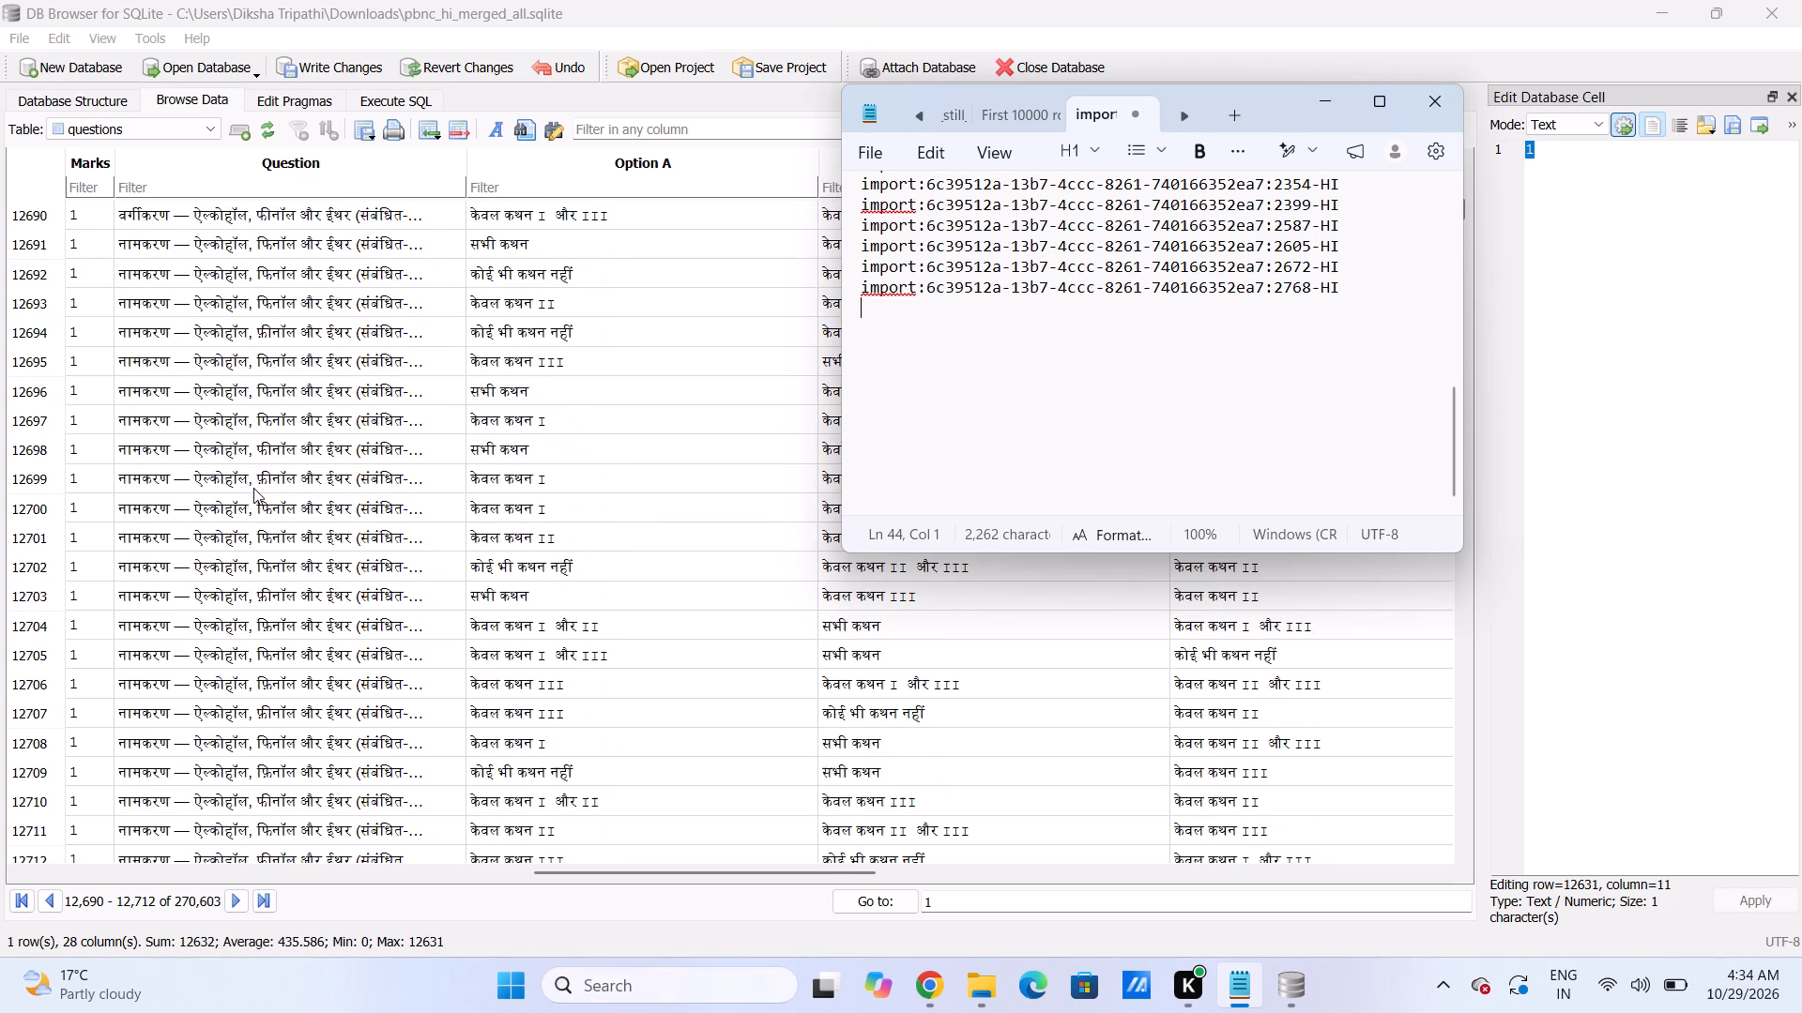
{"action": "scroll", "coordinate": [256, 496], "scroll_direction": "down", "scroll_amount": 6}
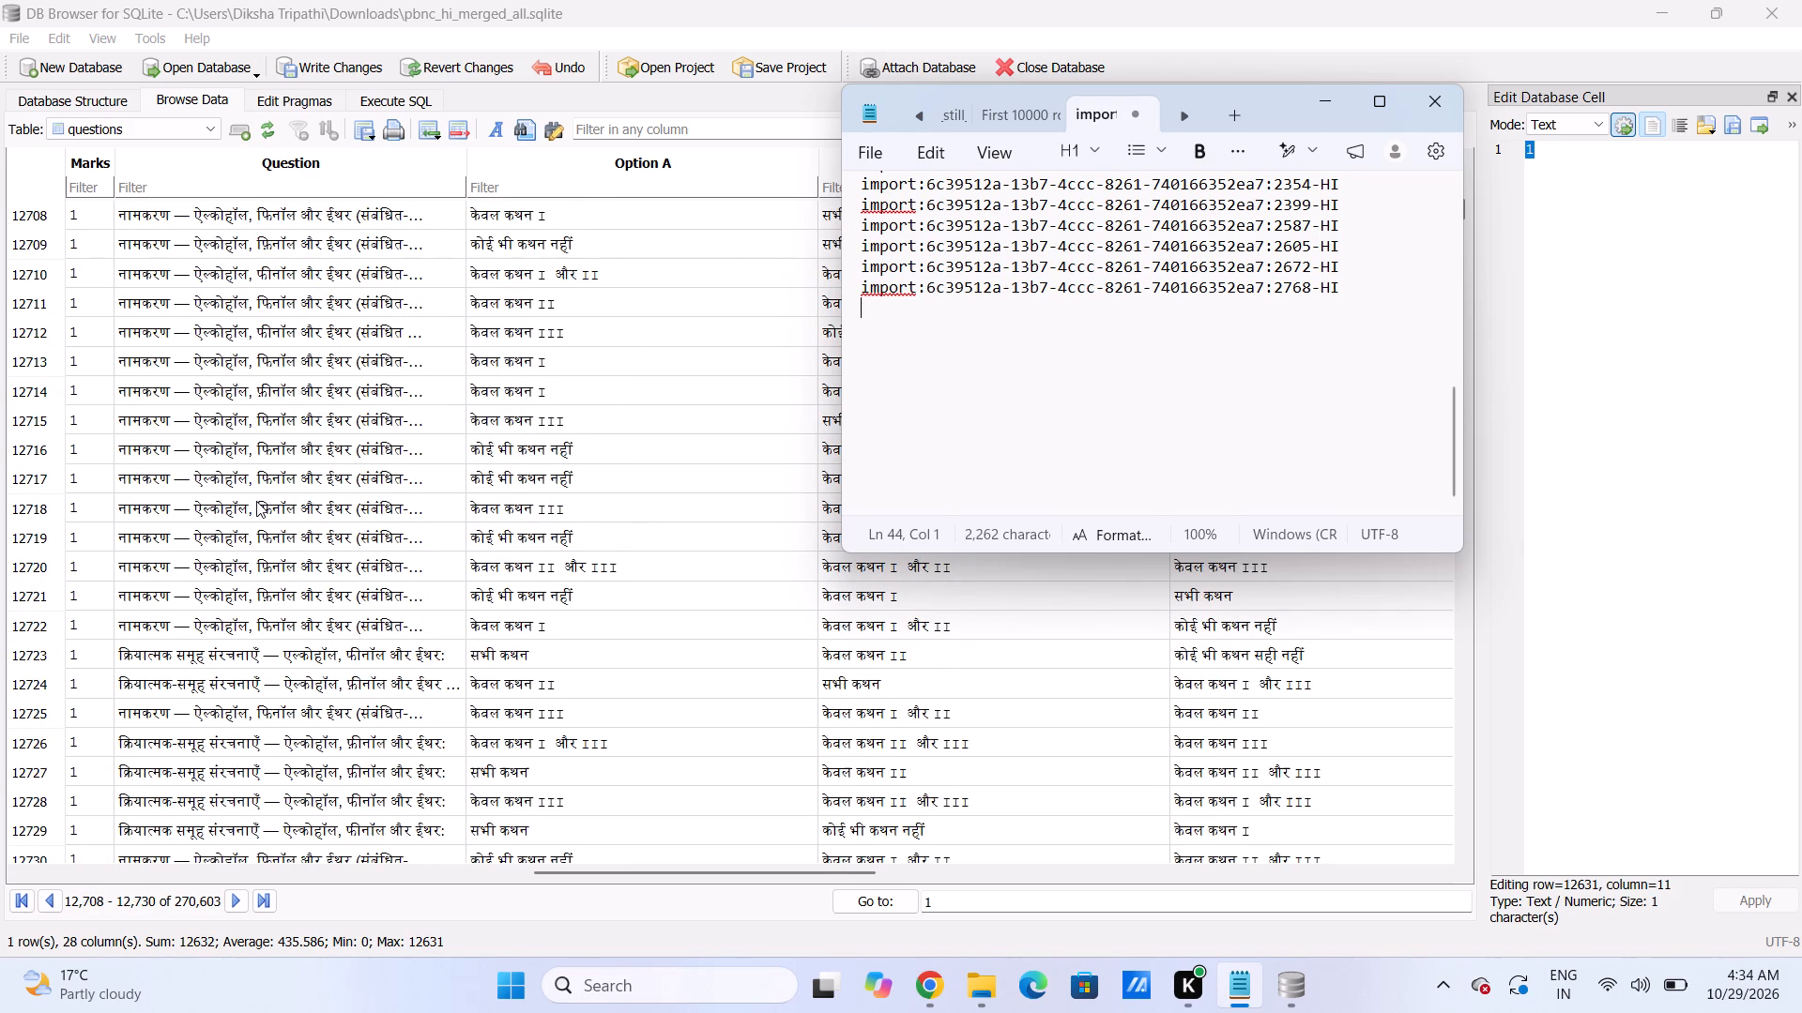
Examine the questions and options in rows 12731 to about 12817 of the questions table for untranslated English text.
{"action": "scroll", "coordinate": [256, 501], "scroll_direction": "down", "scroll_amount": 4}
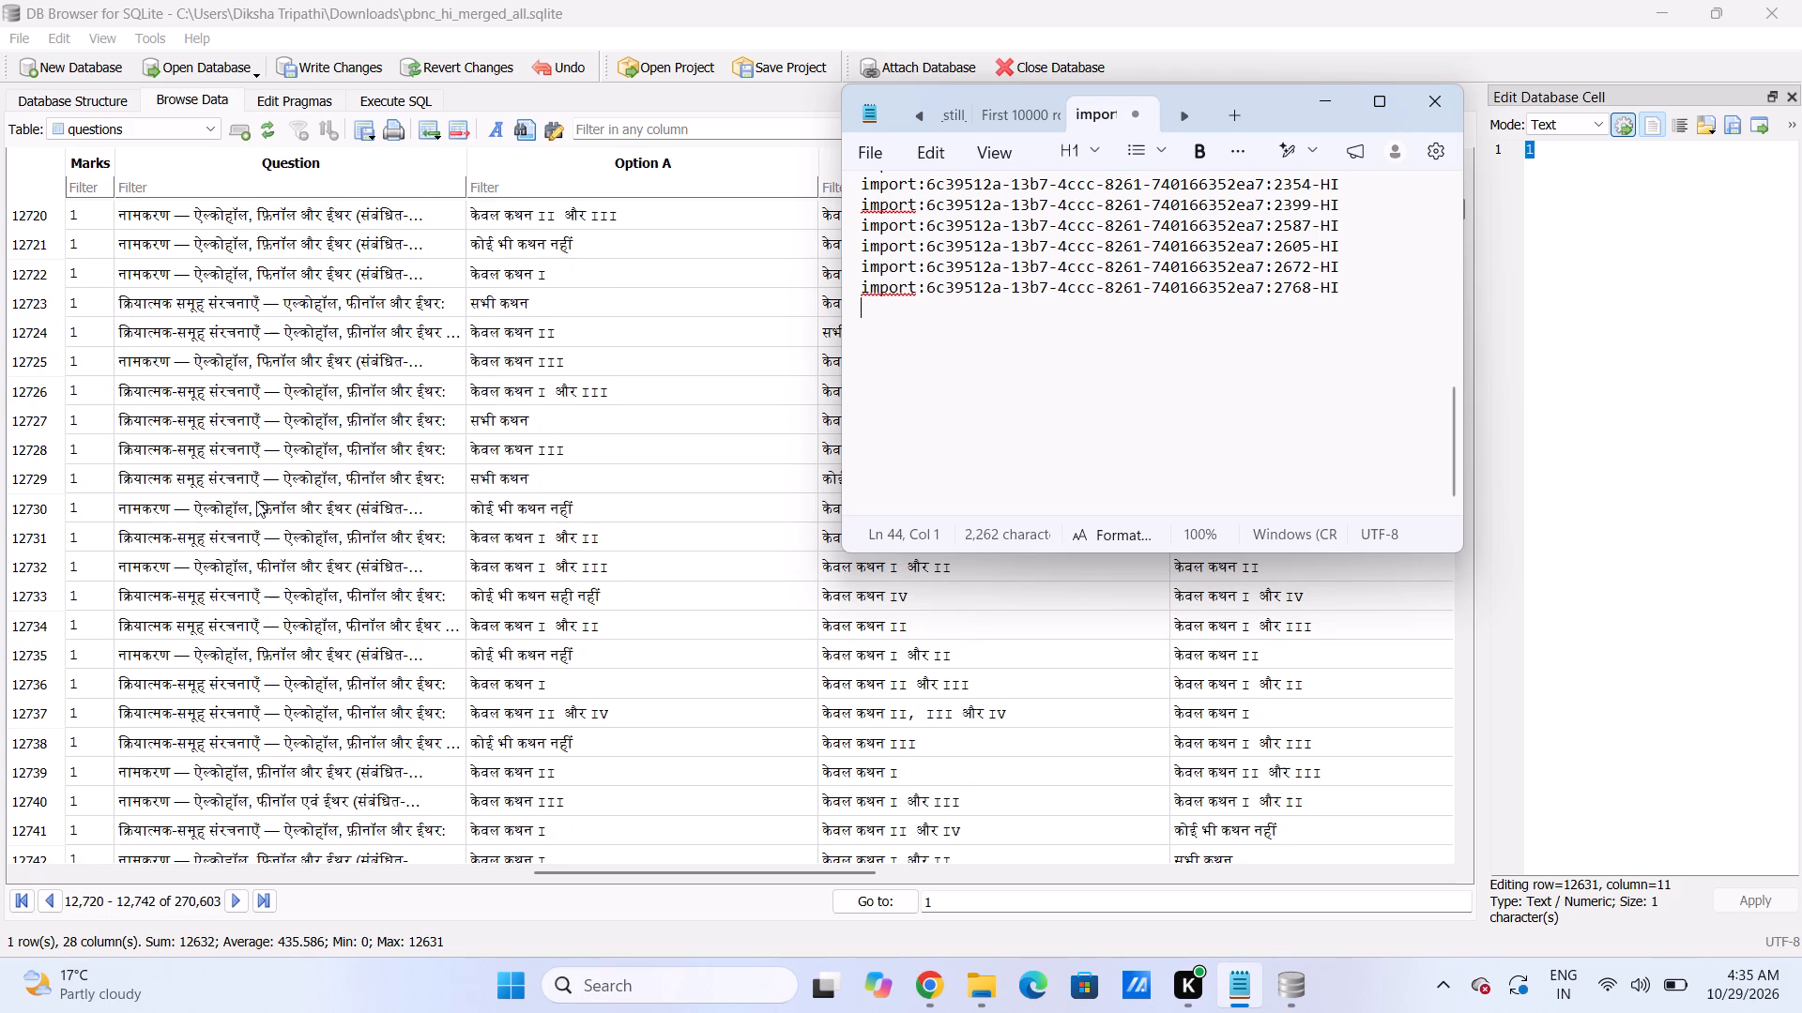
{"action": "scroll", "coordinate": [256, 501], "scroll_direction": "down", "scroll_amount": 3}
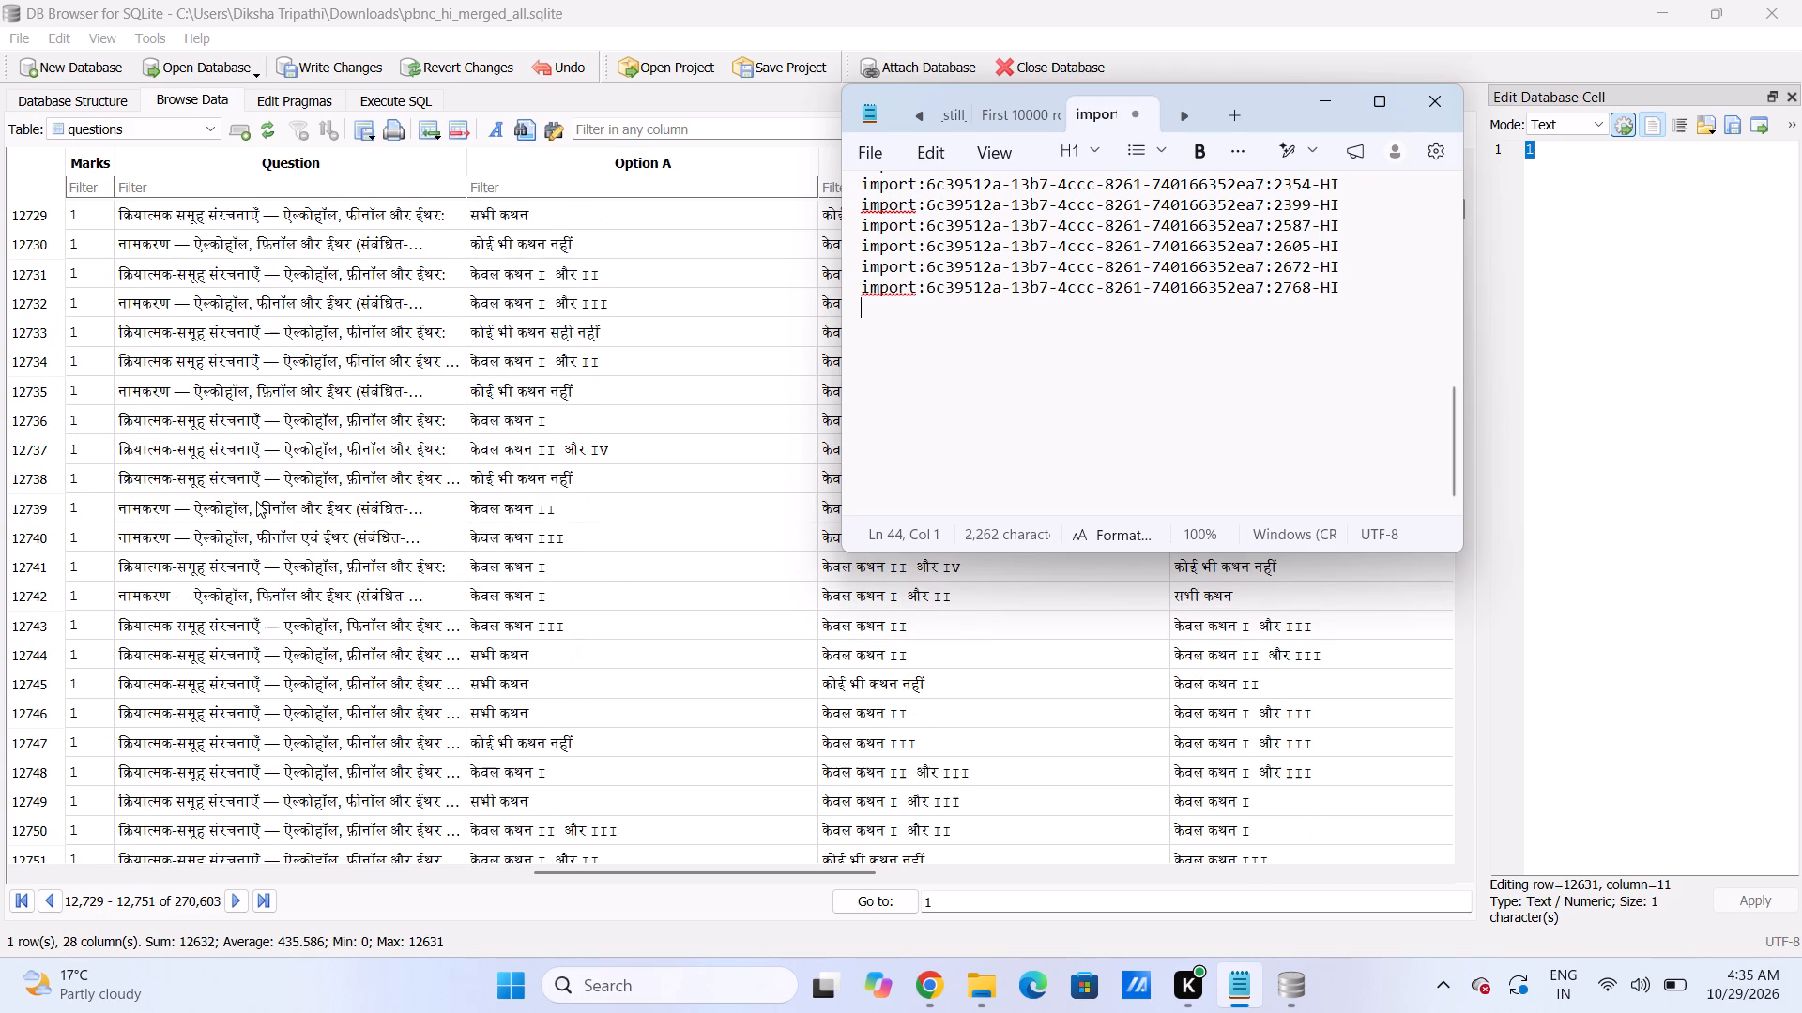
{"action": "scroll", "coordinate": [256, 501], "scroll_direction": "down", "scroll_amount": 5}
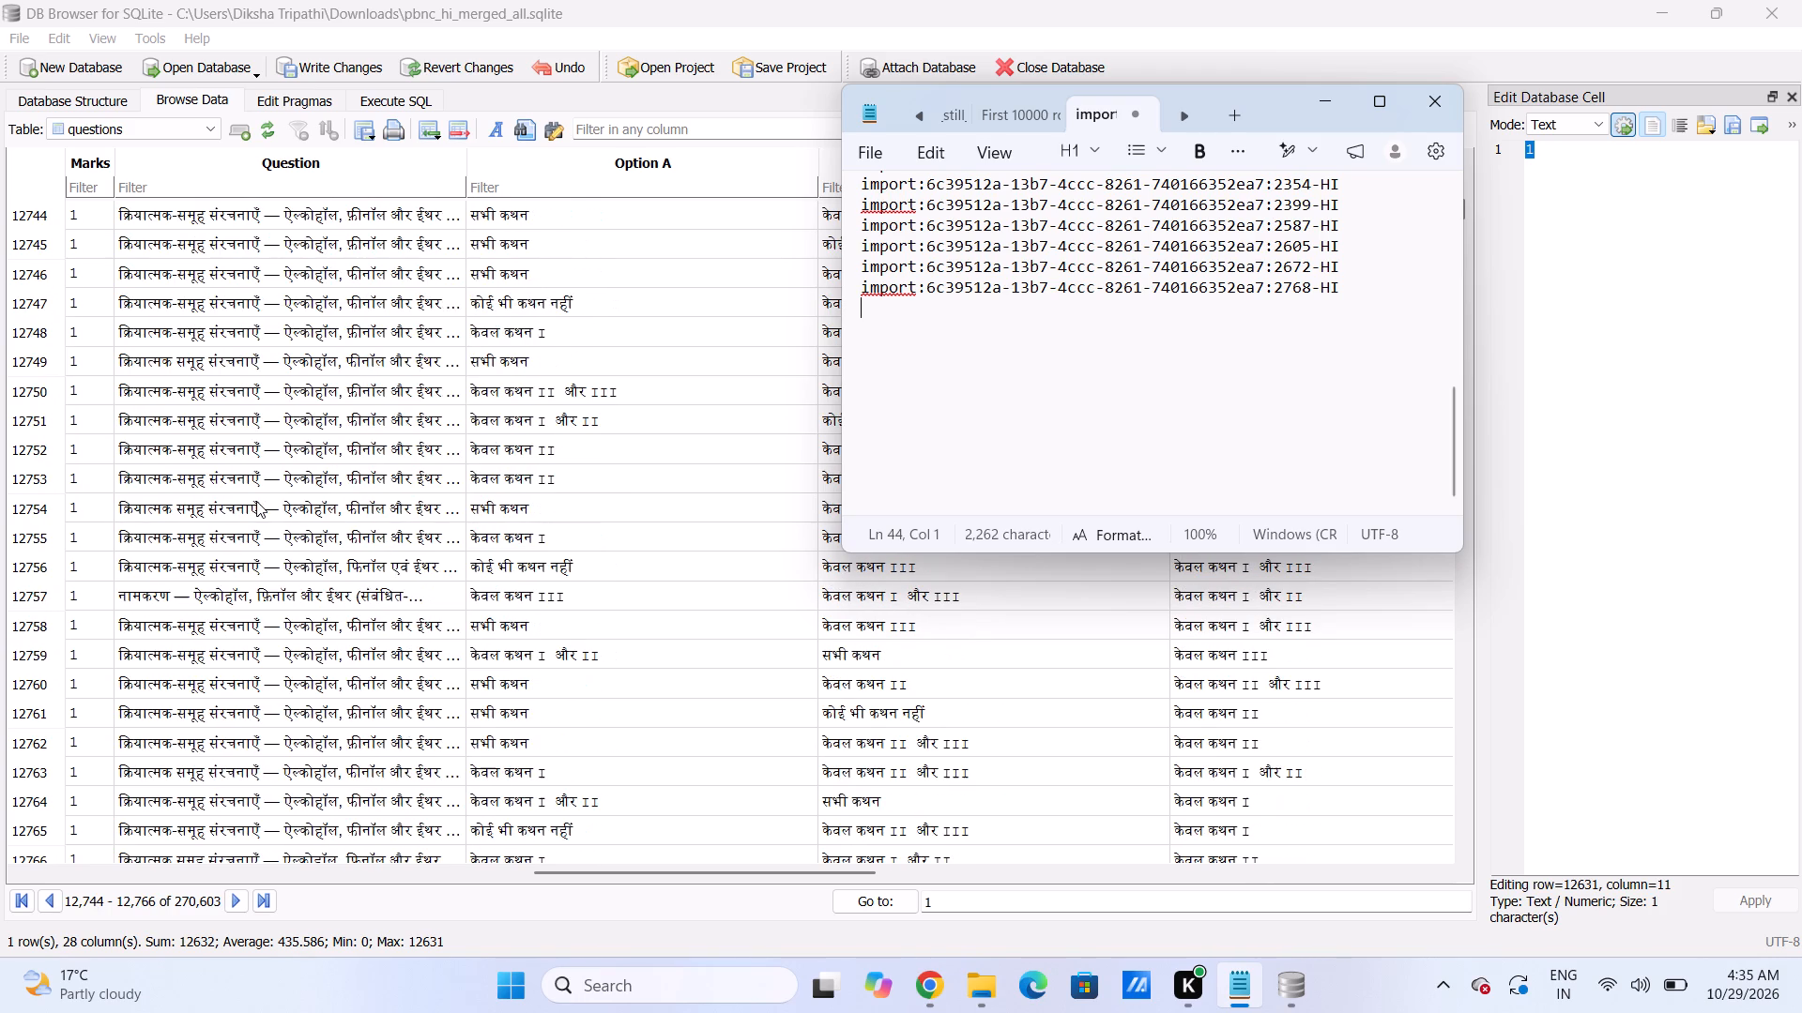
{"action": "scroll", "coordinate": [256, 501], "scroll_direction": "down", "scroll_amount": 4}
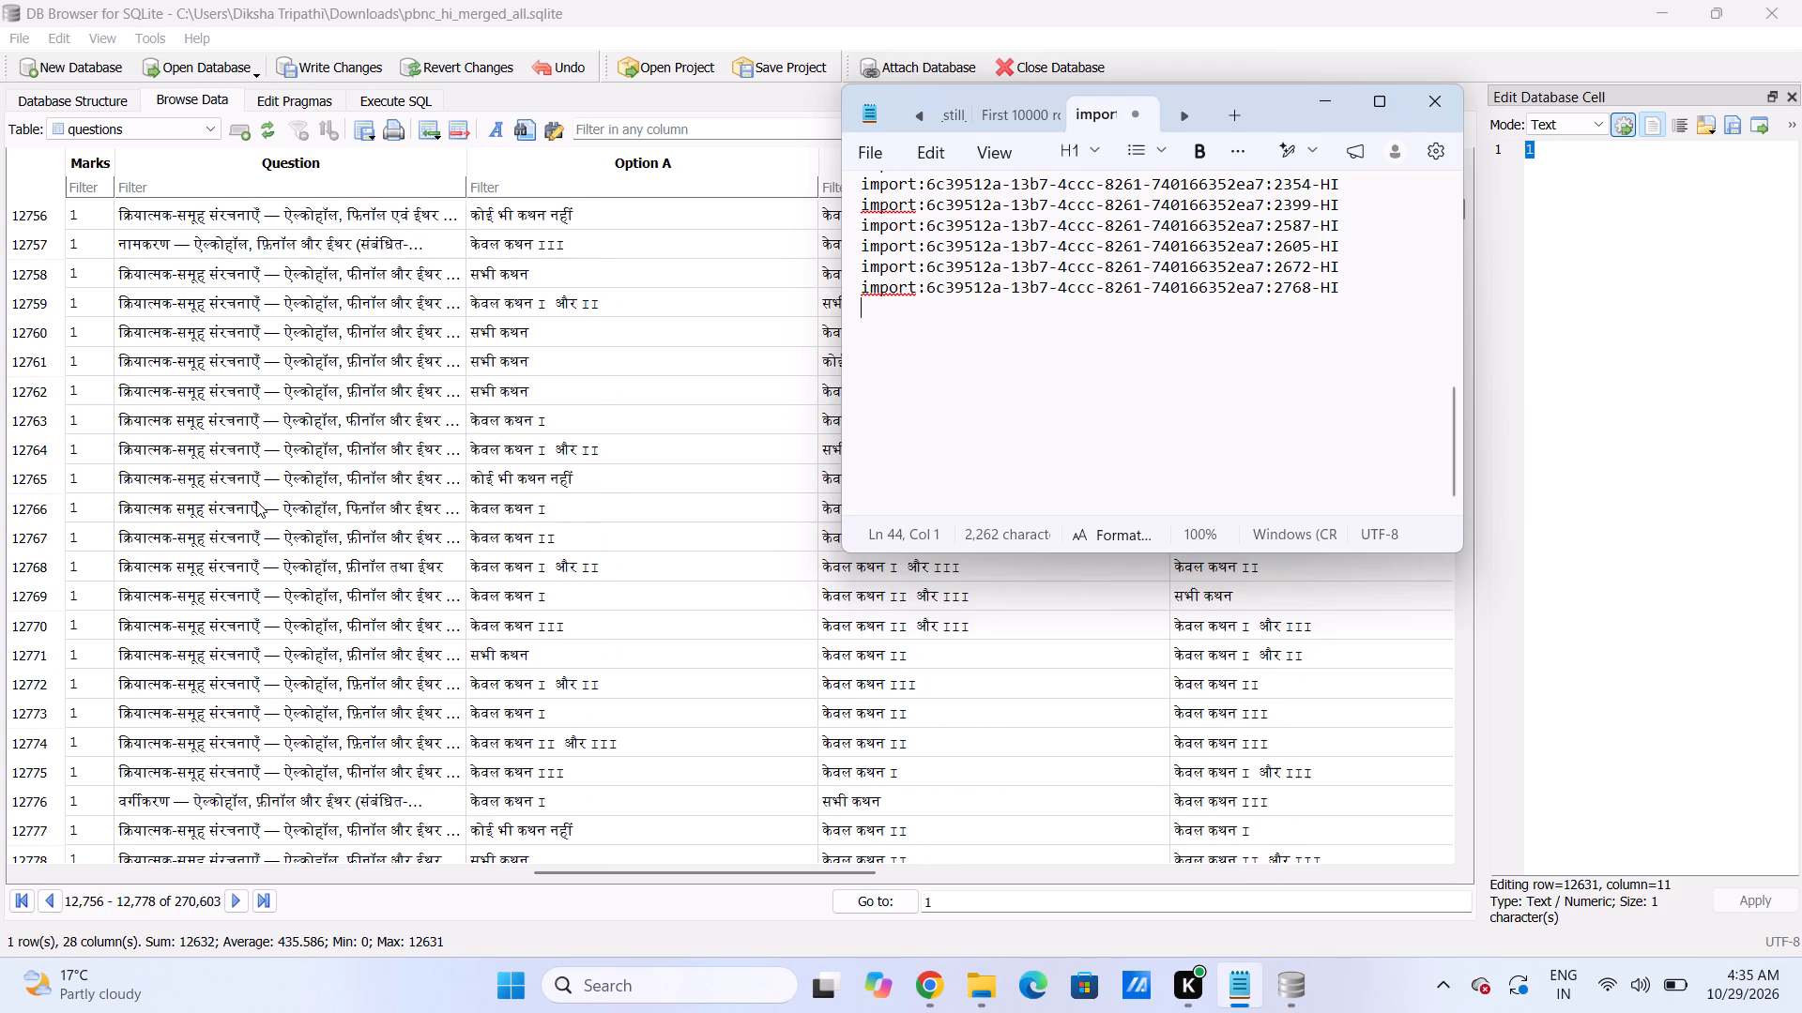
{"action": "scroll", "coordinate": [256, 501], "scroll_direction": "down", "scroll_amount": 6}
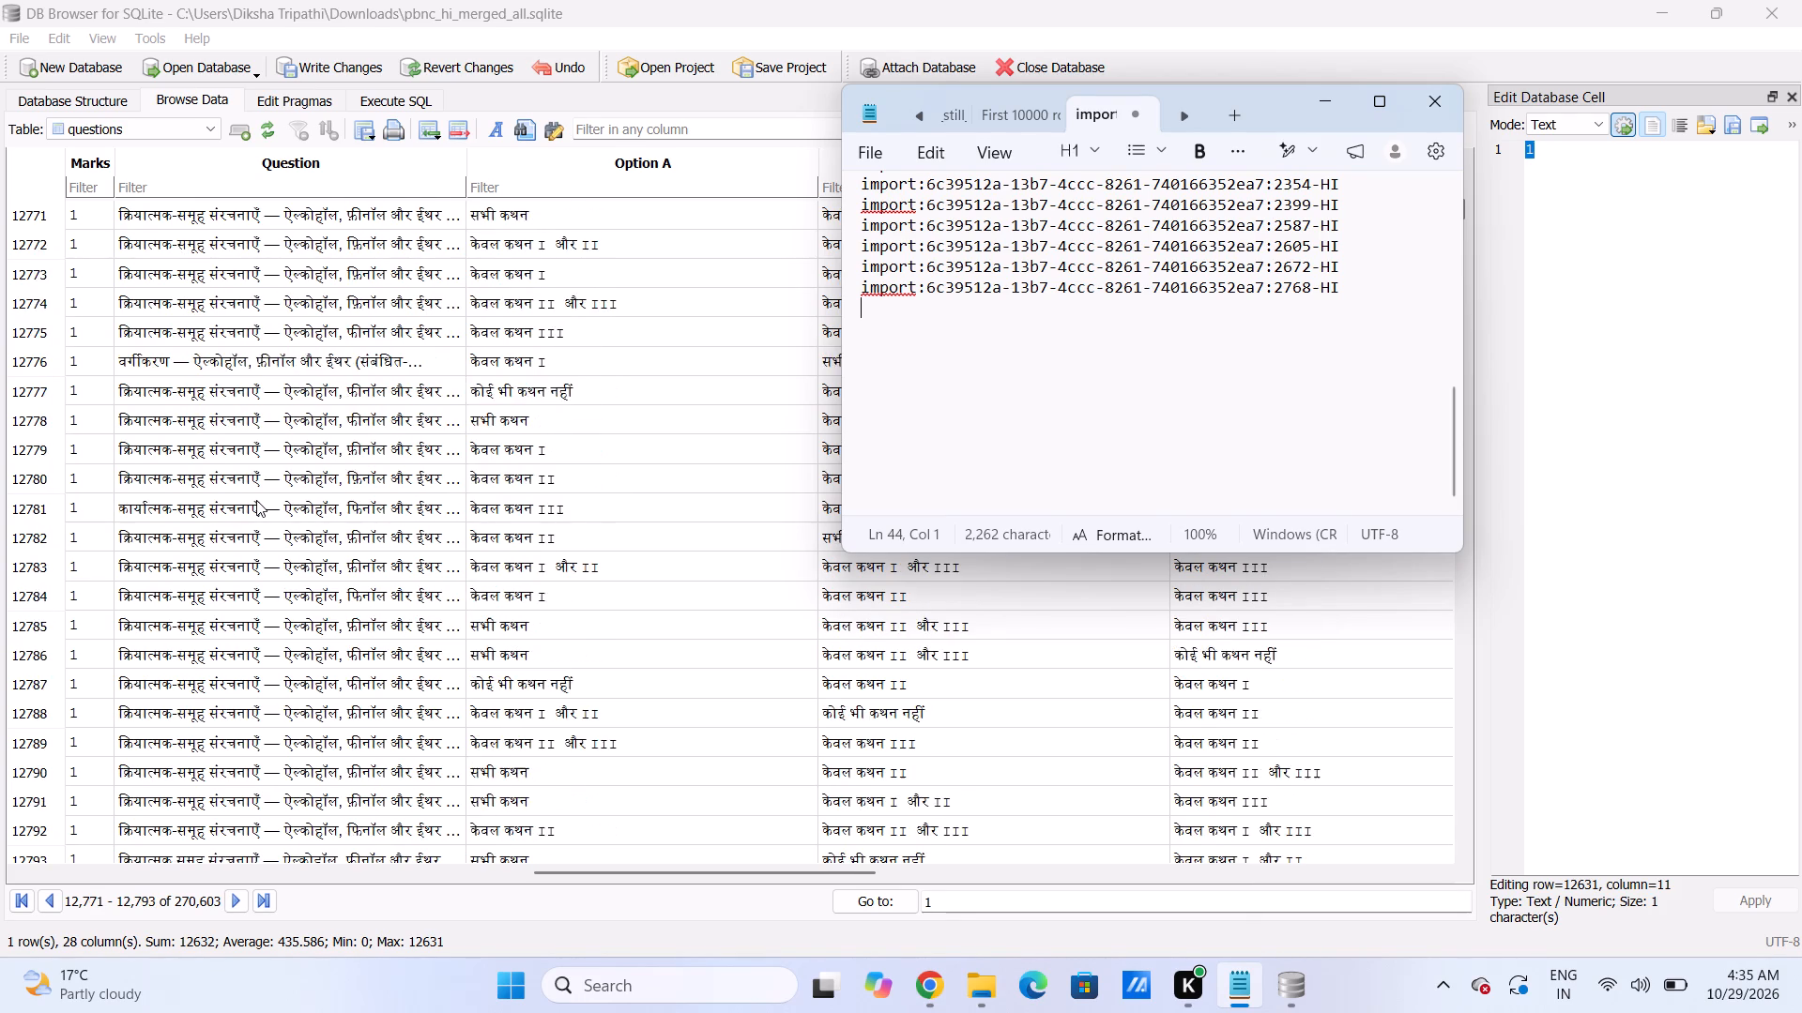
{"action": "scroll", "coordinate": [256, 500], "scroll_direction": "down", "scroll_amount": 8}
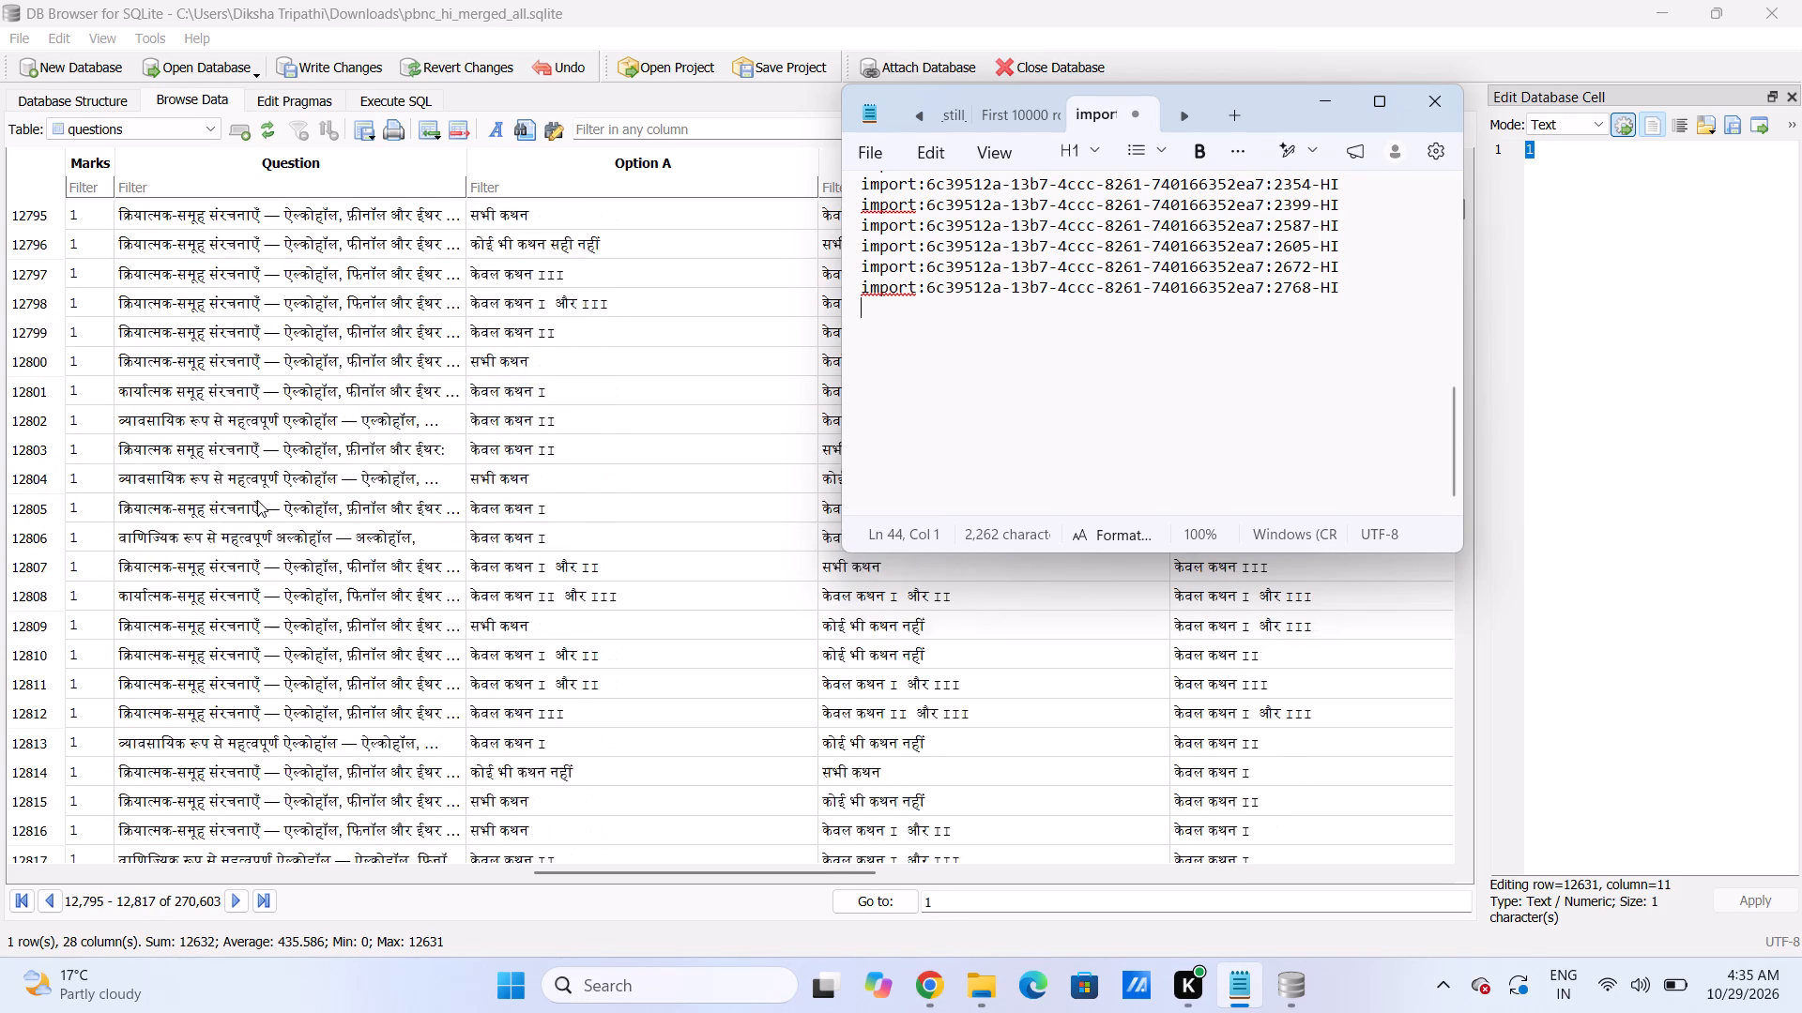
Examine the questions and options in rows 12818 to about 12895 of the questions table for untranslated English text.
{"action": "scroll", "coordinate": [257, 500], "scroll_direction": "down", "scroll_amount": 11}
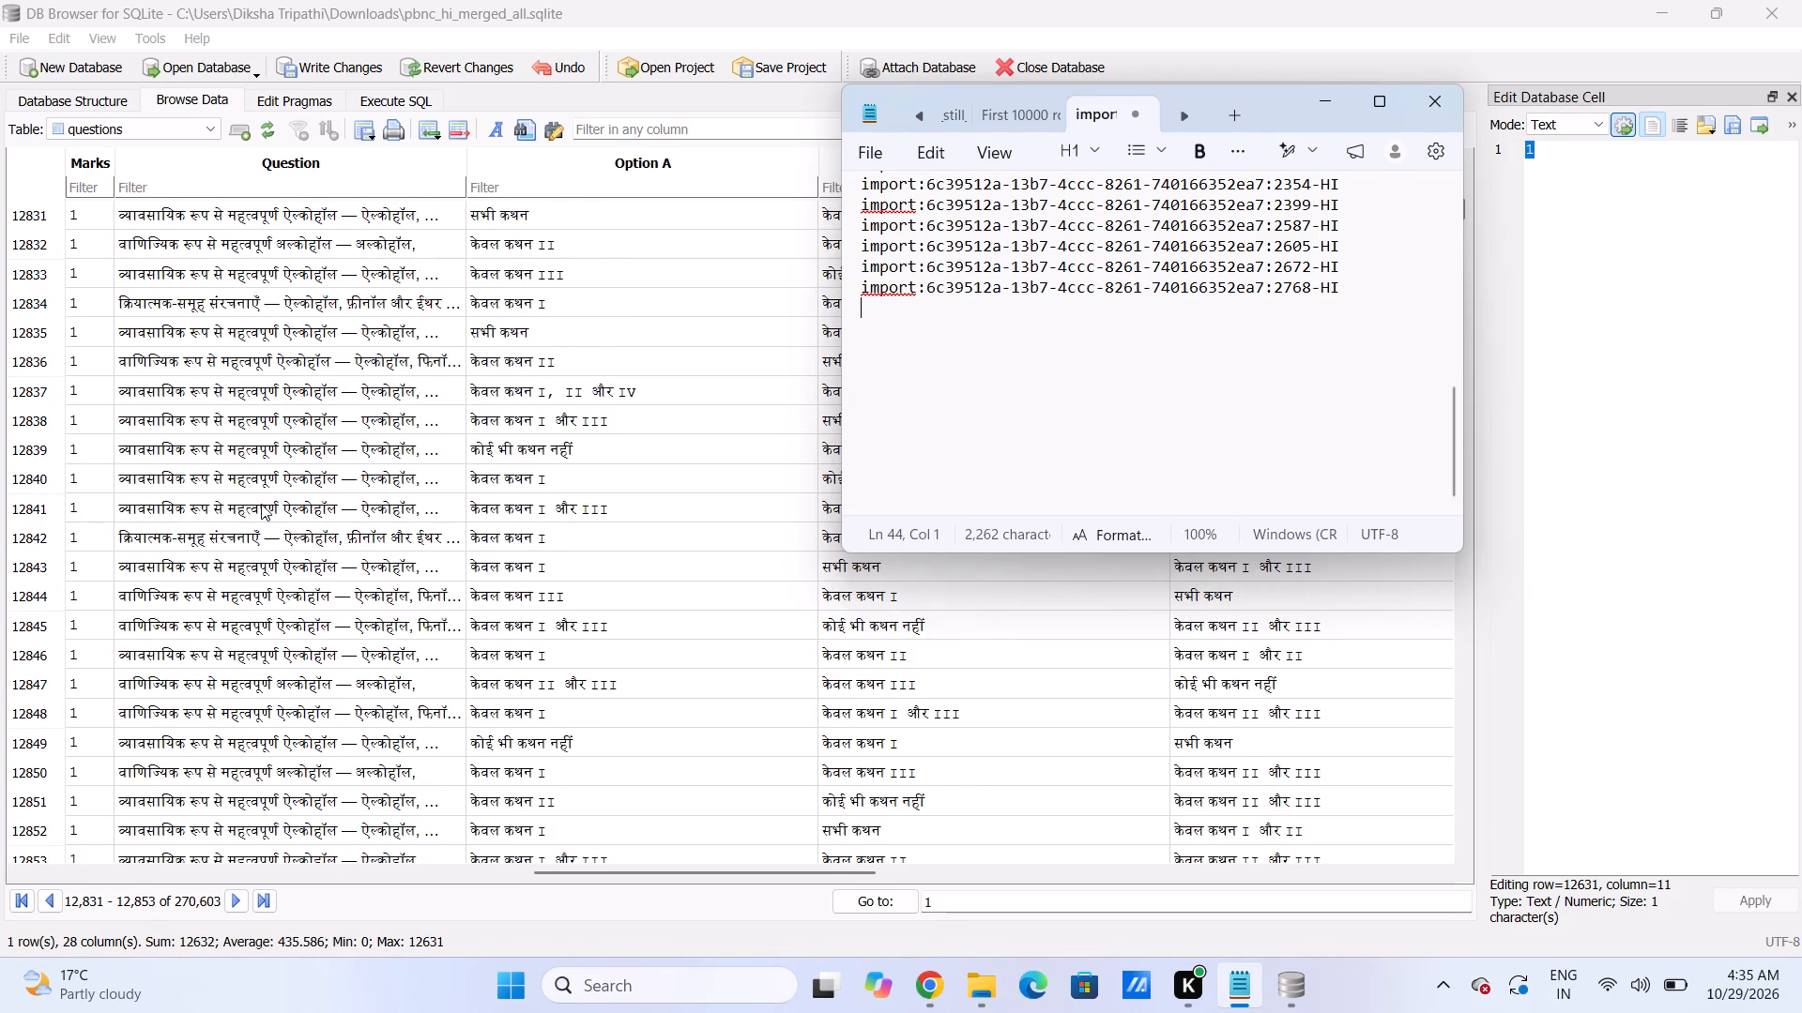
{"action": "scroll", "coordinate": [261, 504], "scroll_direction": "down", "scroll_amount": 7}
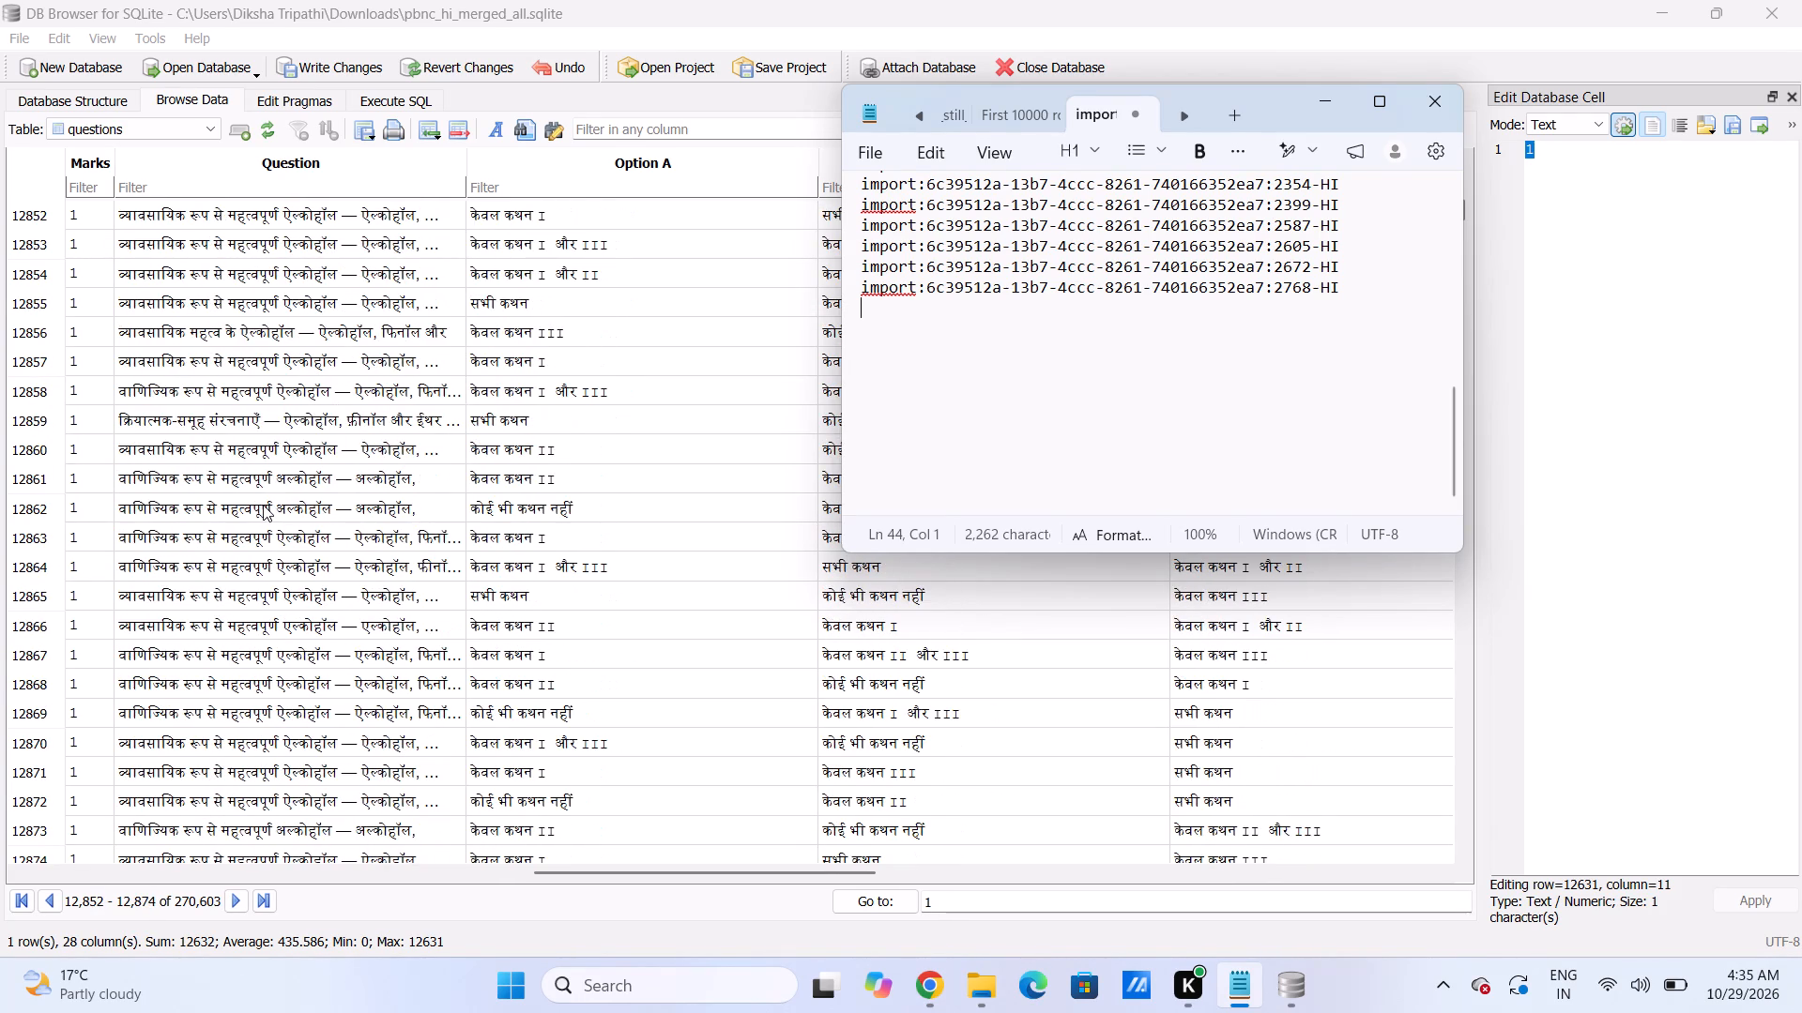
{"action": "scroll", "coordinate": [263, 505], "scroll_direction": "down", "scroll_amount": 6}
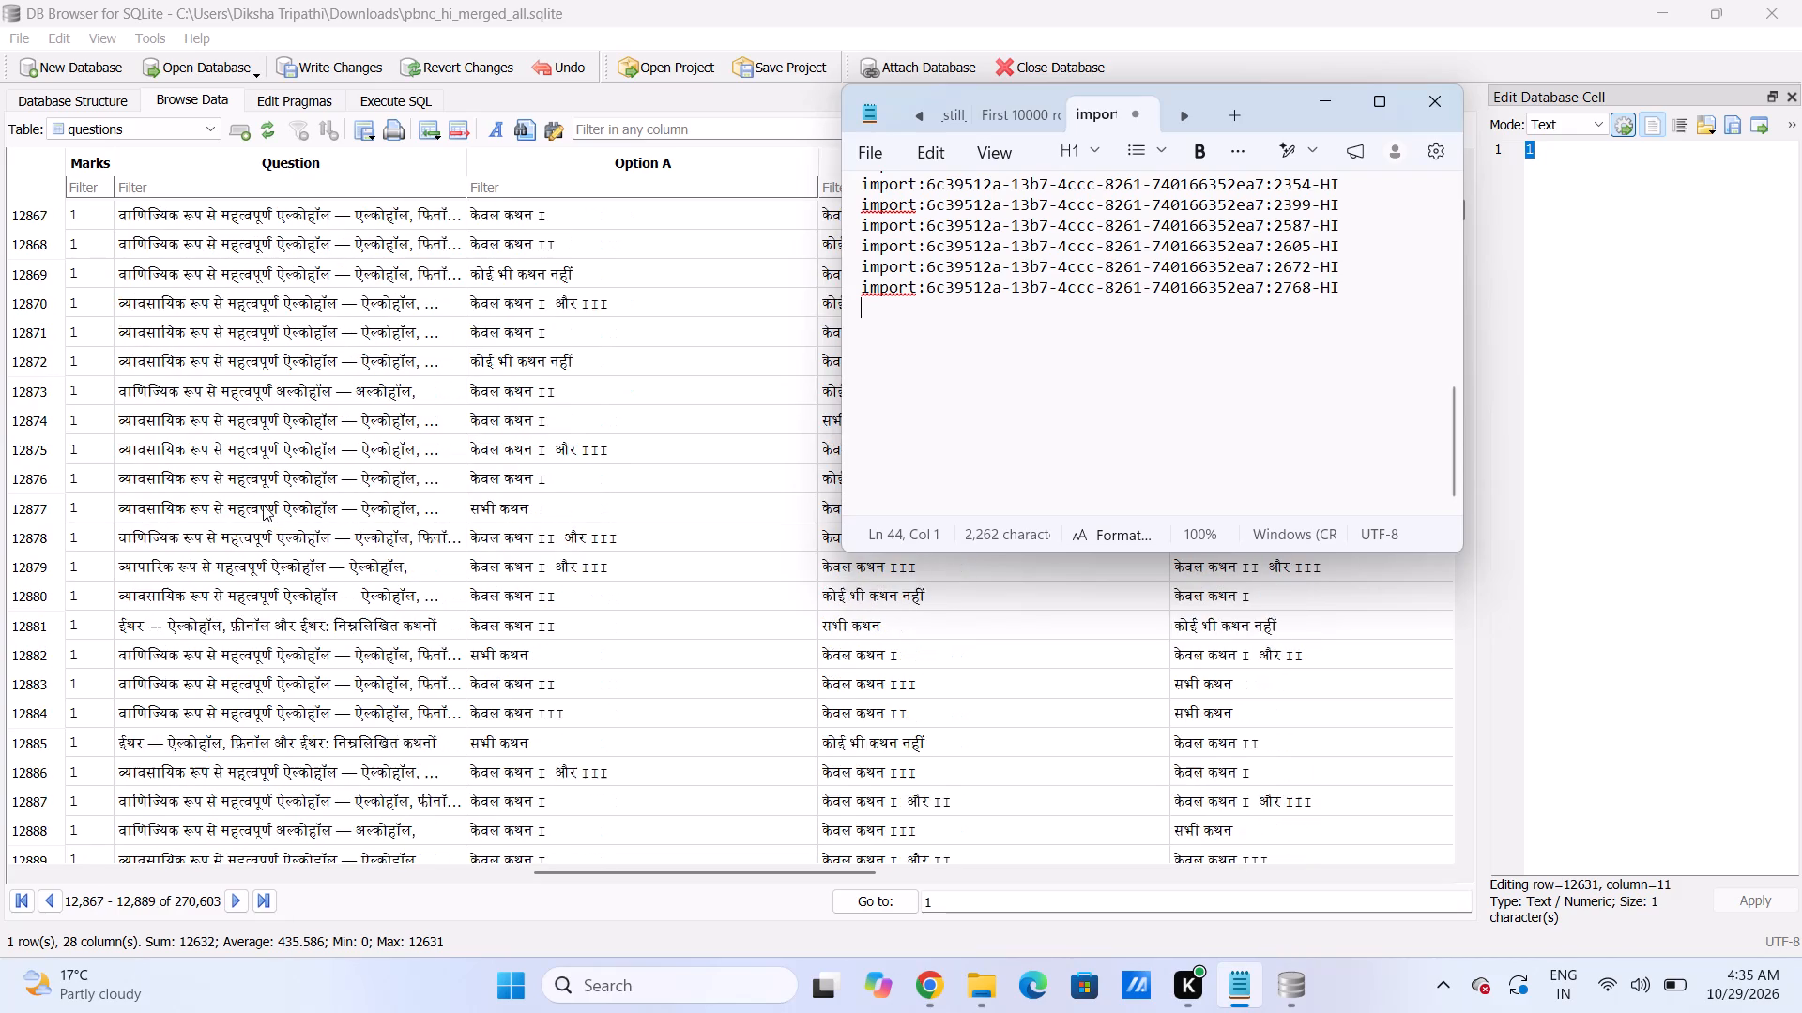
{"action": "scroll", "coordinate": [263, 505], "scroll_direction": "down", "scroll_amount": 1}
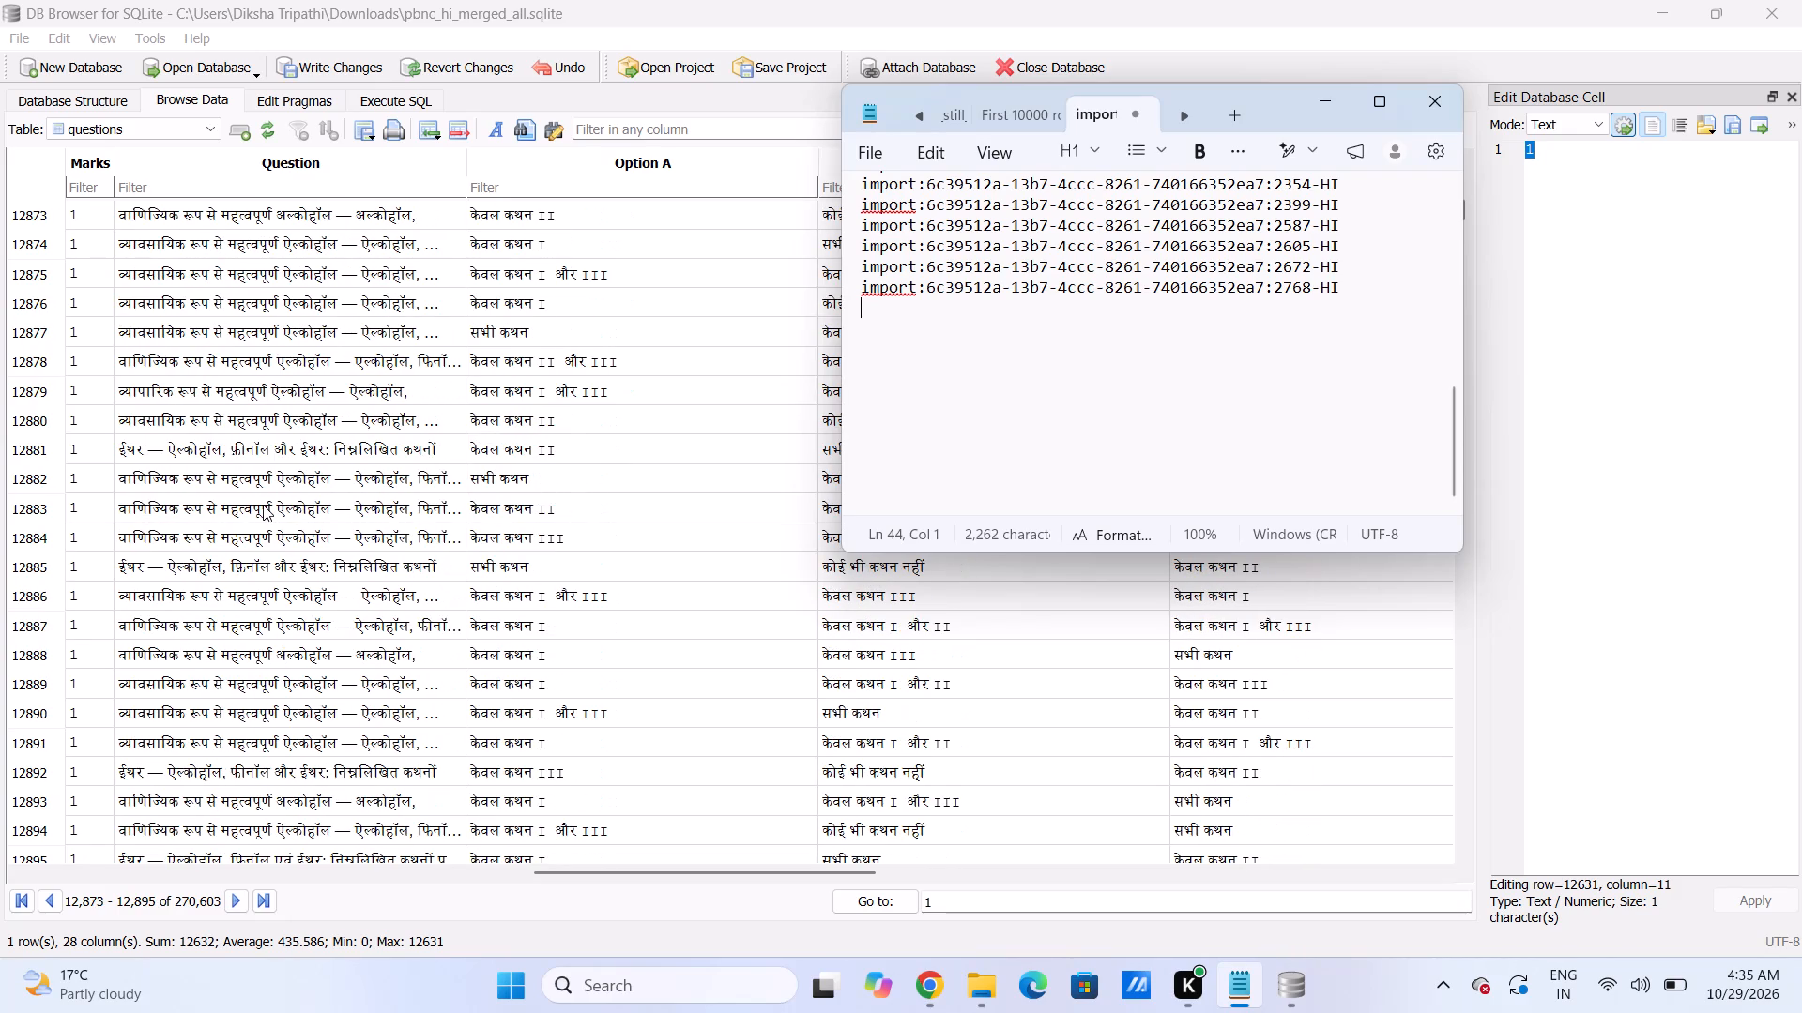
Examine the questions and options in rows 12896 to about 12943 of the questions table for untranslated English text.
{"action": "scroll", "coordinate": [263, 505], "scroll_direction": "down", "scroll_amount": 4}
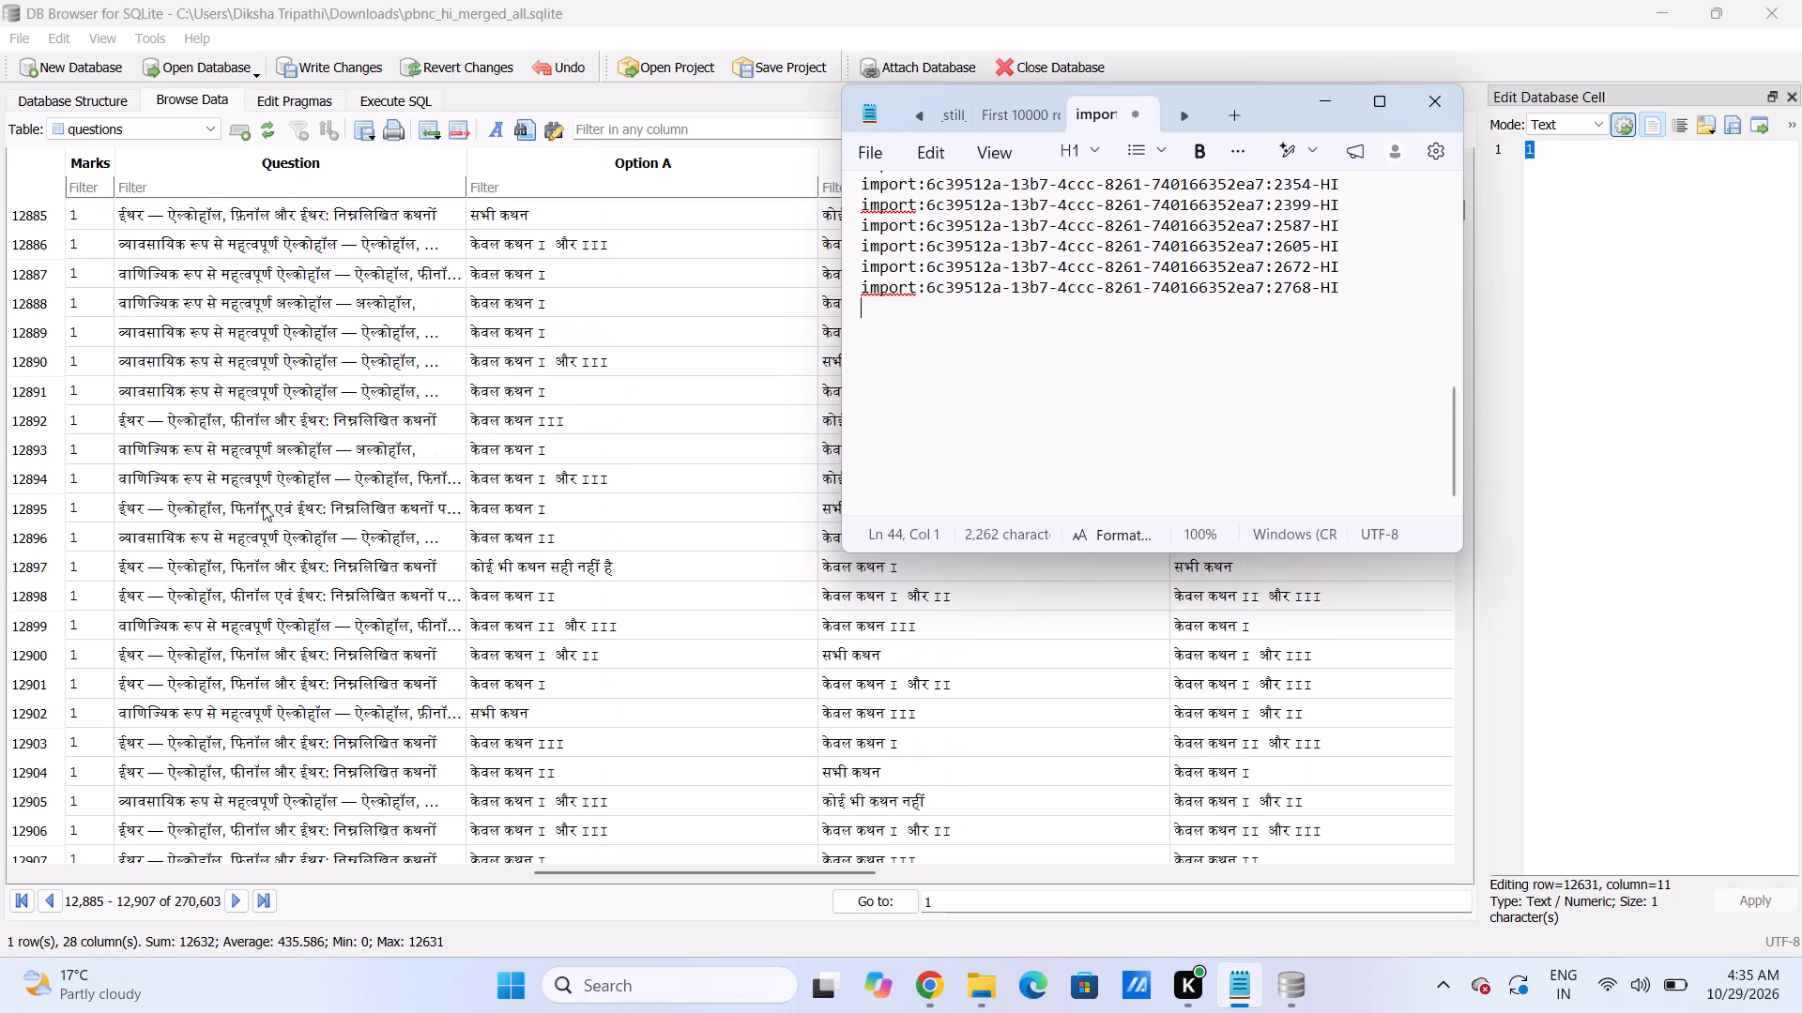
{"action": "scroll", "coordinate": [263, 505], "scroll_direction": "down", "scroll_amount": 6}
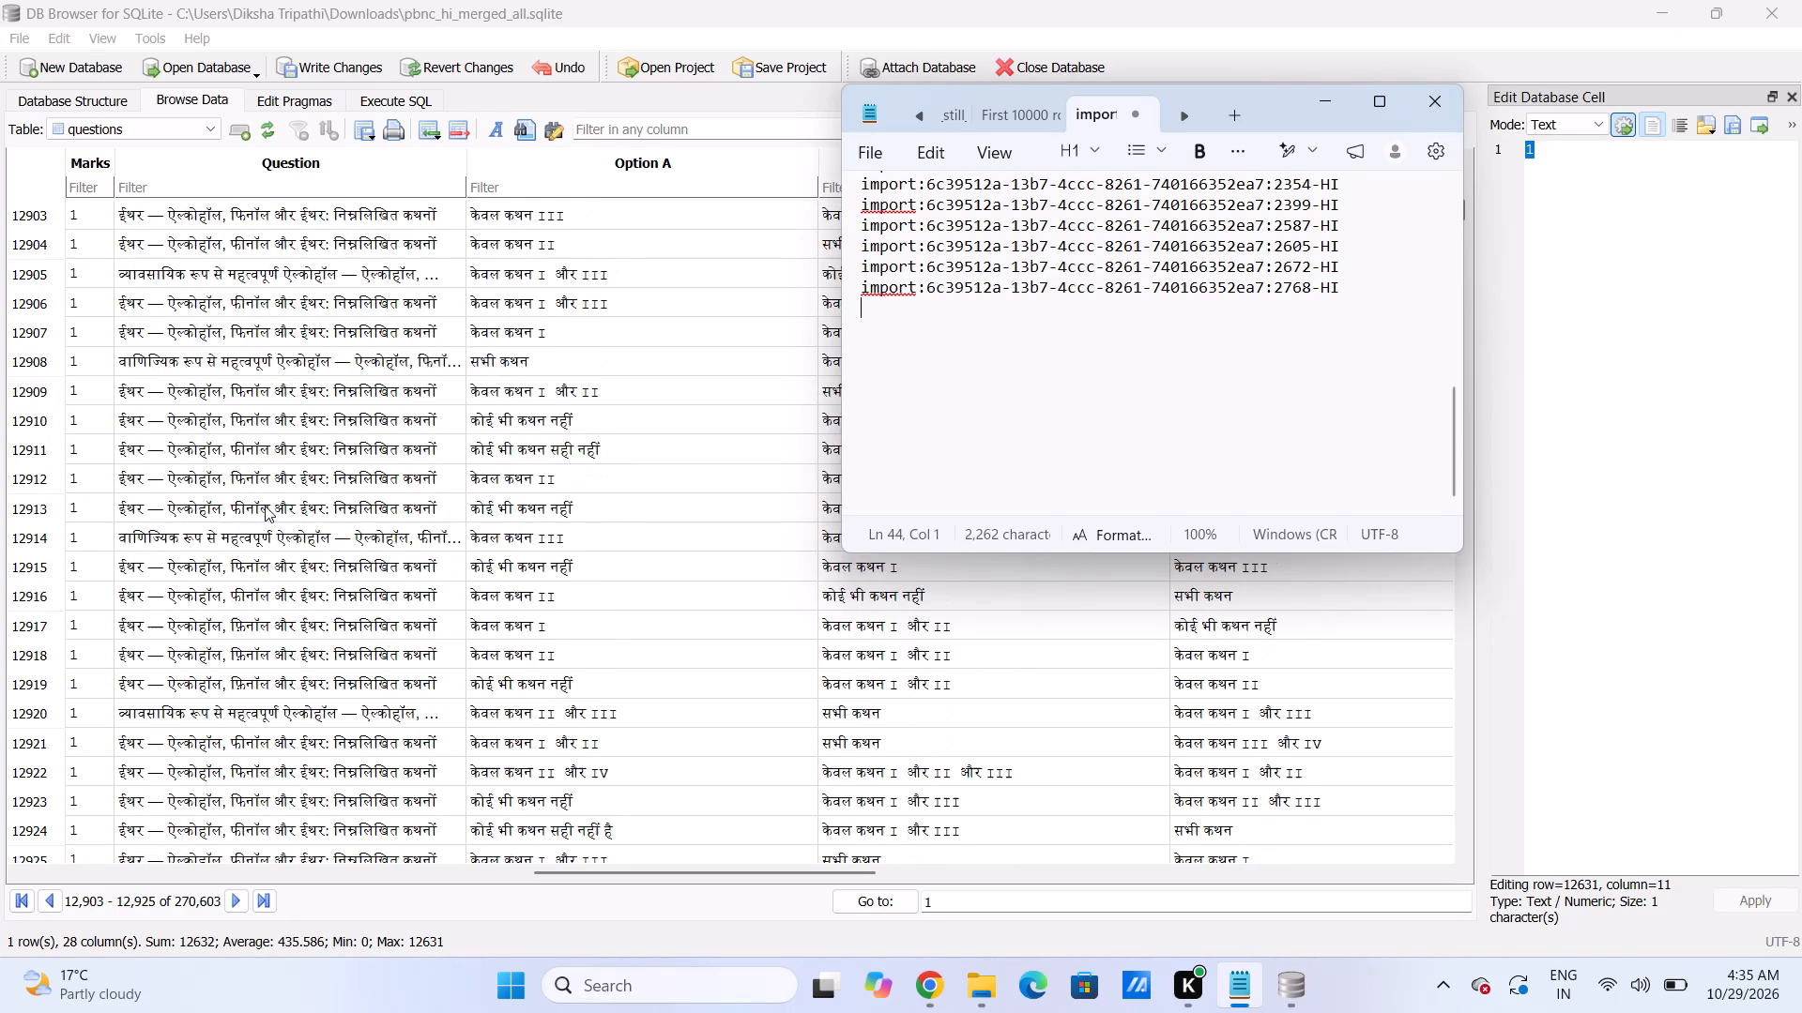
{"action": "scroll", "coordinate": [265, 506], "scroll_direction": "down", "scroll_amount": 6}
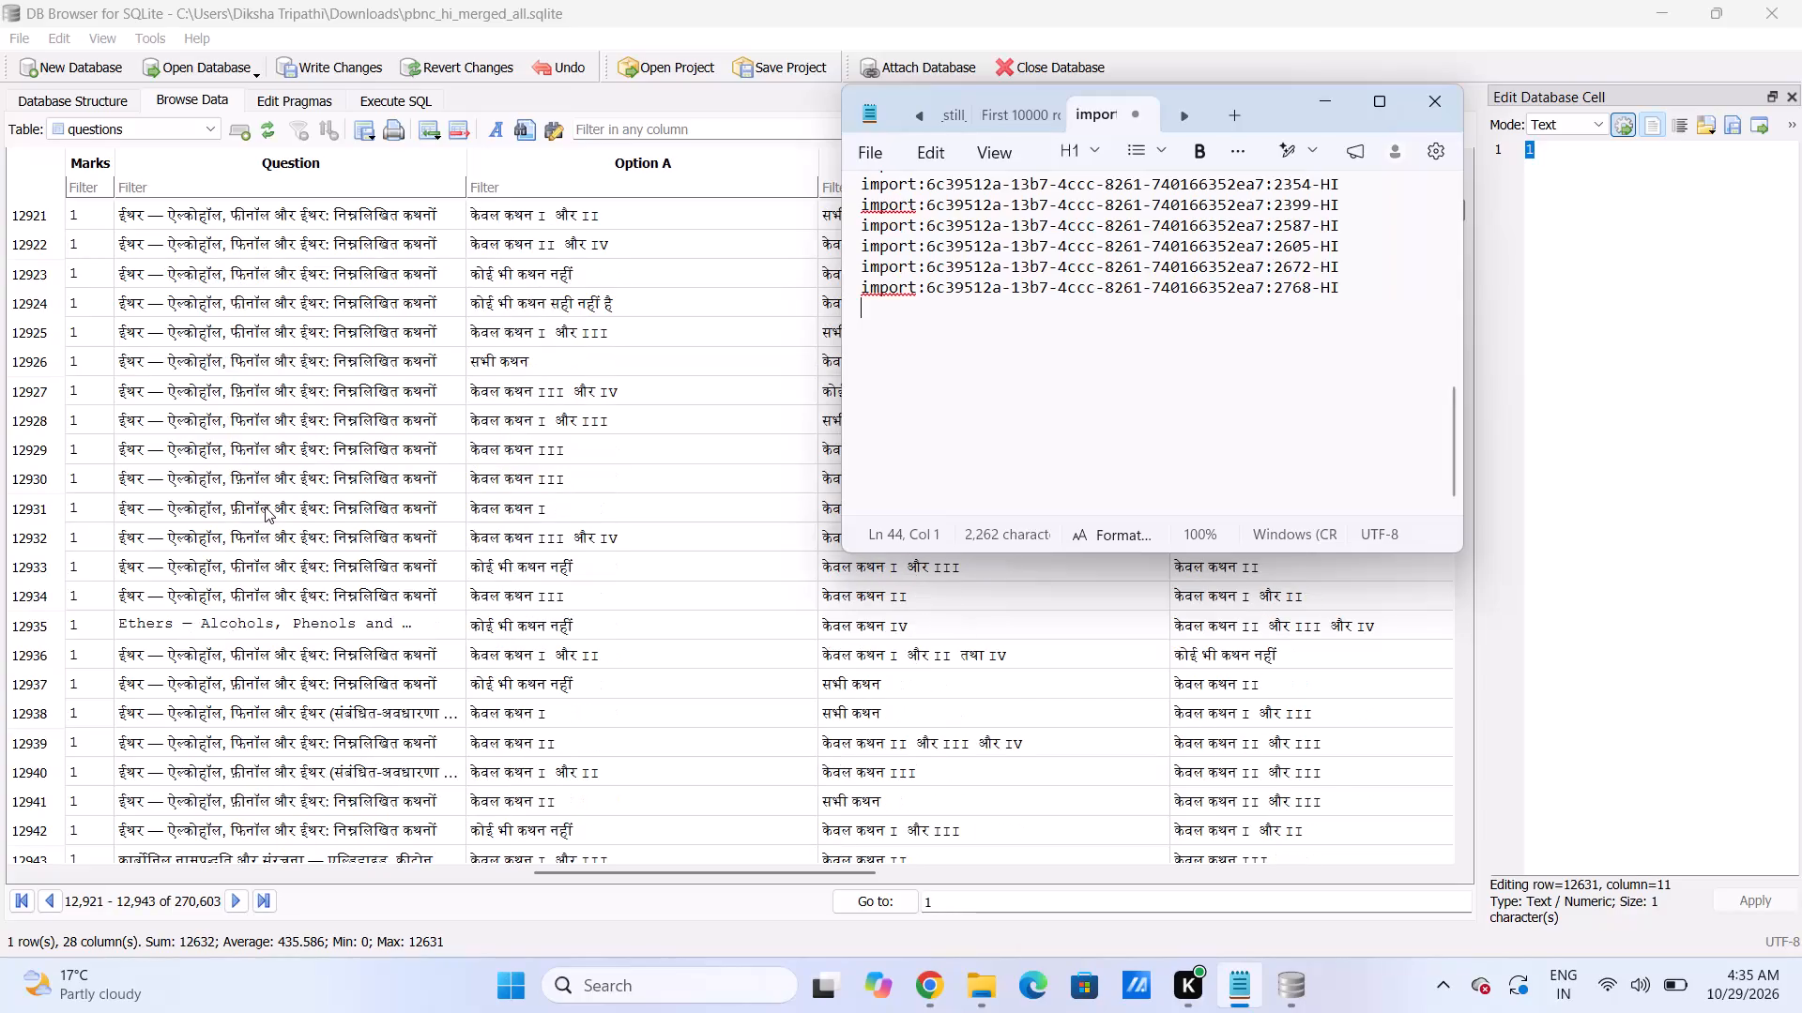
{"action": "left_click", "coordinate": [43, 626]}
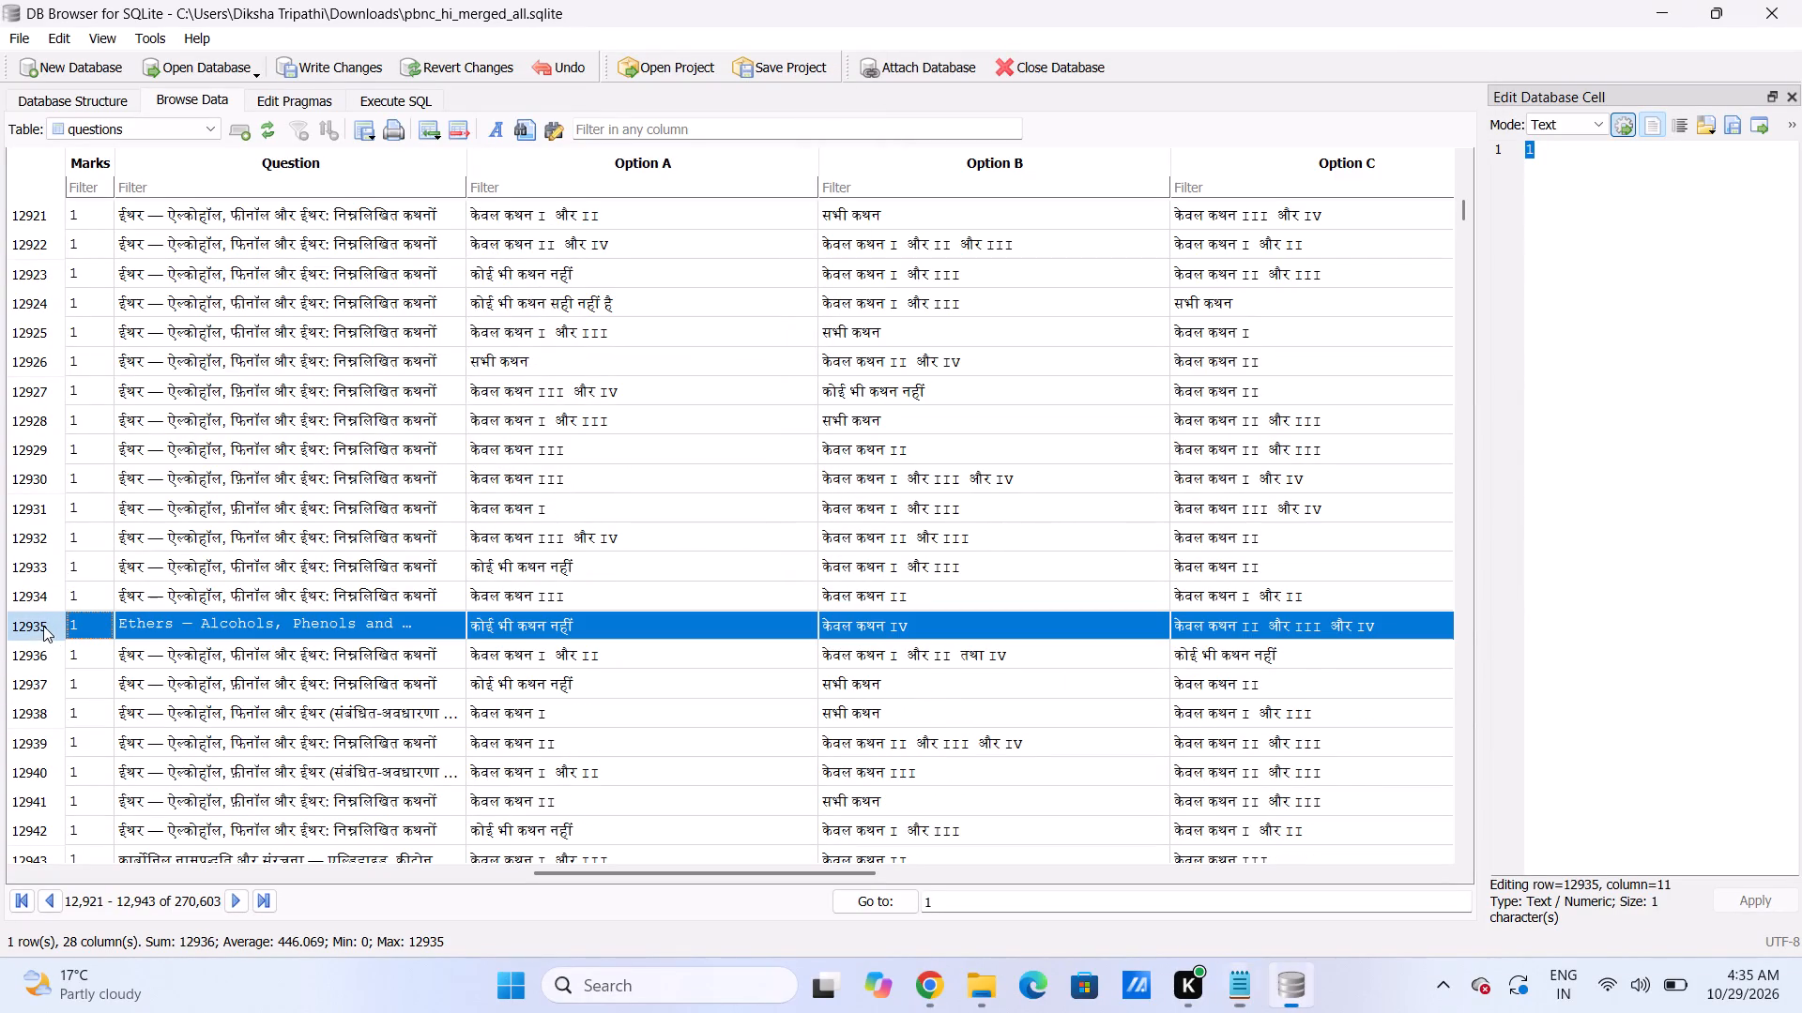
{"action": "key", "text": "ctrl+c"}
{"action": "scroll", "coordinate": [197, 568], "scroll_direction": "up", "scroll_amount": 7}
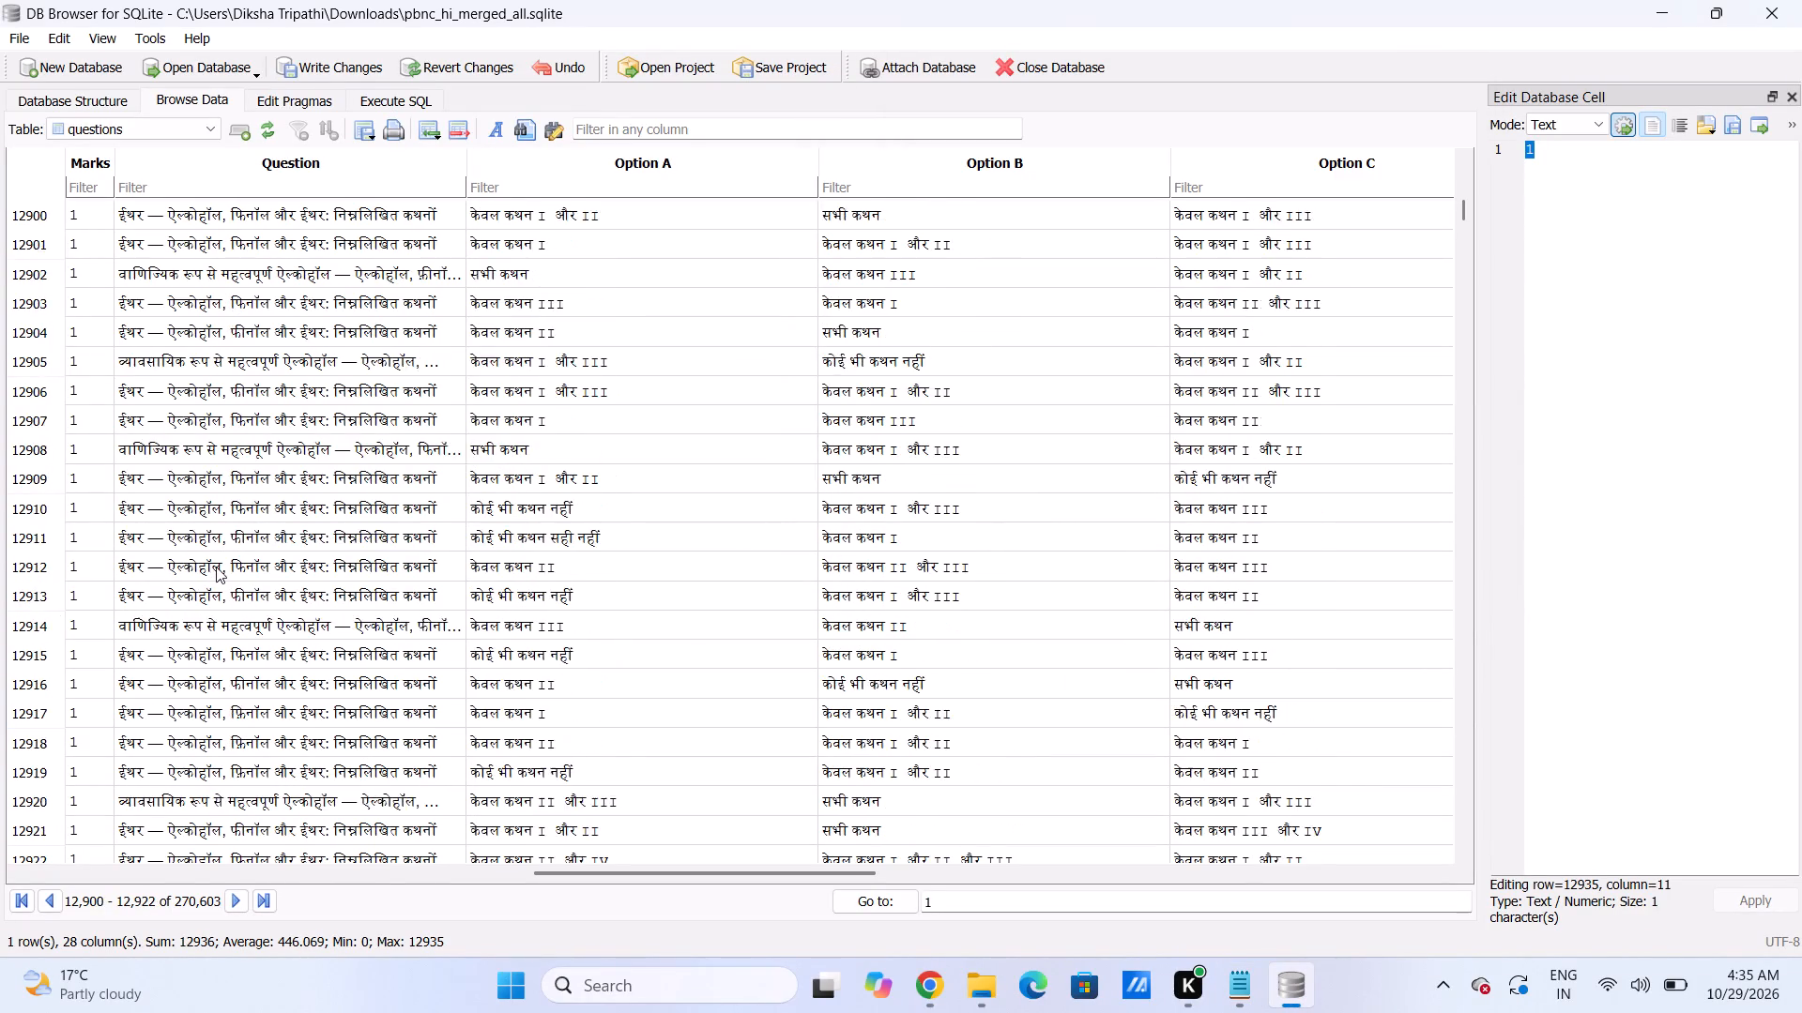
{"action": "scroll", "coordinate": [218, 567], "scroll_direction": "up", "scroll_amount": 1}
{"action": "scroll", "coordinate": [220, 567], "scroll_direction": "down", "scroll_amount": 7}
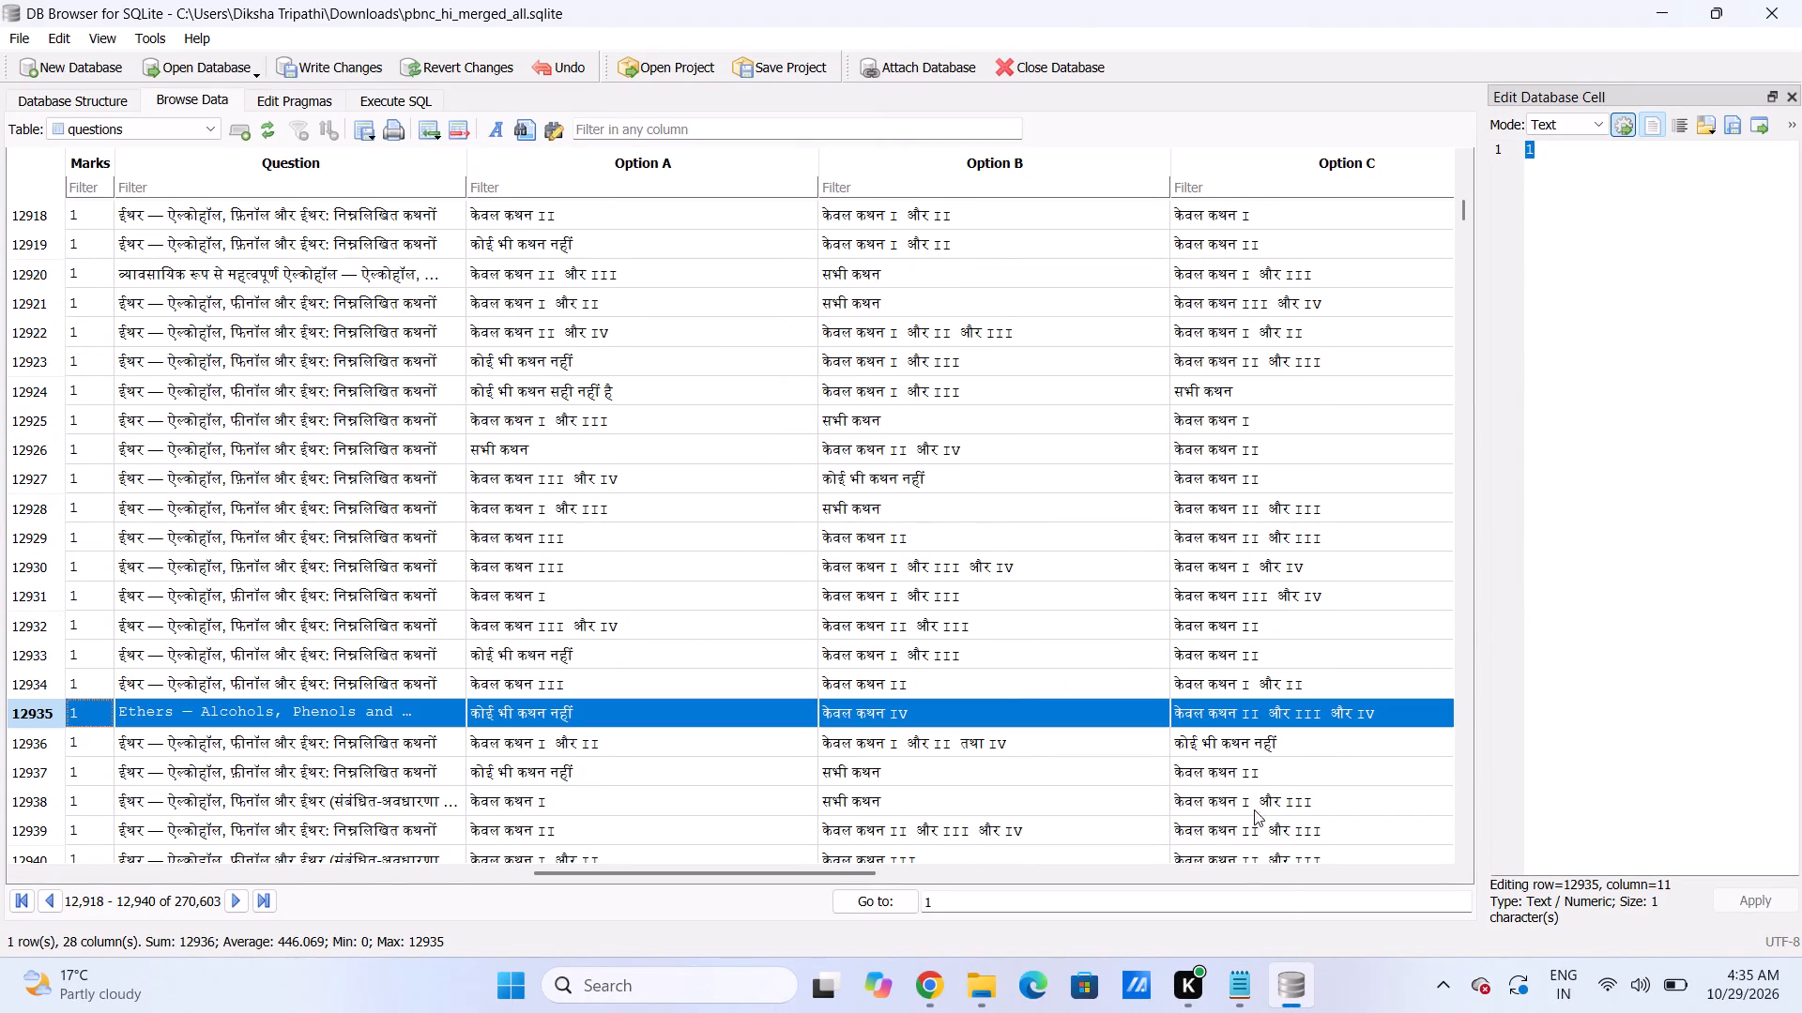
{"action": "left_click", "coordinate": [1248, 987]}
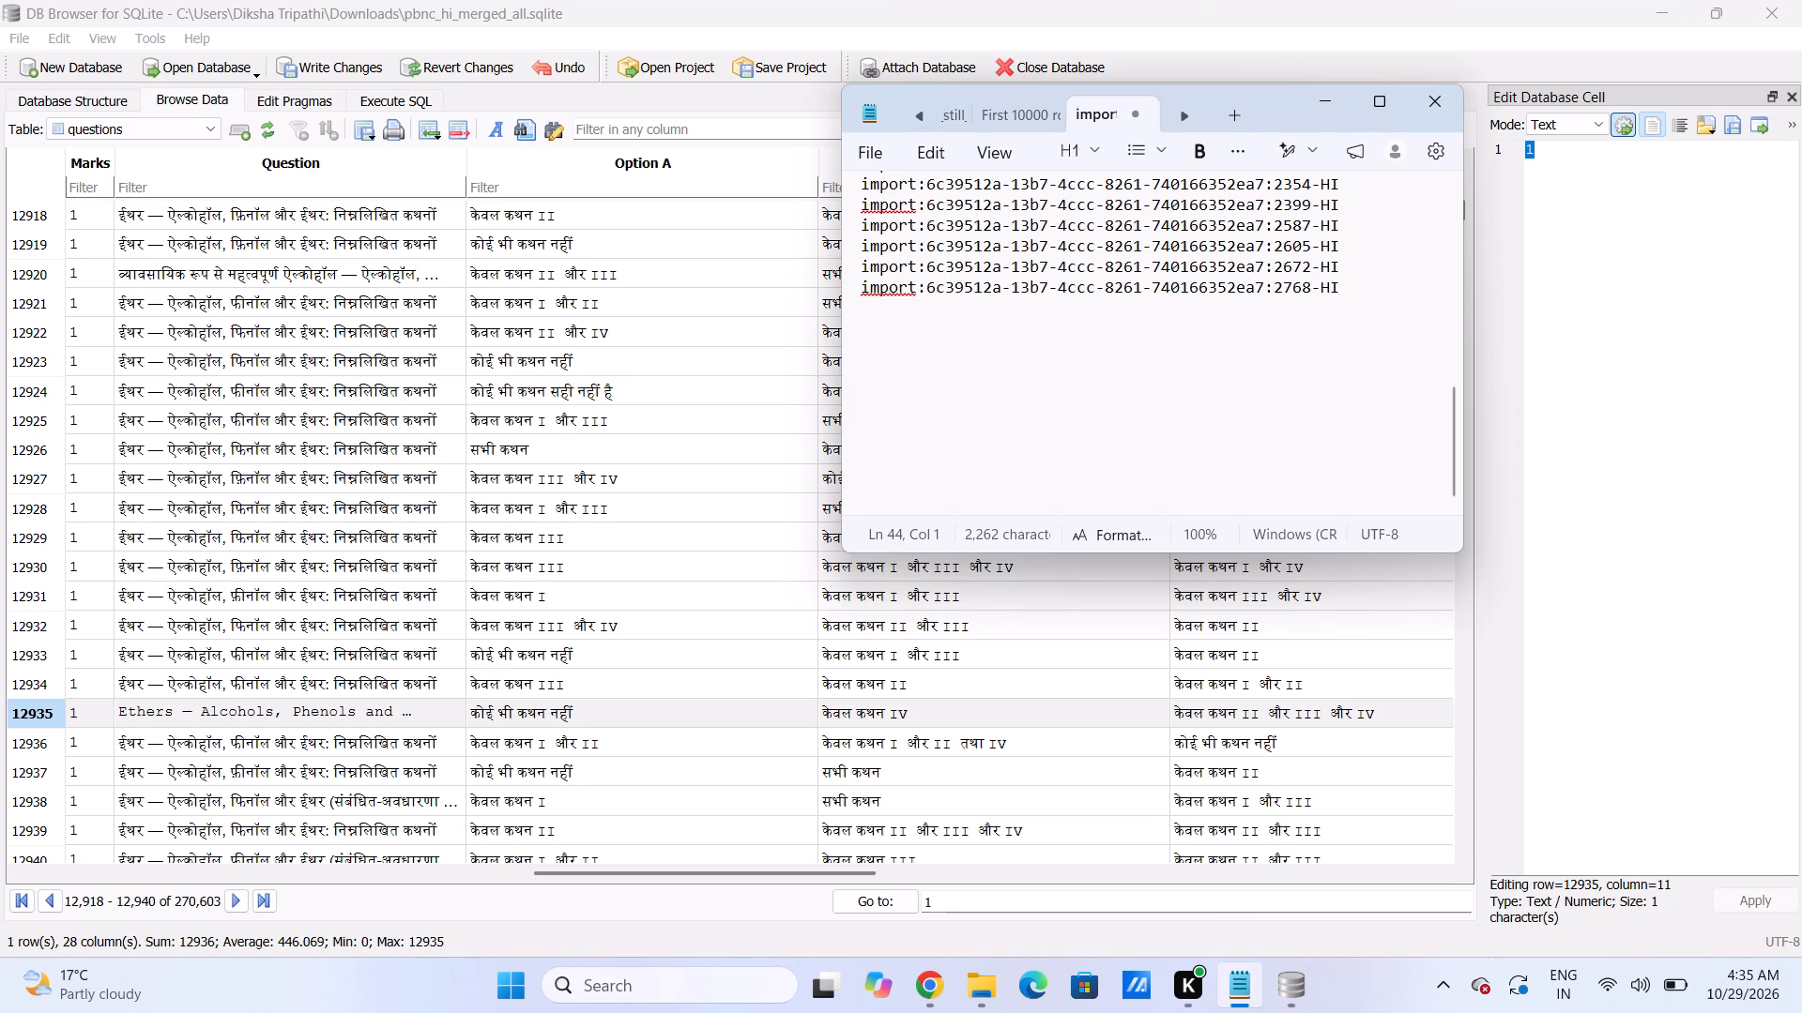
{"action": "key", "text": "ctrl+v"}
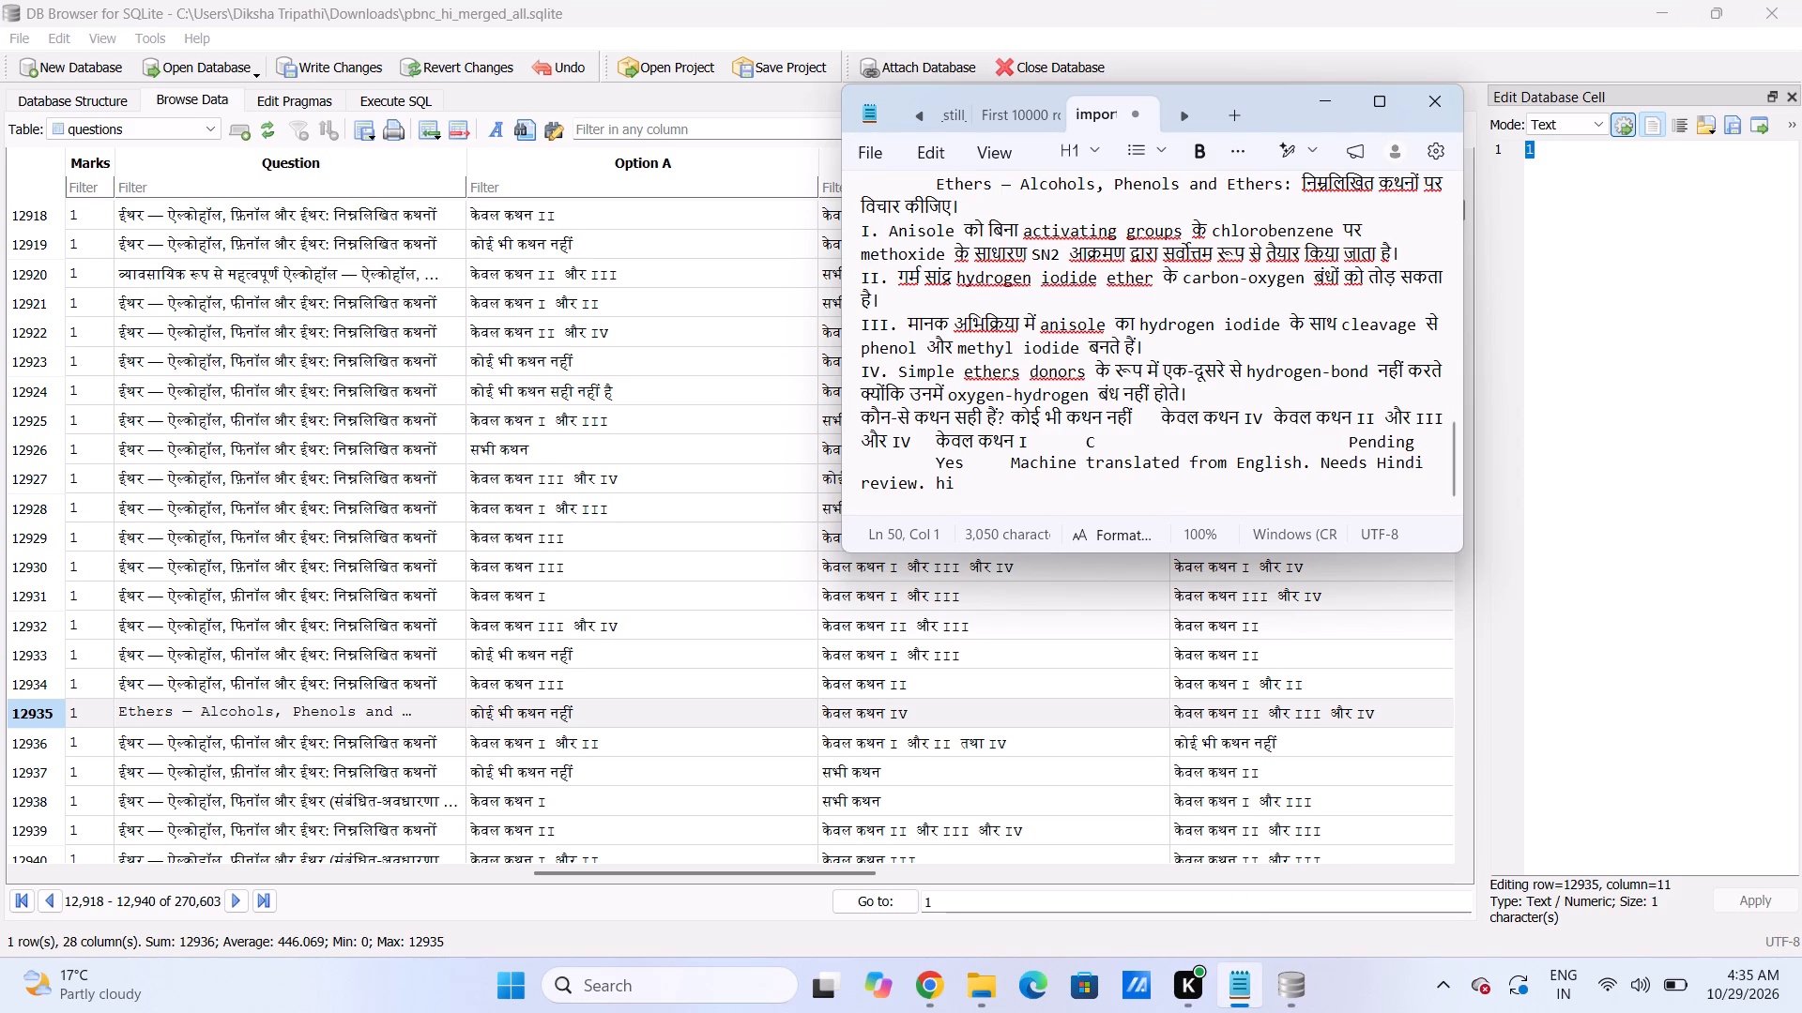
{"action": "left_click_drag", "start_coordinate": [877, 500], "coordinate": [882, 303]}
{"action": "scroll", "coordinate": [875, 440], "scroll_direction": "up", "scroll_amount": 2}
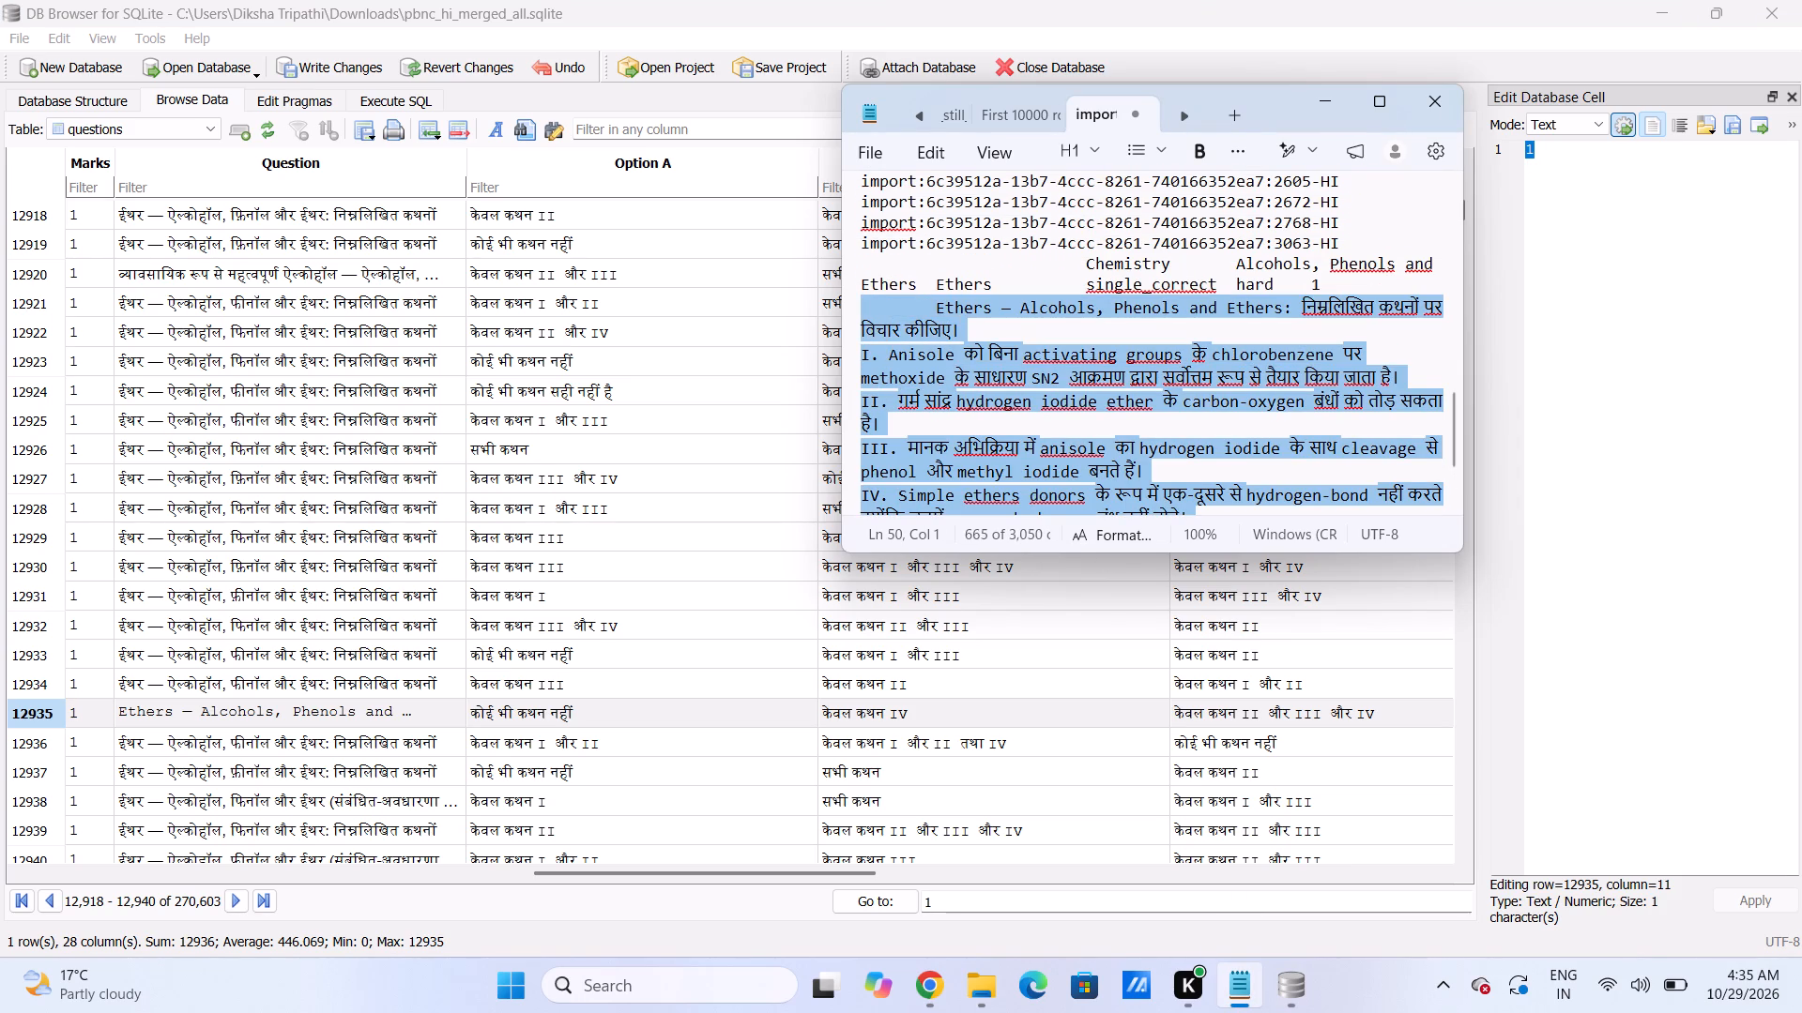
{"action": "left_click_drag", "start_coordinate": [882, 303], "coordinate": [870, 265]}
{"action": "key", "text": "BackSpace"}
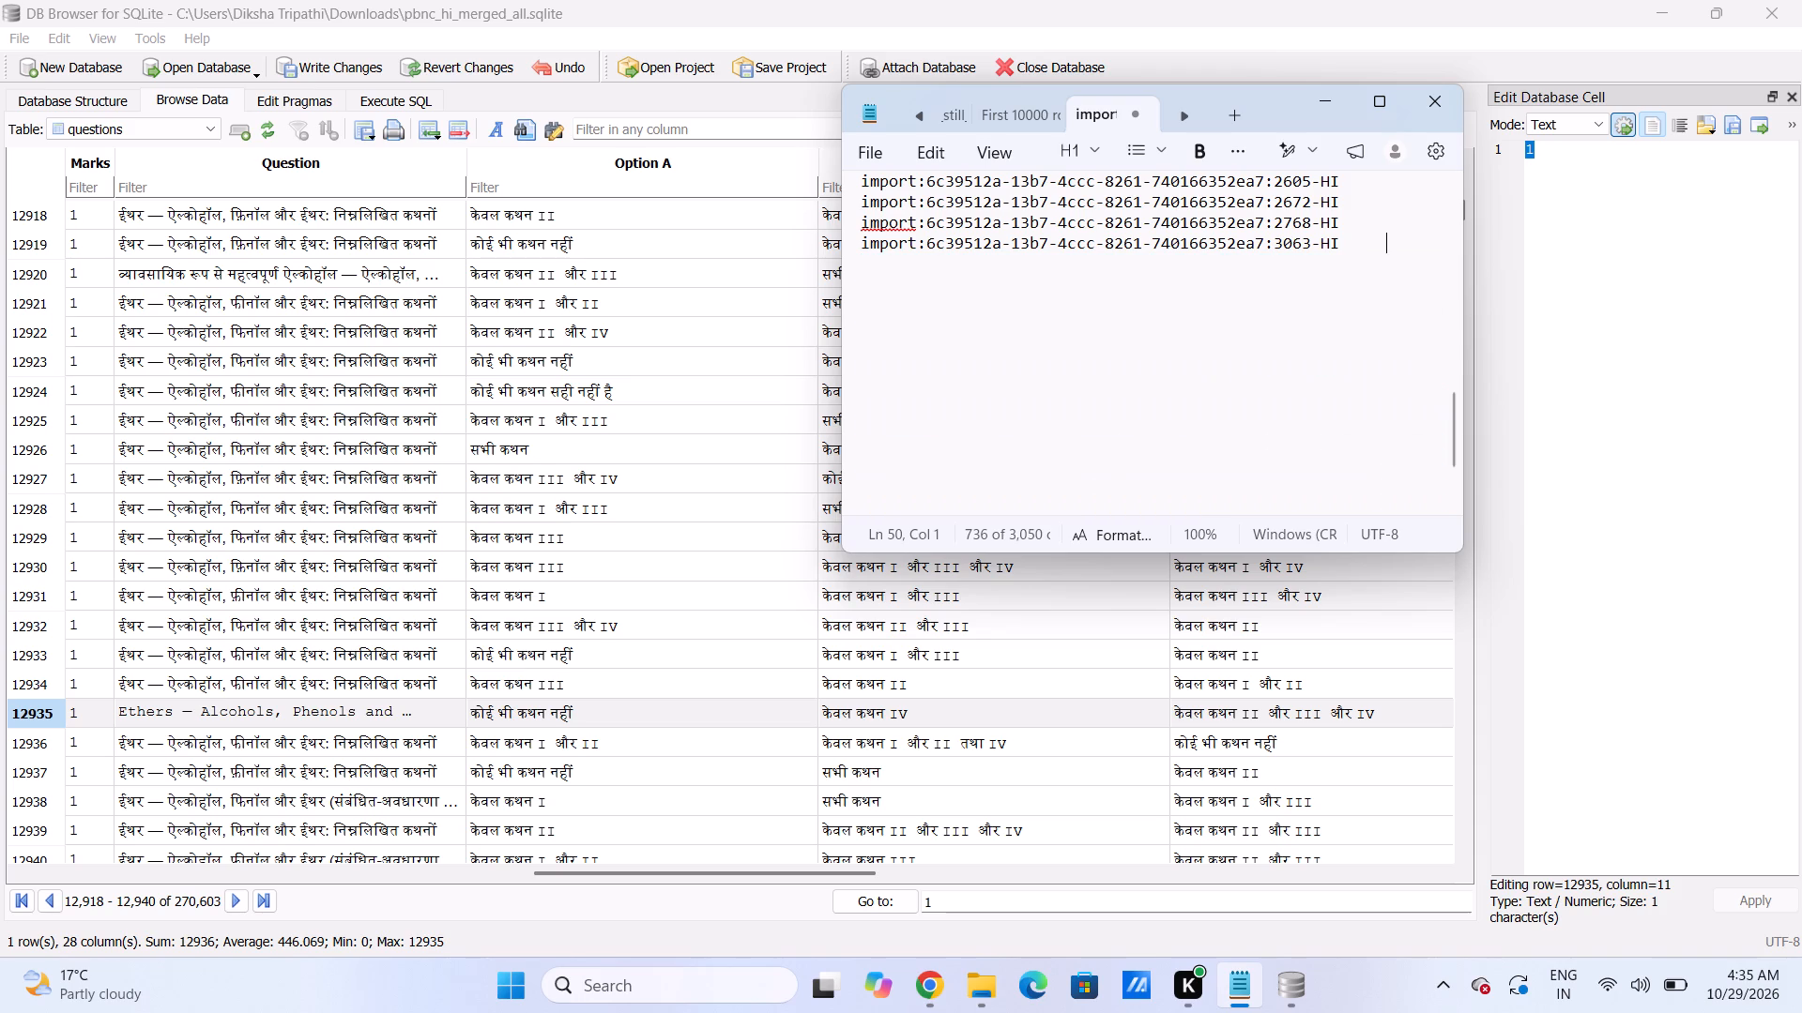
{"action": "key", "text": "Return"}
{"action": "scroll", "coordinate": [439, 510], "scroll_direction": "down", "scroll_amount": 3}
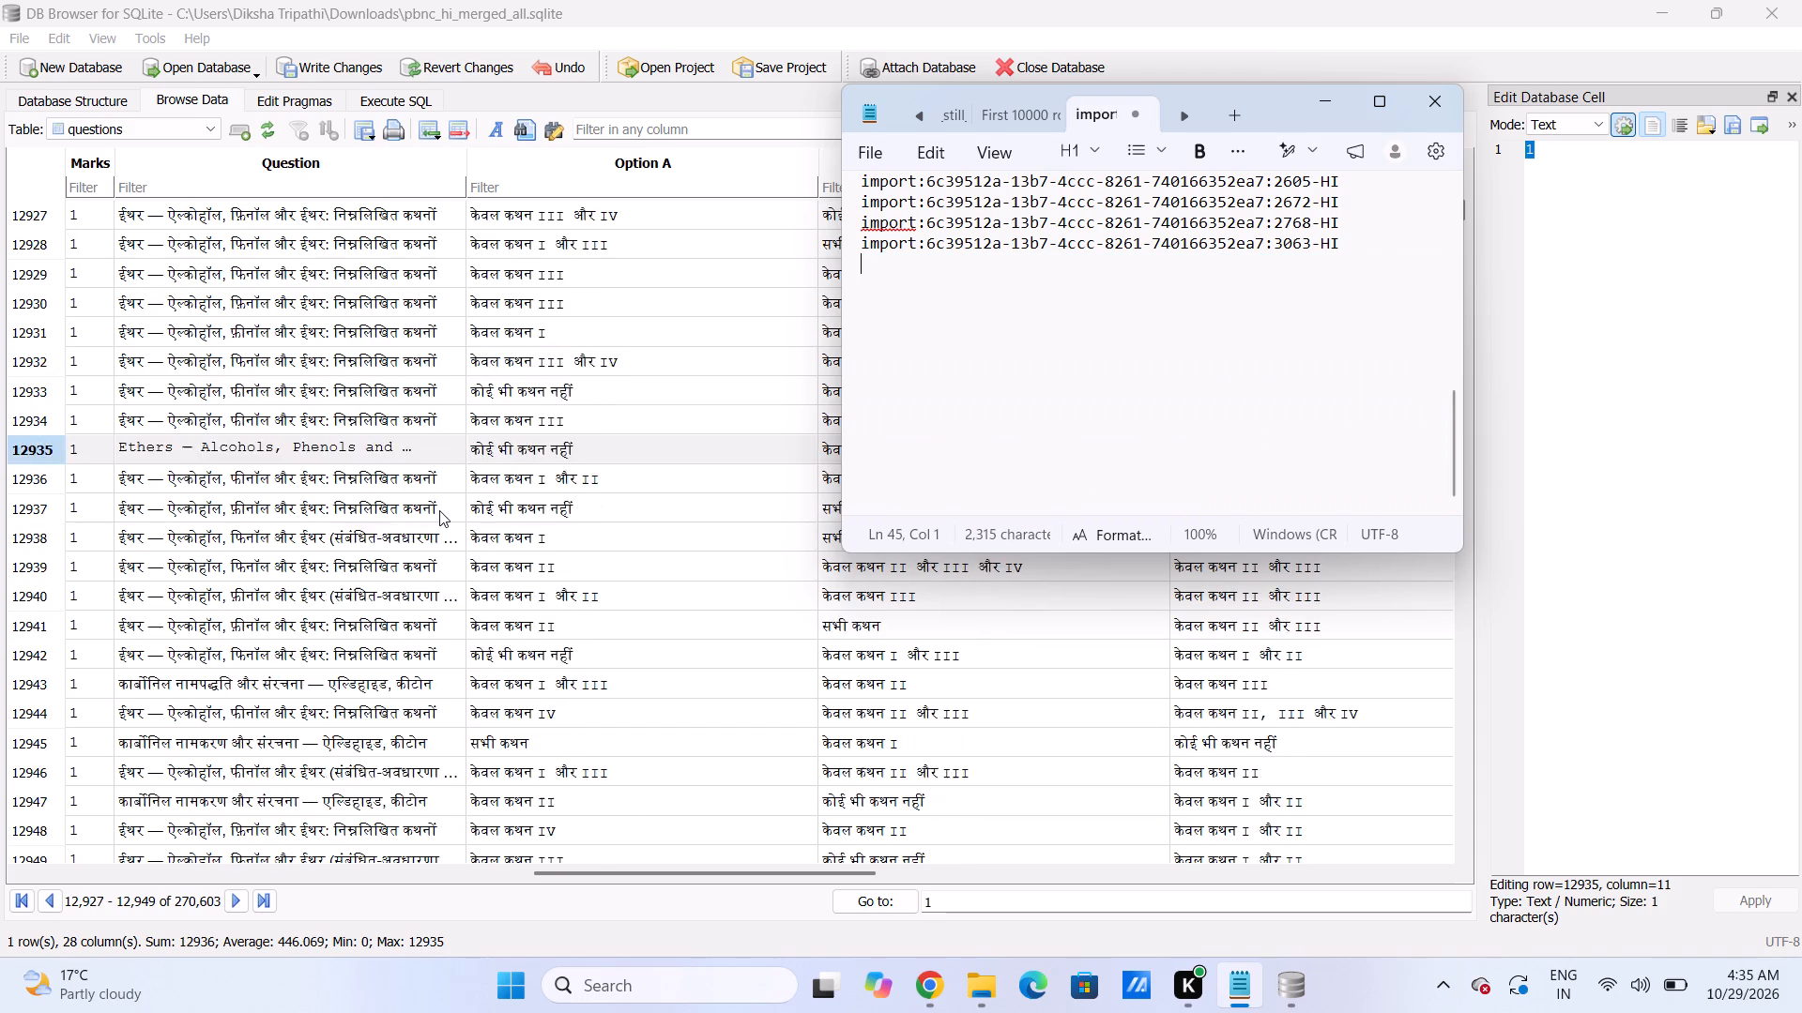
{"action": "scroll", "coordinate": [439, 510], "scroll_direction": "down", "scroll_amount": 2}
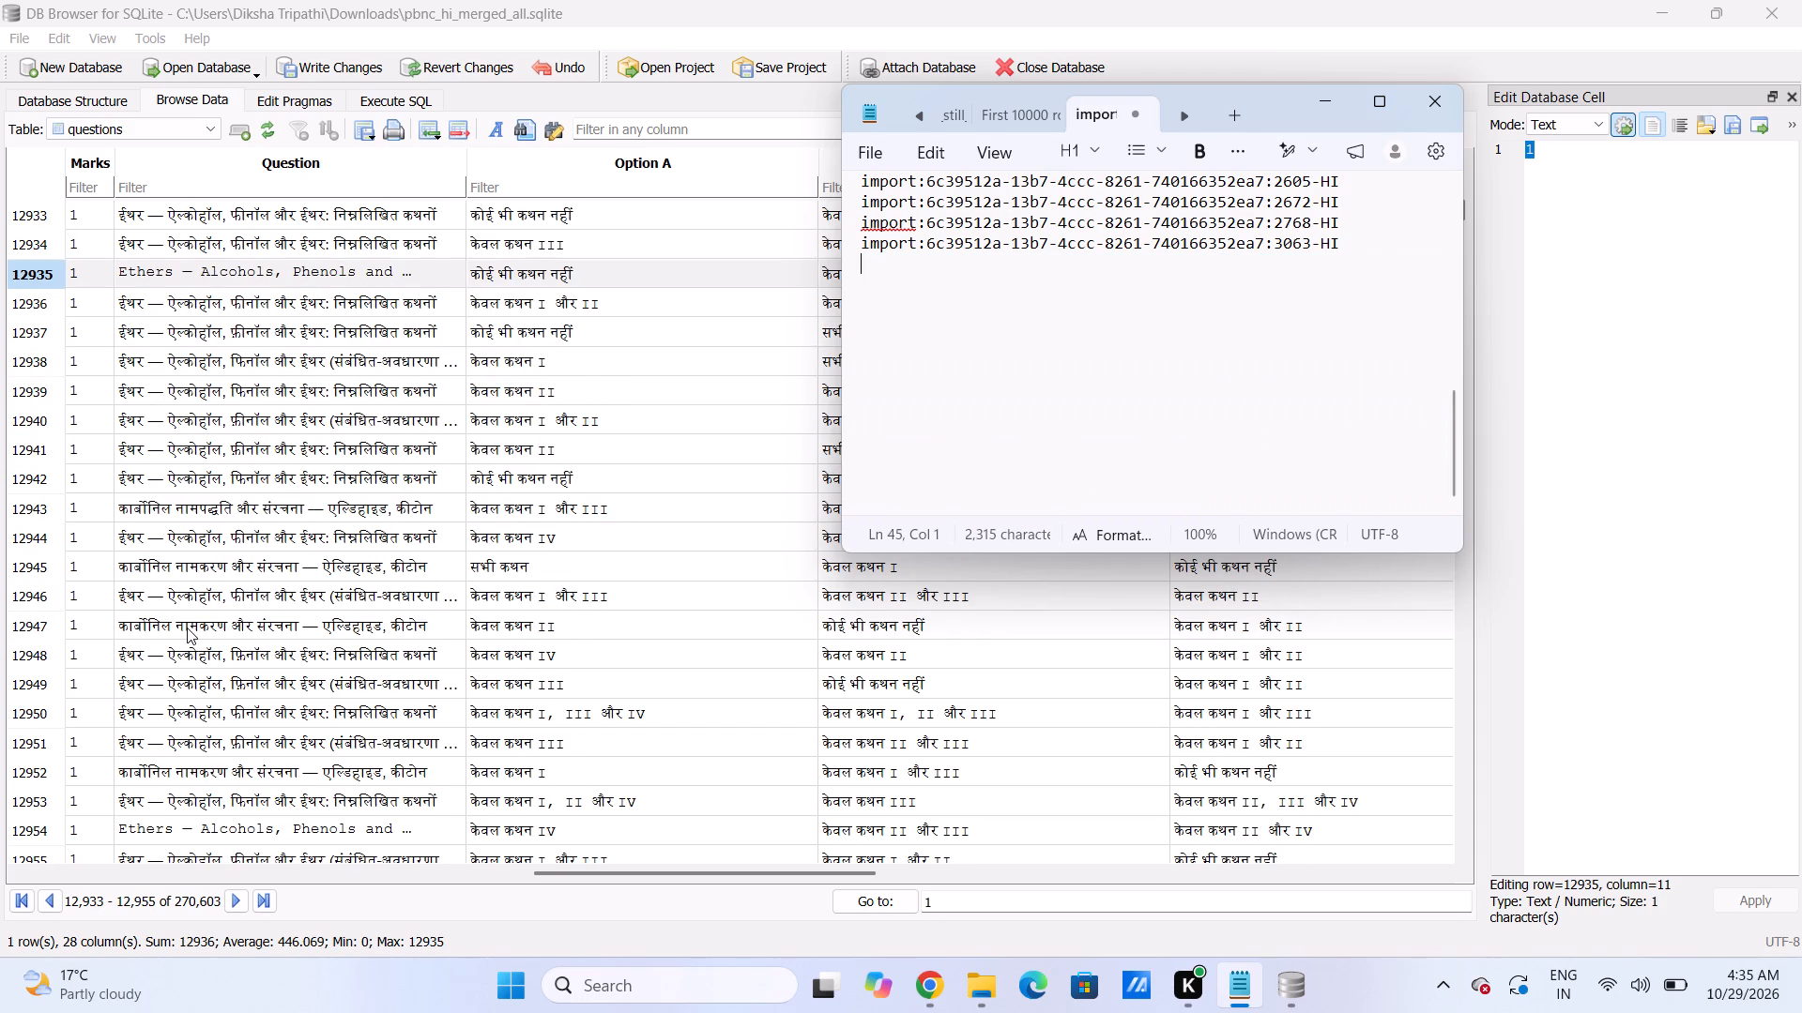
{"action": "scroll", "coordinate": [159, 721], "scroll_direction": "down", "scroll_amount": 1}
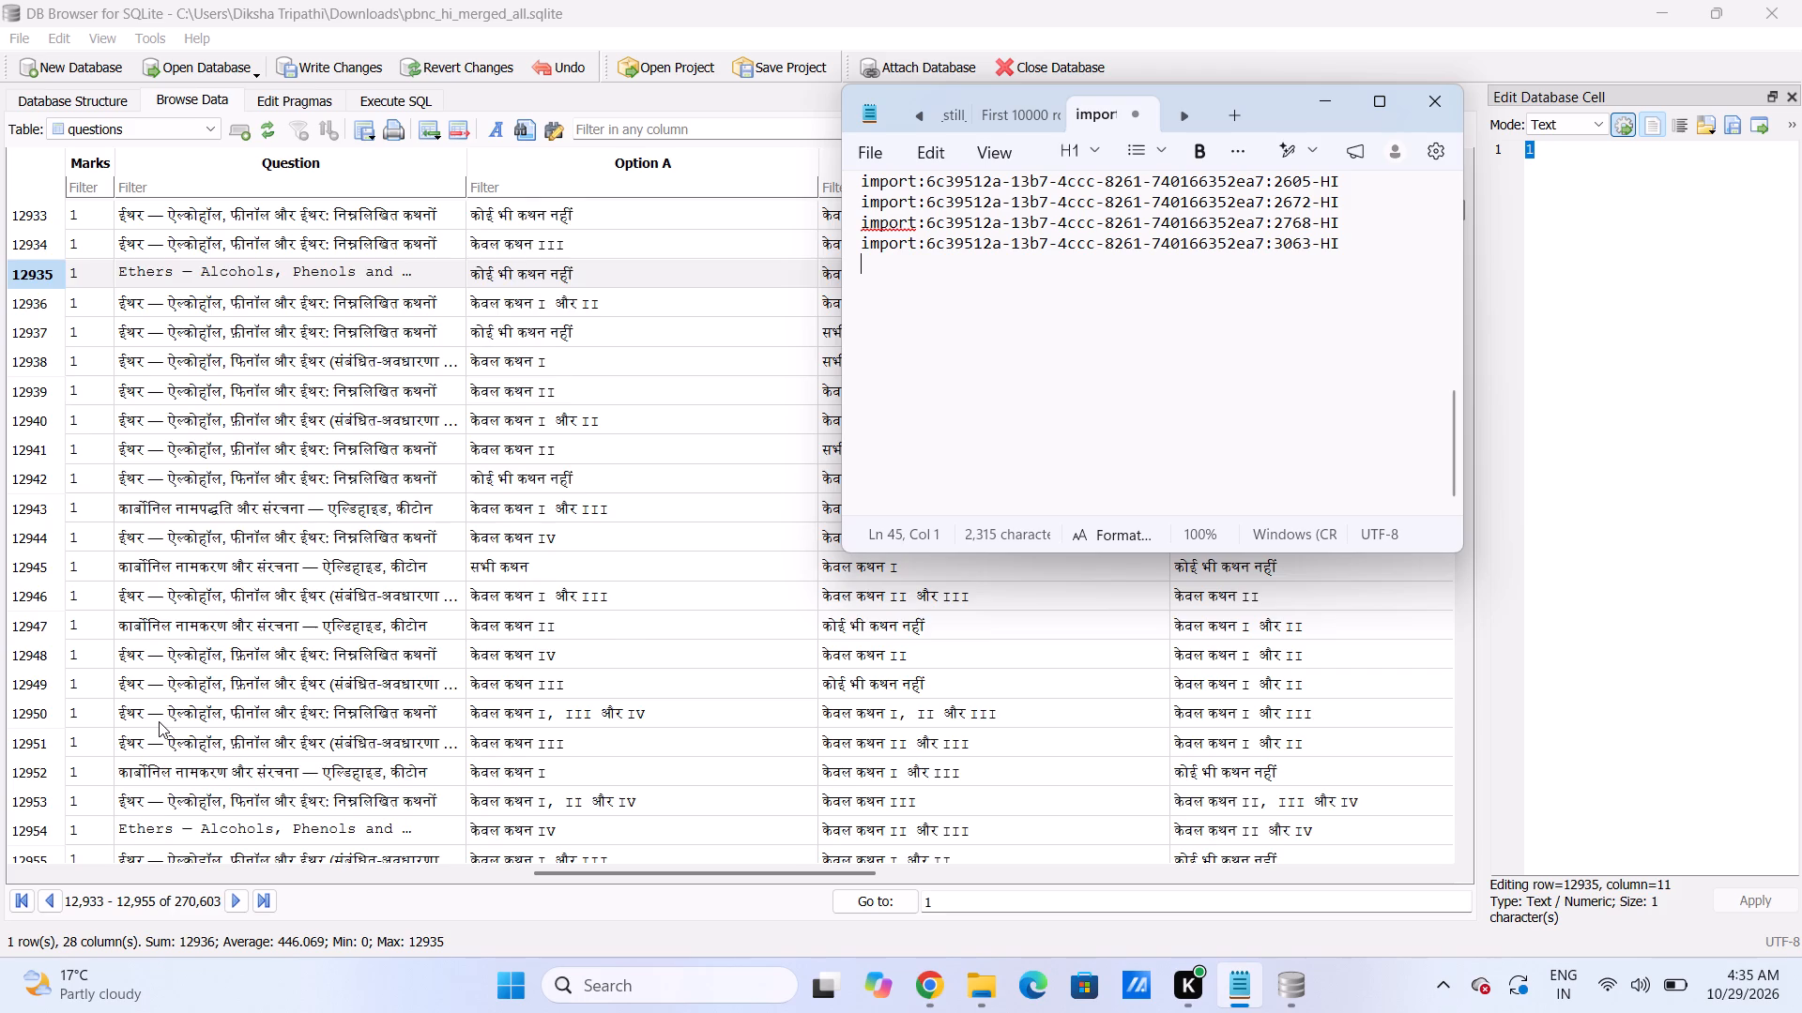
{"action": "scroll", "coordinate": [159, 721], "scroll_direction": "down", "scroll_amount": 1}
{"action": "left_click", "coordinate": [43, 651]}
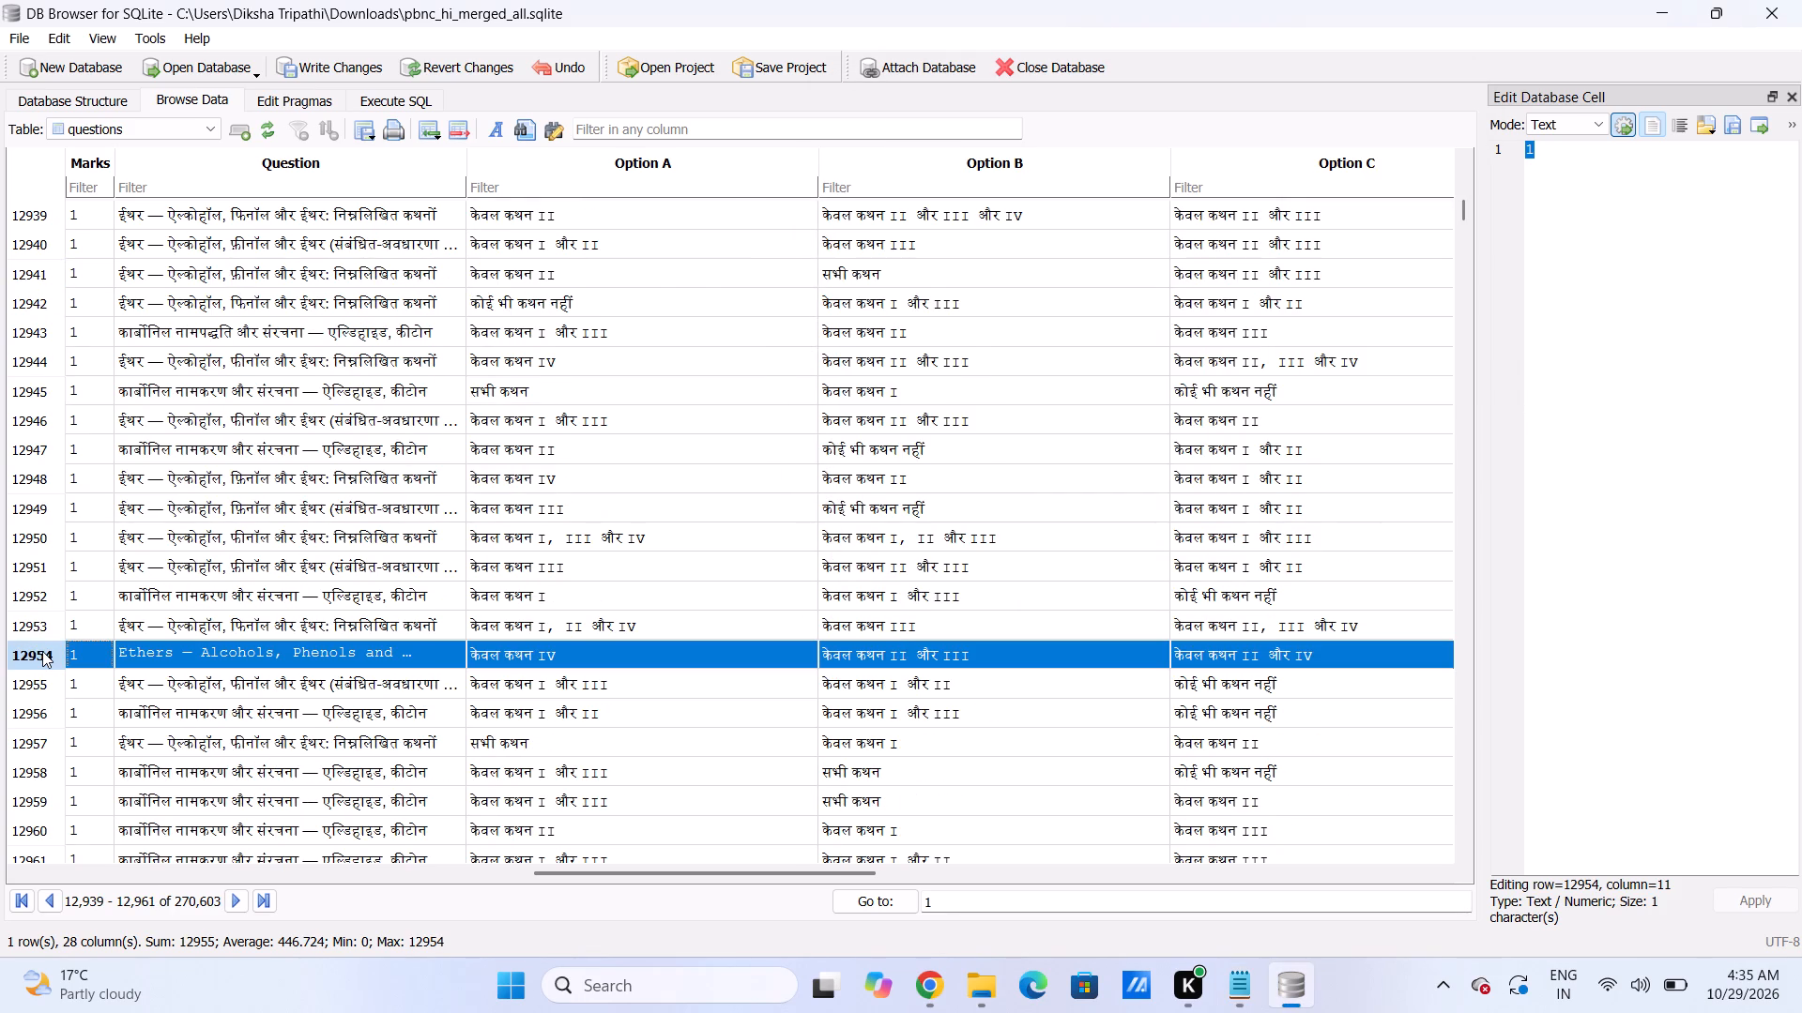
{"action": "key", "text": "ctrl+c"}
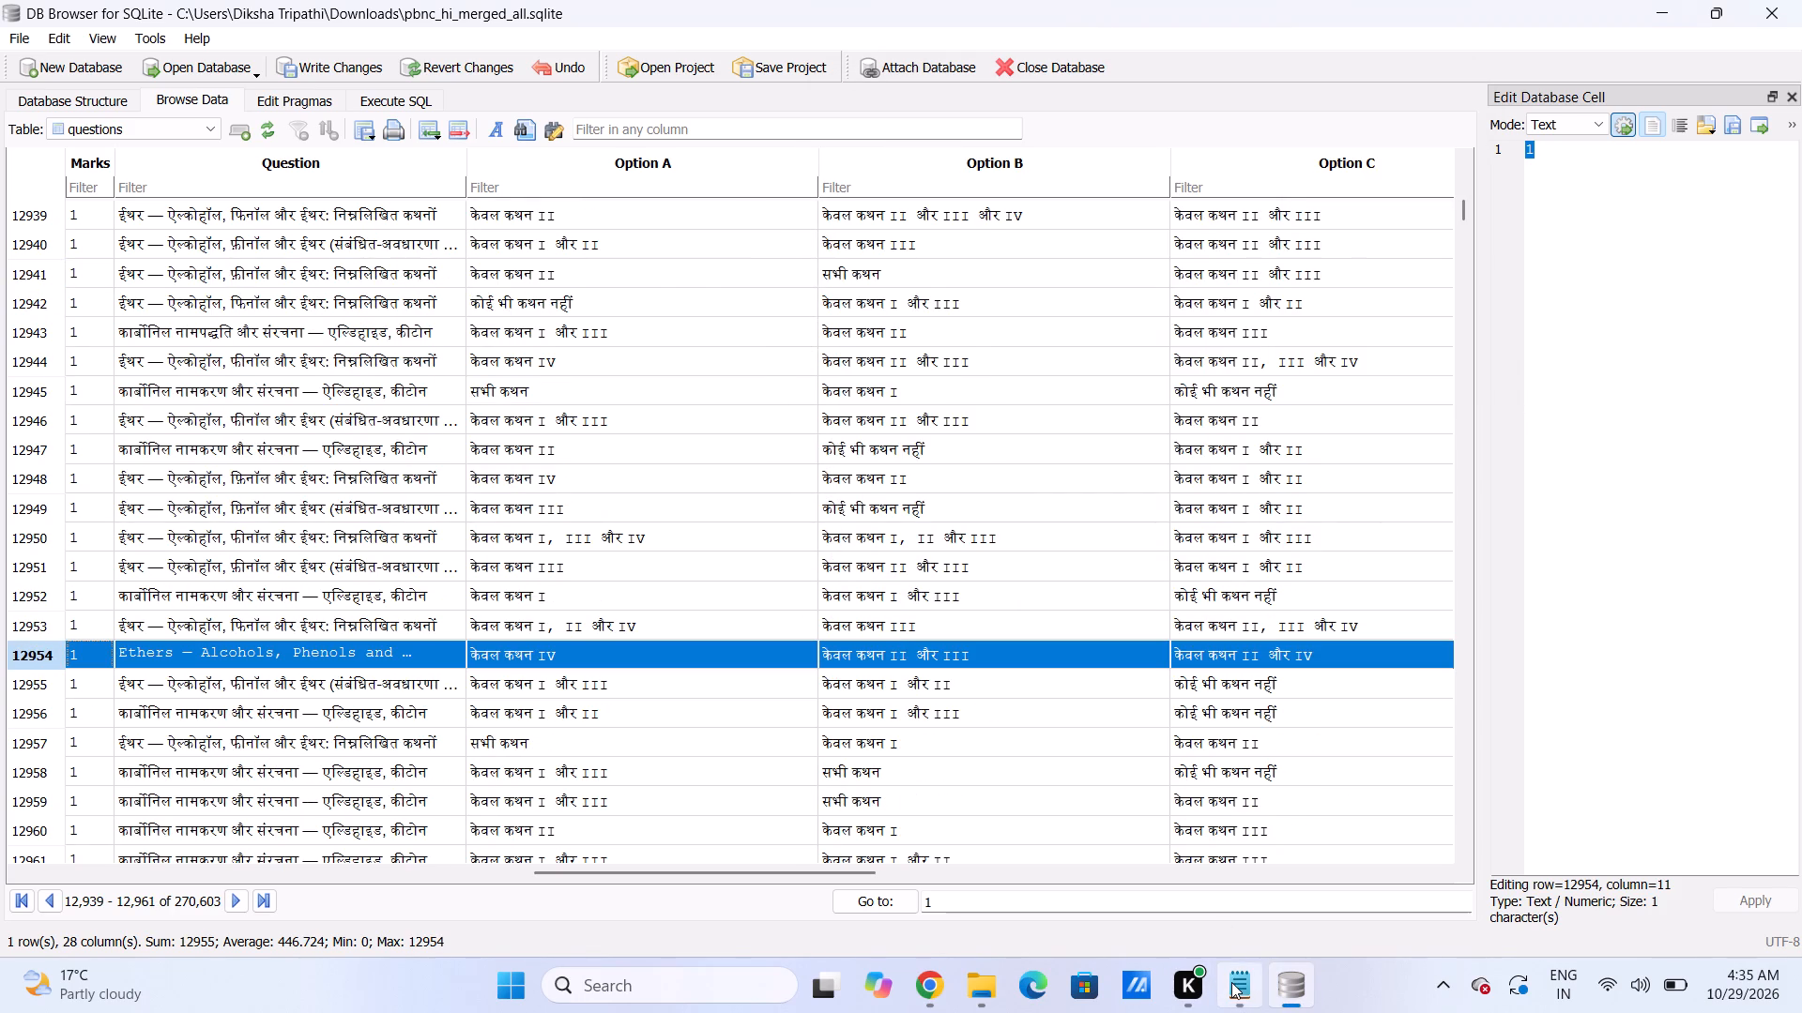
{"action": "left_click", "coordinate": [1233, 983]}
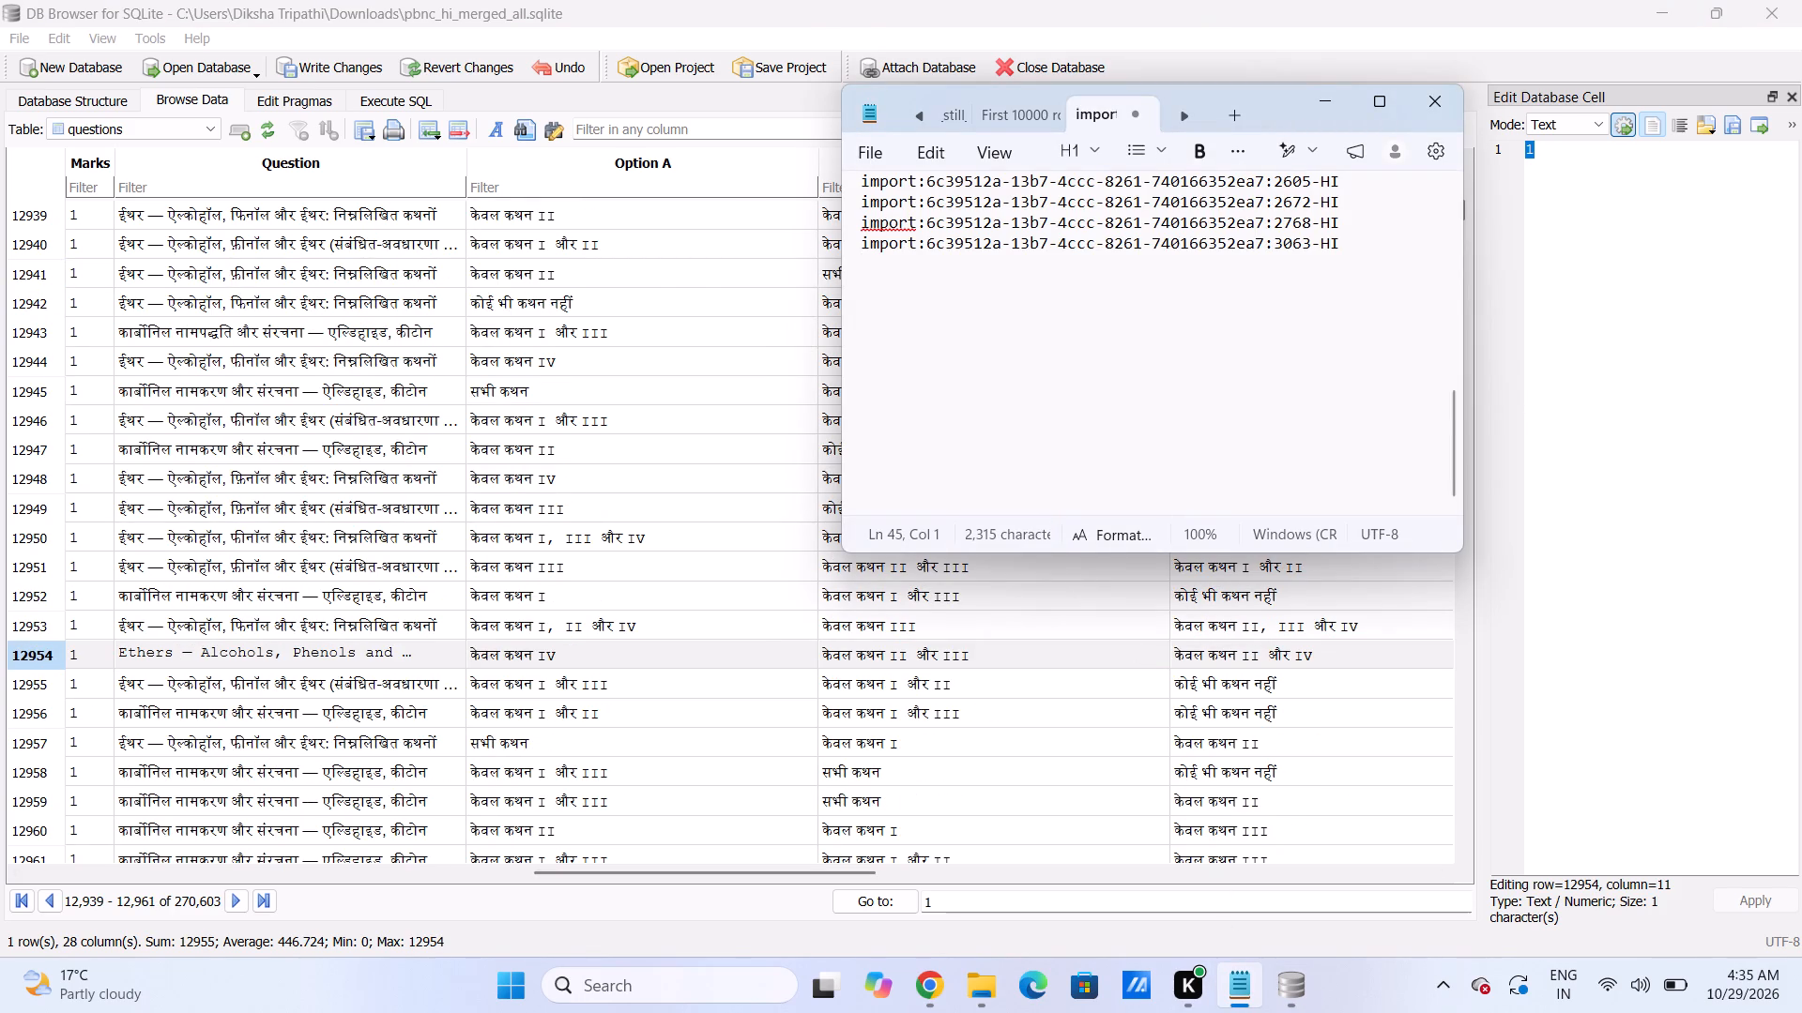
{"action": "key", "text": "ctrl+v"}
{"action": "left_click_drag", "start_coordinate": [872, 494], "coordinate": [859, 299]}
{"action": "scroll", "coordinate": [867, 440], "scroll_direction": "up", "scroll_amount": 2}
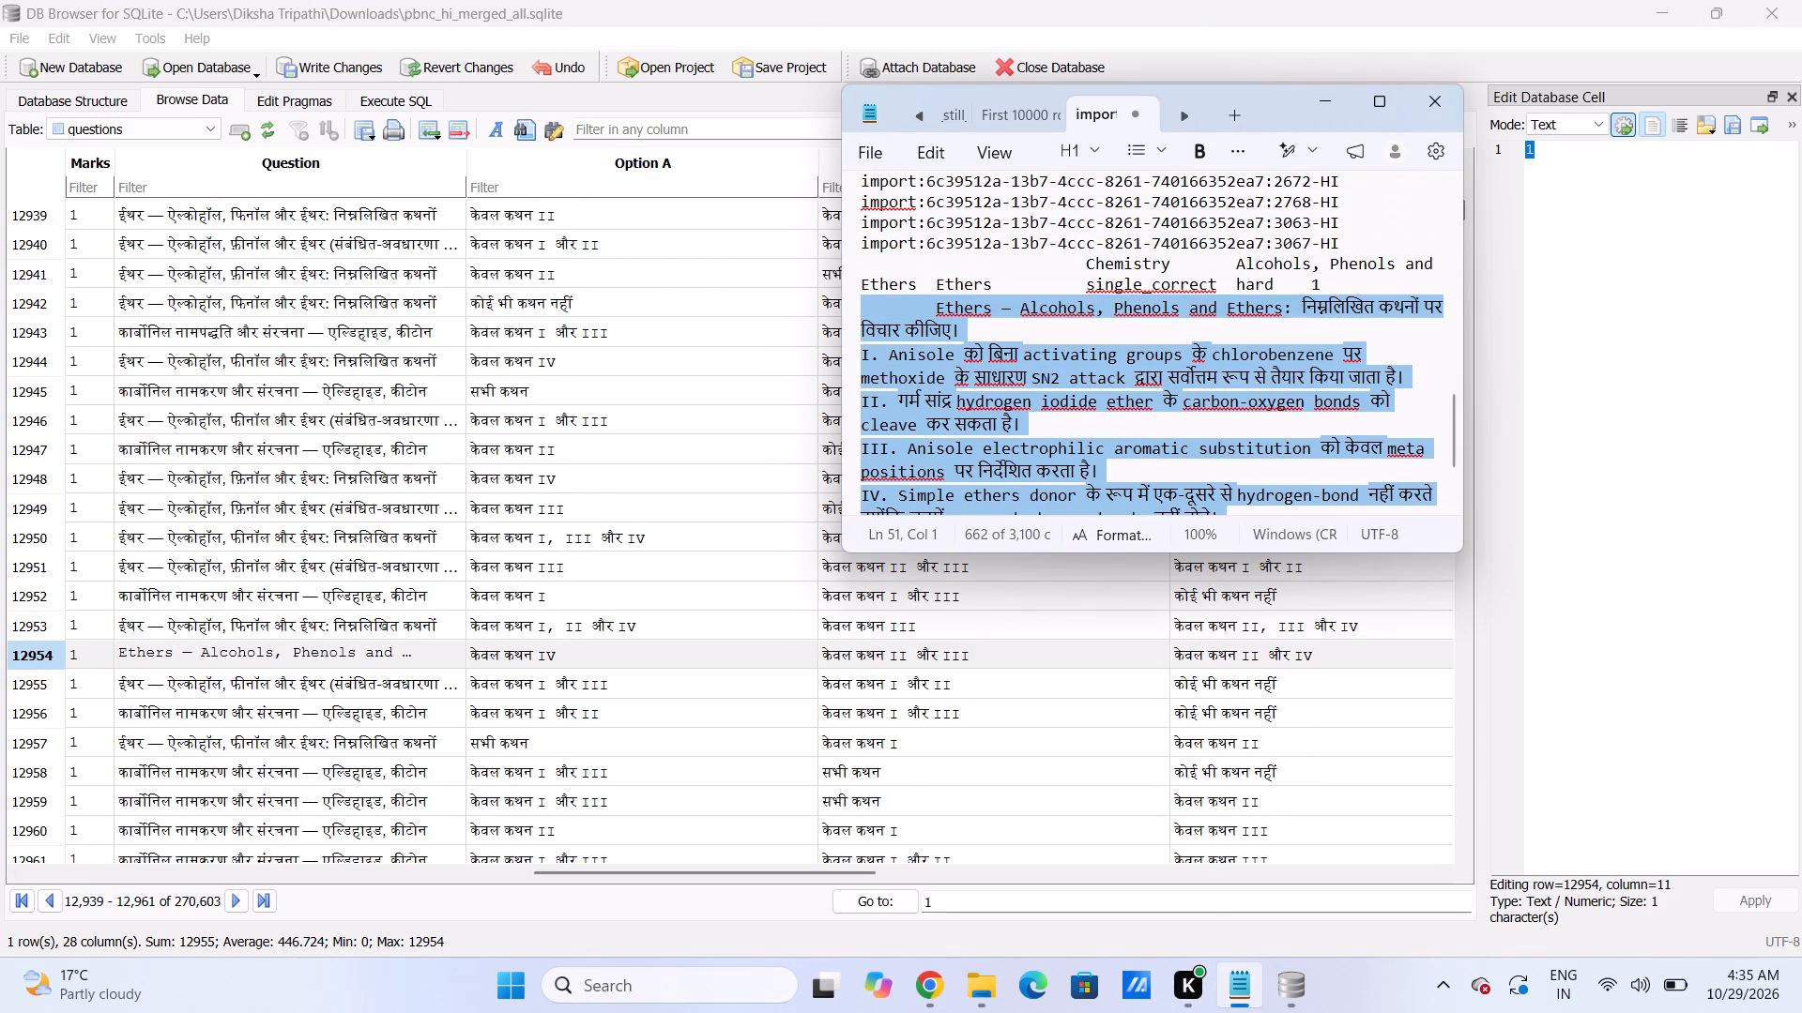
{"action": "left_click_drag", "start_coordinate": [859, 299], "coordinate": [855, 269]}
{"action": "key", "text": "BackSpace"}
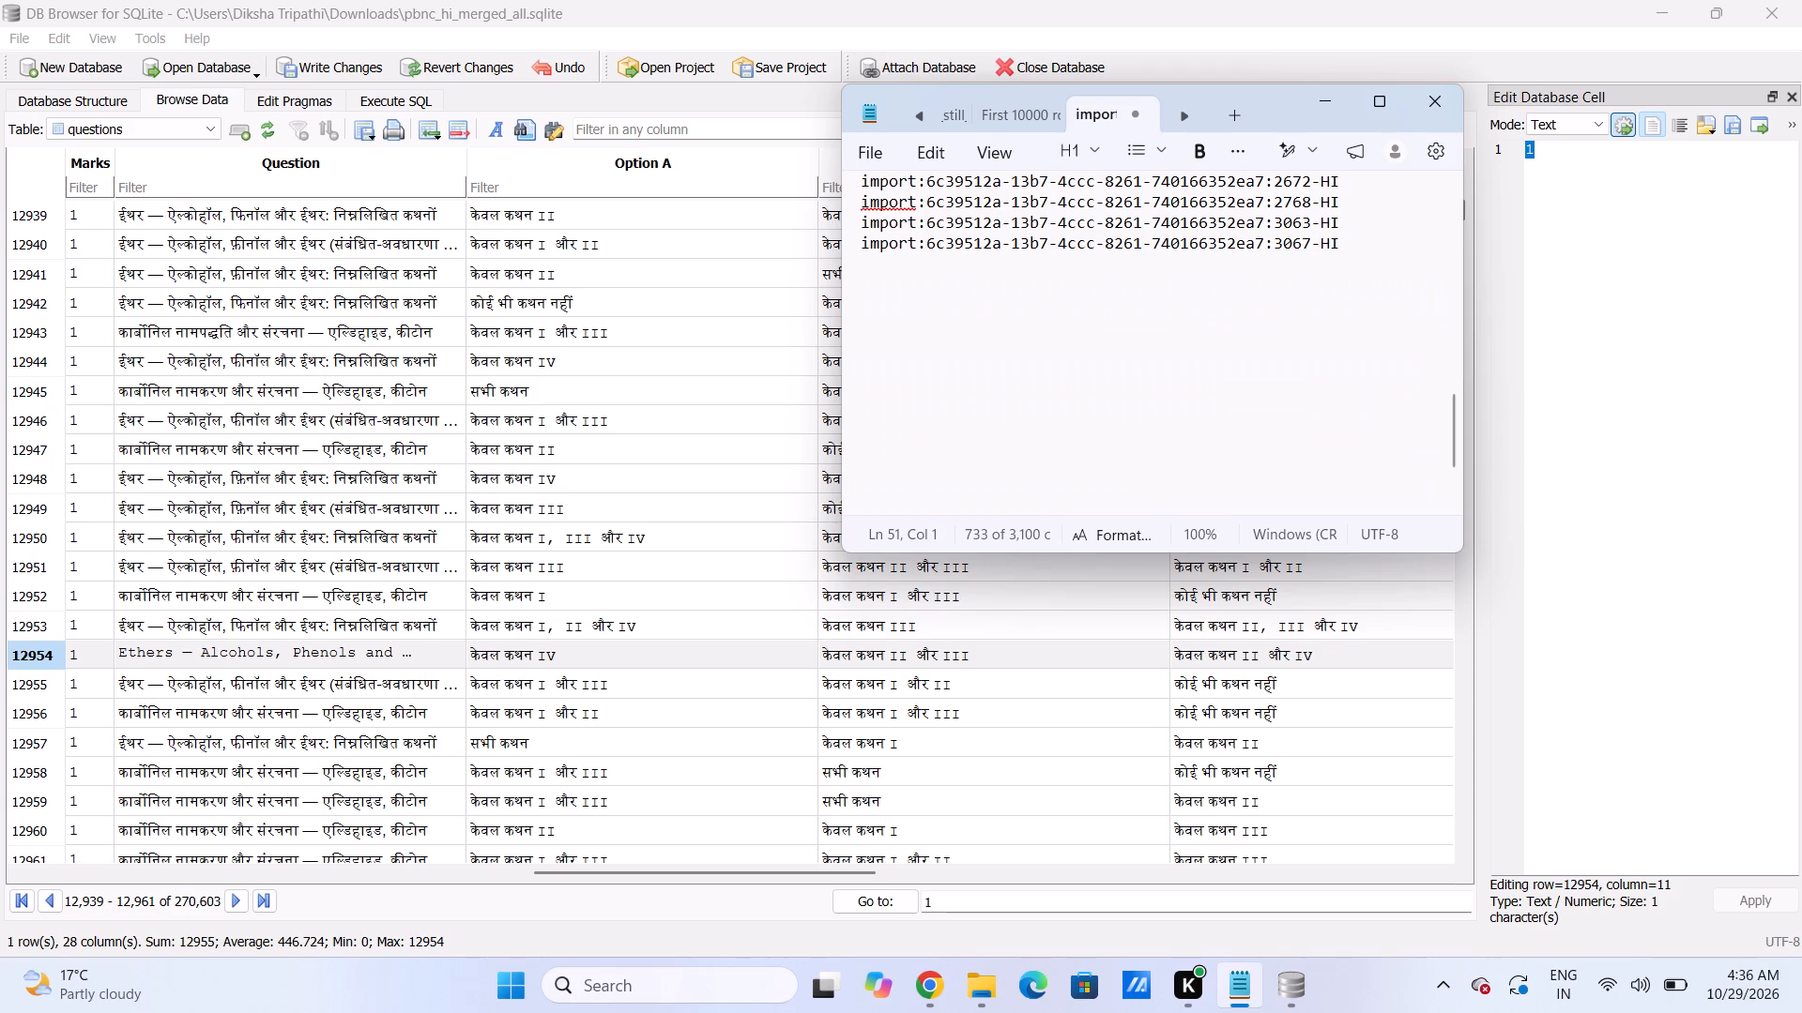
{"action": "key", "text": "Return"}
Examine the questions and options in rows 12955 to about 13021 of the questions table for untranslated English text.
{"action": "scroll", "coordinate": [478, 569], "scroll_direction": "down", "scroll_amount": 5}
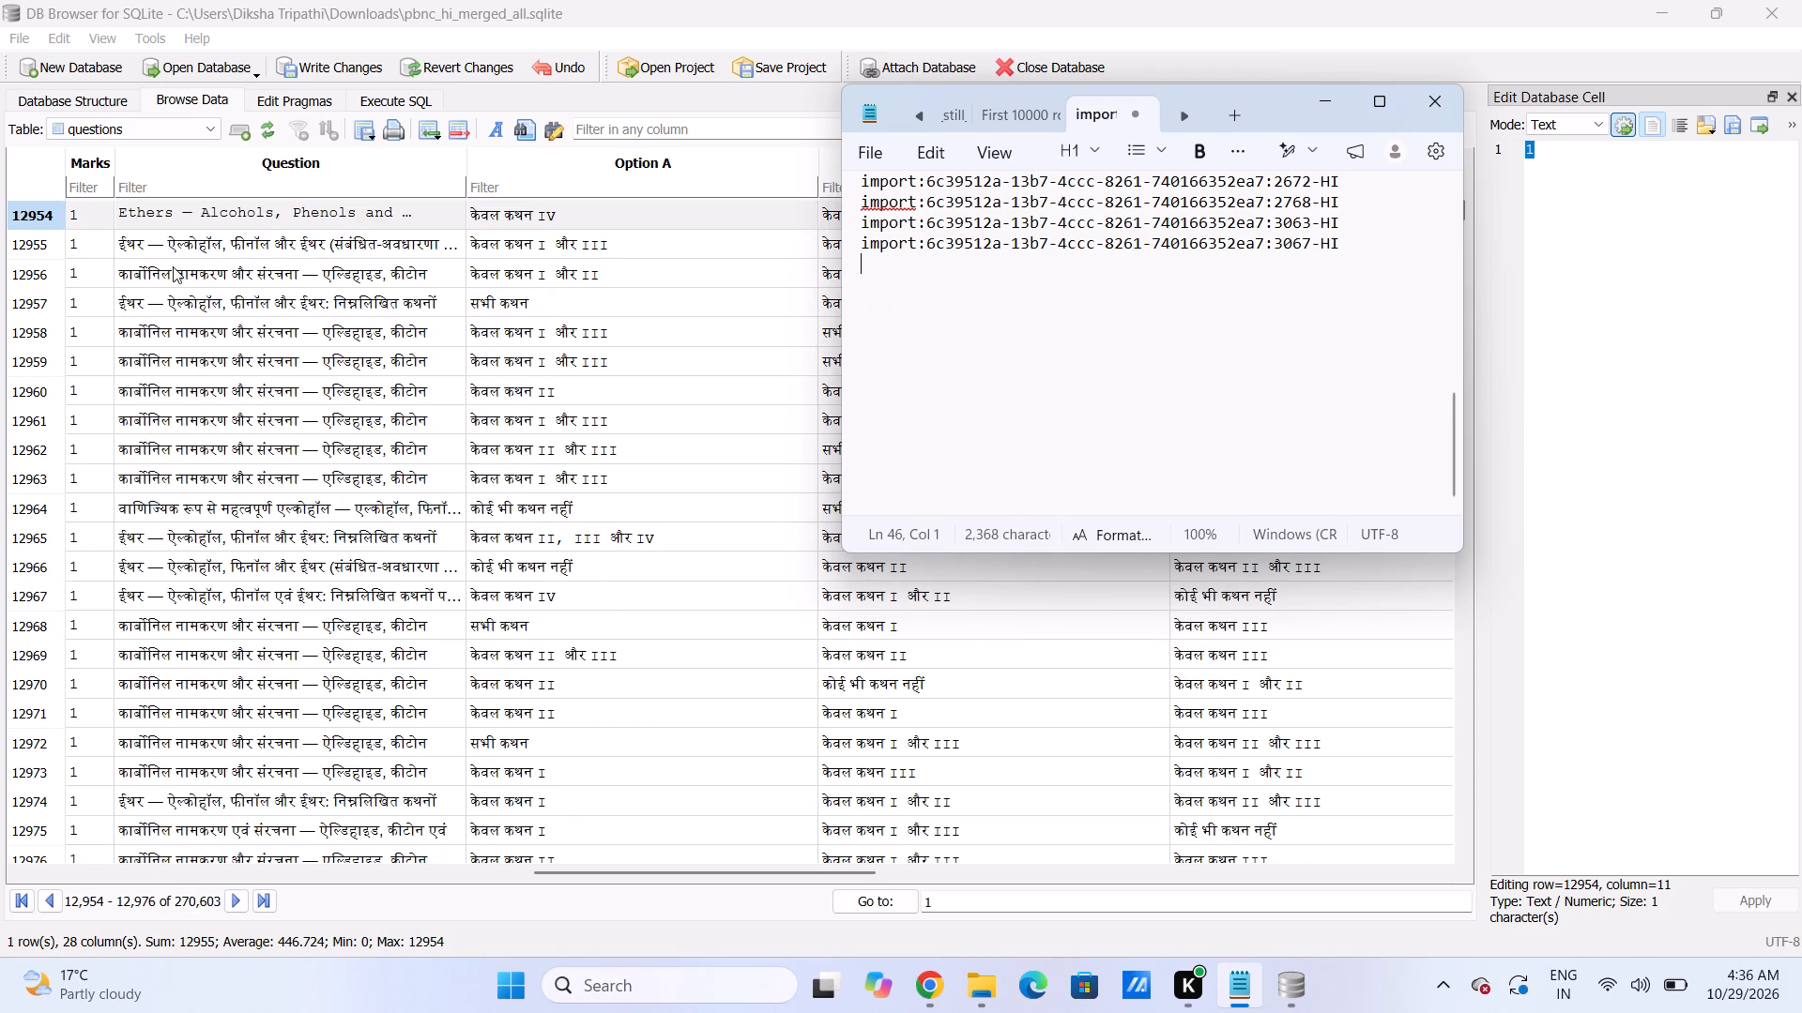
{"action": "scroll", "coordinate": [312, 448], "scroll_direction": "down", "scroll_amount": 1}
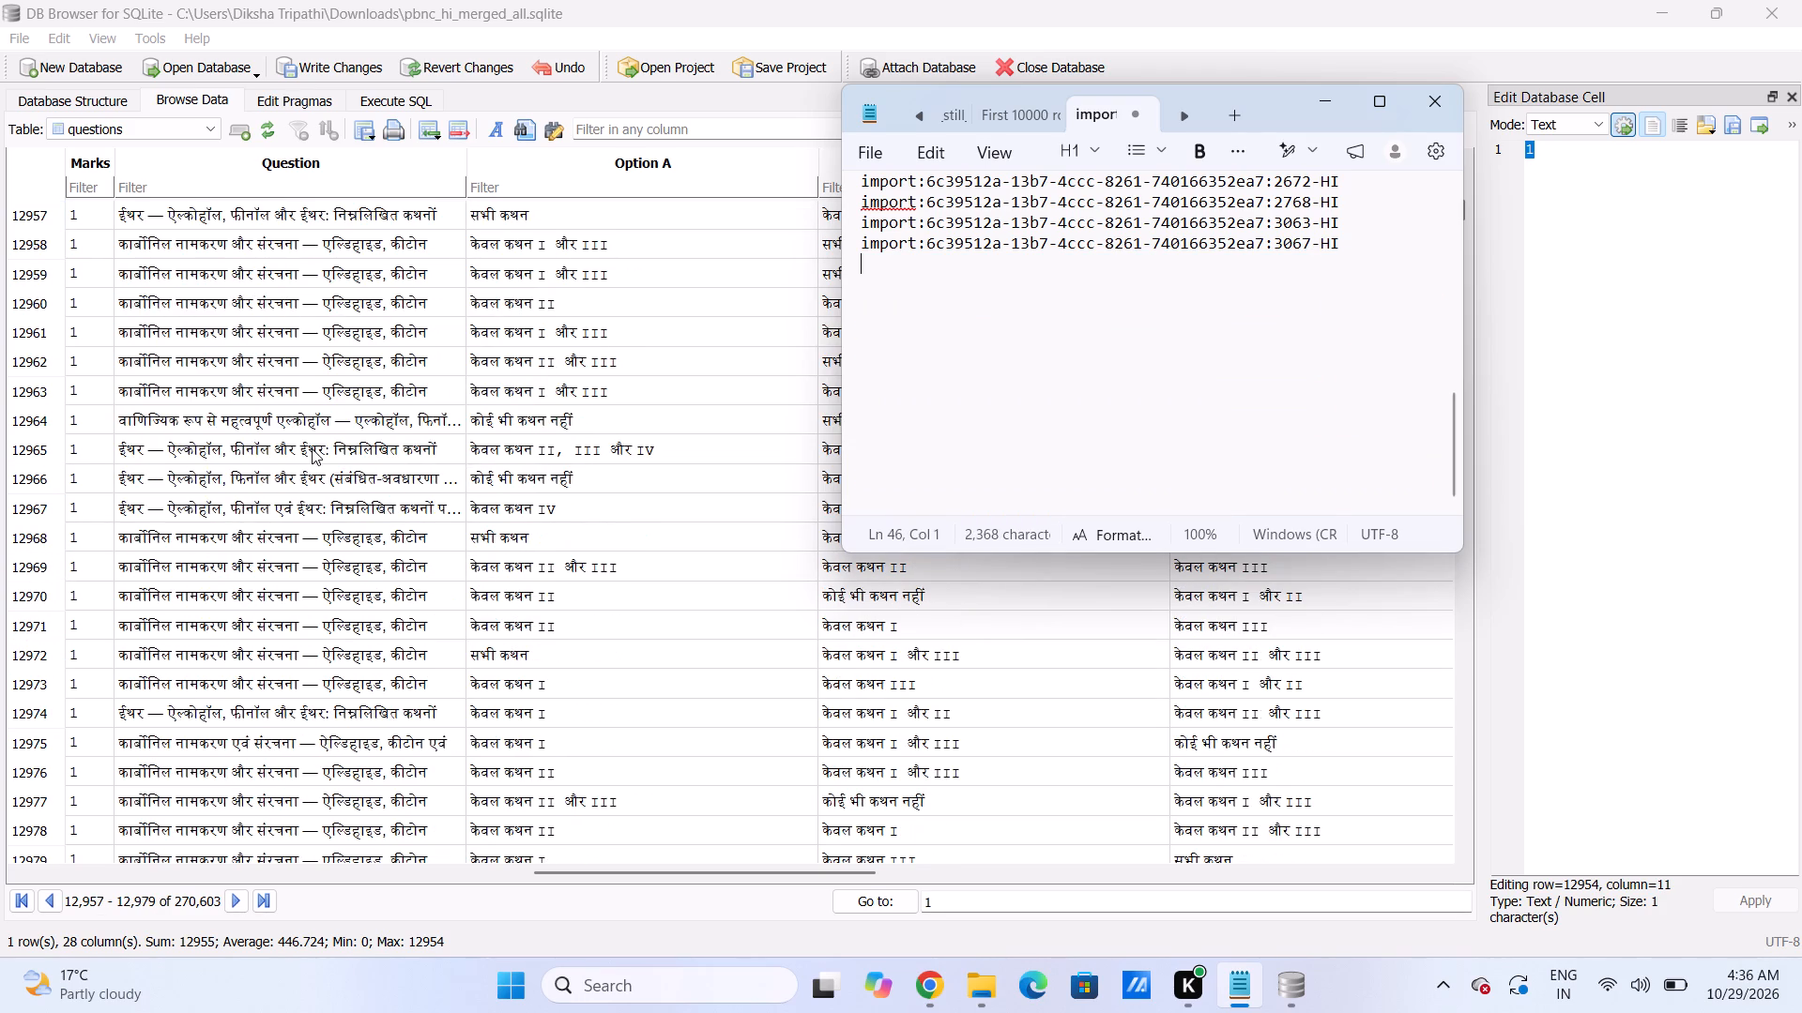
{"action": "scroll", "coordinate": [312, 448], "scroll_direction": "down", "scroll_amount": 4}
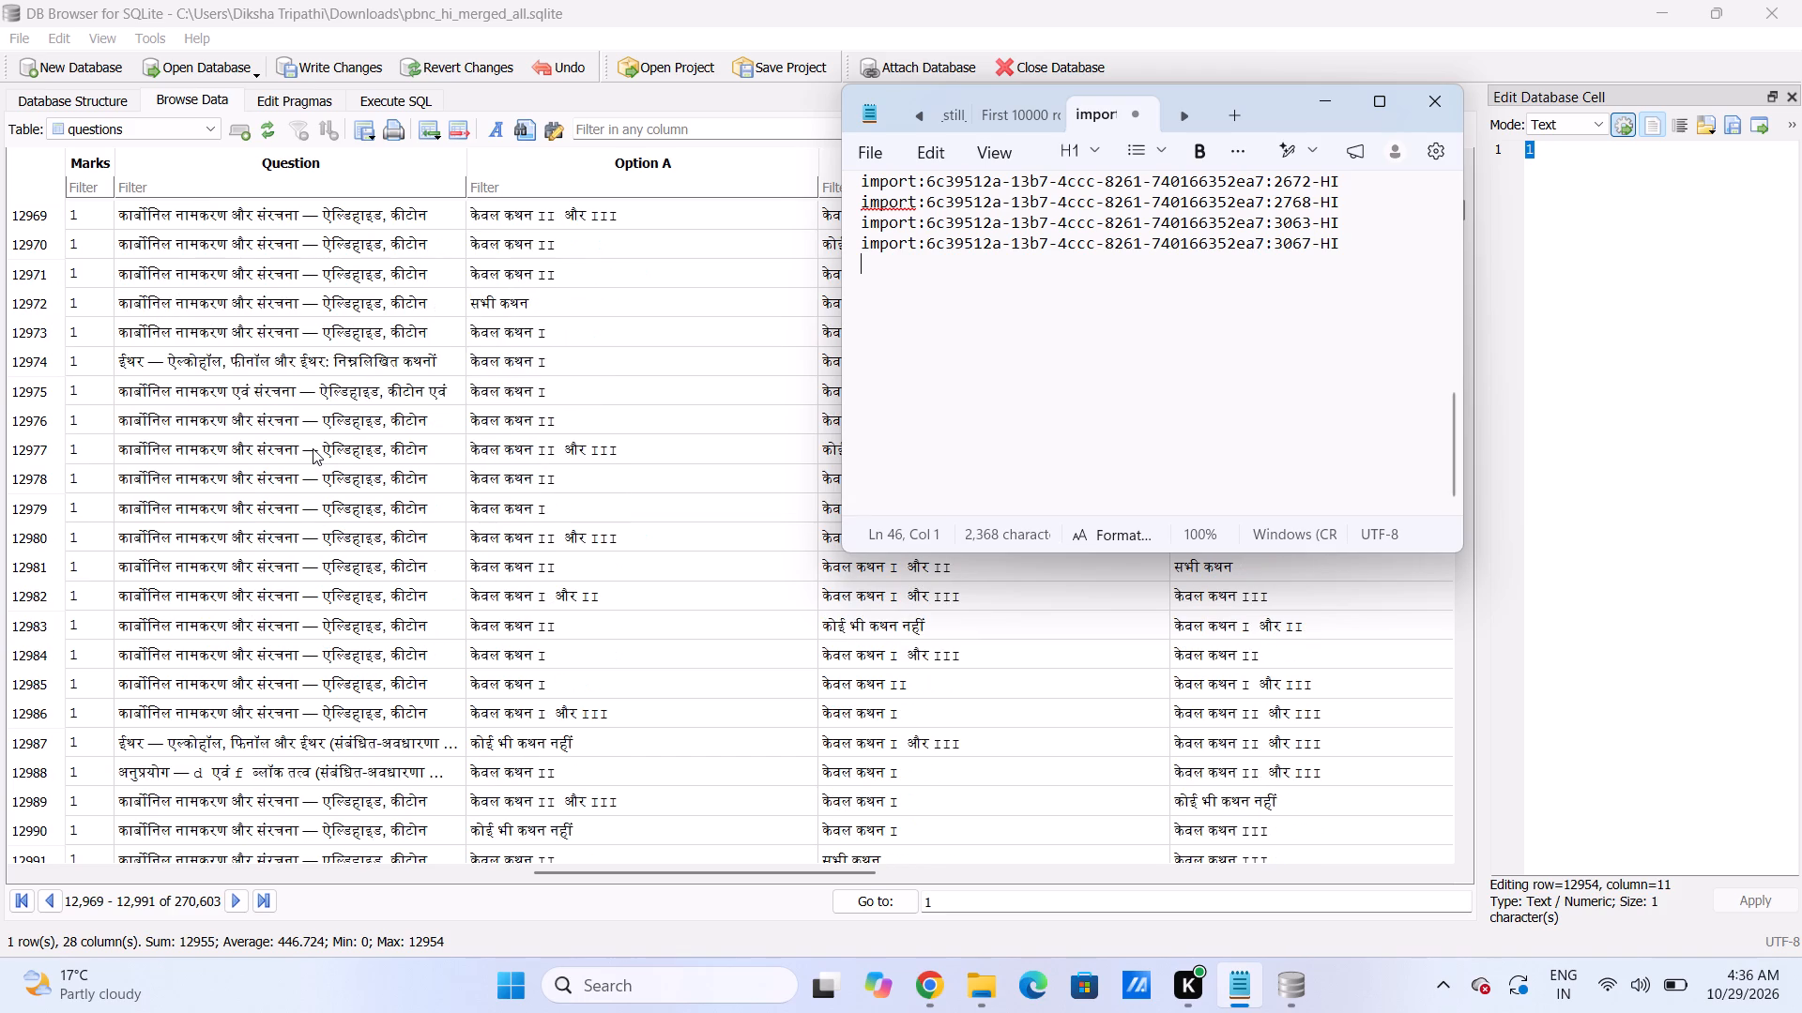
{"action": "scroll", "coordinate": [313, 448], "scroll_direction": "down", "scroll_amount": 4}
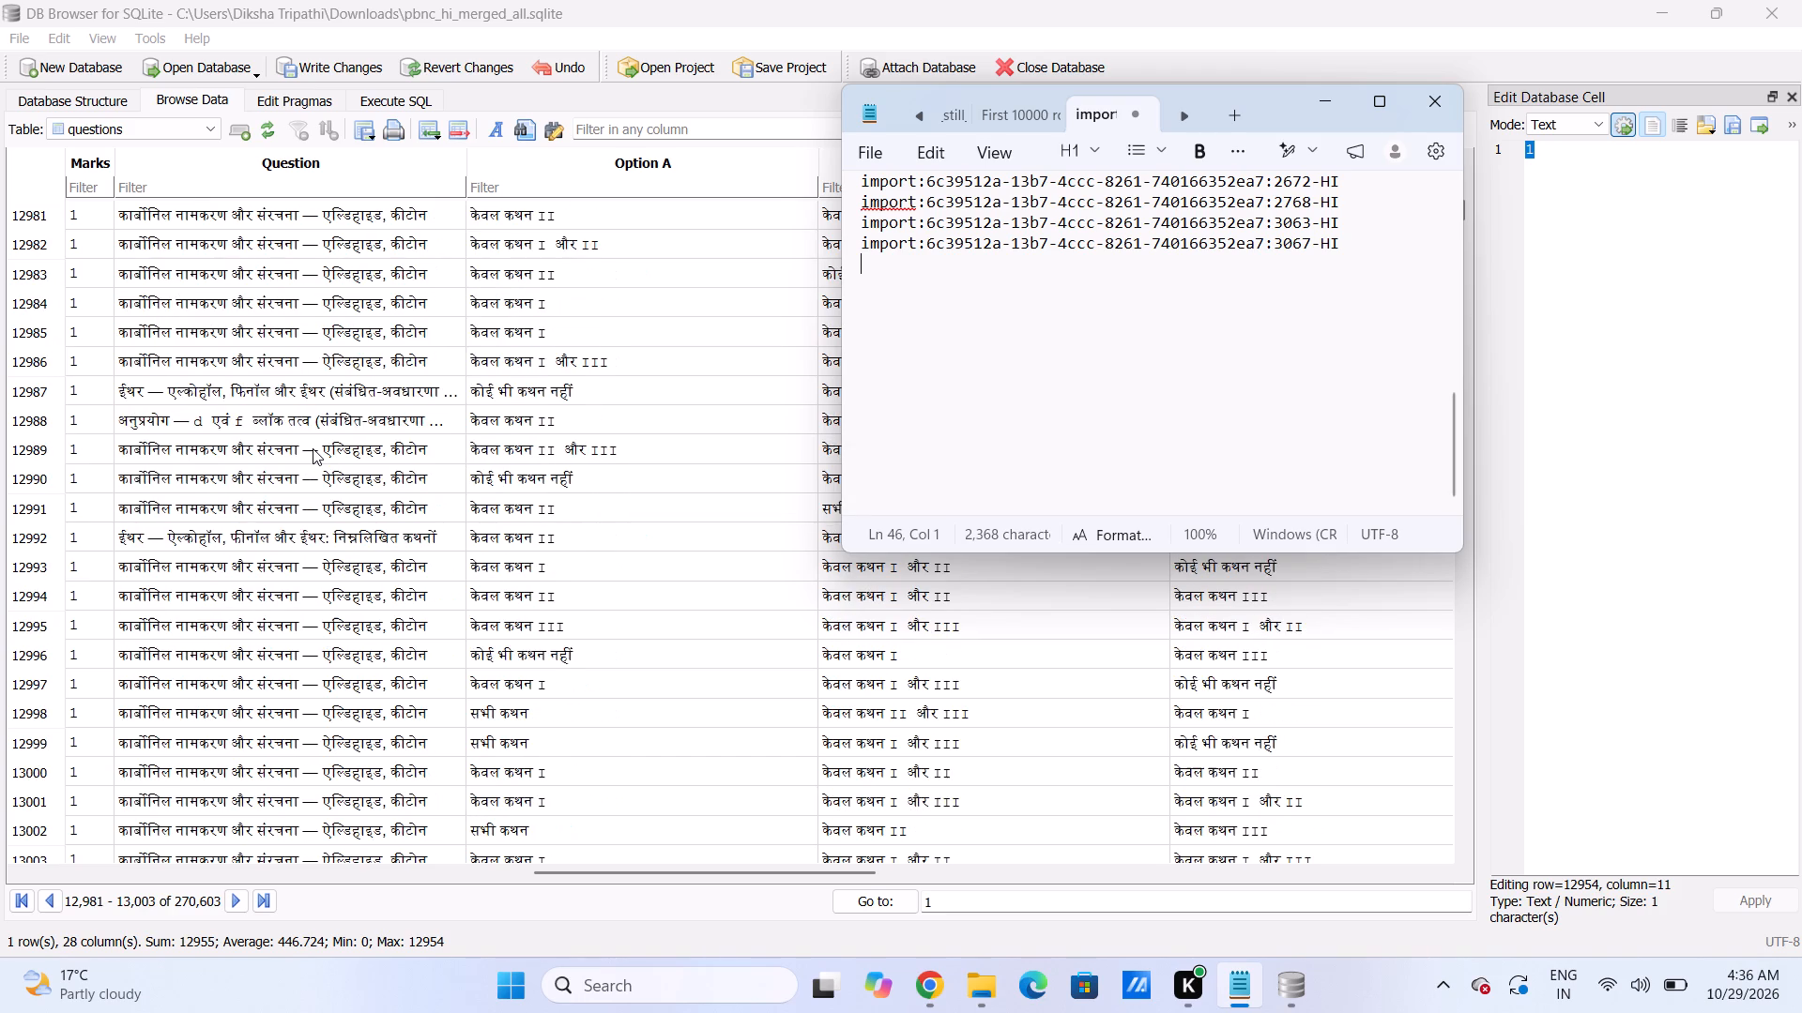
{"action": "scroll", "coordinate": [313, 448], "scroll_direction": "down", "scroll_amount": 7}
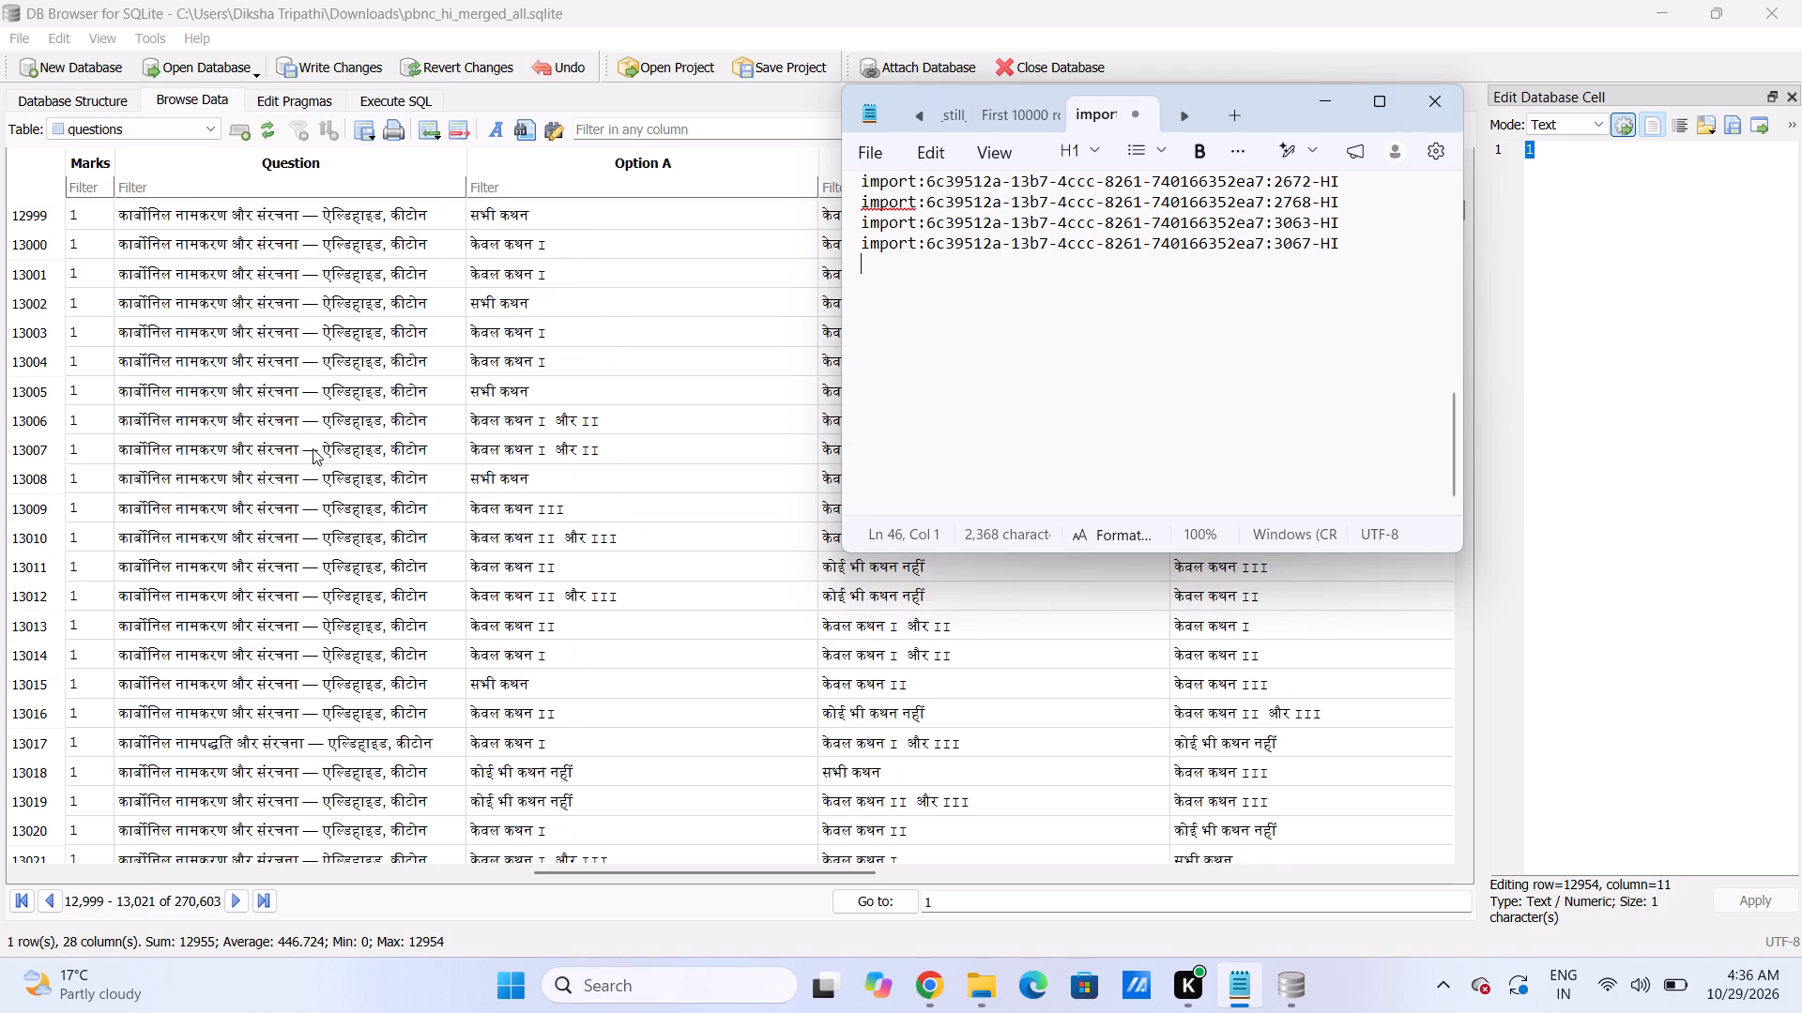
Examine the questions and options in rows 13022 to about 13096 of the questions table for untranslated English text.
{"action": "scroll", "coordinate": [313, 448], "scroll_direction": "down", "scroll_amount": 2}
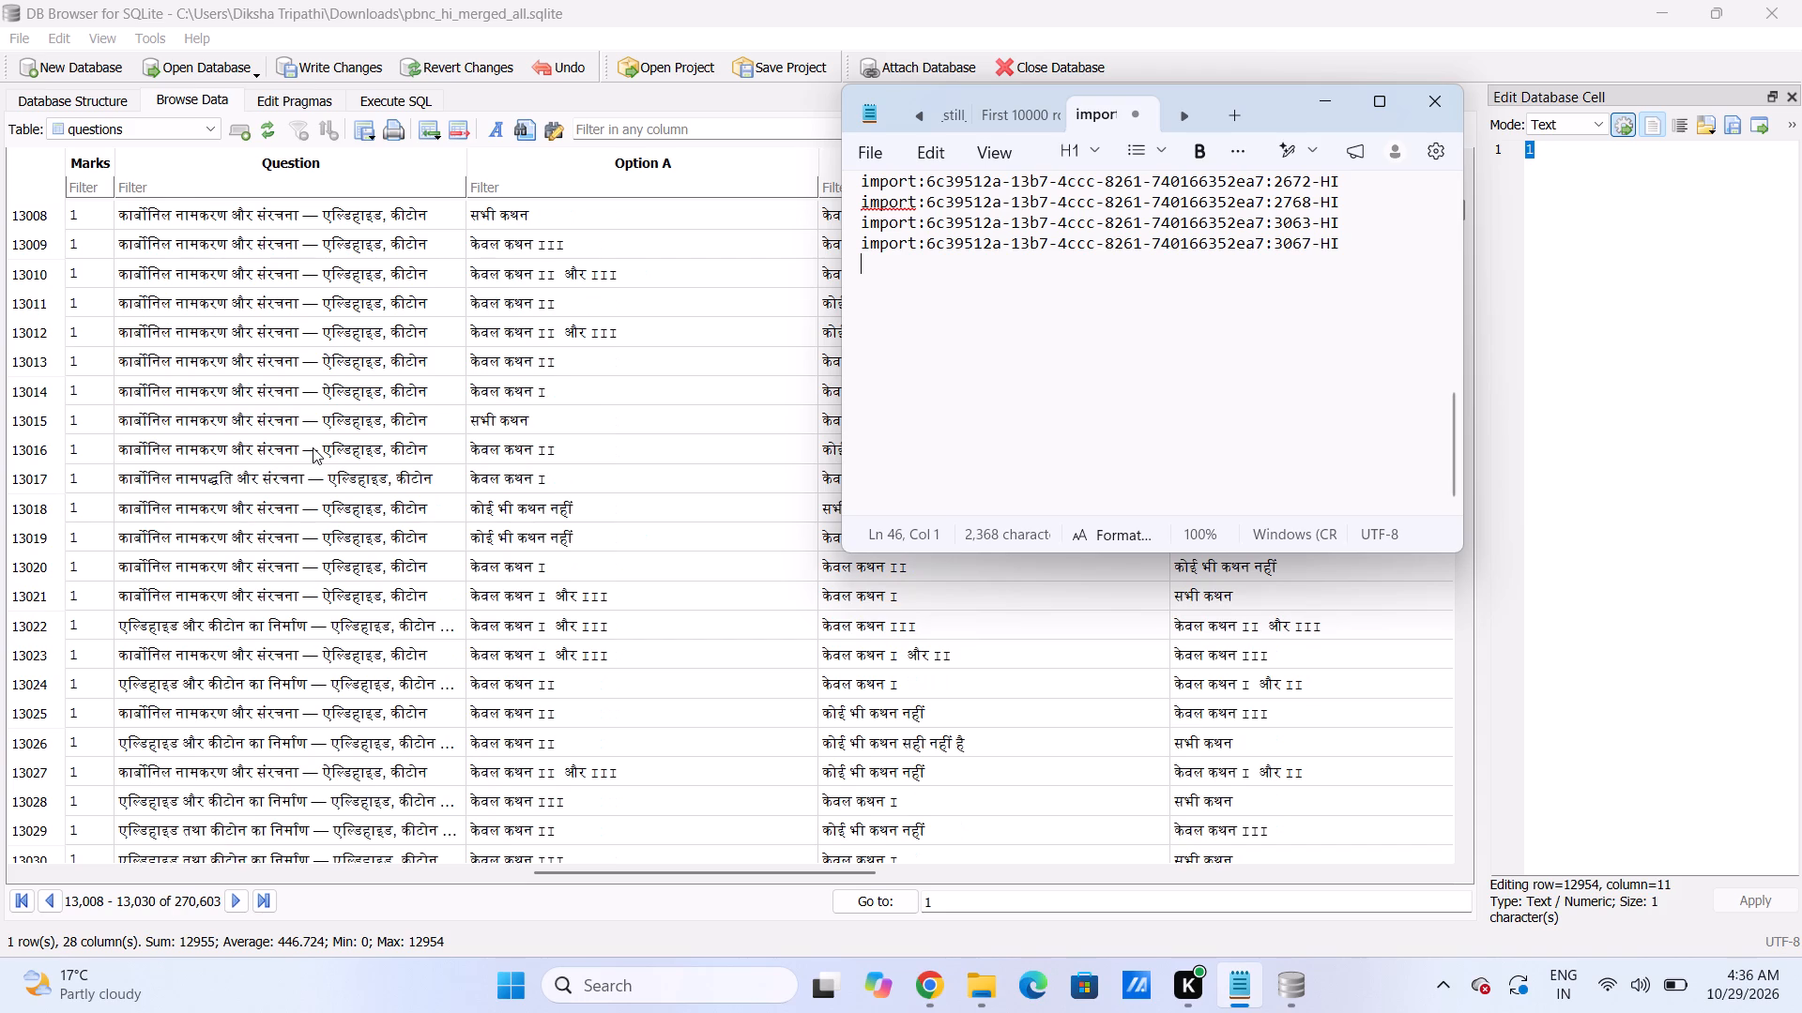
{"action": "scroll", "coordinate": [313, 447], "scroll_direction": "down", "scroll_amount": 8}
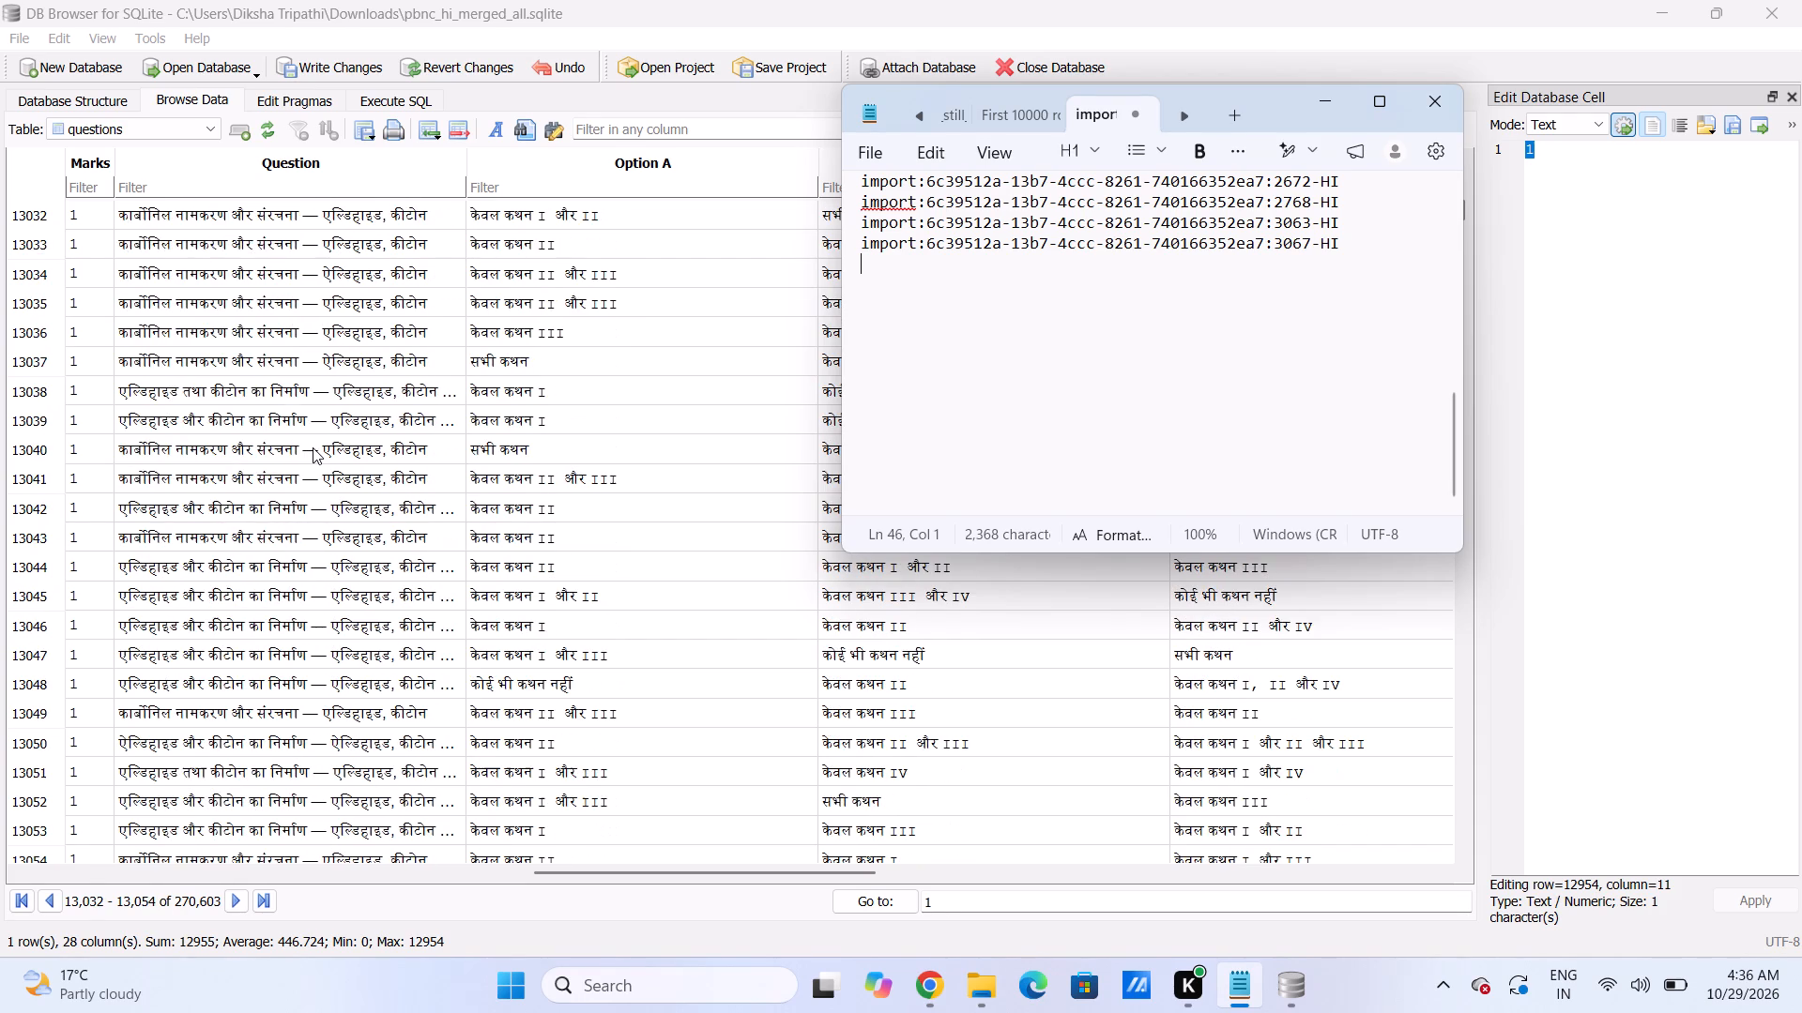
{"action": "scroll", "coordinate": [313, 447], "scroll_direction": "down", "scroll_amount": 8}
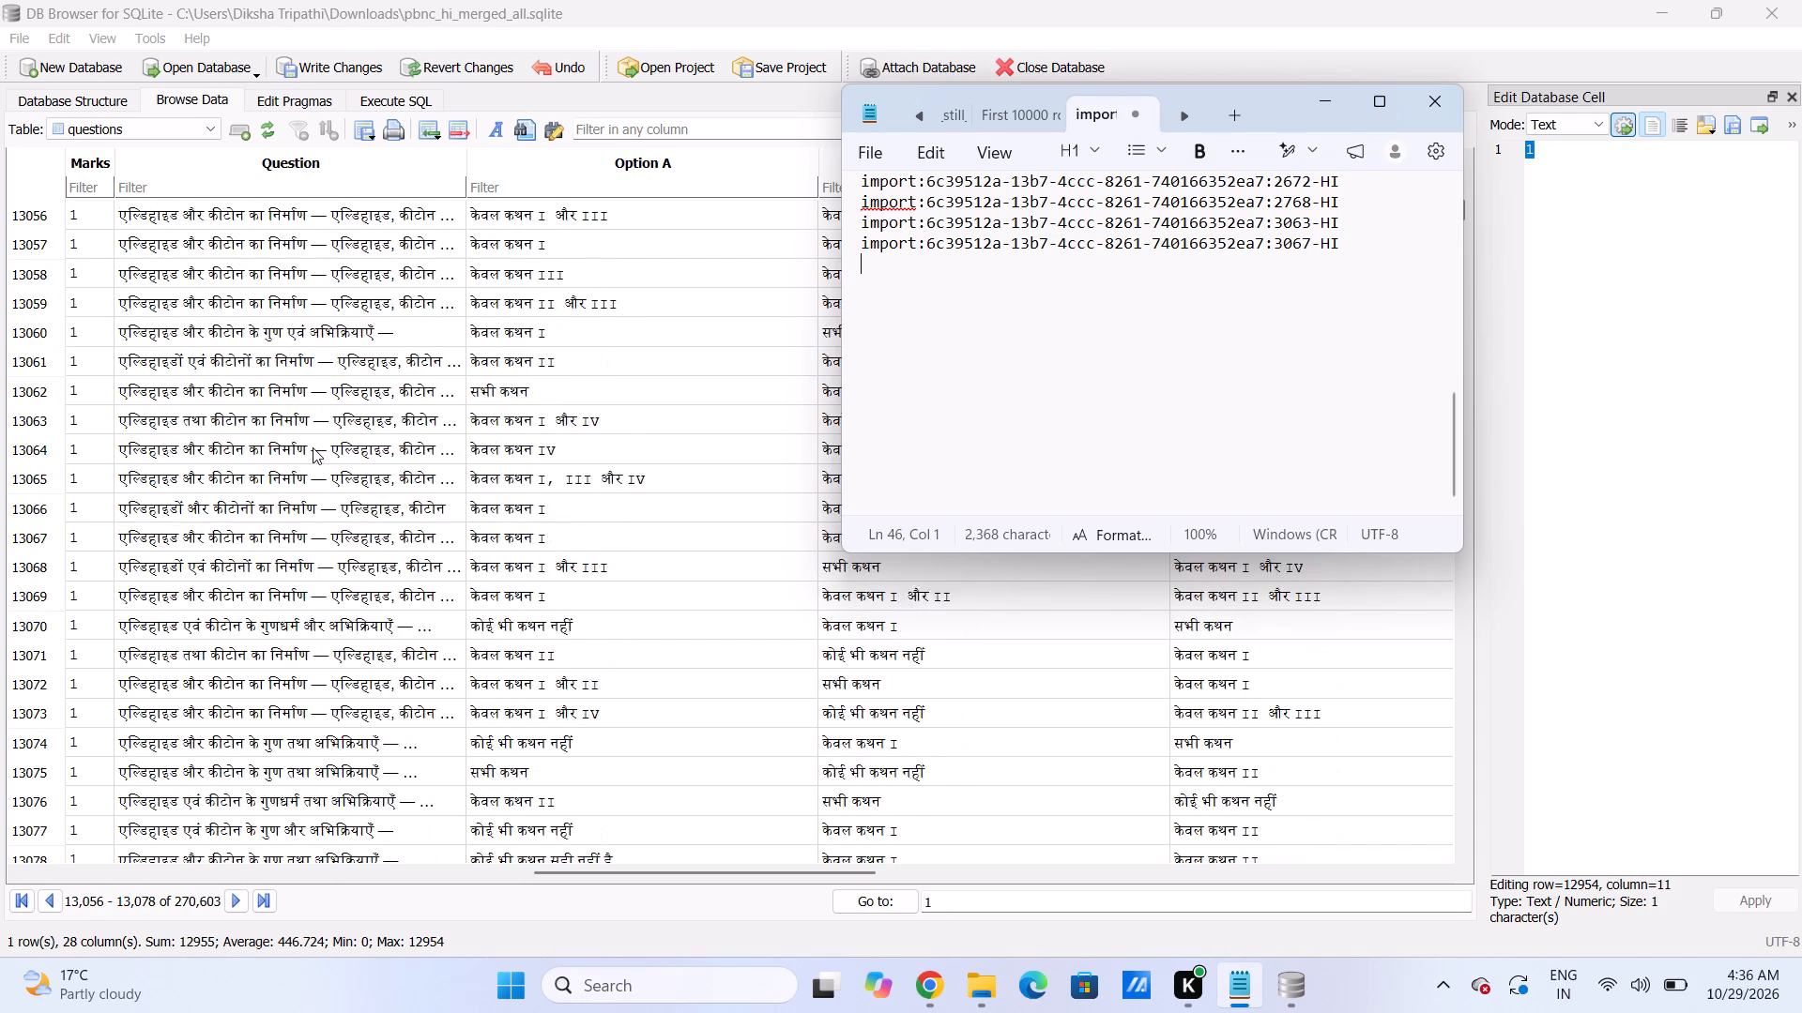
{"action": "scroll", "coordinate": [313, 447], "scroll_direction": "down", "scroll_amount": 6}
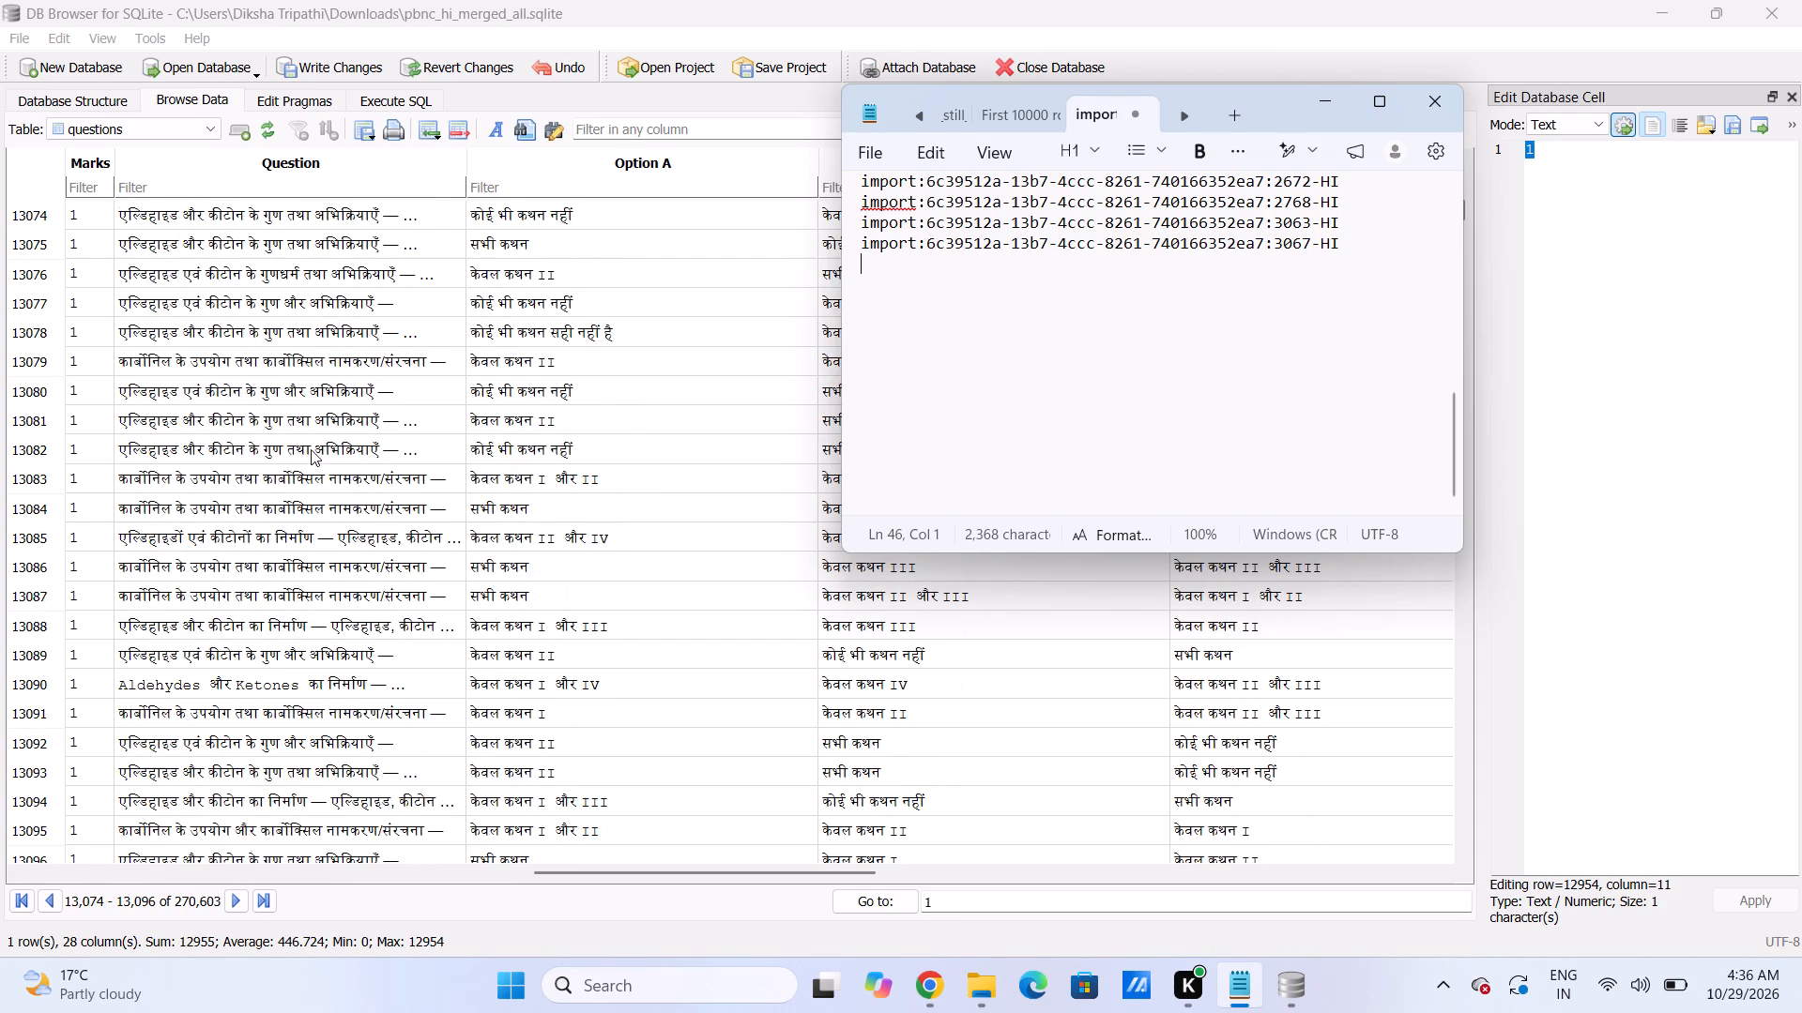
{"action": "left_click", "coordinate": [47, 683]}
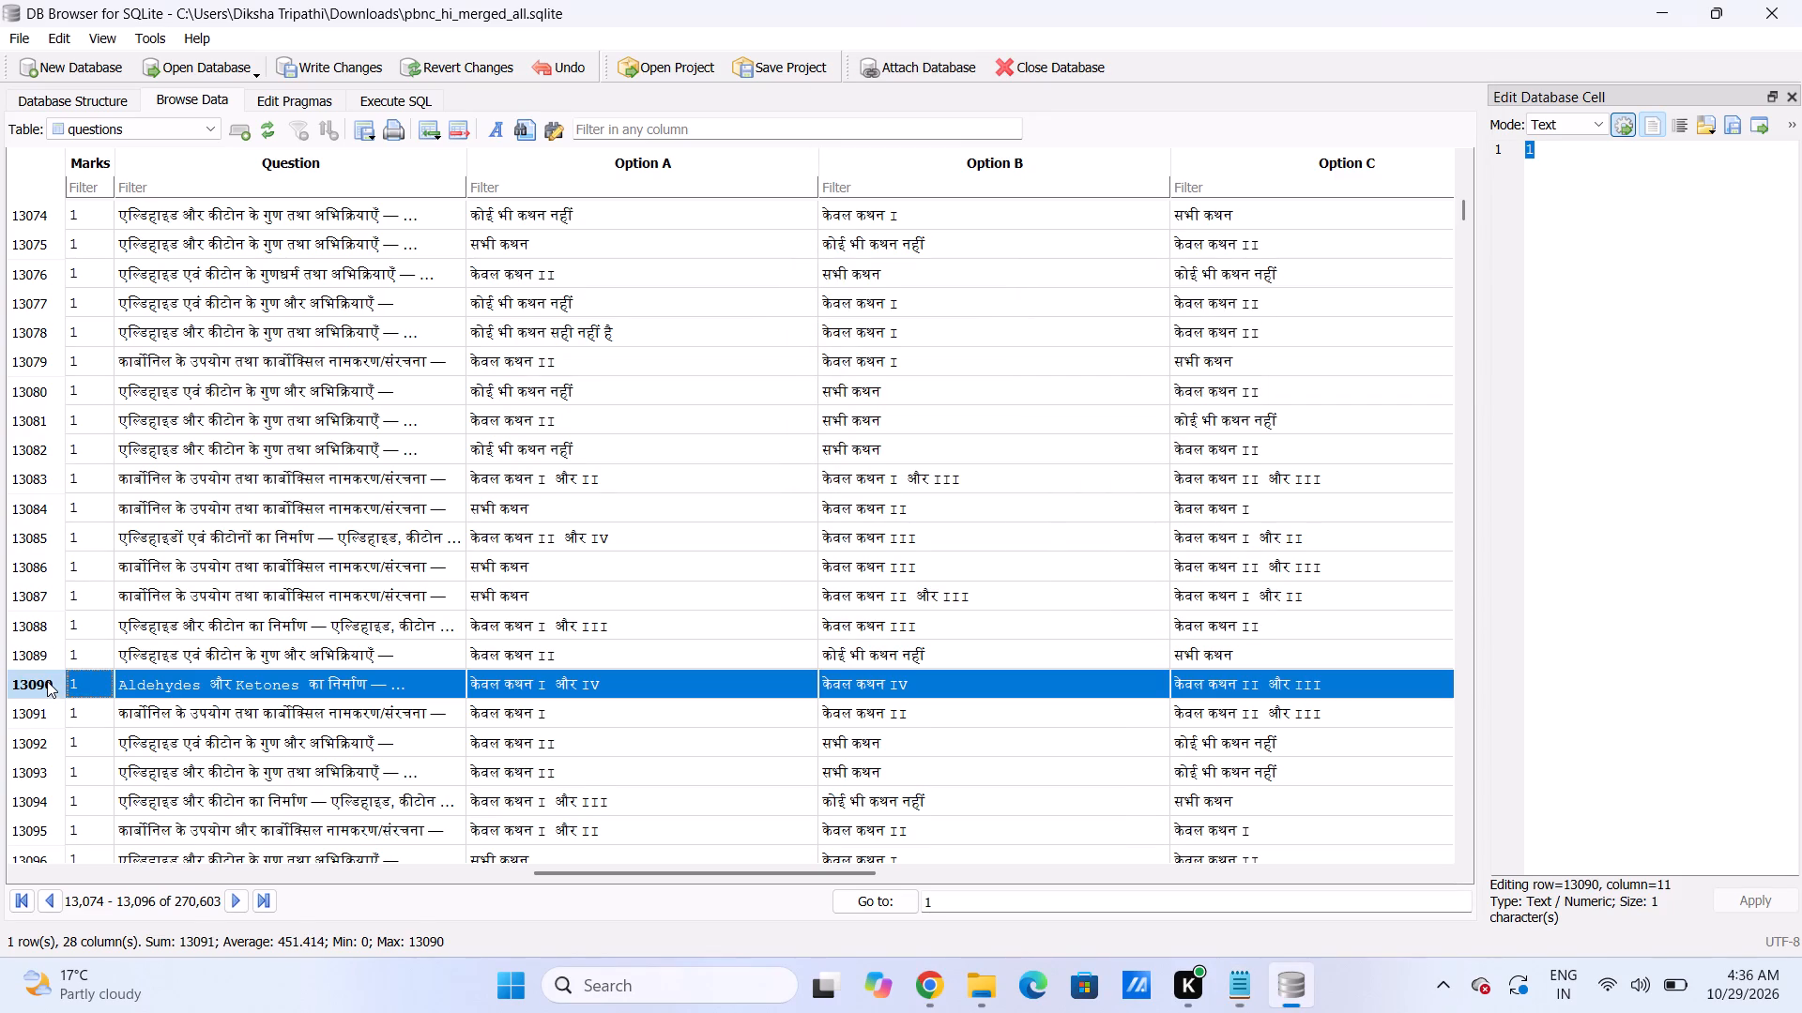
{"action": "key", "text": "ctrl+c"}
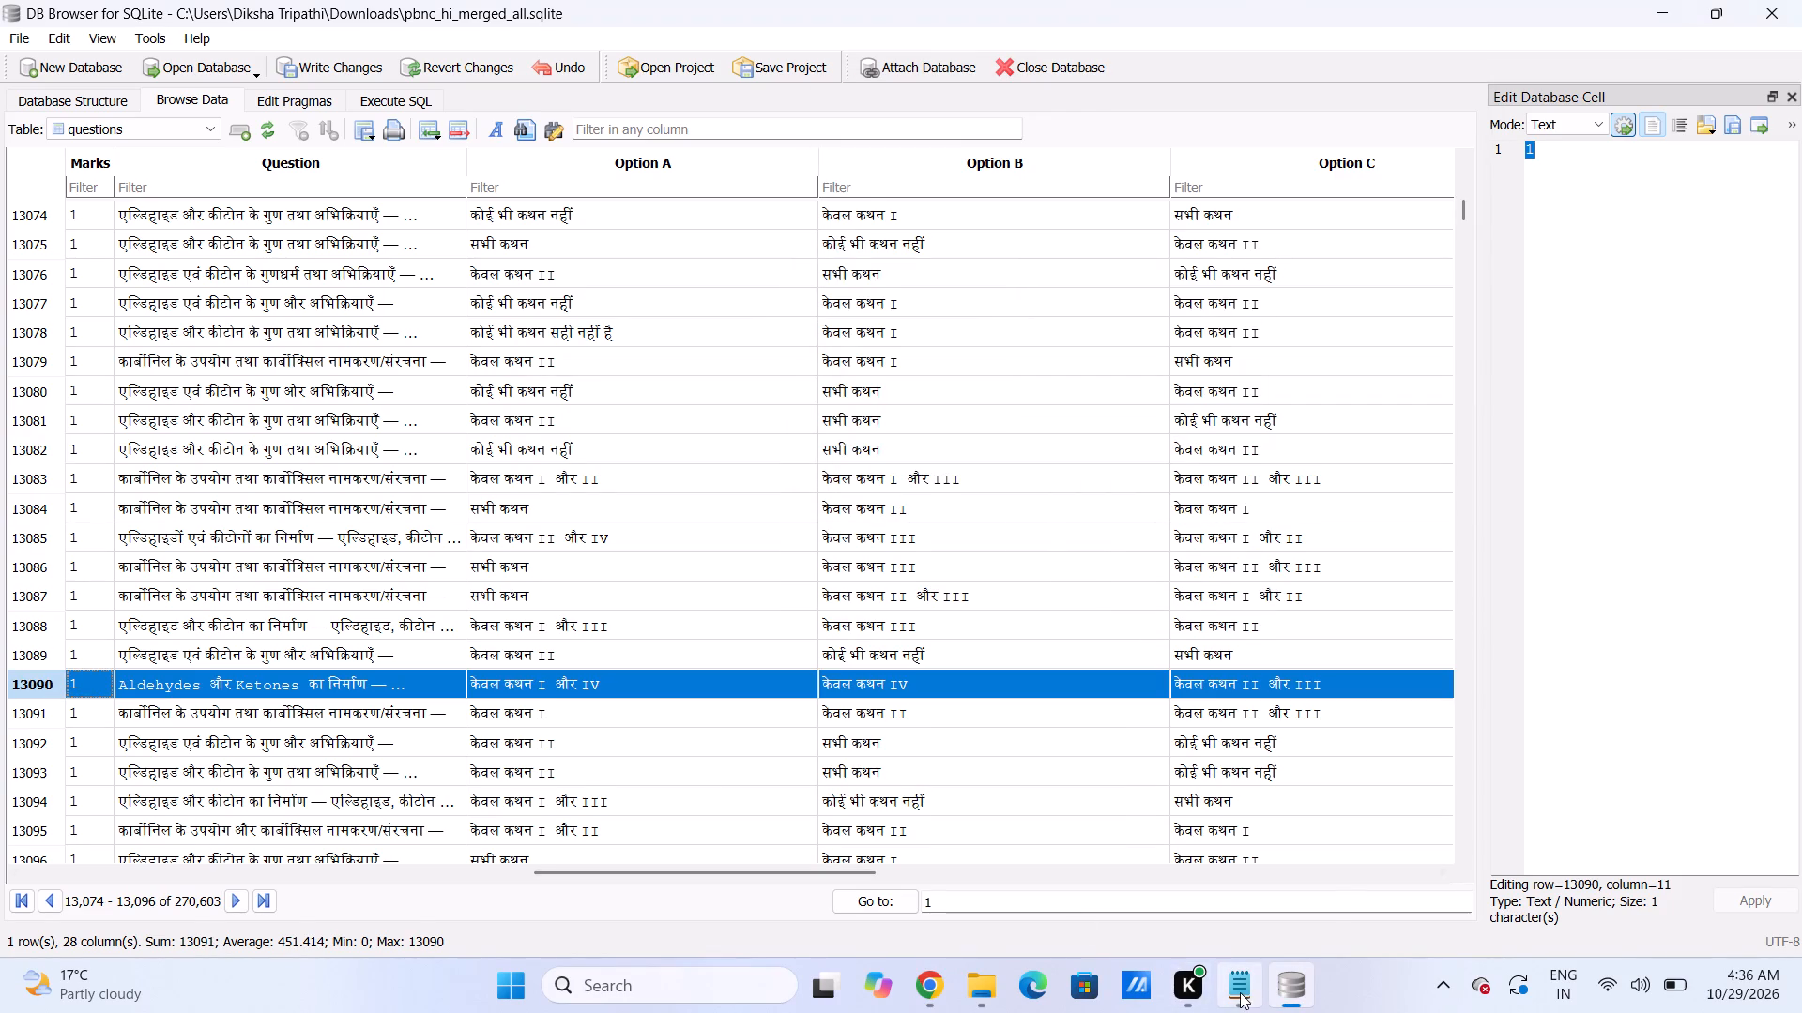
{"action": "left_click", "coordinate": [1241, 992]}
{"action": "key", "text": "ctrl+v"}
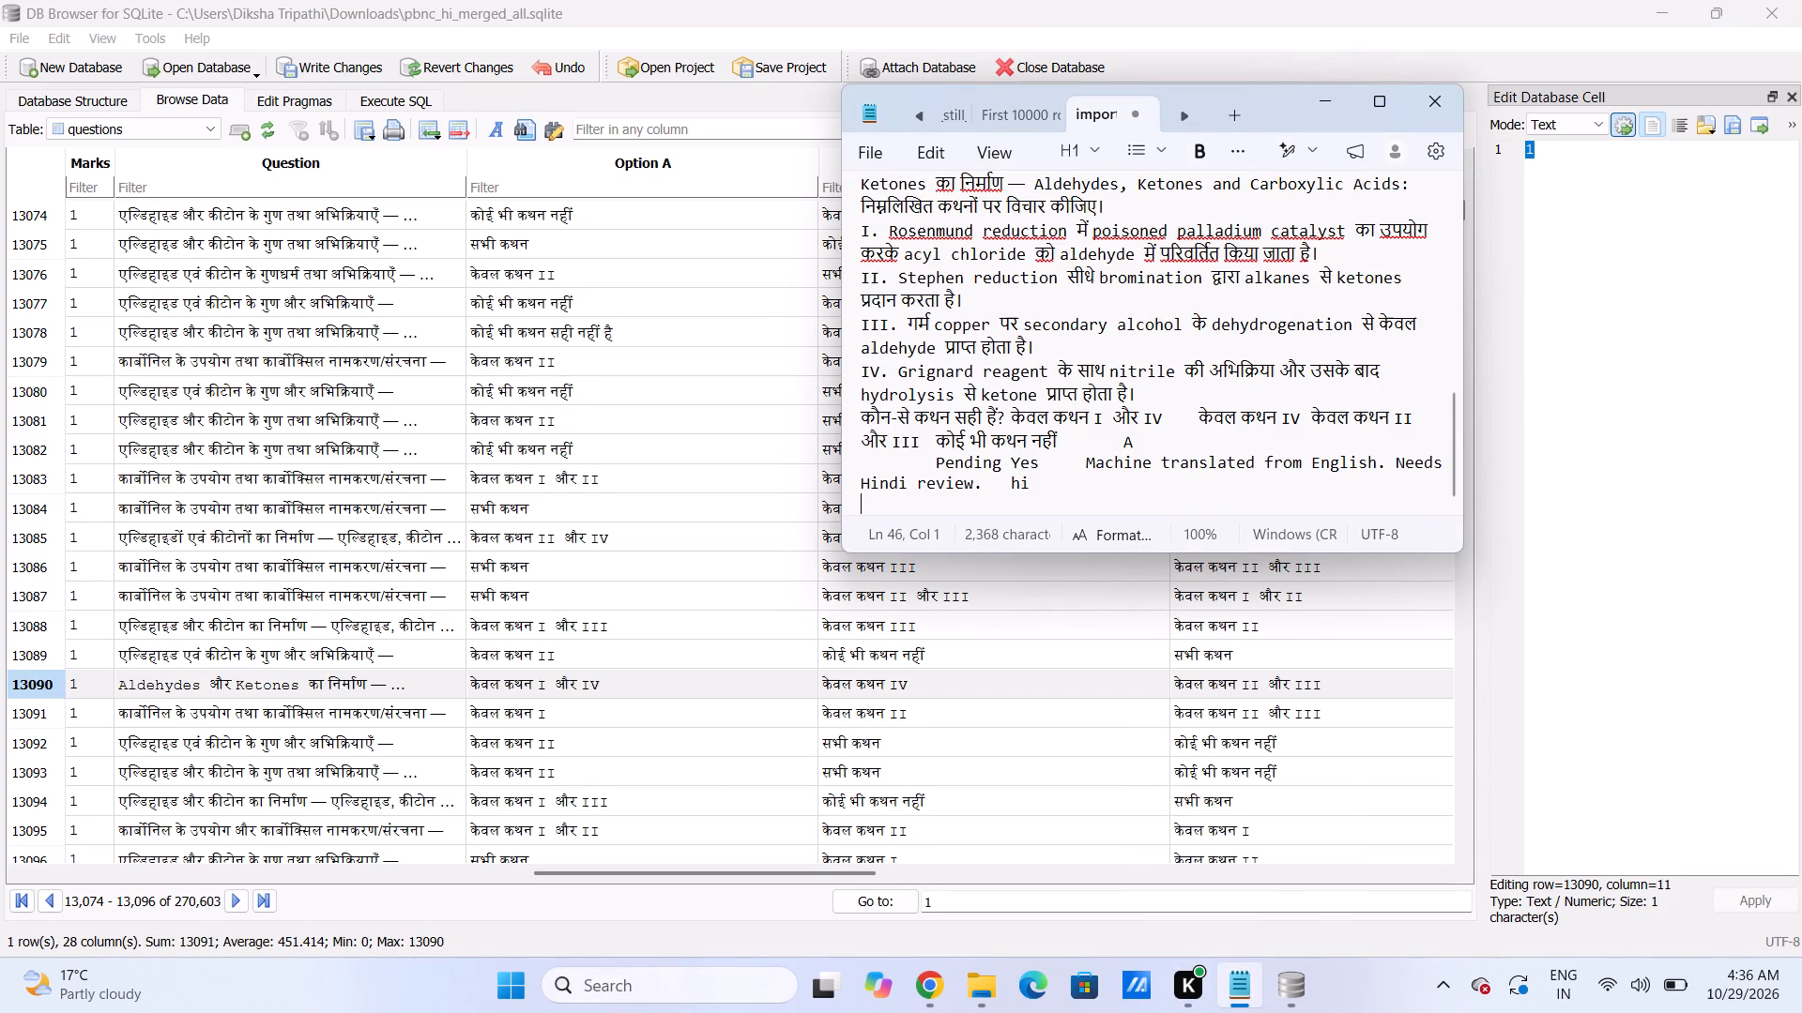
{"action": "left_click_drag", "start_coordinate": [860, 507], "coordinate": [906, 325]}
{"action": "scroll", "coordinate": [891, 388], "scroll_direction": "up", "scroll_amount": 3}
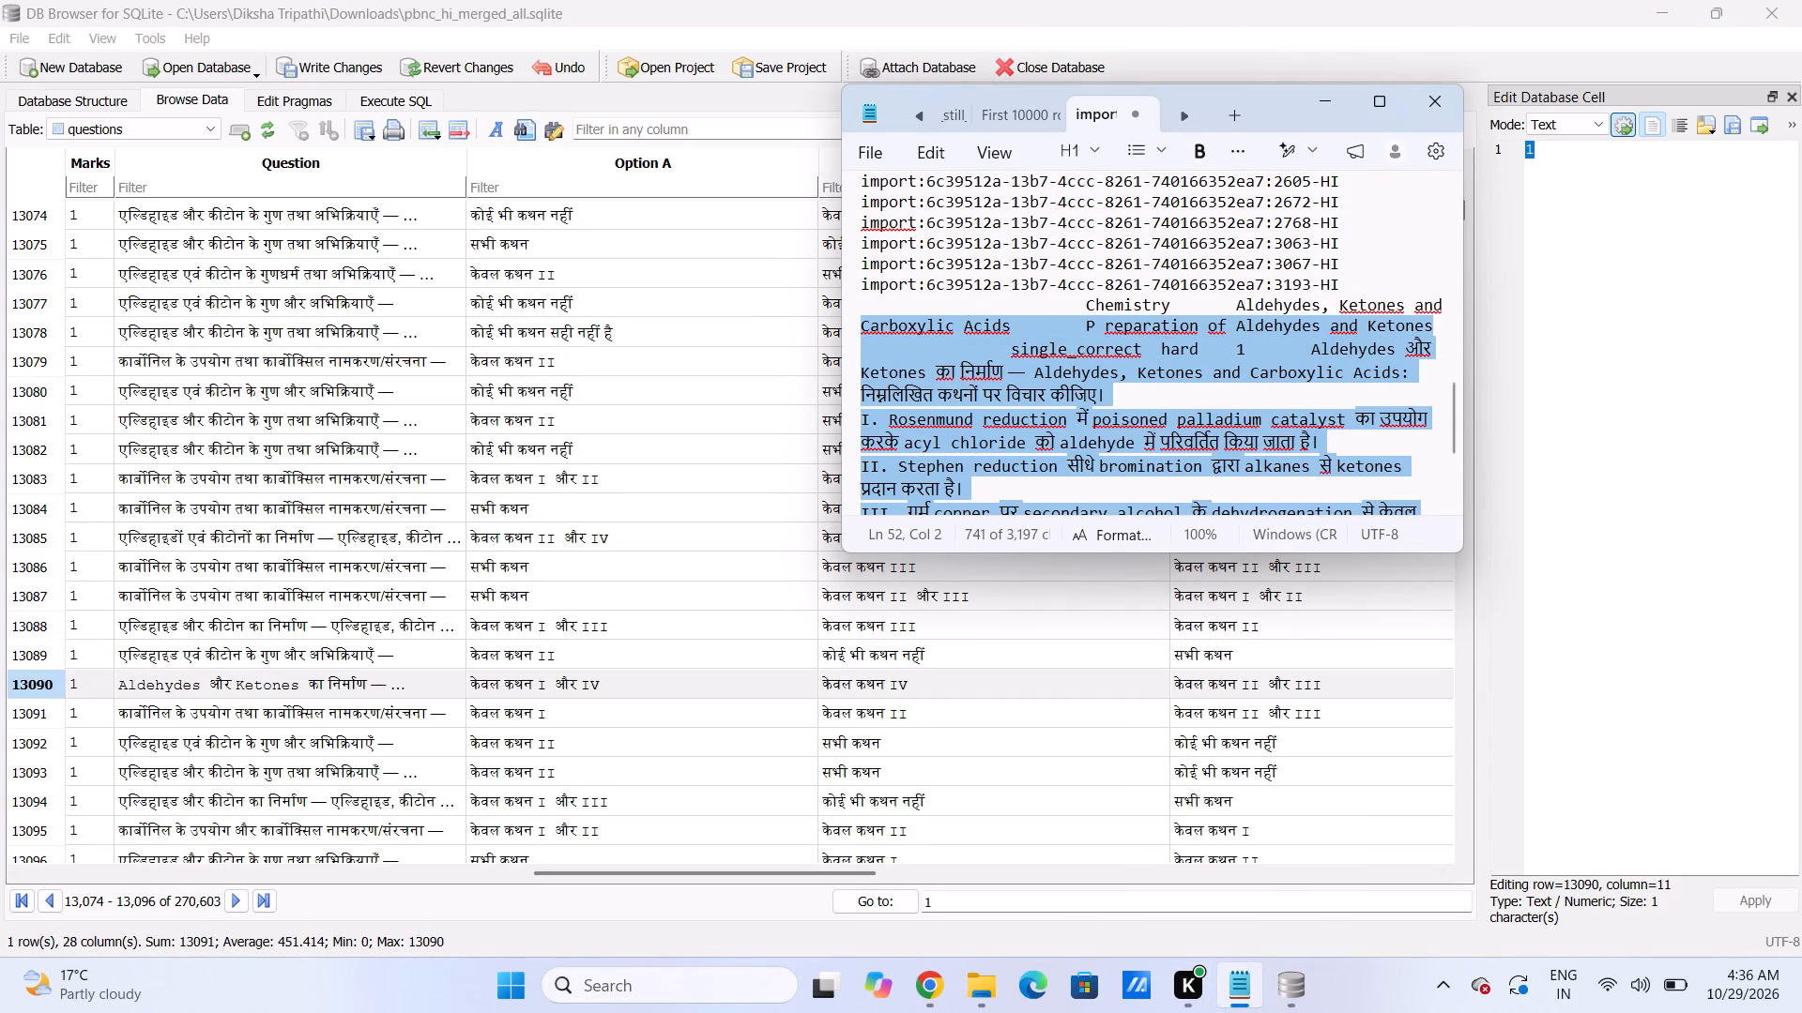
{"action": "left_click_drag", "start_coordinate": [906, 325], "coordinate": [908, 307]}
{"action": "key", "text": "BackSpace"}
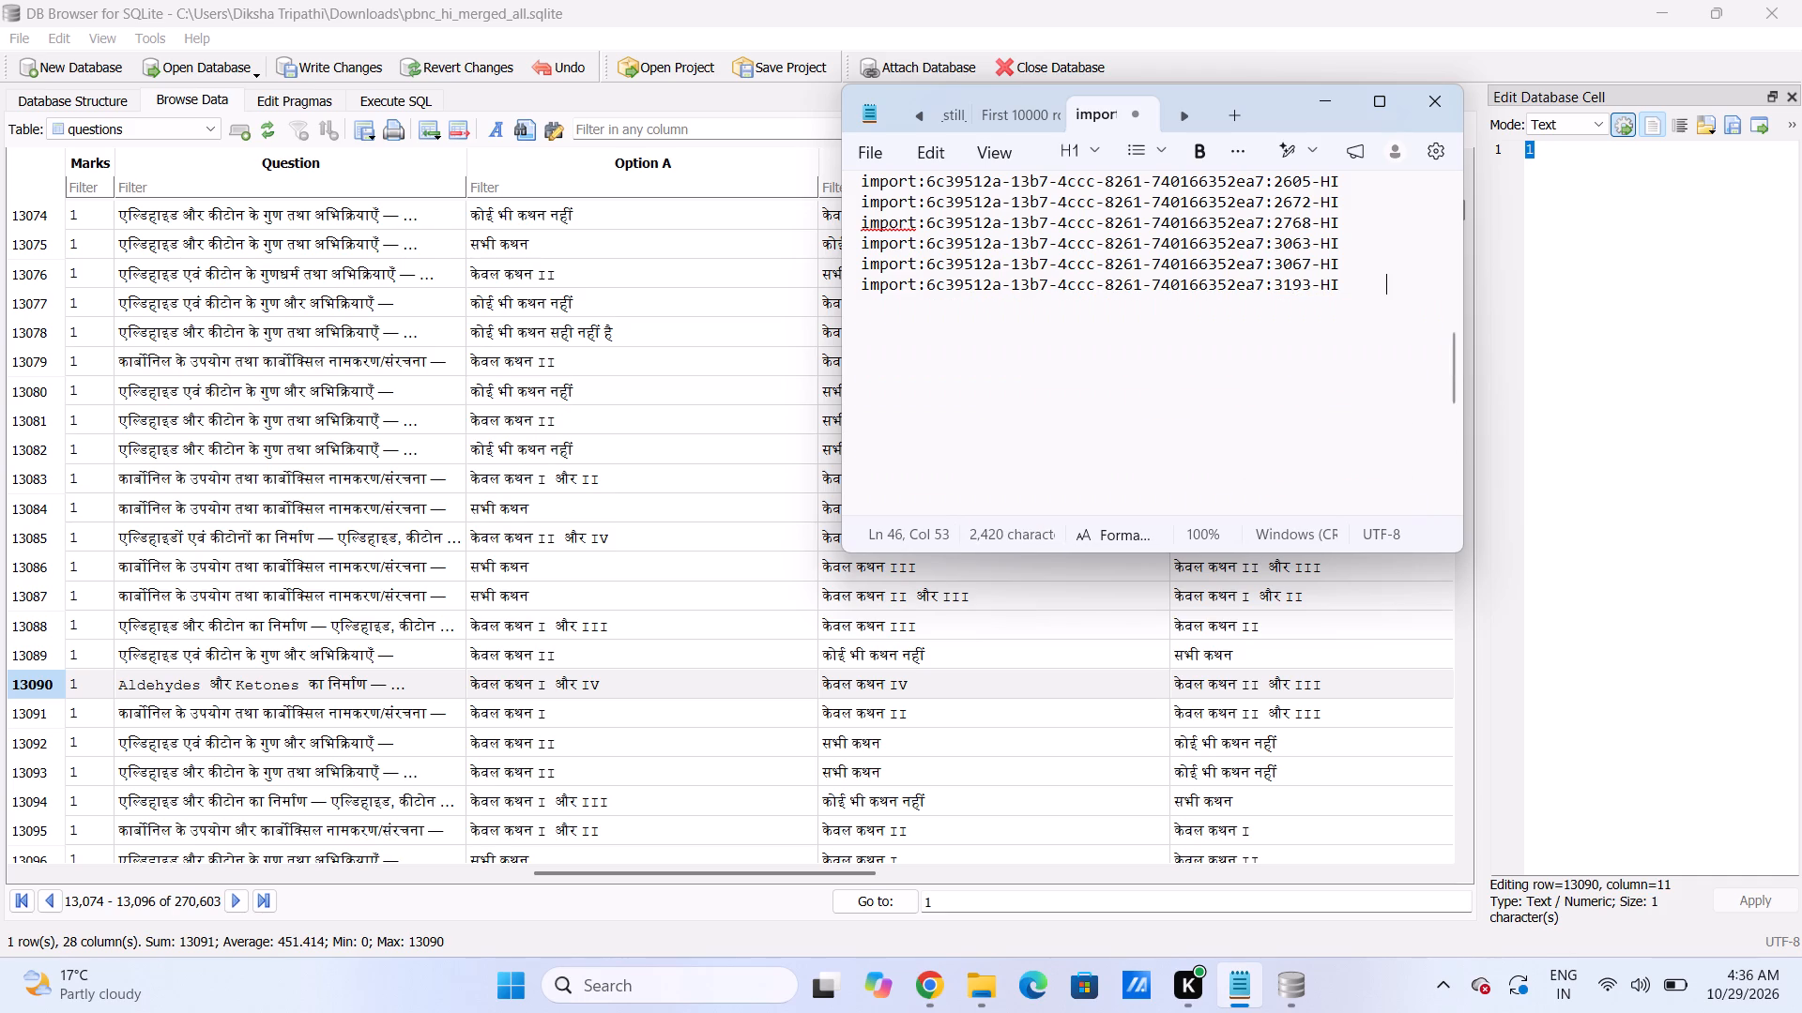
{"action": "key", "text": "Return"}
Examine the questions and options in rows 13091 to about 13159 of the questions table for untranslated English text.
{"action": "scroll", "coordinate": [351, 497], "scroll_direction": "down", "scroll_amount": 5}
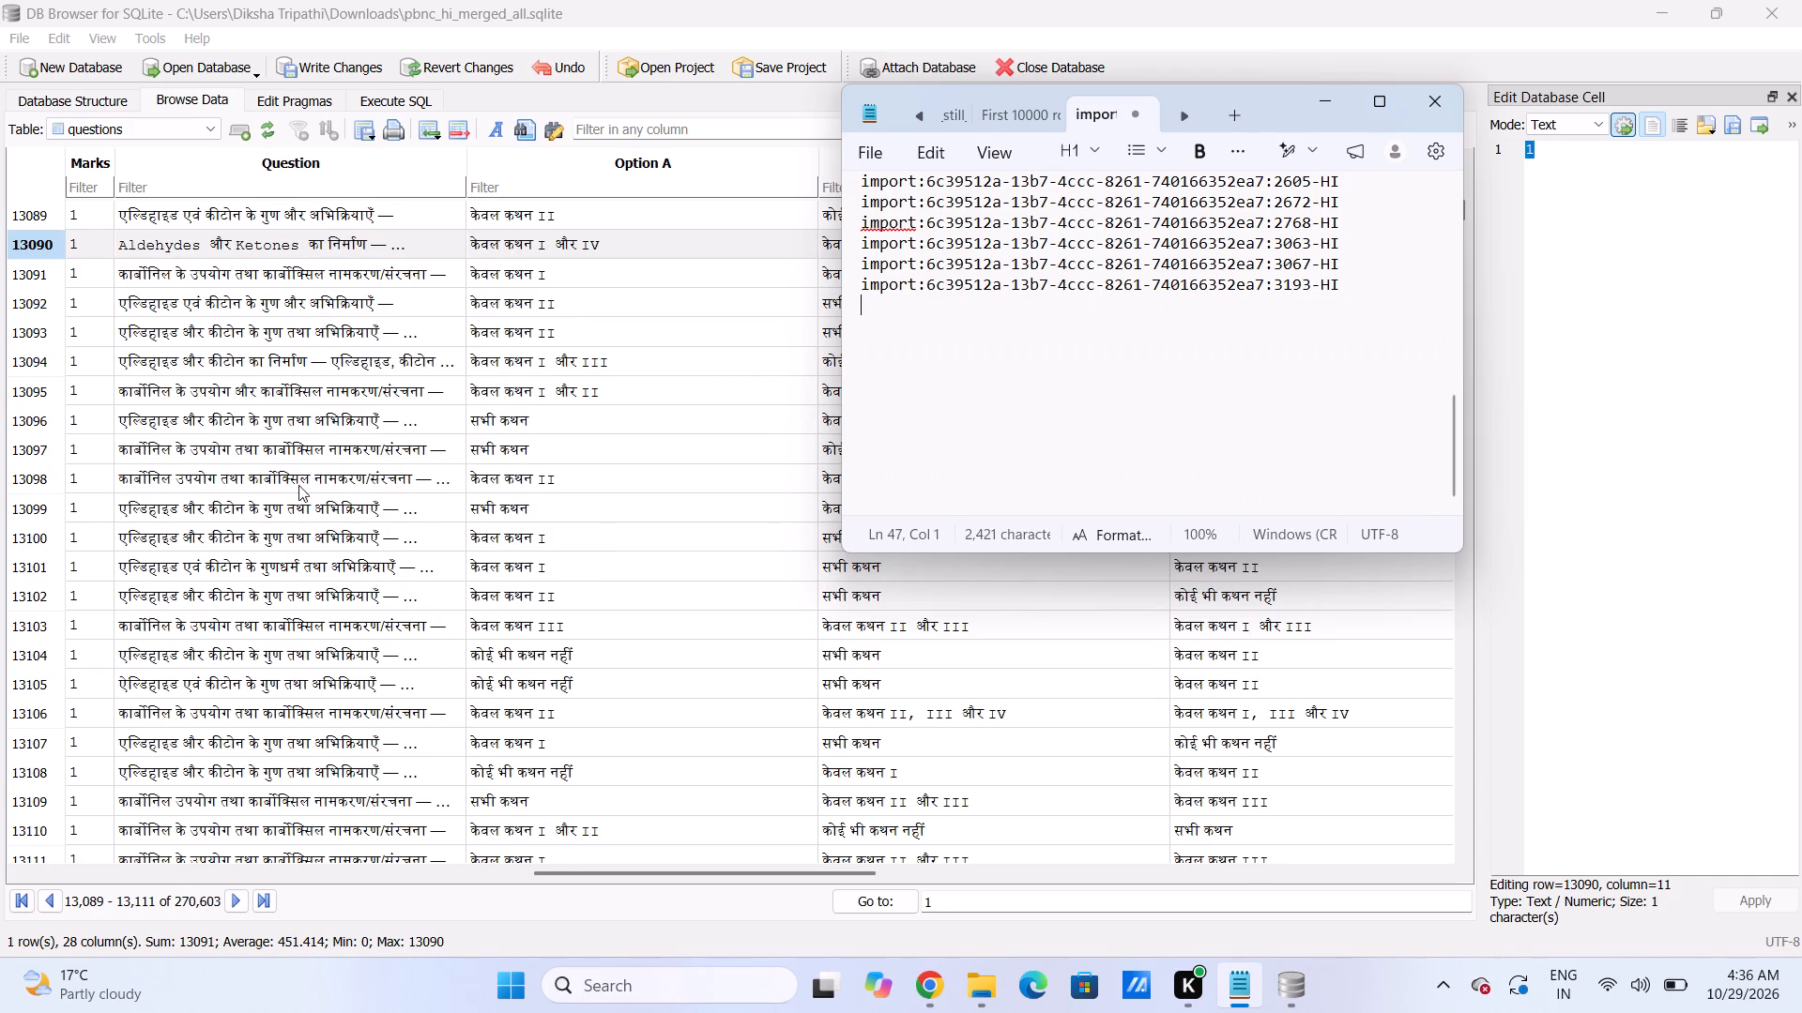
{"action": "scroll", "coordinate": [315, 712], "scroll_direction": "down", "scroll_amount": 7}
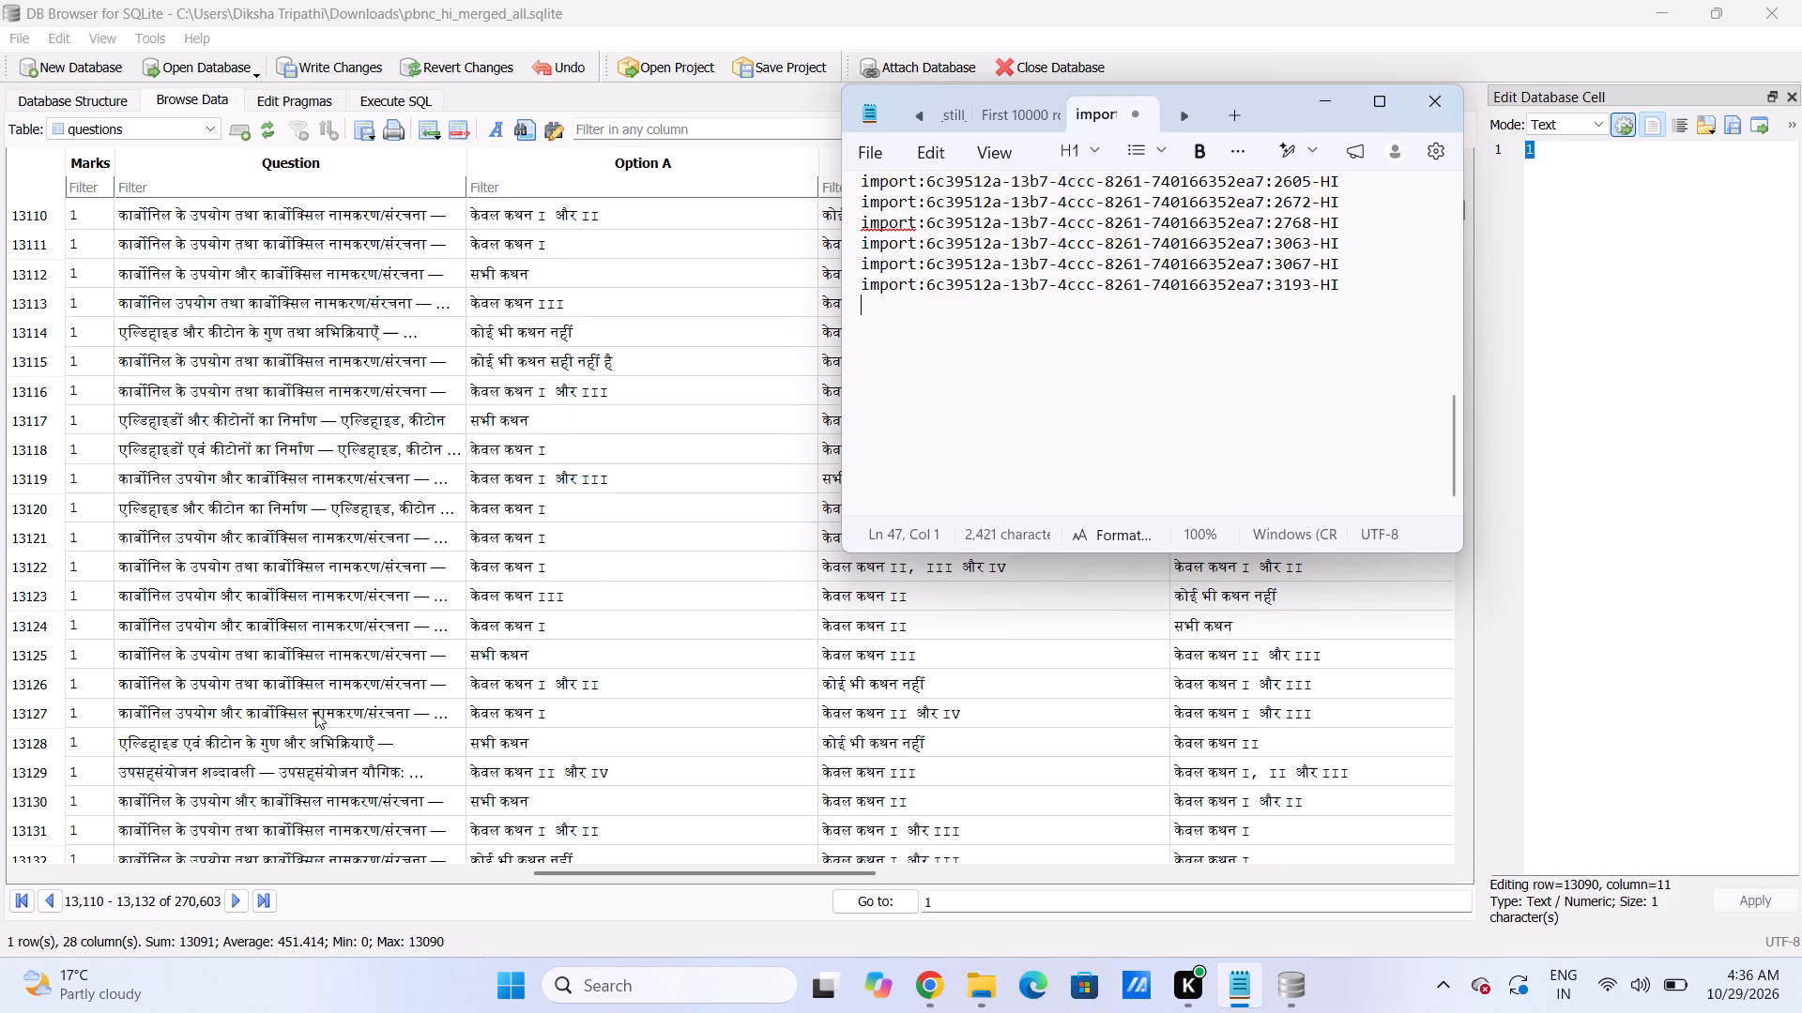
{"action": "scroll", "coordinate": [316, 708], "scroll_direction": "down", "scroll_amount": 3}
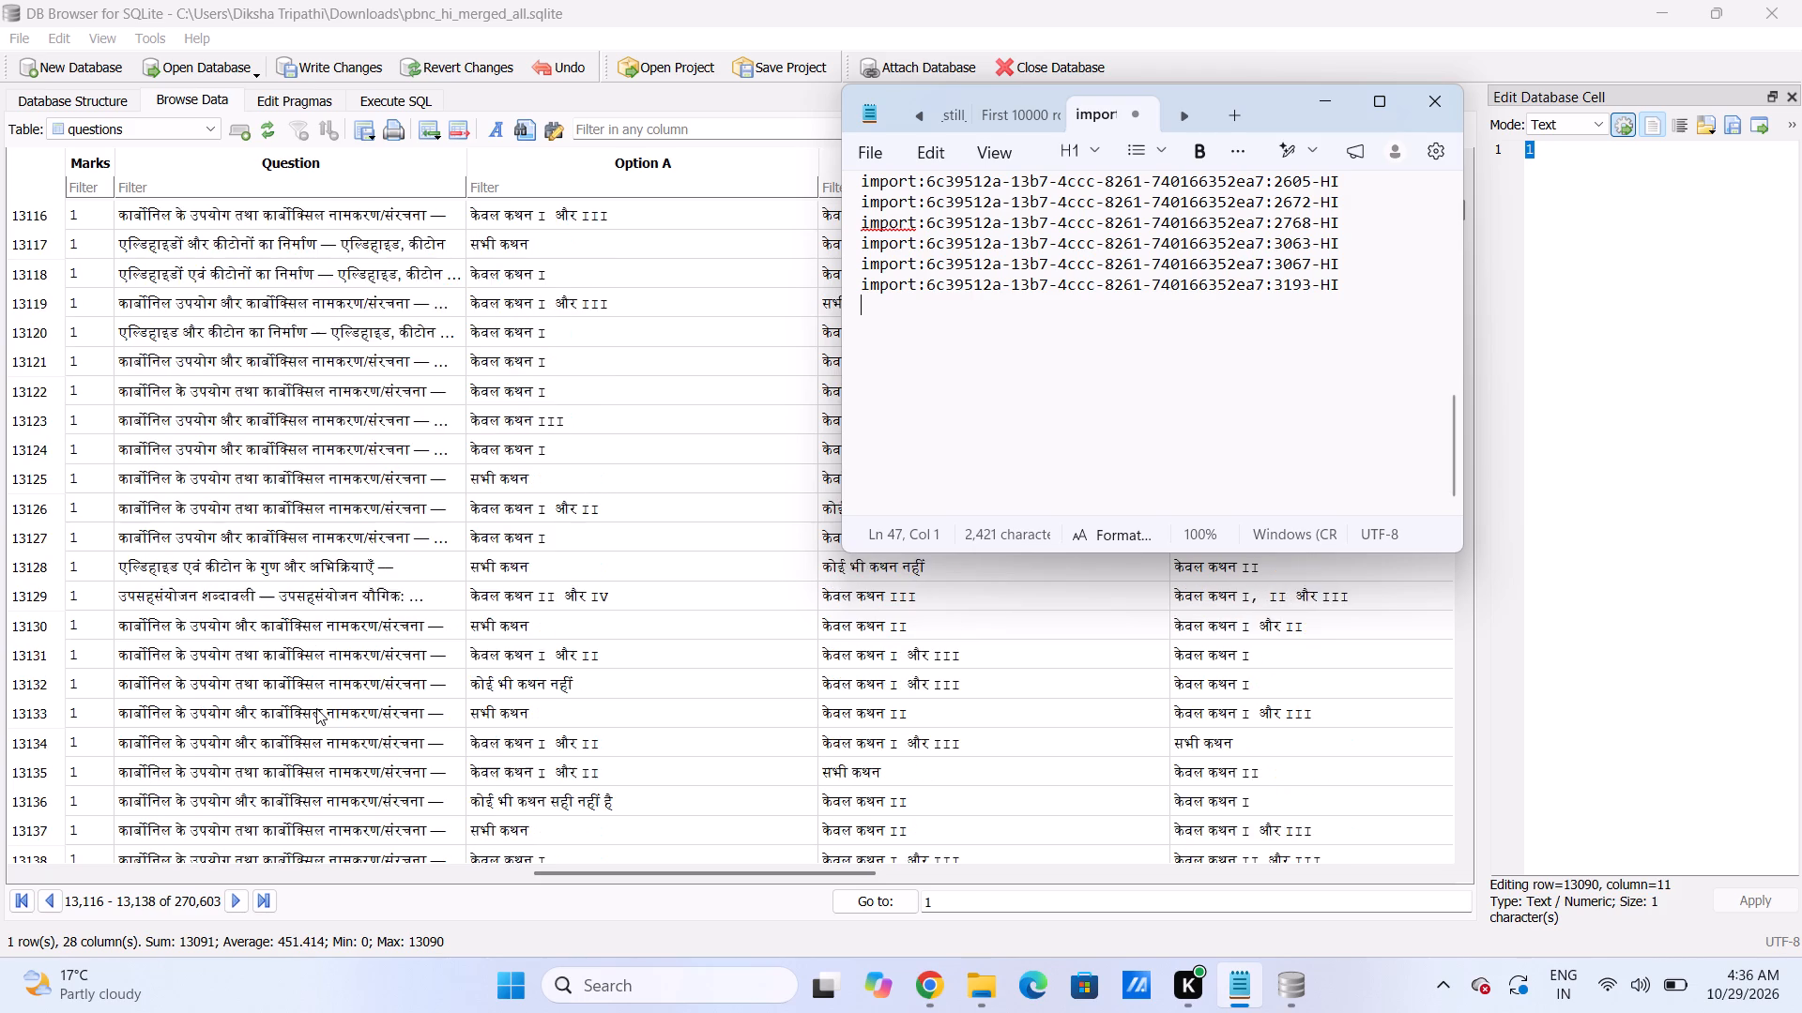
{"action": "scroll", "coordinate": [316, 708], "scroll_direction": "down", "scroll_amount": 6}
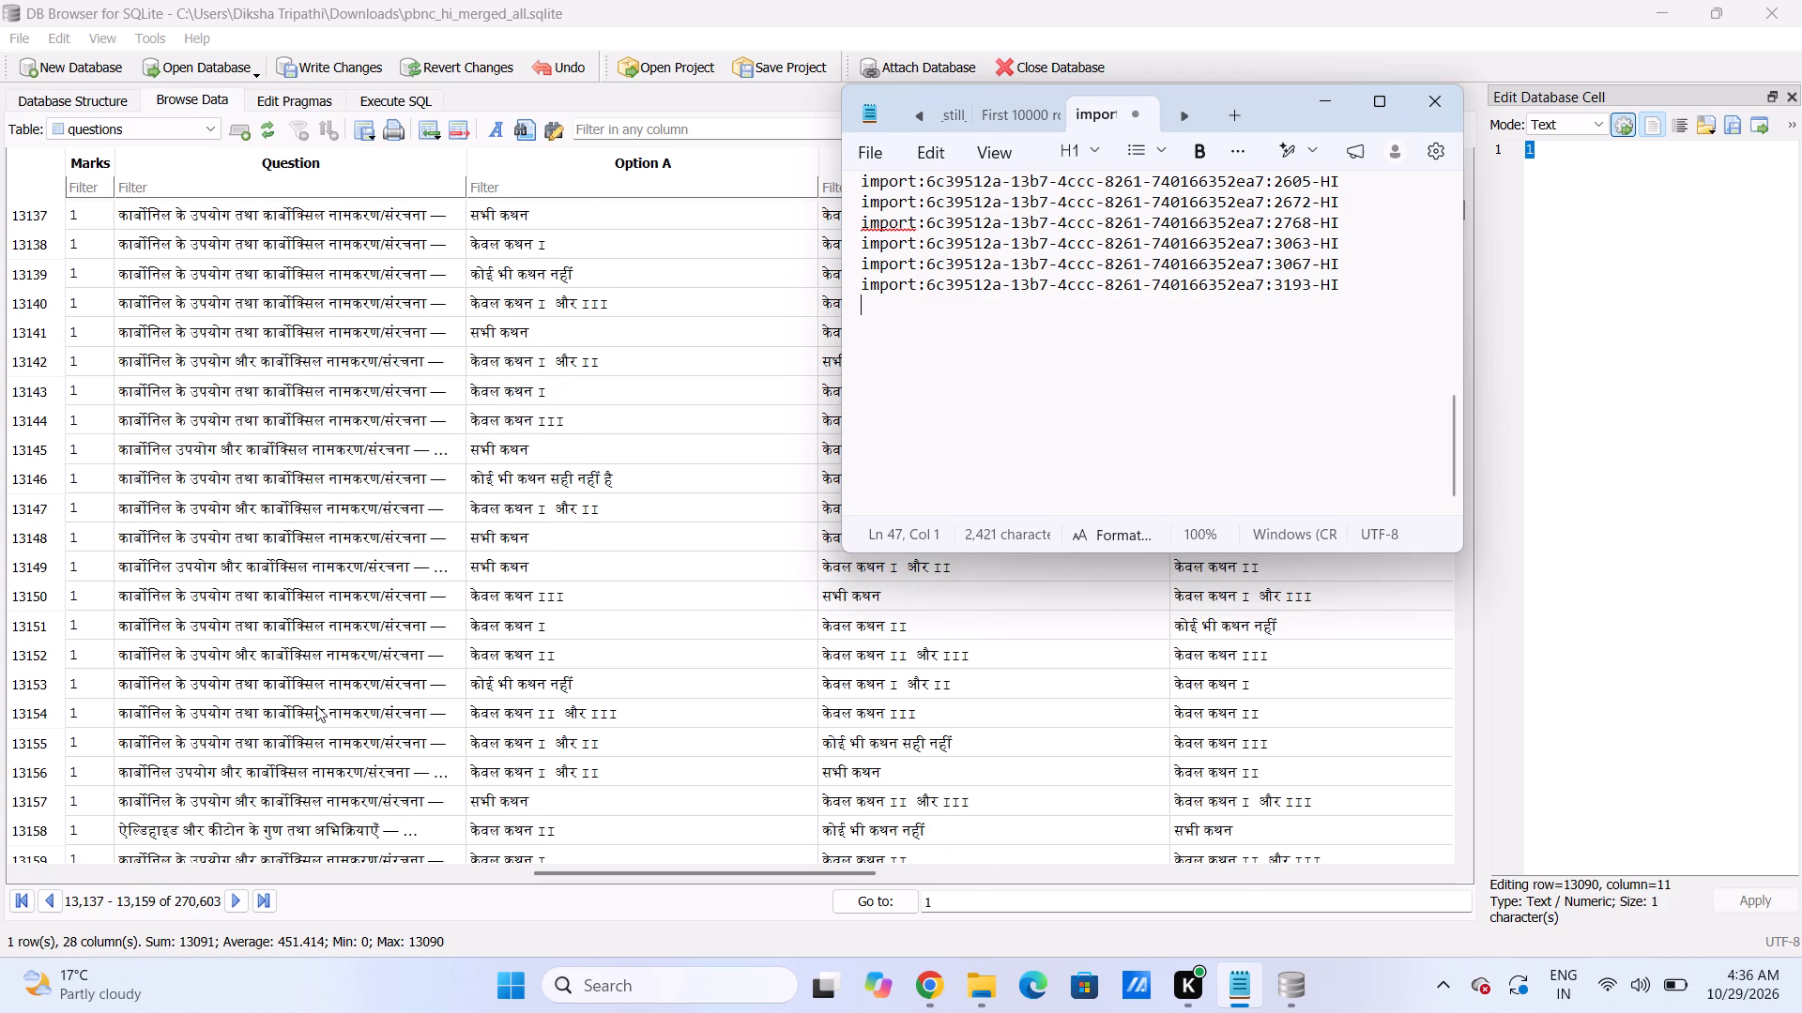
Examine the questions and options in rows 13160 to about 13225 of the questions table for untranslated English text.
{"action": "scroll", "coordinate": [316, 705], "scroll_direction": "down", "scroll_amount": 6}
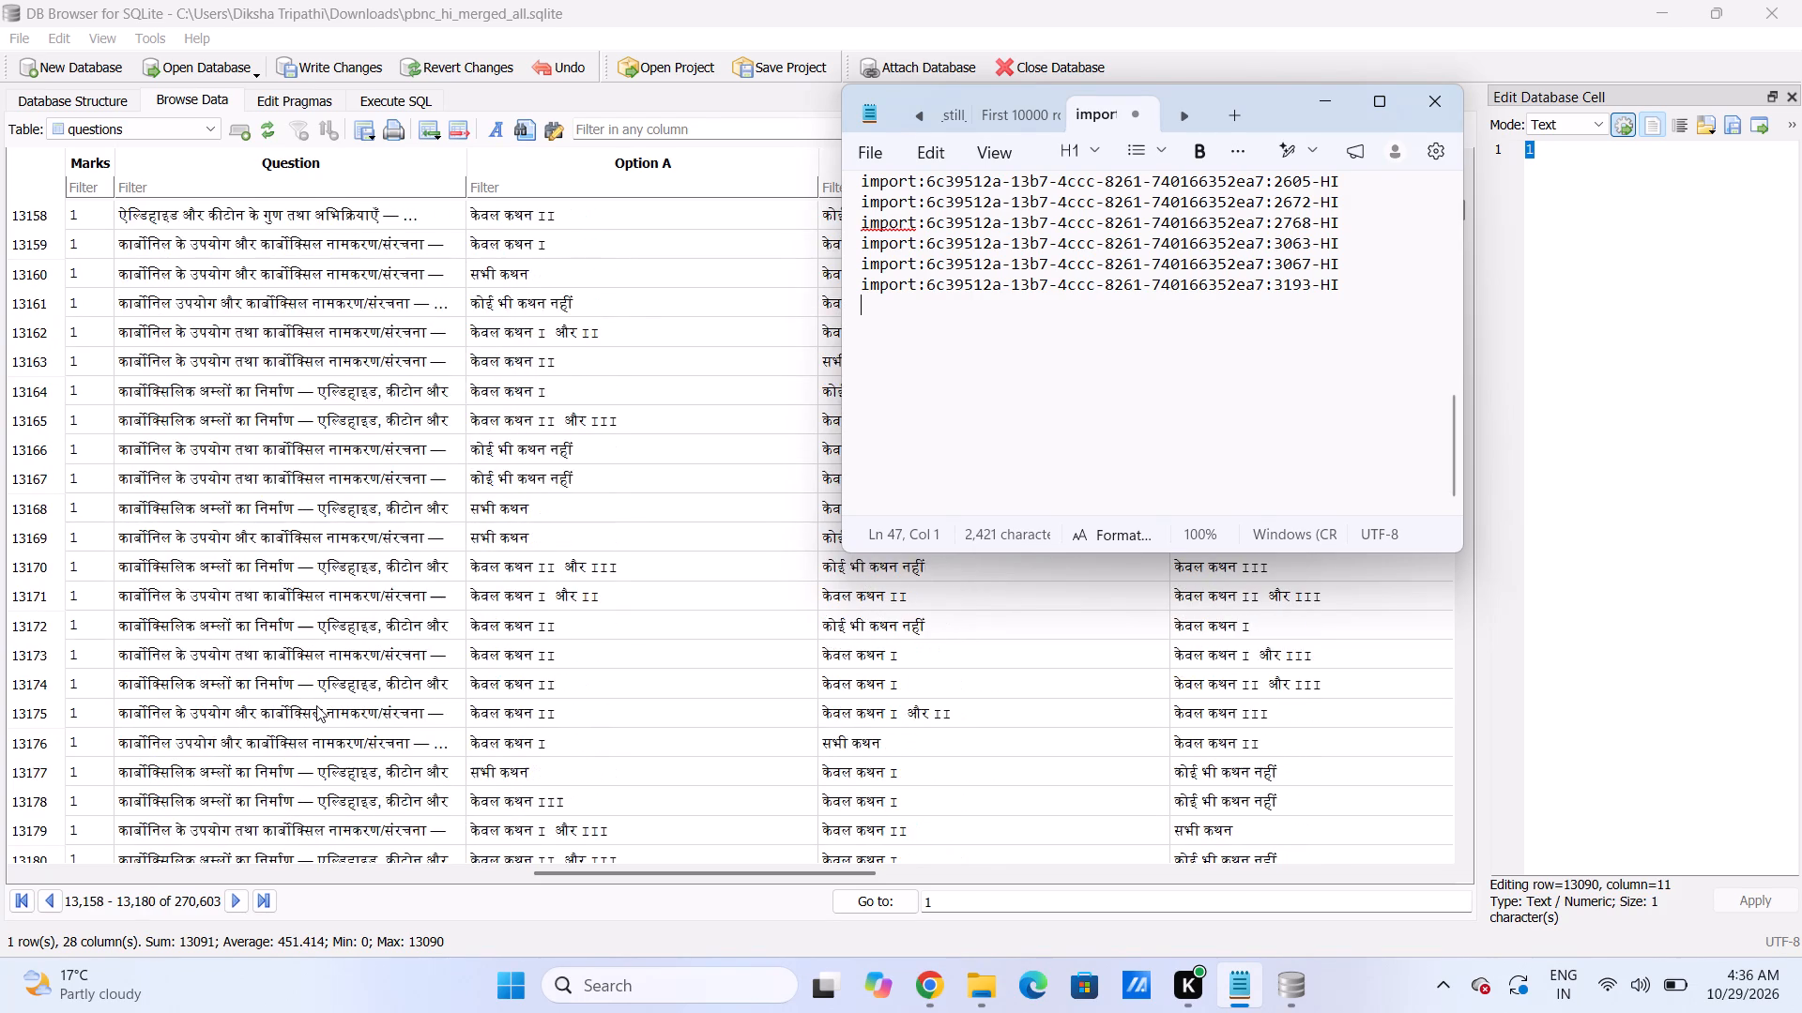
{"action": "scroll", "coordinate": [316, 705], "scroll_direction": "down", "scroll_amount": 5}
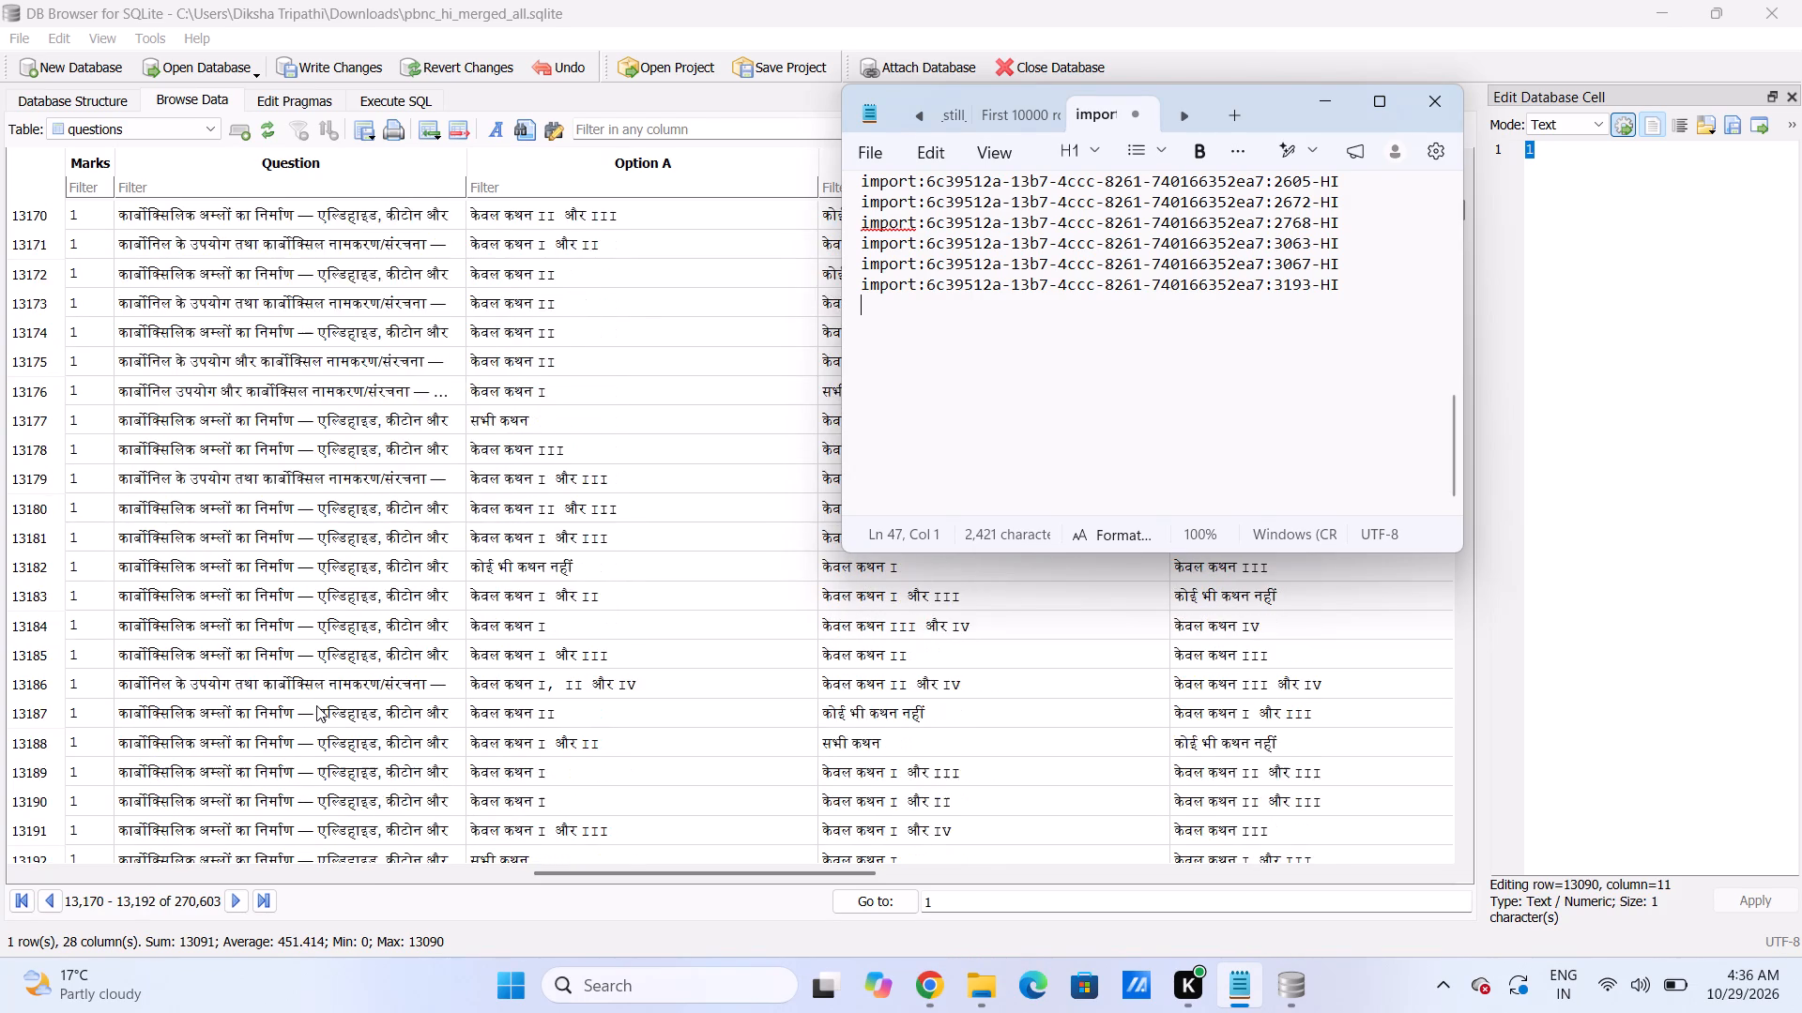
{"action": "scroll", "coordinate": [316, 705], "scroll_direction": "down", "scroll_amount": 5}
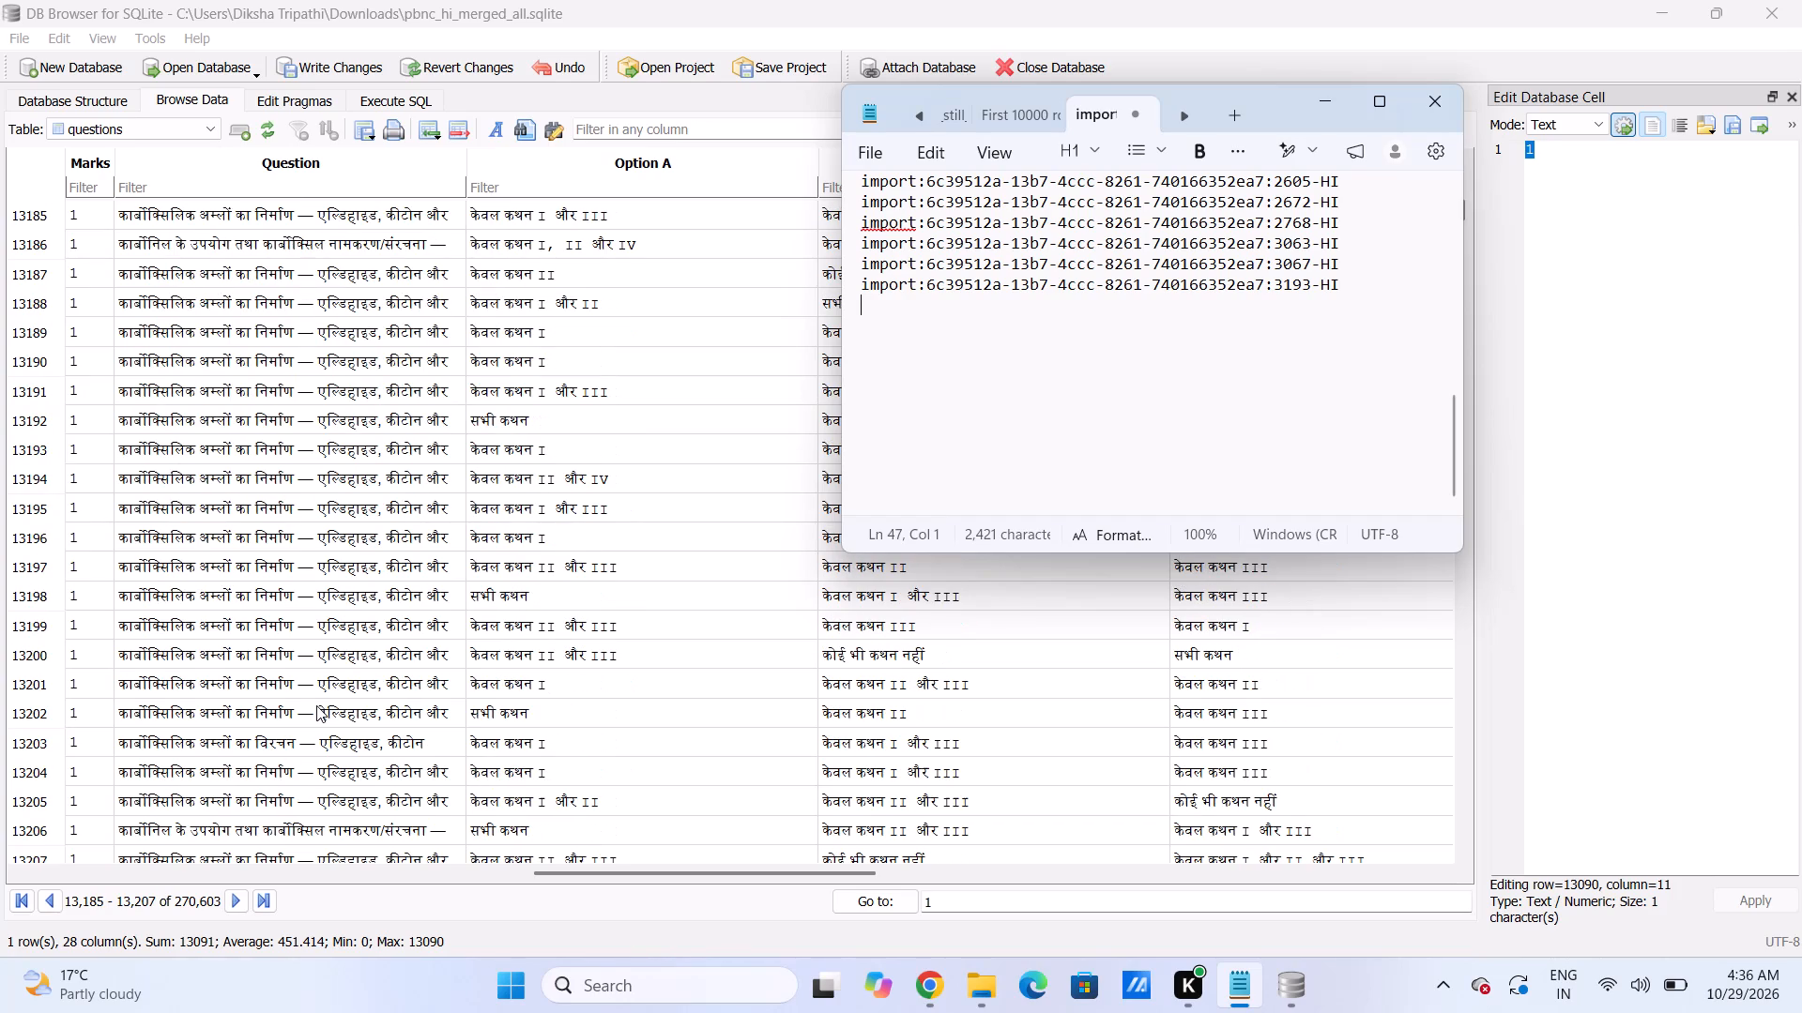
{"action": "scroll", "coordinate": [316, 705], "scroll_direction": "down", "scroll_amount": 1}
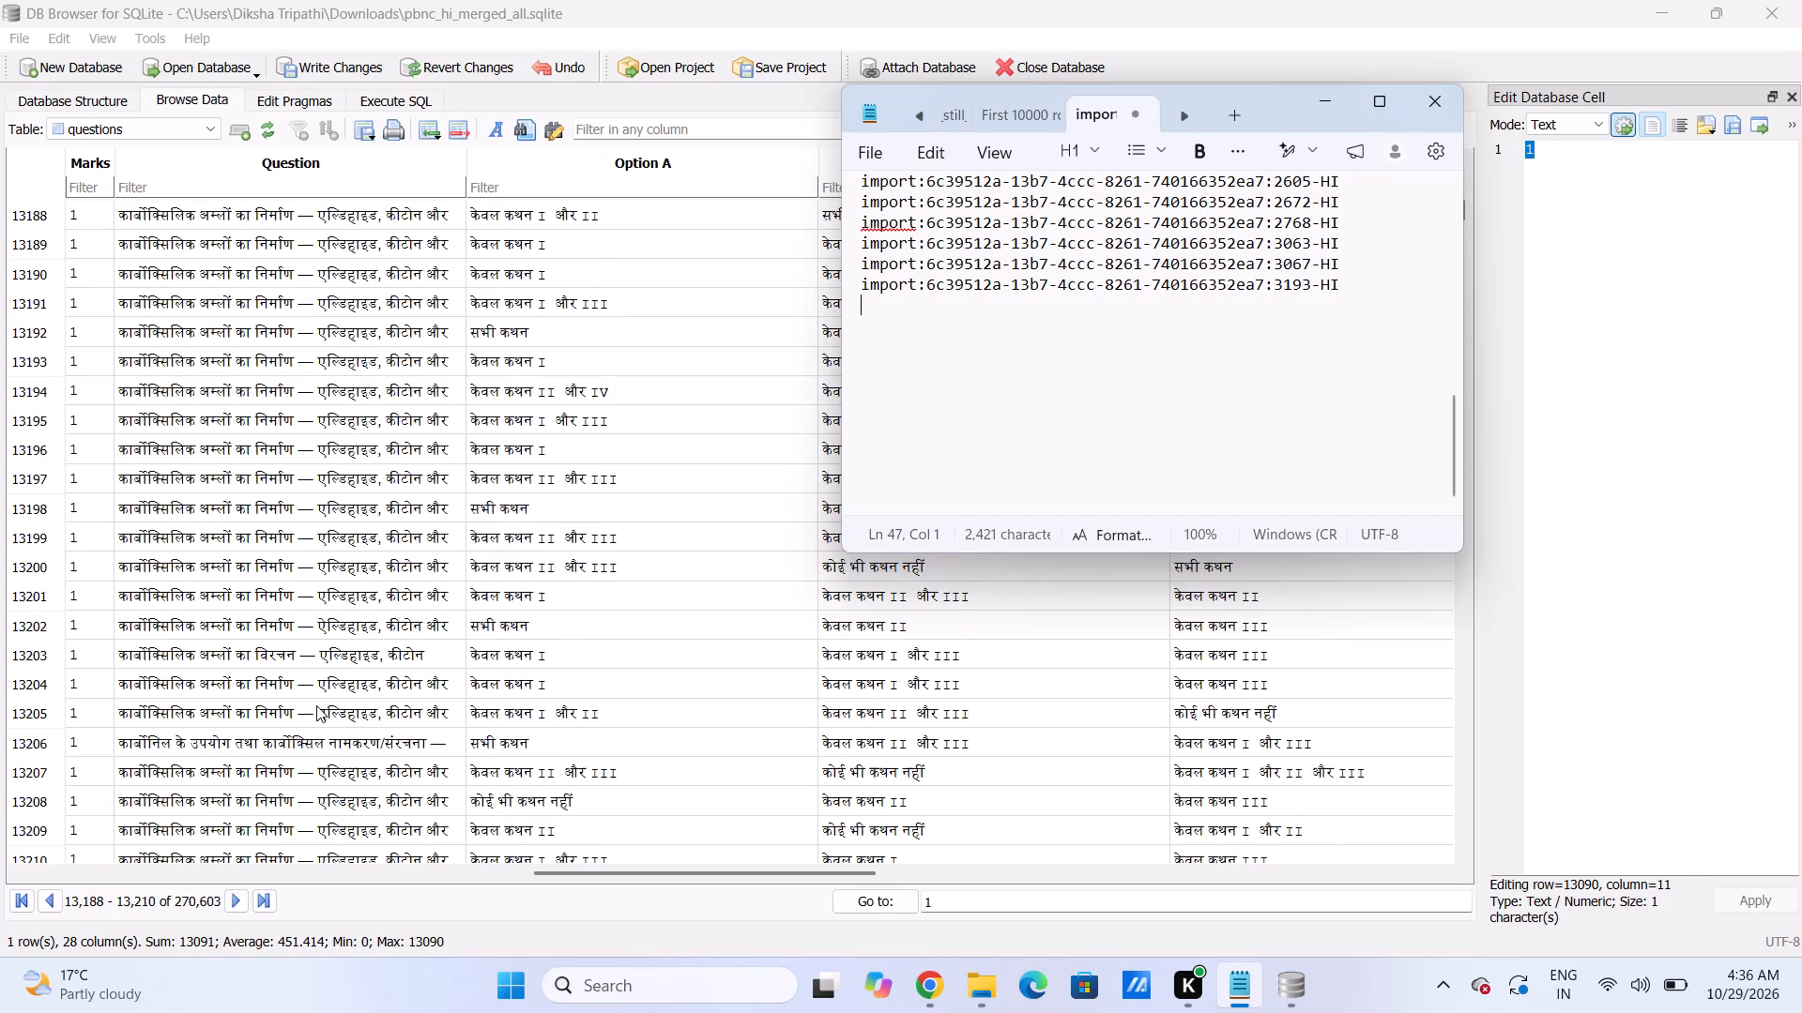
{"action": "scroll", "coordinate": [316, 705], "scroll_direction": "down", "scroll_amount": 5}
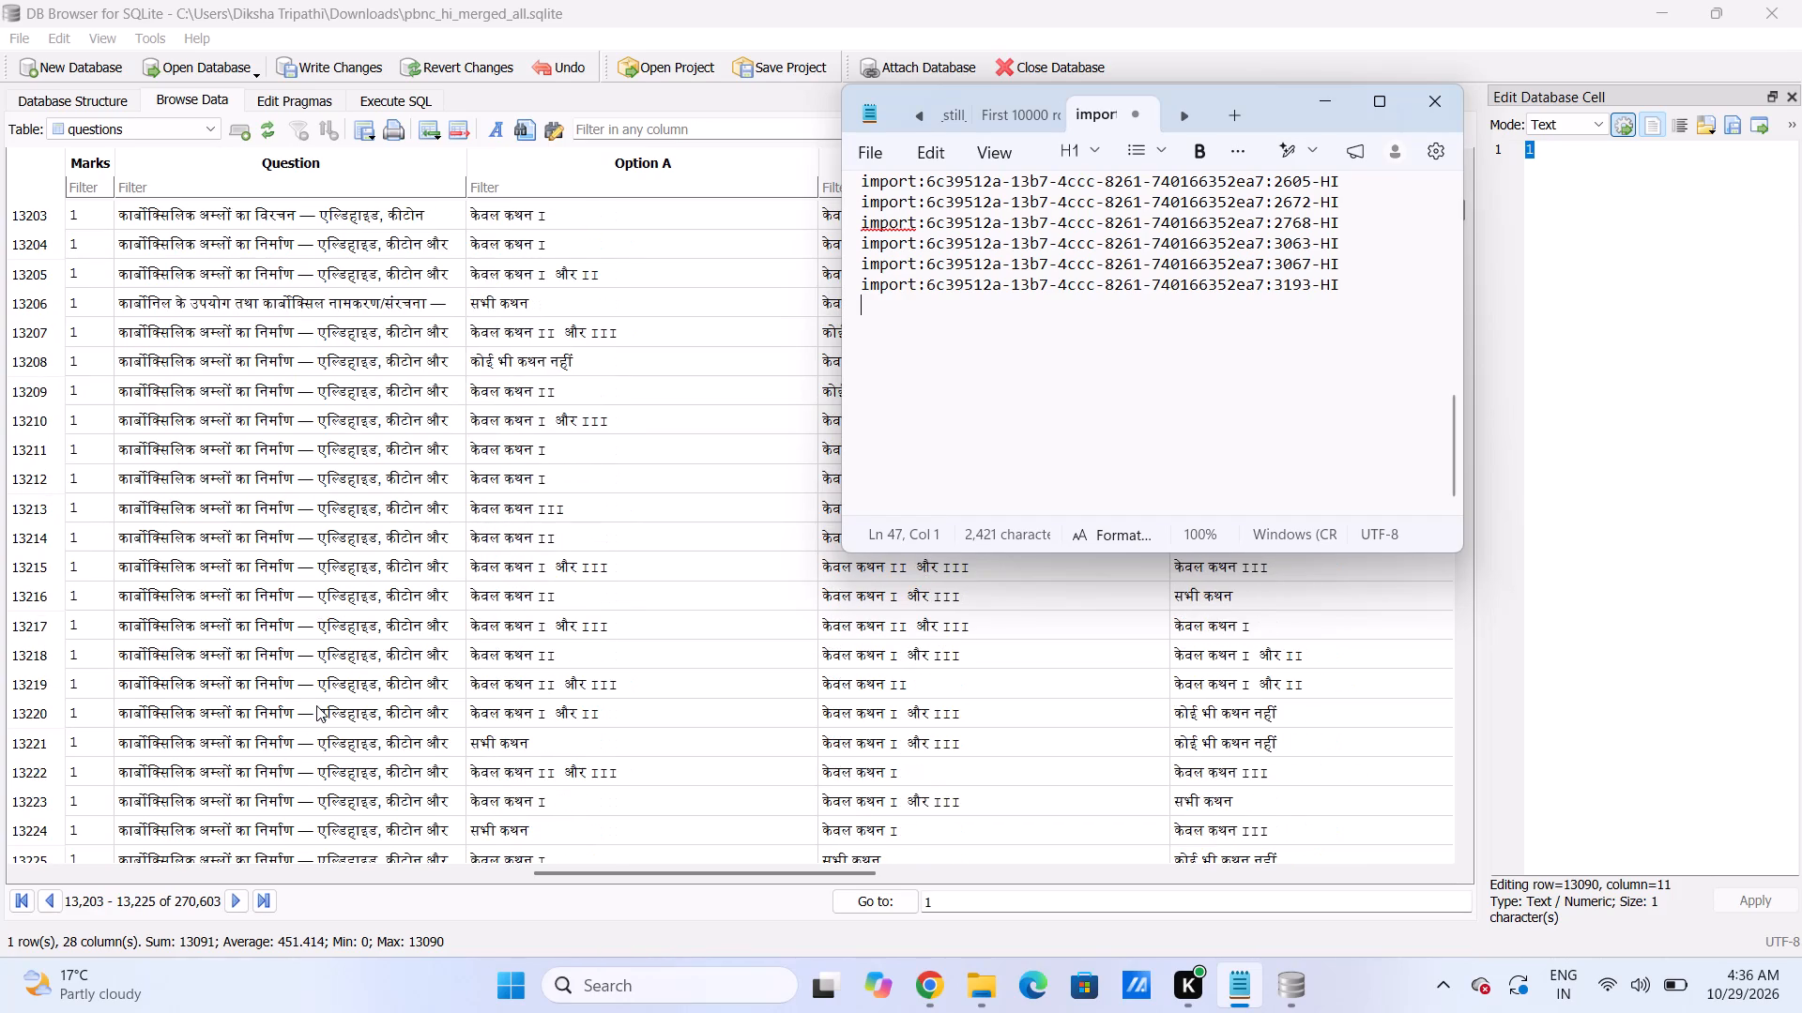
Examine the questions and options in rows 13226 to about 13297 of the questions table for untranslated English text.
{"action": "scroll", "coordinate": [316, 705], "scroll_direction": "down", "scroll_amount": 2}
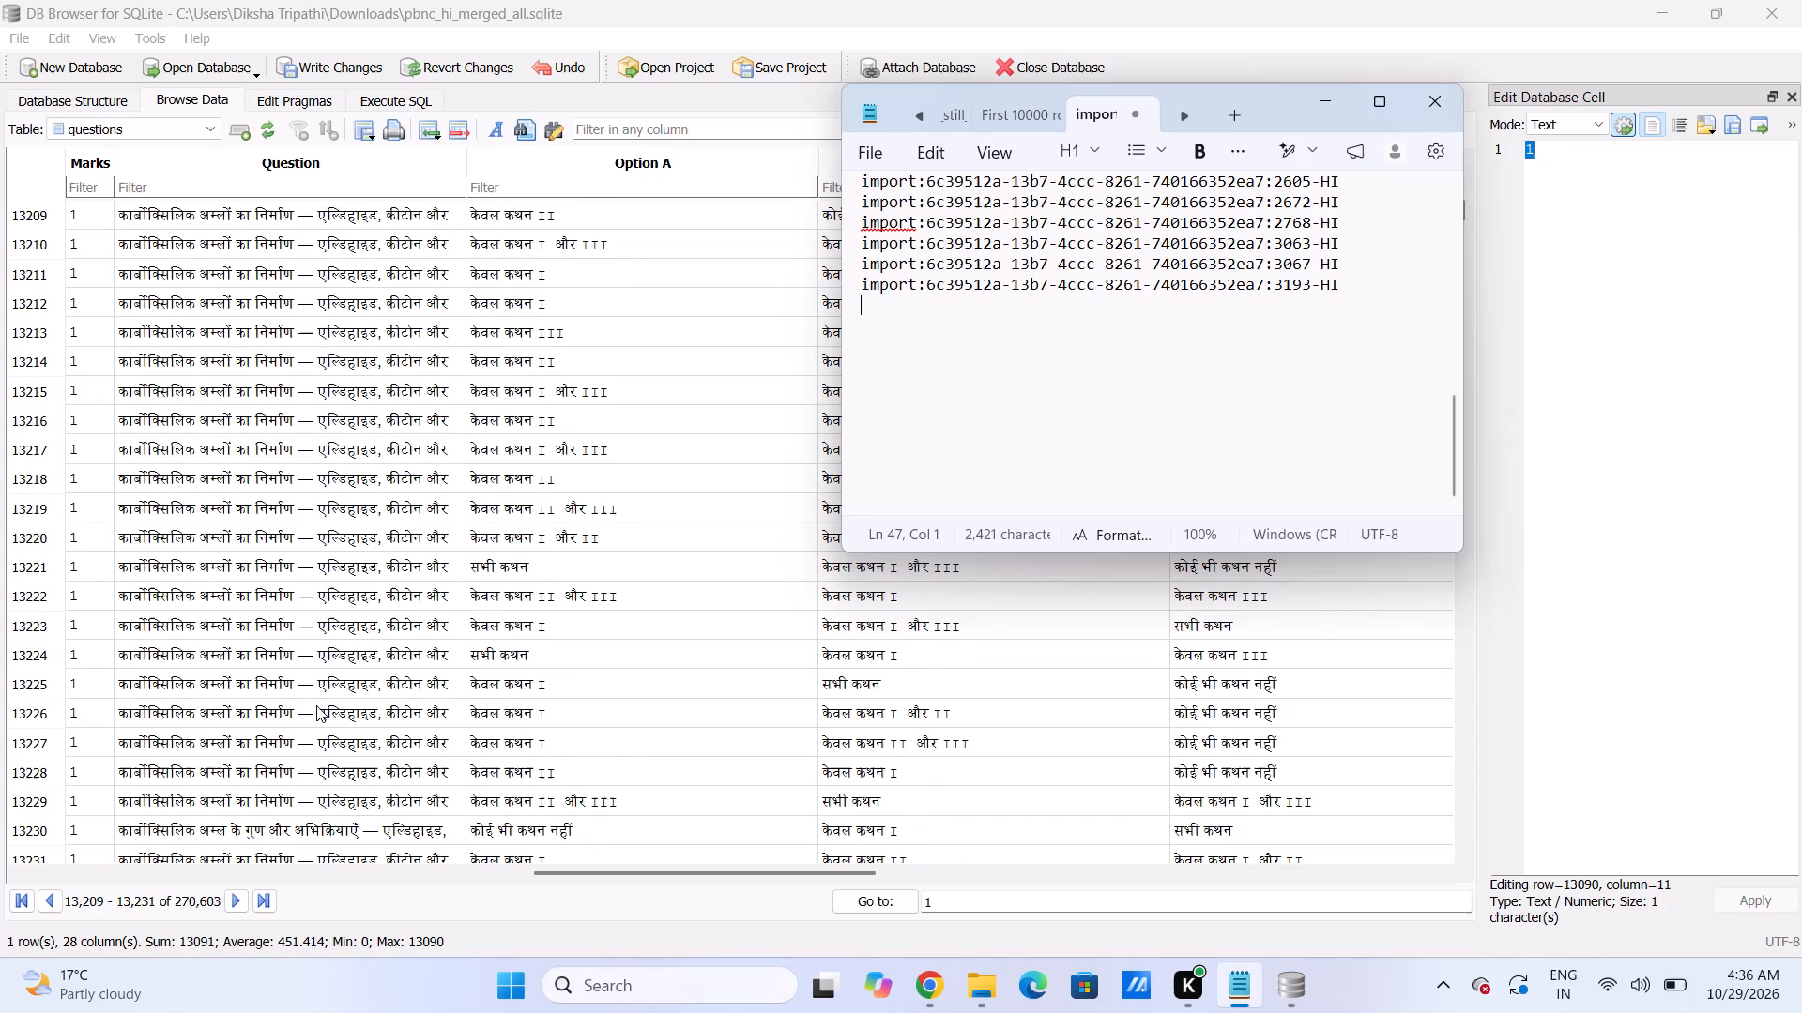
{"action": "scroll", "coordinate": [316, 705], "scroll_direction": "down", "scroll_amount": 3}
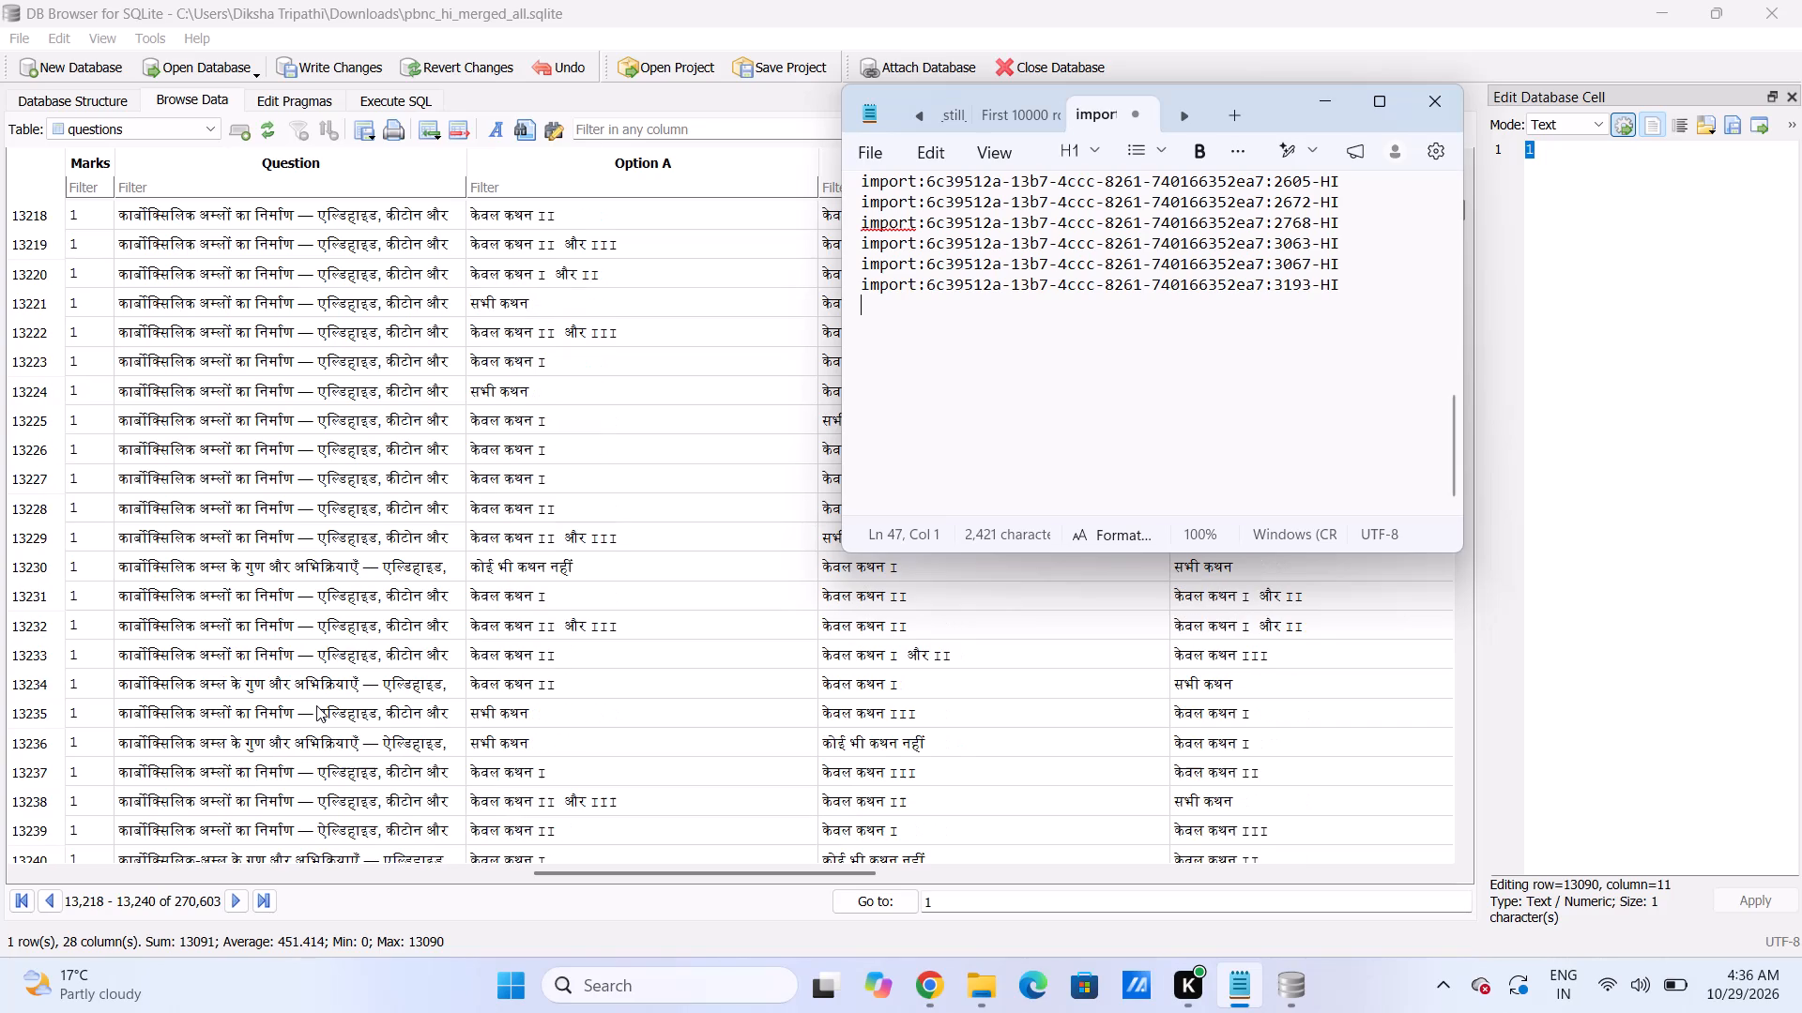
{"action": "scroll", "coordinate": [316, 705], "scroll_direction": "down", "scroll_amount": 1}
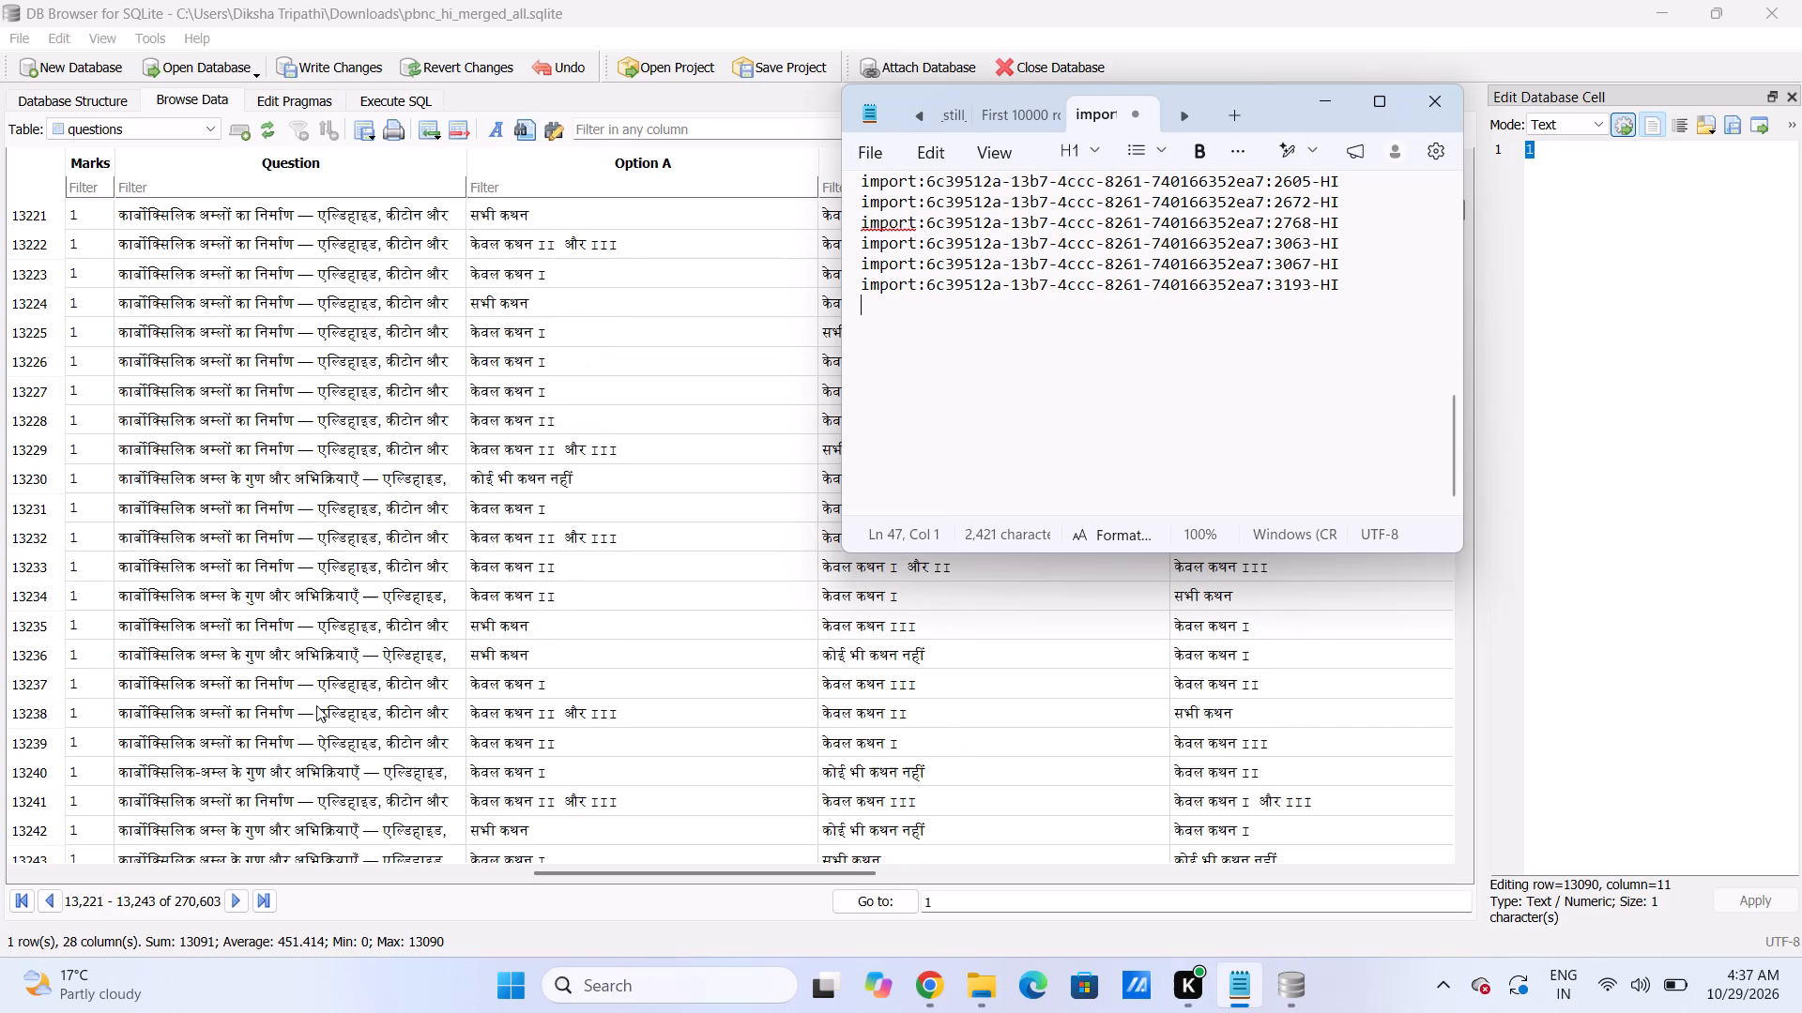
{"action": "scroll", "coordinate": [316, 705], "scroll_direction": "down", "scroll_amount": 6}
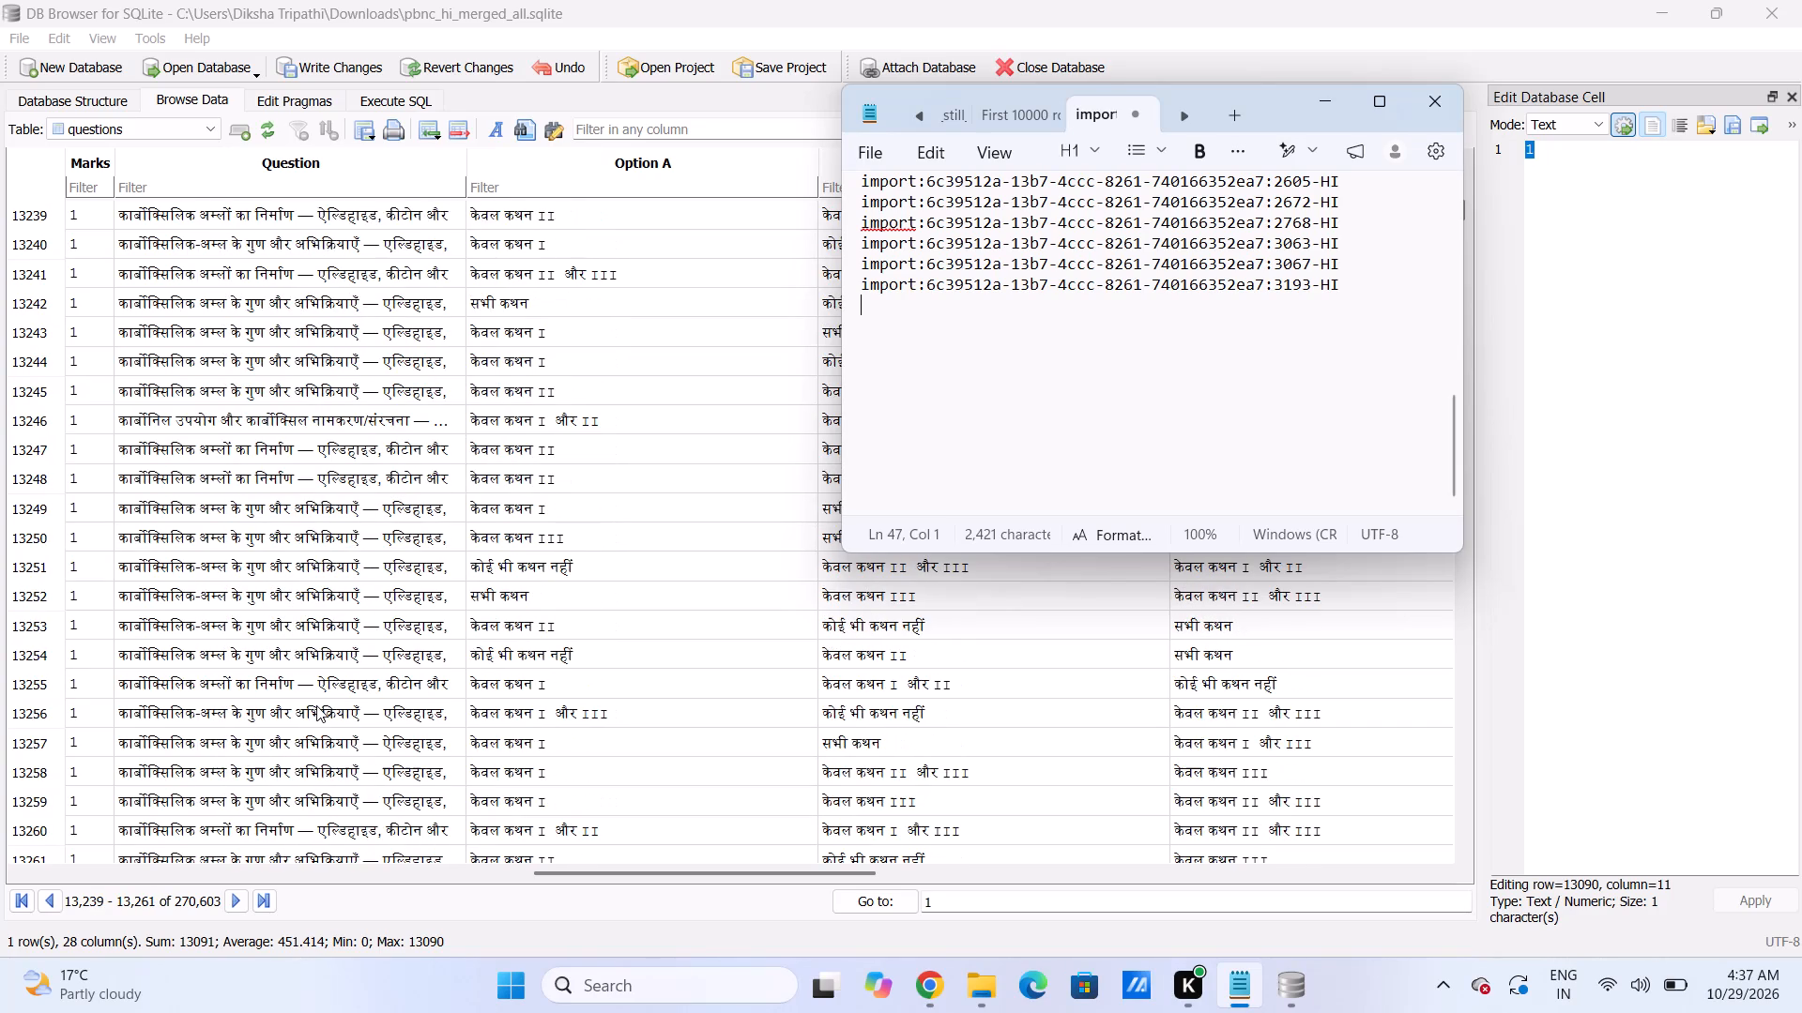
{"action": "scroll", "coordinate": [316, 704], "scroll_direction": "down", "scroll_amount": 5}
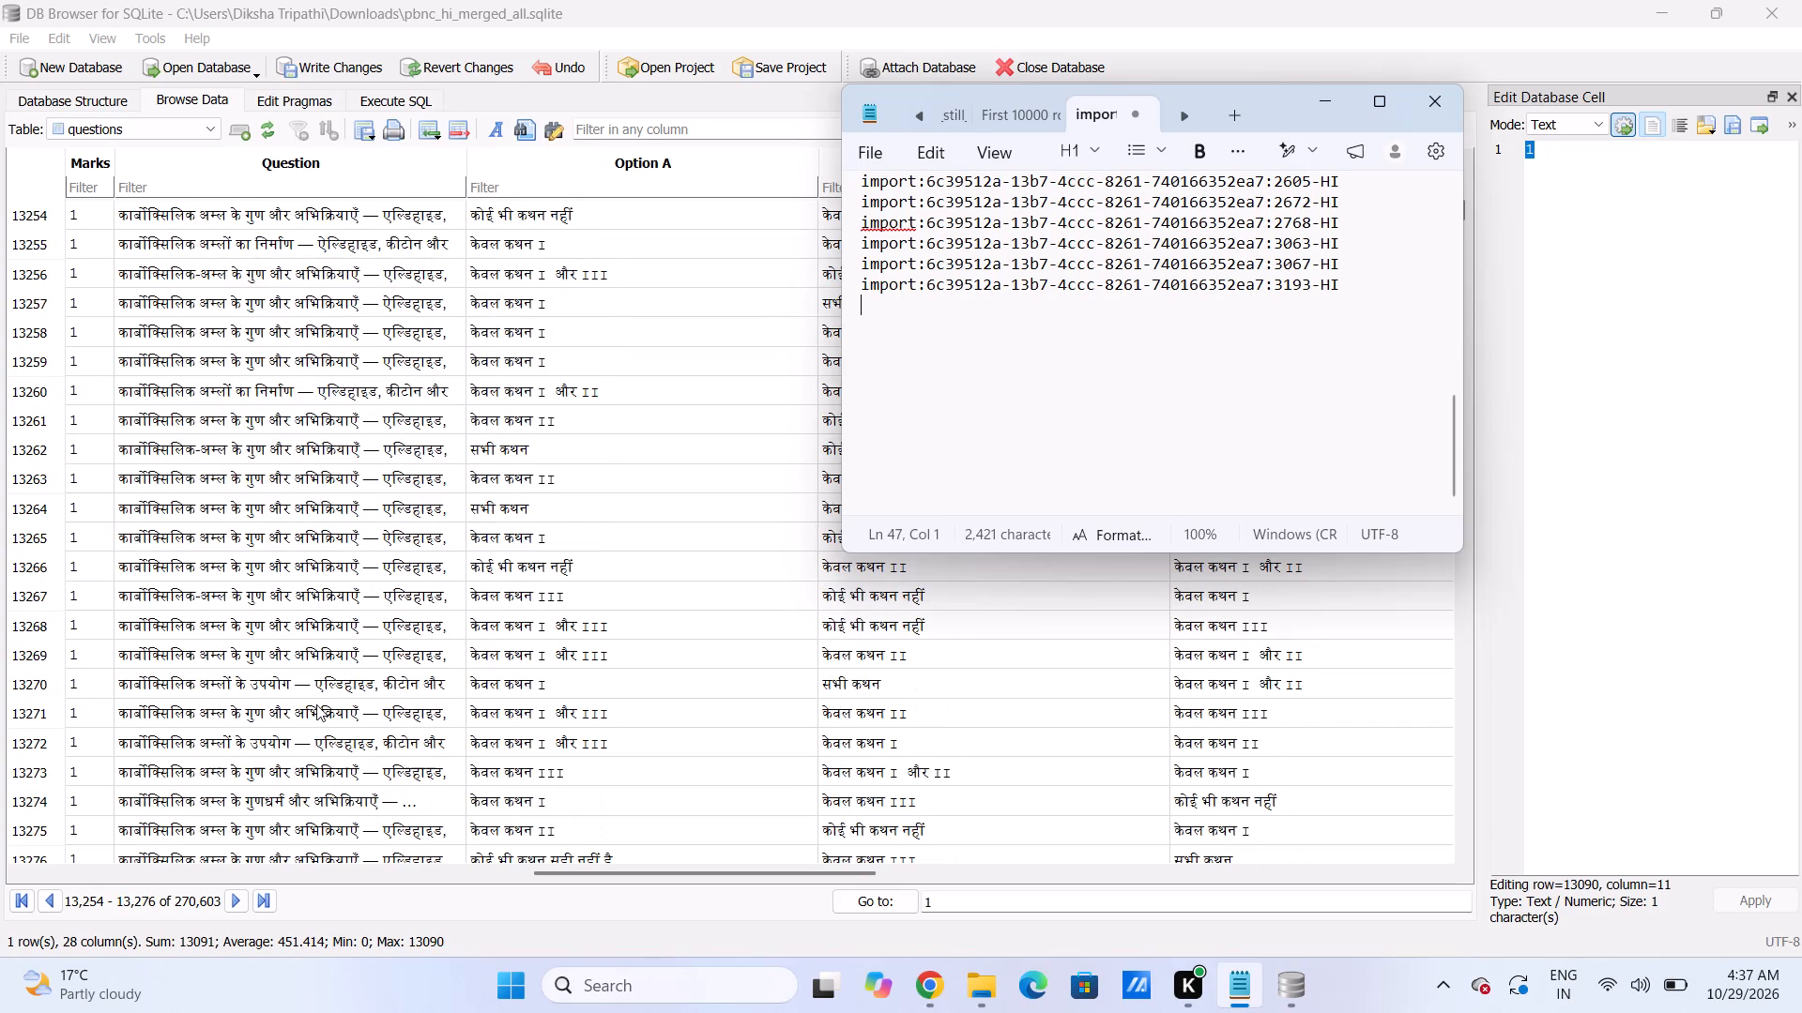
{"action": "scroll", "coordinate": [316, 704], "scroll_direction": "down", "scroll_amount": 7}
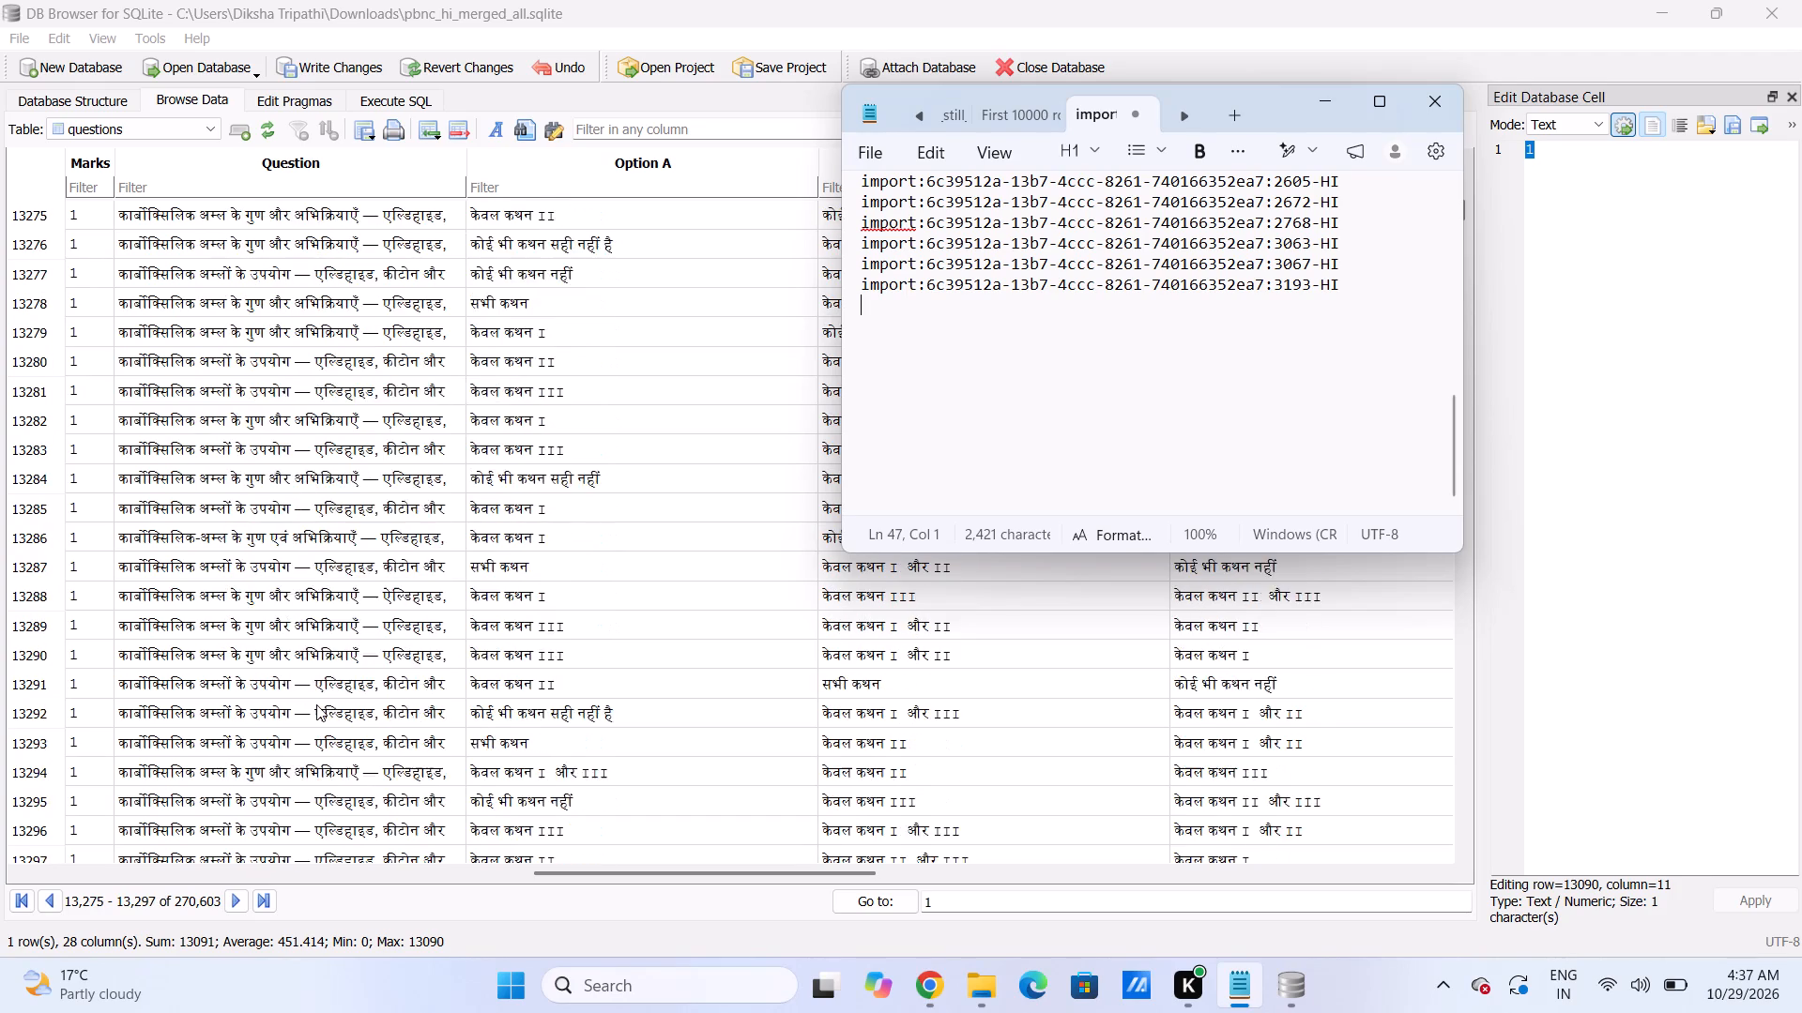
Examine the questions and options in rows 13298 to about 13339 of the questions table for untranslated English text.
{"action": "scroll", "coordinate": [316, 704], "scroll_direction": "down", "scroll_amount": 6}
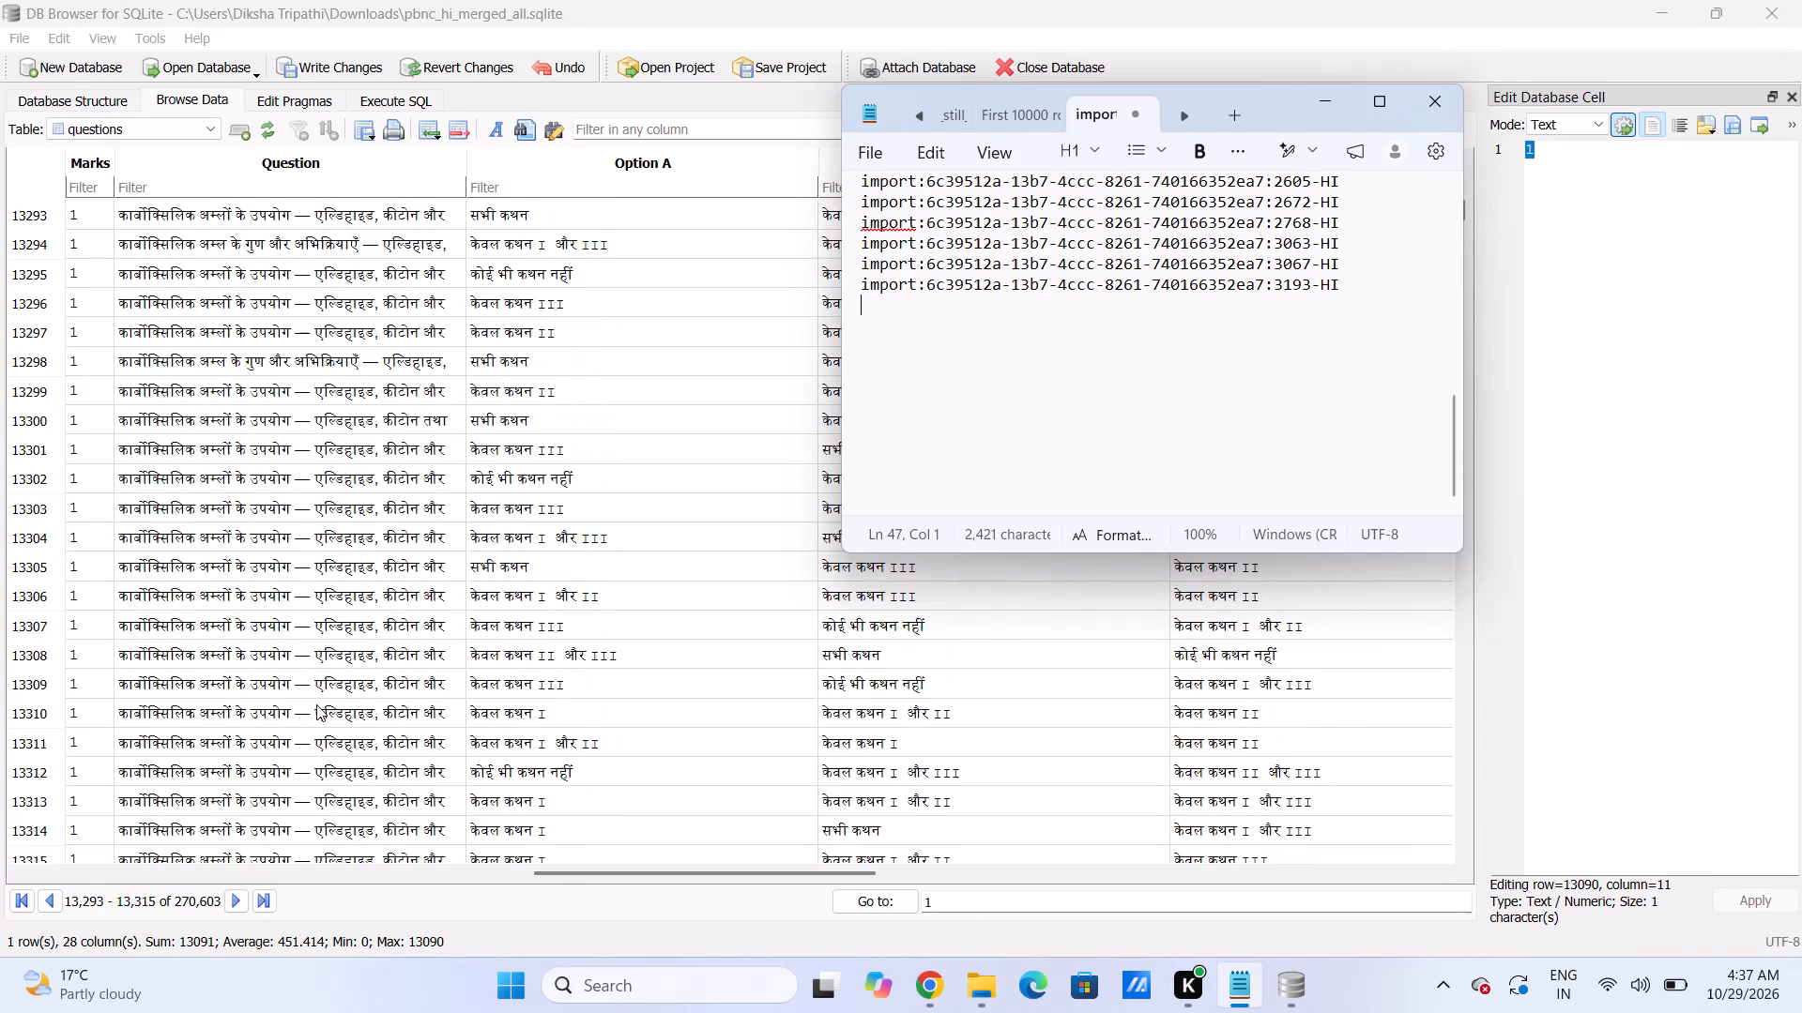
{"action": "scroll", "coordinate": [316, 703], "scroll_direction": "down", "scroll_amount": 1}
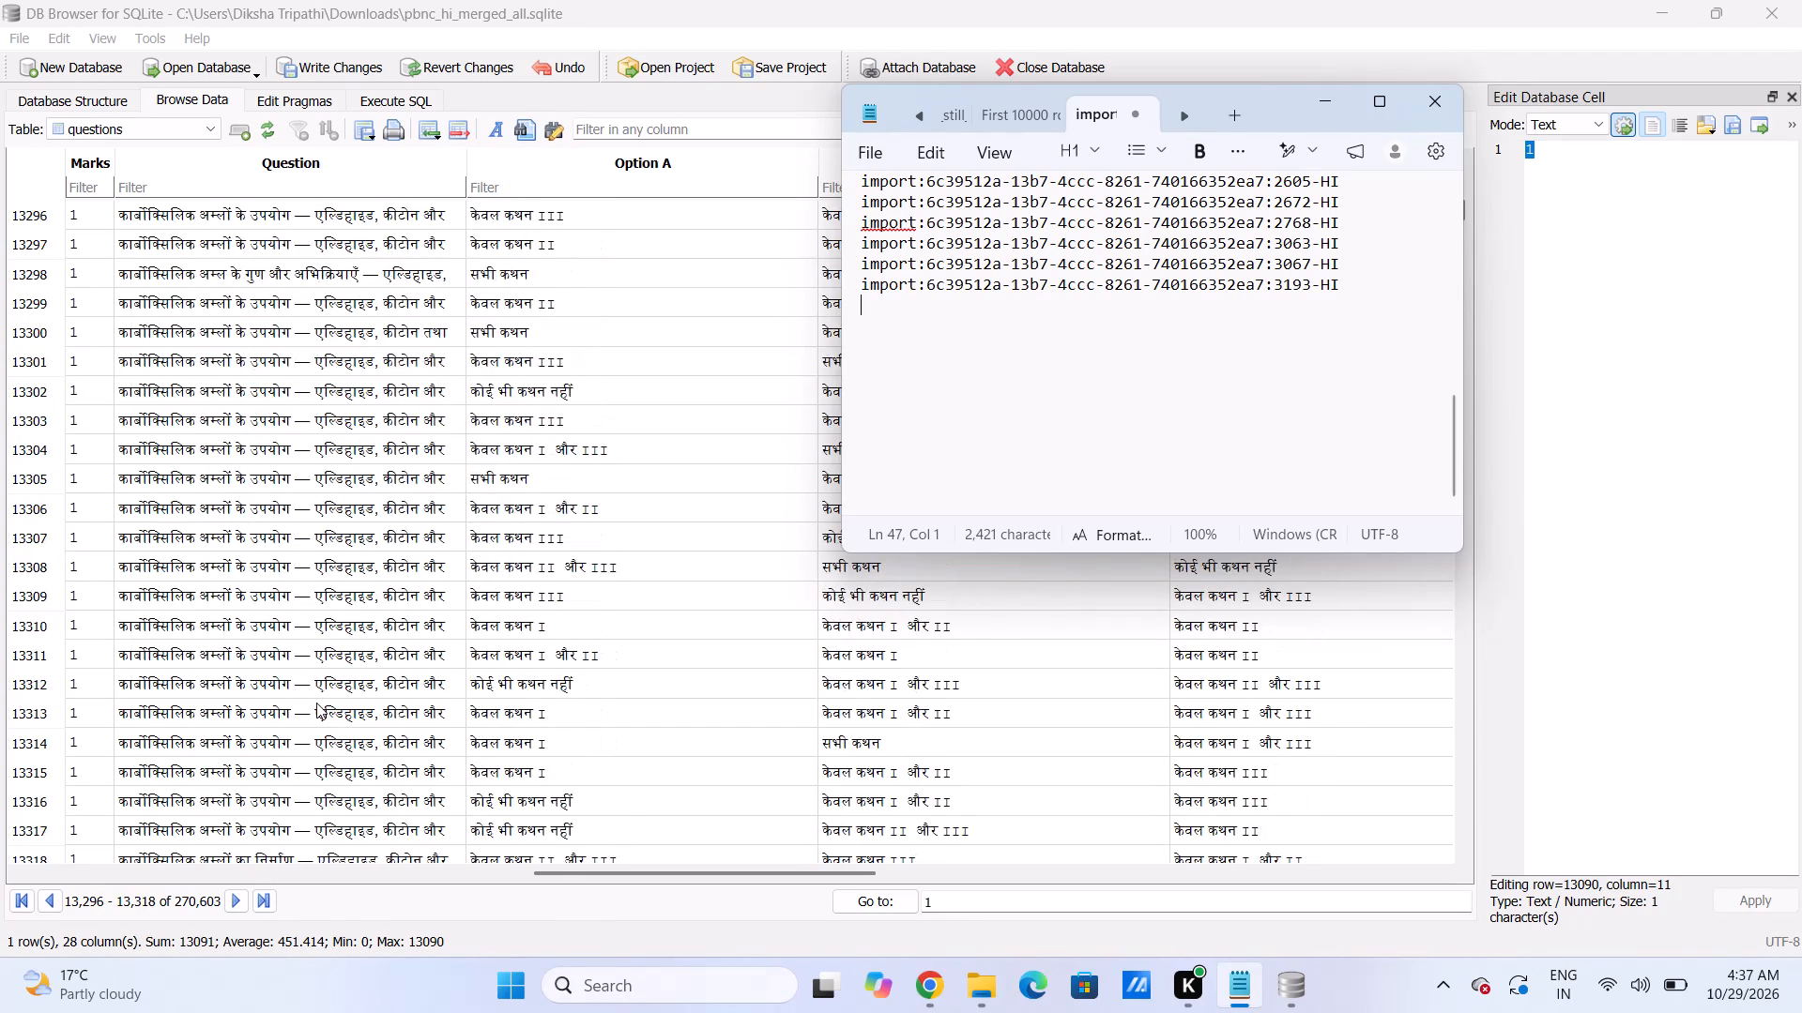
{"action": "scroll", "coordinate": [316, 703], "scroll_direction": "down", "scroll_amount": 5}
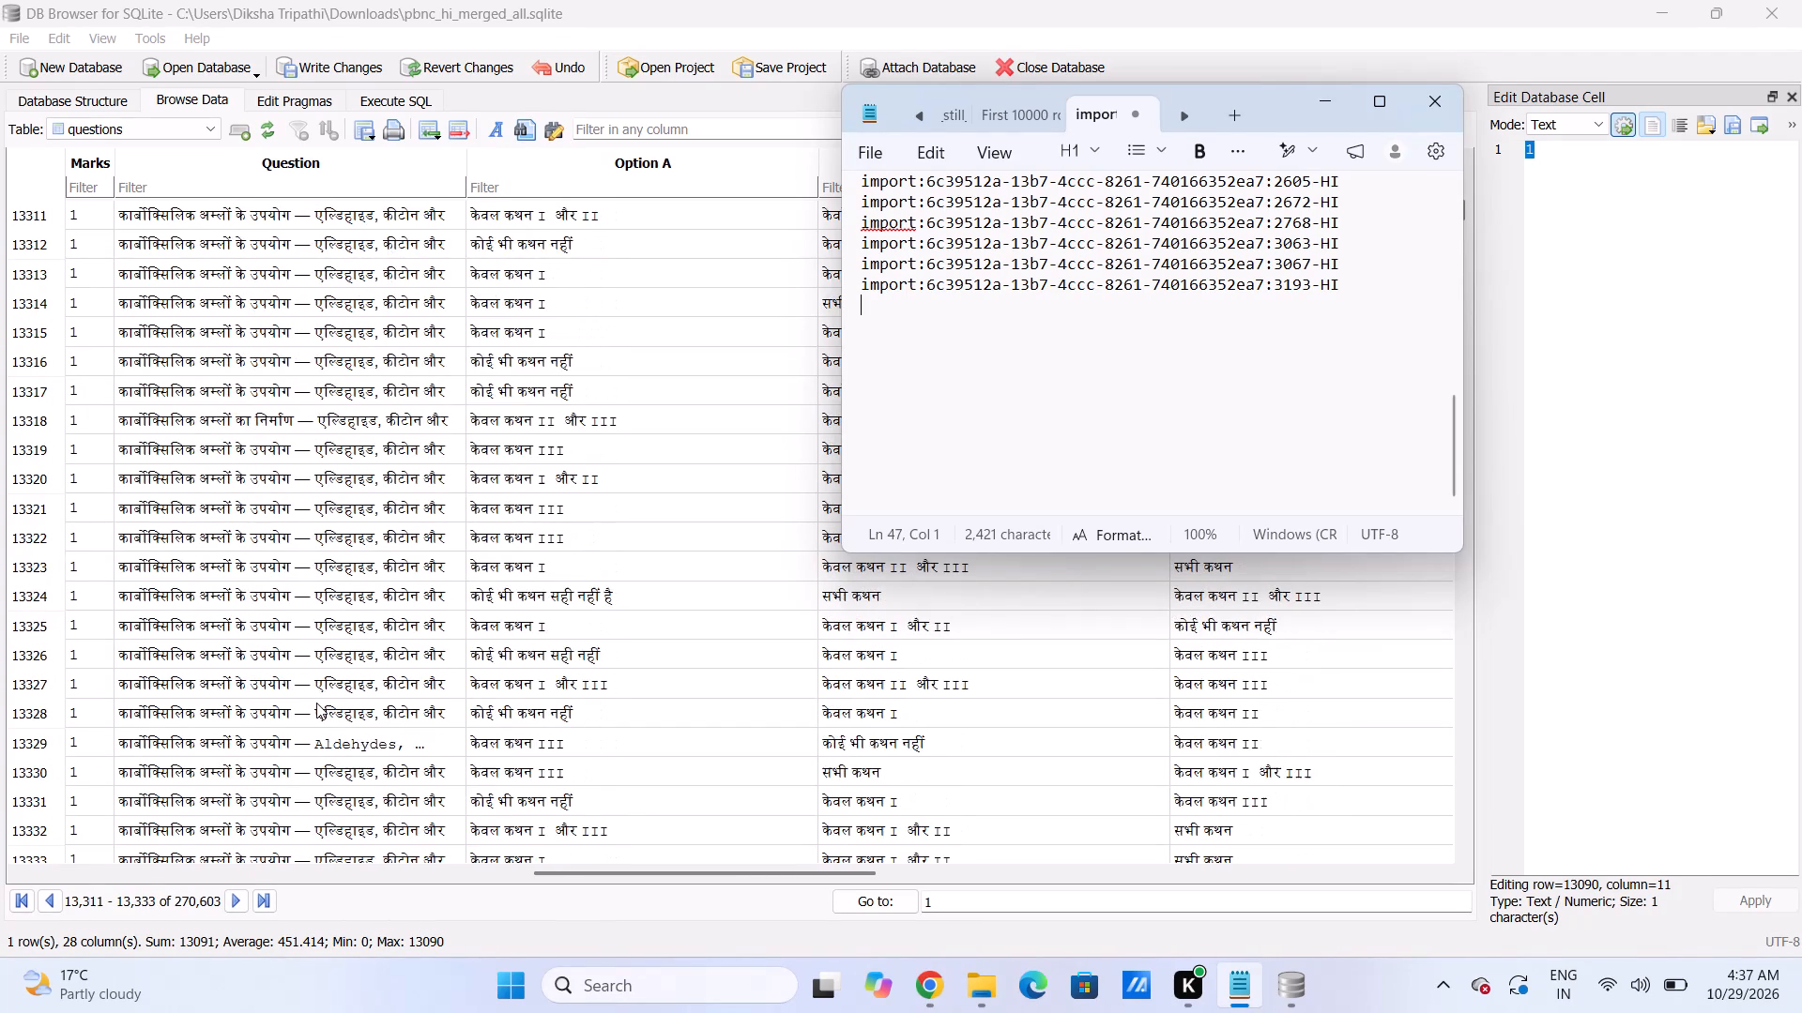
{"action": "scroll", "coordinate": [316, 703], "scroll_direction": "down", "scroll_amount": 3}
{"action": "scroll", "coordinate": [316, 703], "scroll_direction": "up", "scroll_amount": 5}
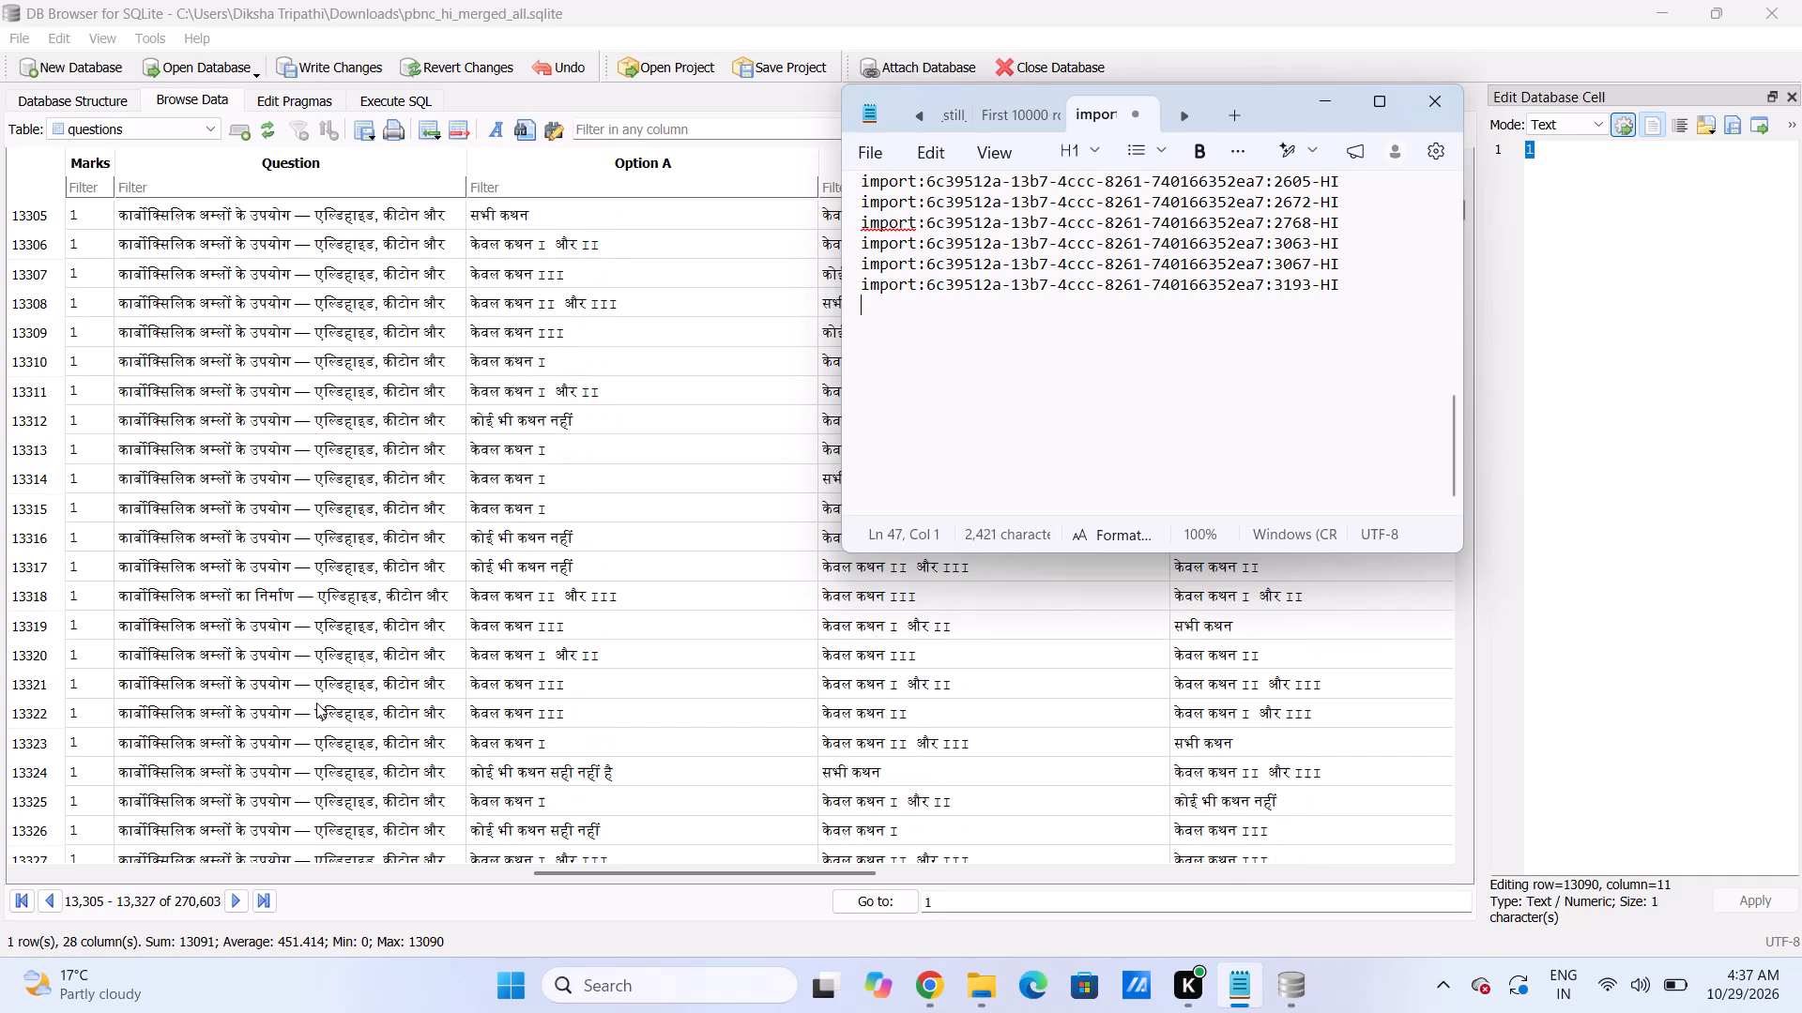
{"action": "scroll", "coordinate": [316, 703], "scroll_direction": "down", "scroll_amount": 4}
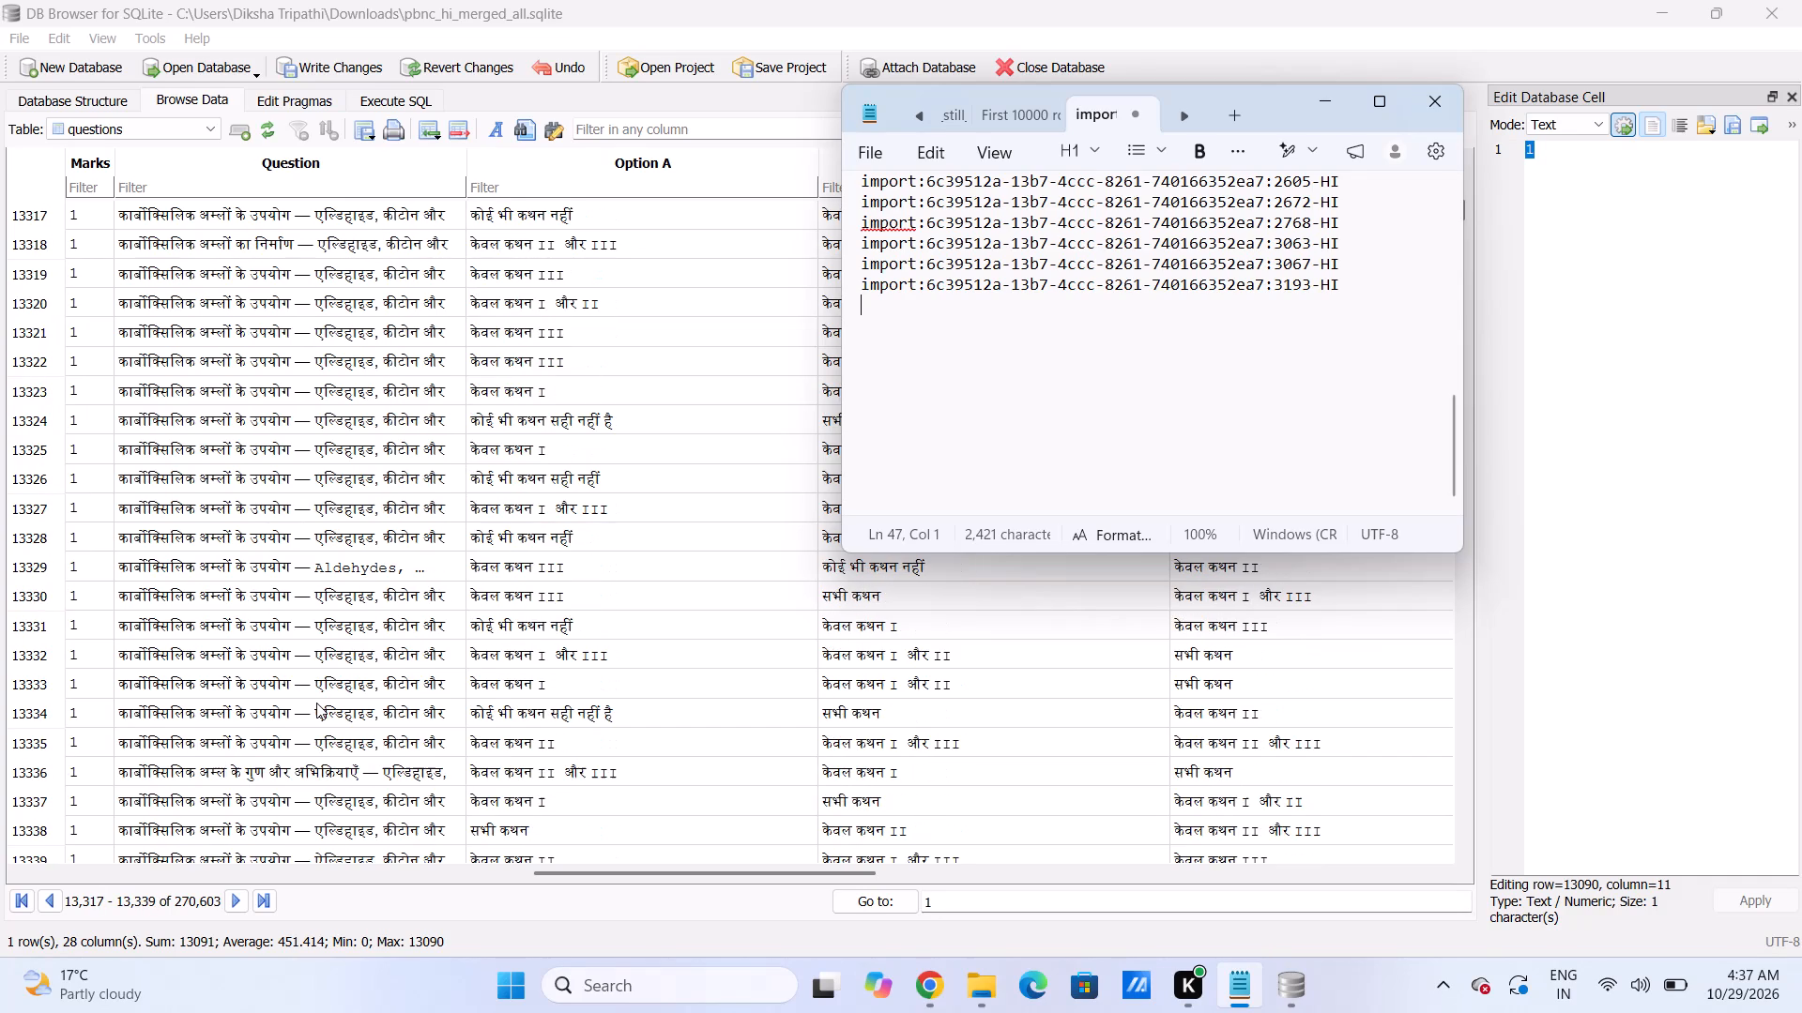
Look back through the questions and options from row 13339 to about row 13149 for missed untranslated English text.
{"action": "scroll", "coordinate": [316, 698], "scroll_direction": "up", "scroll_amount": 9}
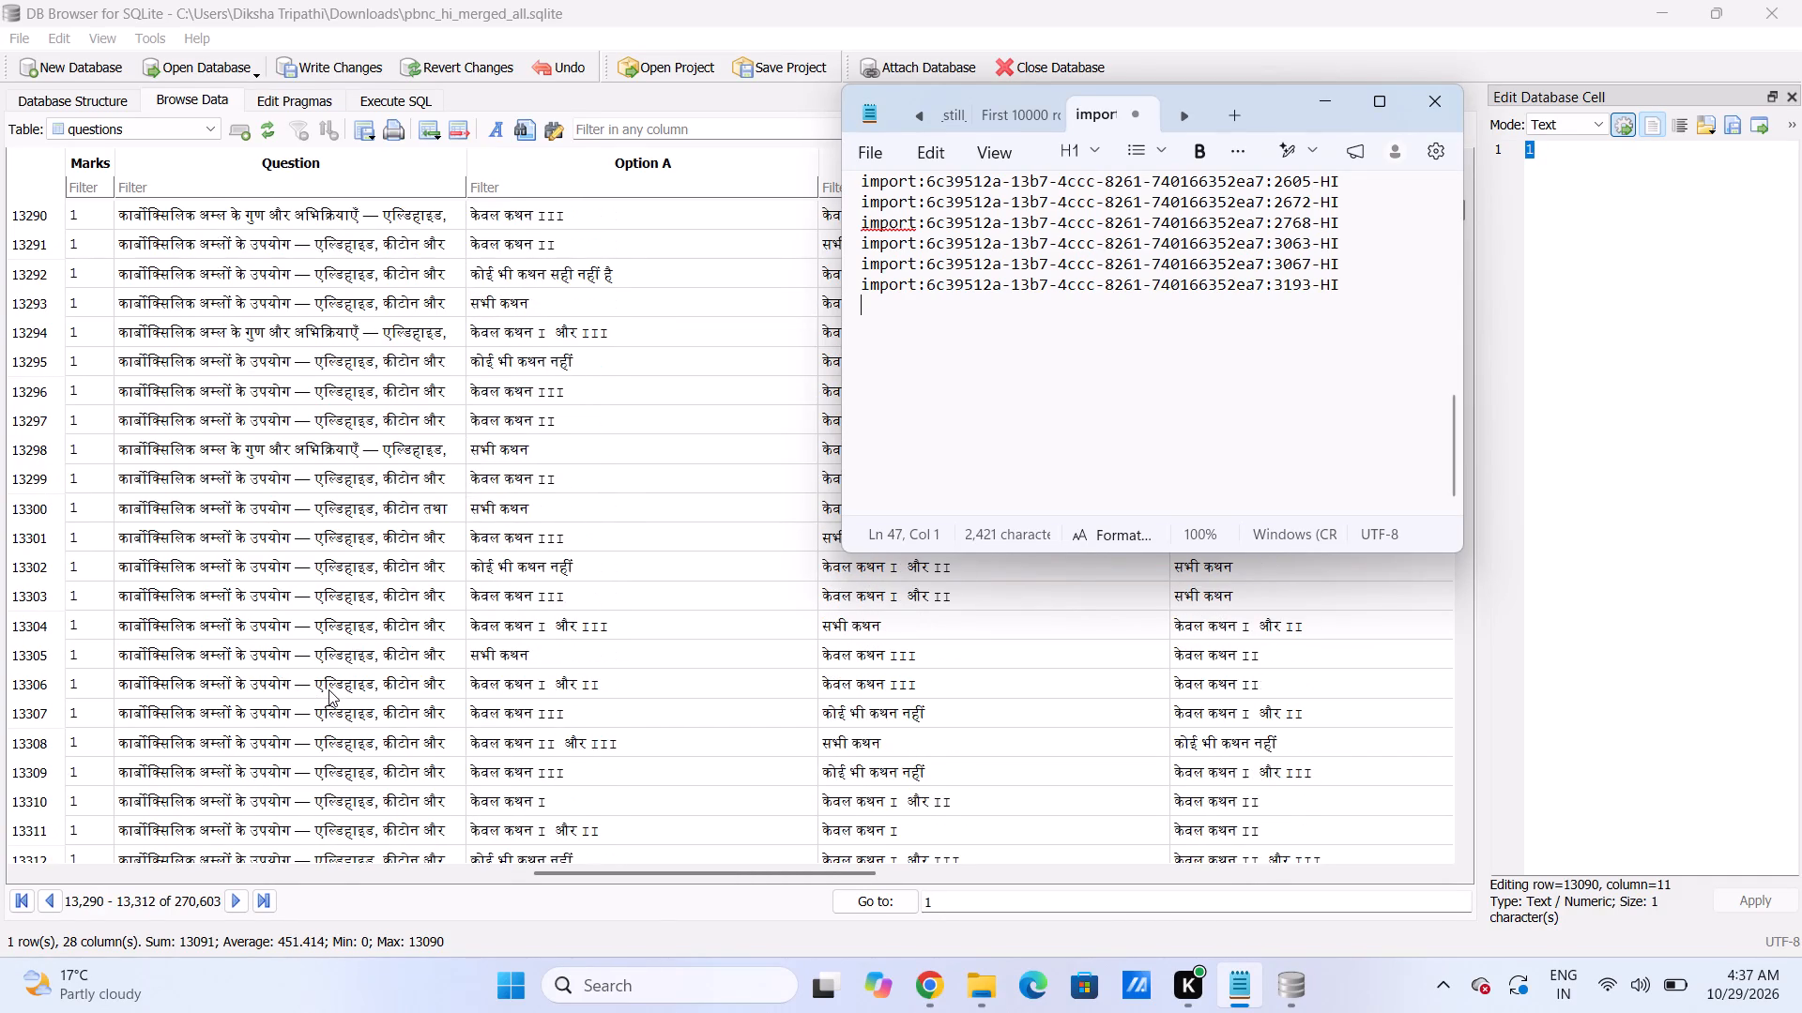
{"action": "scroll", "coordinate": [328, 689], "scroll_direction": "up", "scroll_amount": 10}
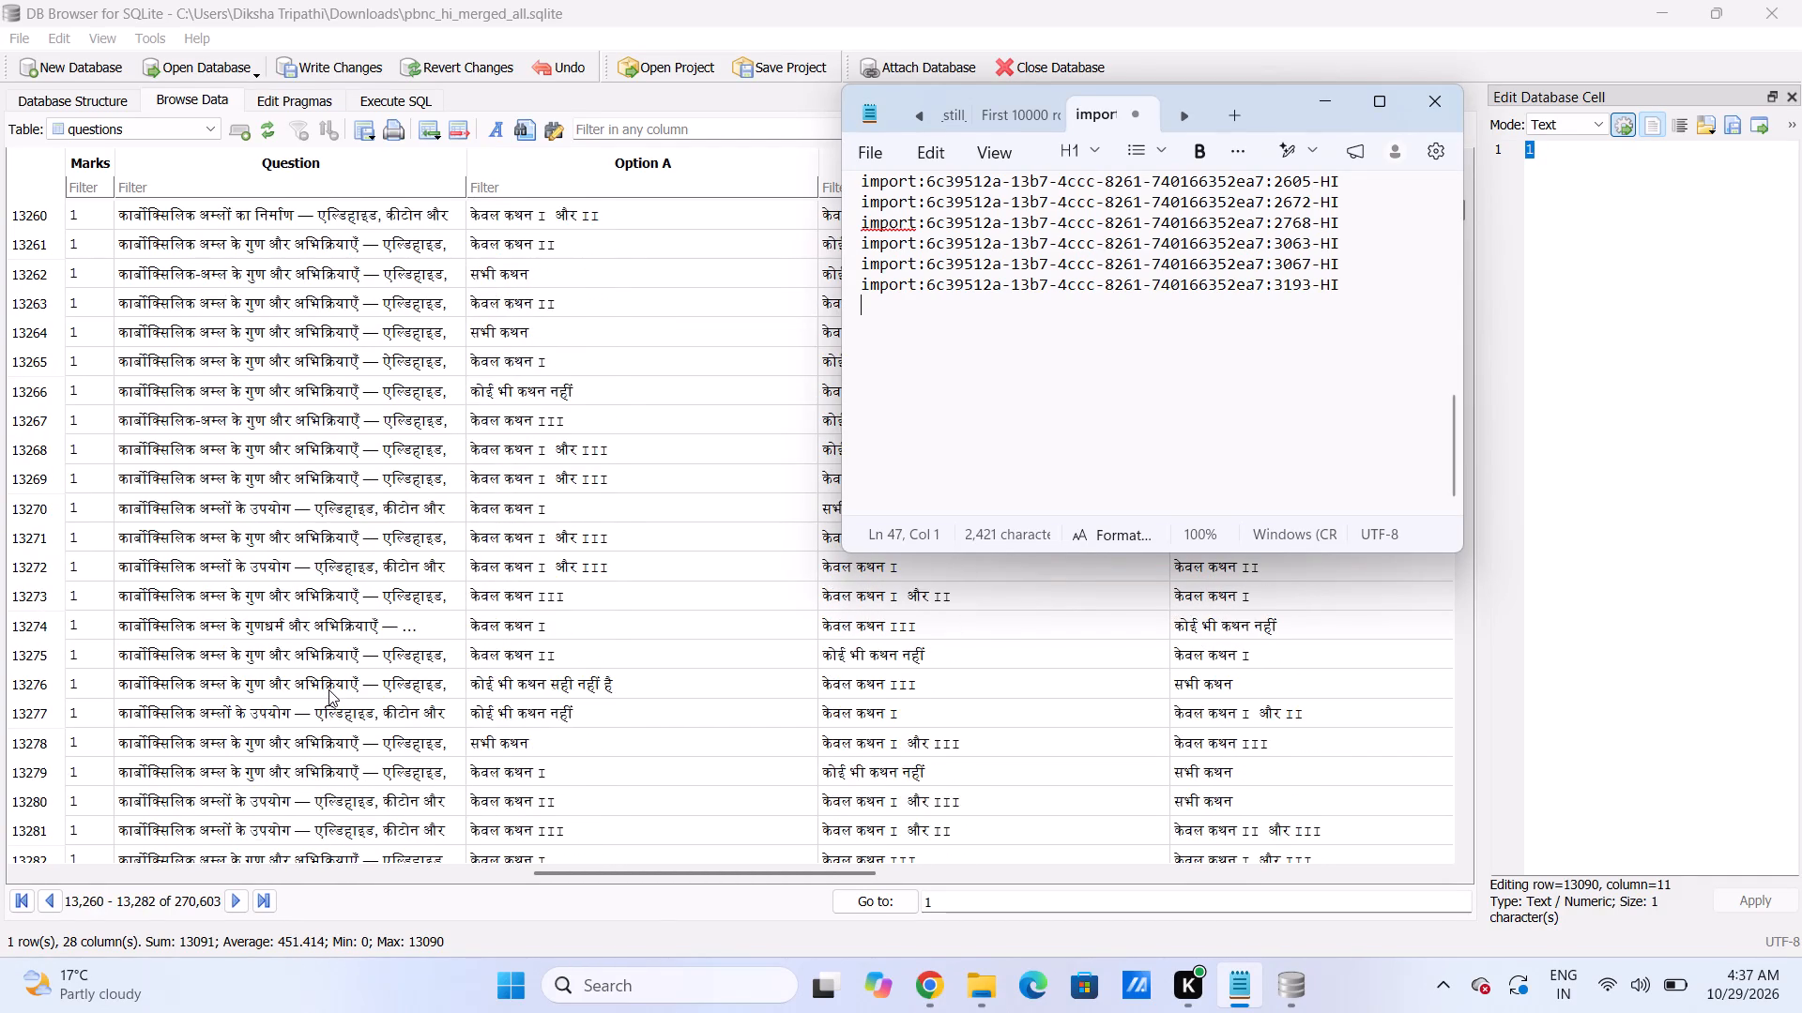
{"action": "scroll", "coordinate": [328, 689], "scroll_direction": "up", "scroll_amount": 13}
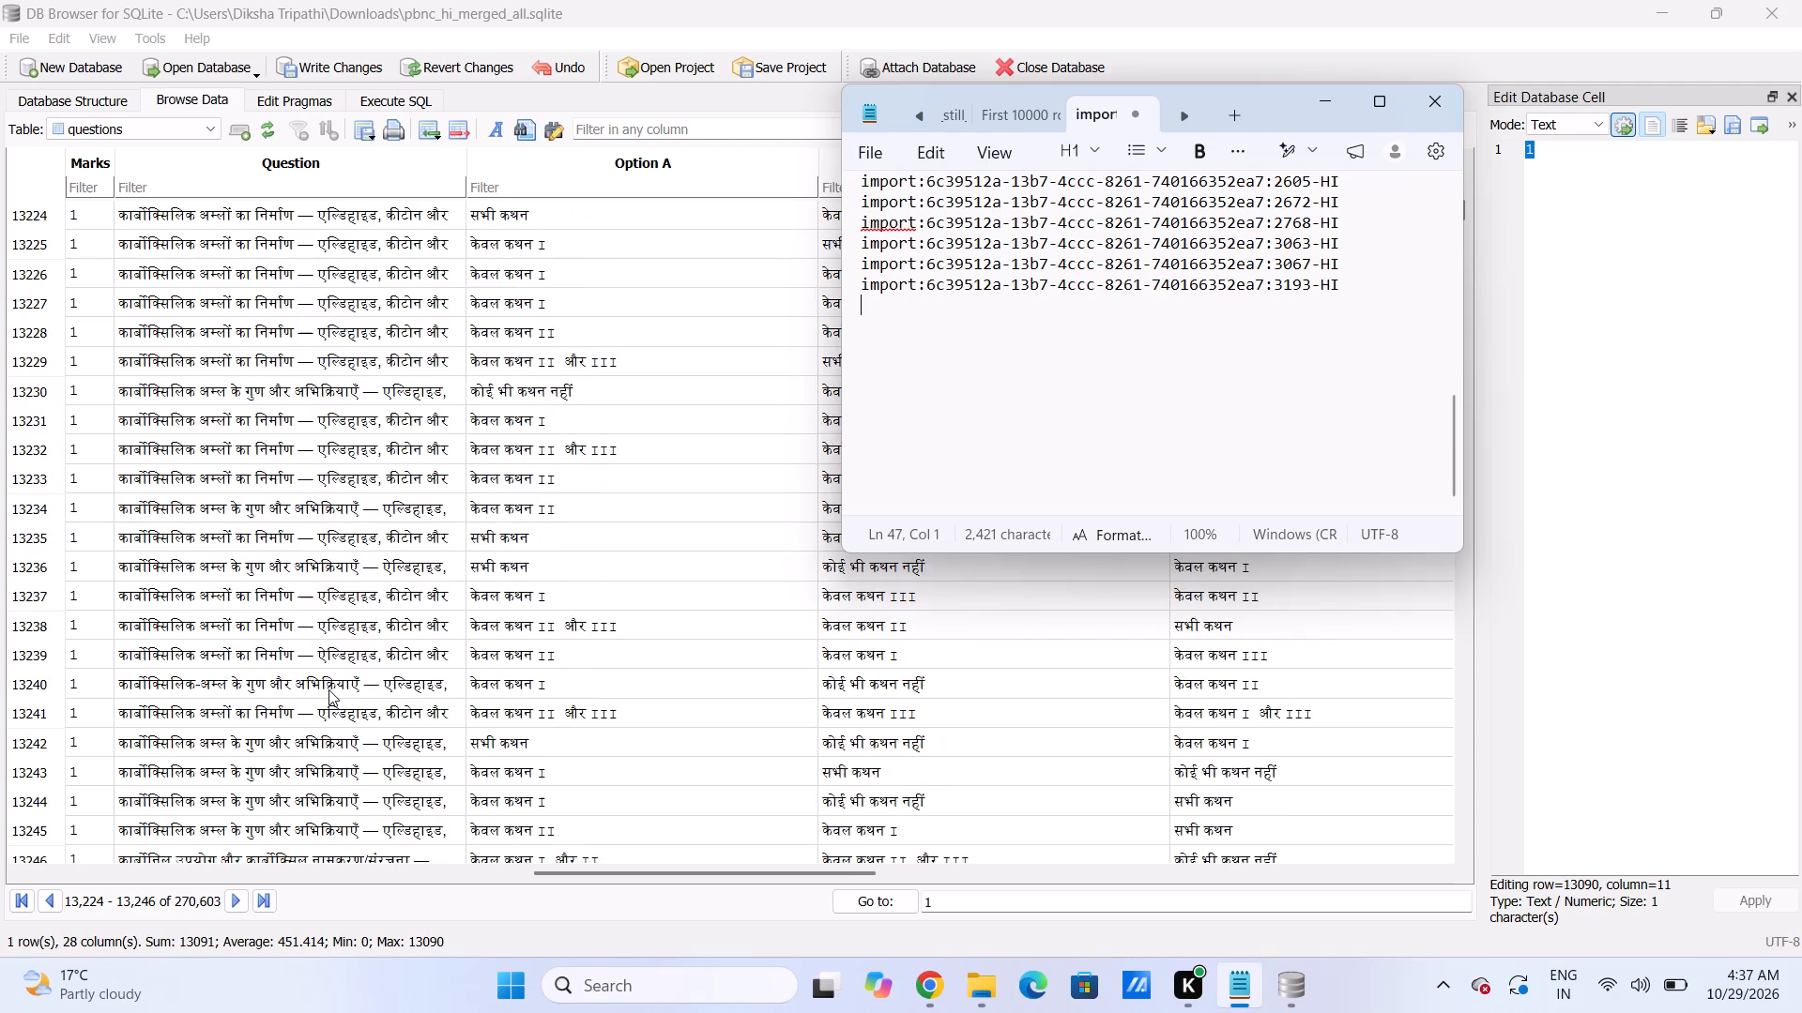
{"action": "scroll", "coordinate": [328, 689], "scroll_direction": "up", "scroll_amount": 1}
{"action": "scroll", "coordinate": [328, 689], "scroll_direction": "up", "scroll_amount": 20}
{"action": "scroll", "coordinate": [328, 689], "scroll_direction": "up", "scroll_amount": 3}
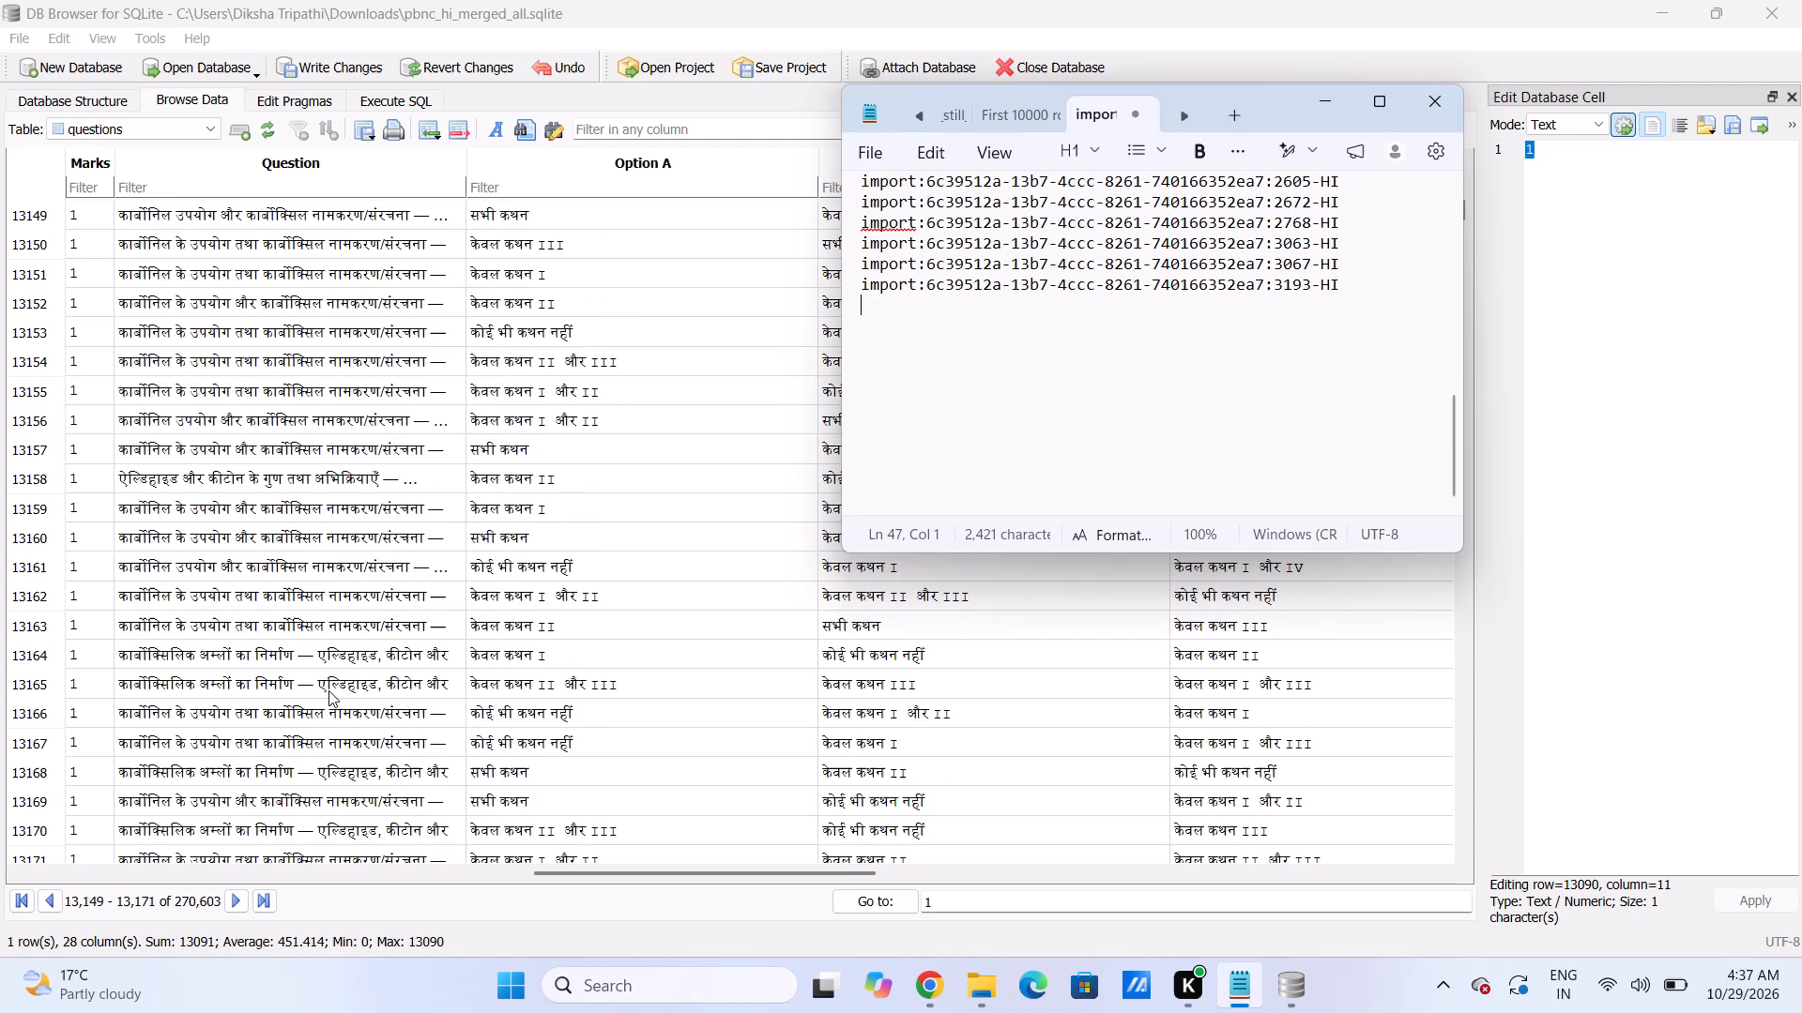
Recheck the questions and options in rows 13149 to about 13267 of the questions table for untranslated English text.
{"action": "scroll", "coordinate": [328, 690], "scroll_direction": "down", "scroll_amount": 18}
{"action": "scroll", "coordinate": [328, 687], "scroll_direction": "down", "scroll_amount": 9}
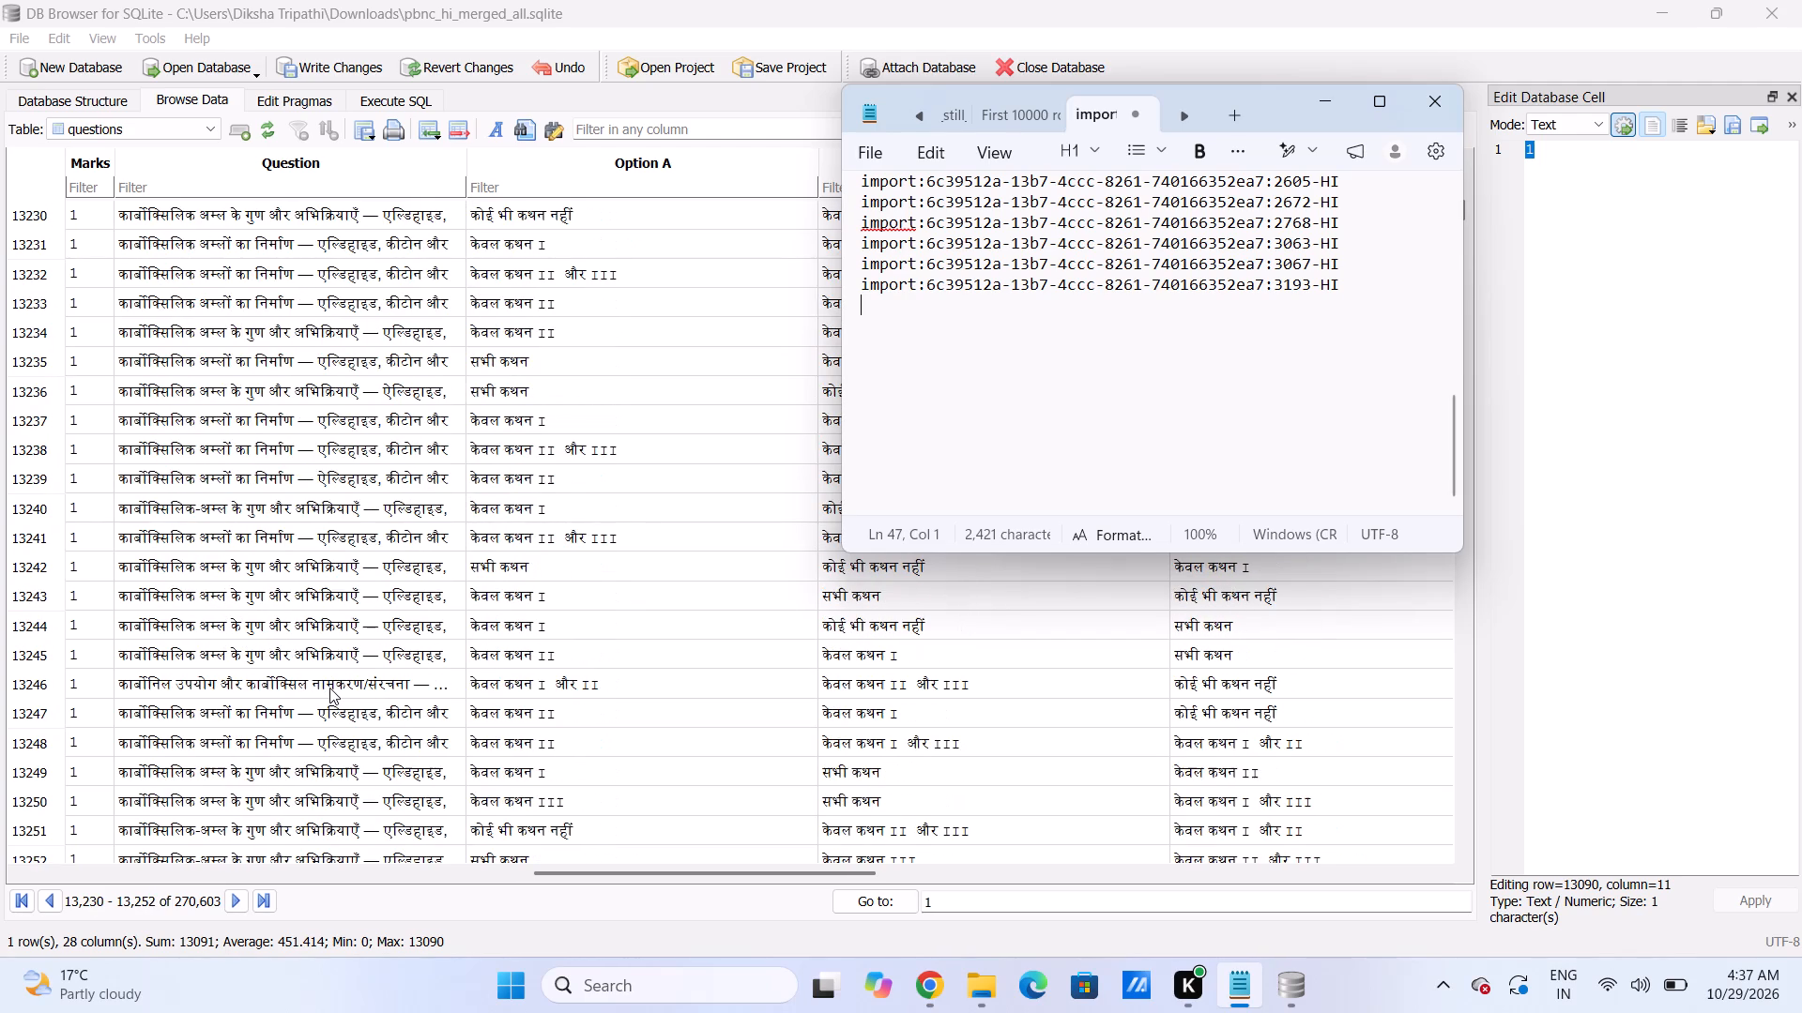
{"action": "scroll", "coordinate": [329, 688], "scroll_direction": "down", "scroll_amount": 2}
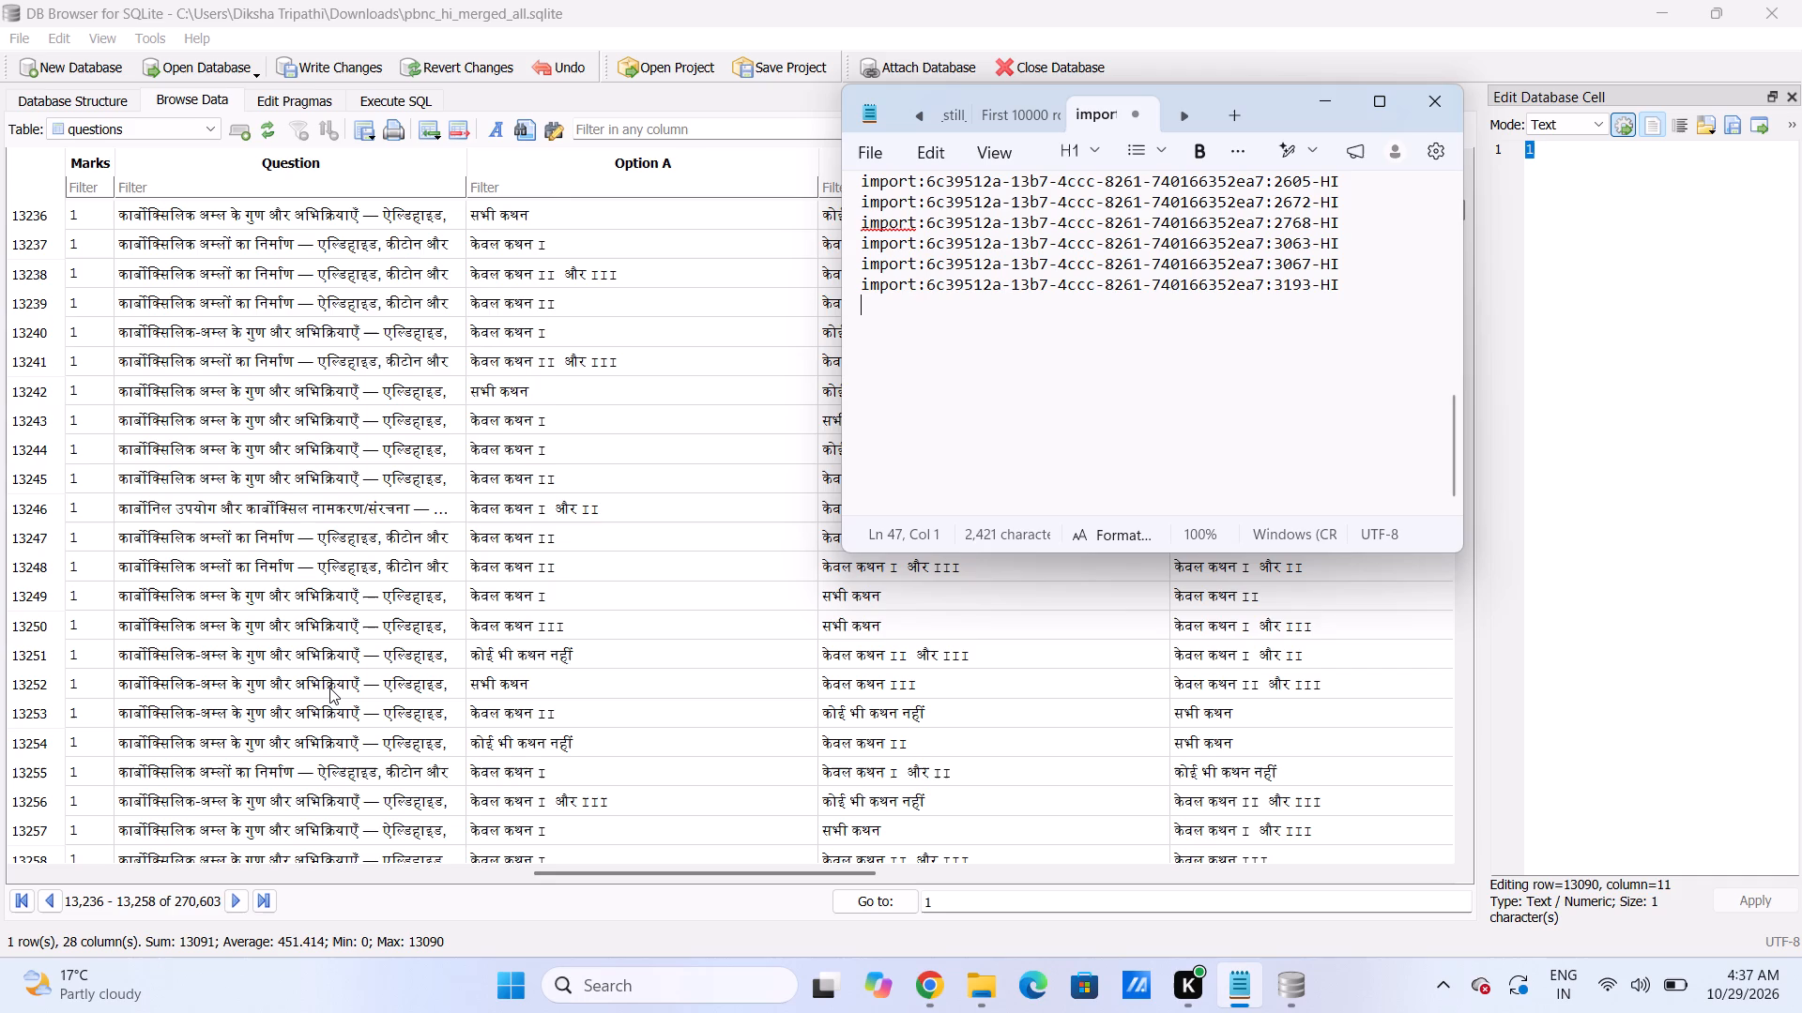
{"action": "scroll", "coordinate": [329, 688], "scroll_direction": "down", "scroll_amount": 3}
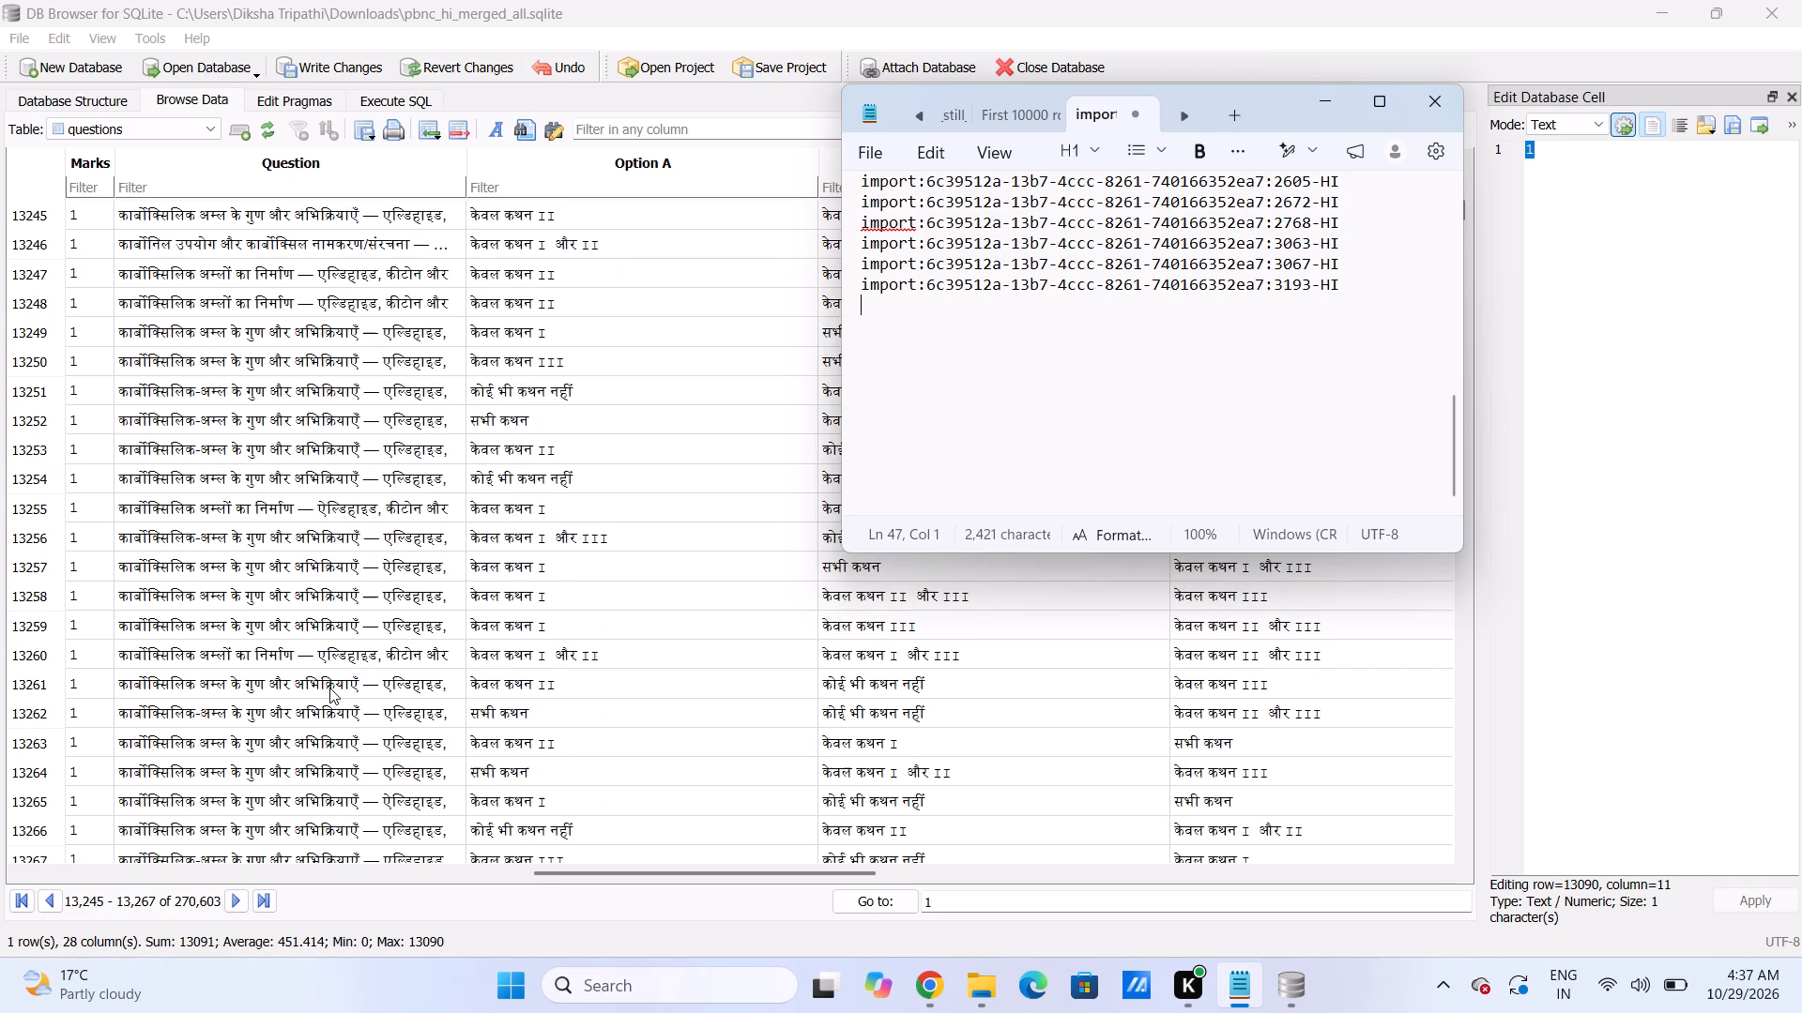
{"action": "scroll", "coordinate": [329, 688], "scroll_direction": "up", "scroll_amount": 2}
{"action": "scroll", "coordinate": [329, 688], "scroll_direction": "down", "scroll_amount": 2}
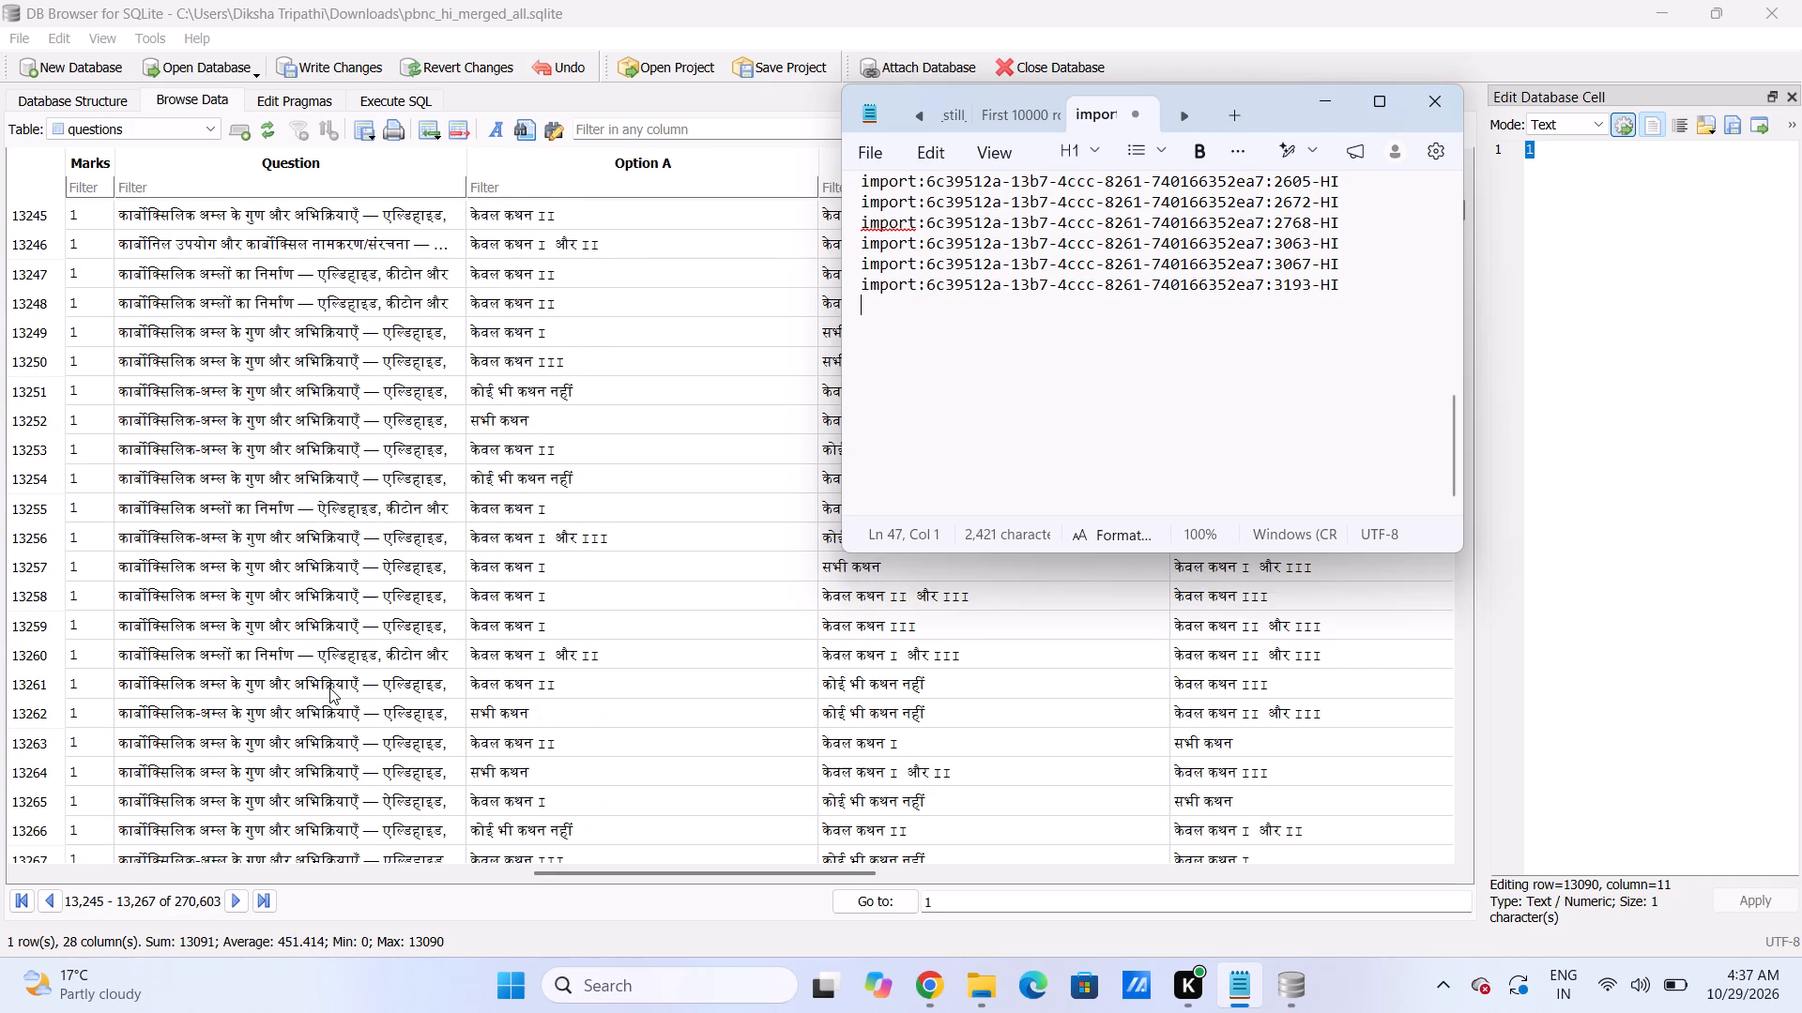
Recheck the questions and options in rows 13268 to about 13294 of the questions table for untranslated English text.
{"action": "scroll", "coordinate": [329, 688], "scroll_direction": "down", "scroll_amount": 5}
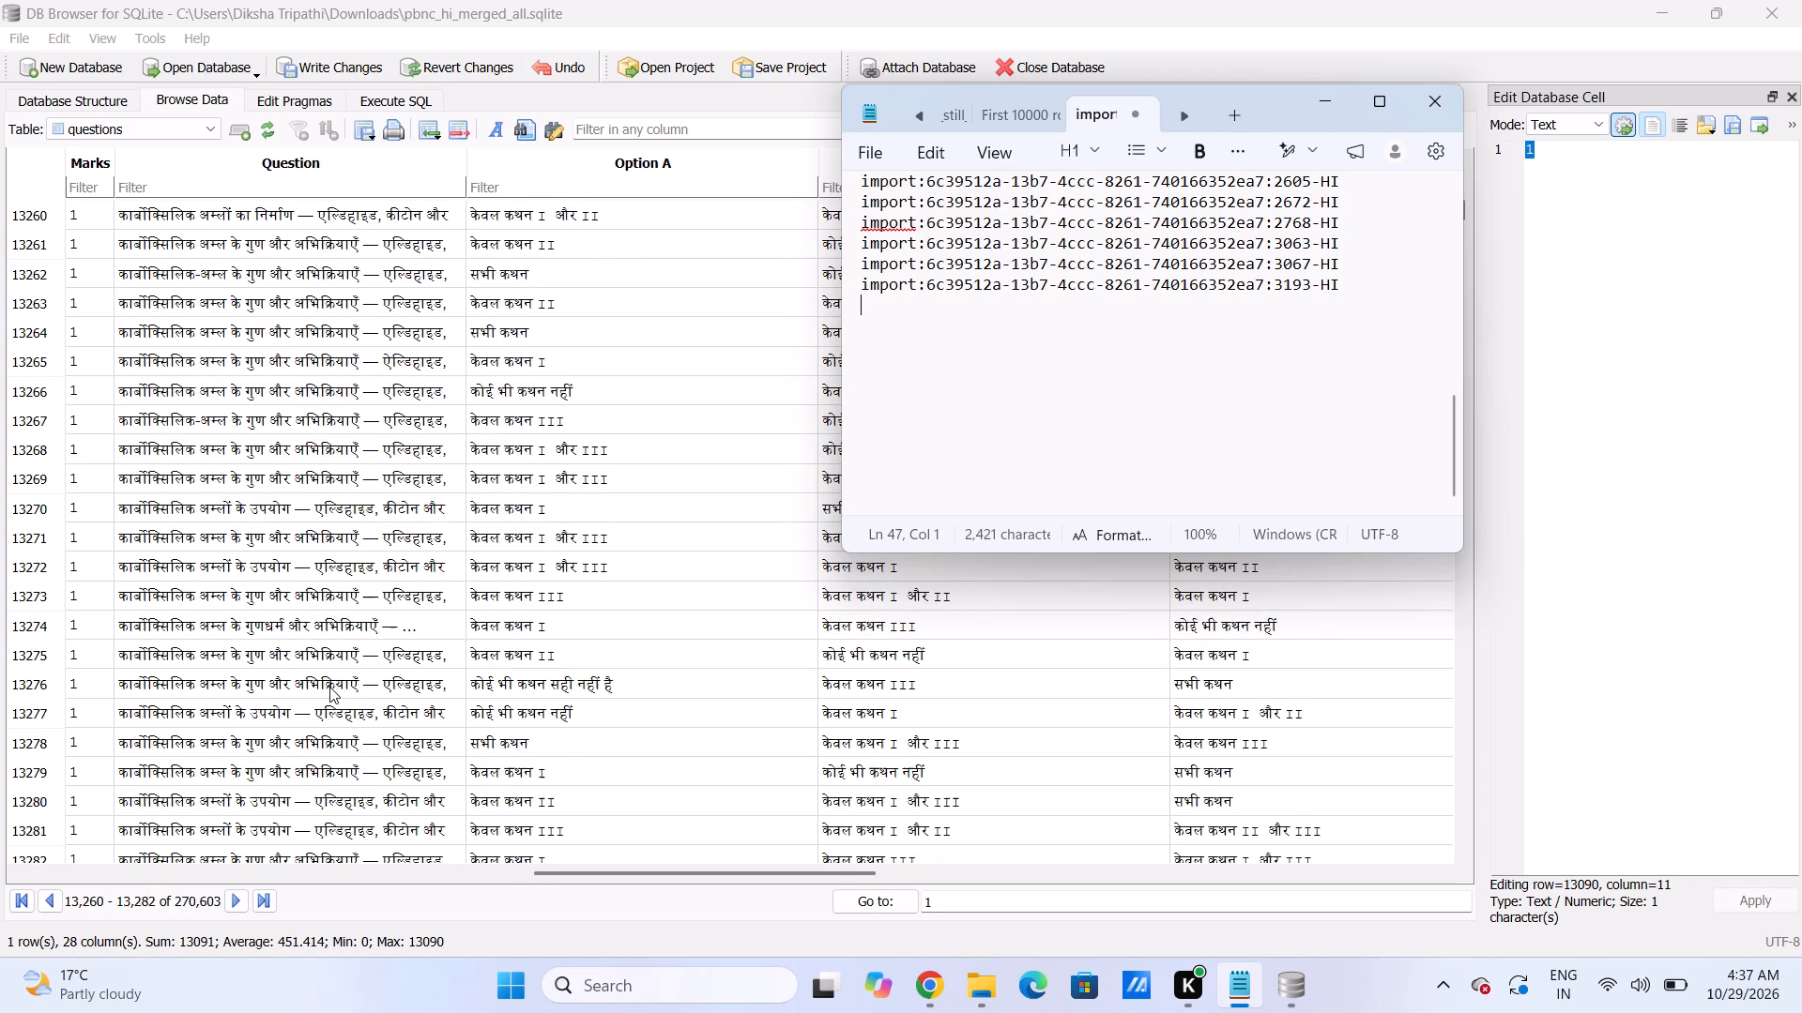
{"action": "scroll", "coordinate": [329, 687], "scroll_direction": "down", "scroll_amount": 4}
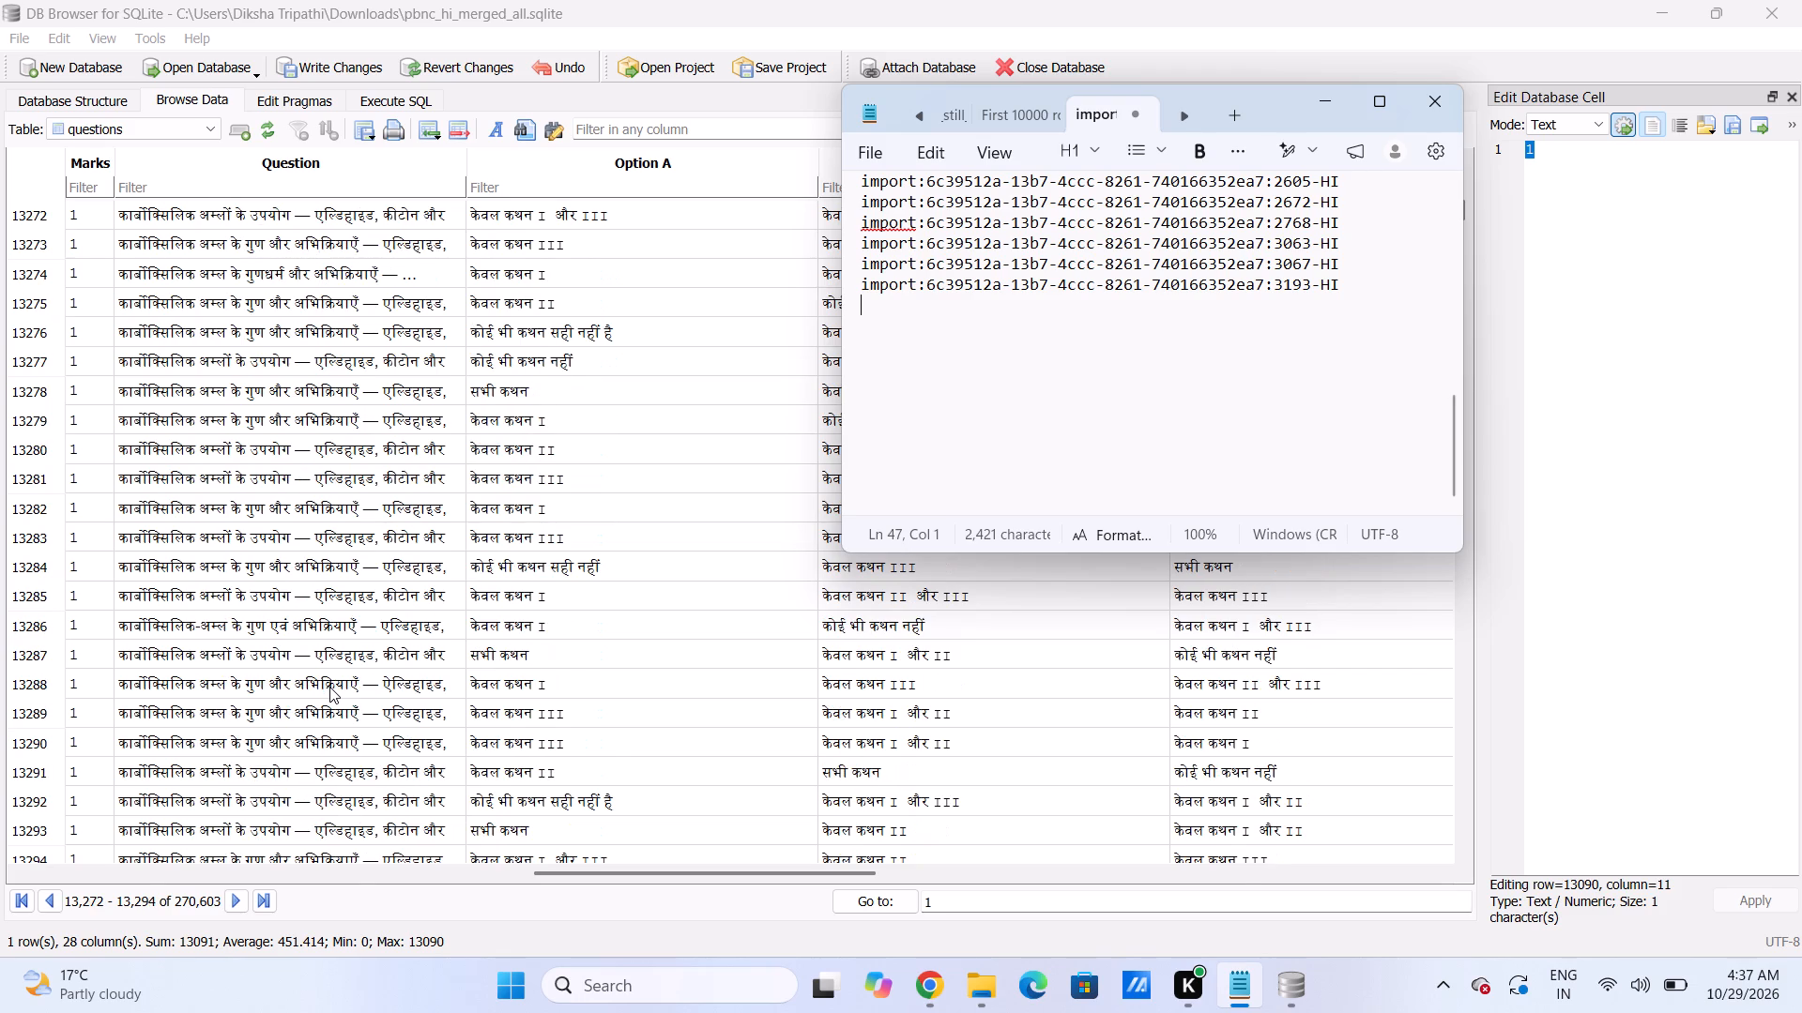
Examine the questions and options in rows 13294 to about 13336 of the questions table for untranslated English text.
{"action": "scroll", "coordinate": [329, 687], "scroll_direction": "down", "scroll_amount": 2}
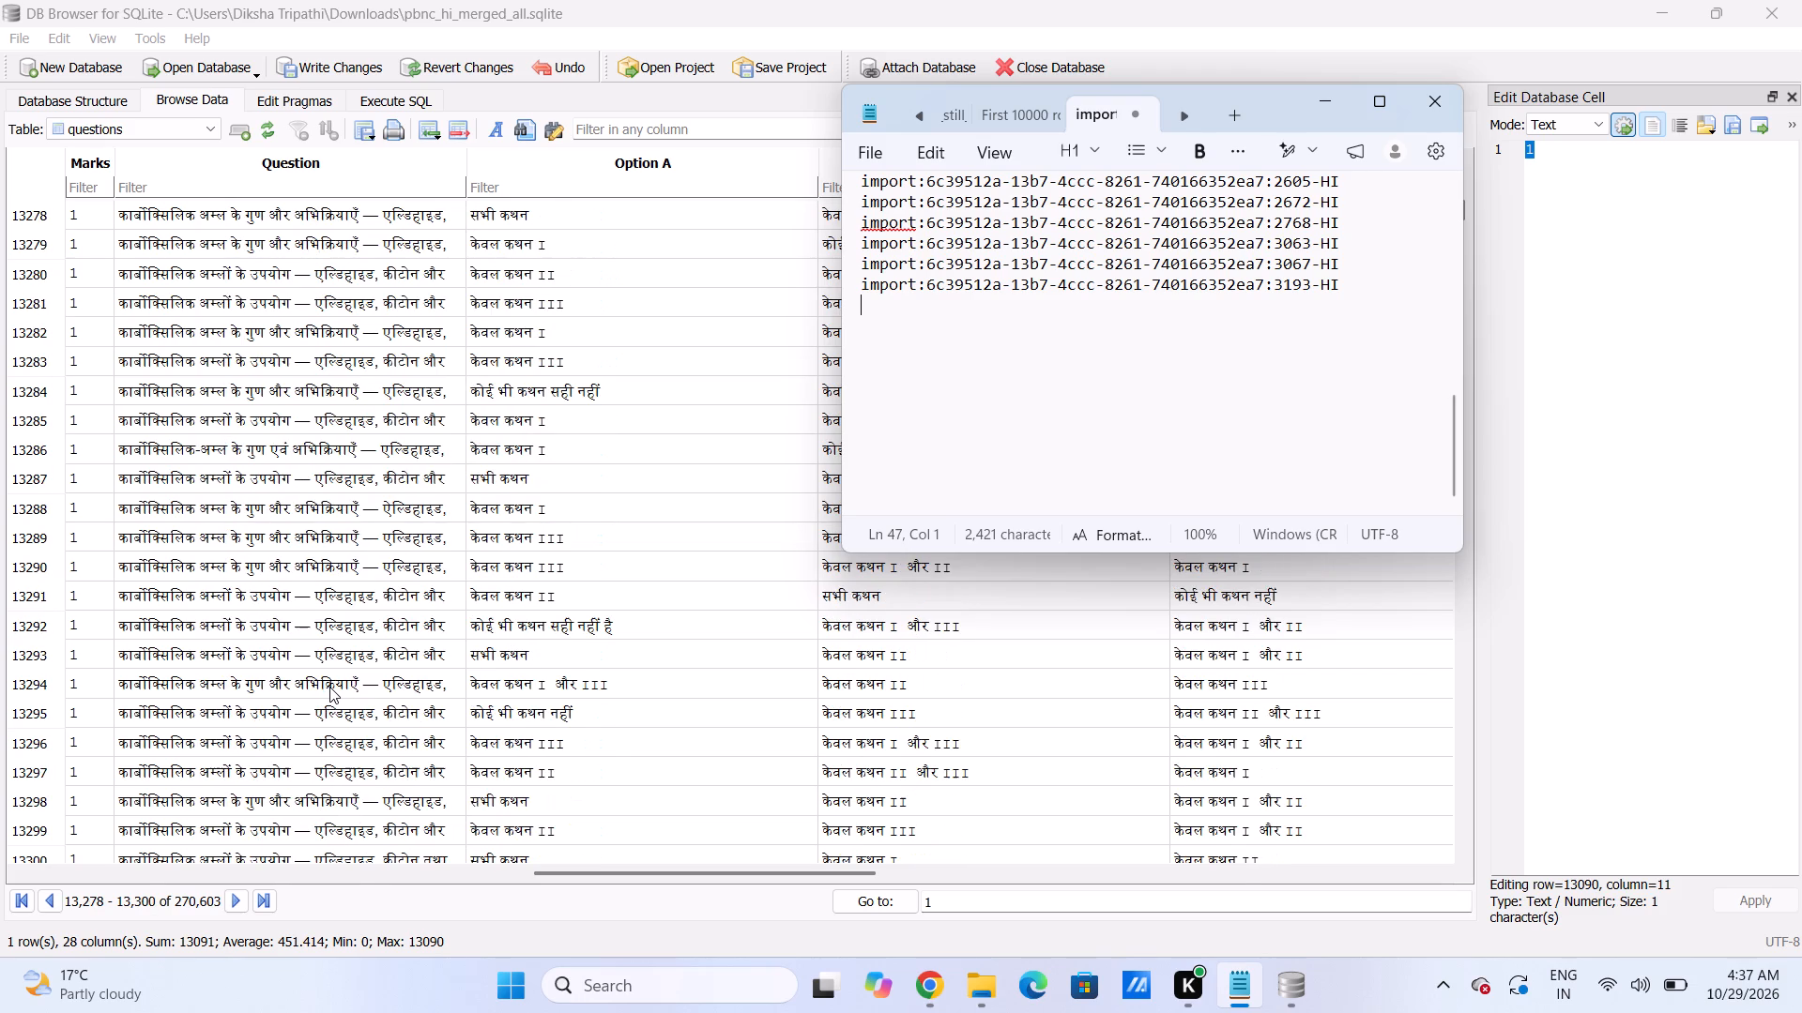
{"action": "scroll", "coordinate": [329, 687], "scroll_direction": "up", "scroll_amount": 1}
{"action": "scroll", "coordinate": [329, 687], "scroll_direction": "down", "scroll_amount": 3}
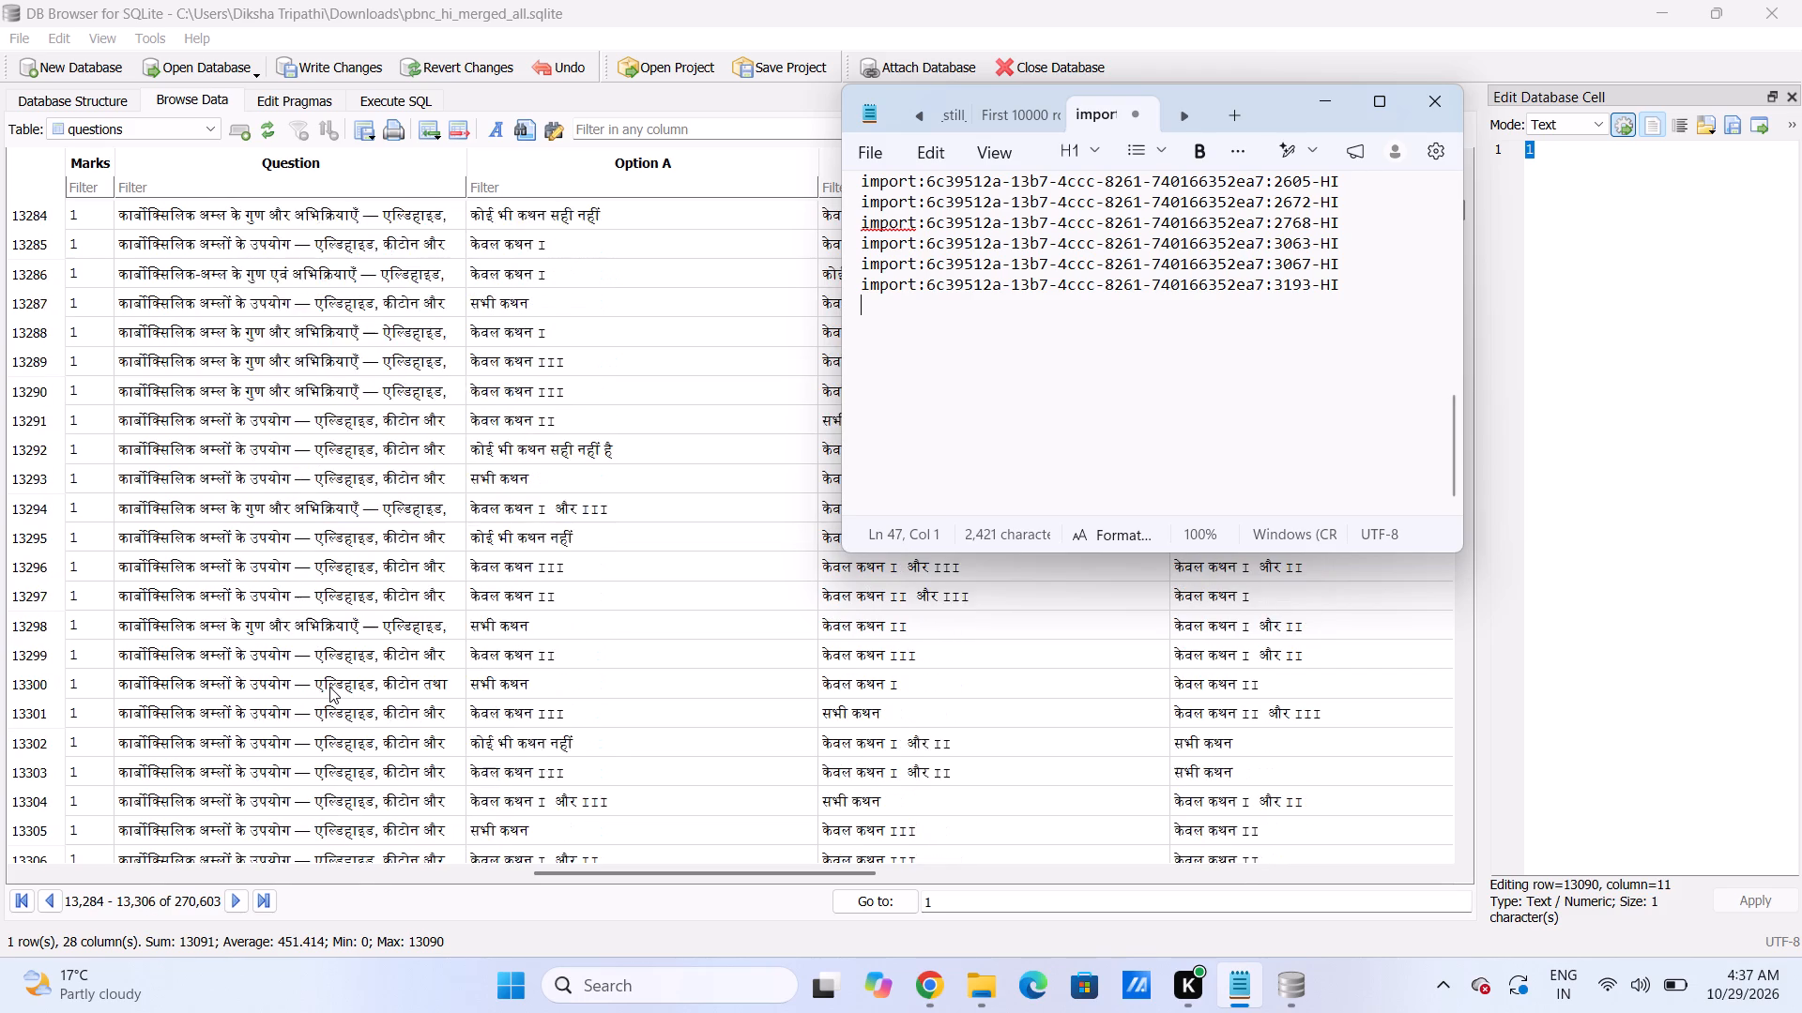
{"action": "scroll", "coordinate": [329, 687], "scroll_direction": "down", "scroll_amount": 5}
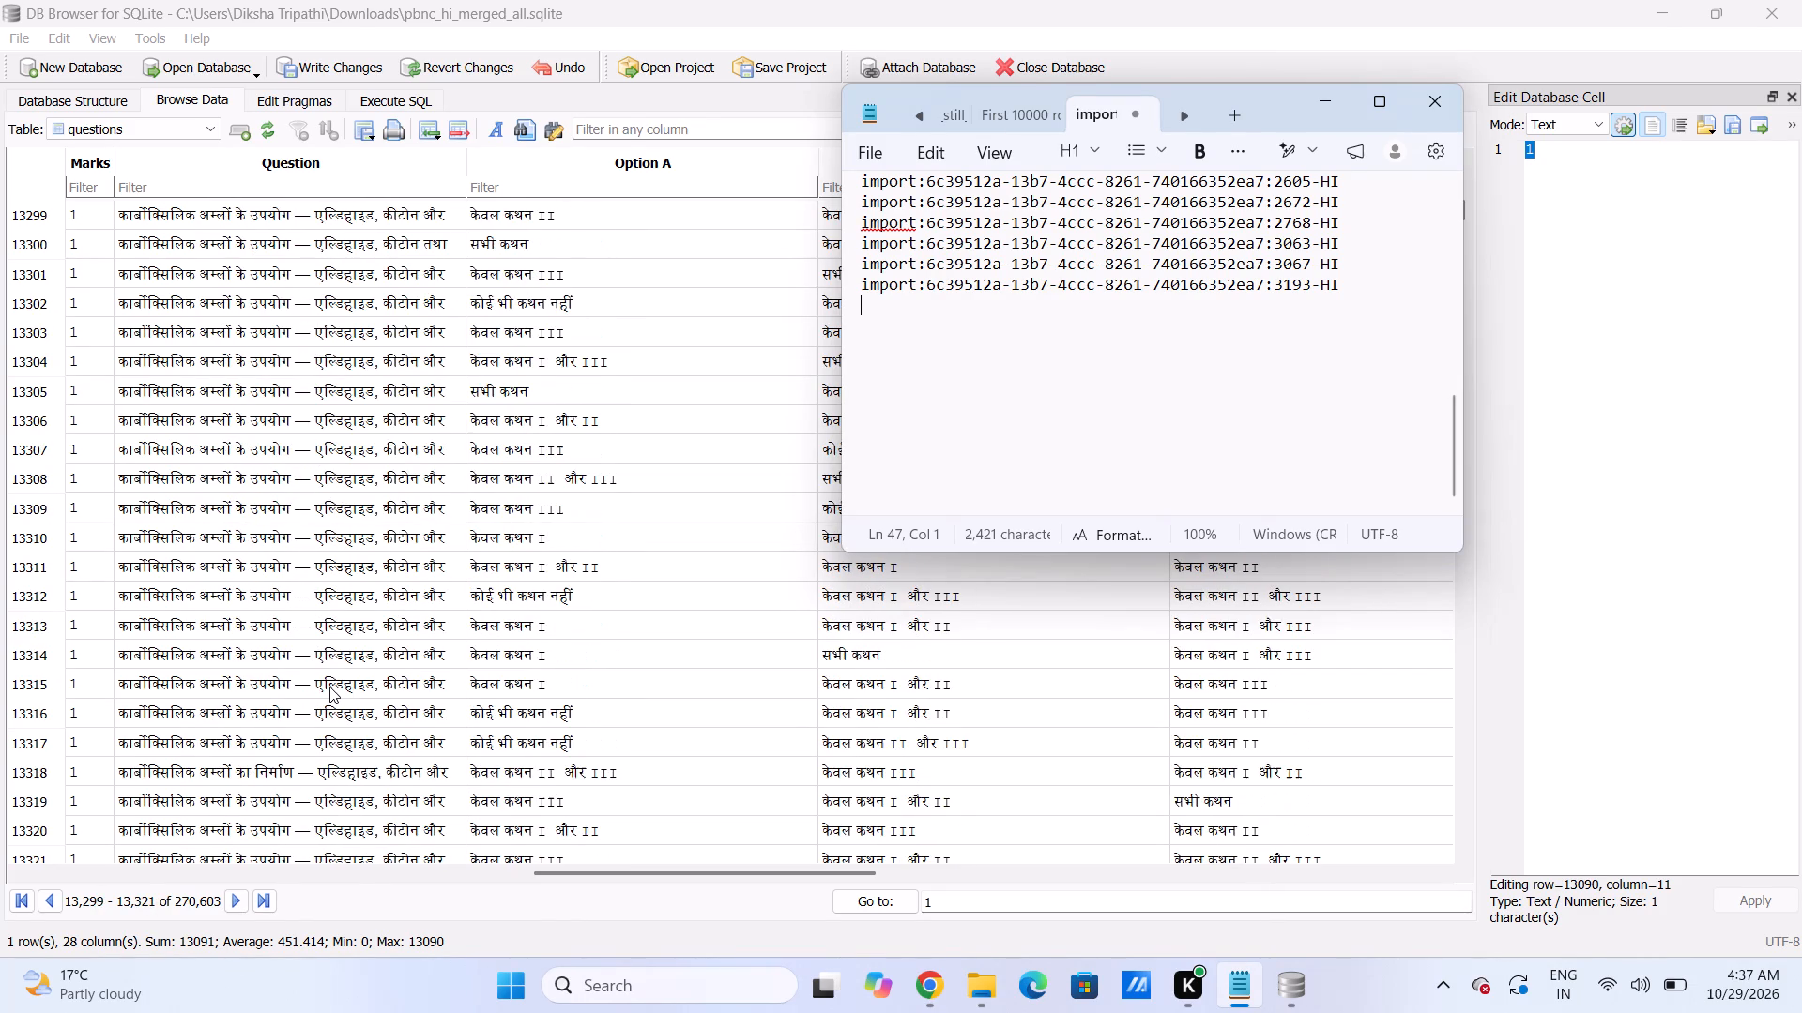
{"action": "scroll", "coordinate": [329, 687], "scroll_direction": "down", "scroll_amount": 4}
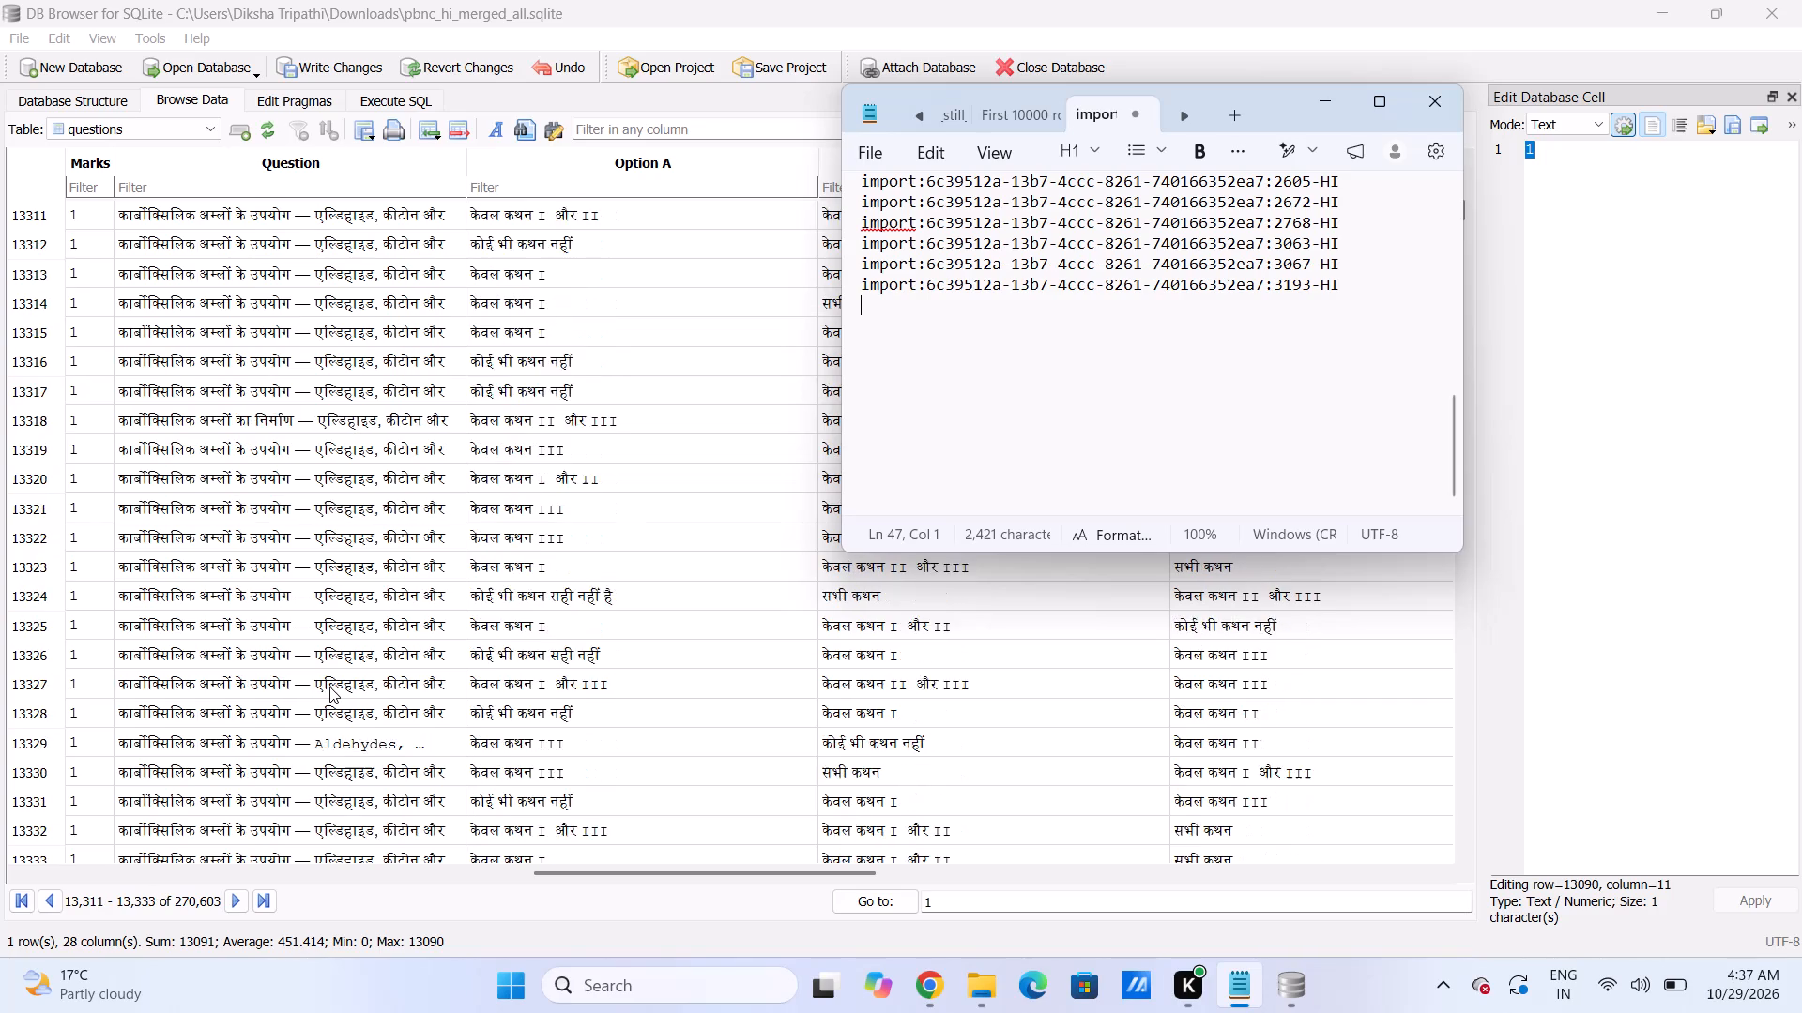
{"action": "scroll", "coordinate": [329, 687], "scroll_direction": "down", "scroll_amount": 1}
{"action": "left_click", "coordinate": [48, 658]}
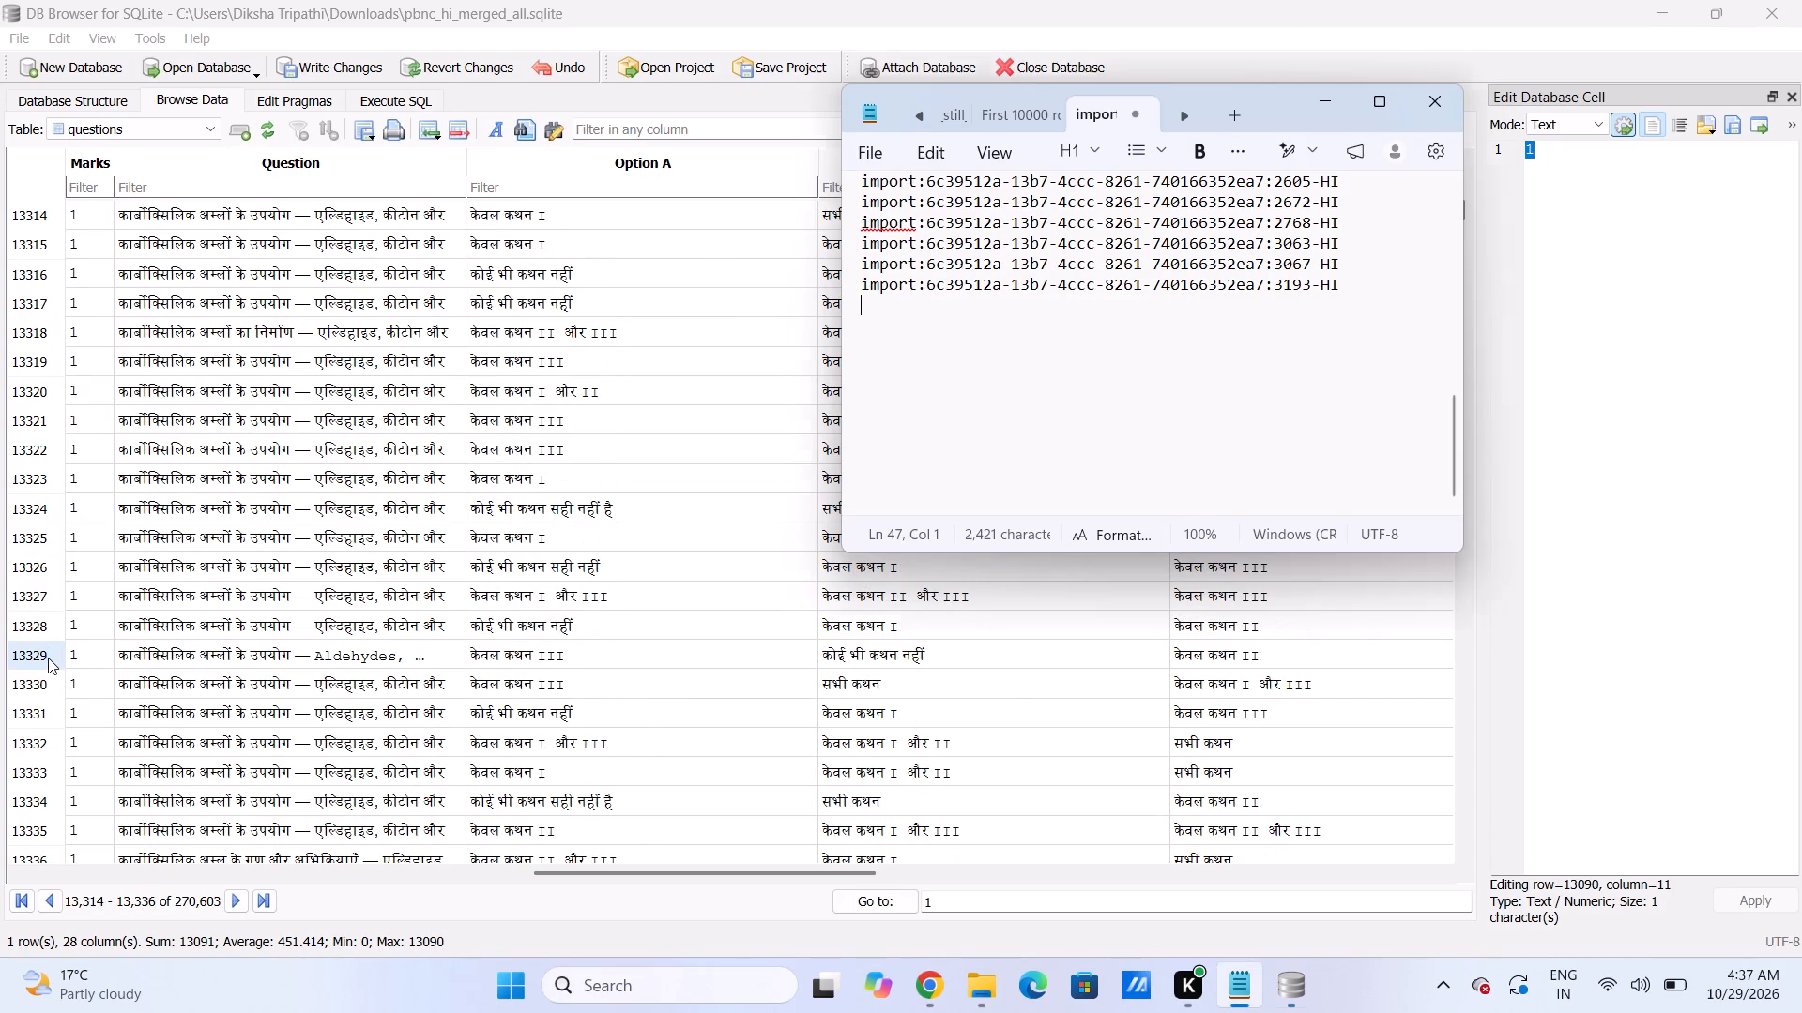
{"action": "key", "text": "ctrl+c"}
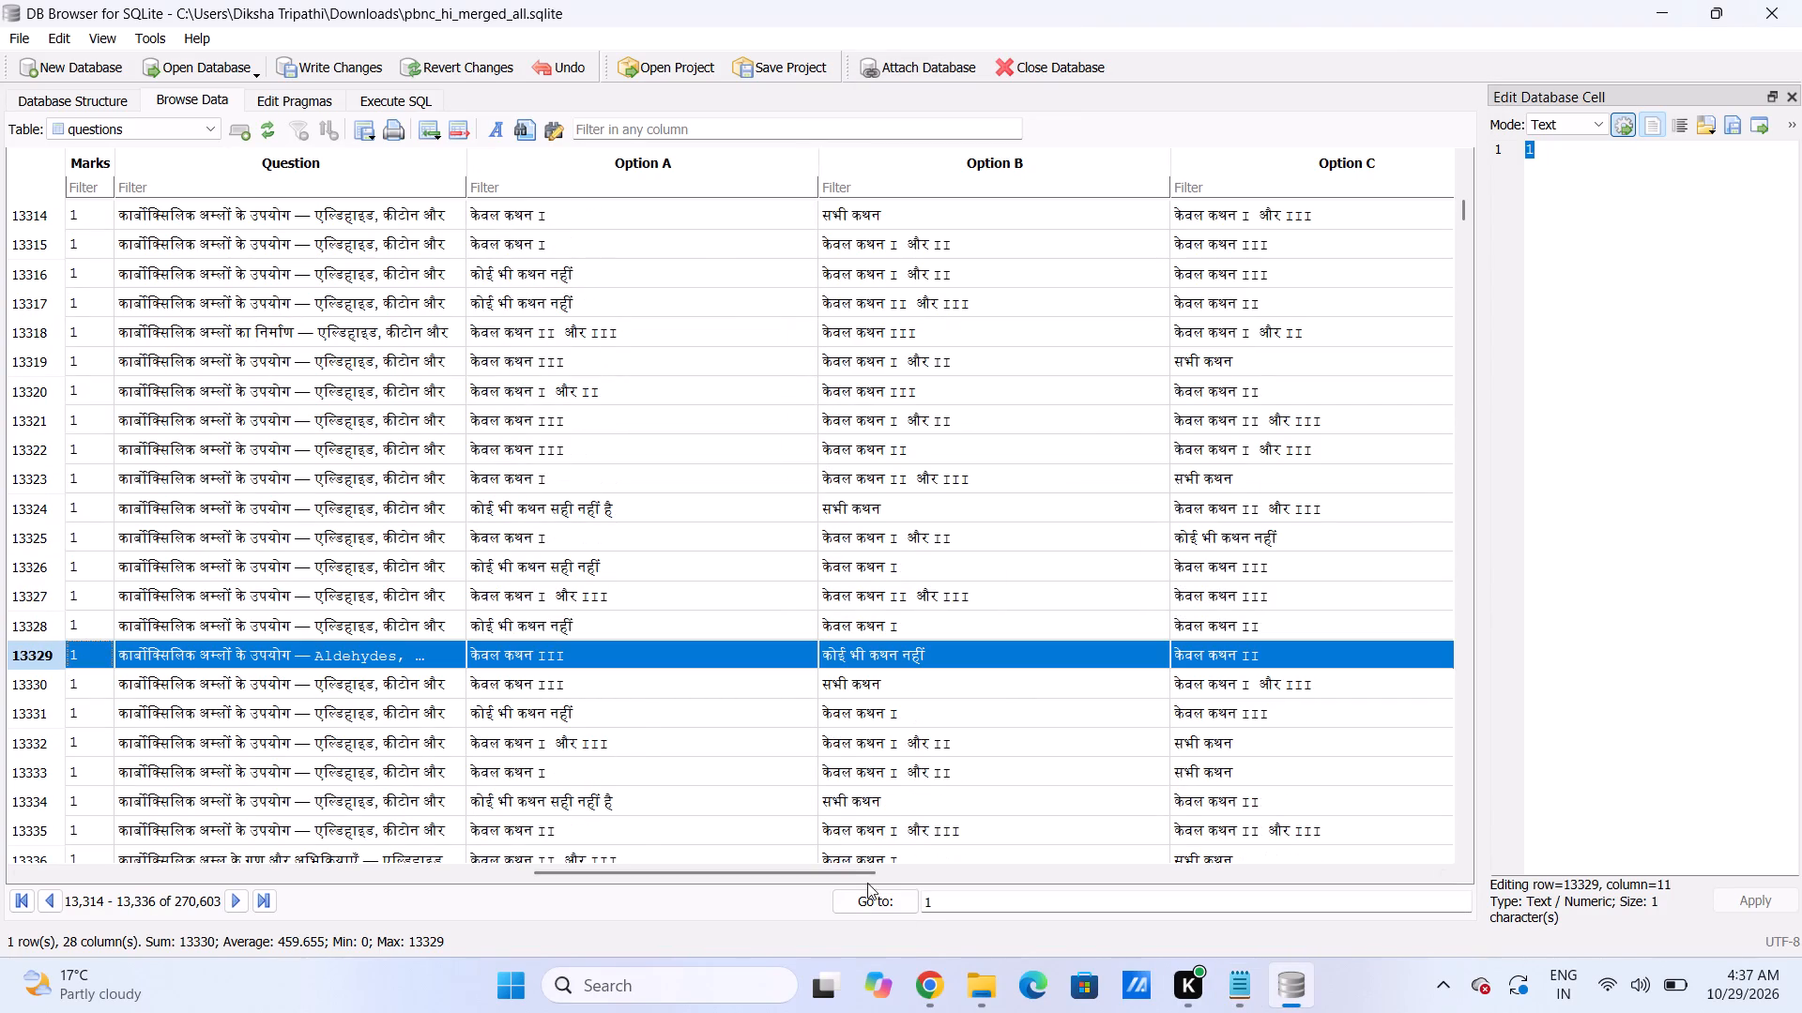
{"action": "left_click", "coordinate": [1235, 988]}
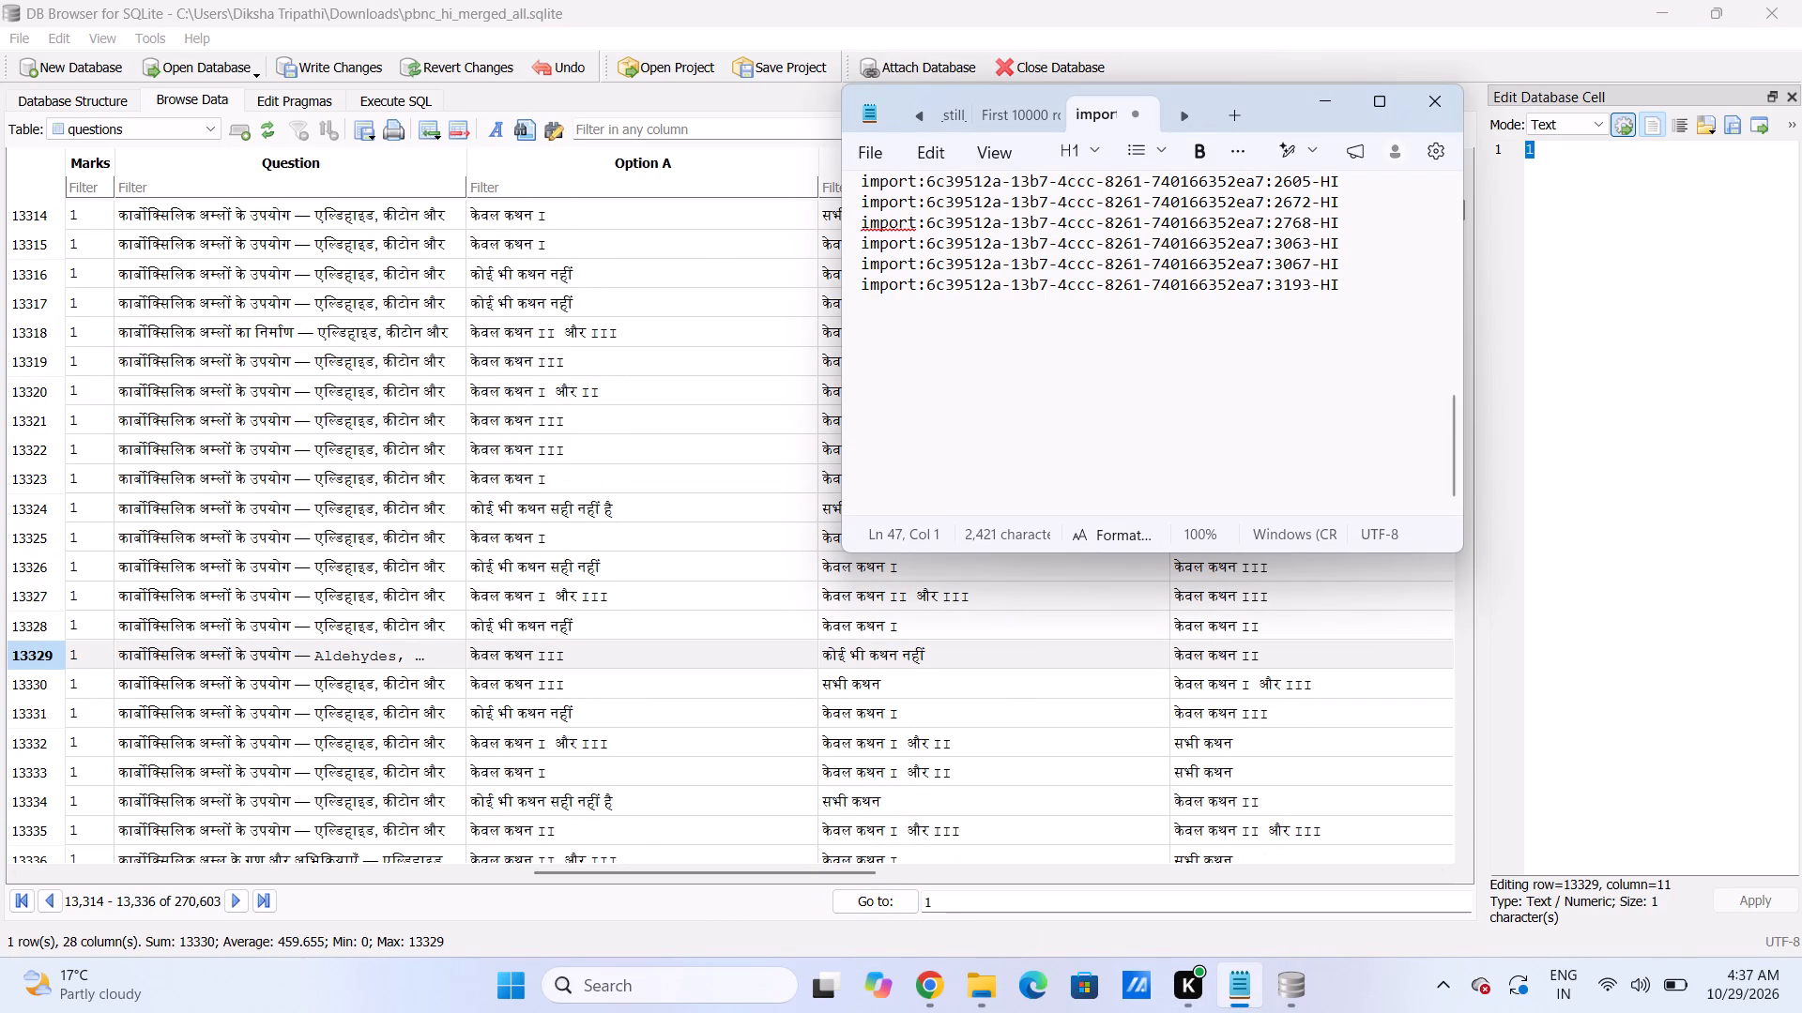
{"action": "key", "text": "ctrl+v"}
{"action": "left_click_drag", "start_coordinate": [856, 493], "coordinate": [857, 489]}
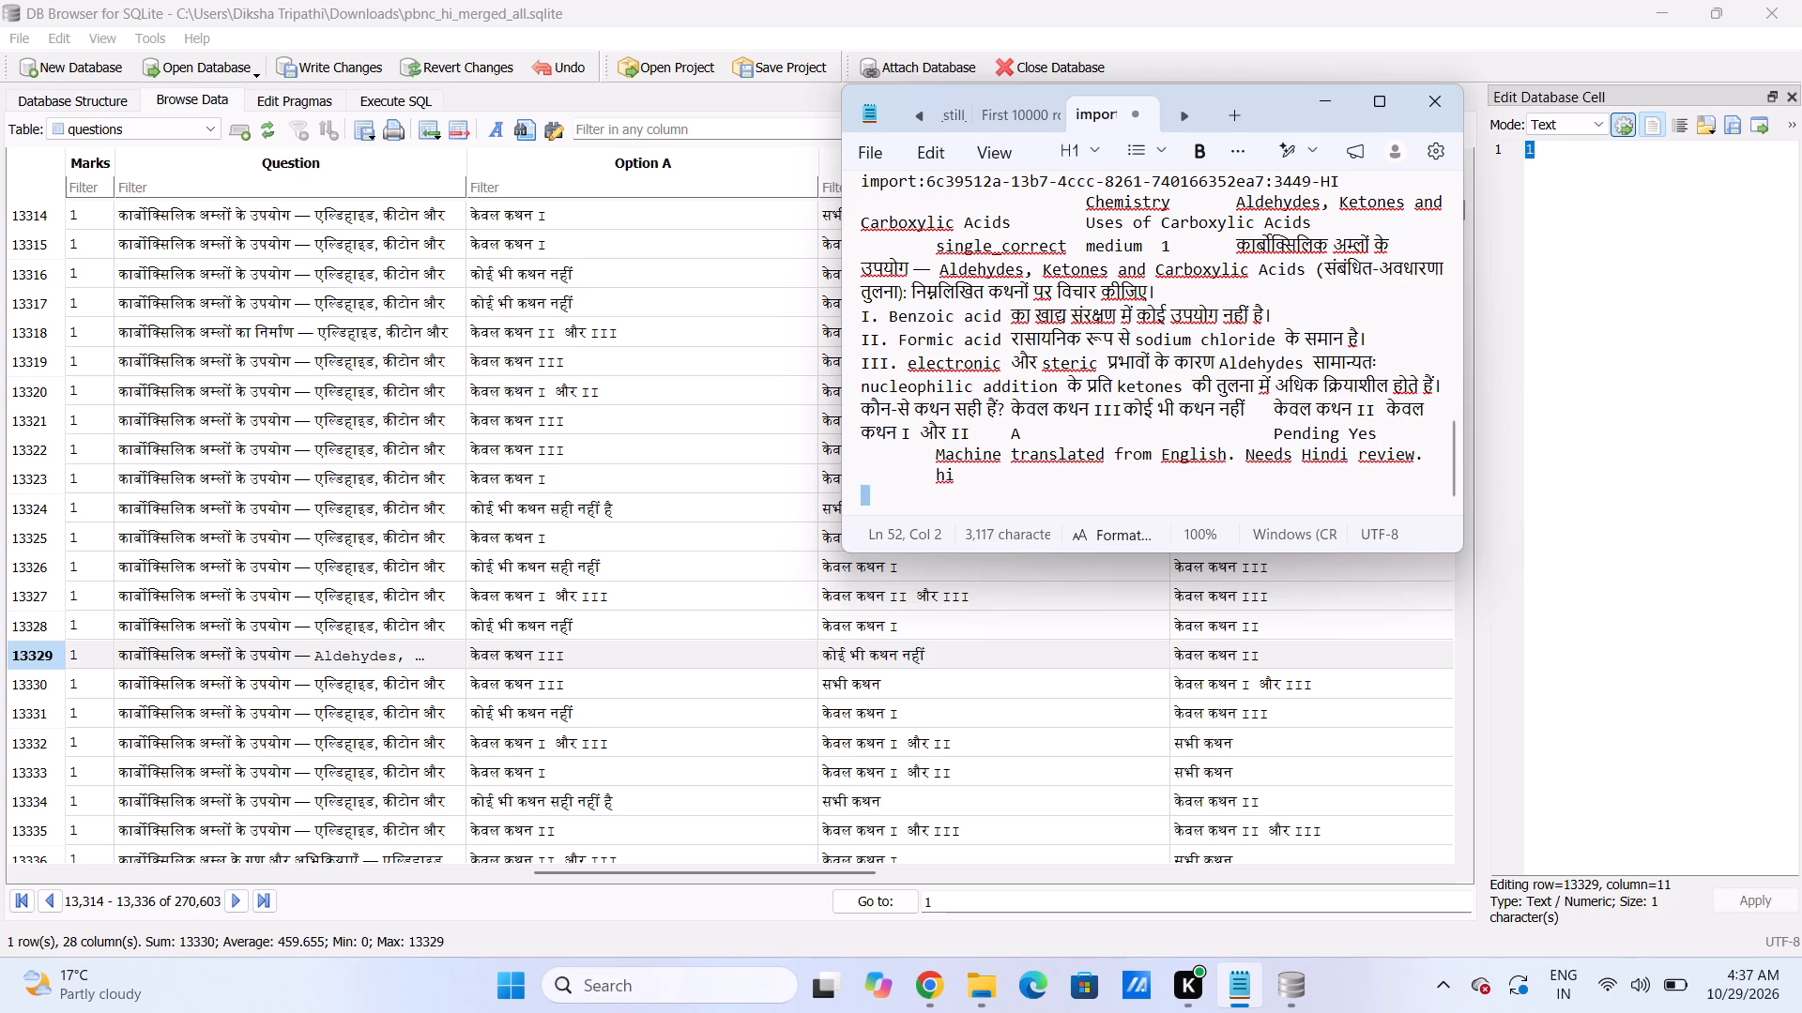
{"action": "left_click_drag", "start_coordinate": [857, 489], "coordinate": [861, 296]}
{"action": "scroll", "coordinate": [862, 432], "scroll_direction": "up", "scroll_amount": 1}
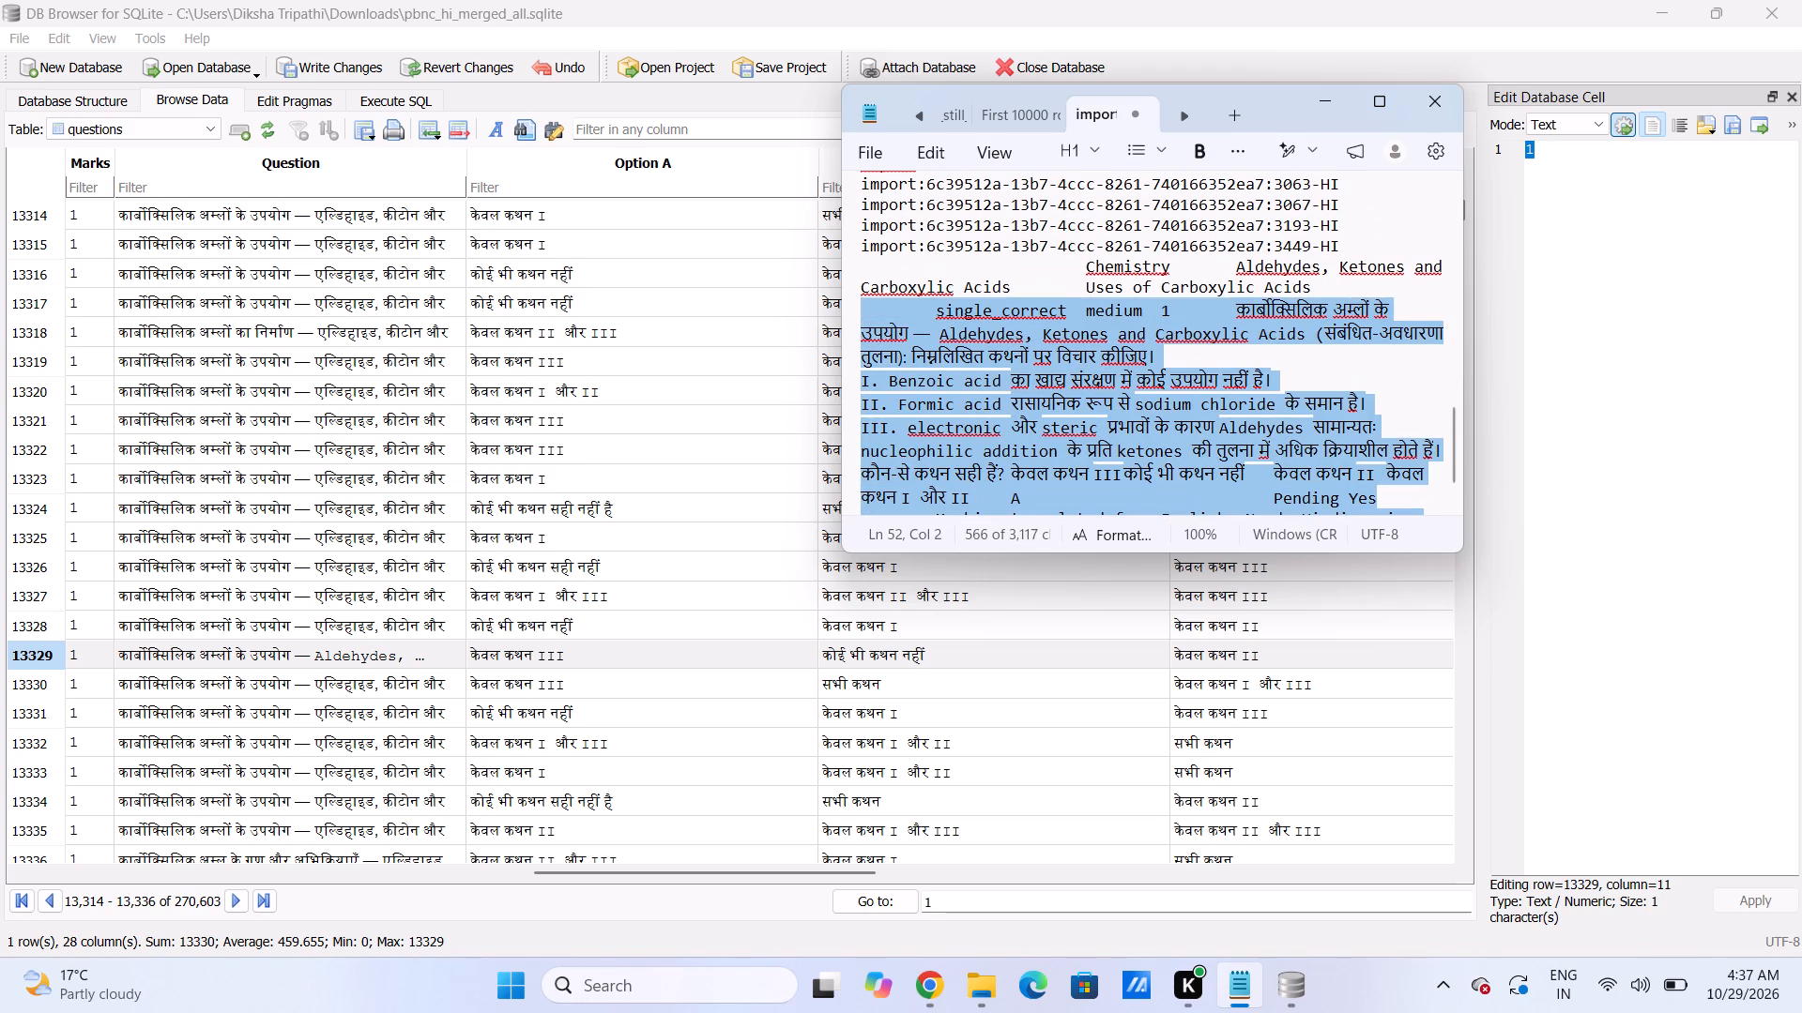
{"action": "left_click_drag", "start_coordinate": [861, 296], "coordinate": [858, 276]}
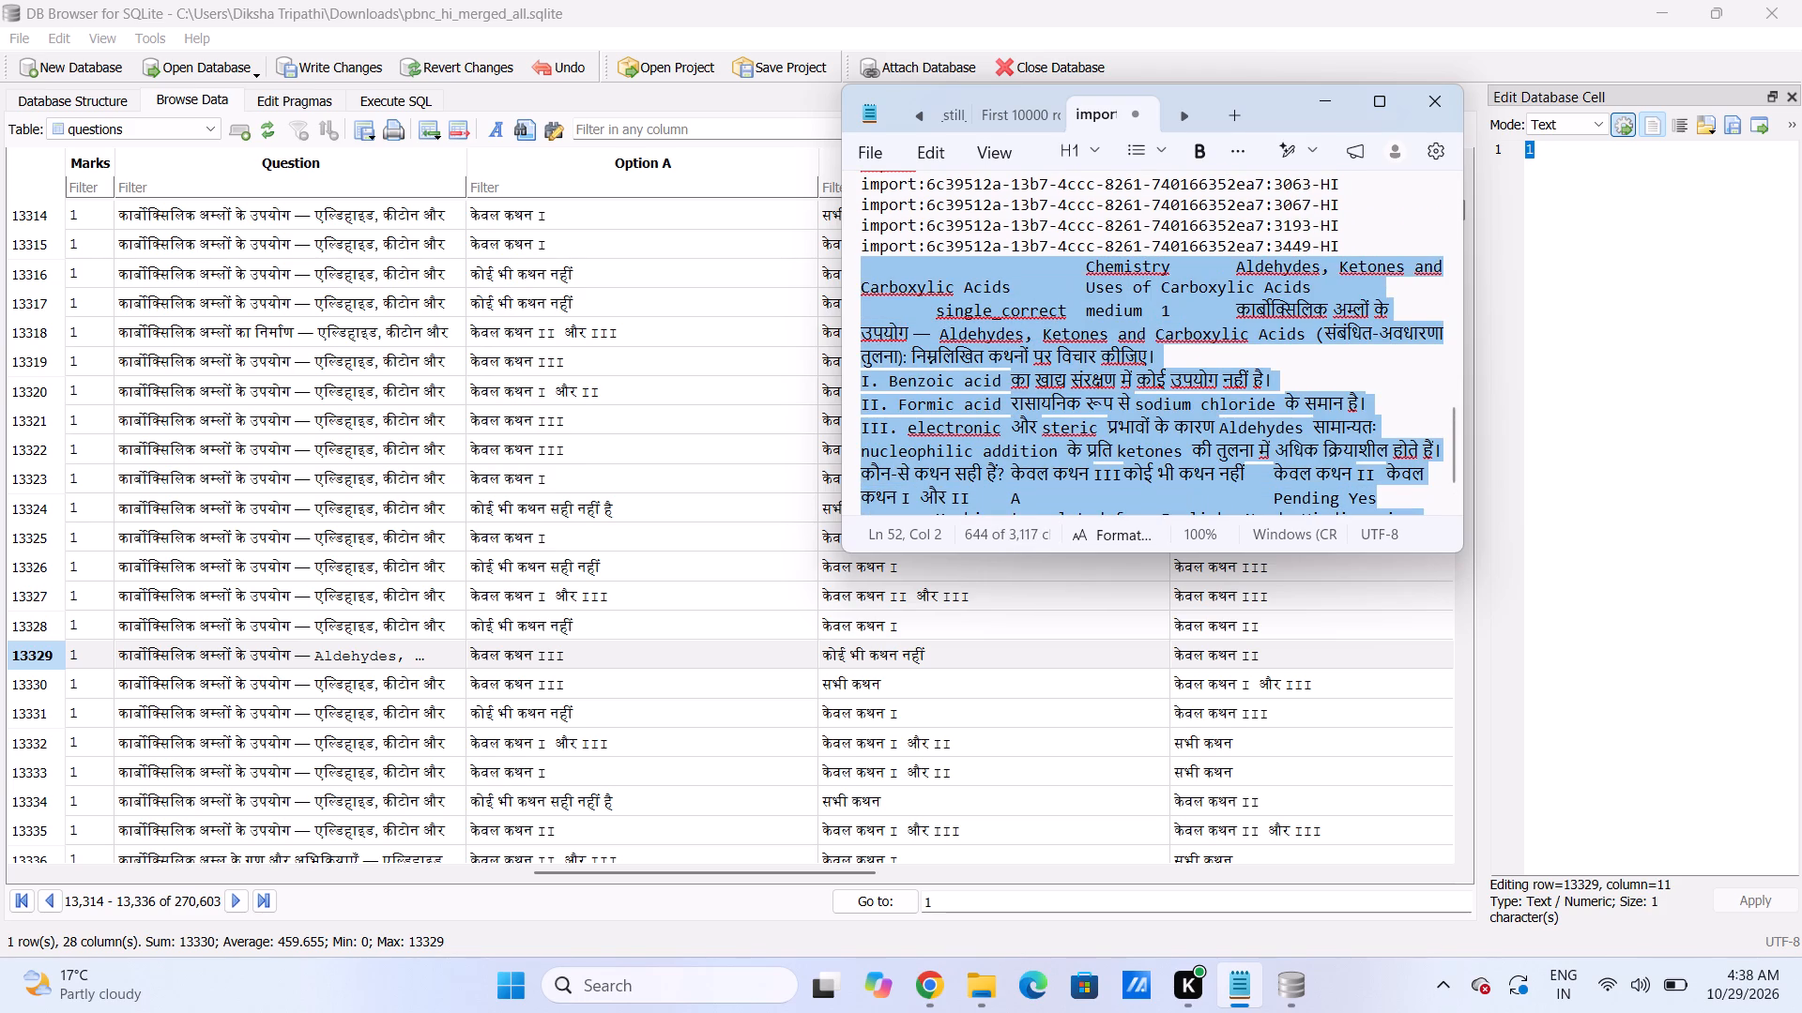
{"action": "key", "text": "BackSpace"}
{"action": "key", "text": "Return"}
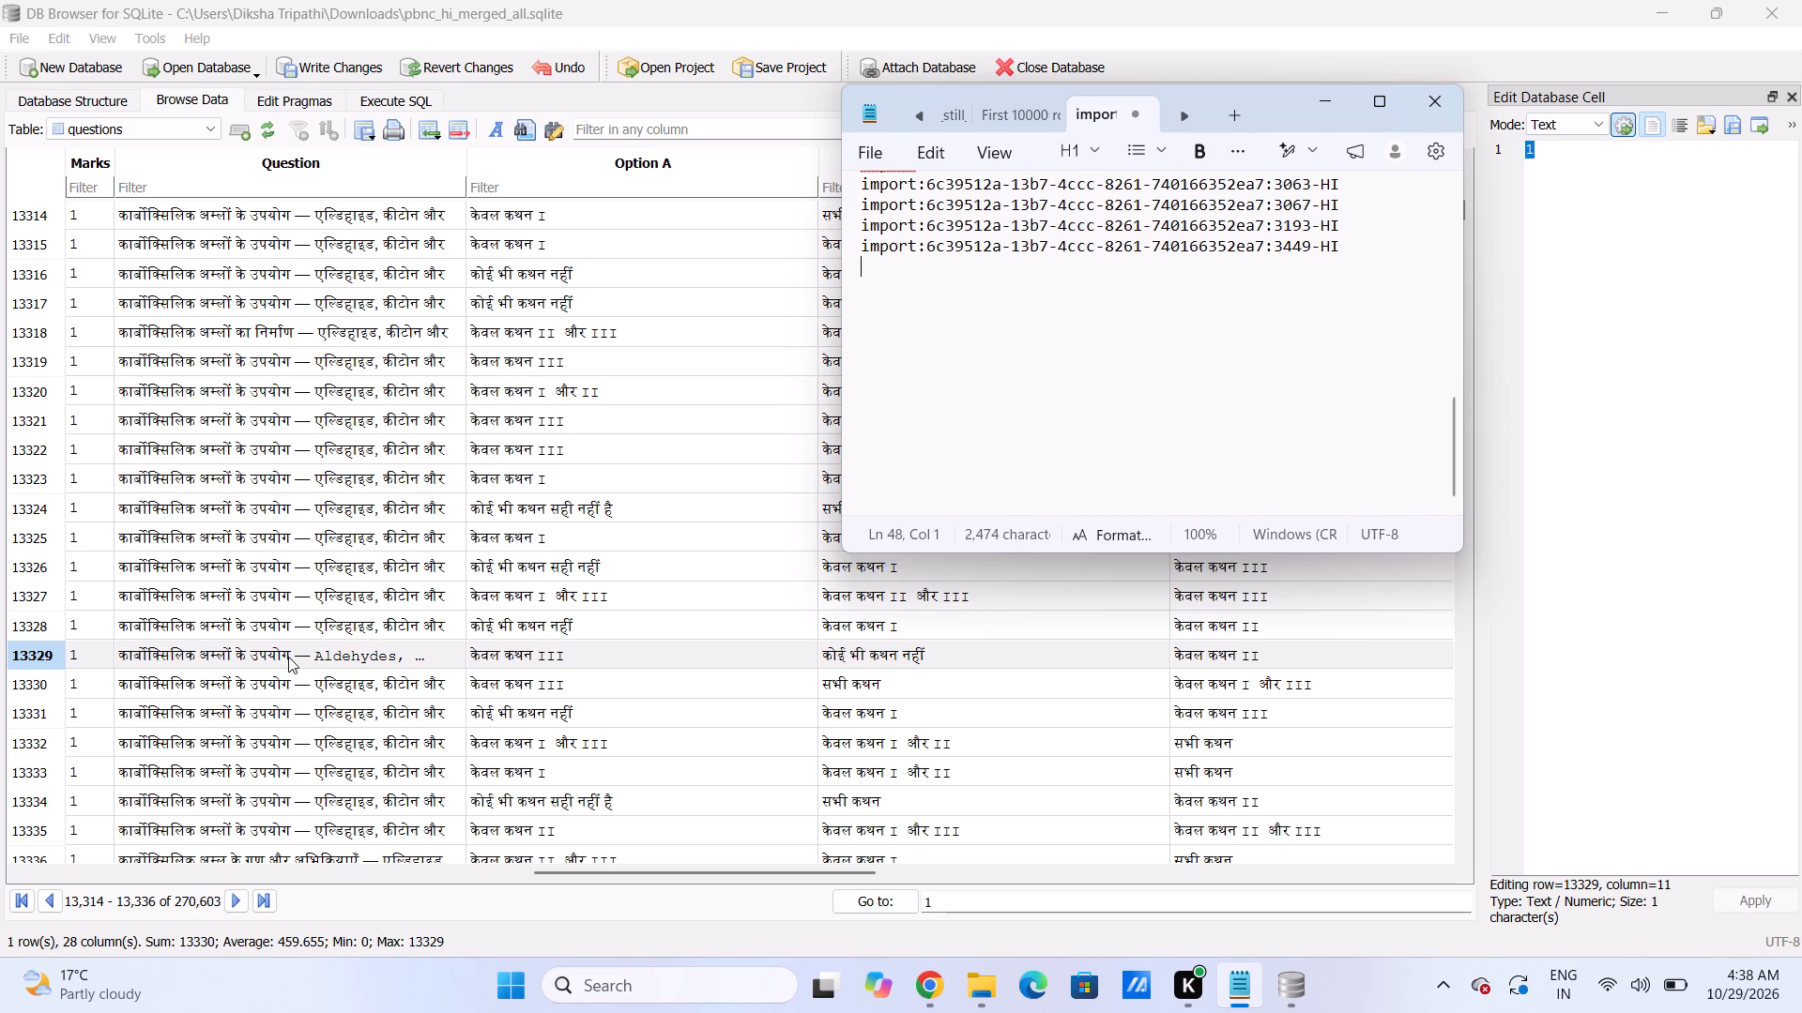
Examine the questions and options in rows 13336 to about 13378 of the questions table for untranslated English text.
{"action": "scroll", "coordinate": [291, 656], "scroll_direction": "down", "scroll_amount": 2}
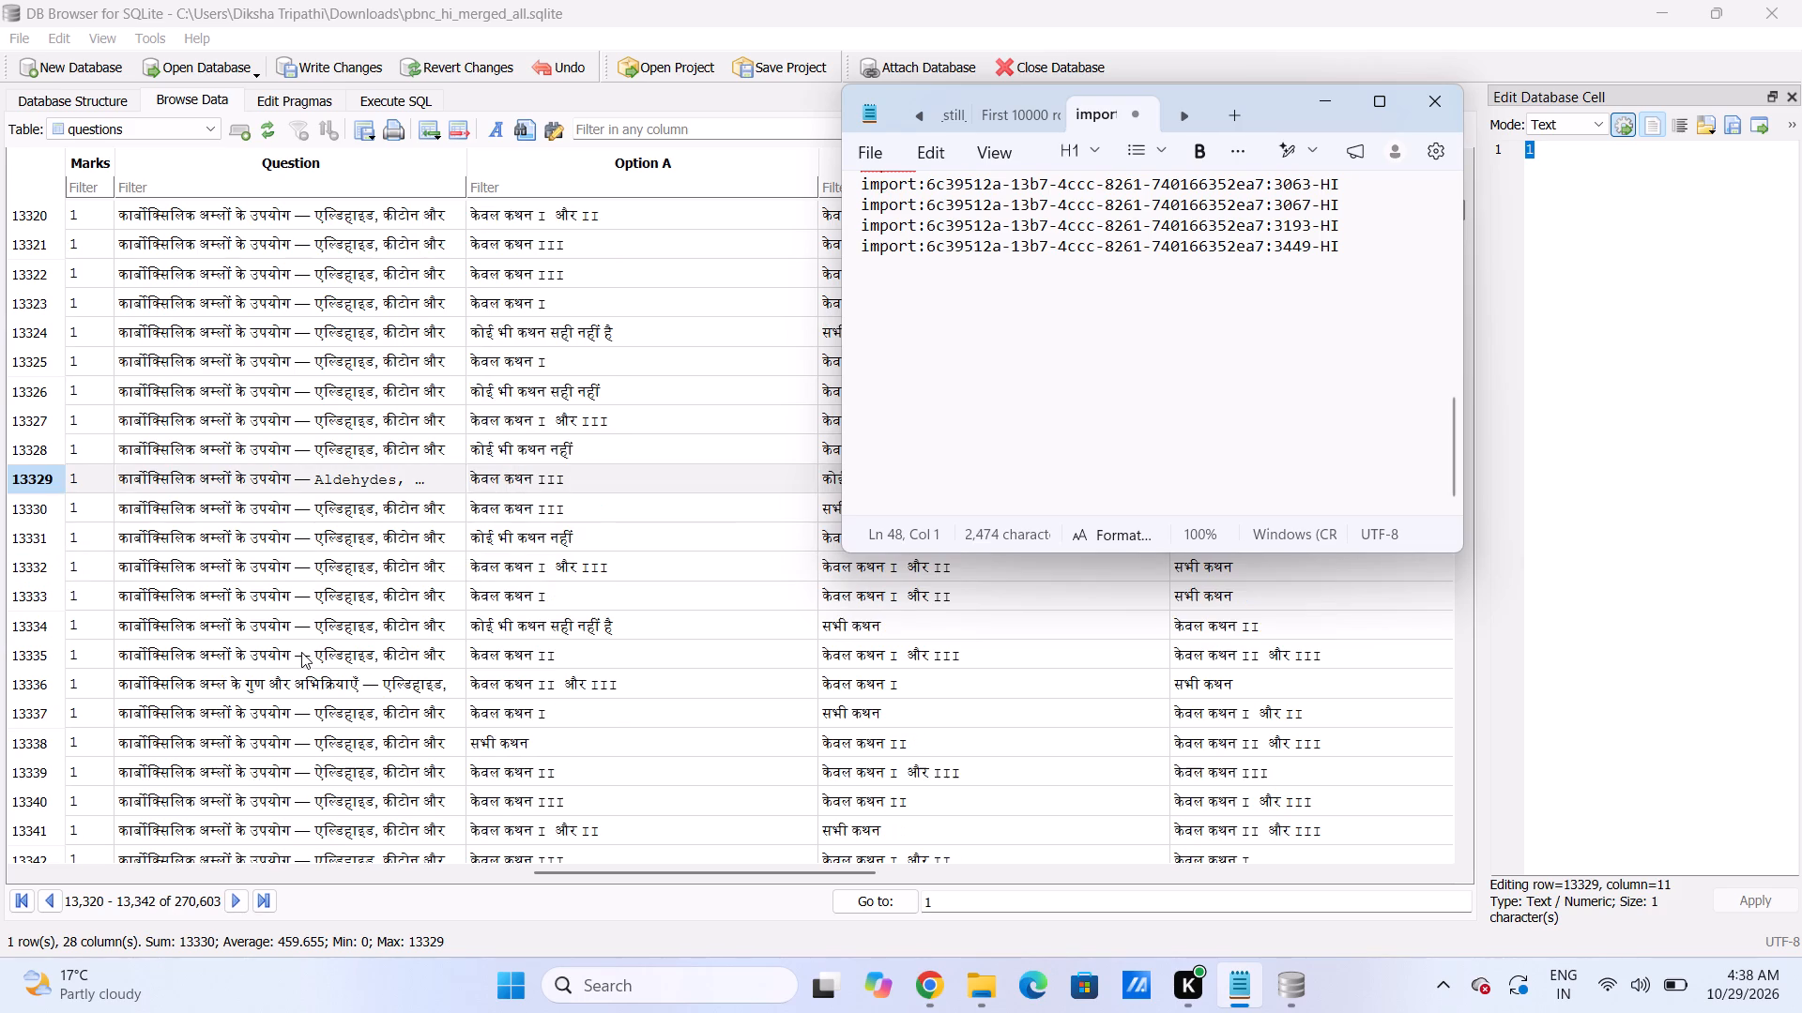
{"action": "scroll", "coordinate": [301, 652], "scroll_direction": "down", "scroll_amount": 2}
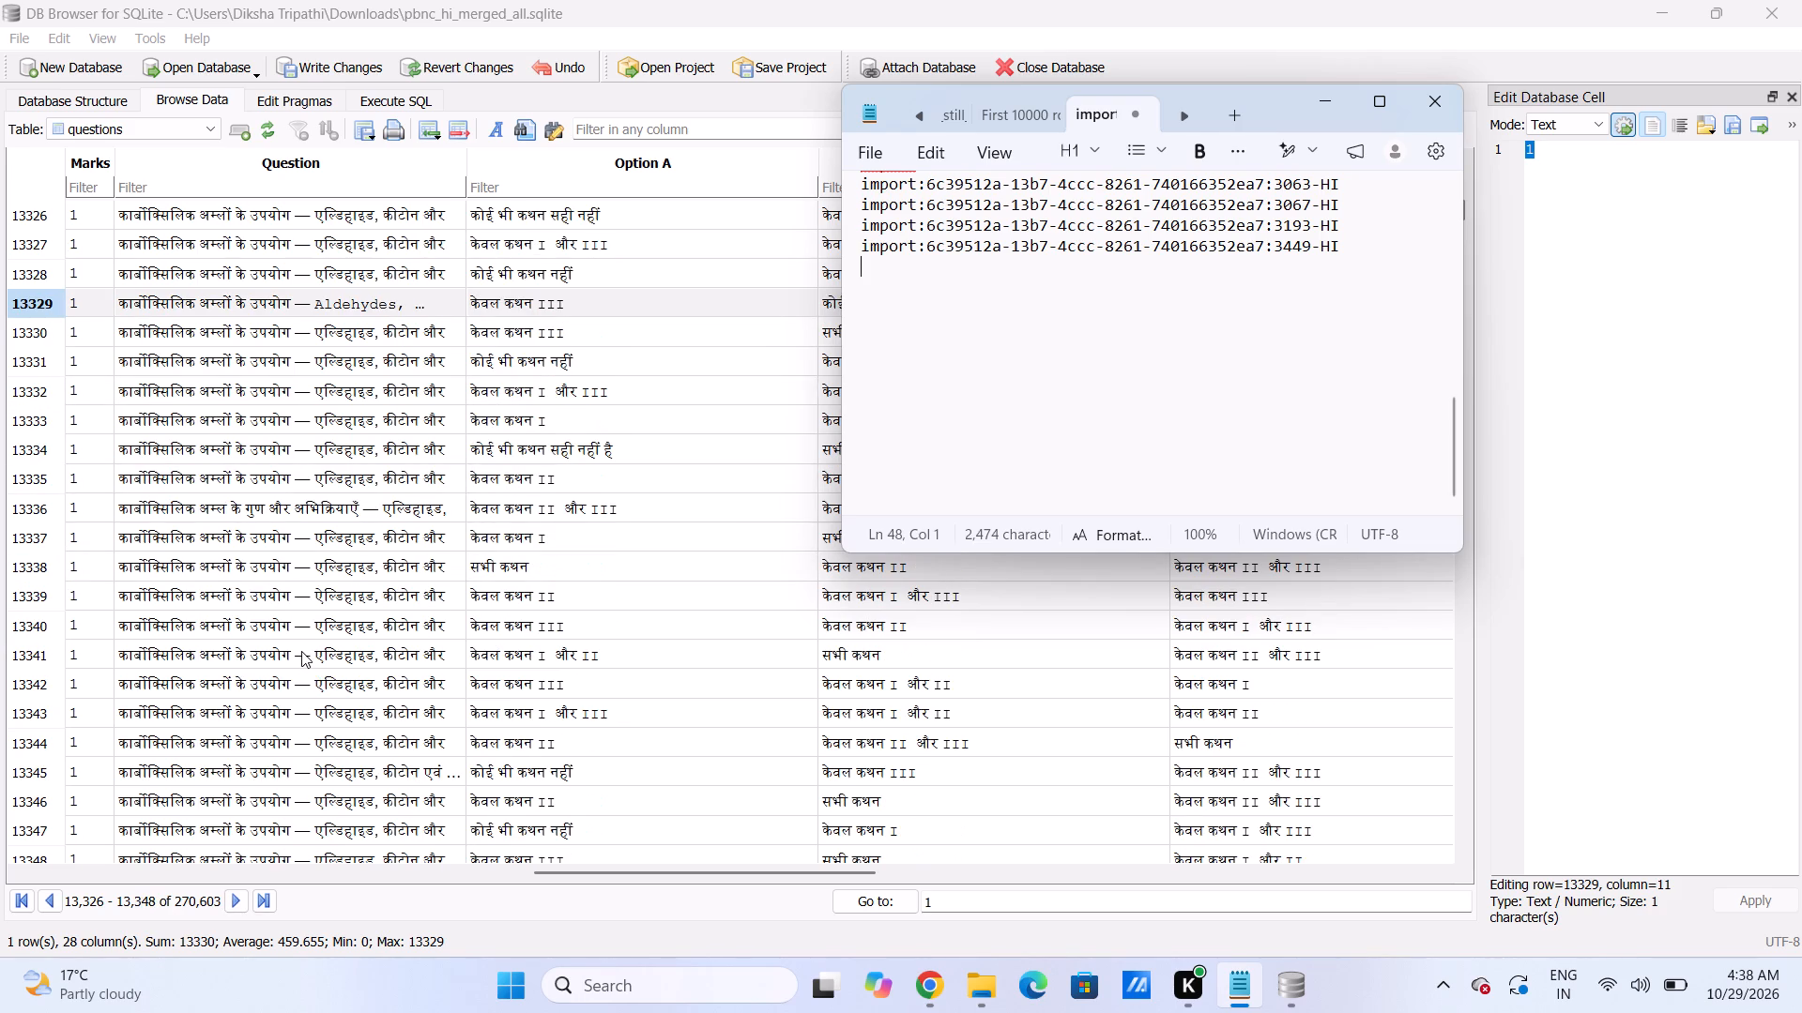
{"action": "scroll", "coordinate": [301, 650], "scroll_direction": "down", "scroll_amount": 2}
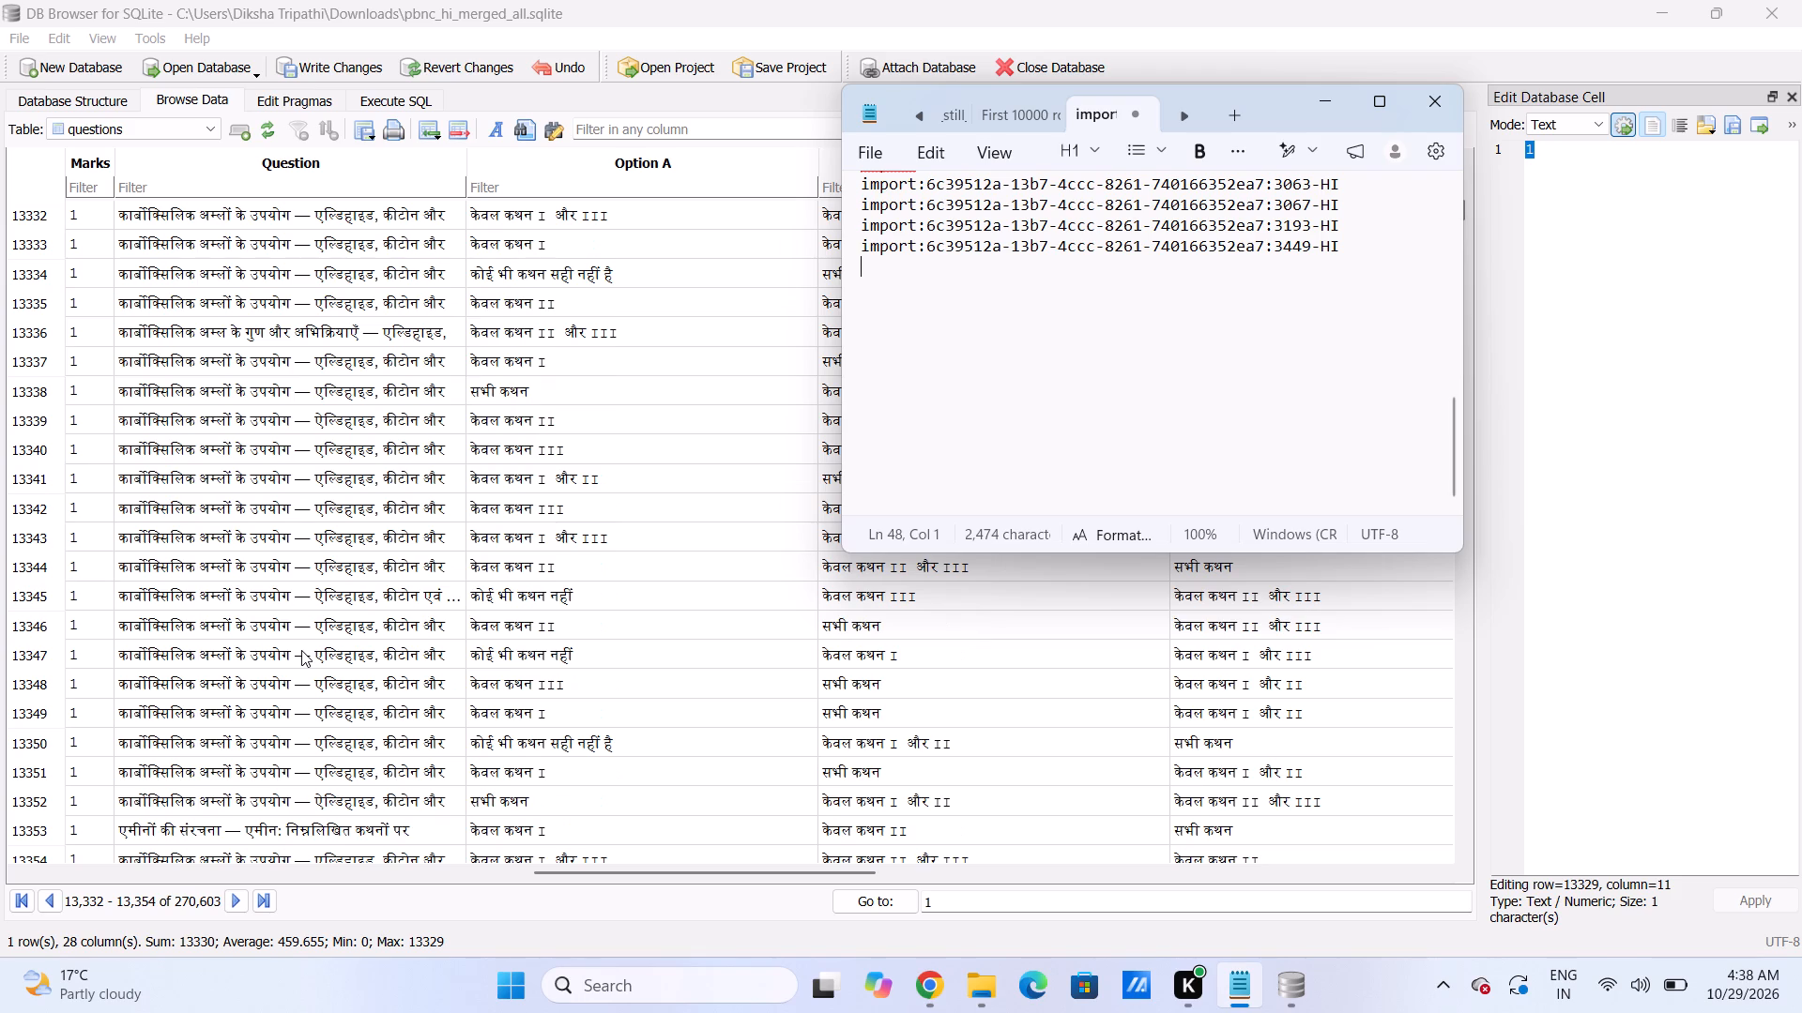
{"action": "scroll", "coordinate": [301, 651], "scroll_direction": "down", "scroll_amount": 1}
{"action": "left_click", "coordinate": [298, 742]}
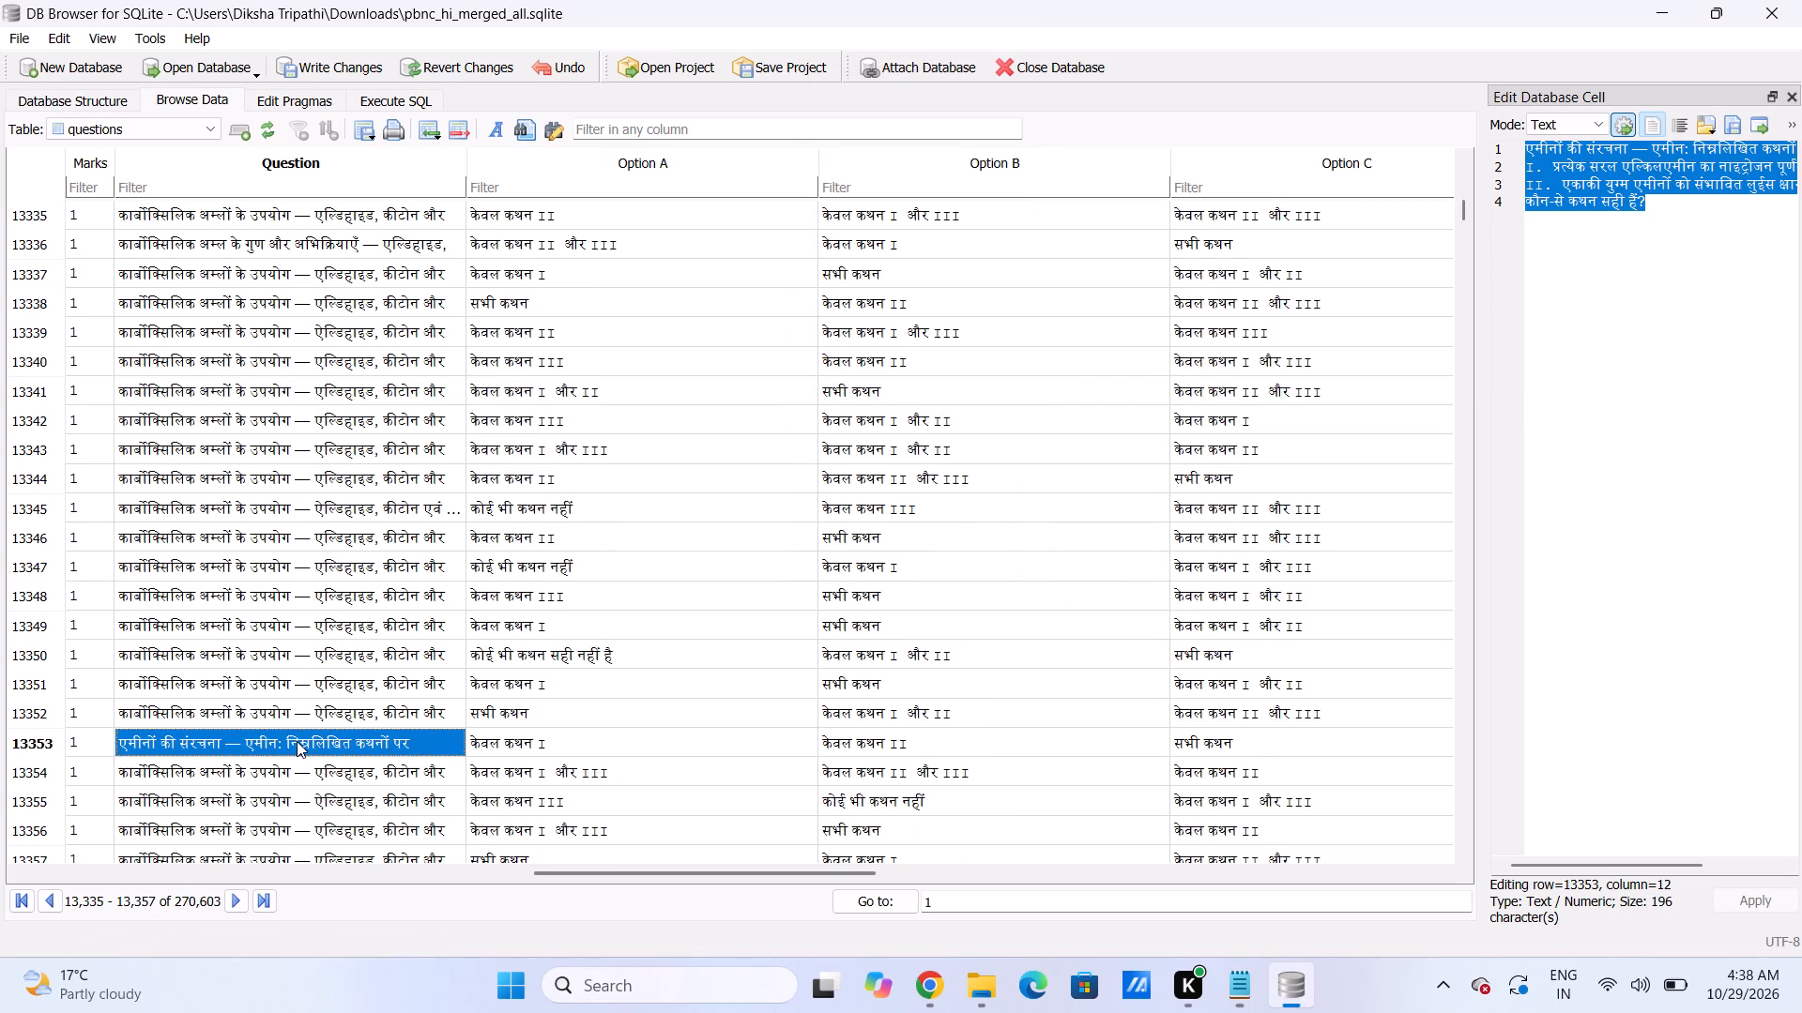
{"action": "scroll", "coordinate": [297, 741], "scroll_direction": "down", "scroll_amount": 4}
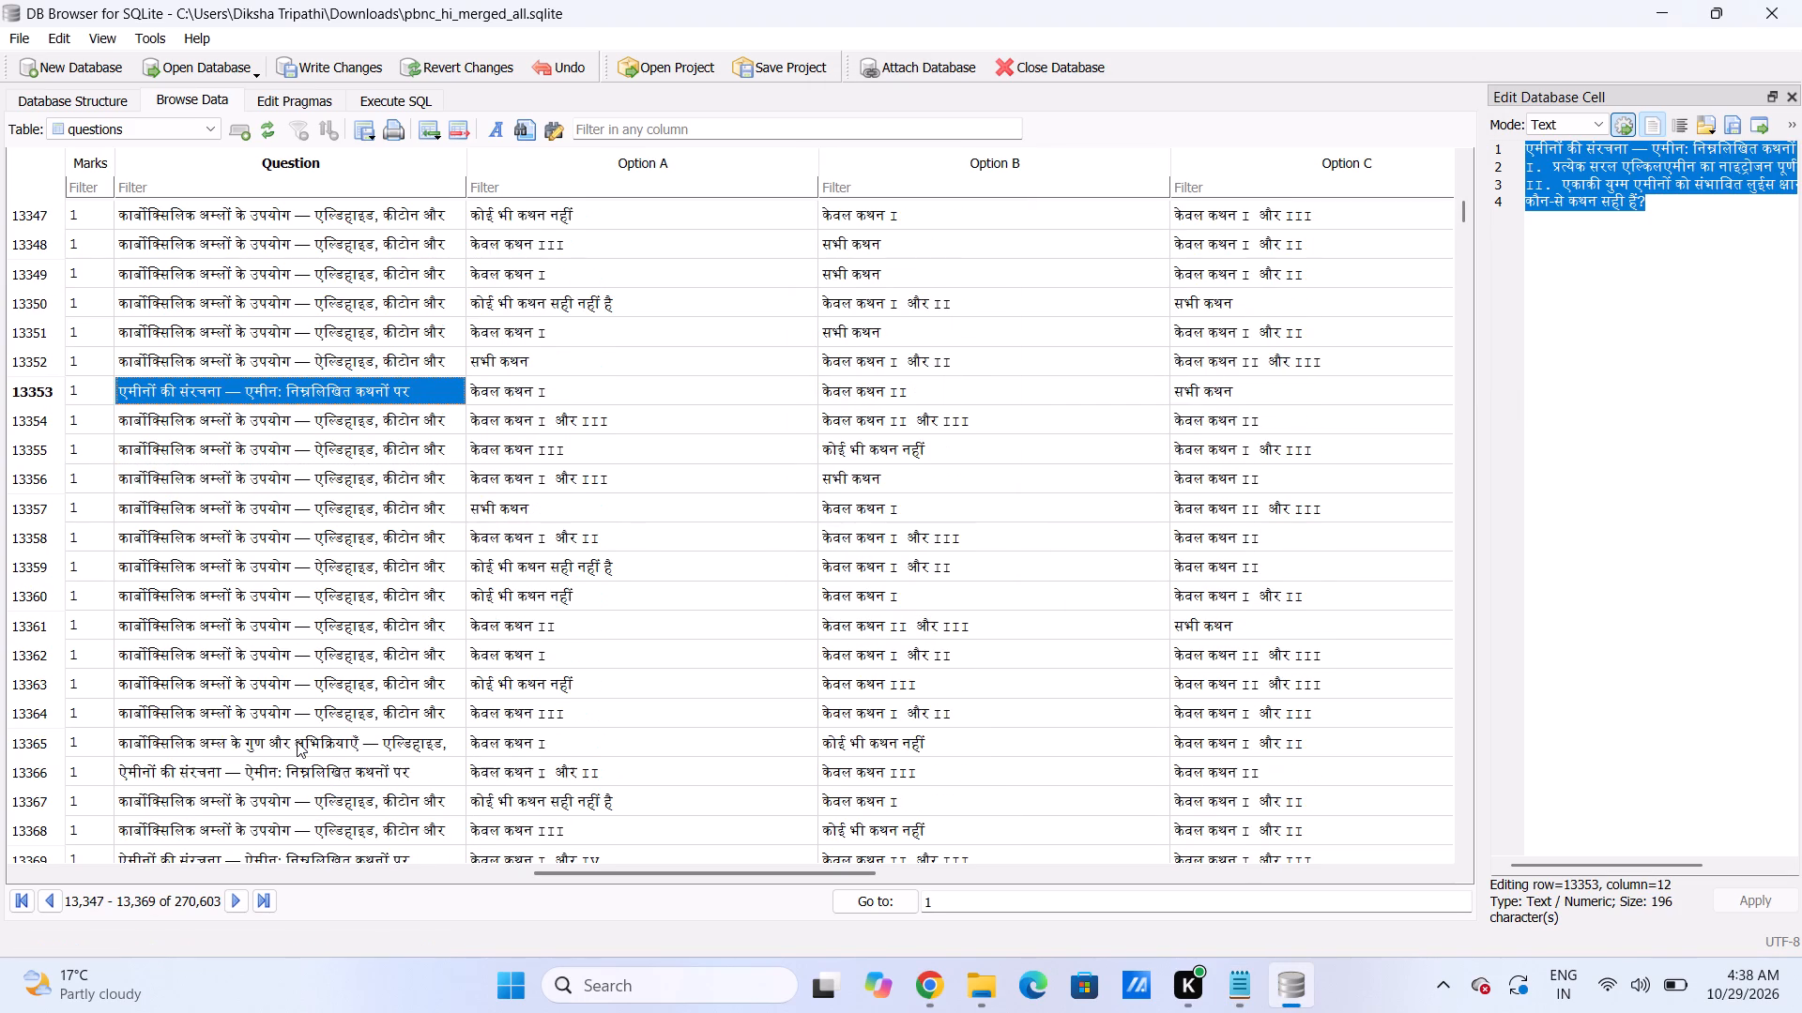
{"action": "scroll", "coordinate": [297, 740], "scroll_direction": "down", "scroll_amount": 1}
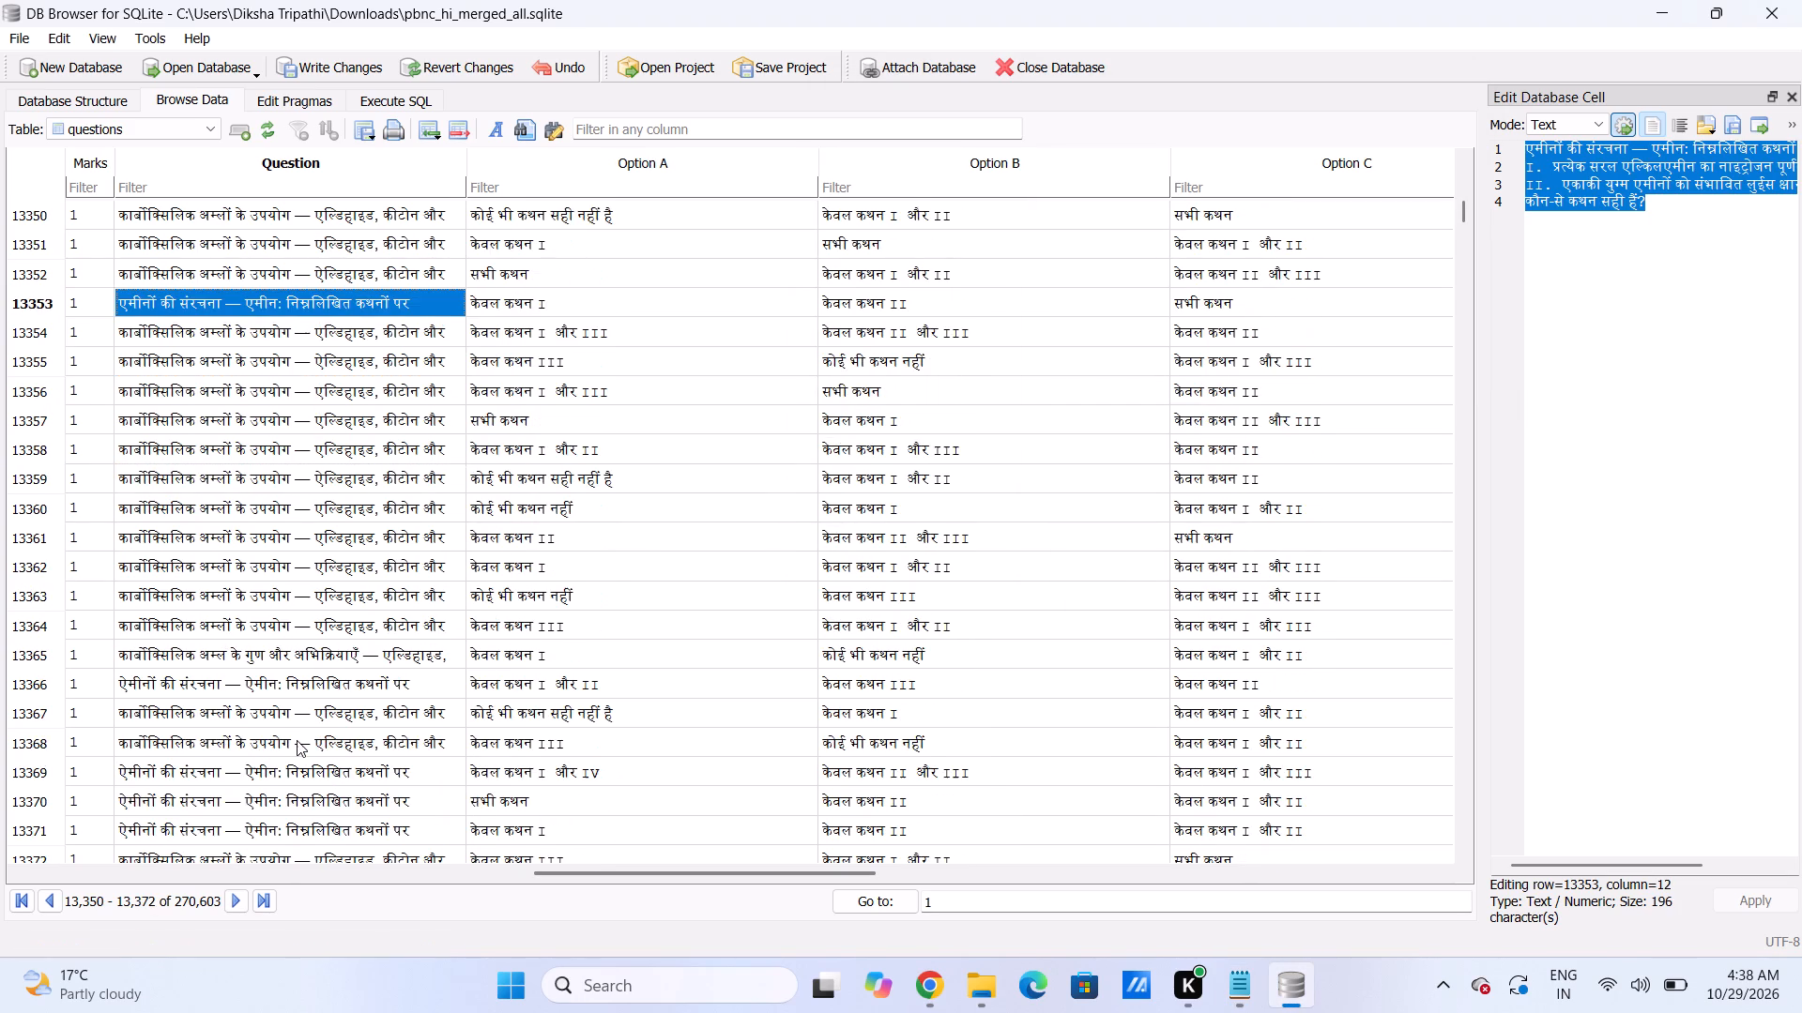
{"action": "scroll", "coordinate": [297, 740], "scroll_direction": "down", "scroll_amount": 2}
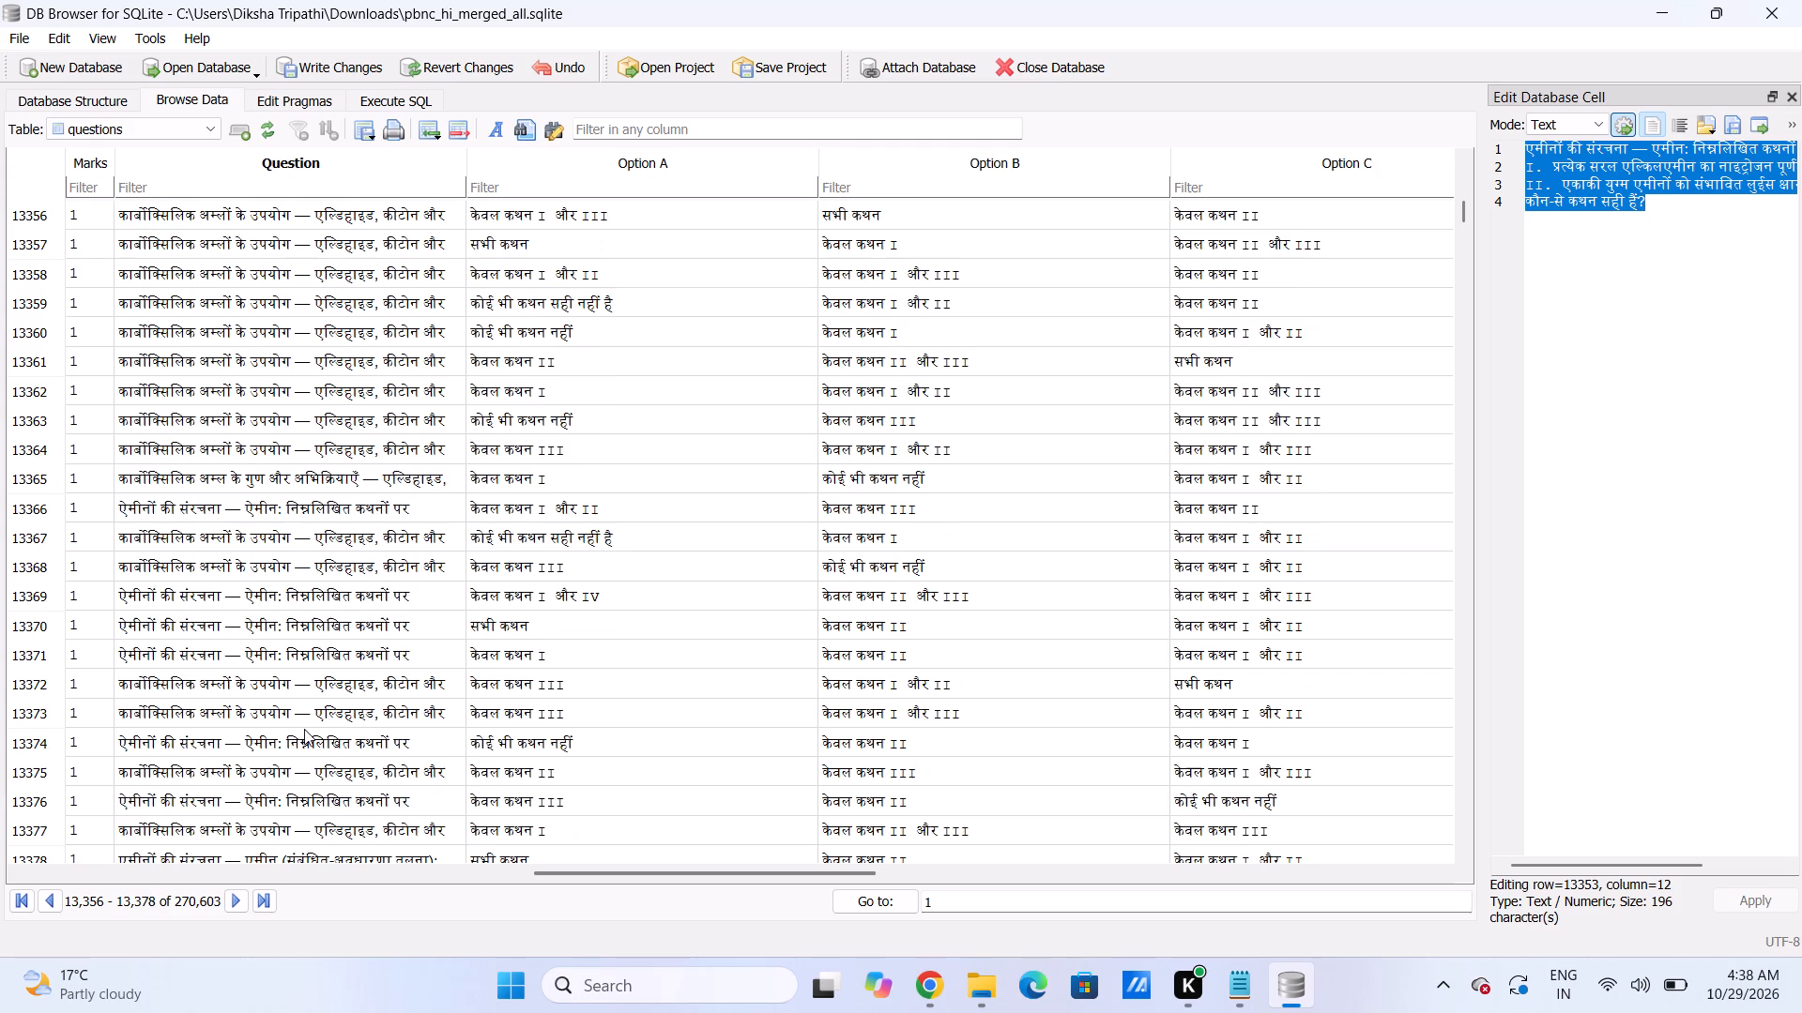
Examine the questions and options in rows 13378 to about 13417 of the questions table for untranslated English text.
{"action": "scroll", "coordinate": [304, 729], "scroll_direction": "down", "scroll_amount": 3}
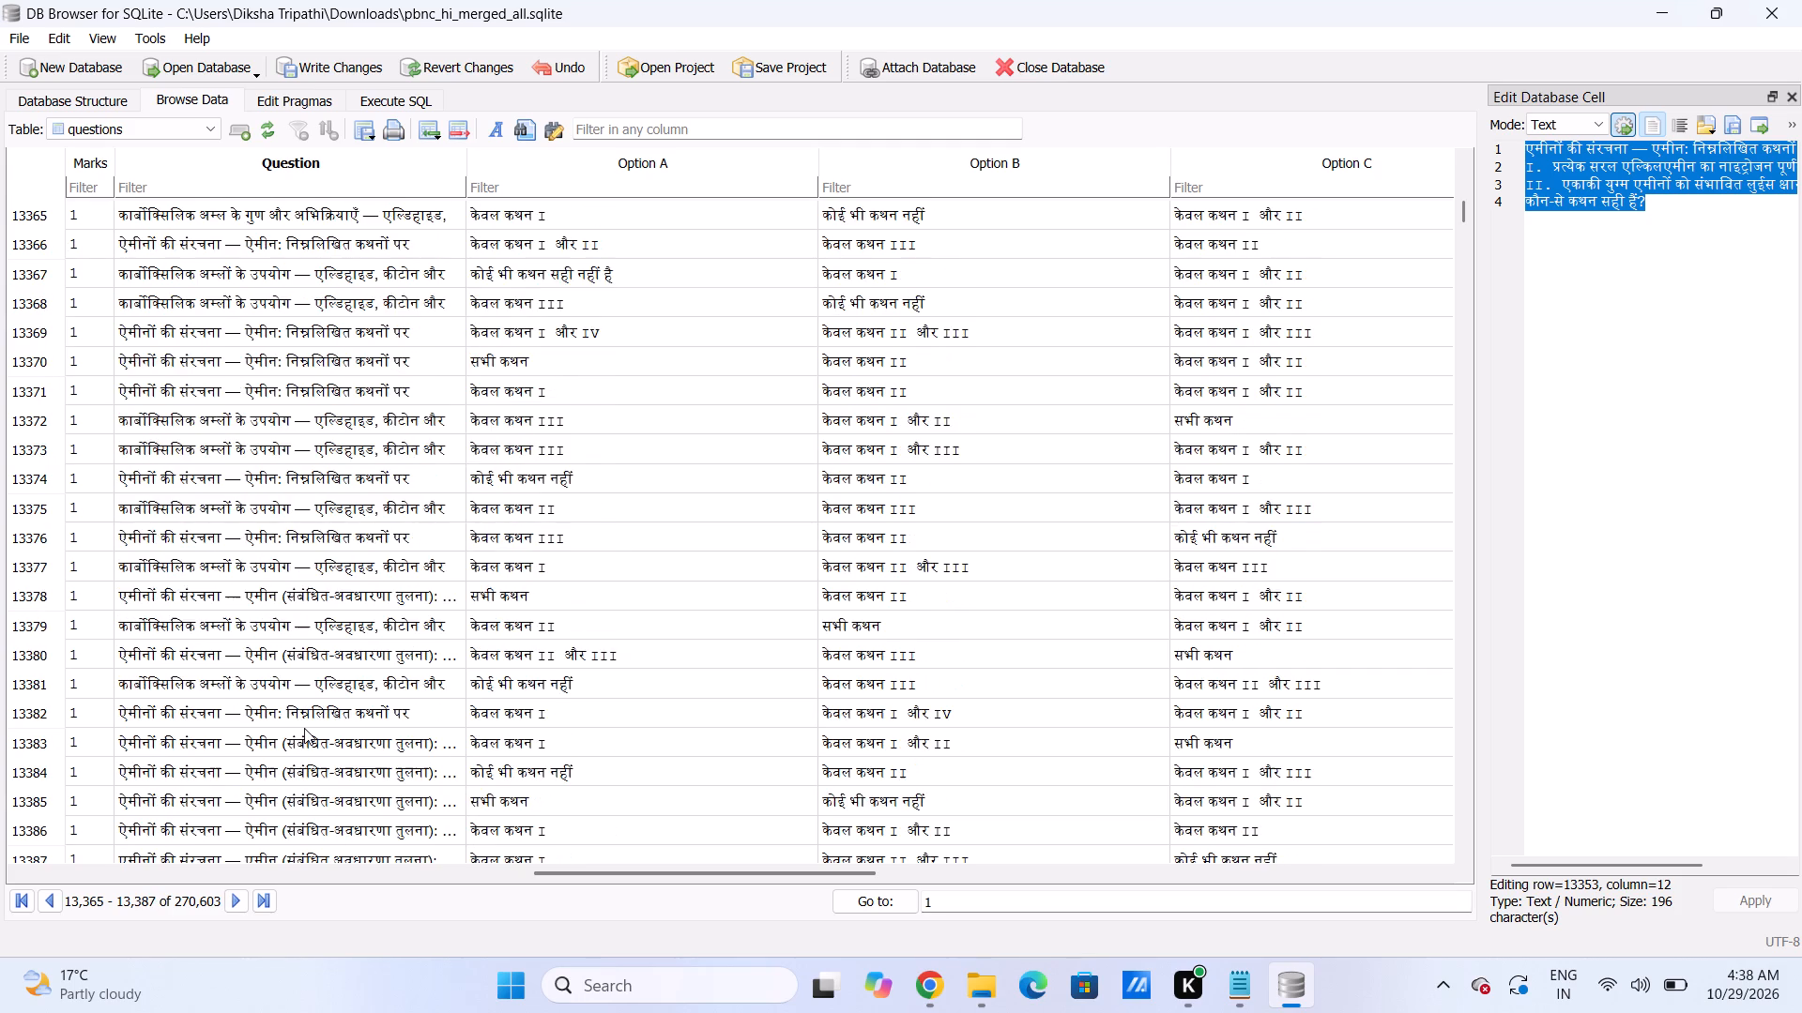
{"action": "scroll", "coordinate": [304, 728], "scroll_direction": "down", "scroll_amount": 4}
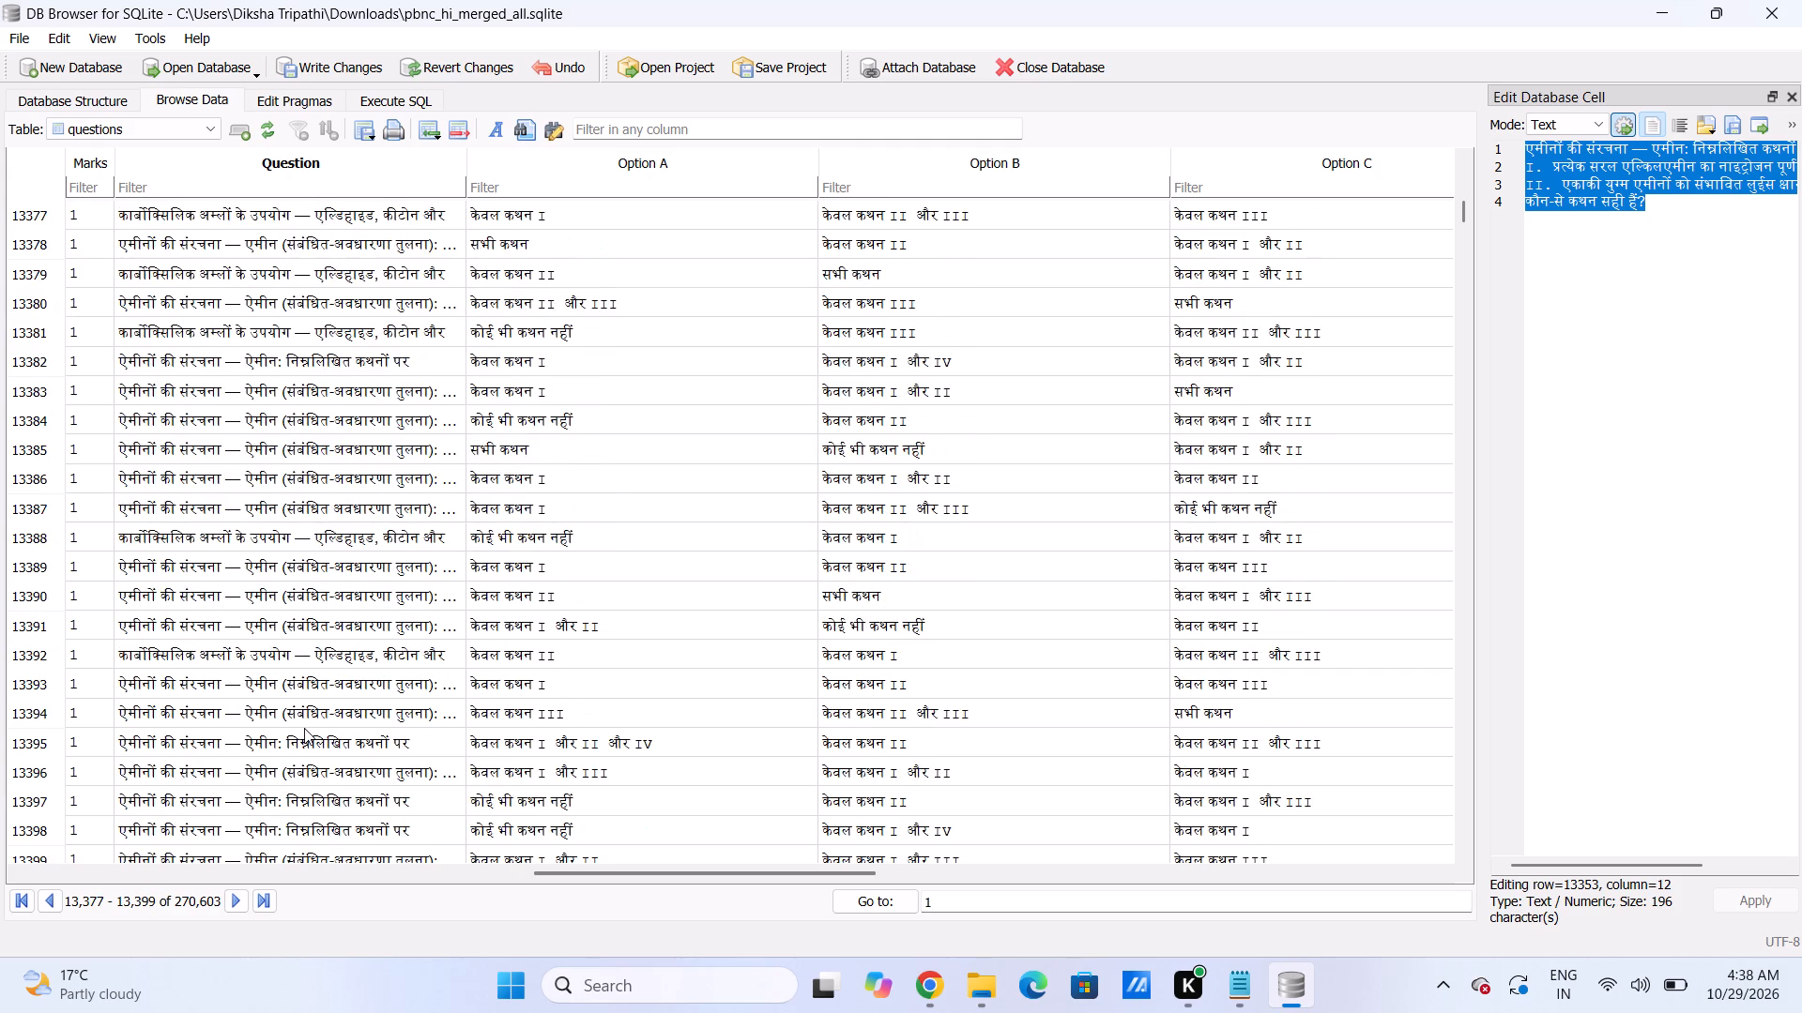
{"action": "scroll", "coordinate": [304, 728], "scroll_direction": "down", "scroll_amount": 4}
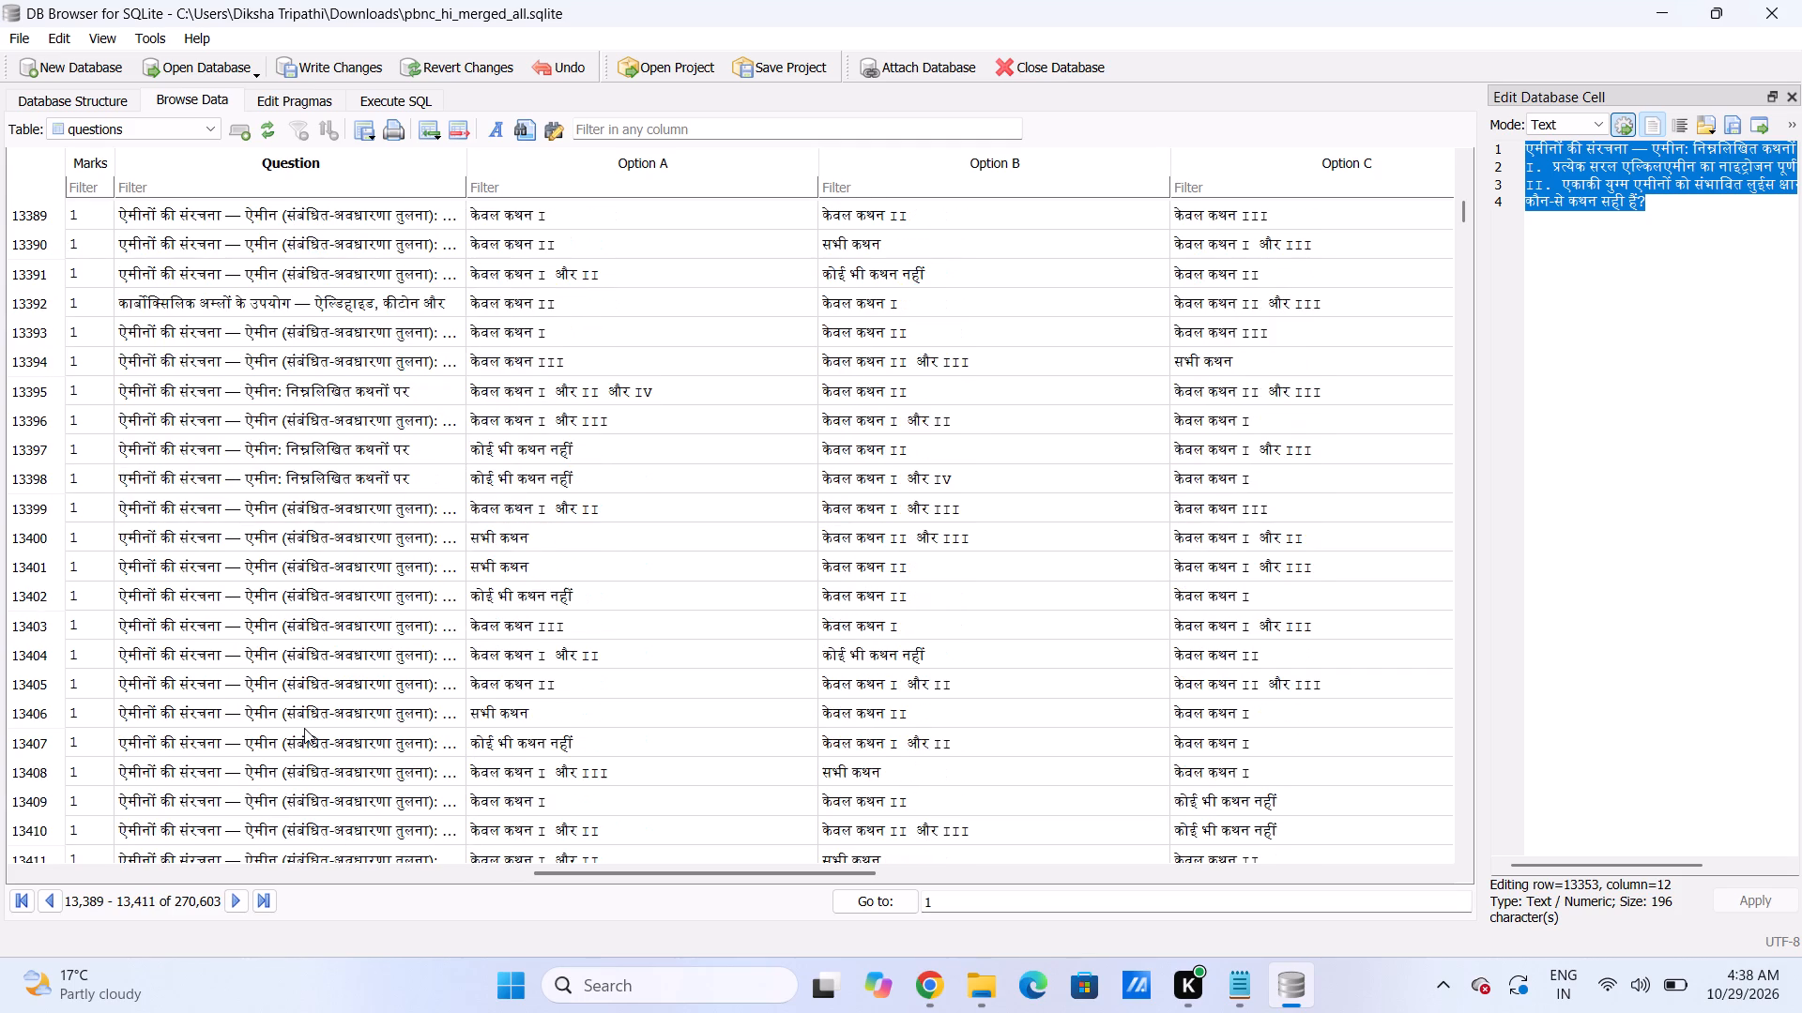
{"action": "scroll", "coordinate": [304, 728], "scroll_direction": "down", "scroll_amount": 2}
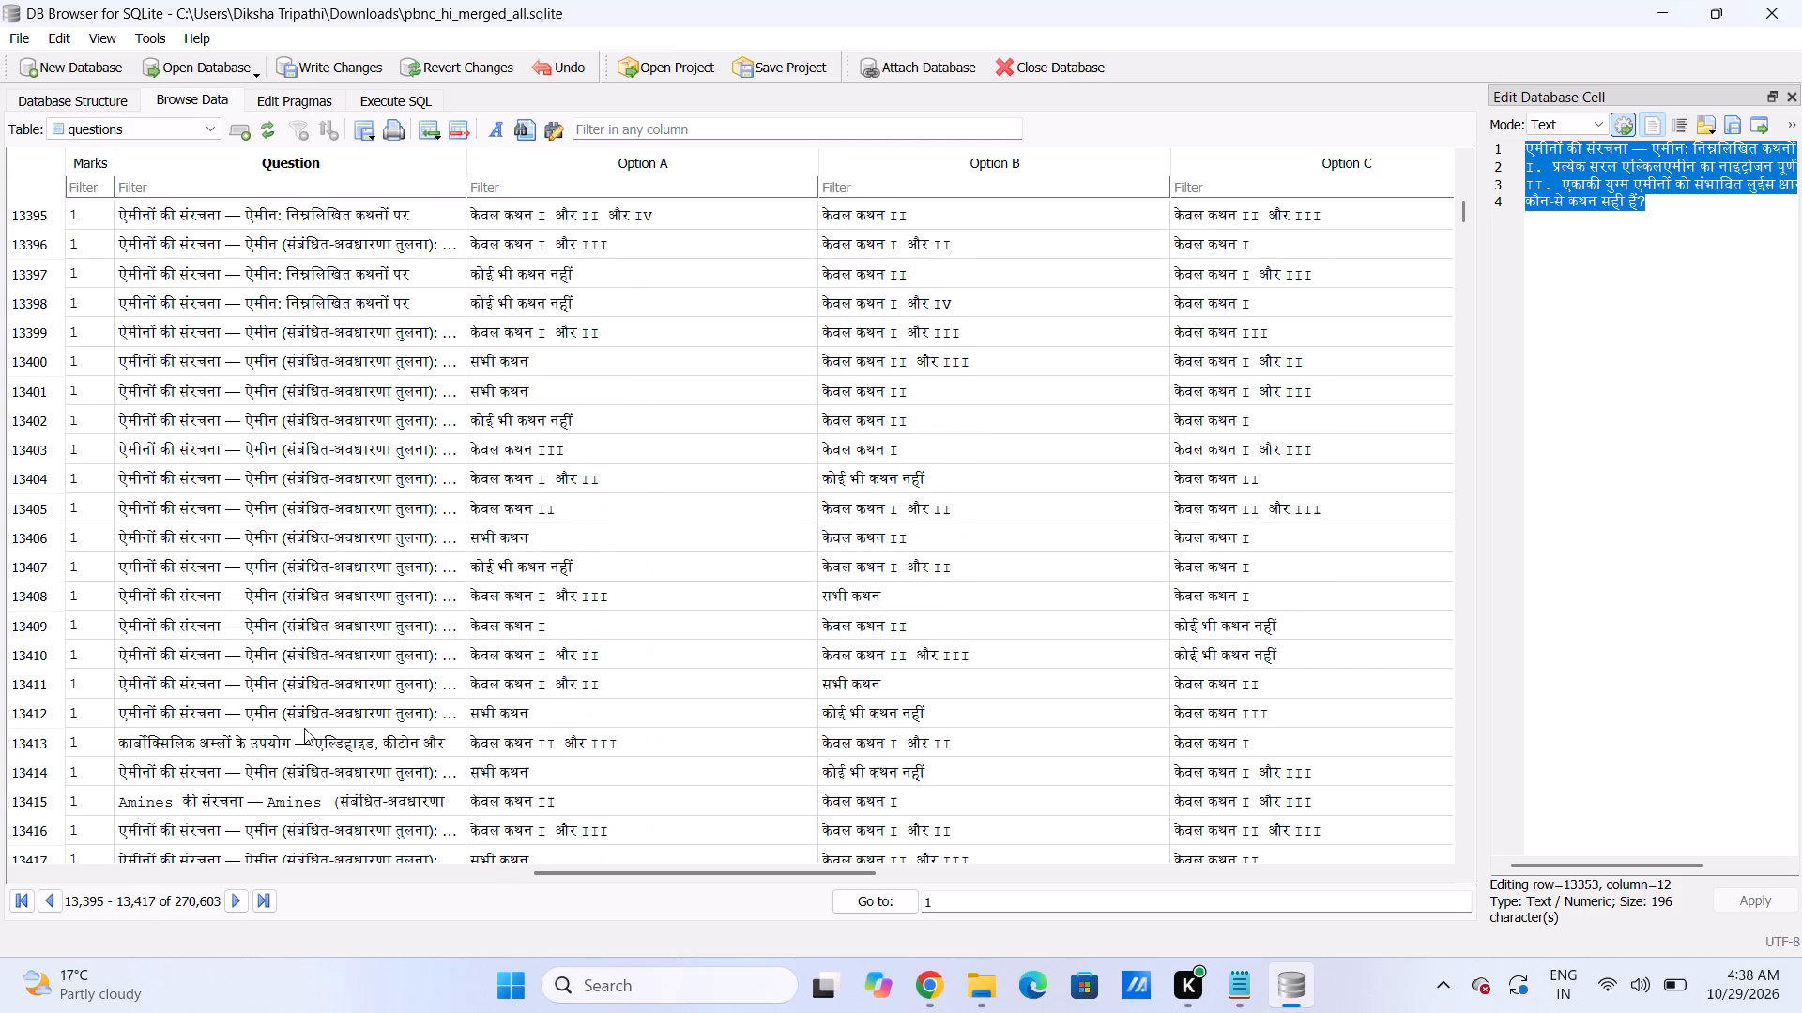
{"action": "left_click", "coordinate": [36, 793]}
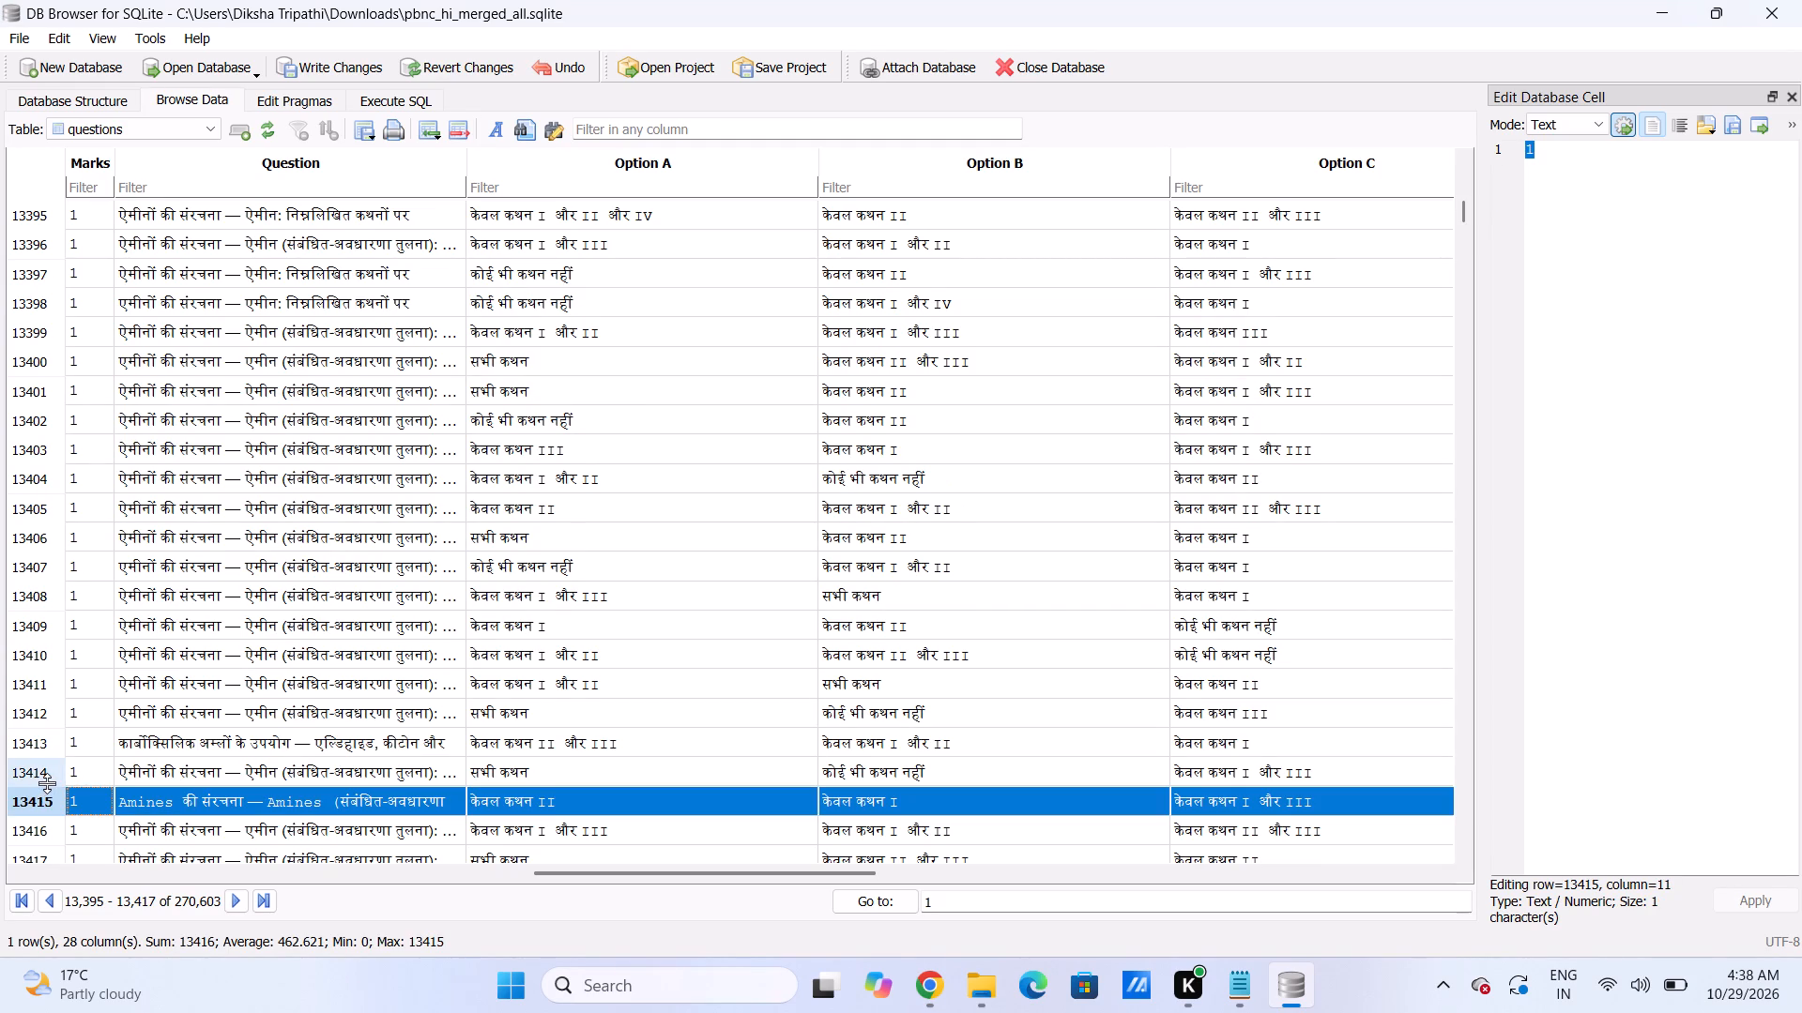
{"action": "key", "text": "ctrl+c"}
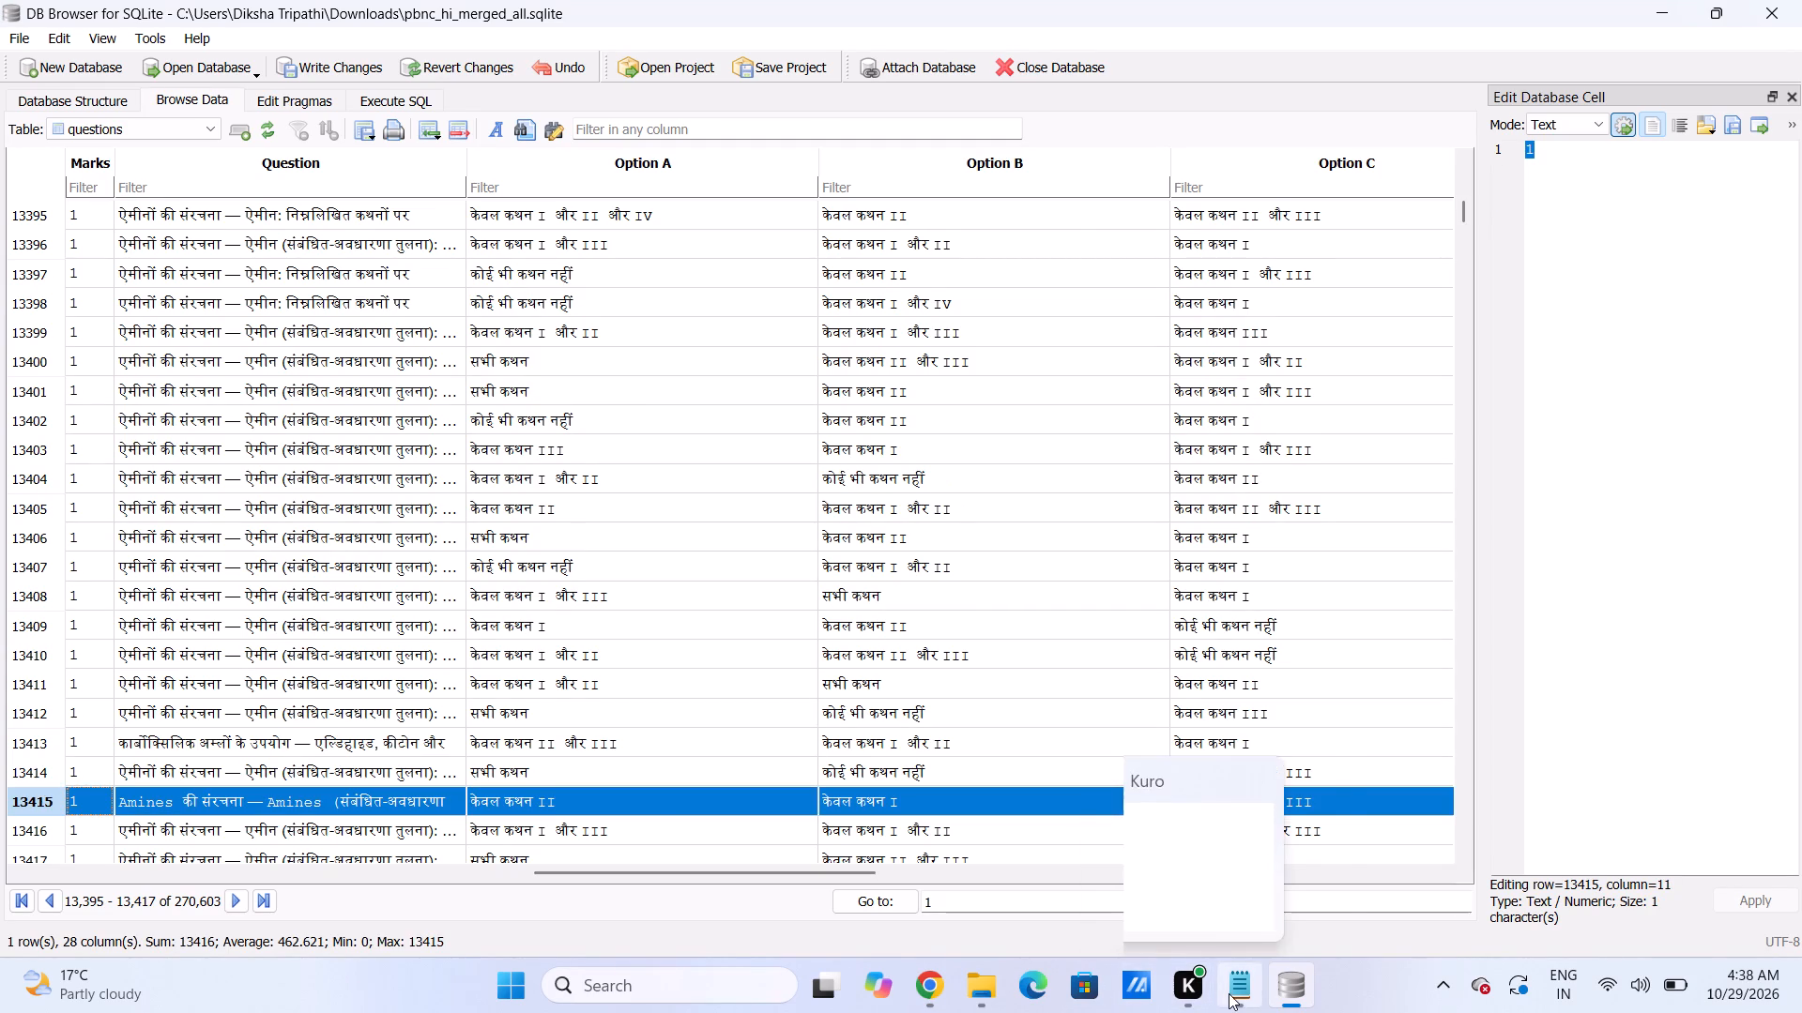
{"action": "left_click", "coordinate": [1229, 992]}
{"action": "key", "text": "ctrl+v"}
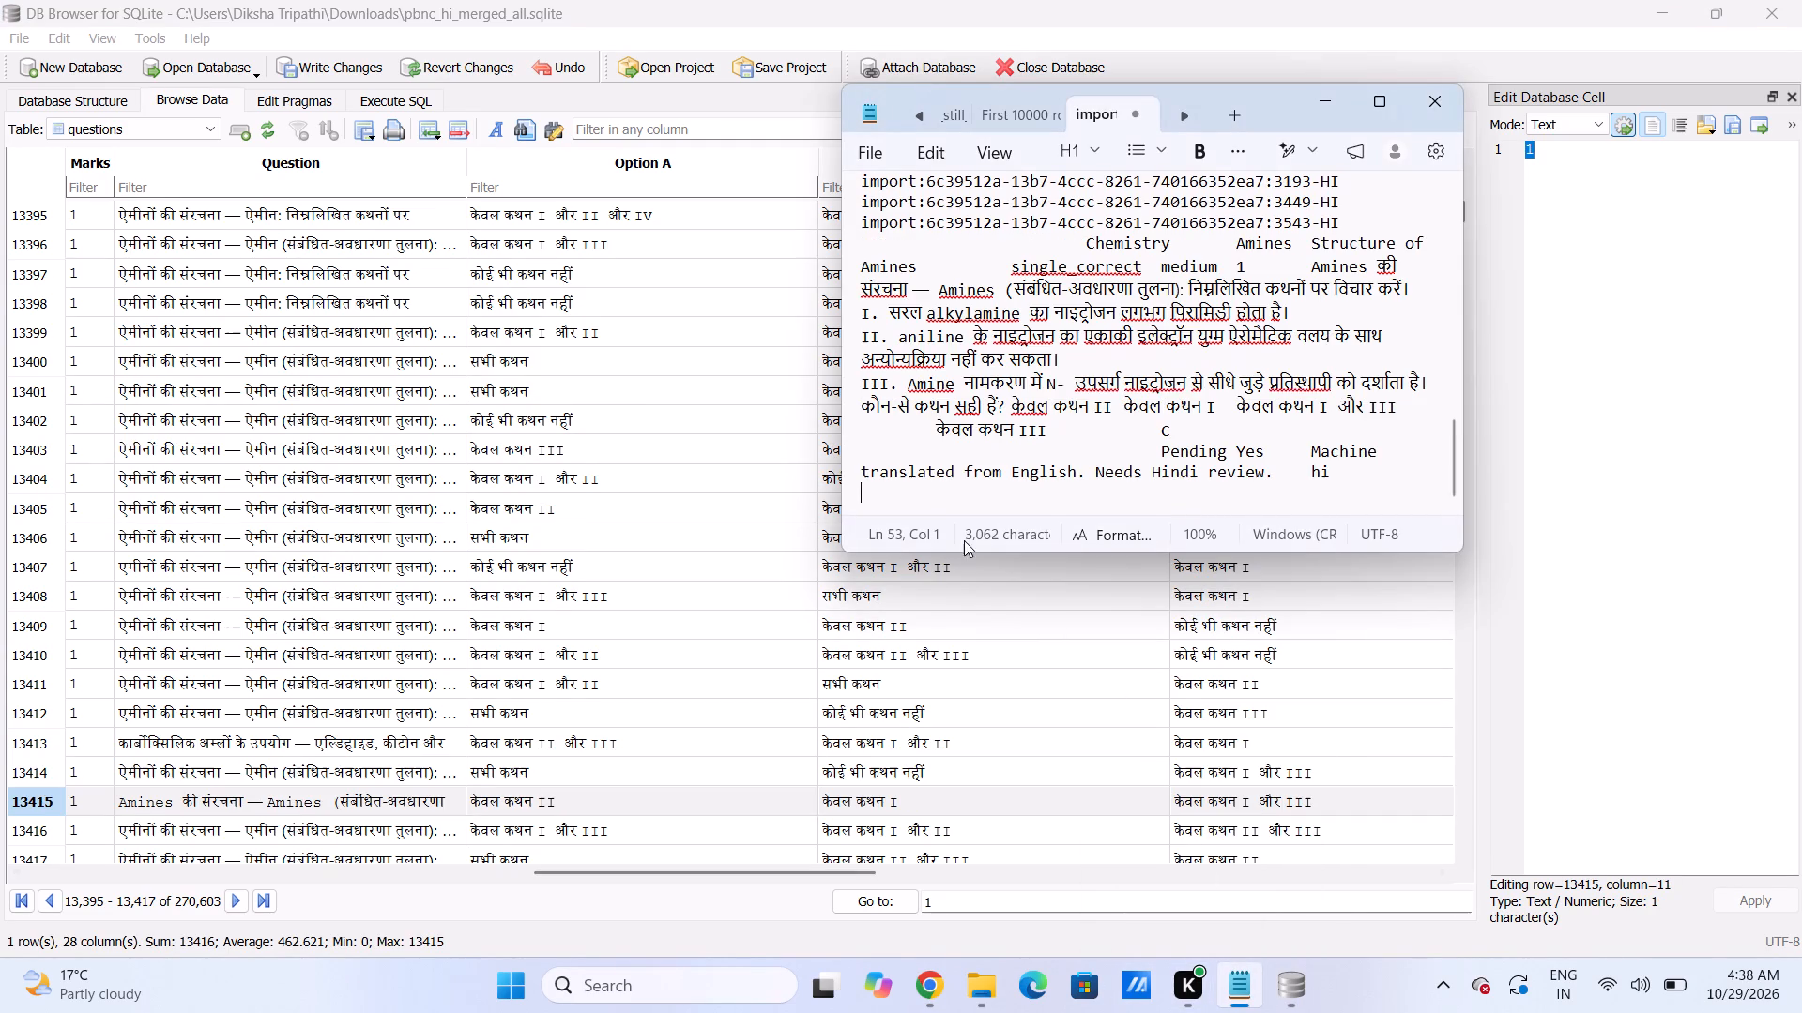
{"action": "left_click_drag", "start_coordinate": [875, 496], "coordinate": [857, 248]}
{"action": "key", "text": "BackSpace"}
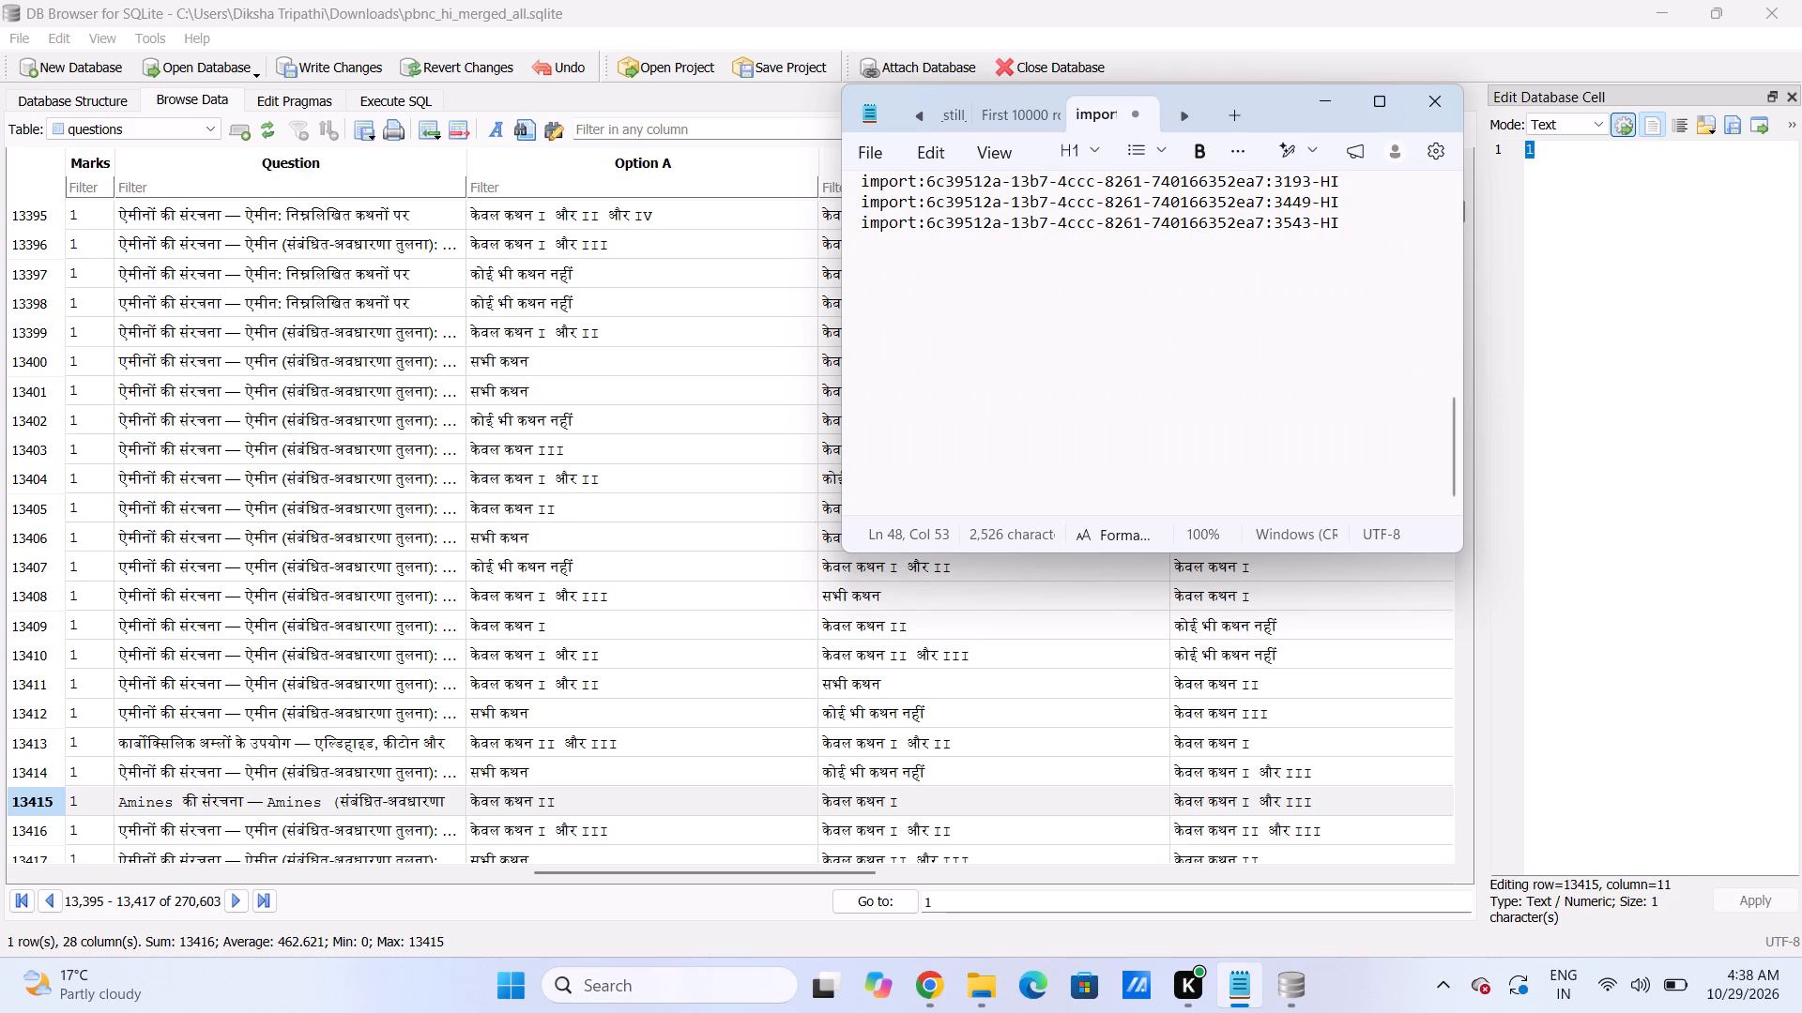
{"action": "key", "text": "Return"}
Examine the questions and options in rows 13417 to about 13495 of the questions table for untranslated English text.
{"action": "scroll", "coordinate": [357, 646], "scroll_direction": "down", "scroll_amount": 4}
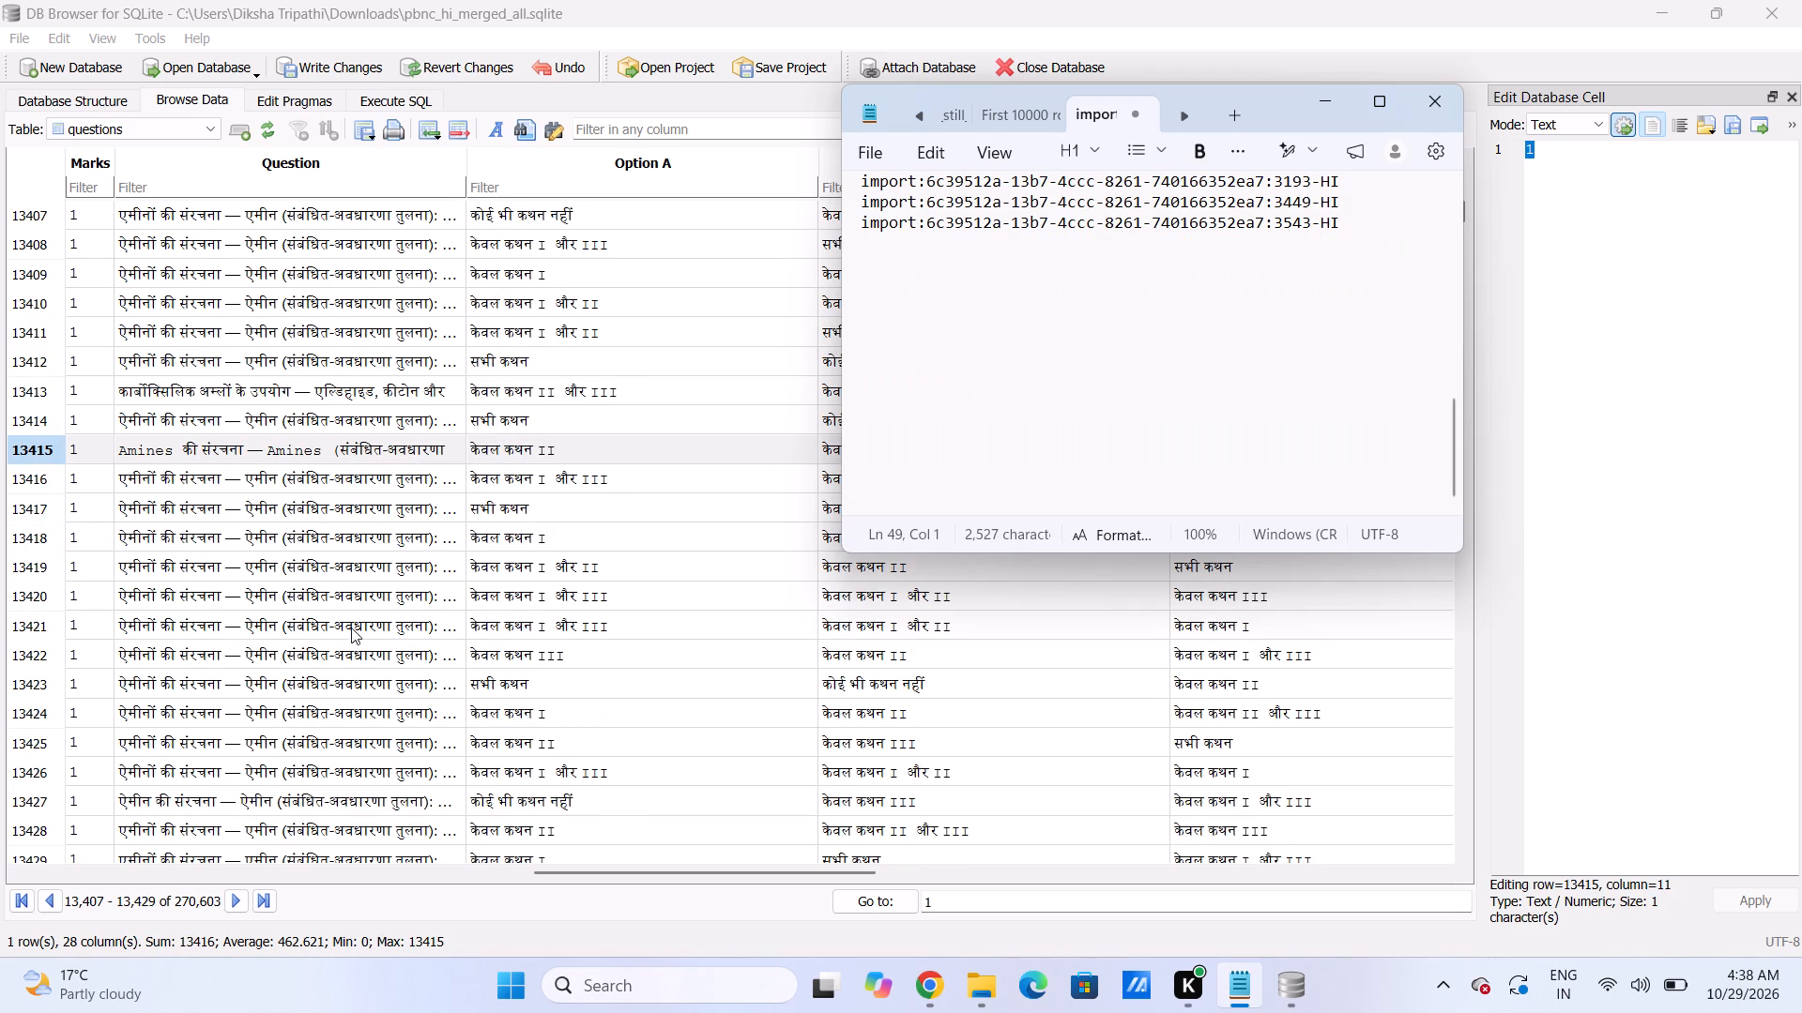
{"action": "scroll", "coordinate": [312, 518], "scroll_direction": "down", "scroll_amount": 2}
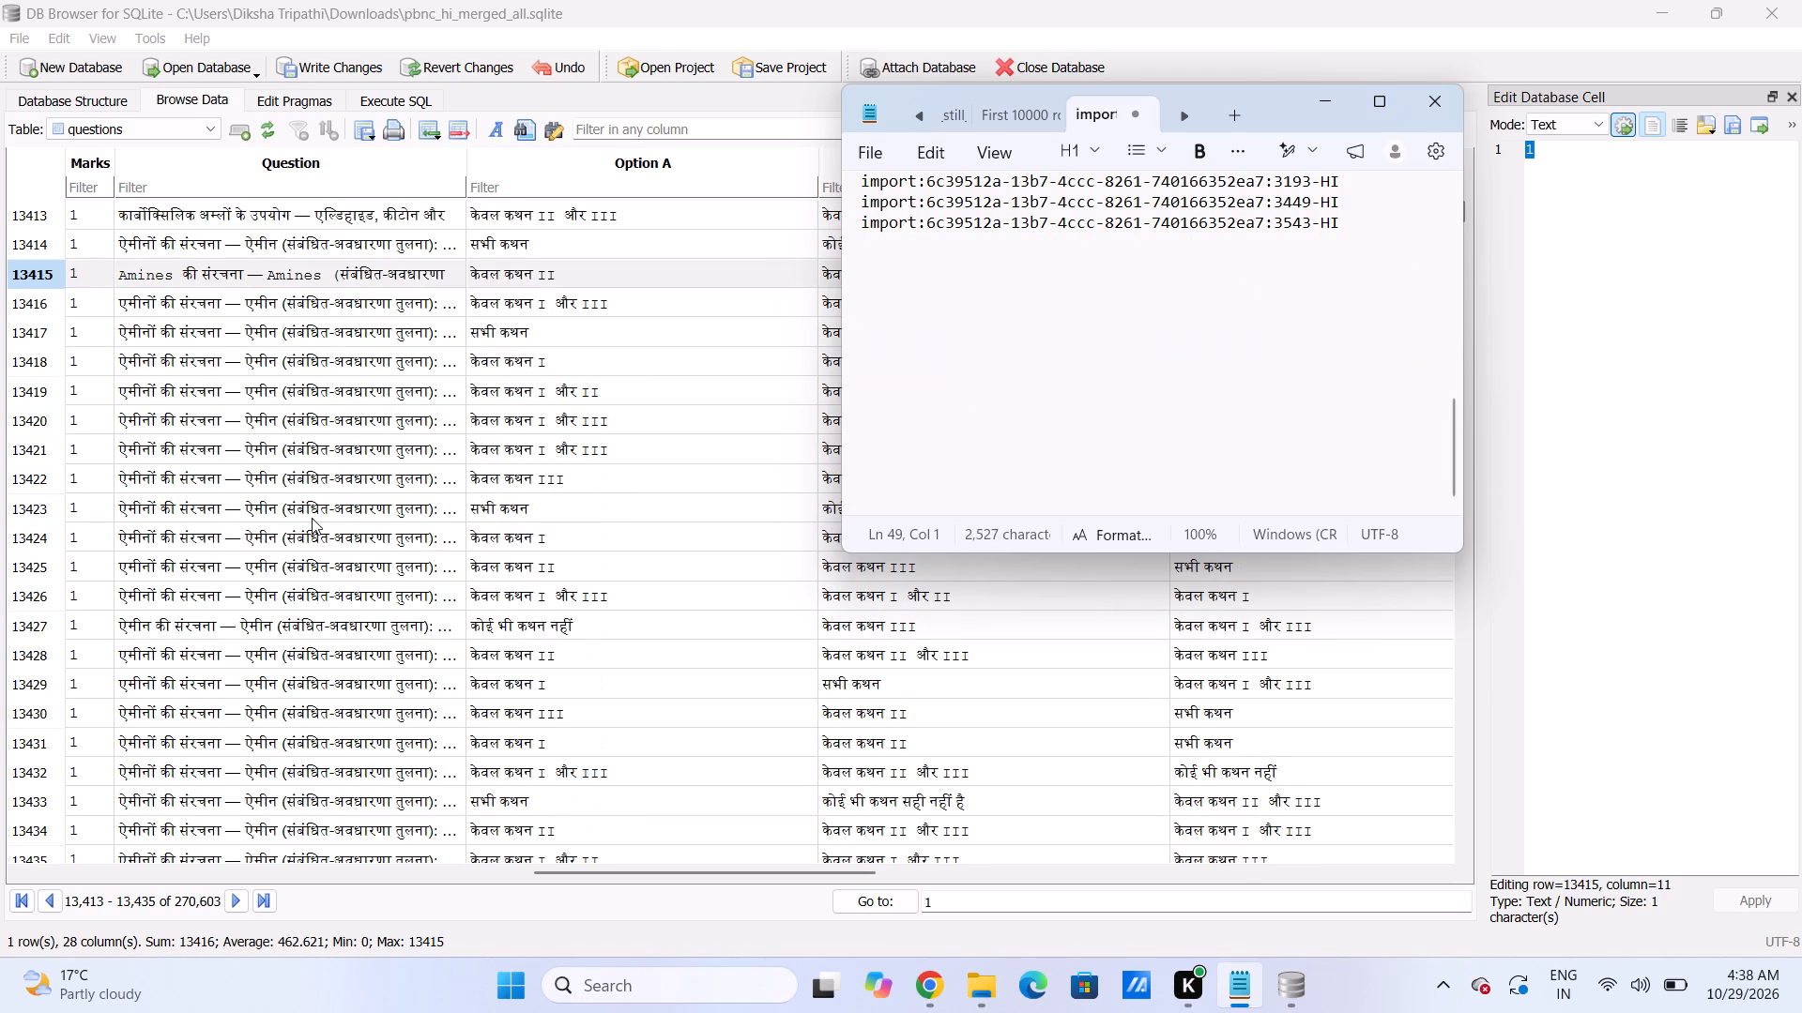
{"action": "scroll", "coordinate": [312, 518], "scroll_direction": "down", "scroll_amount": 2}
{"action": "scroll", "coordinate": [312, 518], "scroll_direction": "up", "scroll_amount": 2}
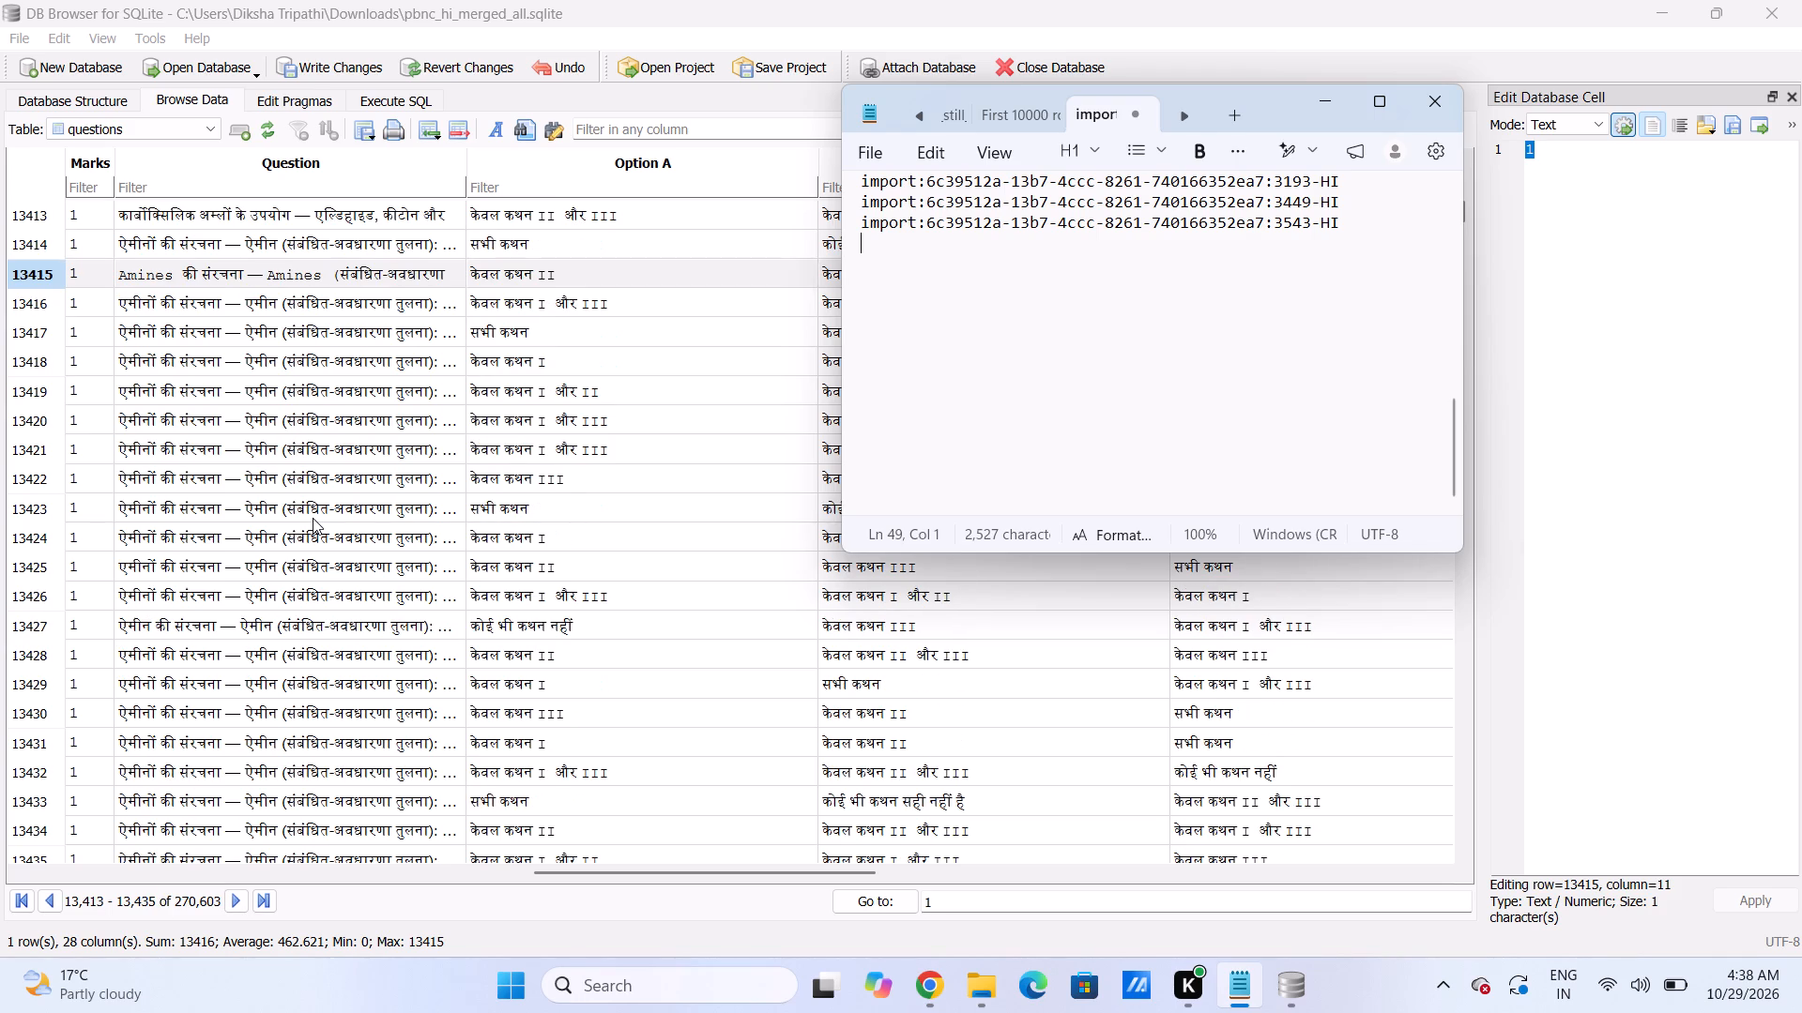
{"action": "scroll", "coordinate": [313, 518], "scroll_direction": "down", "scroll_amount": 3}
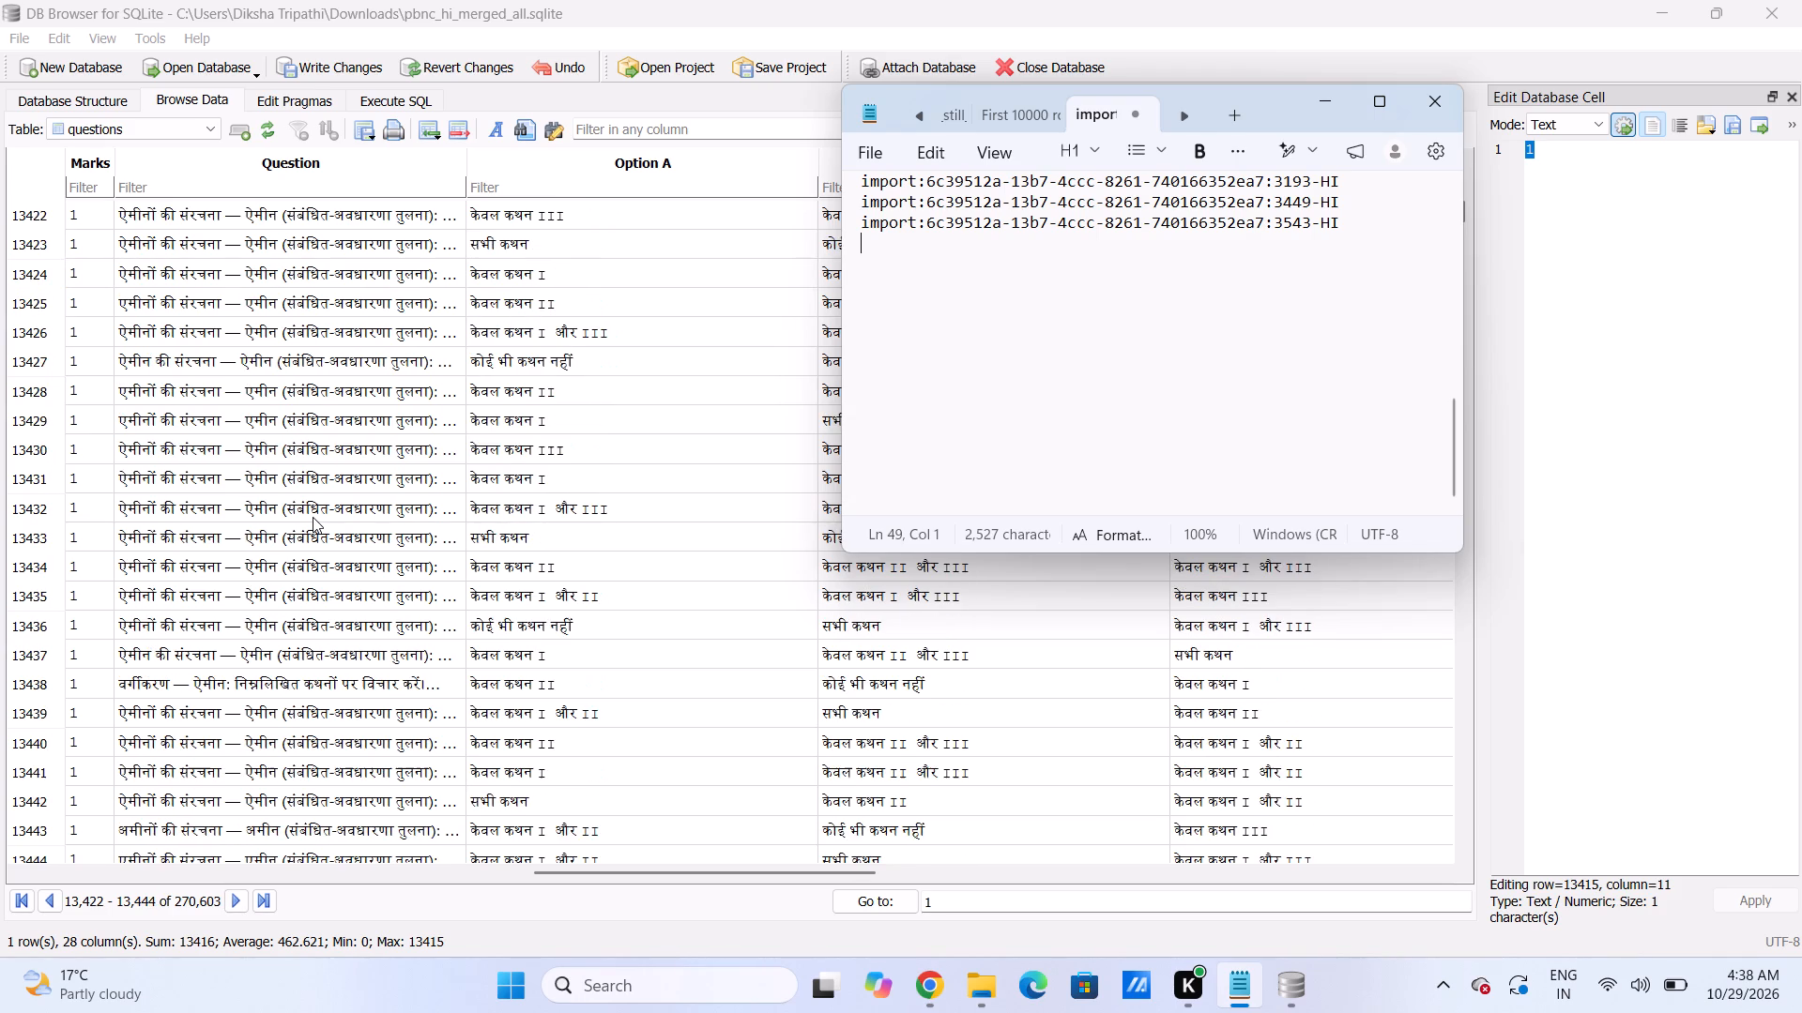
{"action": "scroll", "coordinate": [313, 517], "scroll_direction": "down", "scroll_amount": 5}
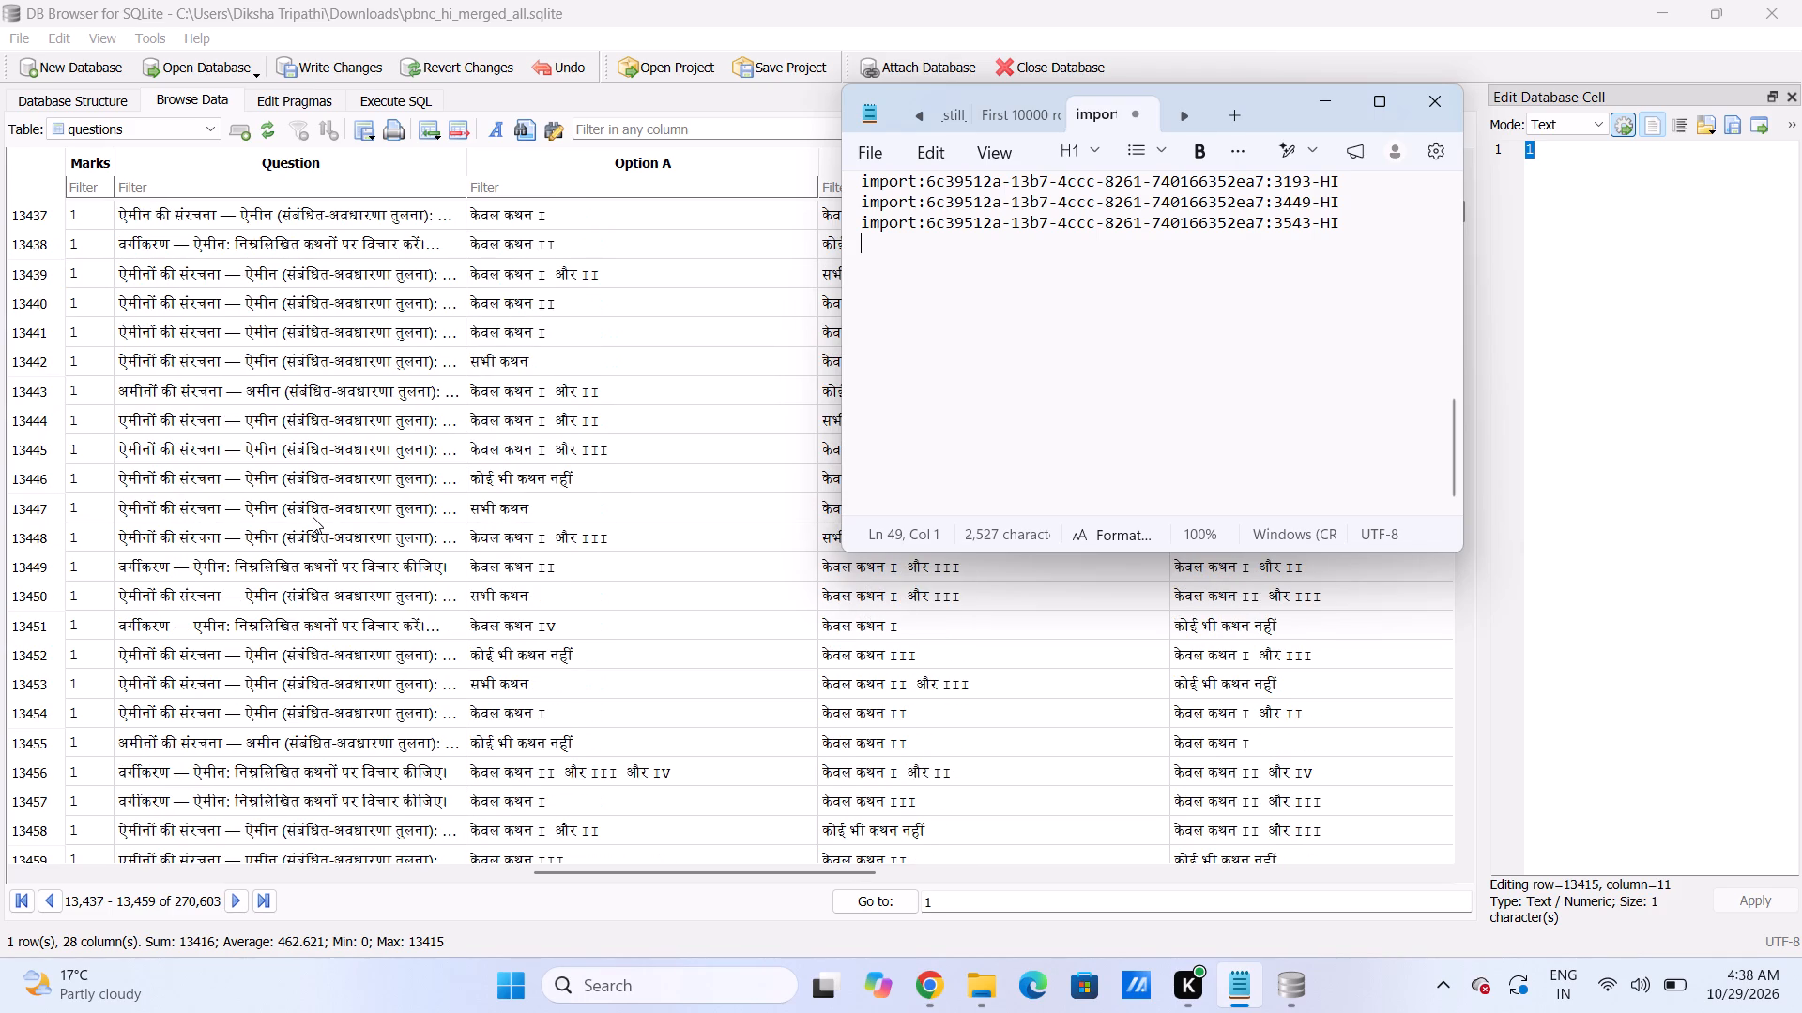
{"action": "scroll", "coordinate": [313, 517], "scroll_direction": "down", "scroll_amount": 5}
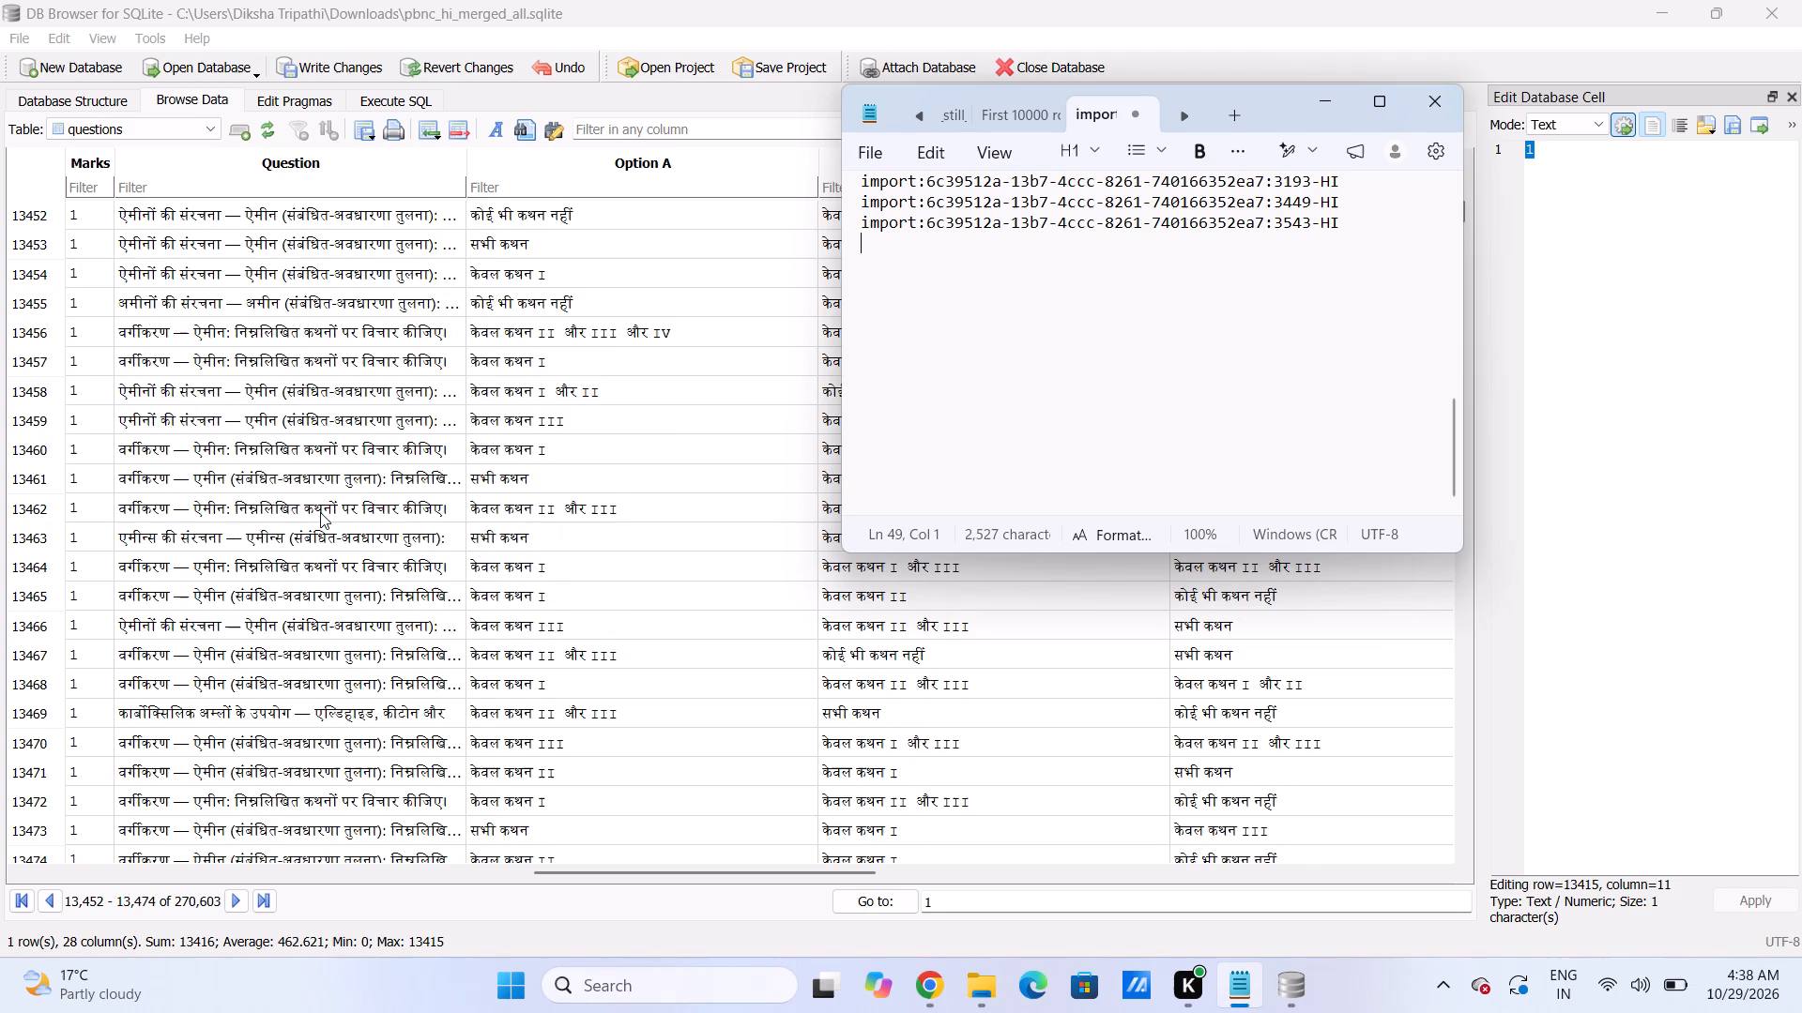
{"action": "scroll", "coordinate": [320, 512], "scroll_direction": "down", "scroll_amount": 5}
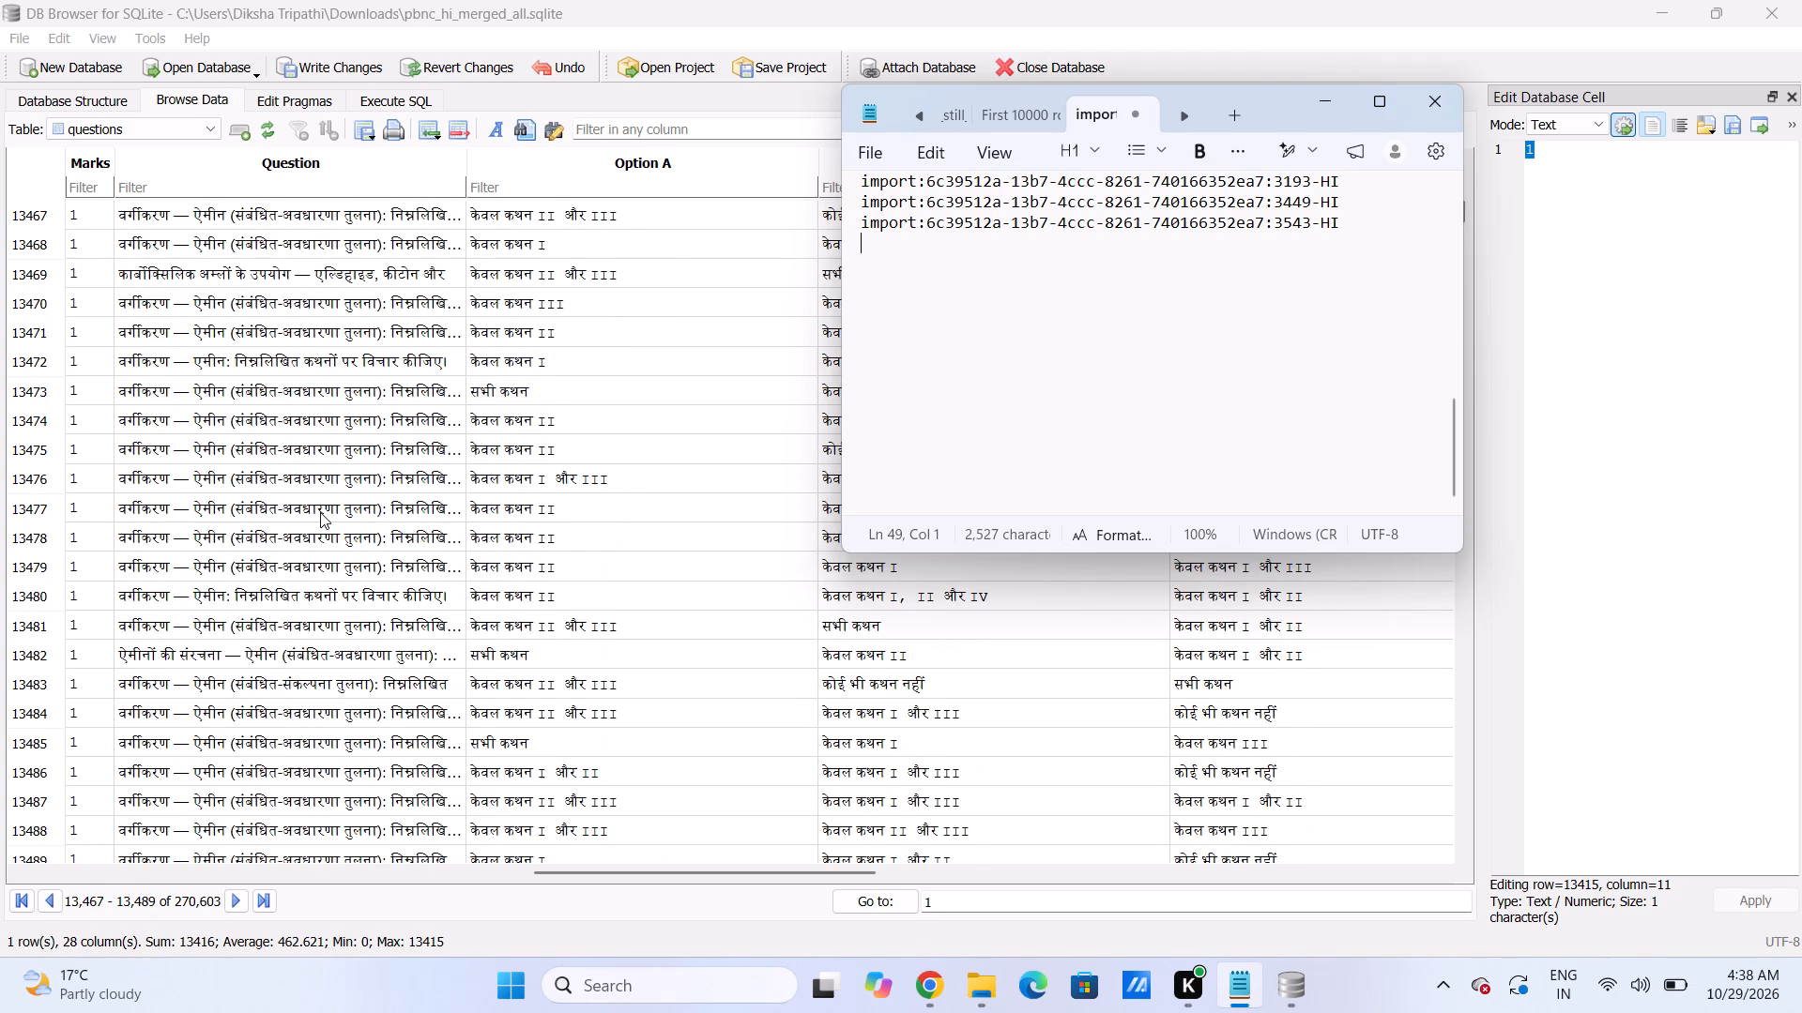
{"action": "scroll", "coordinate": [320, 512], "scroll_direction": "down", "scroll_amount": 2}
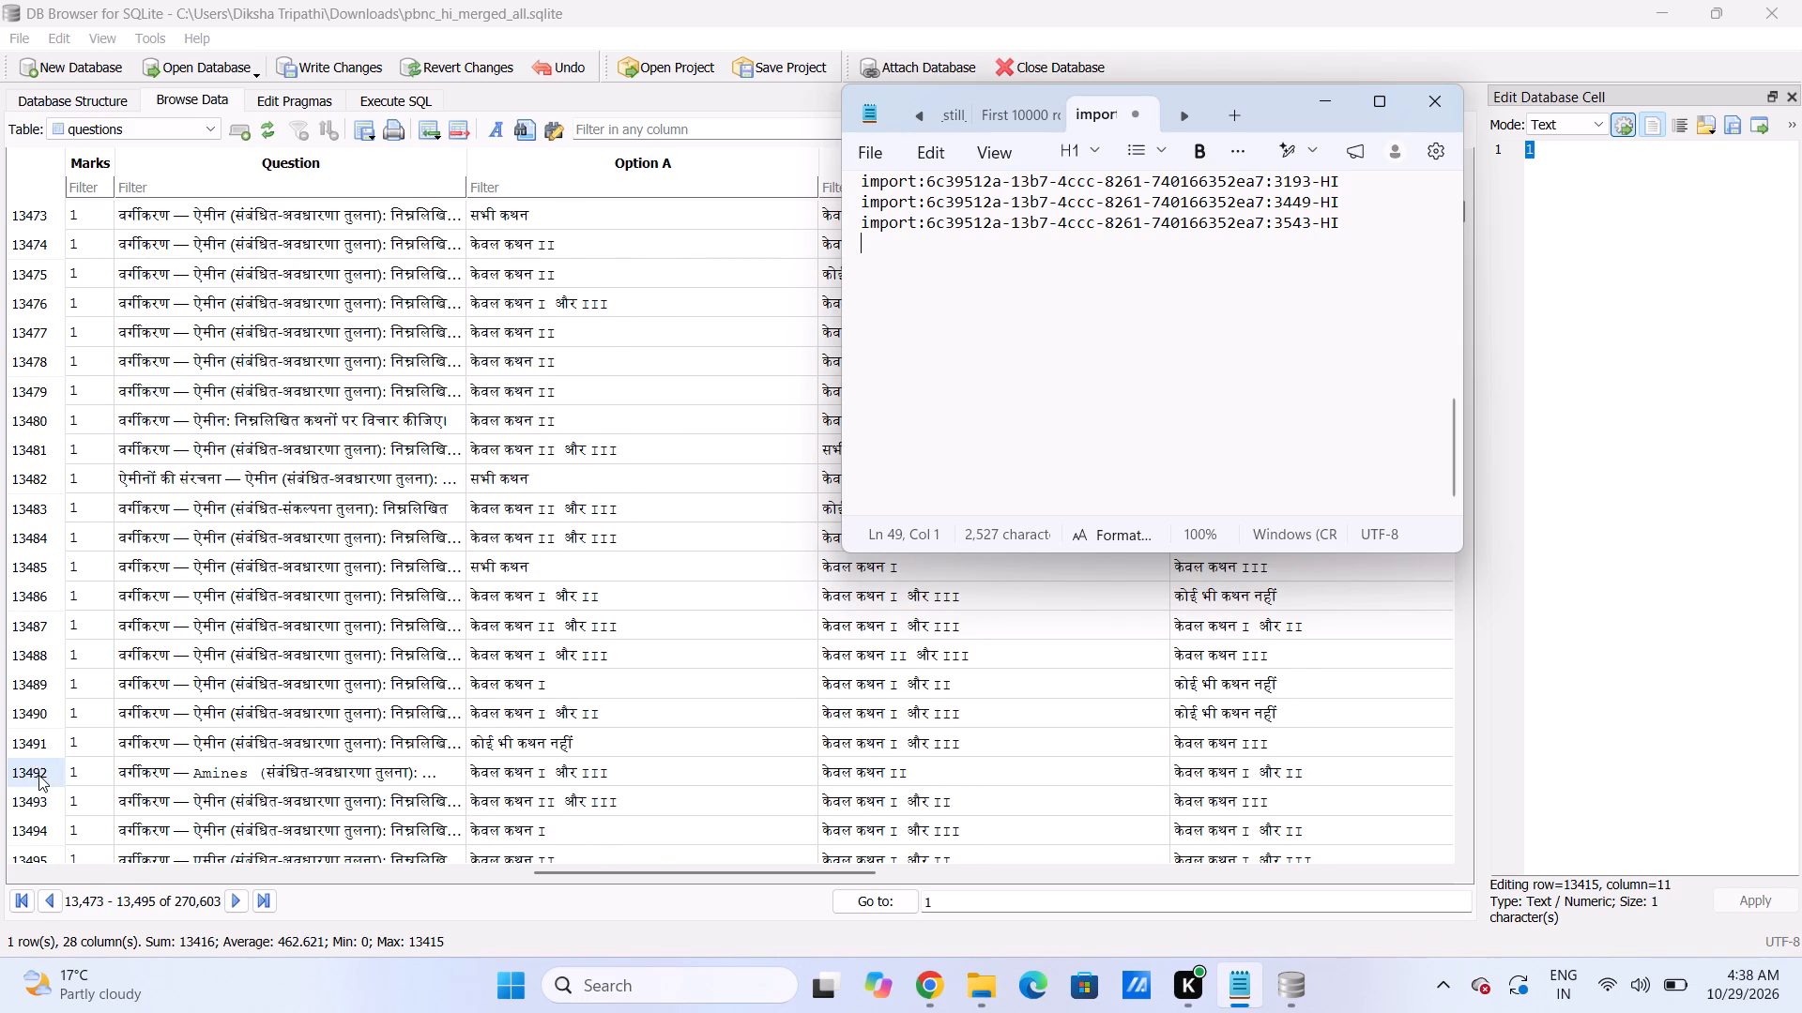
{"action": "left_click", "coordinate": [38, 770]}
{"action": "key", "text": "ctrl+c"}
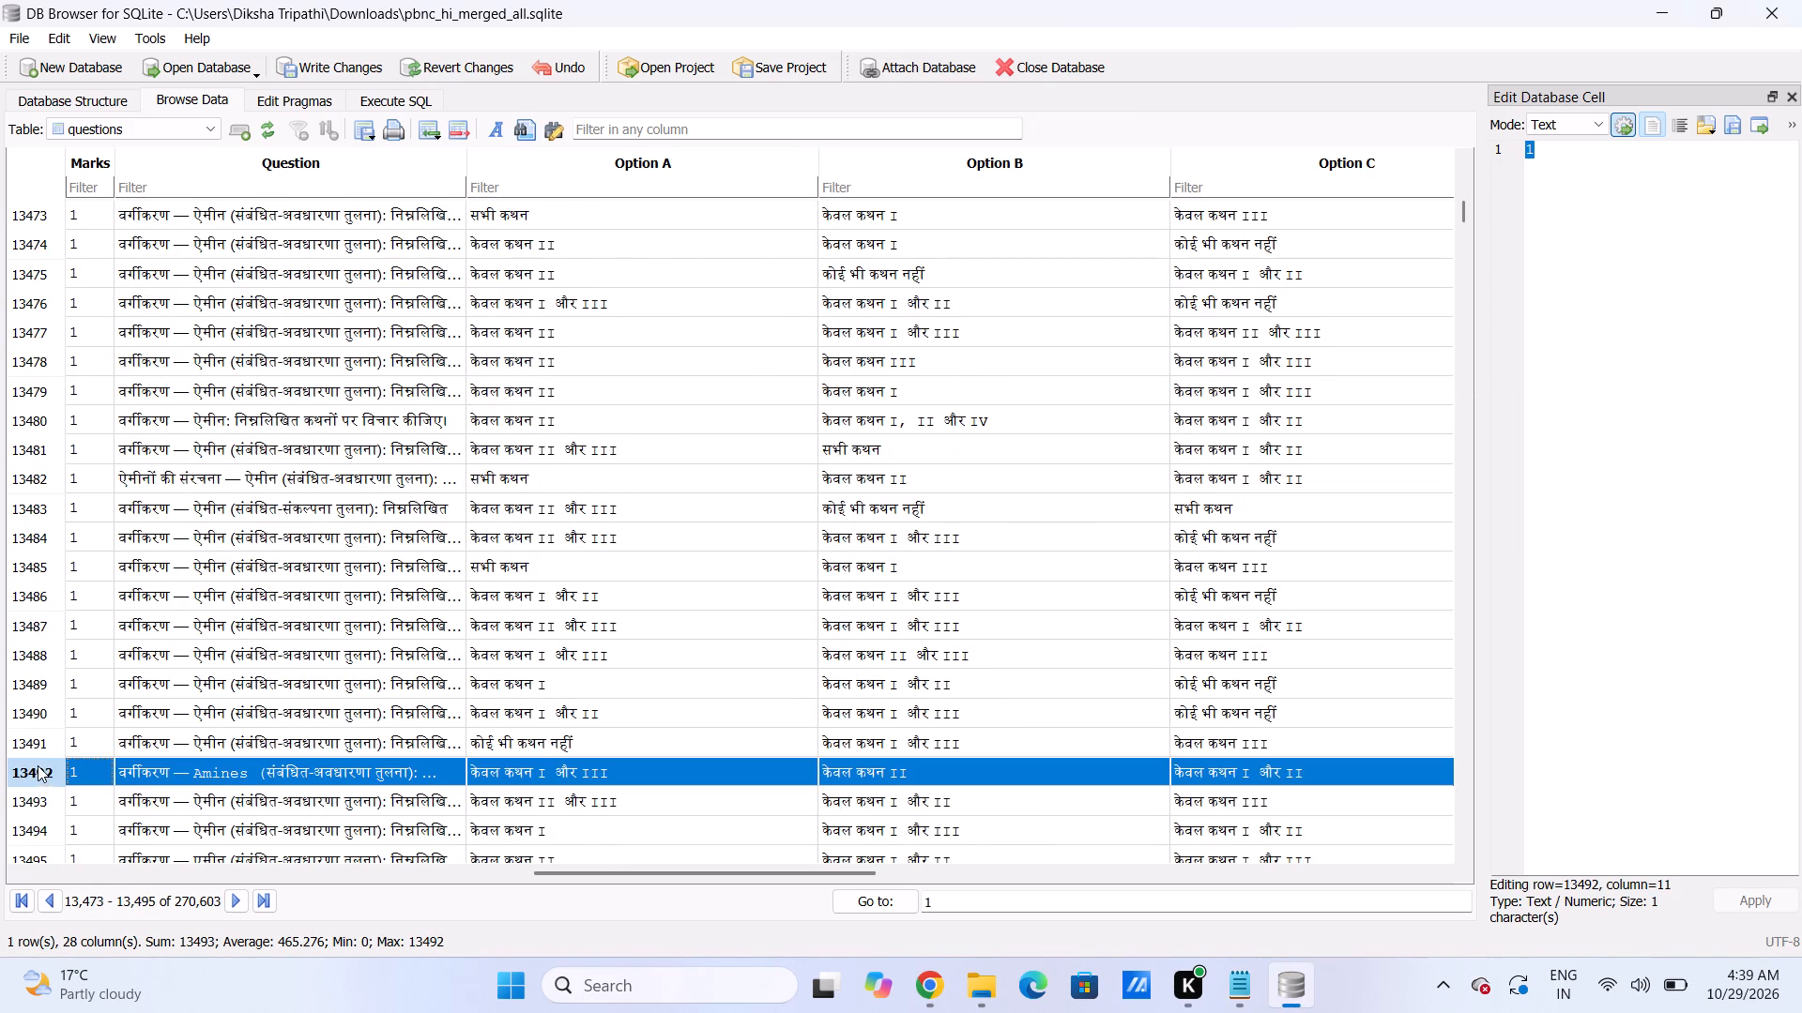
{"action": "left_click", "coordinate": [1221, 990]}
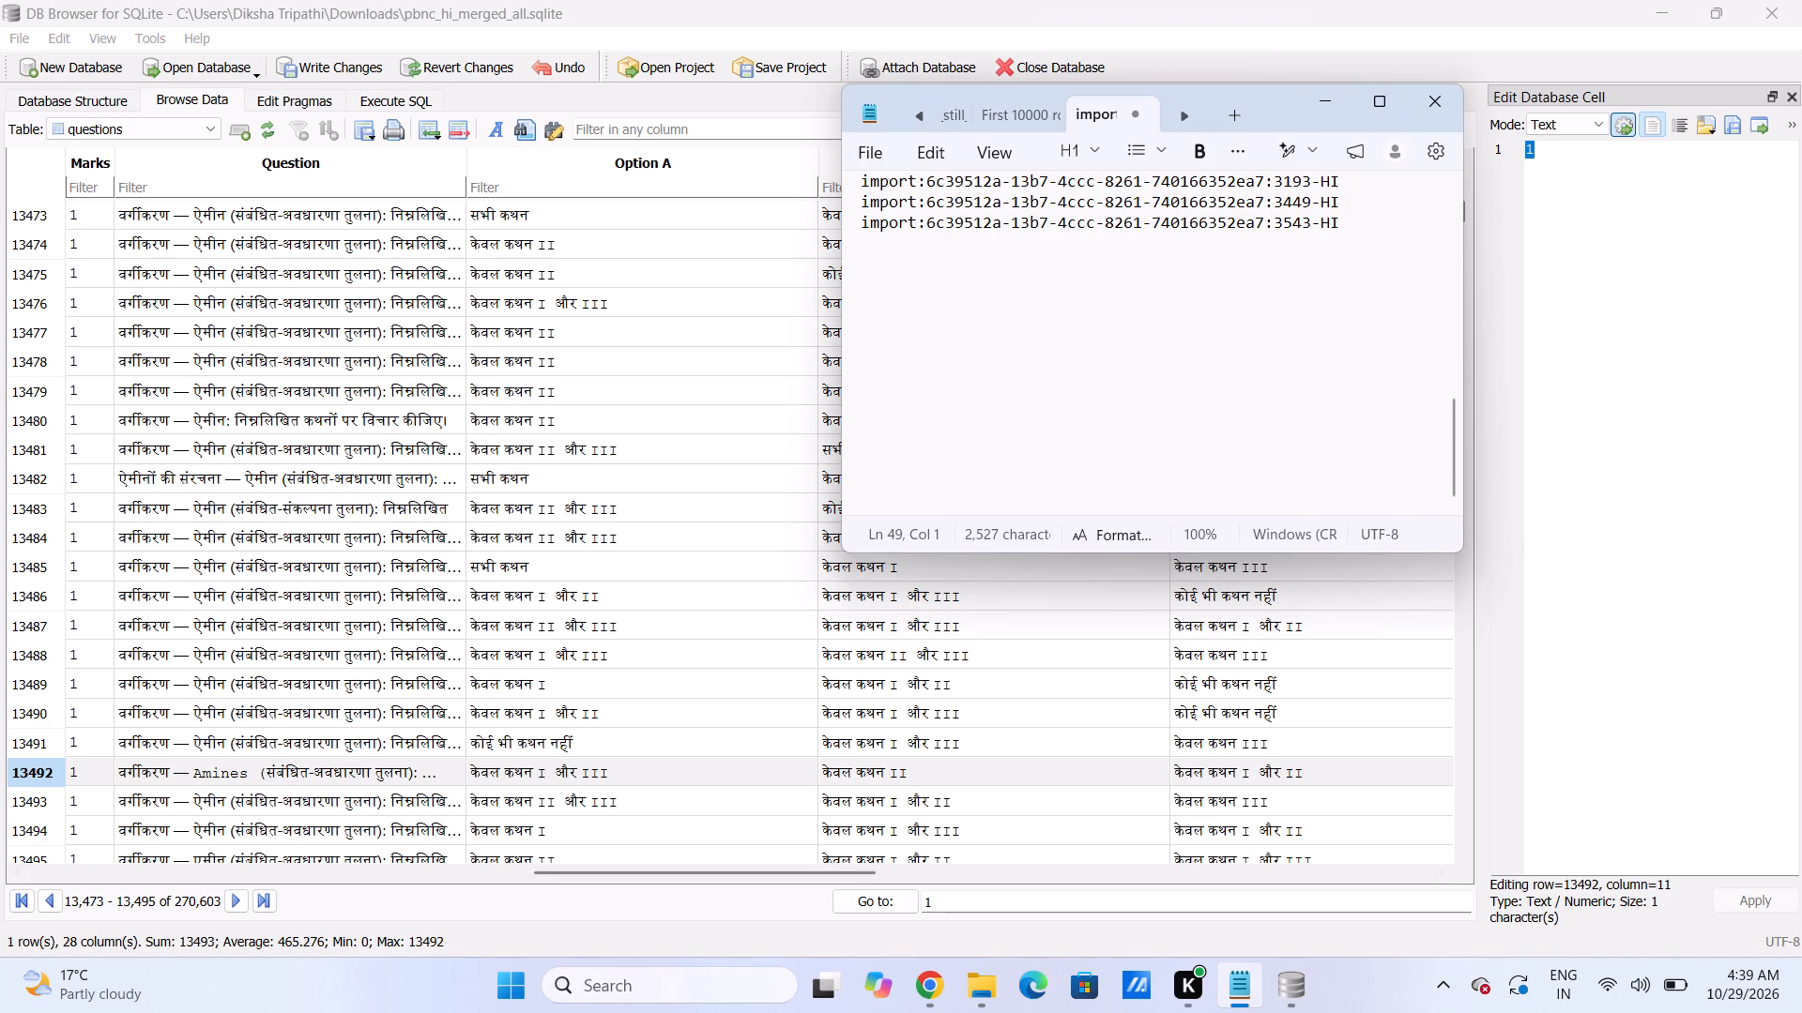
{"action": "key", "text": "ctrl+v"}
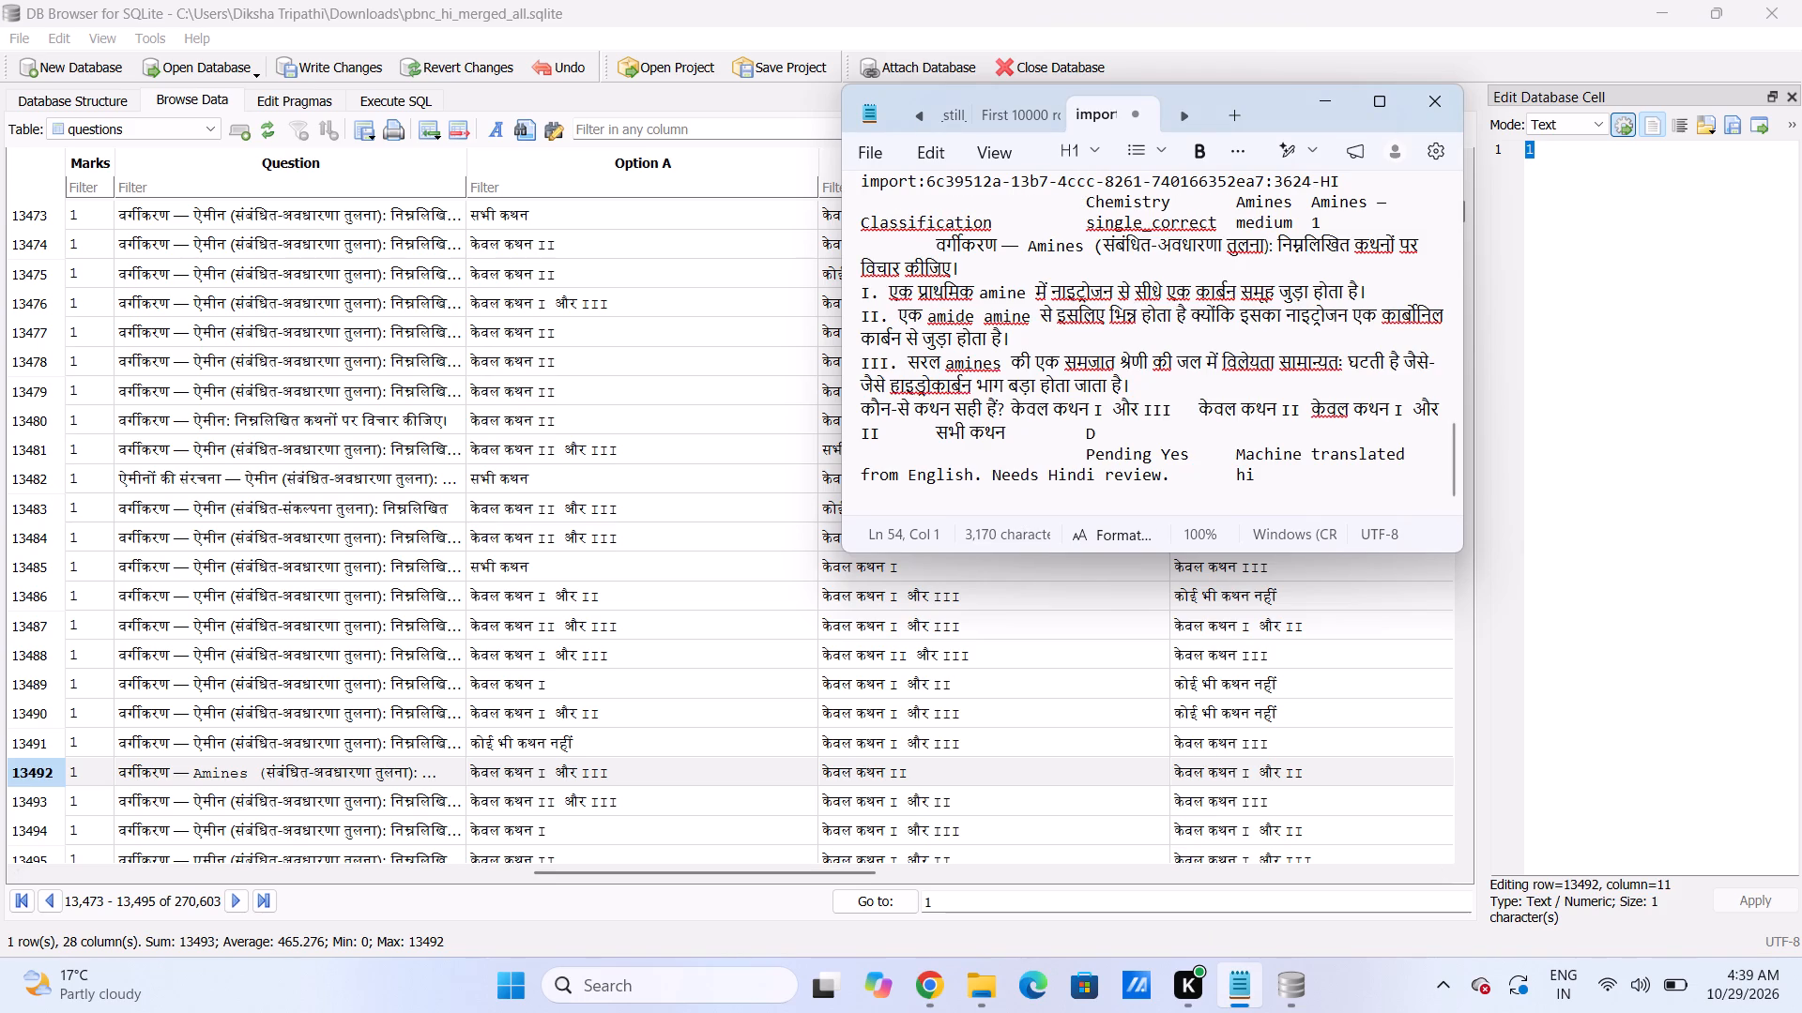
{"action": "left_click_drag", "start_coordinate": [863, 490], "coordinate": [872, 208]}
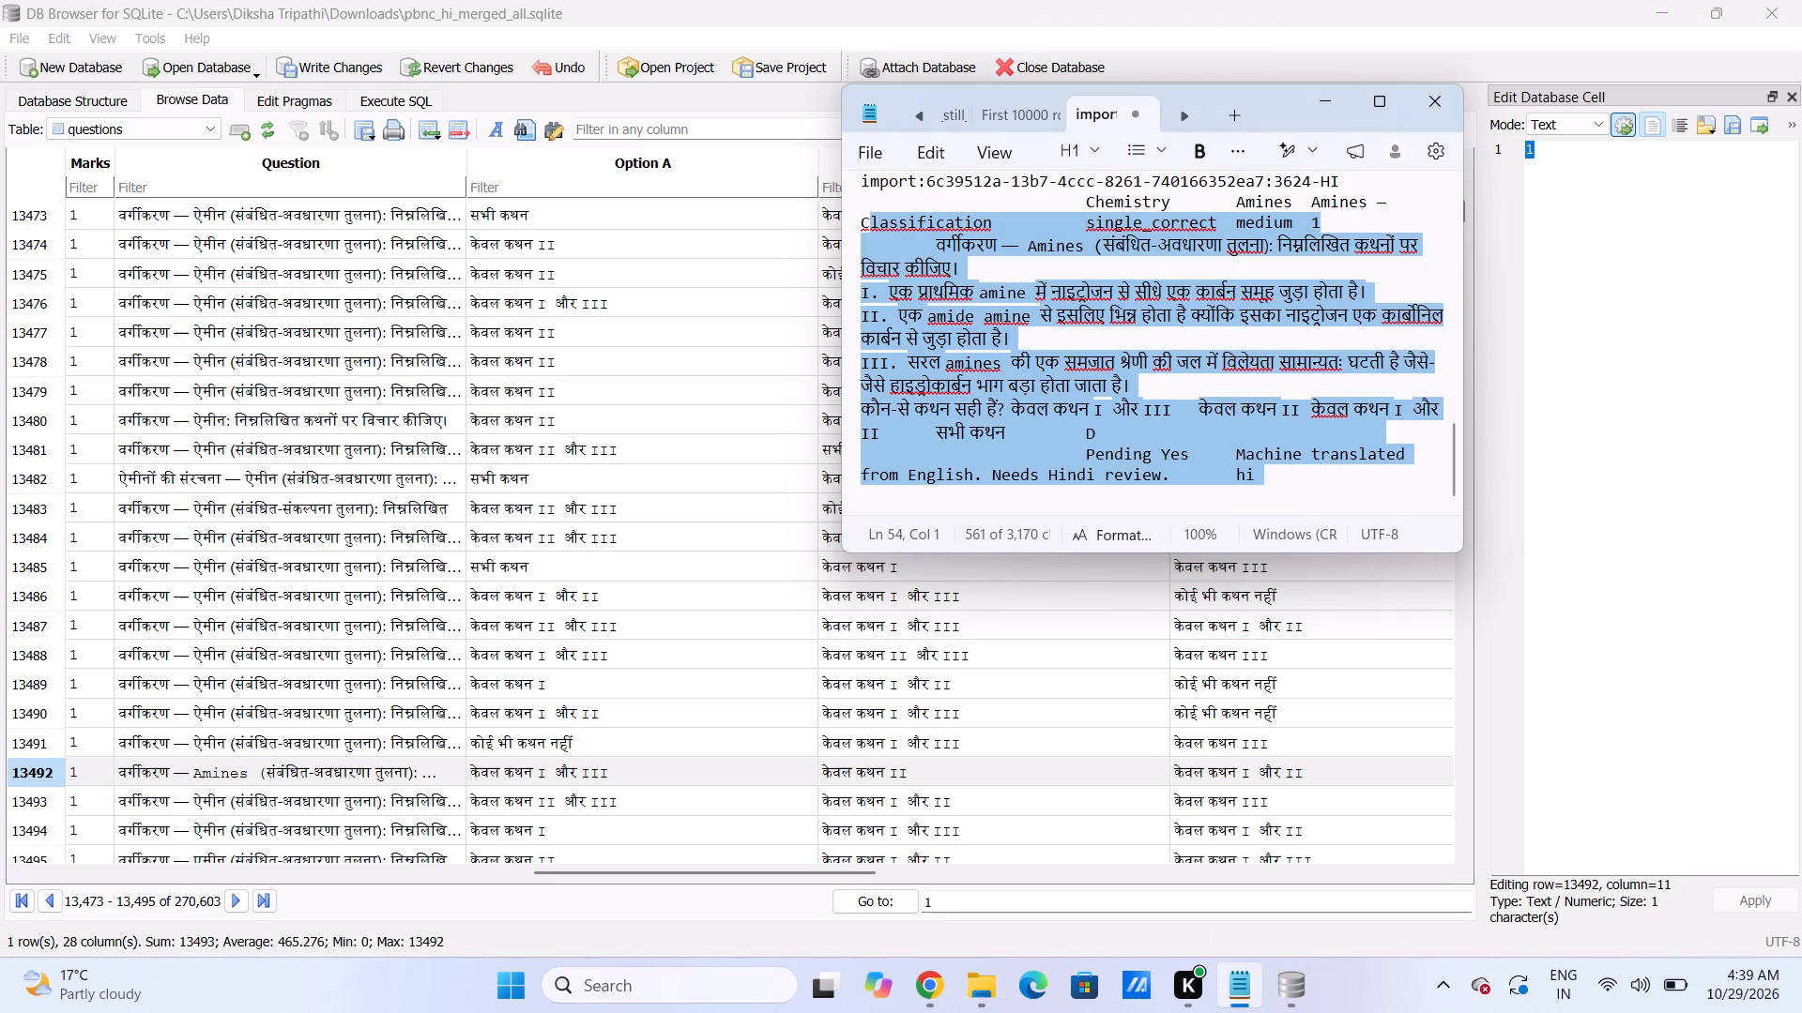
{"action": "left_click_drag", "start_coordinate": [872, 208], "coordinate": [873, 208]}
{"action": "key", "text": "BackSpace"}
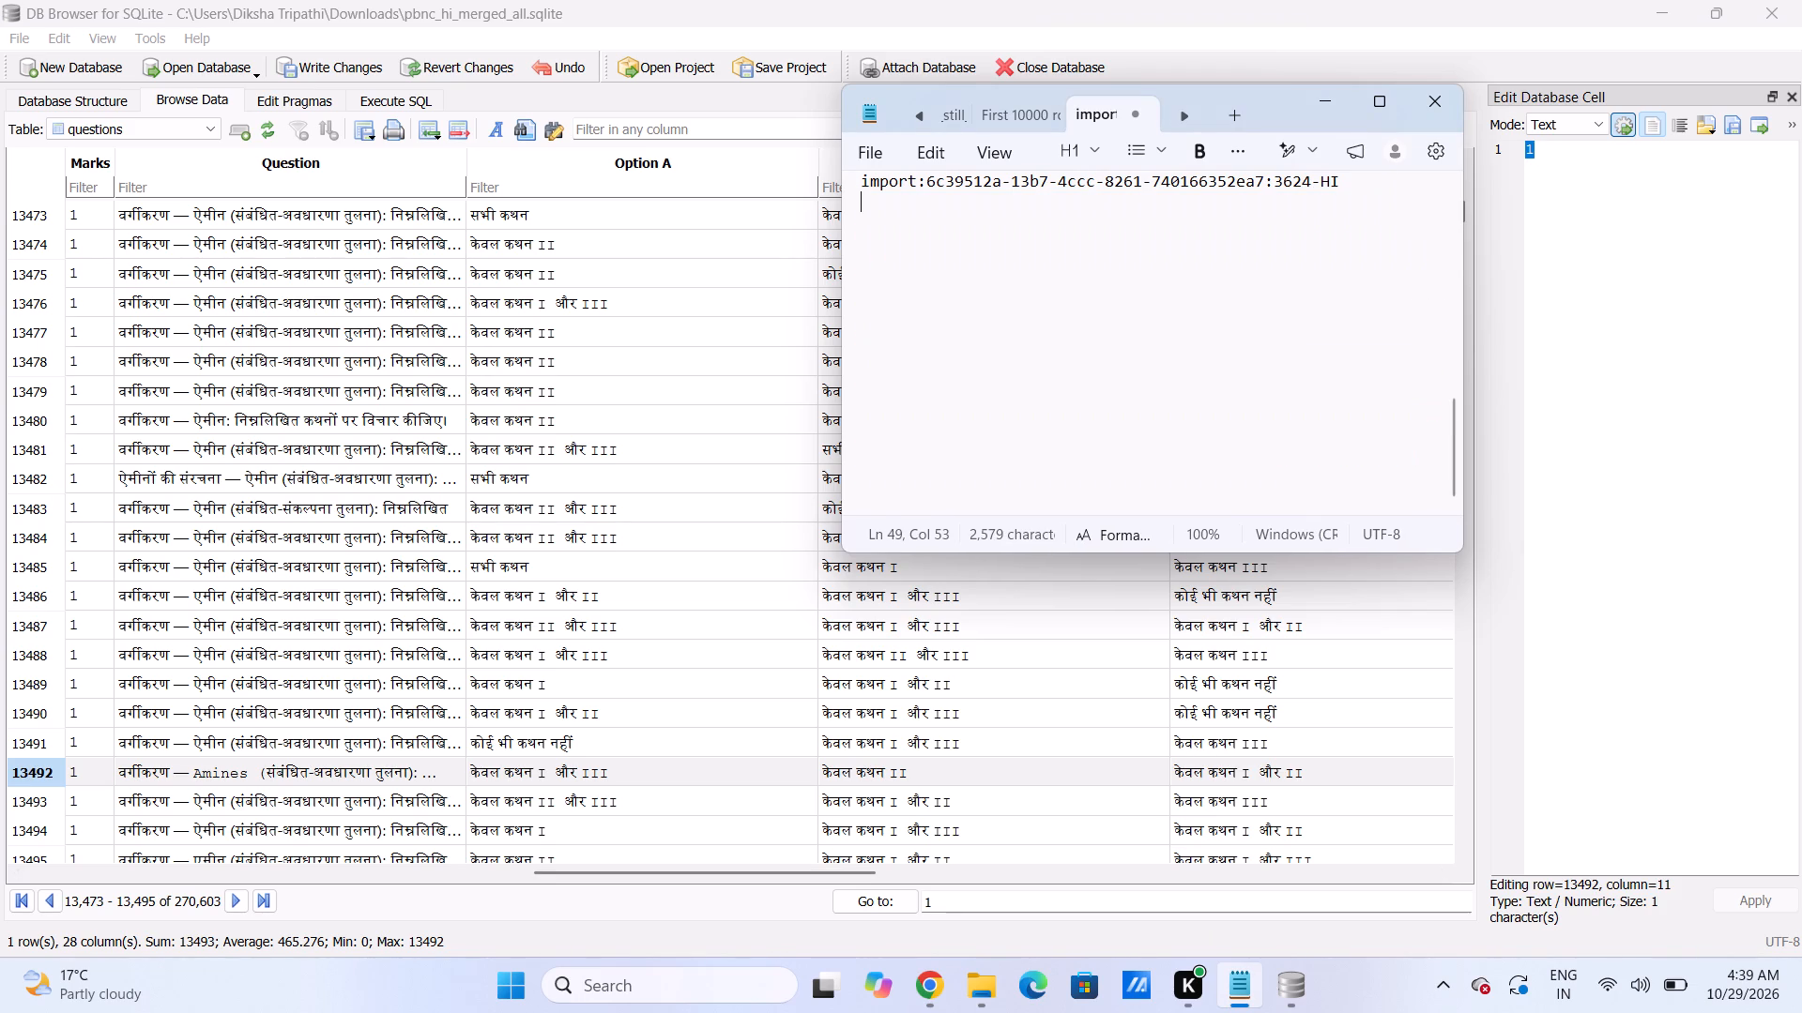
{"action": "key", "text": "Return"}
{"action": "scroll", "coordinate": [379, 605], "scroll_direction": "down", "scroll_amount": 3}
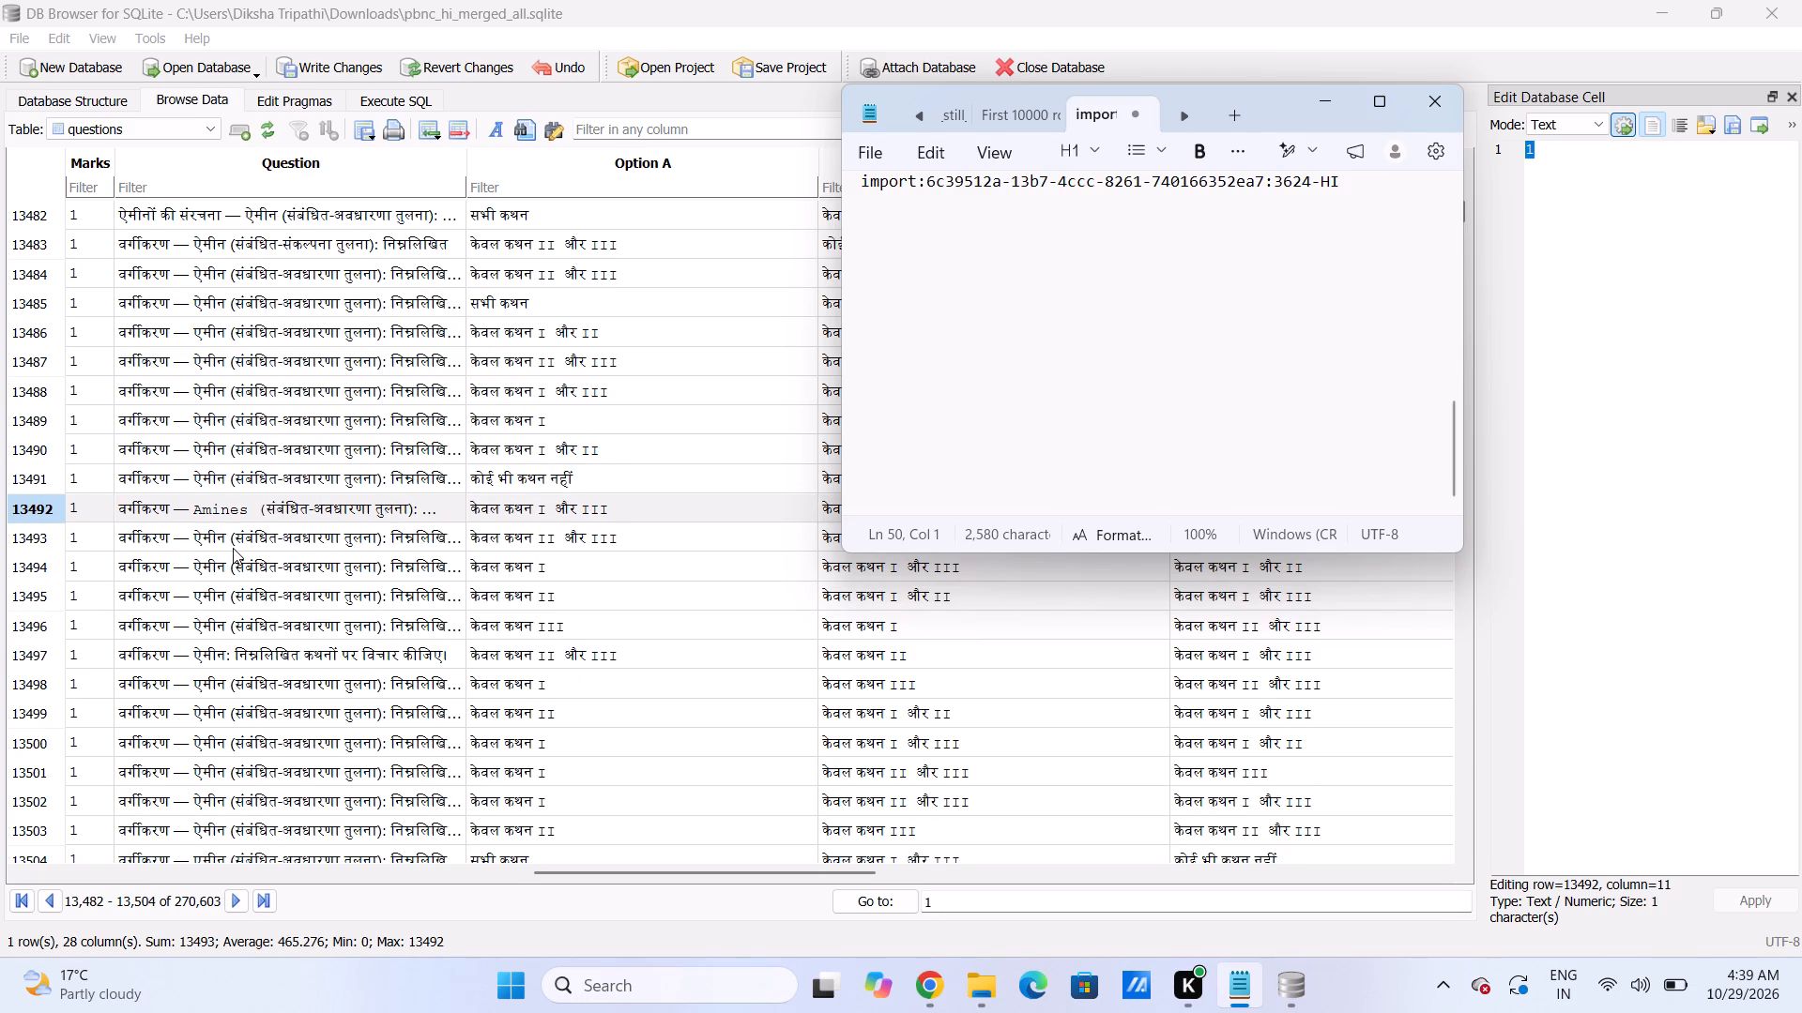
{"action": "scroll", "coordinate": [233, 548], "scroll_direction": "down", "scroll_amount": 2}
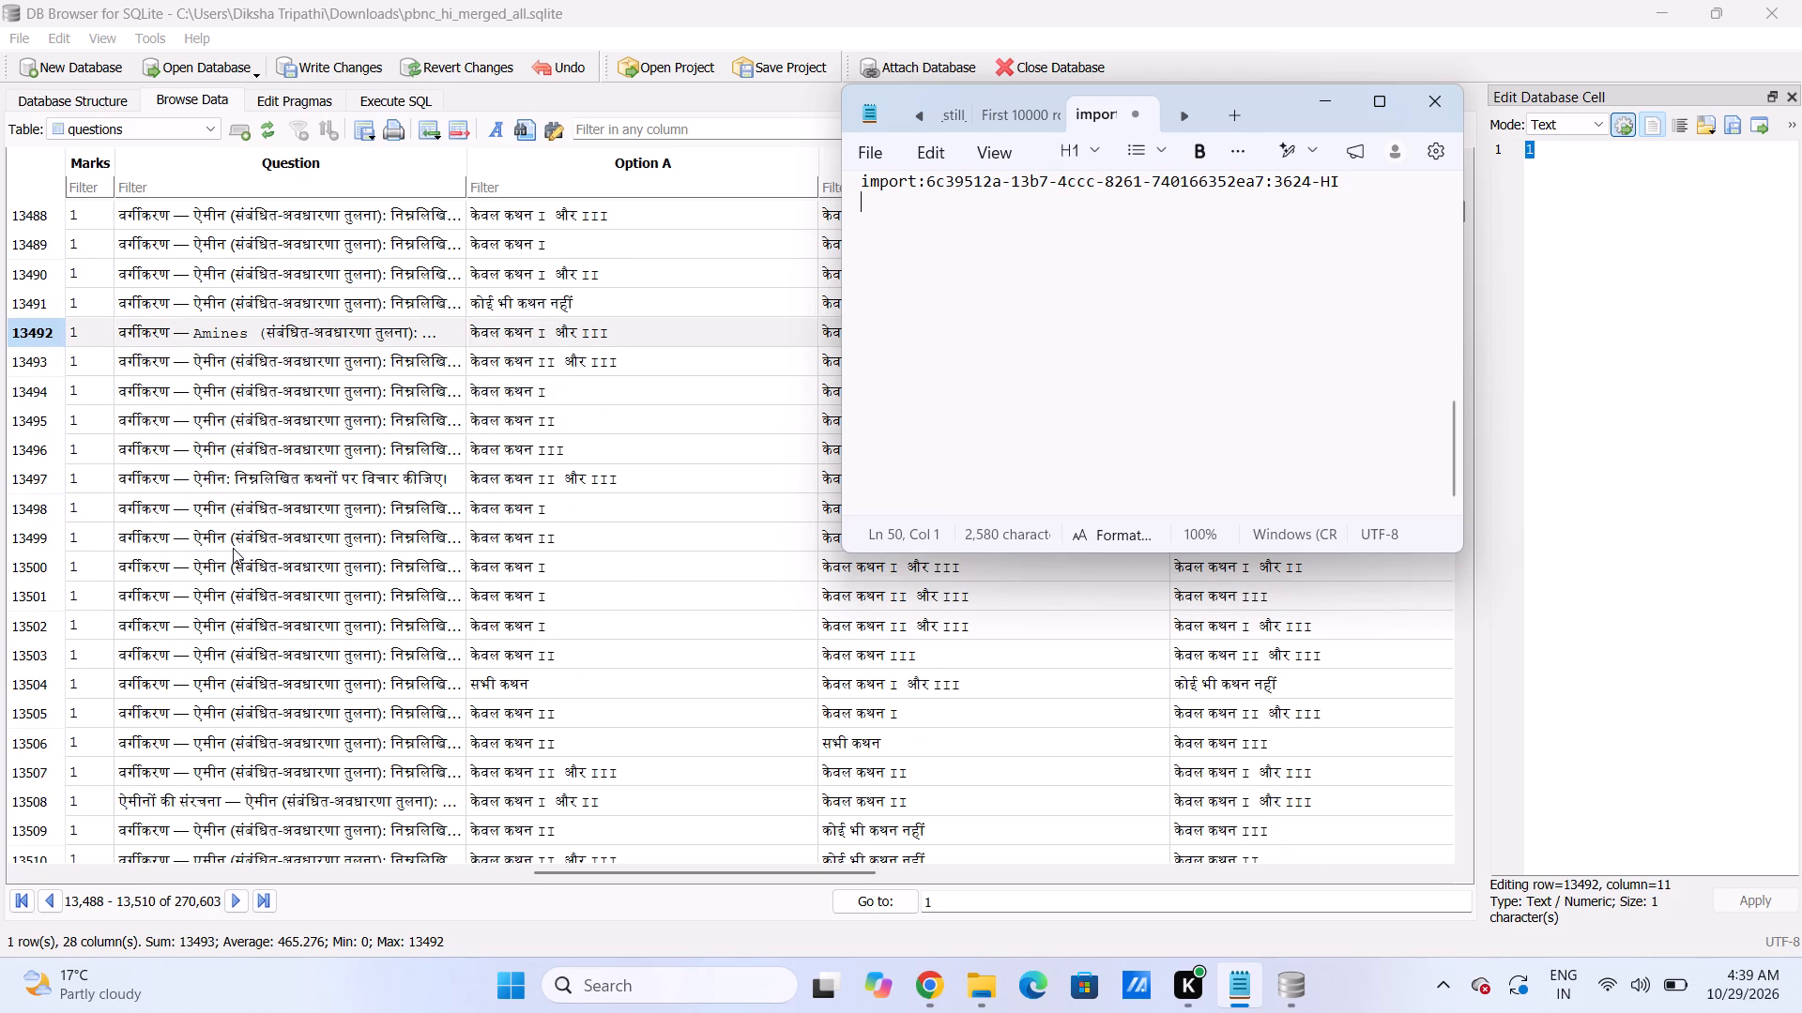
{"action": "scroll", "coordinate": [233, 548], "scroll_direction": "down", "scroll_amount": 2}
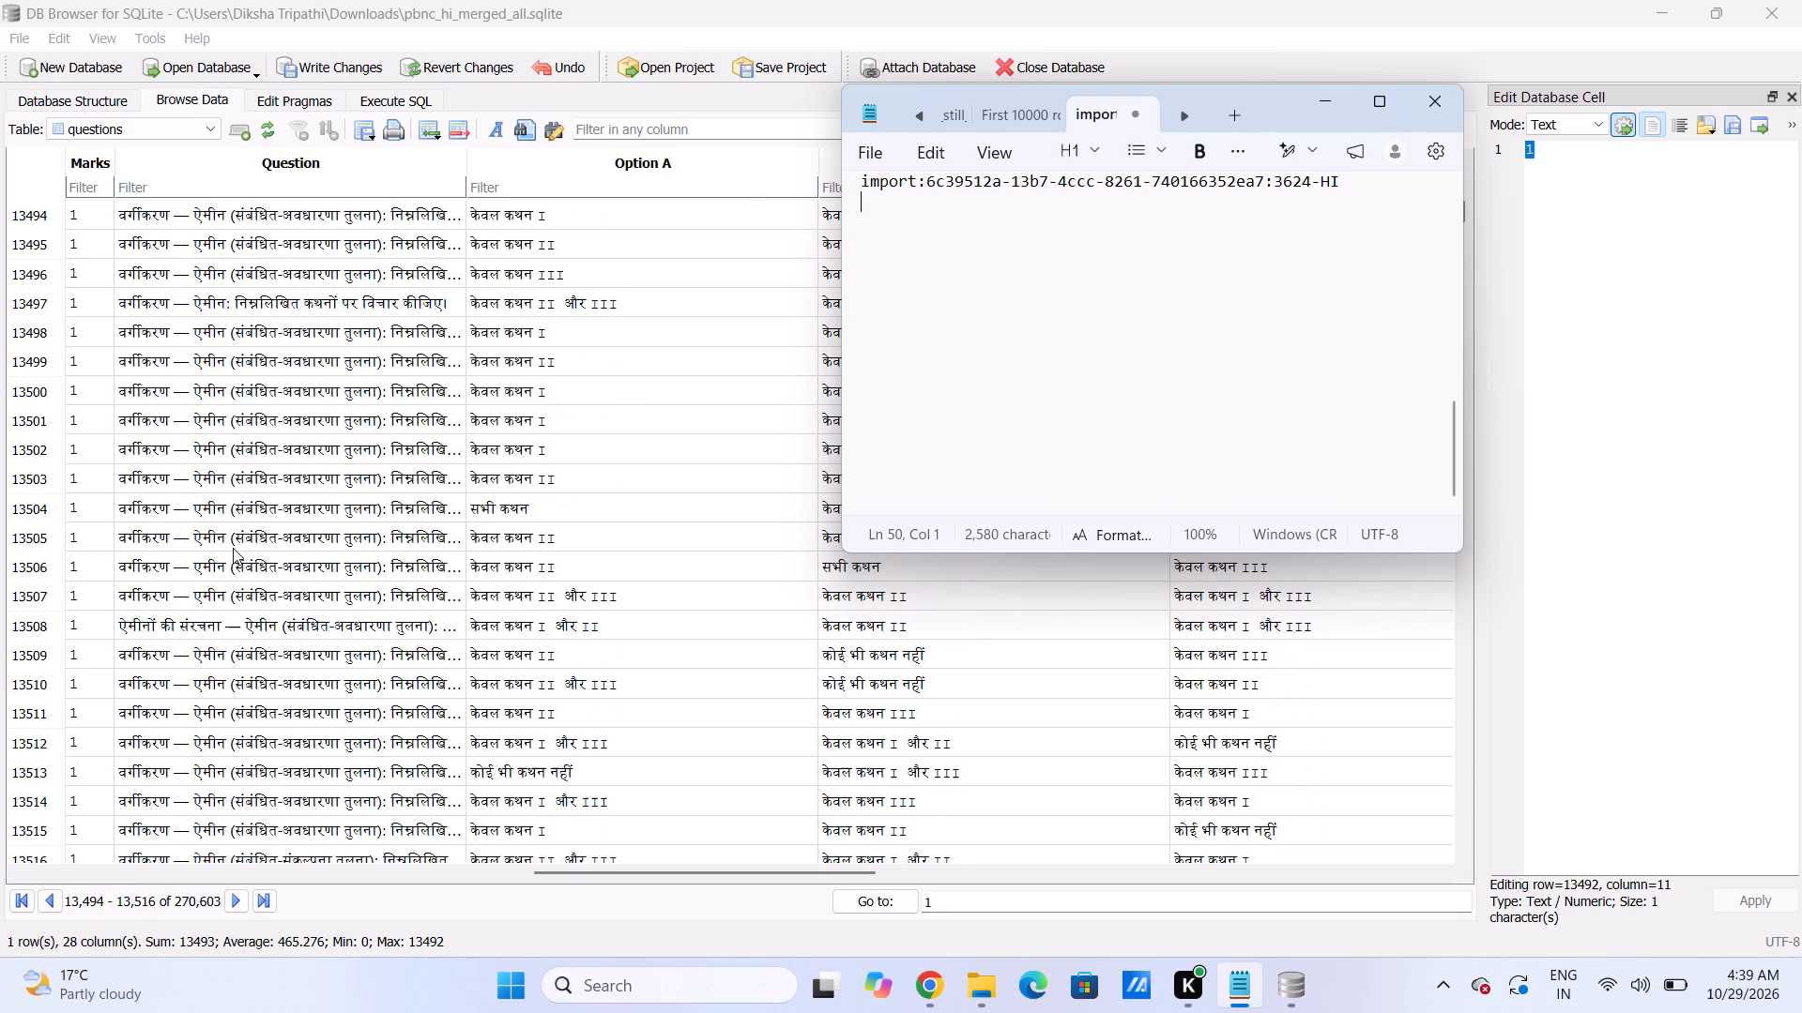
{"action": "scroll", "coordinate": [233, 548], "scroll_direction": "down", "scroll_amount": 1}
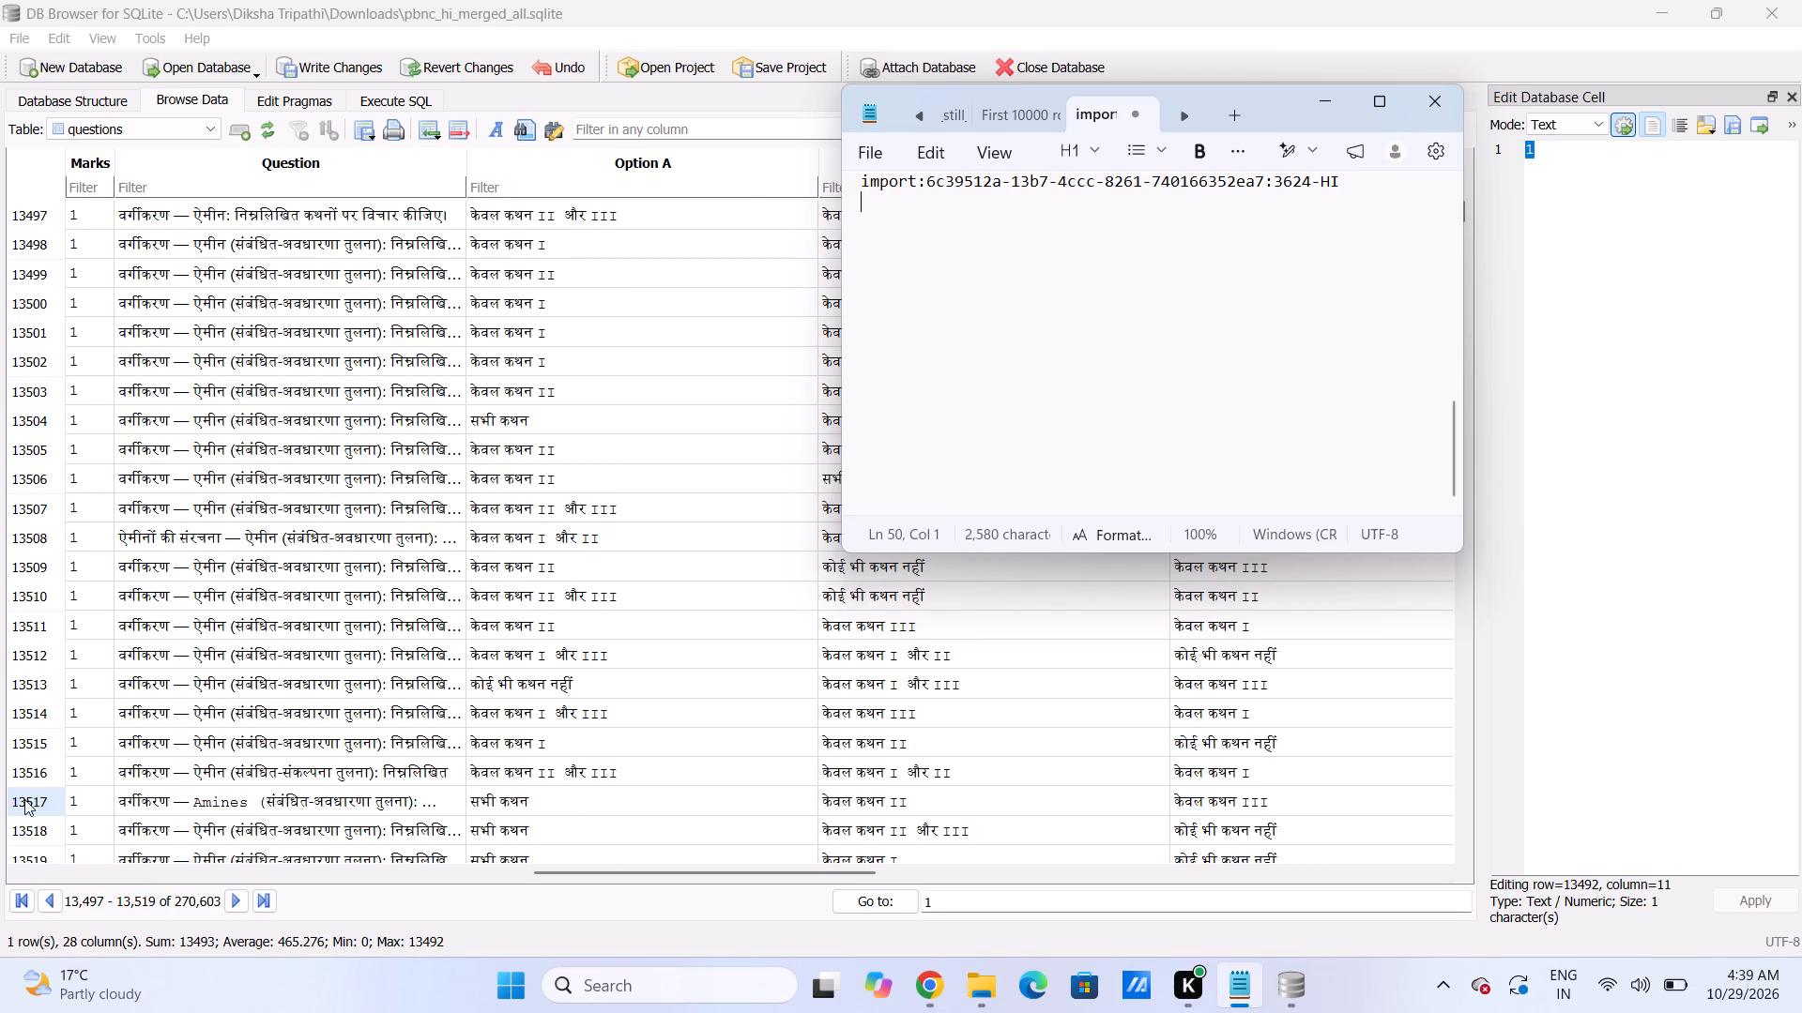
{"action": "left_click", "coordinate": [31, 803]}
{"action": "key", "text": "ctrl+c"}
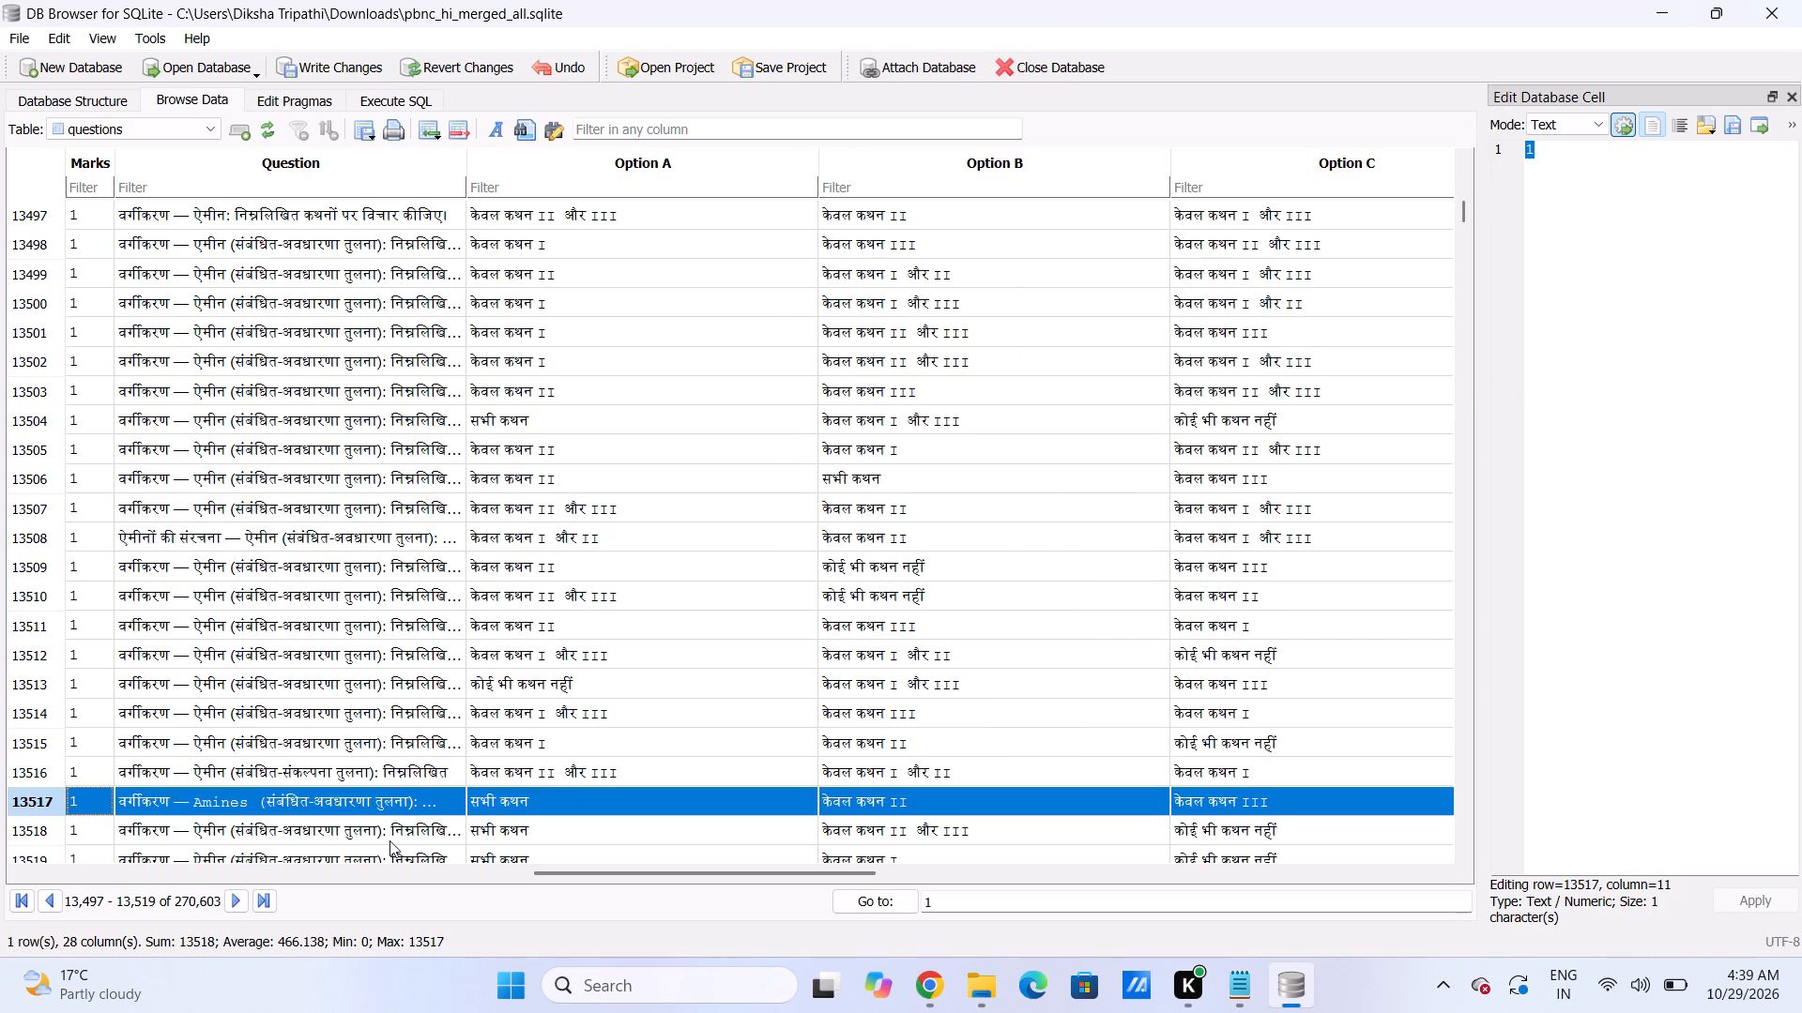
{"action": "left_click", "coordinate": [1234, 999]}
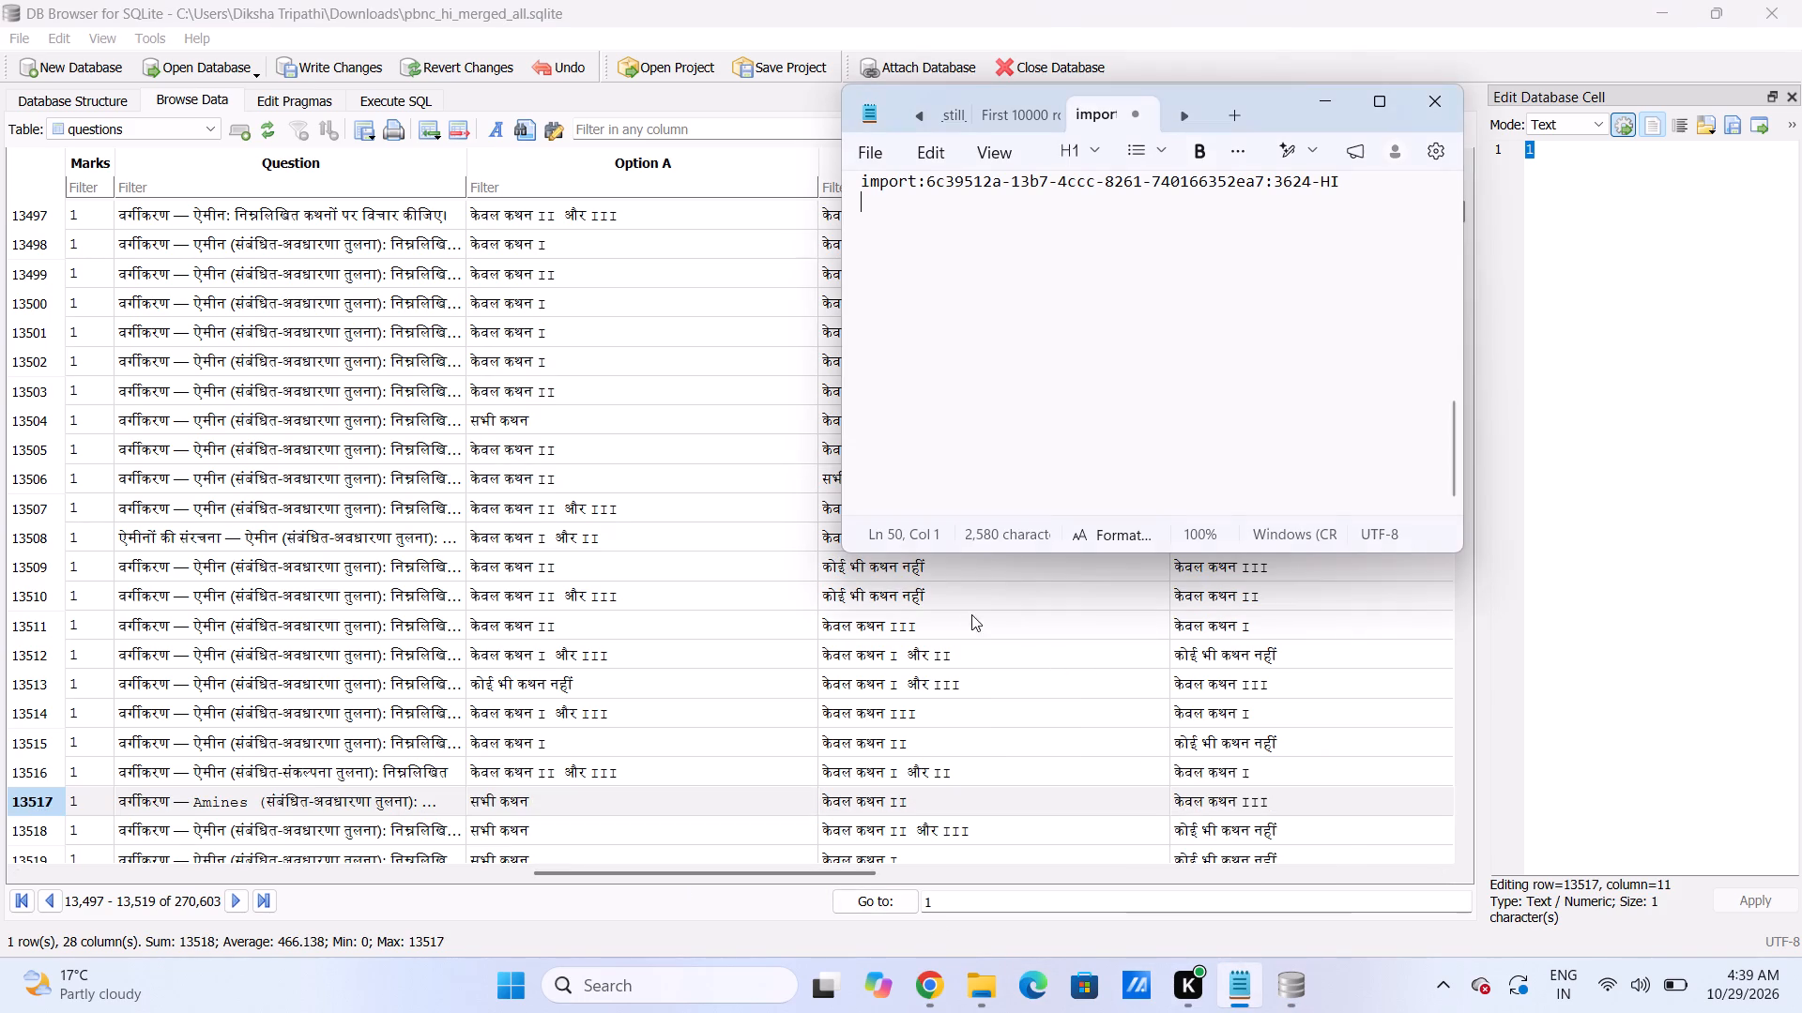
{"action": "key", "text": "ctrl+v"}
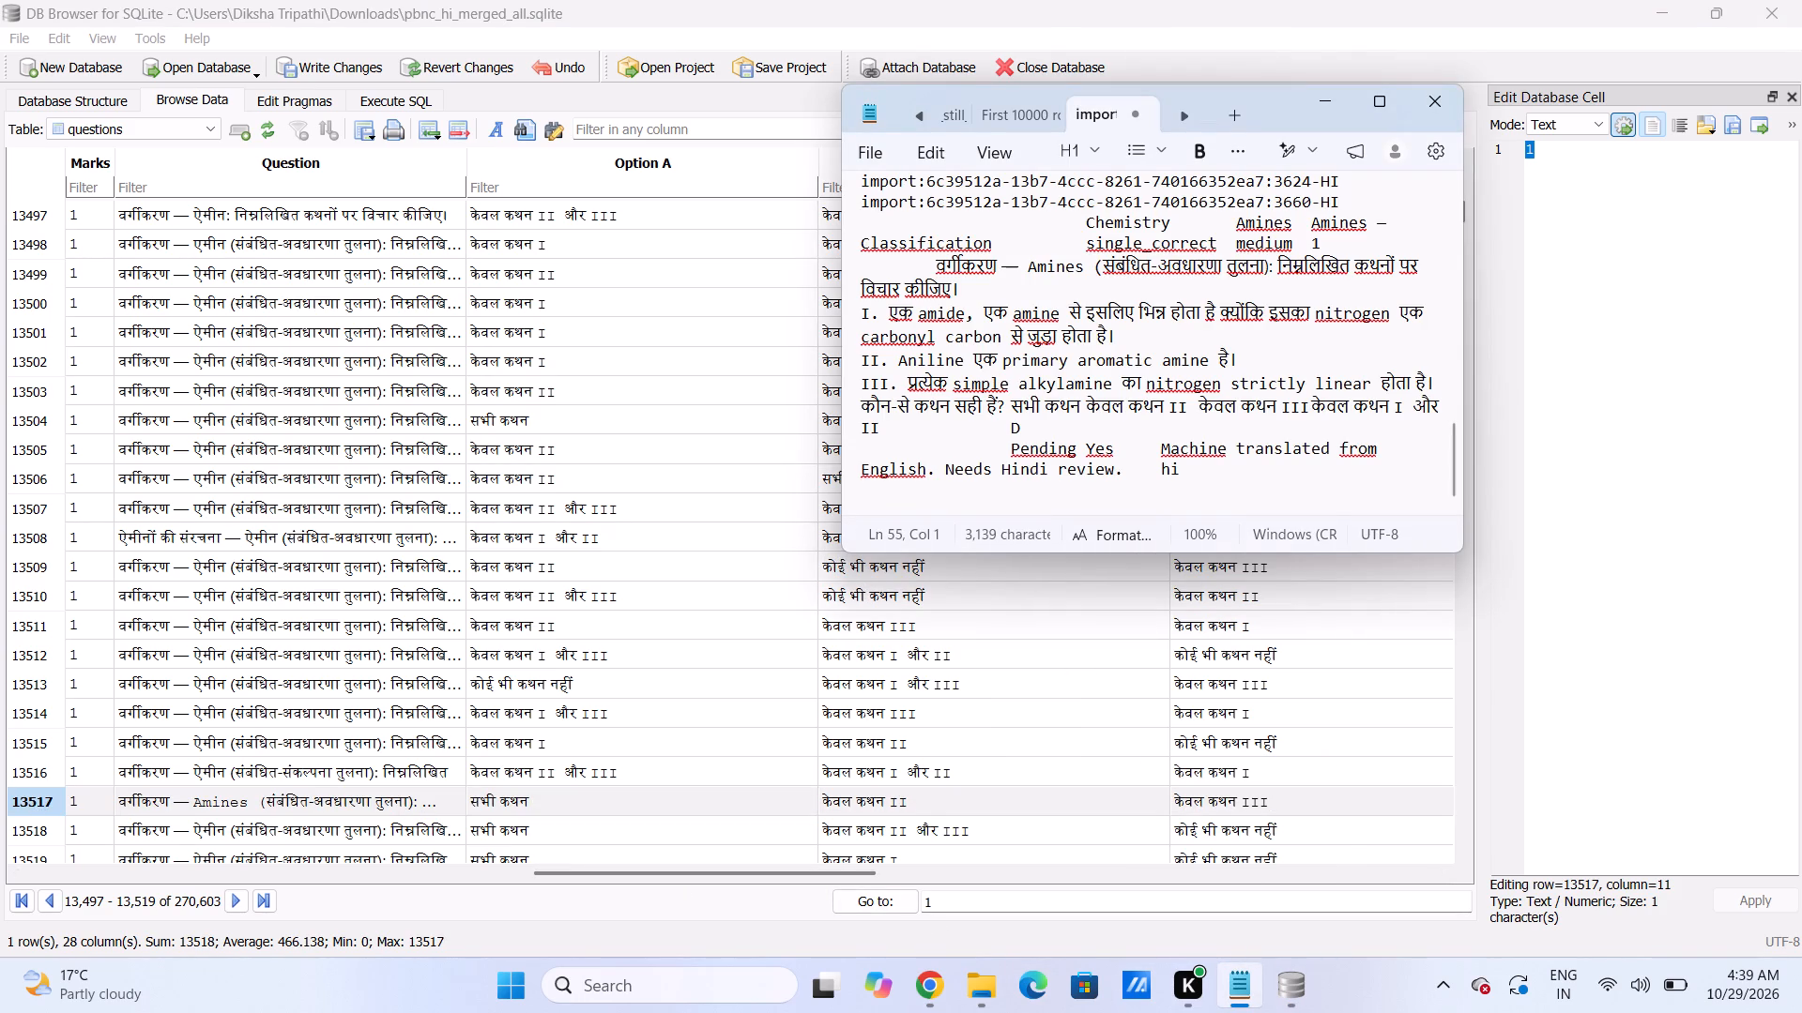
{"action": "left_click_drag", "start_coordinate": [865, 493], "coordinate": [862, 232]}
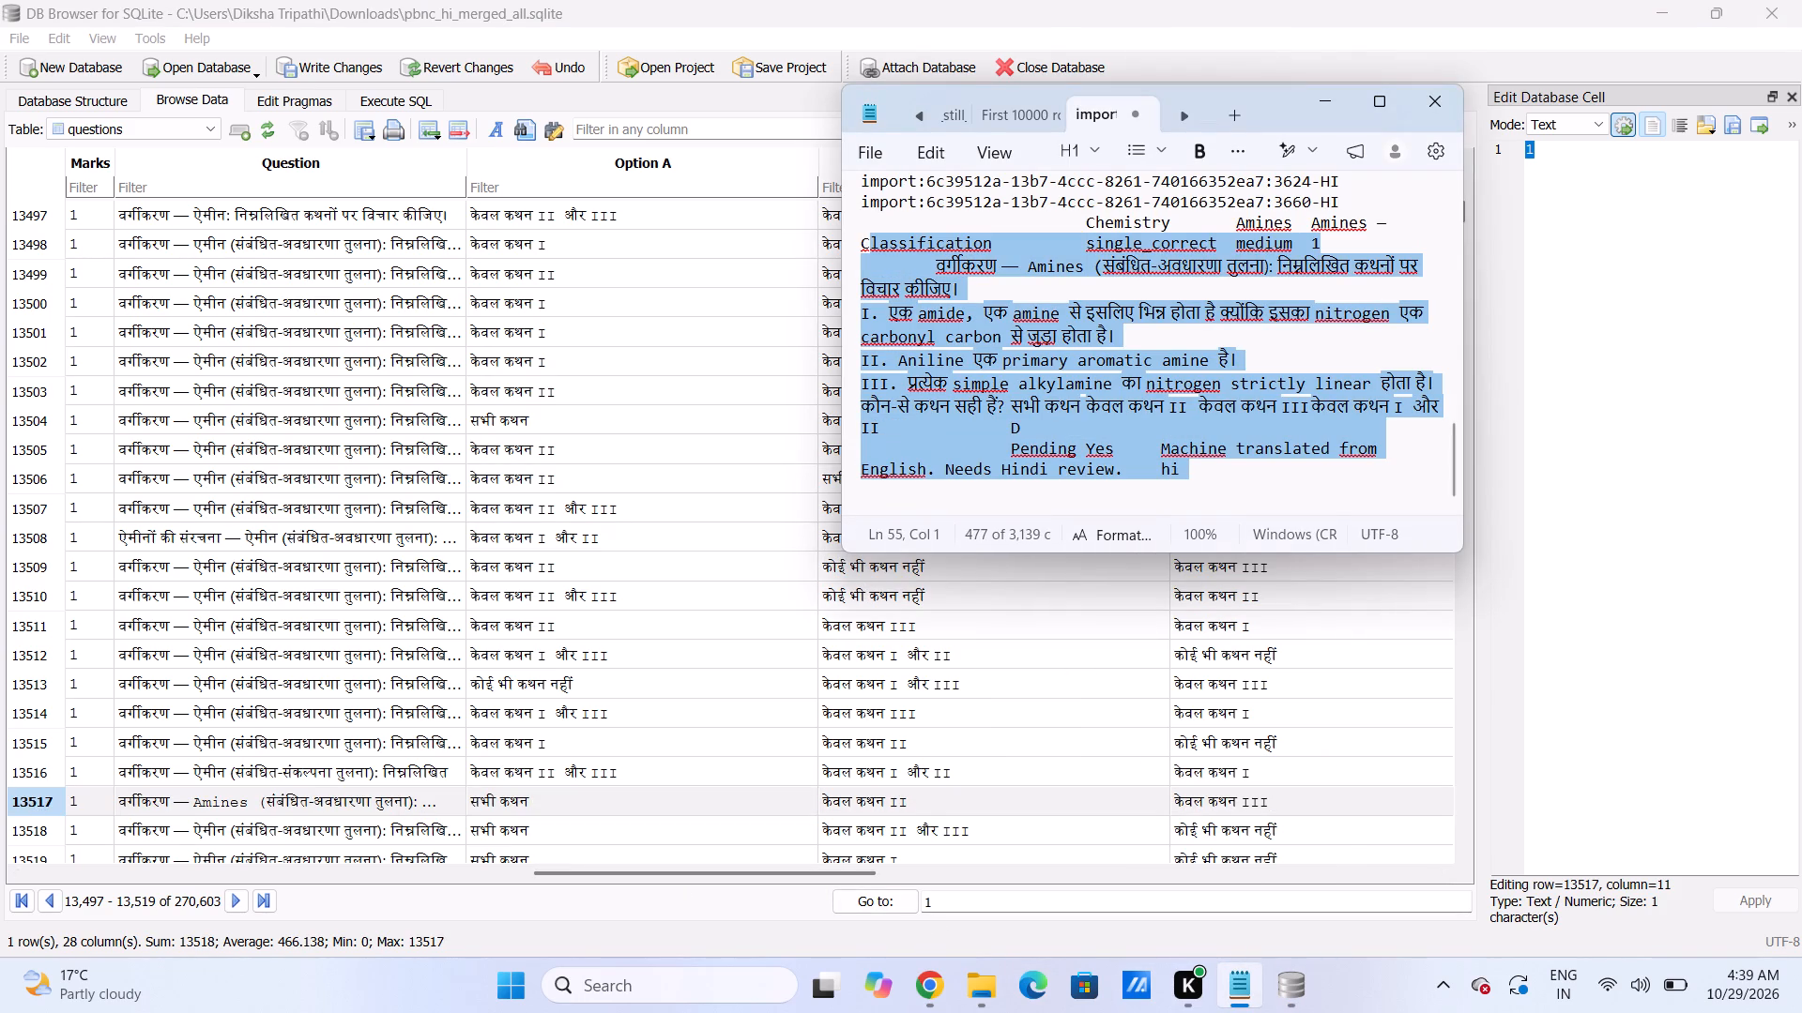
{"action": "left_click_drag", "start_coordinate": [862, 232], "coordinate": [861, 231]}
{"action": "key", "text": "BackSpace"}
{"action": "key", "text": "Return"}
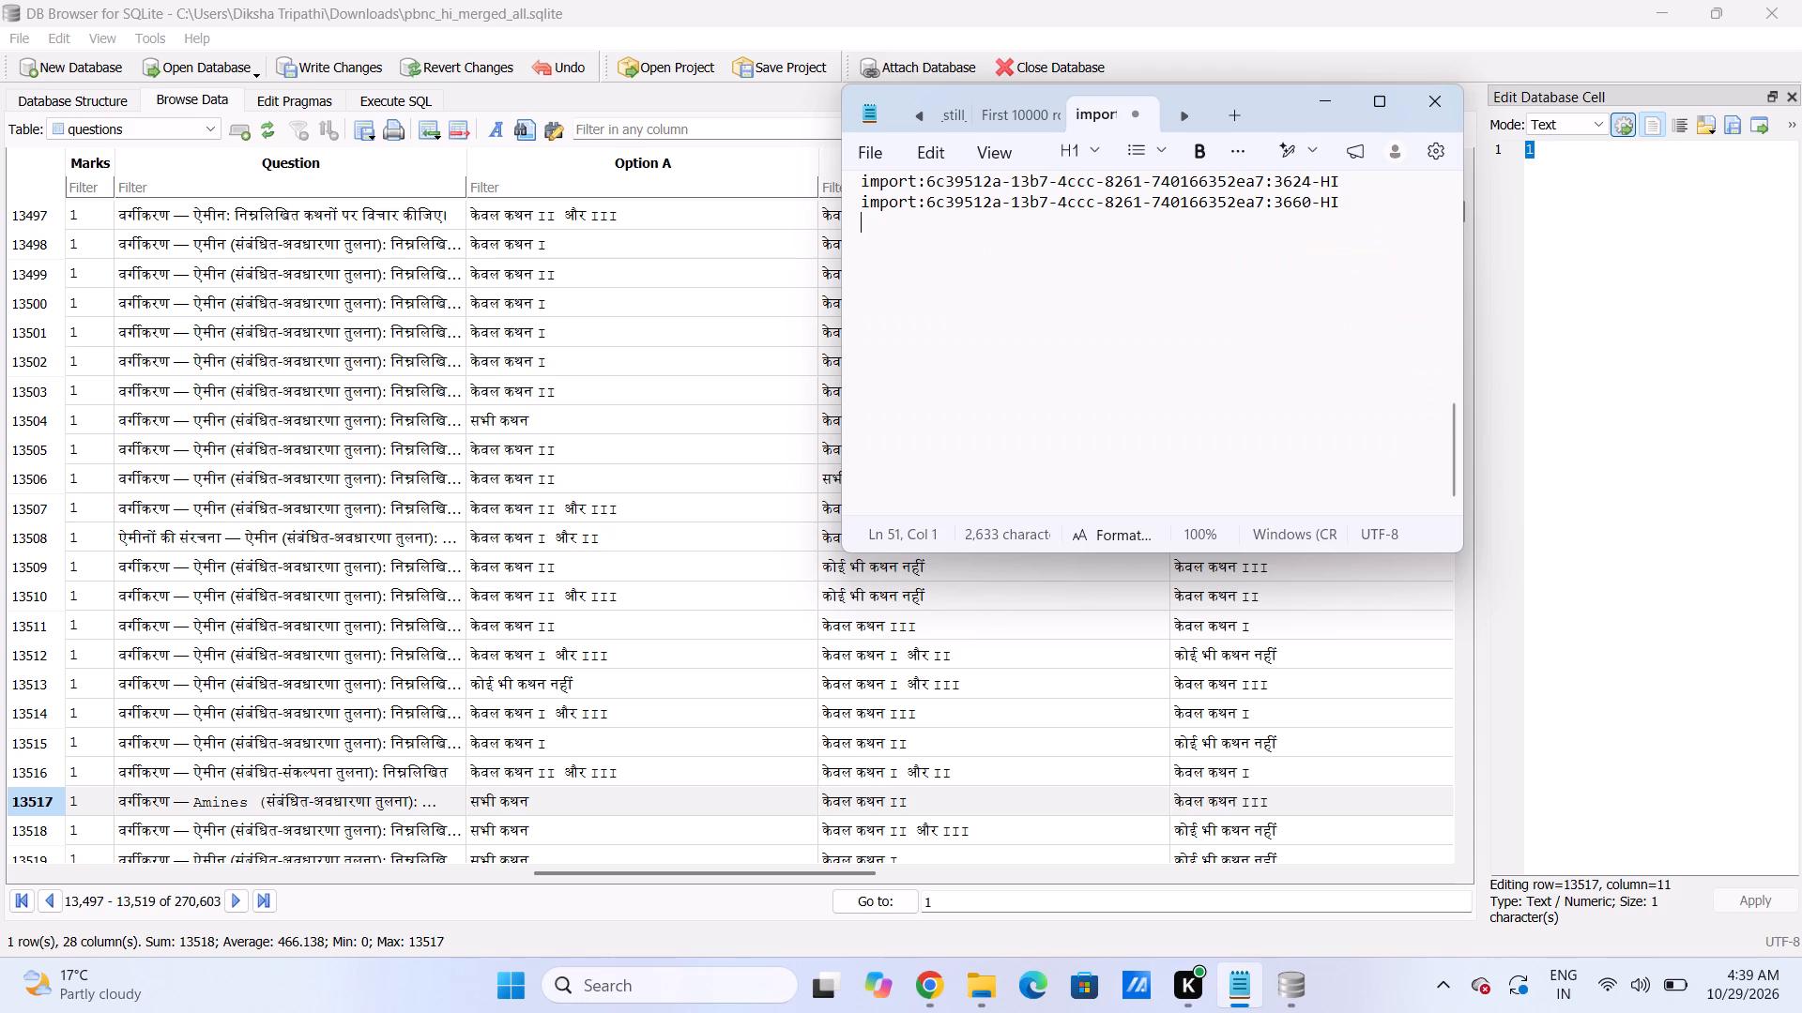
Examine the questions and options in rows 13518 to about 13570 of the questions table for untranslated English text.
{"action": "scroll", "coordinate": [240, 698], "scroll_direction": "down", "scroll_amount": 2}
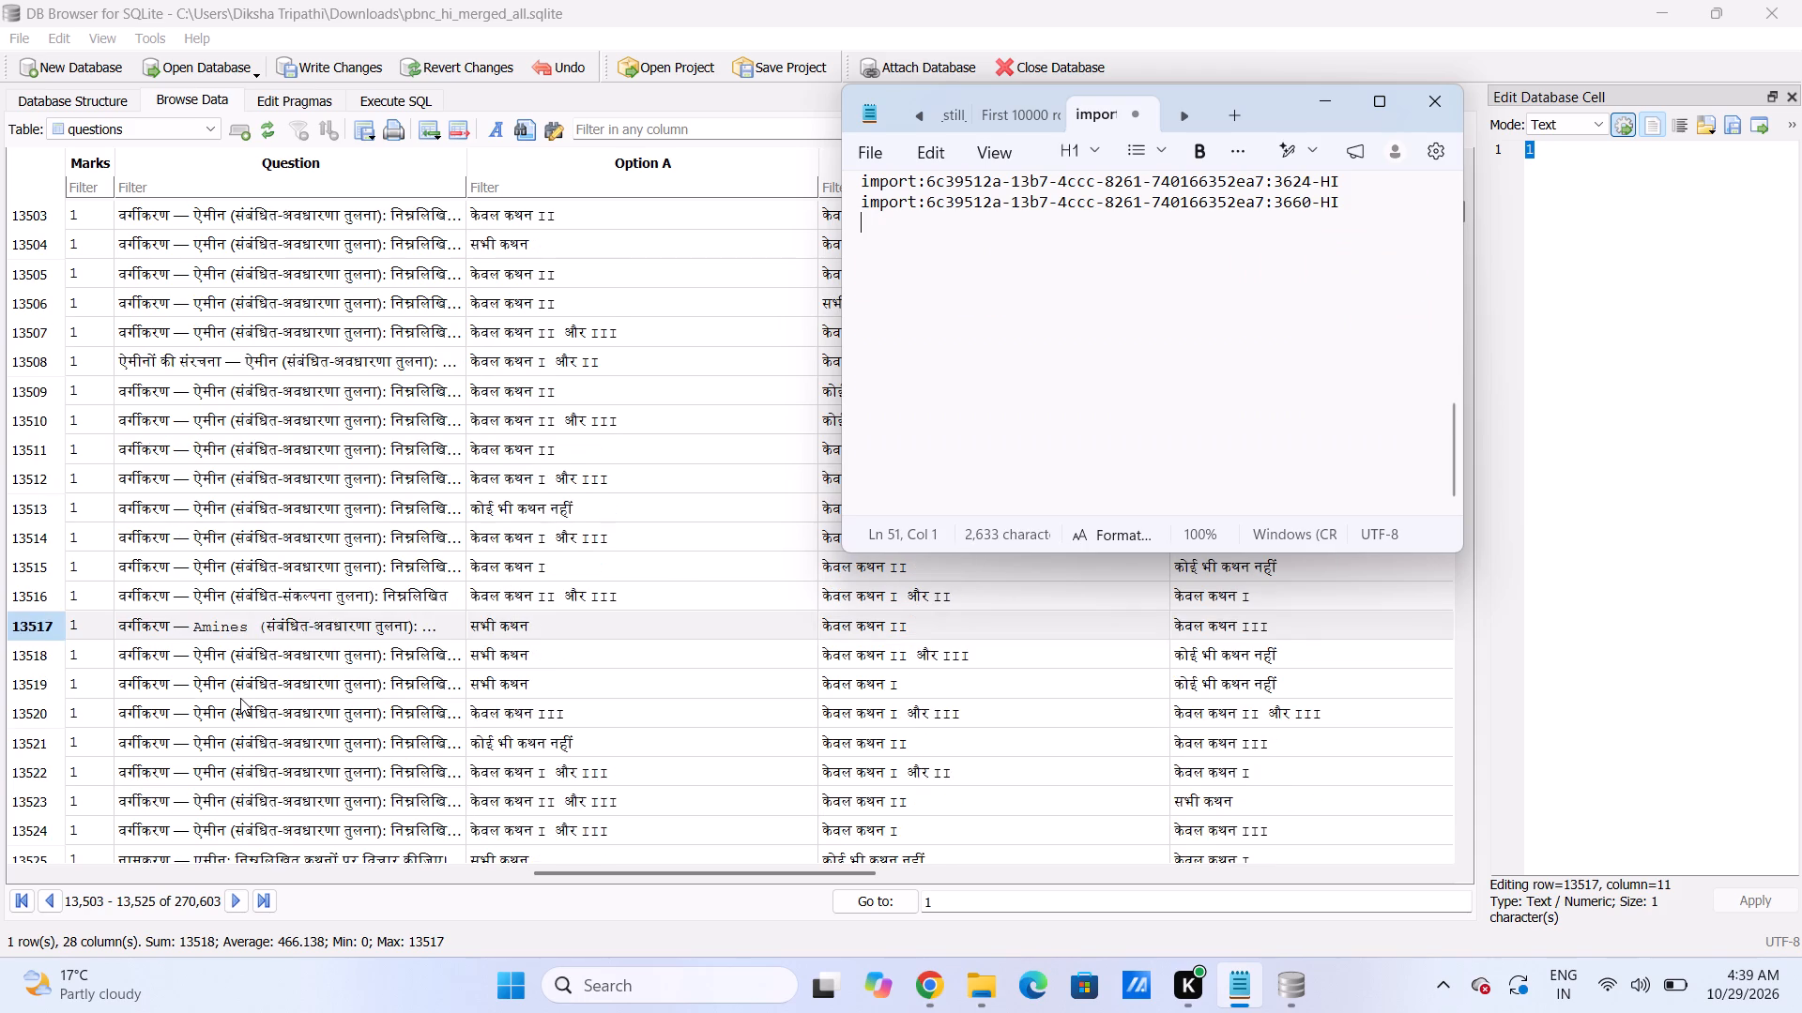
{"action": "scroll", "coordinate": [240, 698], "scroll_direction": "down", "scroll_amount": 3}
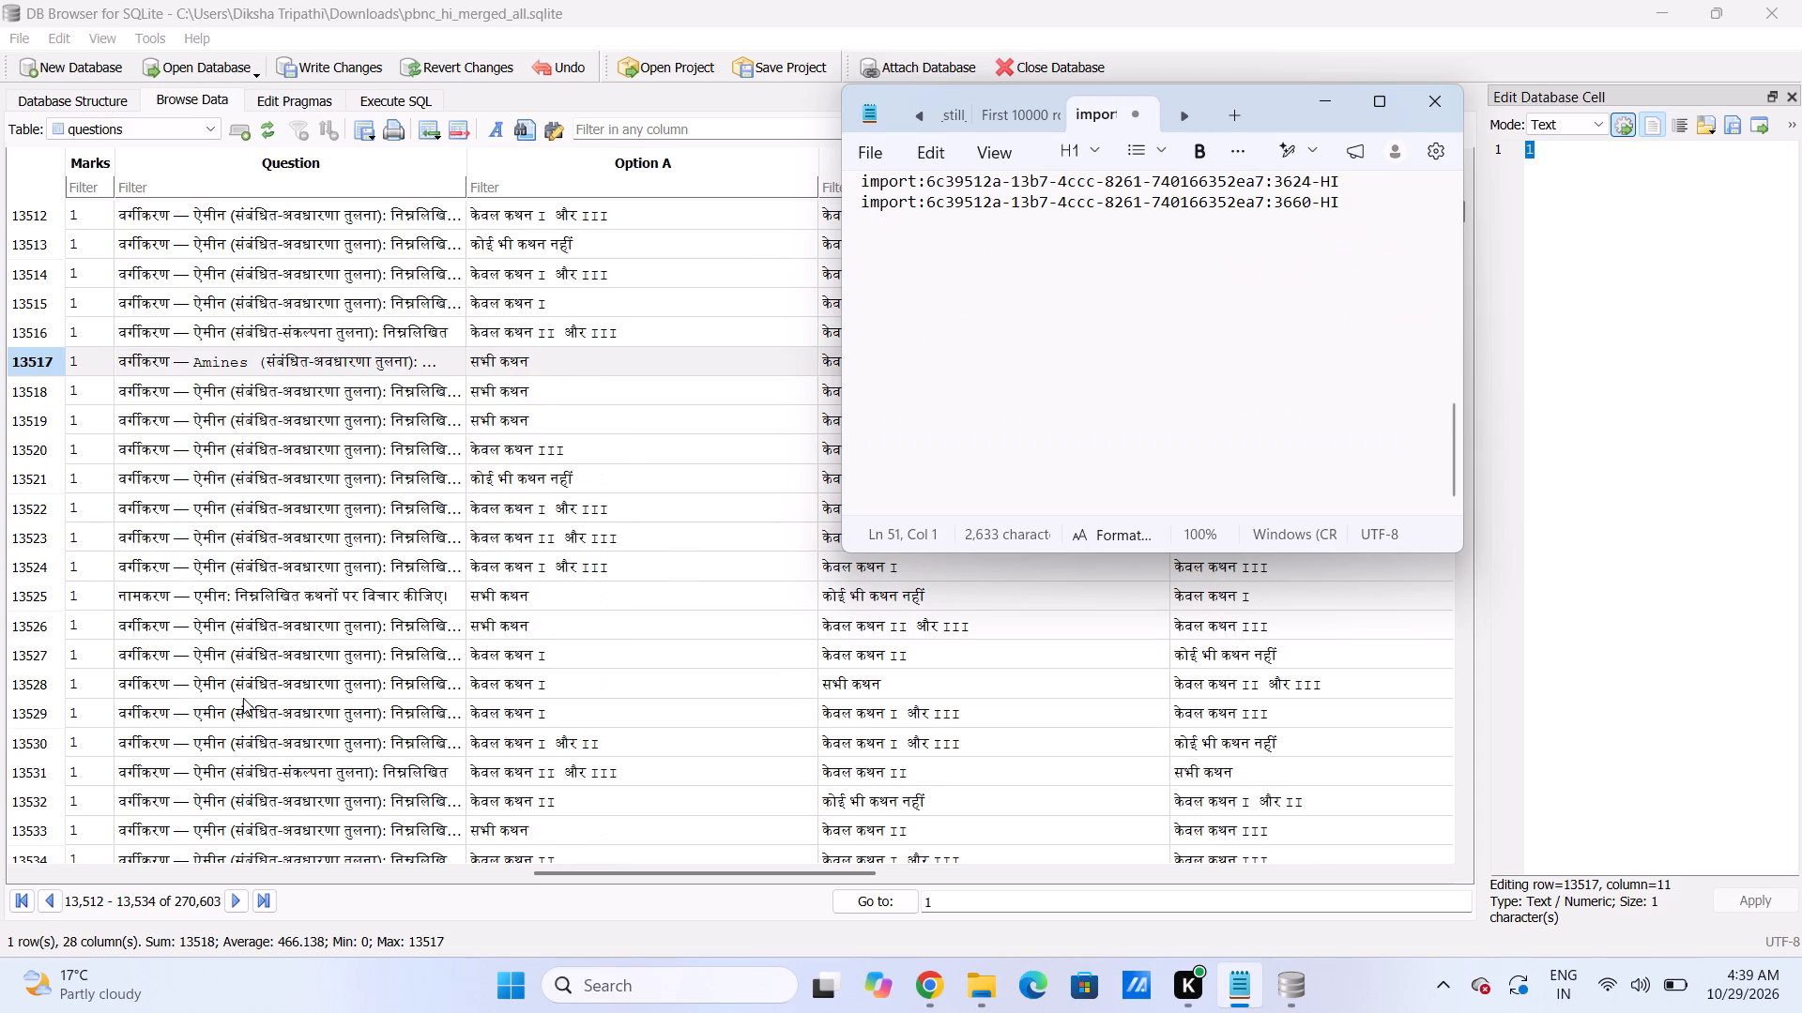
{"action": "scroll", "coordinate": [245, 697], "scroll_direction": "down", "scroll_amount": 5}
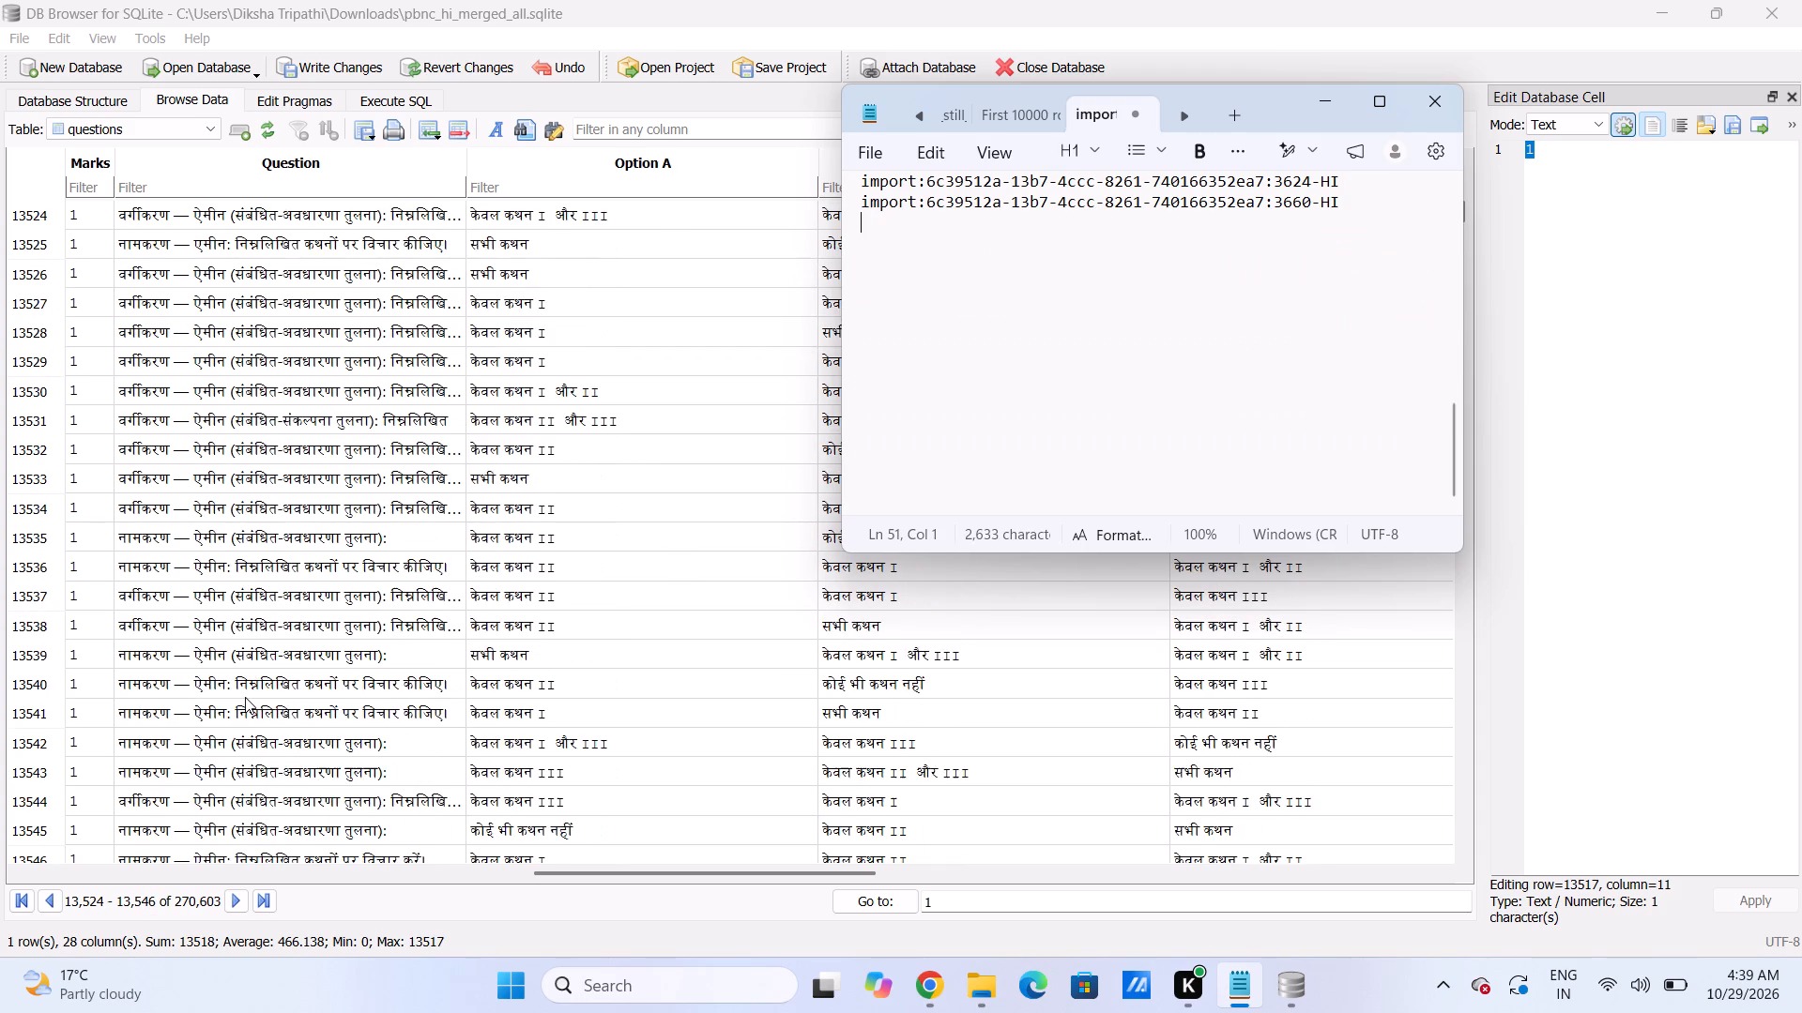
{"action": "scroll", "coordinate": [245, 697], "scroll_direction": "down", "scroll_amount": 3}
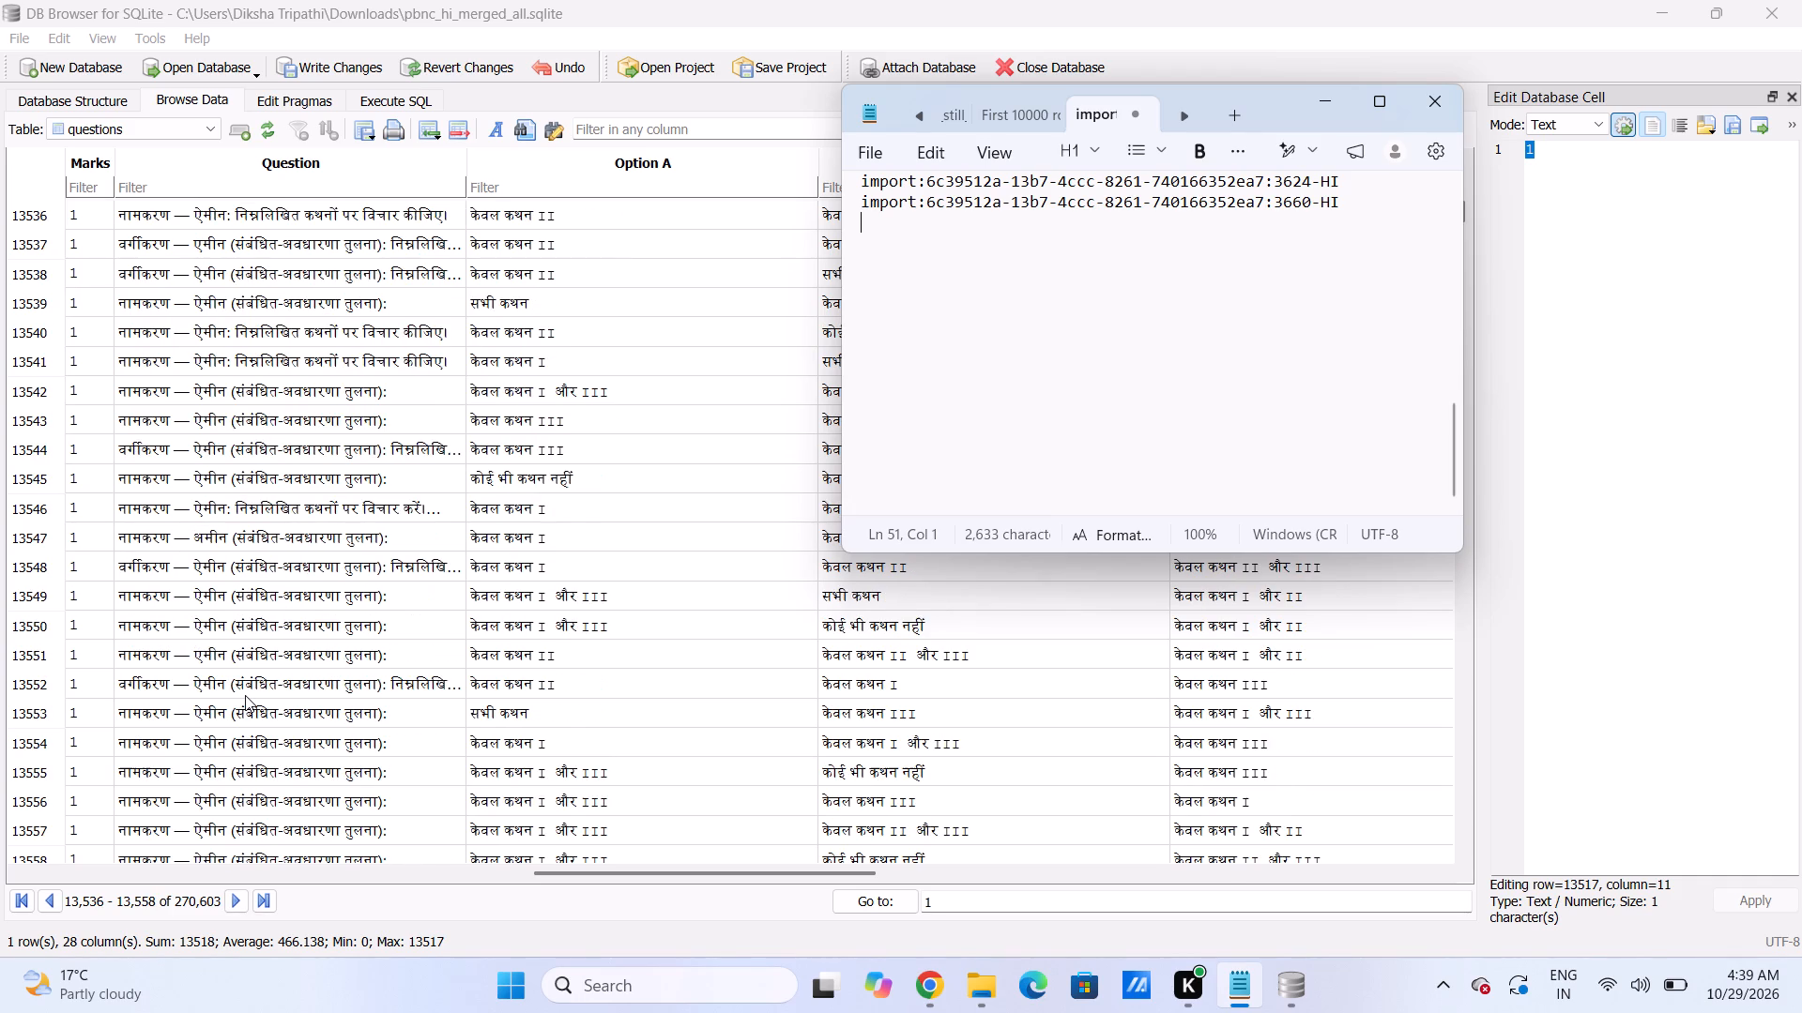
{"action": "scroll", "coordinate": [245, 695], "scroll_direction": "down", "scroll_amount": 4}
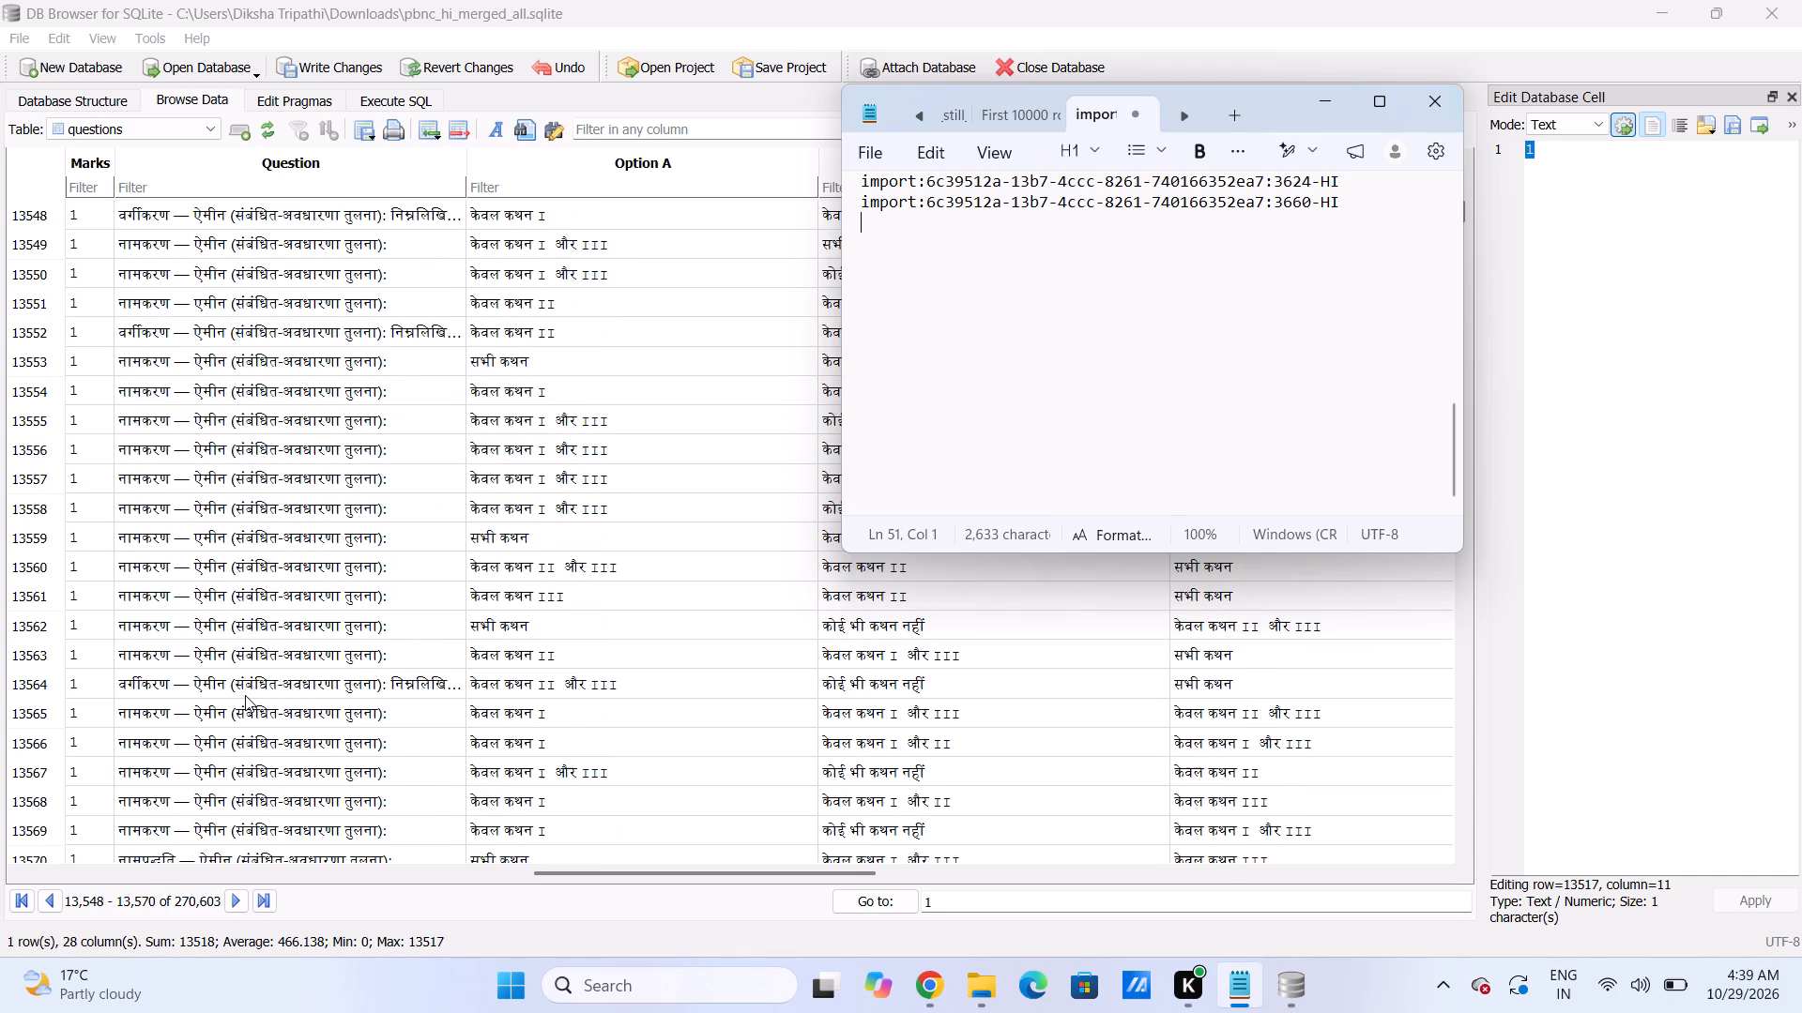
Examine the questions and options in rows 13570 to about 13648 of the questions table for untranslated English text.
{"action": "scroll", "coordinate": [245, 695], "scroll_direction": "down", "scroll_amount": 5}
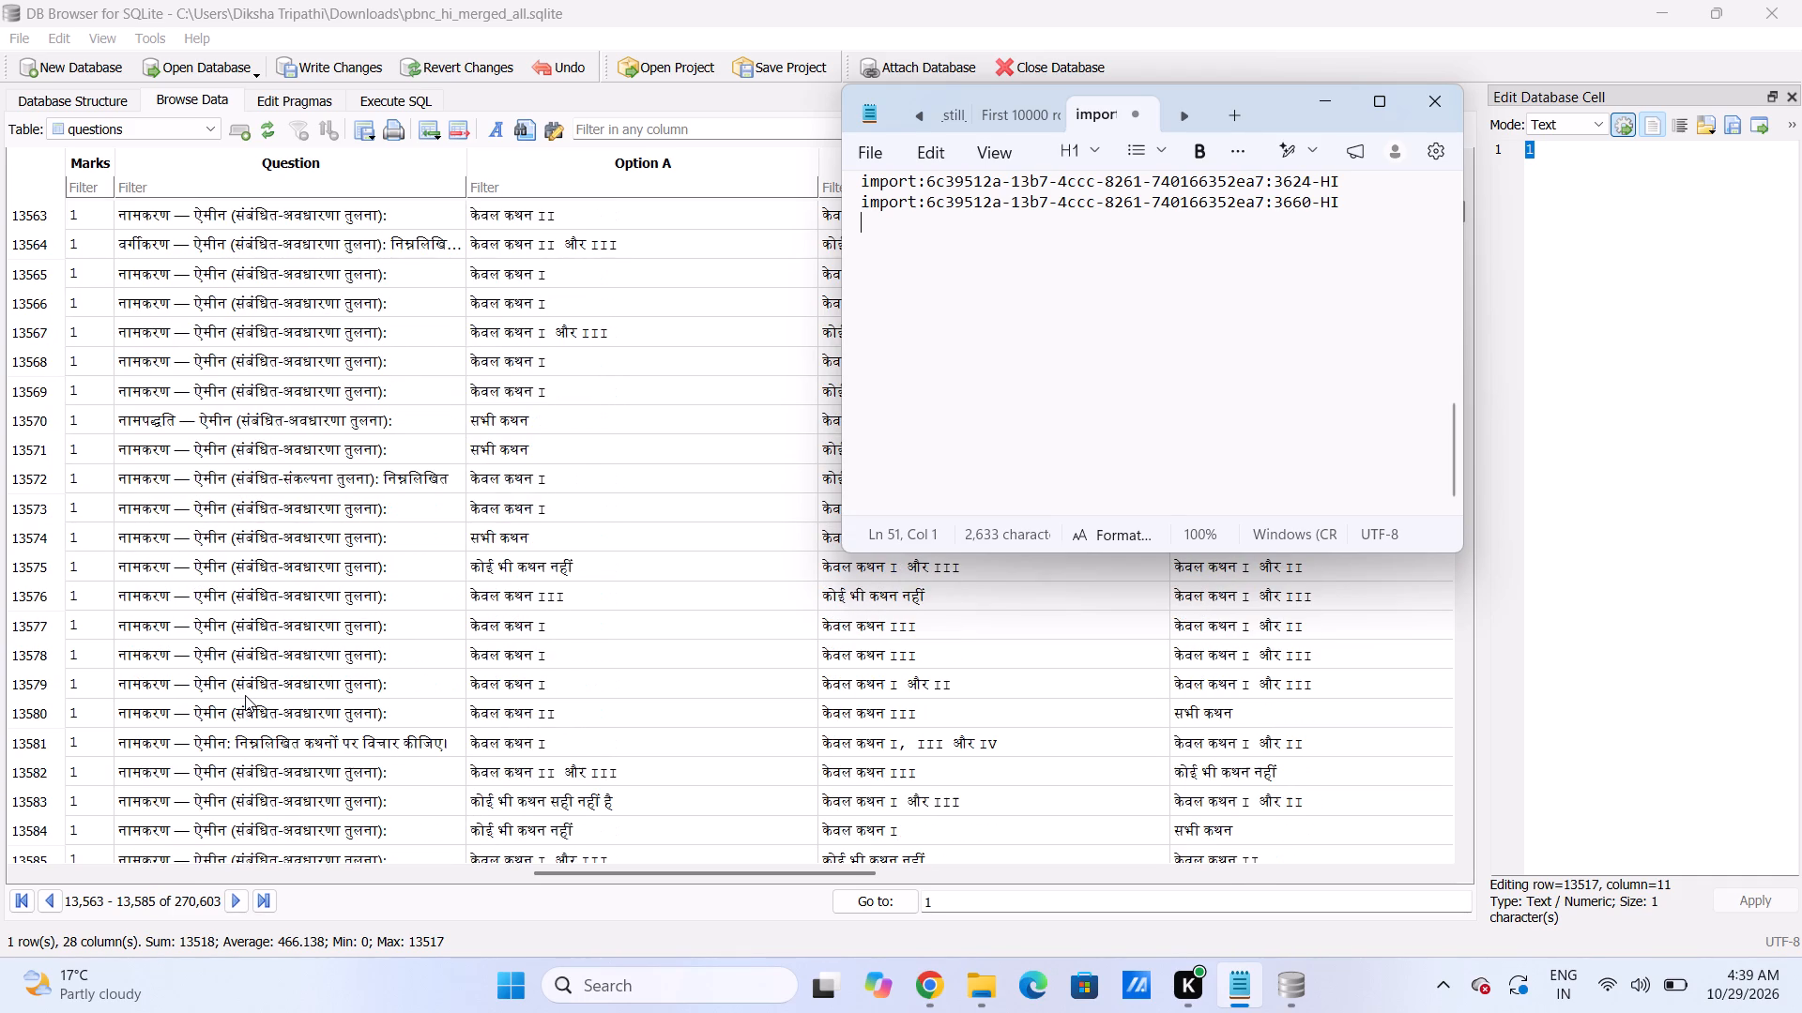
{"action": "scroll", "coordinate": [245, 695], "scroll_direction": "down", "scroll_amount": 5}
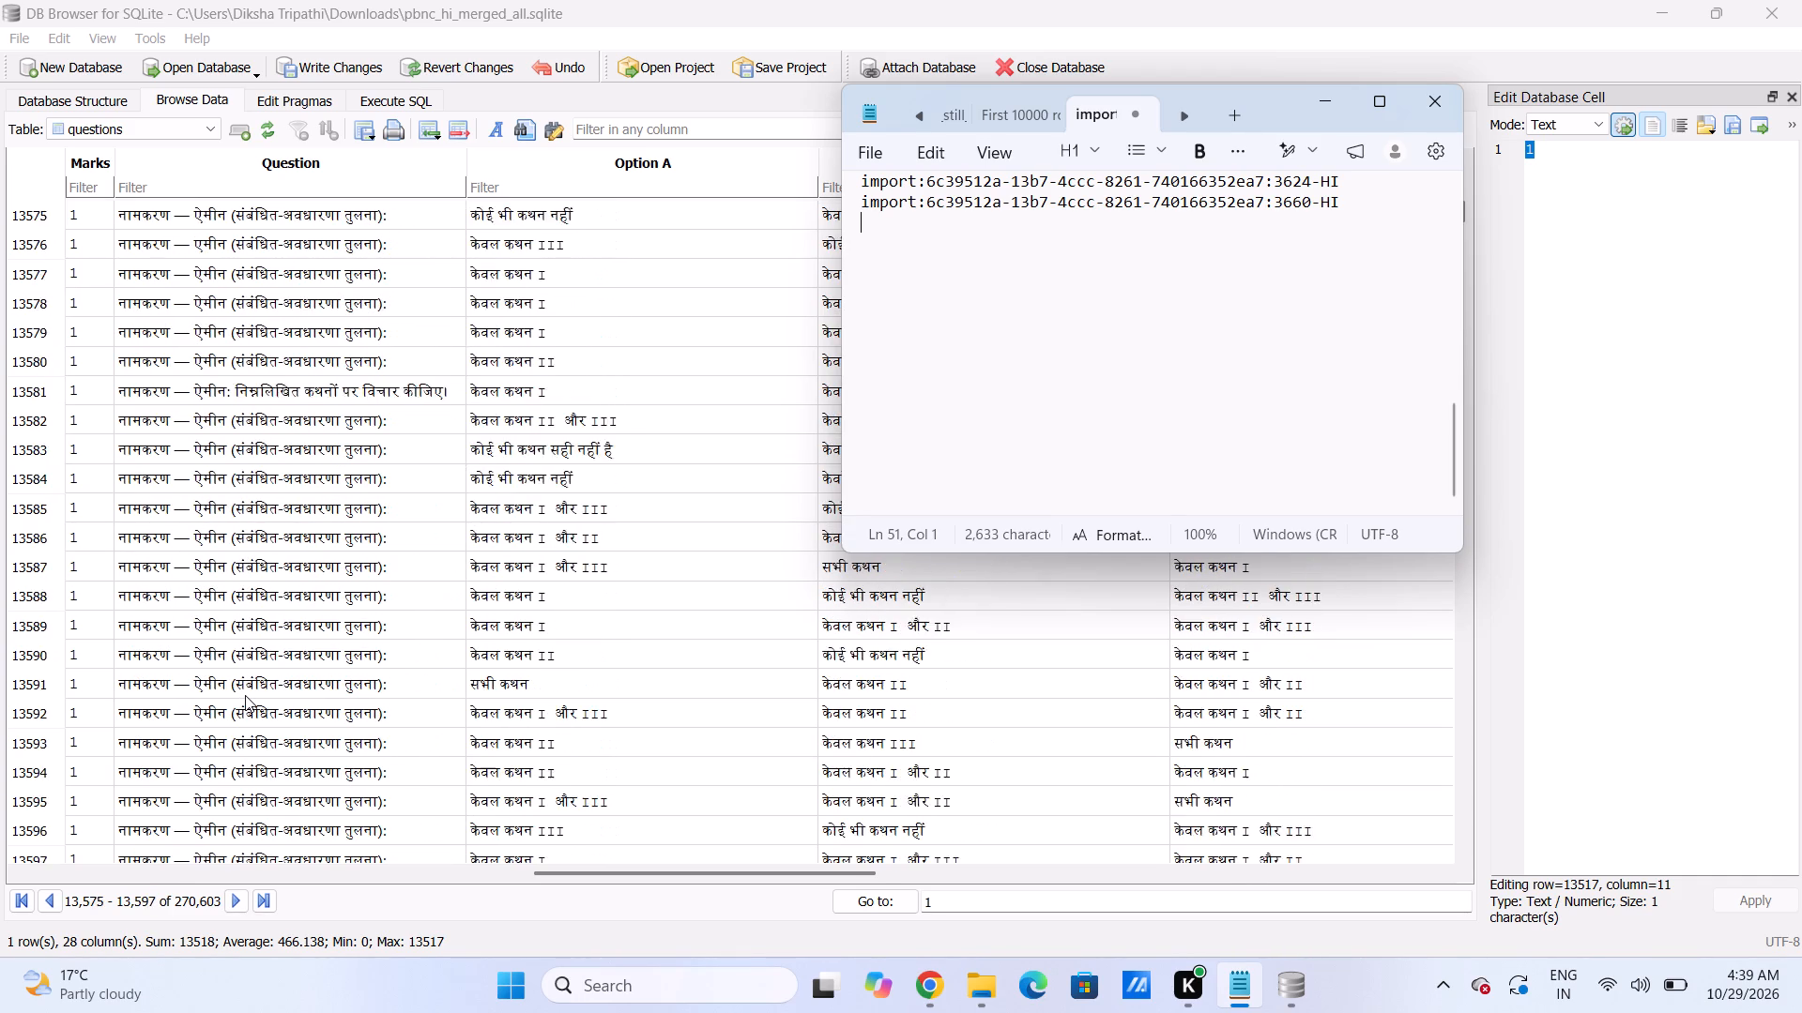
{"action": "scroll", "coordinate": [245, 695], "scroll_direction": "down", "scroll_amount": 6}
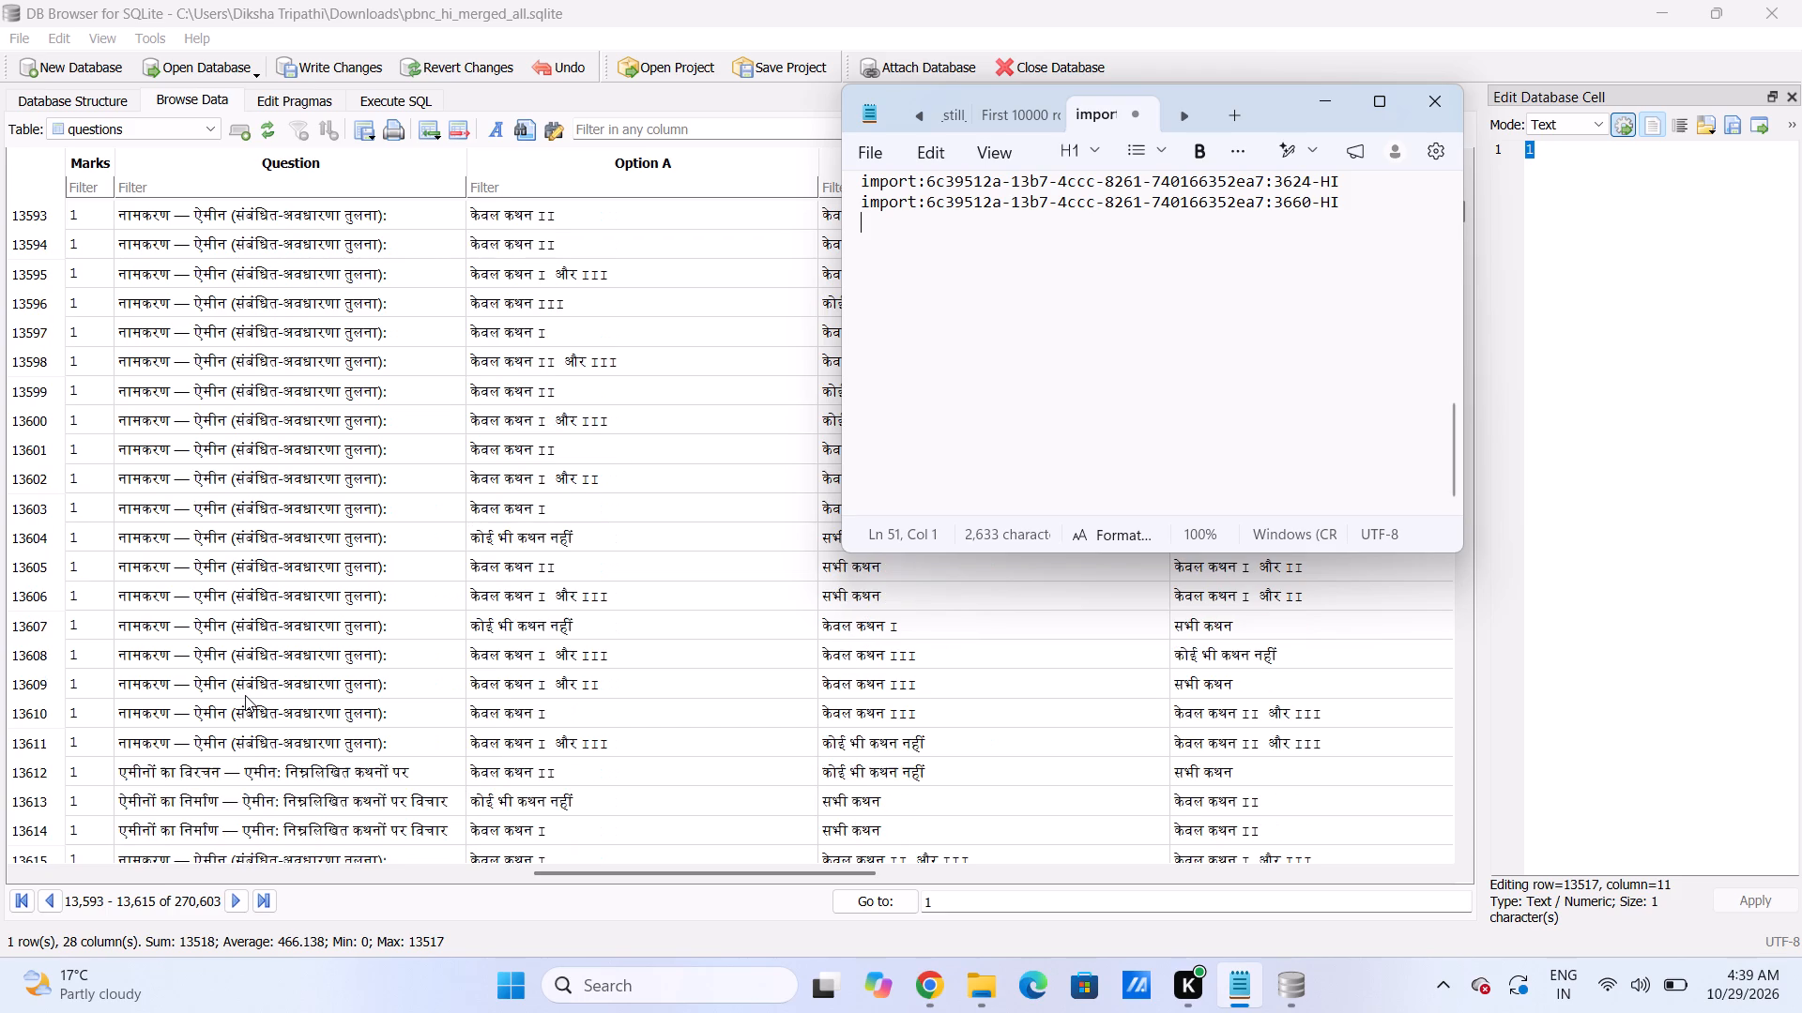
{"action": "scroll", "coordinate": [245, 695], "scroll_direction": "down", "scroll_amount": 4}
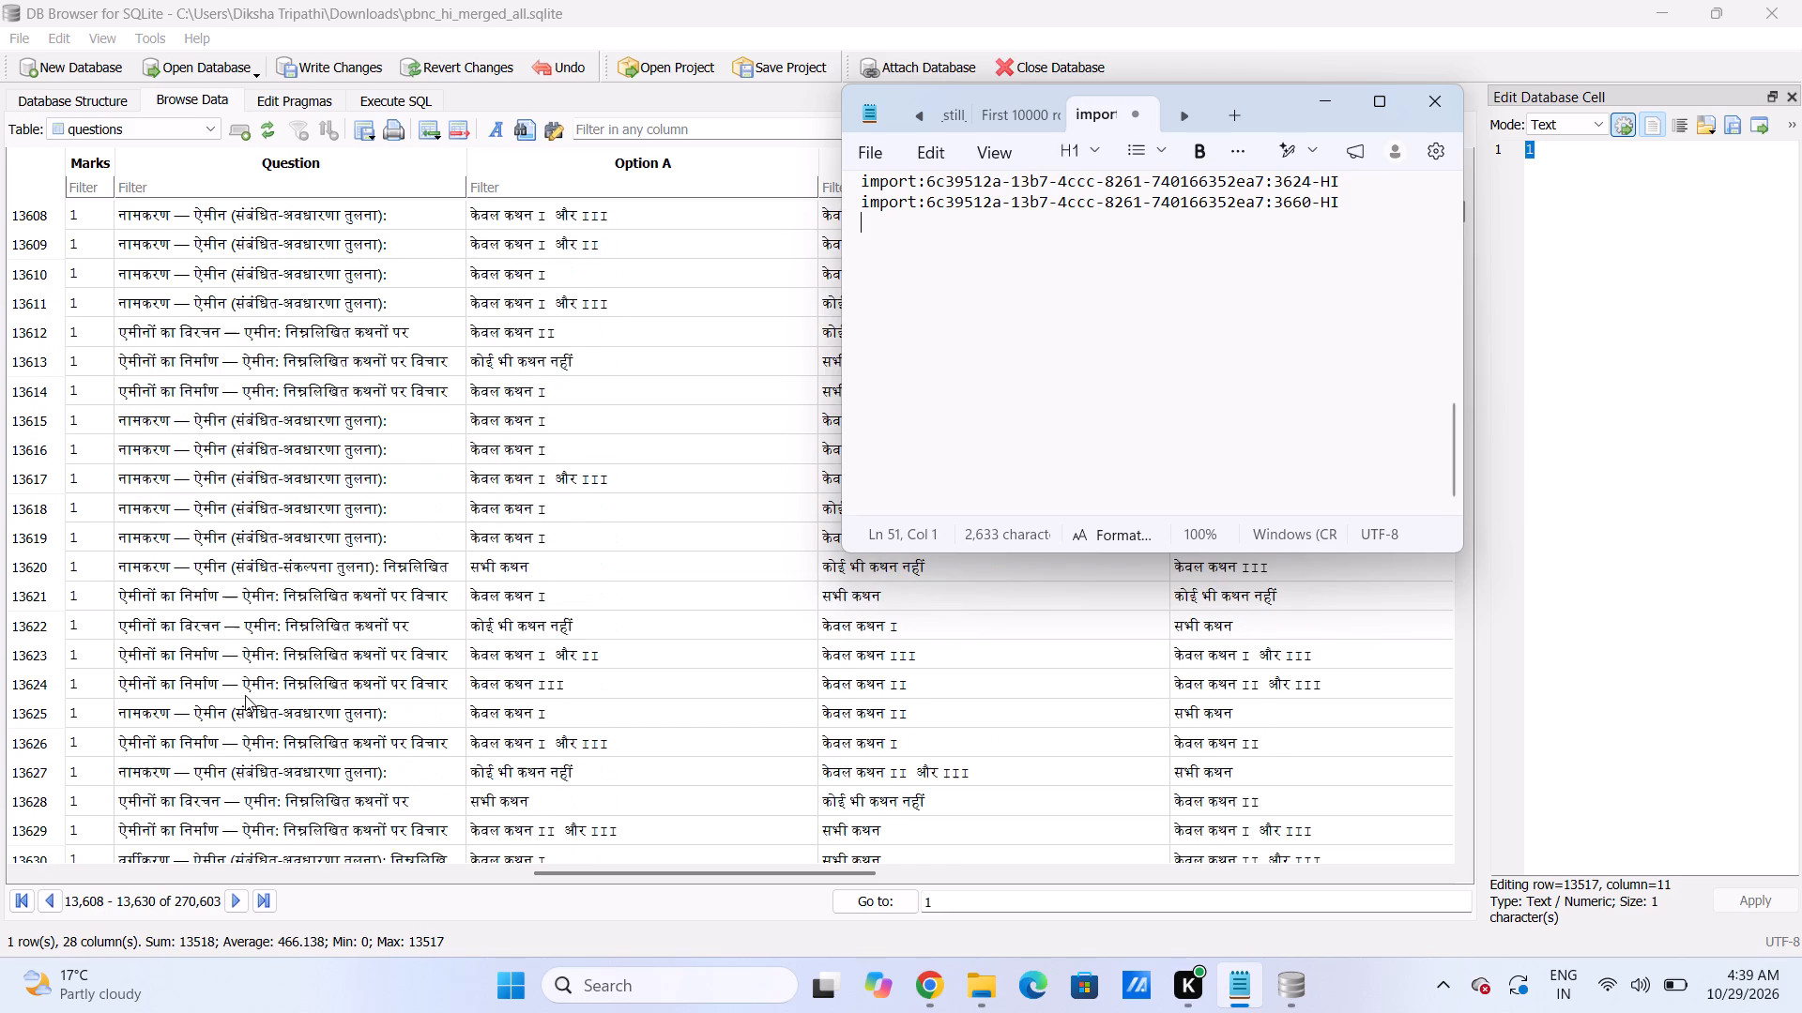
{"action": "scroll", "coordinate": [245, 694], "scroll_direction": "down", "scroll_amount": 1}
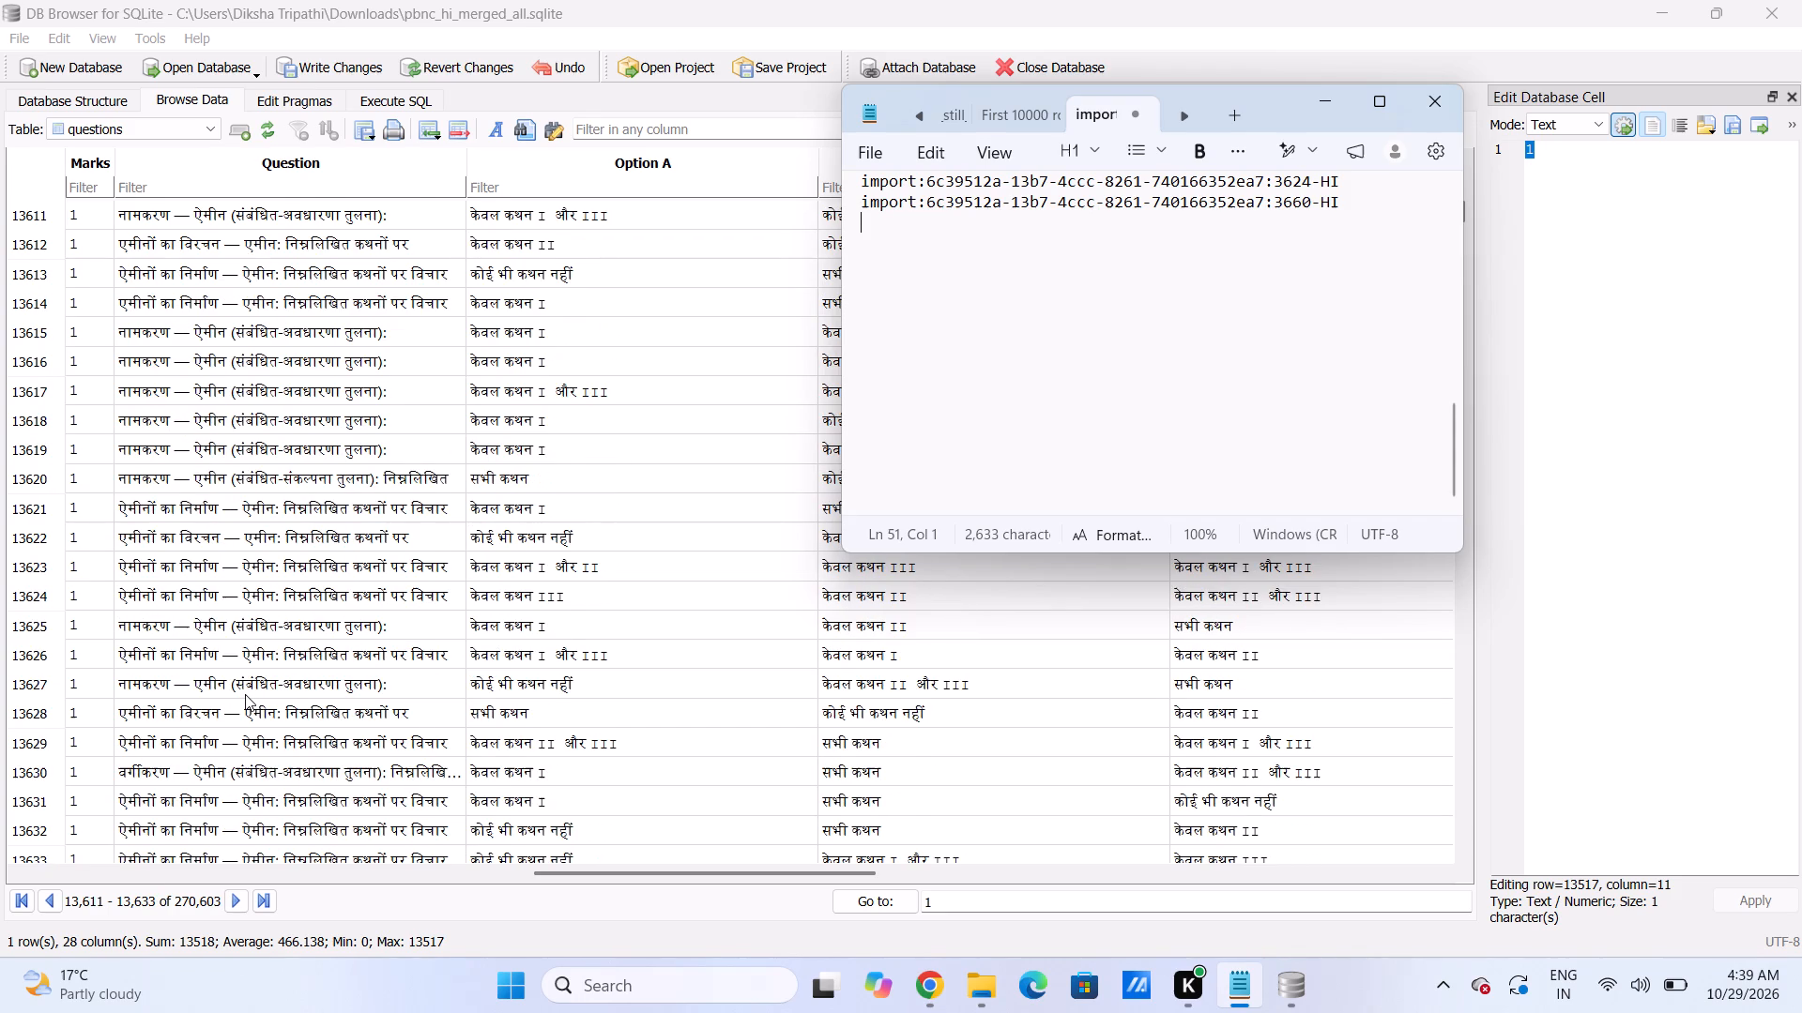
{"action": "scroll", "coordinate": [245, 694], "scroll_direction": "down", "scroll_amount": 5}
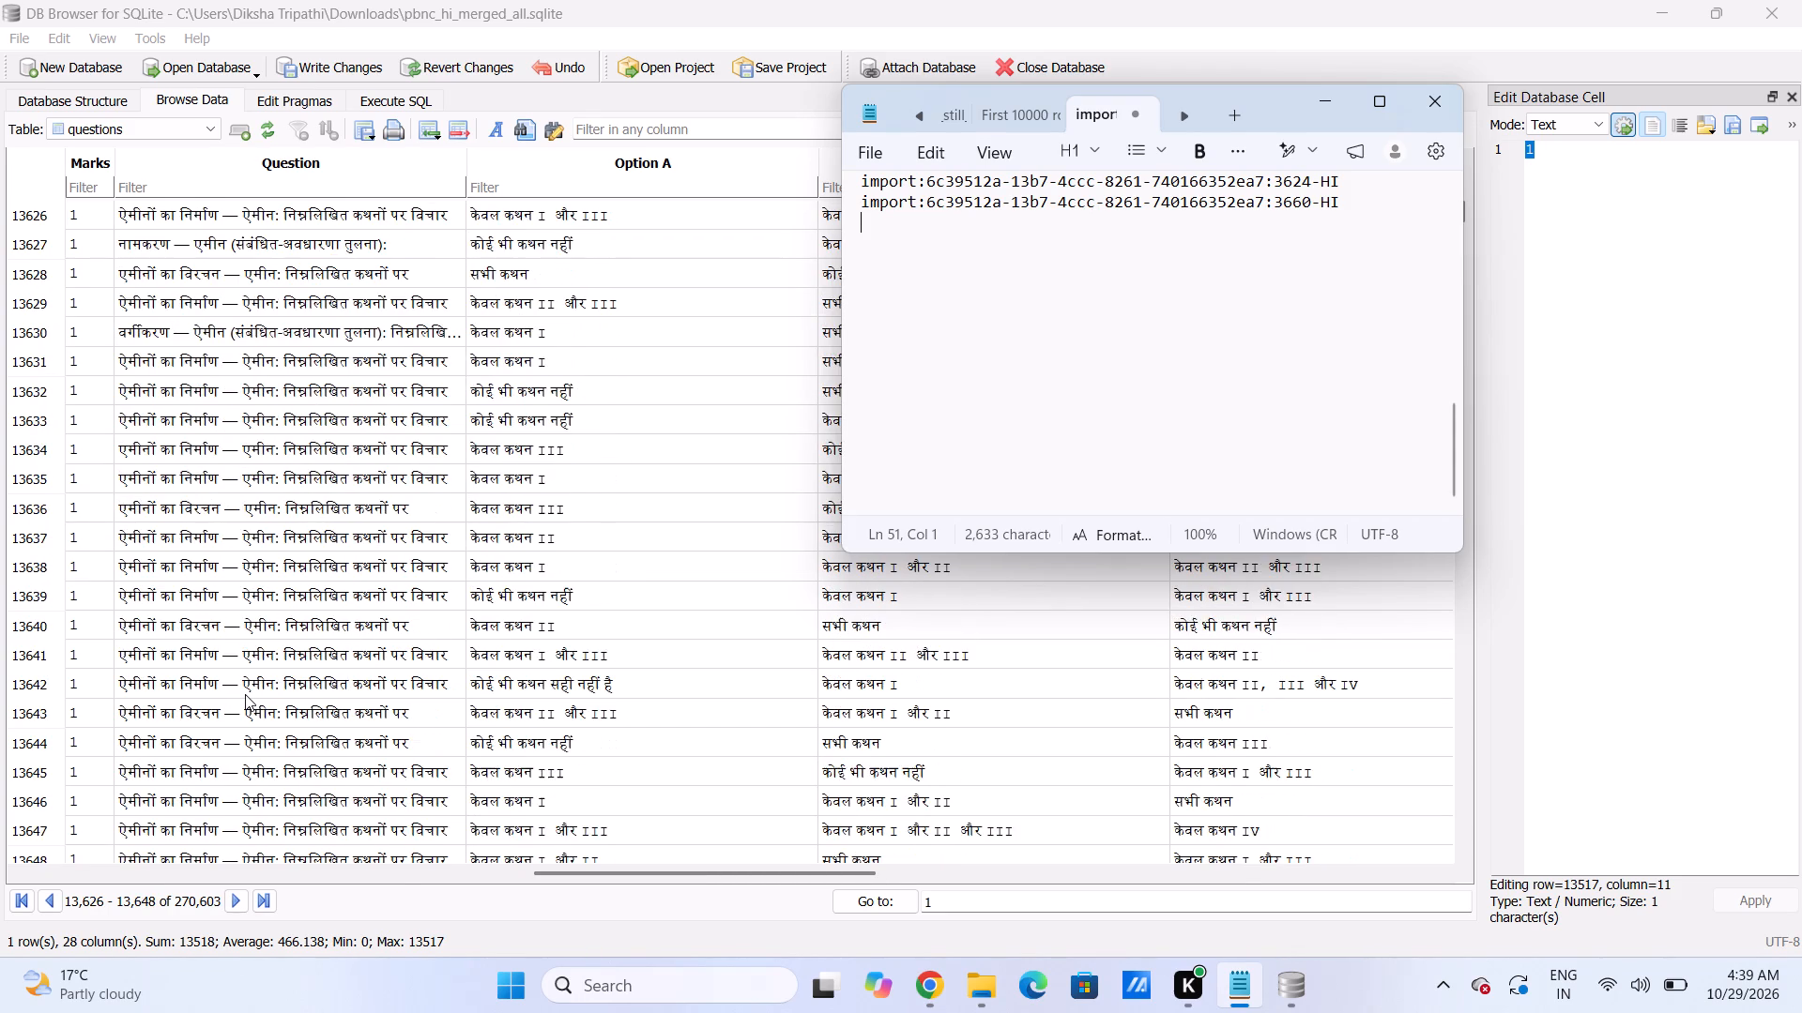
Examine the questions and options in rows 13648 to about 13693 of the questions table for untranslated English text.
{"action": "scroll", "coordinate": [245, 694], "scroll_direction": "down", "scroll_amount": 4}
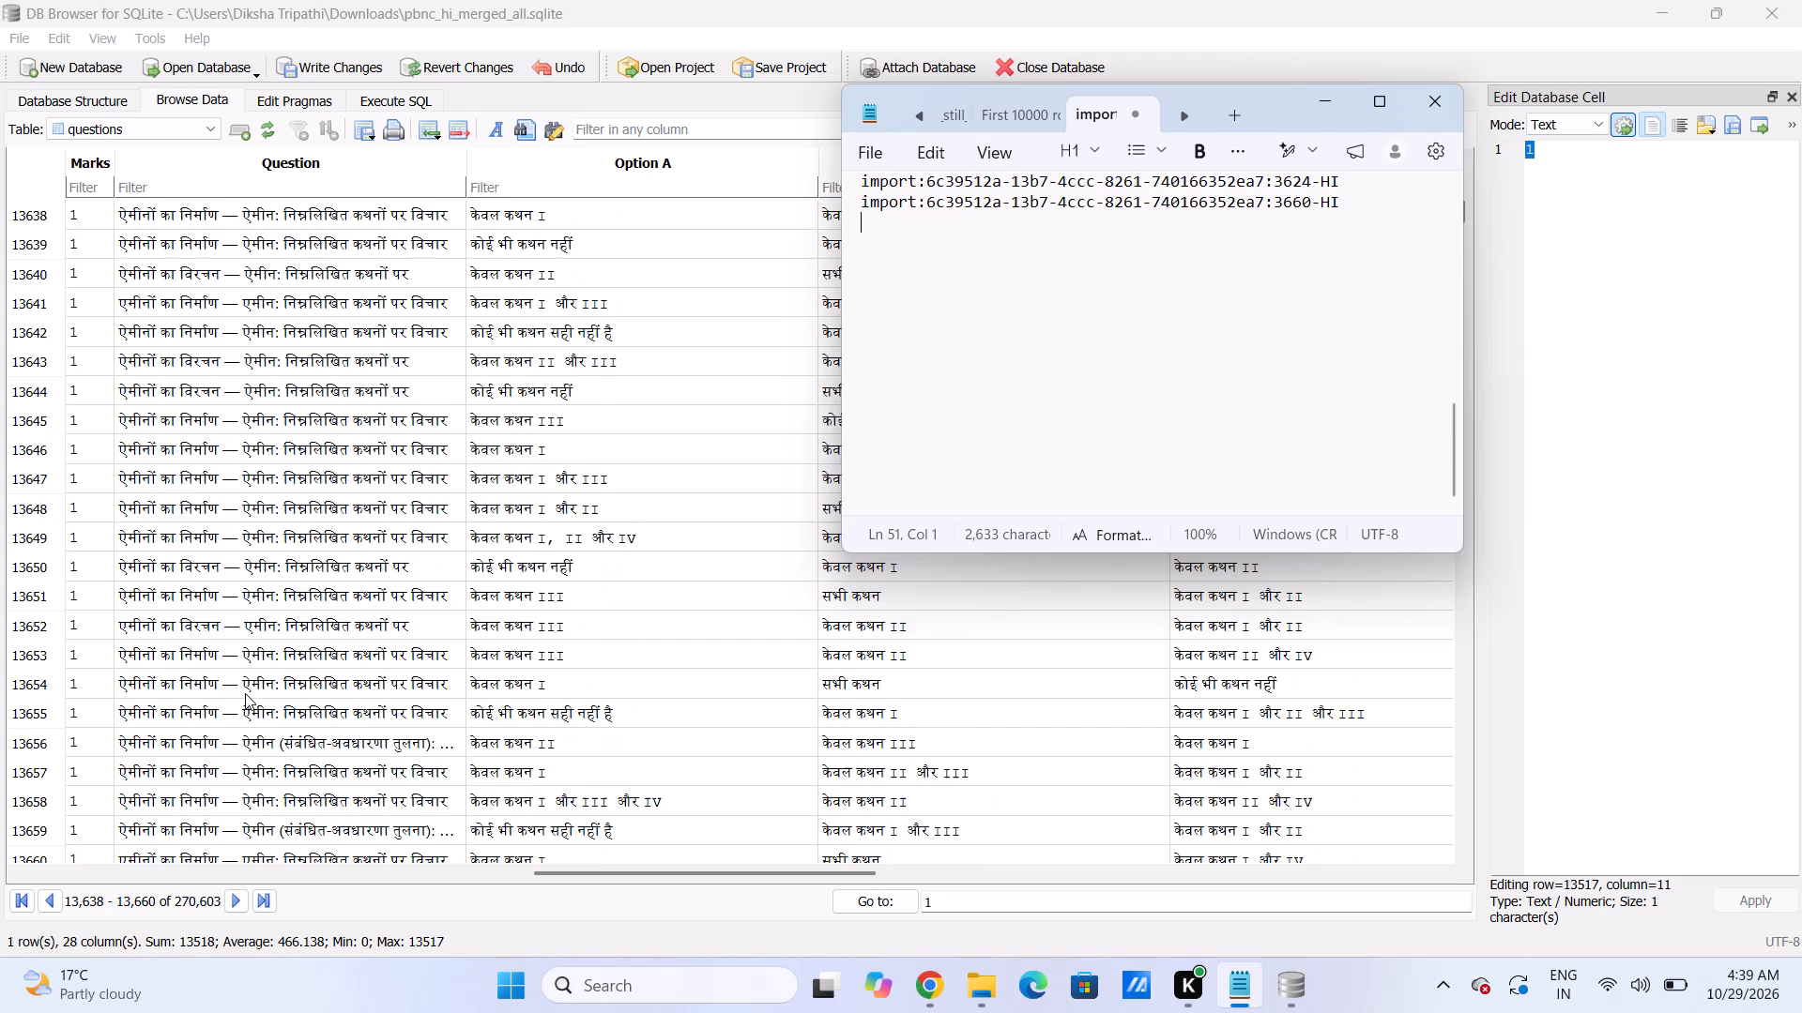
{"action": "scroll", "coordinate": [245, 693], "scroll_direction": "down", "scroll_amount": 5}
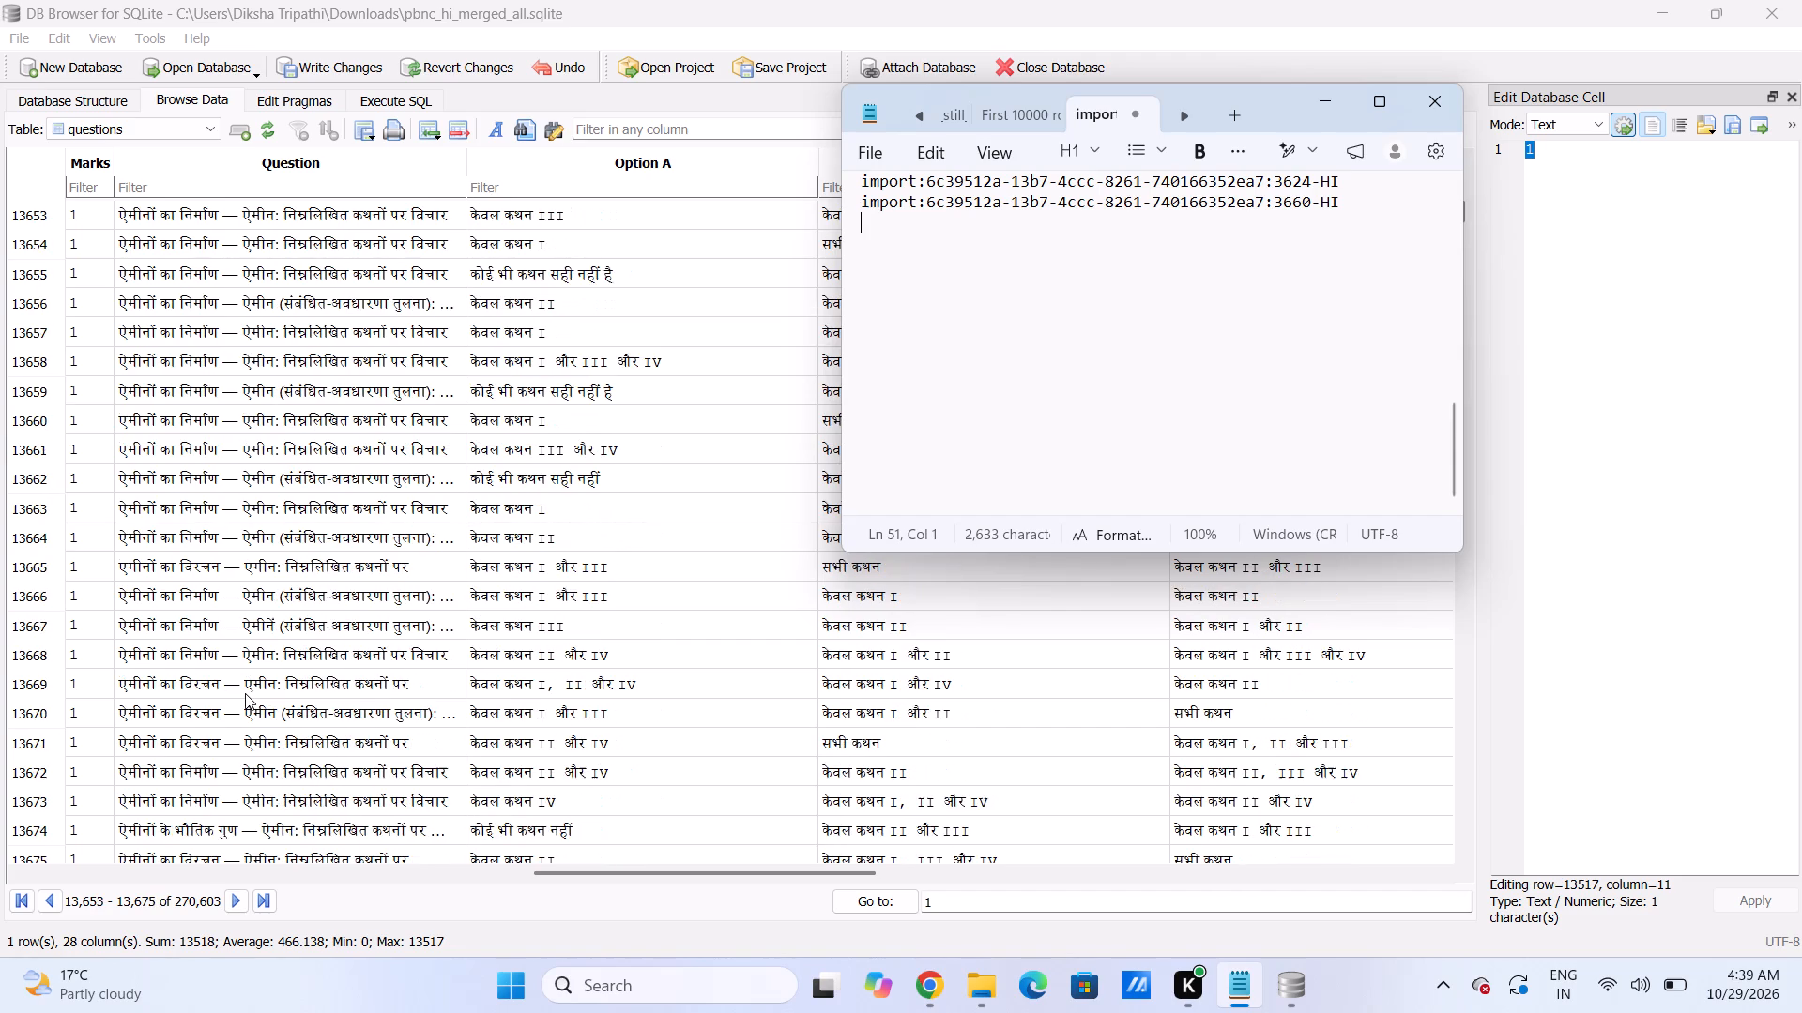
{"action": "scroll", "coordinate": [245, 693], "scroll_direction": "down", "scroll_amount": 3}
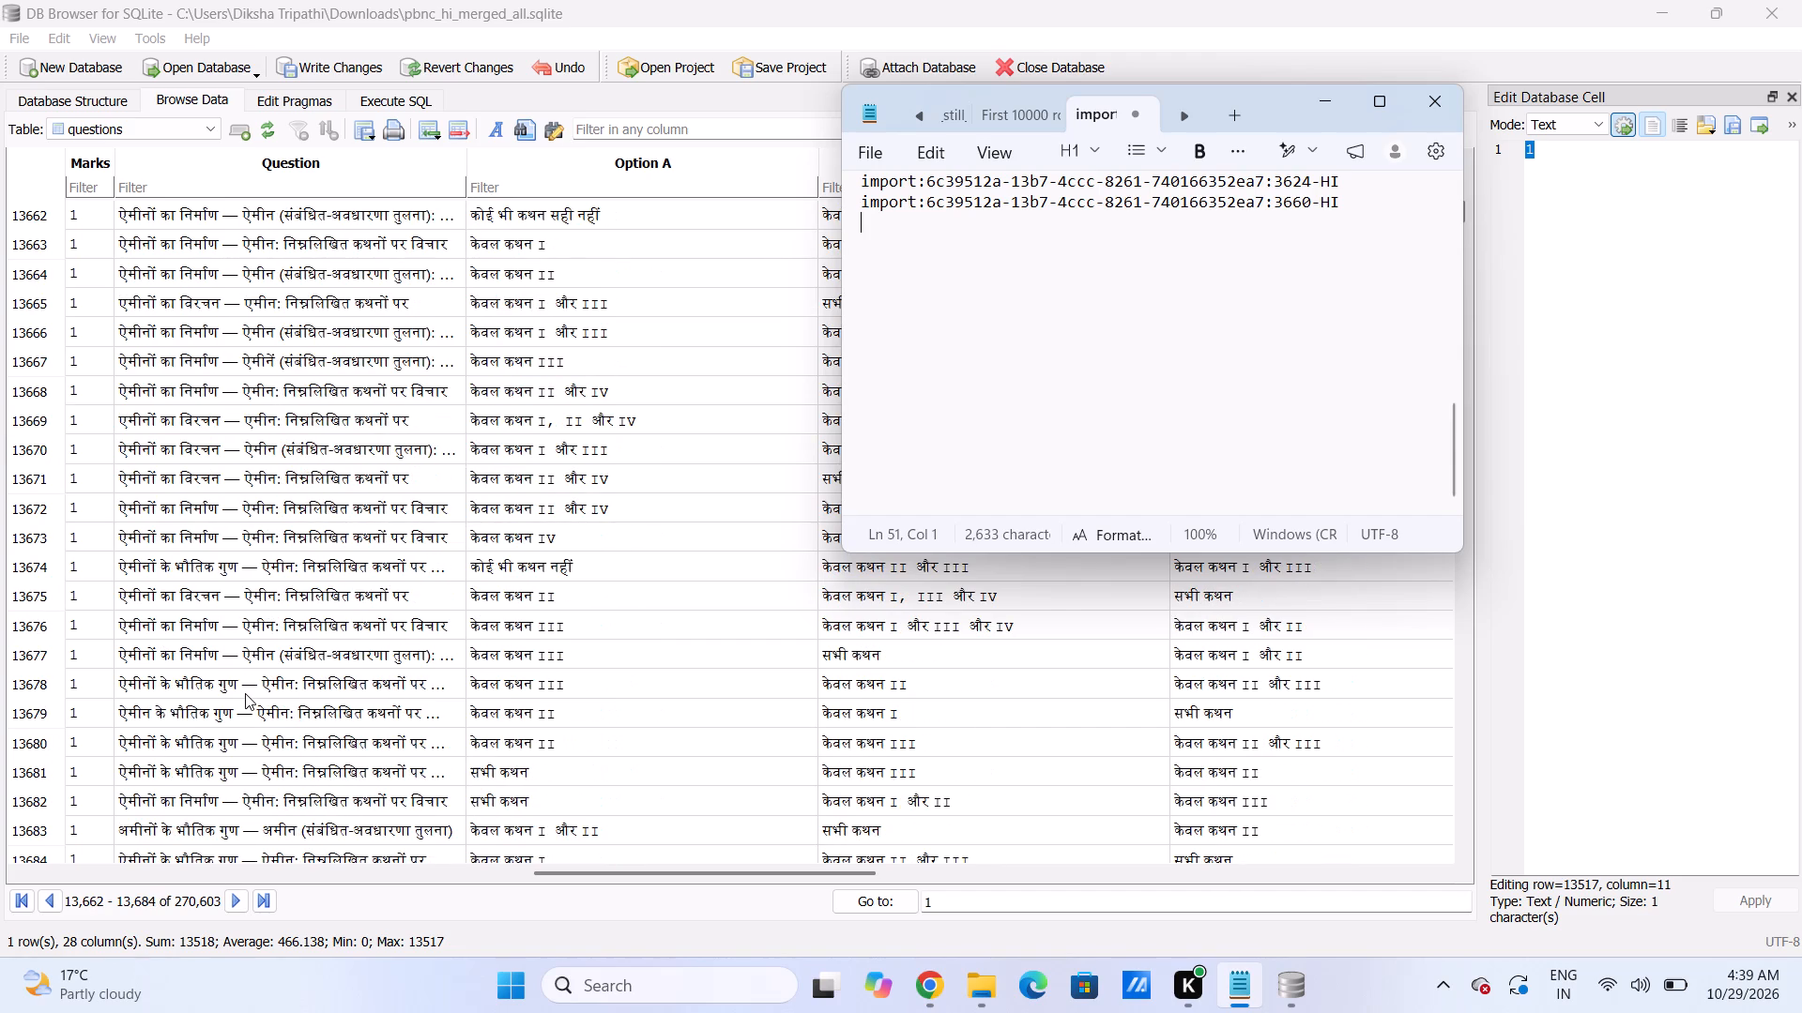
{"action": "scroll", "coordinate": [245, 693], "scroll_direction": "down", "scroll_amount": 3}
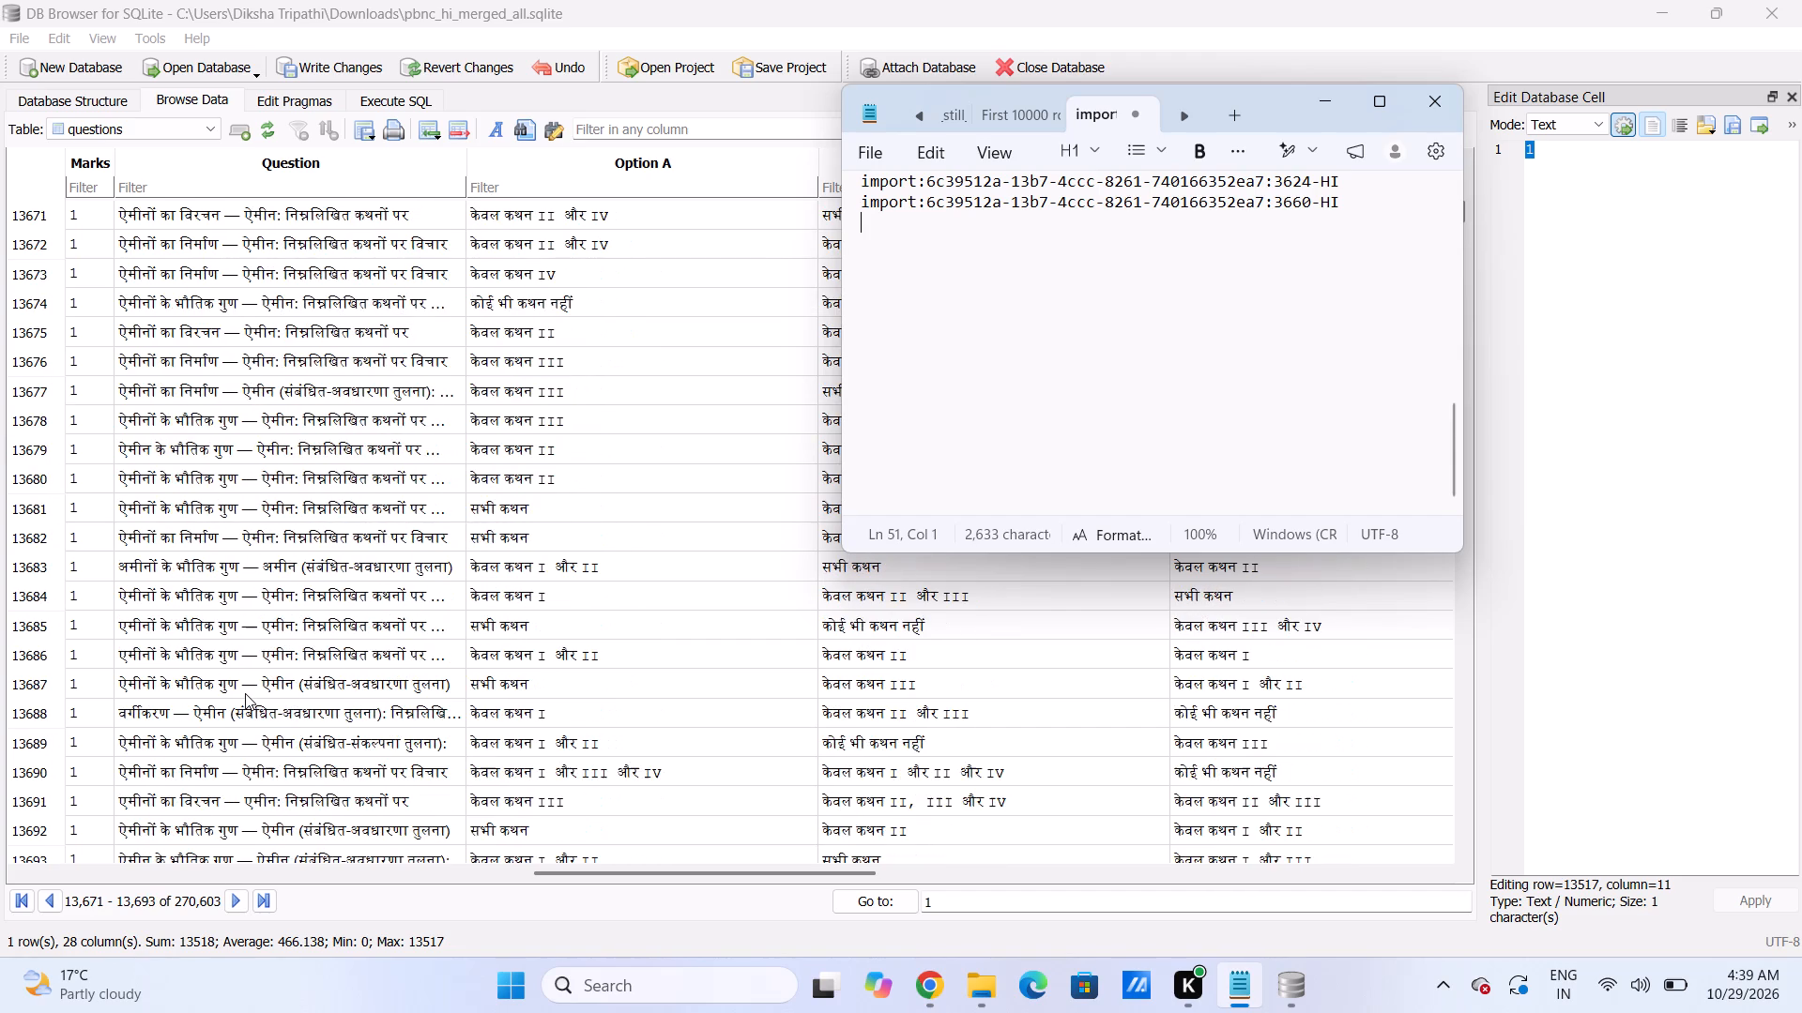
Re-examine the questions and options in rows 13548 to about 13642 of the questions table for untranslated English text.
{"action": "scroll", "coordinate": [245, 693], "scroll_direction": "up", "scroll_amount": 20}
{"action": "scroll", "coordinate": [245, 693], "scroll_direction": "up", "scroll_amount": 17}
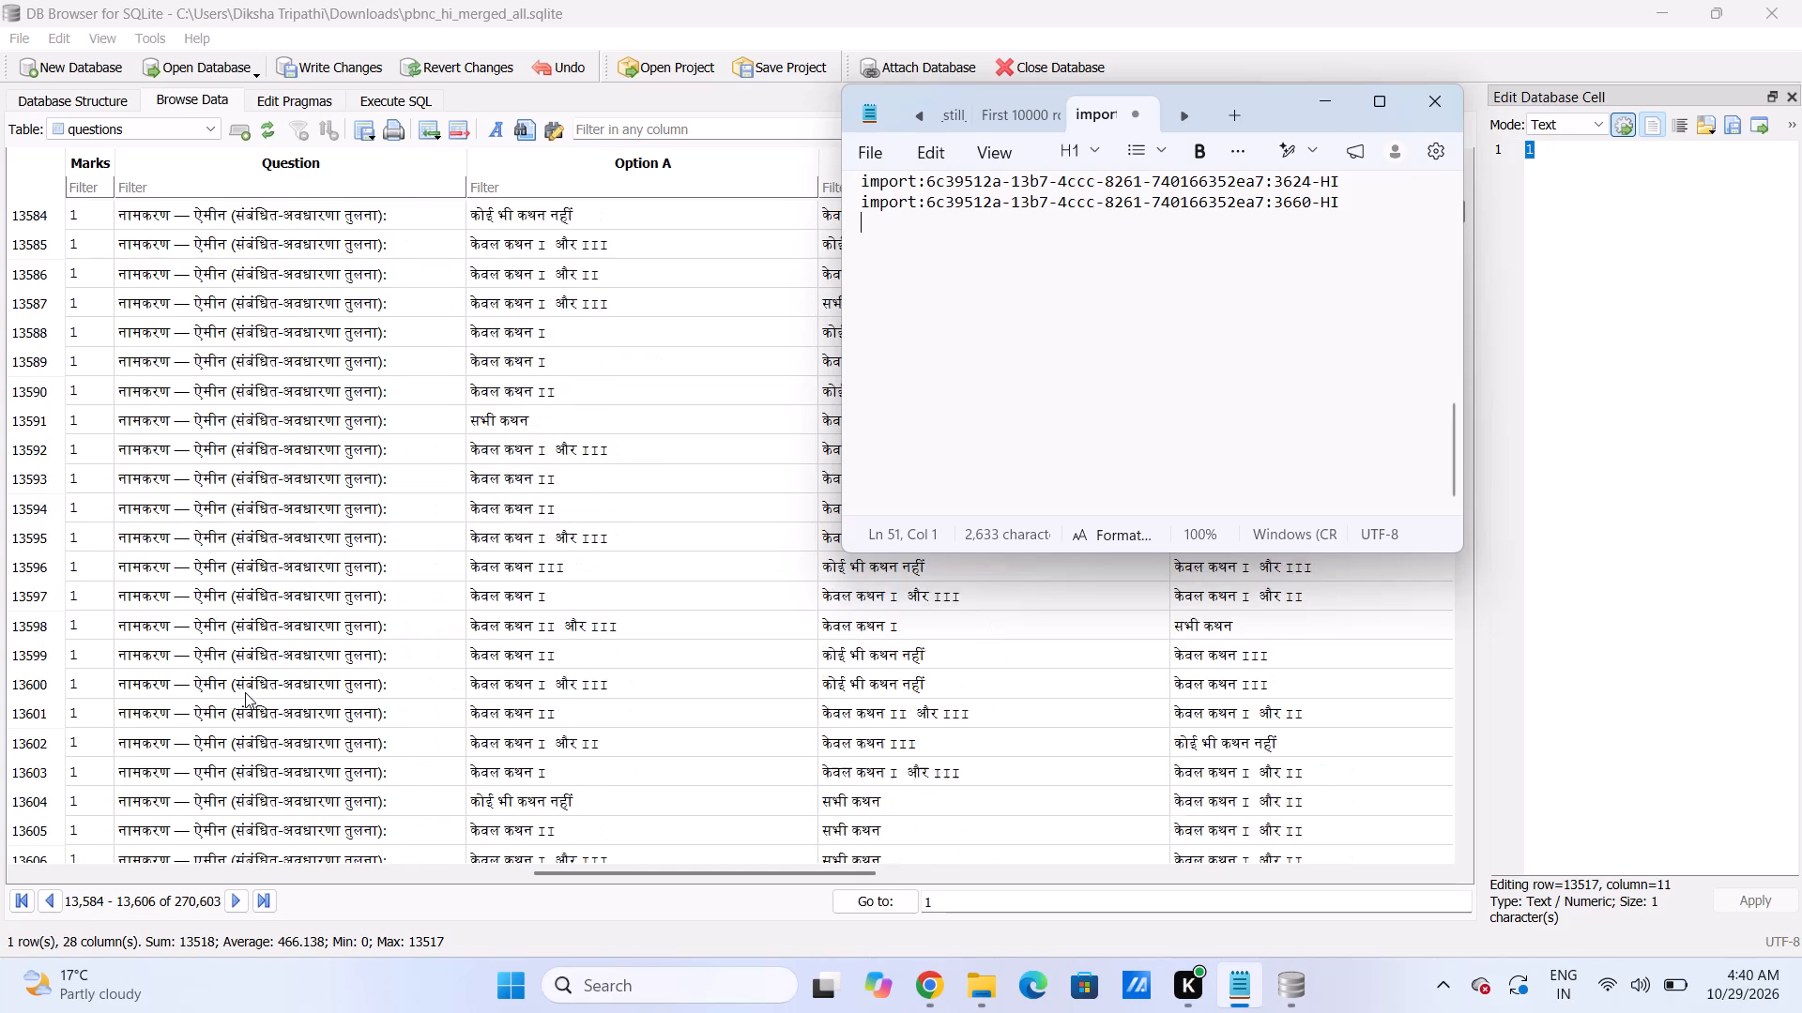
{"action": "scroll", "coordinate": [245, 692], "scroll_direction": "up", "scroll_amount": 17}
{"action": "scroll", "coordinate": [245, 693], "scroll_direction": "down", "scroll_amount": 17}
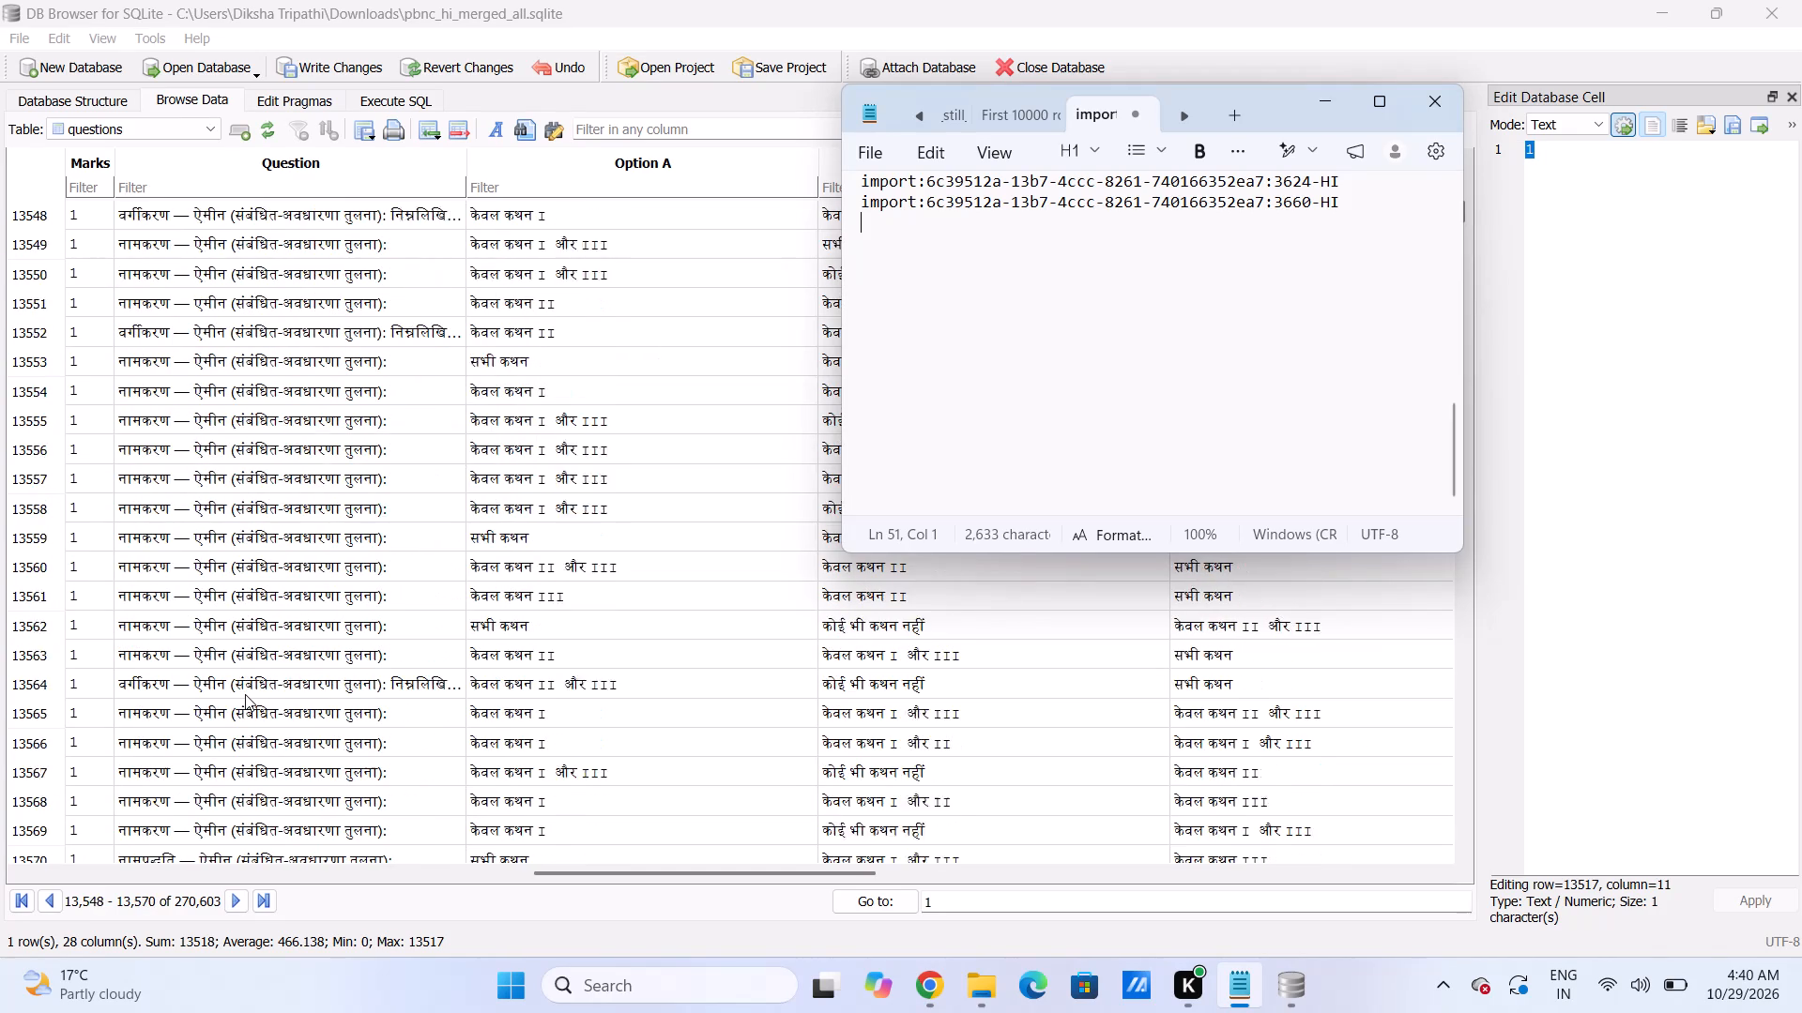
{"action": "scroll", "coordinate": [245, 694], "scroll_direction": "down", "scroll_amount": 4}
{"action": "scroll", "coordinate": [245, 694], "scroll_direction": "up", "scroll_amount": 2}
{"action": "scroll", "coordinate": [245, 694], "scroll_direction": "down", "scroll_amount": 2}
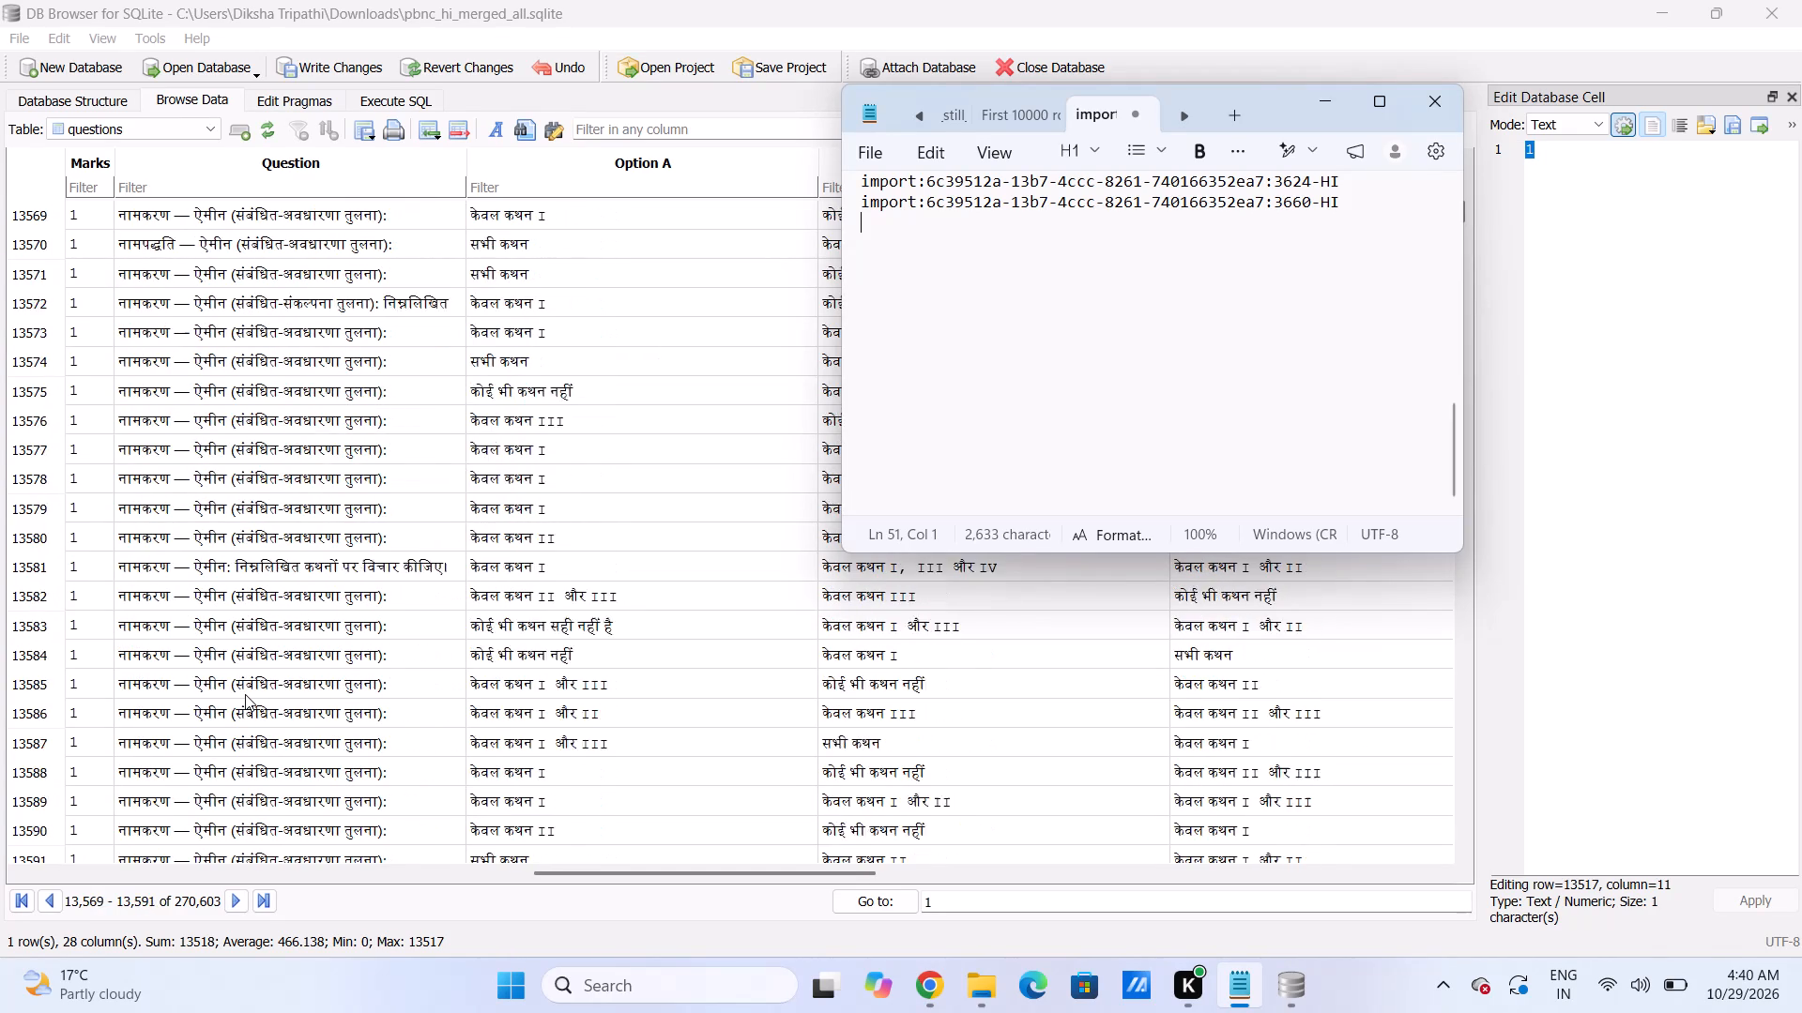
{"action": "scroll", "coordinate": [245, 694], "scroll_direction": "down", "scroll_amount": 16}
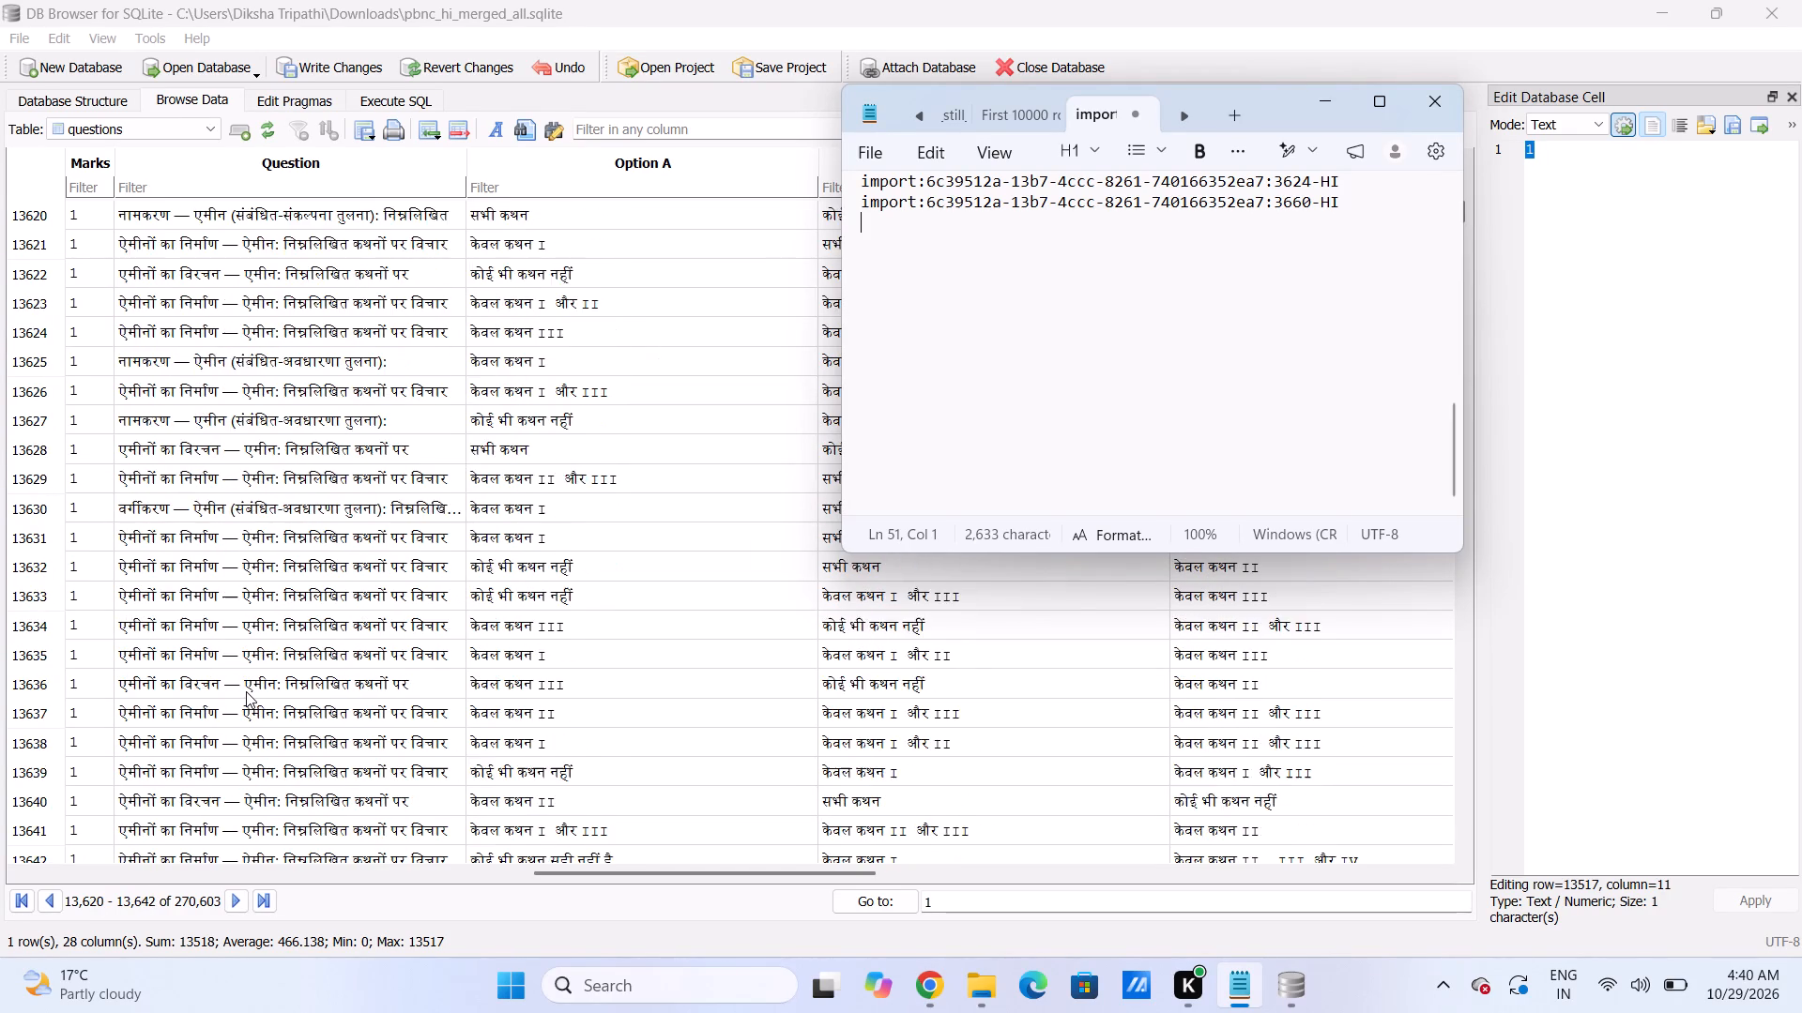
Re-examine the questions and options in rows 13614 to about 13693 of the questions table for untranslated English text.
{"action": "scroll", "coordinate": [246, 691], "scroll_direction": "down", "scroll_amount": 2}
{"action": "scroll", "coordinate": [246, 691], "scroll_direction": "up", "scroll_amount": 4}
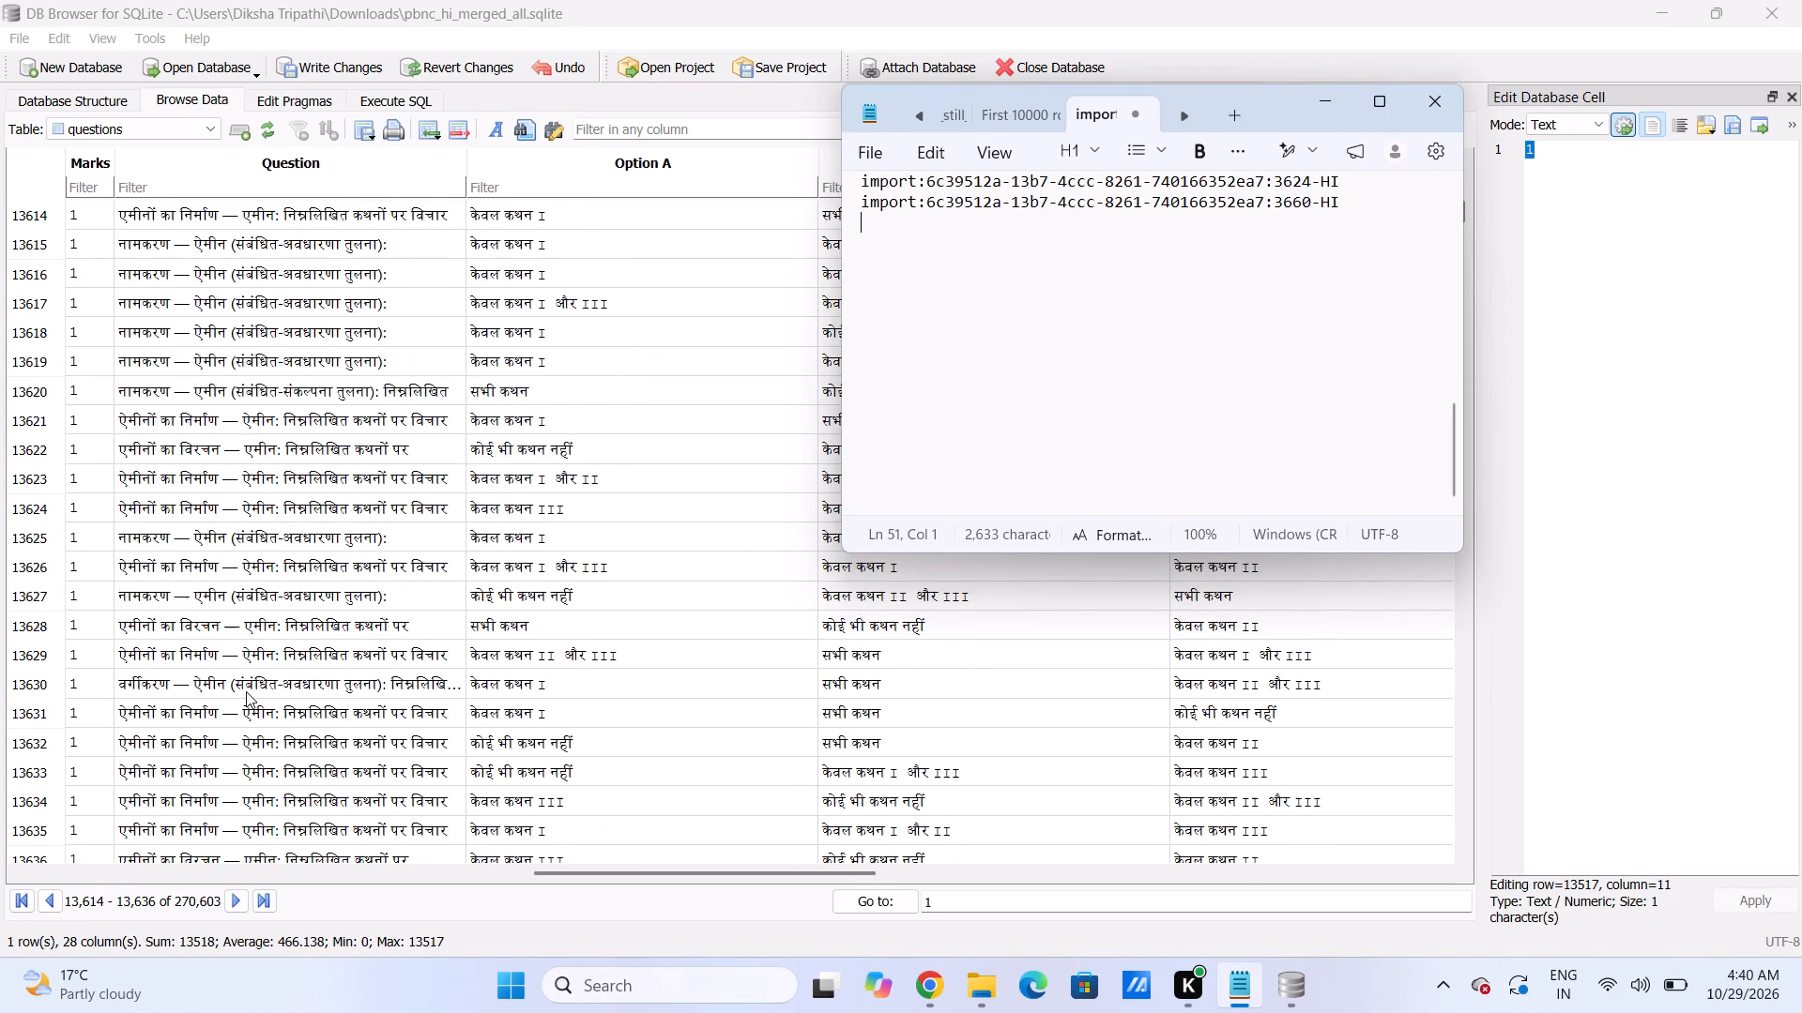
{"action": "scroll", "coordinate": [246, 691], "scroll_direction": "down", "scroll_amount": 6}
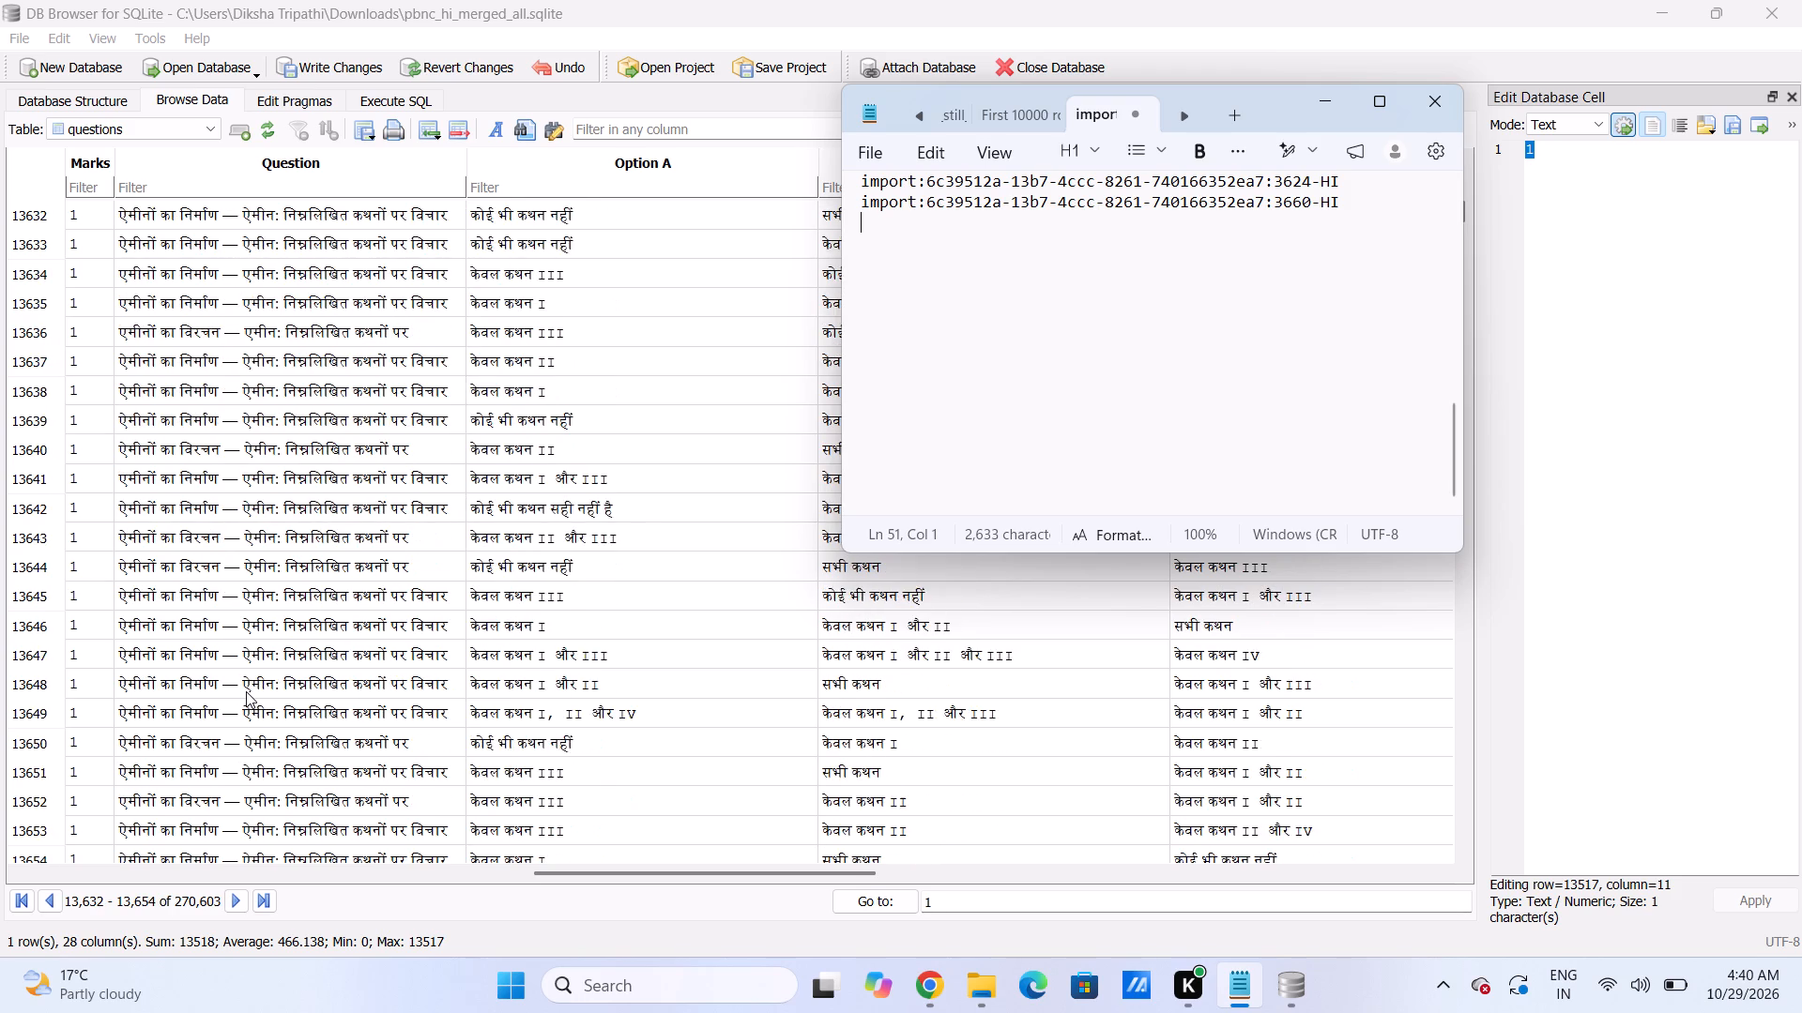
{"action": "scroll", "coordinate": [246, 691], "scroll_direction": "down", "scroll_amount": 8}
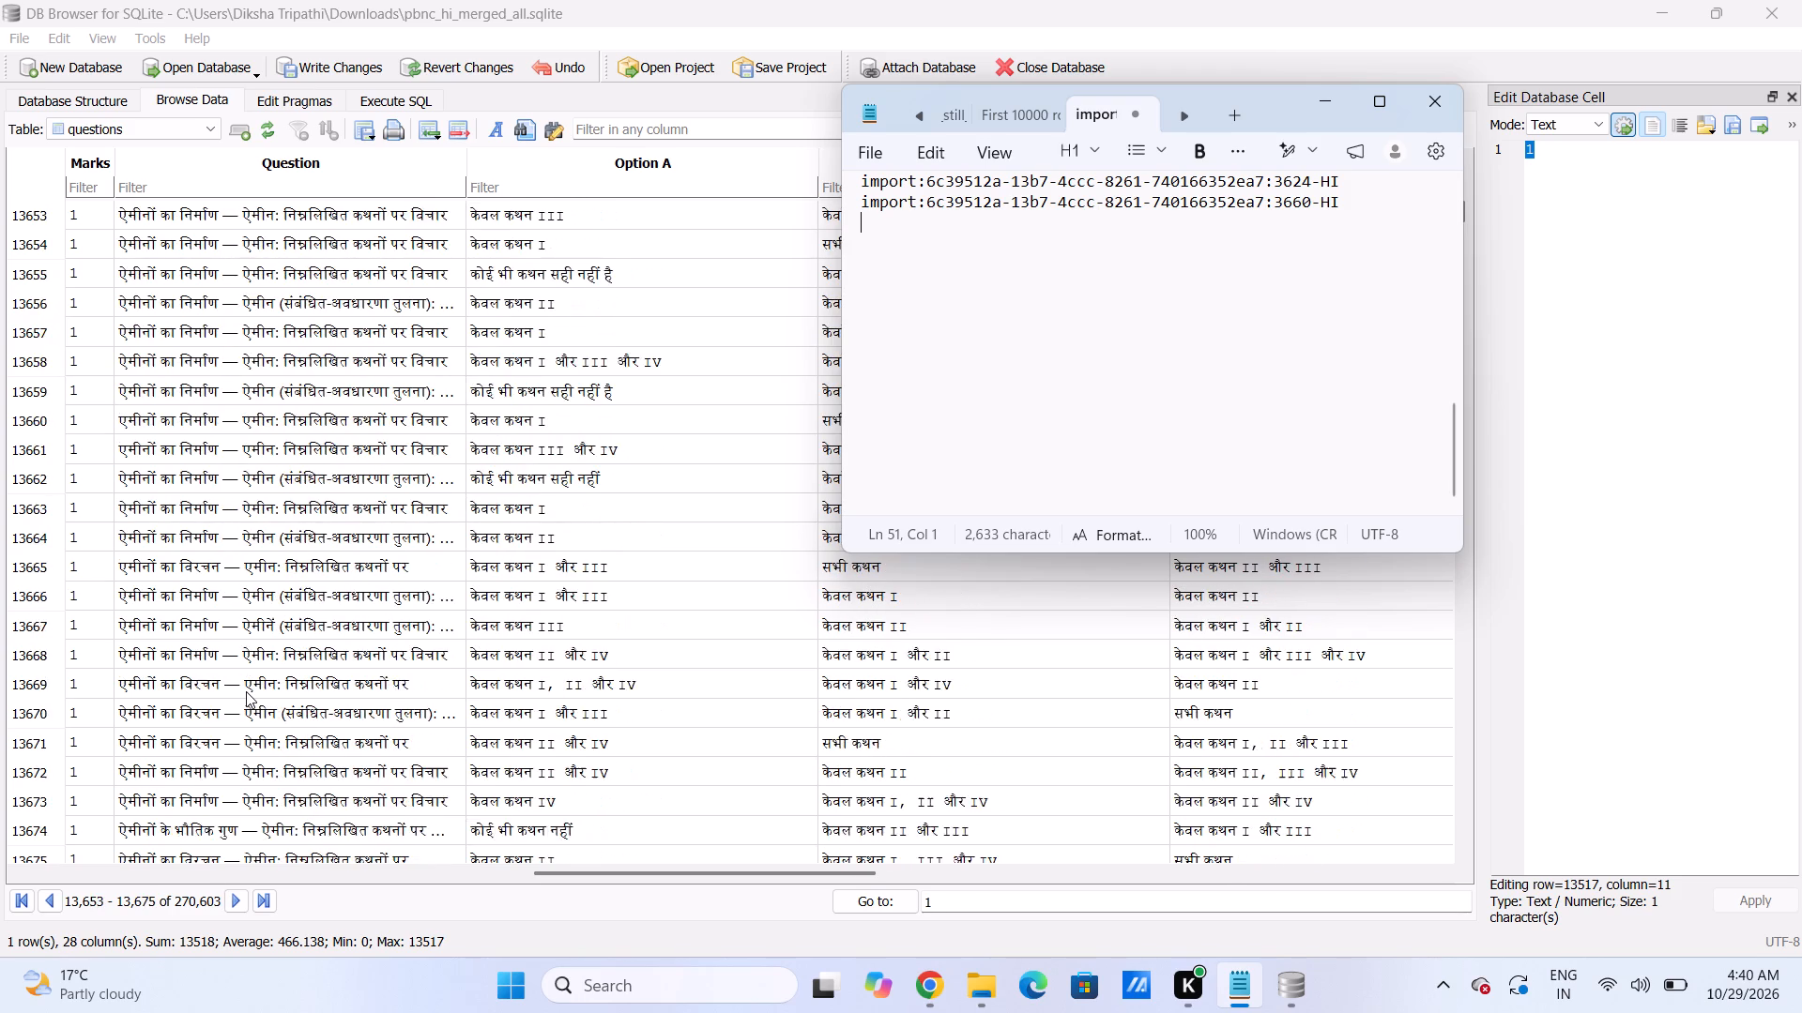
{"action": "scroll", "coordinate": [246, 691], "scroll_direction": "down", "scroll_amount": 5}
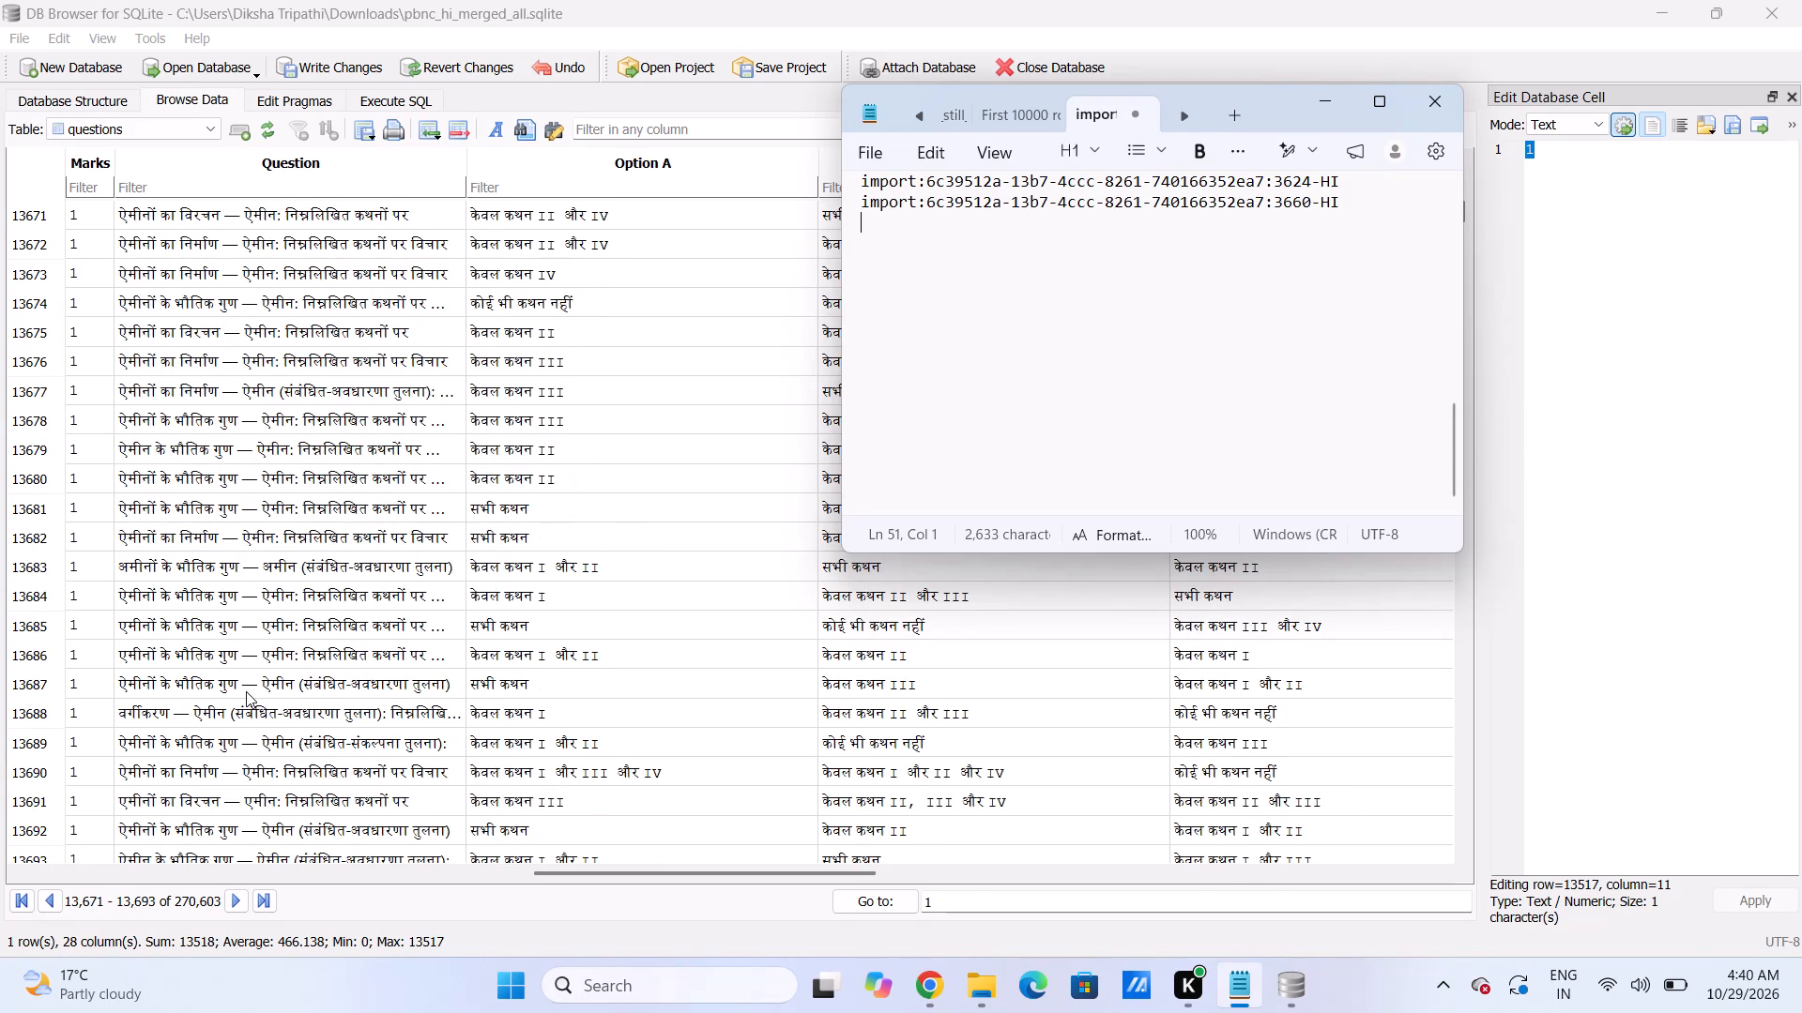
Examine the questions and options in rows 13693 to about 13777 of the questions table for untranslated English text.
{"action": "scroll", "coordinate": [247, 691], "scroll_direction": "down", "scroll_amount": 3}
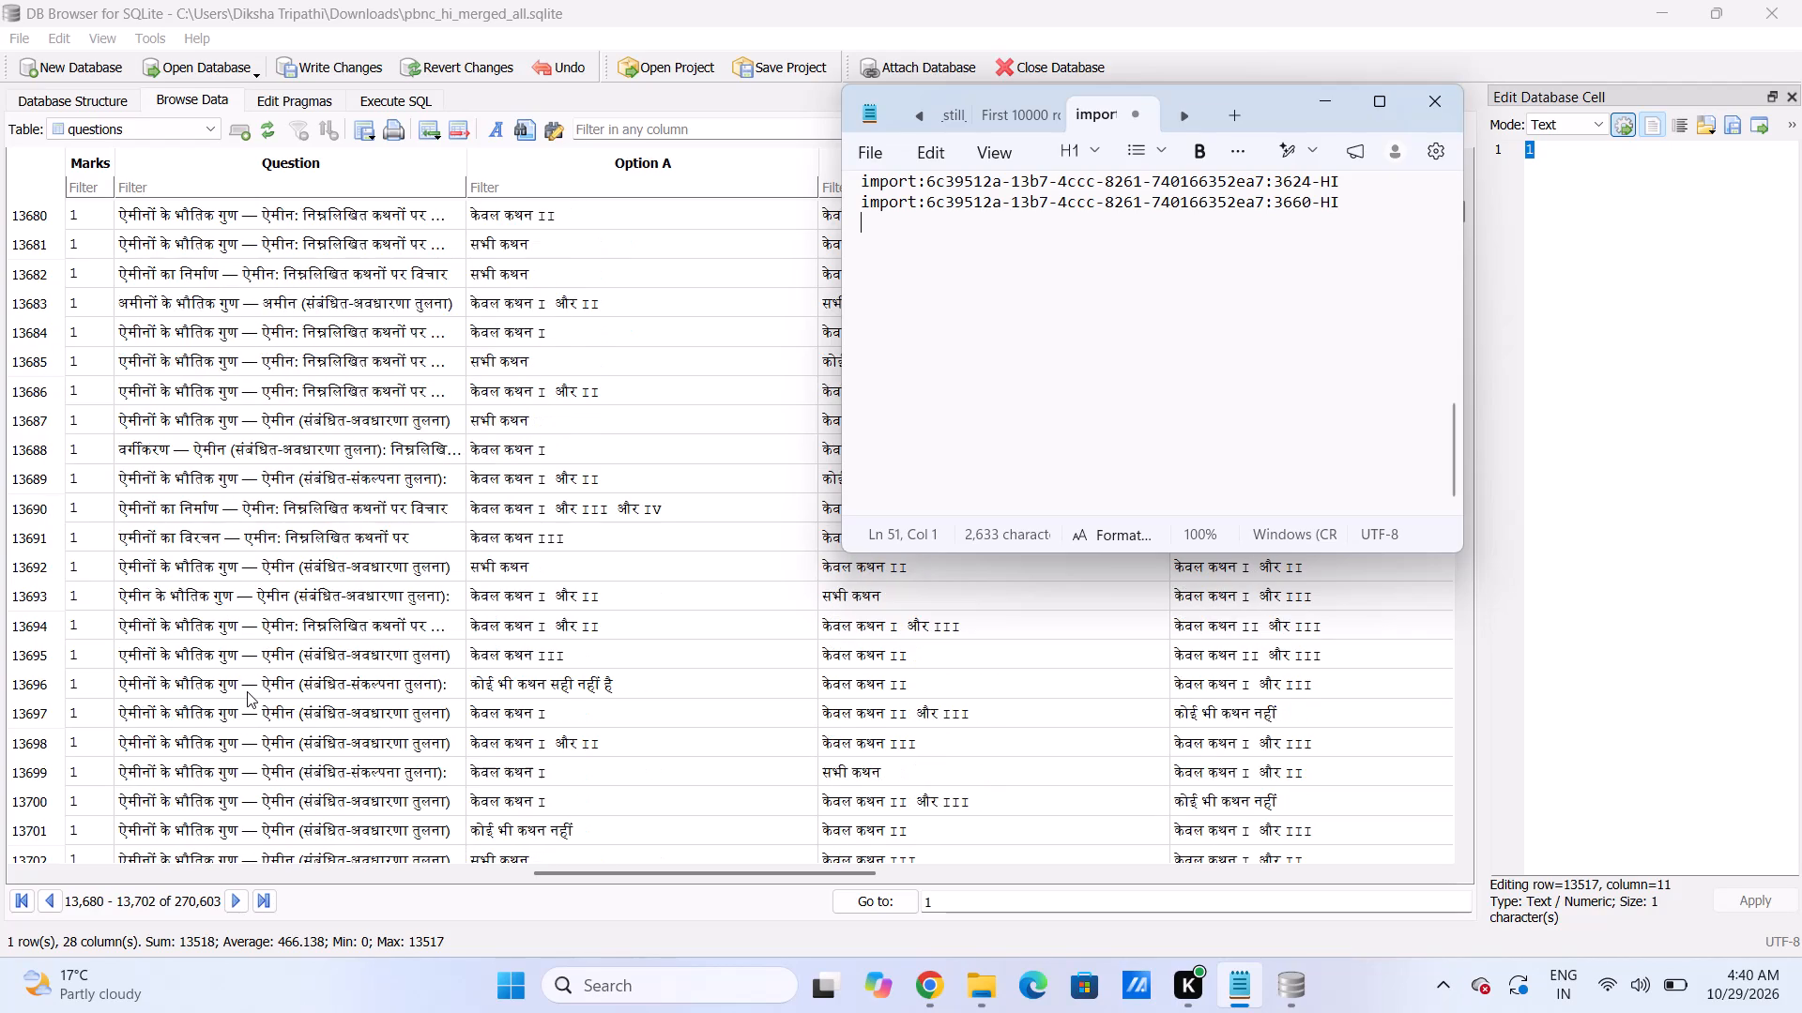
{"action": "scroll", "coordinate": [247, 691], "scroll_direction": "down", "scroll_amount": 6}
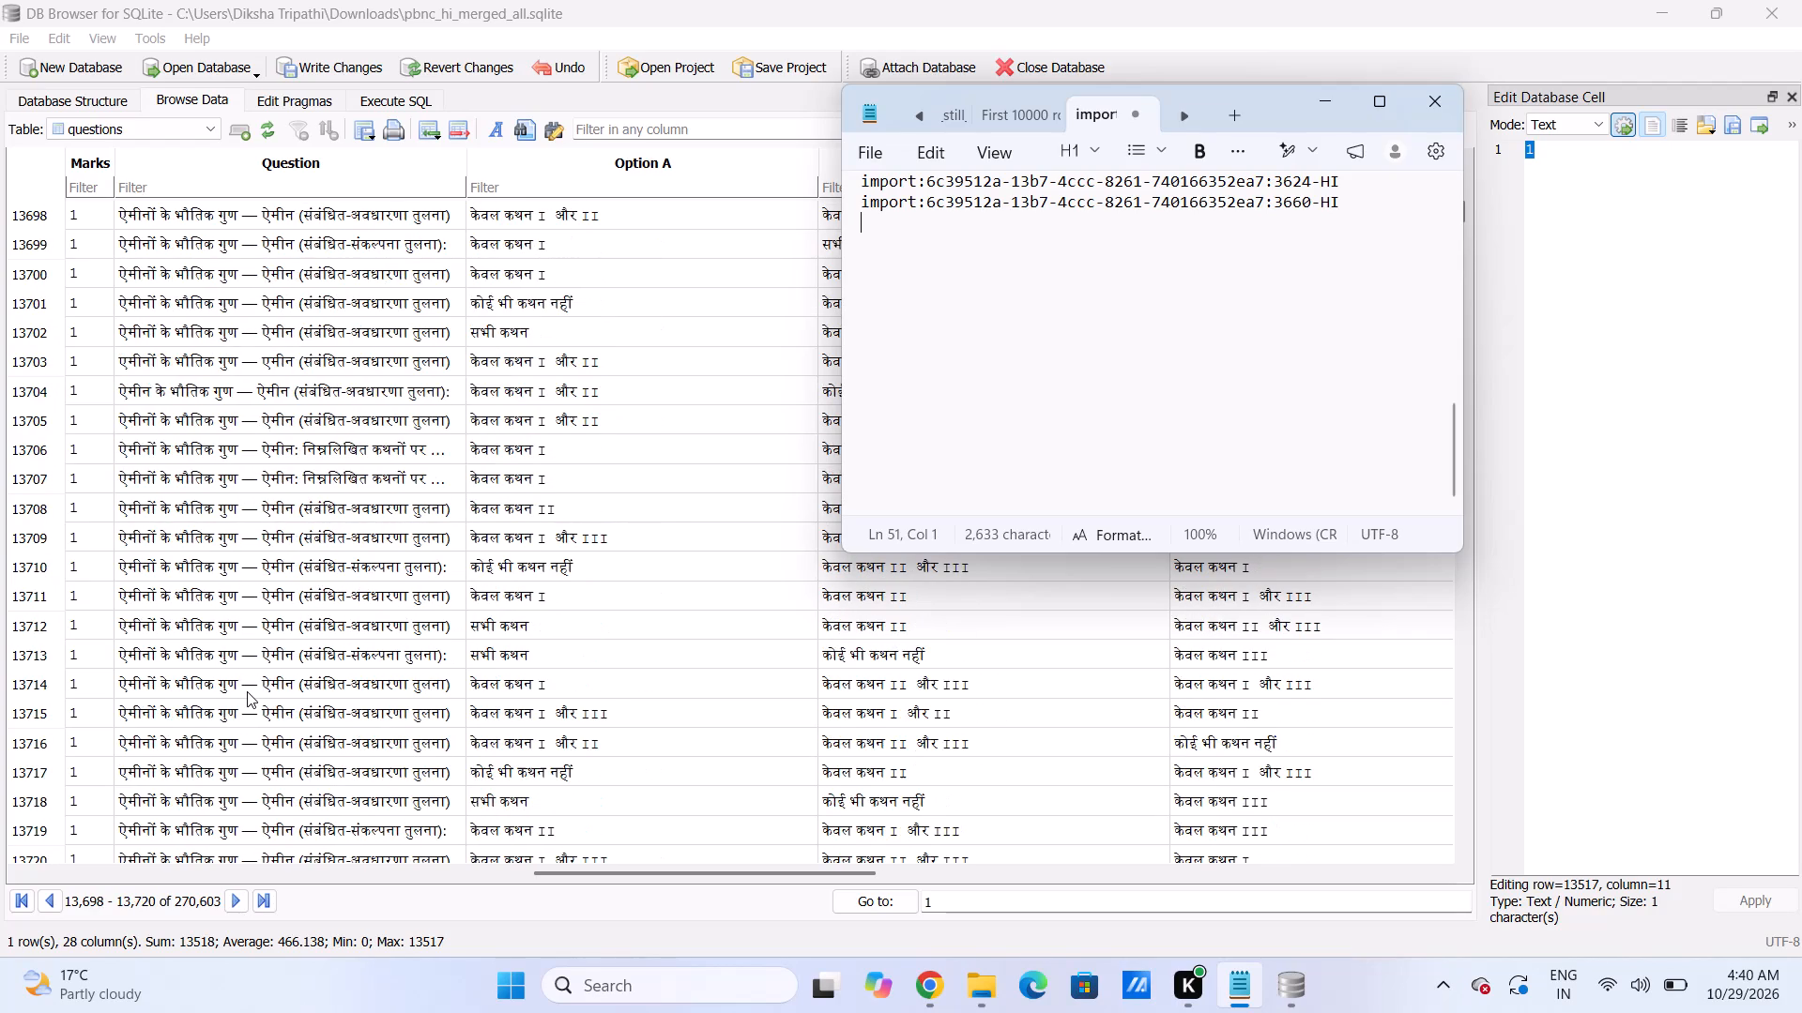
{"action": "scroll", "coordinate": [247, 691], "scroll_direction": "down", "scroll_amount": 7}
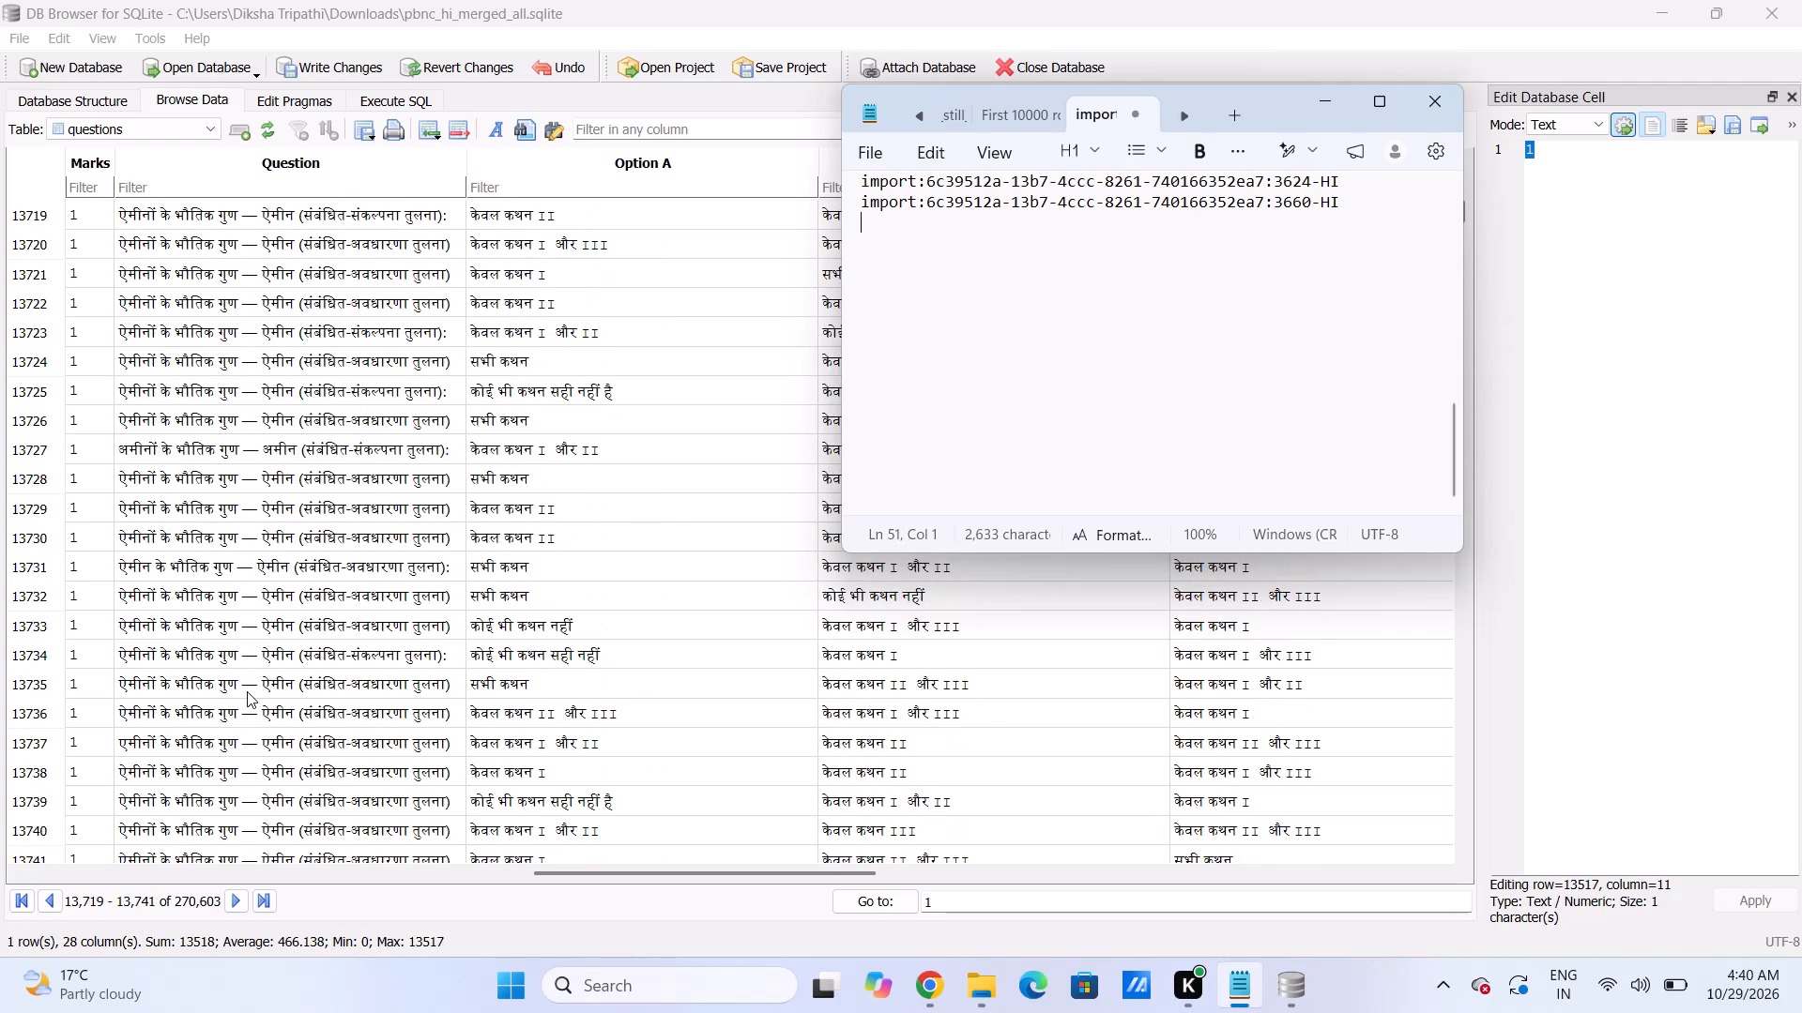
{"action": "scroll", "coordinate": [247, 691], "scroll_direction": "down", "scroll_amount": 5}
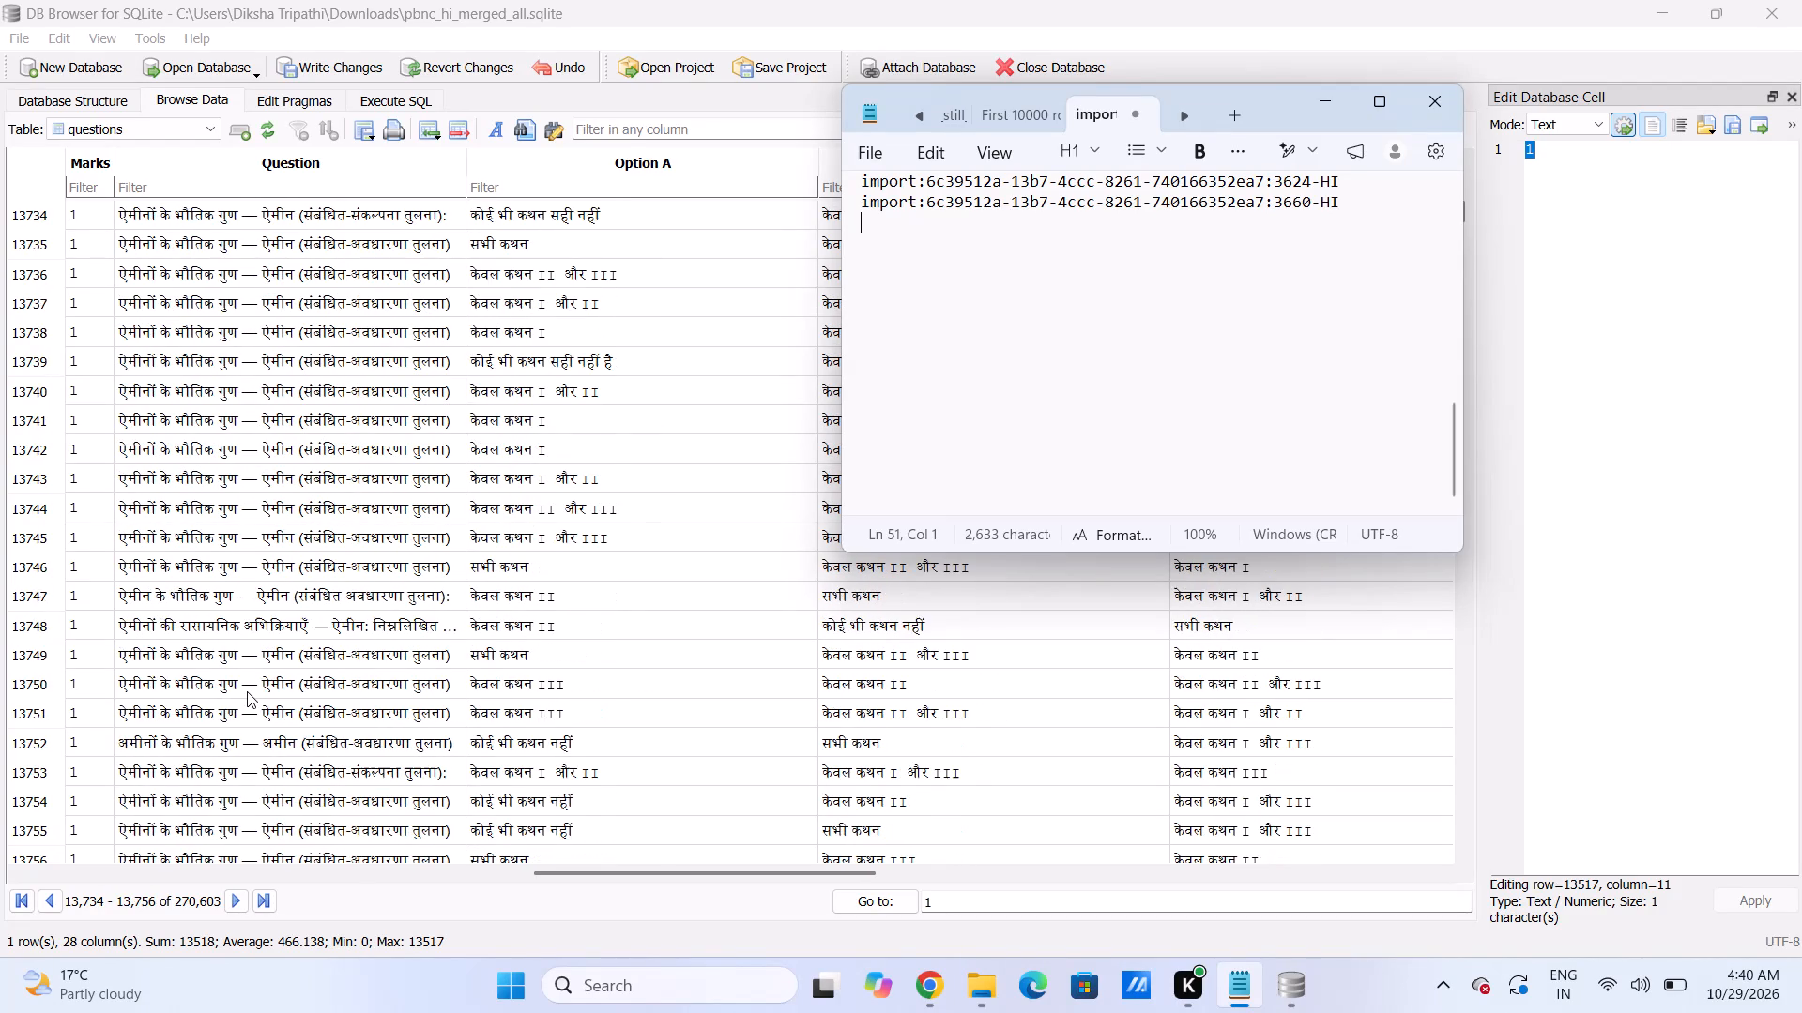
{"action": "scroll", "coordinate": [247, 691], "scroll_direction": "down", "scroll_amount": 7}
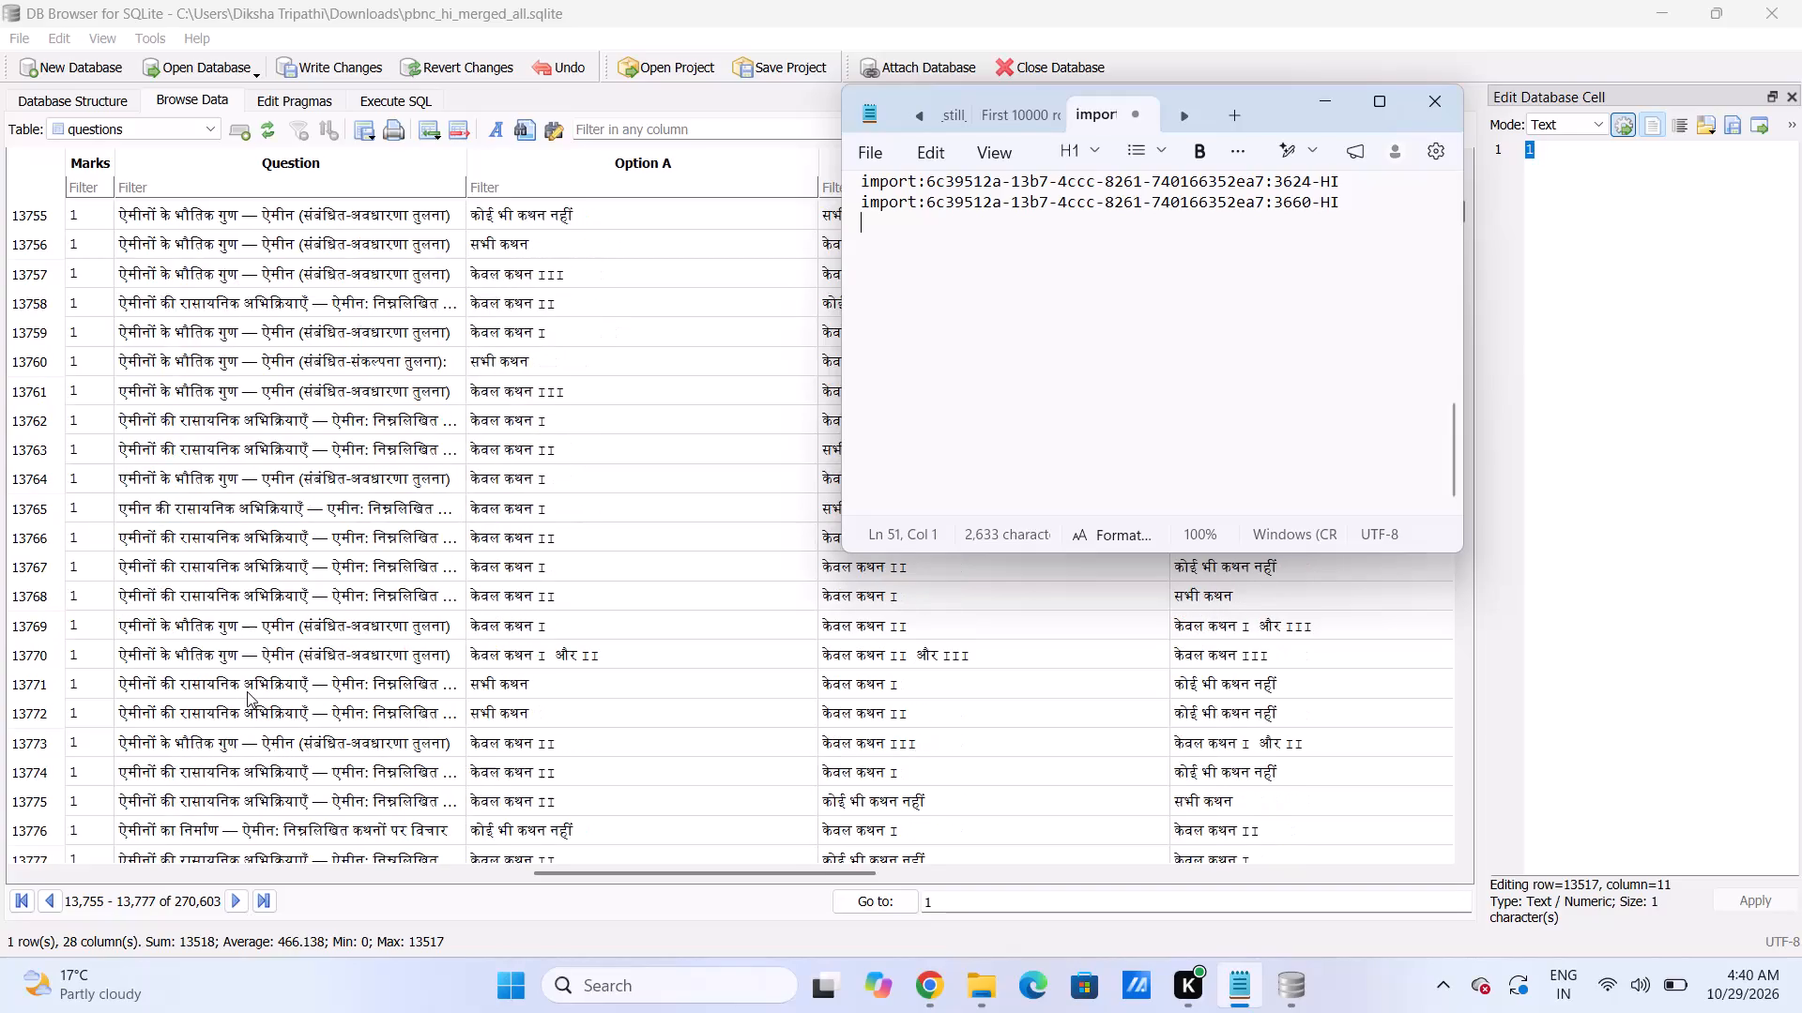
Examine the questions and options in rows 13777 to about 13819 of the questions table for untranslated English text.
{"action": "scroll", "coordinate": [247, 691], "scroll_direction": "down", "scroll_amount": 6}
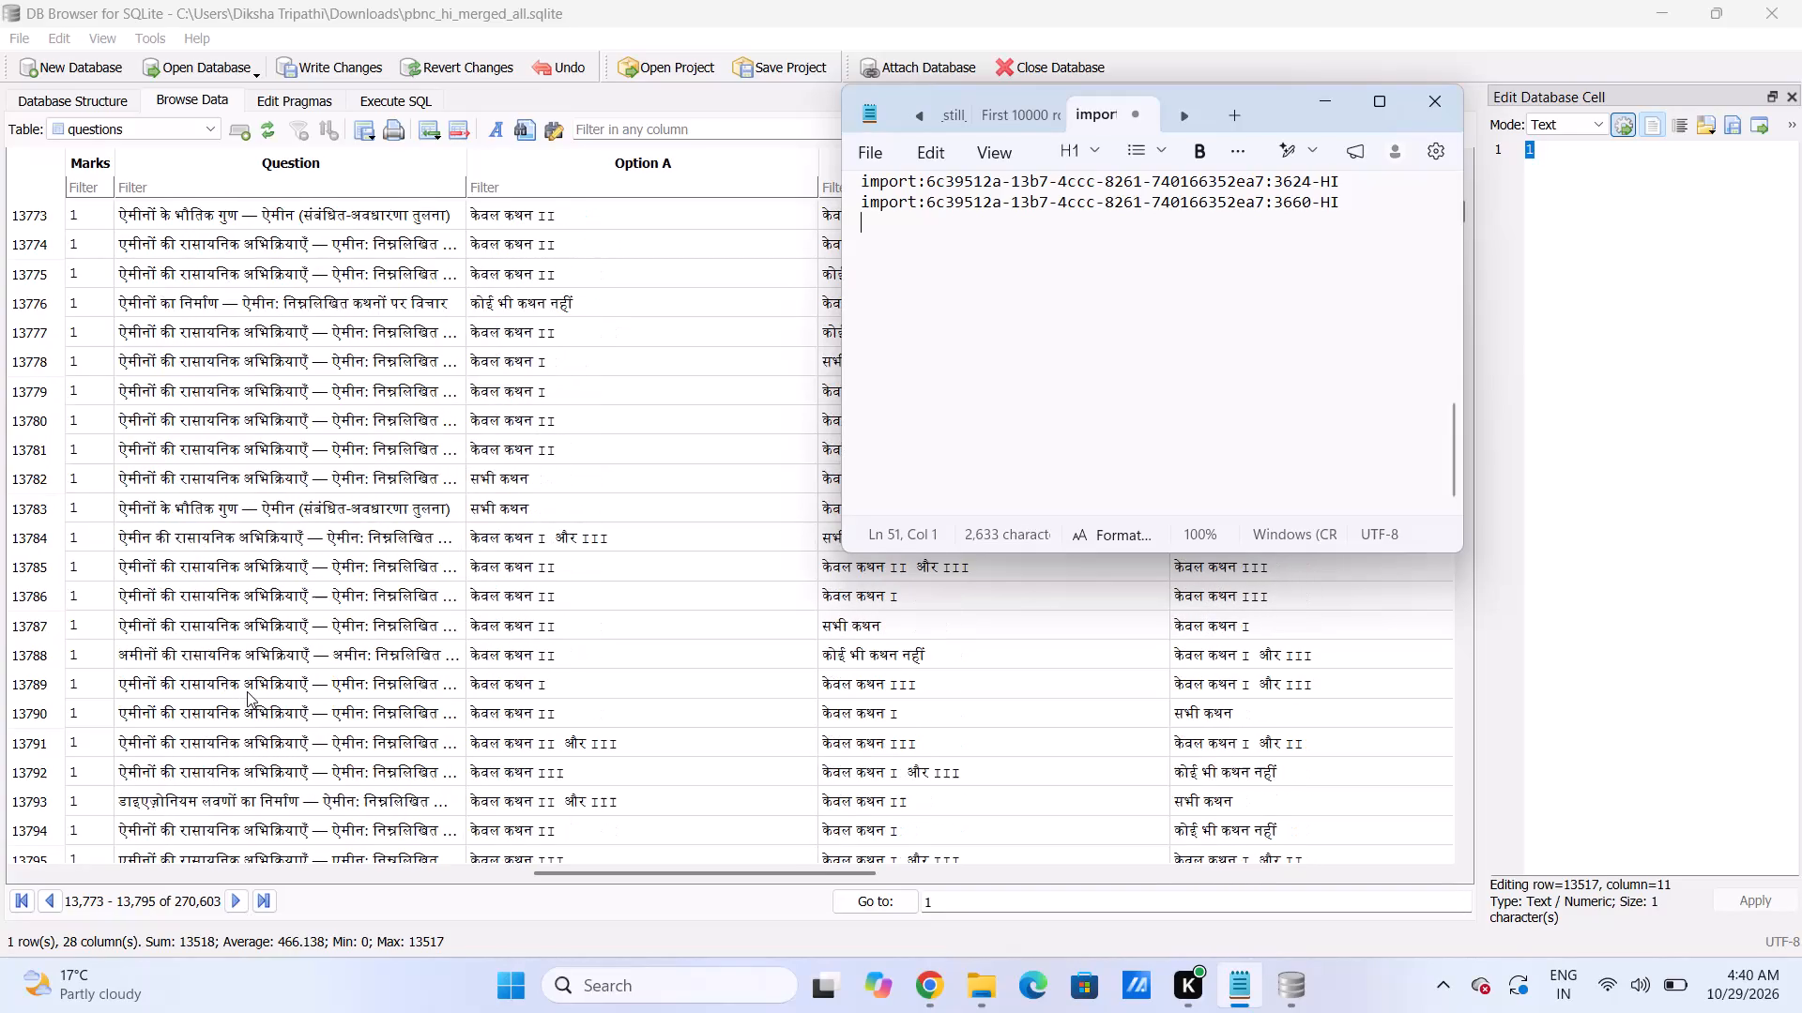
{"action": "scroll", "coordinate": [247, 691], "scroll_direction": "down", "scroll_amount": 4}
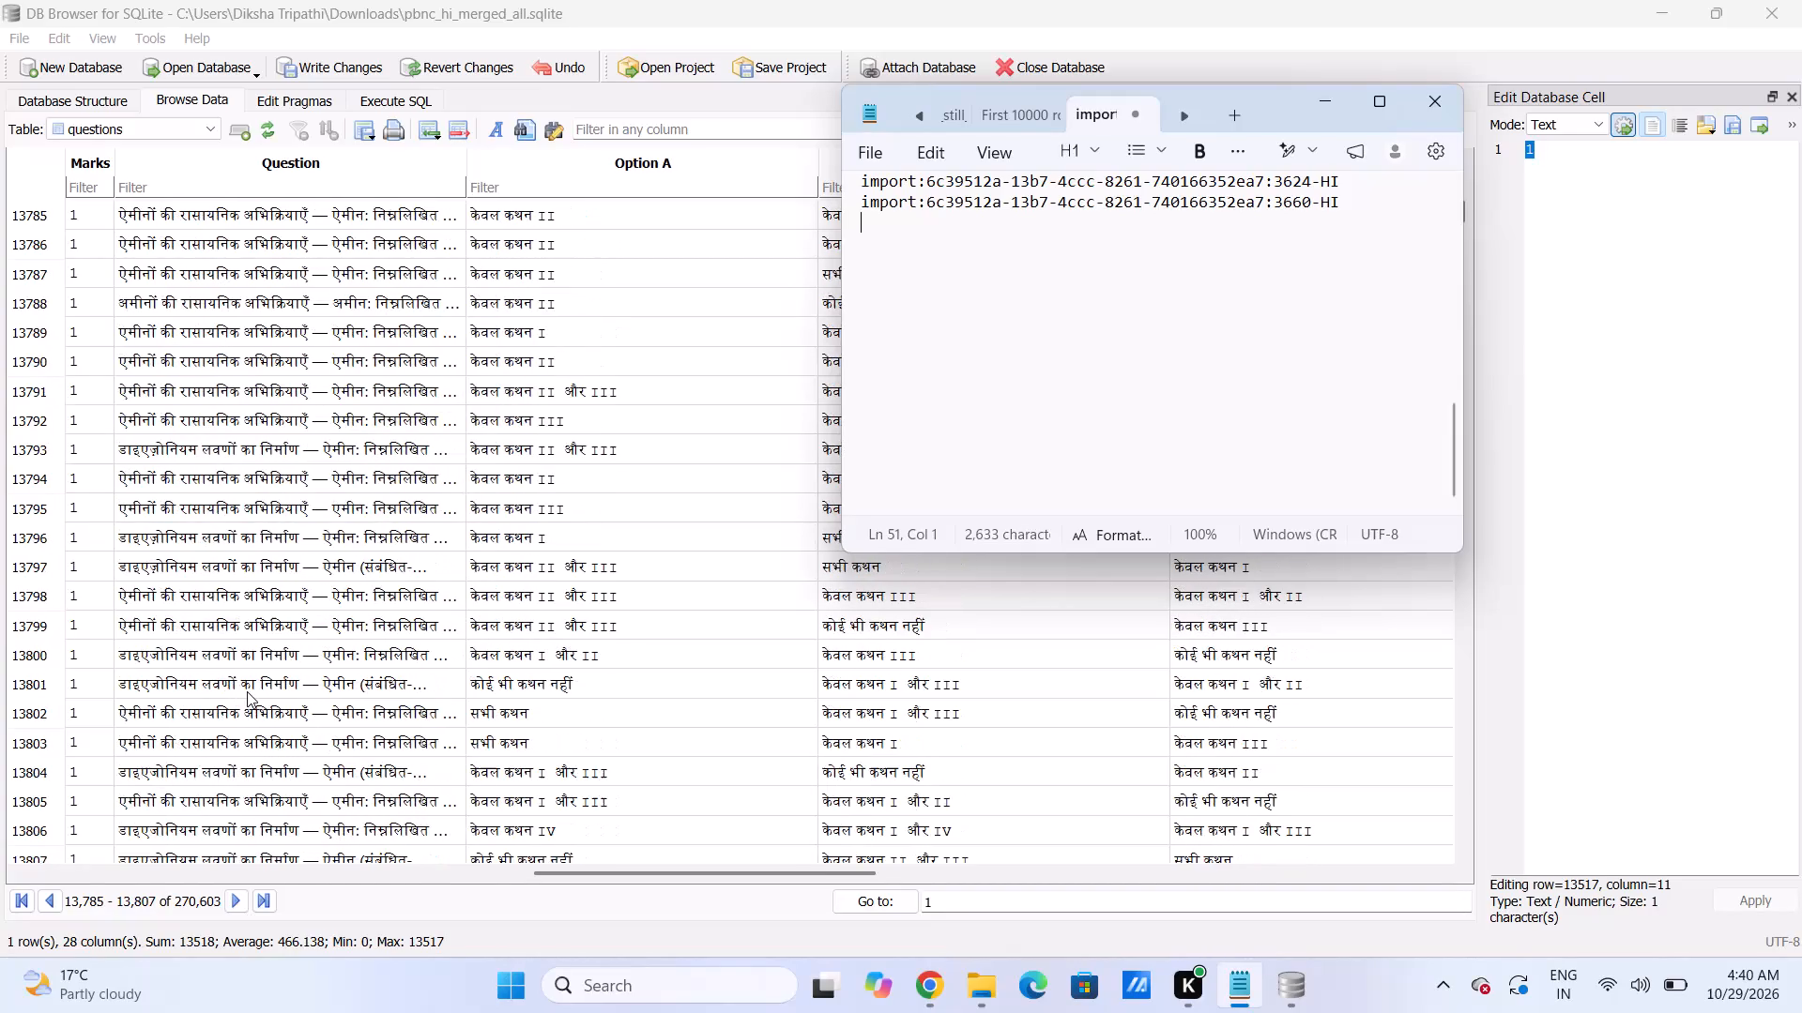
{"action": "scroll", "coordinate": [247, 691], "scroll_direction": "down", "scroll_amount": 4}
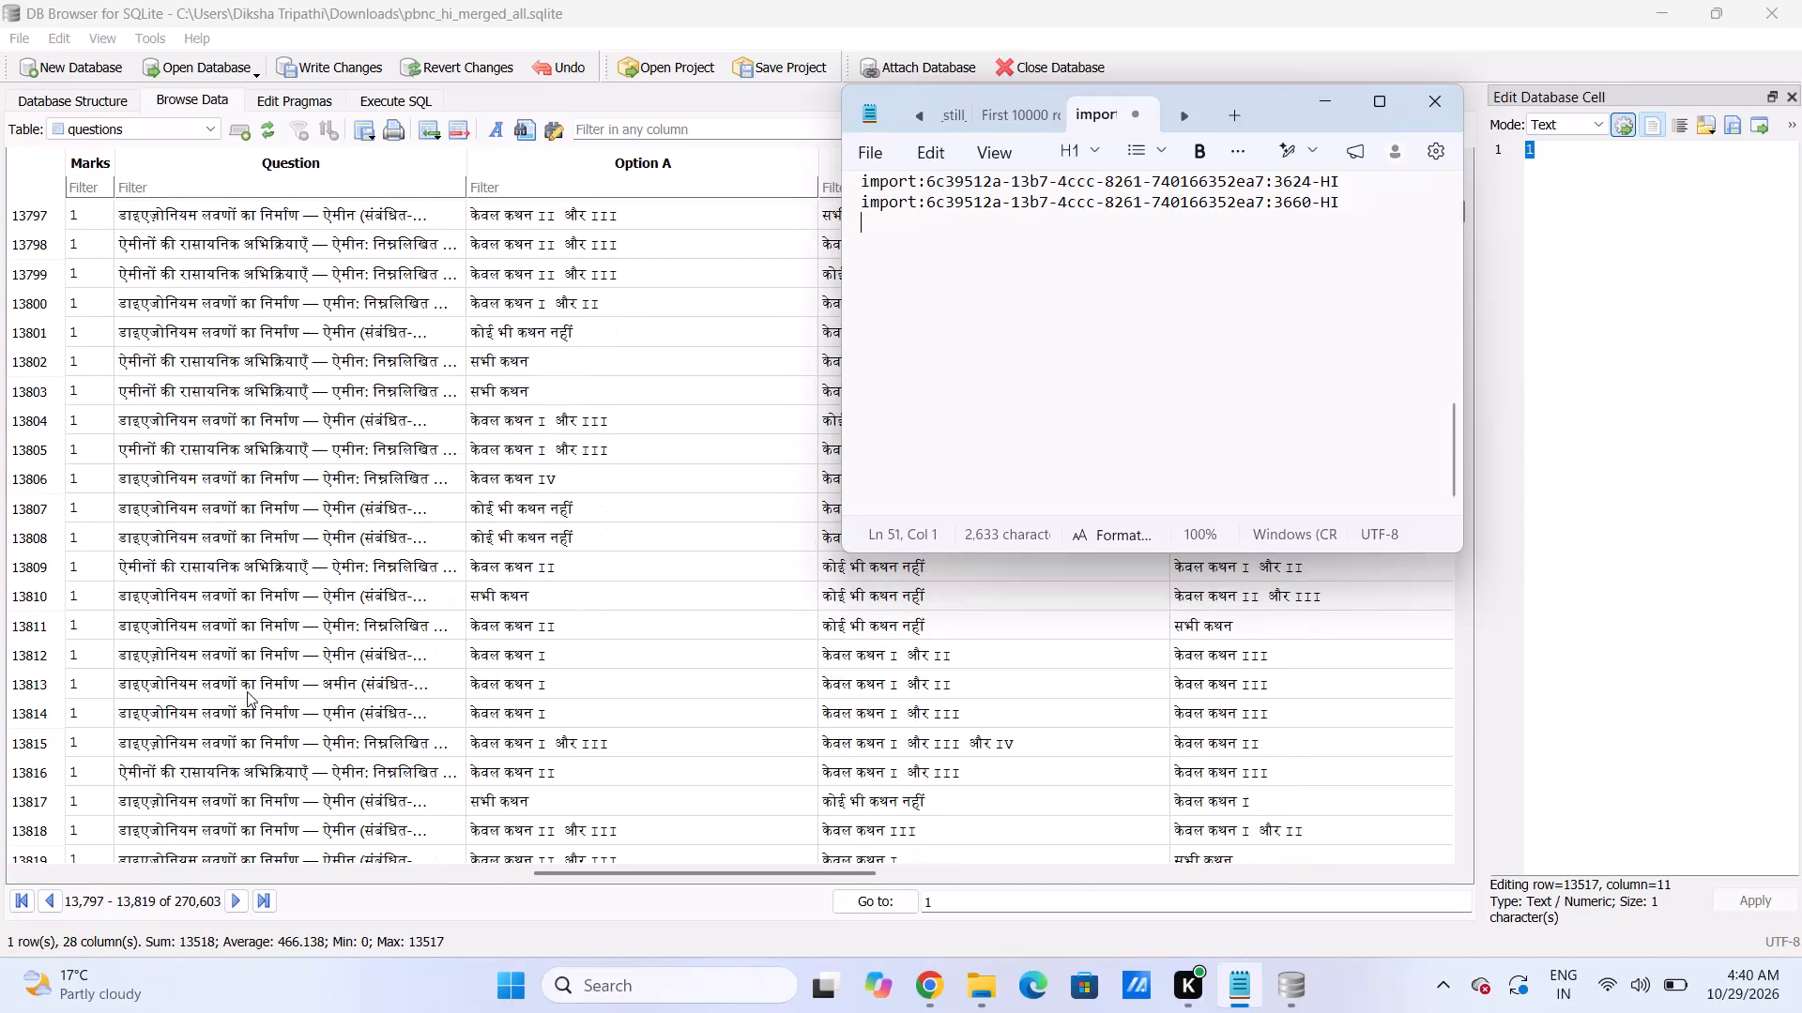
Examine the questions and options in rows 13791 to about 13843 of the questions table for untranslated English text.
{"action": "scroll", "coordinate": [247, 691], "scroll_direction": "down", "scroll_amount": 2}
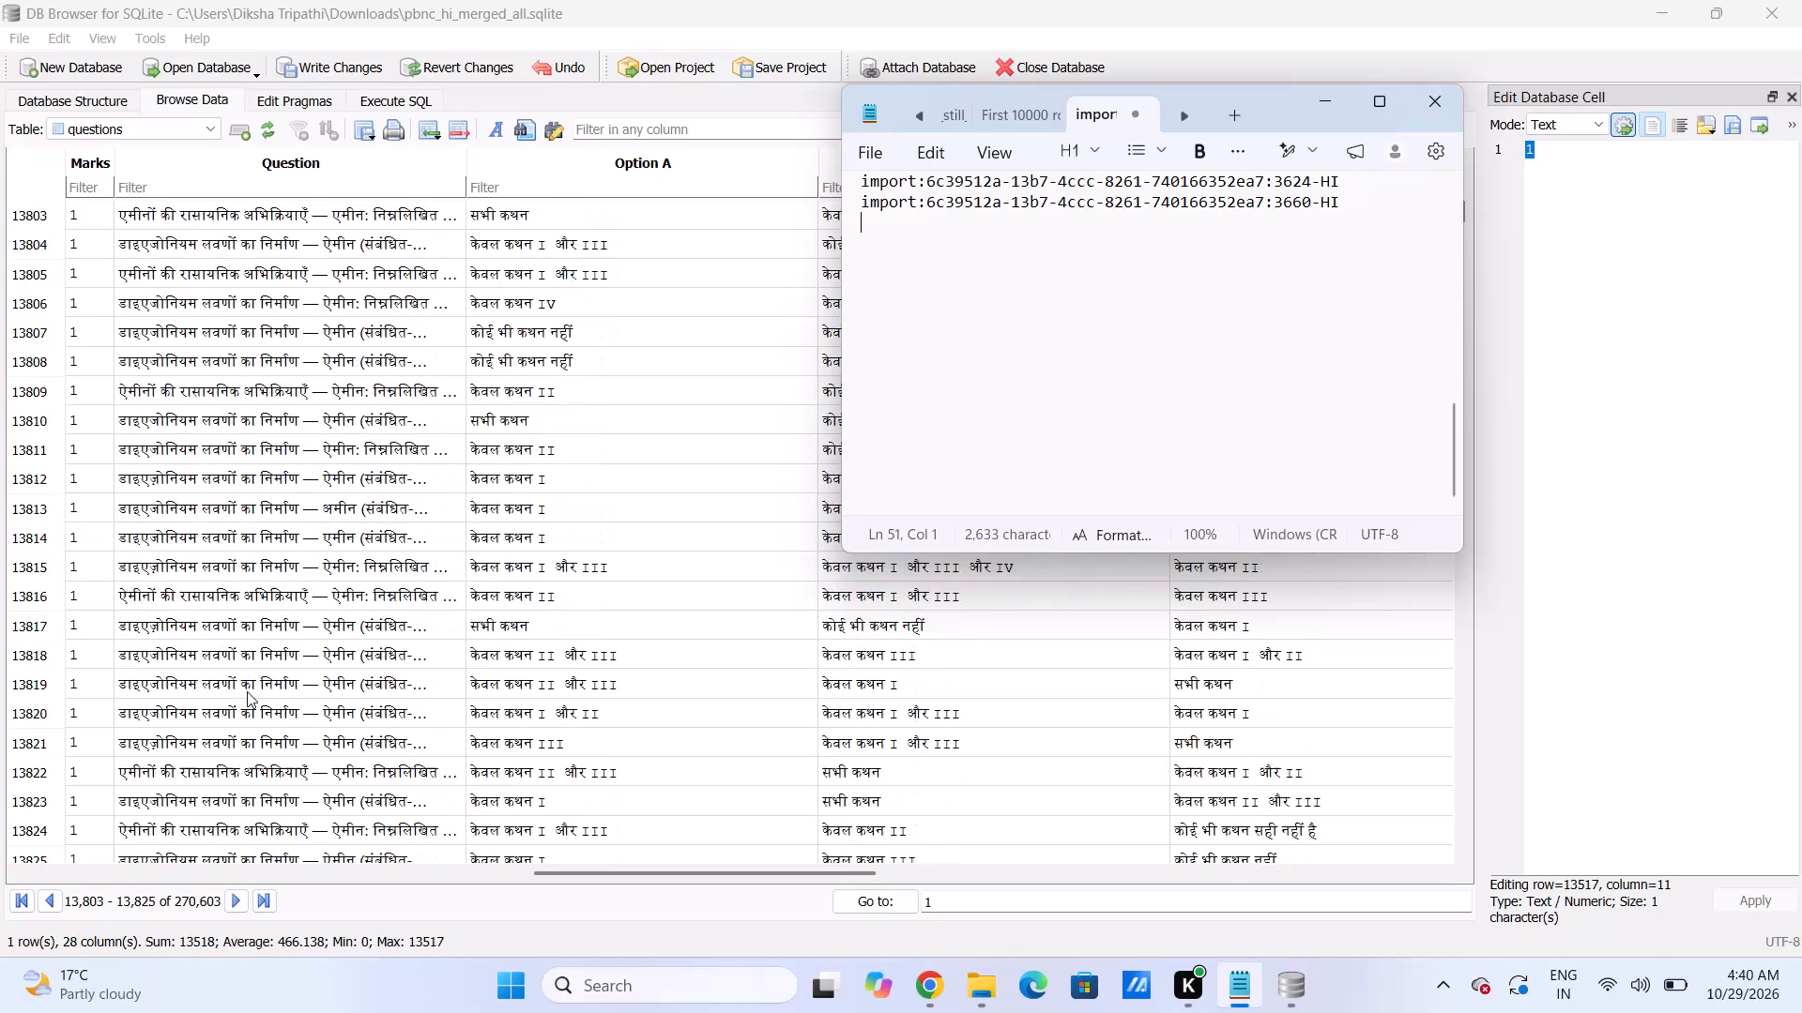
{"action": "scroll", "coordinate": [247, 691], "scroll_direction": "down", "scroll_amount": 1}
{"action": "scroll", "coordinate": [247, 691], "scroll_direction": "up", "scroll_amount": 10}
{"action": "scroll", "coordinate": [249, 688], "scroll_direction": "down", "scroll_amount": 5}
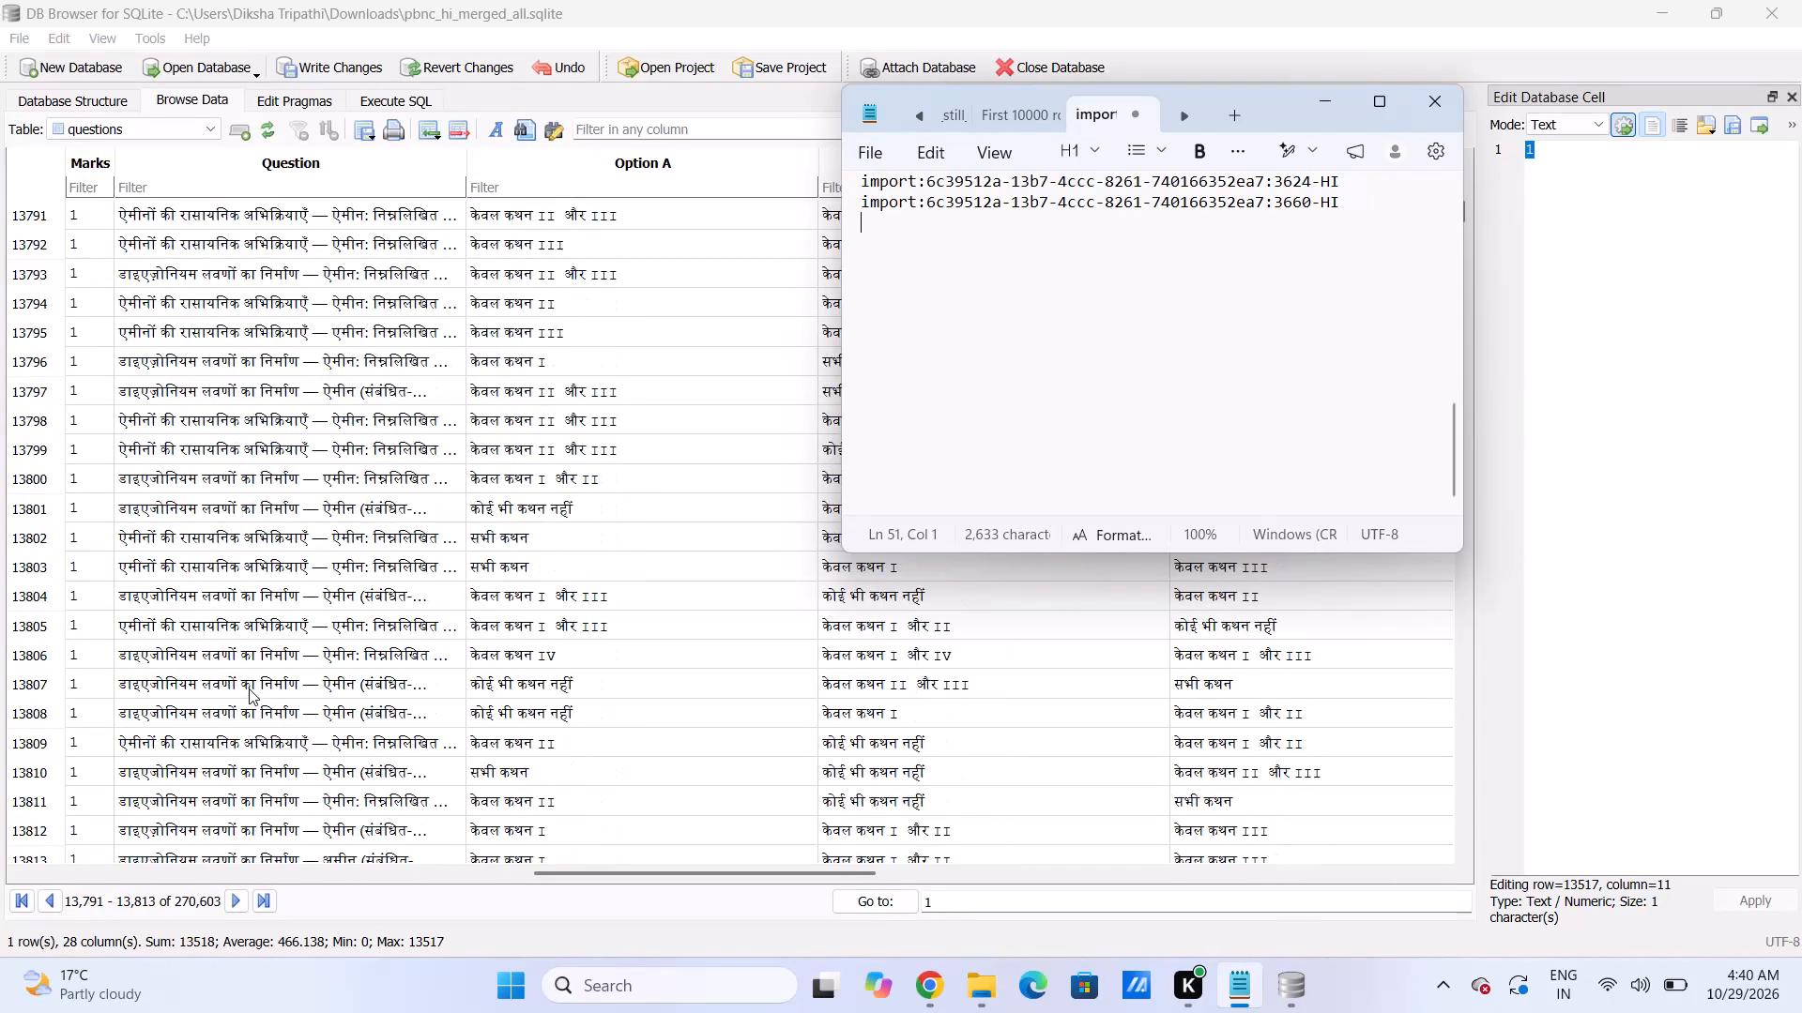
{"action": "scroll", "coordinate": [249, 688], "scroll_direction": "down", "scroll_amount": 9}
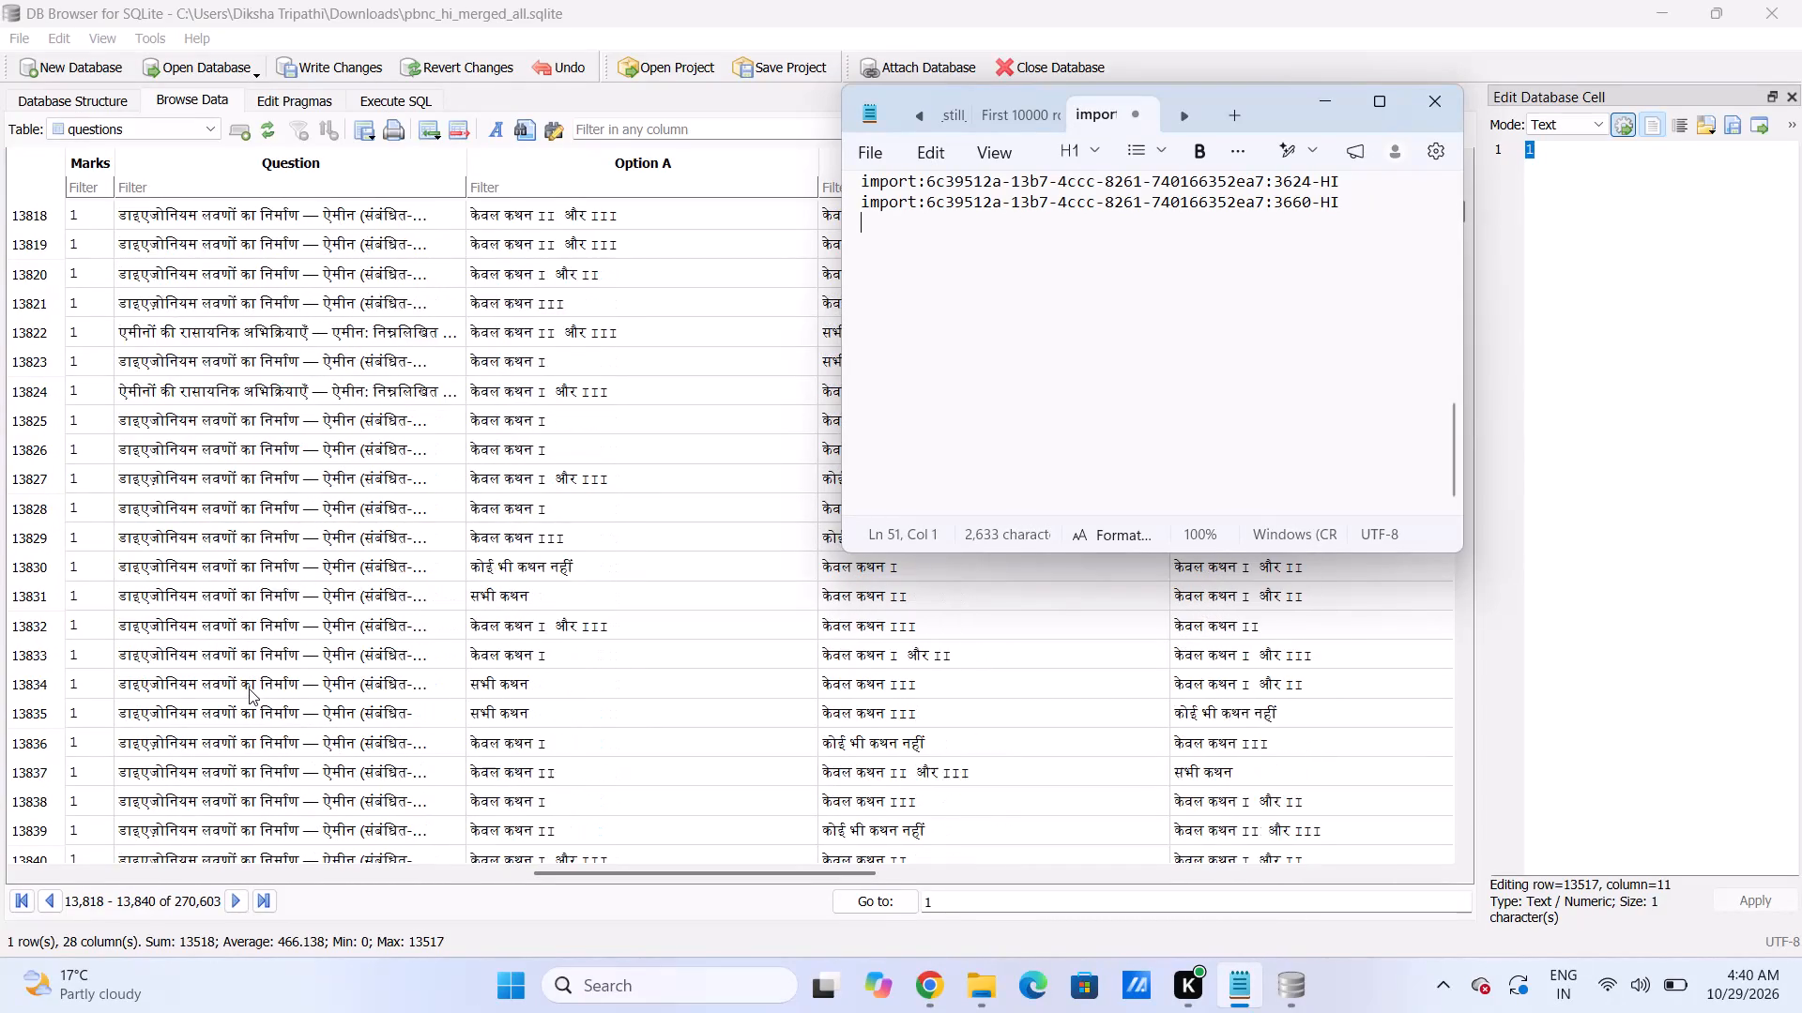
{"action": "scroll", "coordinate": [249, 688], "scroll_direction": "down", "scroll_amount": 1}
{"action": "left_click", "coordinate": [53, 794]}
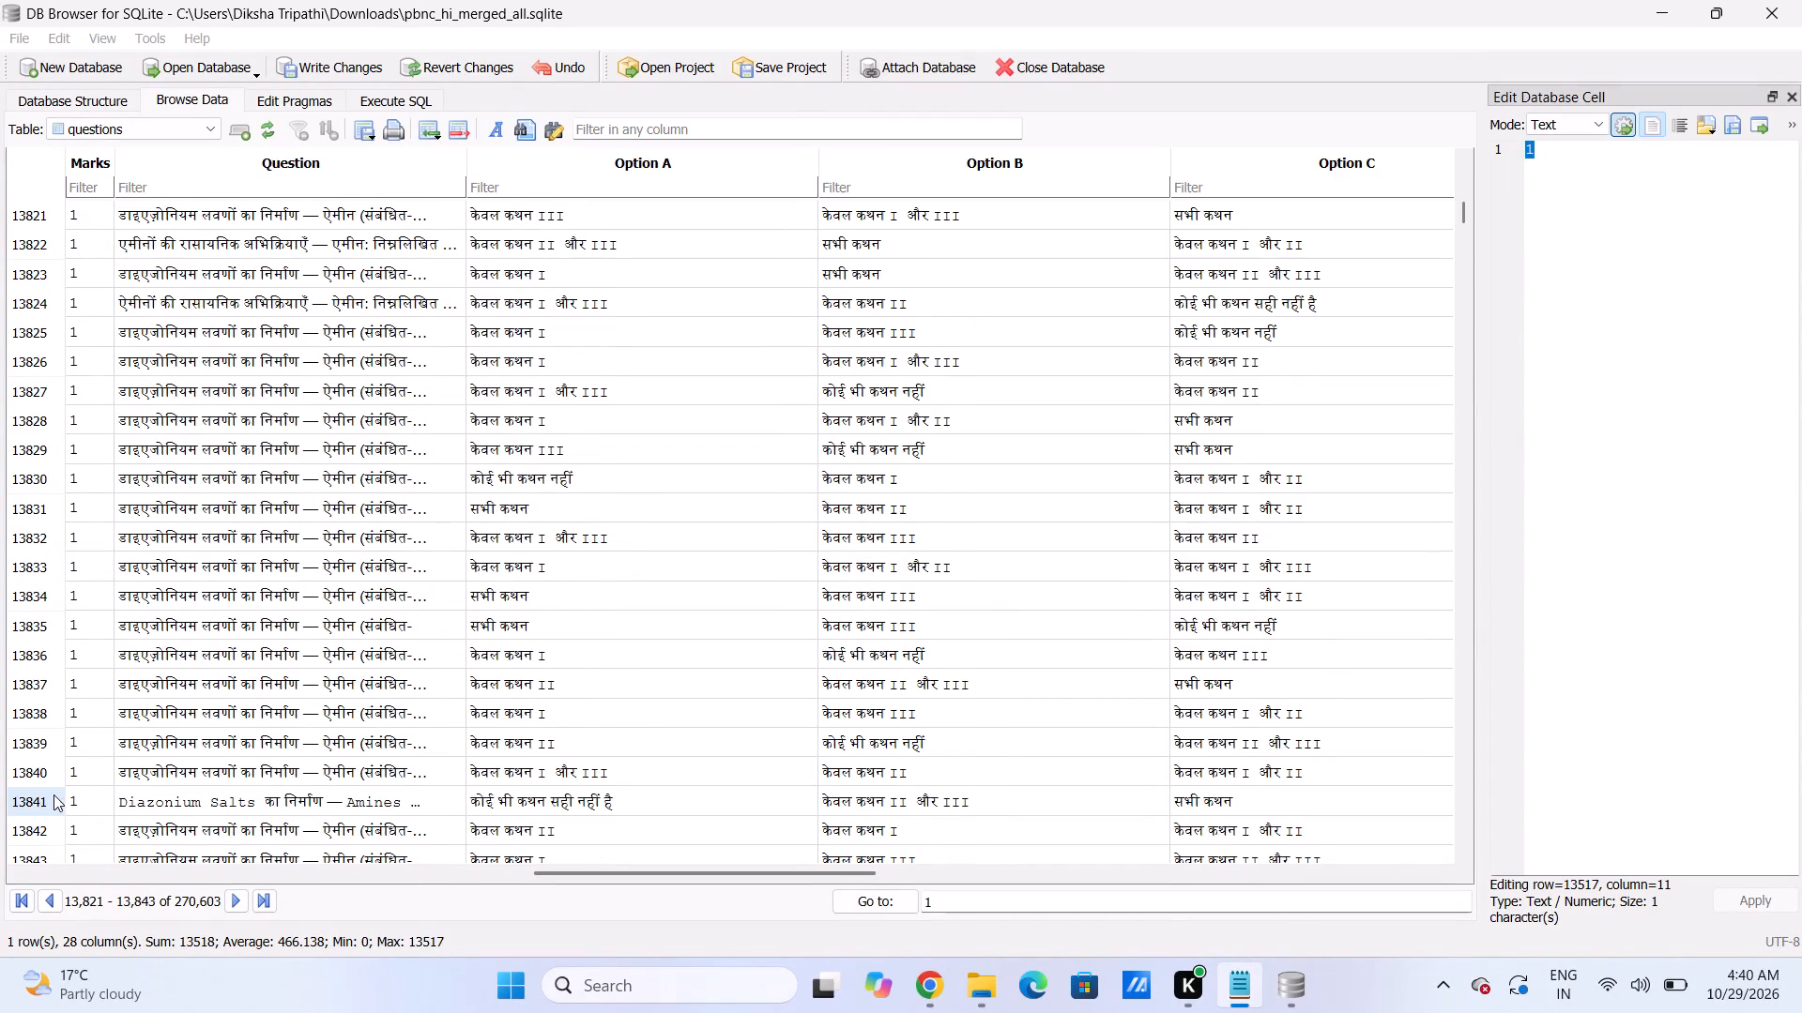
{"action": "key", "text": "ctrl+c"}
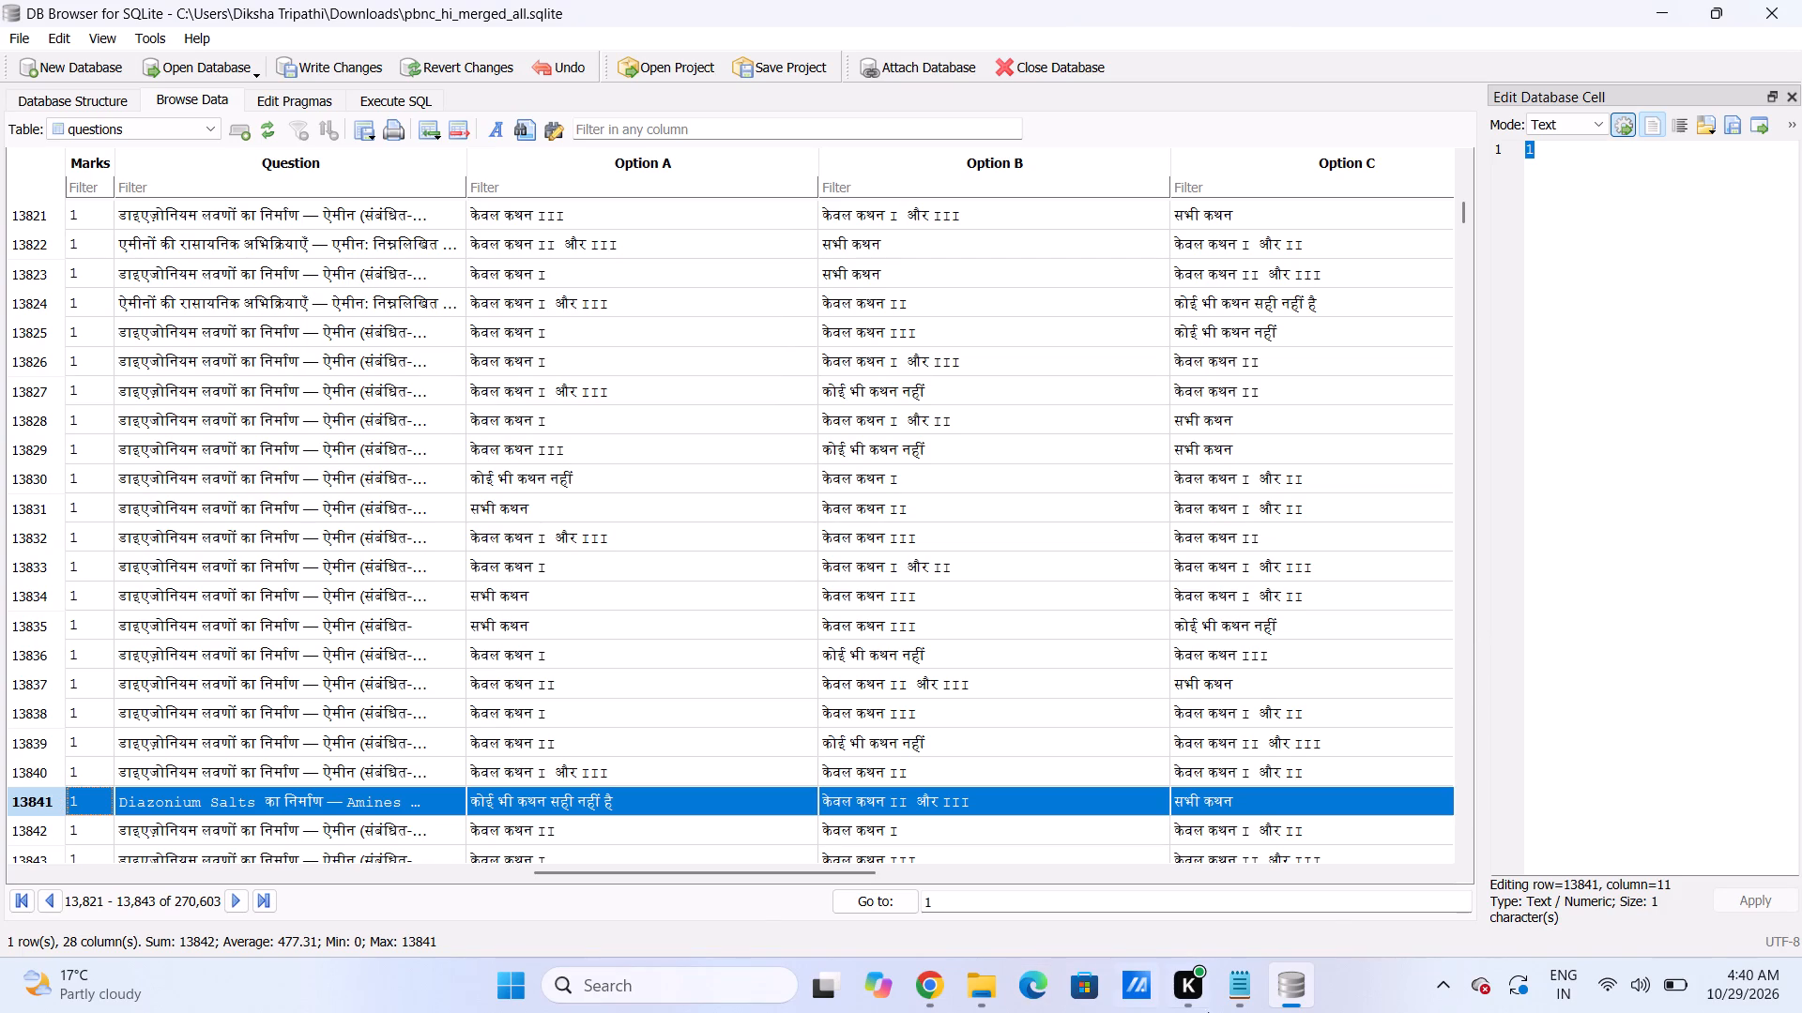
{"action": "left_click", "coordinate": [1244, 976]}
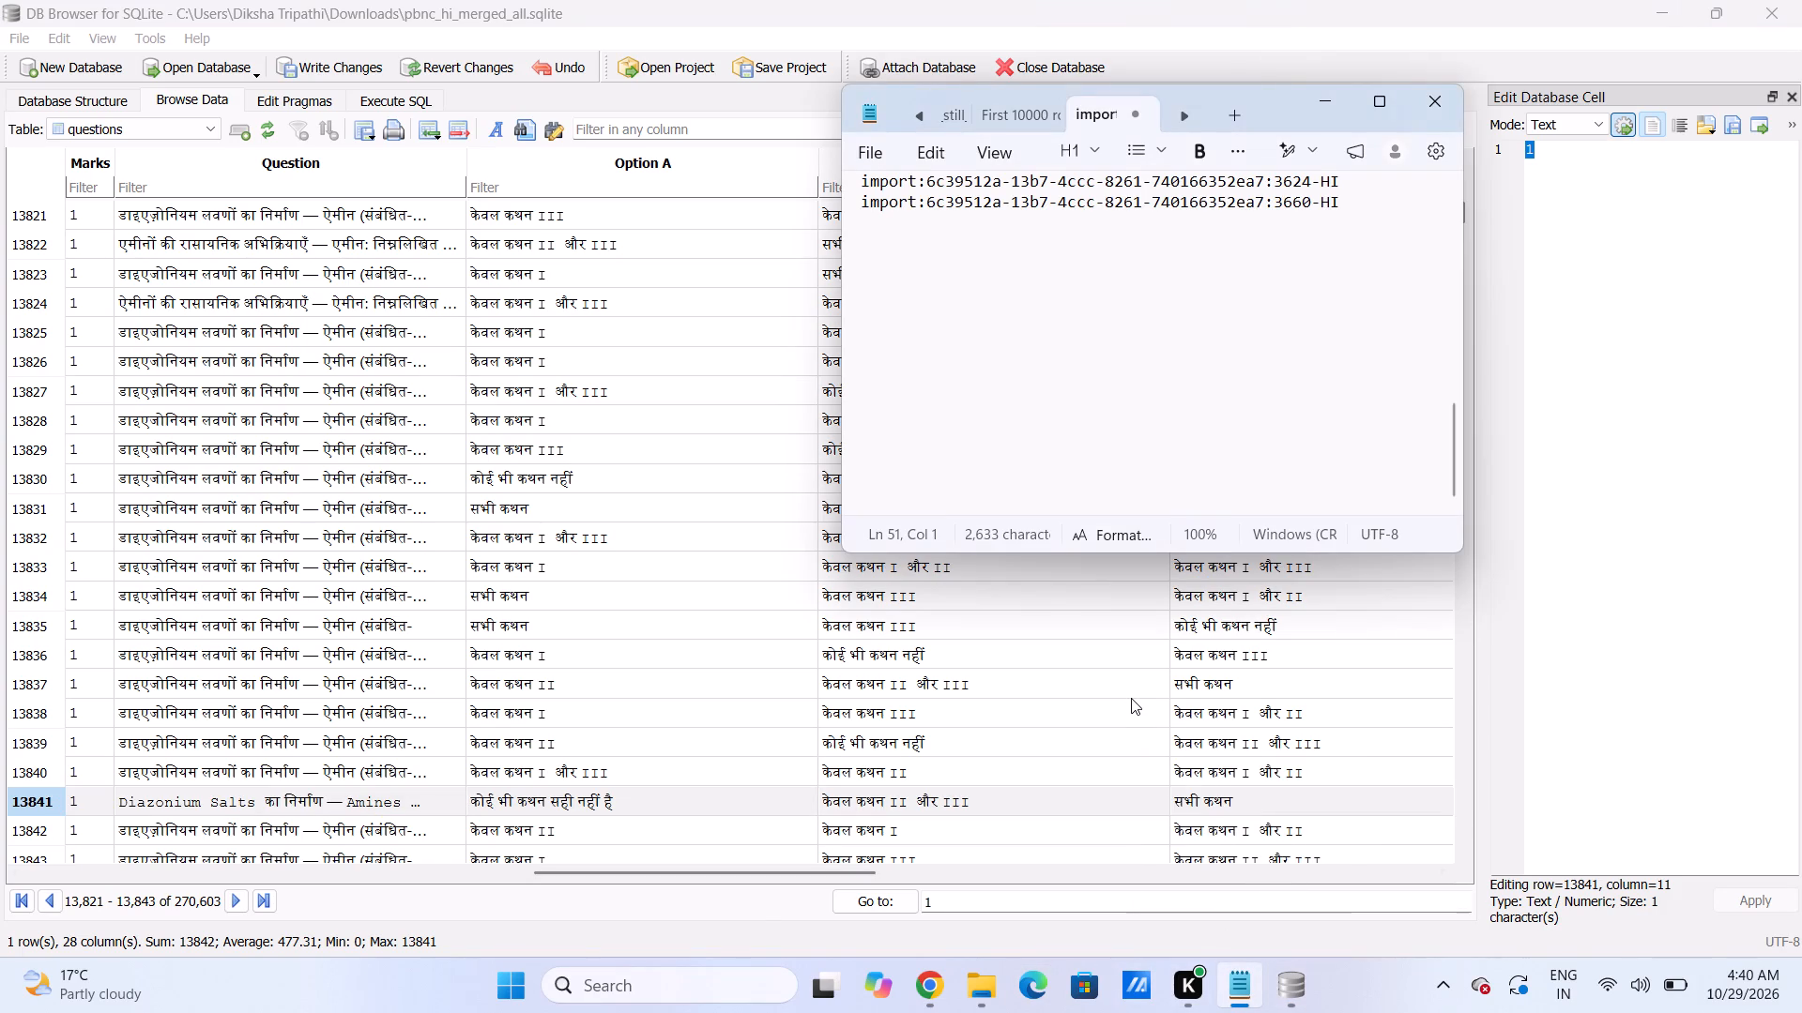
{"action": "key", "text": "ctrl+v"}
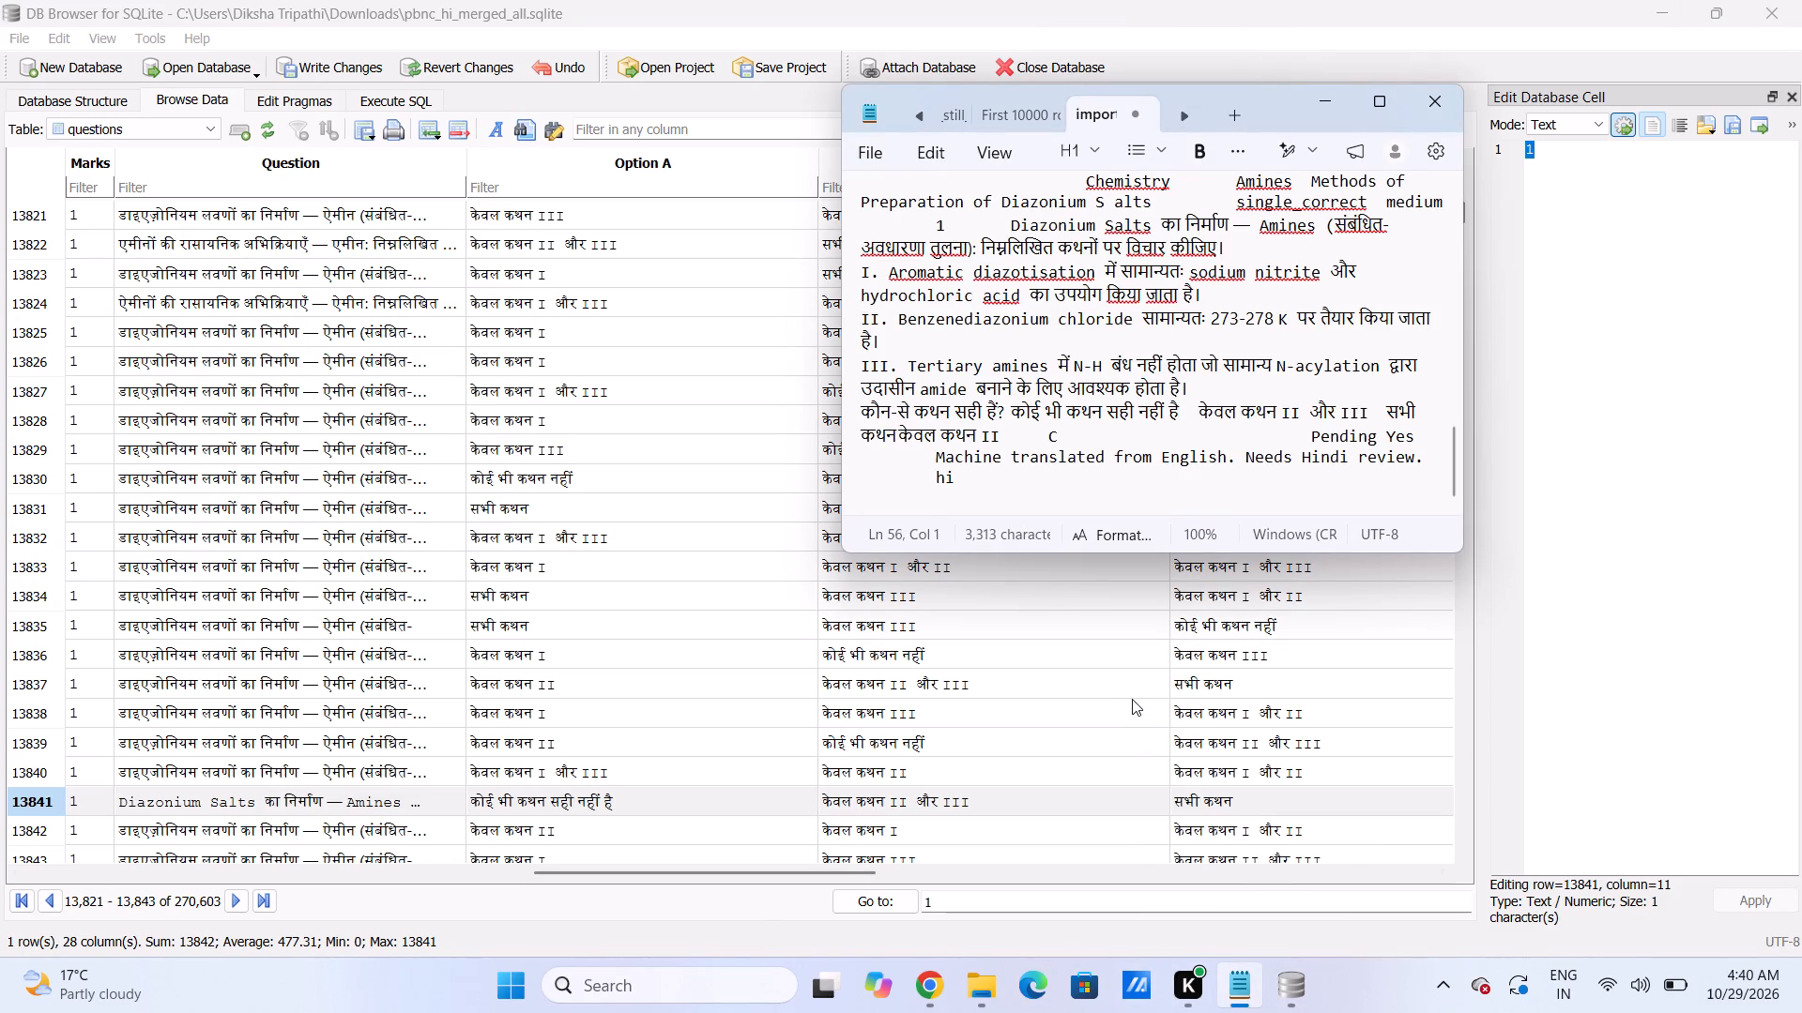
{"action": "left_click_drag", "start_coordinate": [866, 497], "coordinate": [866, 496]}
{"action": "left_click_drag", "start_coordinate": [866, 496], "coordinate": [837, 310]}
{"action": "scroll", "coordinate": [865, 394], "scroll_direction": "up", "scroll_amount": 2}
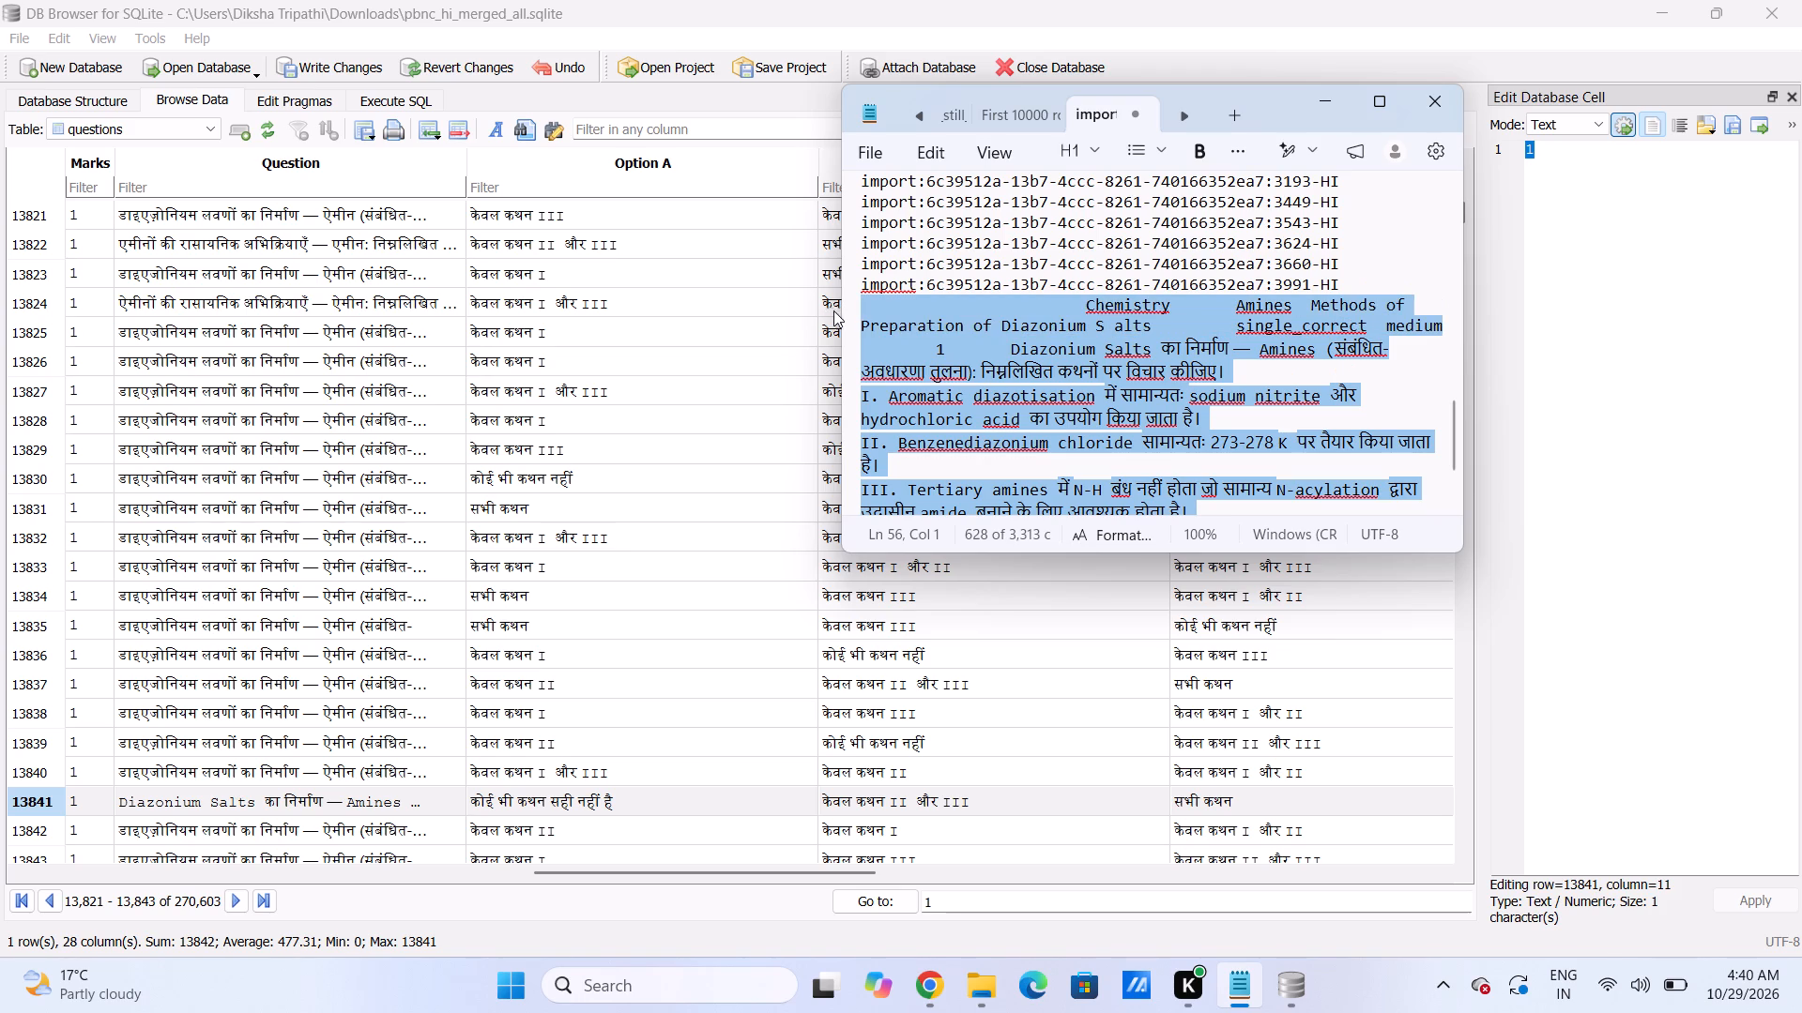
{"action": "key", "text": "BackSpace"}
{"action": "key", "text": "Return"}
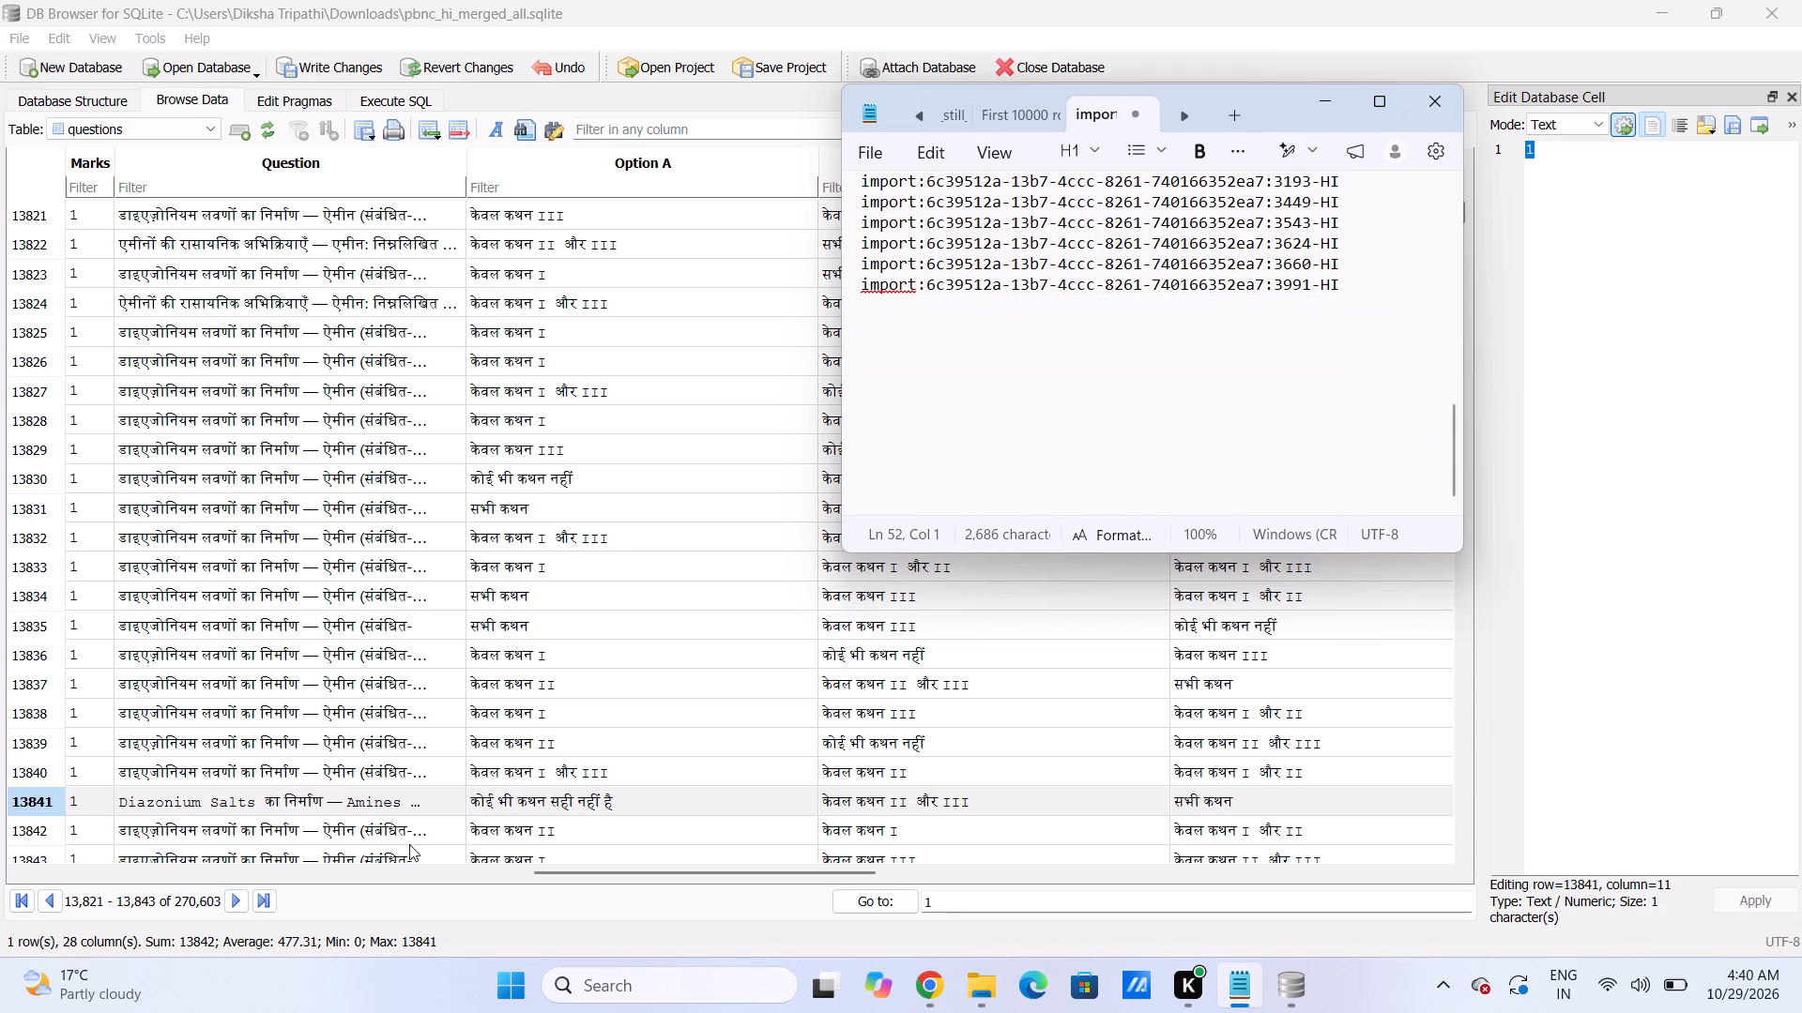
Examine the questions and options in rows 13842 to about 13924 of the questions table for untranslated English text.
{"action": "scroll", "coordinate": [238, 724], "scroll_direction": "down", "scroll_amount": 8}
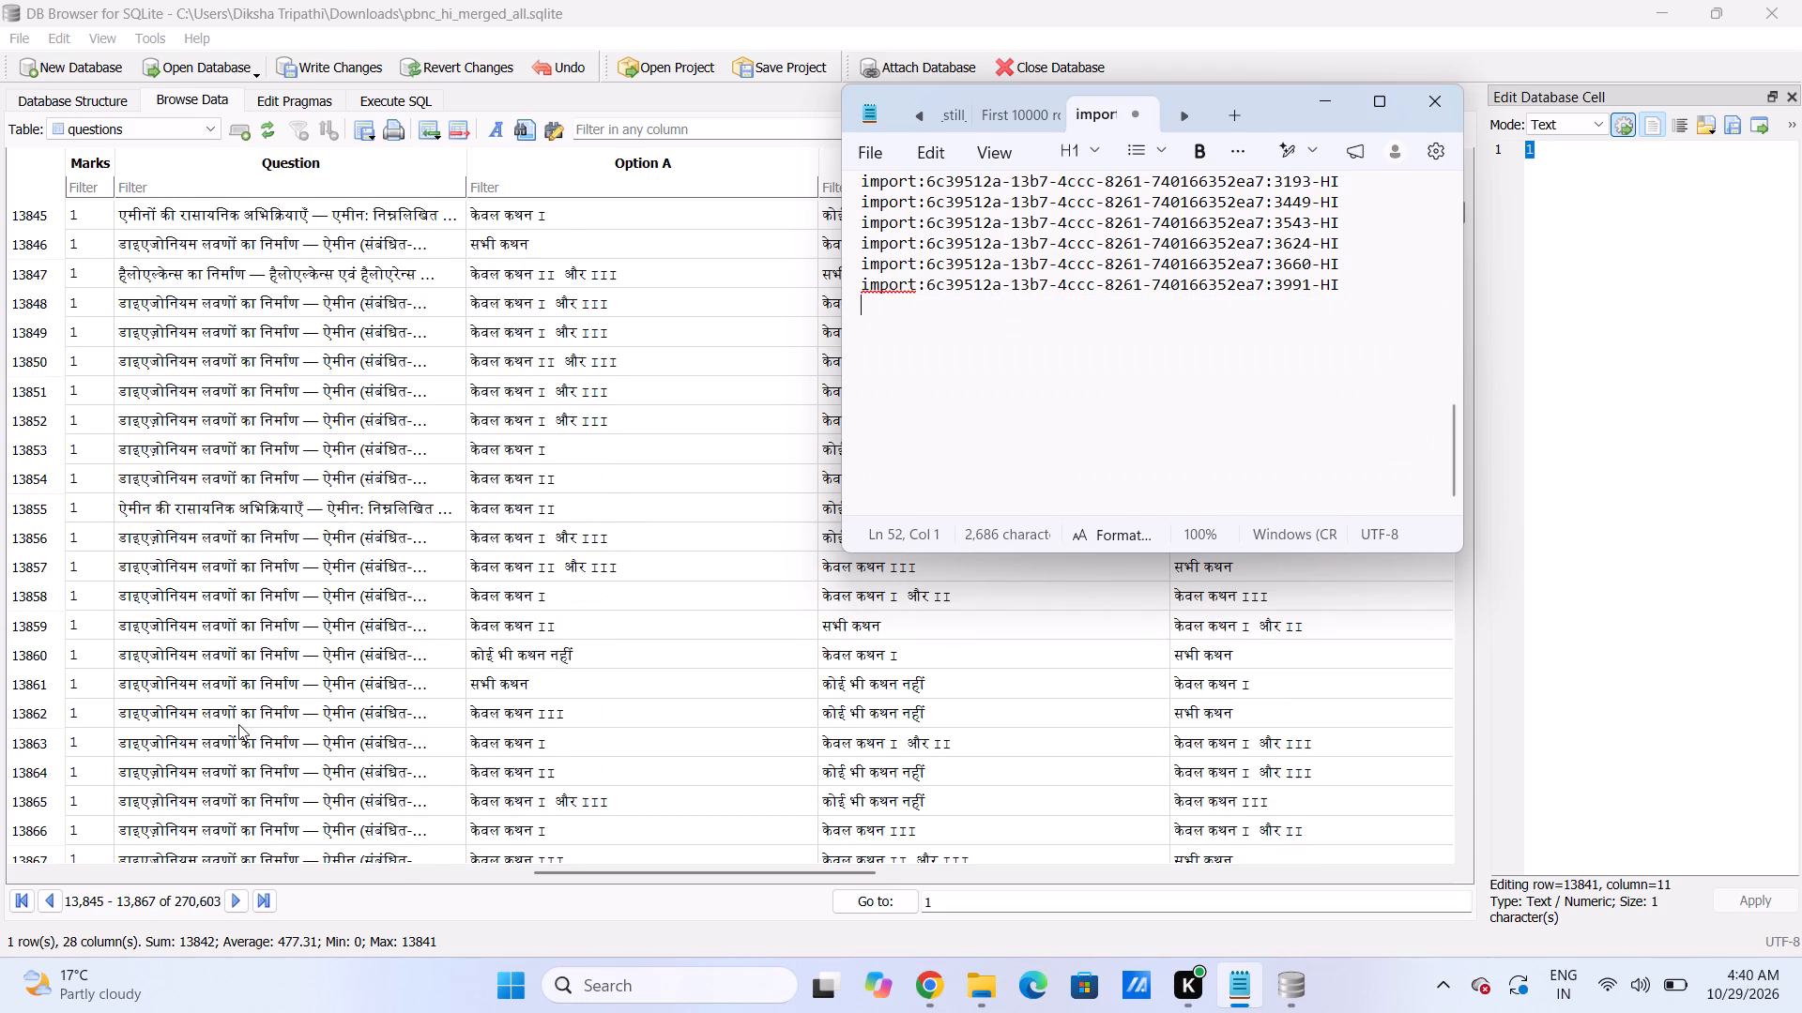
{"action": "scroll", "coordinate": [238, 723], "scroll_direction": "down", "scroll_amount": 7}
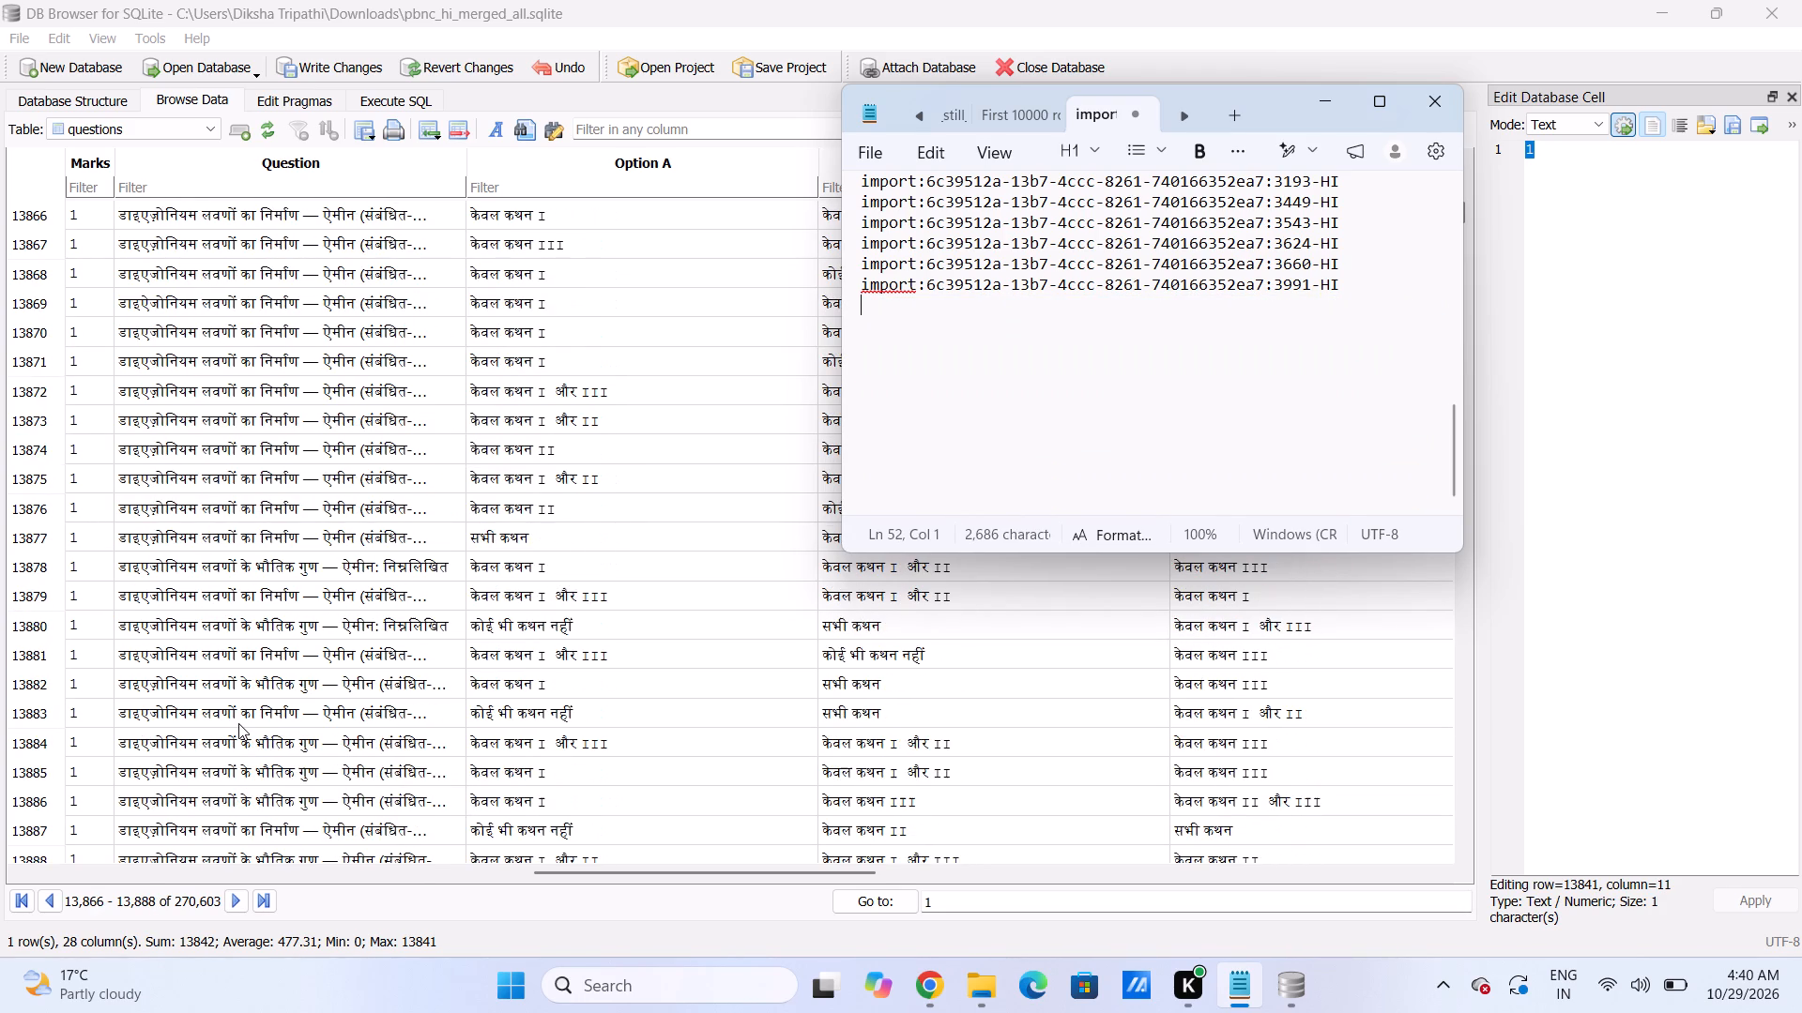
{"action": "scroll", "coordinate": [238, 723], "scroll_direction": "down", "scroll_amount": 6}
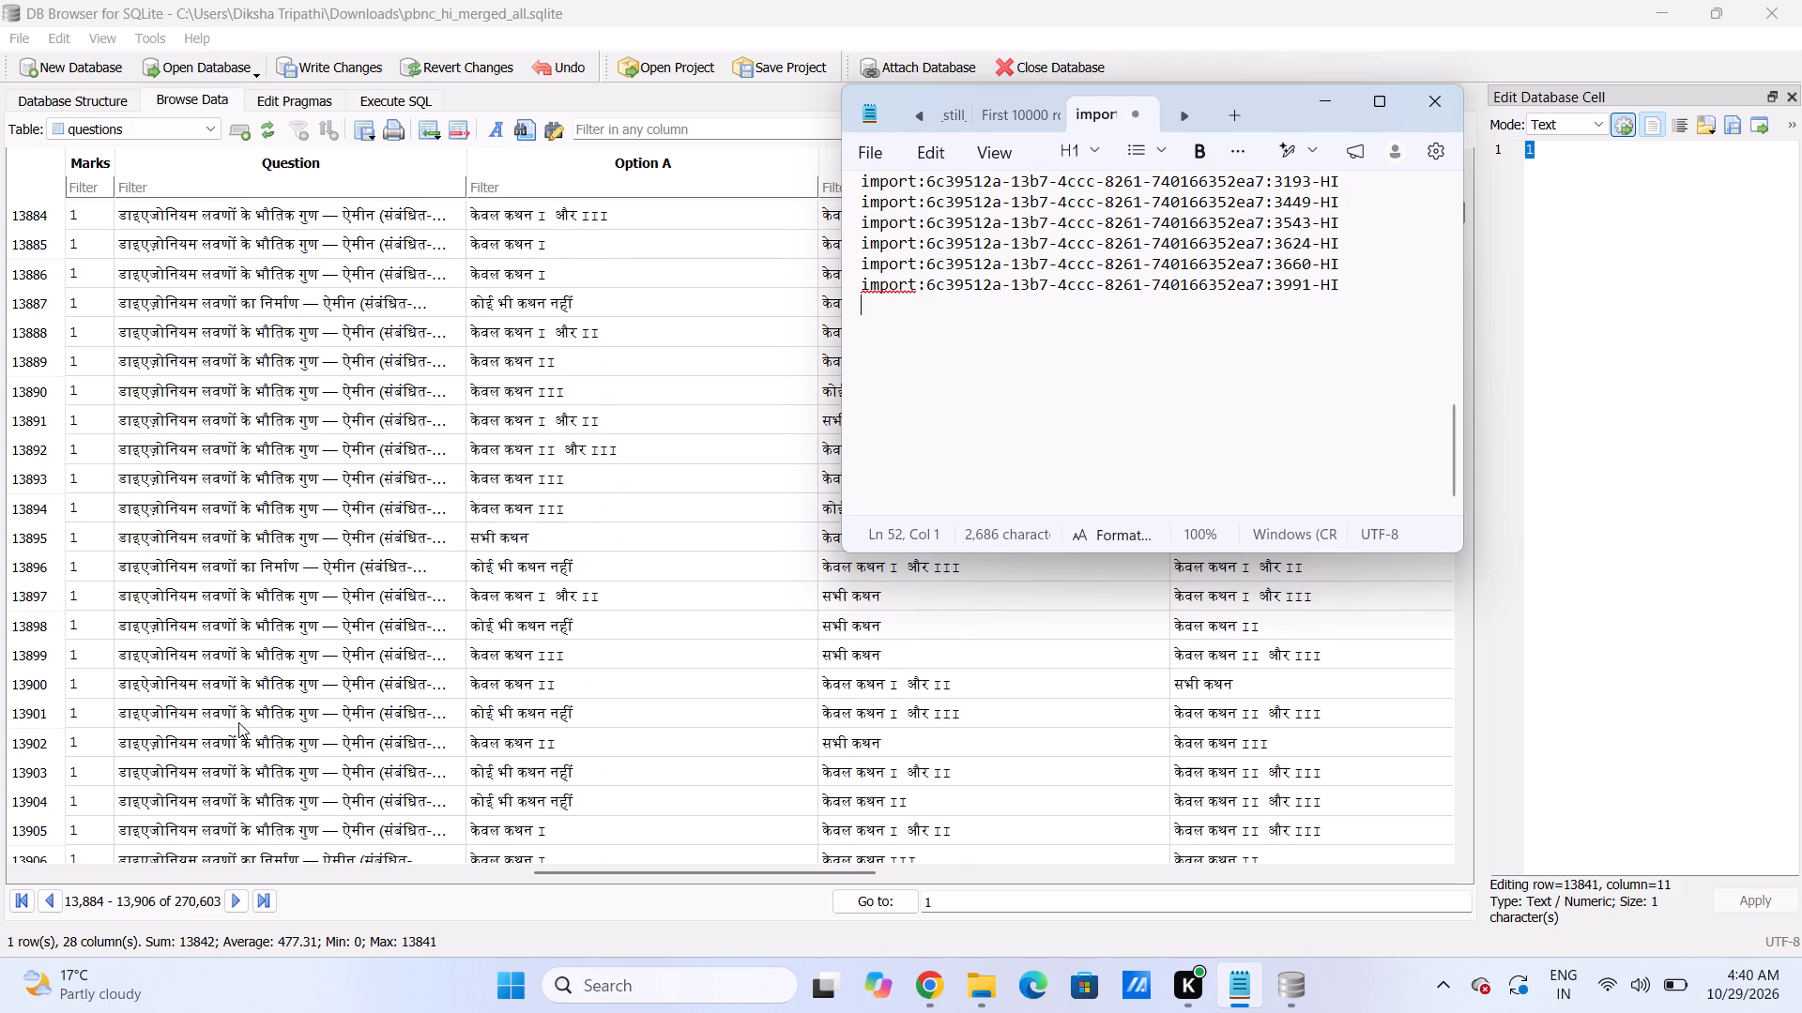
{"action": "scroll", "coordinate": [238, 722], "scroll_direction": "down", "scroll_amount": 6}
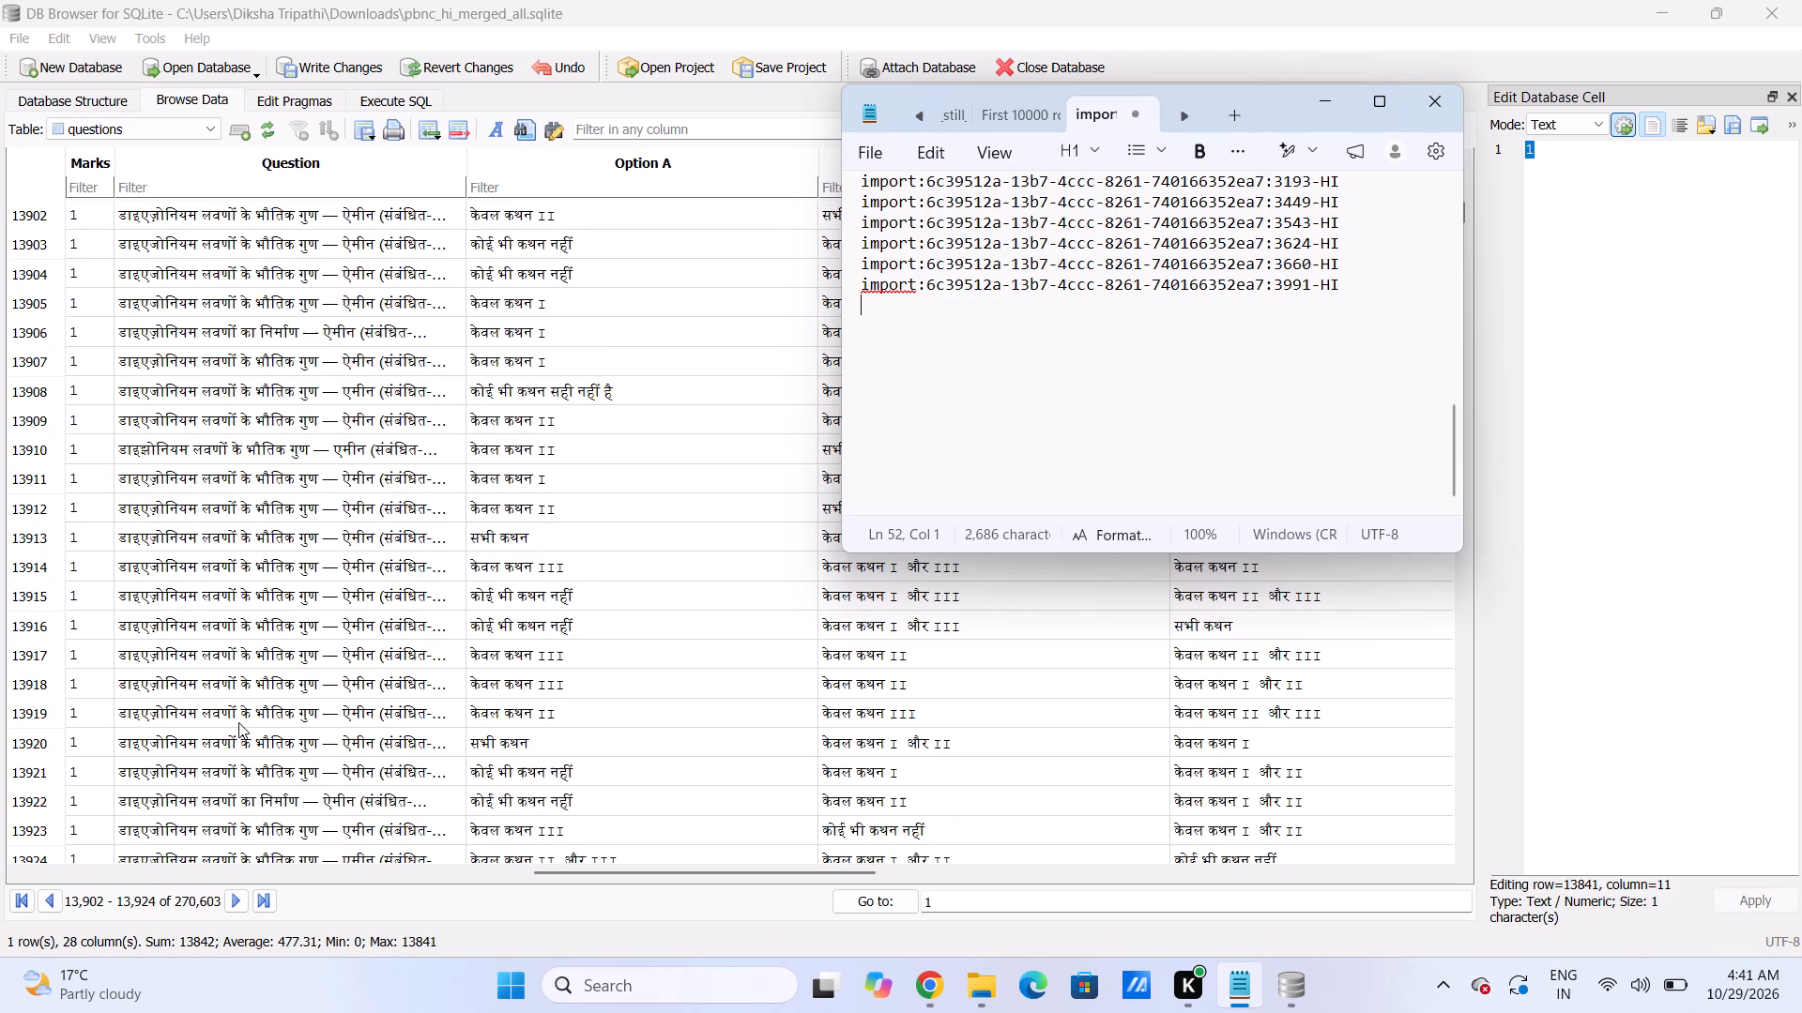
Examine the questions and options in rows 13905 to about 14017 of the questions table for untranslated English text.
{"action": "scroll", "coordinate": [238, 722], "scroll_direction": "up", "scroll_amount": 4}
{"action": "scroll", "coordinate": [239, 722], "scroll_direction": "down", "scroll_amount": 5}
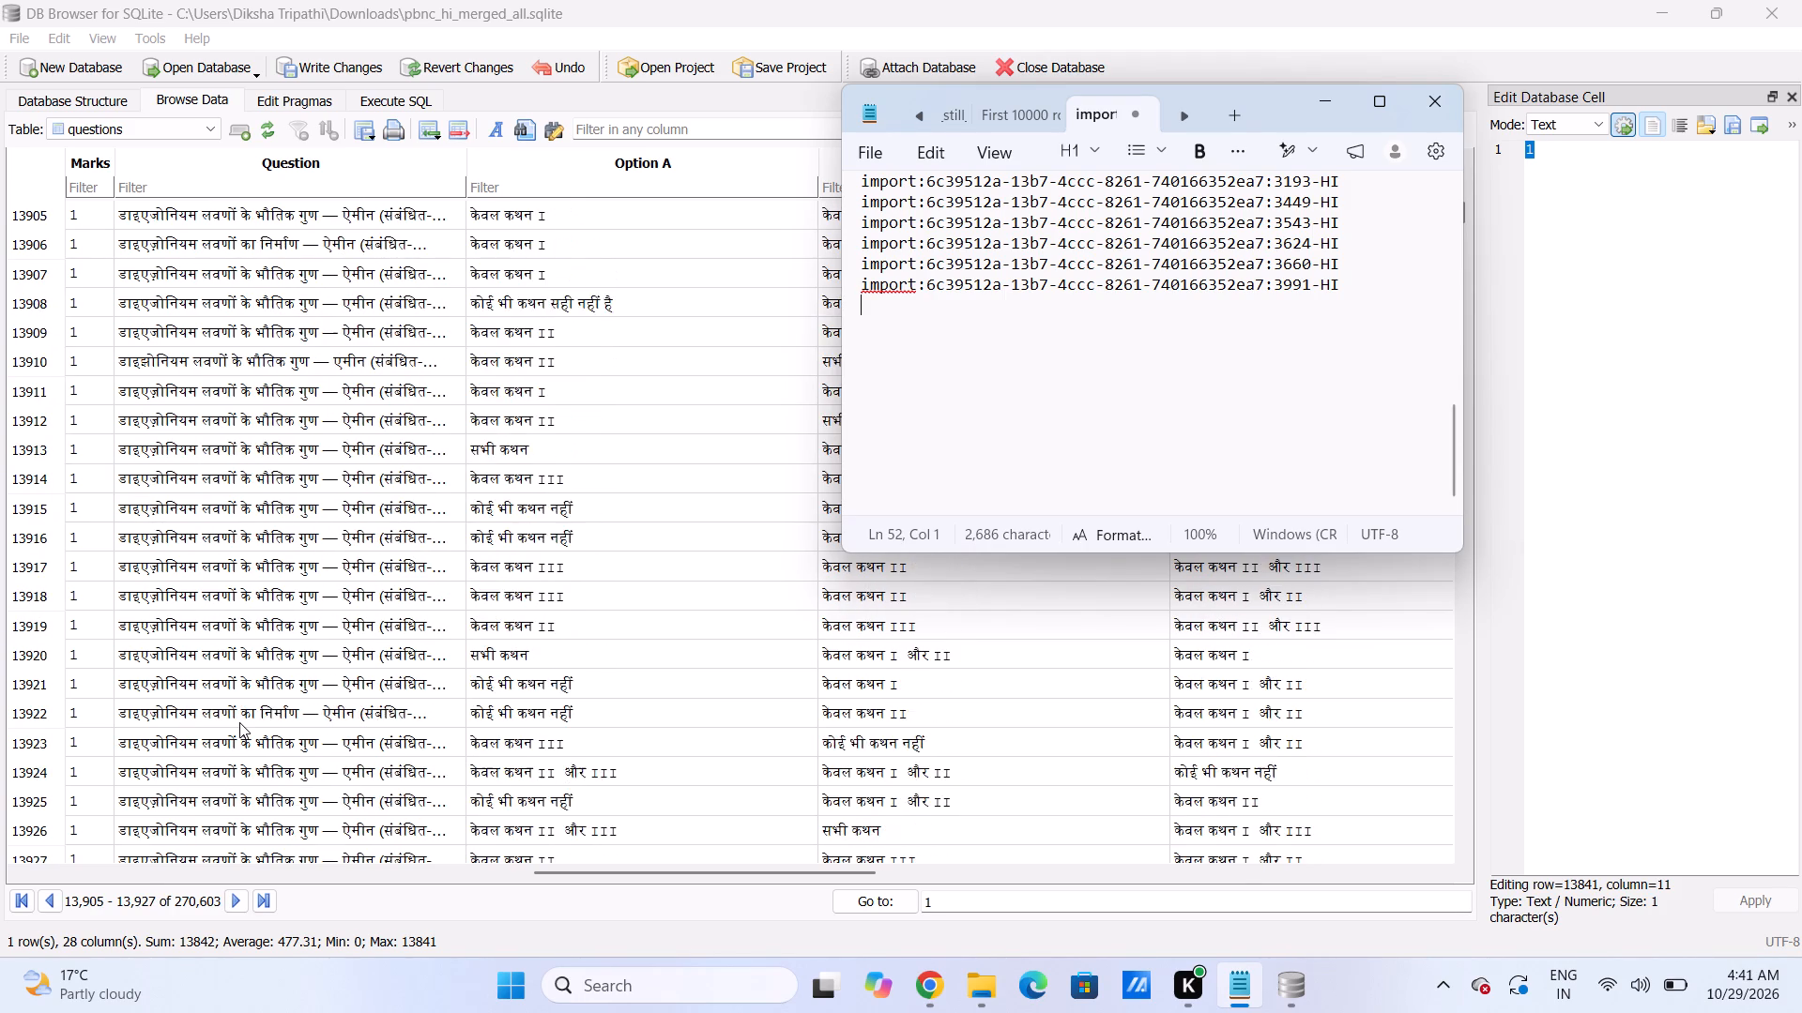
{"action": "scroll", "coordinate": [239, 722], "scroll_direction": "down", "scroll_amount": 5}
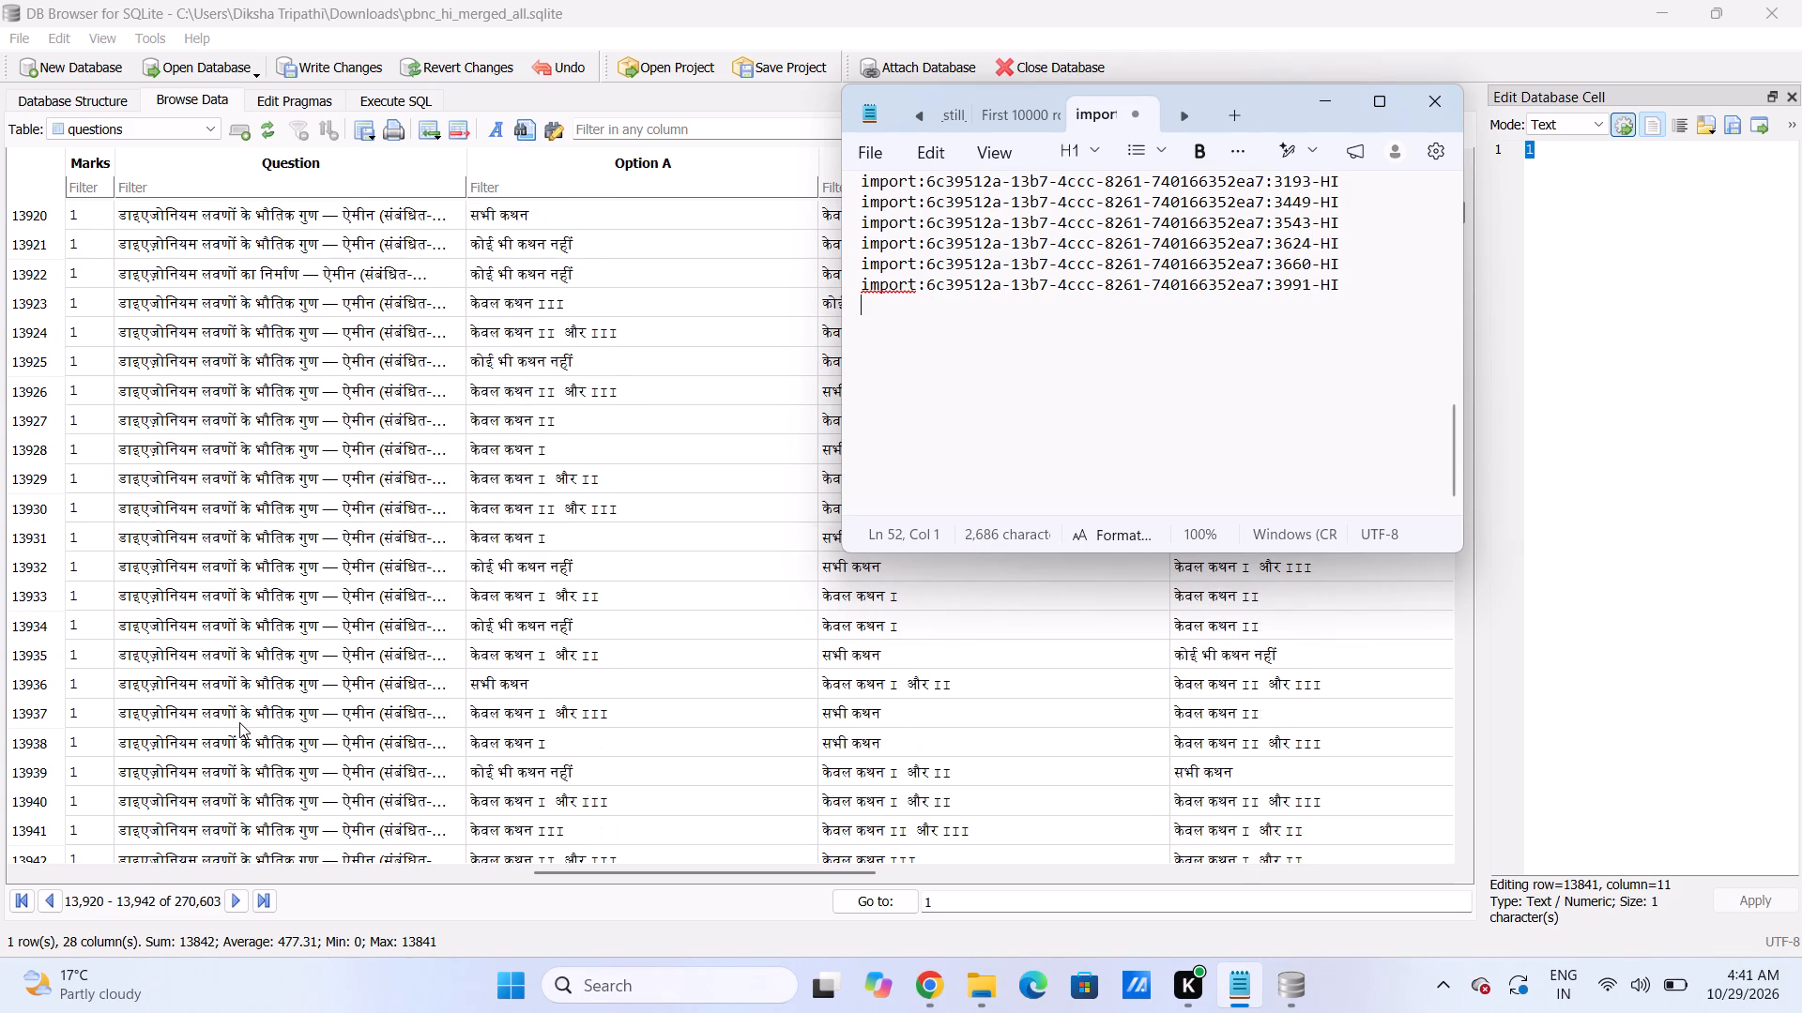
{"action": "scroll", "coordinate": [239, 722], "scroll_direction": "down", "scroll_amount": 11}
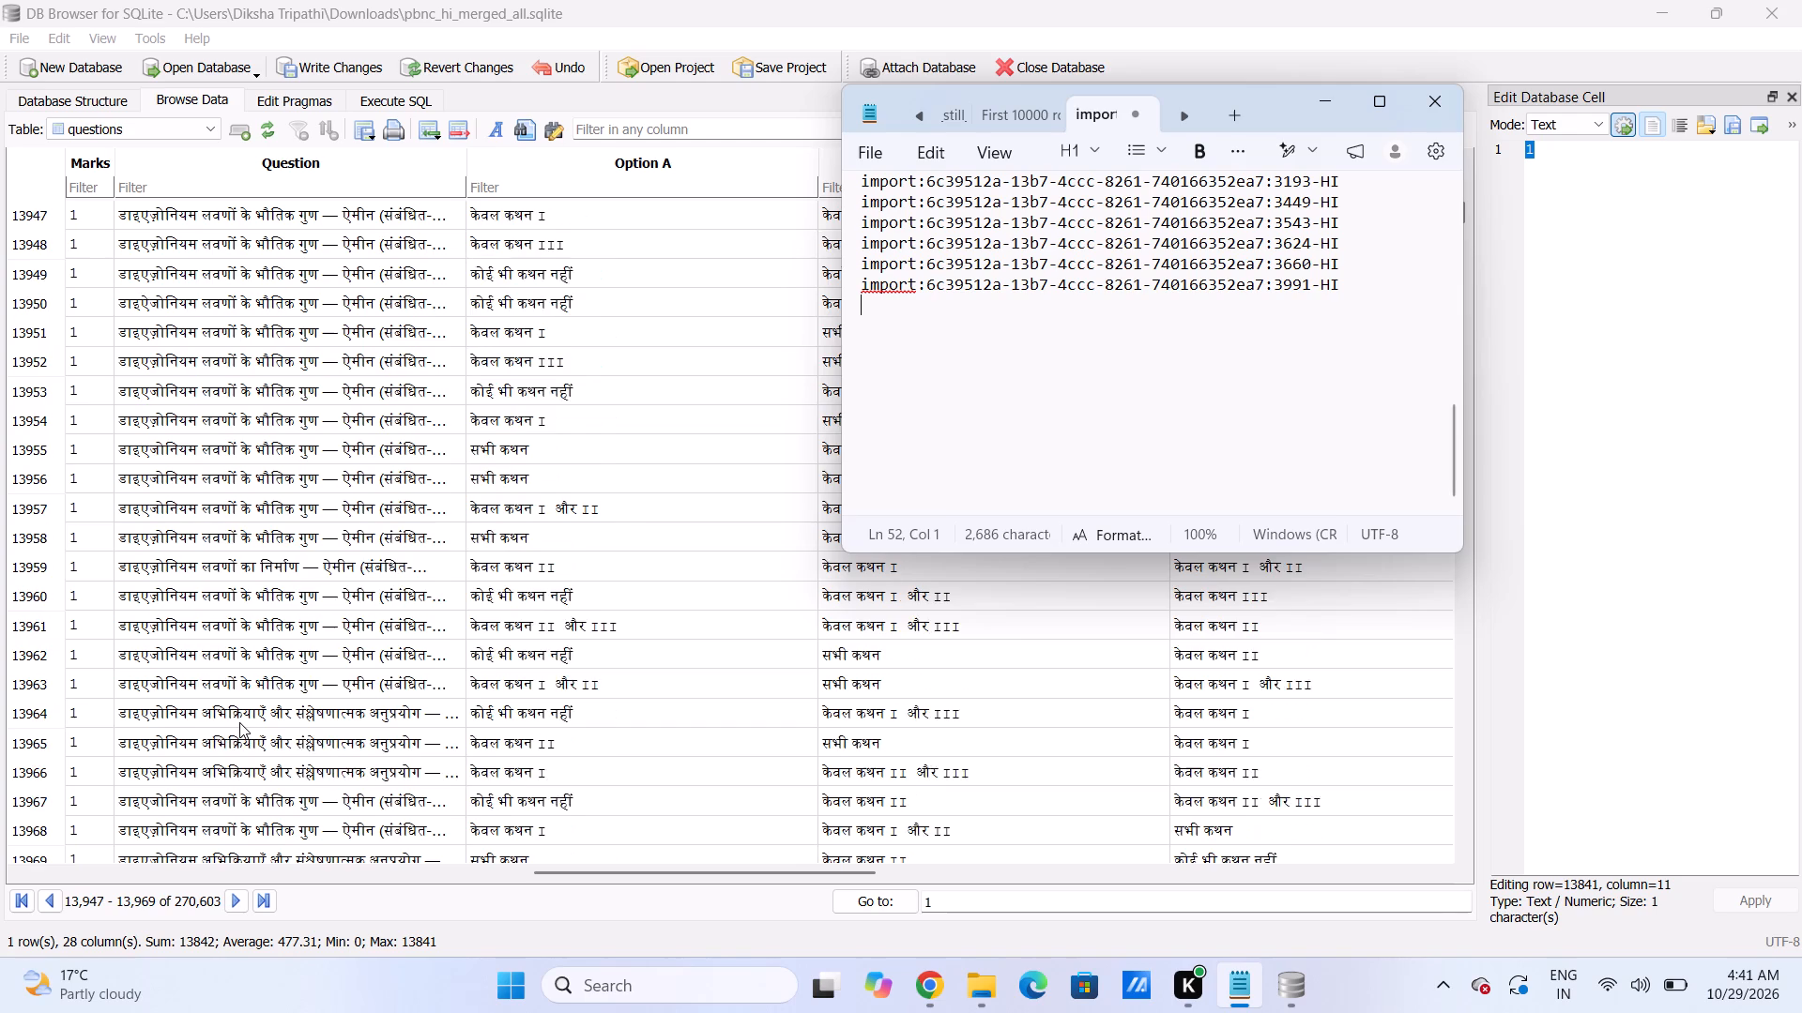
{"action": "scroll", "coordinate": [239, 722], "scroll_direction": "down", "scroll_amount": 8}
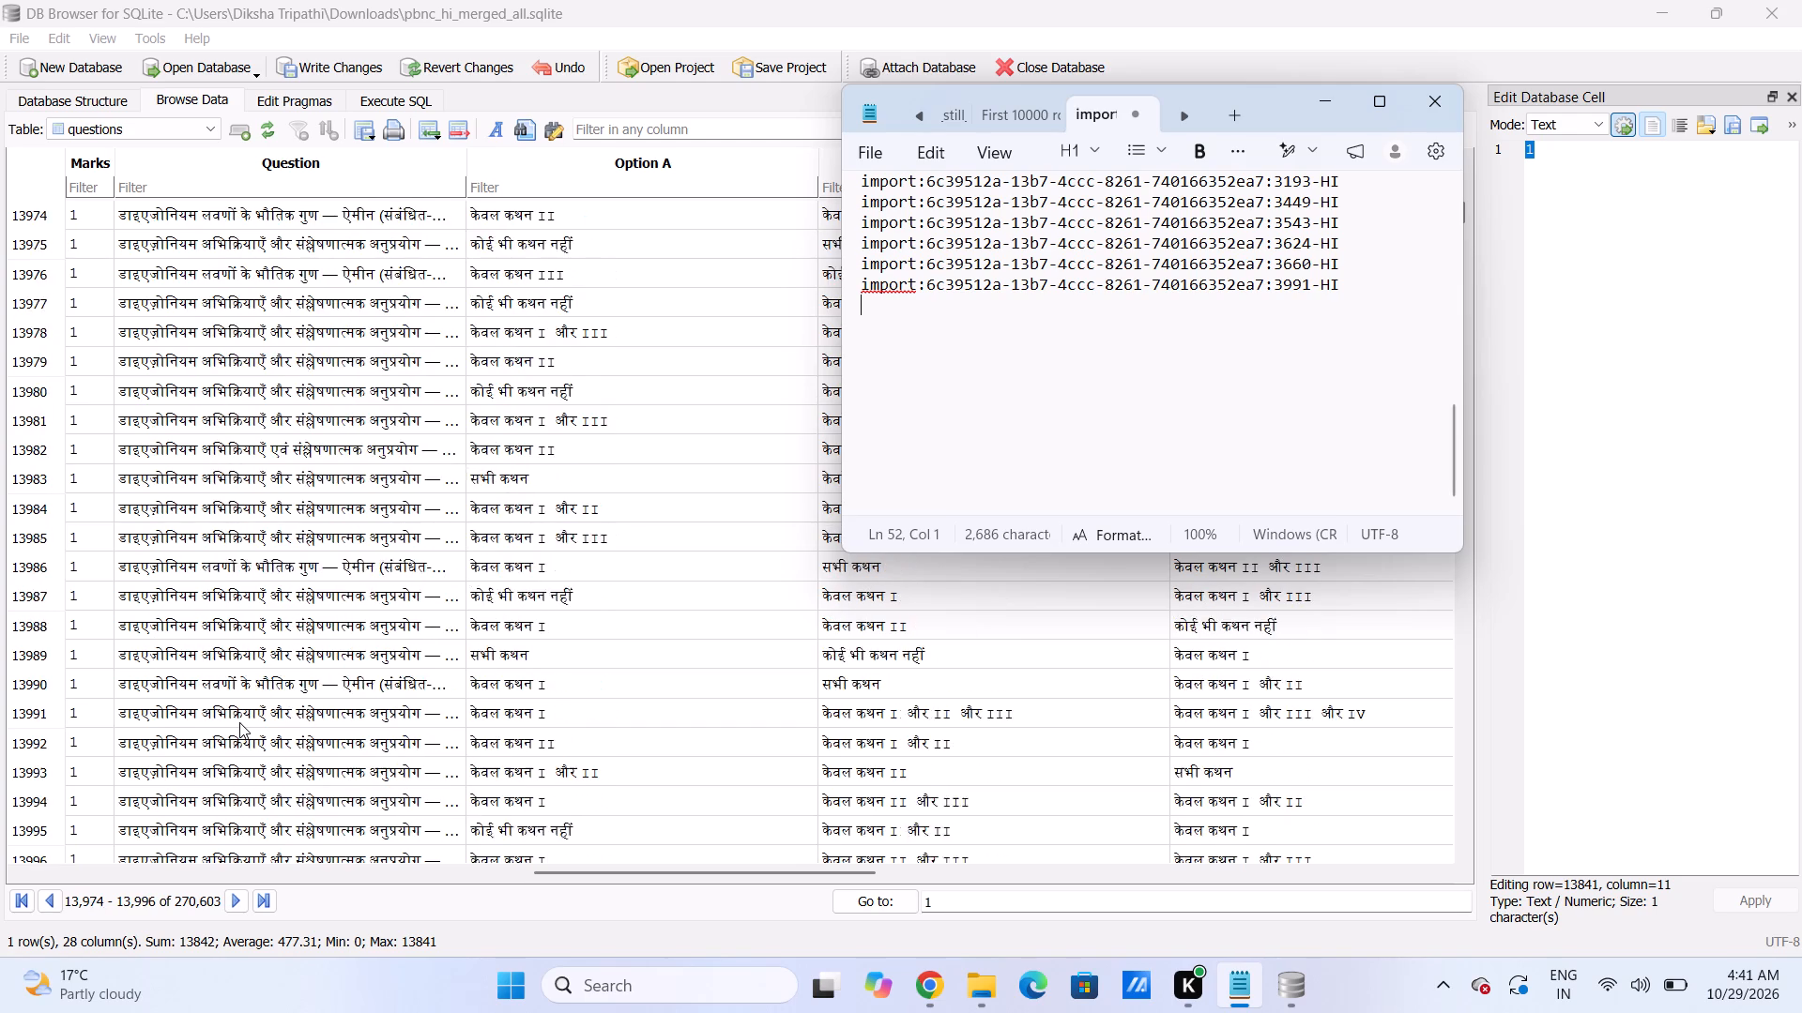
{"action": "scroll", "coordinate": [239, 722], "scroll_direction": "down", "scroll_amount": 6}
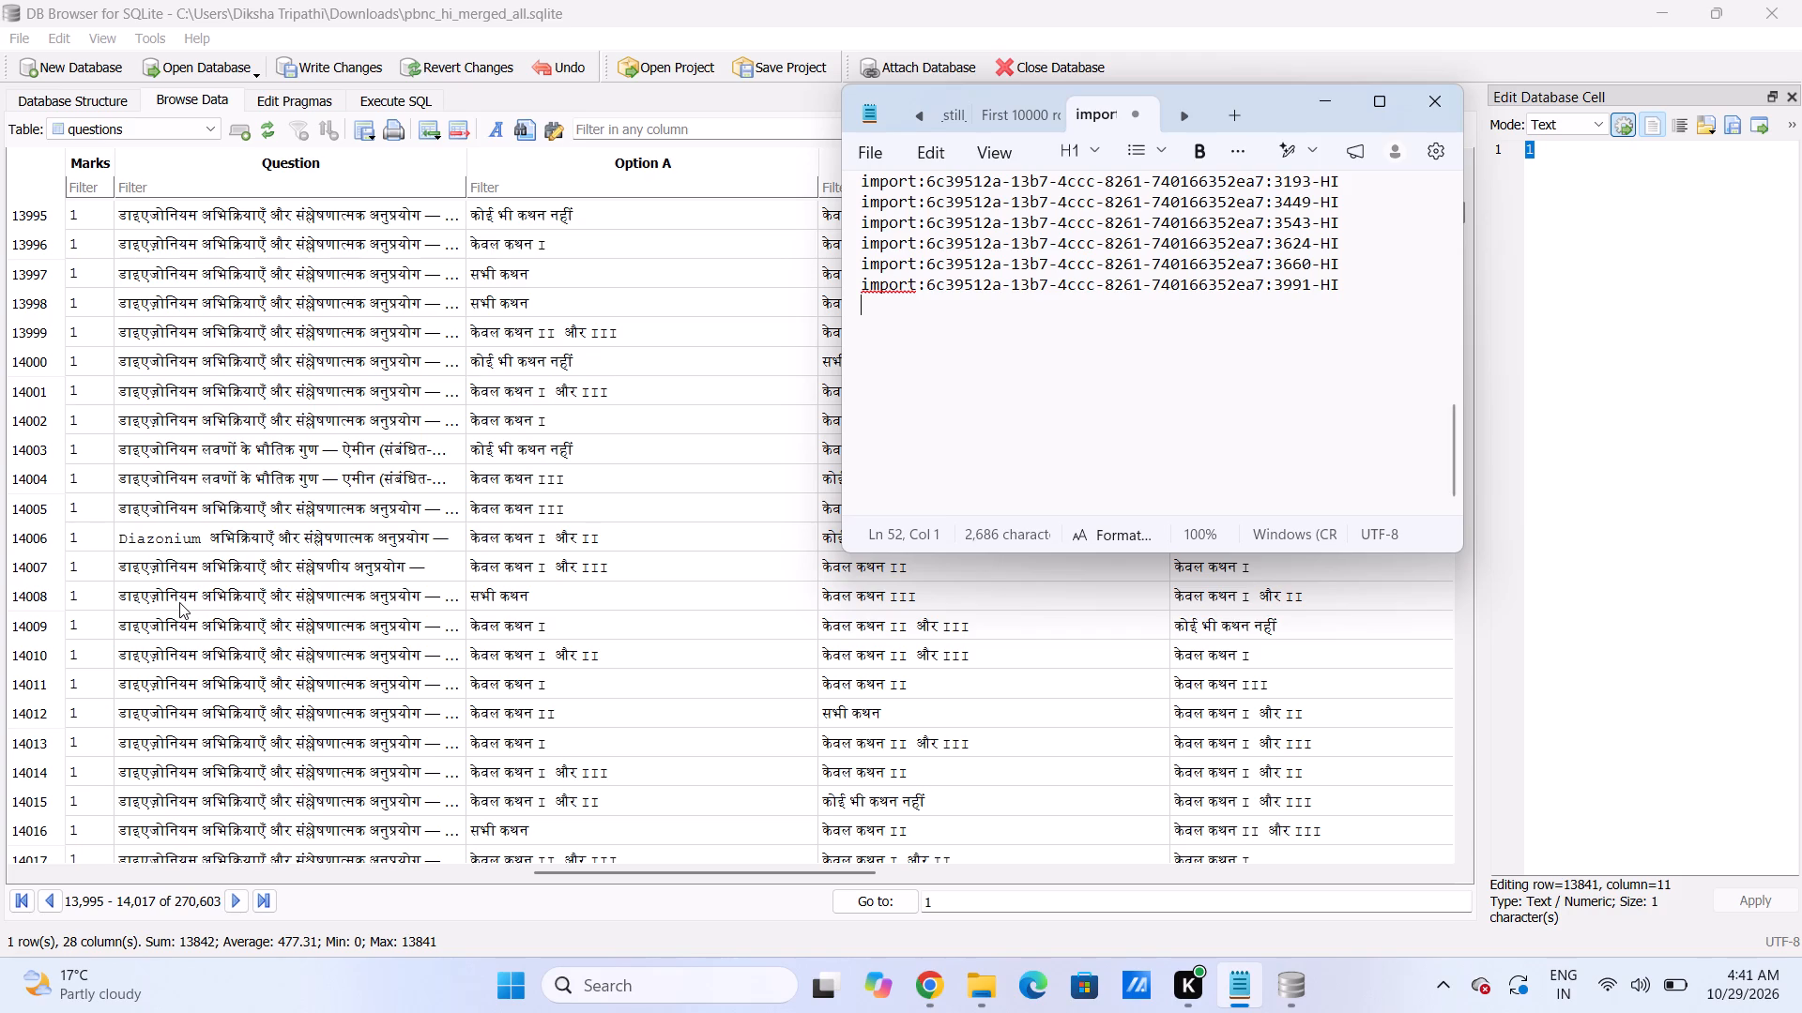
{"action": "left_click", "coordinate": [32, 535]}
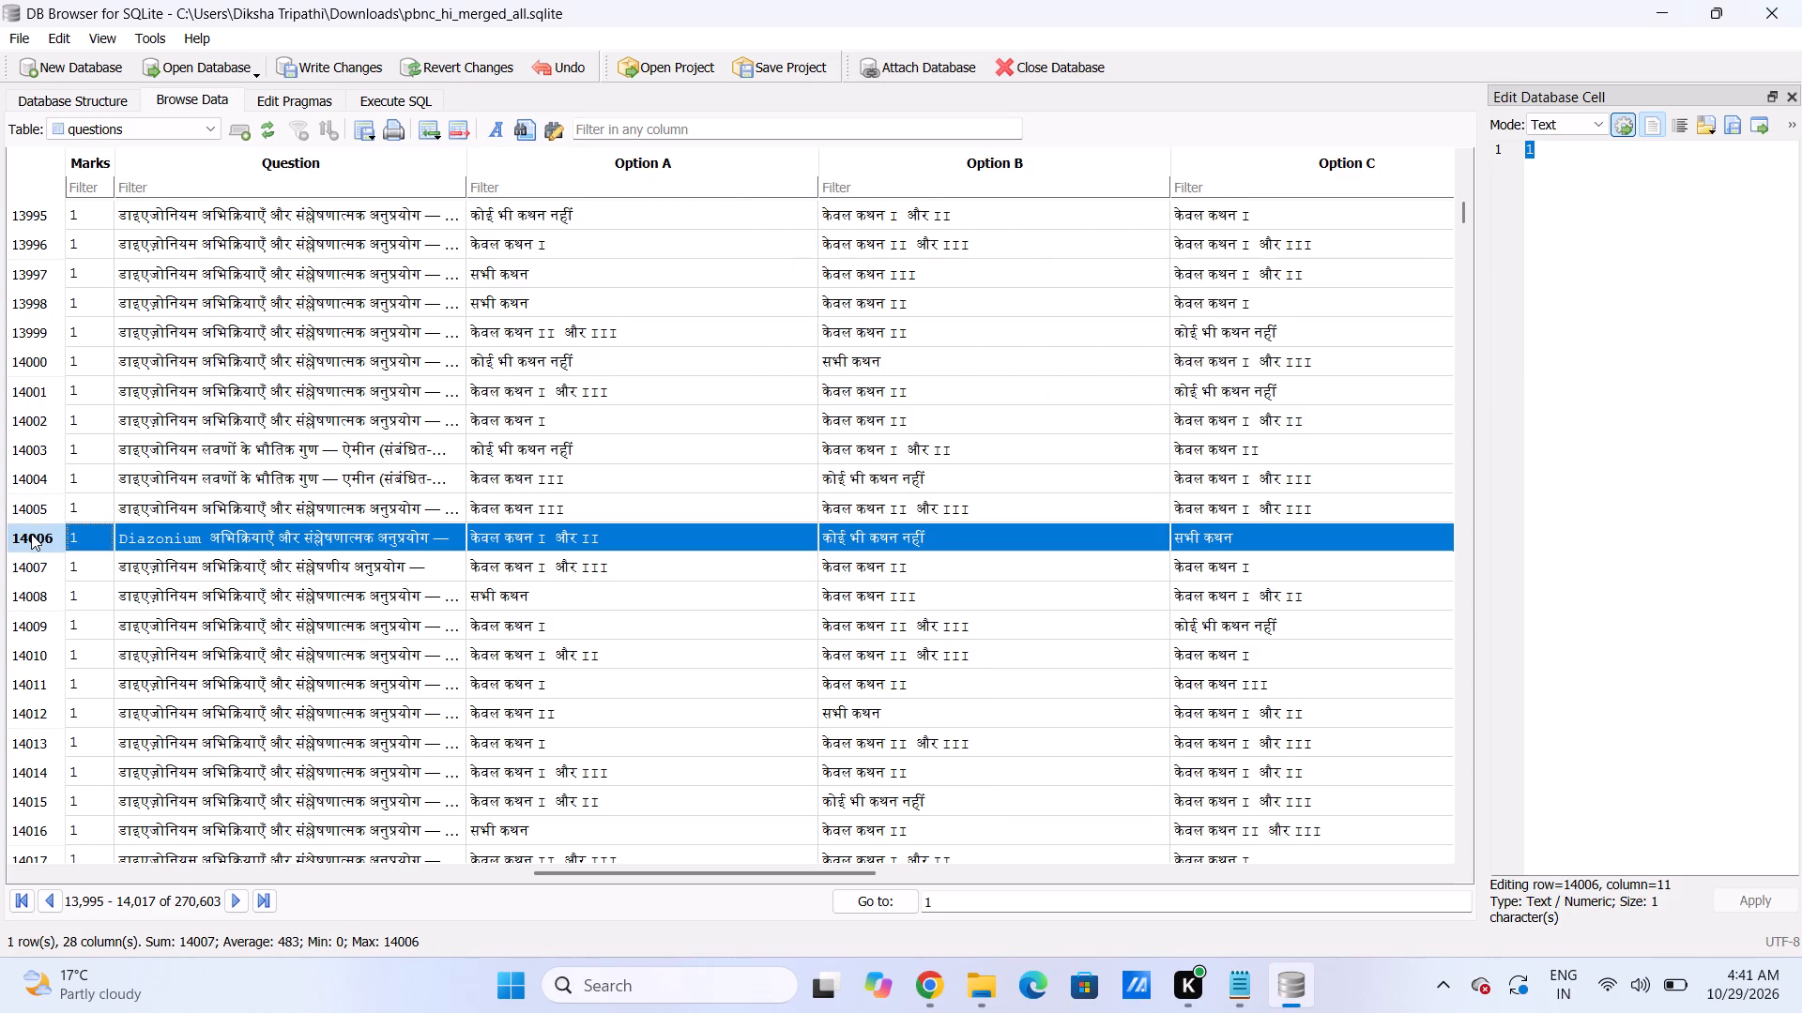
{"action": "key", "text": "ctrl+c"}
{"action": "left_click", "coordinate": [1251, 975]}
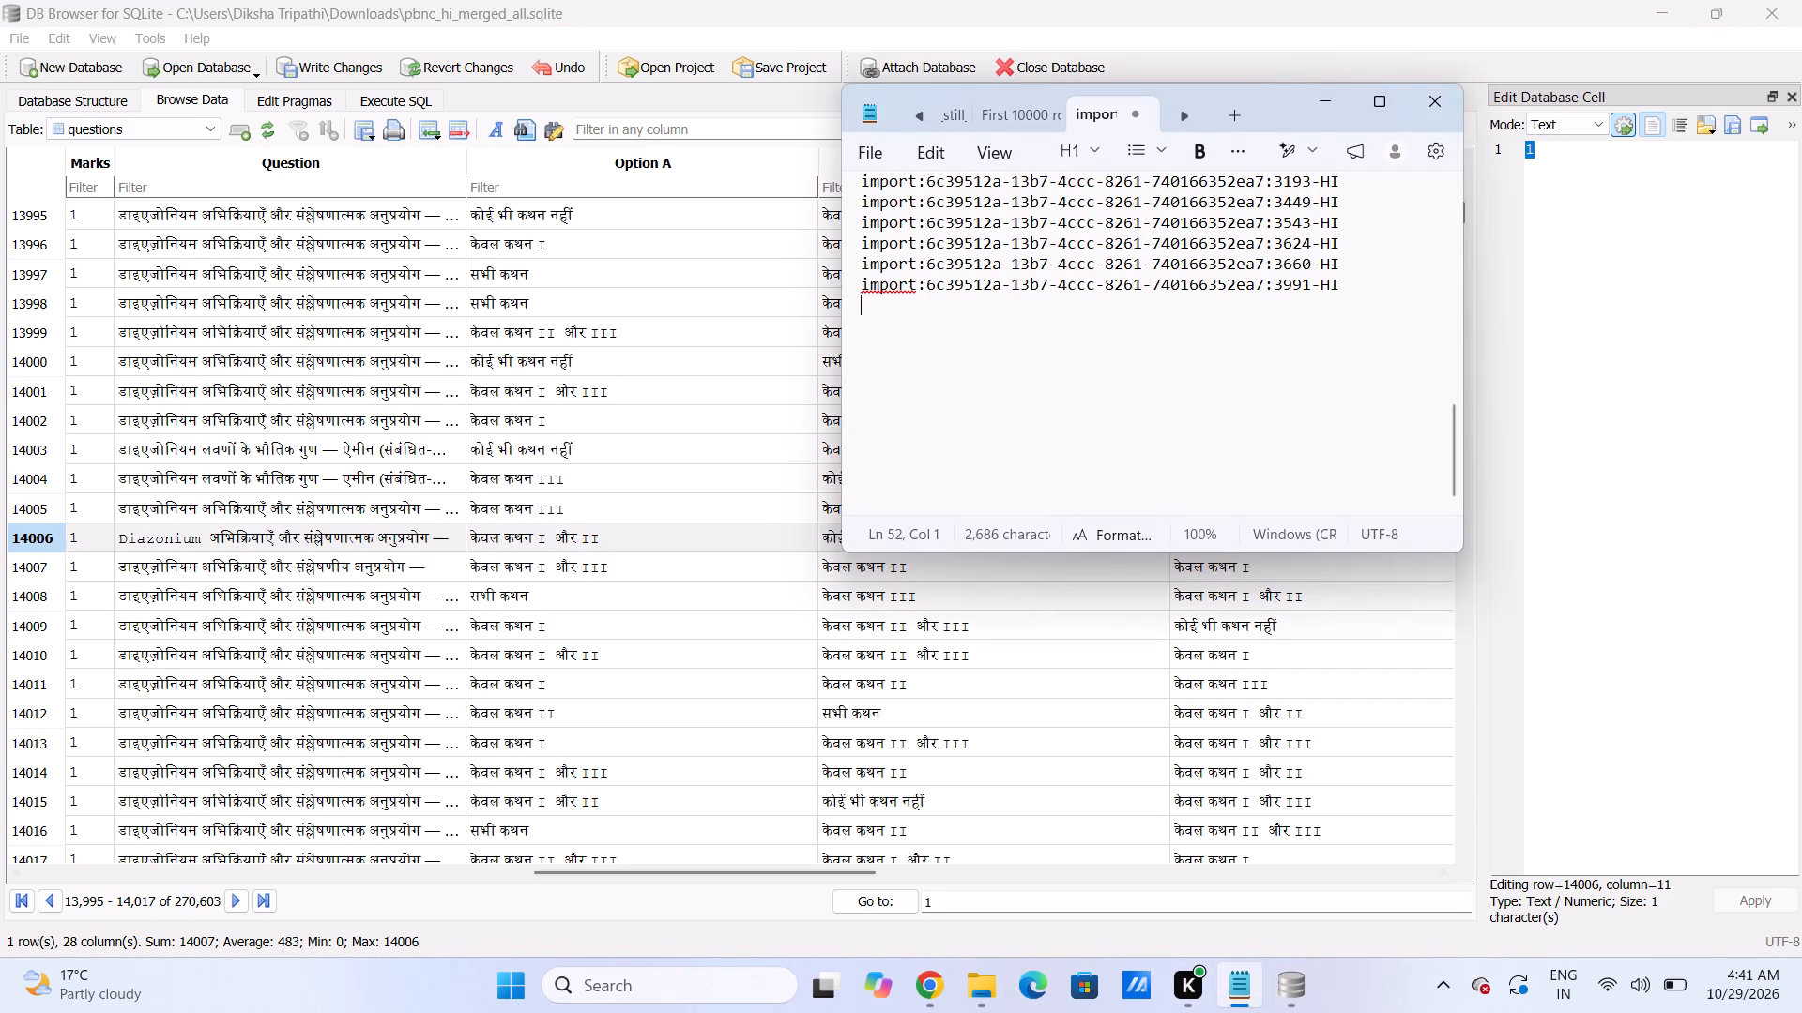
{"action": "key", "text": "ctrl+v"}
{"action": "left_click_drag", "start_coordinate": [870, 496], "coordinate": [869, 477]}
{"action": "scroll", "coordinate": [869, 479], "scroll_direction": "up", "scroll_amount": 2}
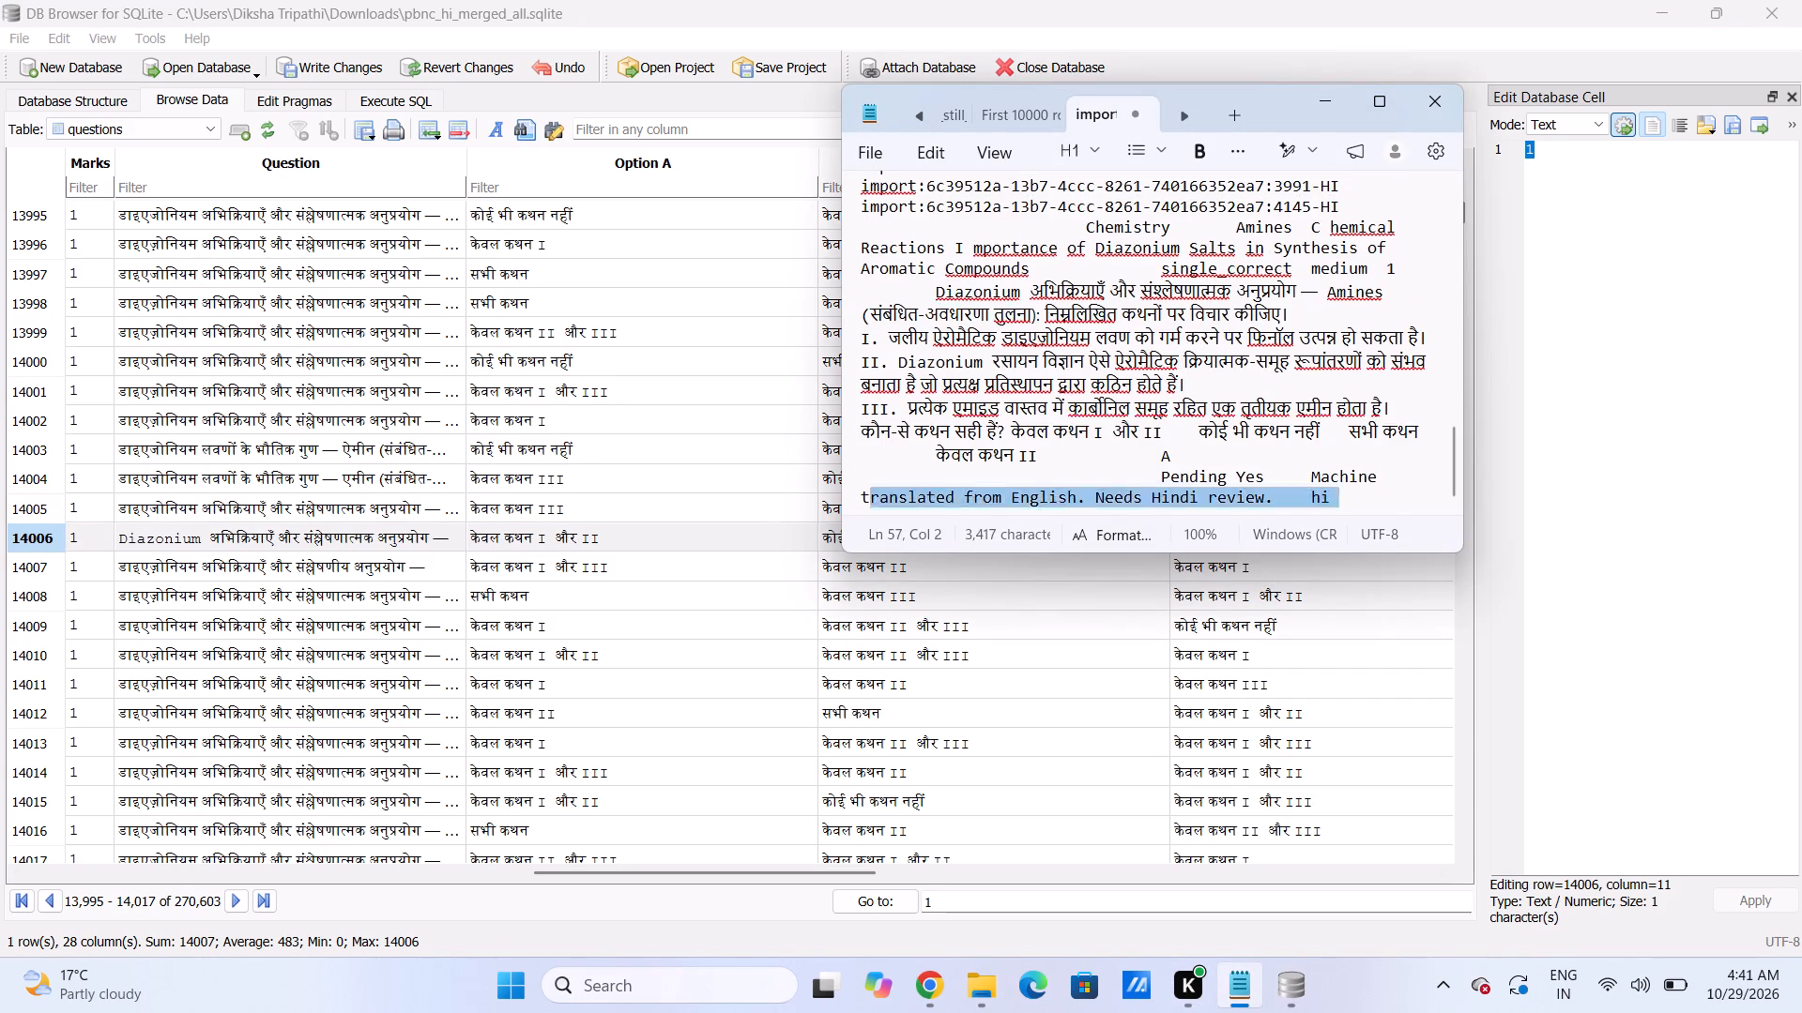
{"action": "scroll", "coordinate": [869, 477], "scroll_direction": "up", "scroll_amount": 1}
{"action": "left_click_drag", "start_coordinate": [869, 477], "coordinate": [848, 408]}
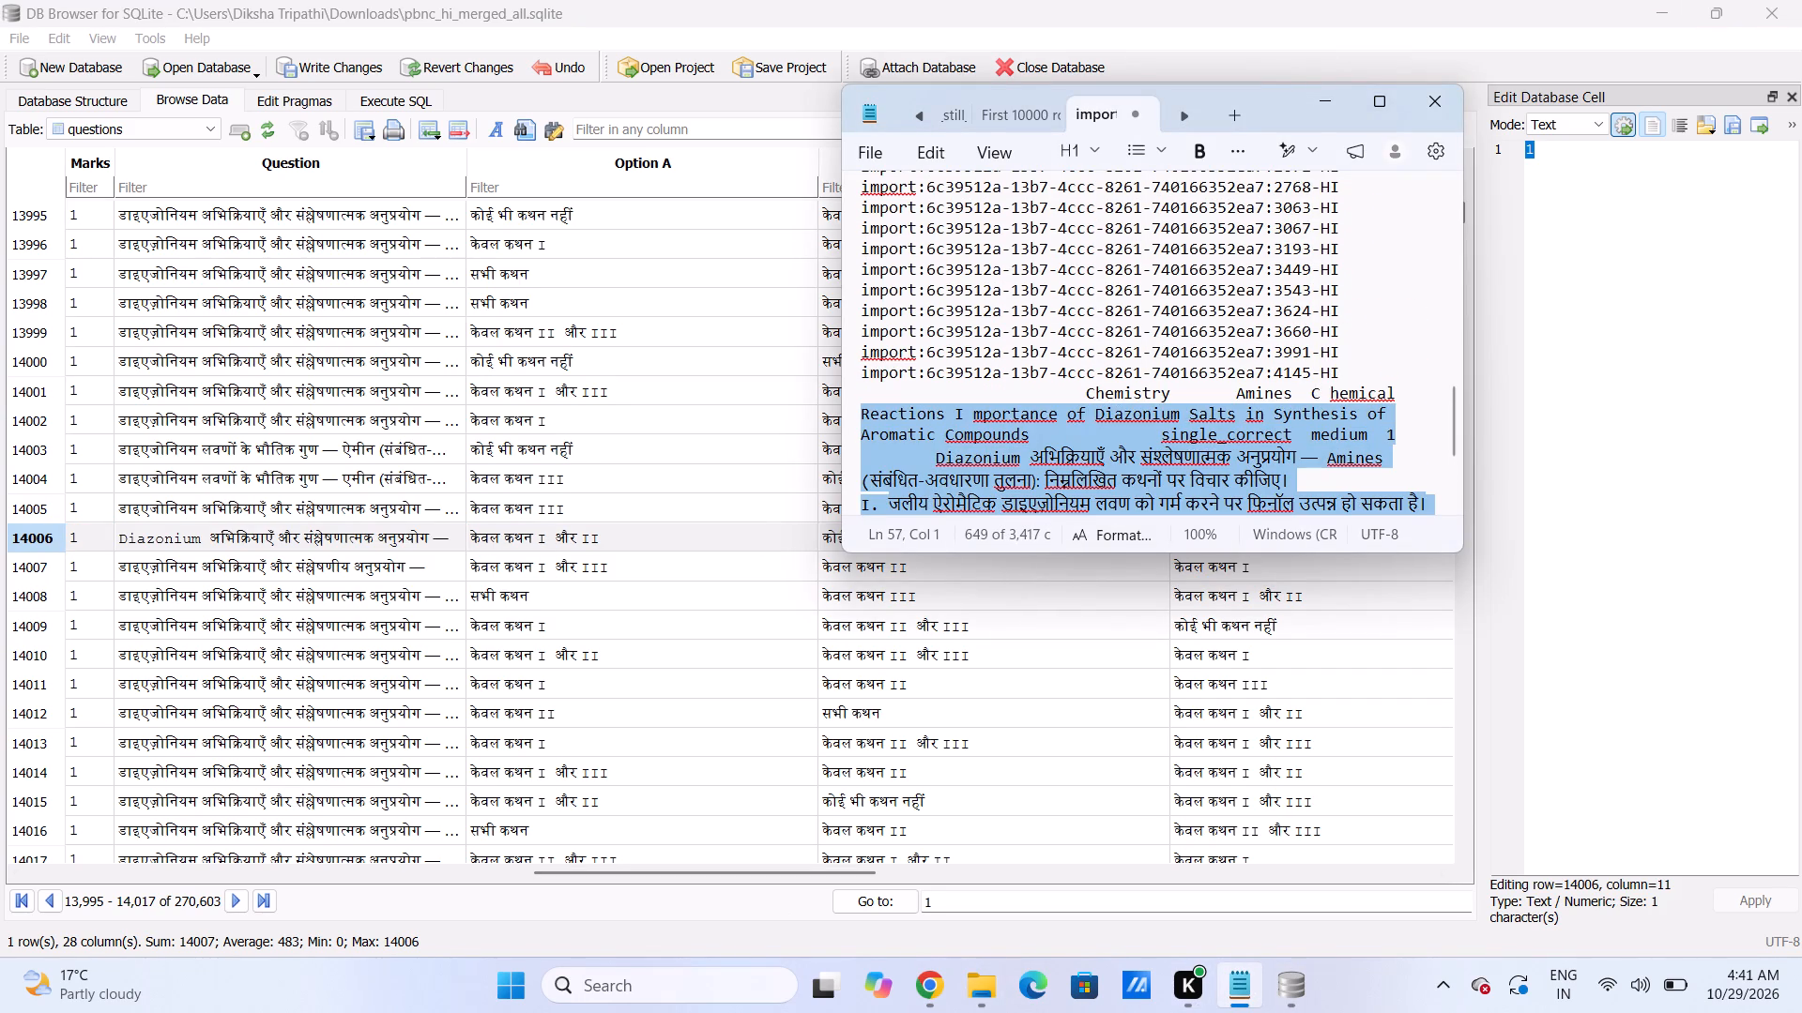
{"action": "left_click_drag", "start_coordinate": [848, 408], "coordinate": [849, 397]}
{"action": "key", "text": "BackSpace"}
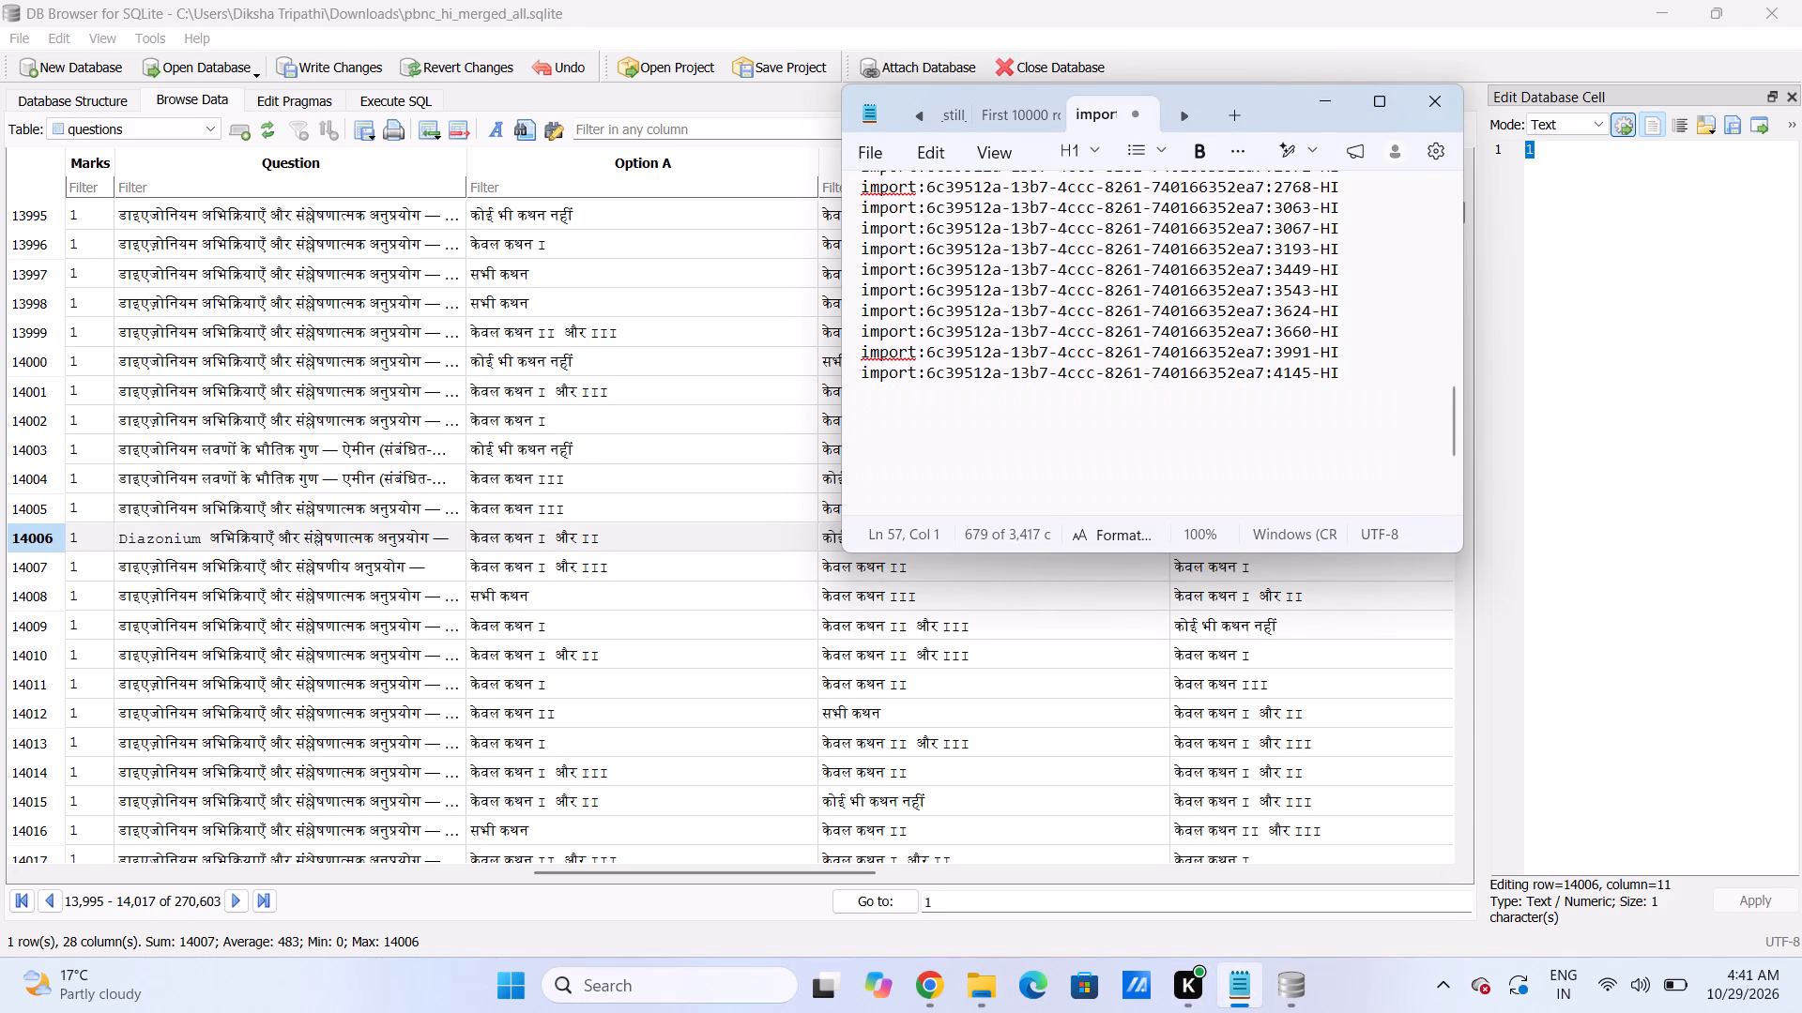
{"action": "key", "text": "Return"}
Examine the questions and options in rows 14007 to about 14086 of the questions table for untranslated English text.
{"action": "scroll", "coordinate": [390, 560], "scroll_direction": "down", "scroll_amount": 1}
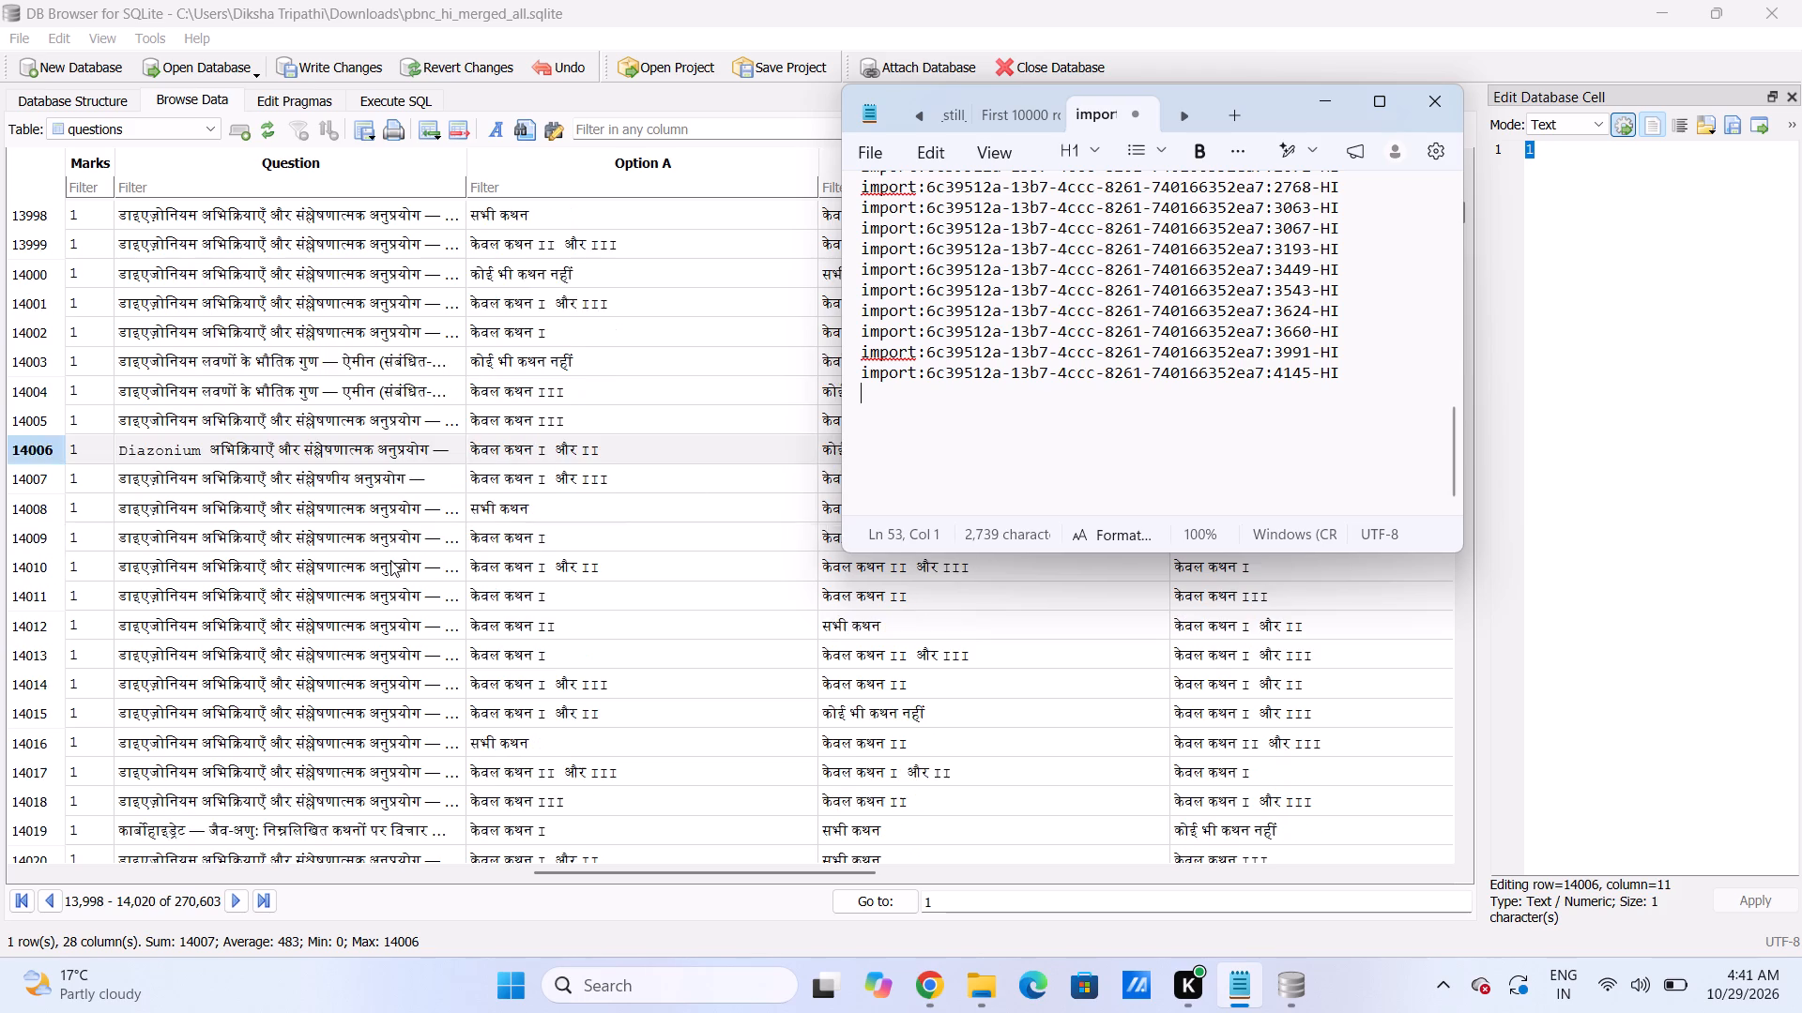
{"action": "scroll", "coordinate": [390, 560], "scroll_direction": "down", "scroll_amount": 2}
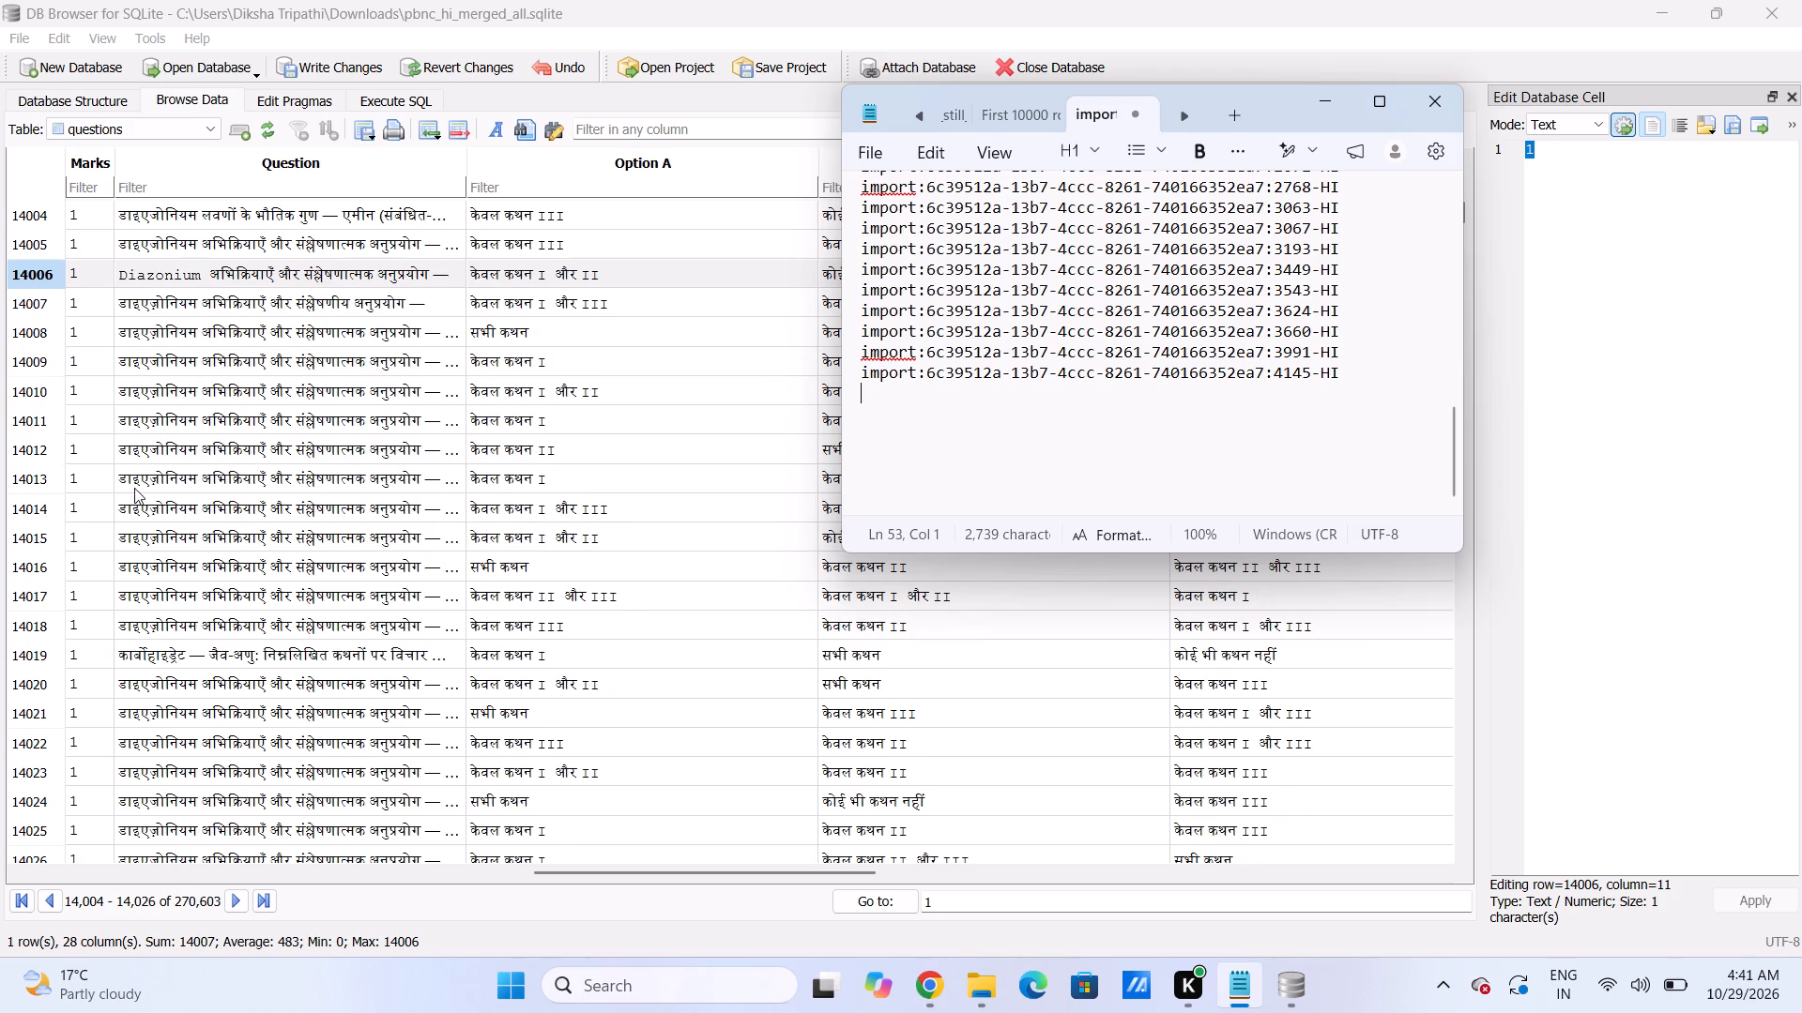
{"action": "scroll", "coordinate": [145, 649], "scroll_direction": "down", "scroll_amount": 3}
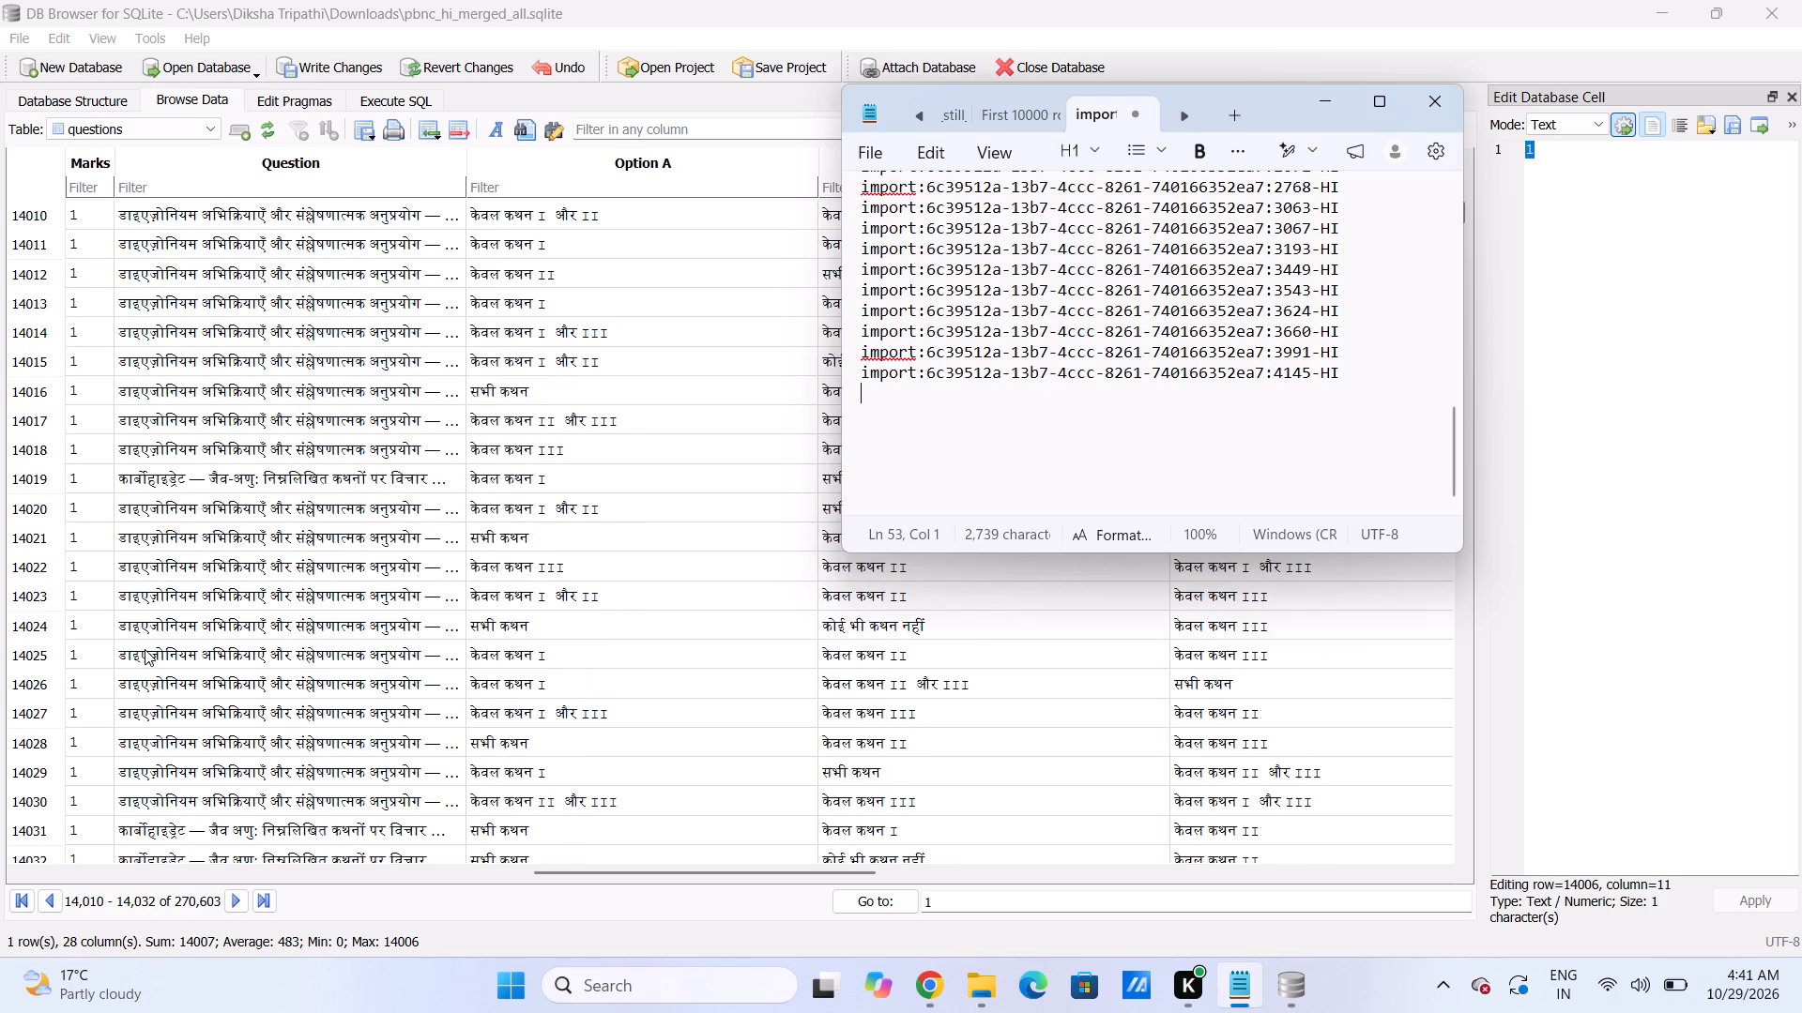
{"action": "scroll", "coordinate": [145, 649], "scroll_direction": "down", "scroll_amount": 3}
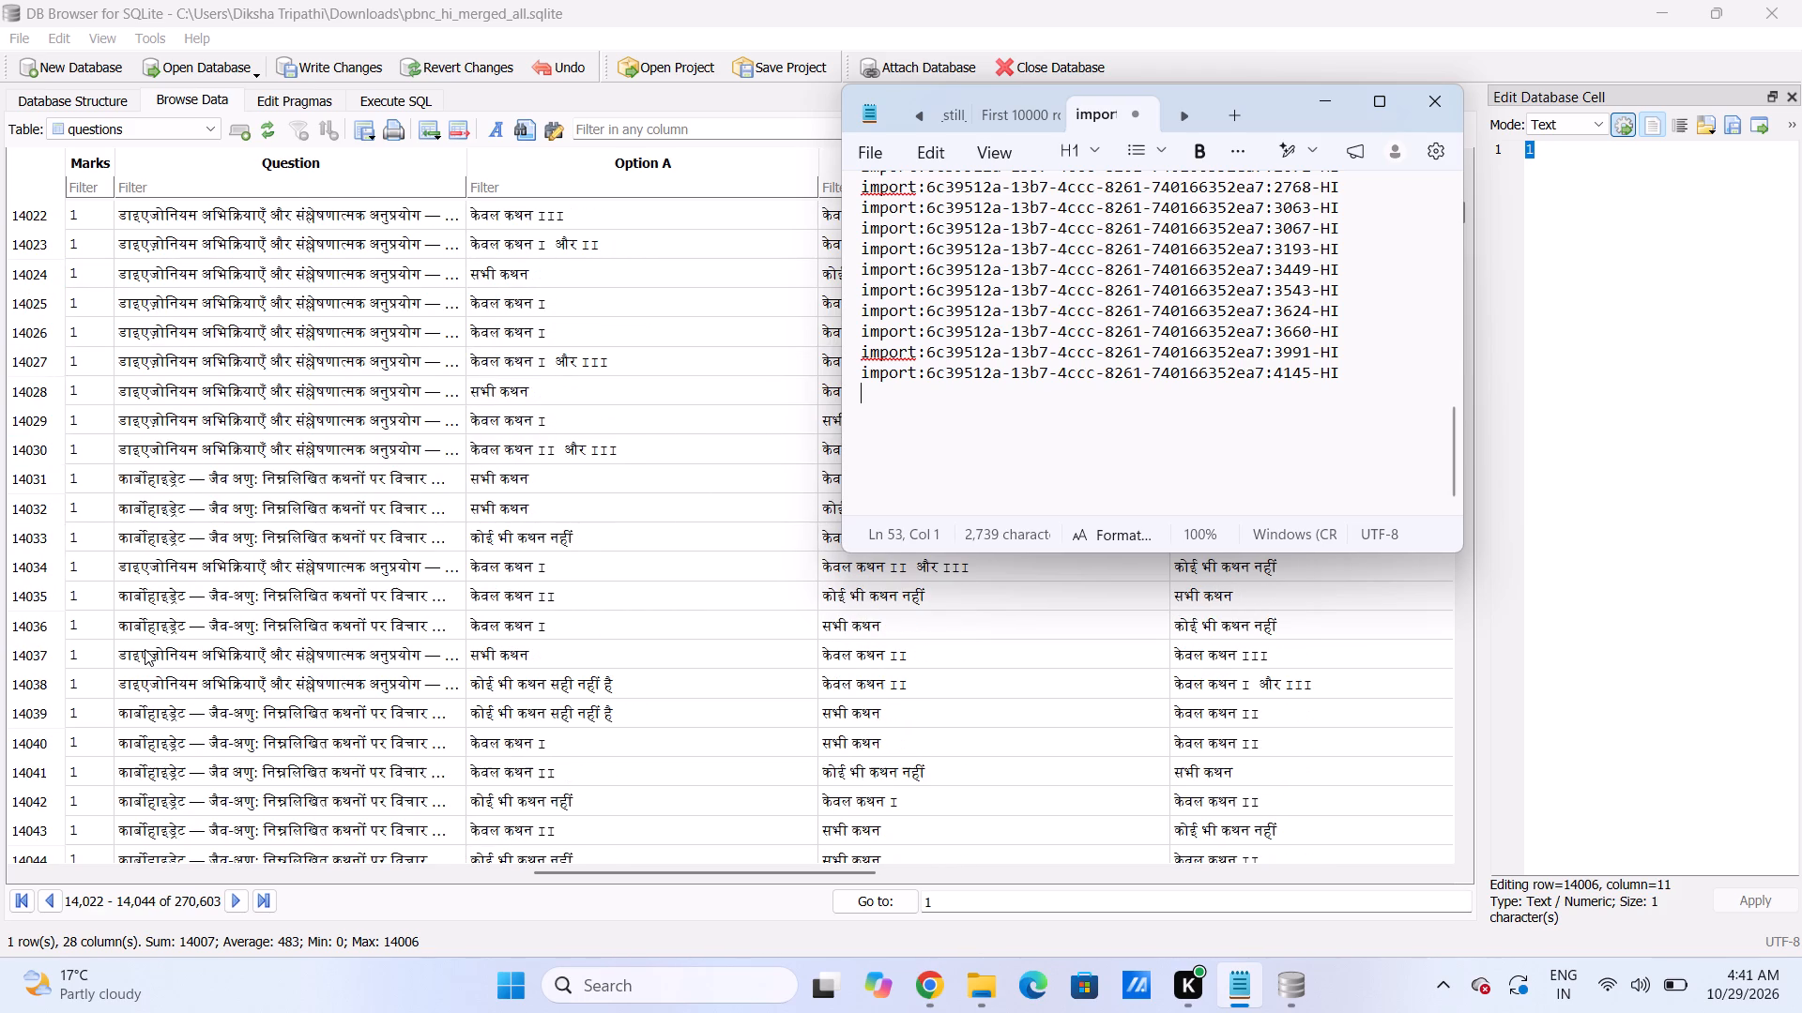
{"action": "scroll", "coordinate": [145, 649], "scroll_direction": "down", "scroll_amount": 4}
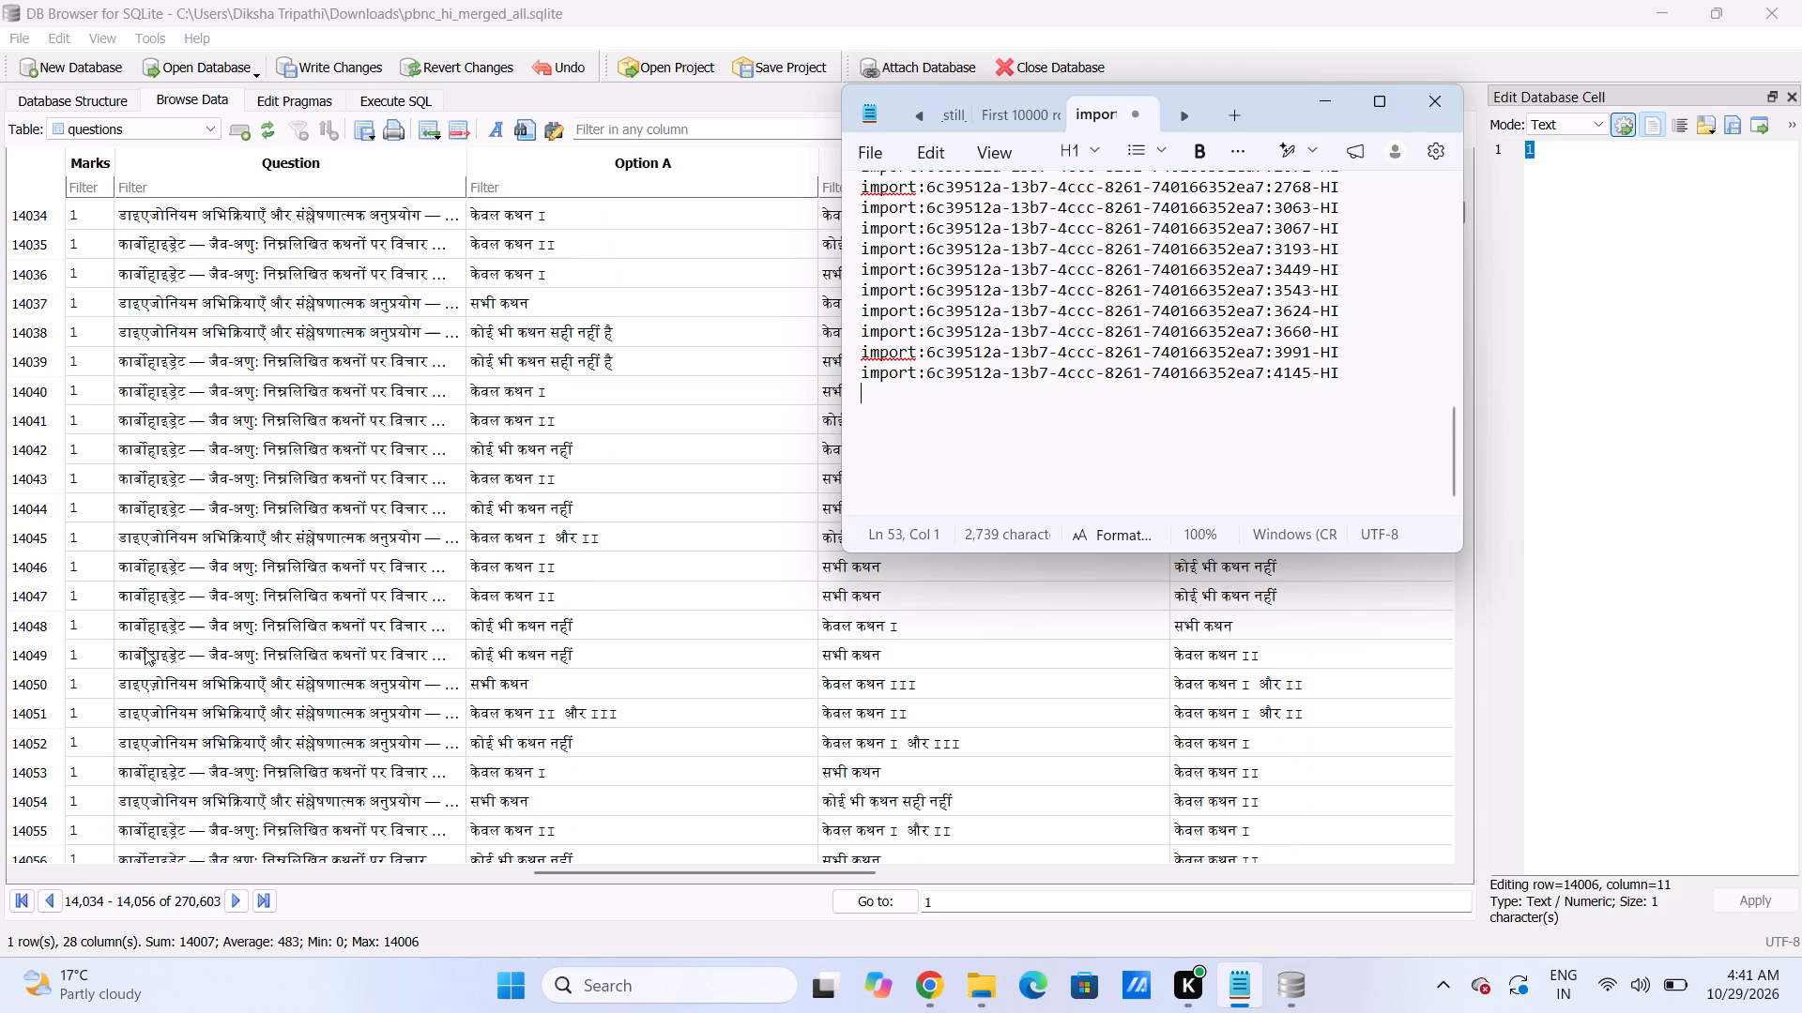
{"action": "scroll", "coordinate": [145, 649], "scroll_direction": "down", "scroll_amount": 6}
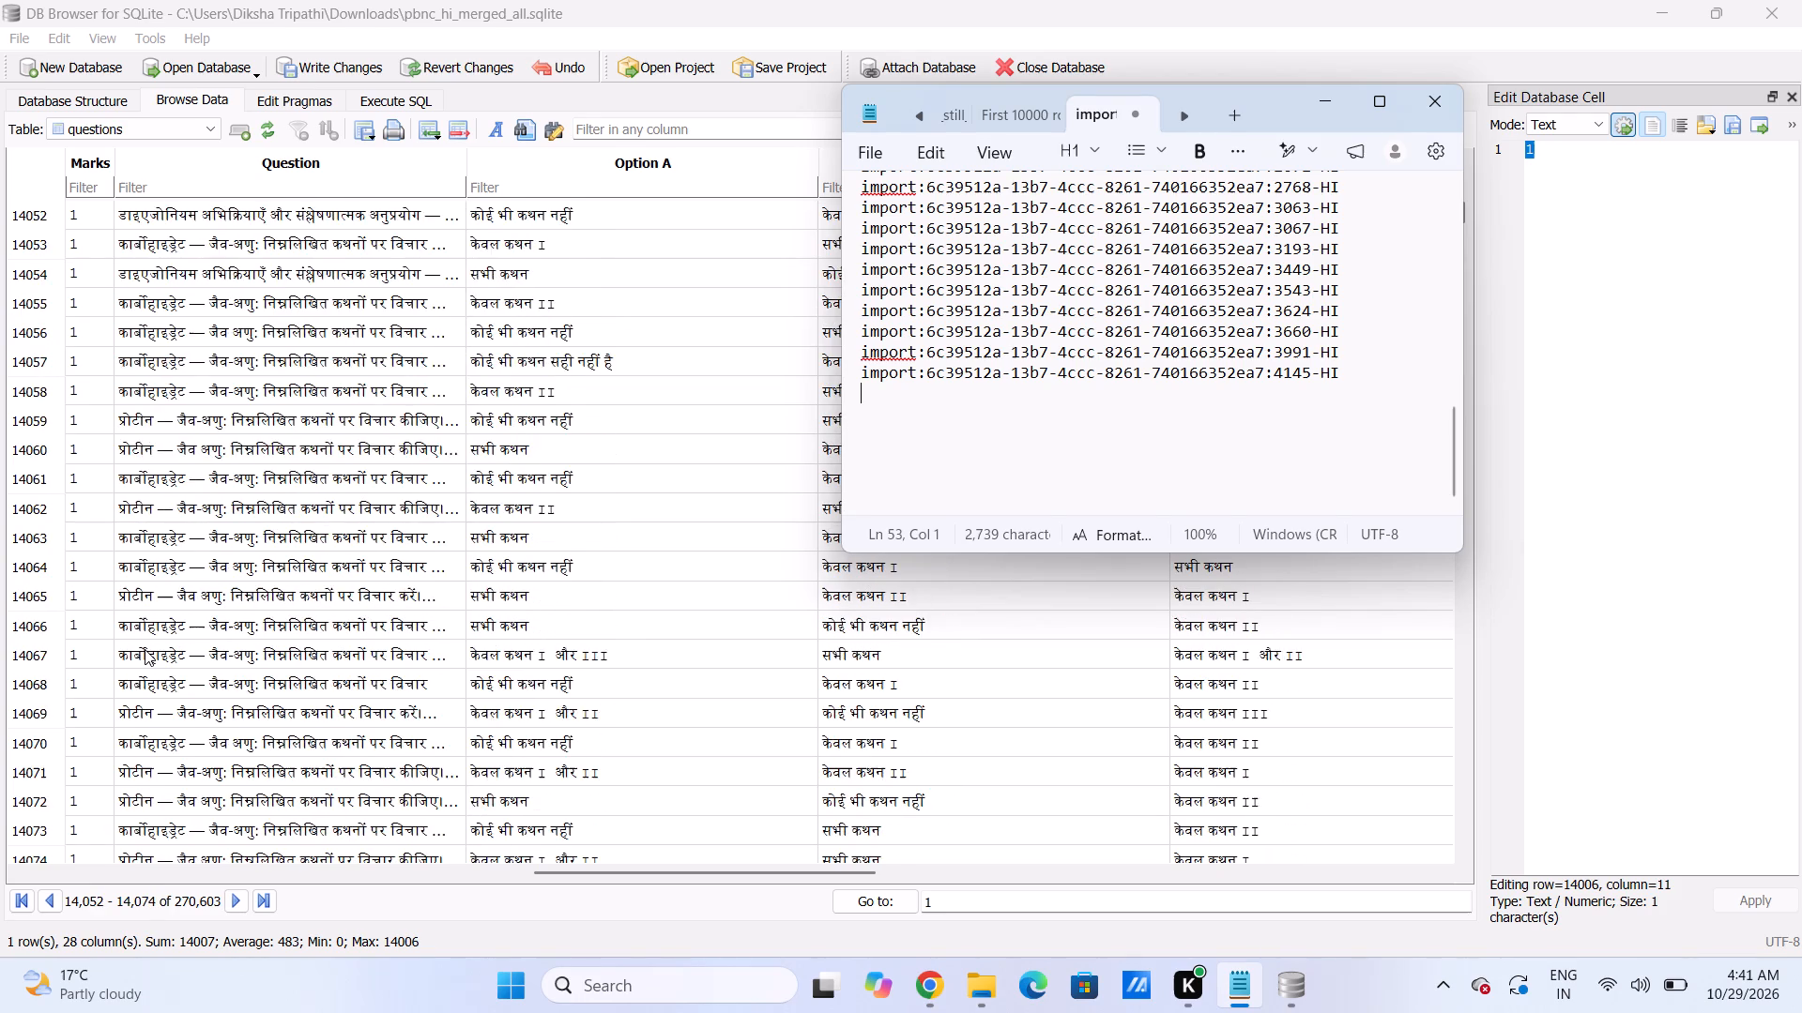
{"action": "scroll", "coordinate": [145, 649], "scroll_direction": "down", "scroll_amount": 4}
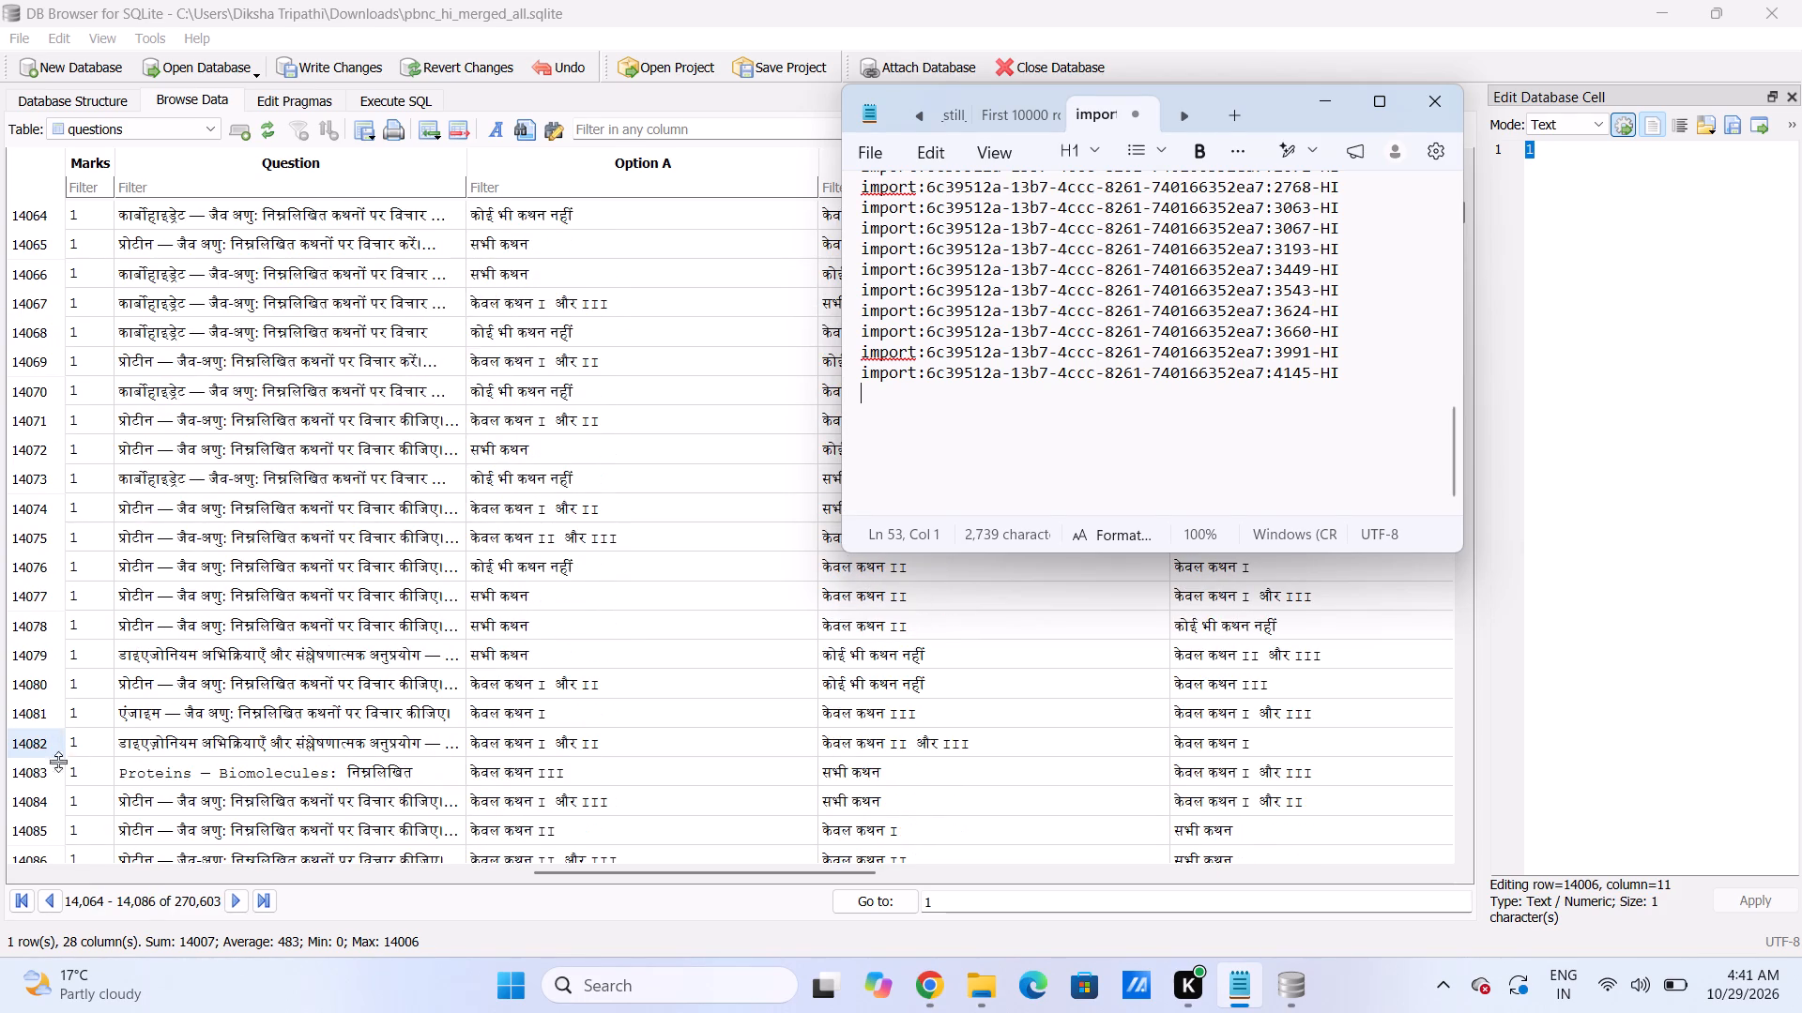
{"action": "left_click", "coordinate": [50, 770]}
{"action": "key", "text": "ctrl+c"}
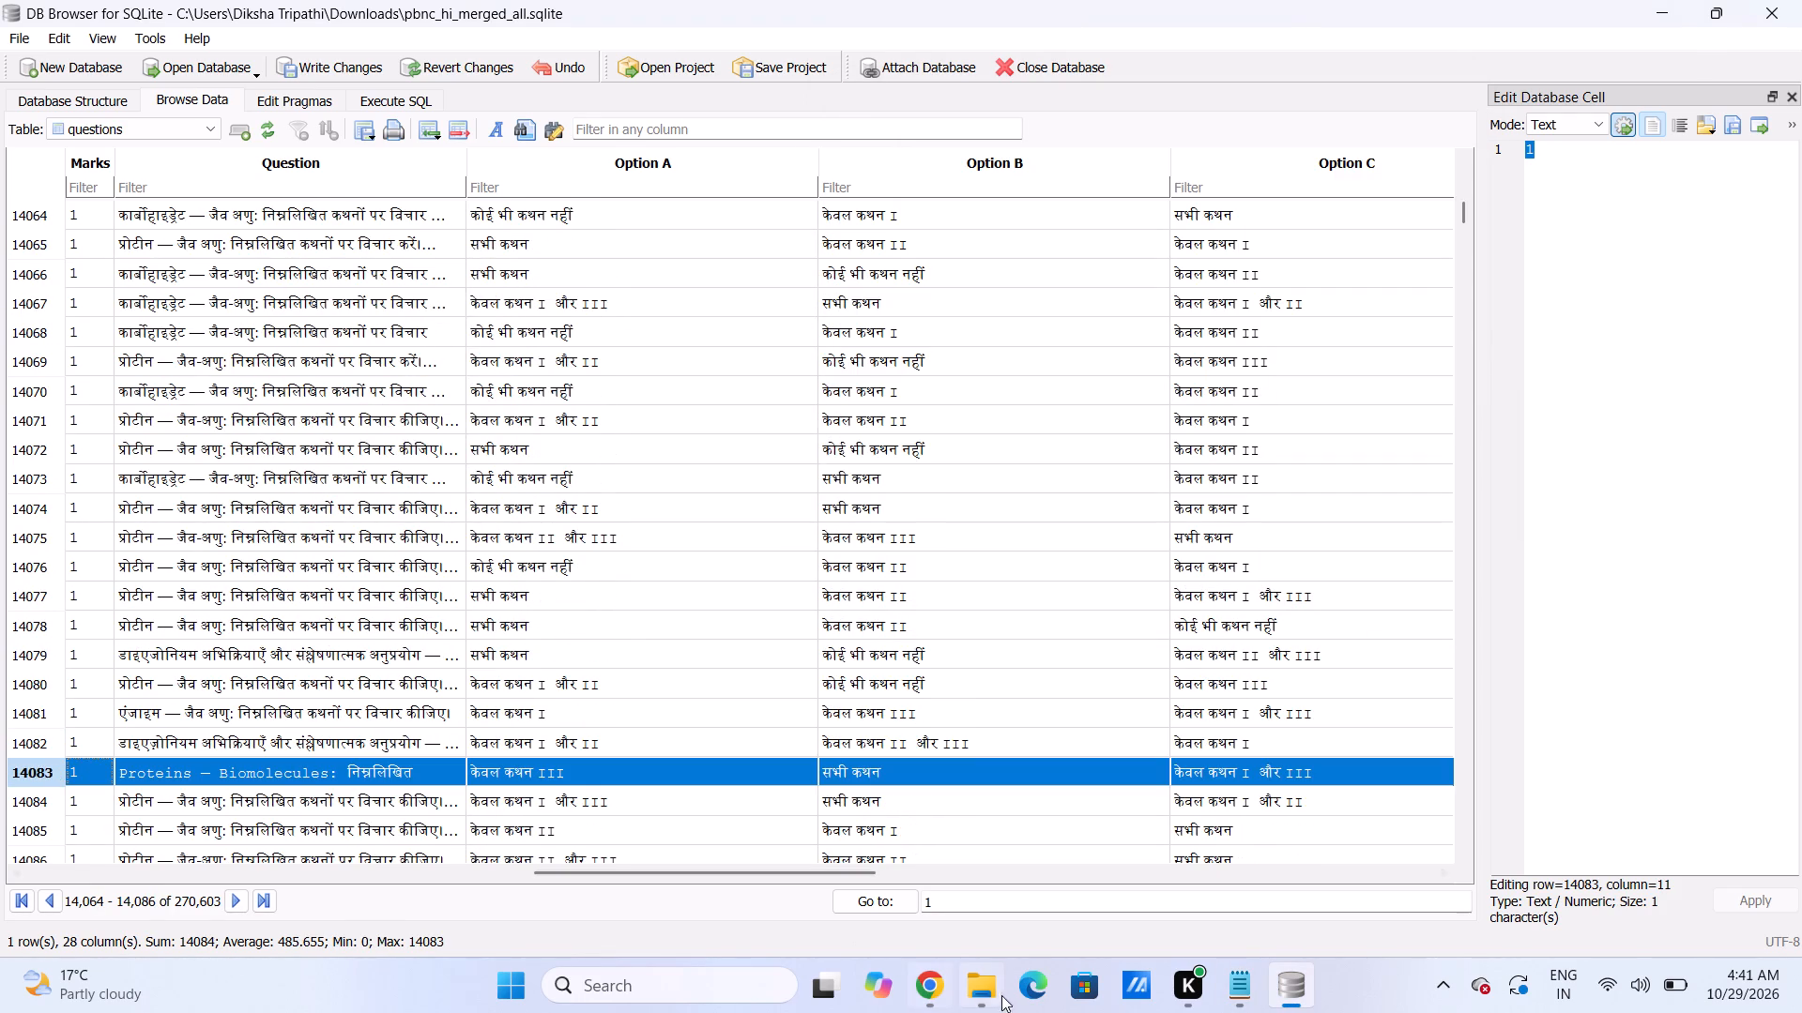
{"action": "left_click", "coordinate": [1250, 1000]}
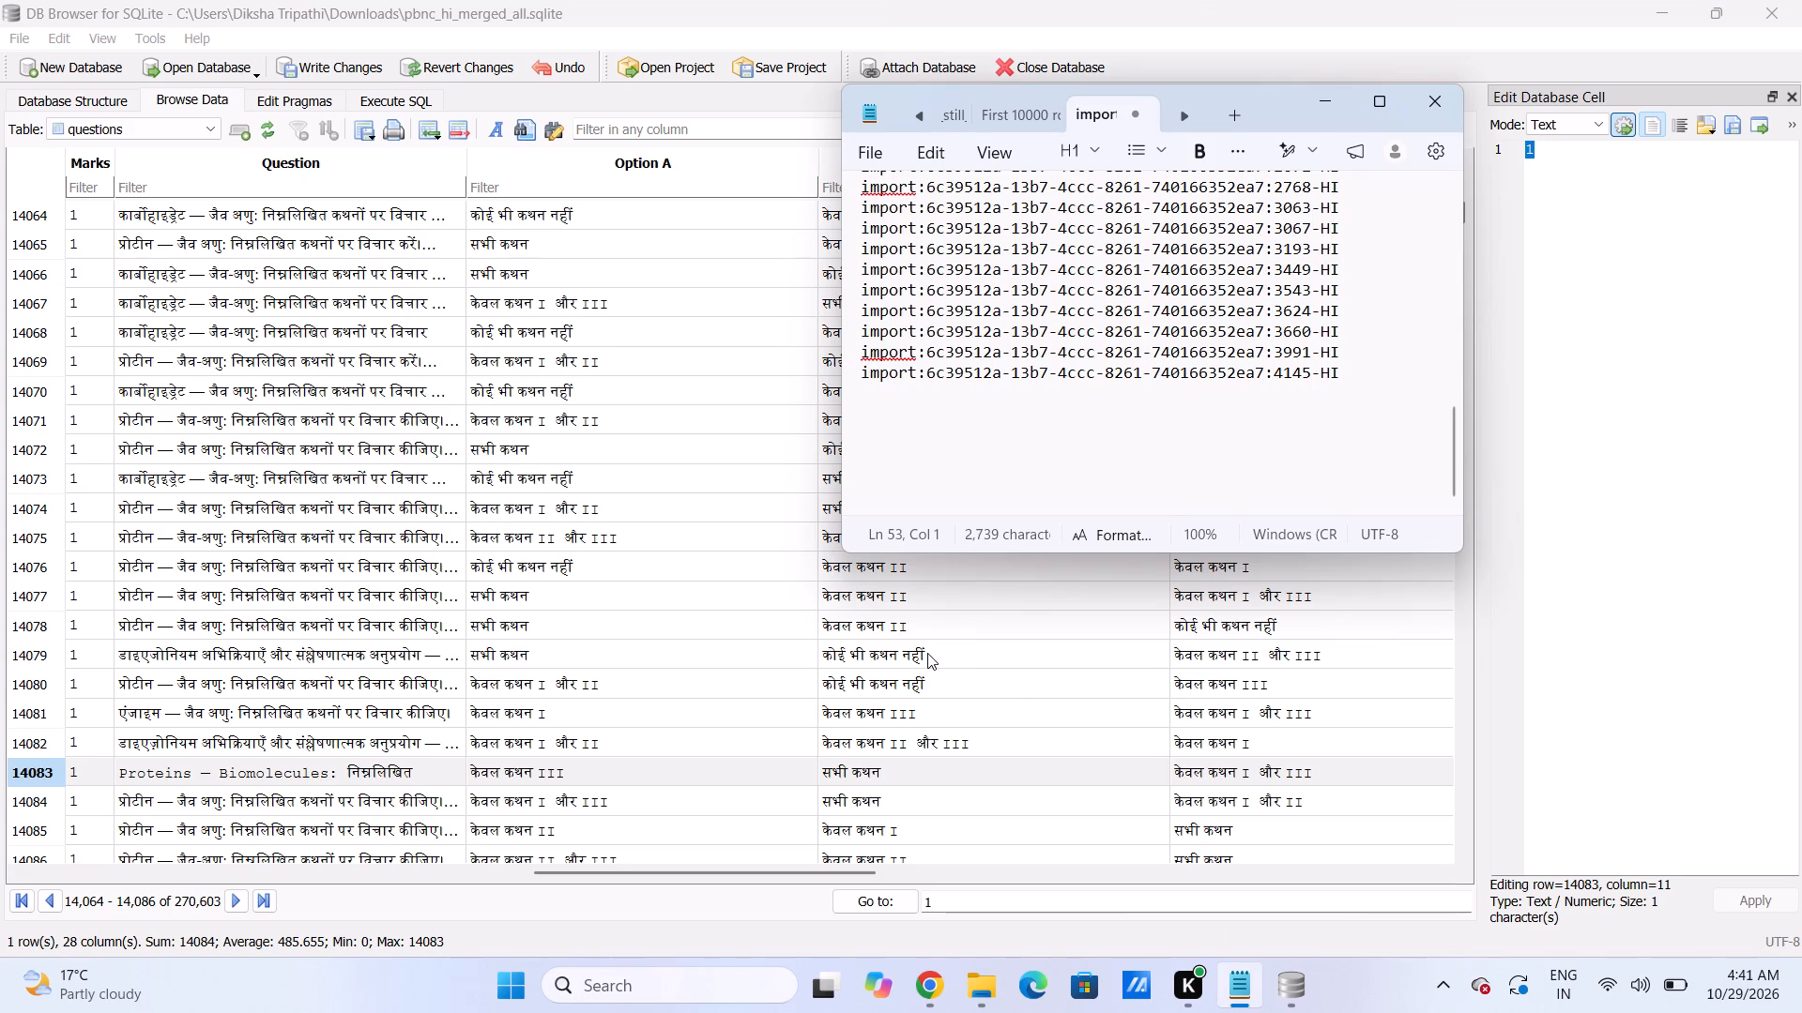
{"action": "key", "text": "ctrl+v"}
{"action": "left_click_drag", "start_coordinate": [864, 497], "coordinate": [873, 456]}
{"action": "scroll", "coordinate": [867, 488], "scroll_direction": "up", "scroll_amount": 2}
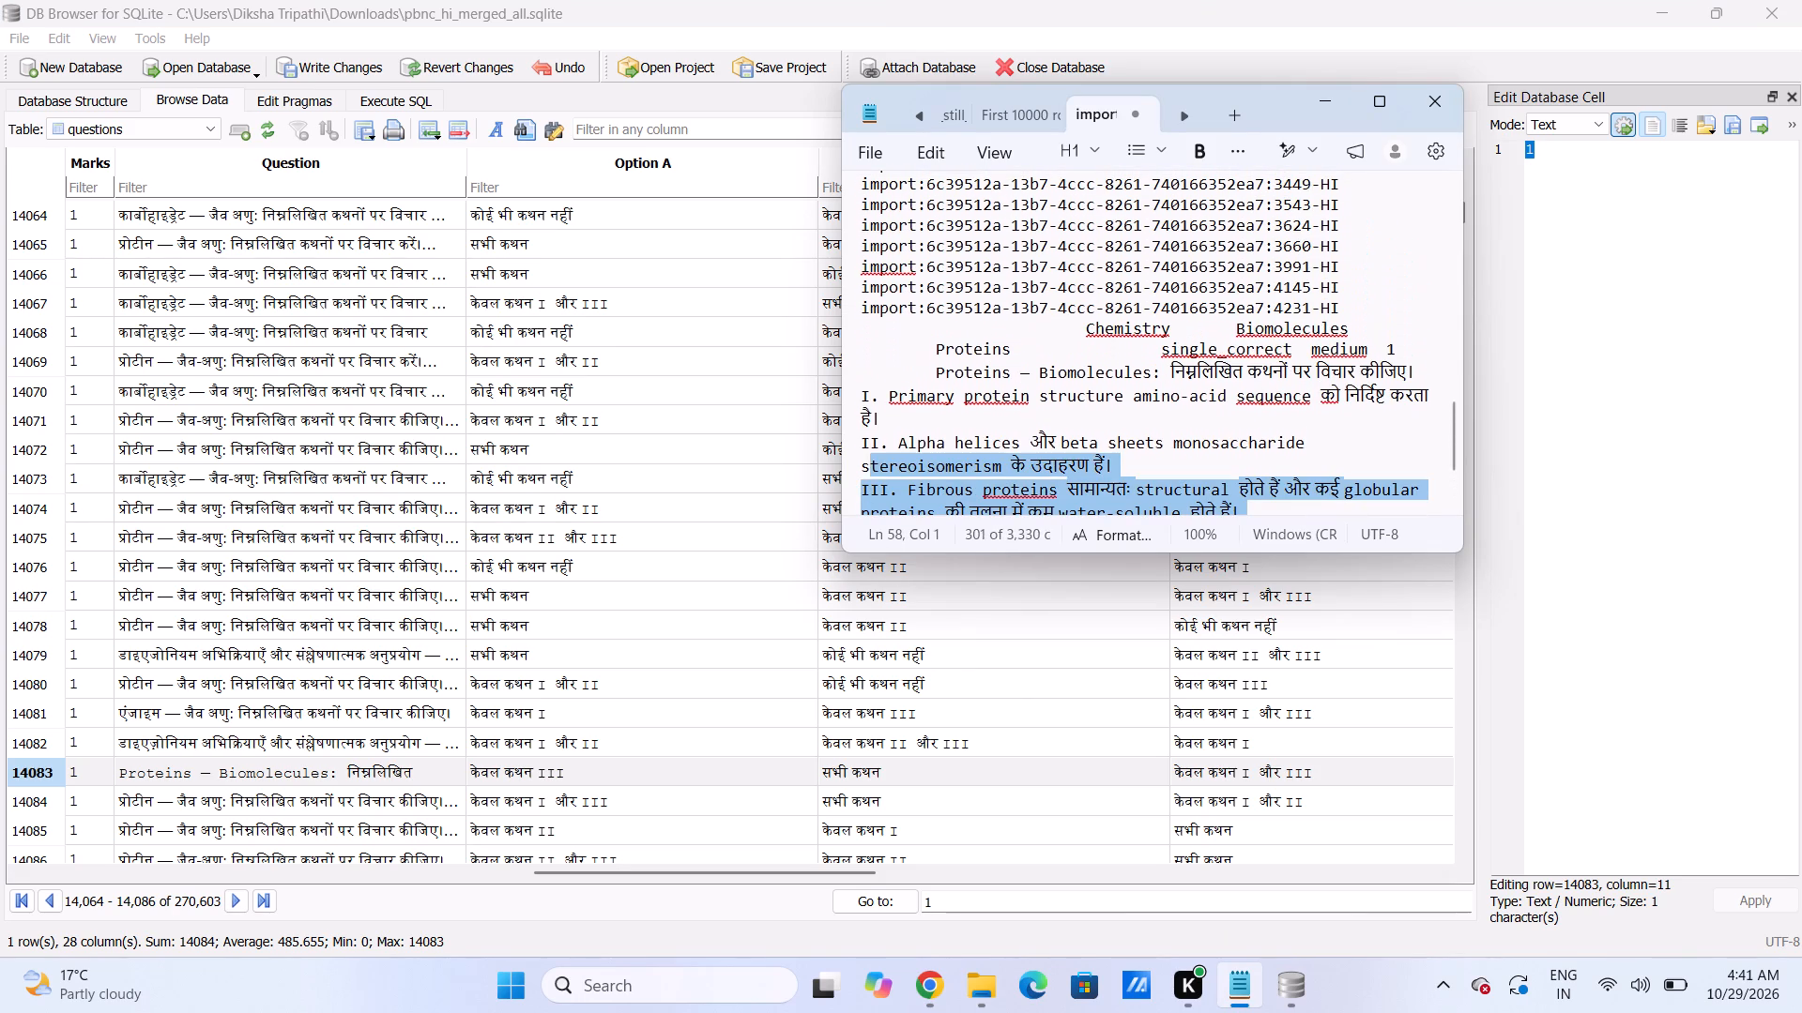
{"action": "left_click_drag", "start_coordinate": [873, 456], "coordinate": [860, 328]}
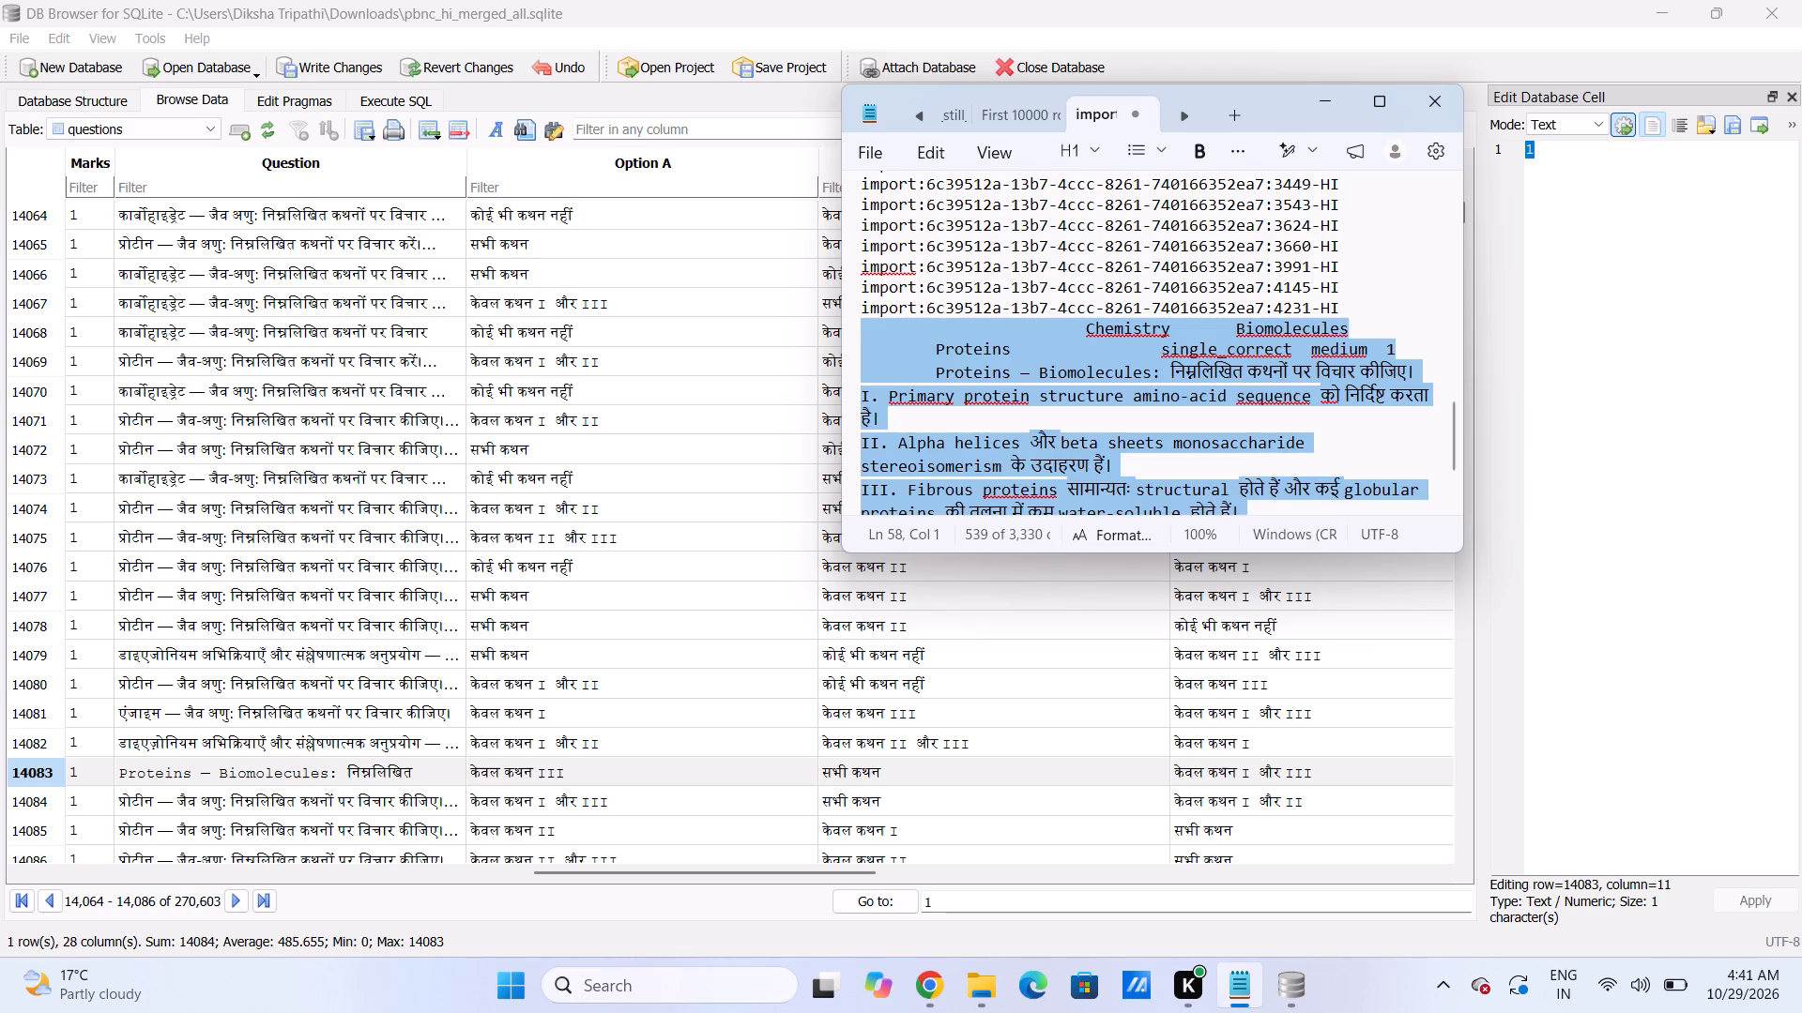
{"action": "key", "text": "BackSpace"}
{"action": "key", "text": "Return"}
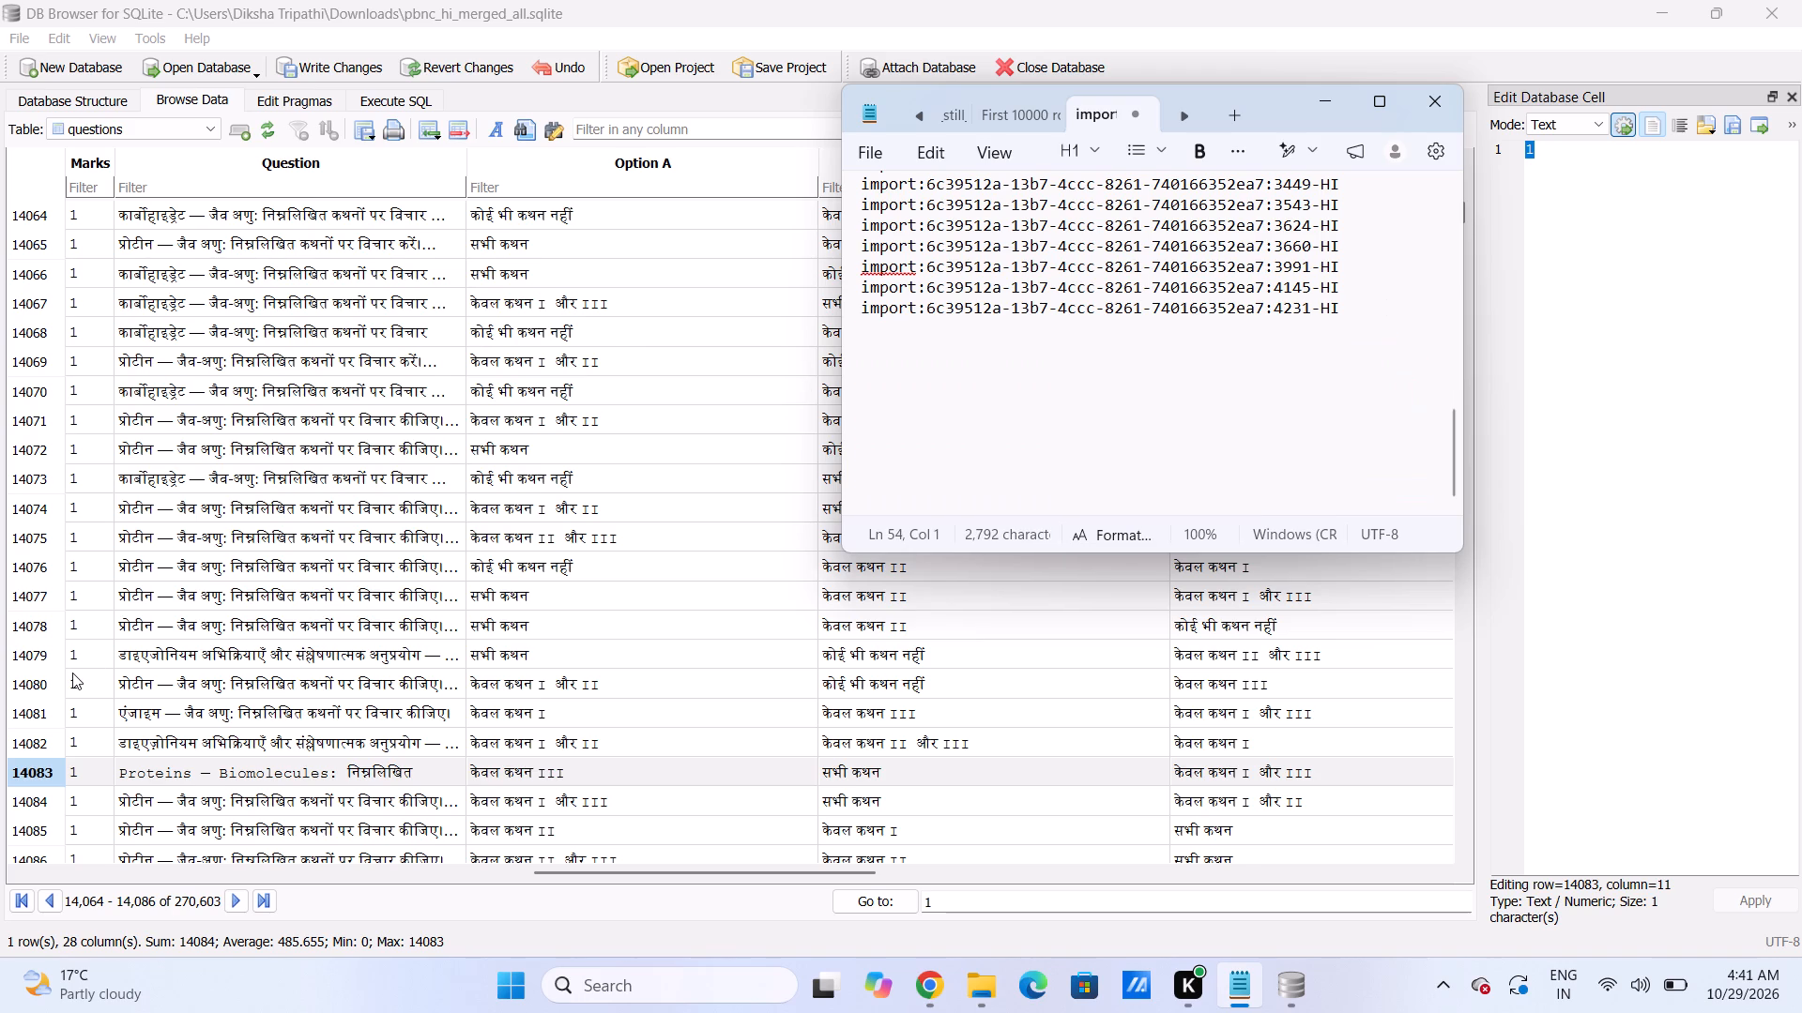
Examine the questions and options in rows 14084 to about 14146 of the questions table for untranslated English text.
{"action": "scroll", "coordinate": [72, 673], "scroll_direction": "down", "scroll_amount": 4}
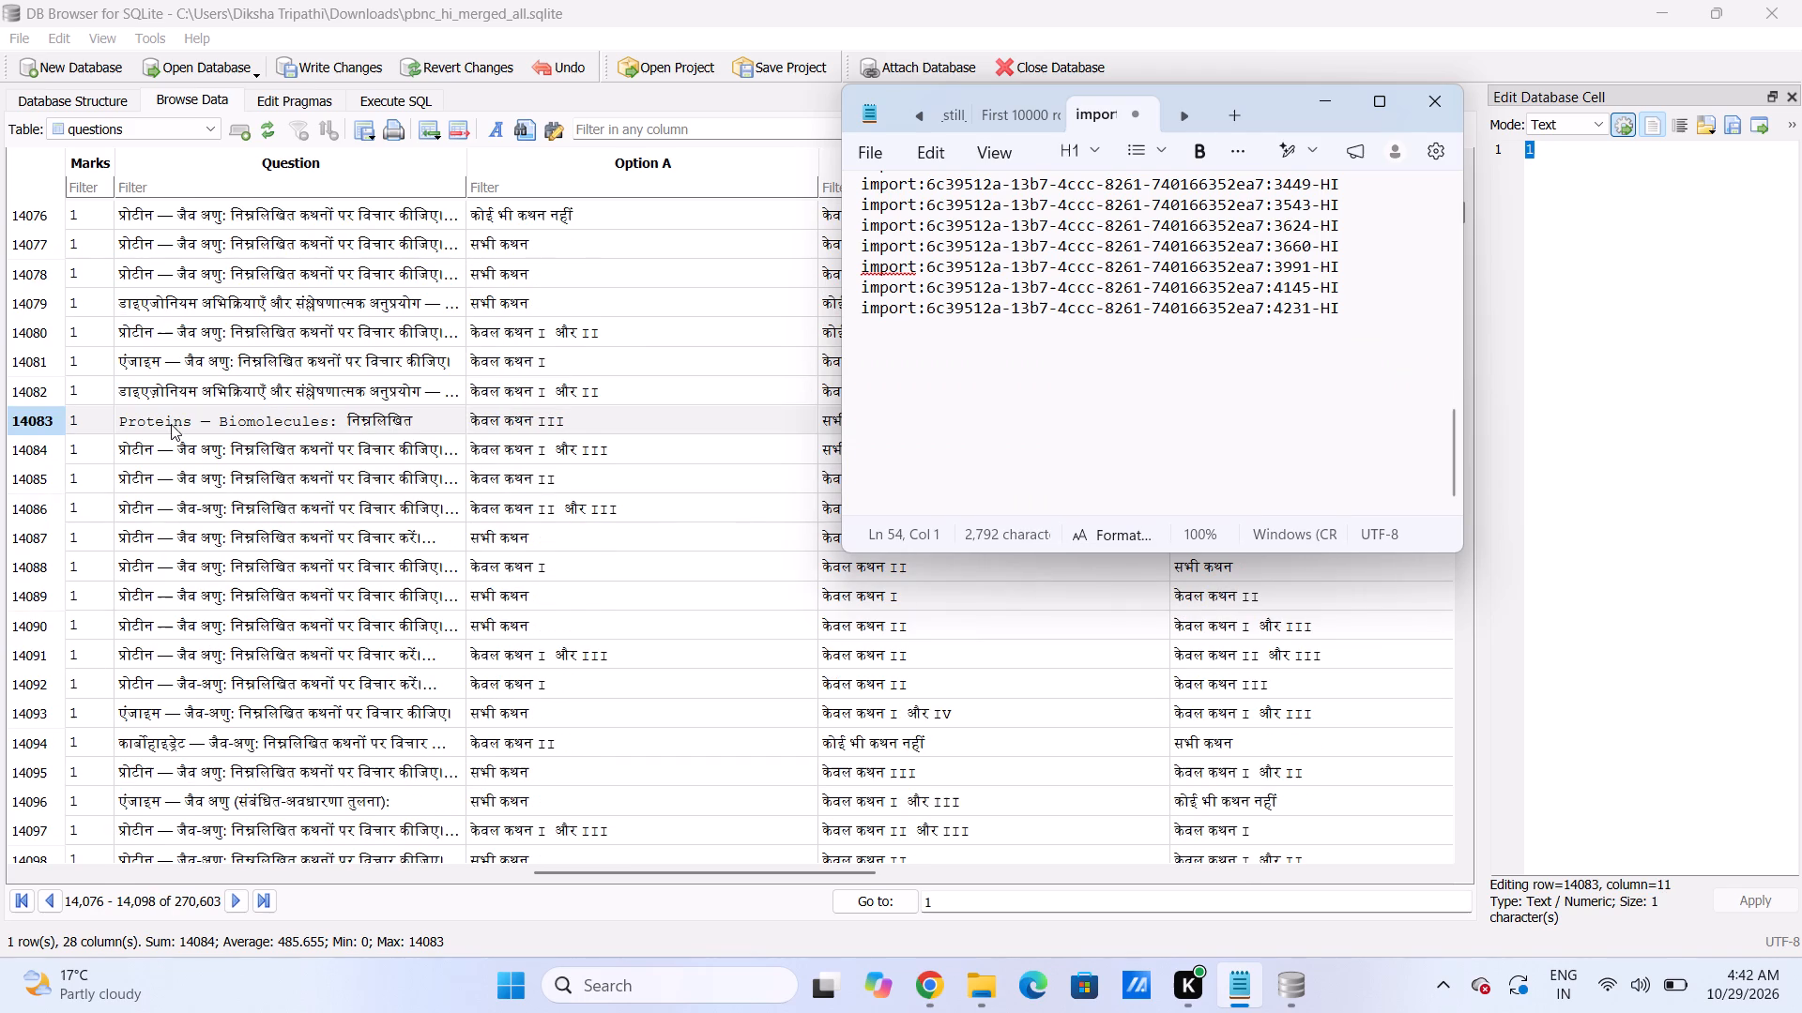
{"action": "scroll", "coordinate": [176, 716], "scroll_direction": "down", "scroll_amount": 1}
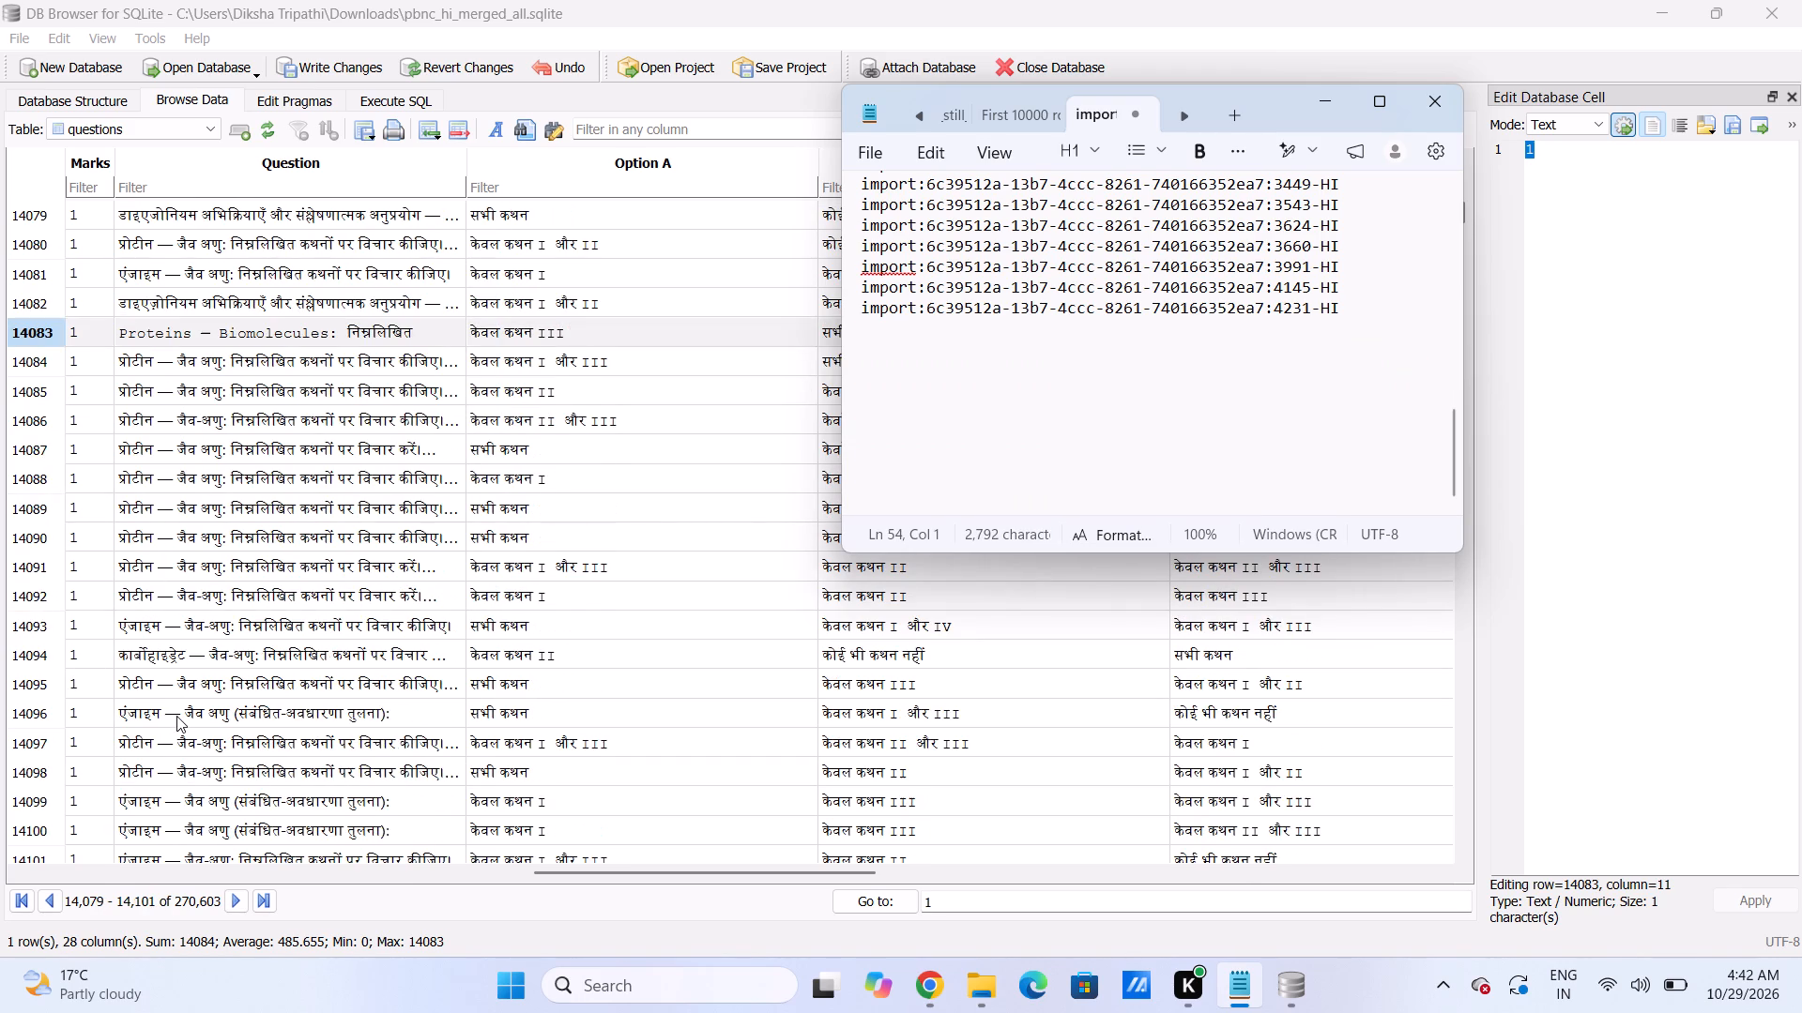
{"action": "scroll", "coordinate": [176, 716], "scroll_direction": "down", "scroll_amount": 5}
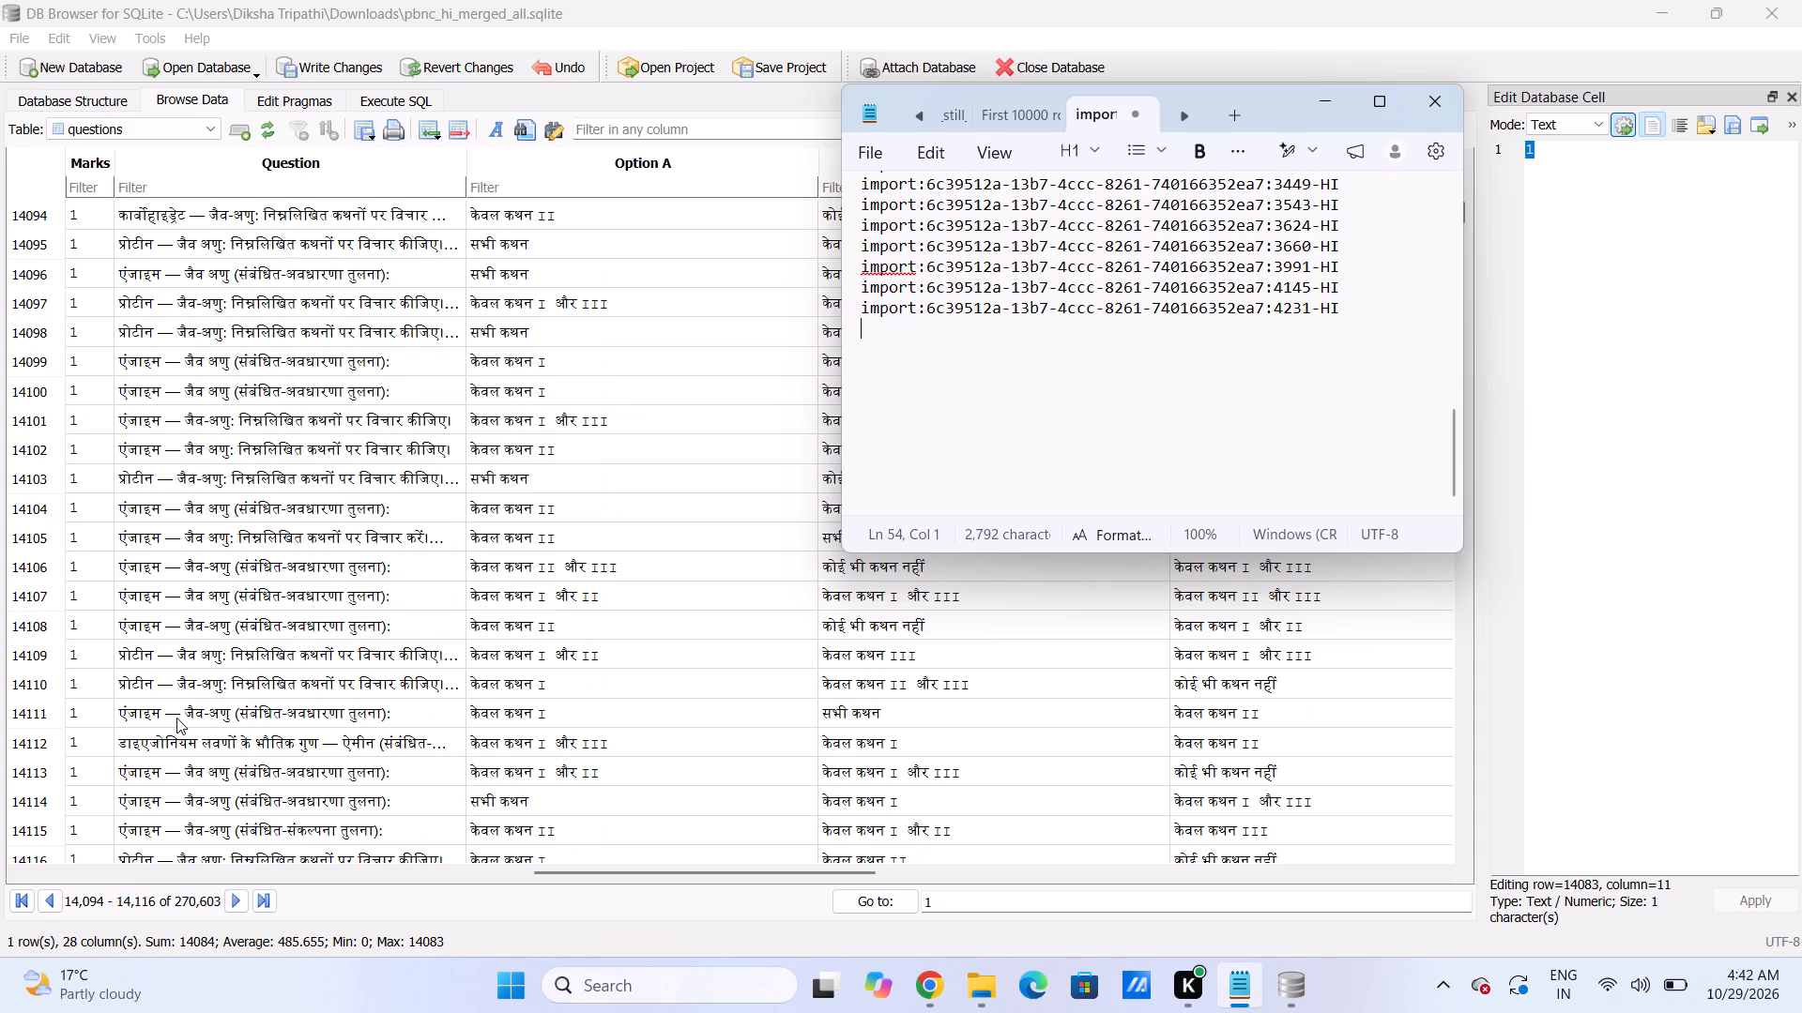
{"action": "scroll", "coordinate": [176, 718], "scroll_direction": "down", "scroll_amount": 5}
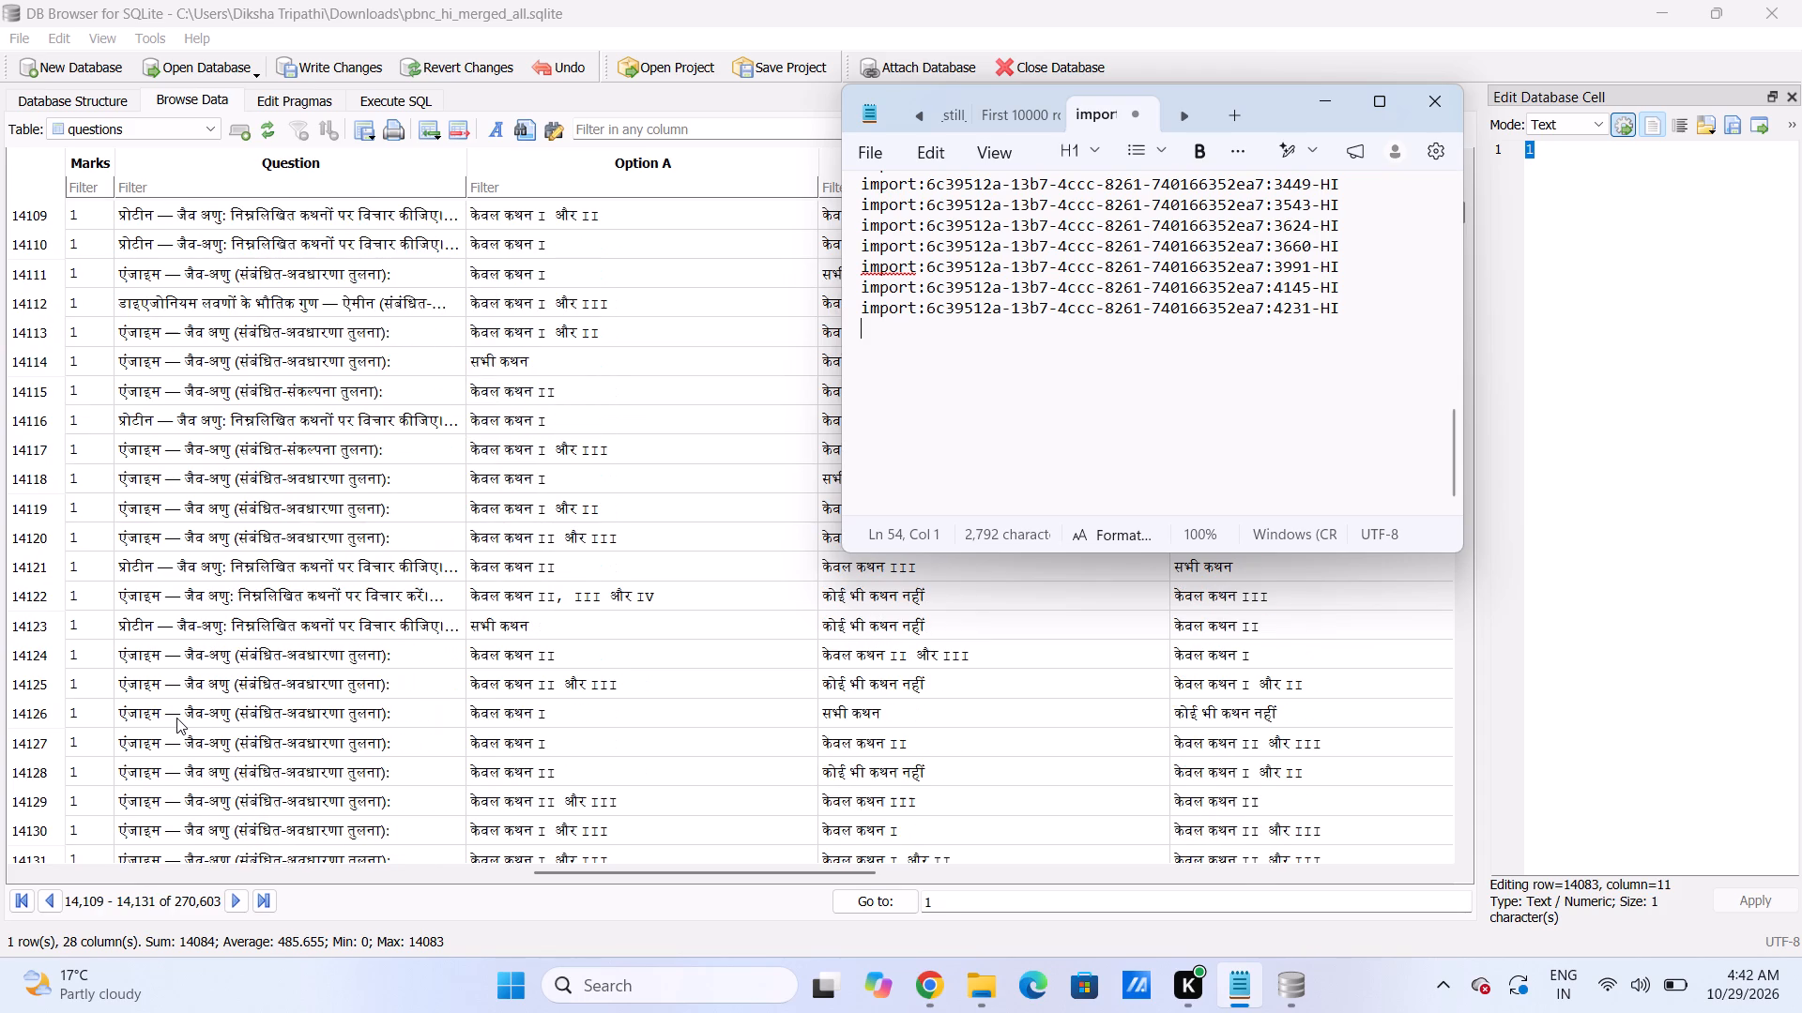
{"action": "scroll", "coordinate": [176, 718], "scroll_direction": "down", "scroll_amount": 1}
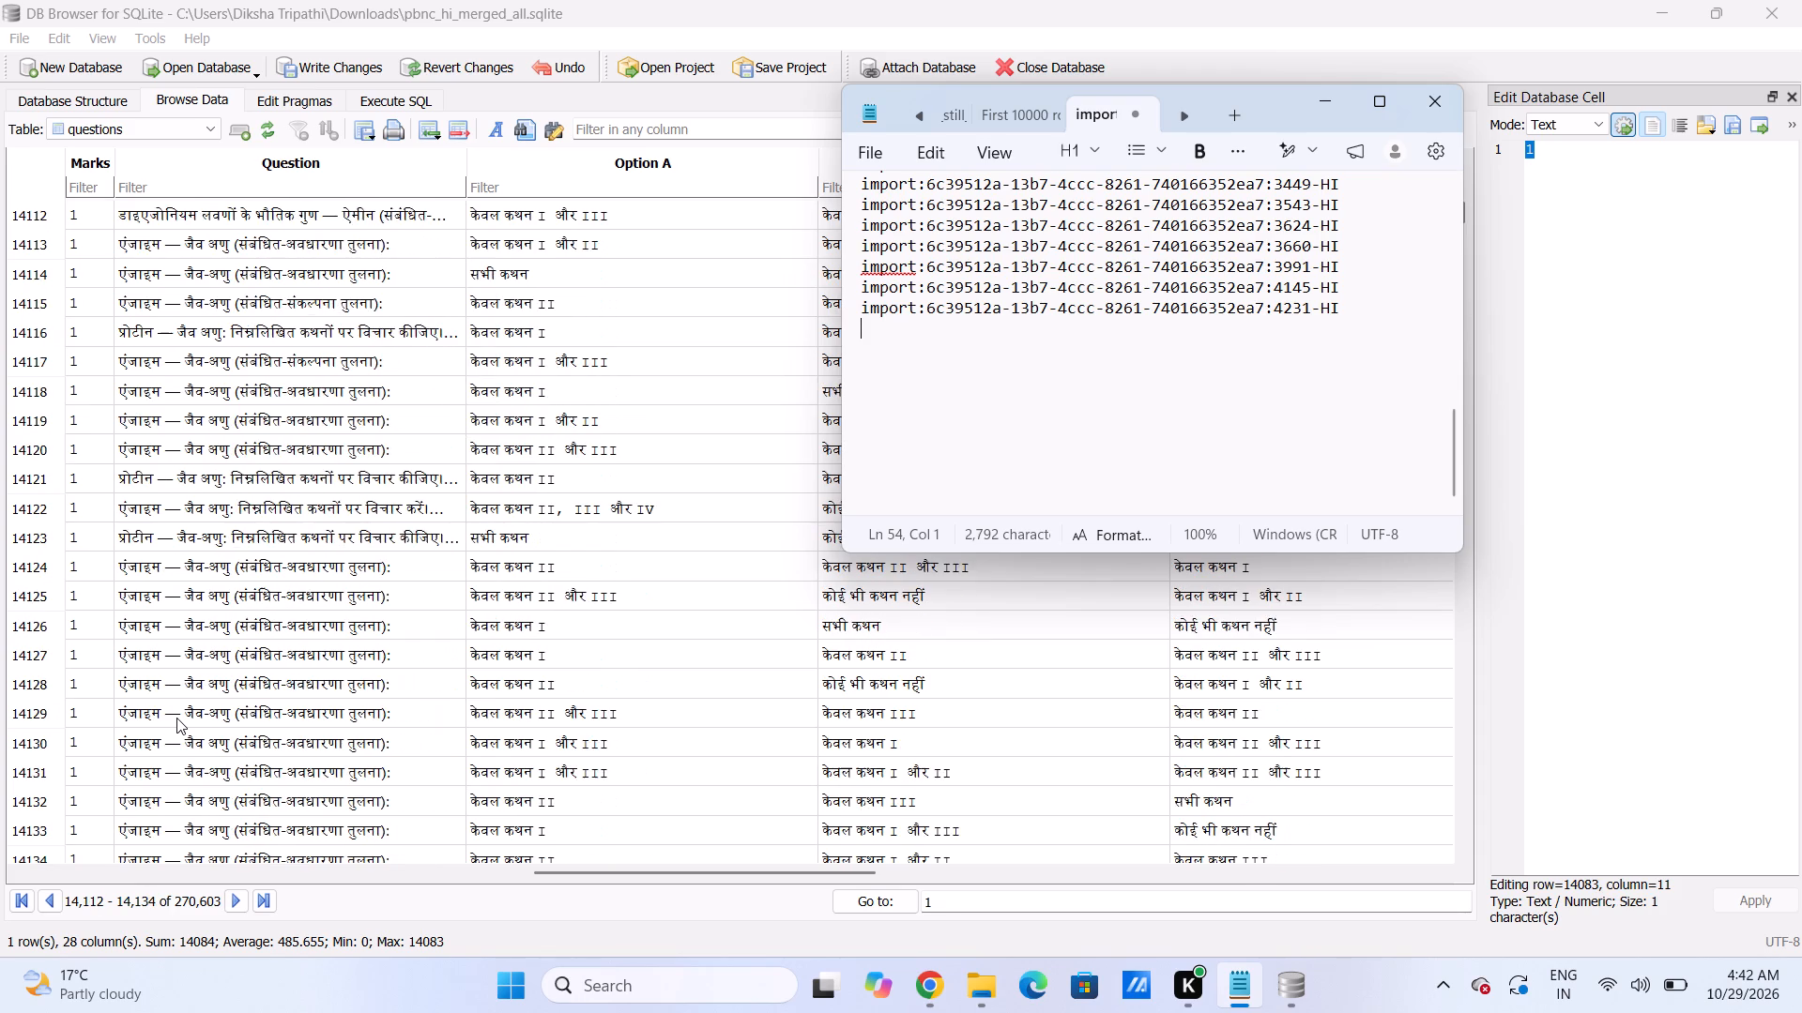
{"action": "scroll", "coordinate": [176, 718], "scroll_direction": "down", "scroll_amount": 4}
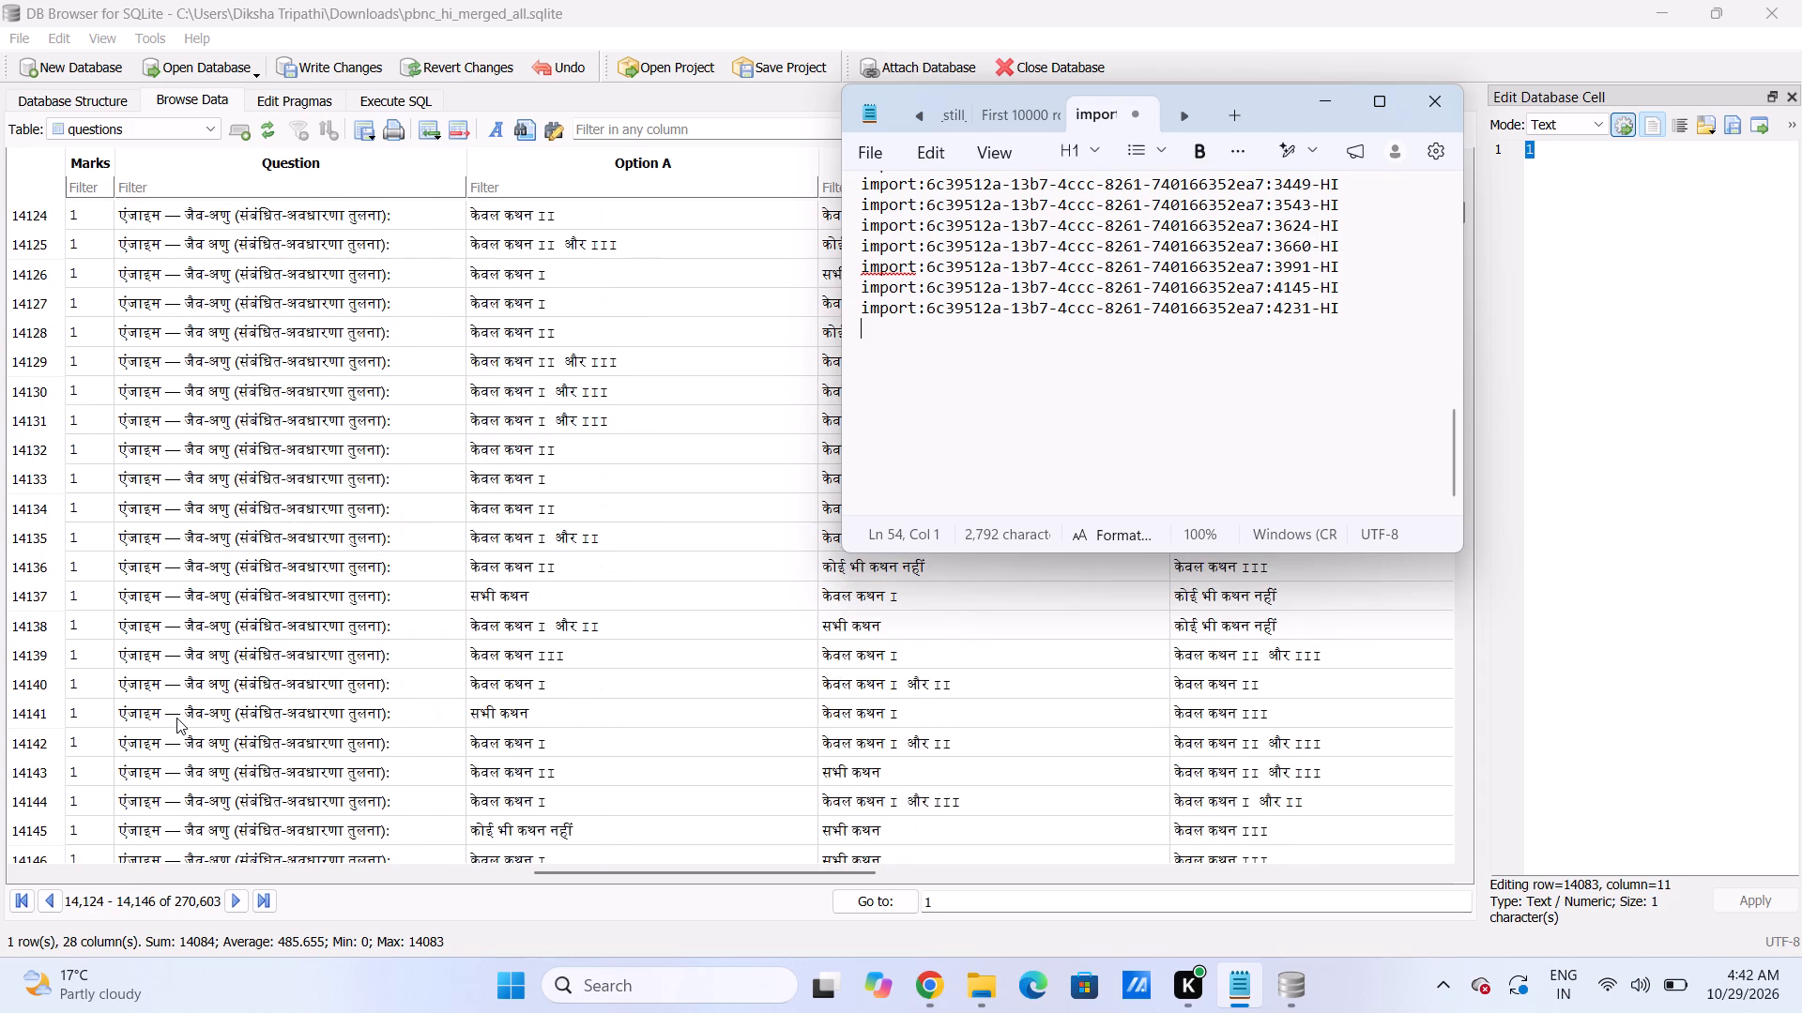
Examine the questions and options in rows 14146 to about 14203 of the questions table for untranslated English text.
{"action": "scroll", "coordinate": [176, 718], "scroll_direction": "down", "scroll_amount": 10}
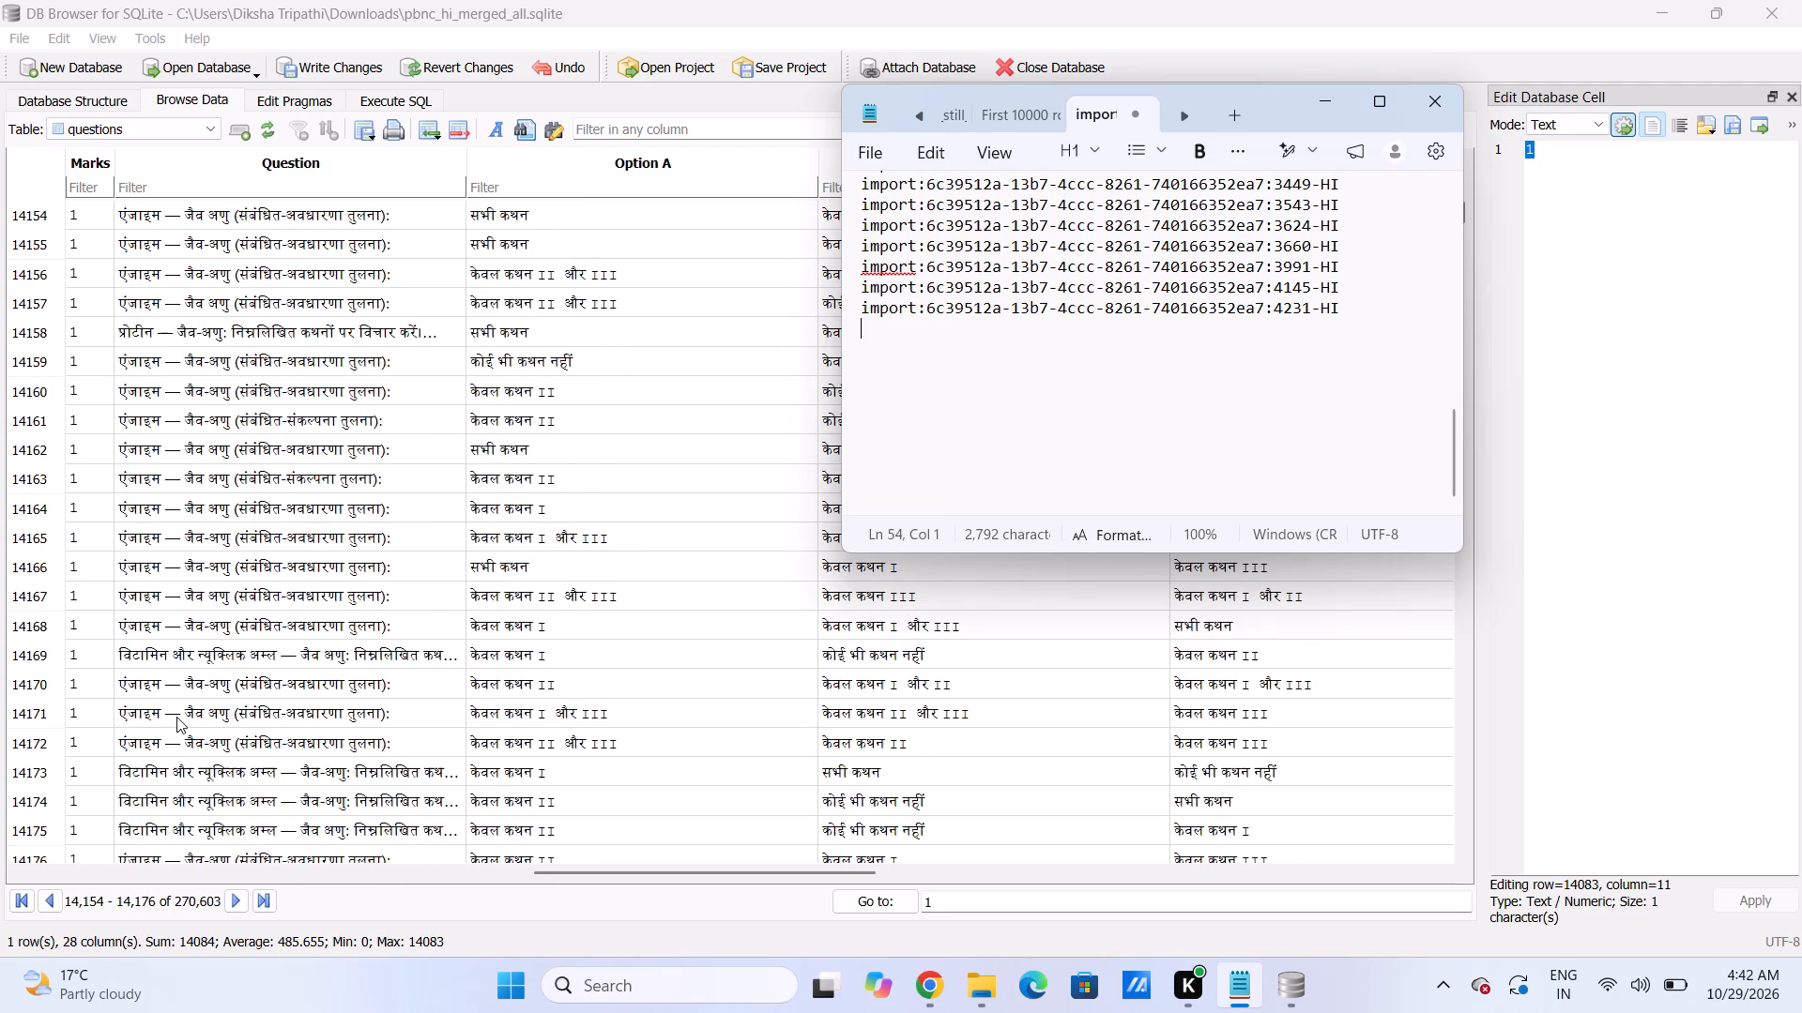
{"action": "scroll", "coordinate": [176, 716], "scroll_direction": "down", "scroll_amount": 4}
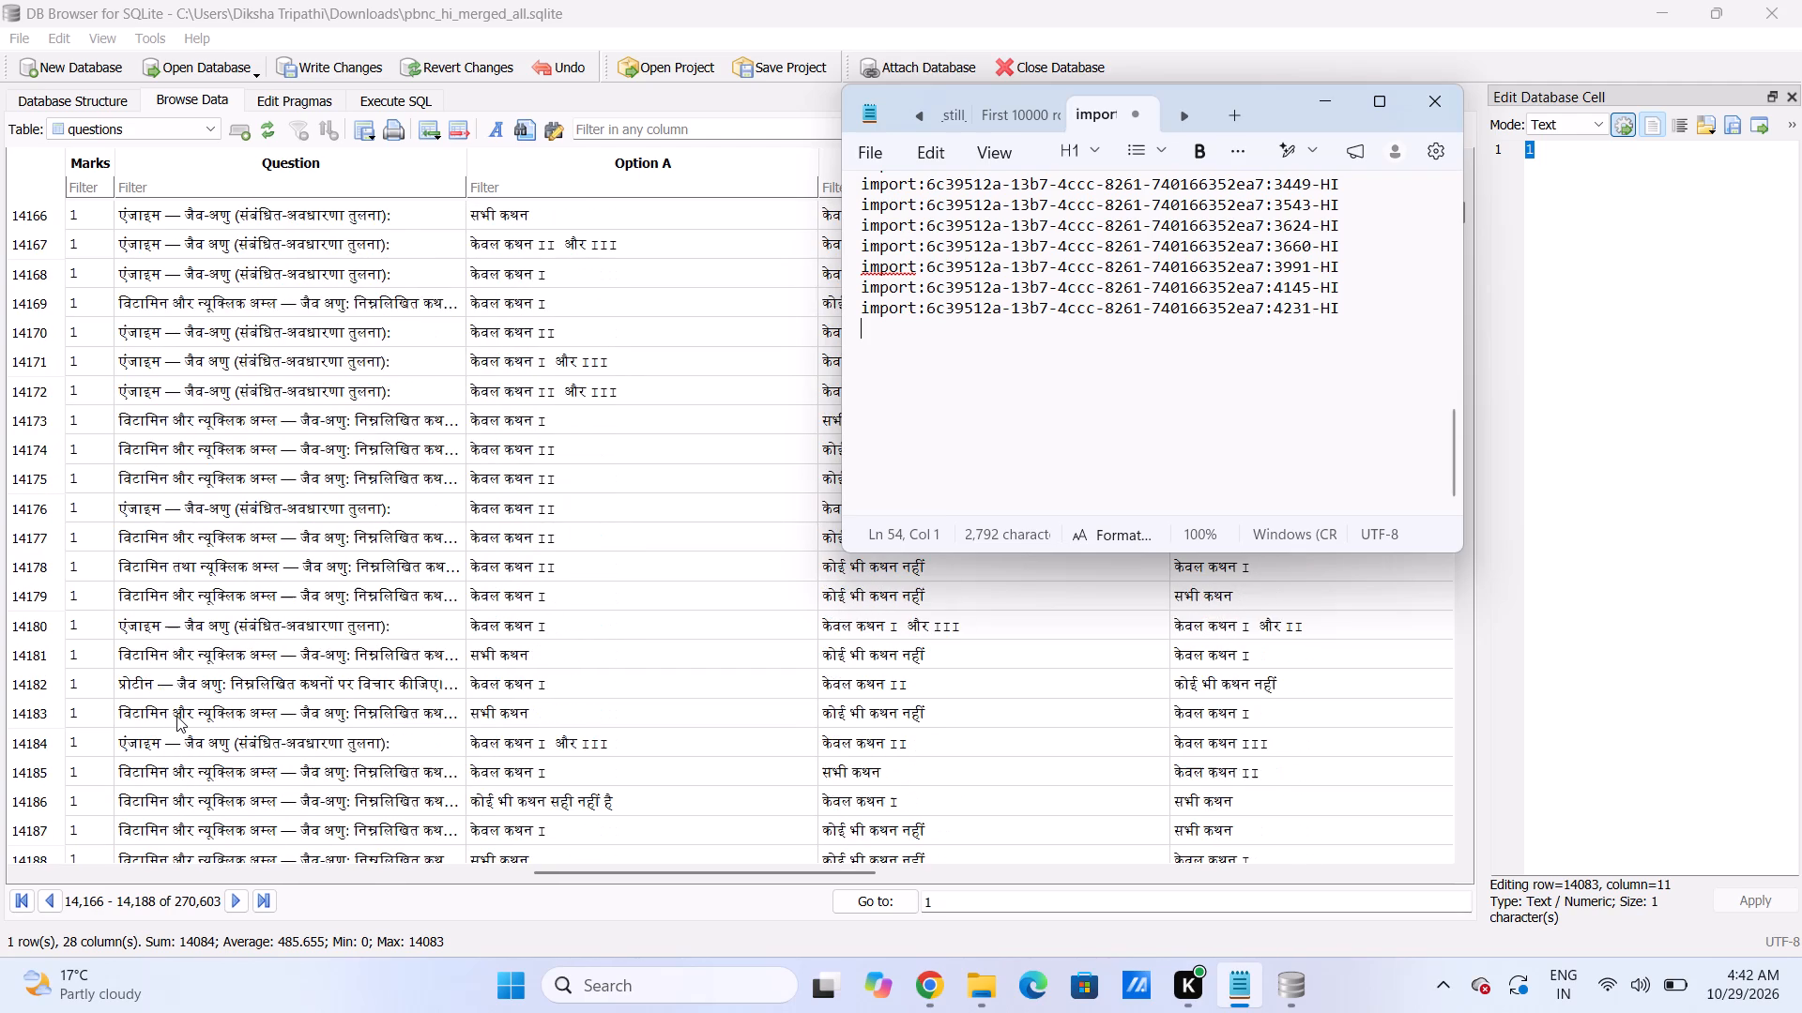
{"action": "scroll", "coordinate": [176, 716], "scroll_direction": "down", "scroll_amount": 5}
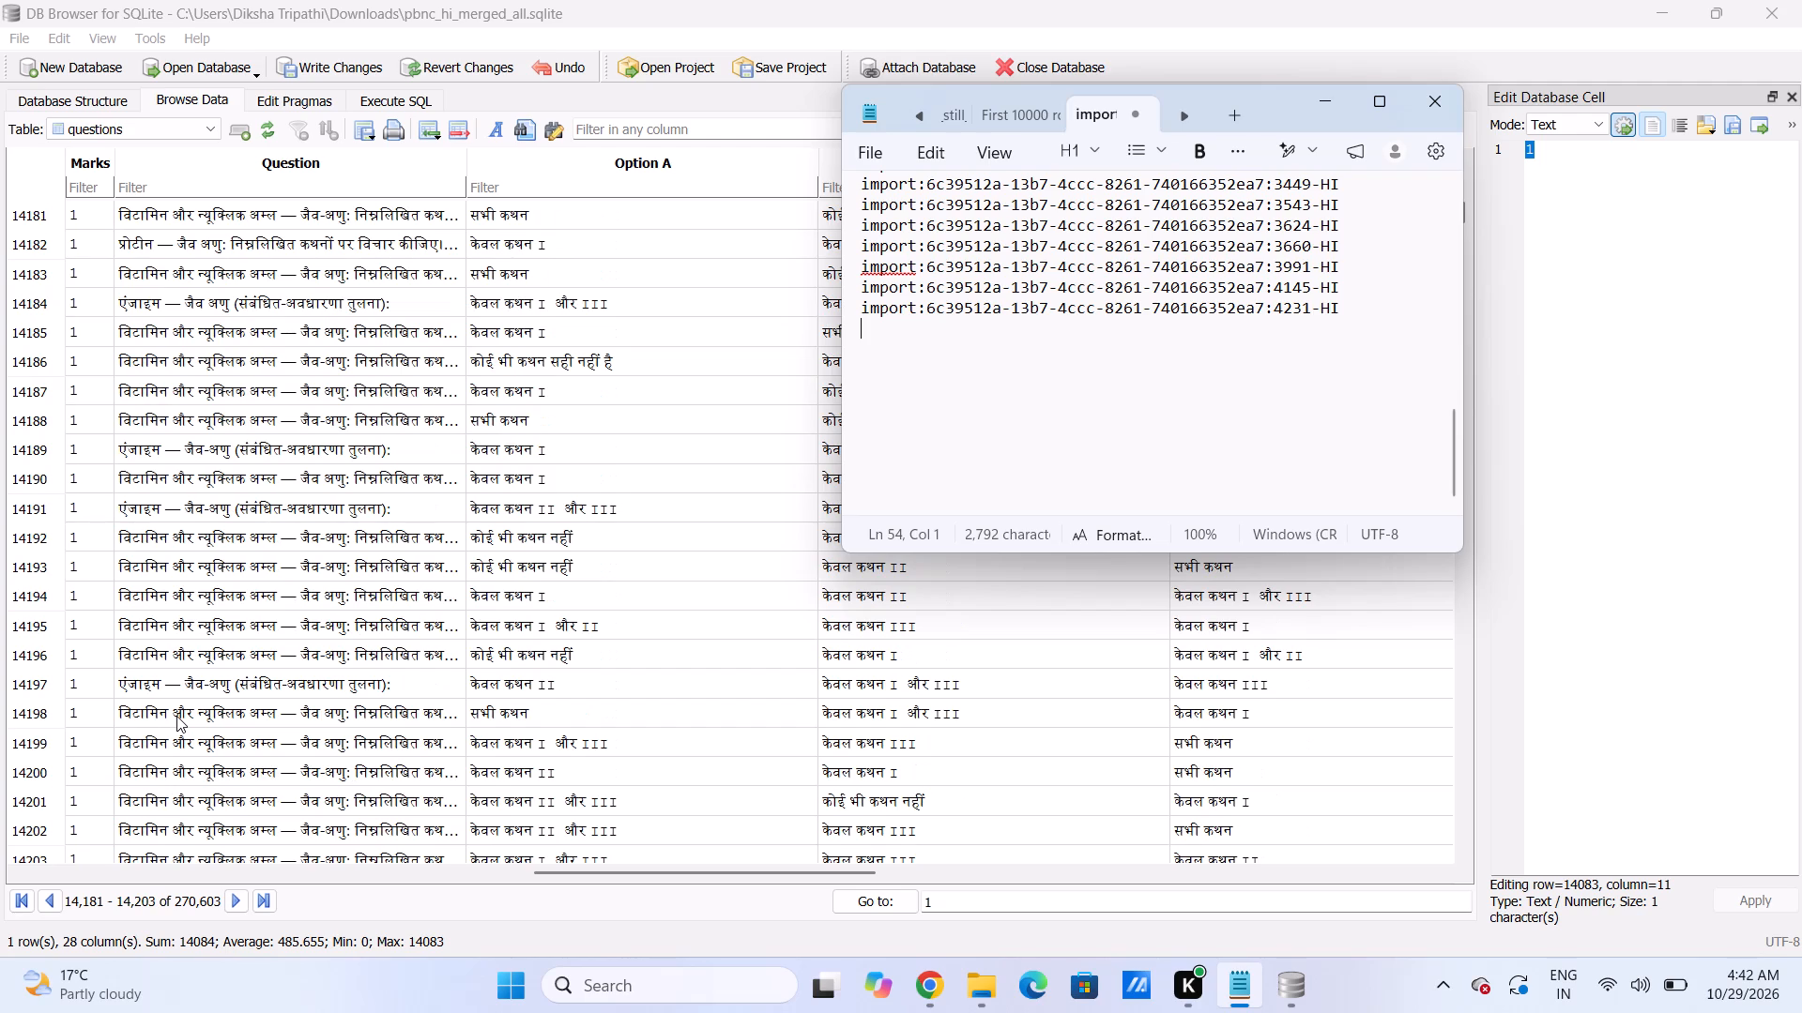
Examine the questions and options in rows 14203 to about 14251 of the questions table for untranslated English text.
{"action": "scroll", "coordinate": [176, 716], "scroll_direction": "down", "scroll_amount": 3}
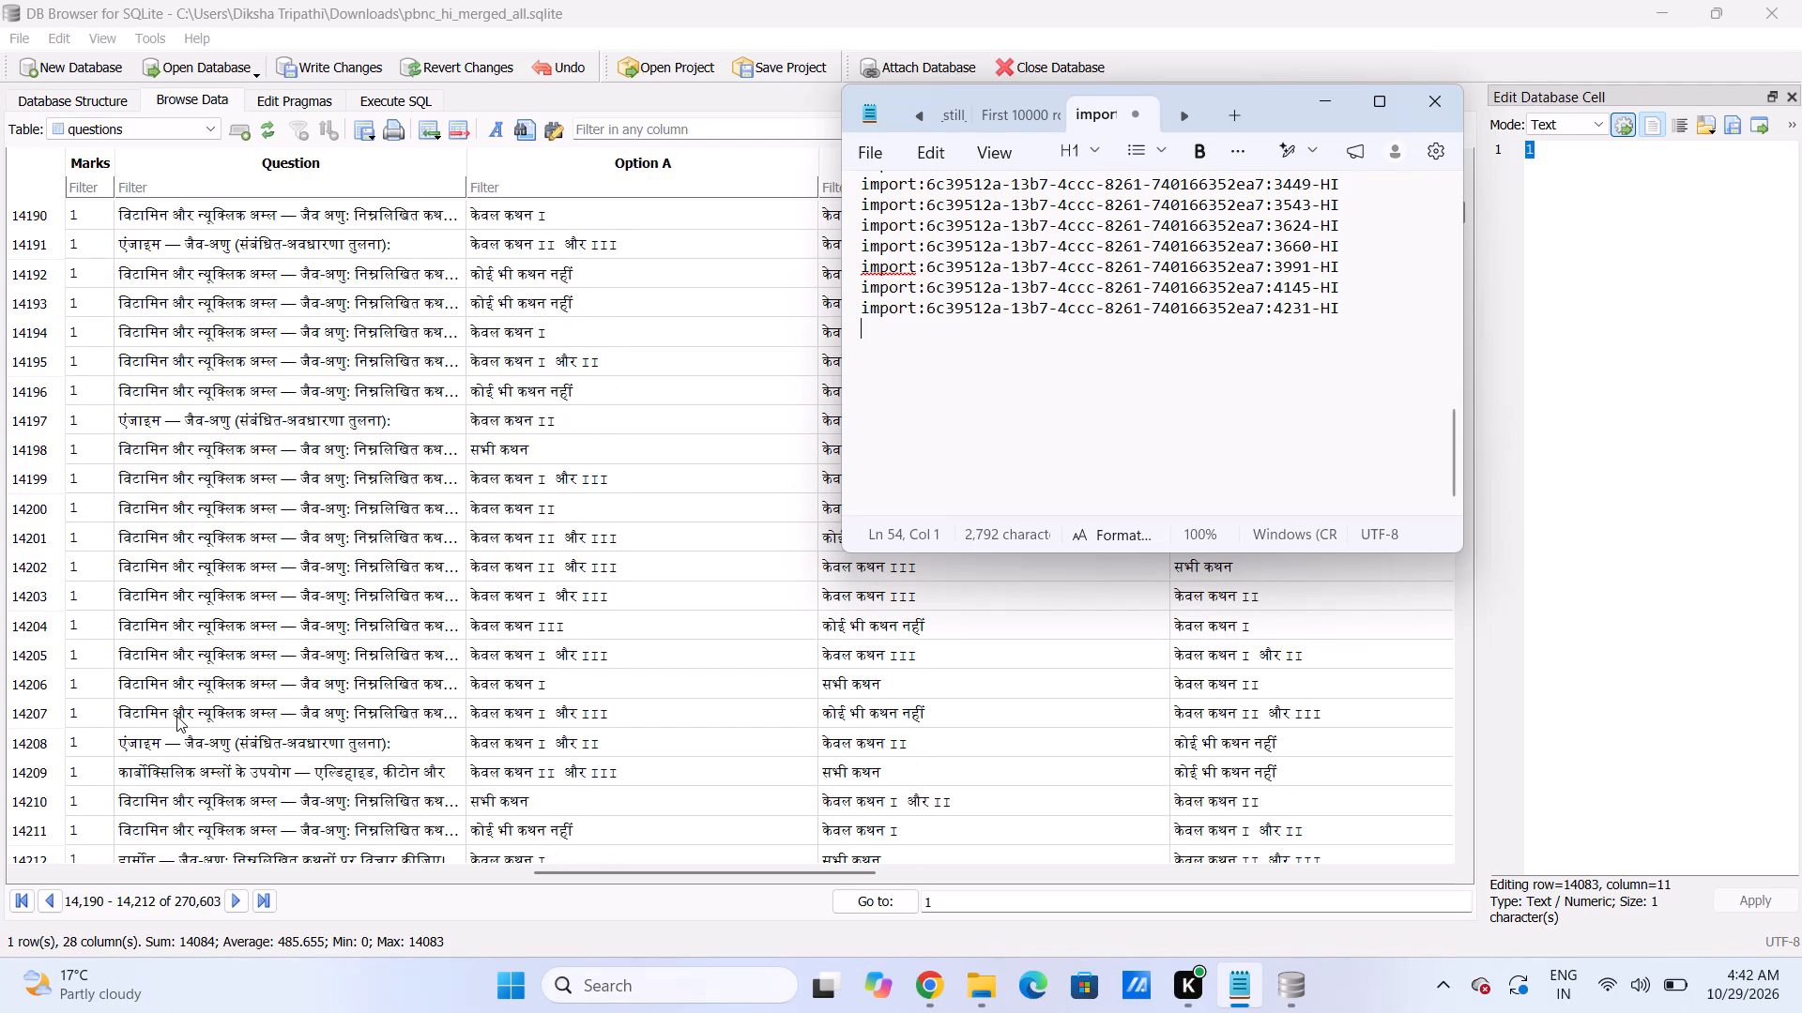
{"action": "scroll", "coordinate": [176, 716], "scroll_direction": "down", "scroll_amount": 4}
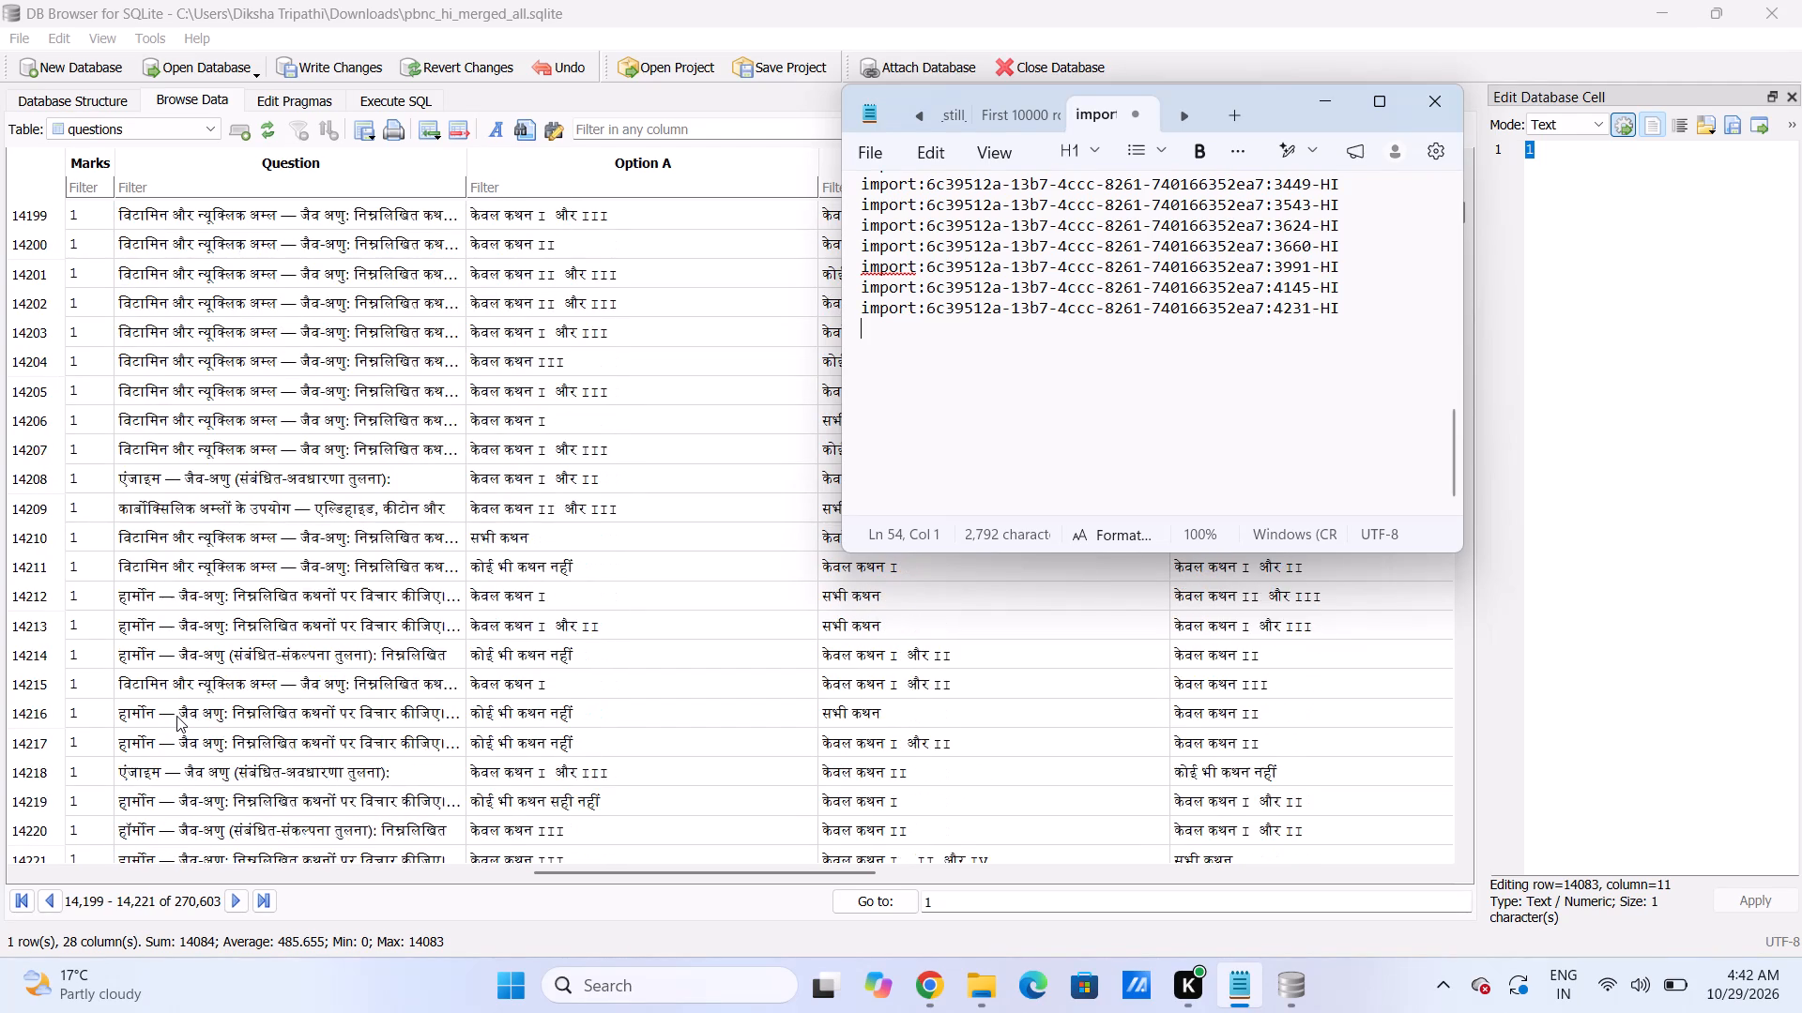
{"action": "scroll", "coordinate": [176, 716], "scroll_direction": "down", "scroll_amount": 2}
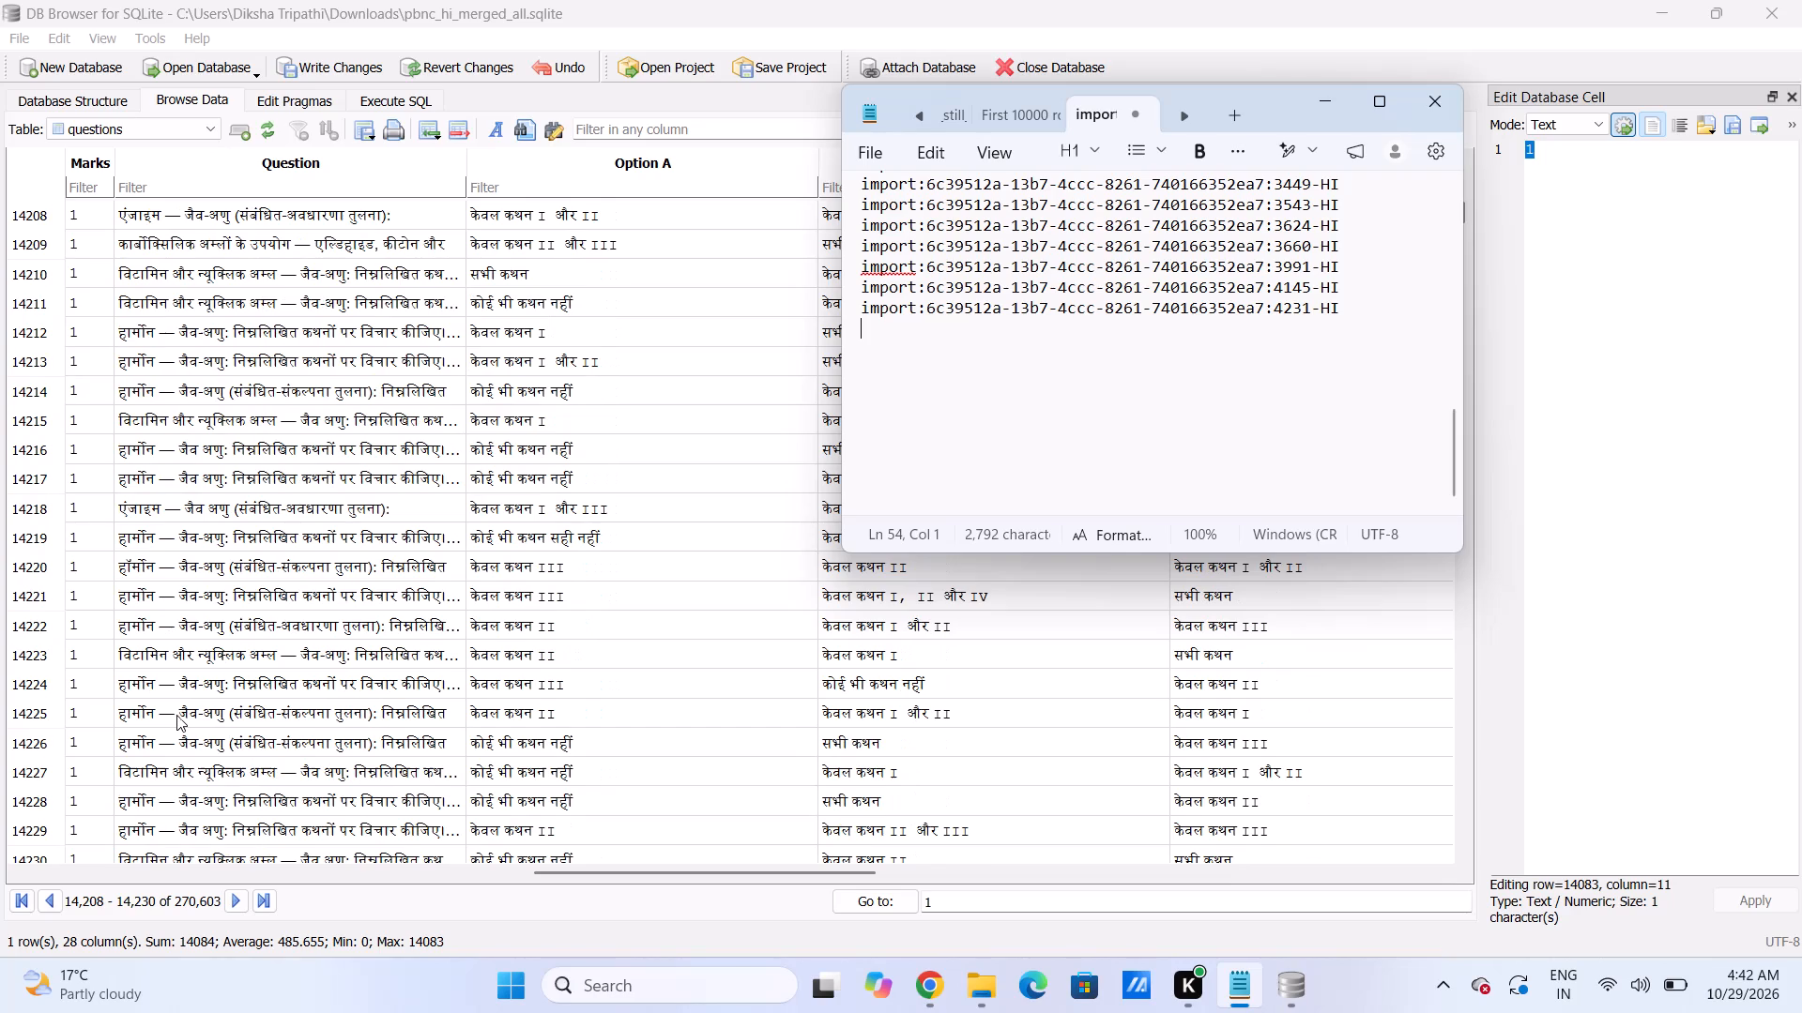
{"action": "scroll", "coordinate": [176, 715], "scroll_direction": "down", "scroll_amount": 3}
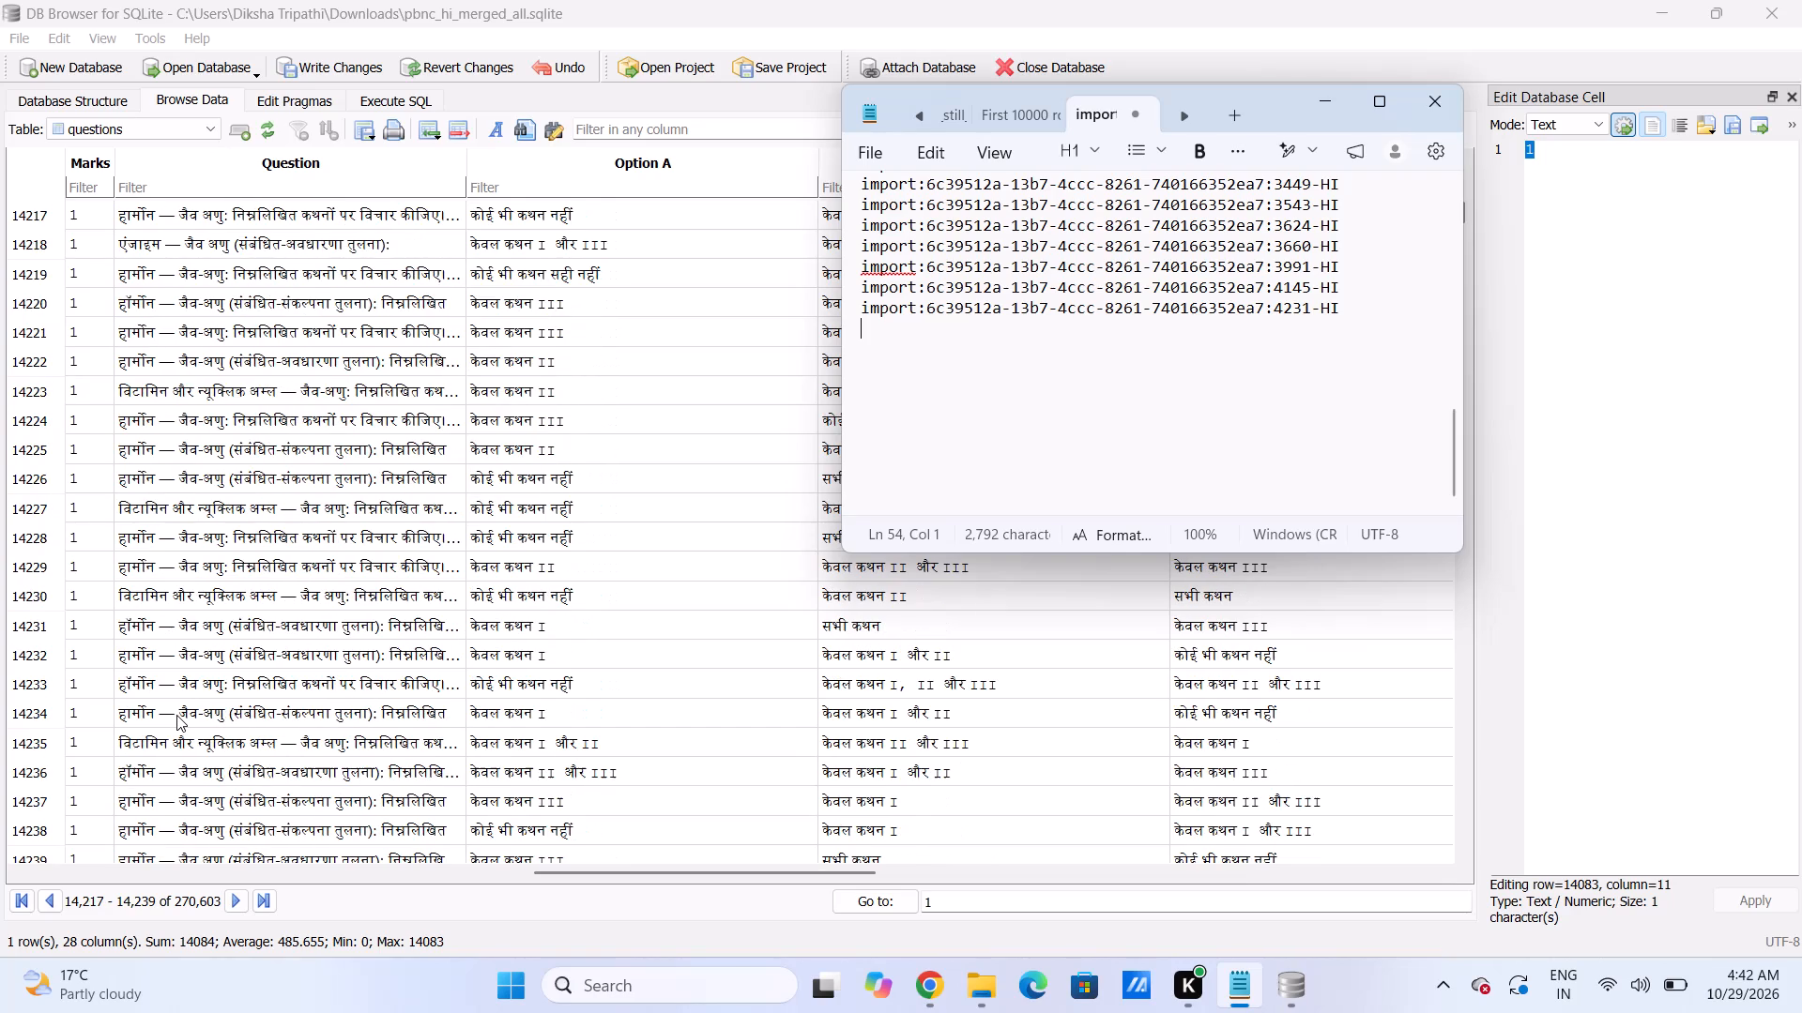
{"action": "scroll", "coordinate": [176, 715], "scroll_direction": "down", "scroll_amount": 4}
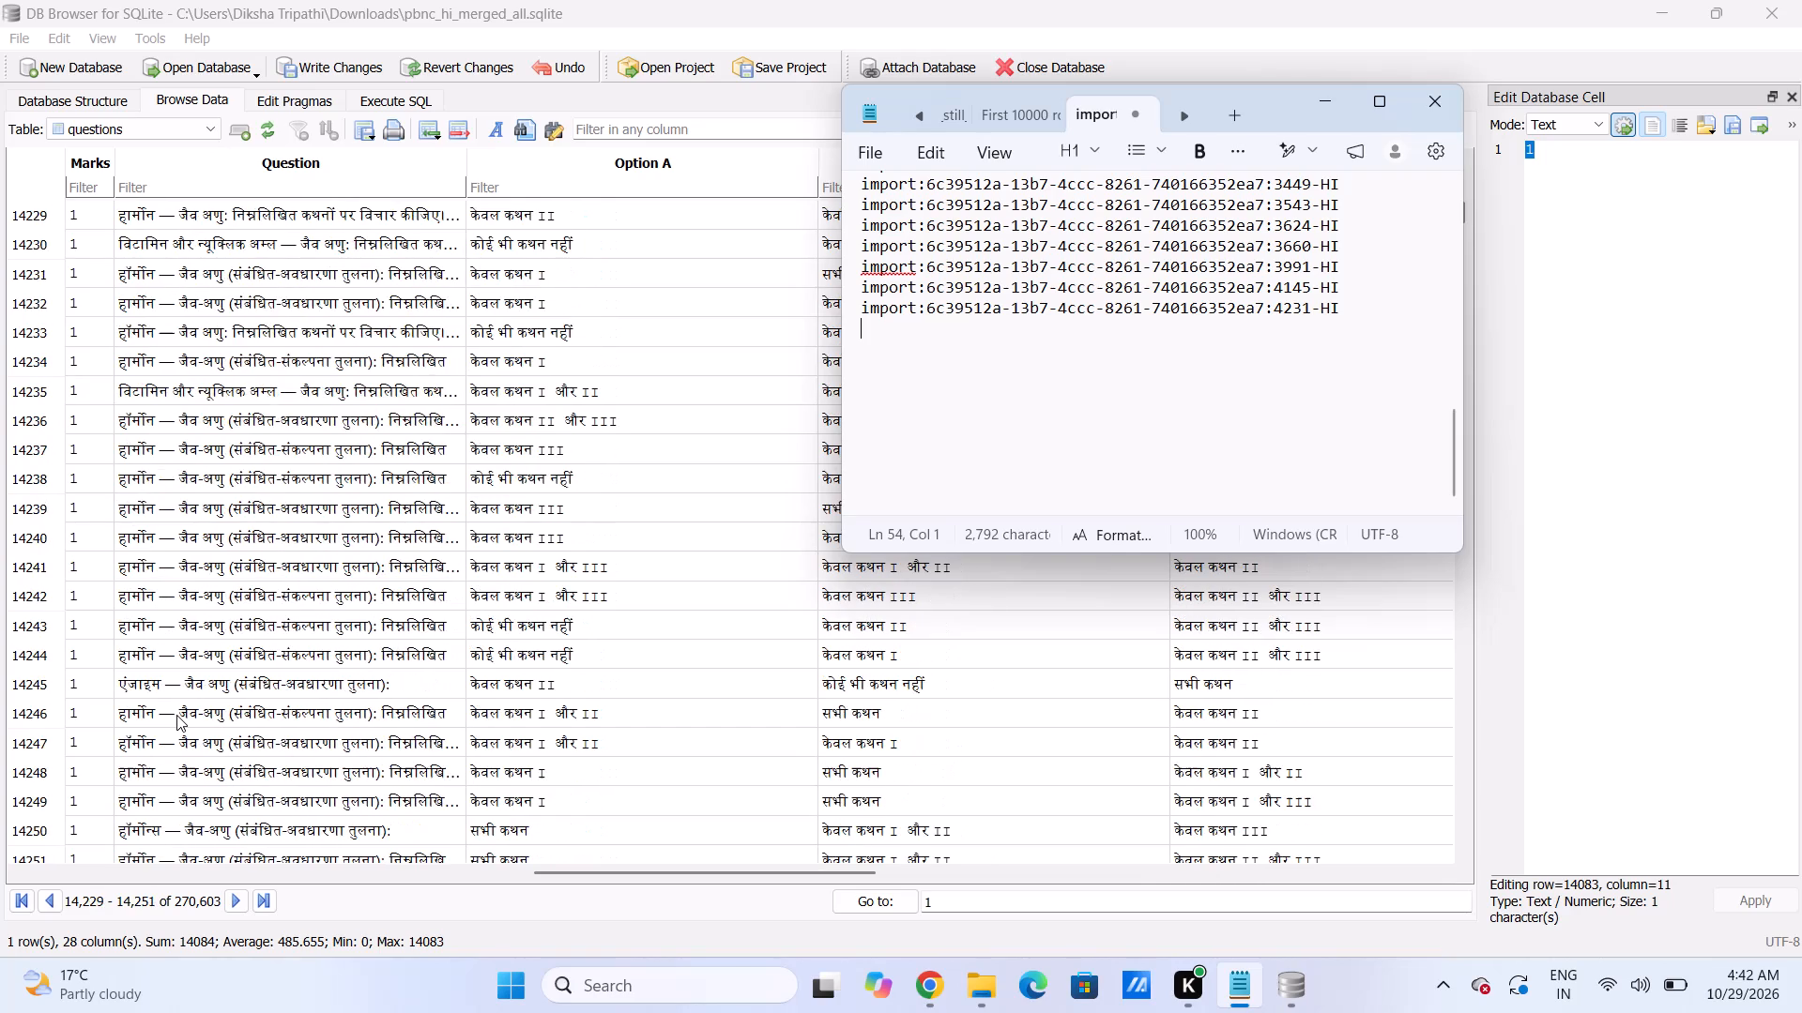
Examine the questions and options in rows 14251 to about 14281 of the questions table for untranslated English text.
{"action": "scroll", "coordinate": [176, 715], "scroll_direction": "down", "scroll_amount": 3}
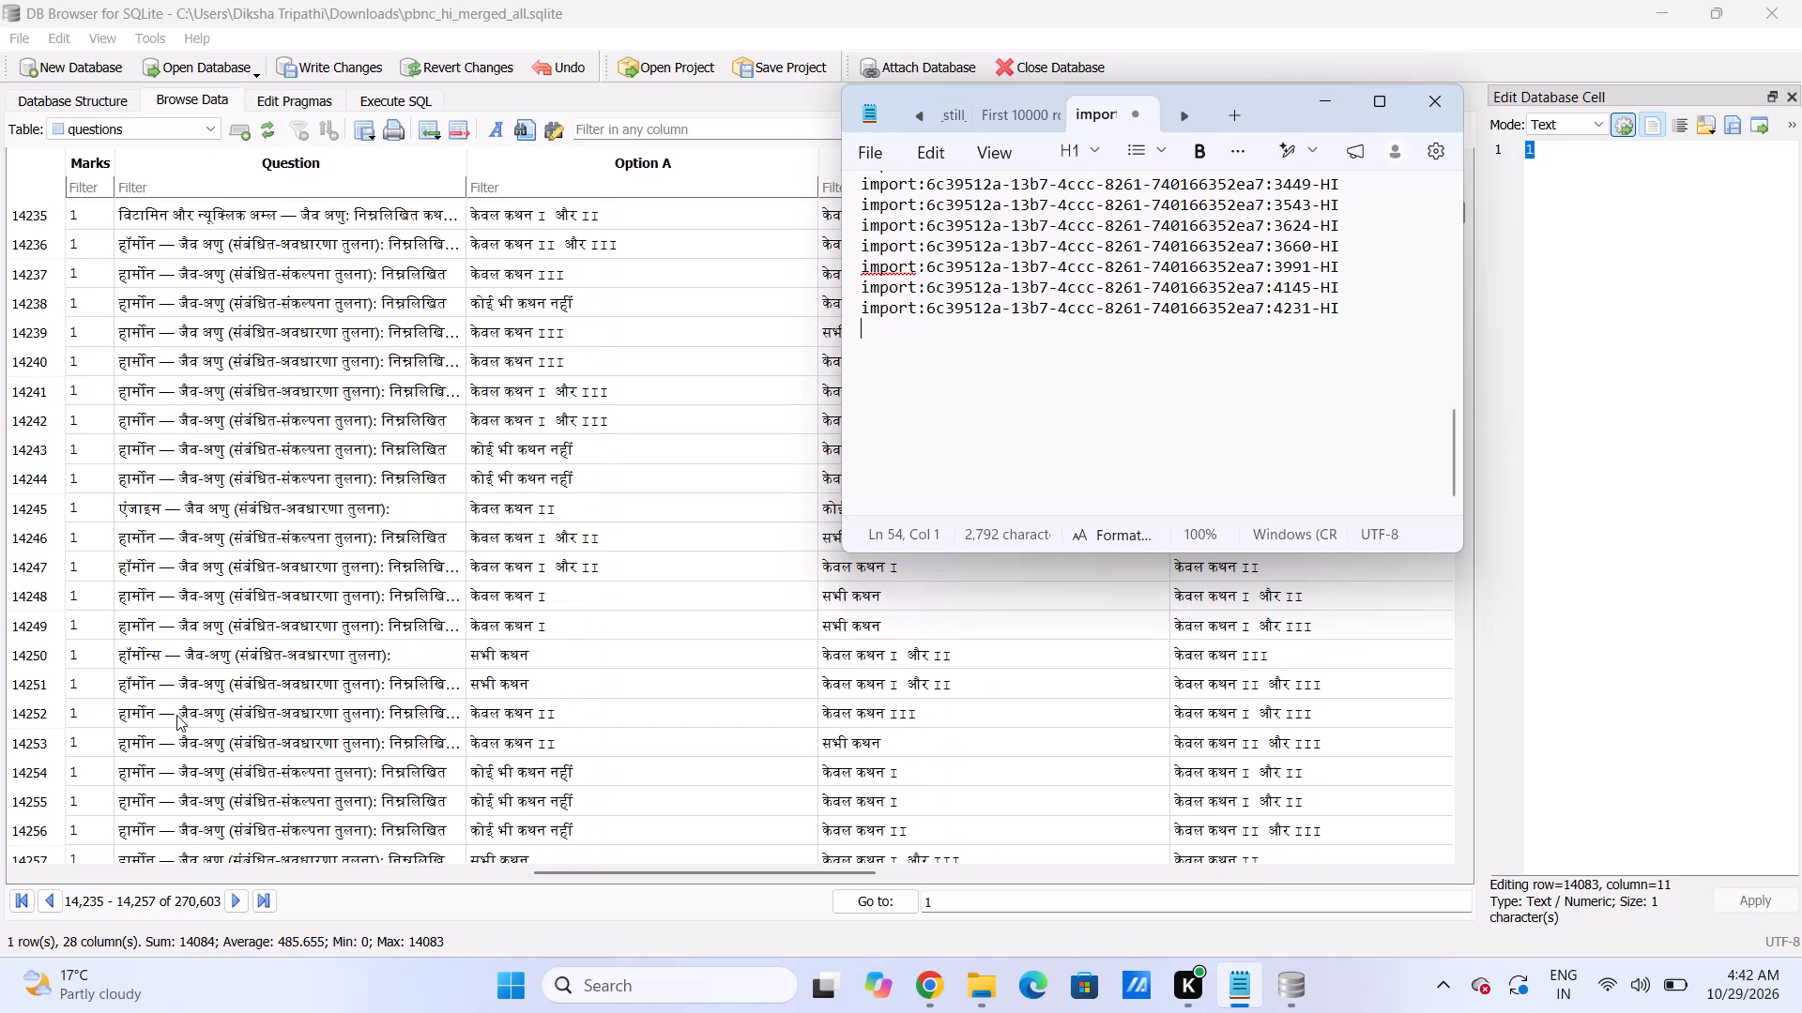
{"action": "scroll", "coordinate": [176, 715], "scroll_direction": "down", "scroll_amount": 4}
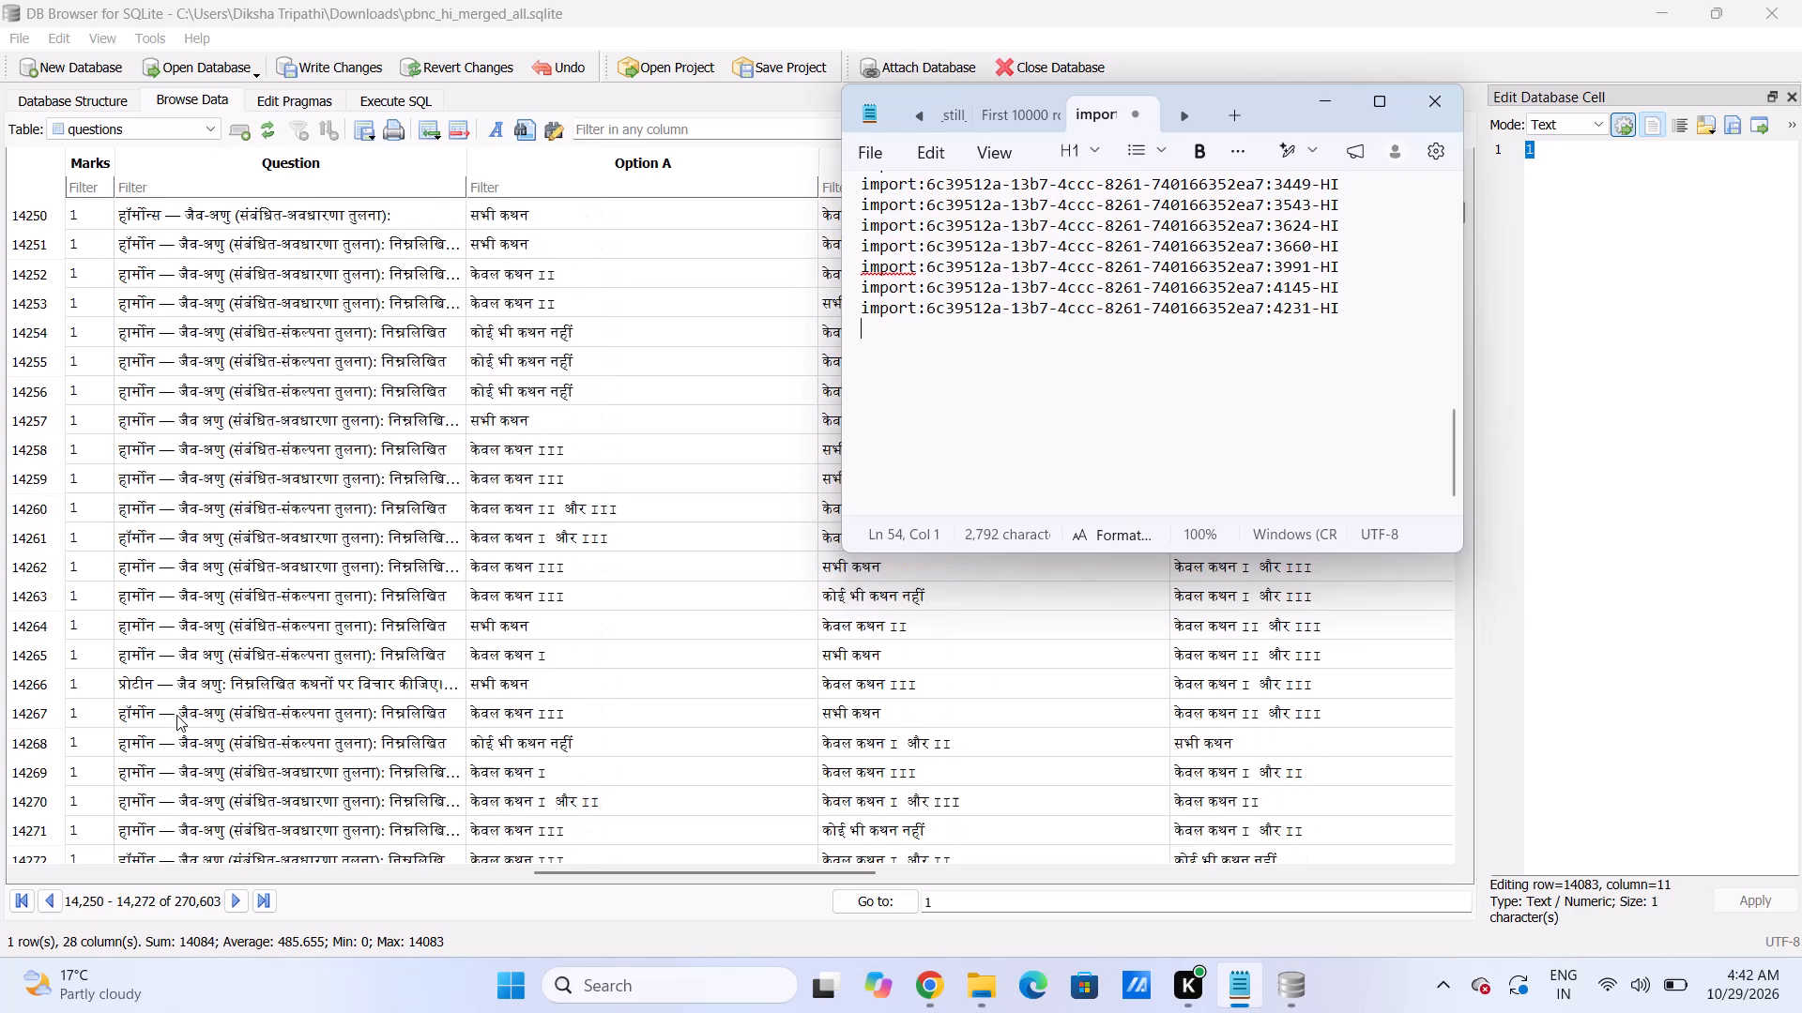
{"action": "scroll", "coordinate": [176, 715], "scroll_direction": "down", "scroll_amount": 3}
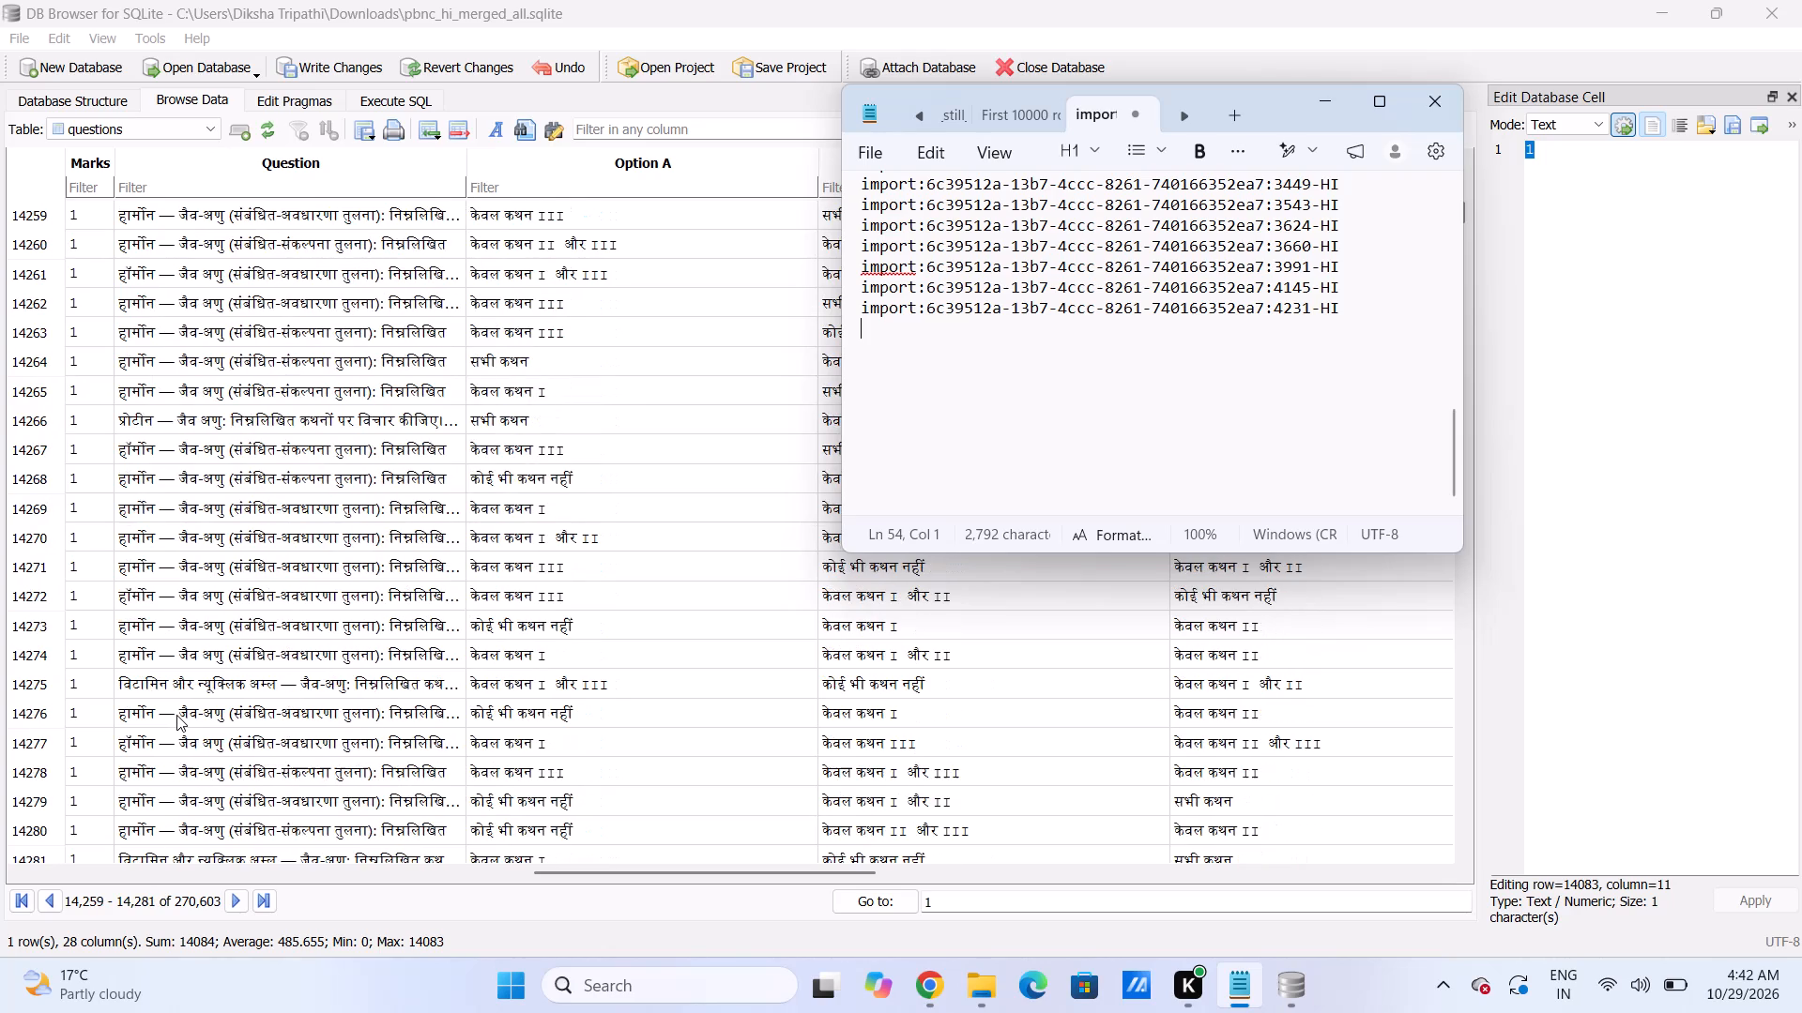
{"action": "scroll", "coordinate": [176, 715], "scroll_direction": "down", "scroll_amount": 1}
{"action": "scroll", "coordinate": [176, 715], "scroll_direction": "up", "scroll_amount": 1}
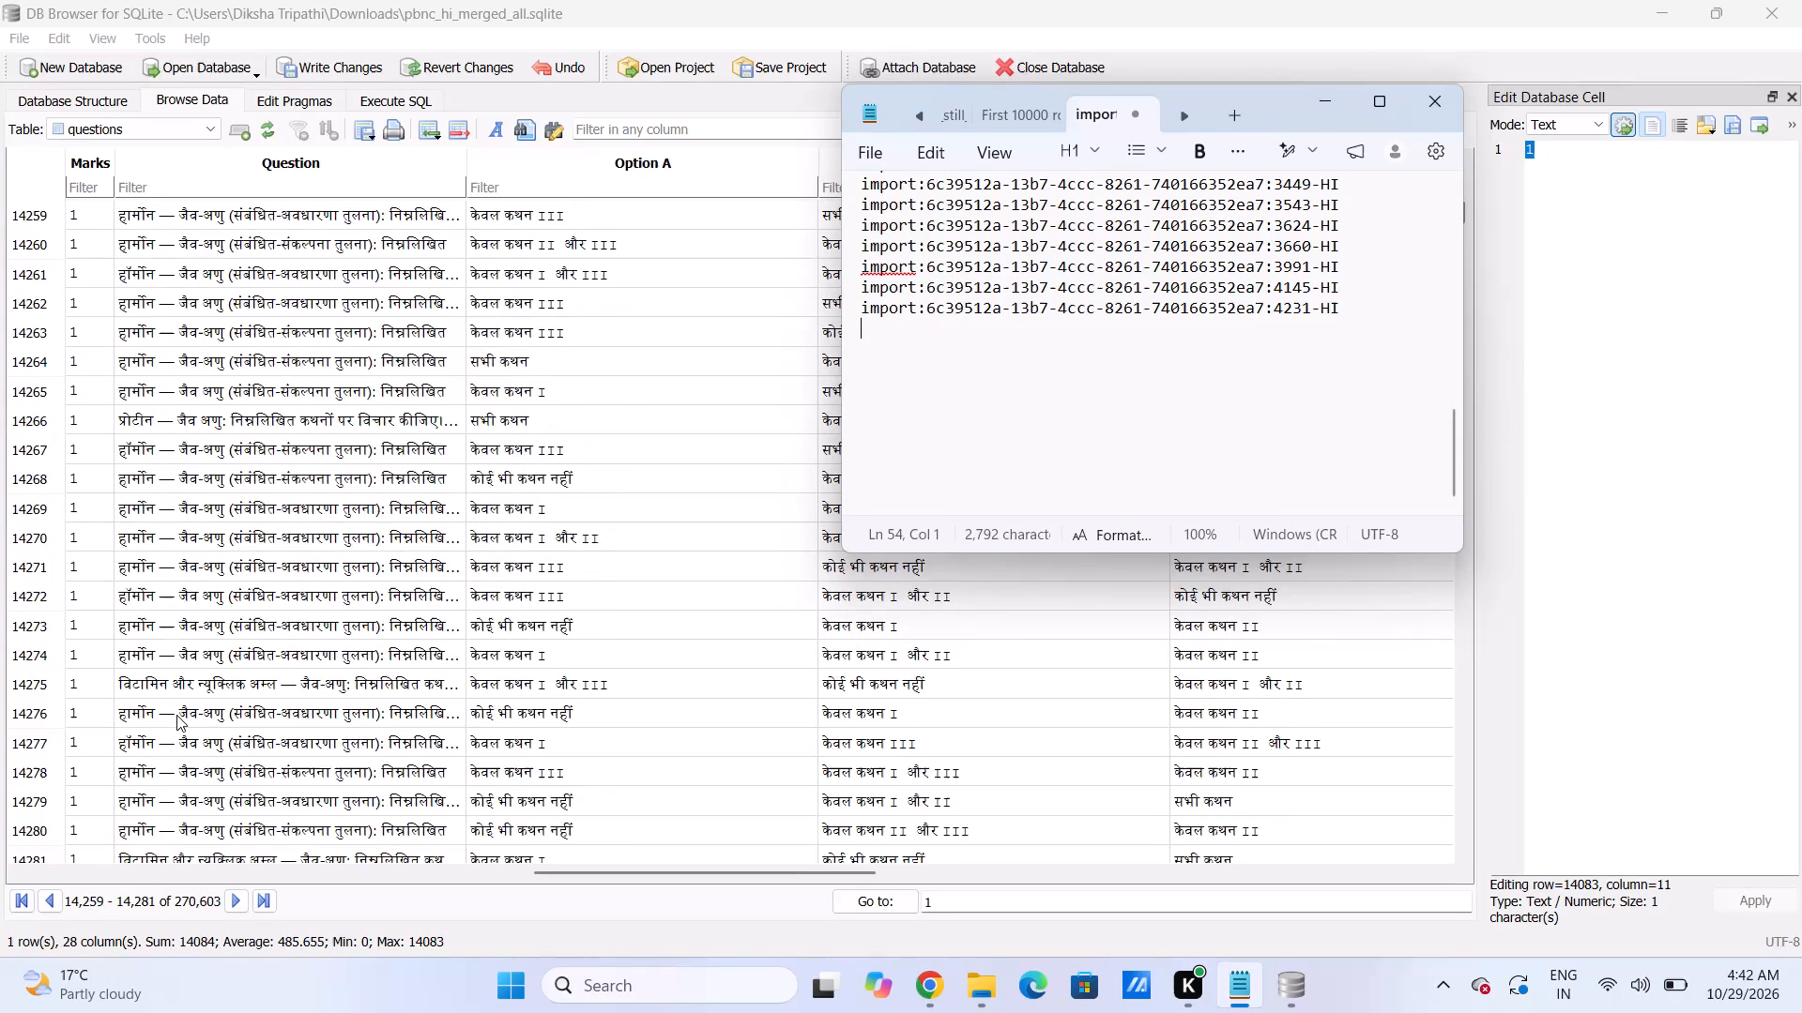
Examine the questions and options in rows 14281 to about 14308 of the questions table for untranslated English text.
{"action": "scroll", "coordinate": [176, 715], "scroll_direction": "down", "scroll_amount": 3}
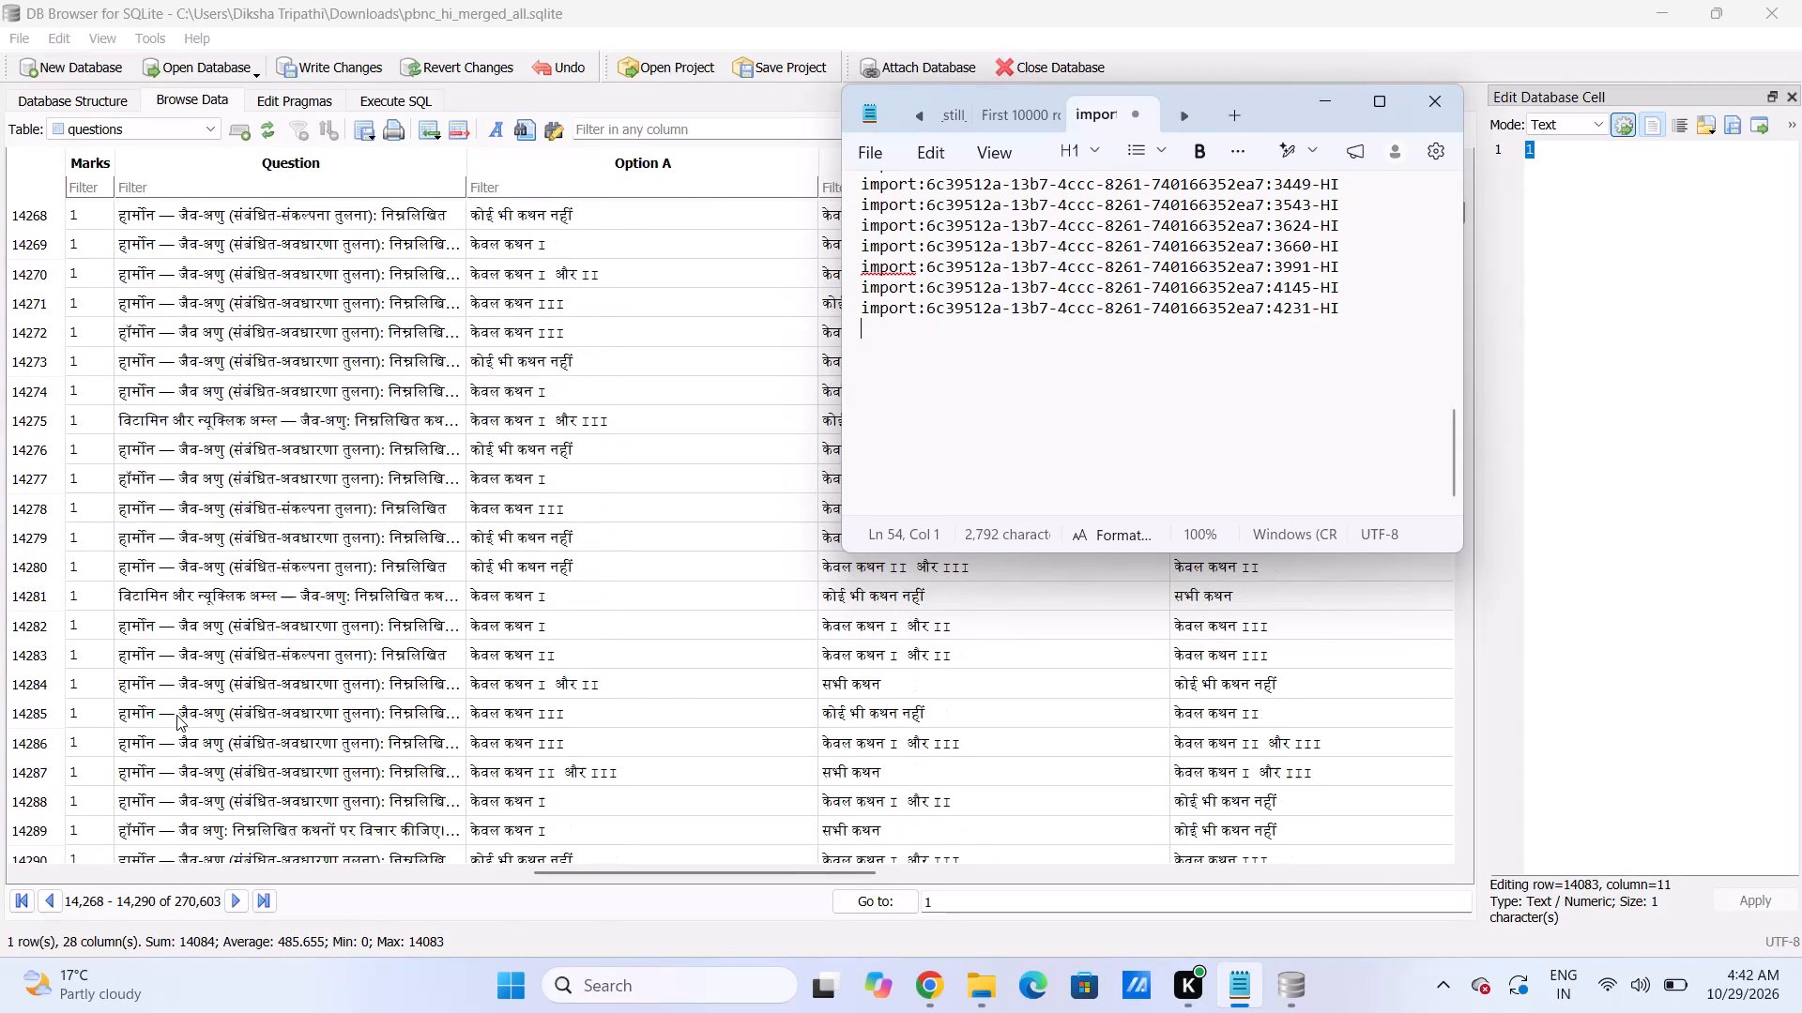
{"action": "scroll", "coordinate": [176, 715], "scroll_direction": "down", "scroll_amount": 3}
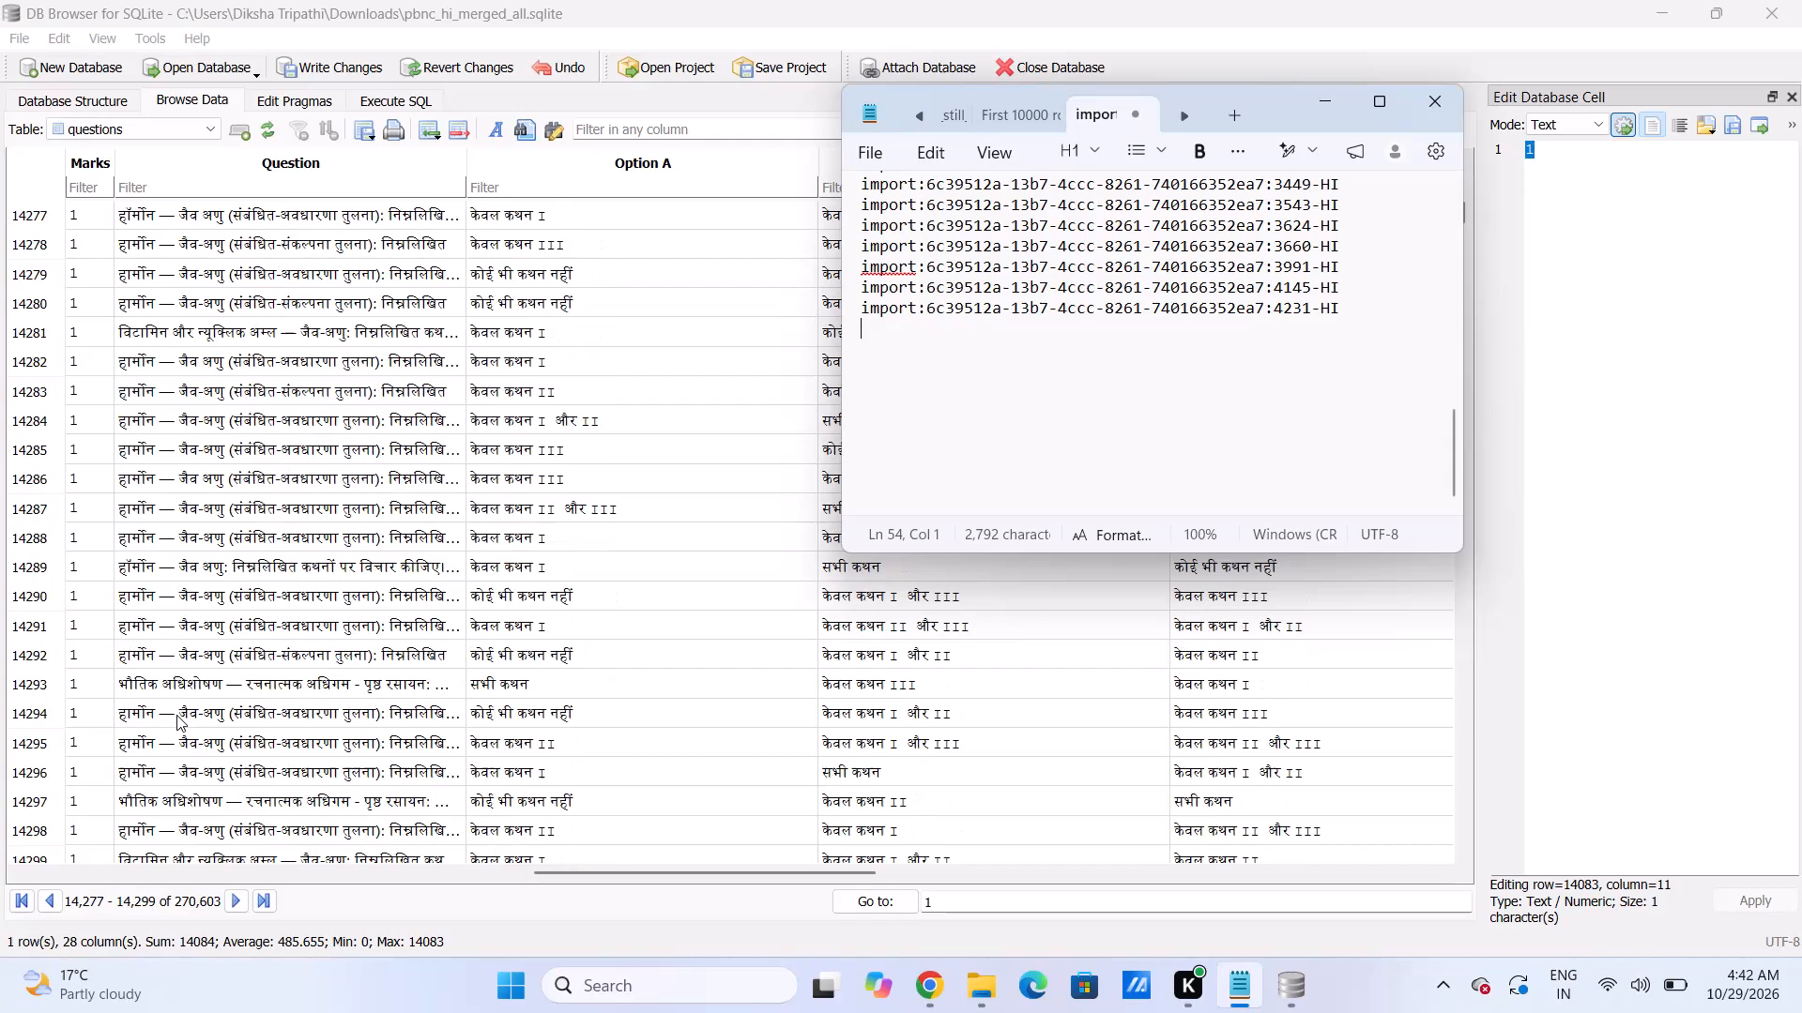
{"action": "scroll", "coordinate": [176, 715], "scroll_direction": "down", "scroll_amount": 4}
Recheck the questions and options from row 14277 and continue to about row 14326, looking for untranslated English text.
{"action": "scroll", "coordinate": [176, 715], "scroll_direction": "up", "scroll_amount": 2}
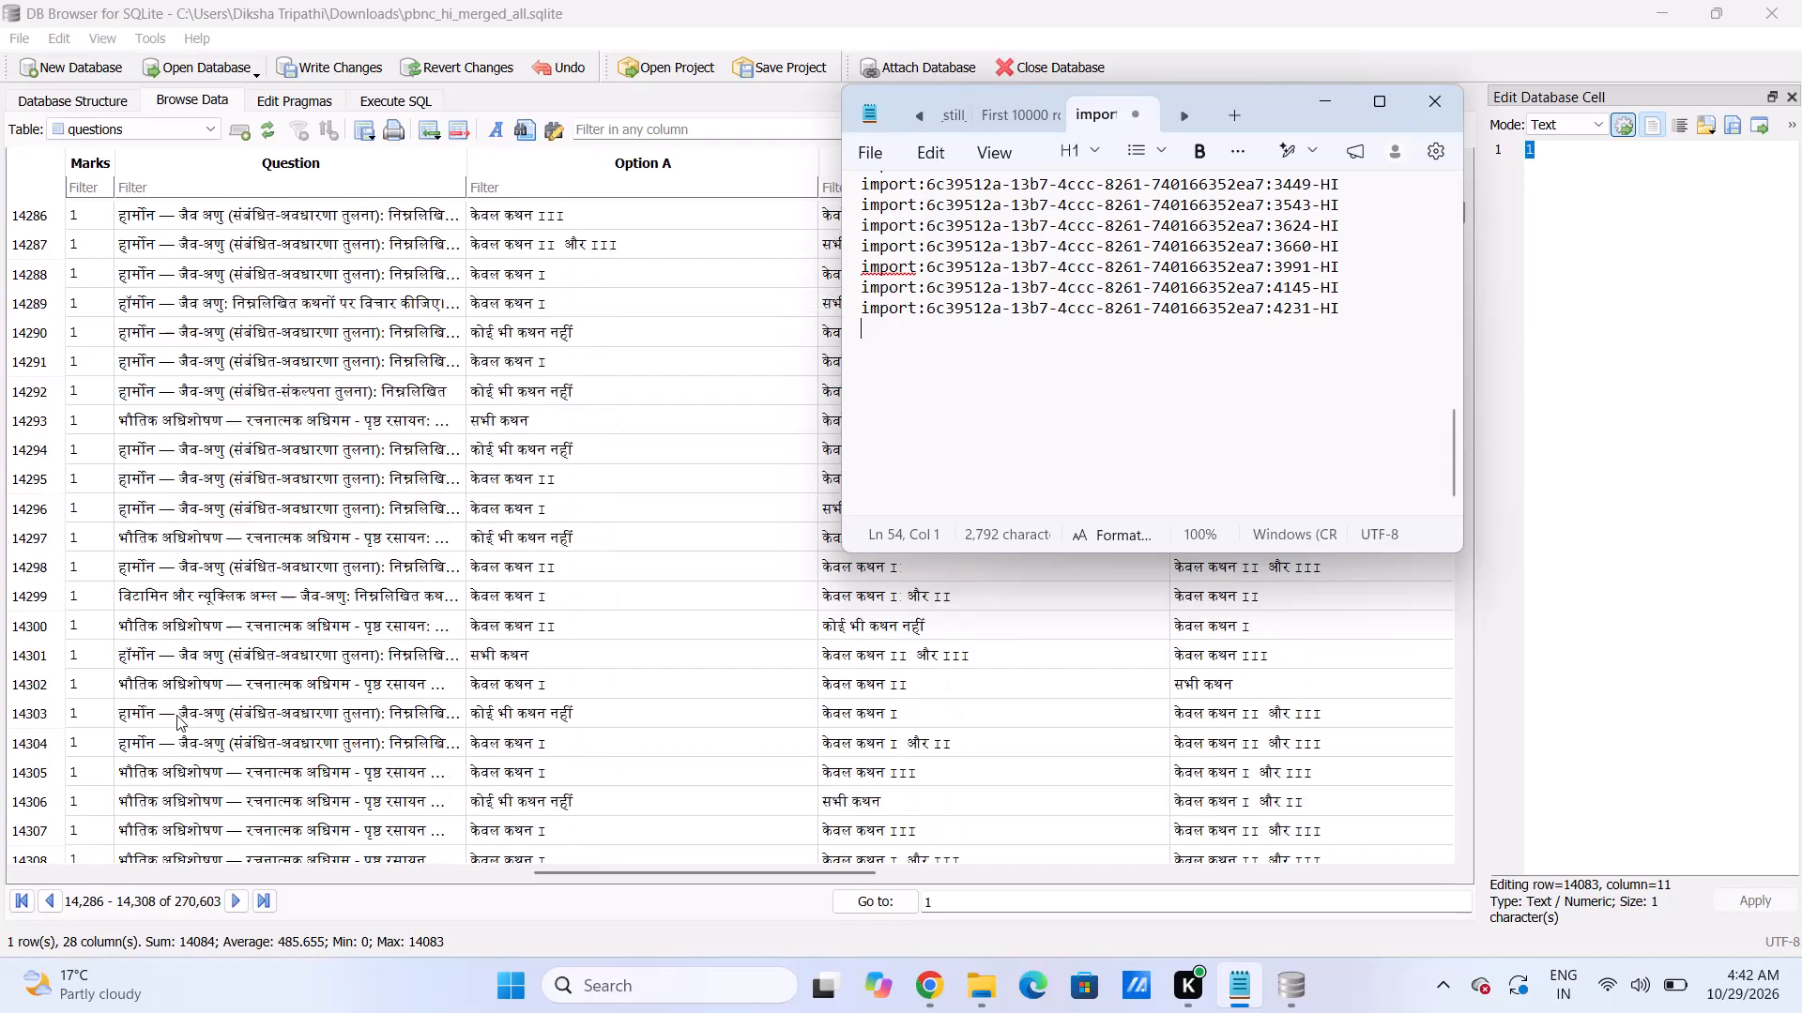
{"action": "scroll", "coordinate": [176, 715], "scroll_direction": "up", "scroll_amount": 7}
{"action": "scroll", "coordinate": [176, 714], "scroll_direction": "down", "scroll_amount": 5}
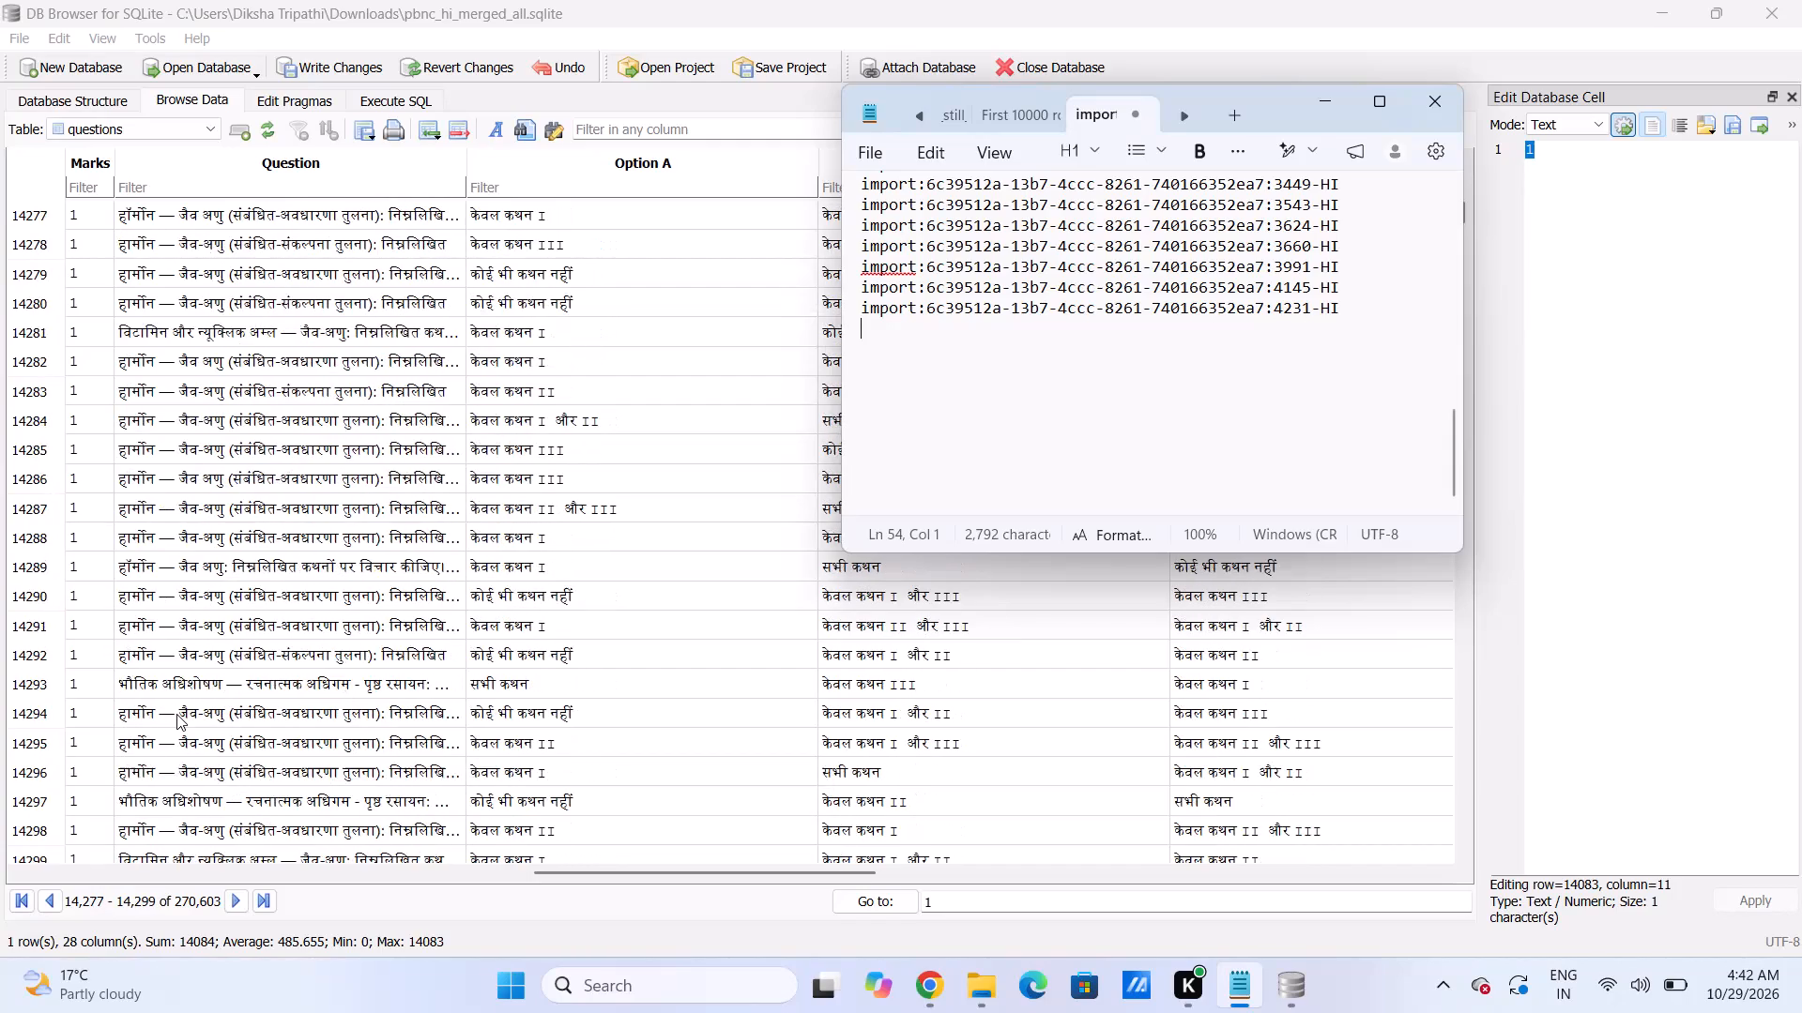
{"action": "scroll", "coordinate": [176, 714], "scroll_direction": "down", "scroll_amount": 5}
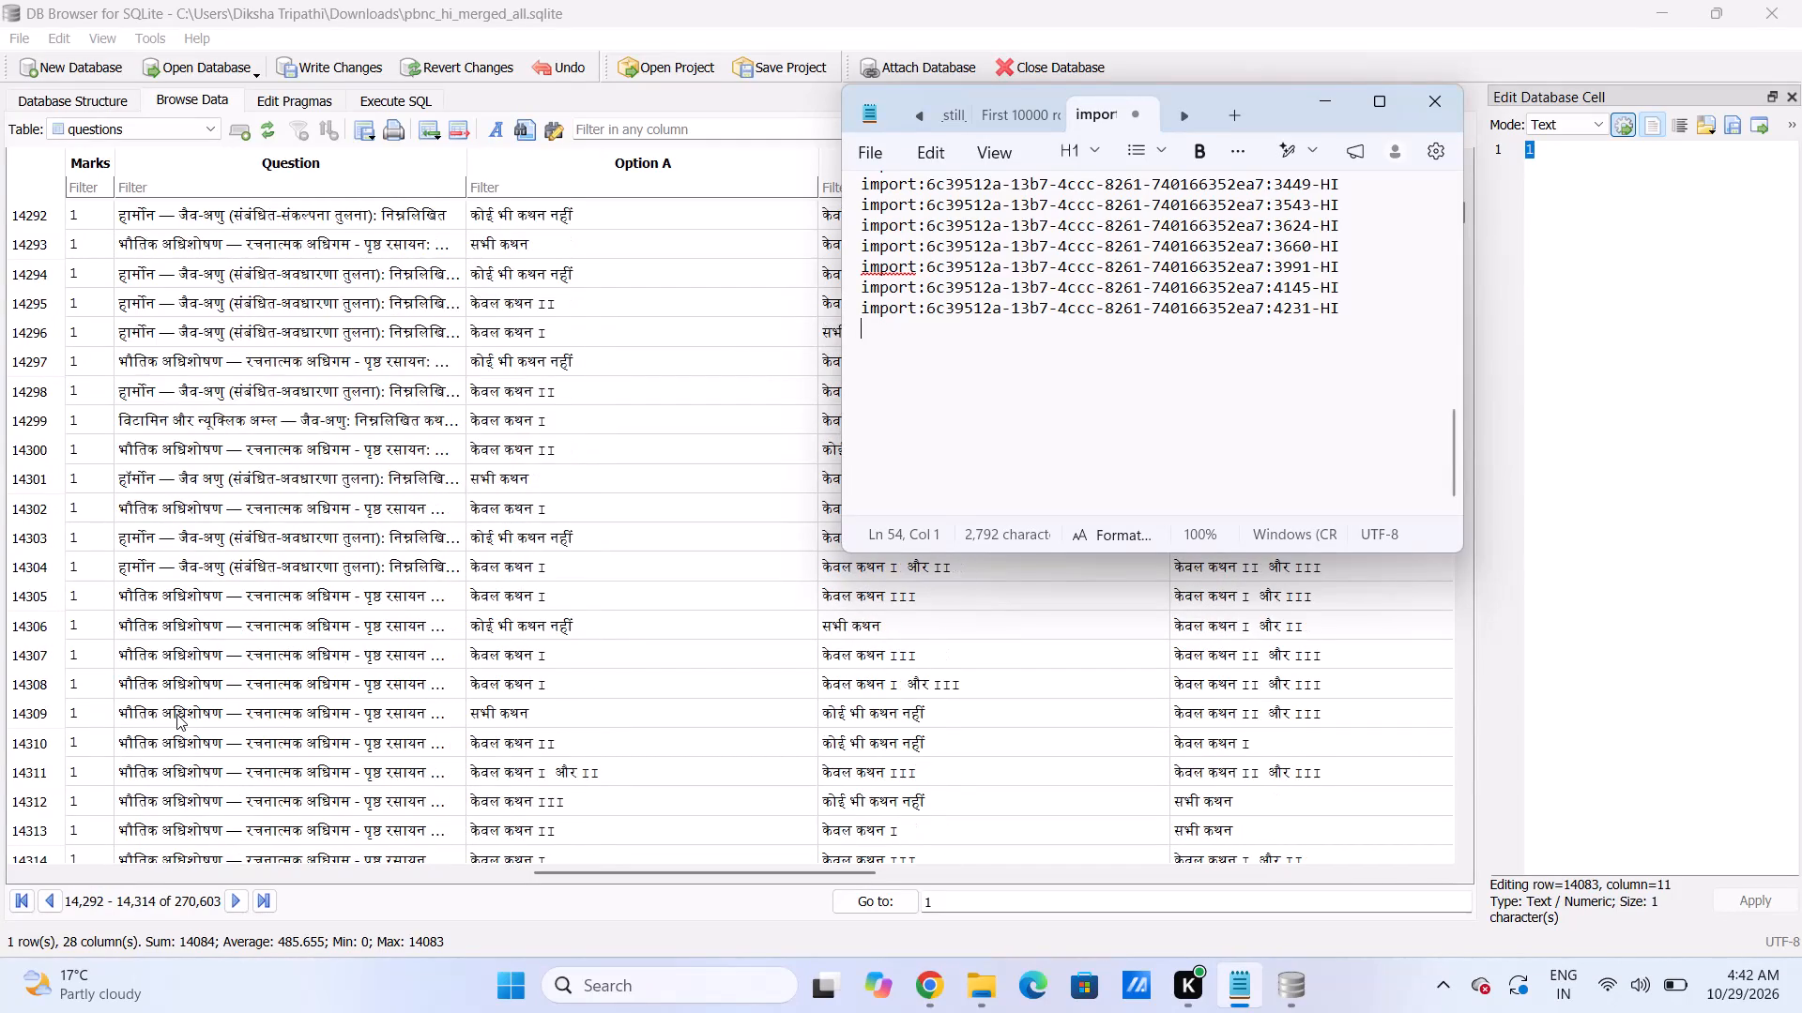
{"action": "scroll", "coordinate": [176, 714], "scroll_direction": "down", "scroll_amount": 4}
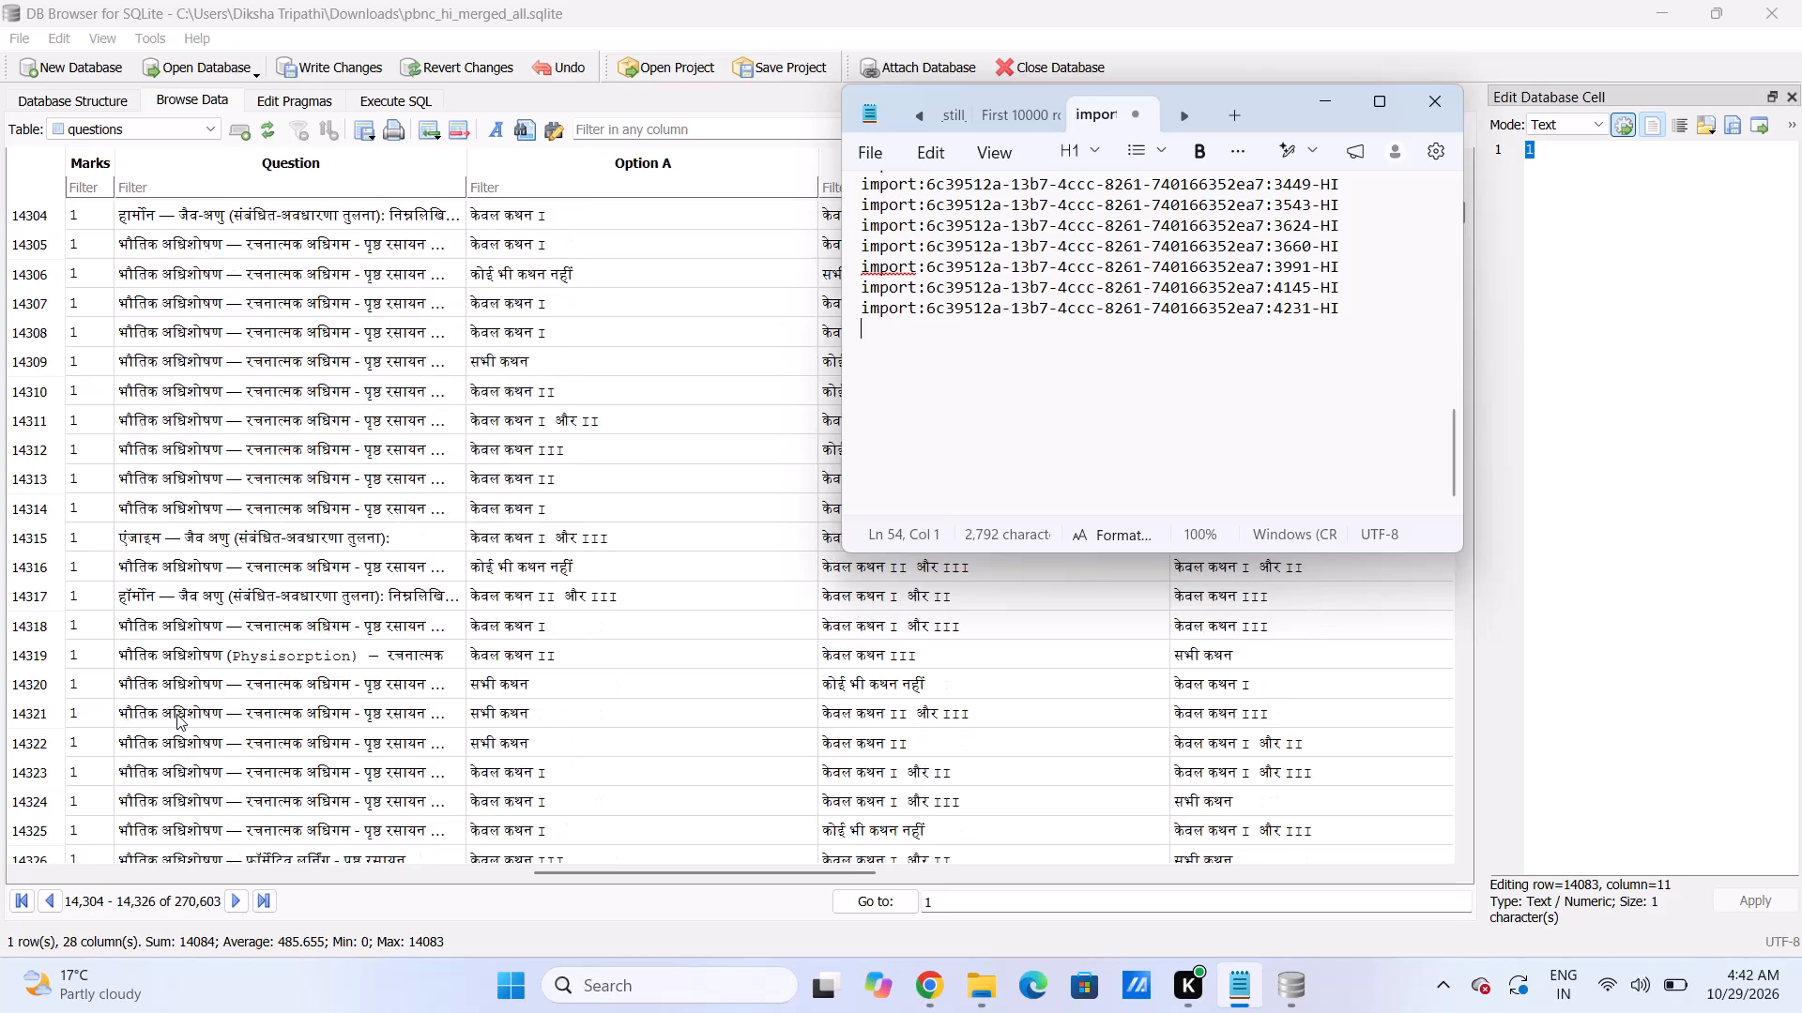
{"action": "left_click", "coordinate": [21, 647]}
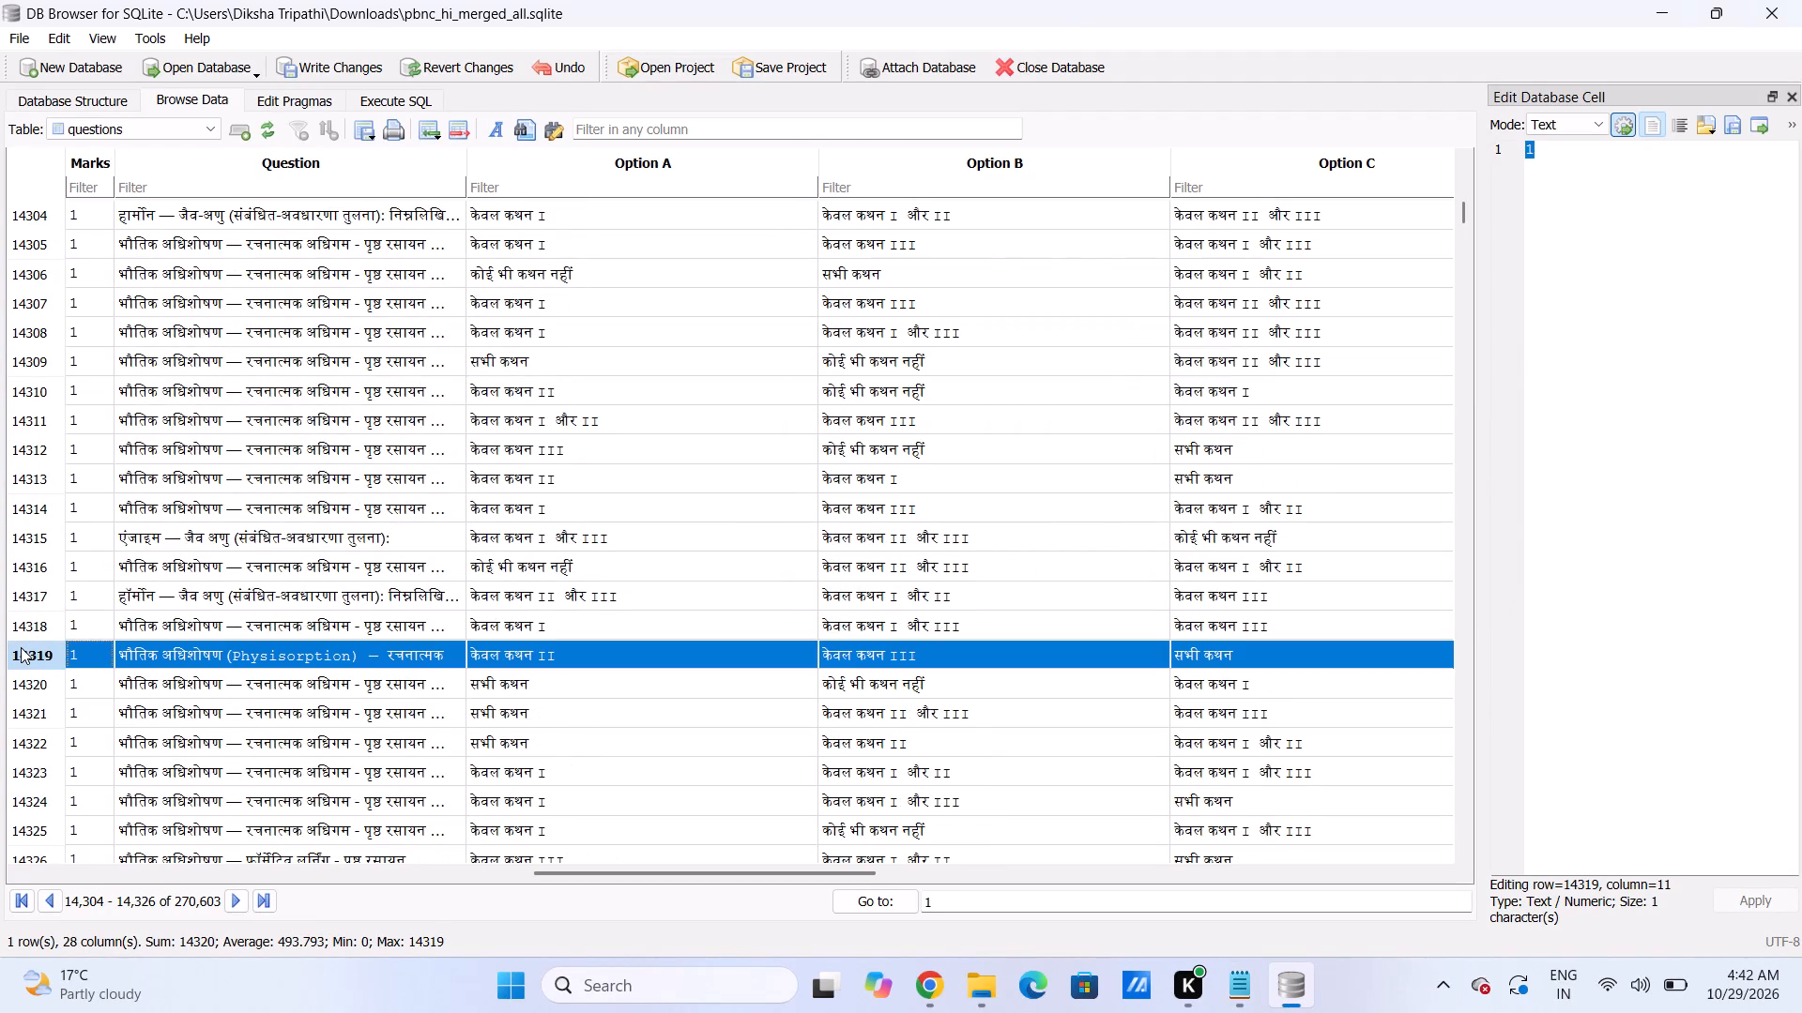
{"action": "key", "text": "ctrl+c"}
{"action": "left_click", "coordinate": [1232, 990]}
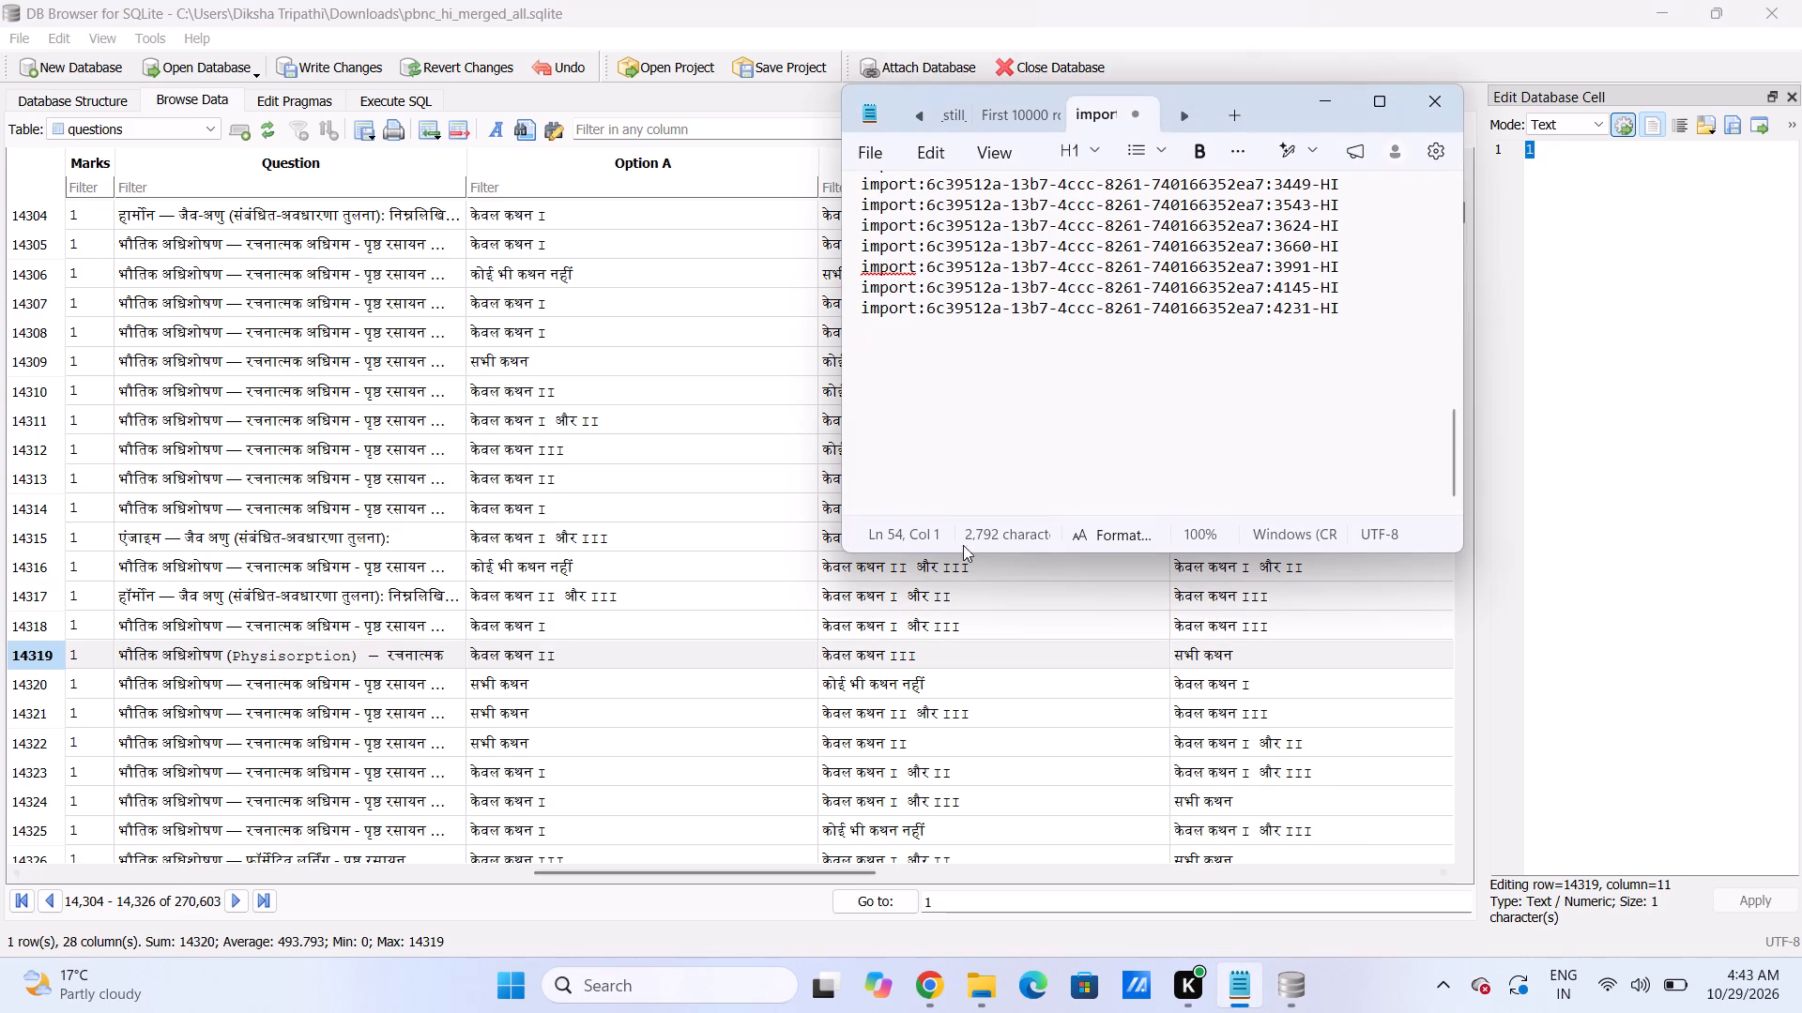
{"action": "key", "text": "ctrl+v"}
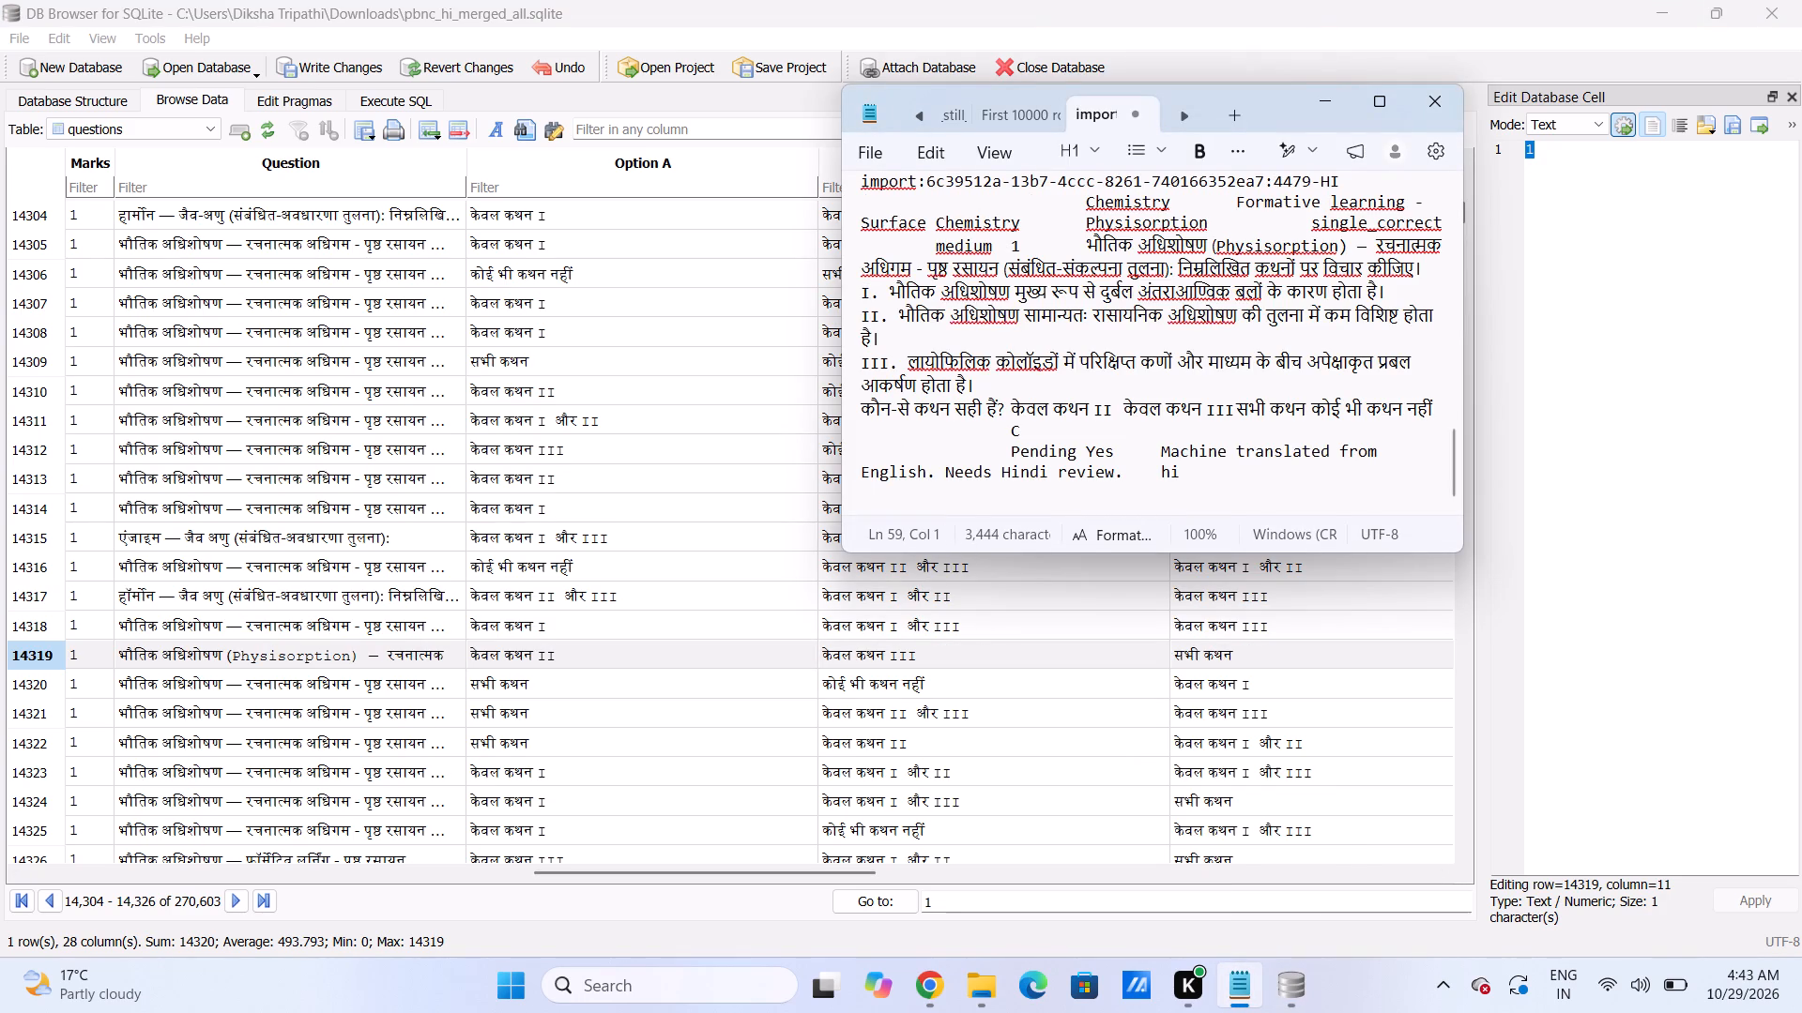
{"action": "left_click_drag", "start_coordinate": [865, 491], "coordinate": [912, 229]}
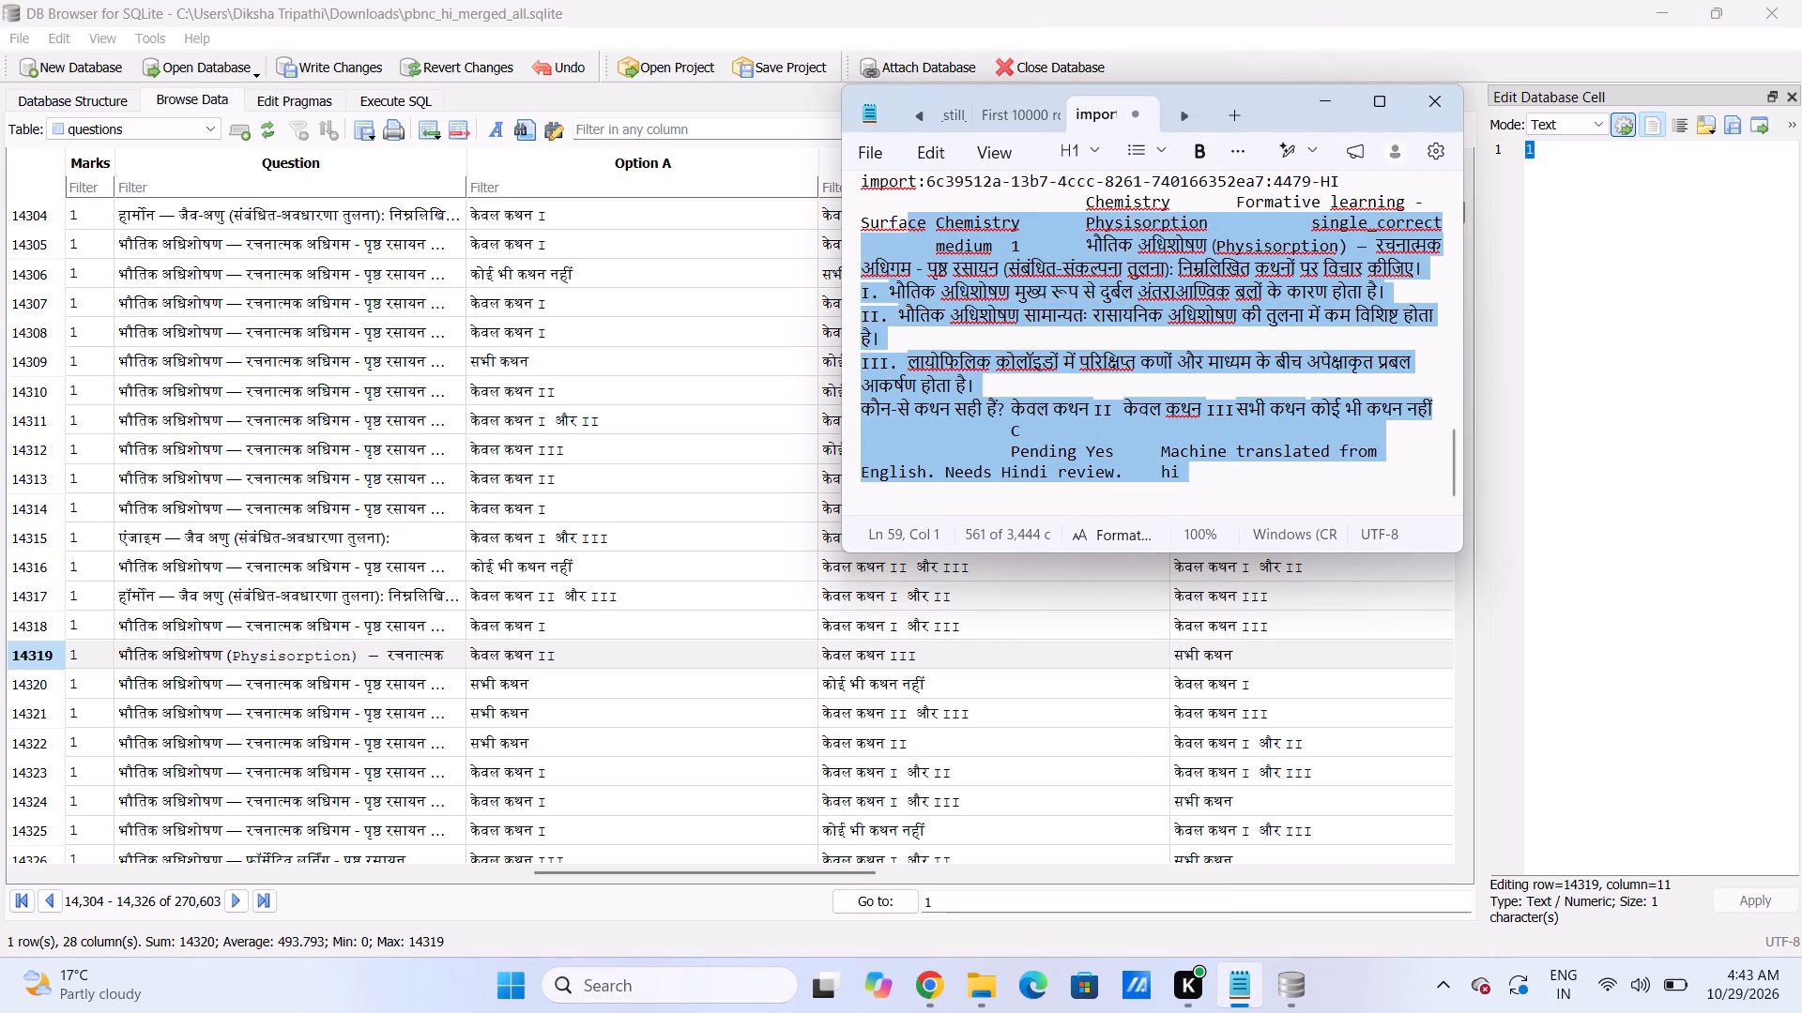
{"action": "left_click_drag", "start_coordinate": [912, 229], "coordinate": [867, 195]}
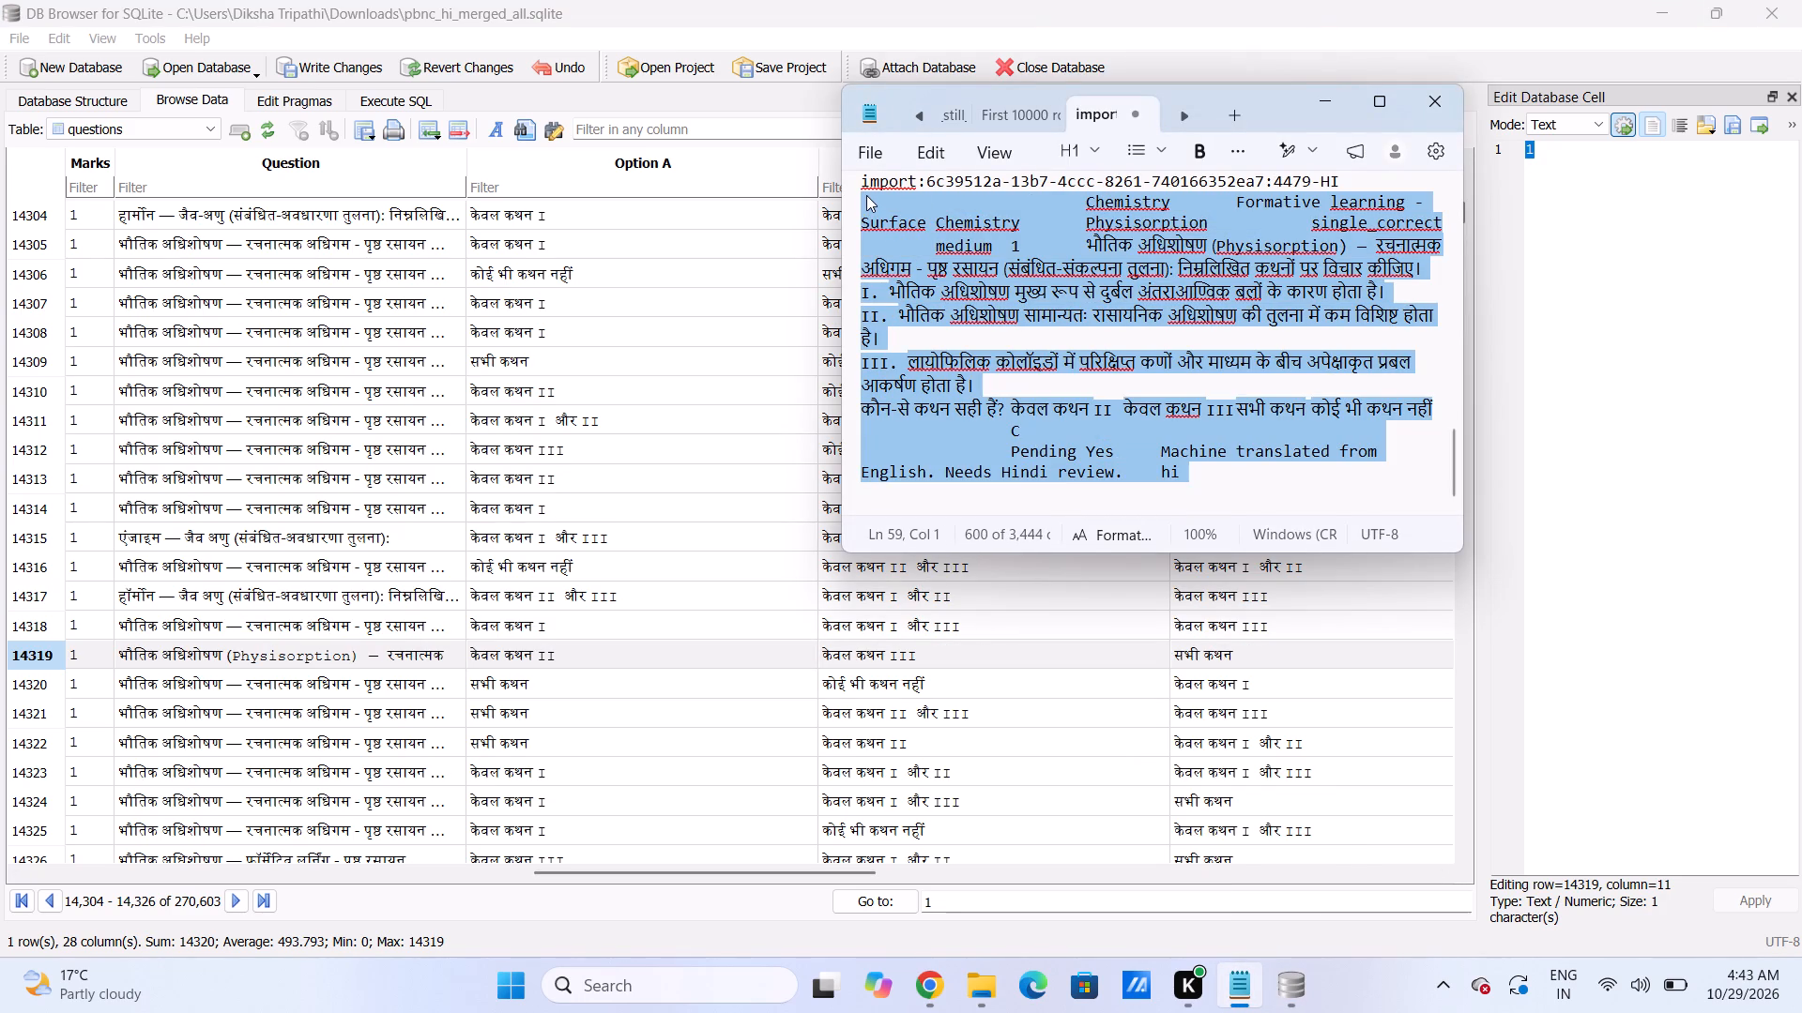
{"action": "key", "text": "BackSpace"}
{"action": "key", "text": "Return"}
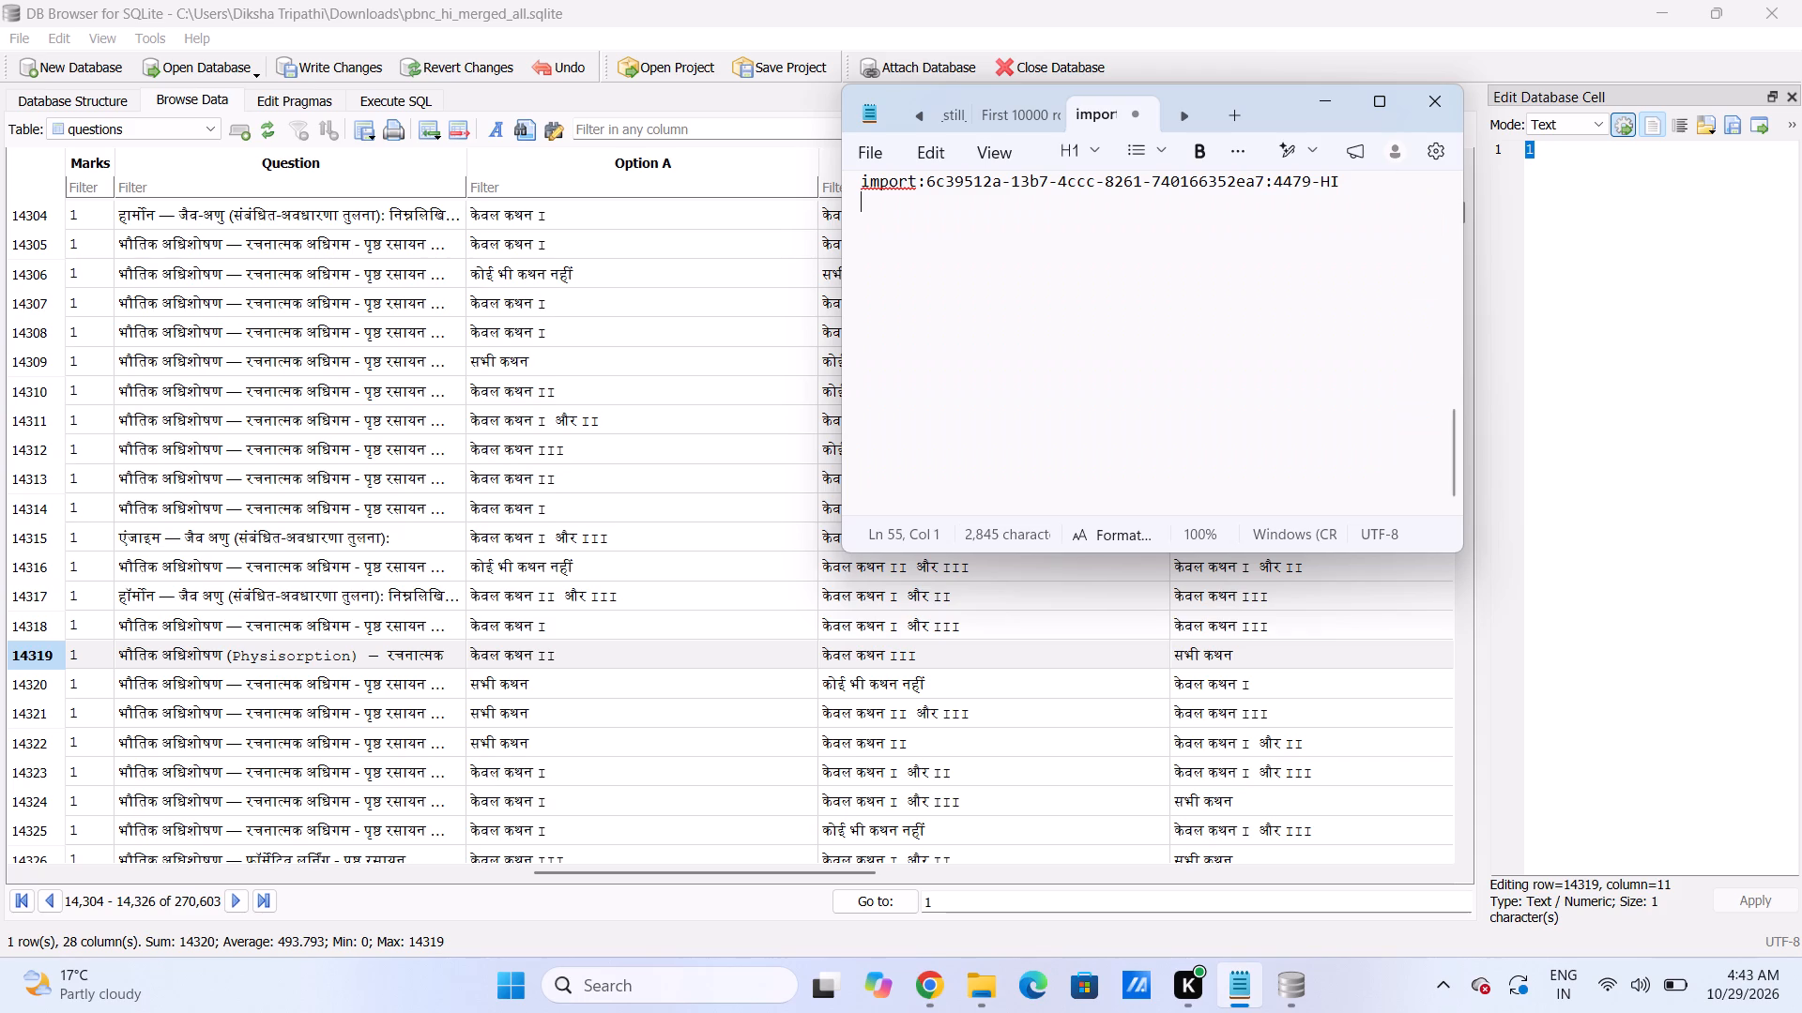
{"action": "scroll", "coordinate": [338, 830], "scroll_direction": "down", "scroll_amount": 2}
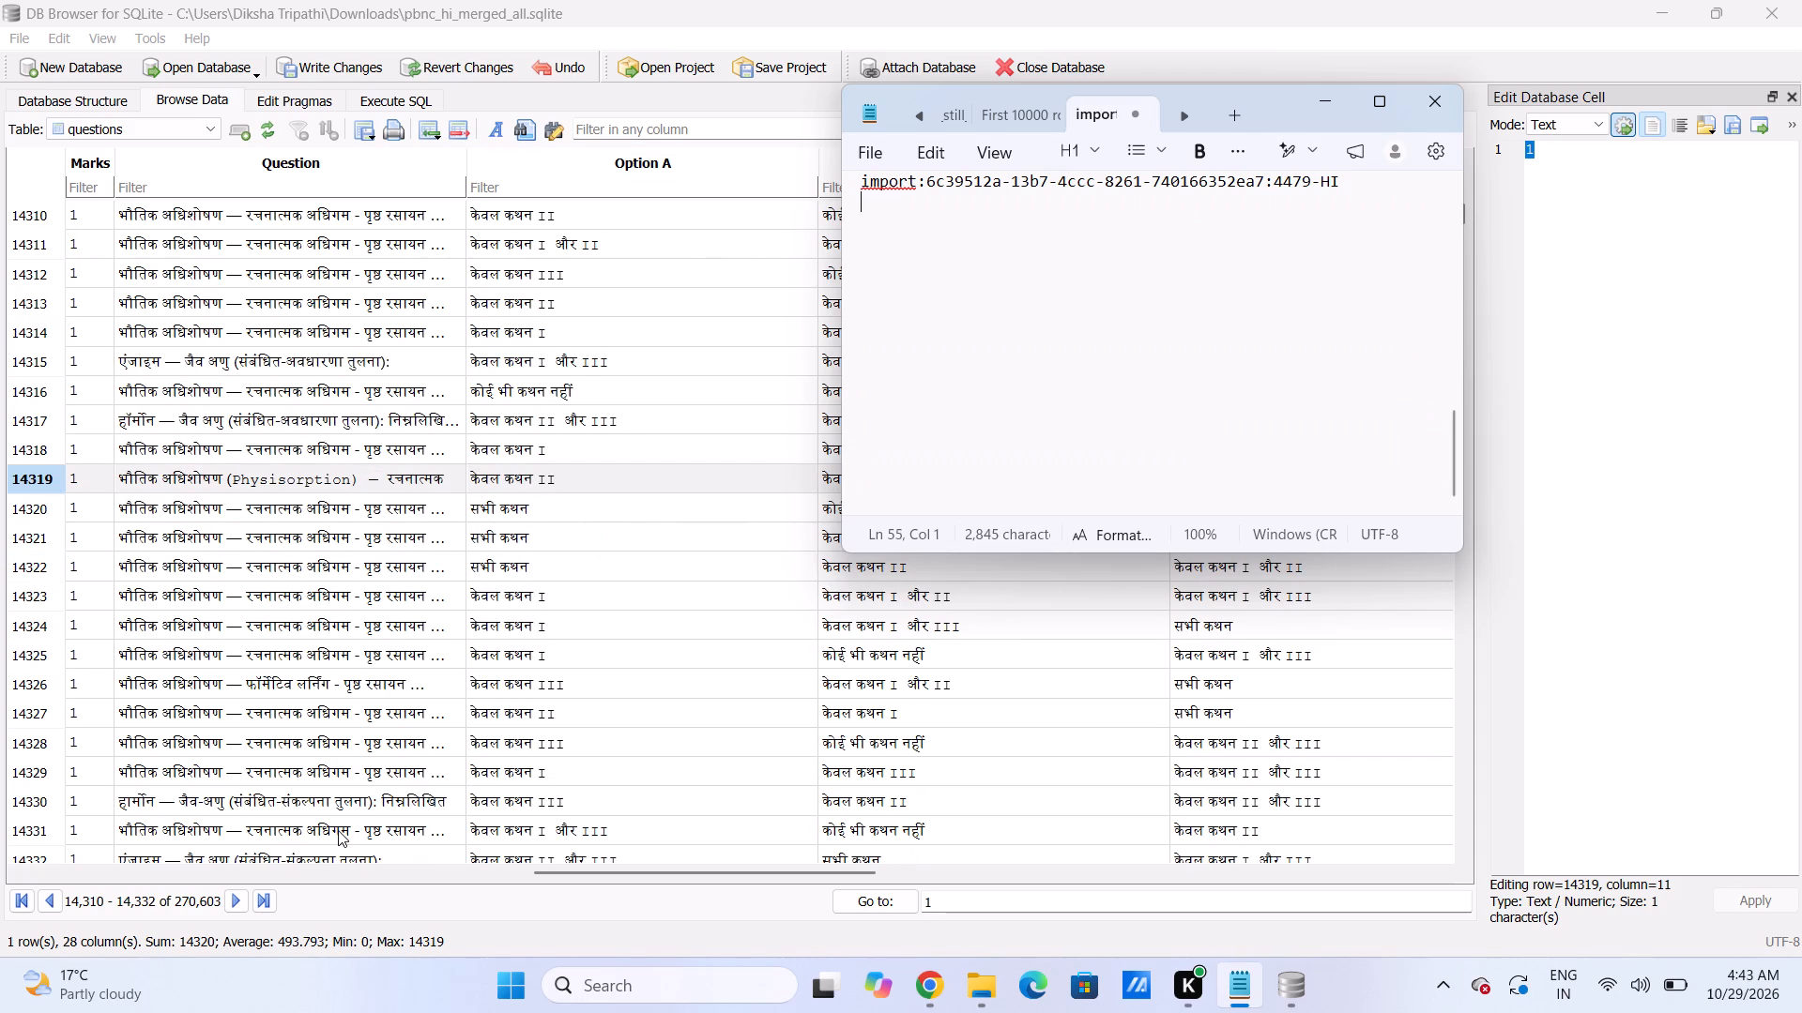
{"action": "scroll", "coordinate": [320, 692], "scroll_direction": "down", "scroll_amount": 1}
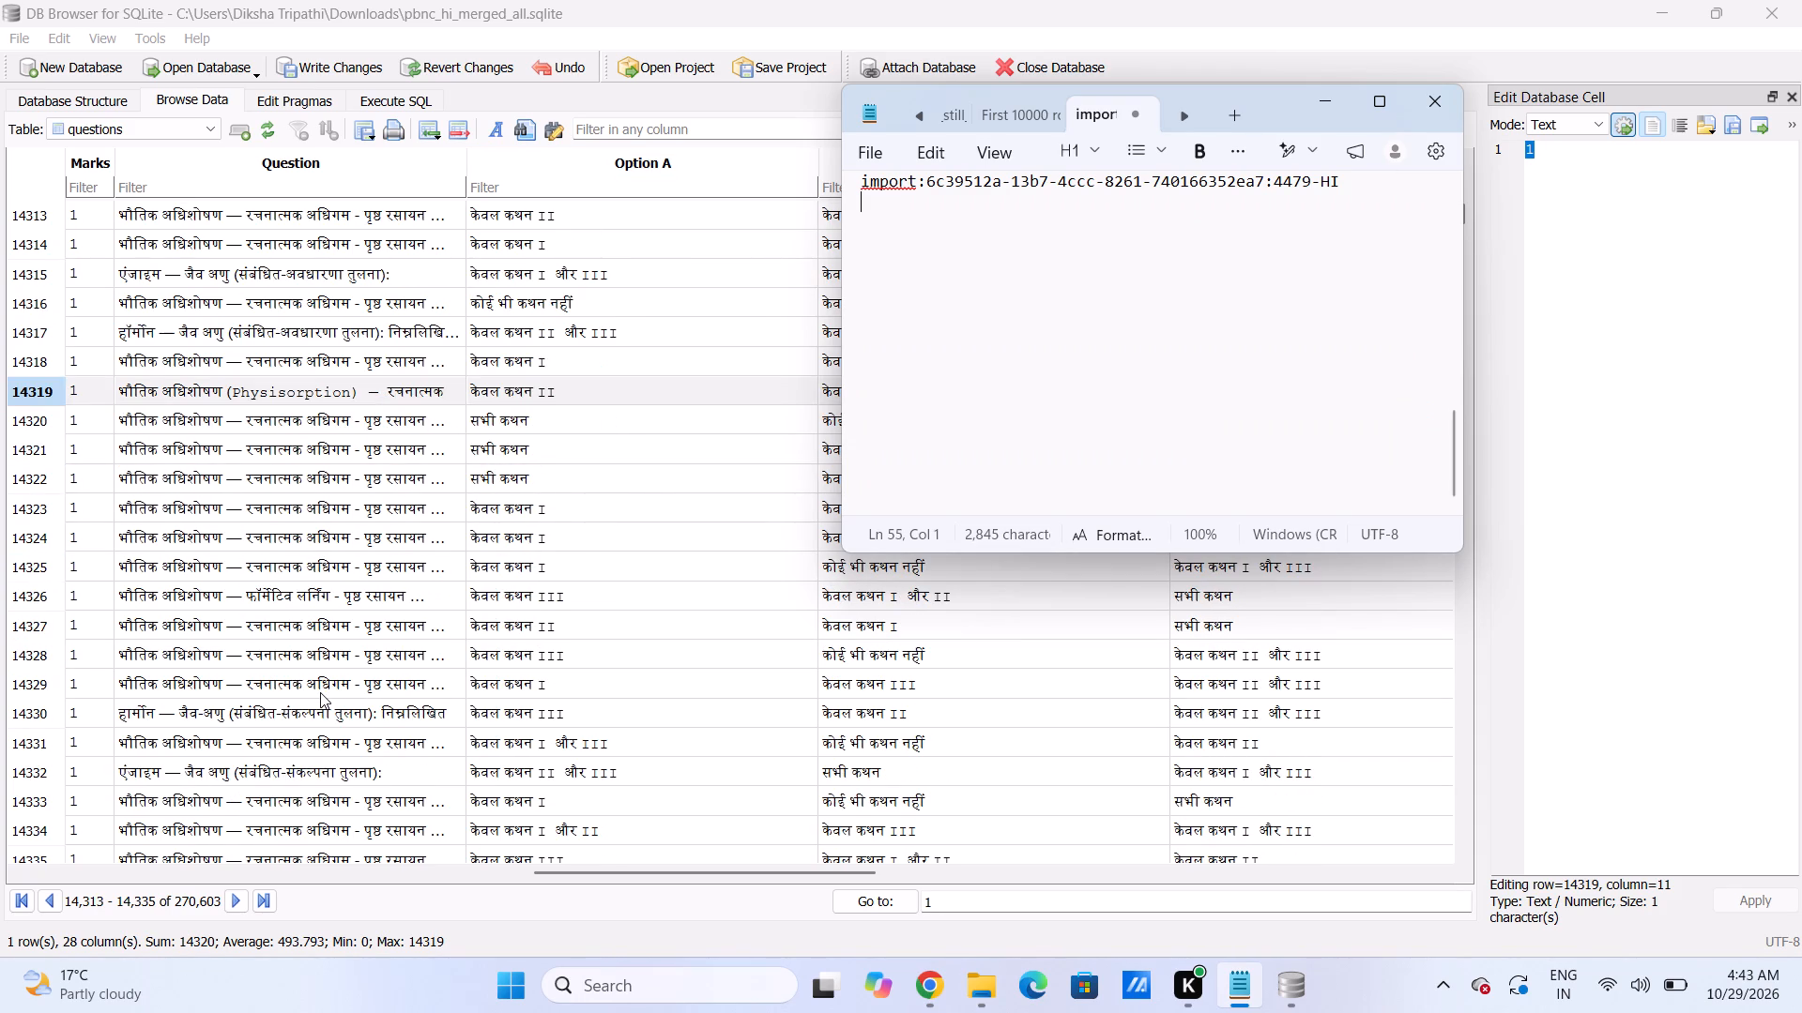
{"action": "scroll", "coordinate": [320, 691], "scroll_direction": "down", "scroll_amount": 3}
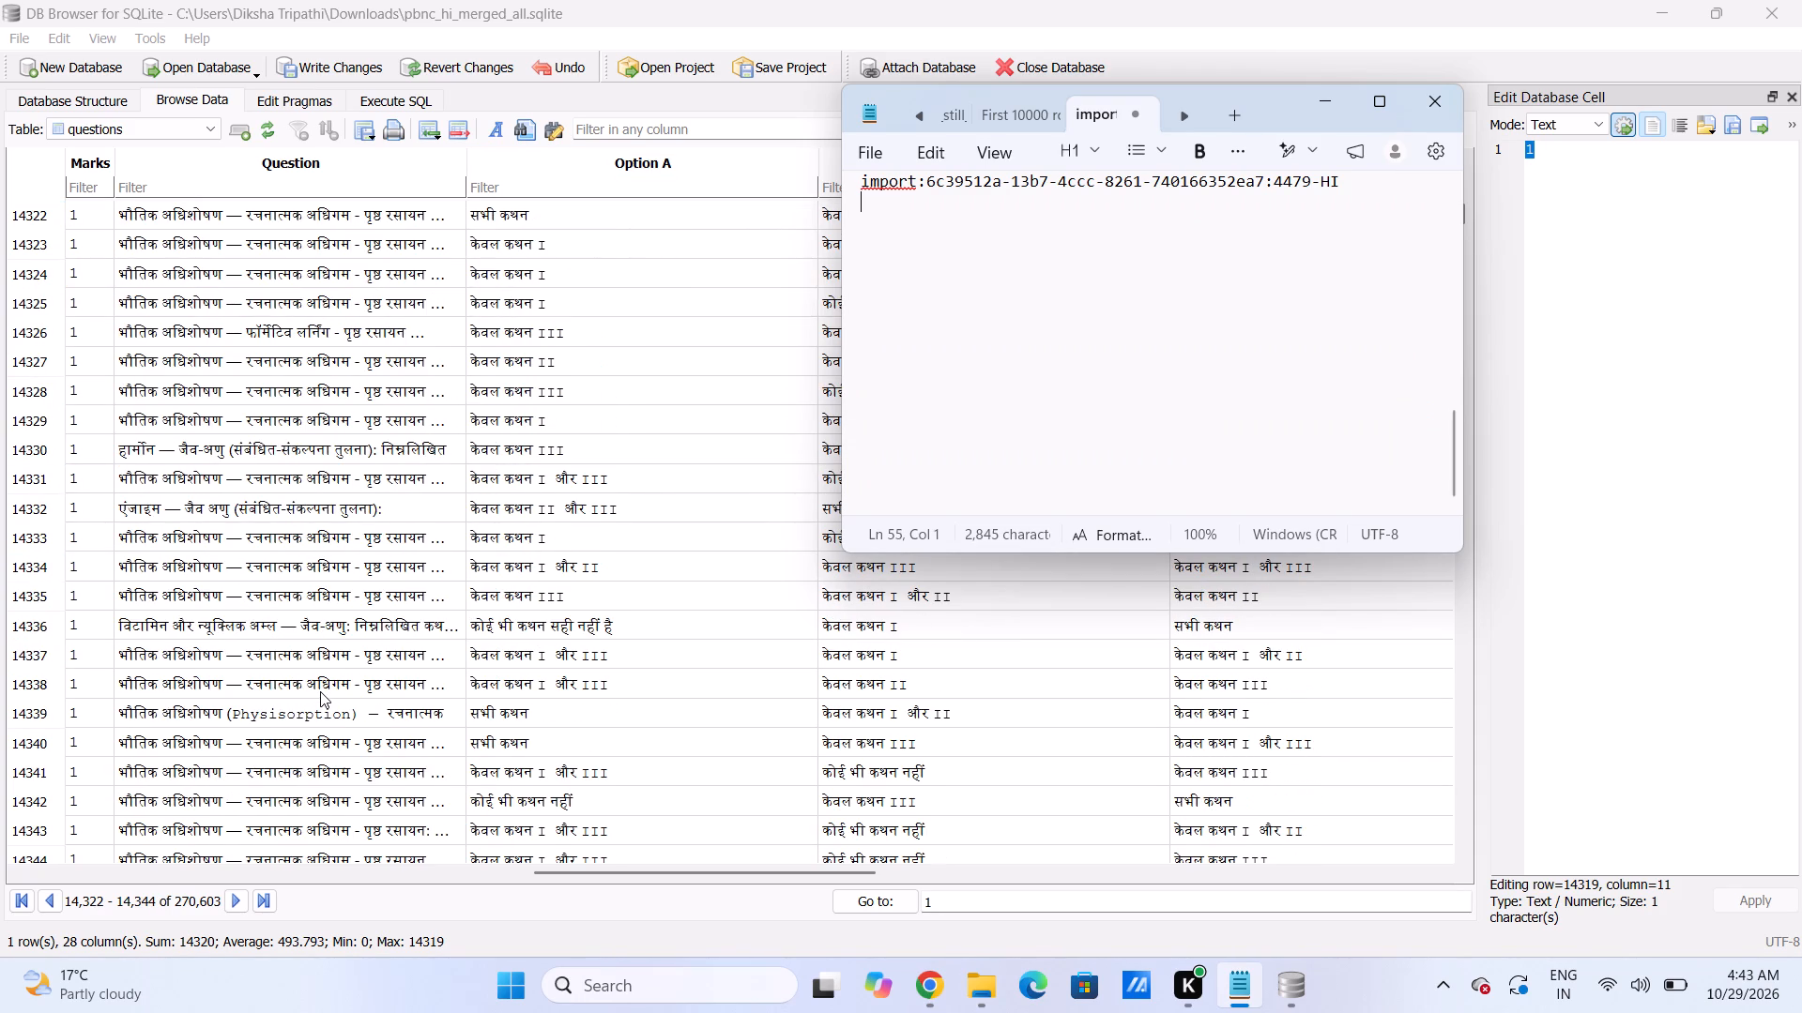
{"action": "left_click", "coordinate": [45, 712]}
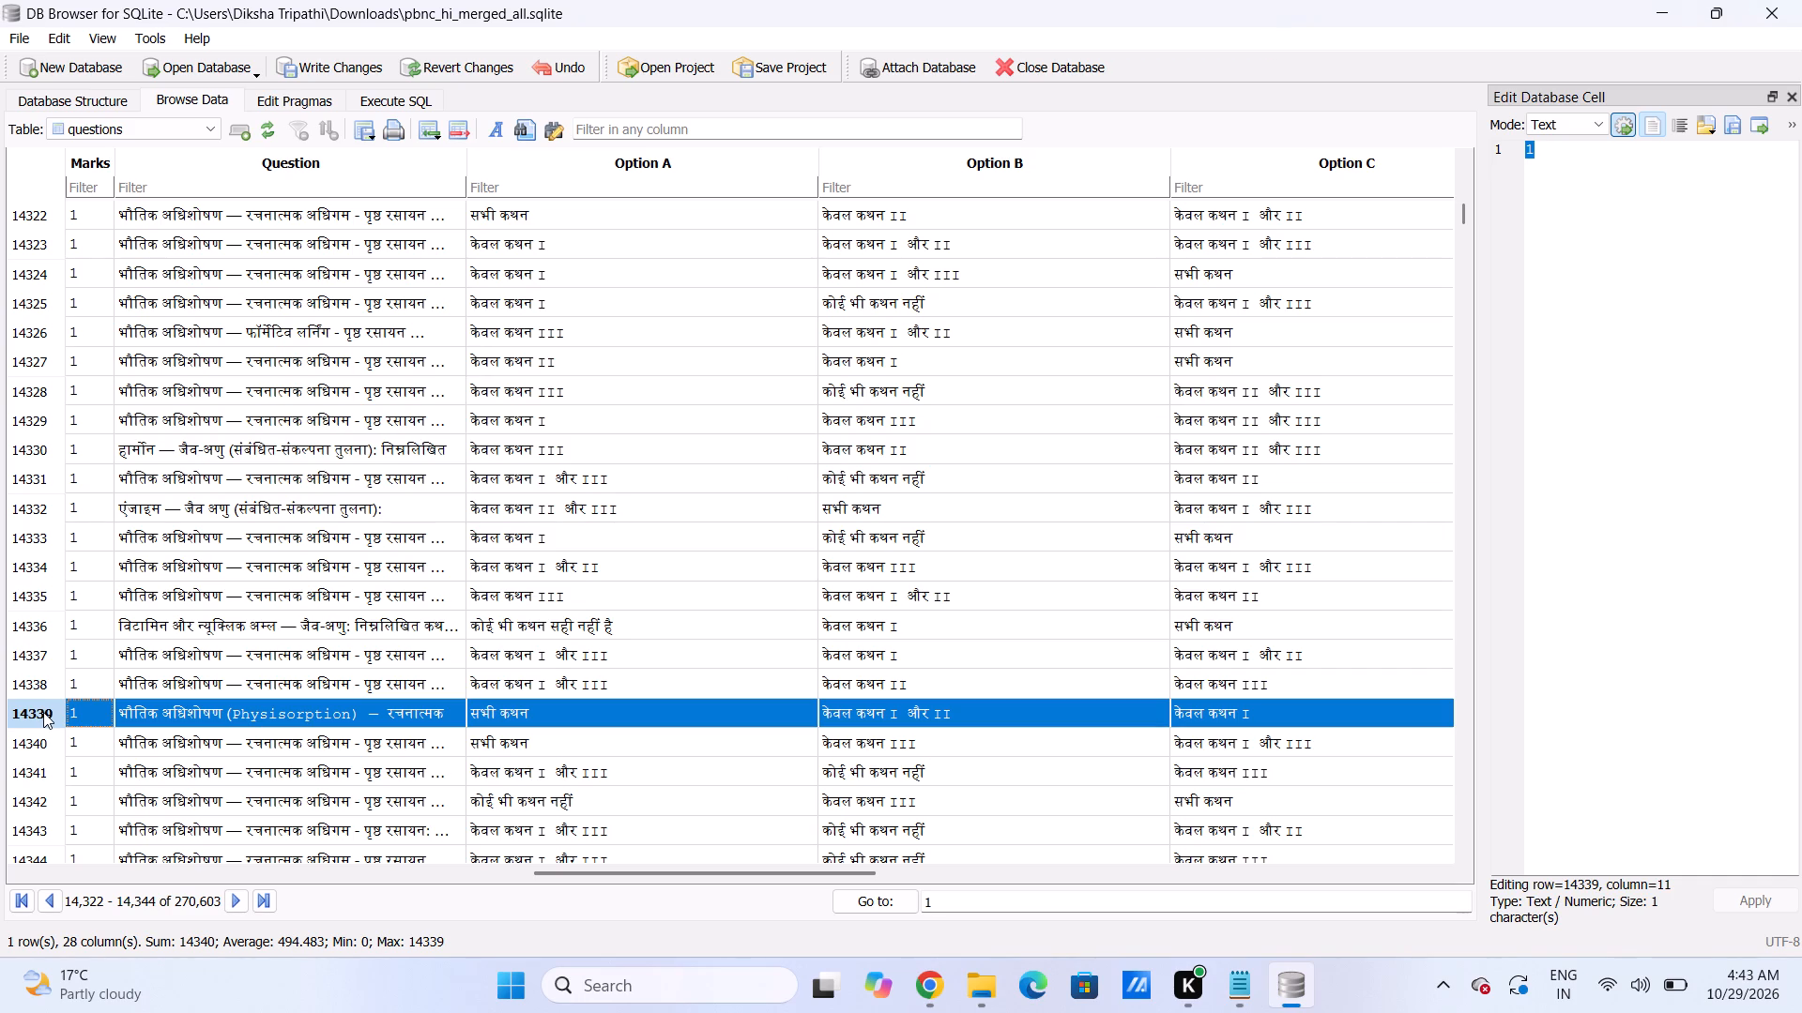
{"action": "key", "text": "ctrl+c"}
{"action": "left_click", "coordinate": [1232, 990]}
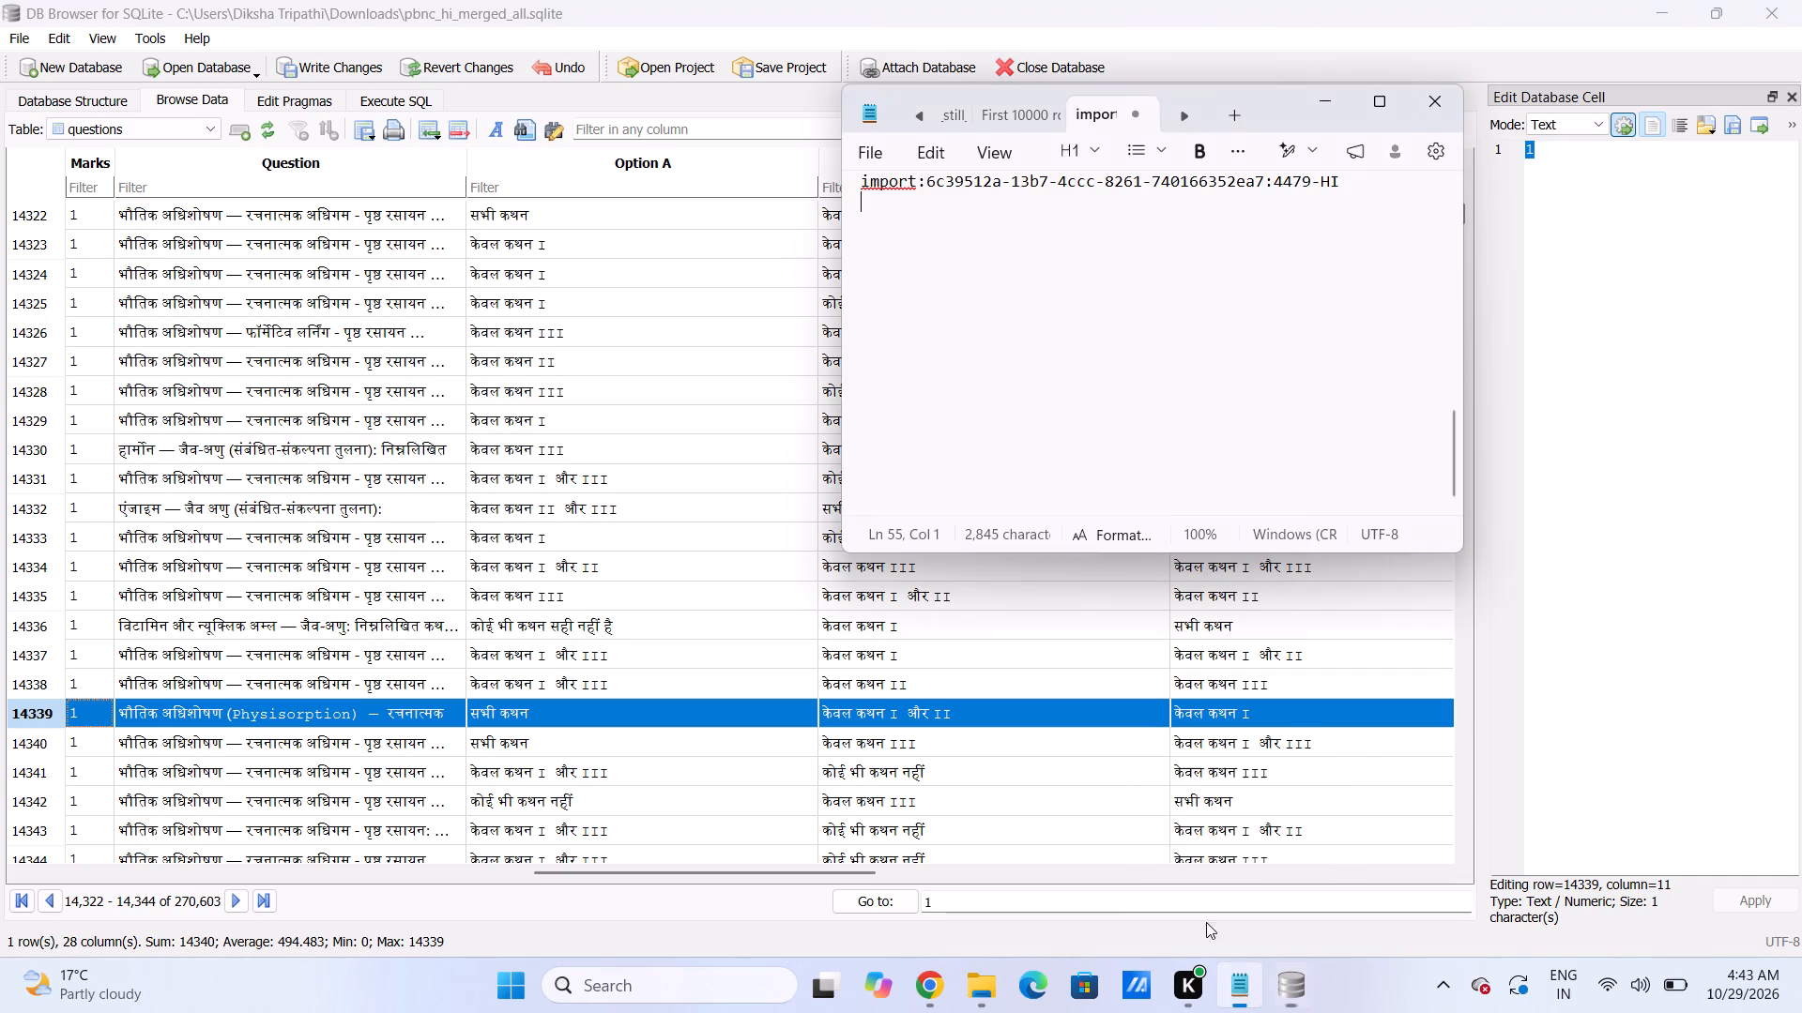
{"action": "key", "text": "ctrl+v"}
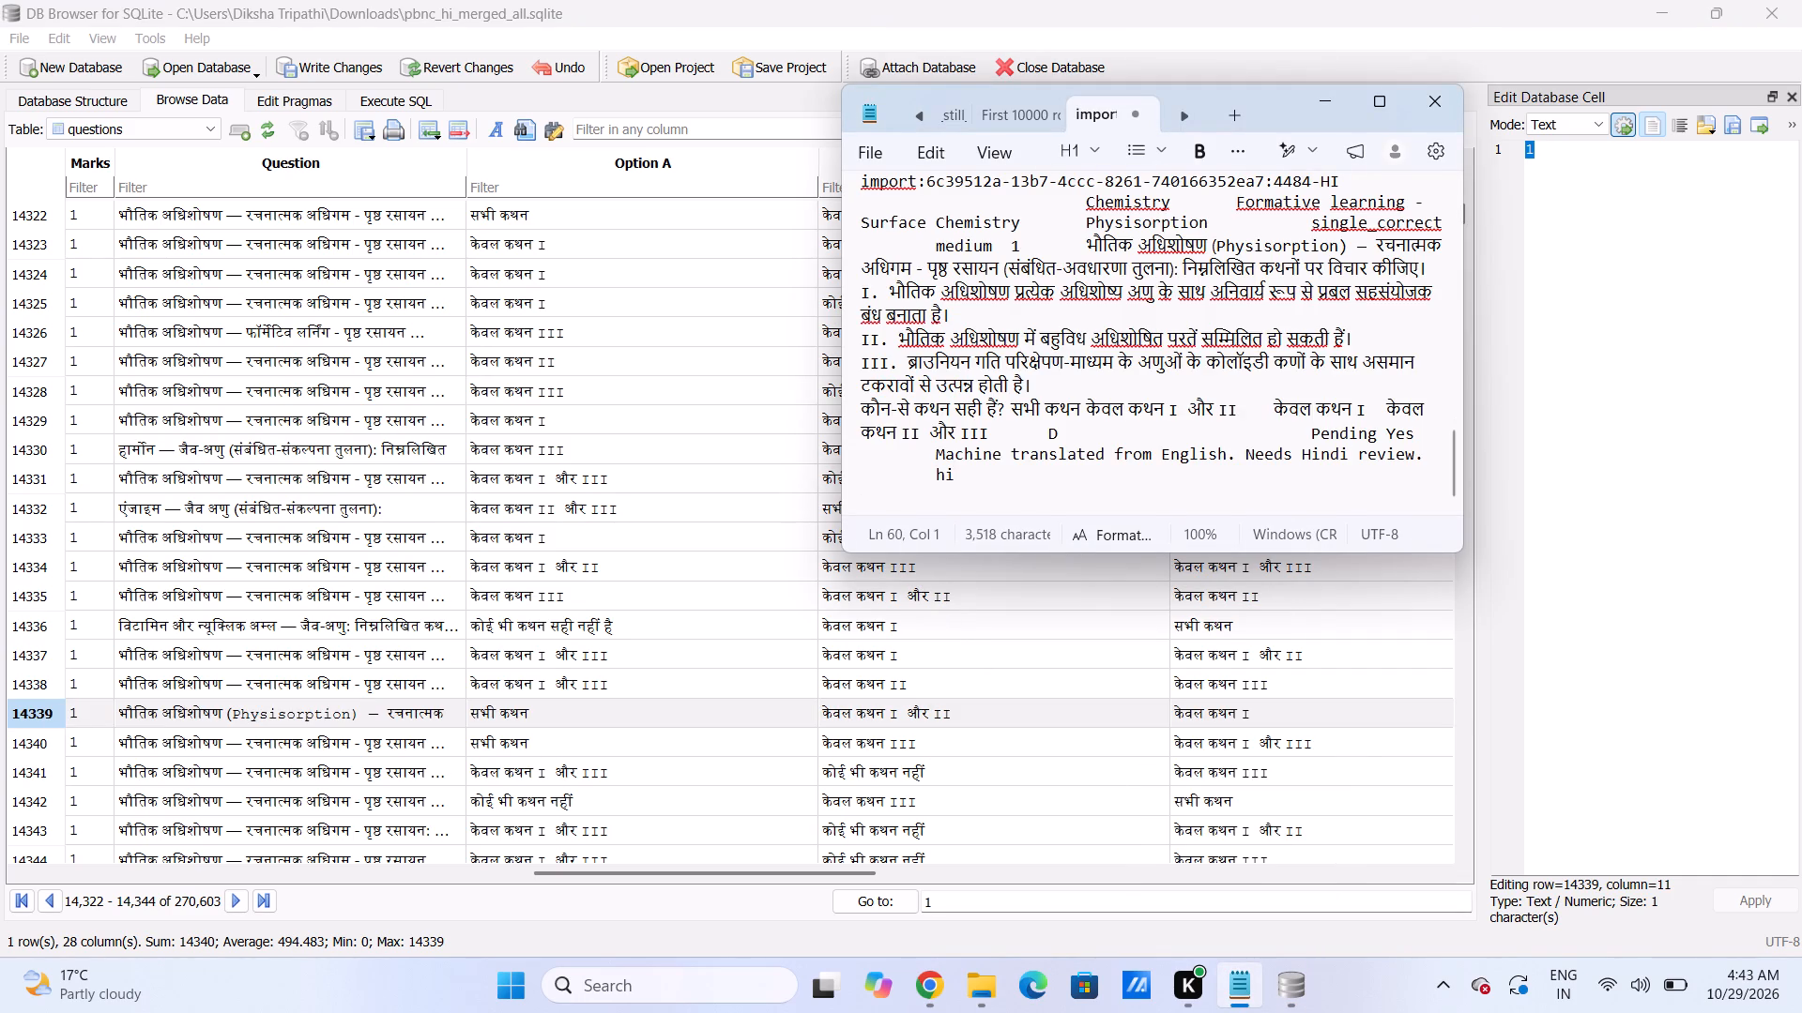
{"action": "left_click_drag", "start_coordinate": [871, 493], "coordinate": [868, 206]}
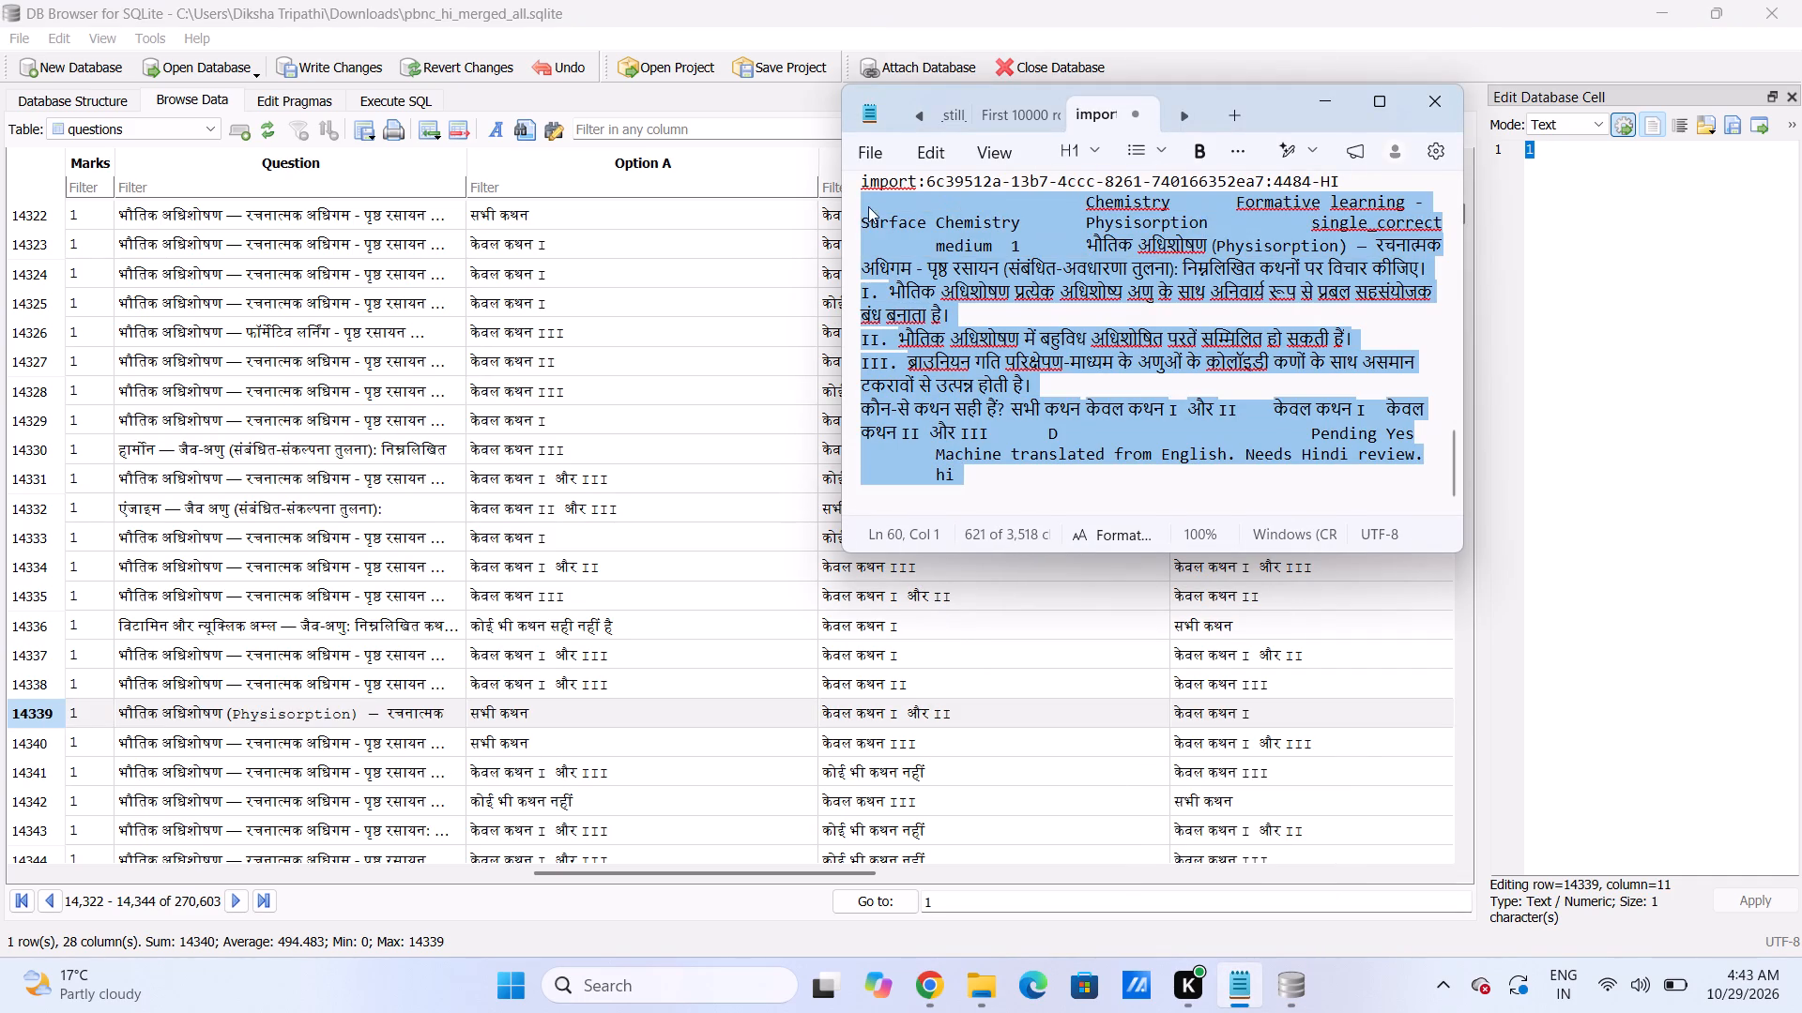
{"action": "key", "text": "BackSpace"}
{"action": "key", "text": "Return"}
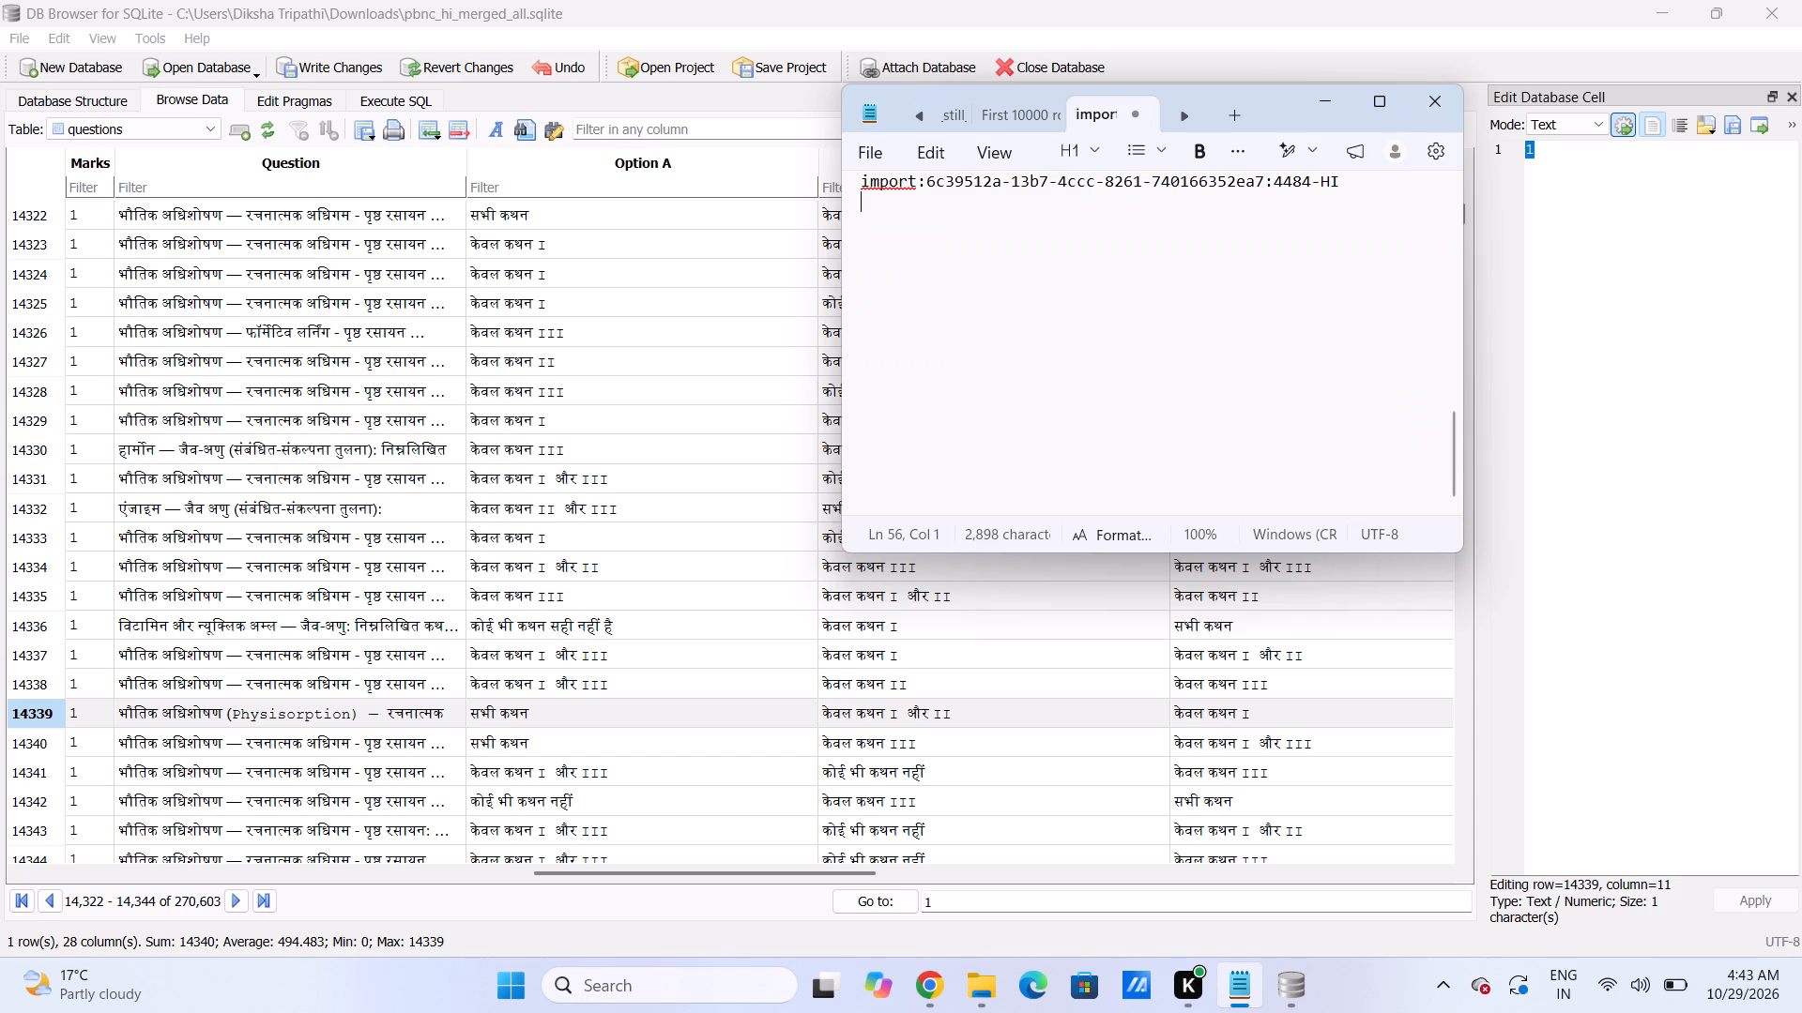
Examine the full question text of rows 14345, 14348, 14355 and 14358, which contain the English term Physisorption.
{"action": "scroll", "coordinate": [506, 503], "scroll_direction": "down", "scroll_amount": 2}
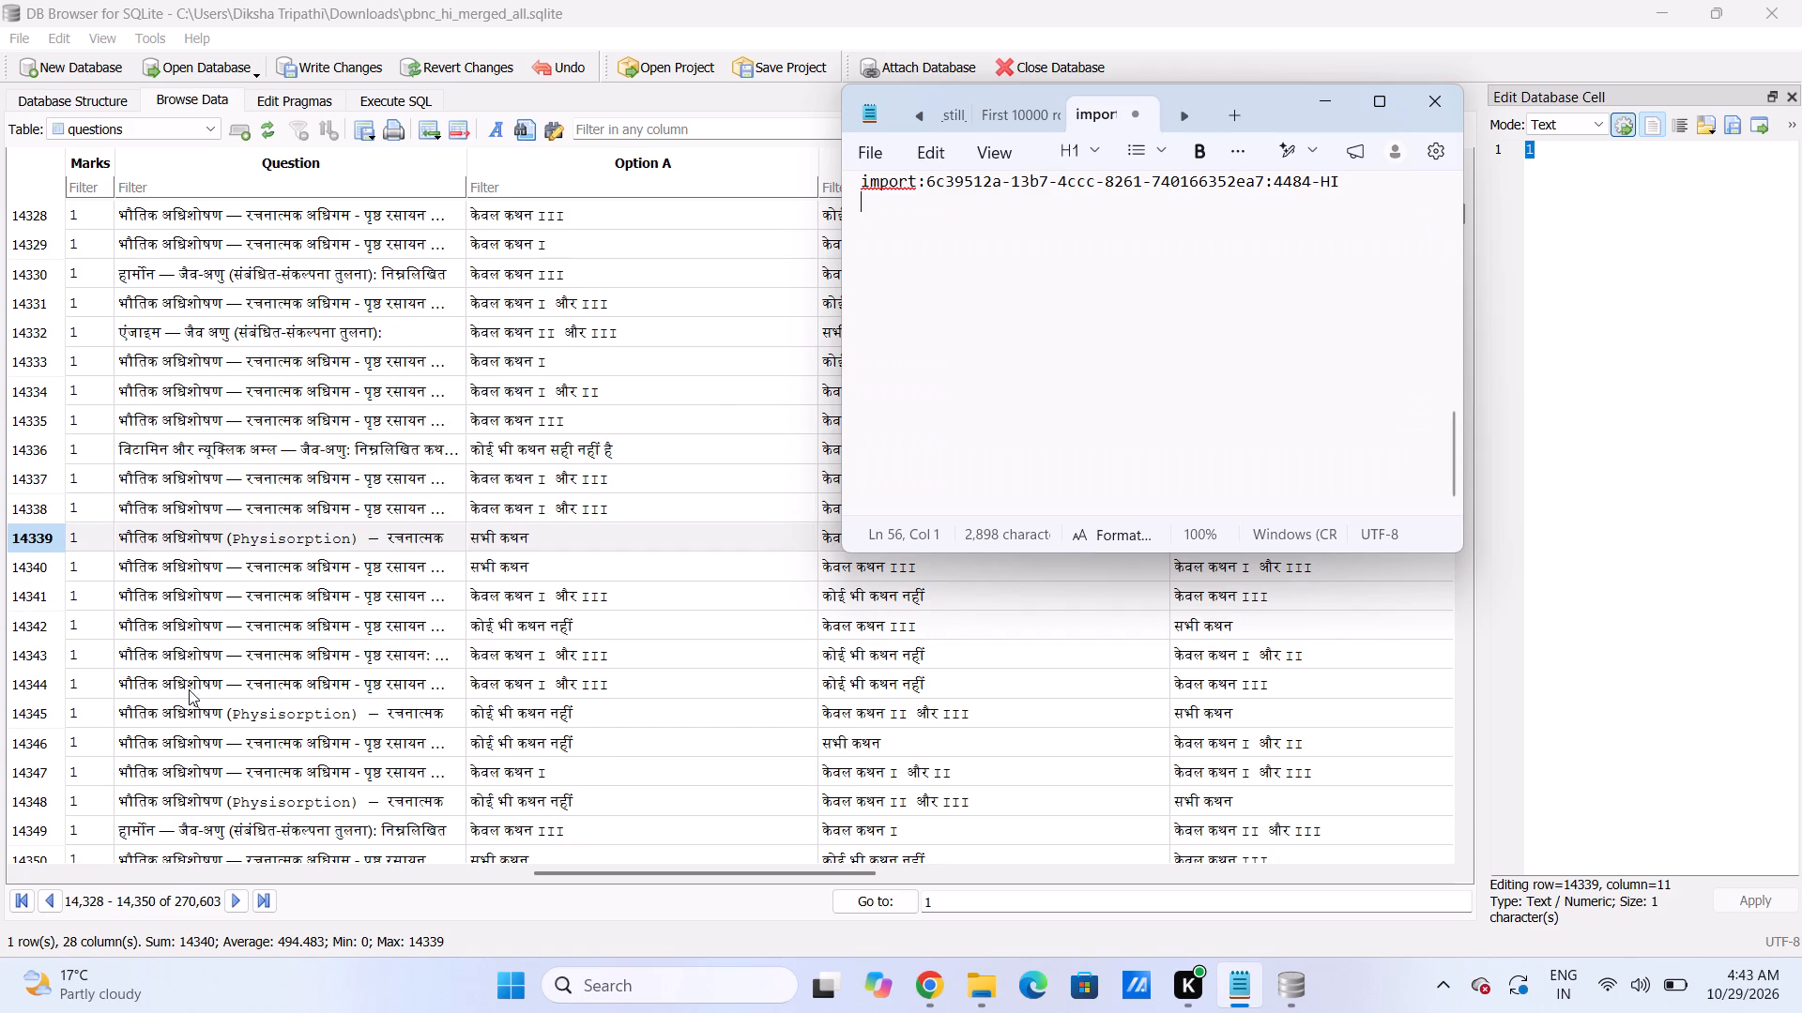
{"action": "scroll", "coordinate": [155, 714], "scroll_direction": "down", "scroll_amount": 1}
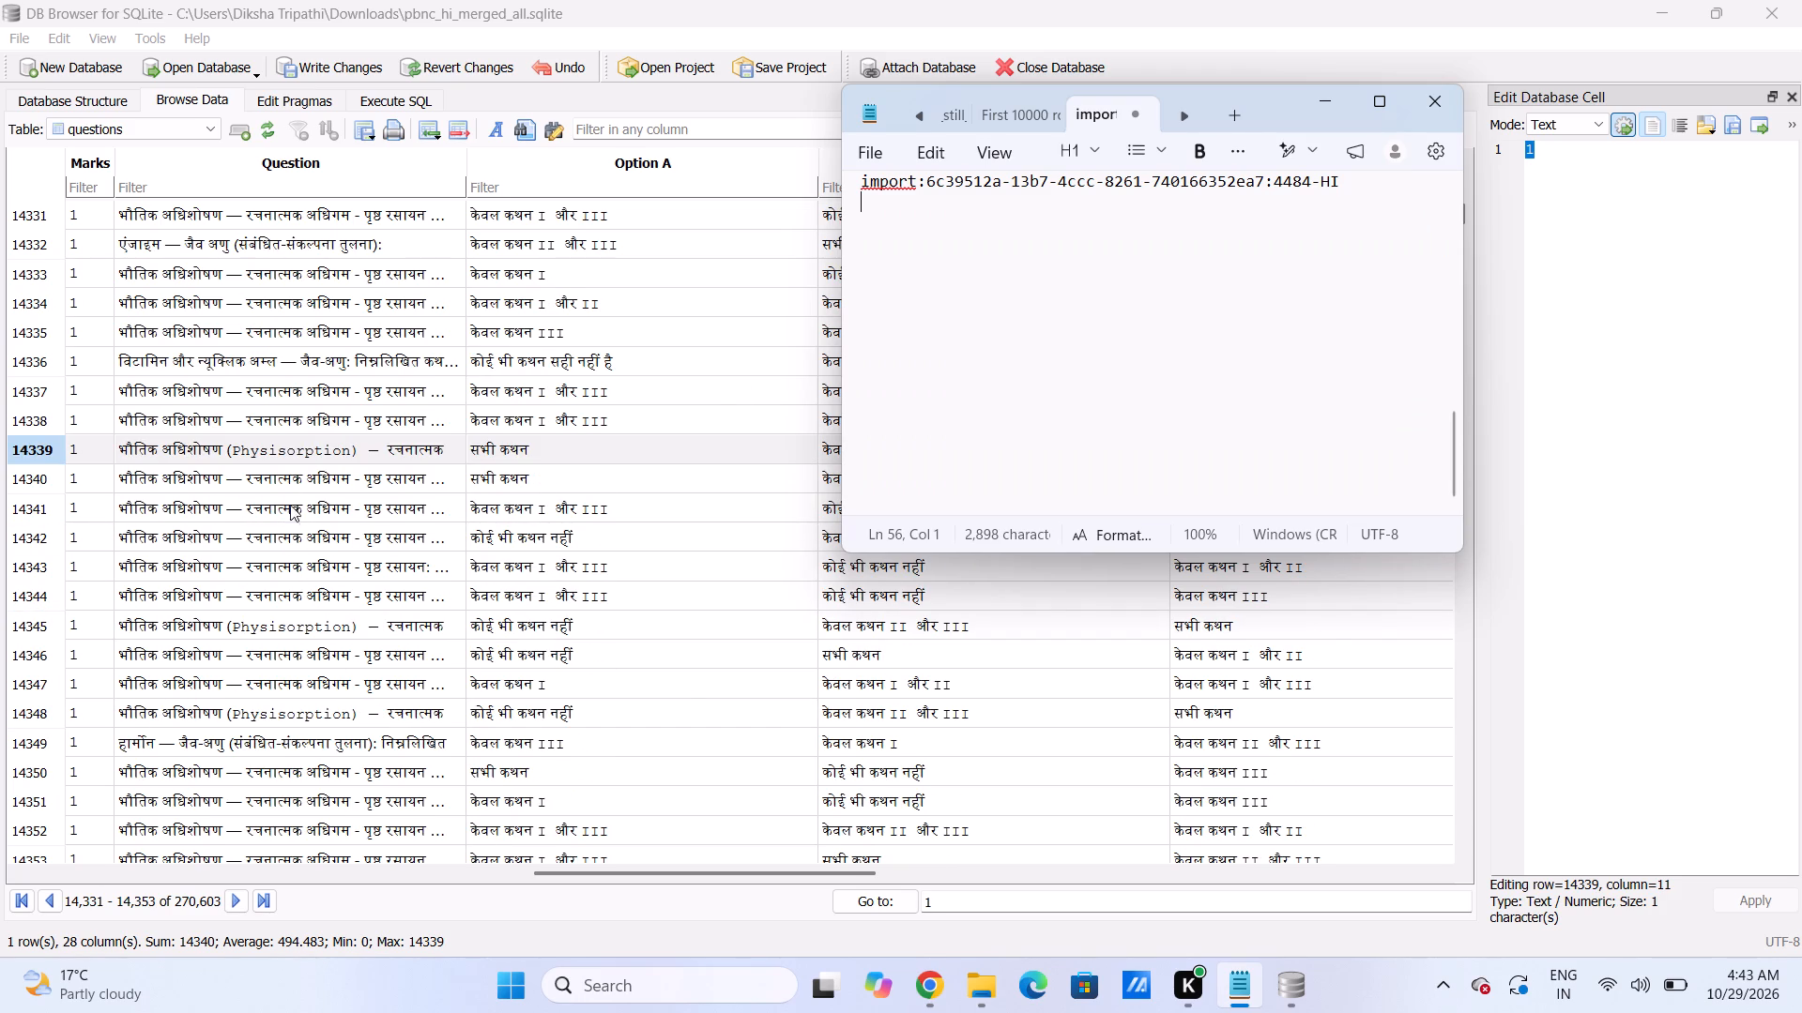
{"action": "left_click", "coordinate": [369, 622]}
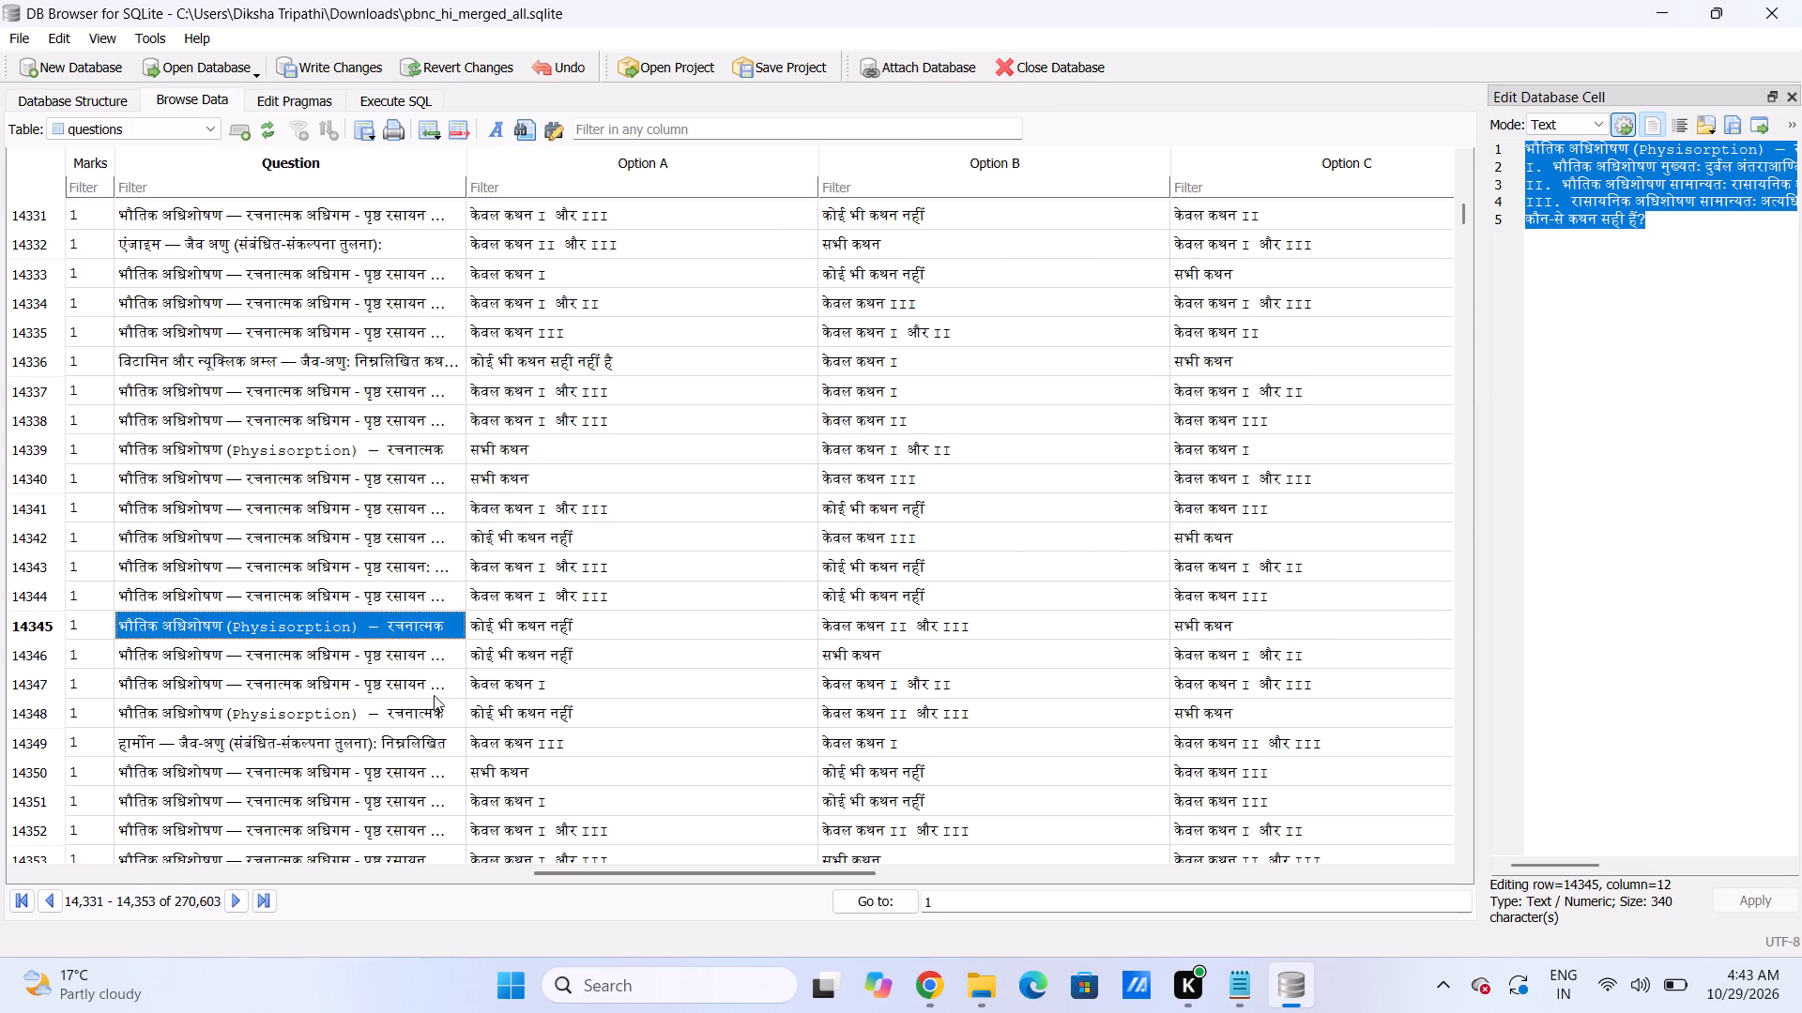
{"action": "left_click", "coordinate": [315, 705]}
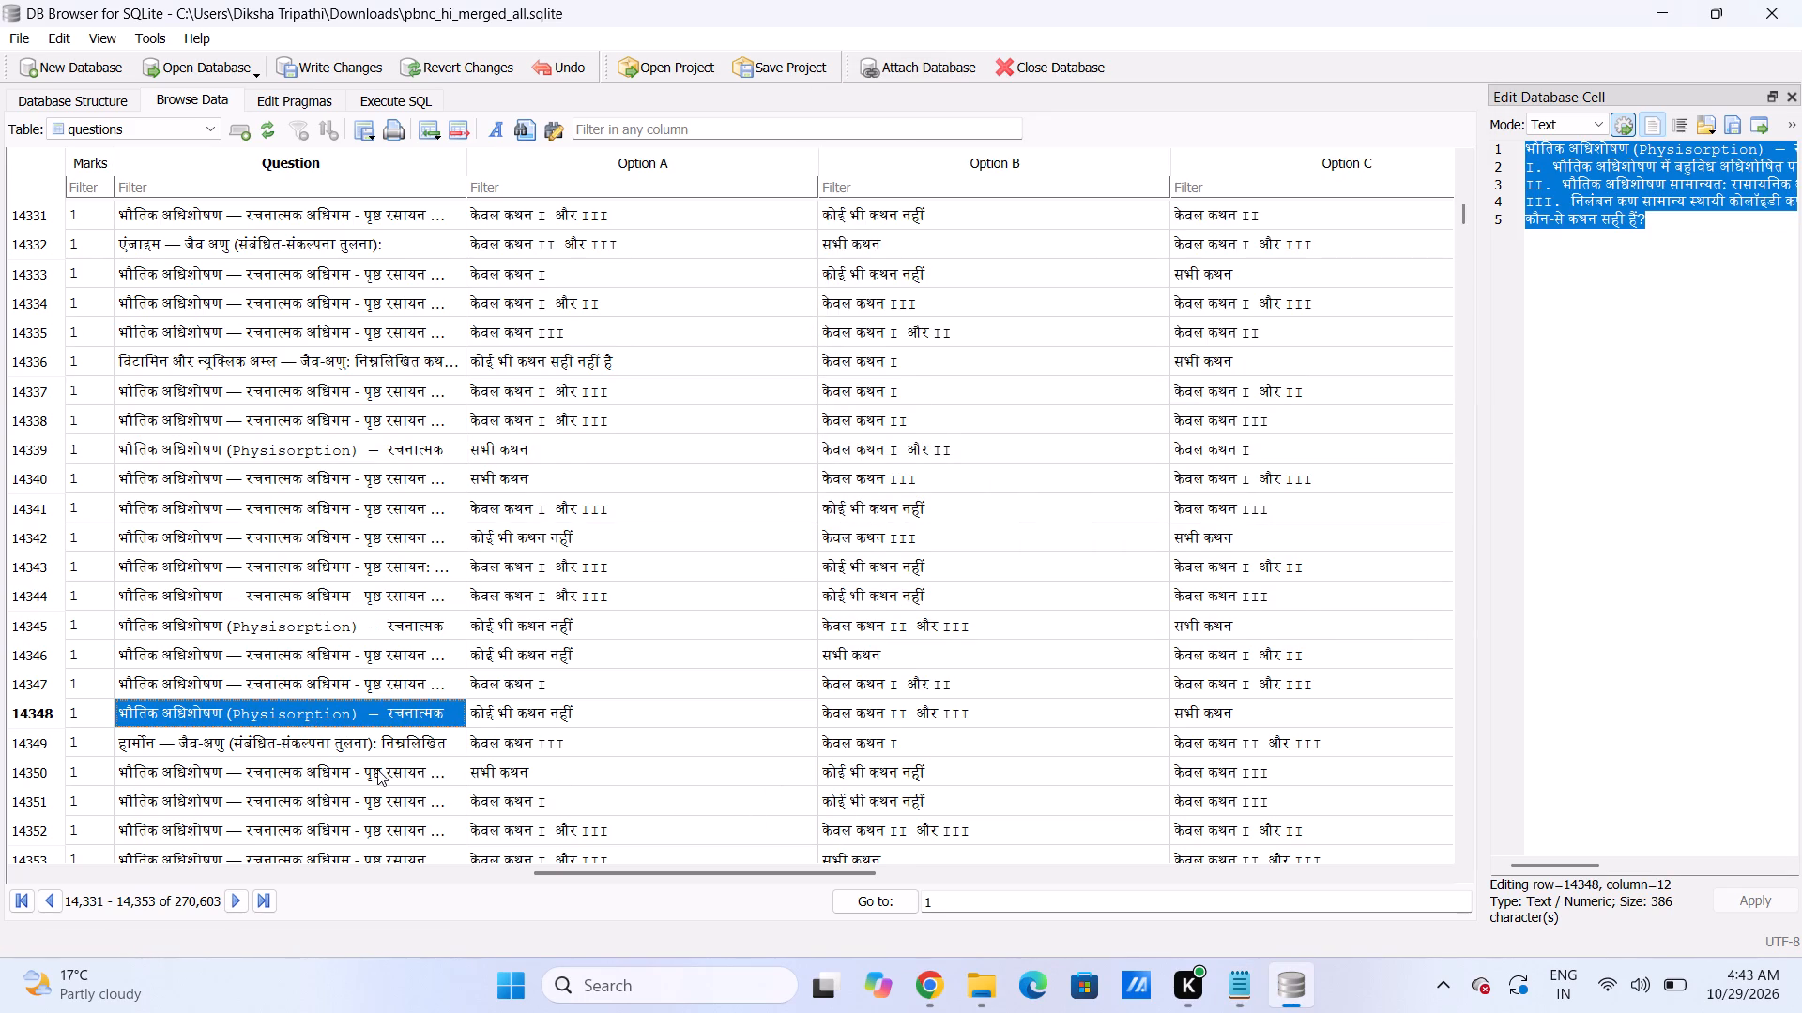
{"action": "scroll", "coordinate": [377, 769], "scroll_direction": "down", "scroll_amount": 2}
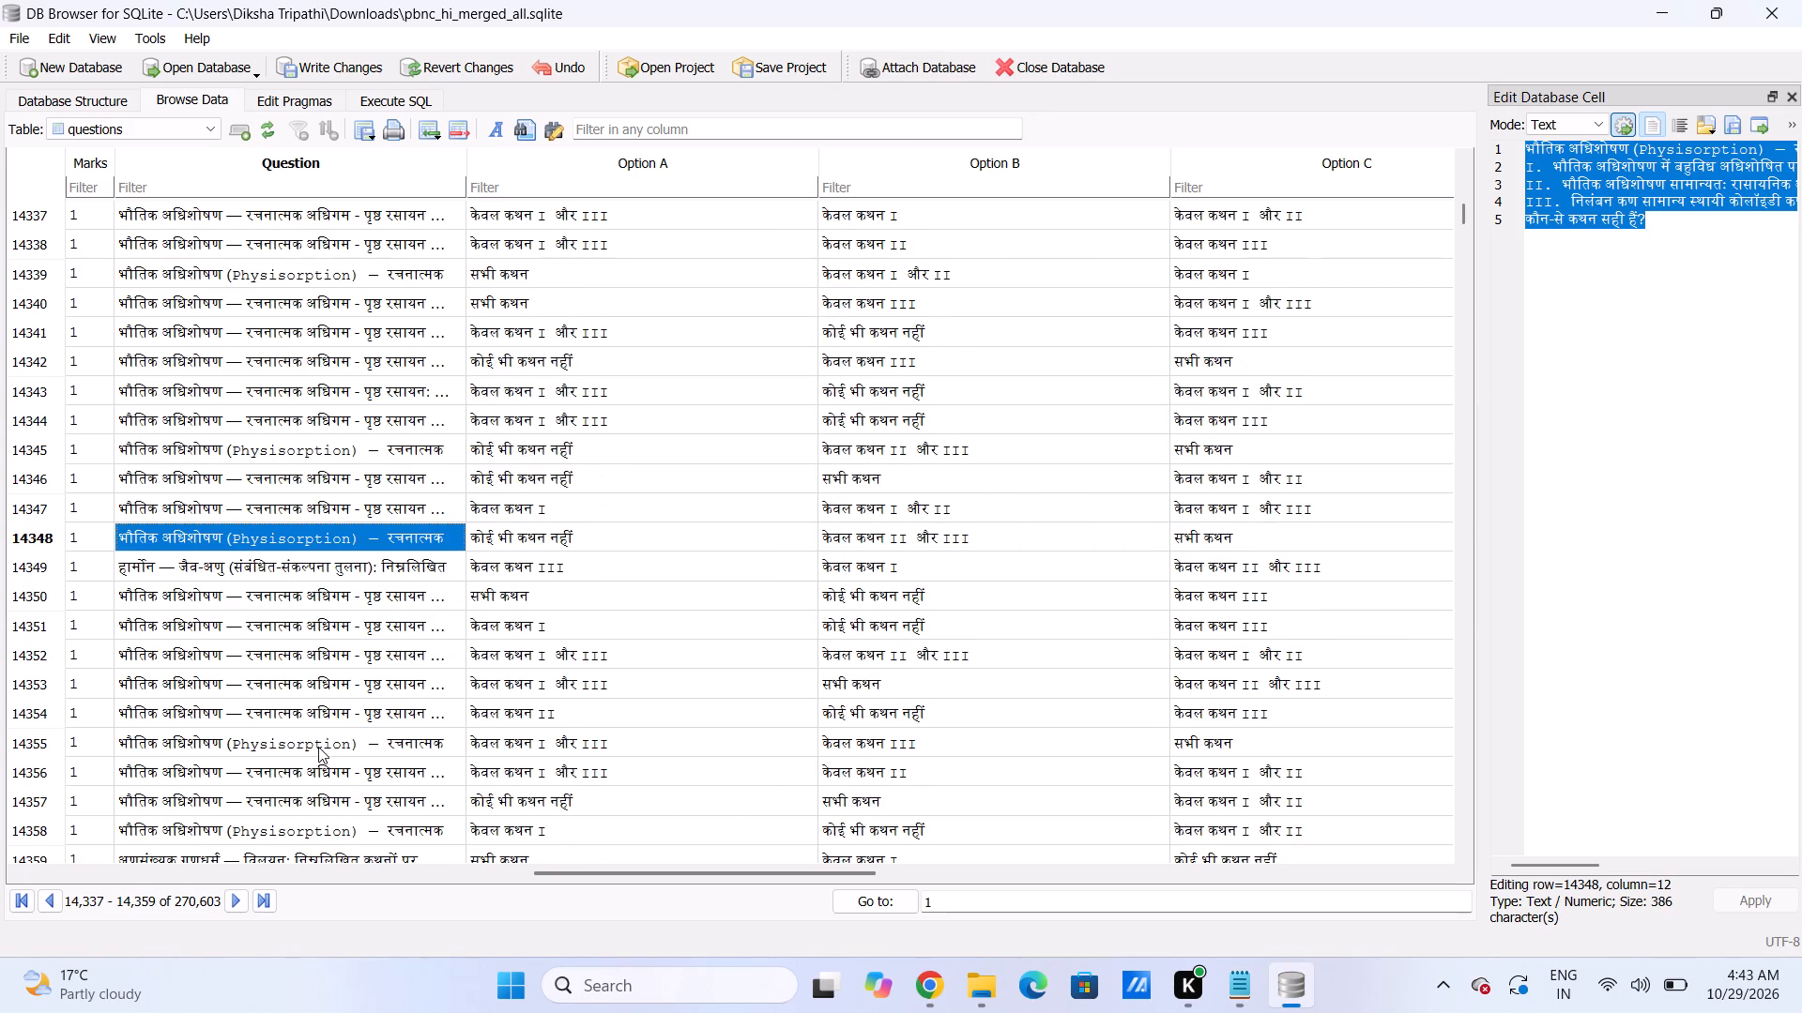
{"action": "left_click", "coordinate": [318, 746]}
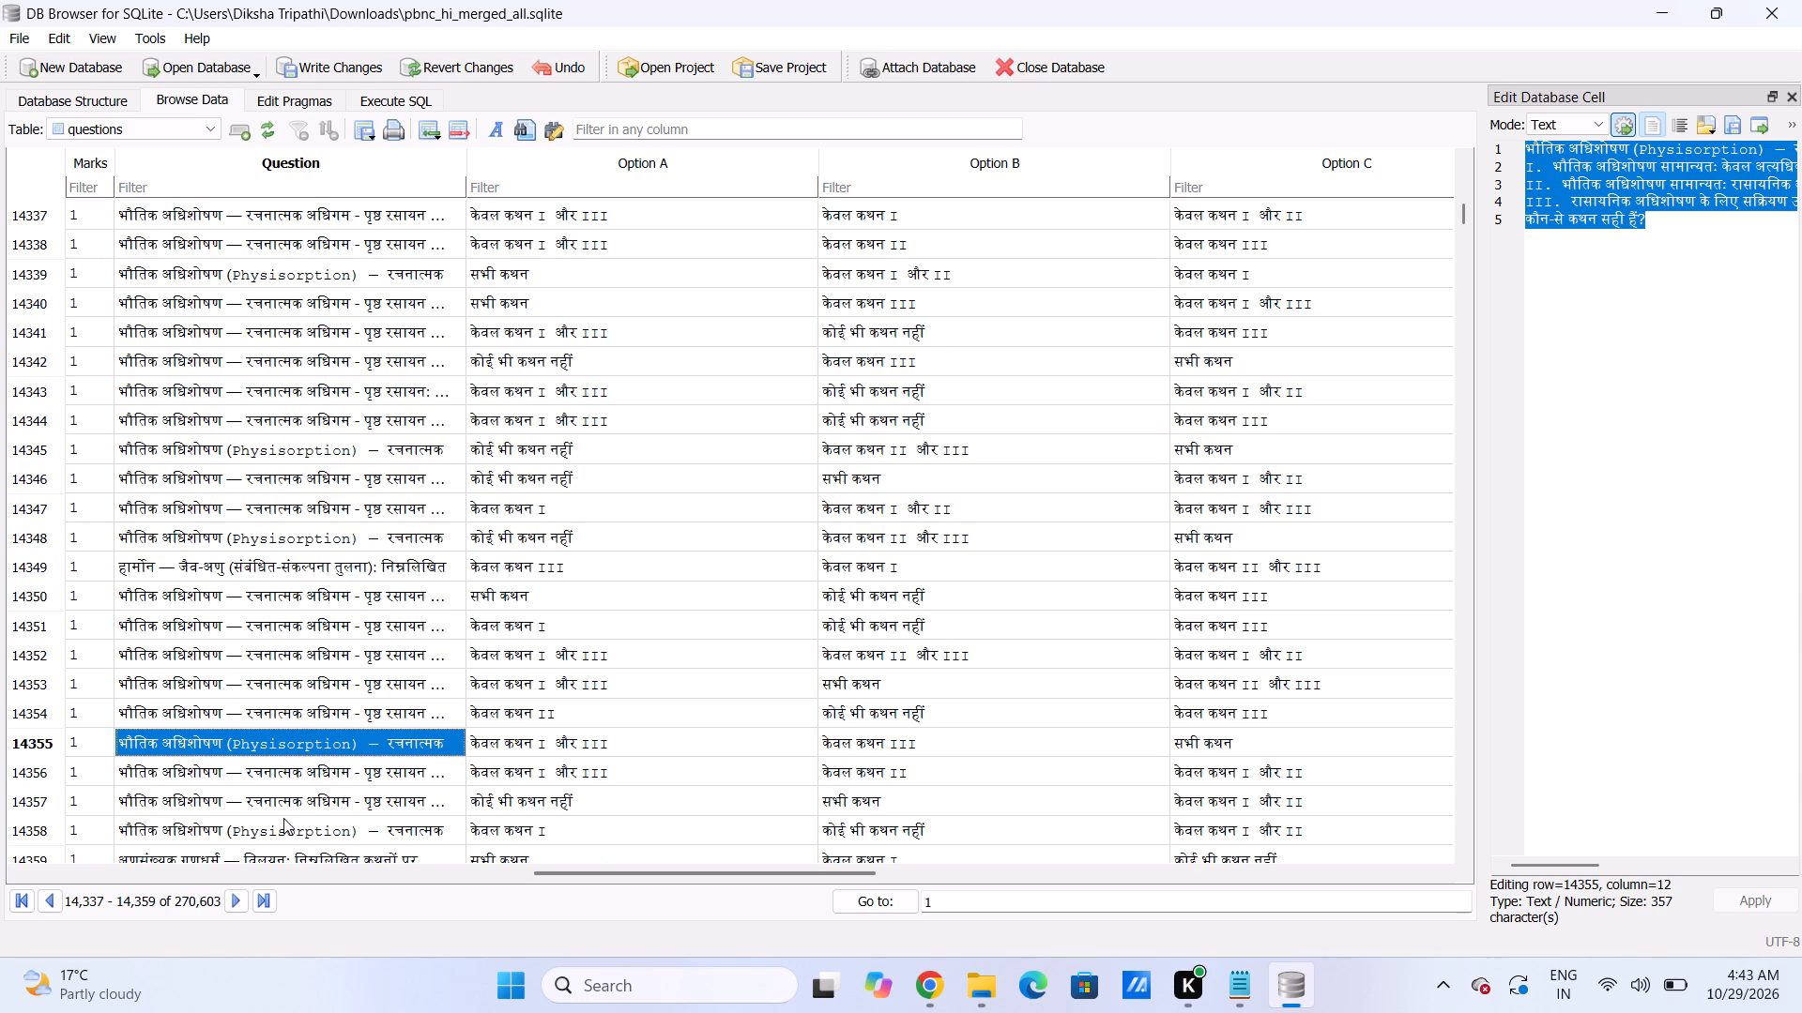
{"action": "left_click", "coordinate": [283, 818]}
{"action": "scroll", "coordinate": [295, 795], "scroll_direction": "down", "scroll_amount": 5}
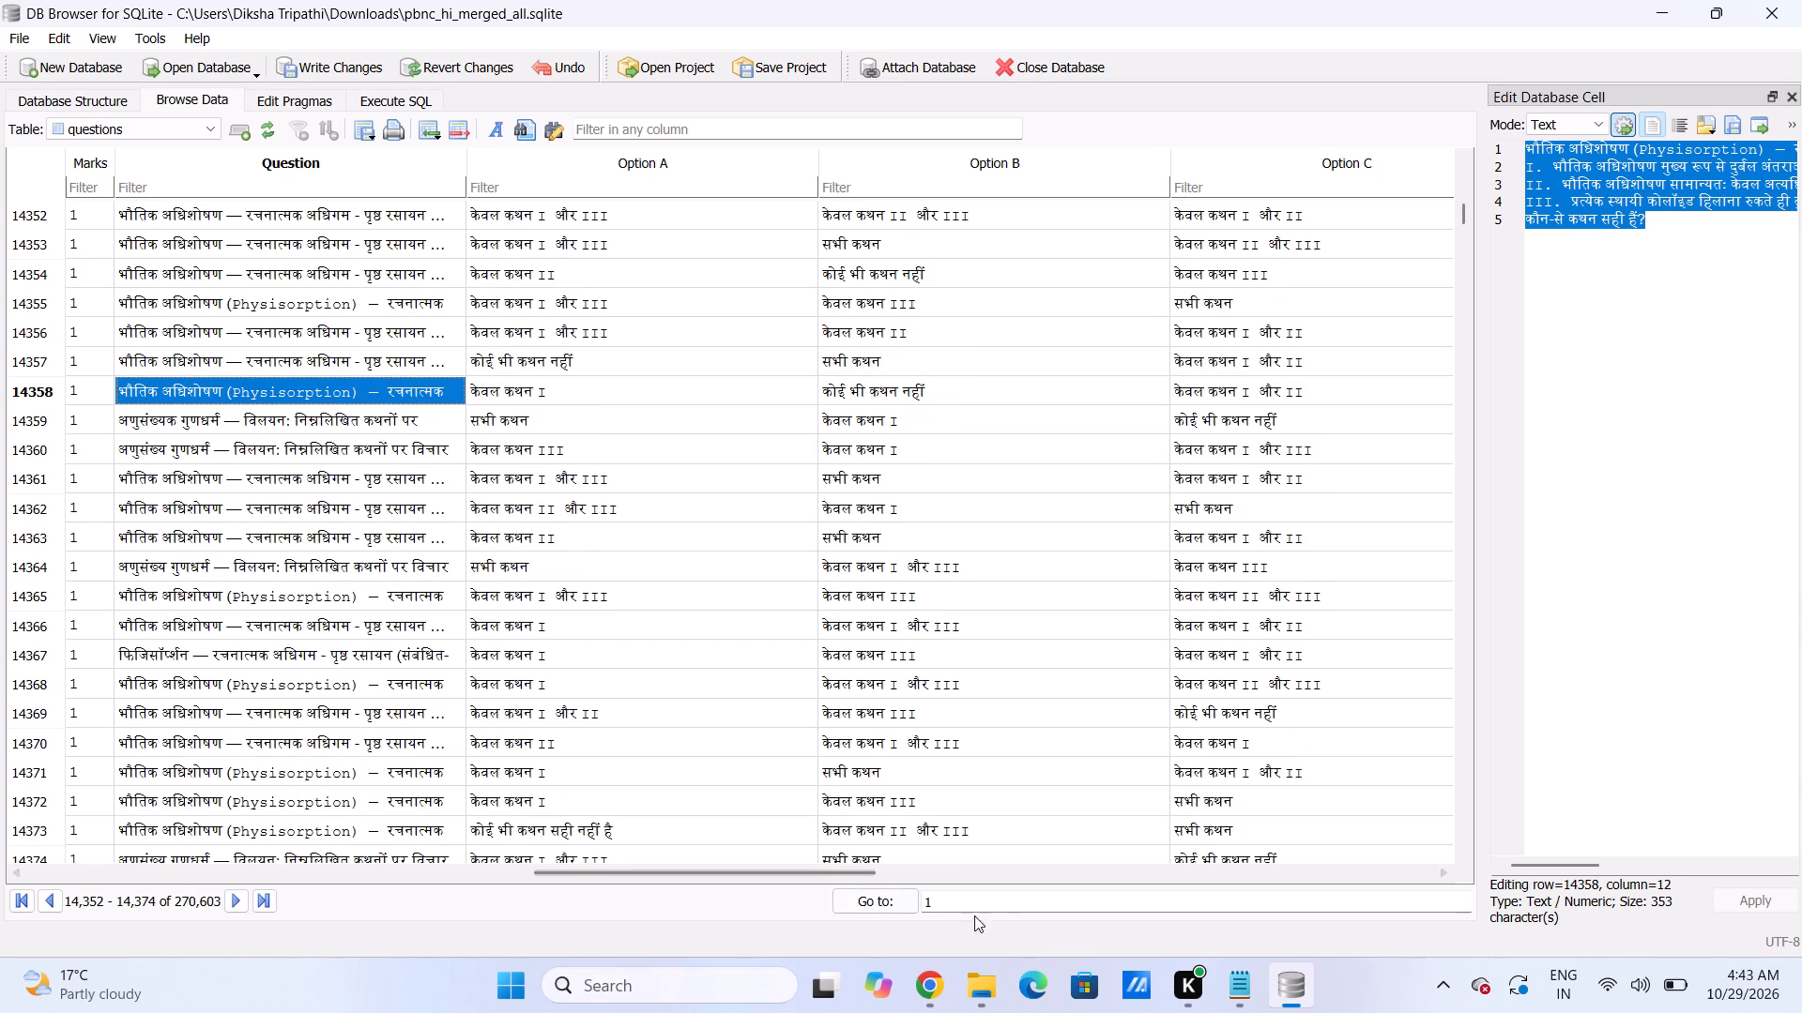
Bring up the note again and examine rows 14359 to about 14410 of the questions table for untranslated English text.
{"action": "left_click", "coordinate": [1236, 983]}
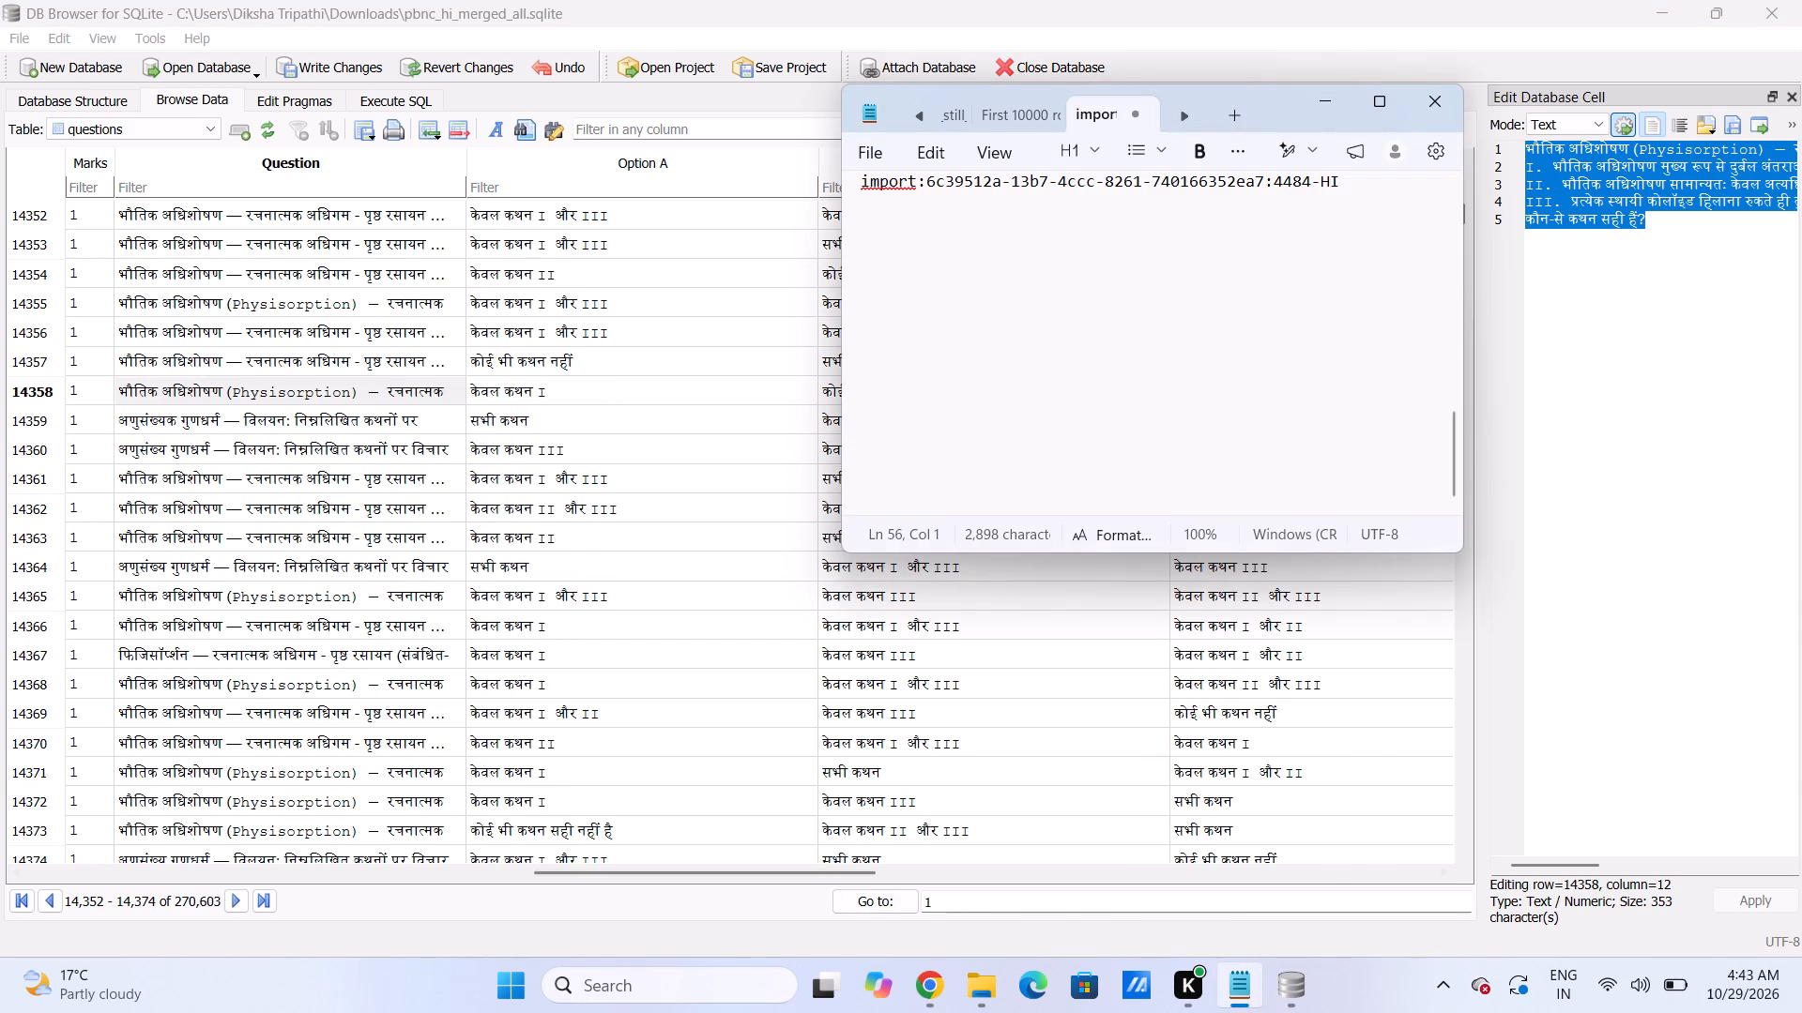
{"action": "scroll", "coordinate": [282, 761], "scroll_direction": "down", "scroll_amount": 1}
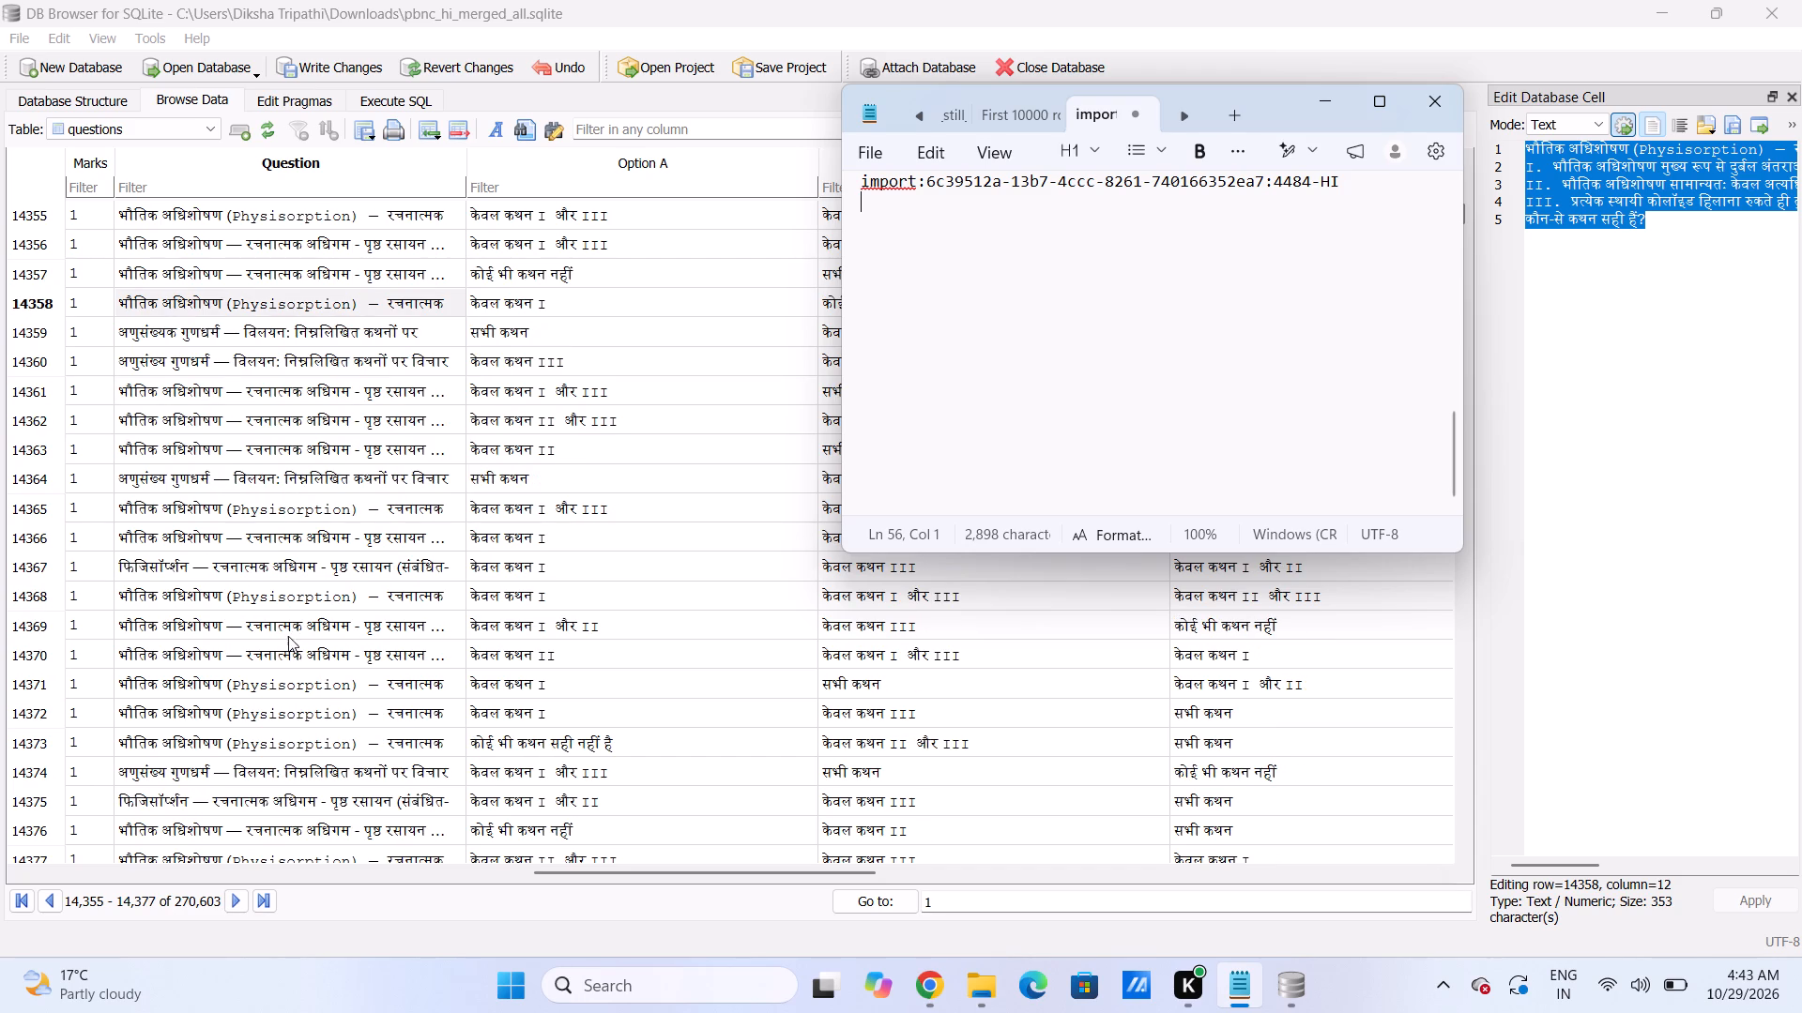
{"action": "scroll", "coordinate": [345, 648], "scroll_direction": "down", "scroll_amount": 2}
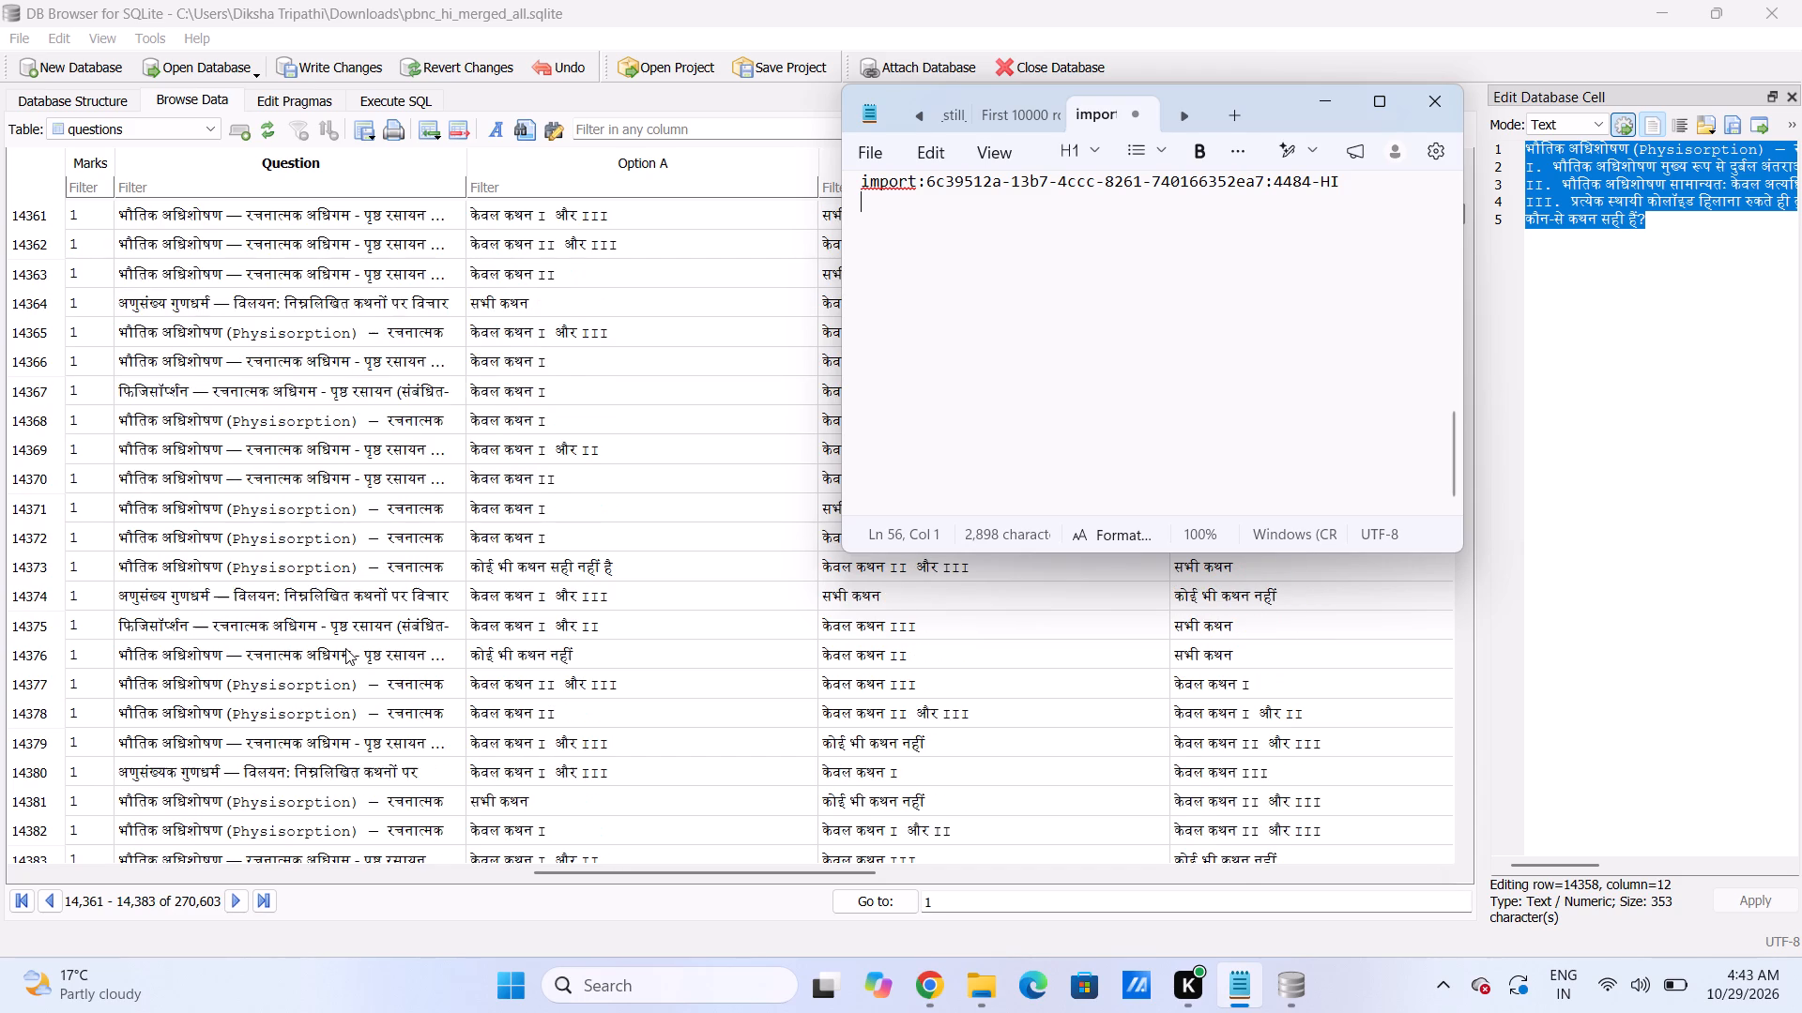
{"action": "scroll", "coordinate": [345, 648], "scroll_direction": "down", "scroll_amount": 2}
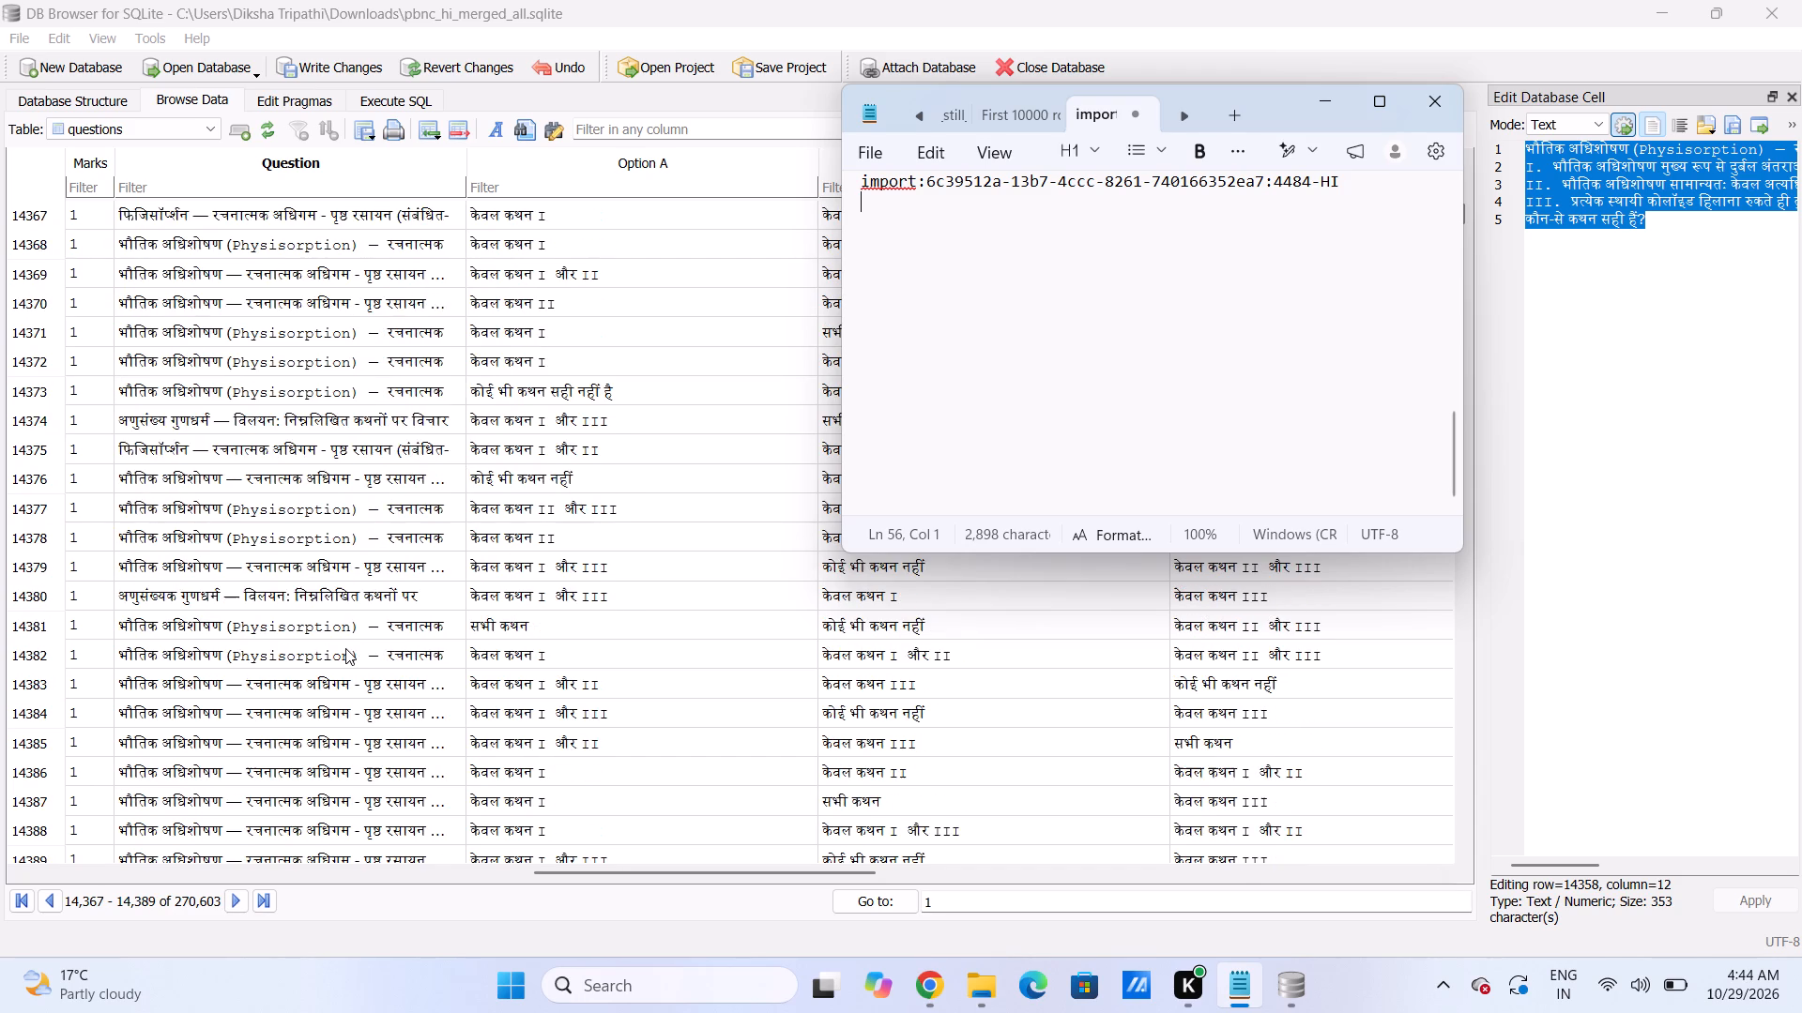
{"action": "scroll", "coordinate": [345, 648], "scroll_direction": "down", "scroll_amount": 3}
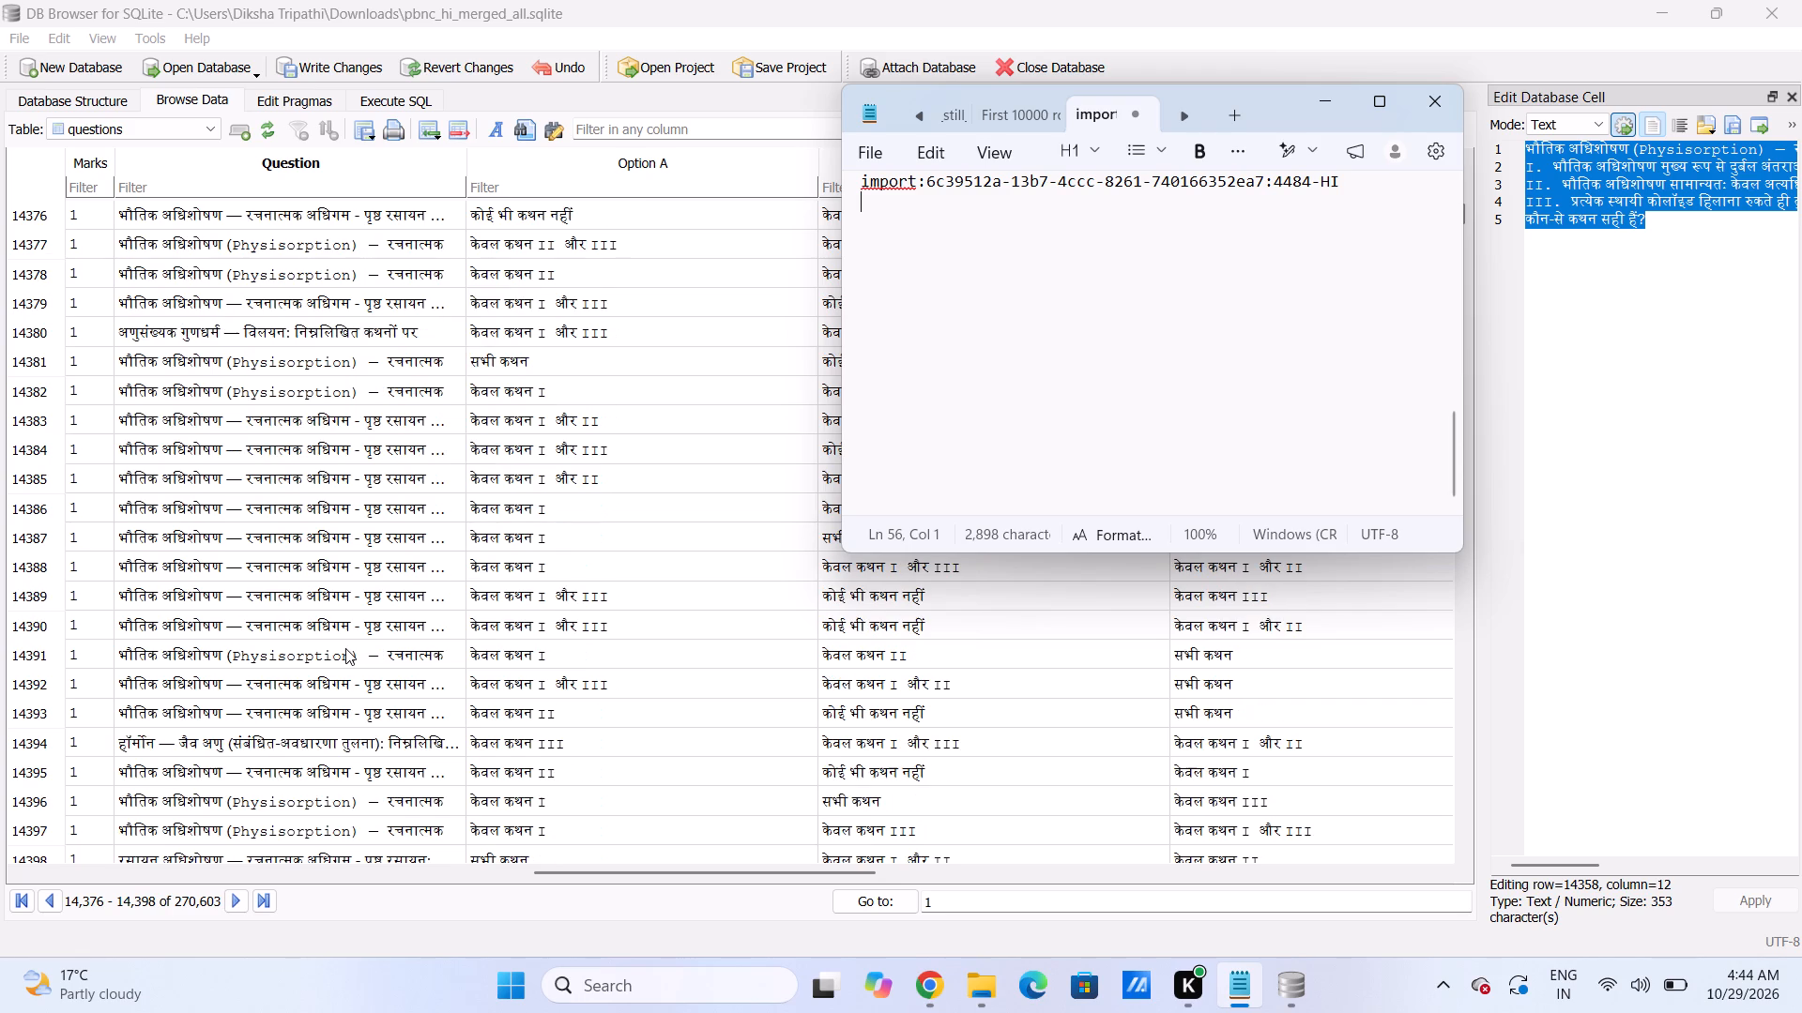
{"action": "scroll", "coordinate": [304, 733], "scroll_direction": "down", "scroll_amount": 1}
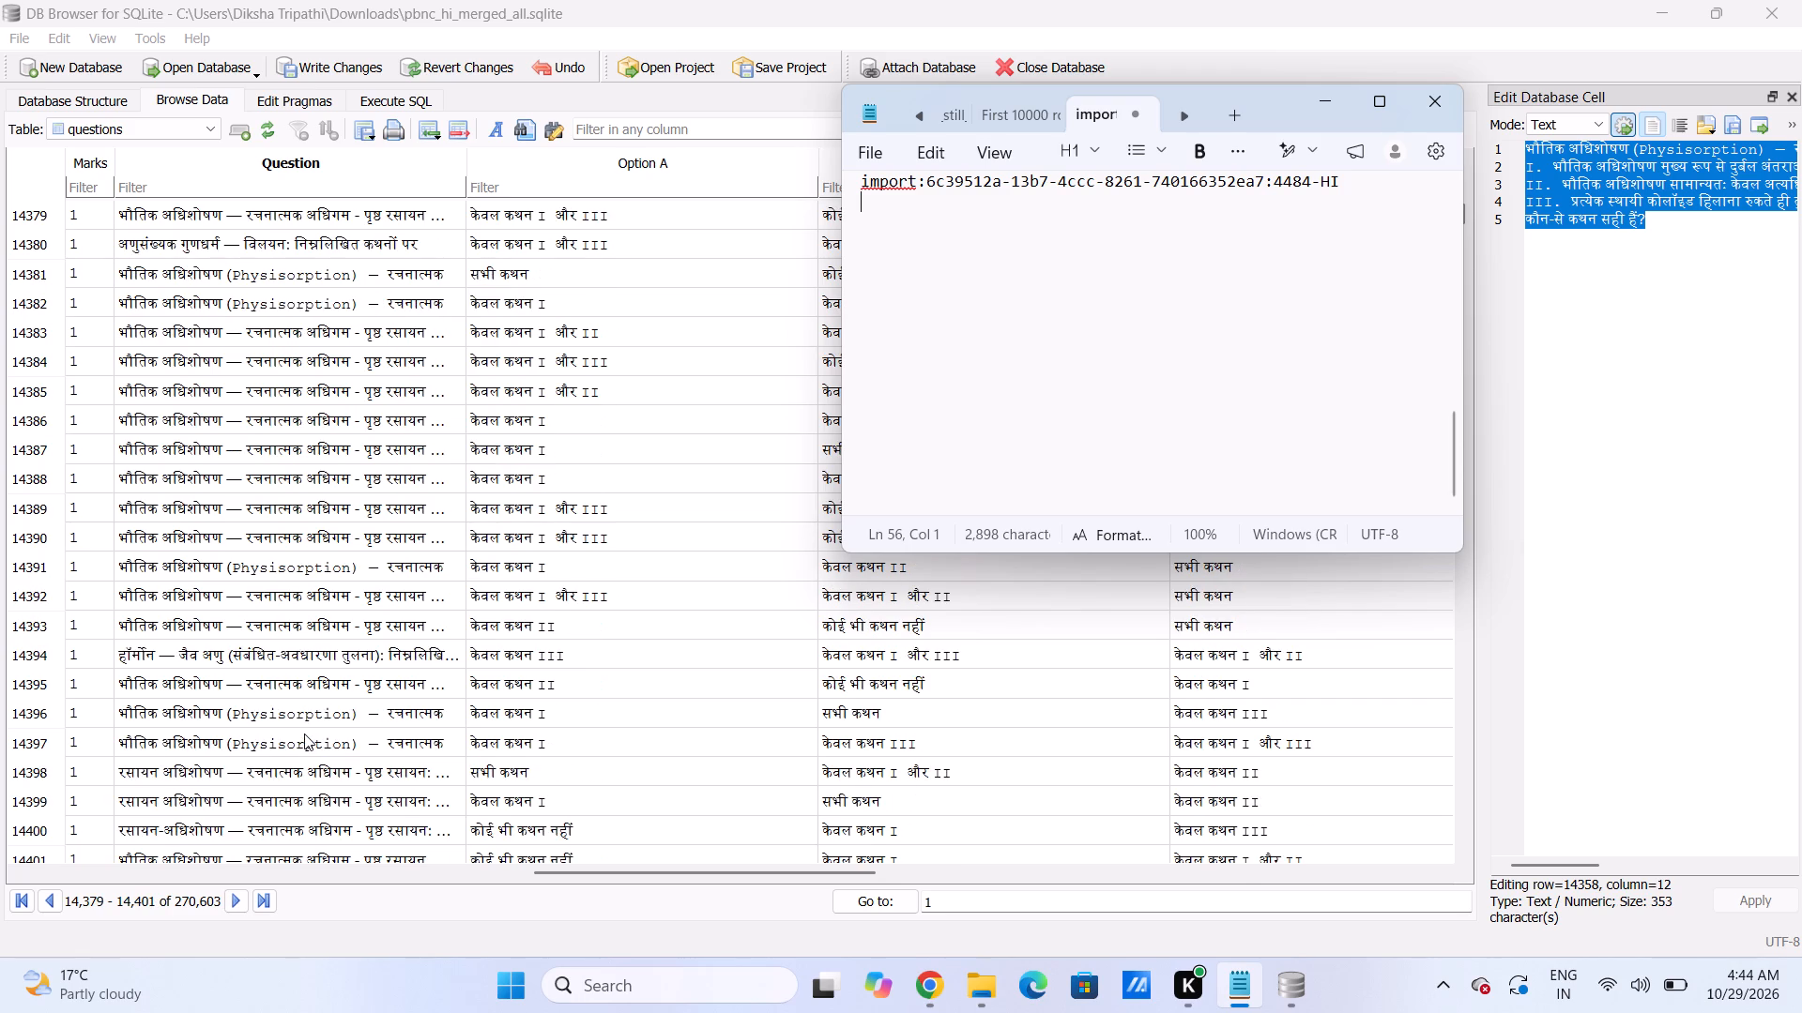
{"action": "scroll", "coordinate": [304, 733], "scroll_direction": "down", "scroll_amount": 3}
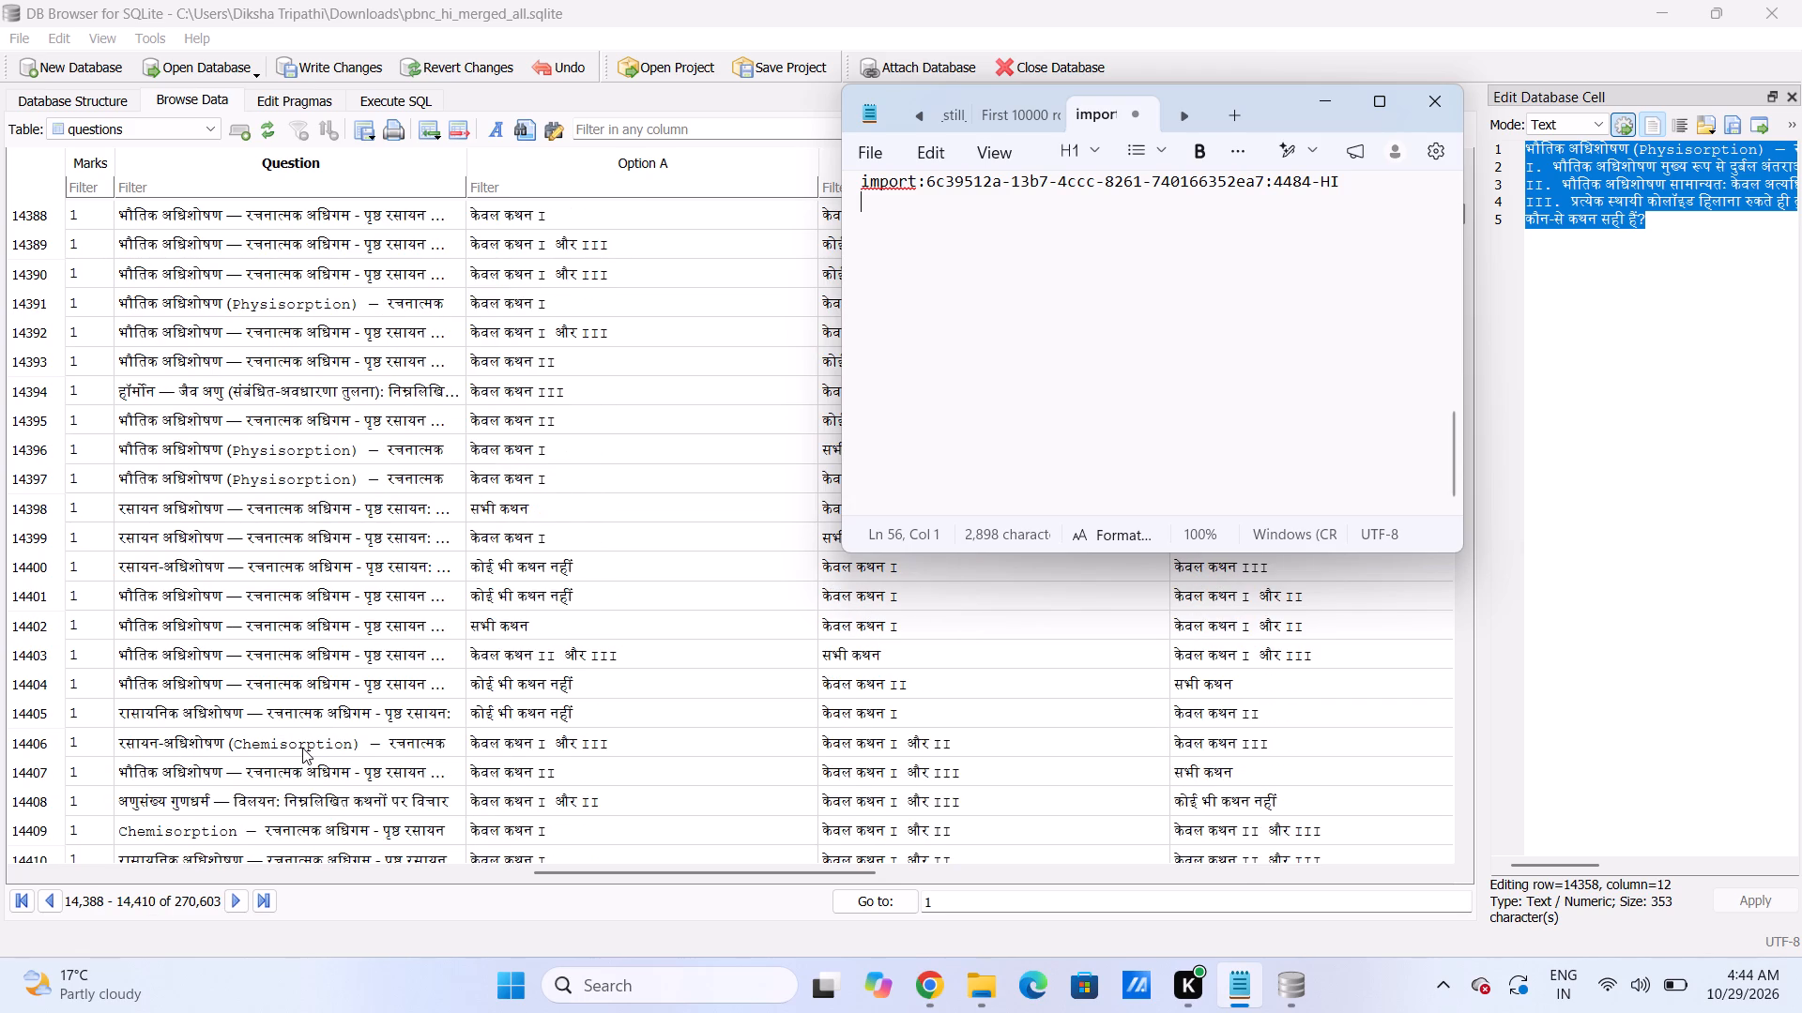
{"action": "scroll", "coordinate": [302, 747], "scroll_direction": "down", "scroll_amount": 2}
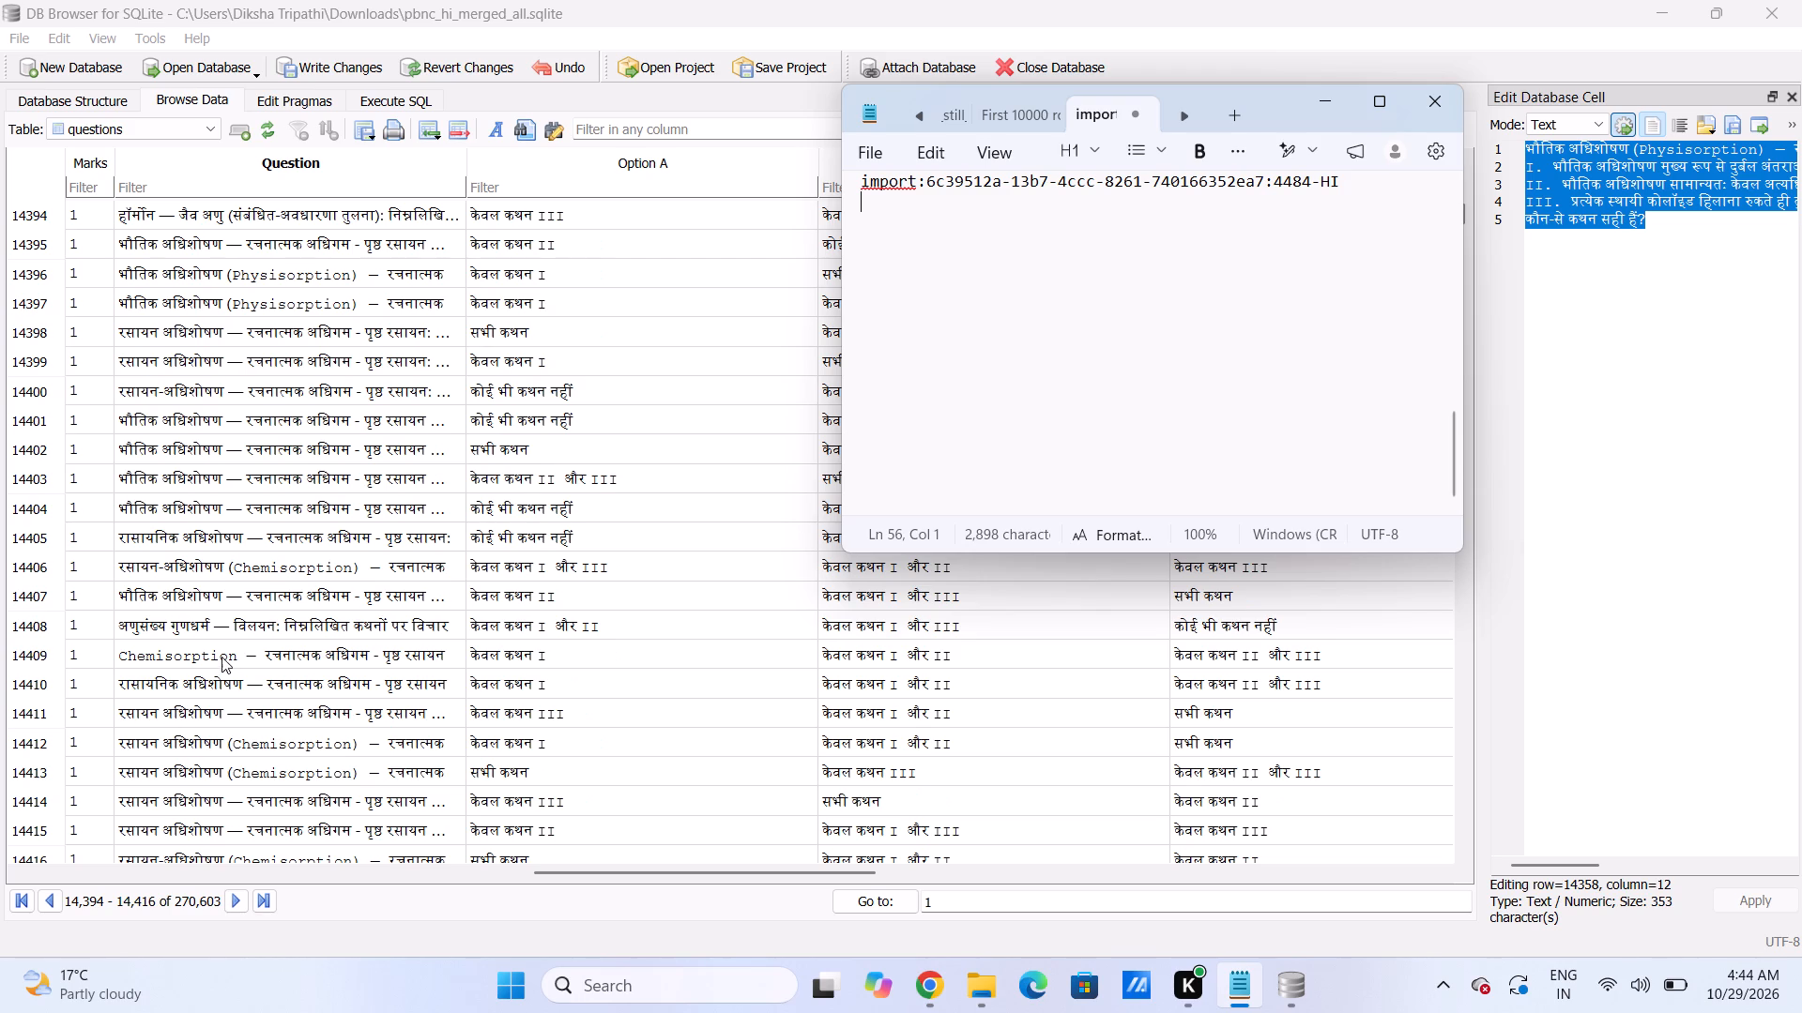
{"action": "left_click", "coordinate": [51, 652]}
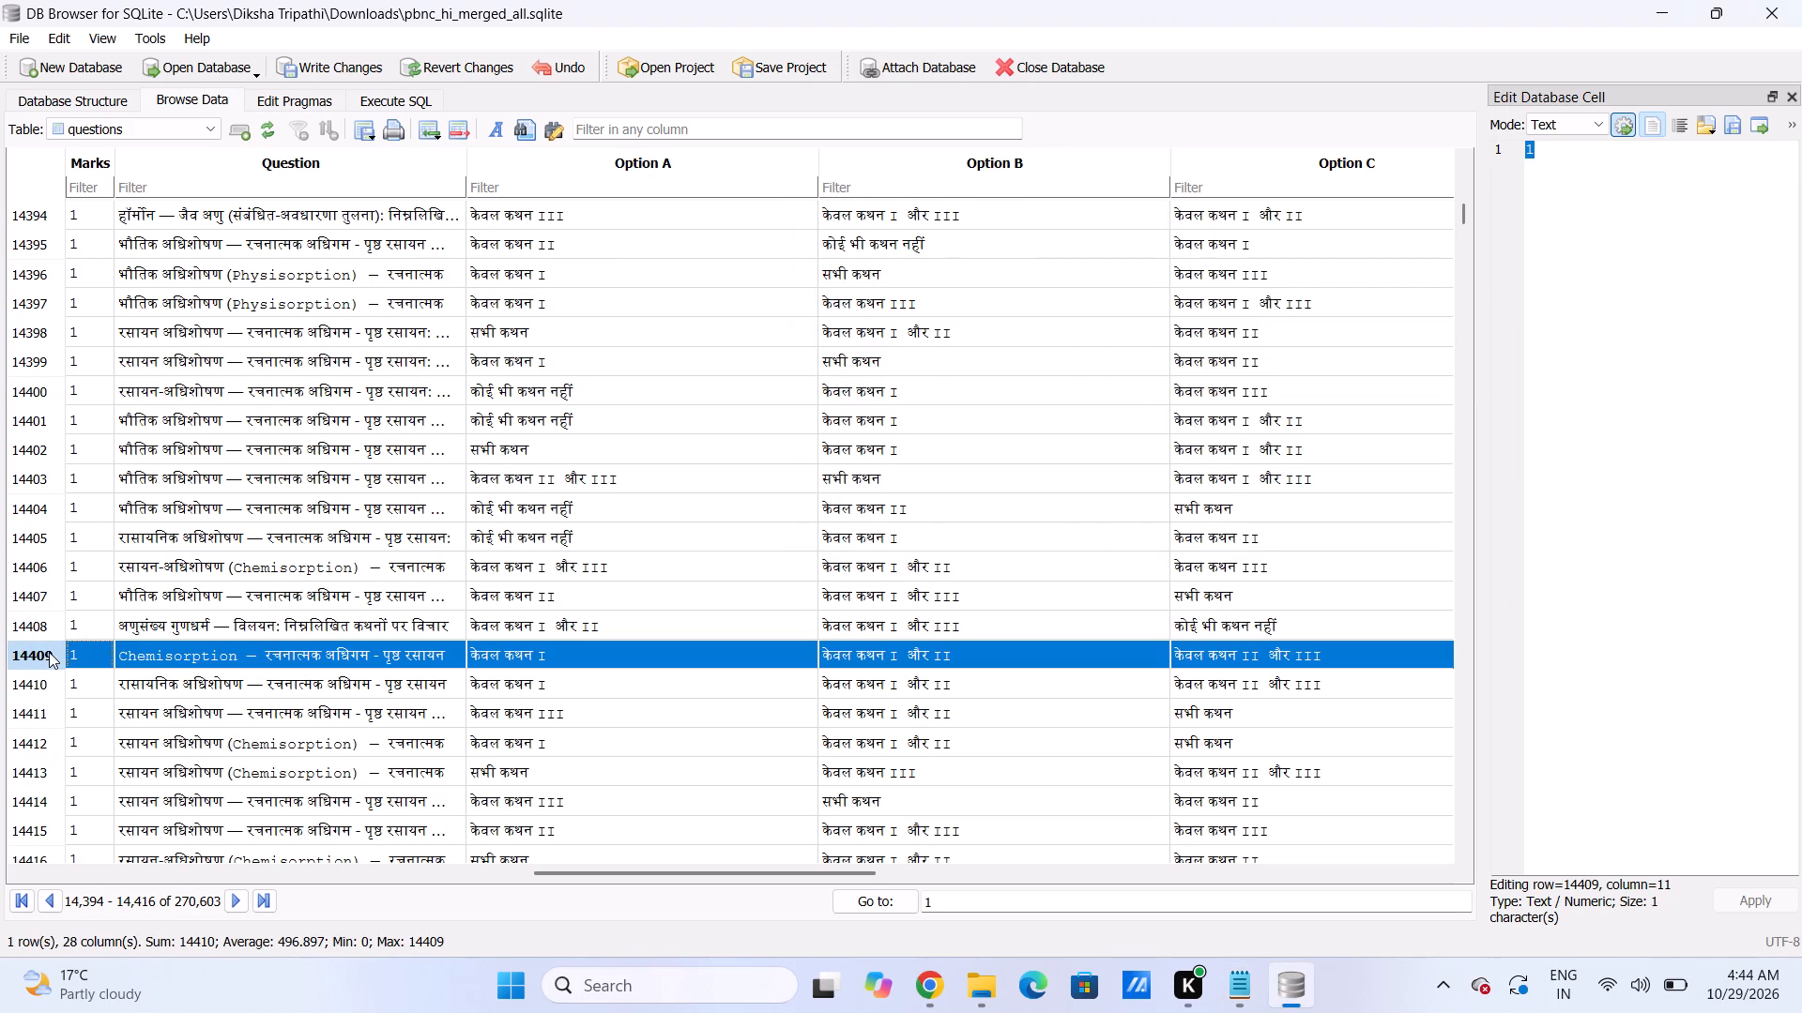
{"action": "key", "text": "ctrl+c"}
{"action": "left_click", "coordinate": [1233, 973]}
{"action": "key", "text": "ctrl+v"}
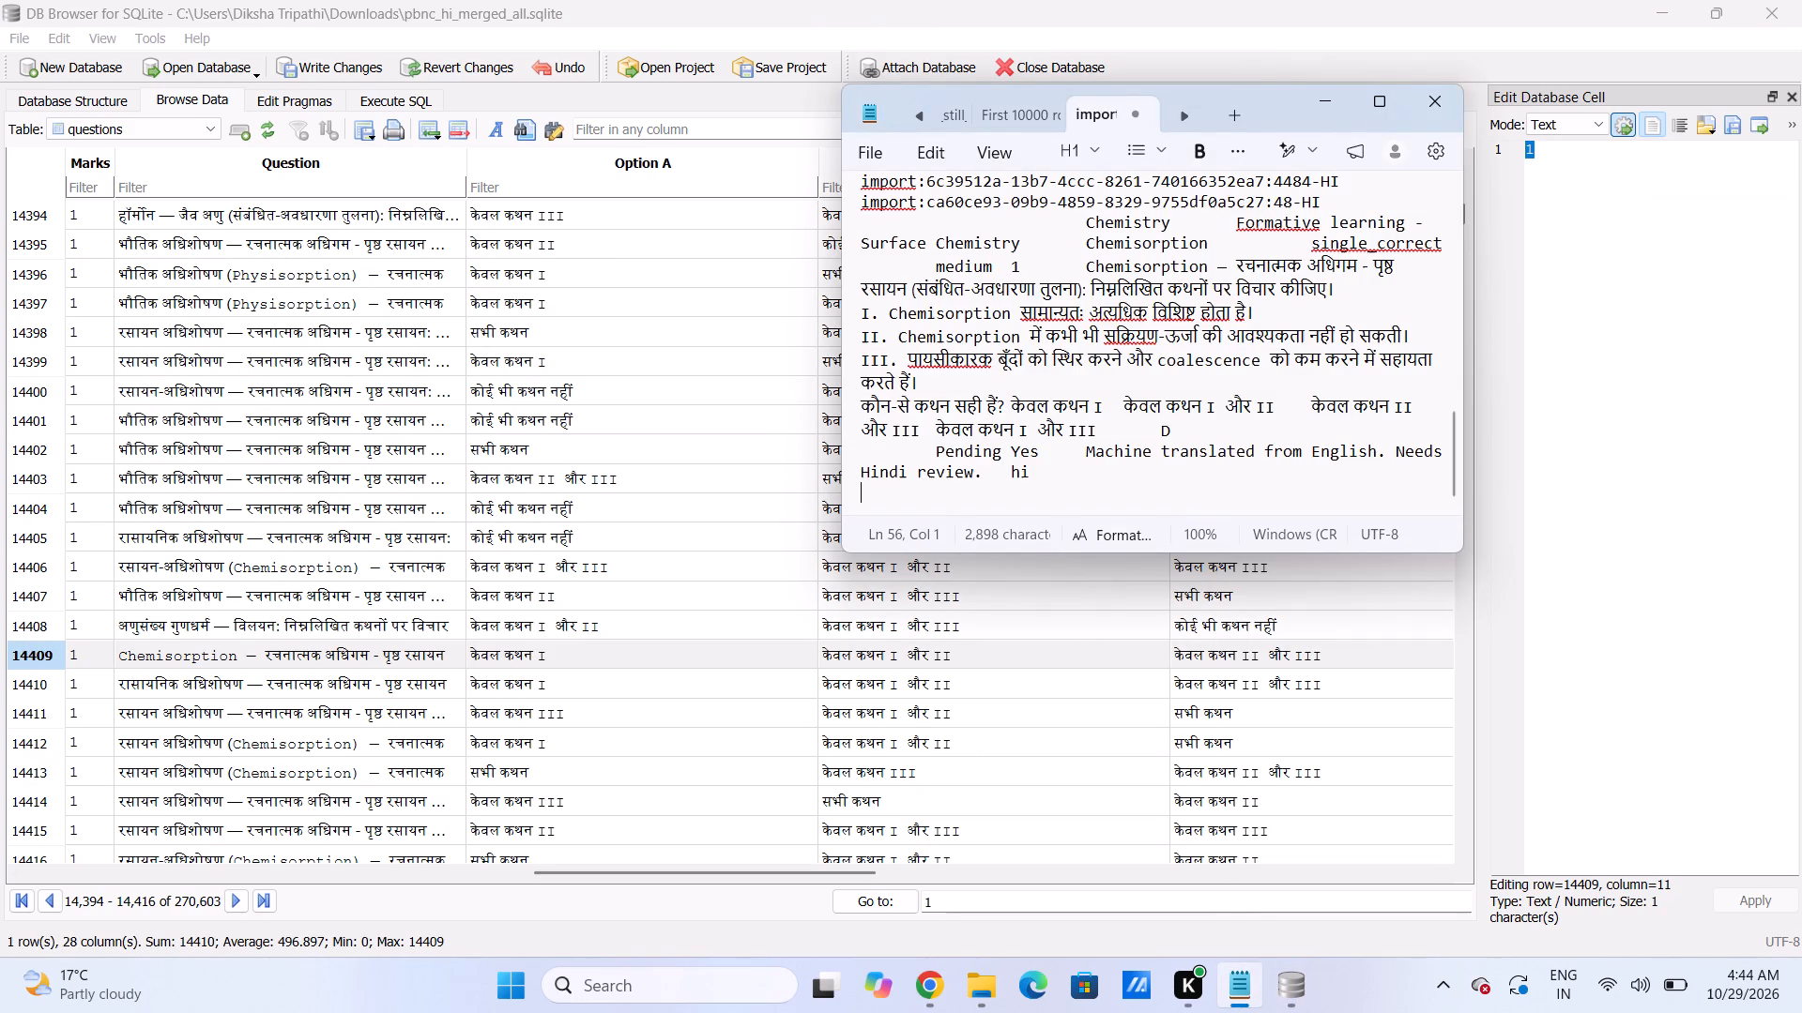
{"action": "left_click_drag", "start_coordinate": [874, 503], "coordinate": [876, 246]}
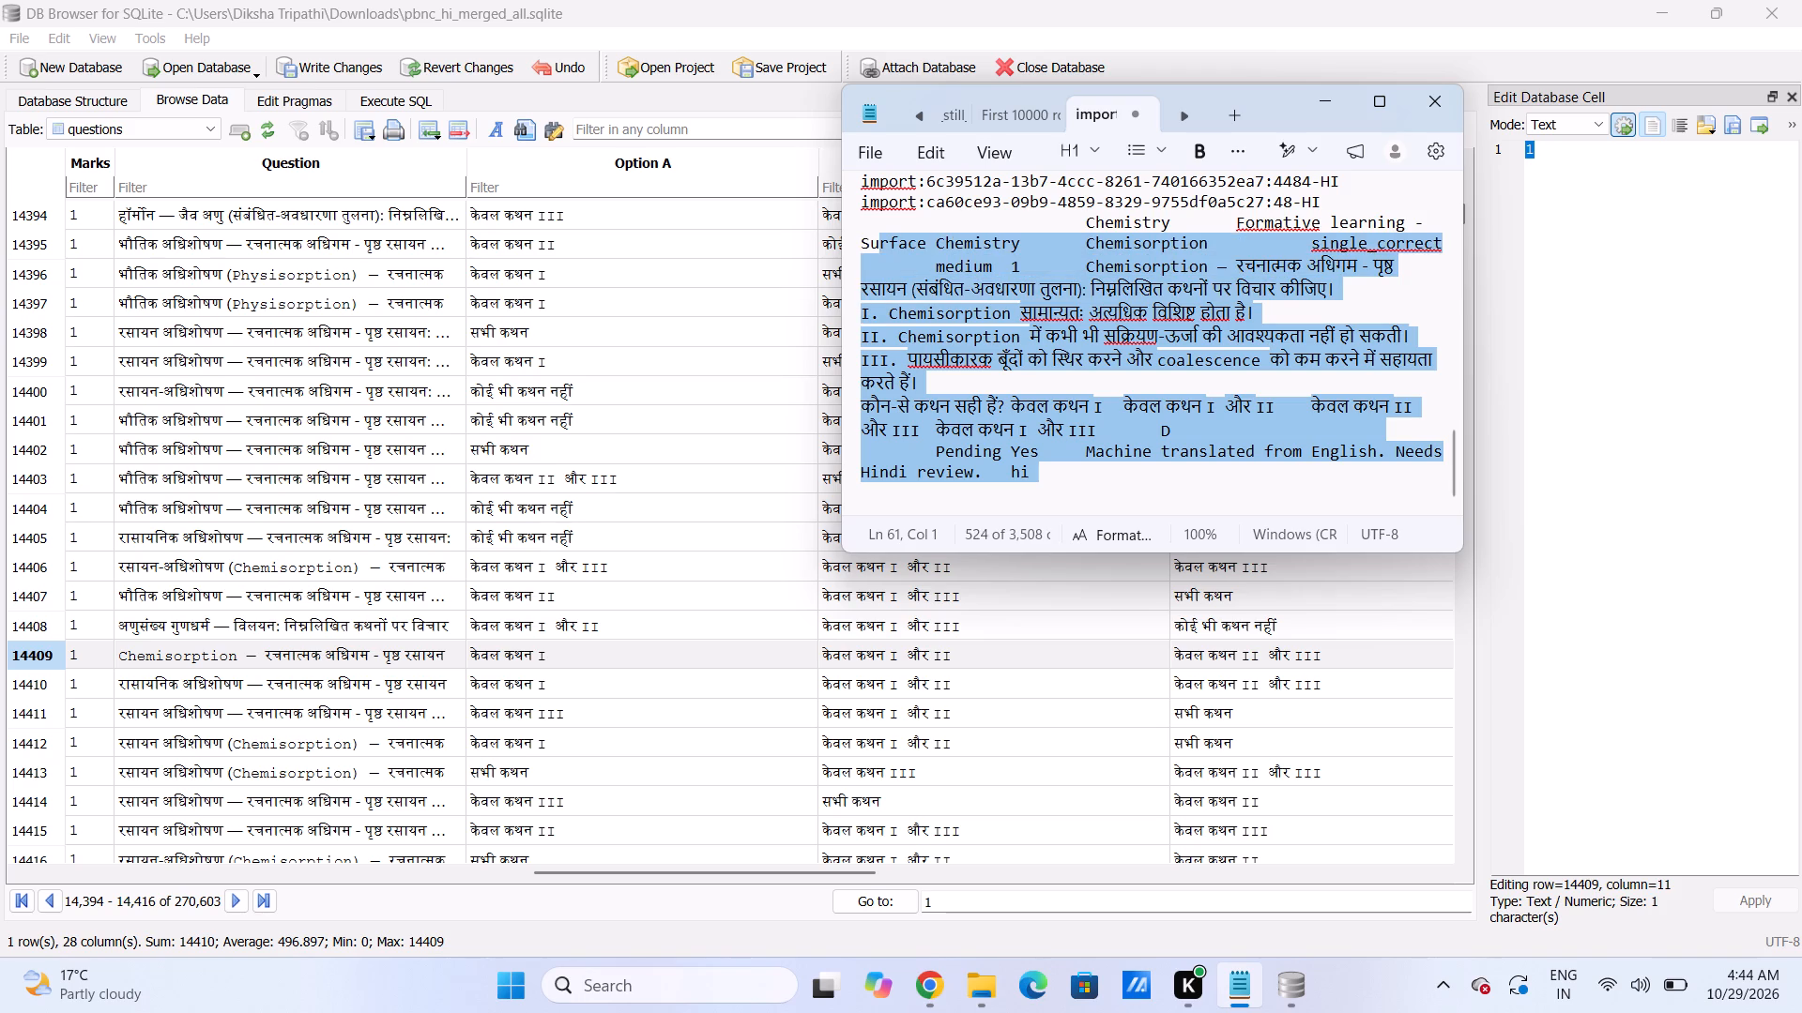
{"action": "left_click_drag", "start_coordinate": [876, 246], "coordinate": [876, 222]}
{"action": "key", "text": "BackSpace"}
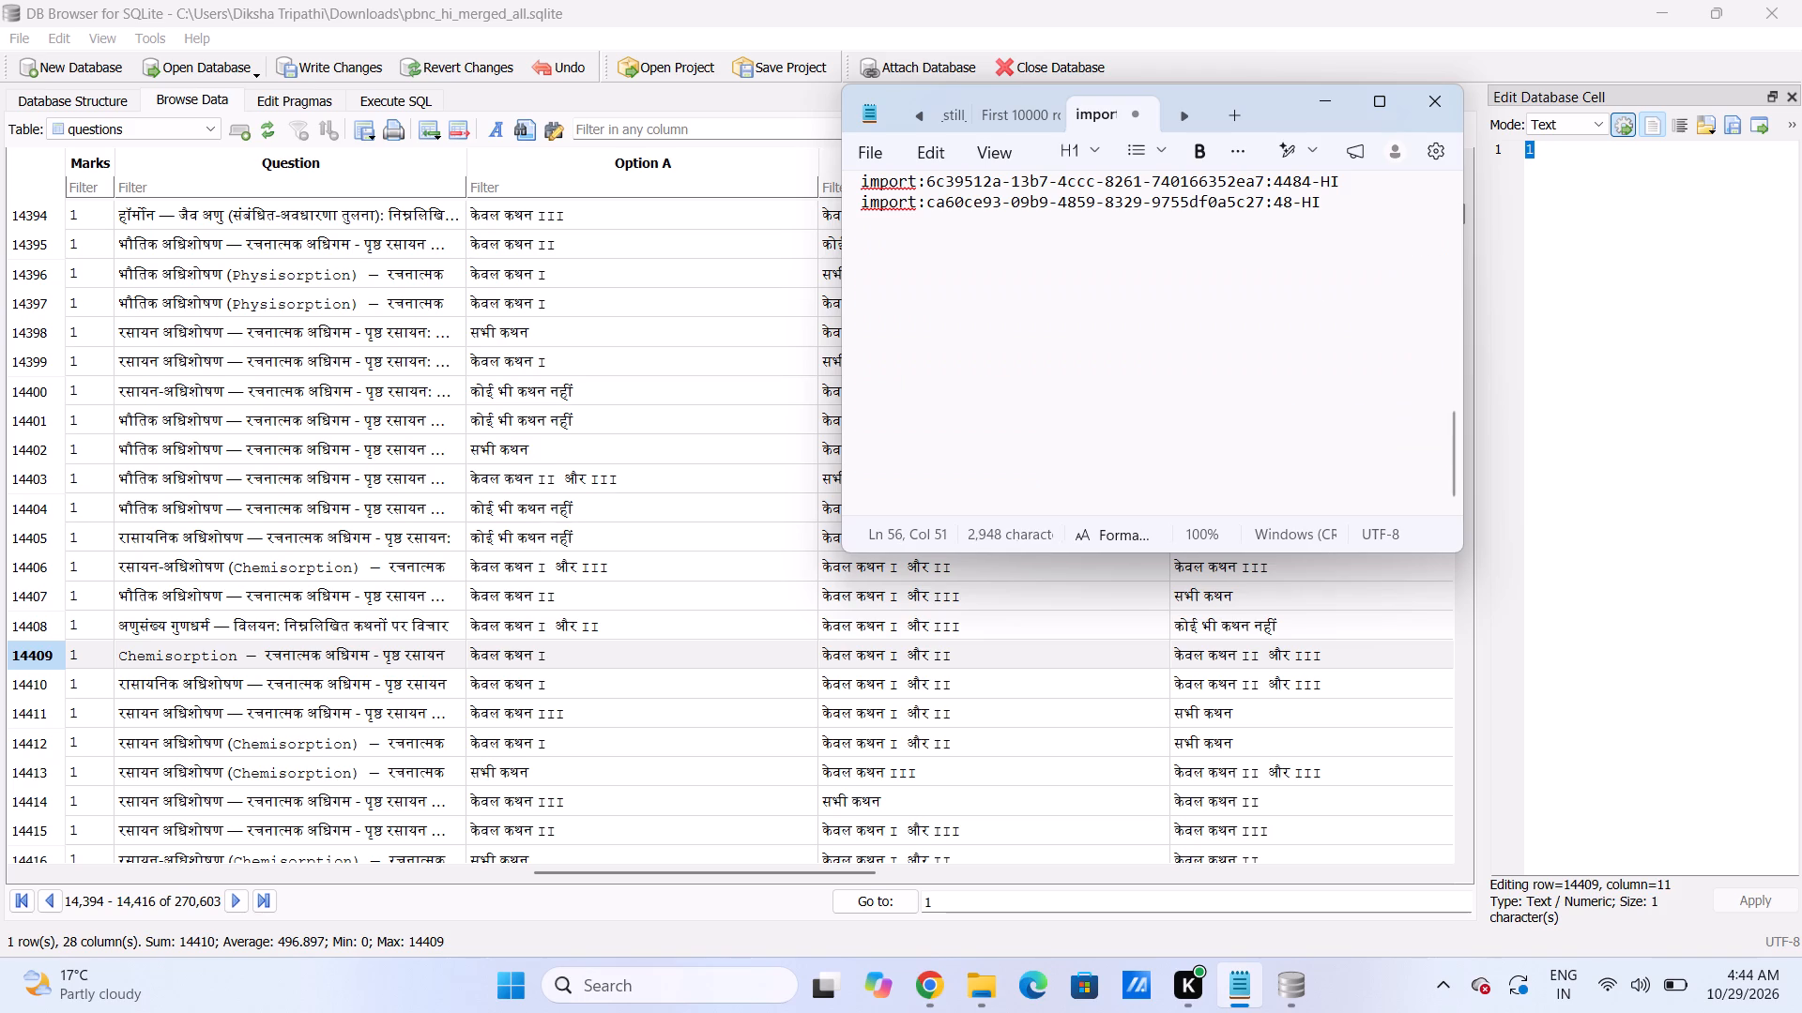
{"action": "key", "text": "Return"}
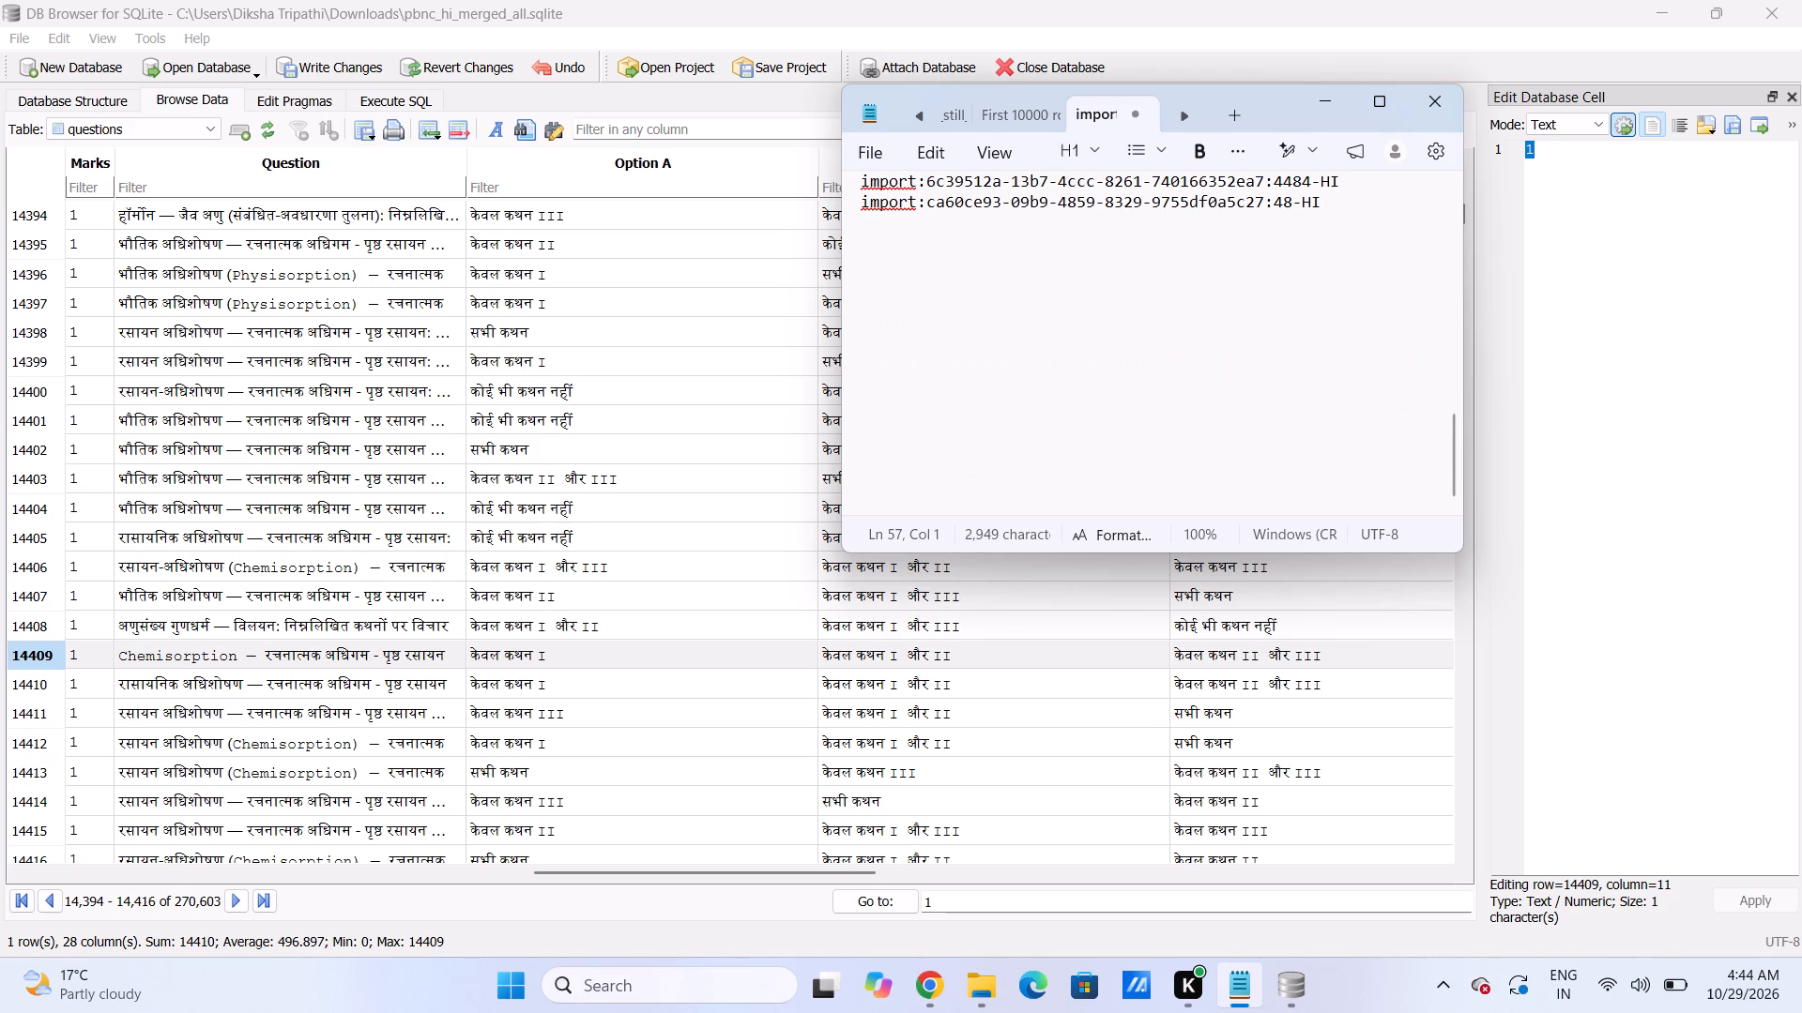
Examine rows 14410 to about 14455 of the questions table for untranslated English text.
{"action": "scroll", "coordinate": [1198, 379], "scroll_direction": "up", "scroll_amount": 1}
{"action": "scroll", "coordinate": [1357, 489], "scroll_direction": "down", "scroll_amount": 1}
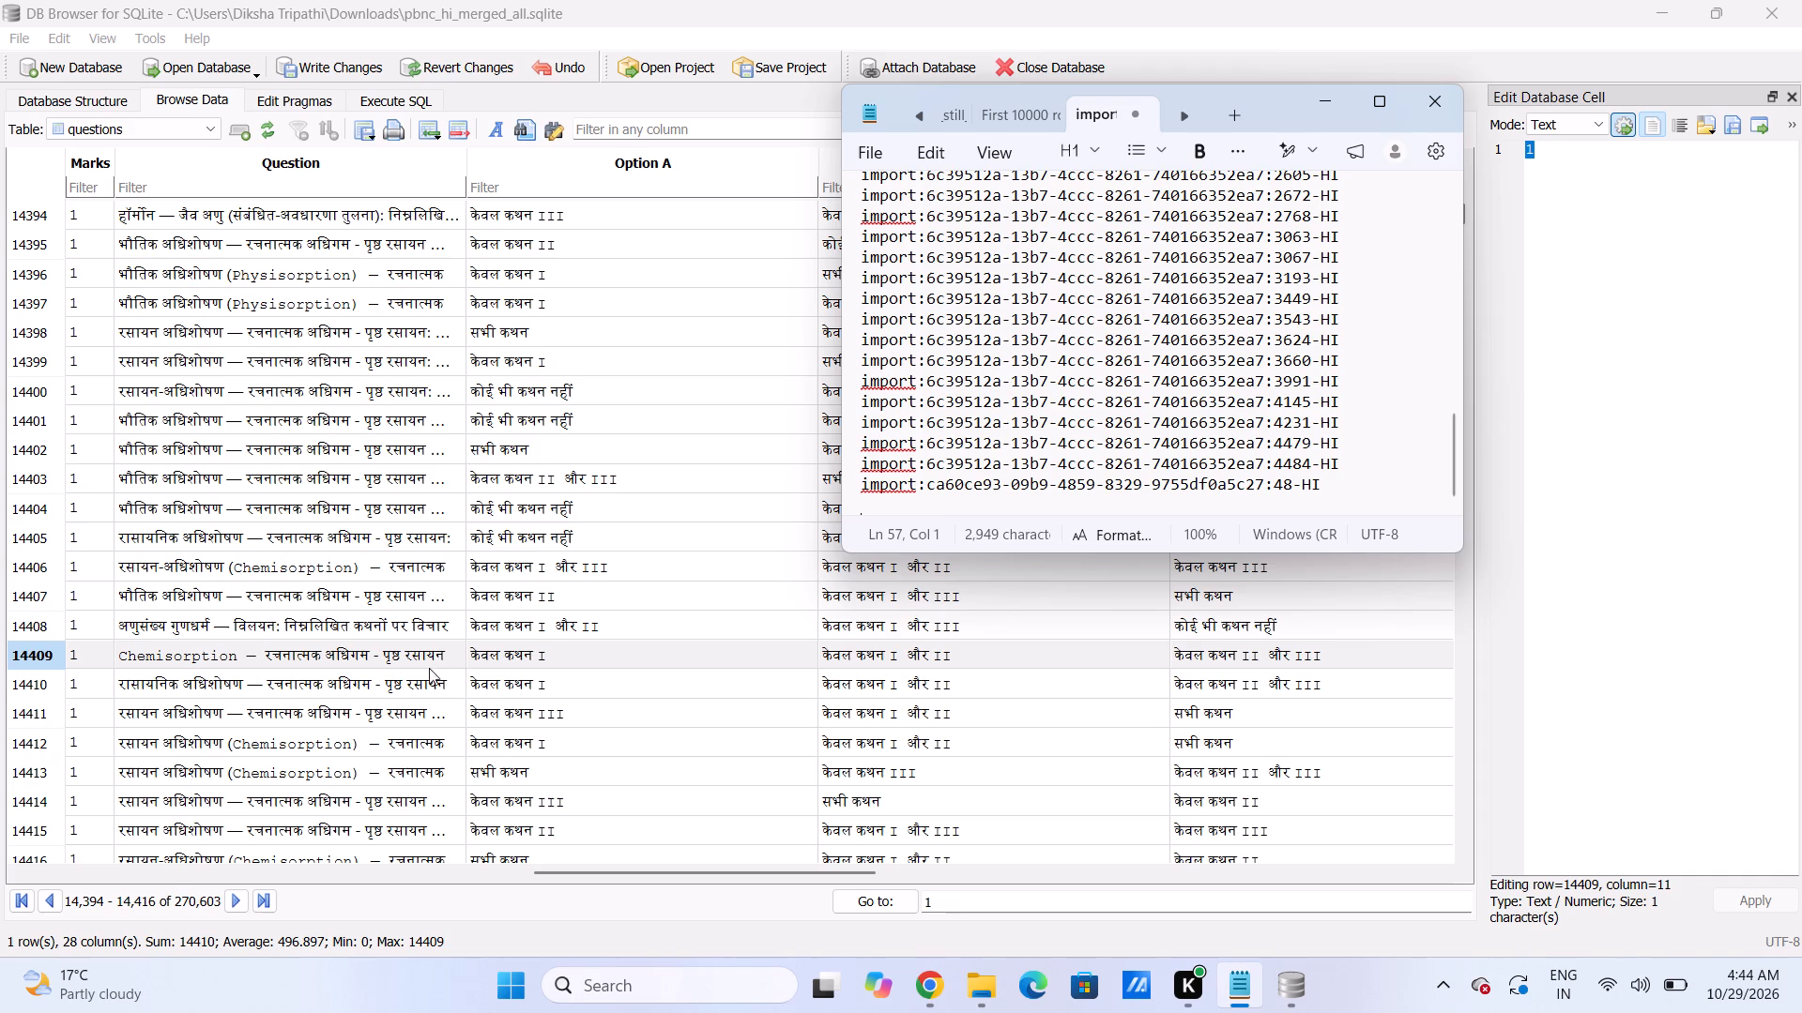
{"action": "scroll", "coordinate": [840, 551], "scroll_direction": "down", "scroll_amount": 3}
{"action": "scroll", "coordinate": [167, 688], "scroll_direction": "down", "scroll_amount": 1}
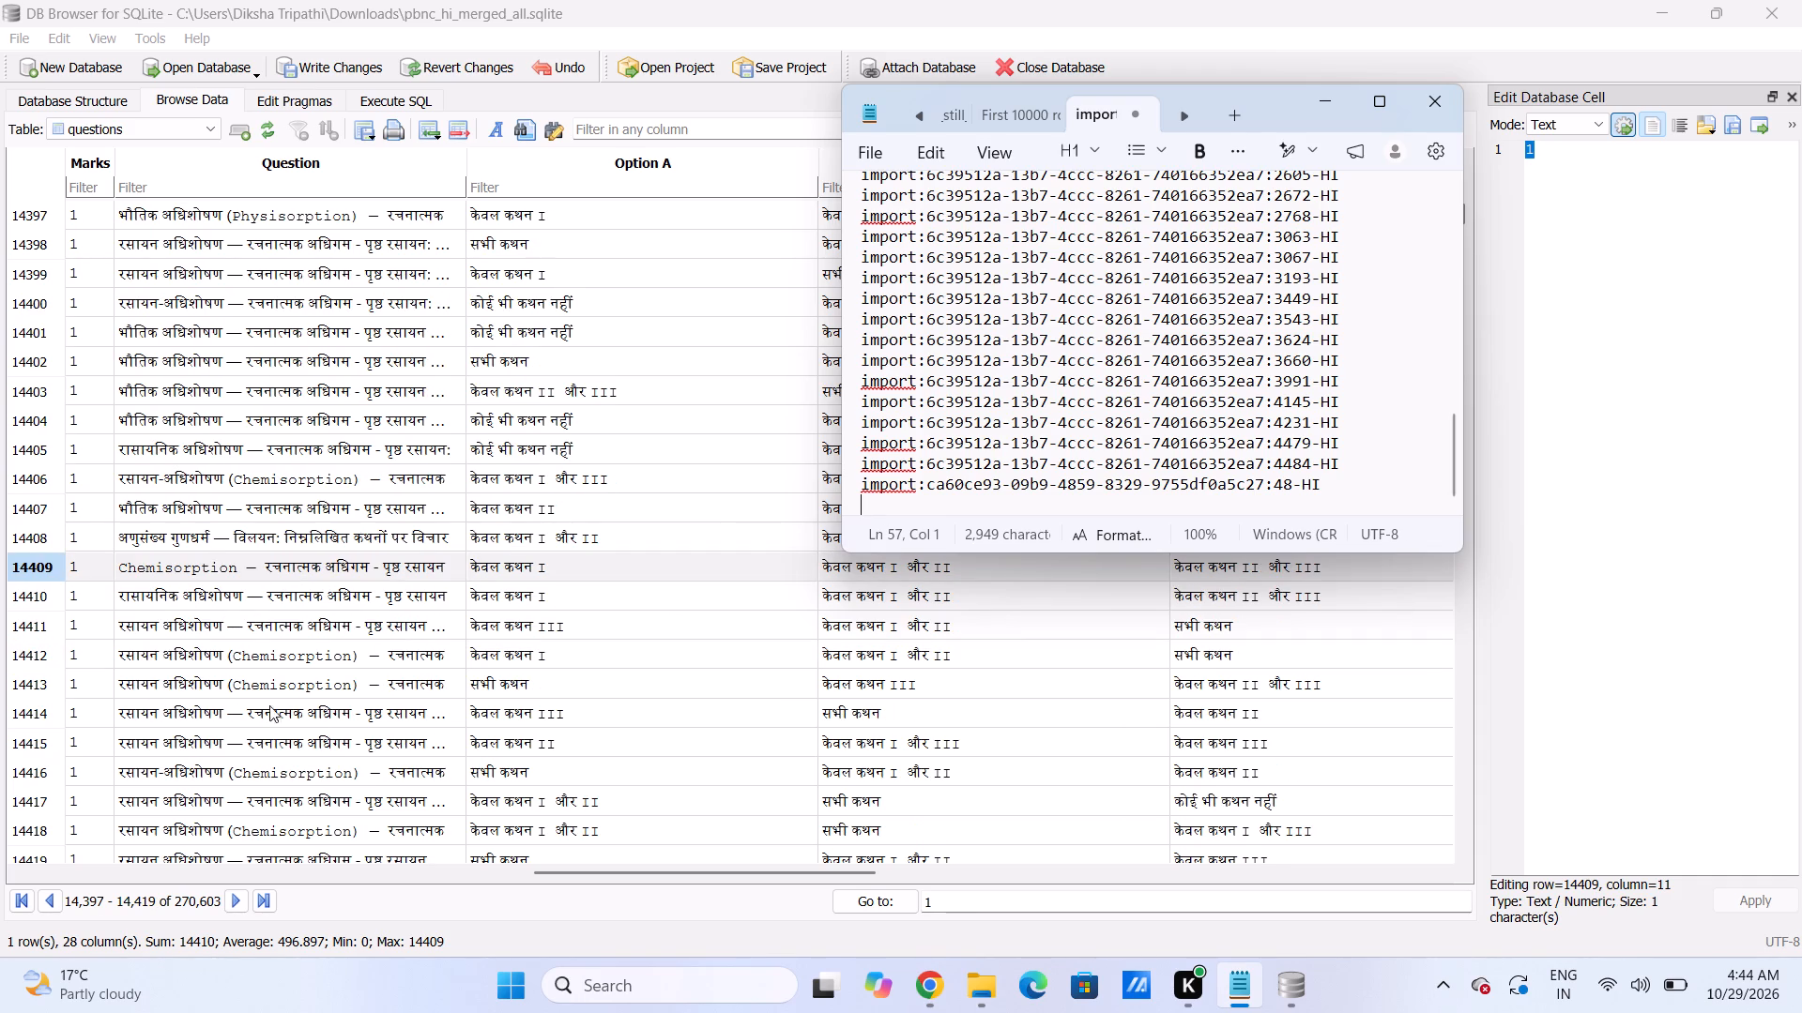
{"action": "scroll", "coordinate": [322, 718], "scroll_direction": "down", "scroll_amount": 3}
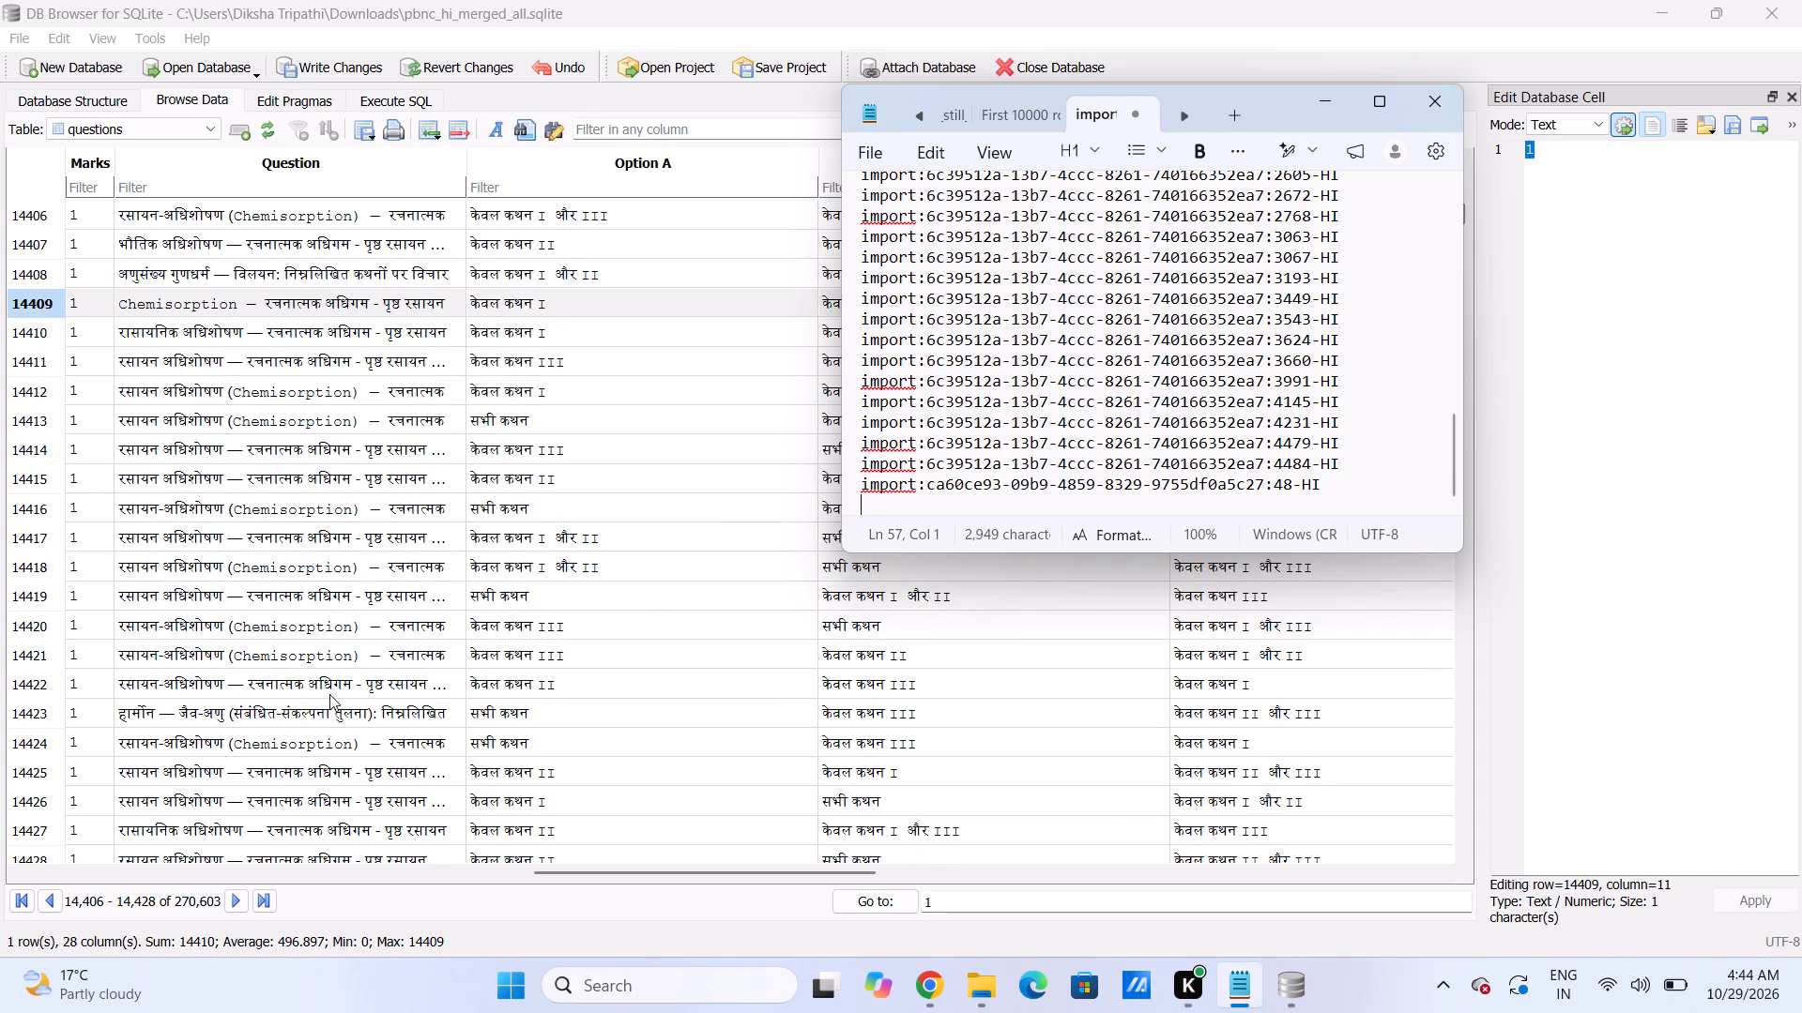
{"action": "scroll", "coordinate": [313, 770], "scroll_direction": "down", "scroll_amount": 1}
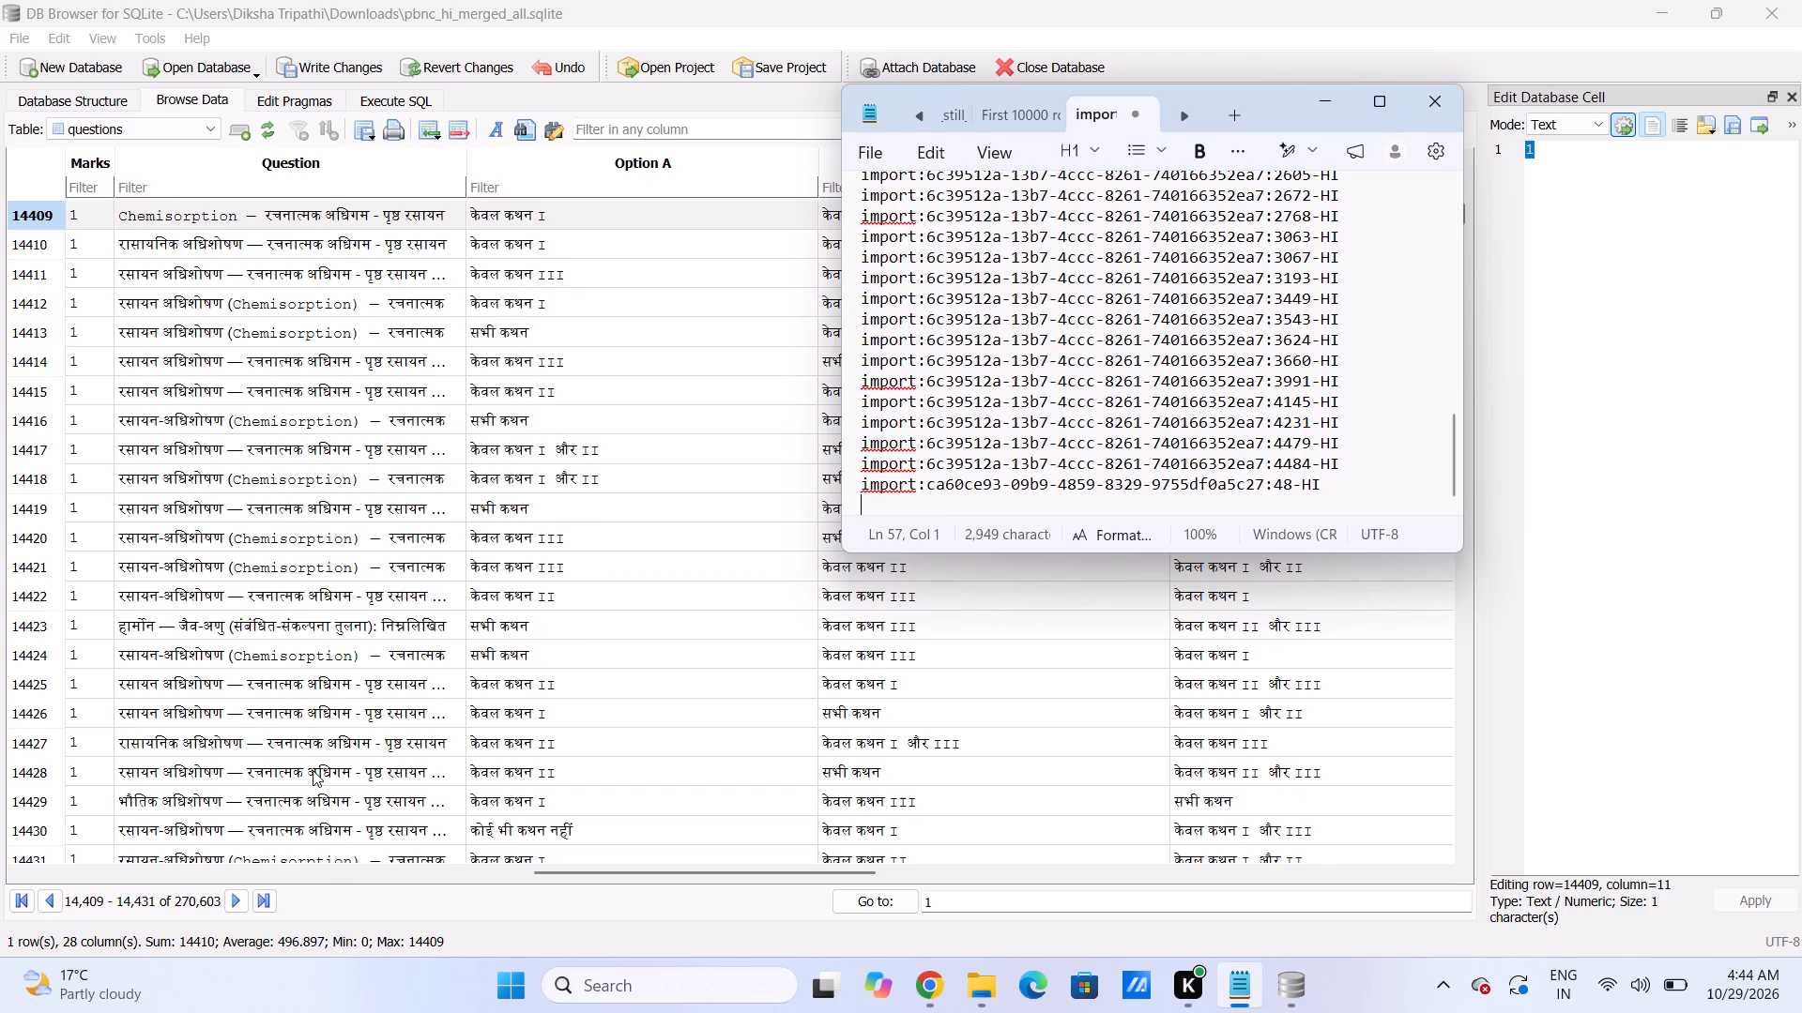
{"action": "scroll", "coordinate": [313, 770], "scroll_direction": "down", "scroll_amount": 3}
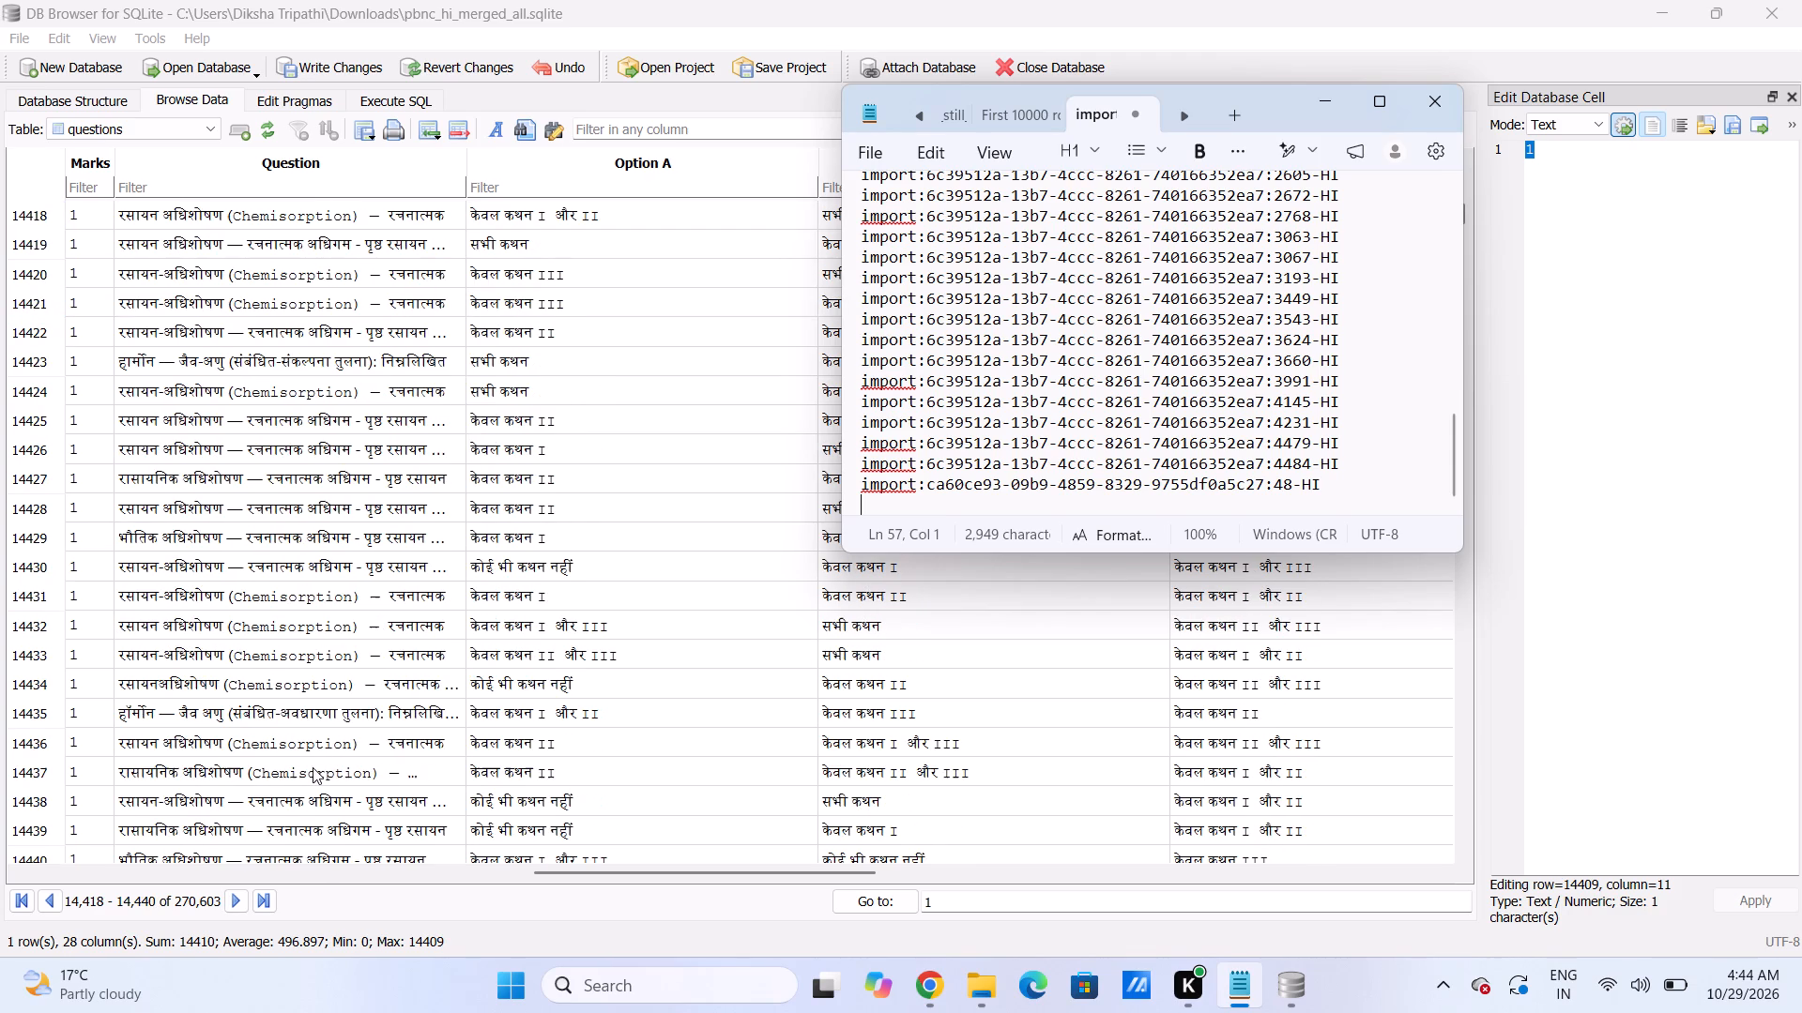
{"action": "scroll", "coordinate": [224, 689], "scroll_direction": "down", "scroll_amount": 5}
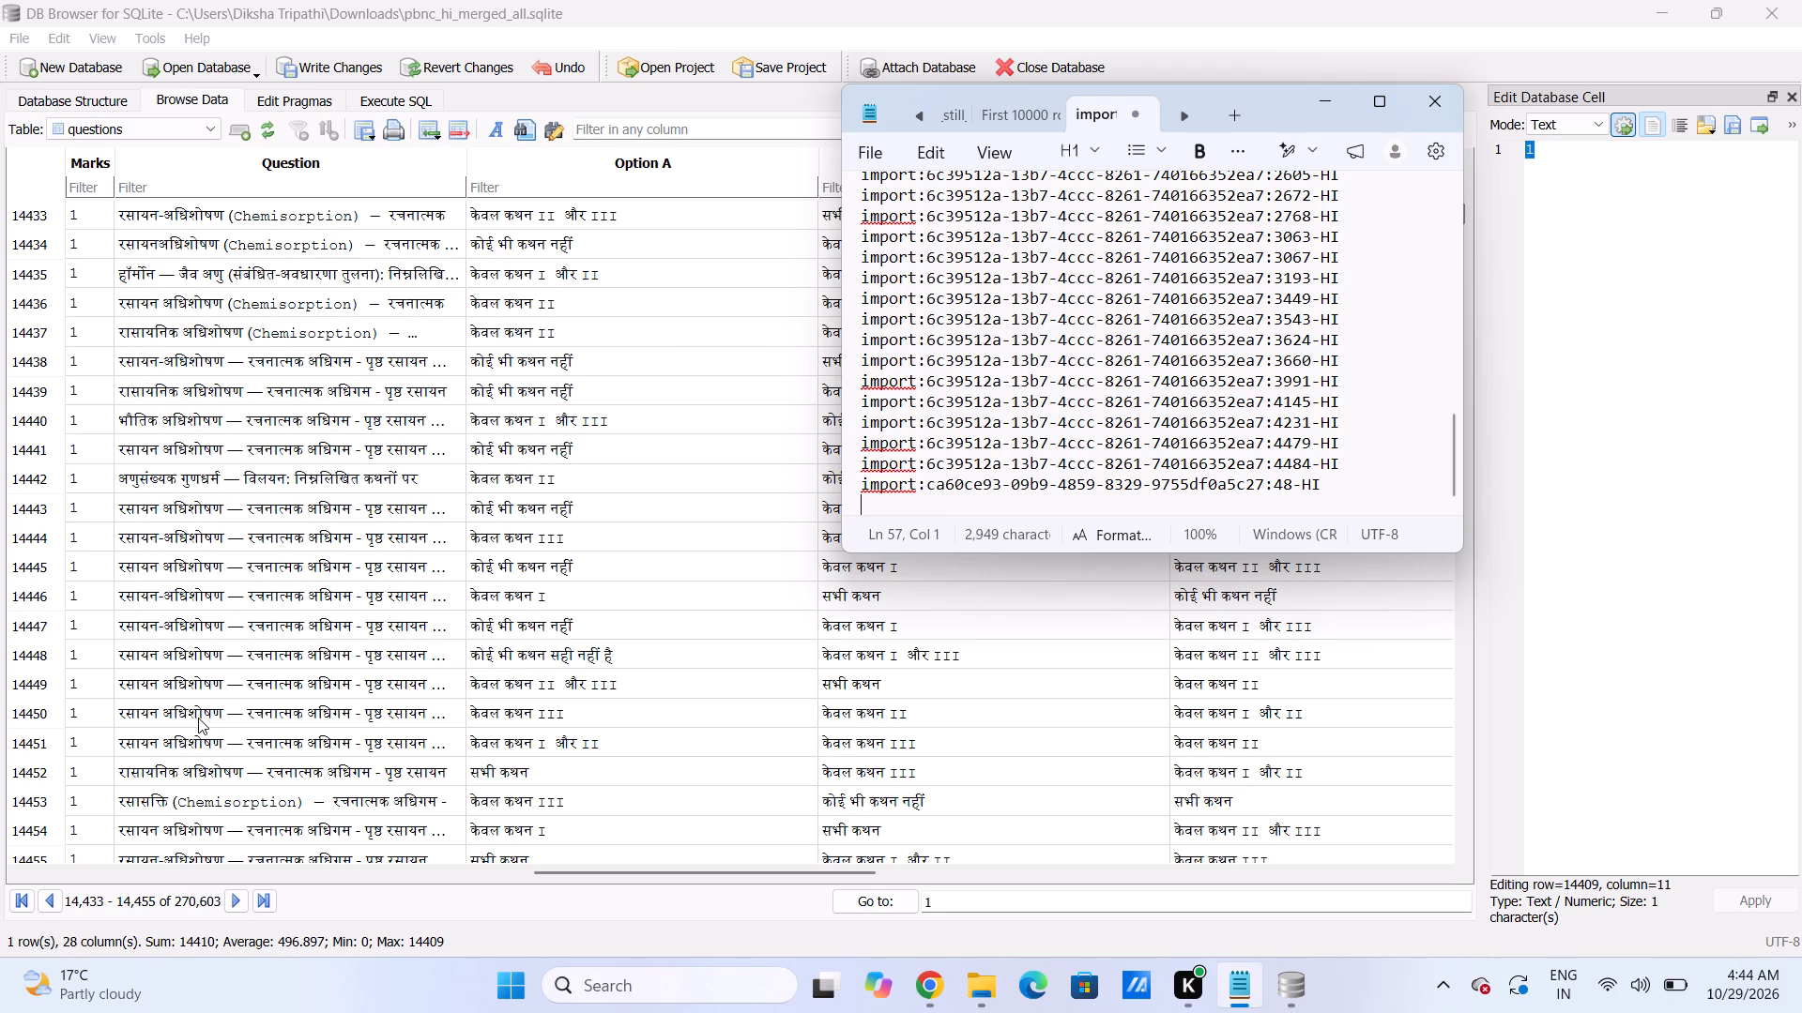
{"action": "left_click", "coordinate": [32, 808]}
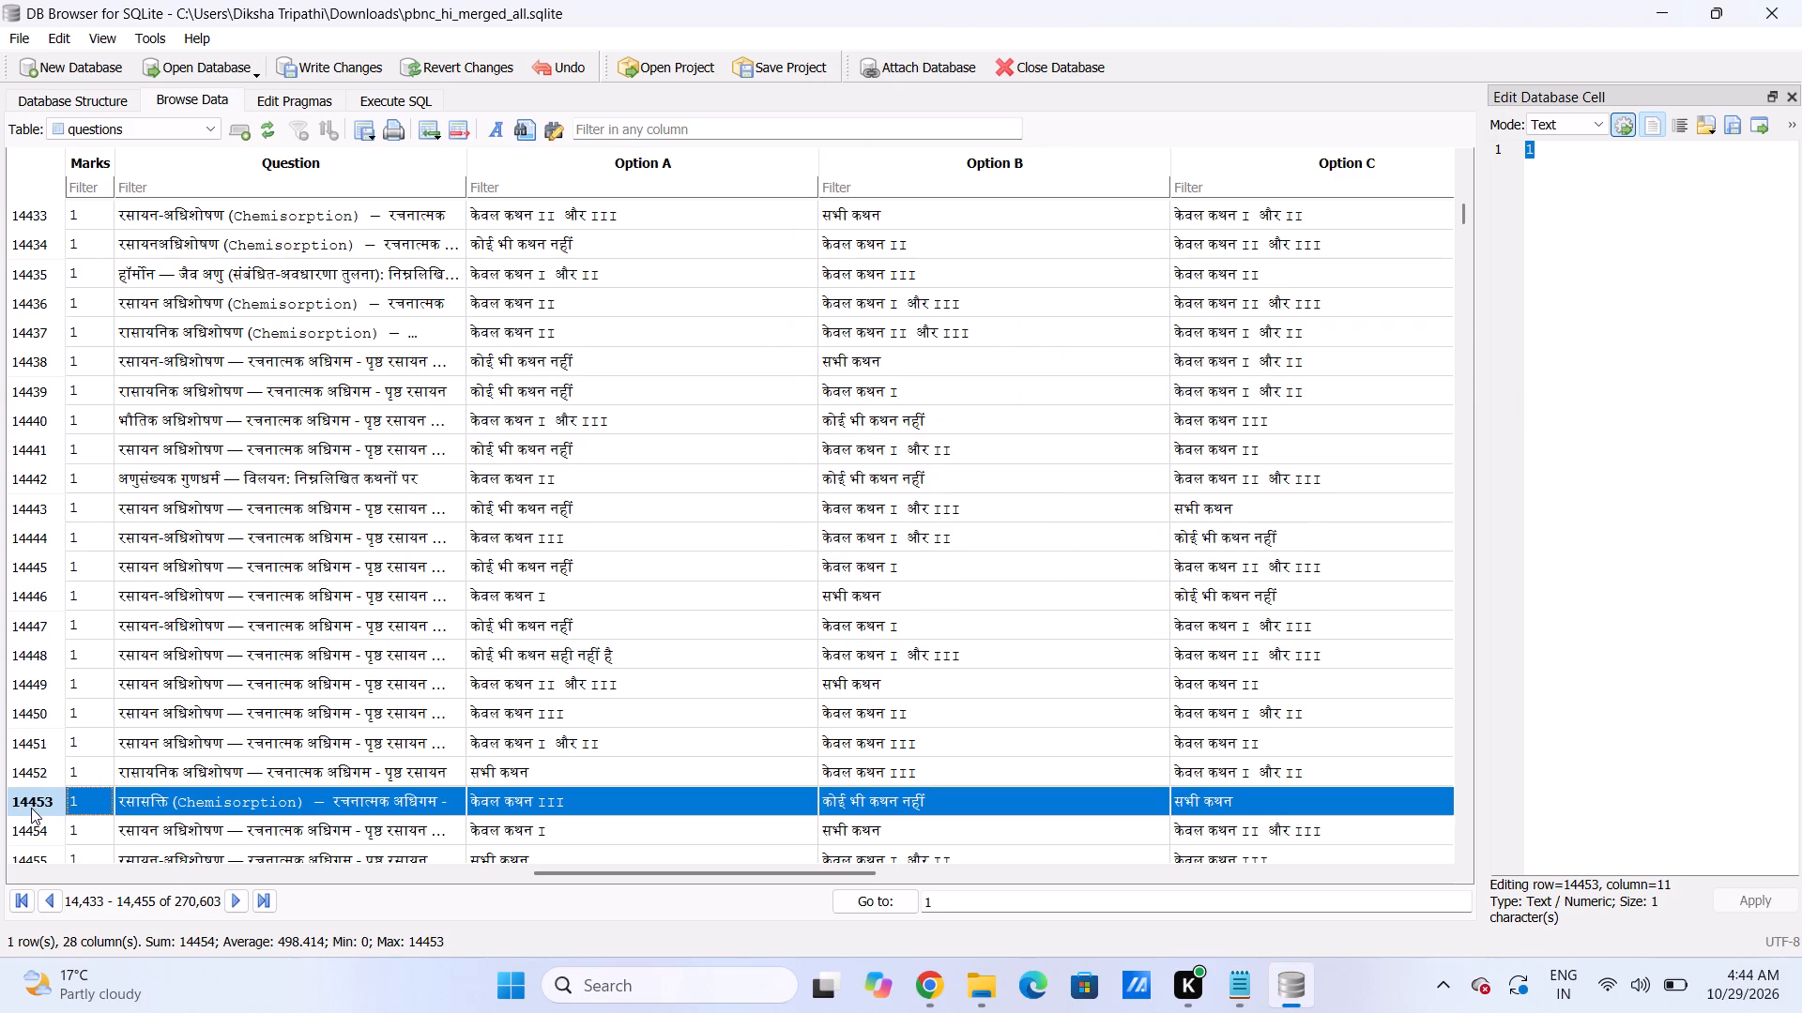
{"action": "key", "text": "ctrl+c"}
{"action": "left_click", "coordinate": [1235, 997]}
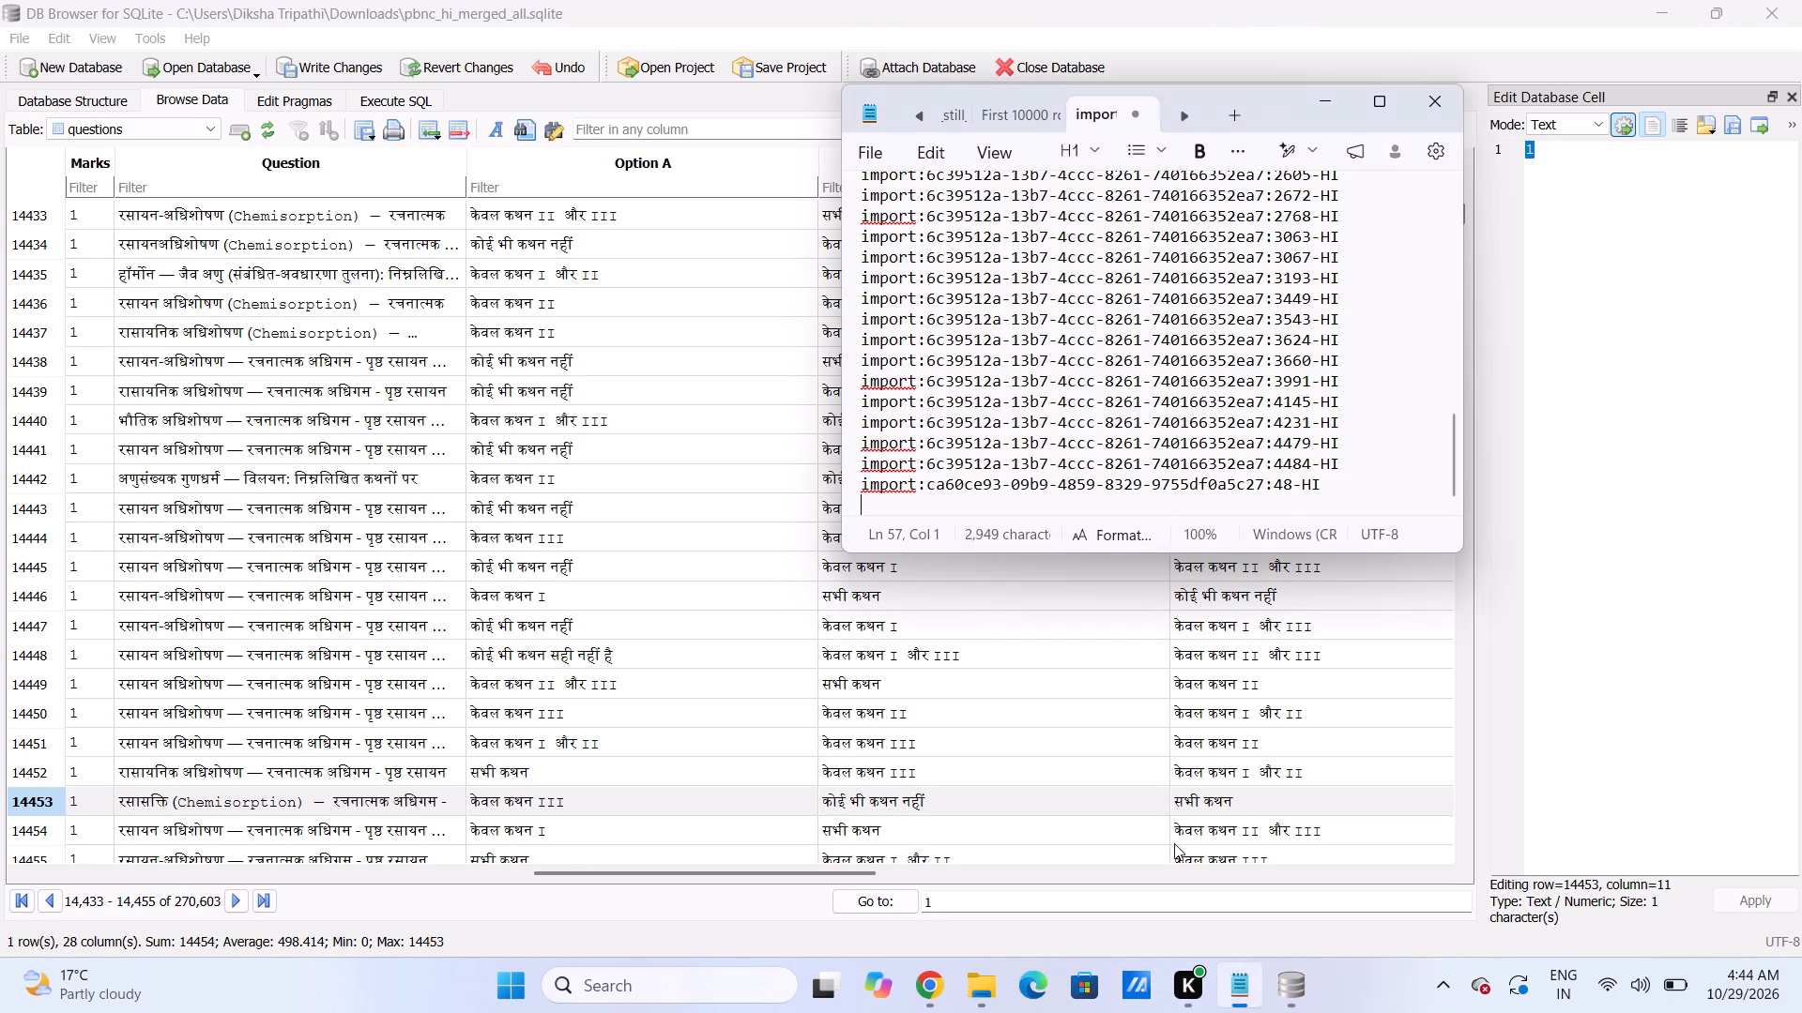
{"action": "key", "text": "ctrl+v"}
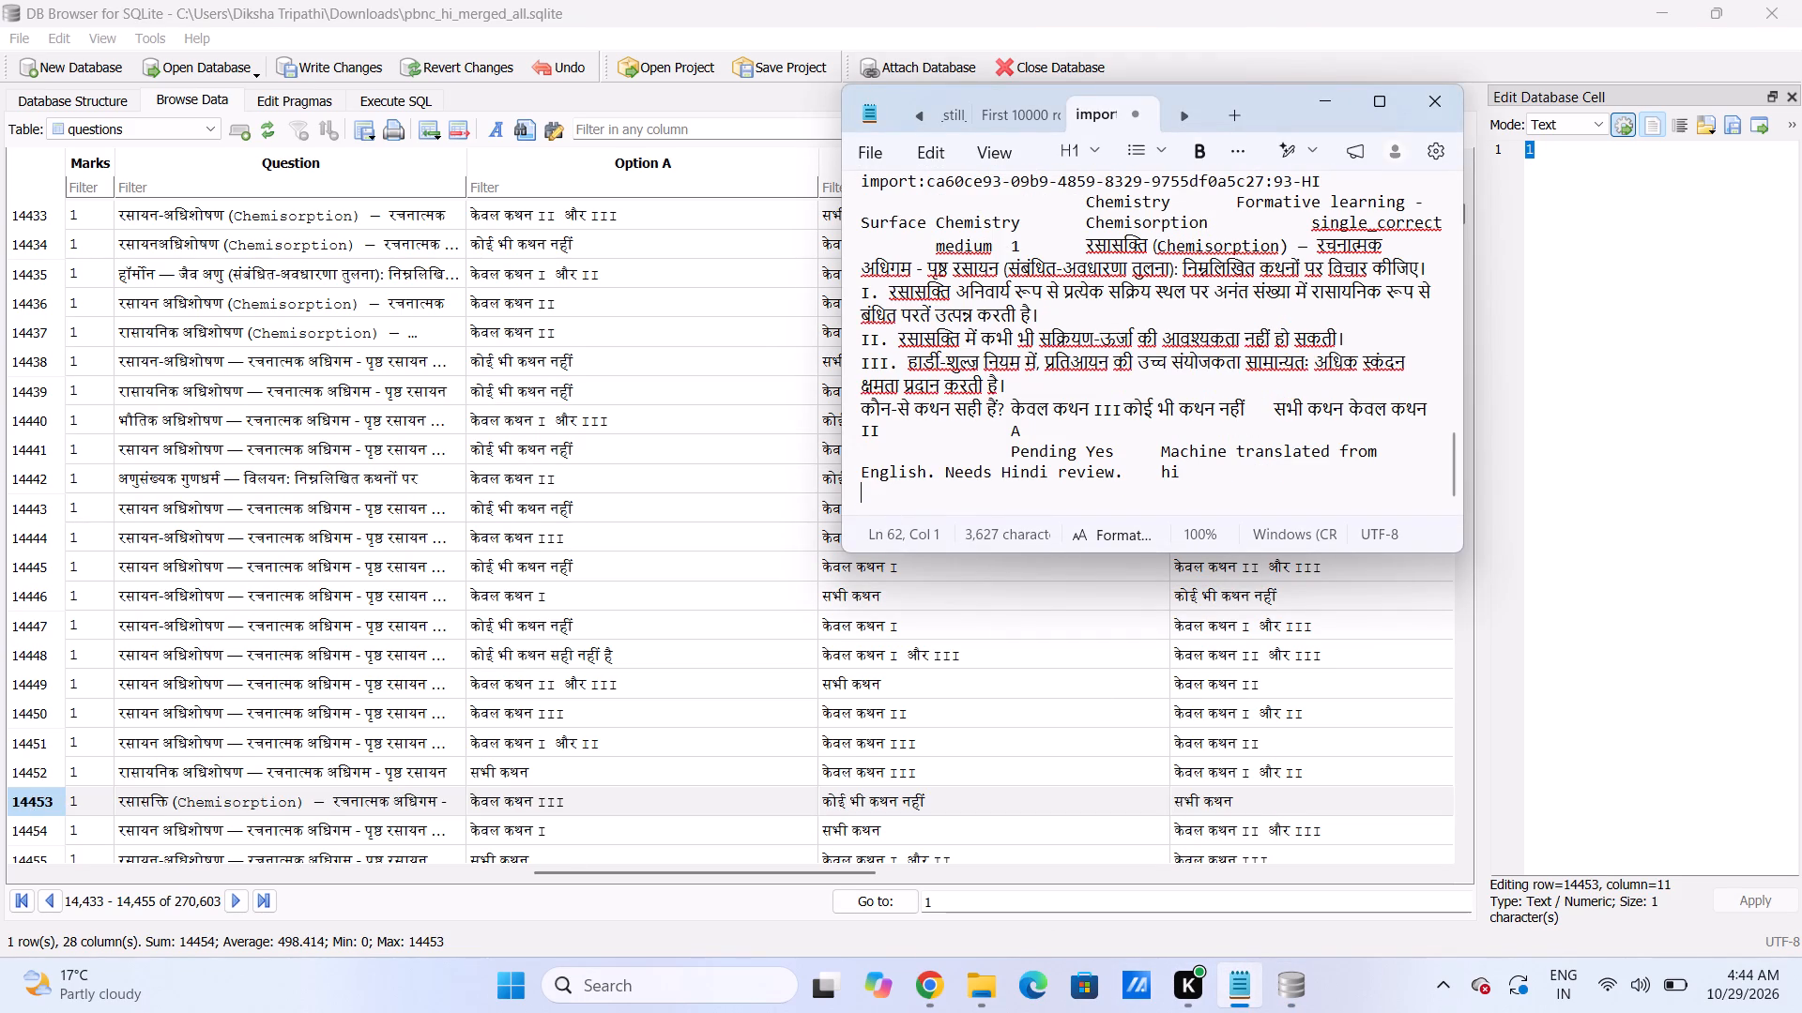
{"action": "left_click_drag", "start_coordinate": [874, 510], "coordinate": [862, 217]}
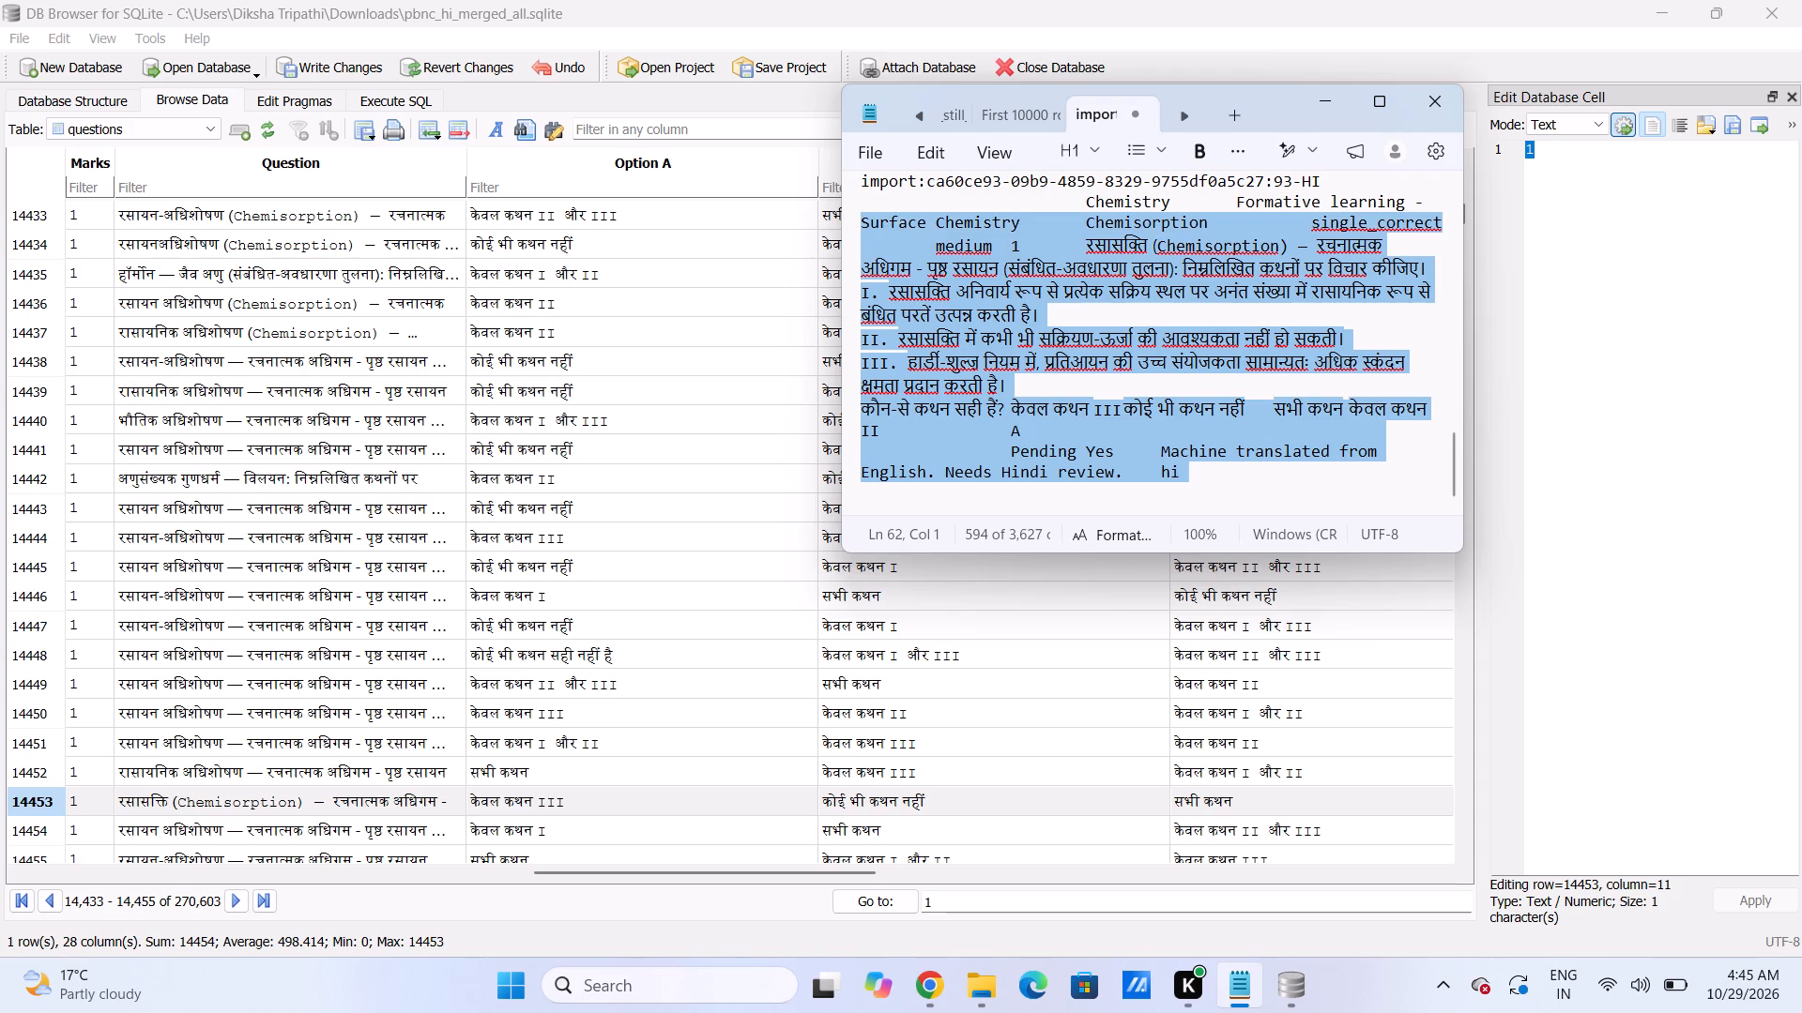
{"action": "left_click_drag", "start_coordinate": [862, 217], "coordinate": [863, 205]}
{"action": "key", "text": "BackSpace"}
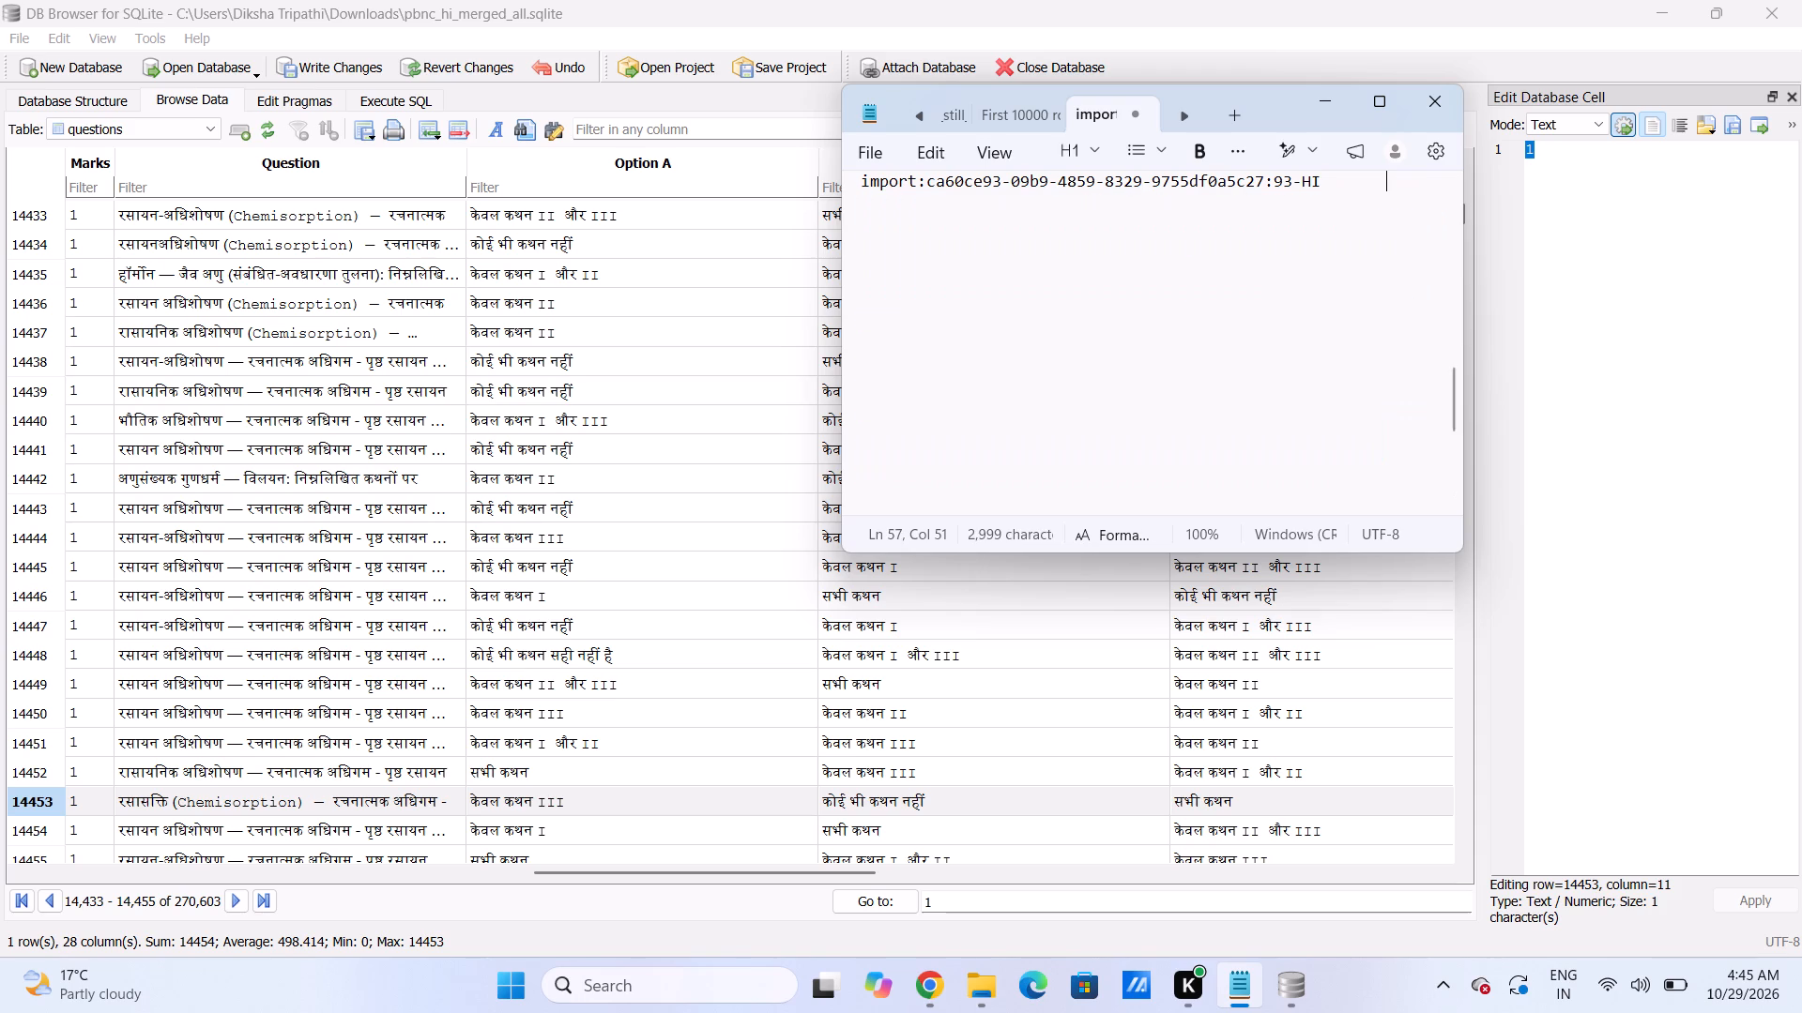
{"action": "key", "text": "Return"}
{"action": "scroll", "coordinate": [364, 658], "scroll_direction": "down", "scroll_amount": 3}
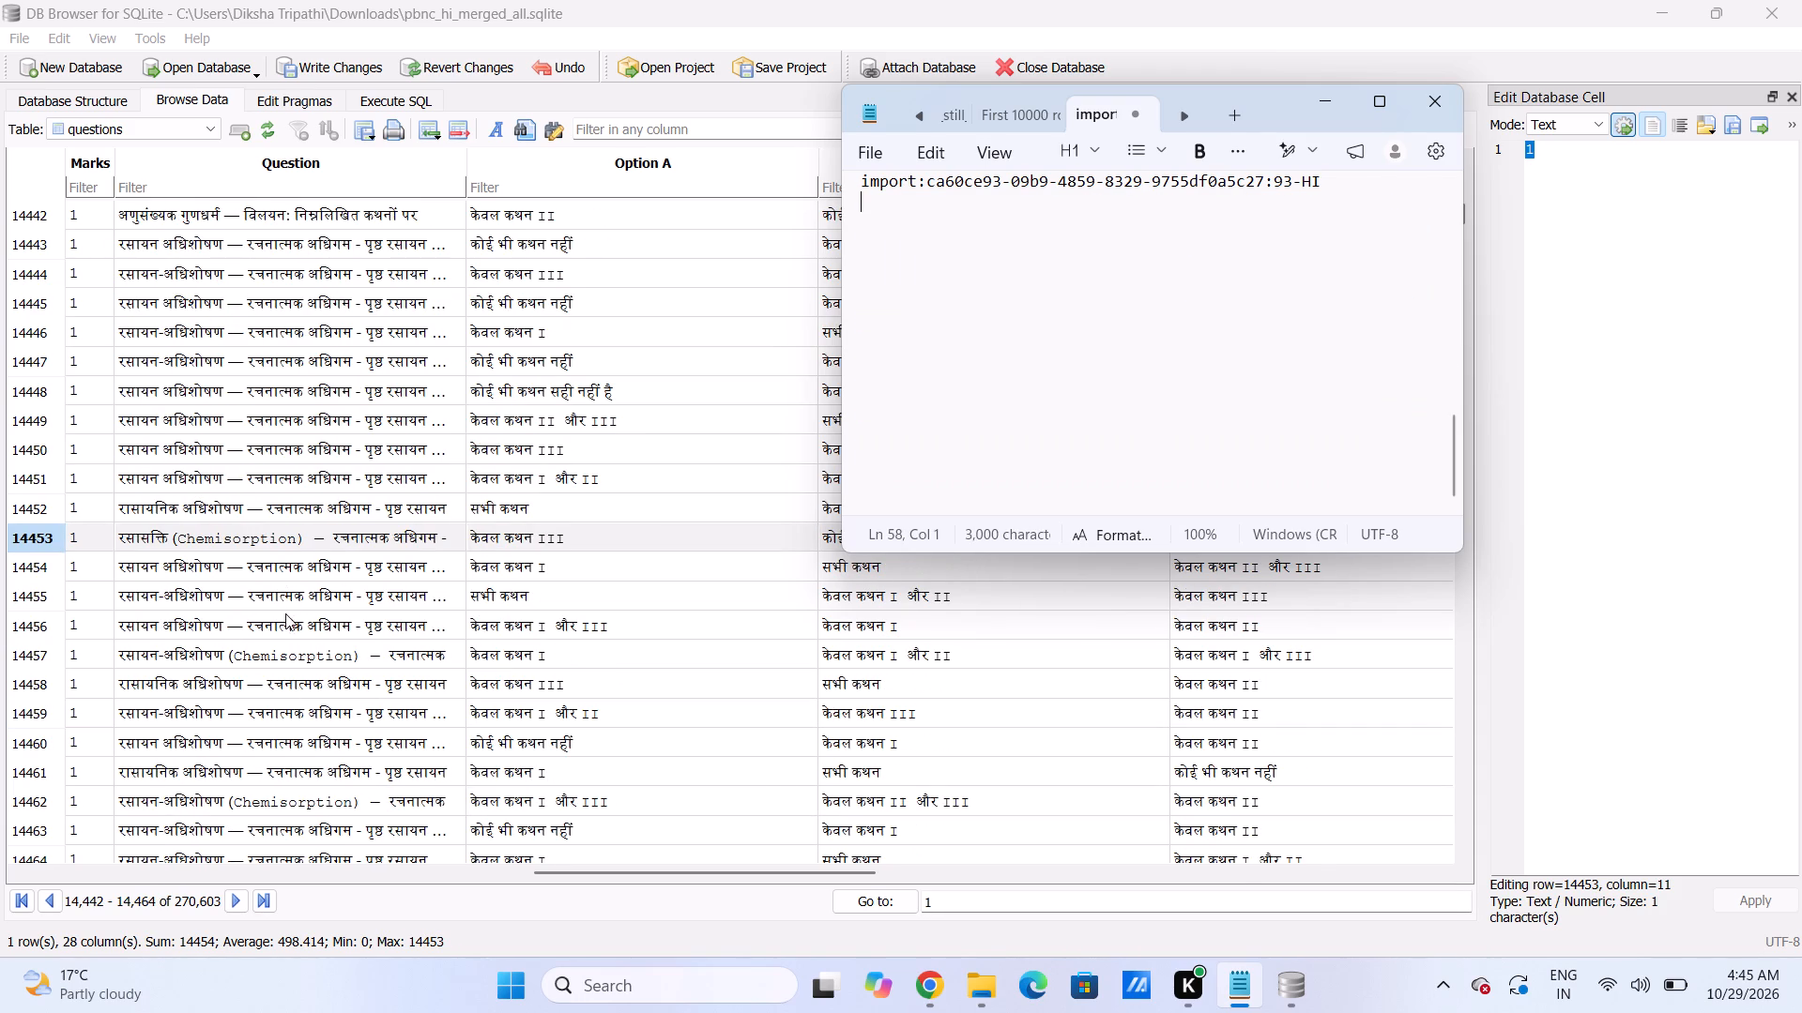
{"action": "scroll", "coordinate": [287, 617], "scroll_direction": "down", "scroll_amount": 4}
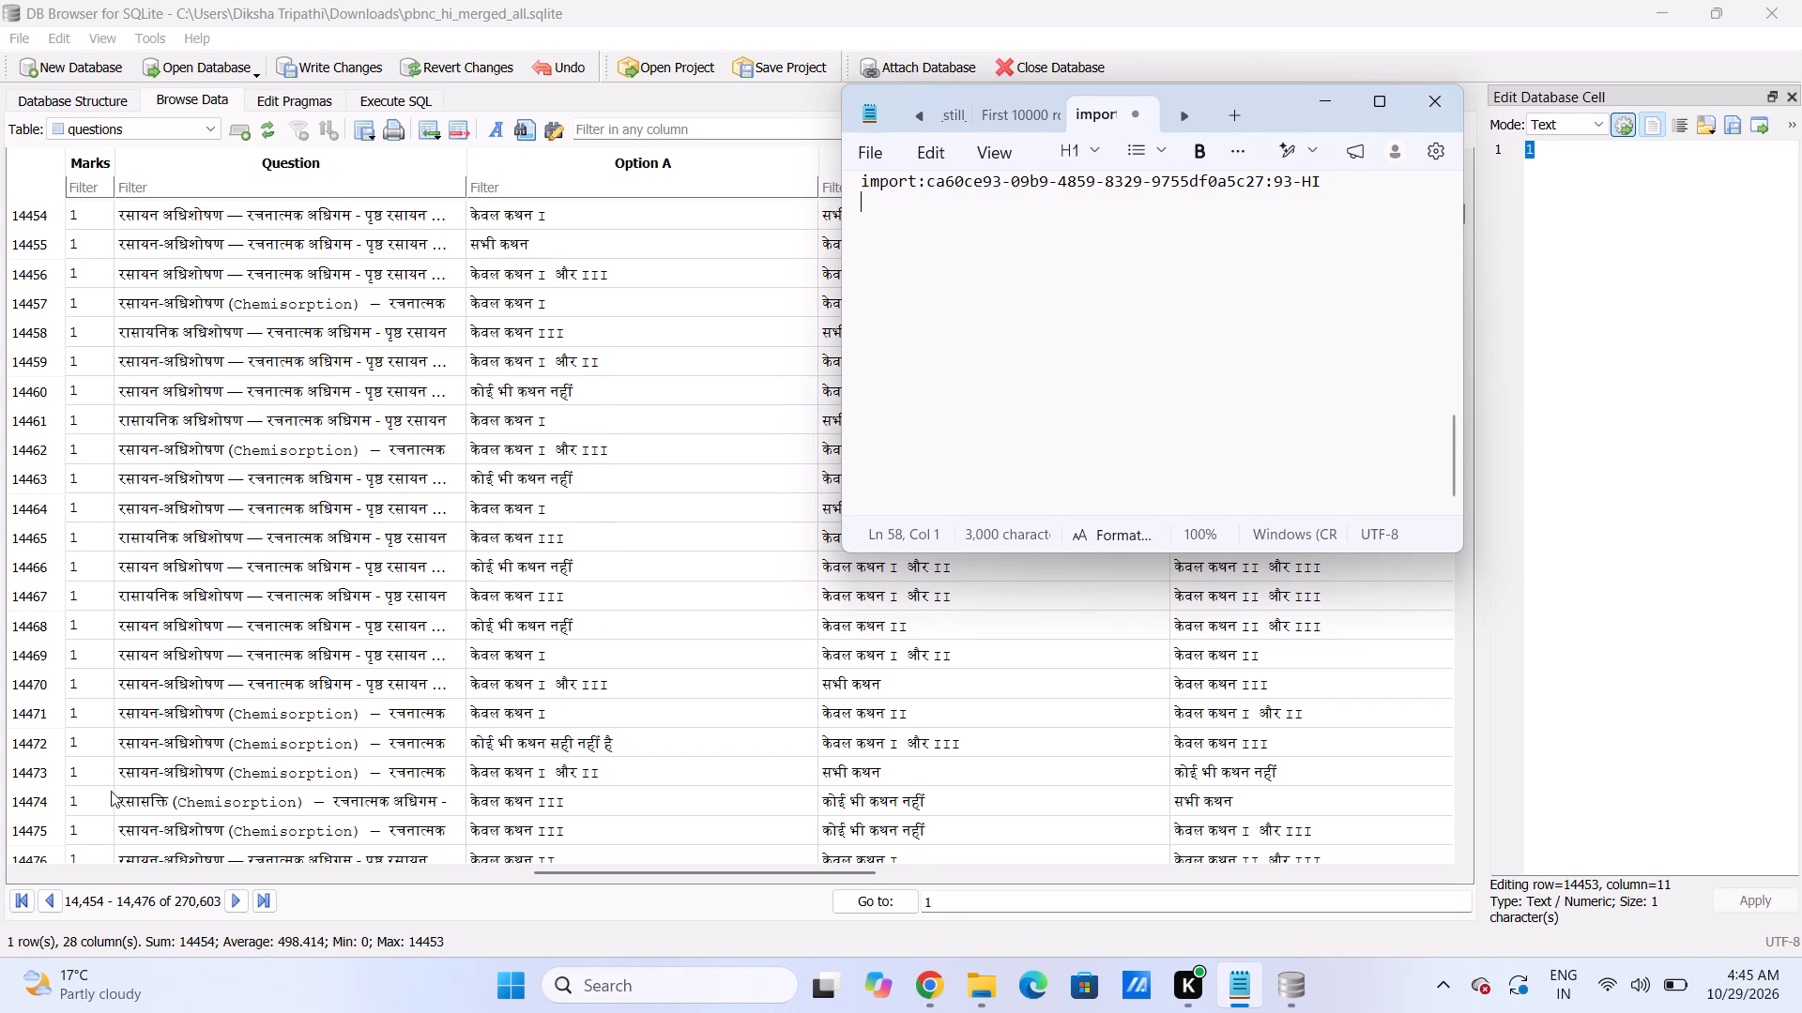
{"action": "left_click", "coordinate": [46, 801]}
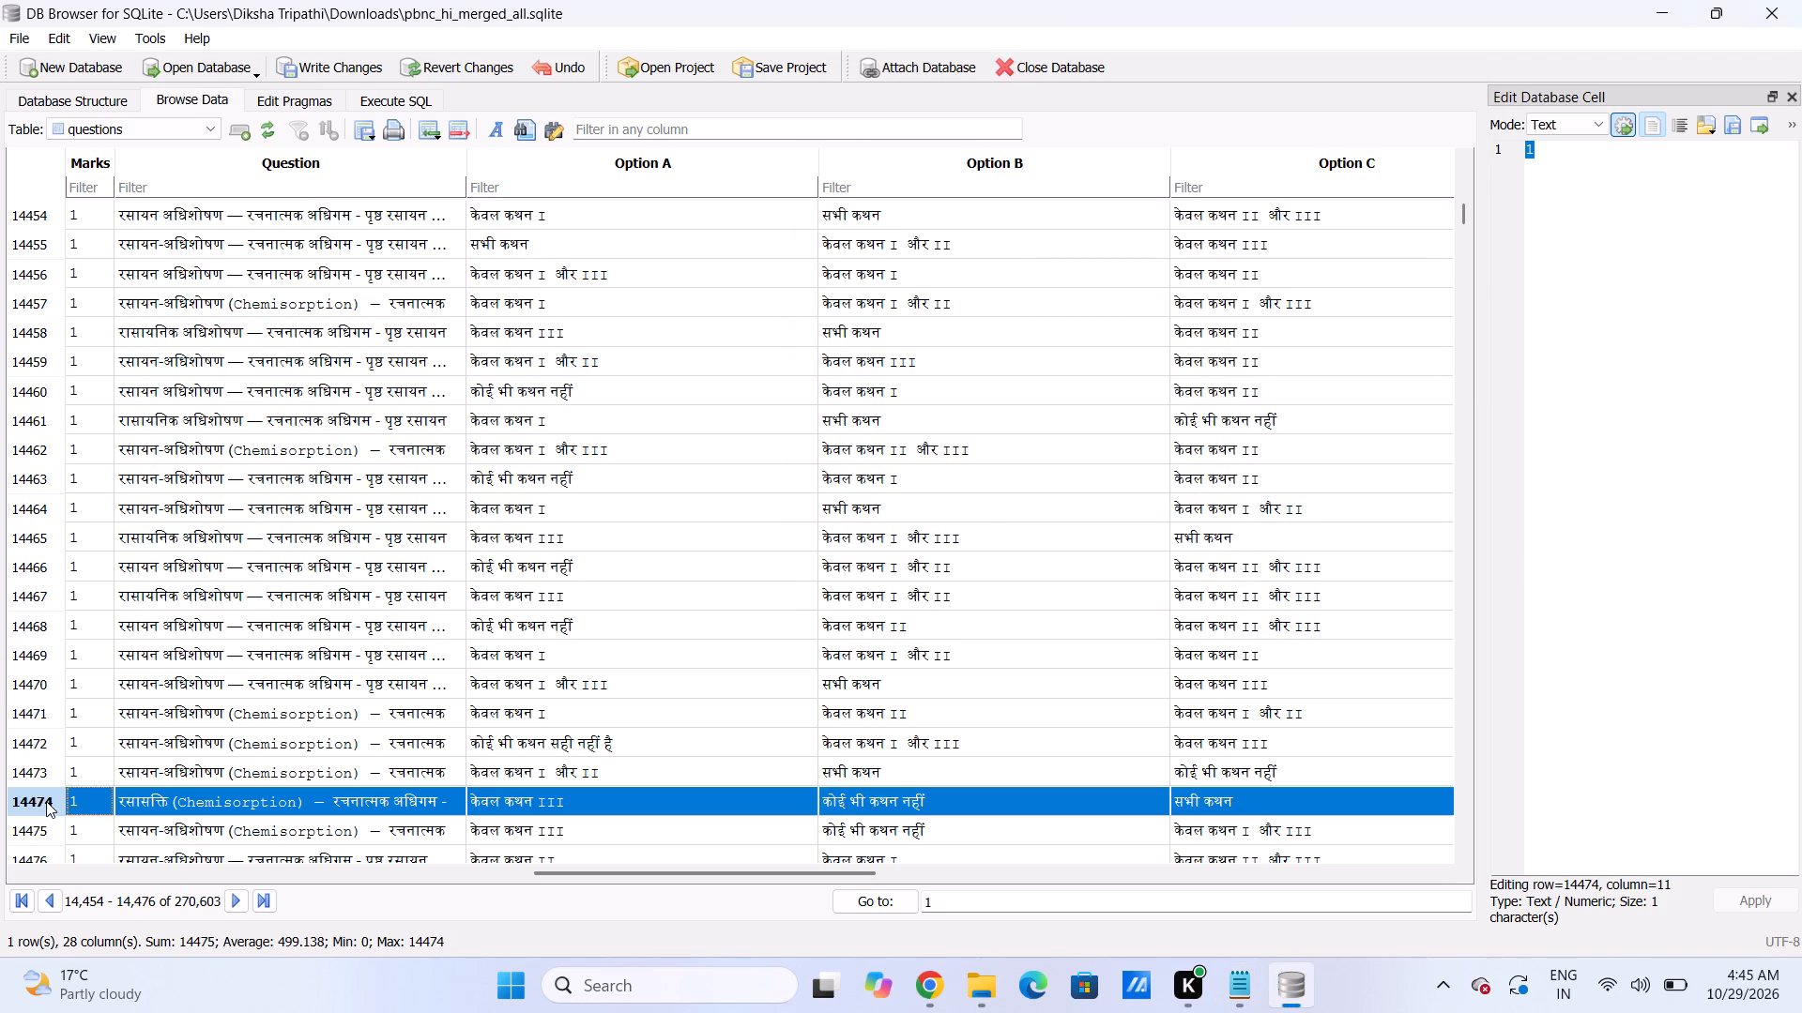
{"action": "key", "text": "ctrl+c"}
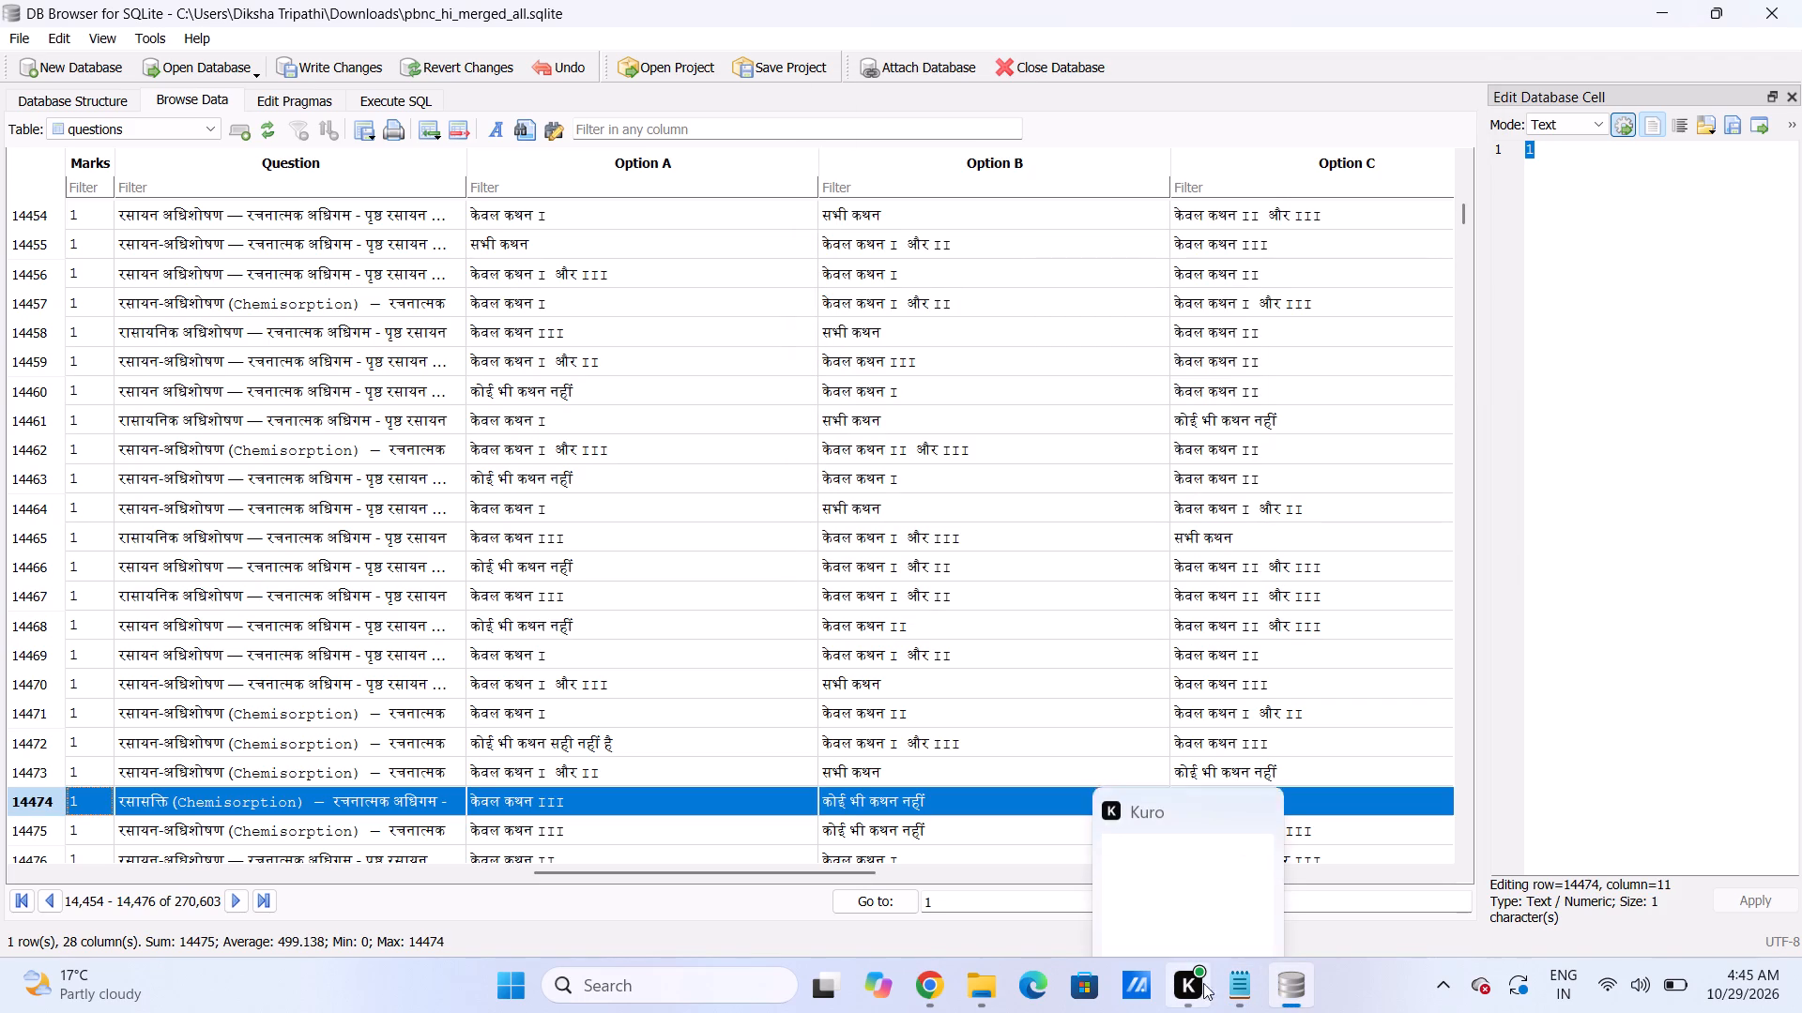
{"action": "left_click", "coordinate": [1224, 976]}
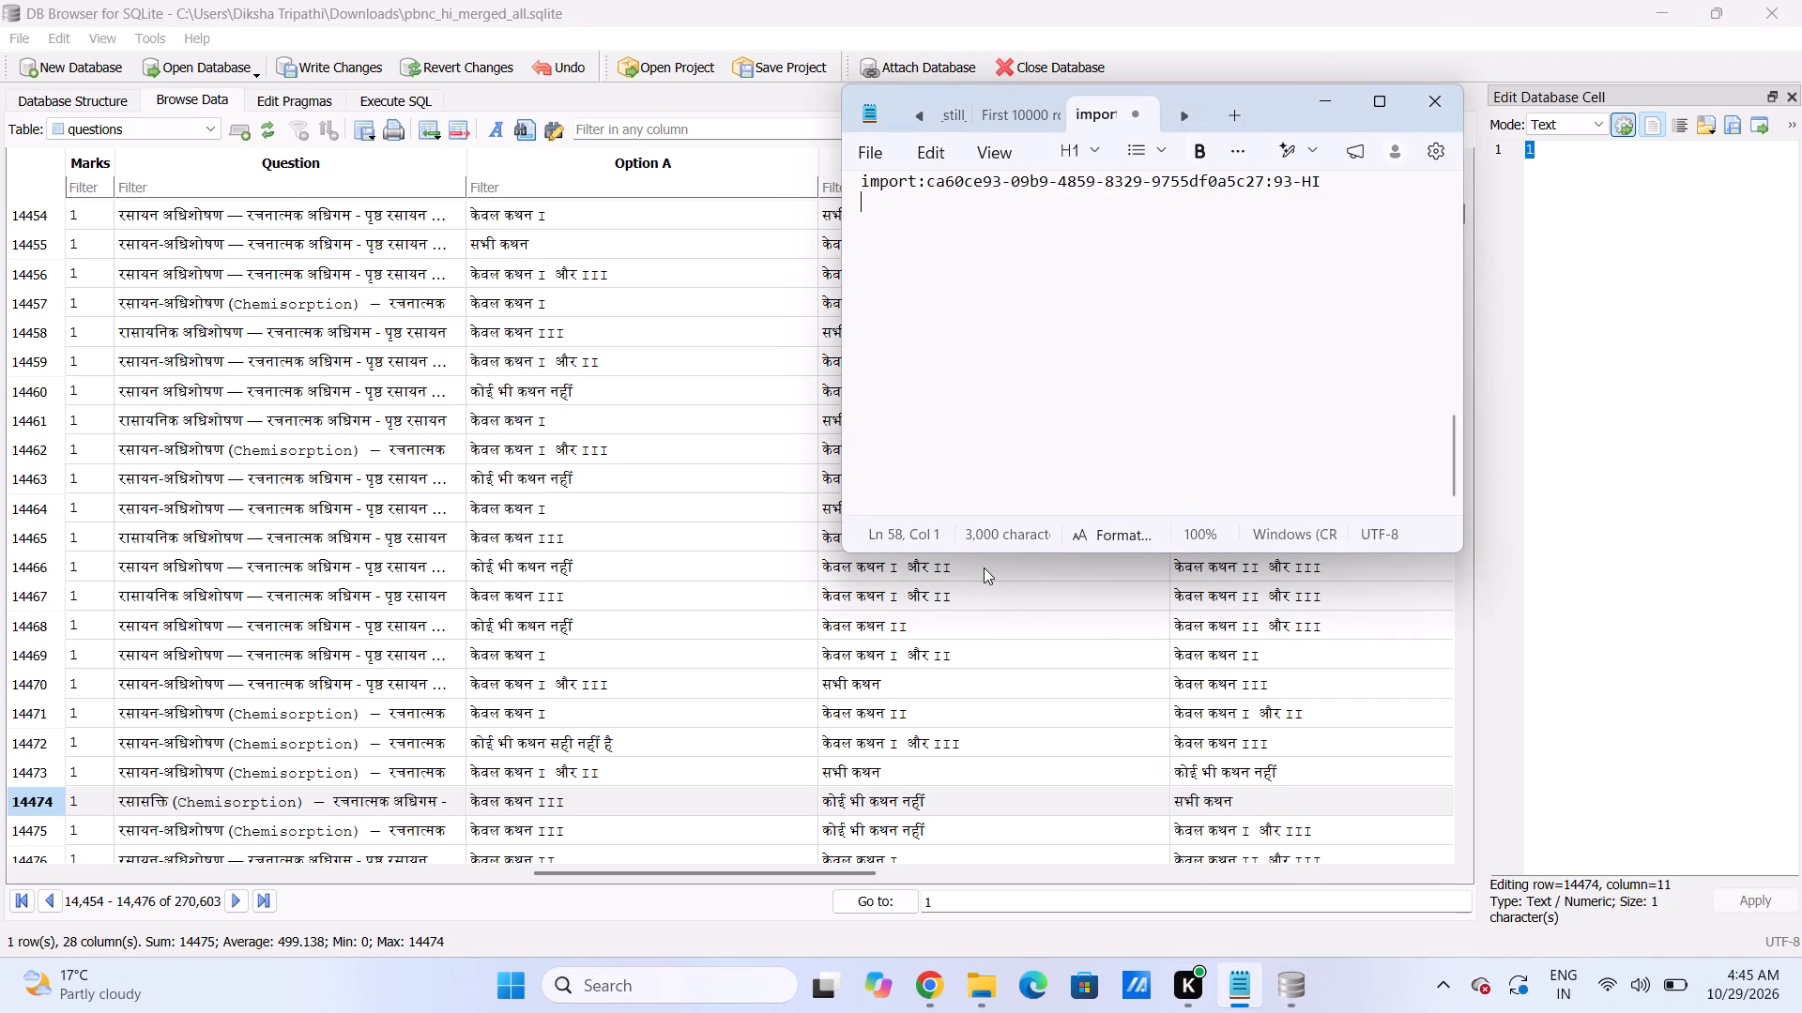
{"action": "key", "text": "ctrl+v"}
{"action": "left_click_drag", "start_coordinate": [880, 491], "coordinate": [826, 314]}
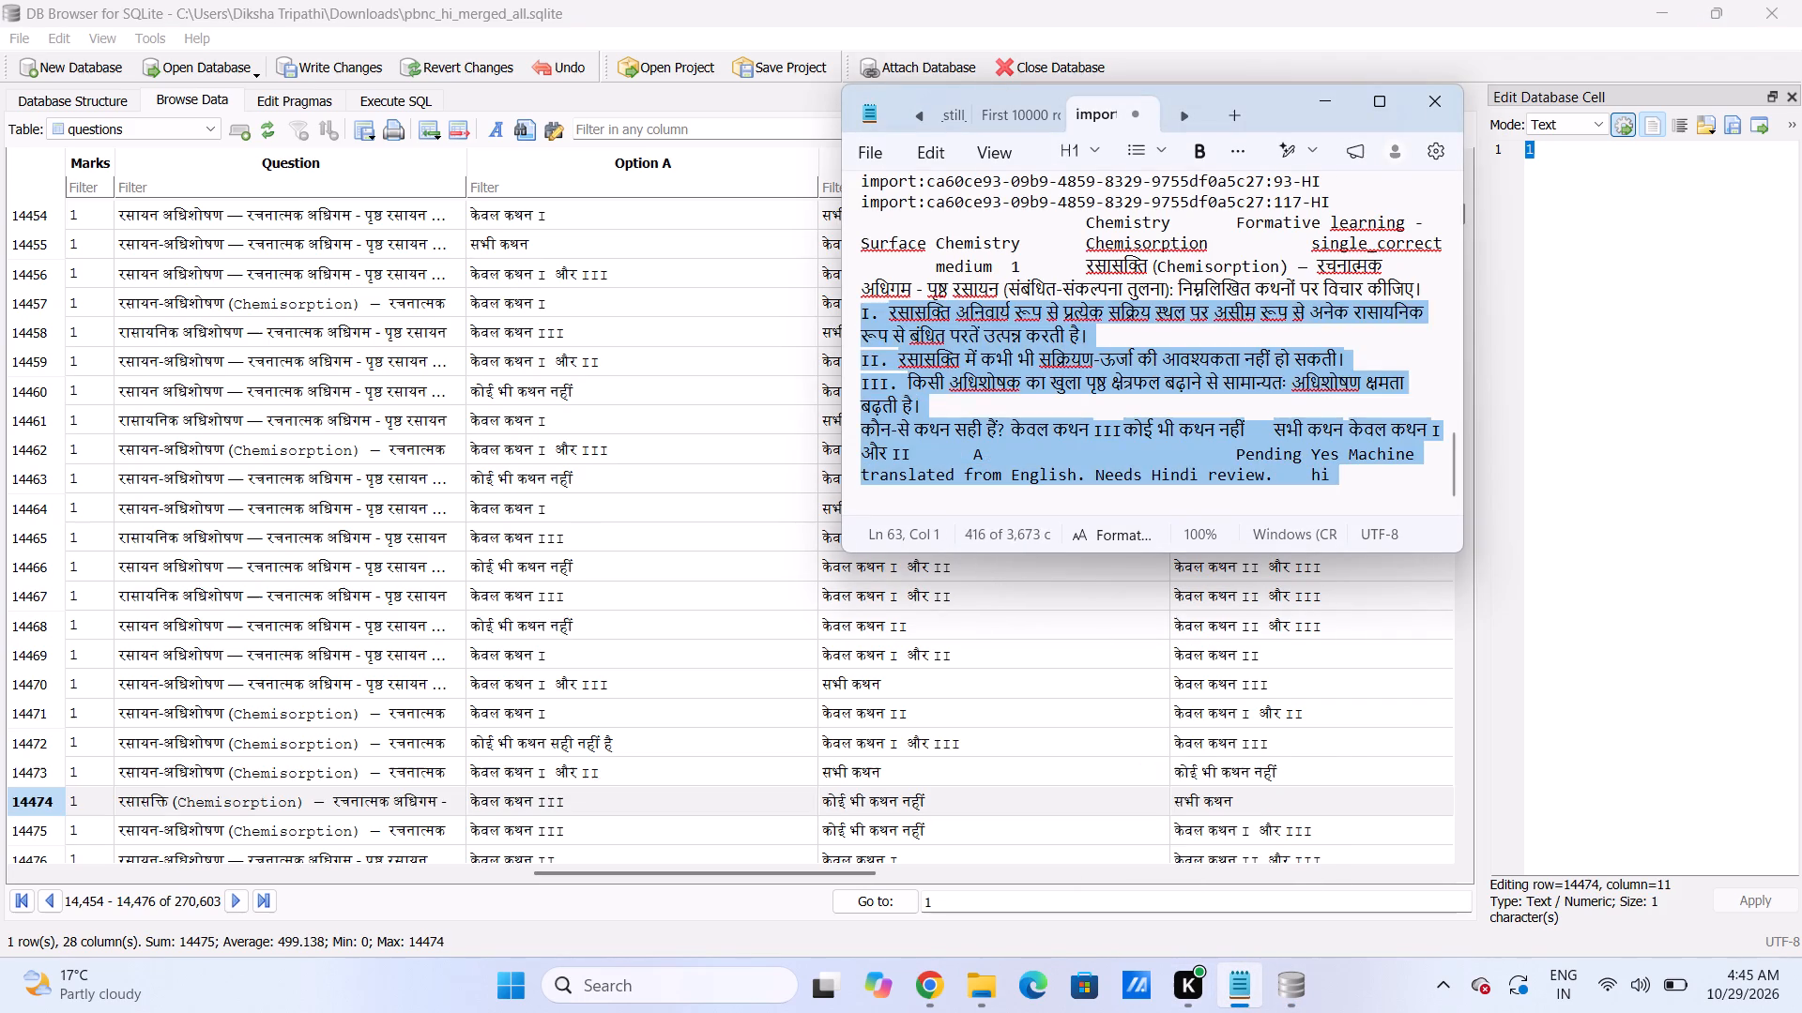
{"action": "left_click_drag", "start_coordinate": [826, 314], "coordinate": [833, 230]}
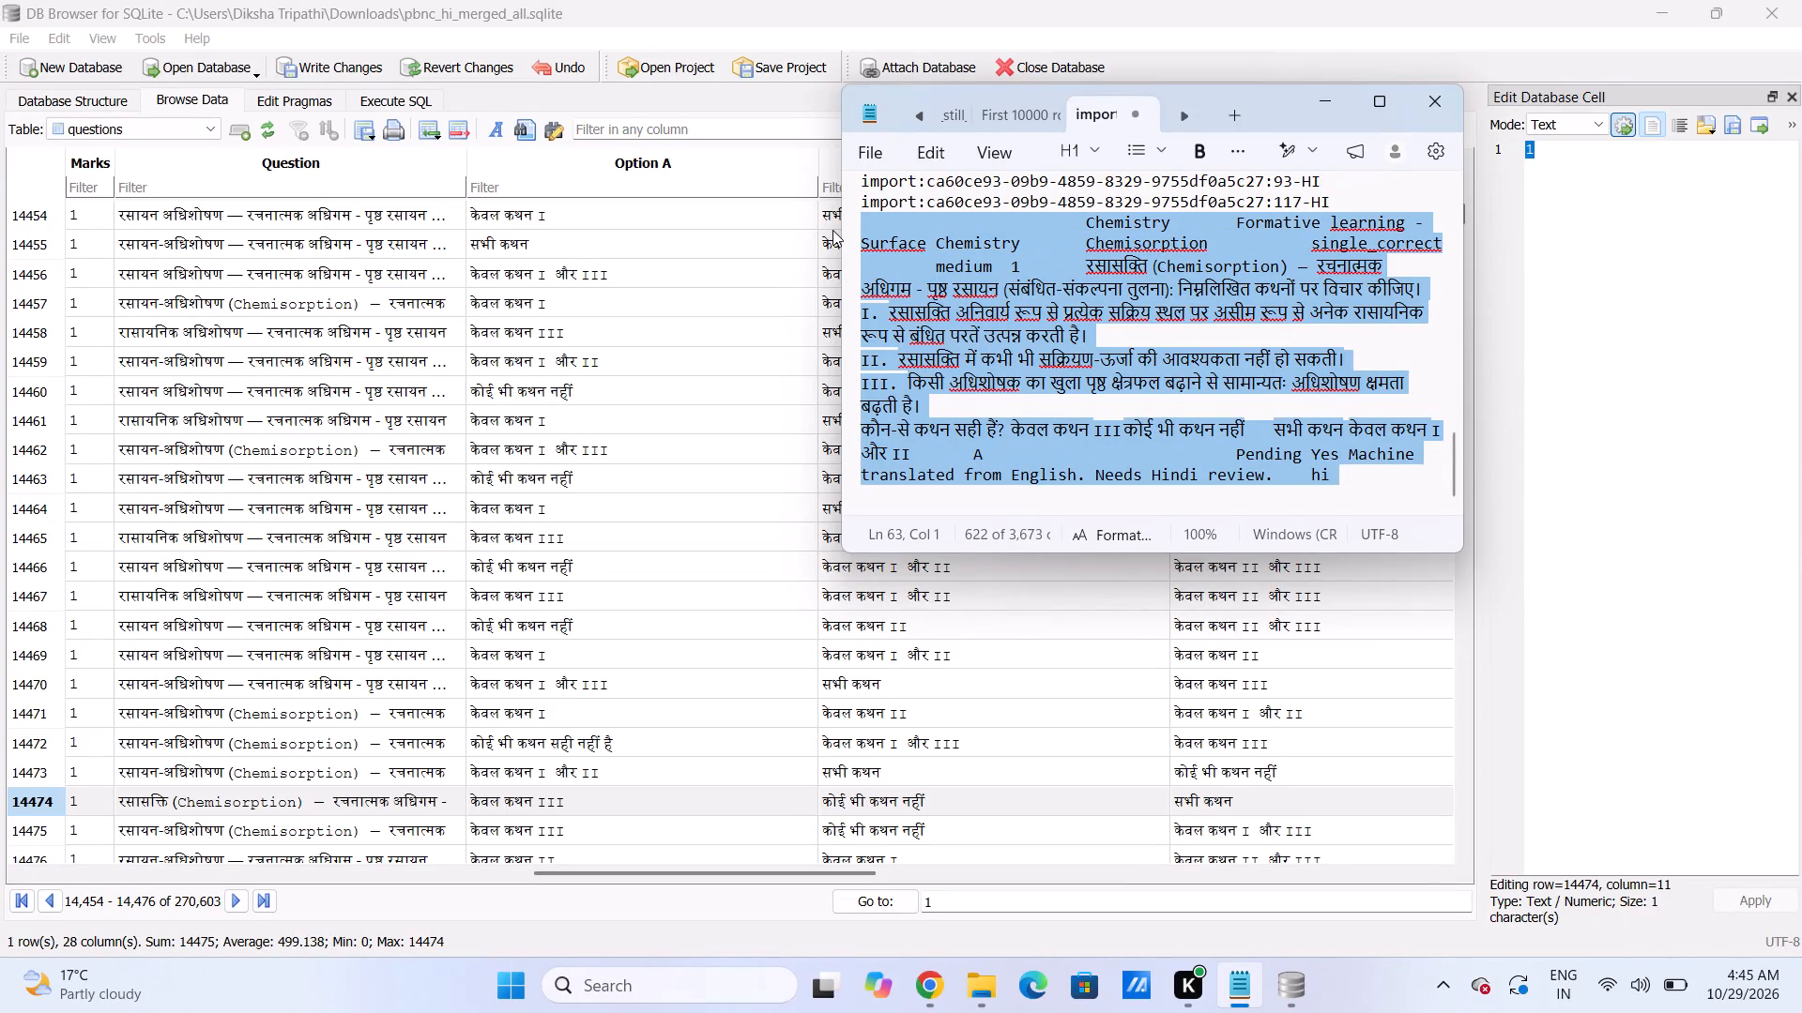
{"action": "key", "text": "BackSpace"}
{"action": "key", "text": "Return"}
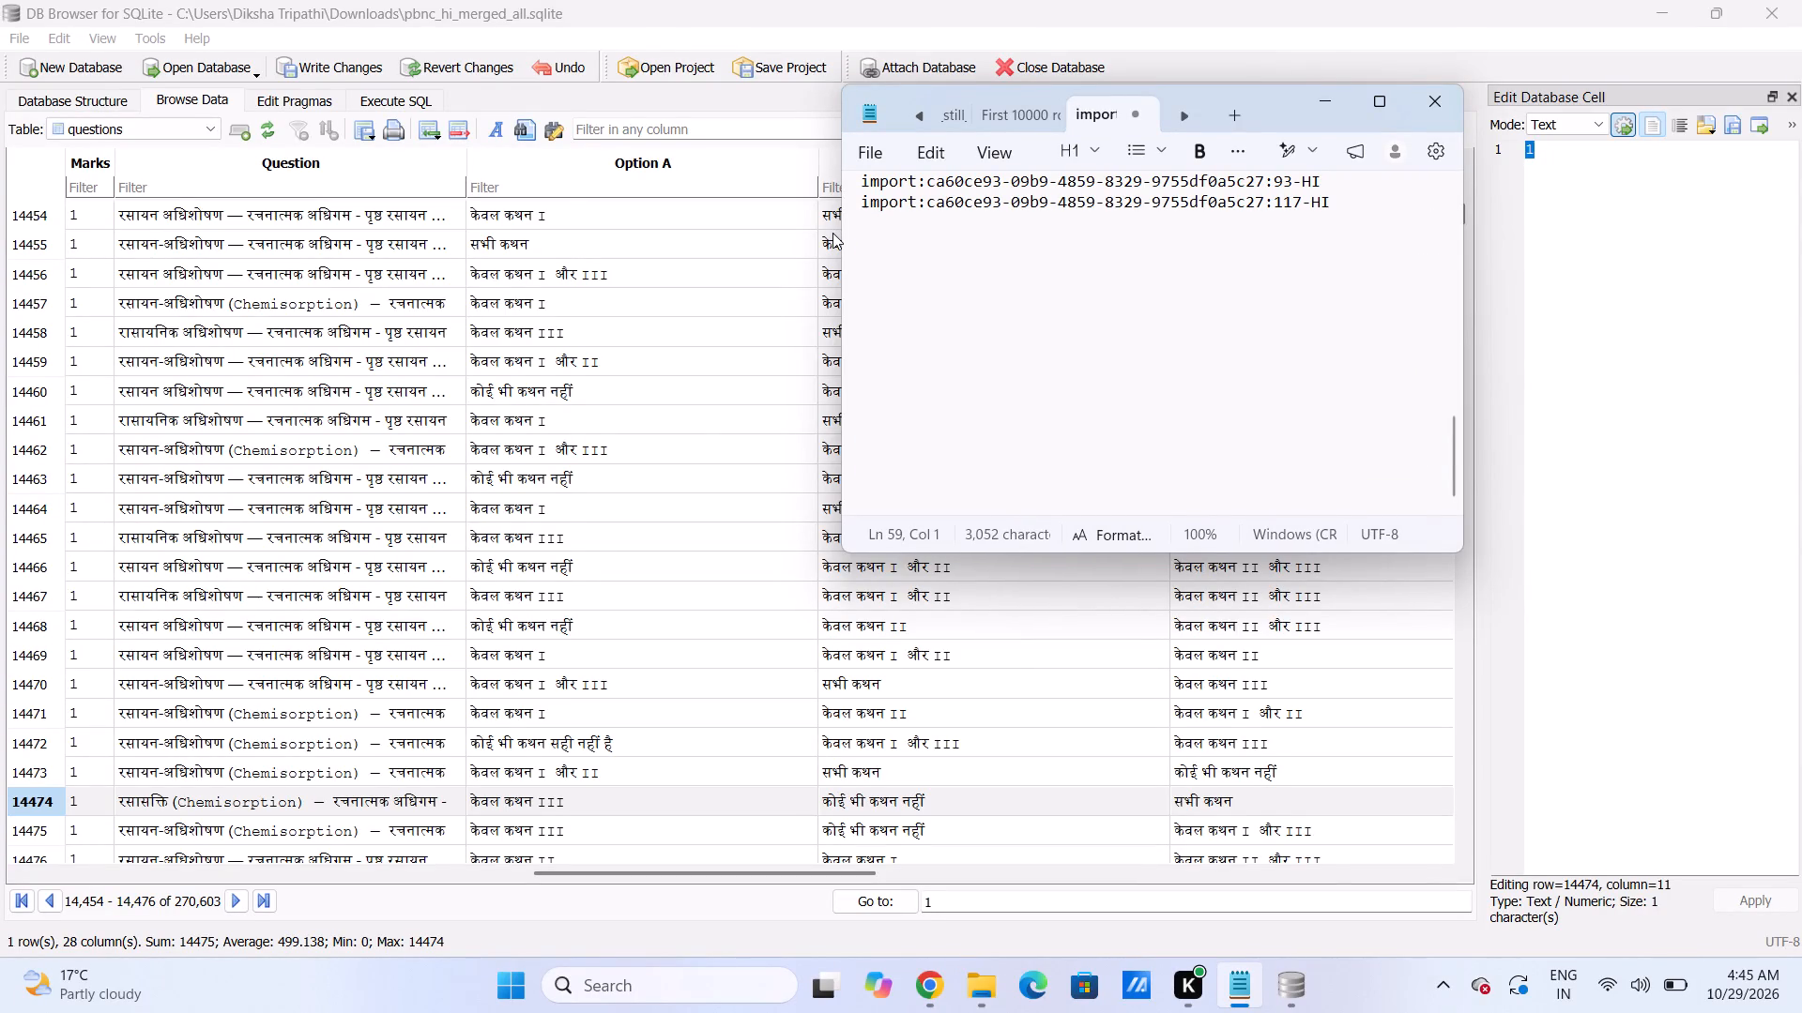
Examine rows 14475 to about 14686 of the questions table for untranslated English text.
{"action": "scroll", "coordinate": [594, 511], "scroll_direction": "down", "scroll_amount": 2}
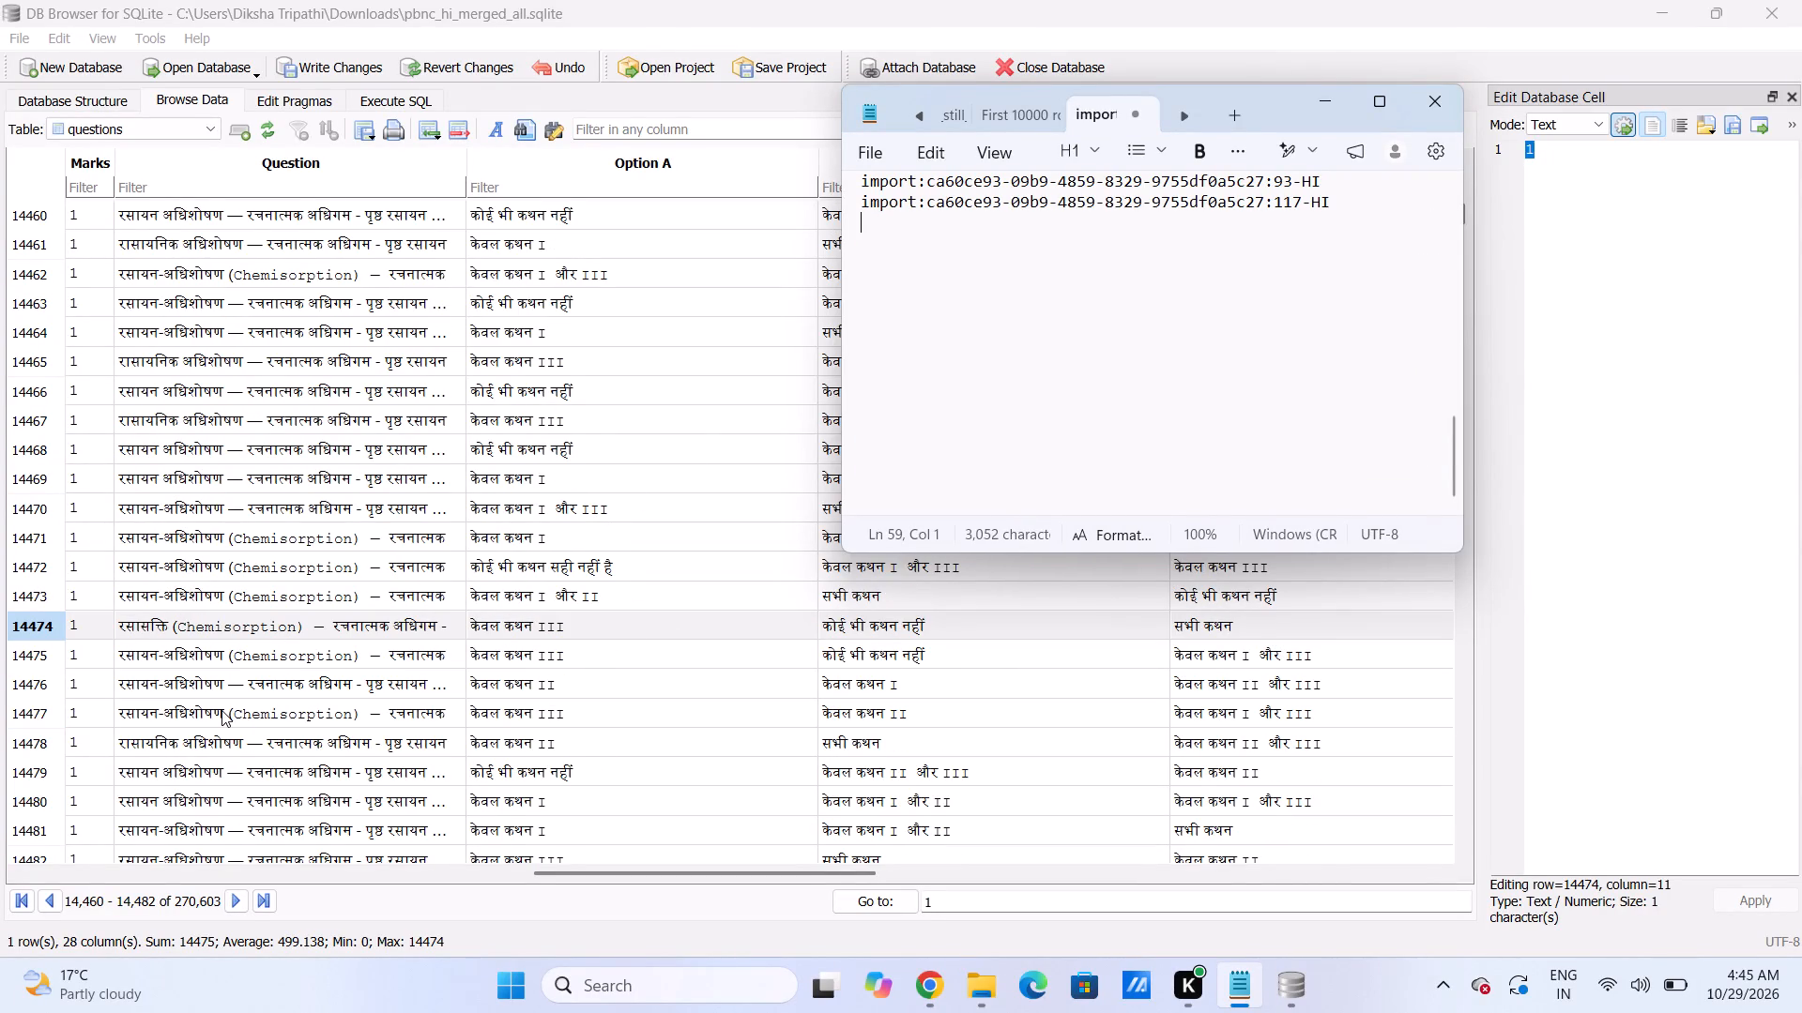
{"action": "scroll", "coordinate": [221, 710], "scroll_direction": "down", "scroll_amount": 4}
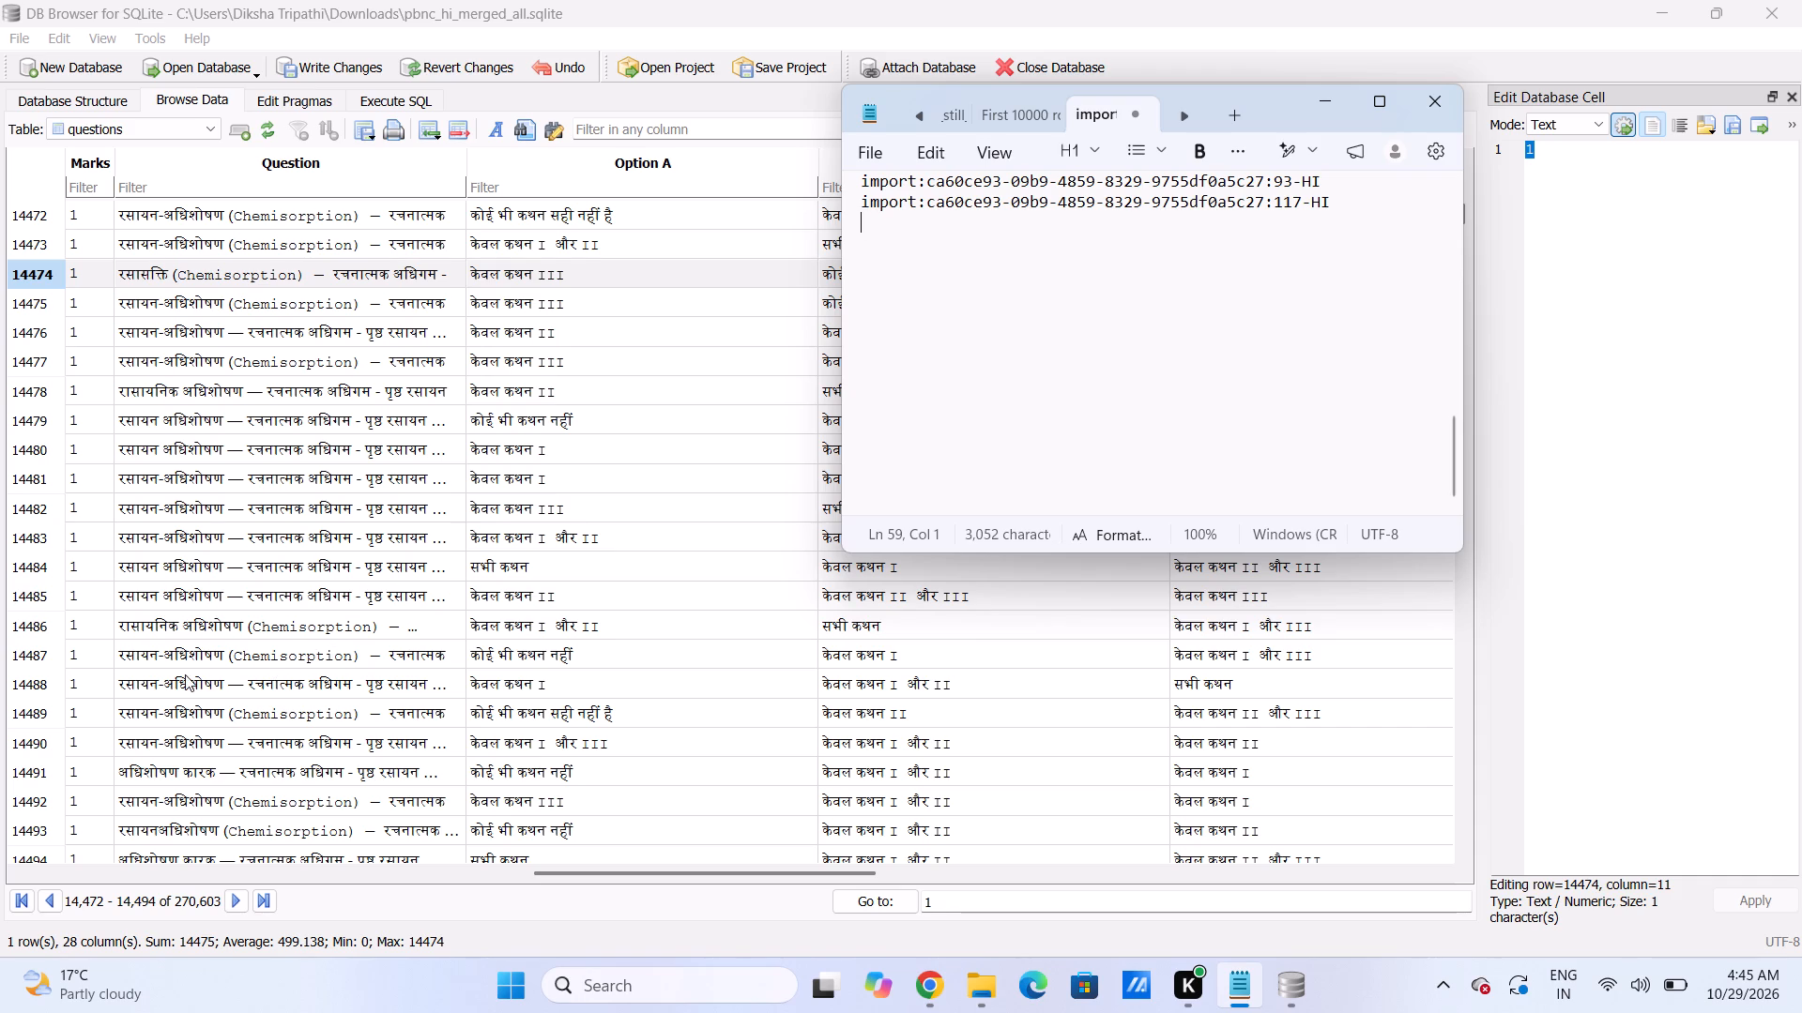
{"action": "scroll", "coordinate": [298, 781], "scroll_direction": "down", "scroll_amount": 1}
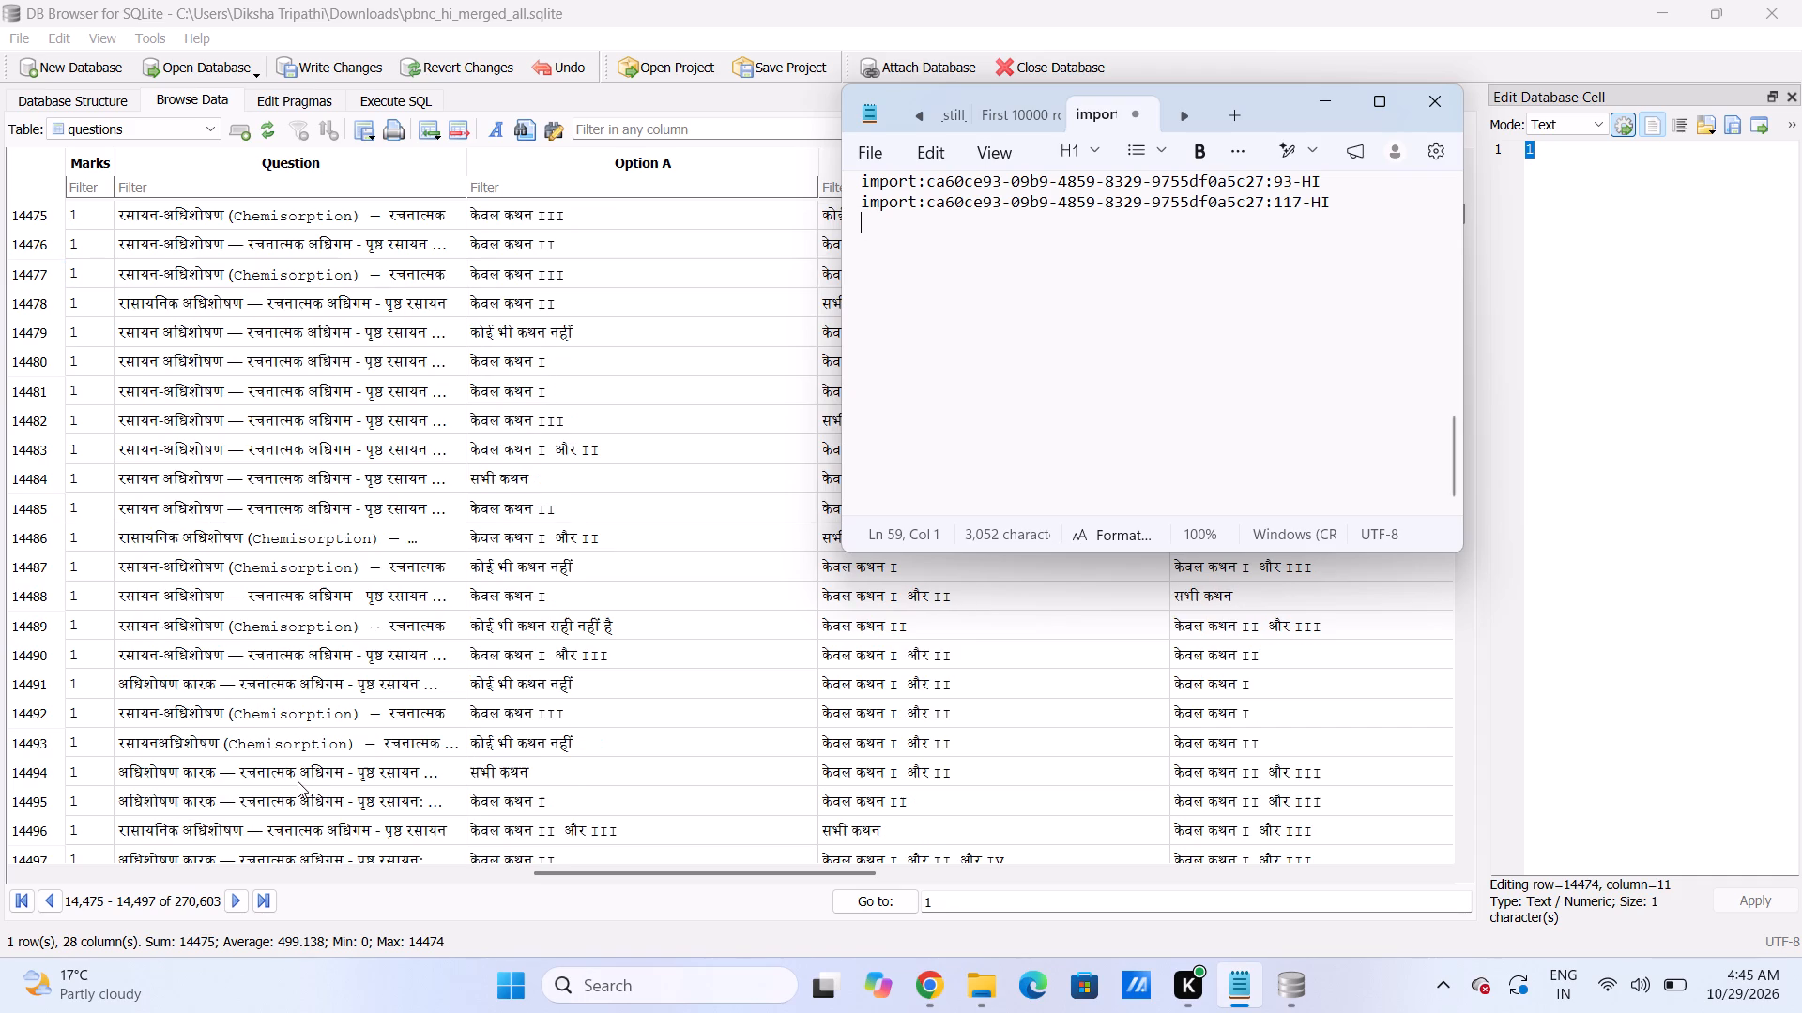
{"action": "scroll", "coordinate": [221, 767], "scroll_direction": "down", "scroll_amount": 2}
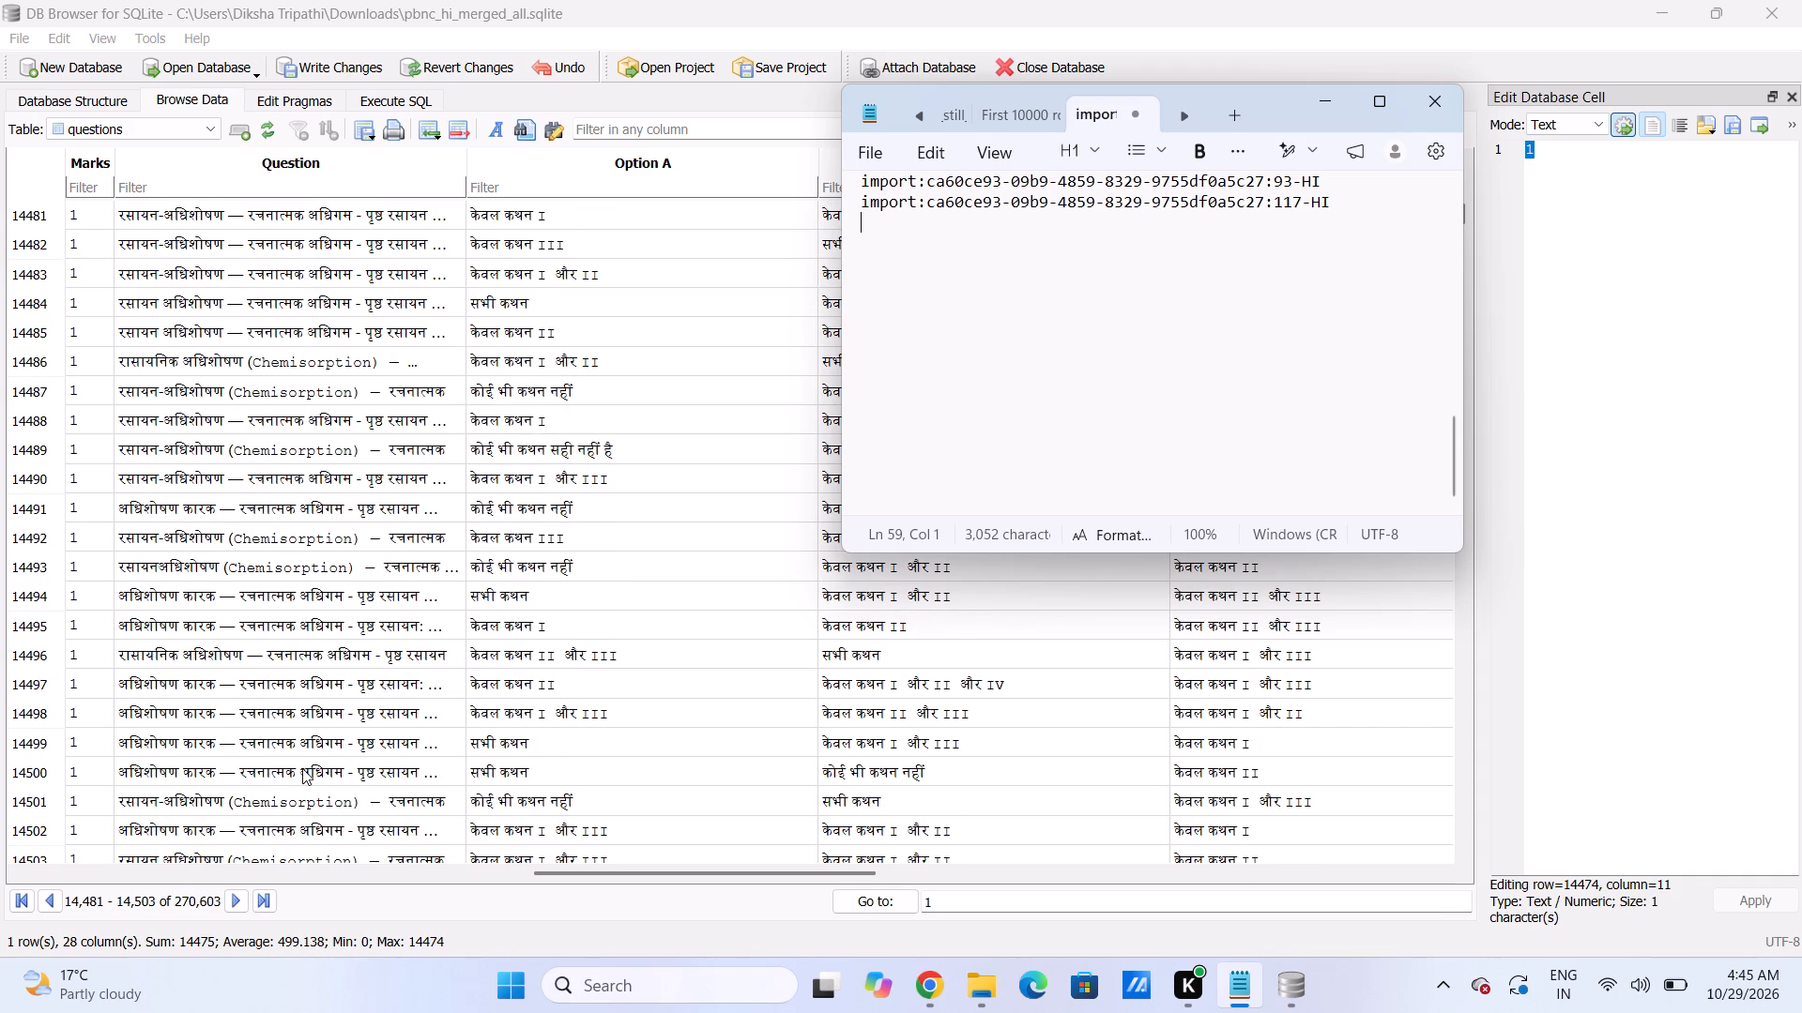
{"action": "scroll", "coordinate": [302, 768], "scroll_direction": "down", "scroll_amount": 2}
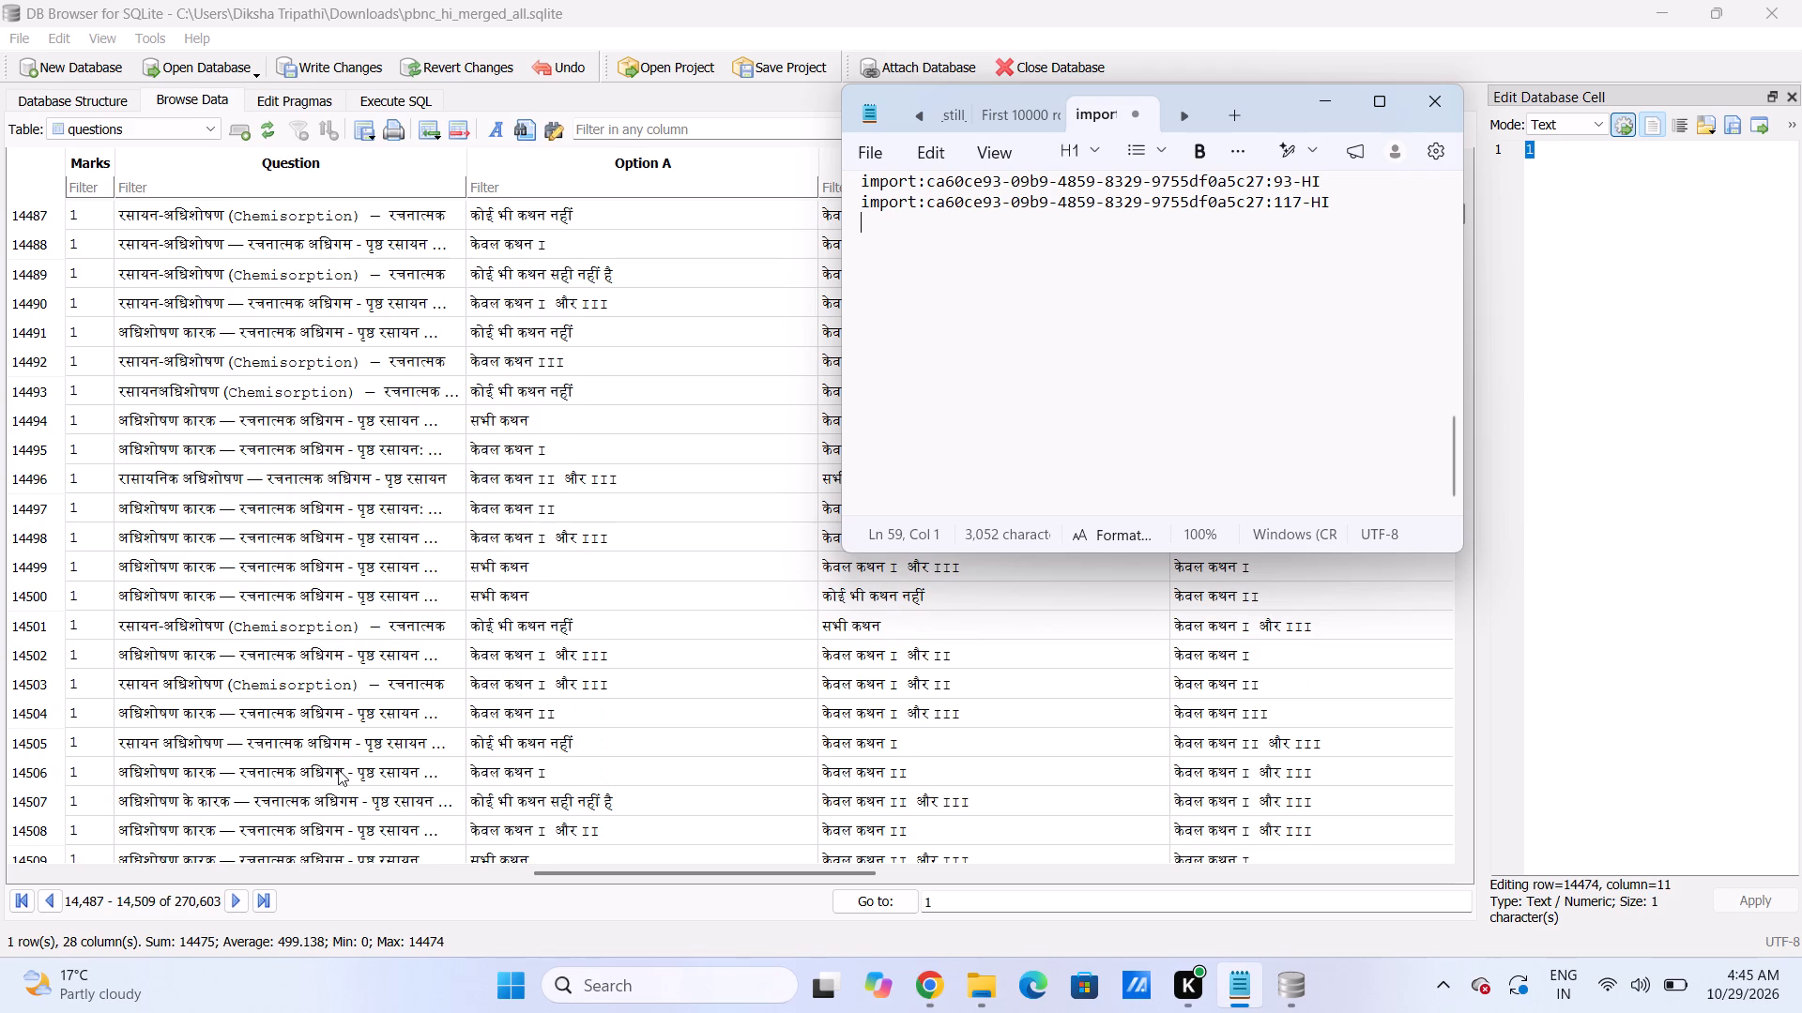
{"action": "scroll", "coordinate": [338, 769], "scroll_direction": "down", "scroll_amount": 2}
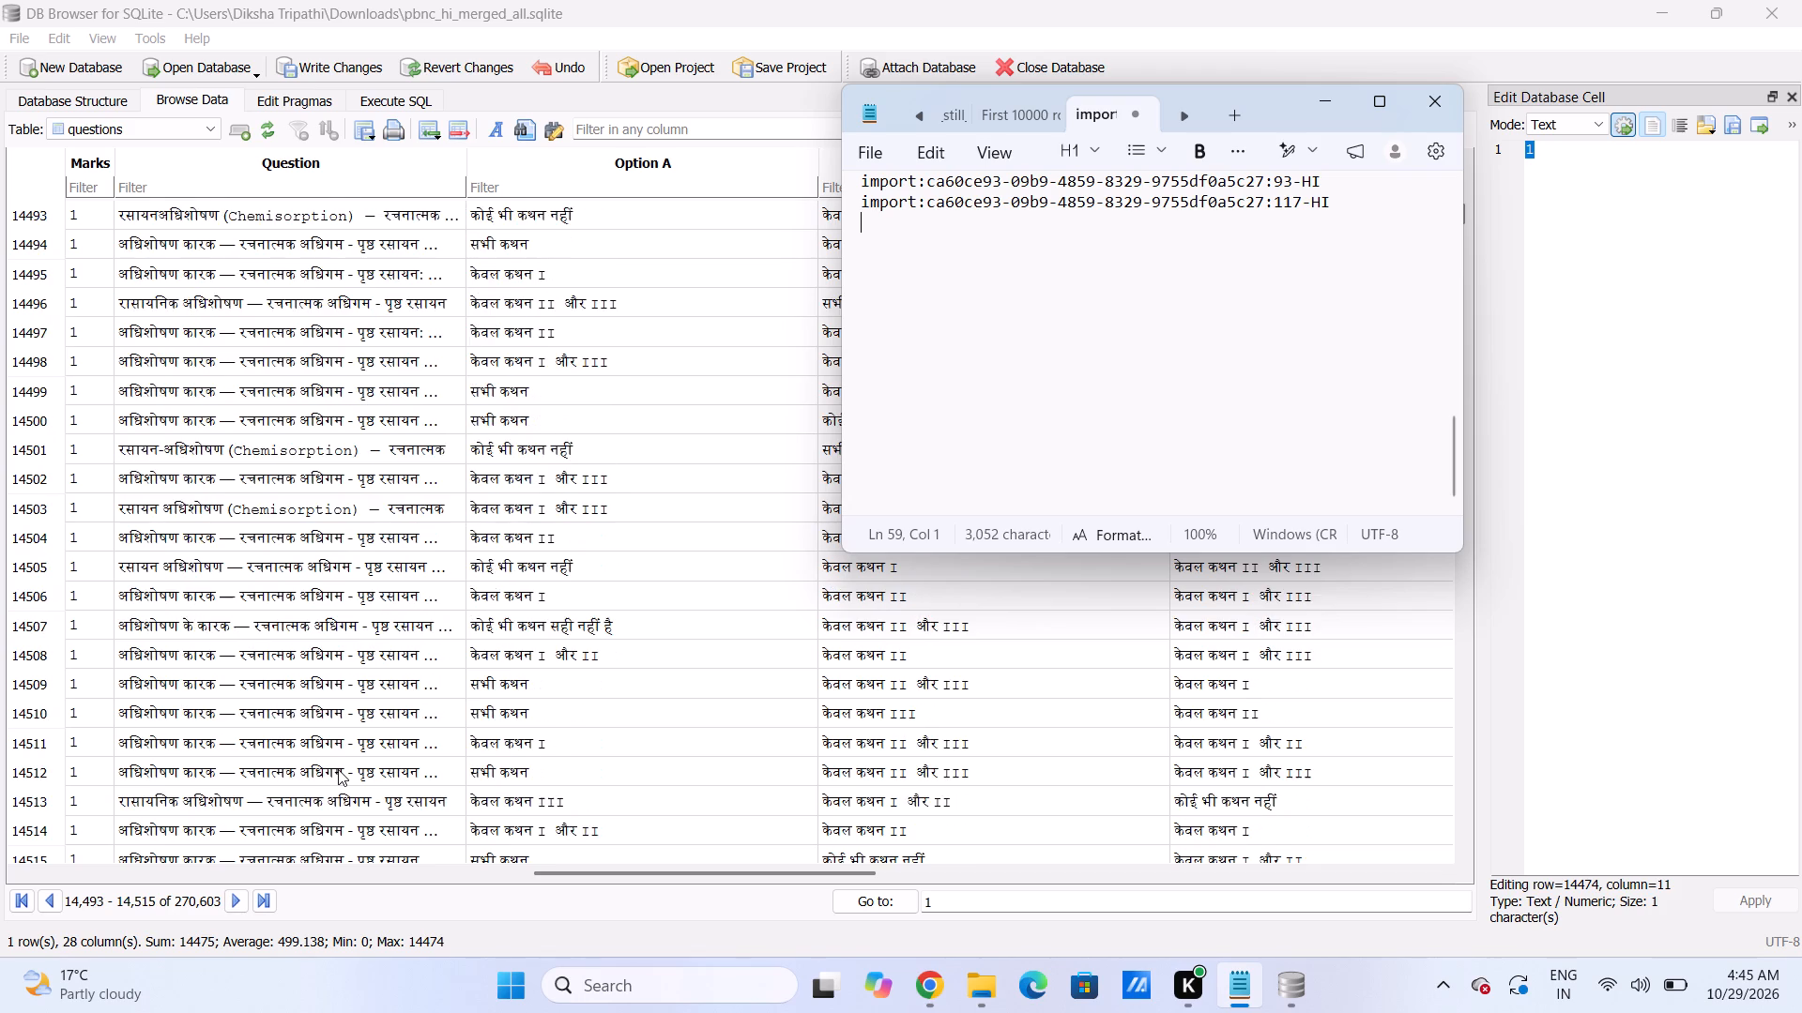
{"action": "scroll", "coordinate": [338, 769], "scroll_direction": "down", "scroll_amount": 7}
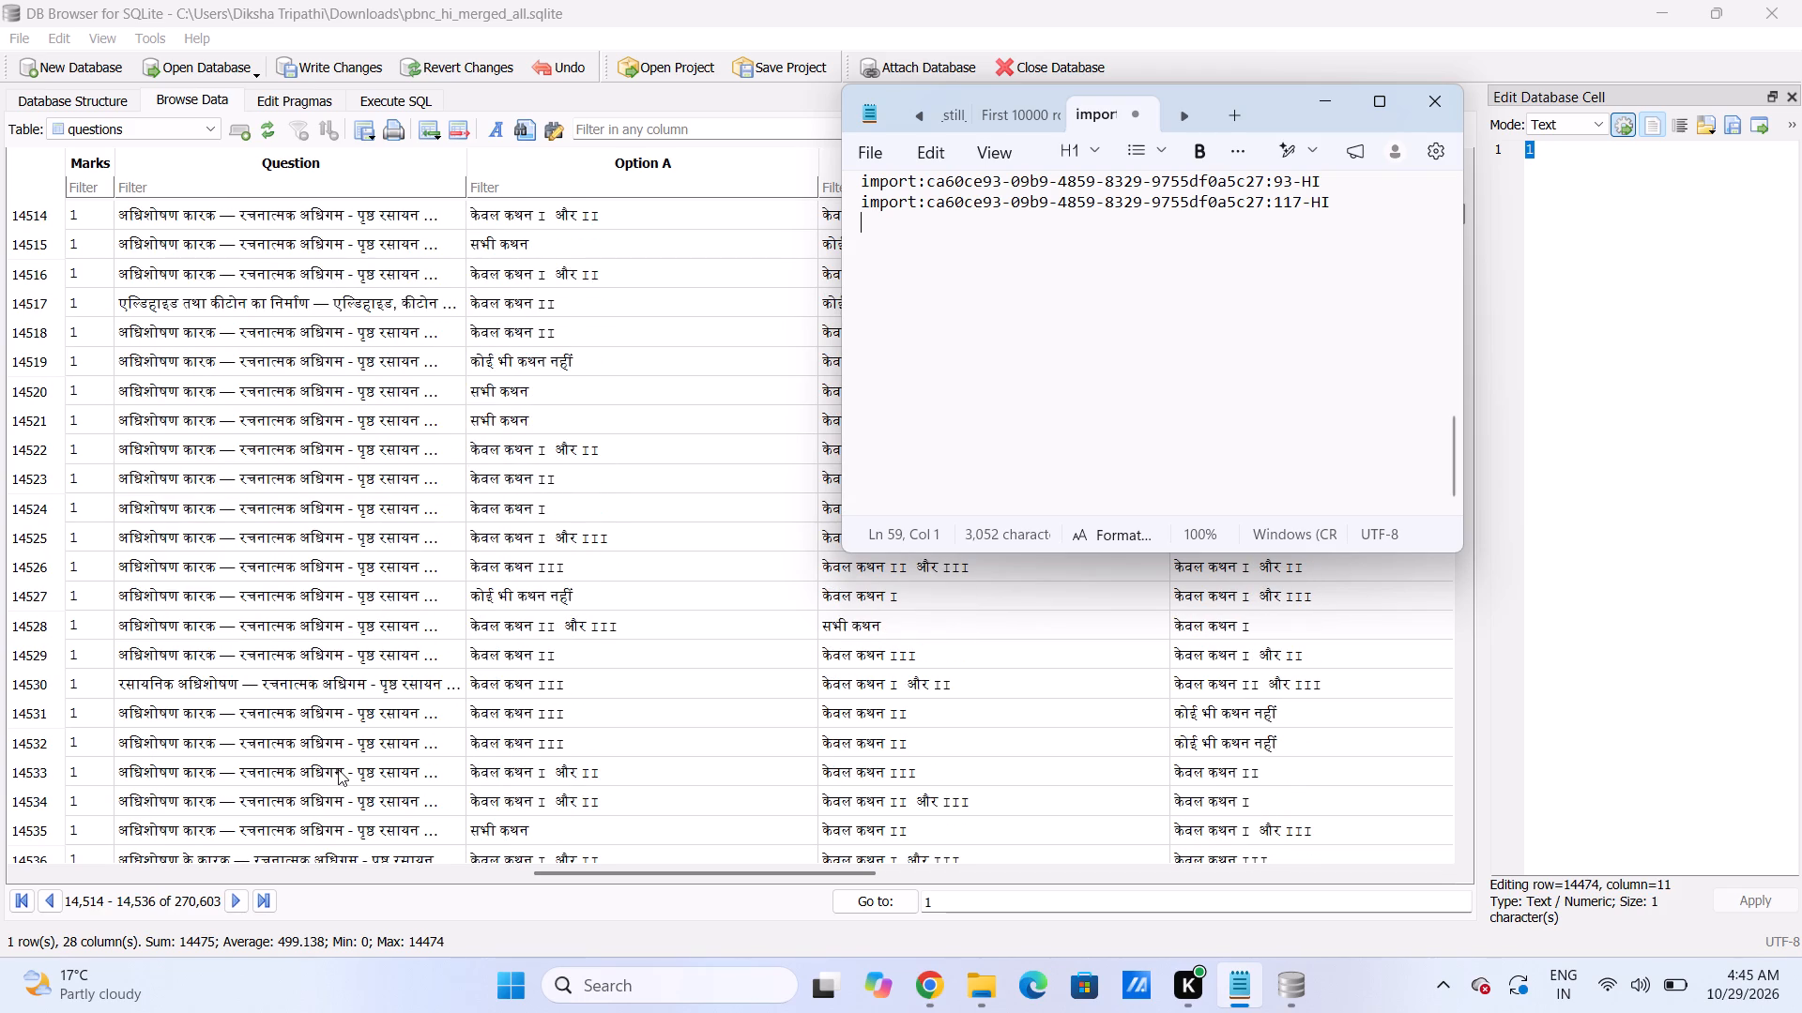
{"action": "scroll", "coordinate": [338, 769], "scroll_direction": "down", "scroll_amount": 5}
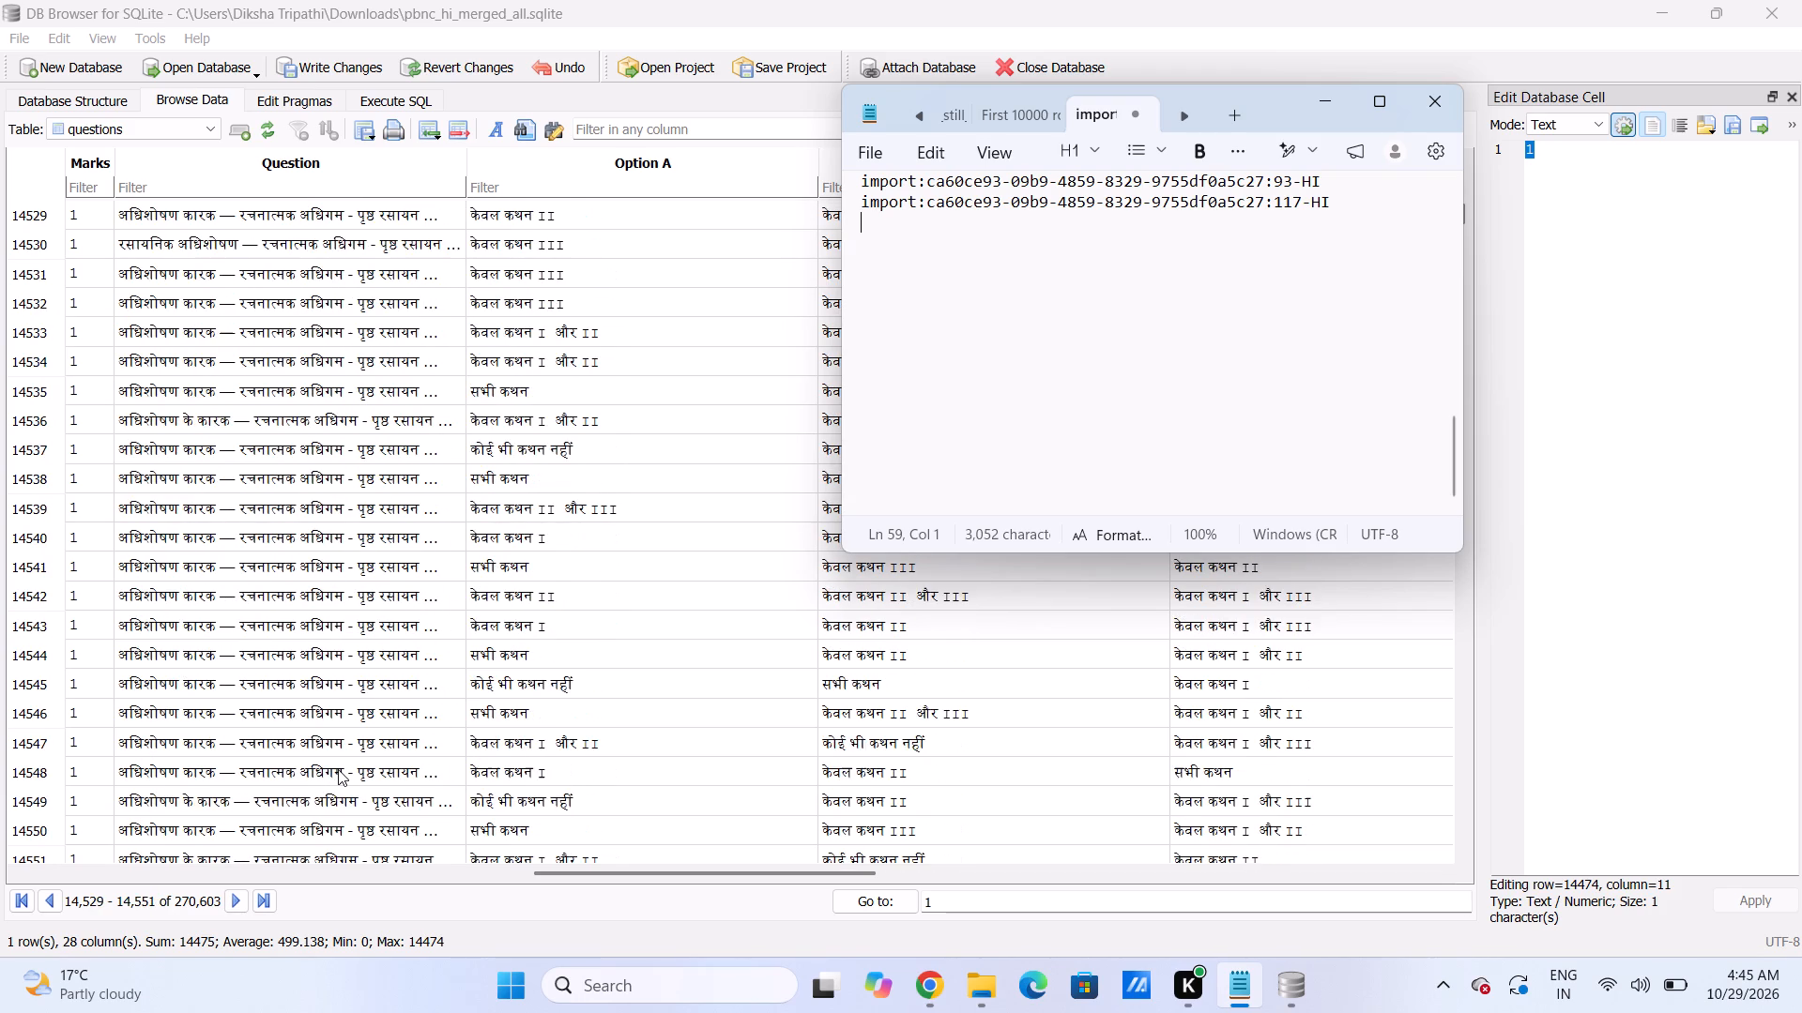
{"action": "scroll", "coordinate": [338, 769], "scroll_direction": "down", "scroll_amount": 3}
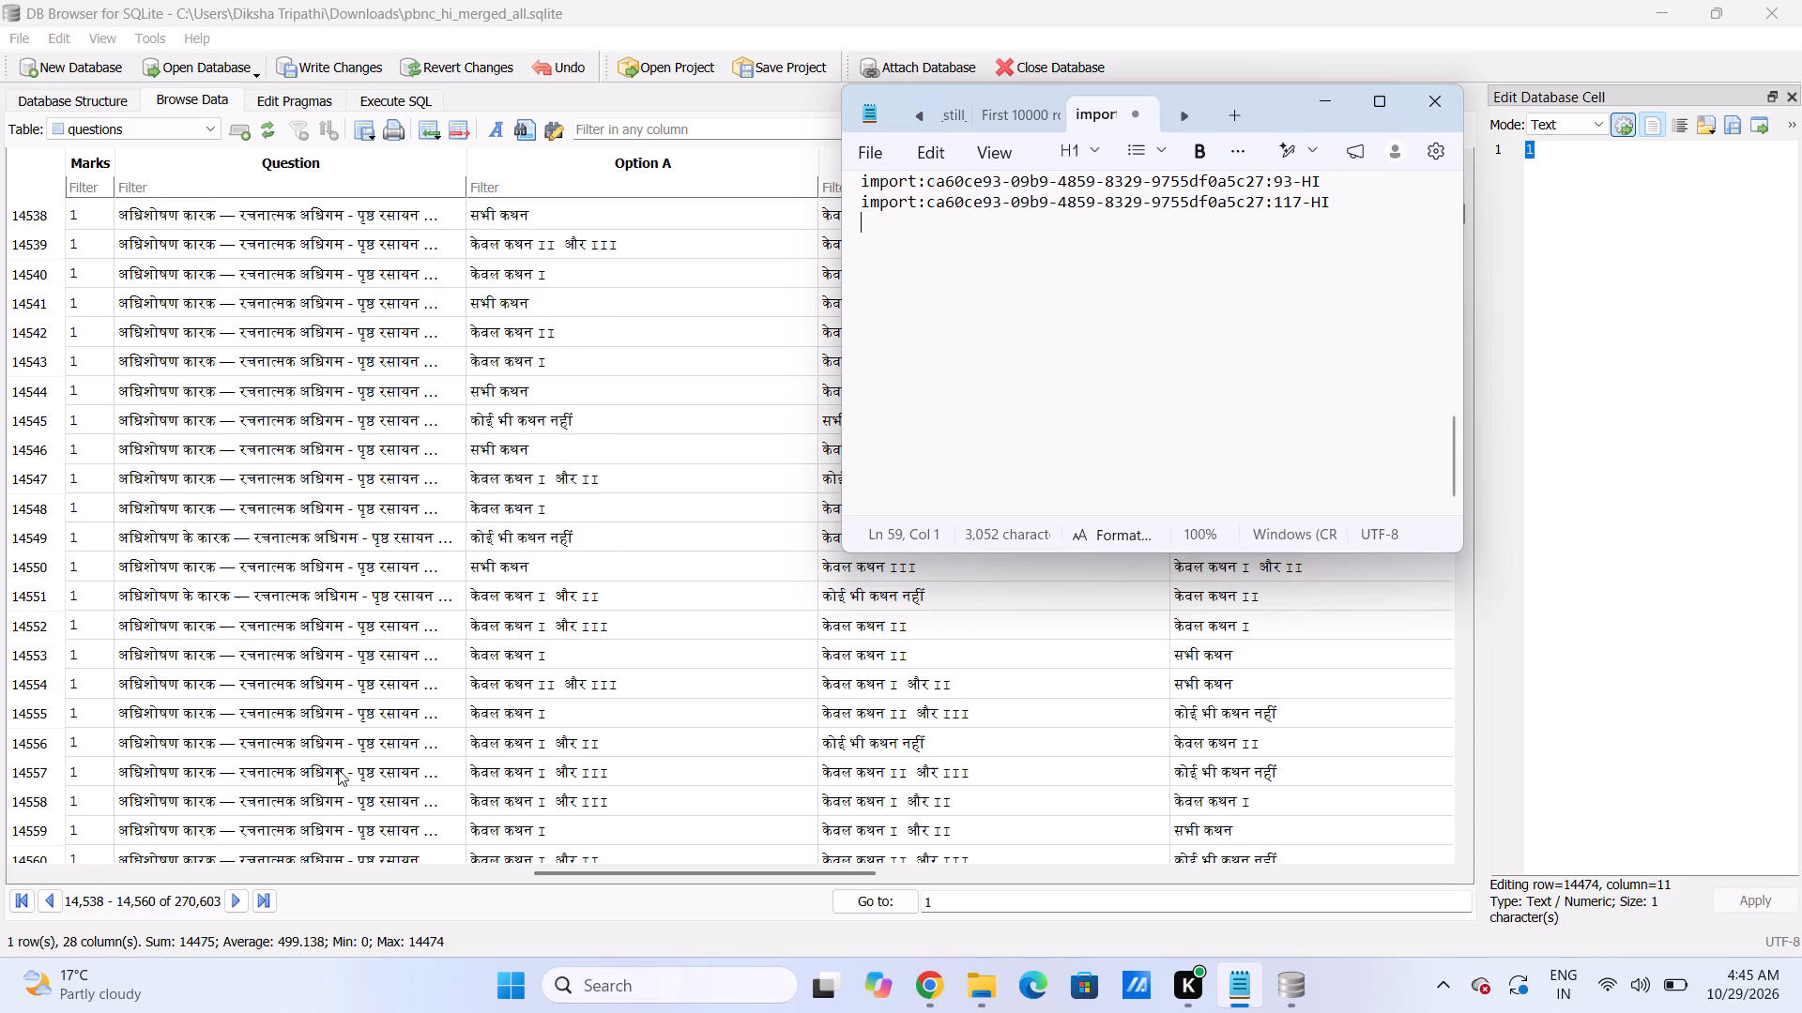
{"action": "scroll", "coordinate": [338, 769], "scroll_direction": "down", "scroll_amount": 4}
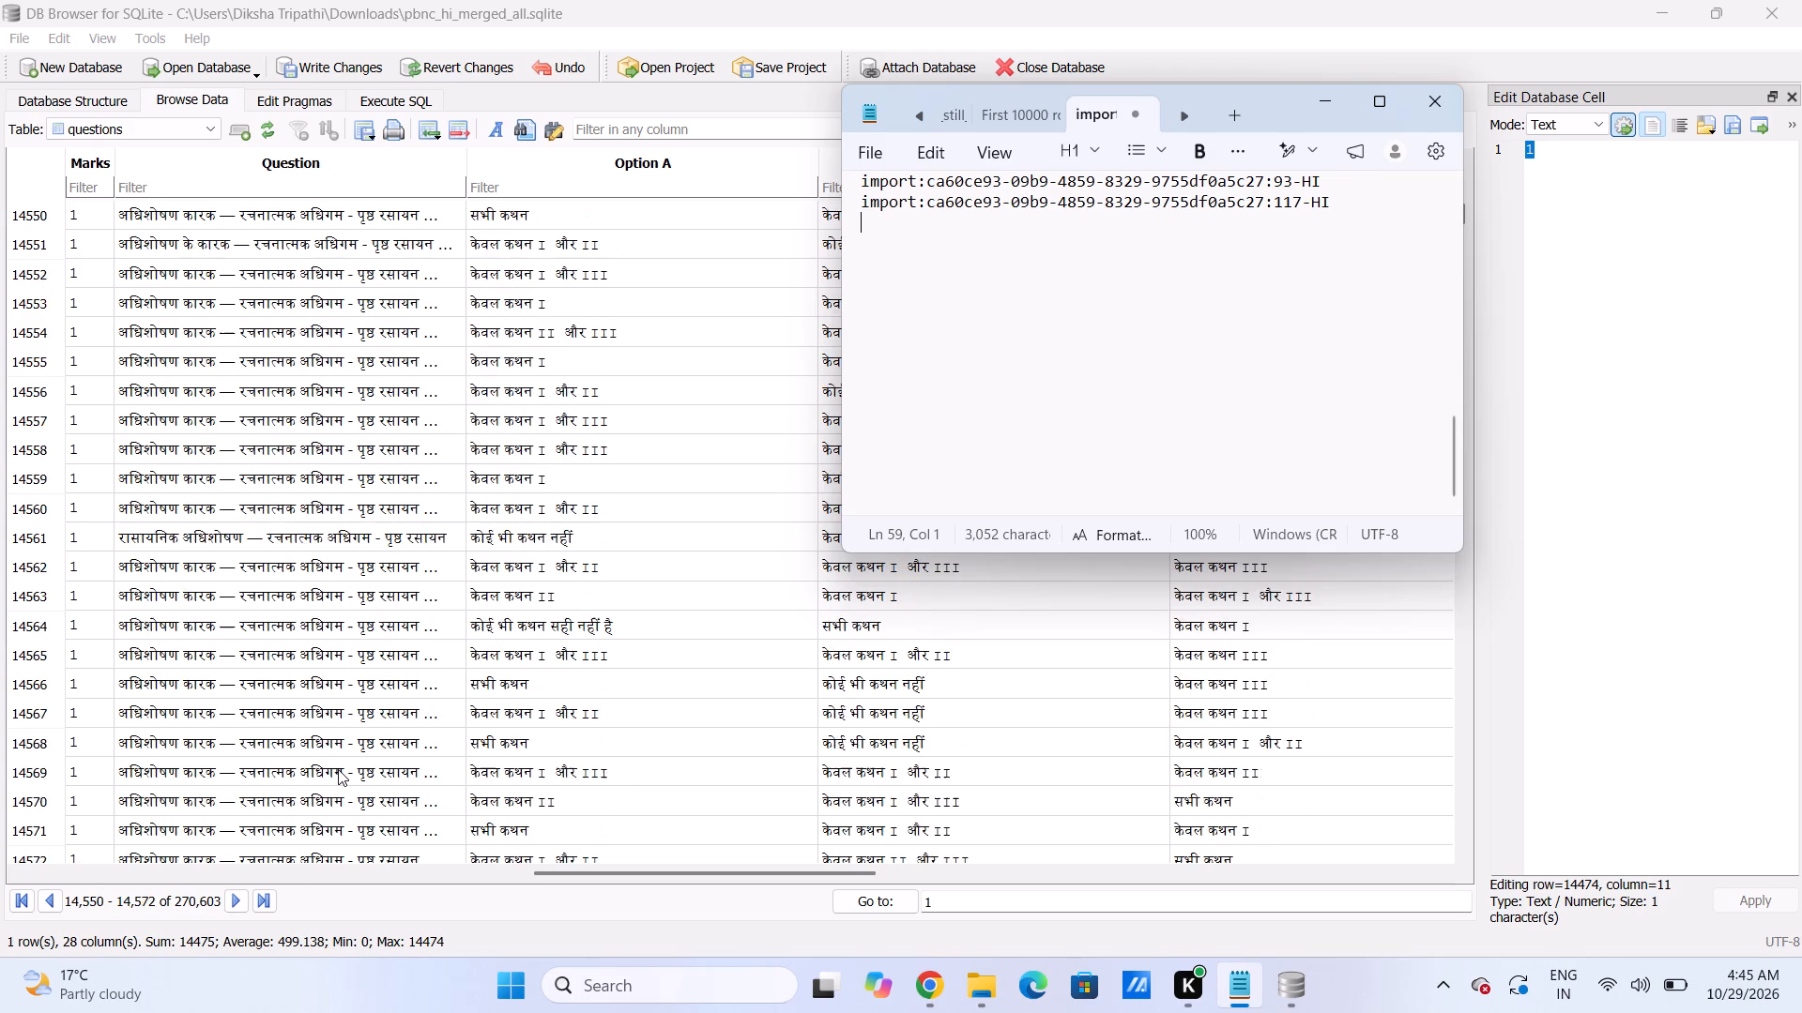
{"action": "scroll", "coordinate": [338, 769], "scroll_direction": "down", "scroll_amount": 4}
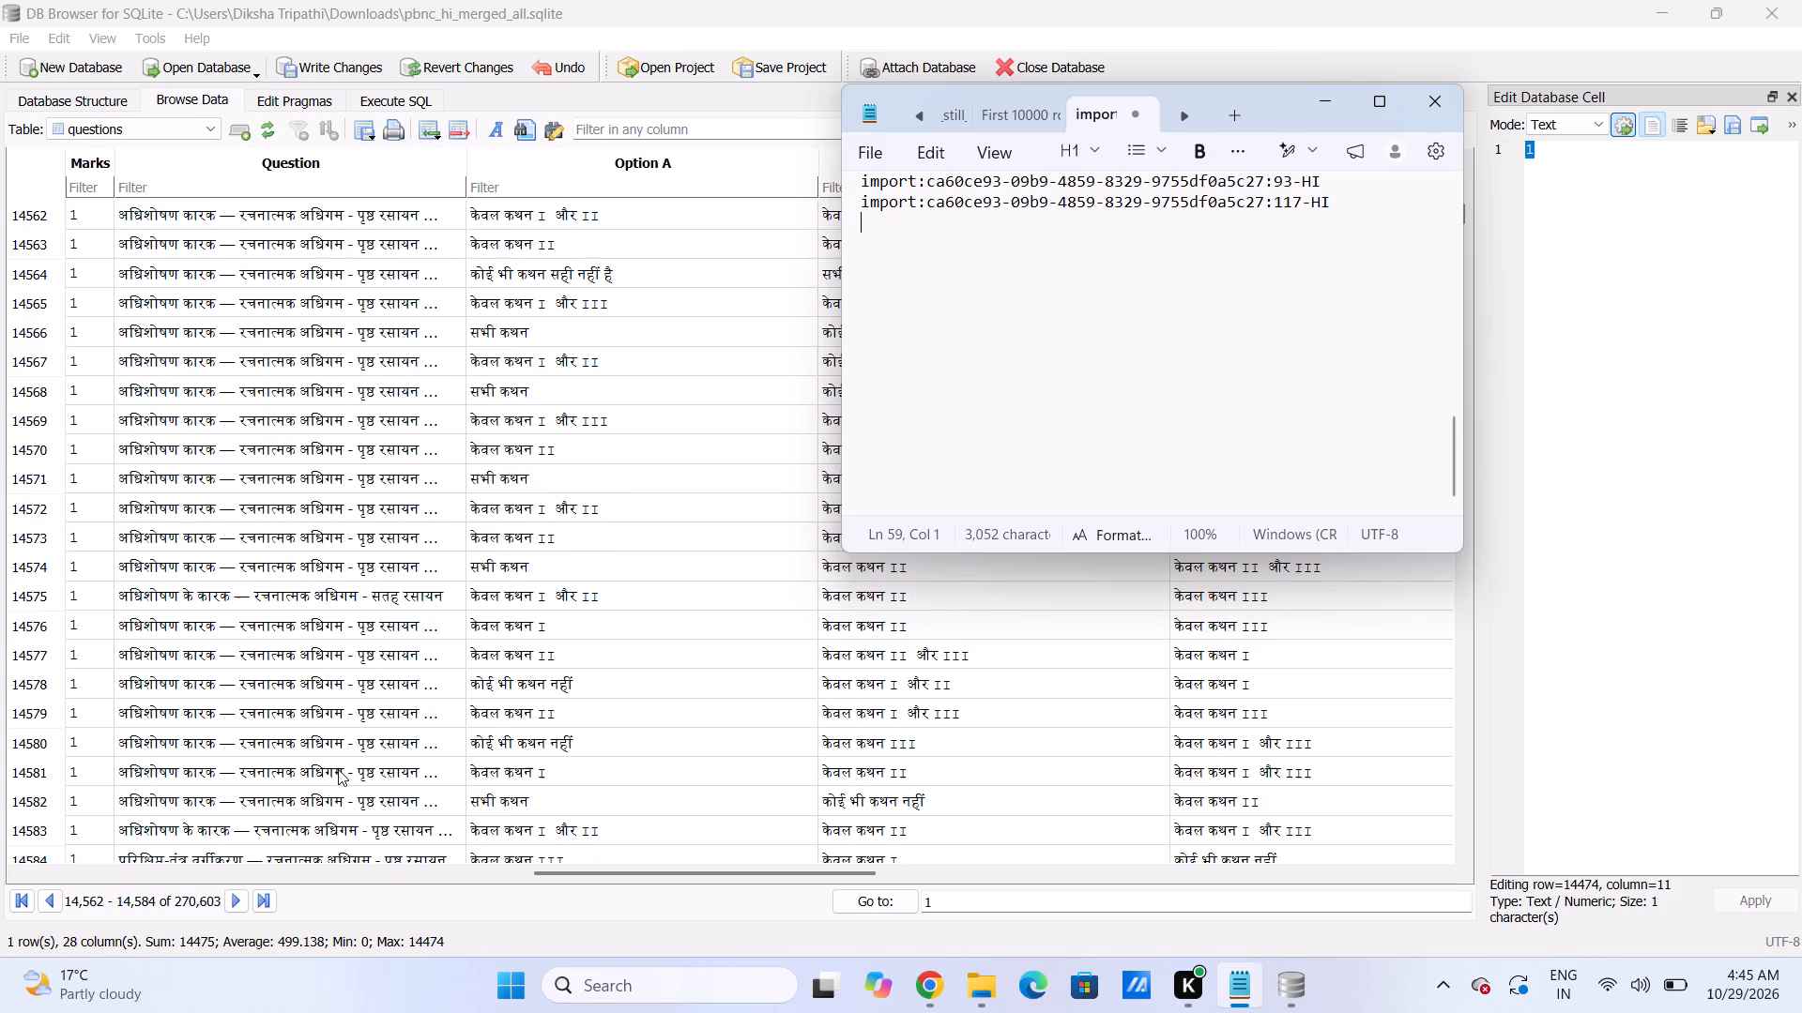
{"action": "scroll", "coordinate": [338, 769], "scroll_direction": "down", "scroll_amount": 7}
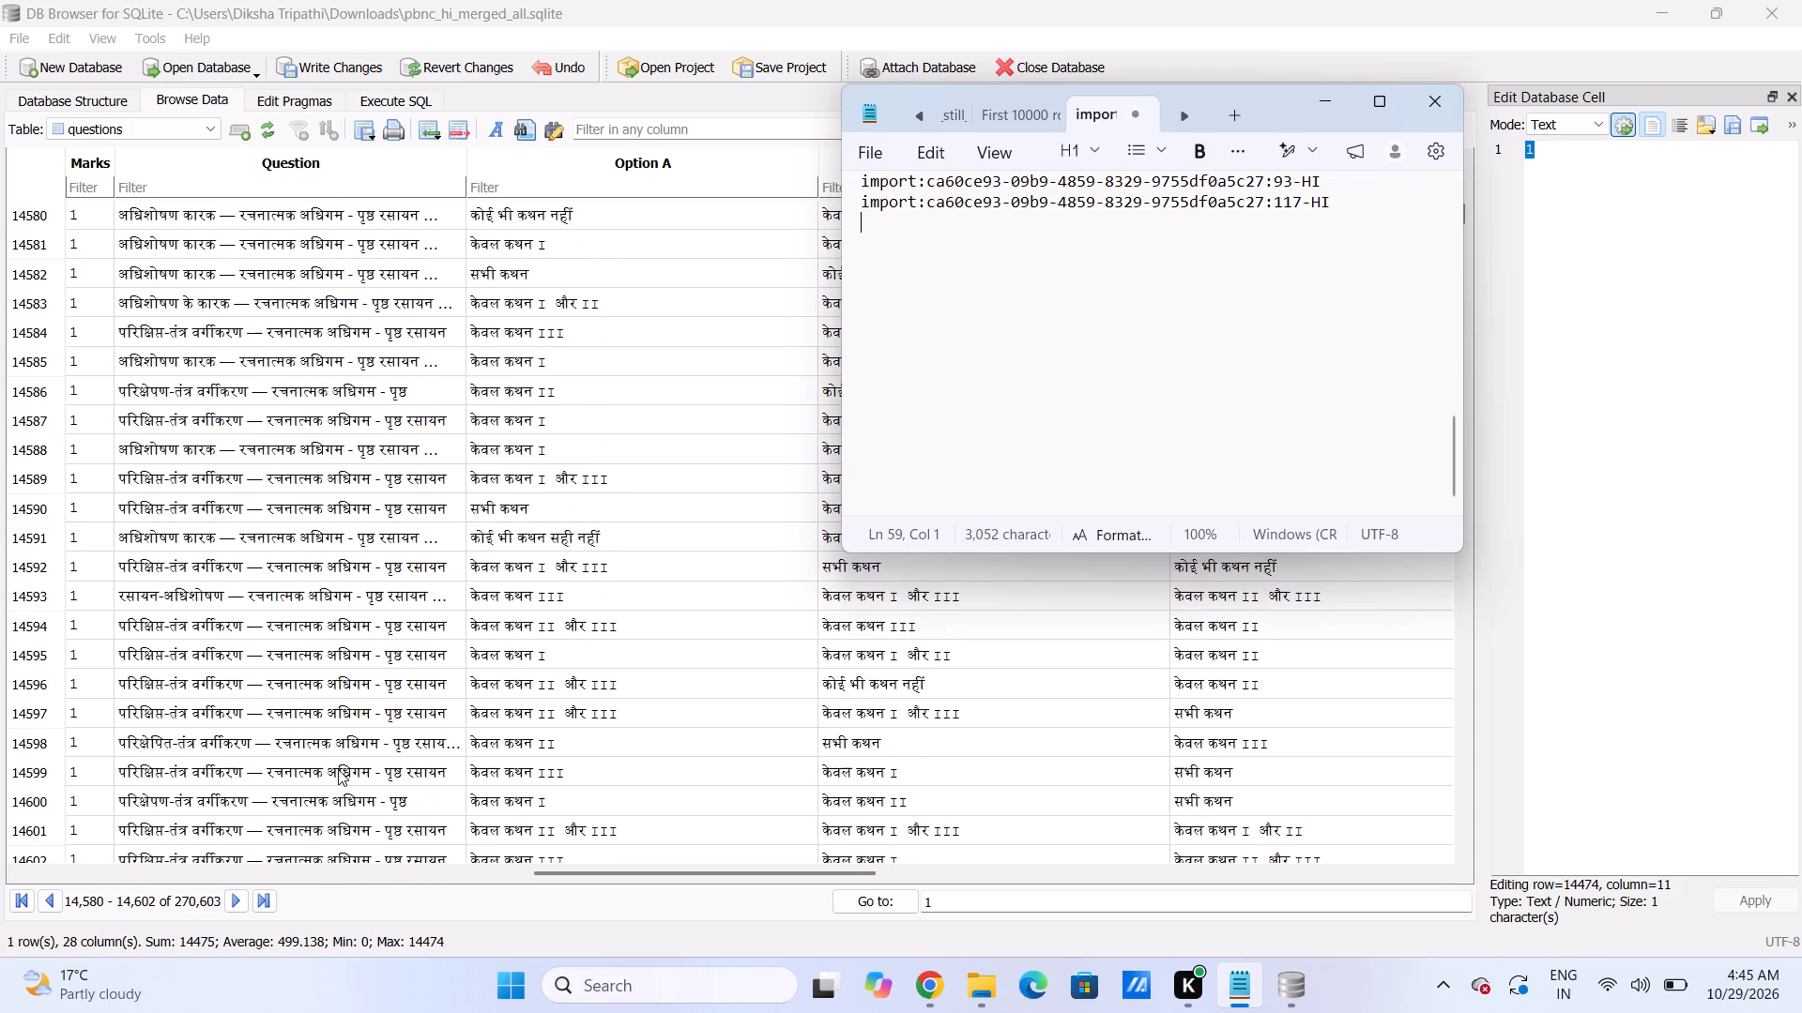
{"action": "scroll", "coordinate": [338, 769], "scroll_direction": "down", "scroll_amount": 7}
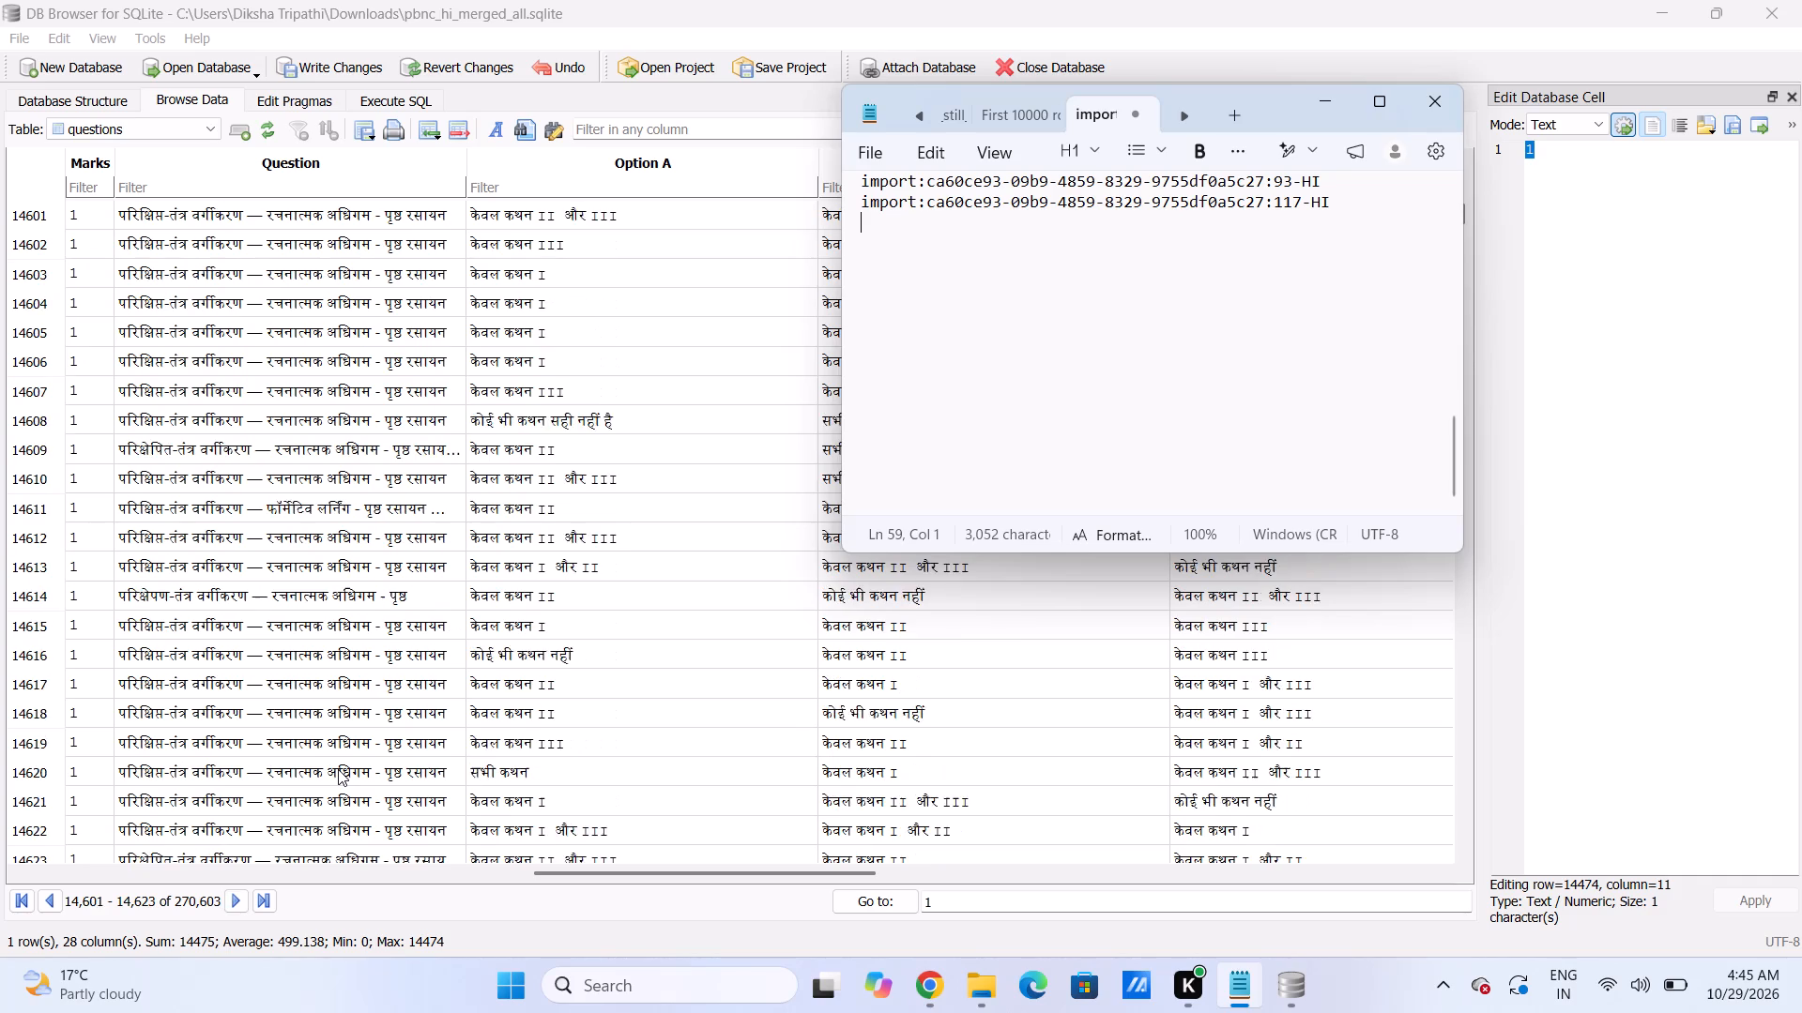
{"action": "scroll", "coordinate": [338, 769], "scroll_direction": "down", "scroll_amount": 8}
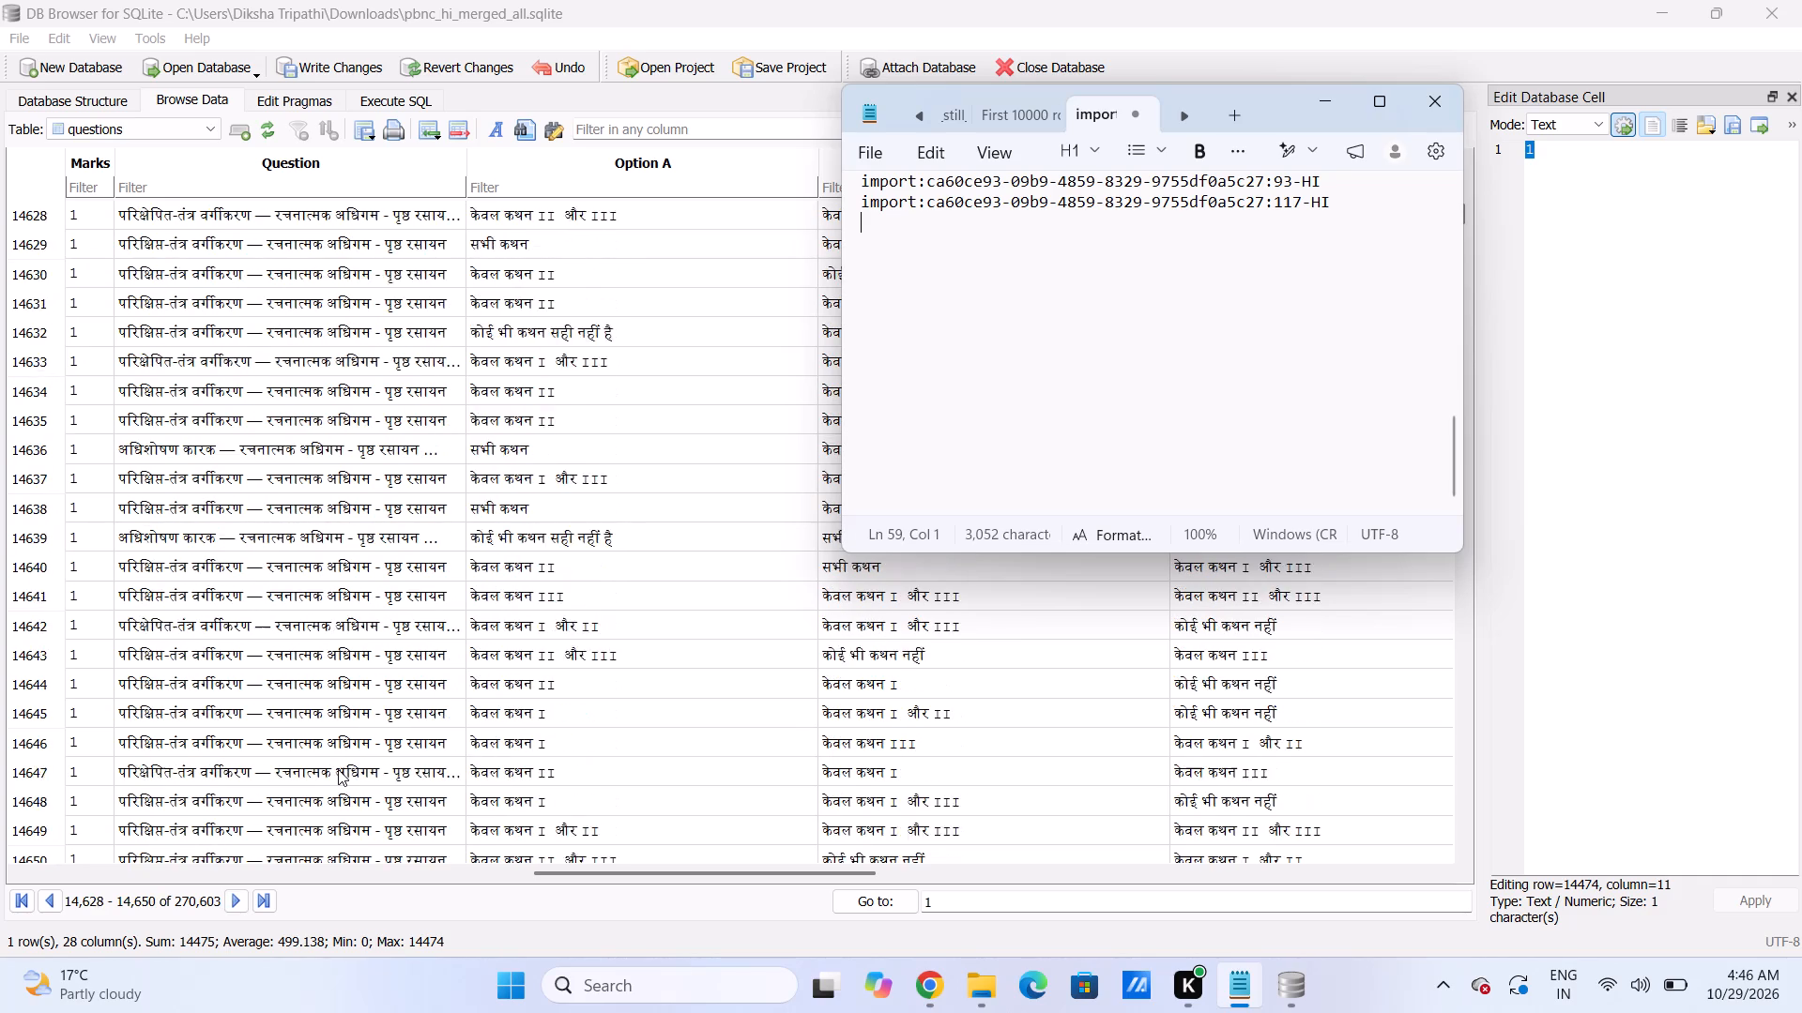
{"action": "scroll", "coordinate": [338, 769], "scroll_direction": "down", "scroll_amount": 6}
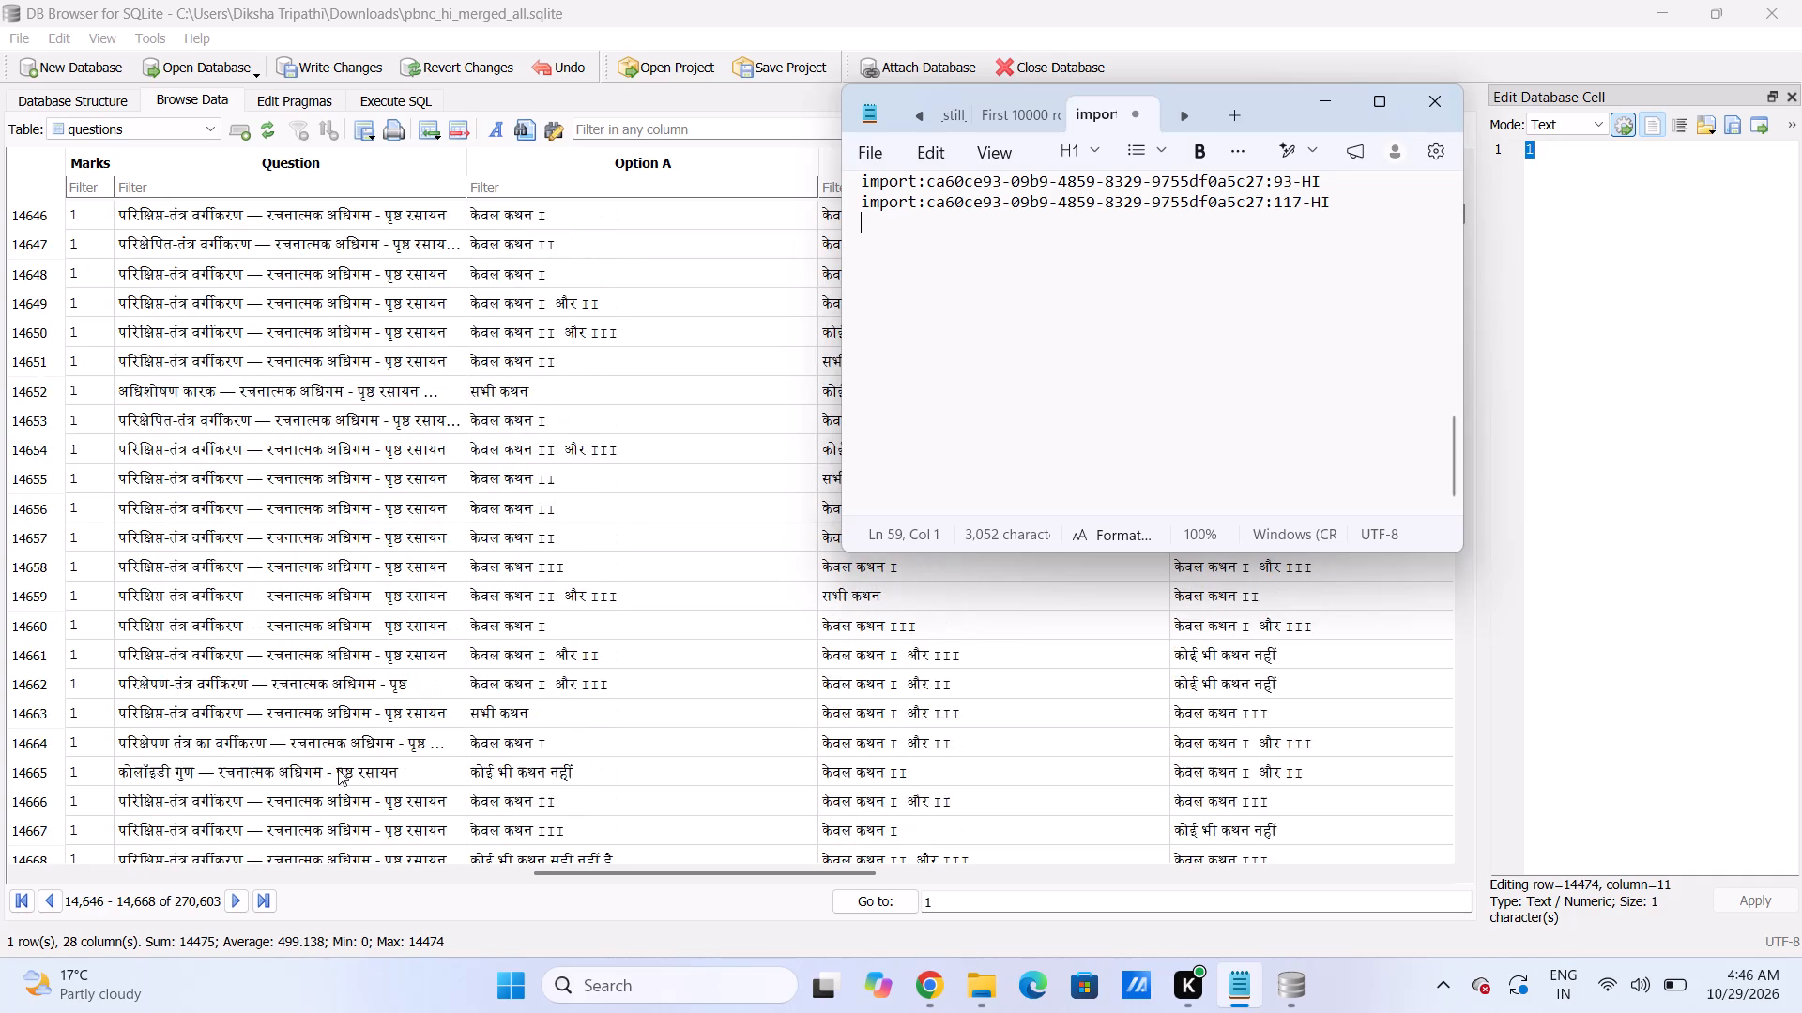
{"action": "scroll", "coordinate": [338, 769], "scroll_direction": "down", "scroll_amount": 6}
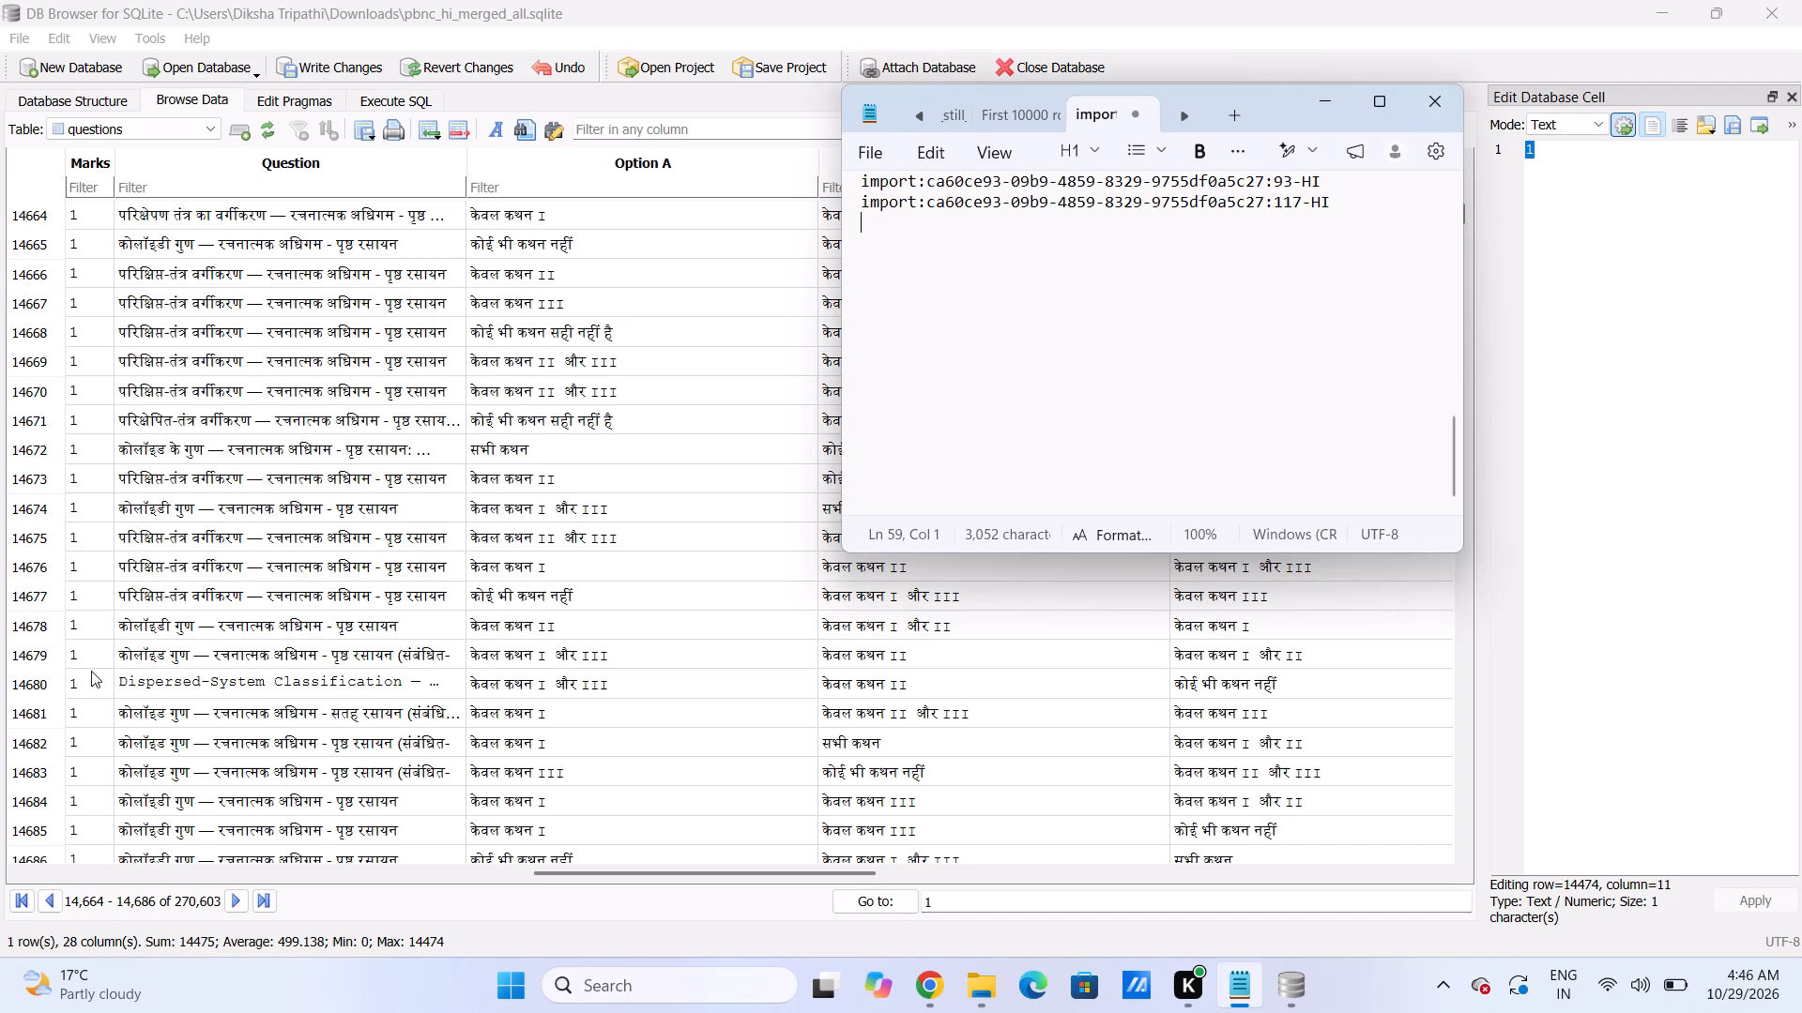
{"action": "left_click", "coordinate": [48, 683]}
{"action": "key", "text": "ctrl+c"}
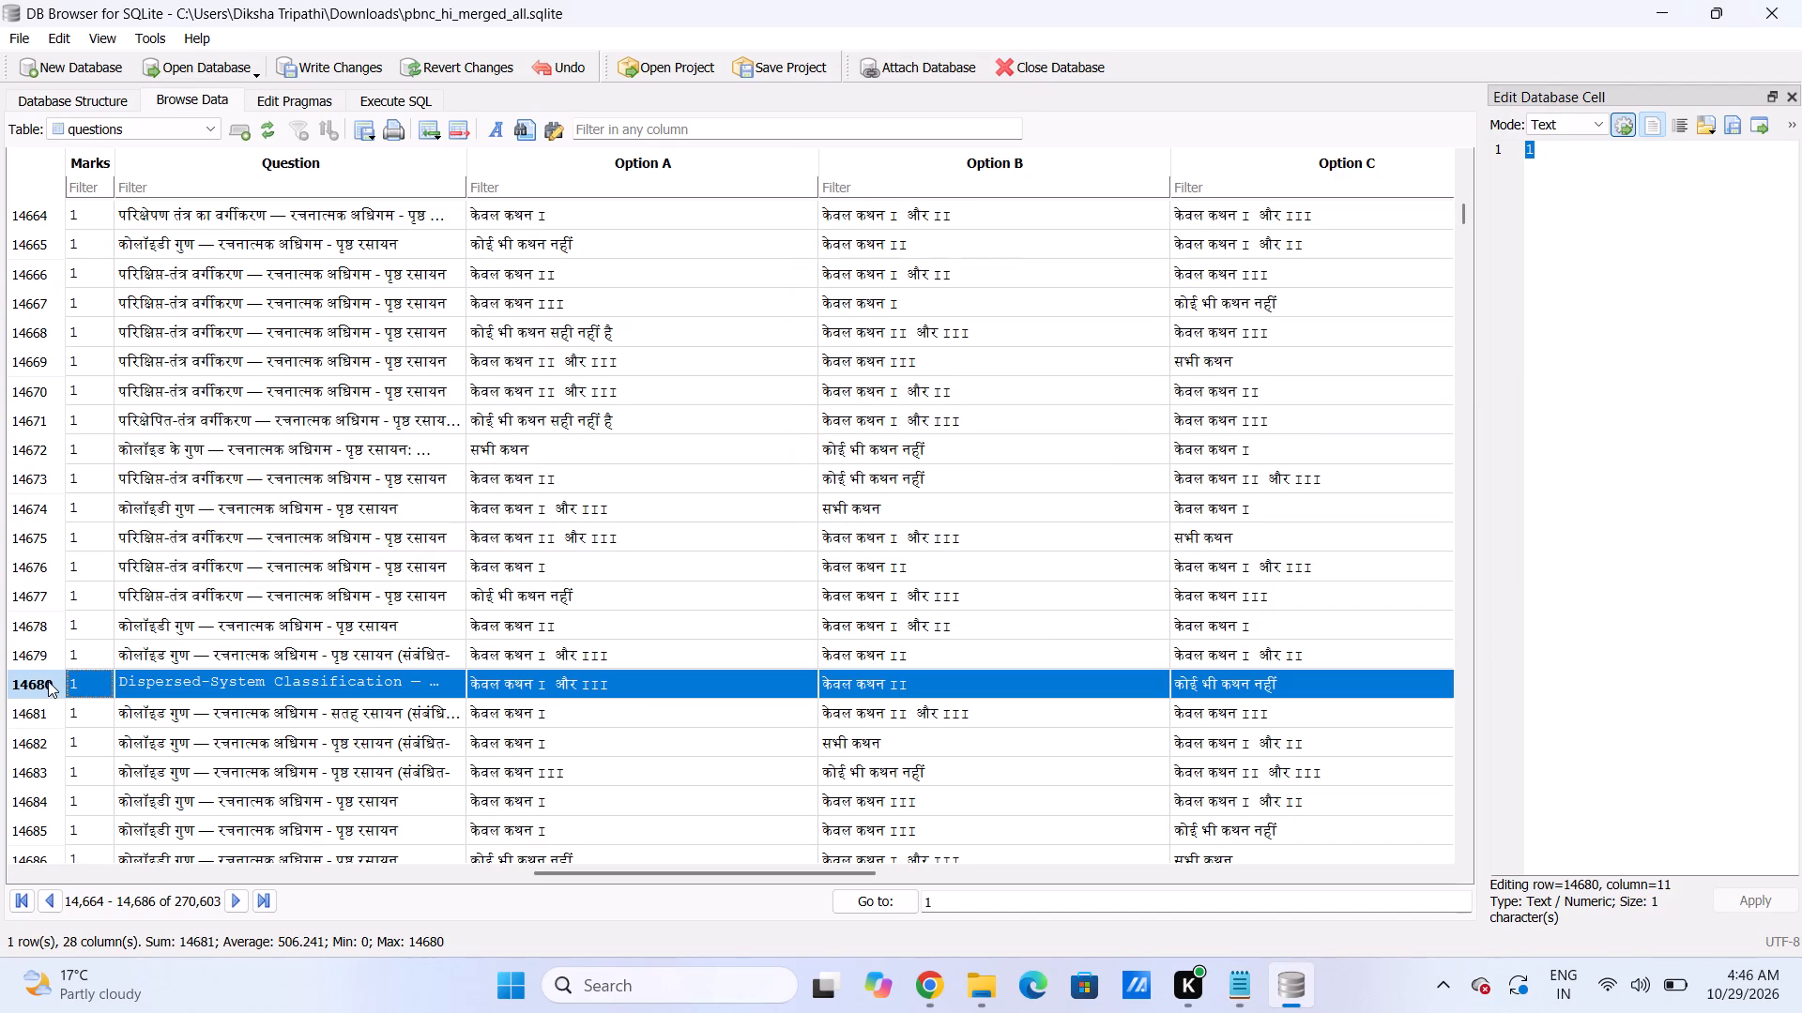
{"action": "left_click", "coordinate": [1226, 999]}
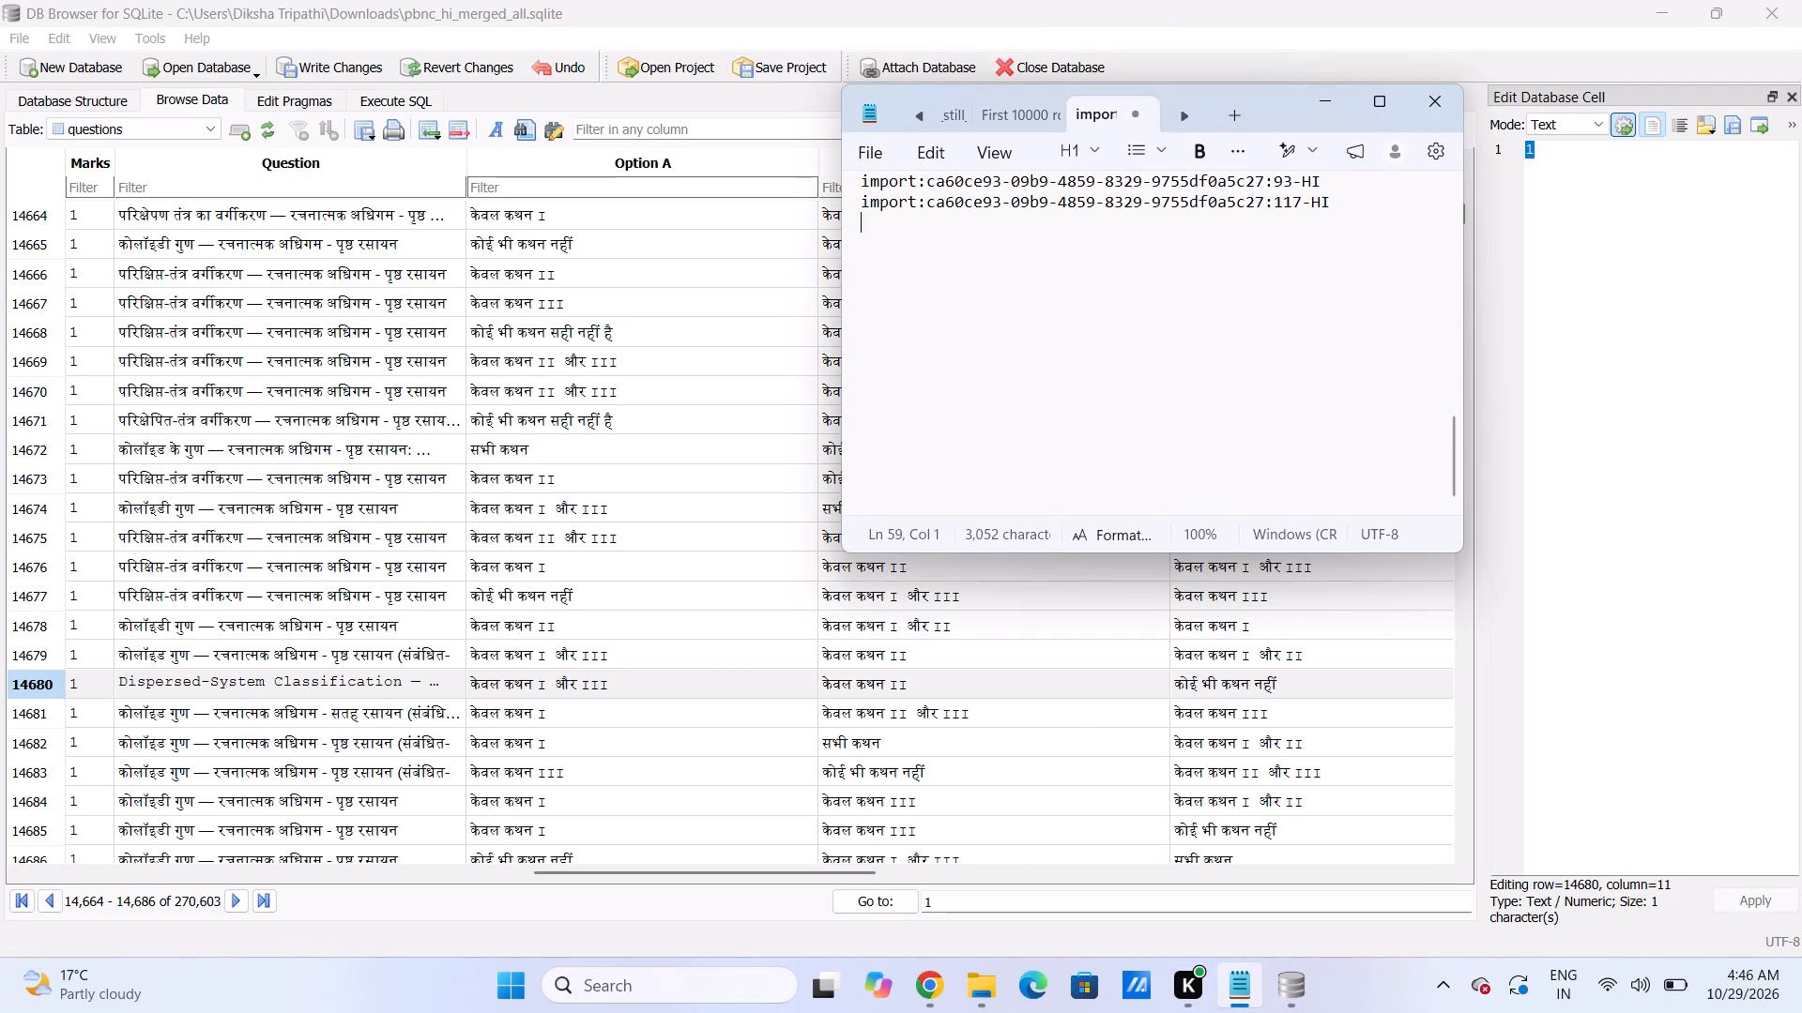
{"action": "key", "text": "ctrl+v"}
{"action": "left_click_drag", "start_coordinate": [868, 491], "coordinate": [878, 444]}
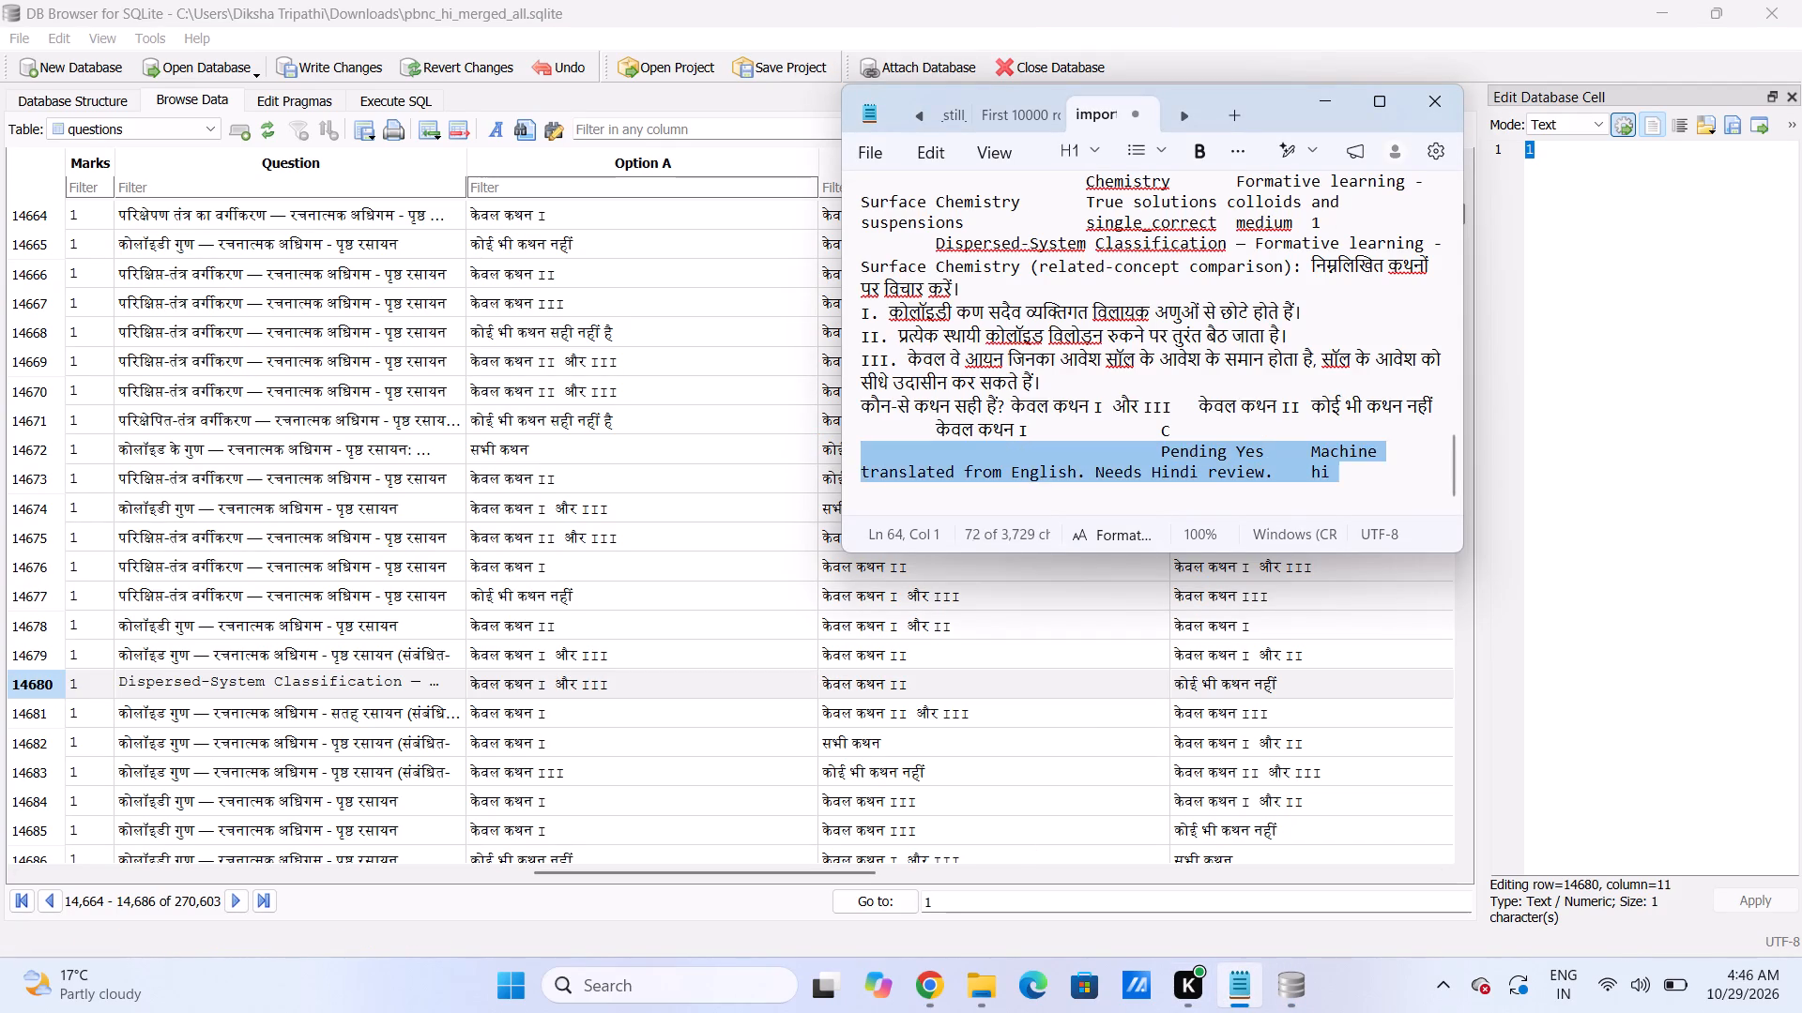
{"action": "left_click_drag", "start_coordinate": [878, 444], "coordinate": [853, 266]}
{"action": "scroll", "coordinate": [878, 444], "scroll_direction": "up", "scroll_amount": 1}
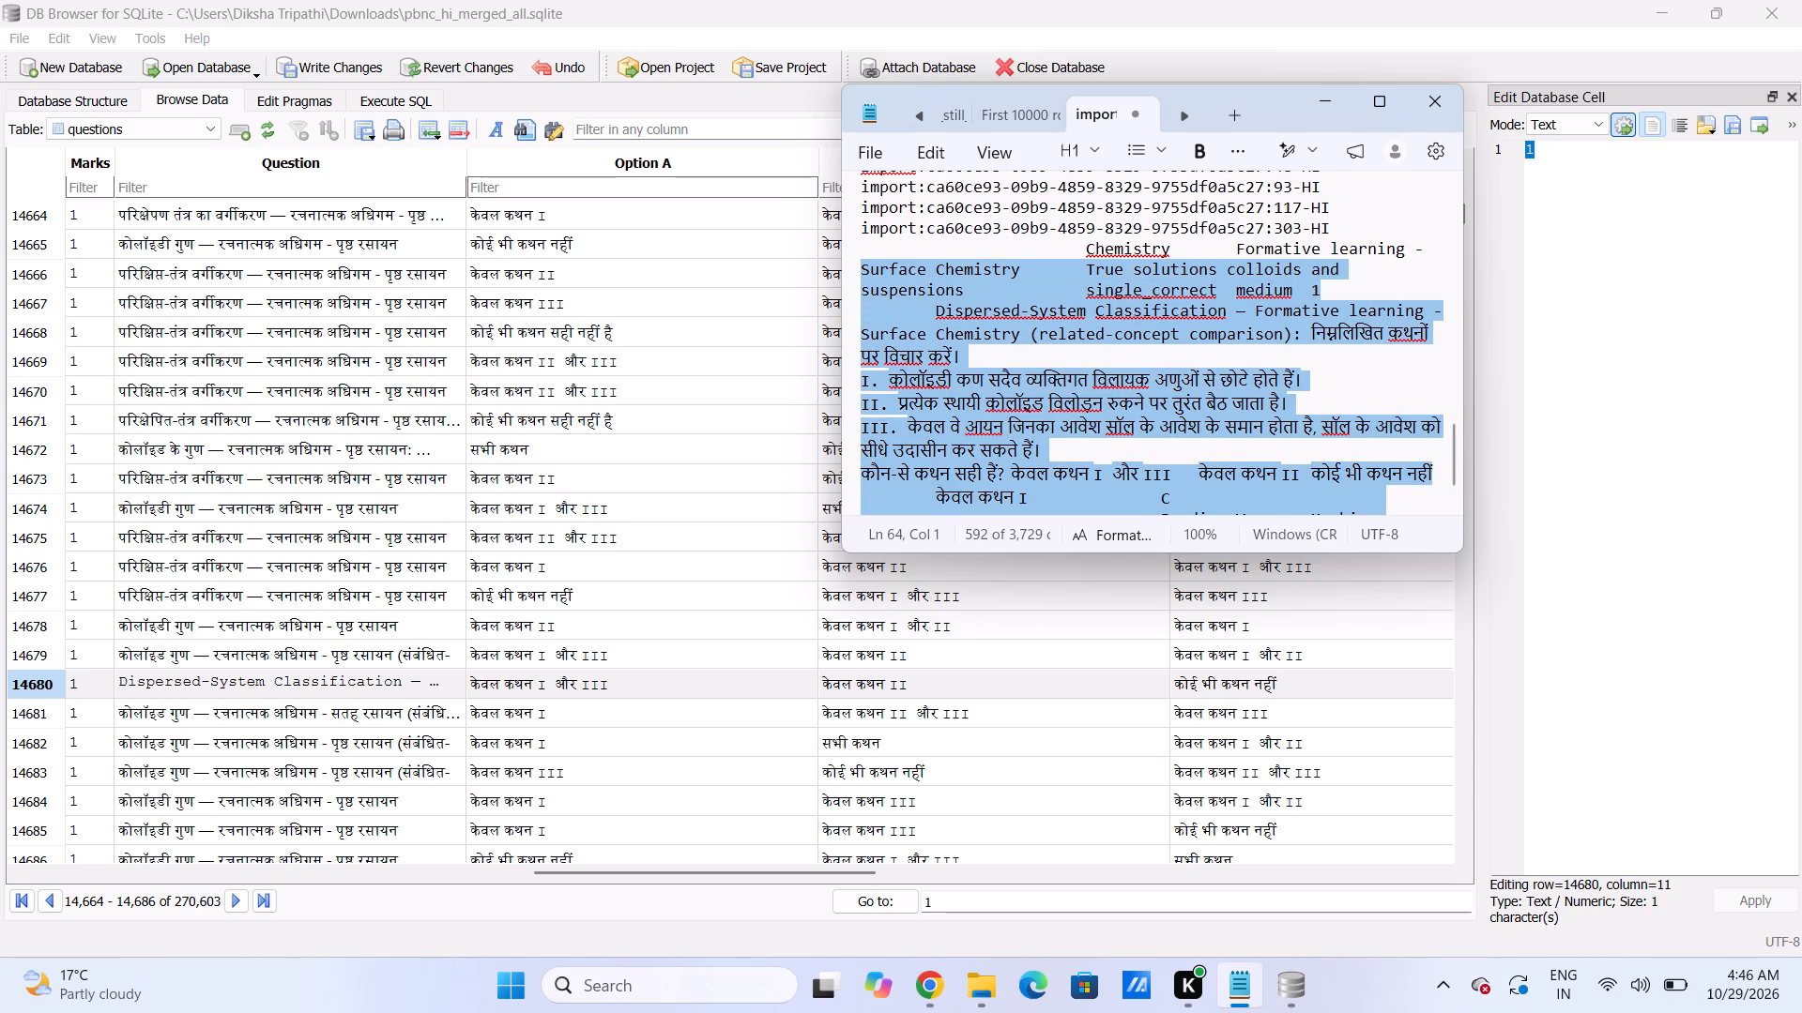
{"action": "left_click_drag", "start_coordinate": [853, 266], "coordinate": [854, 253]}
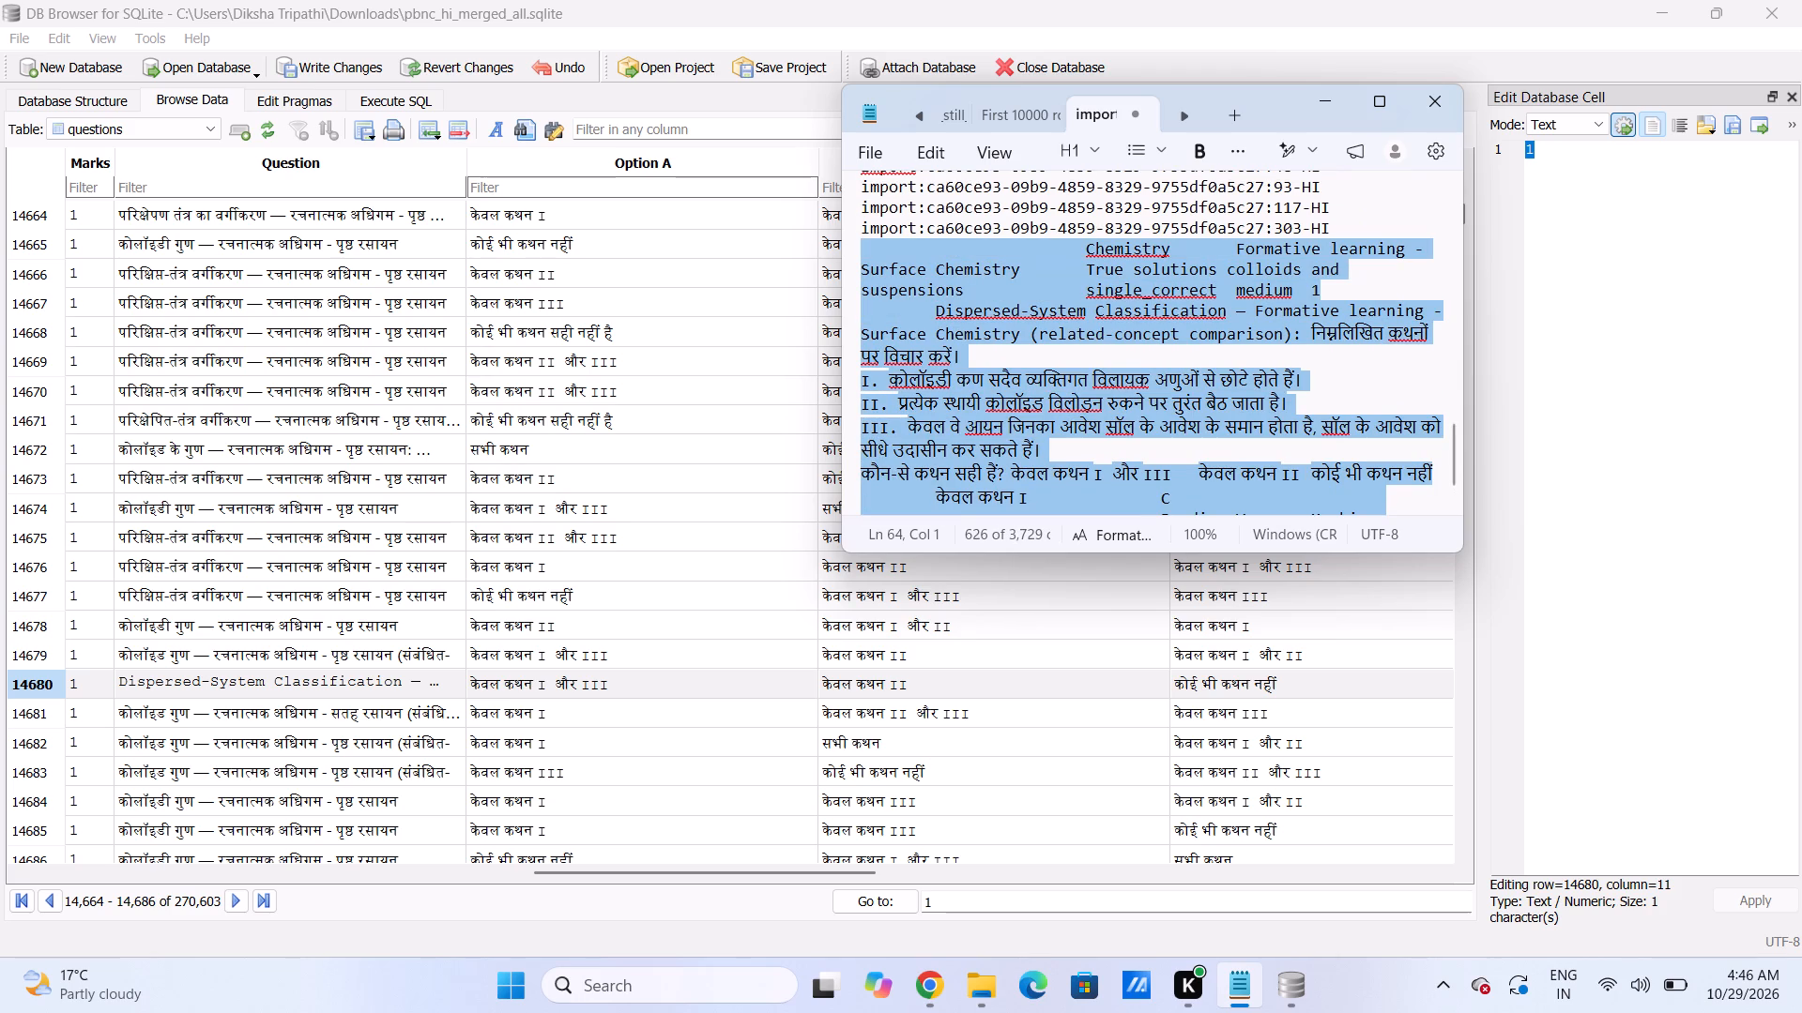
{"action": "key", "text": "BackSpace"}
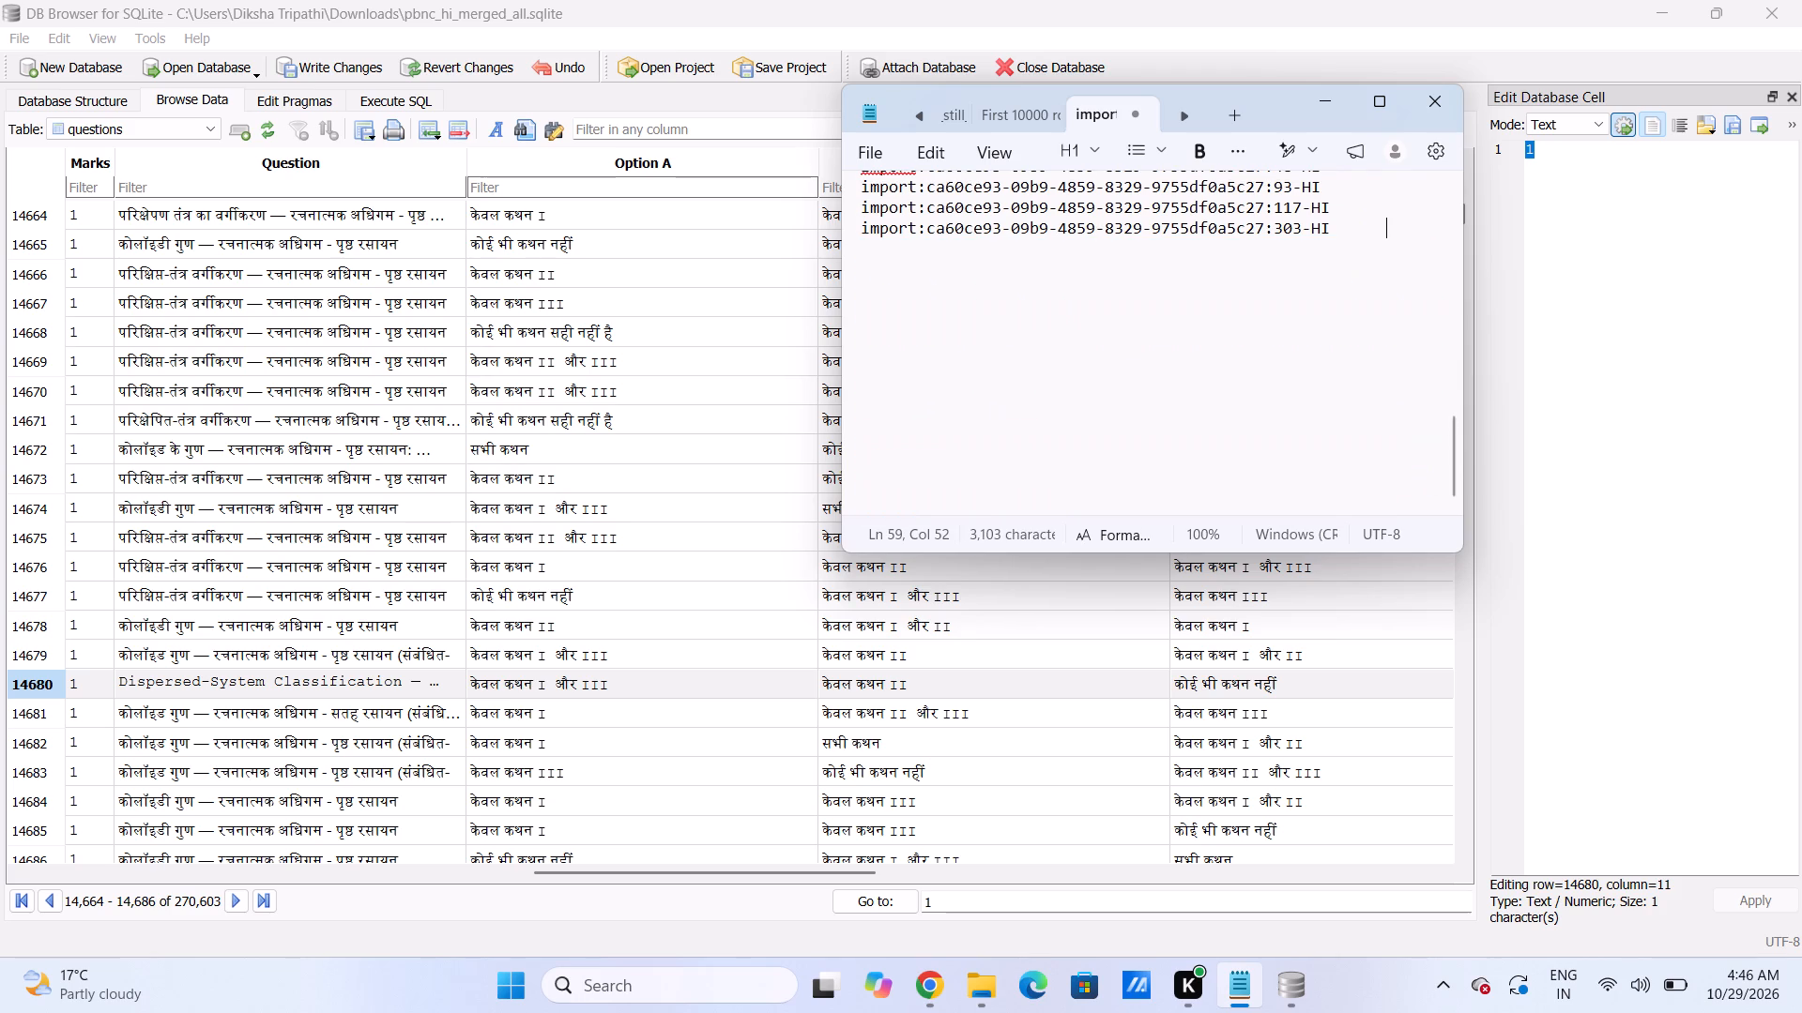
{"action": "key", "text": "Return"}
Examine rows 14681 to about 14764 of the questions table for untranslated English text.
{"action": "scroll", "coordinate": [253, 669], "scroll_direction": "down", "scroll_amount": 1}
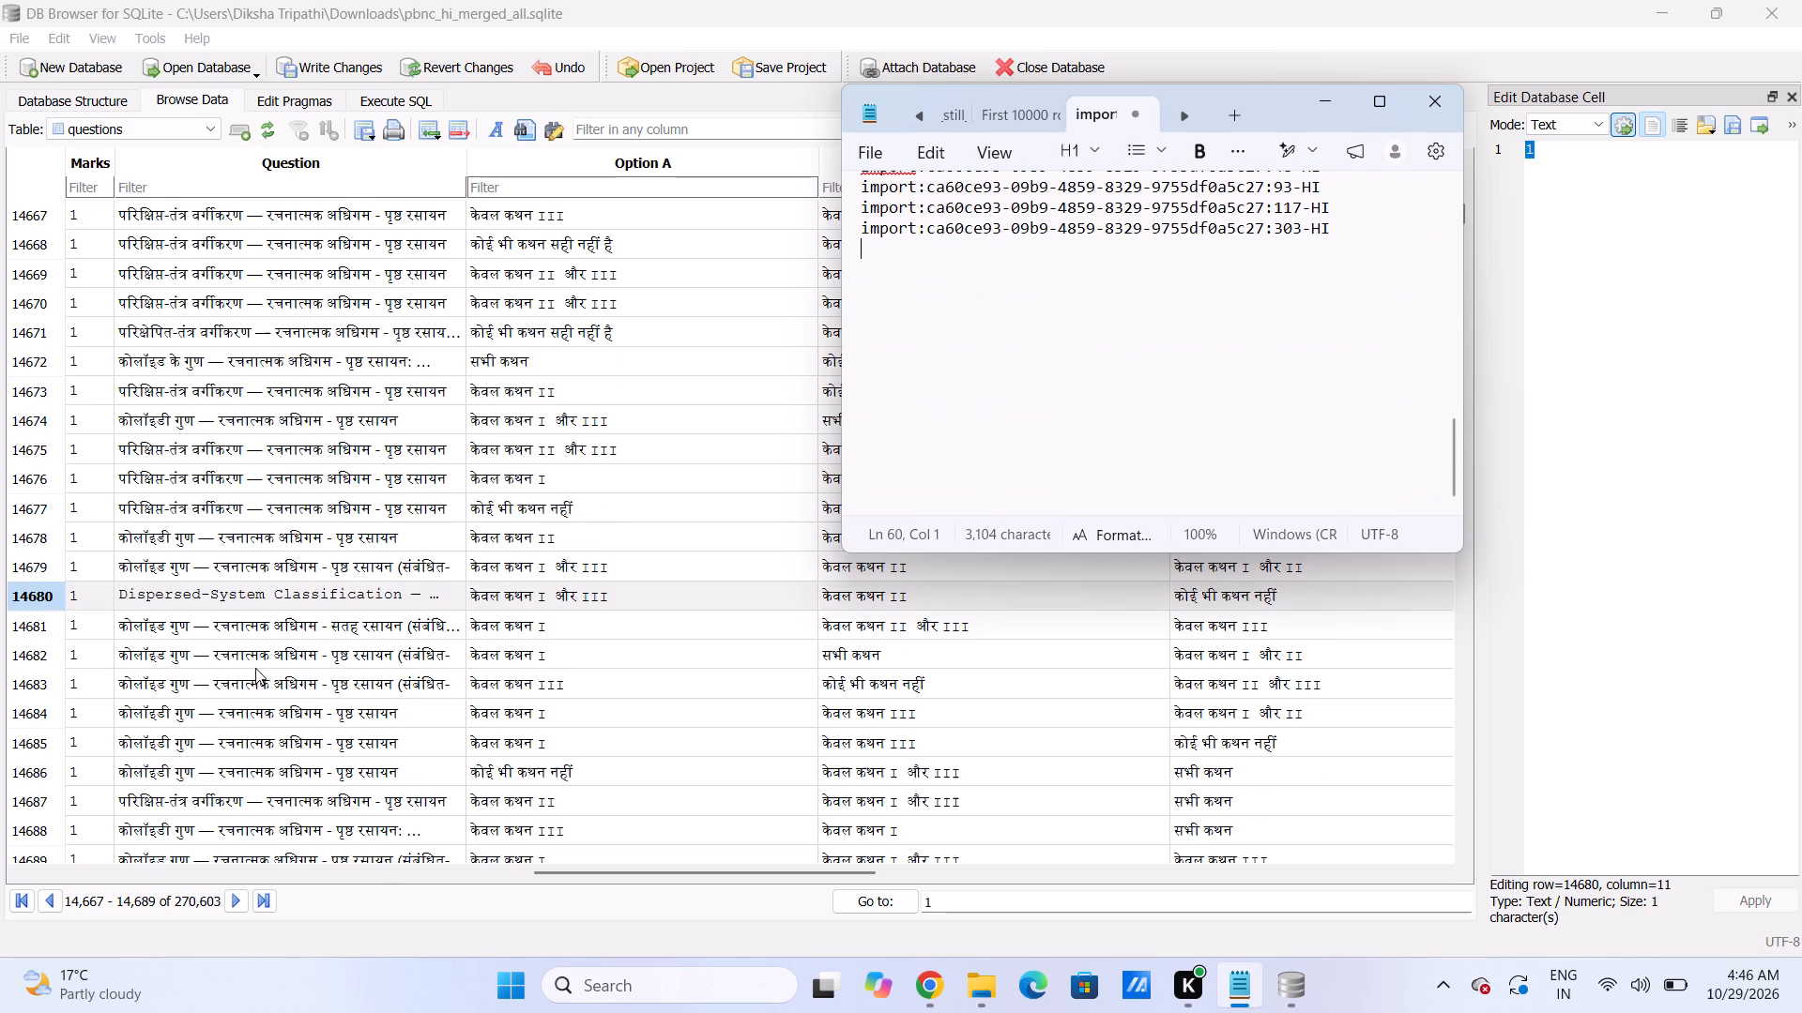
{"action": "scroll", "coordinate": [255, 668], "scroll_direction": "down", "scroll_amount": 2}
{"action": "scroll", "coordinate": [353, 527], "scroll_direction": "down", "scroll_amount": 1}
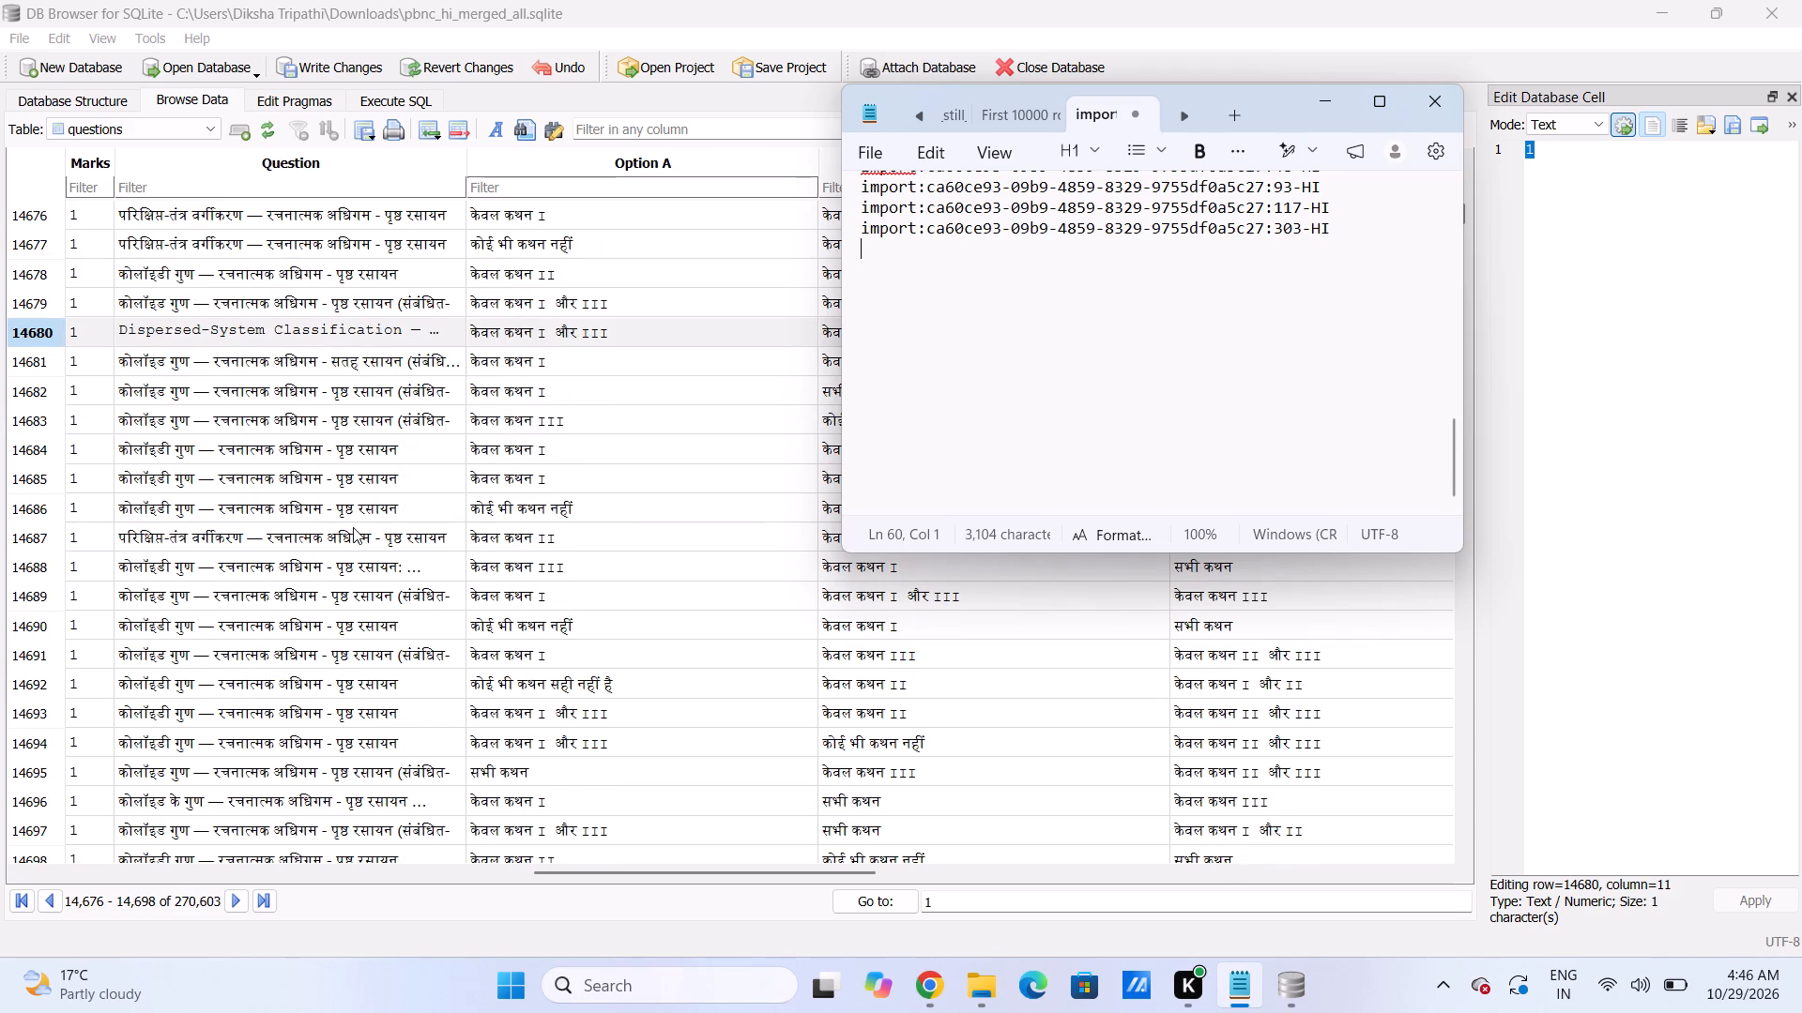
{"action": "scroll", "coordinate": [353, 527], "scroll_direction": "down", "scroll_amount": 4}
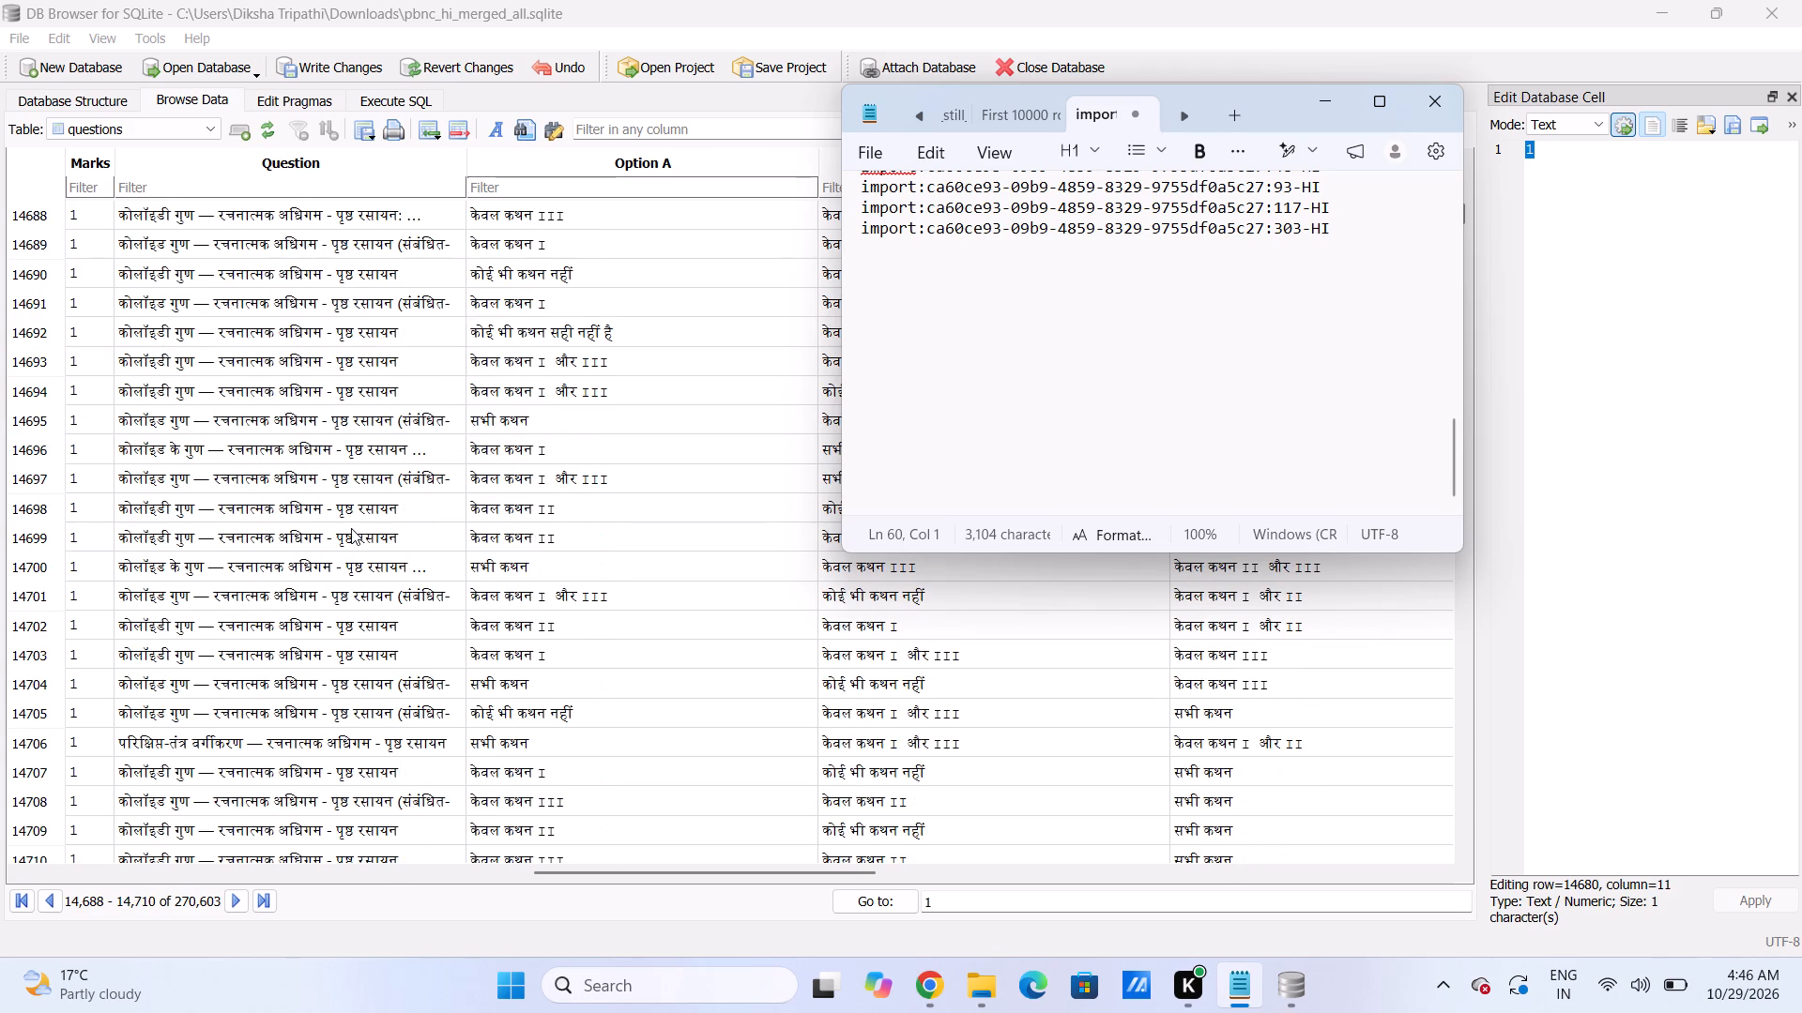
{"action": "scroll", "coordinate": [351, 528], "scroll_direction": "down", "scroll_amount": 3}
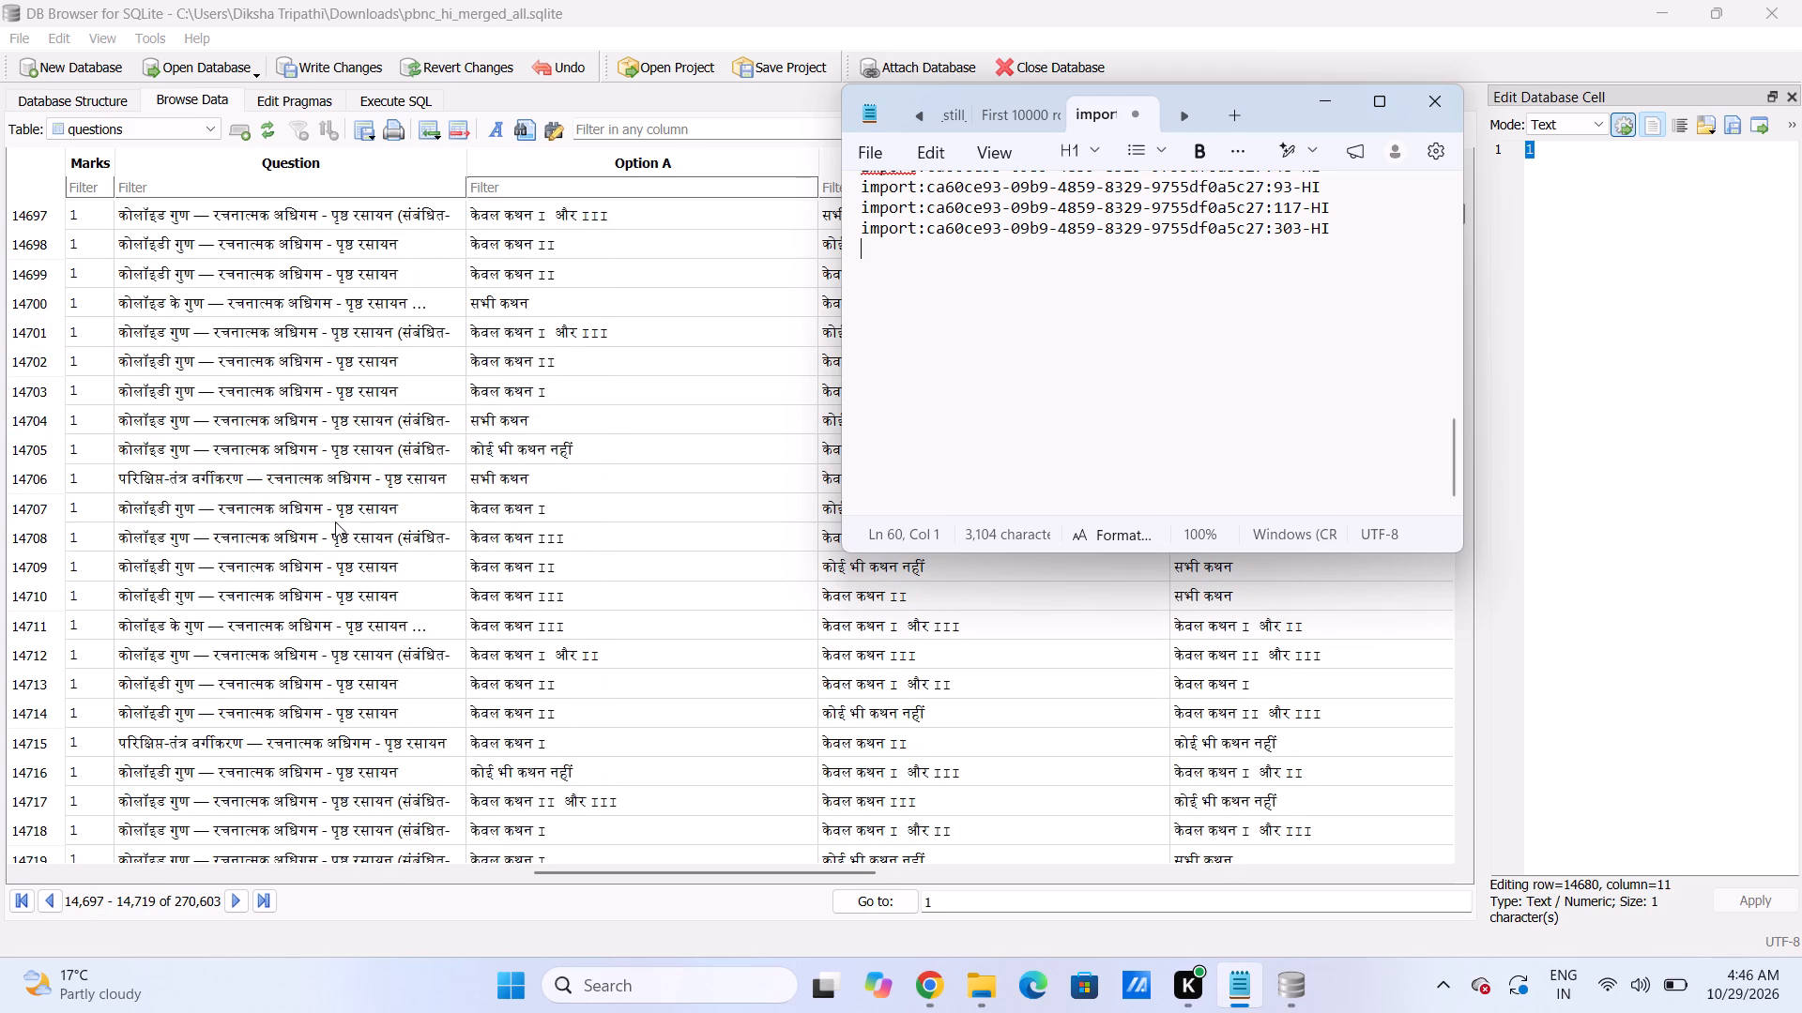
{"action": "scroll", "coordinate": [335, 514], "scroll_direction": "down", "scroll_amount": 6}
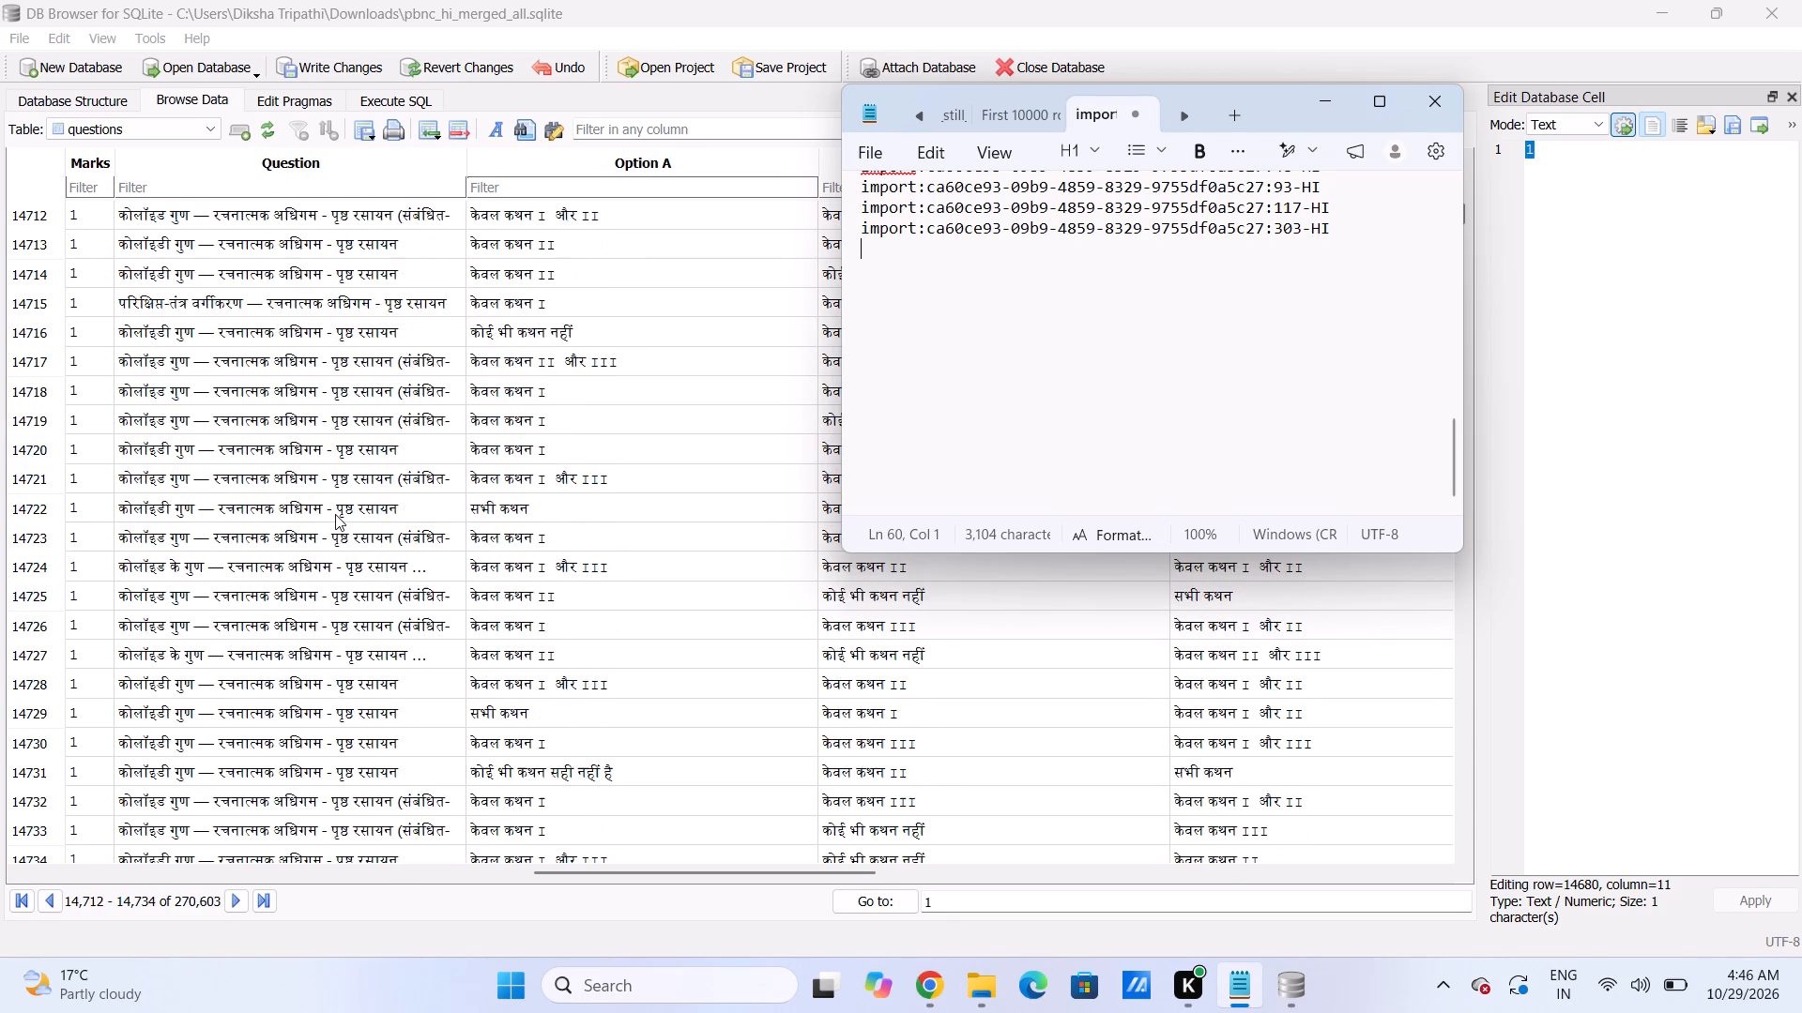
{"action": "scroll", "coordinate": [335, 514], "scroll_direction": "down", "scroll_amount": 3}
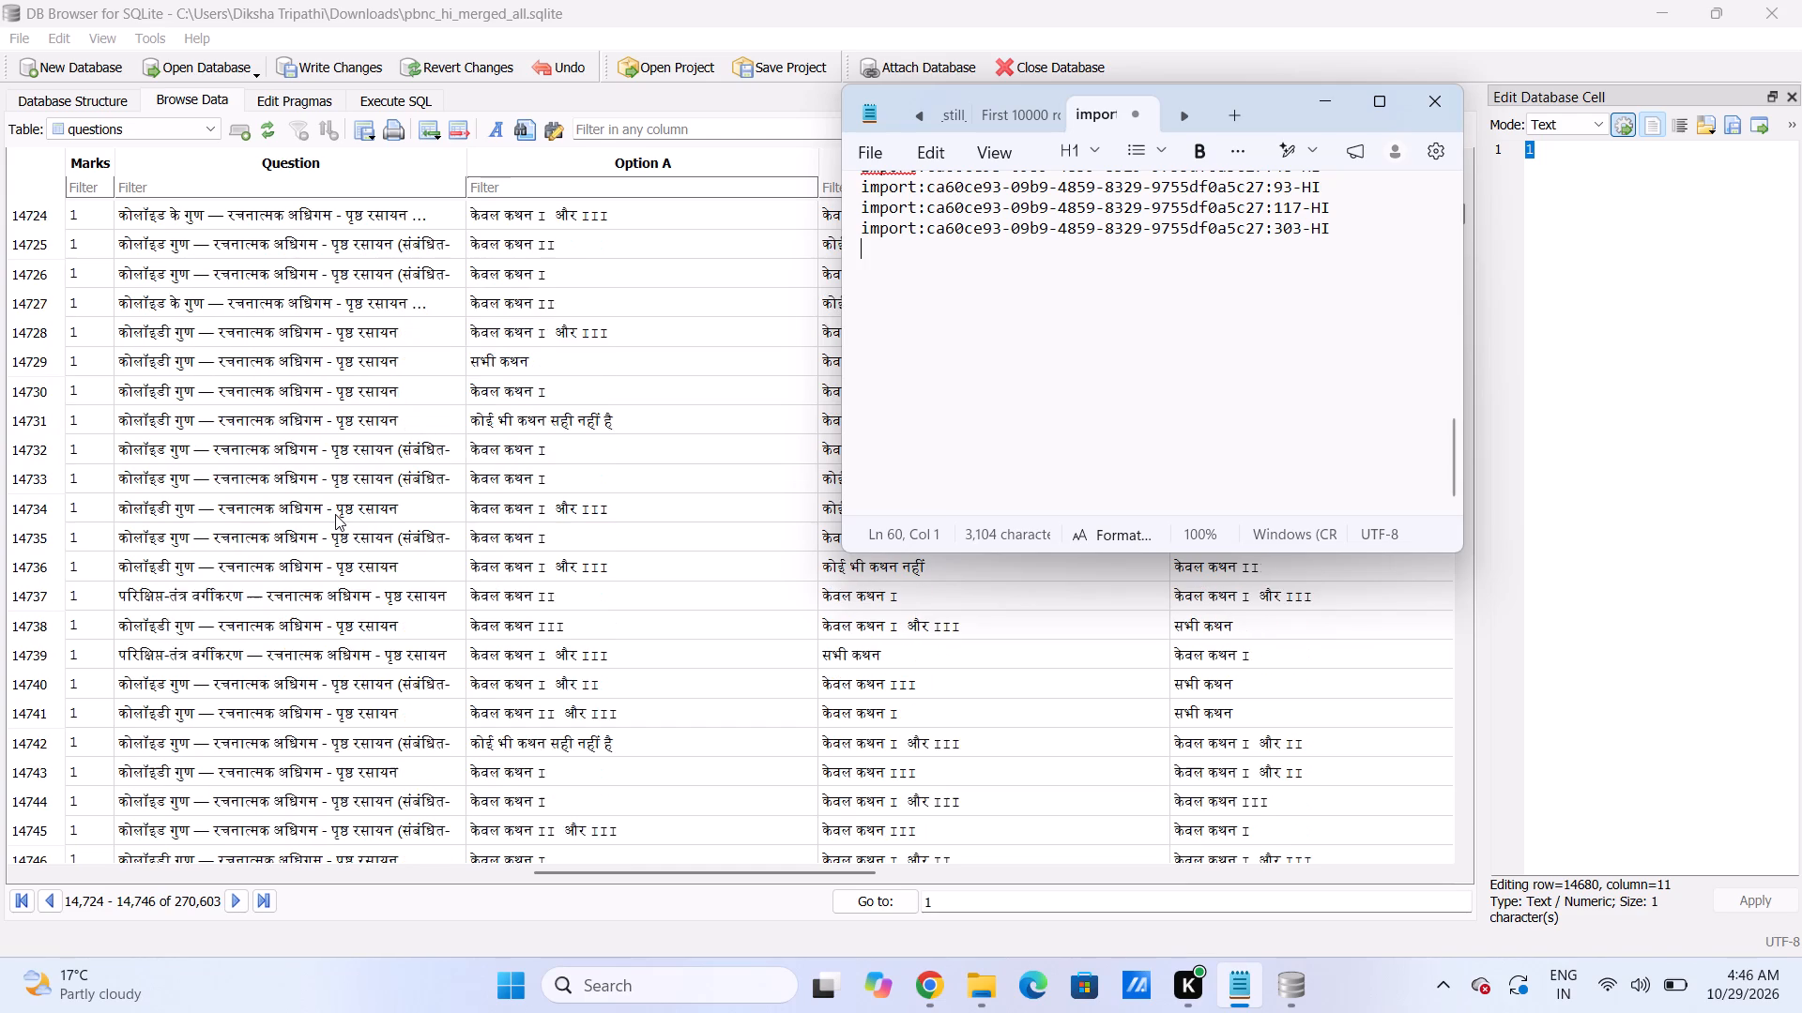
{"action": "scroll", "coordinate": [335, 514], "scroll_direction": "down", "scroll_amount": 4}
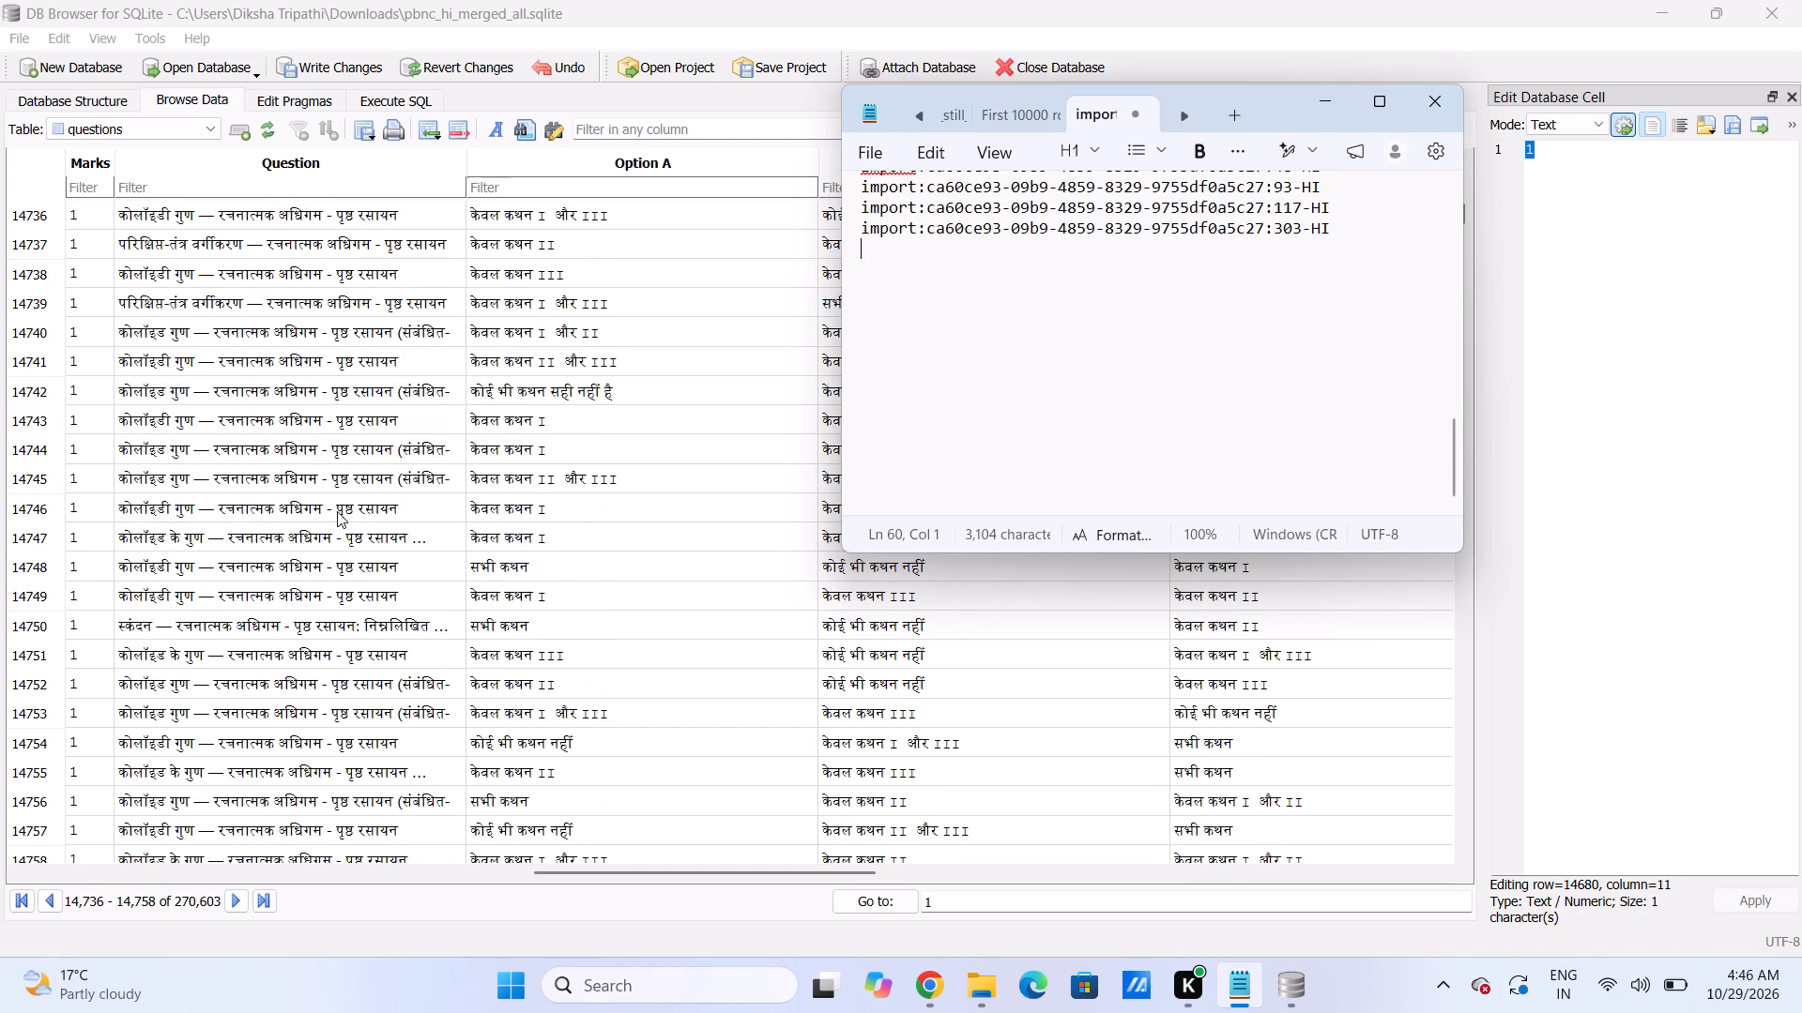
{"action": "scroll", "coordinate": [338, 509], "scroll_direction": "down", "scroll_amount": 2}
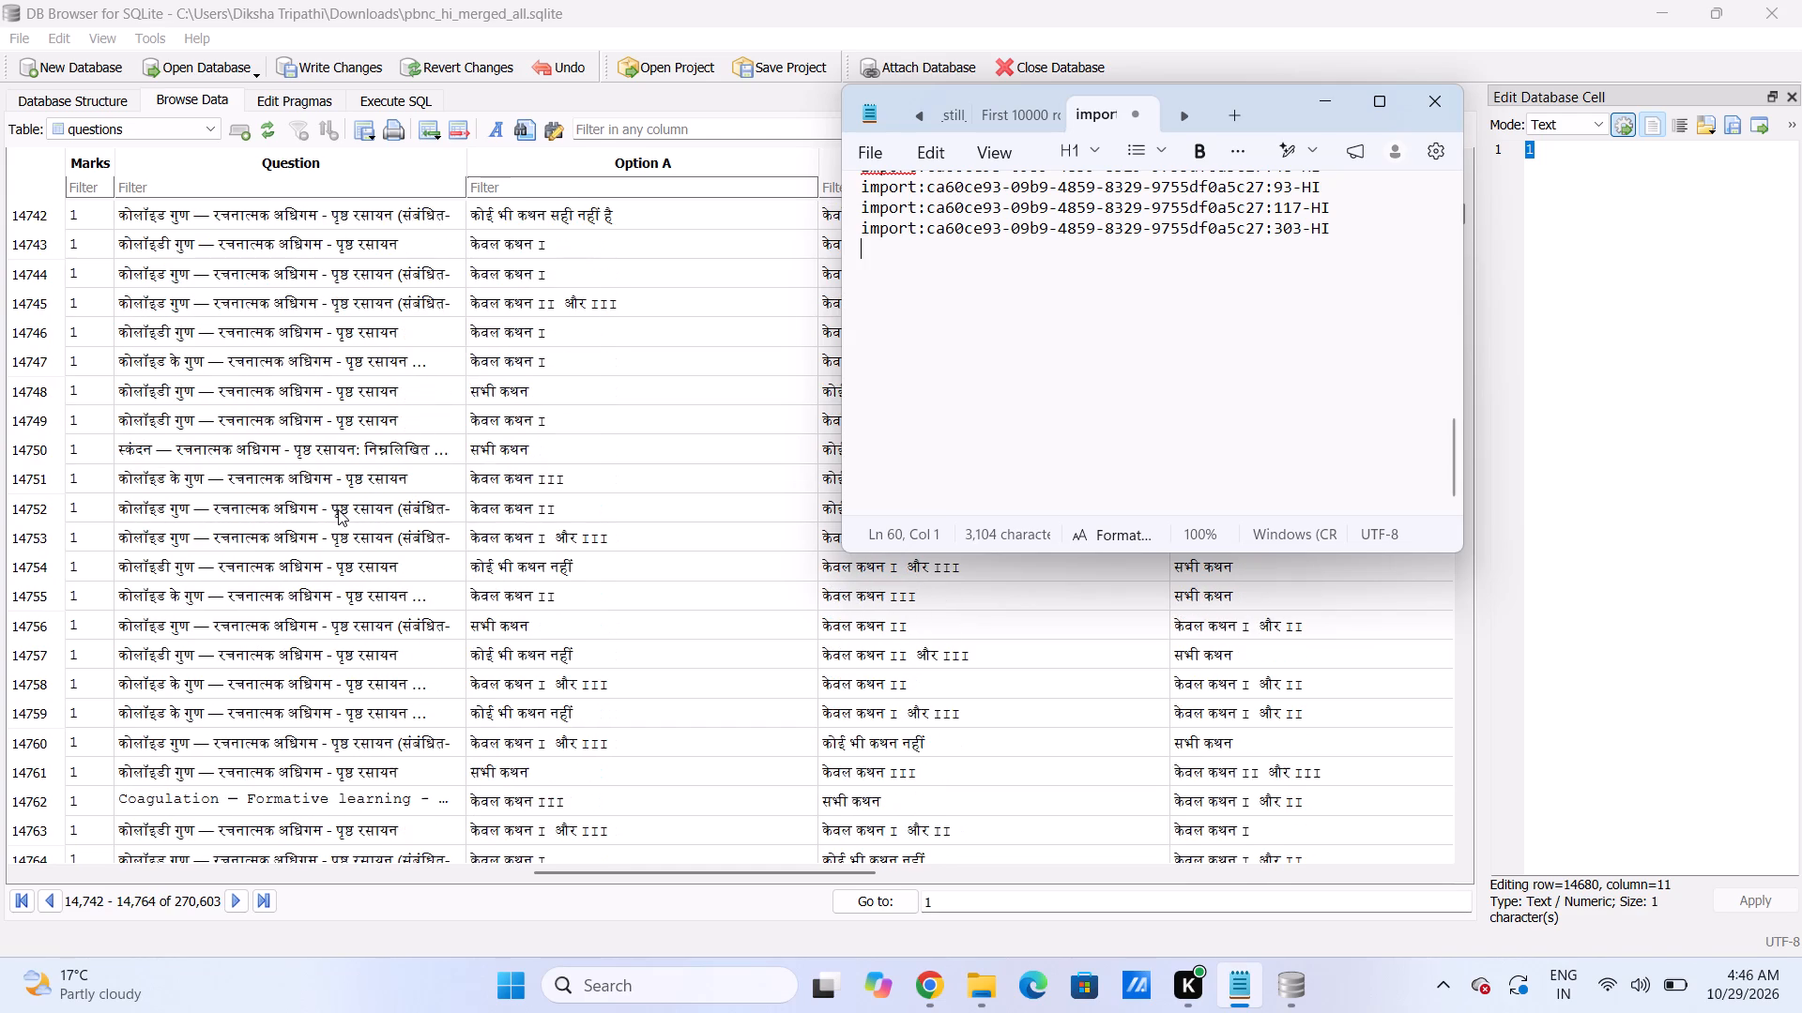
{"action": "left_click", "coordinate": [26, 803]}
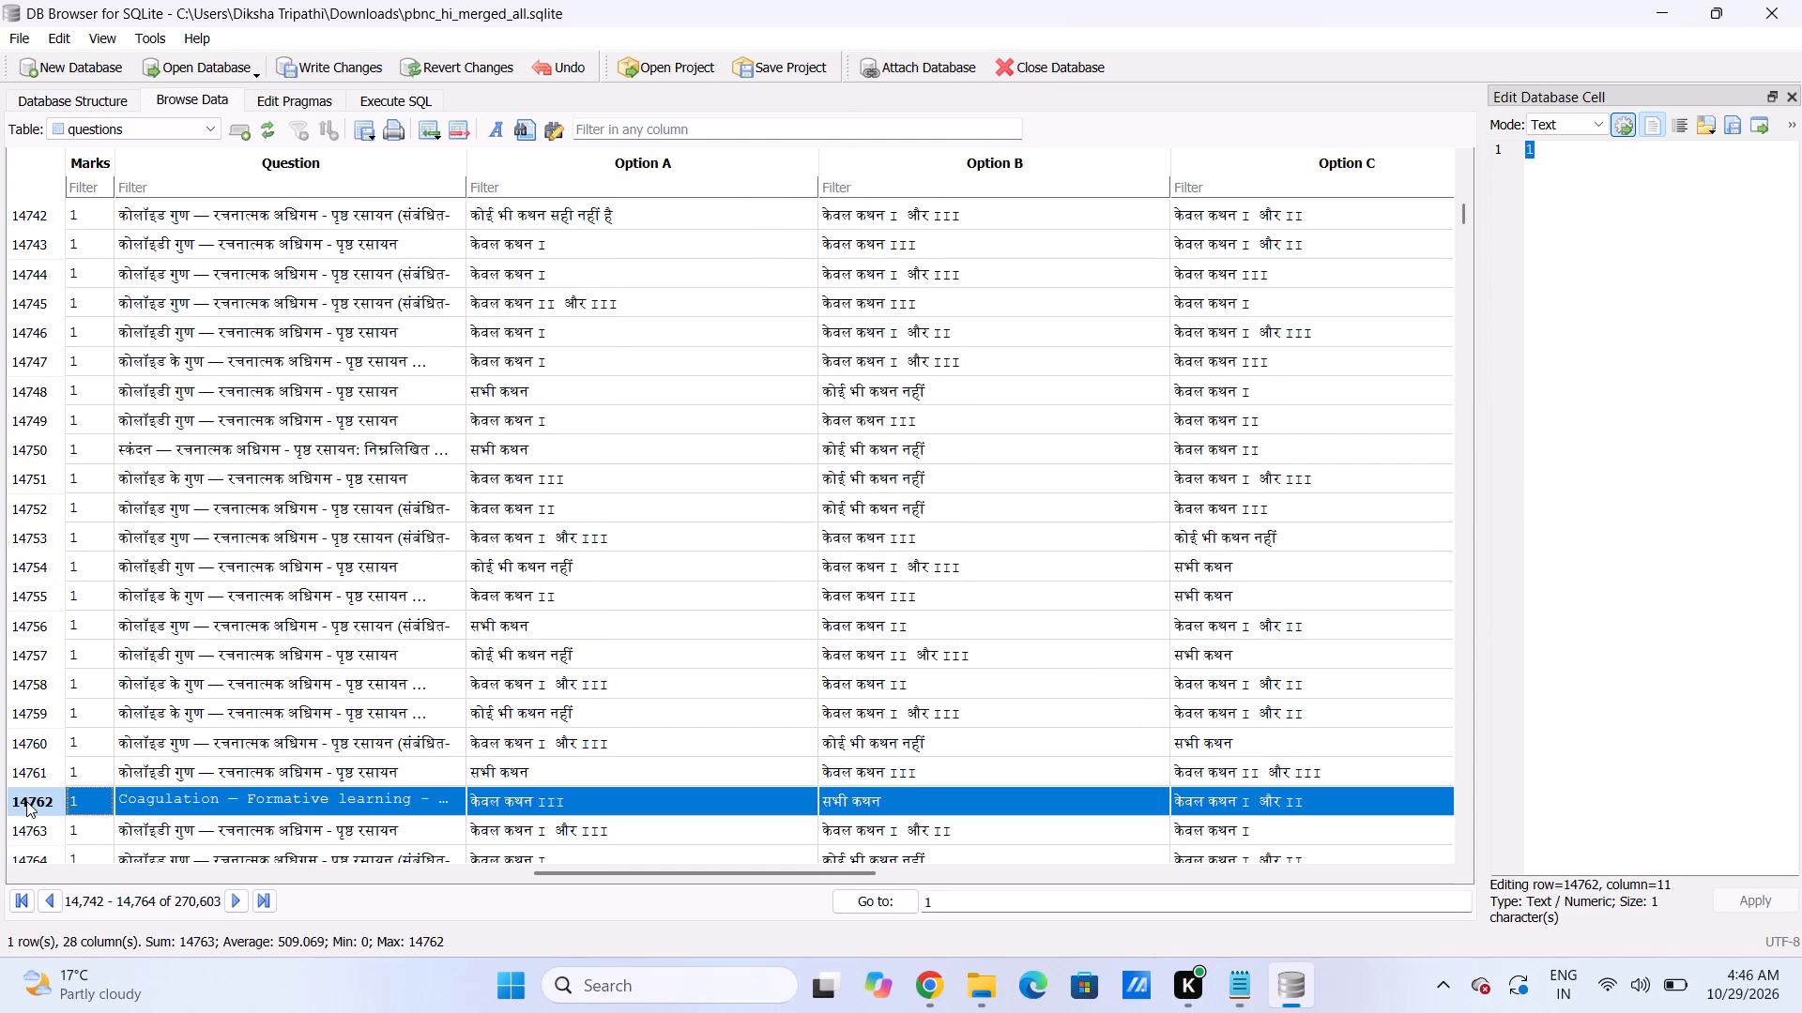
{"action": "key", "text": "ctrl+c"}
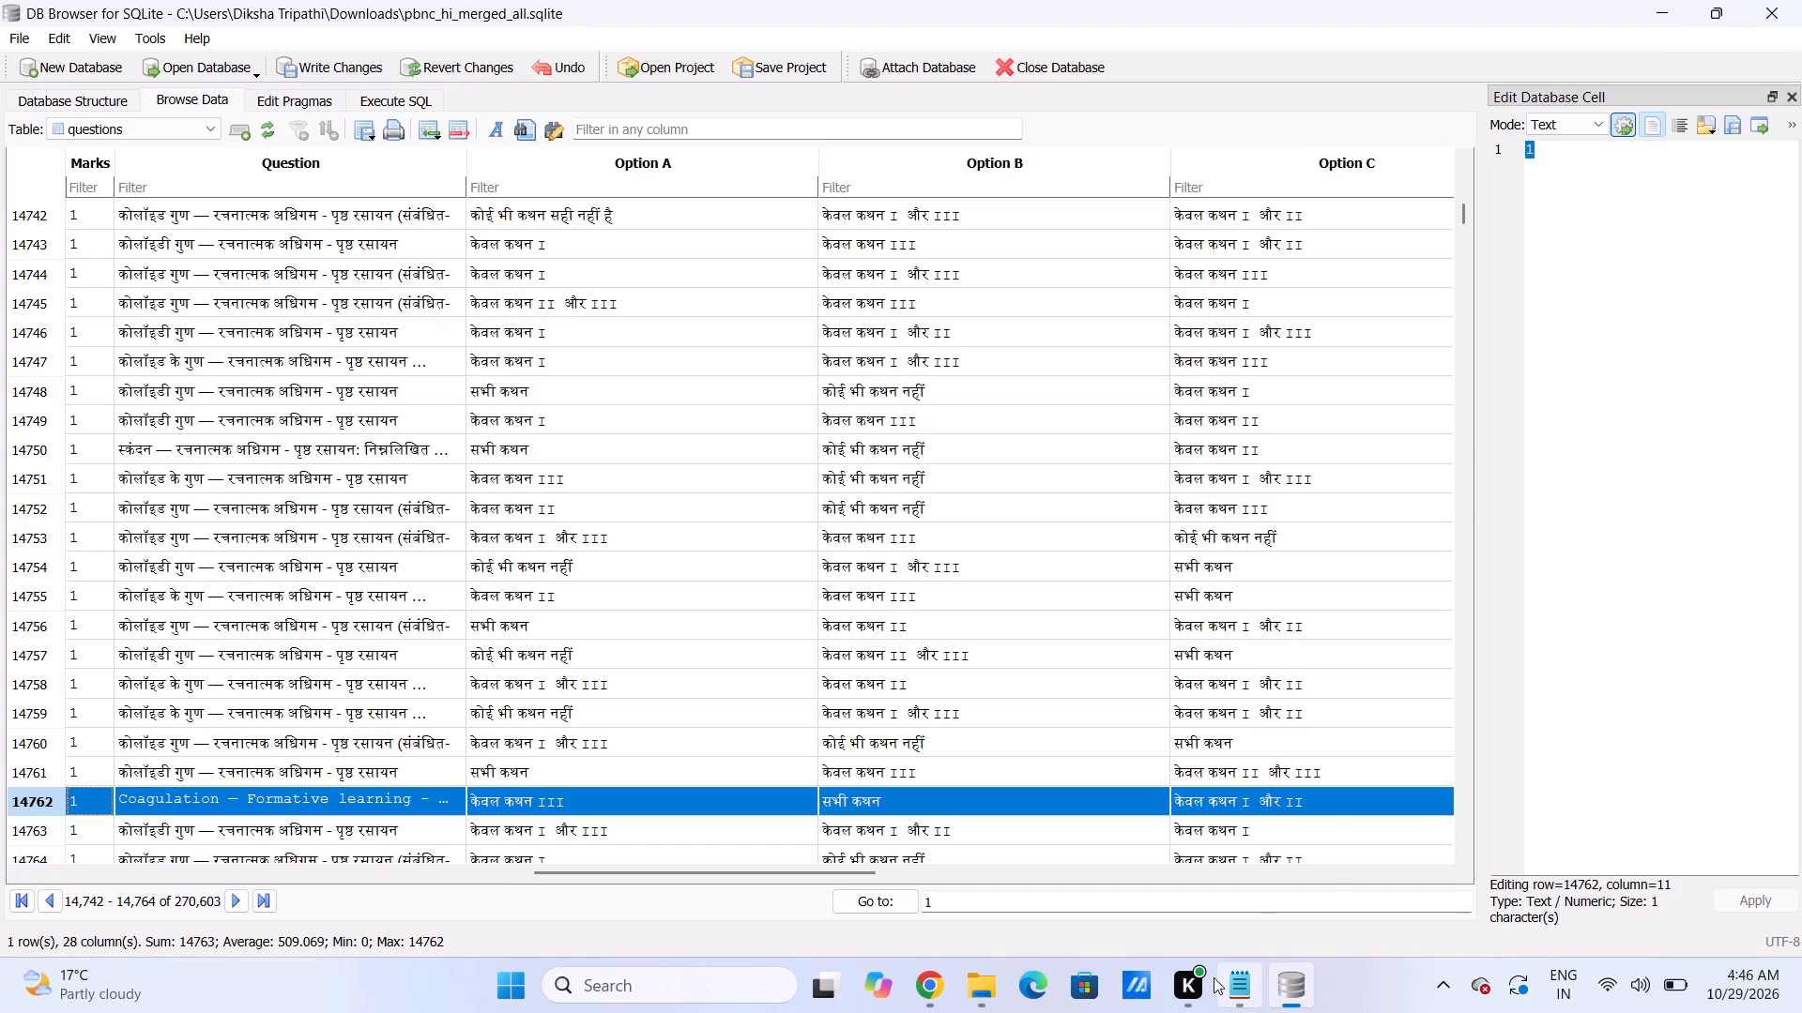
{"action": "left_click", "coordinate": [1221, 977]}
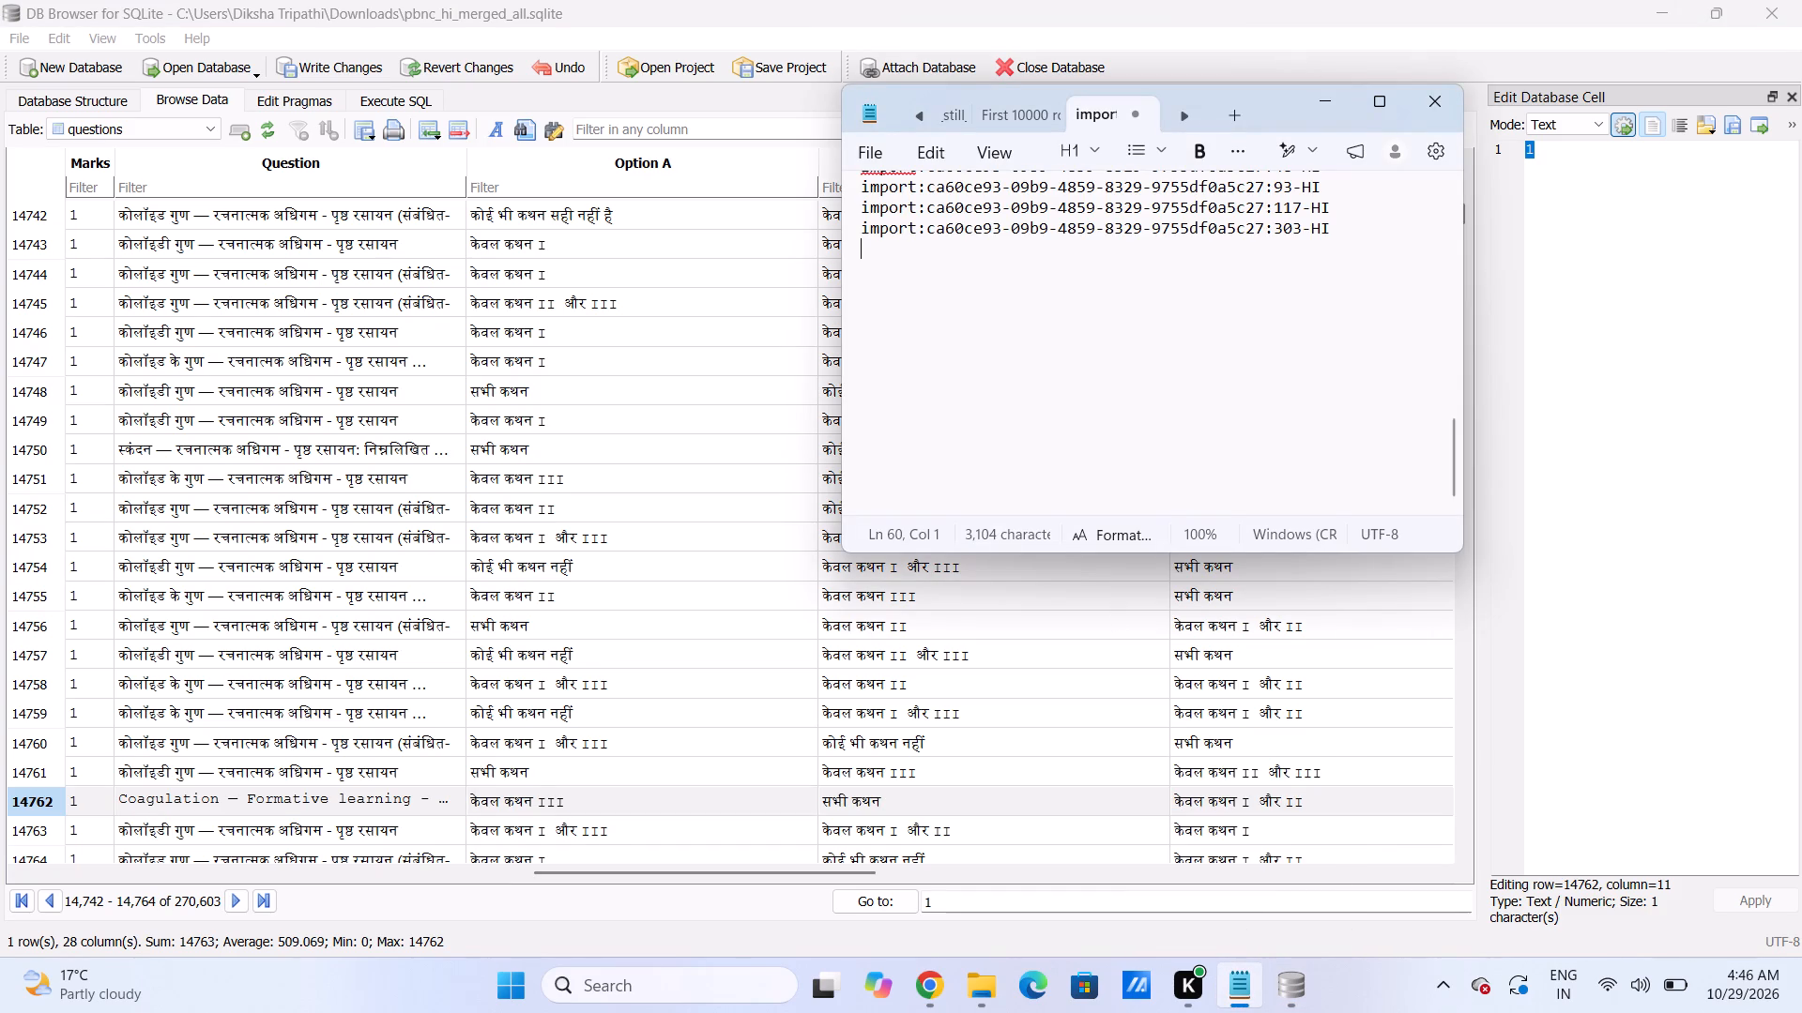
{"action": "key", "text": "ctrl+v"}
{"action": "left_click_drag", "start_coordinate": [876, 500], "coordinate": [818, 243]}
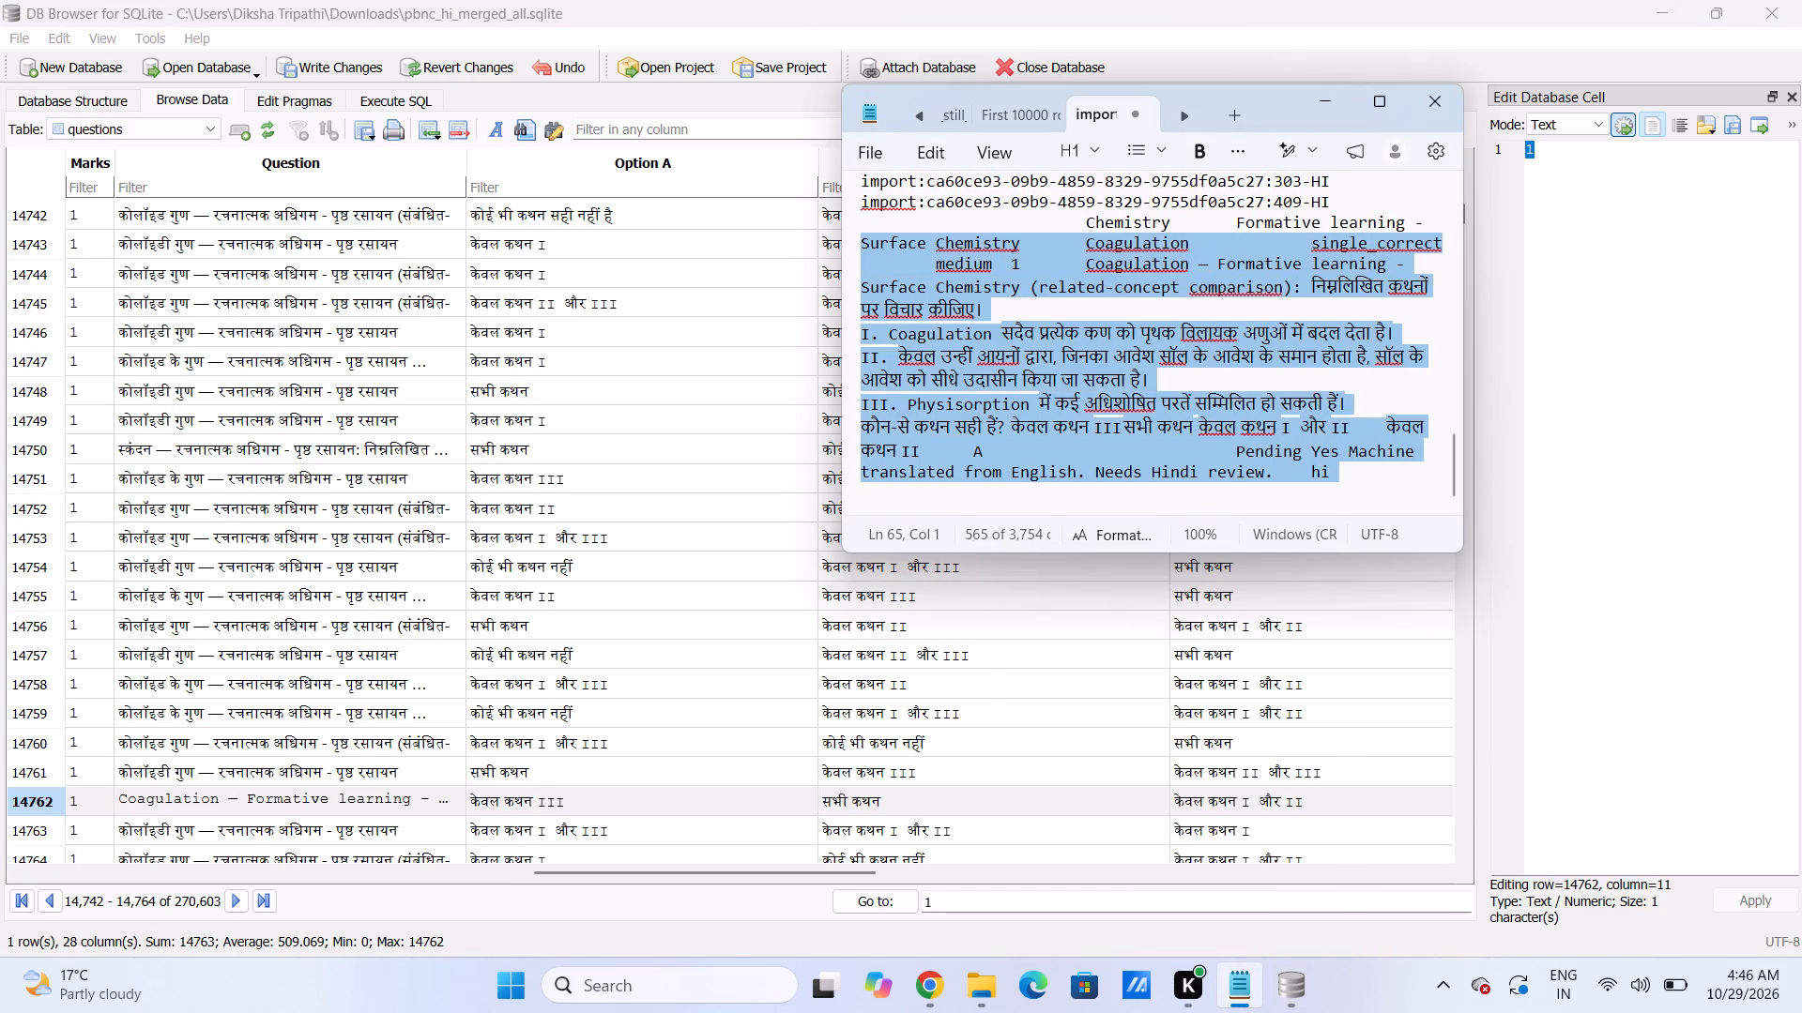
{"action": "left_click_drag", "start_coordinate": [818, 243], "coordinate": [827, 229]}
{"action": "key", "text": "BackSpace"}
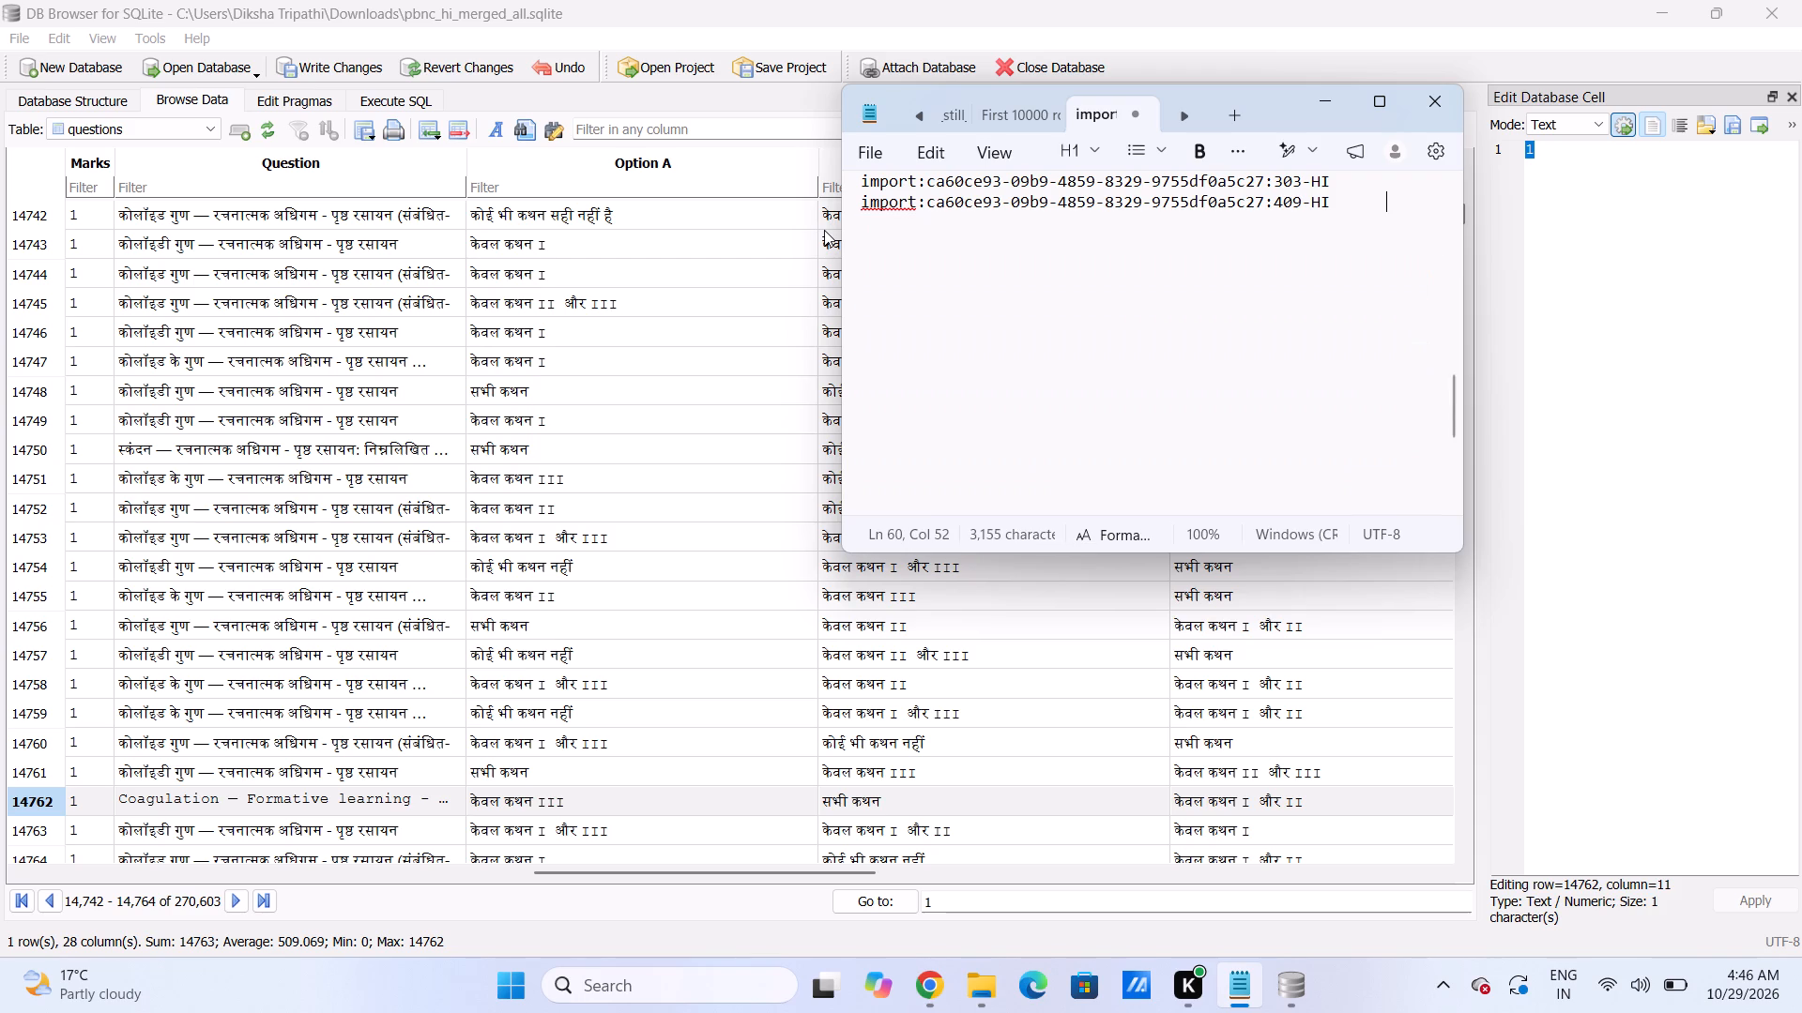
{"action": "key", "text": "Return"}
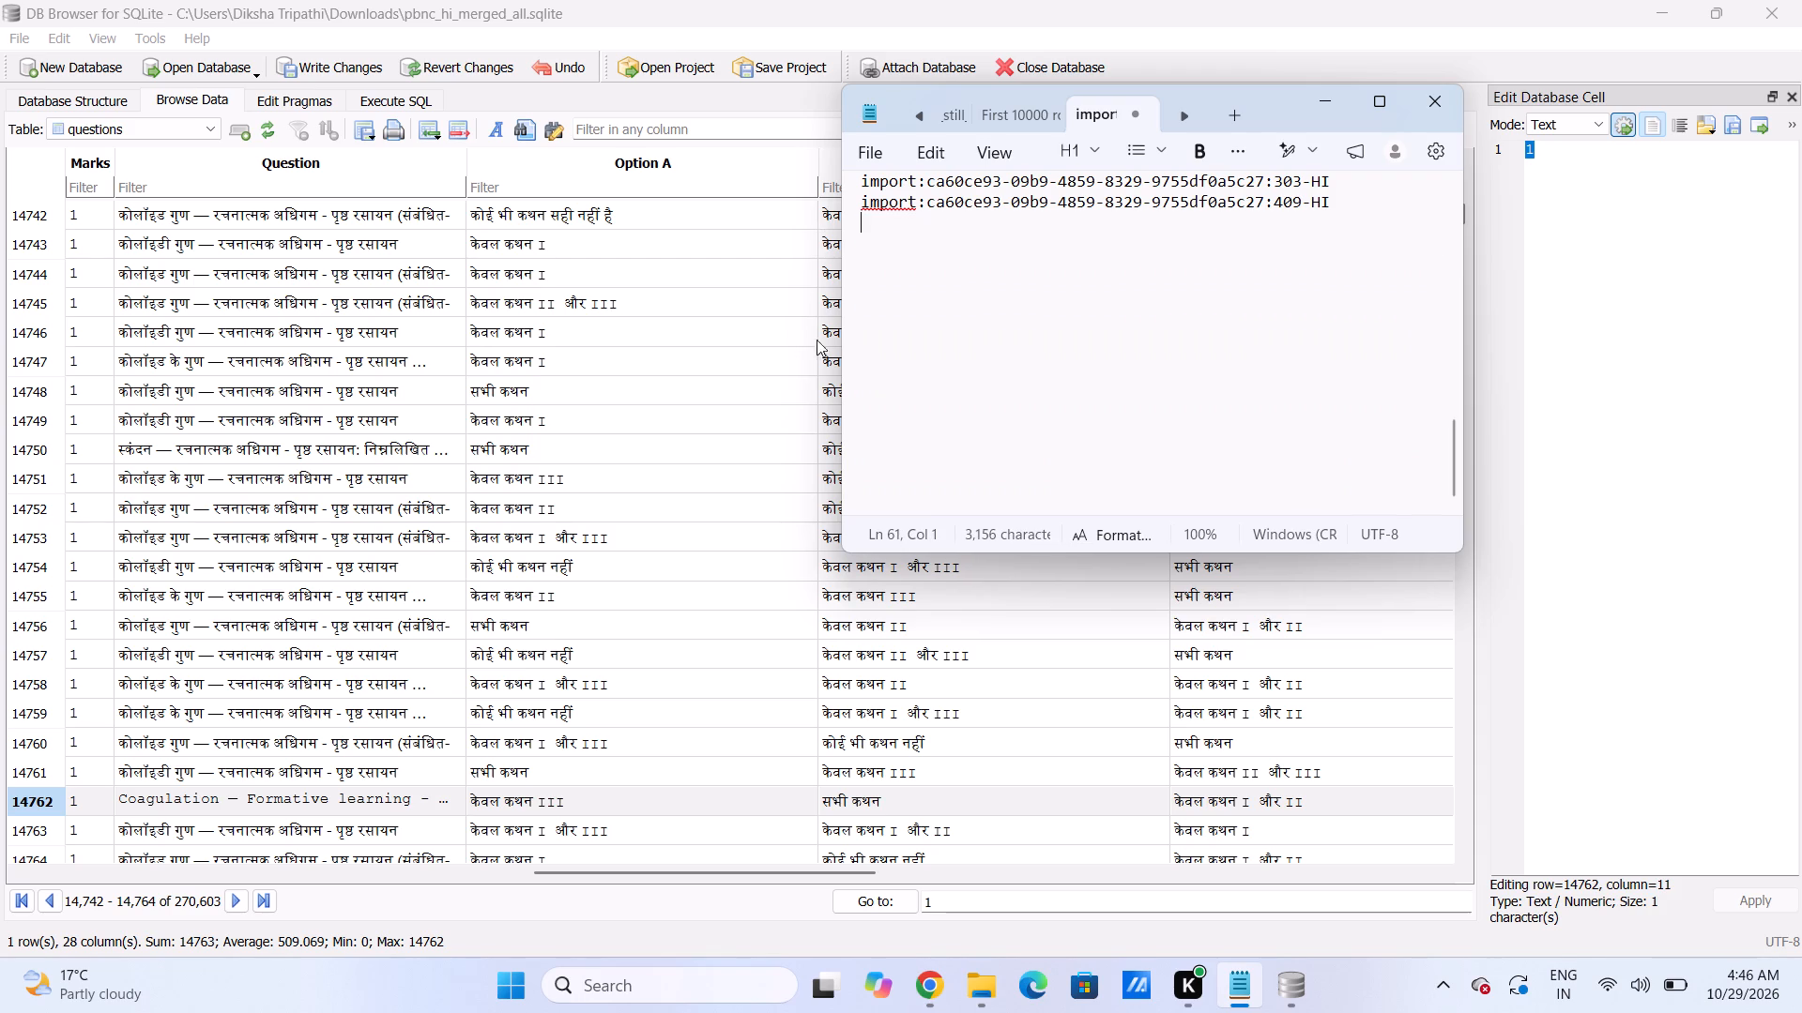
{"action": "scroll", "coordinate": [288, 596], "scroll_direction": "down", "scroll_amount": 4}
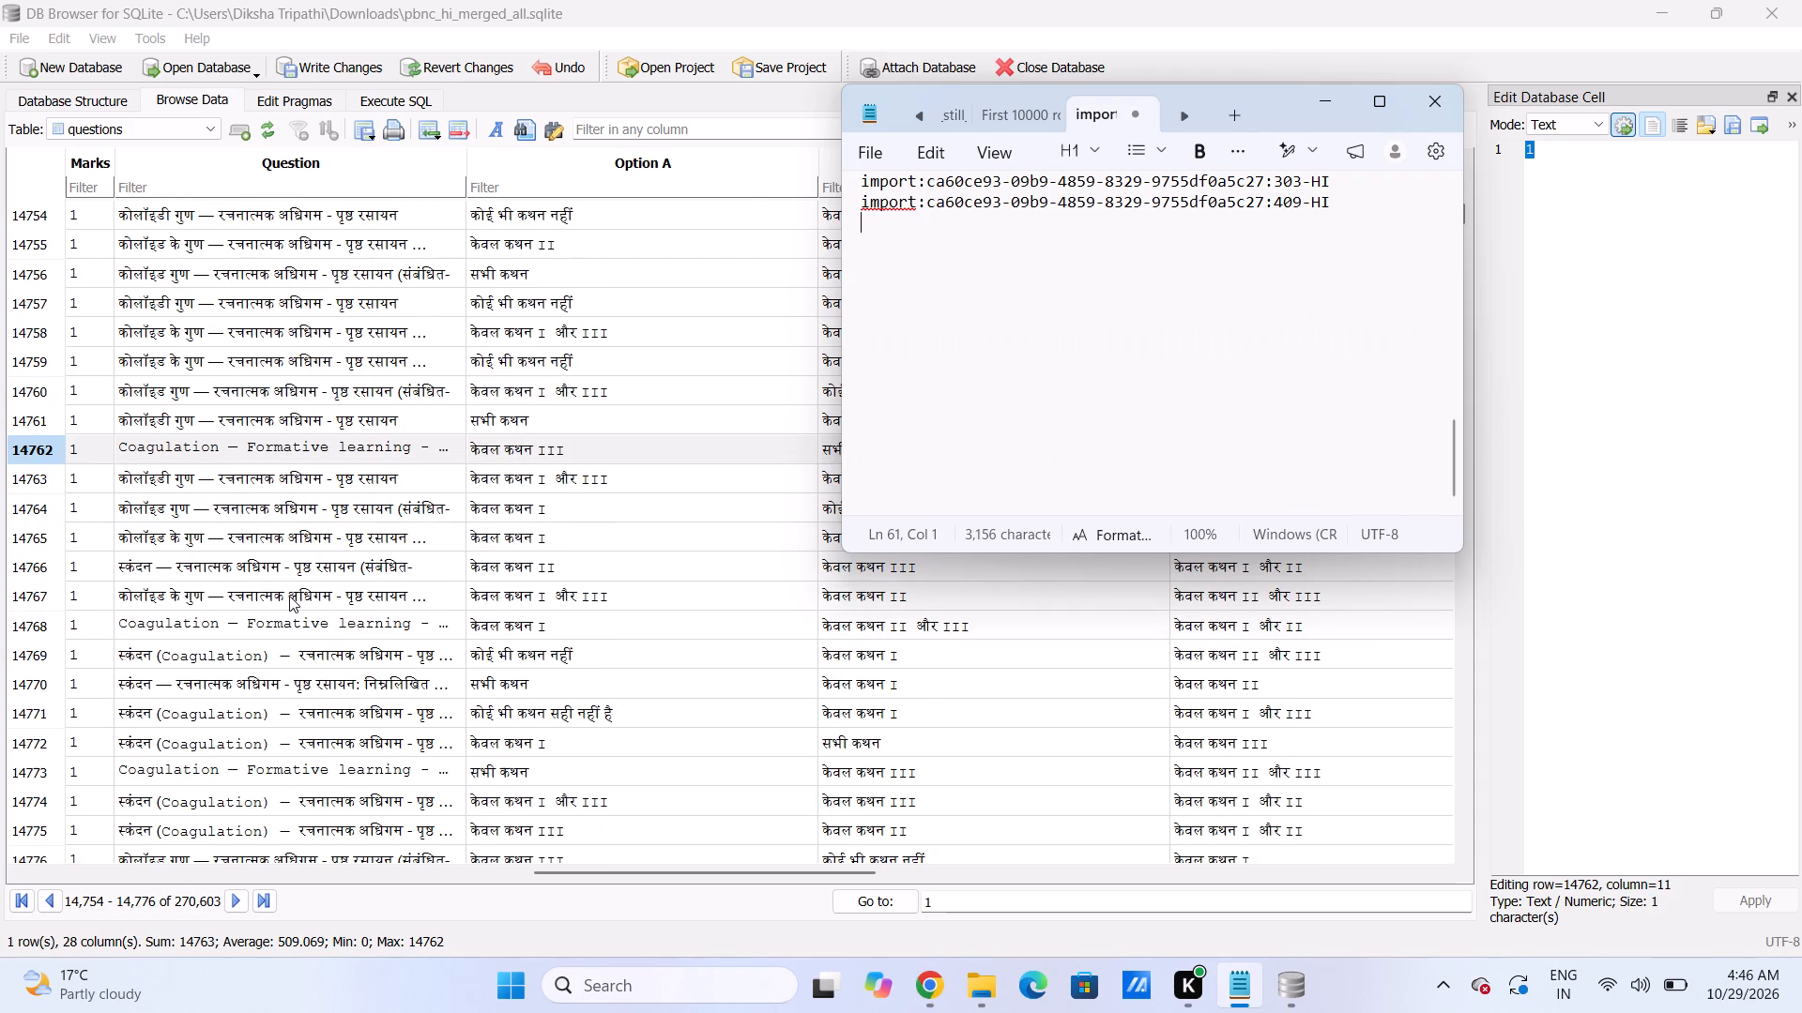
{"action": "left_click", "coordinate": [30, 627]}
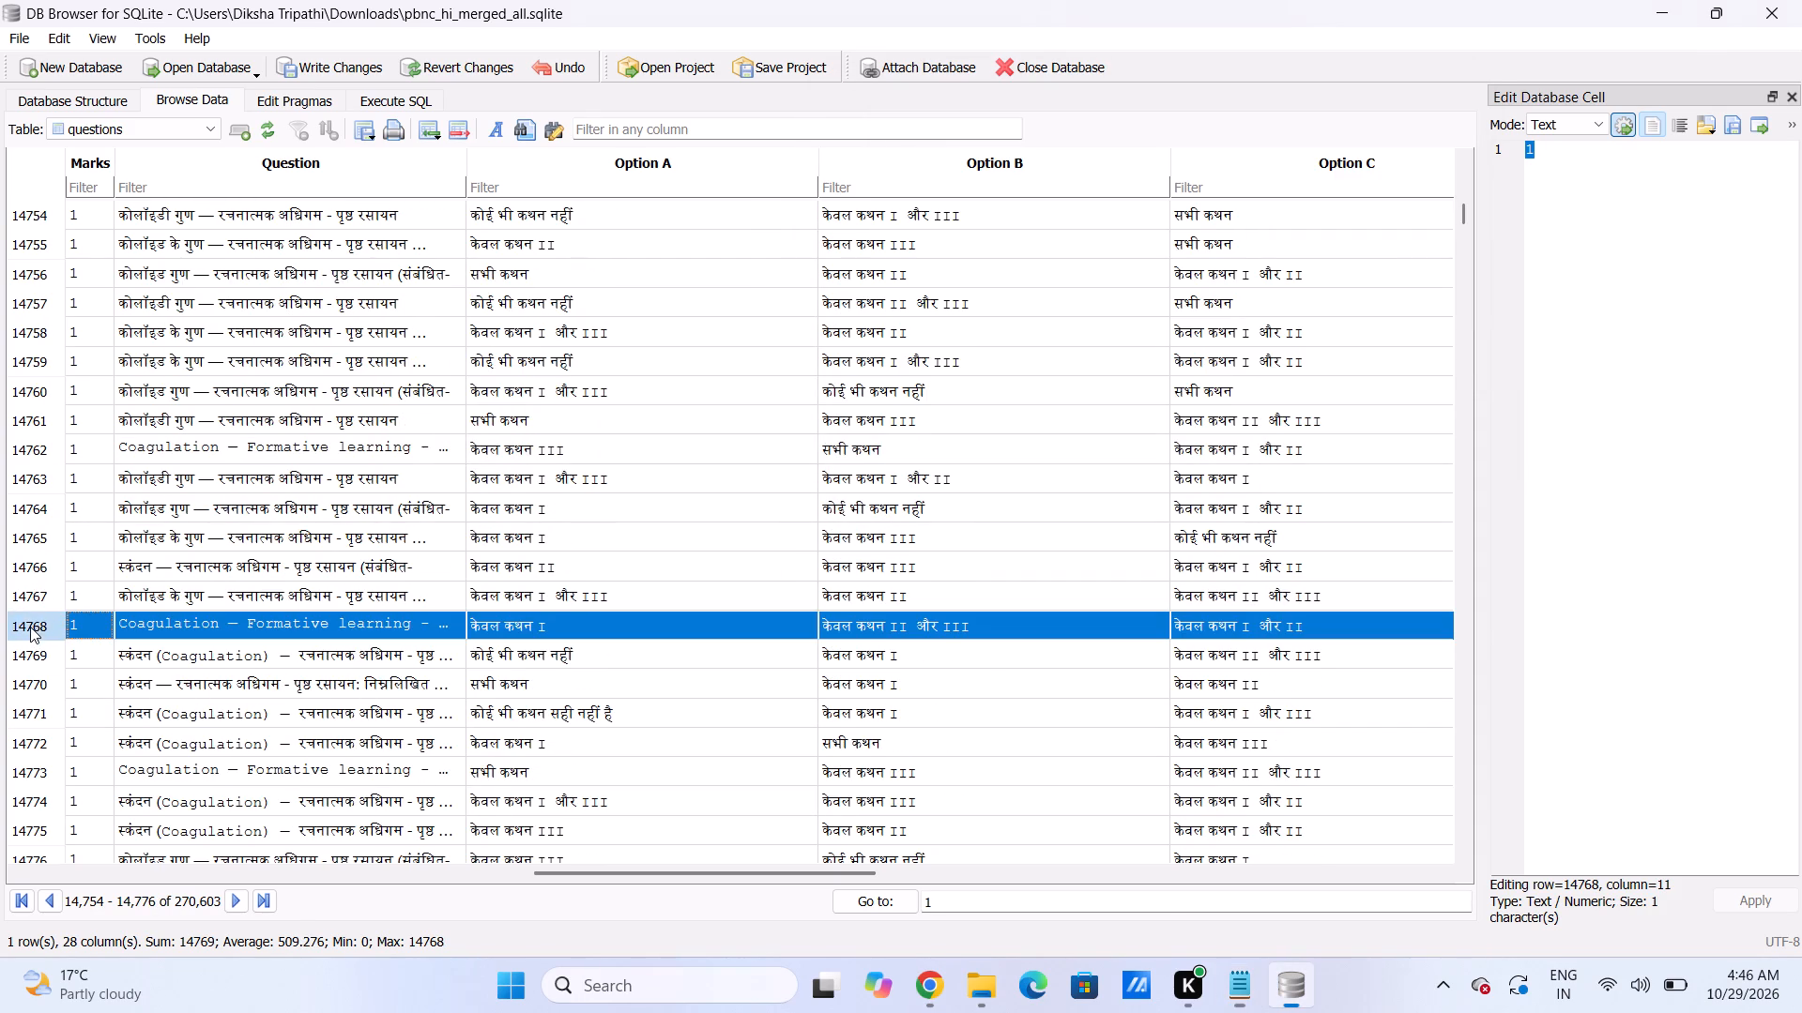
{"action": "key", "text": "ctrl+c"}
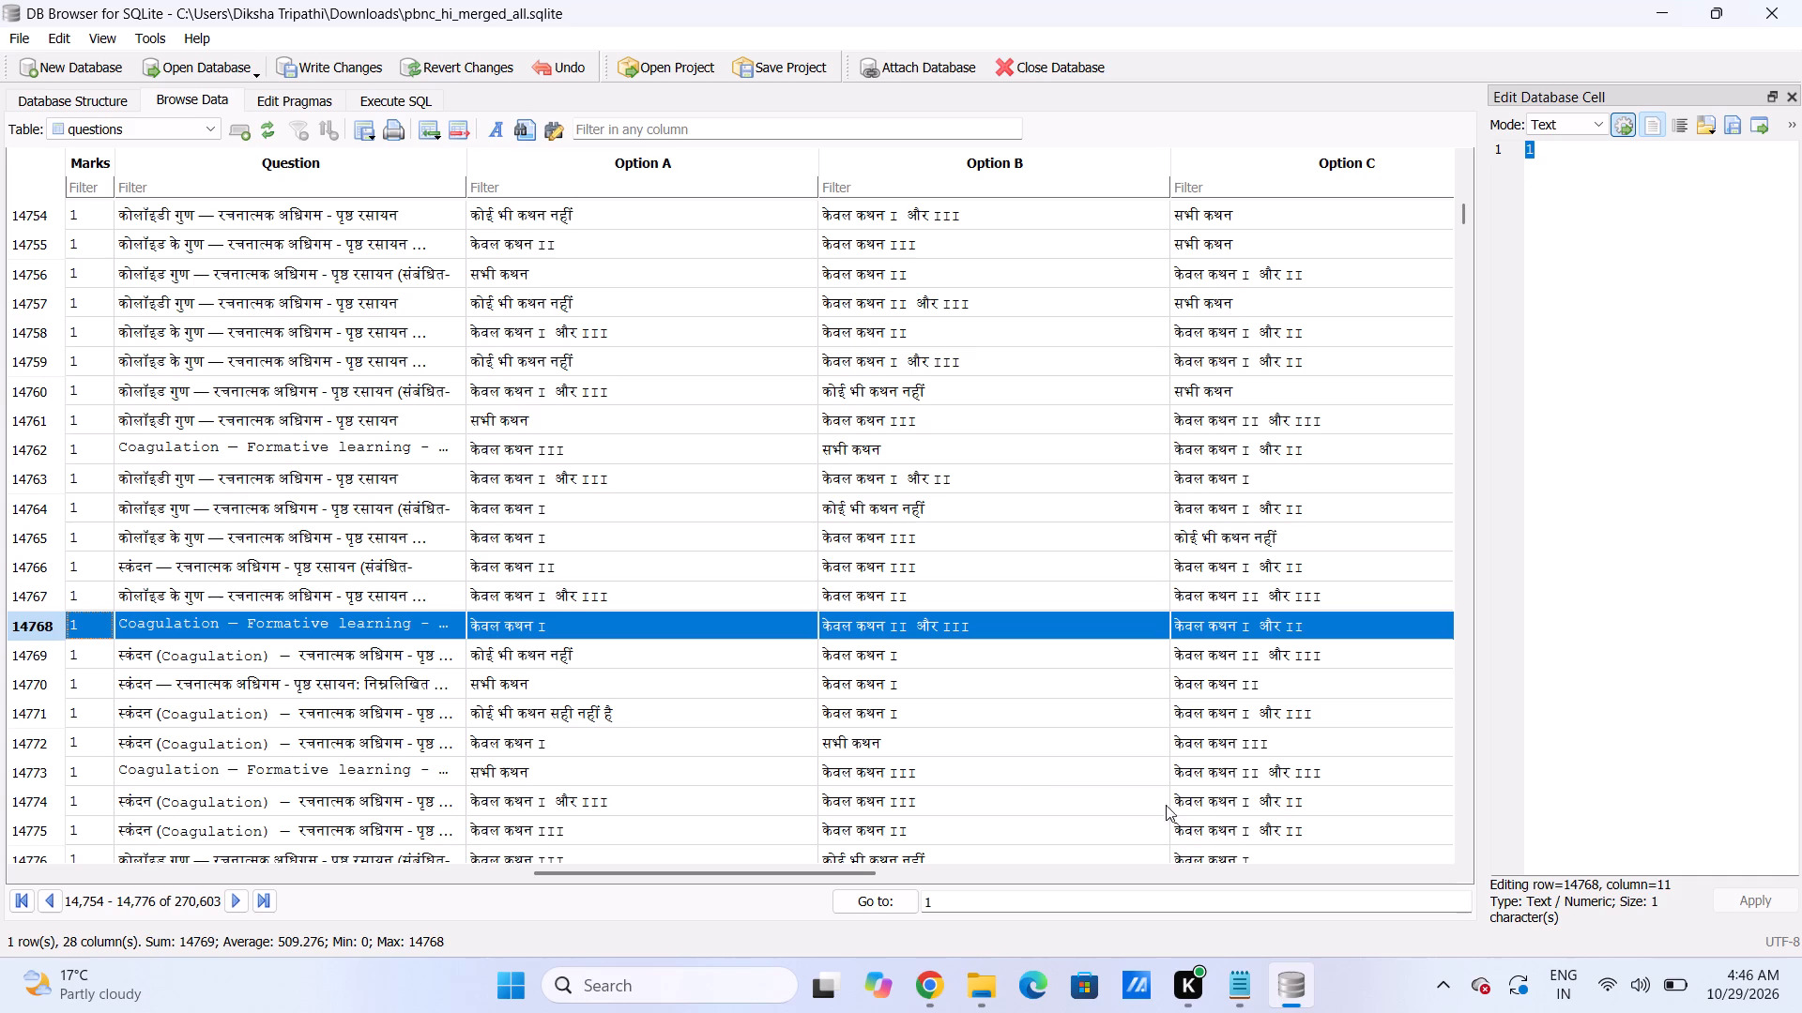
{"action": "left_click", "coordinate": [1240, 992]}
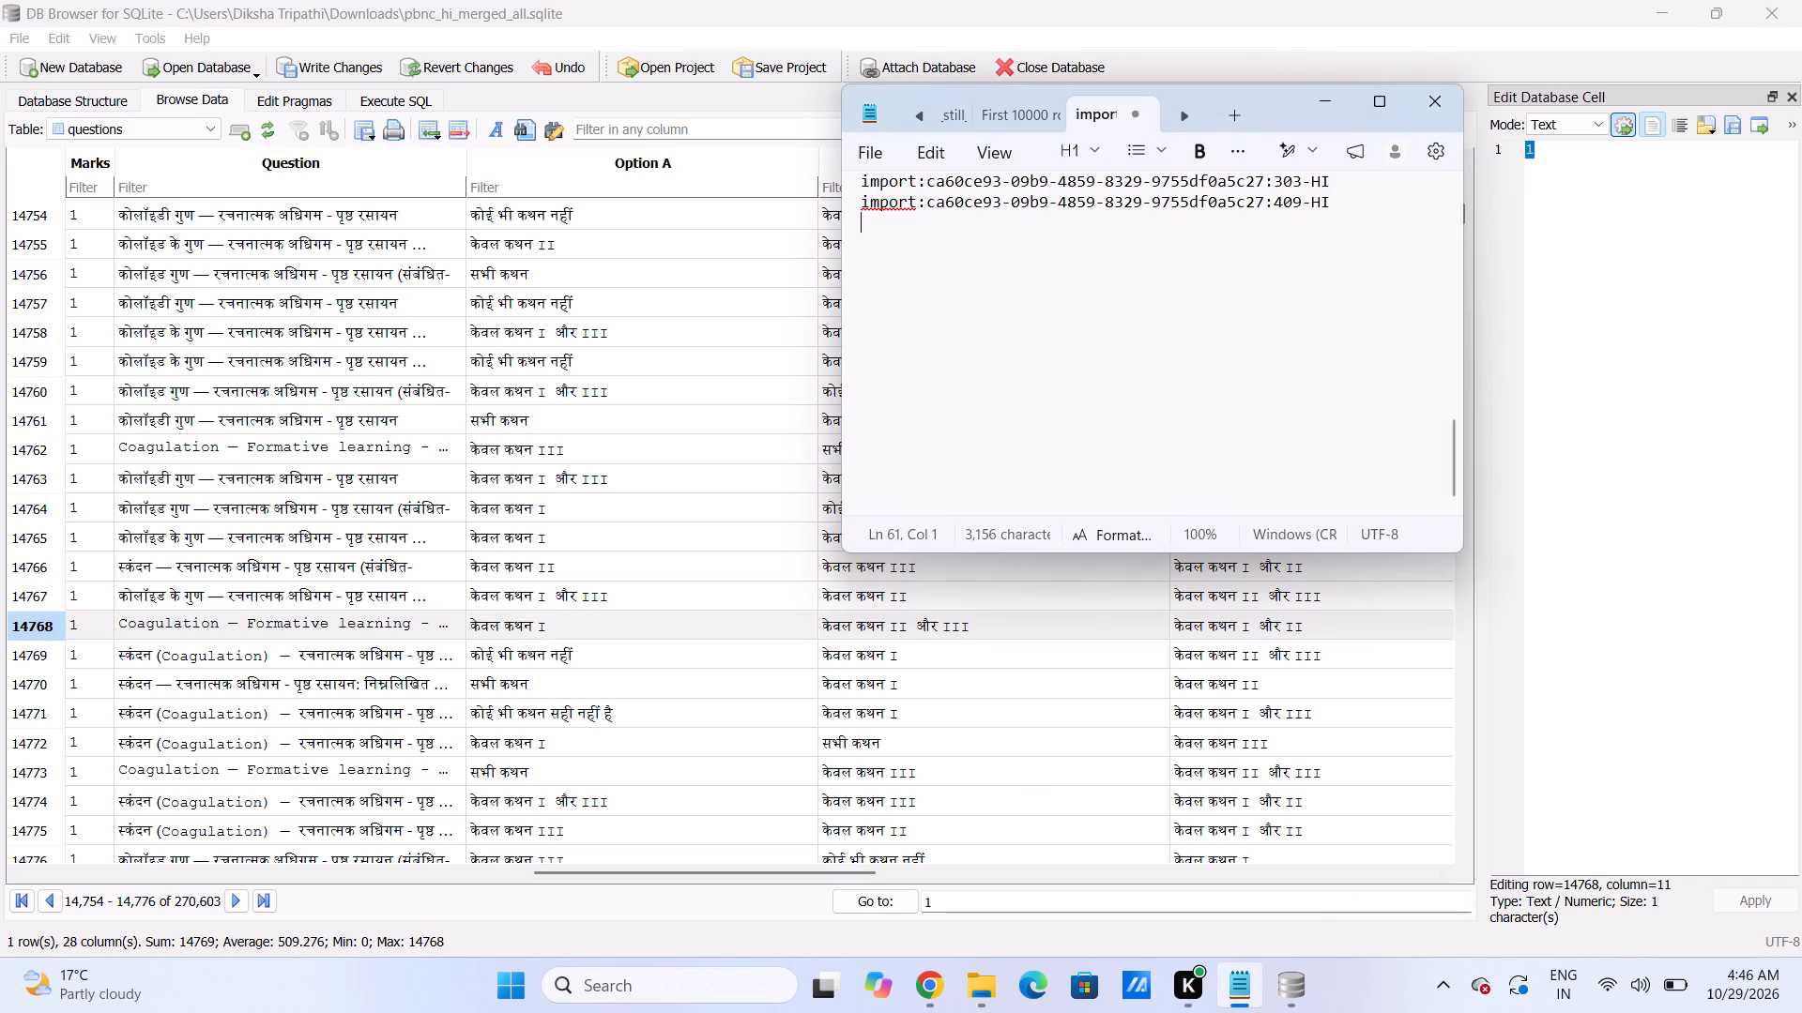
{"action": "key", "text": "ctrl+v"}
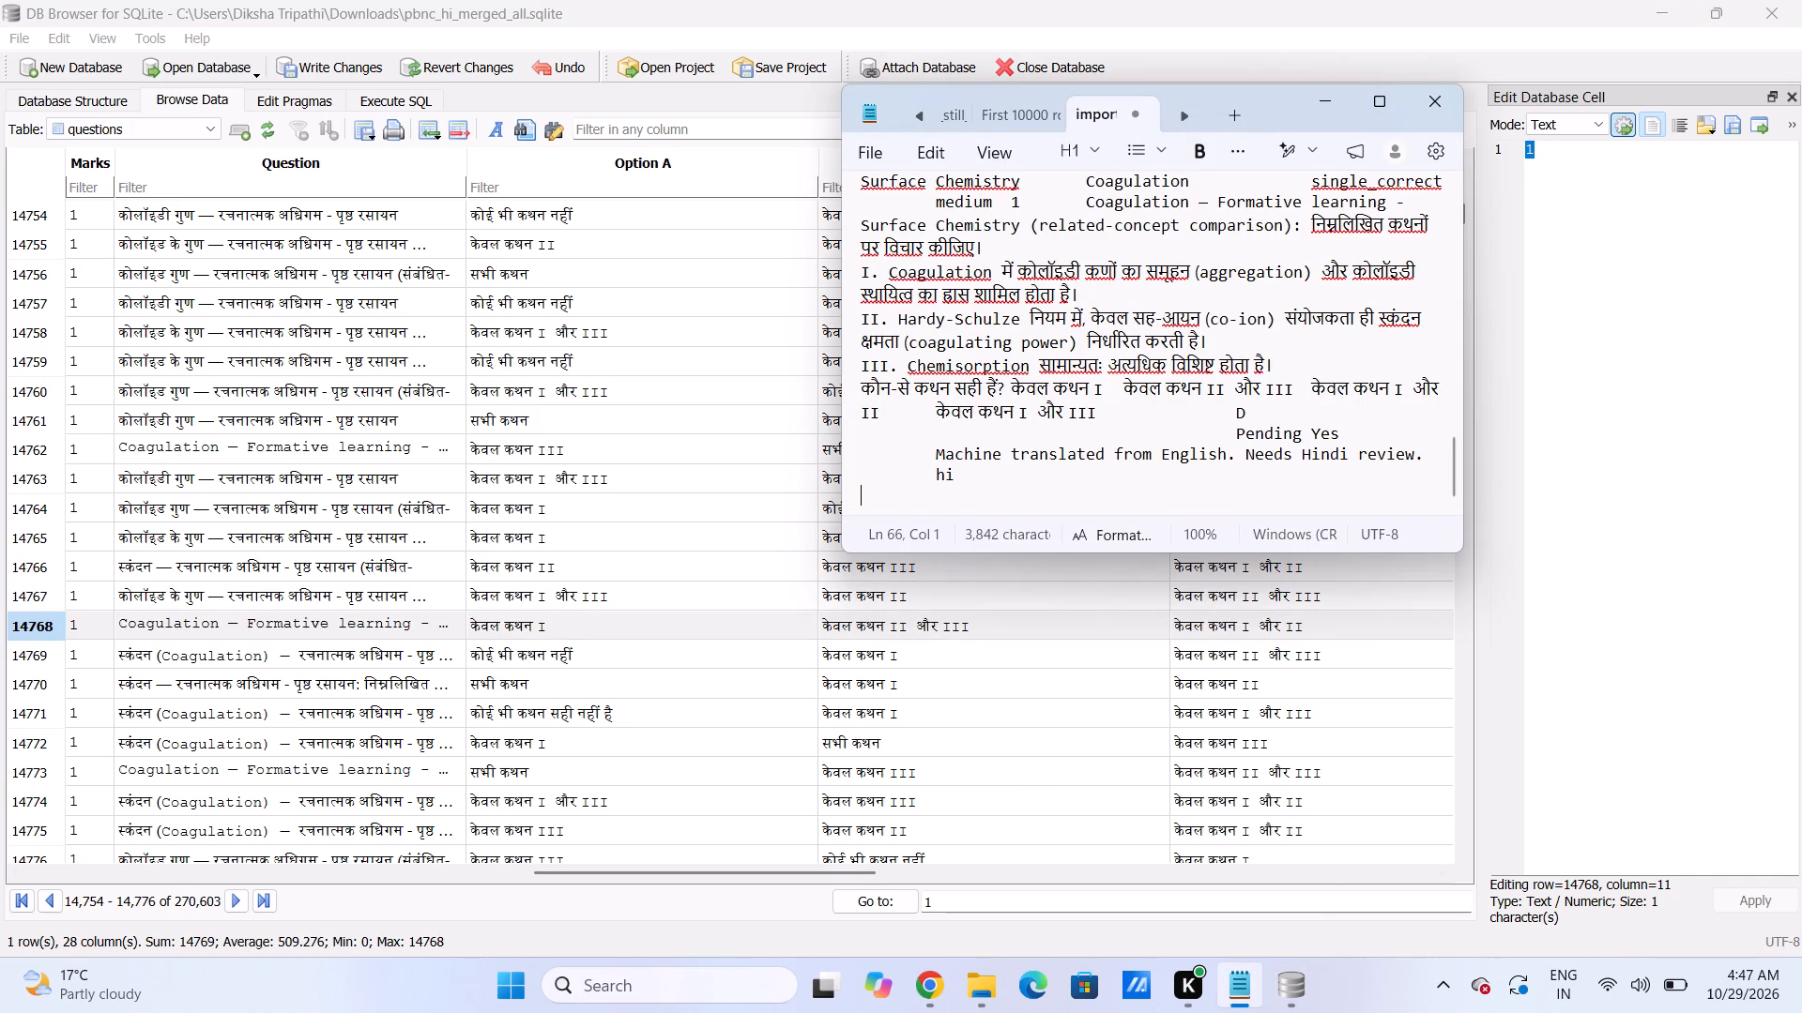
{"action": "left_click_drag", "start_coordinate": [862, 496], "coordinate": [879, 301]}
{"action": "scroll", "coordinate": [917, 325], "scroll_direction": "up", "scroll_amount": 2}
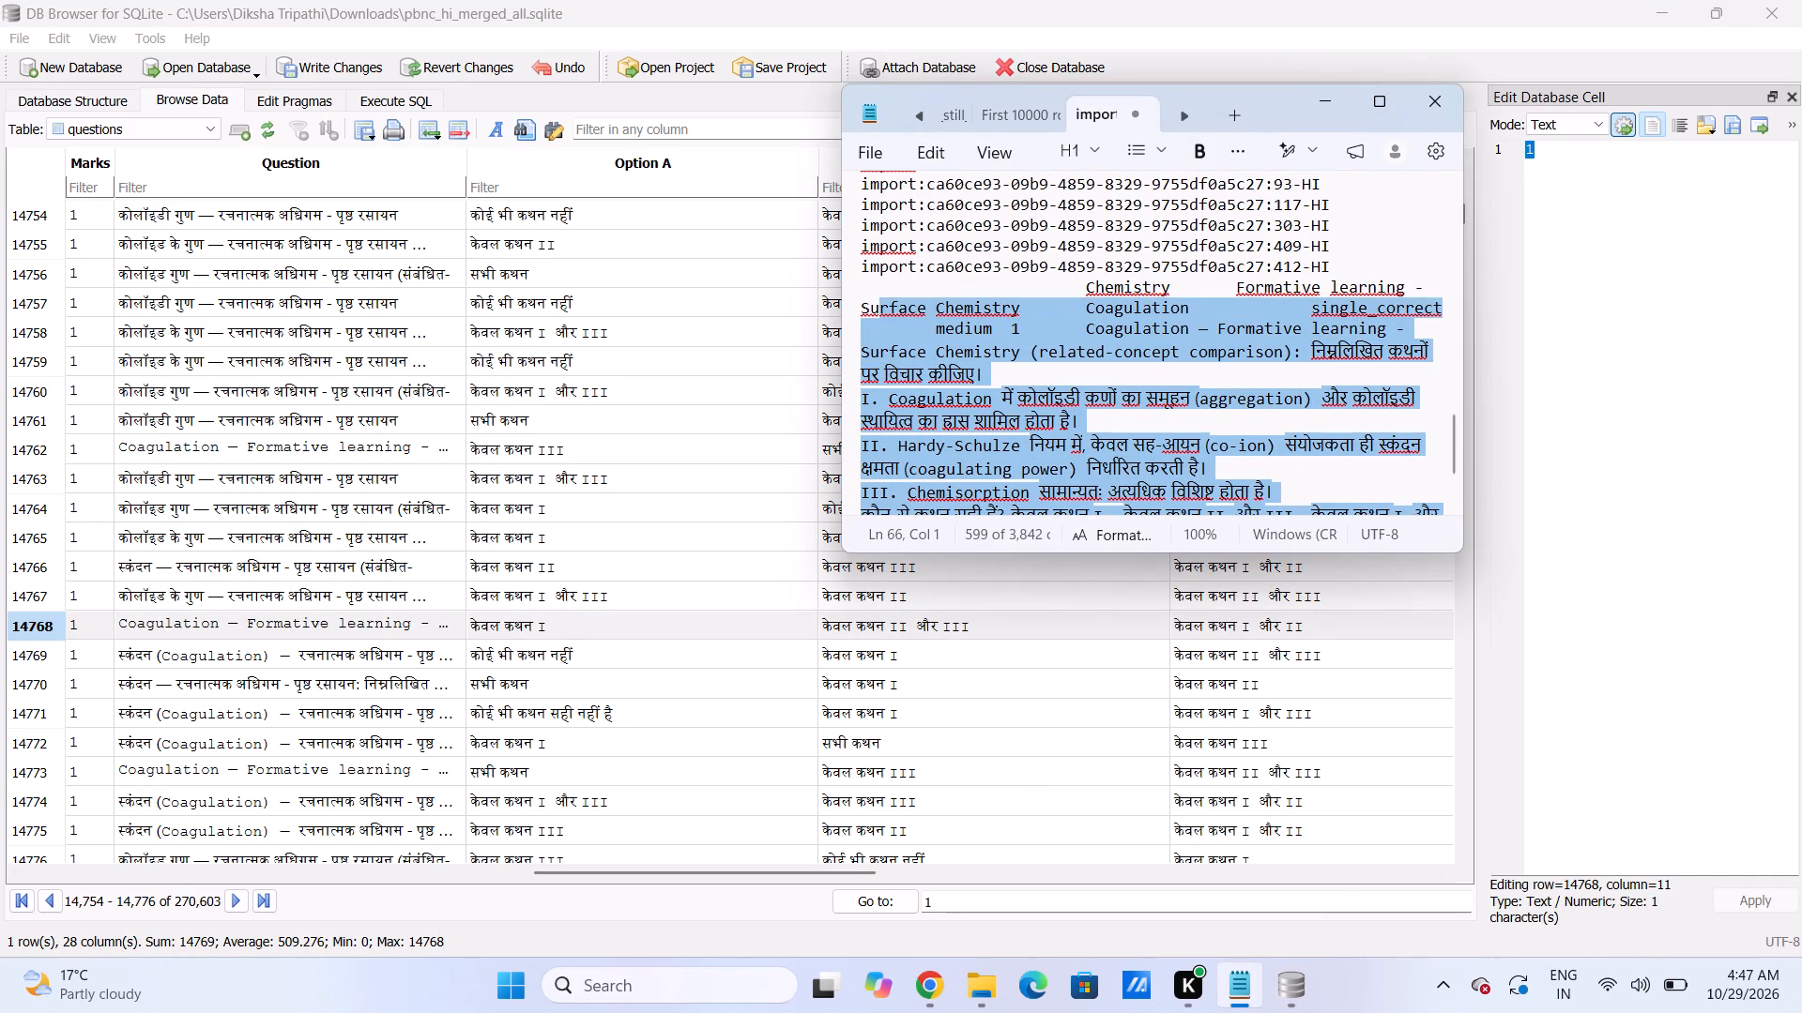
{"action": "left_click_drag", "start_coordinate": [879, 301], "coordinate": [872, 291]}
{"action": "key", "text": "BackSpace"}
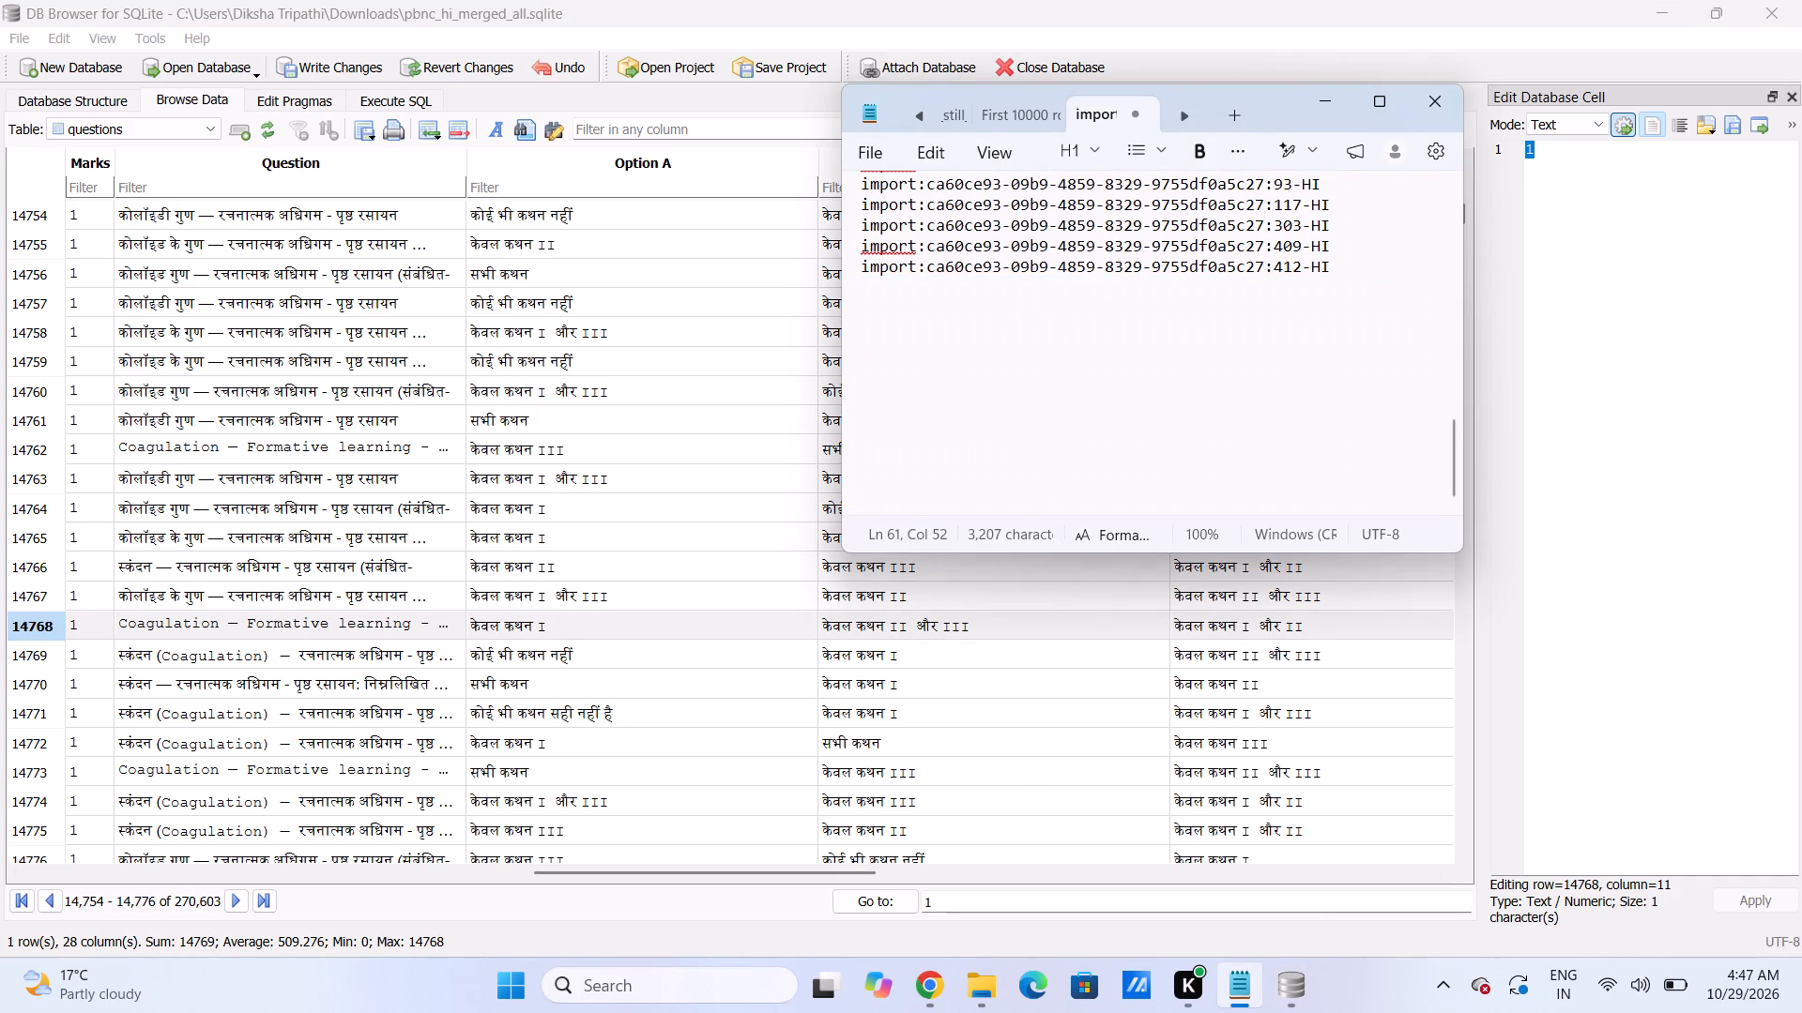
{"action": "key", "text": "Return"}
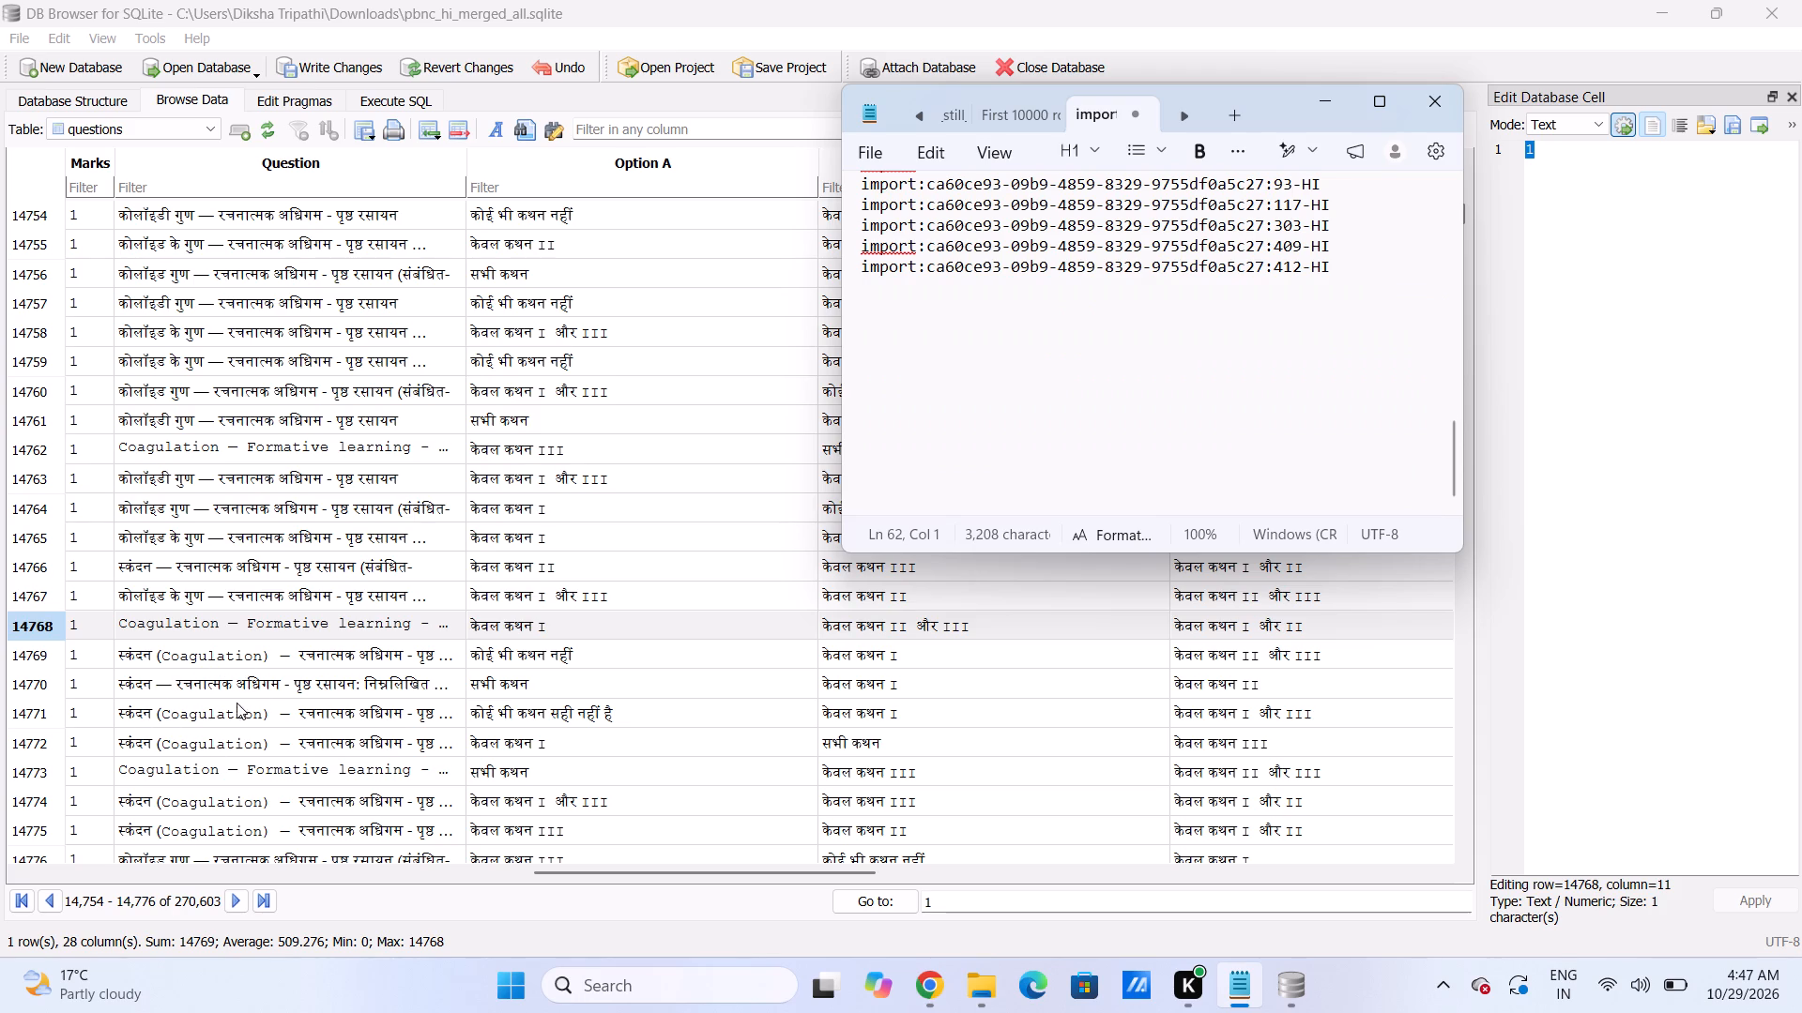
{"action": "left_click", "coordinate": [38, 771]}
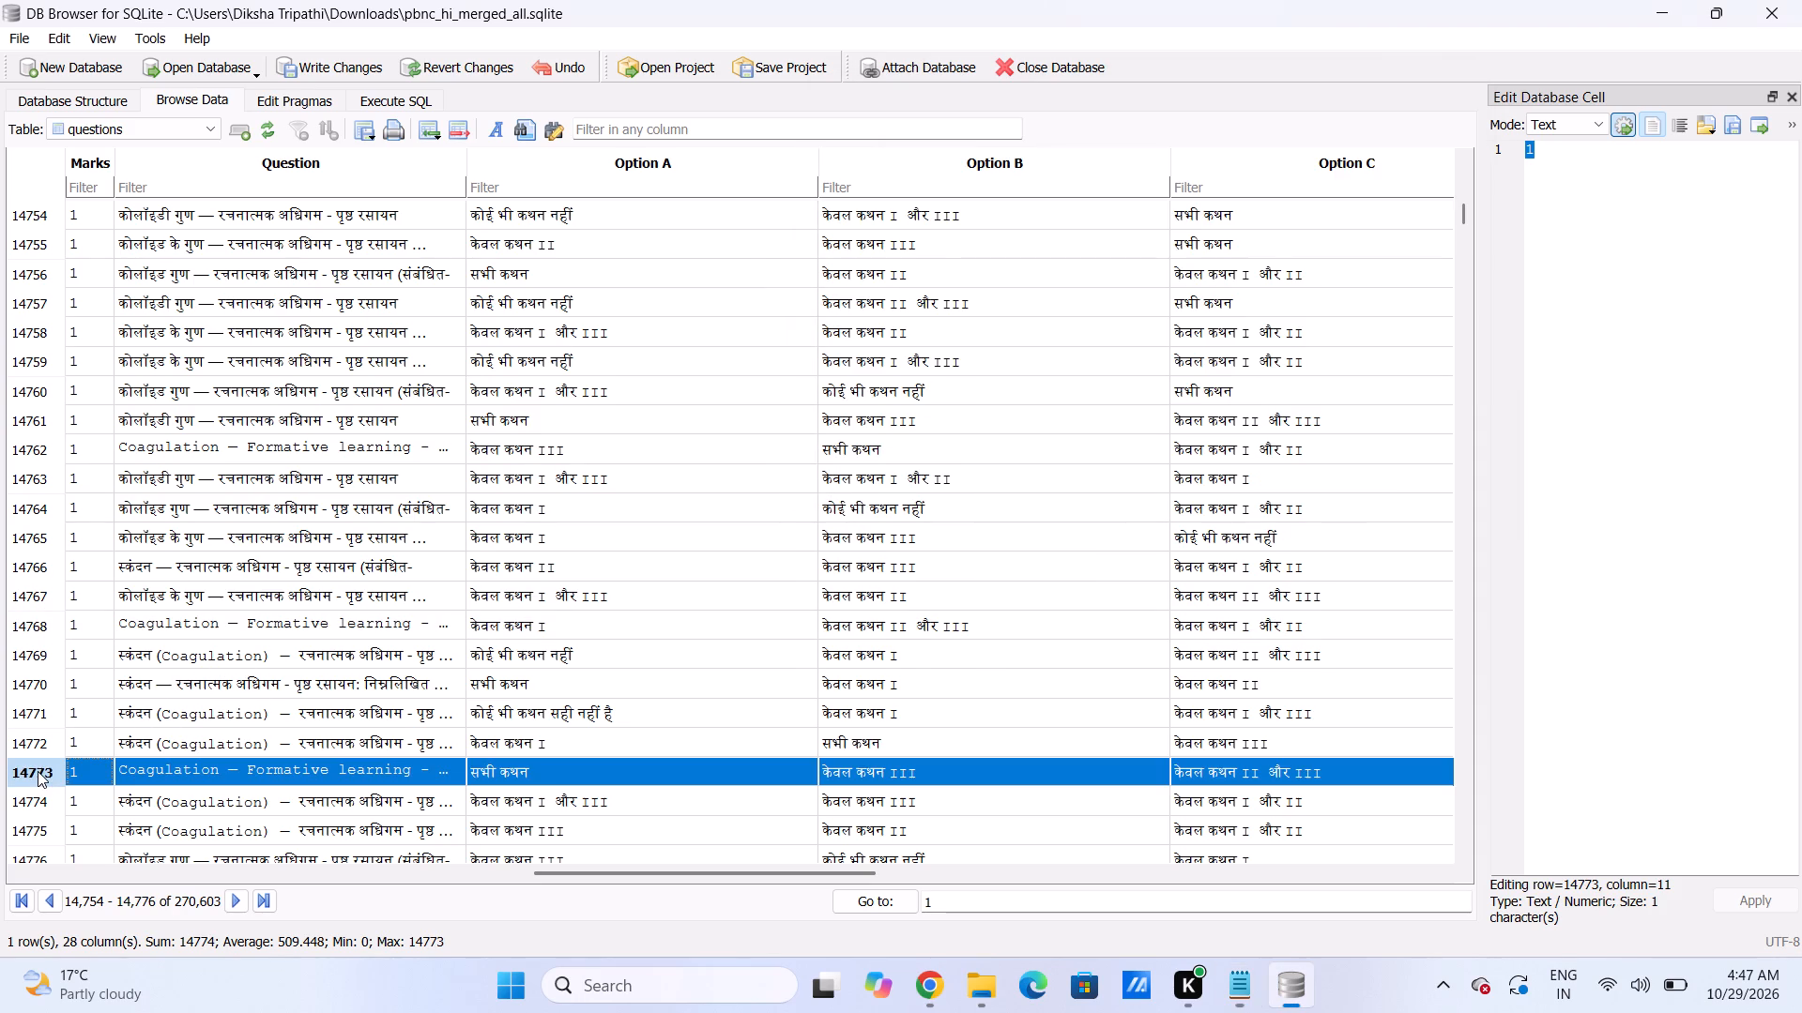
{"action": "key", "text": "ctrl+c"}
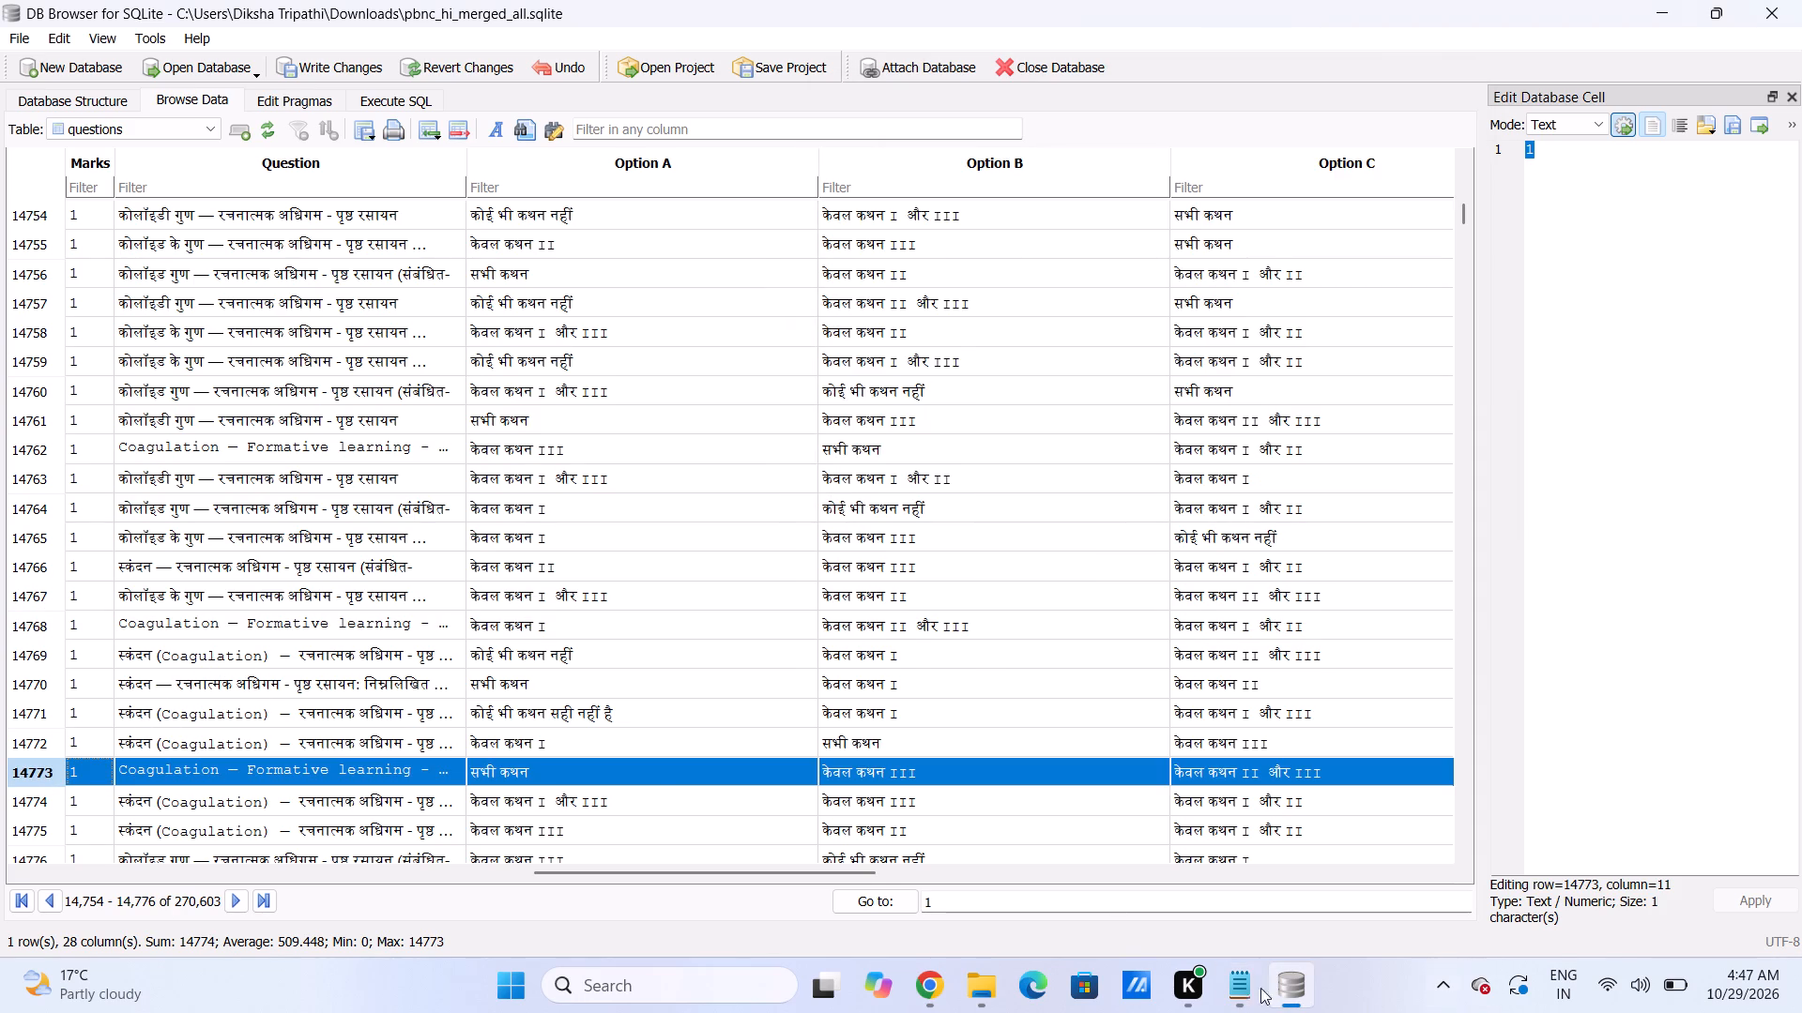
{"action": "left_click", "coordinate": [1241, 983]}
{"action": "left_click", "coordinate": [1240, 997]}
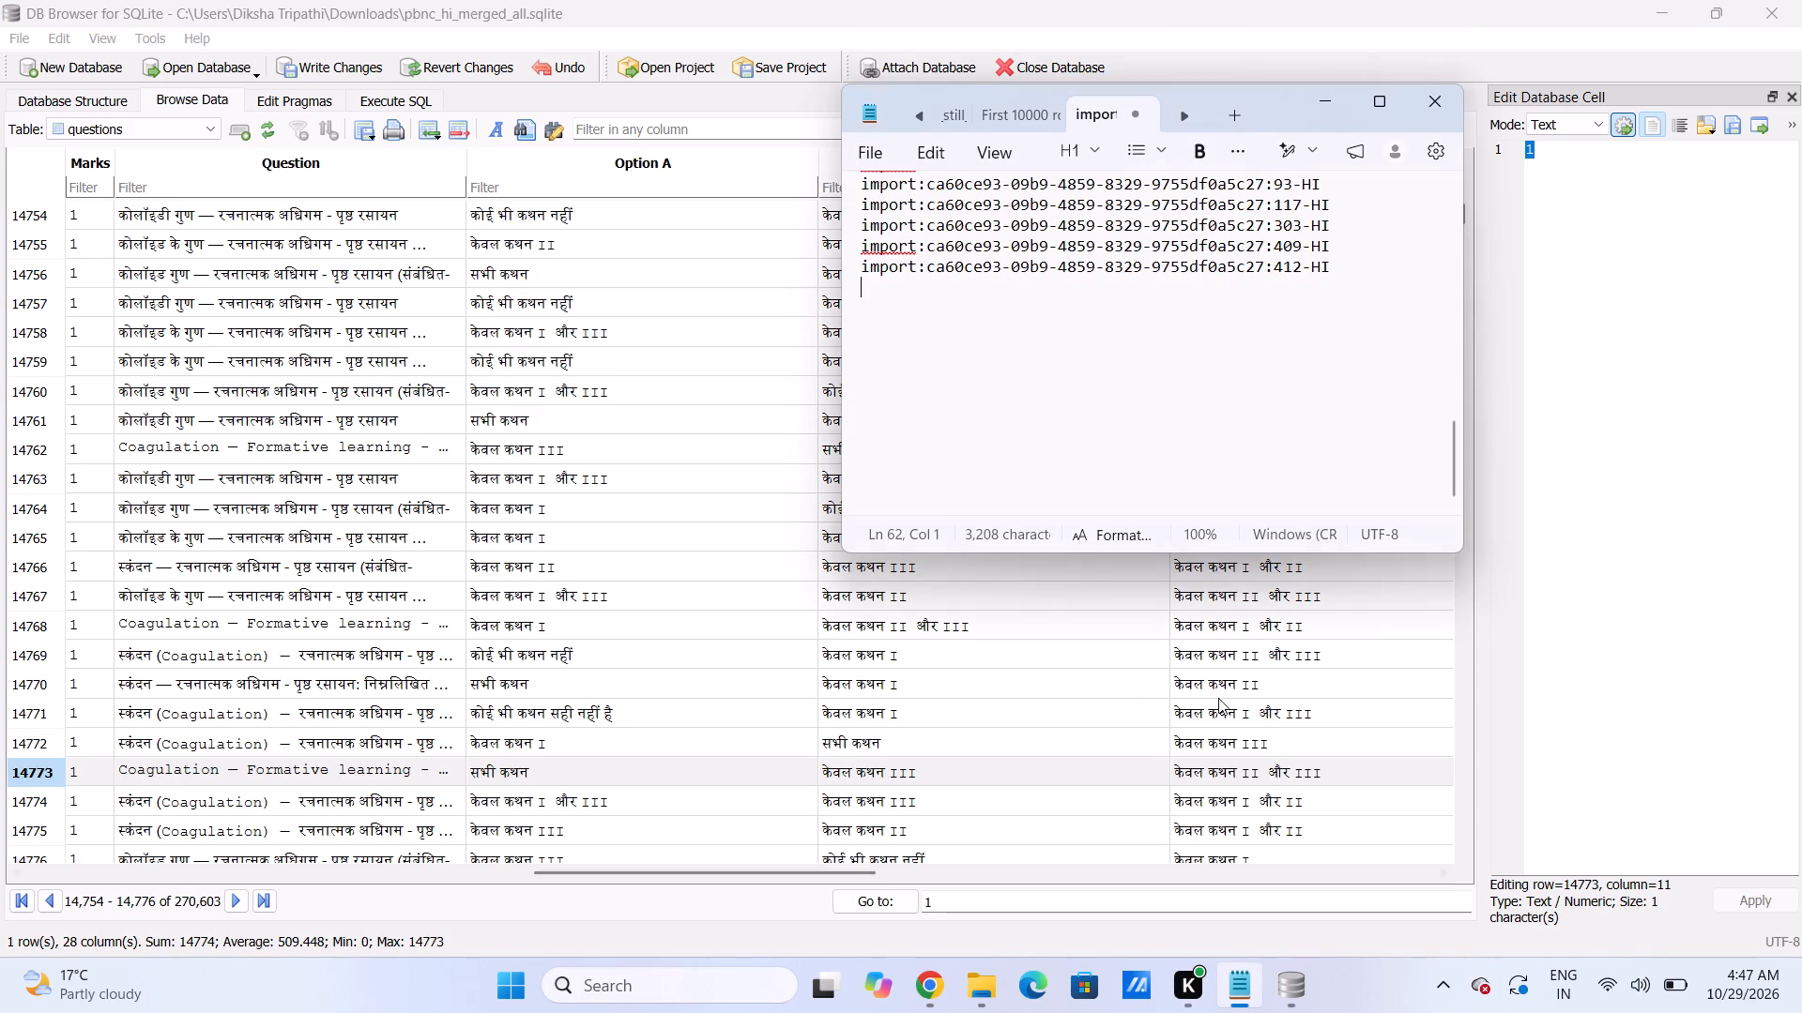
{"action": "key", "text": "ctrl+v"}
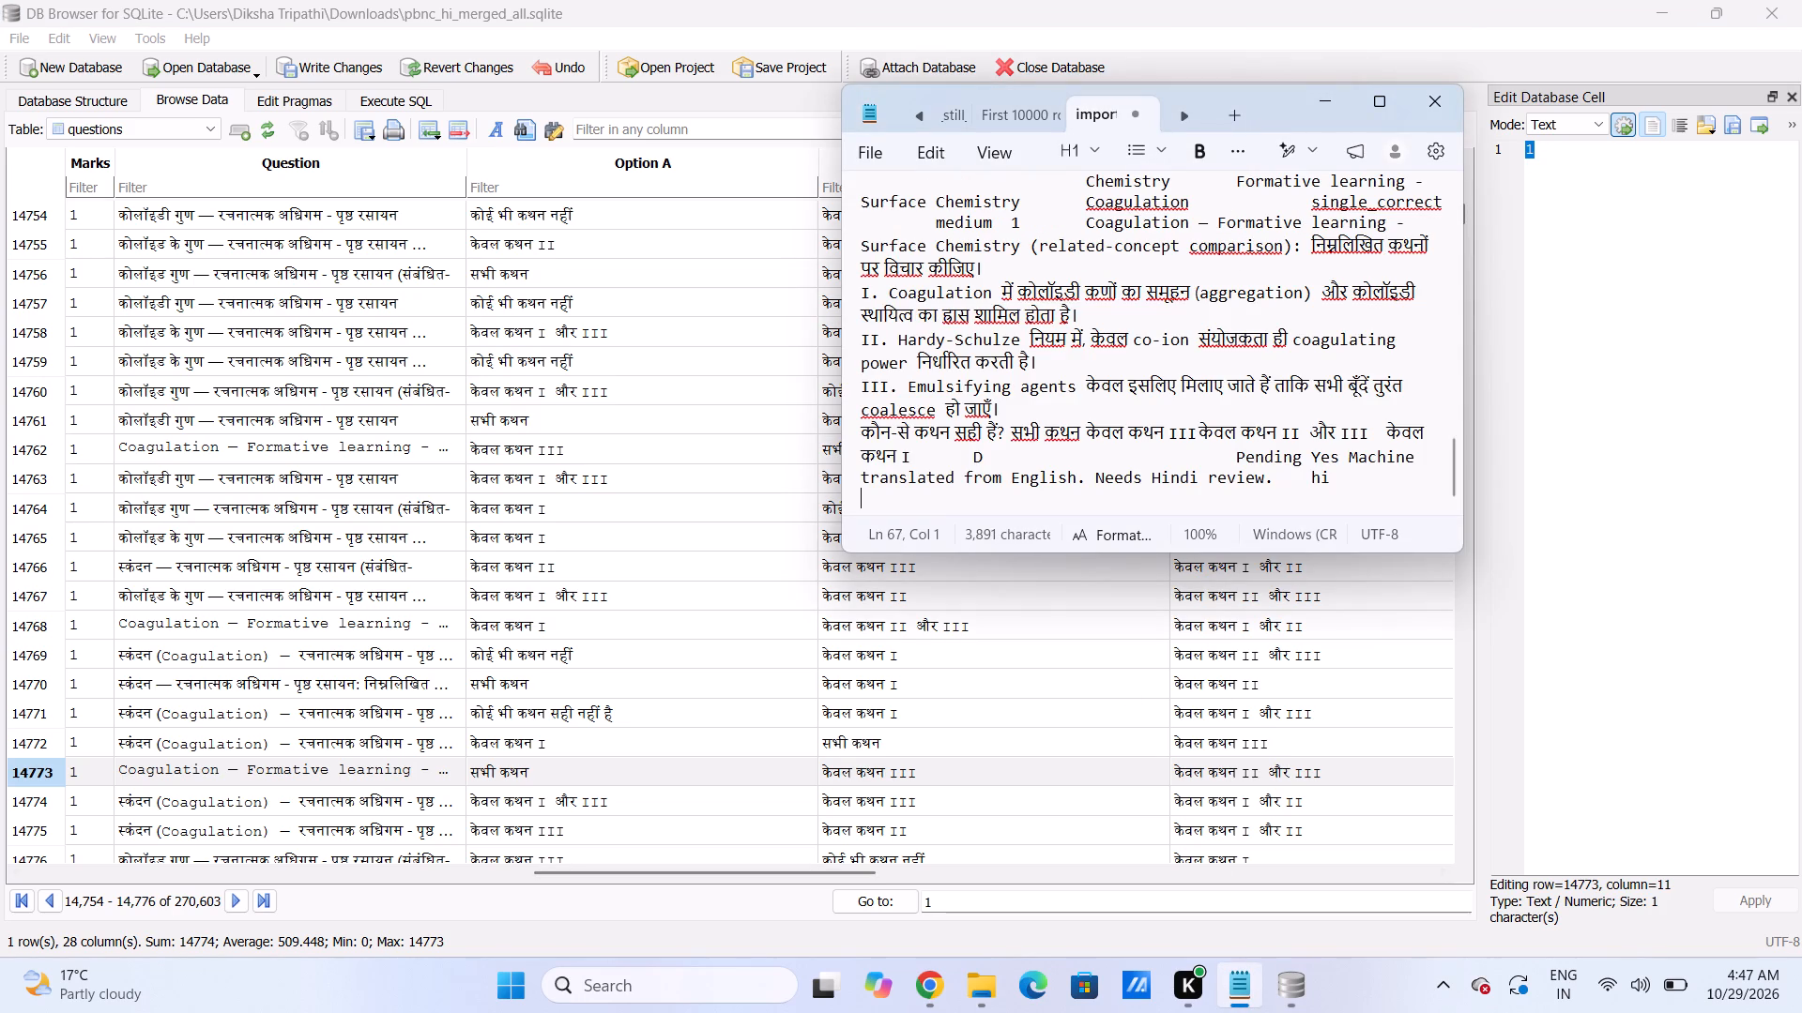
{"action": "left_click_drag", "start_coordinate": [859, 508], "coordinate": [894, 312]}
{"action": "scroll", "coordinate": [887, 369], "scroll_direction": "up", "scroll_amount": 2}
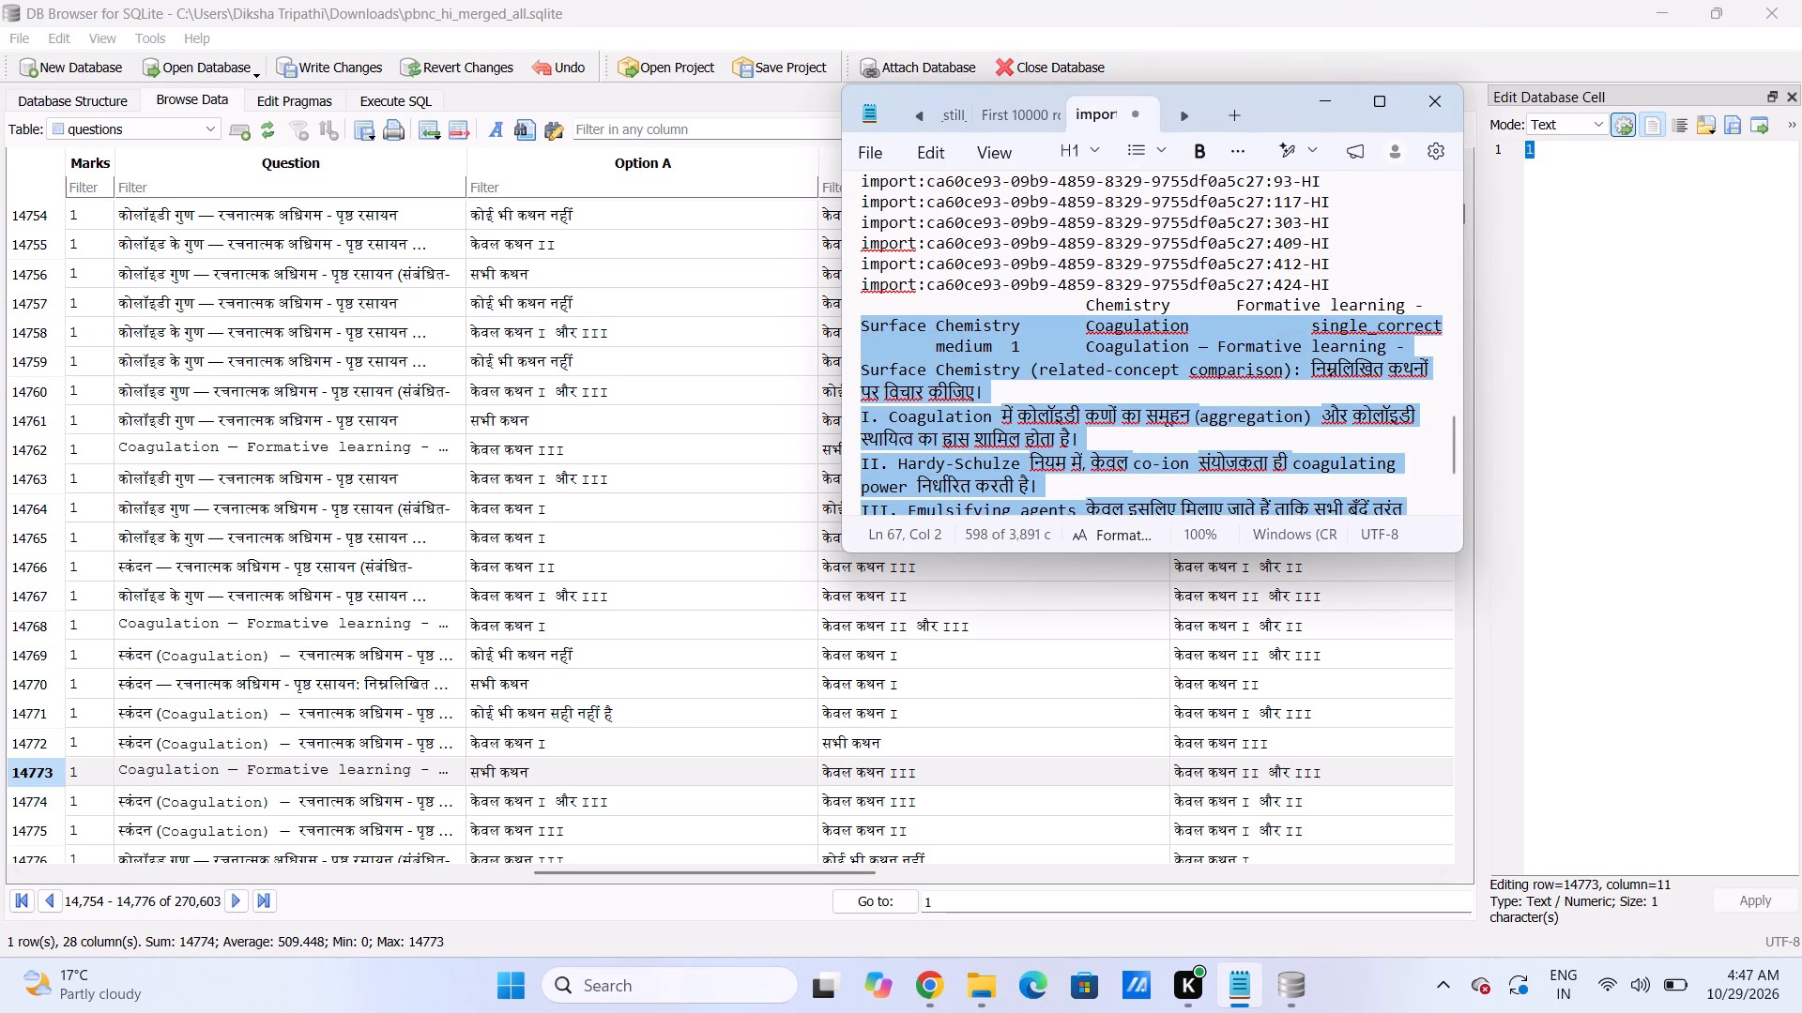
{"action": "left_click_drag", "start_coordinate": [894, 312], "coordinate": [891, 307]}
{"action": "key", "text": "BackSpace"}
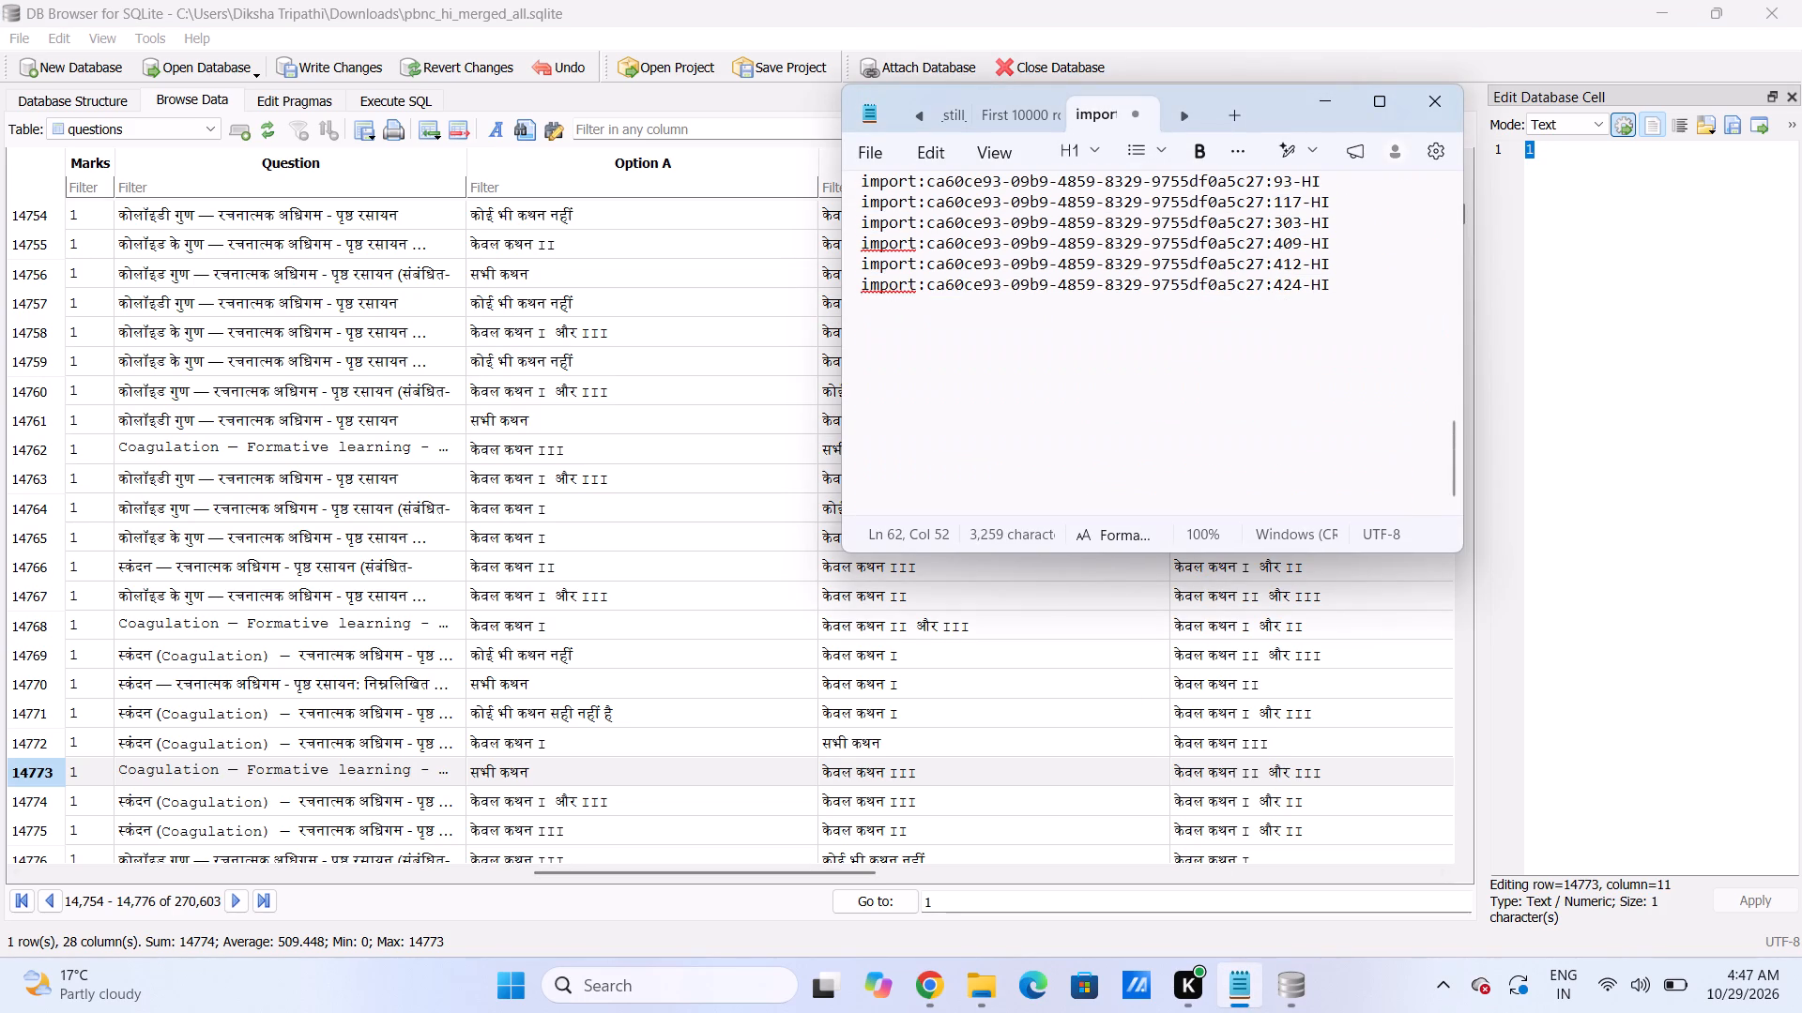
{"action": "key", "text": "Return"}
{"action": "scroll", "coordinate": [448, 591], "scroll_direction": "down", "scroll_amount": 1}
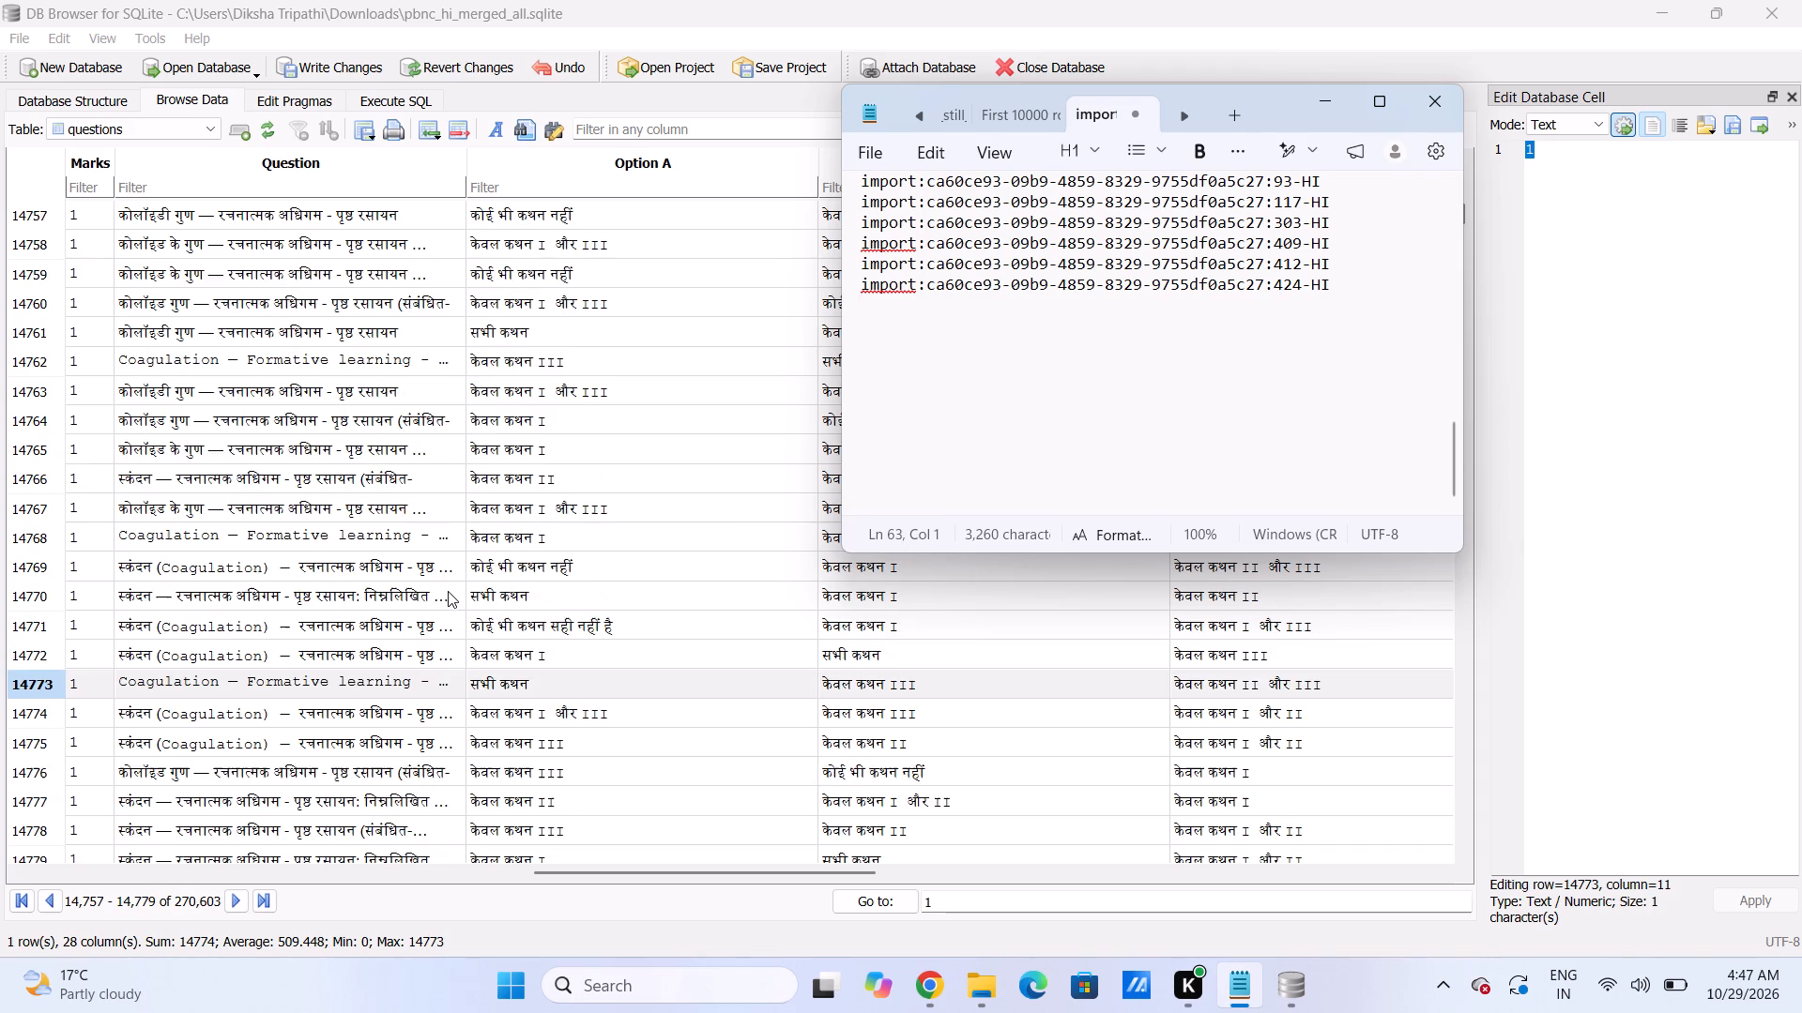
{"action": "scroll", "coordinate": [450, 591], "scroll_direction": "down", "scroll_amount": 1}
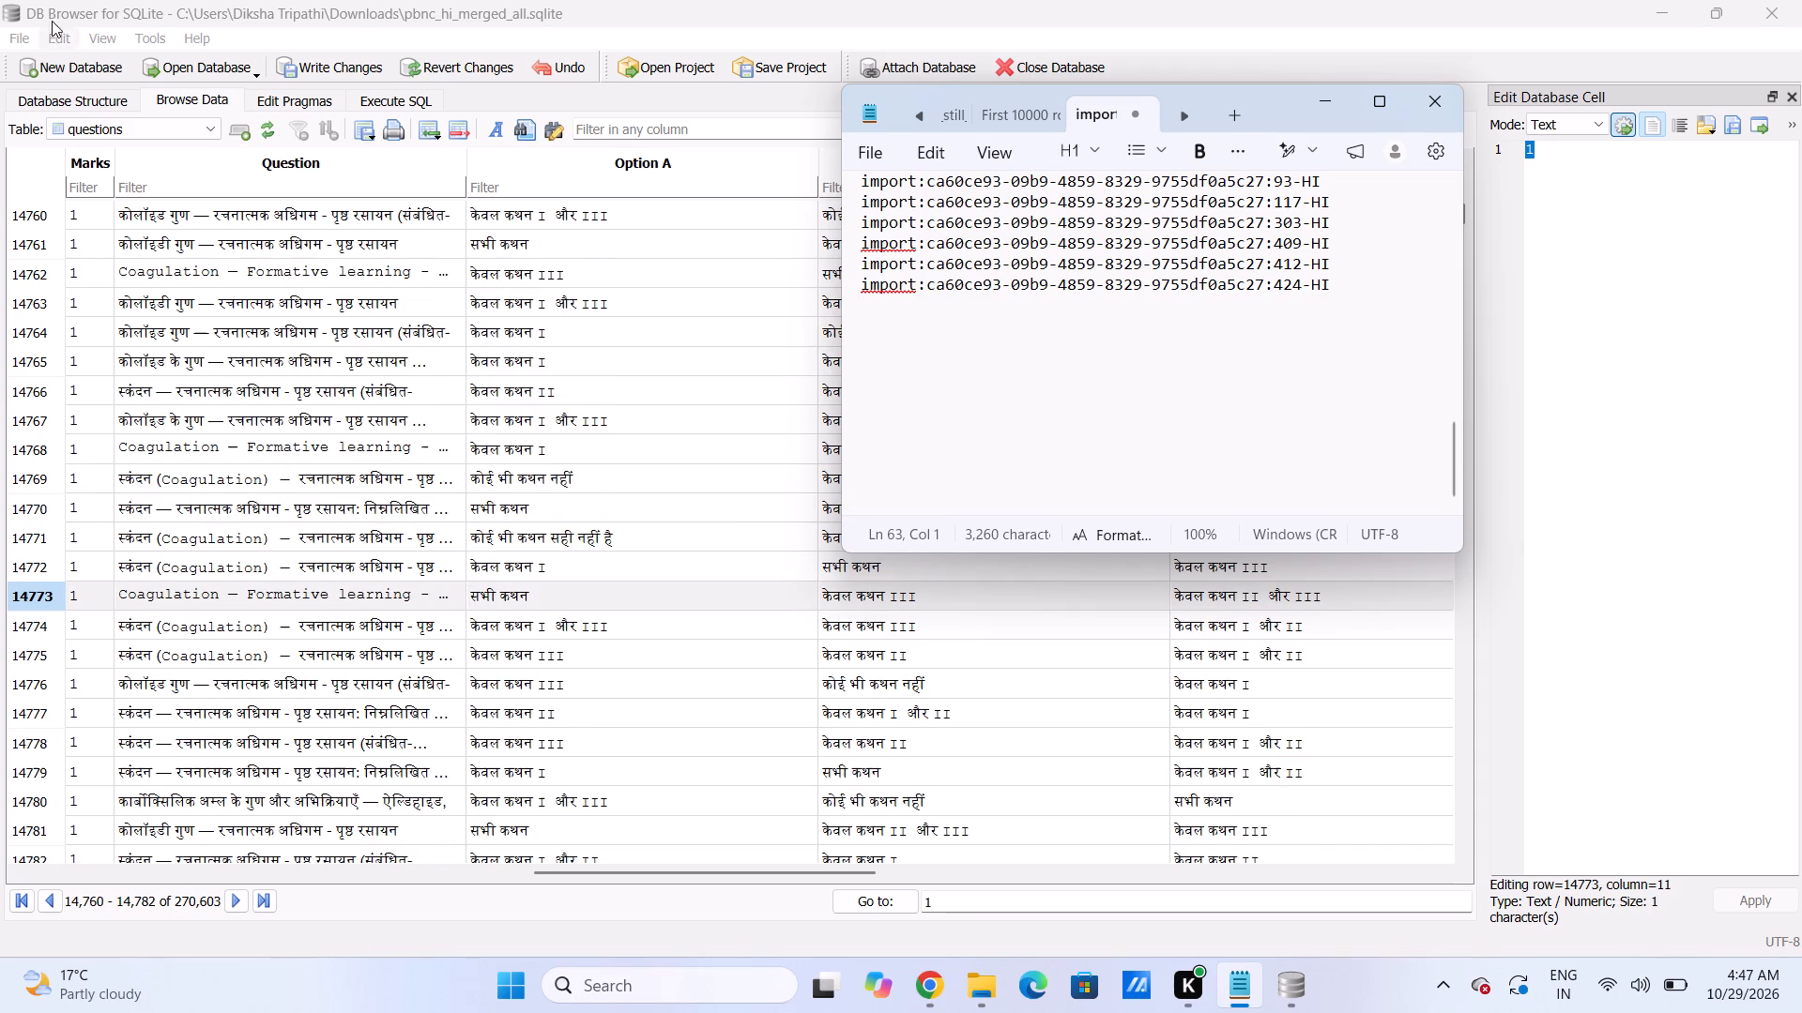
{"action": "scroll", "coordinate": [261, 521], "scroll_direction": "down", "scroll_amount": 2}
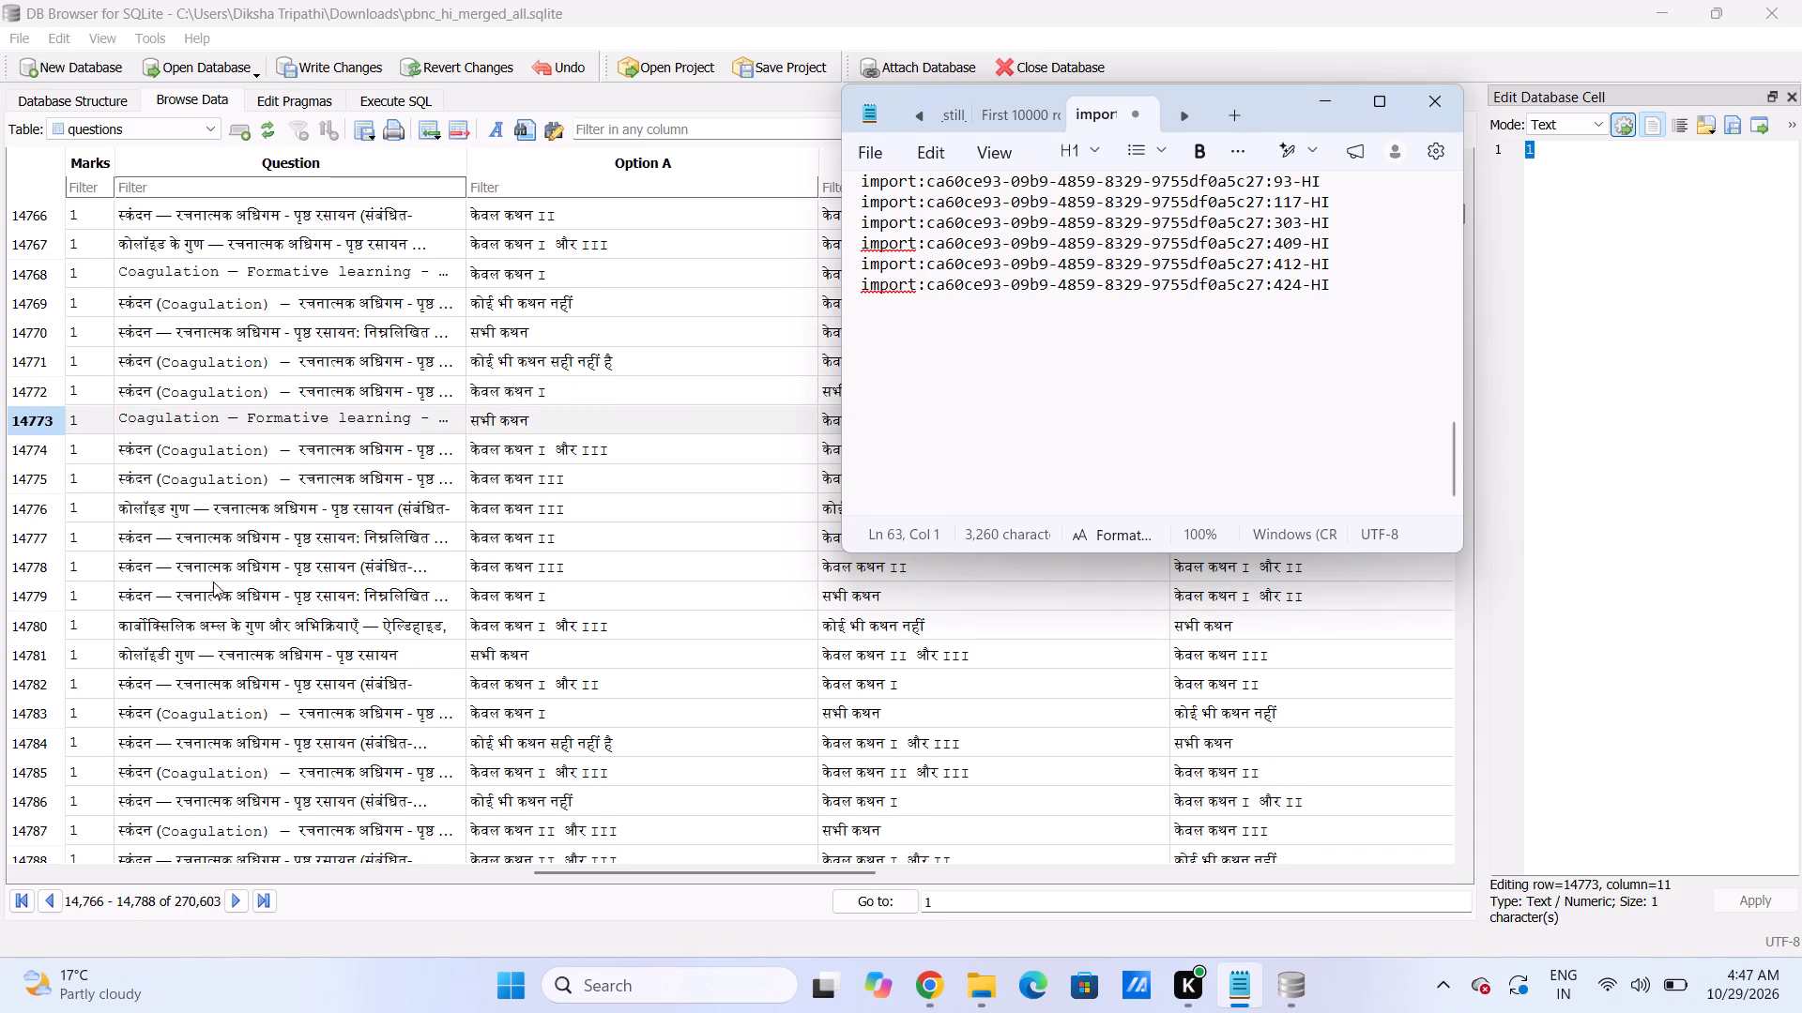
{"action": "scroll", "coordinate": [206, 596], "scroll_direction": "down", "scroll_amount": 2}
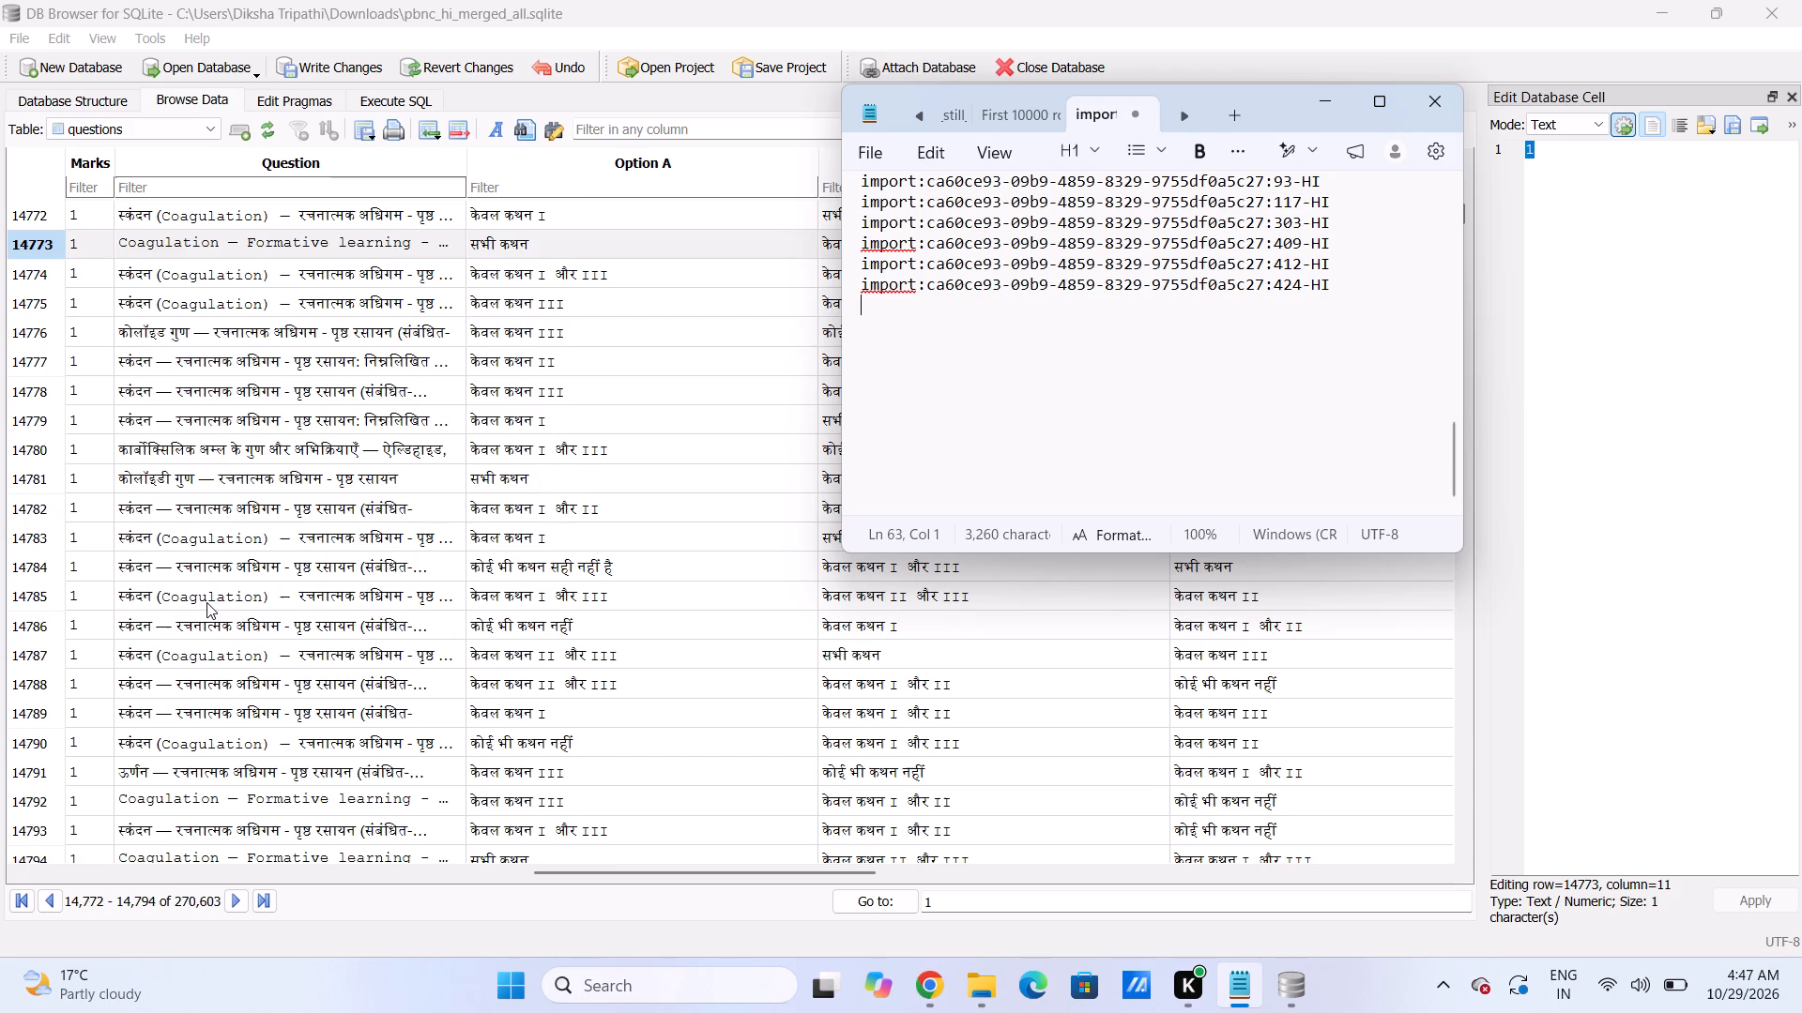
{"action": "left_click", "coordinate": [38, 801]}
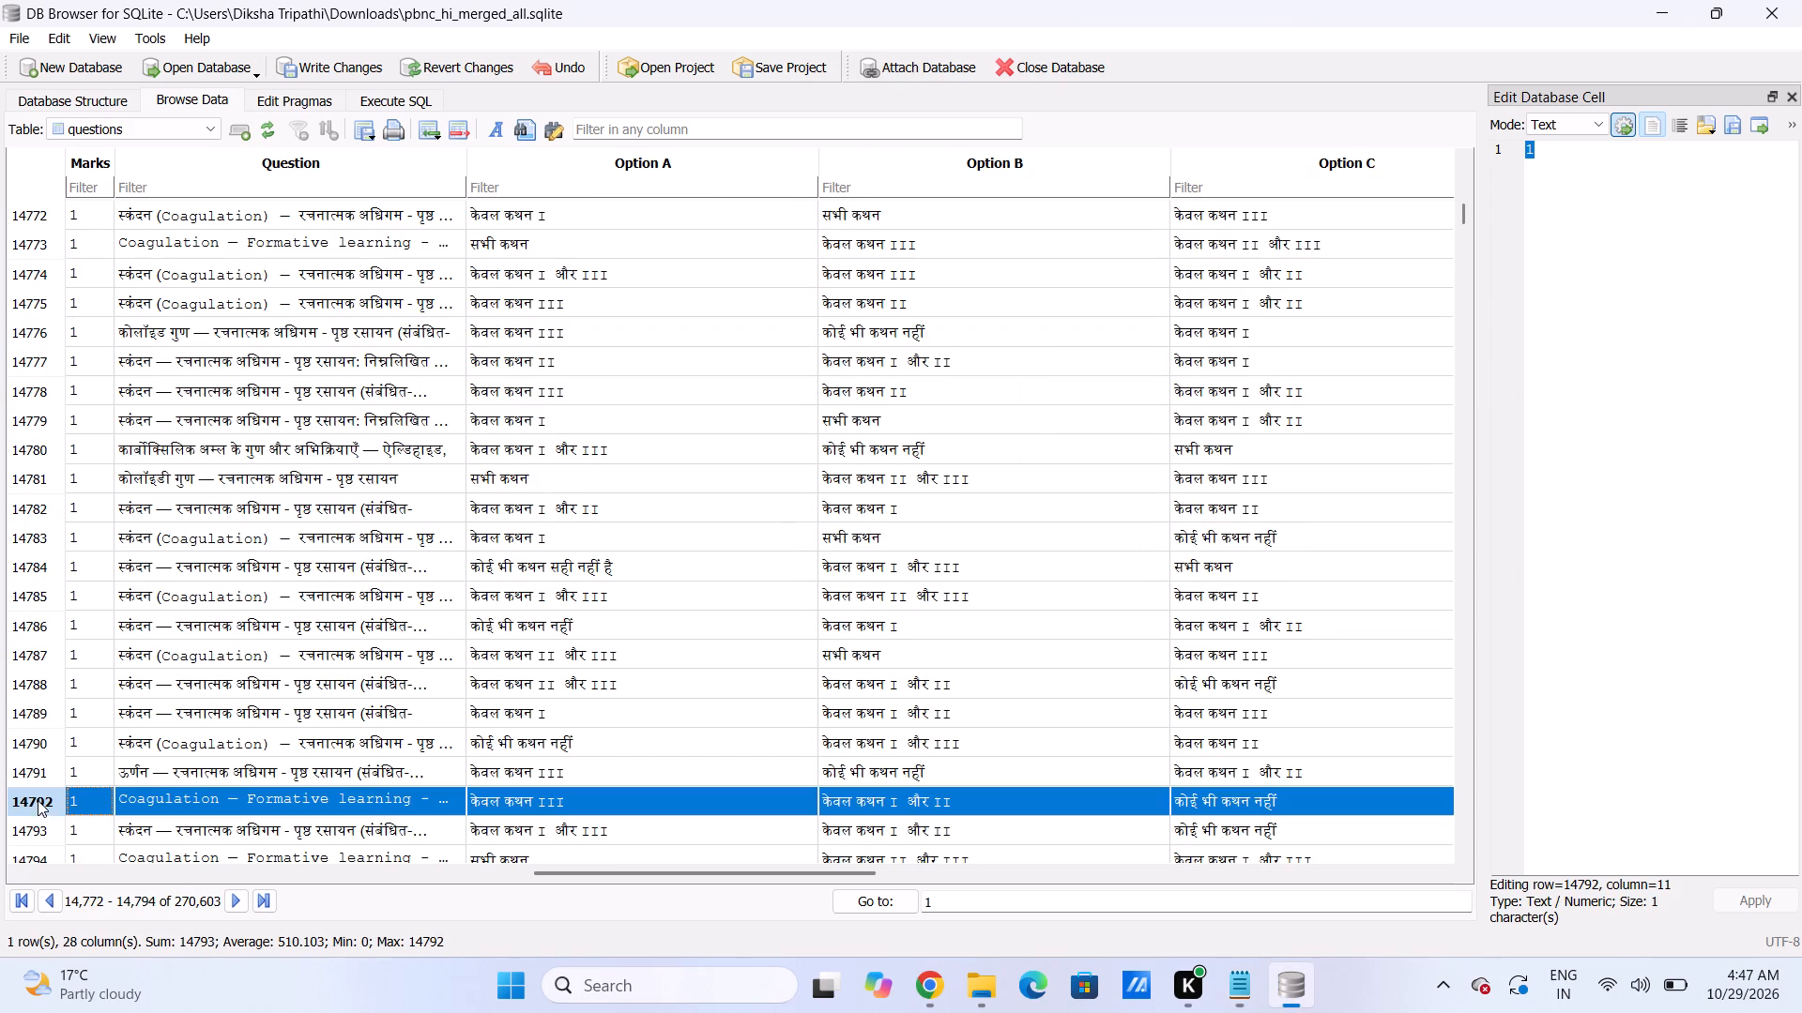
{"action": "key", "text": "ctrl+c"}
{"action": "left_click", "coordinate": [1245, 987]}
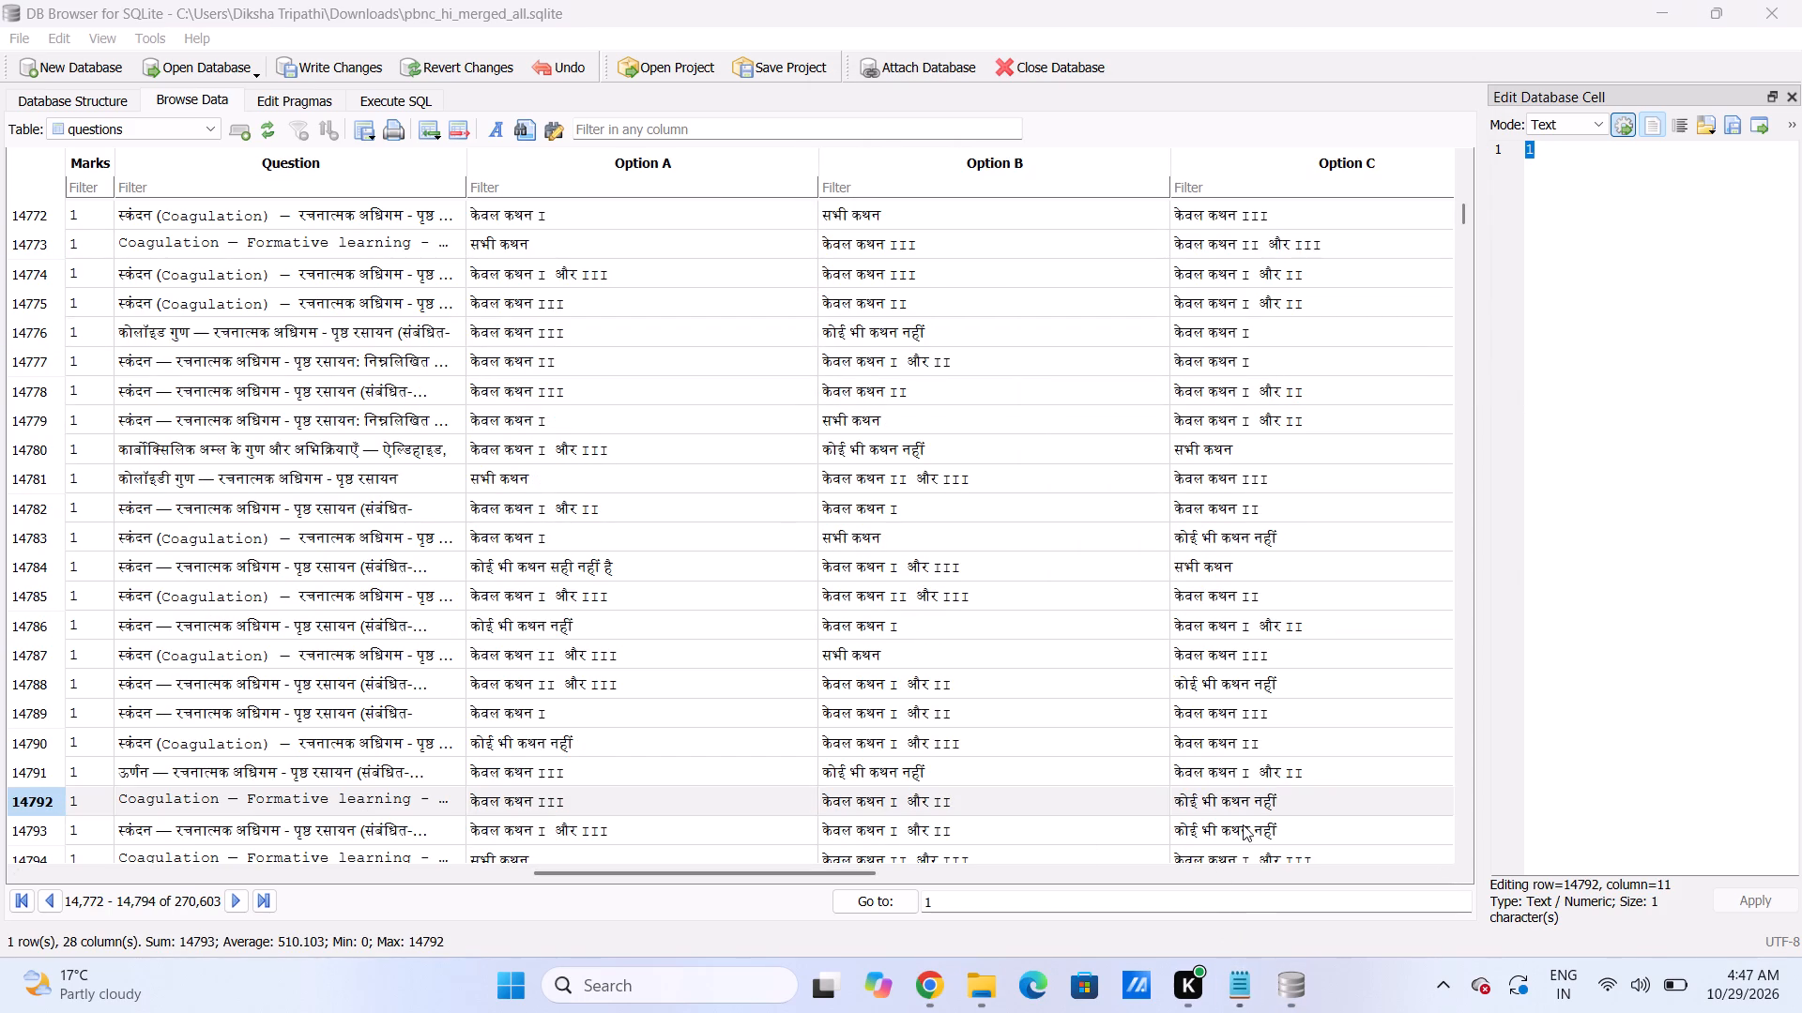
{"action": "left_click", "coordinate": [1243, 994]}
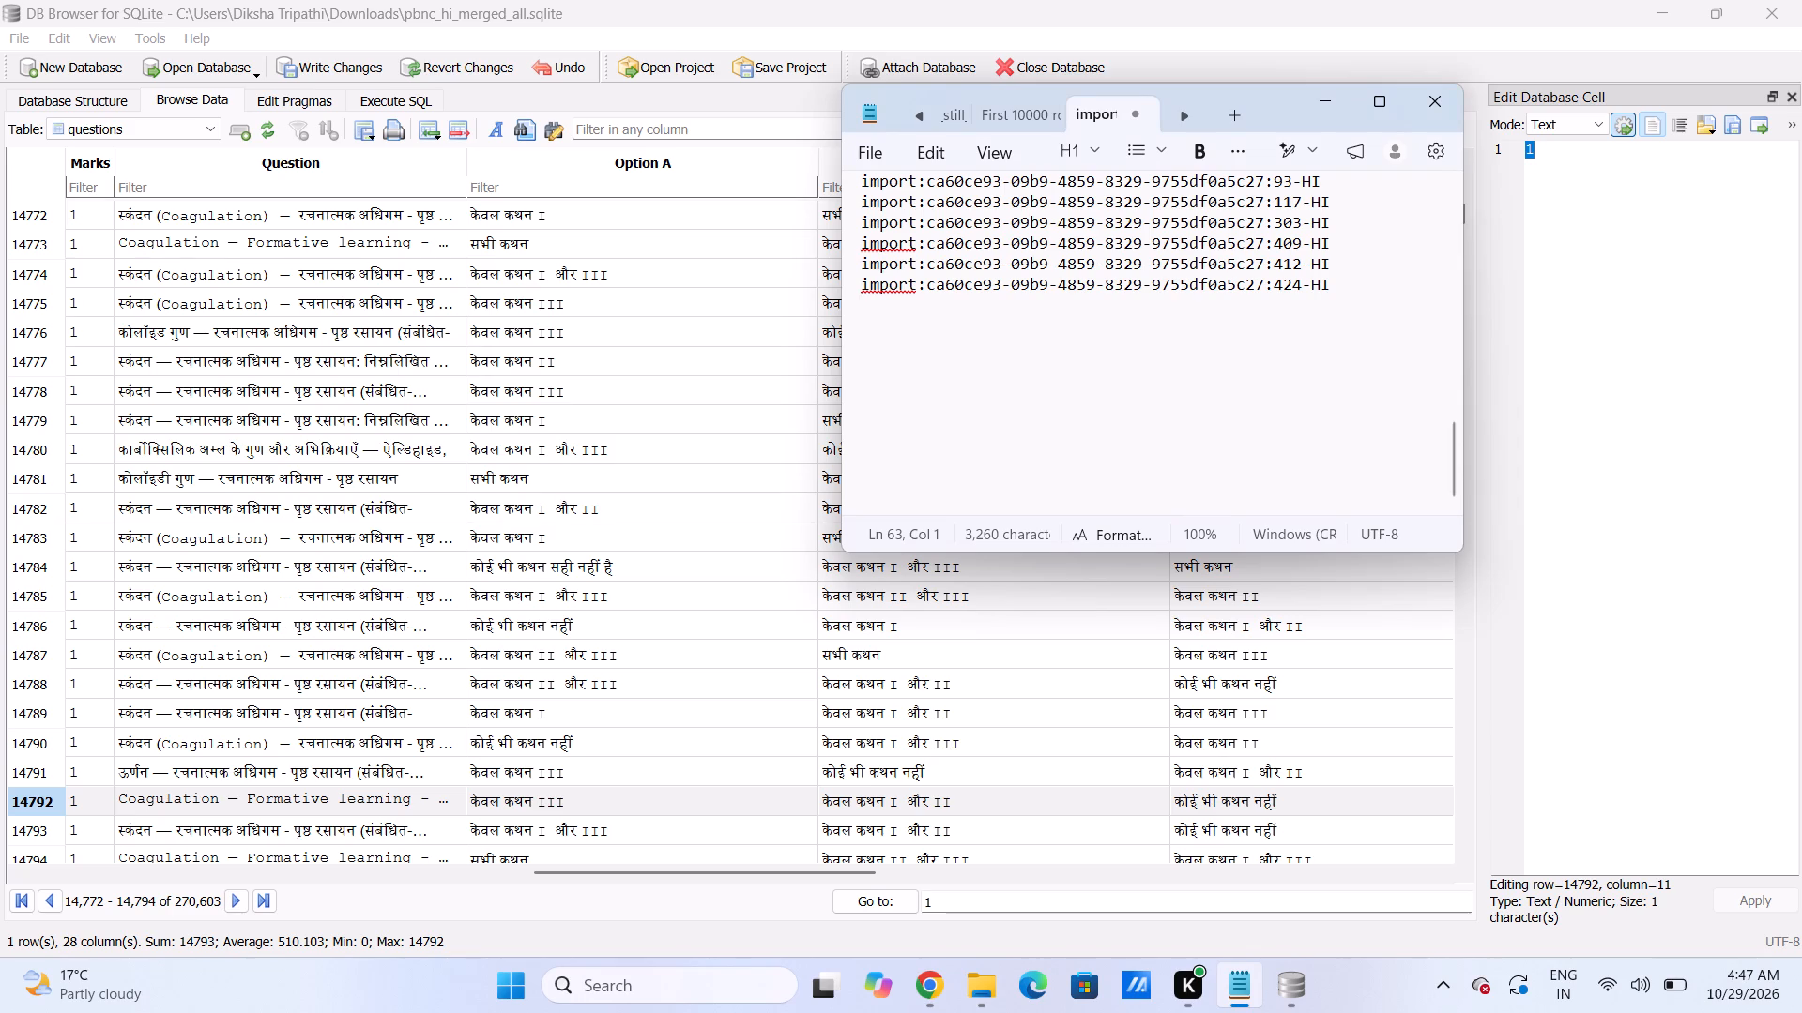
{"action": "key", "text": "ctrl+v"}
{"action": "left_click_drag", "start_coordinate": [881, 500], "coordinate": [880, 415]}
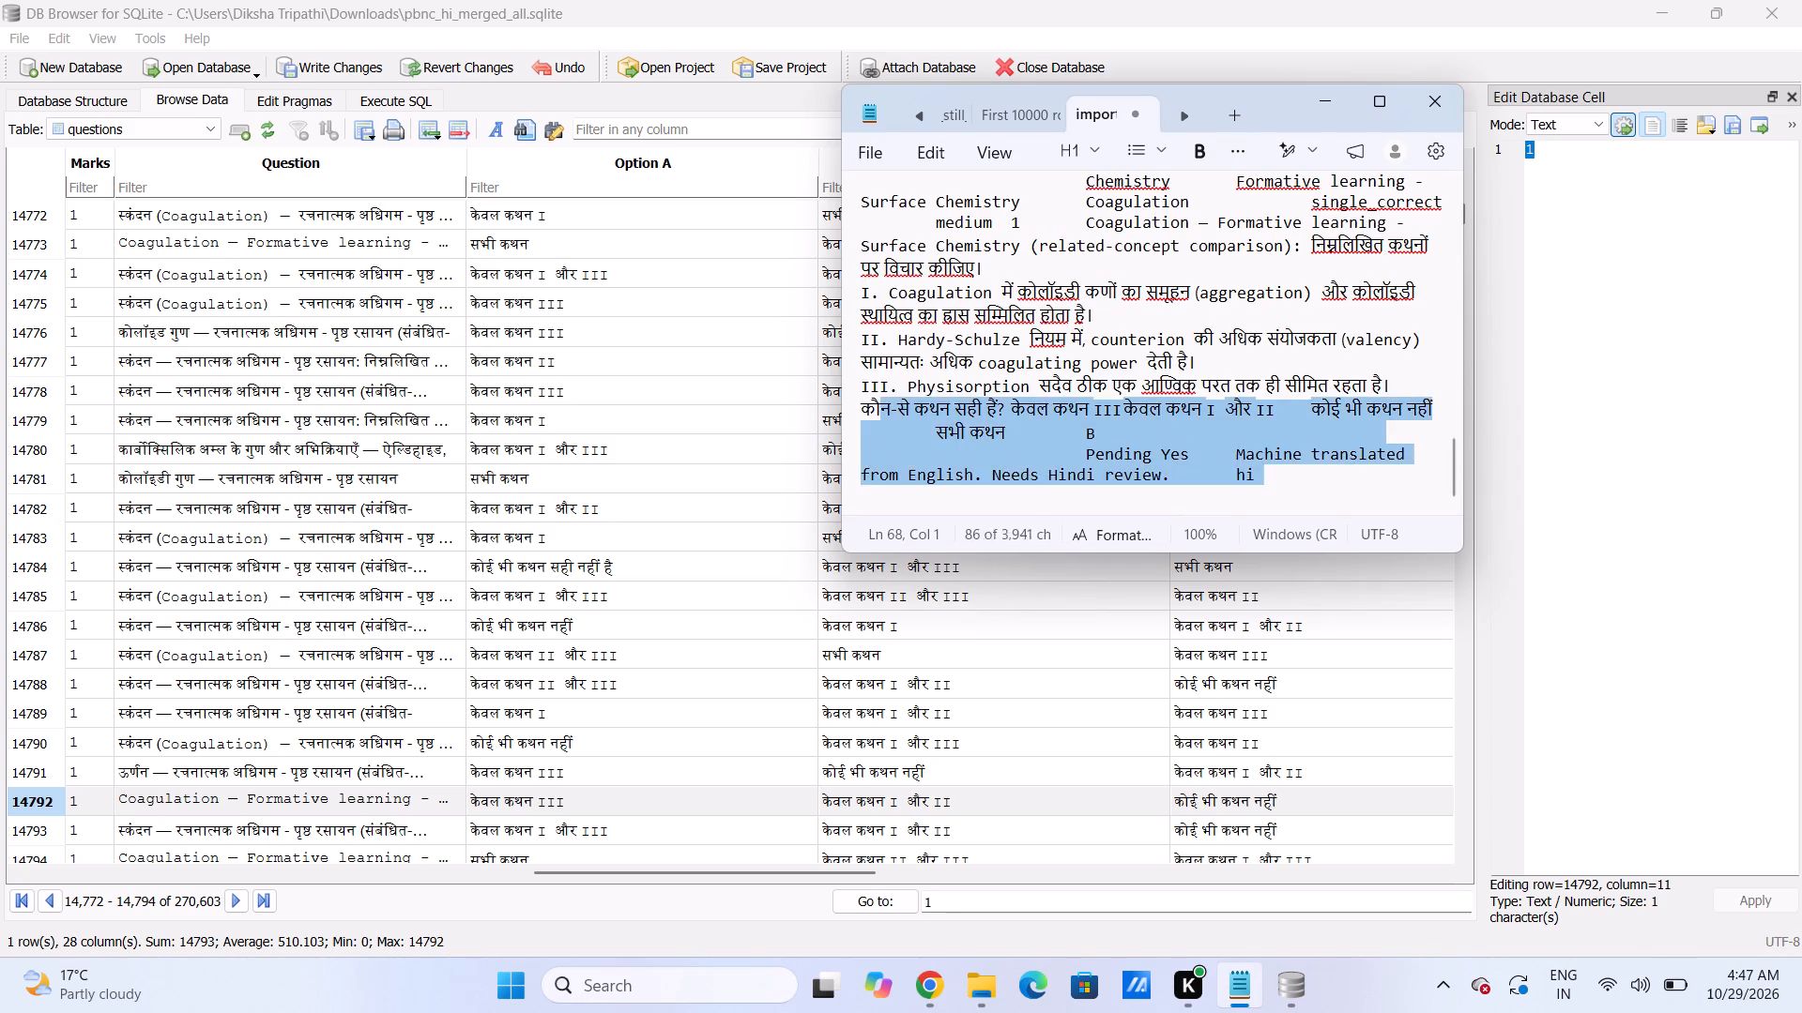
{"action": "left_click_drag", "start_coordinate": [880, 415], "coordinate": [871, 310]}
{"action": "scroll", "coordinate": [881, 385], "scroll_direction": "up", "scroll_amount": 2}
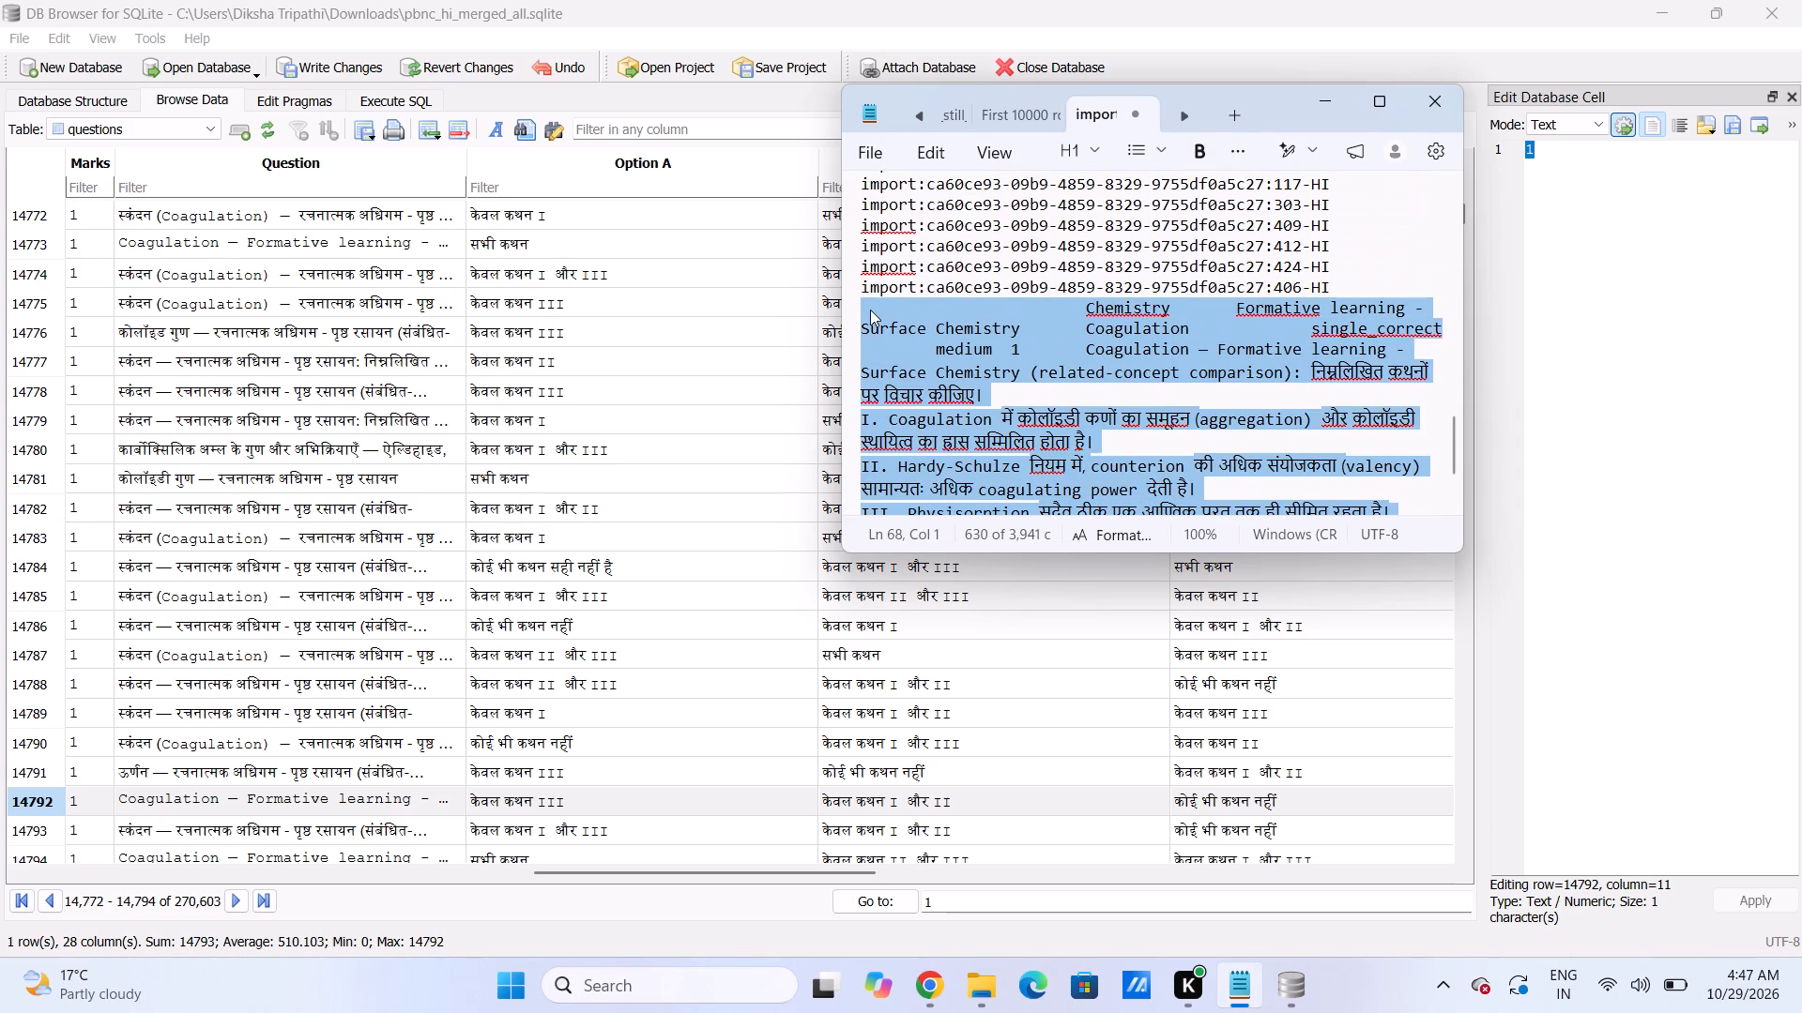
{"action": "key", "text": "BackSpace"}
{"action": "key", "text": "Return"}
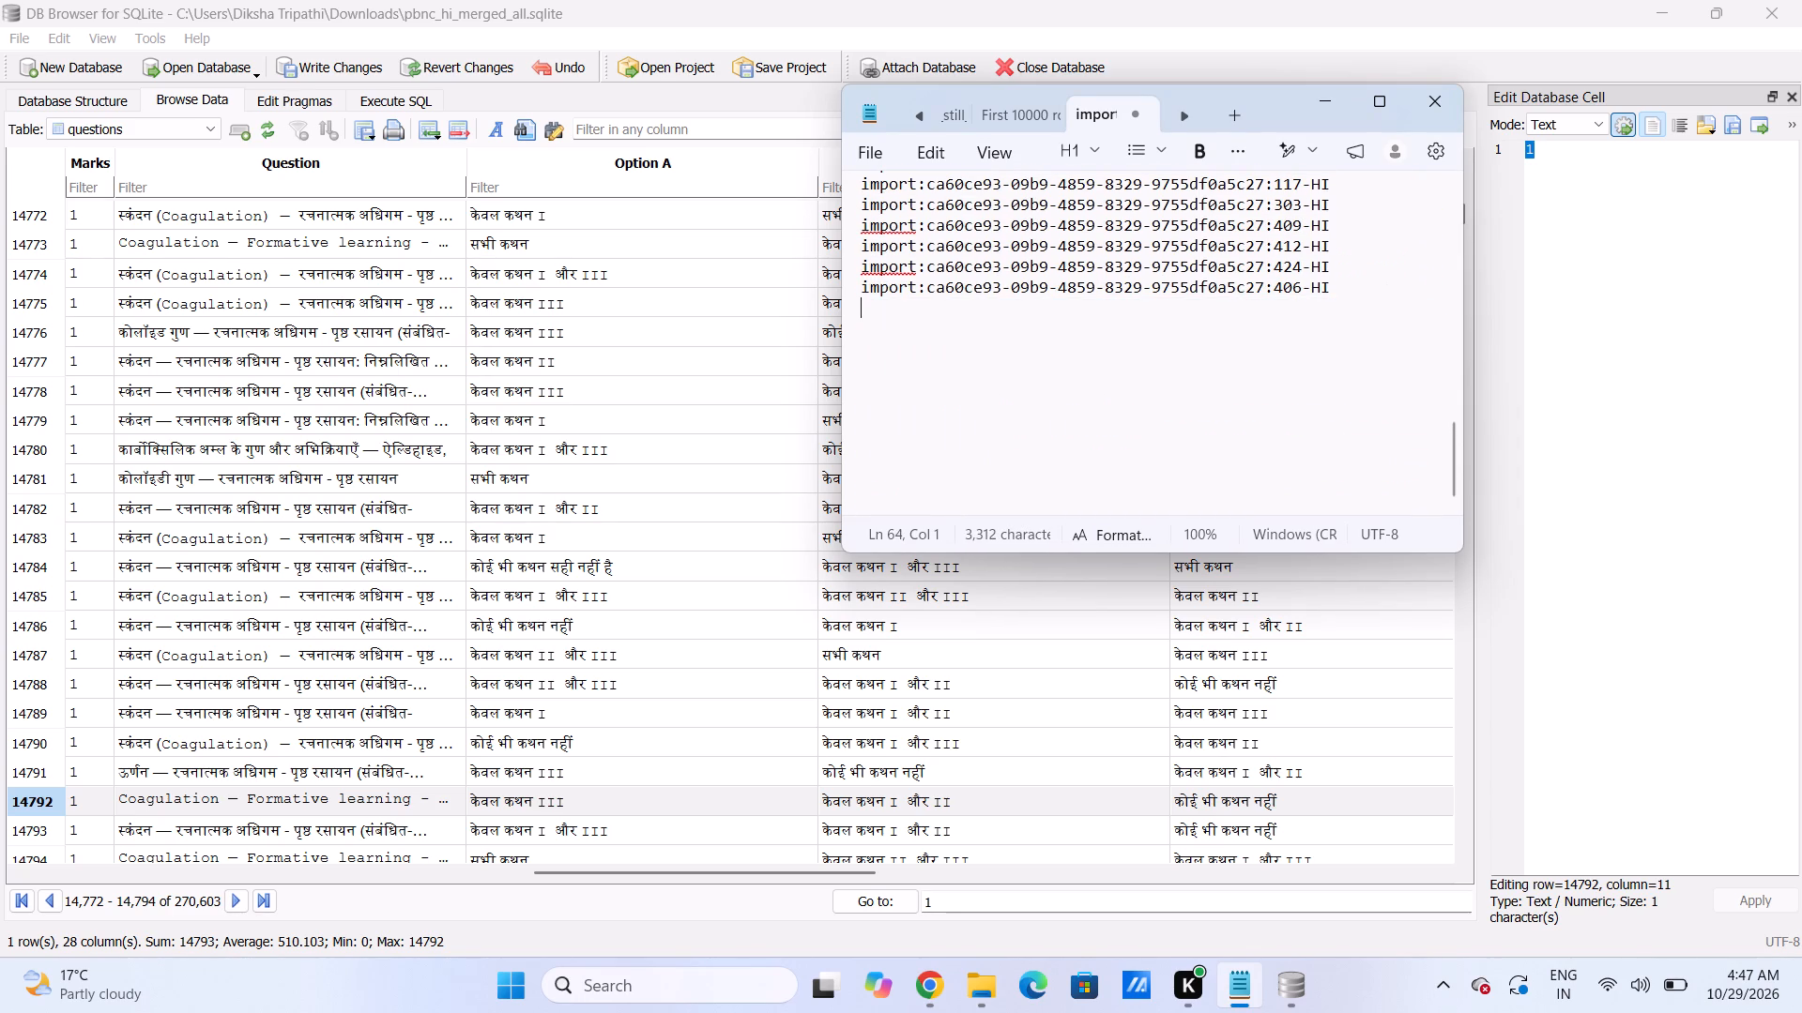
{"action": "scroll", "coordinate": [168, 764], "scroll_direction": "down", "scroll_amount": 3}
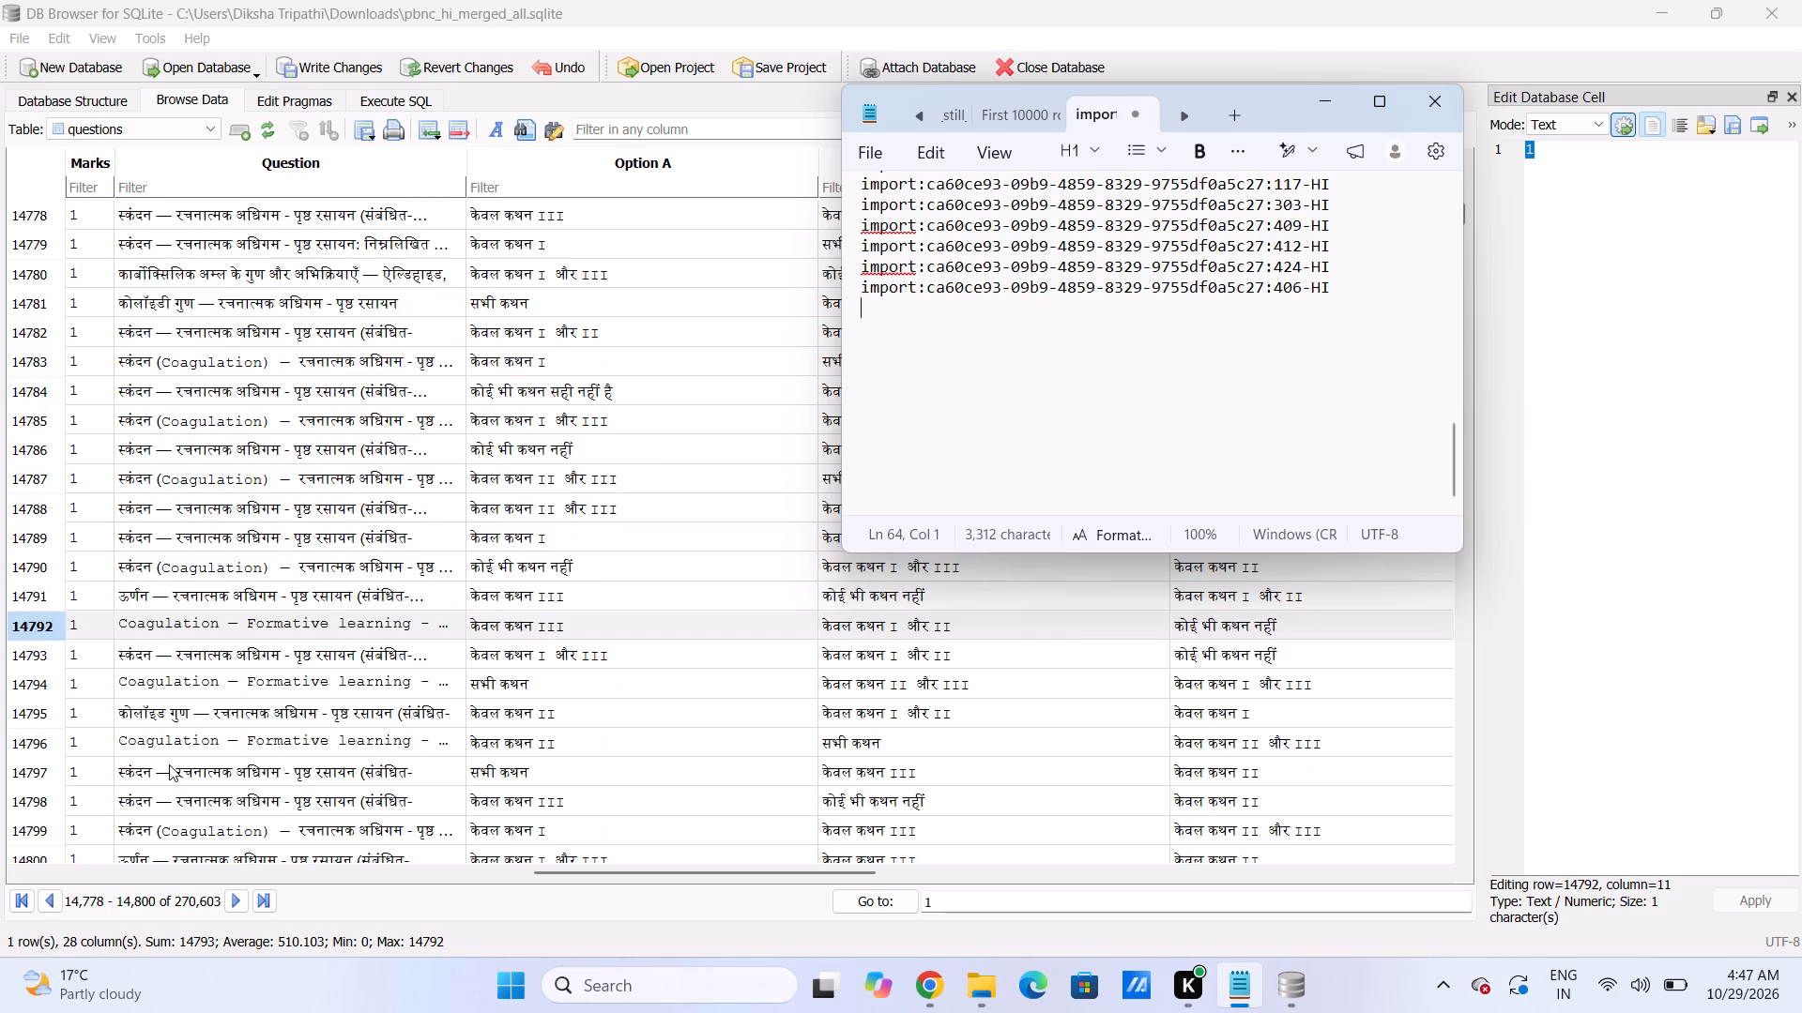
{"action": "left_click", "coordinate": [50, 591]}
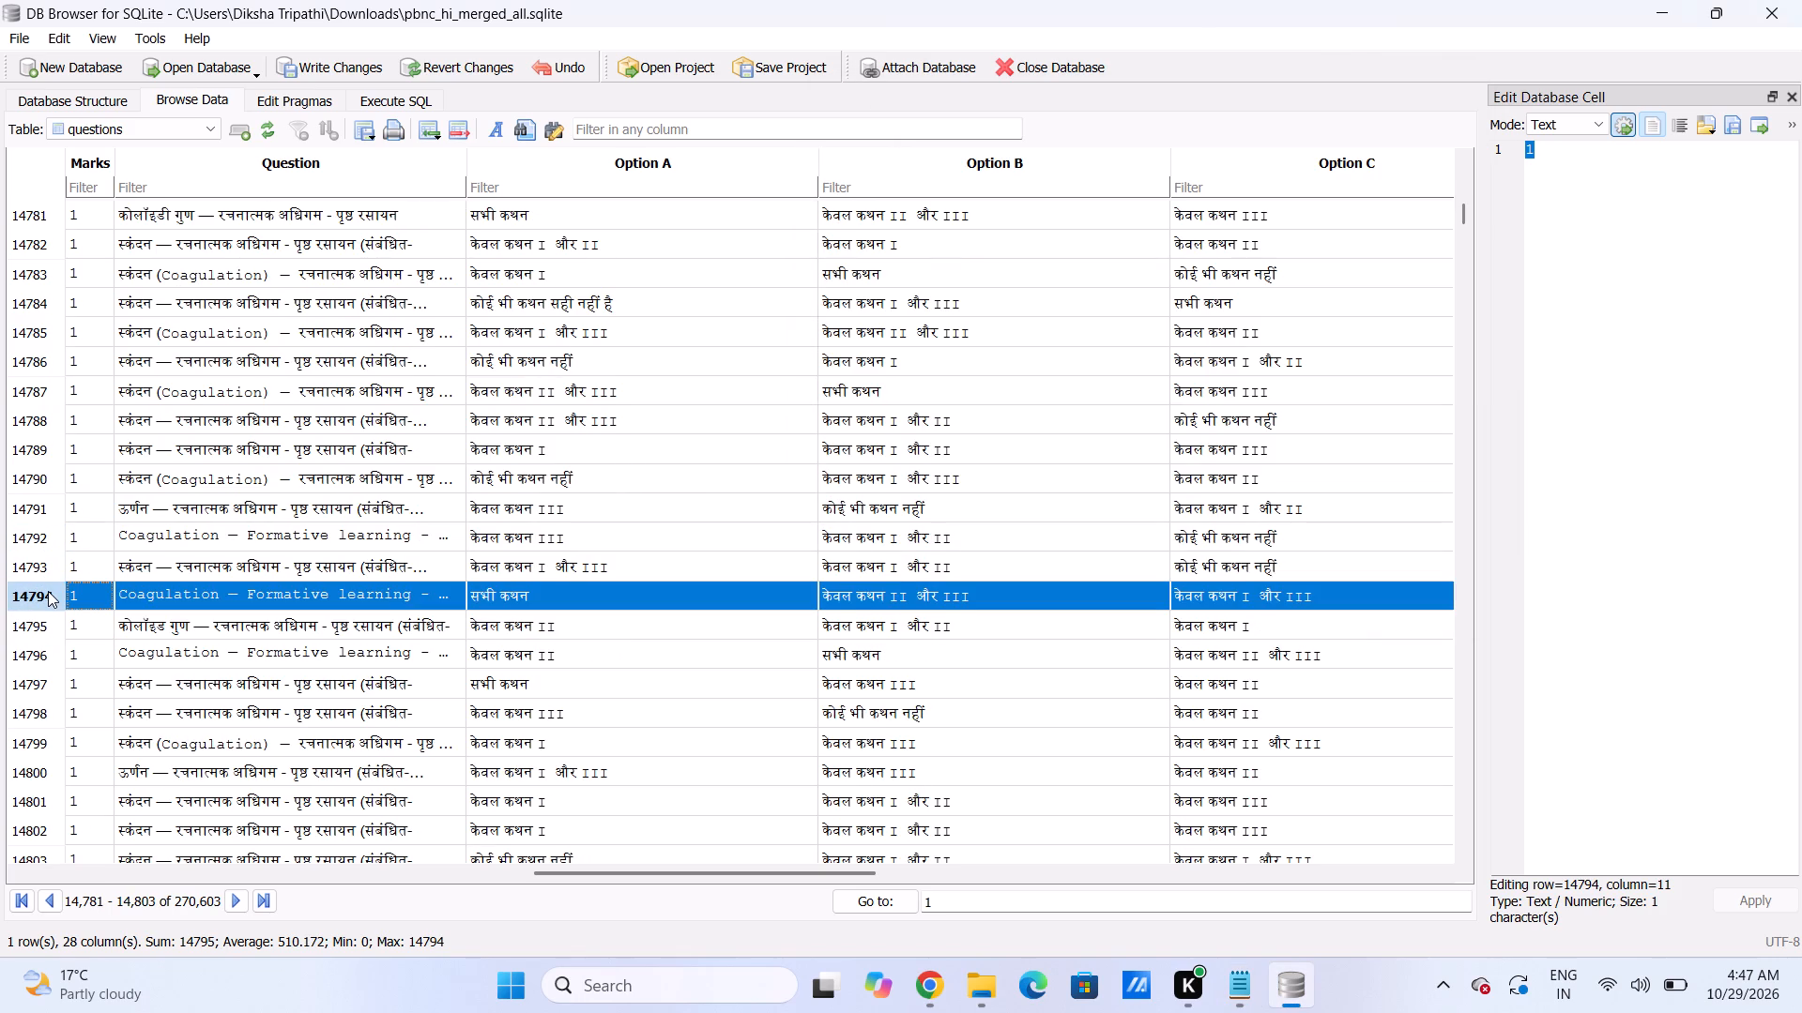
{"action": "key", "text": "ctrl+c"}
{"action": "left_click", "coordinate": [1248, 980]}
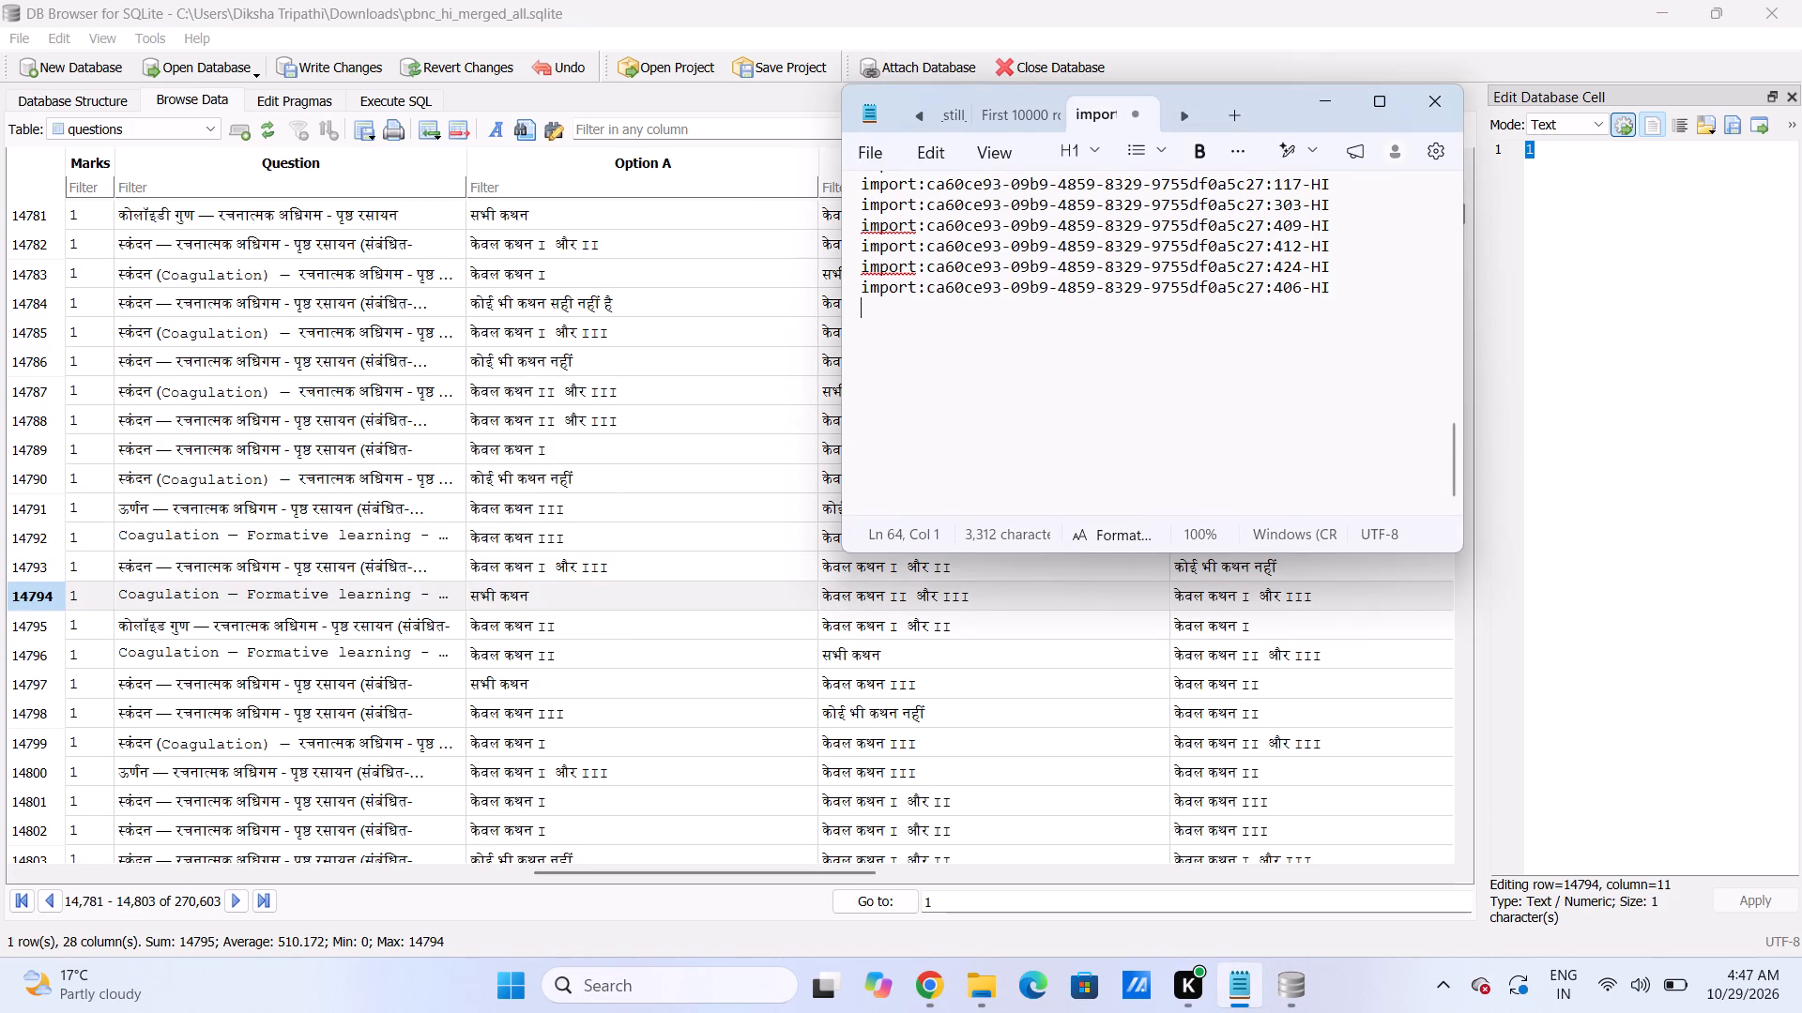
{"action": "key", "text": "ctrl+v"}
{"action": "left_click_drag", "start_coordinate": [868, 507], "coordinate": [848, 315]}
{"action": "scroll", "coordinate": [848, 315], "scroll_direction": "up", "scroll_amount": 1}
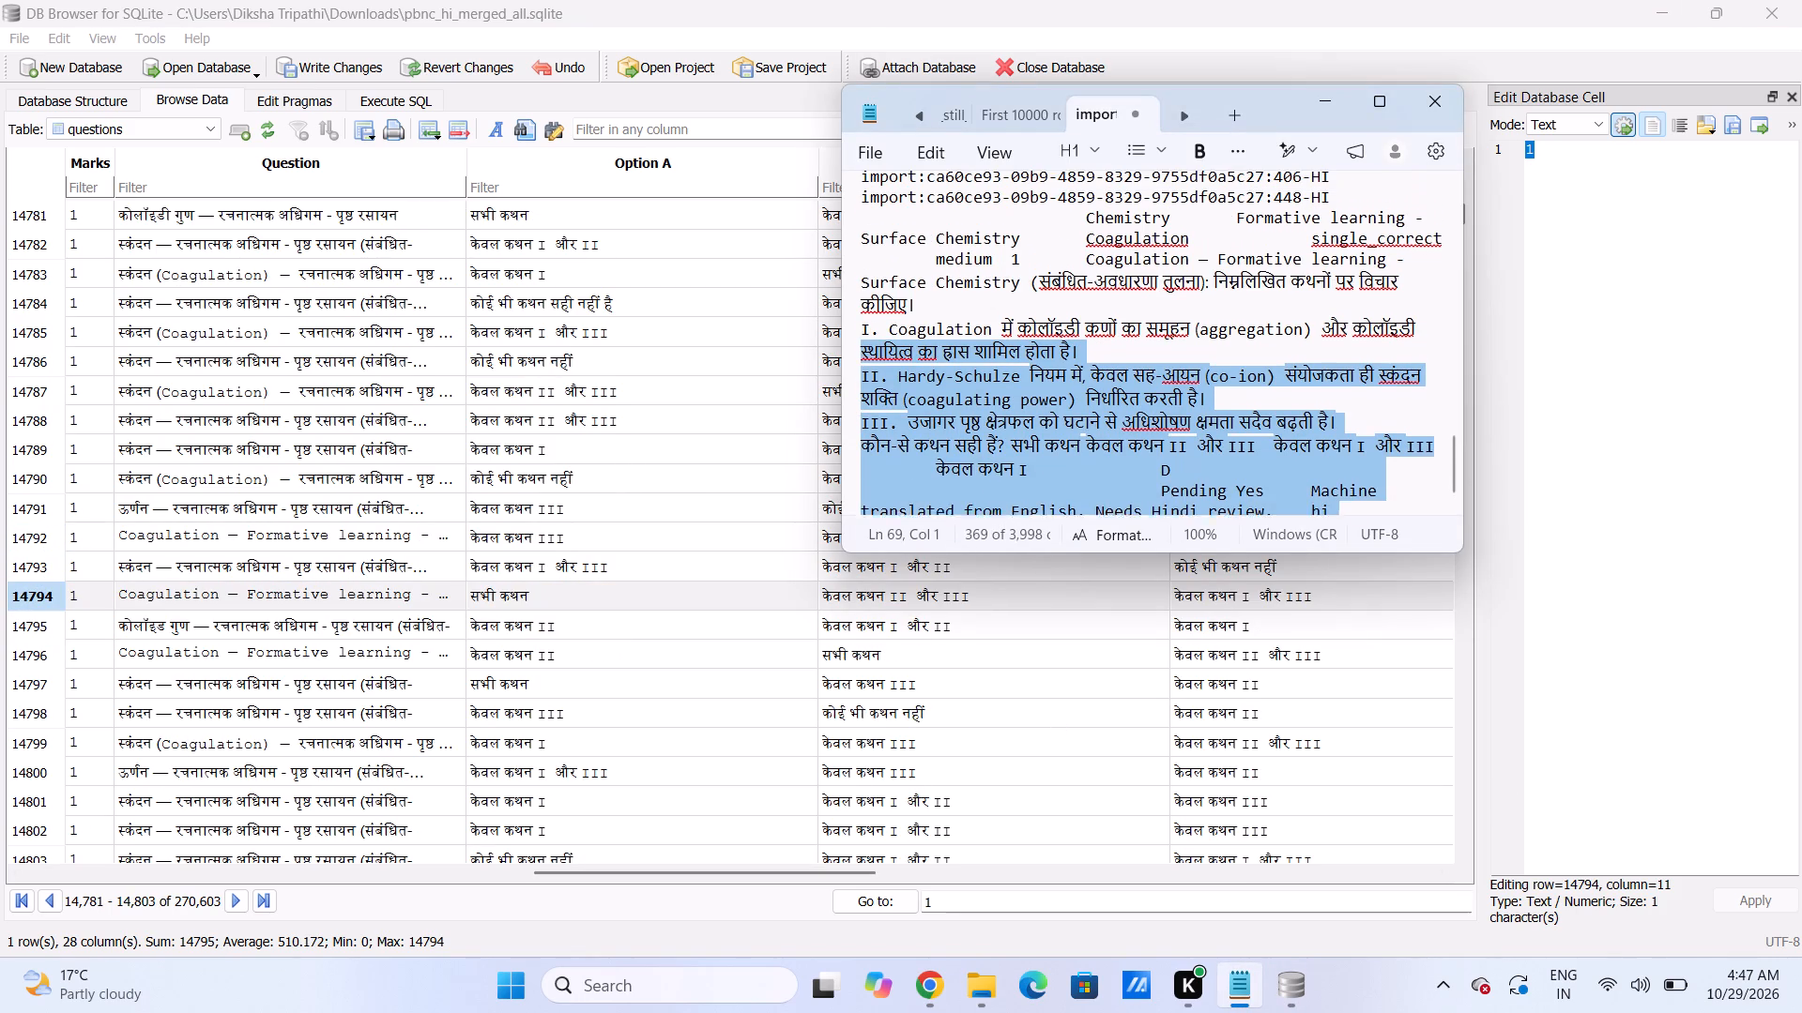
{"action": "left_click_drag", "start_coordinate": [848, 315], "coordinate": [850, 248]}
{"action": "key", "text": "BackSpace"}
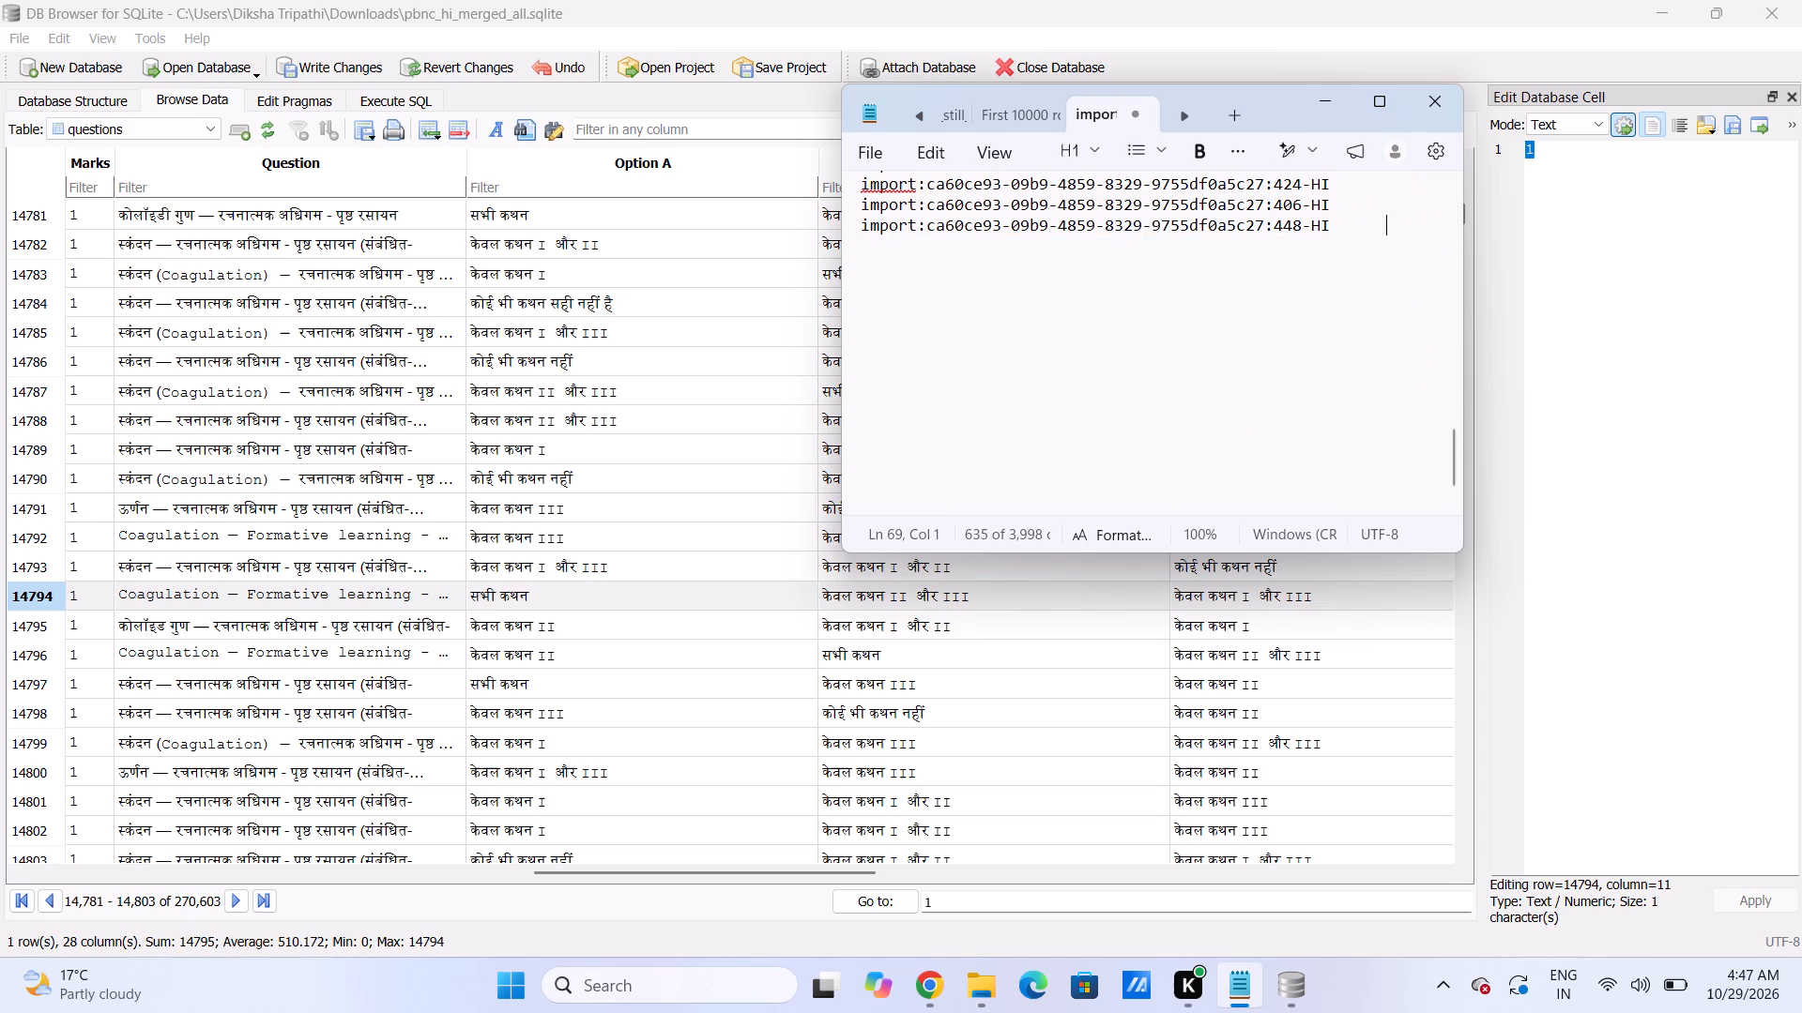
{"action": "key", "text": "Return"}
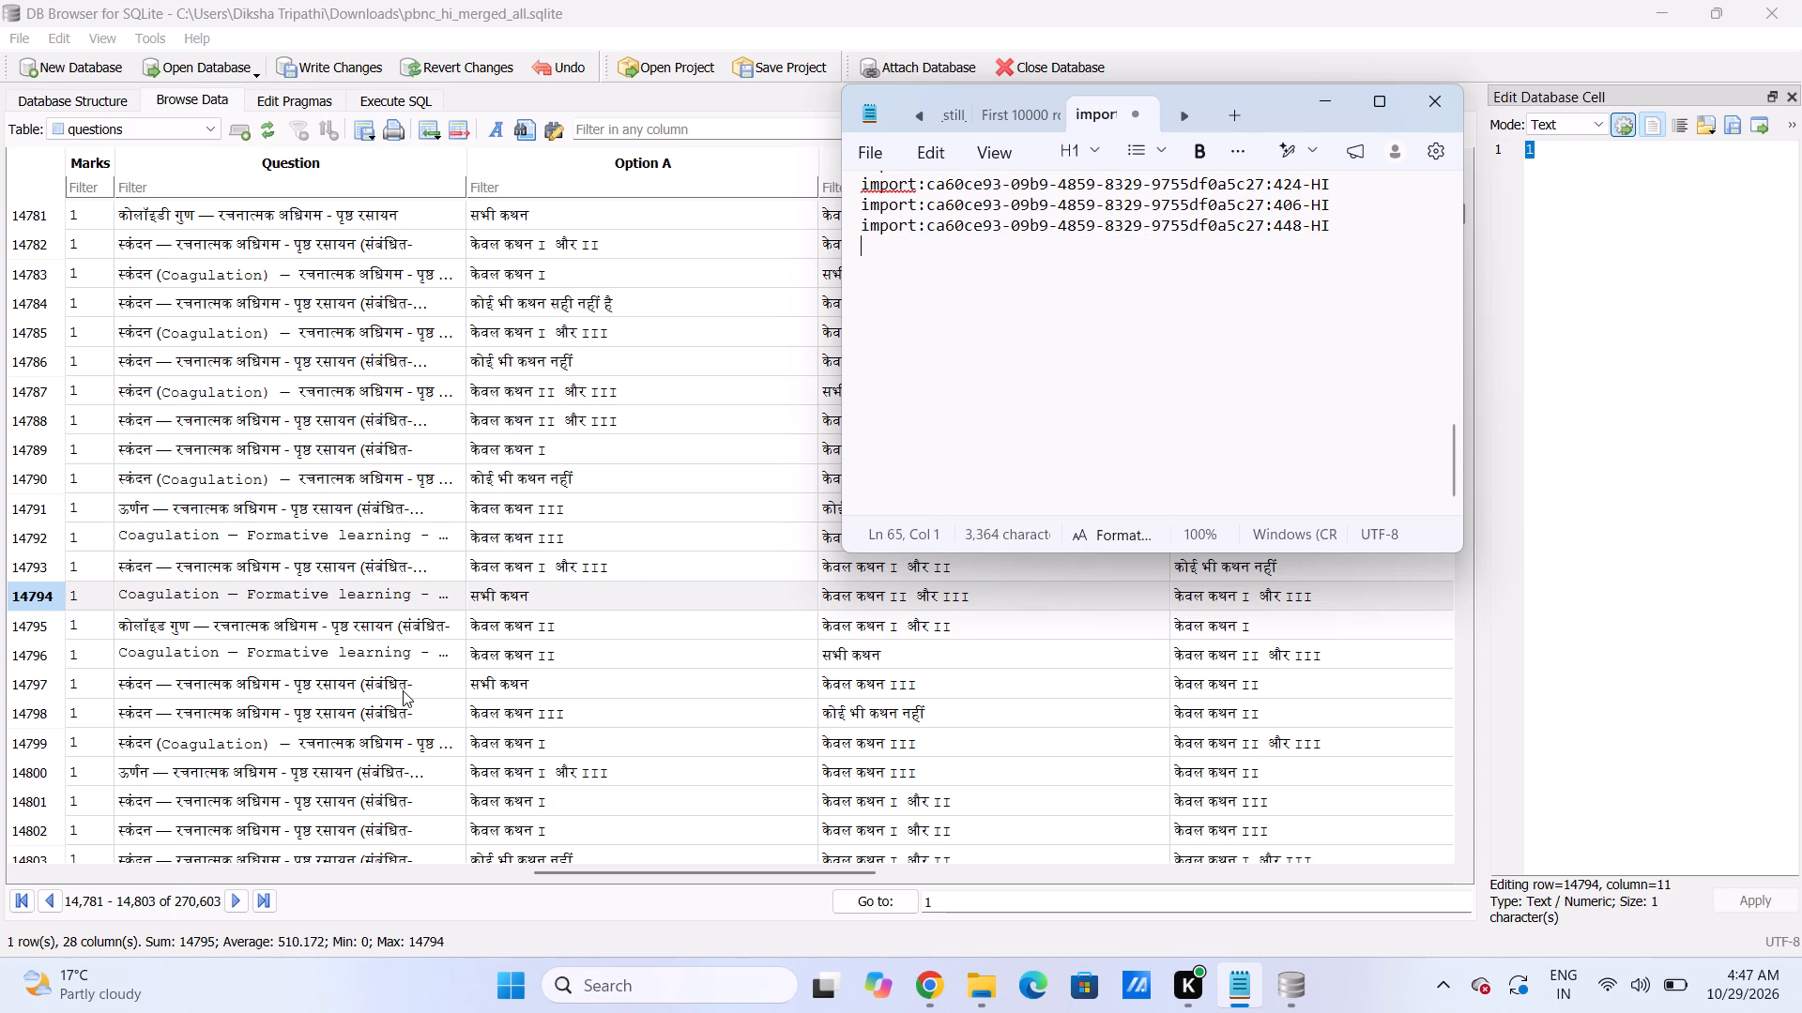
{"action": "left_click", "coordinate": [37, 658]}
{"action": "key", "text": "ctrl+c"}
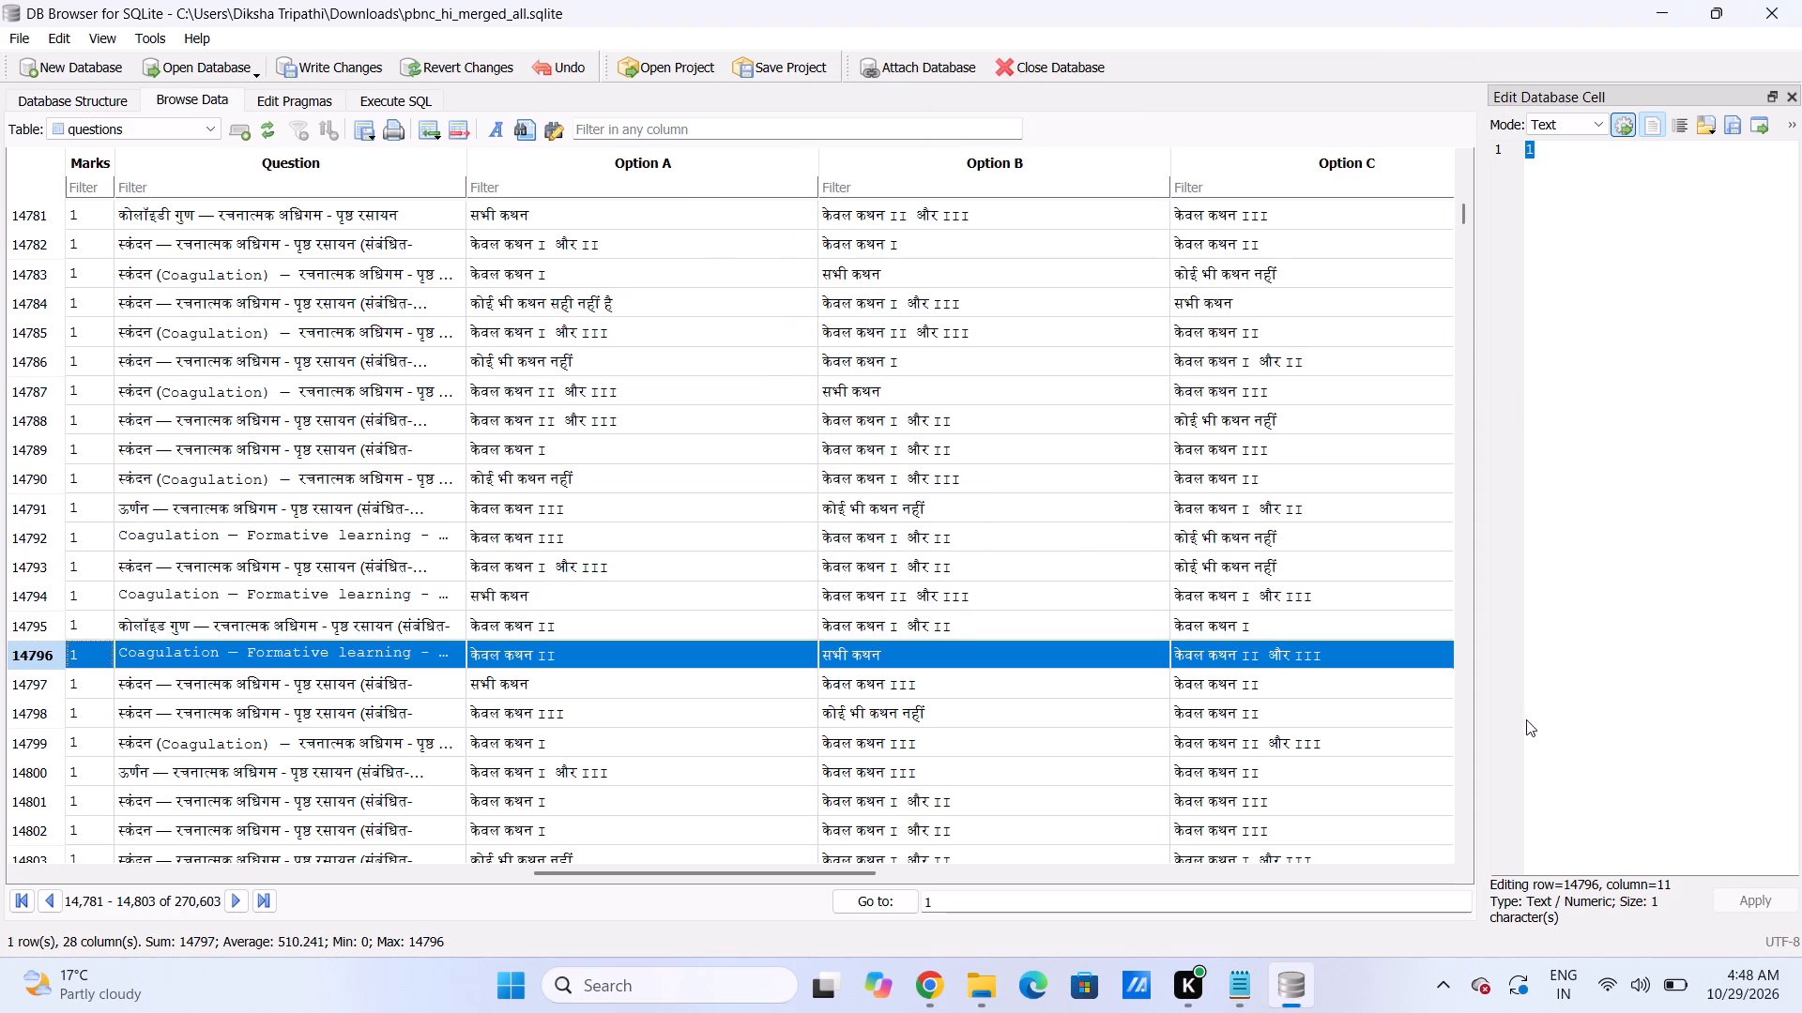
{"action": "left_click", "coordinate": [1246, 991]}
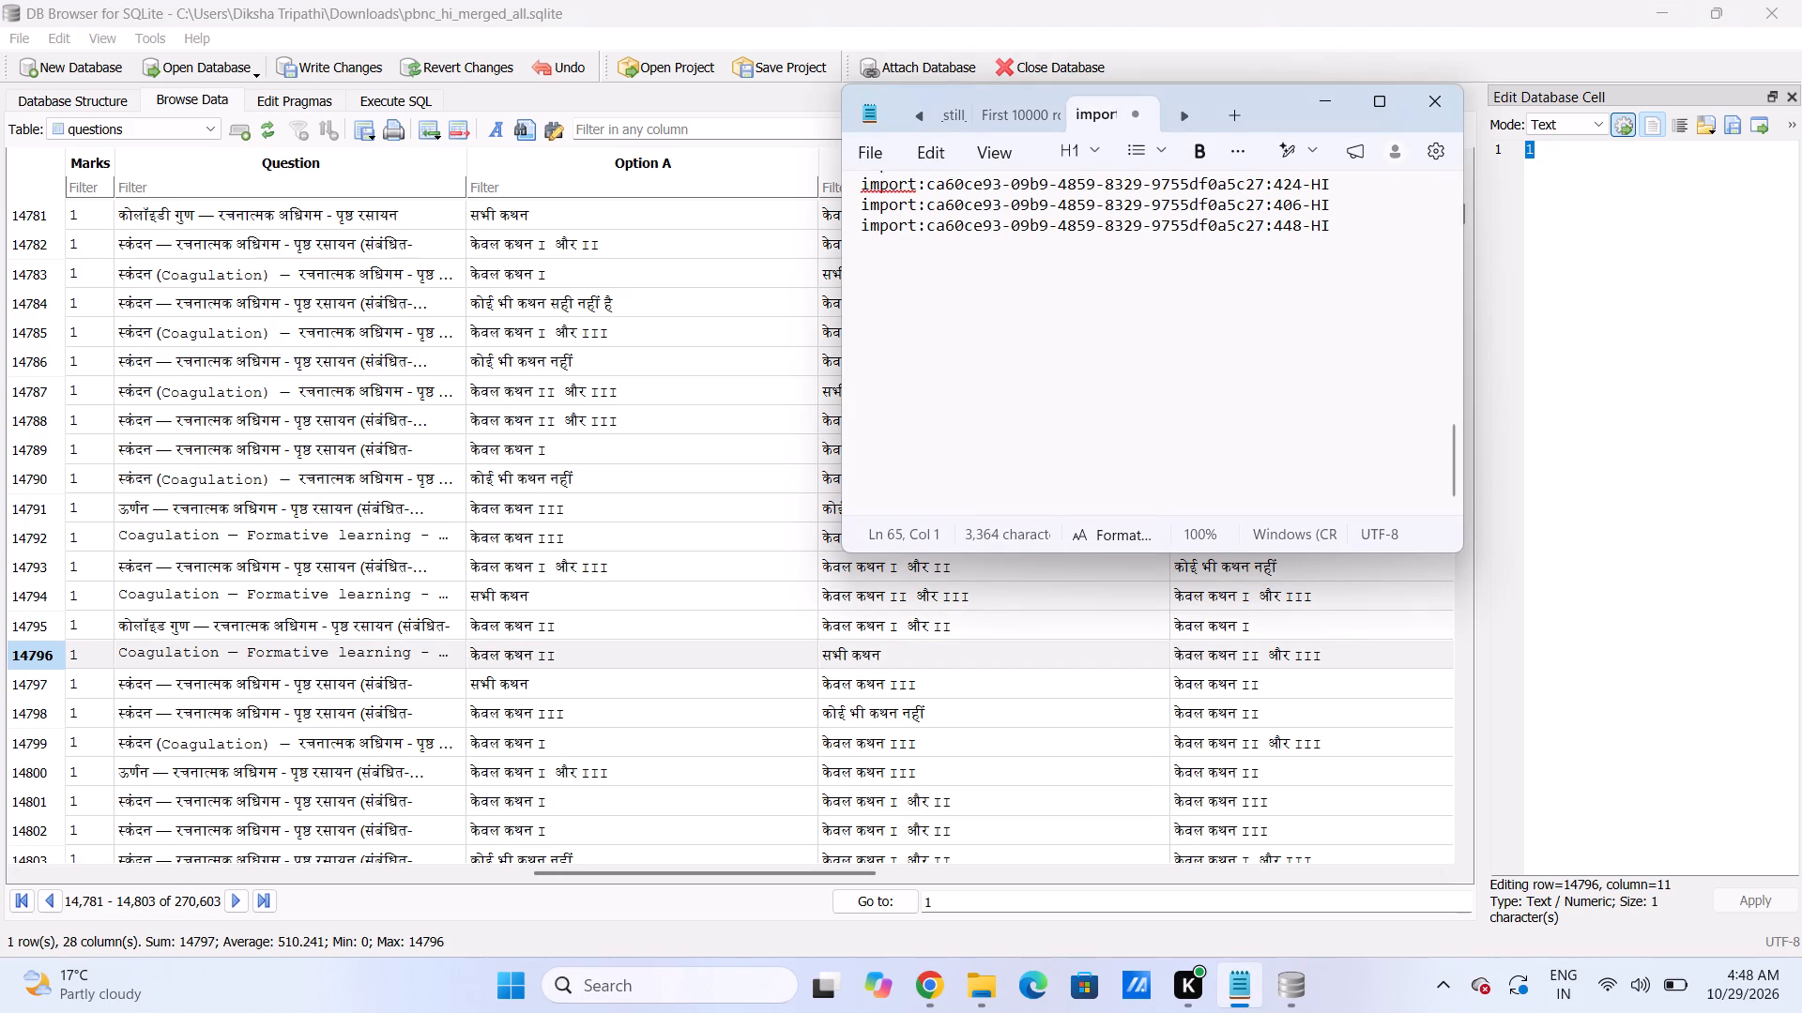
{"action": "key", "text": "ctrl+v"}
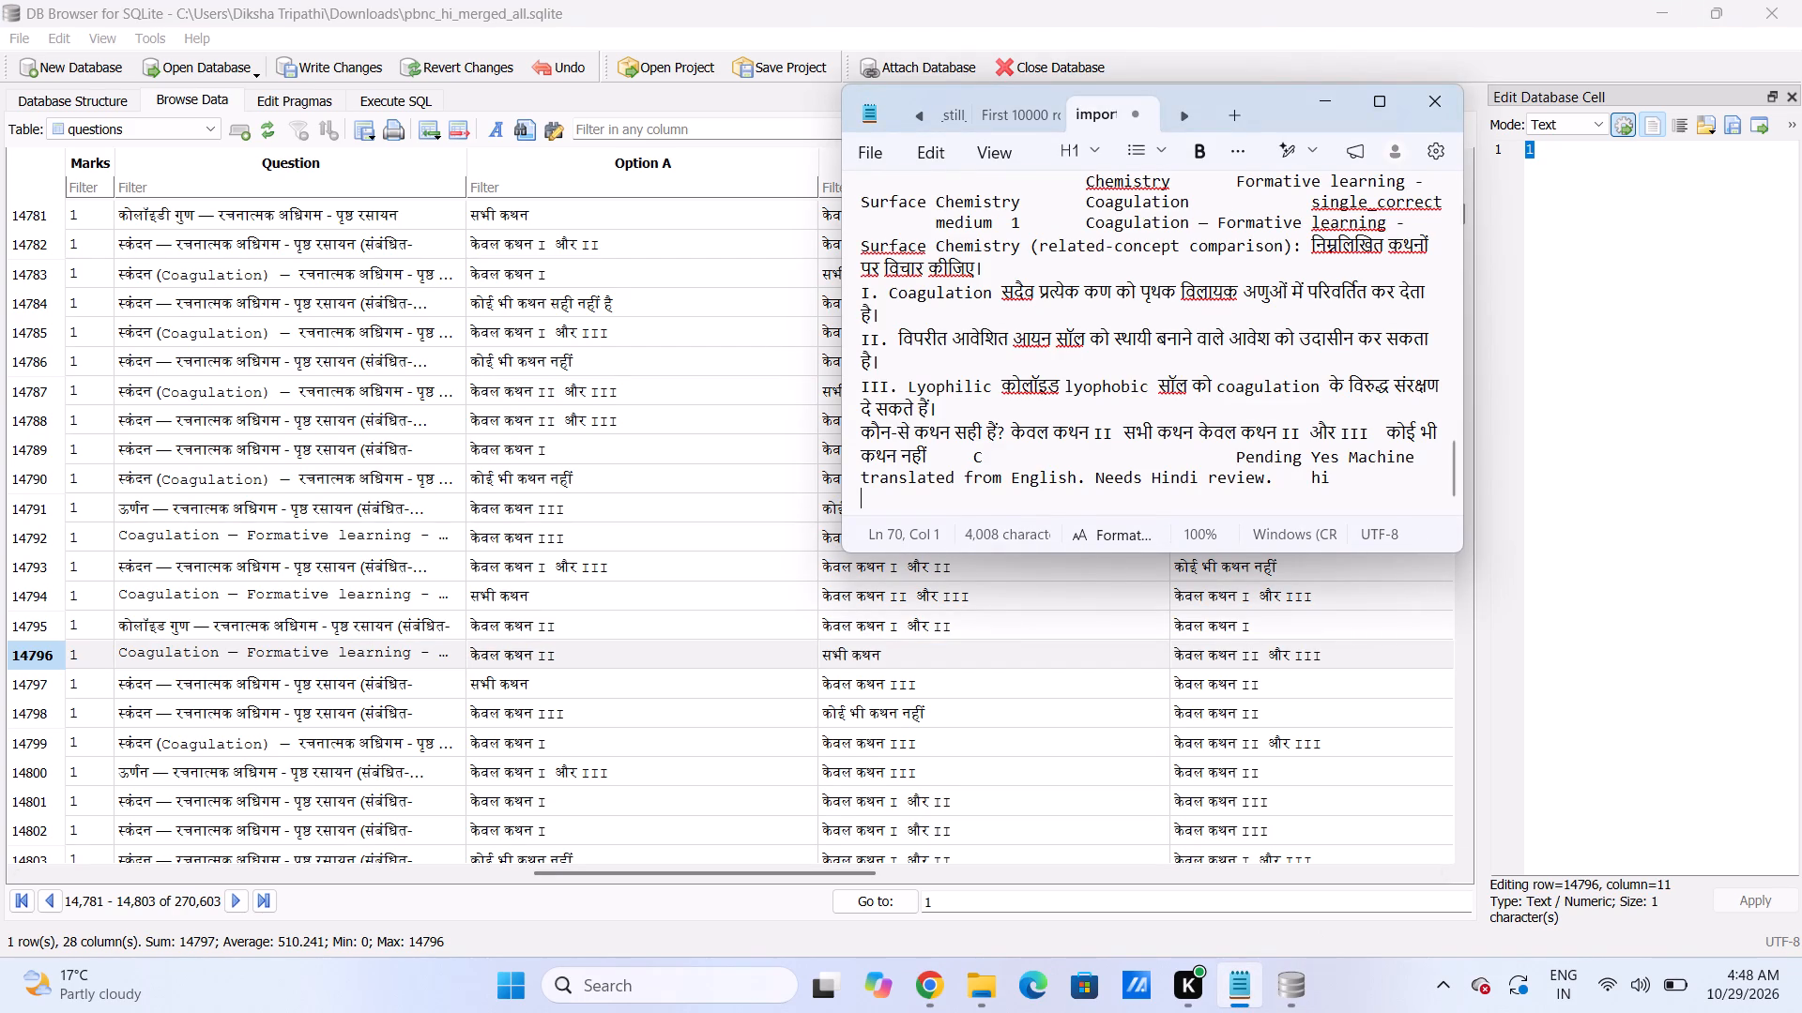
{"action": "left_click_drag", "start_coordinate": [869, 486], "coordinate": [873, 312]}
{"action": "scroll", "coordinate": [872, 377], "scroll_direction": "up", "scroll_amount": 2}
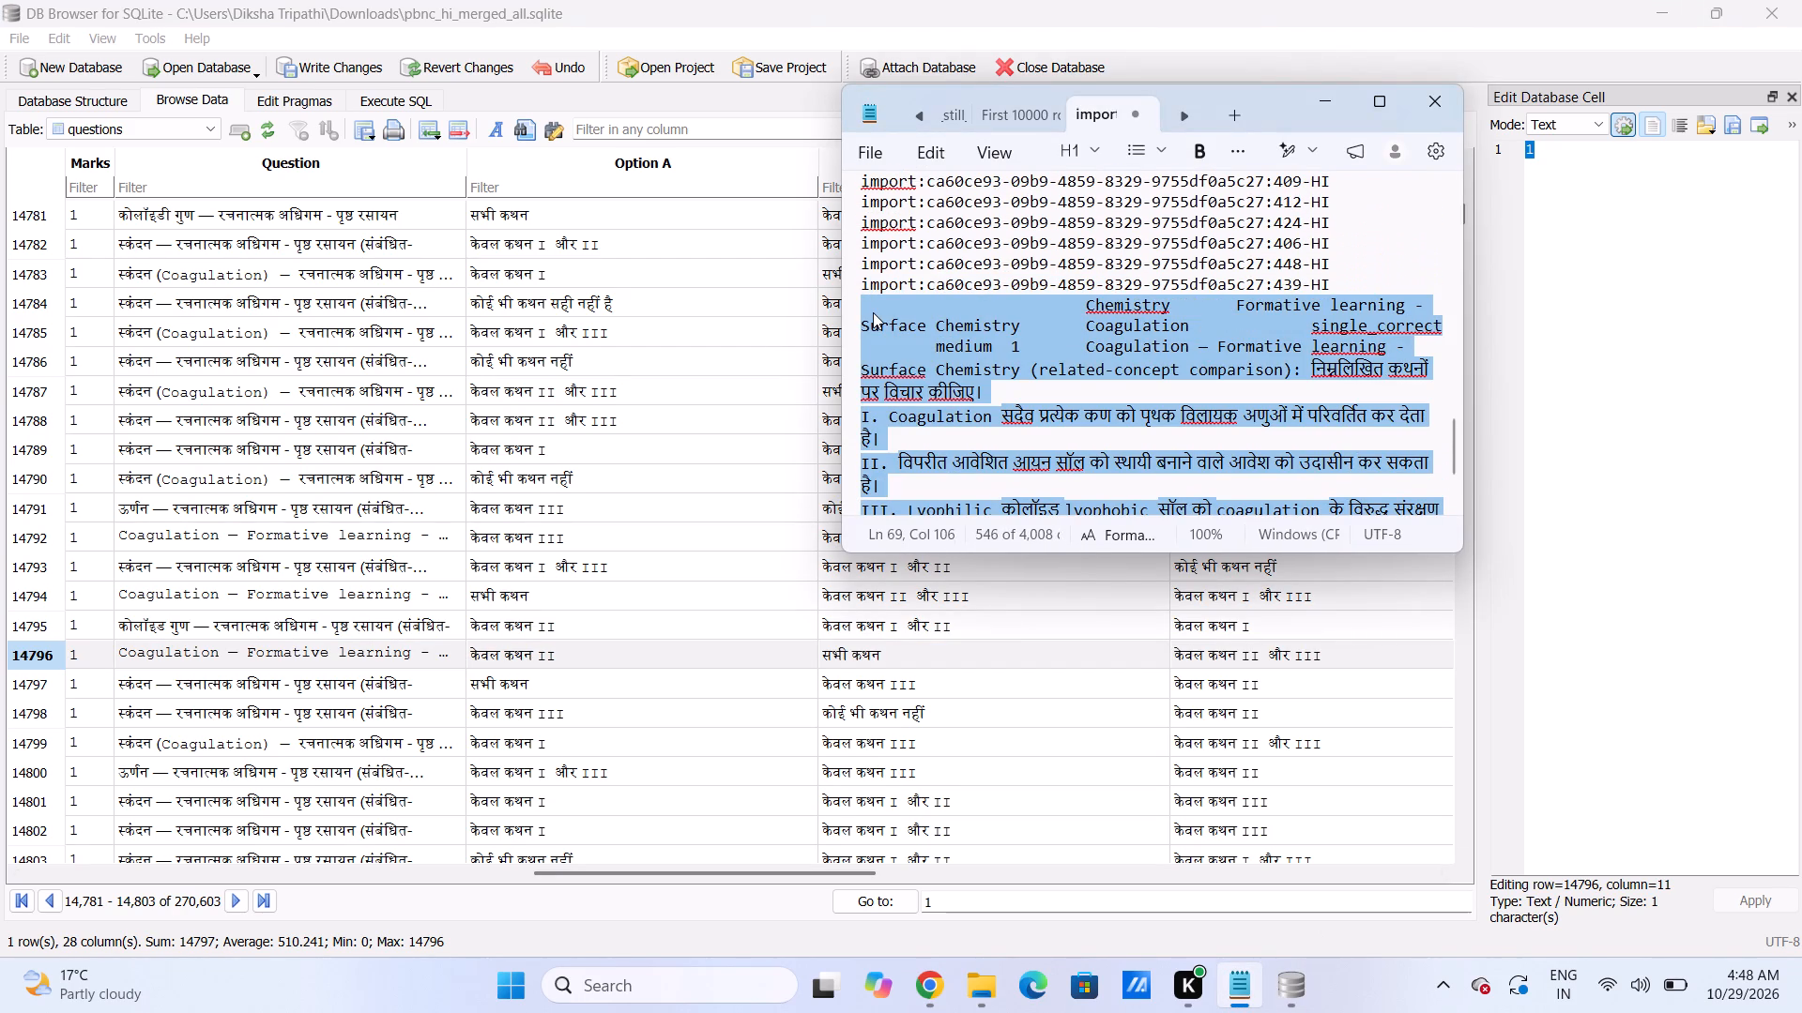
{"action": "key", "text": "BackSpace"}
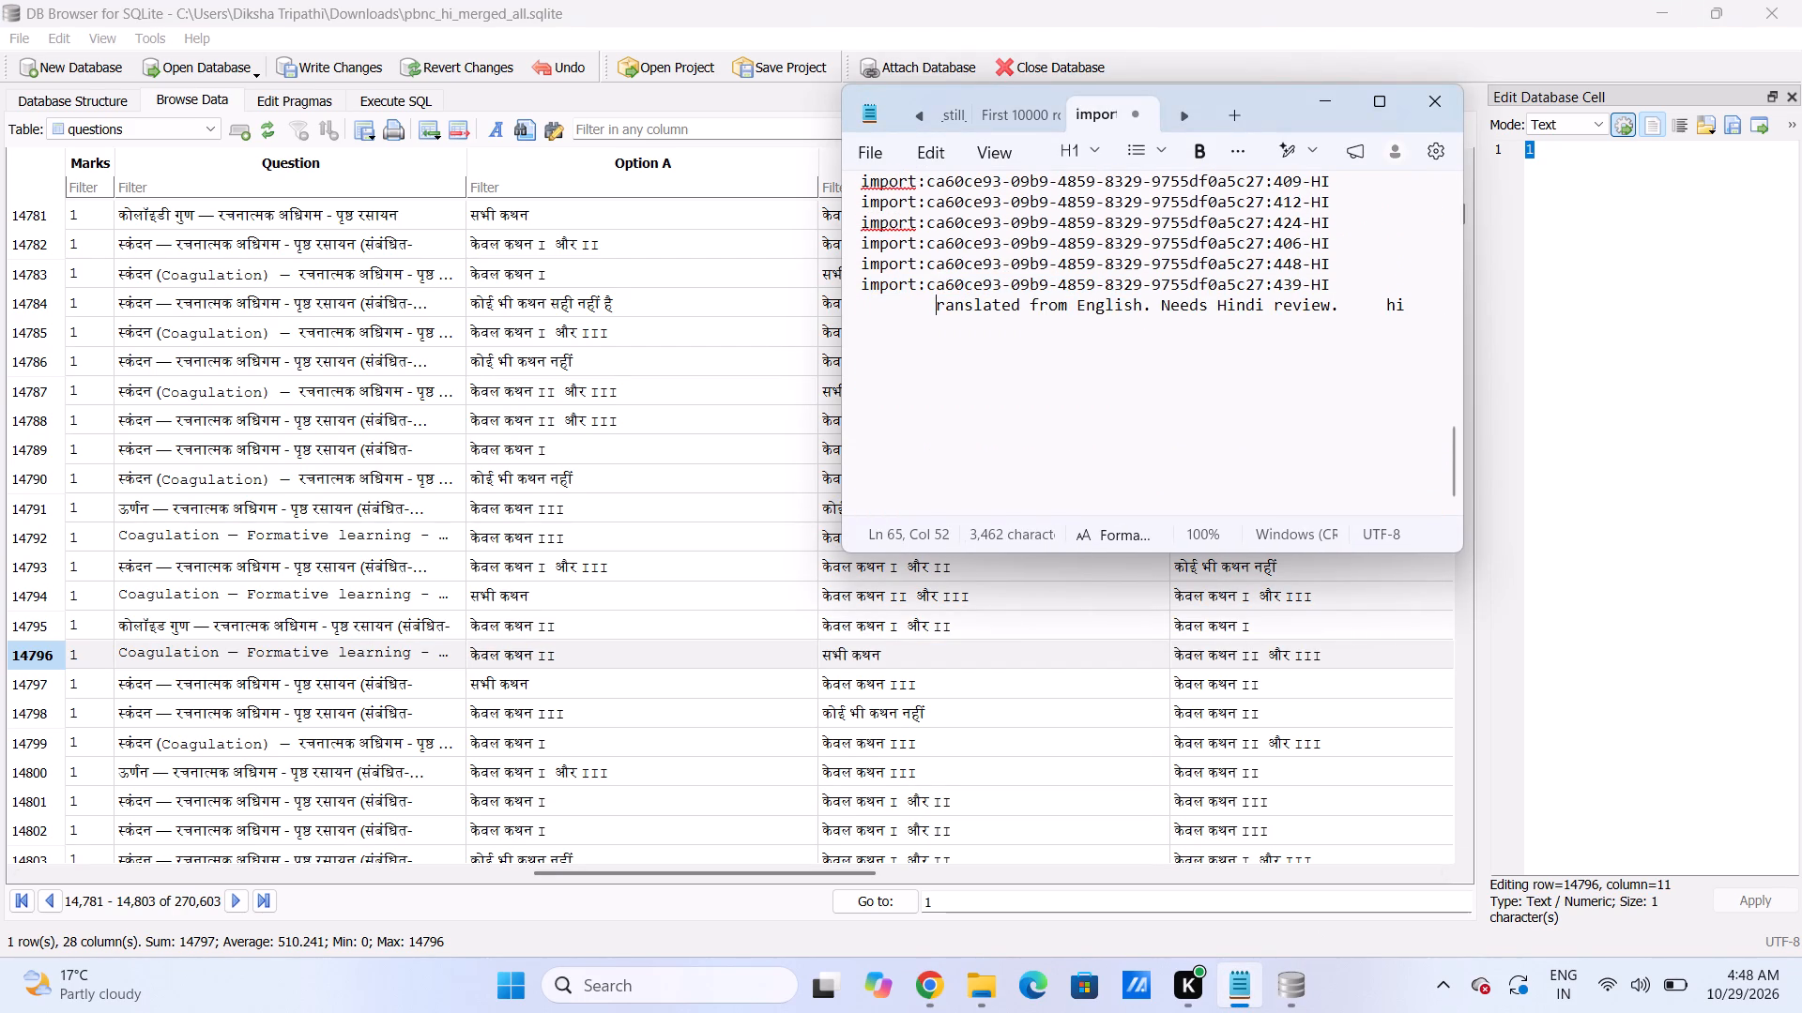
{"action": "key", "text": "ctrl+z"}
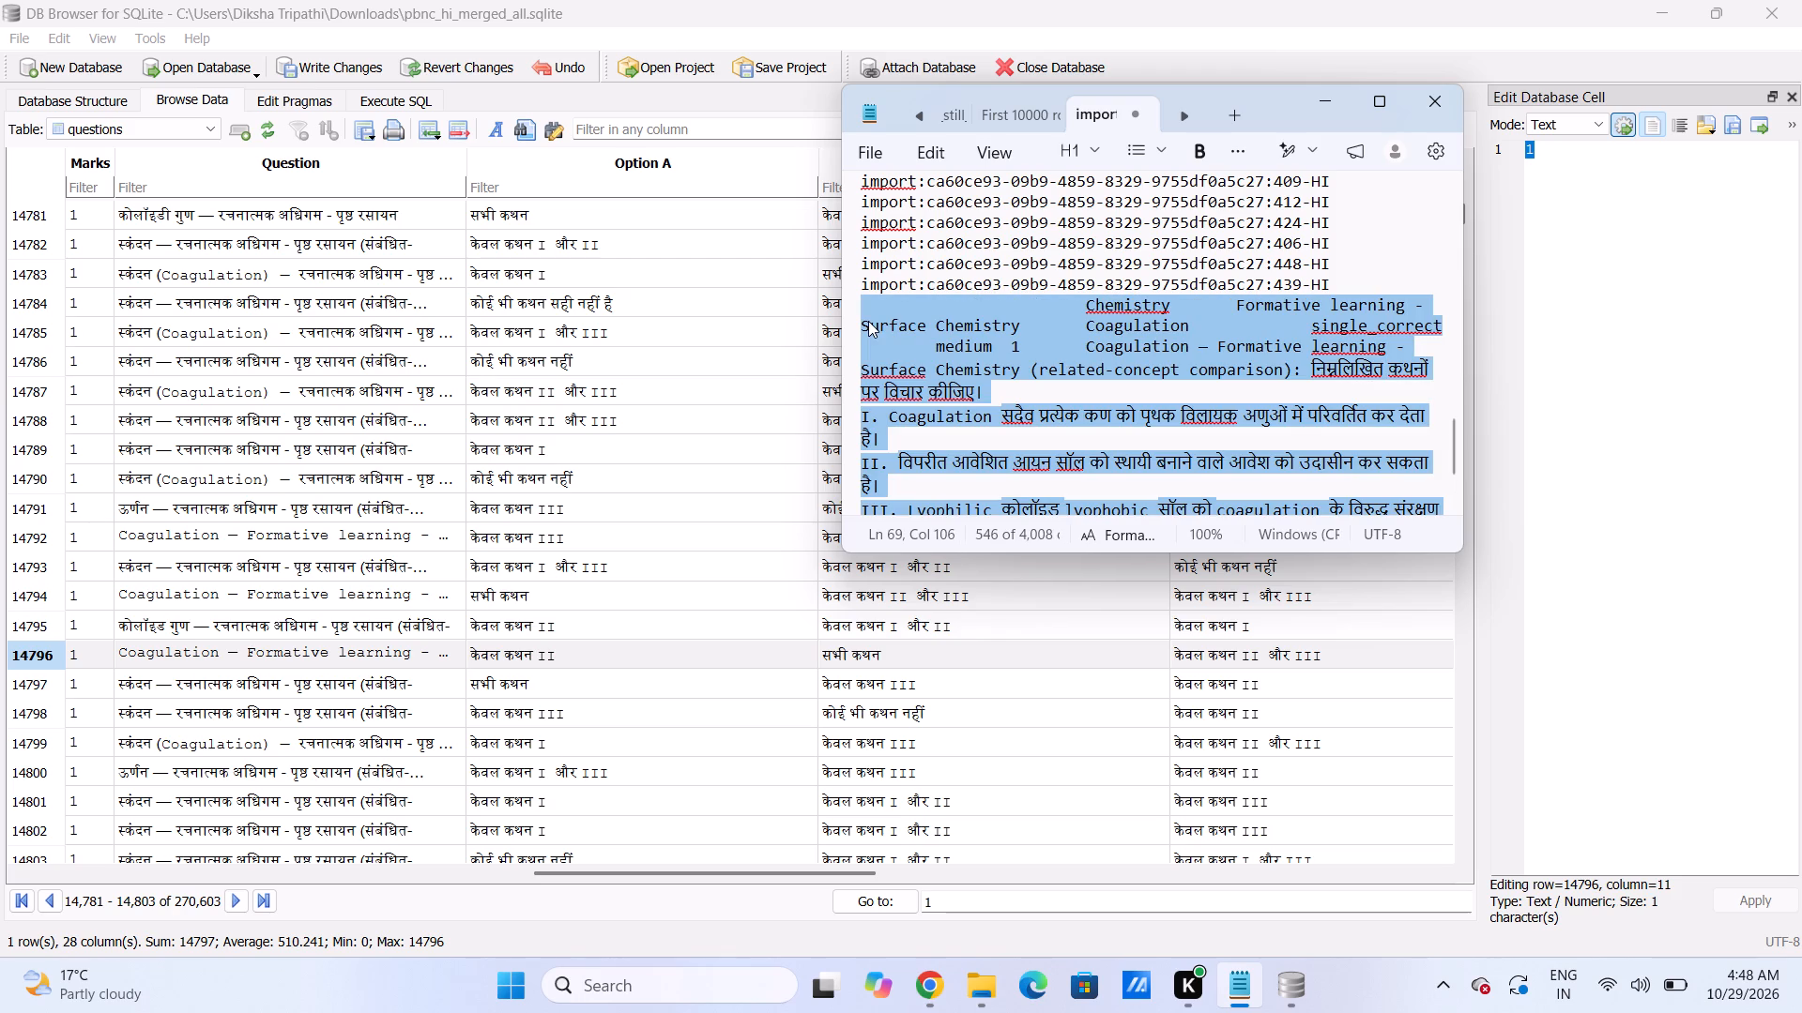
{"action": "key", "text": "BackSpace"}
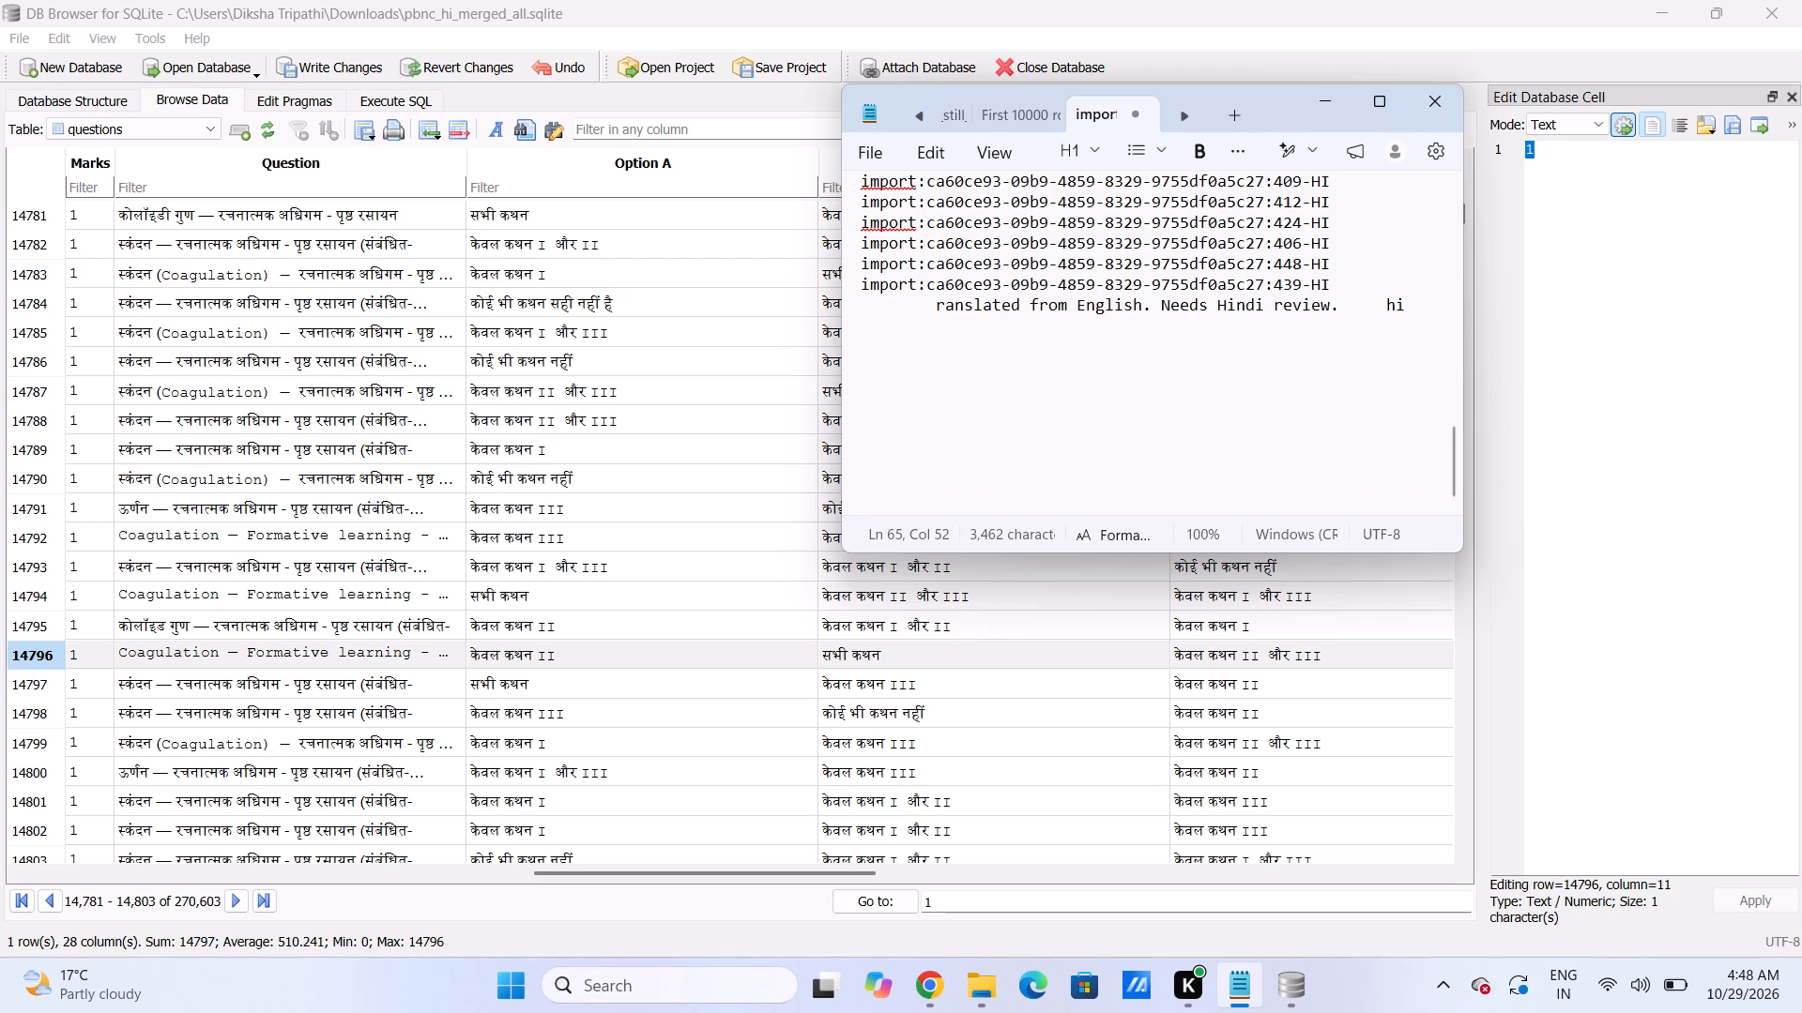
{"action": "left_click_drag", "start_coordinate": [877, 385], "coordinate": [880, 305]}
{"action": "key", "text": "BackSpace"}
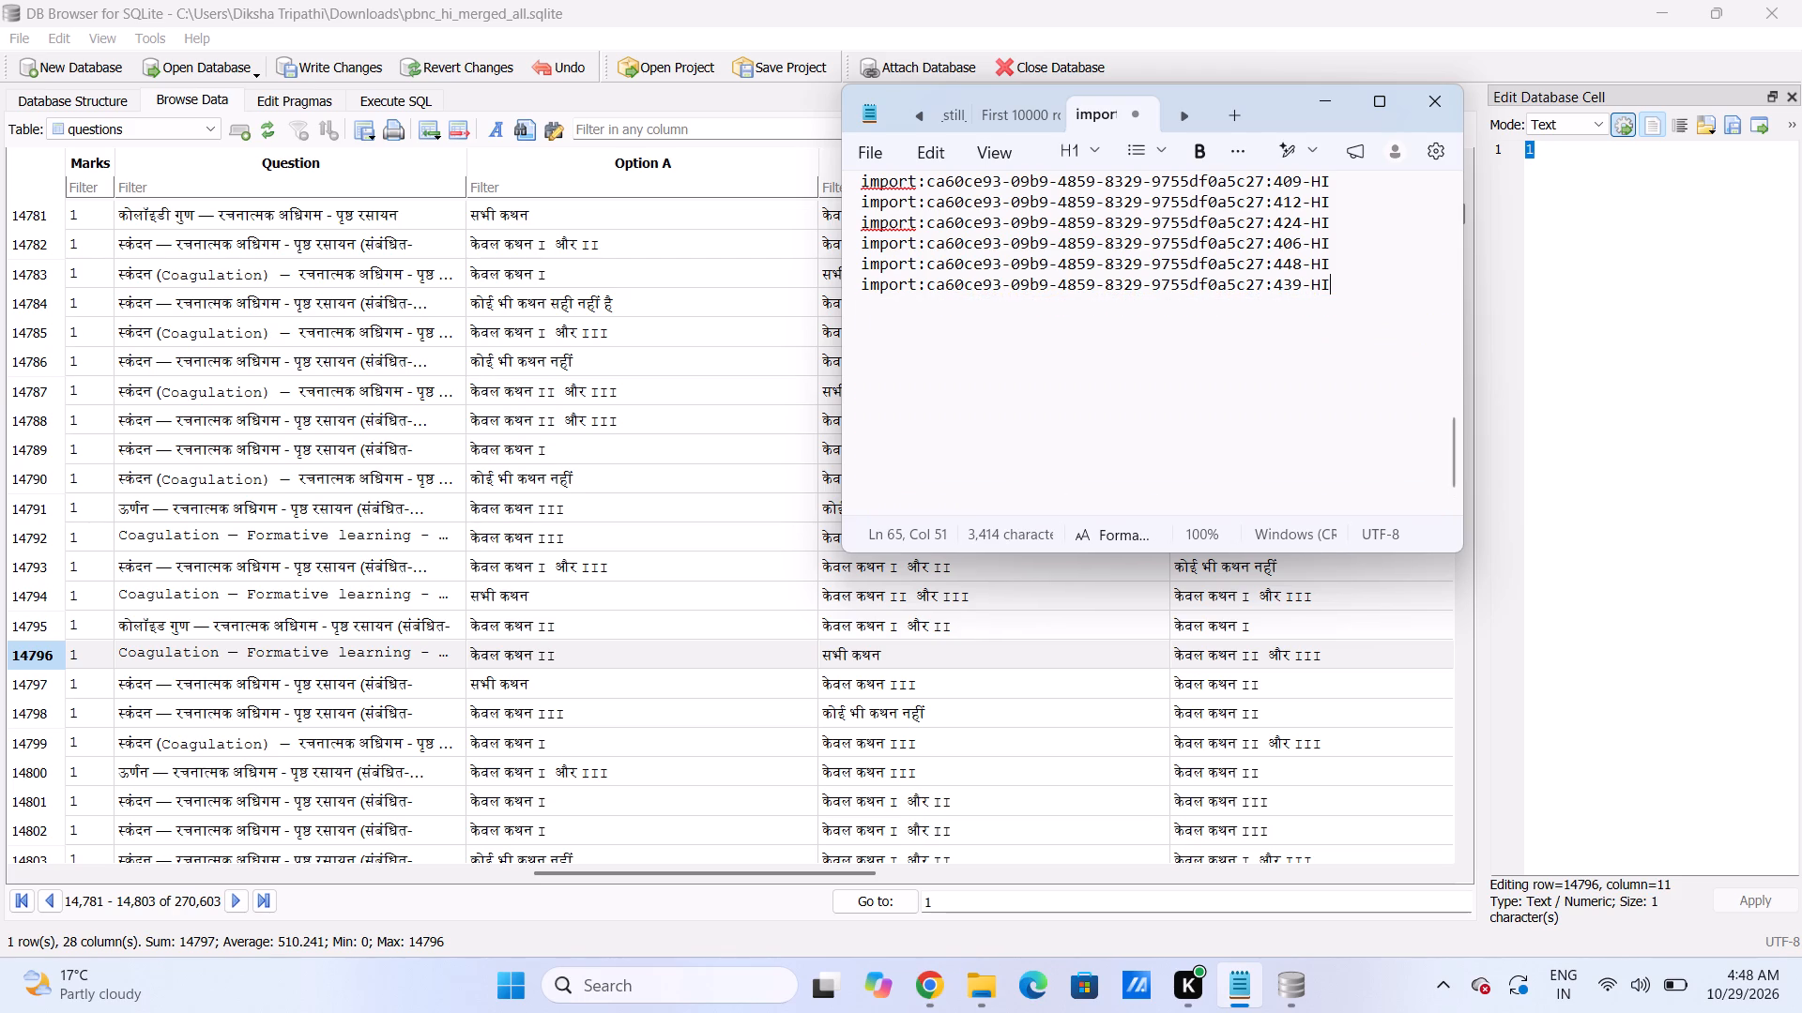
{"action": "key", "text": "Return"}
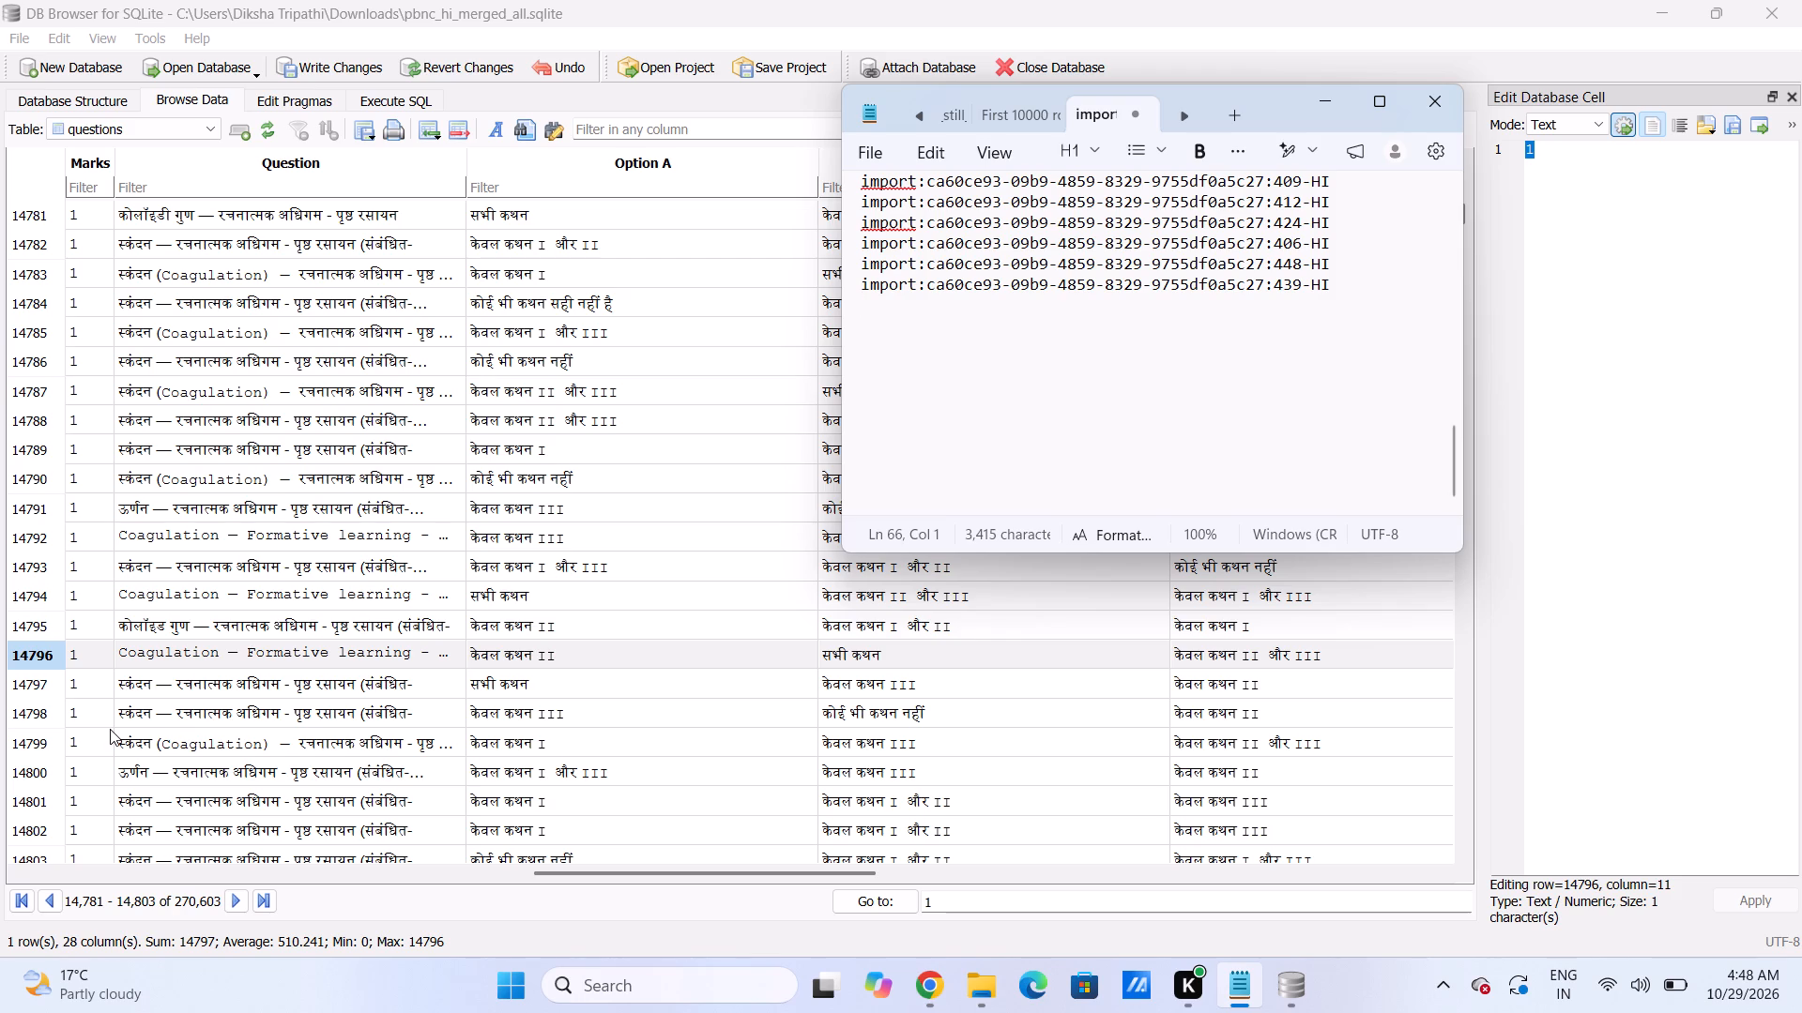
{"action": "scroll", "coordinate": [117, 724], "scroll_direction": "down", "scroll_amount": 1}
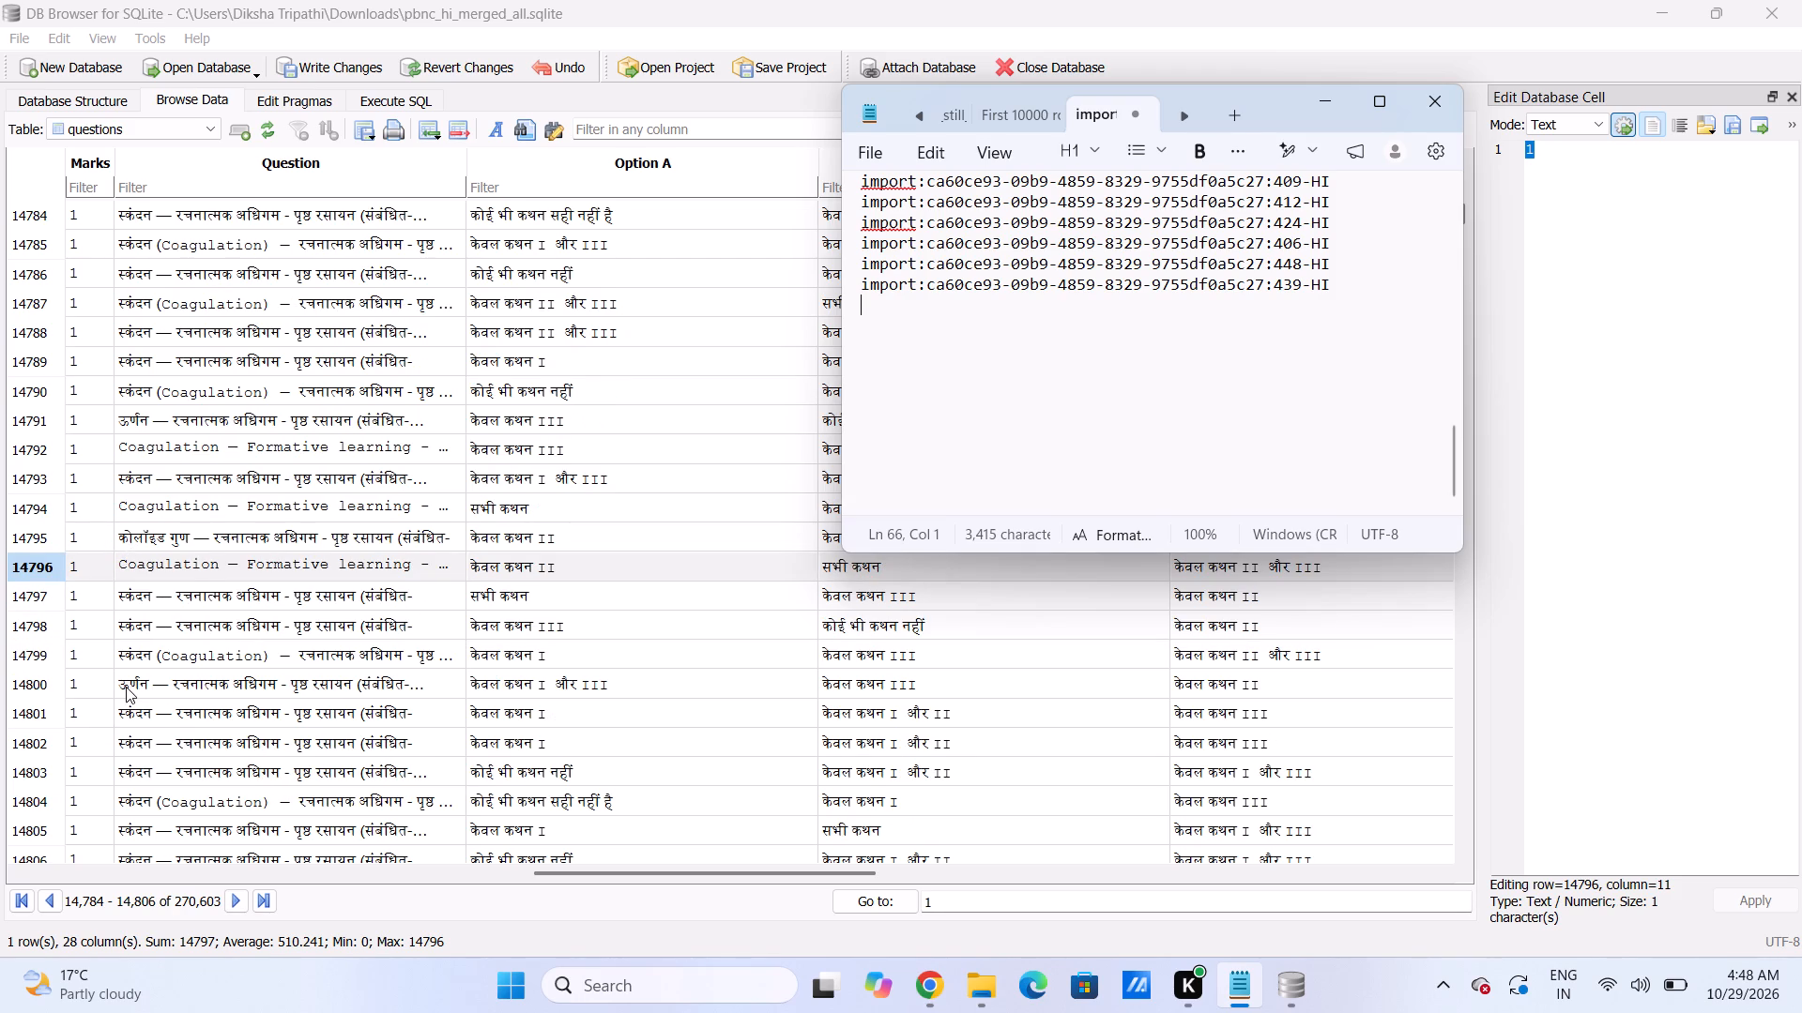
{"action": "scroll", "coordinate": [215, 732], "scroll_direction": "down", "scroll_amount": 1}
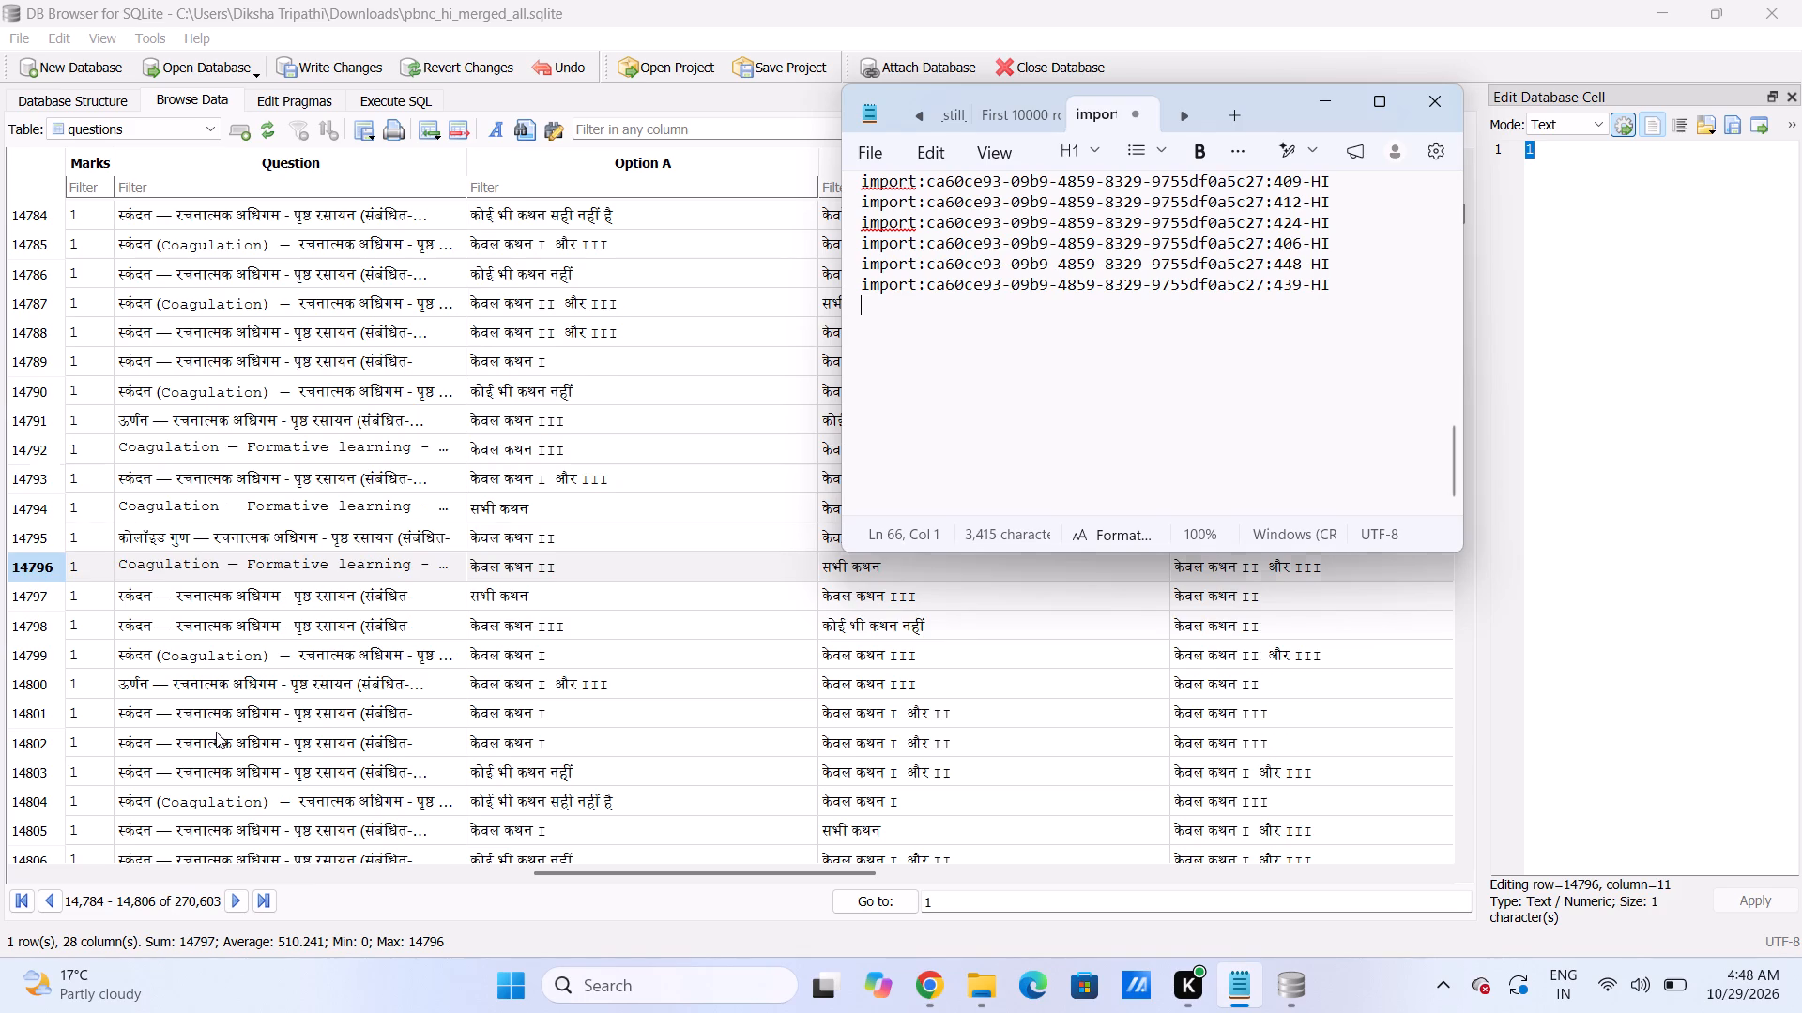
{"action": "scroll", "coordinate": [216, 732], "scroll_direction": "down", "scroll_amount": 2}
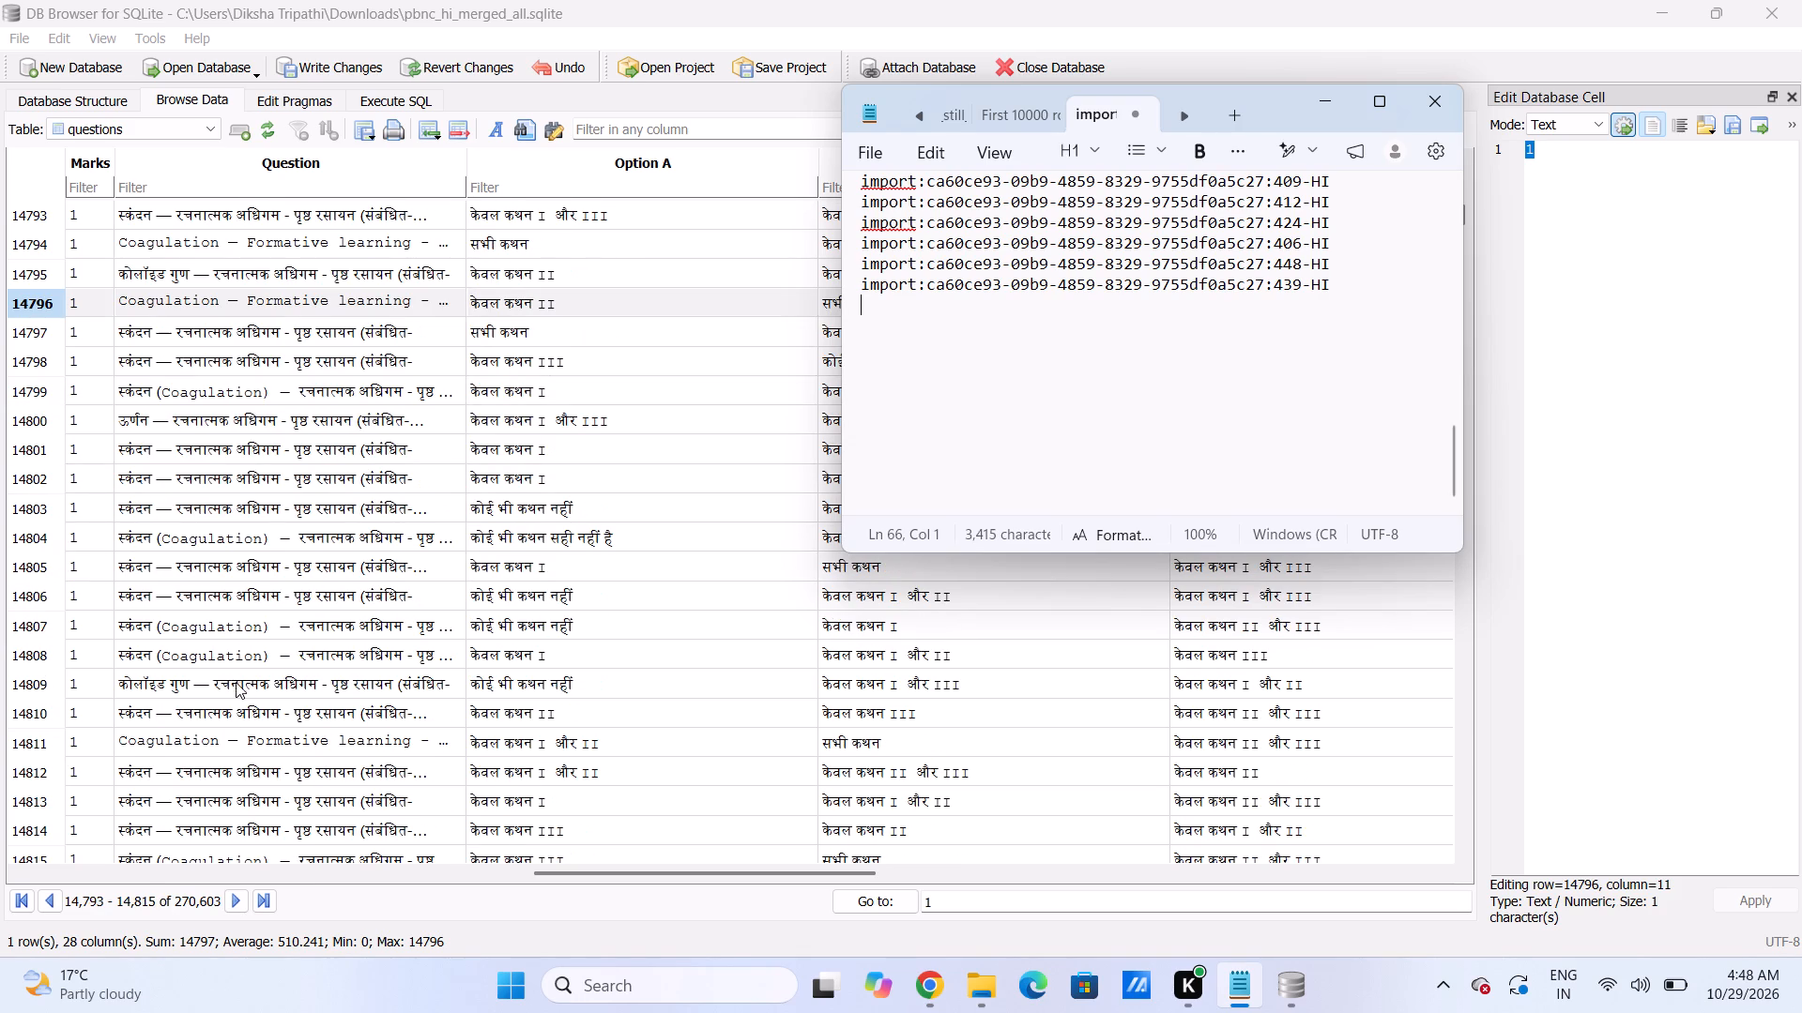
{"action": "left_click", "coordinate": [42, 738]}
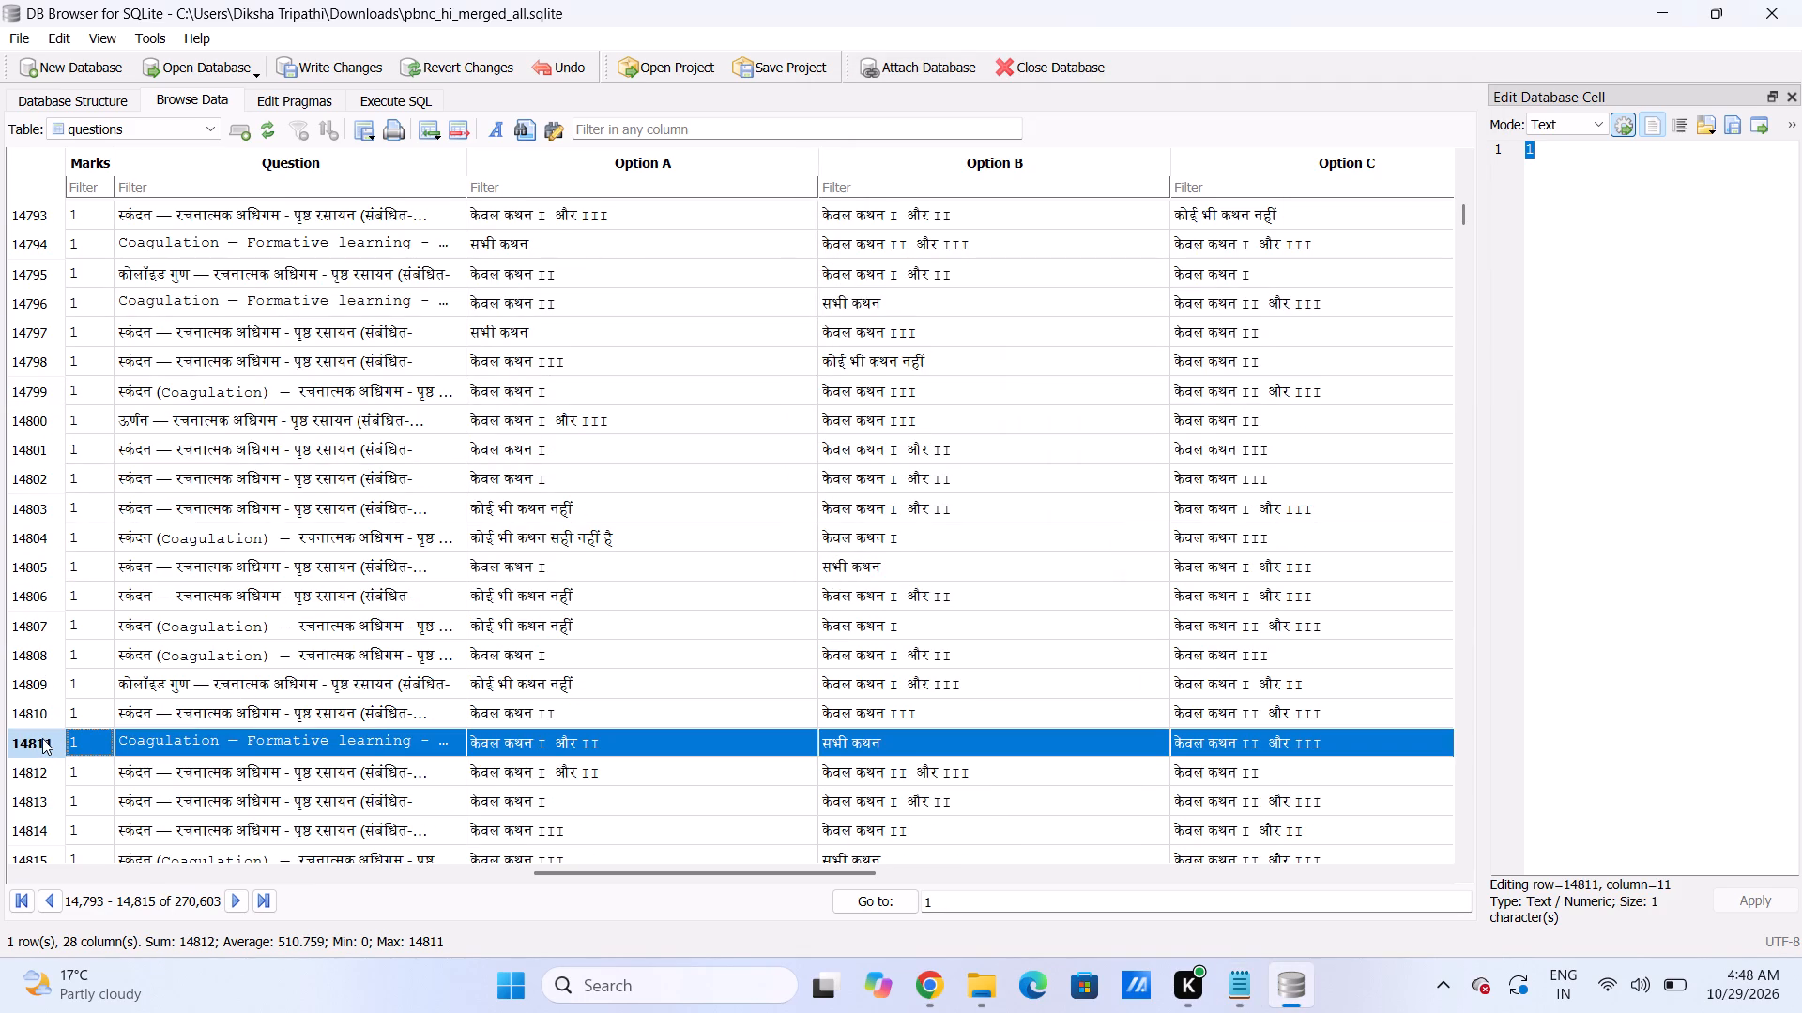
{"action": "key", "text": "ctrl+c"}
{"action": "left_click", "coordinate": [1240, 994]}
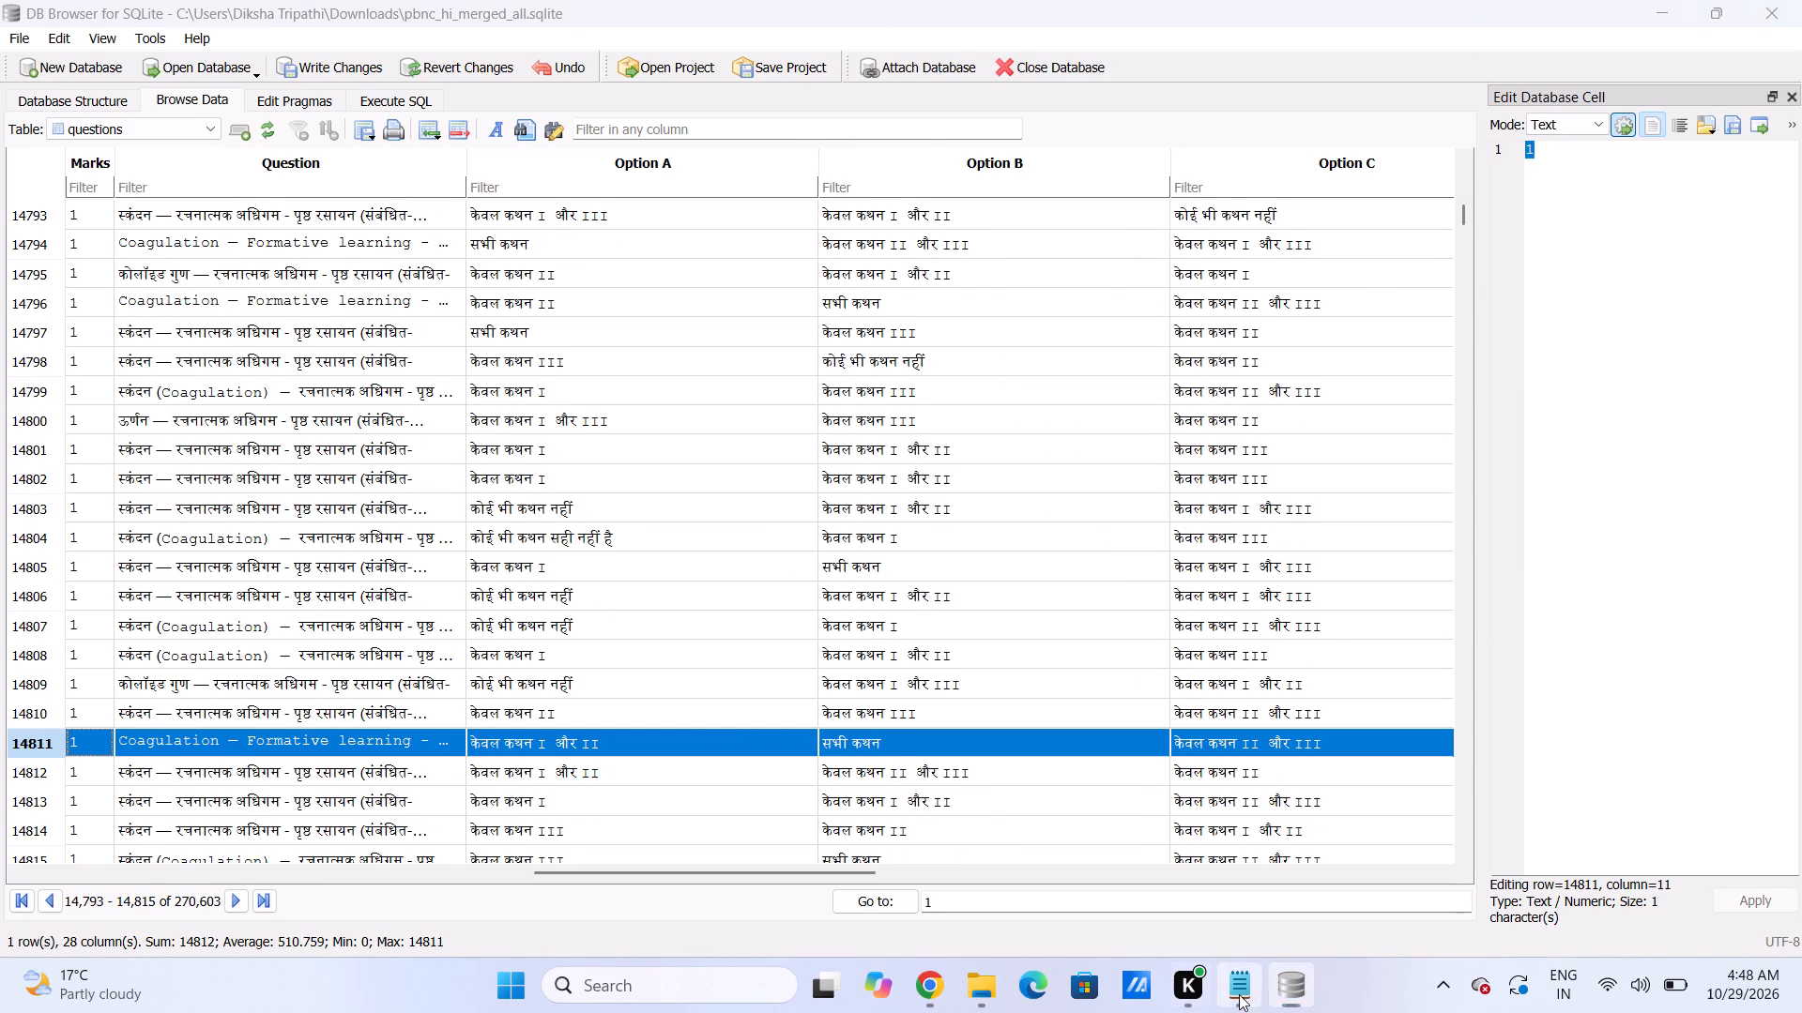
{"action": "key", "text": "ctrl+v"}
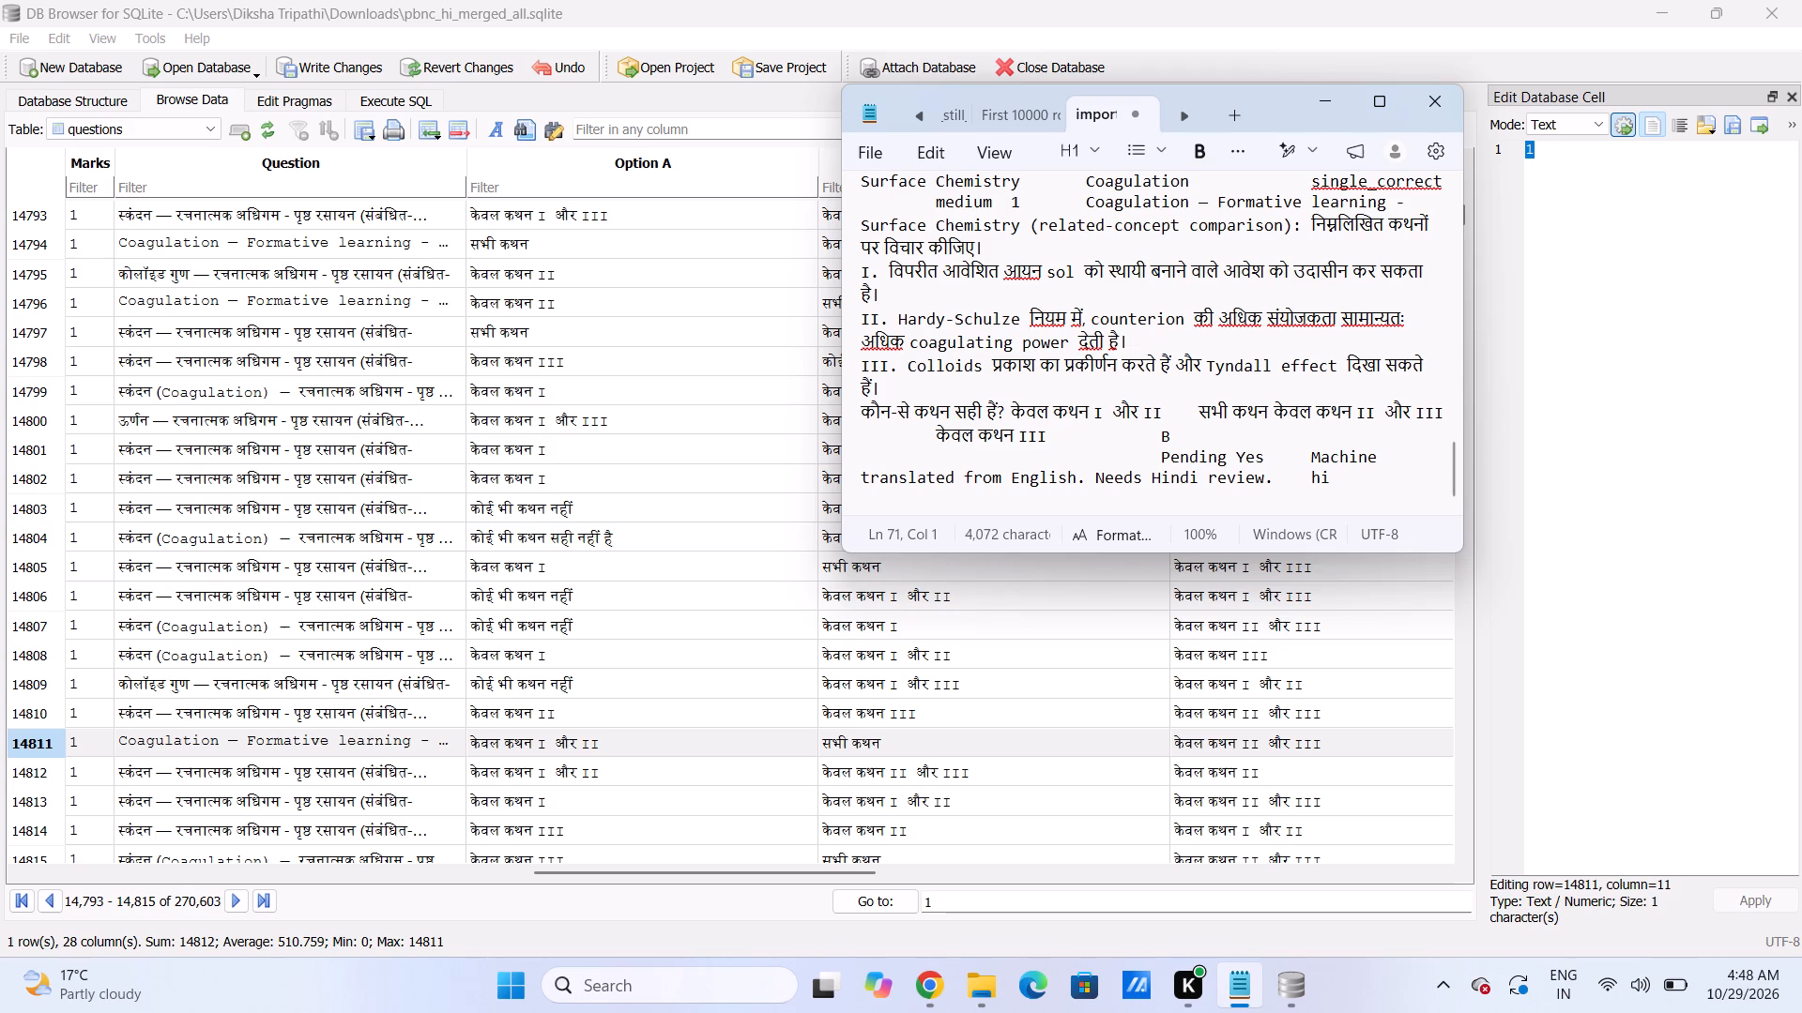
{"action": "left_click_drag", "start_coordinate": [864, 501], "coordinate": [892, 380]}
{"action": "scroll", "coordinate": [891, 388], "scroll_direction": "up", "scroll_amount": 2}
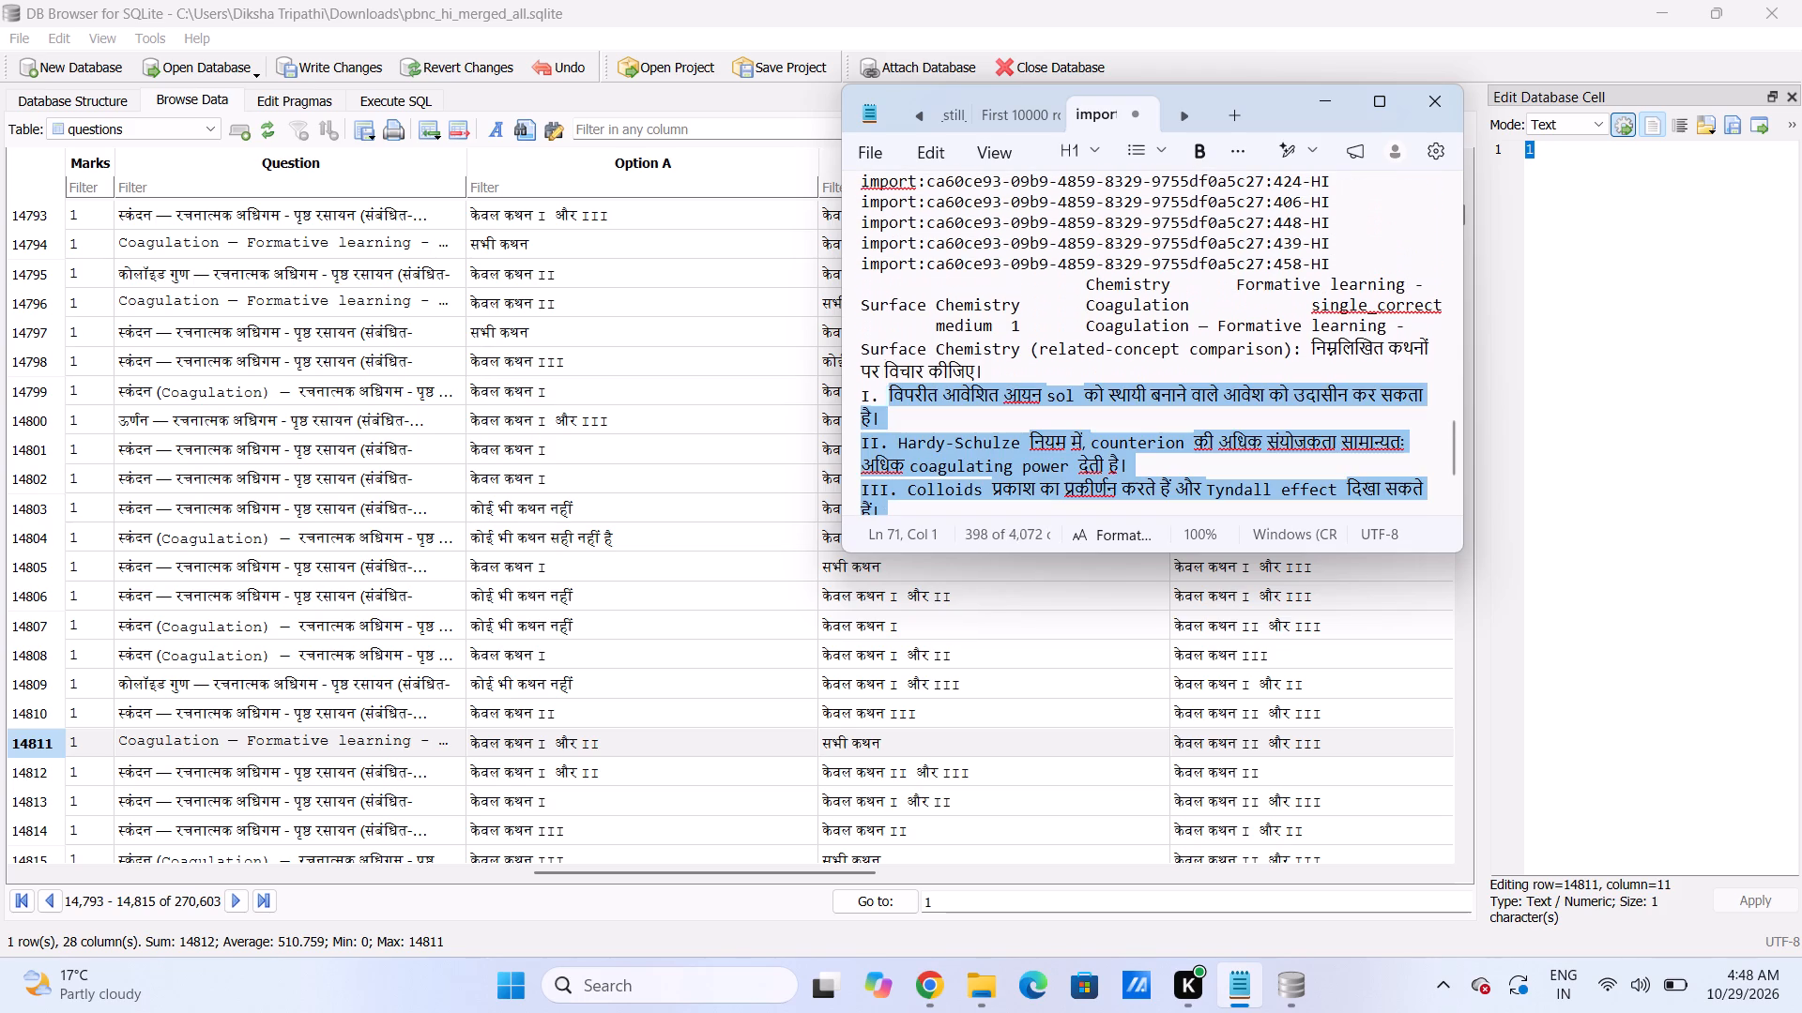
{"action": "left_click_drag", "start_coordinate": [892, 380], "coordinate": [874, 288]}
{"action": "key", "text": "BackSpace"}
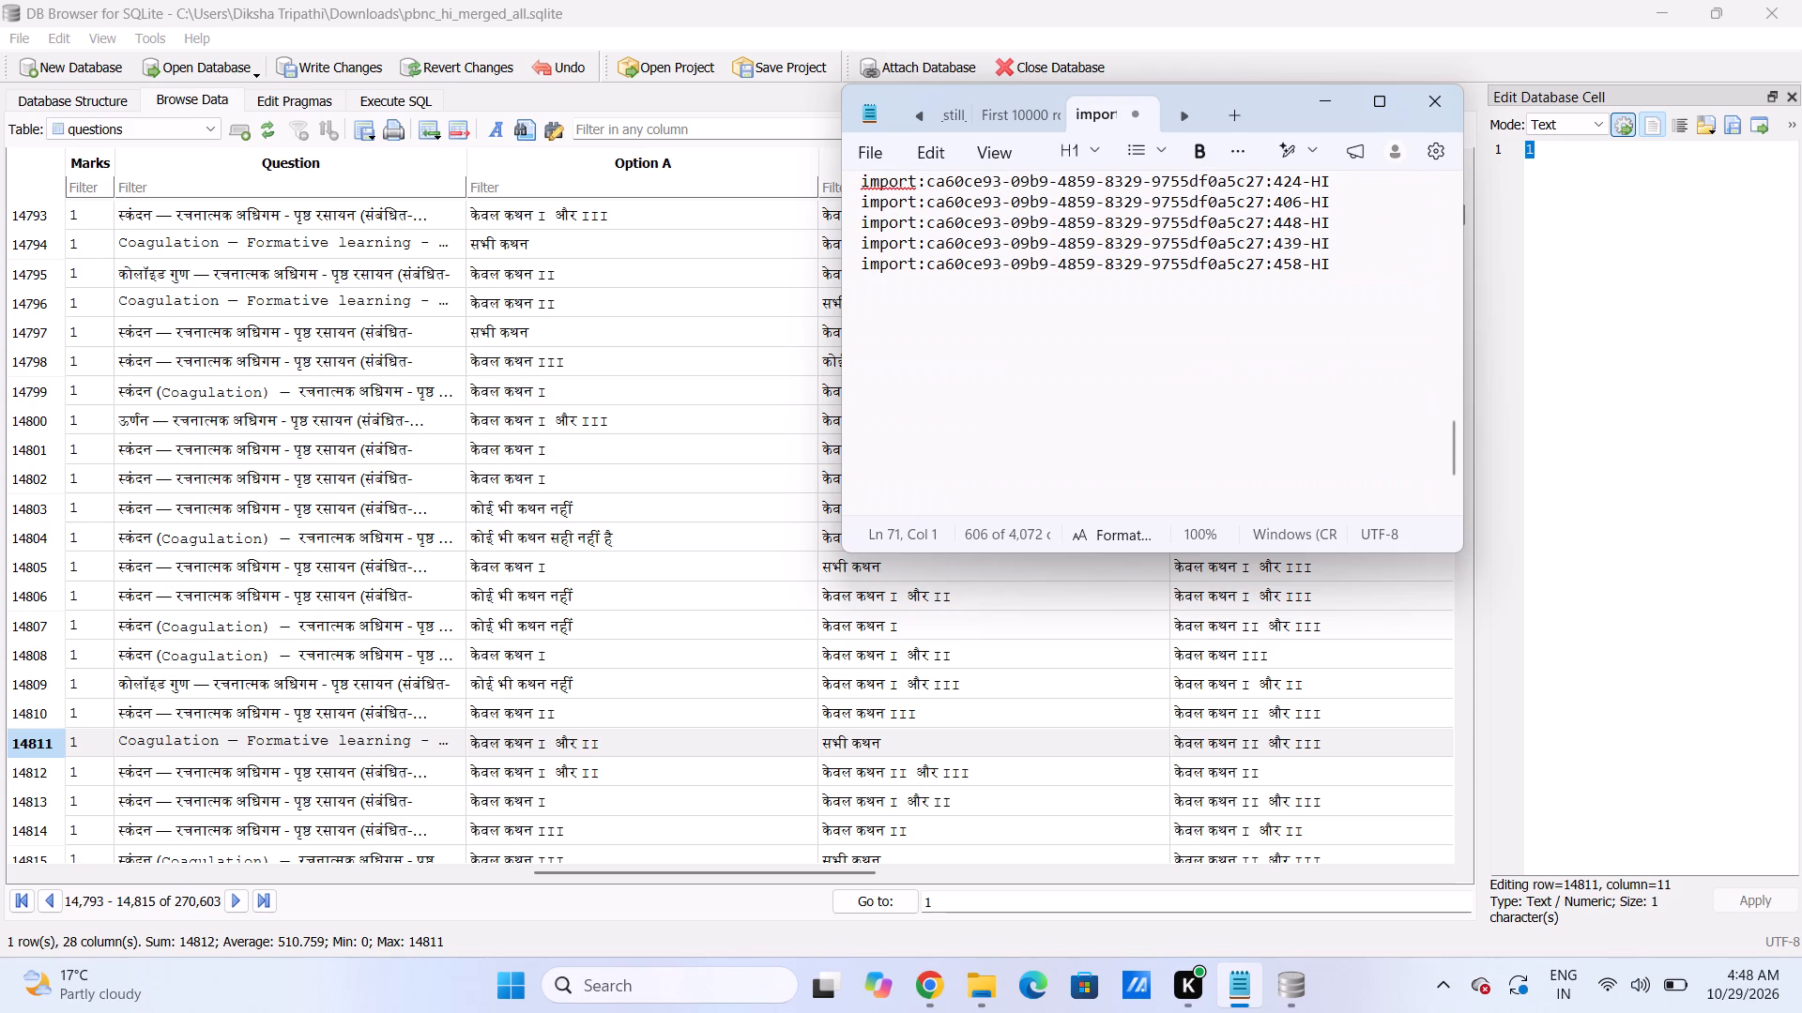
{"action": "key", "text": "Return"}
{"action": "scroll", "coordinate": [314, 502], "scroll_direction": "down", "scroll_amount": 3}
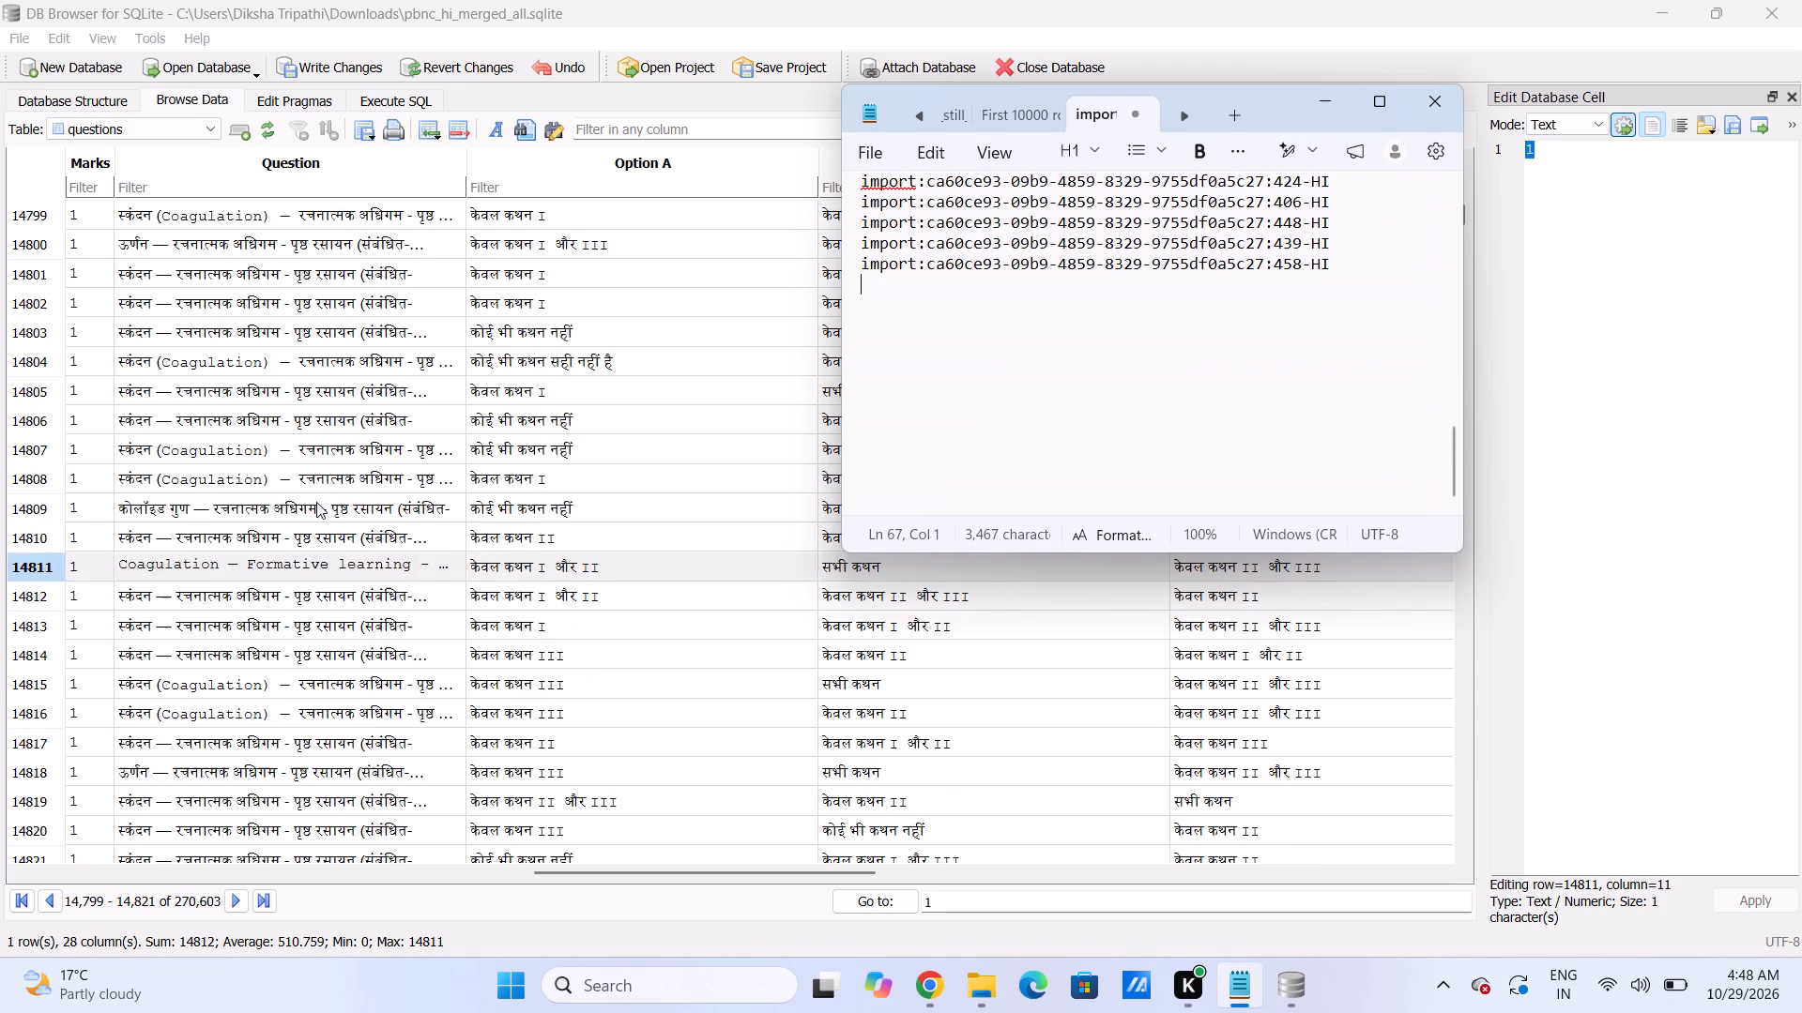
{"action": "scroll", "coordinate": [211, 562], "scroll_direction": "down", "scroll_amount": 1}
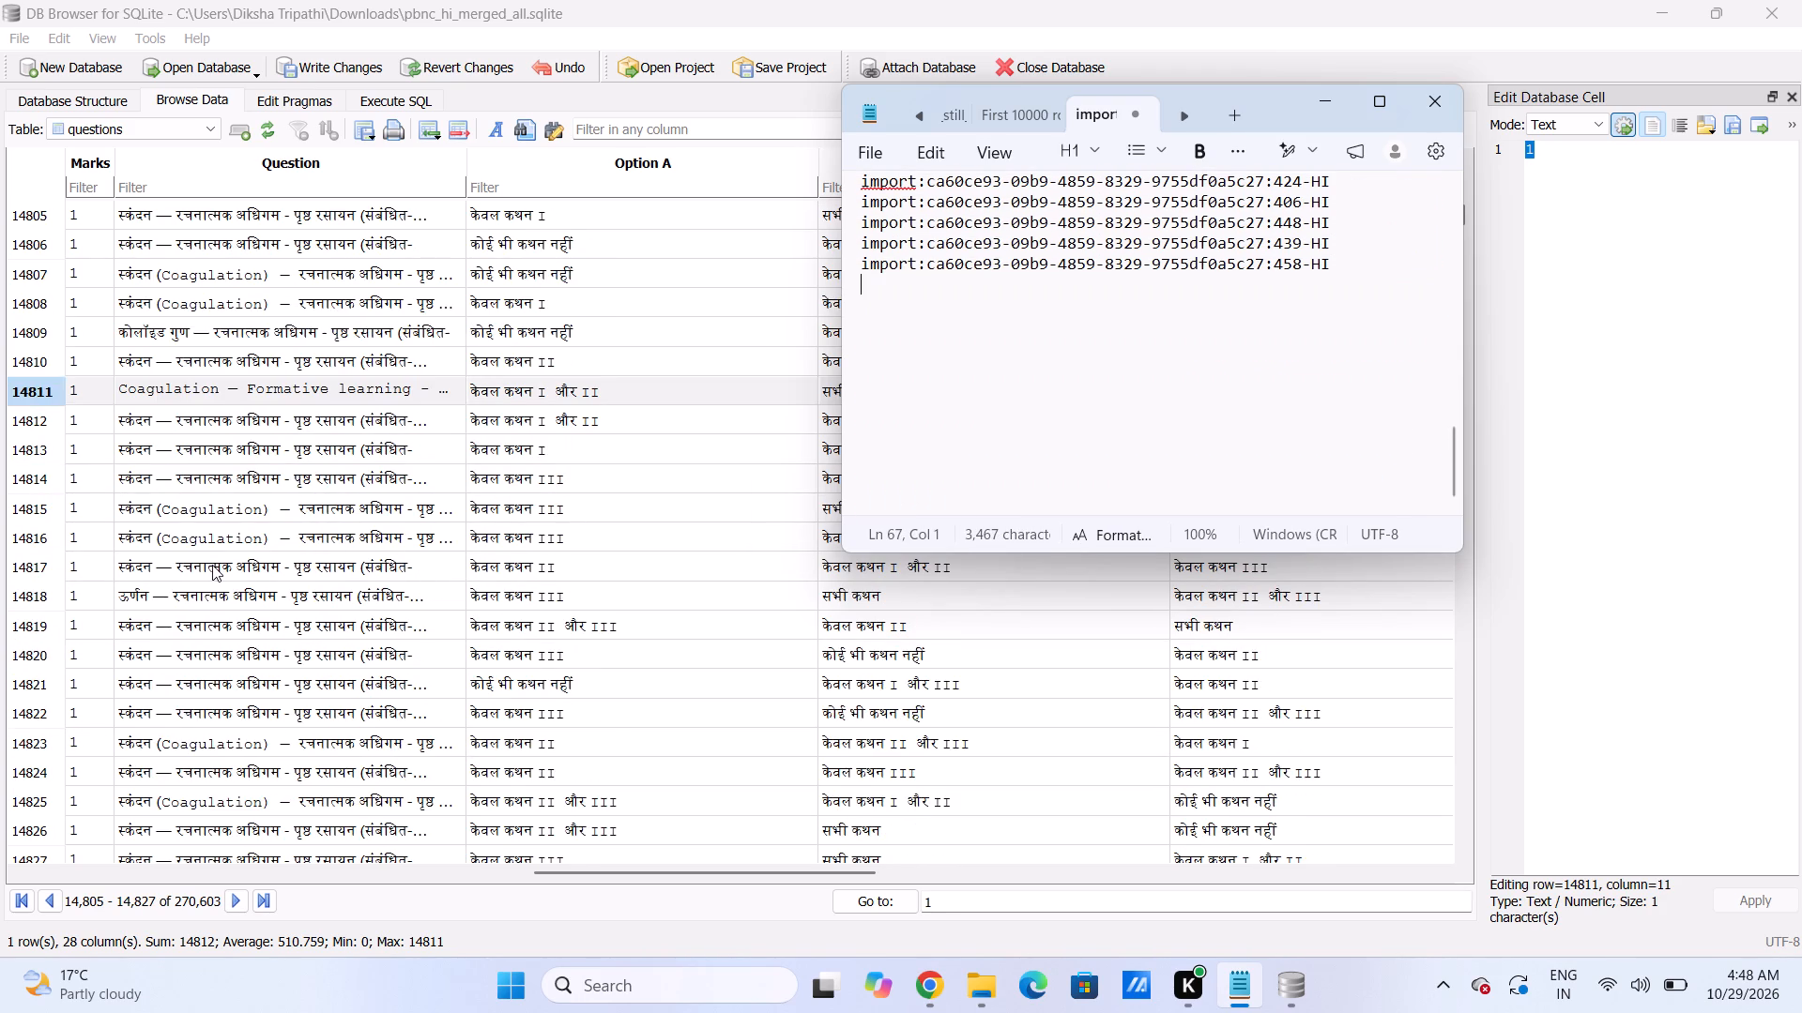
{"action": "scroll", "coordinate": [214, 564], "scroll_direction": "down", "scroll_amount": 4}
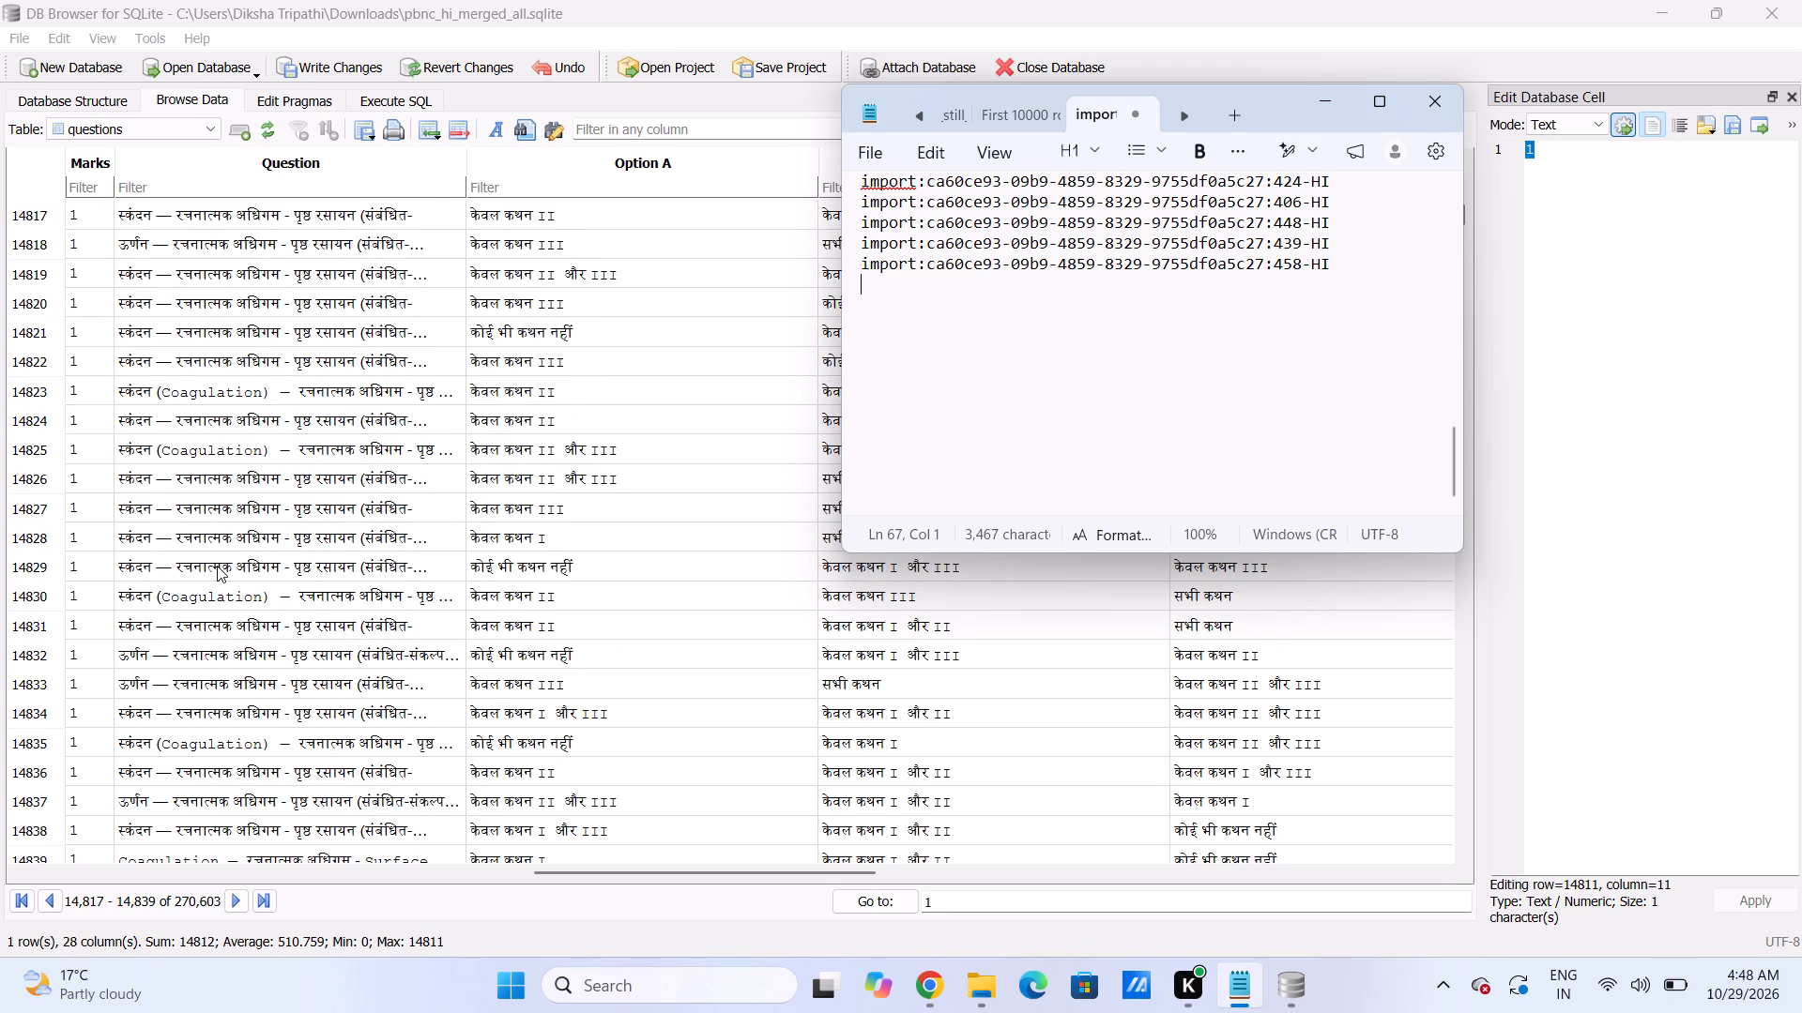
{"action": "scroll", "coordinate": [205, 533], "scroll_direction": "down", "scroll_amount": 2}
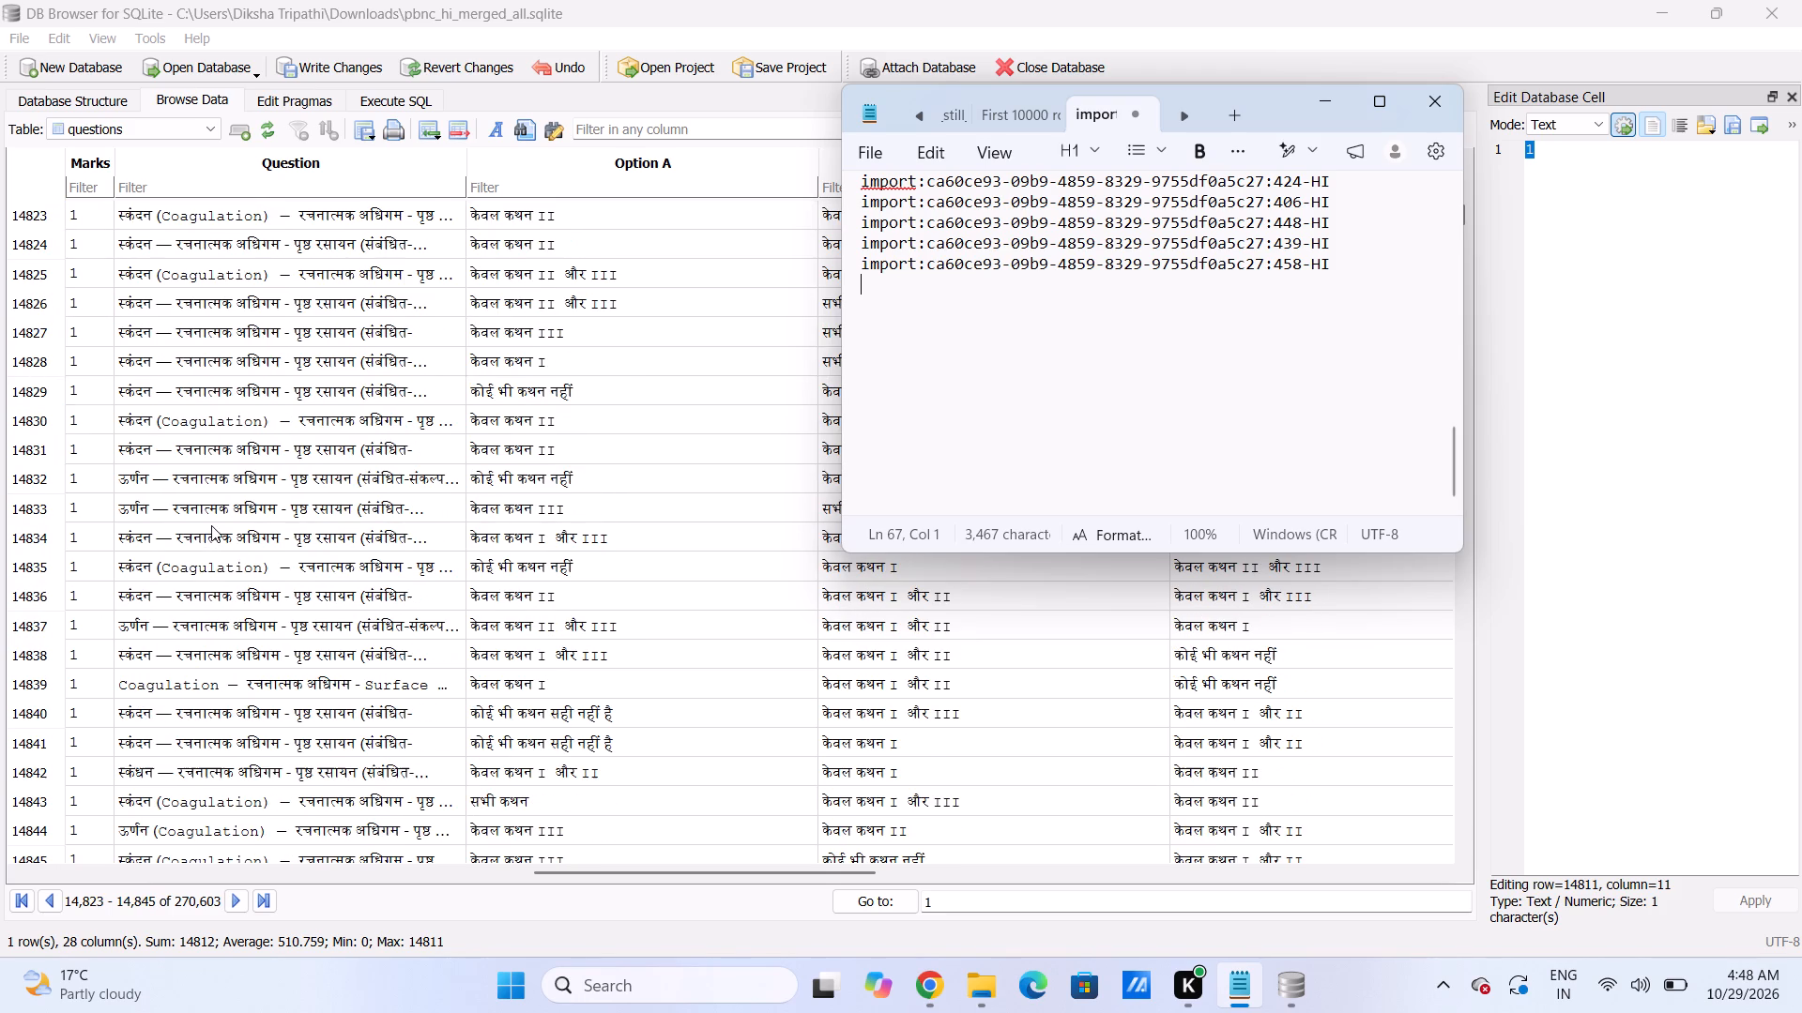
{"action": "left_click", "coordinate": [41, 679]}
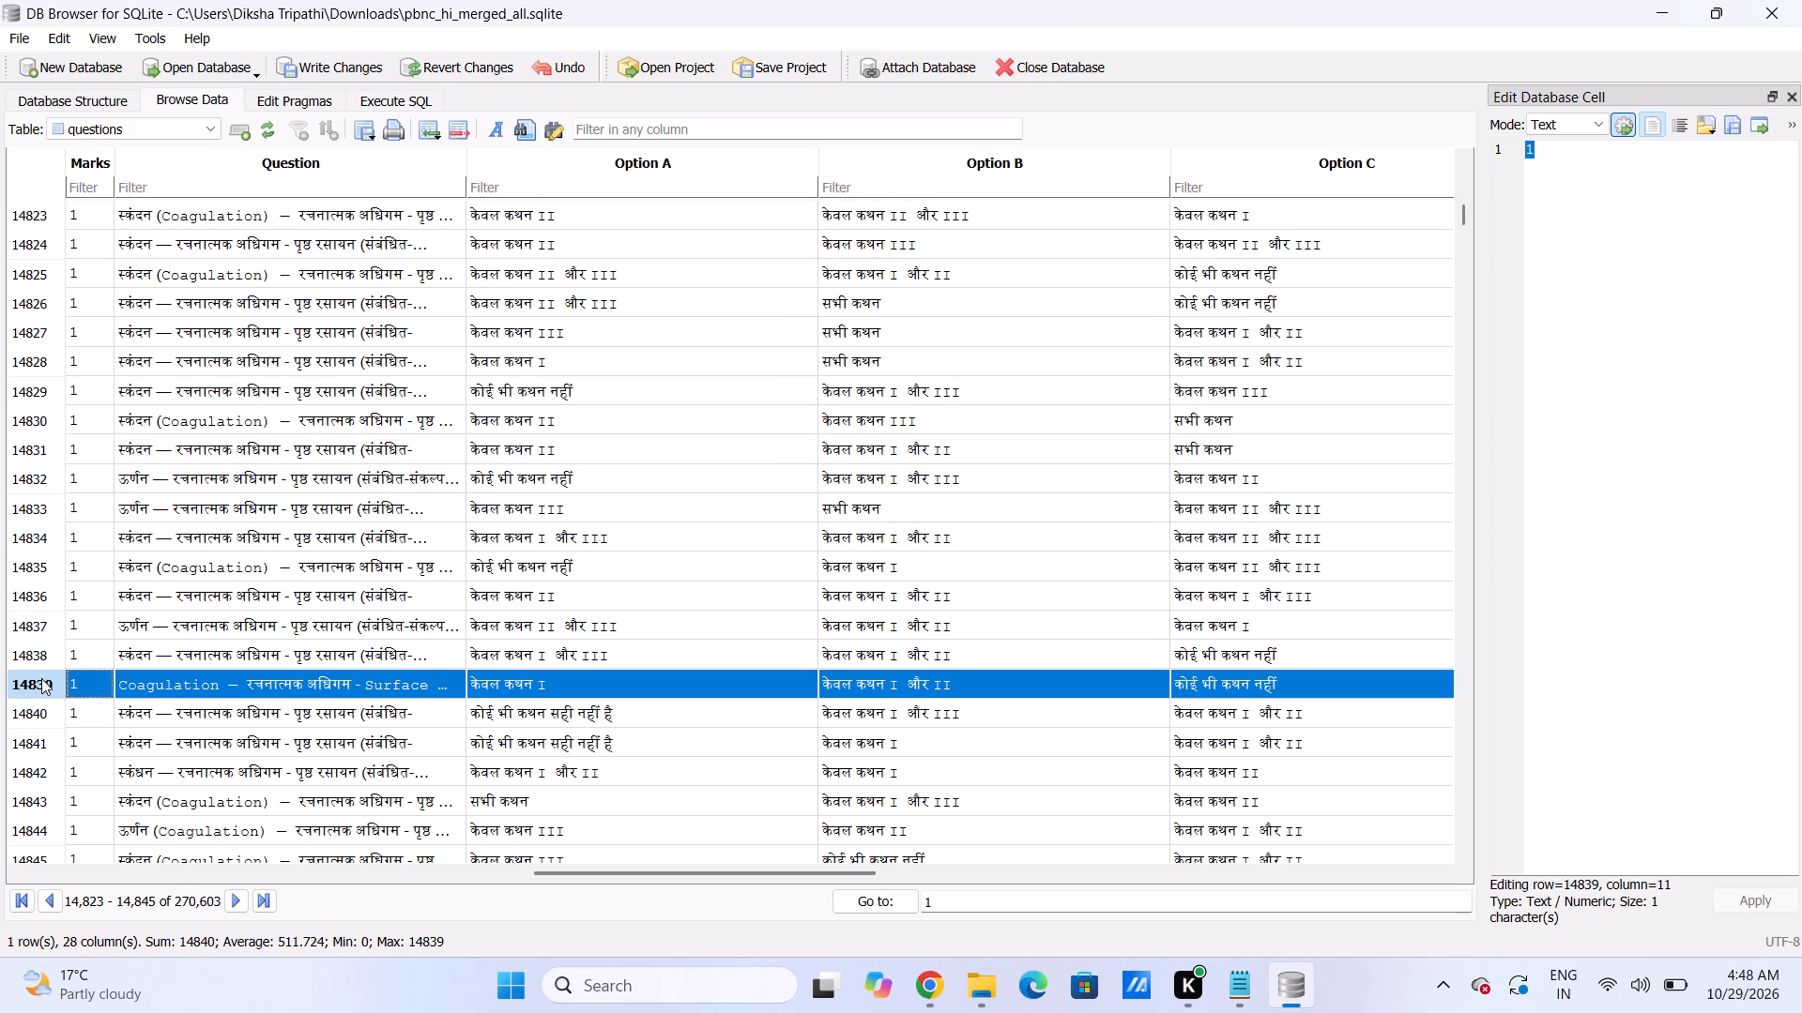
{"action": "key", "text": "ctrl+c"}
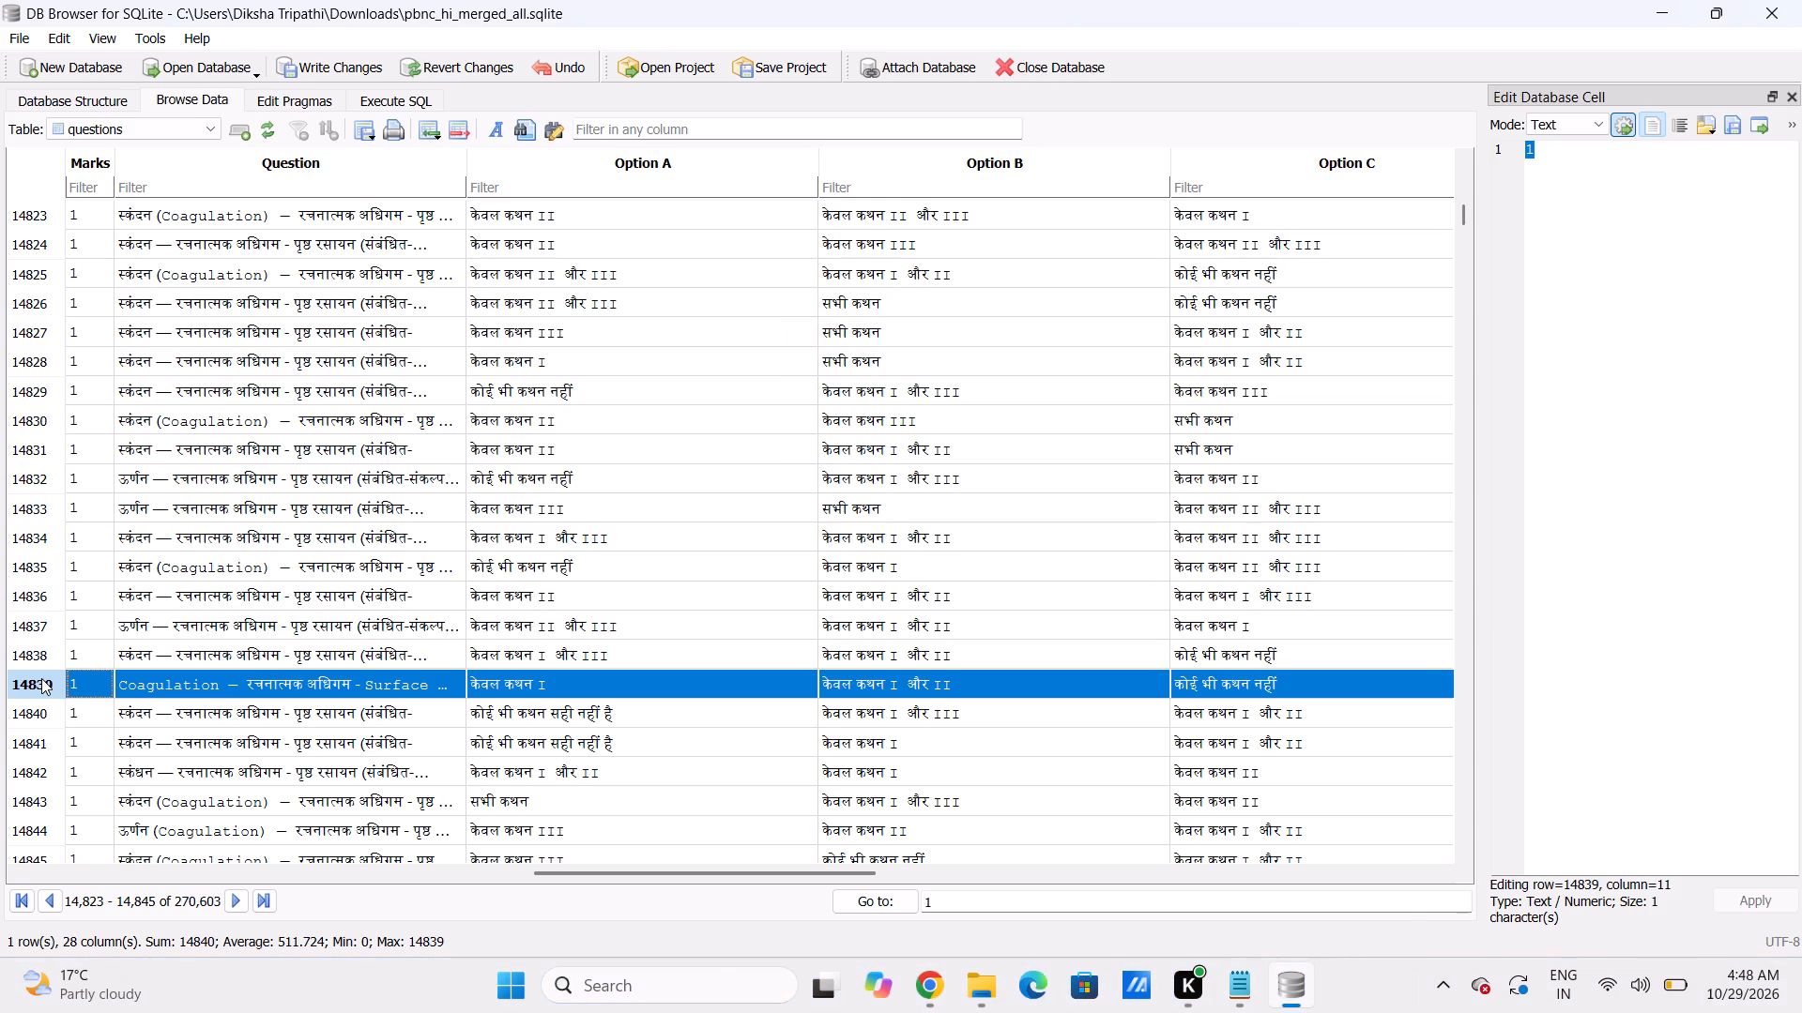
{"action": "left_click", "coordinate": [1249, 1007]}
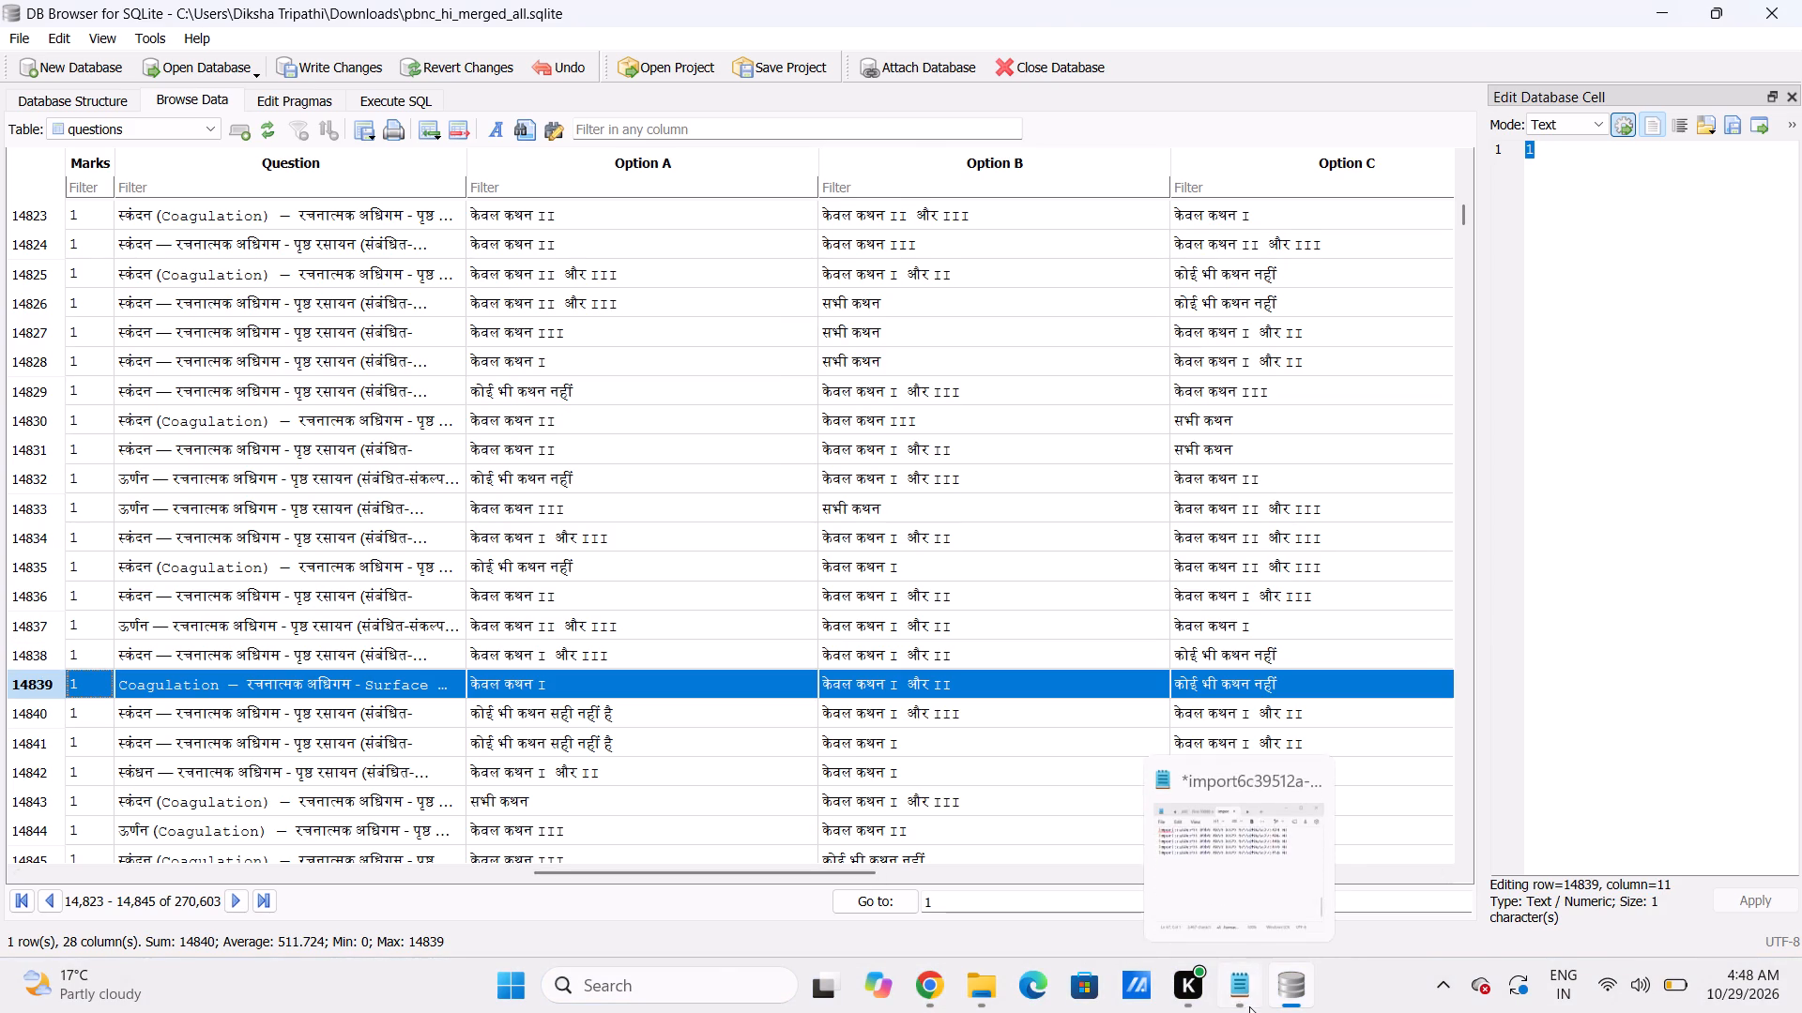
{"action": "key", "text": "ctrl+v"}
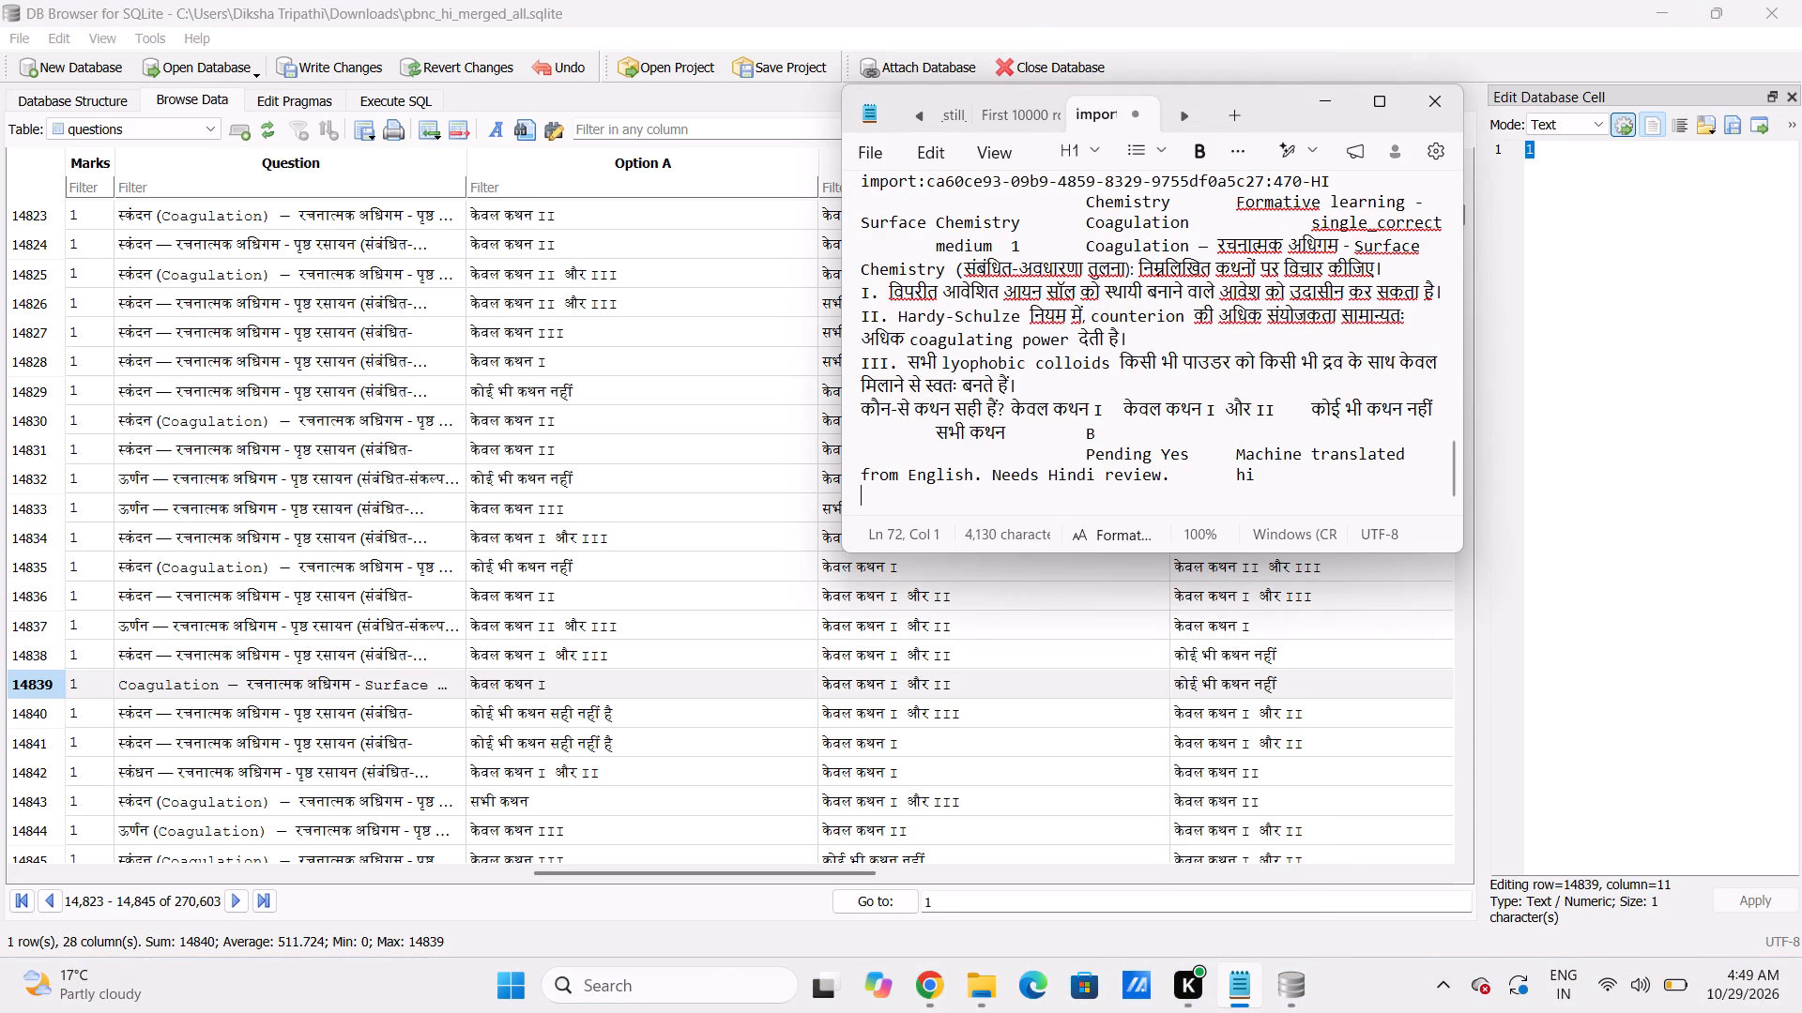
{"action": "left_click_drag", "start_coordinate": [875, 485], "coordinate": [844, 268]}
{"action": "scroll", "coordinate": [826, 291], "scroll_direction": "up", "scroll_amount": 2}
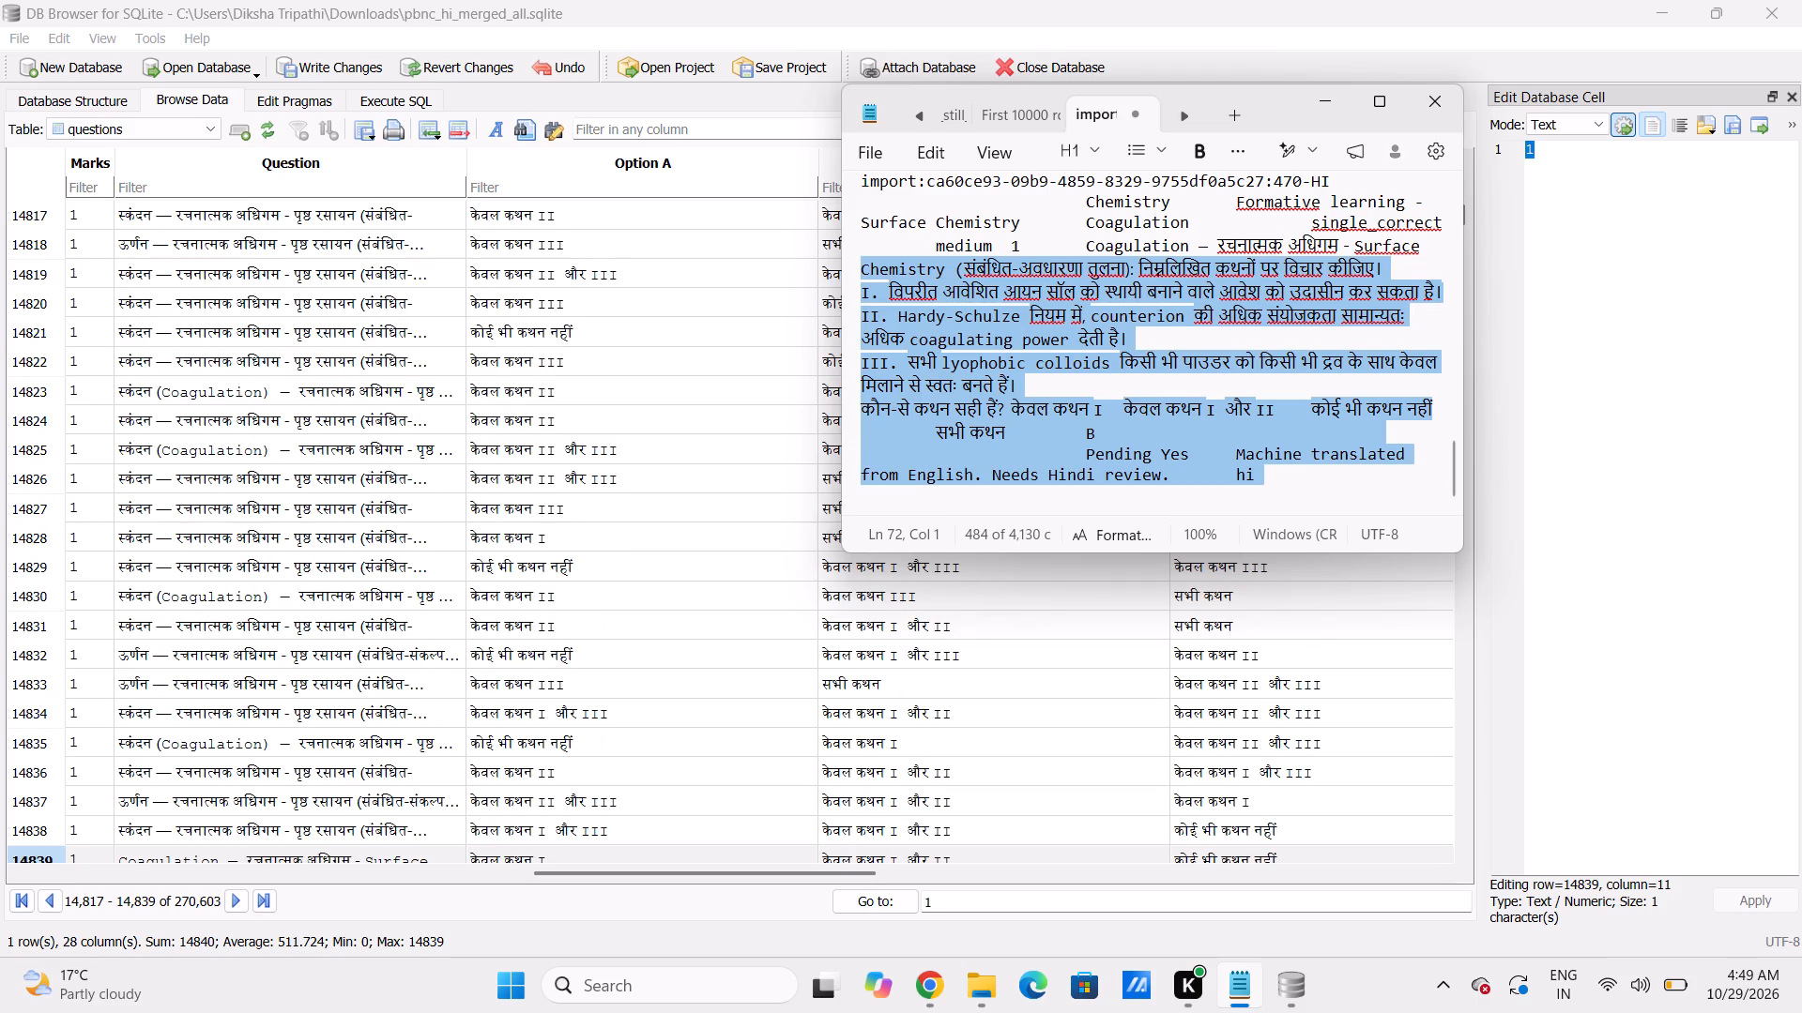
{"action": "left_click_drag", "start_coordinate": [844, 268], "coordinate": [894, 228]}
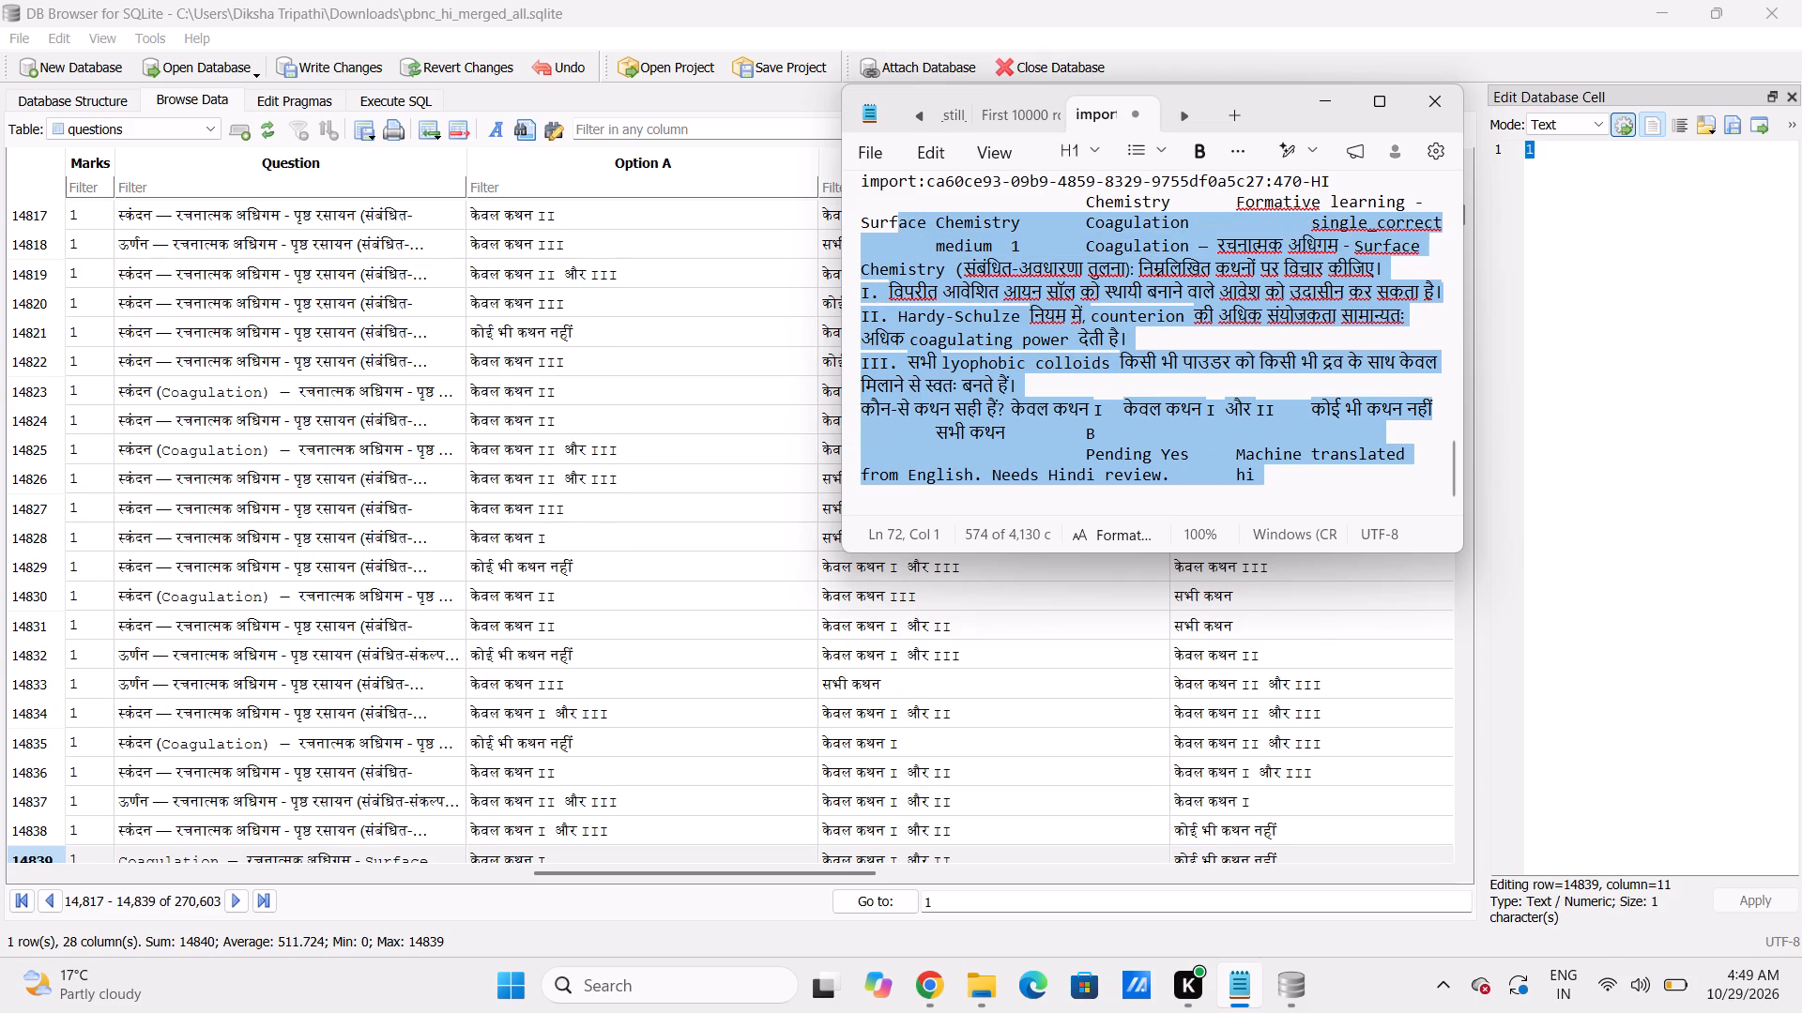
{"action": "left_click_drag", "start_coordinate": [894, 228], "coordinate": [880, 205]}
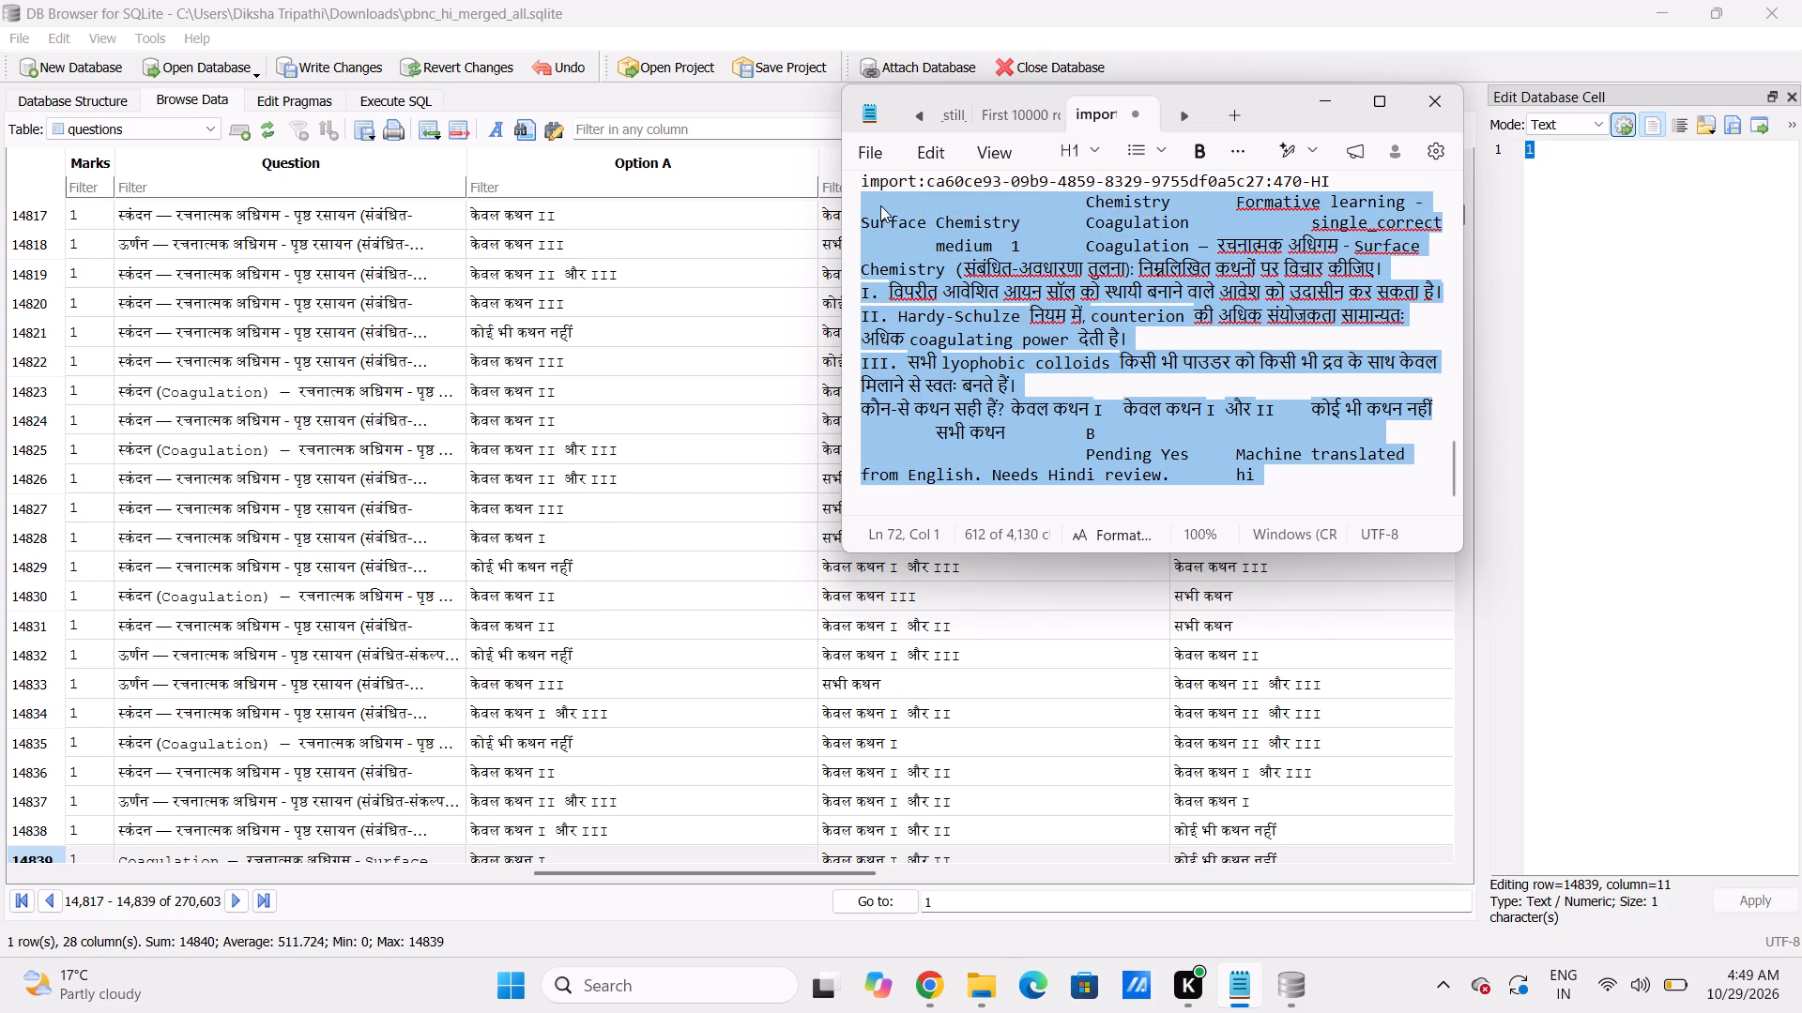
{"action": "key", "text": "BackSpace"}
{"action": "scroll", "coordinate": [489, 574], "scroll_direction": "down", "scroll_amount": 3}
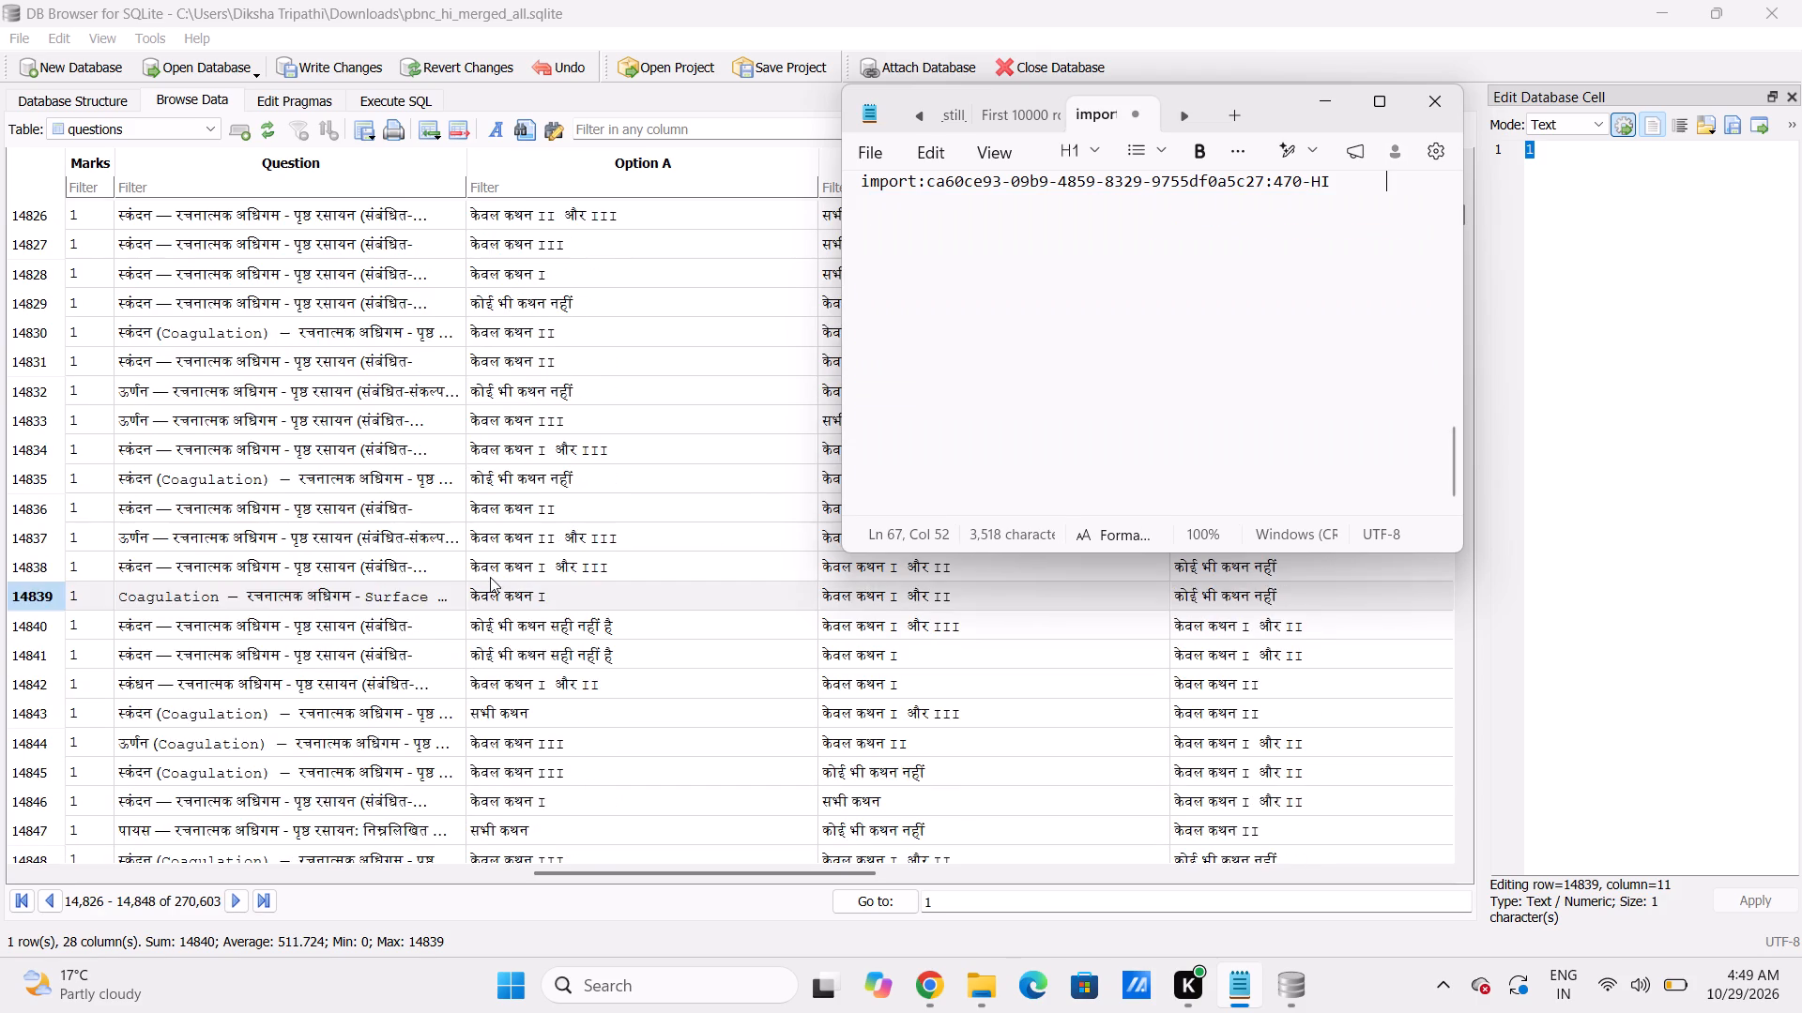
{"action": "scroll", "coordinate": [490, 577], "scroll_direction": "down", "scroll_amount": 3}
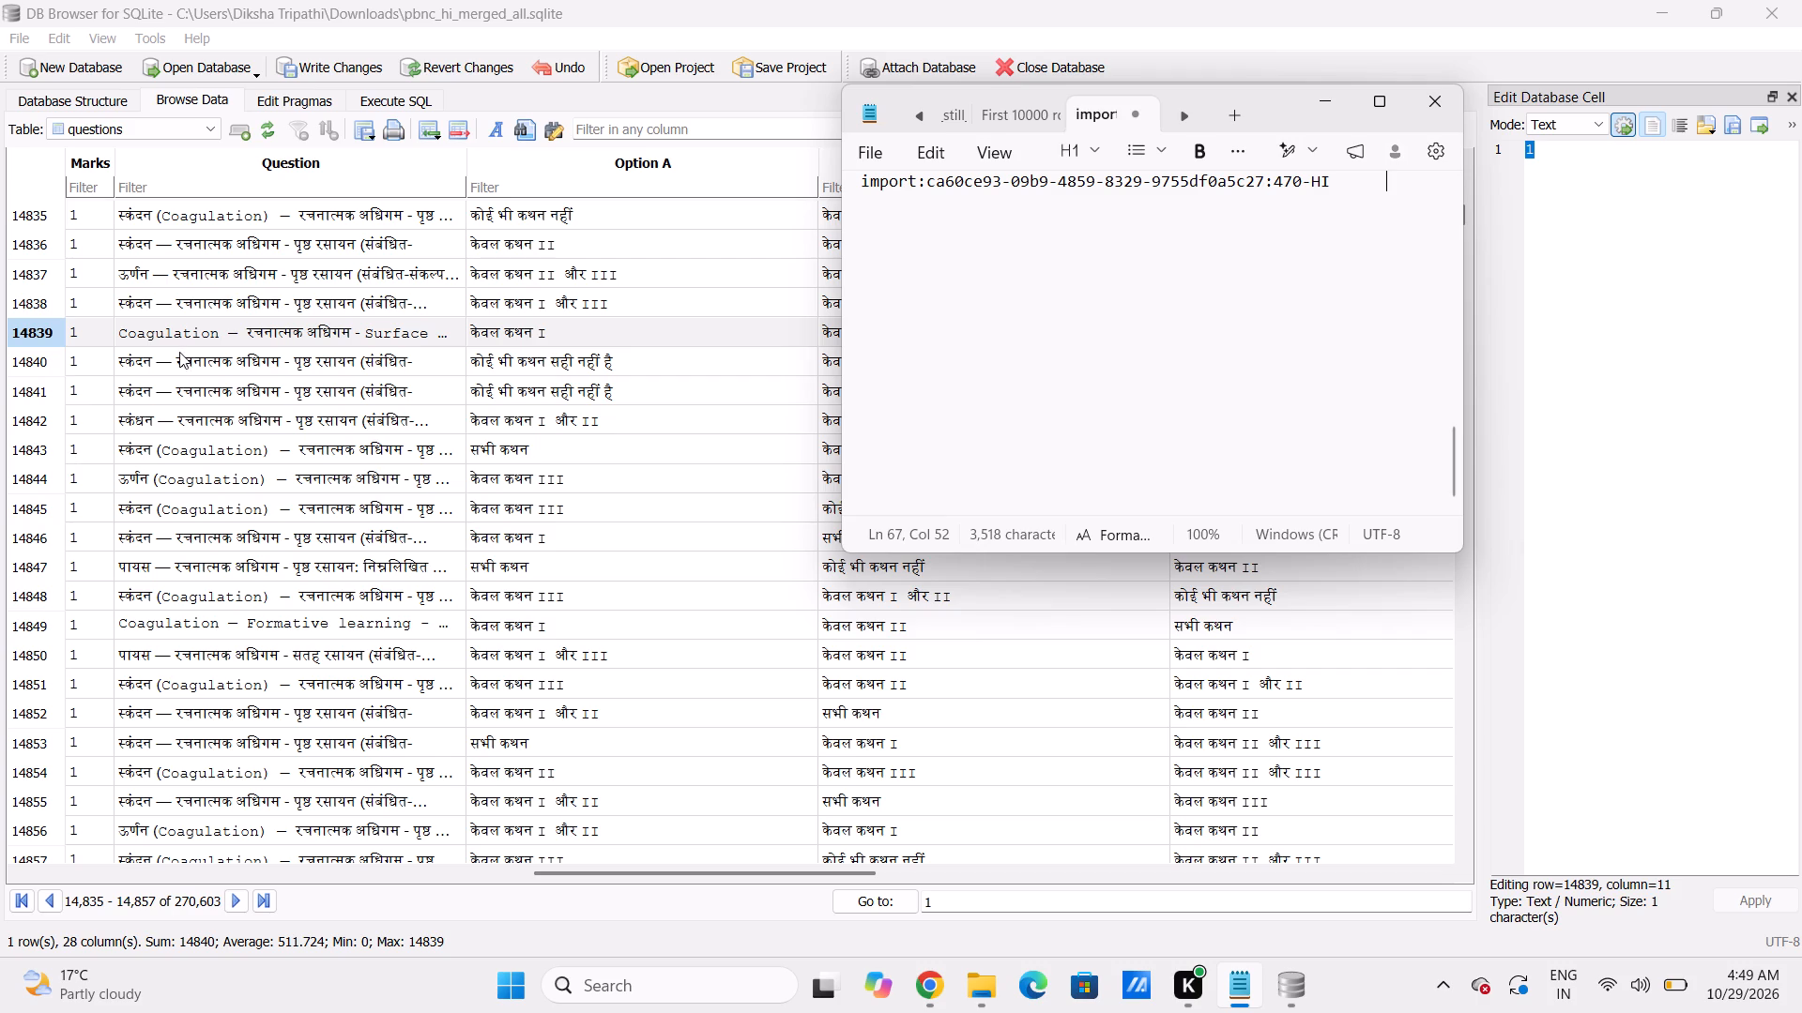
{"action": "left_click", "coordinate": [28, 634]}
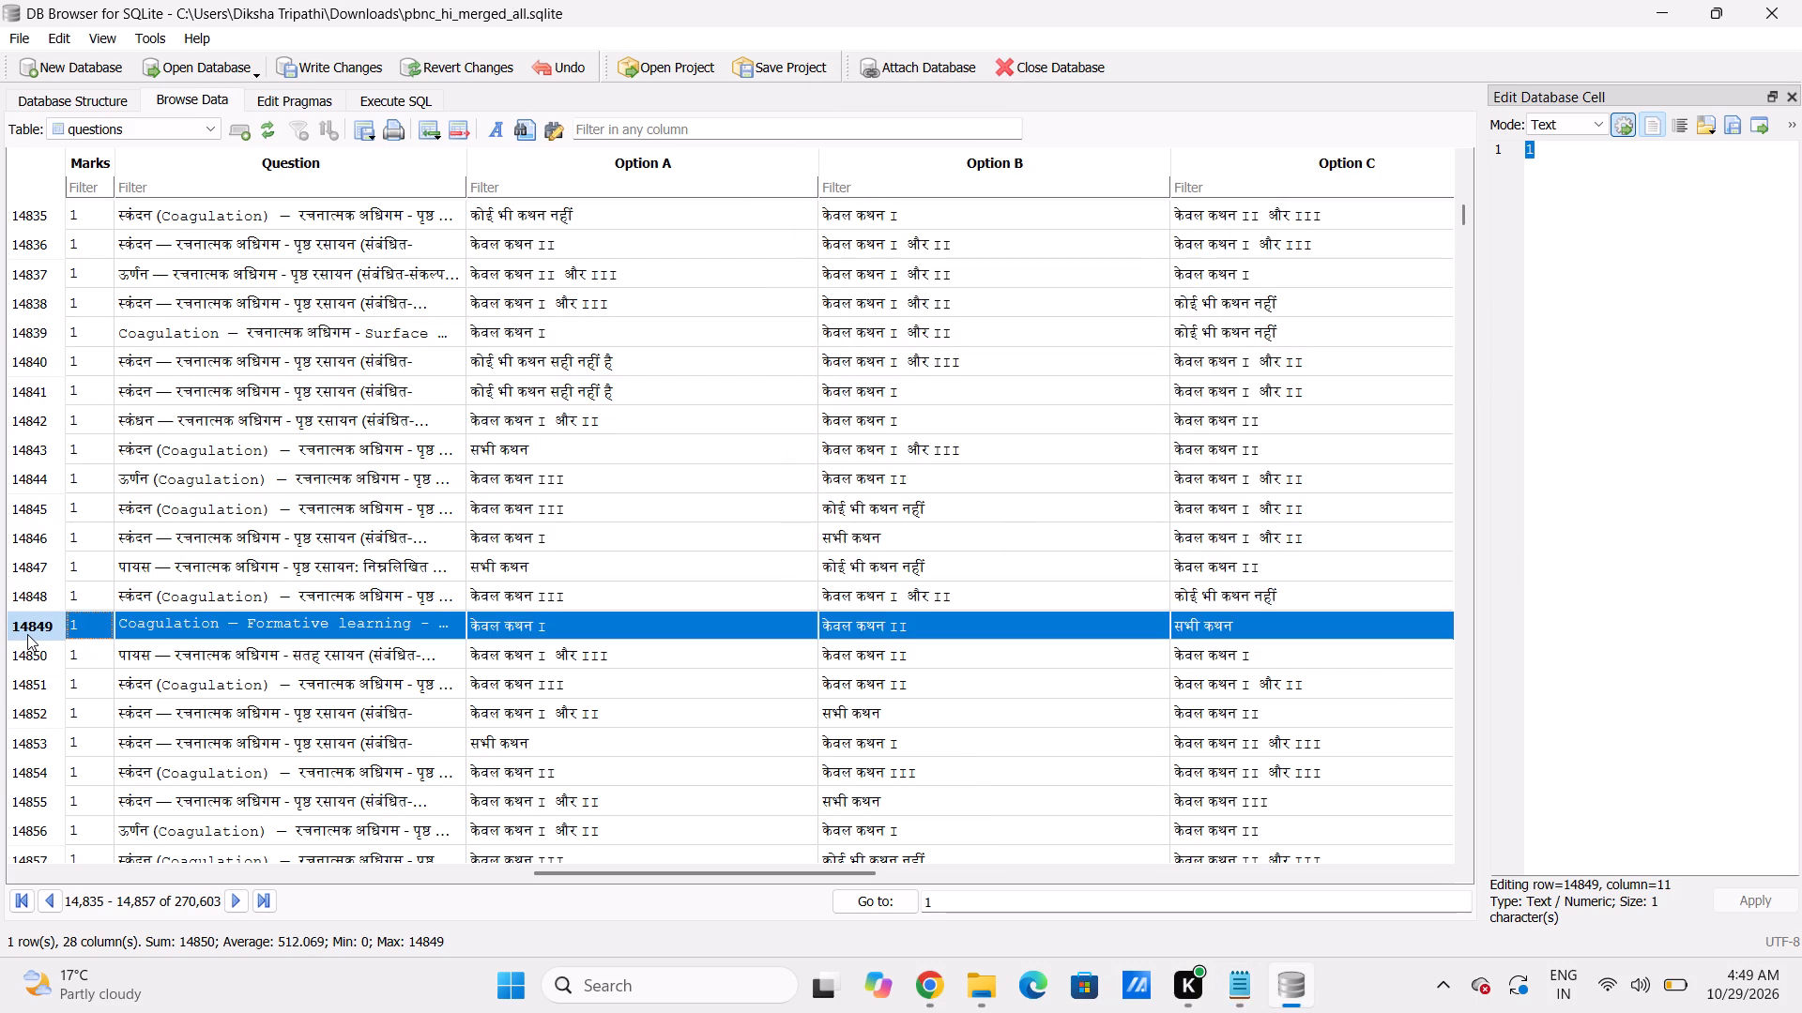
{"action": "key", "text": "ctrl+c"}
{"action": "left_click", "coordinate": [1246, 981]}
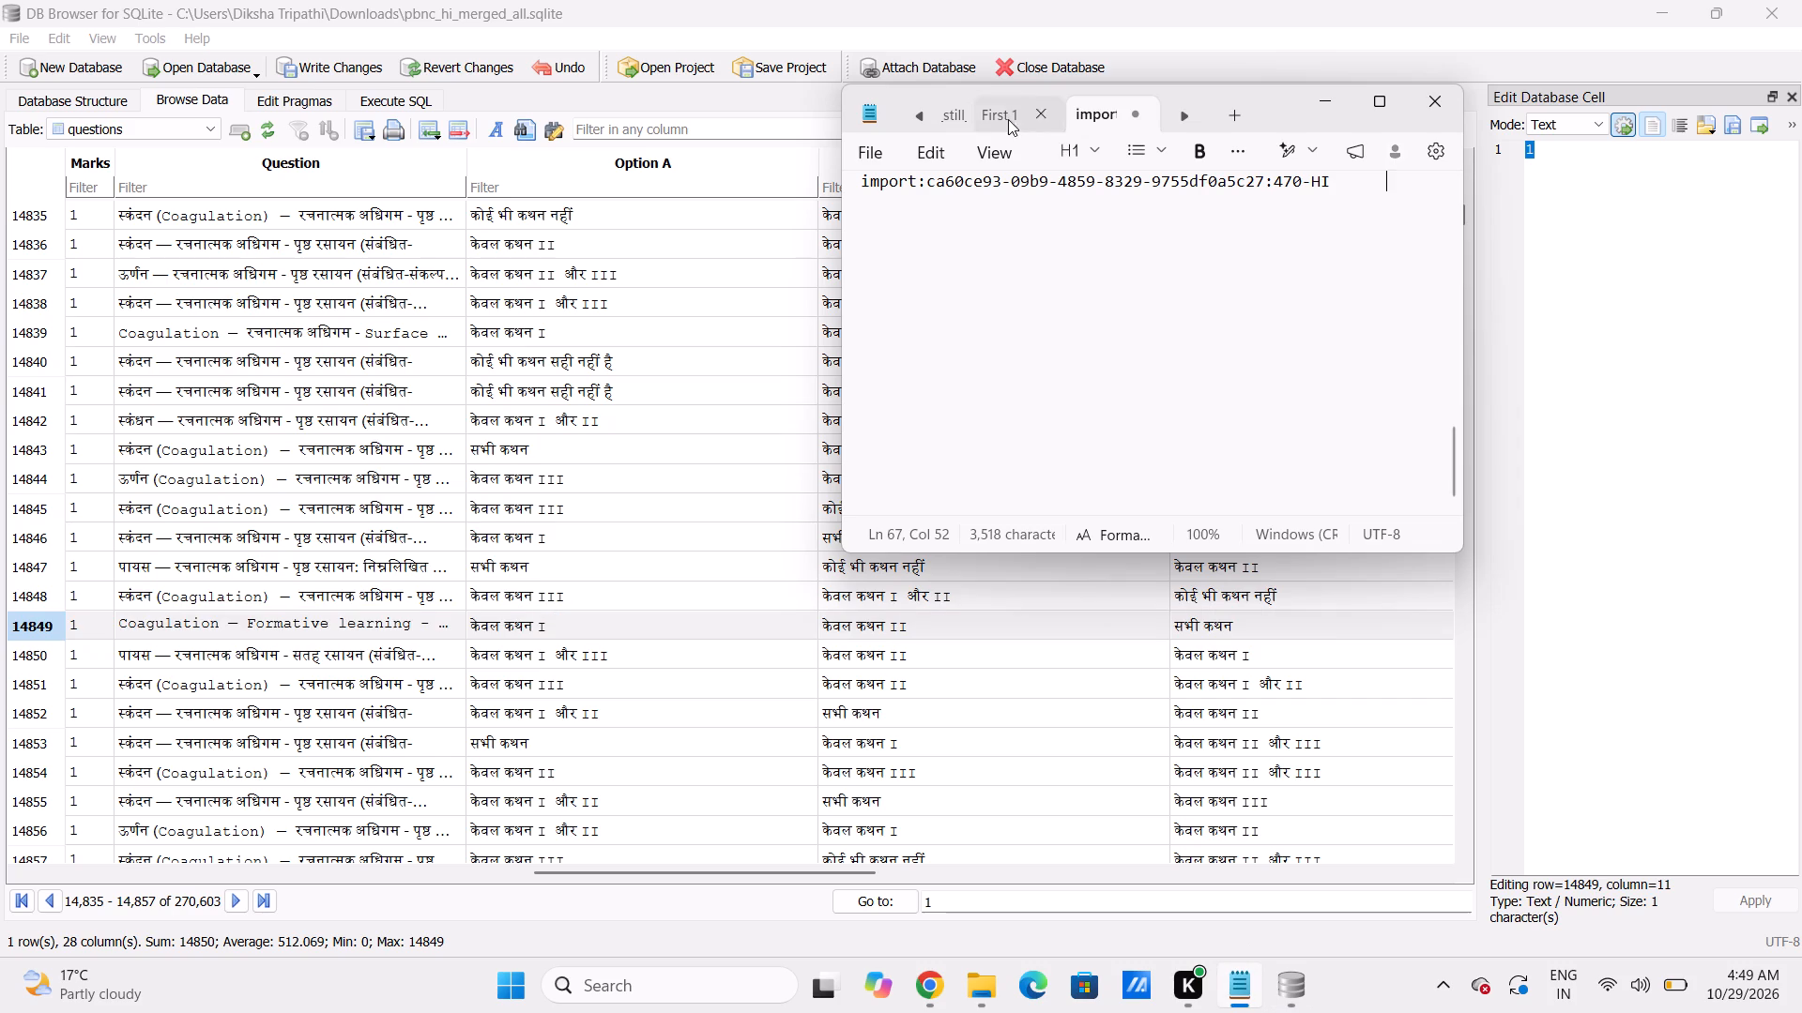
{"action": "key", "text": "Return"}
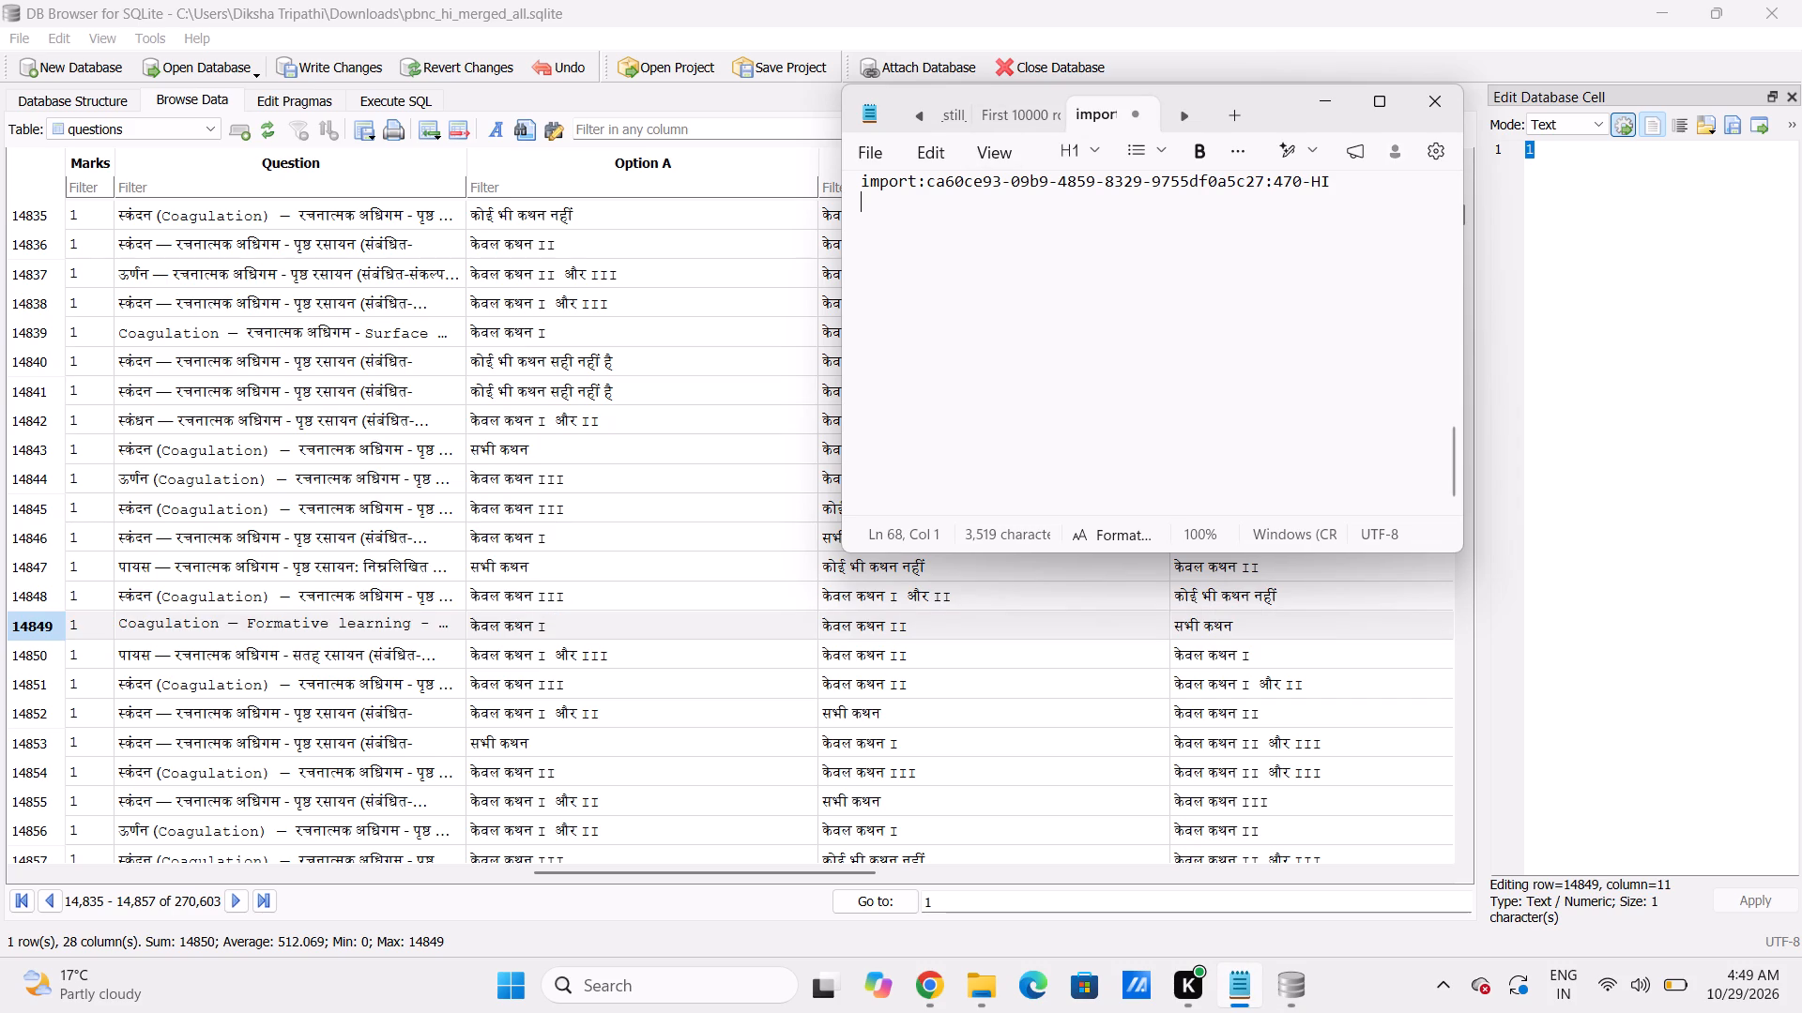
{"action": "key", "text": "ctrl+v"}
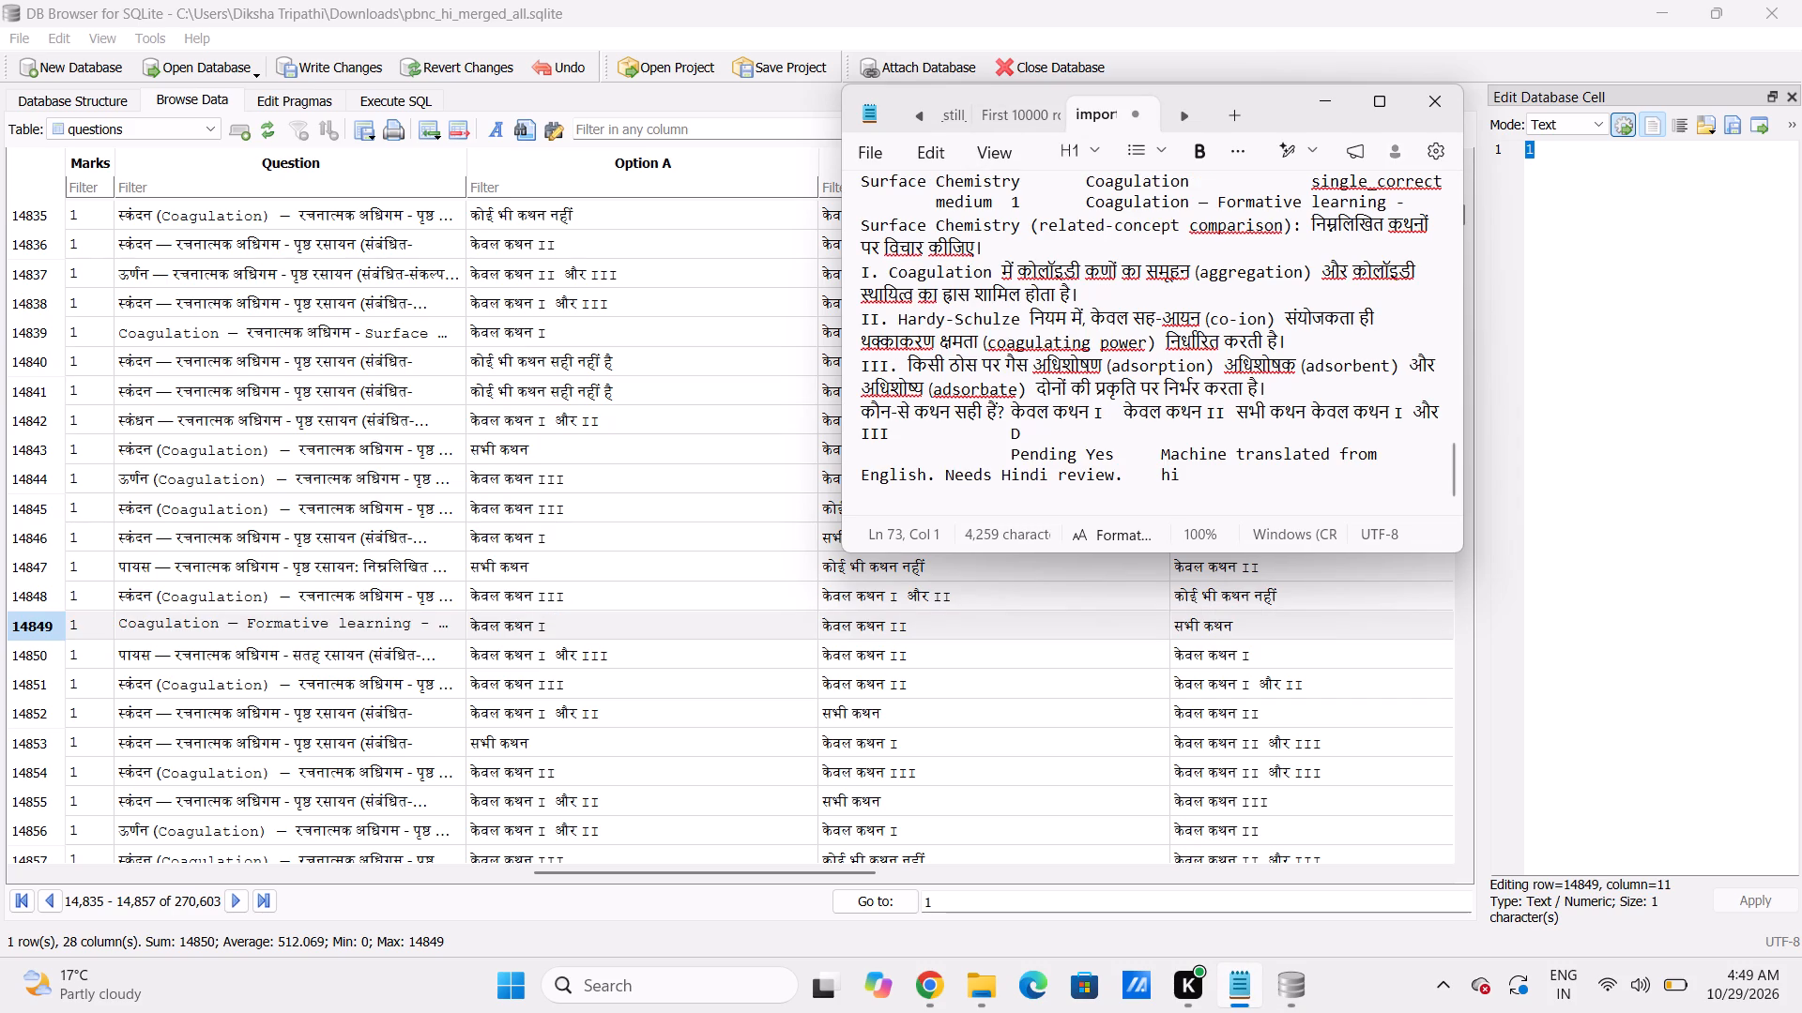
{"action": "left_click_drag", "start_coordinate": [881, 493], "coordinate": [869, 311]}
{"action": "scroll", "coordinate": [883, 379], "scroll_direction": "up", "scroll_amount": 2}
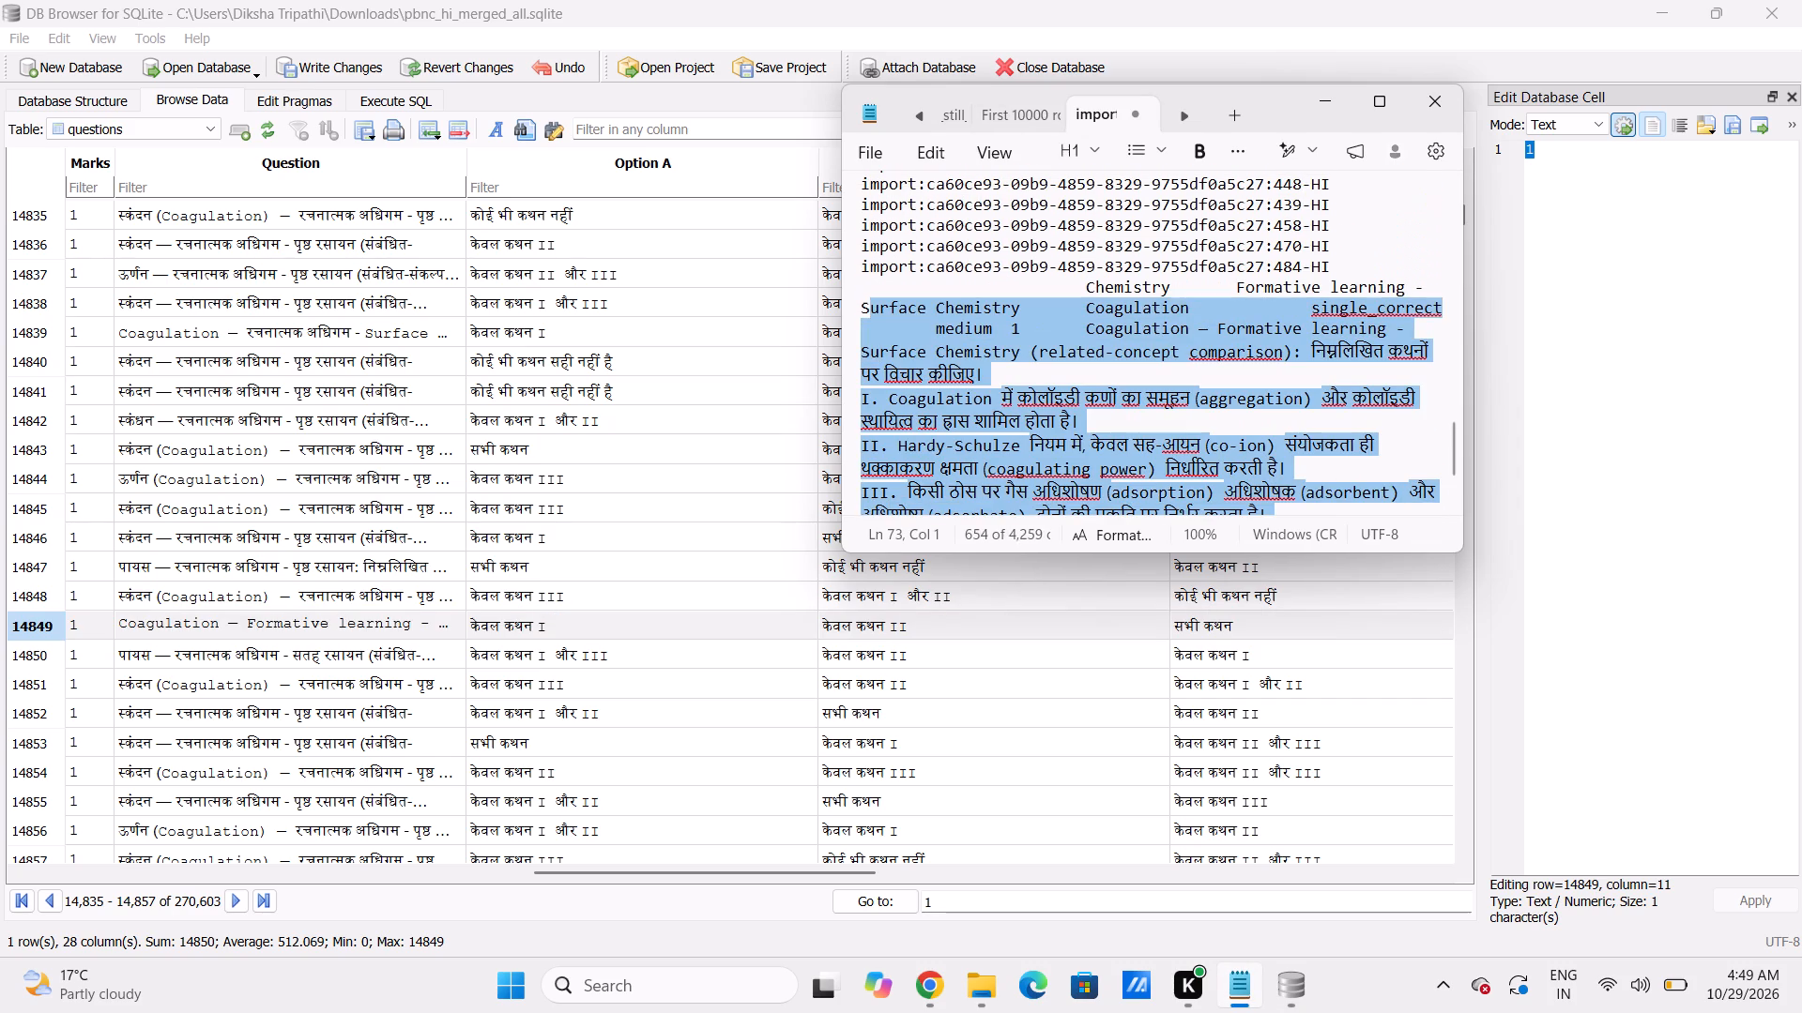
{"action": "left_click_drag", "start_coordinate": [869, 311], "coordinate": [862, 294]}
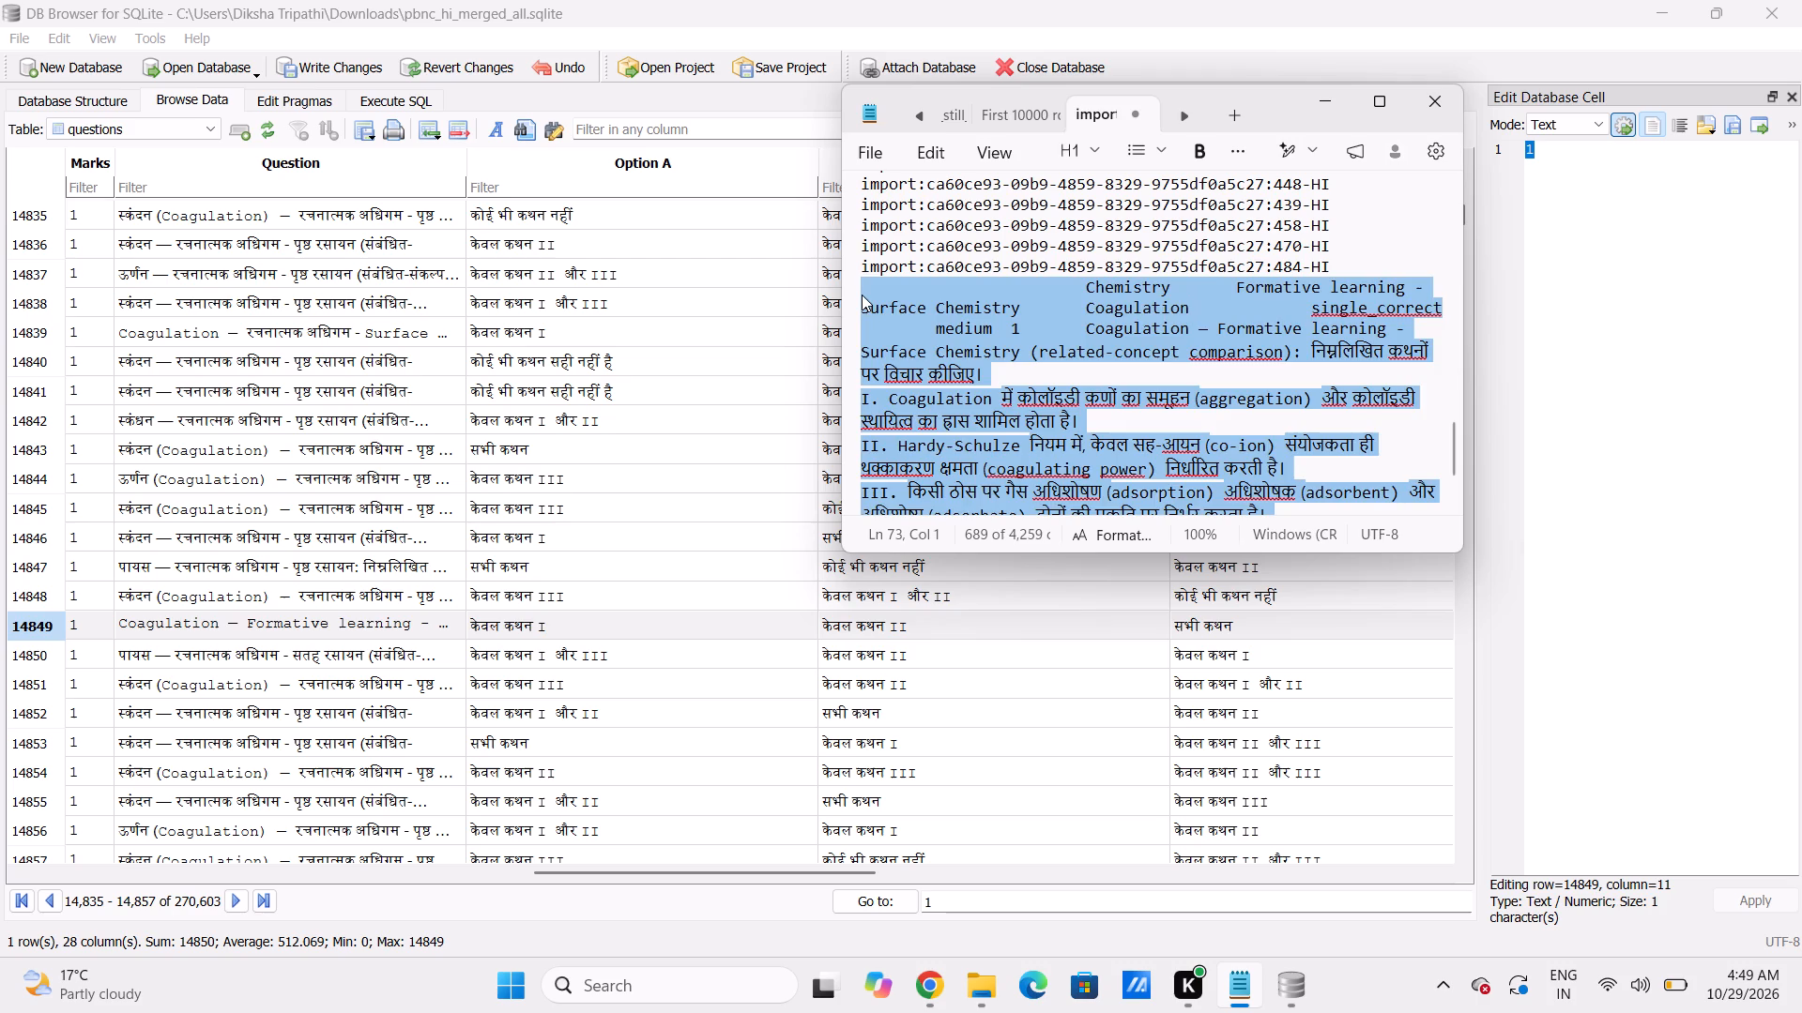
{"action": "key", "text": "BackSpace"}
{"action": "key", "text": "Return"}
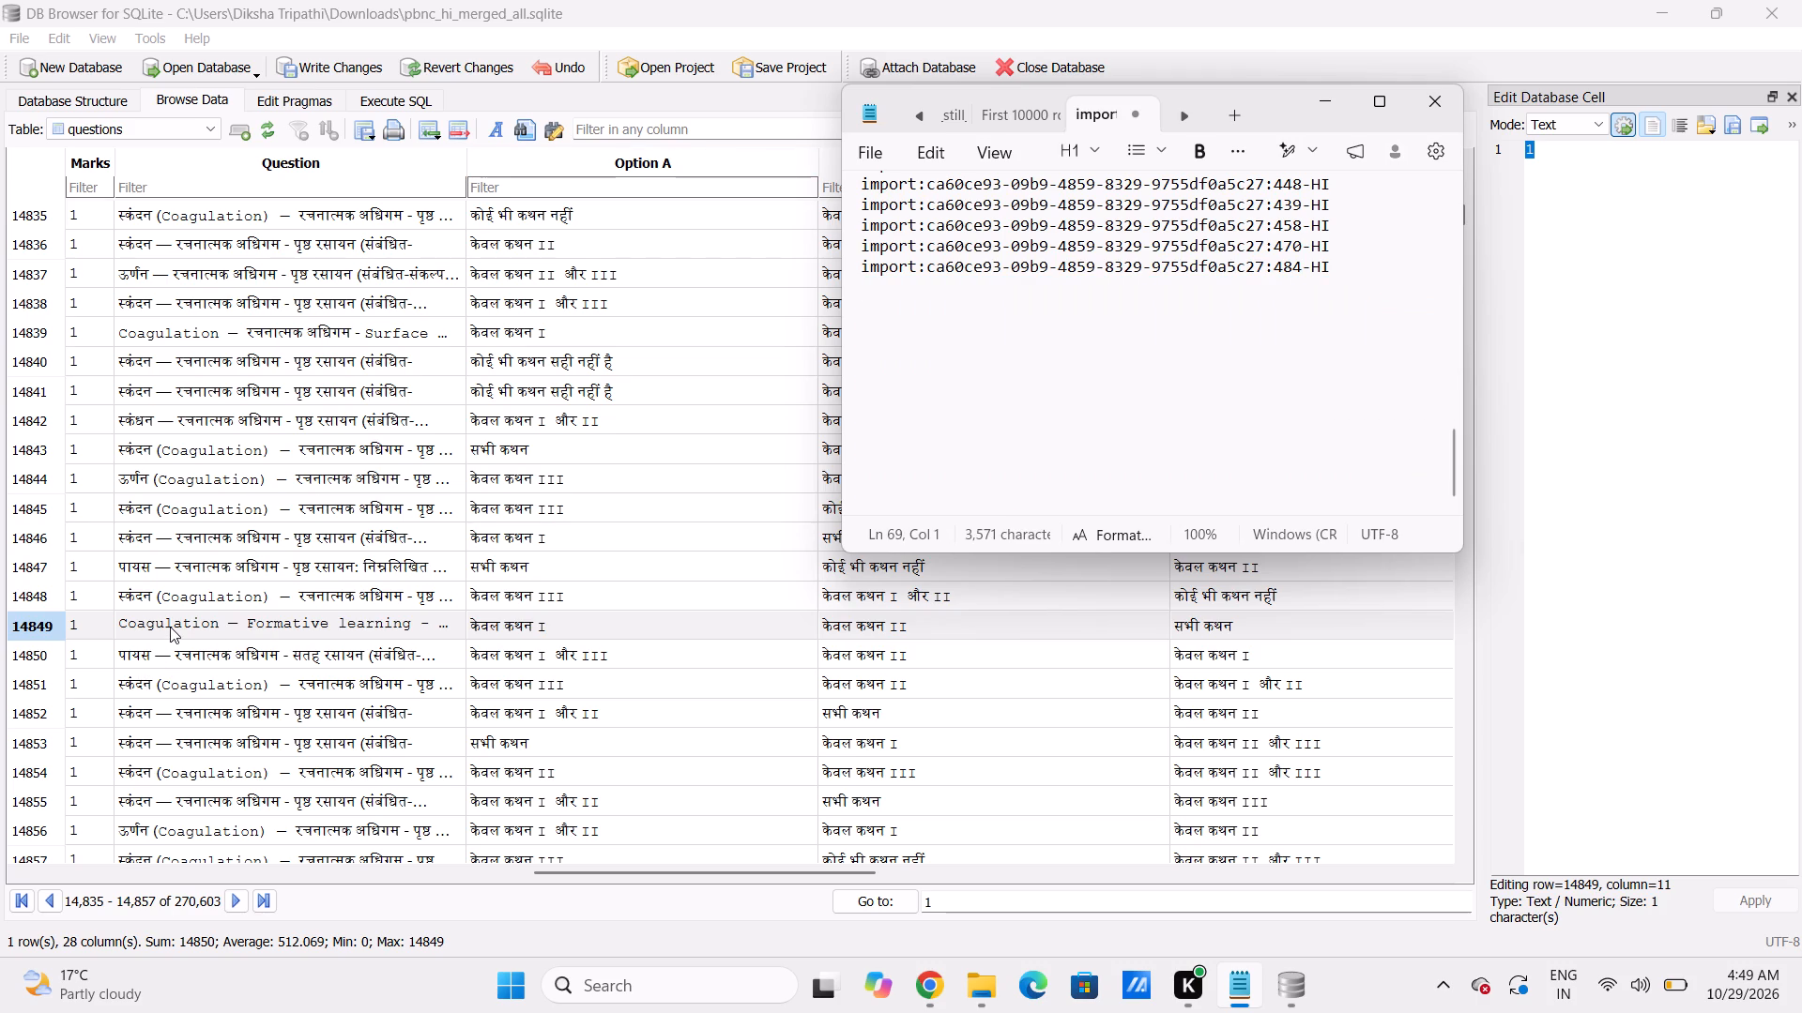
{"action": "scroll", "coordinate": [156, 672], "scroll_direction": "down", "scroll_amount": 4}
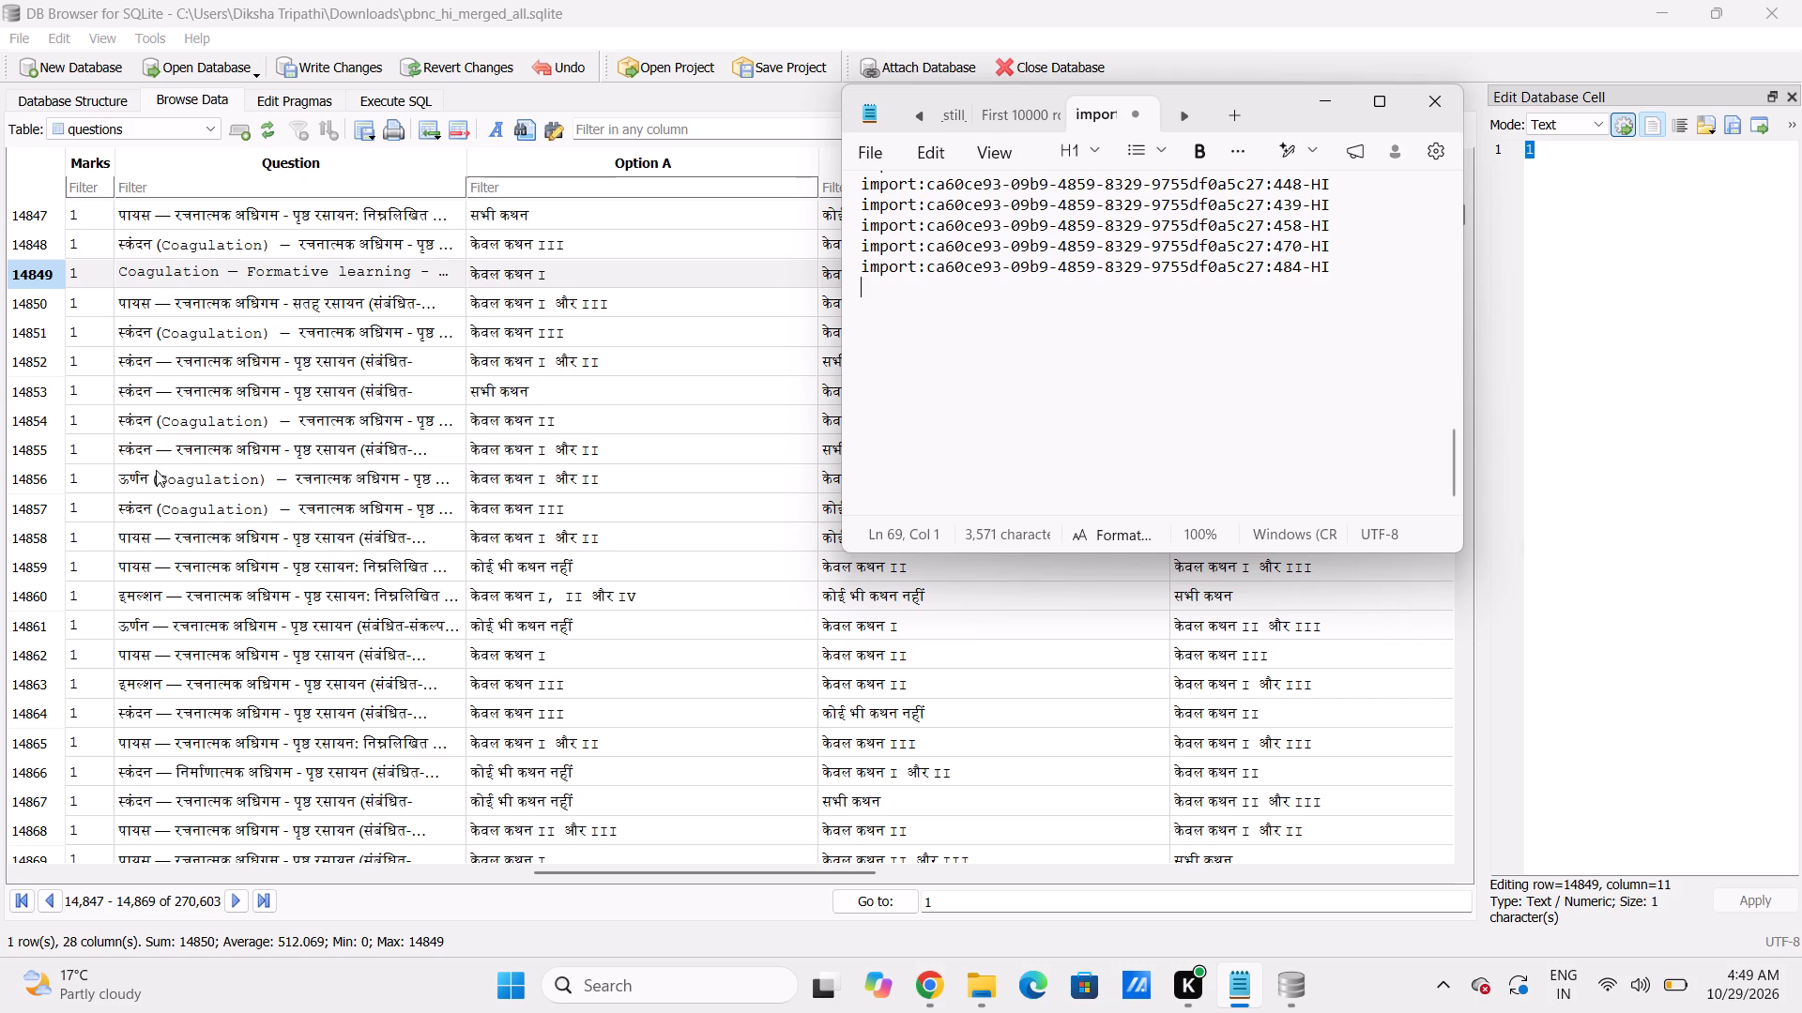
{"action": "scroll", "coordinate": [238, 563], "scroll_direction": "down", "scroll_amount": 2}
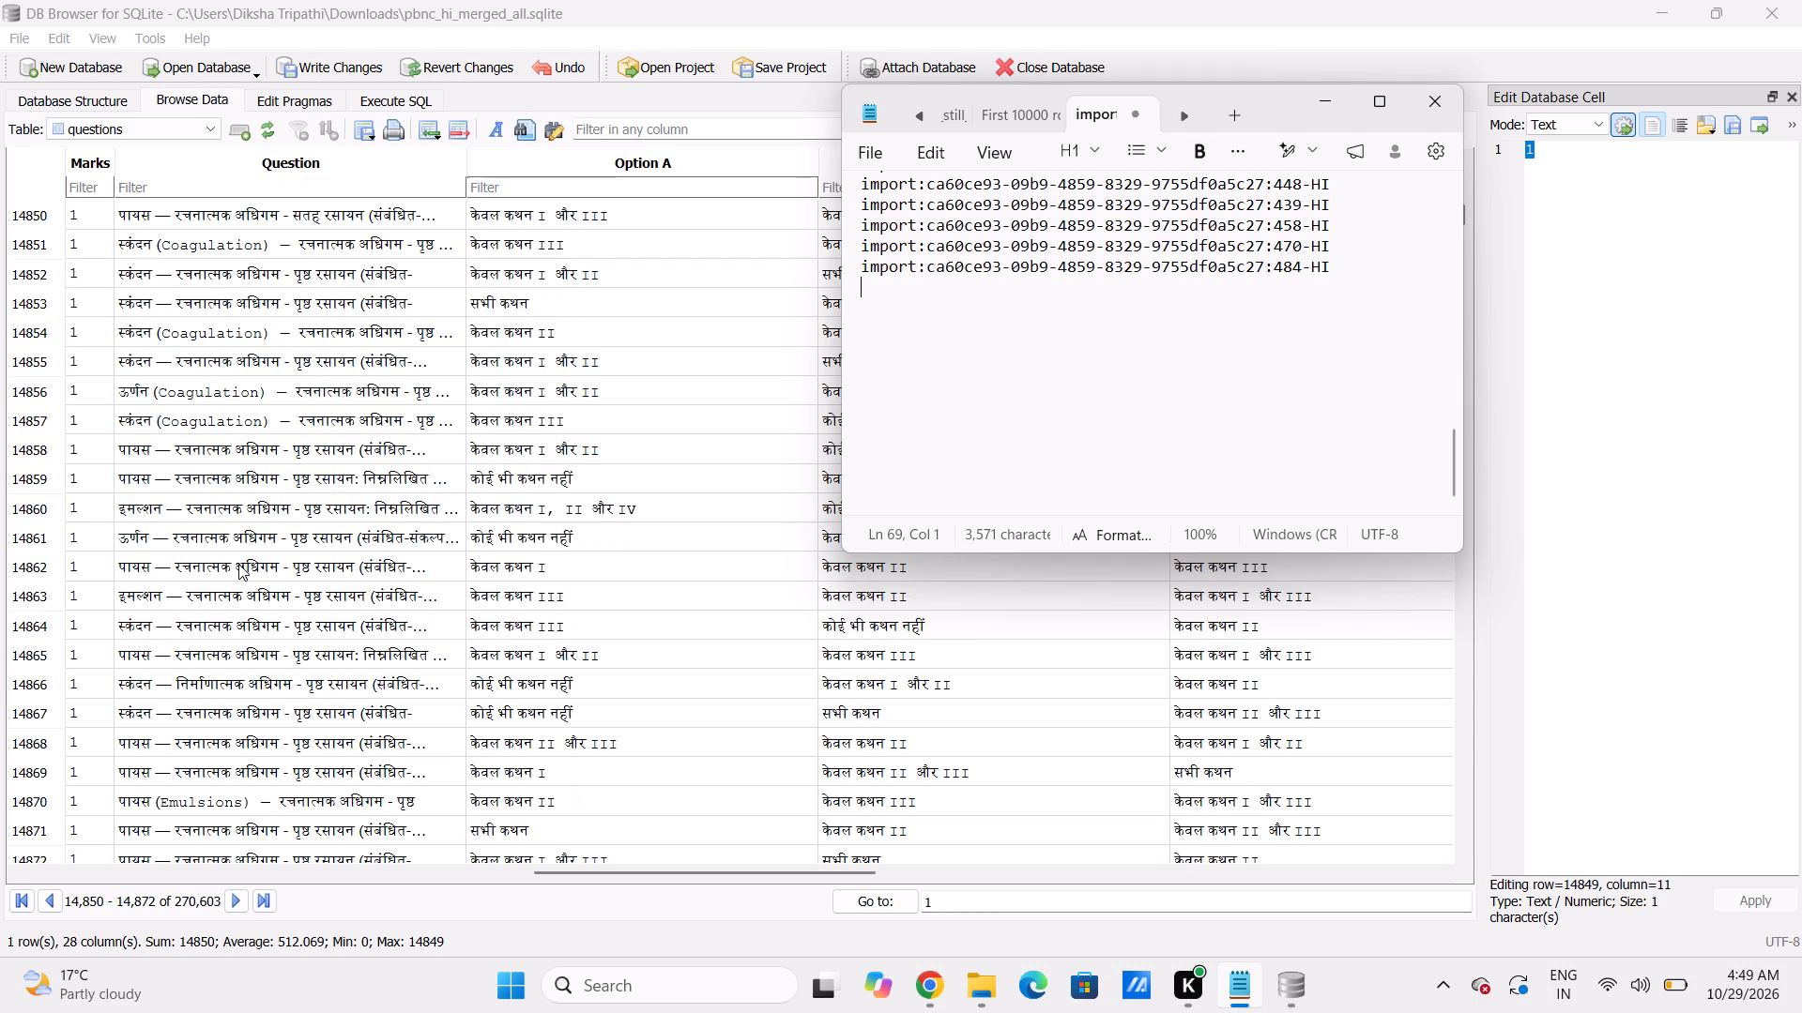
{"action": "scroll", "coordinate": [239, 561], "scroll_direction": "down", "scroll_amount": 1}
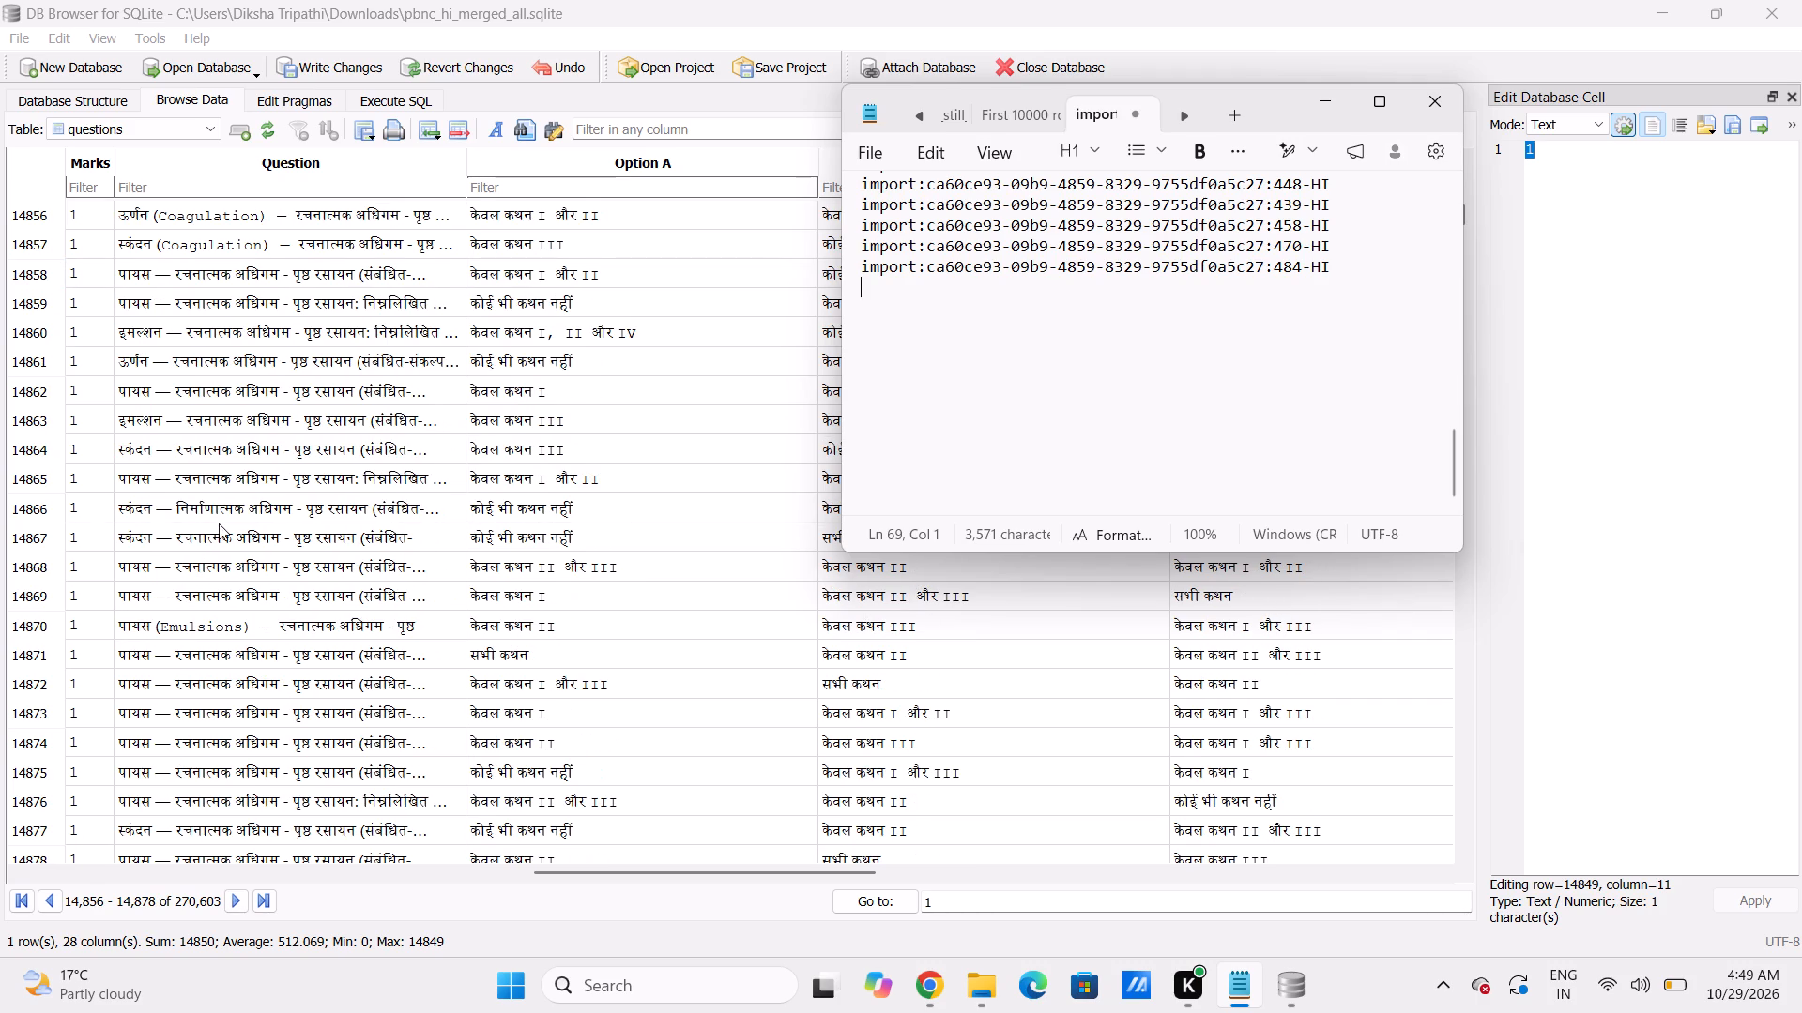
{"action": "scroll", "coordinate": [219, 523], "scroll_direction": "down", "scroll_amount": 2}
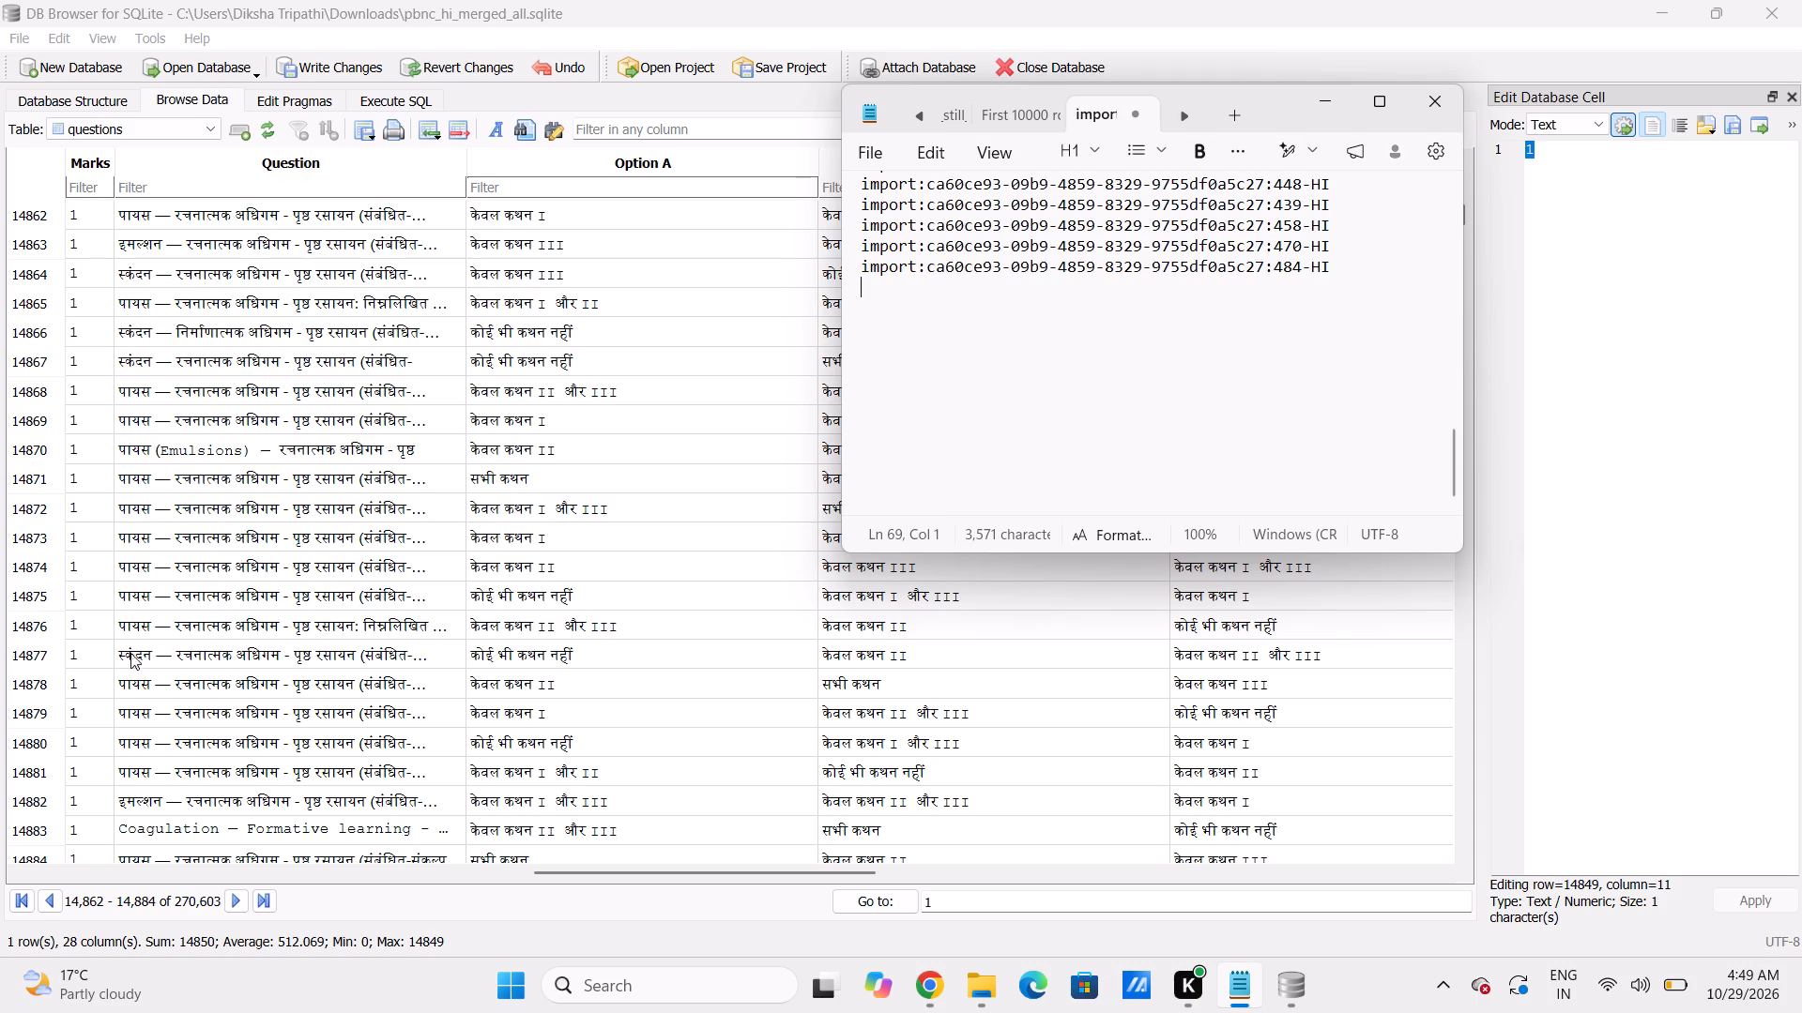
{"action": "left_click", "coordinate": [24, 829]}
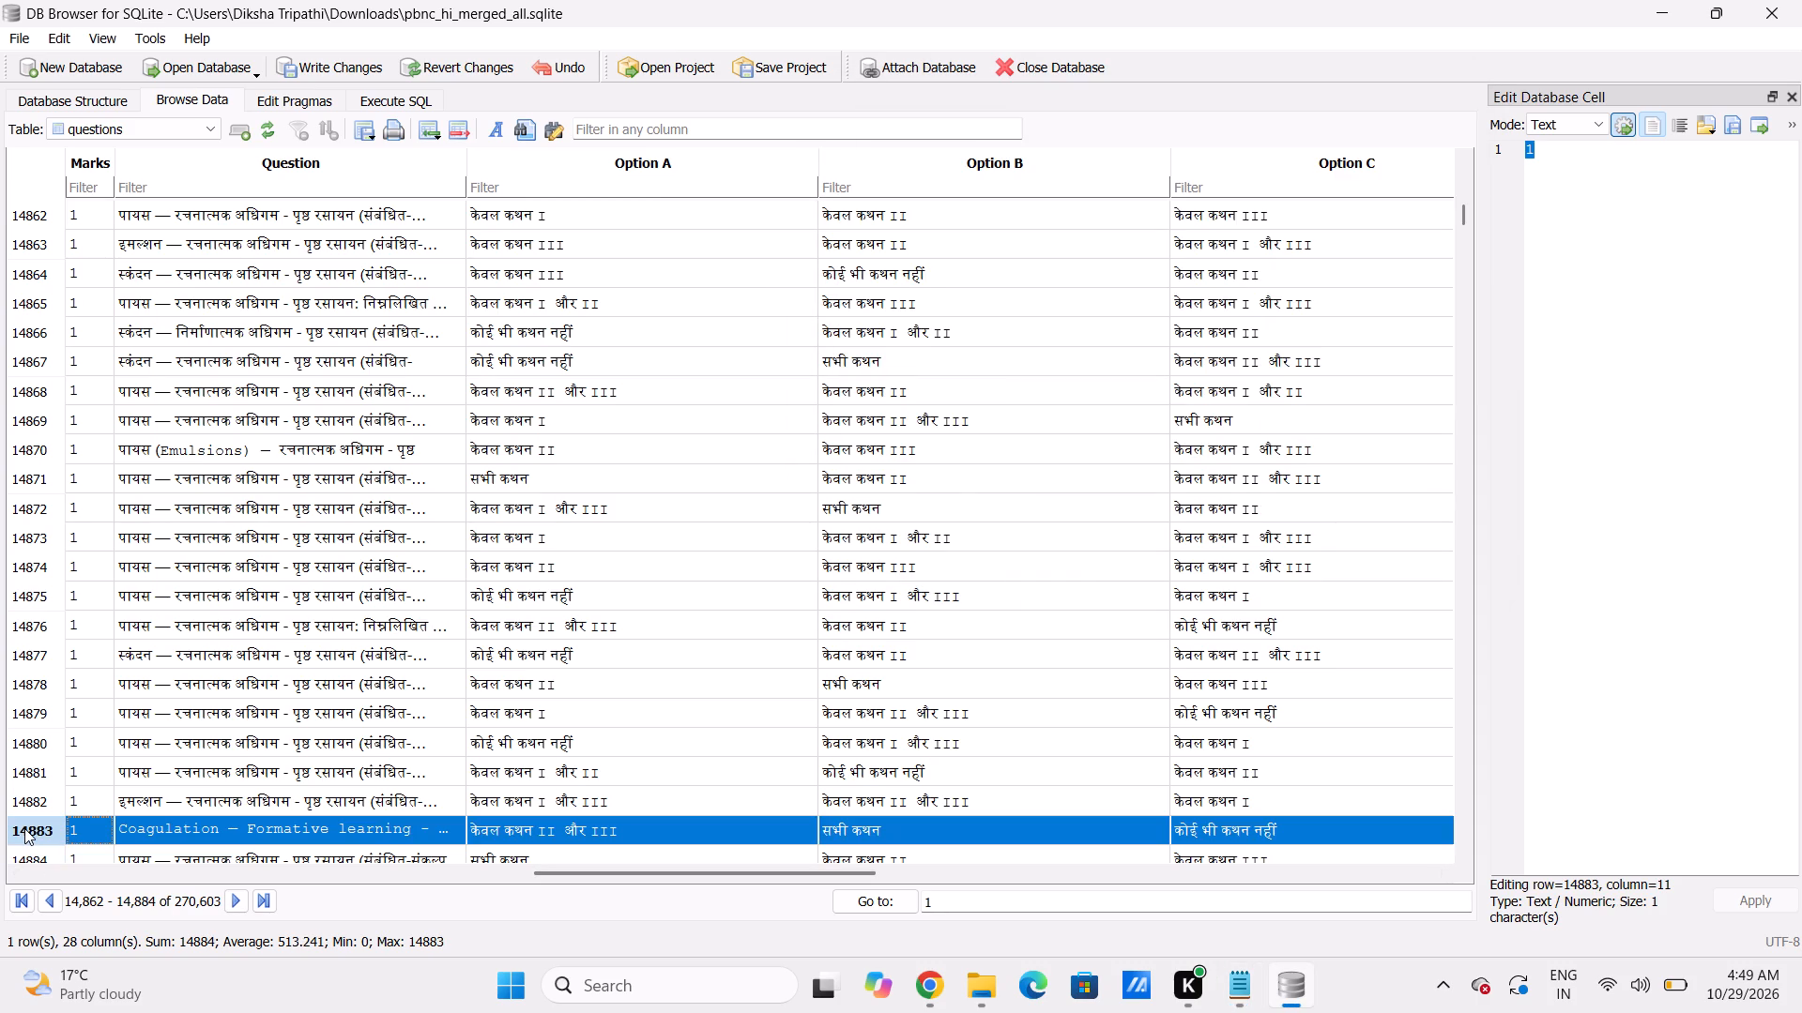
{"action": "key", "text": "ctrl+c"}
{"action": "left_click", "coordinate": [1254, 984]}
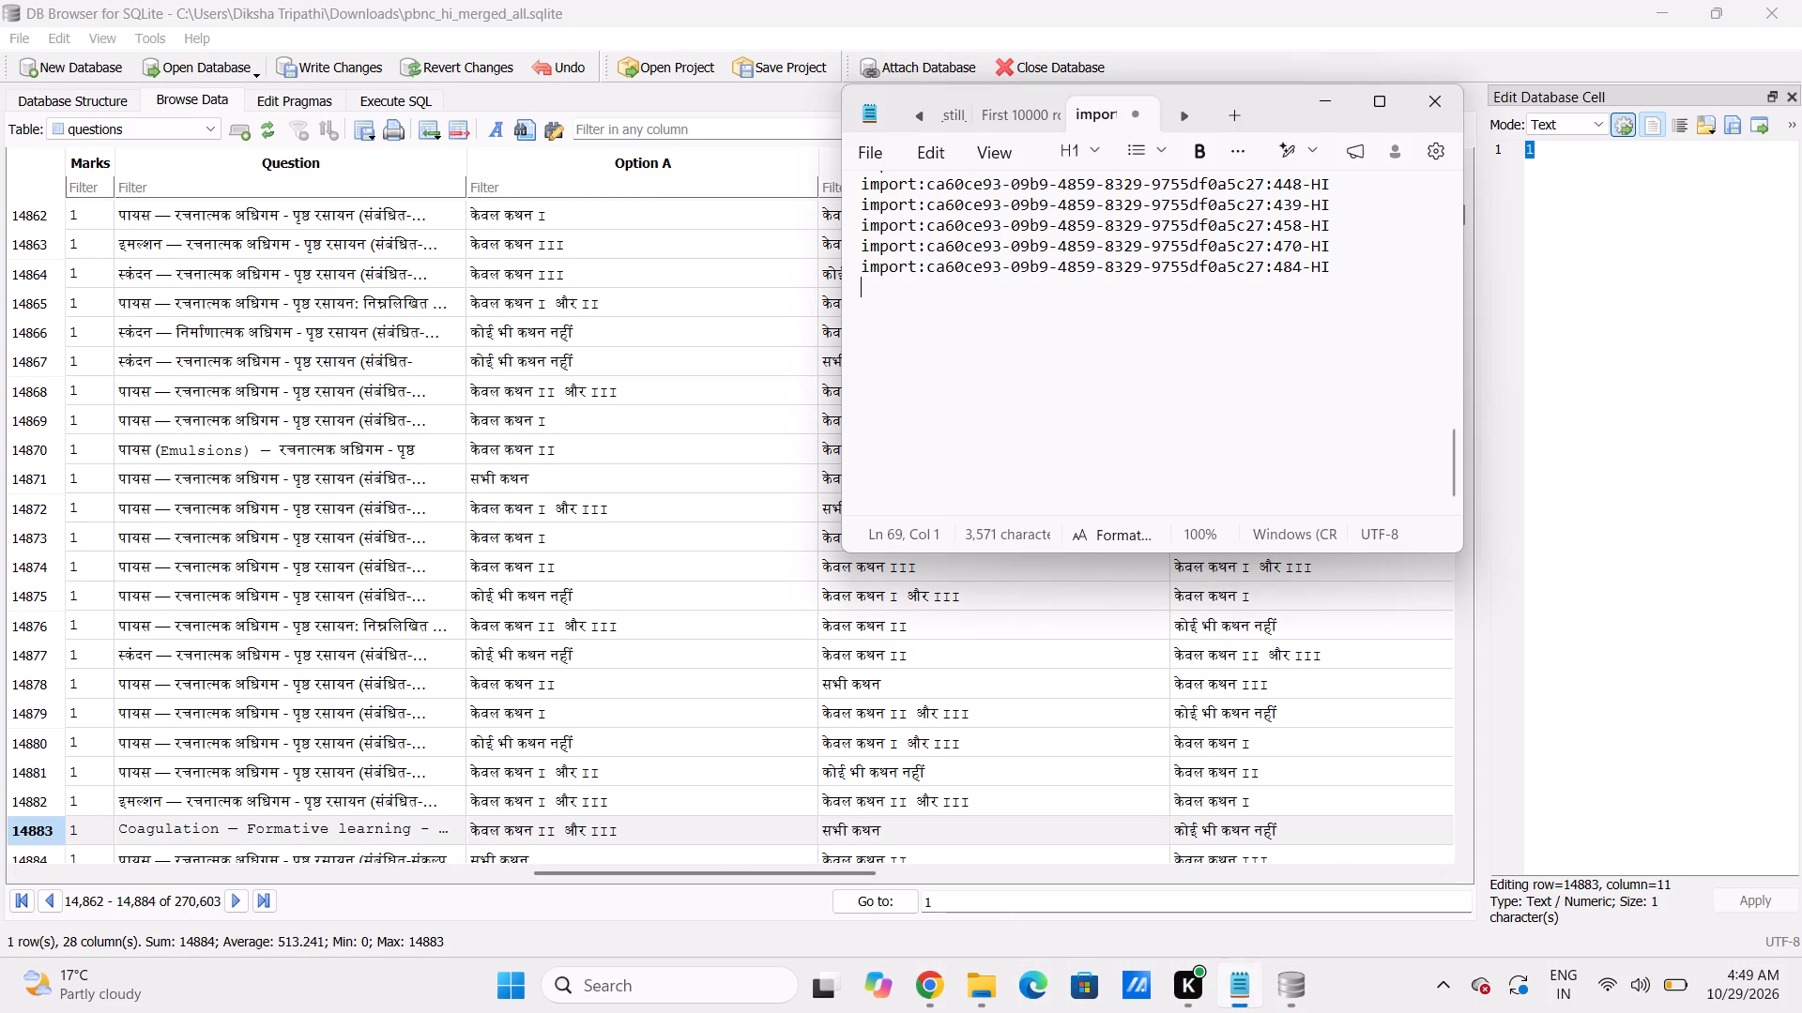
{"action": "key", "text": "ctrl+v"}
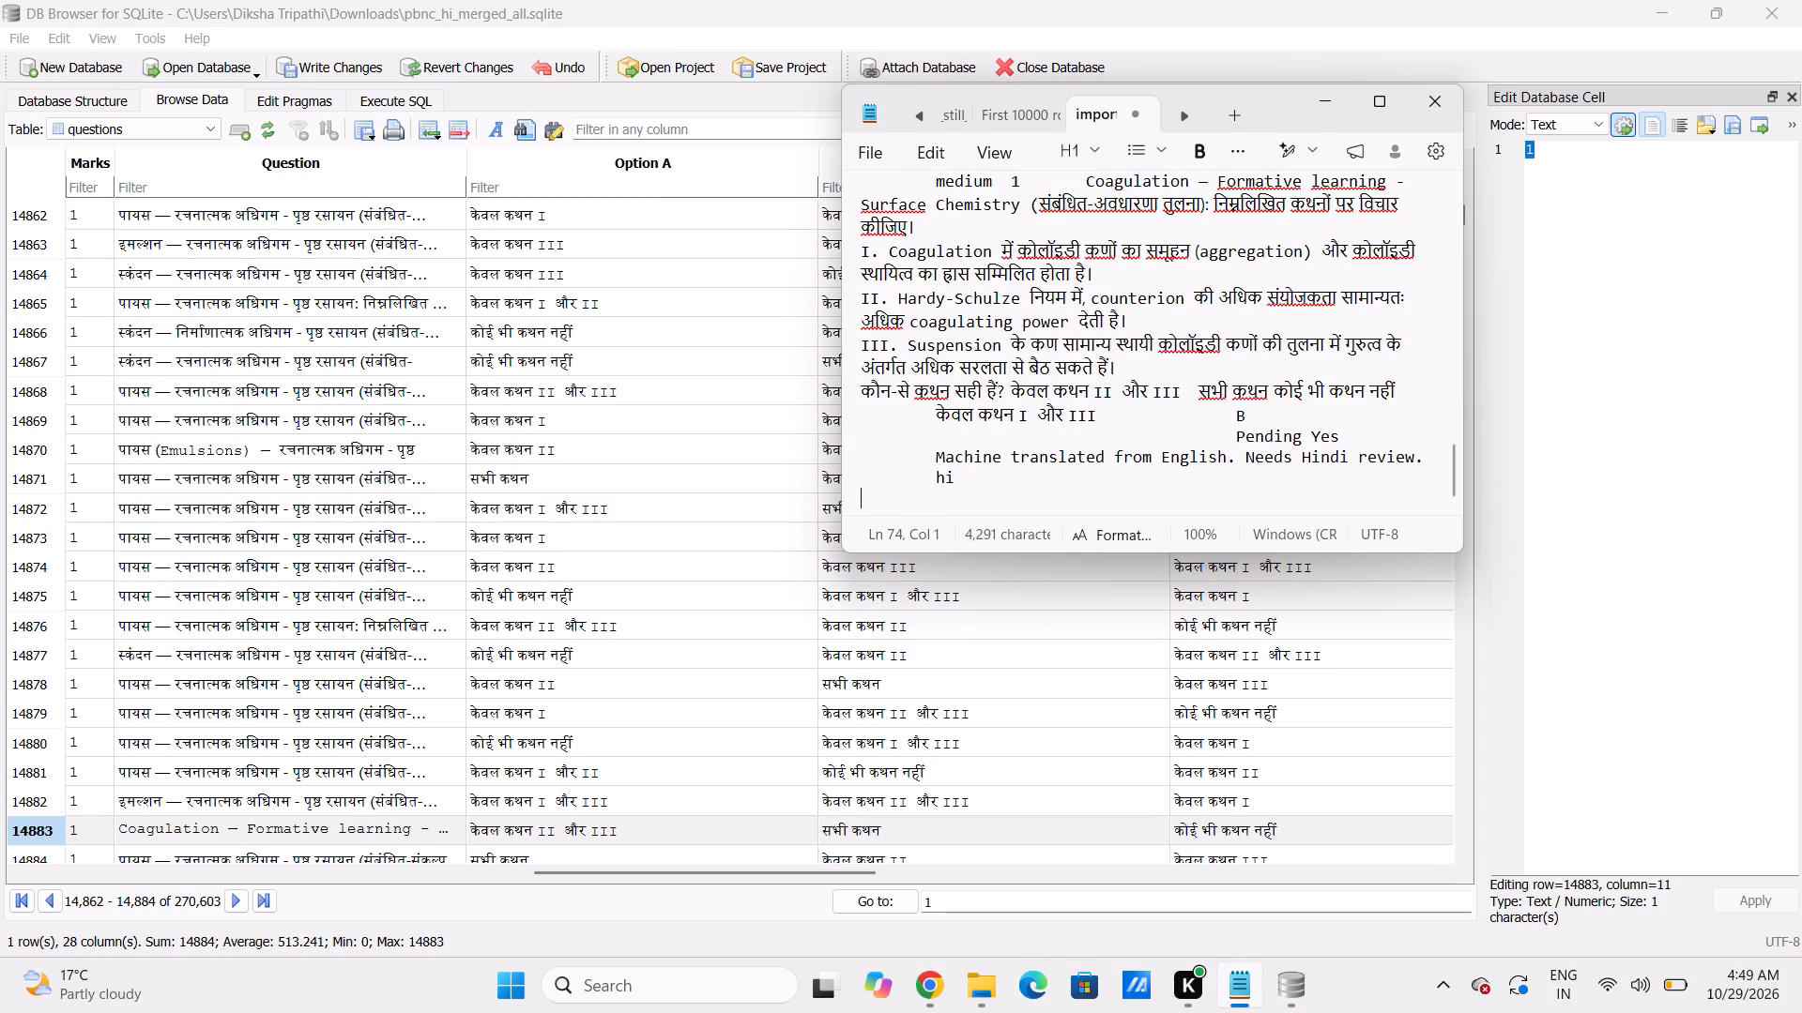
{"action": "left_click_drag", "start_coordinate": [860, 489], "coordinate": [835, 286]}
{"action": "scroll", "coordinate": [871, 373], "scroll_direction": "up", "scroll_amount": 2}
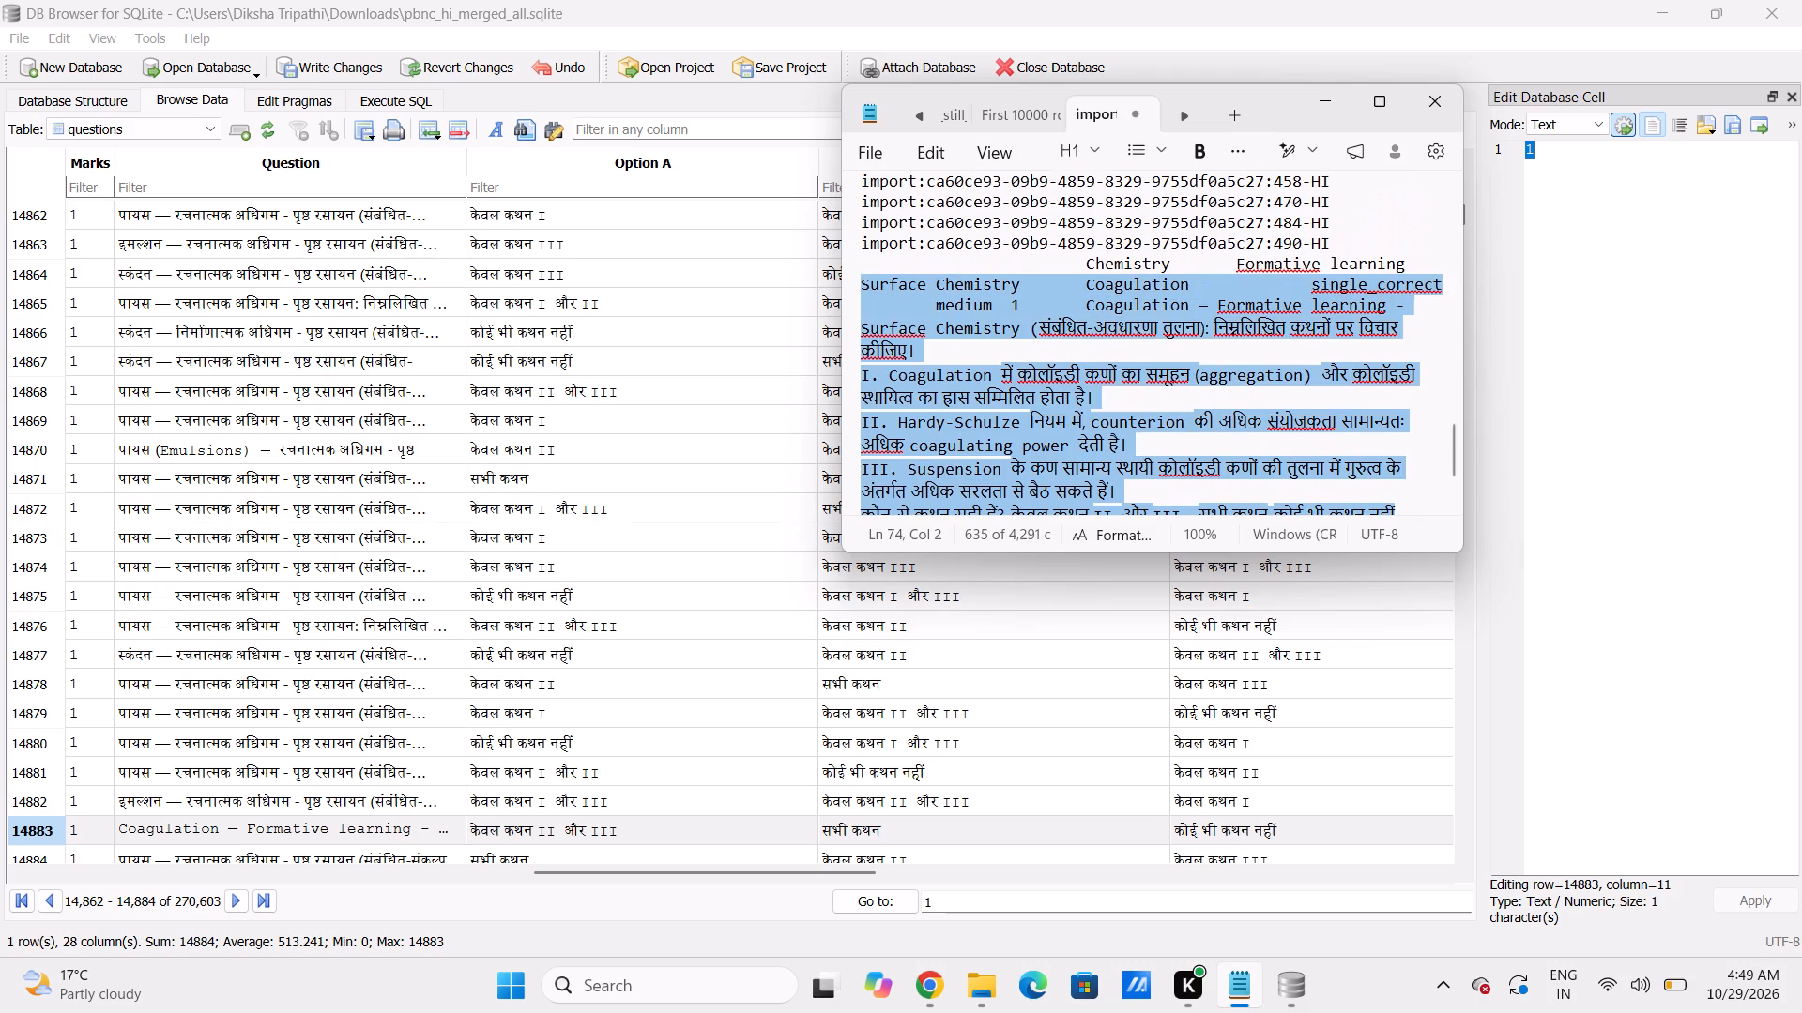
{"action": "left_click_drag", "start_coordinate": [835, 286], "coordinate": [836, 273]}
{"action": "key", "text": "BackSpace"}
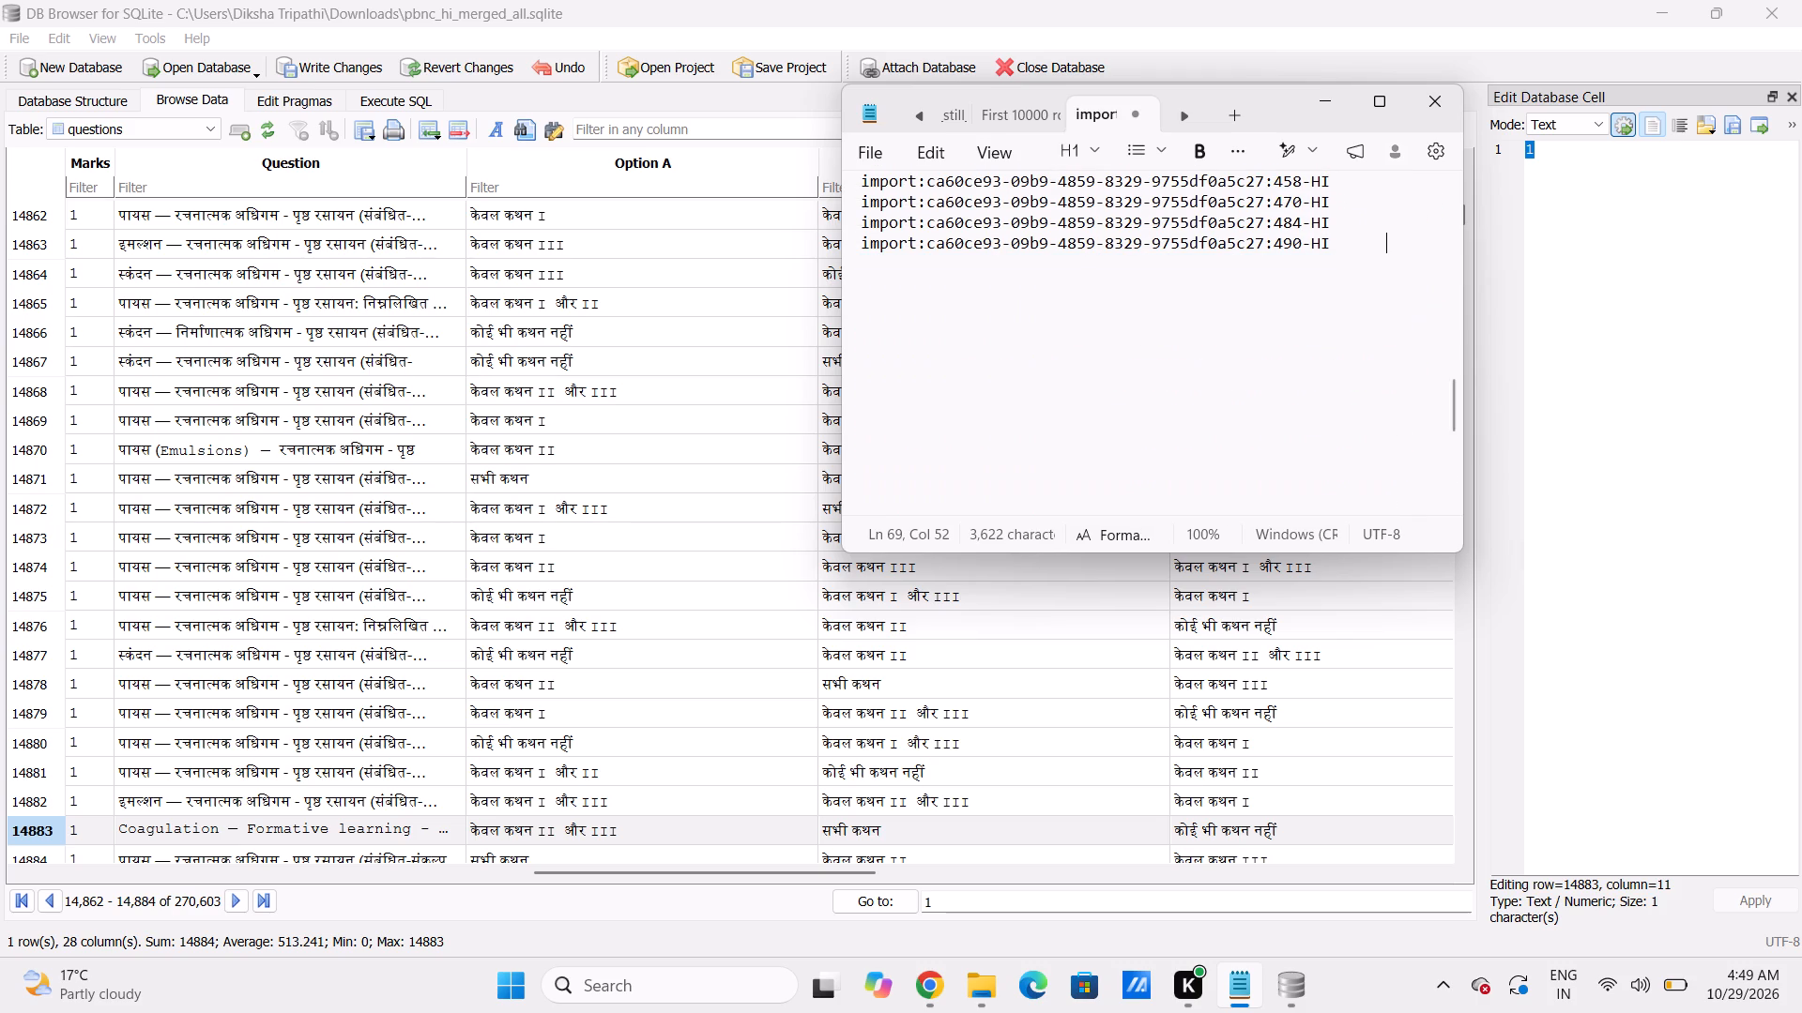
{"action": "key", "text": "Return"}
{"action": "scroll", "coordinate": [221, 602], "scroll_direction": "down", "scroll_amount": 3}
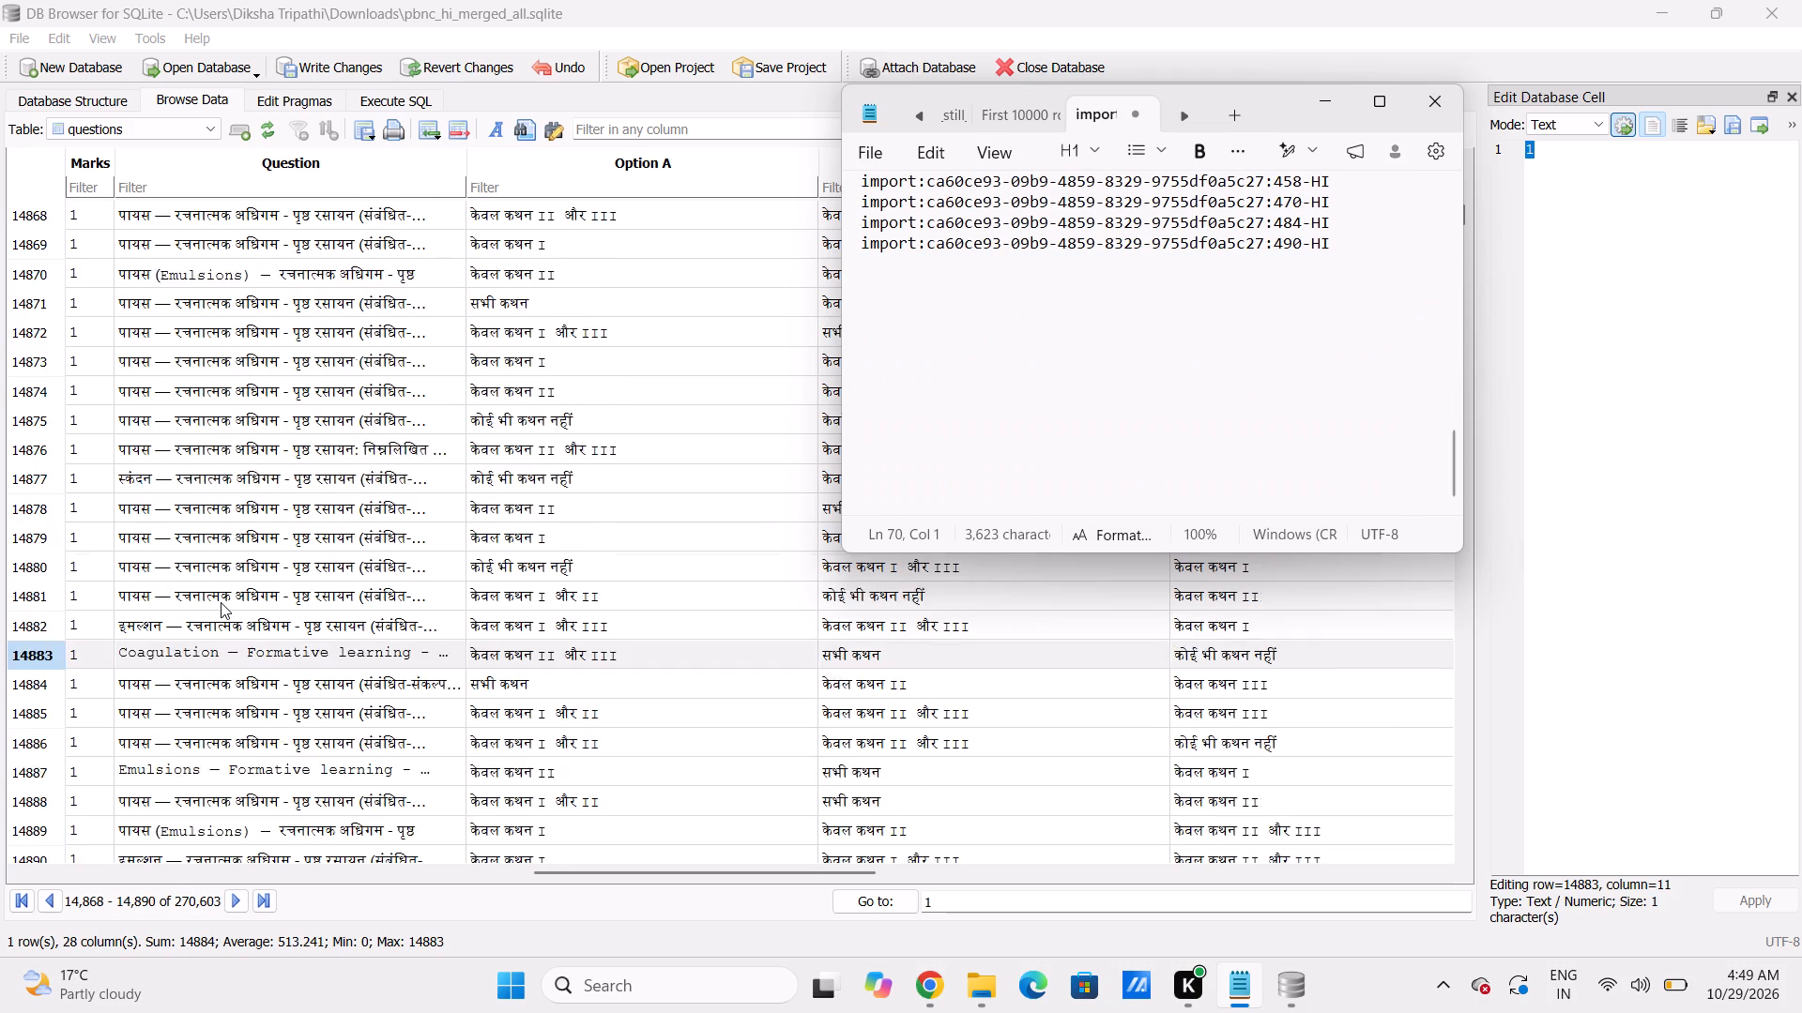
{"action": "scroll", "coordinate": [221, 602], "scroll_direction": "down", "scroll_amount": 1}
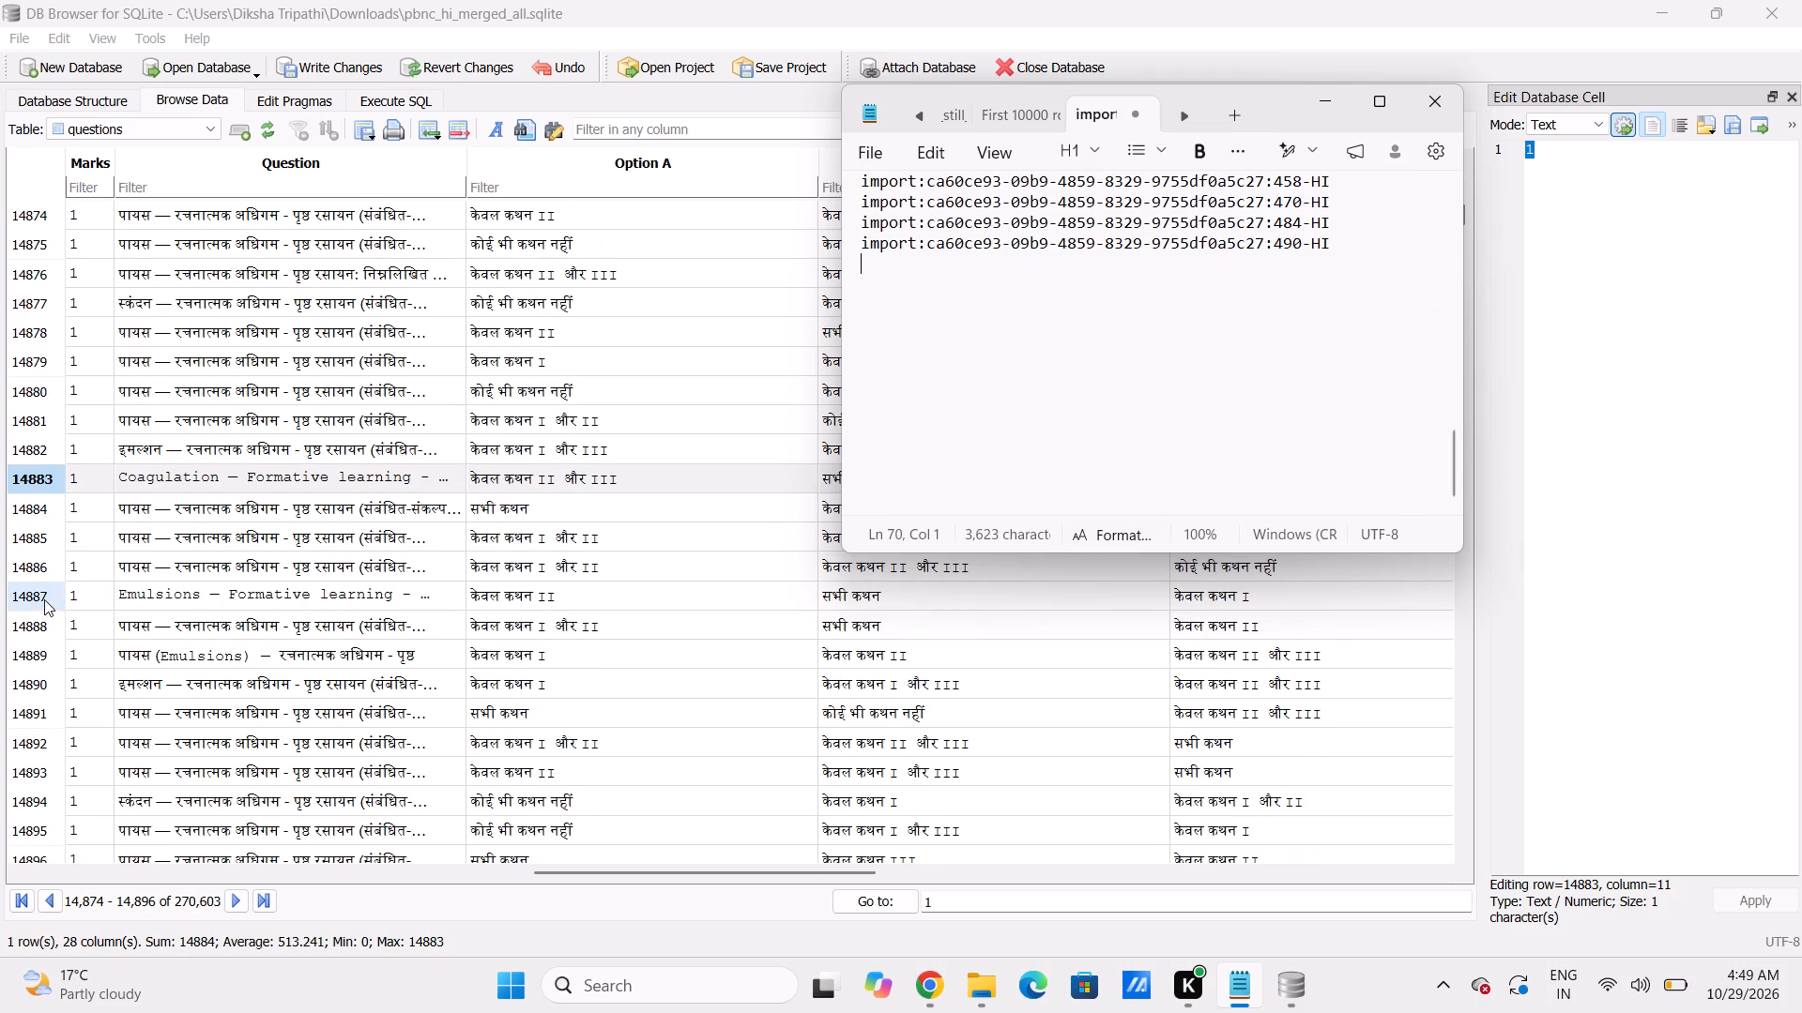
{"action": "scroll", "coordinate": [44, 599], "scroll_direction": "up", "scroll_amount": 1}
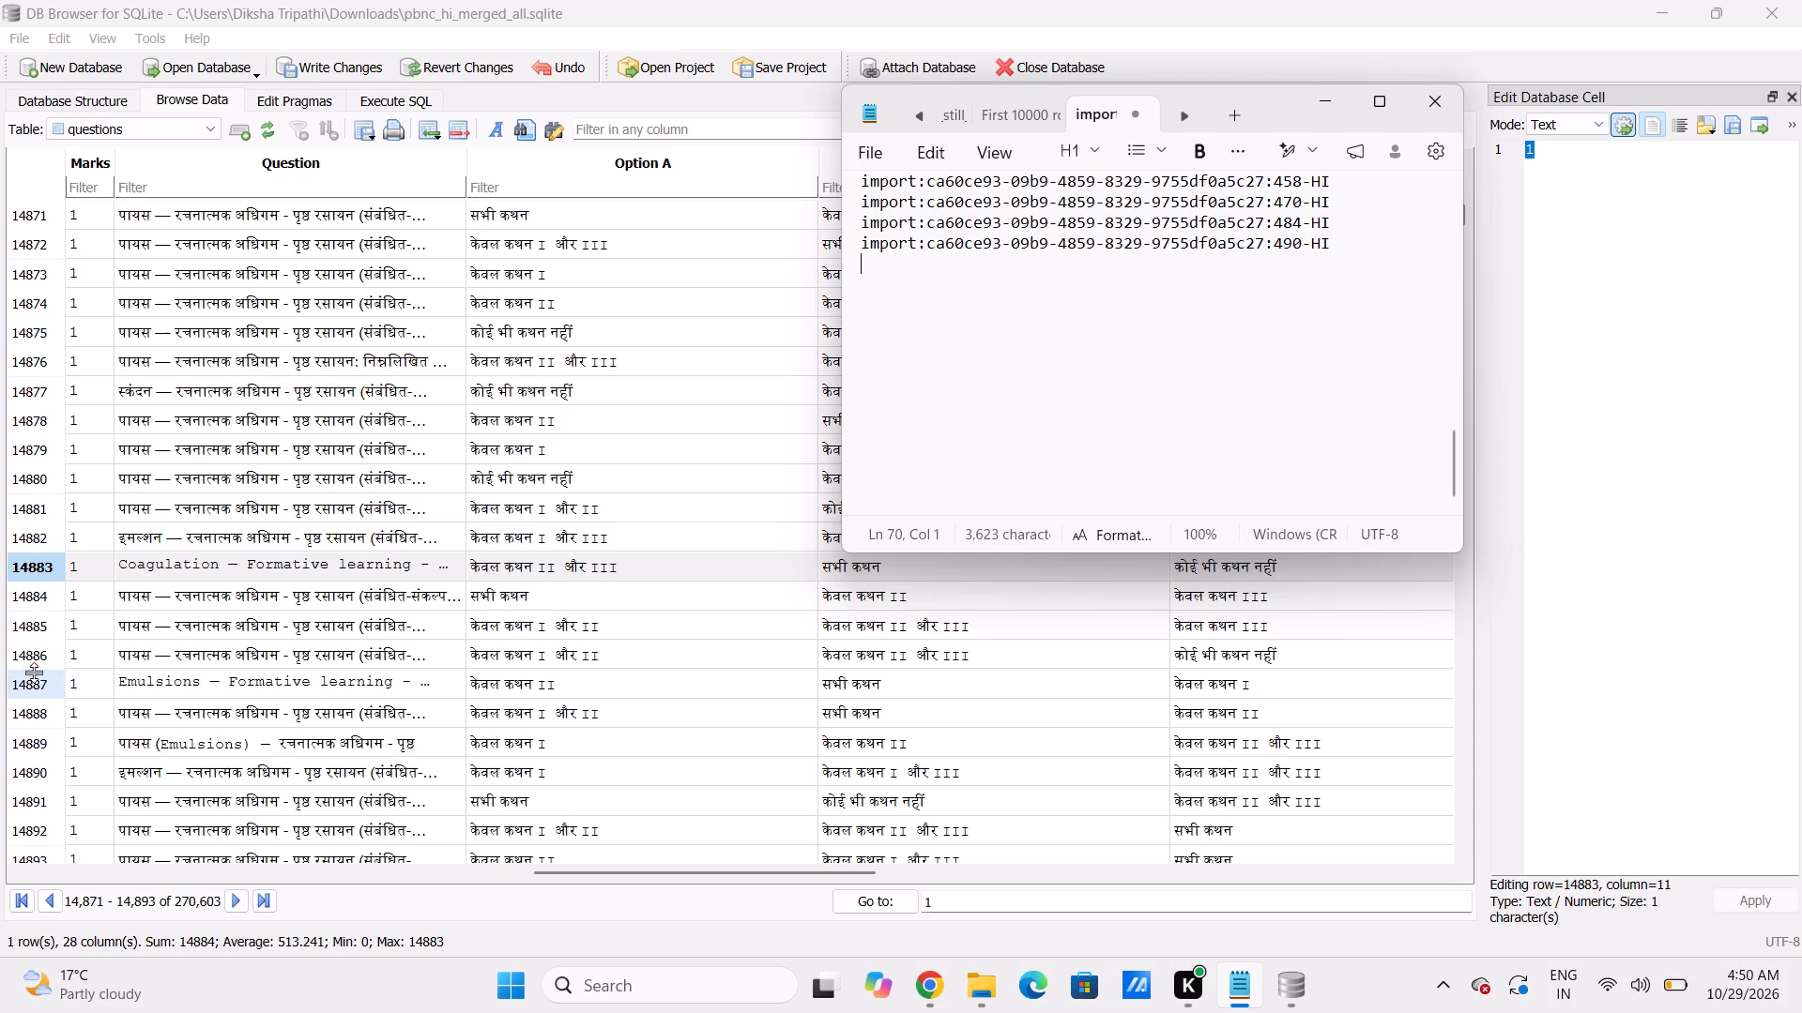
{"action": "left_click", "coordinate": [33, 686]}
{"action": "key", "text": "ctrl+c"}
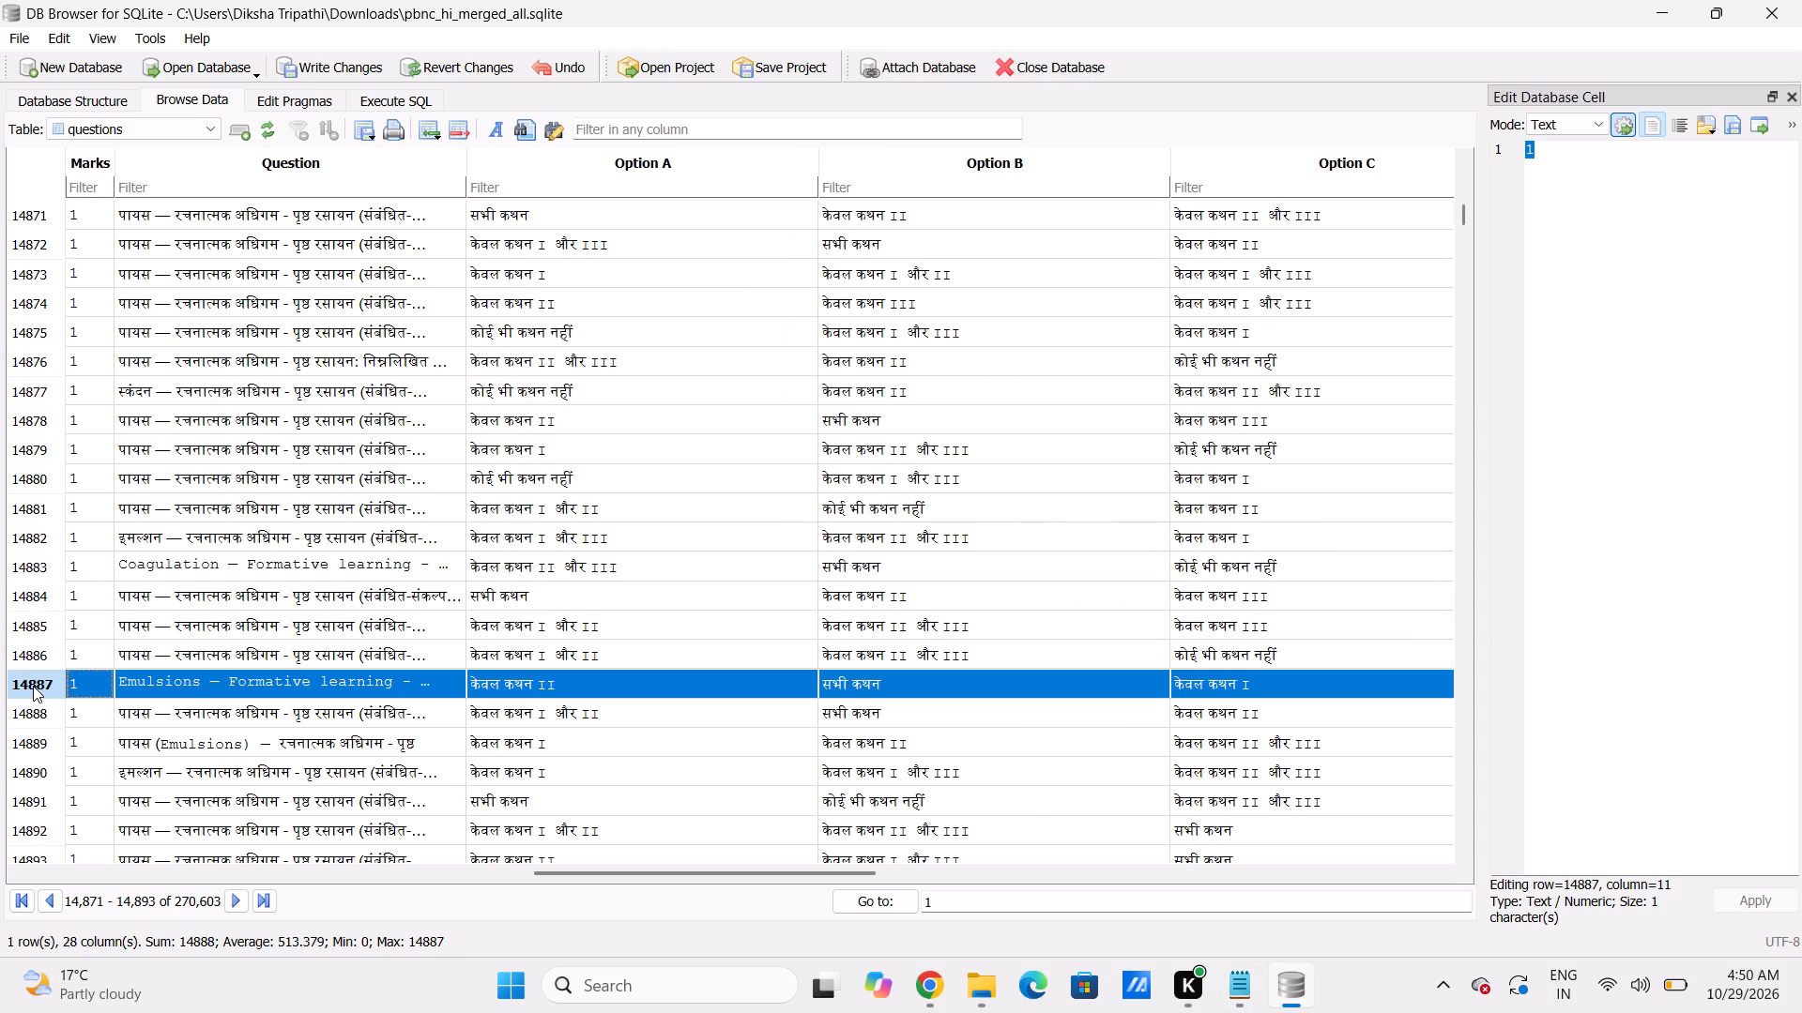
{"action": "left_click", "coordinate": [1243, 983]}
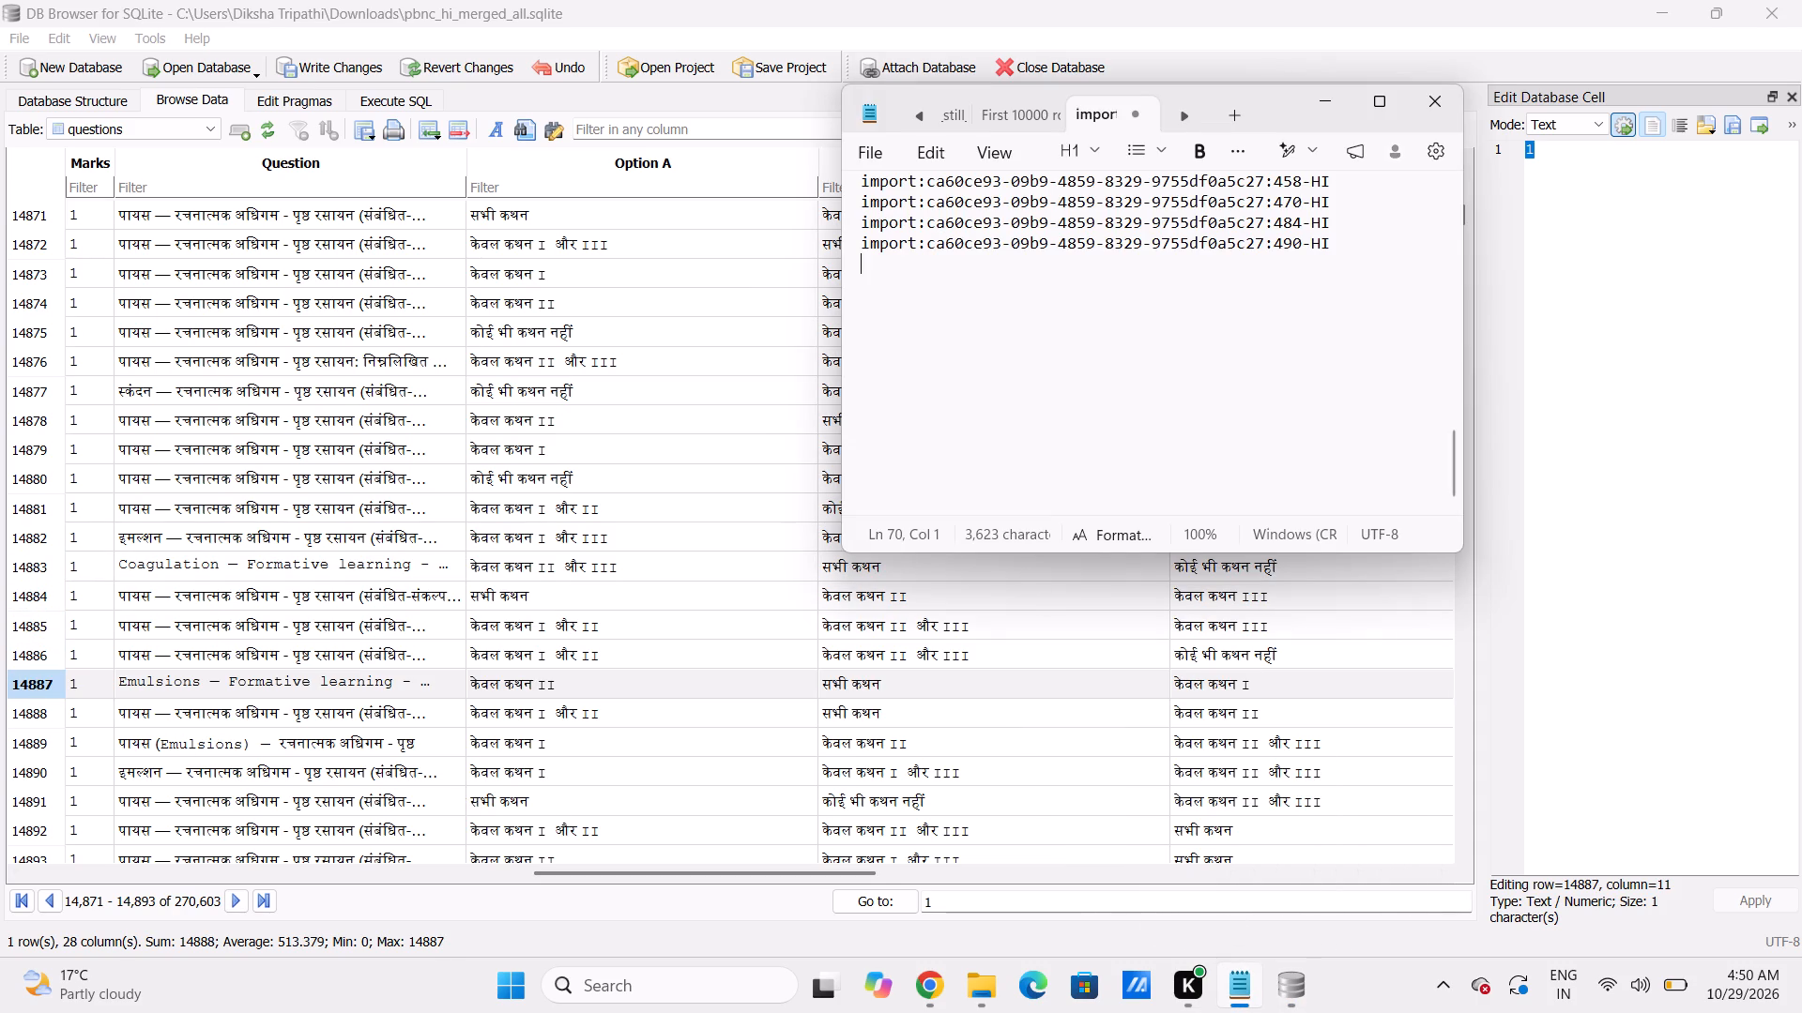
{"action": "key", "text": "ctrl+v"}
{"action": "left_click_drag", "start_coordinate": [877, 500], "coordinate": [871, 400]}
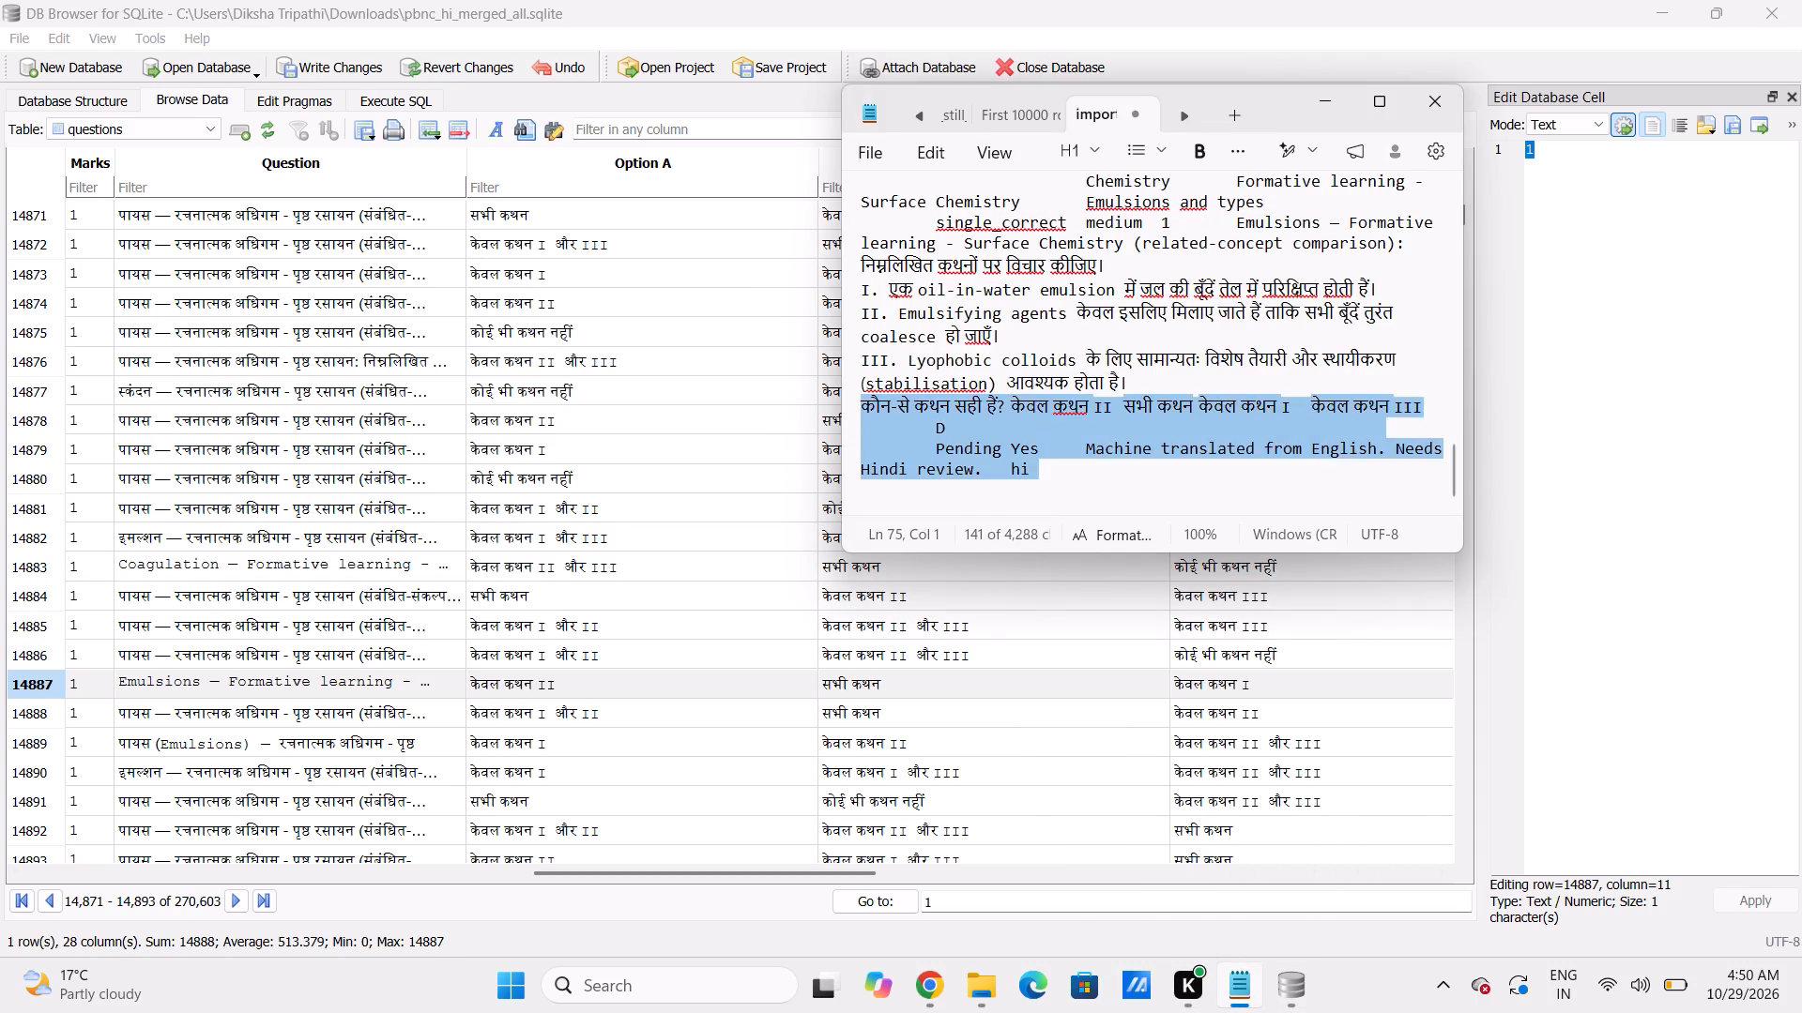
{"action": "left_click_drag", "start_coordinate": [871, 400], "coordinate": [868, 317]}
{"action": "scroll", "coordinate": [878, 378], "scroll_direction": "up", "scroll_amount": 2}
{"action": "key", "text": "BackSpace"}
{"action": "key", "text": "Return"}
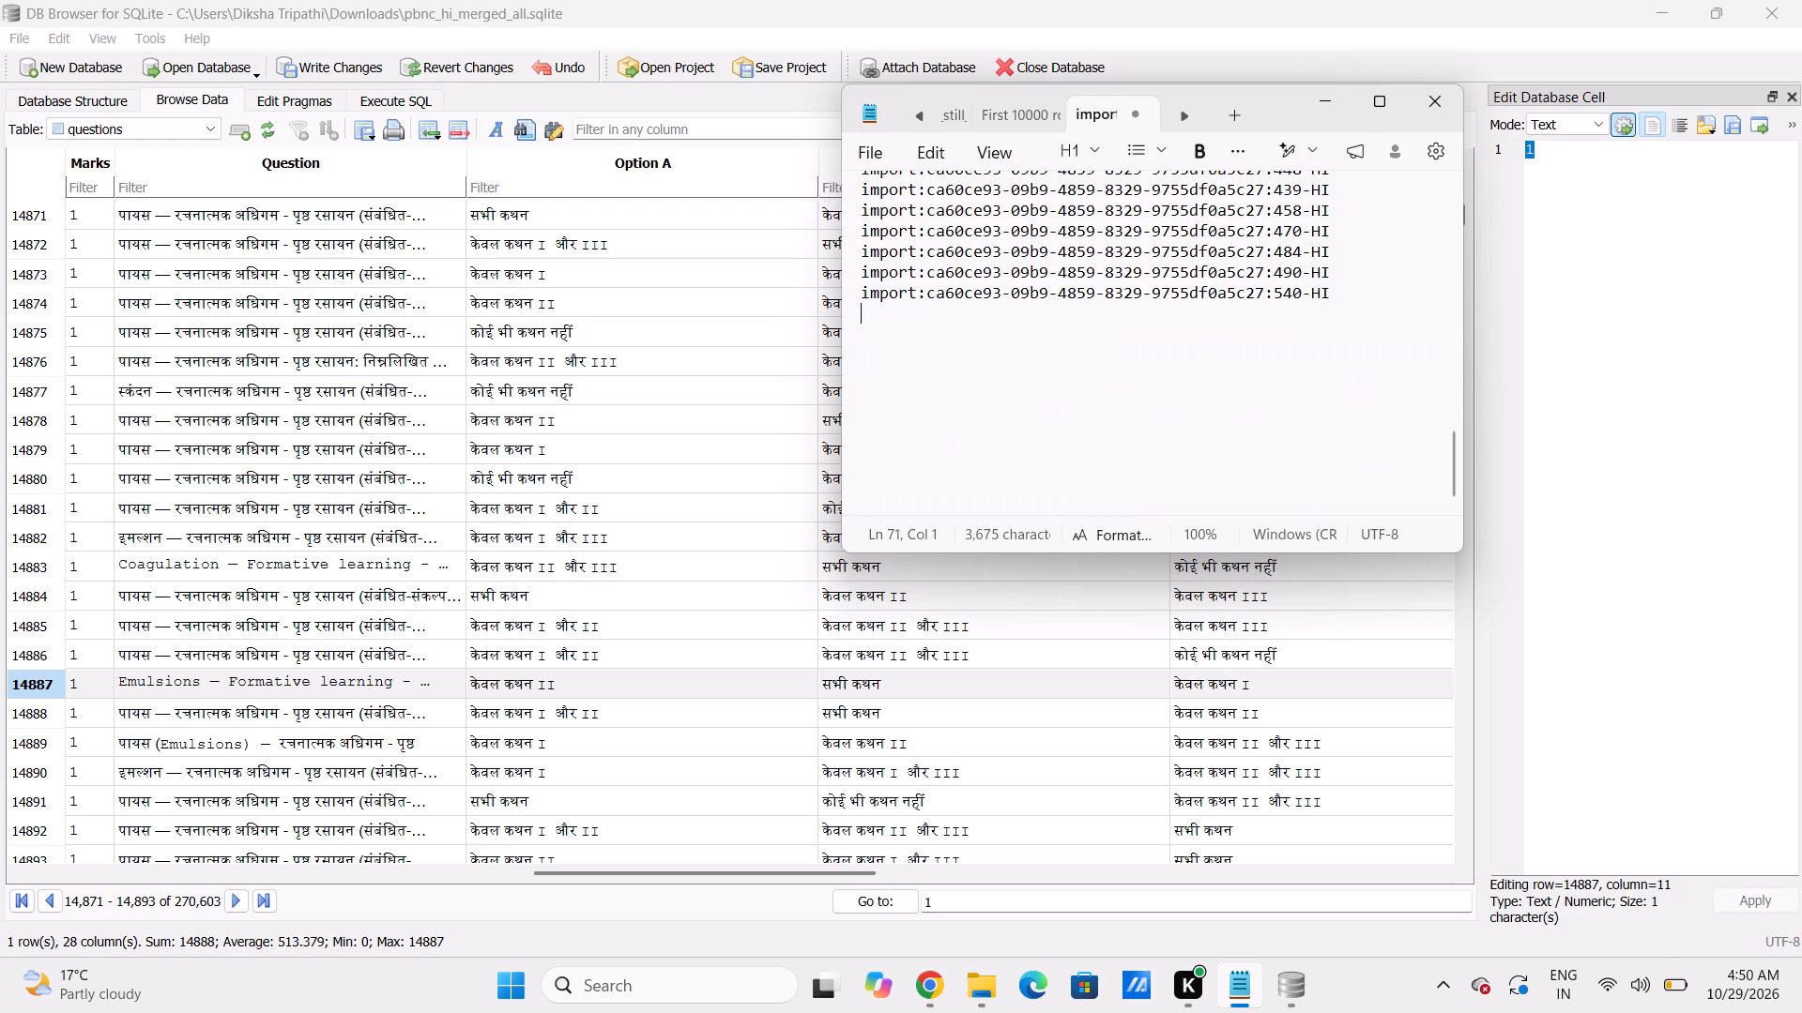
{"action": "scroll", "coordinate": [369, 546], "scroll_direction": "down", "scroll_amount": 4}
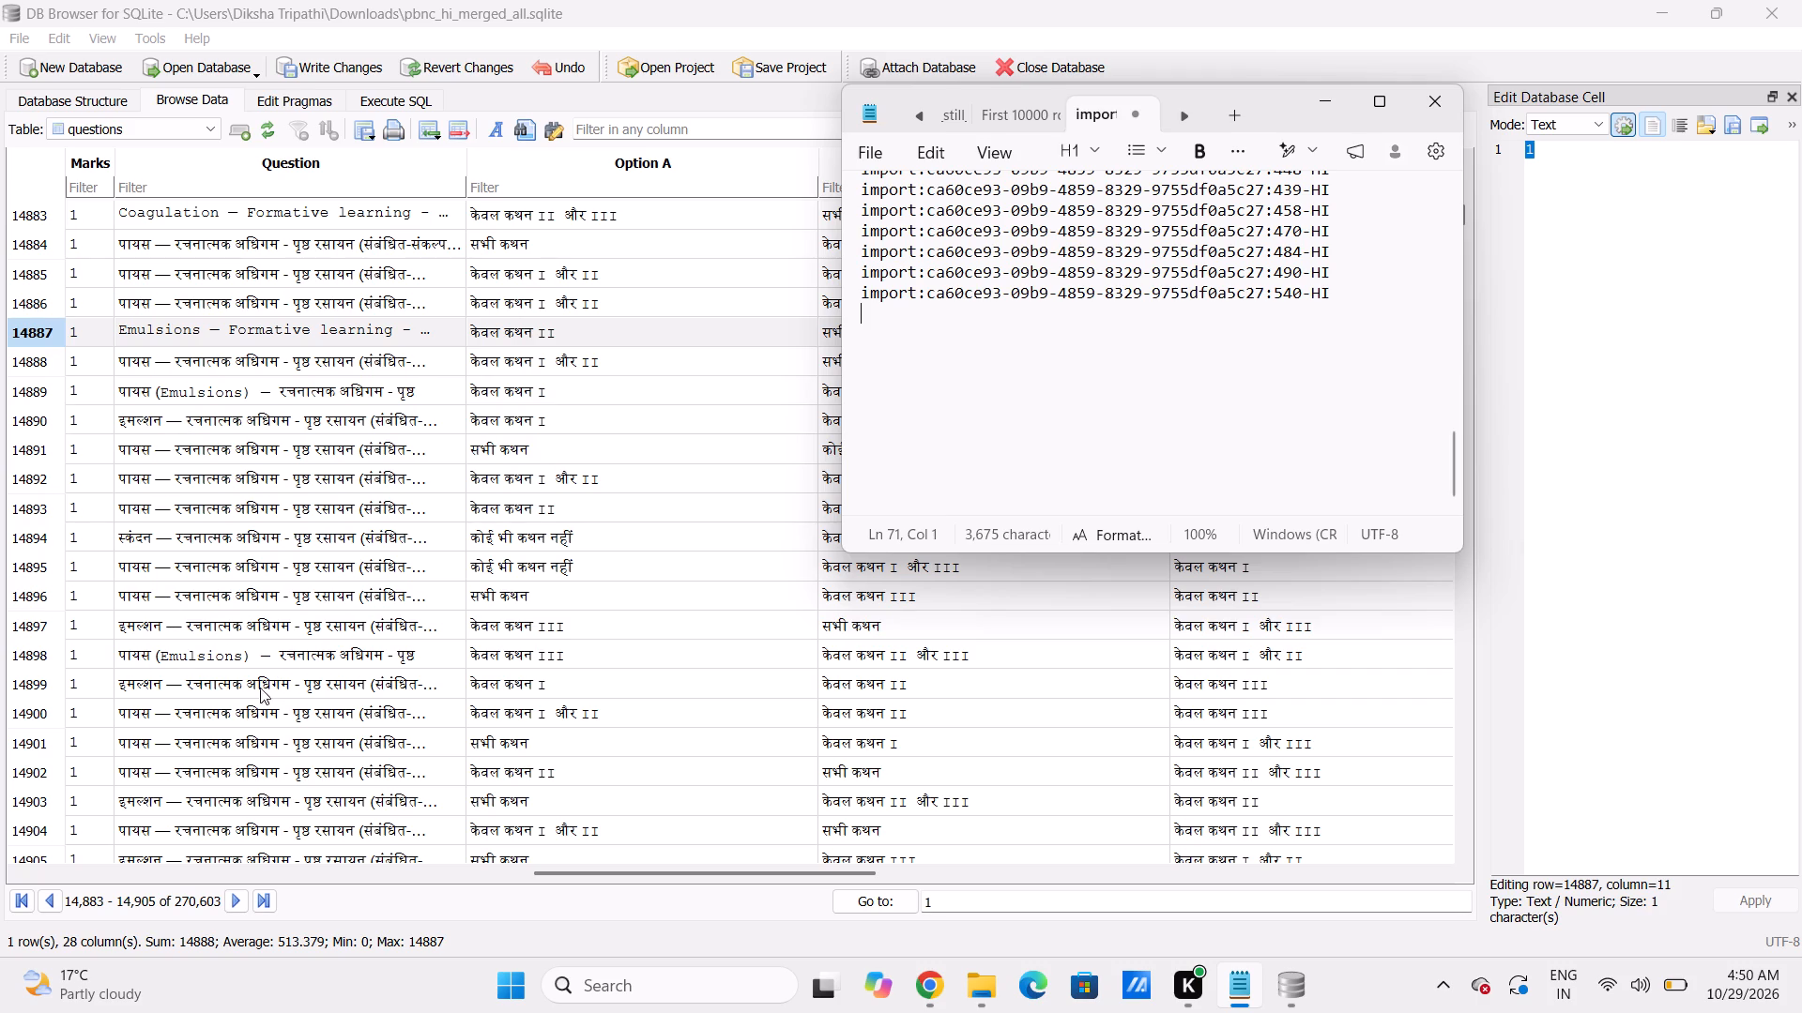
{"action": "scroll", "coordinate": [293, 703], "scroll_direction": "down", "scroll_amount": 1}
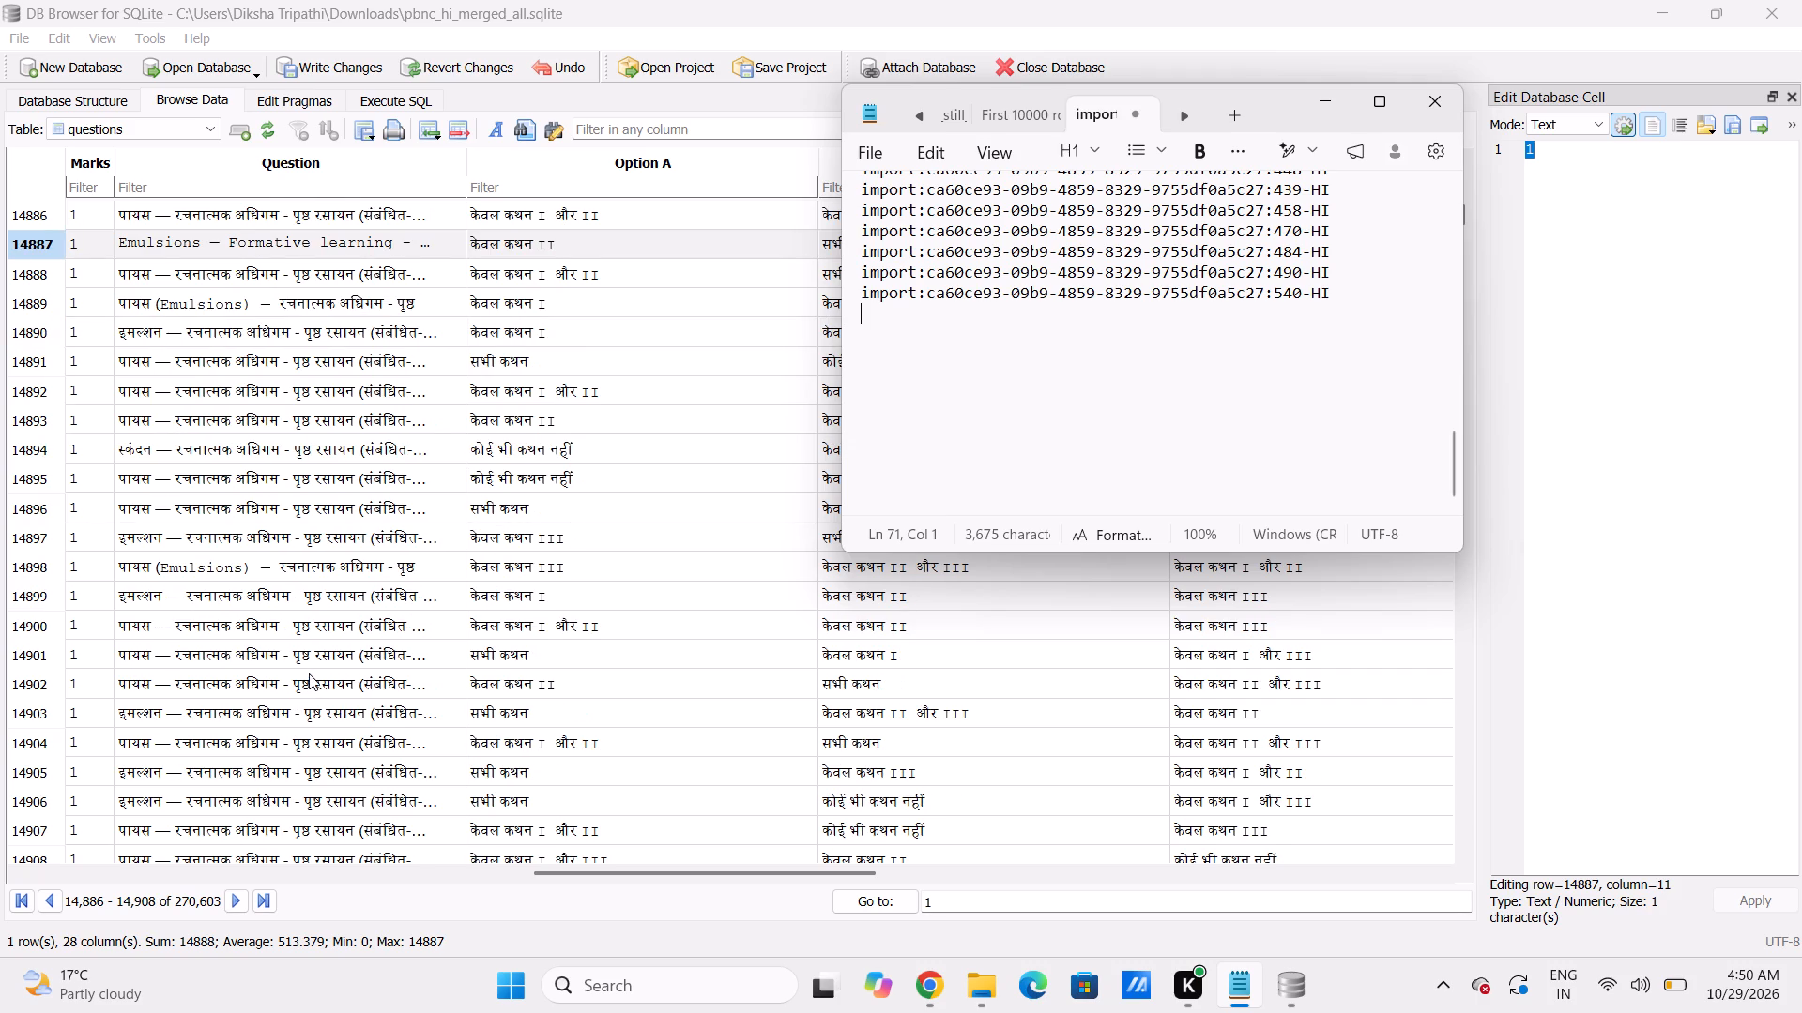
{"action": "scroll", "coordinate": [310, 673], "scroll_direction": "down", "scroll_amount": 4}
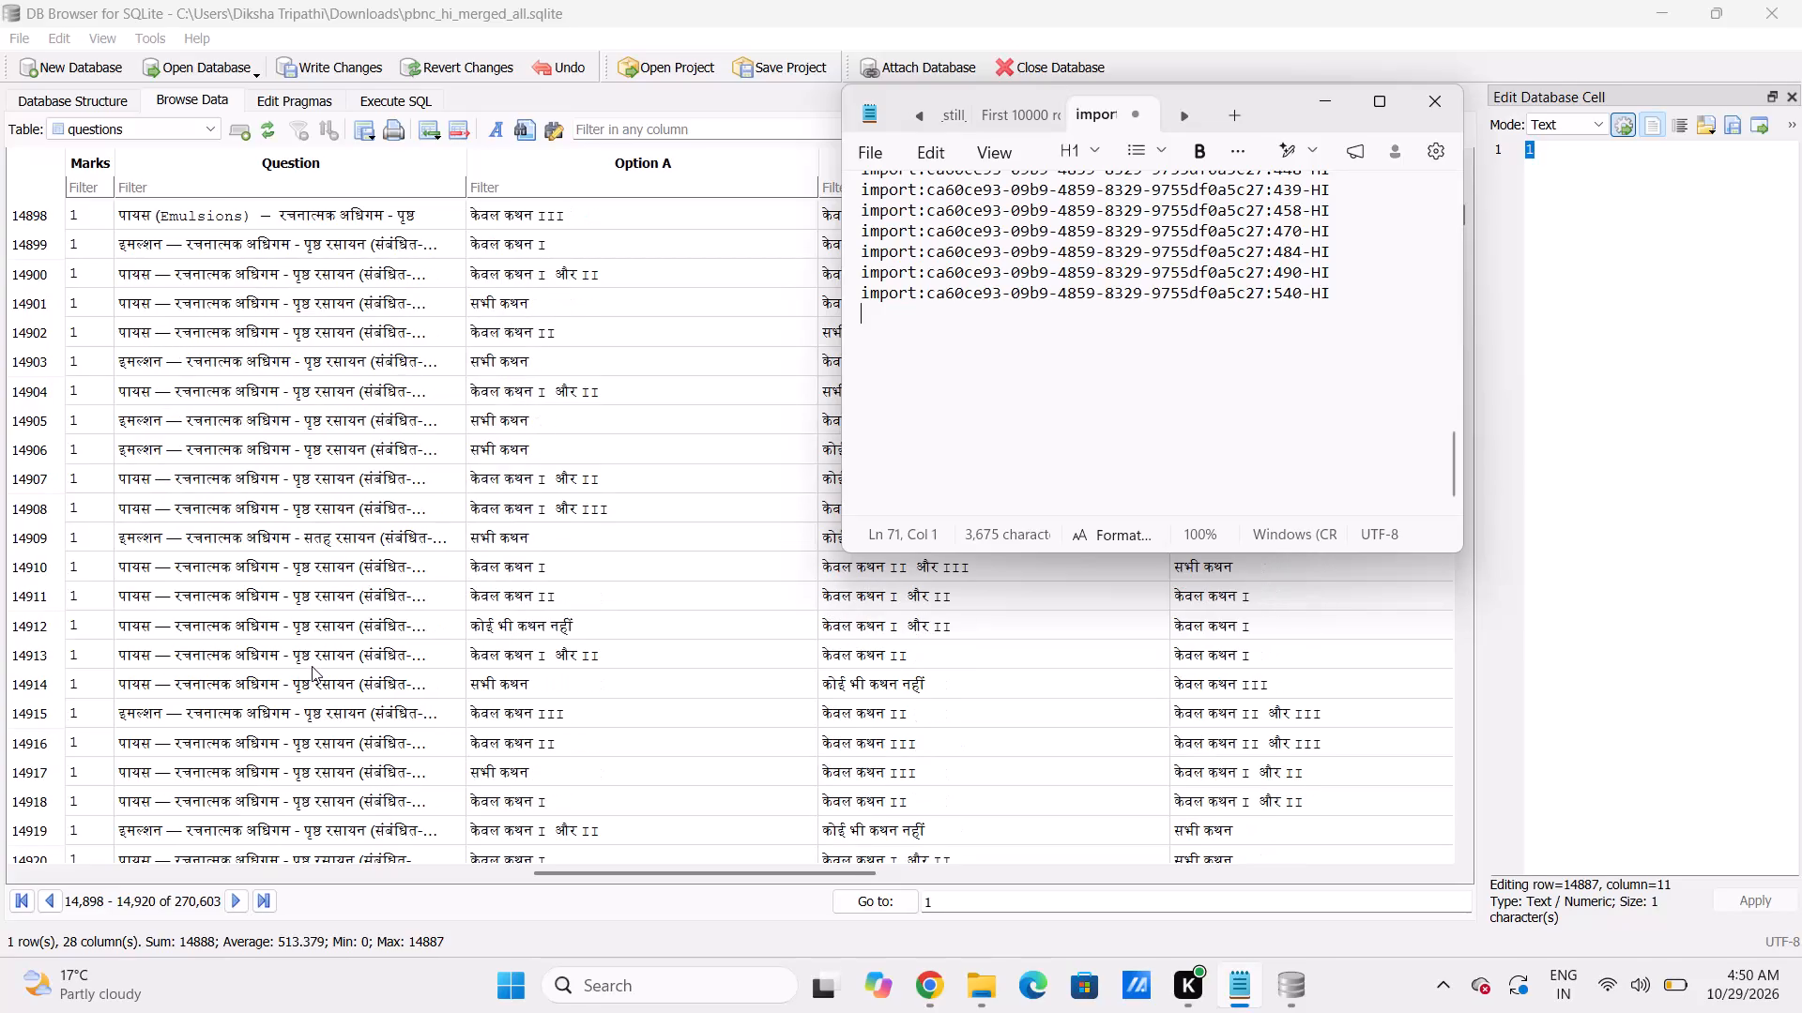
{"action": "scroll", "coordinate": [312, 663], "scroll_direction": "down", "scroll_amount": 2}
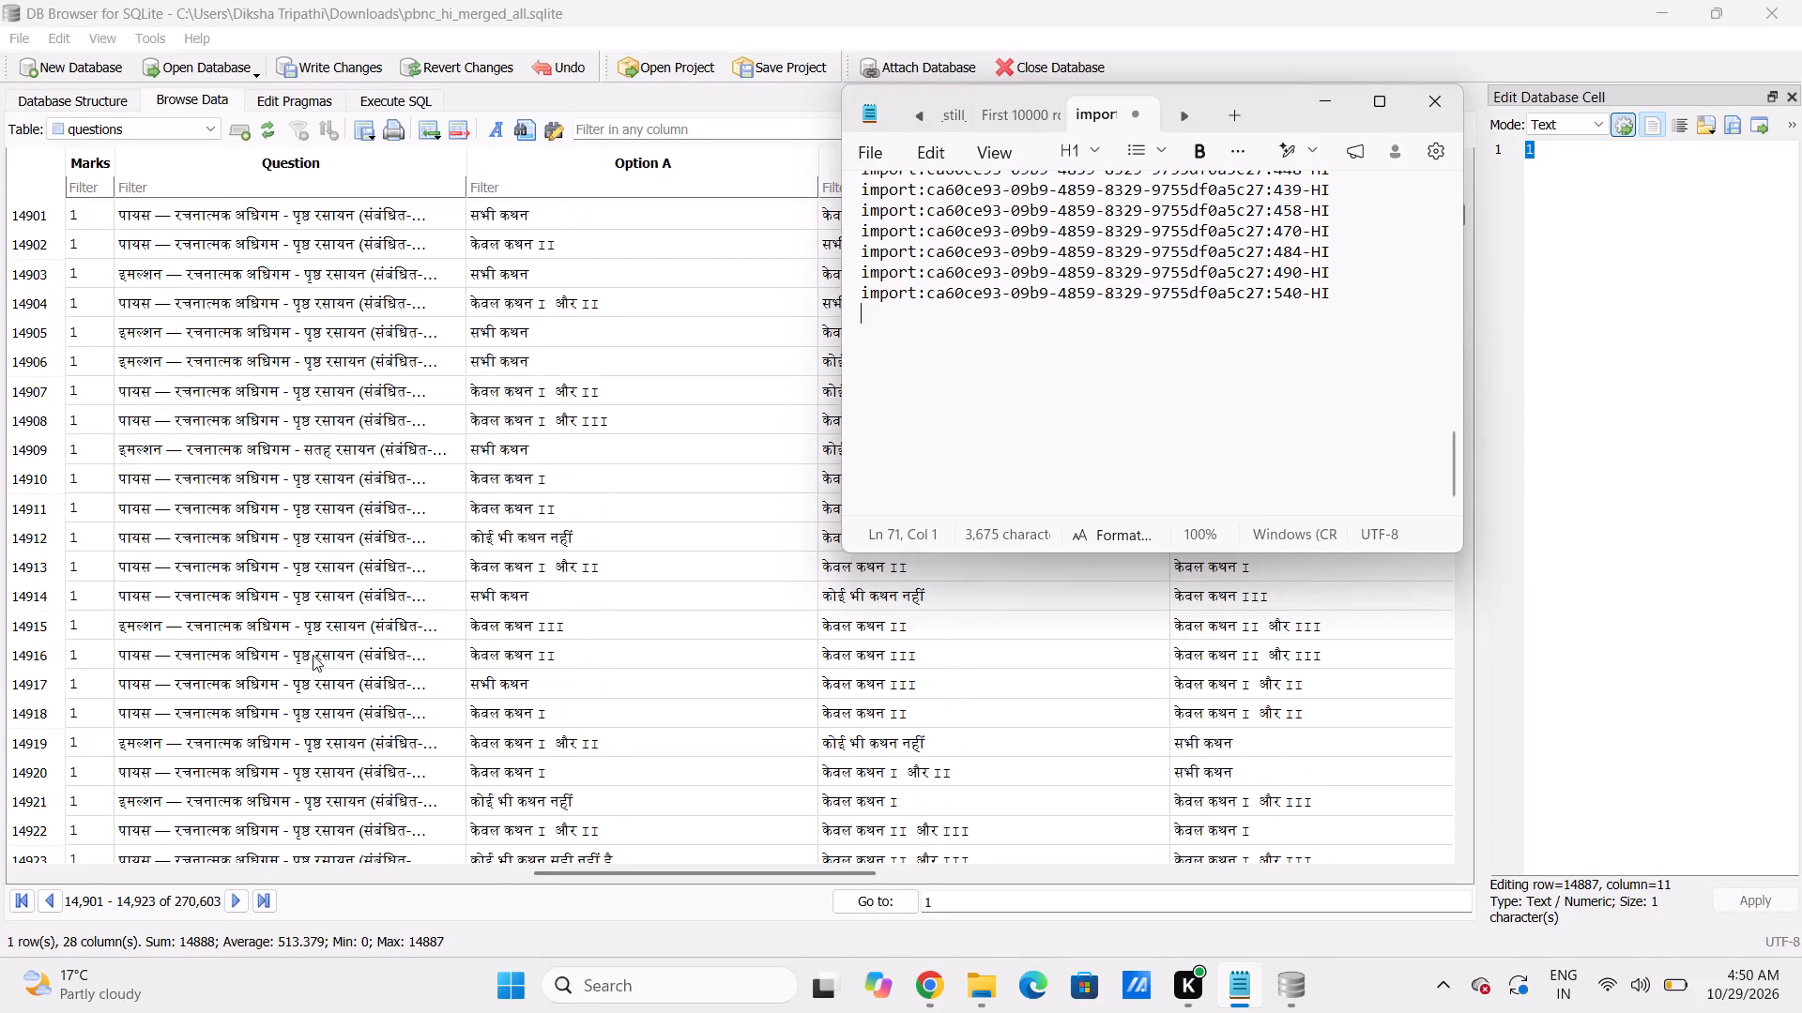
{"action": "left_click", "coordinate": [27, 804]}
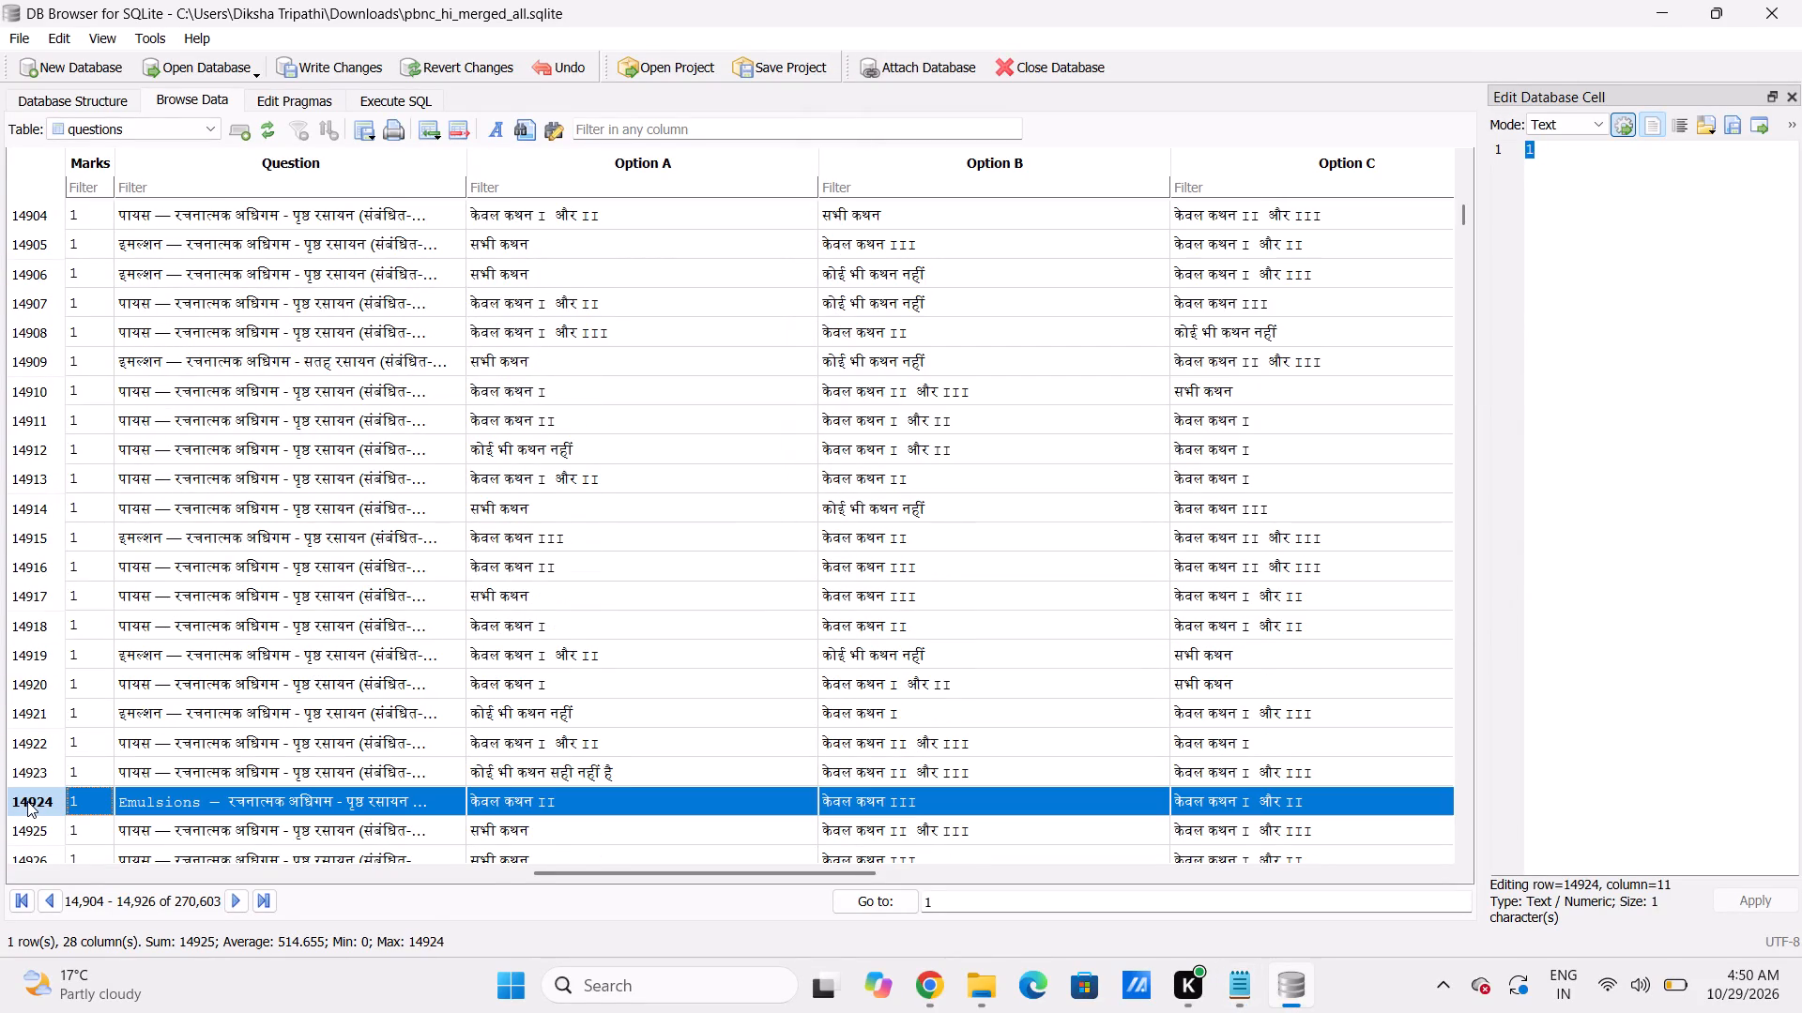
{"action": "key", "text": "ctrl+c"}
{"action": "left_click", "coordinate": [1235, 994]}
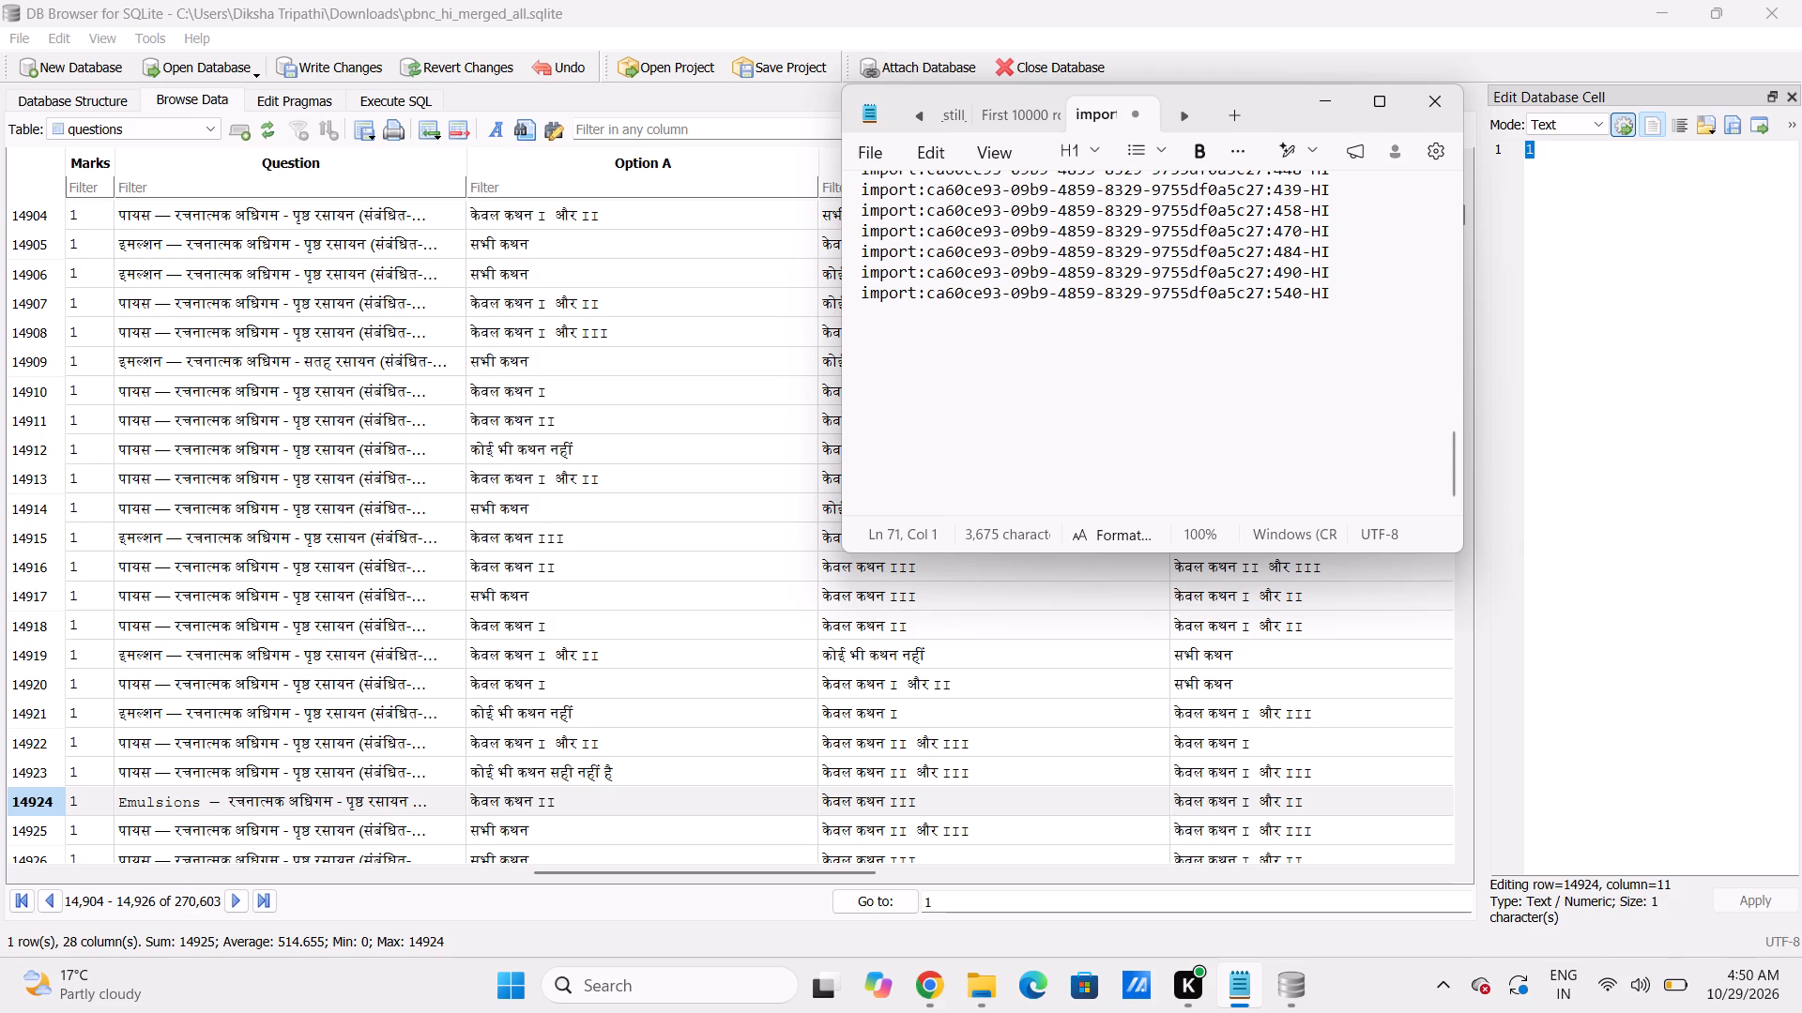
{"action": "key", "text": "ctrl+v"}
{"action": "left_click_drag", "start_coordinate": [867, 502], "coordinate": [883, 369]}
{"action": "scroll", "coordinate": [883, 369], "scroll_direction": "up", "scroll_amount": 2}
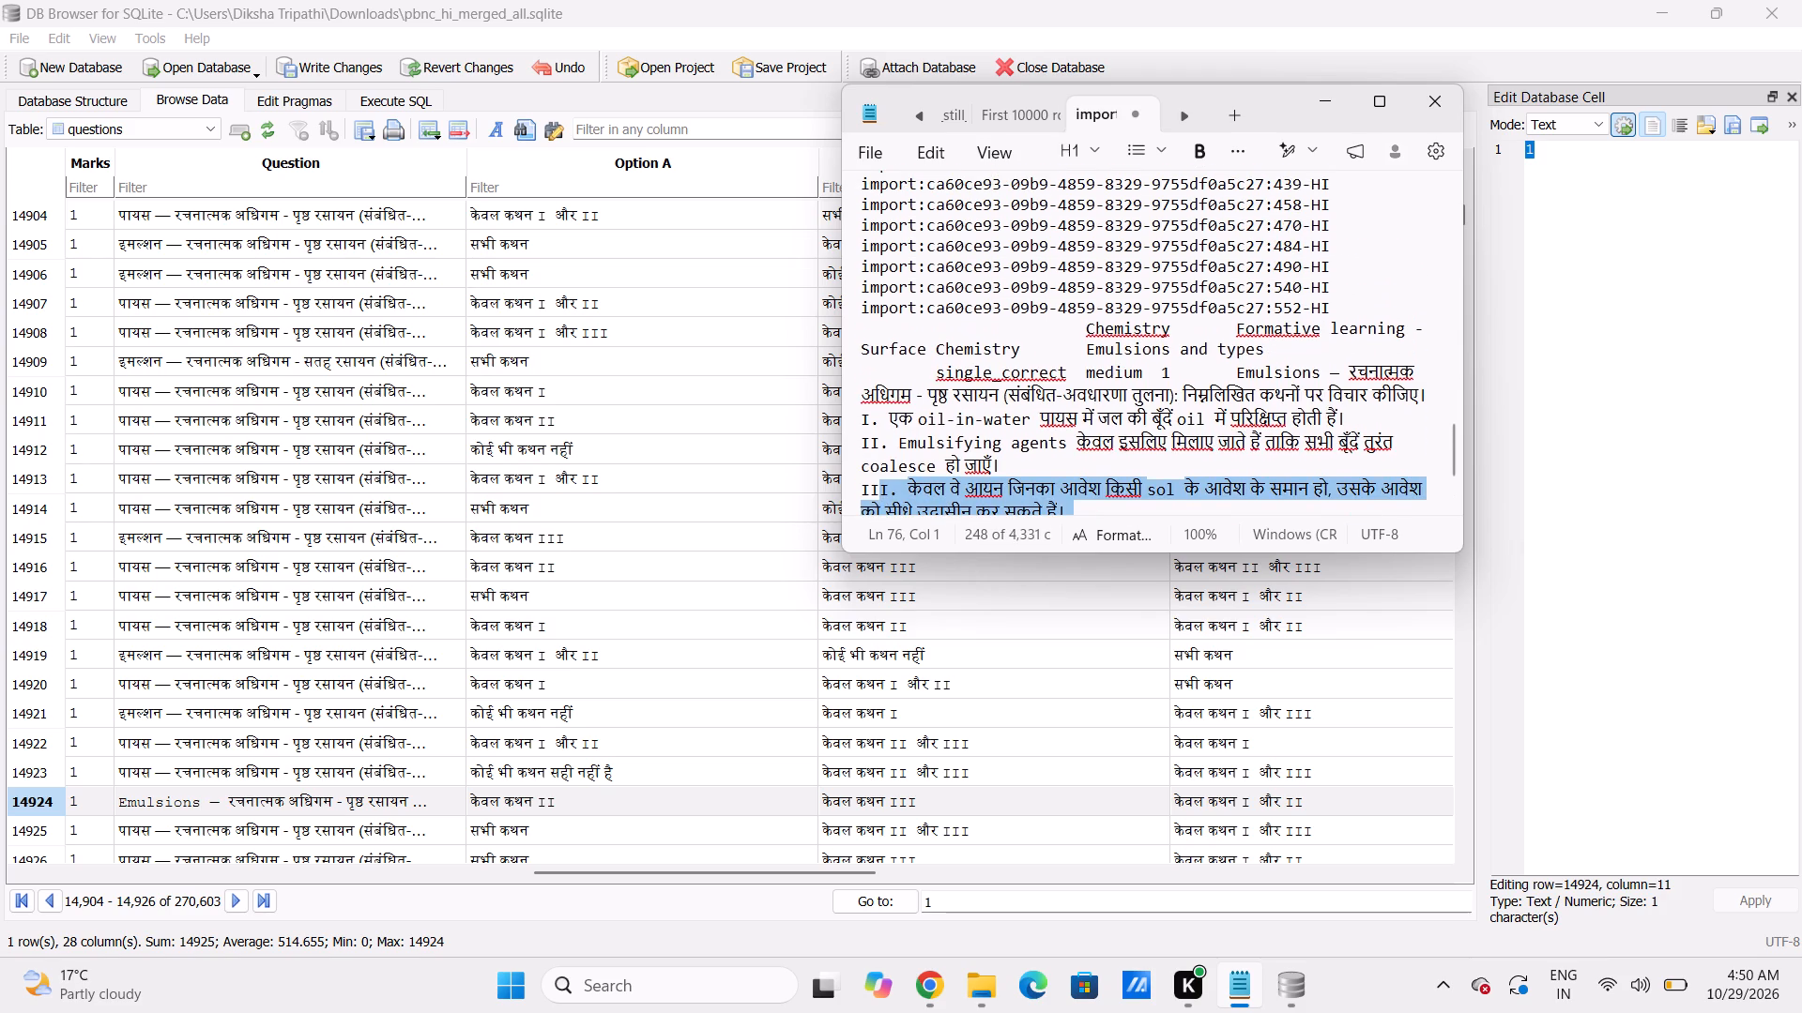
{"action": "left_click_drag", "start_coordinate": [883, 369], "coordinate": [870, 333]}
{"action": "key", "text": "BackSpace"}
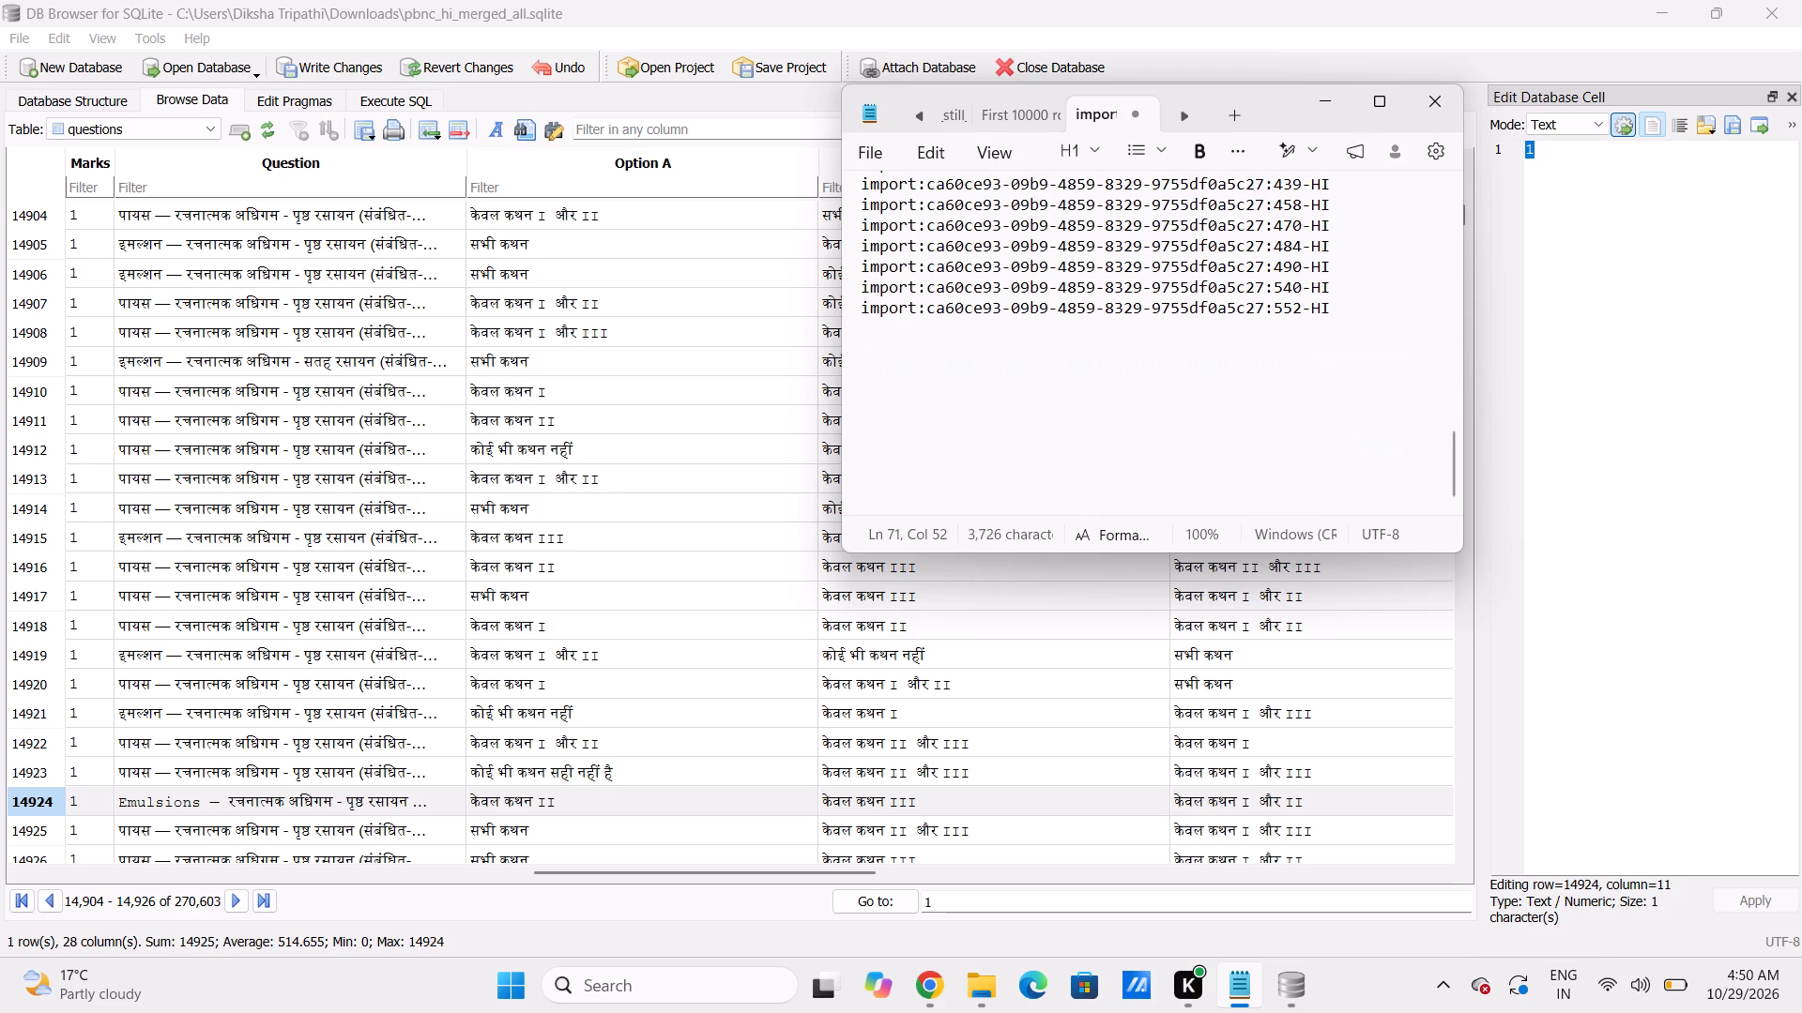
{"action": "key", "text": "Return"}
Examine the Question and option columns from row 14925 to about row 15350 for text left in English.
{"action": "scroll", "coordinate": [191, 628], "scroll_direction": "down", "scroll_amount": 3}
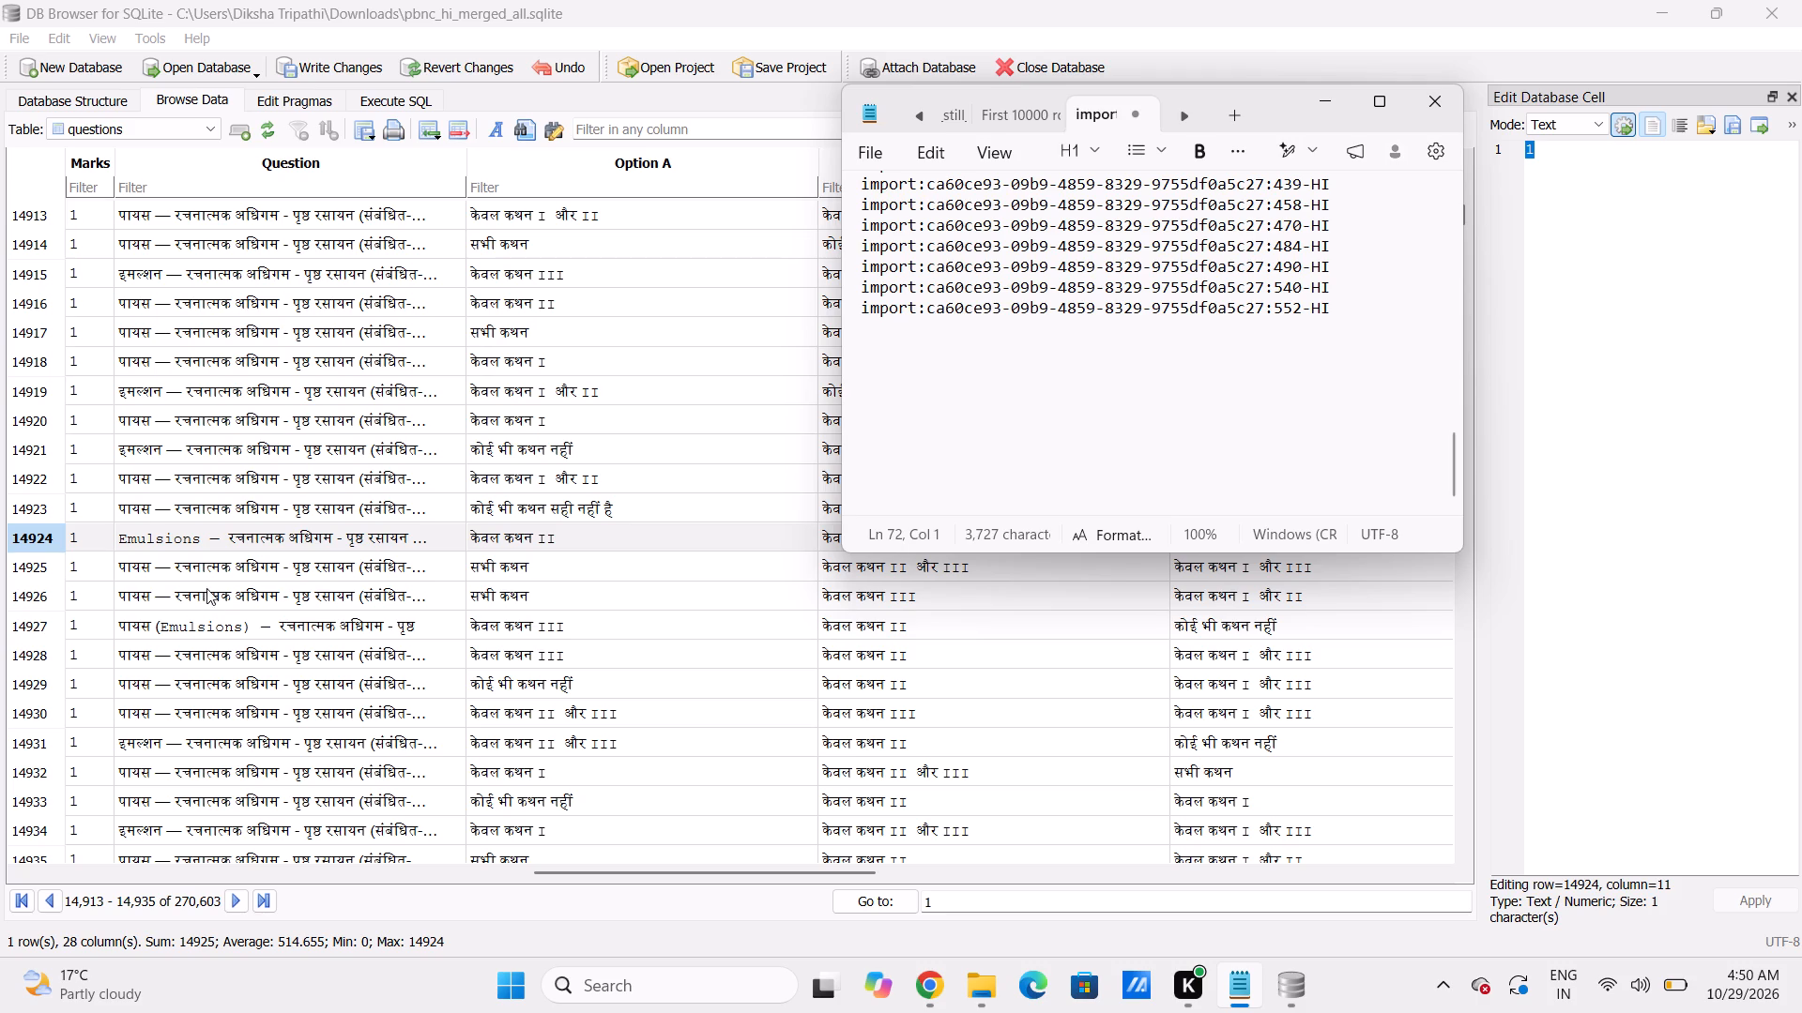
{"action": "scroll", "coordinate": [206, 625], "scroll_direction": "down", "scroll_amount": 2}
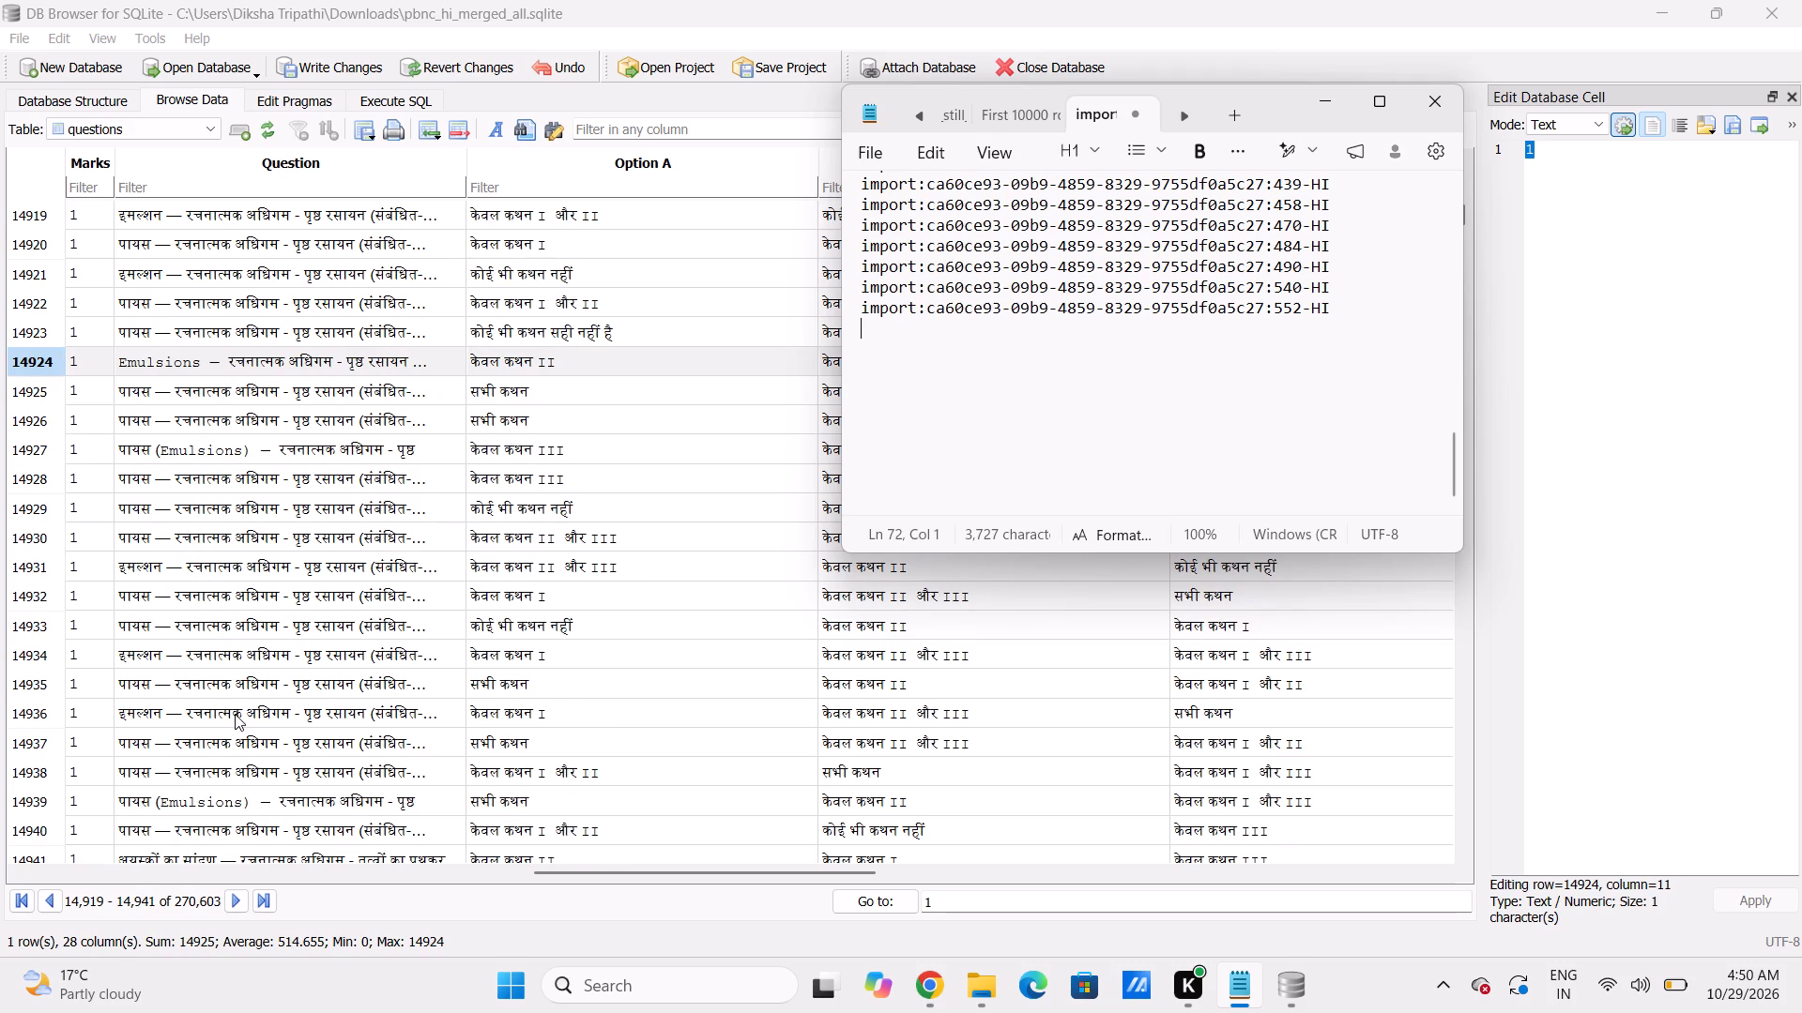
{"action": "scroll", "coordinate": [210, 503], "scroll_direction": "down", "scroll_amount": 1}
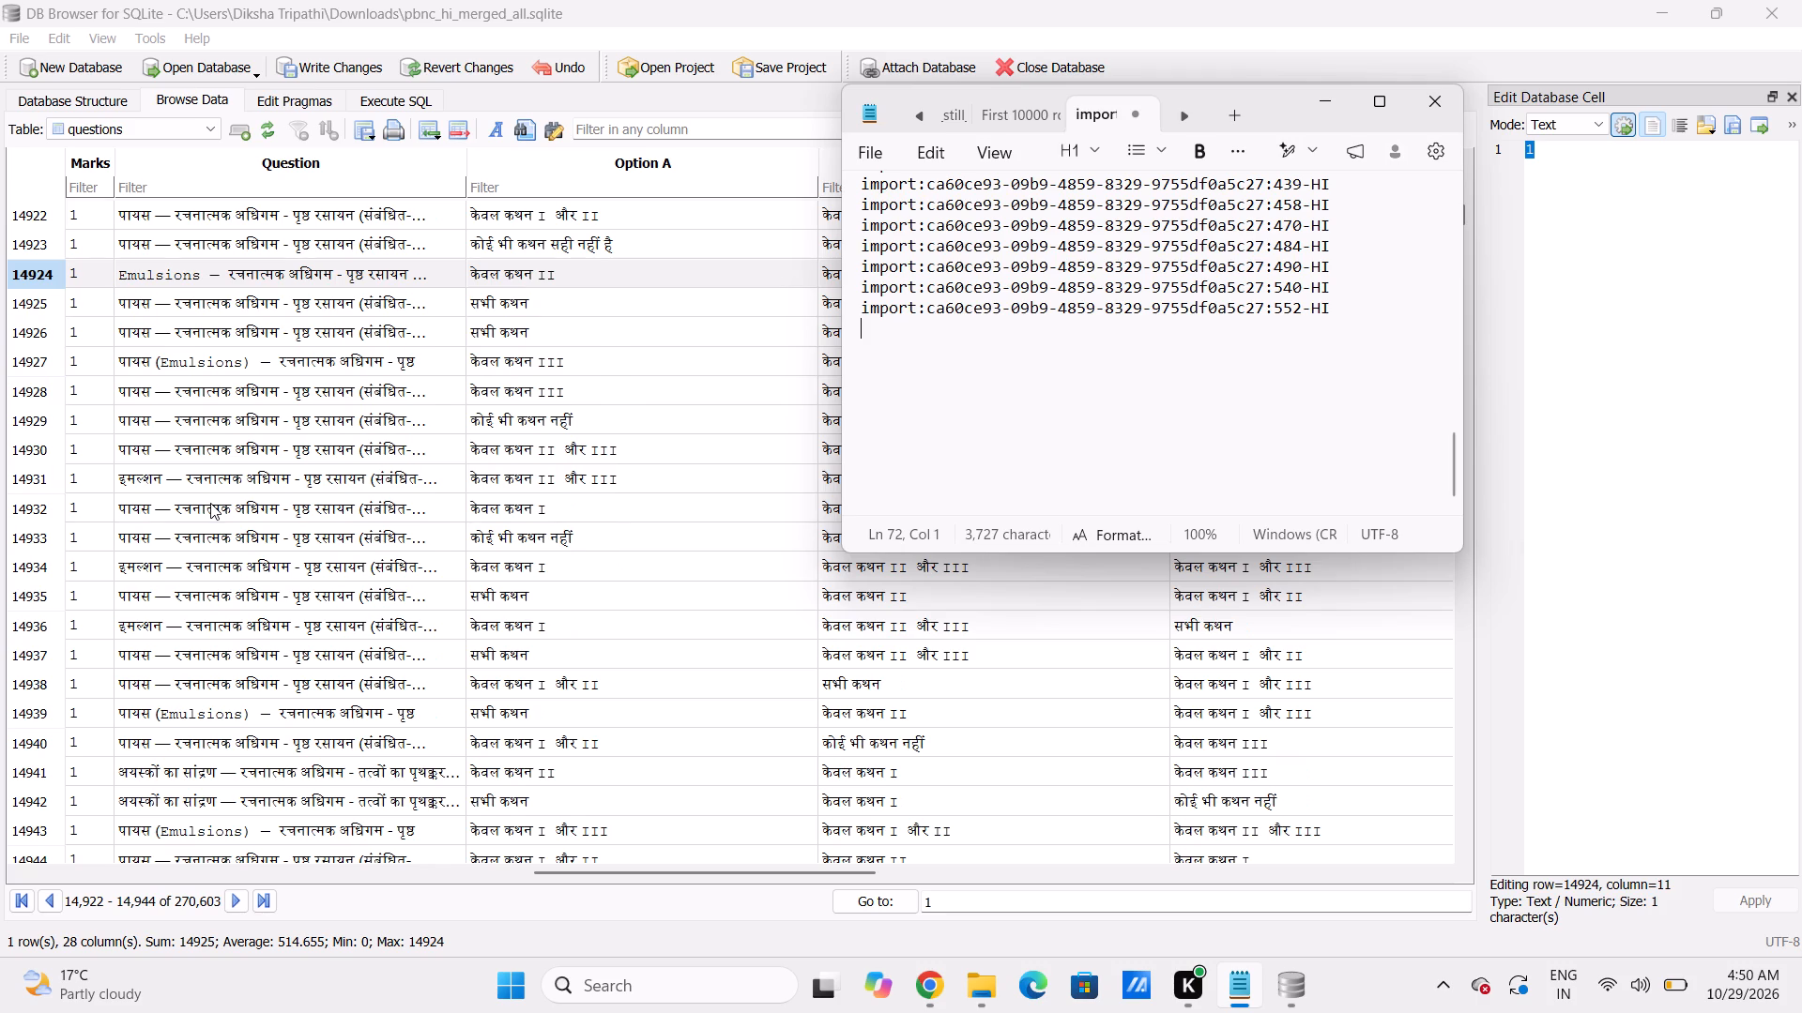
{"action": "scroll", "coordinate": [210, 503], "scroll_direction": "down", "scroll_amount": 2}
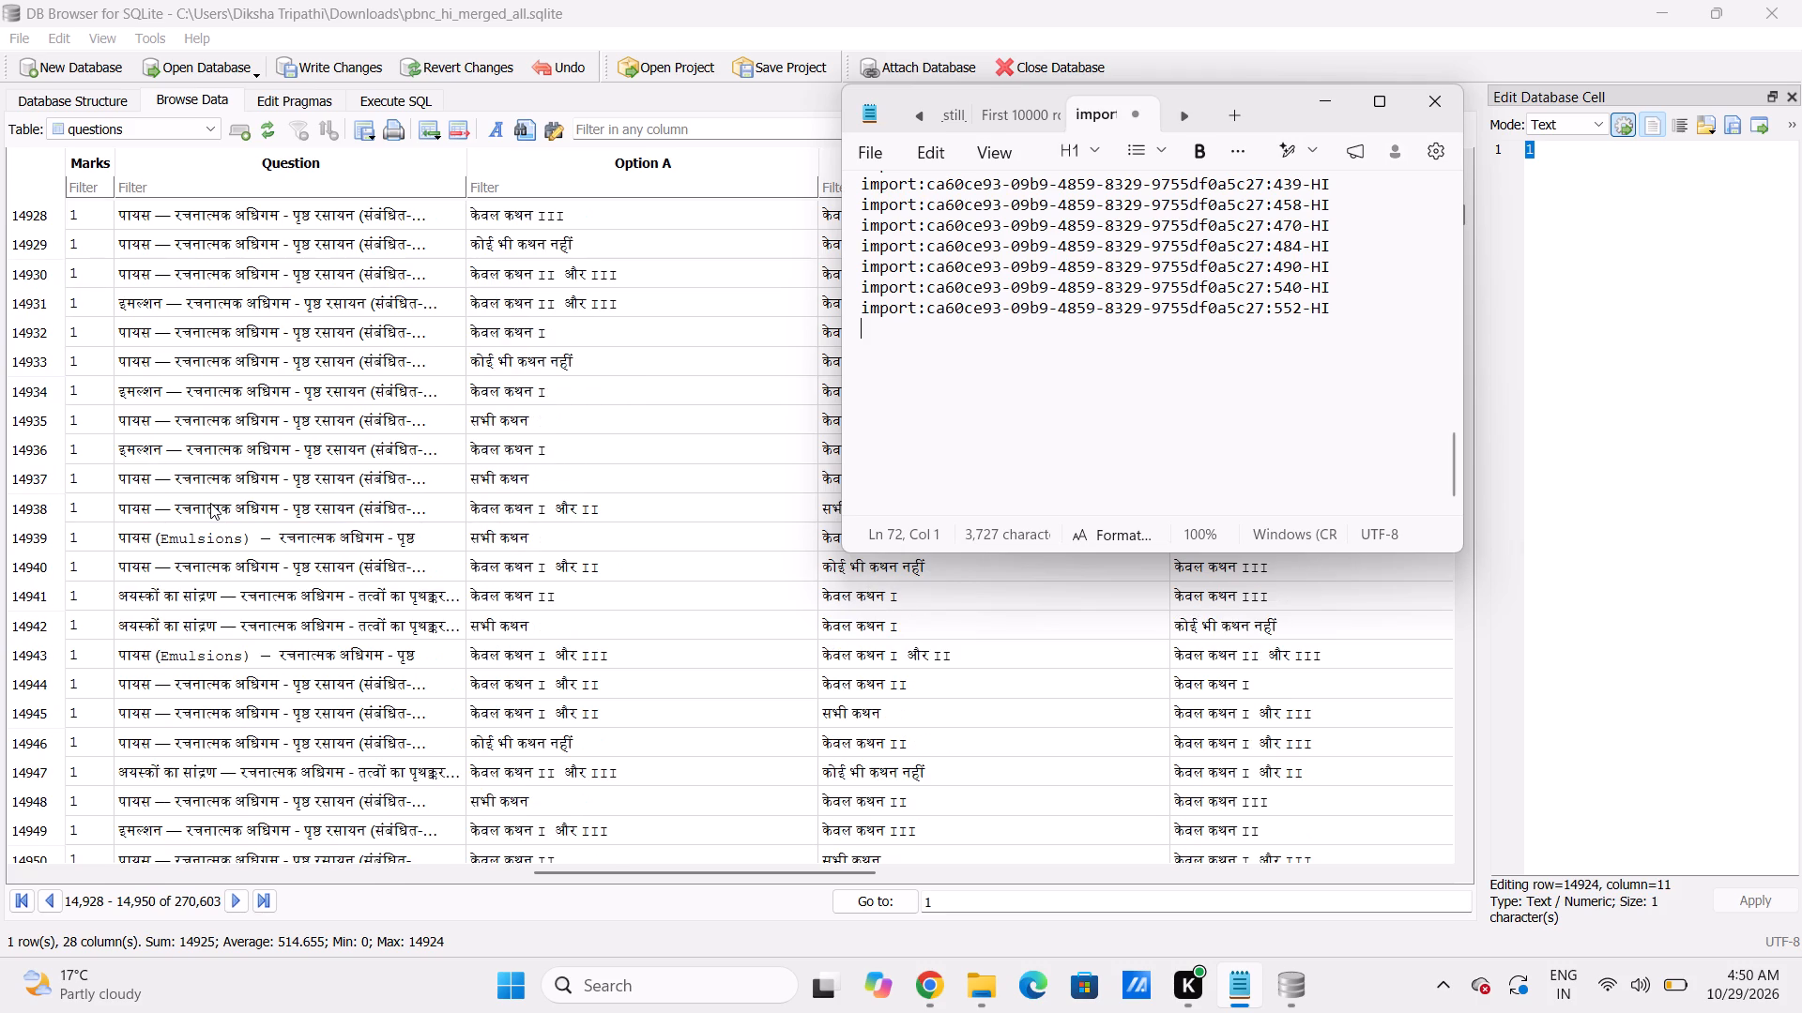
{"action": "scroll", "coordinate": [210, 503], "scroll_direction": "down", "scroll_amount": 1}
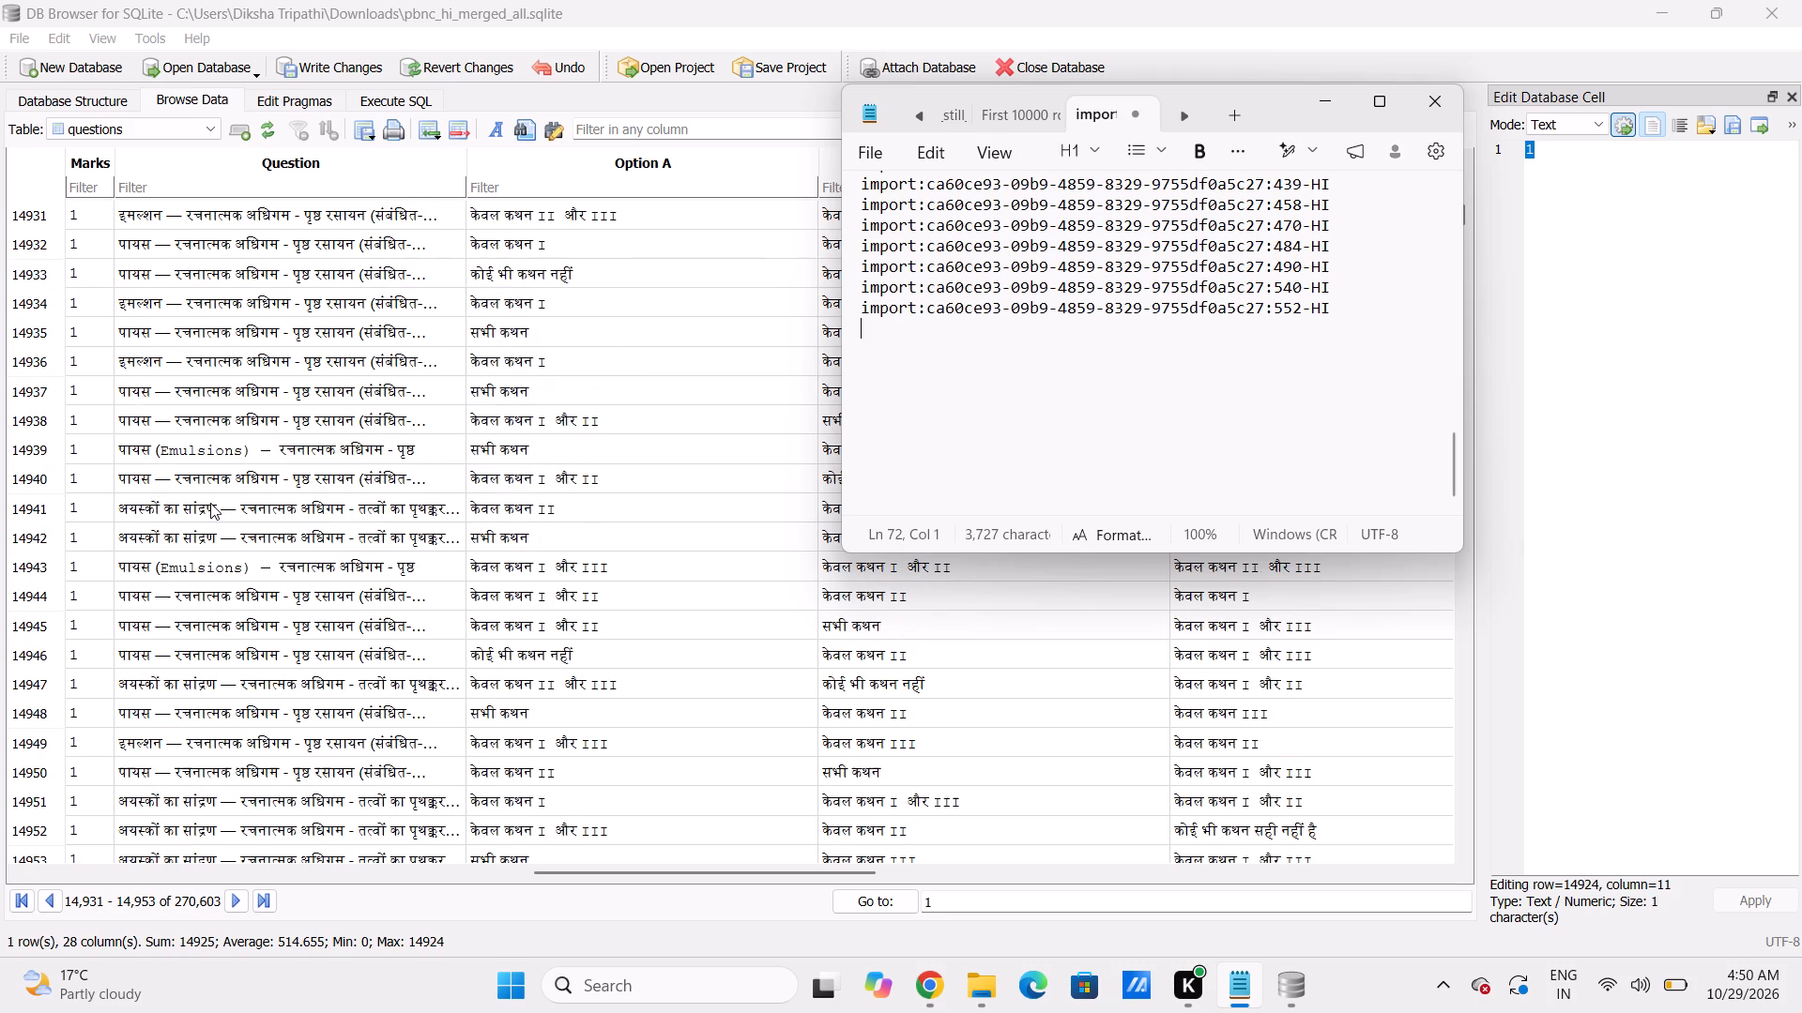
{"action": "scroll", "coordinate": [210, 503], "scroll_direction": "down", "scroll_amount": 2}
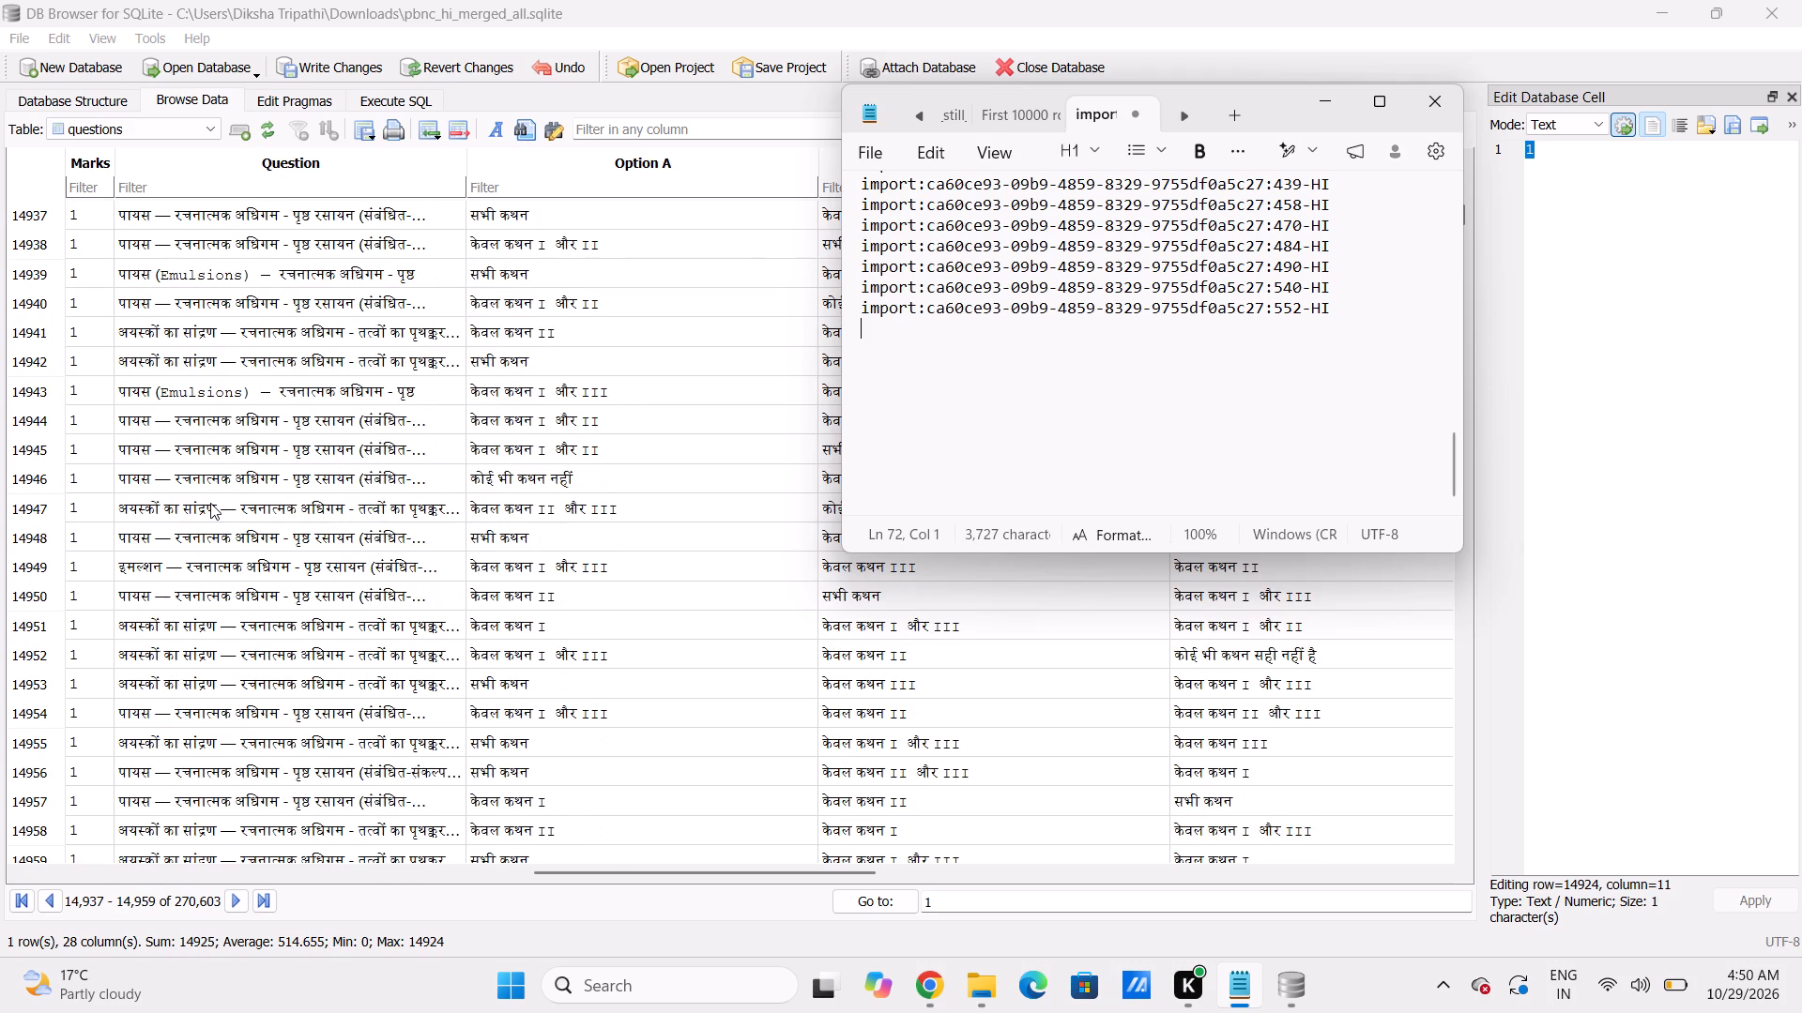
{"action": "scroll", "coordinate": [210, 503], "scroll_direction": "down", "scroll_amount": 3}
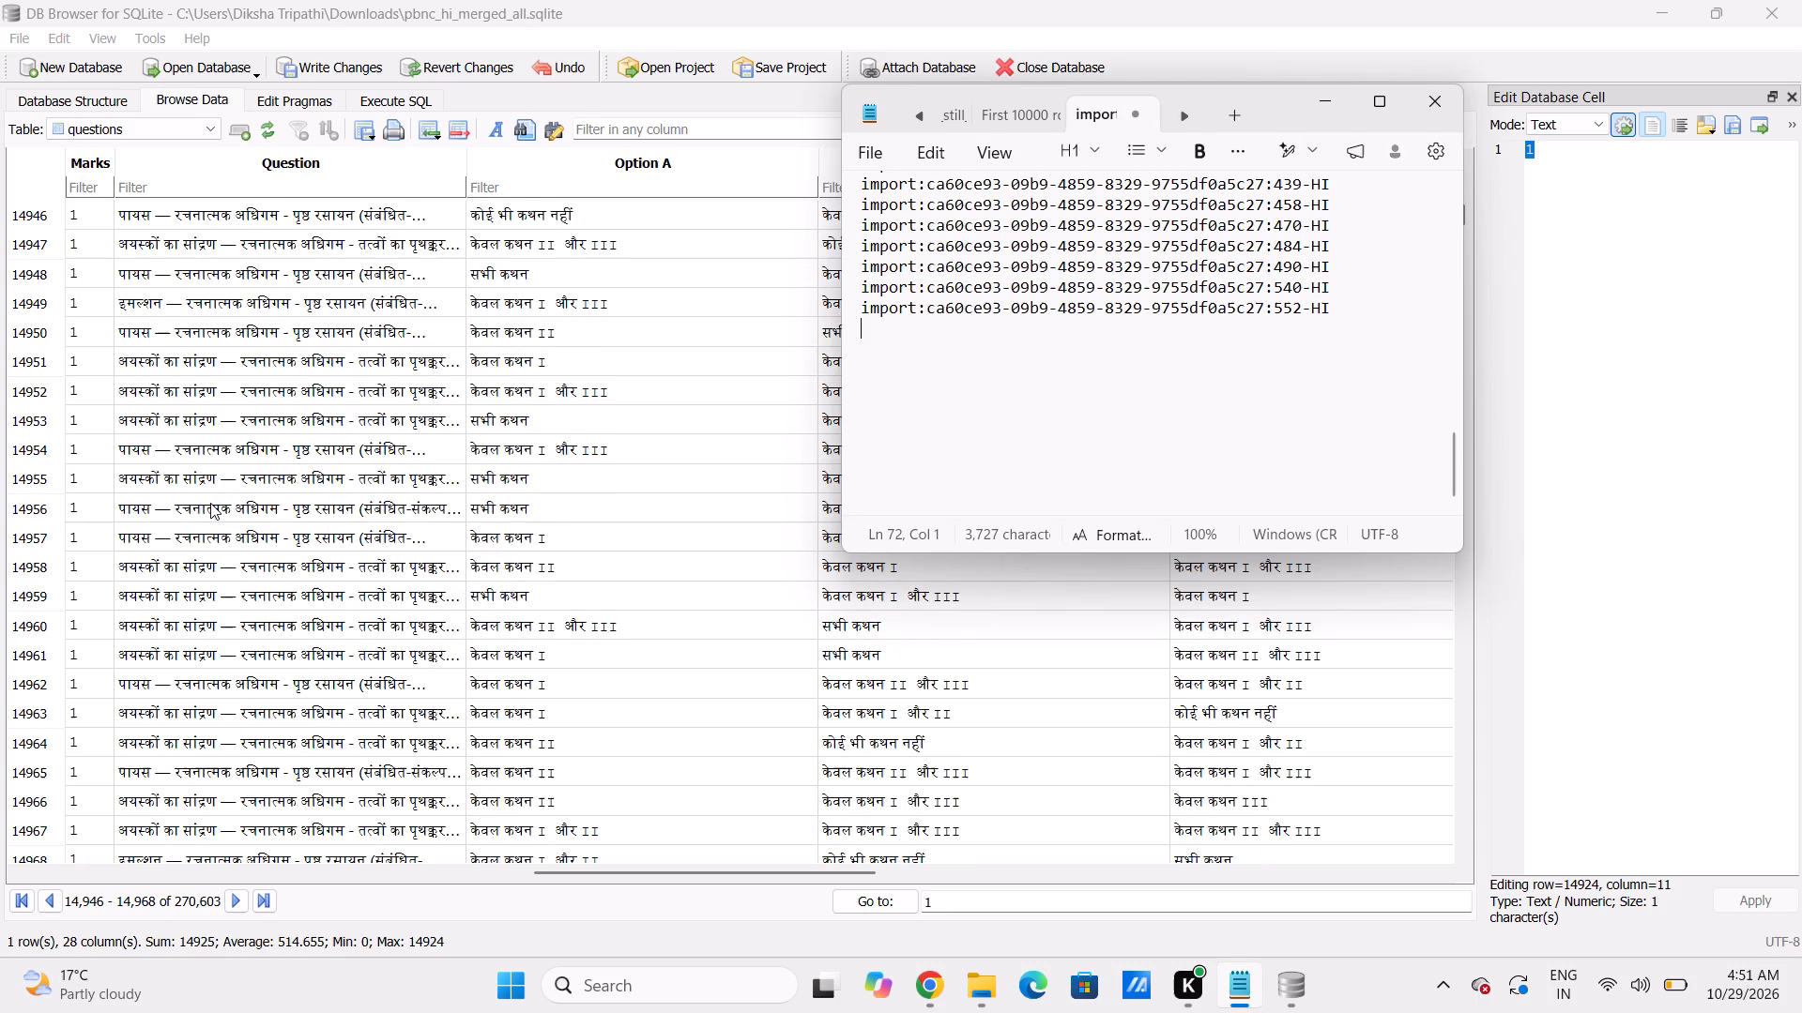
{"action": "scroll", "coordinate": [210, 503], "scroll_direction": "down", "scroll_amount": 3}
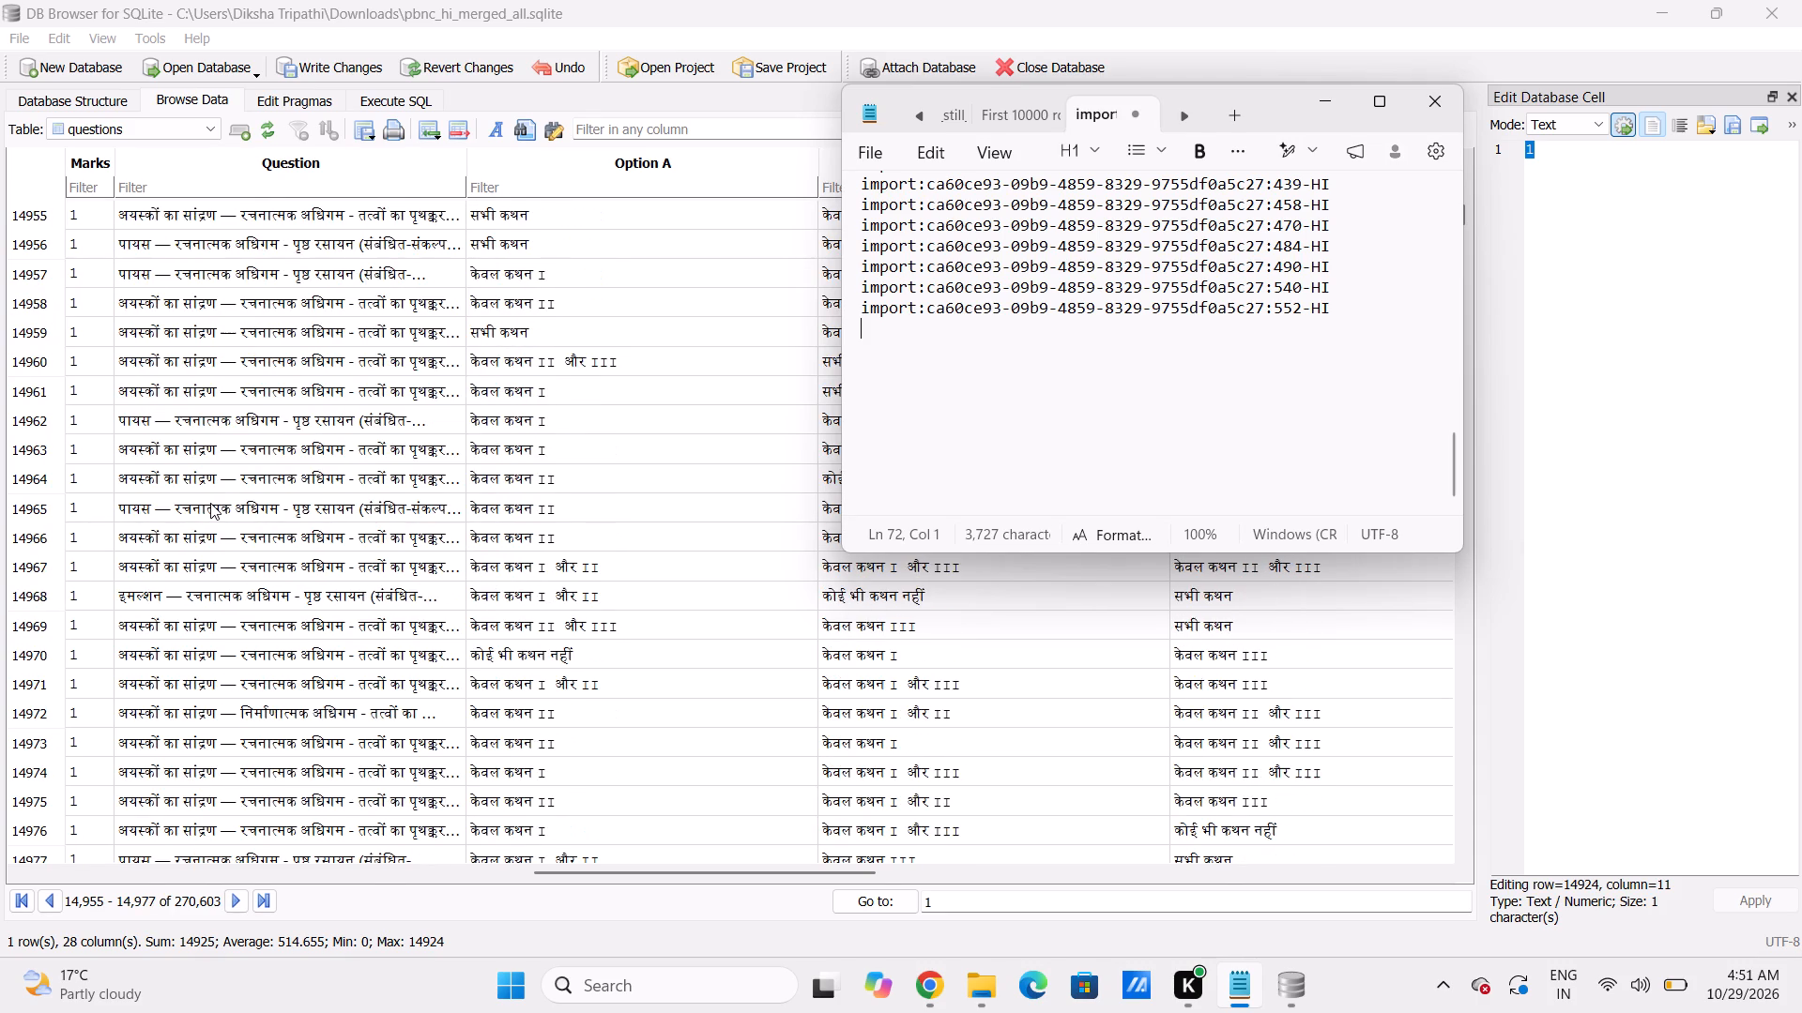
{"action": "scroll", "coordinate": [210, 503], "scroll_direction": "down", "scroll_amount": 2}
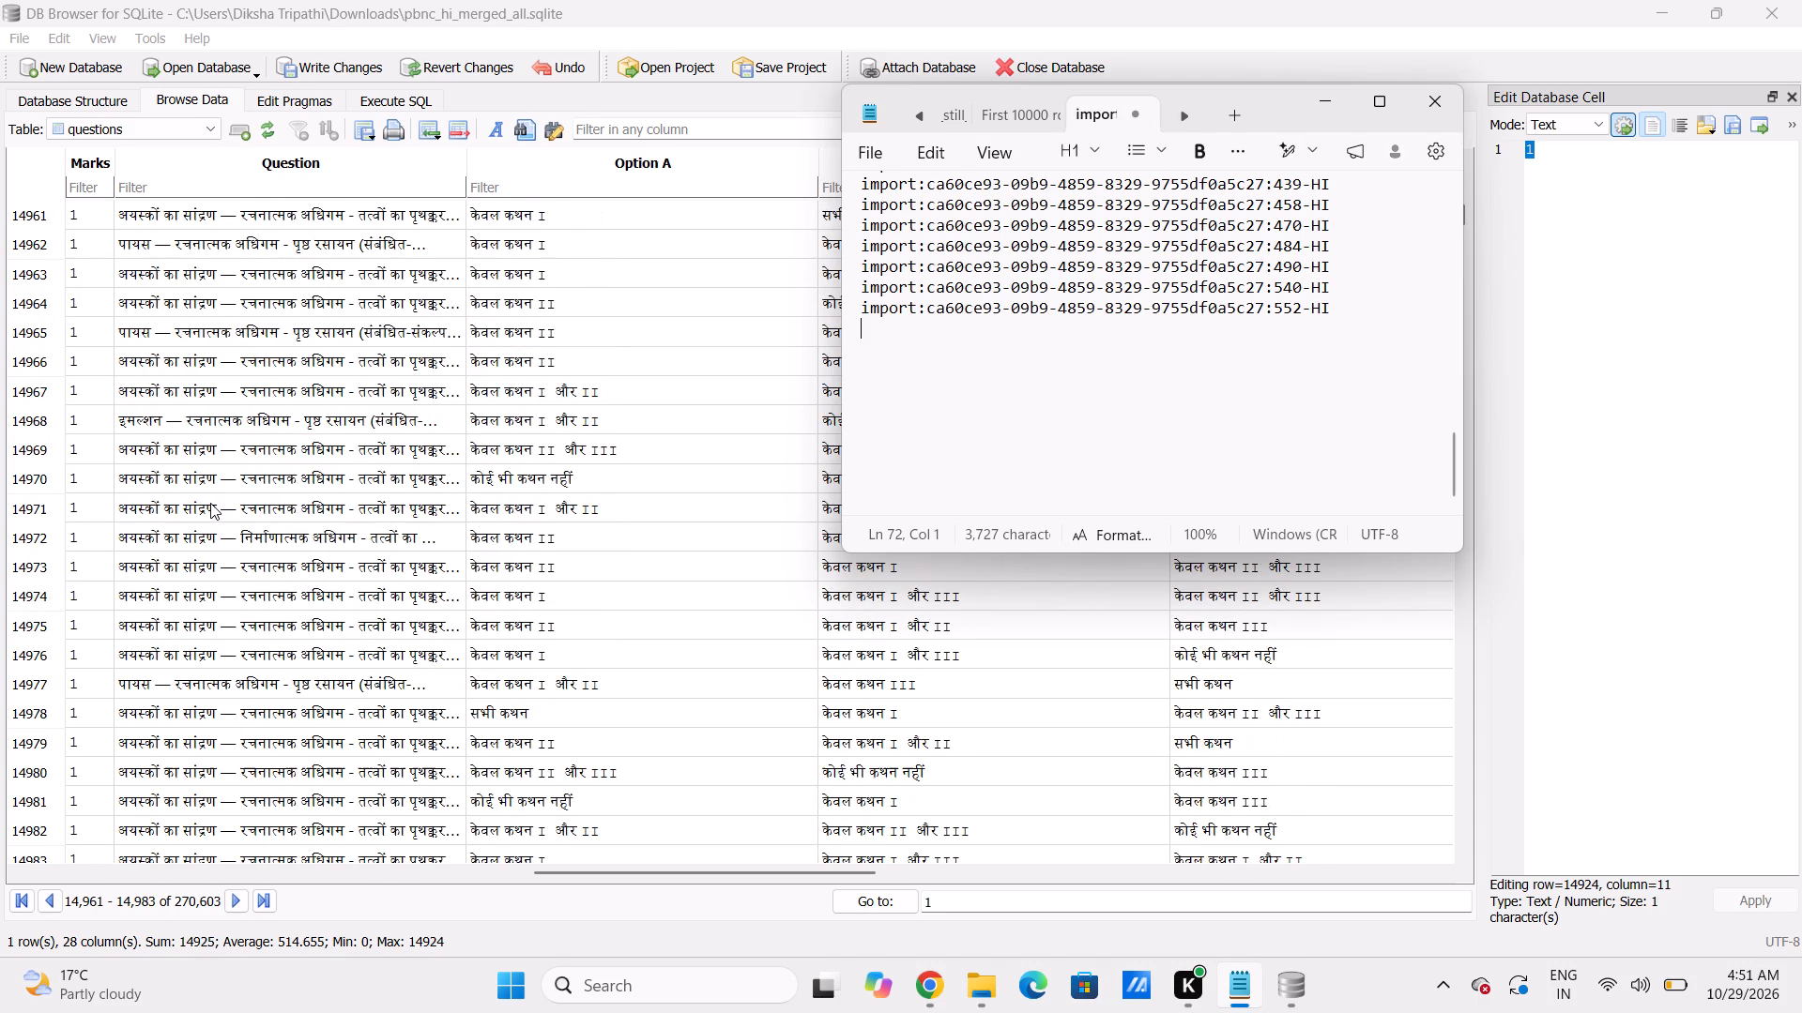
{"action": "scroll", "coordinate": [210, 503], "scroll_direction": "down", "scroll_amount": 7}
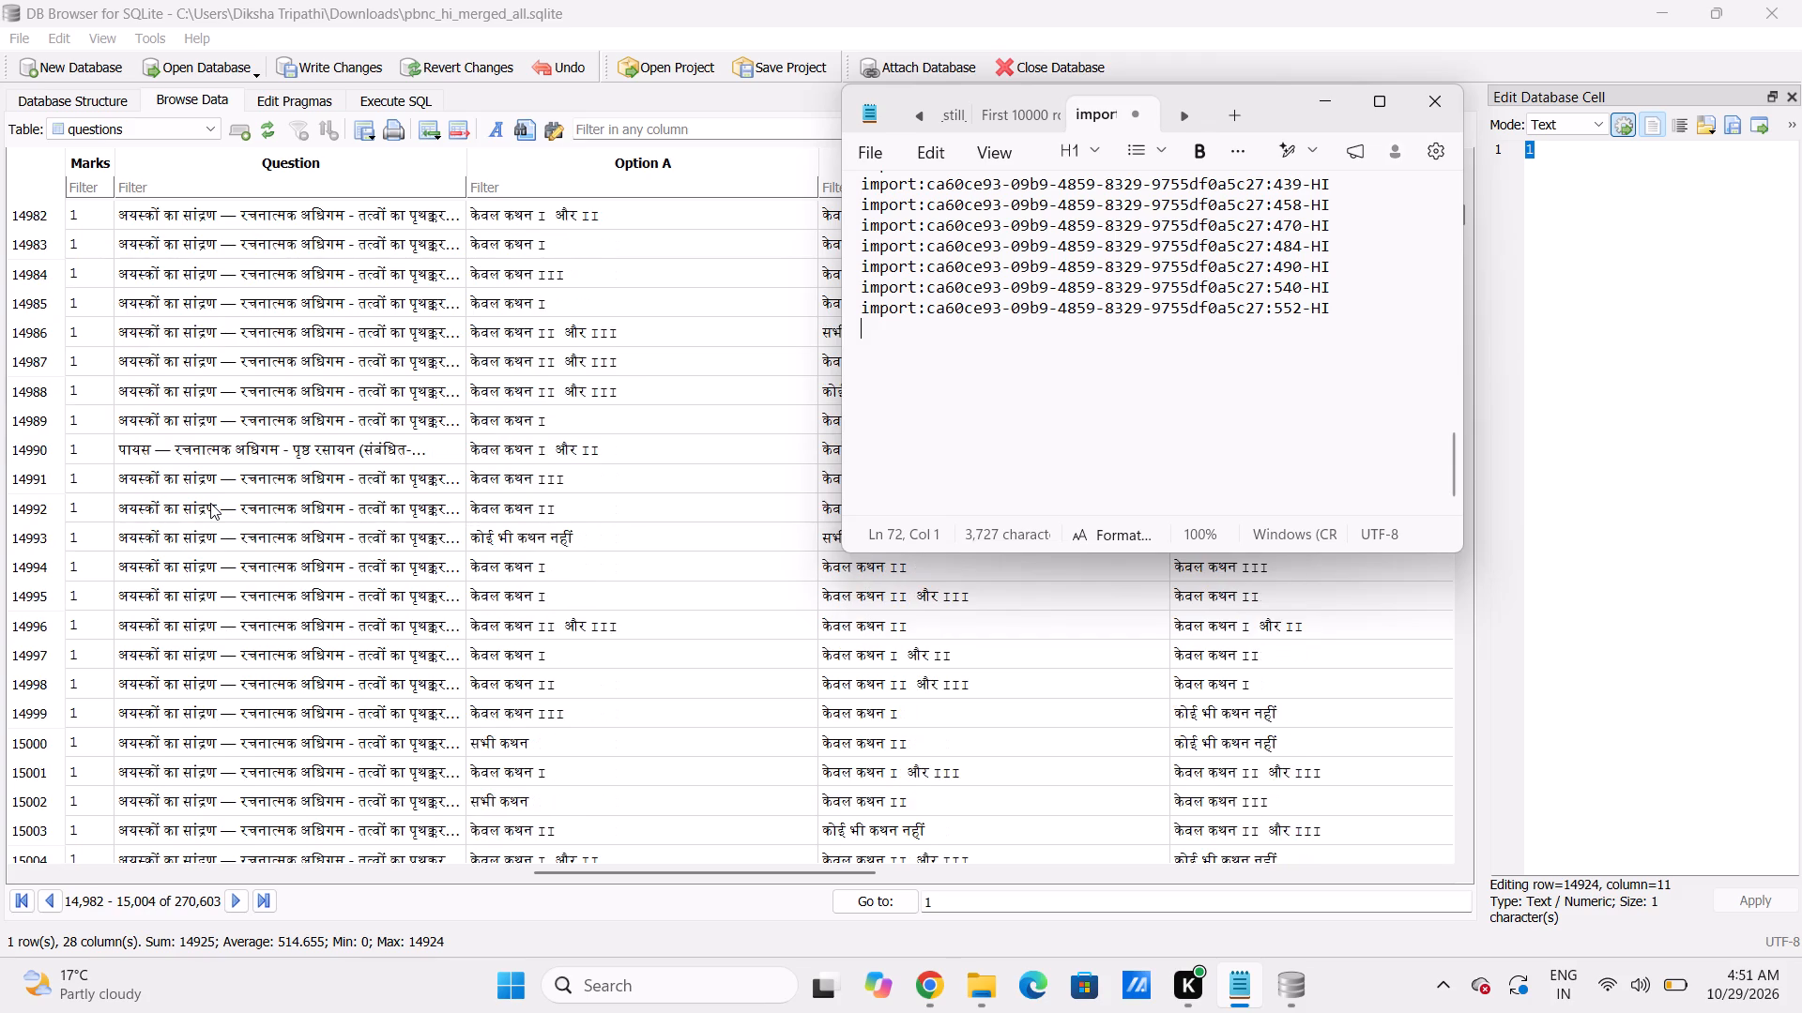
{"action": "scroll", "coordinate": [210, 503], "scroll_direction": "down", "scroll_amount": 4}
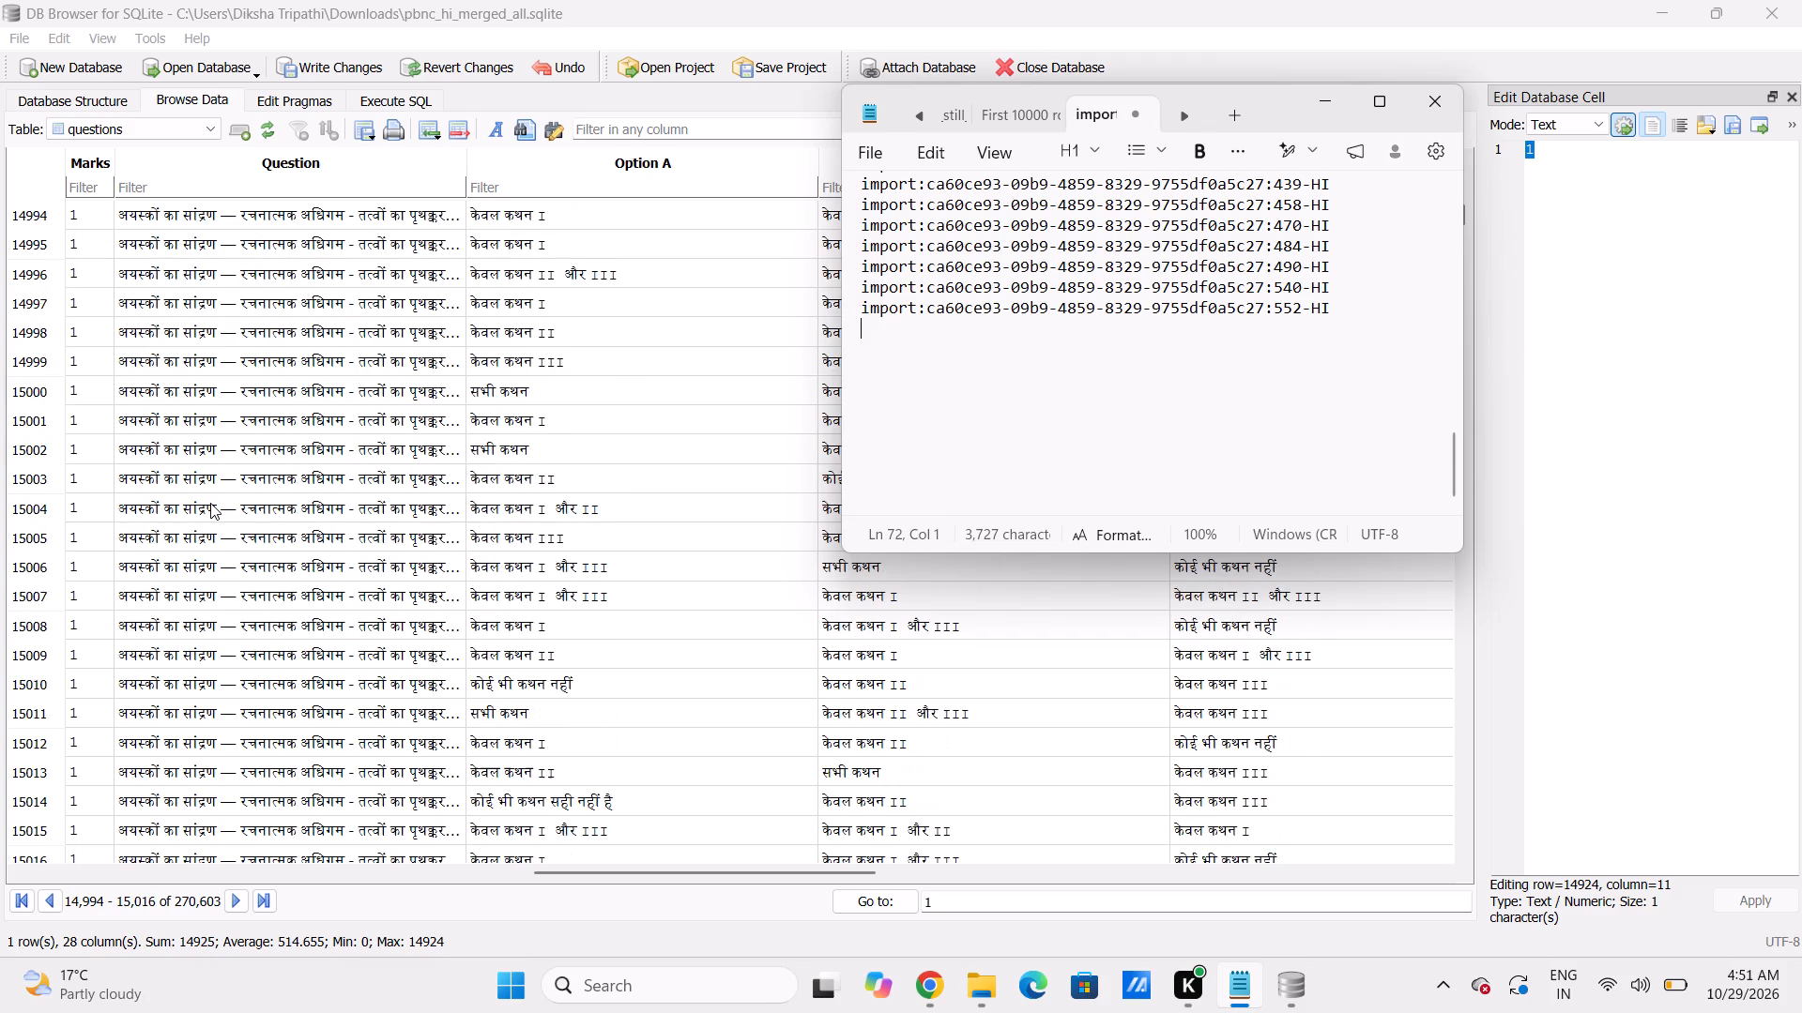
{"action": "scroll", "coordinate": [210, 503], "scroll_direction": "down", "scroll_amount": 4}
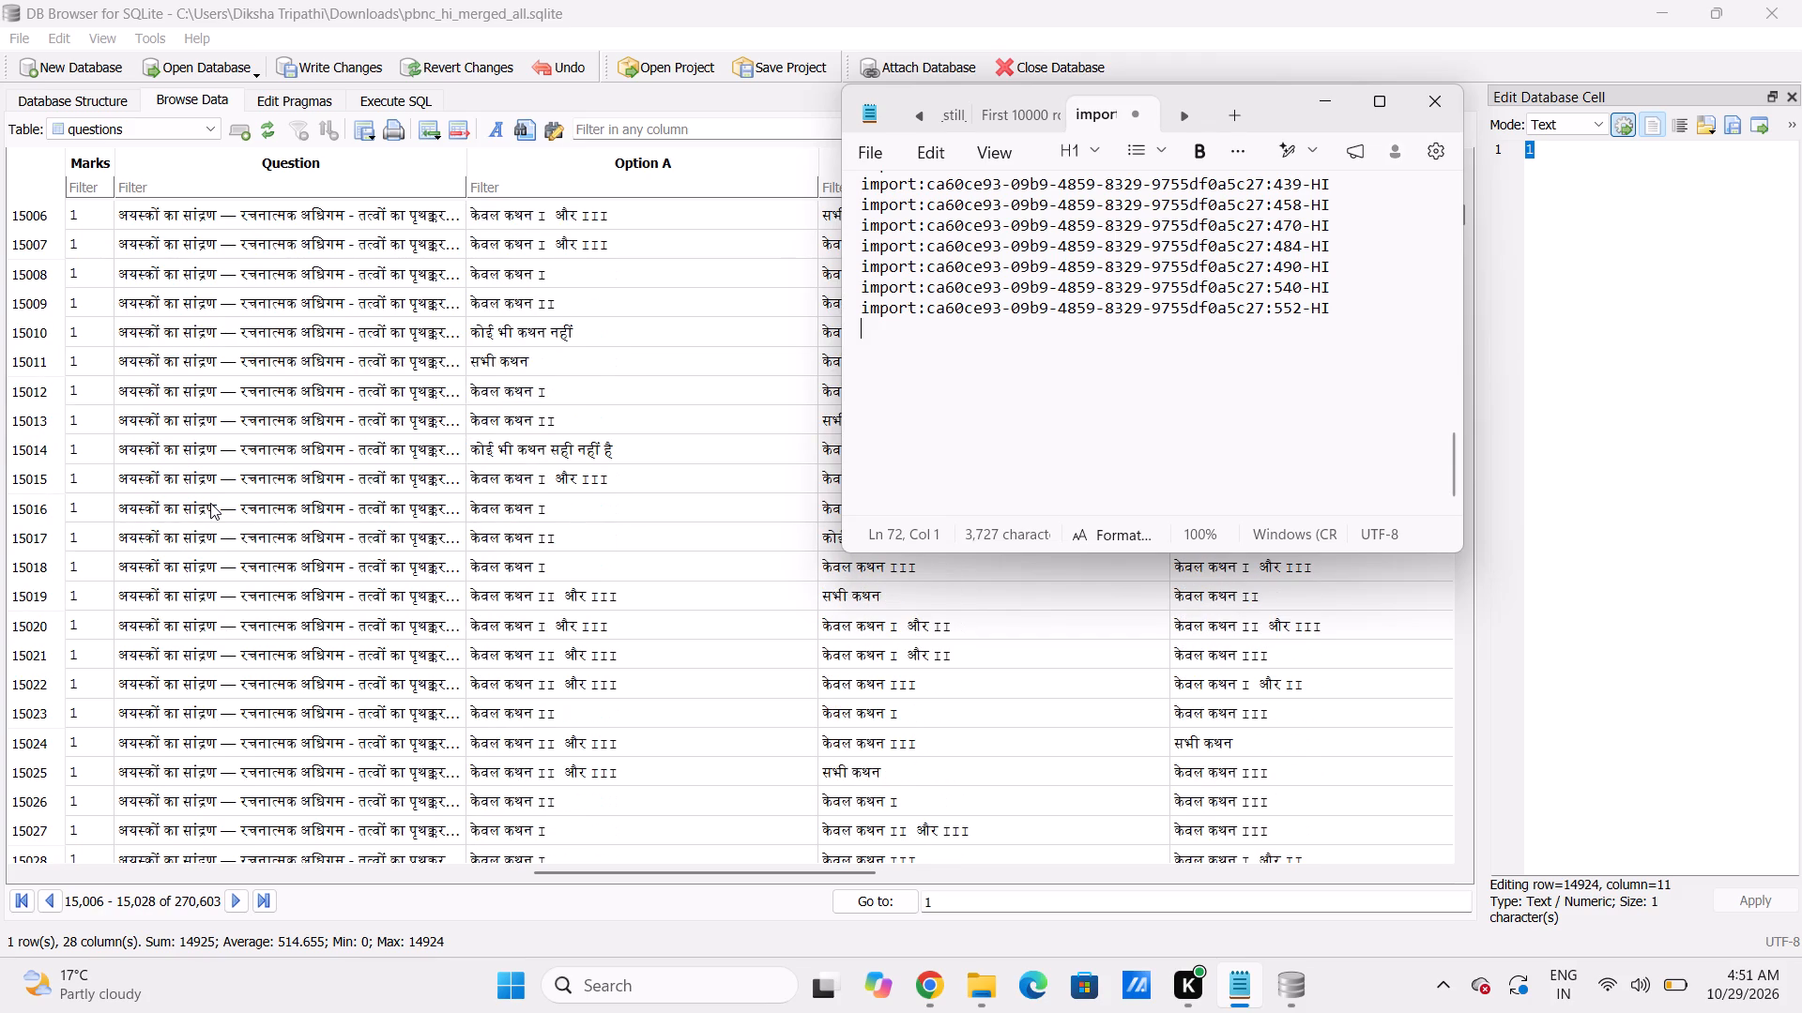
{"action": "scroll", "coordinate": [210, 503], "scroll_direction": "down", "scroll_amount": 5}
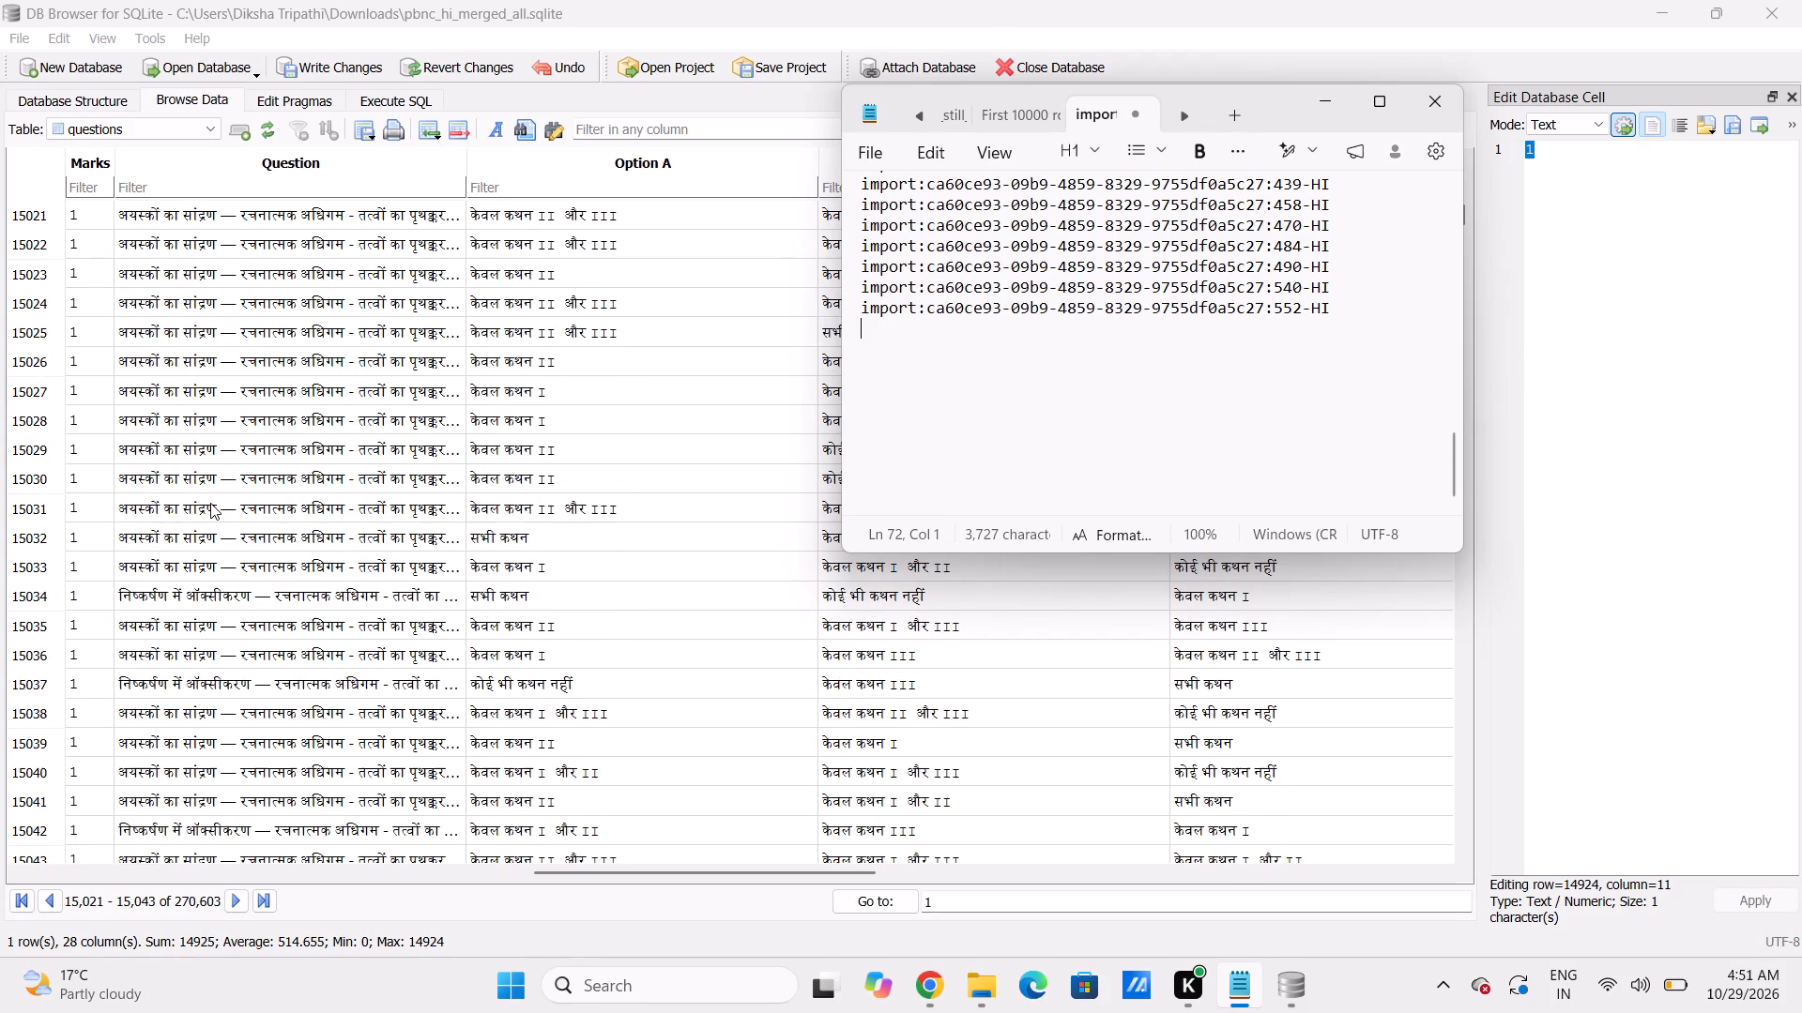
{"action": "scroll", "coordinate": [210, 503], "scroll_direction": "down", "scroll_amount": 2}
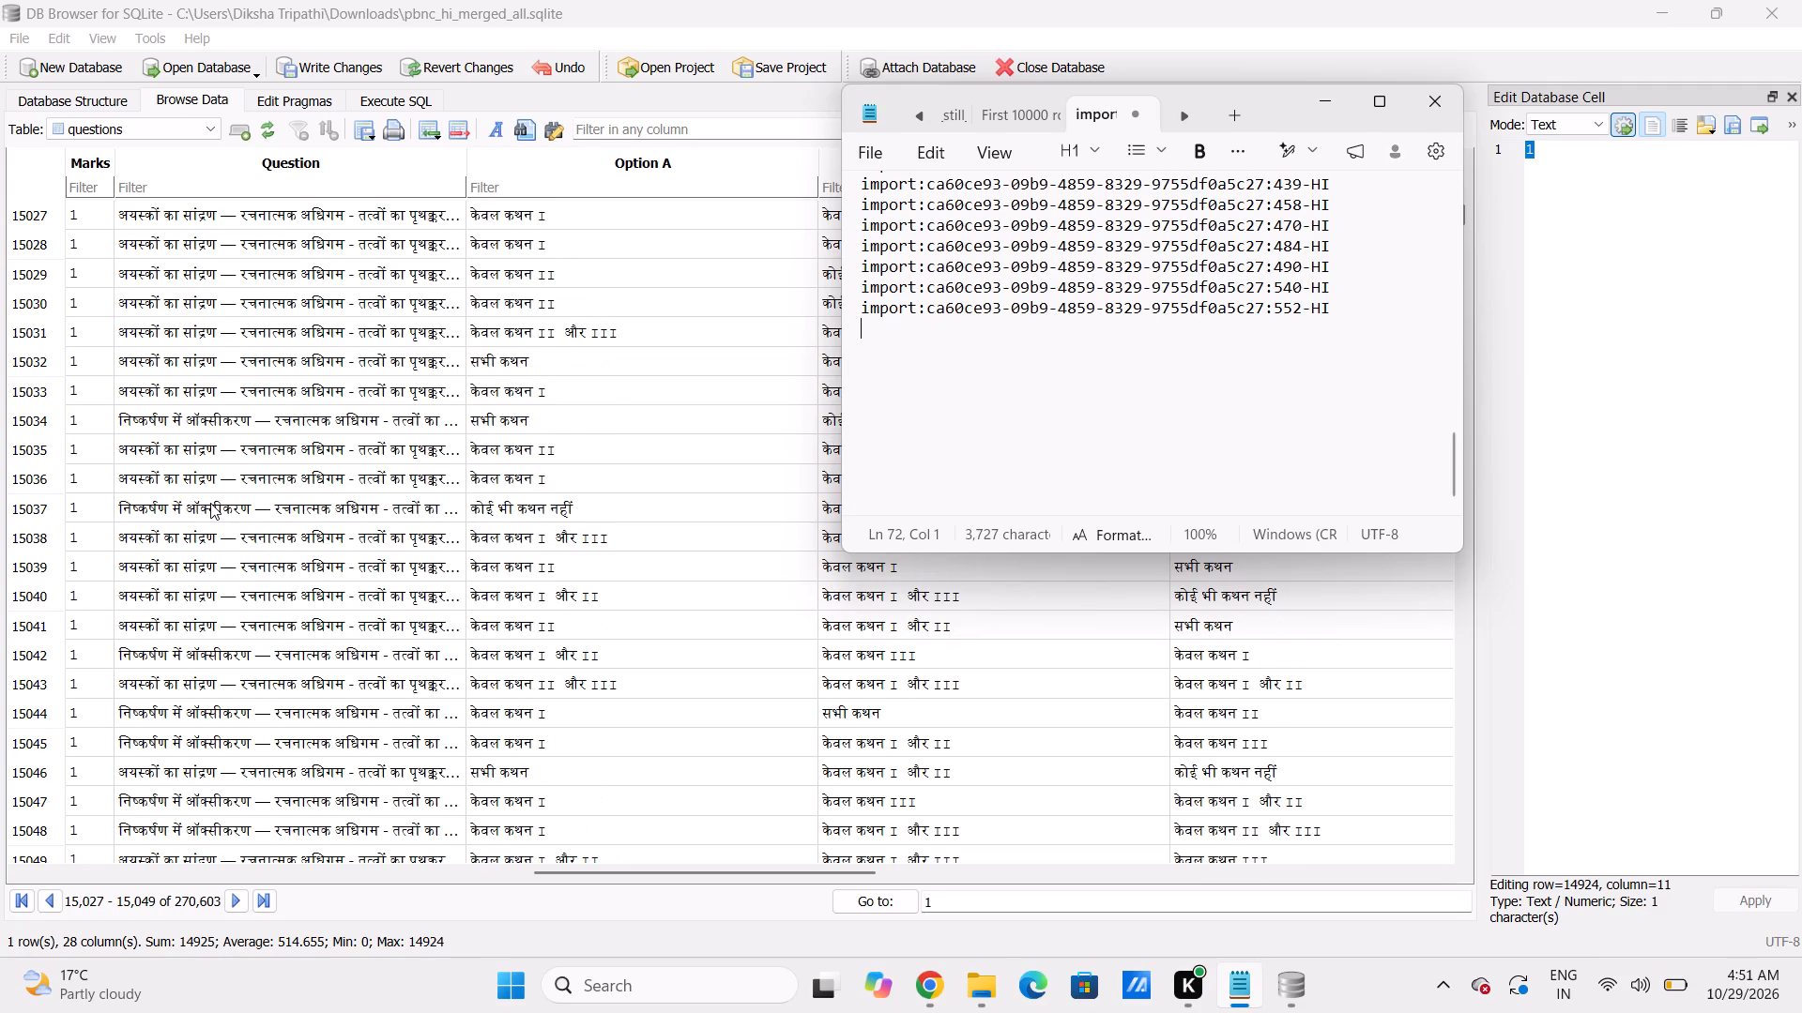
{"action": "scroll", "coordinate": [210, 503], "scroll_direction": "down", "scroll_amount": 1}
{"action": "scroll", "coordinate": [327, 569], "scroll_direction": "down", "scroll_amount": 1}
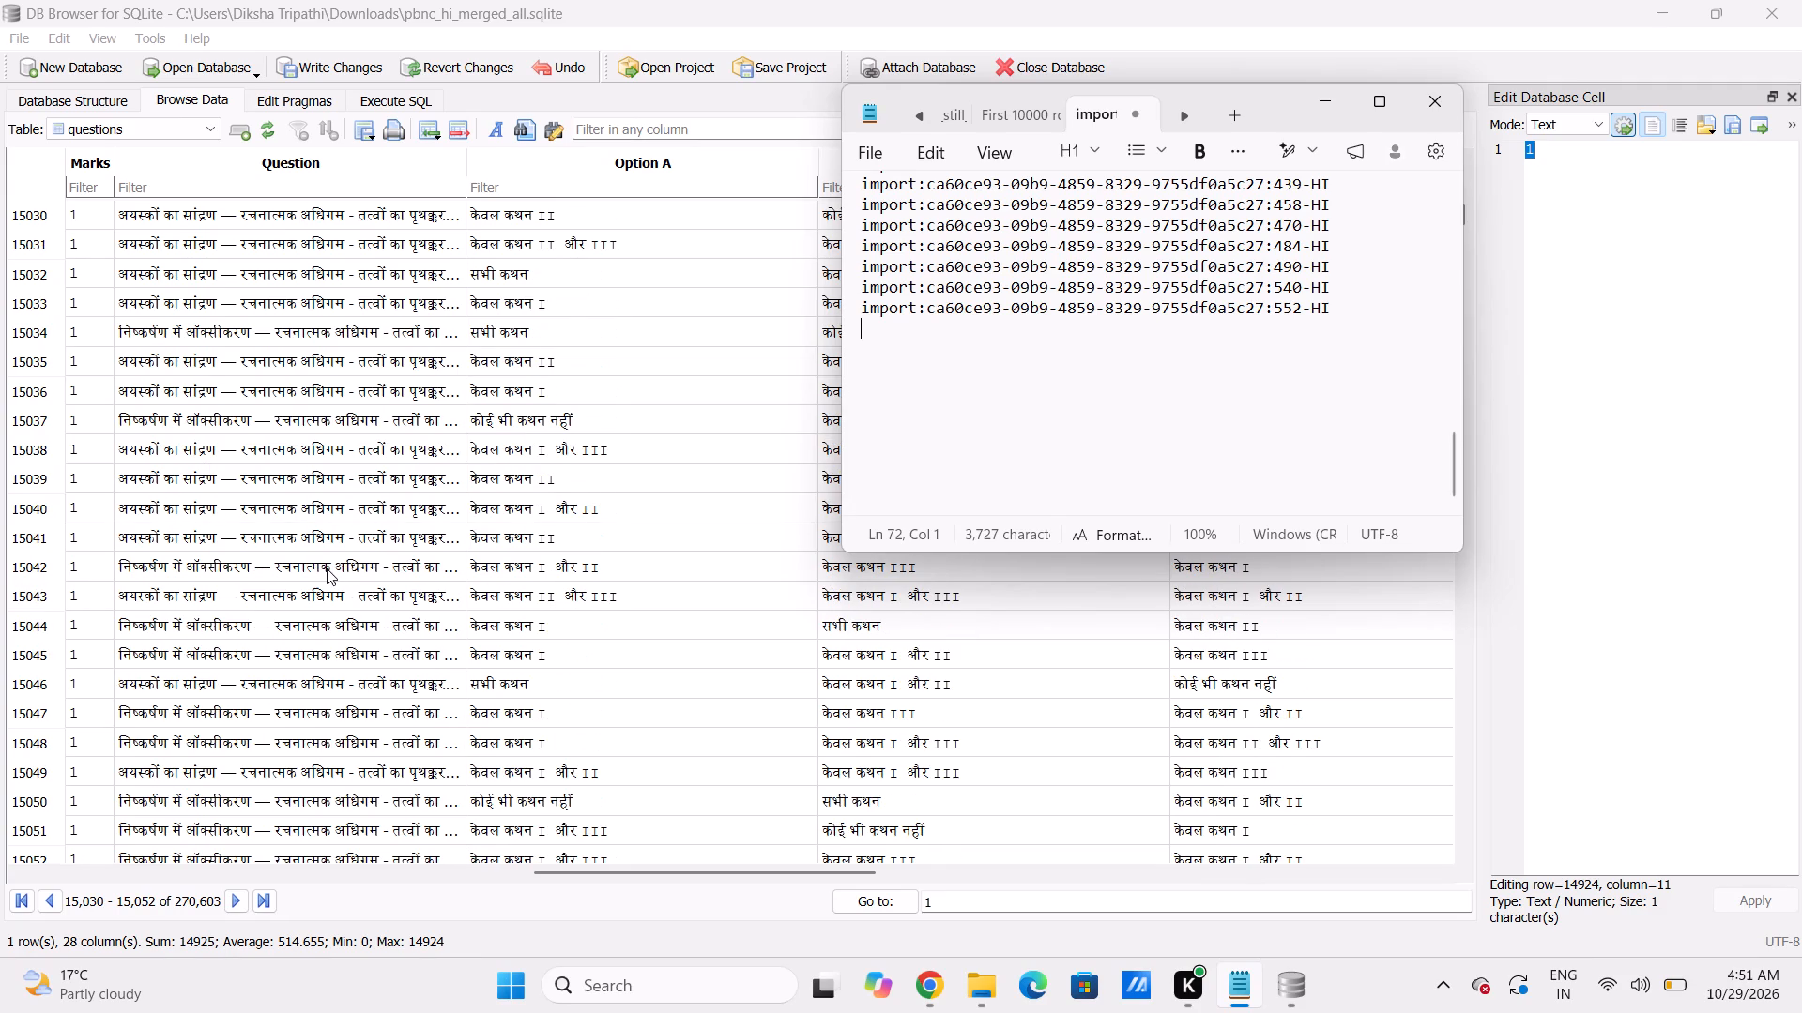
{"action": "scroll", "coordinate": [327, 568], "scroll_direction": "down", "scroll_amount": 7}
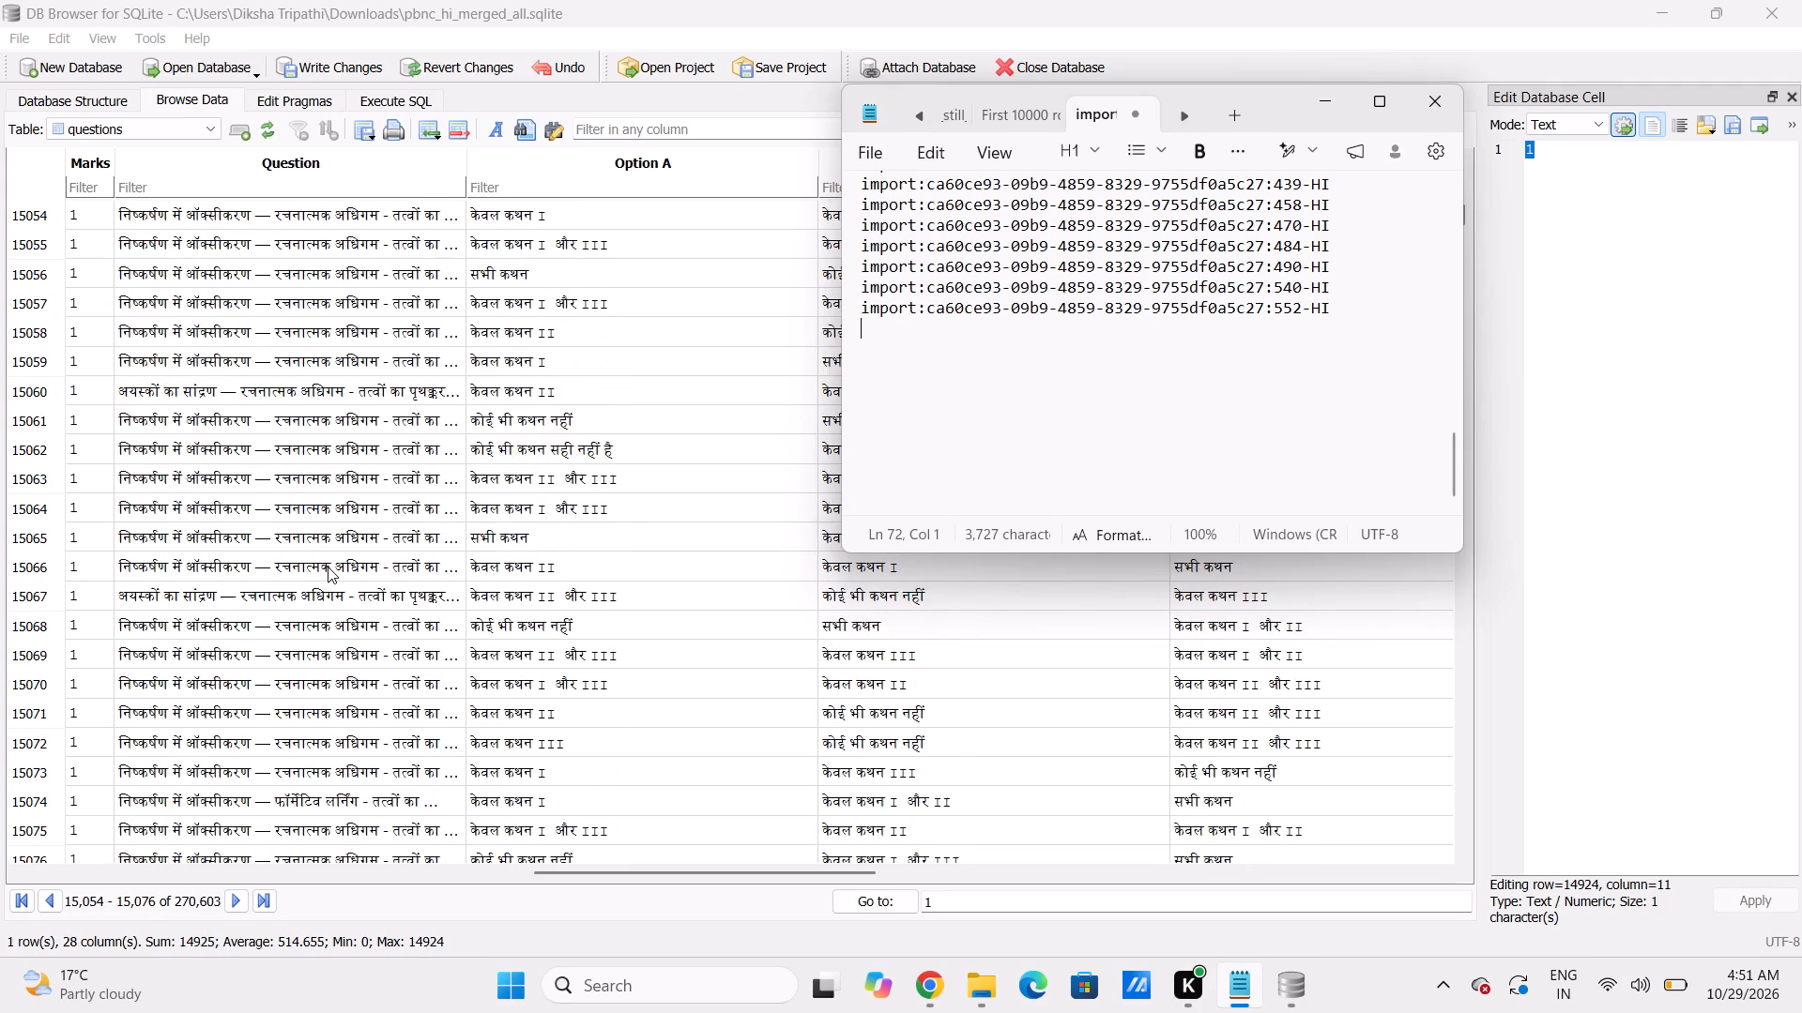
{"action": "scroll", "coordinate": [328, 567], "scroll_direction": "down", "scroll_amount": 8}
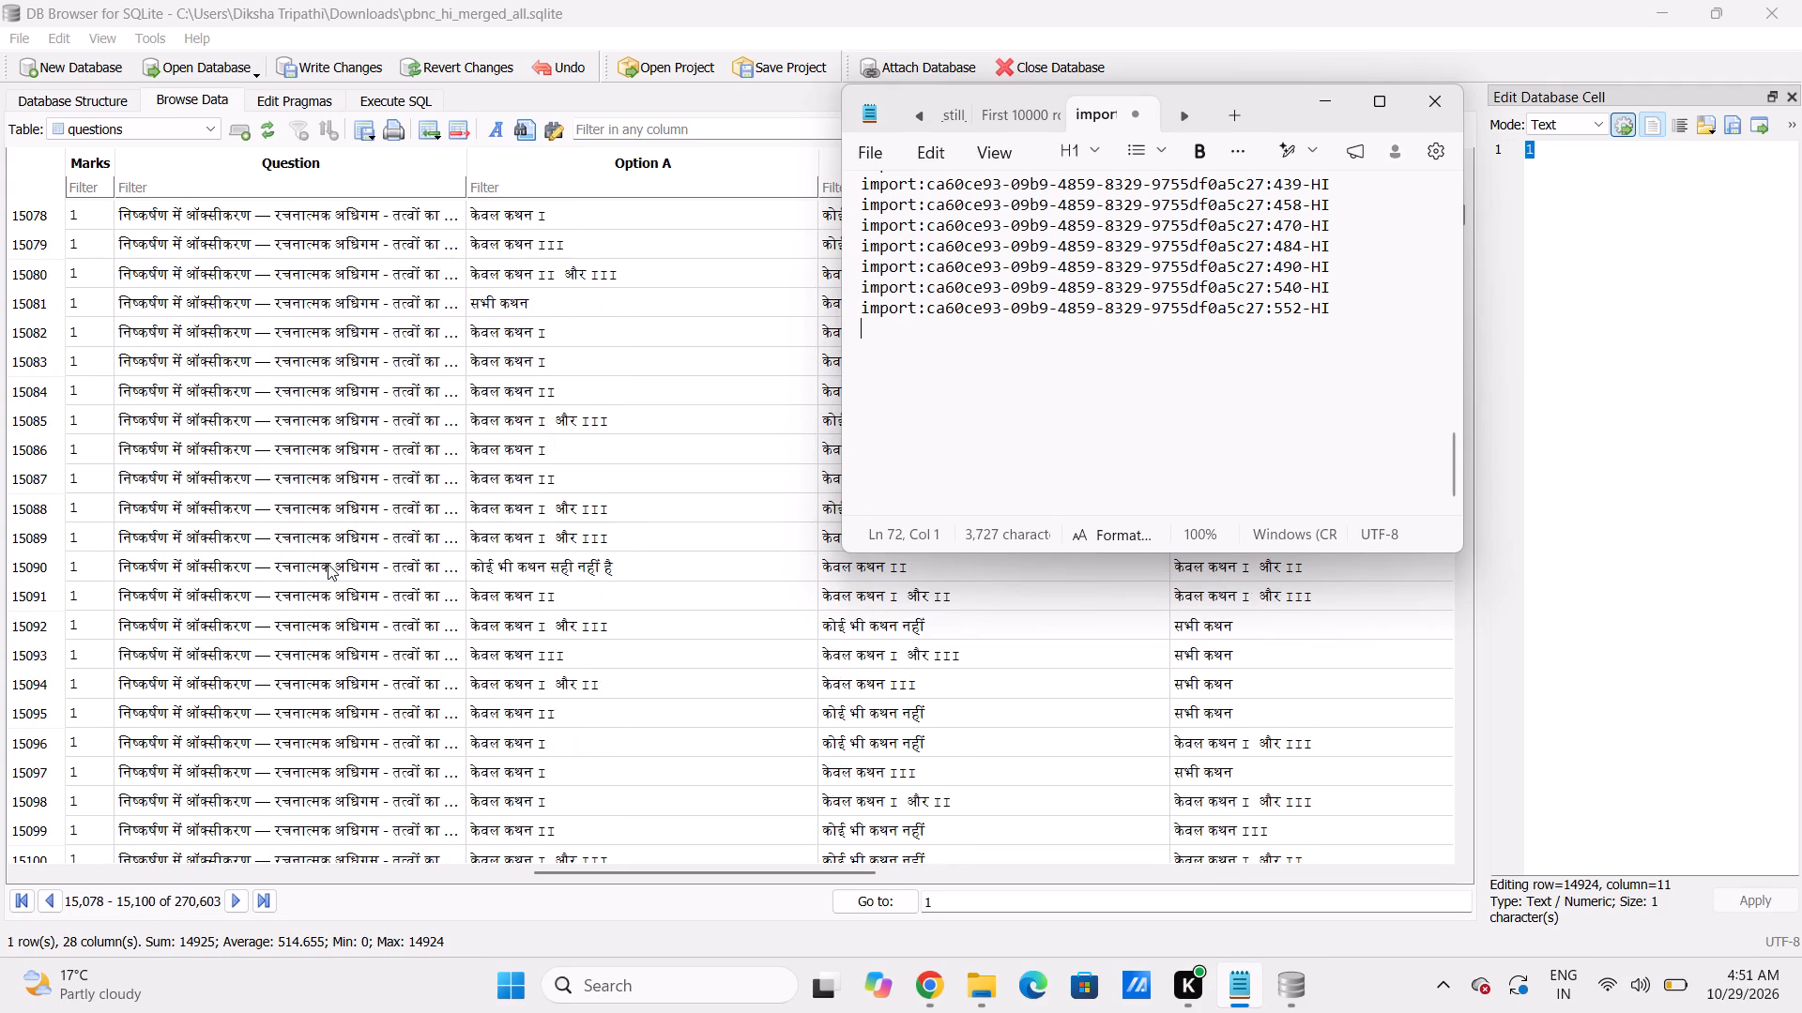
{"action": "scroll", "coordinate": [328, 564], "scroll_direction": "down", "scroll_amount": 10}
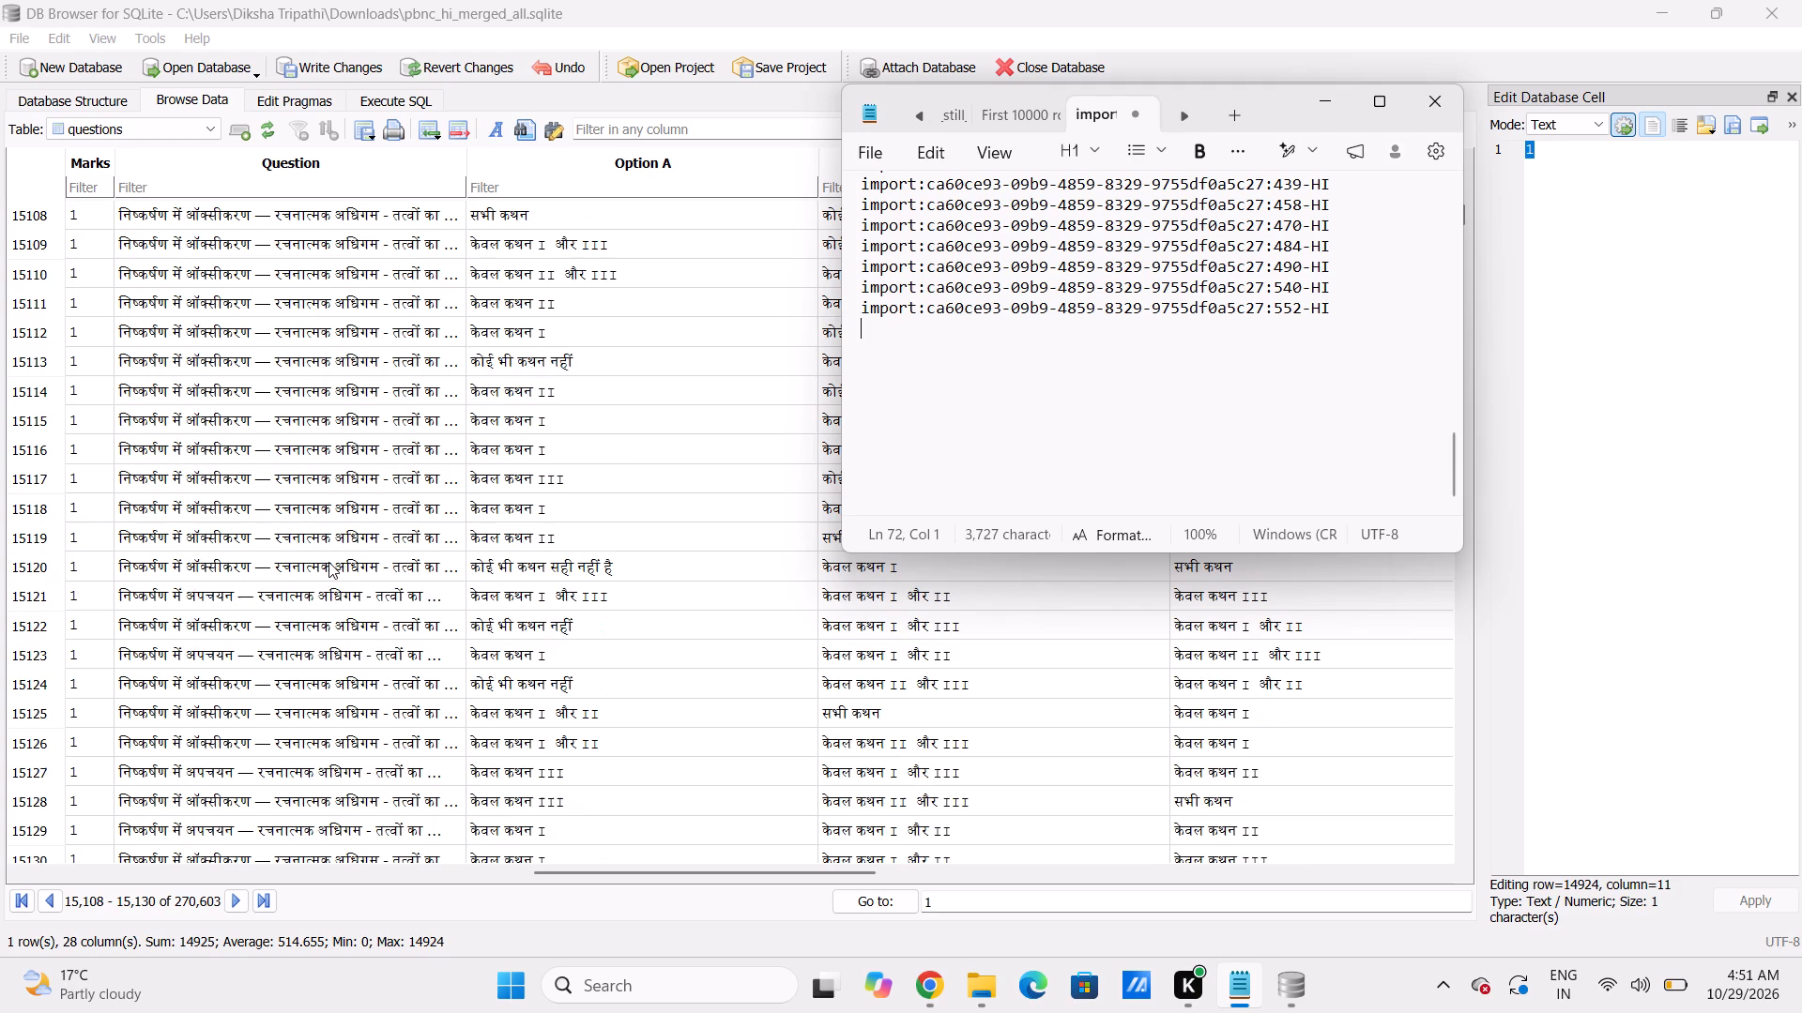
{"action": "scroll", "coordinate": [328, 562], "scroll_direction": "down", "scroll_amount": 7}
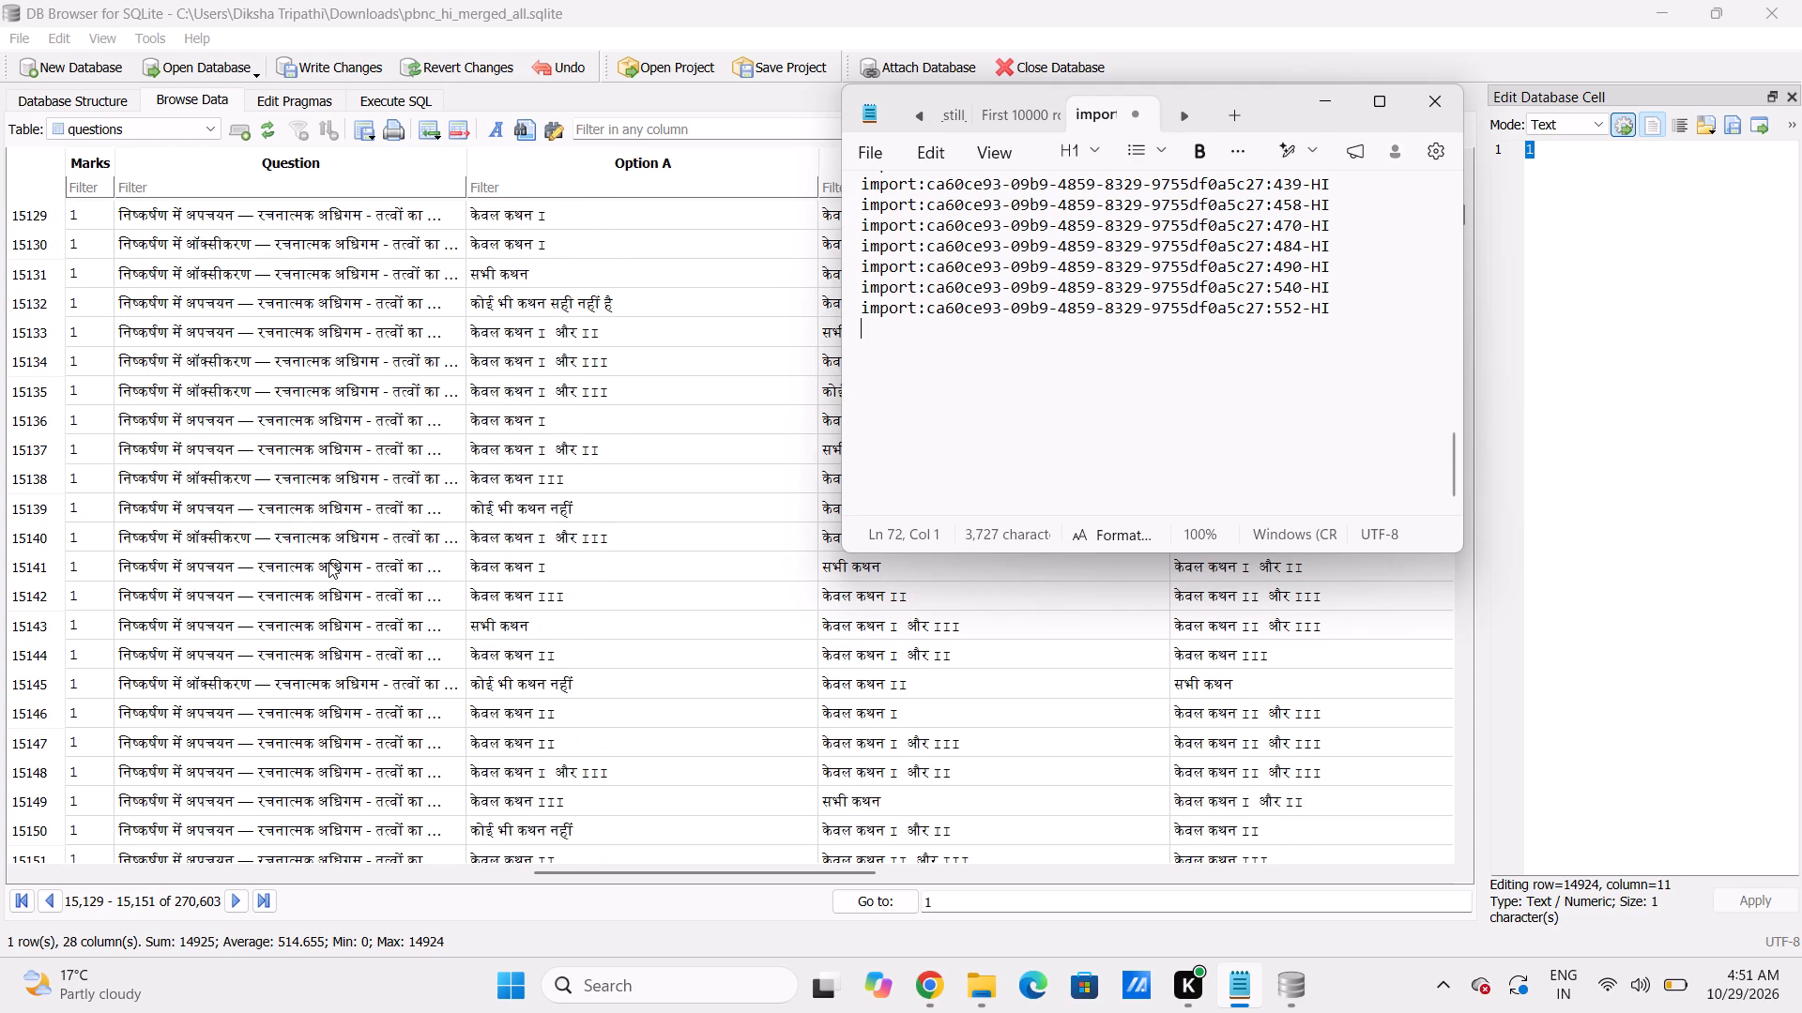
{"action": "scroll", "coordinate": [328, 562], "scroll_direction": "down", "scroll_amount": 8}
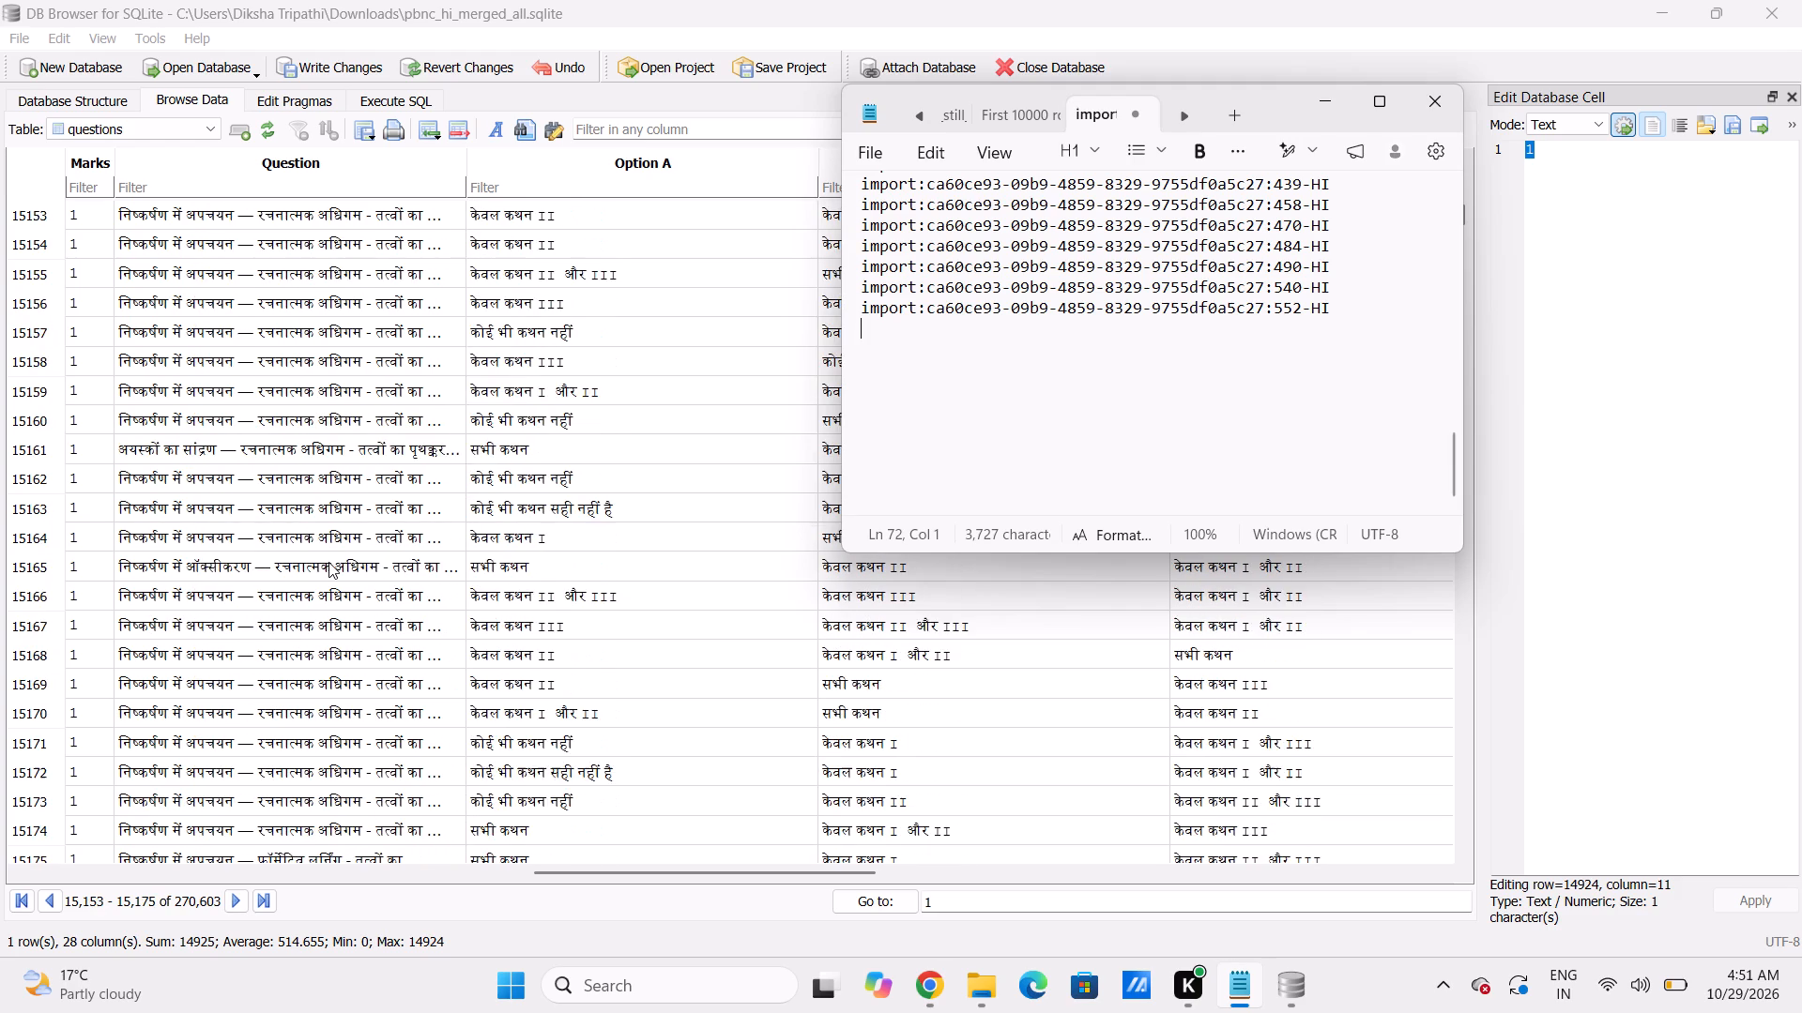
{"action": "scroll", "coordinate": [328, 562], "scroll_direction": "down", "scroll_amount": 3}
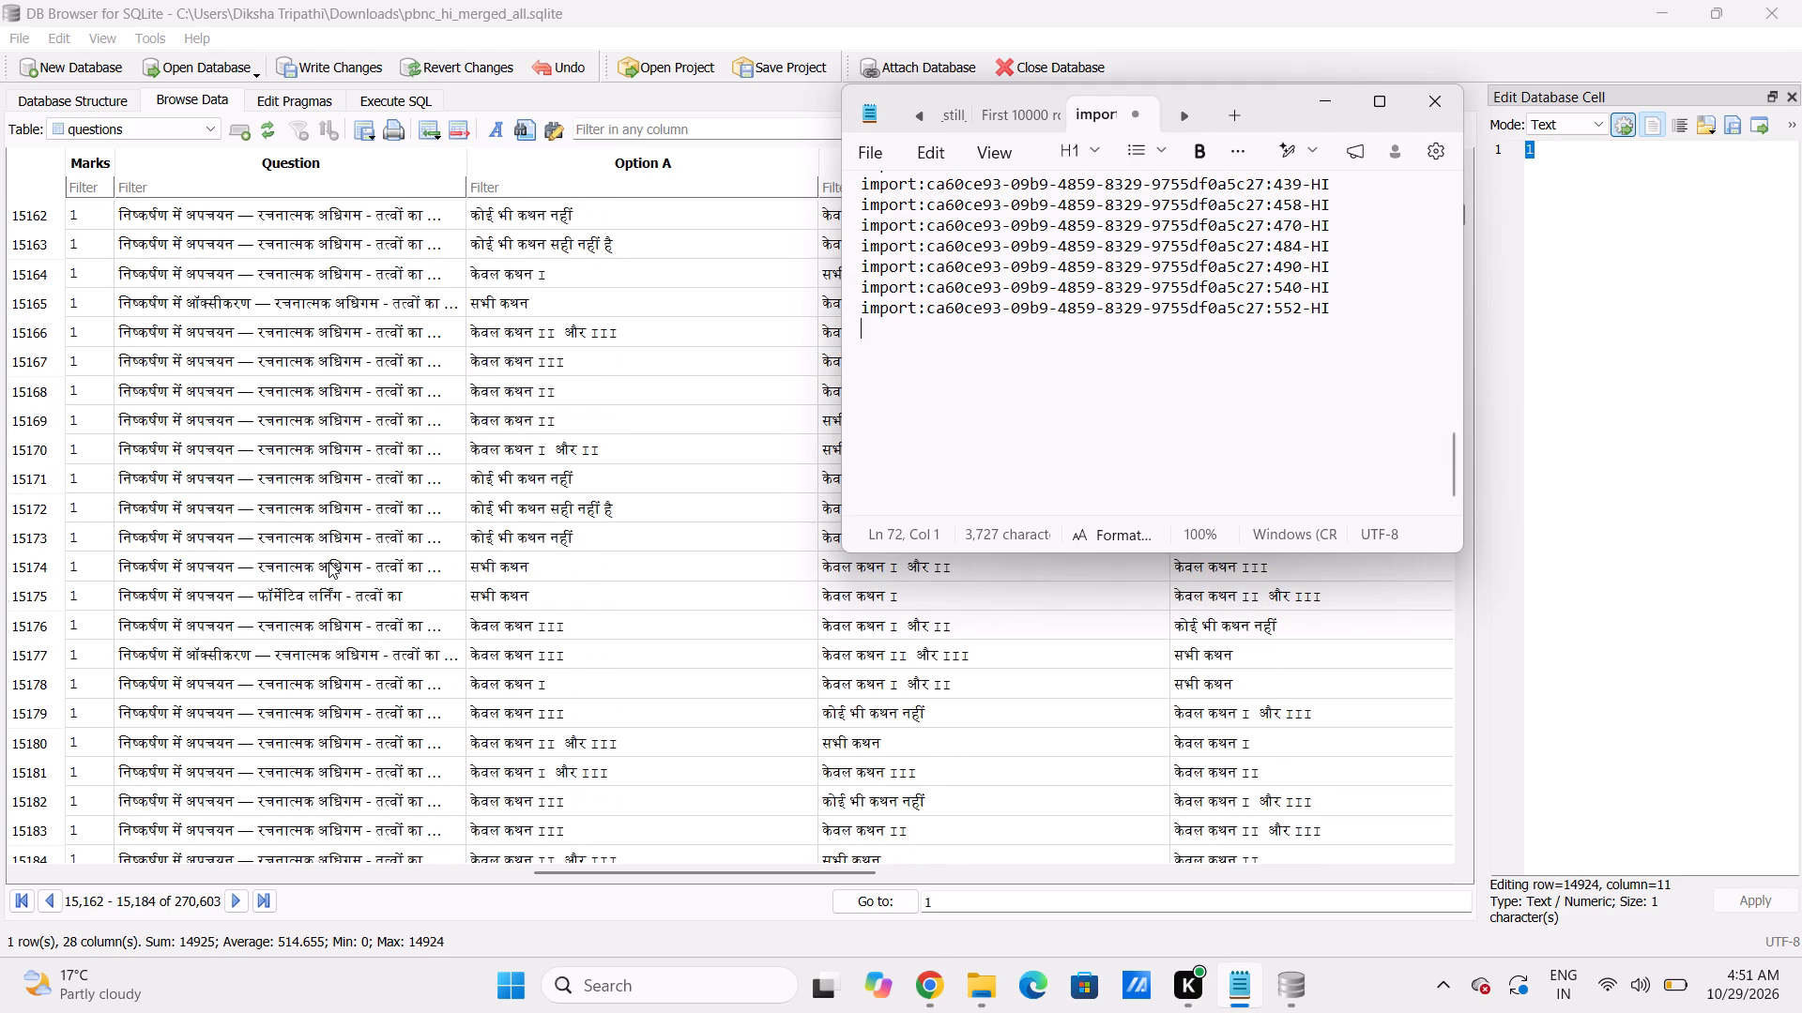
{"action": "scroll", "coordinate": [328, 562], "scroll_direction": "down", "scroll_amount": 12}
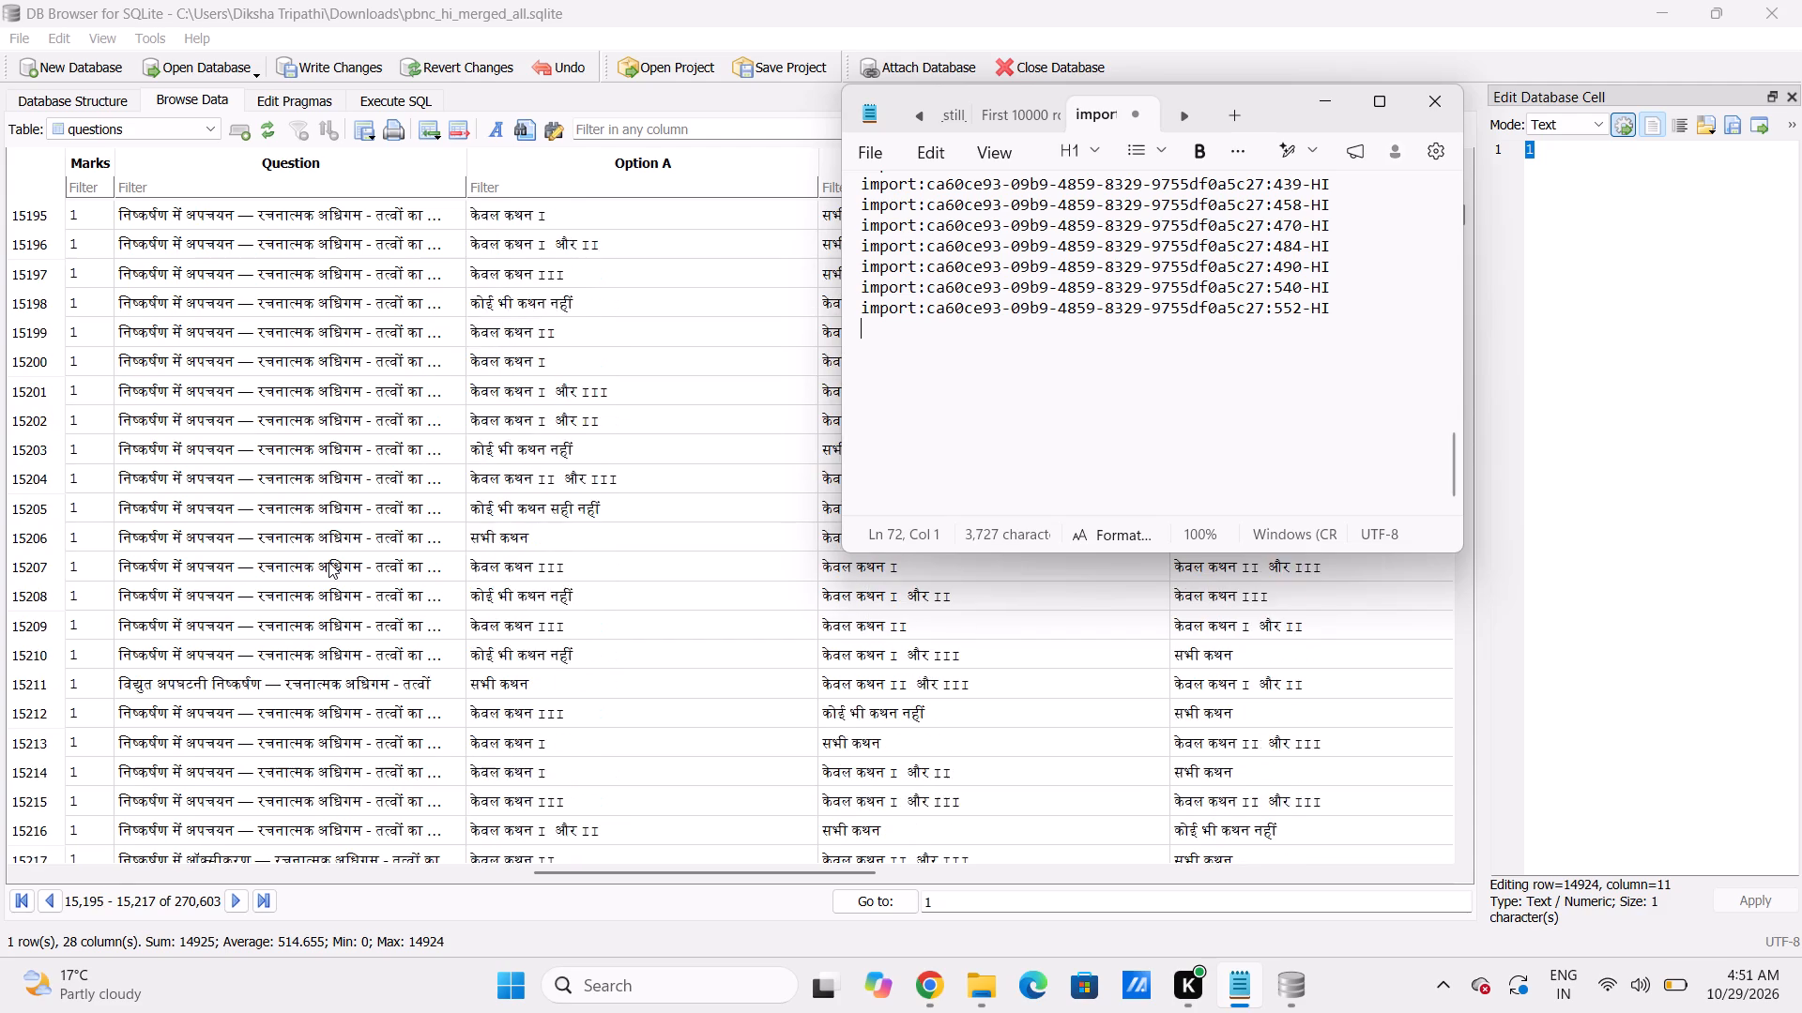
{"action": "scroll", "coordinate": [328, 562], "scroll_direction": "down", "scroll_amount": 6}
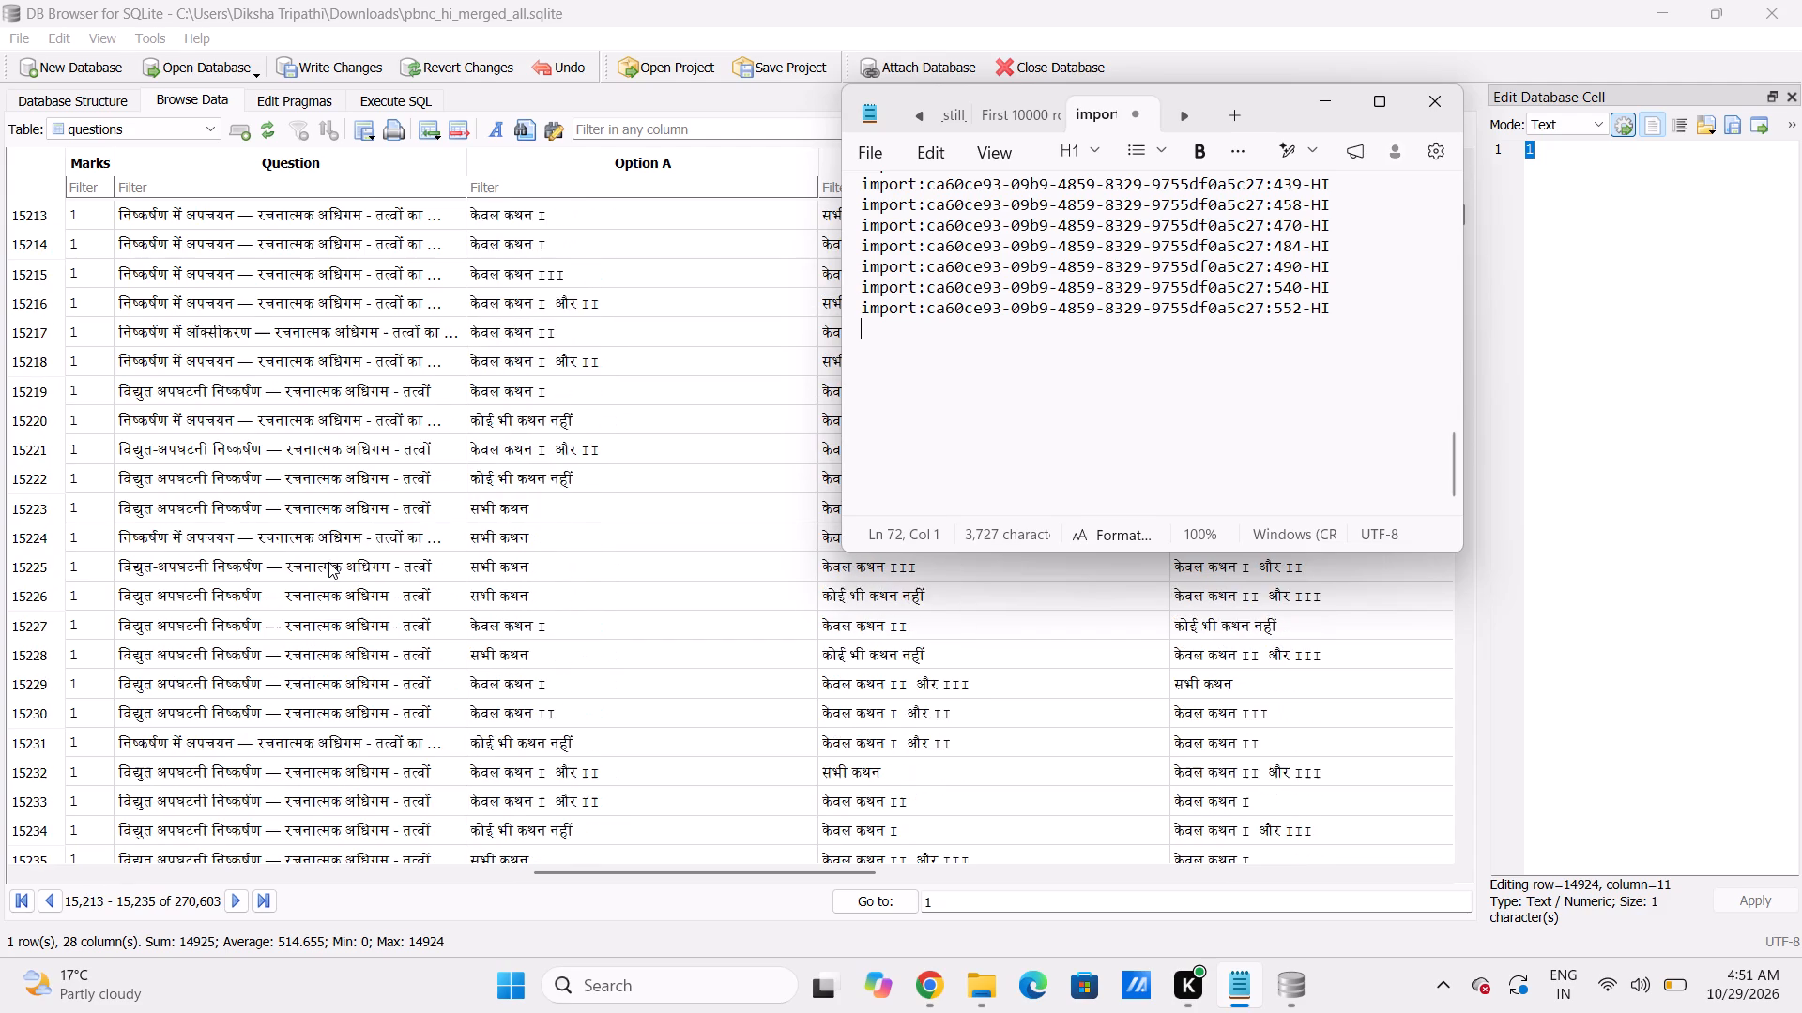
{"action": "scroll", "coordinate": [328, 562], "scroll_direction": "down", "scroll_amount": 9}
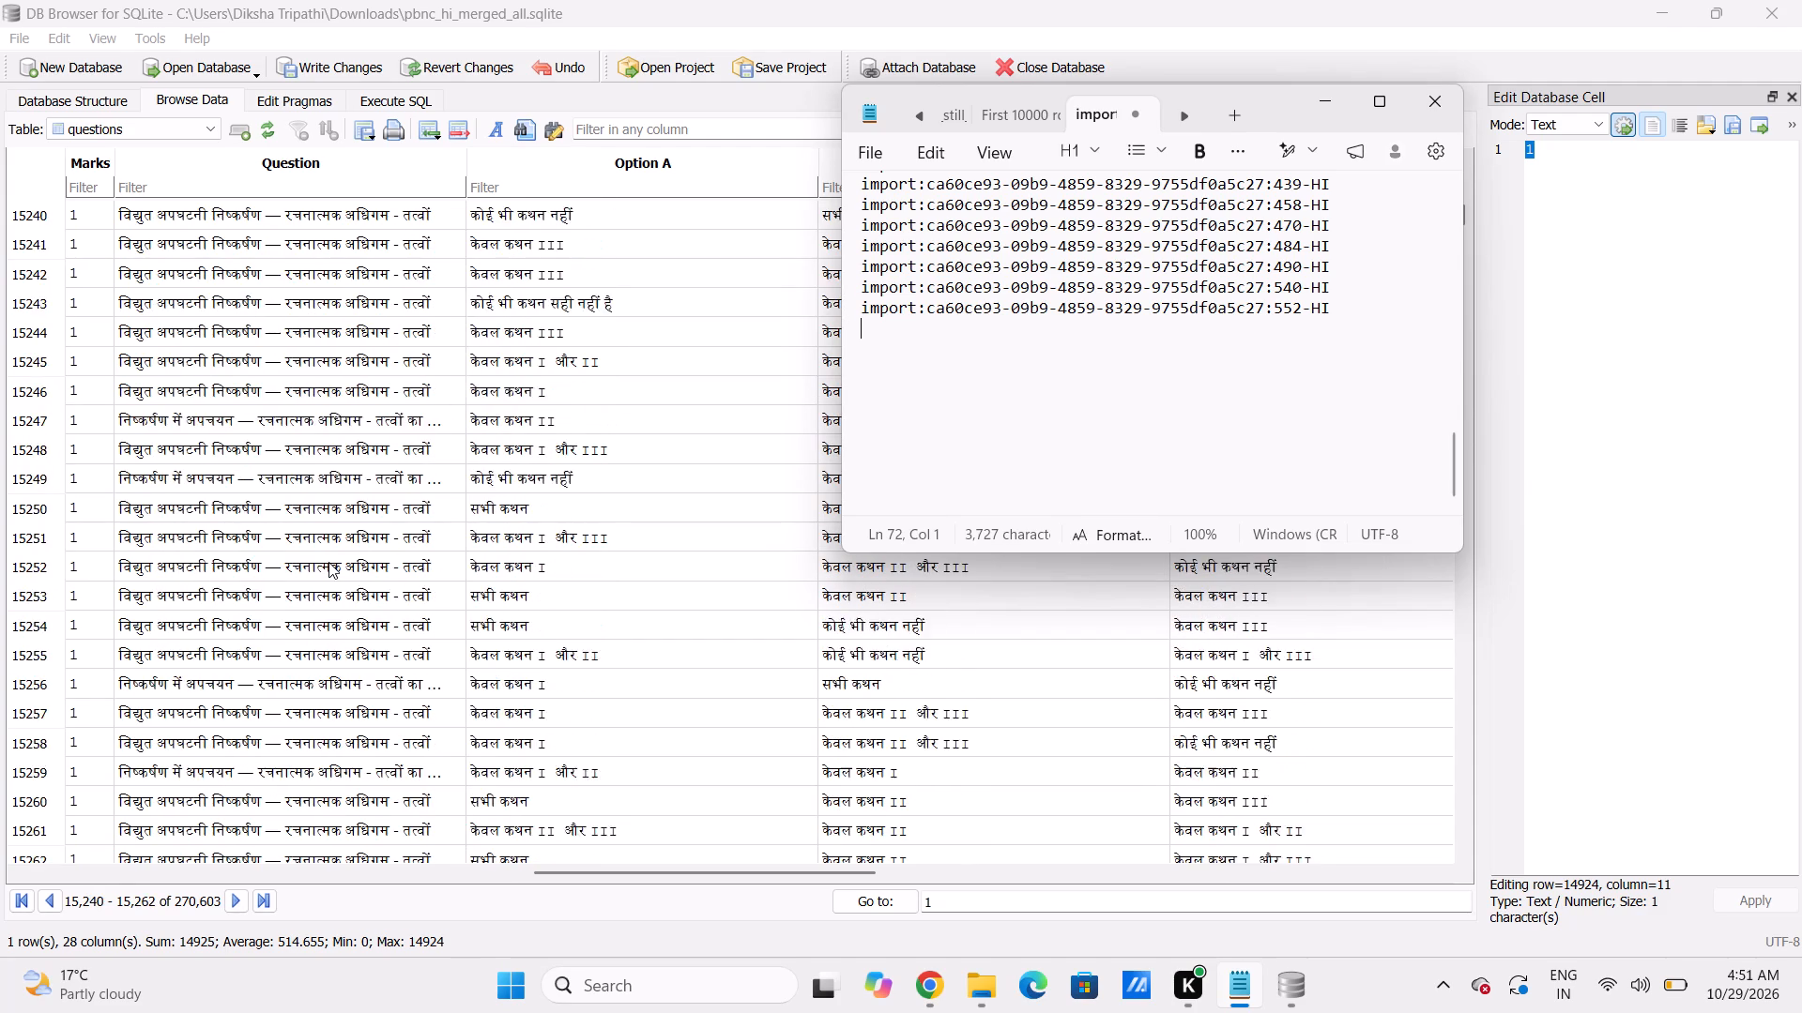
{"action": "scroll", "coordinate": [328, 562], "scroll_direction": "down", "scroll_amount": 7}
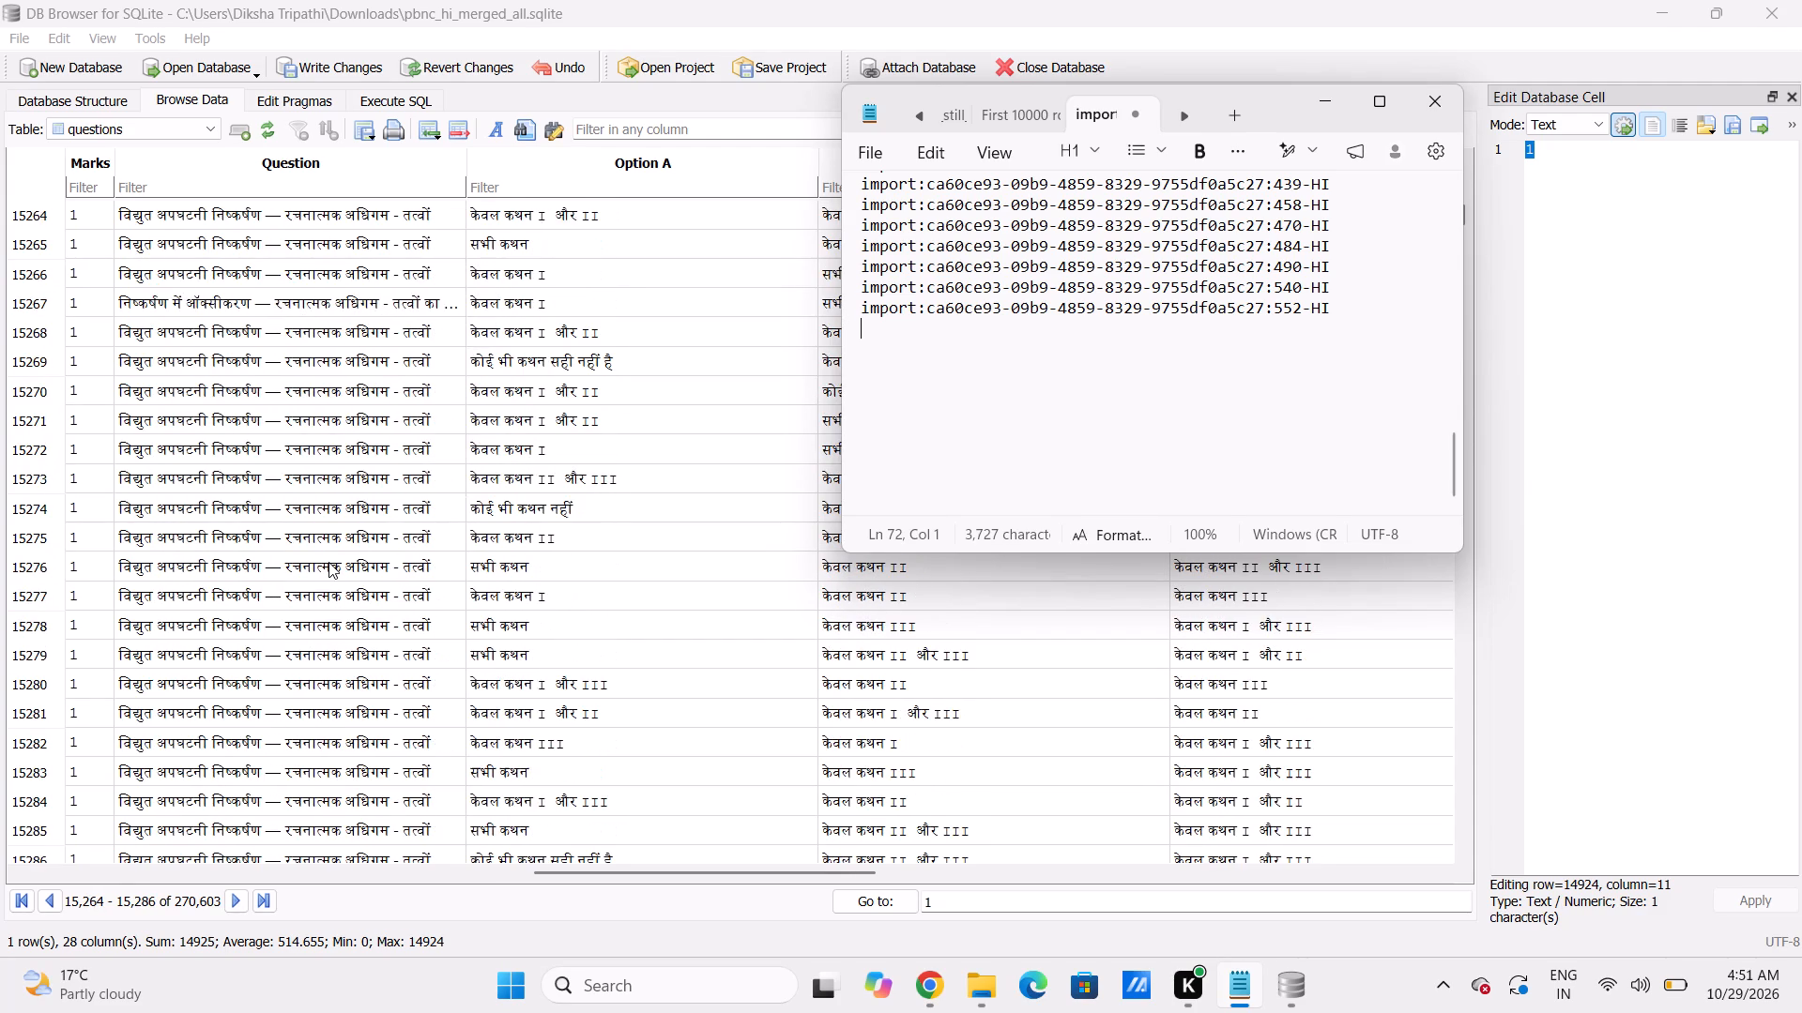
{"action": "scroll", "coordinate": [328, 562], "scroll_direction": "down", "scroll_amount": 5}
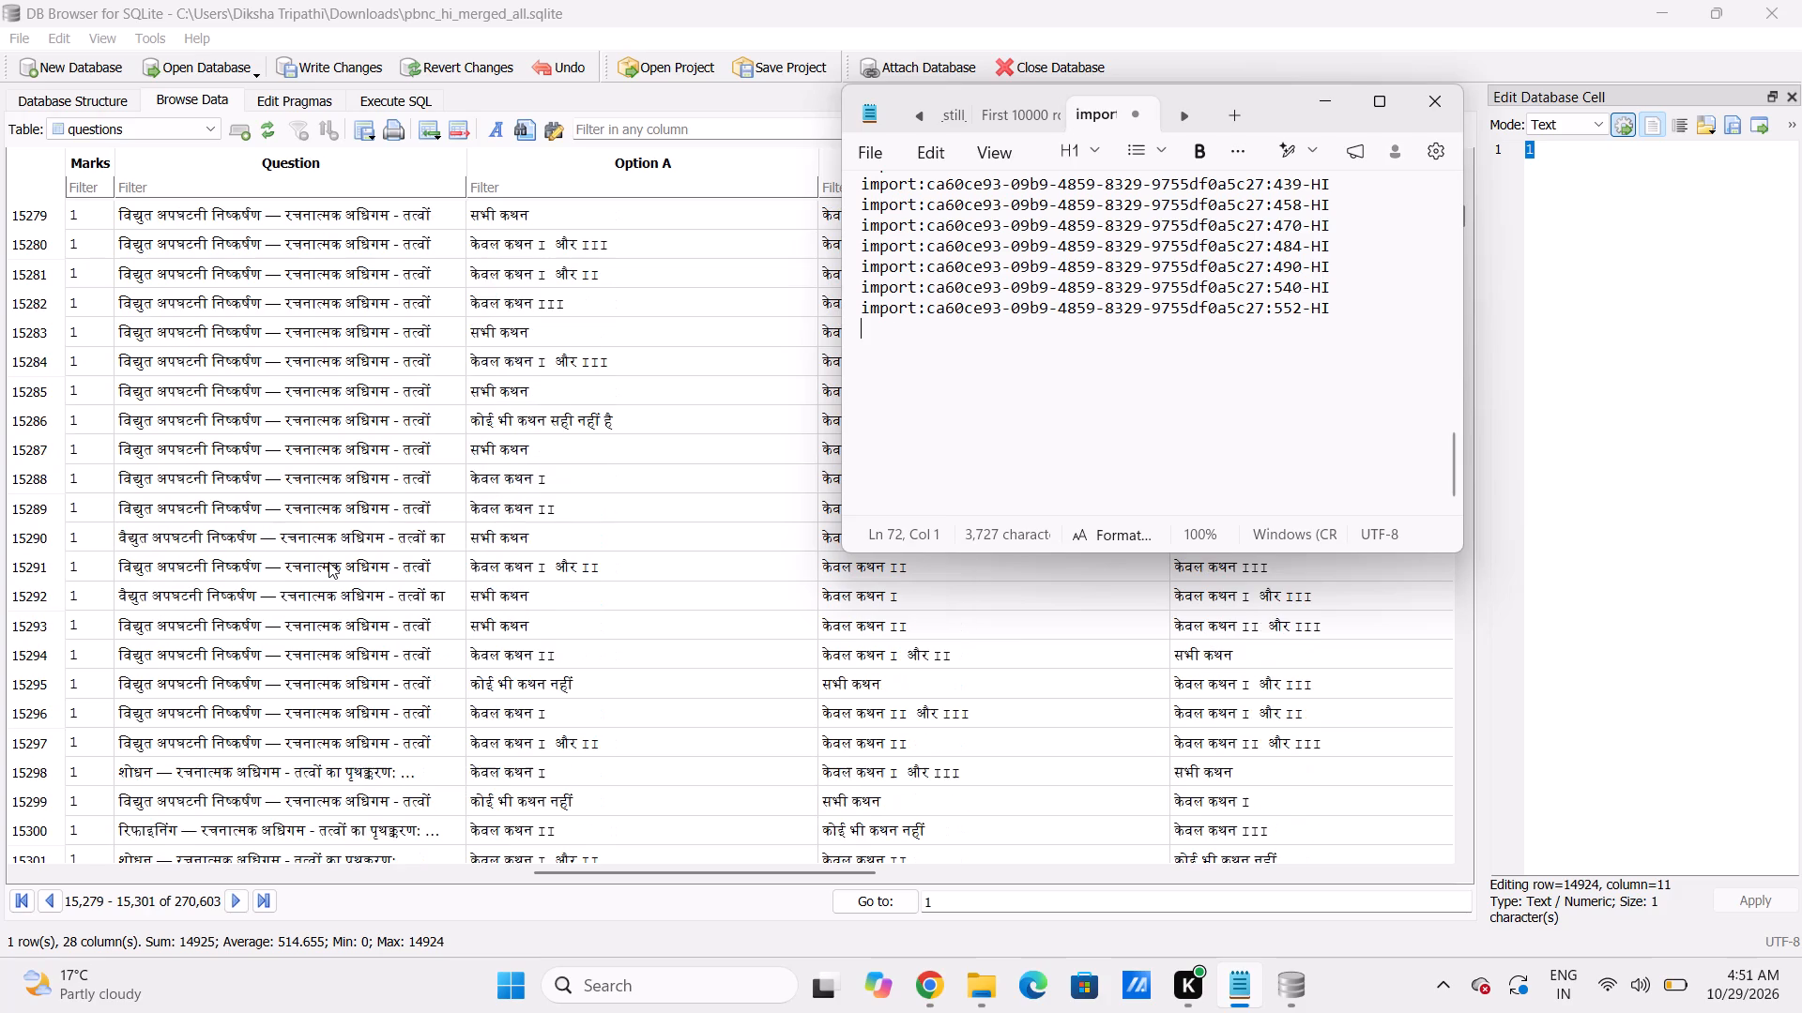
{"action": "scroll", "coordinate": [328, 562], "scroll_direction": "down", "scroll_amount": 6}
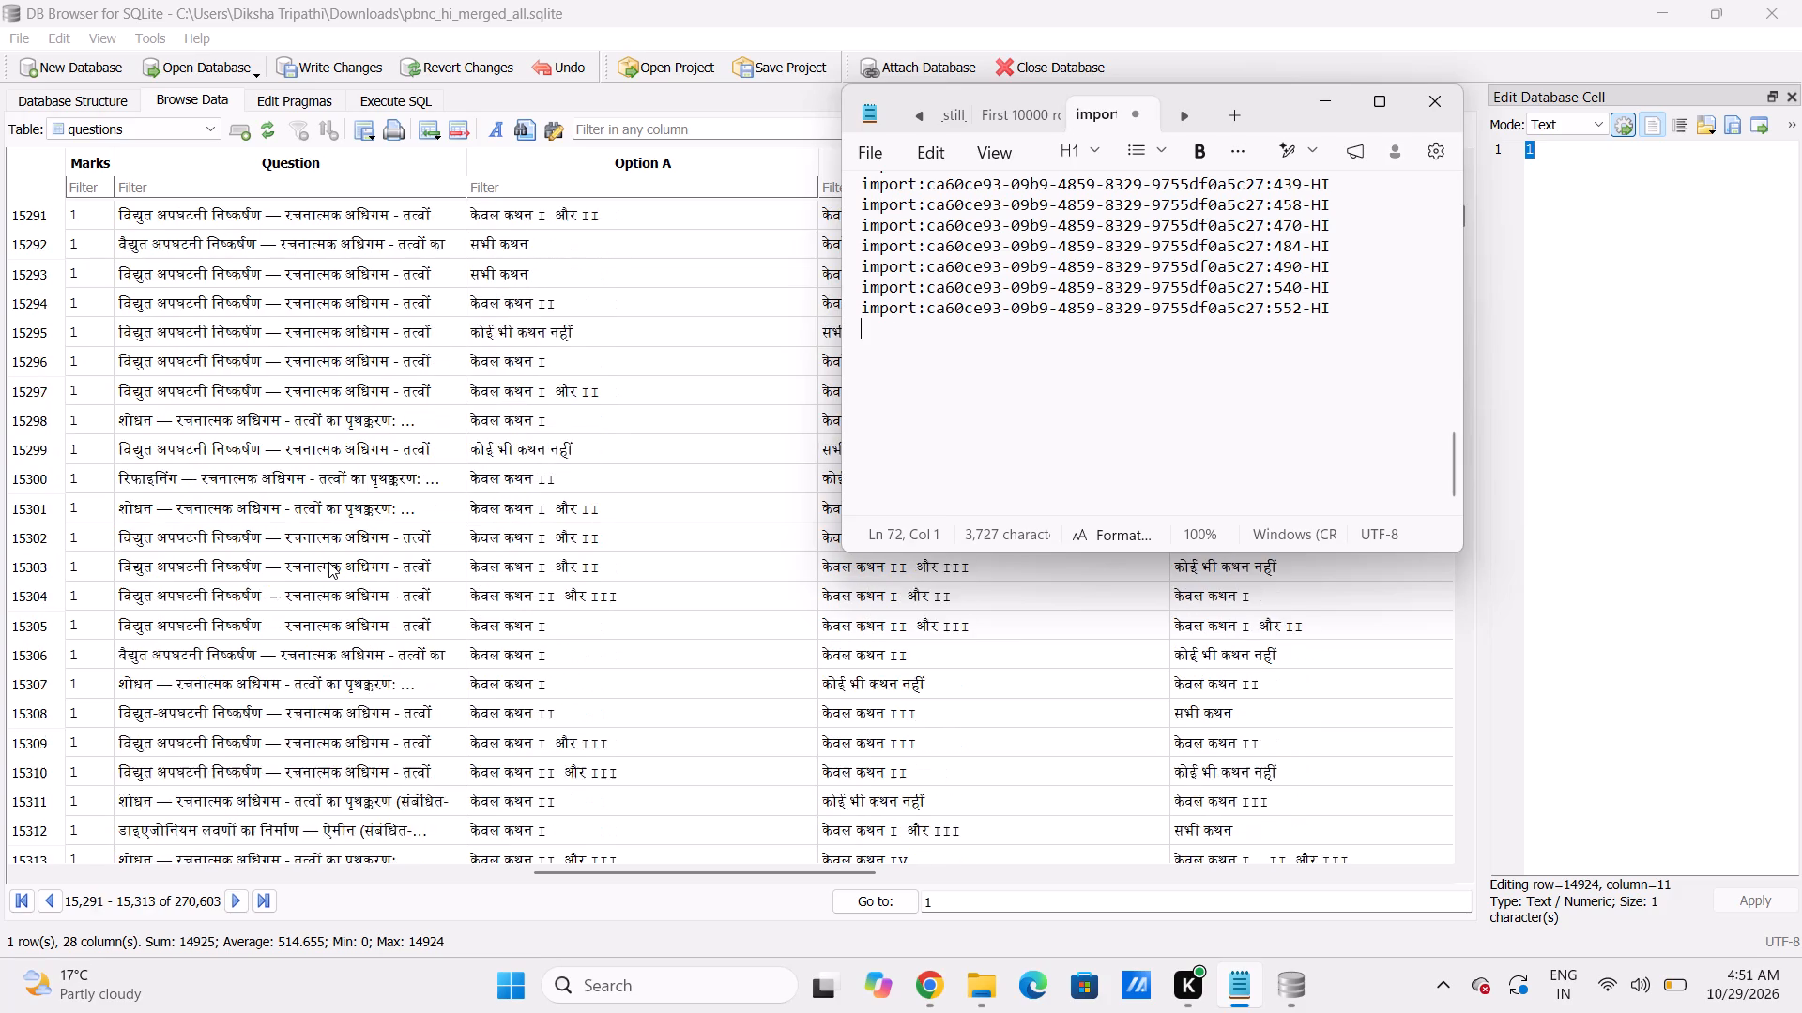
{"action": "scroll", "coordinate": [328, 562], "scroll_direction": "down", "scroll_amount": 3}
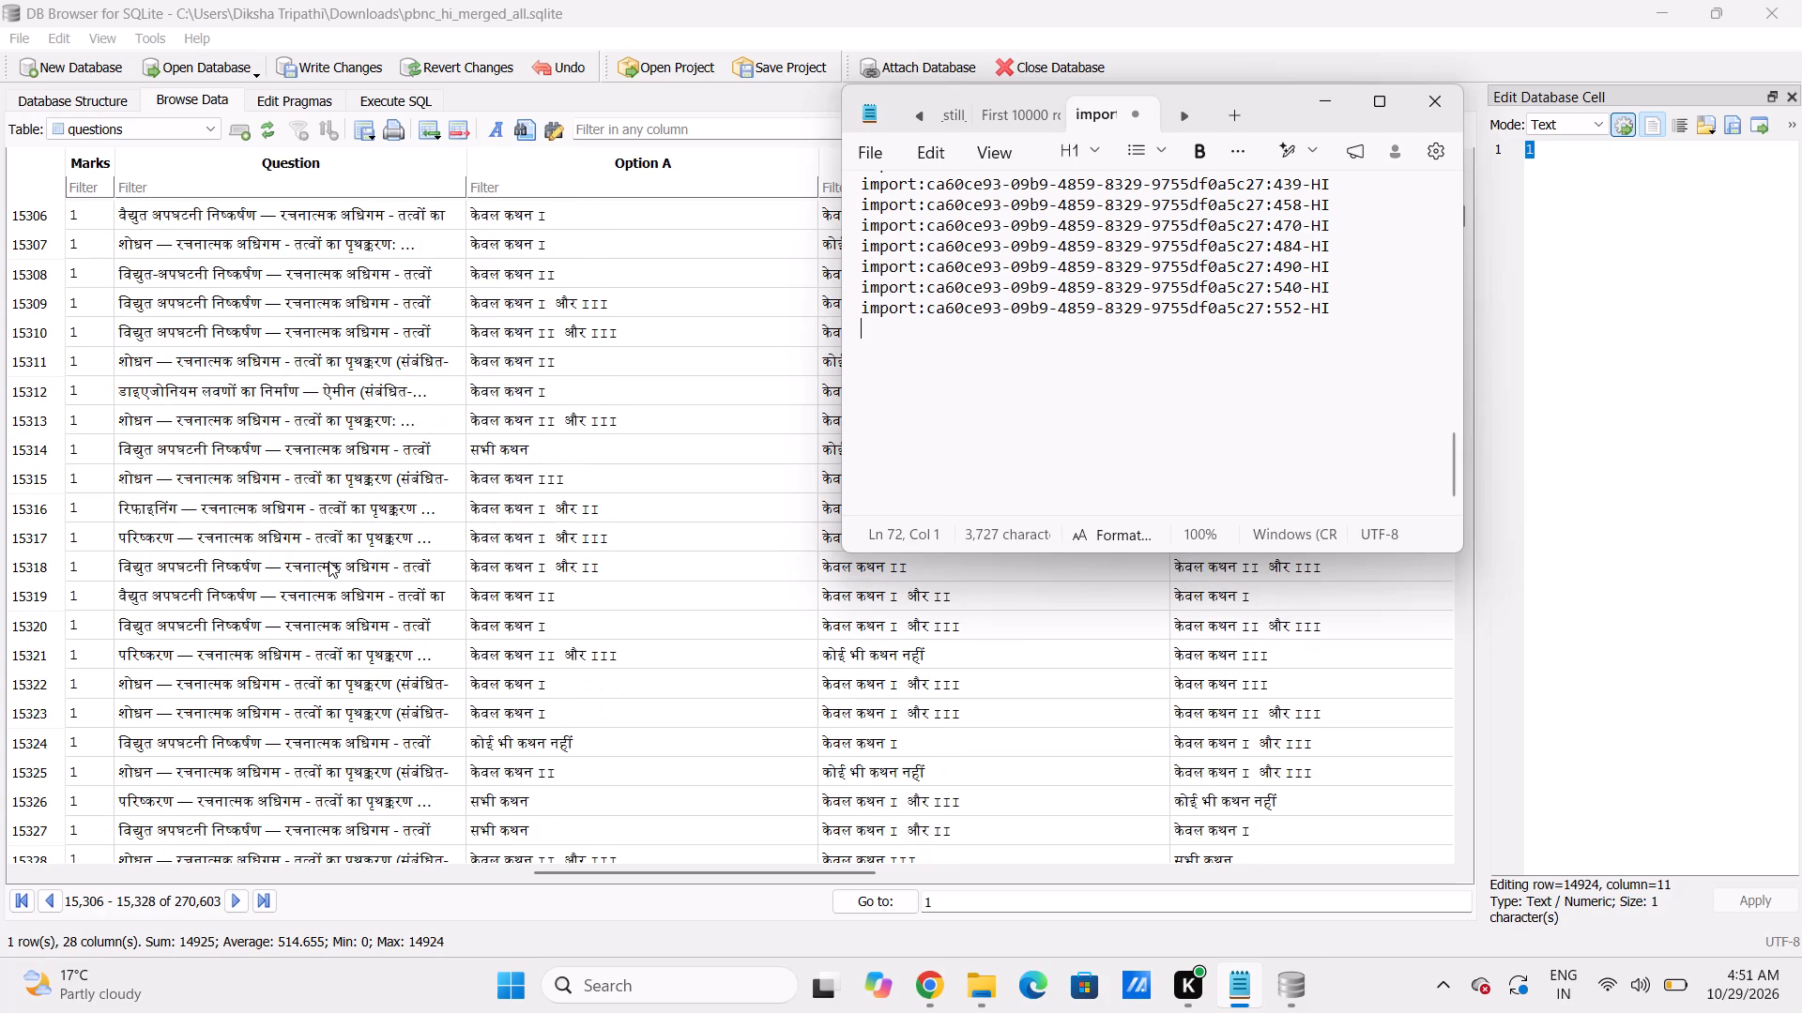
{"action": "scroll", "coordinate": [328, 561], "scroll_direction": "down", "scroll_amount": 2}
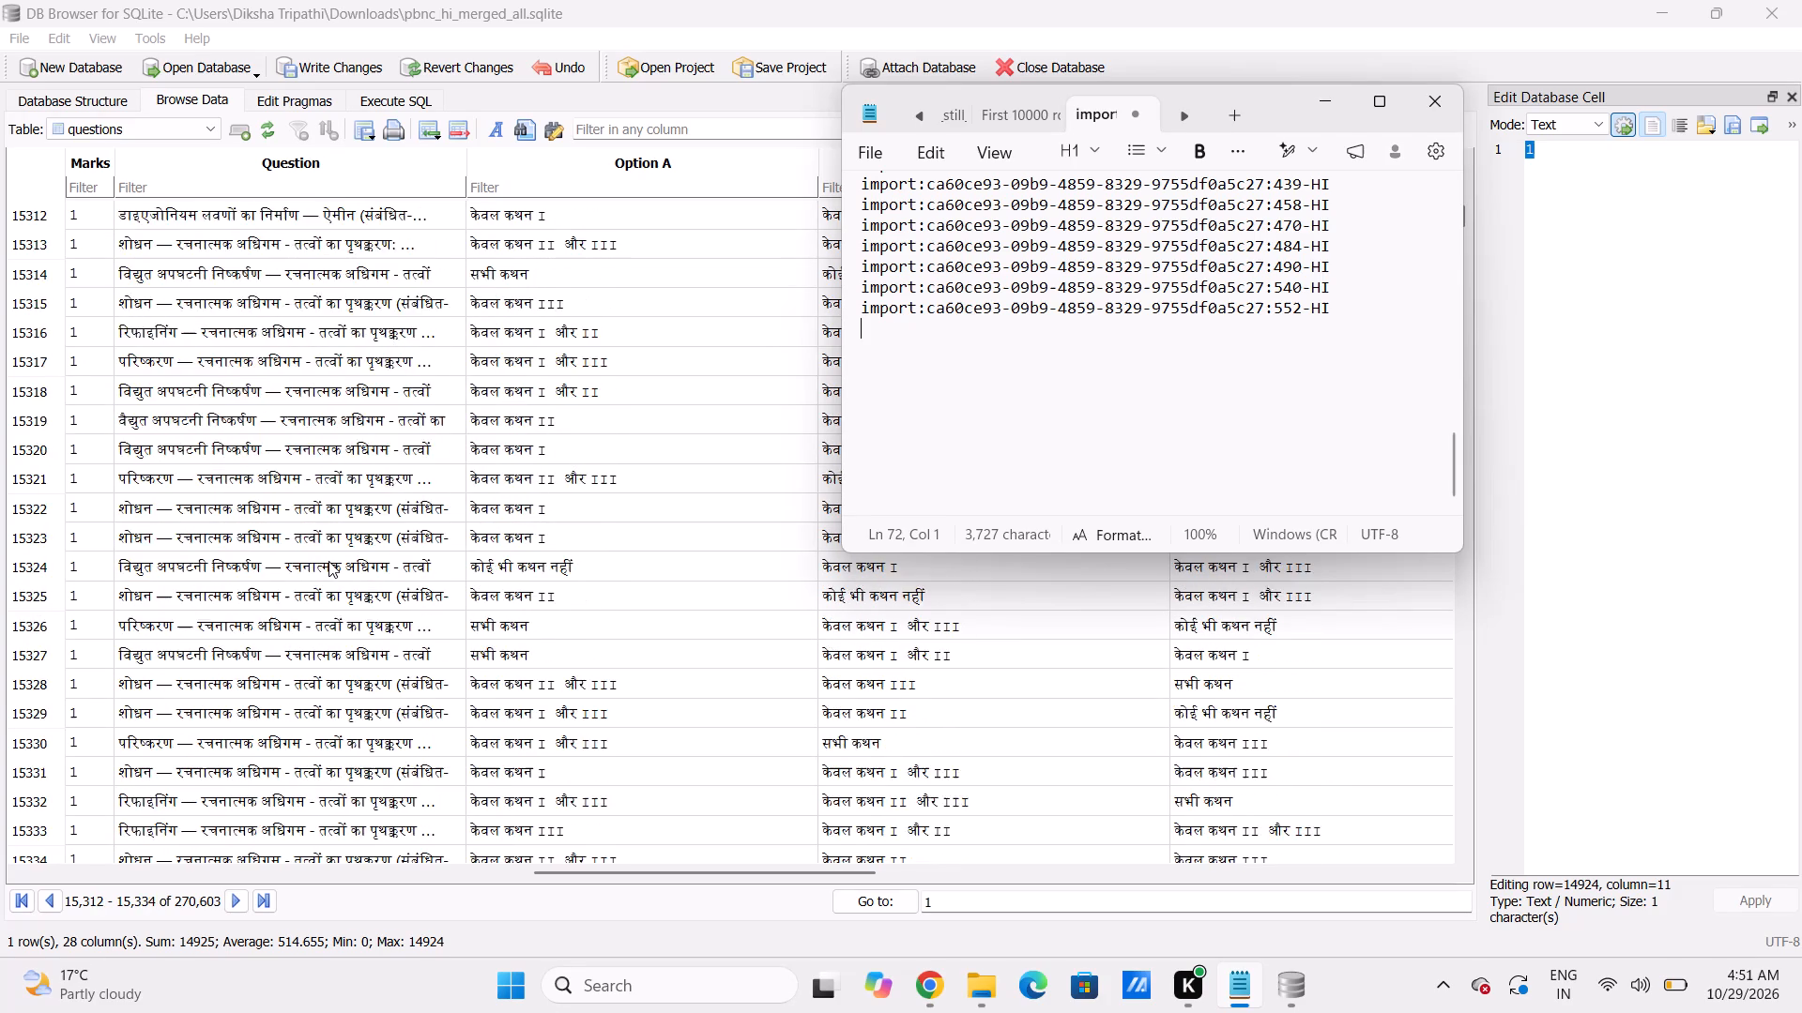
{"action": "scroll", "coordinate": [328, 561], "scroll_direction": "down", "scroll_amount": 7}
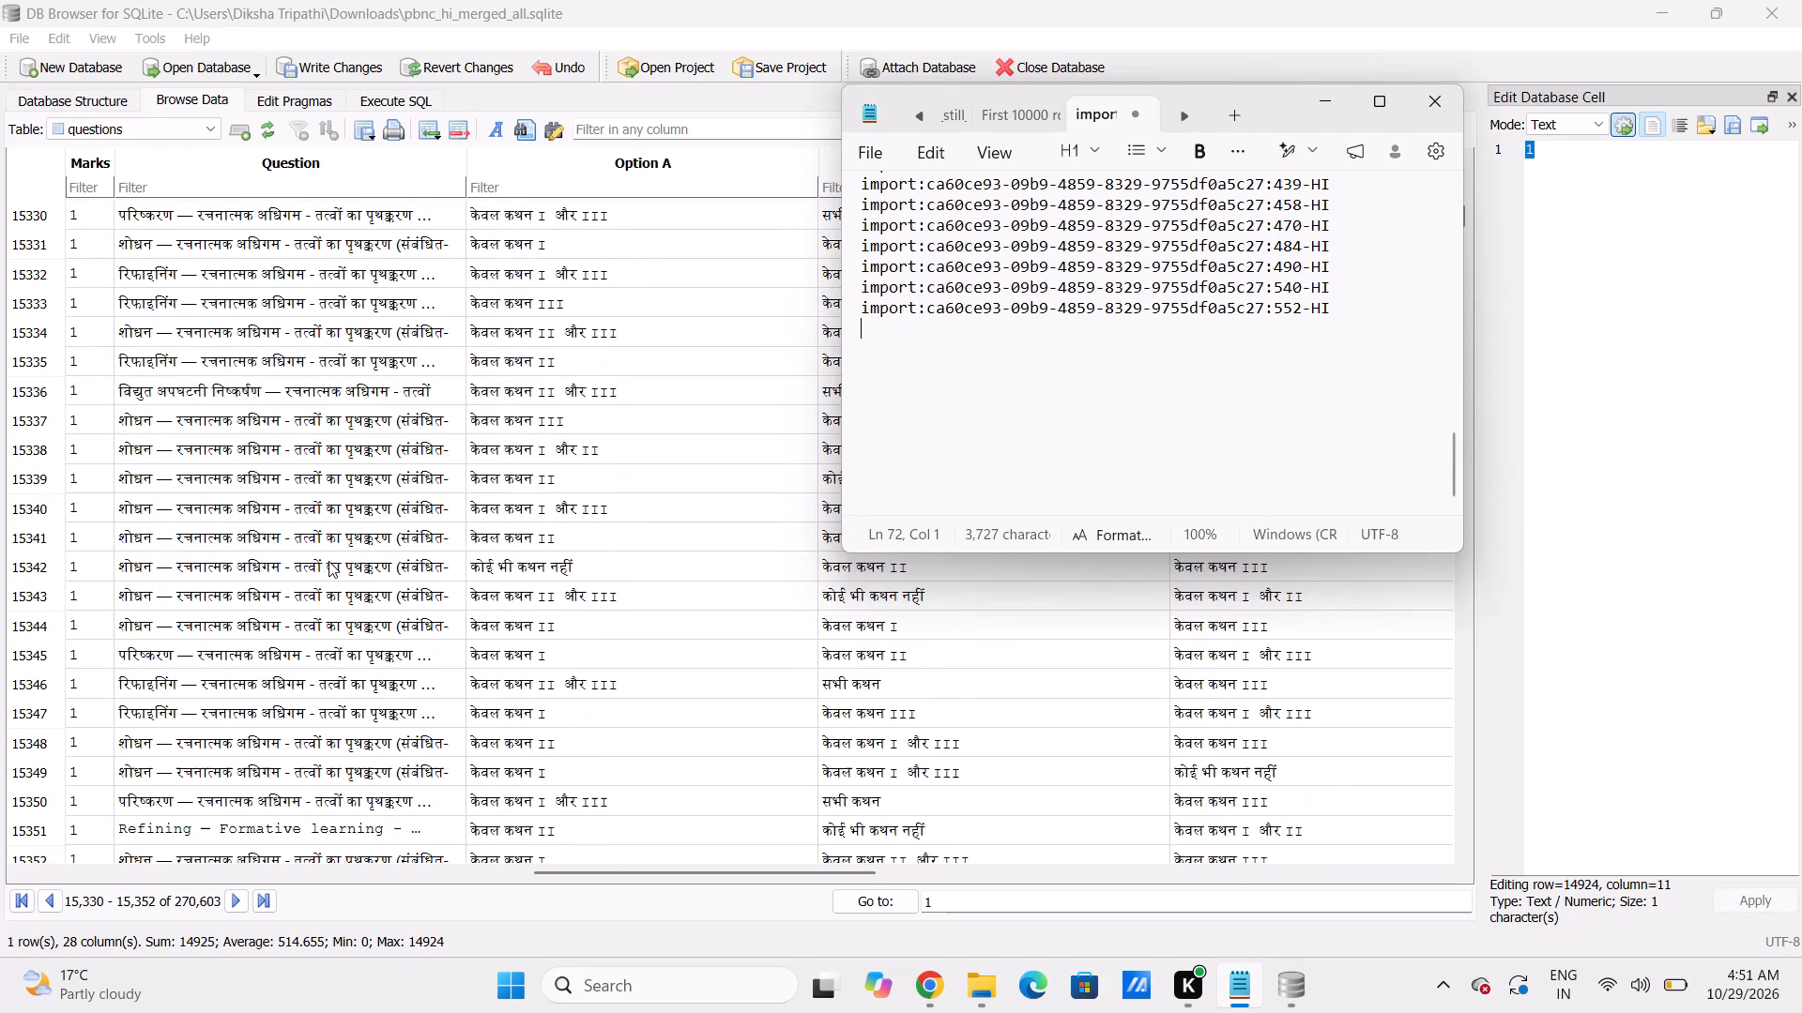
{"action": "left_click", "coordinate": [31, 738]}
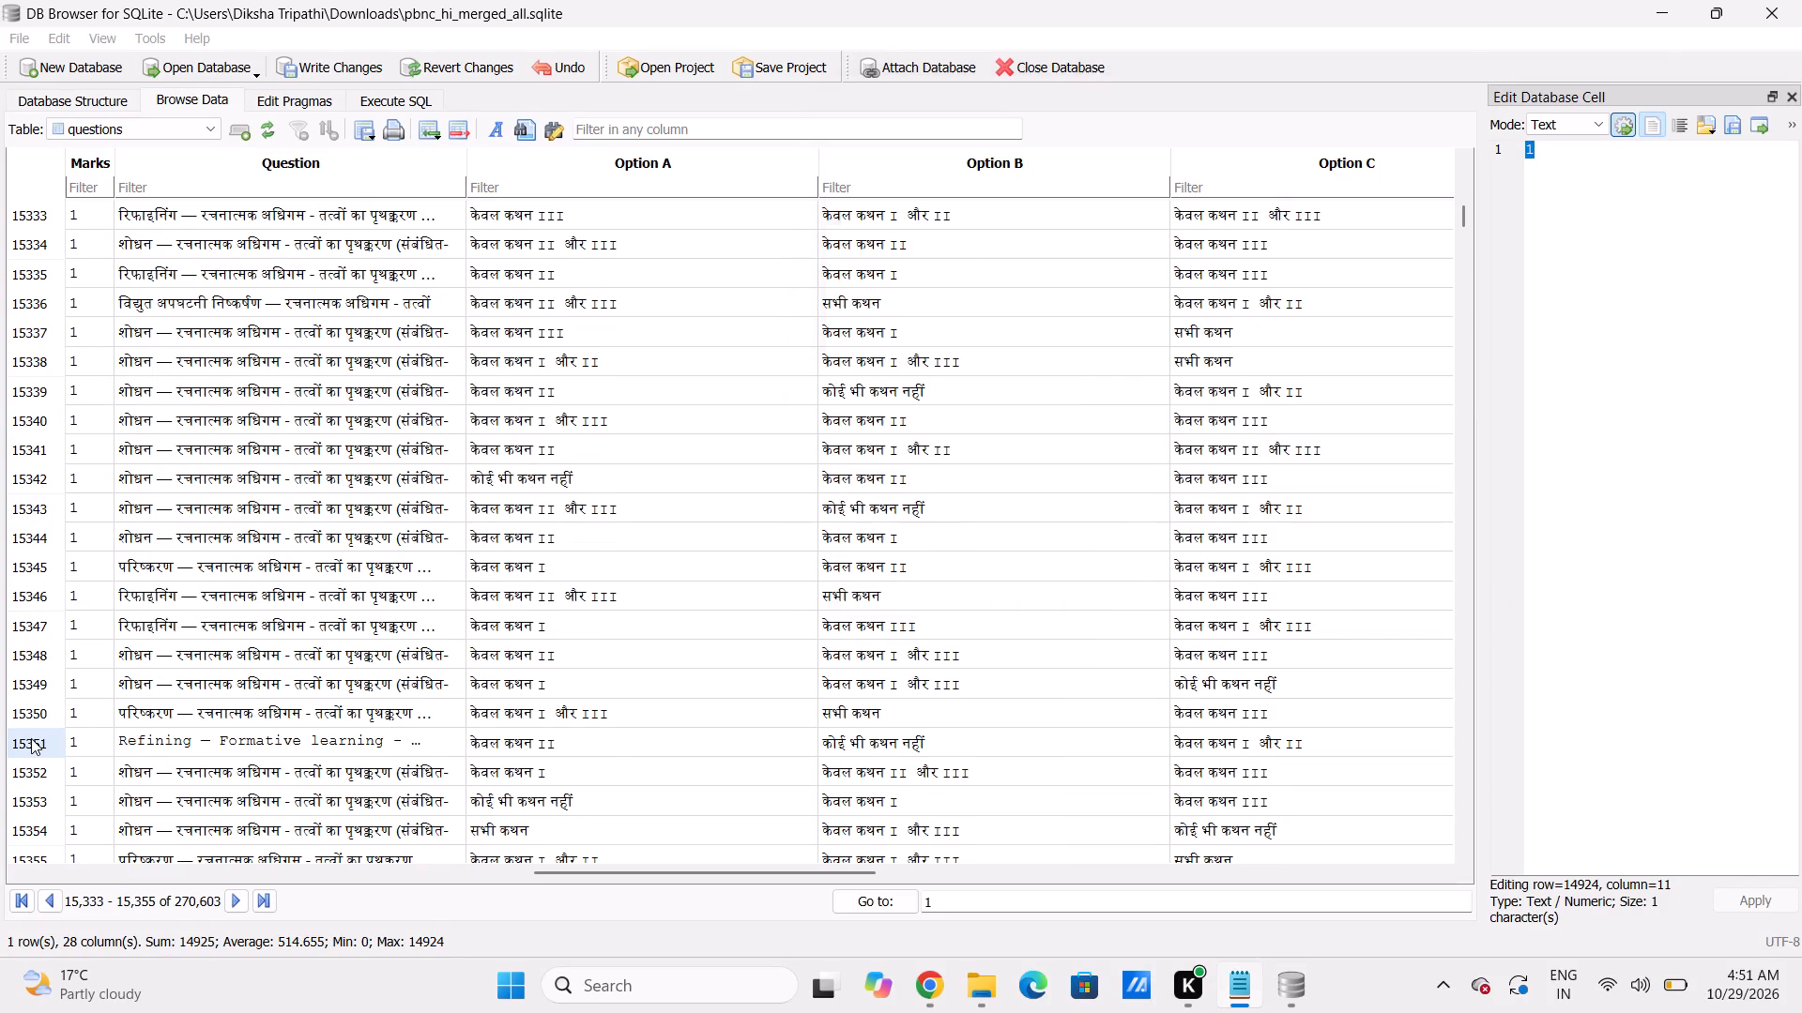
{"action": "key", "text": "ctrl+c"}
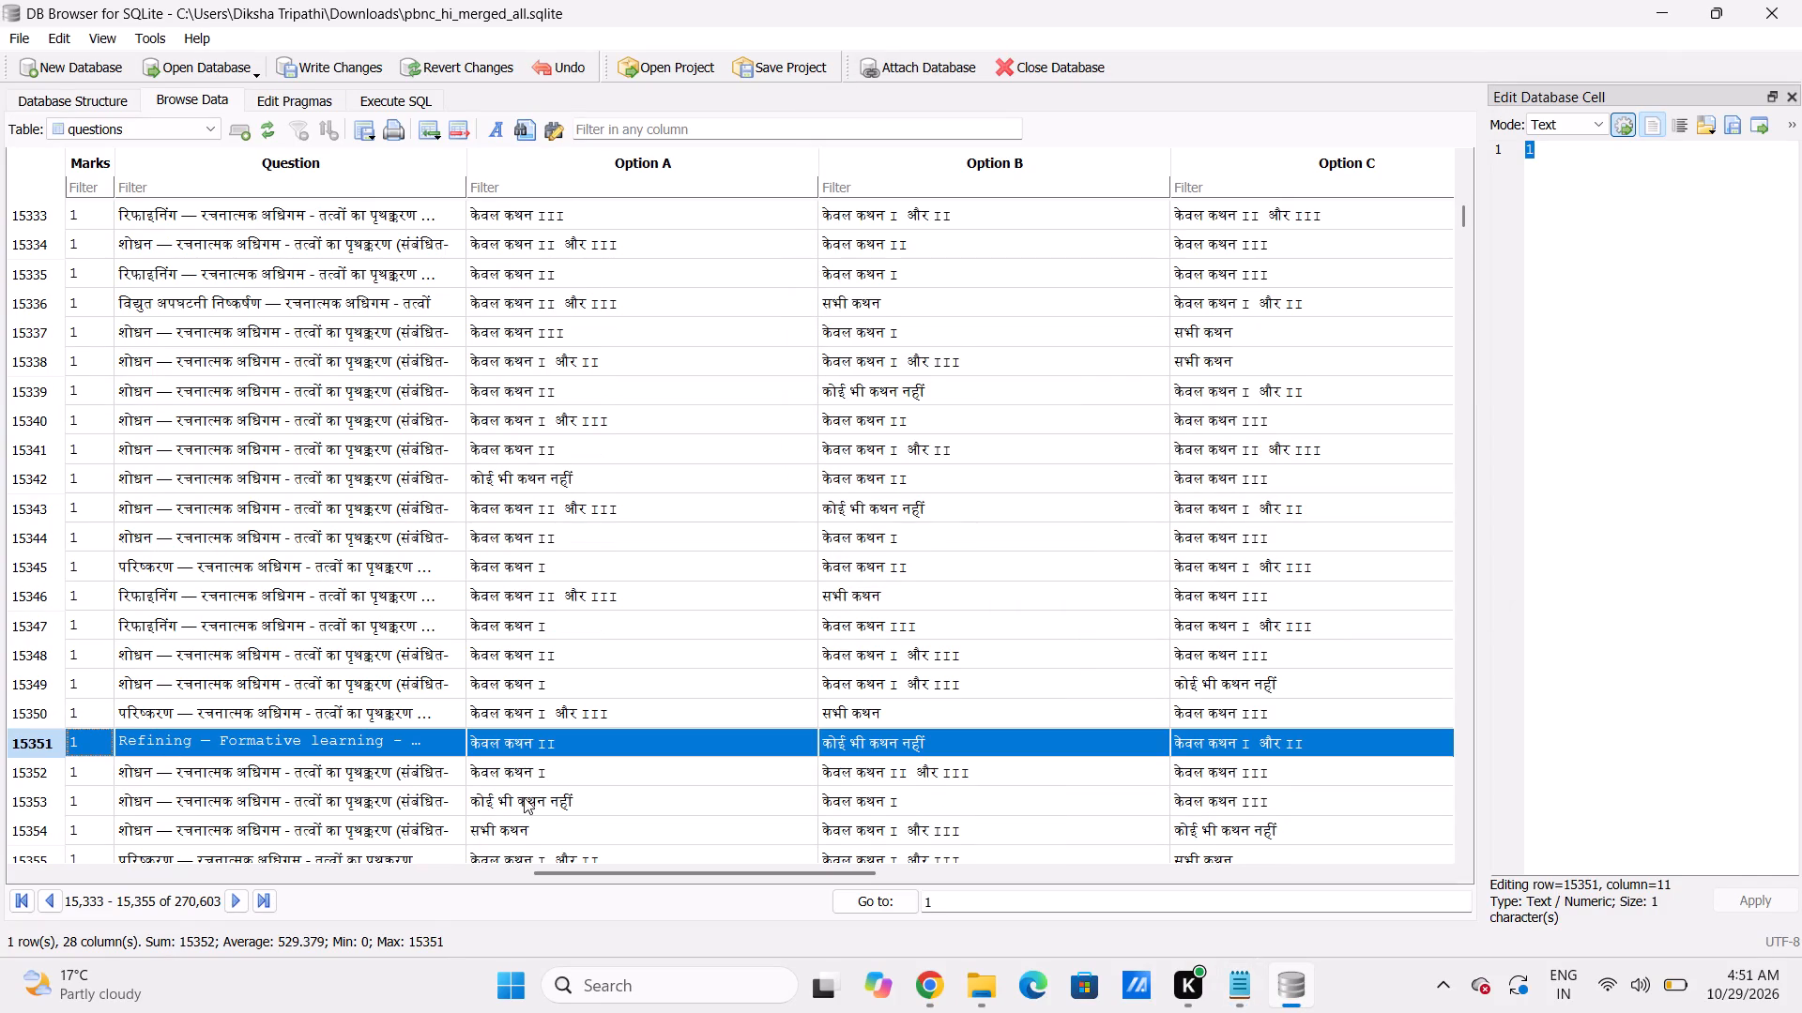
{"action": "left_click", "coordinate": [1244, 987]}
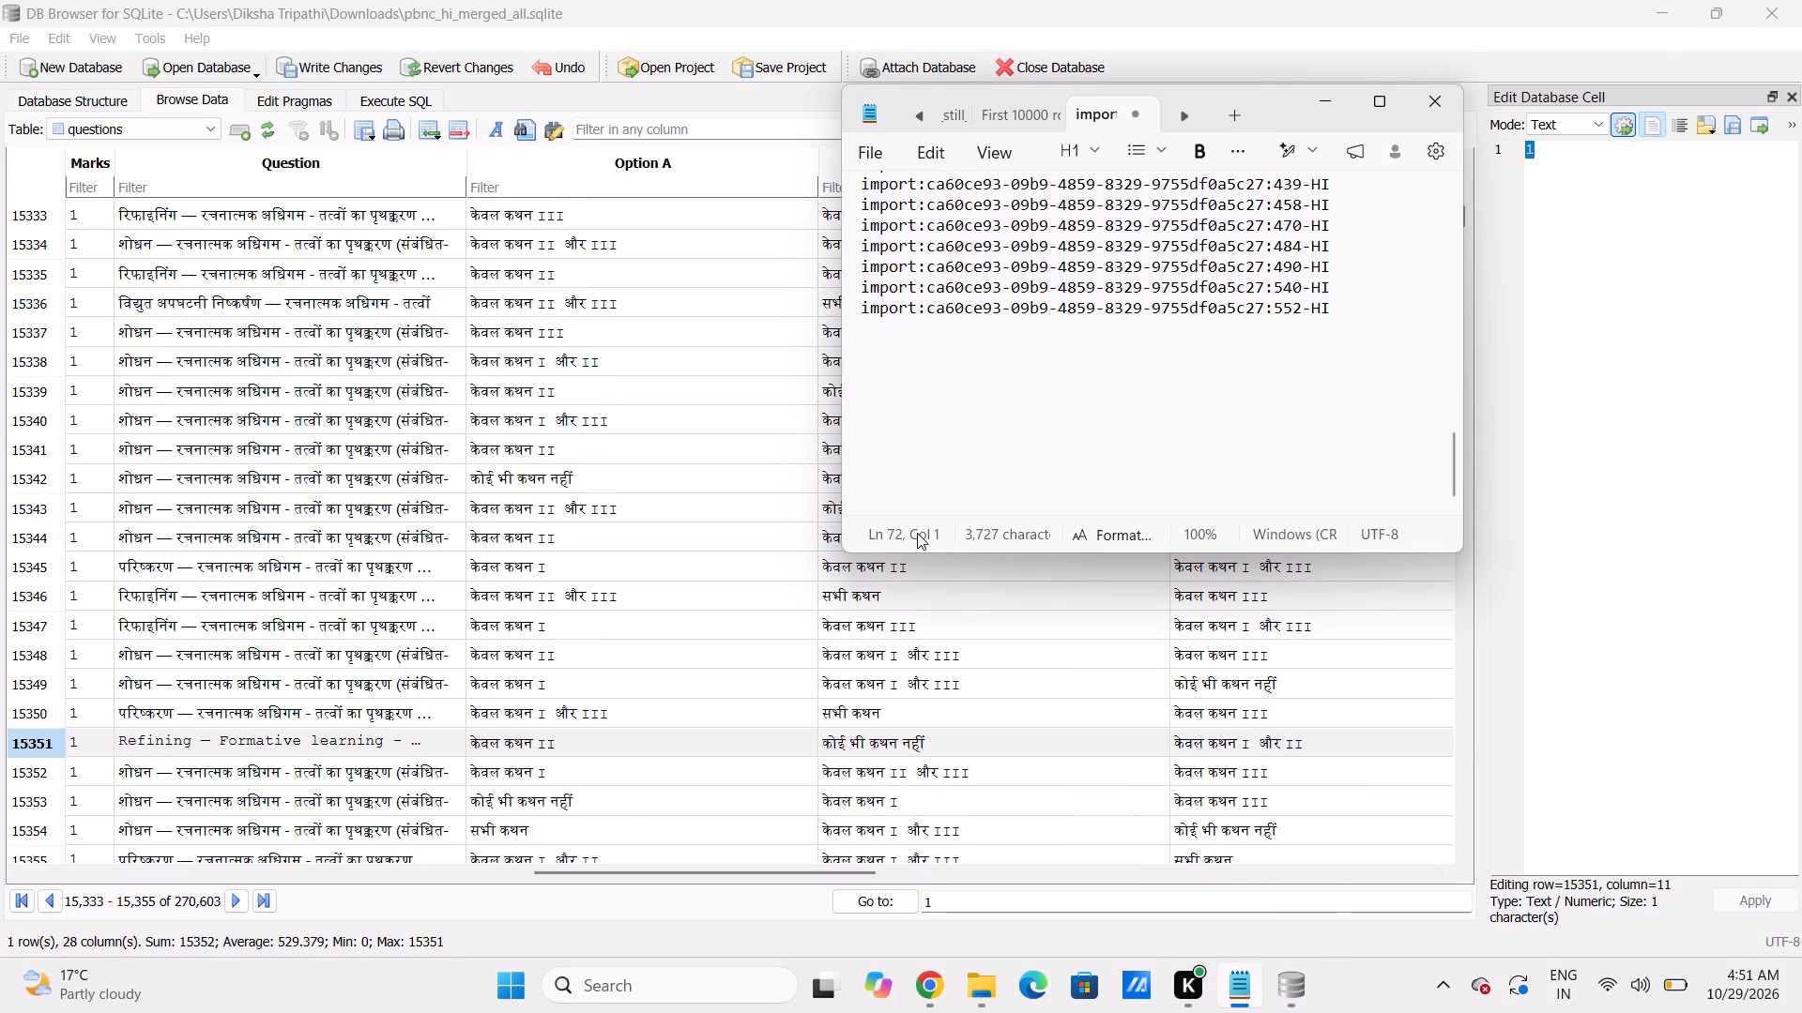
{"action": "key", "text": "ctrl+v"}
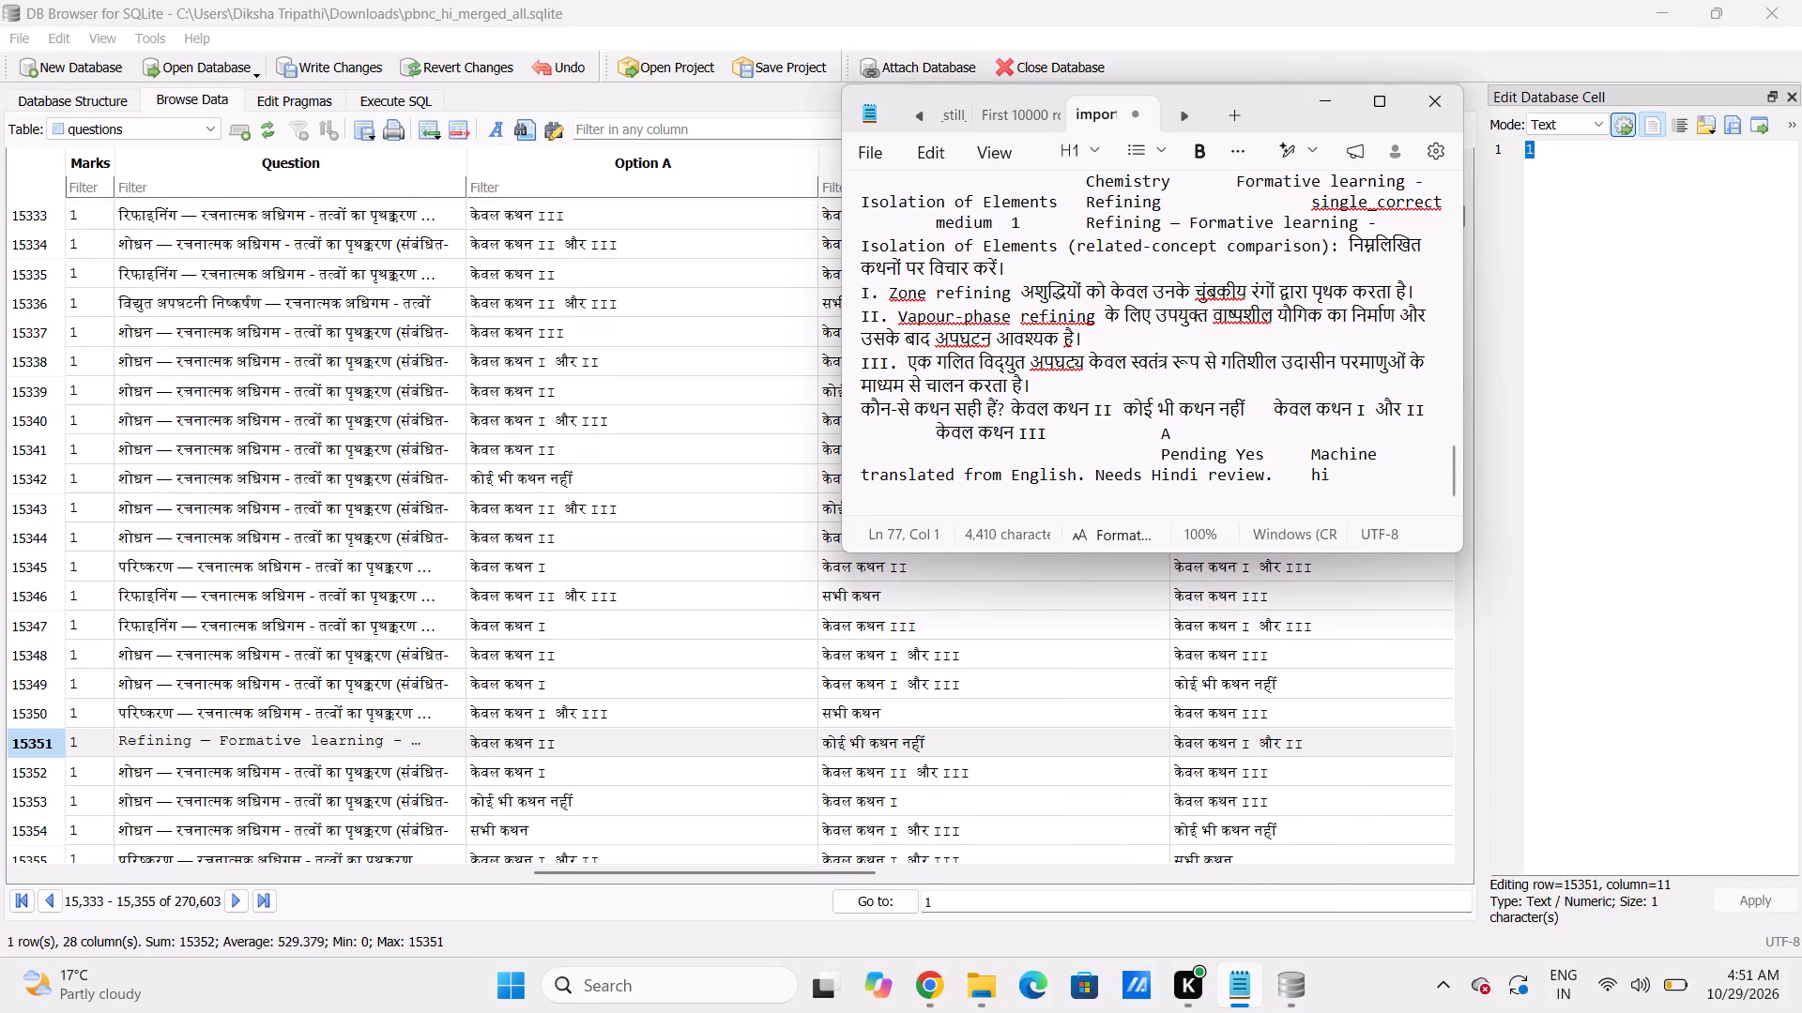
{"action": "left_click_drag", "start_coordinate": [863, 506], "coordinate": [868, 314]}
{"action": "scroll", "coordinate": [864, 439], "scroll_direction": "up", "scroll_amount": 2}
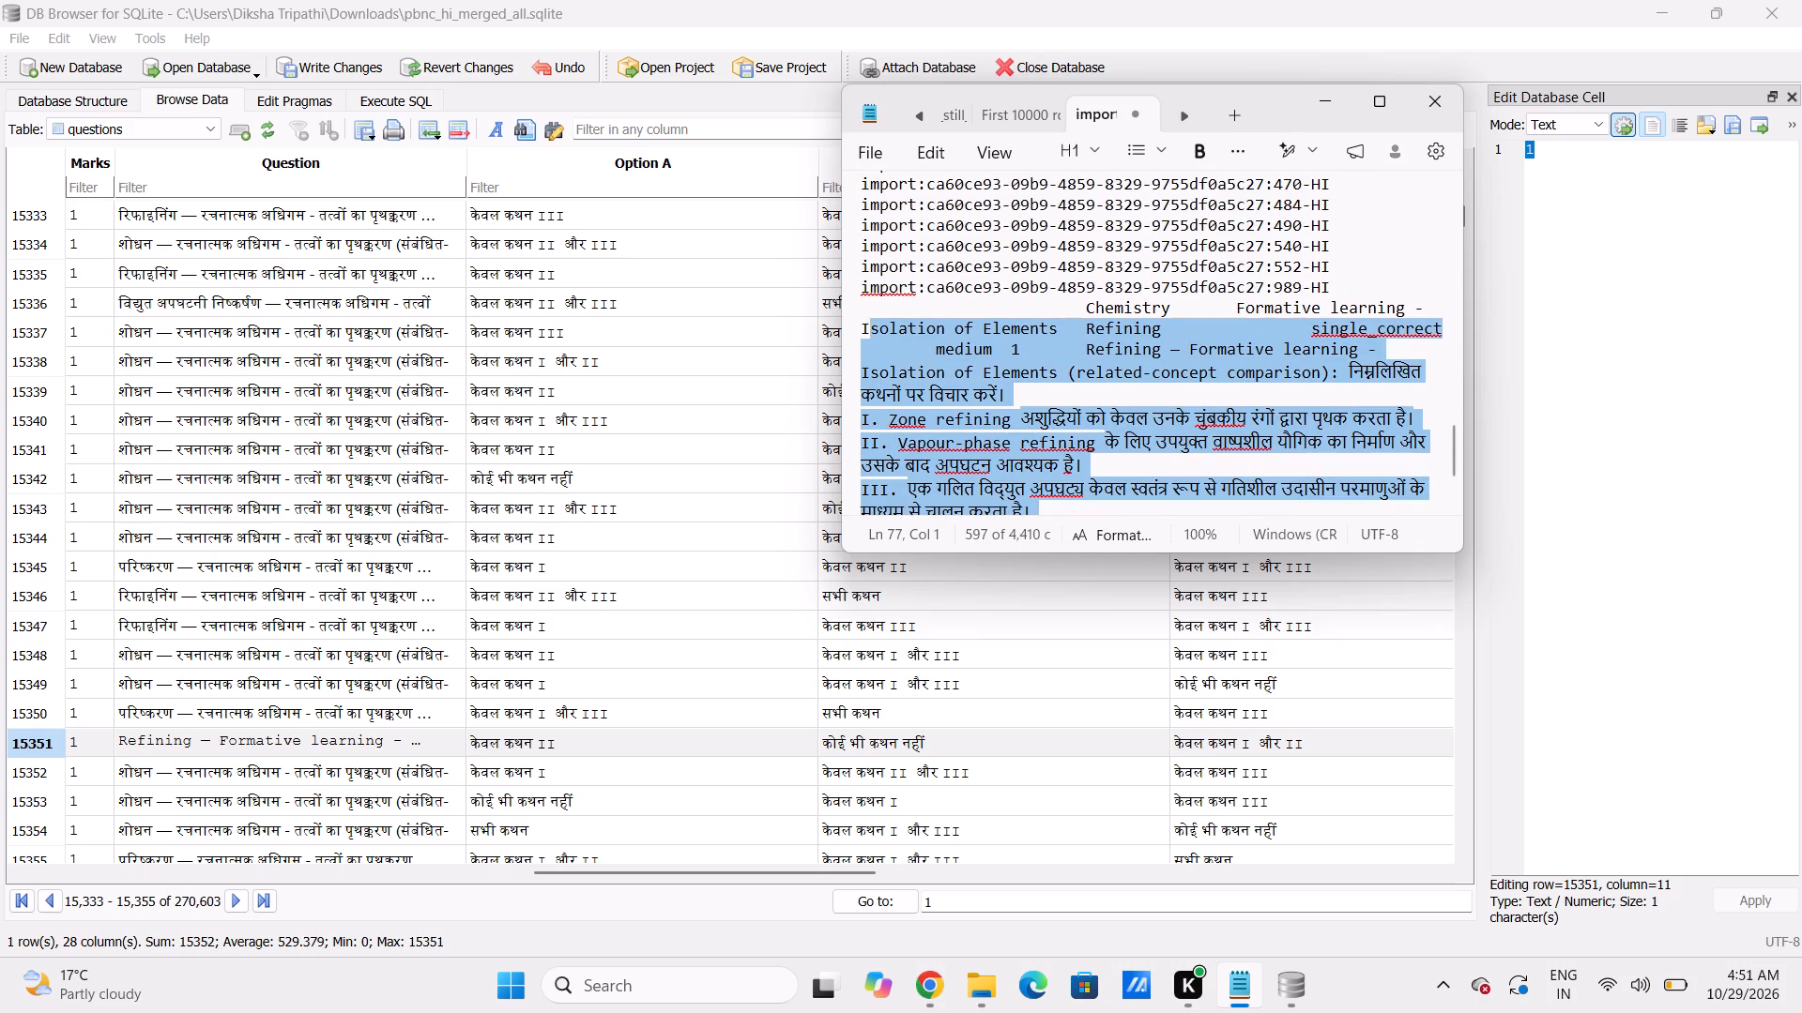
{"action": "left_click_drag", "start_coordinate": [868, 314], "coordinate": [867, 313]}
{"action": "key", "text": "BackSpace"}
{"action": "key", "text": "Return"}
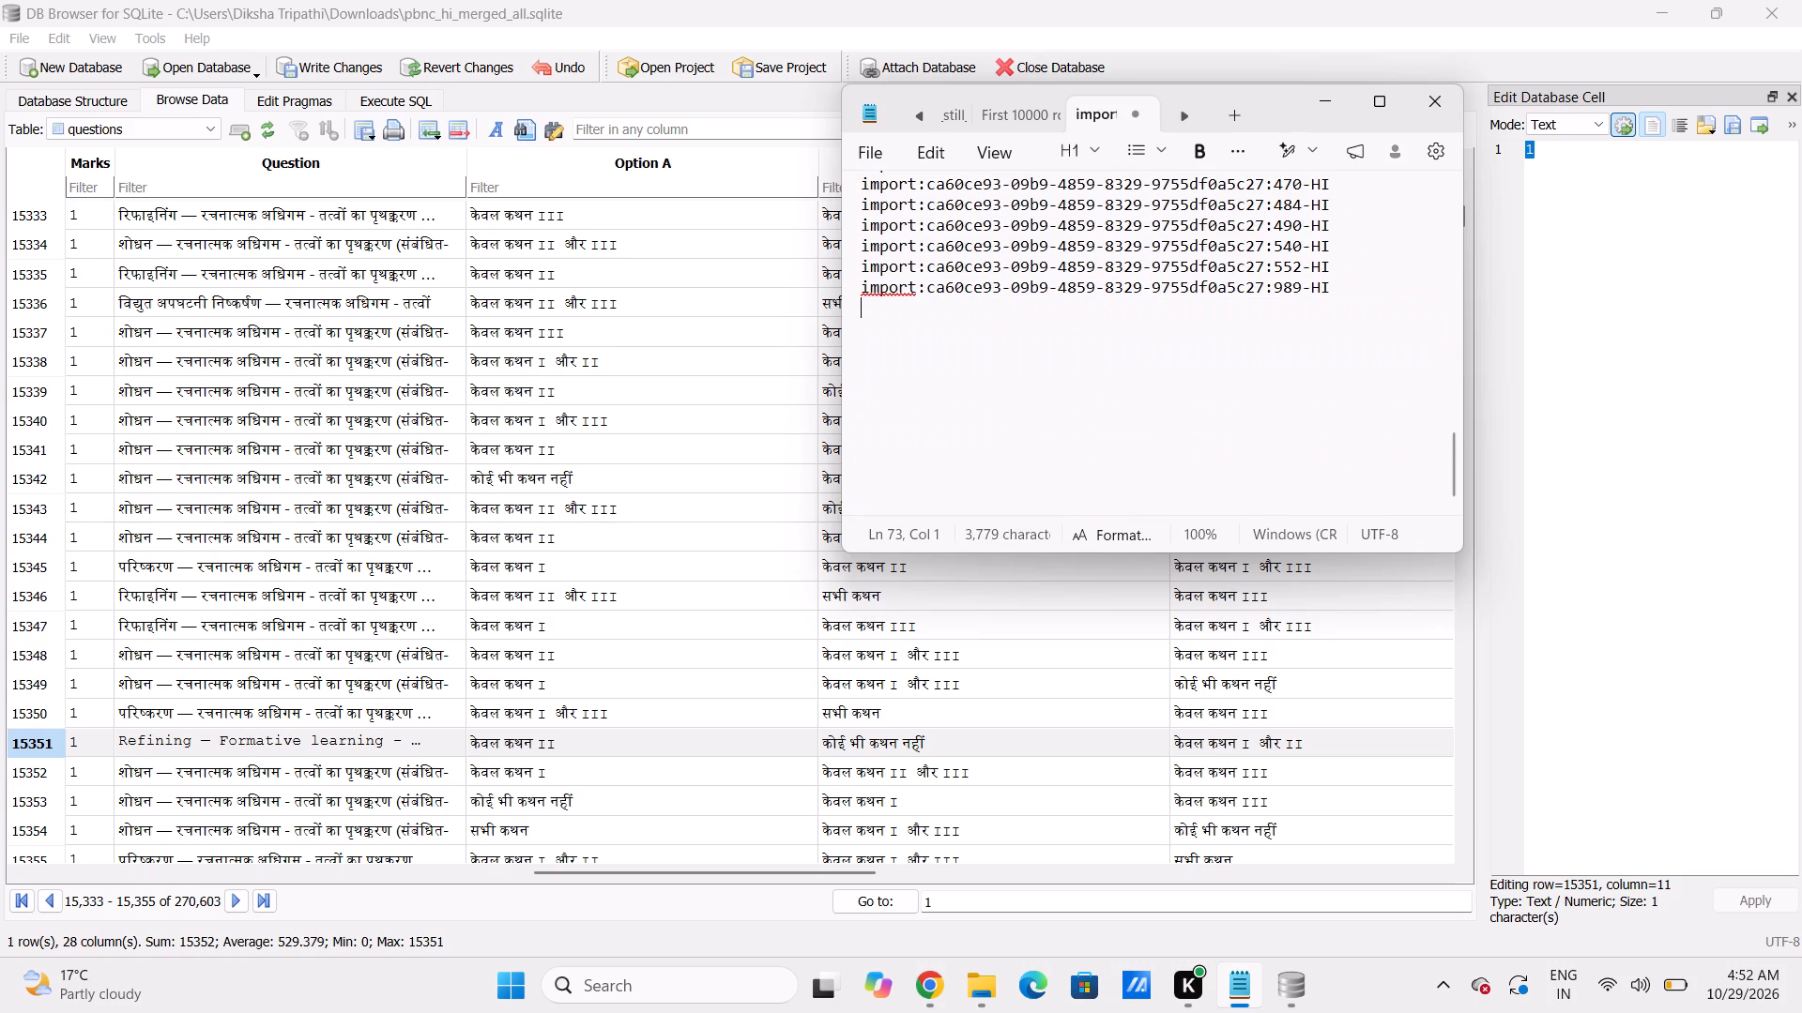
Examine the Question and option columns from row 15352 to about row 15445 for text left in English.
{"action": "scroll", "coordinate": [417, 597], "scroll_direction": "down", "scroll_amount": 4}
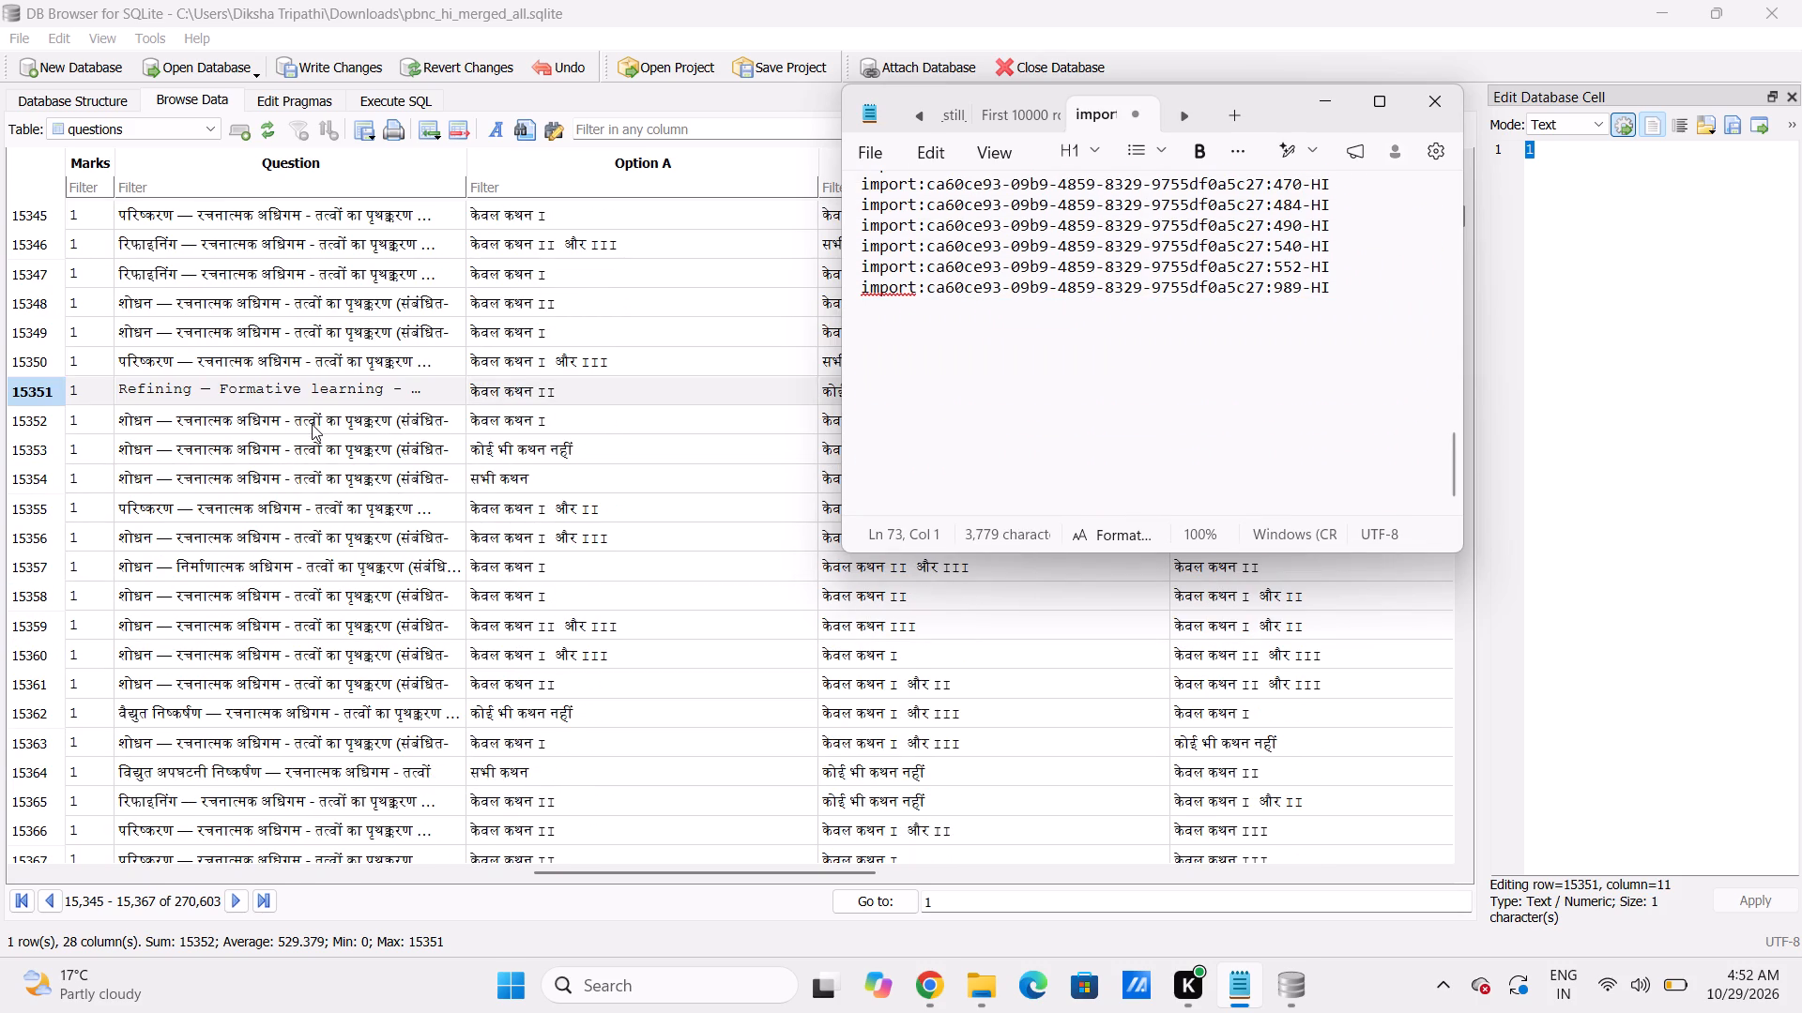
{"action": "scroll", "coordinate": [312, 424], "scroll_direction": "down", "scroll_amount": 2}
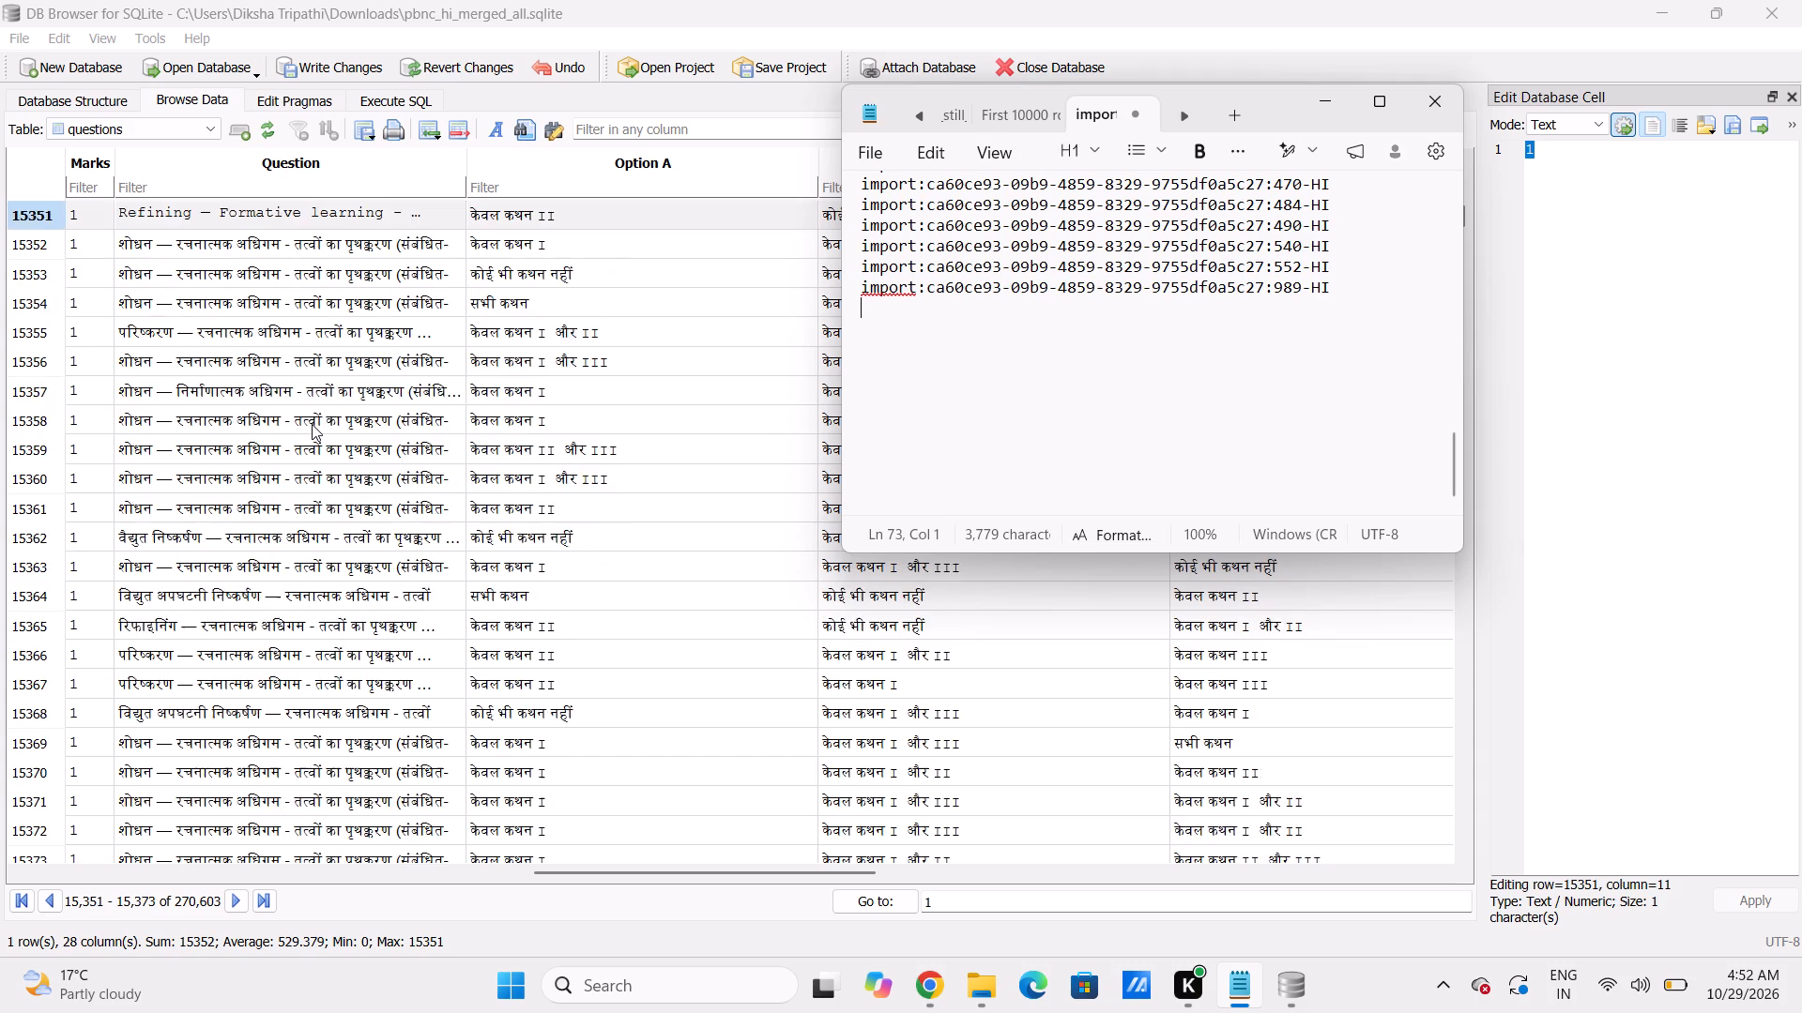
{"action": "scroll", "coordinate": [312, 424], "scroll_direction": "down", "scroll_amount": 2}
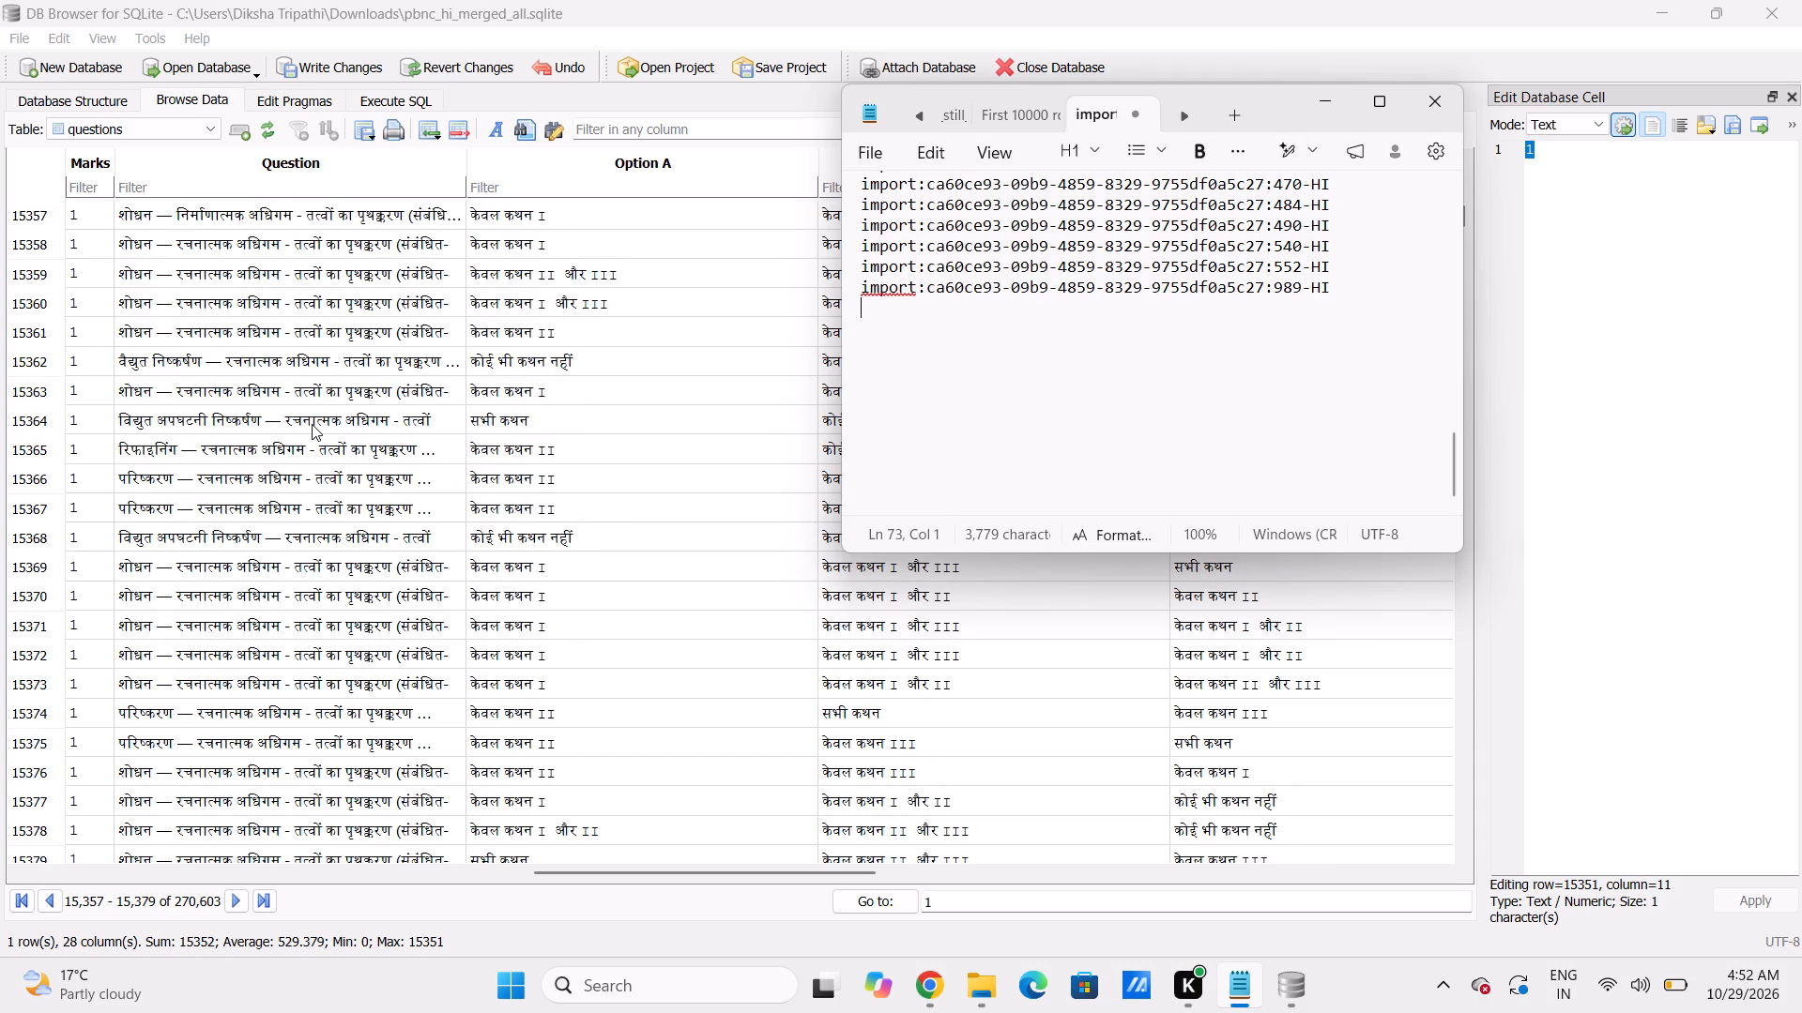
{"action": "scroll", "coordinate": [312, 424], "scroll_direction": "down", "scroll_amount": 4}
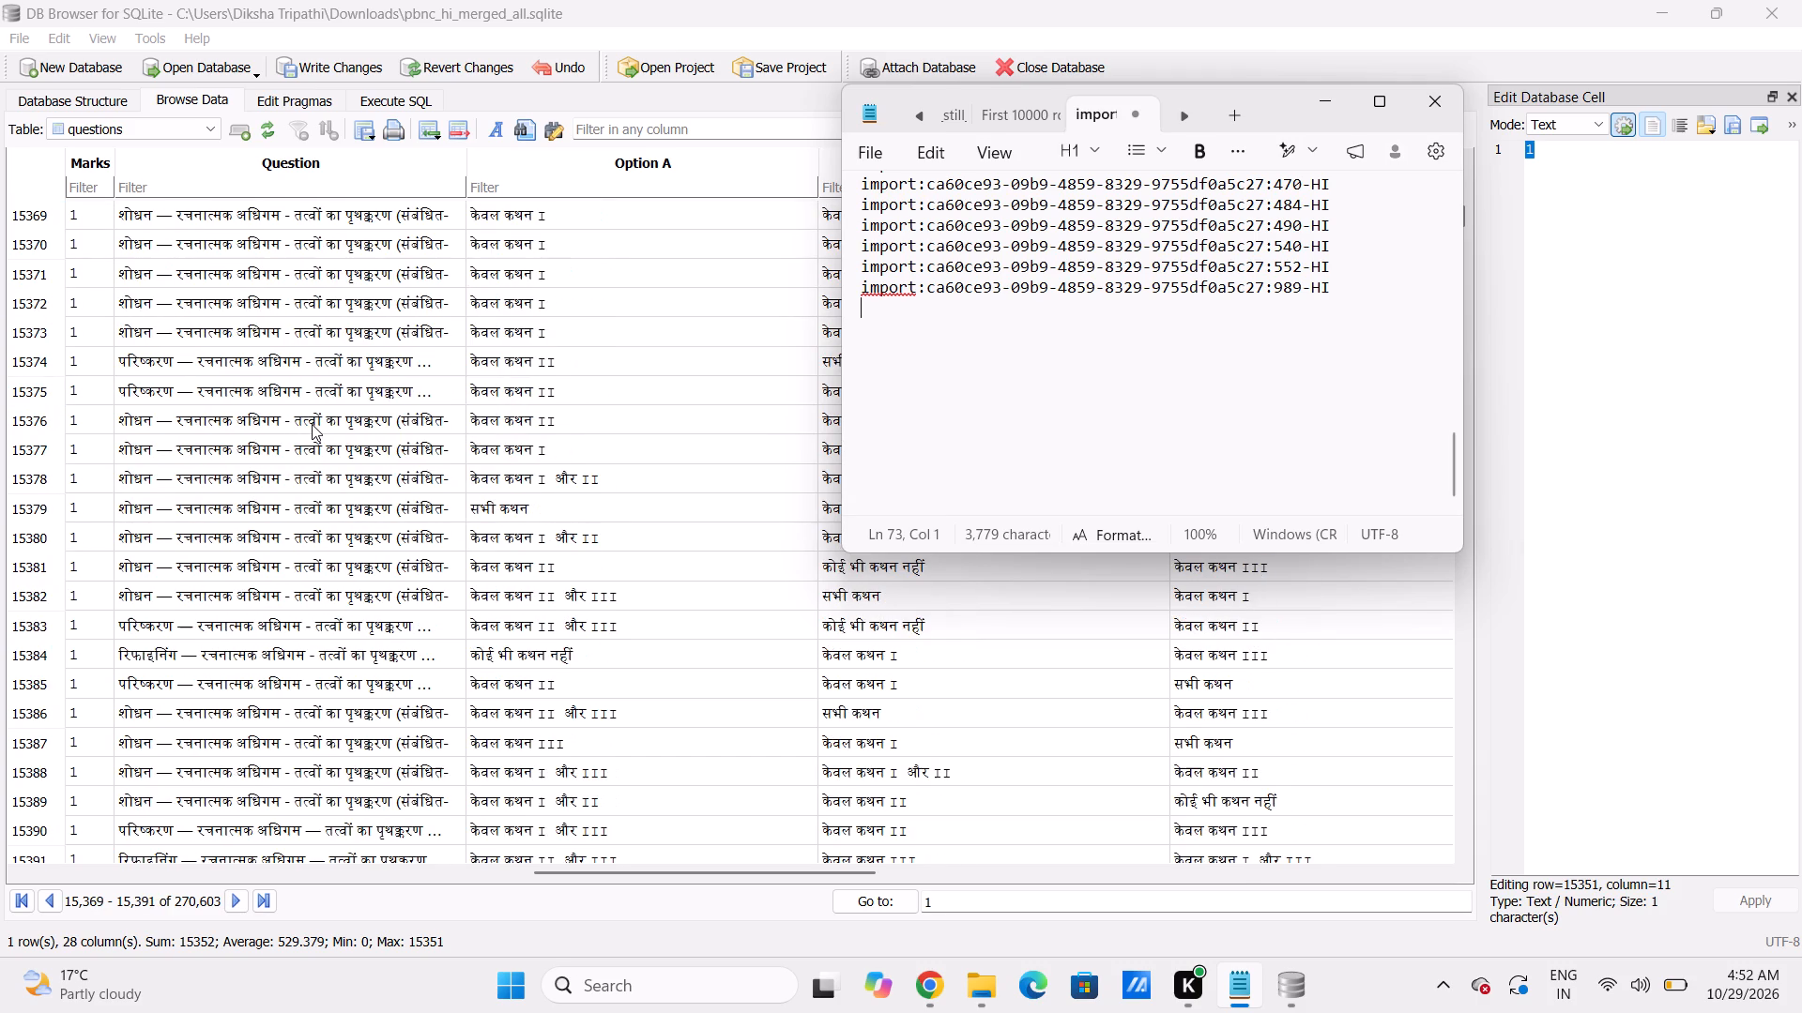
{"action": "scroll", "coordinate": [312, 424], "scroll_direction": "down", "scroll_amount": 4}
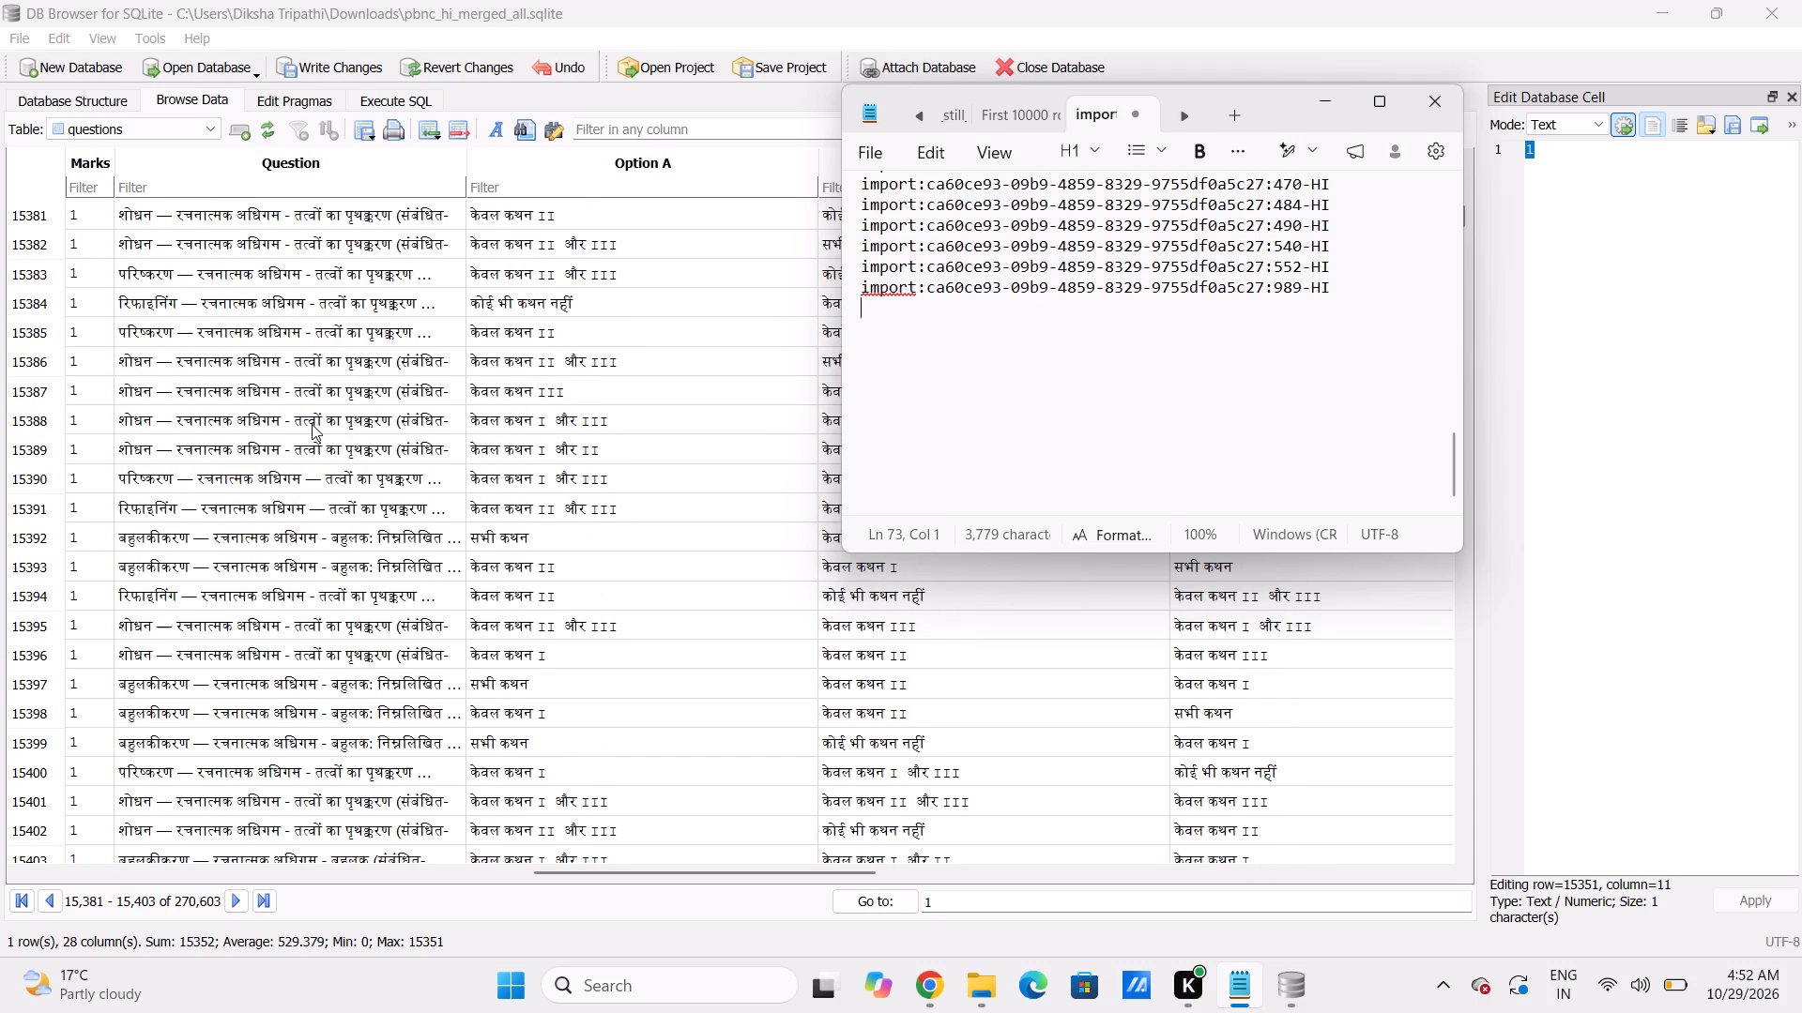
{"action": "scroll", "coordinate": [312, 424], "scroll_direction": "down", "scroll_amount": 1}
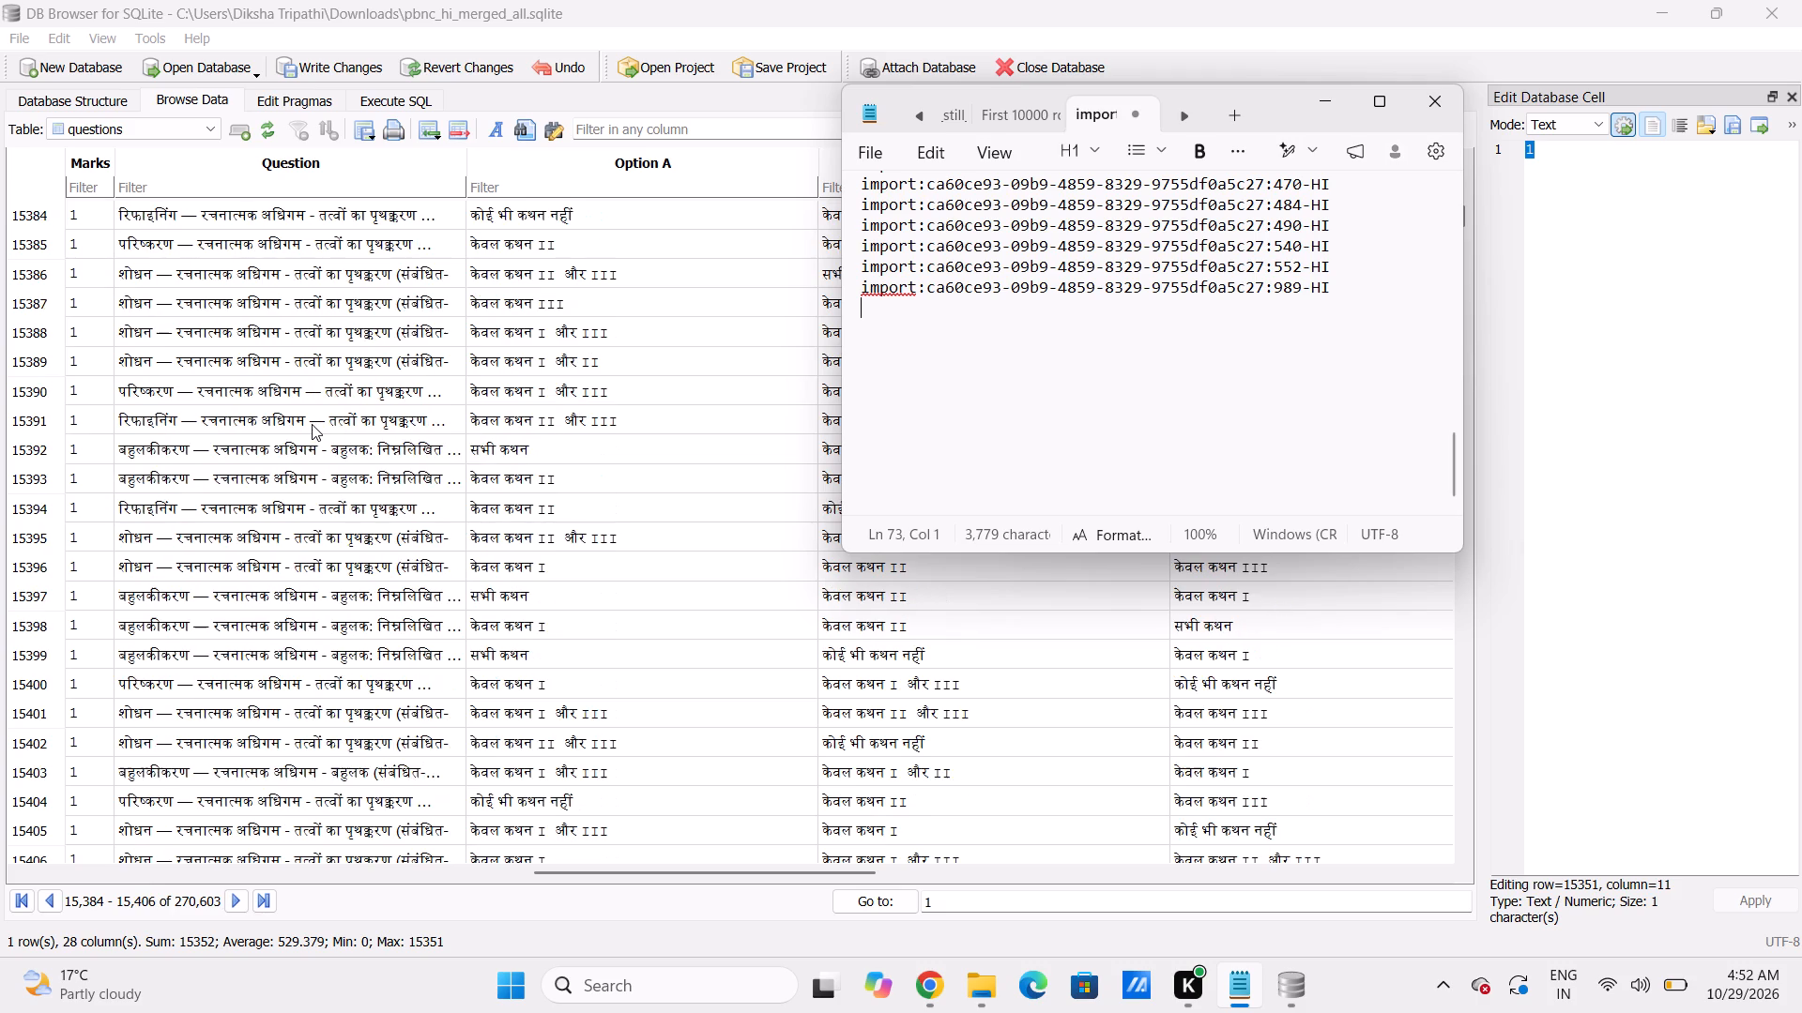
{"action": "scroll", "coordinate": [312, 424], "scroll_direction": "down", "scroll_amount": 4}
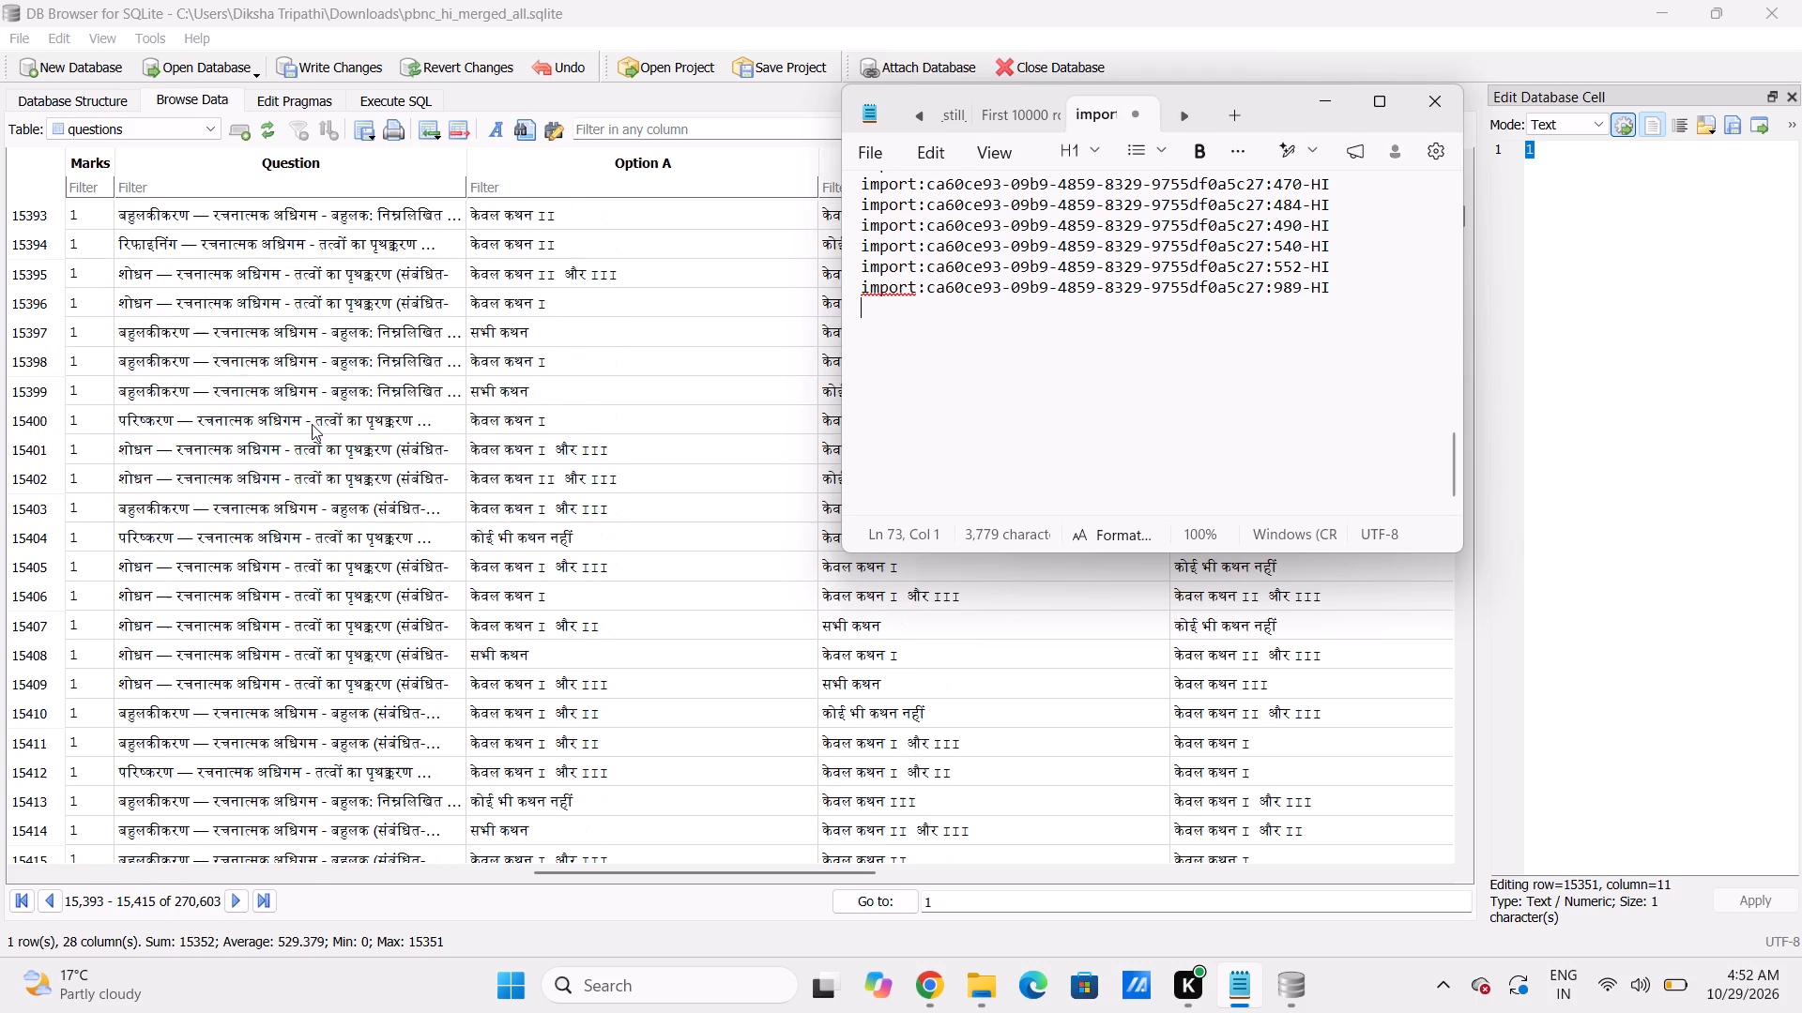
{"action": "scroll", "coordinate": [312, 424], "scroll_direction": "down", "scroll_amount": 4}
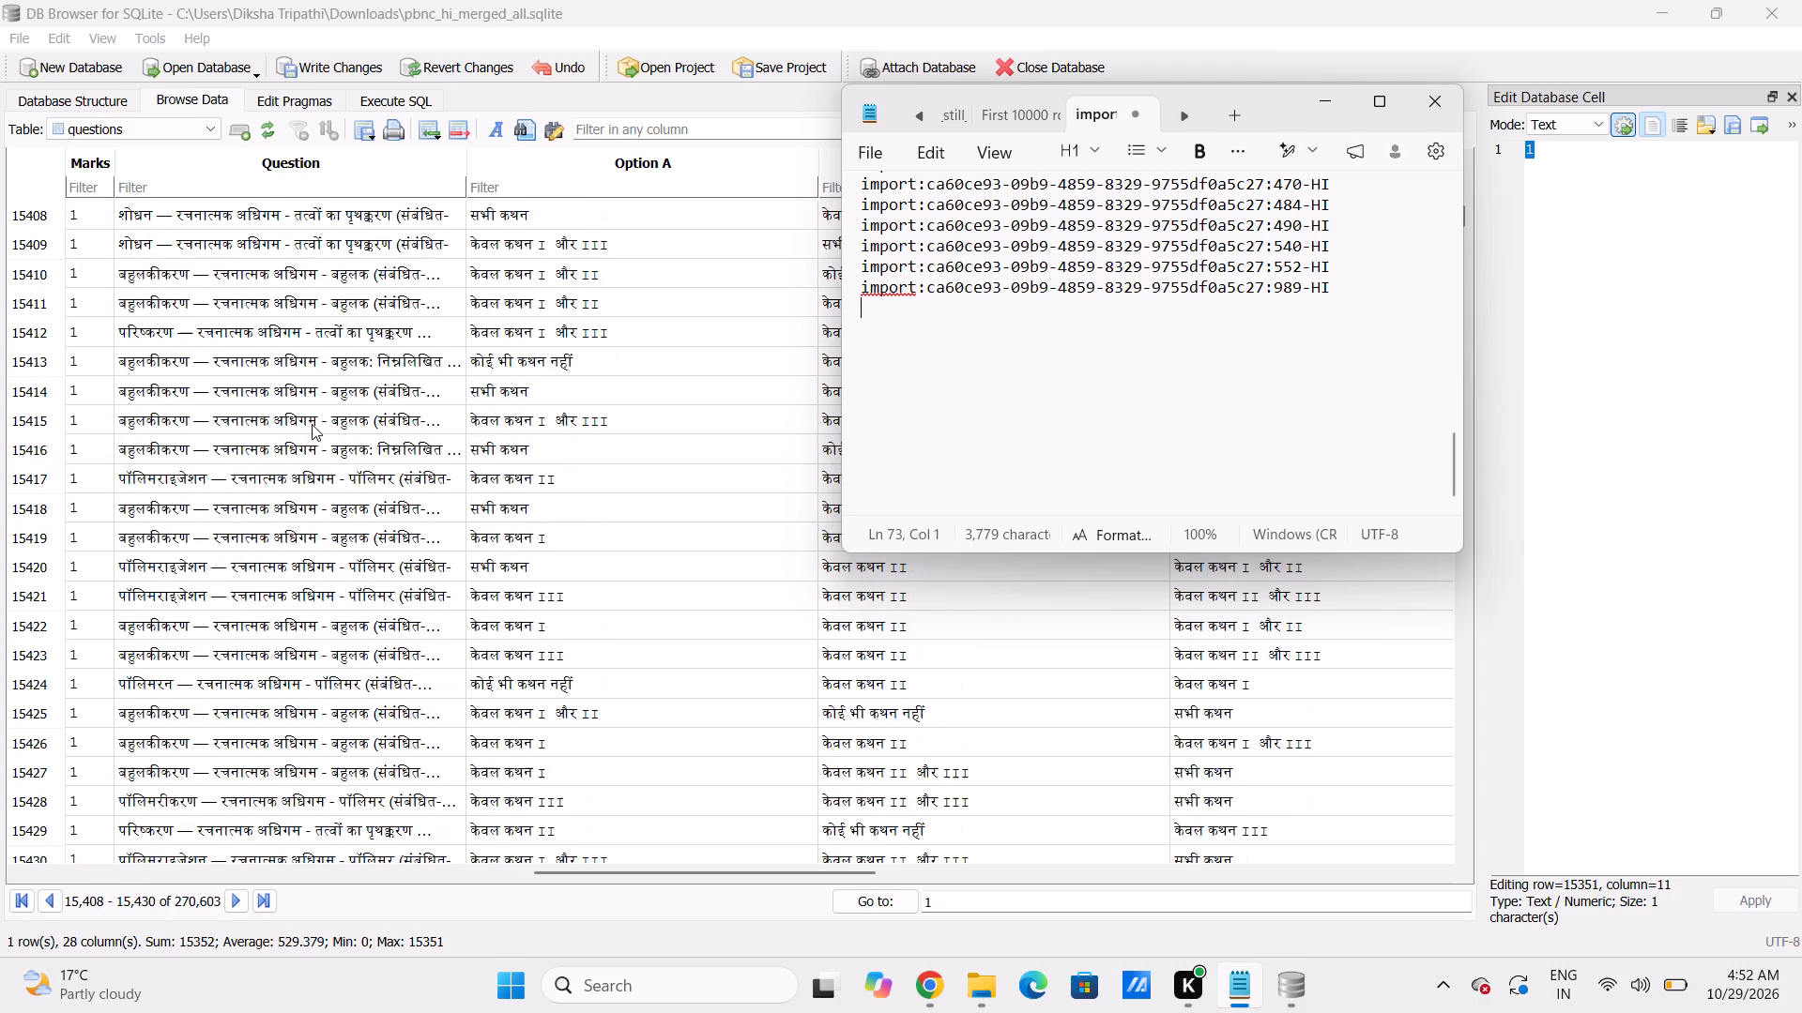
{"action": "scroll", "coordinate": [312, 424], "scroll_direction": "down", "scroll_amount": 1}
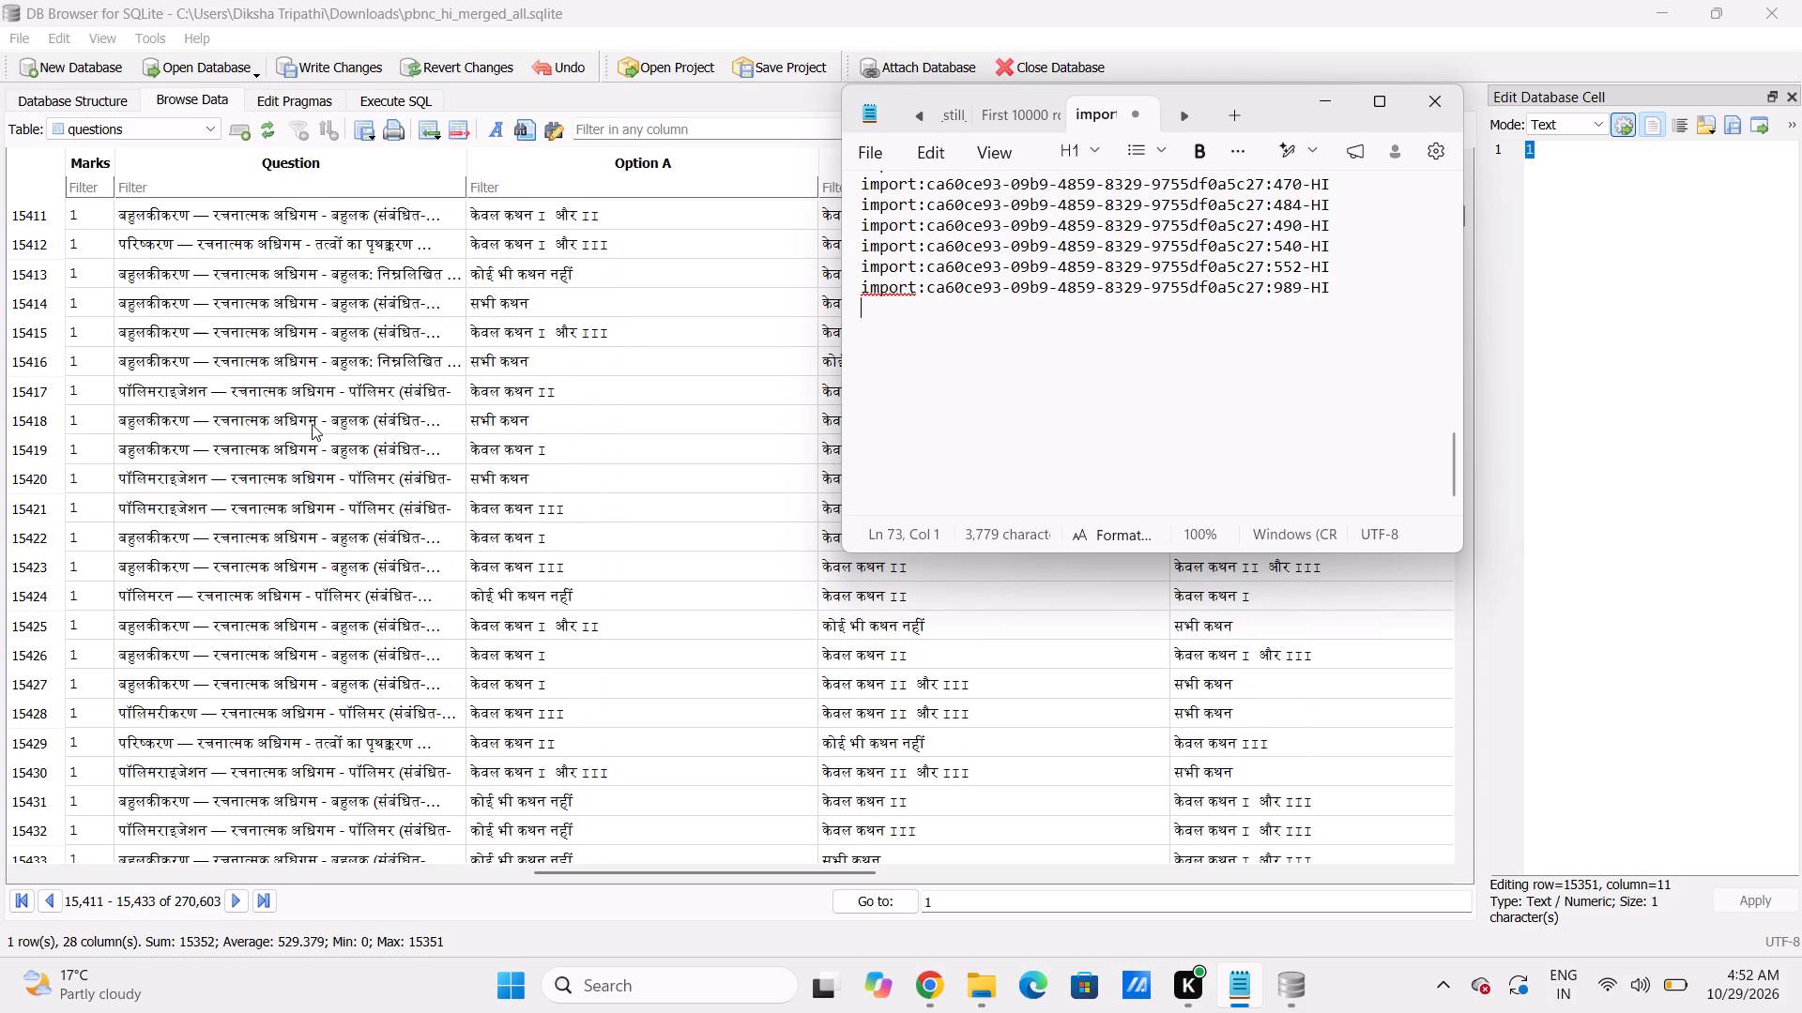
{"action": "scroll", "coordinate": [312, 424], "scroll_direction": "down", "scroll_amount": 2}
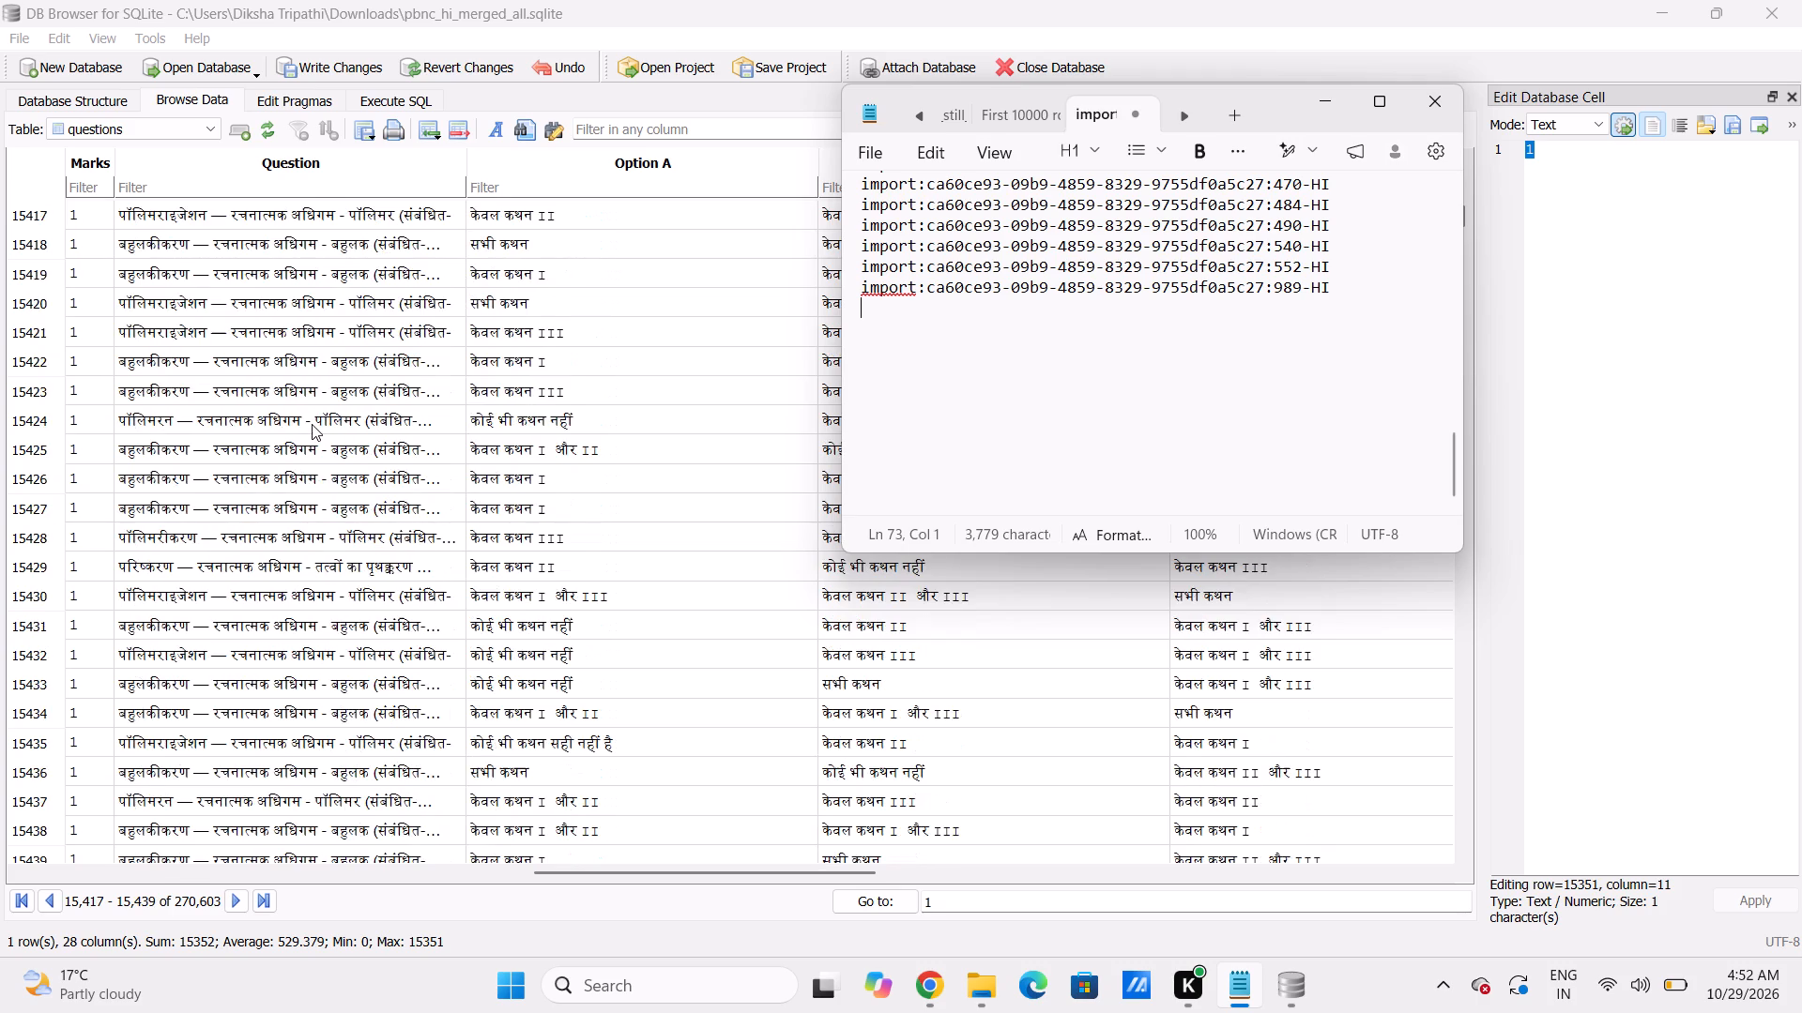
{"action": "scroll", "coordinate": [312, 424], "scroll_direction": "down", "scroll_amount": 2}
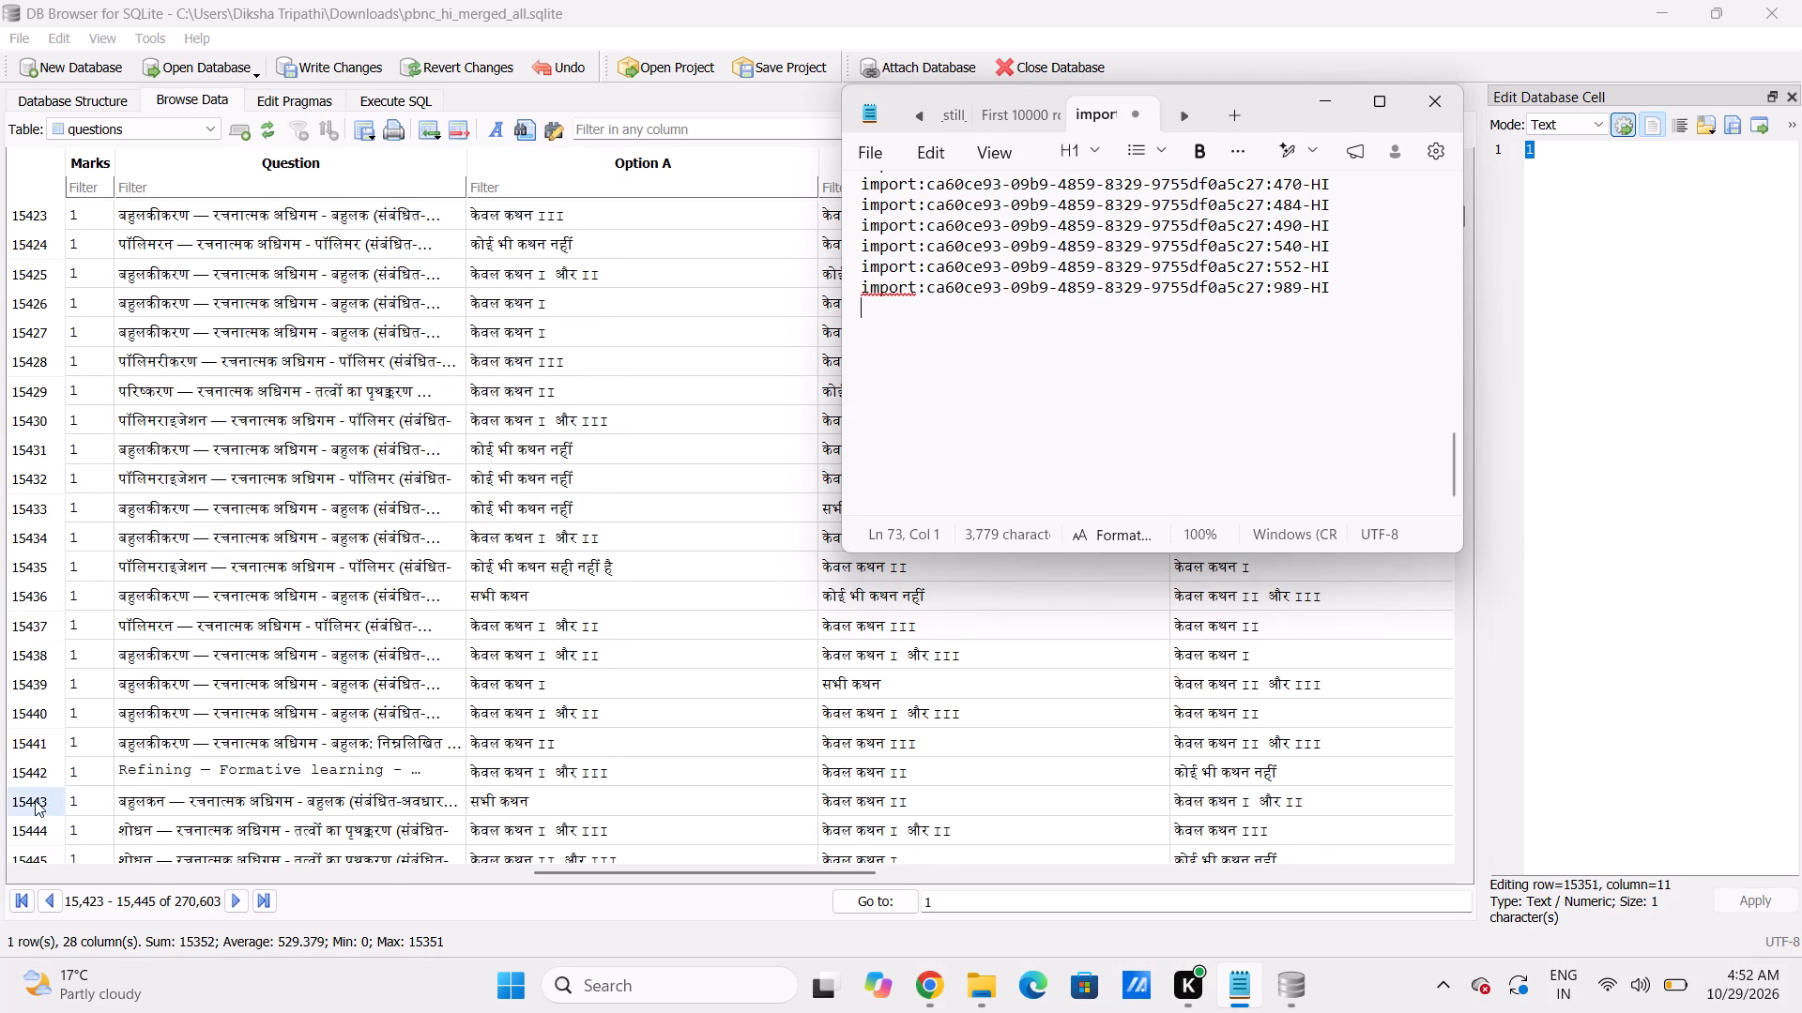
{"action": "left_click", "coordinate": [27, 775]}
{"action": "key", "text": "ctrl+c"}
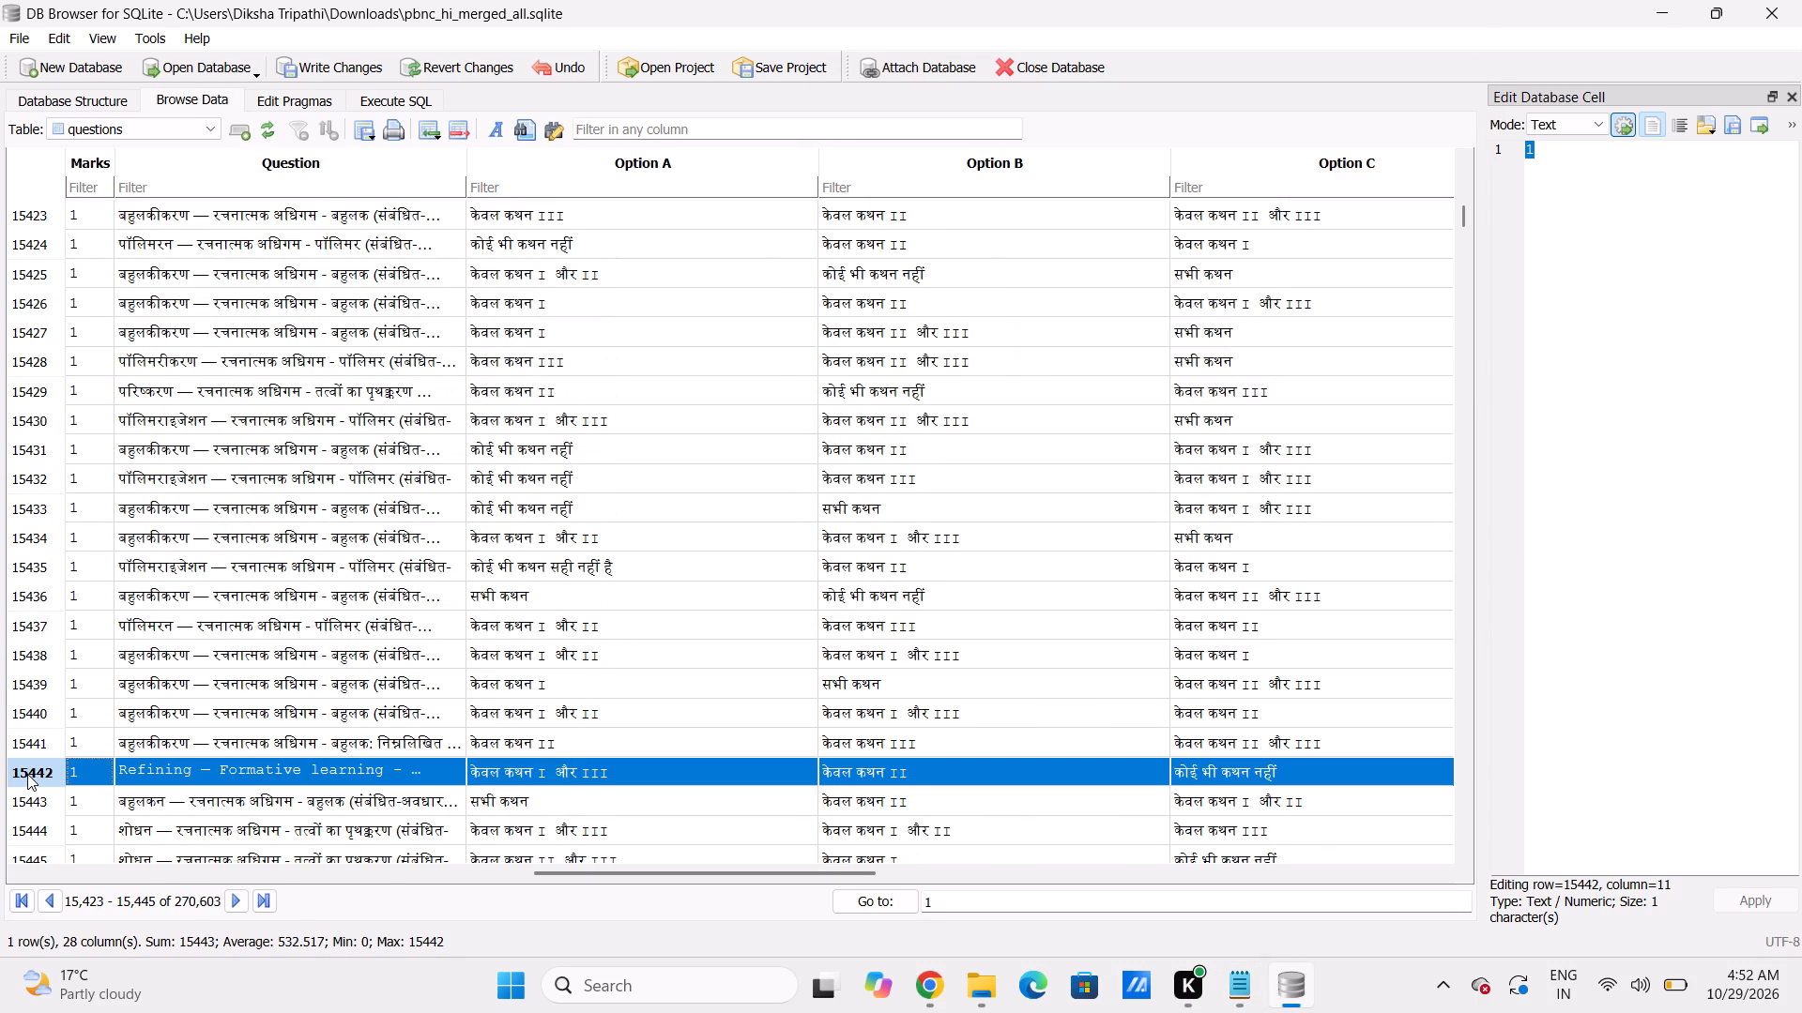
{"action": "left_click", "coordinate": [1254, 991]}
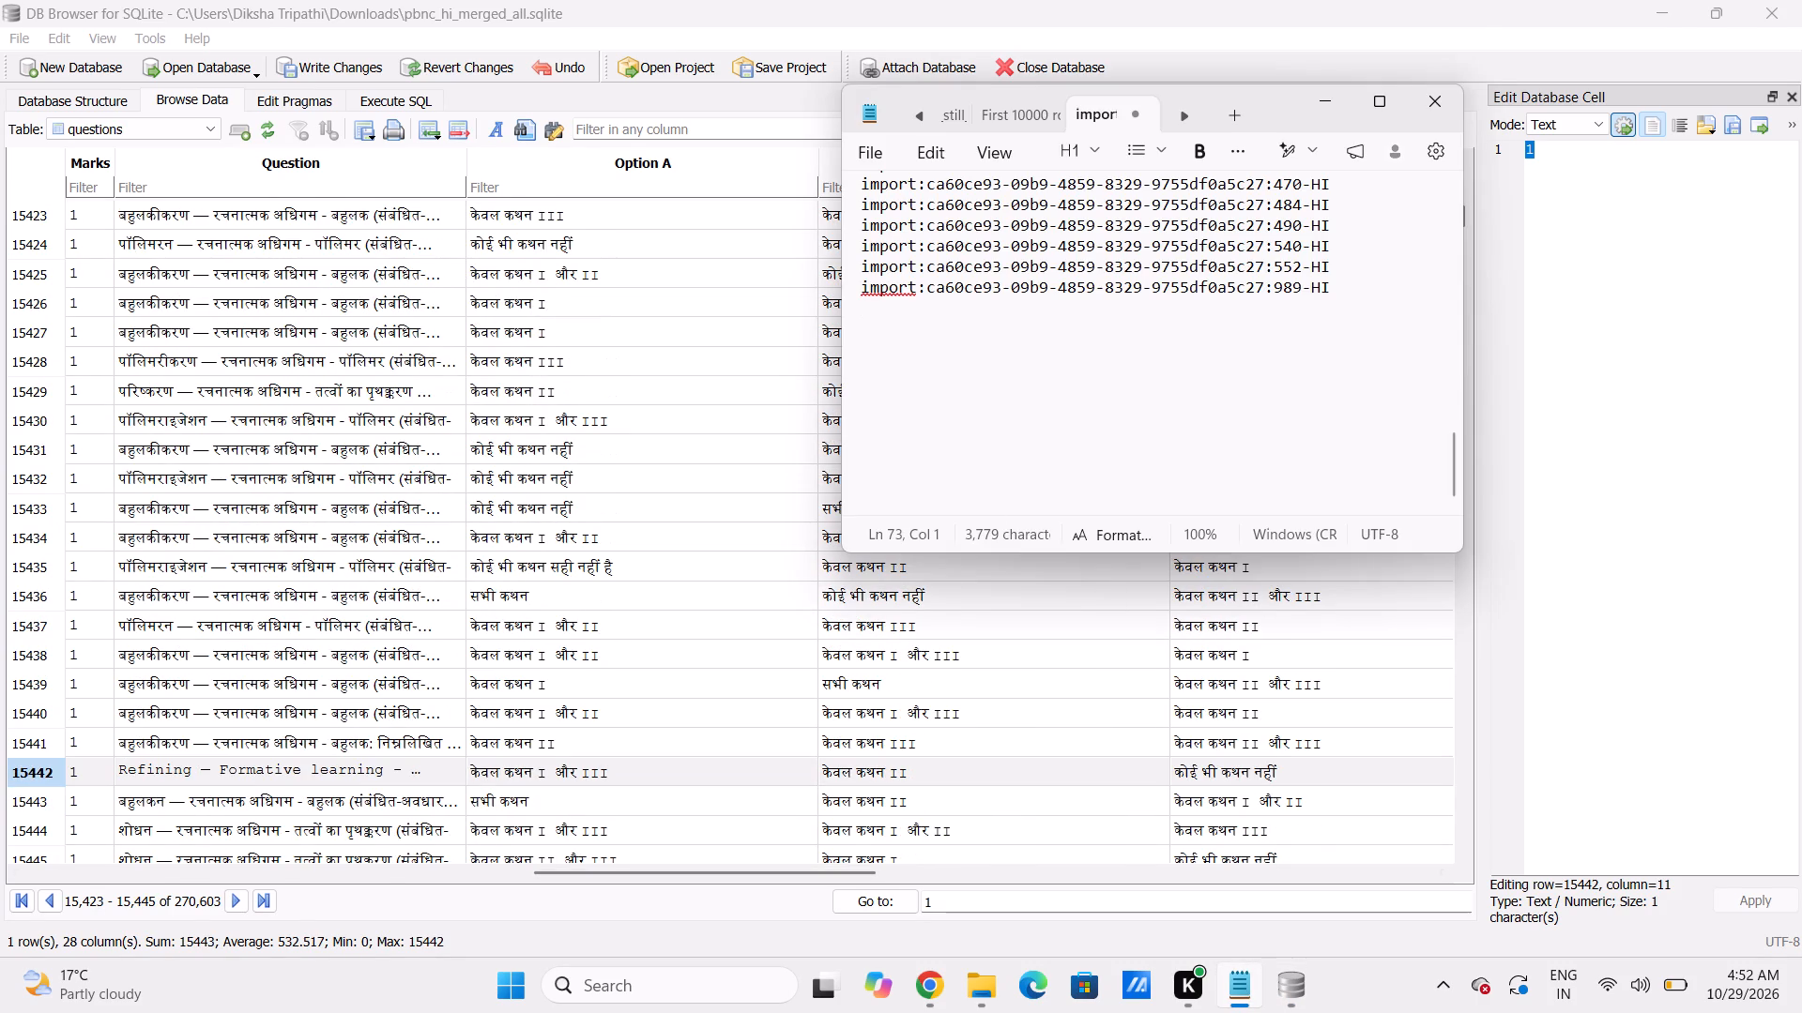
{"action": "key", "text": "ctrl+v"}
{"action": "left_click_drag", "start_coordinate": [863, 502], "coordinate": [876, 392]}
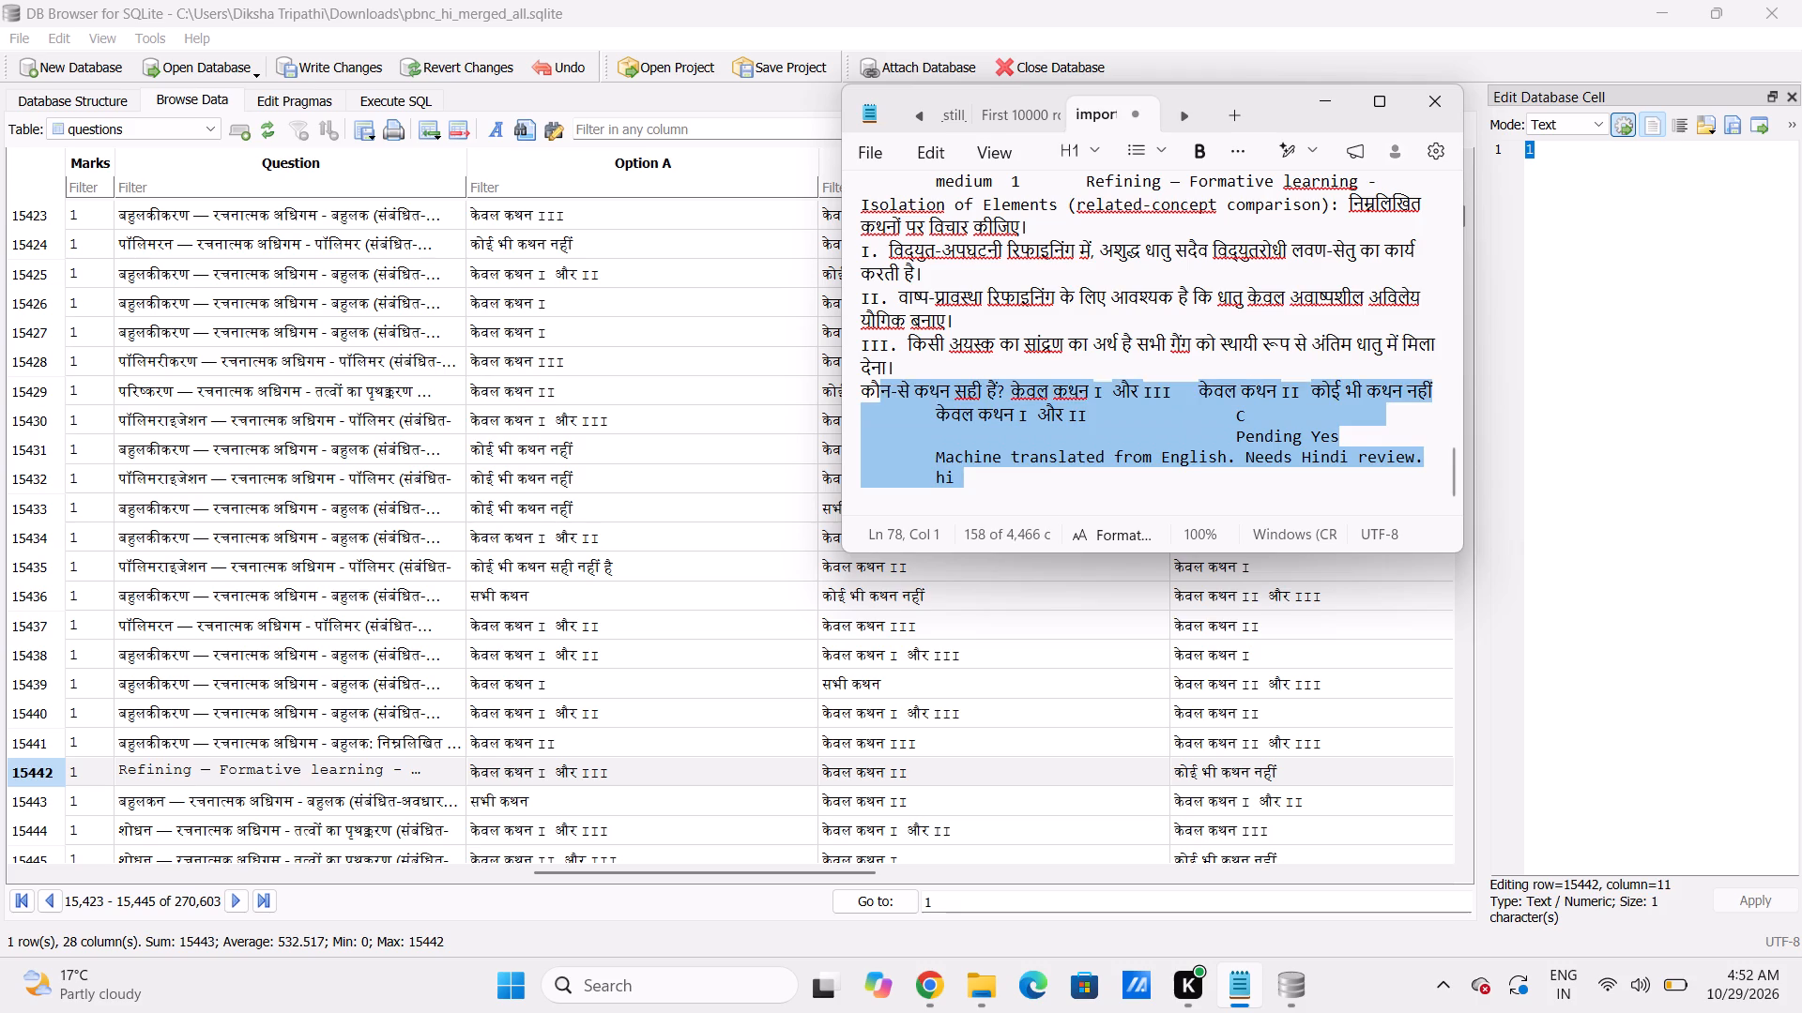
{"action": "left_click_drag", "start_coordinate": [876, 392], "coordinate": [855, 270]}
{"action": "scroll", "coordinate": [876, 392], "scroll_direction": "up", "scroll_amount": 2}
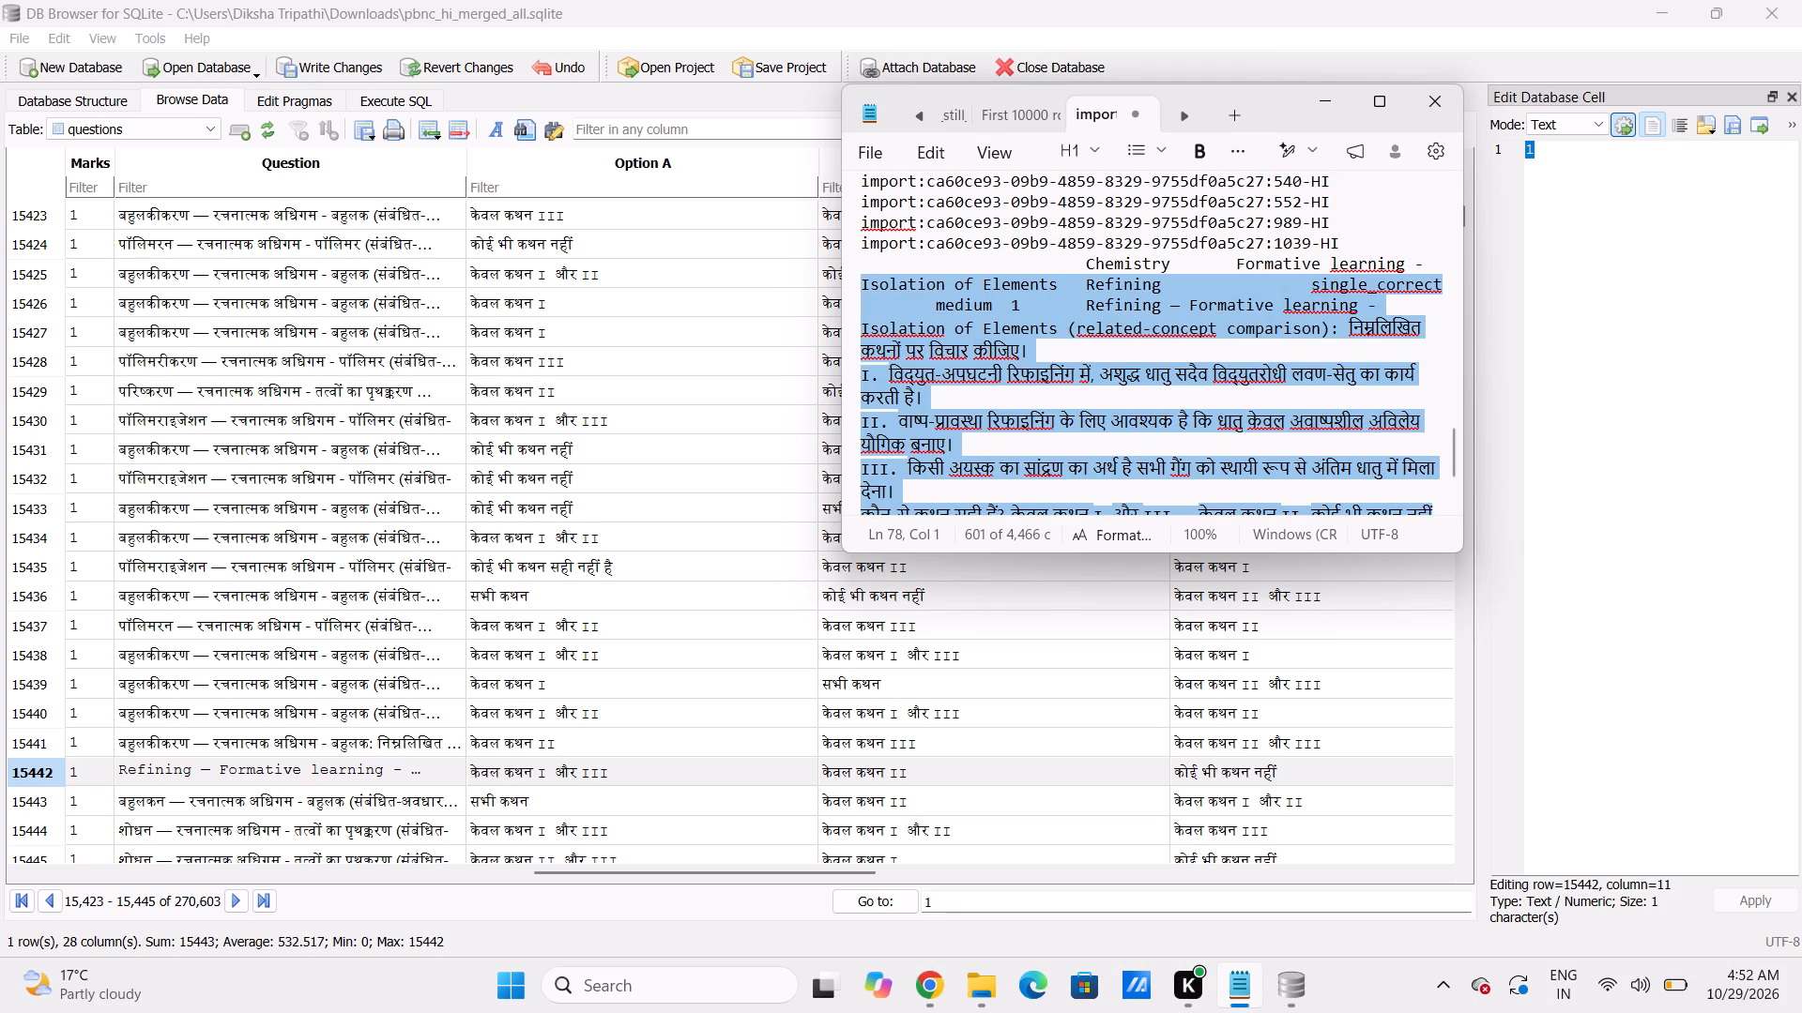
{"action": "left_click_drag", "start_coordinate": [855, 270], "coordinate": [858, 265]}
{"action": "key", "text": "BackSpace"}
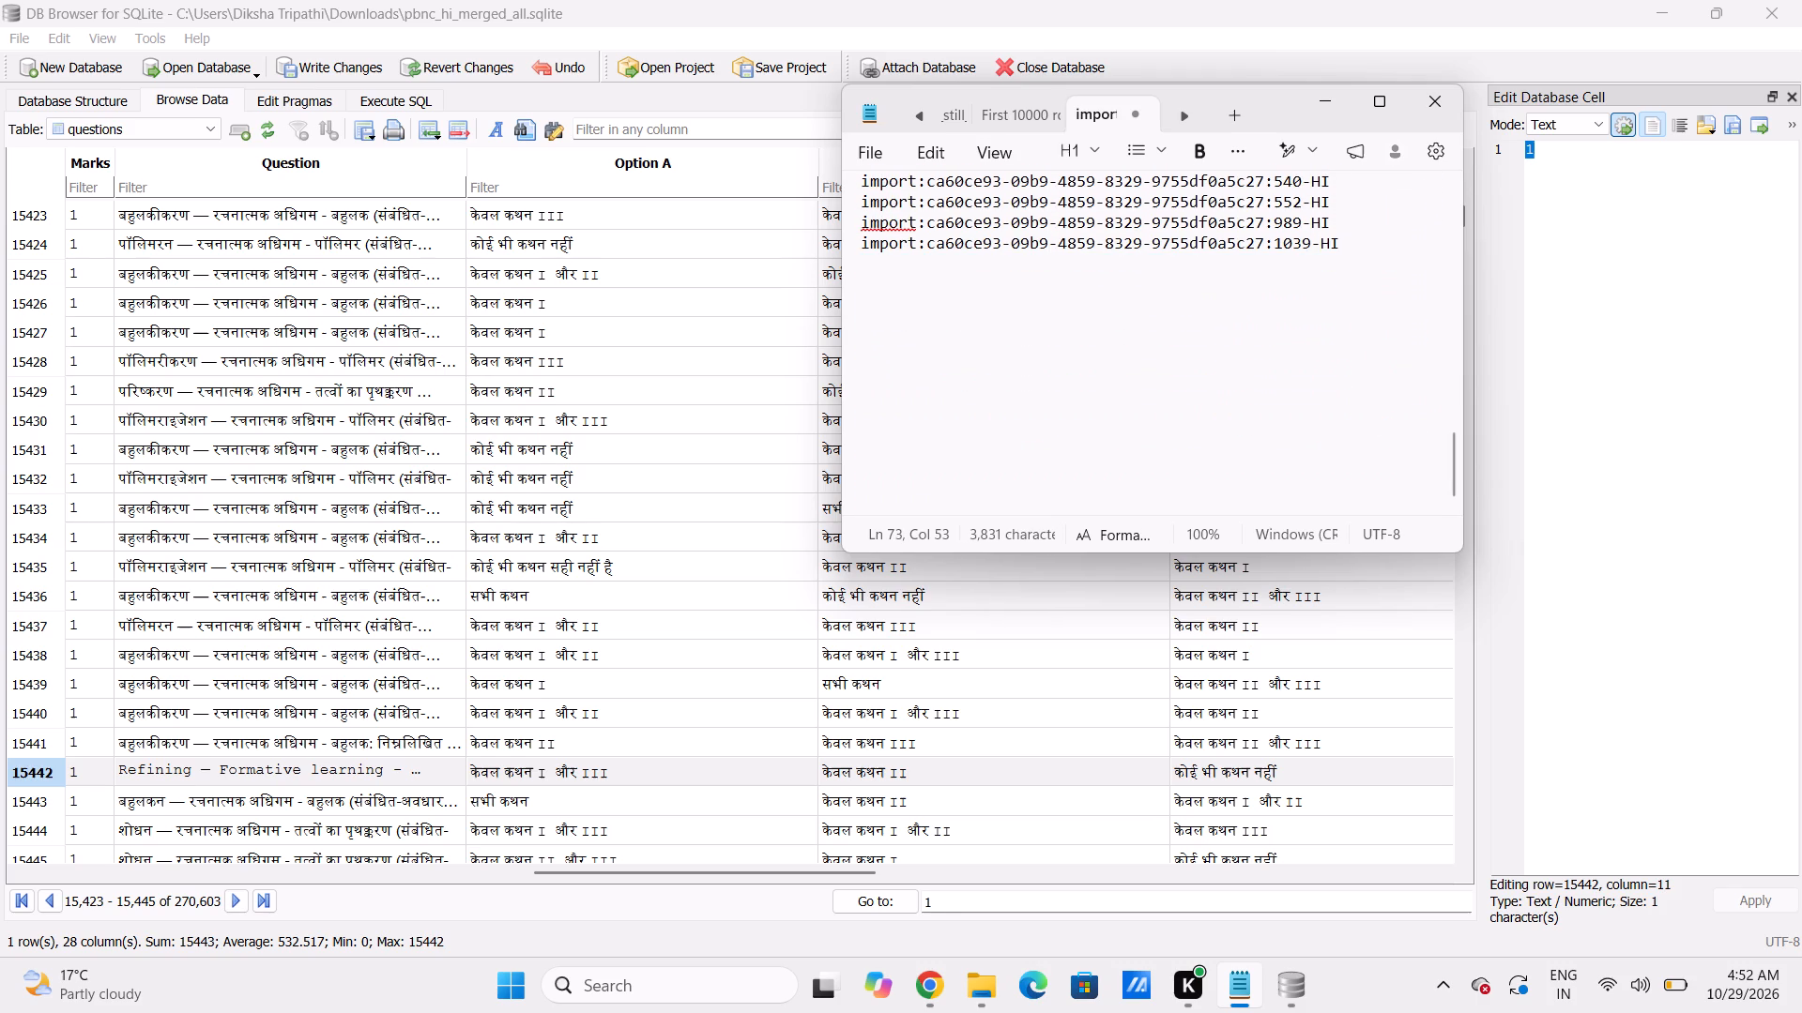
{"action": "key", "text": "Return"}
{"action": "scroll", "coordinate": [602, 479], "scroll_direction": "down", "scroll_amount": 3}
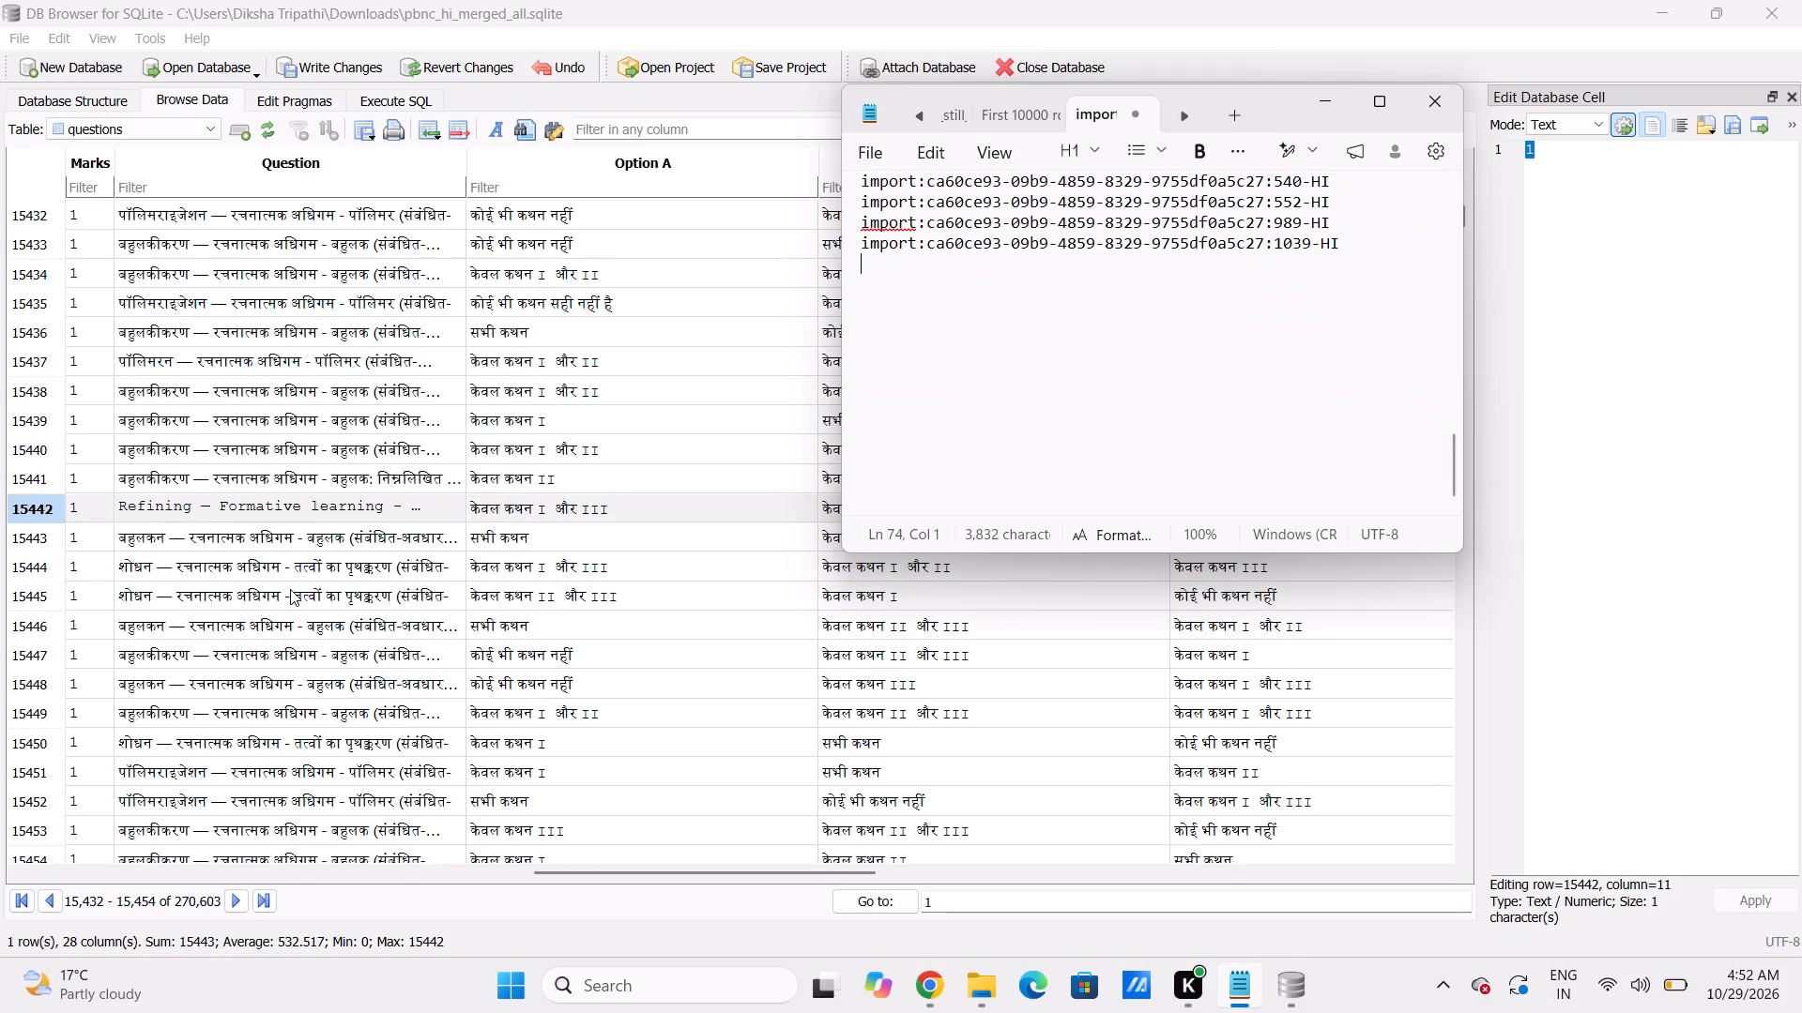
{"action": "scroll", "coordinate": [308, 575], "scroll_direction": "down", "scroll_amount": 4}
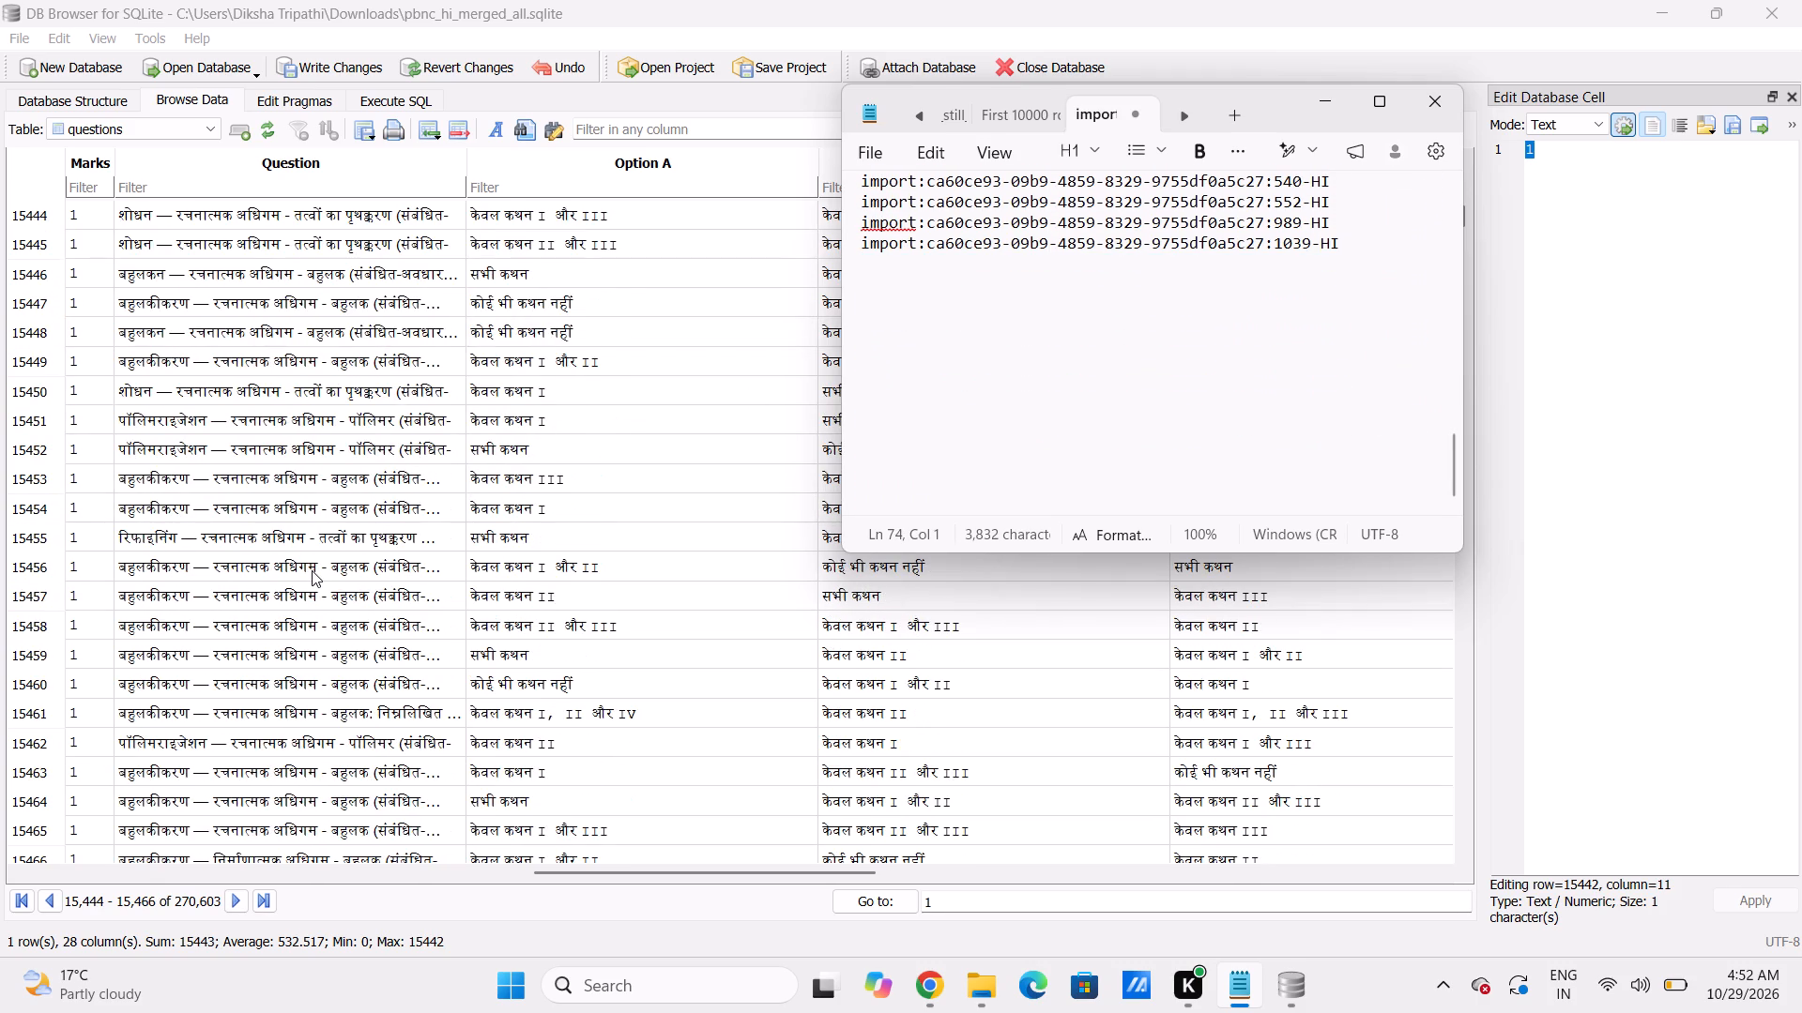
{"action": "scroll", "coordinate": [313, 568], "scroll_direction": "down", "scroll_amount": 2}
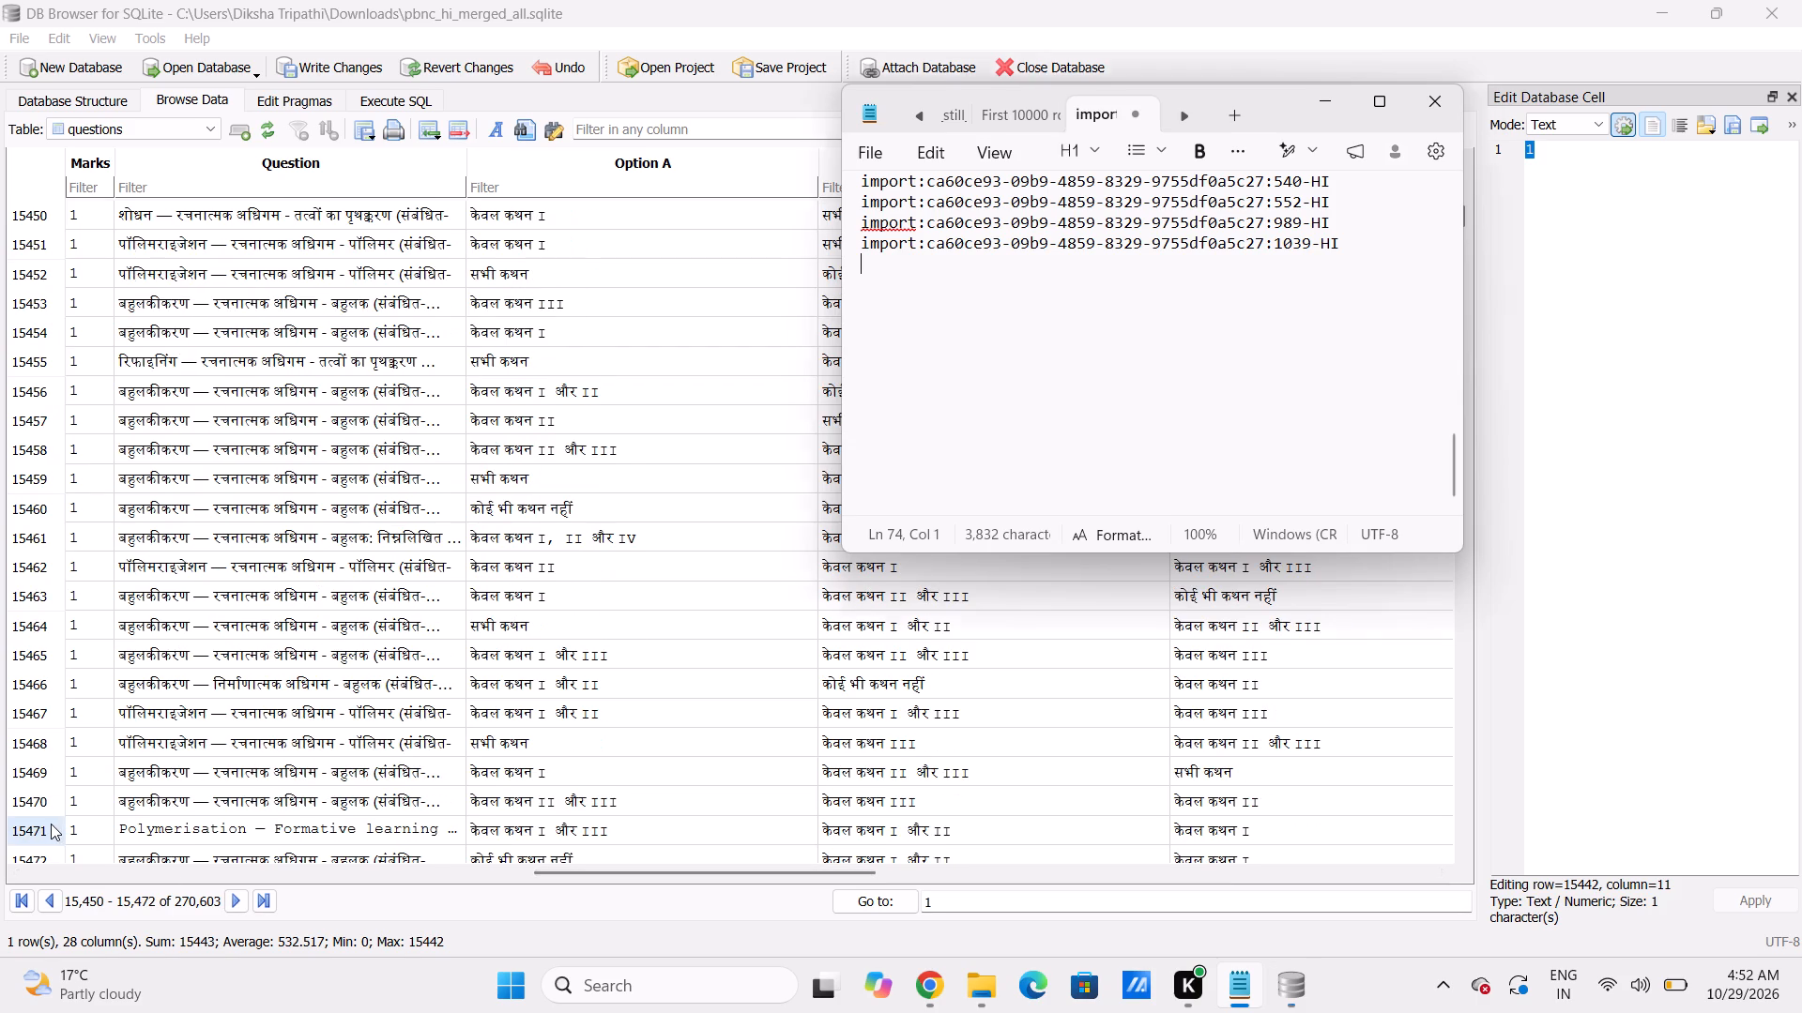
{"action": "left_click", "coordinate": [51, 824]}
{"action": "key", "text": "ctrl+c"}
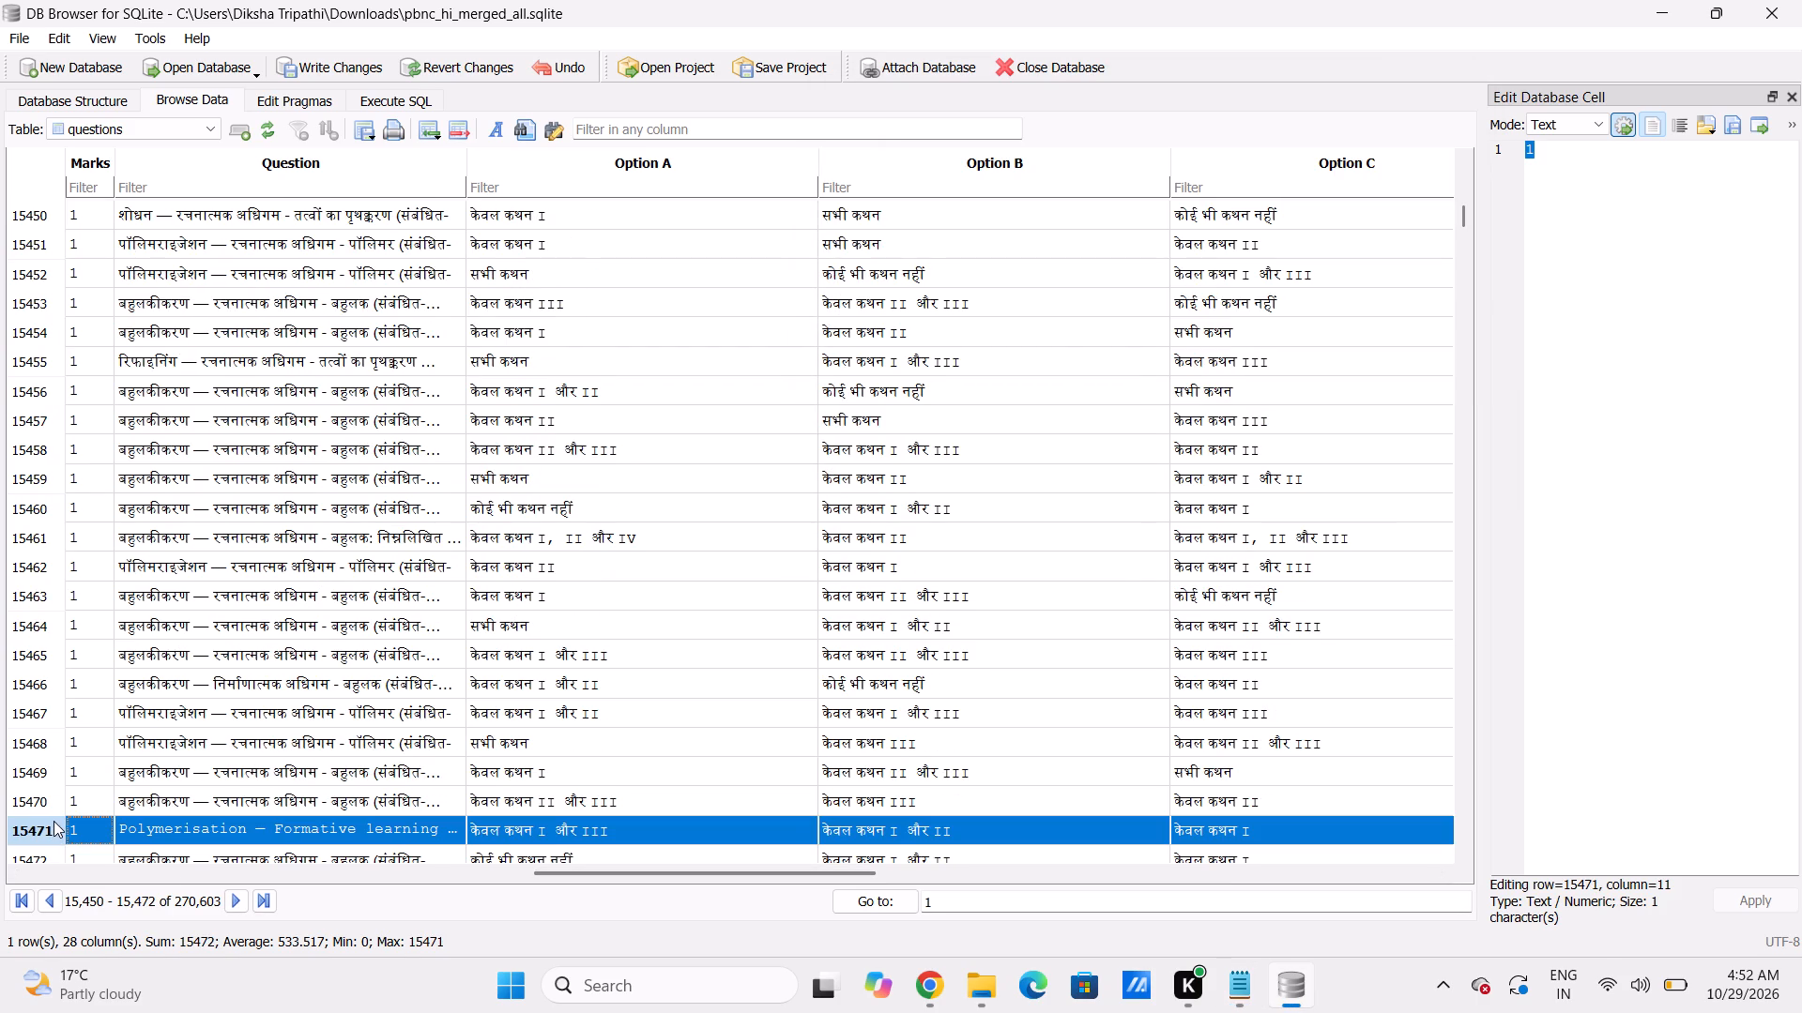
{"action": "left_click", "coordinate": [1243, 979]}
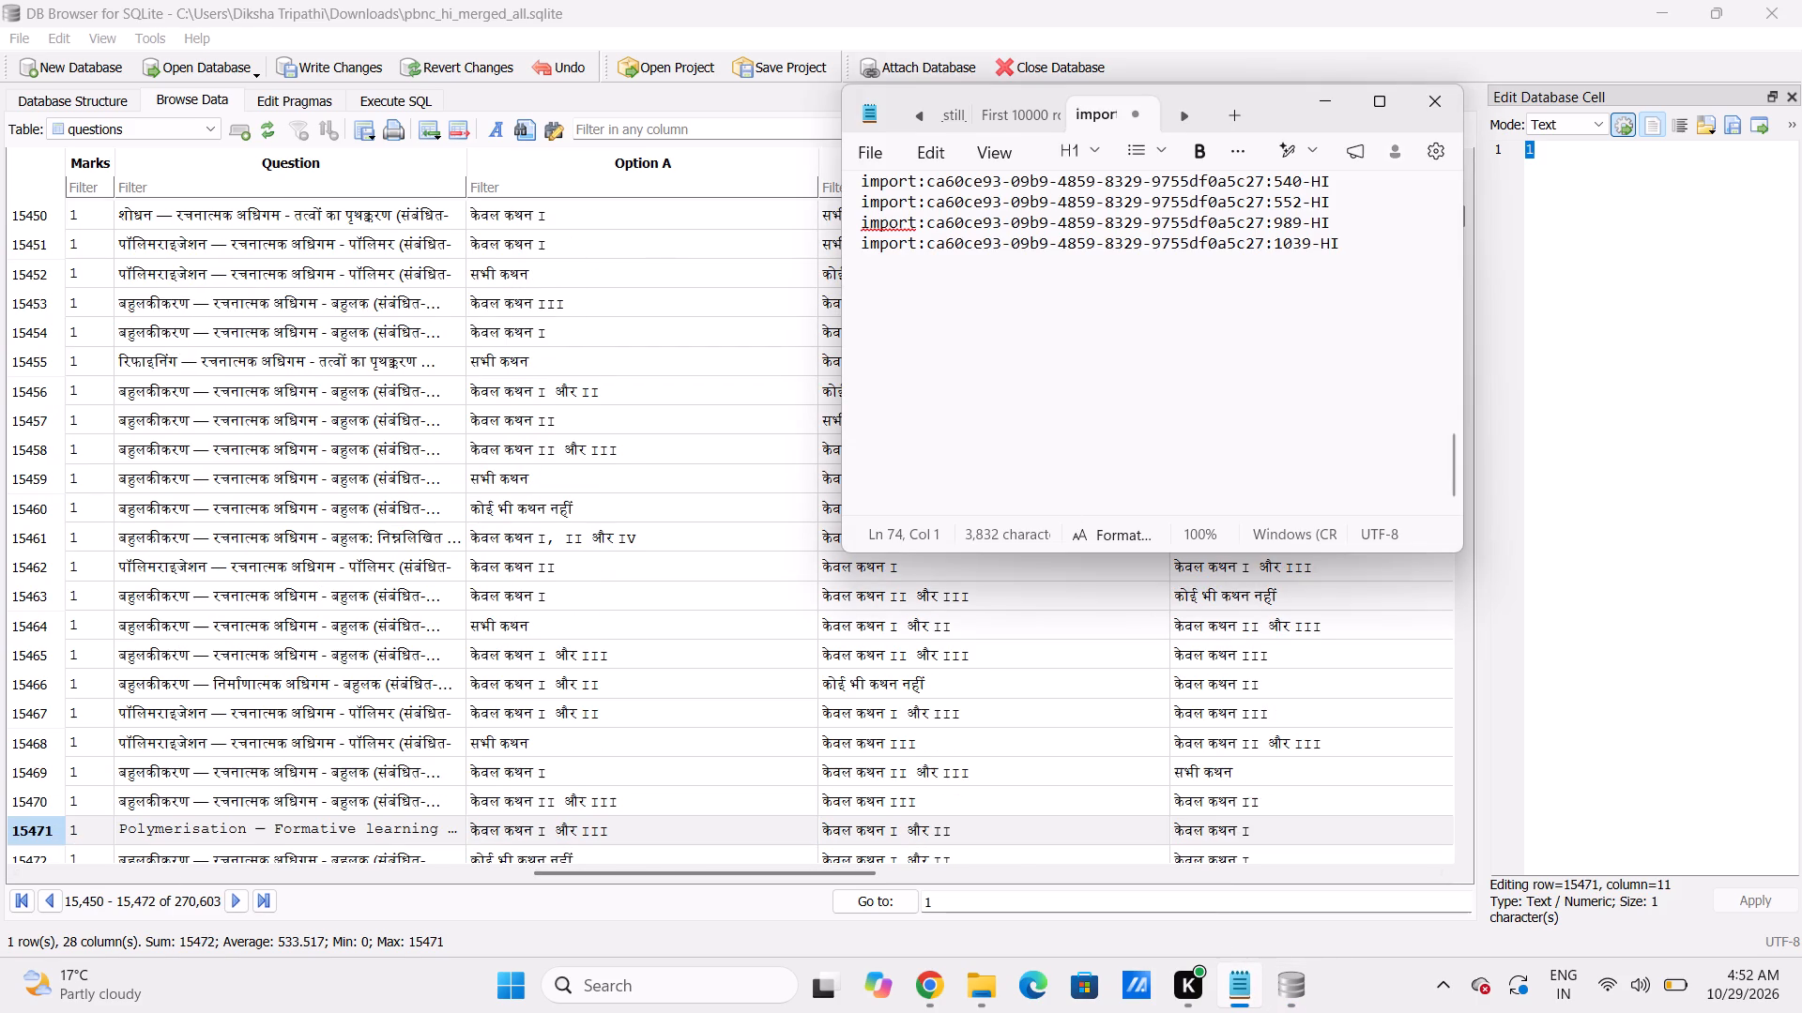
{"action": "key", "text": "ctrl+v"}
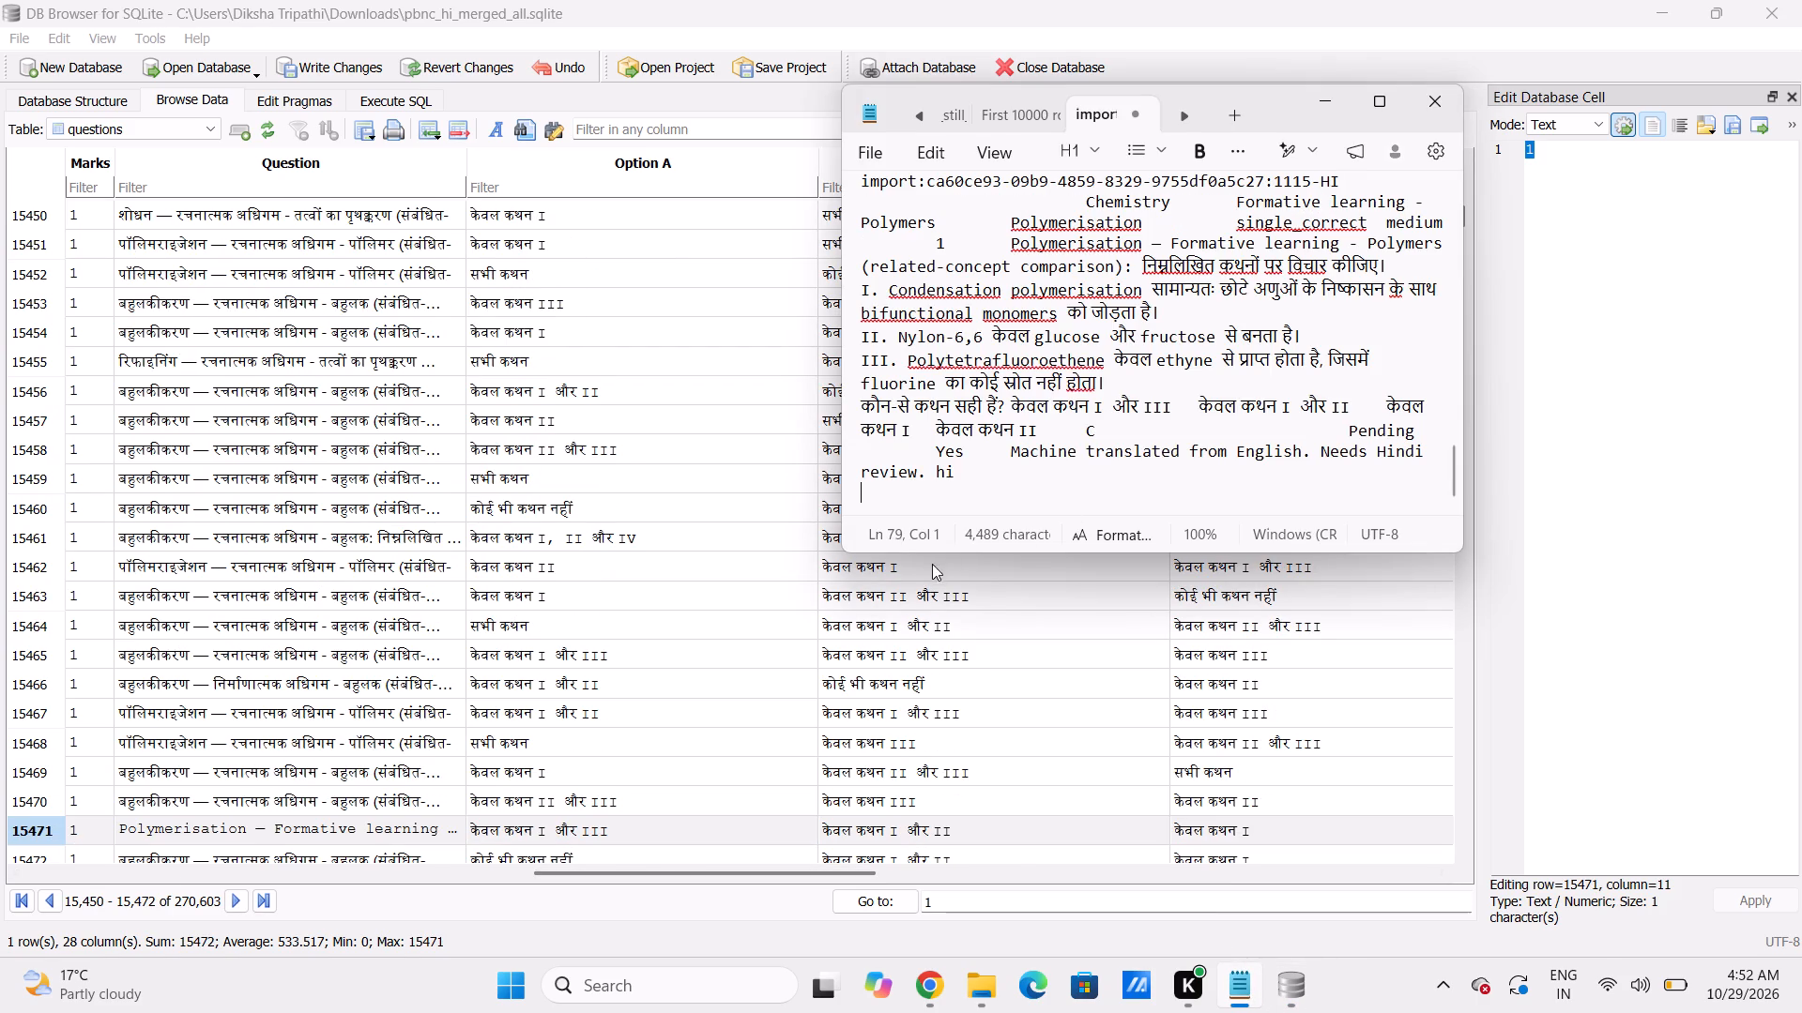
{"action": "left_click_drag", "start_coordinate": [874, 489], "coordinate": [924, 288]}
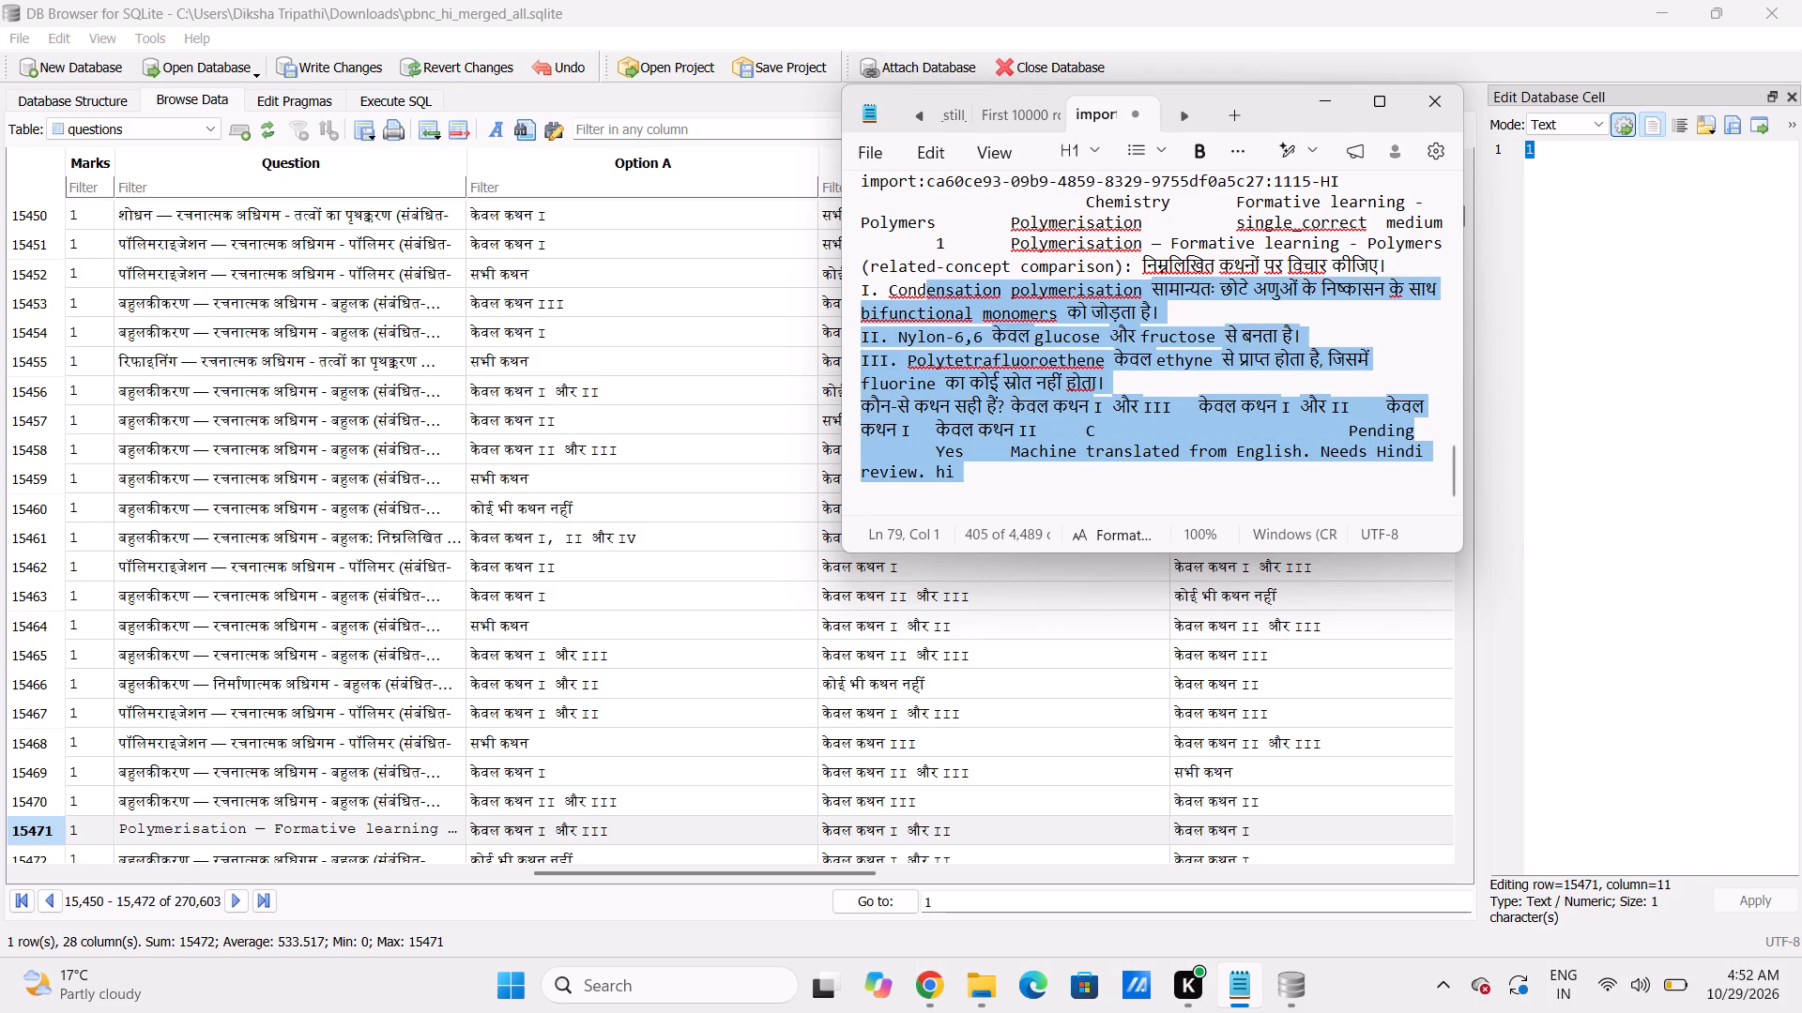
{"action": "left_click_drag", "start_coordinate": [924, 288], "coordinate": [877, 204]}
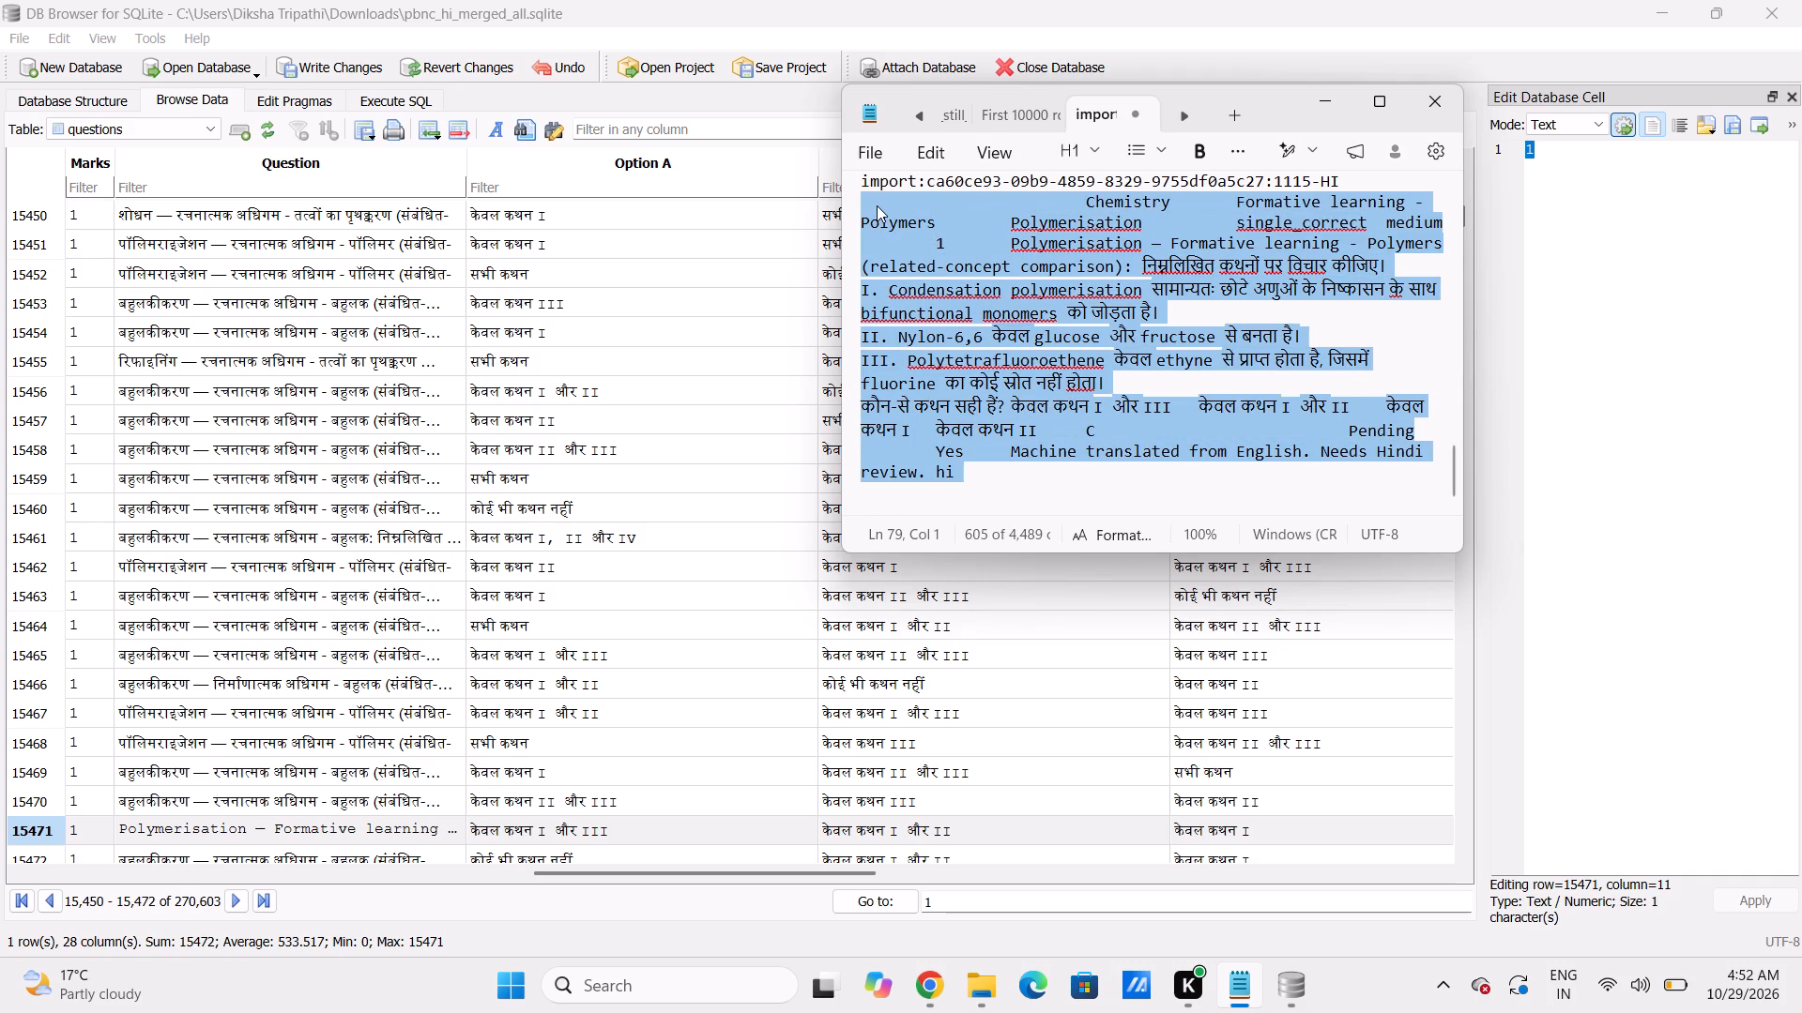
{"action": "key", "text": "BackSpace"}
{"action": "key", "text": "Return"}
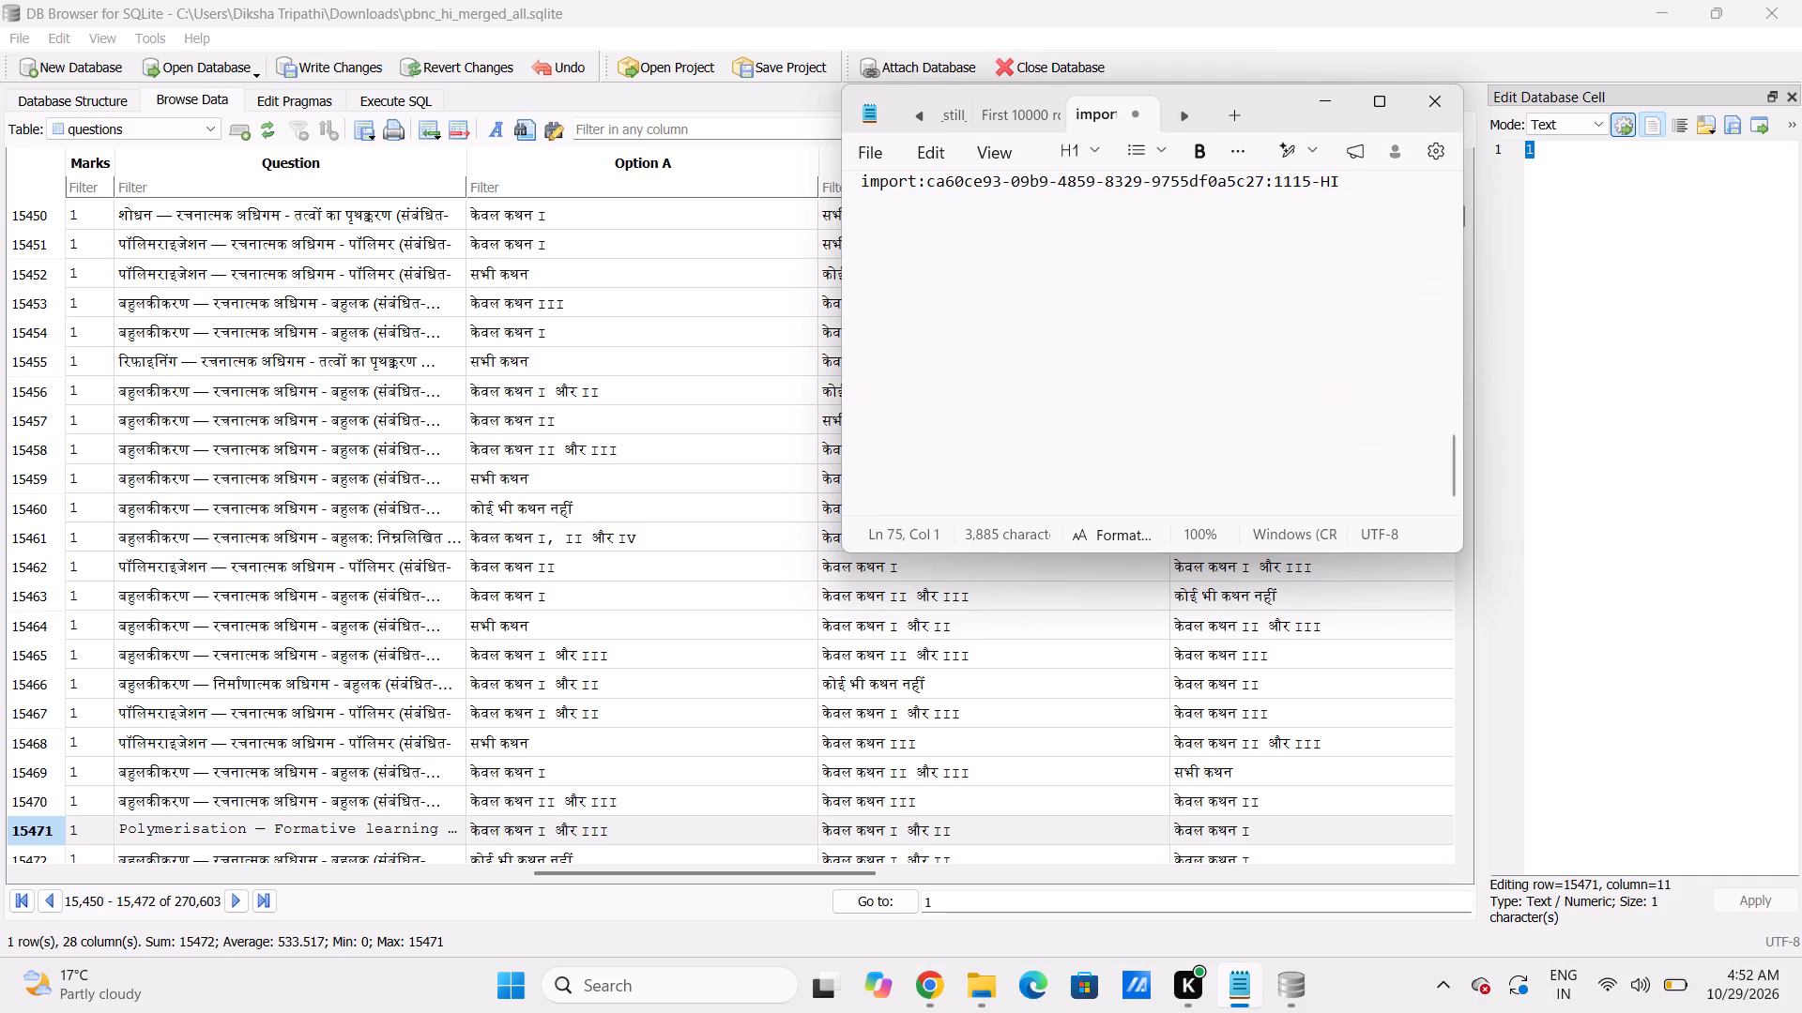
Examine the Question and option columns from row 15472 to about row 15547 for text left in English.
{"action": "scroll", "coordinate": [236, 447], "scroll_direction": "down", "scroll_amount": 4}
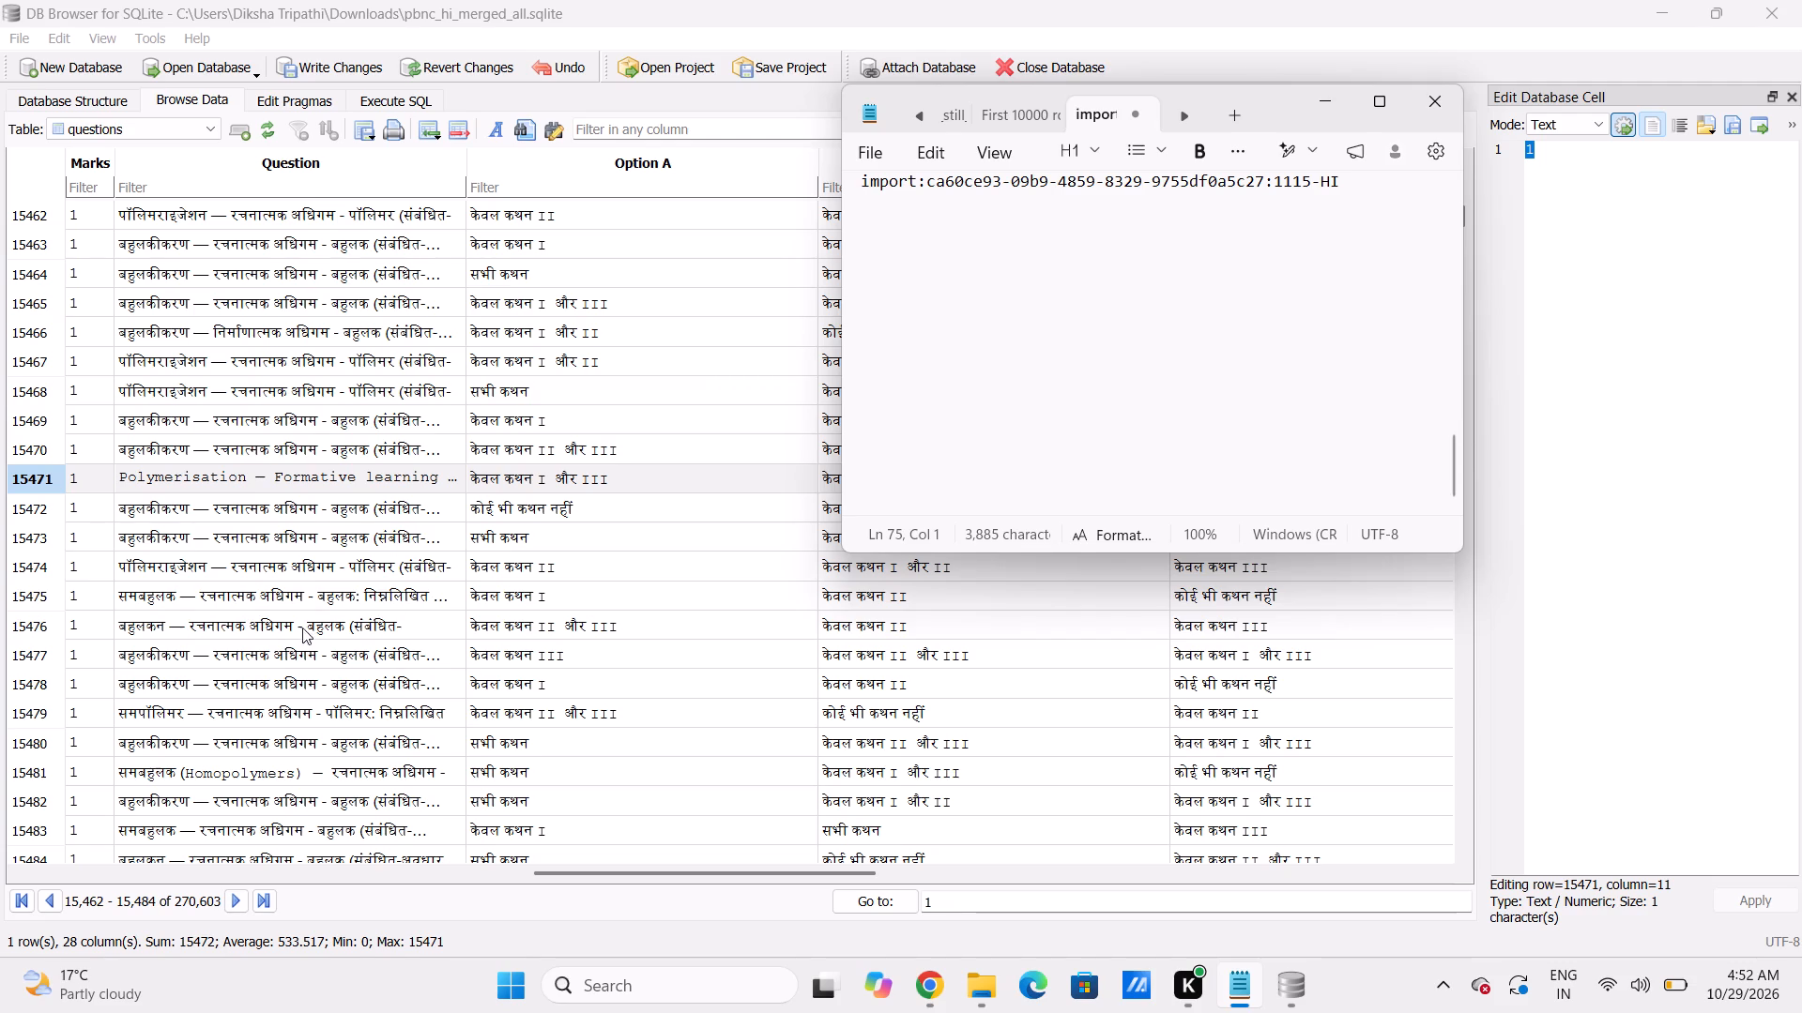
{"action": "scroll", "coordinate": [197, 543], "scroll_direction": "down", "scroll_amount": 1}
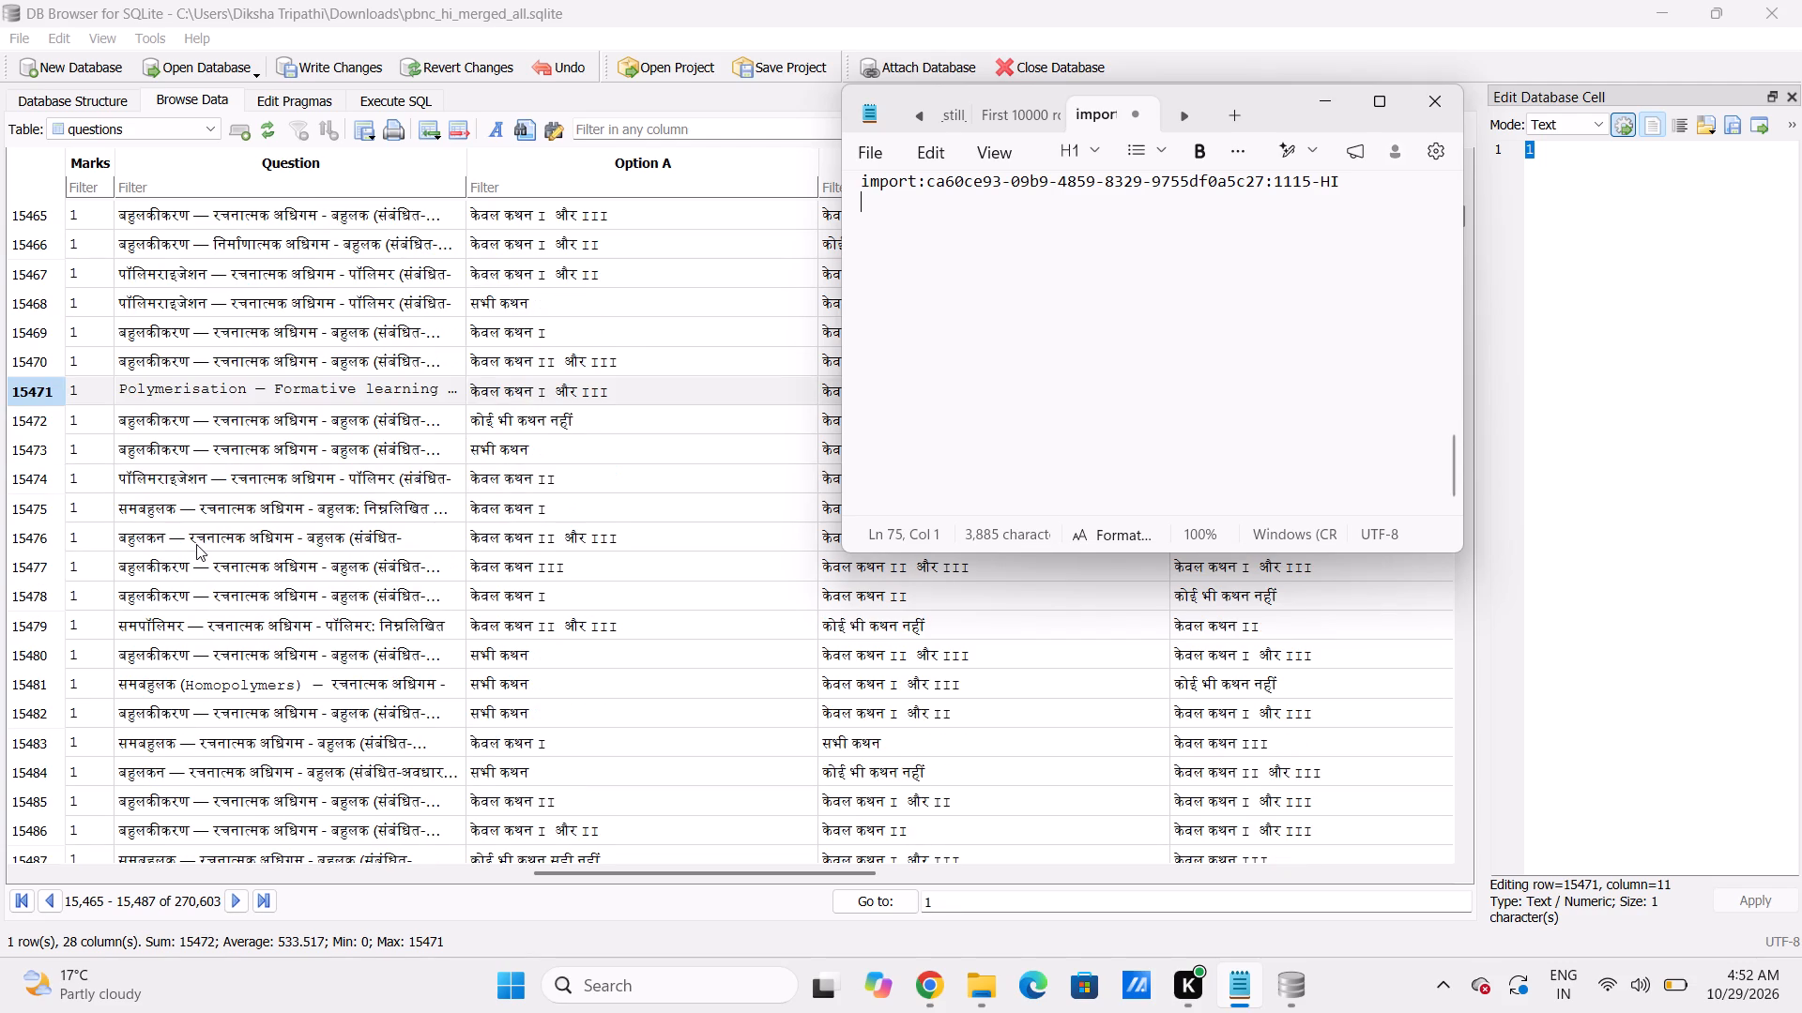
{"action": "scroll", "coordinate": [191, 558], "scroll_direction": "down", "scroll_amount": 2}
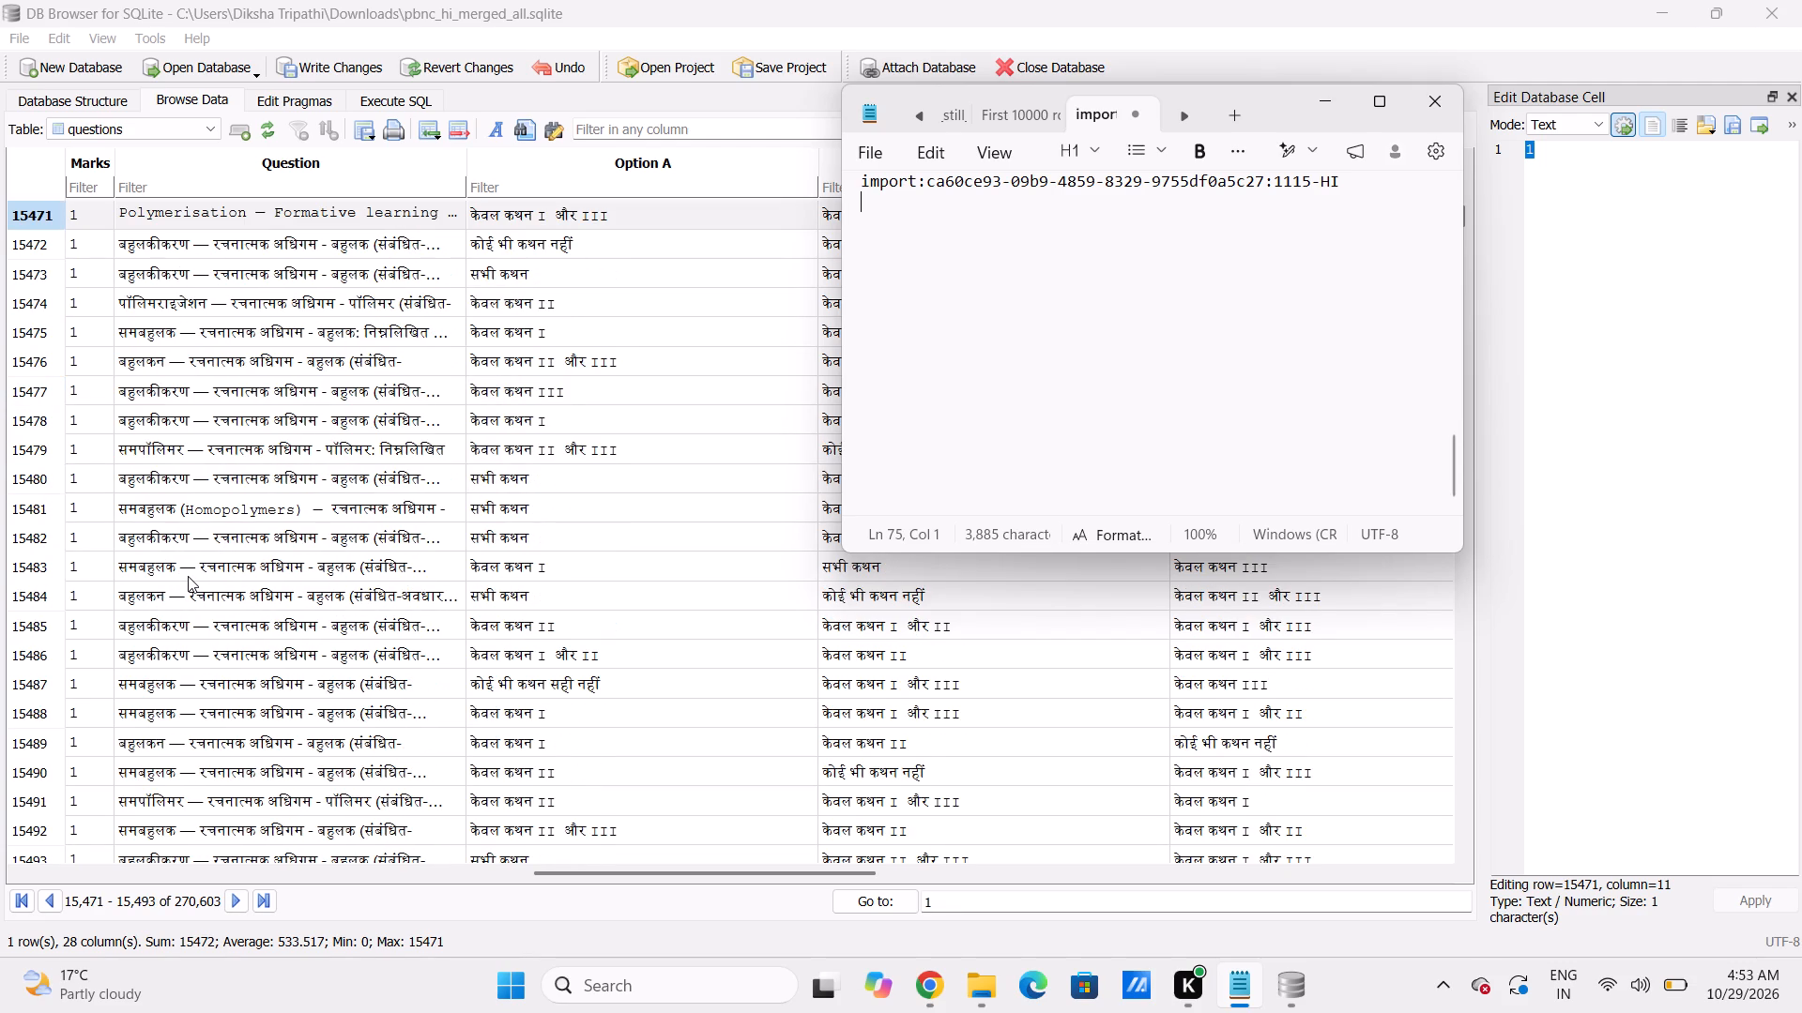
{"action": "scroll", "coordinate": [188, 575], "scroll_direction": "down", "scroll_amount": 1}
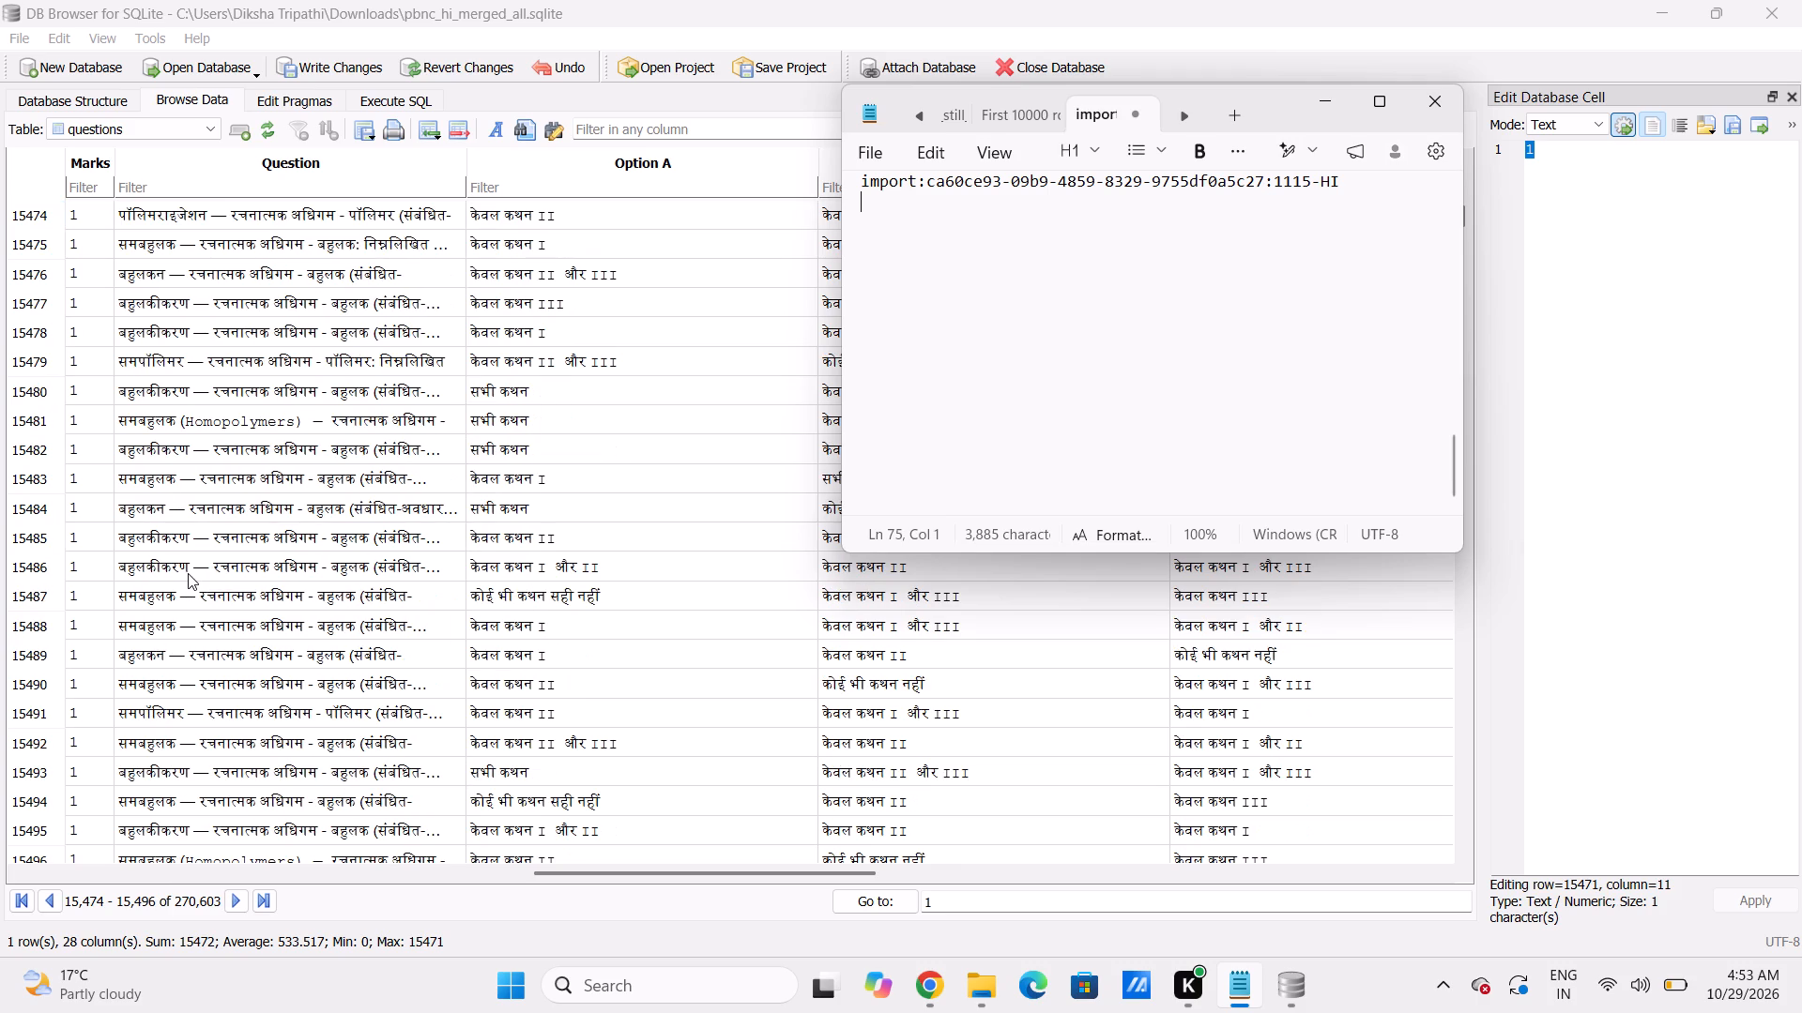
{"action": "scroll", "coordinate": [188, 573], "scroll_direction": "down", "scroll_amount": 2}
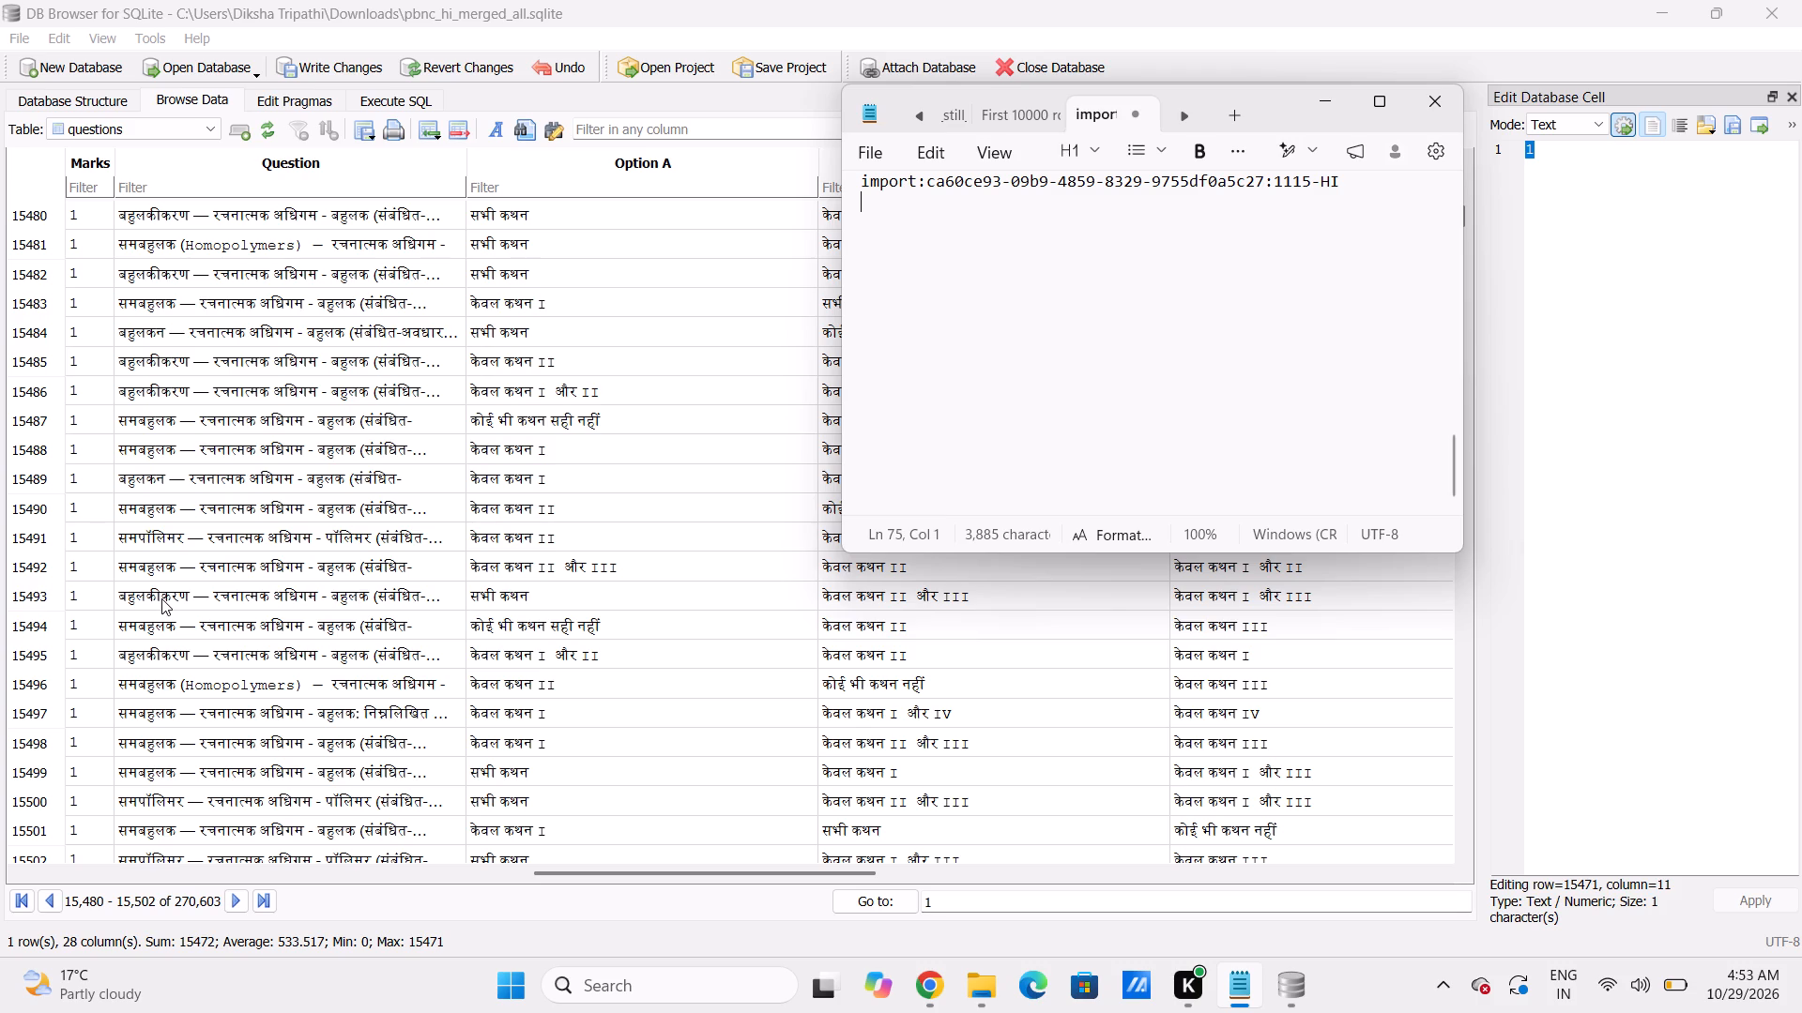
{"action": "scroll", "coordinate": [162, 598], "scroll_direction": "down", "scroll_amount": 1}
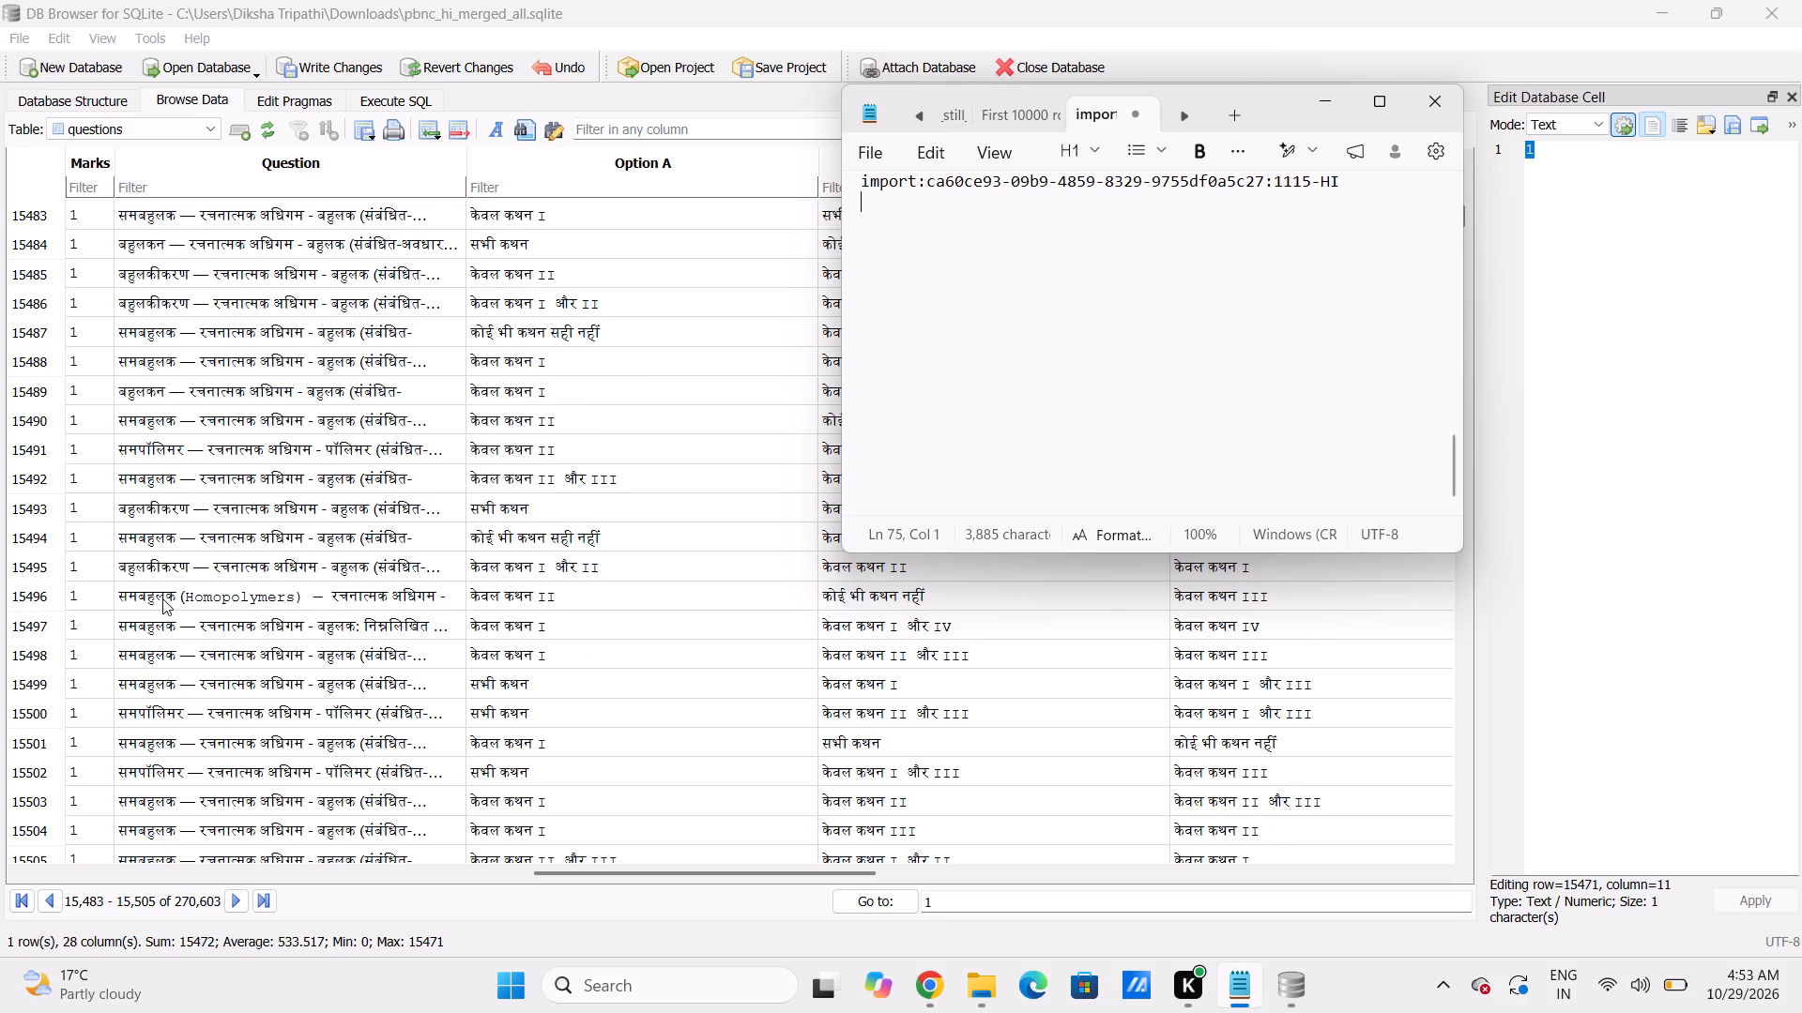
{"action": "scroll", "coordinate": [162, 598], "scroll_direction": "down", "scroll_amount": 2}
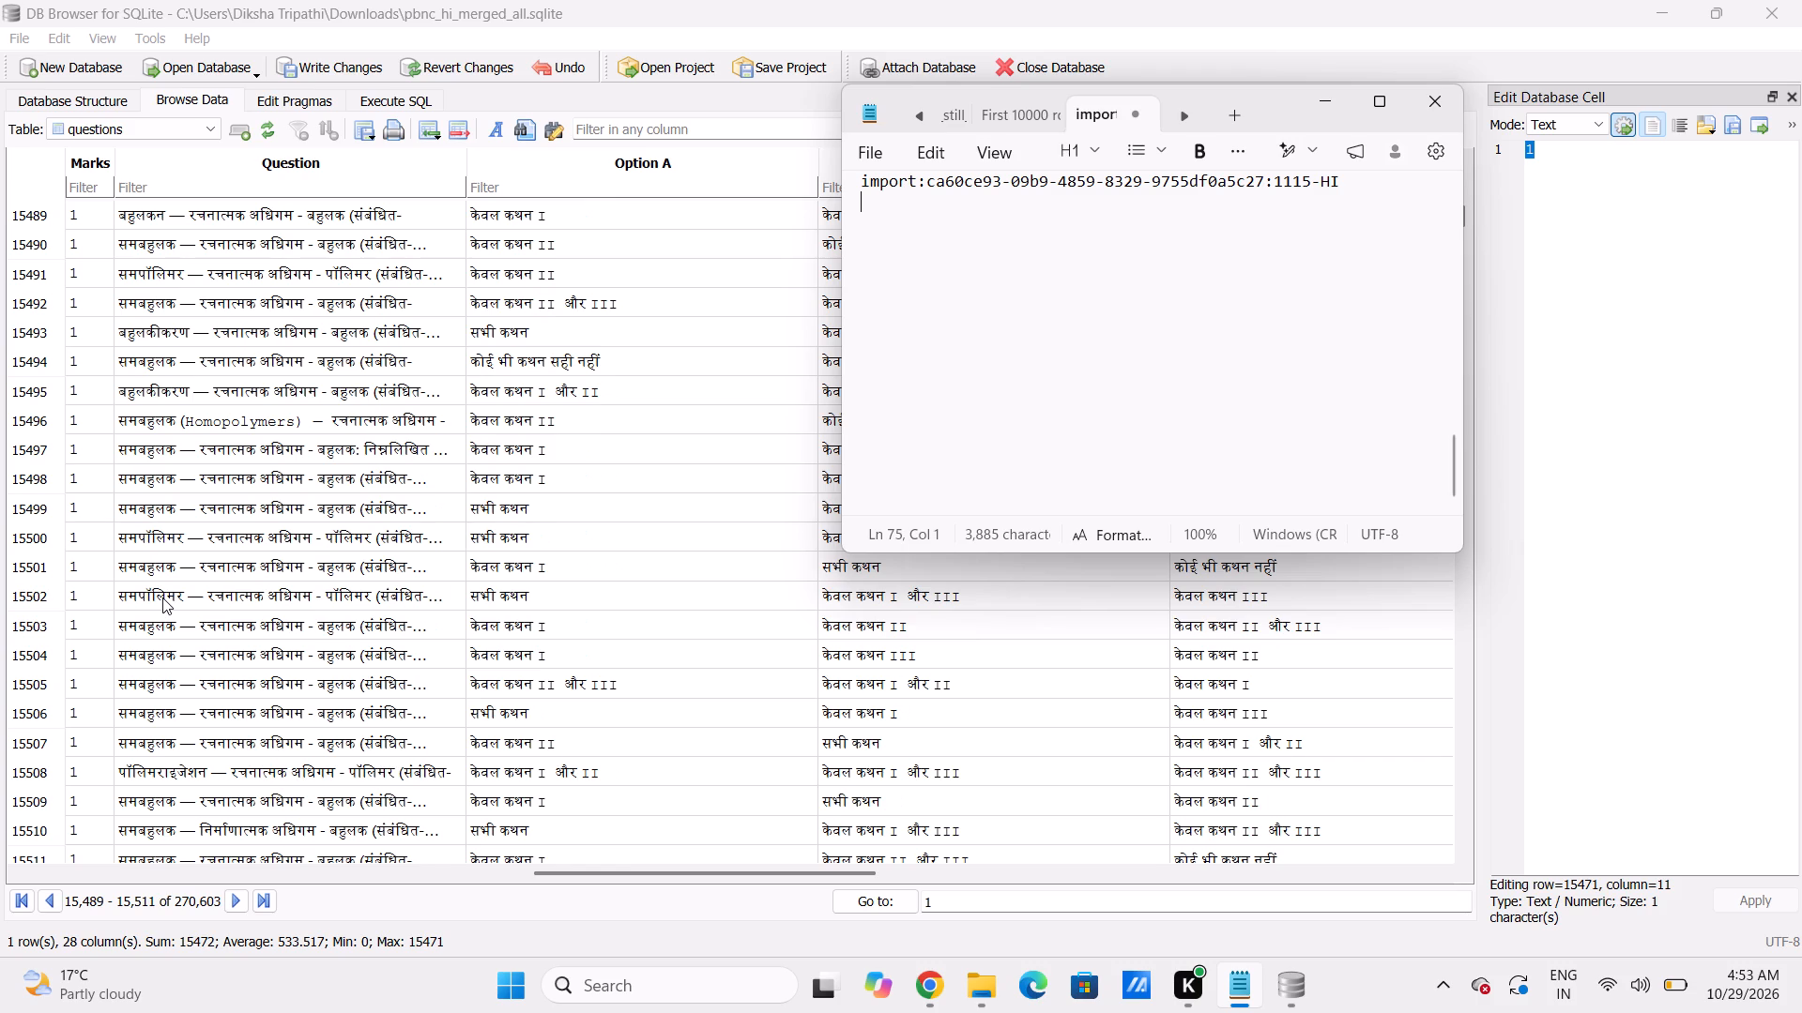
{"action": "scroll", "coordinate": [162, 597], "scroll_direction": "down", "scroll_amount": 2}
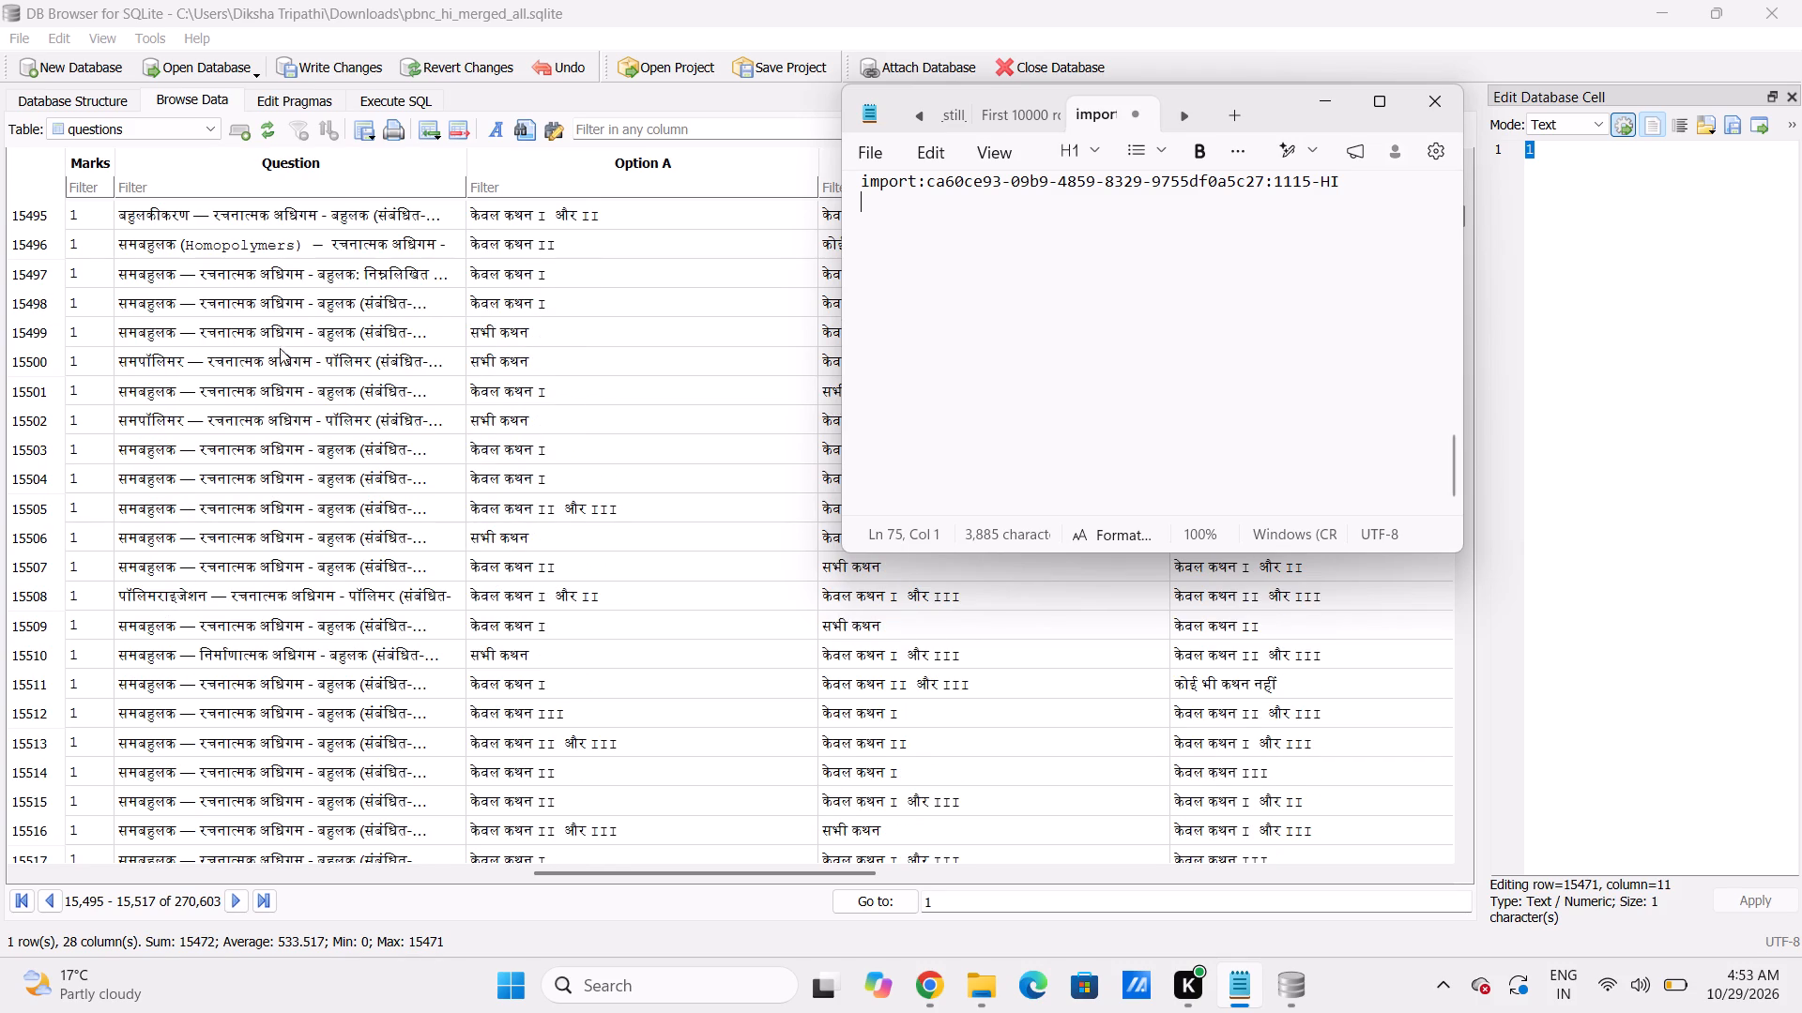
{"action": "scroll", "coordinate": [234, 470], "scroll_direction": "down", "scroll_amount": 1}
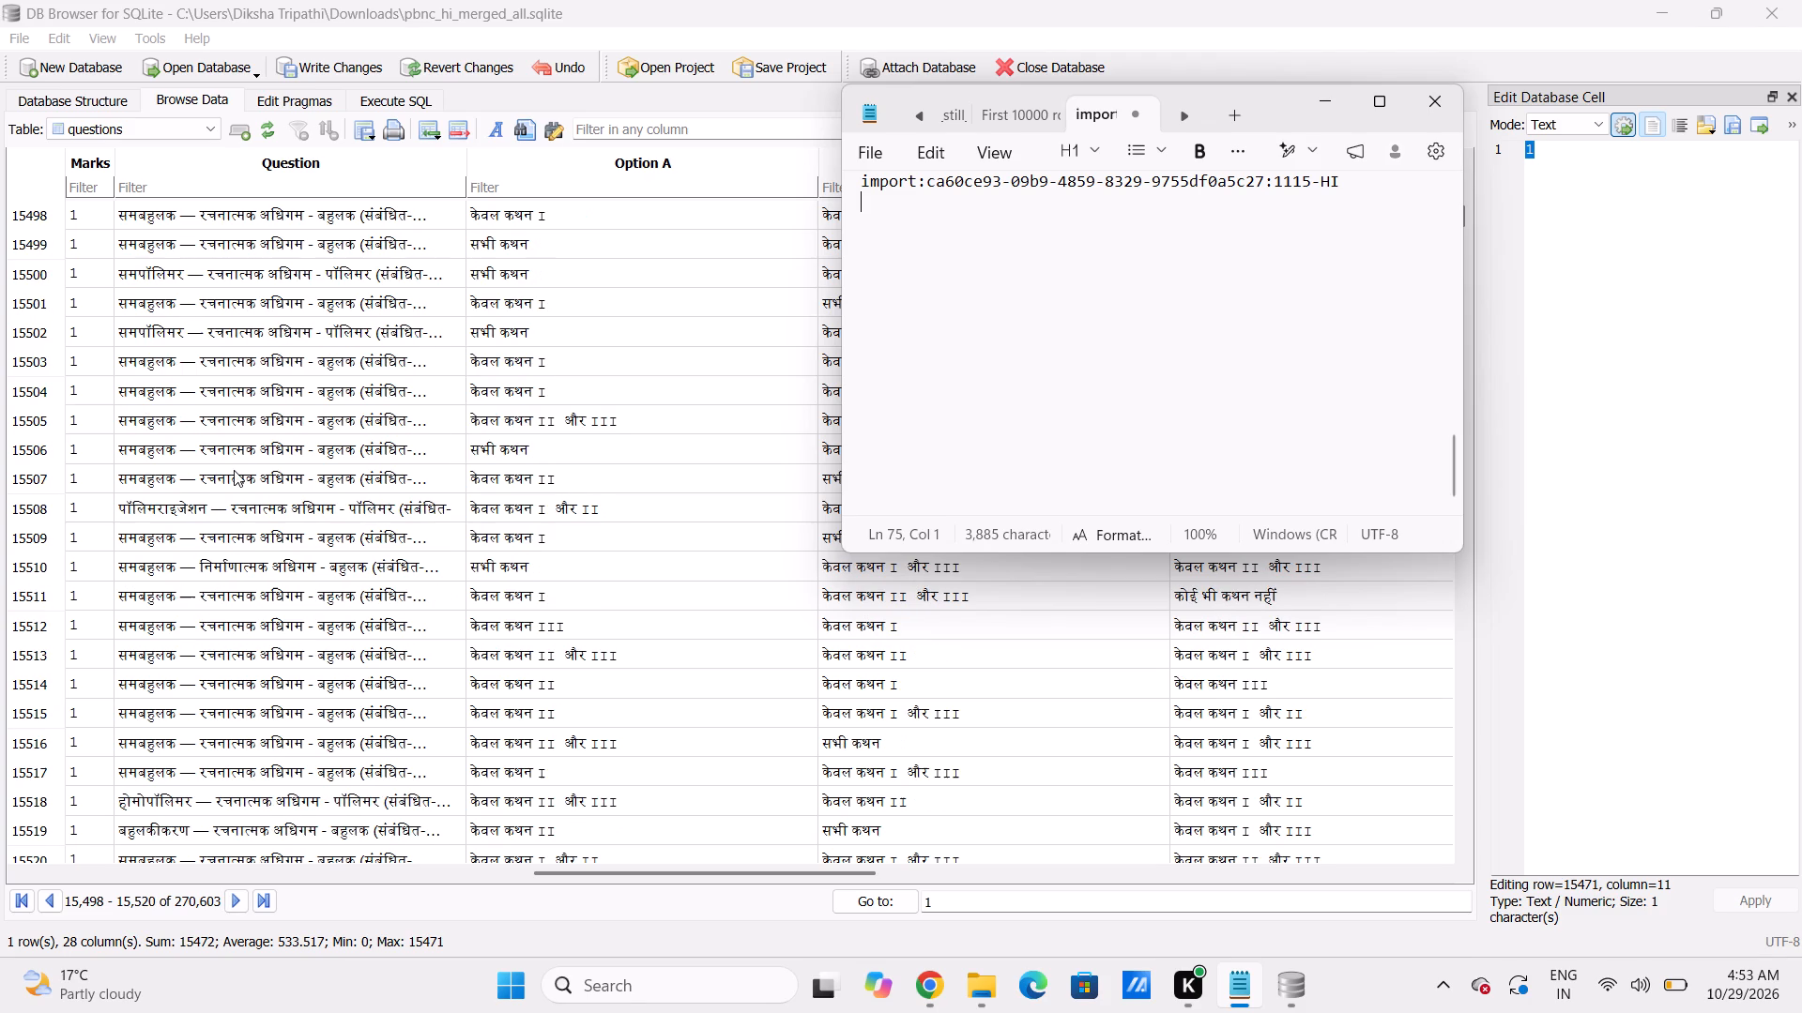
{"action": "scroll", "coordinate": [234, 470], "scroll_direction": "down", "scroll_amount": 2}
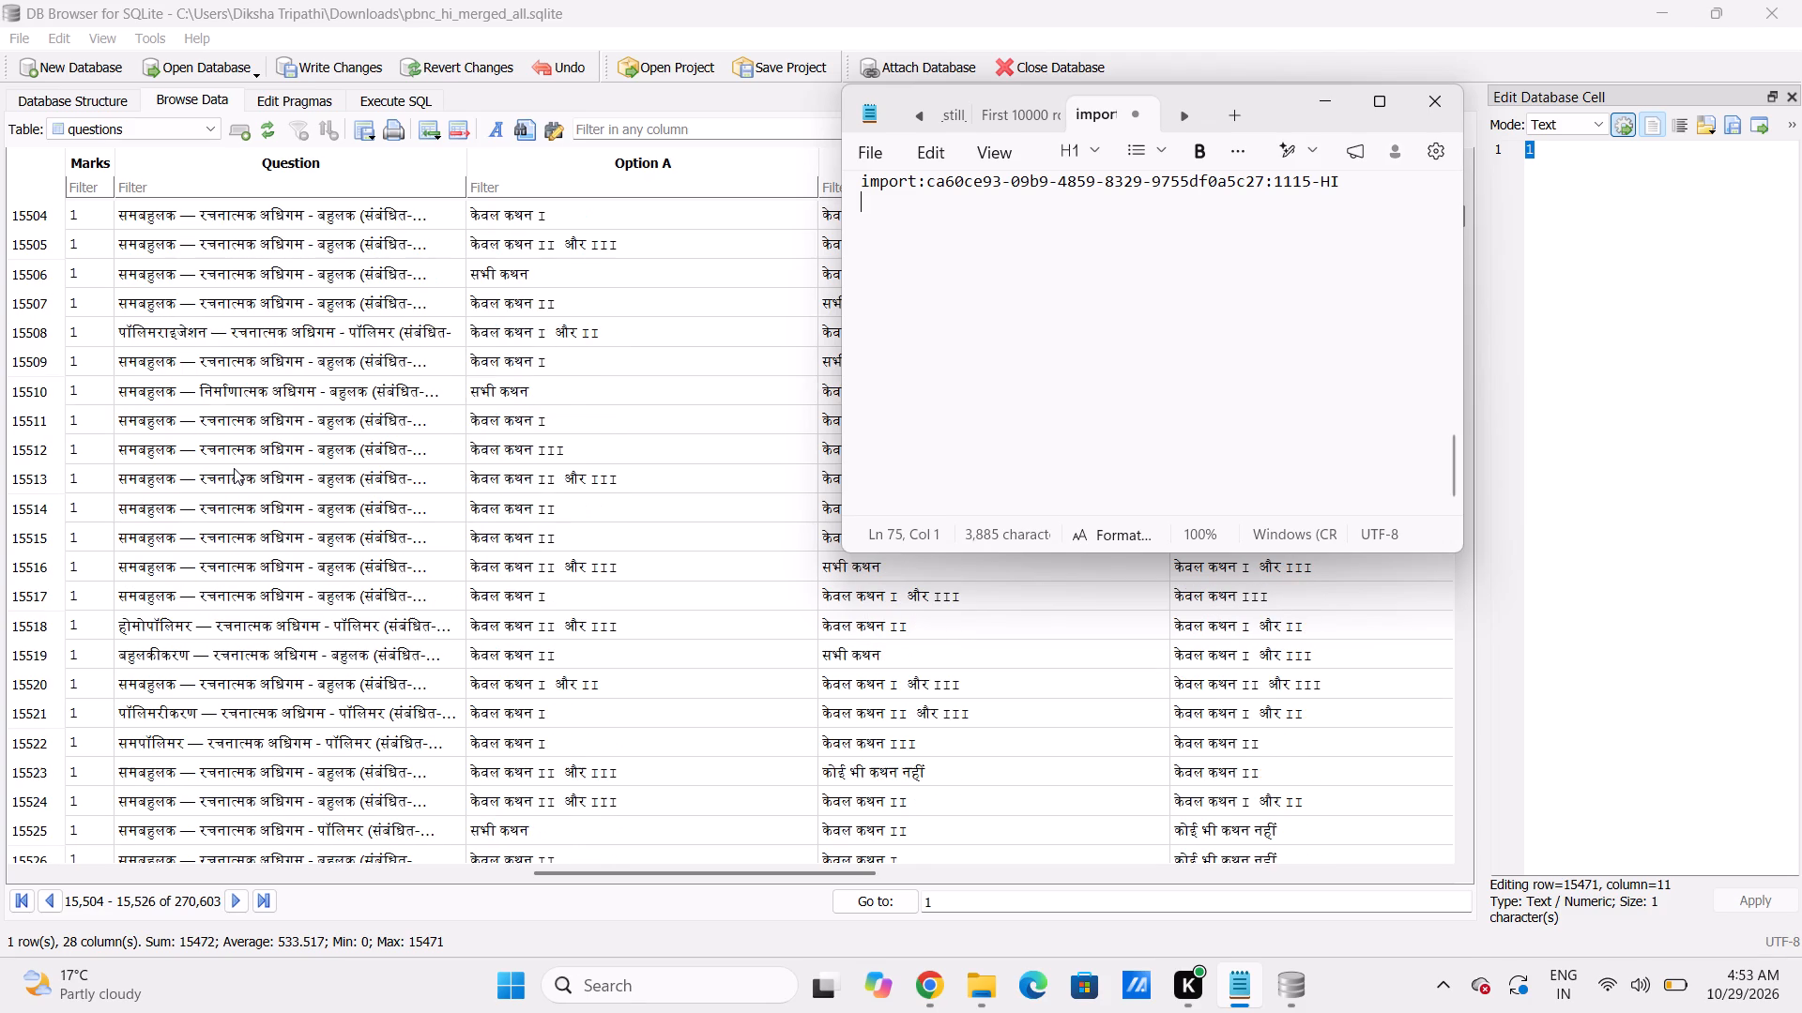
{"action": "scroll", "coordinate": [234, 468], "scroll_direction": "down", "scroll_amount": 2}
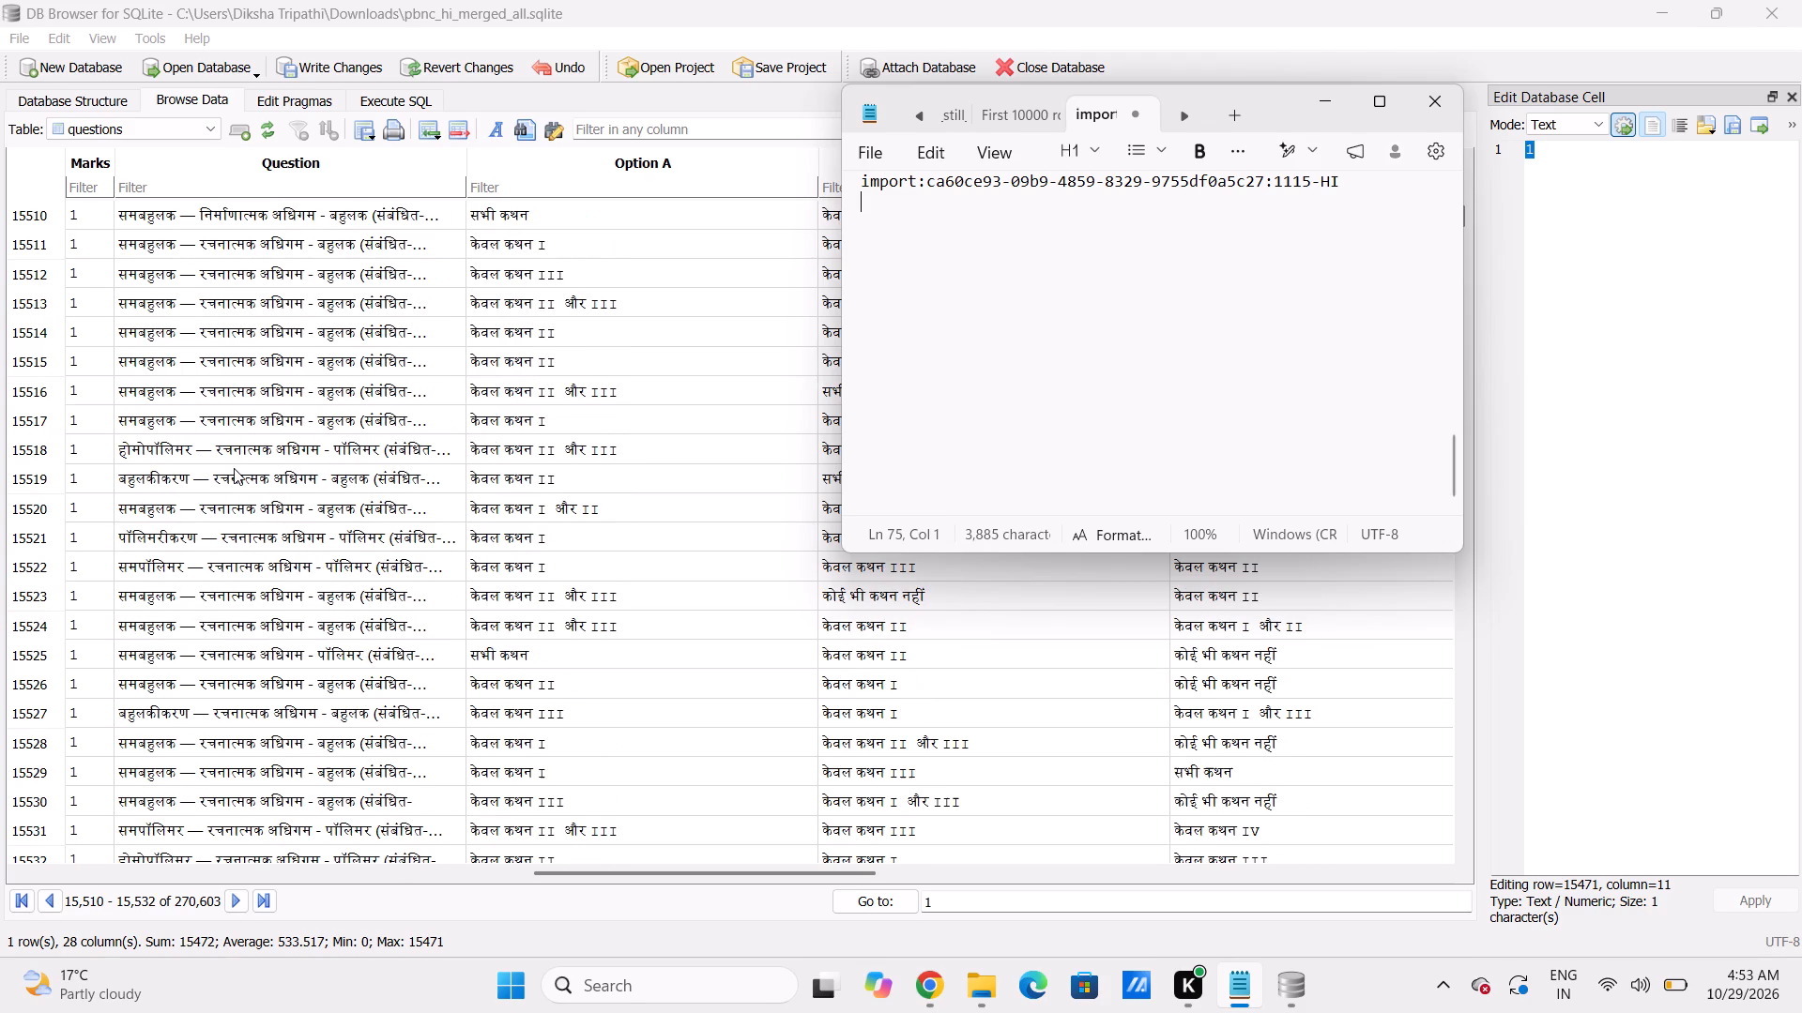
{"action": "scroll", "coordinate": [234, 468], "scroll_direction": "down", "scroll_amount": 3}
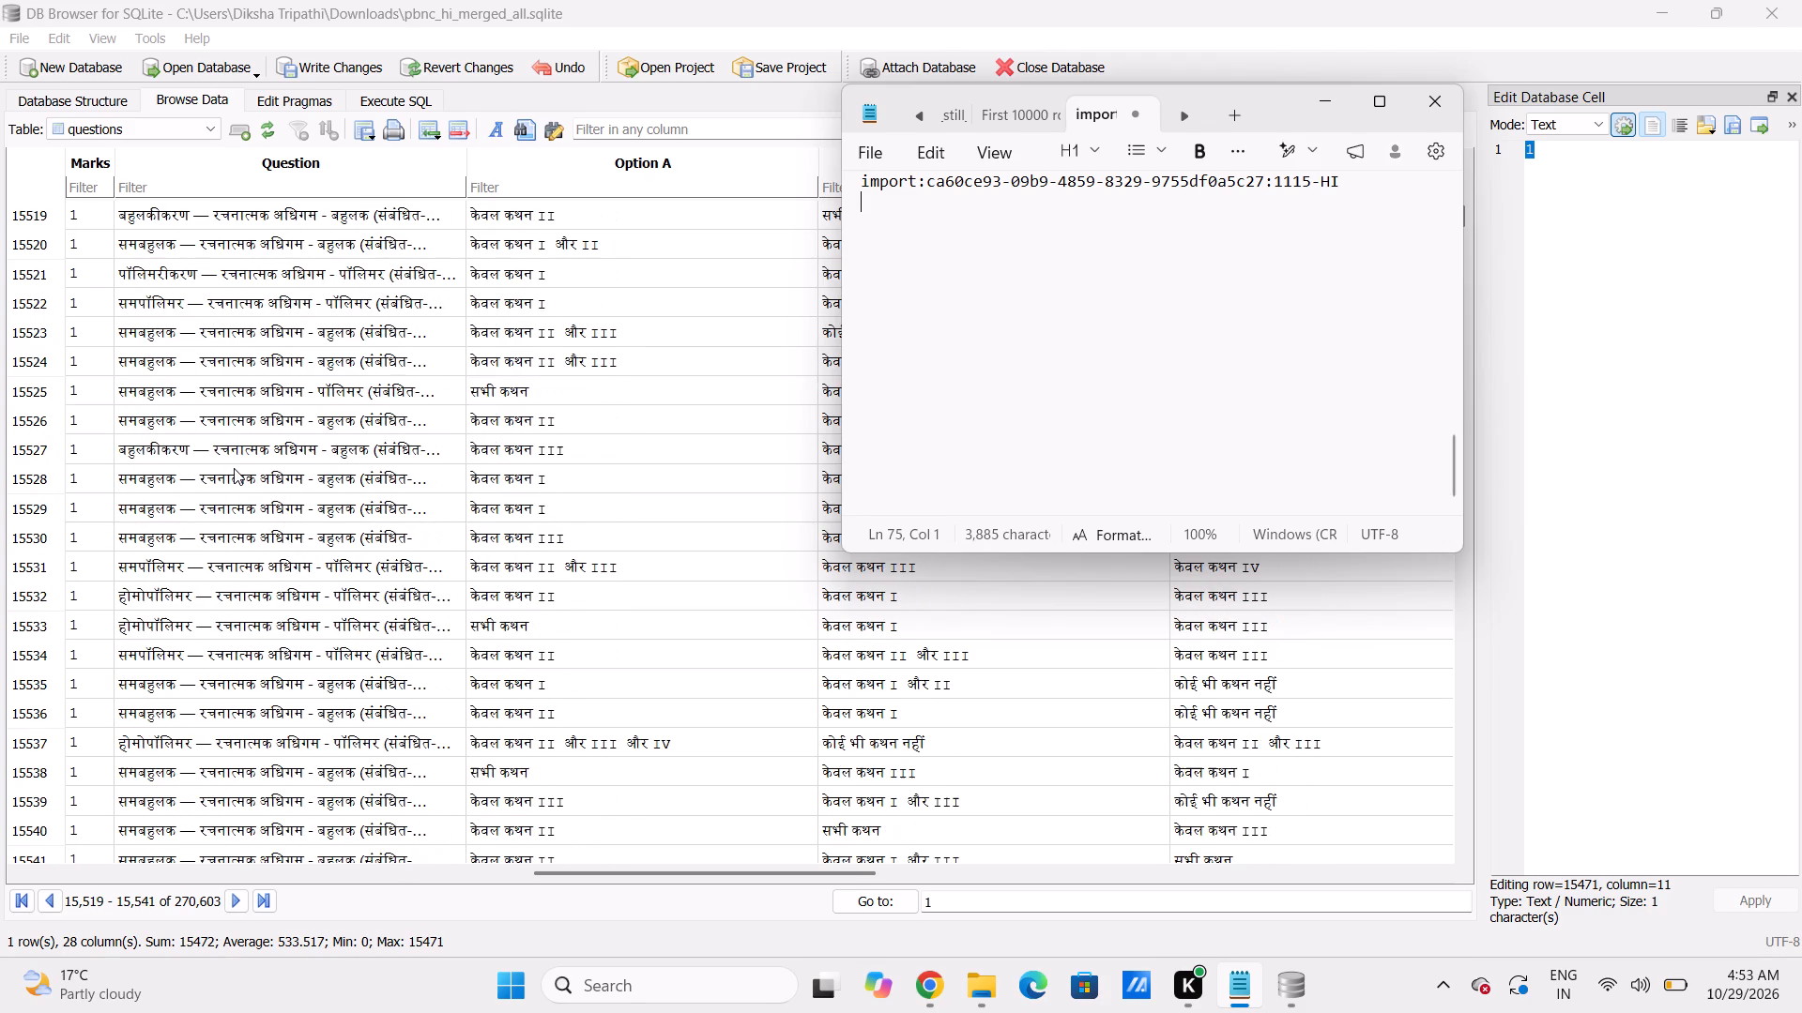
{"action": "scroll", "coordinate": [234, 468], "scroll_direction": "down", "scroll_amount": 1}
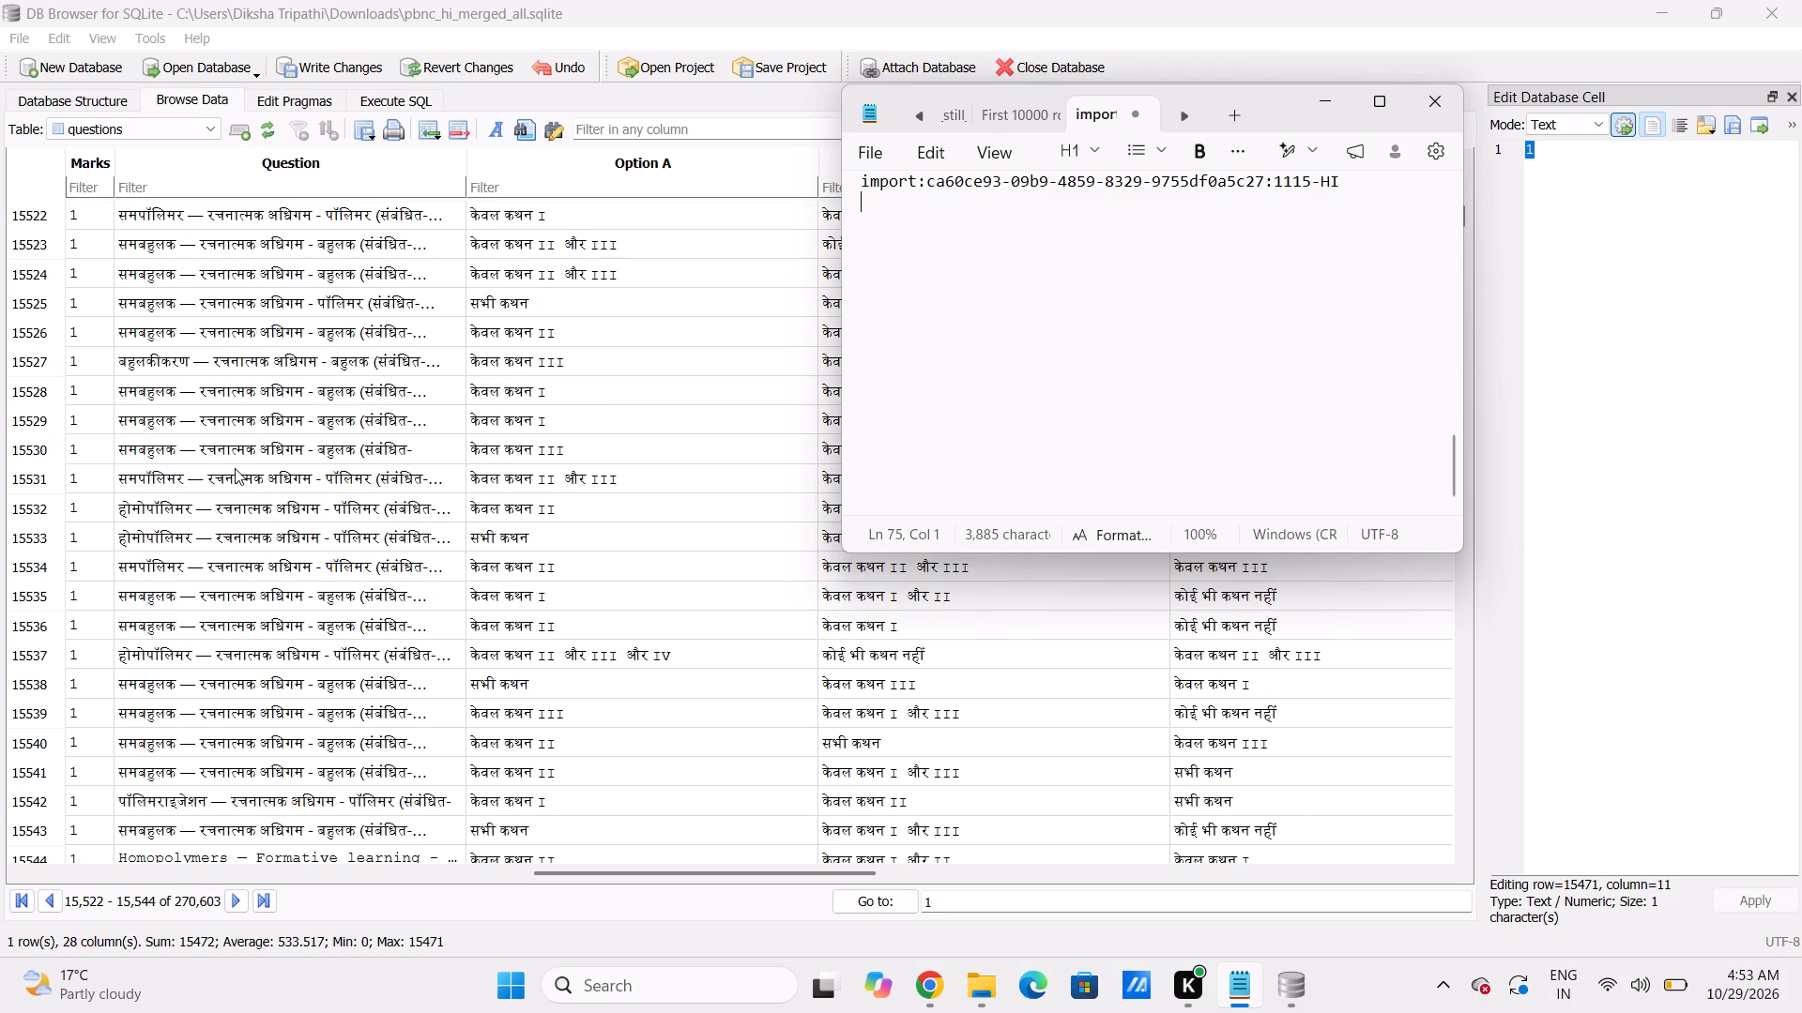
{"action": "scroll", "coordinate": [236, 467], "scroll_direction": "down", "scroll_amount": 1}
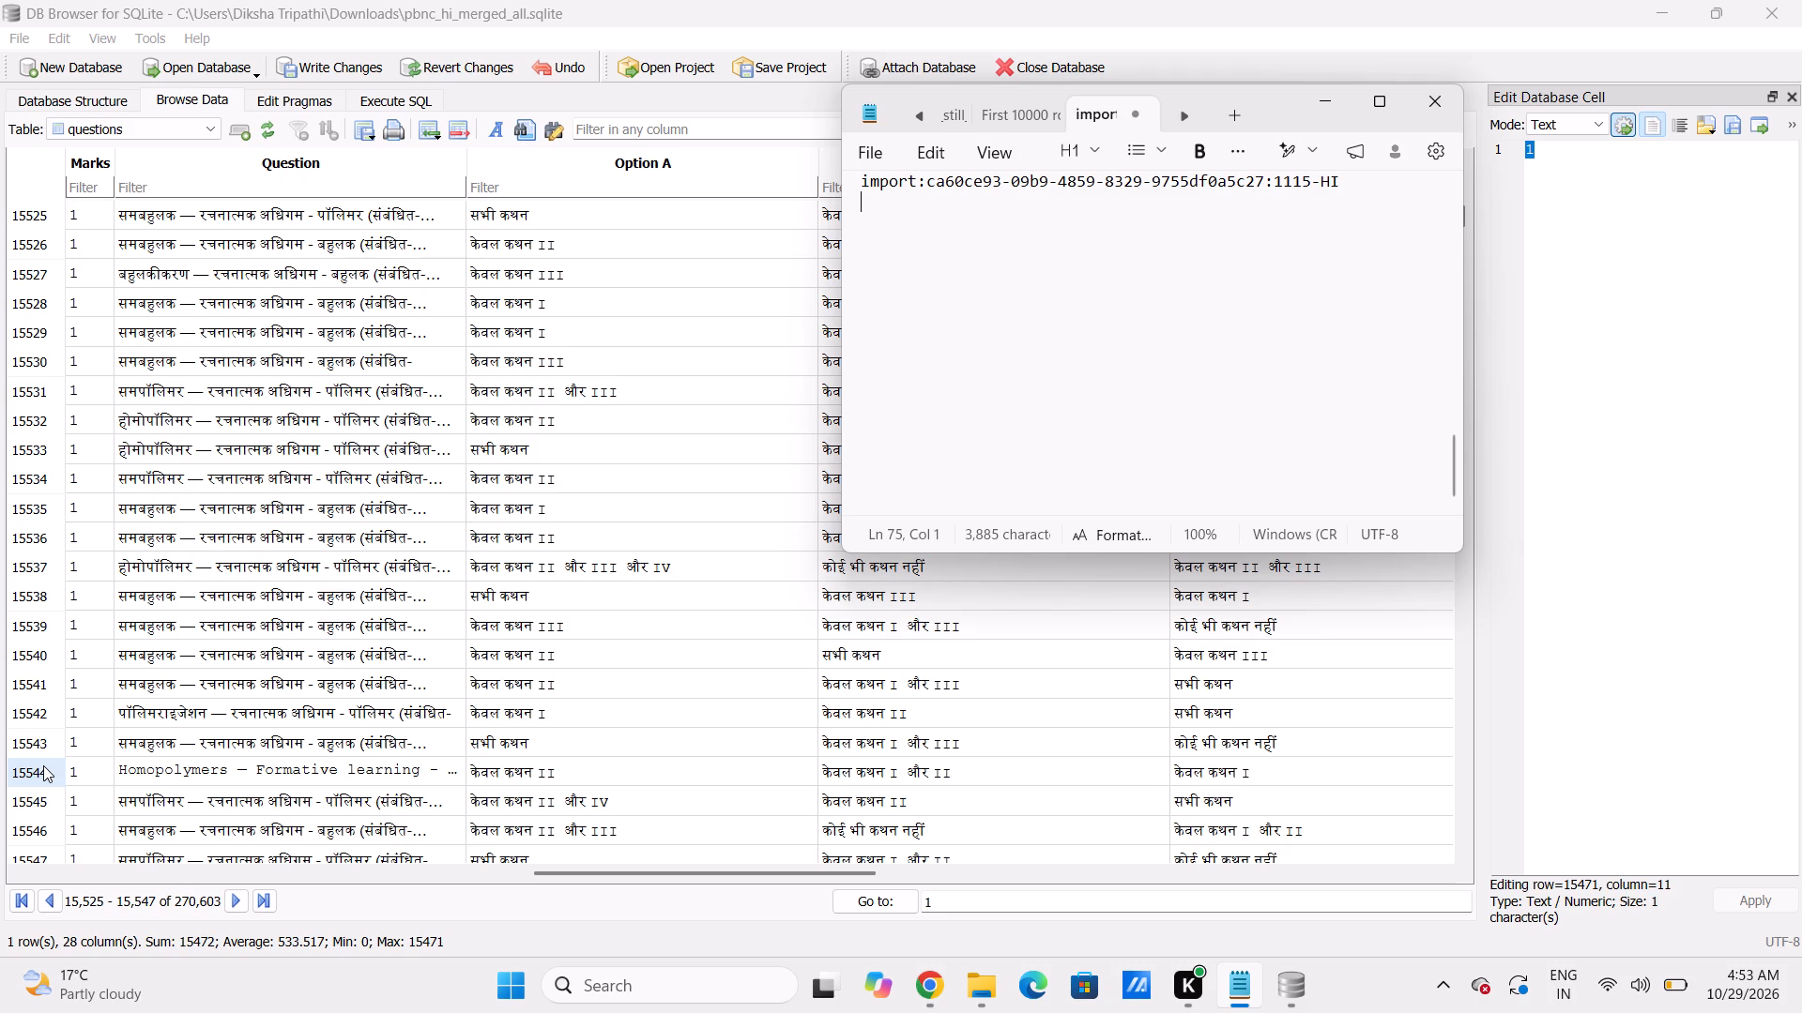
{"action": "left_click", "coordinate": [42, 764]}
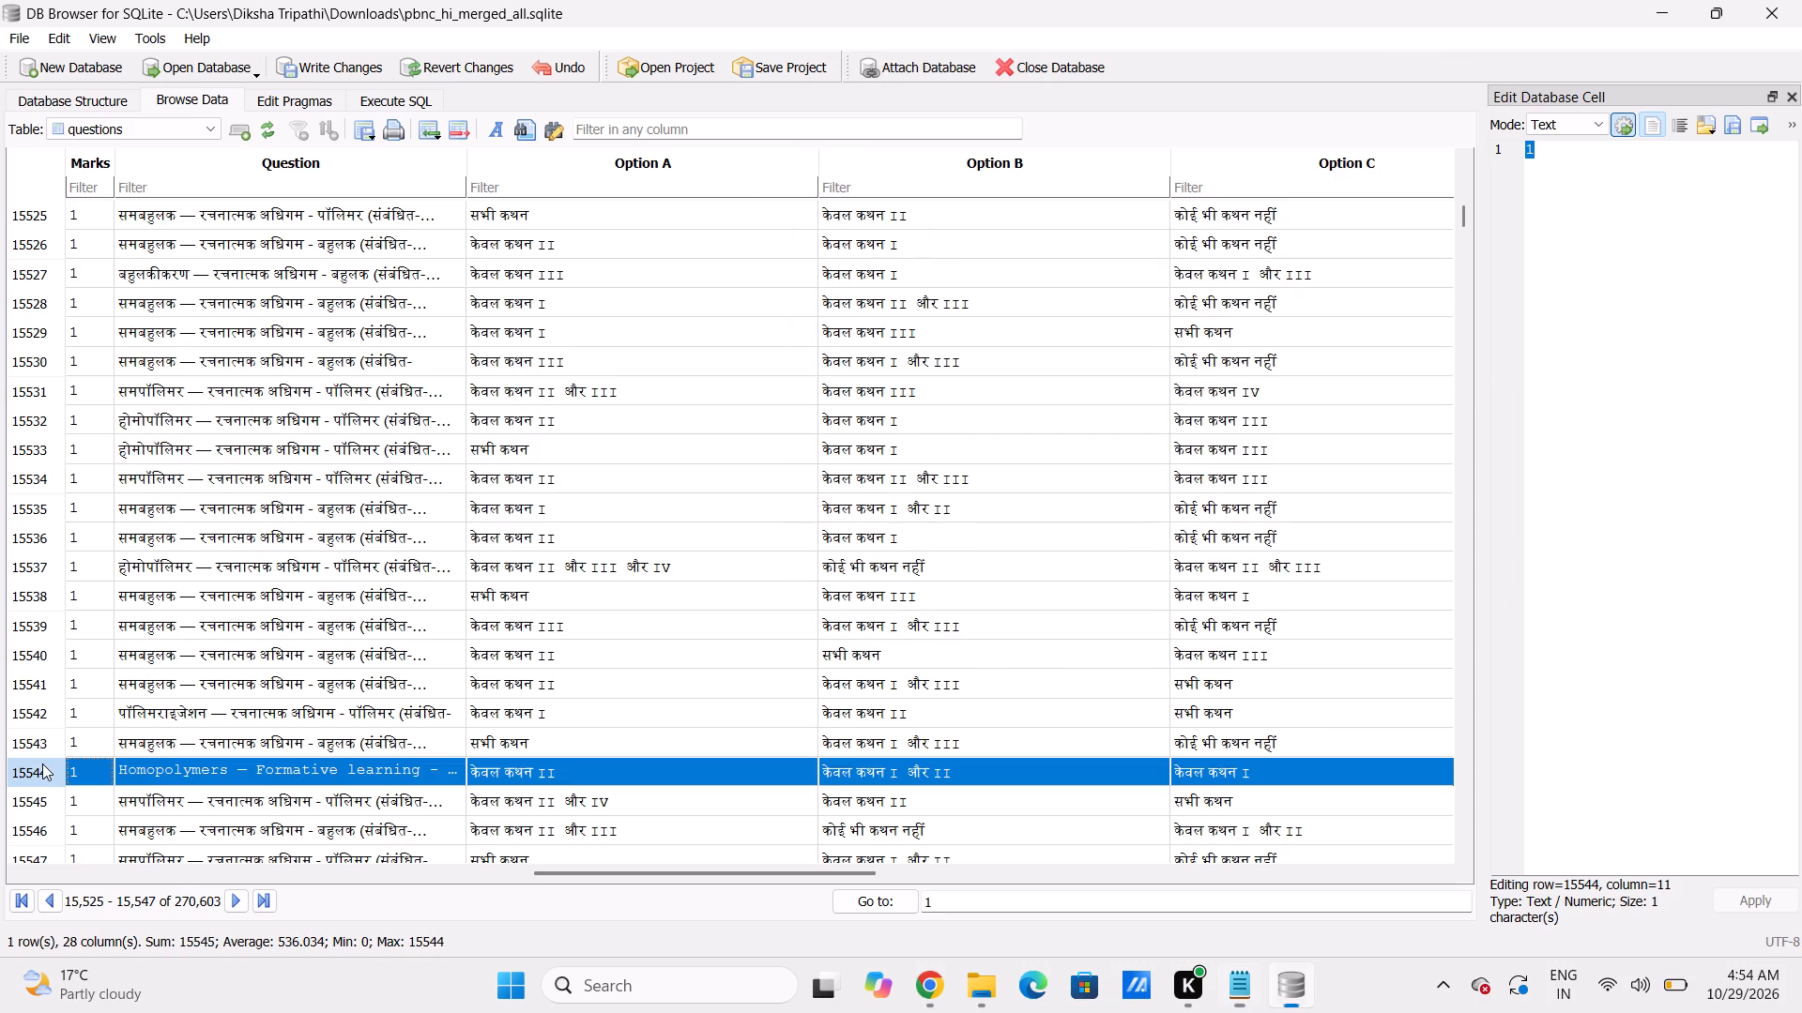
{"action": "key", "text": "ctrl+c"}
{"action": "left_click", "coordinate": [1247, 977]}
{"action": "key", "text": "ctrl+v"}
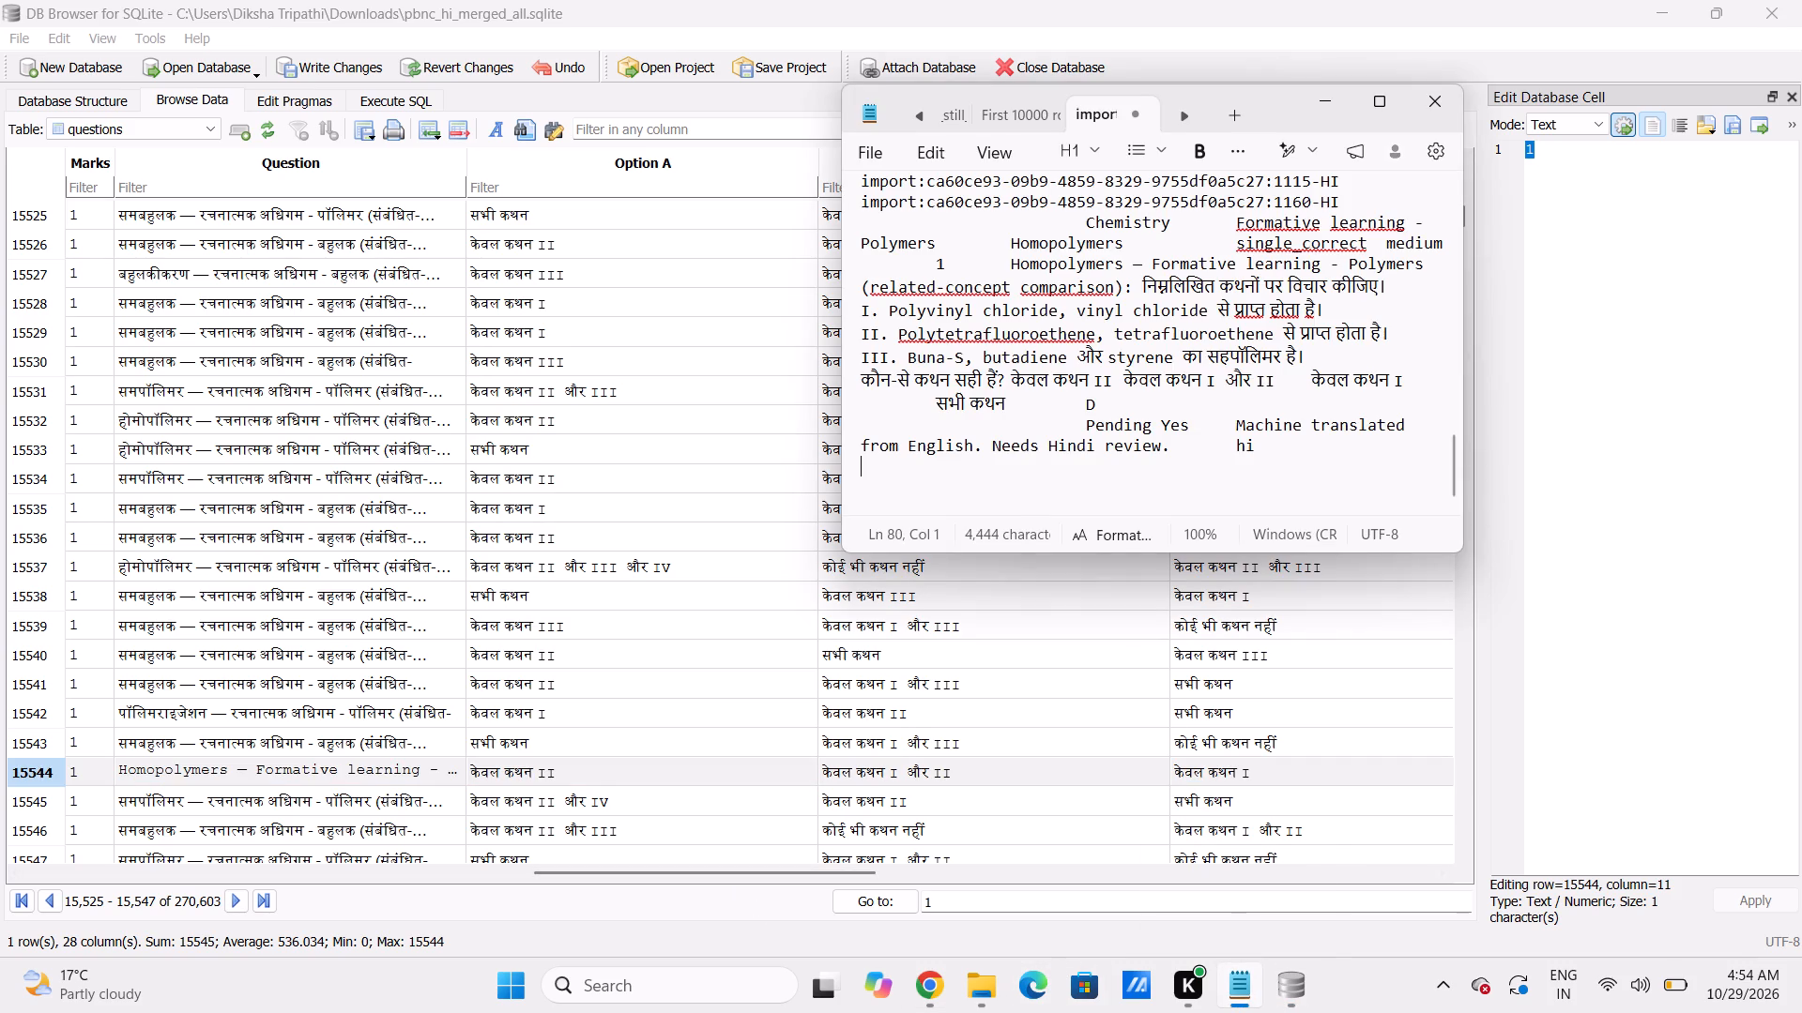
{"action": "left_click_drag", "start_coordinate": [872, 473], "coordinate": [832, 248]}
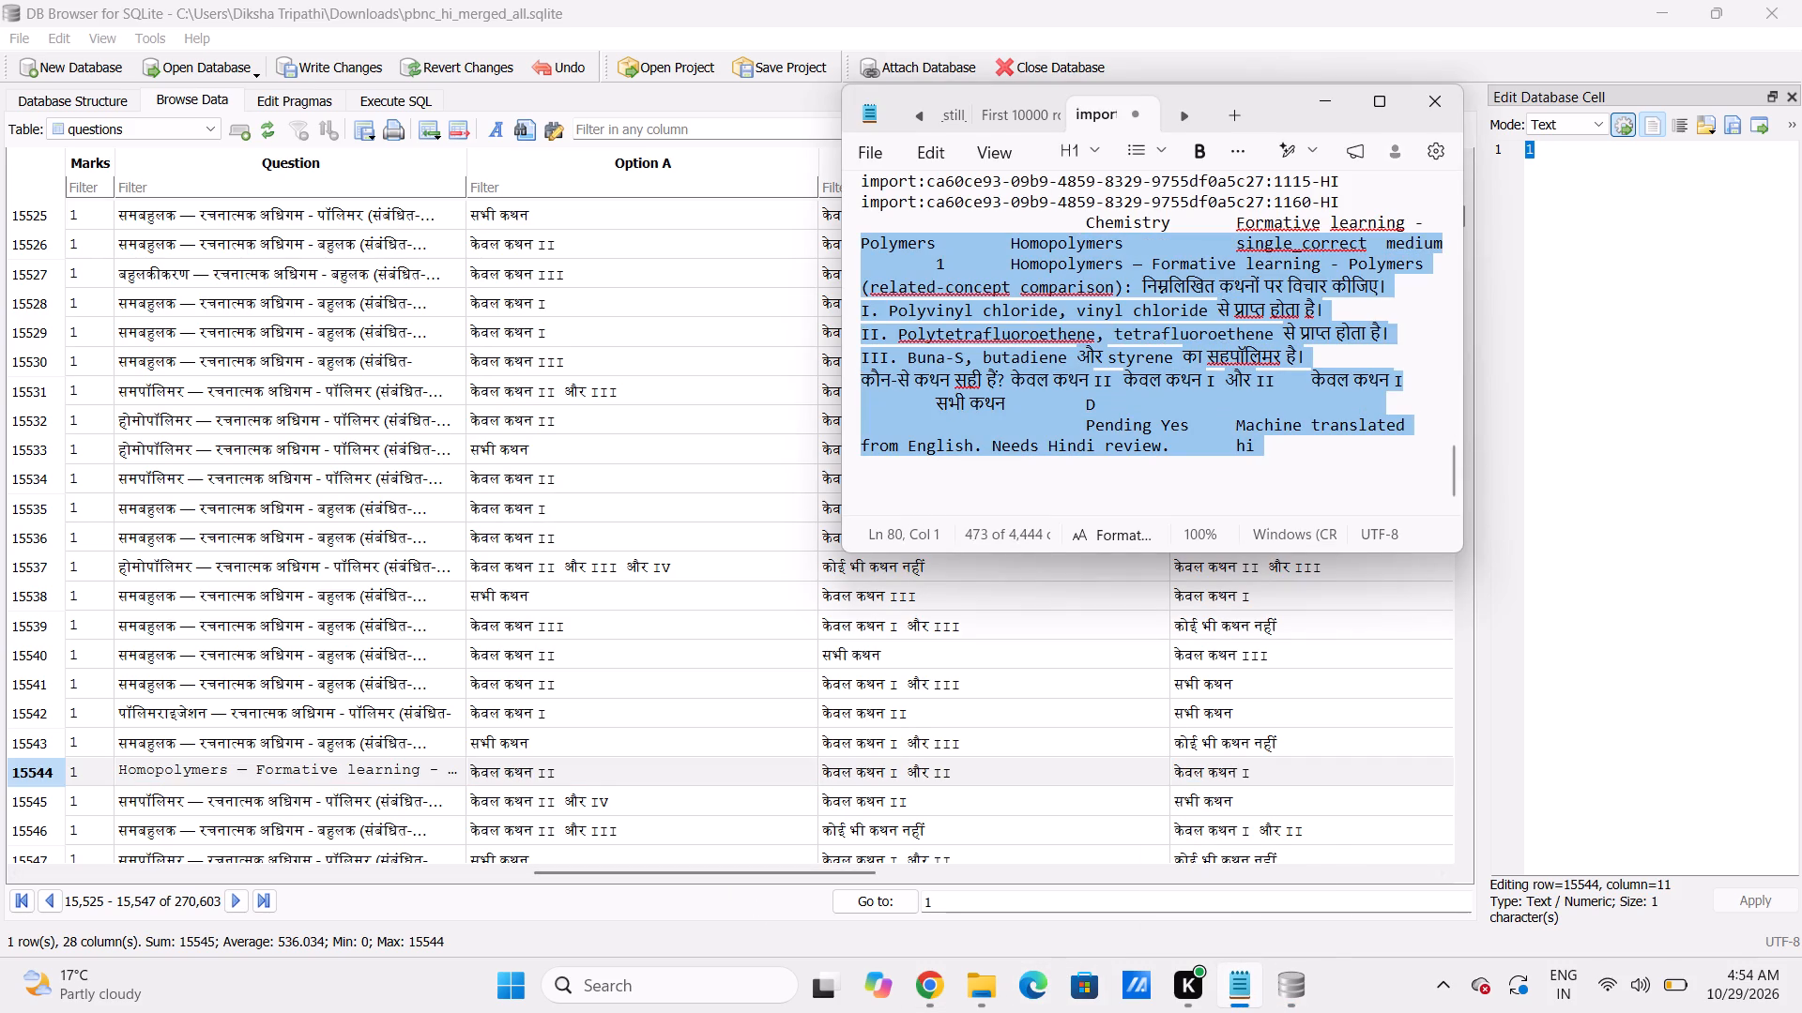
{"action": "left_click_drag", "start_coordinate": [832, 248], "coordinate": [840, 232]}
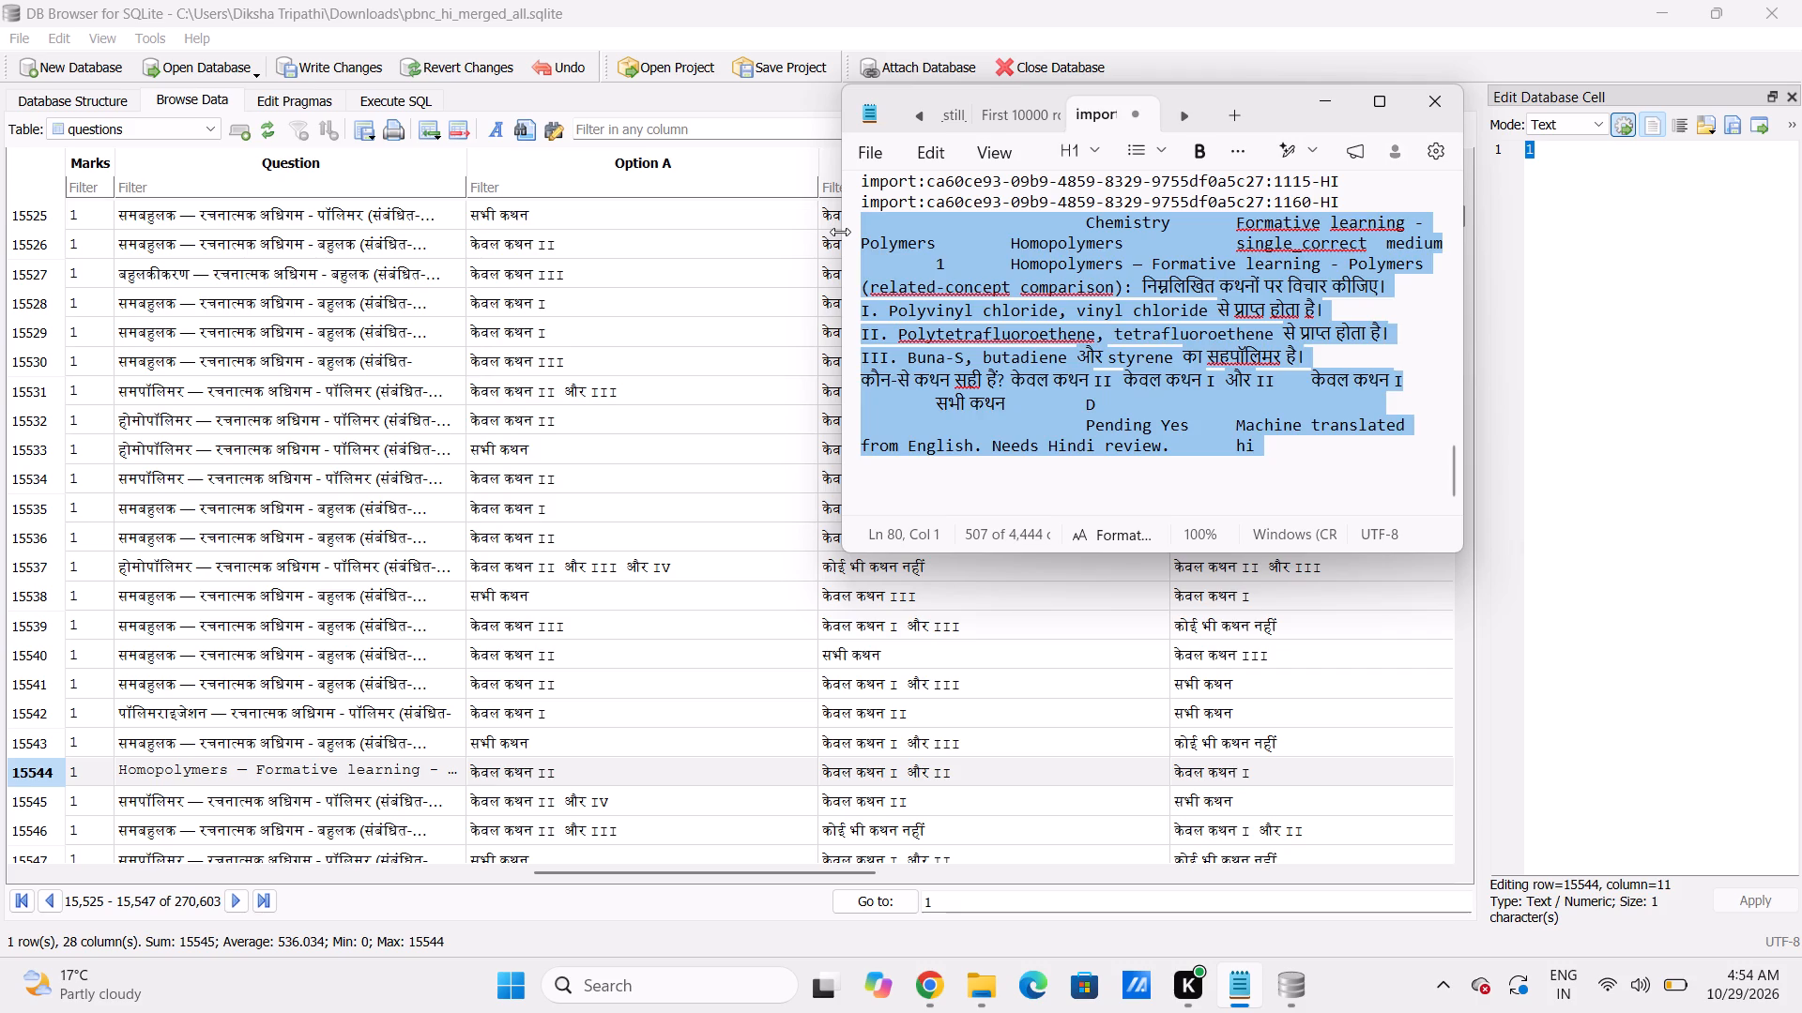
{"action": "key", "text": "BackSpace"}
{"action": "key", "text": "Return"}
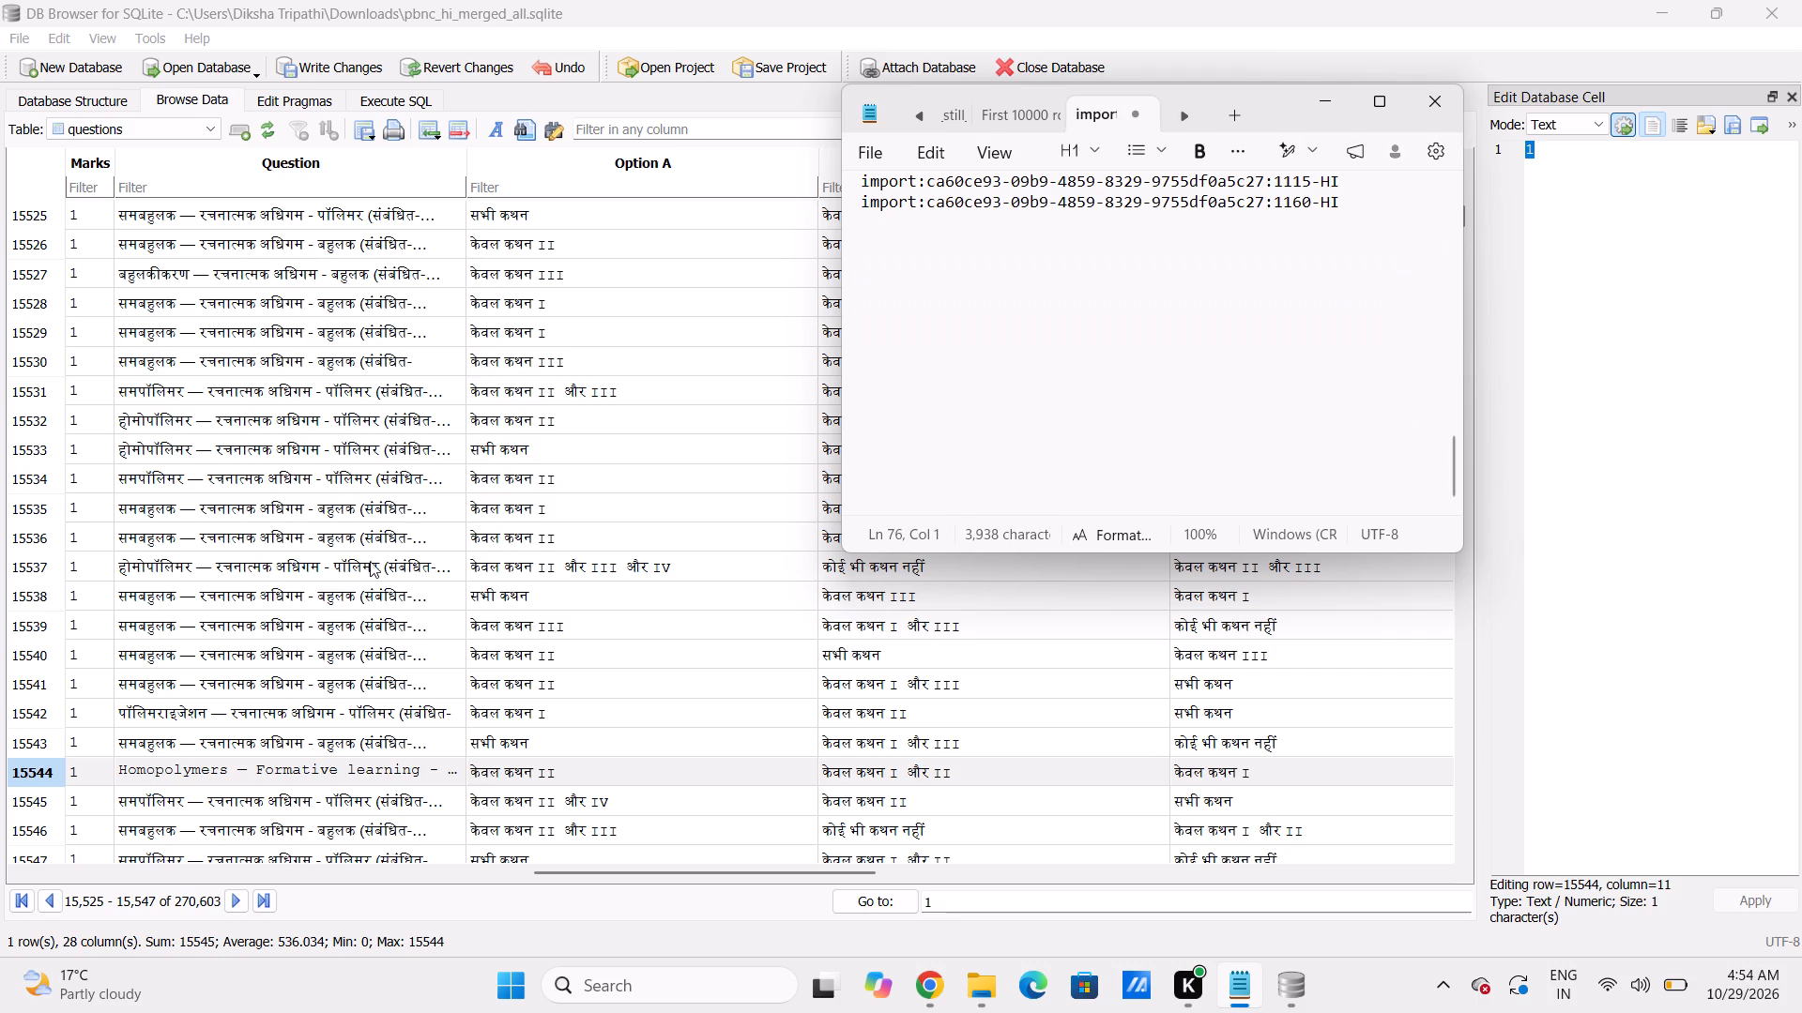
Examine the Question and option columns from row 15545 to about row 15604 for text left in English.
{"action": "scroll", "coordinate": [368, 563], "scroll_direction": "down", "scroll_amount": 4}
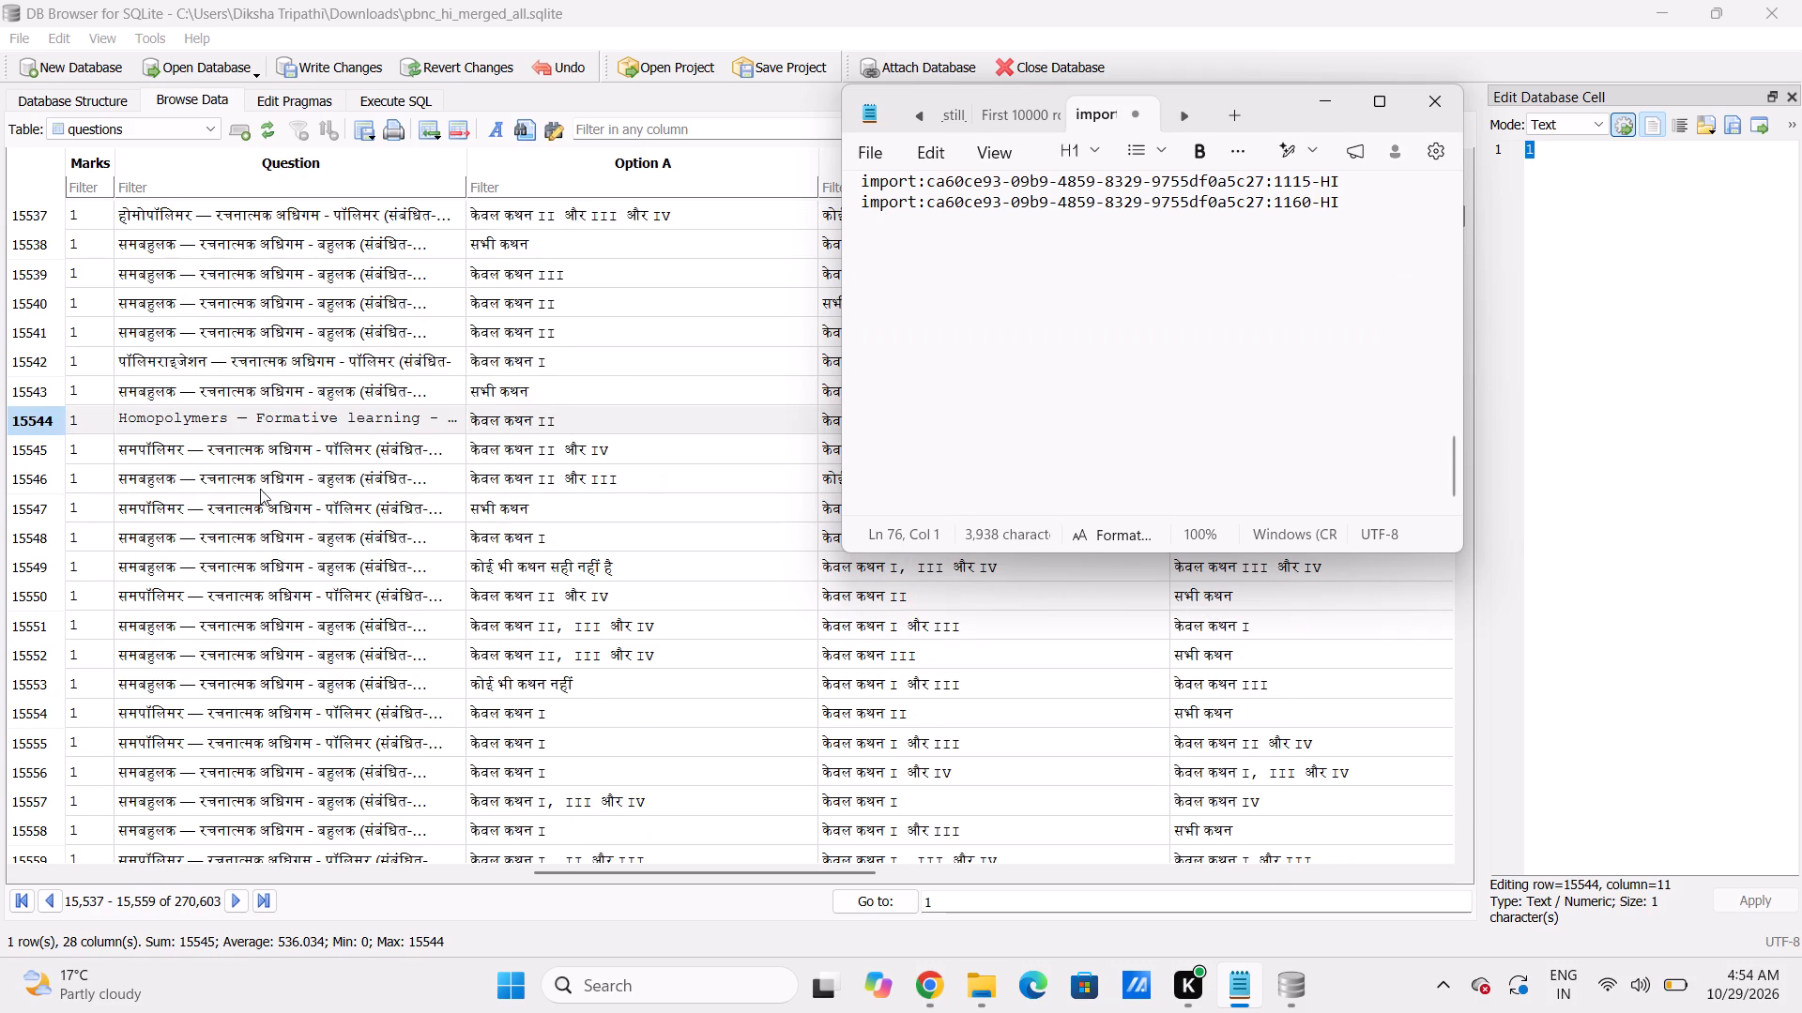
{"action": "scroll", "coordinate": [279, 480], "scroll_direction": "down", "scroll_amount": 4}
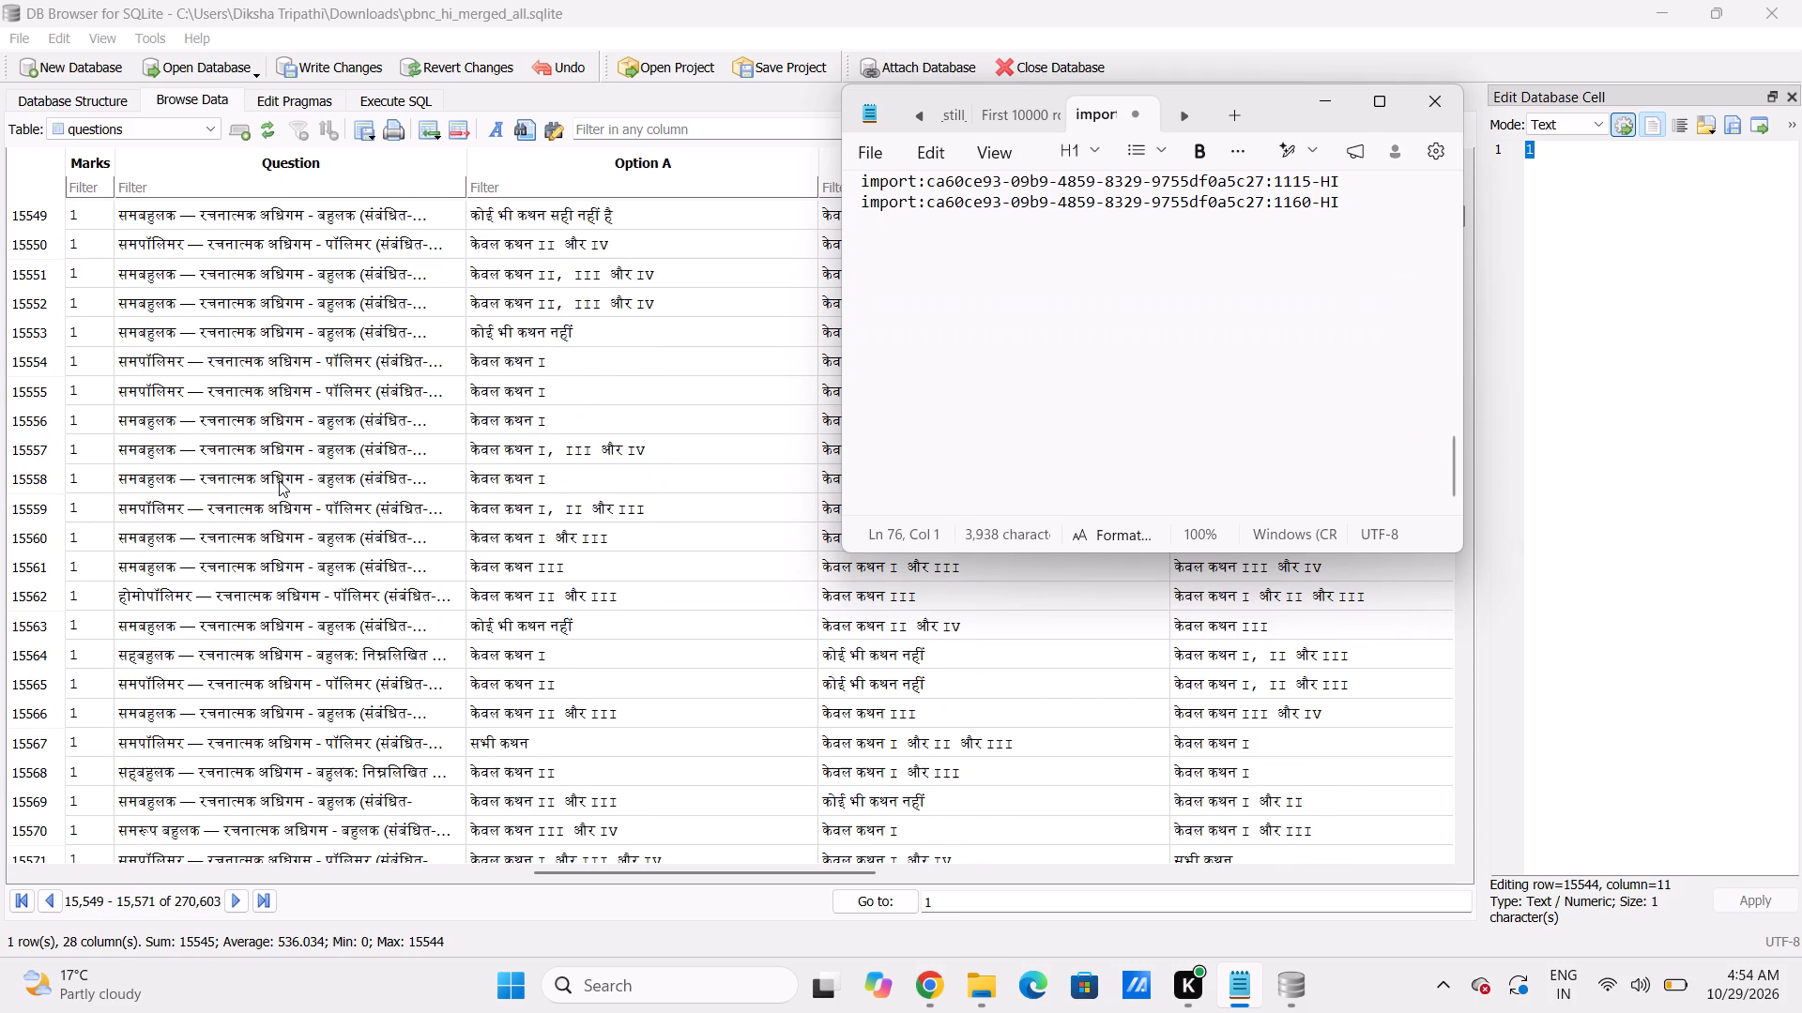
{"action": "scroll", "coordinate": [279, 480], "scroll_direction": "down", "scroll_amount": 3}
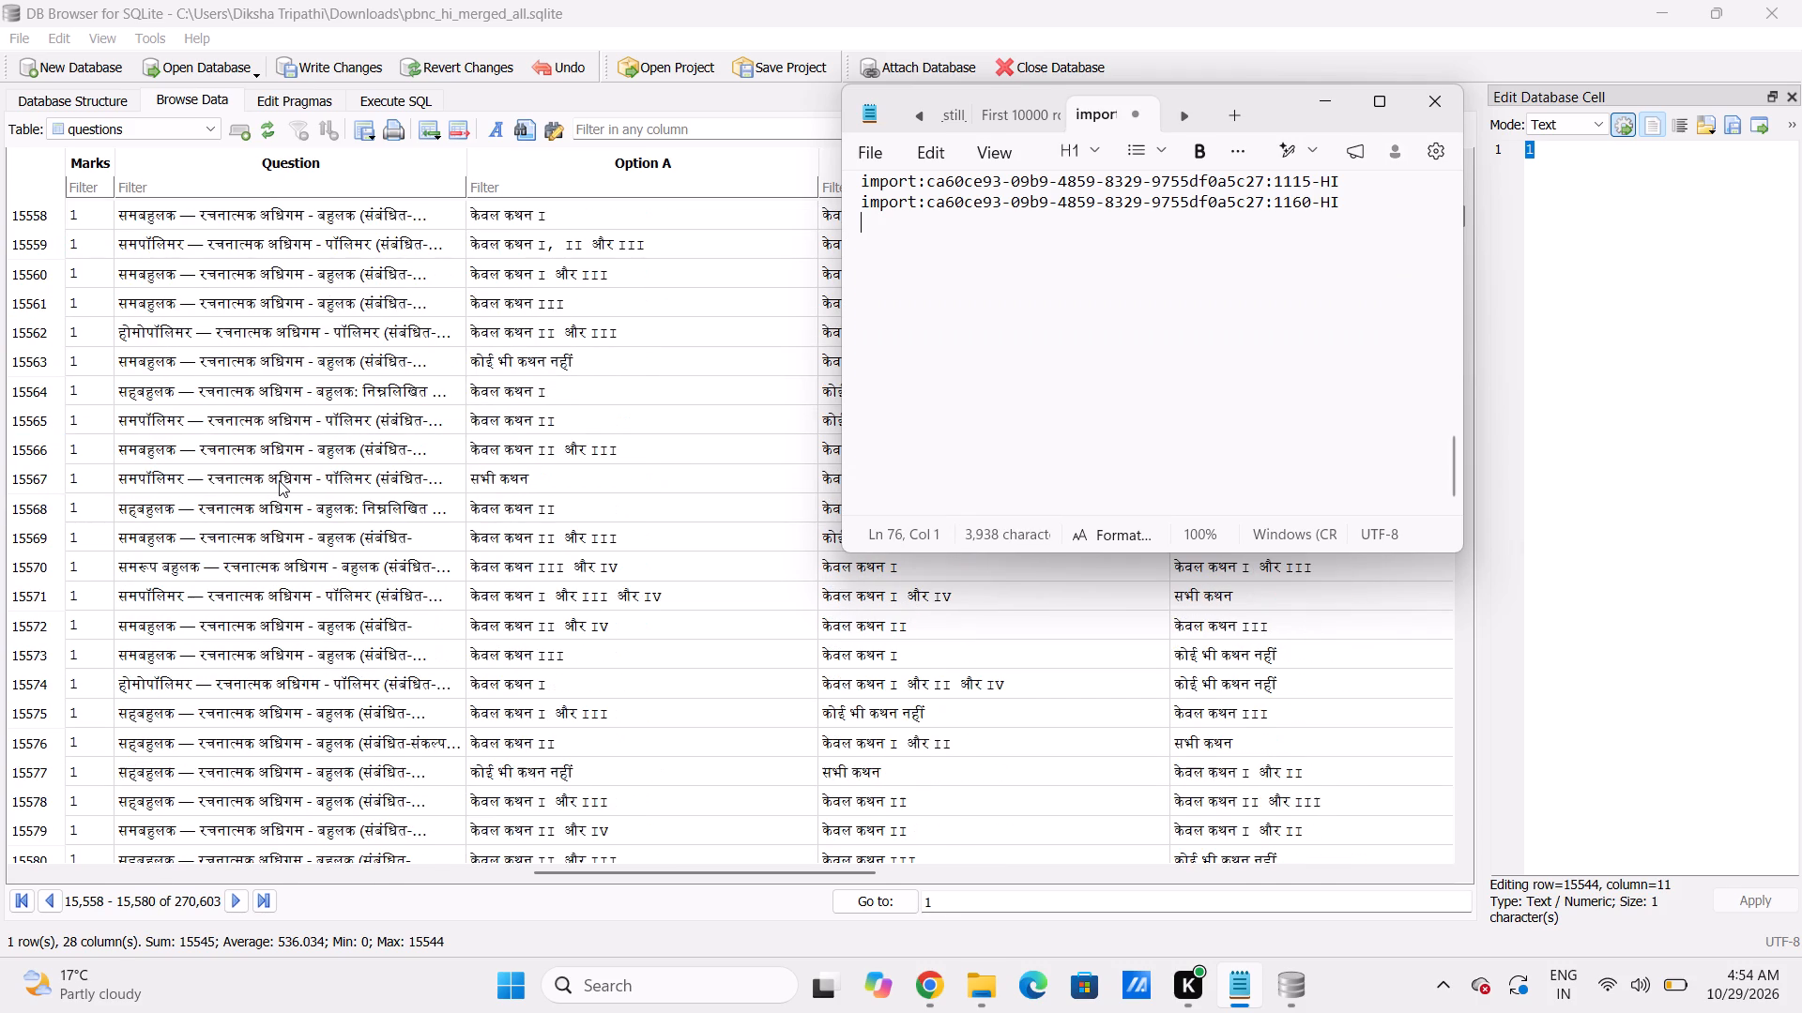
{"action": "scroll", "coordinate": [279, 480], "scroll_direction": "down", "scroll_amount": 5}
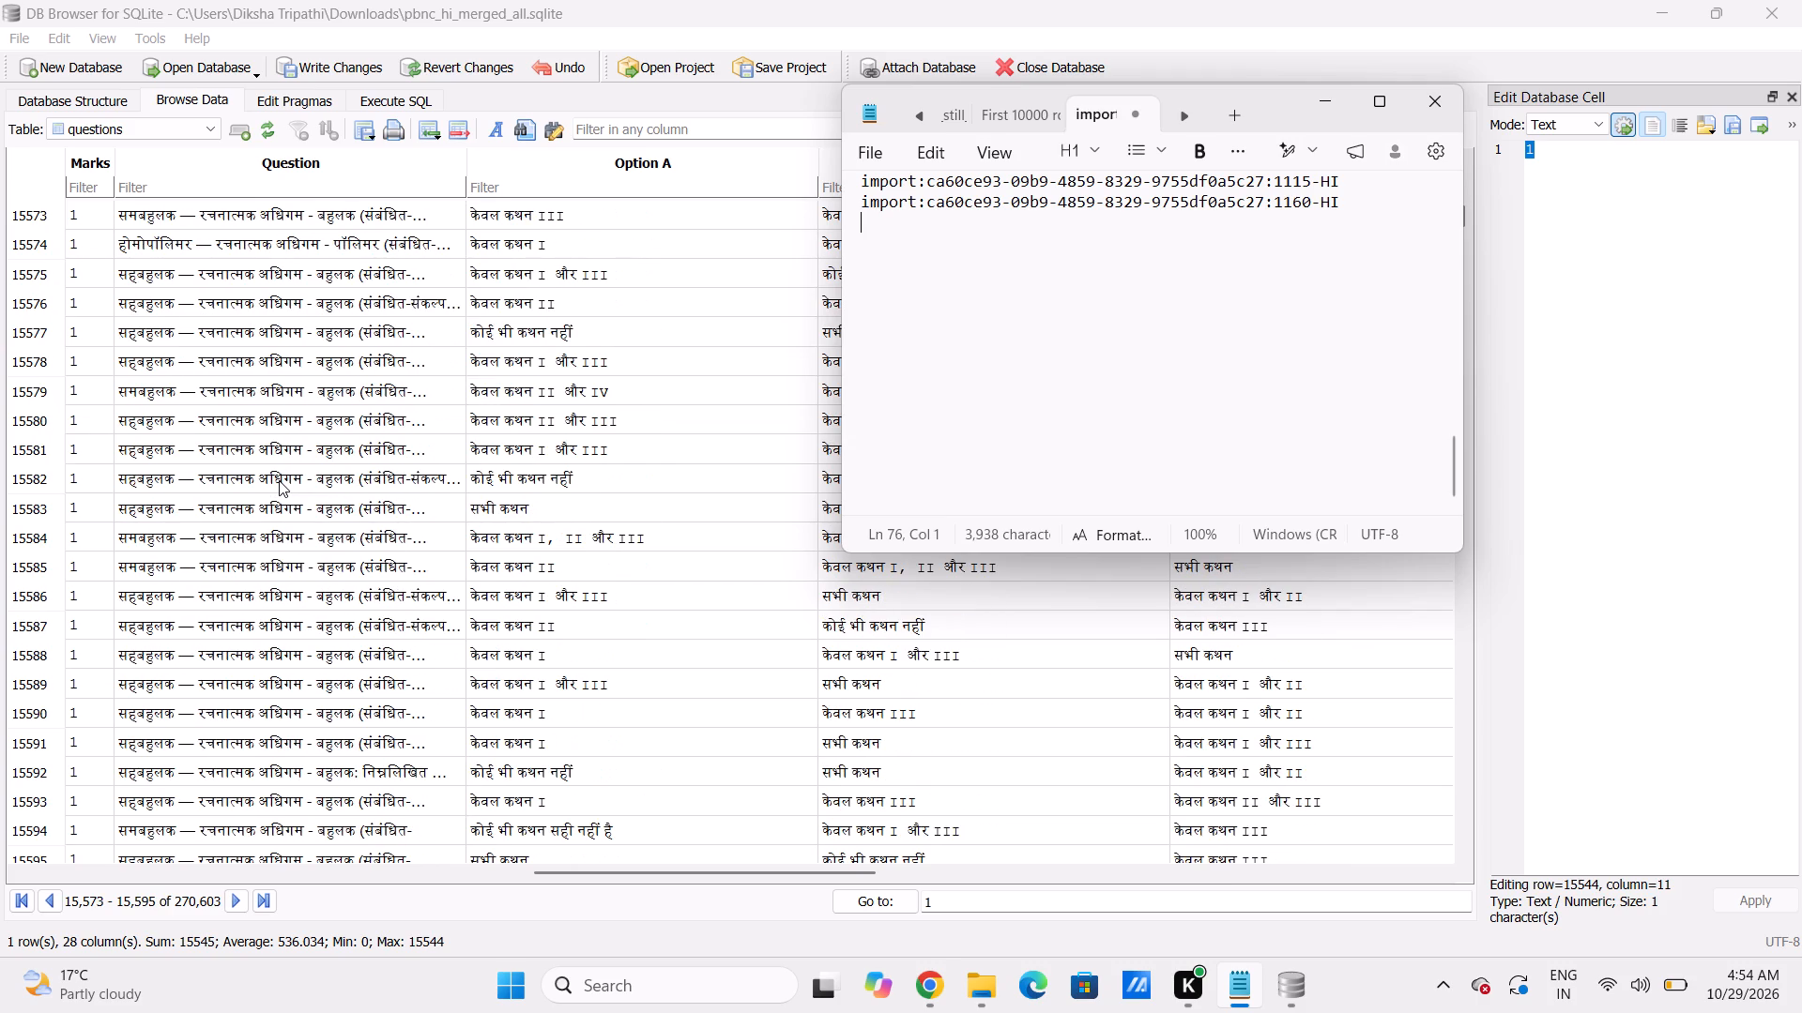
{"action": "scroll", "coordinate": [279, 480], "scroll_direction": "down", "scroll_amount": 3}
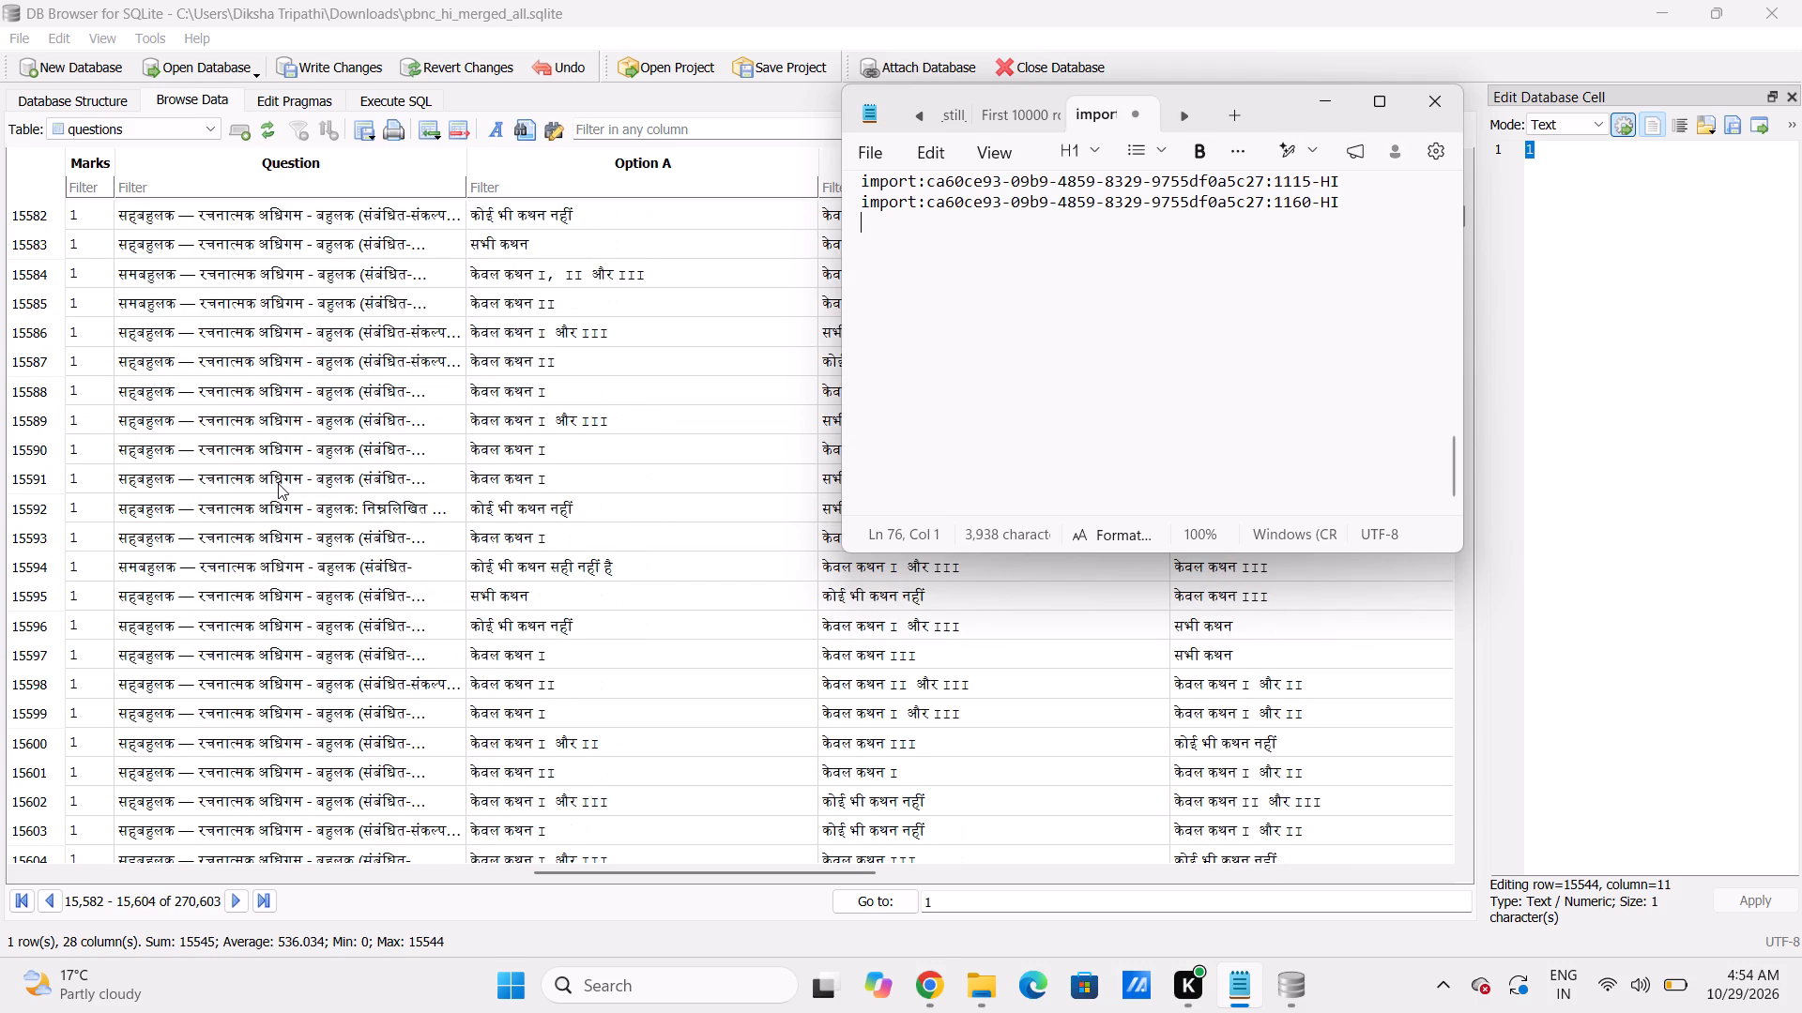
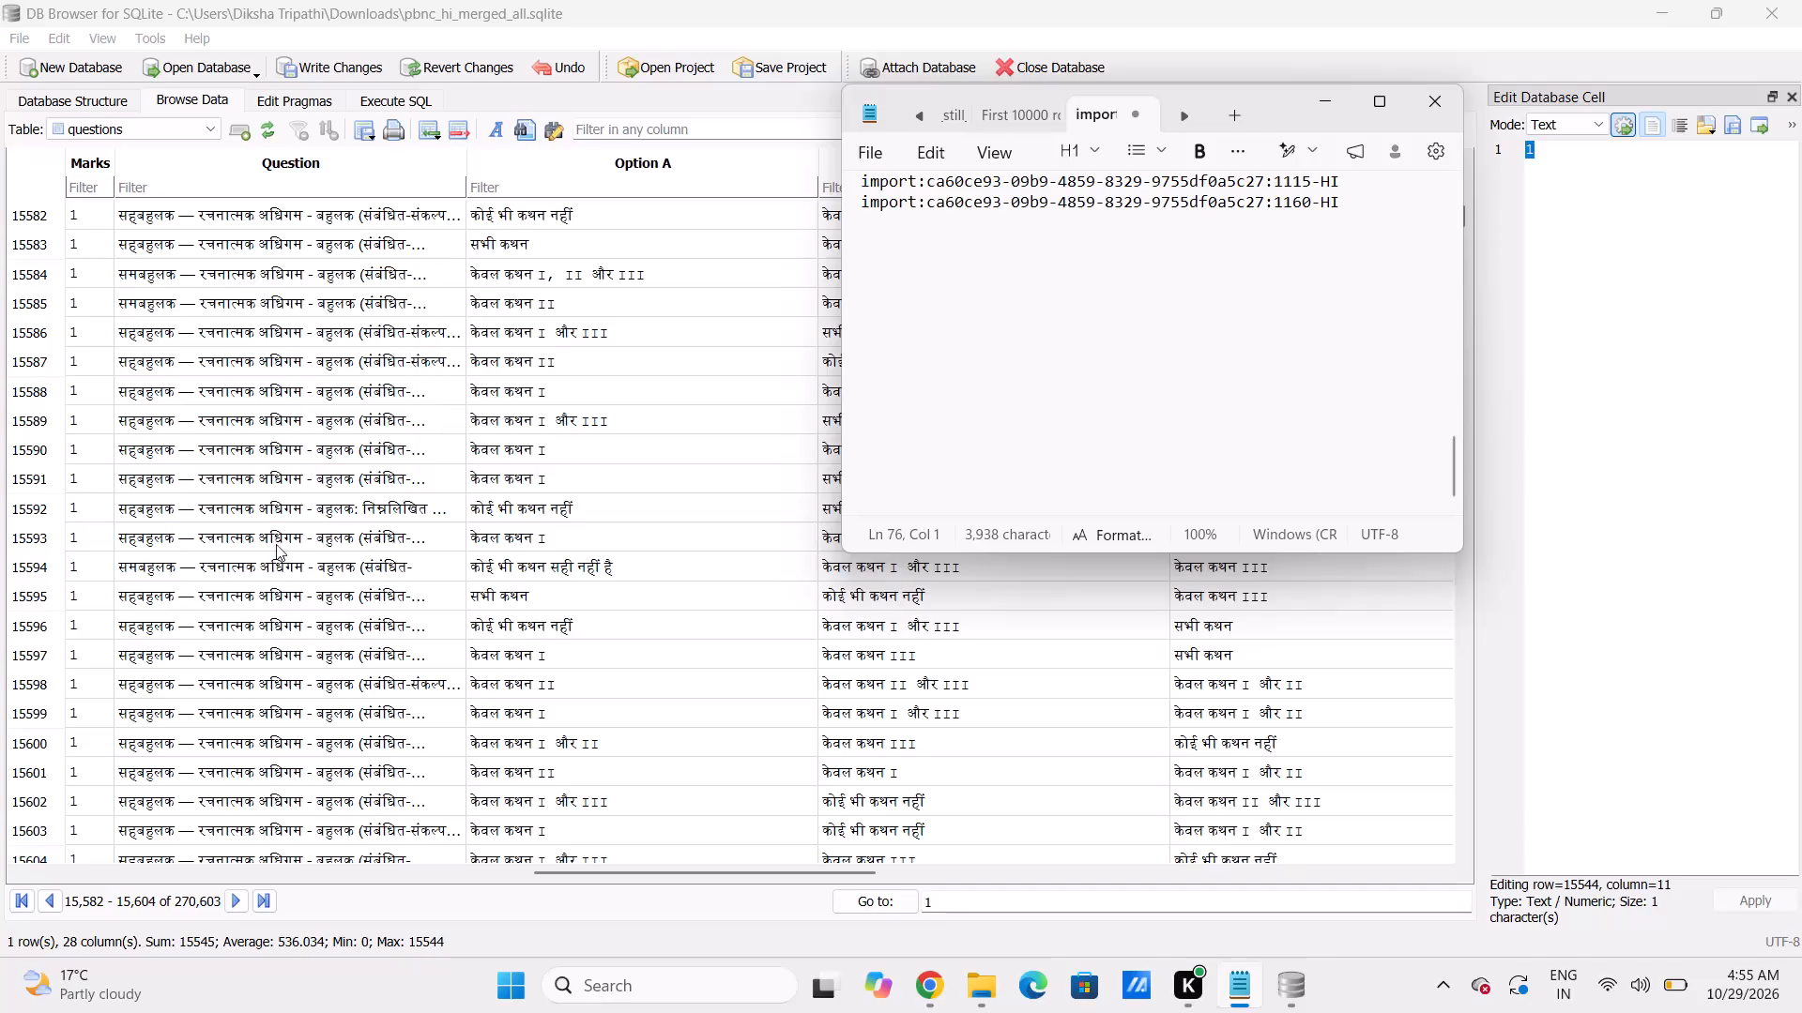
Copy row 15641, the English-titled Copolymers question, into the Notepad import list and trim it to its import ID ending 1295-HI.
{"action": "scroll", "coordinate": [275, 587], "scroll_direction": "up", "scroll_amount": 4}
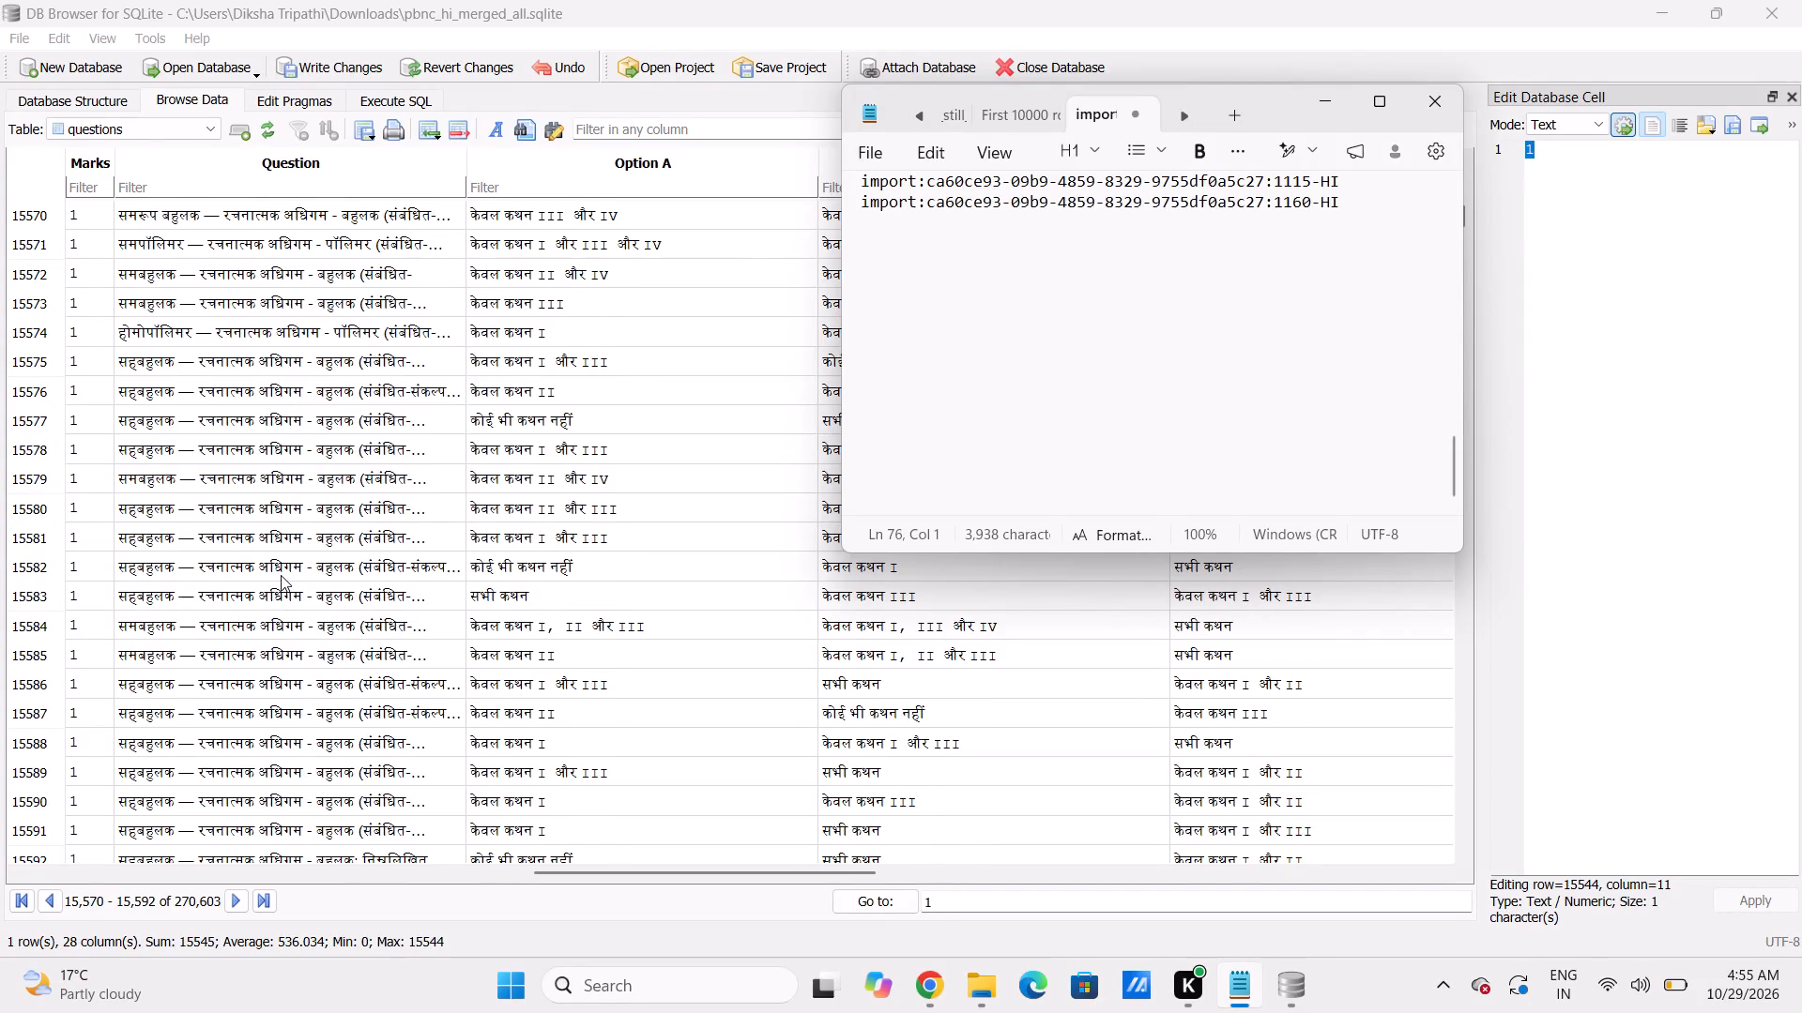
{"action": "scroll", "coordinate": [281, 575], "scroll_direction": "down", "scroll_amount": 8}
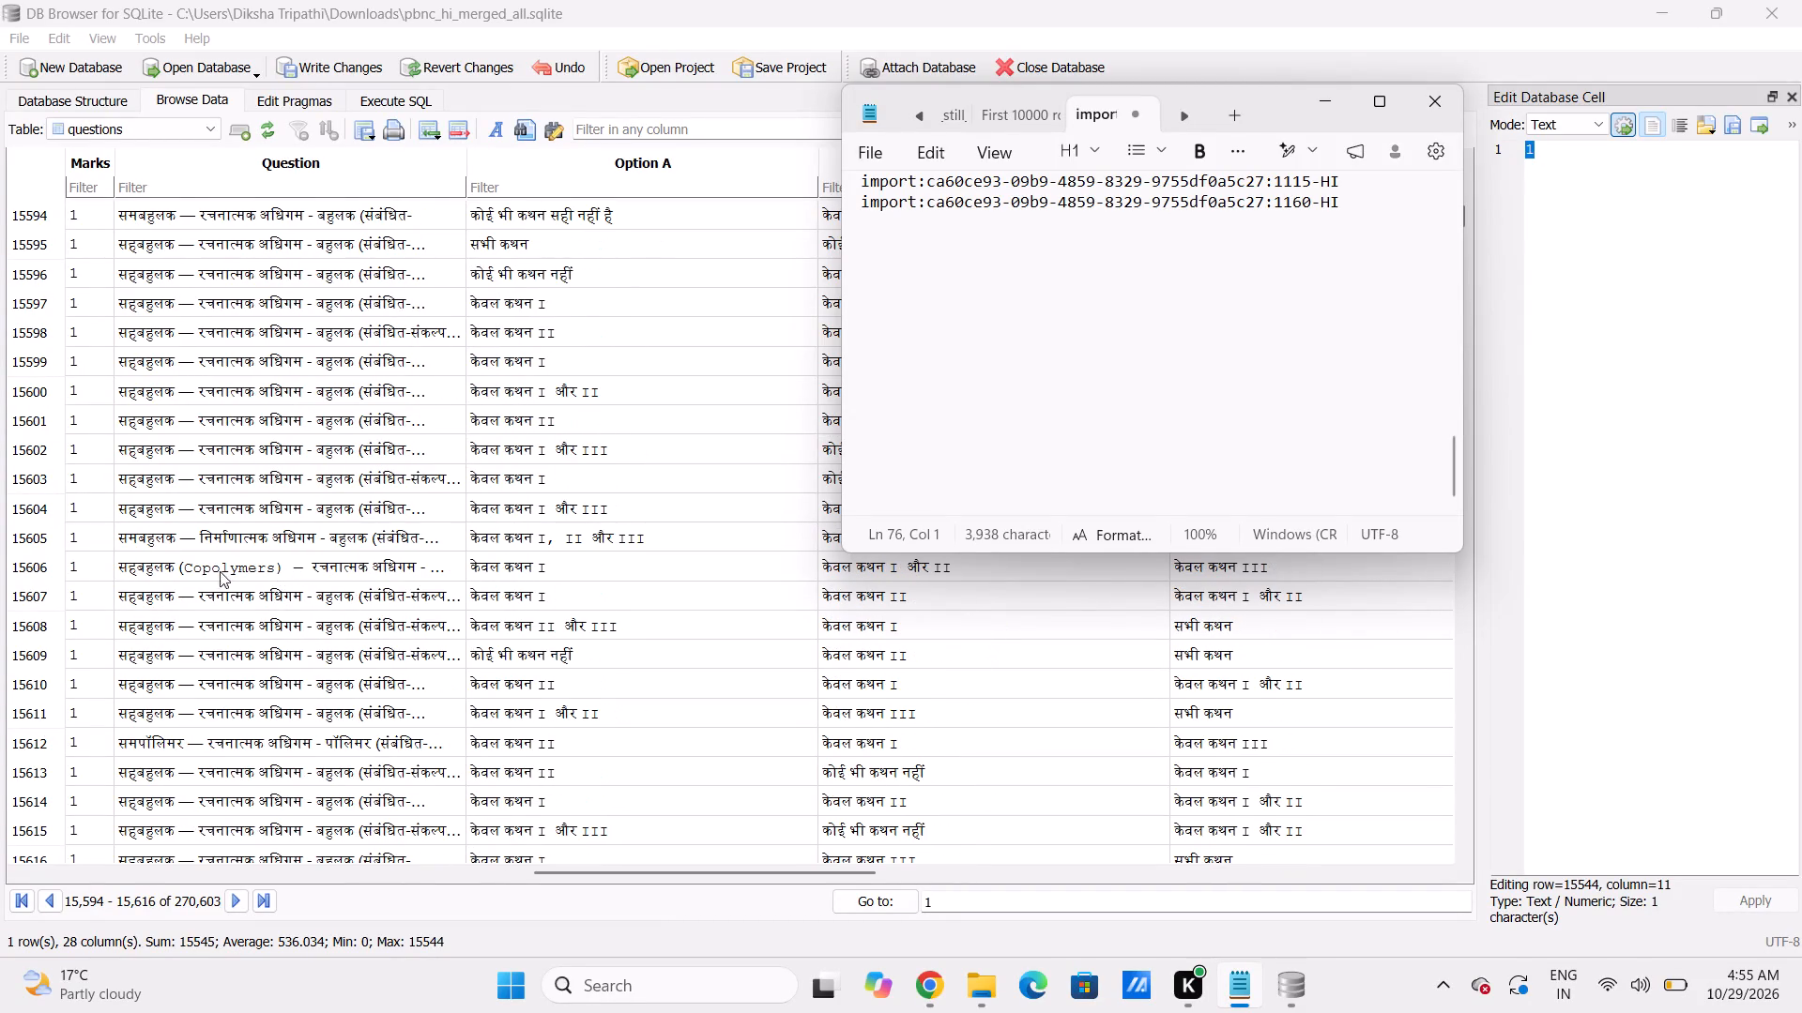
{"action": "scroll", "coordinate": [222, 591], "scroll_direction": "down", "scroll_amount": 2}
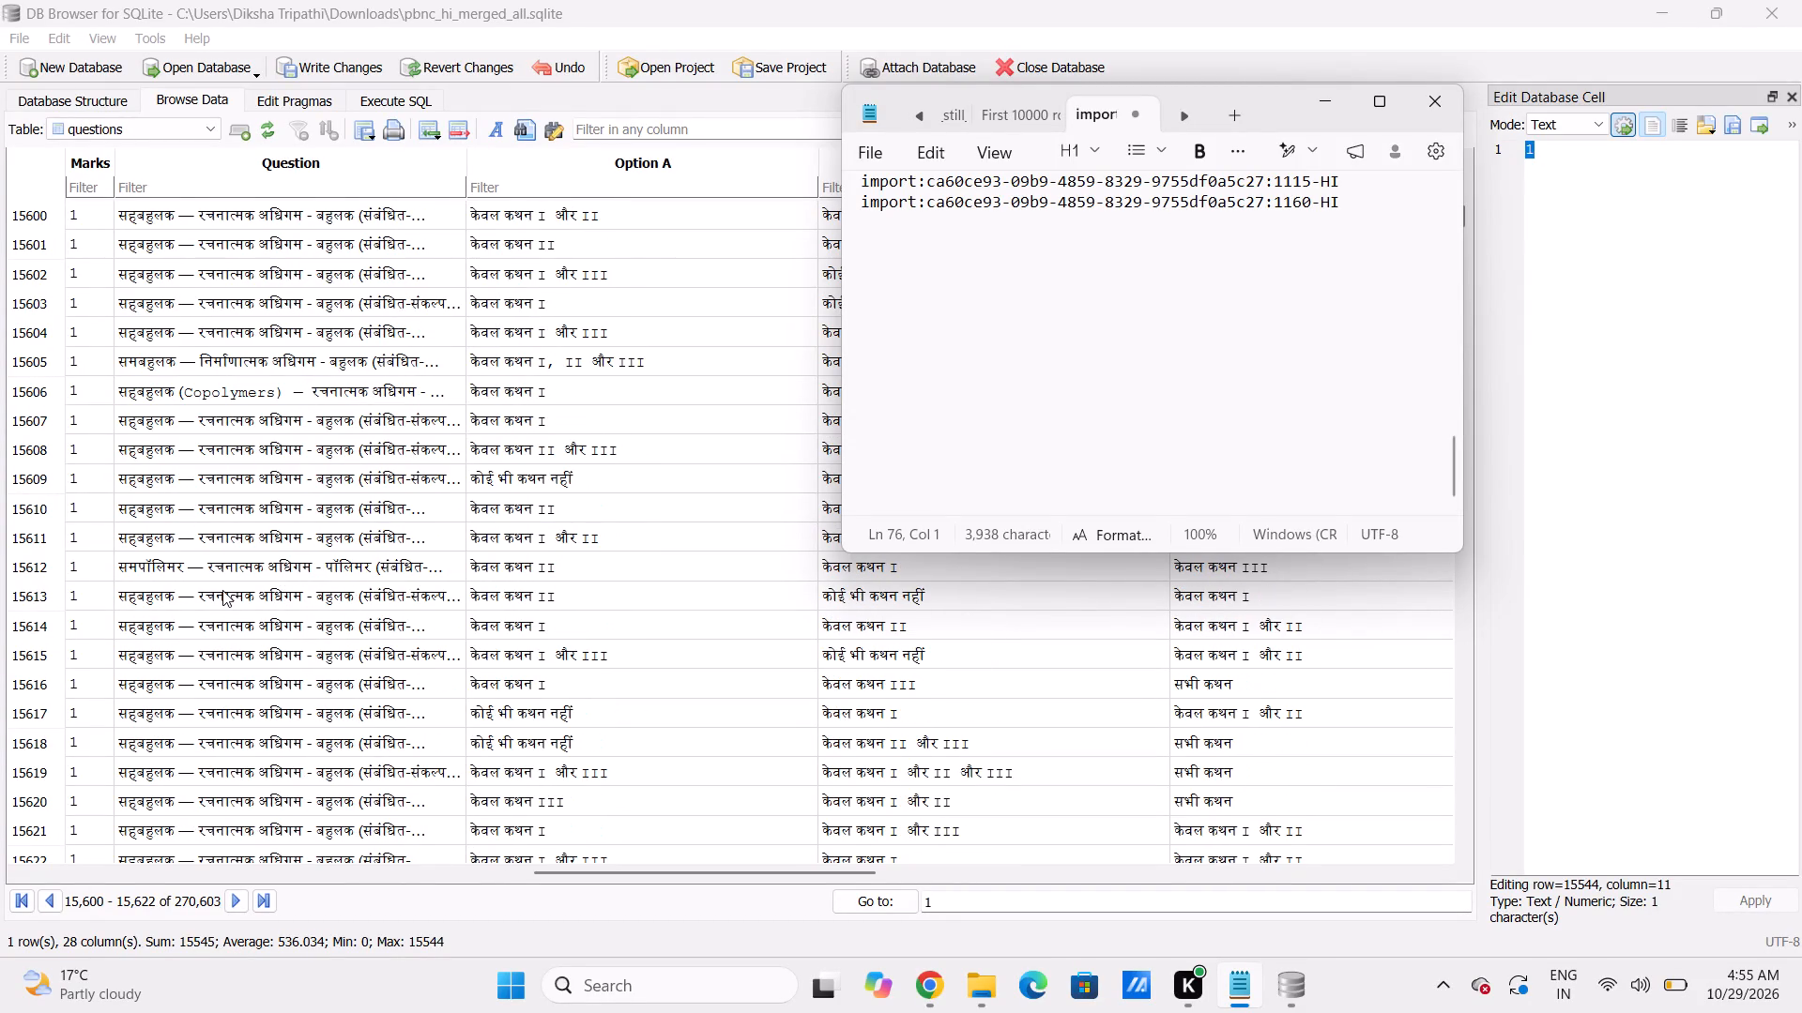
{"action": "scroll", "coordinate": [222, 590], "scroll_direction": "down", "scroll_amount": 1}
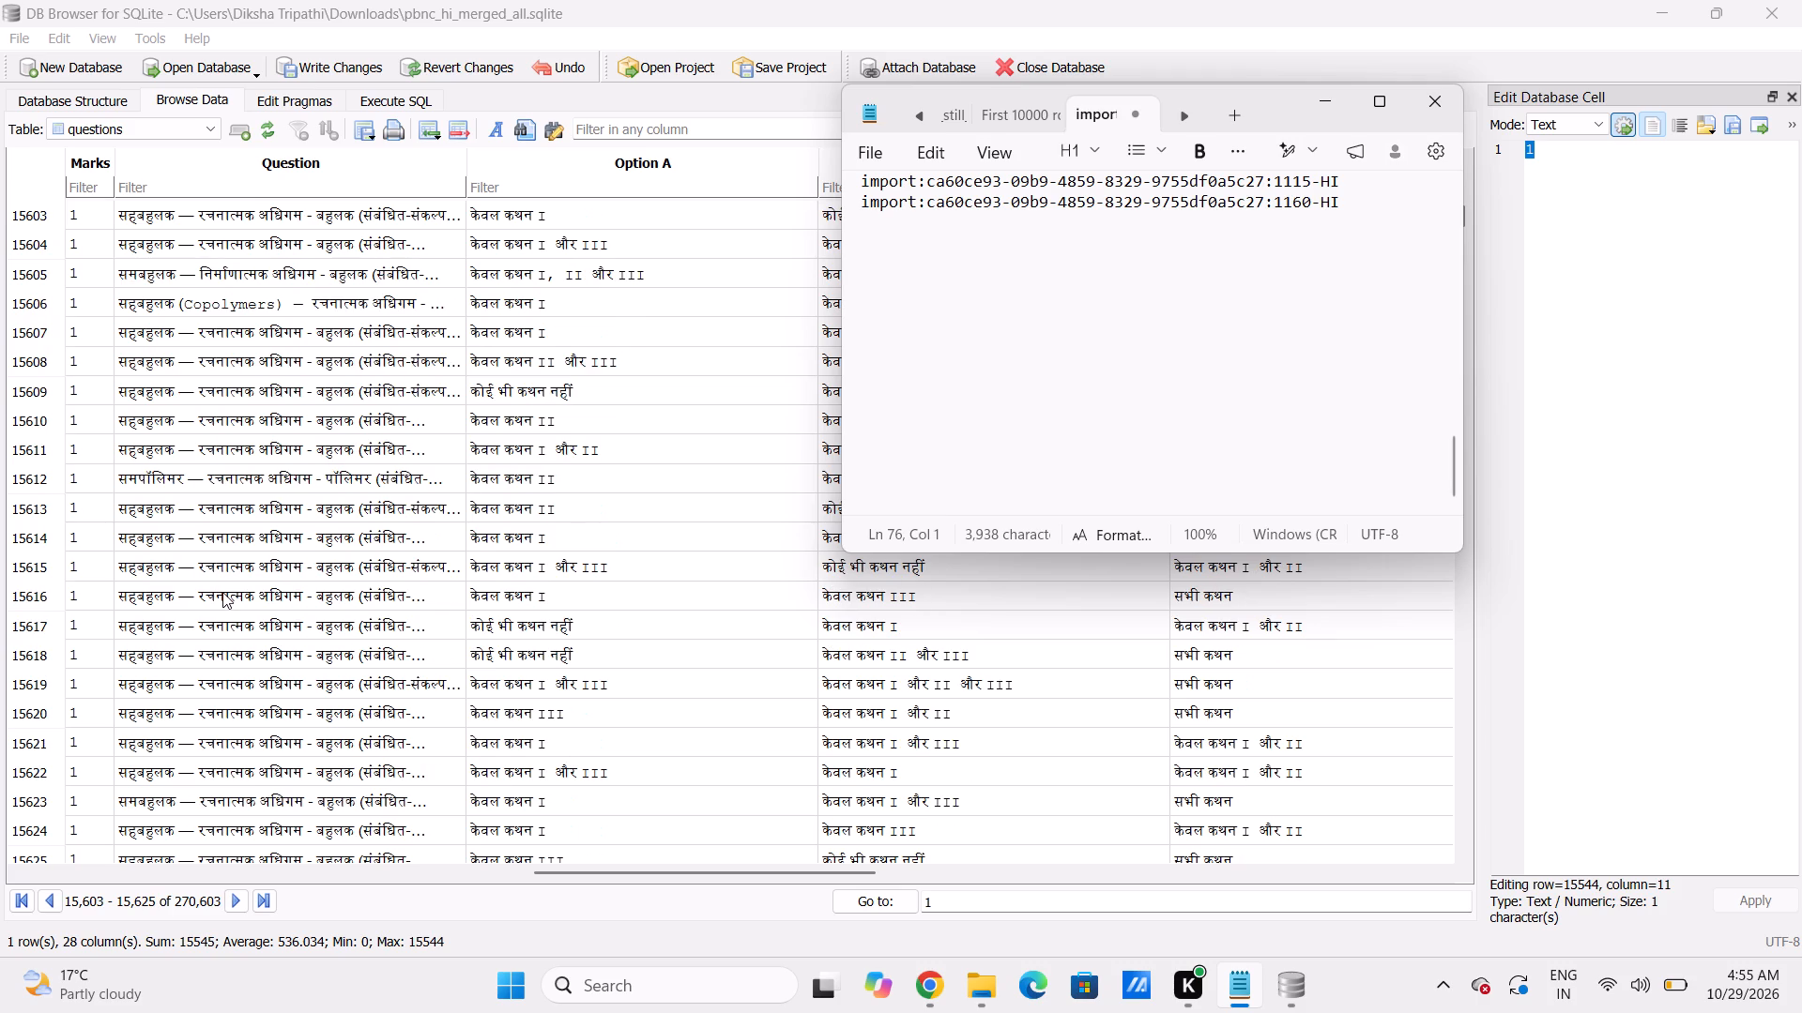
{"action": "scroll", "coordinate": [208, 604], "scroll_direction": "down", "scroll_amount": 2}
{"action": "scroll", "coordinate": [261, 676], "scroll_direction": "down", "scroll_amount": 1}
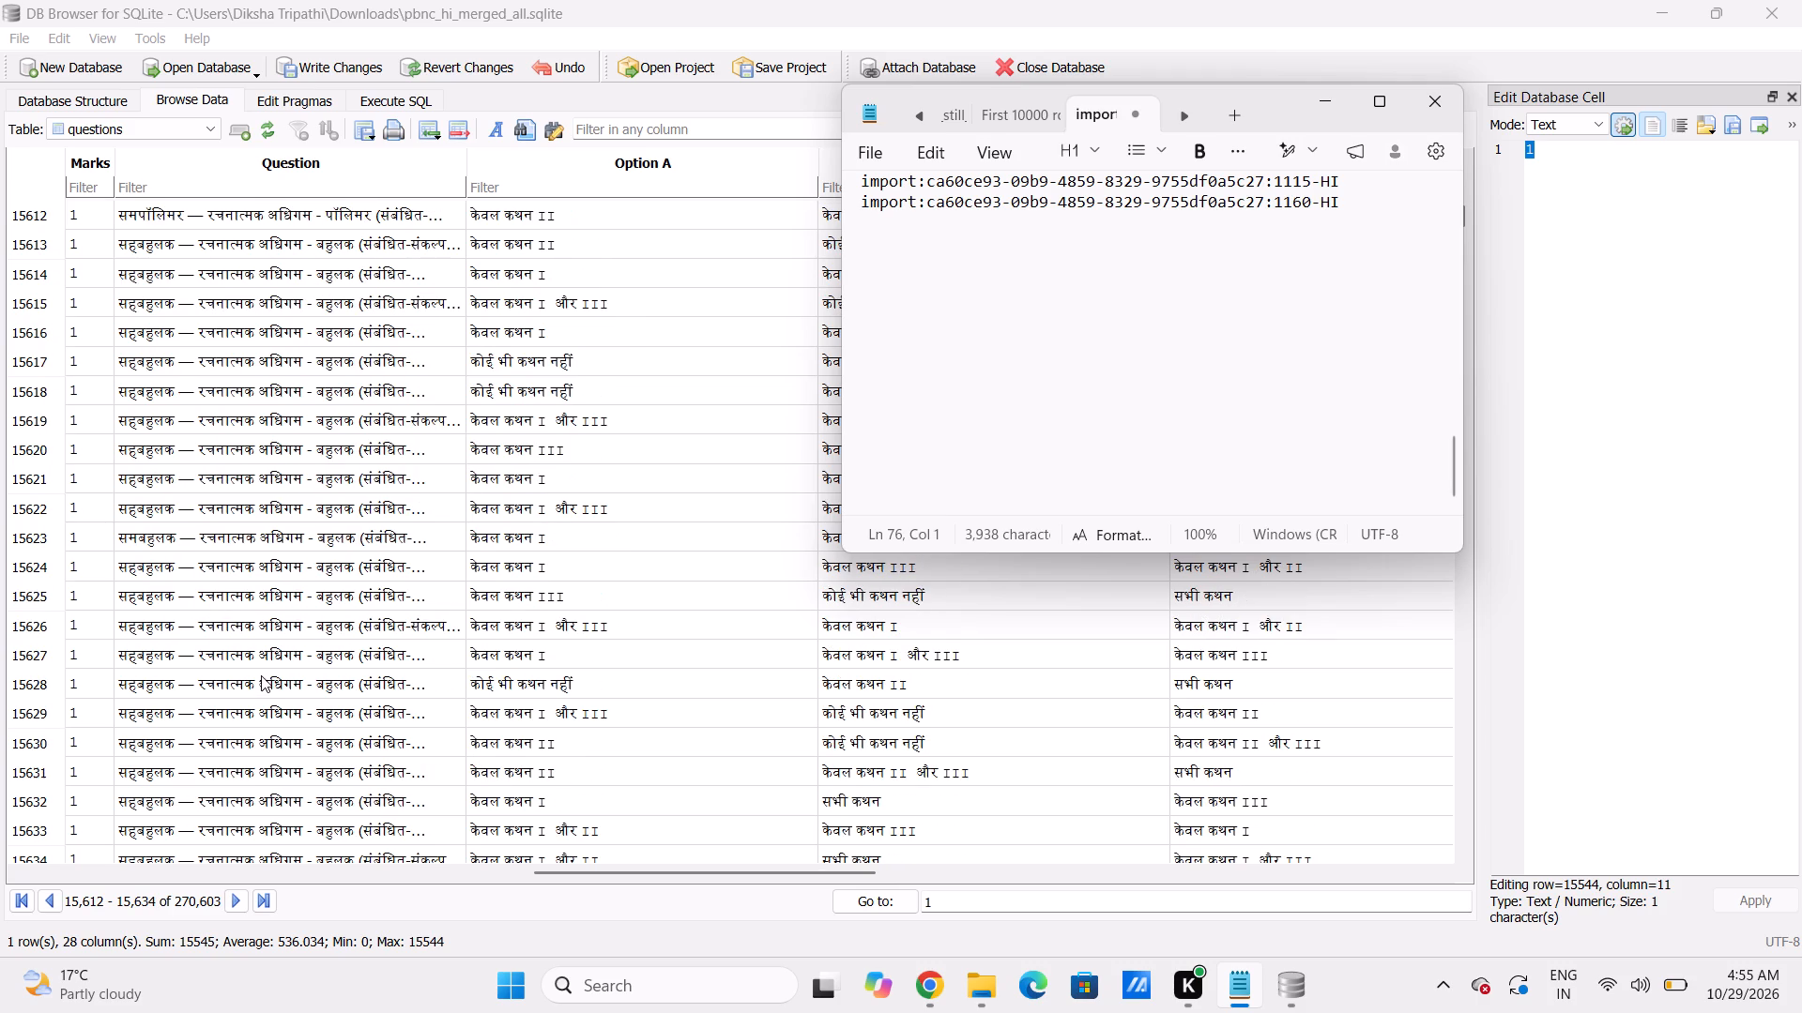
{"action": "scroll", "coordinate": [263, 661], "scroll_direction": "down", "scroll_amount": 2}
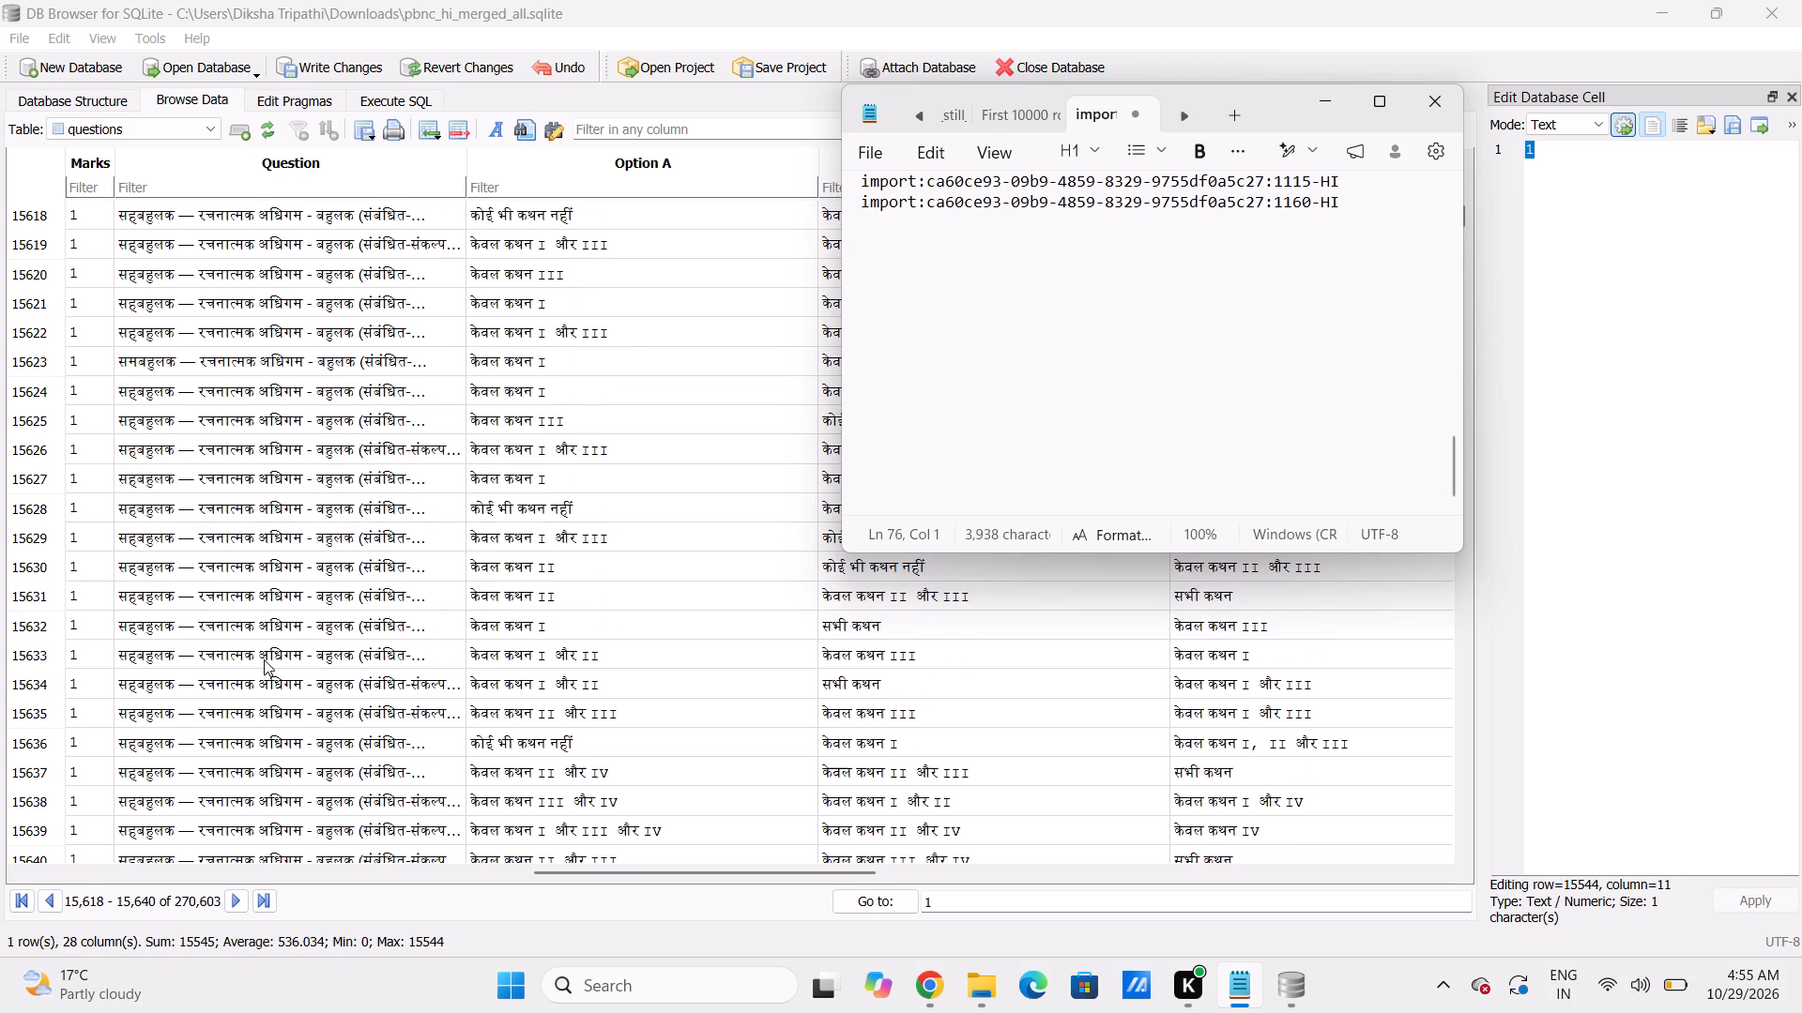
{"action": "scroll", "coordinate": [265, 652], "scroll_direction": "down", "scroll_amount": 1}
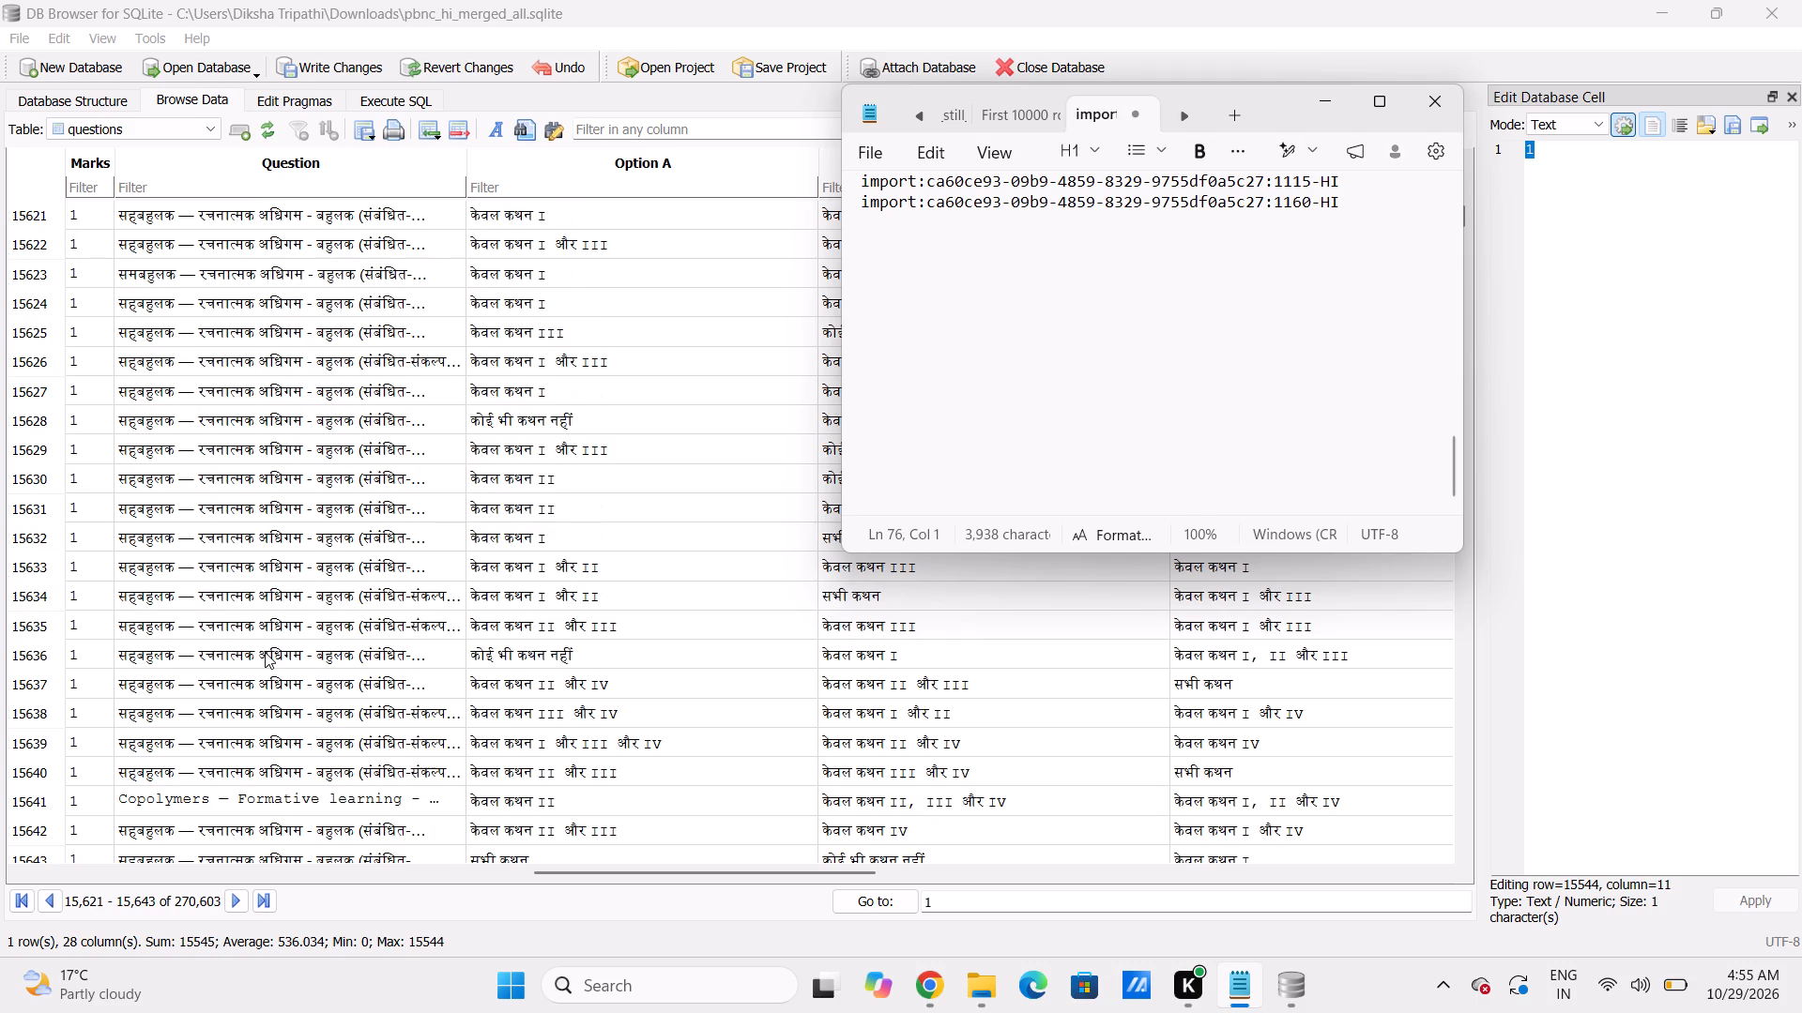
{"action": "left_click", "coordinate": [37, 805]}
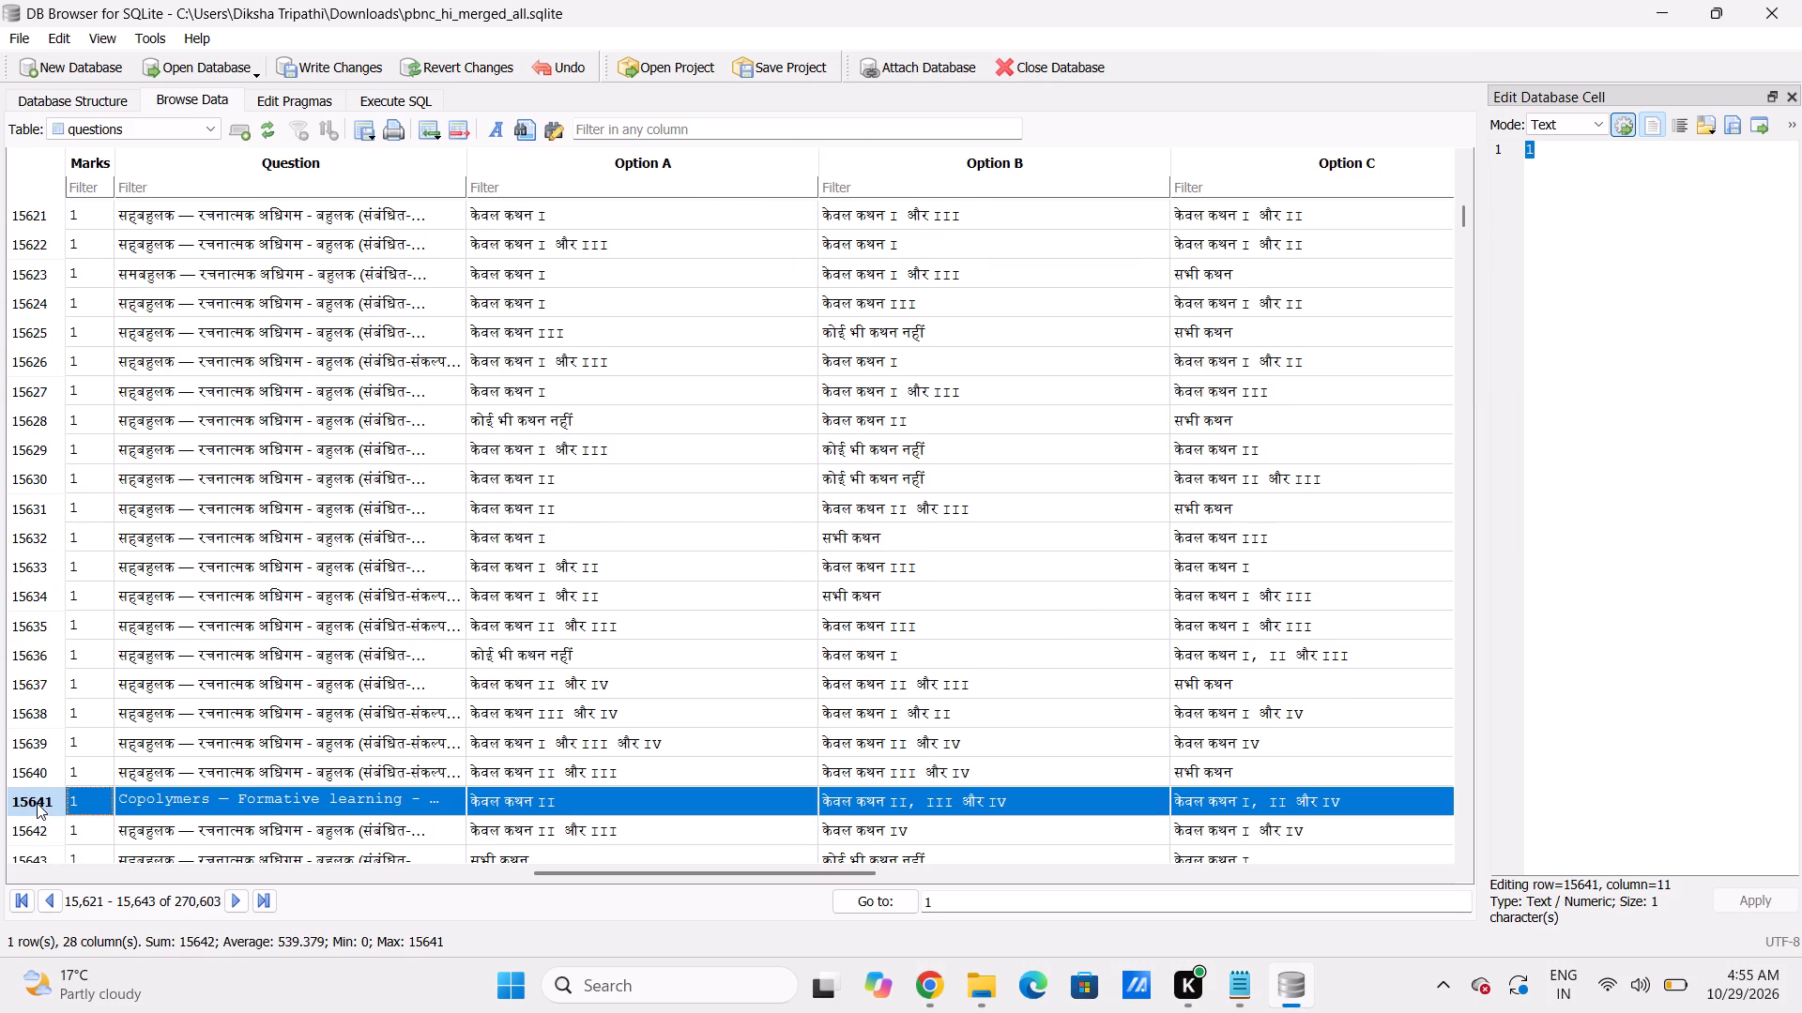
{"action": "key", "text": "ctrl+c"}
{"action": "left_click", "coordinate": [1235, 979]}
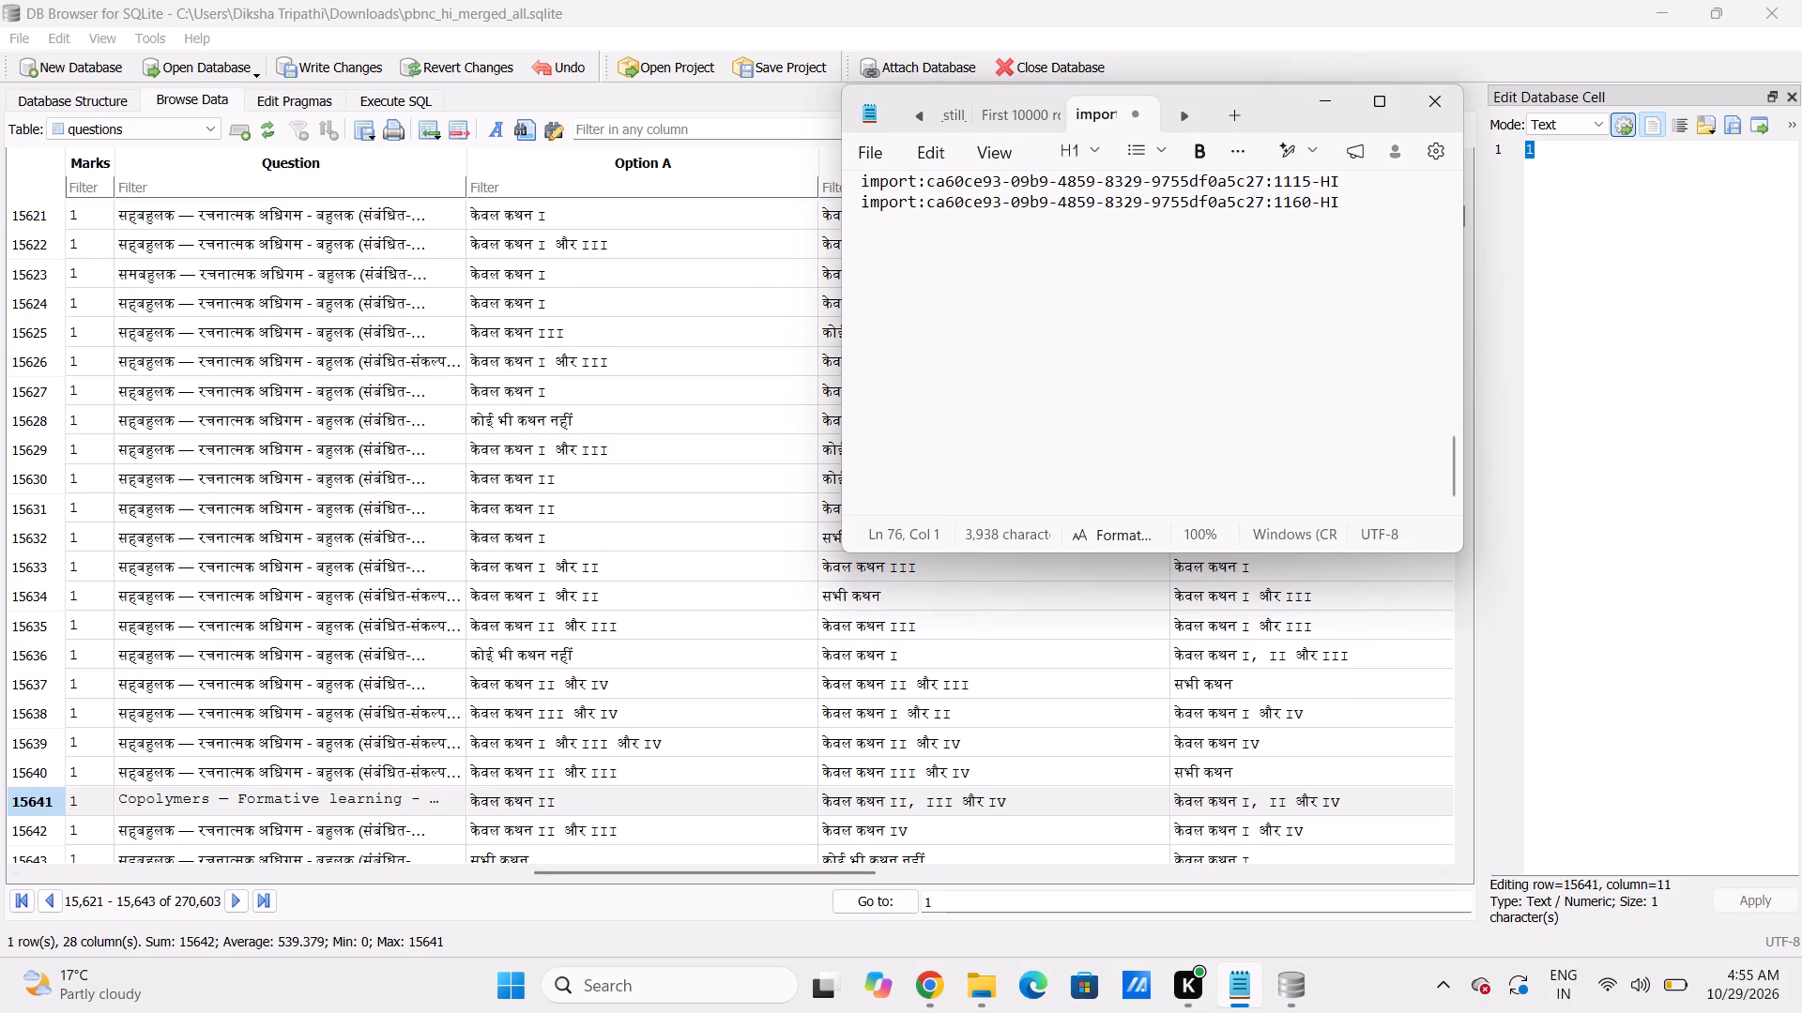
{"action": "key", "text": "ctrl+v"}
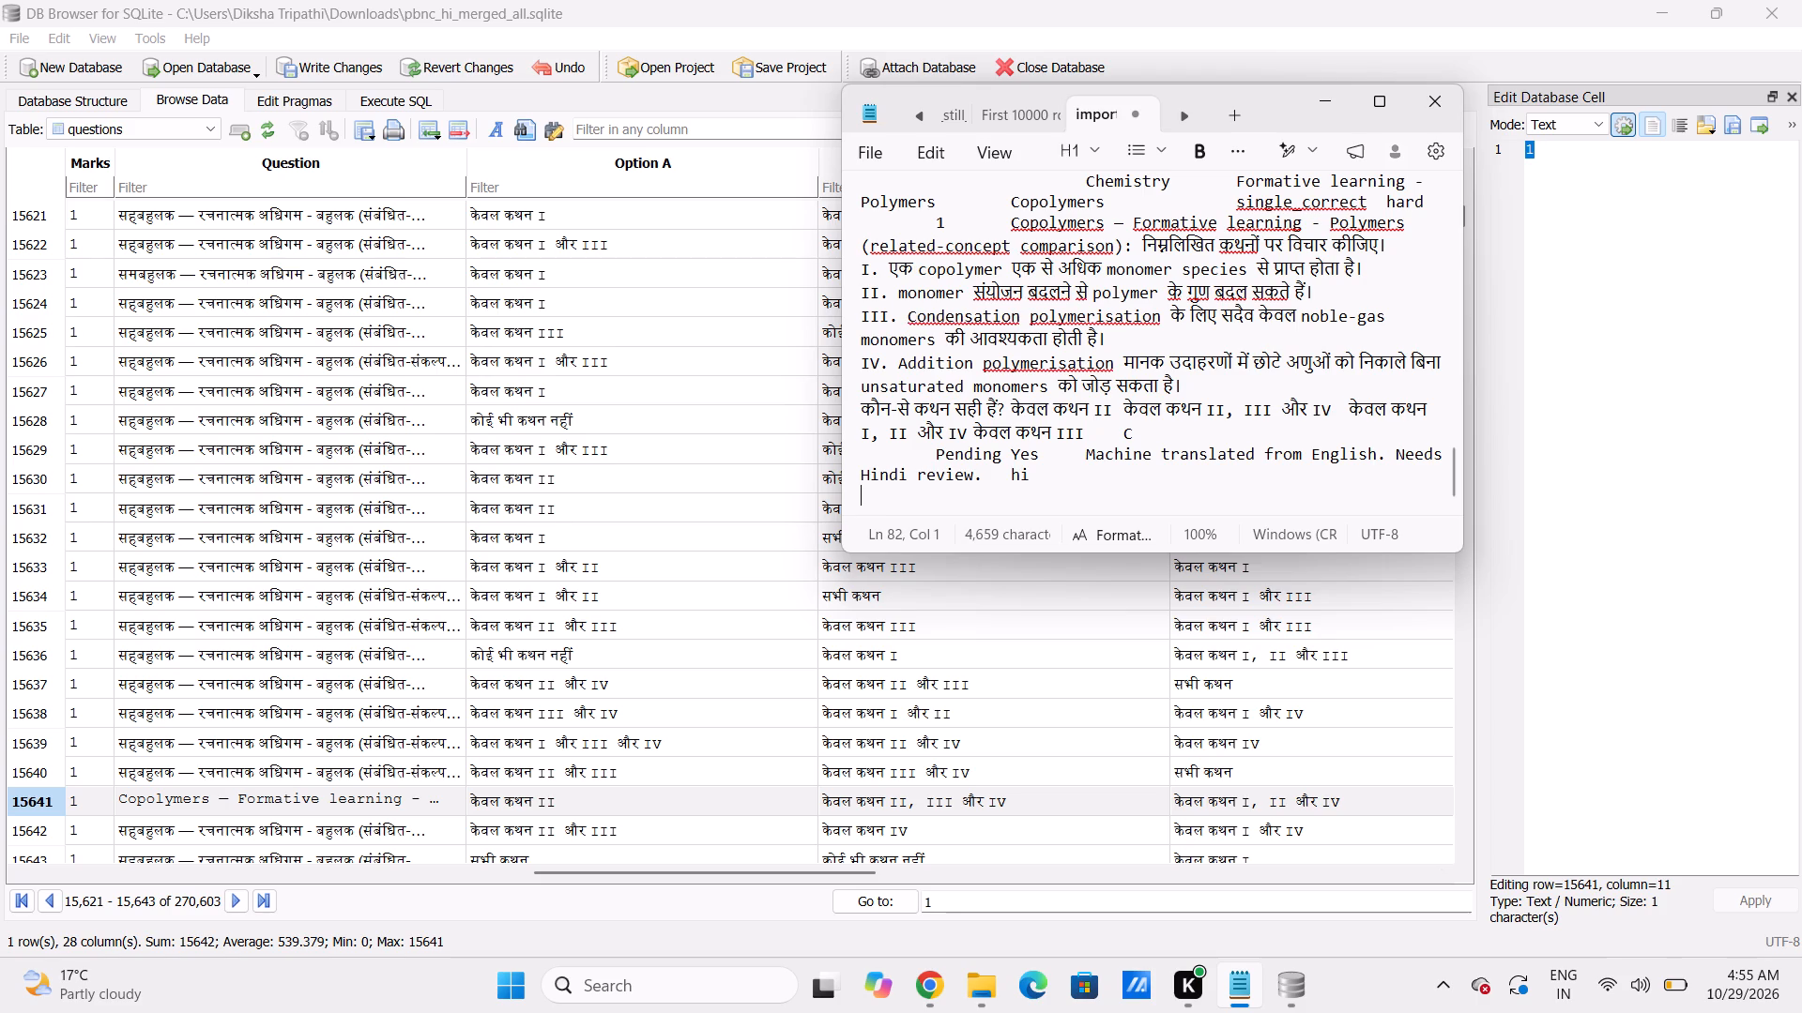
{"action": "left_click_drag", "start_coordinate": [869, 495], "coordinate": [867, 308]}
{"action": "scroll", "coordinate": [863, 445], "scroll_direction": "up", "scroll_amount": 1}
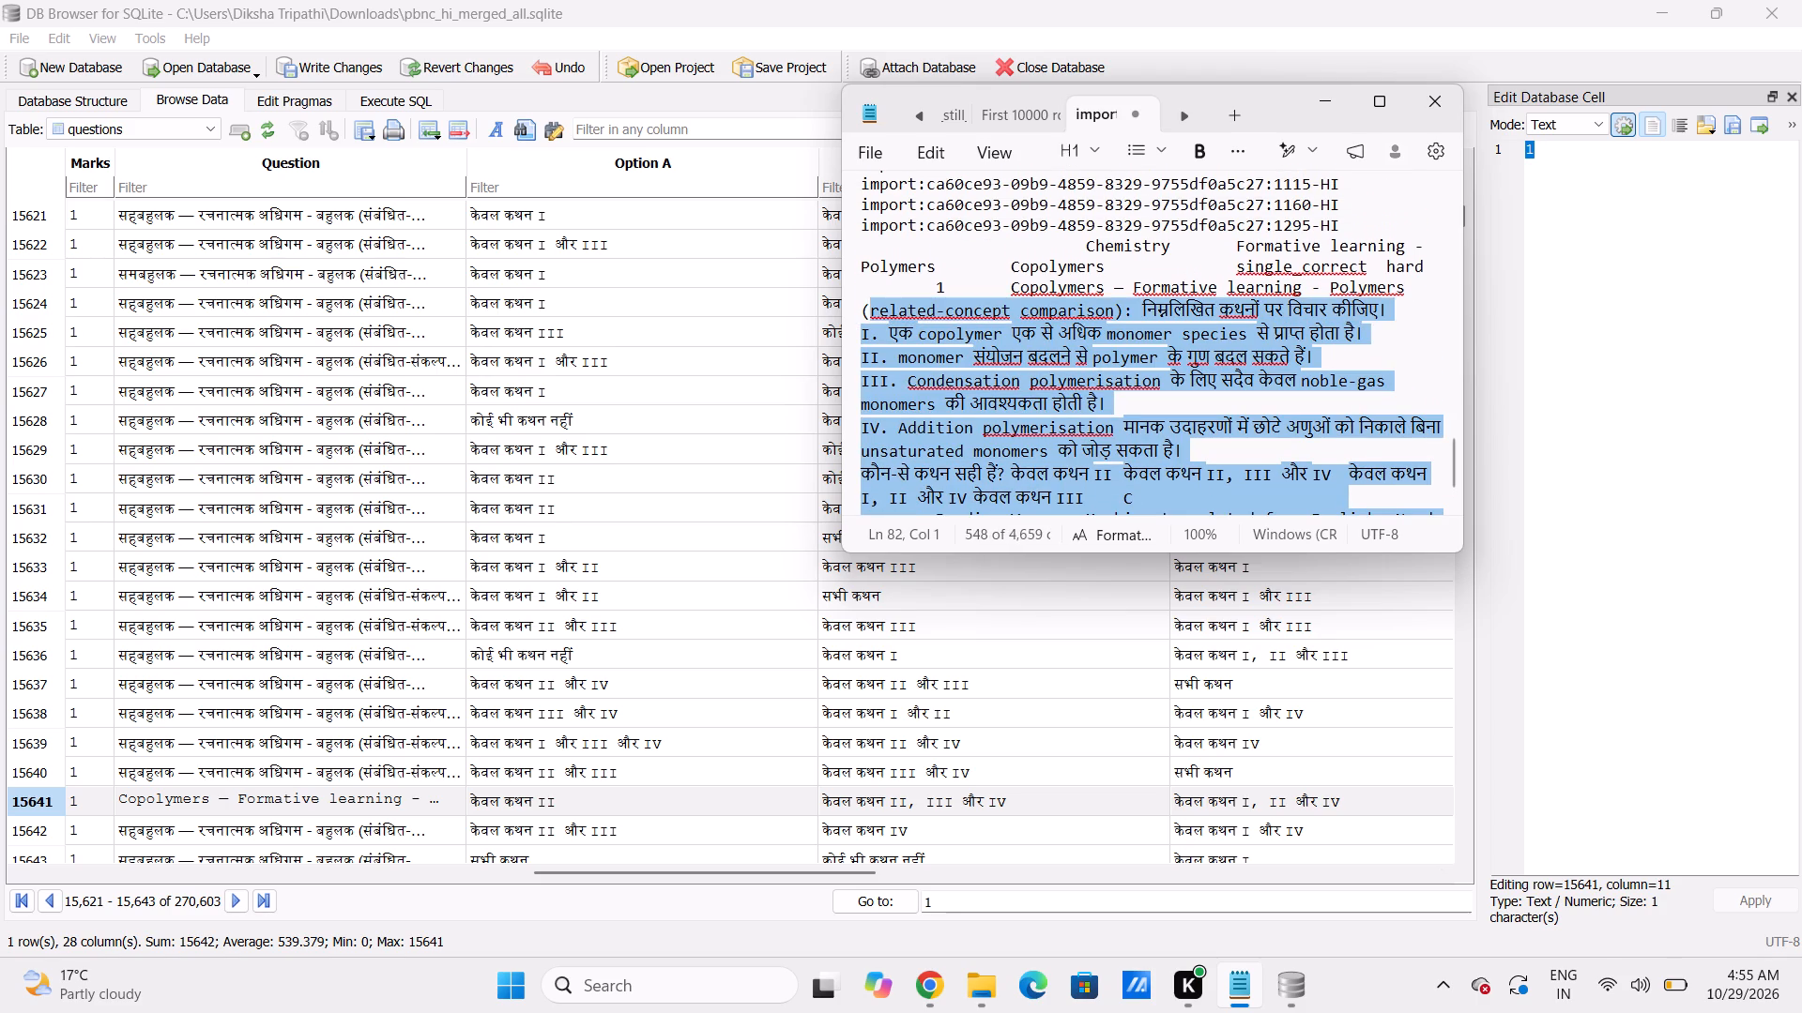
{"action": "left_click_drag", "start_coordinate": [867, 308], "coordinate": [863, 251]}
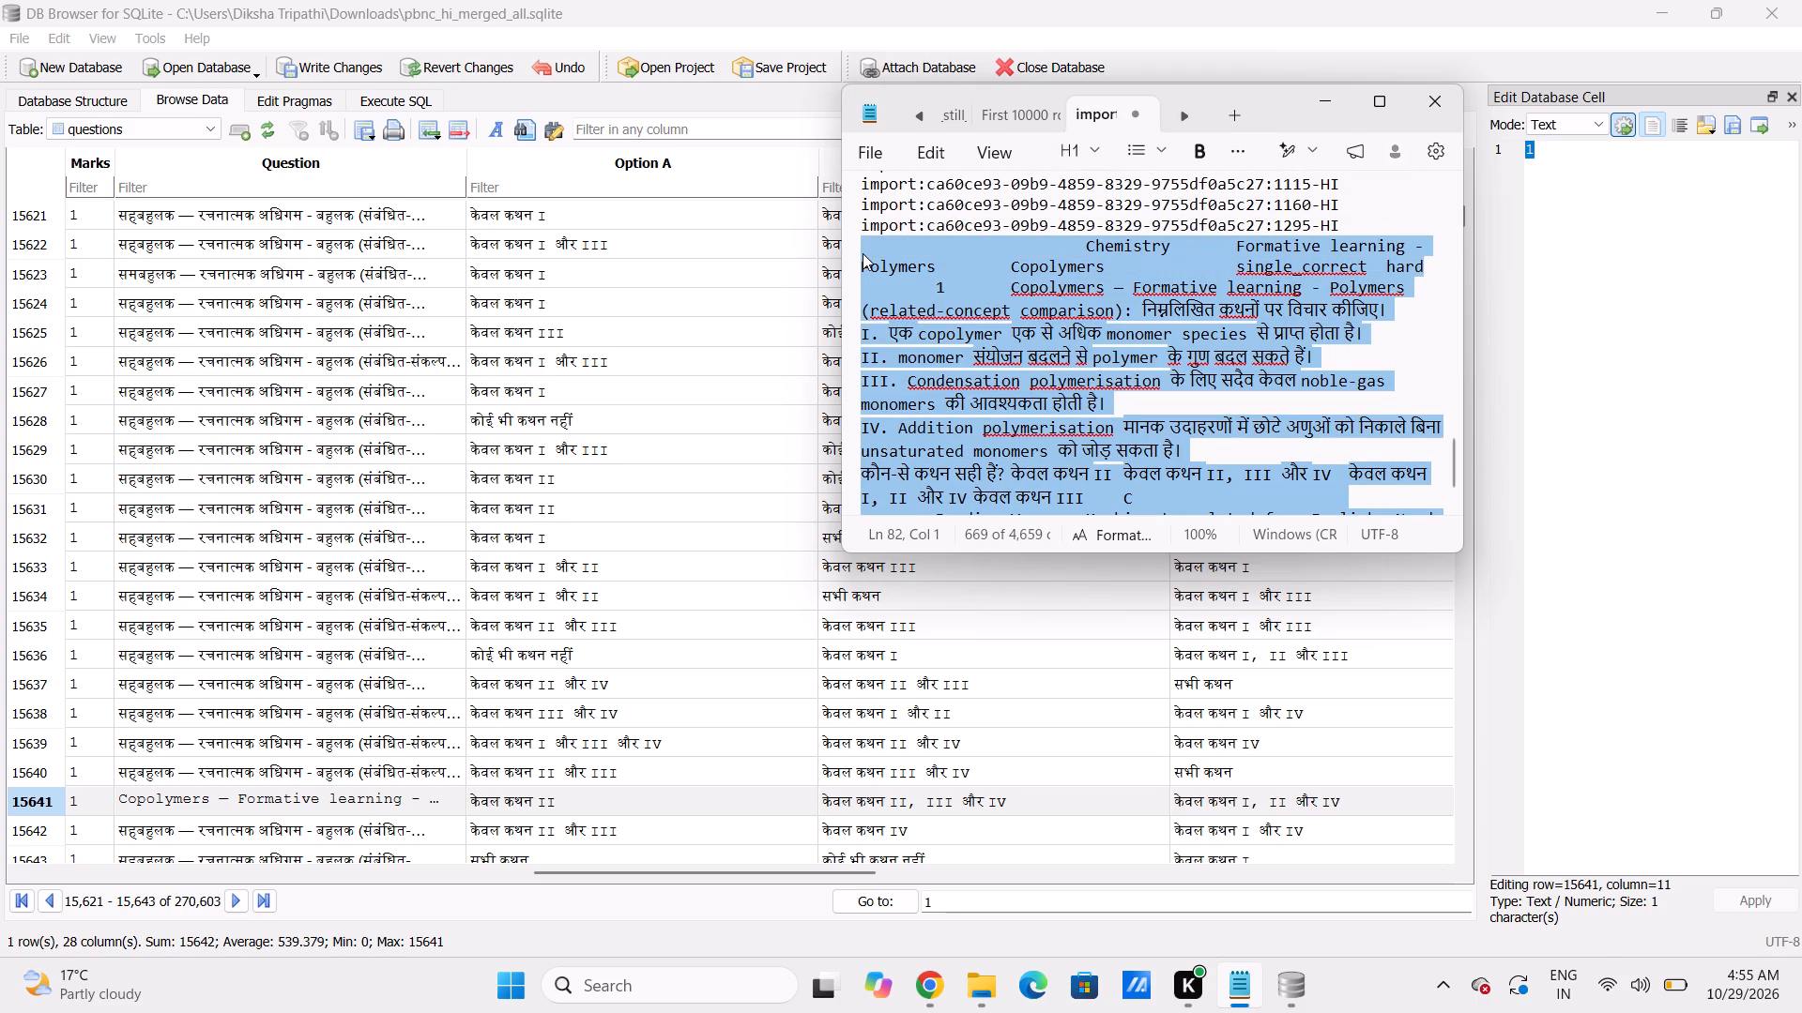
{"action": "key", "text": "BackSpace"}
{"action": "key", "text": "Return"}
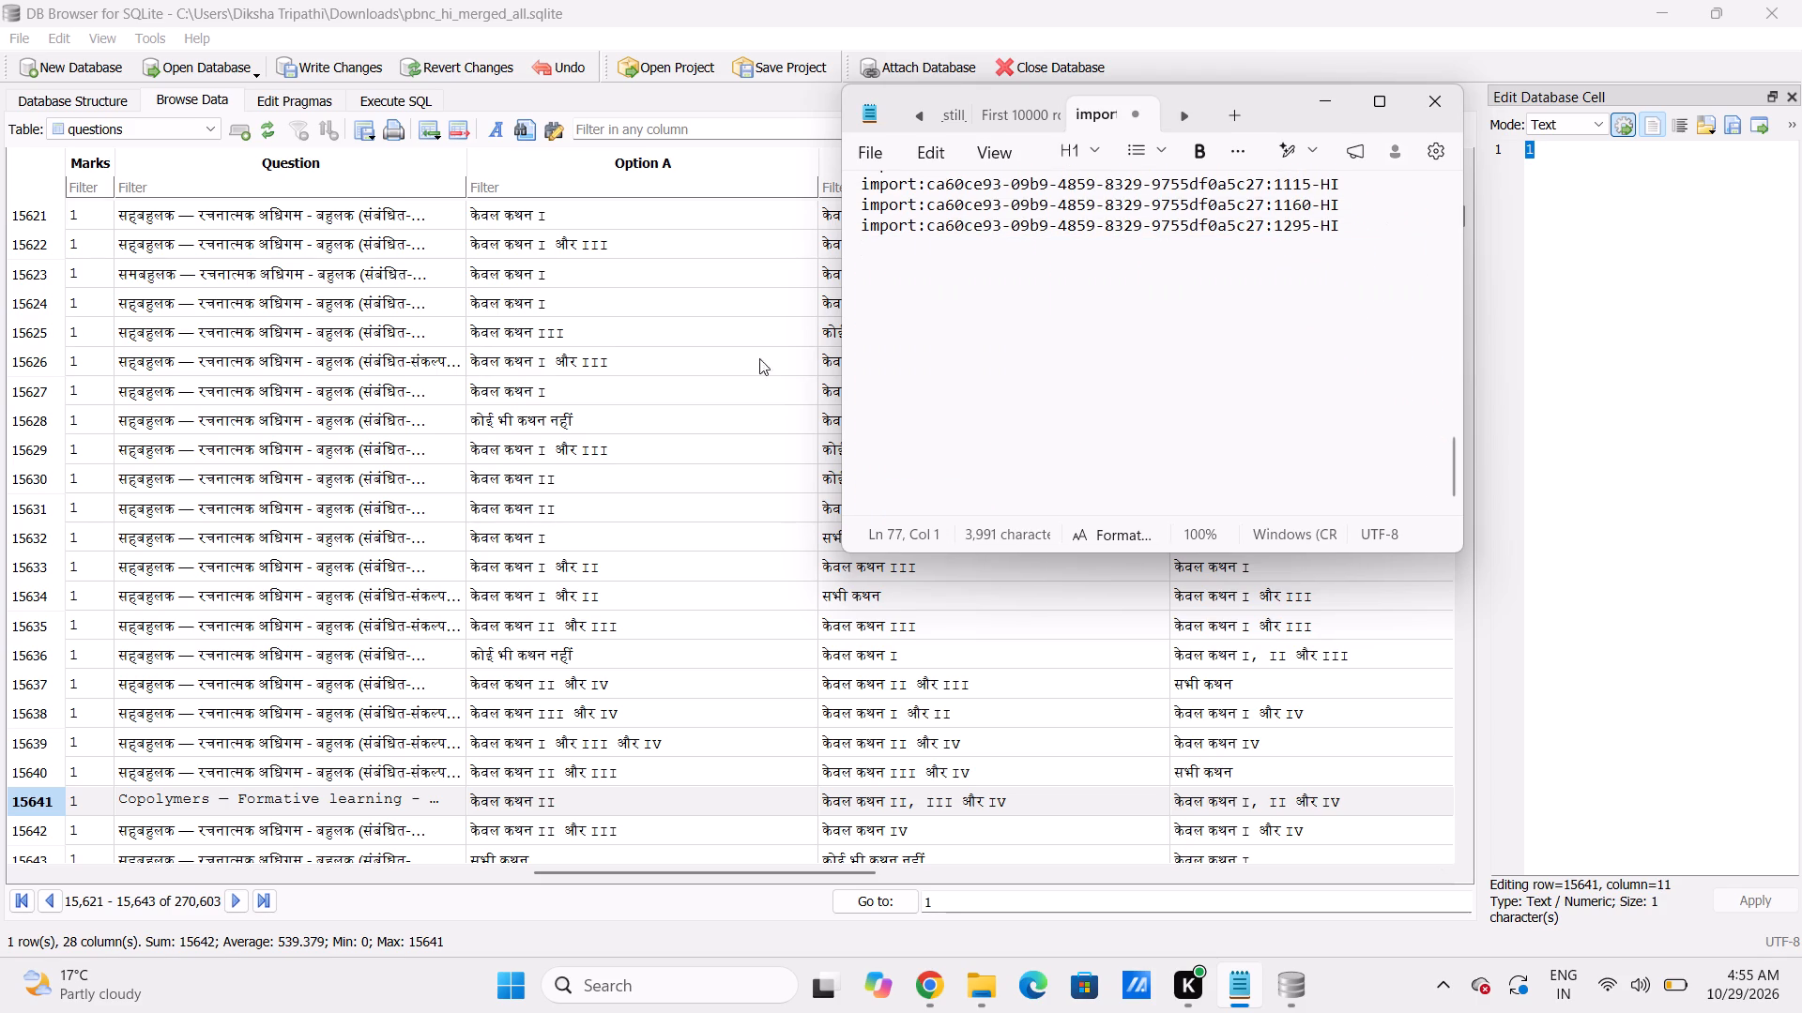
Copy row 15665, the next English-titled Analgesics question, into the Notepad import list and trim it to its import ID ending 1310-HI.
{"action": "scroll", "coordinate": [476, 588], "scroll_direction": "down", "scroll_amount": 1}
{"action": "scroll", "coordinate": [396, 561], "scroll_direction": "down", "scroll_amount": 3}
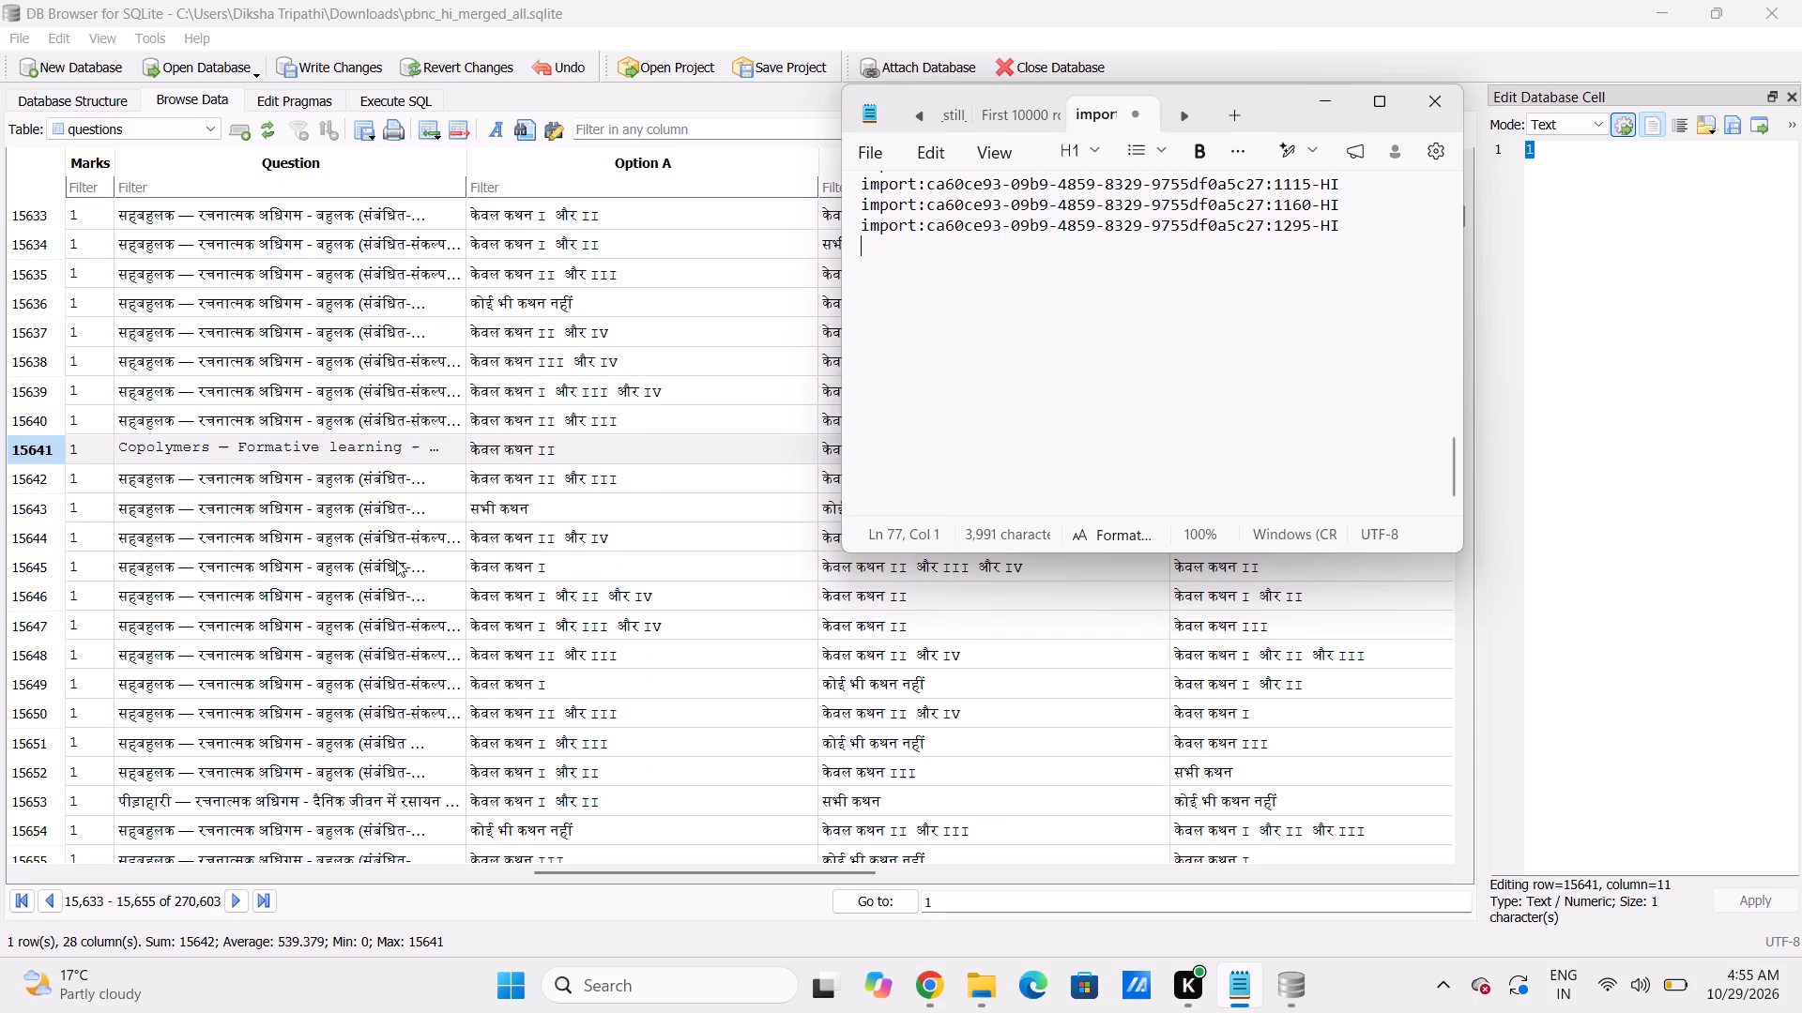
{"action": "scroll", "coordinate": [396, 558], "scroll_direction": "down", "scroll_amount": 1}
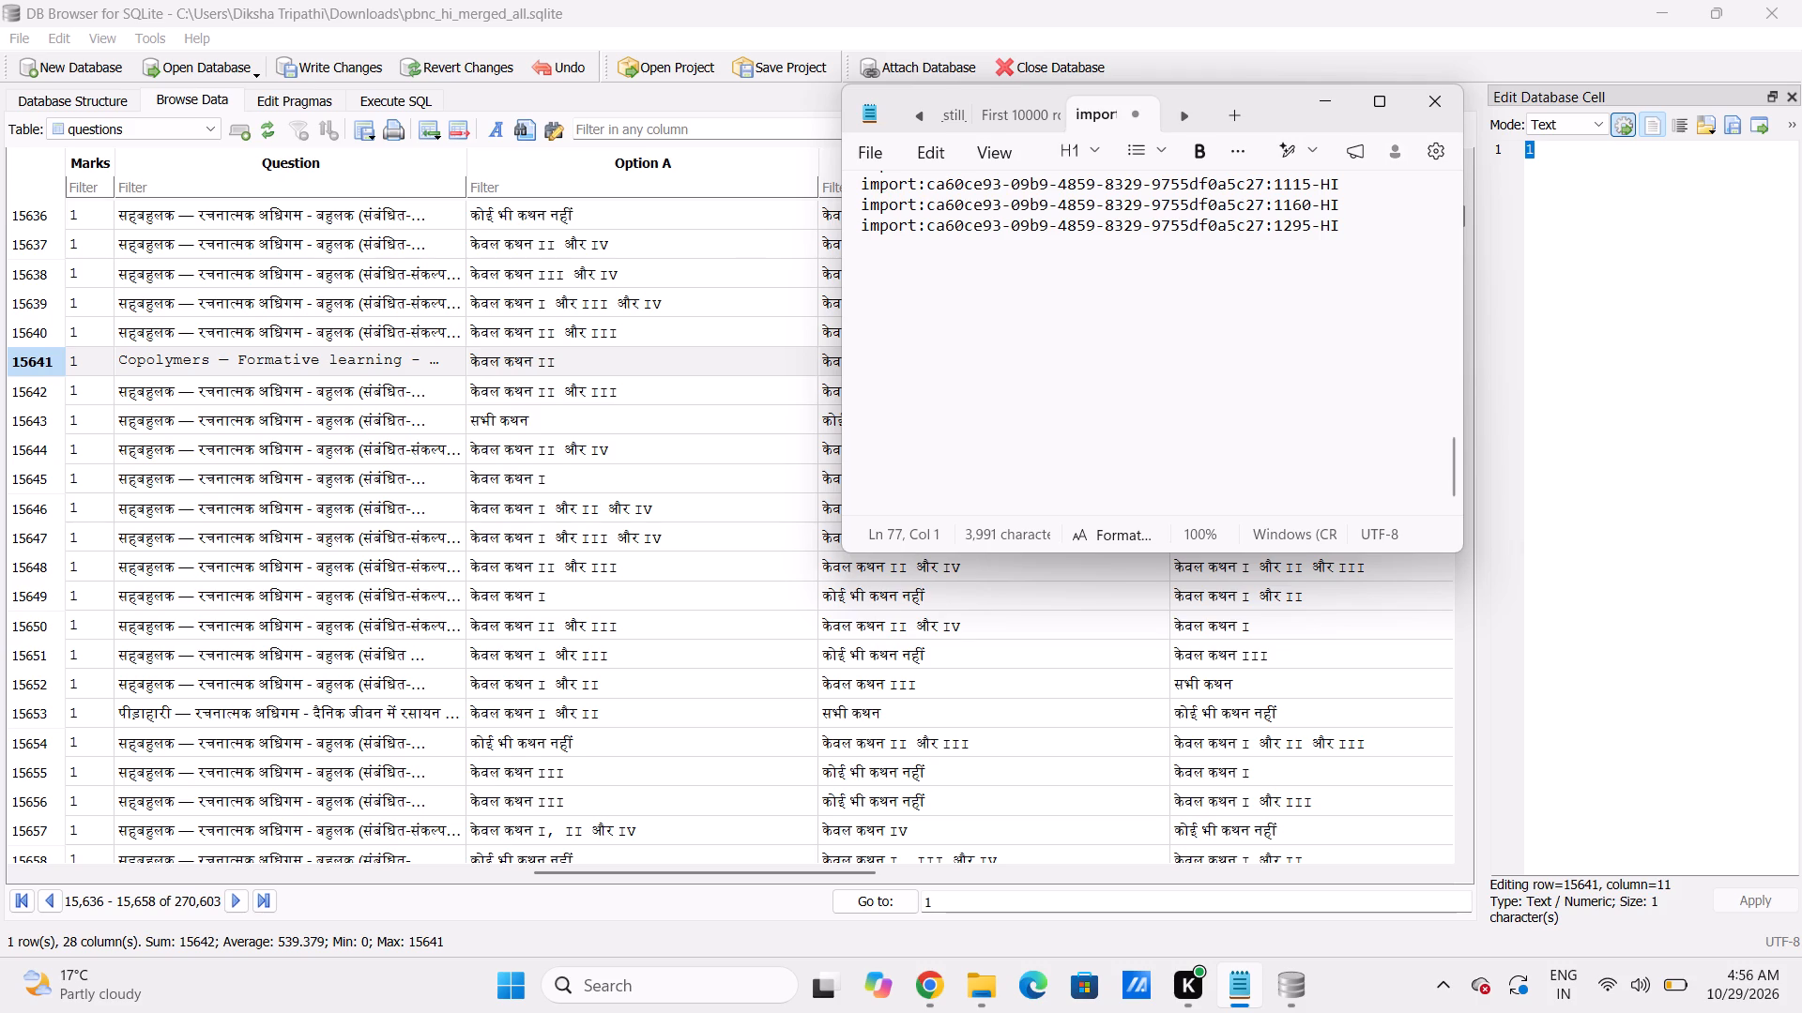
{"action": "scroll", "coordinate": [469, 589], "scroll_direction": "down", "scroll_amount": 2}
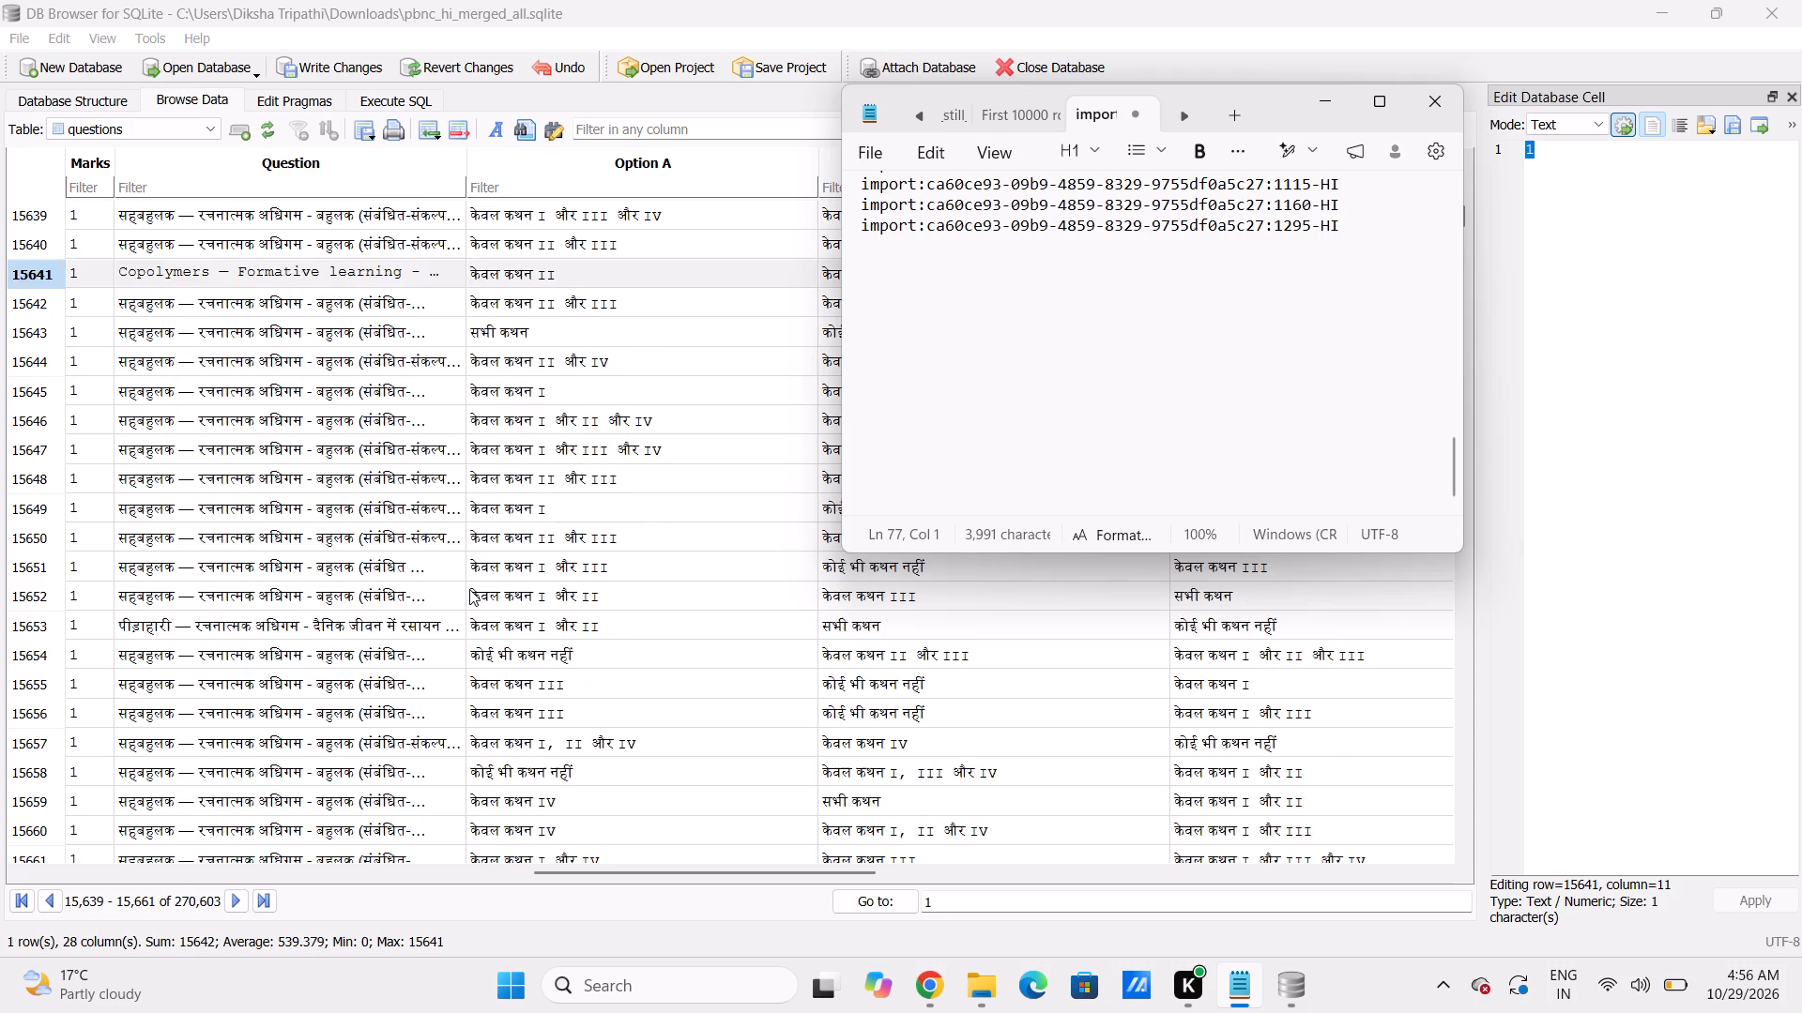
{"action": "scroll", "coordinate": [471, 584], "scroll_direction": "down", "scroll_amount": 2}
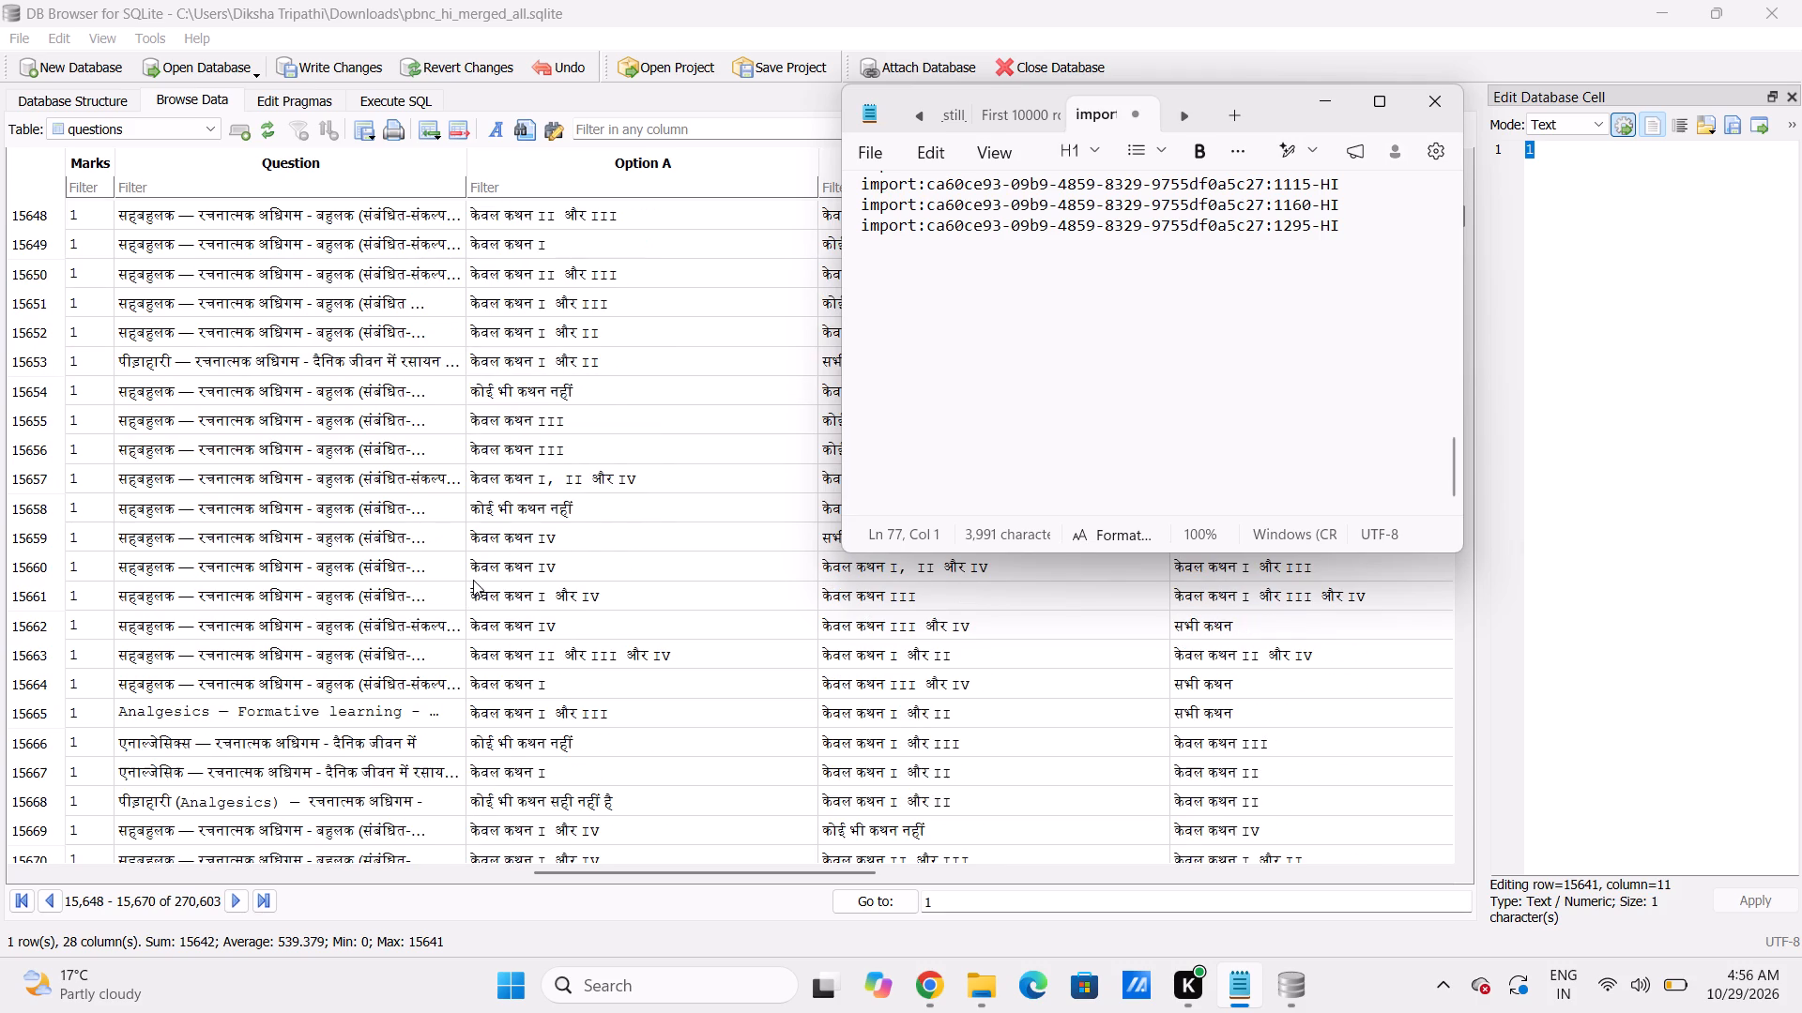
{"action": "left_click", "coordinate": [37, 718]}
{"action": "key", "text": "ctrl+c"}
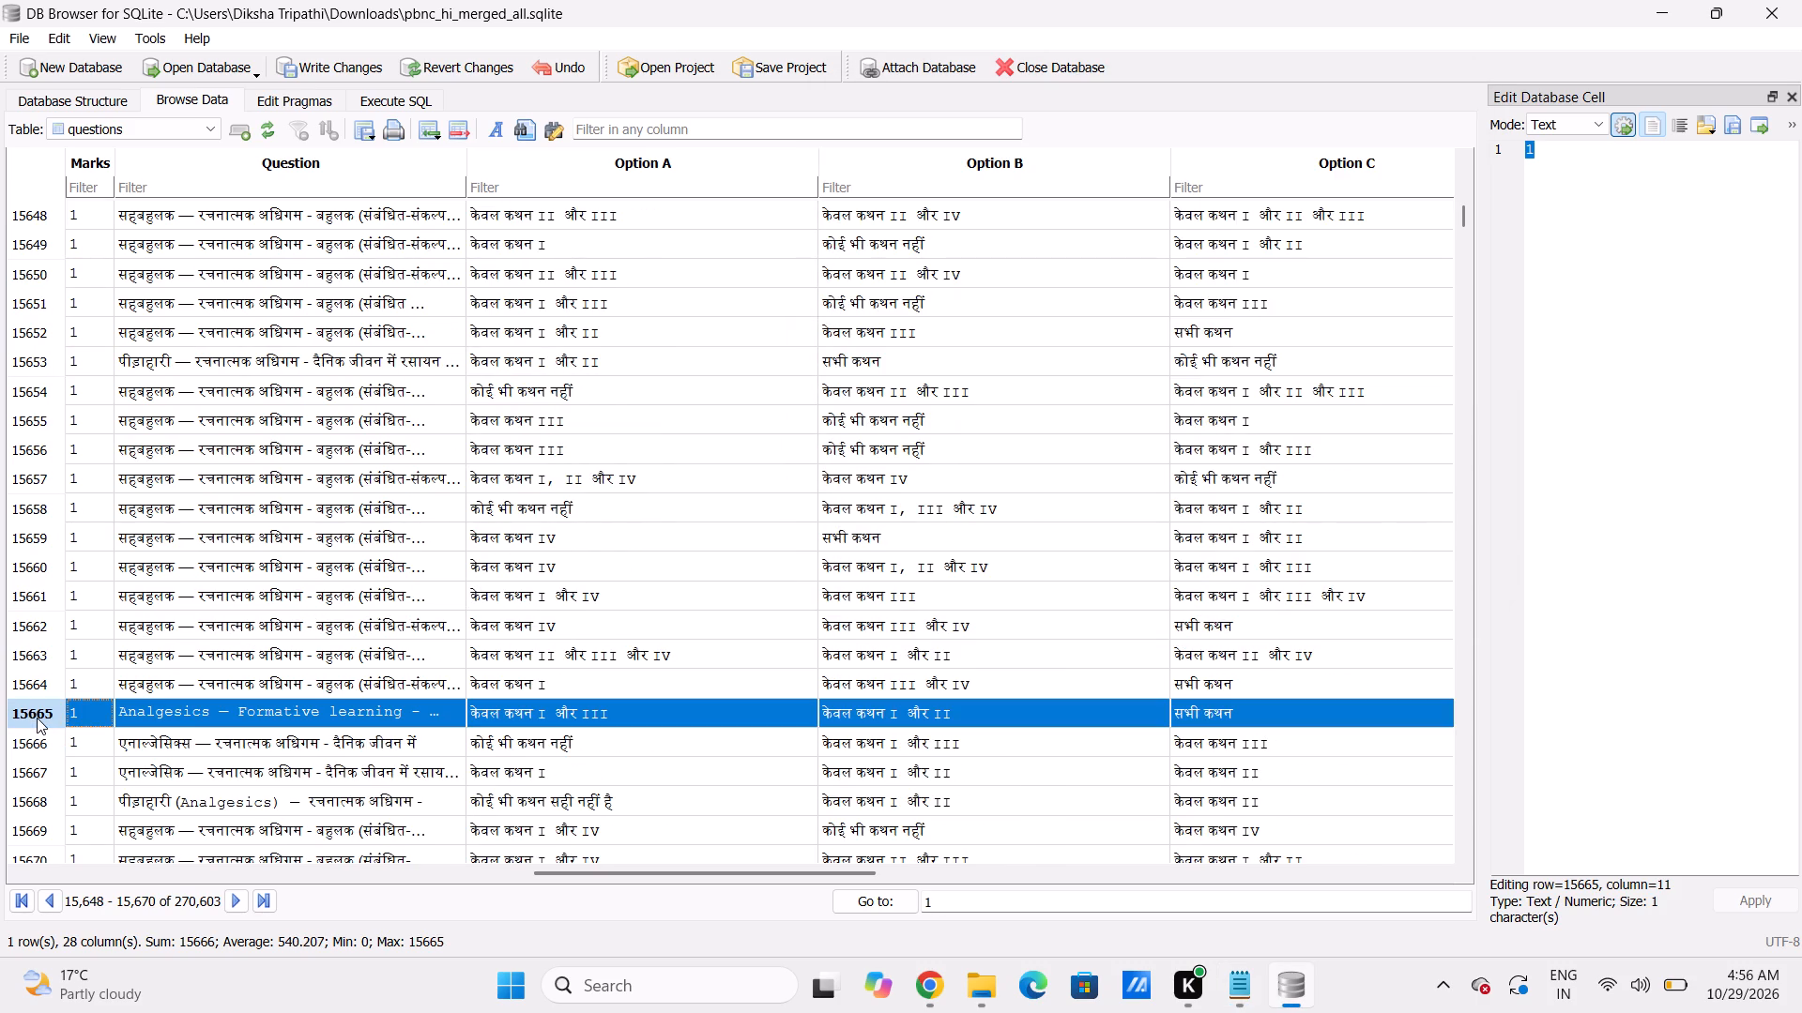
{"action": "left_click", "coordinate": [1232, 988]}
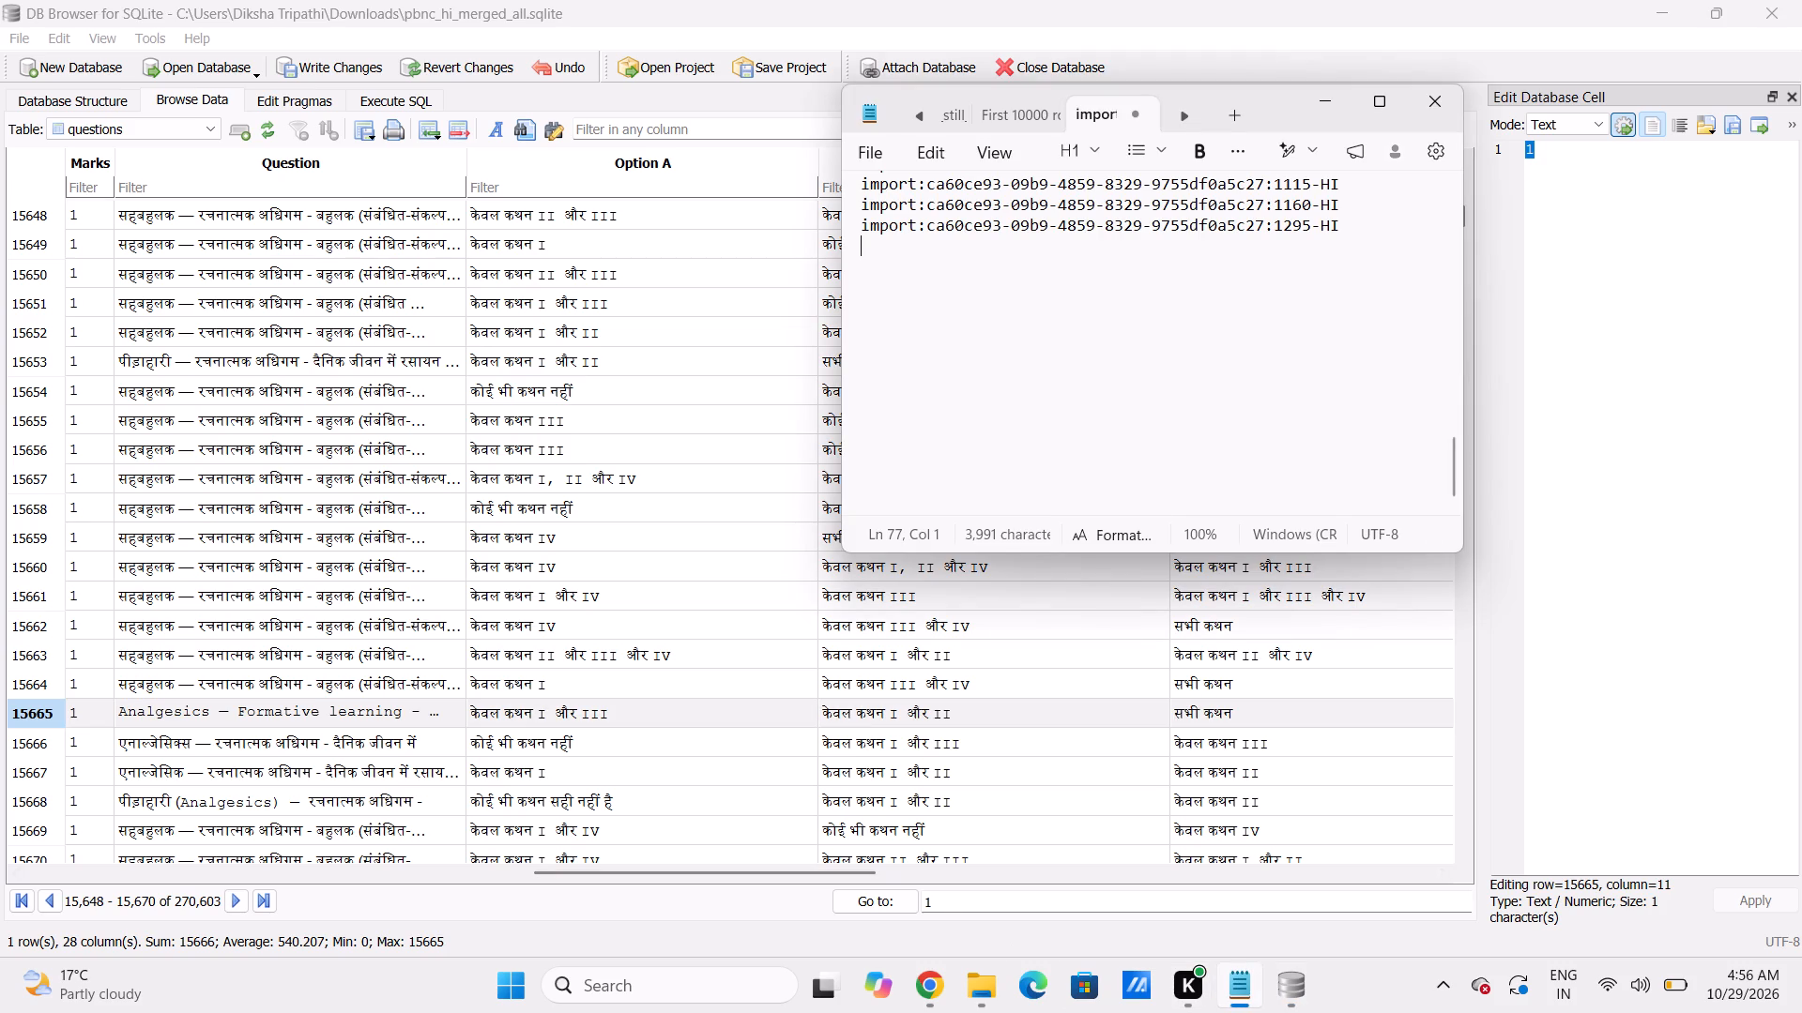
{"action": "key", "text": "ctrl+v"}
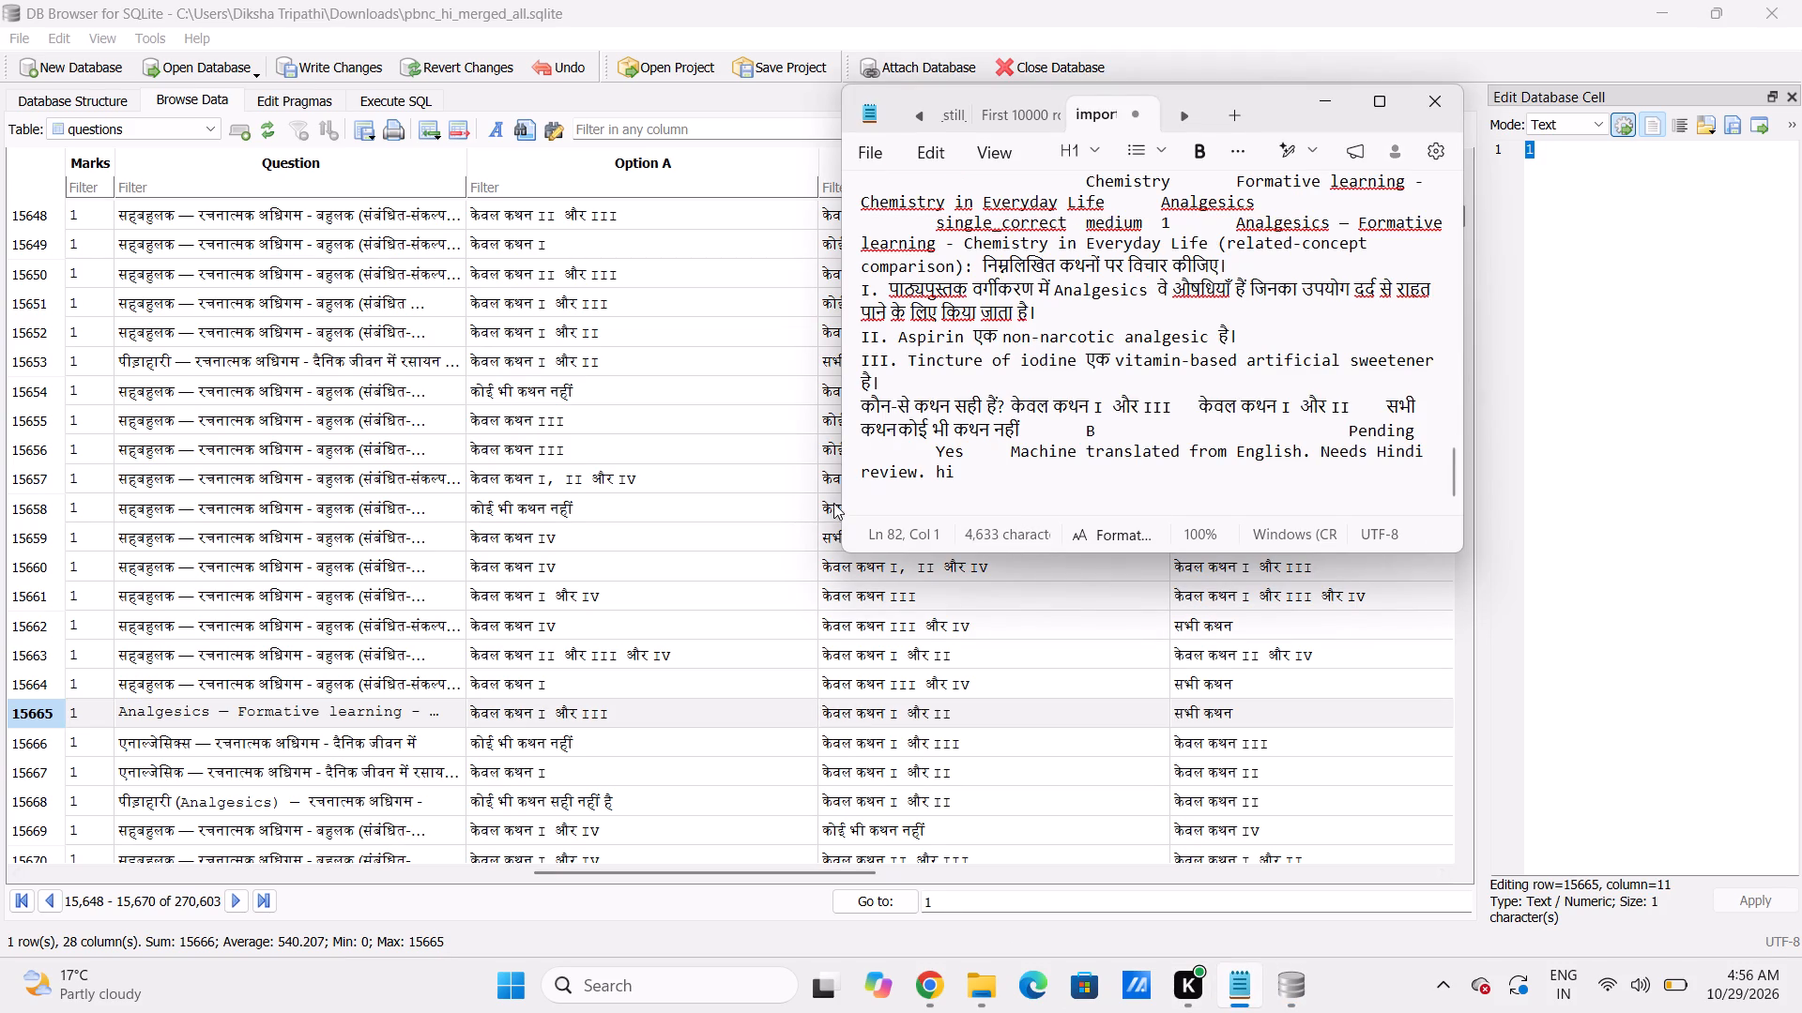
{"action": "left_click_drag", "start_coordinate": [865, 501], "coordinate": [896, 337]}
{"action": "scroll", "coordinate": [896, 338], "scroll_direction": "up", "scroll_amount": 2}
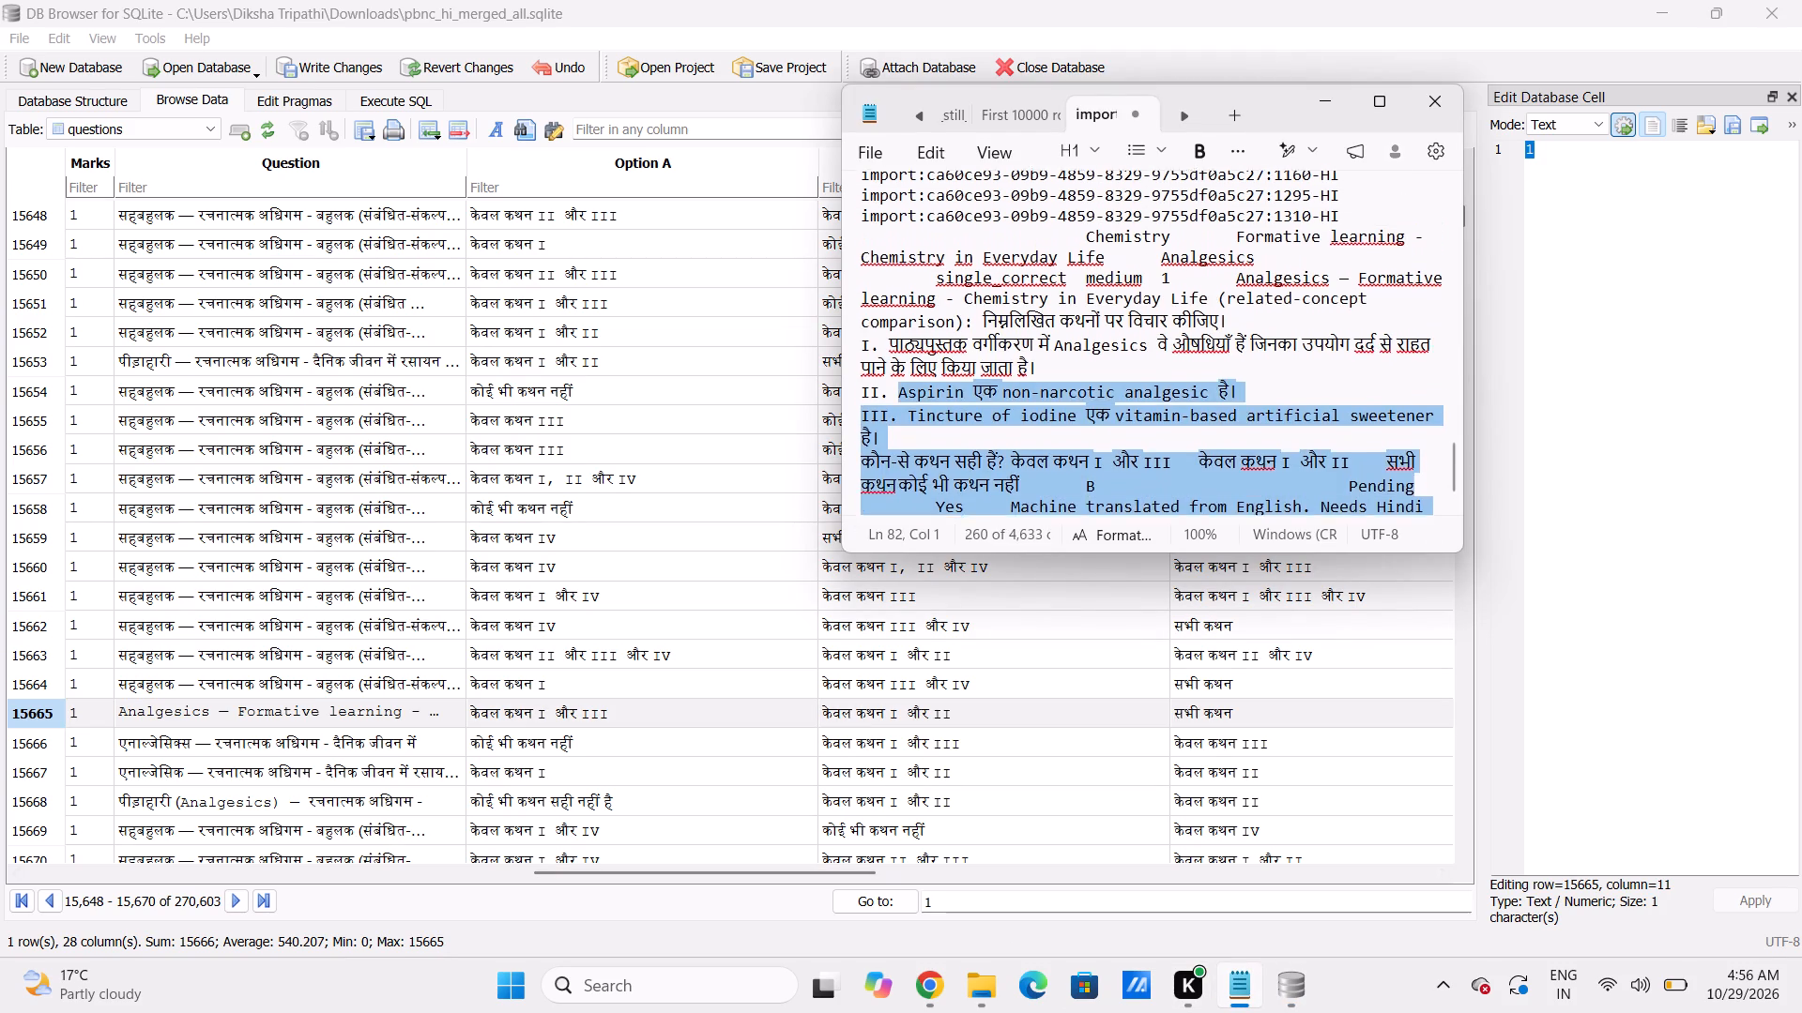
{"action": "left_click_drag", "start_coordinate": [896, 337], "coordinate": [886, 306]}
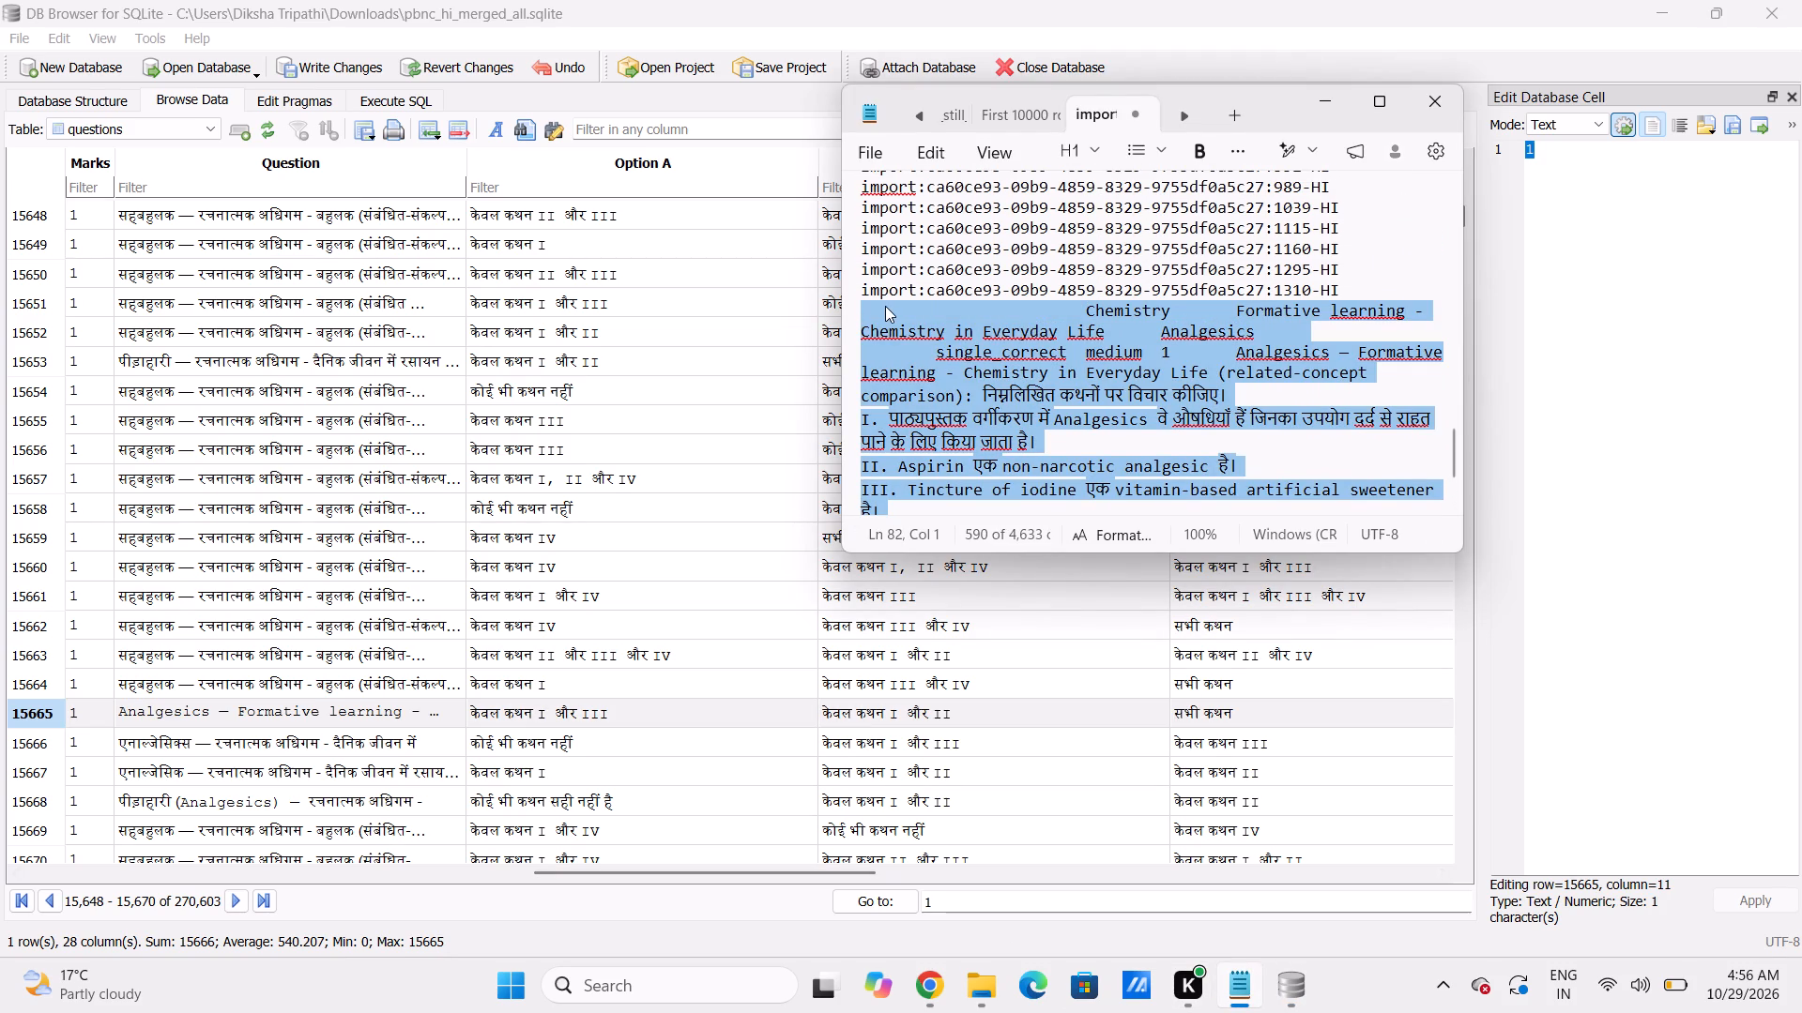
{"action": "key", "text": "BackSpace"}
{"action": "key", "text": "Return"}
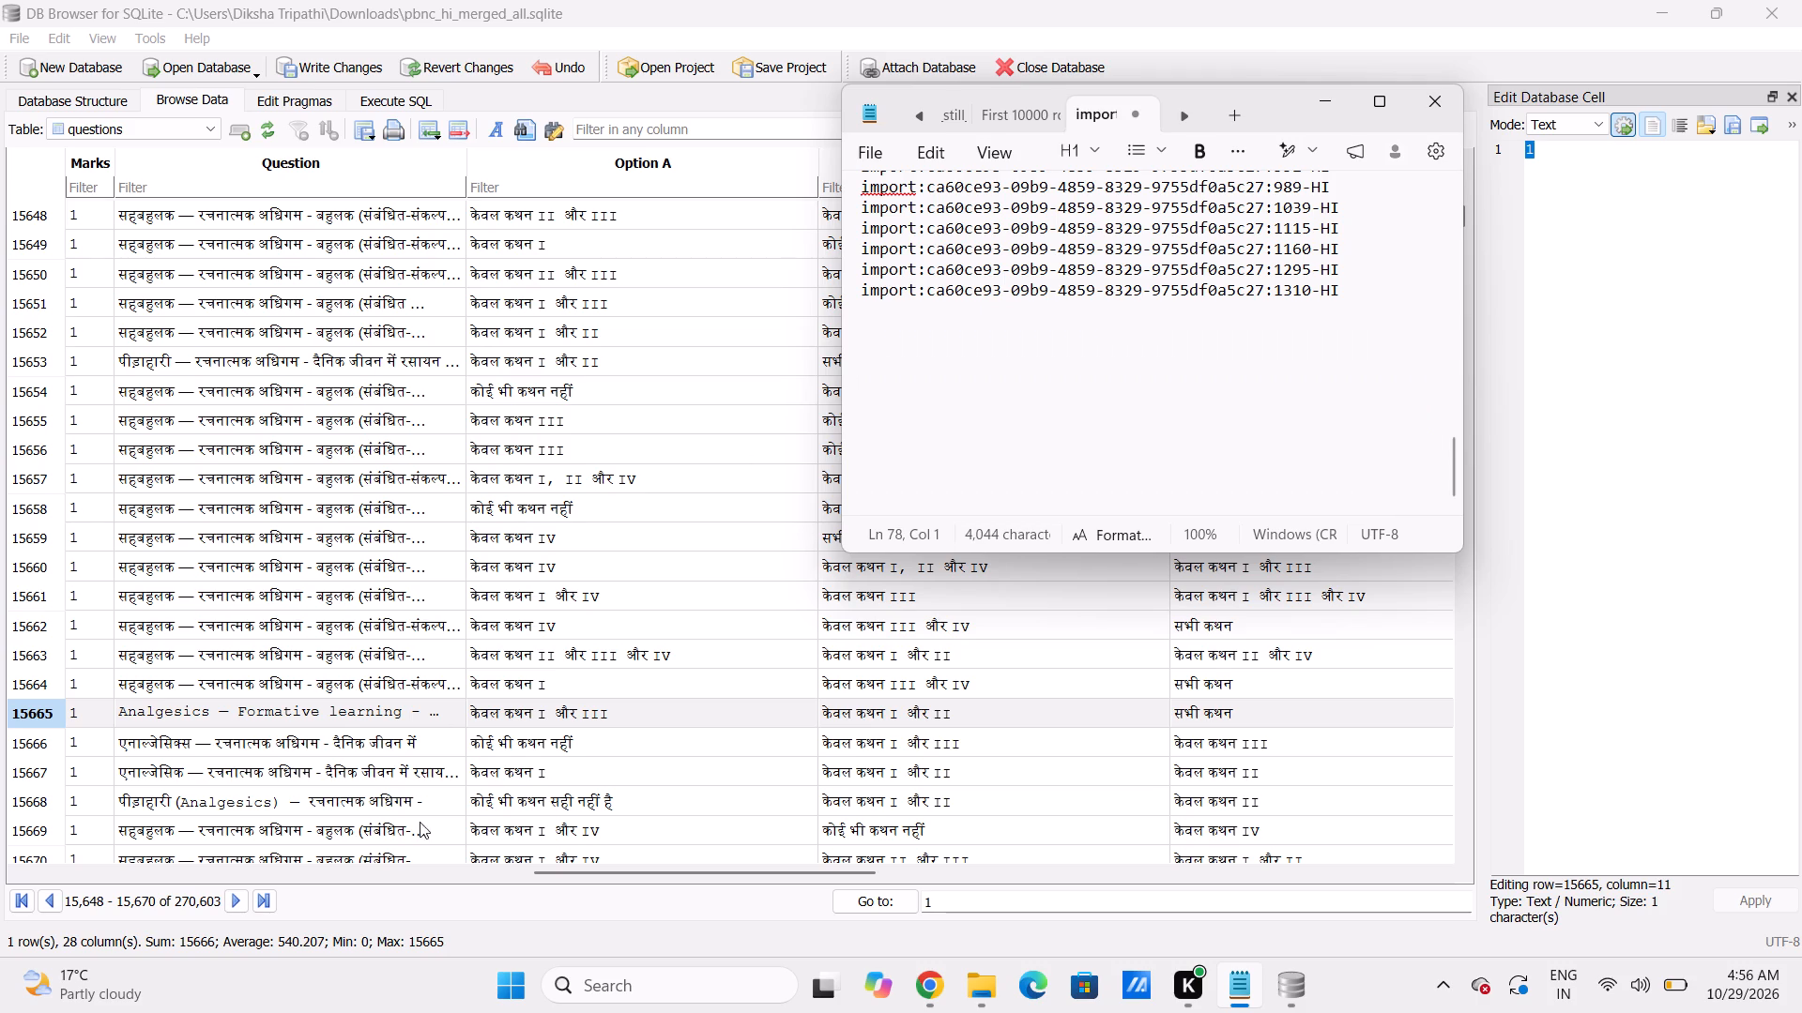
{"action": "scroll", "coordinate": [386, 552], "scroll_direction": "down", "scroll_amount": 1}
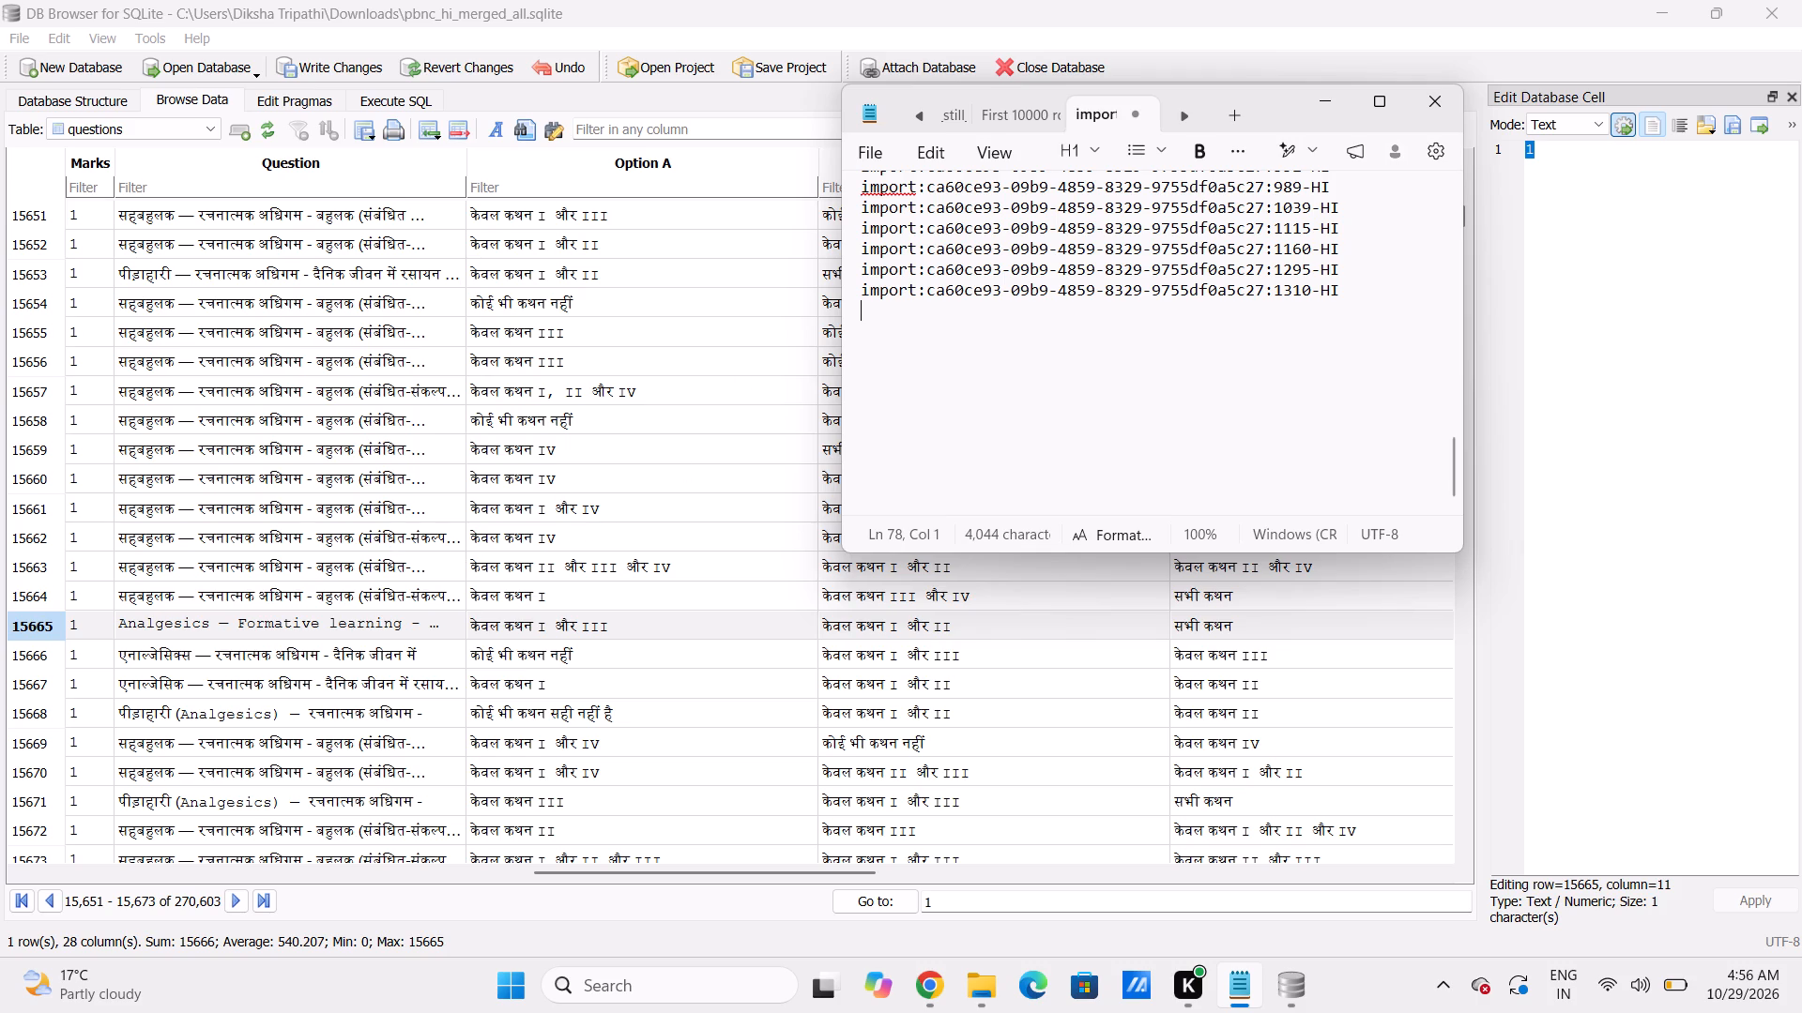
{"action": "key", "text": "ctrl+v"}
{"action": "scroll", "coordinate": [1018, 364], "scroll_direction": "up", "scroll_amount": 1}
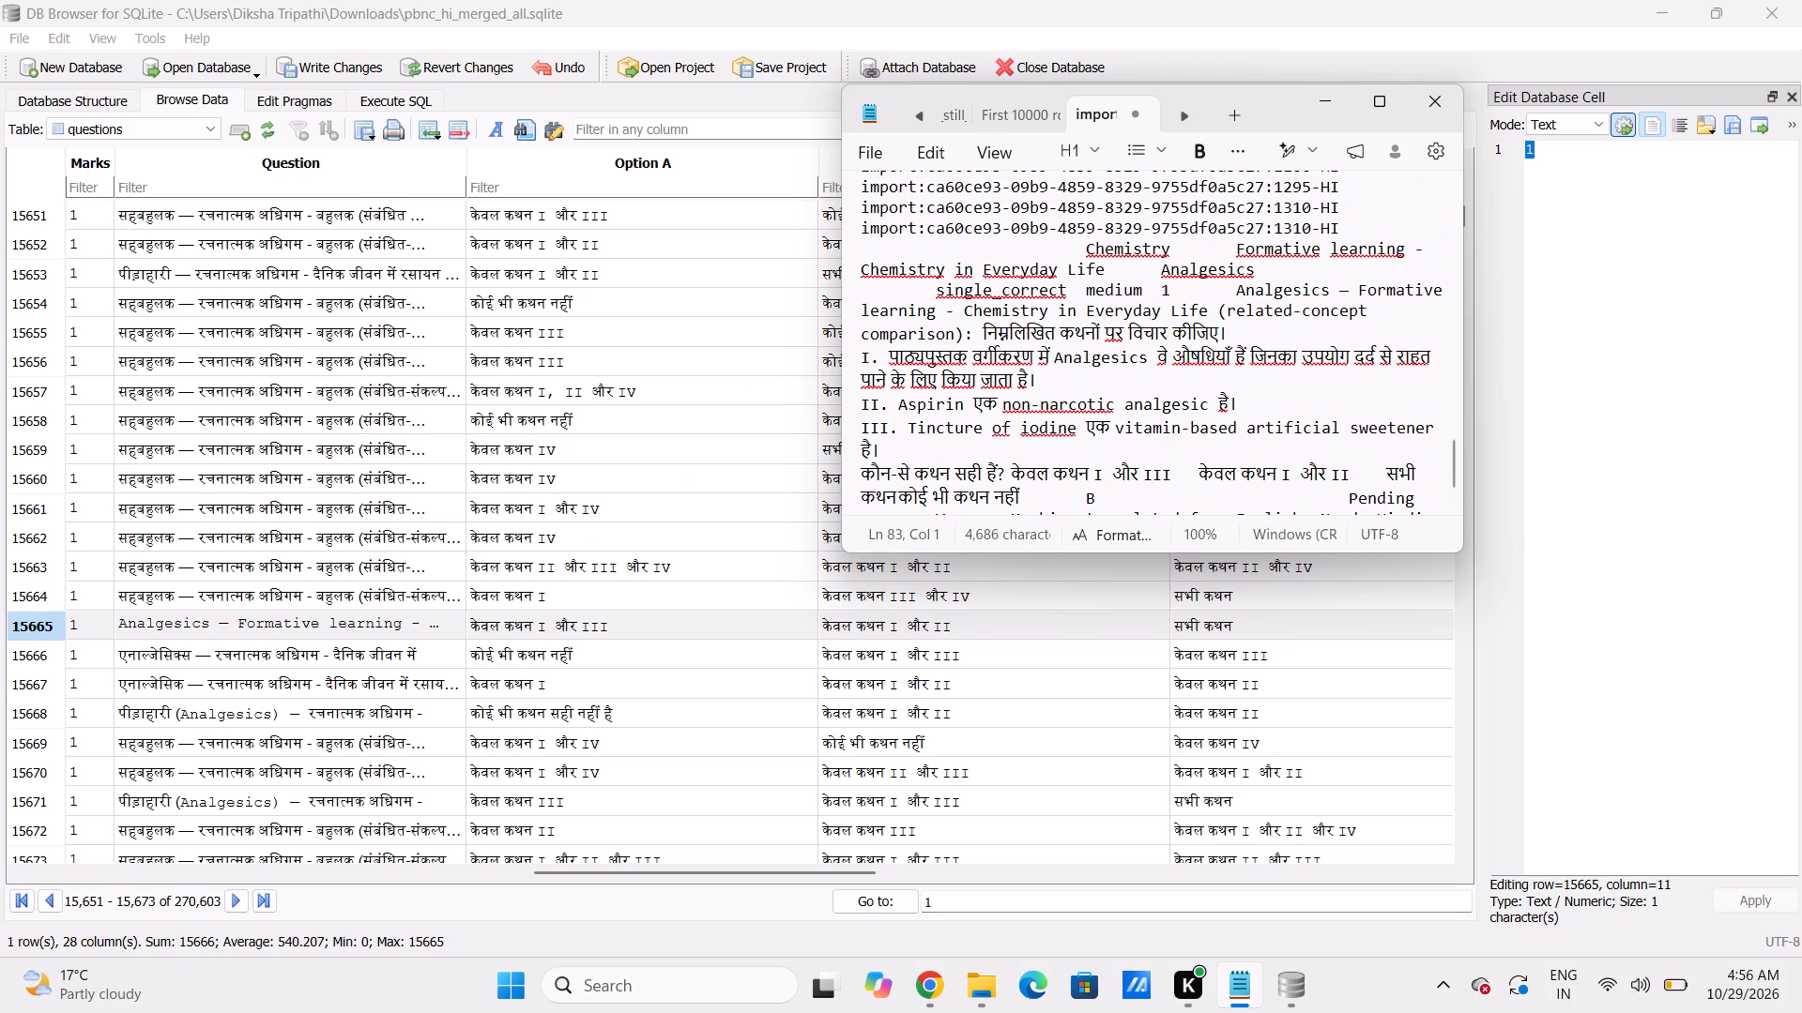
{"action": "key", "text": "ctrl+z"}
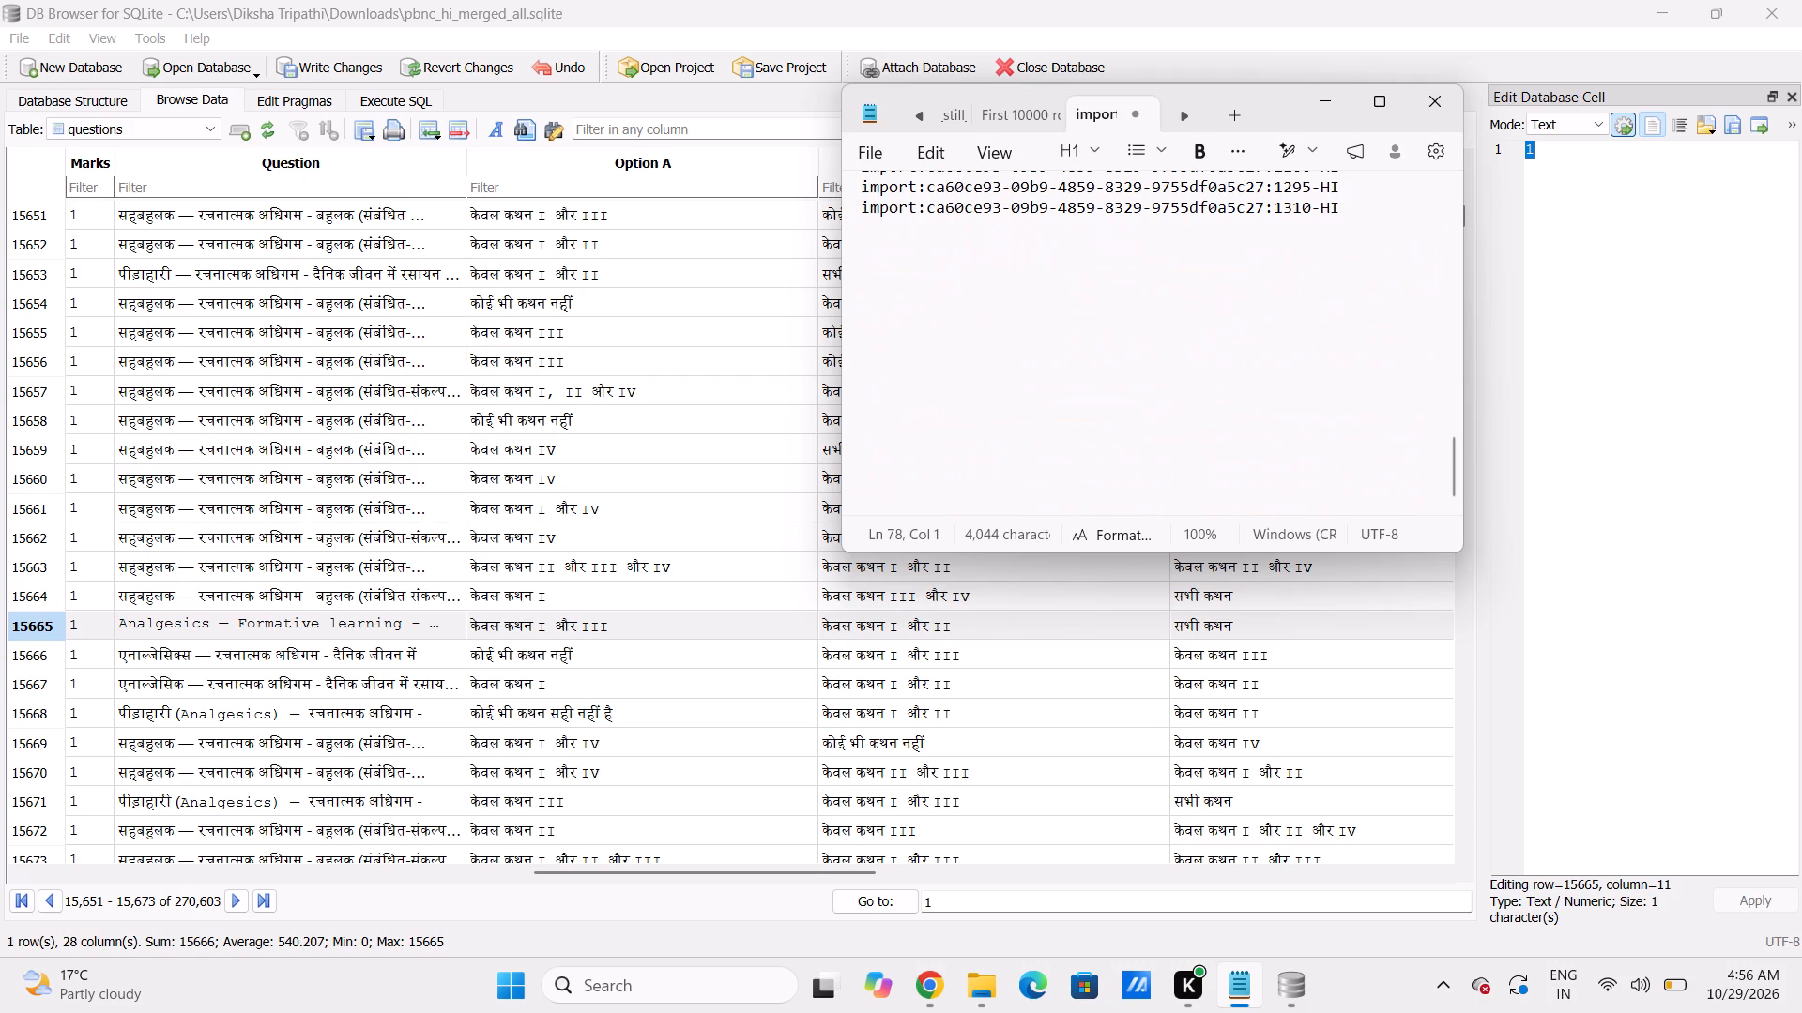
Copy row 15675, another English-titled Analgesics question, into the Notepad import list and trim it to its import ID ending 1326-HI.
{"action": "scroll", "coordinate": [374, 608], "scroll_direction": "down", "scroll_amount": 1}
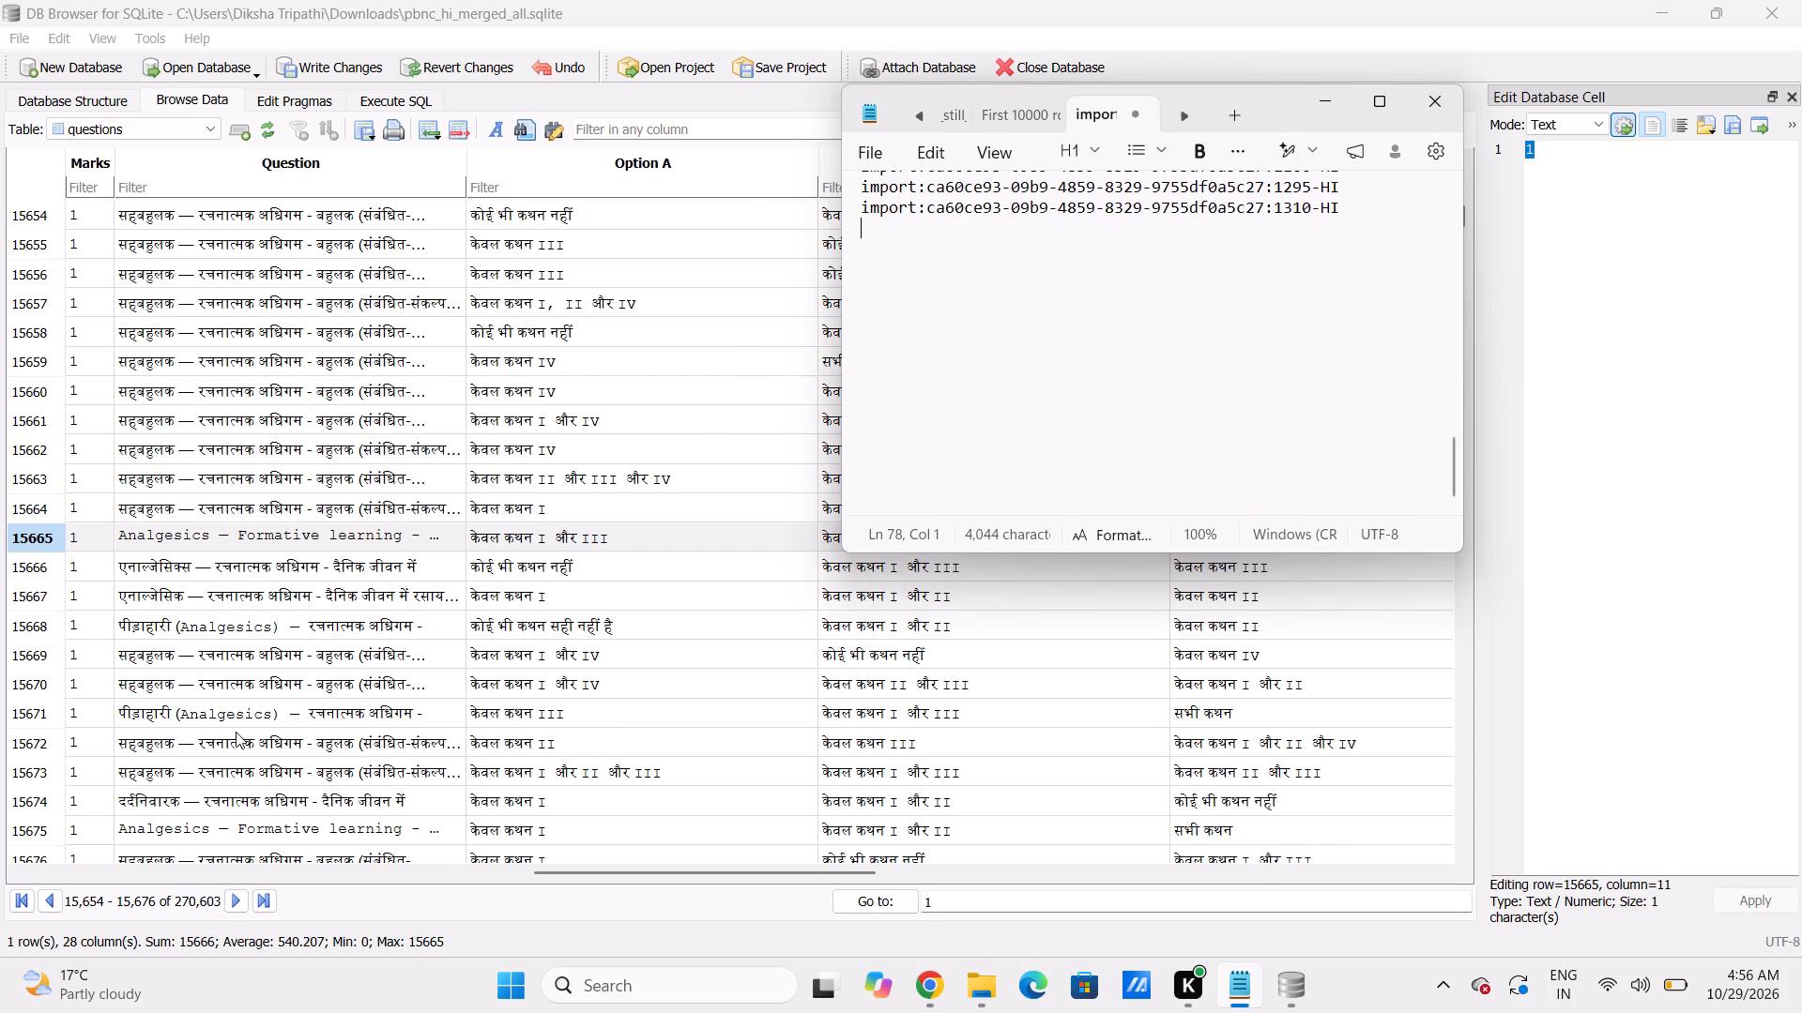
{"action": "left_click", "coordinate": [31, 830]}
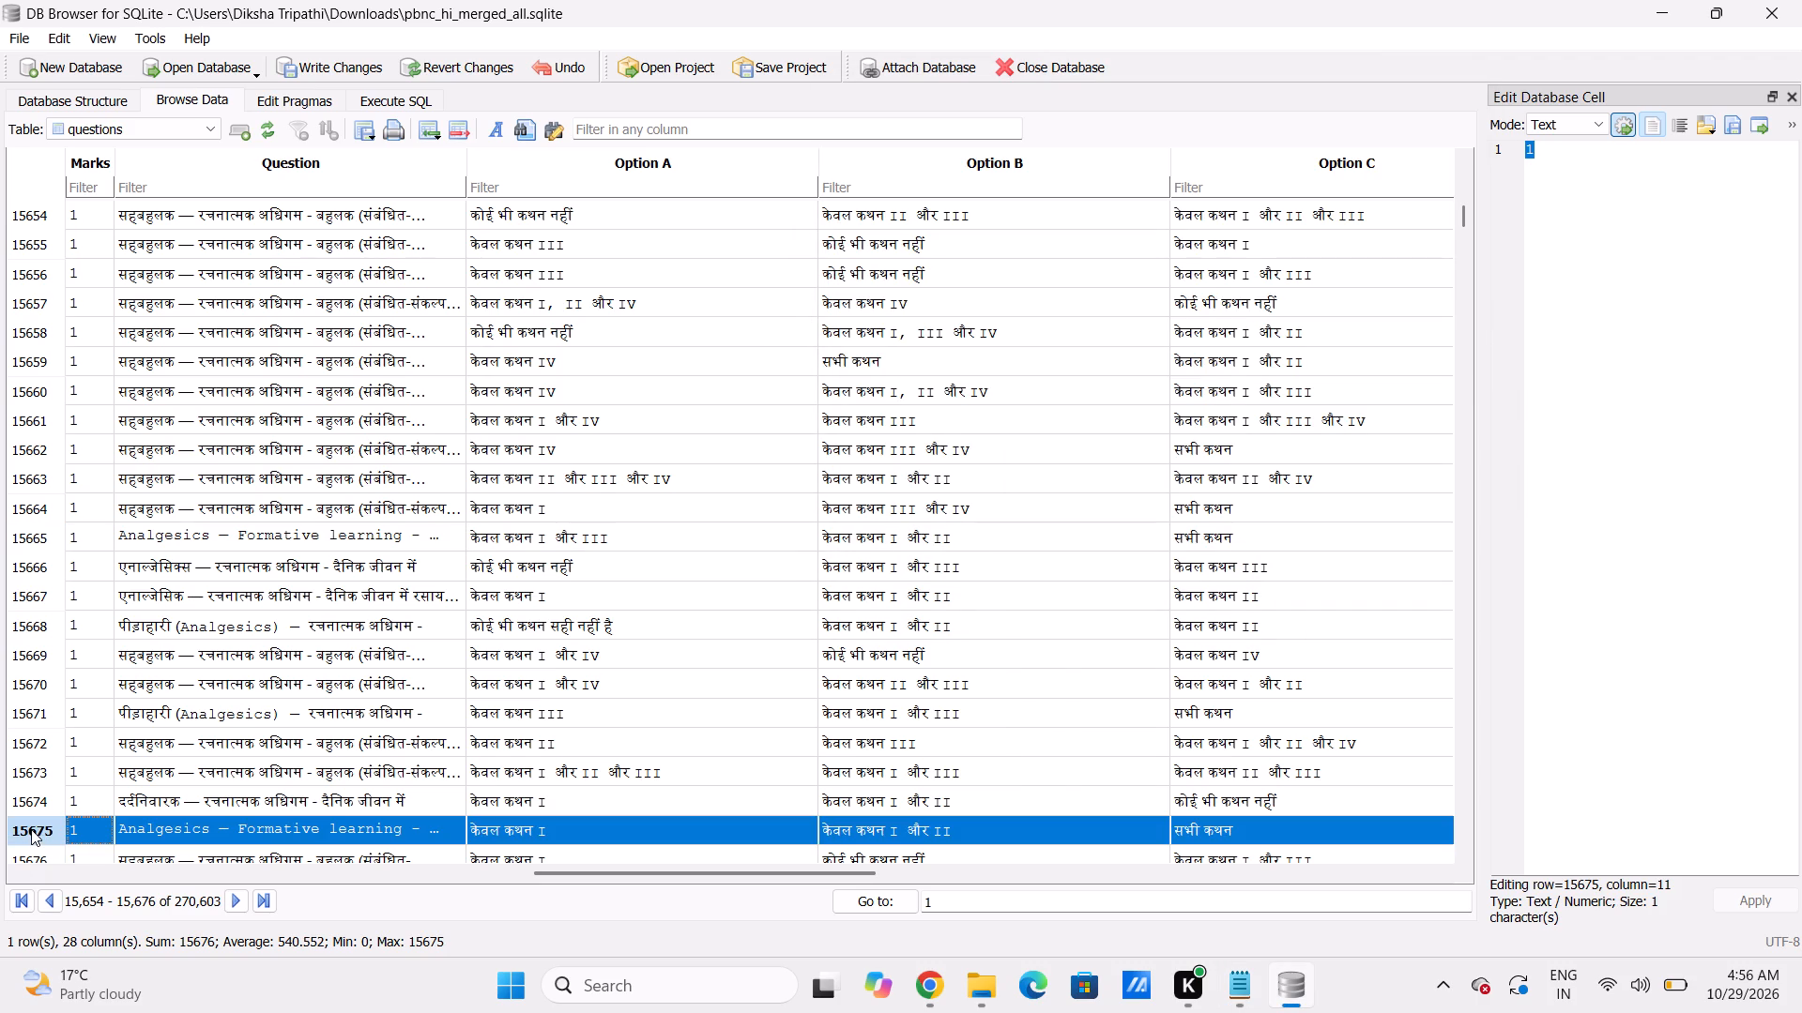
{"action": "key", "text": "ctrl+c"}
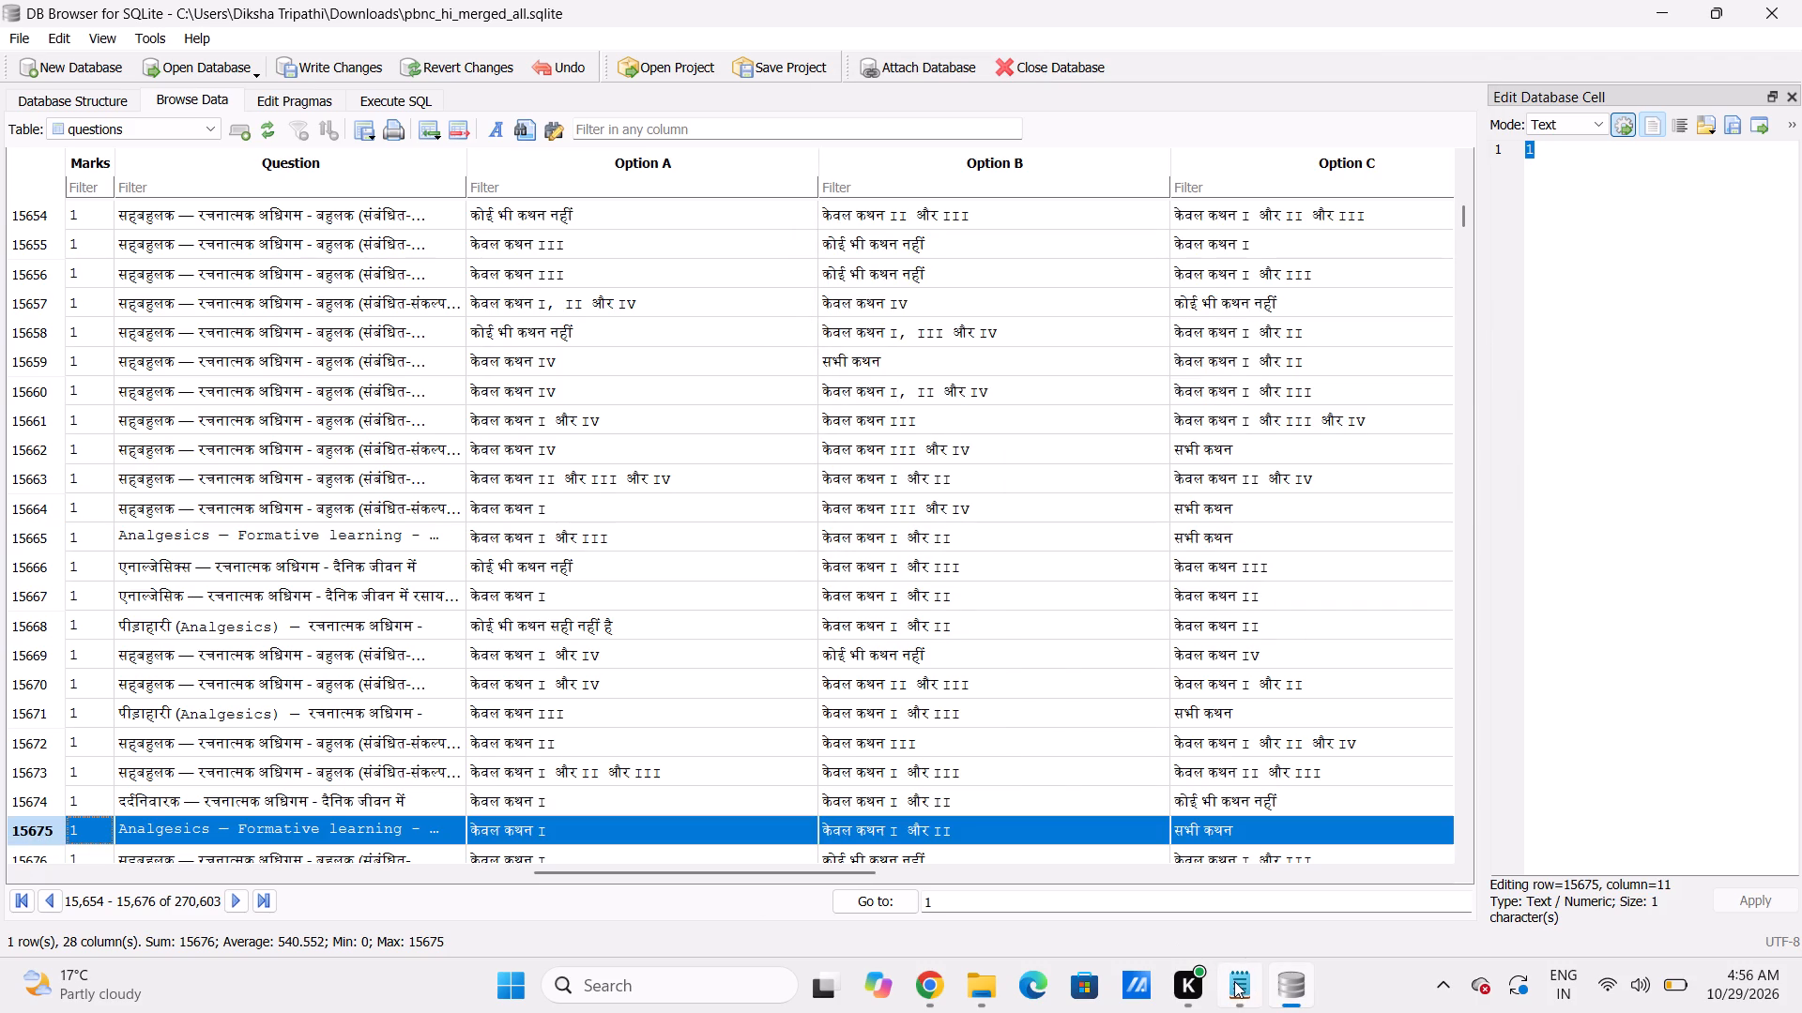
{"action": "left_click", "coordinate": [1234, 981]}
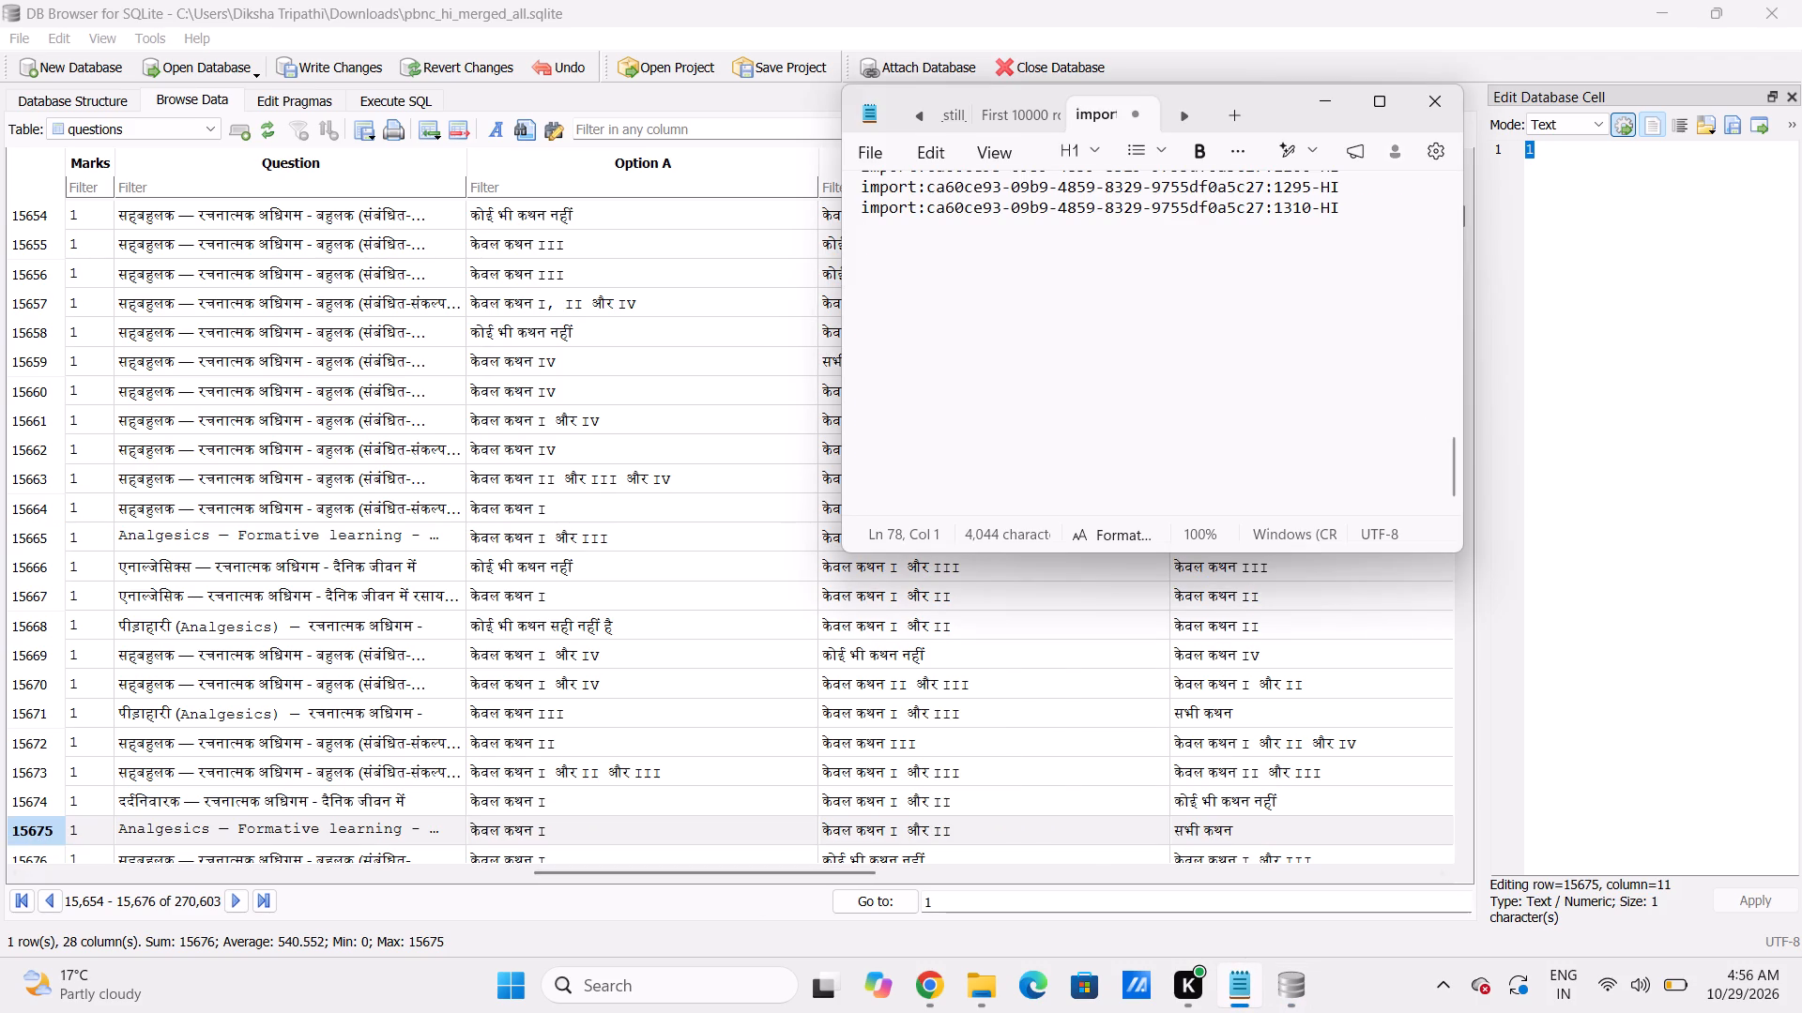
{"action": "key", "text": "ctrl+v"}
{"action": "left_click_drag", "start_coordinate": [873, 485], "coordinate": [855, 209]}
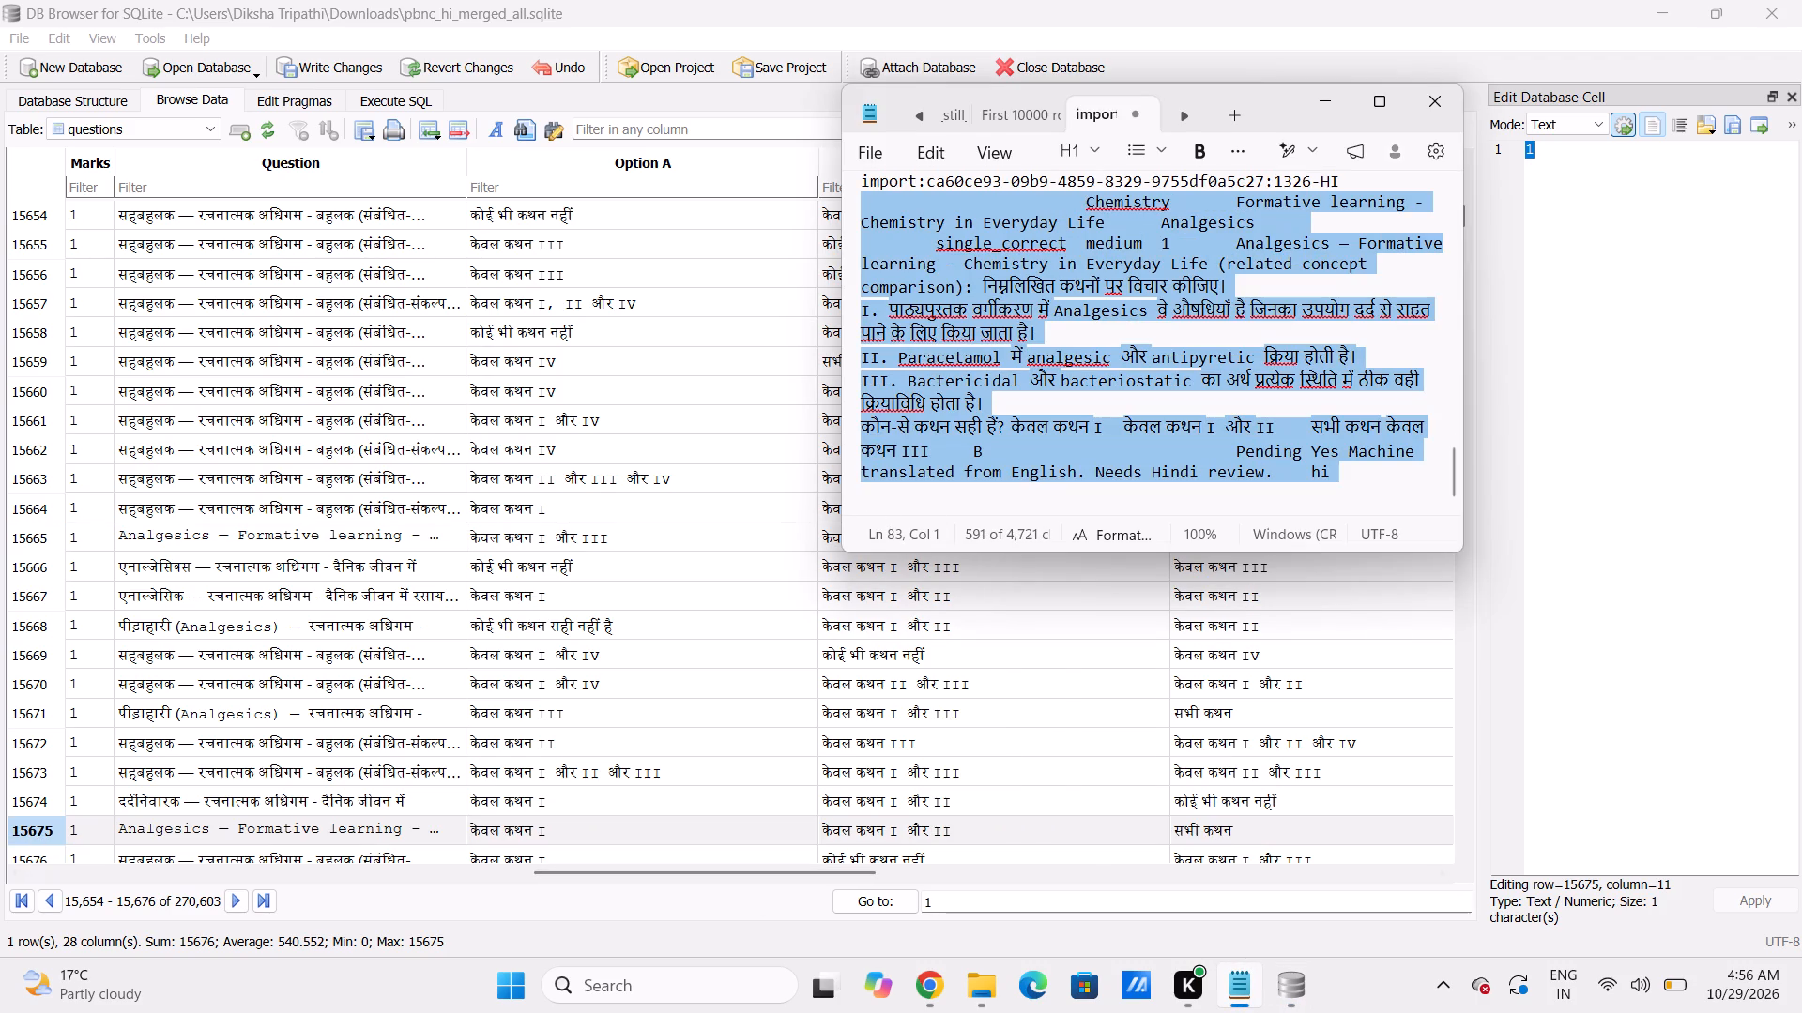
{"action": "left_click_drag", "start_coordinate": [855, 209], "coordinate": [855, 207]}
{"action": "key", "text": "BackSpace"}
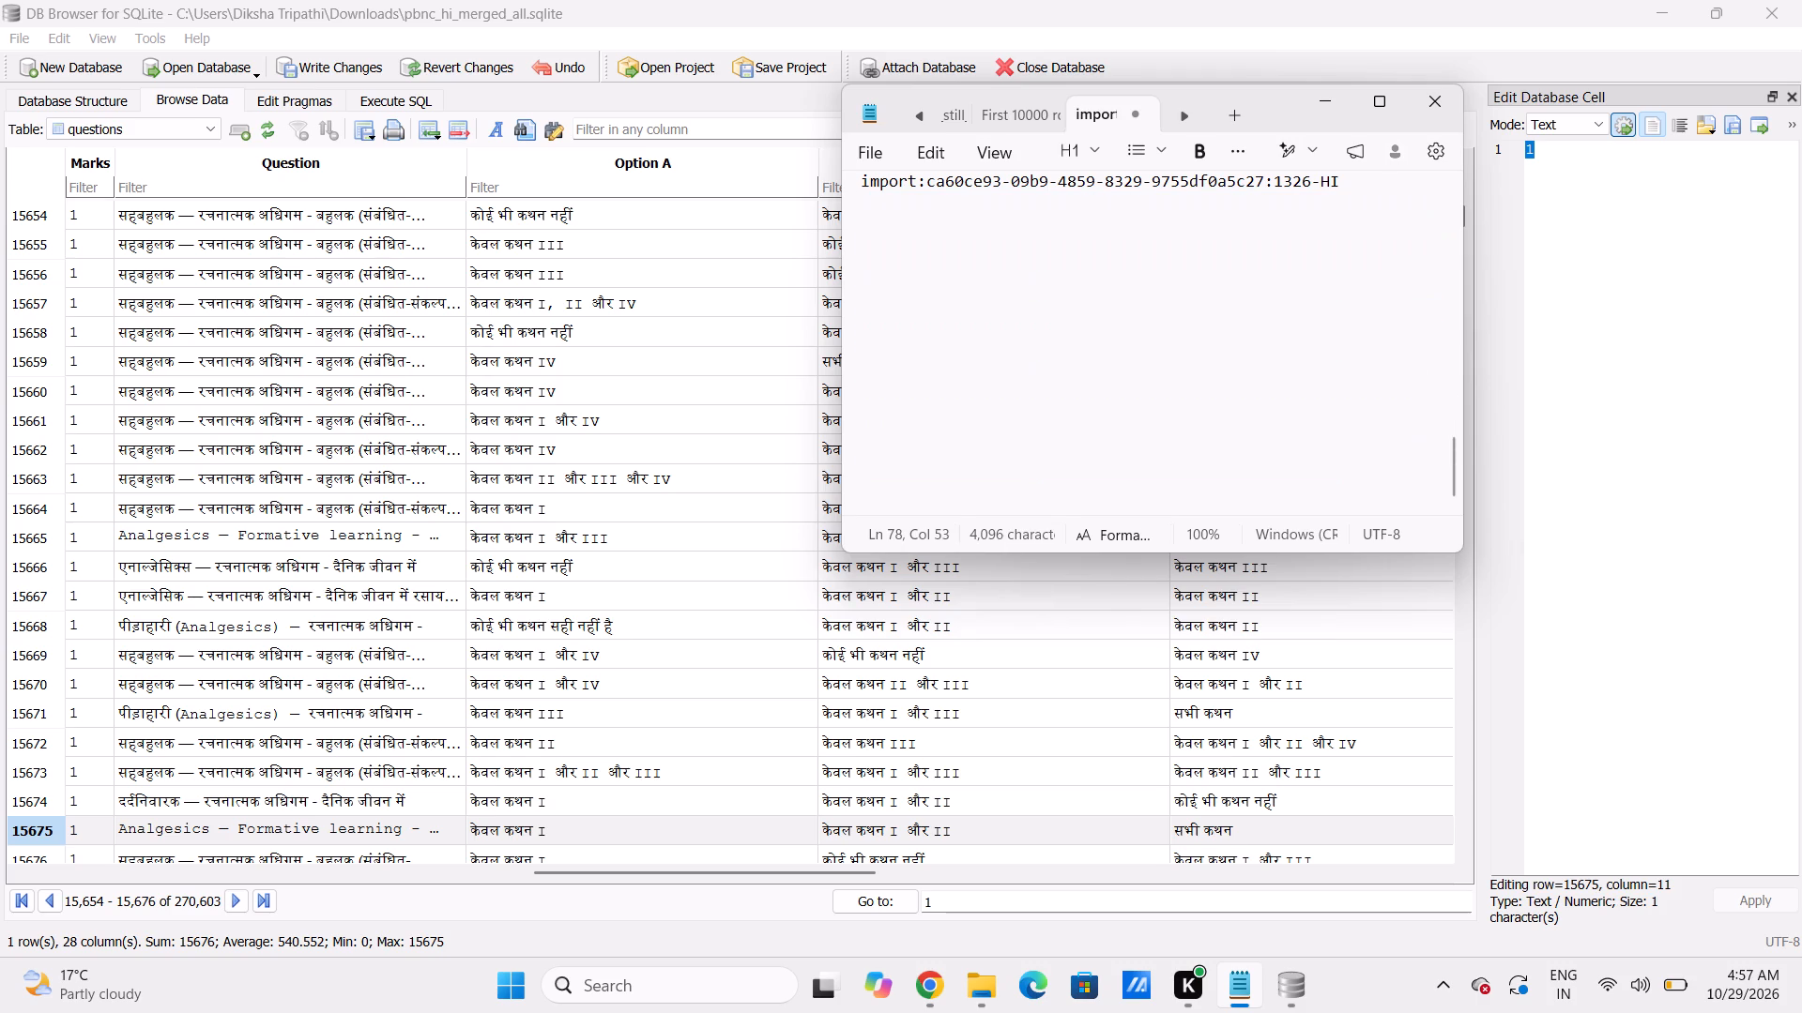
{"action": "key", "text": "Return"}
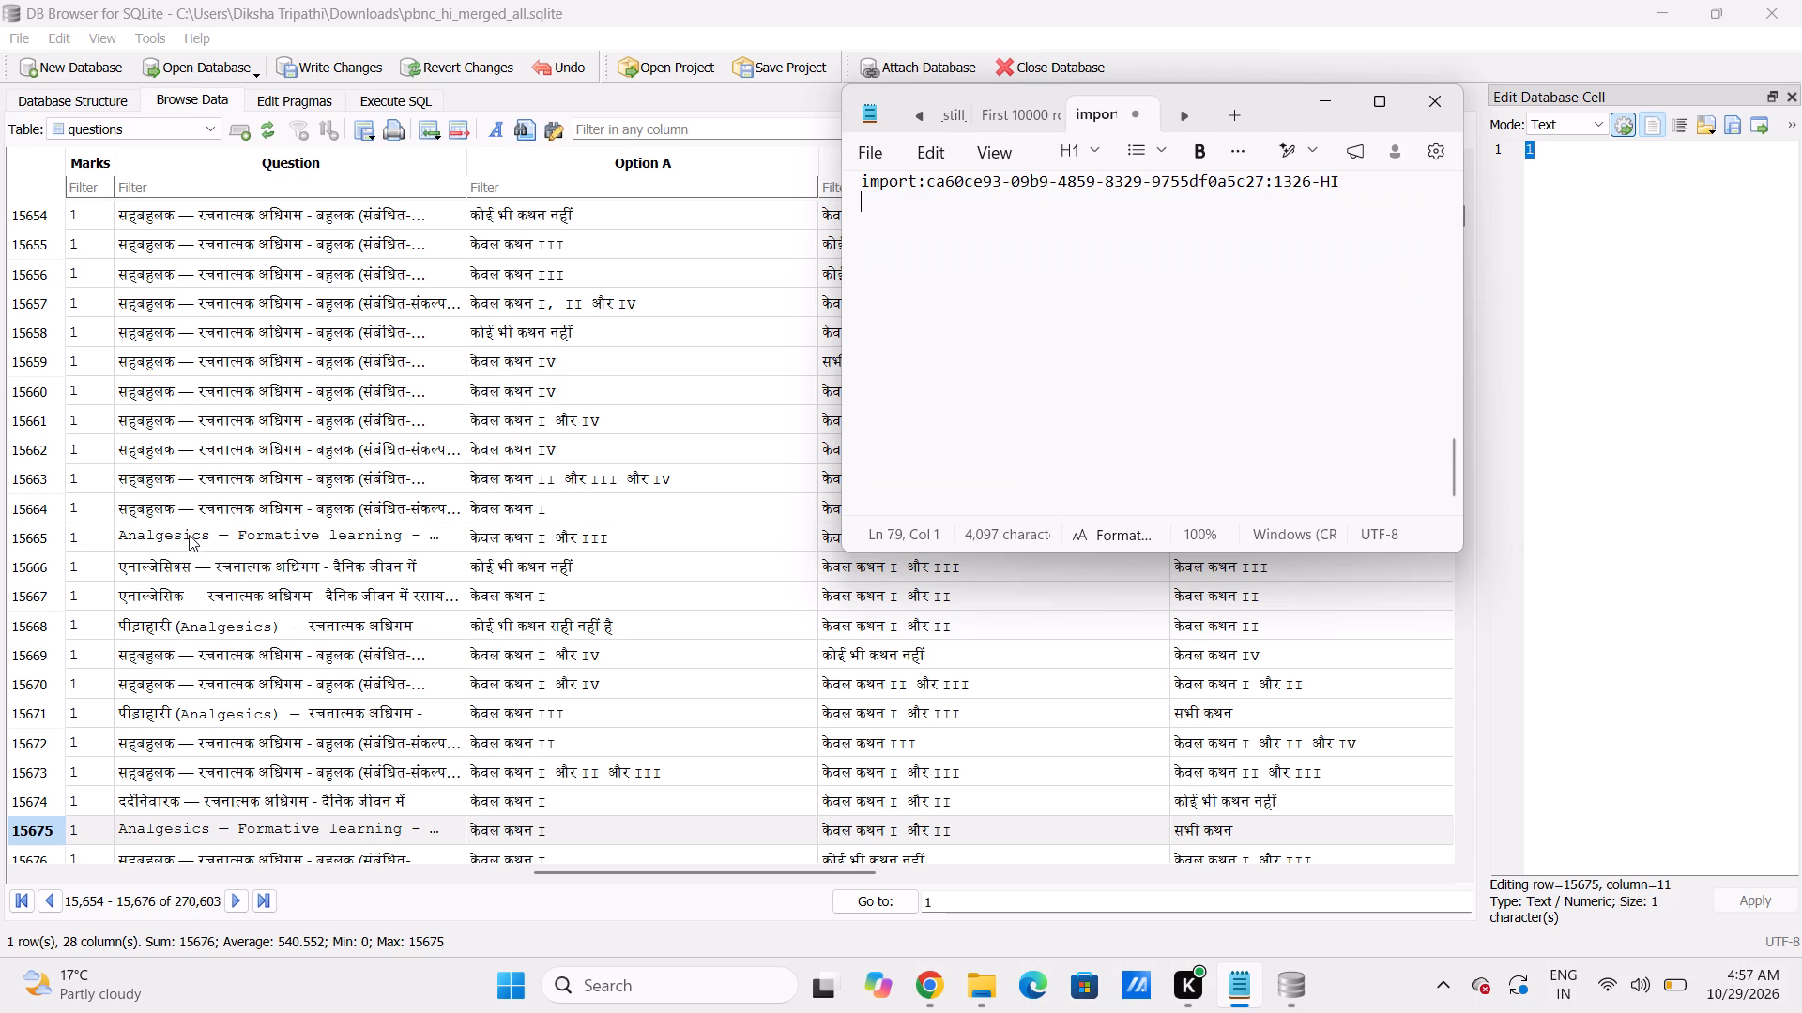
Copy row 15680, the next English-titled Analgesics question, into the Notepad import list and trim it to its import ID ending 1334-HI.
{"action": "scroll", "coordinate": [192, 532], "scroll_direction": "down", "scroll_amount": 4}
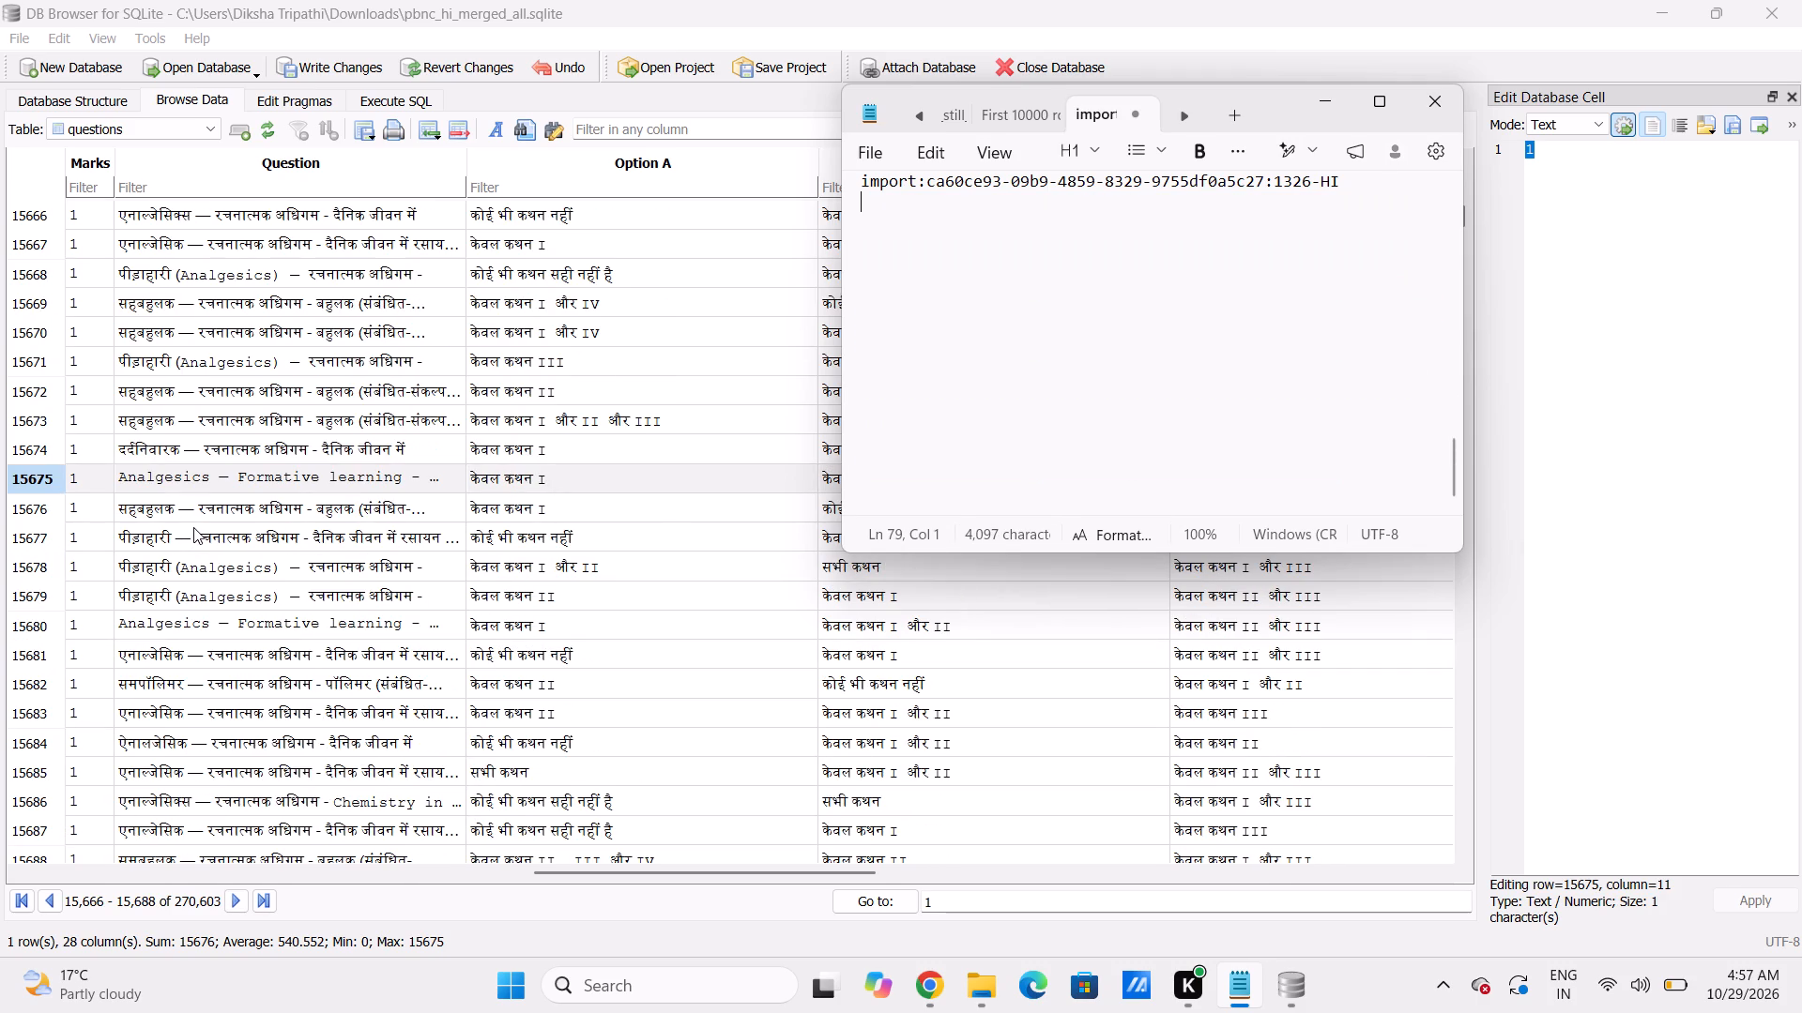
{"action": "left_click", "coordinate": [36, 622]}
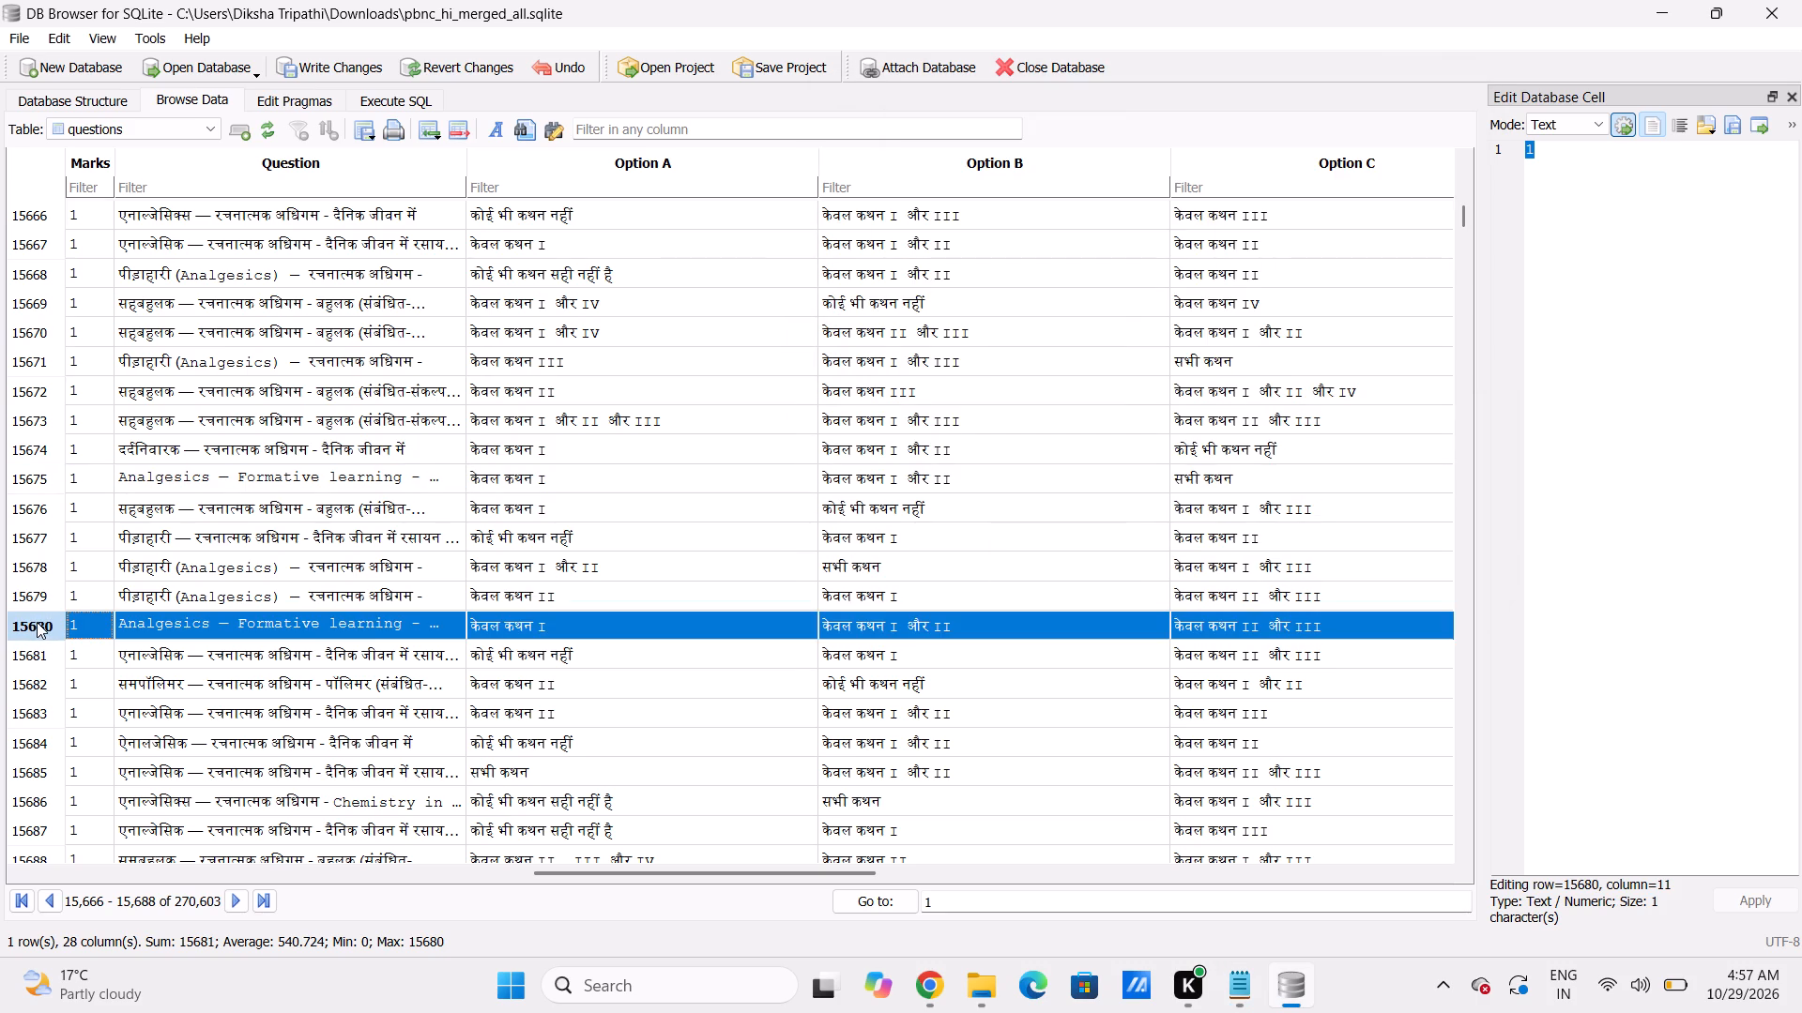
{"action": "key", "text": "ctrl+c"}
{"action": "left_click", "coordinate": [1226, 982]}
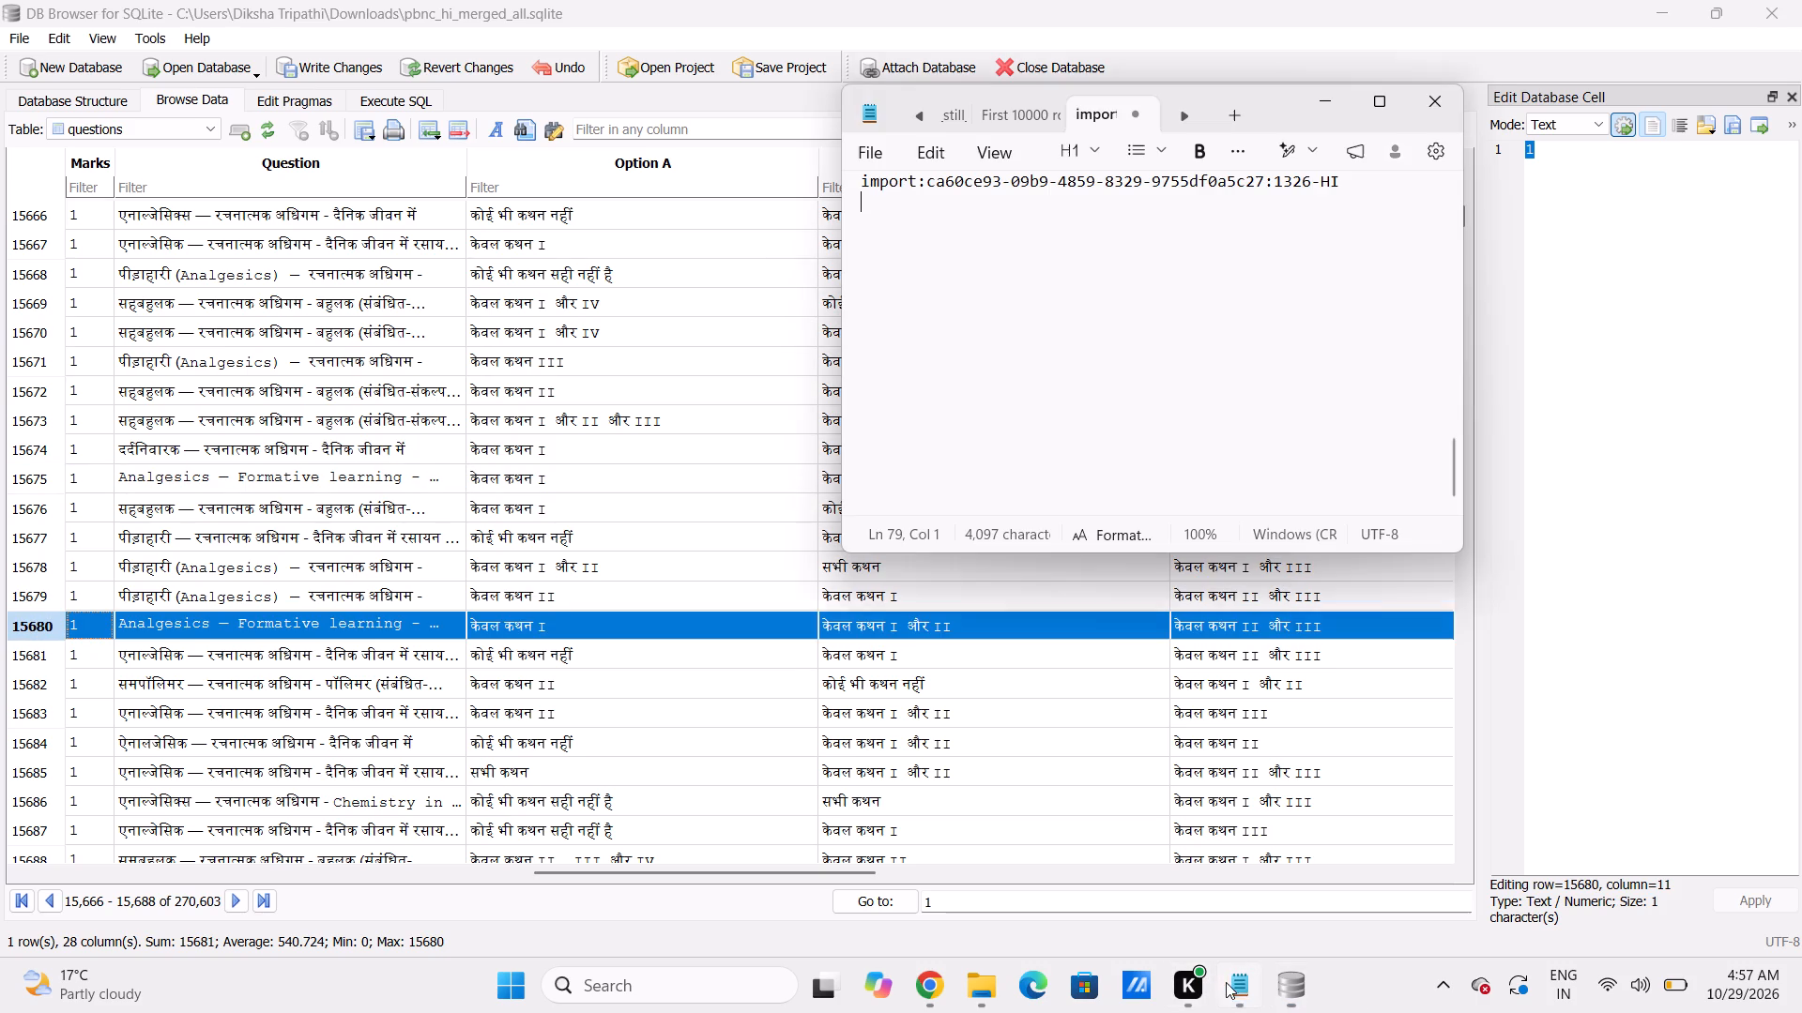
{"action": "key", "text": "ctrl+v"}
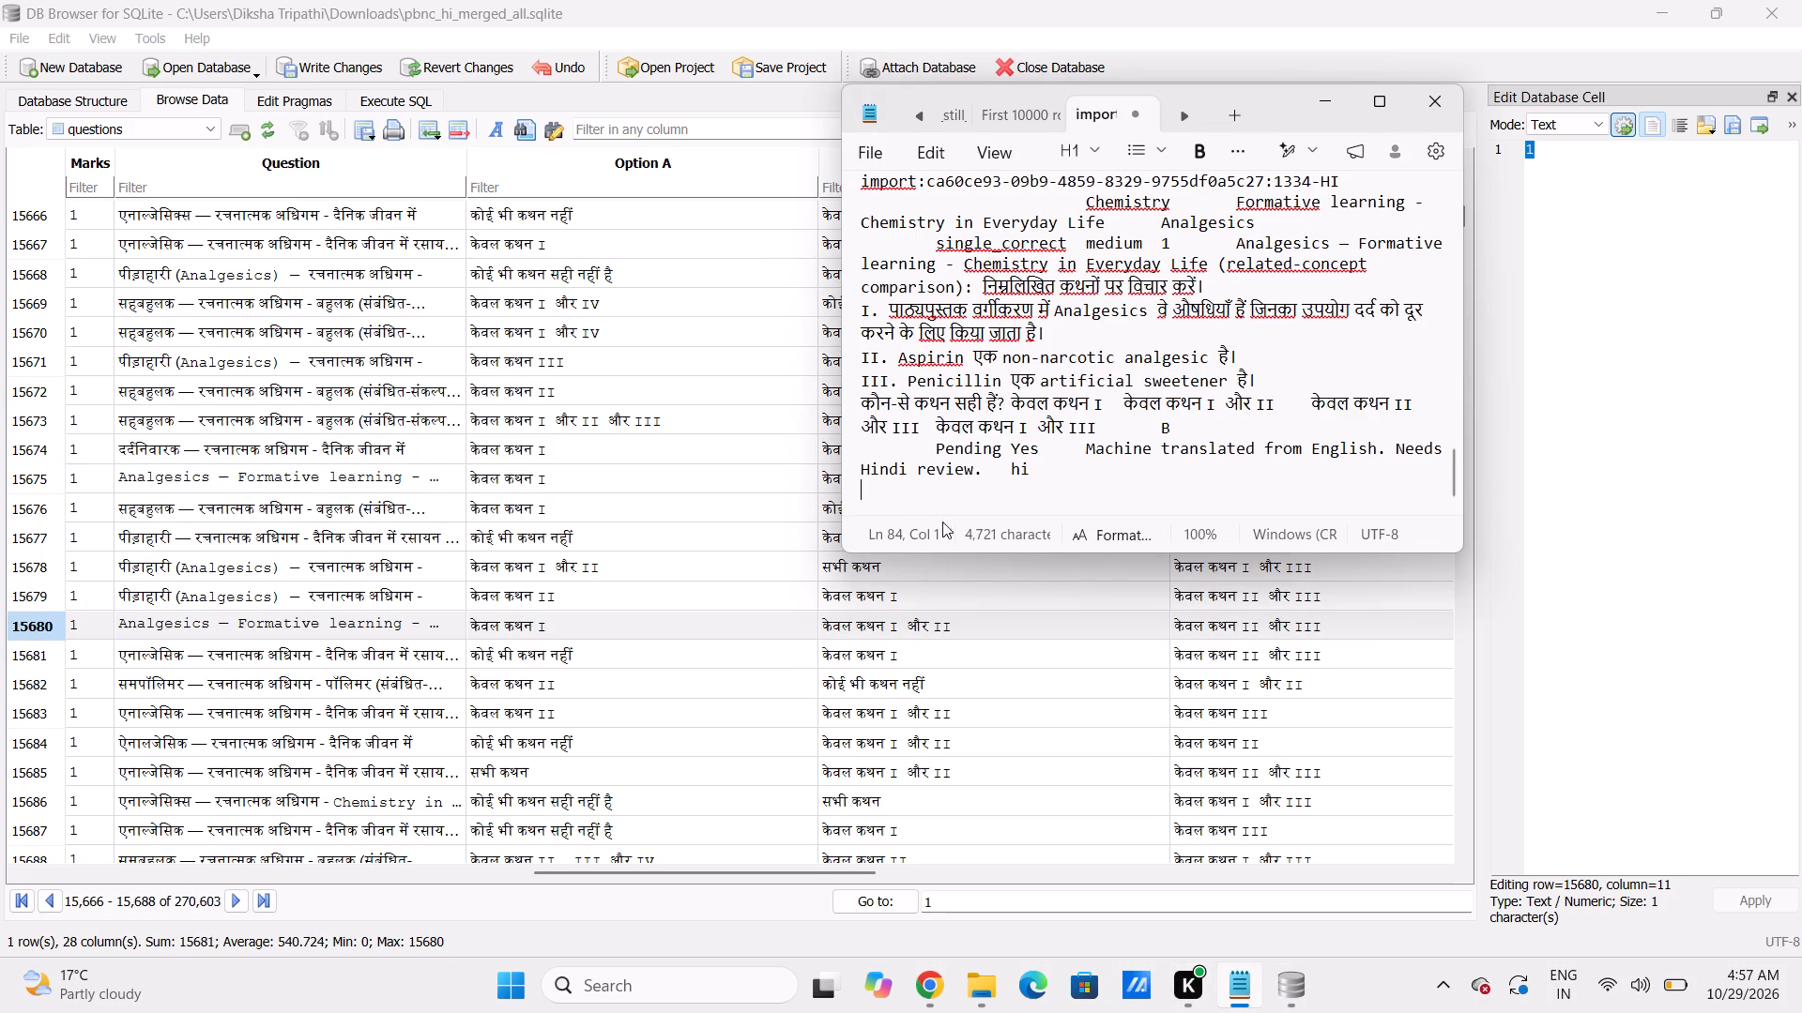
{"action": "left_click_drag", "start_coordinate": [871, 503], "coordinate": [861, 221]}
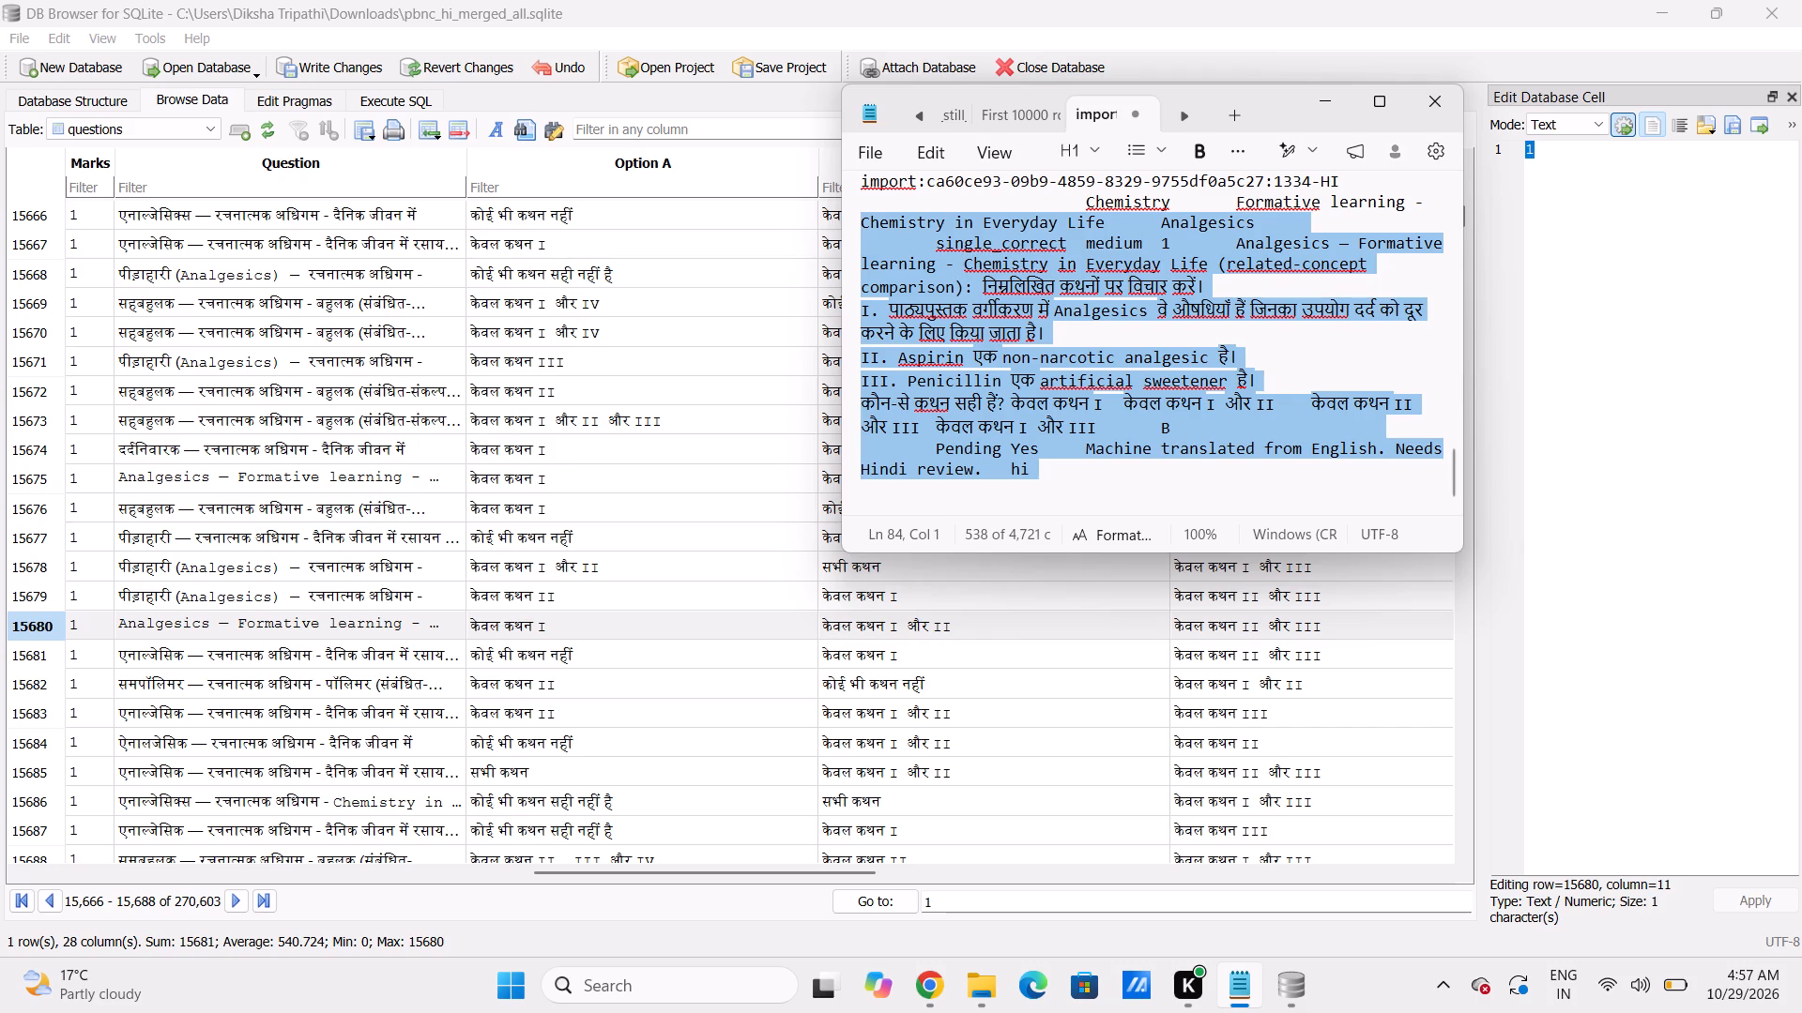
{"action": "left_click_drag", "start_coordinate": [861, 221], "coordinate": [863, 210]}
{"action": "key", "text": "BackSpace"}
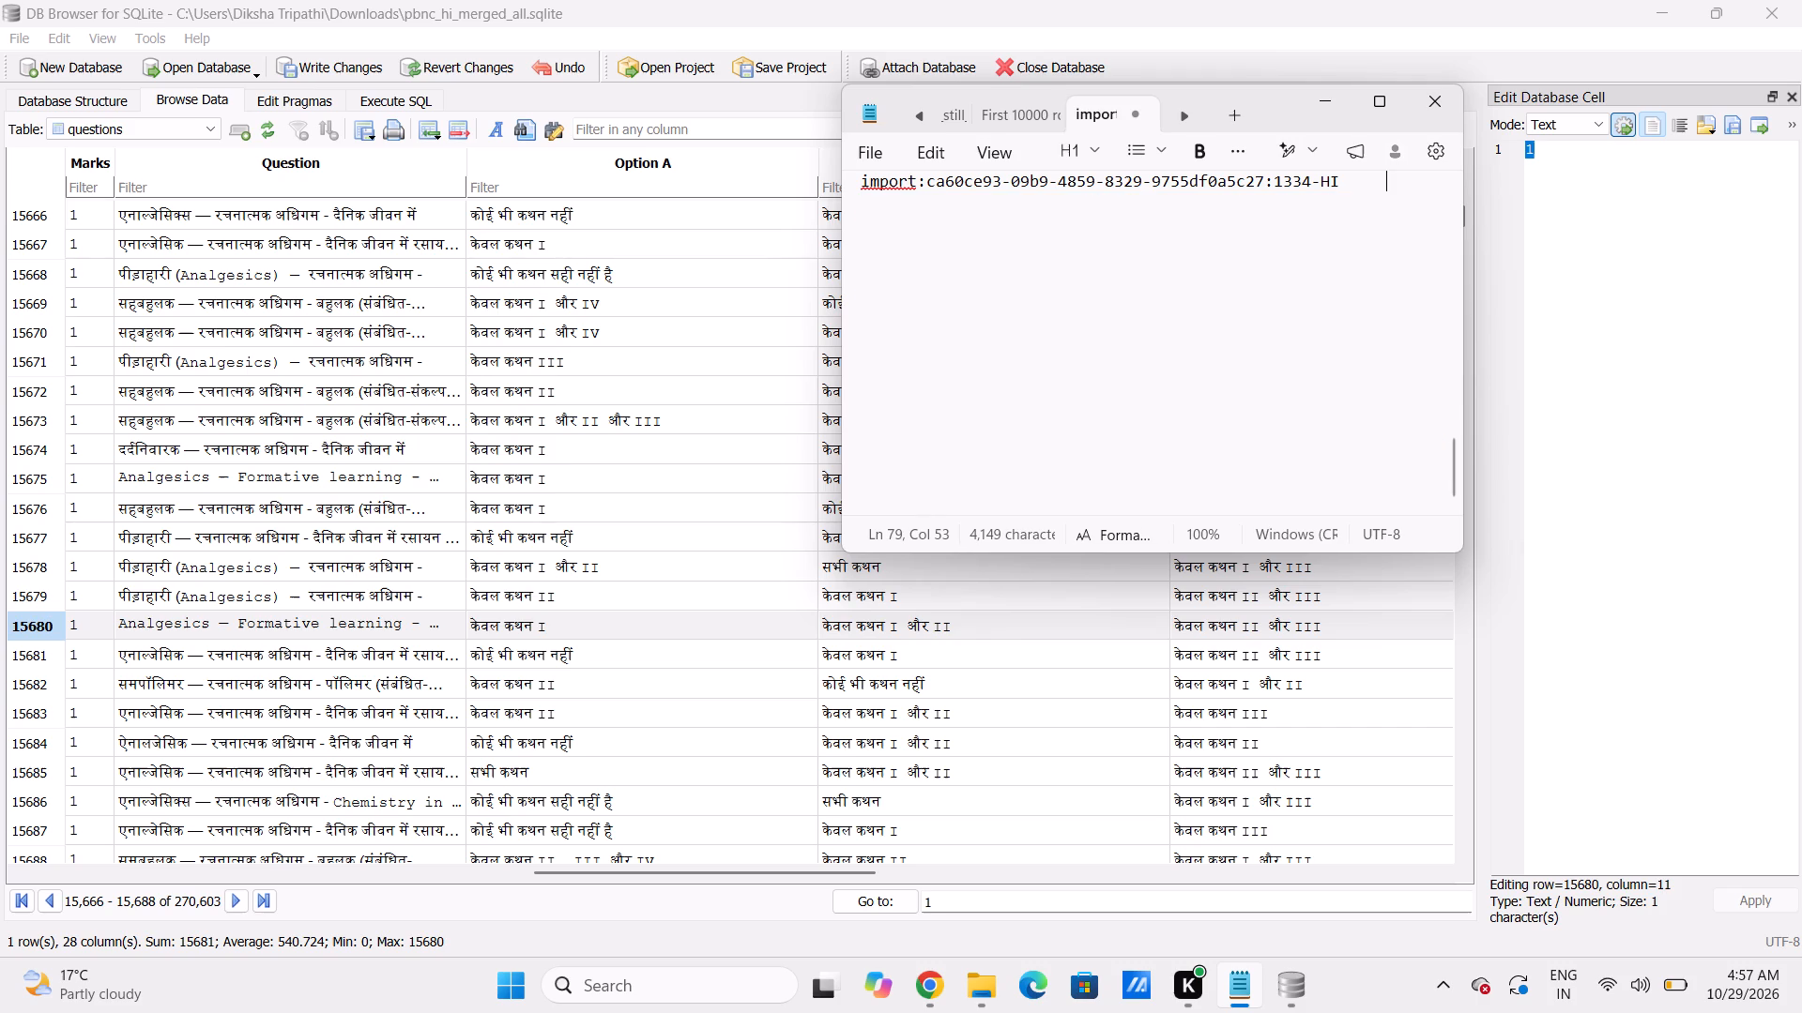
{"action": "key", "text": "Return"}
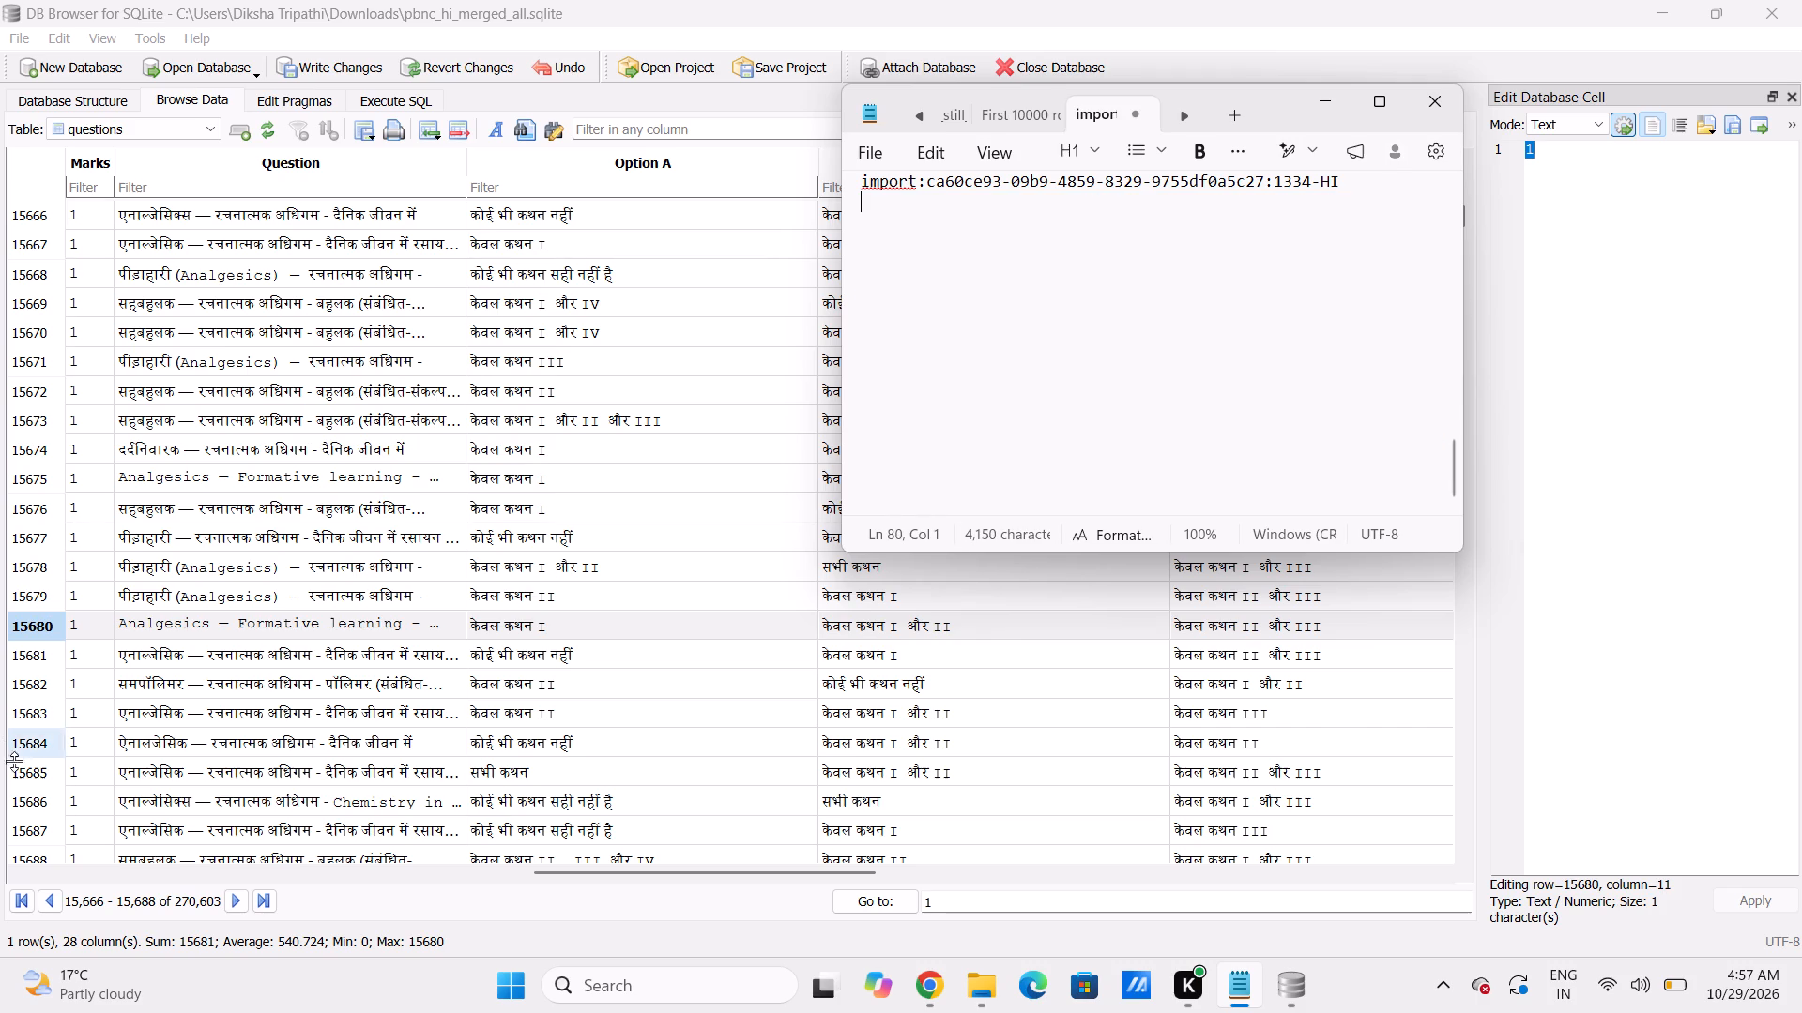
Copy row 15686, whose Hindi title still contains "Chemistry in Everyday Life", into the Notepad import list and trim it to its import ID ending 1333-HI.
{"action": "scroll", "coordinate": [130, 651], "scroll_direction": "down", "scroll_amount": 1}
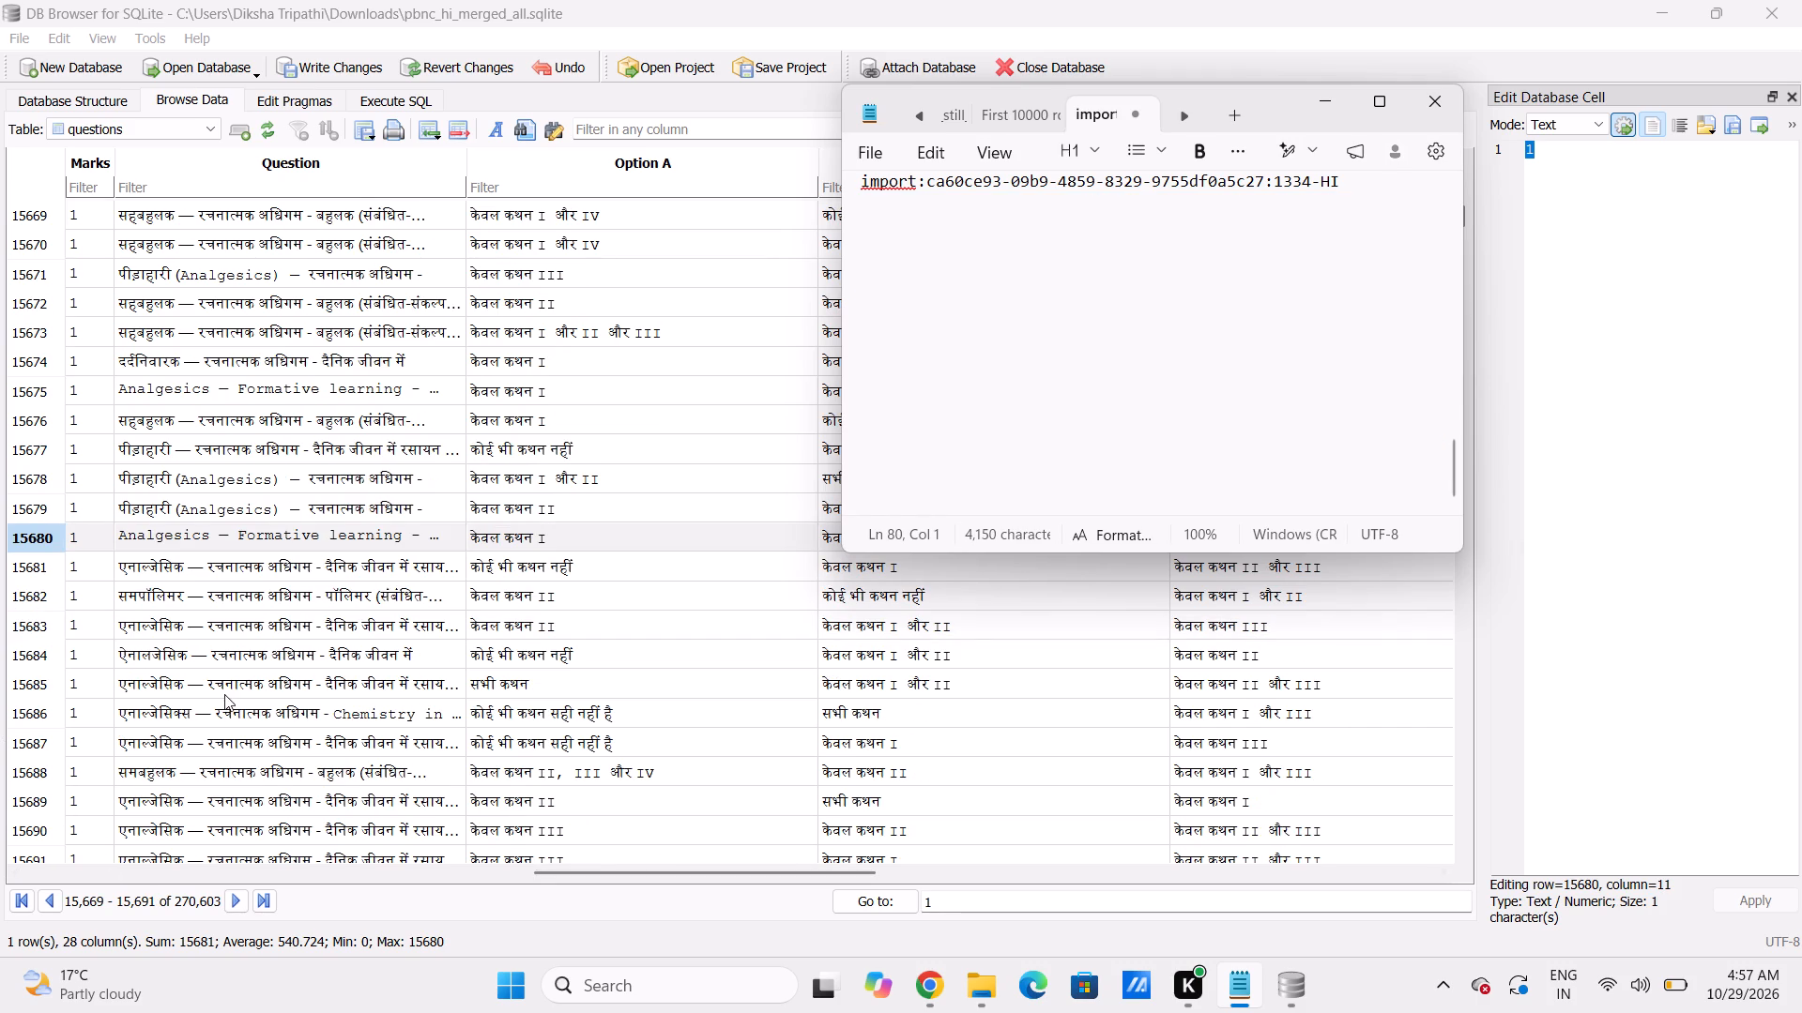
{"action": "left_click", "coordinate": [23, 722]}
{"action": "key", "text": "ctrl+c"}
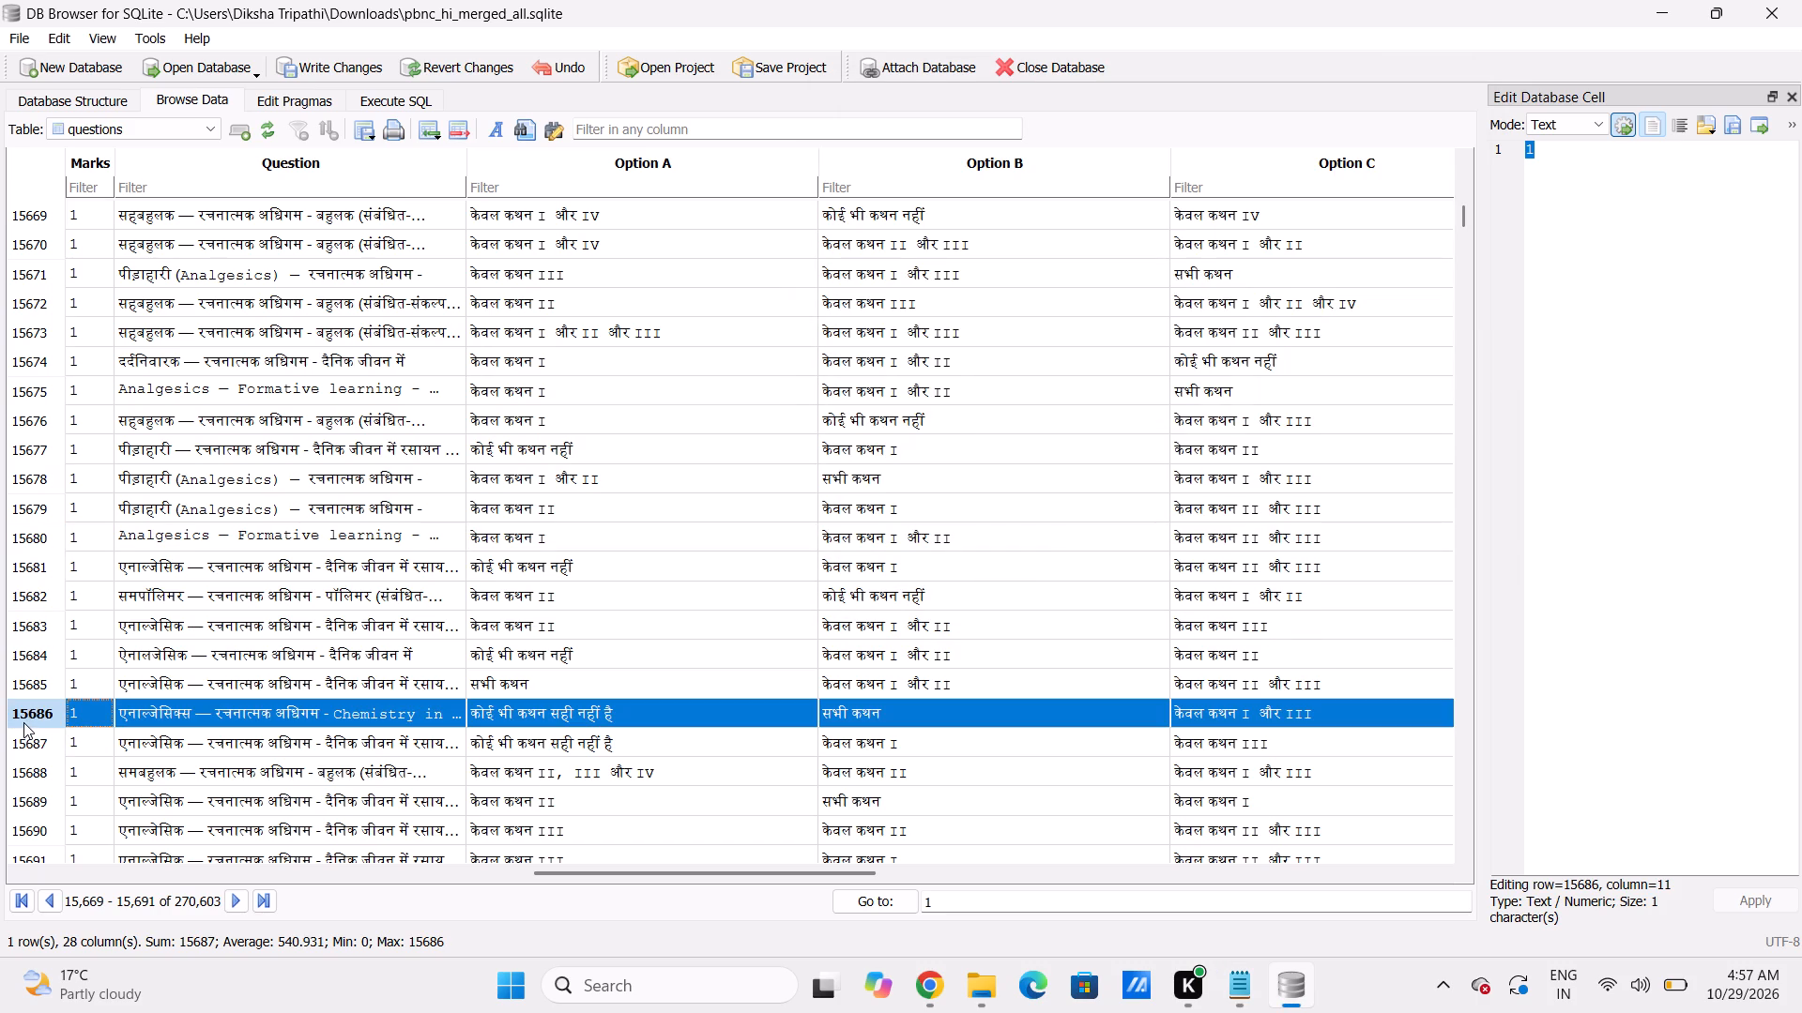
{"action": "left_click", "coordinate": [1247, 990]}
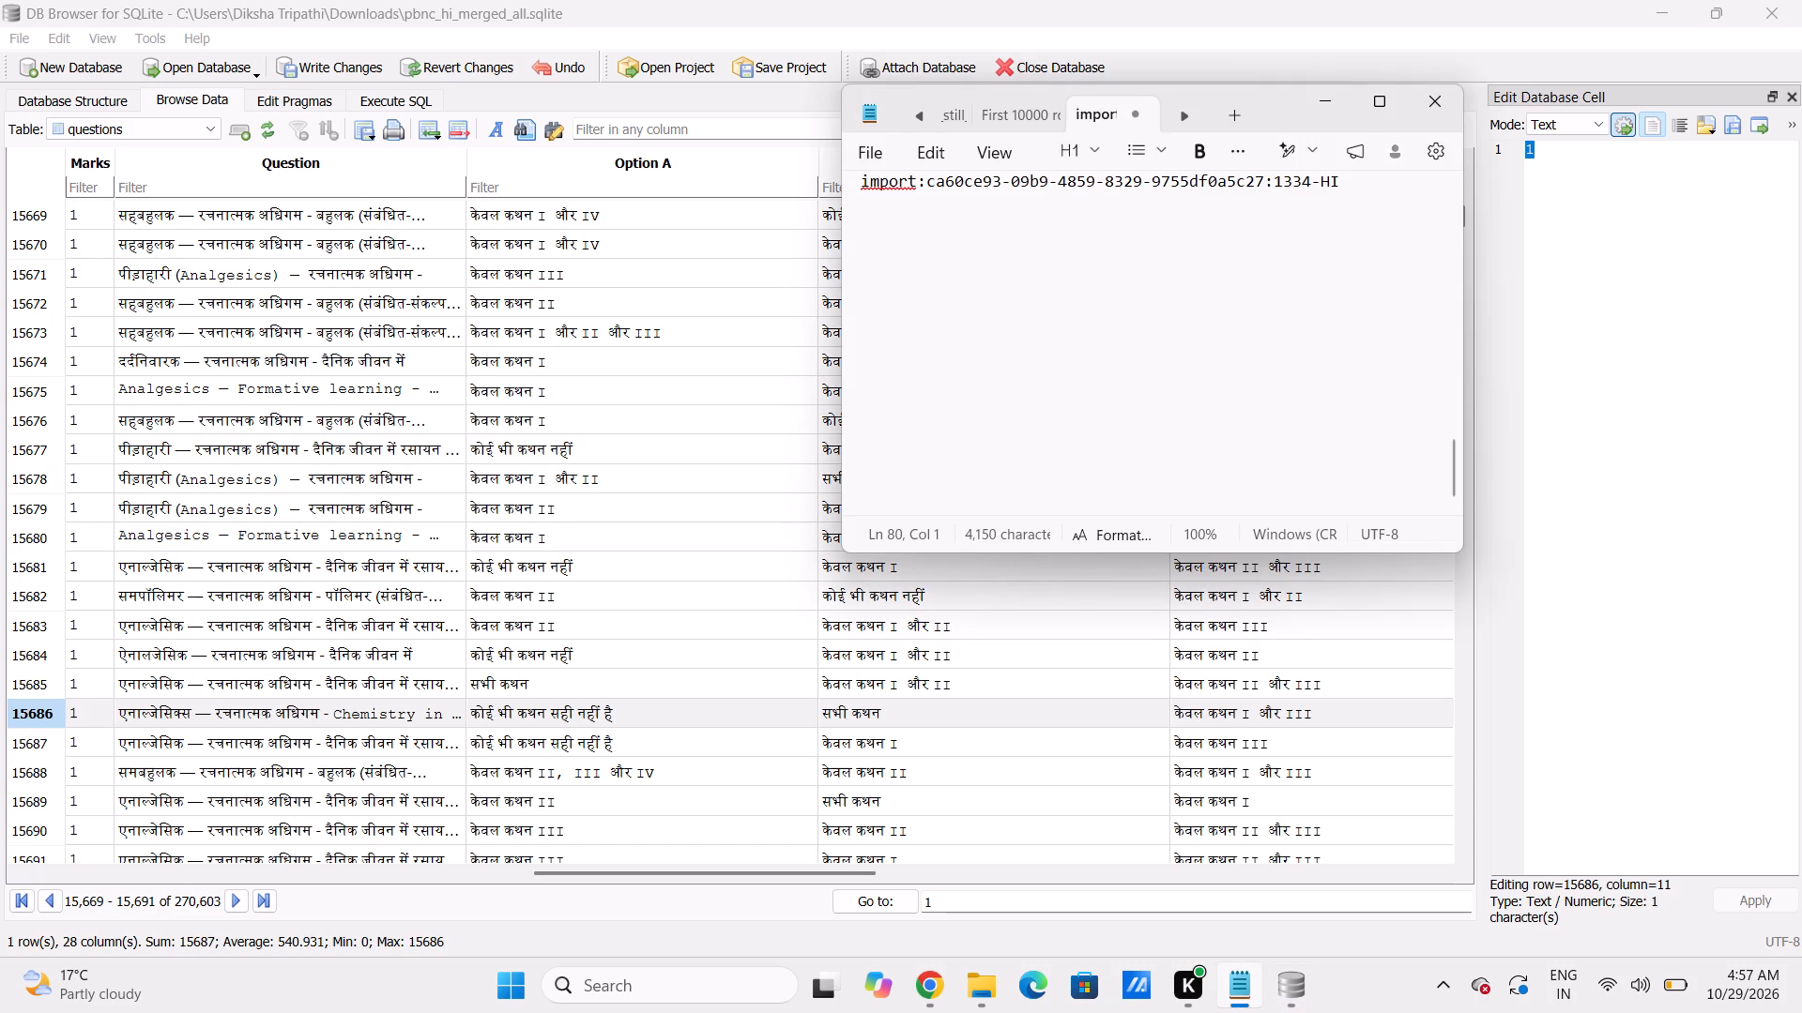
{"action": "key", "text": "ctrl+v"}
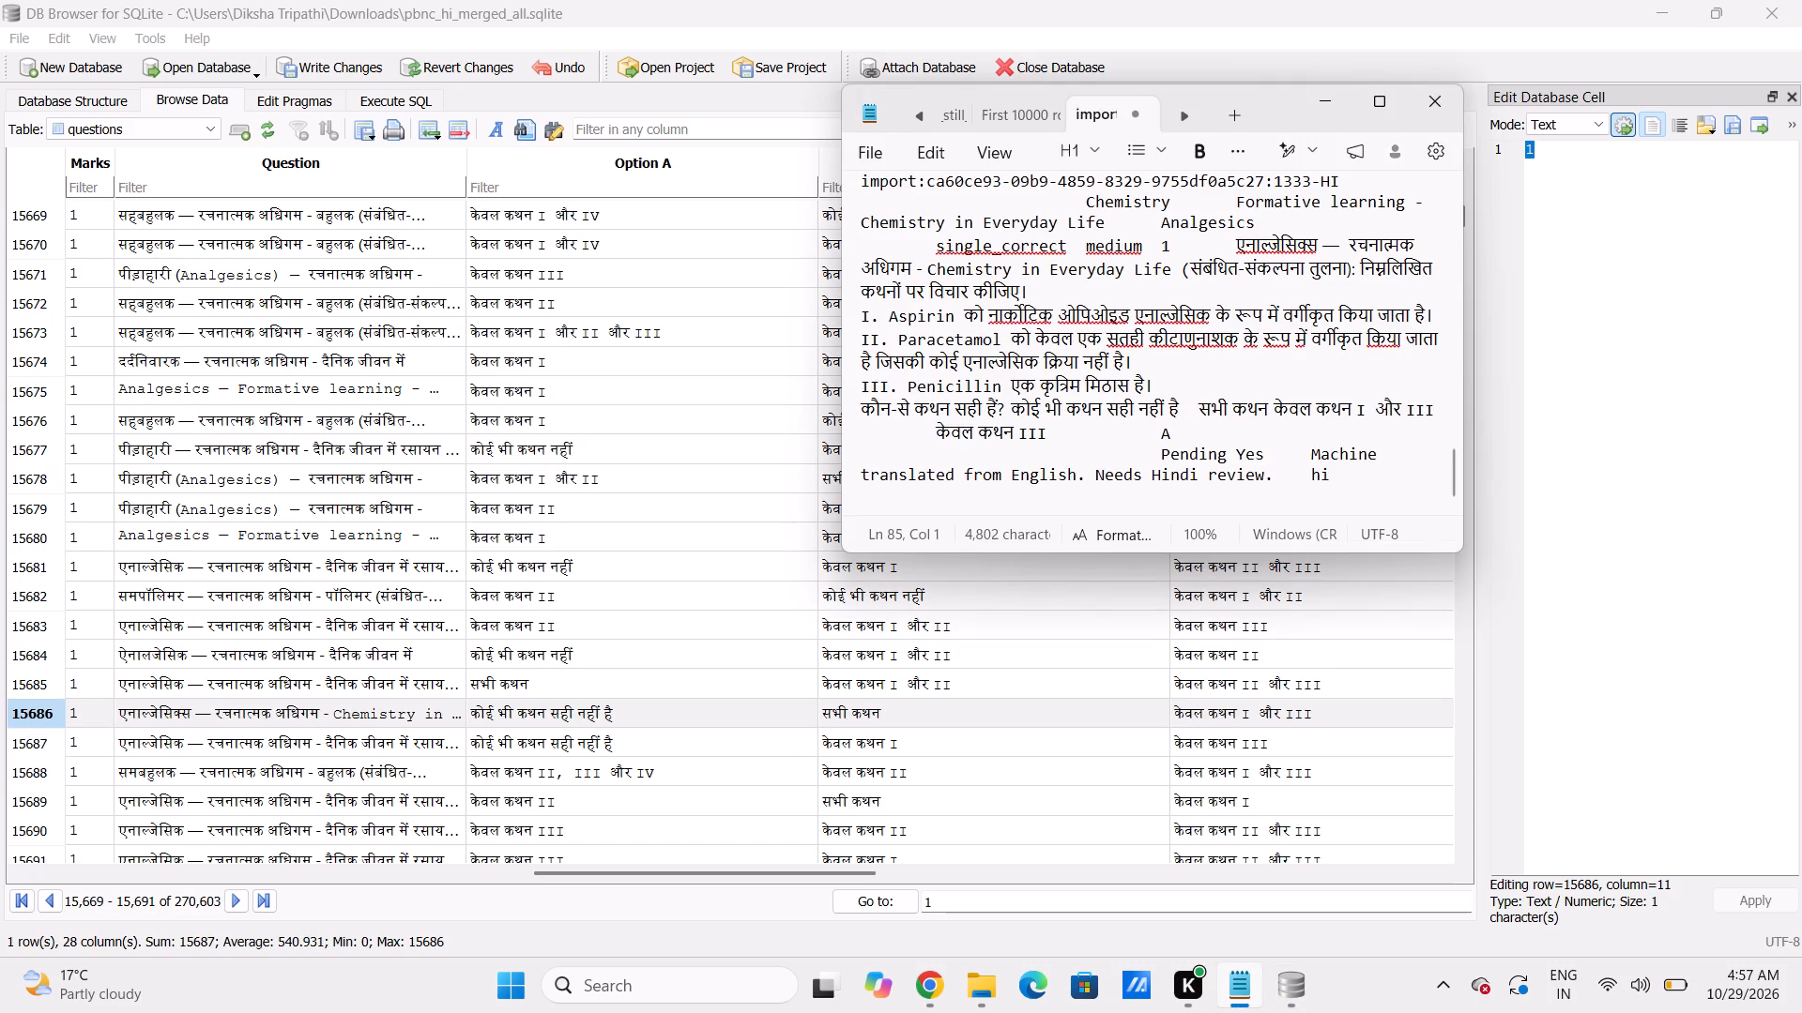
{"action": "scroll", "coordinate": [891, 489], "scroll_direction": "up", "scroll_amount": 1}
{"action": "scroll", "coordinate": [892, 496], "scroll_direction": "down", "scroll_amount": 3}
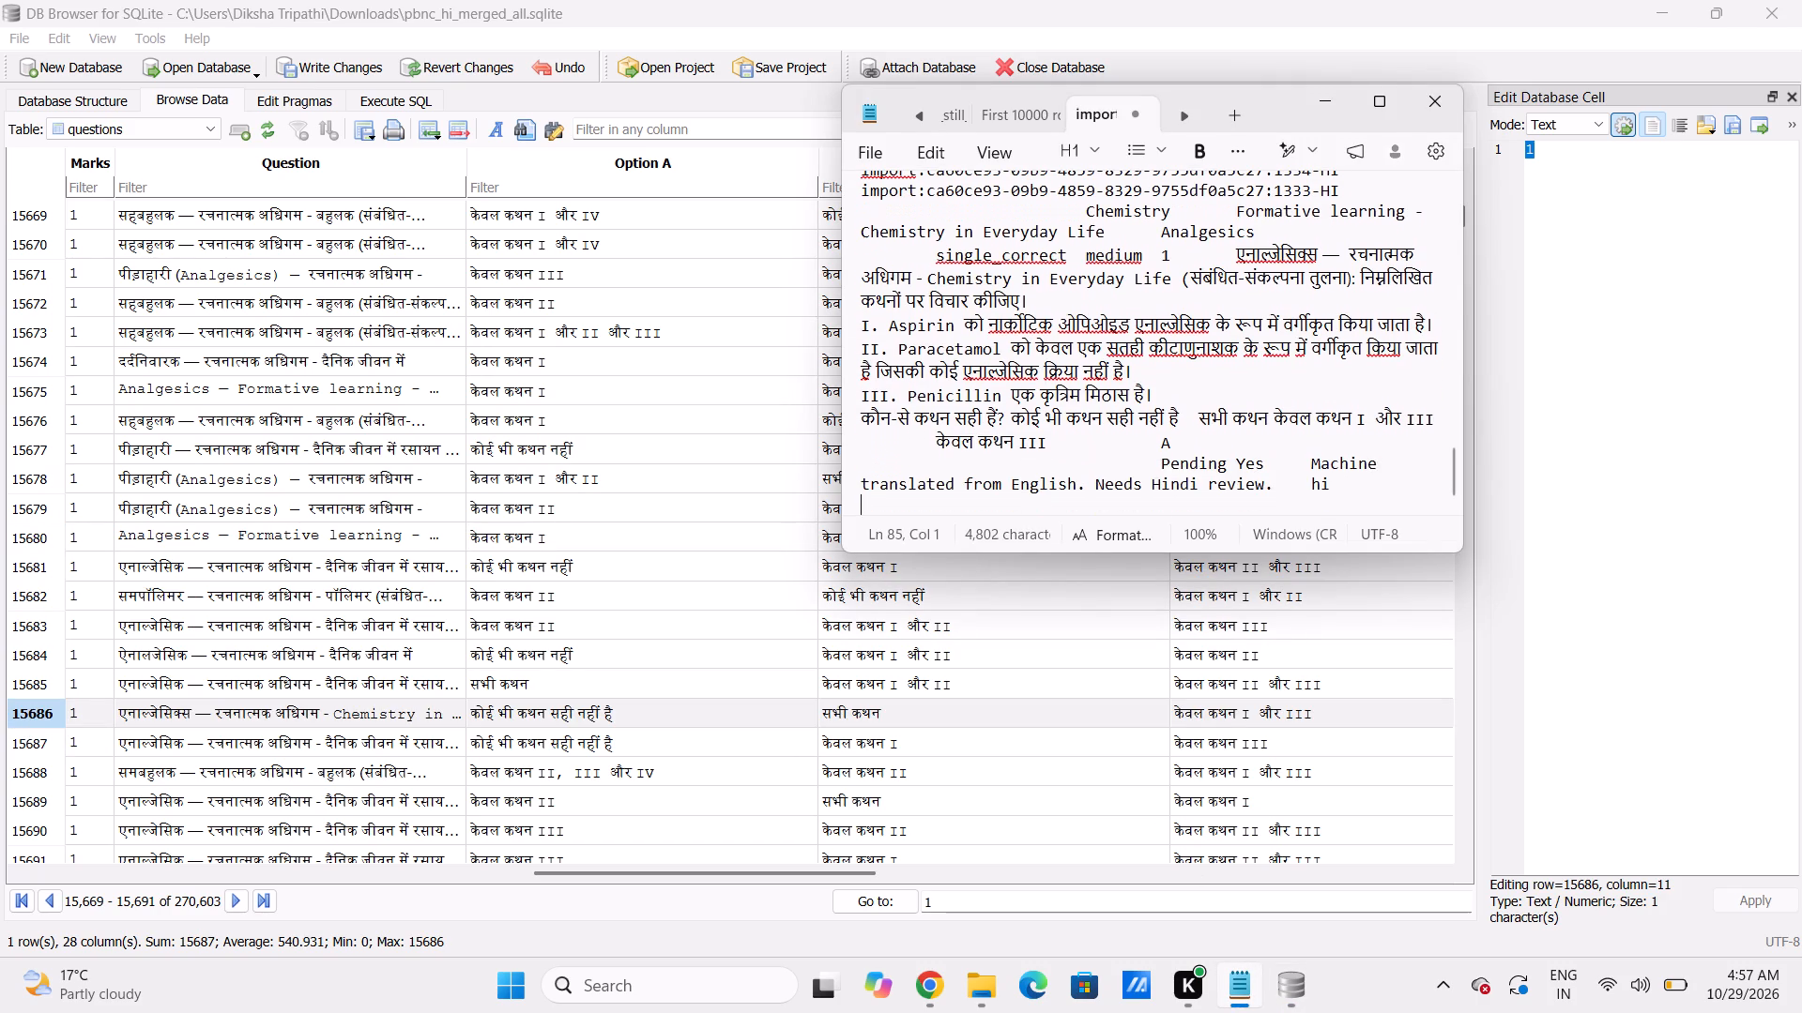
{"action": "left_click_drag", "start_coordinate": [863, 503], "coordinate": [844, 228]}
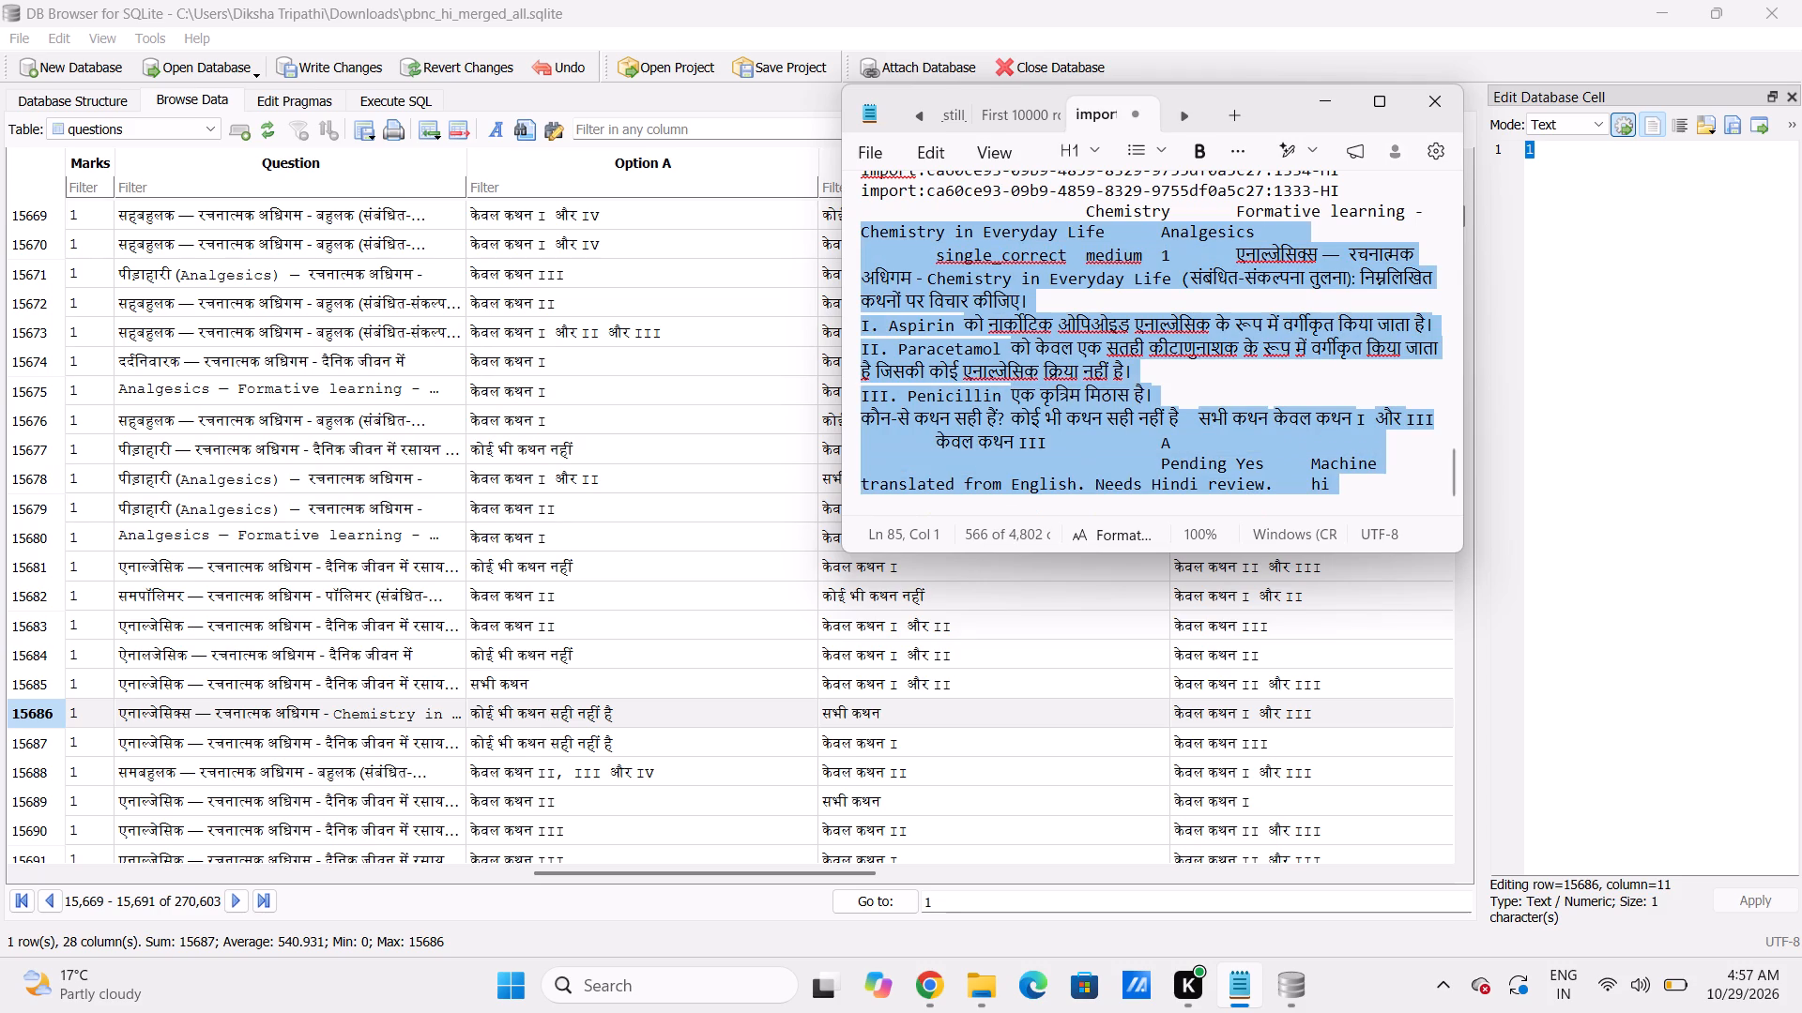
{"action": "left_click_drag", "start_coordinate": [844, 228], "coordinate": [848, 218]}
{"action": "key", "text": "BackSpace"}
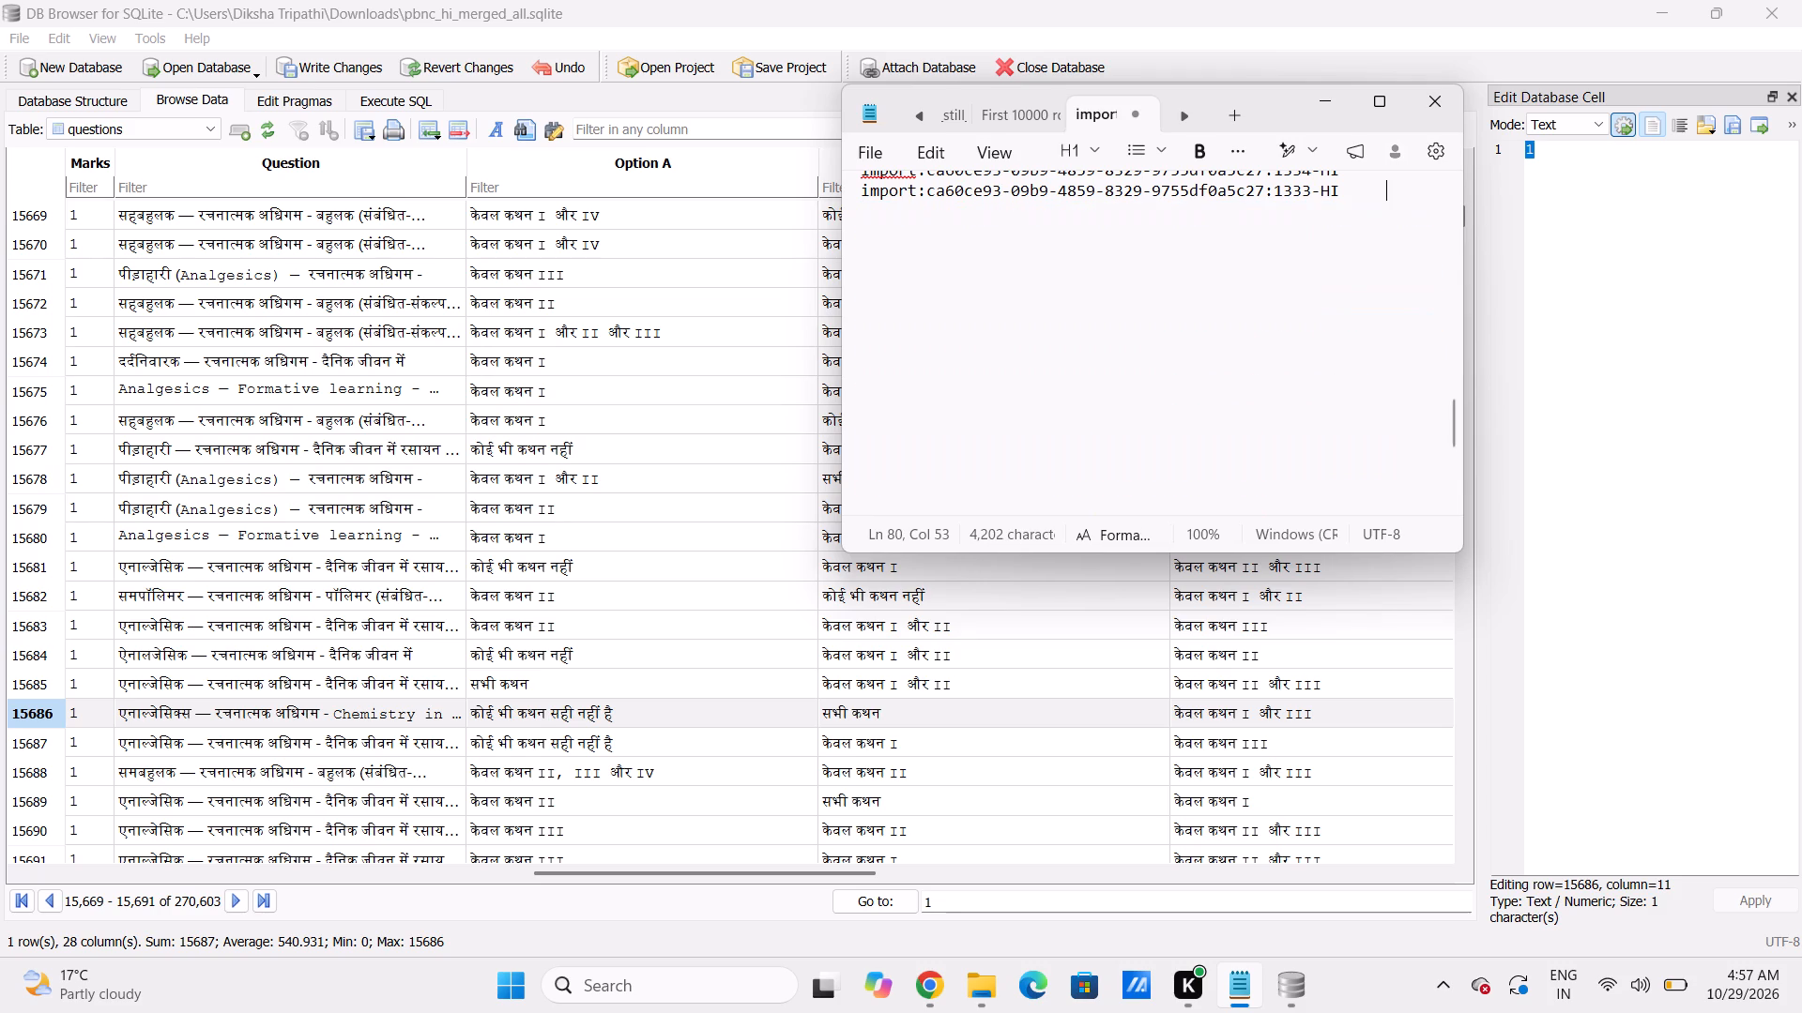
{"action": "key", "text": "Return"}
Copy row 15693, the next title still containing "Chemistry in Everyday Life", into the Notepad list and trim it to its import ID ending 1351-HI.
{"action": "scroll", "coordinate": [517, 668], "scroll_direction": "down", "scroll_amount": 1}
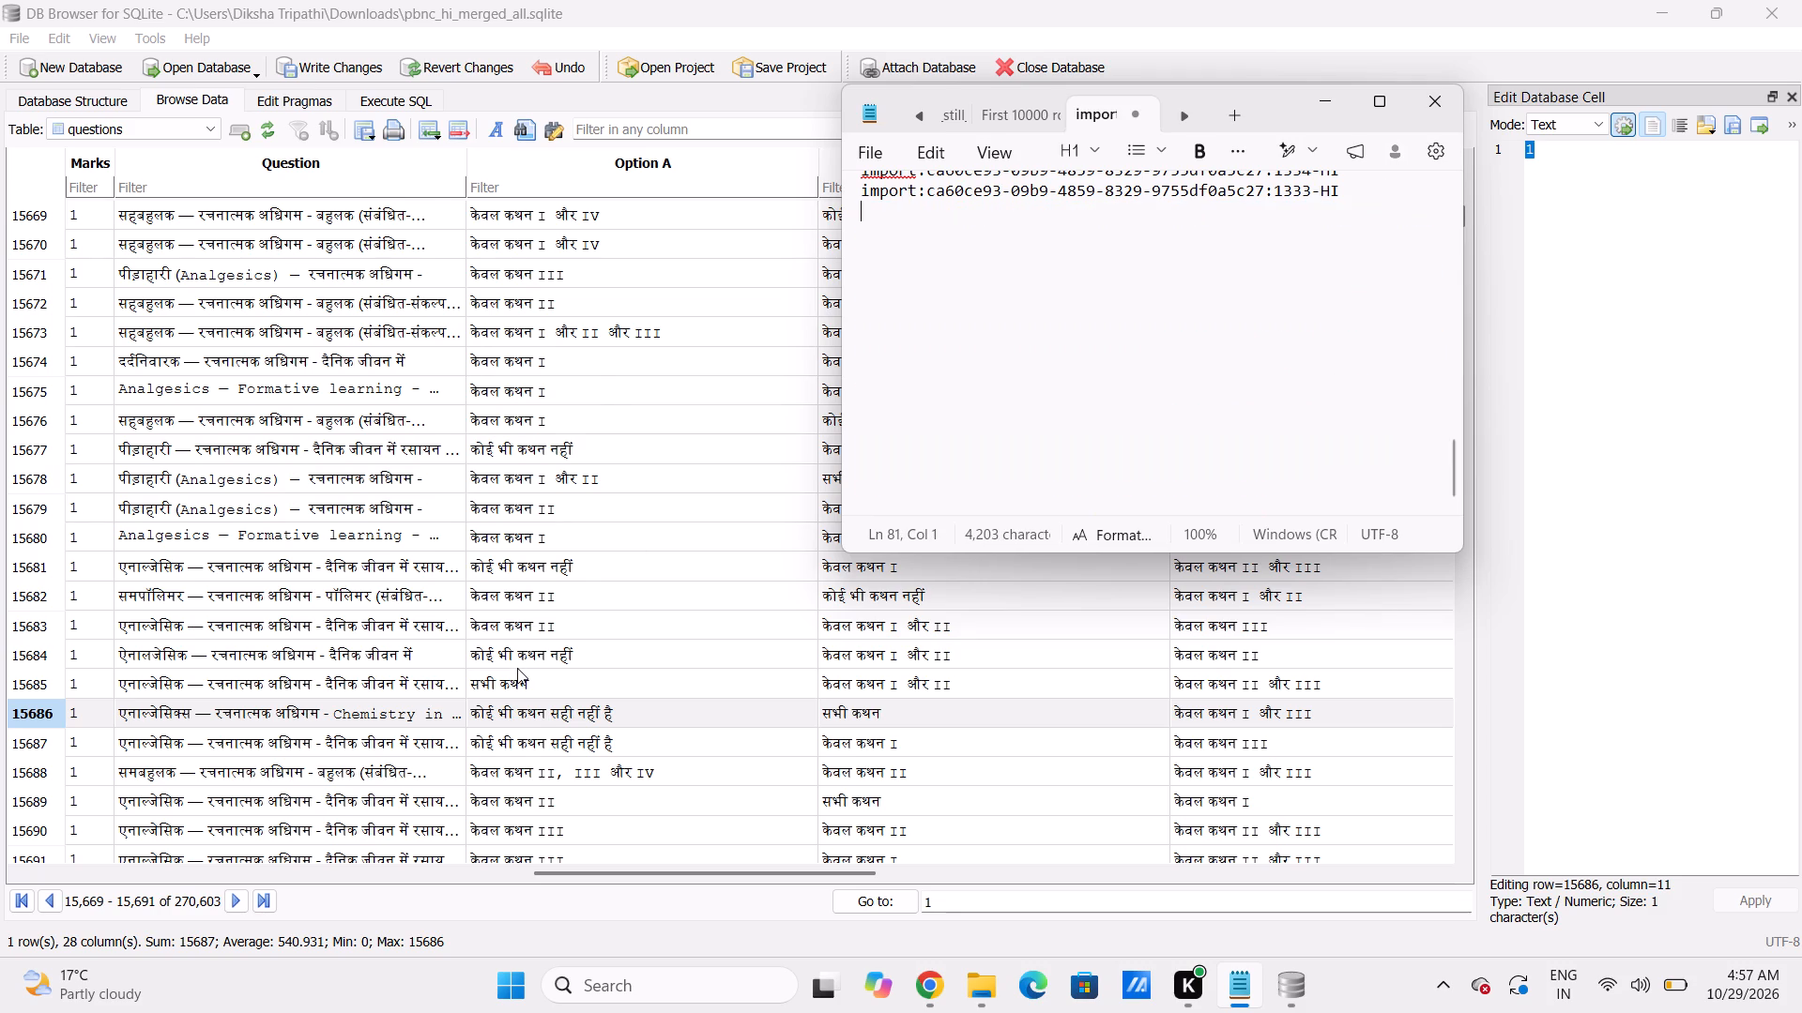
{"action": "scroll", "coordinate": [517, 668], "scroll_direction": "down", "scroll_amount": 1}
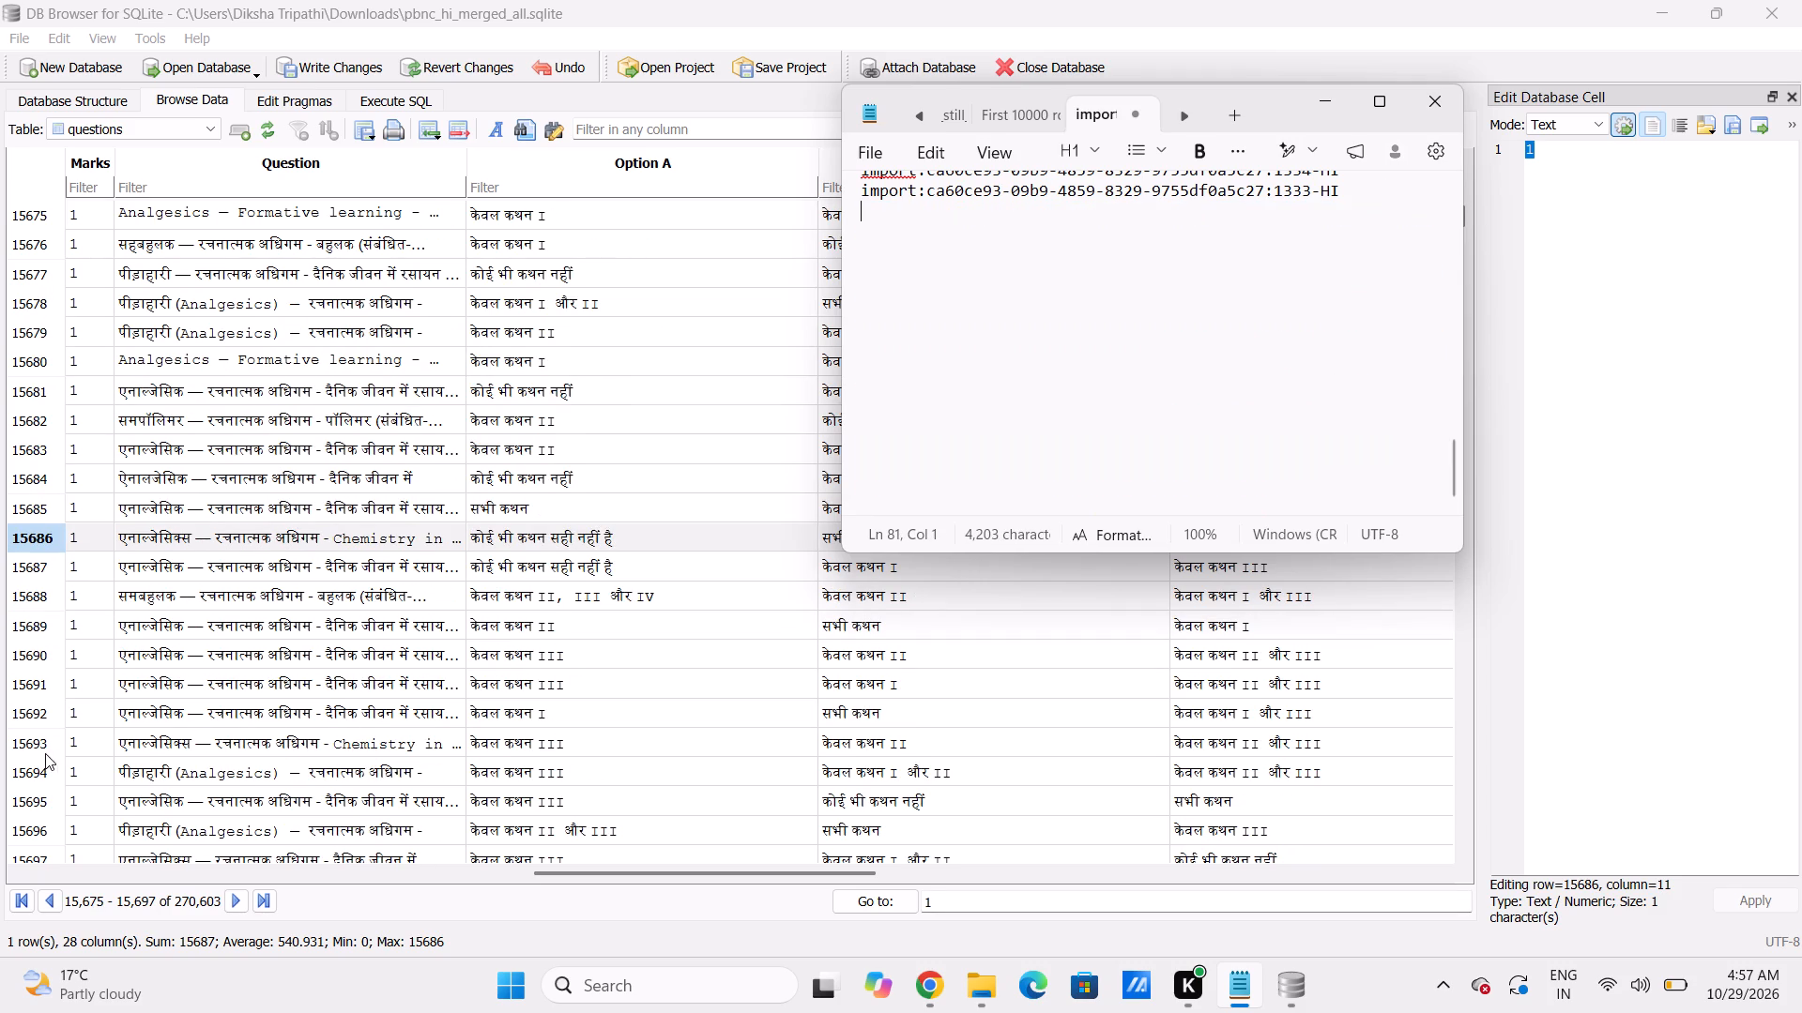
{"action": "left_click", "coordinate": [32, 746]}
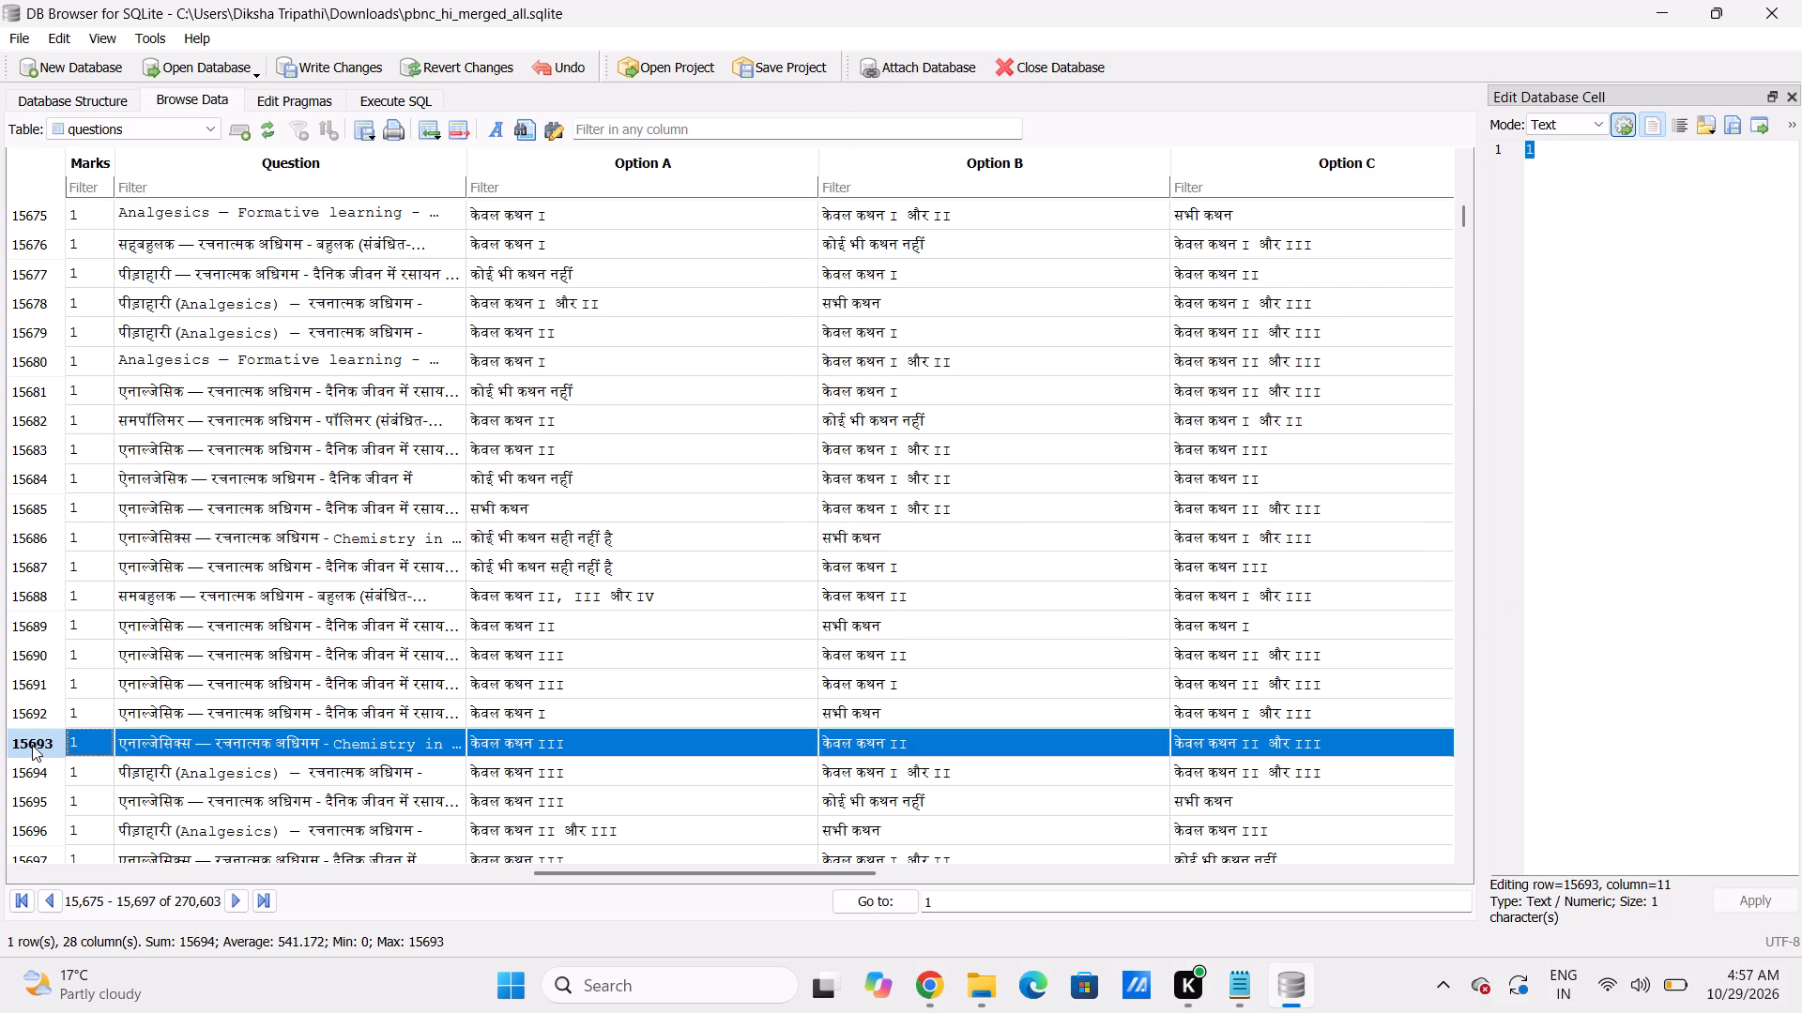
{"action": "key", "text": "ctrl+c"}
{"action": "left_click", "coordinate": [1243, 983]}
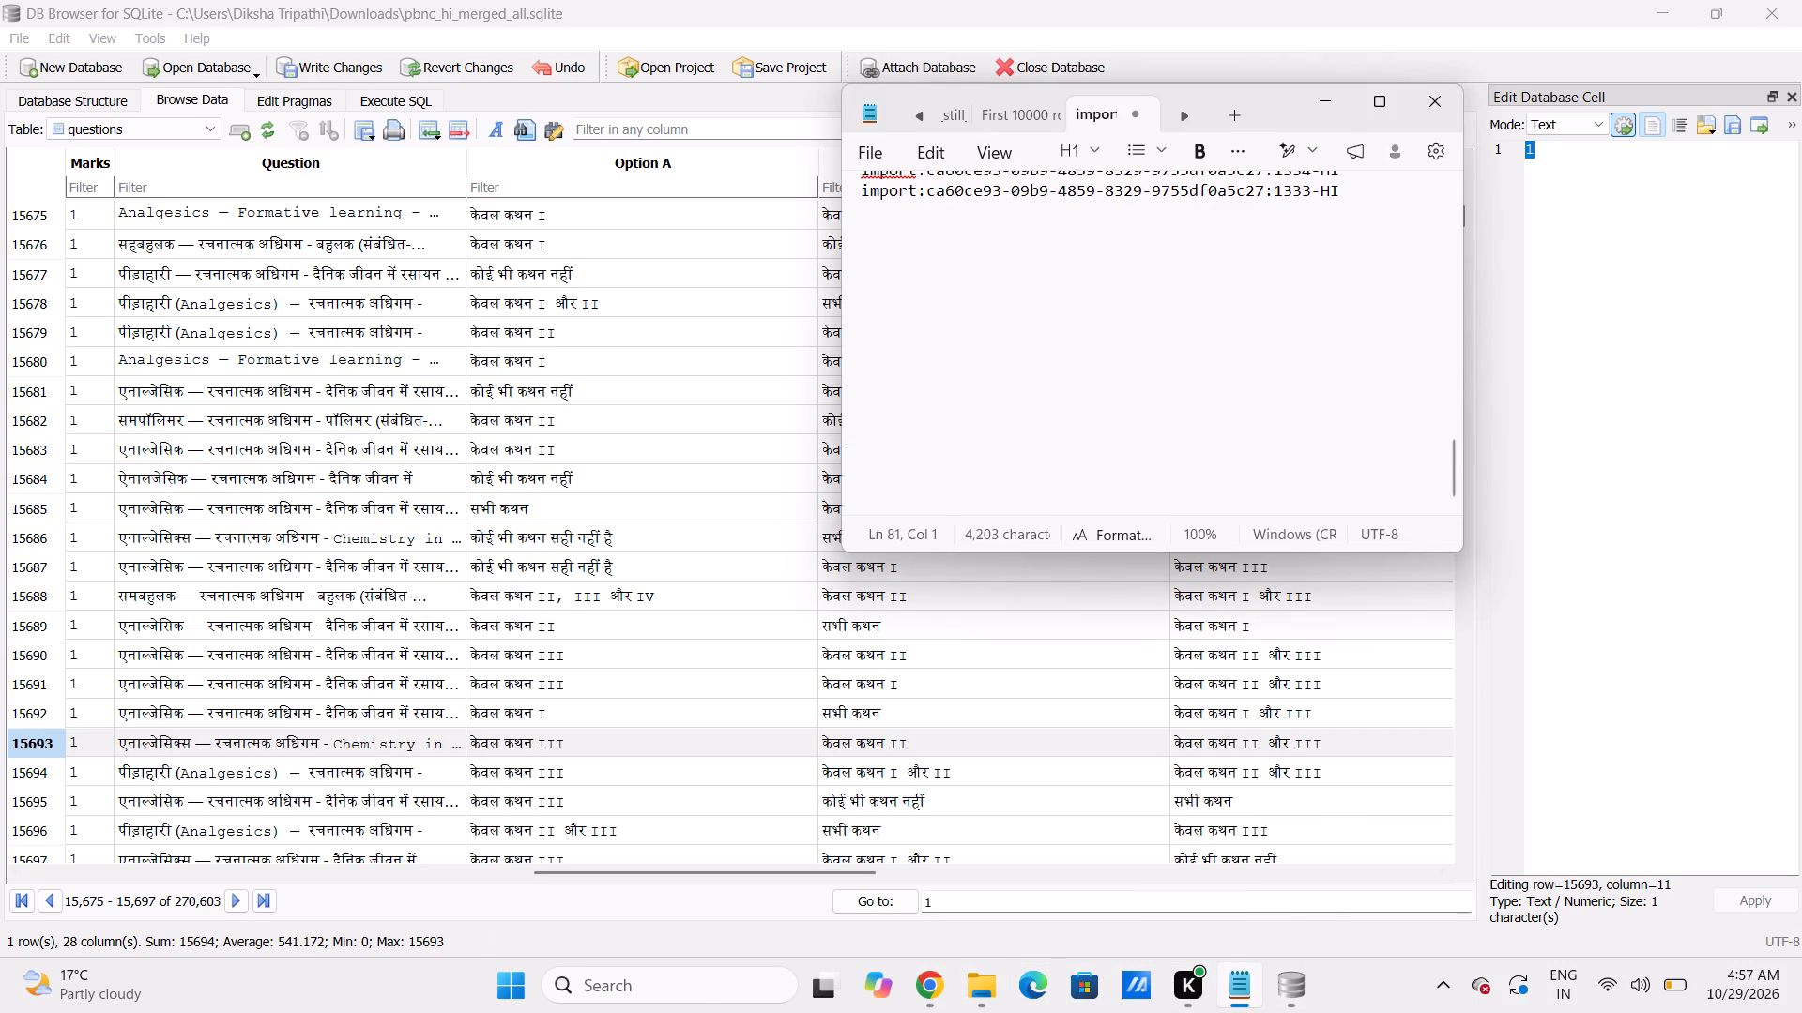
{"action": "key", "text": "ctrl+v"}
{"action": "left_click_drag", "start_coordinate": [864, 500], "coordinate": [866, 316]}
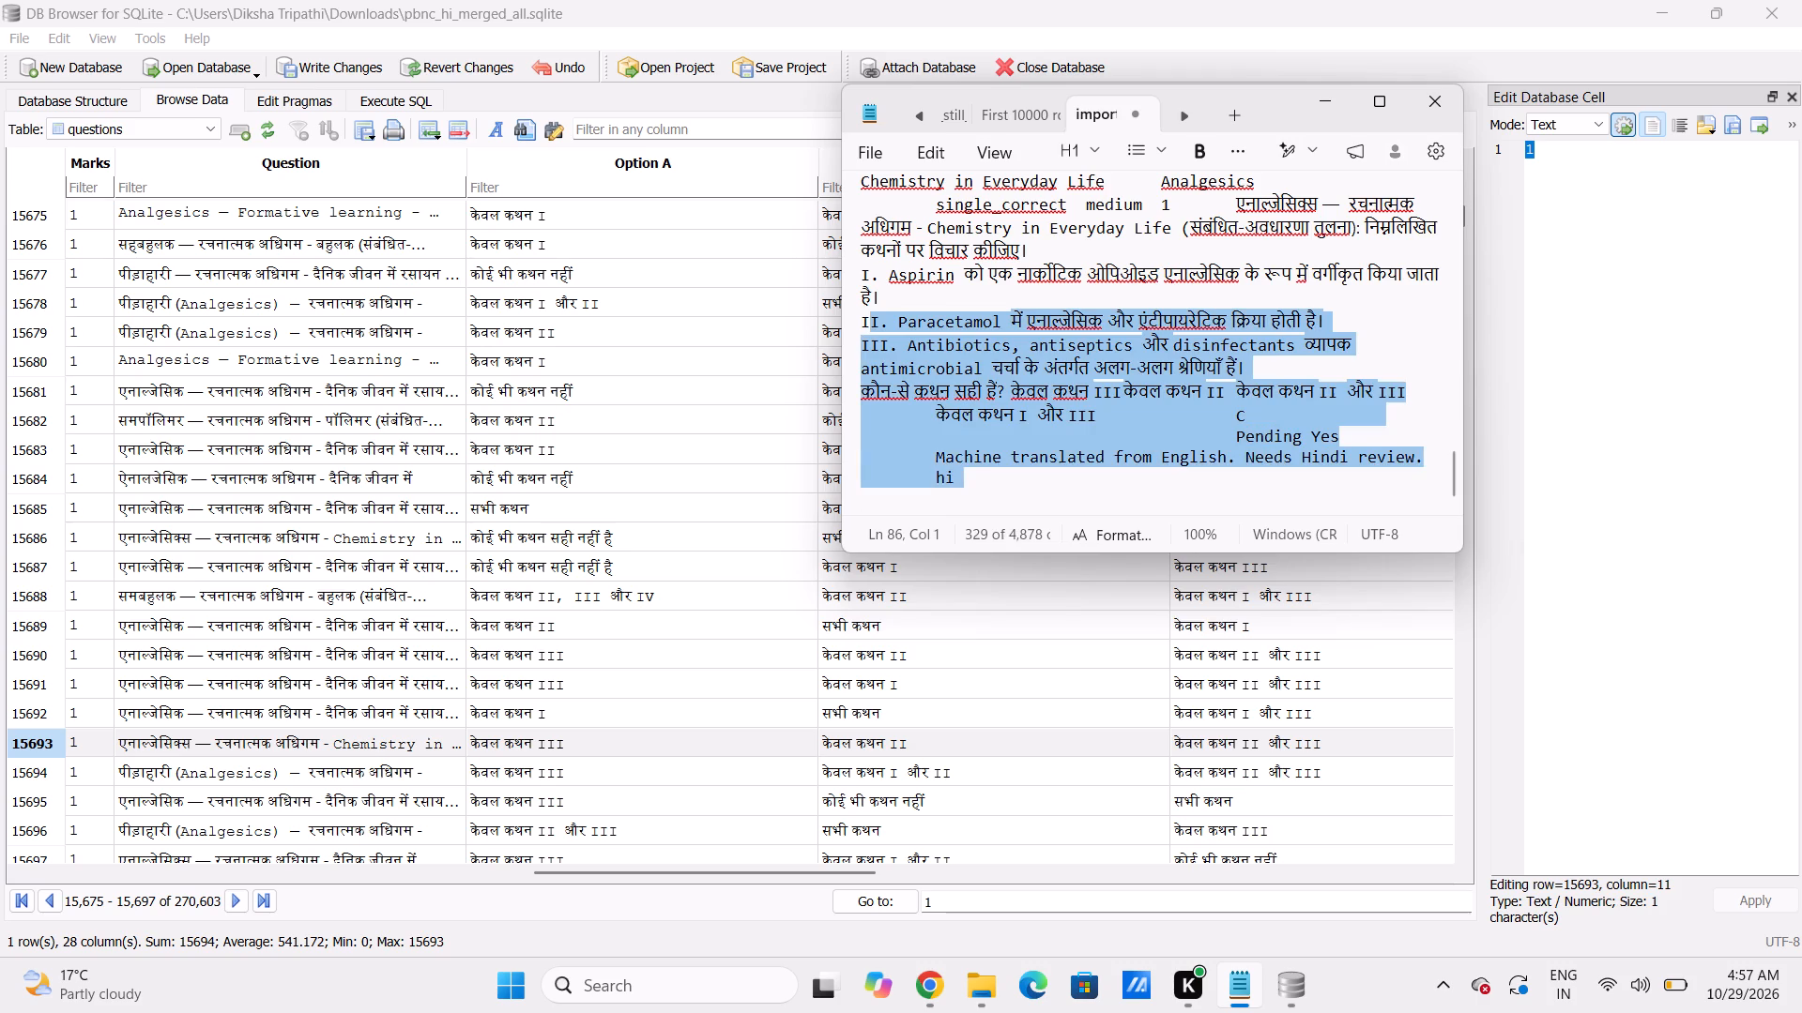
{"action": "left_click_drag", "start_coordinate": [866, 316], "coordinate": [854, 230]}
{"action": "scroll", "coordinate": [870, 309], "scroll_direction": "up", "scroll_amount": 1}
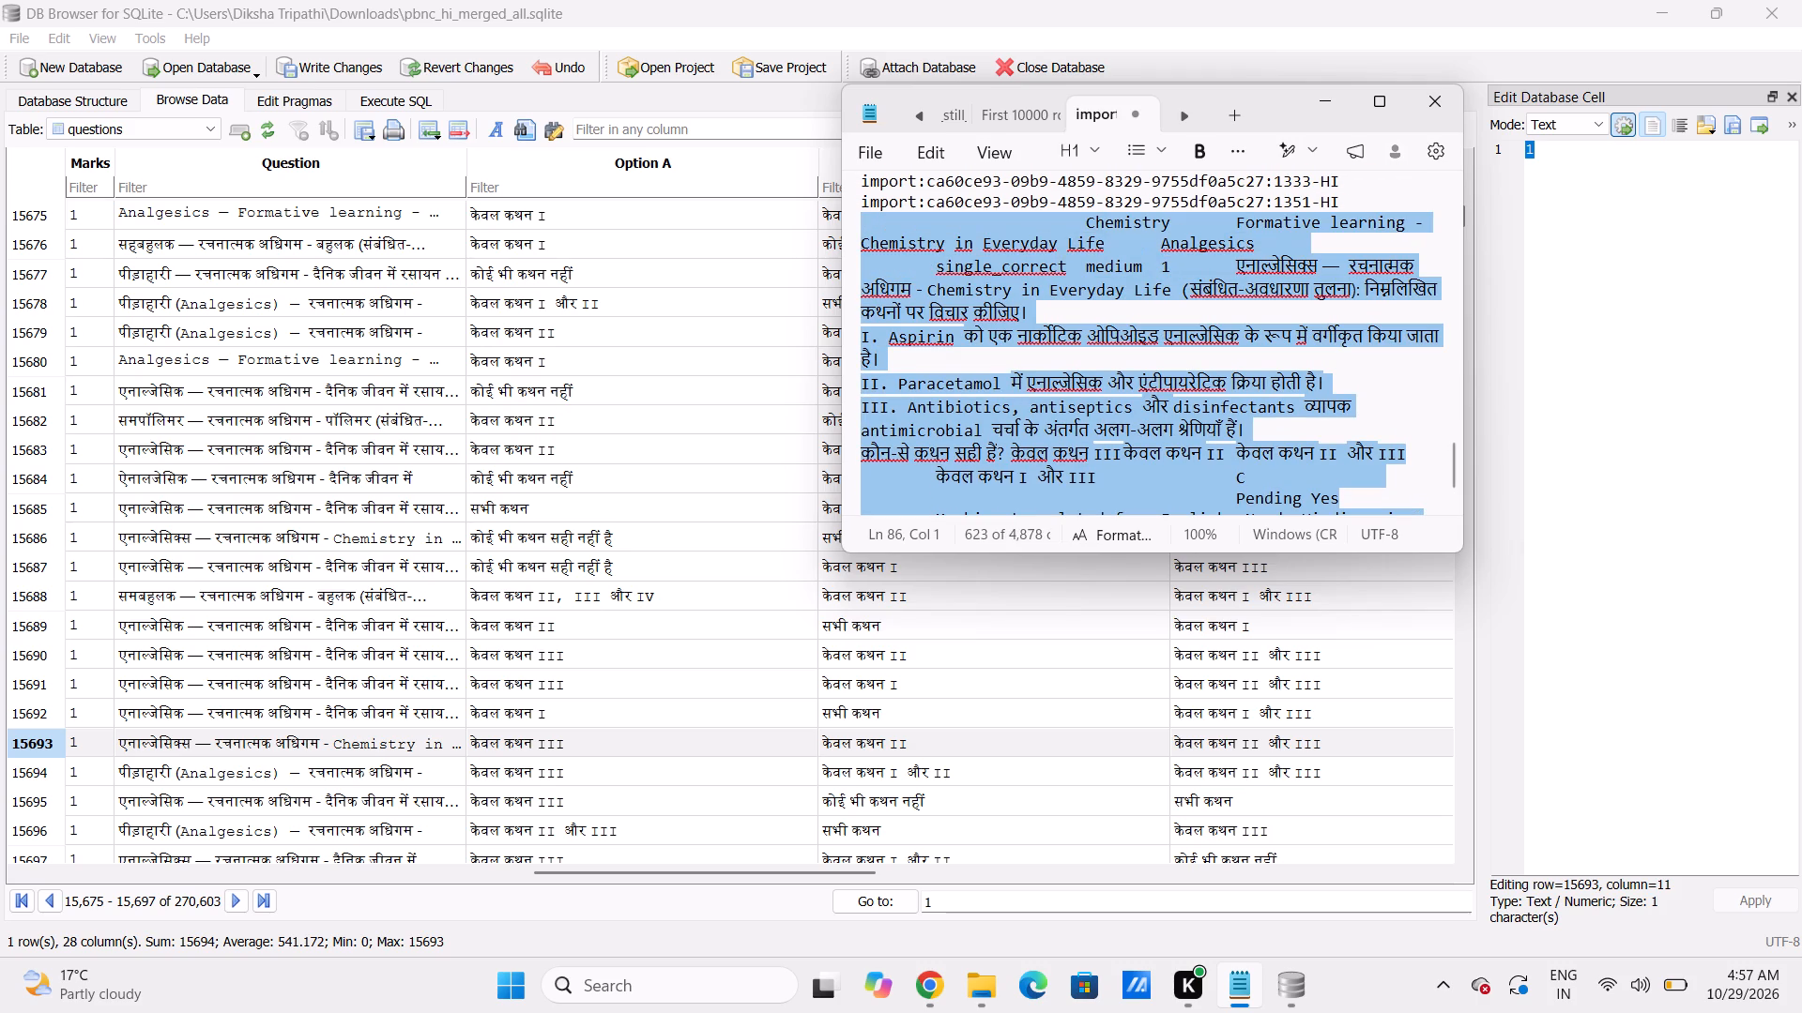
{"action": "key", "text": "BackSpace"}
{"action": "key", "text": "Return"}
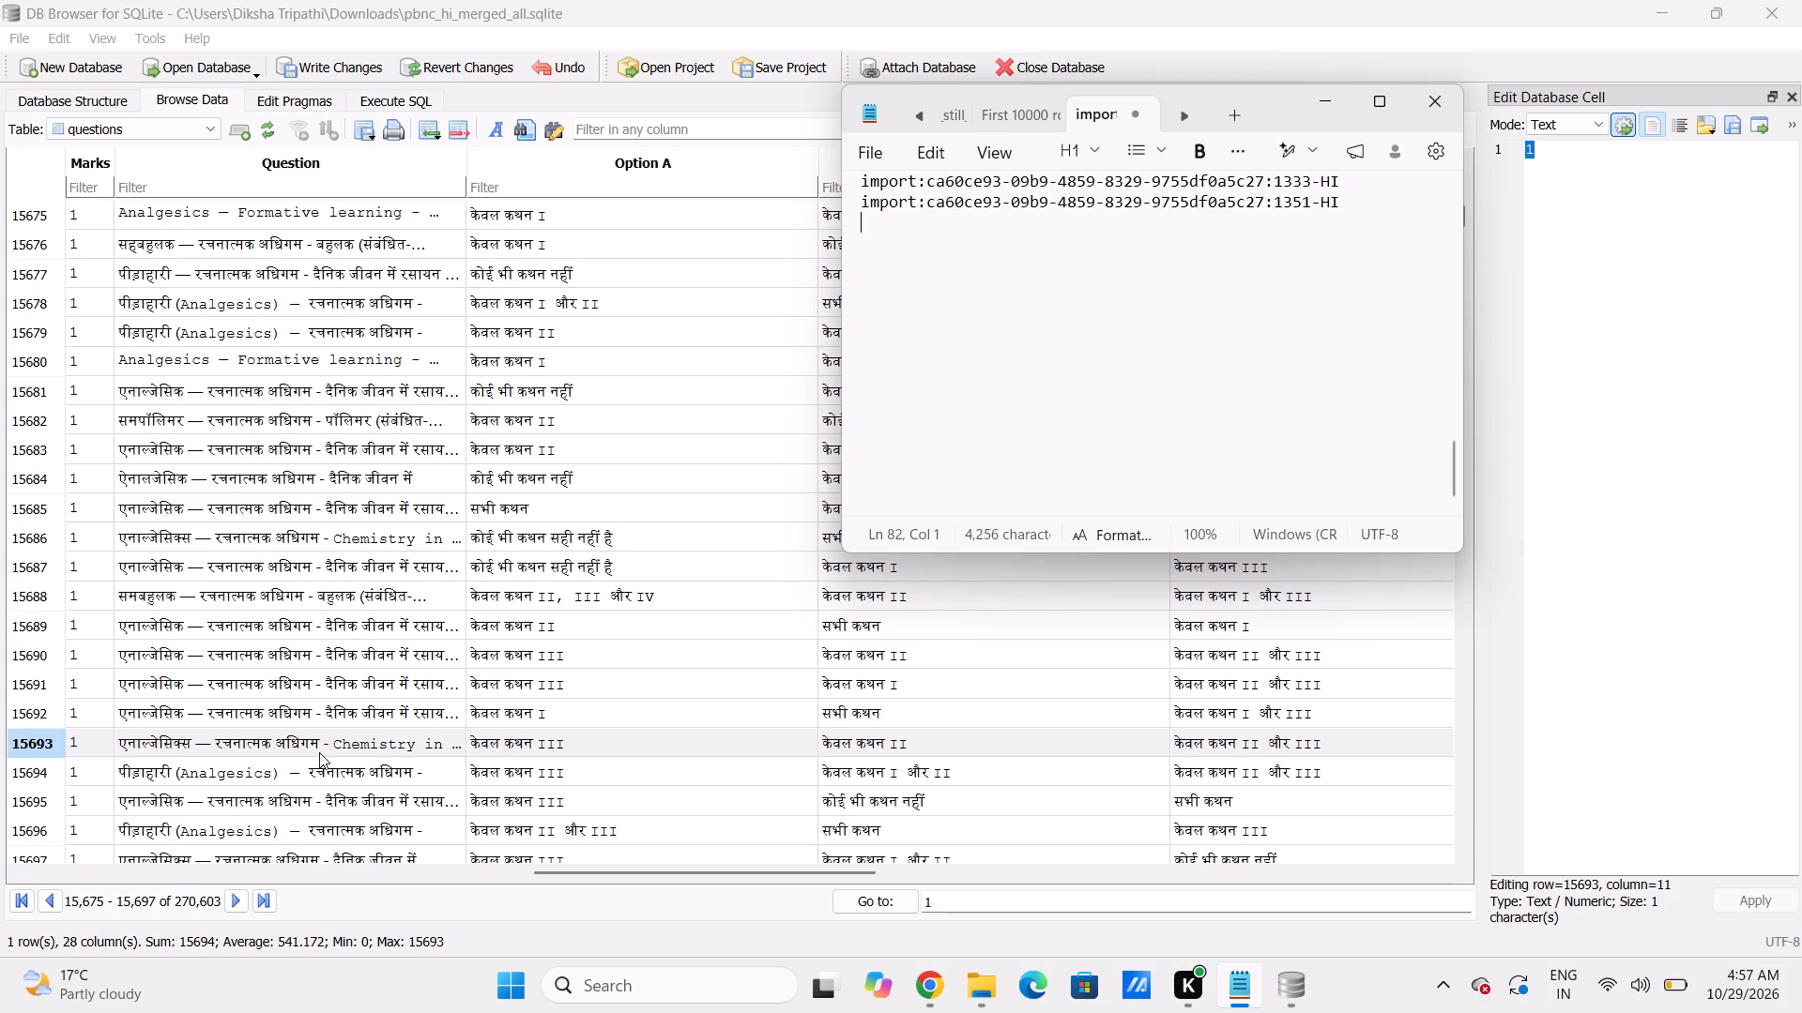
Copy row 15700, whose Hindi title starts with the English word Analgesics, into the Notepad list and trim it to its import ID ending 1344-HI.
{"action": "scroll", "coordinate": [323, 745], "scroll_direction": "down", "scroll_amount": 1}
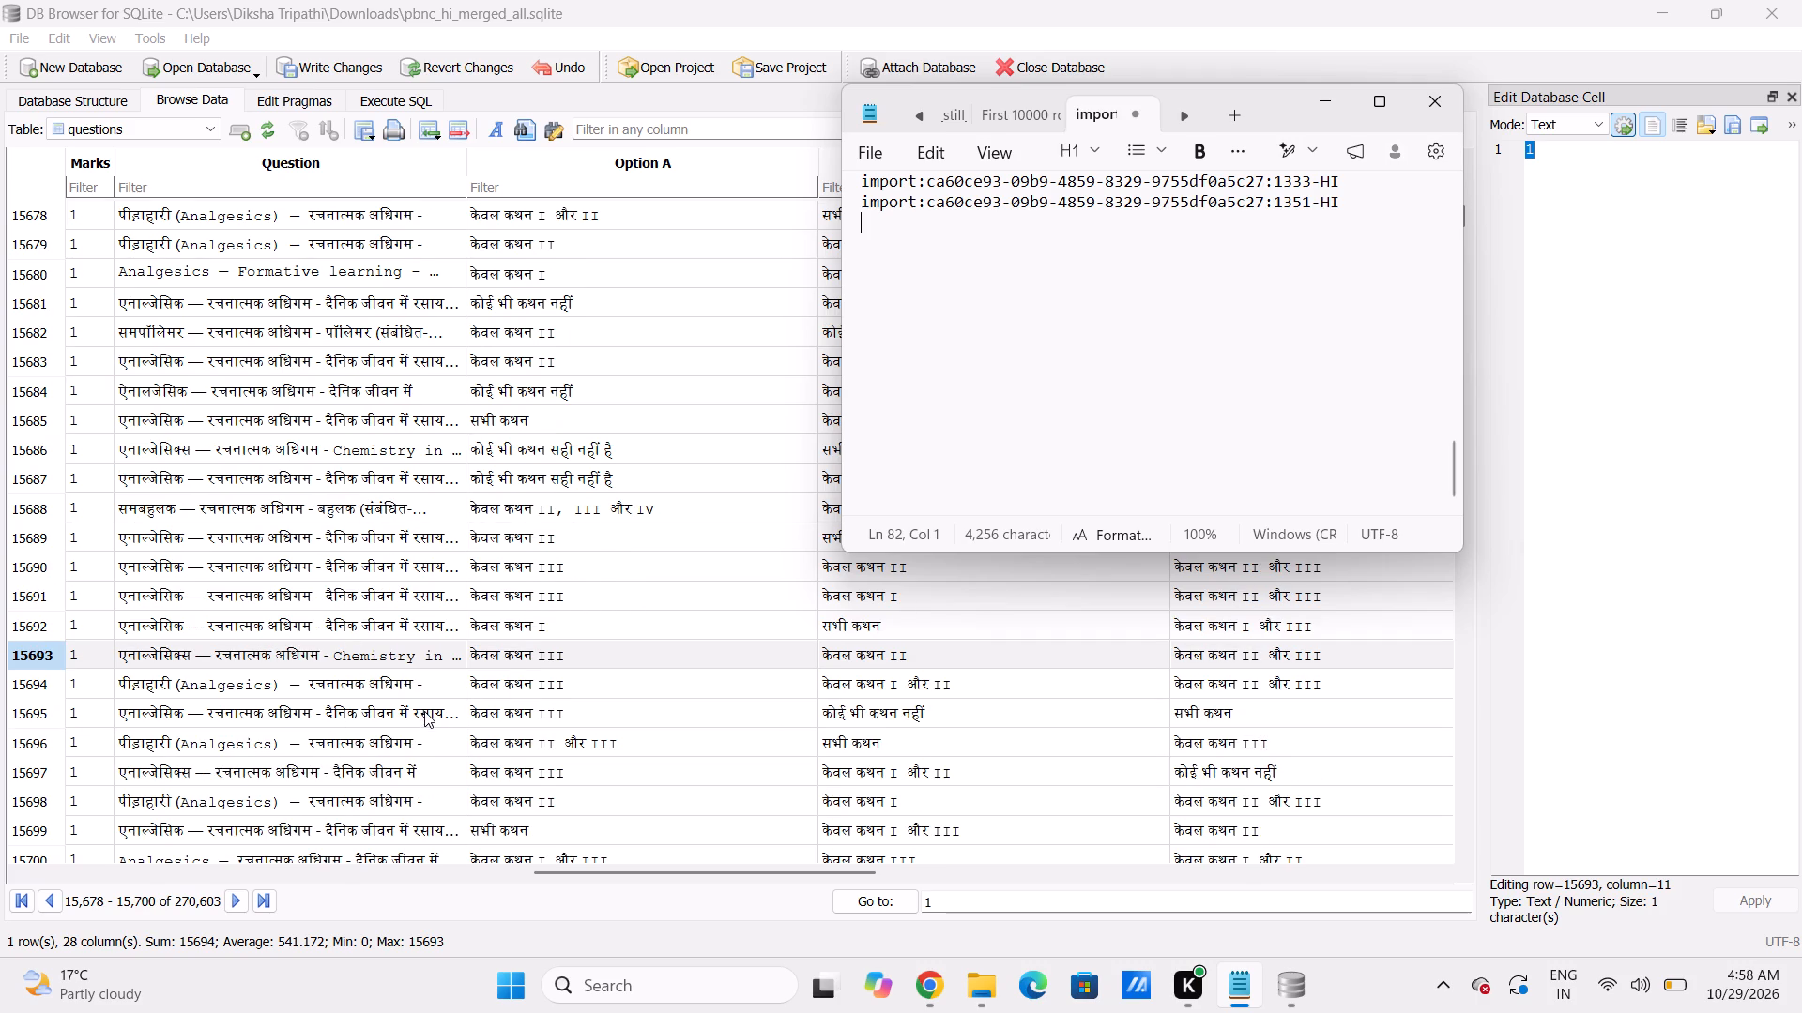
{"action": "scroll", "coordinate": [361, 782], "scroll_direction": "down", "scroll_amount": 1}
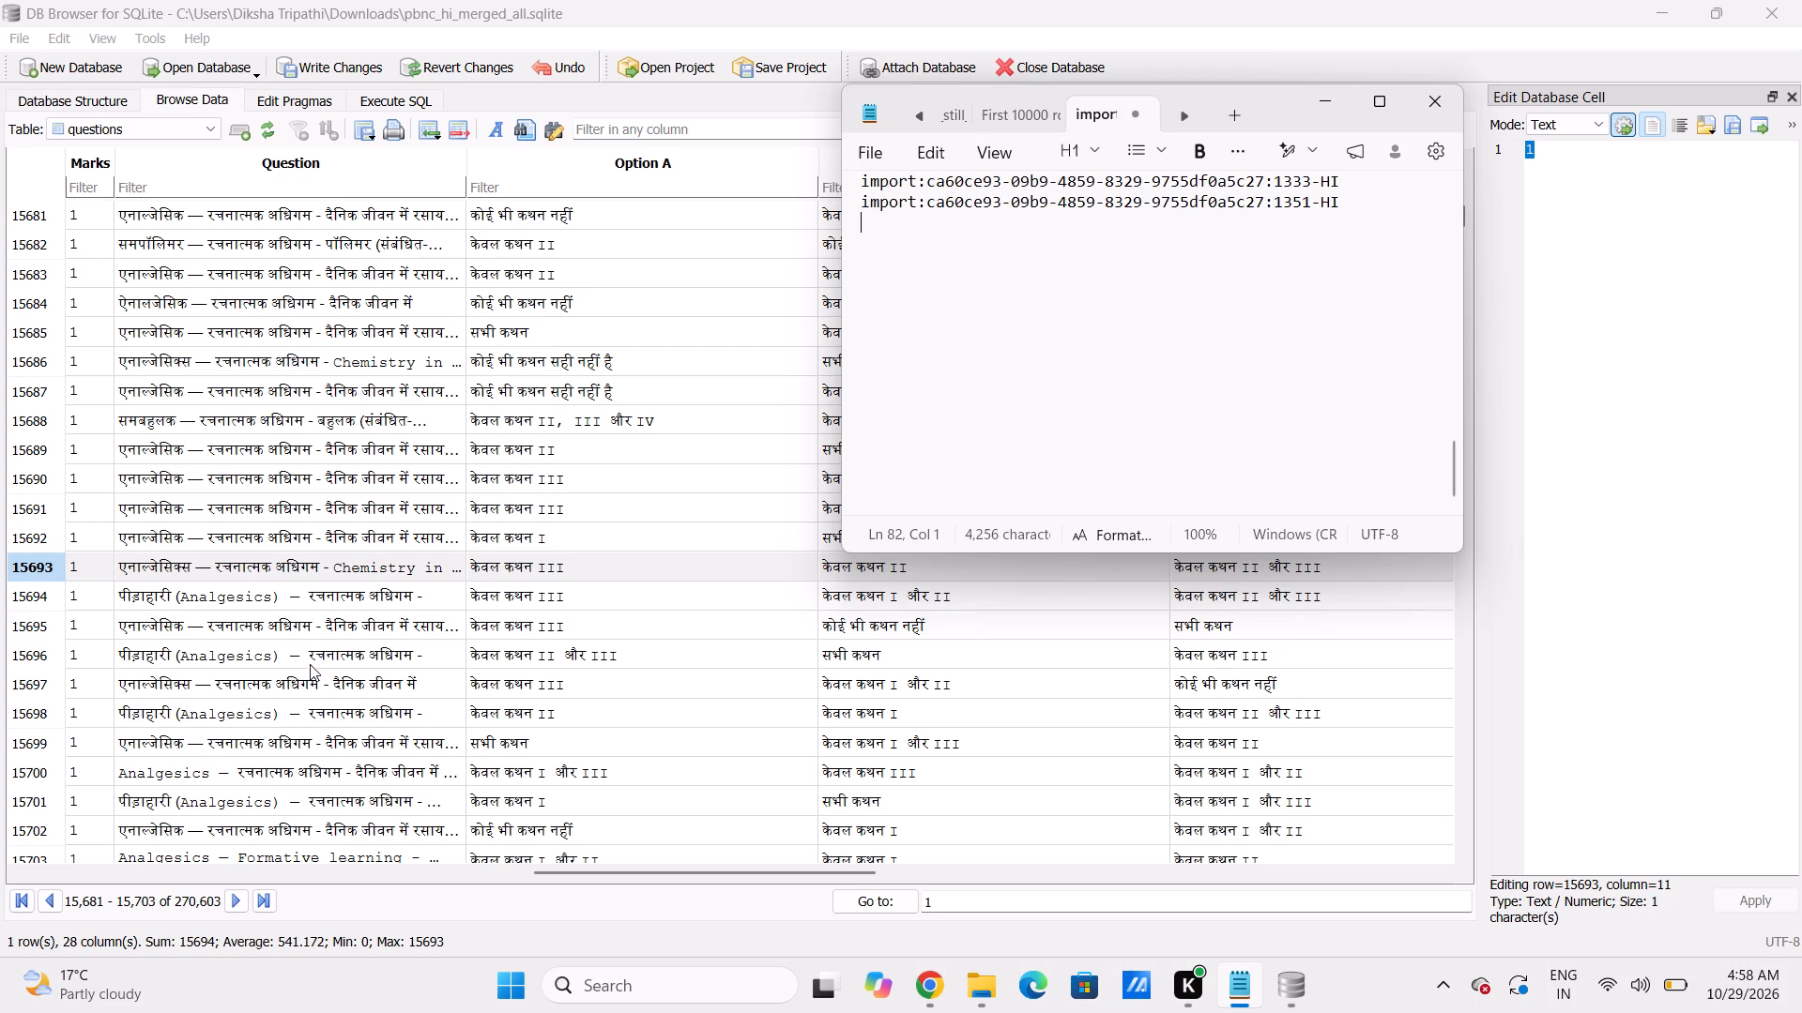
{"action": "left_click", "coordinate": [40, 777]}
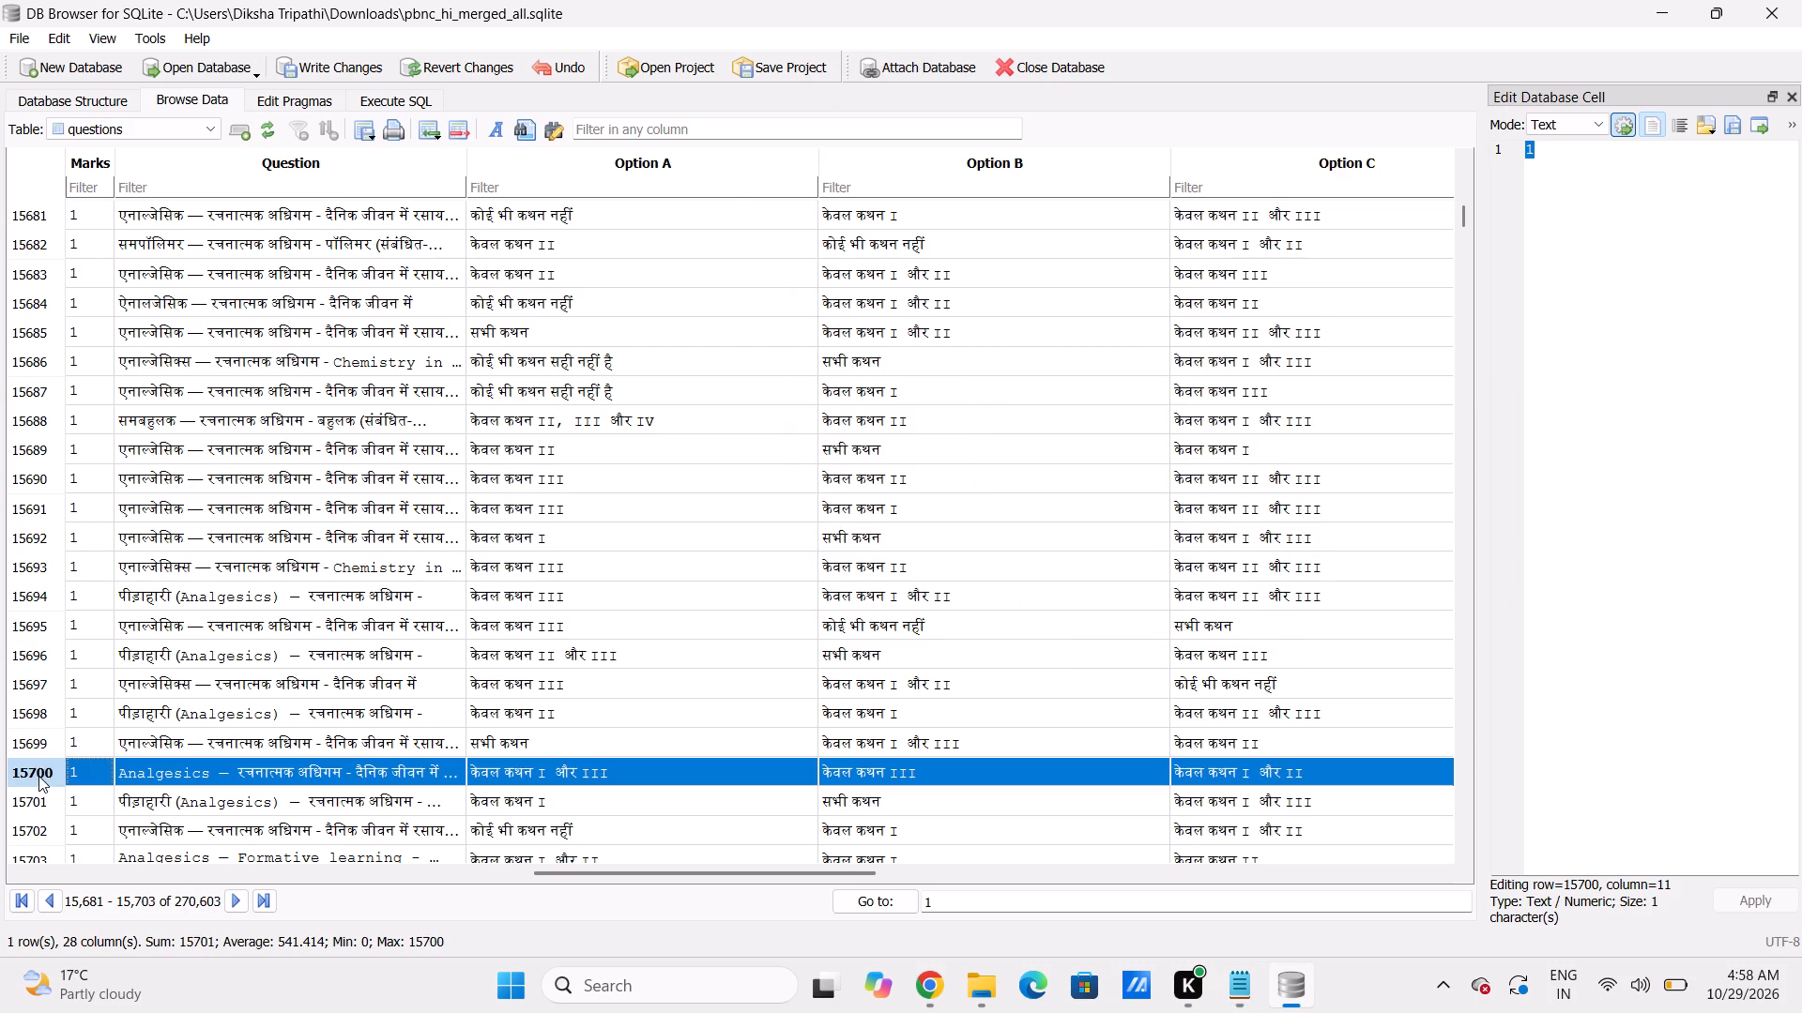
{"action": "key", "text": "ctrl+c"}
{"action": "left_click", "coordinate": [1247, 993]}
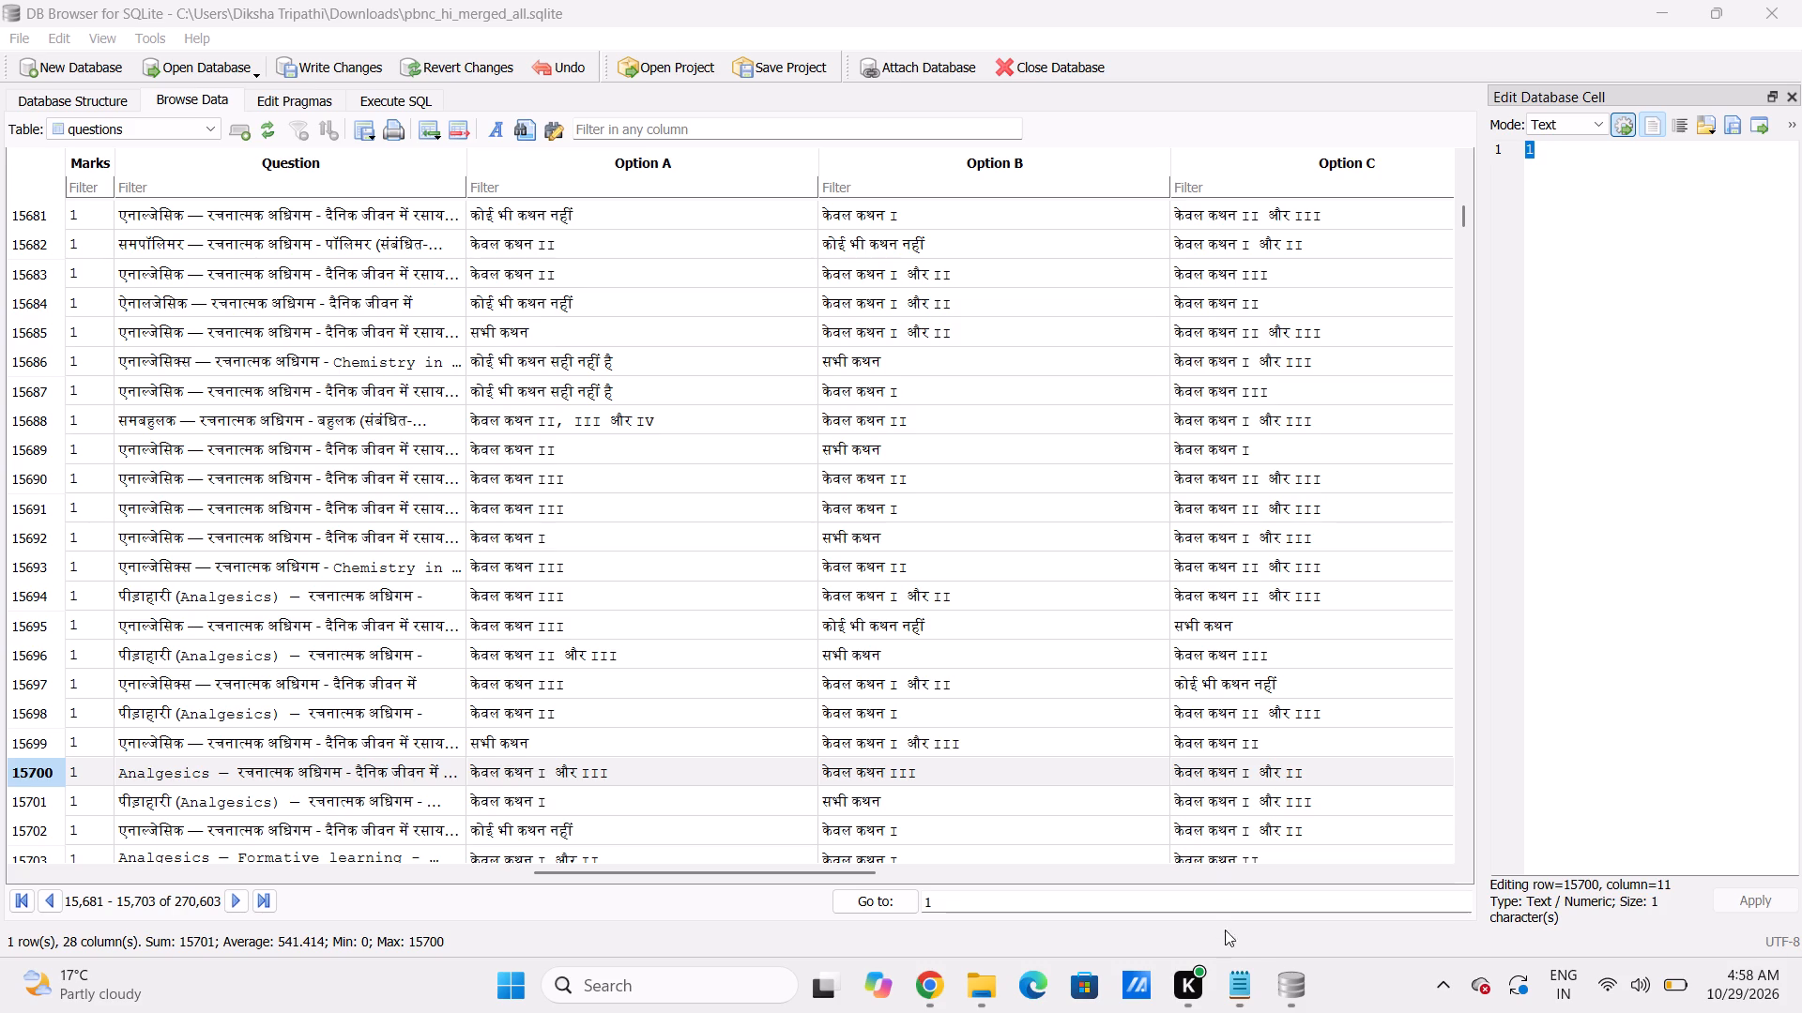
{"action": "left_click", "coordinate": [1240, 975]}
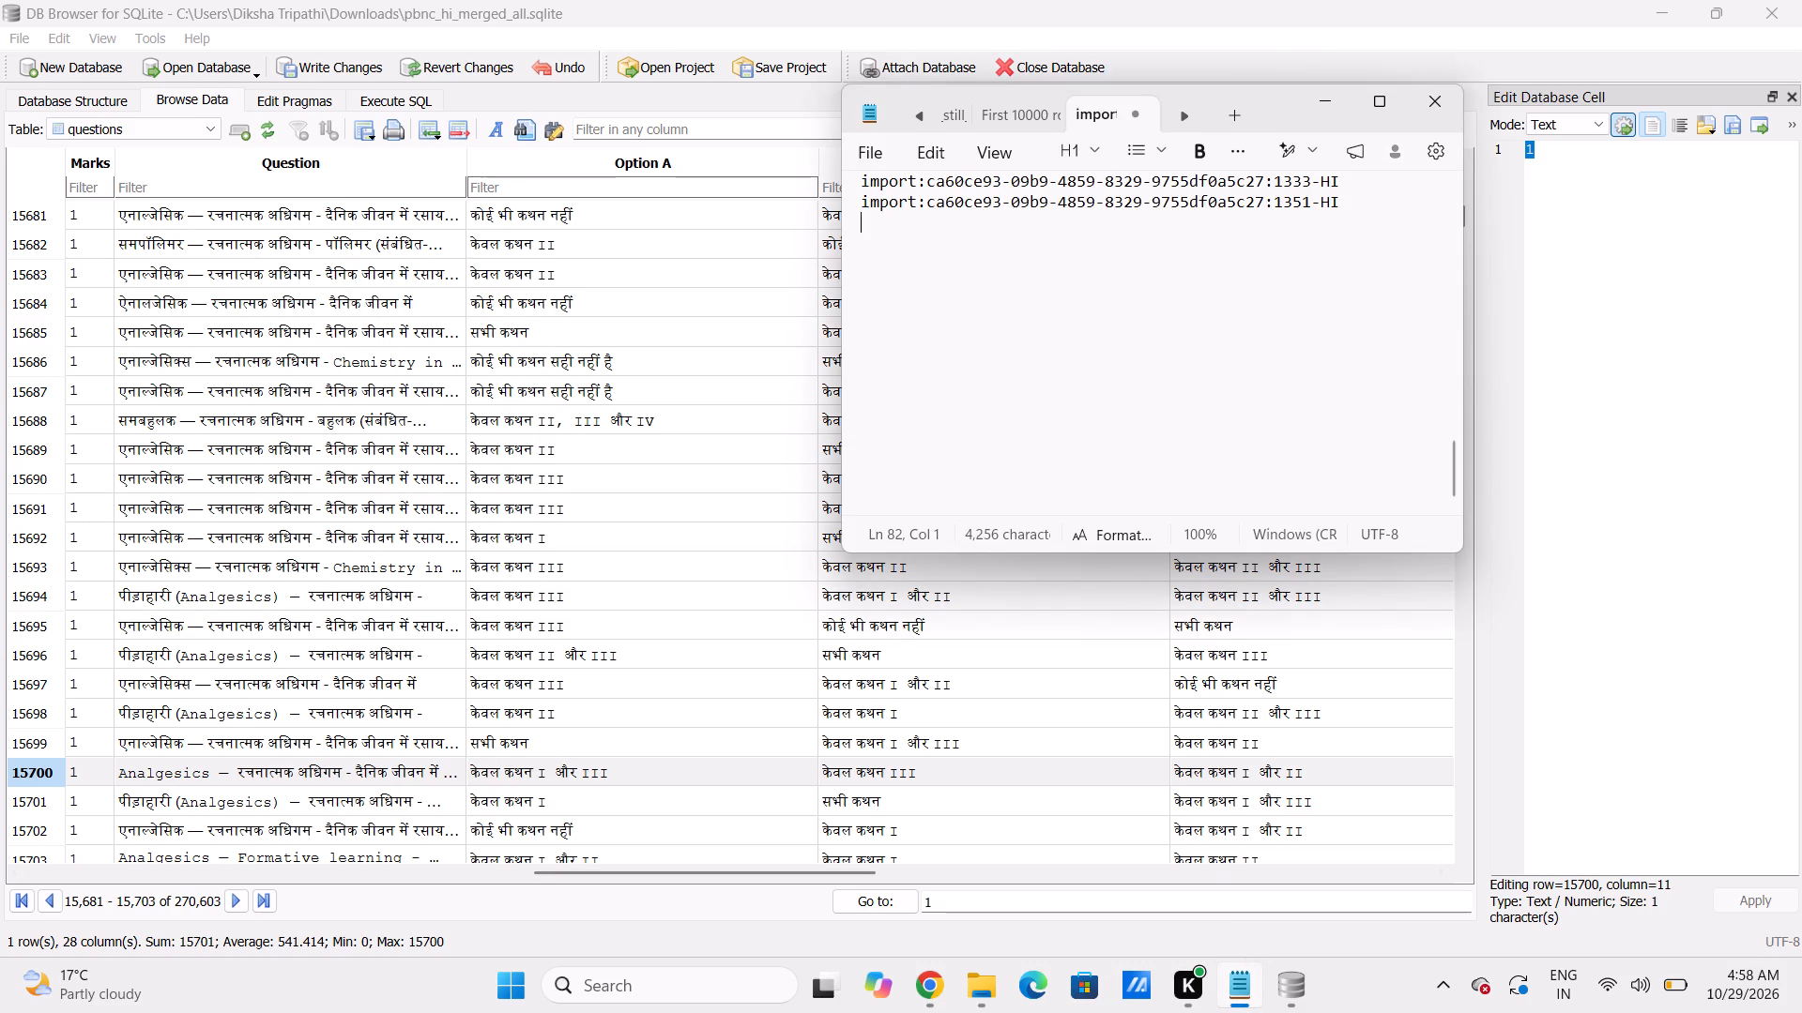
{"action": "key", "text": "ctrl+v"}
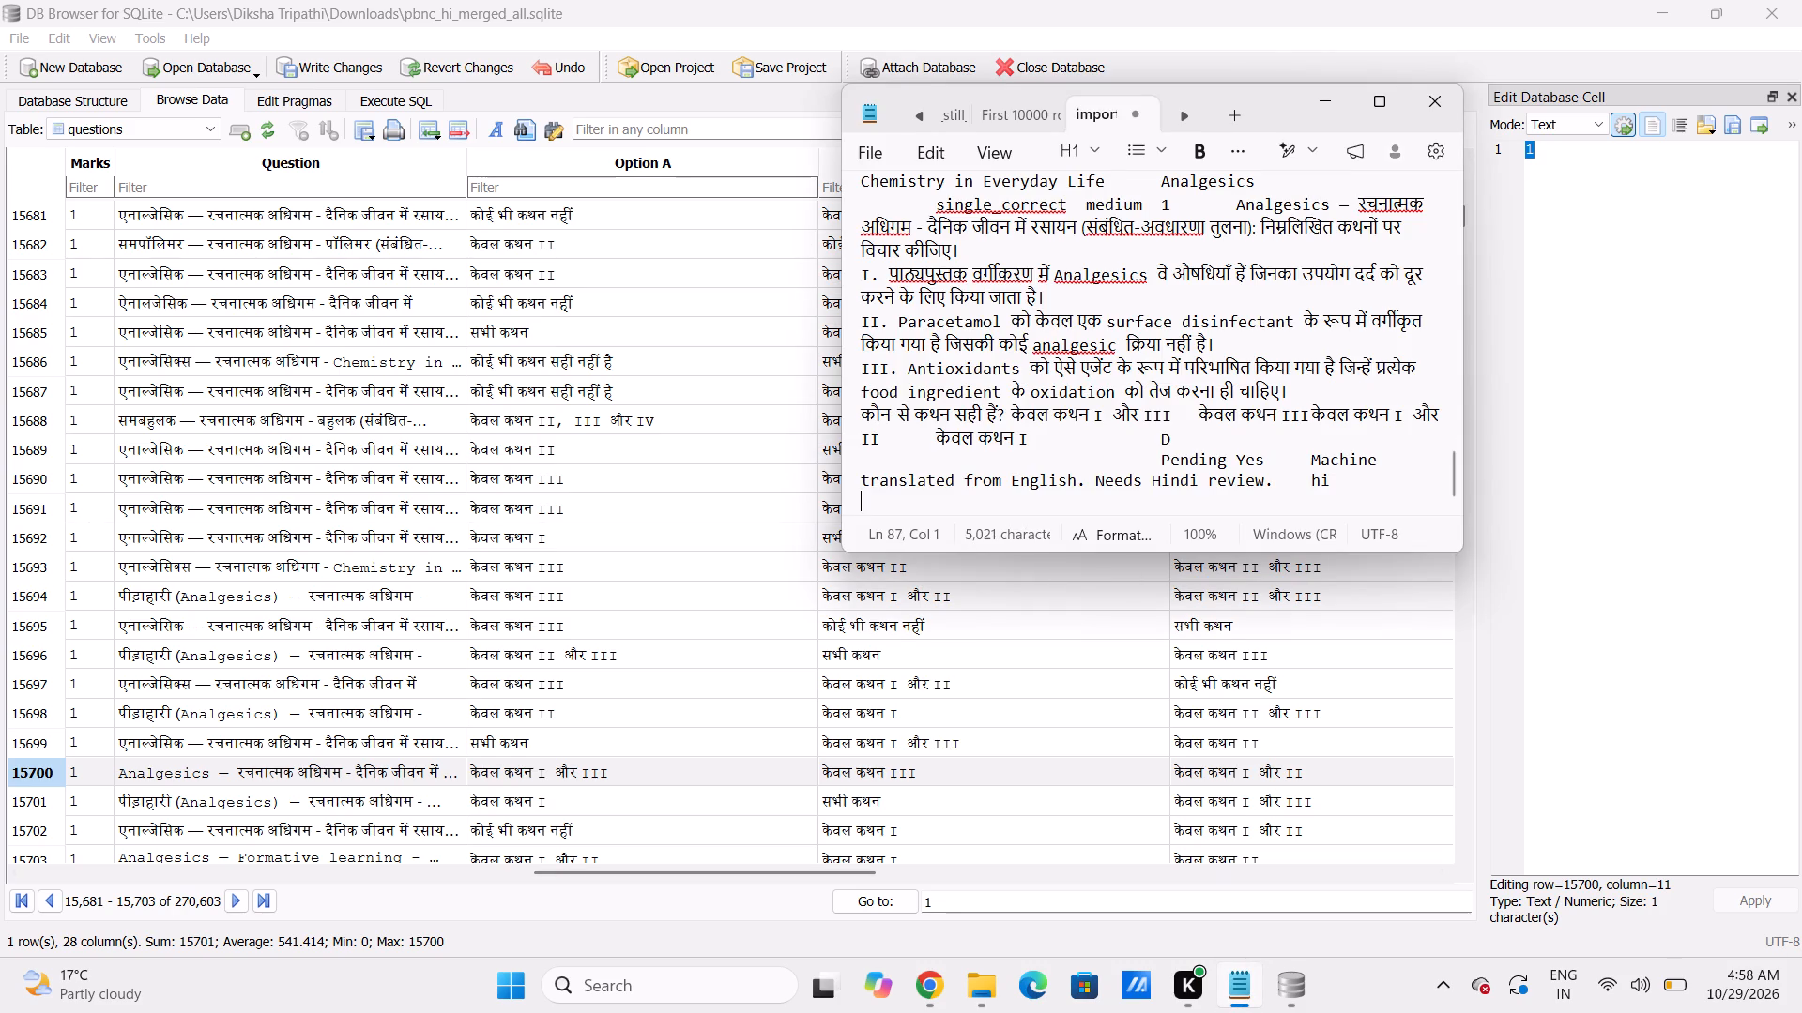
{"action": "left_click_drag", "start_coordinate": [872, 500], "coordinate": [876, 282]}
{"action": "scroll", "coordinate": [910, 291], "scroll_direction": "up", "scroll_amount": 2}
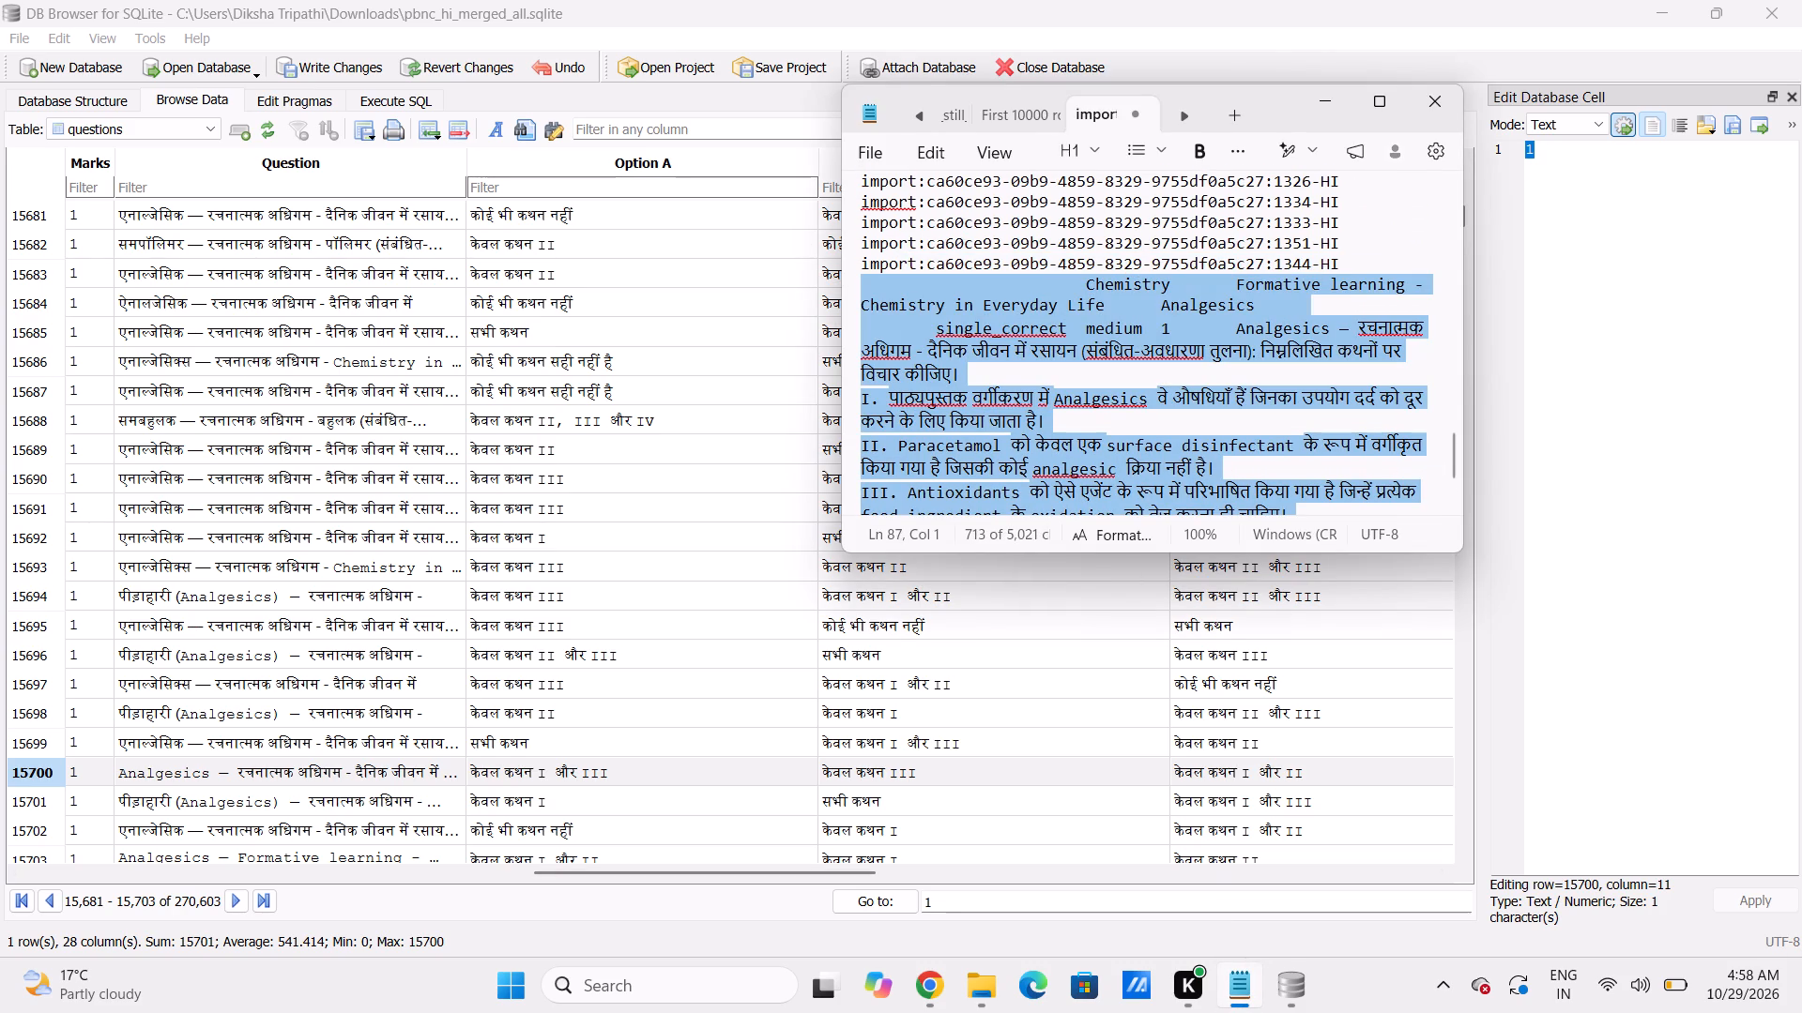
{"action": "left_click_drag", "start_coordinate": [876, 282], "coordinate": [875, 282]}
{"action": "key", "text": "BackSpace"}
{"action": "key", "text": "Return"}
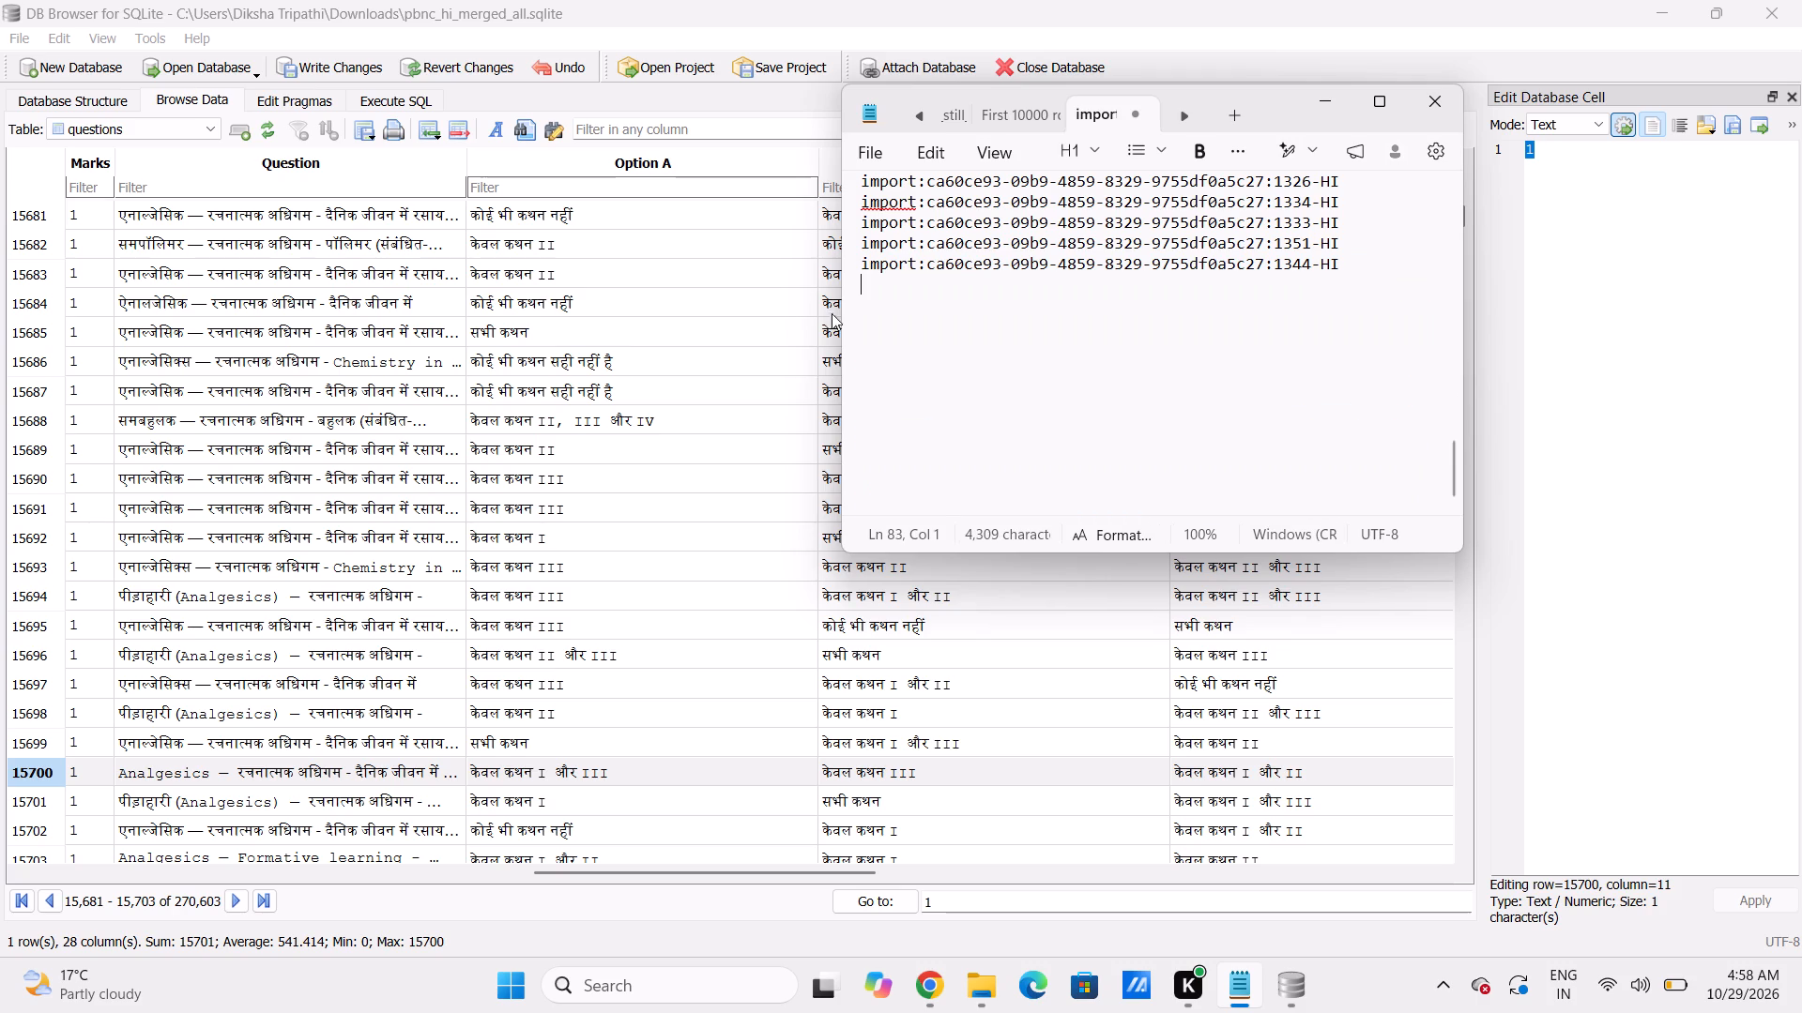
Copy row 15703, the next question titled "Analgesics — Formative learning" in English, and switch to the Notepad import list.
{"action": "scroll", "coordinate": [391, 531], "scroll_direction": "down", "scroll_amount": 1}
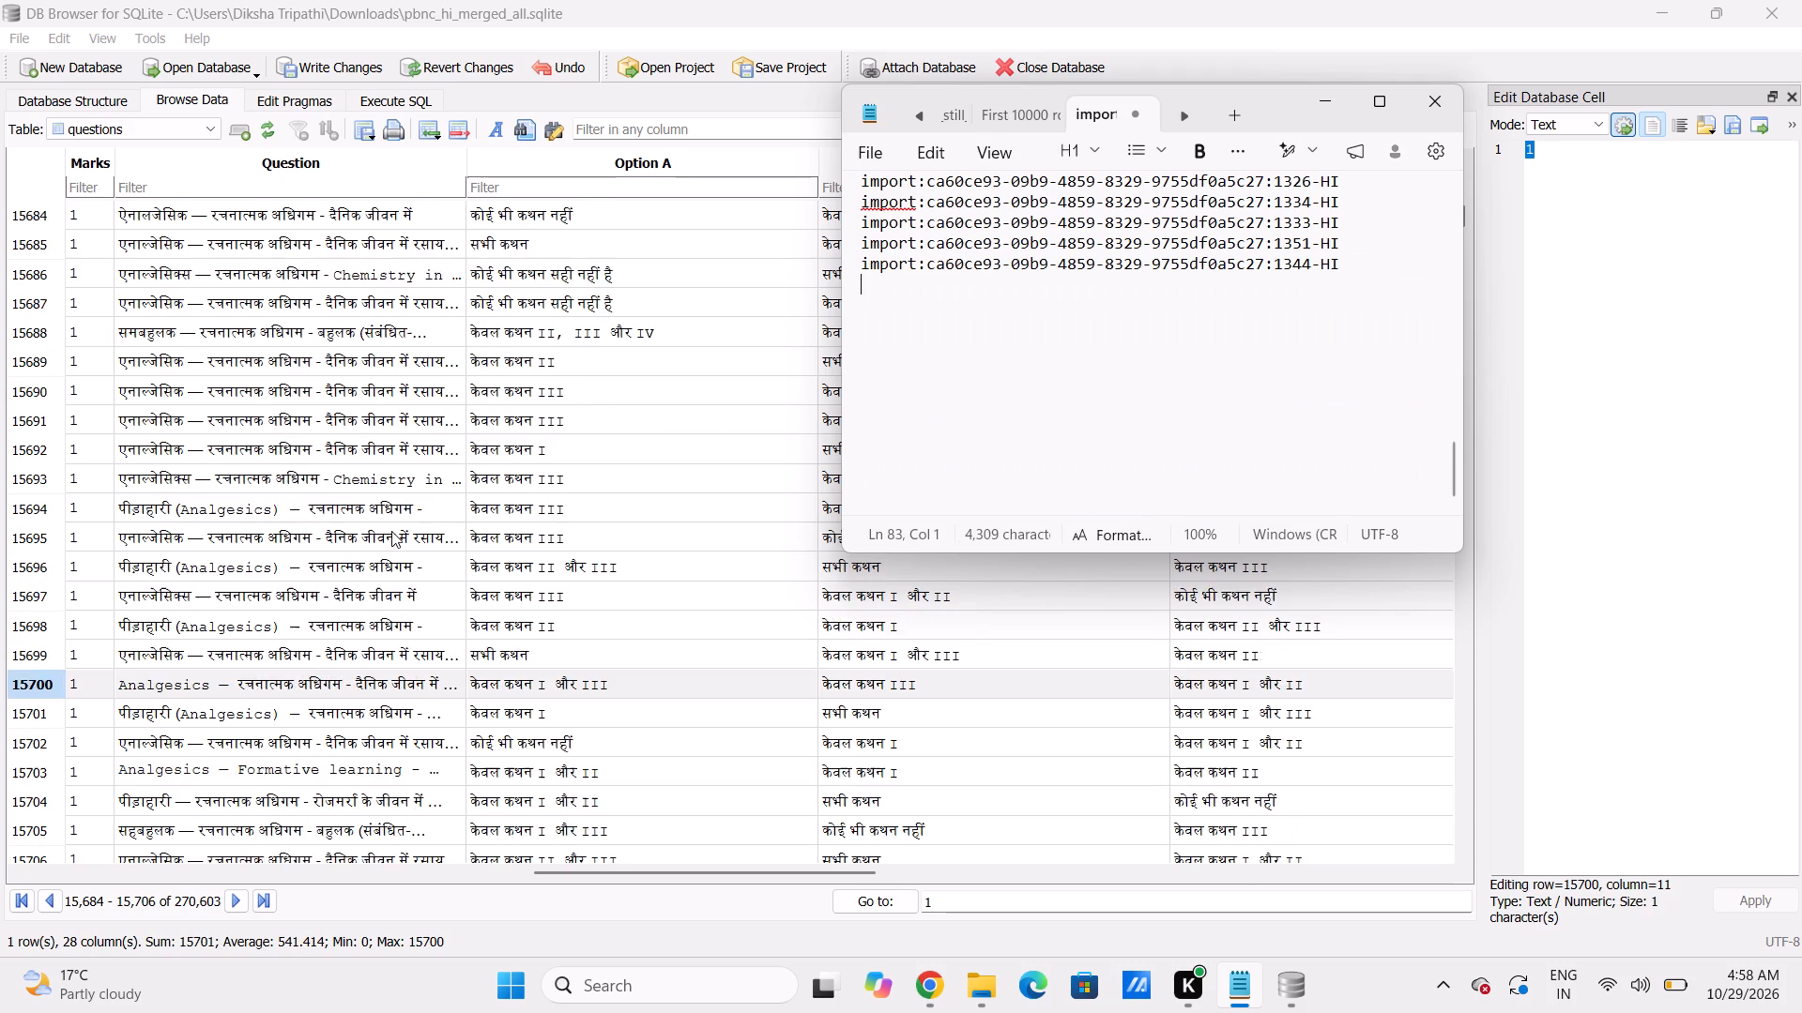
{"action": "scroll", "coordinate": [391, 531], "scroll_direction": "down", "scroll_amount": 2}
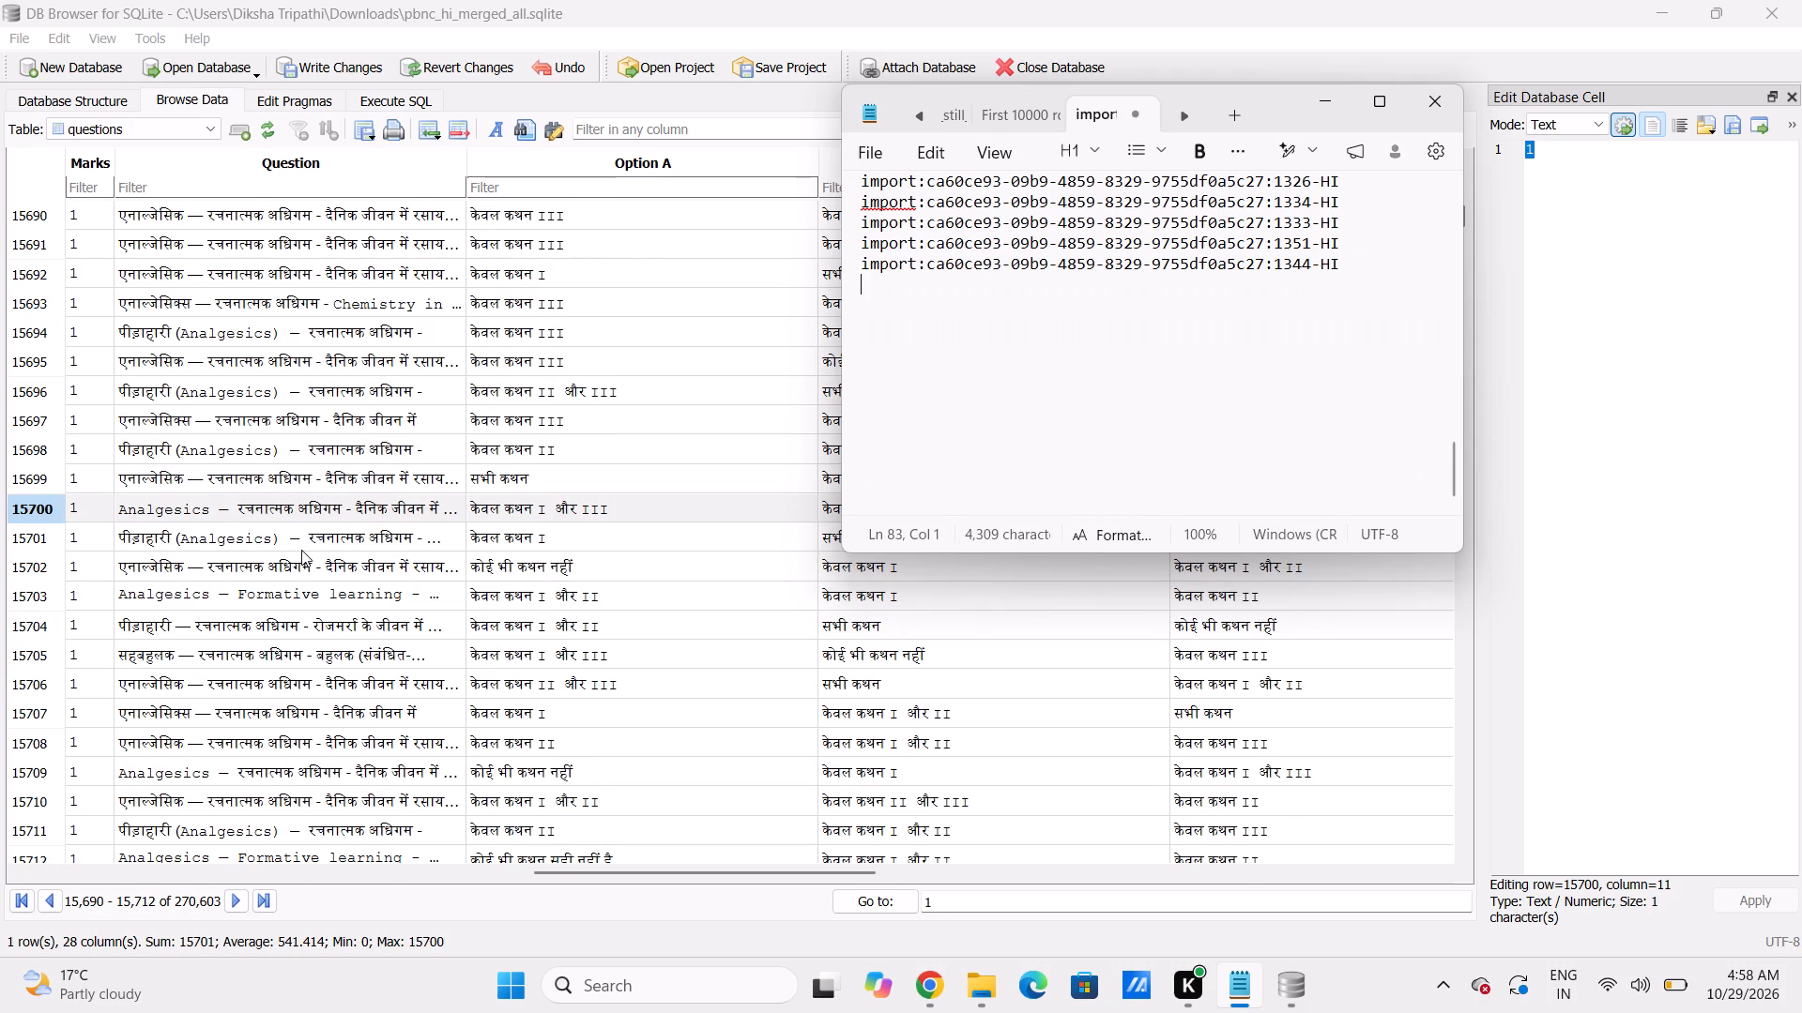
{"action": "left_click", "coordinate": [53, 602]}
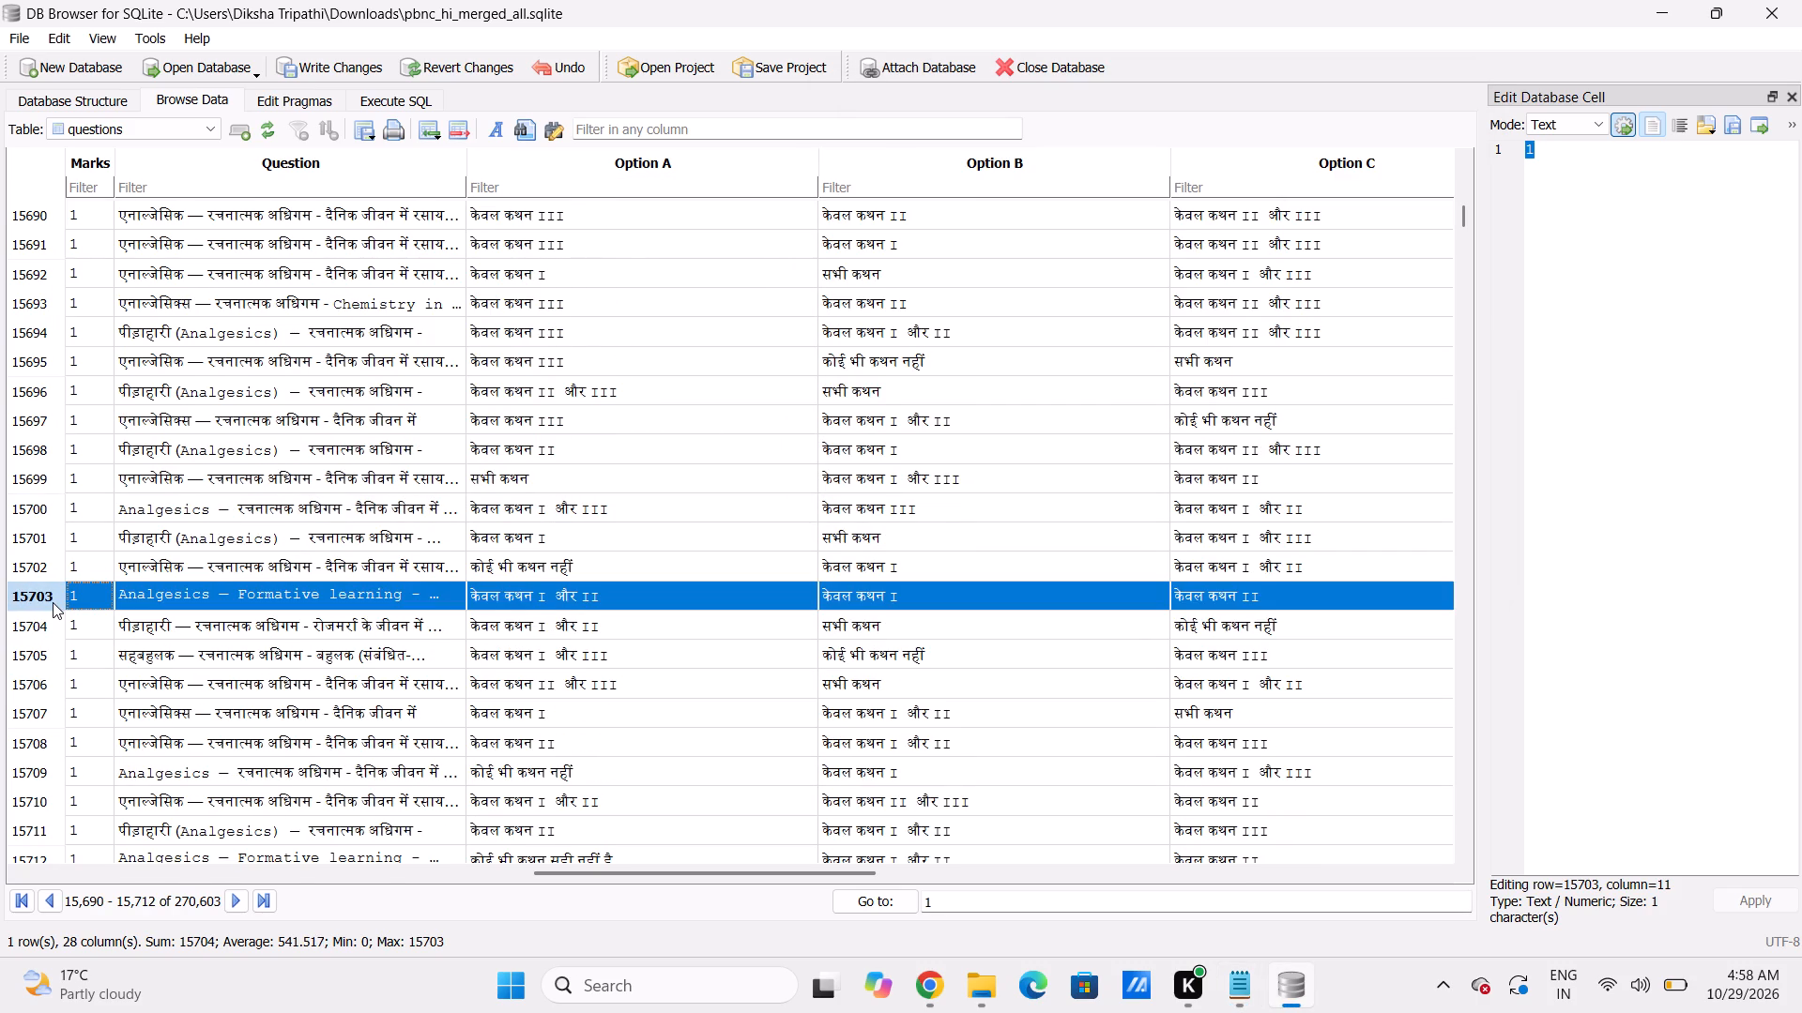
{"action": "key", "text": "ctrl+c"}
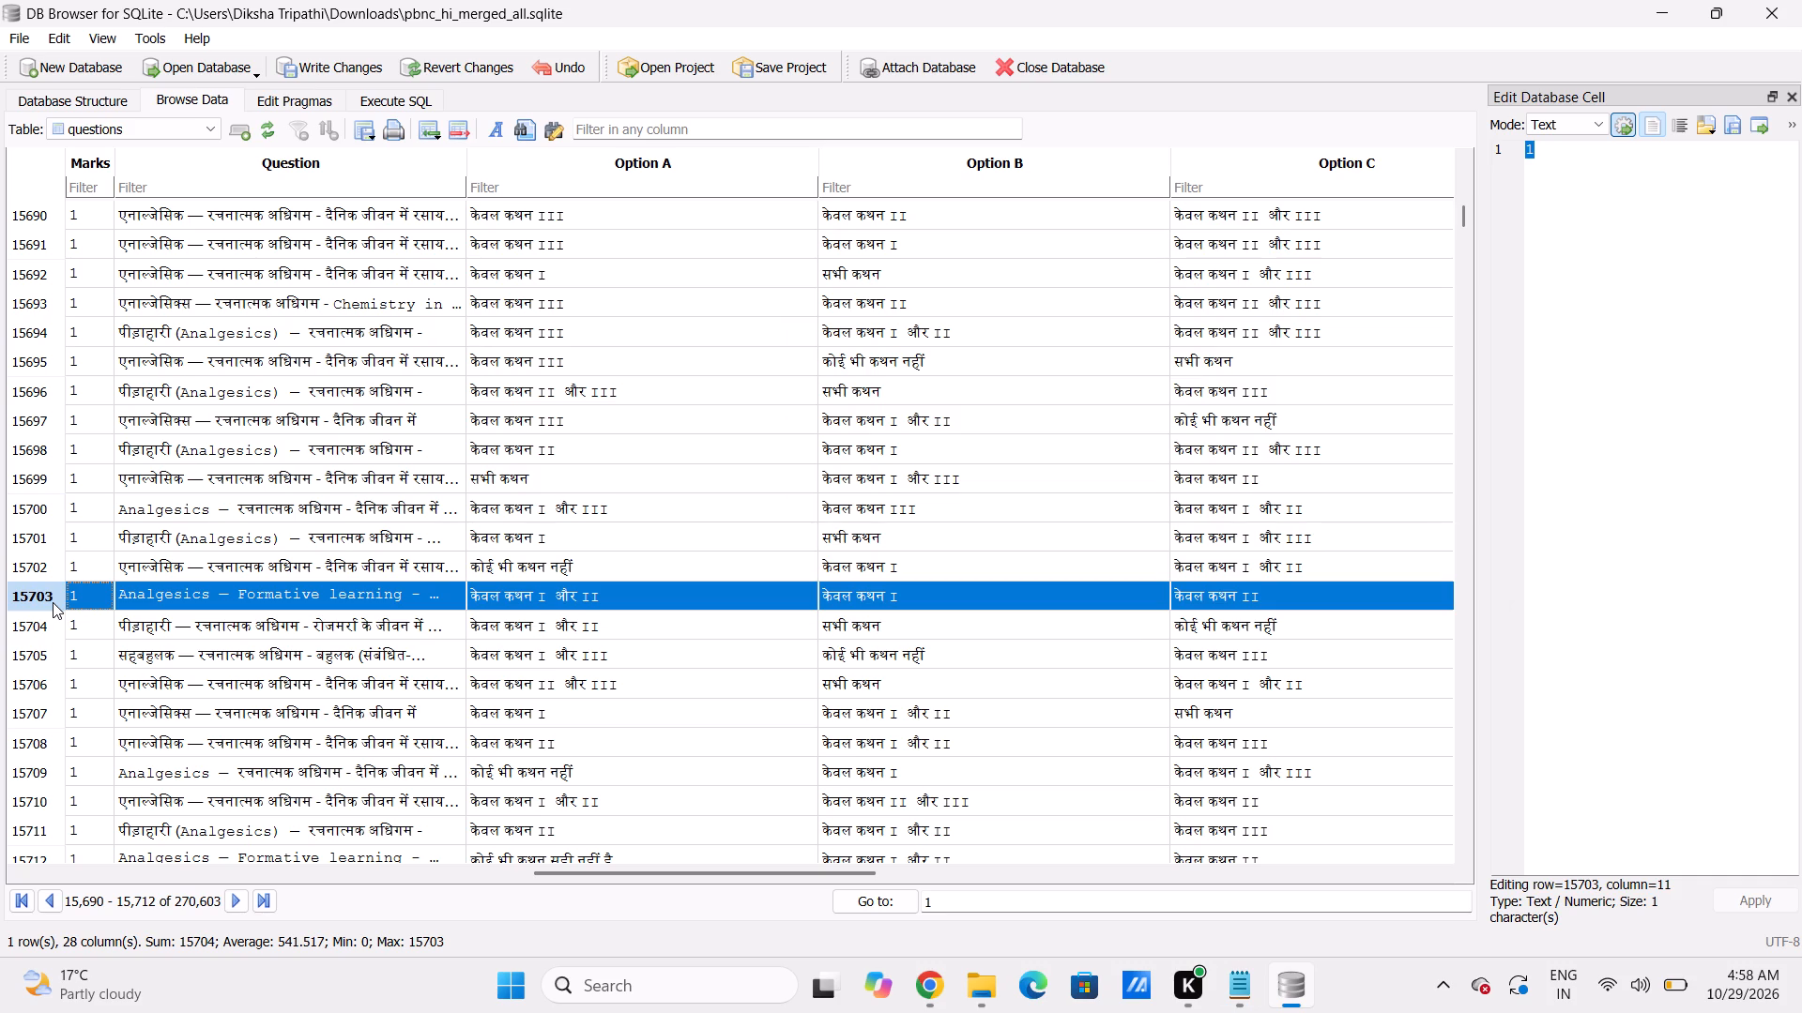
{"action": "left_click", "coordinate": [1226, 974]}
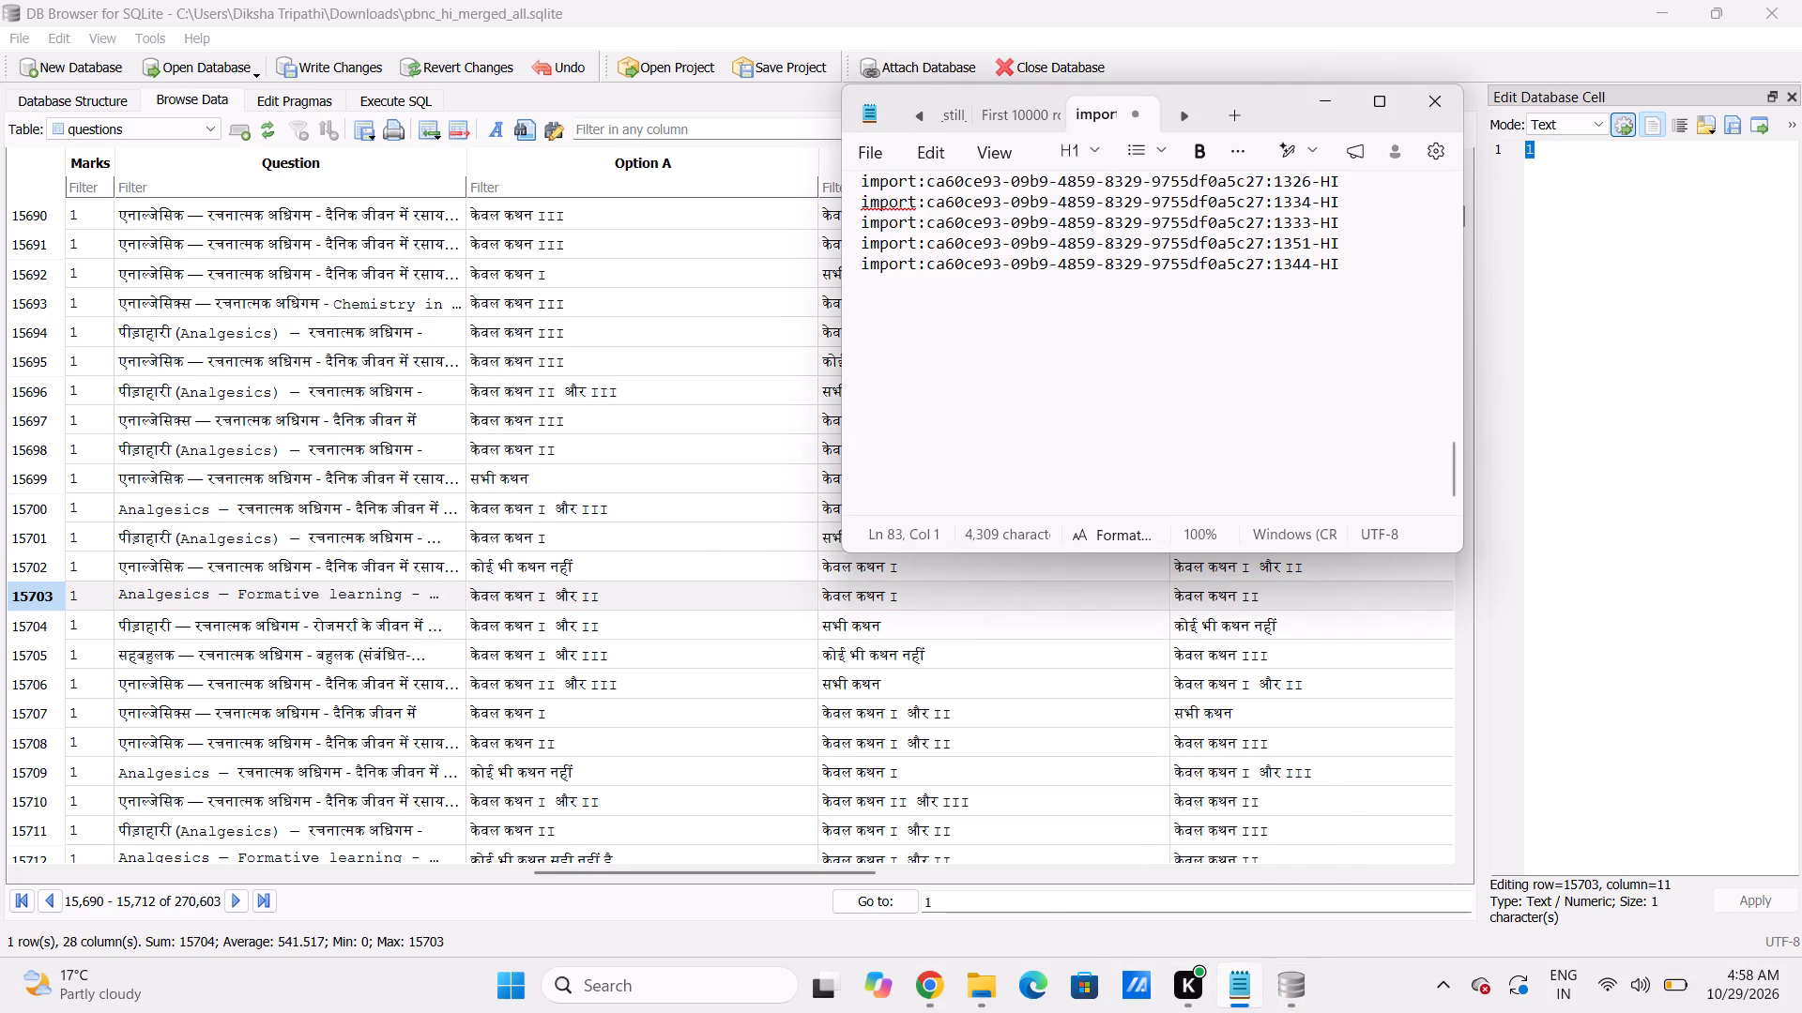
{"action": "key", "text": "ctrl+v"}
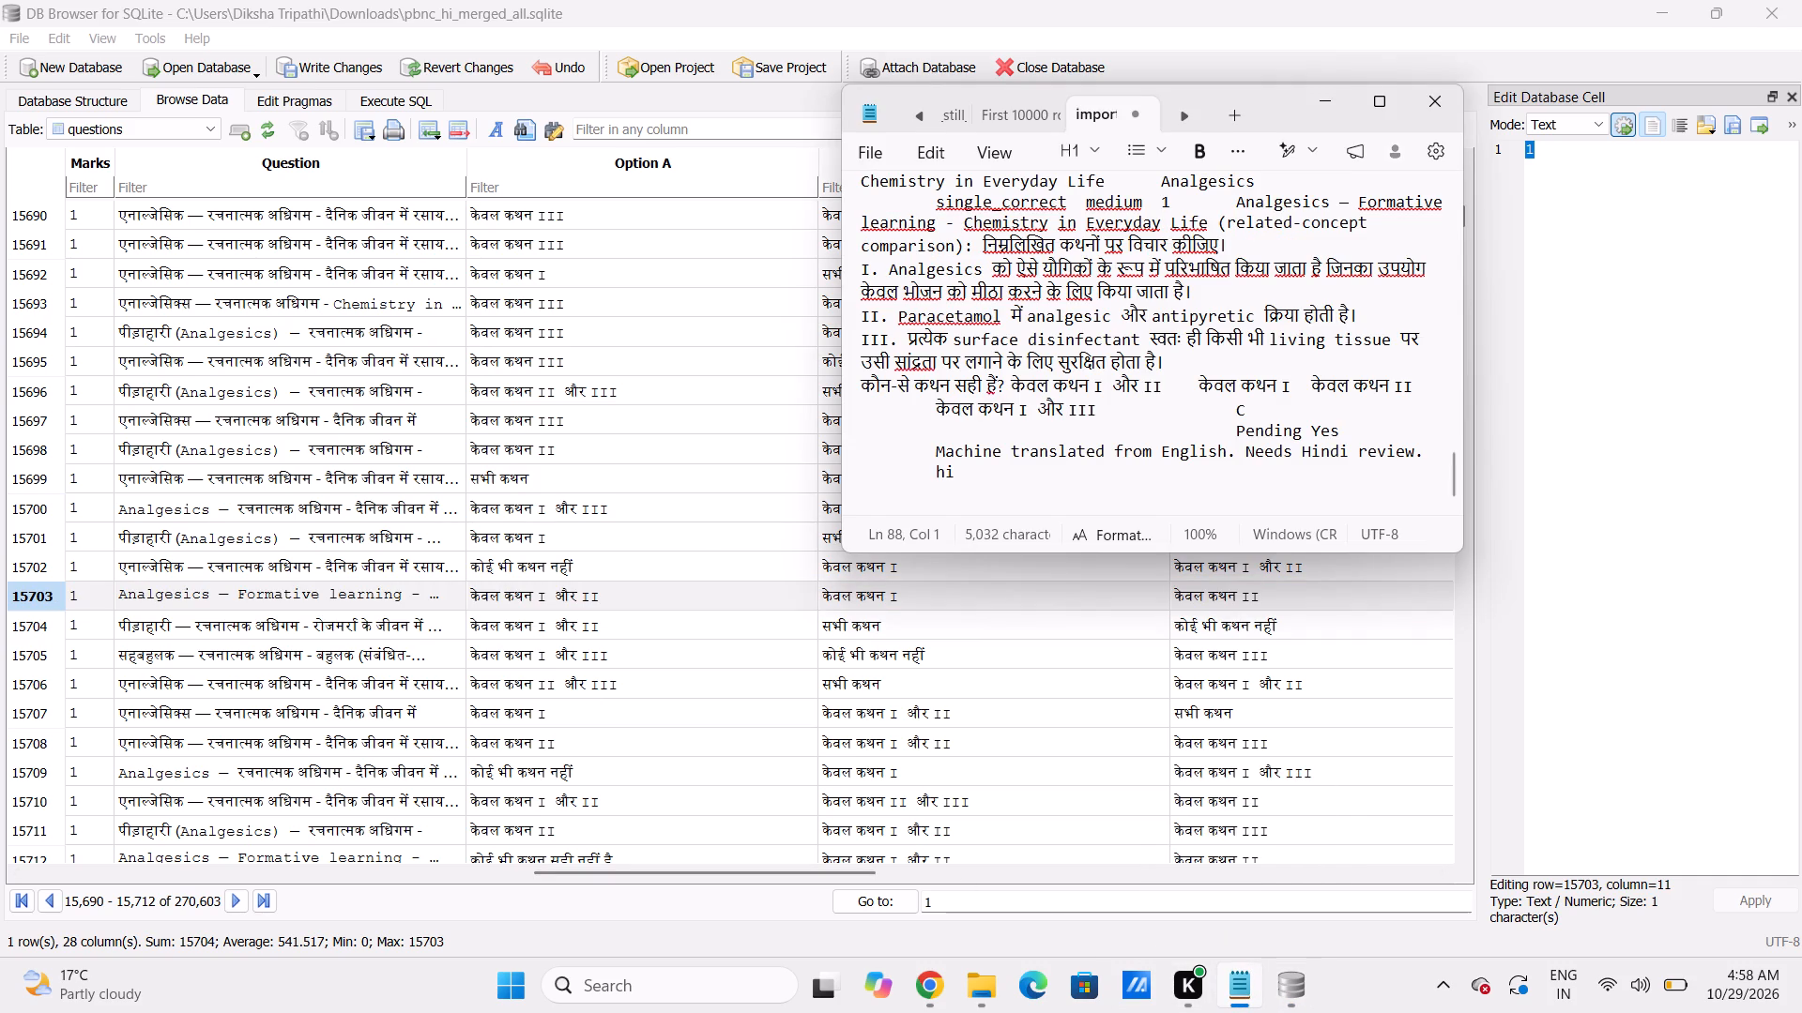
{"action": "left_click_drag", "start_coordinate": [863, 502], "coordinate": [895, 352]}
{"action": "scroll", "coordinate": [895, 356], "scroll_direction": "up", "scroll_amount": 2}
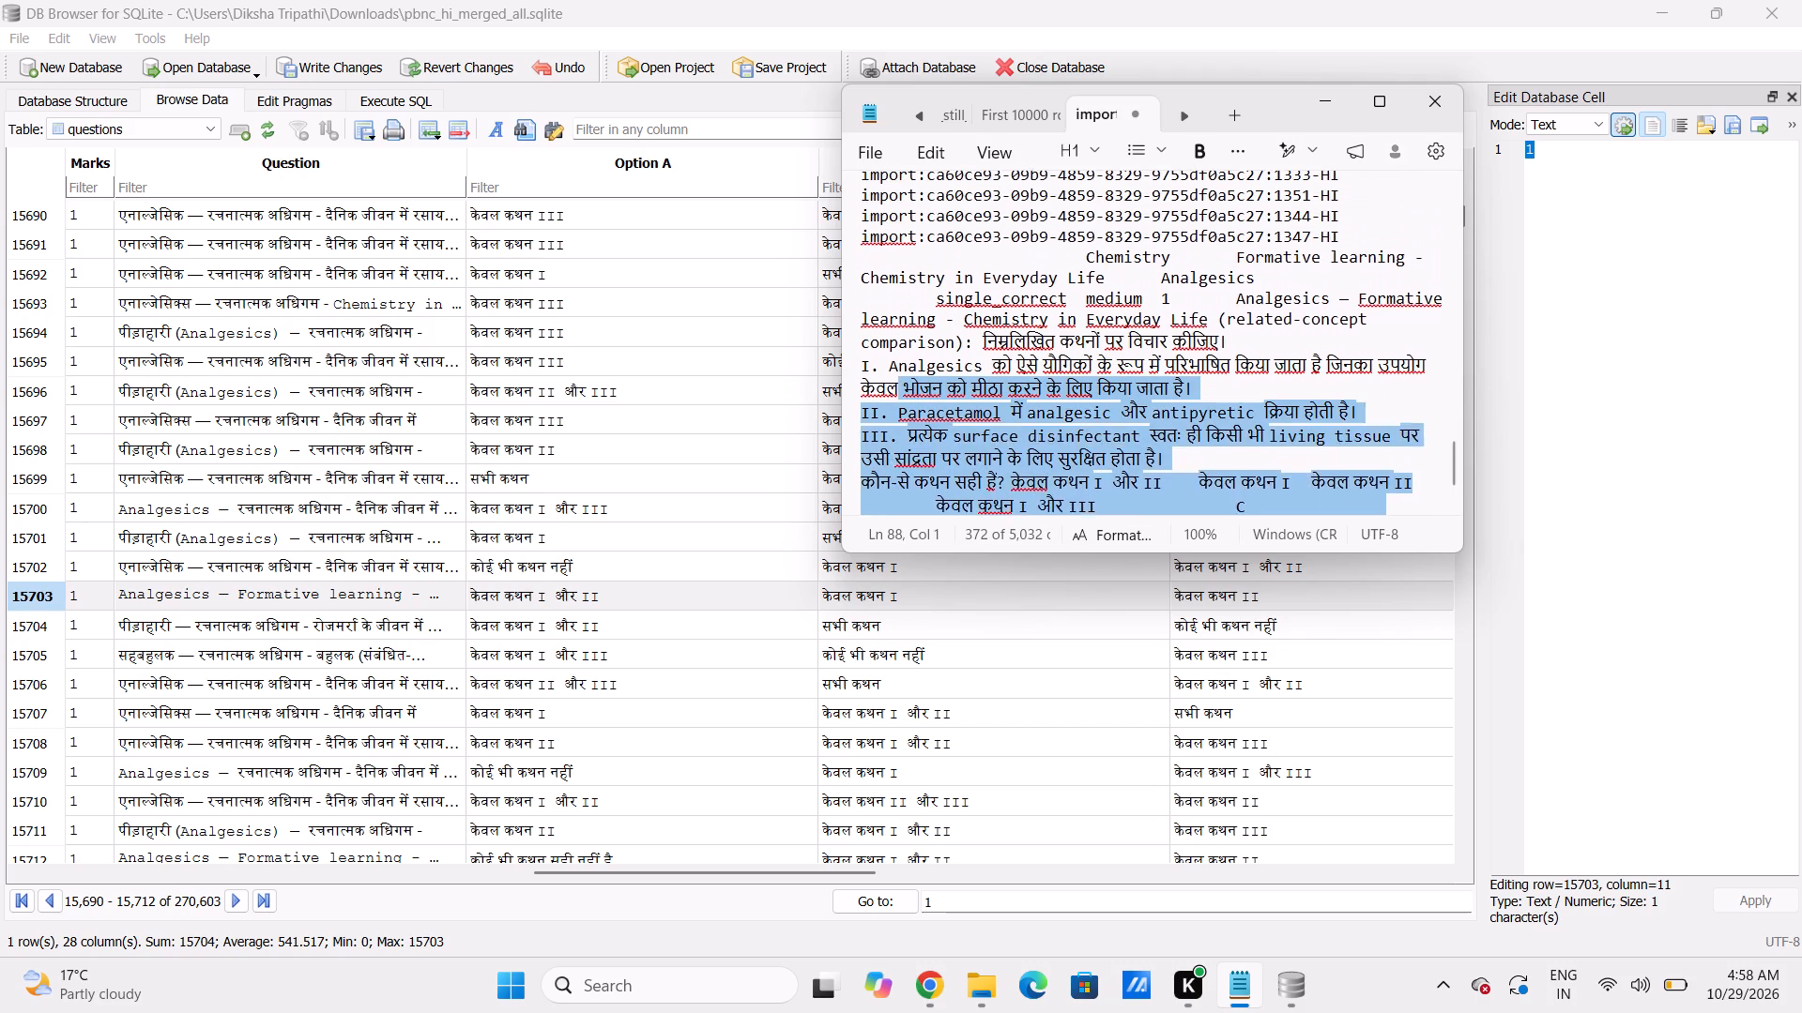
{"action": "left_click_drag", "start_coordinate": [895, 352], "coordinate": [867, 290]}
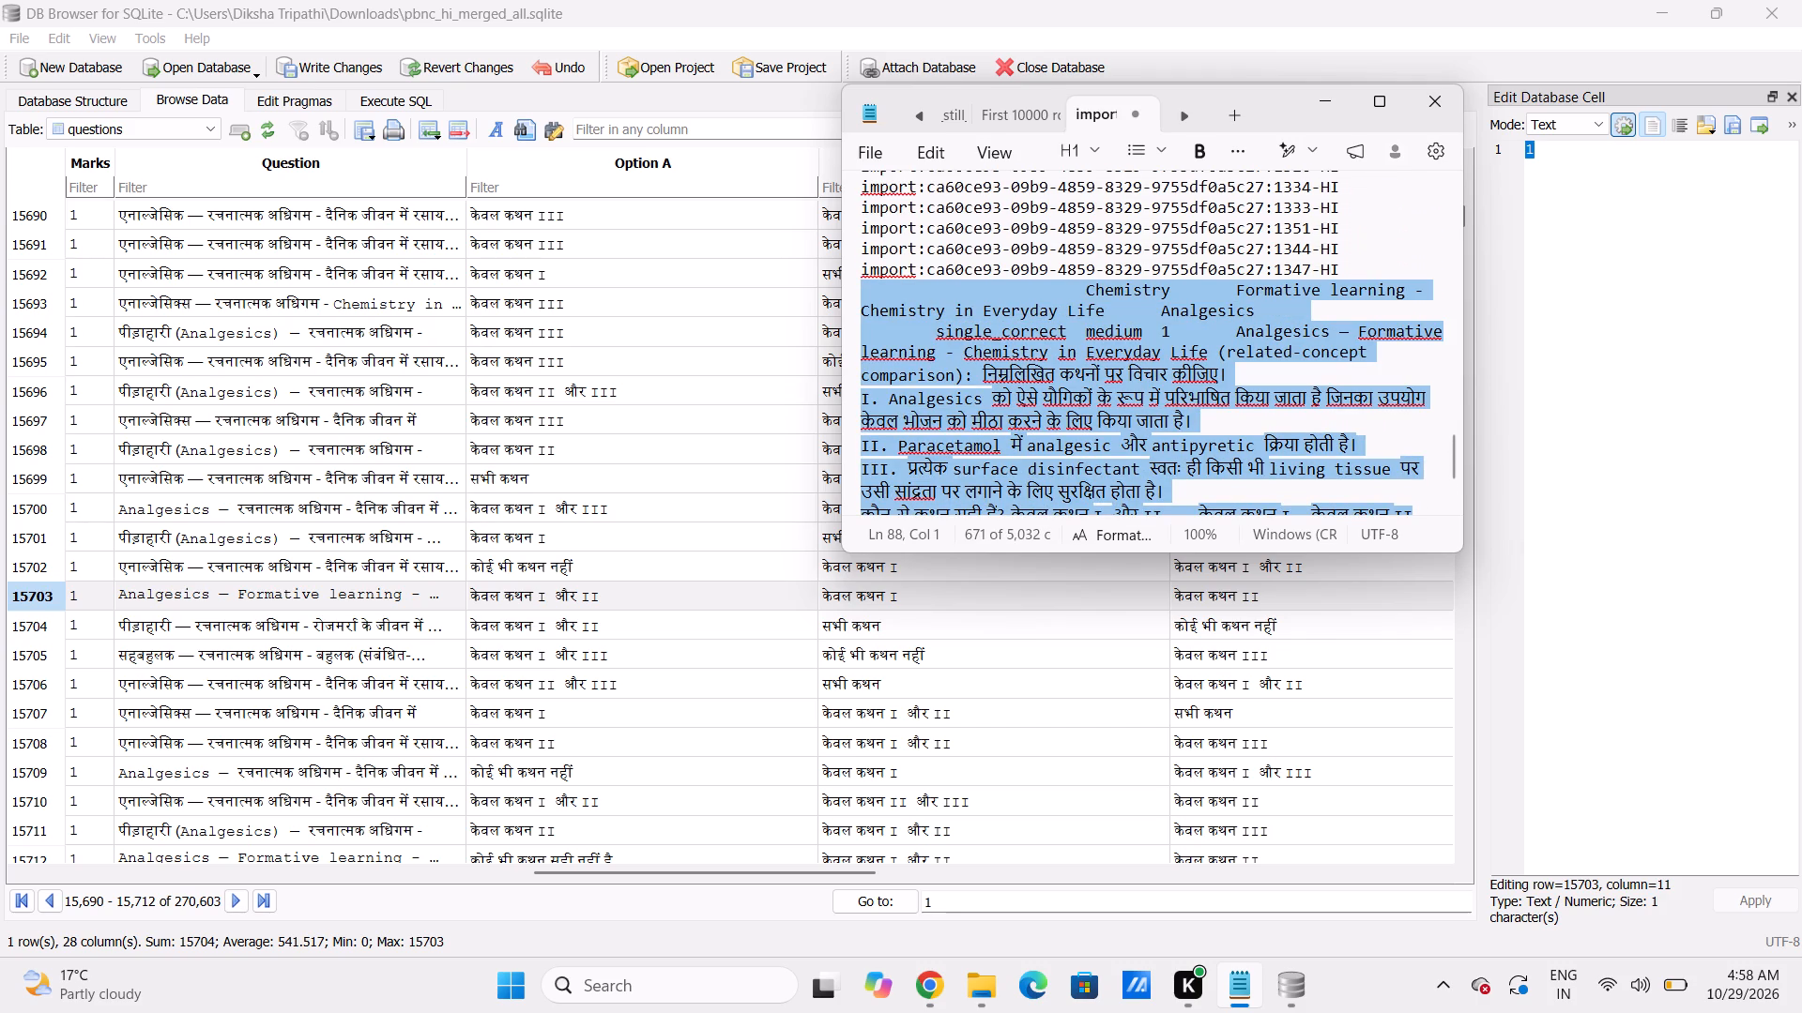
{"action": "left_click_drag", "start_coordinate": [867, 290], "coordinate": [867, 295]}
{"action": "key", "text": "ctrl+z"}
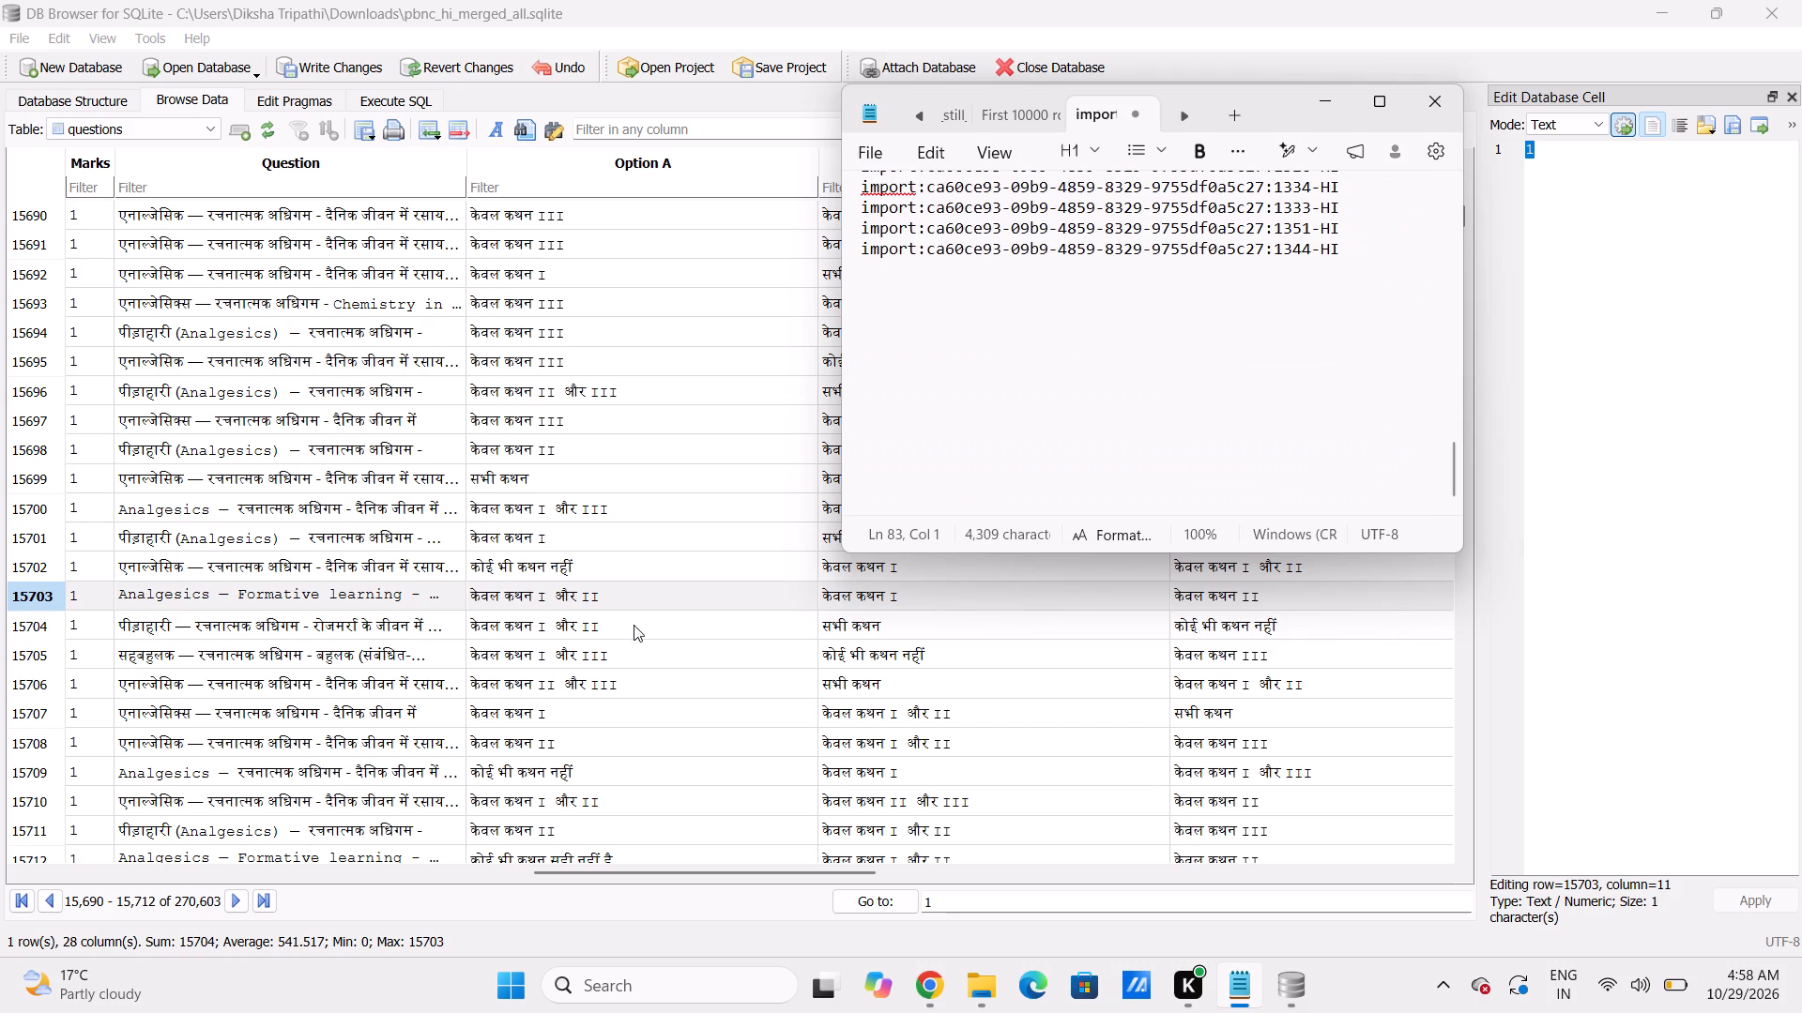
Paste the copied row 15703 into the import list, trim it to its import ID ending 1347-HI, and start a new line.
{"action": "key", "text": "ctrl+v"}
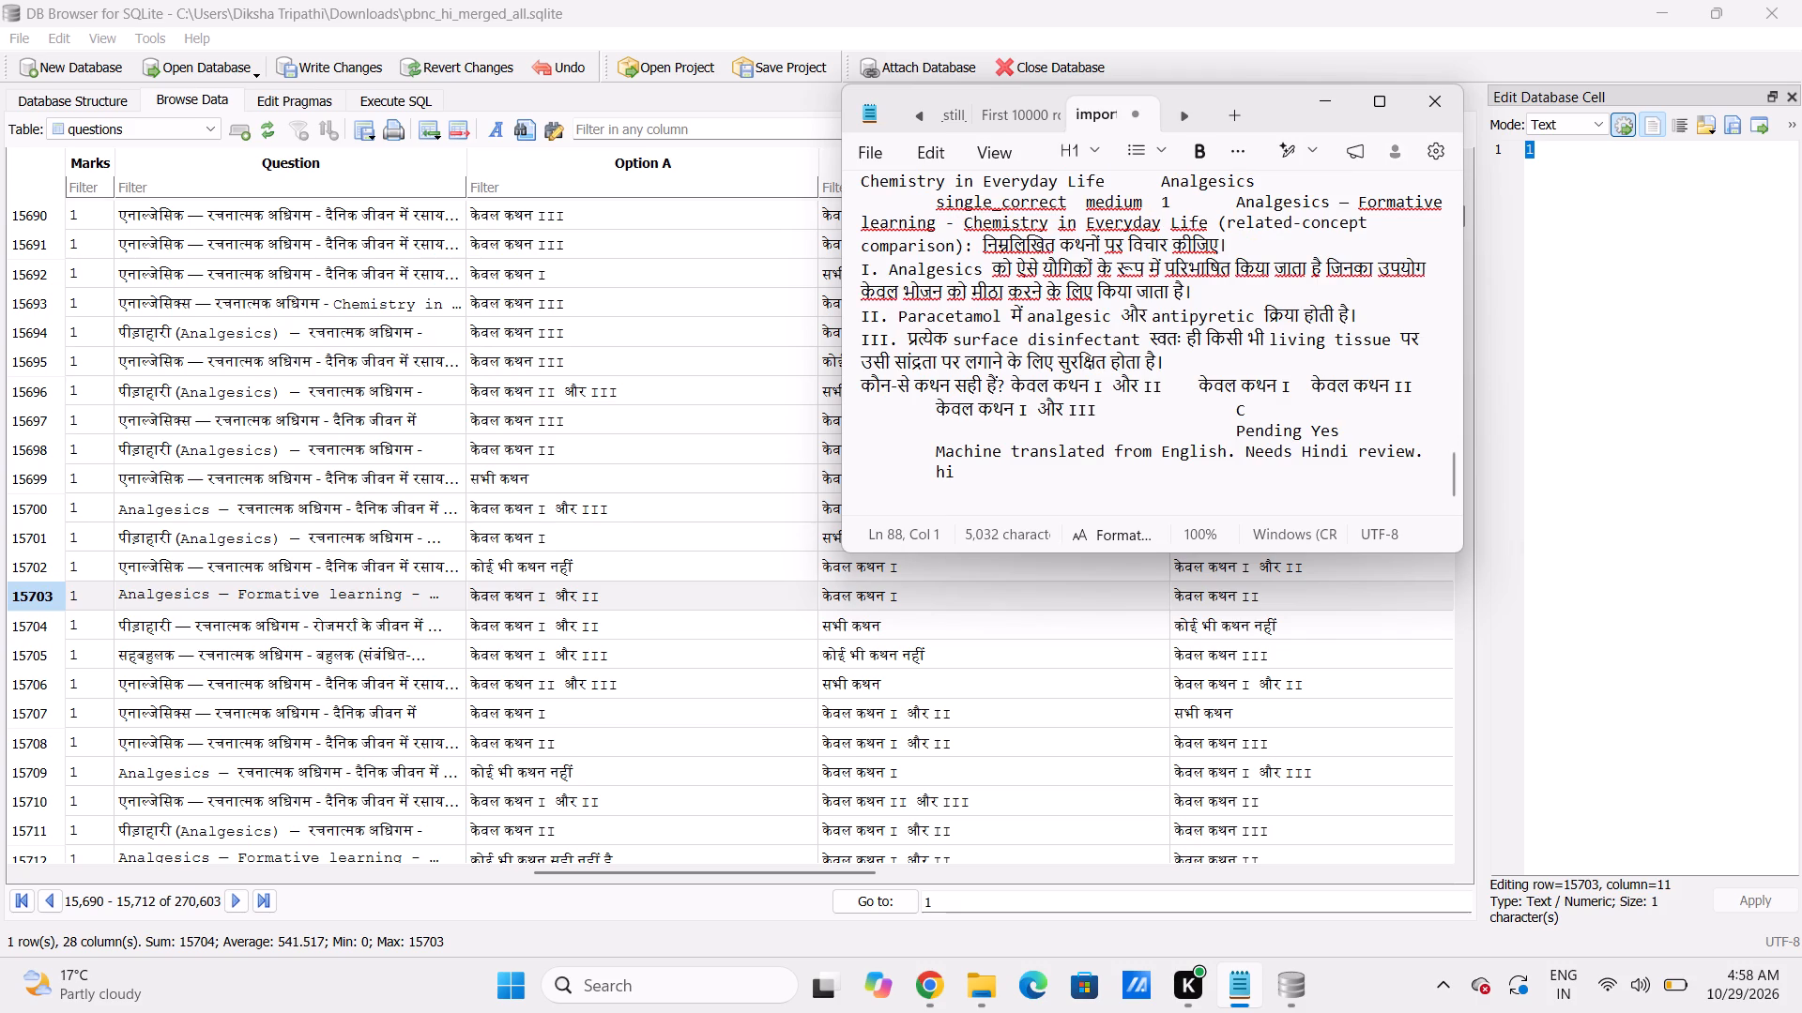
{"action": "left_click_drag", "start_coordinate": [876, 496], "coordinate": [862, 431]}
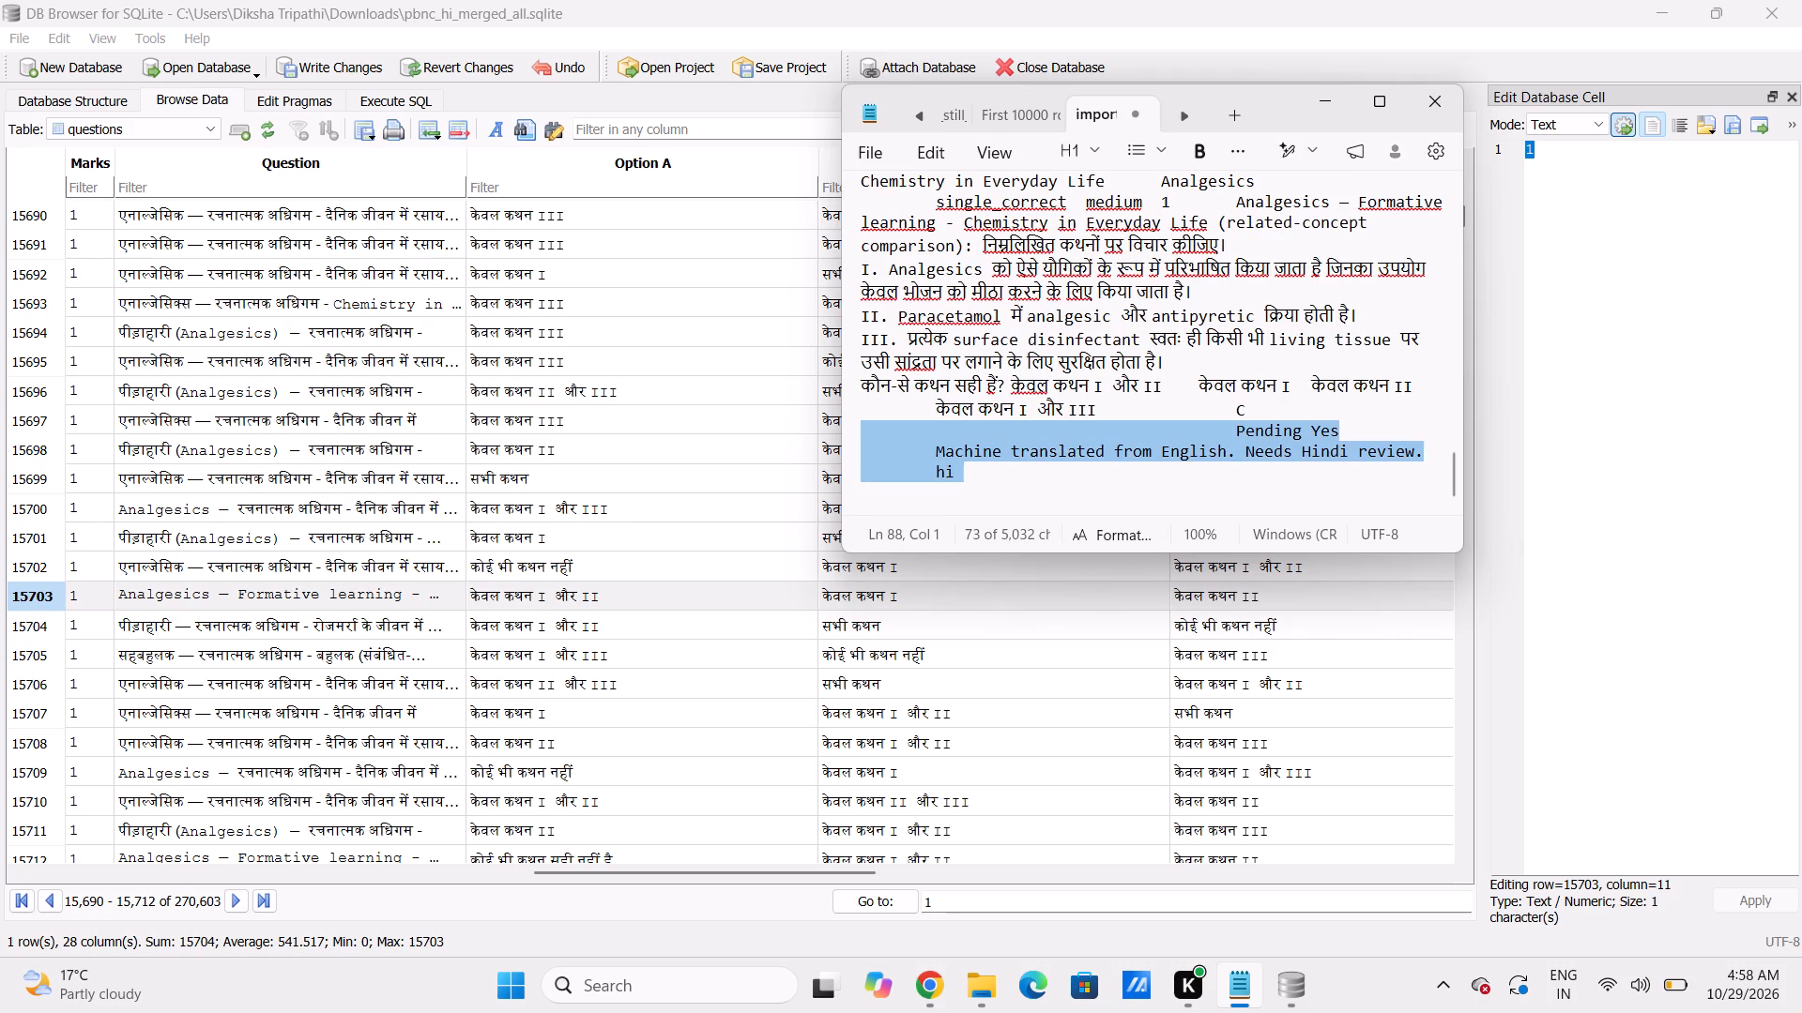
{"action": "left_click_drag", "start_coordinate": [862, 431], "coordinate": [866, 373]}
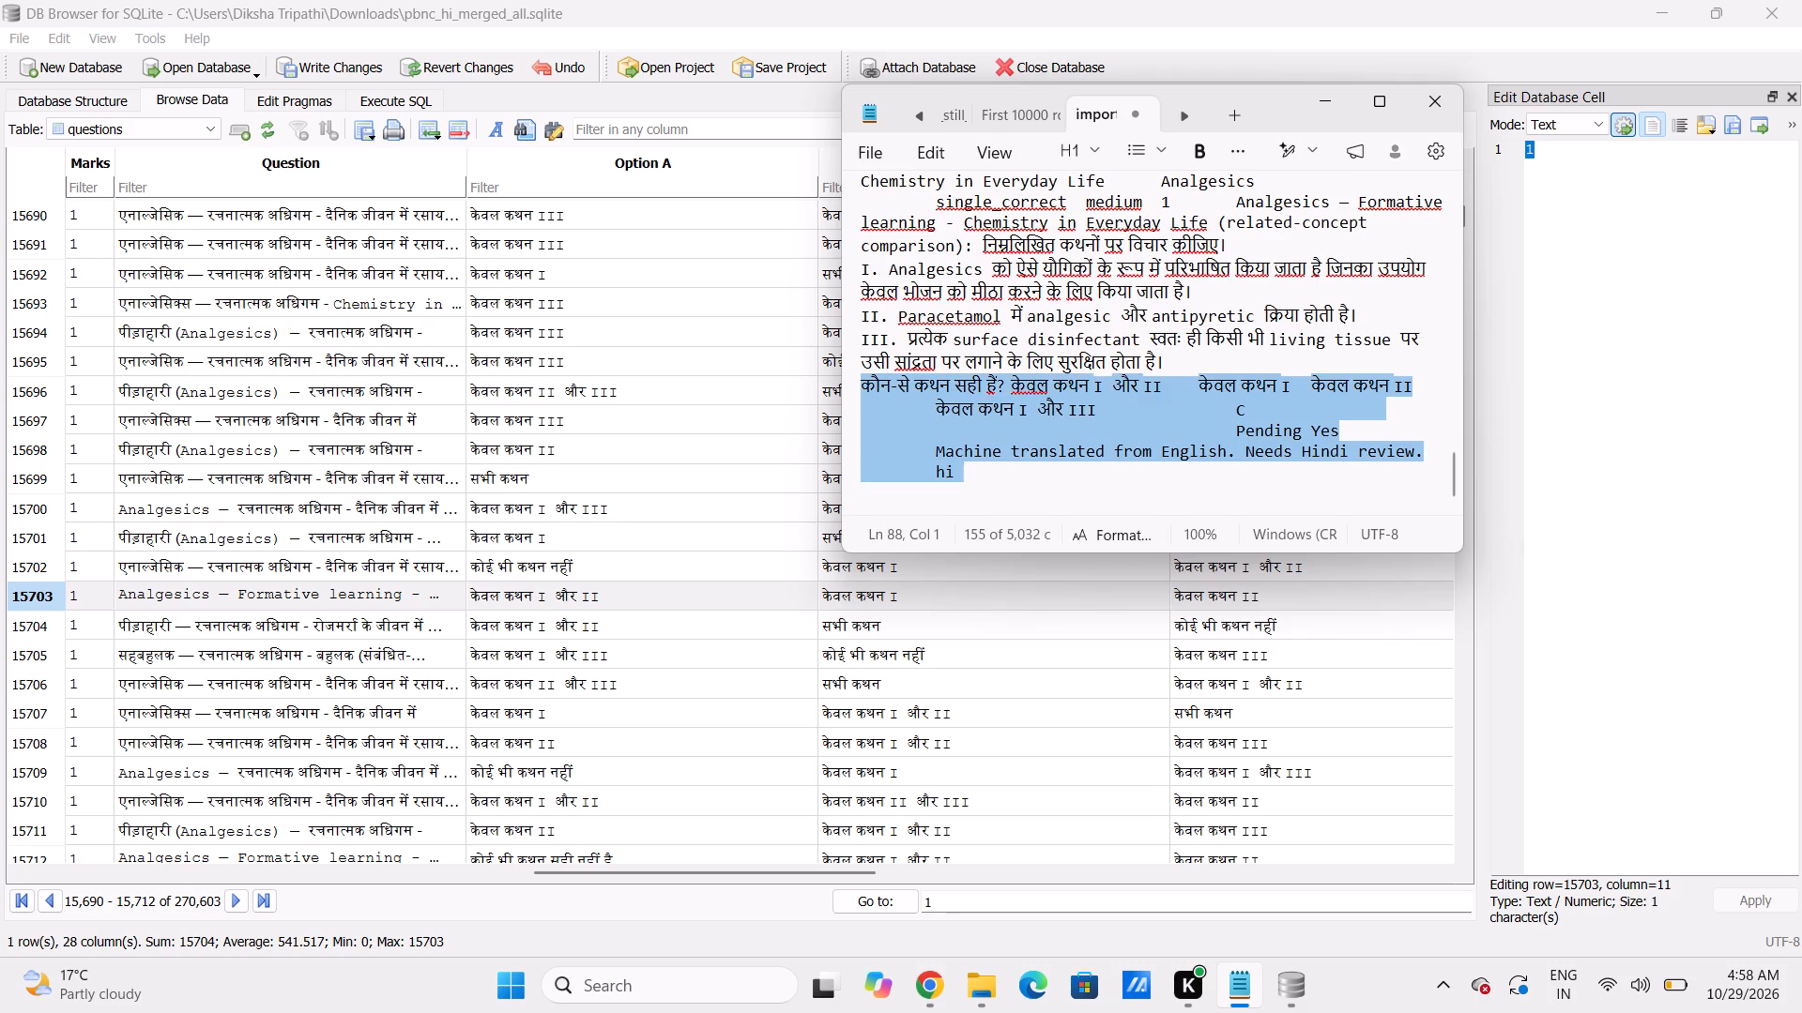
{"action": "left_click_drag", "start_coordinate": [866, 373], "coordinate": [861, 297]}
{"action": "scroll", "coordinate": [876, 340], "scroll_direction": "up", "scroll_amount": 1}
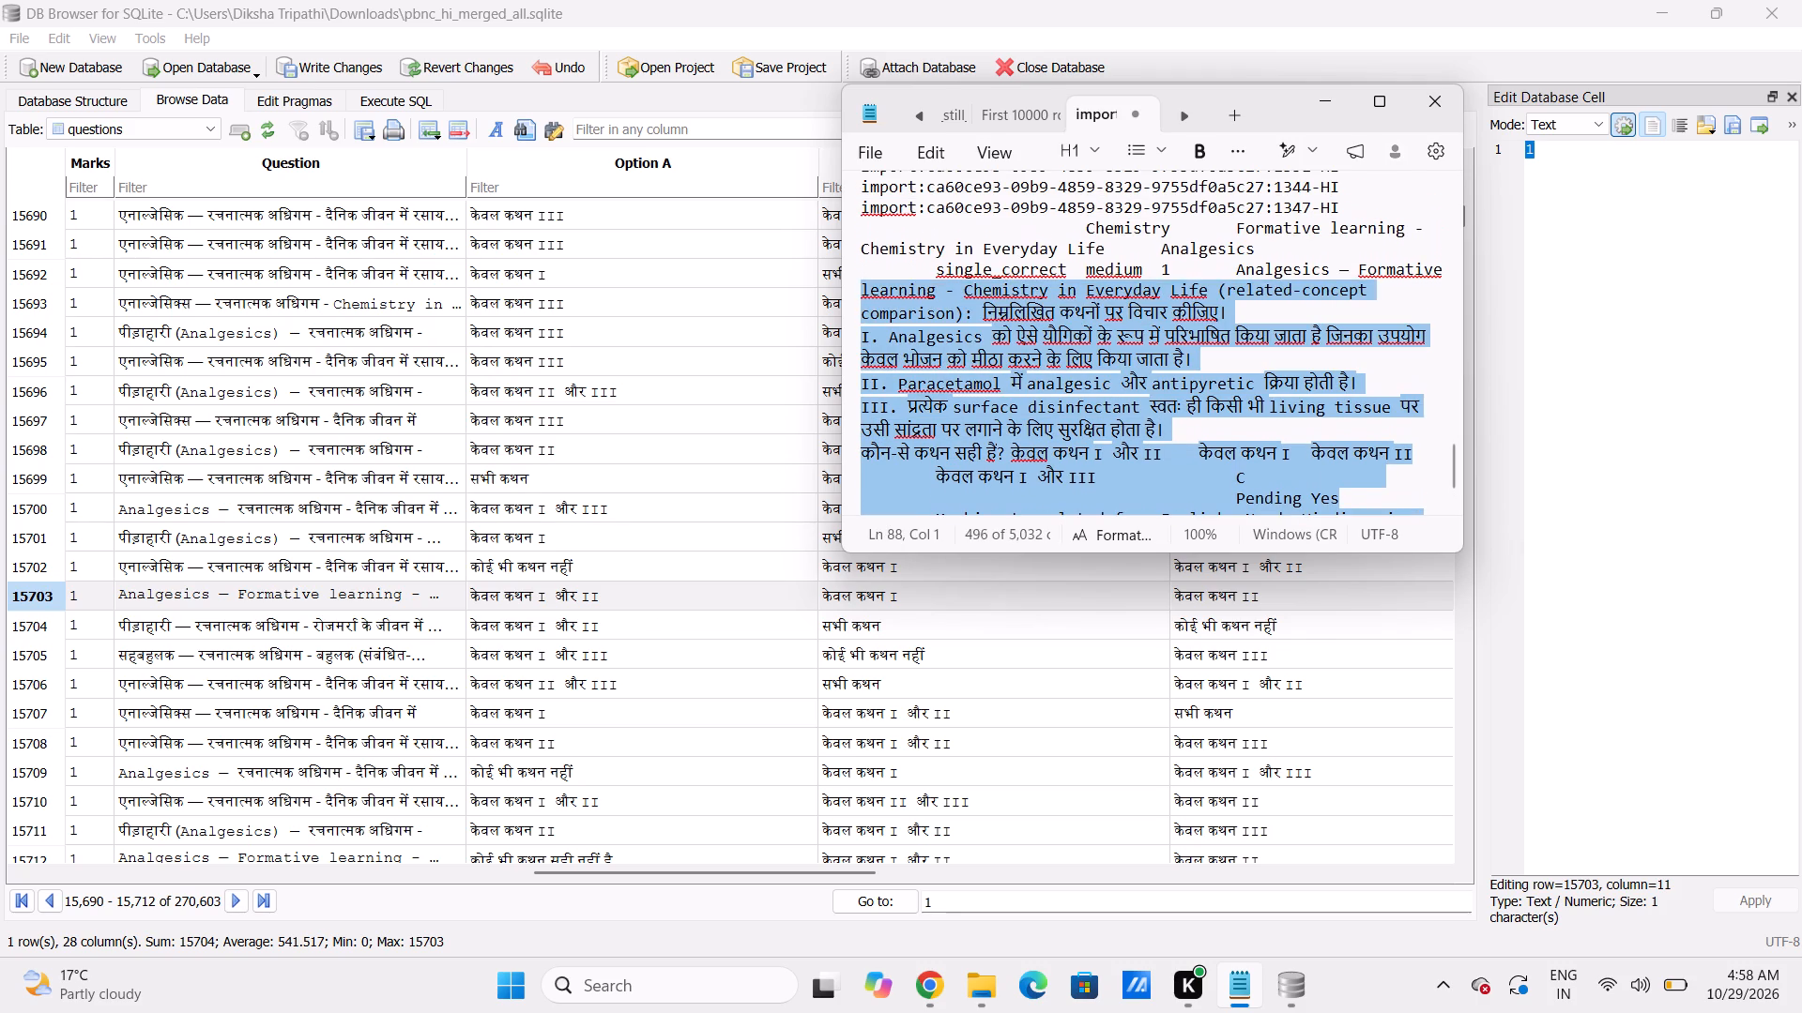
{"action": "left_click_drag", "start_coordinate": [861, 297], "coordinate": [859, 232]}
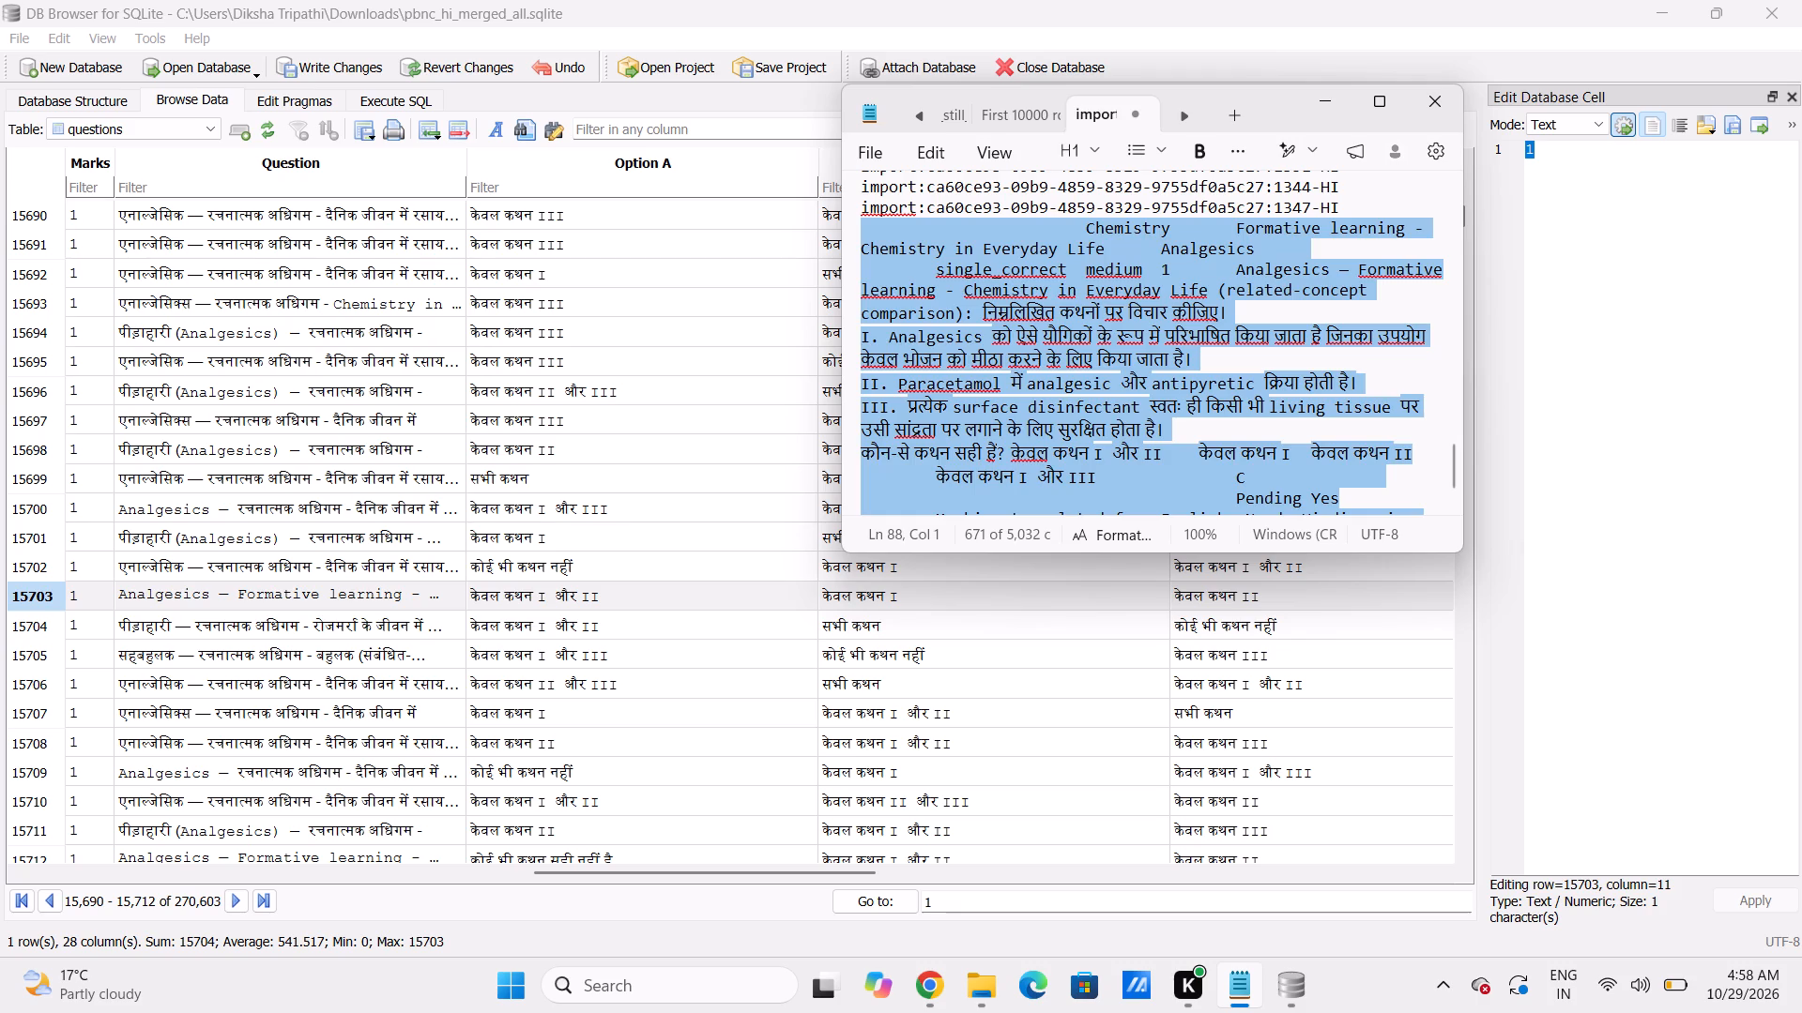
{"action": "key", "text": "BackSpace"}
{"action": "key", "text": "Return"}
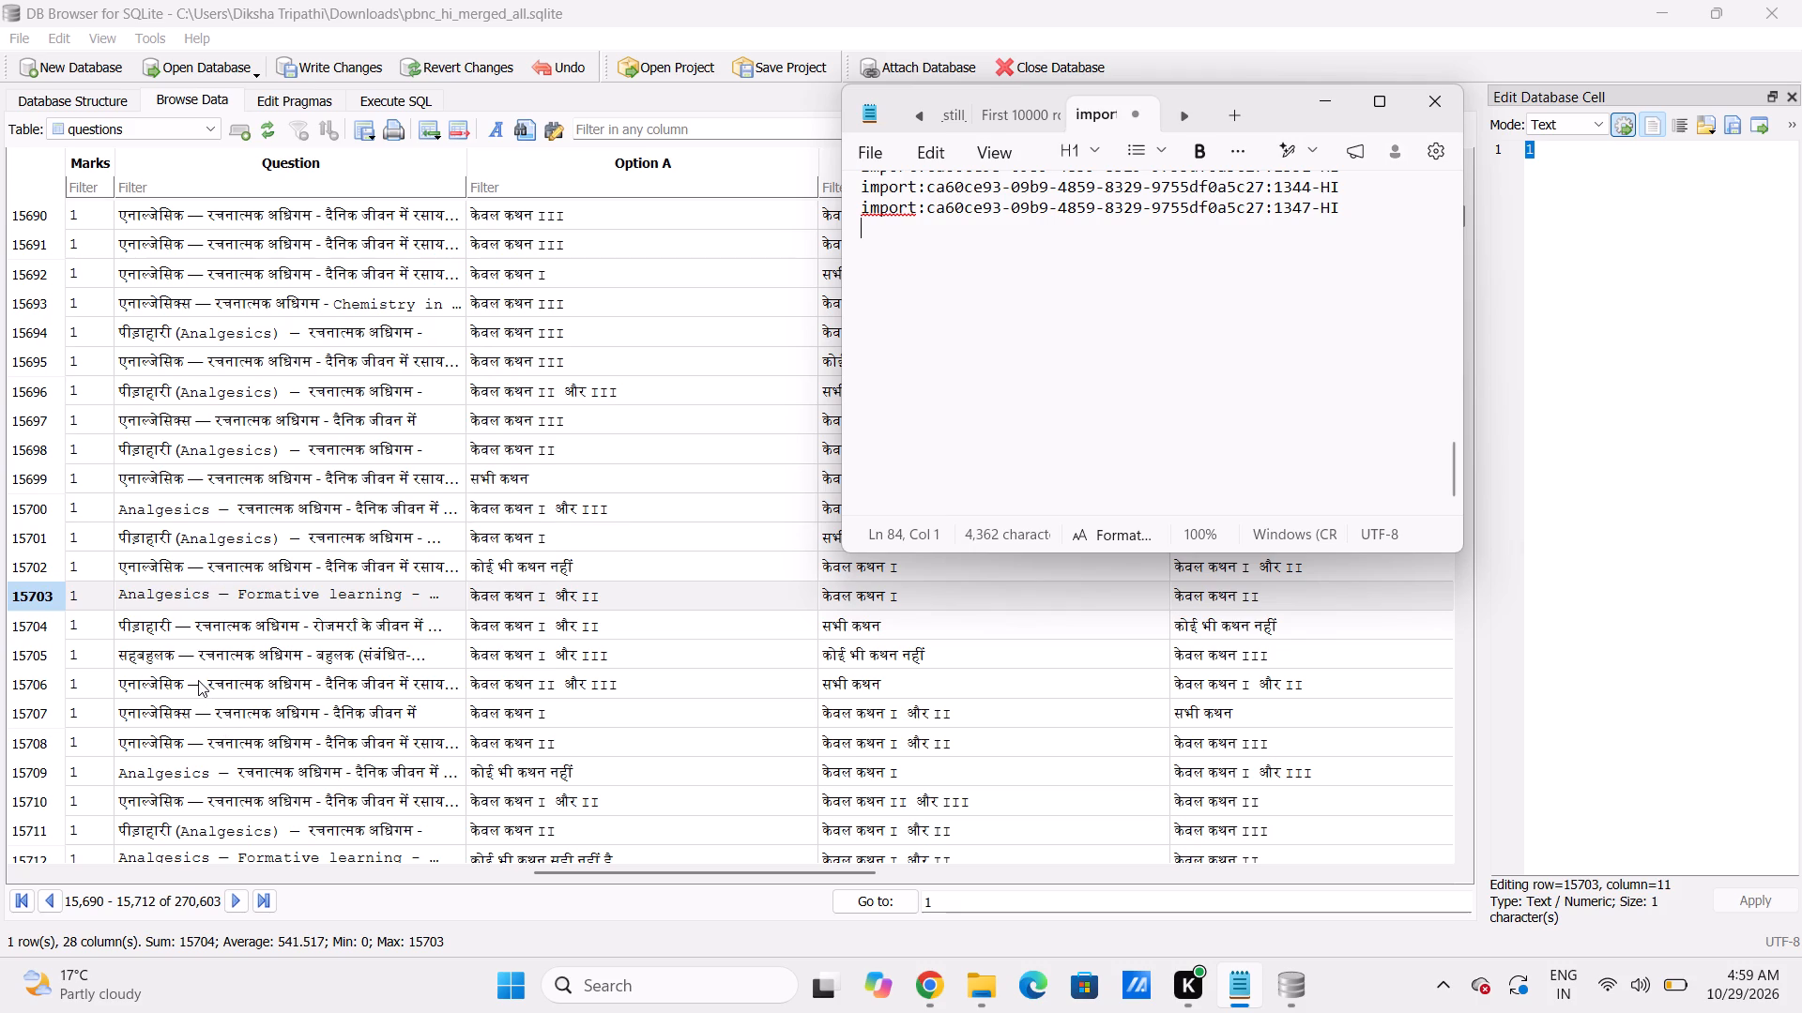
Copy row 15709, whose Hindi title starts with the English word Analgesics, into the Notepad list and trim it to its import ID ending 1341-HI.
{"action": "left_click", "coordinate": [48, 773]}
{"action": "key", "text": "ctrl+c"}
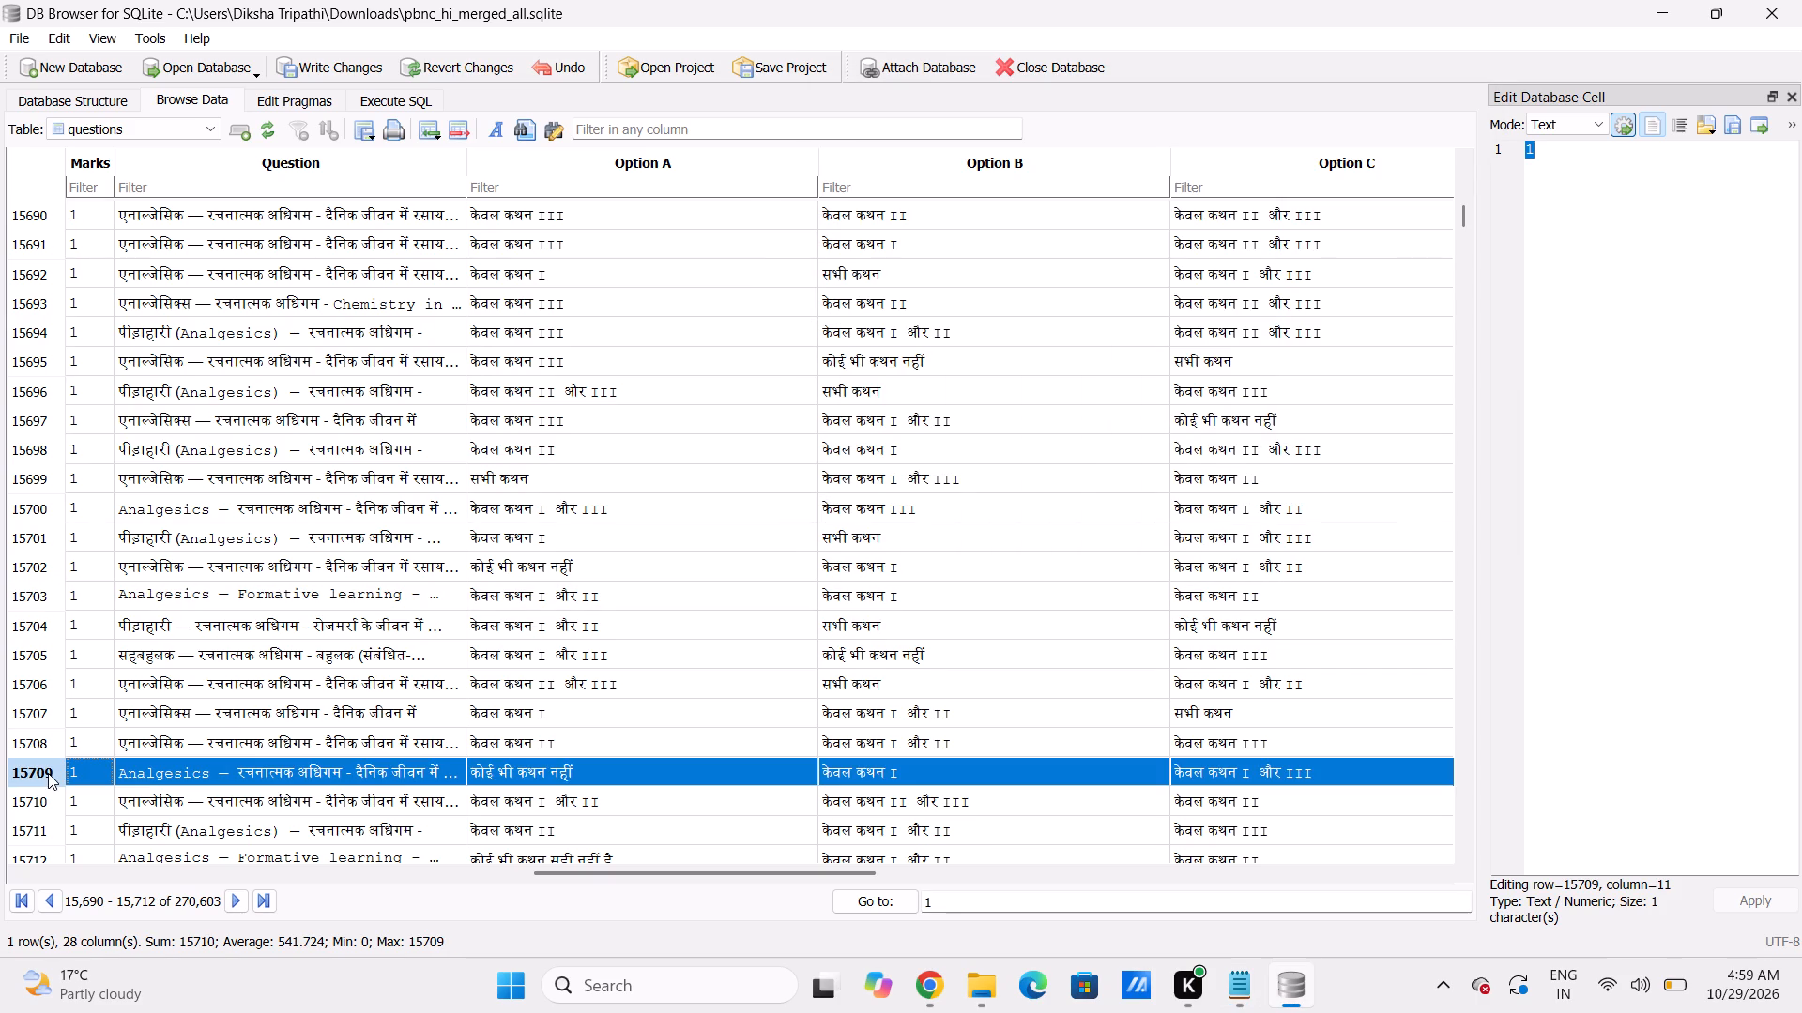
{"action": "left_click", "coordinate": [1245, 993]}
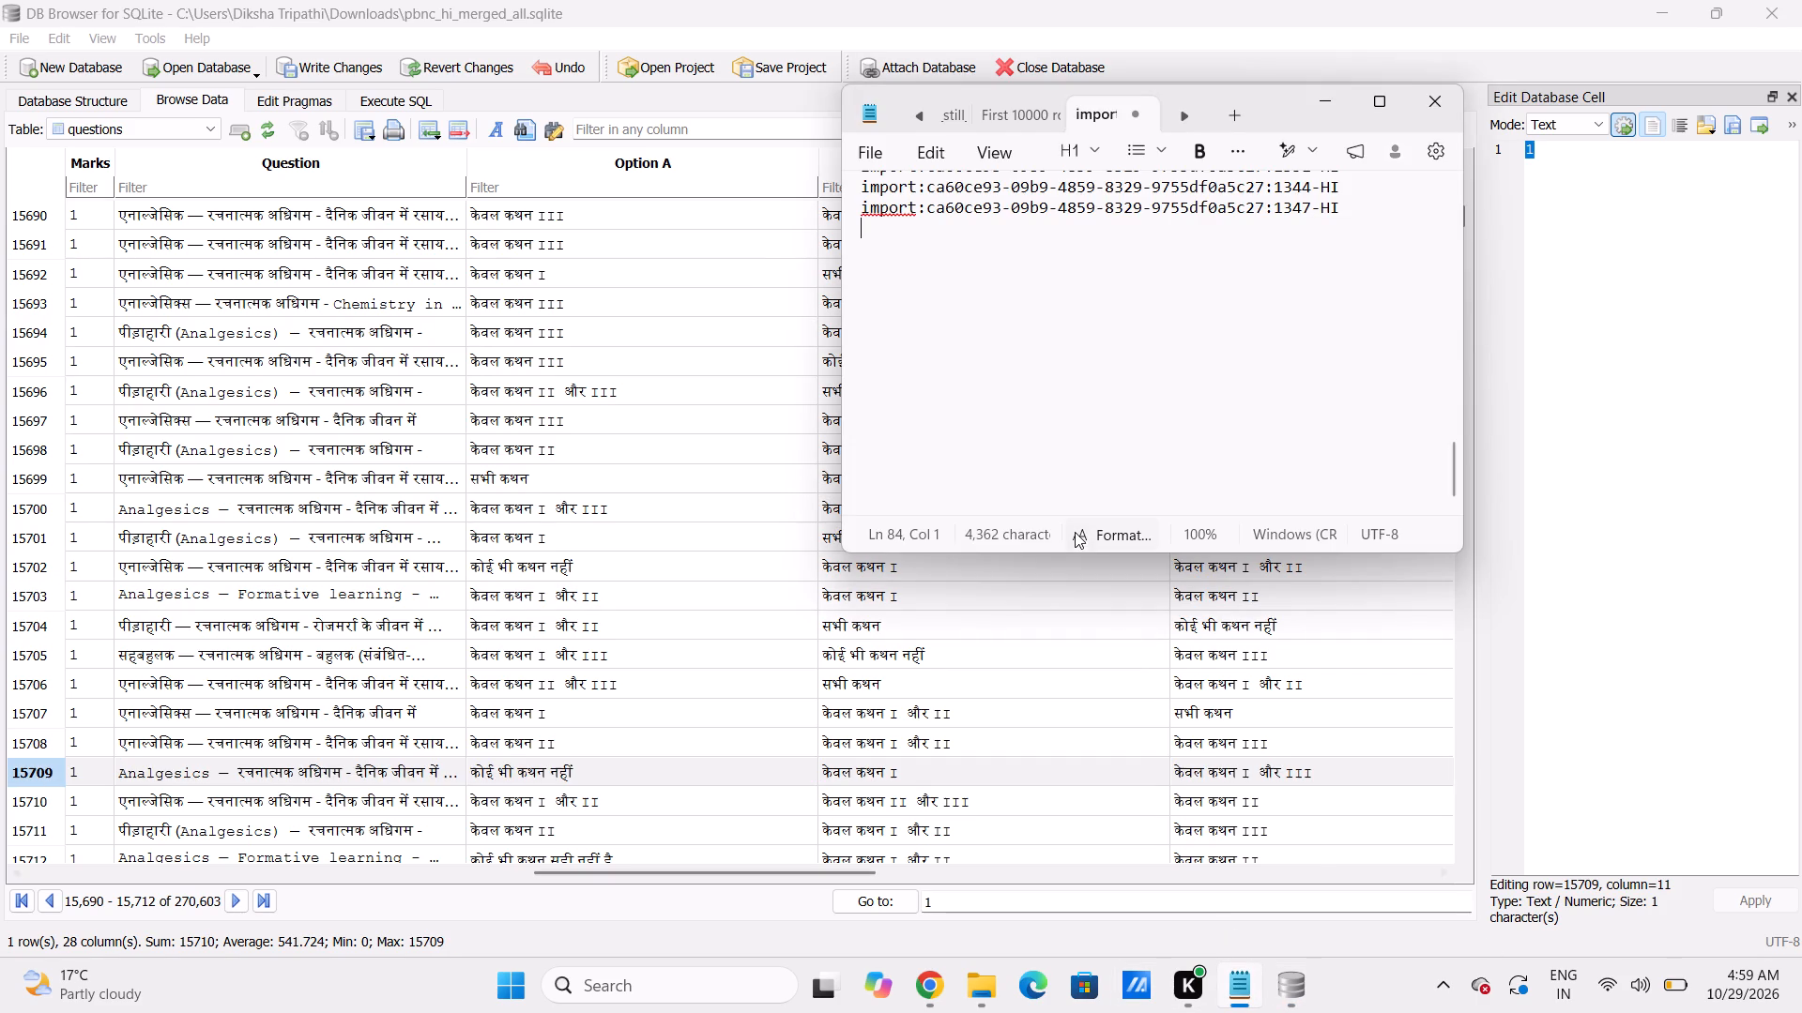
{"action": "key", "text": "ctrl+v"}
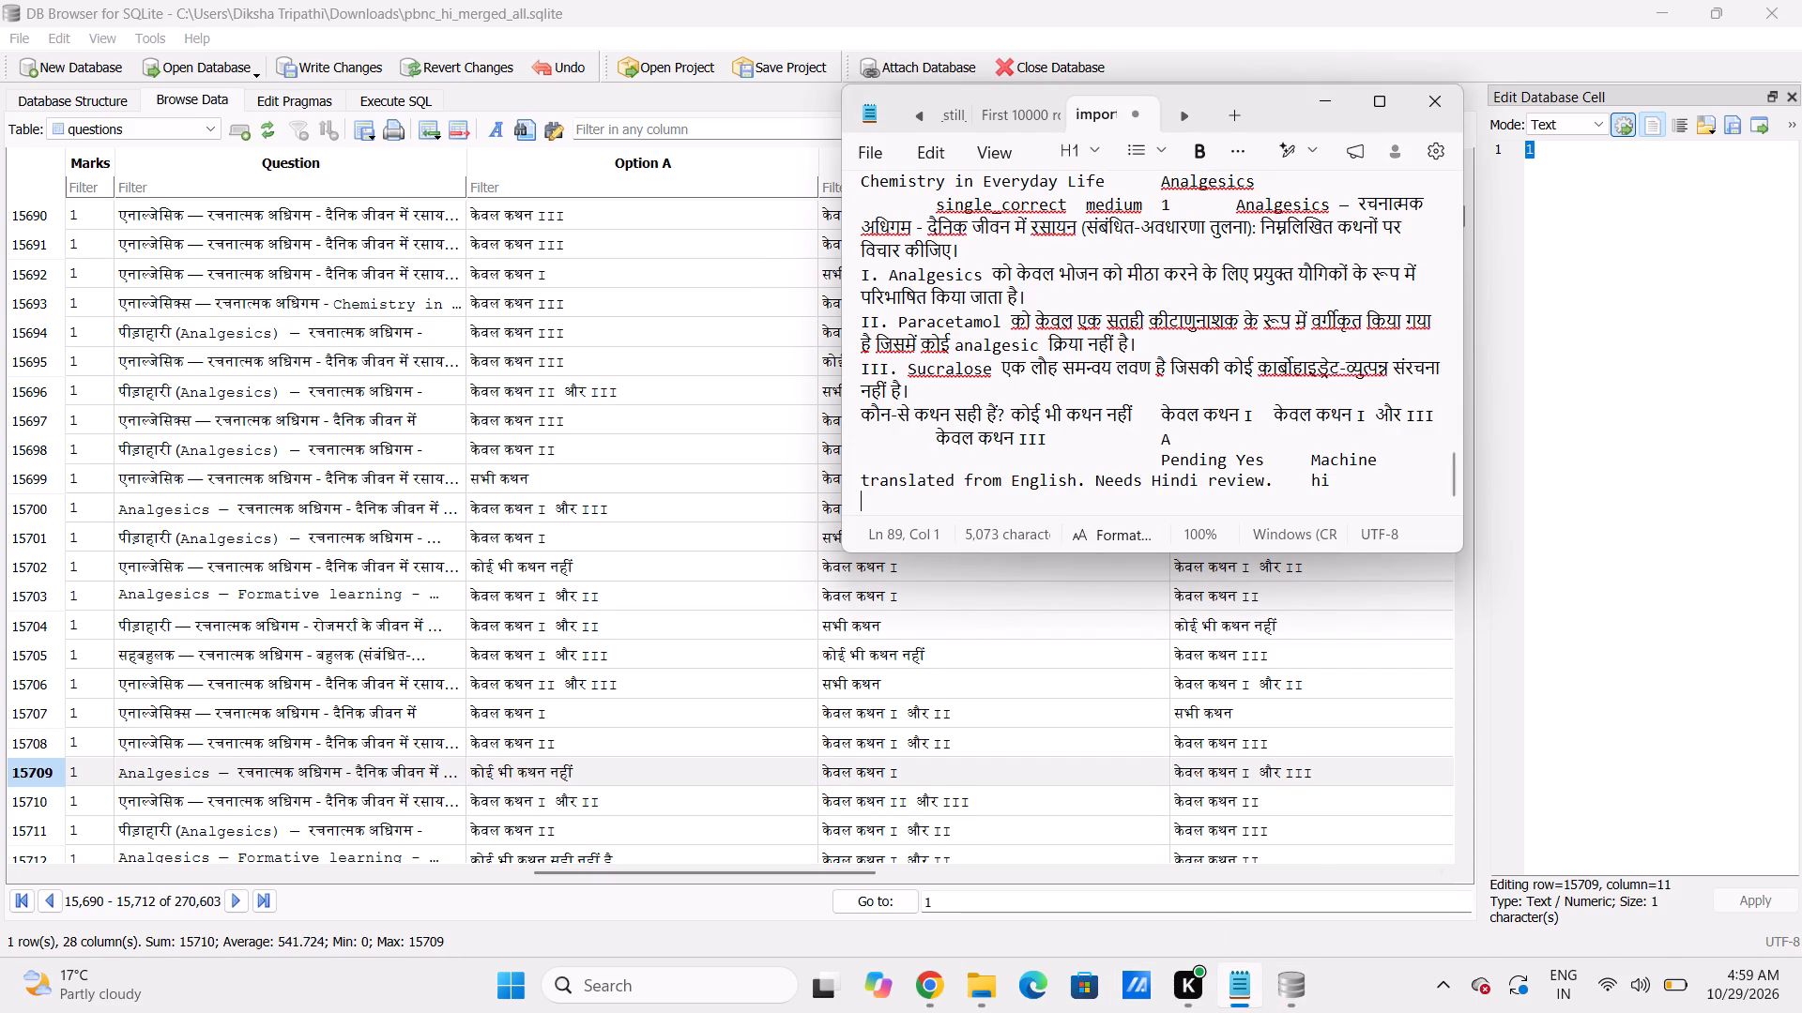
{"action": "left_click_drag", "start_coordinate": [868, 500], "coordinate": [839, 392]}
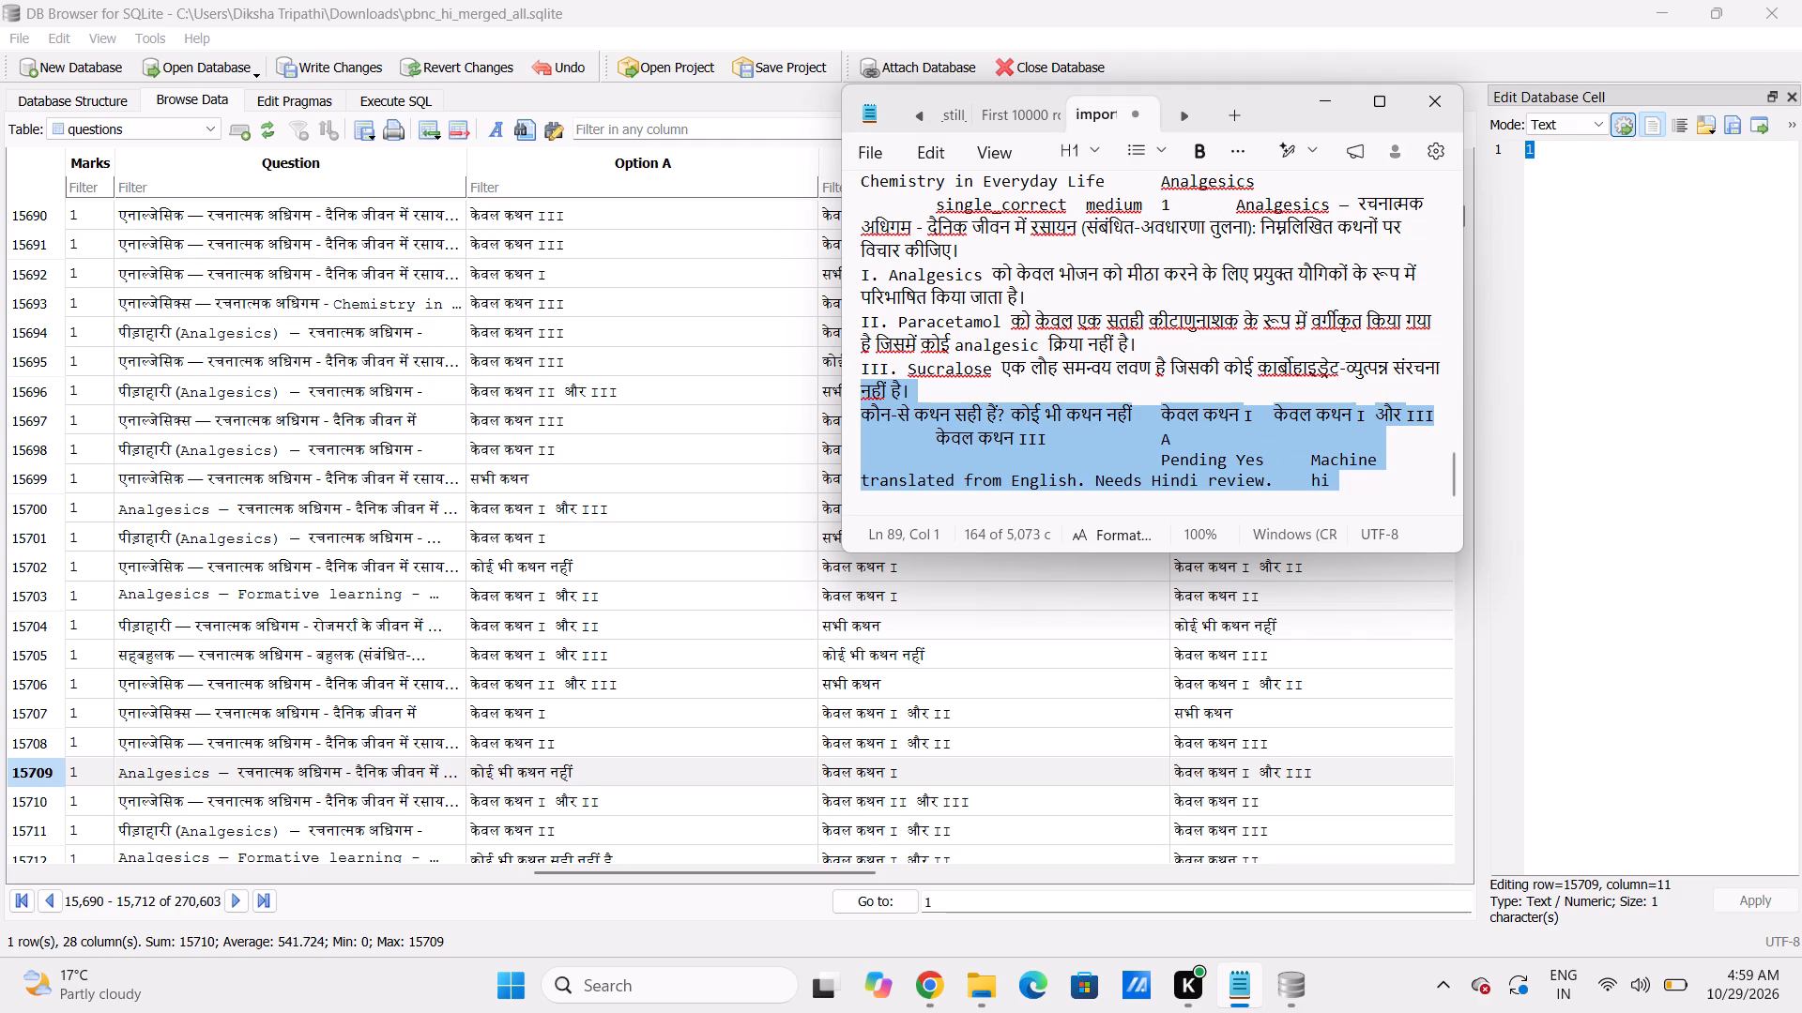
{"action": "left_click_drag", "start_coordinate": [839, 392], "coordinate": [840, 230]}
{"action": "scroll", "coordinate": [842, 390], "scroll_direction": "up", "scroll_amount": 1}
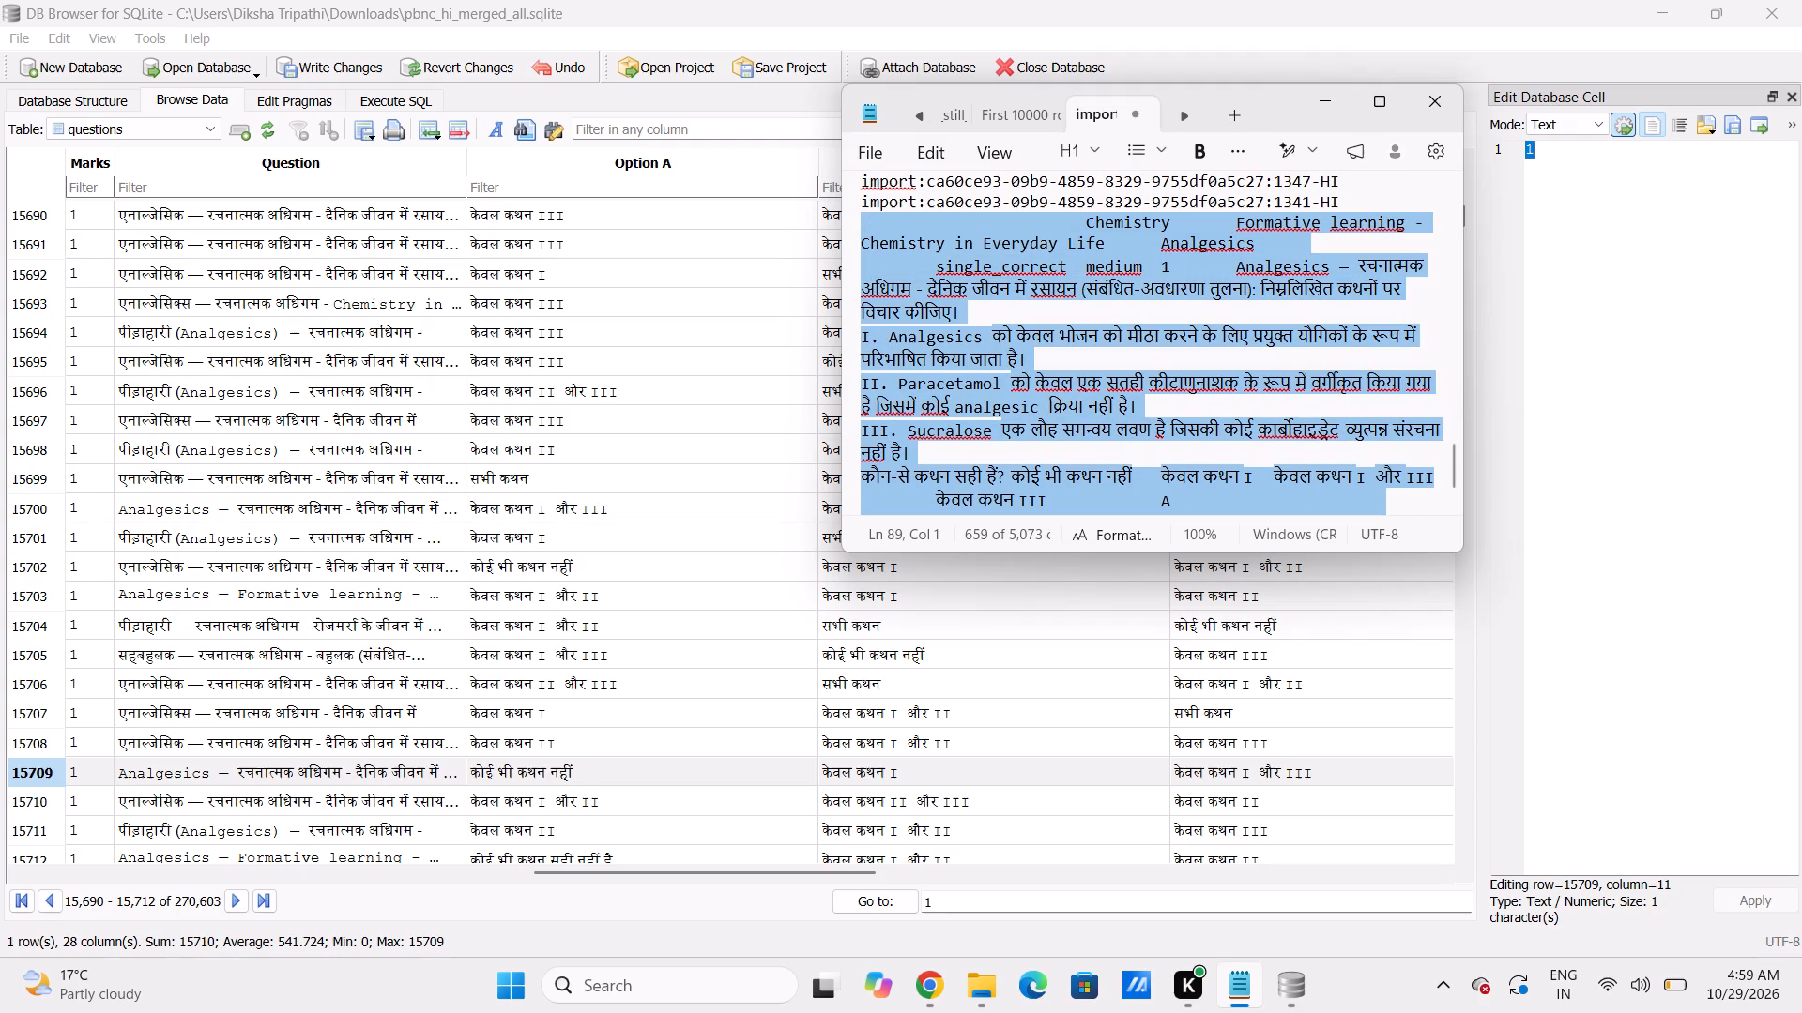
{"action": "left_click_drag", "start_coordinate": [840, 230], "coordinate": [840, 229]}
{"action": "key", "text": "BackSpace"}
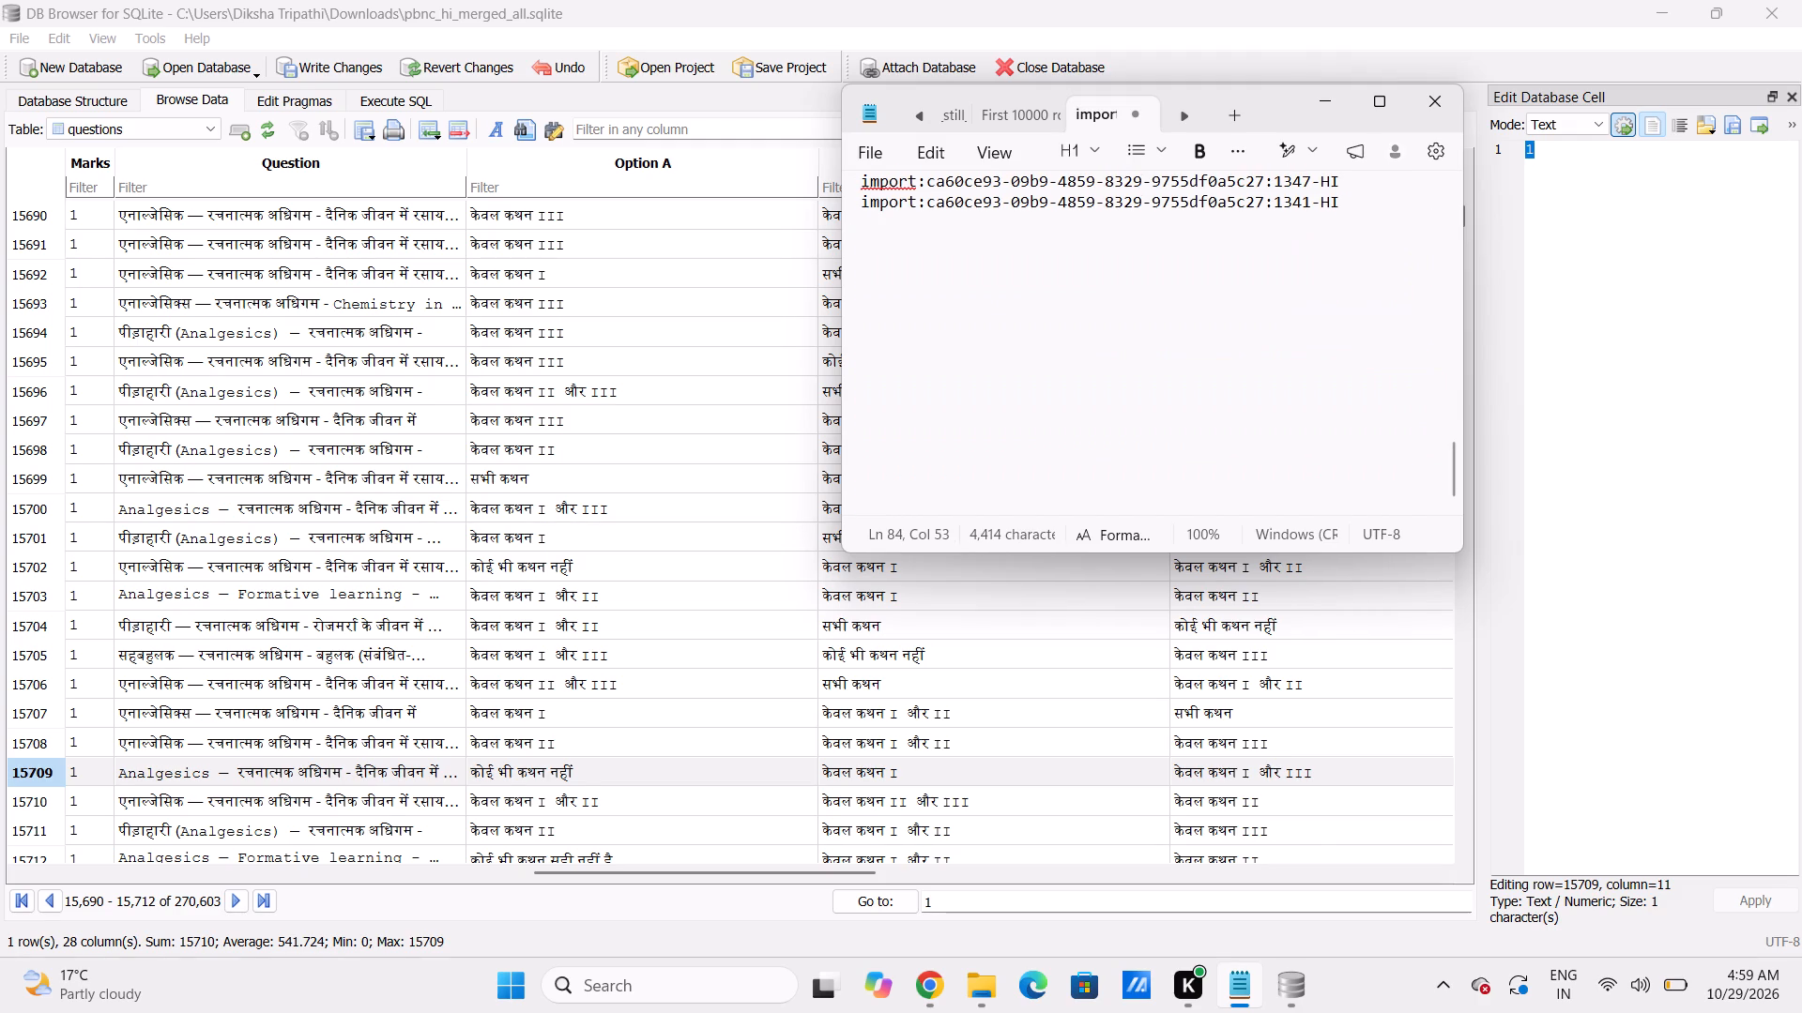
{"action": "key", "text": "Return"}
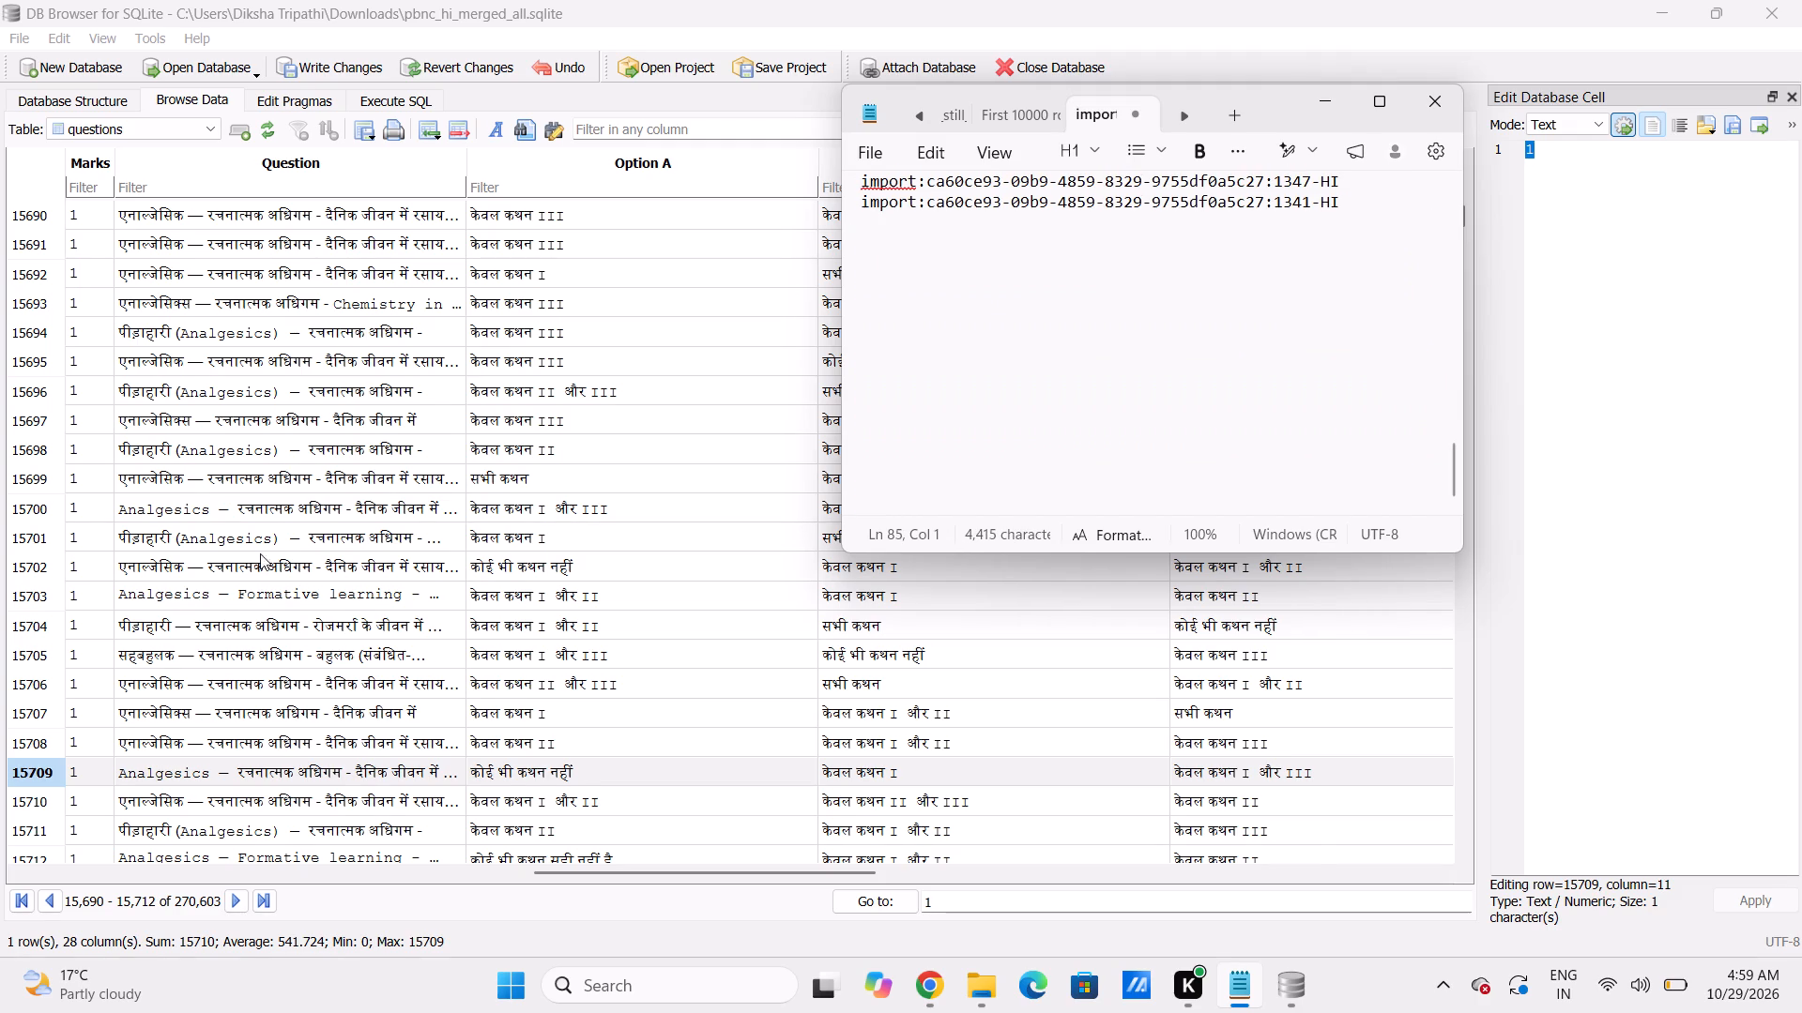
Copy row 15712, the next question titled "Analgesics — Formative learning", into the Notepad list and trim it to its import ID ending 1331-HI.
{"action": "scroll", "coordinate": [281, 524], "scroll_direction": "down", "scroll_amount": 2}
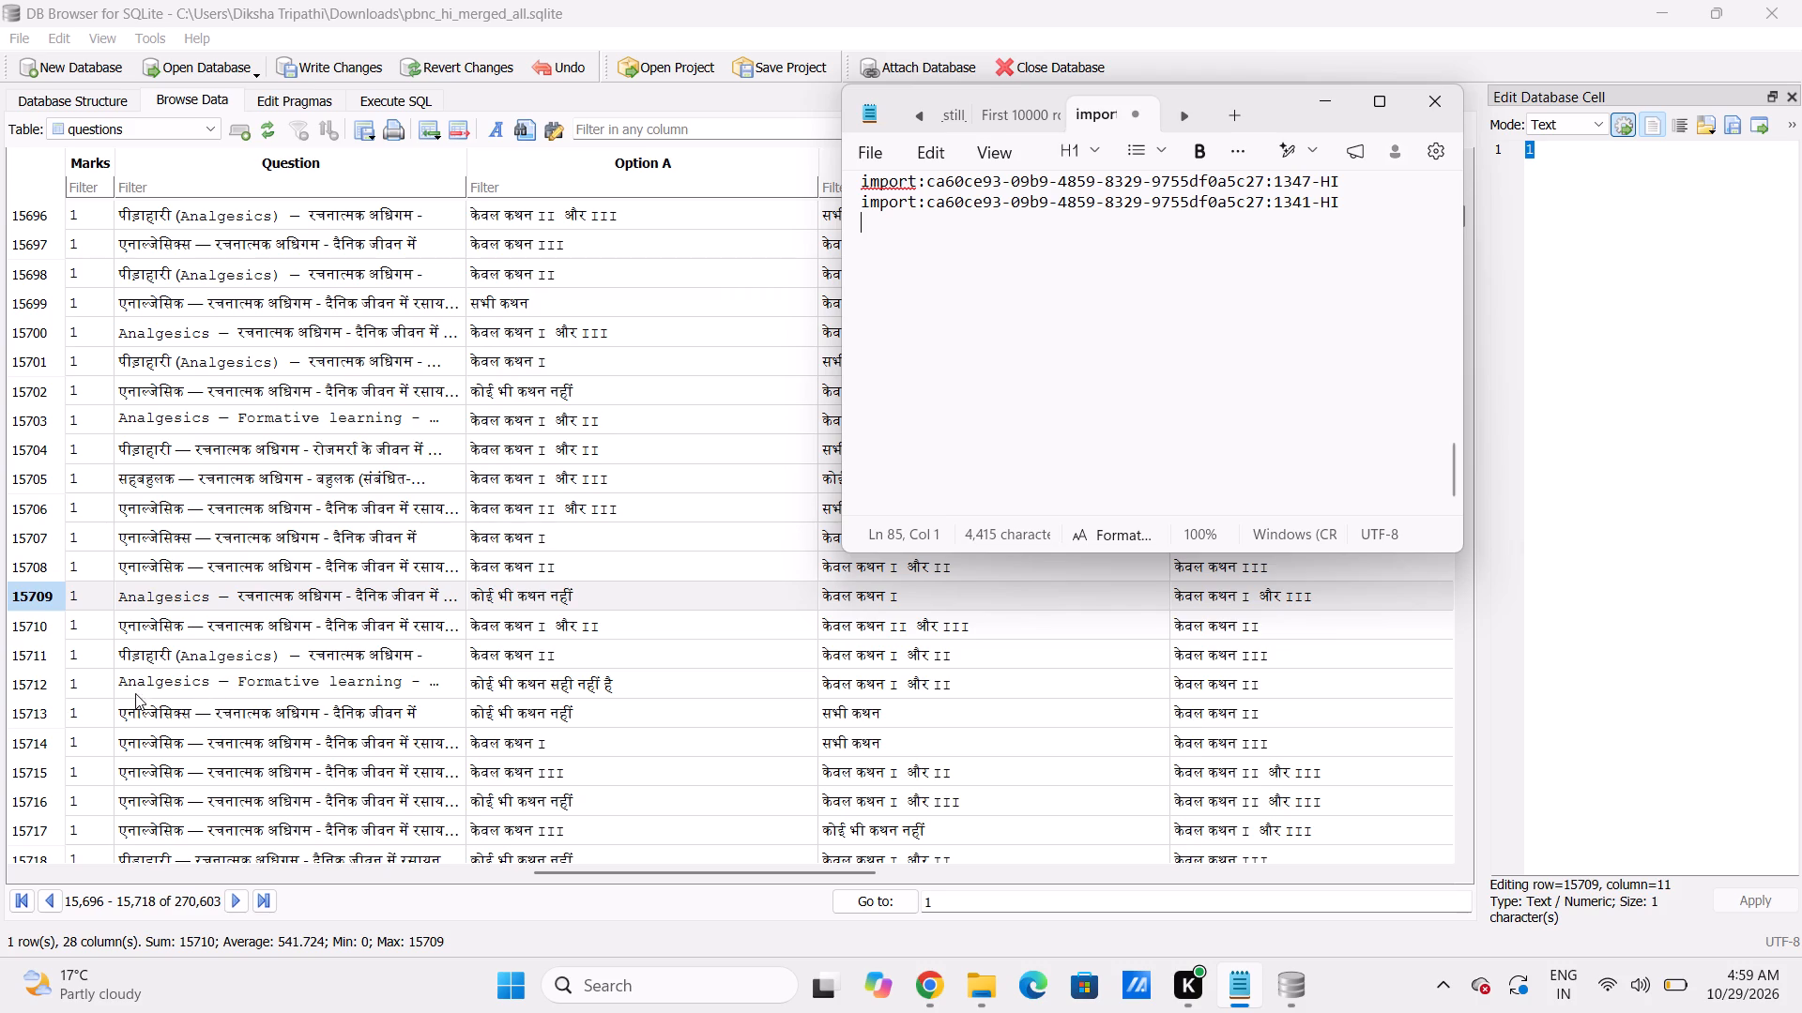
{"action": "left_click", "coordinate": [58, 690]}
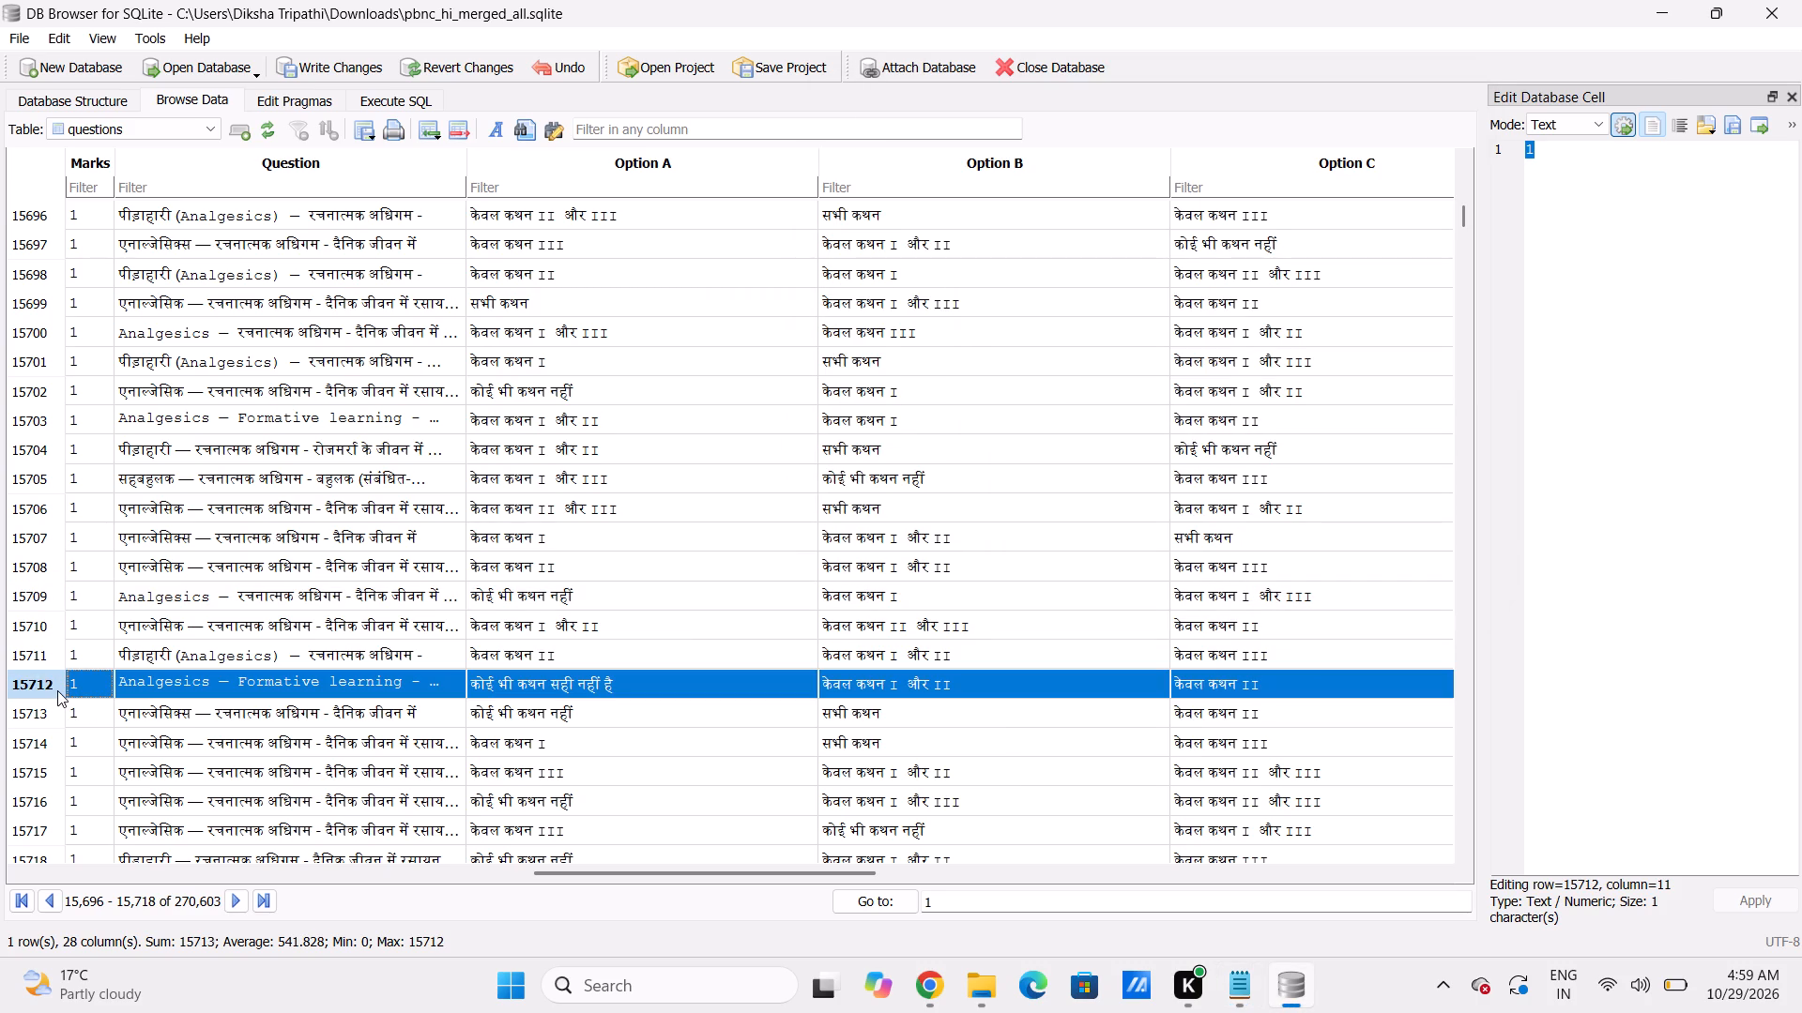
{"action": "key", "text": "ctrl+c"}
{"action": "left_click", "coordinate": [1228, 983]}
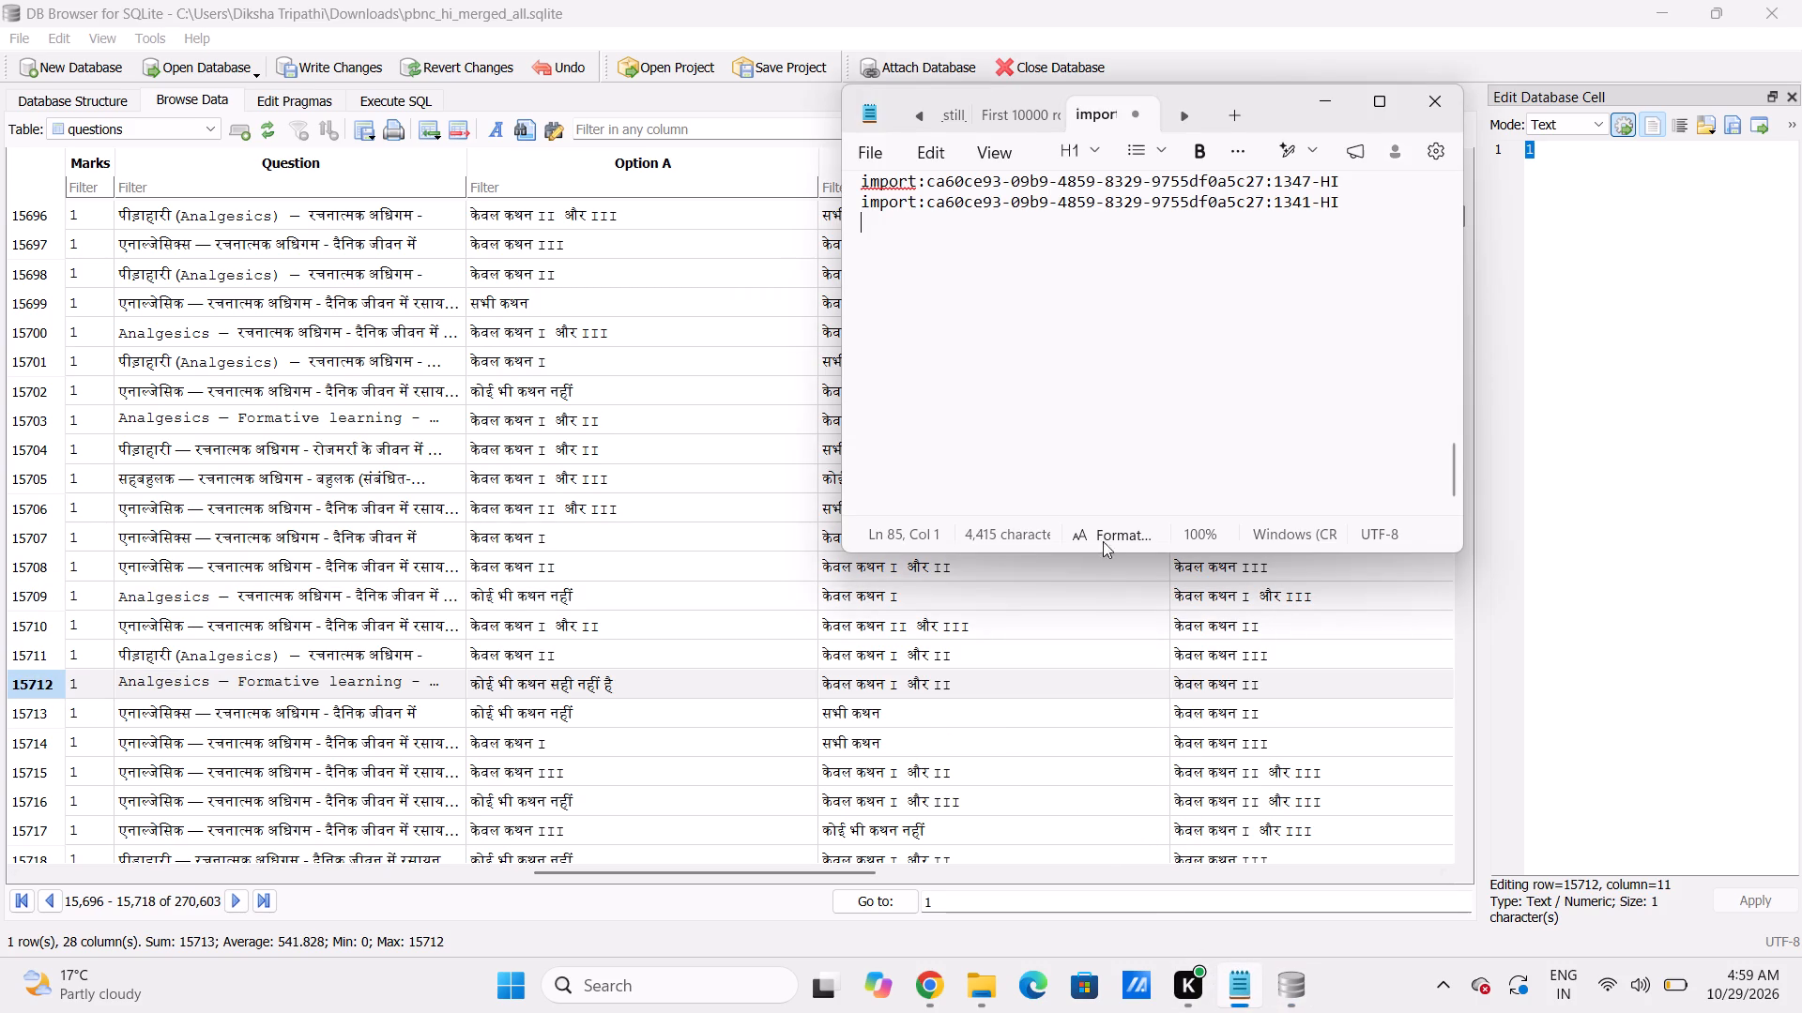
{"action": "key", "text": "ctrl+v"}
{"action": "left_click_drag", "start_coordinate": [877, 505], "coordinate": [871, 495]}
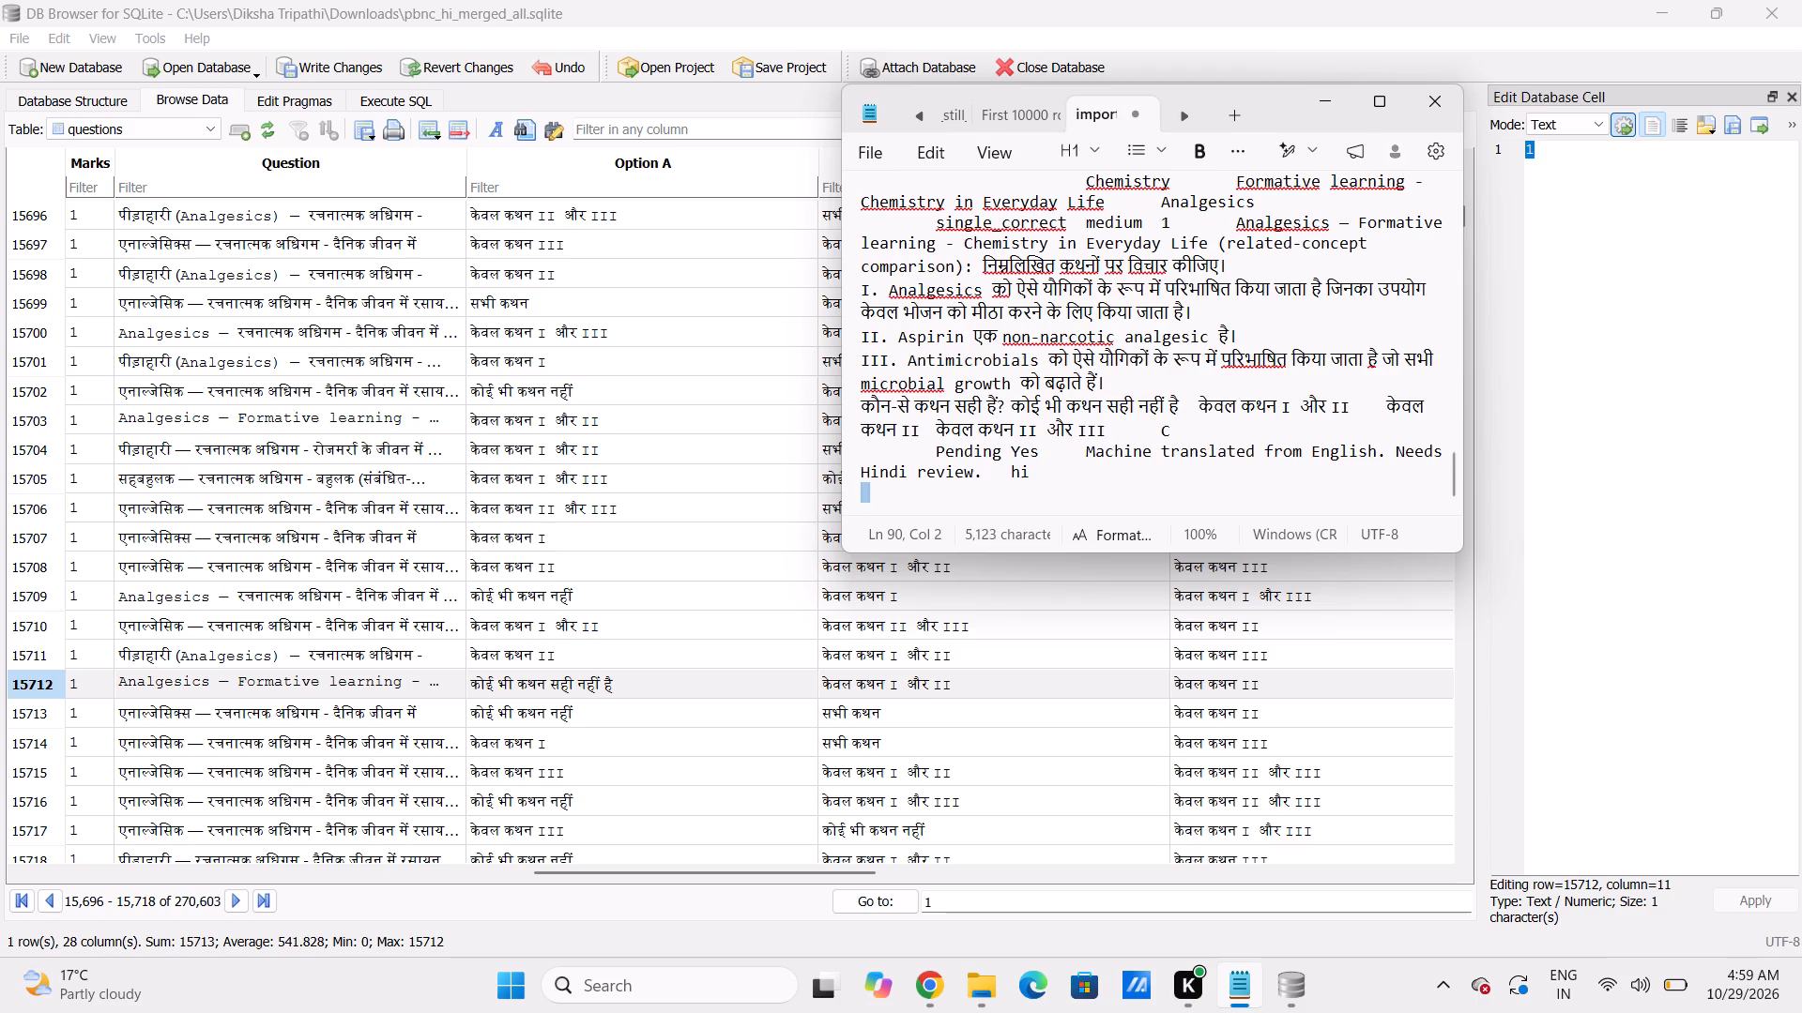
{"action": "left_click_drag", "start_coordinate": [871, 495], "coordinate": [847, 255]}
{"action": "scroll", "coordinate": [846, 339], "scroll_direction": "up", "scroll_amount": 1}
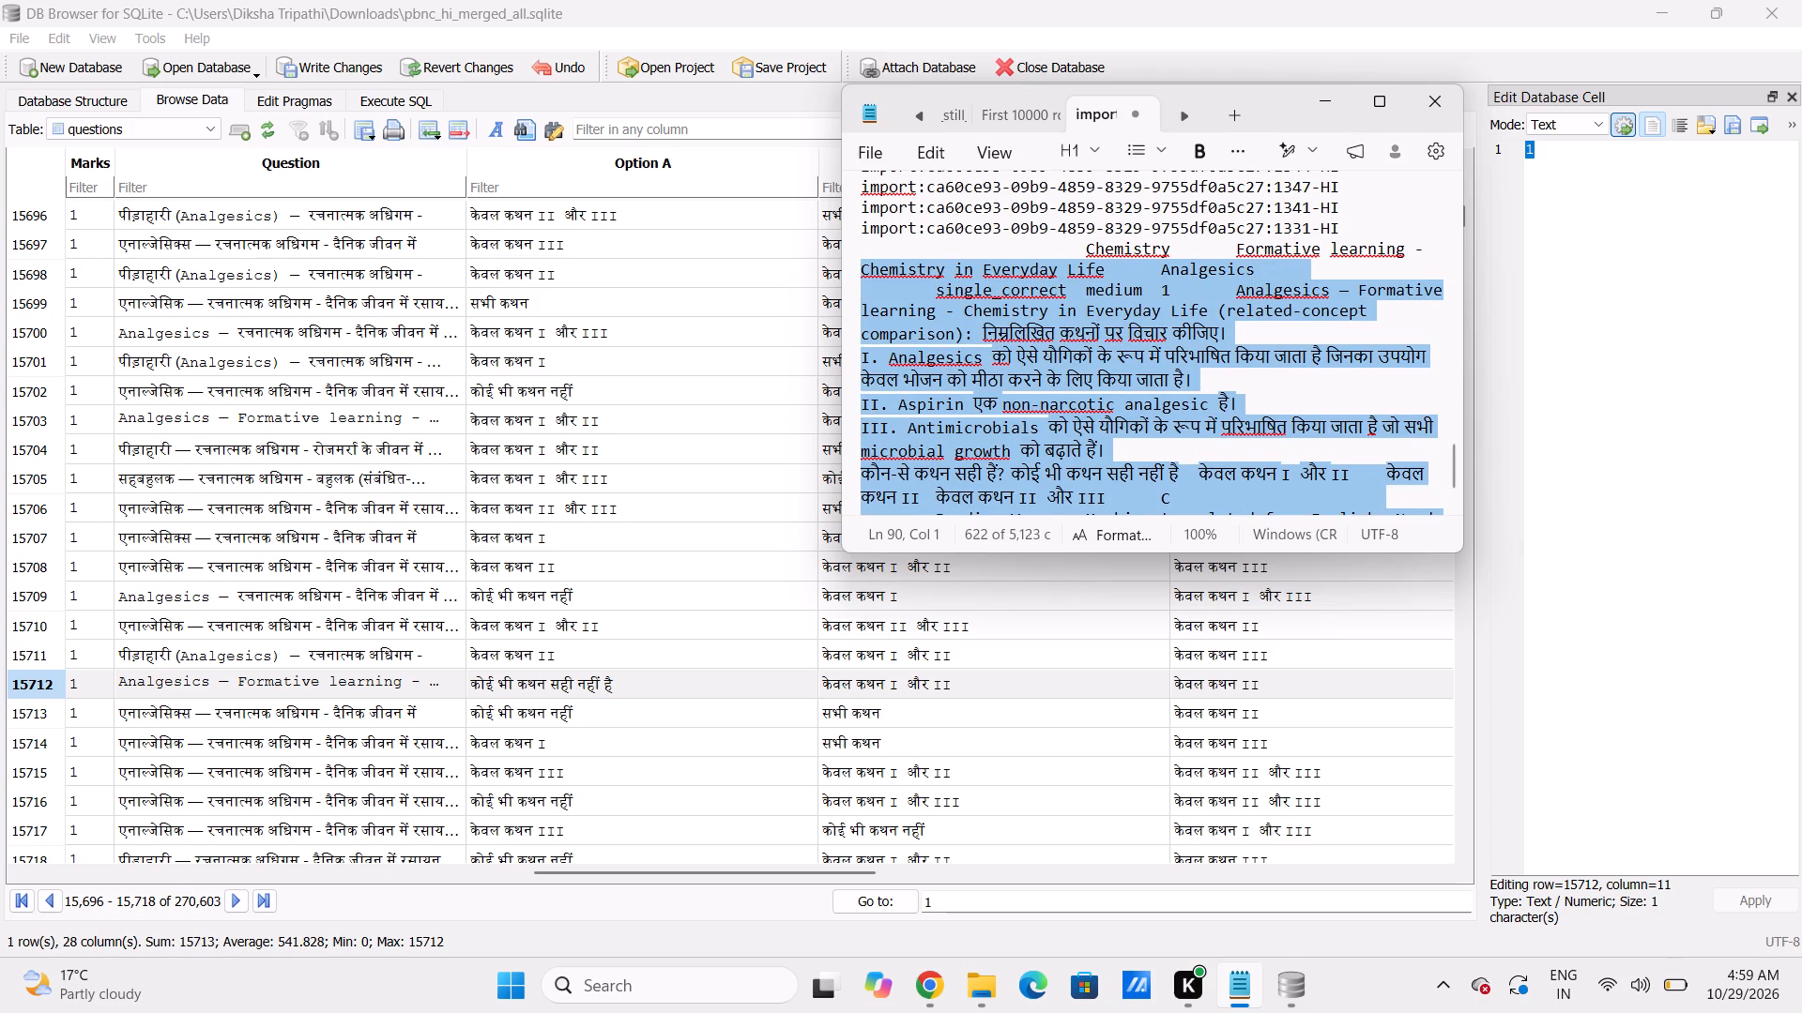
{"action": "left_click_drag", "start_coordinate": [847, 255], "coordinate": [848, 253]}
{"action": "key", "text": "BackSpace"}
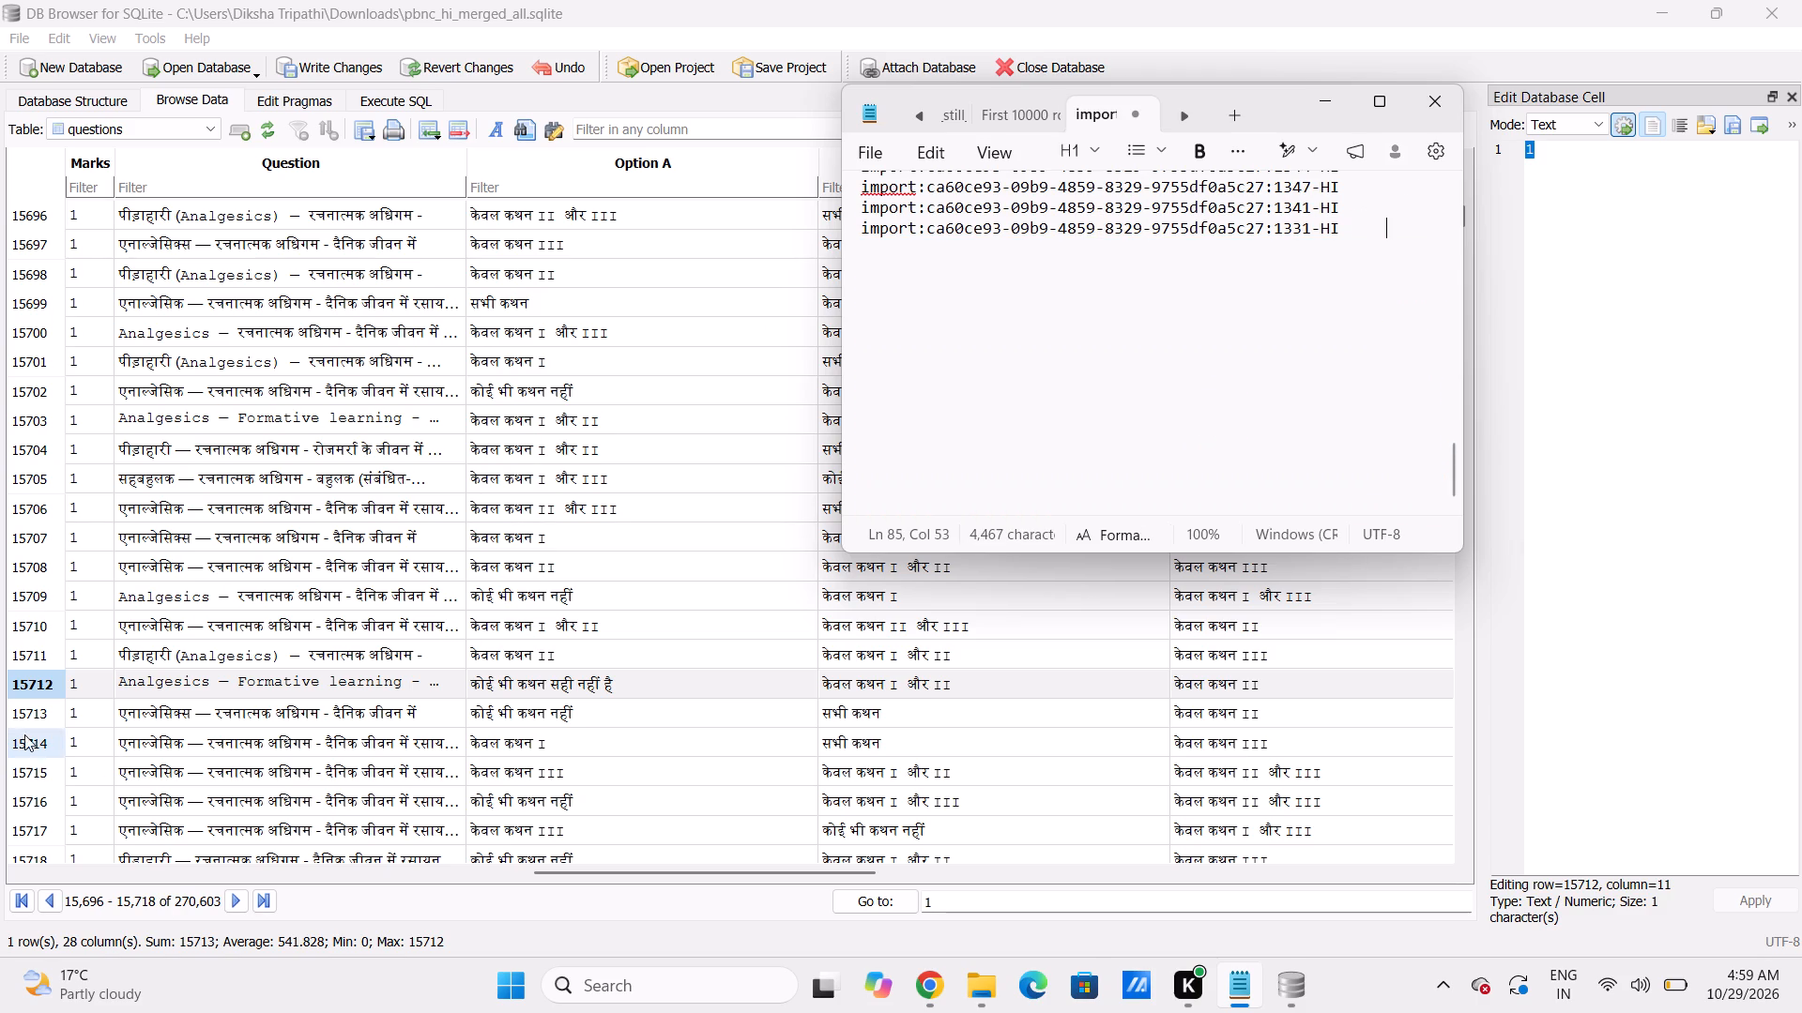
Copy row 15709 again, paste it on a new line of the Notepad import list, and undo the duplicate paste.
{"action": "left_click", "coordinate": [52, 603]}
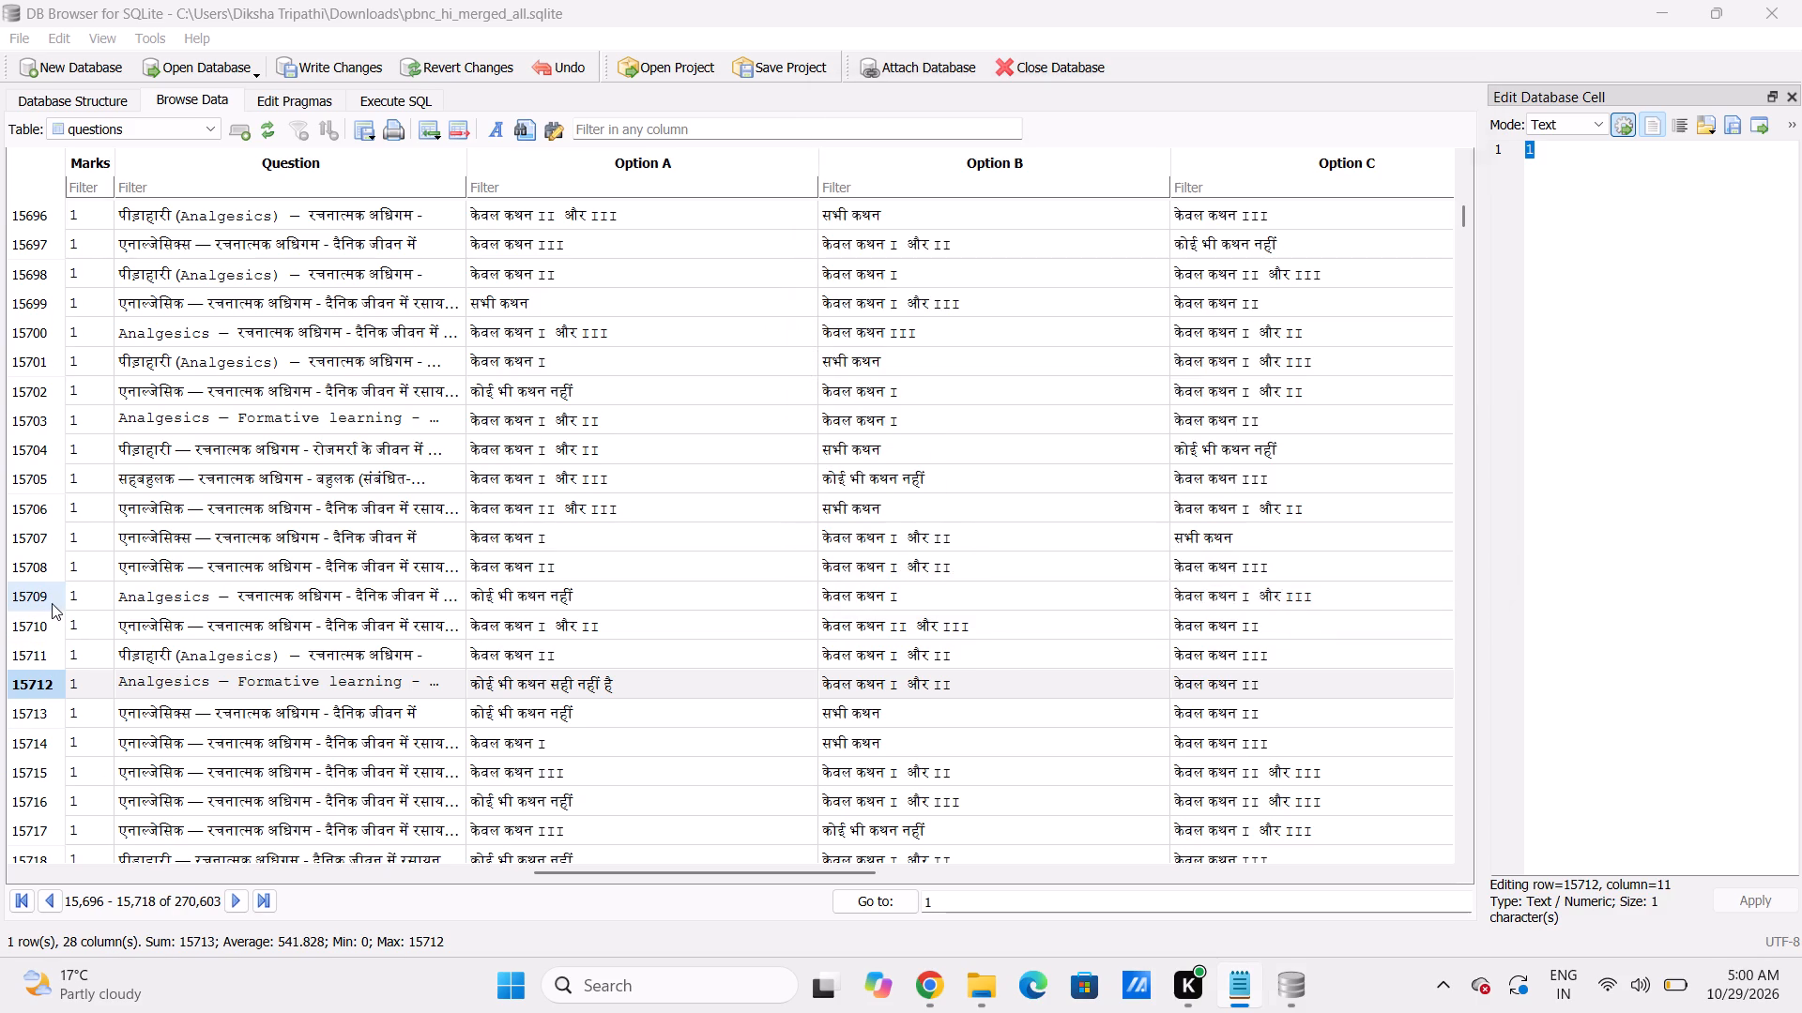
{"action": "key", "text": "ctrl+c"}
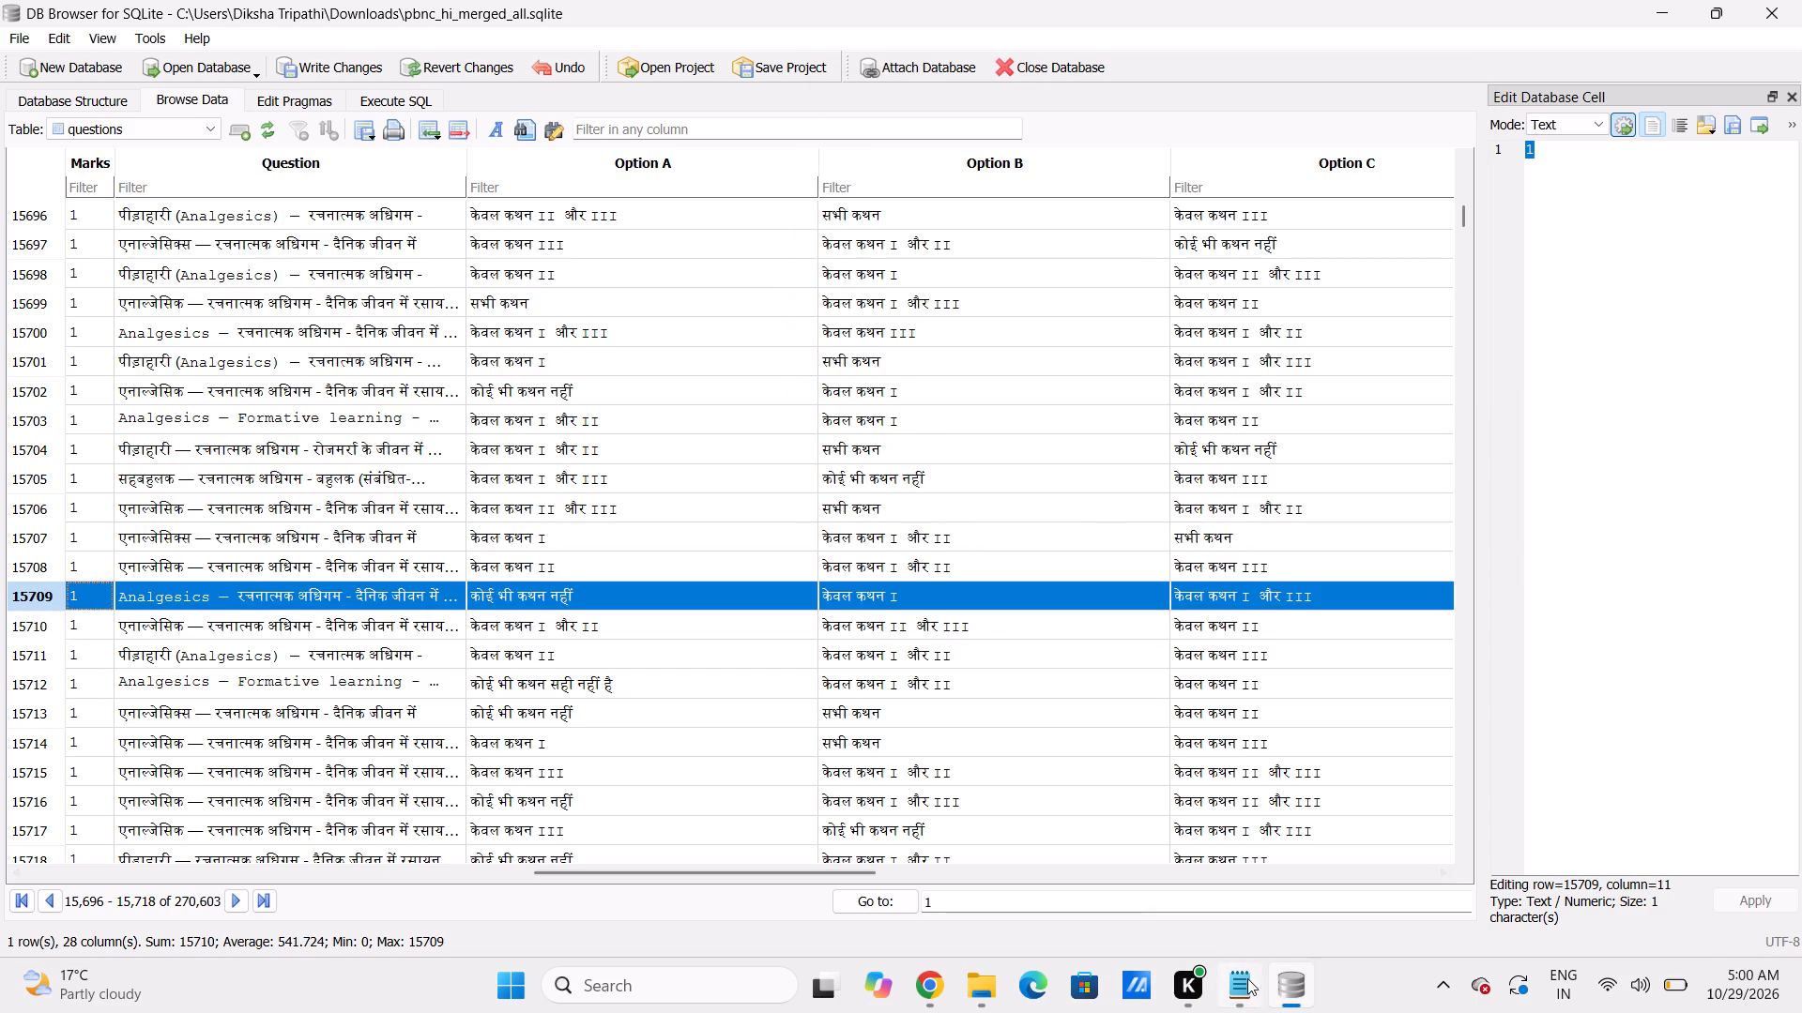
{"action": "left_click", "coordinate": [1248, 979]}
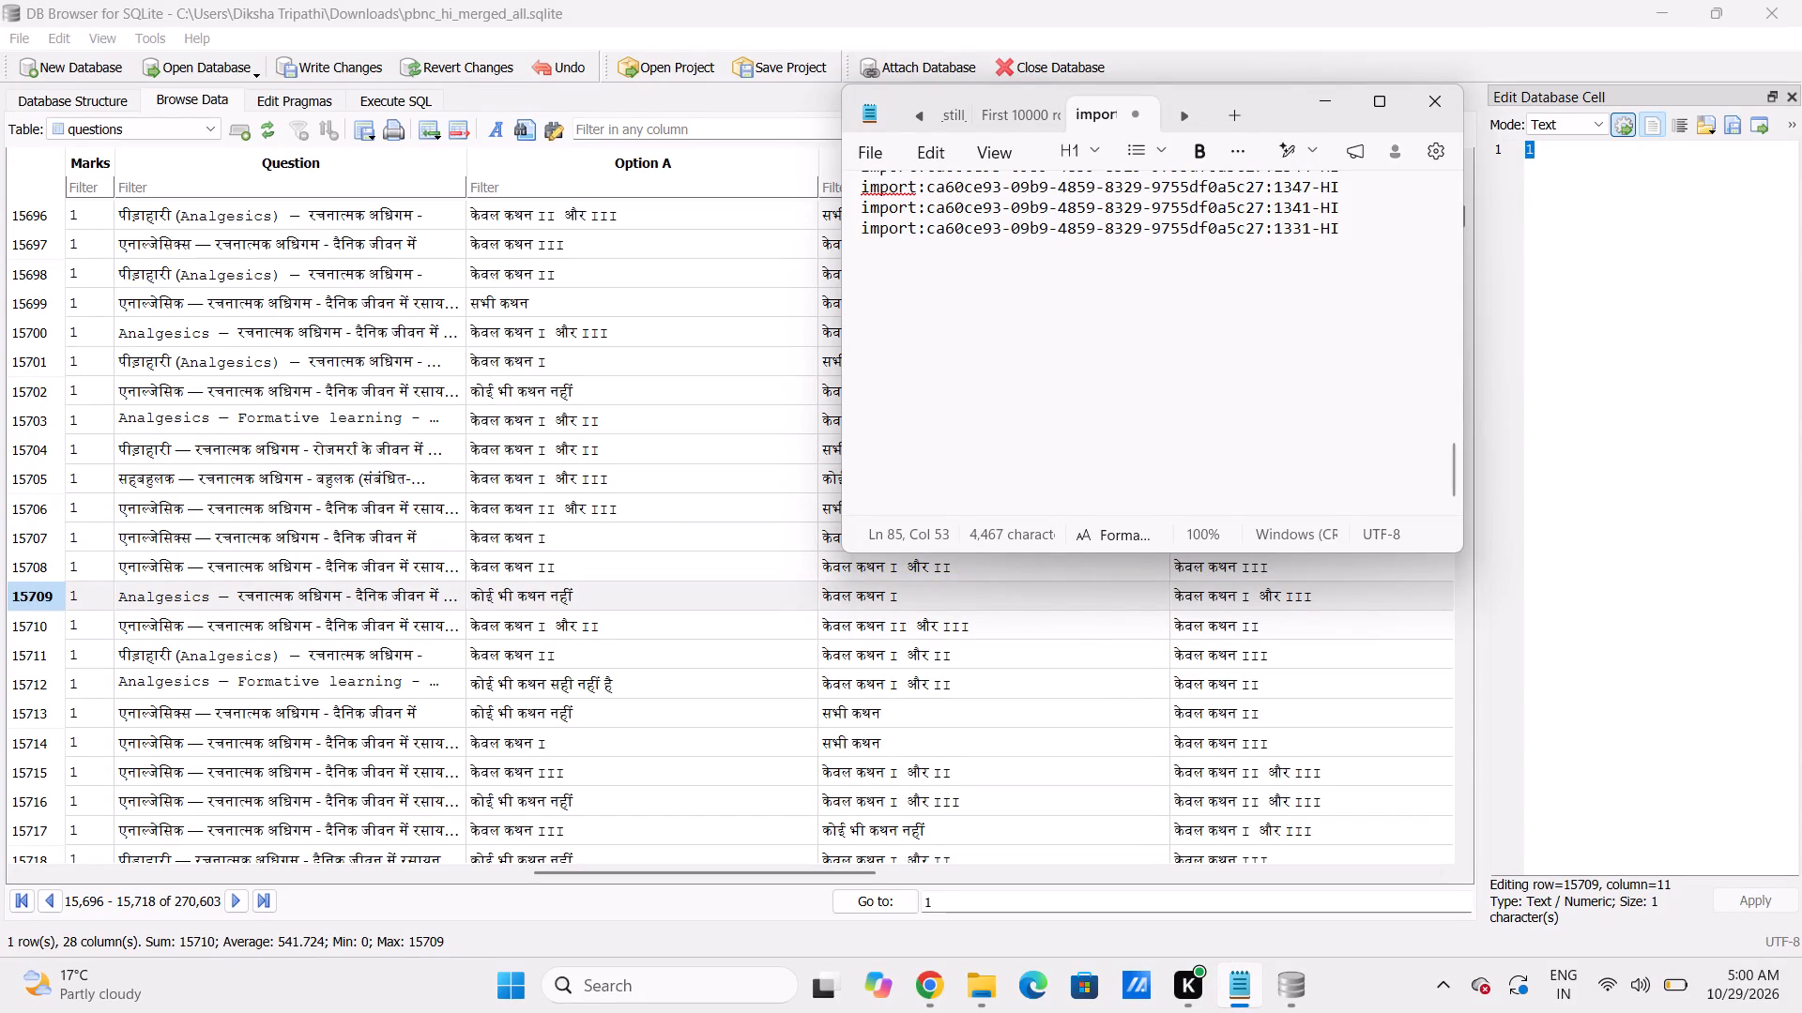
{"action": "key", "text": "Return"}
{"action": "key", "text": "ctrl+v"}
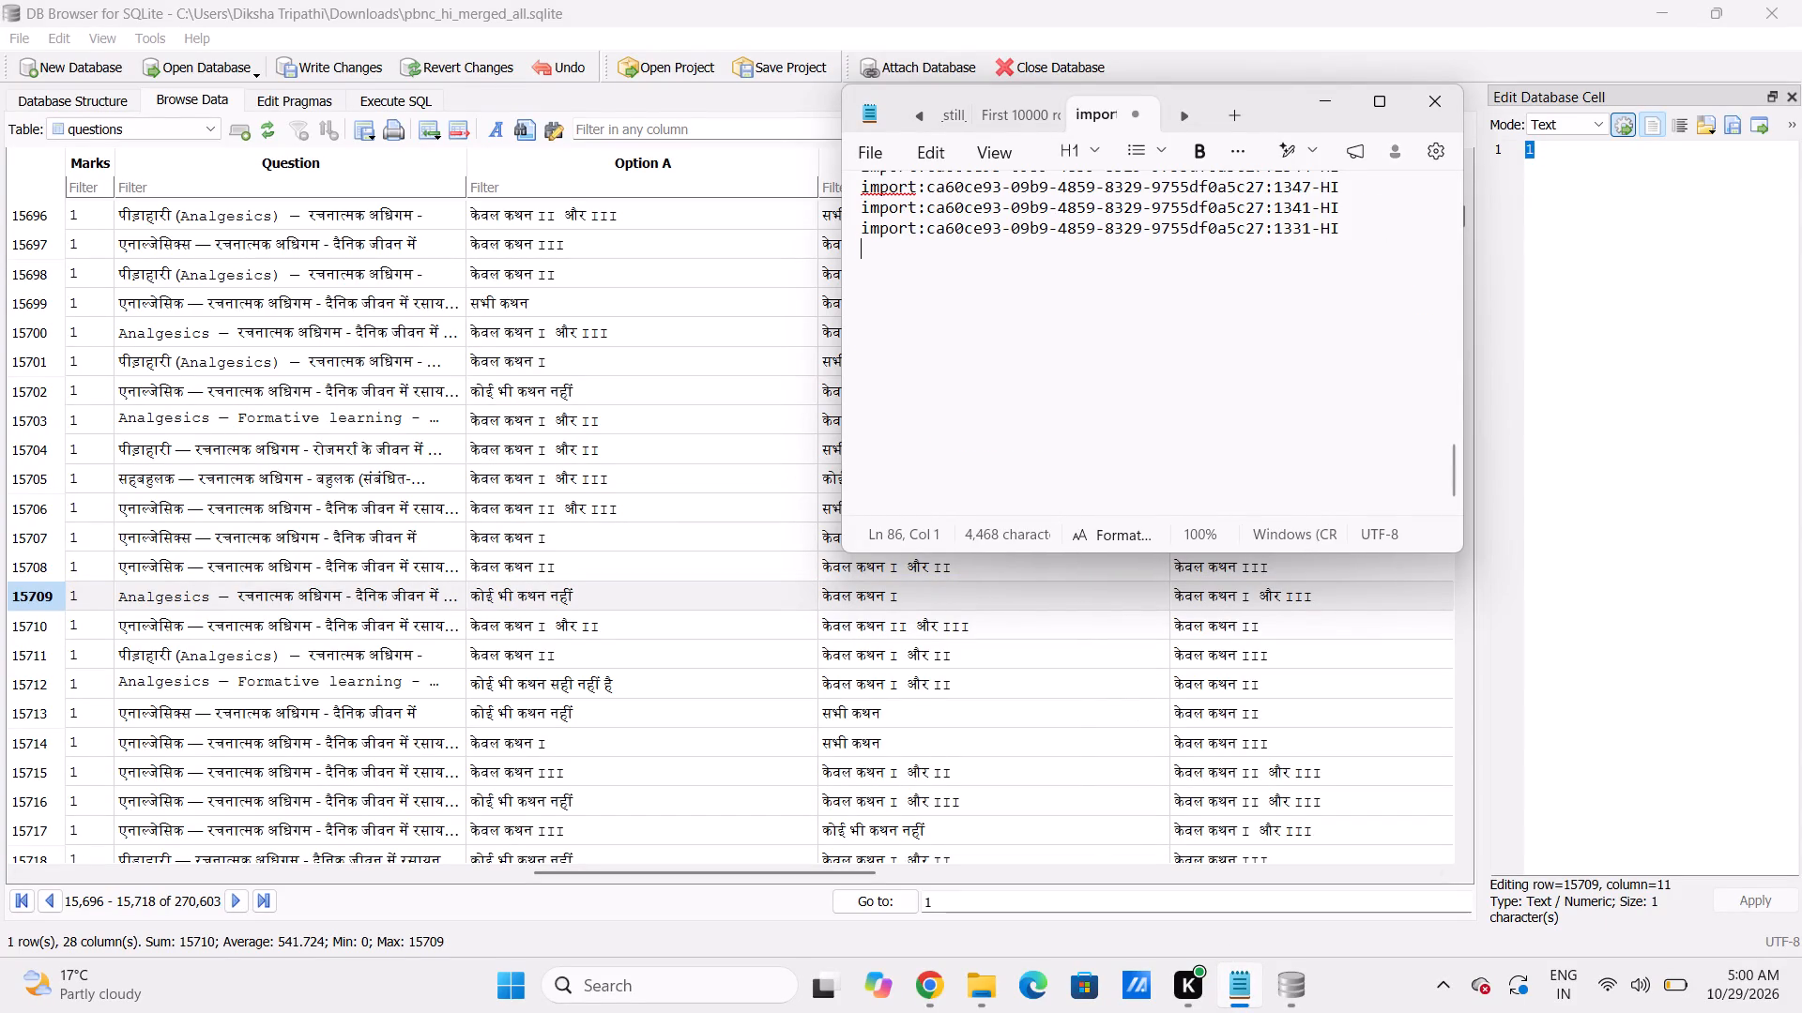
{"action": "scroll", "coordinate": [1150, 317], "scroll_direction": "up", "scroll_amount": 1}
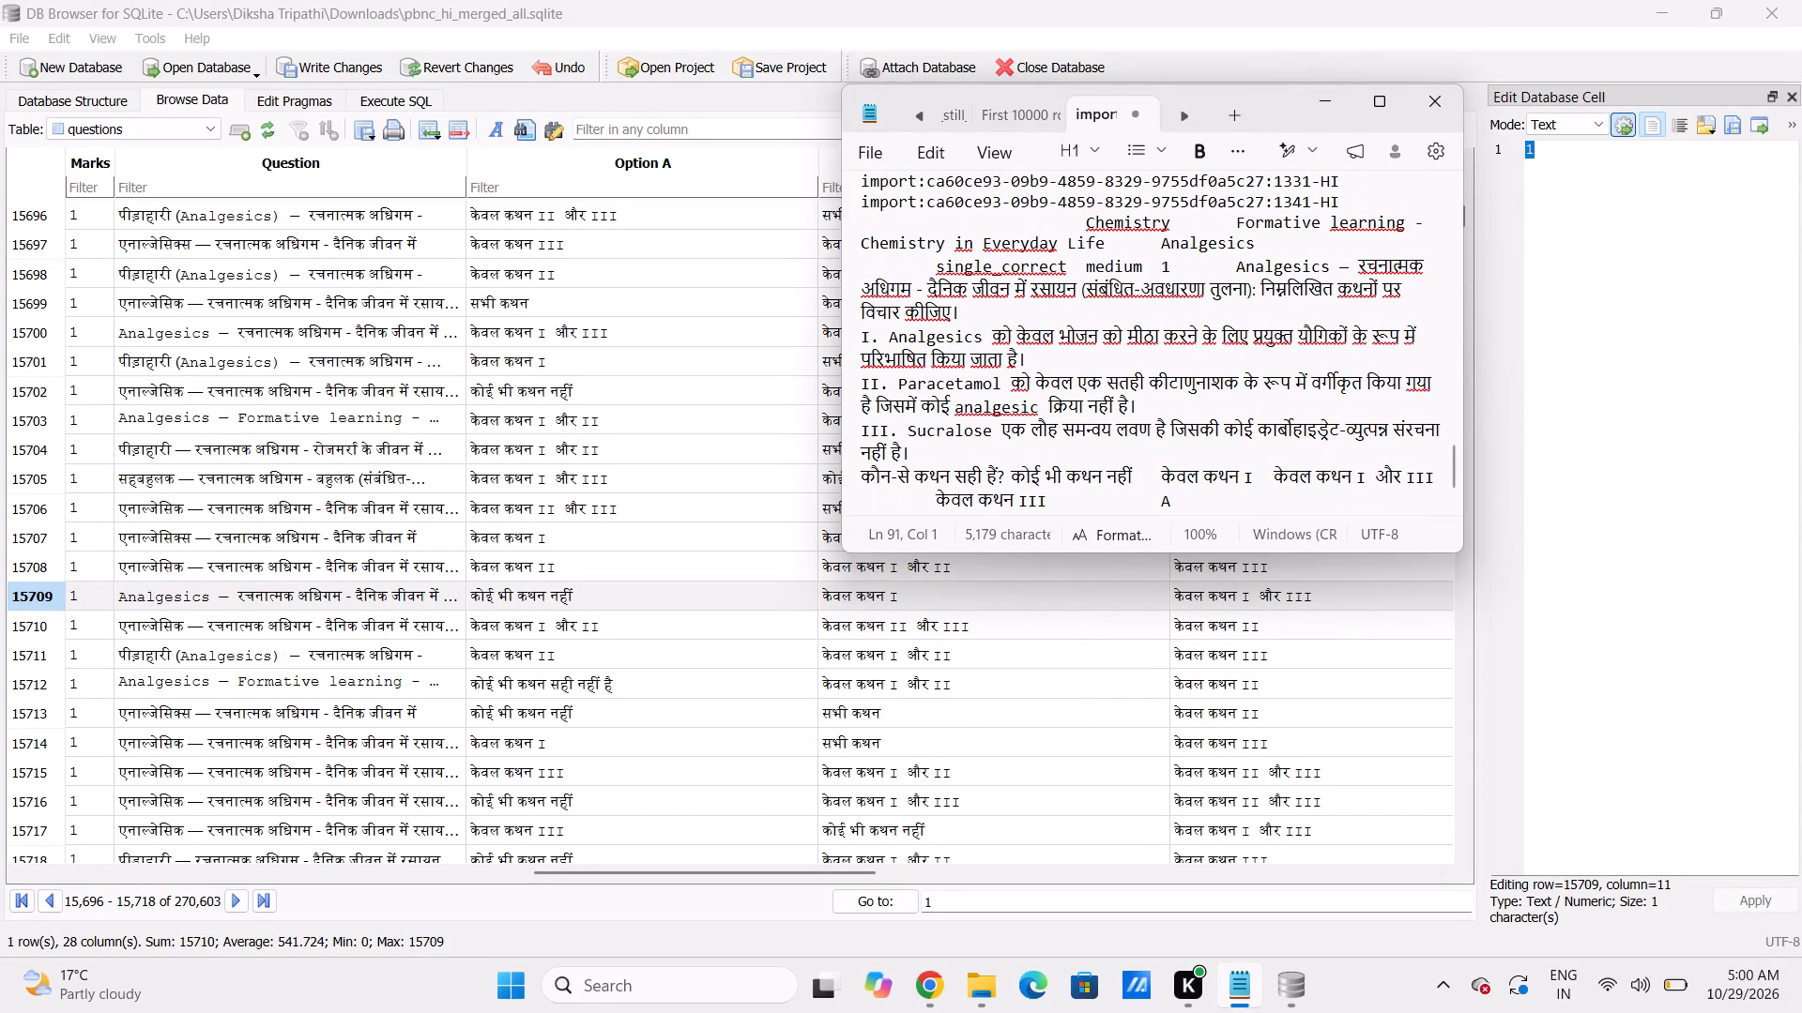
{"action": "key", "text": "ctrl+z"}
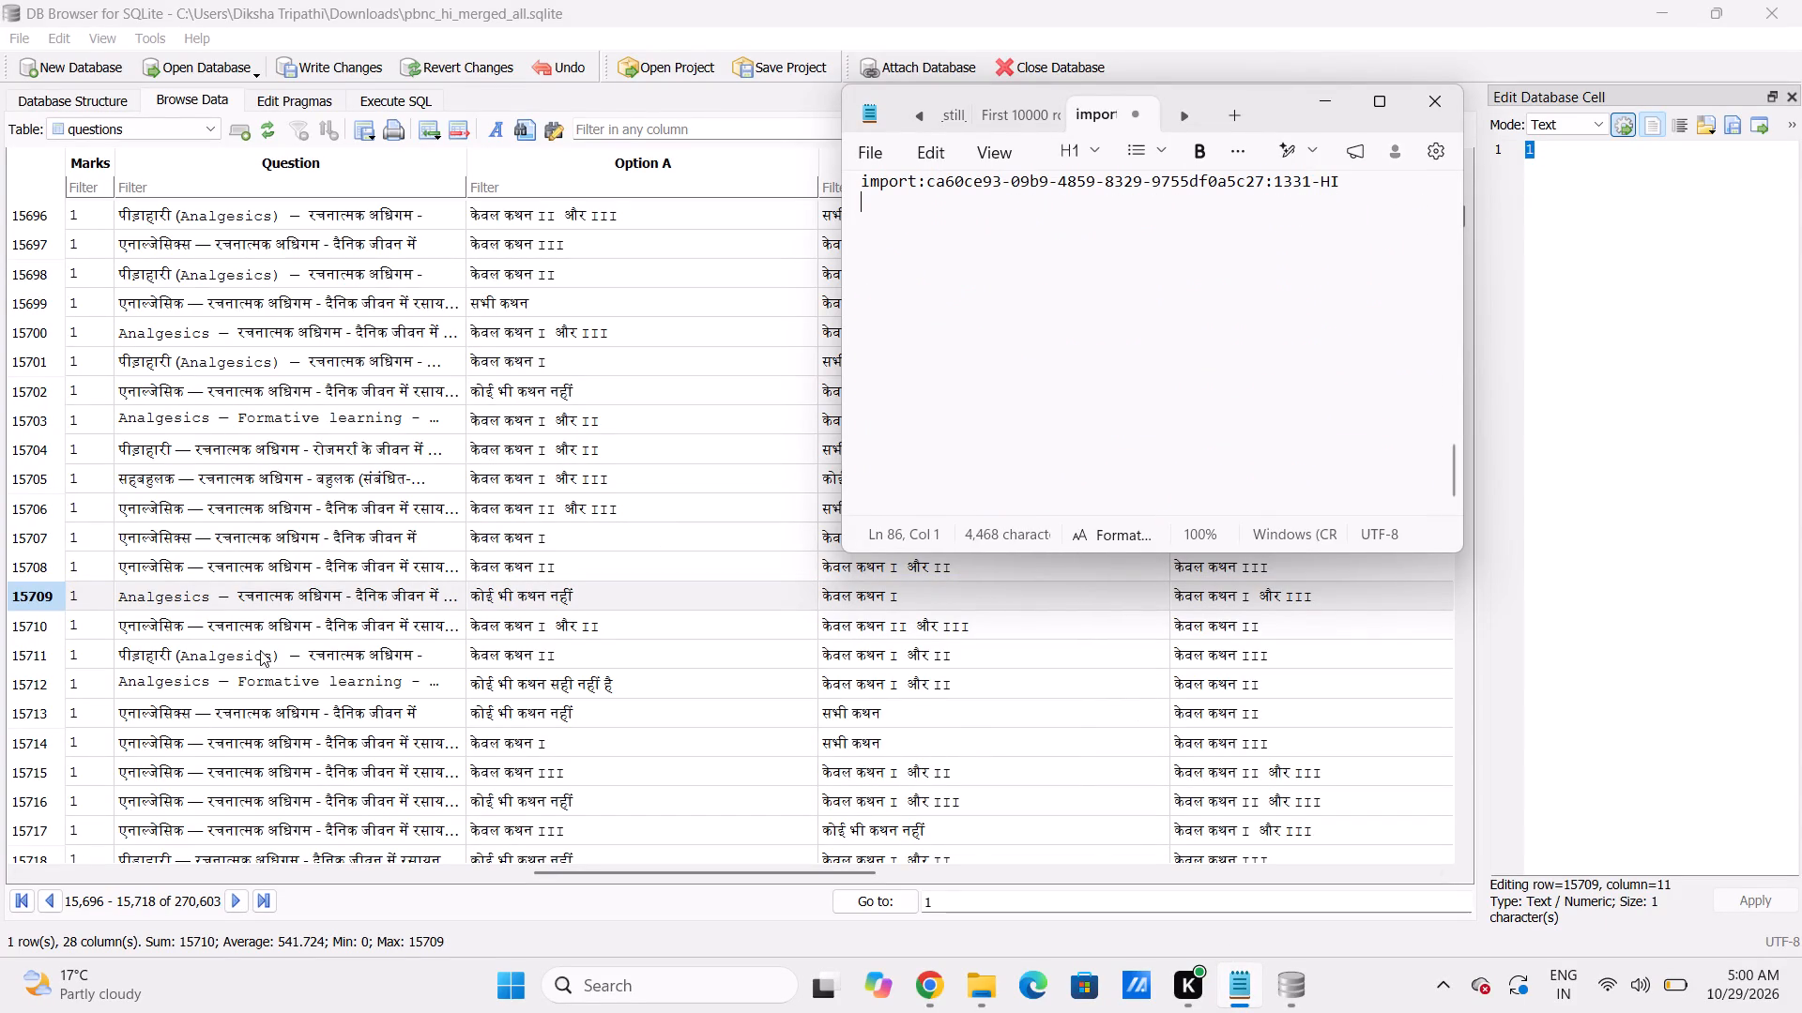
Copy row 15730, titled "Analgesics — Formative learning", into the Notepad list, trim it to its import ID ending 1339-HI, and start a new line.
{"action": "scroll", "coordinate": [97, 638], "scroll_direction": "down", "scroll_amount": 2}
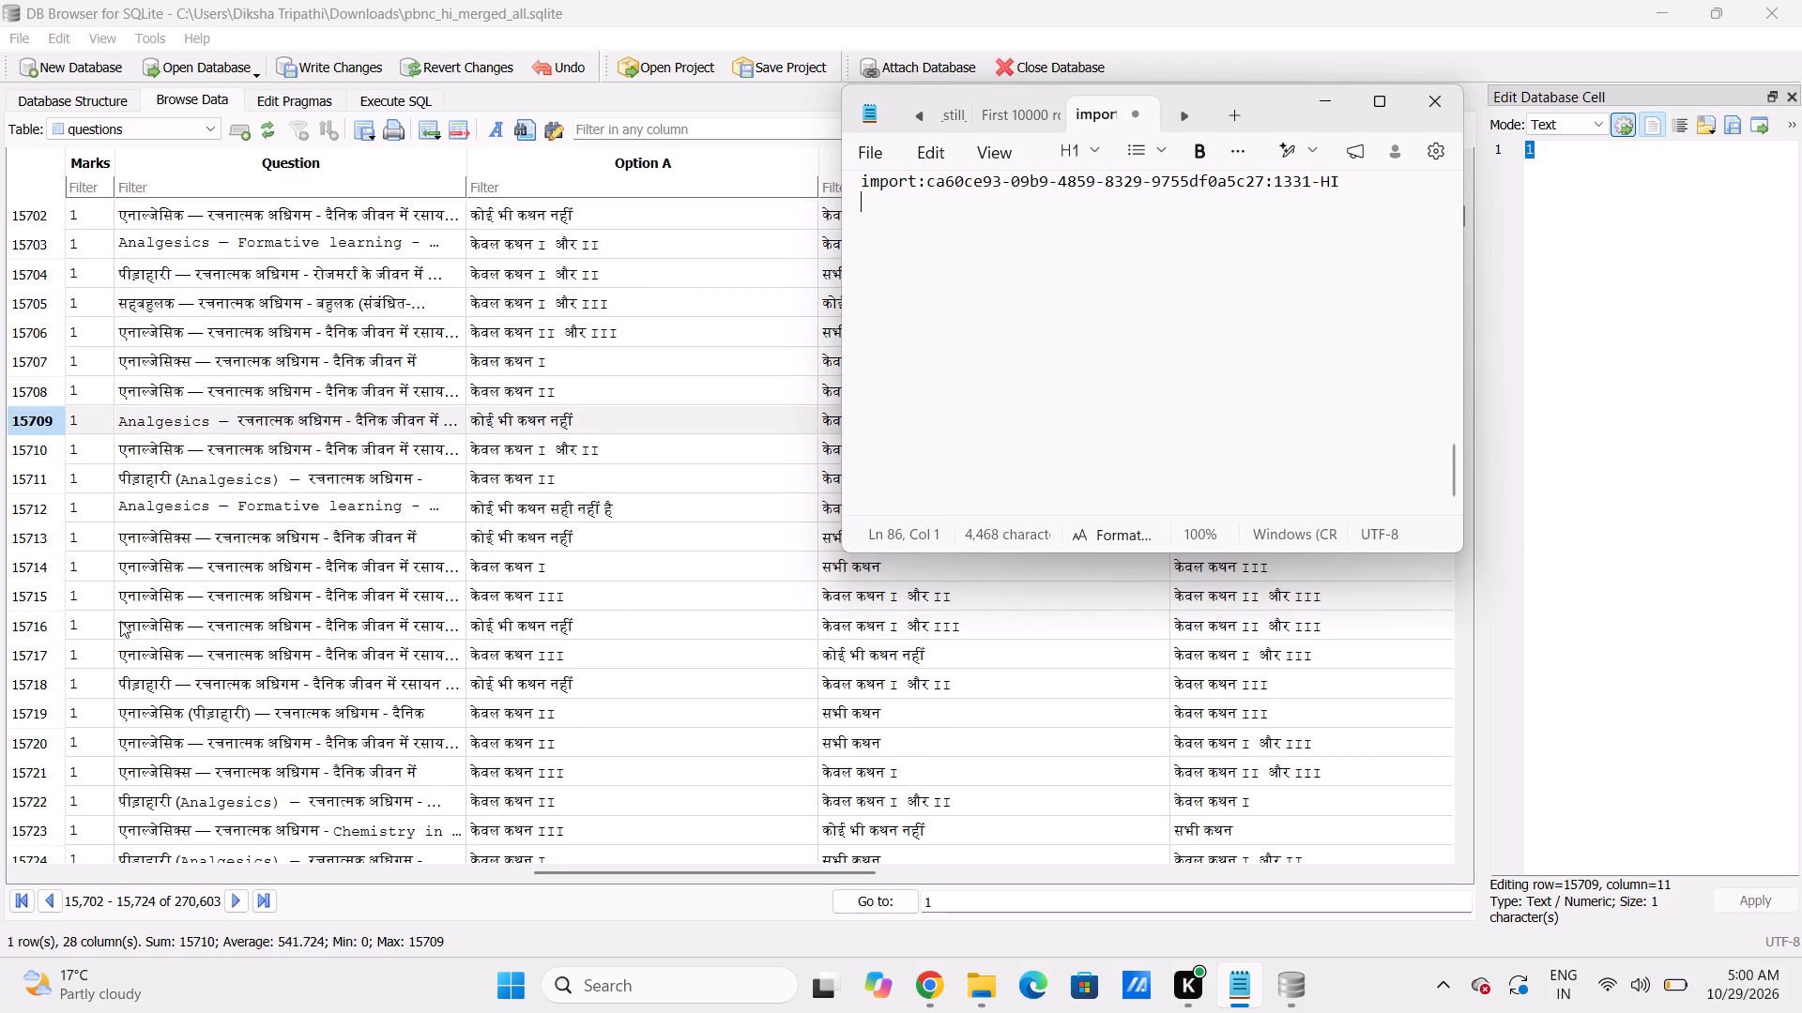
{"action": "scroll", "coordinate": [145, 609], "scroll_direction": "down", "scroll_amount": 1}
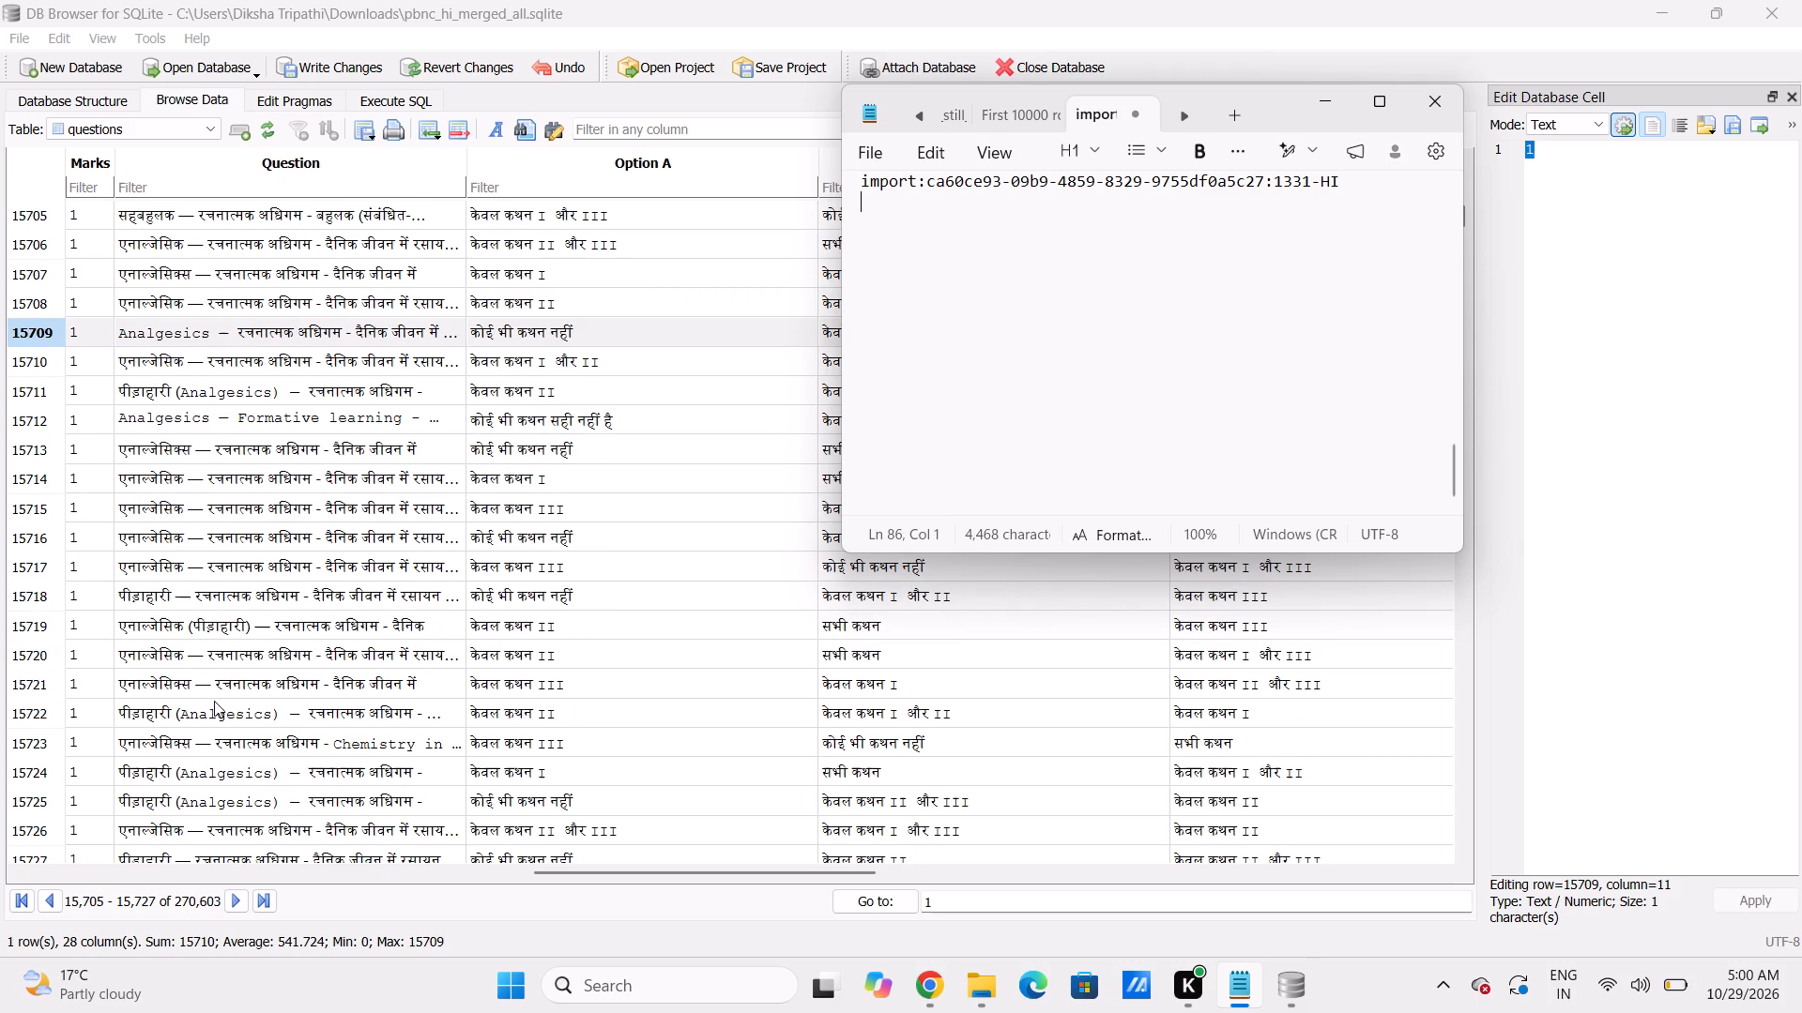
{"action": "scroll", "coordinate": [215, 696], "scroll_direction": "down", "scroll_amount": 1}
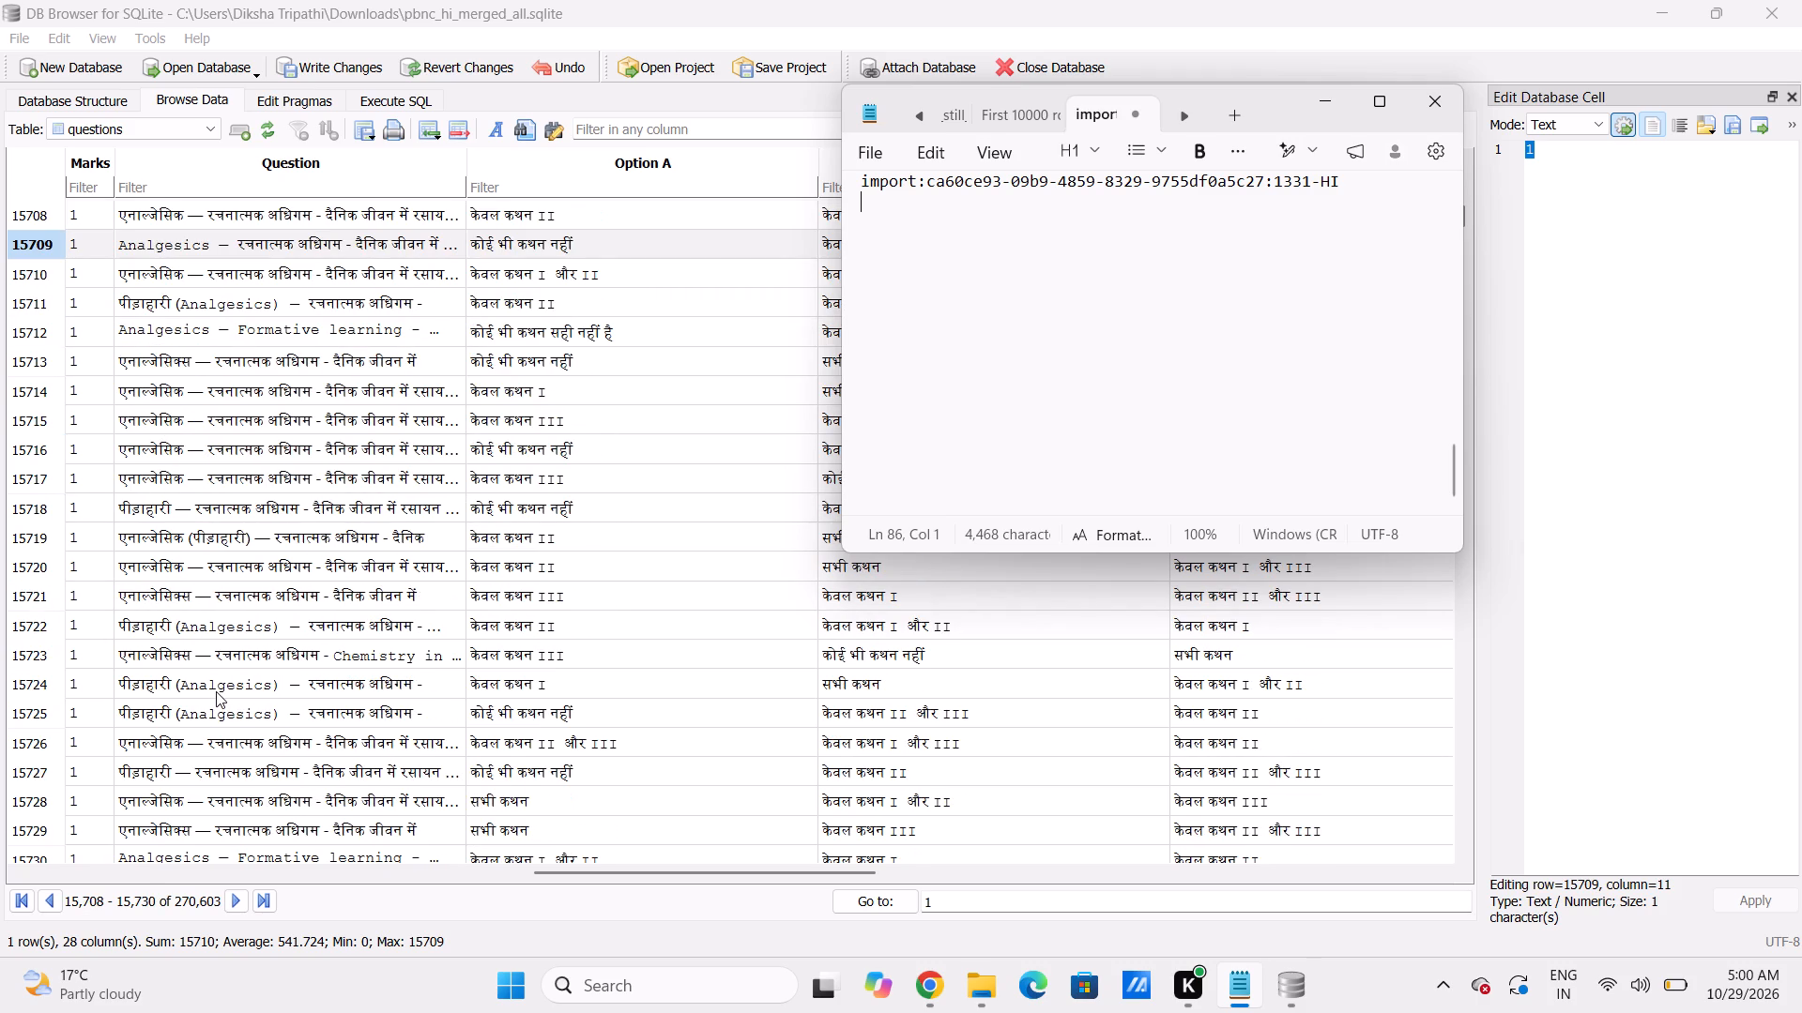
{"action": "scroll", "coordinate": [216, 691], "scroll_direction": "down", "scroll_amount": 1}
{"action": "left_click", "coordinate": [46, 776]}
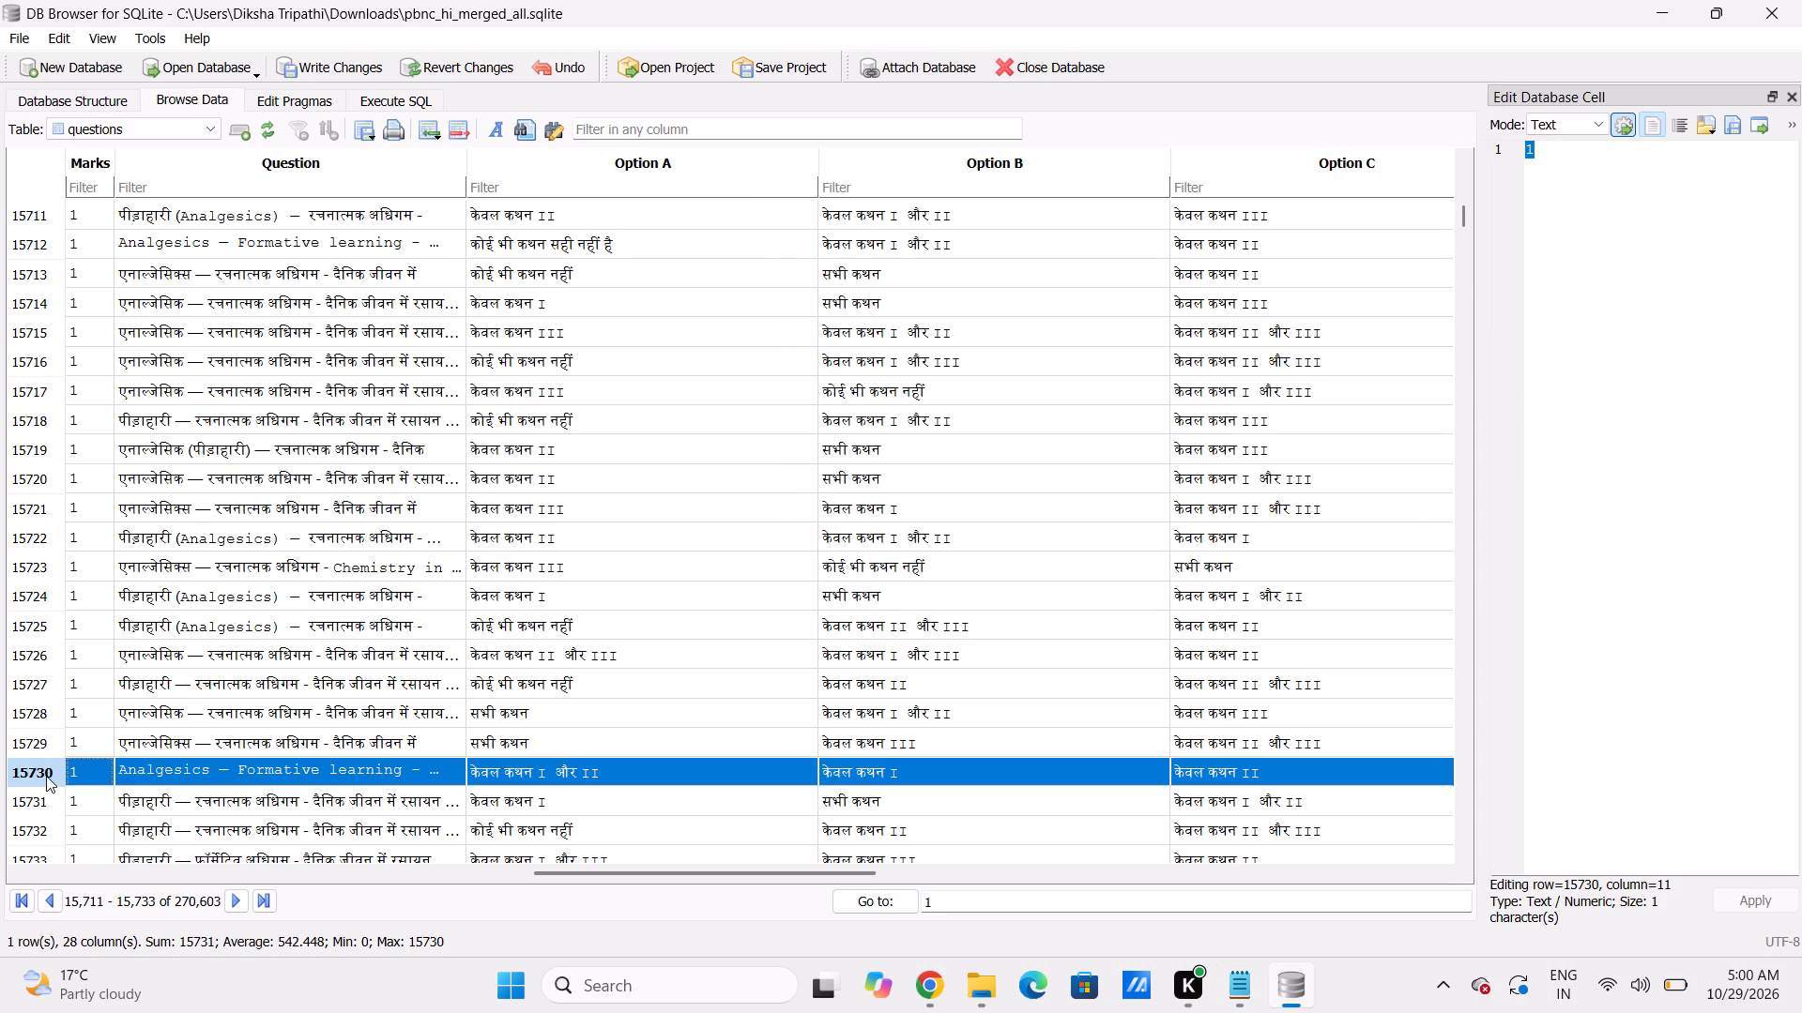
{"action": "key", "text": "ctrl+c"}
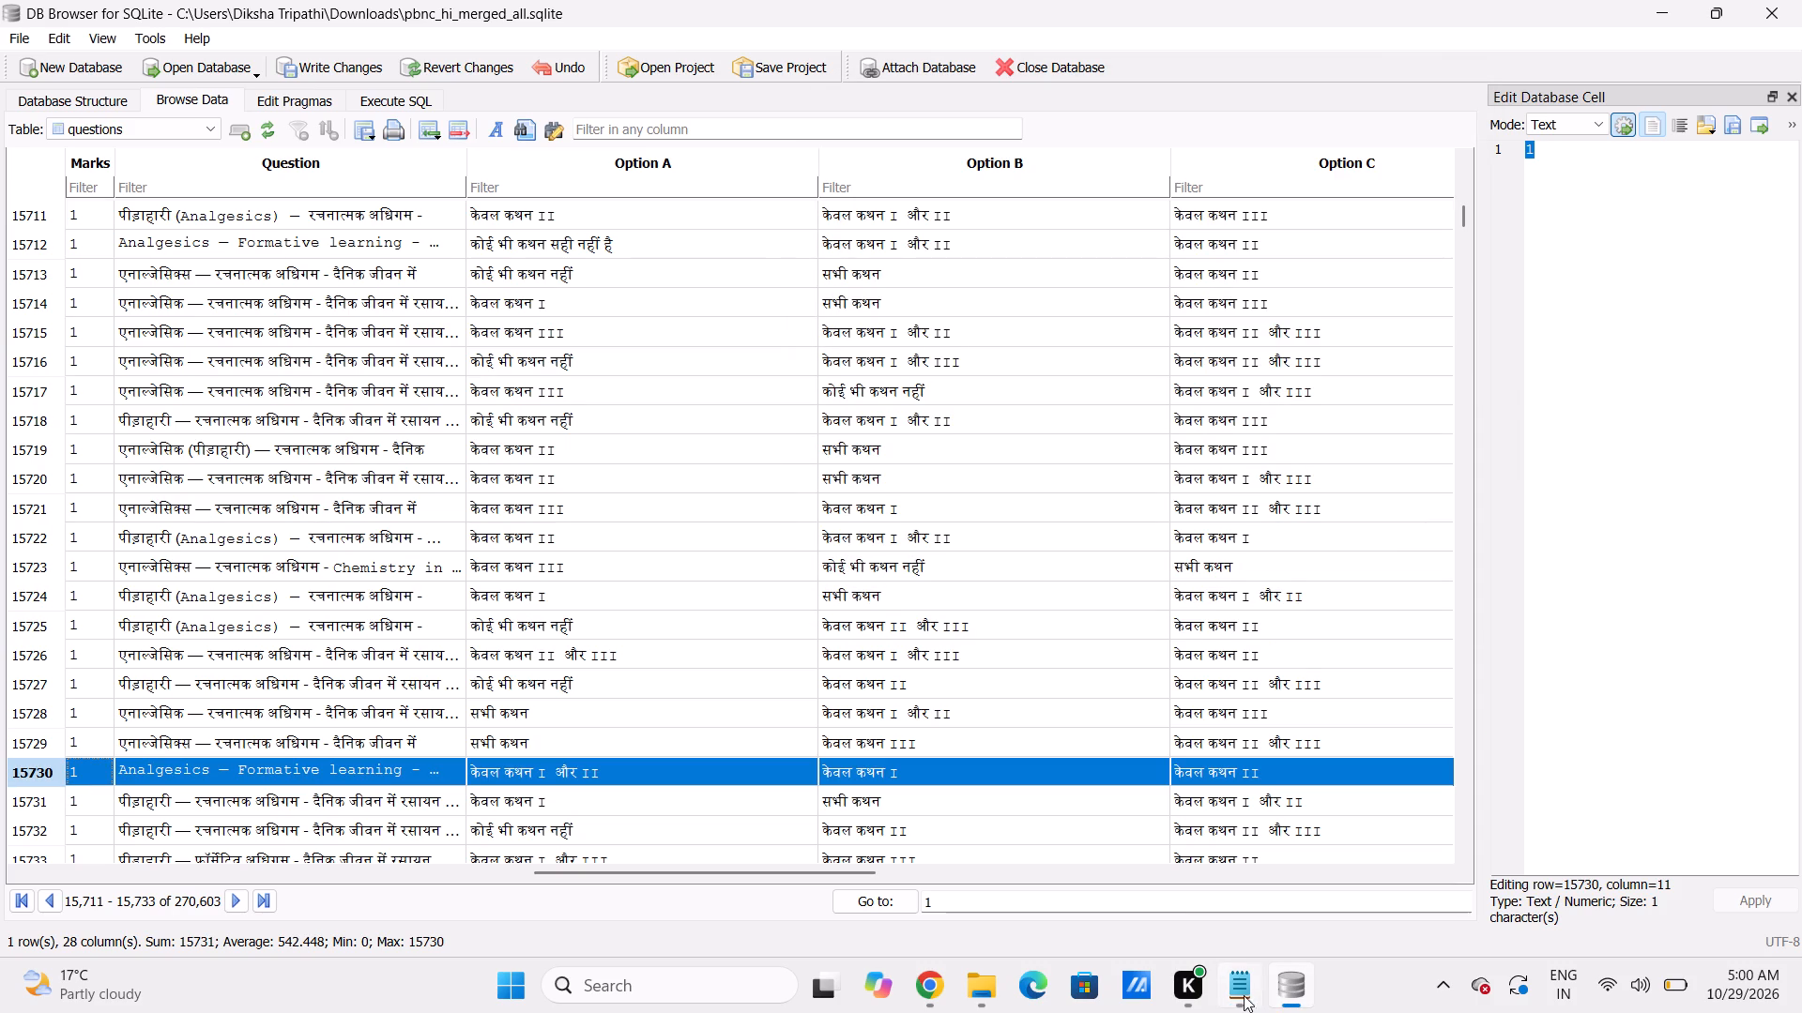
{"action": "left_click", "coordinate": [1244, 994]}
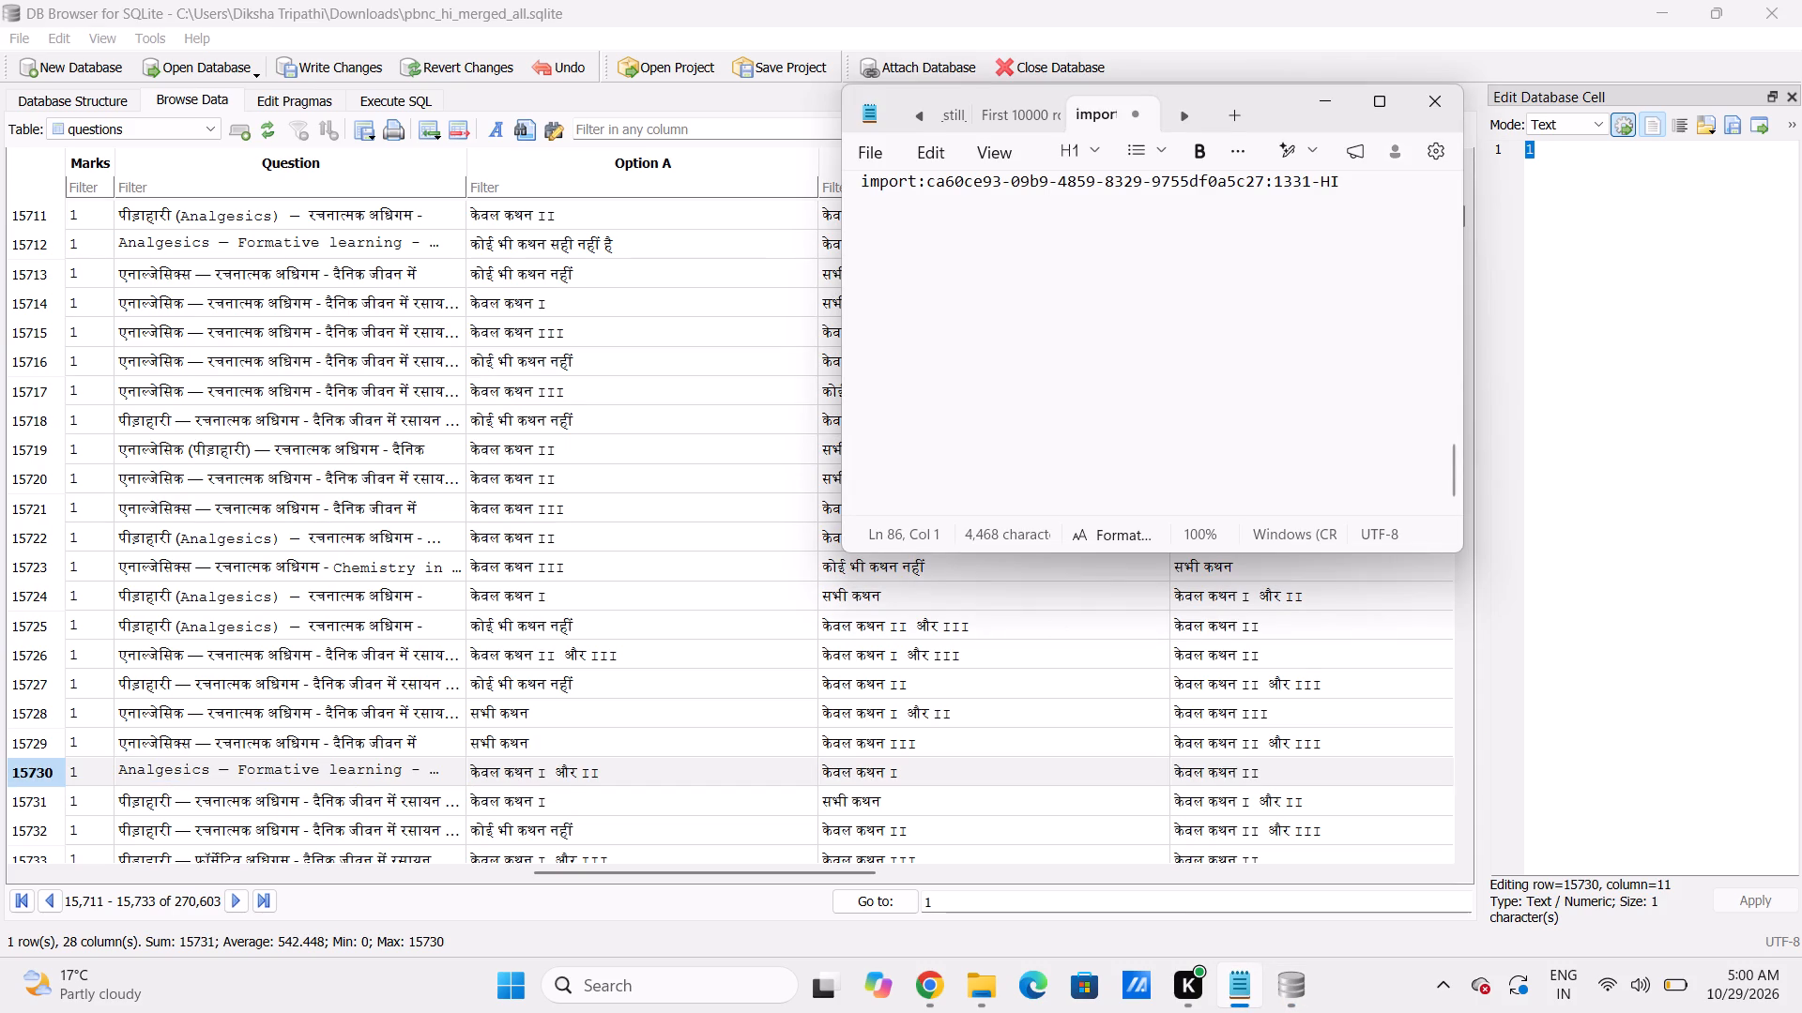
{"action": "key", "text": "ctrl+v"}
{"action": "left_click_drag", "start_coordinate": [865, 488], "coordinate": [895, 299]}
{"action": "scroll", "coordinate": [895, 300], "scroll_direction": "up", "scroll_amount": 1}
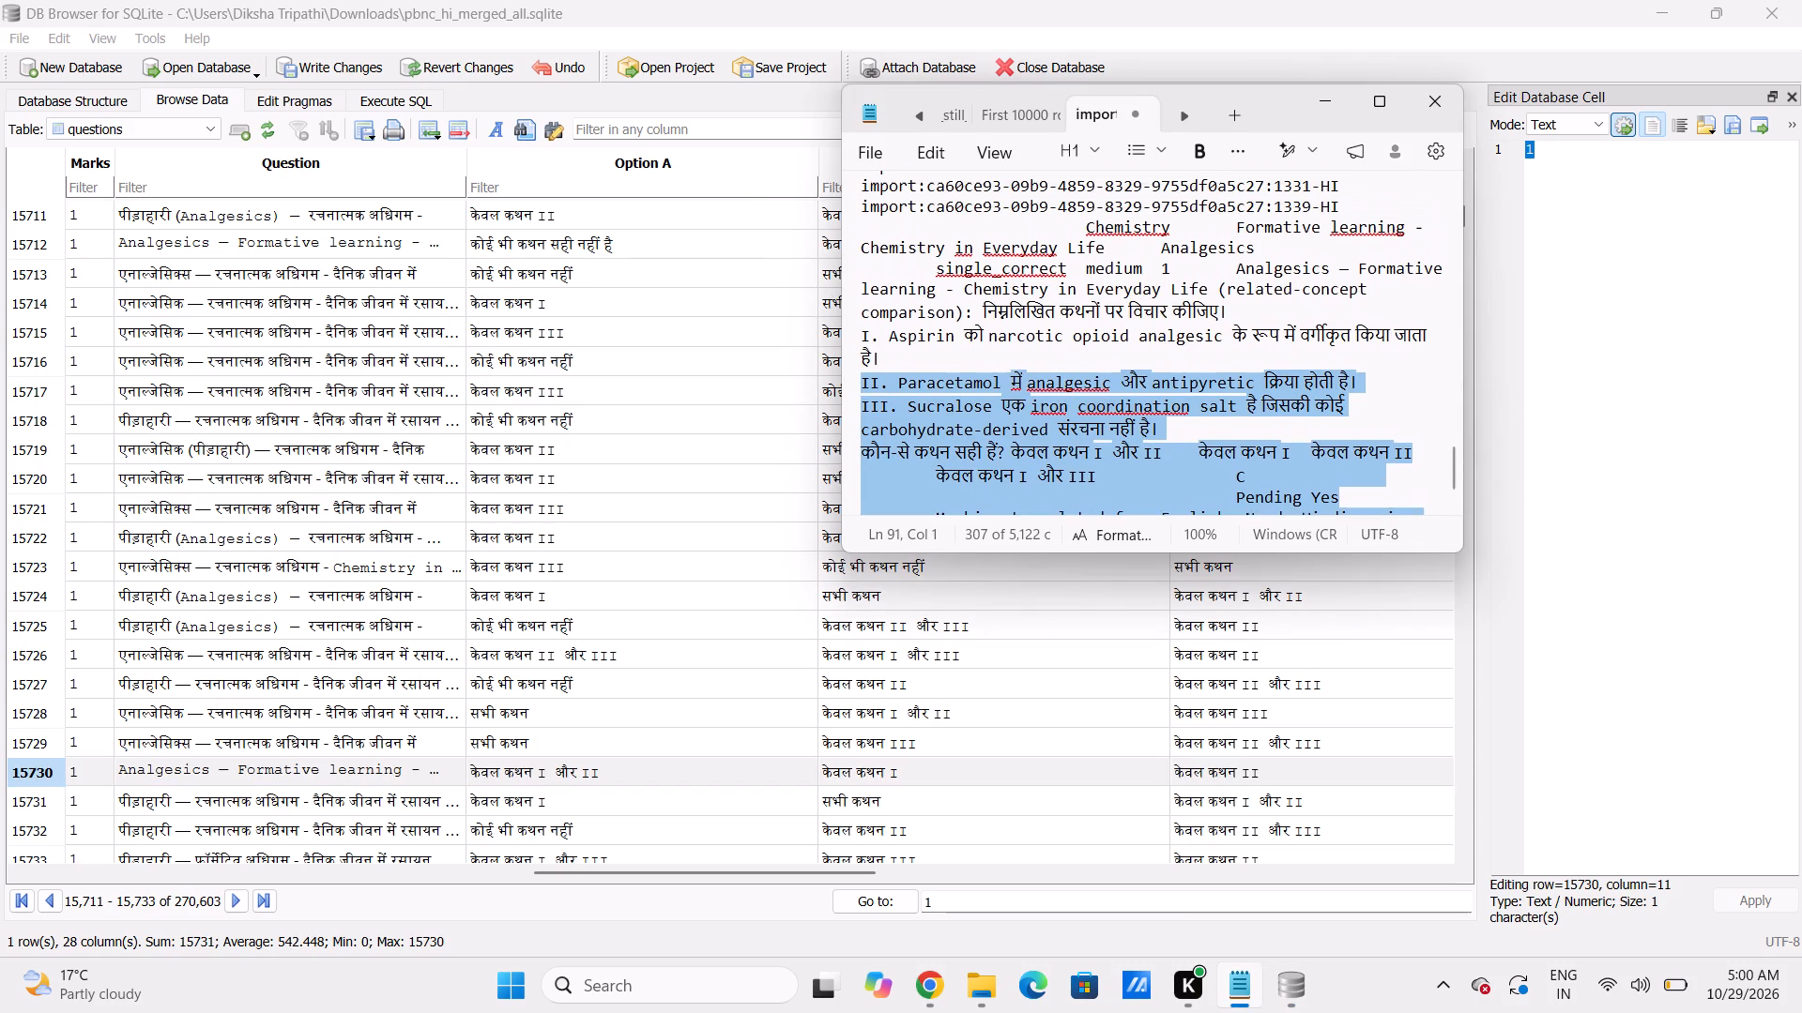
{"action": "left_click_drag", "start_coordinate": [895, 299], "coordinate": [881, 228]}
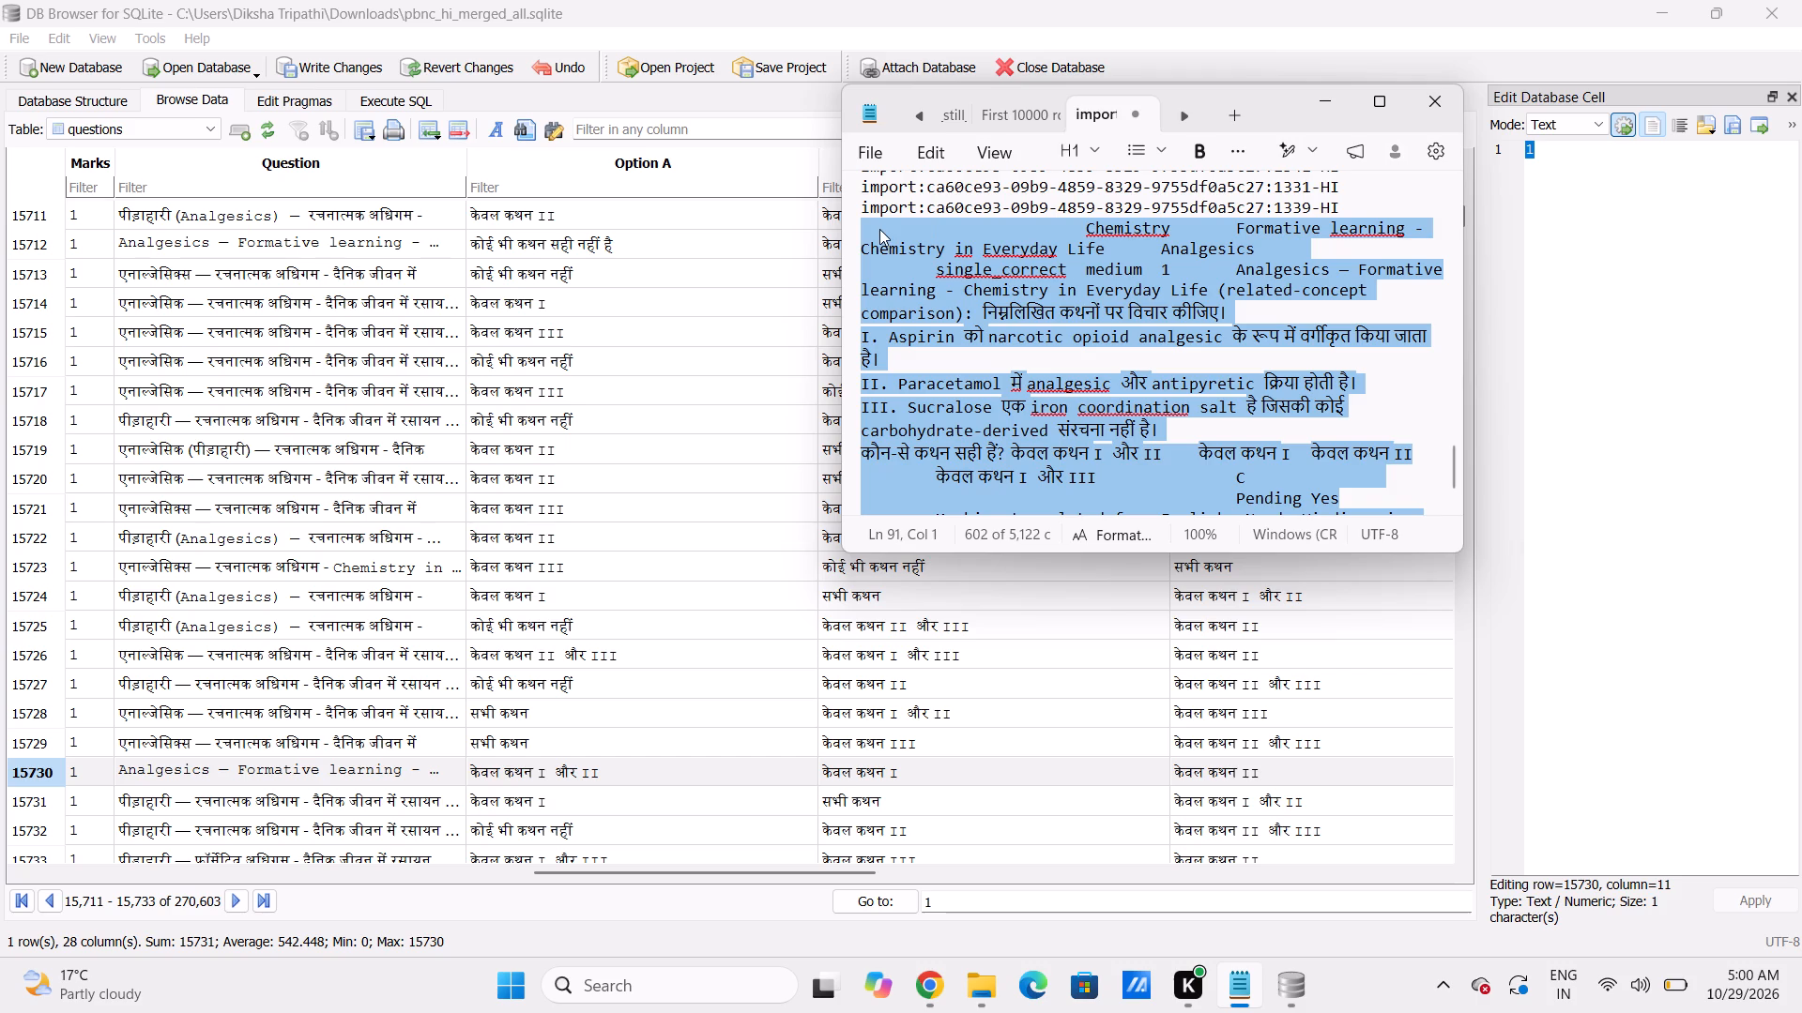
{"action": "key", "text": "BackSpace"}
{"action": "key", "text": "Return"}
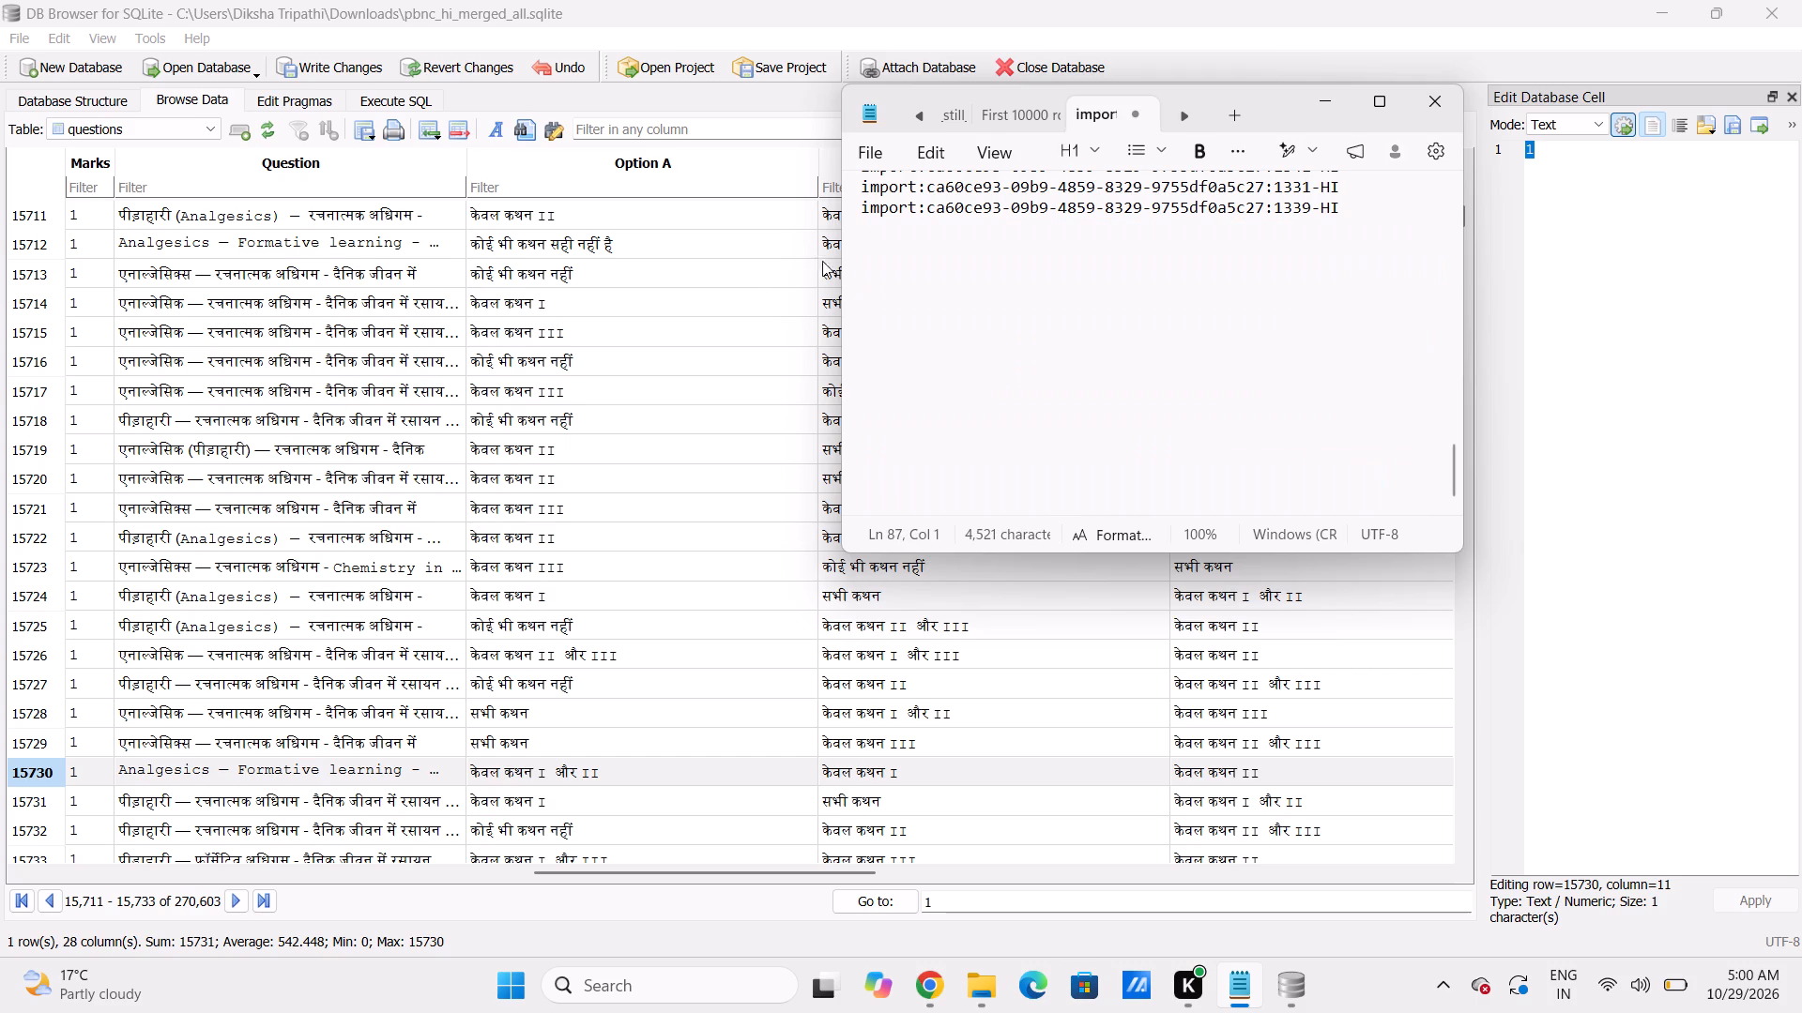
Copy row 15736, whose Hindi title starts with Analgesics, into the Notepad list, trim it to its import ID ending 1364-HI, and start a new line.
{"action": "scroll", "coordinate": [658, 310], "scroll_direction": "down", "scroll_amount": 5}
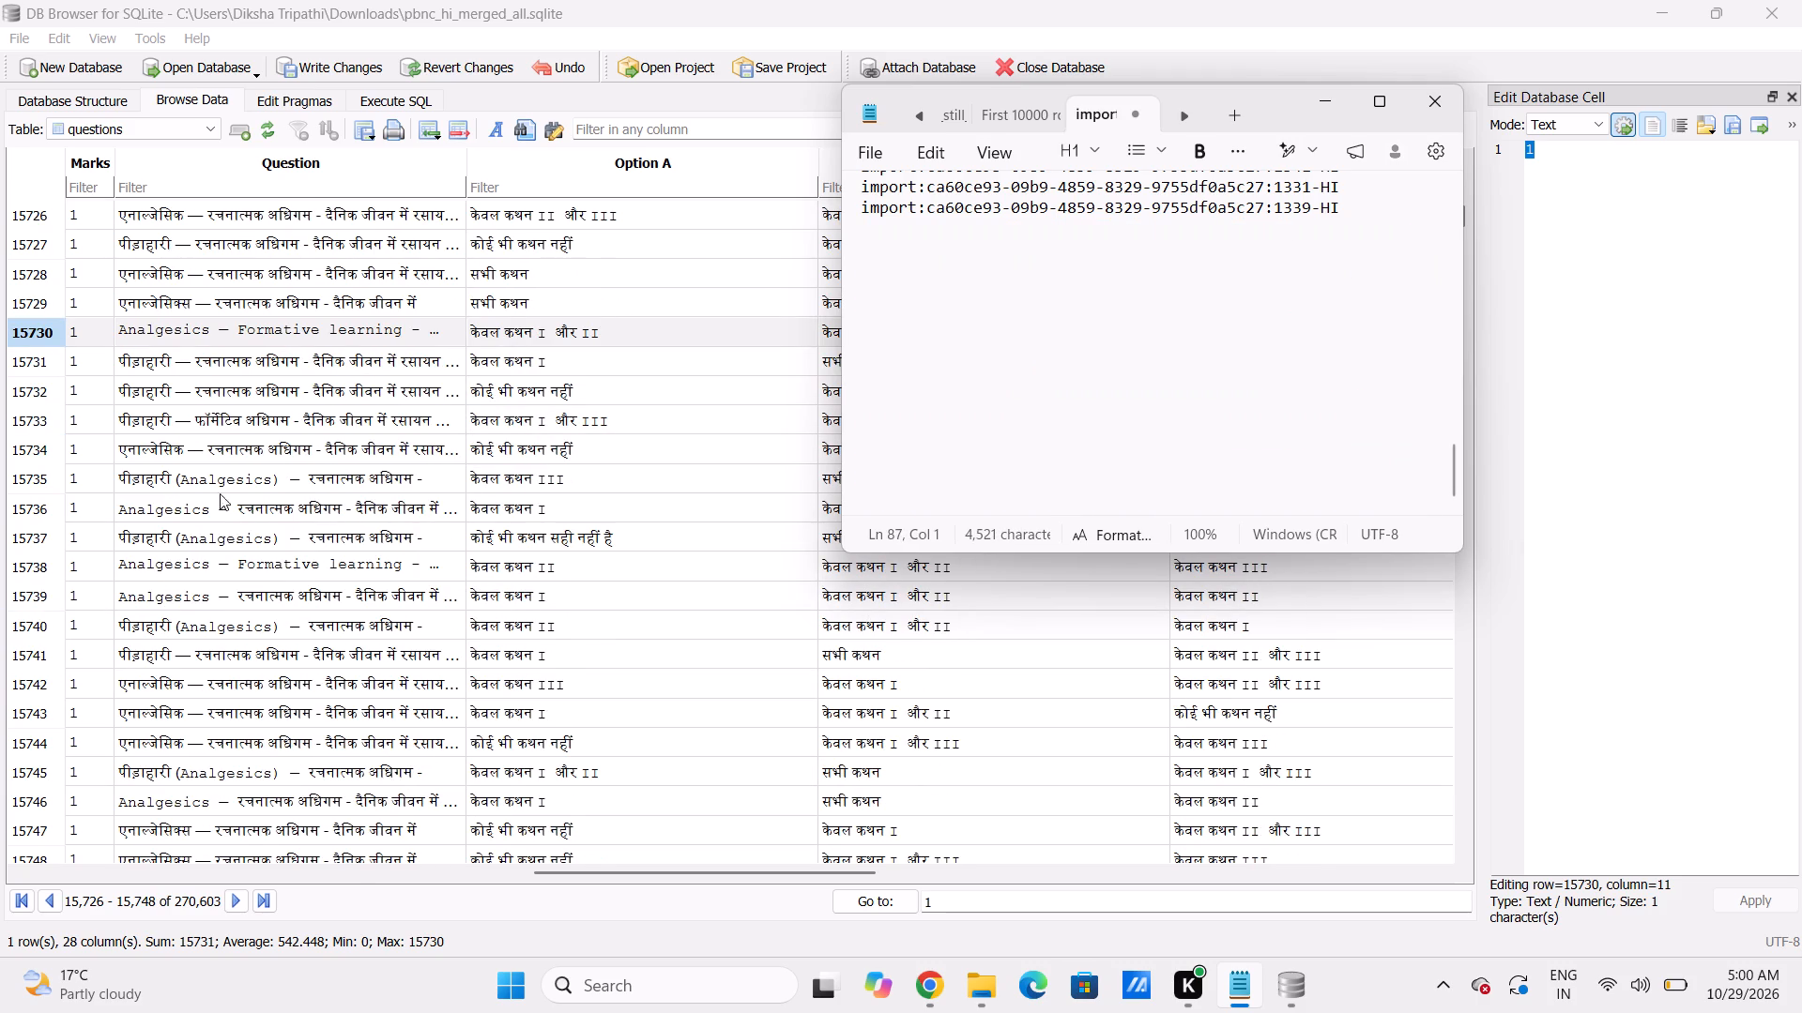
{"action": "left_click", "coordinate": [29, 518]}
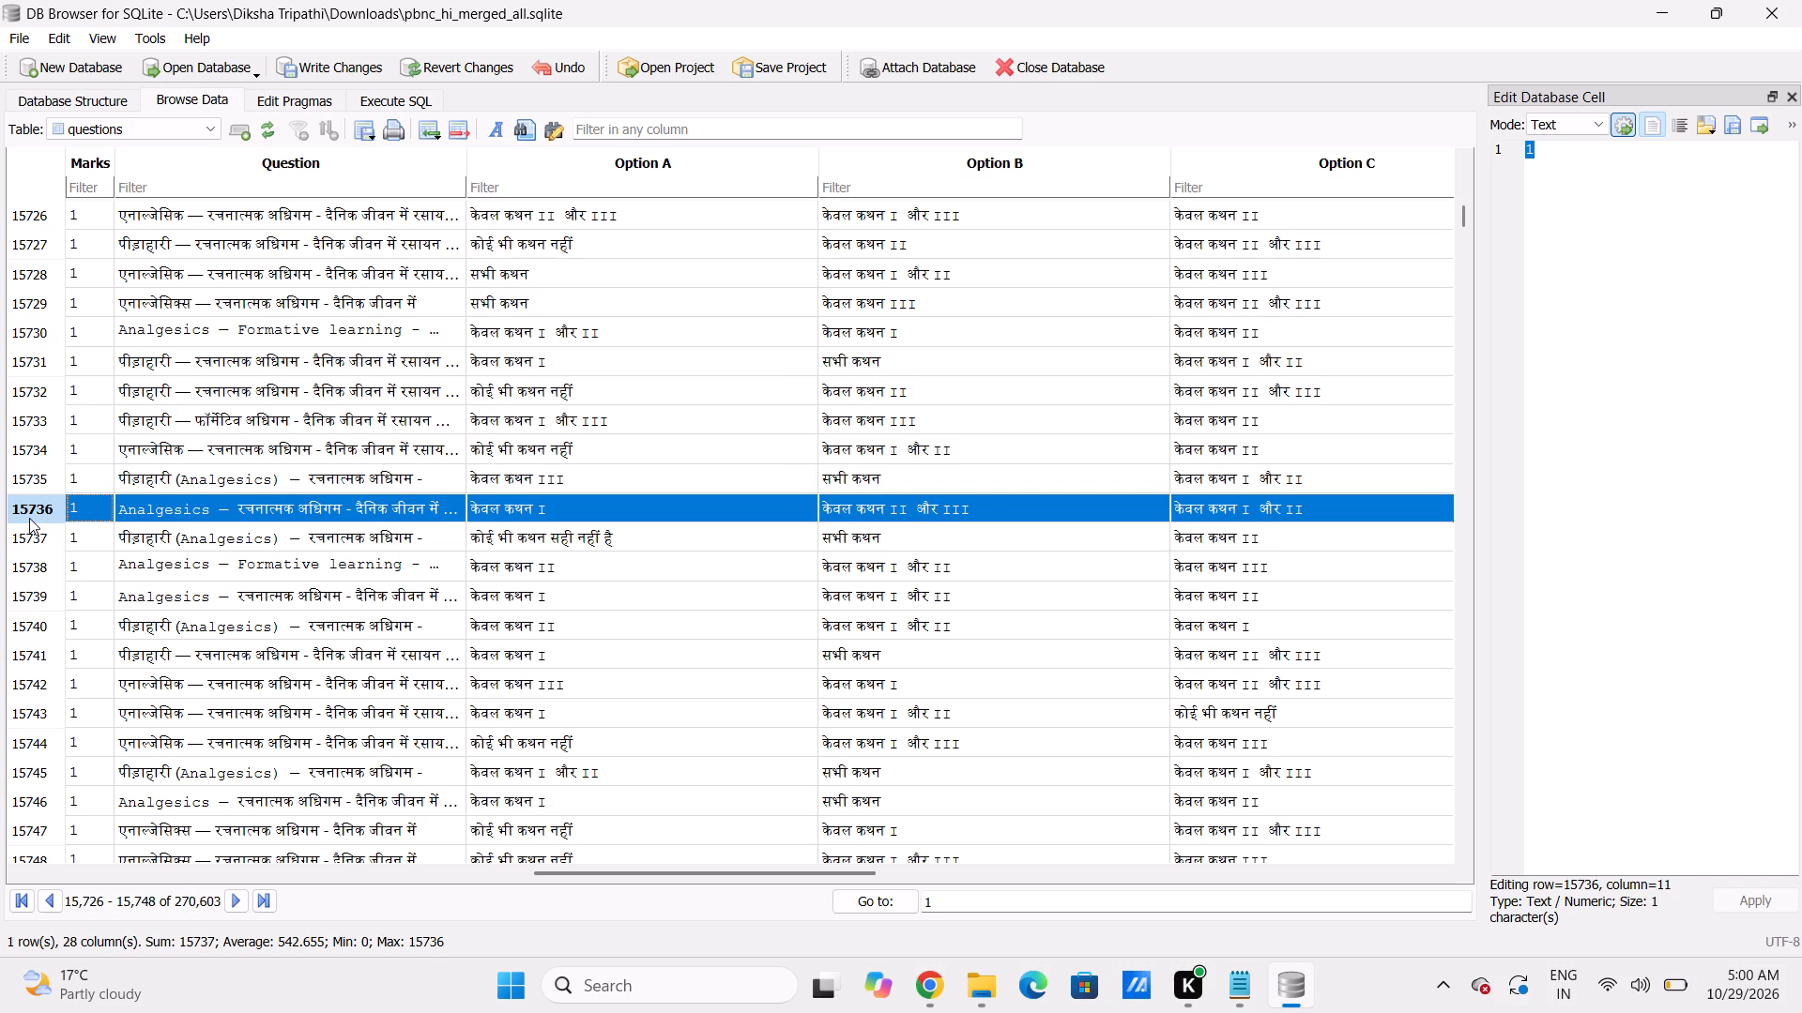
{"action": "key", "text": "ctrl+c"}
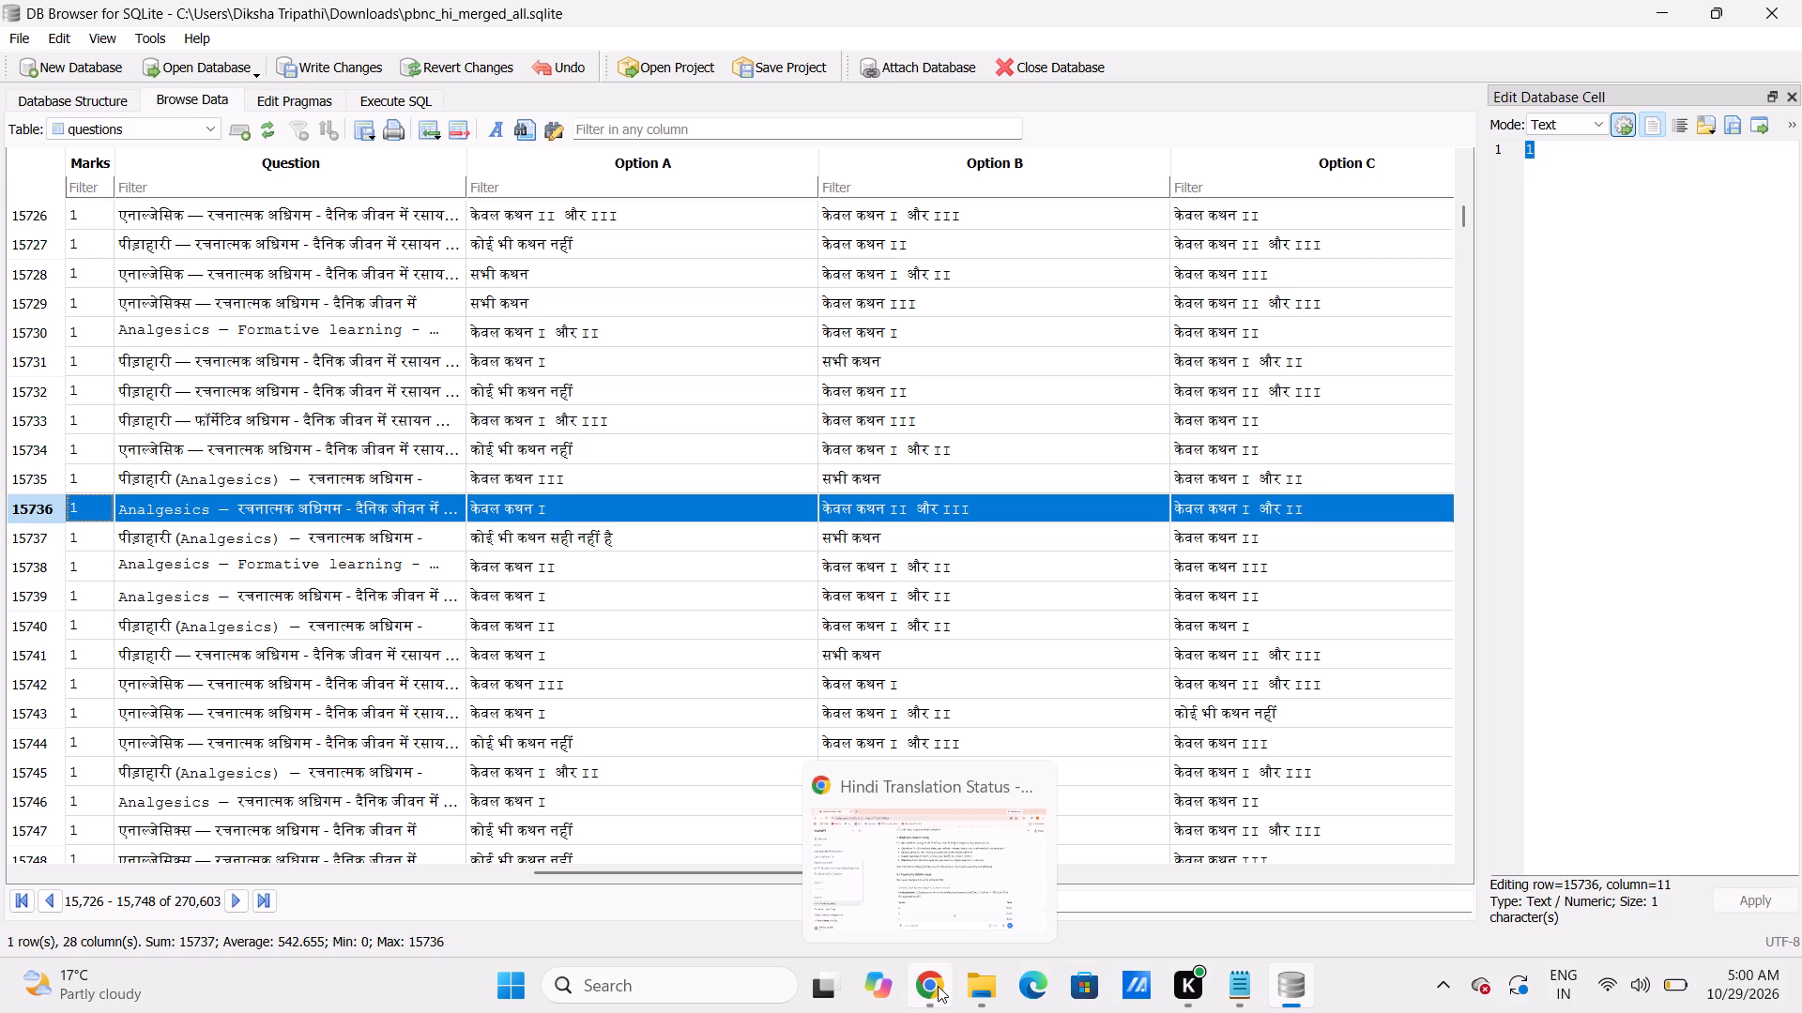
{"action": "left_click", "coordinate": [938, 986]}
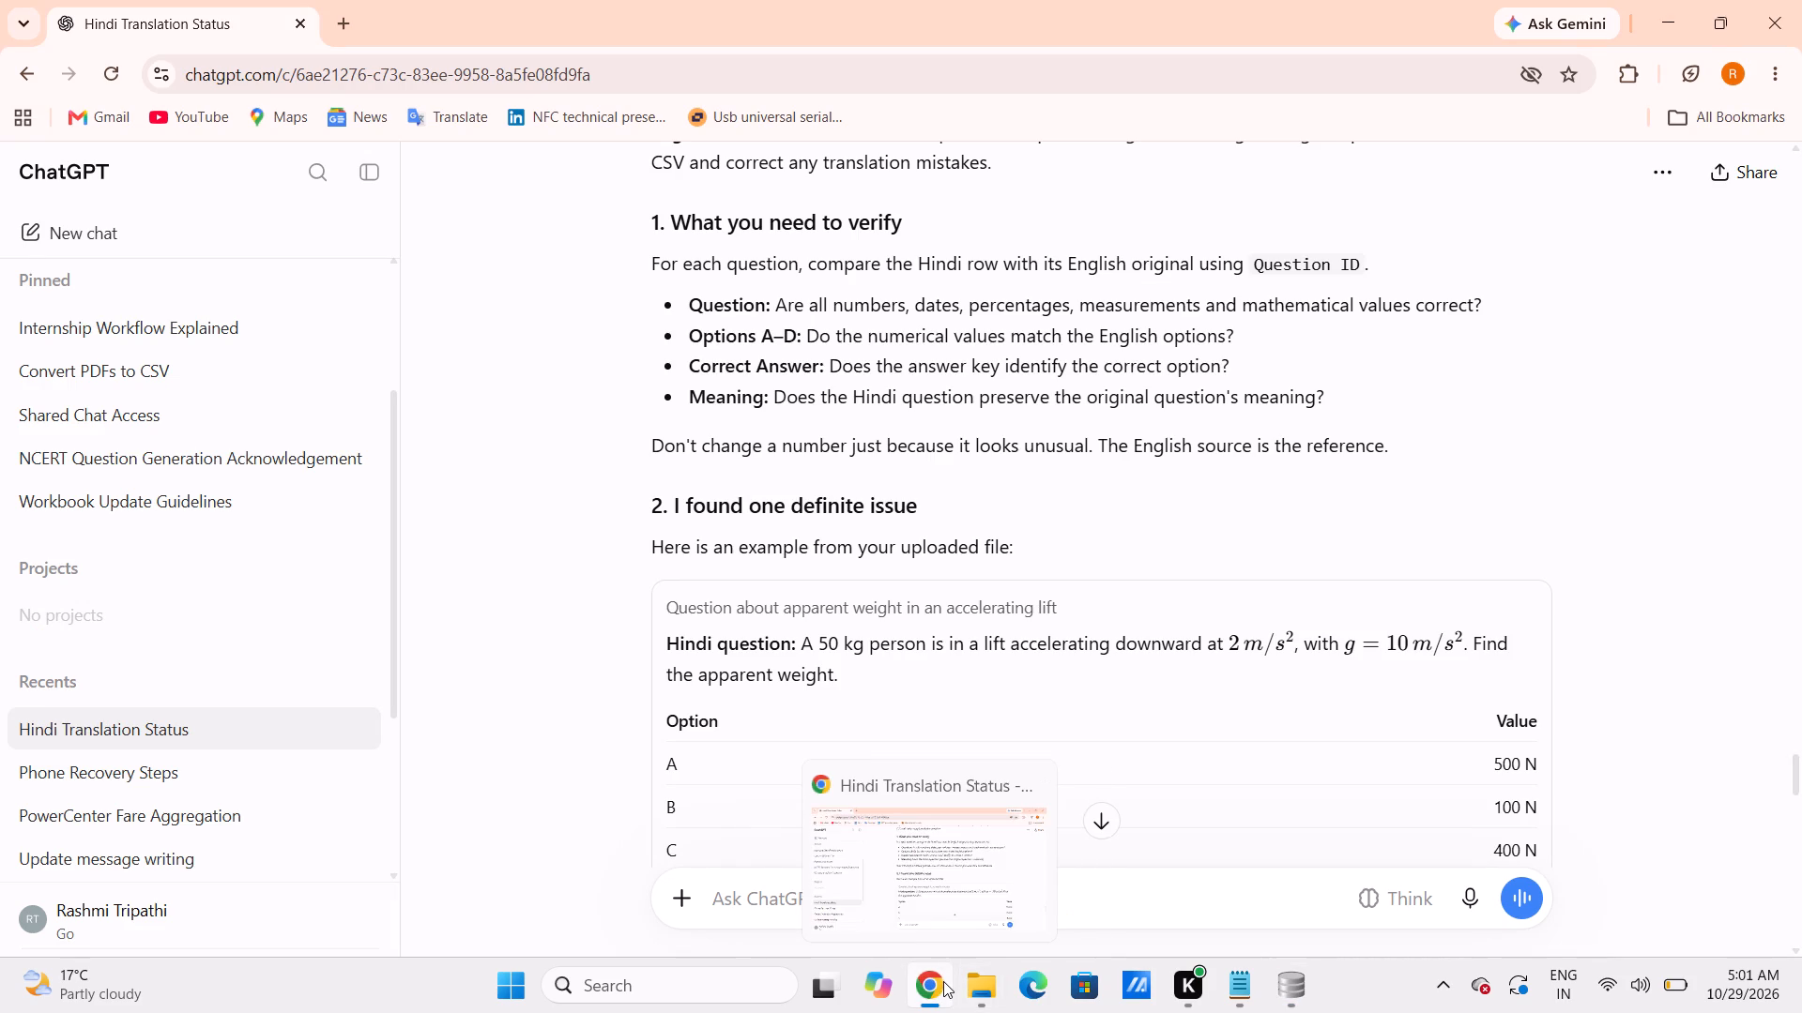
{"action": "left_click", "coordinate": [943, 981]}
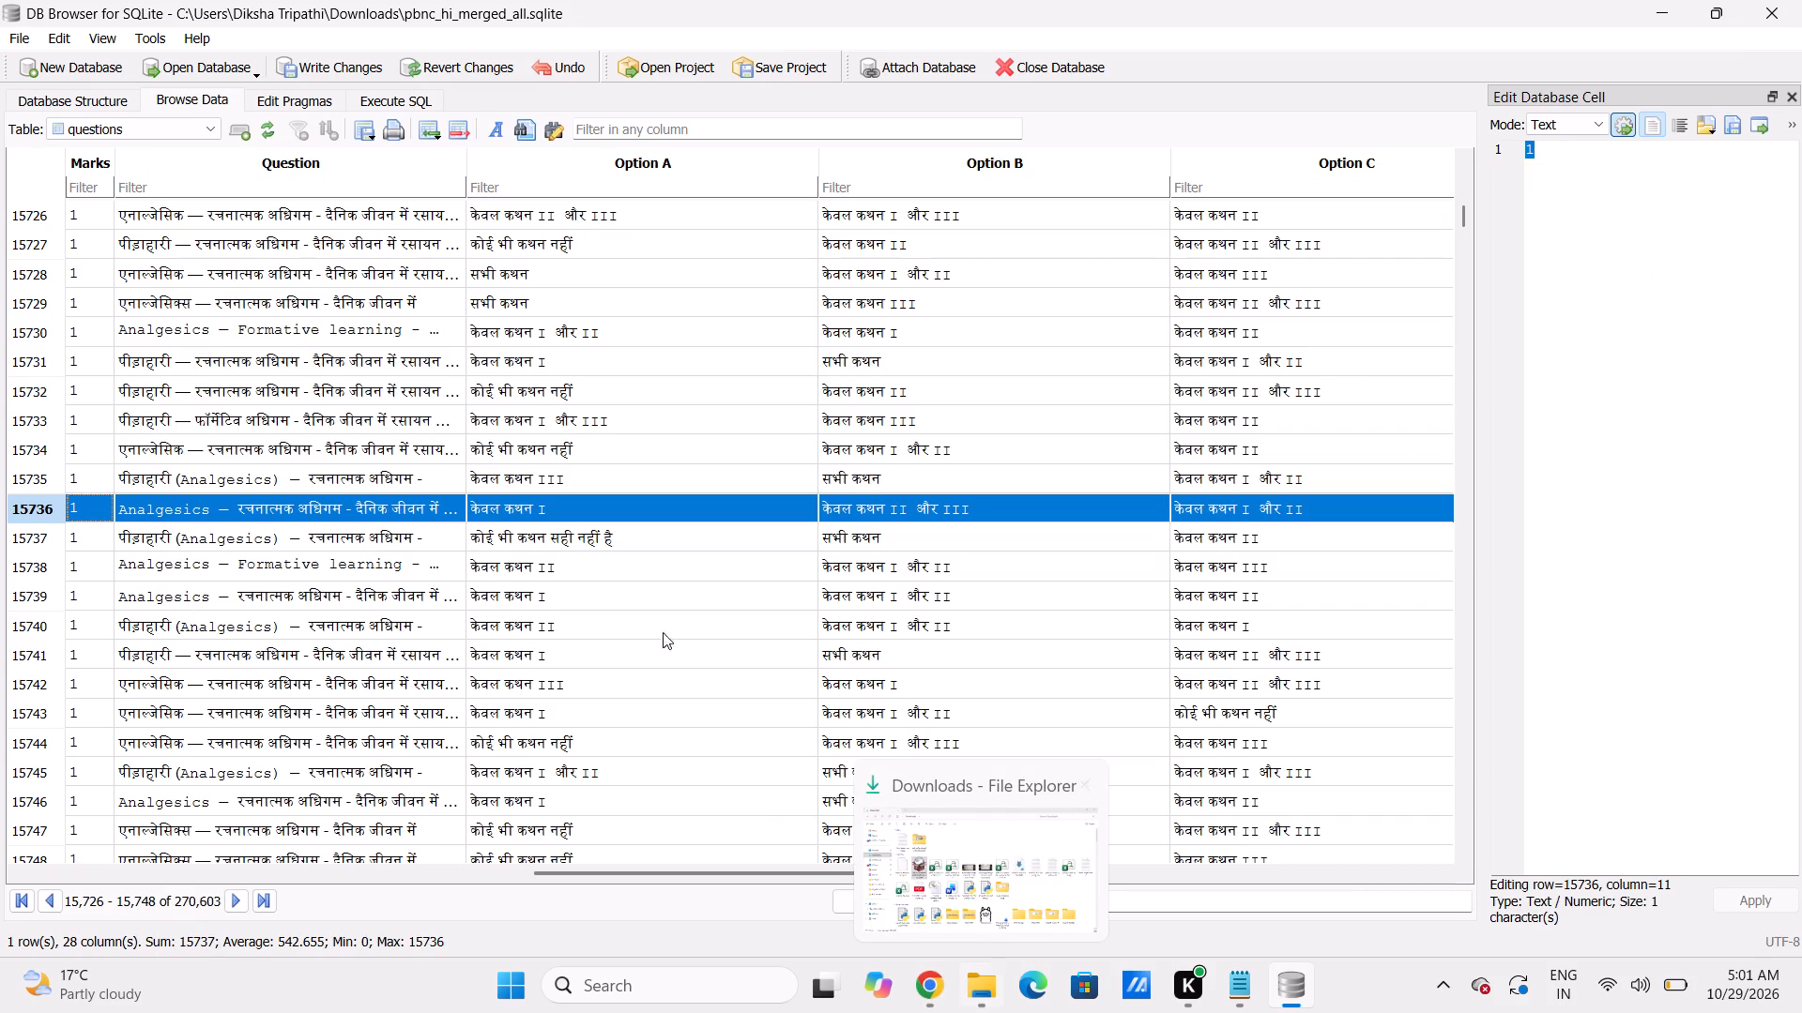
{"action": "key", "text": "ctrl+c"}
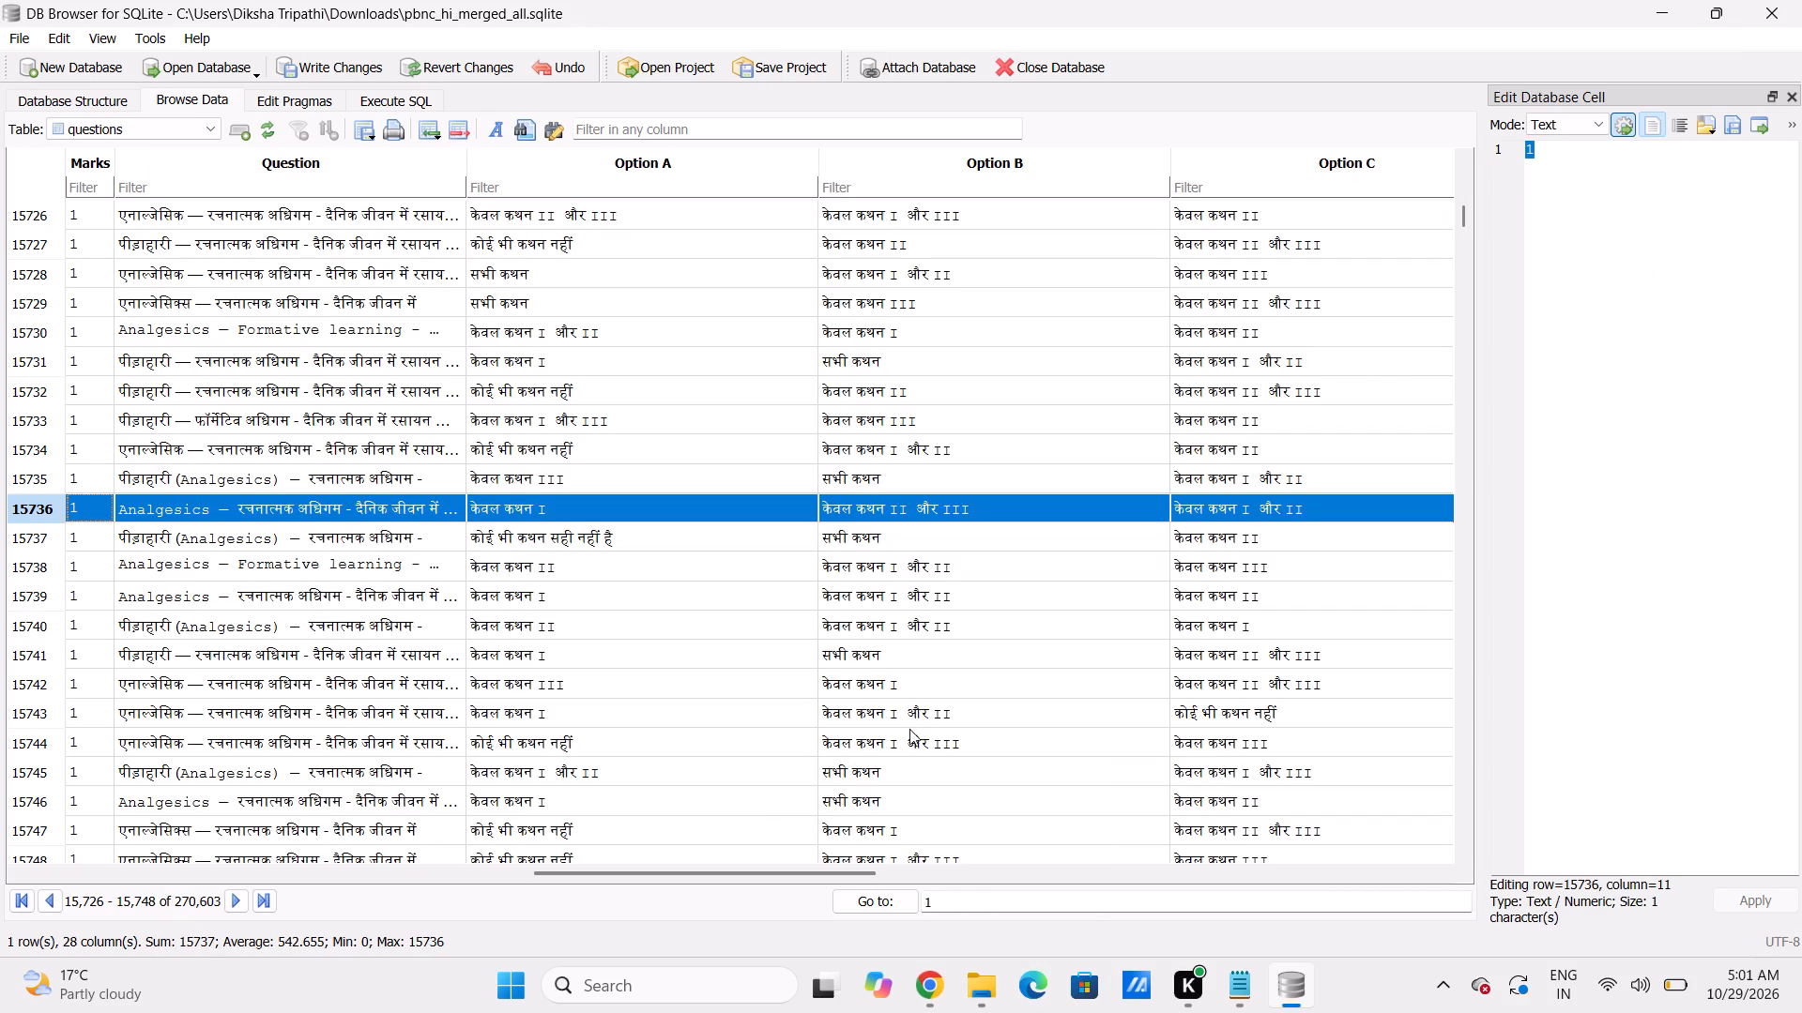
{"action": "left_click", "coordinate": [1251, 999]}
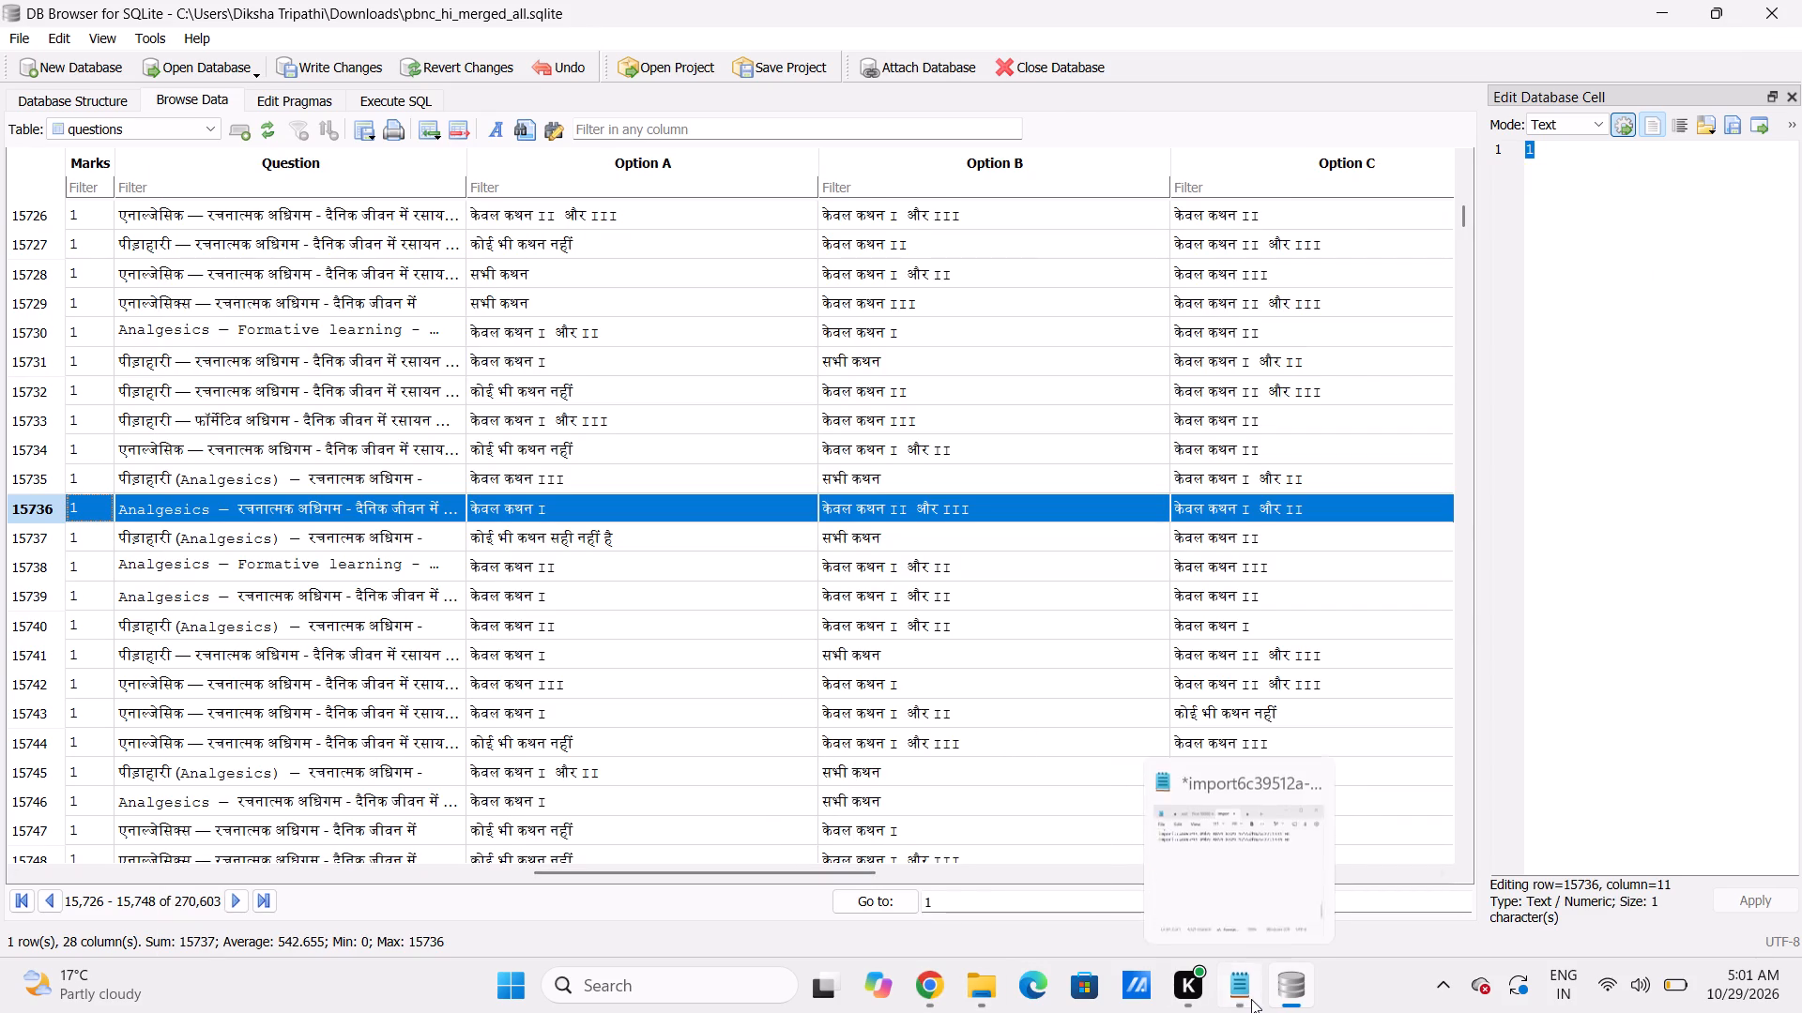
{"action": "key", "text": "ctrl+v"}
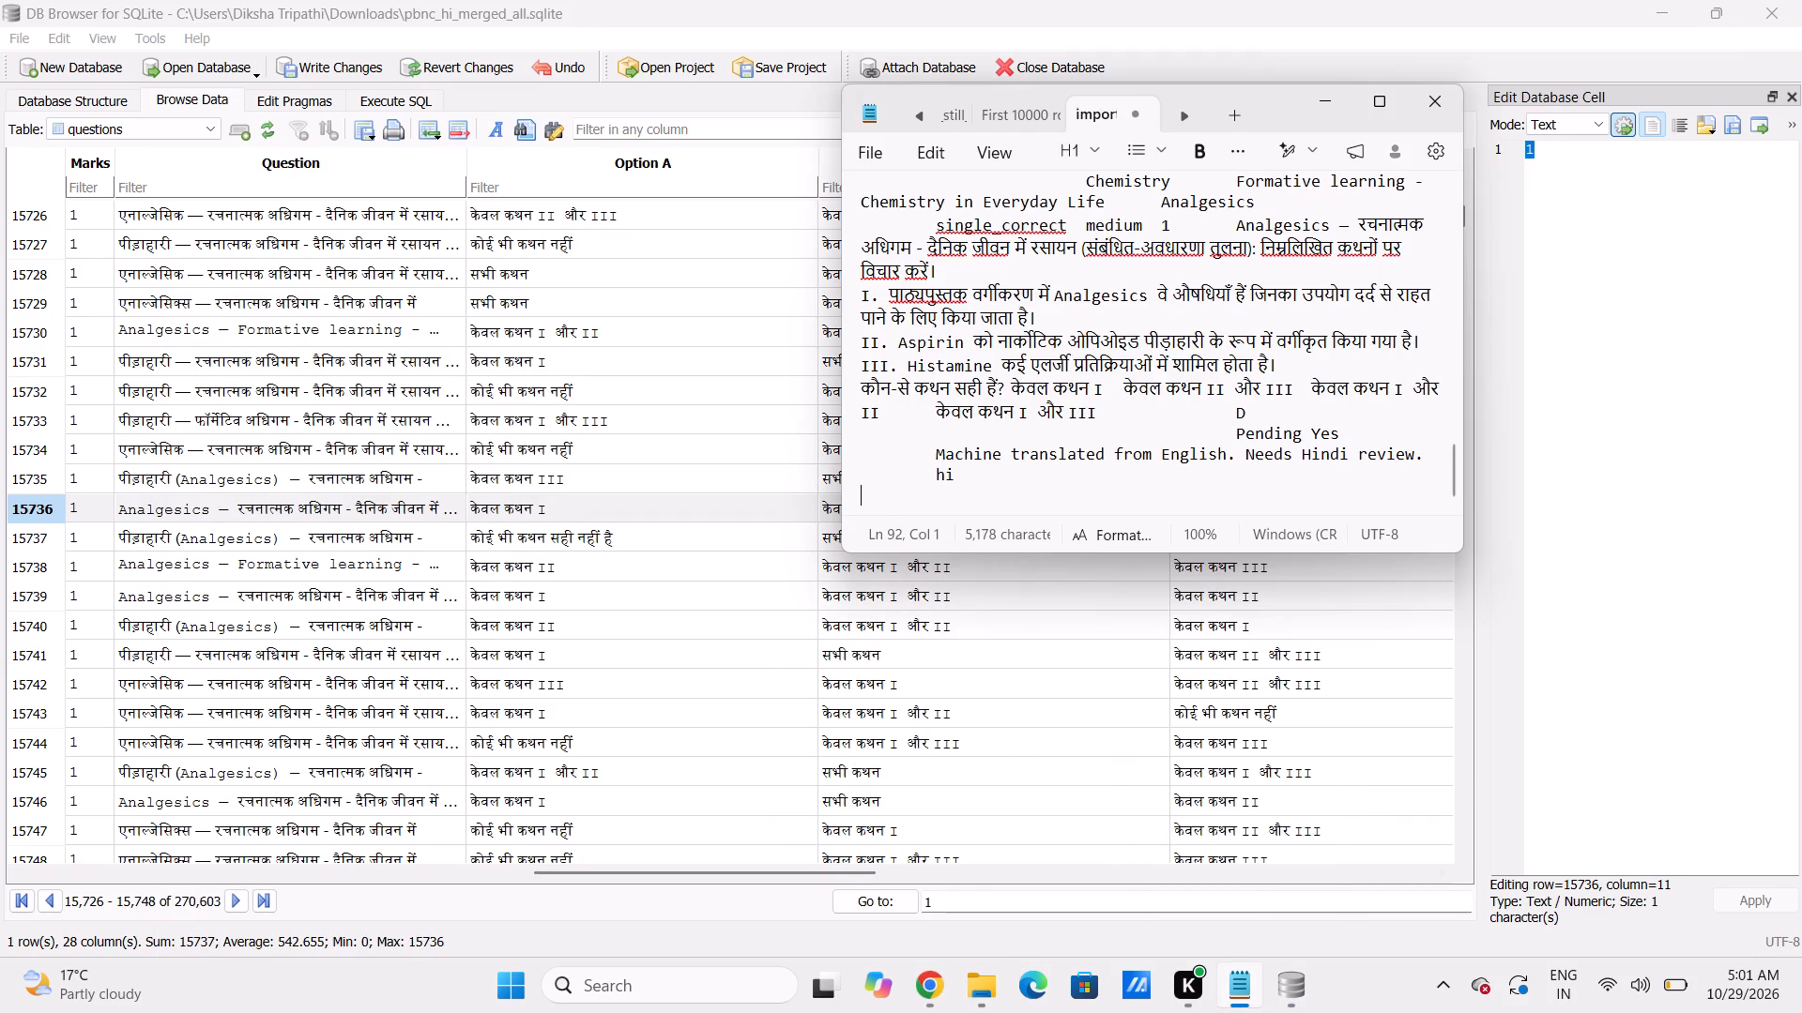
{"action": "left_click_drag", "start_coordinate": [878, 502], "coordinate": [859, 383]}
{"action": "scroll", "coordinate": [861, 396], "scroll_direction": "up", "scroll_amount": 3}
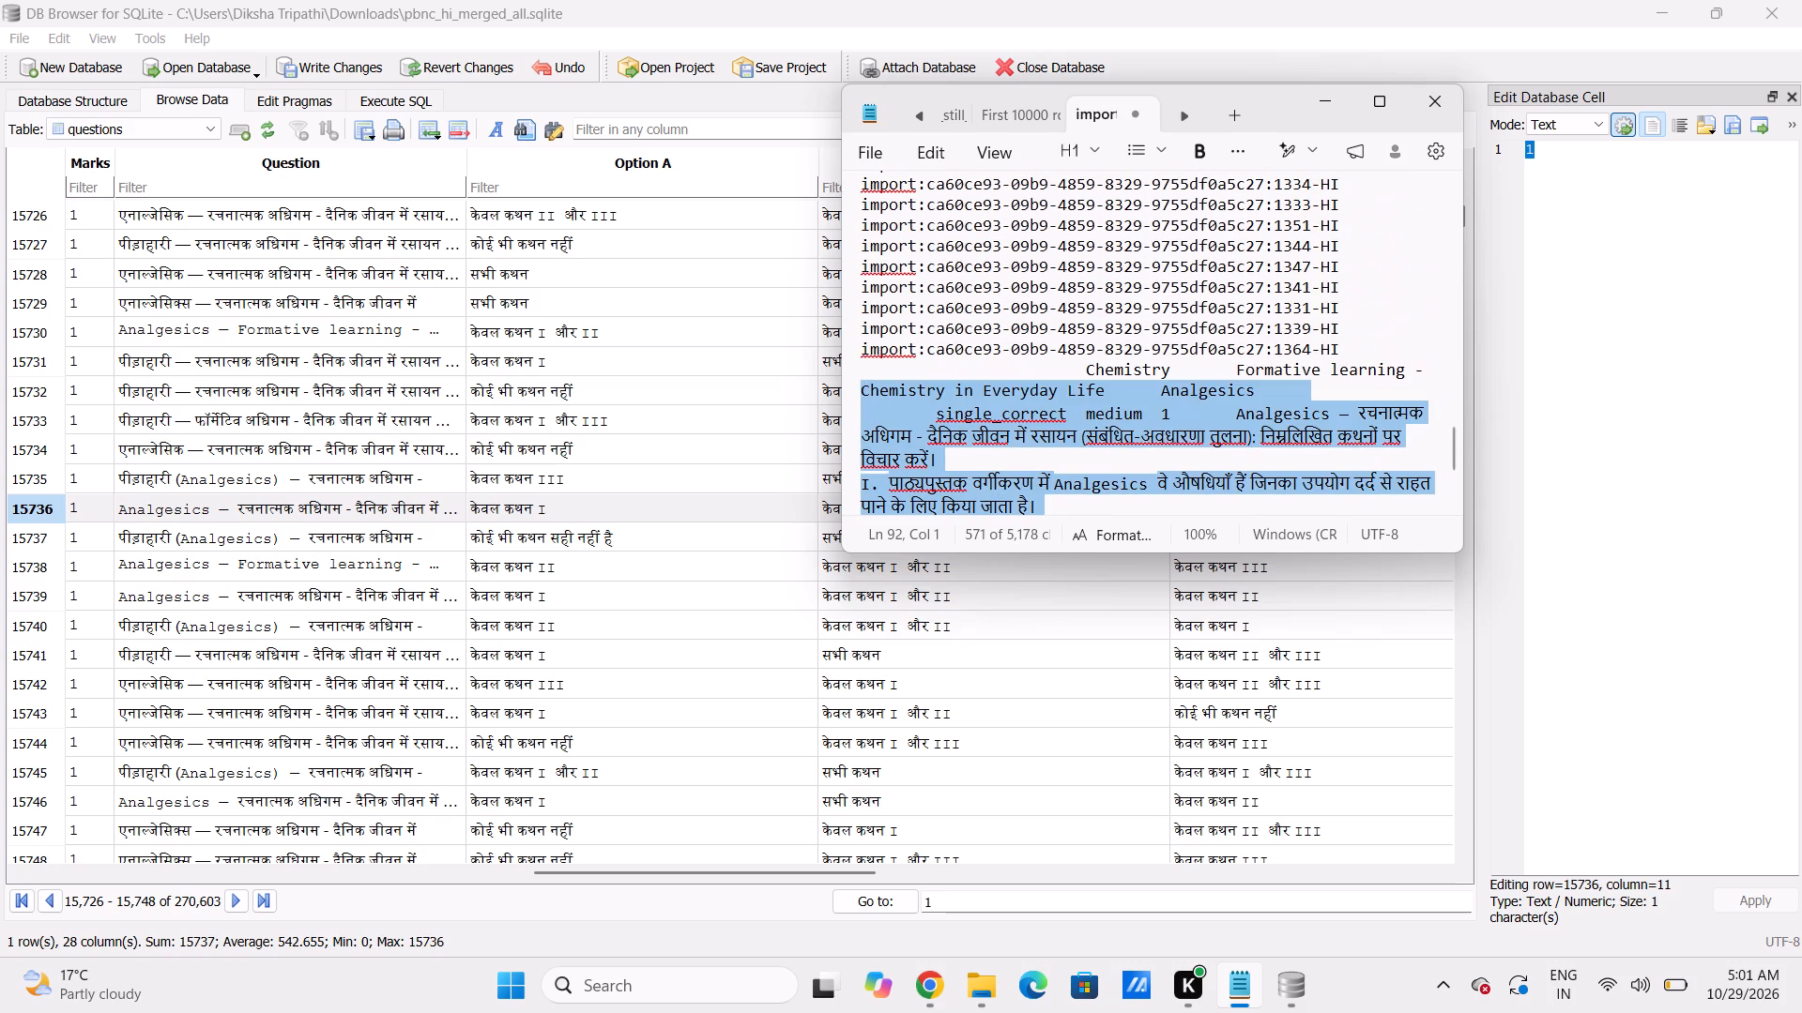
{"action": "left_click_drag", "start_coordinate": [859, 383], "coordinate": [852, 372]}
{"action": "key", "text": "BackSpace"}
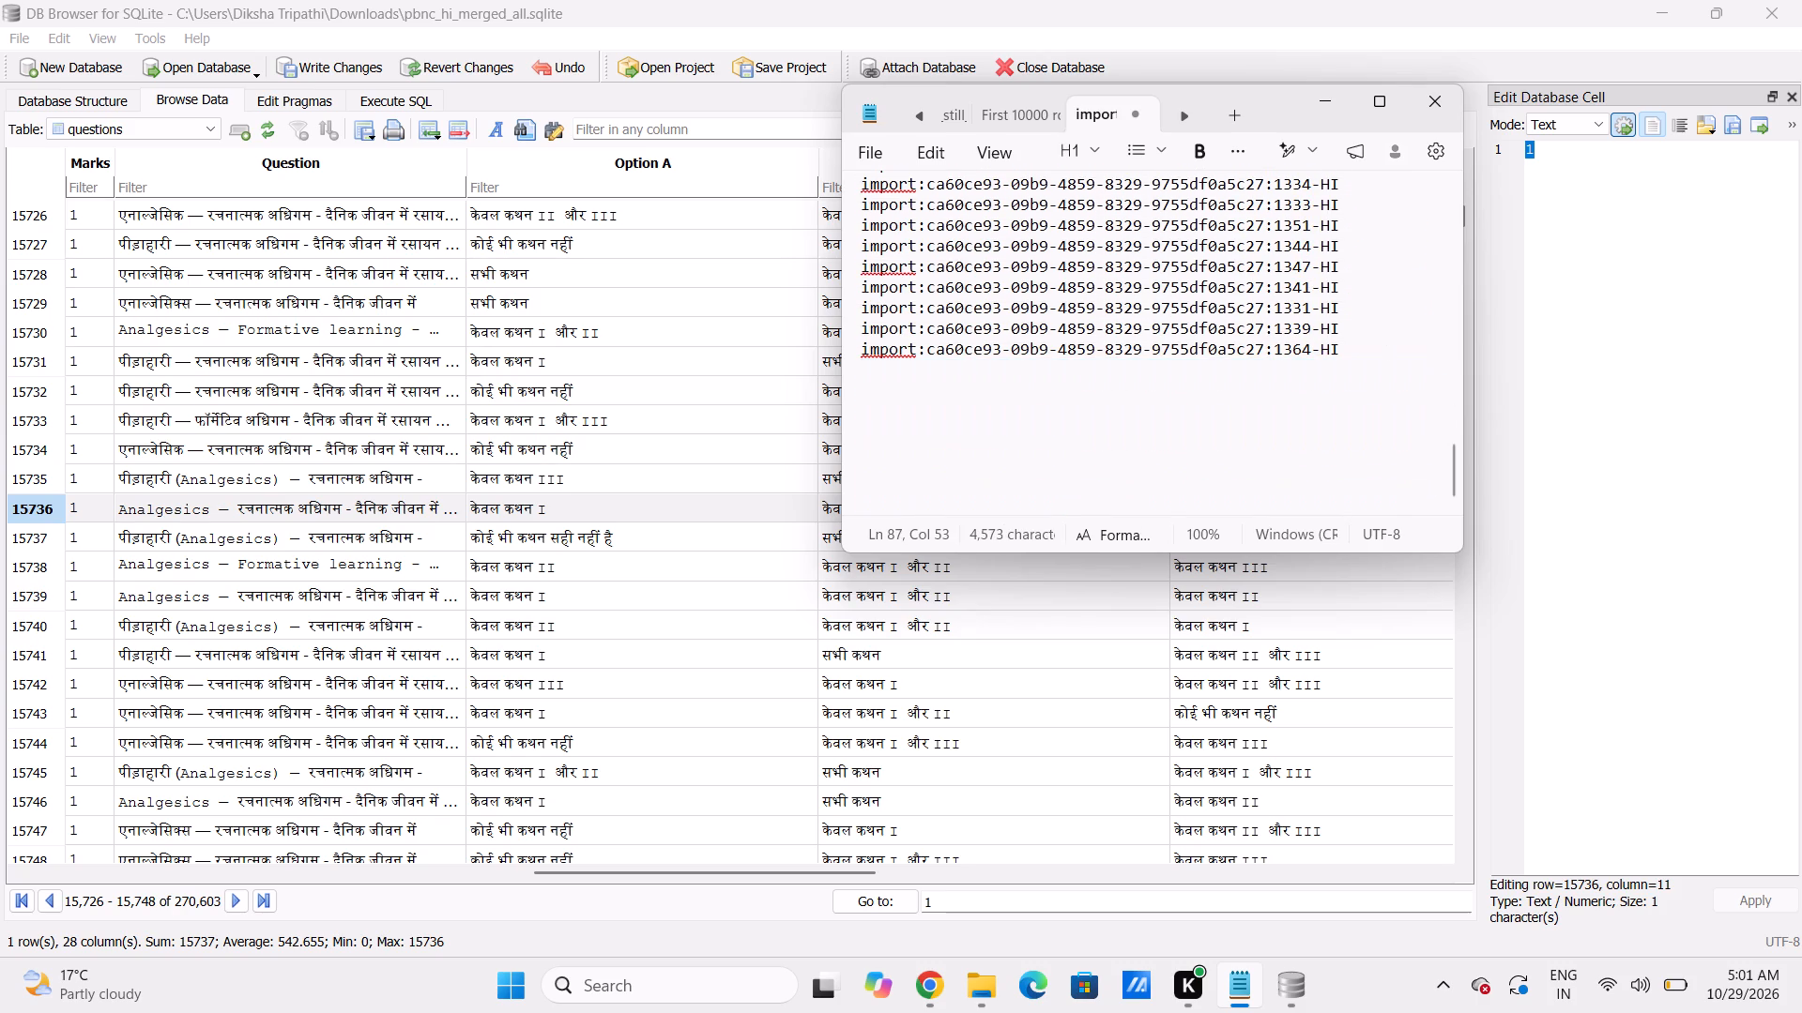
{"action": "key", "text": "Return"}
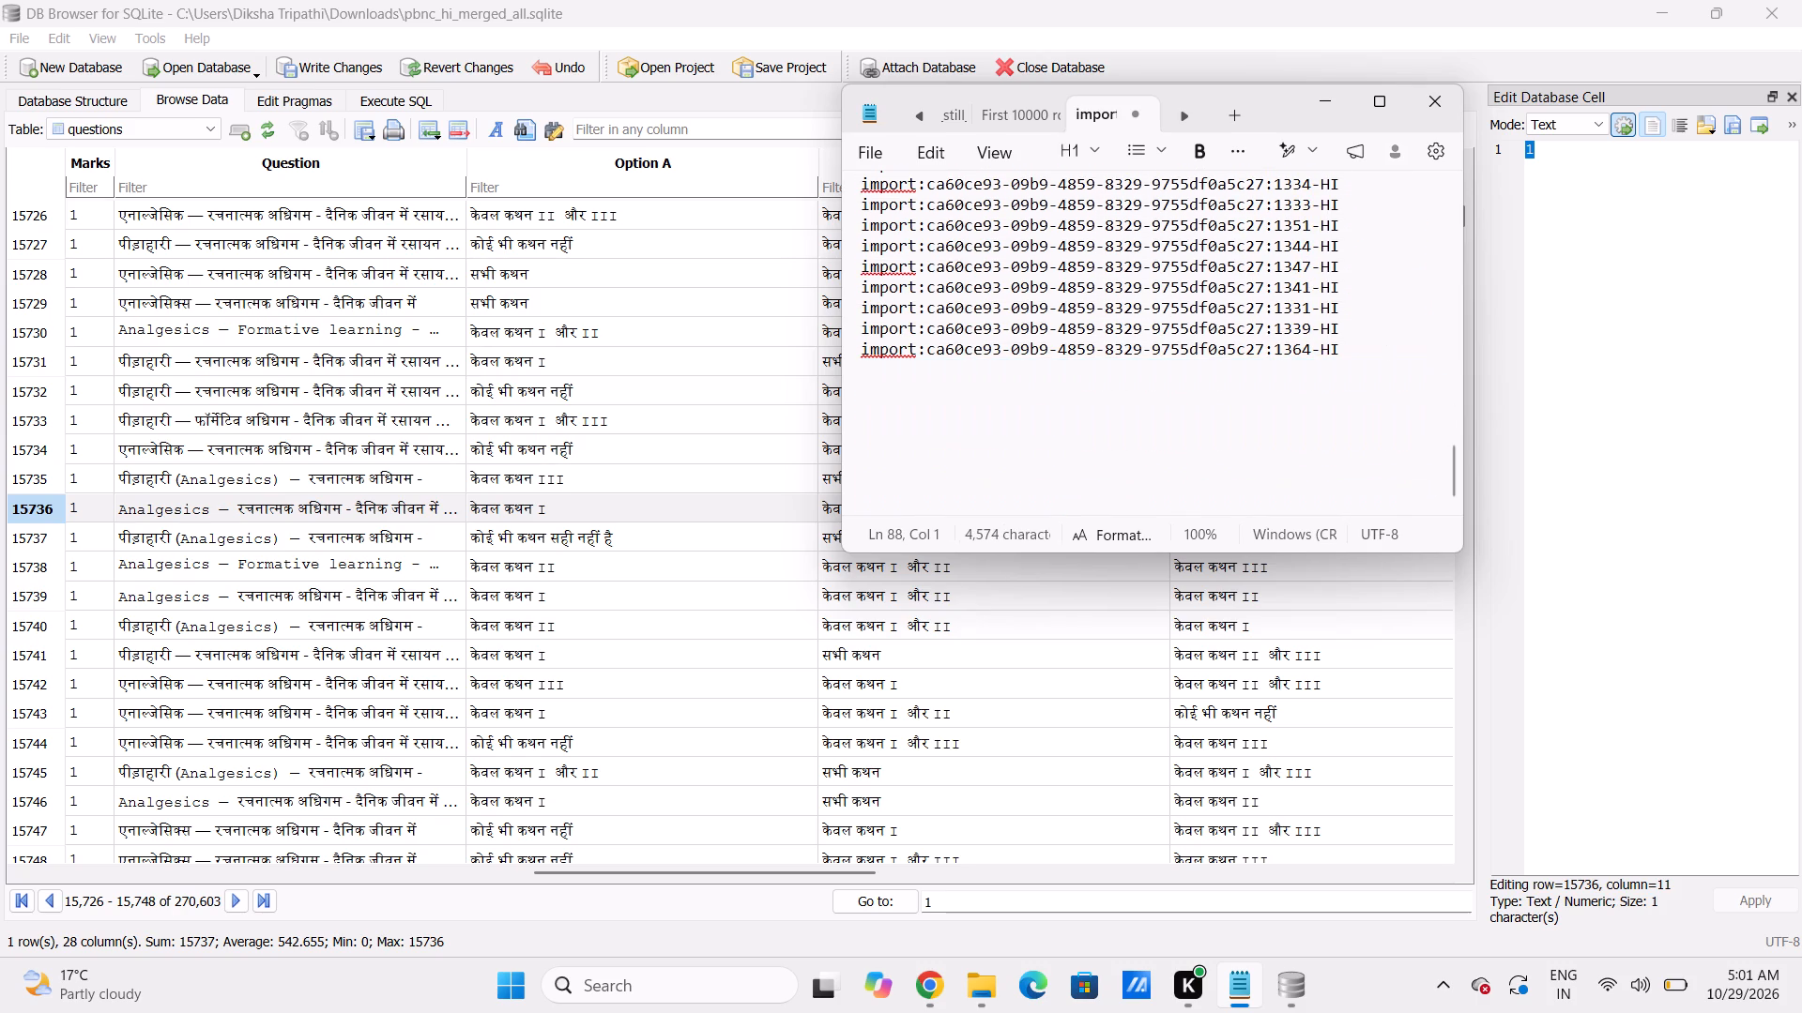
Copy row 15738, titled "Analgesics — Formative learning", and paste it at the end of the Notepad import list.
{"action": "left_click", "coordinate": [35, 596]}
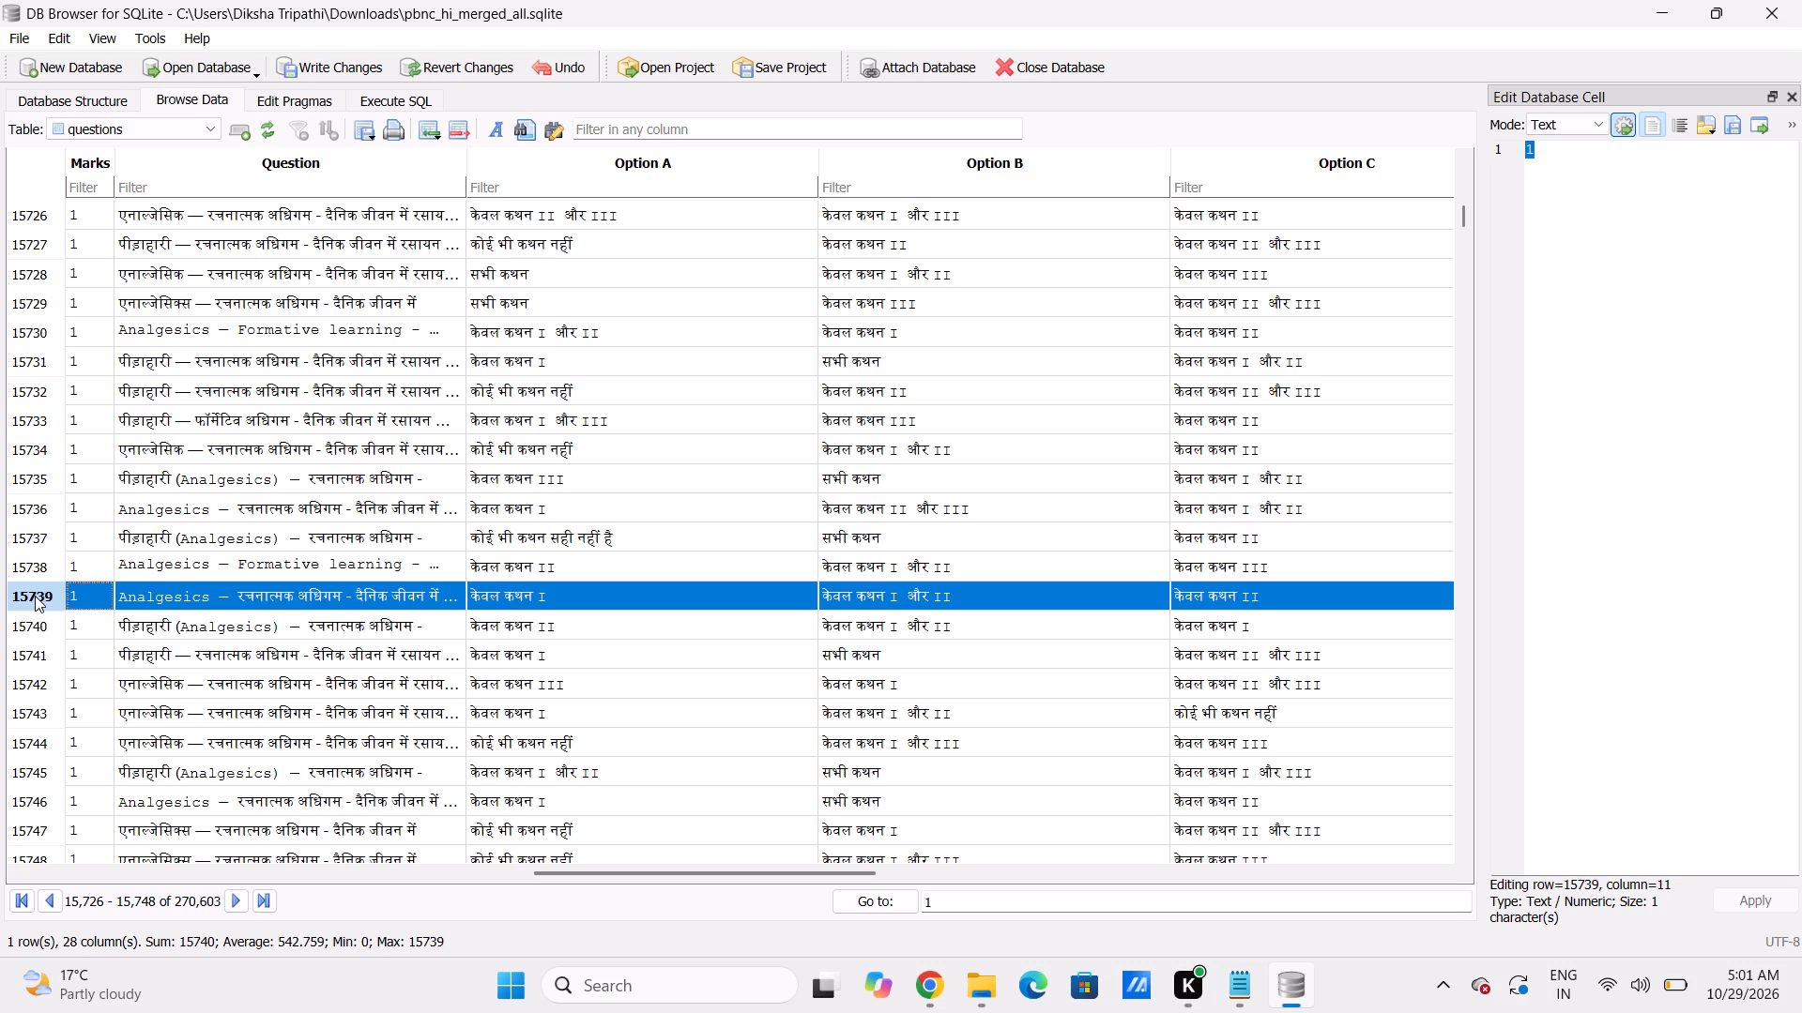
{"action": "left_click", "coordinate": [38, 571]}
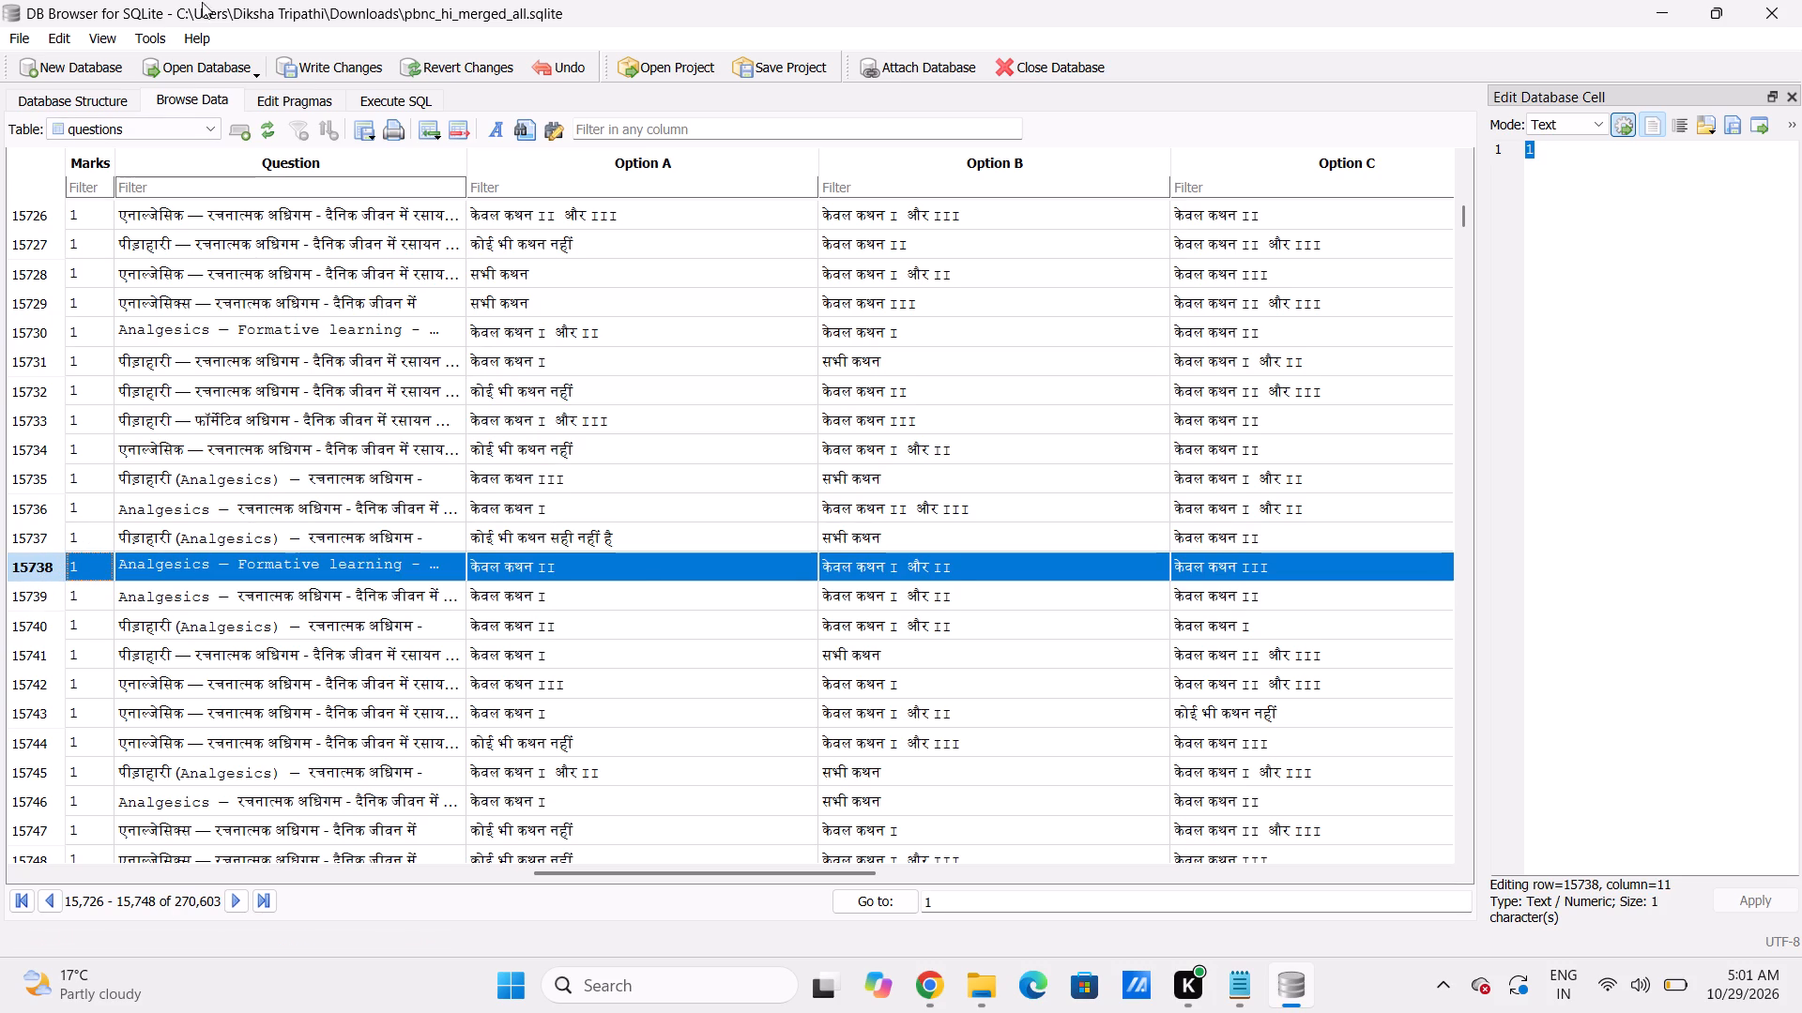
{"action": "key", "text": "ctrl+c"}
{"action": "left_click", "coordinate": [1241, 987]}
{"action": "key", "text": "ctrl+v"}
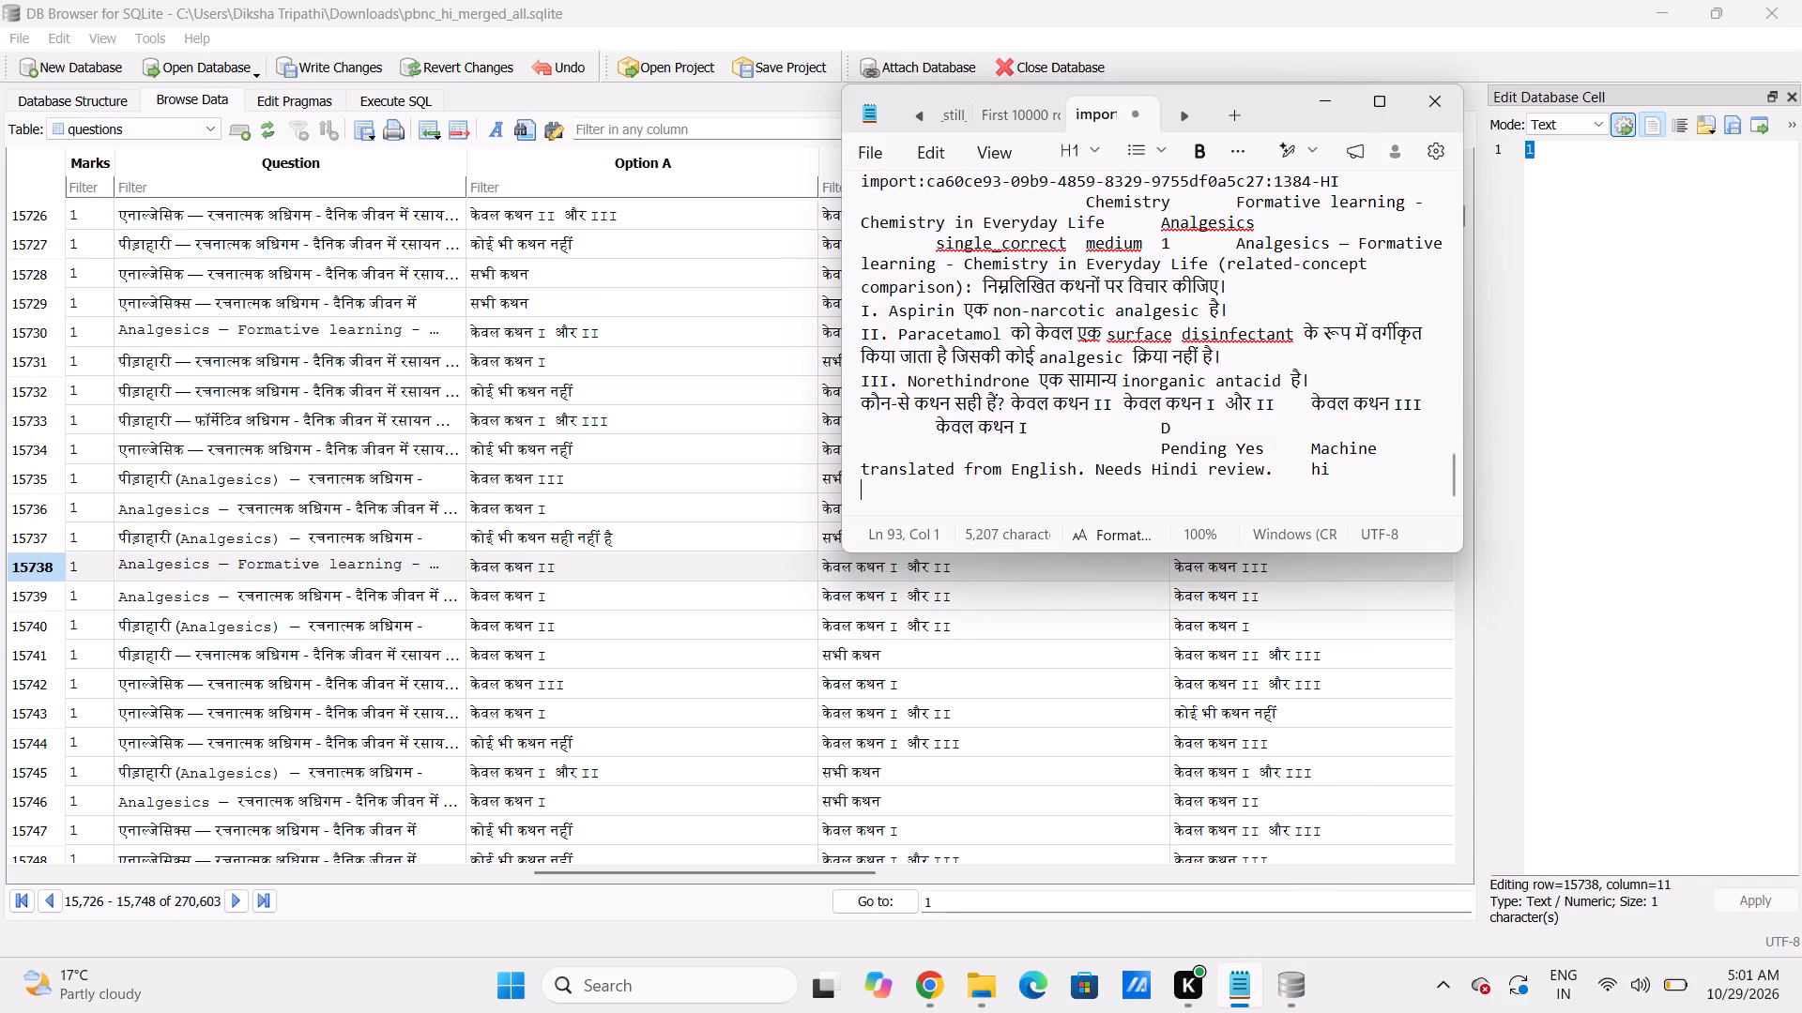
{"action": "scroll", "coordinate": [967, 467], "scroll_direction": "up", "scroll_amount": 2}
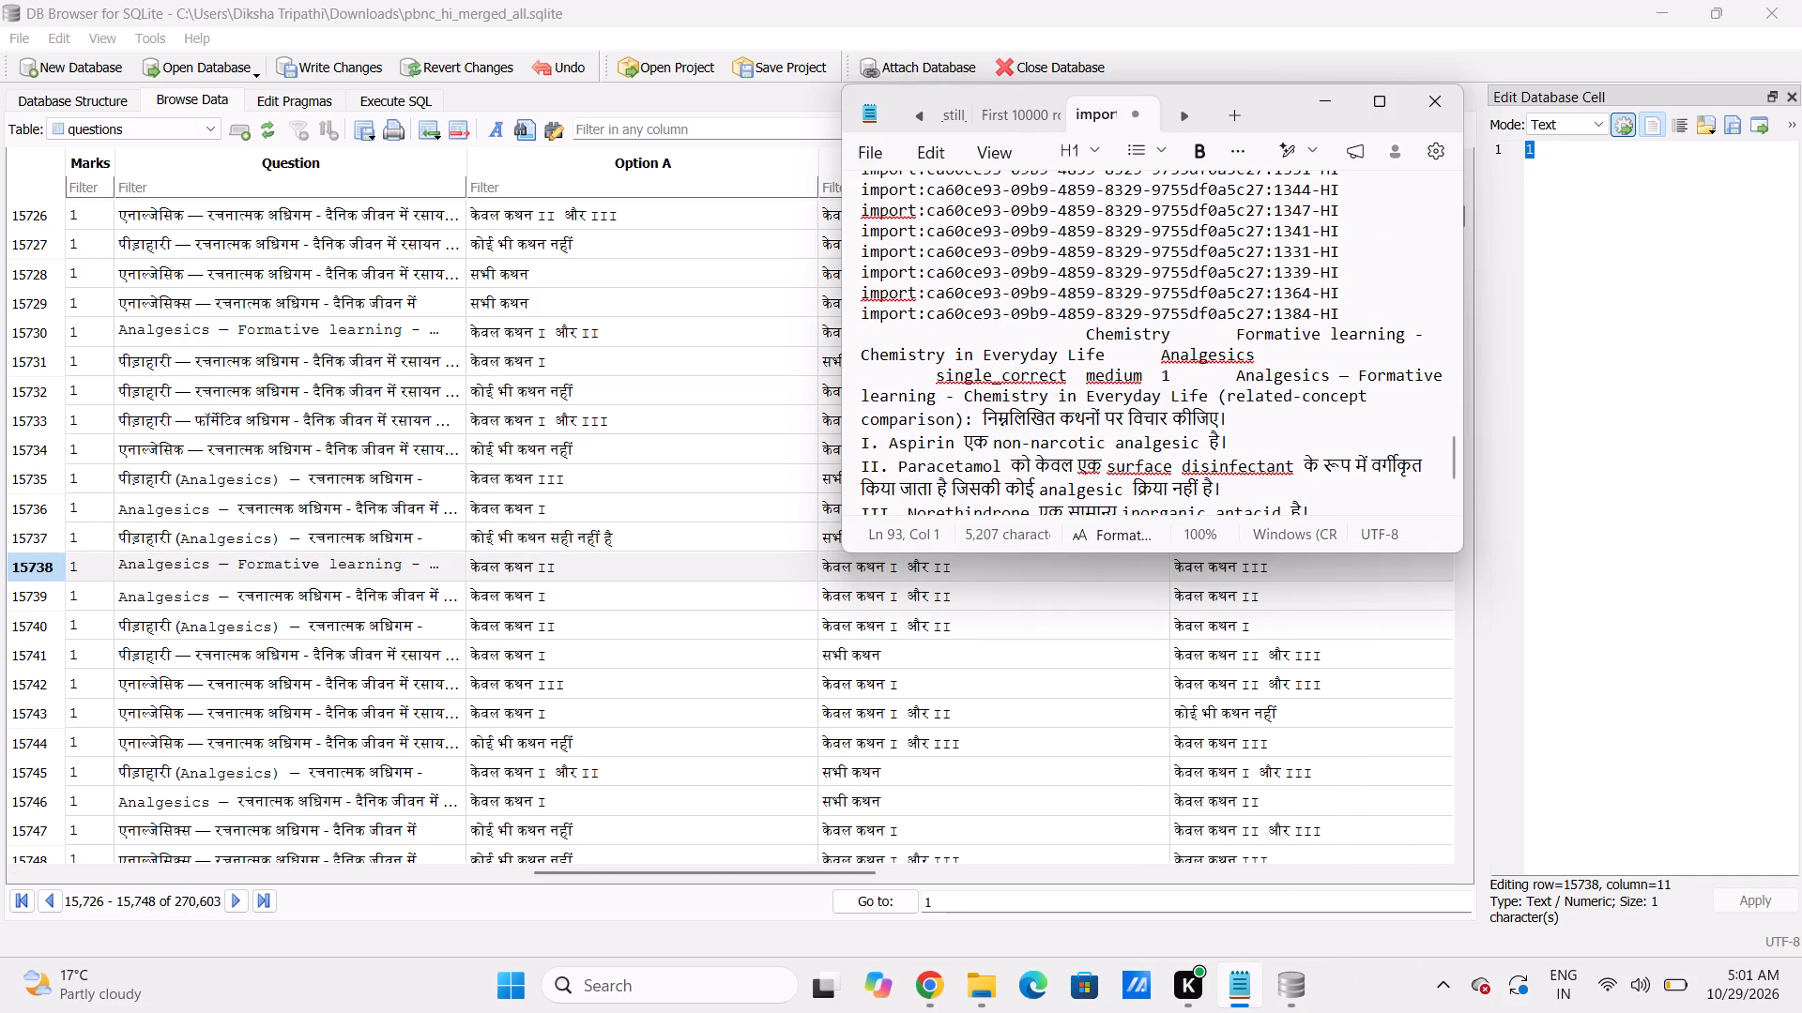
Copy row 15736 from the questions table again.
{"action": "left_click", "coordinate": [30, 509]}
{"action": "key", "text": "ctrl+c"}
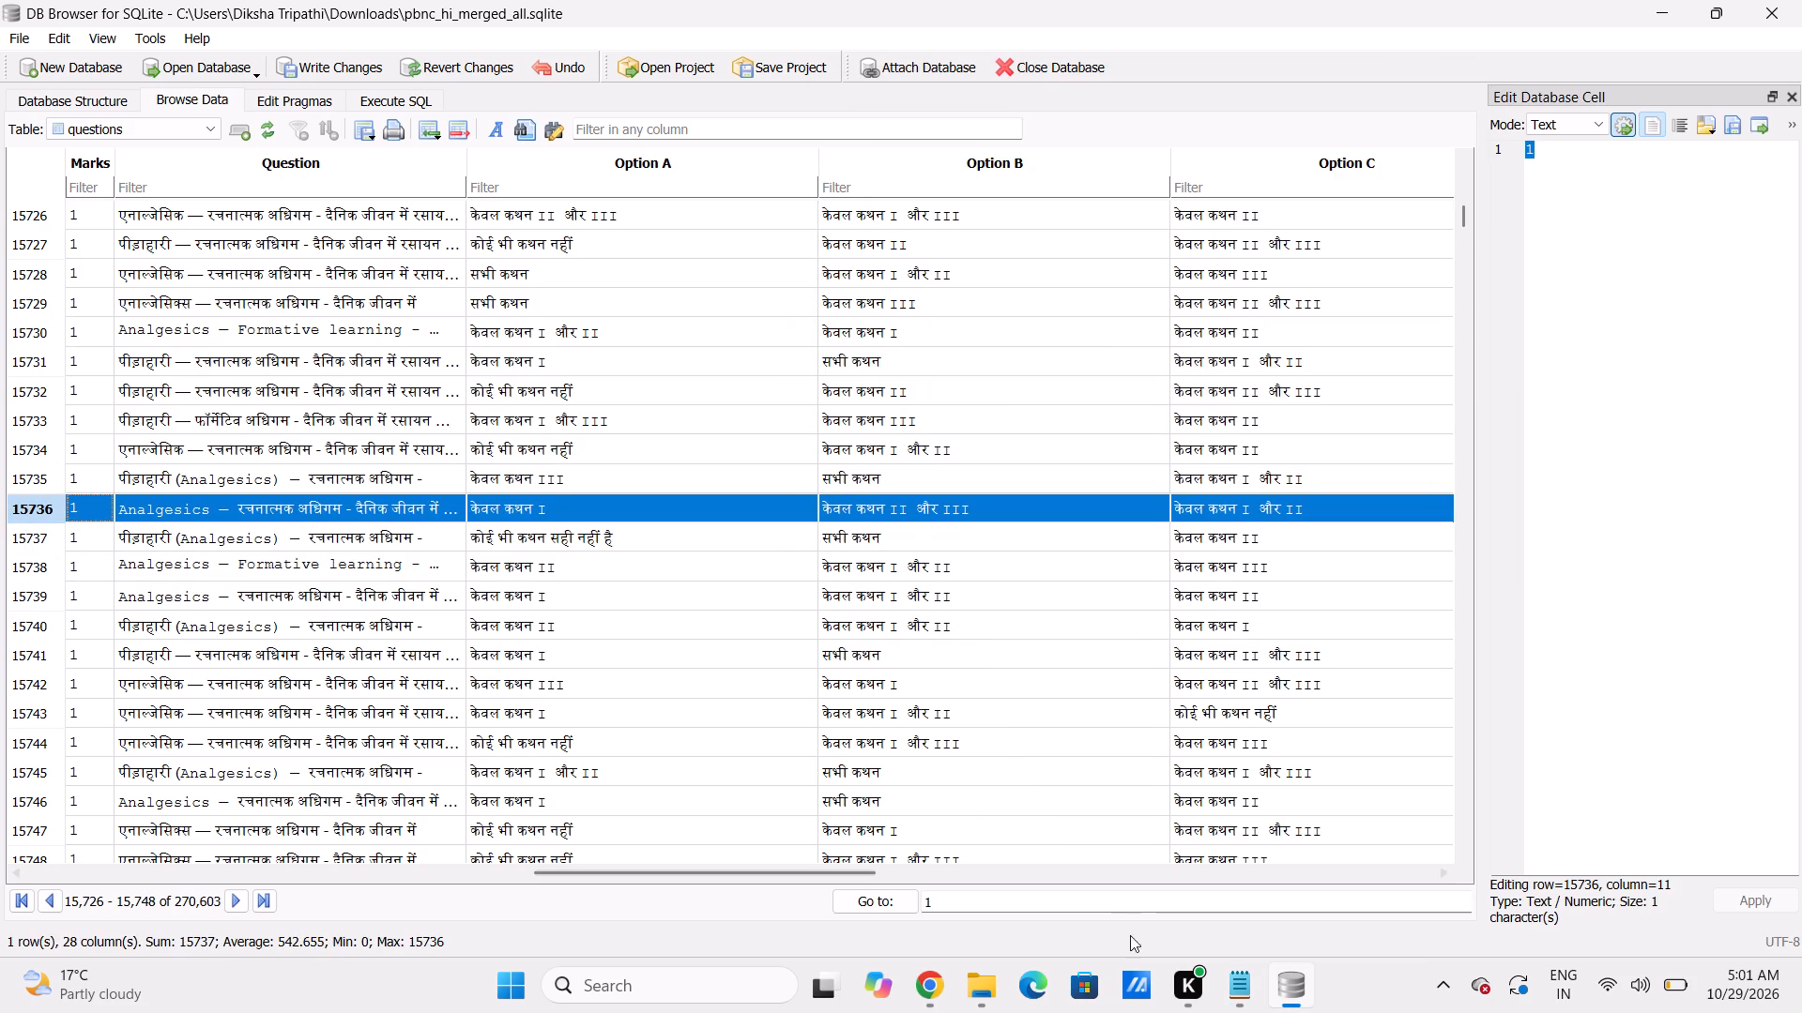
{"action": "left_click", "coordinate": [1232, 985]}
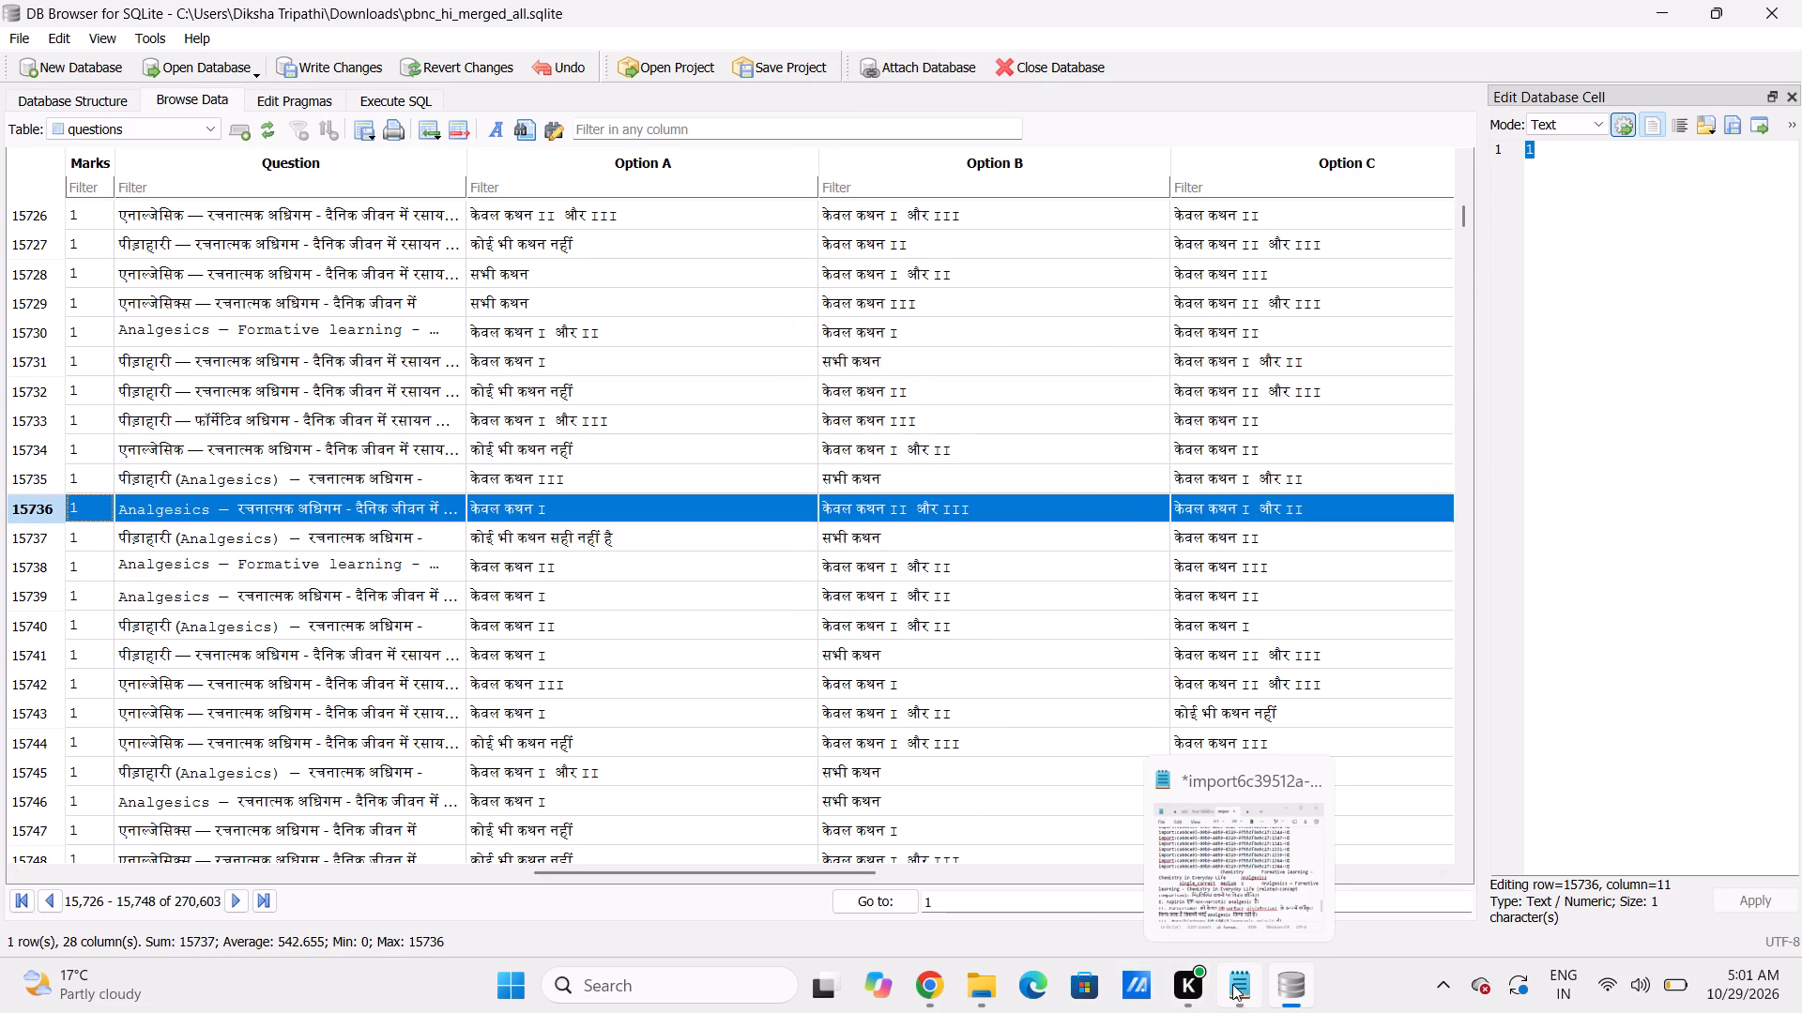
{"action": "scroll", "coordinate": [1047, 374], "scroll_direction": "down", "scroll_amount": 8}
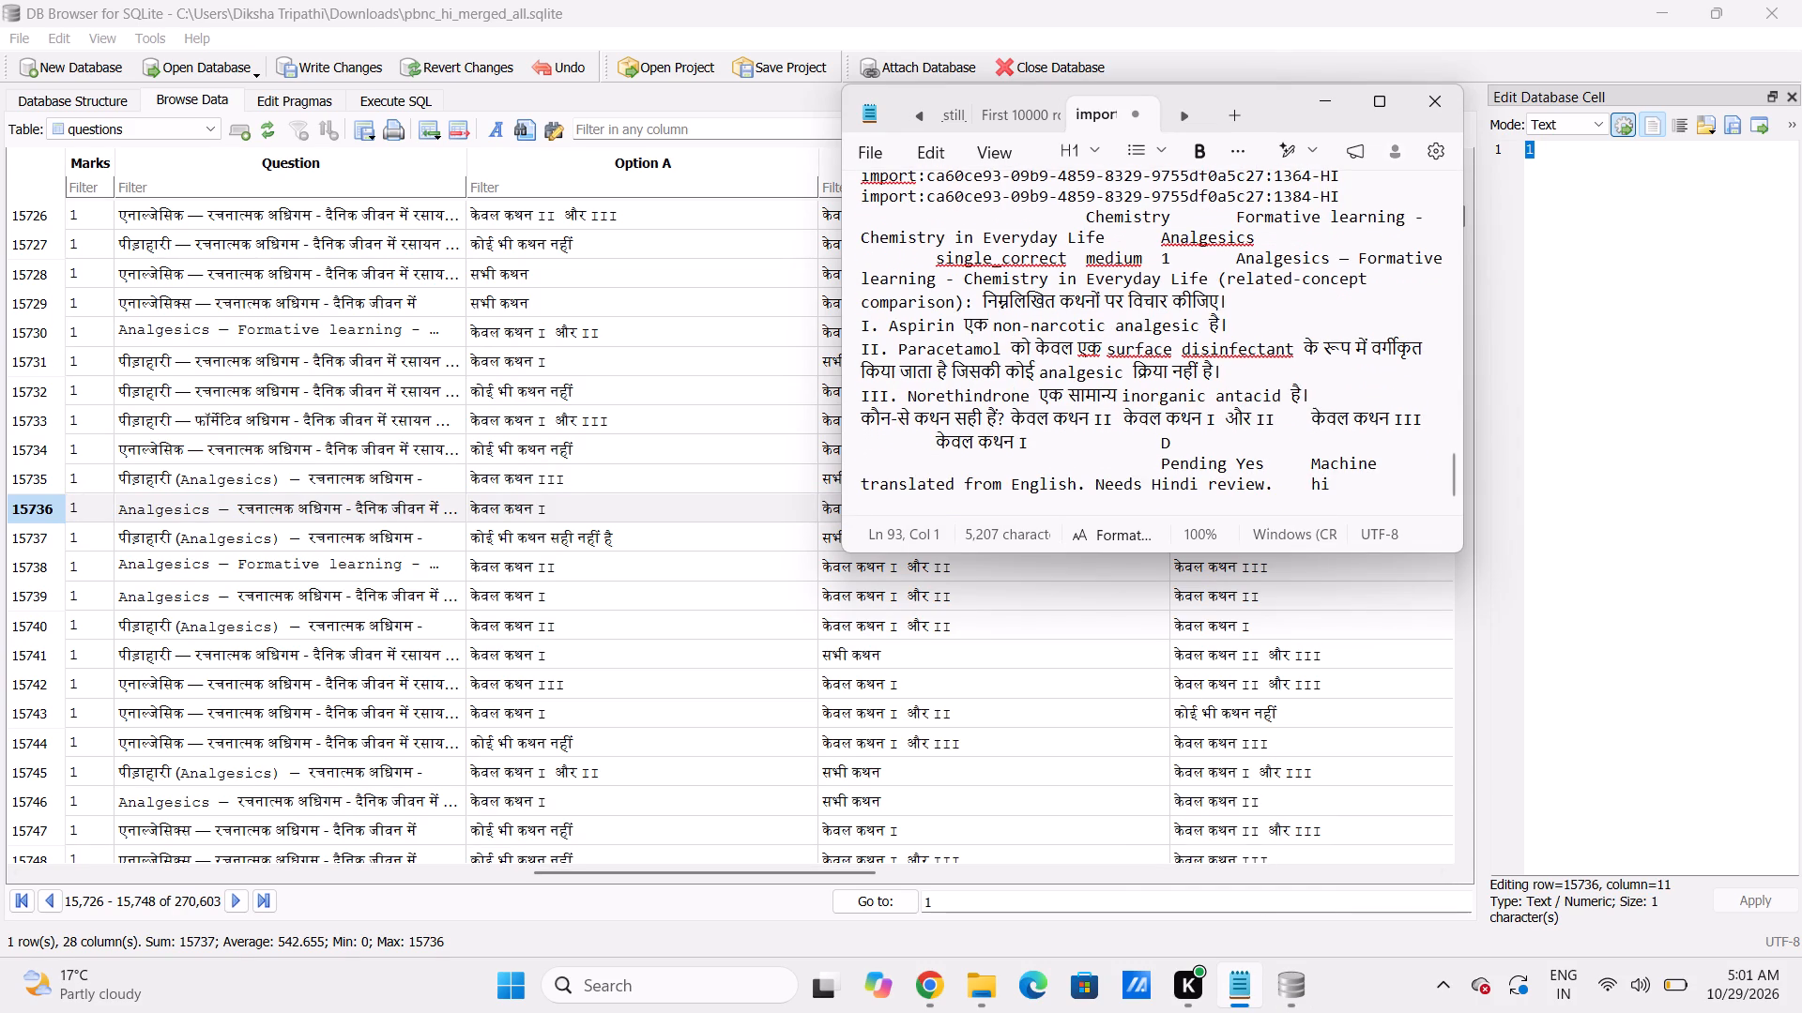
{"action": "left_click_drag", "start_coordinate": [863, 498], "coordinate": [879, 254]}
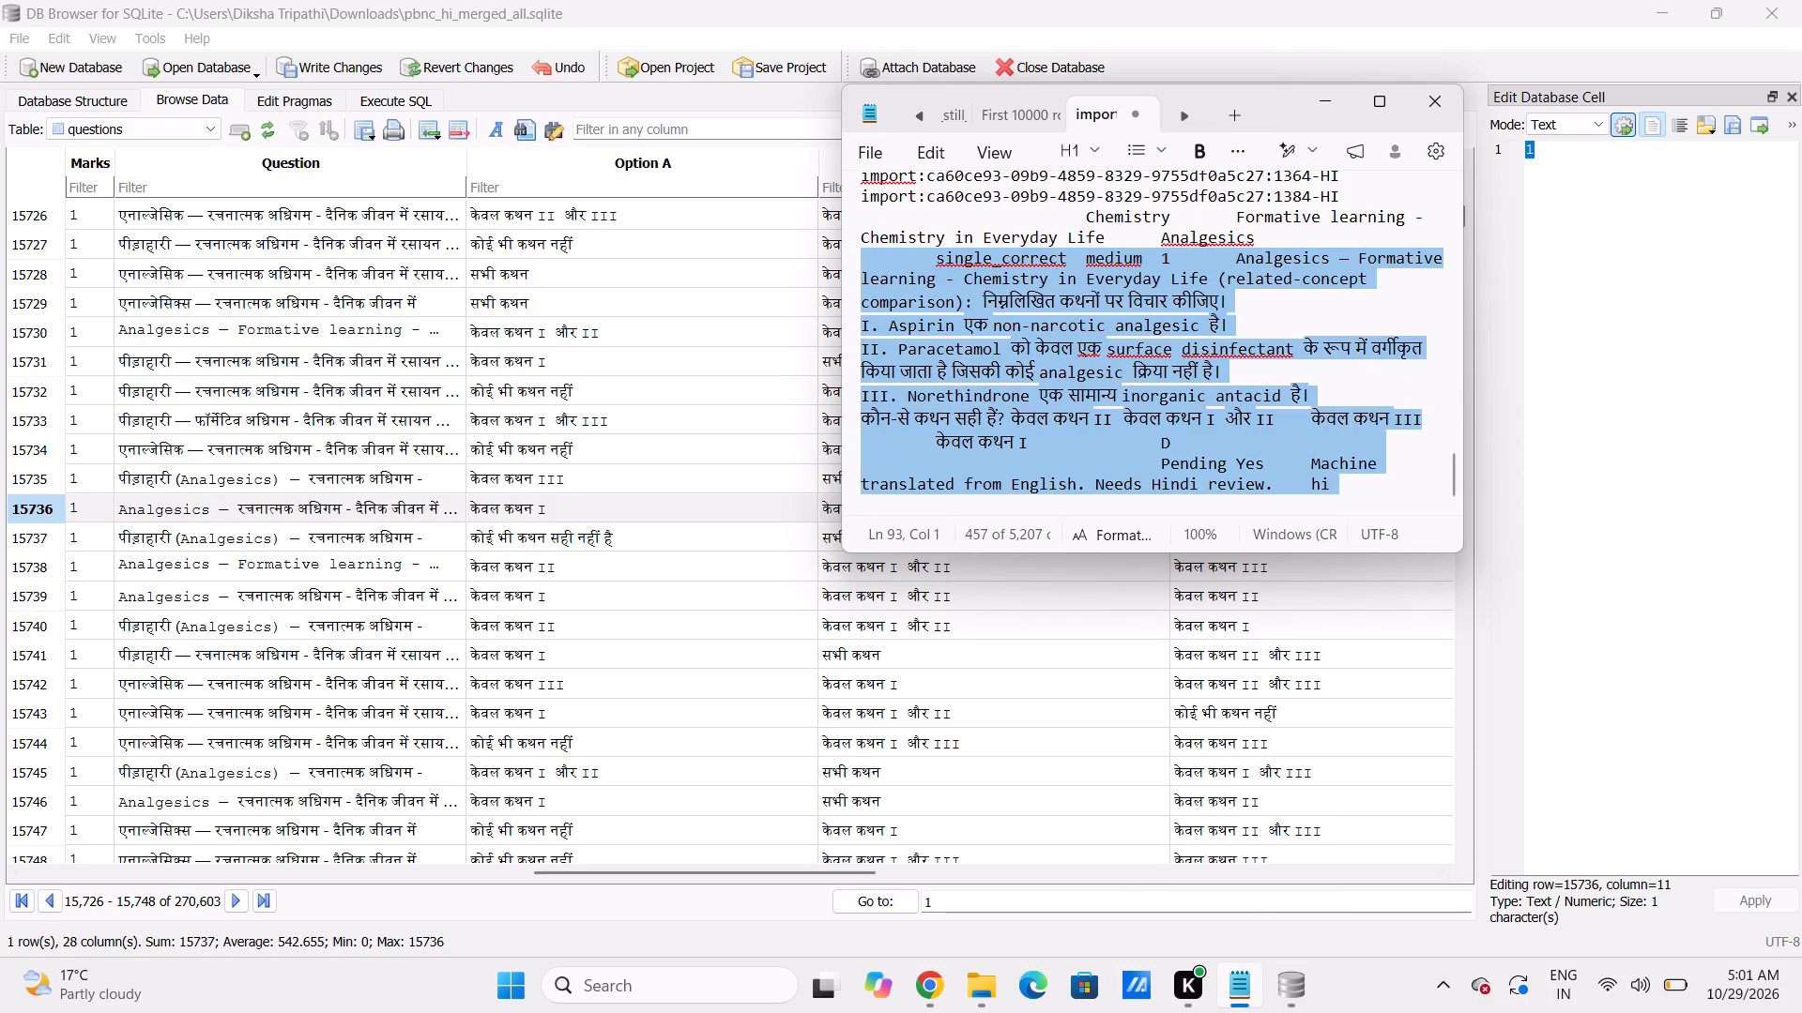
{"action": "left_click_drag", "start_coordinate": [879, 254], "coordinate": [860, 225]}
{"action": "key", "text": "BackSpace"}
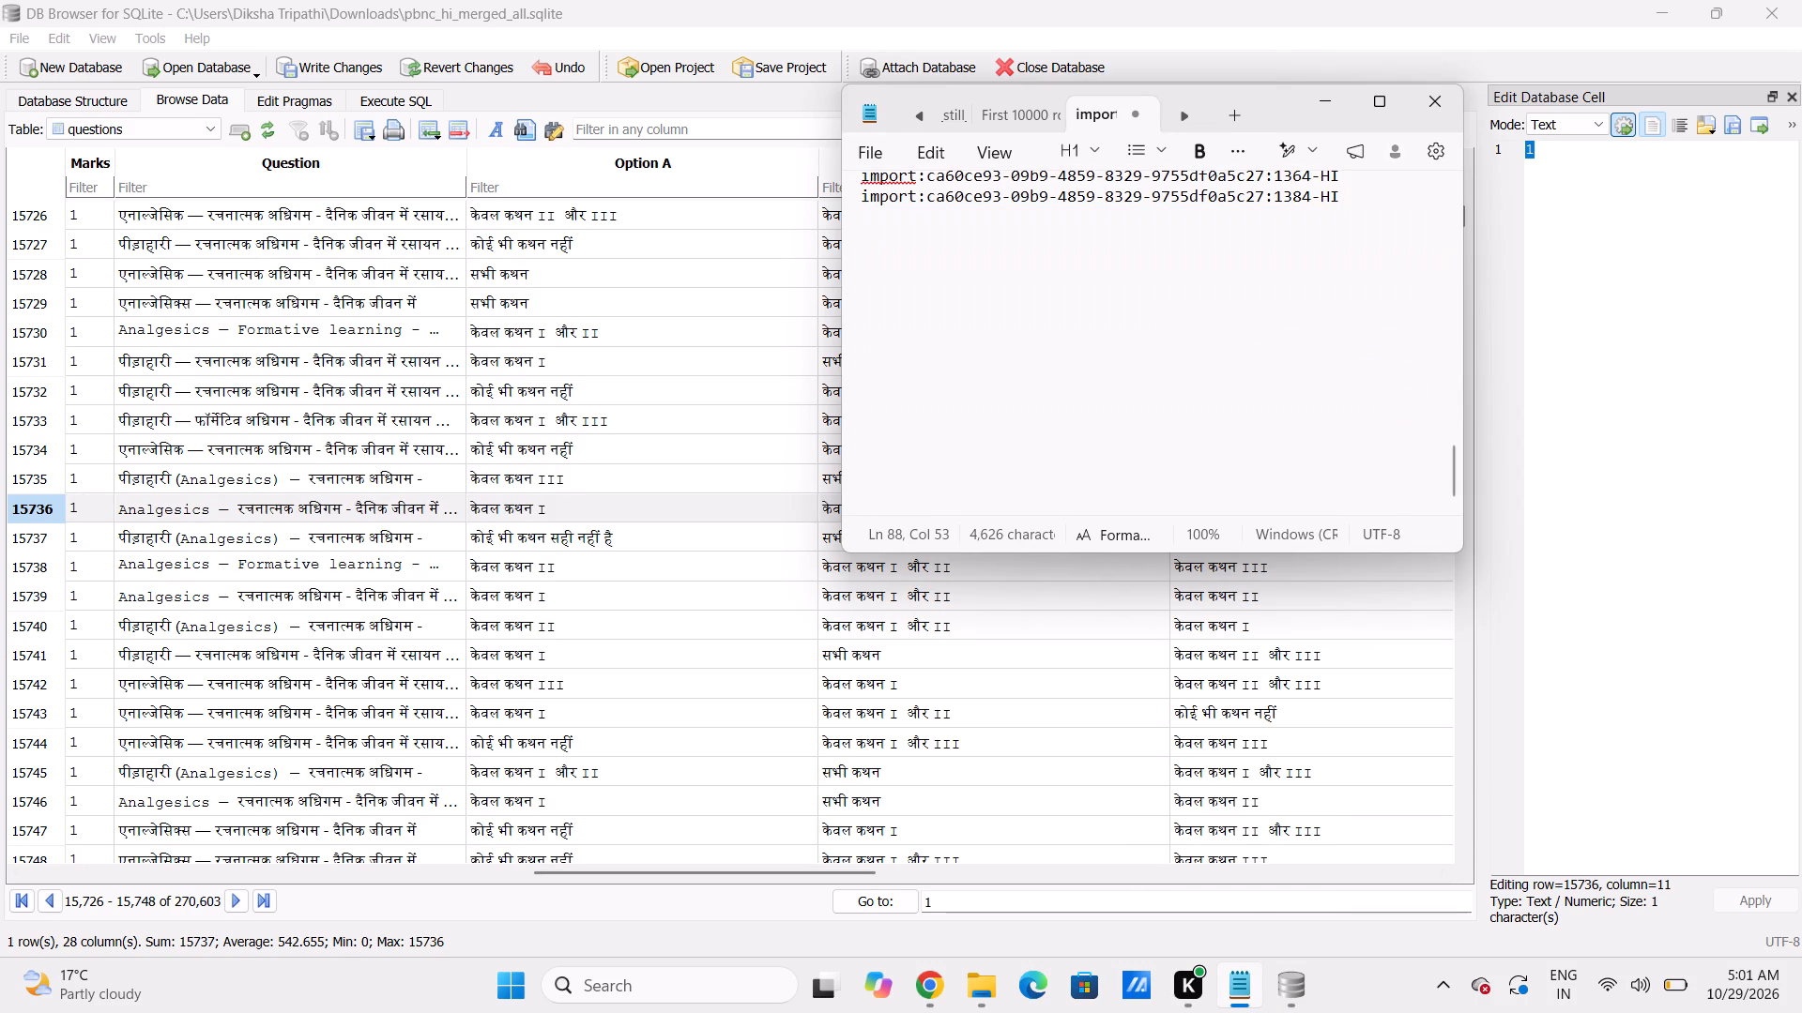
{"action": "key", "text": "Return"}
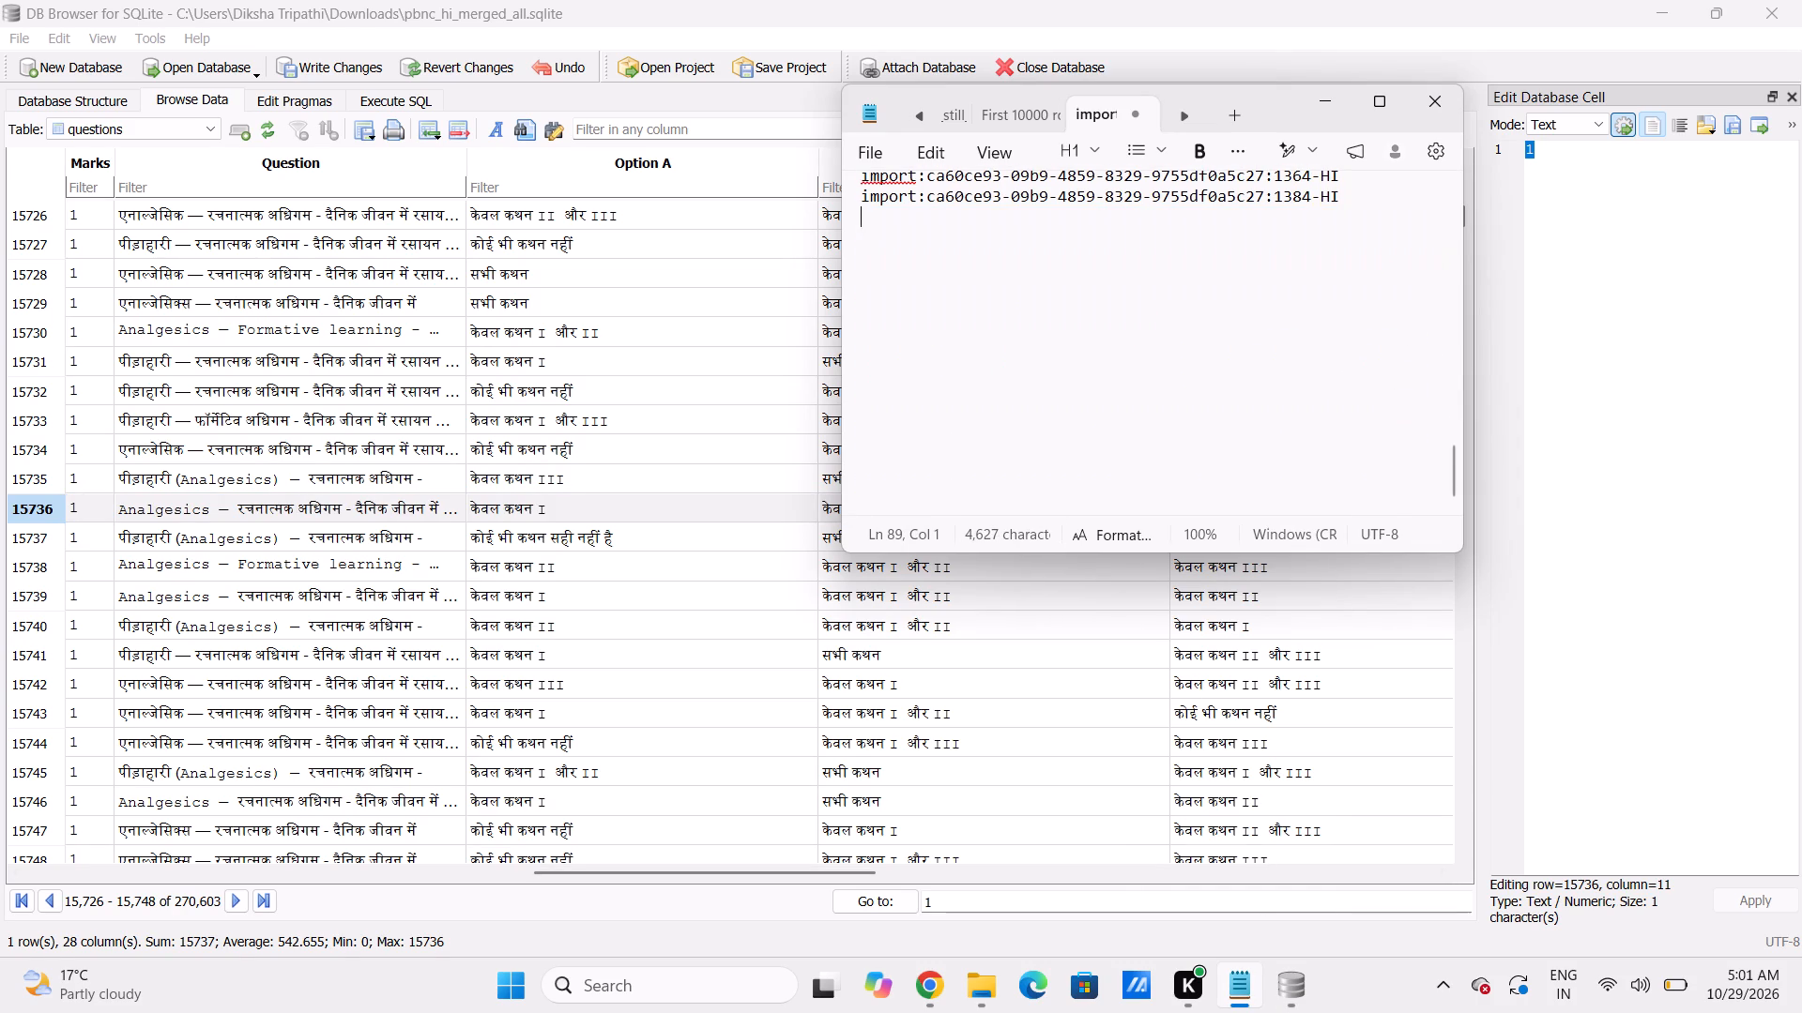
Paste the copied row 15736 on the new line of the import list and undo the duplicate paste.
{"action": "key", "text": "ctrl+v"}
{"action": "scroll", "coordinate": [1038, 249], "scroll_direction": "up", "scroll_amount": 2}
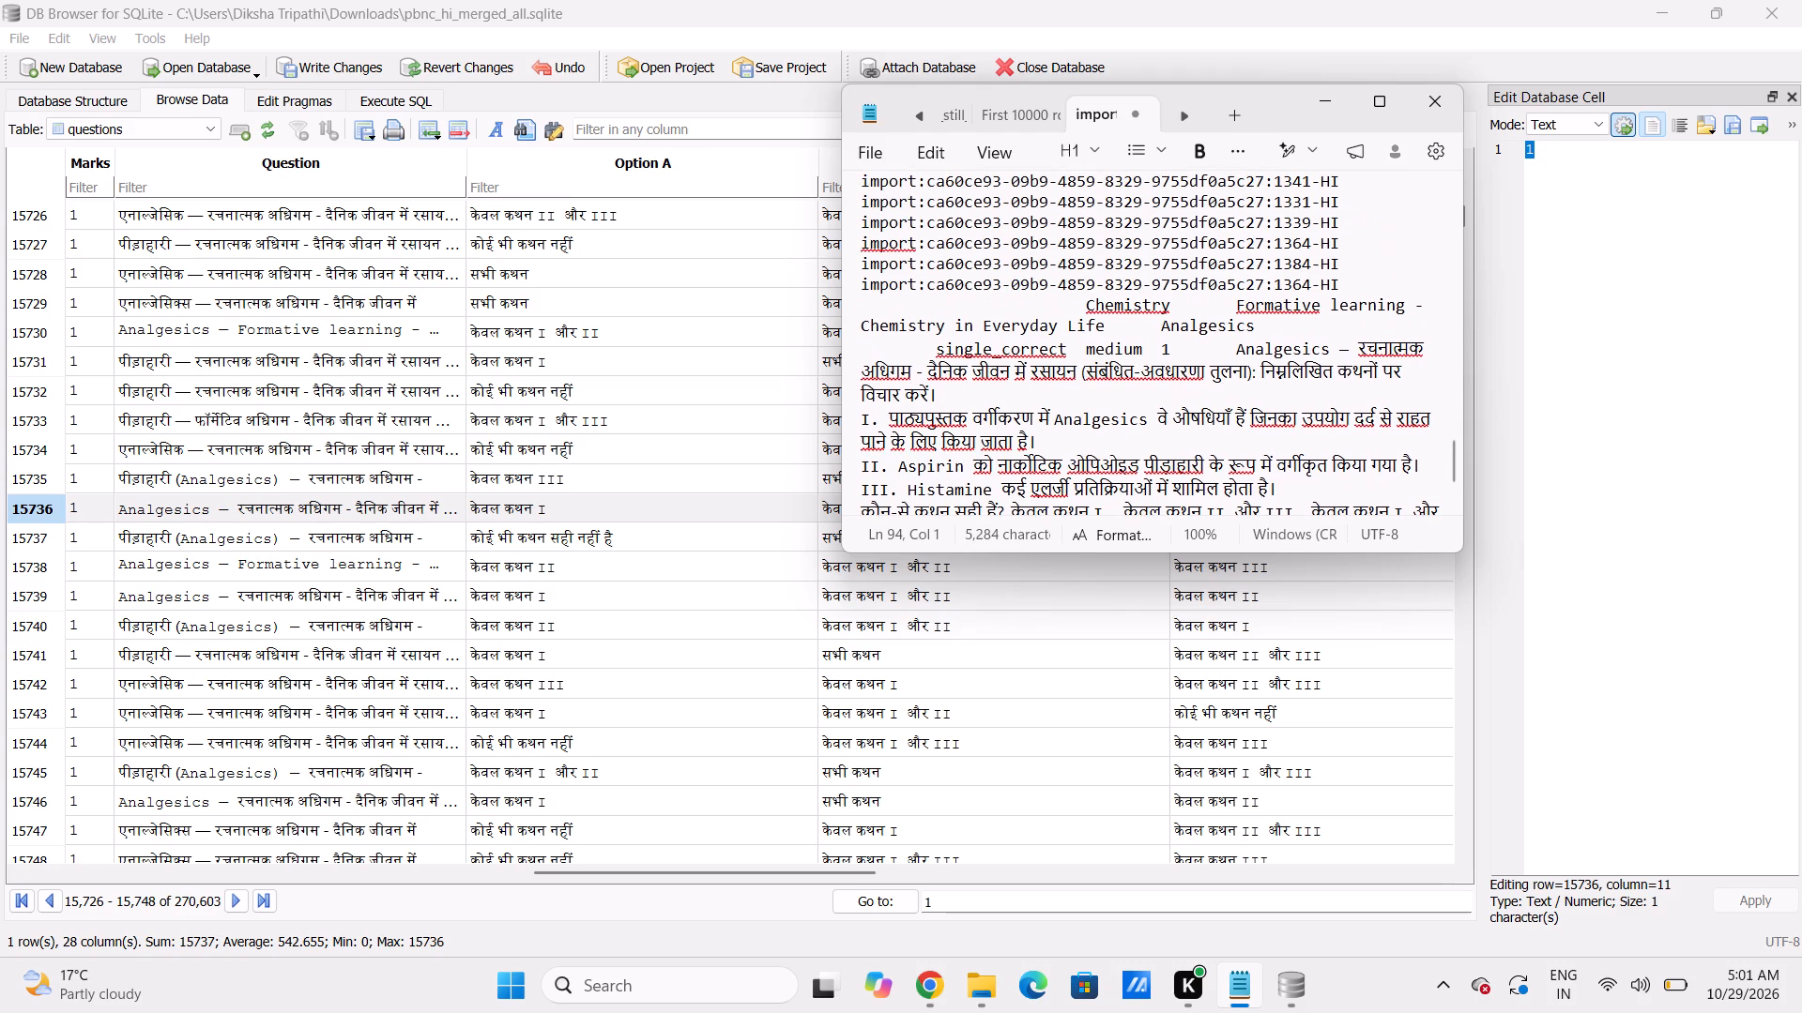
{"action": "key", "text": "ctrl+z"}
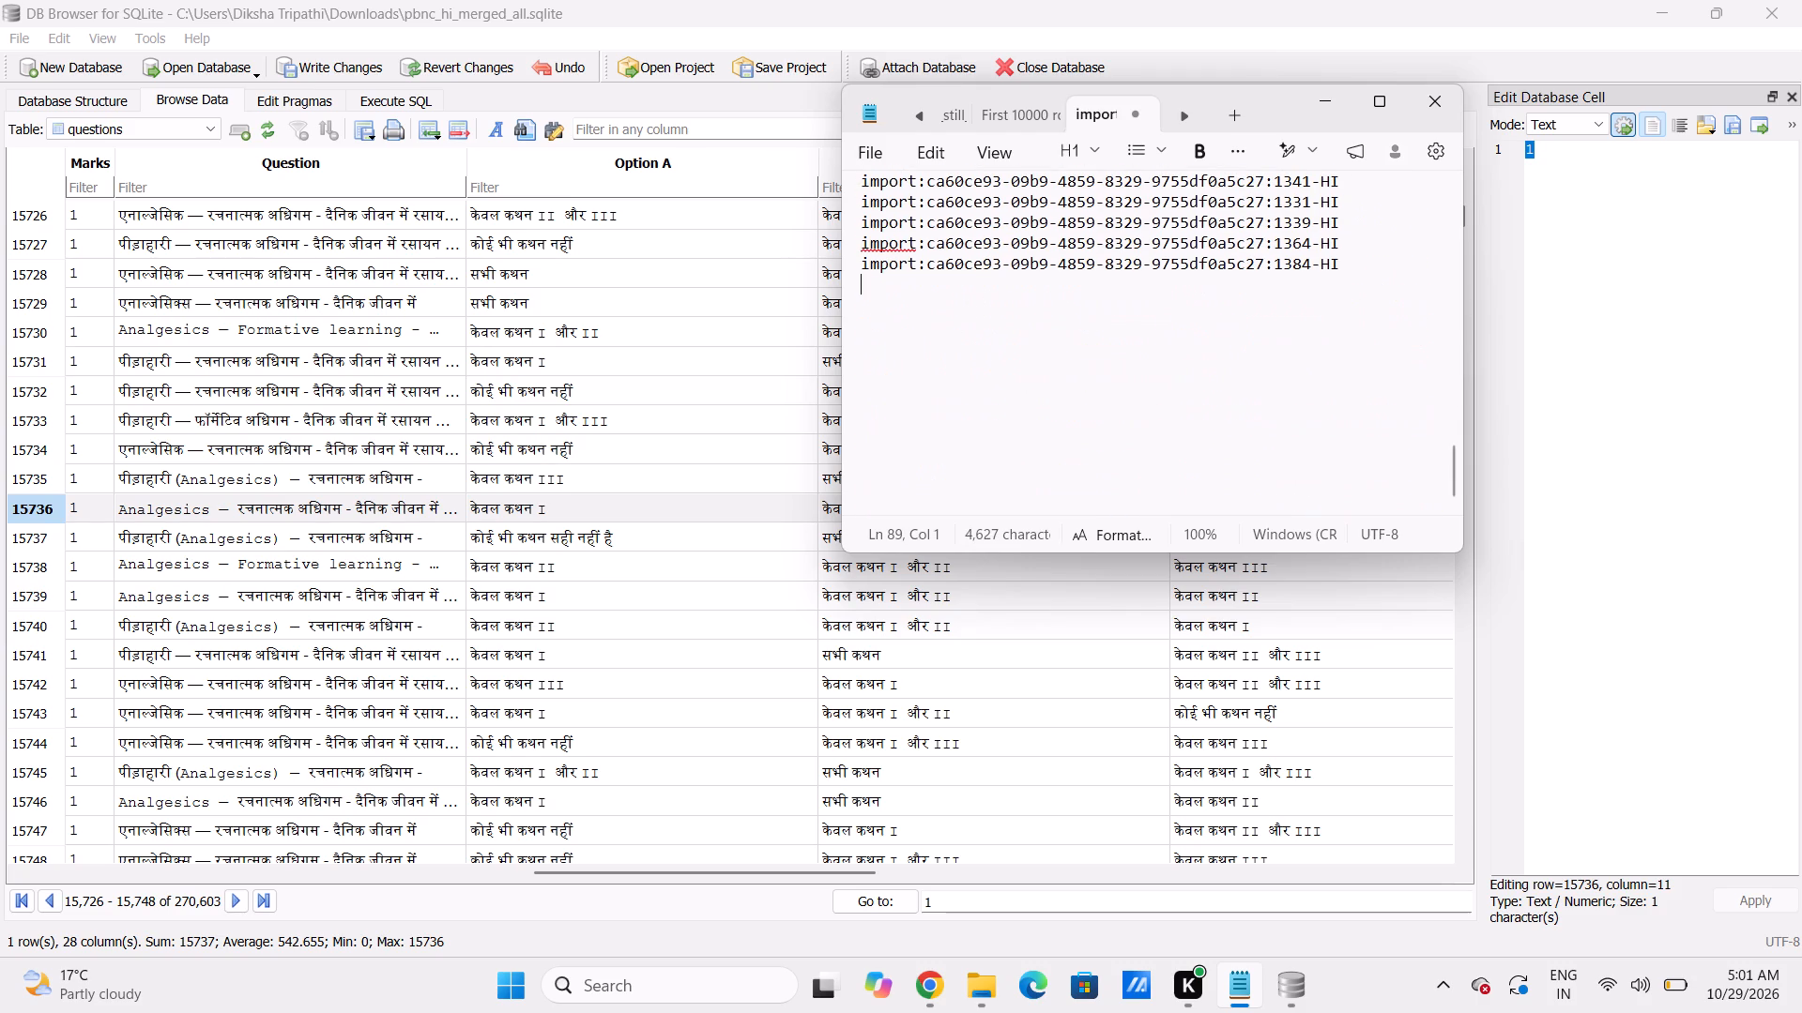
Copy row 15739, whose Hindi title starts with Analgesics, into the Notepad list and trim it to its import ID ending 1388-HI.
{"action": "left_click", "coordinate": [47, 595]}
{"action": "key", "text": "ctrl+c"}
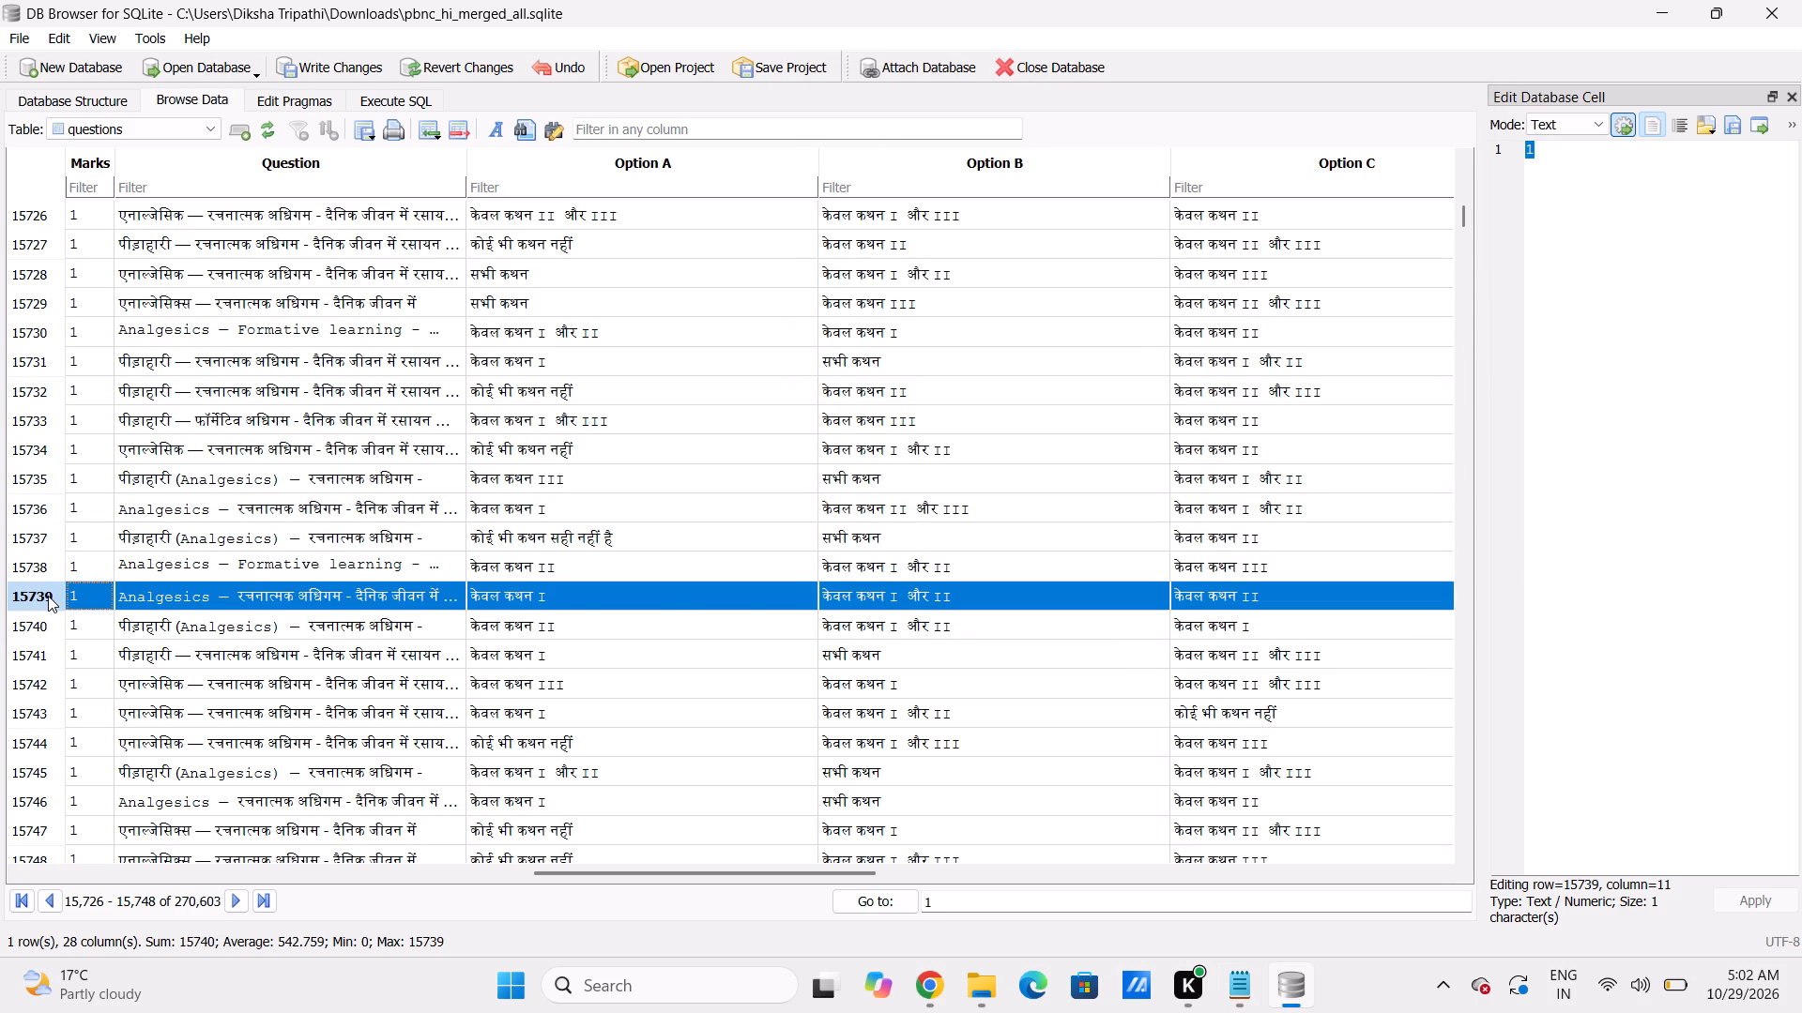
{"action": "left_click", "coordinate": [1234, 984]}
{"action": "key", "text": "ctrl+v"}
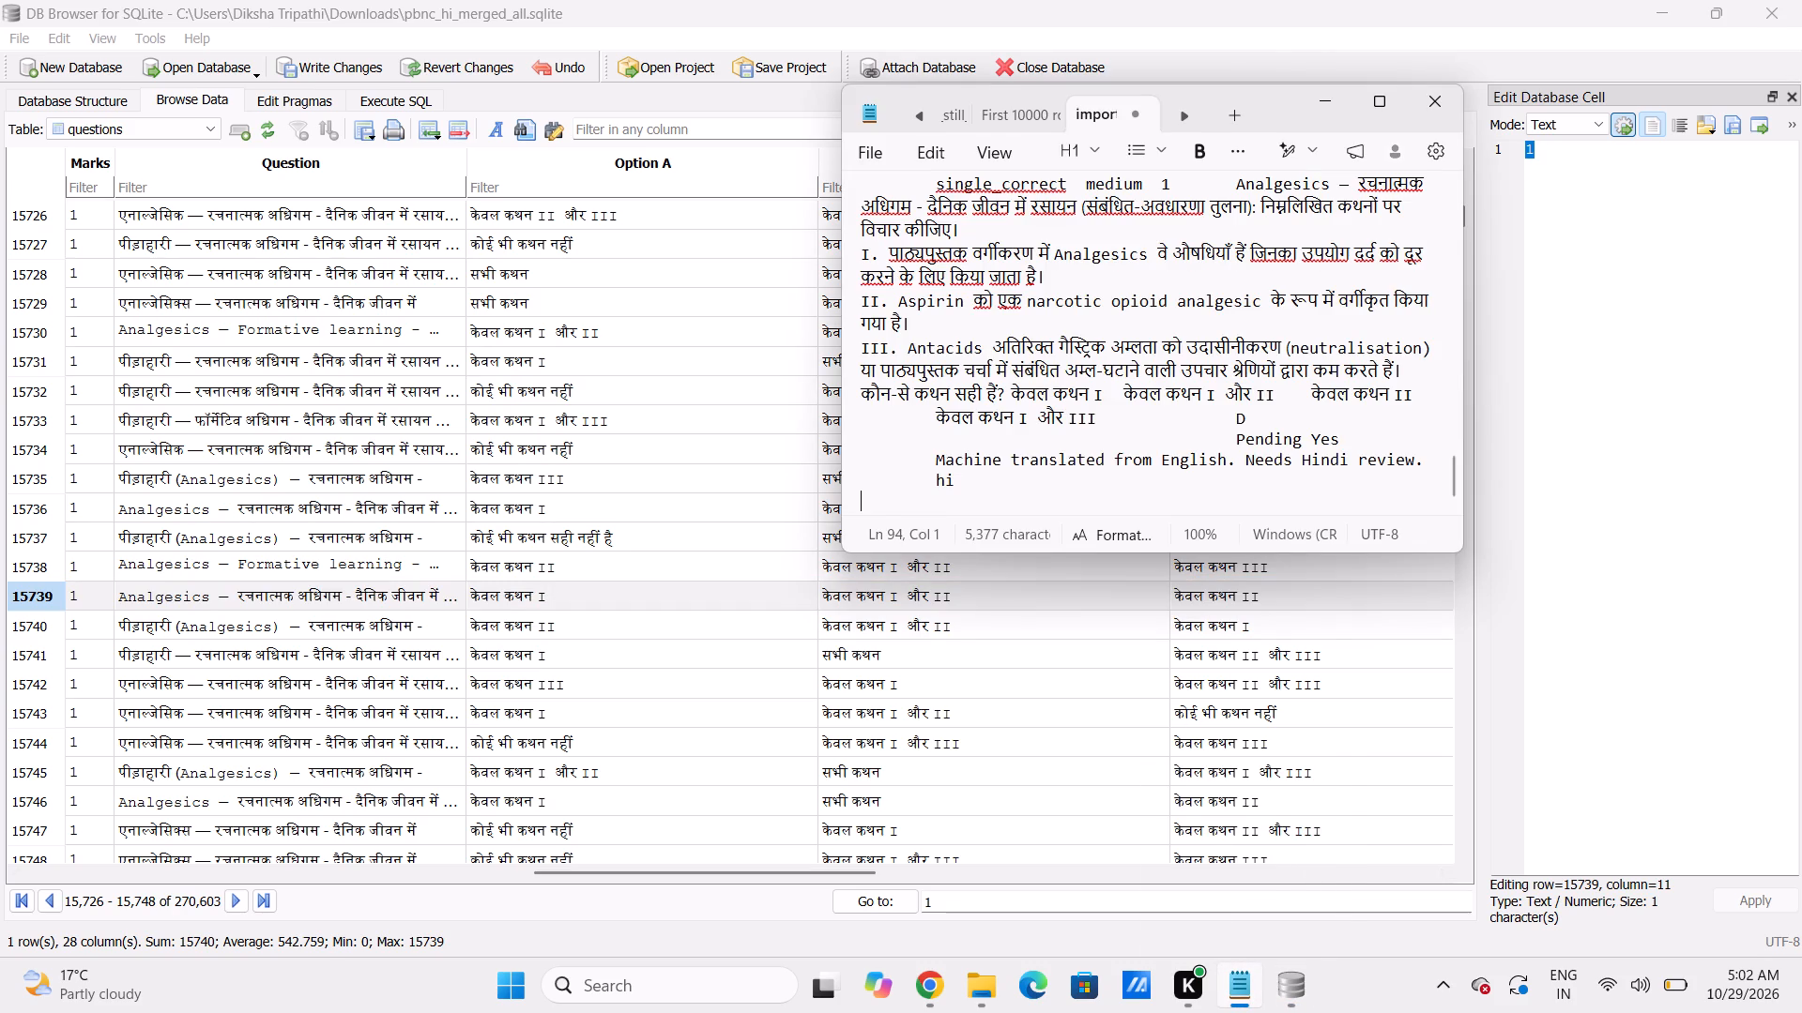
{"action": "left_click_drag", "start_coordinate": [886, 491], "coordinate": [847, 289]}
{"action": "scroll", "coordinate": [870, 330], "scroll_direction": "up", "scroll_amount": 2}
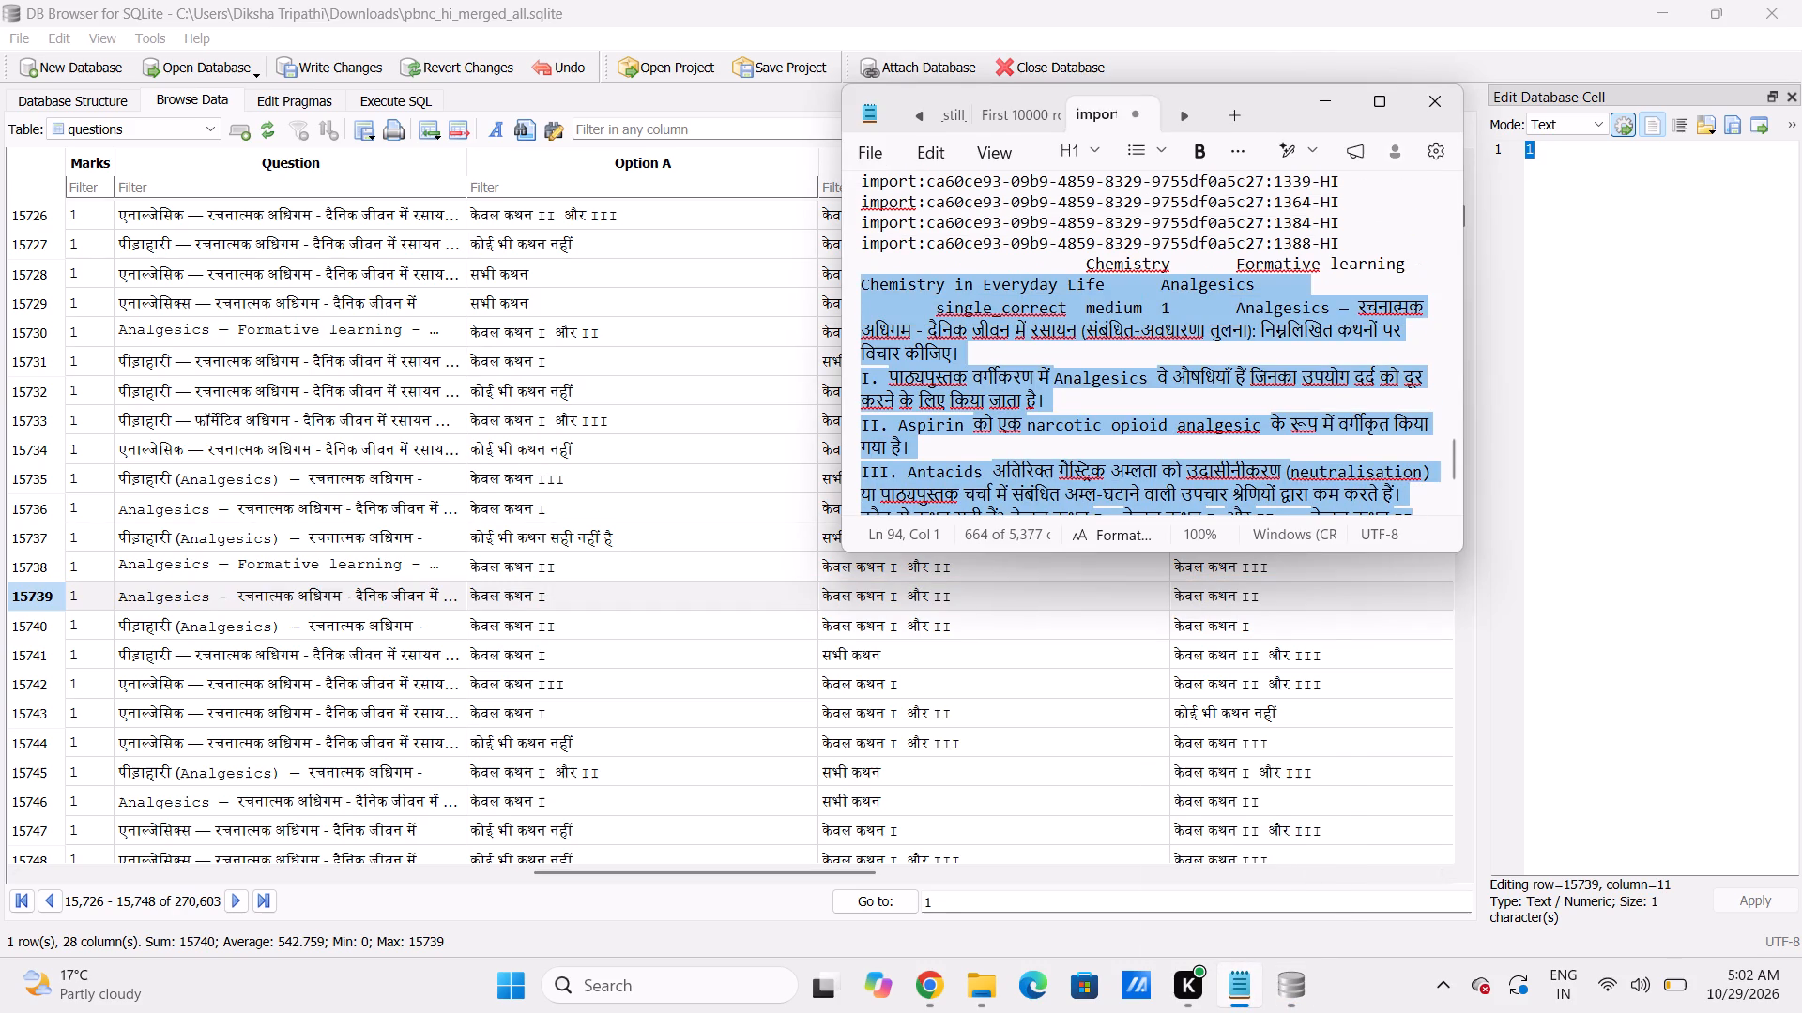
{"action": "left_click_drag", "start_coordinate": [847, 289], "coordinate": [857, 263]}
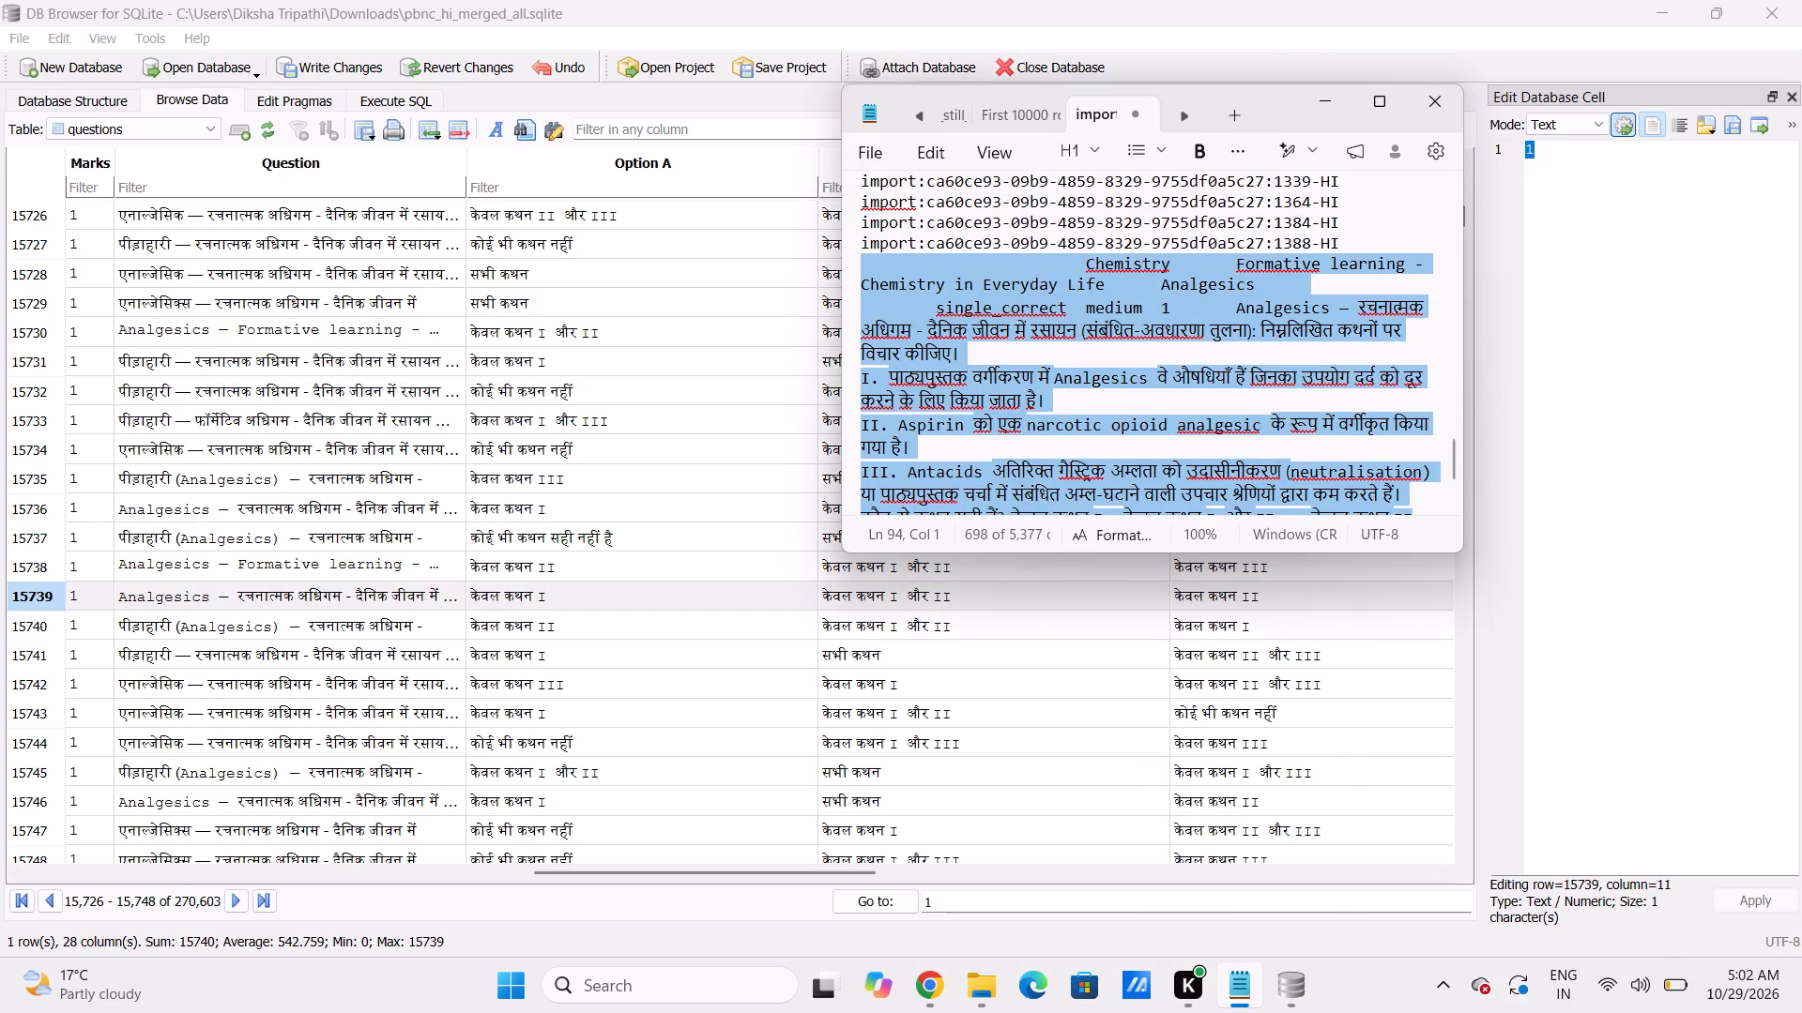
{"action": "key", "text": "BackSpace"}
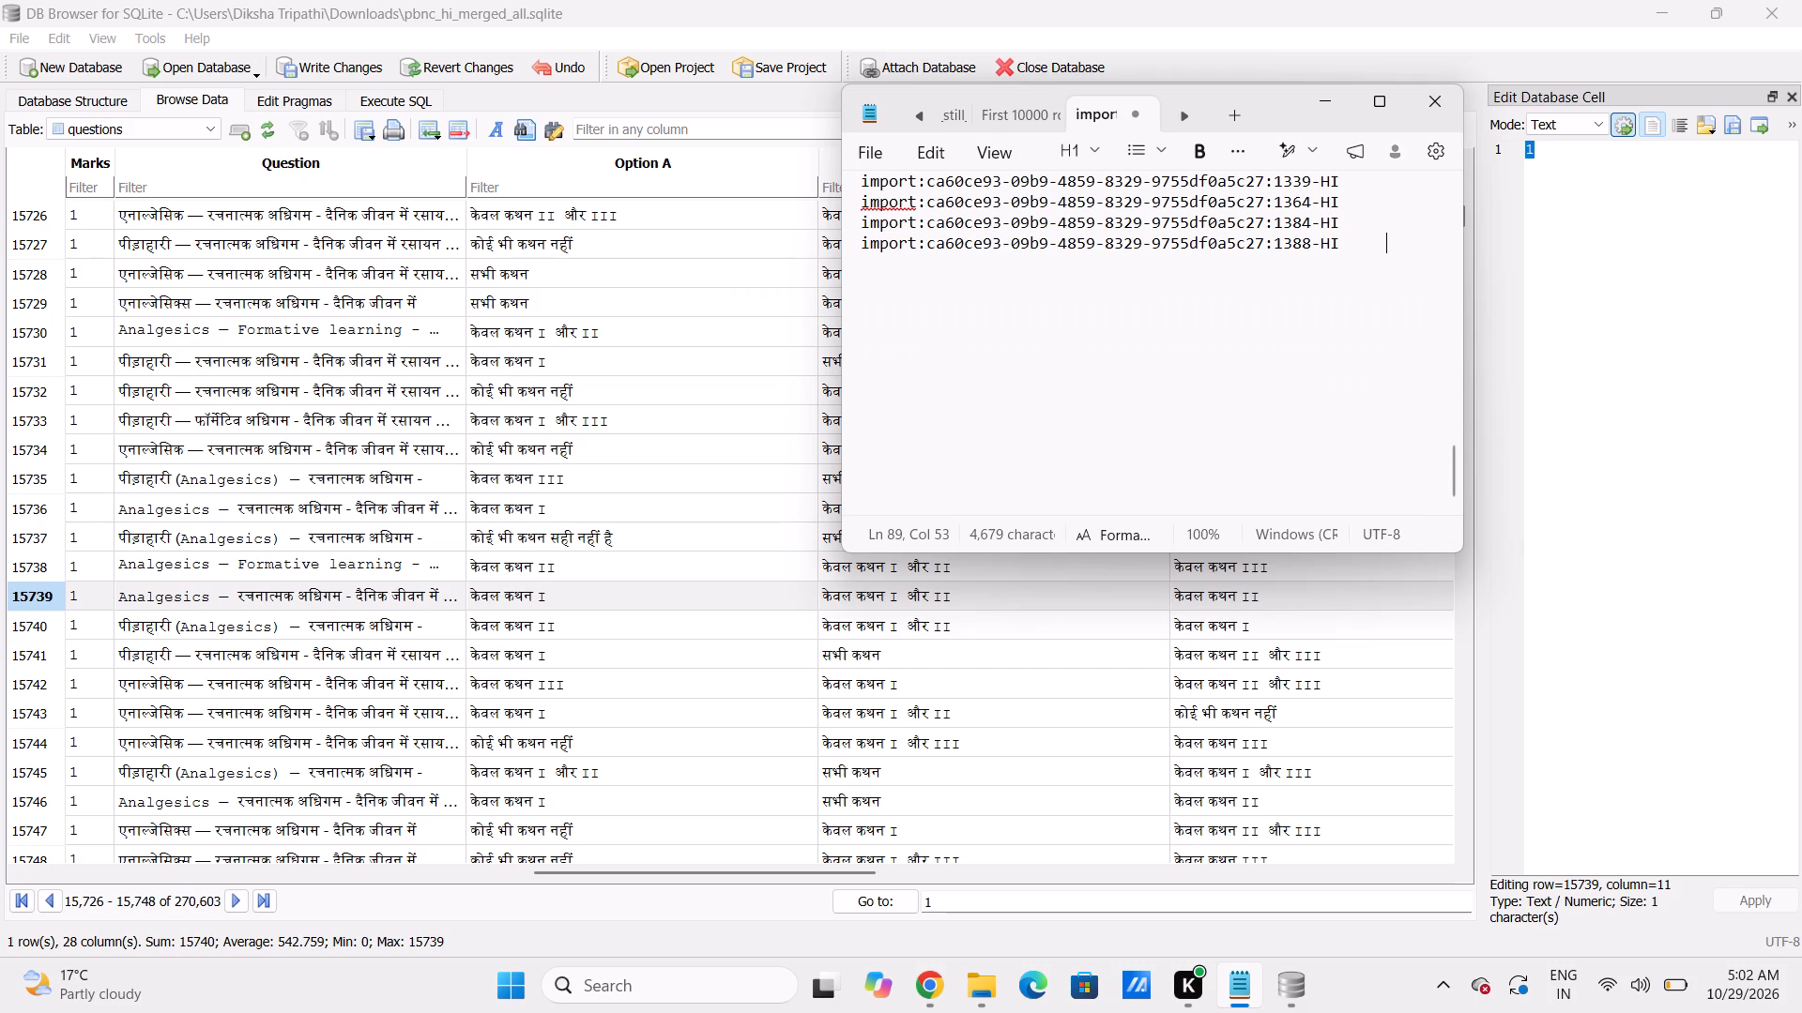
Copy row 15746 onto a new line of the Notepad list, trim it to its import ID ending 1380-HI, and start another line.
{"action": "left_click", "coordinate": [31, 811]}
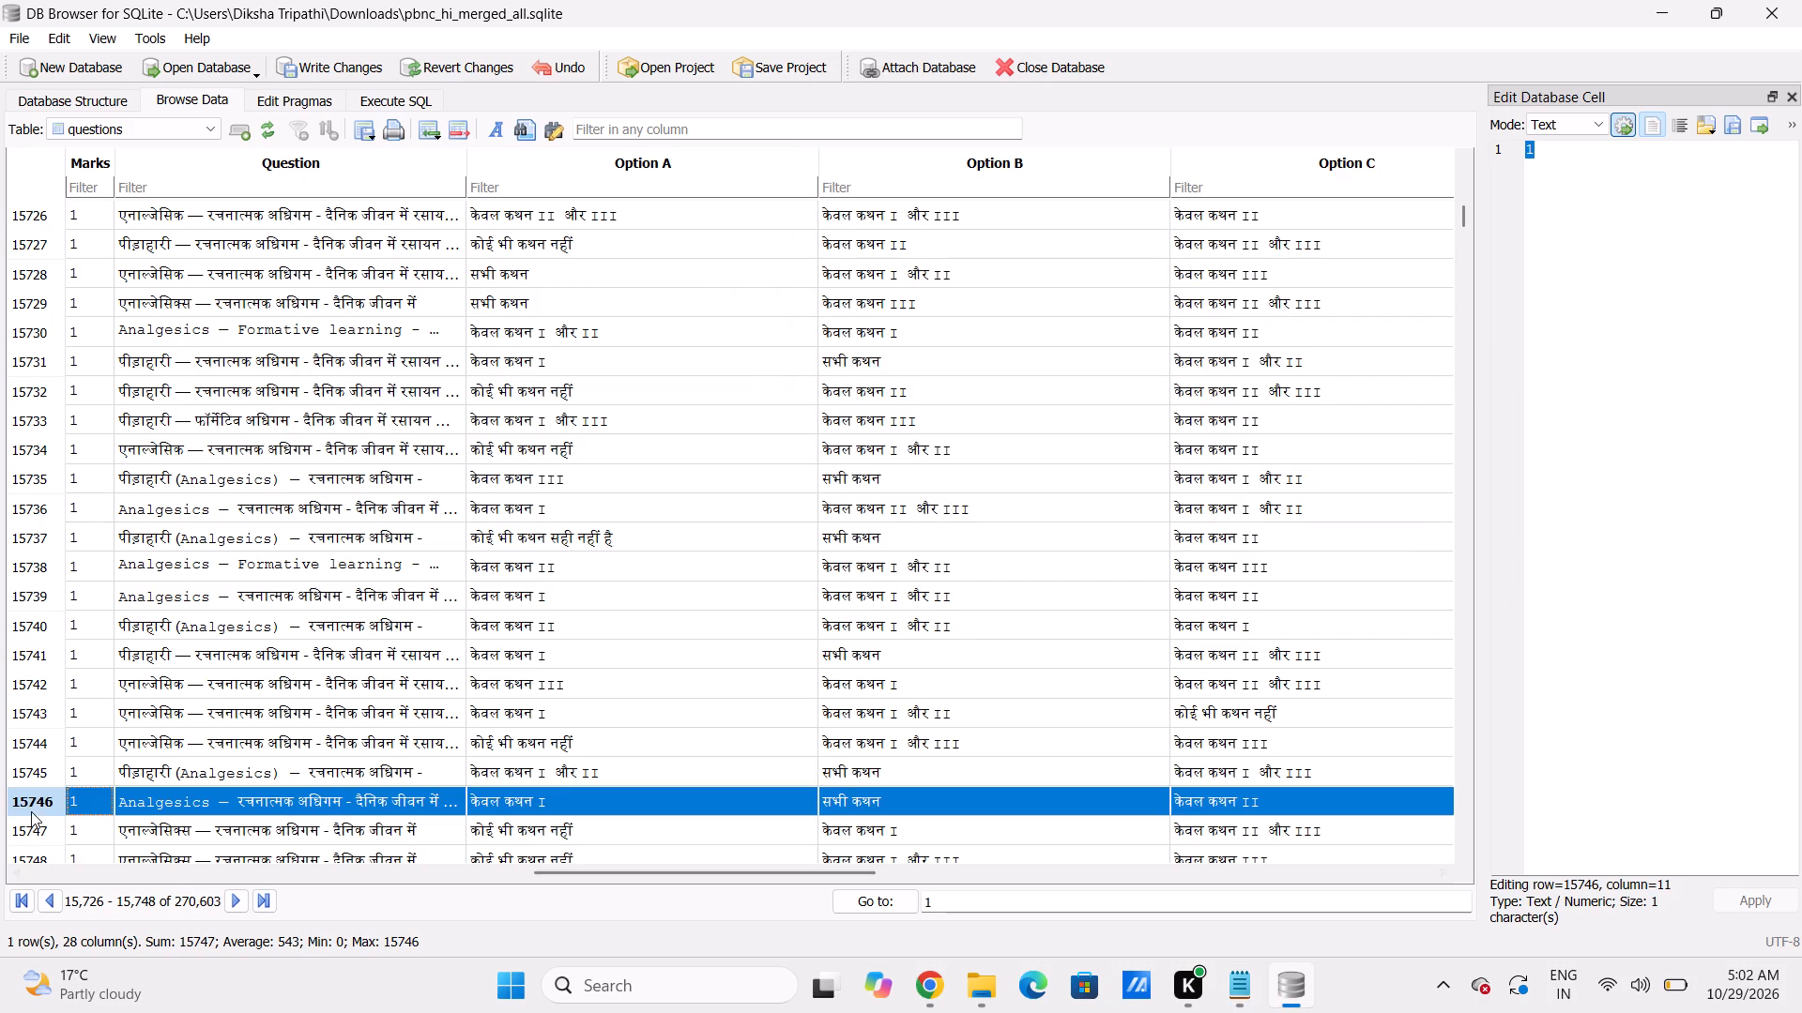
{"action": "key", "text": "ctrl+c"}
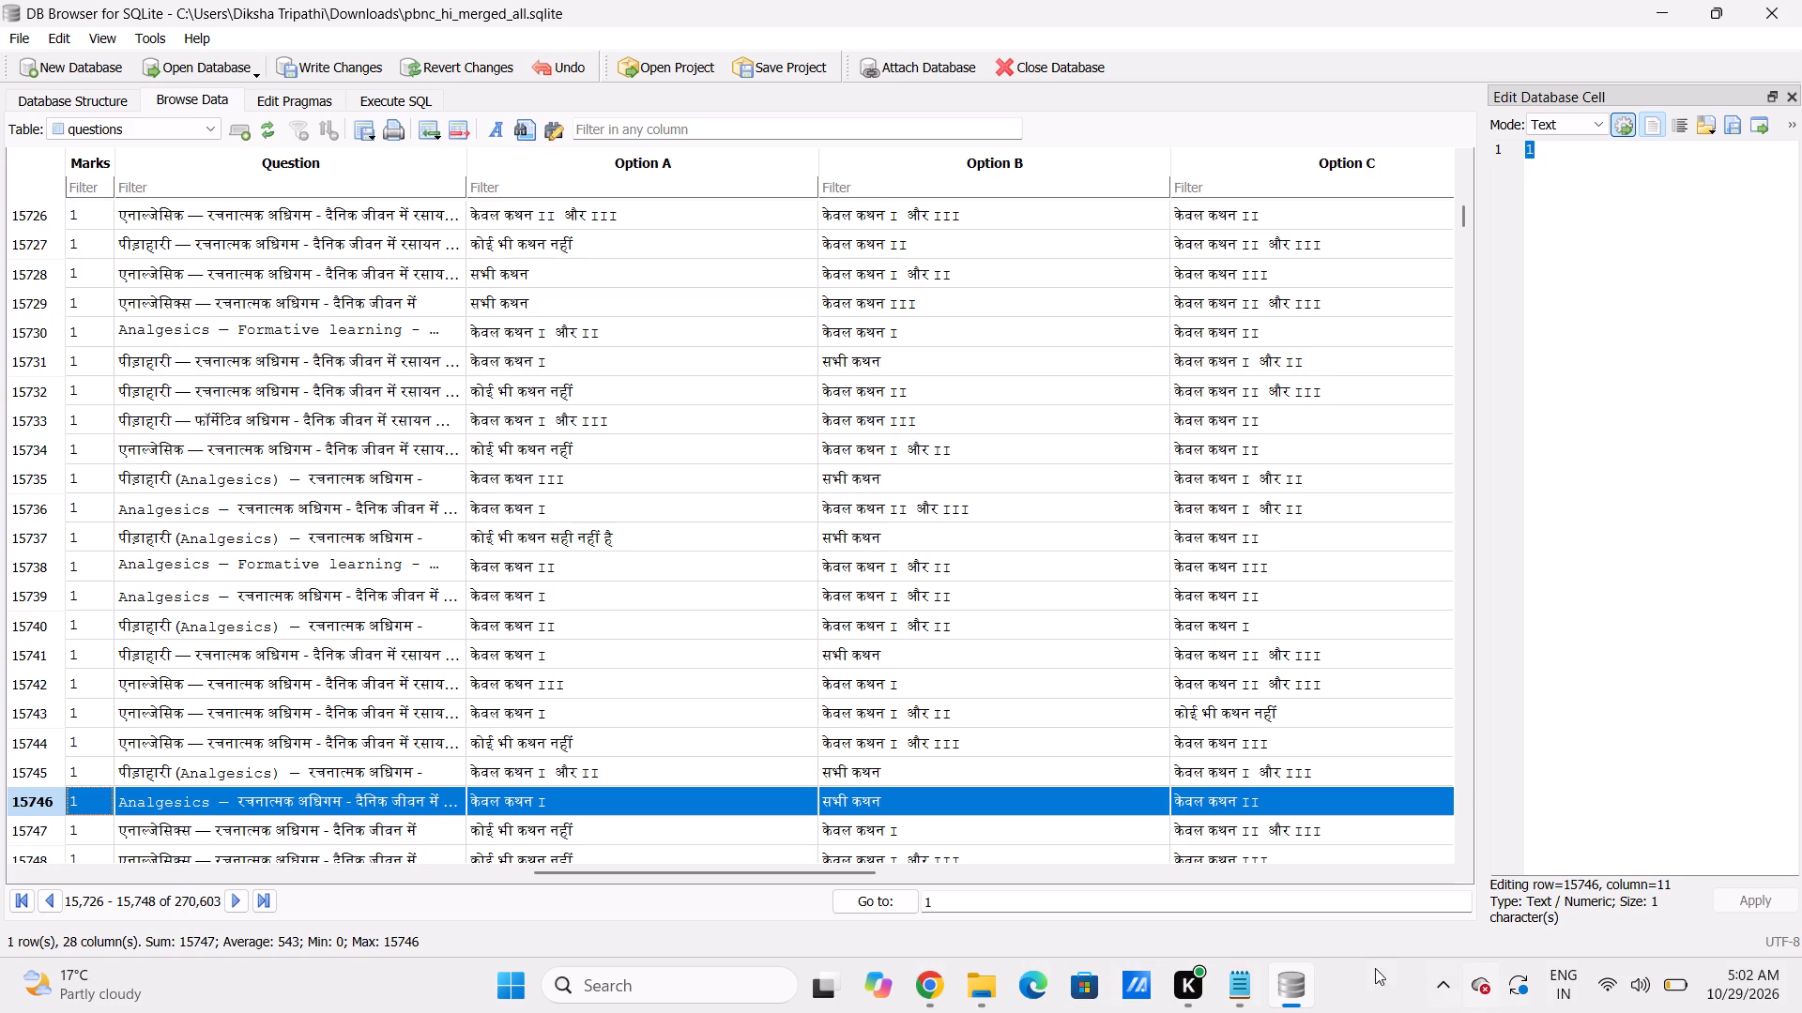
{"action": "left_click", "coordinate": [1237, 986]}
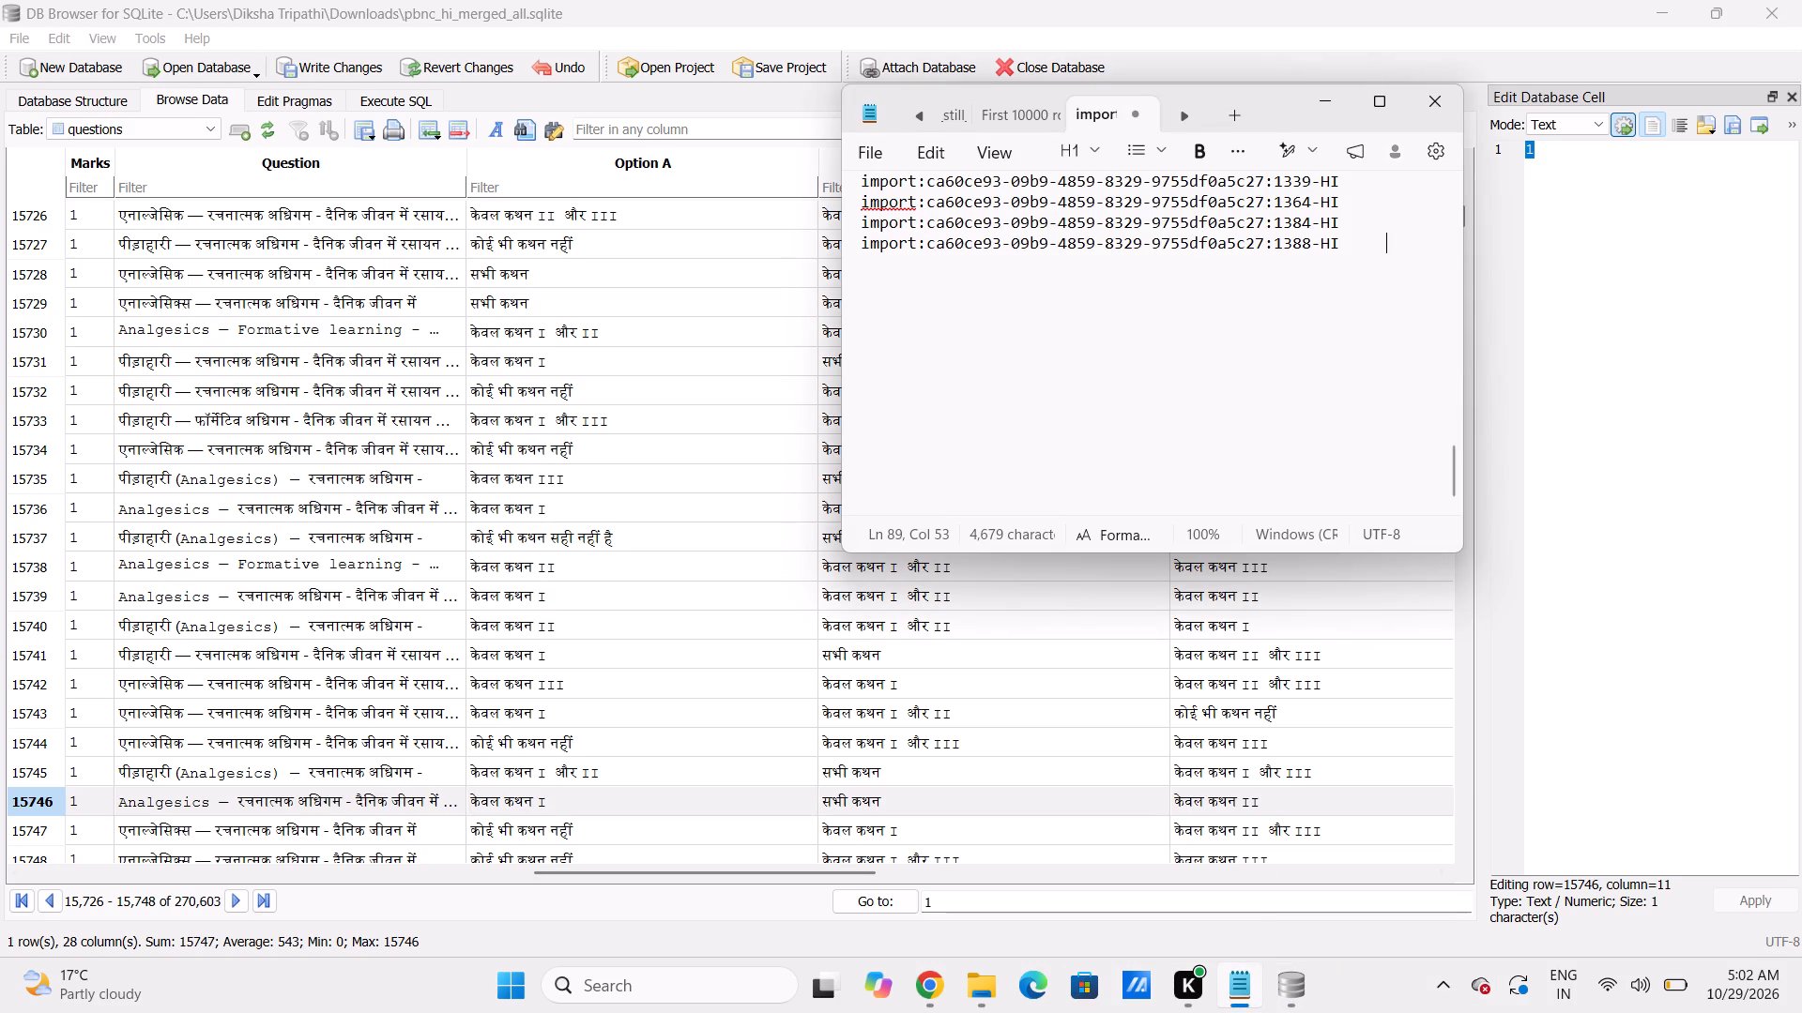
{"action": "key", "text": "Return"}
{"action": "key", "text": "ctrl+v"}
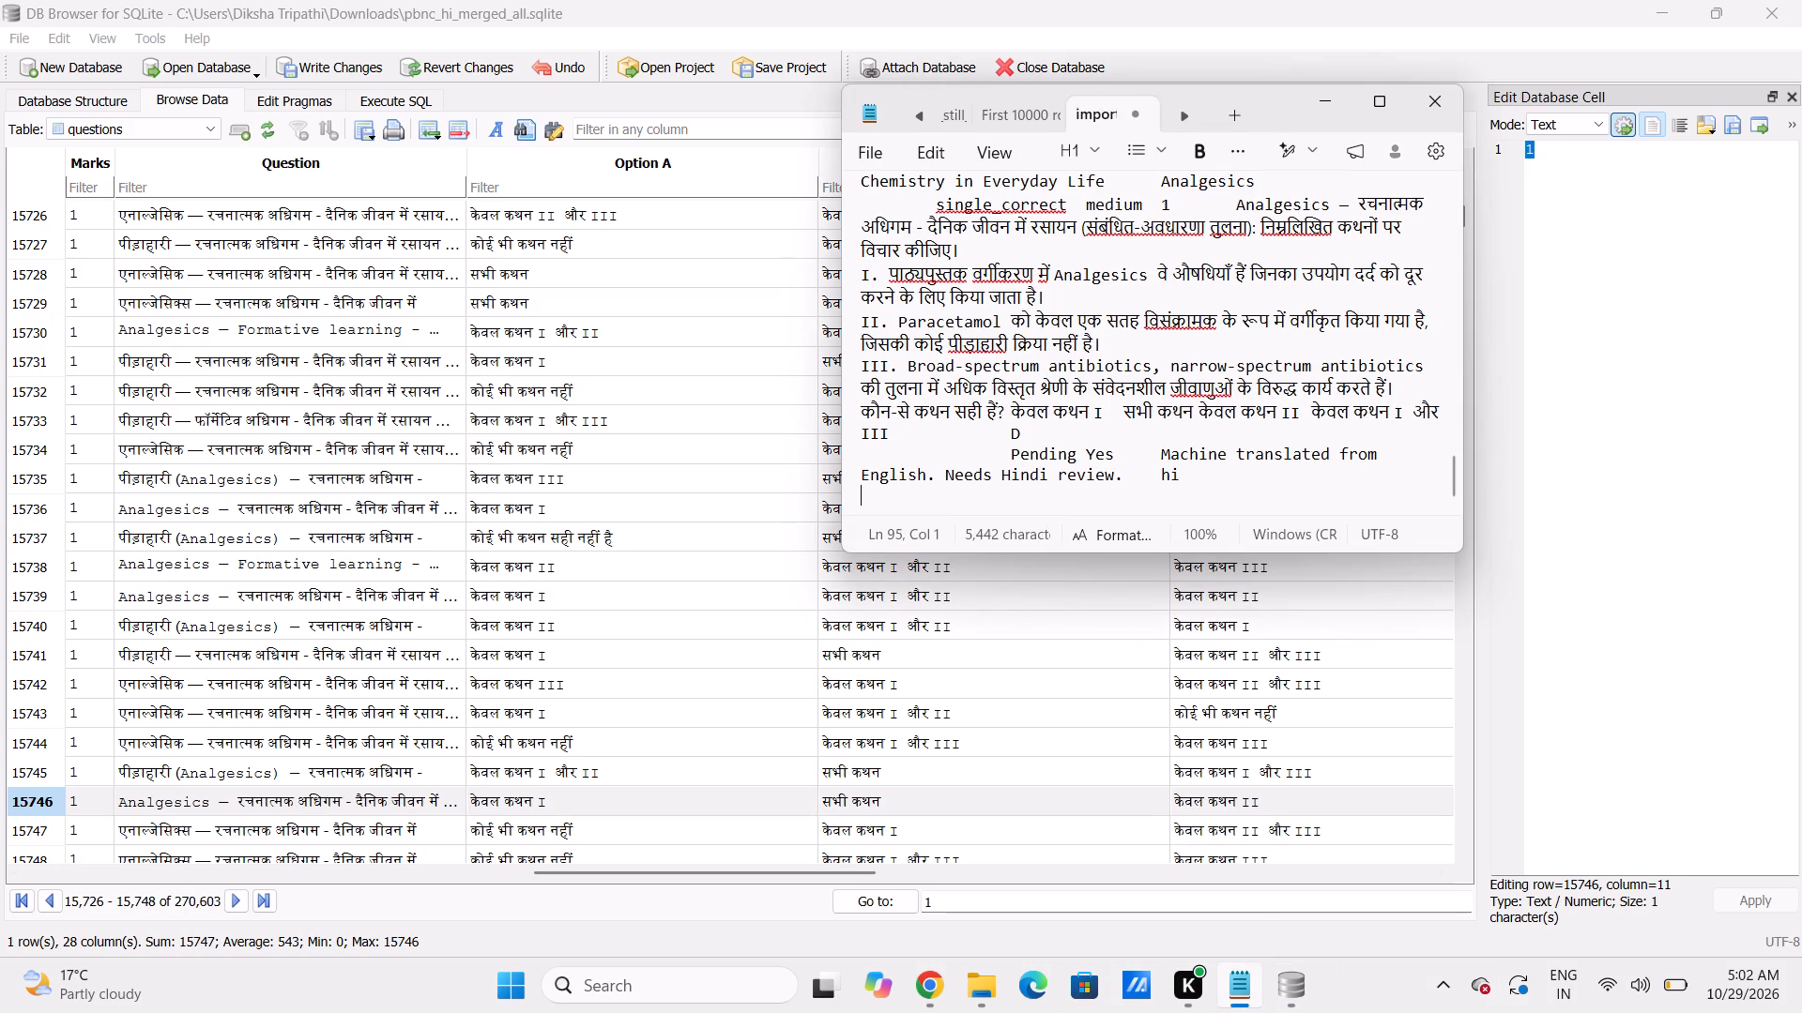
{"action": "left_click_drag", "start_coordinate": [869, 494], "coordinate": [878, 458]}
{"action": "scroll", "coordinate": [878, 458], "scroll_direction": "up", "scroll_amount": 2}
{"action": "left_click_drag", "start_coordinate": [878, 458], "coordinate": [863, 282]}
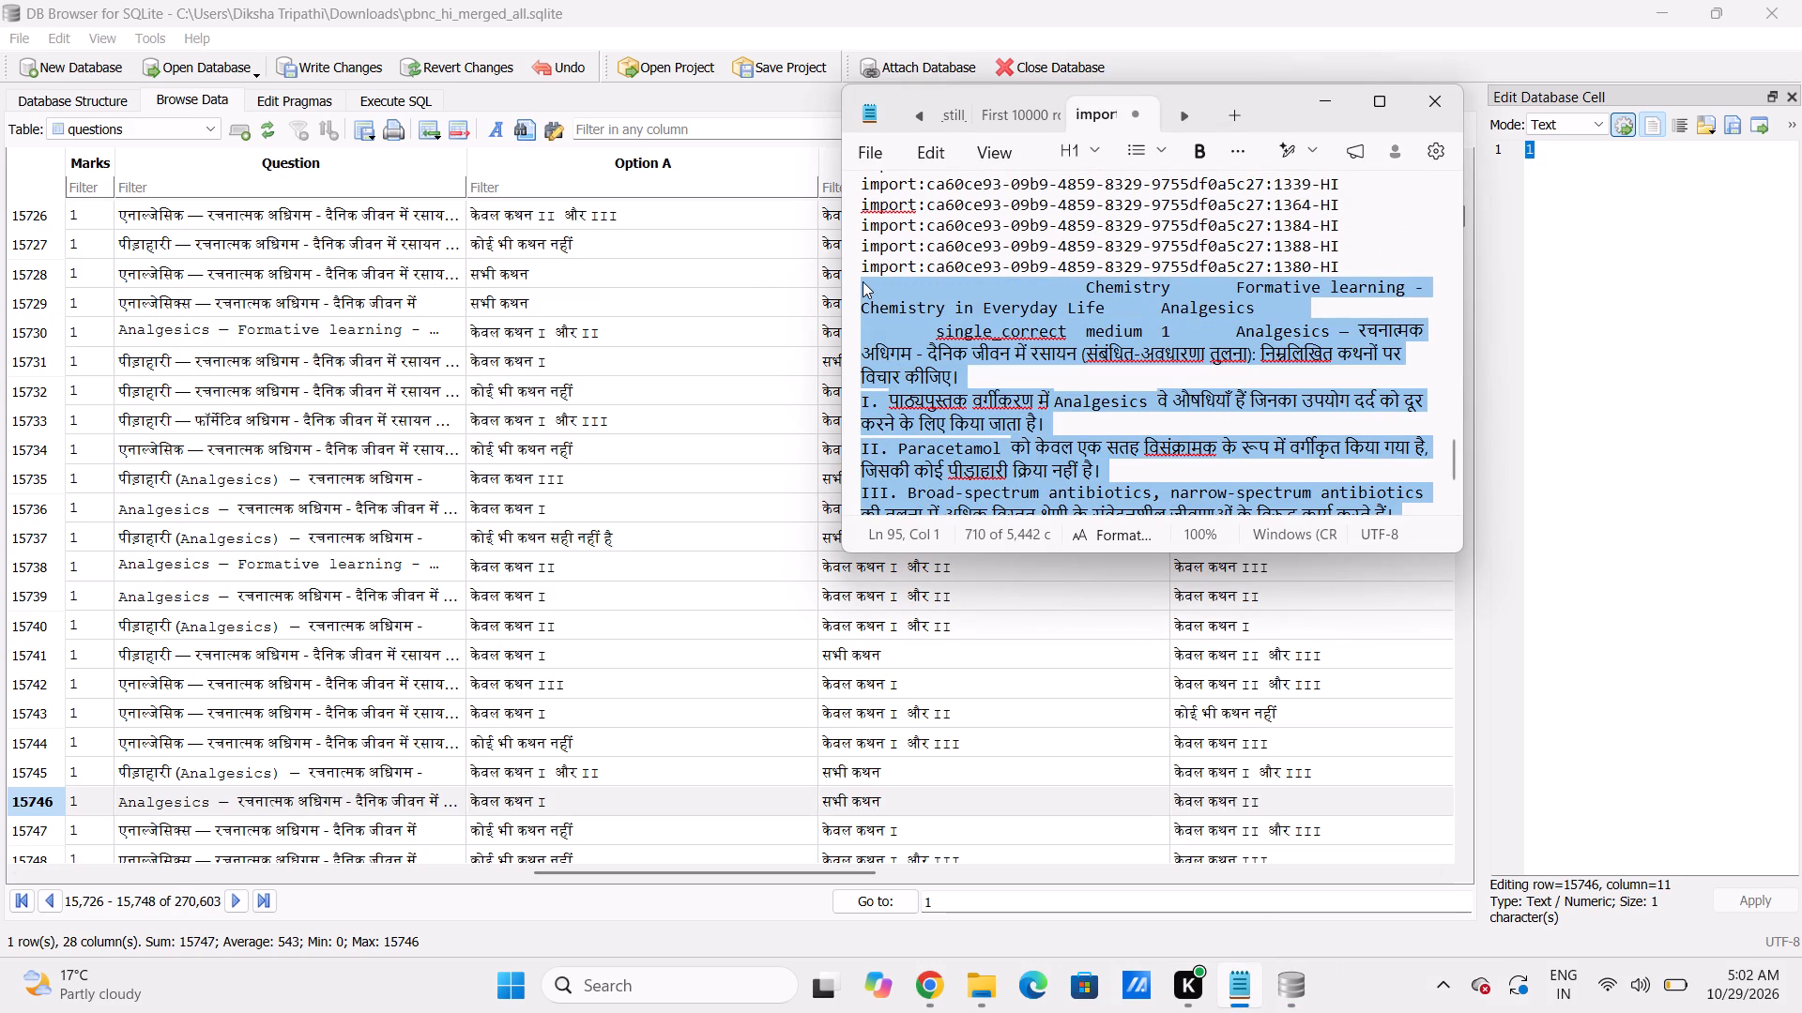
{"action": "key", "text": "BackSpace"}
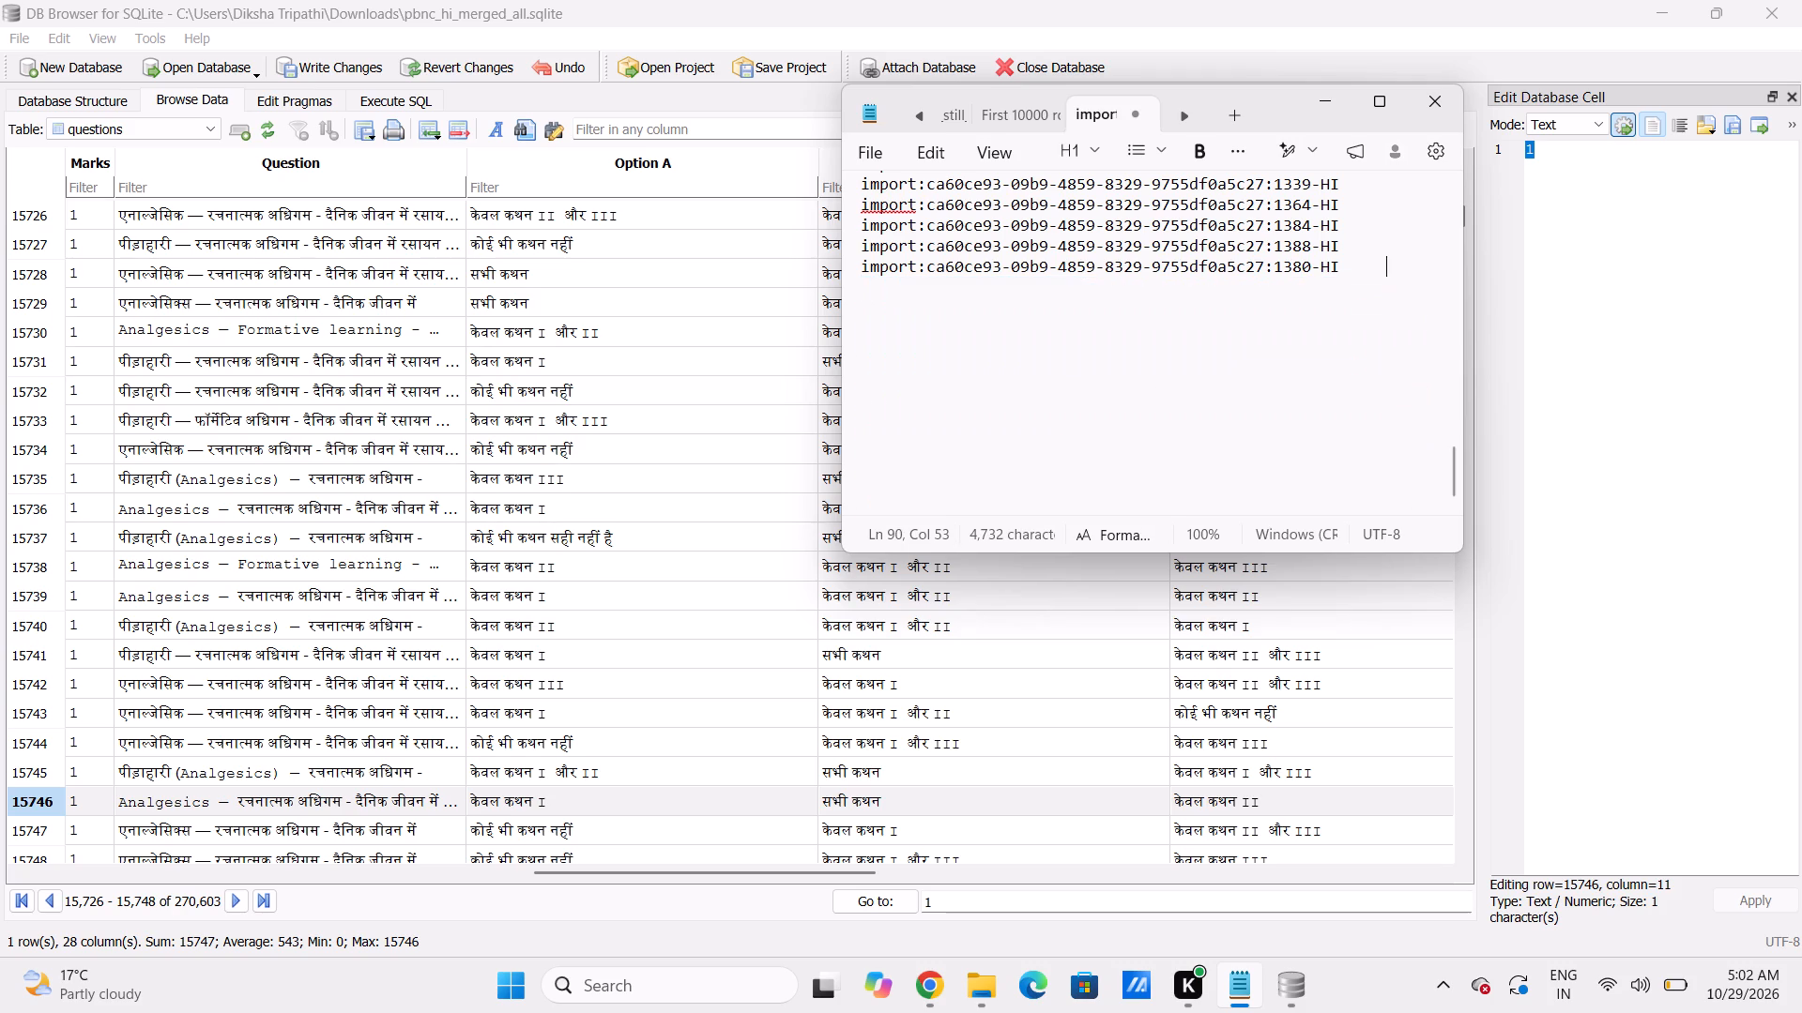
{"action": "key", "text": "Return"}
Copy row 15749, whose Hindi title starts with Analgesics, into the Notepad list, trim it to its import ID ending 1395-HI, and start a new line.
{"action": "scroll", "coordinate": [296, 593], "scroll_direction": "down", "scroll_amount": 4}
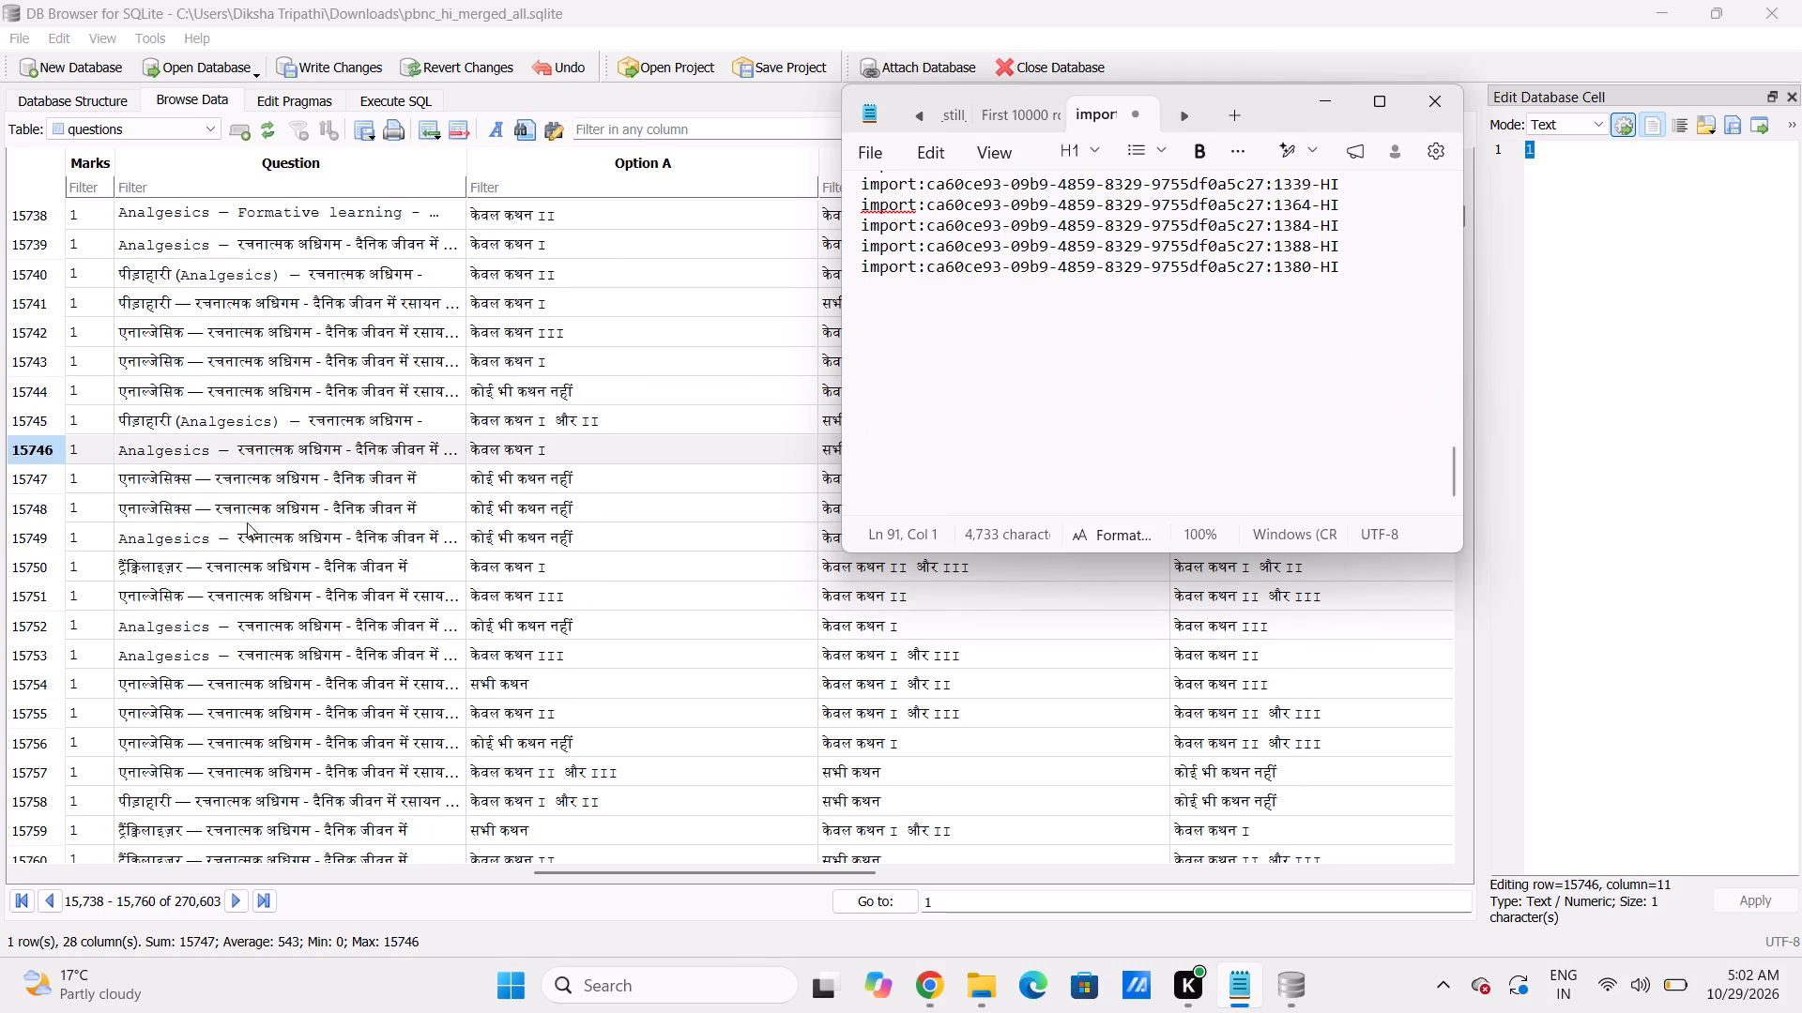
{"action": "left_click", "coordinate": [41, 526]}
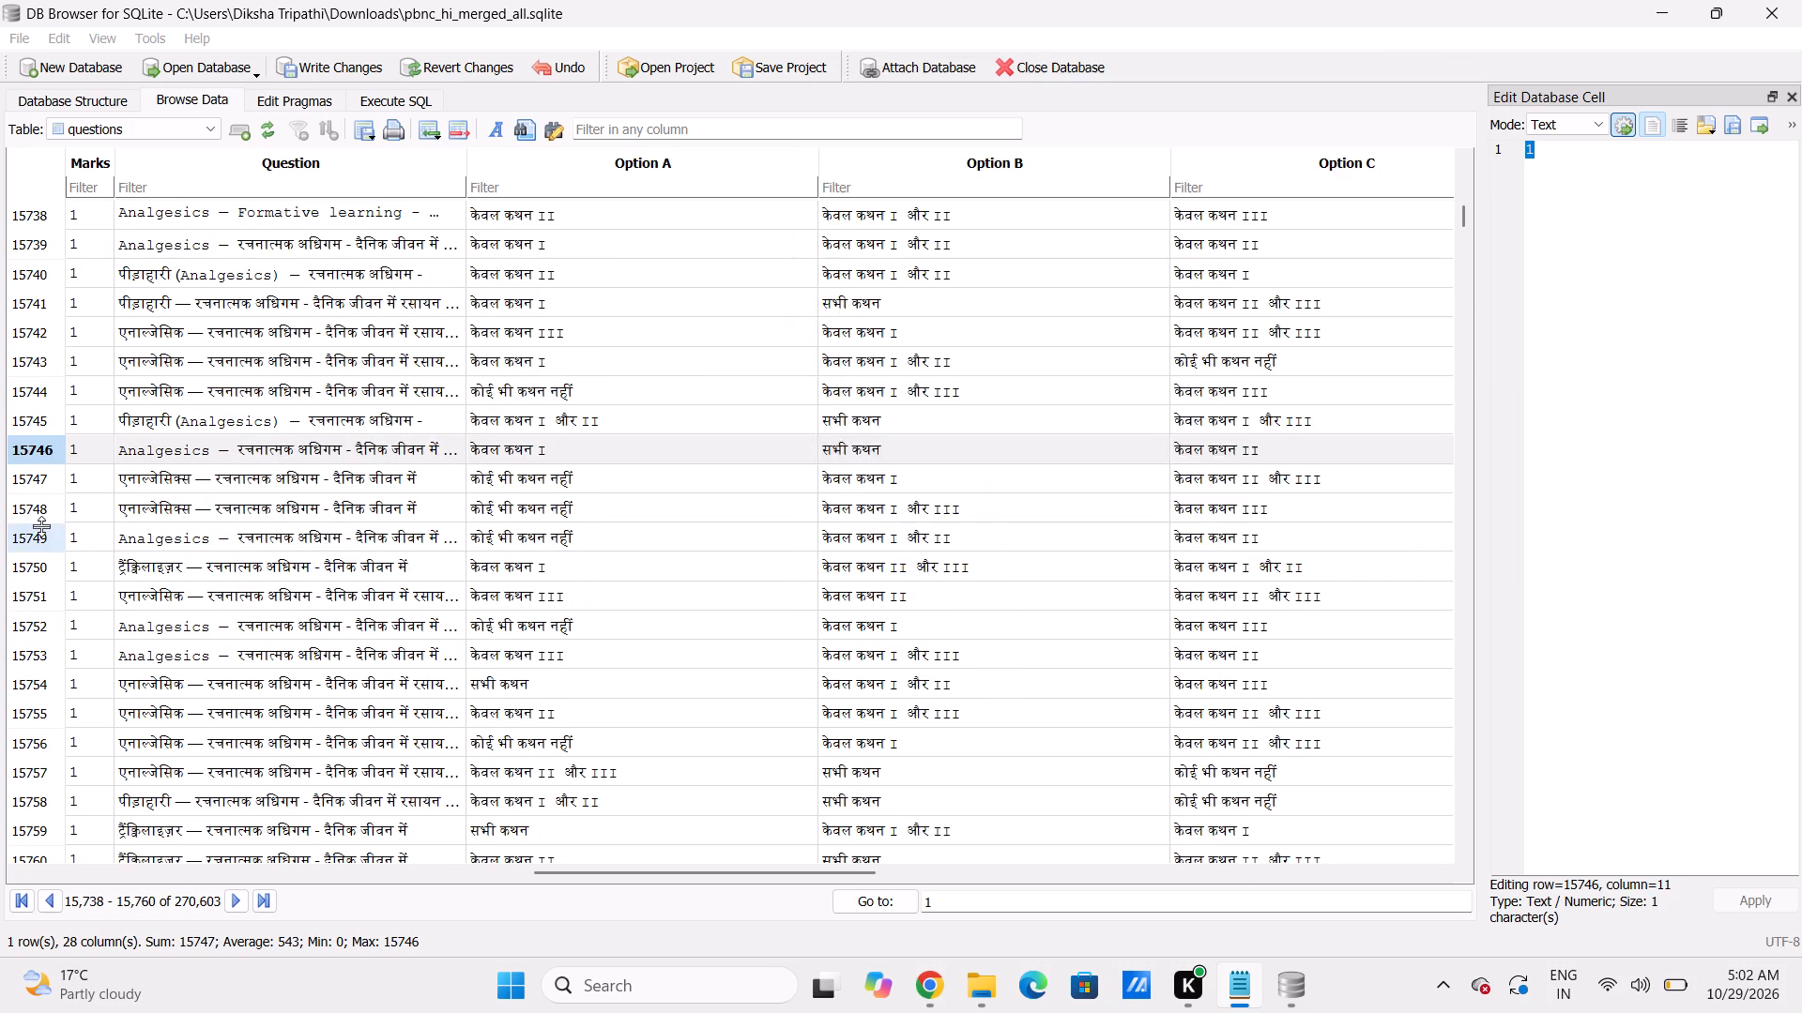
{"action": "left_click", "coordinate": [39, 542]}
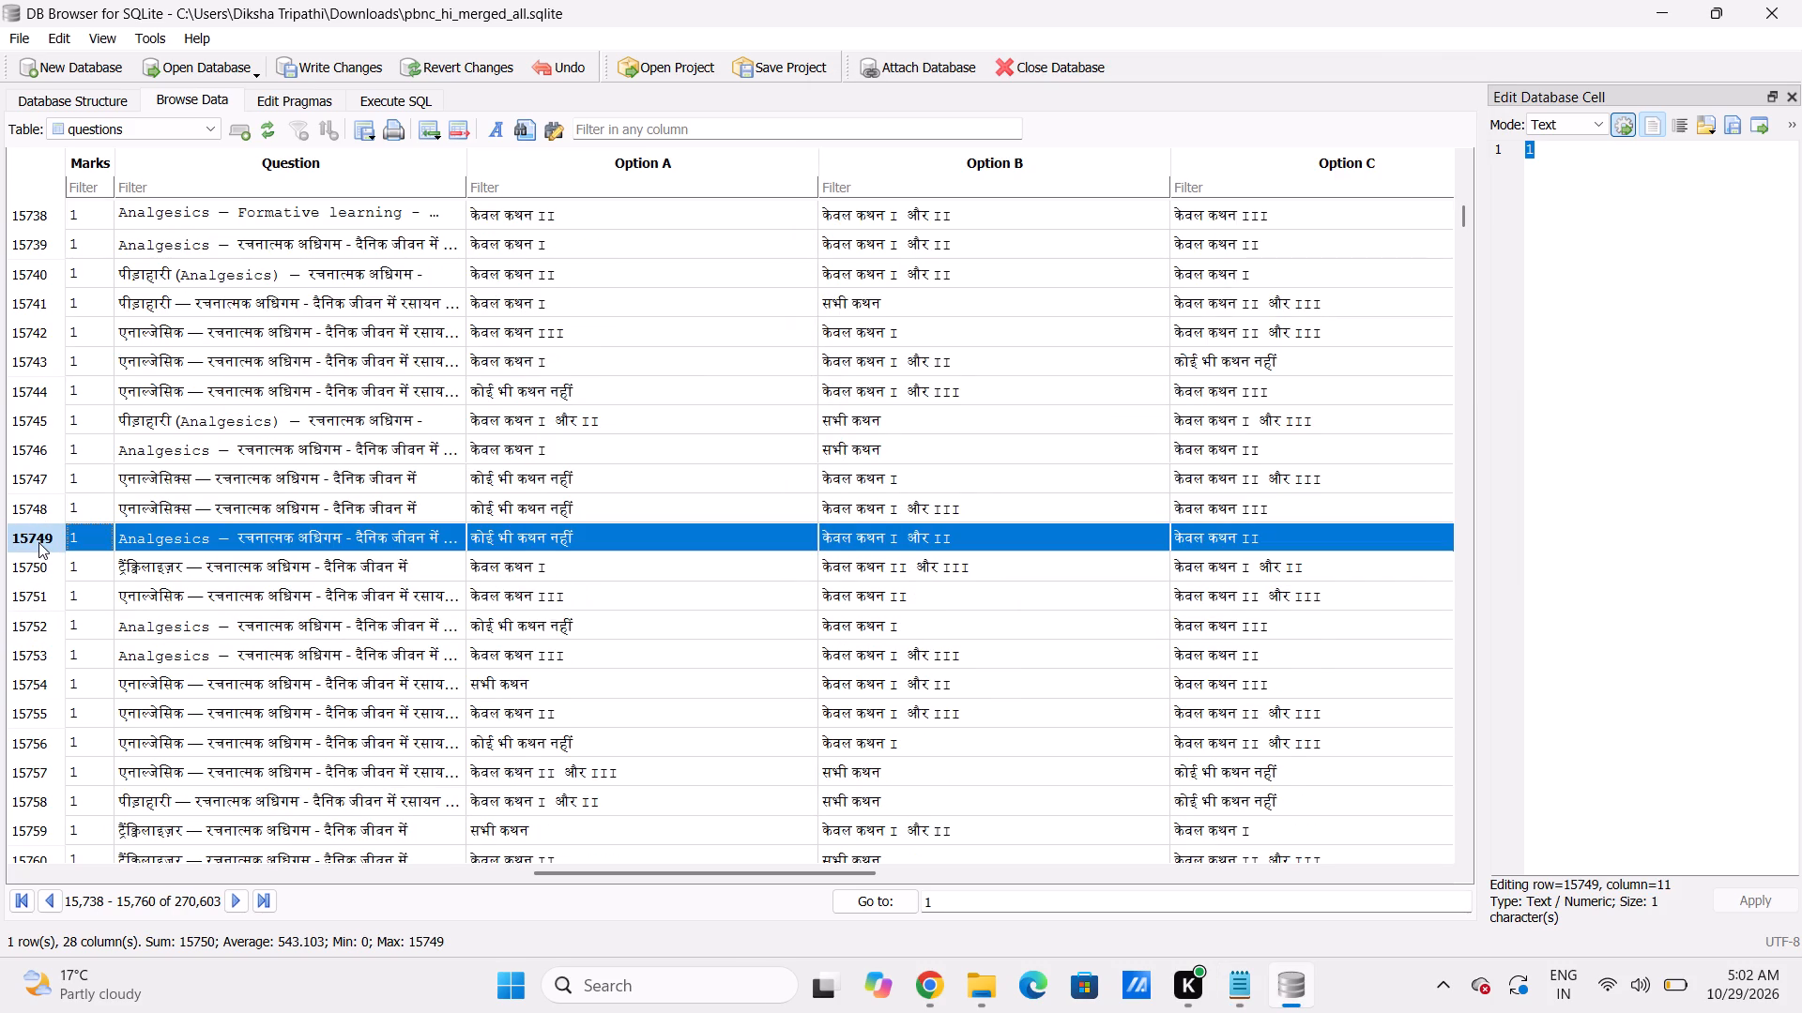
{"action": "key", "text": "ctrl+c"}
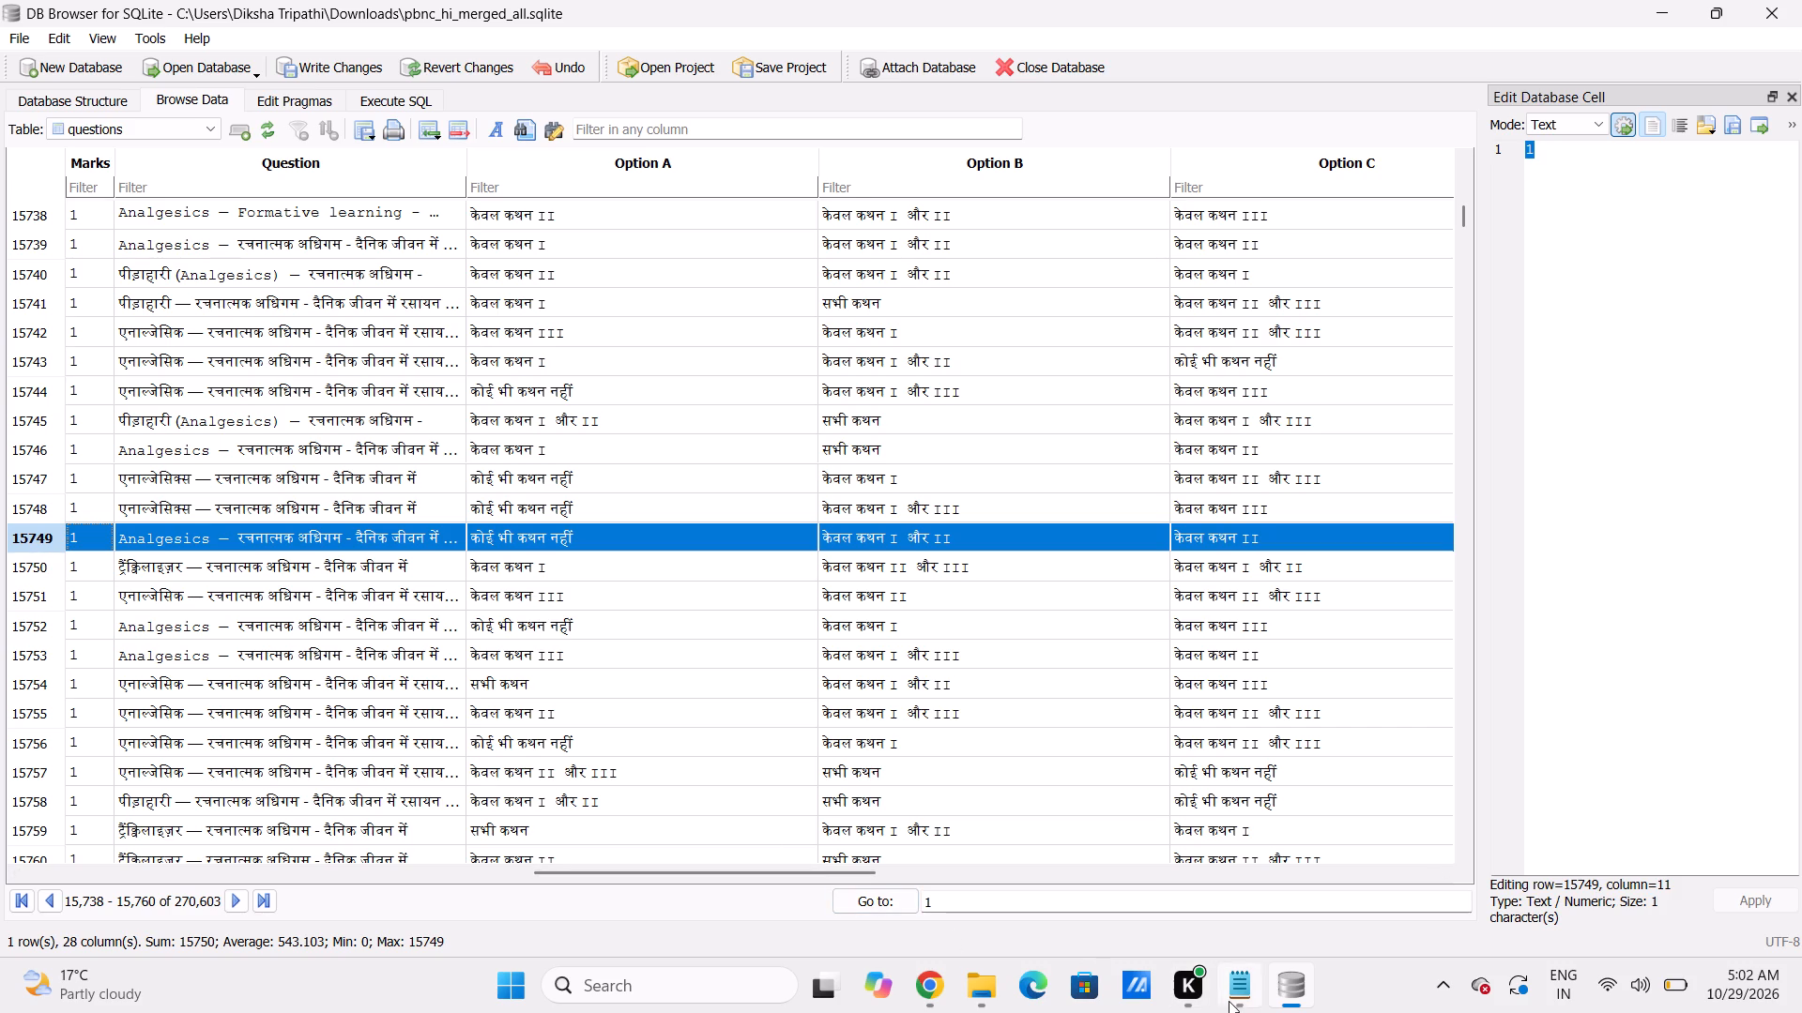
{"action": "left_click", "coordinate": [1229, 1000]}
{"action": "key", "text": "ctrl+v"}
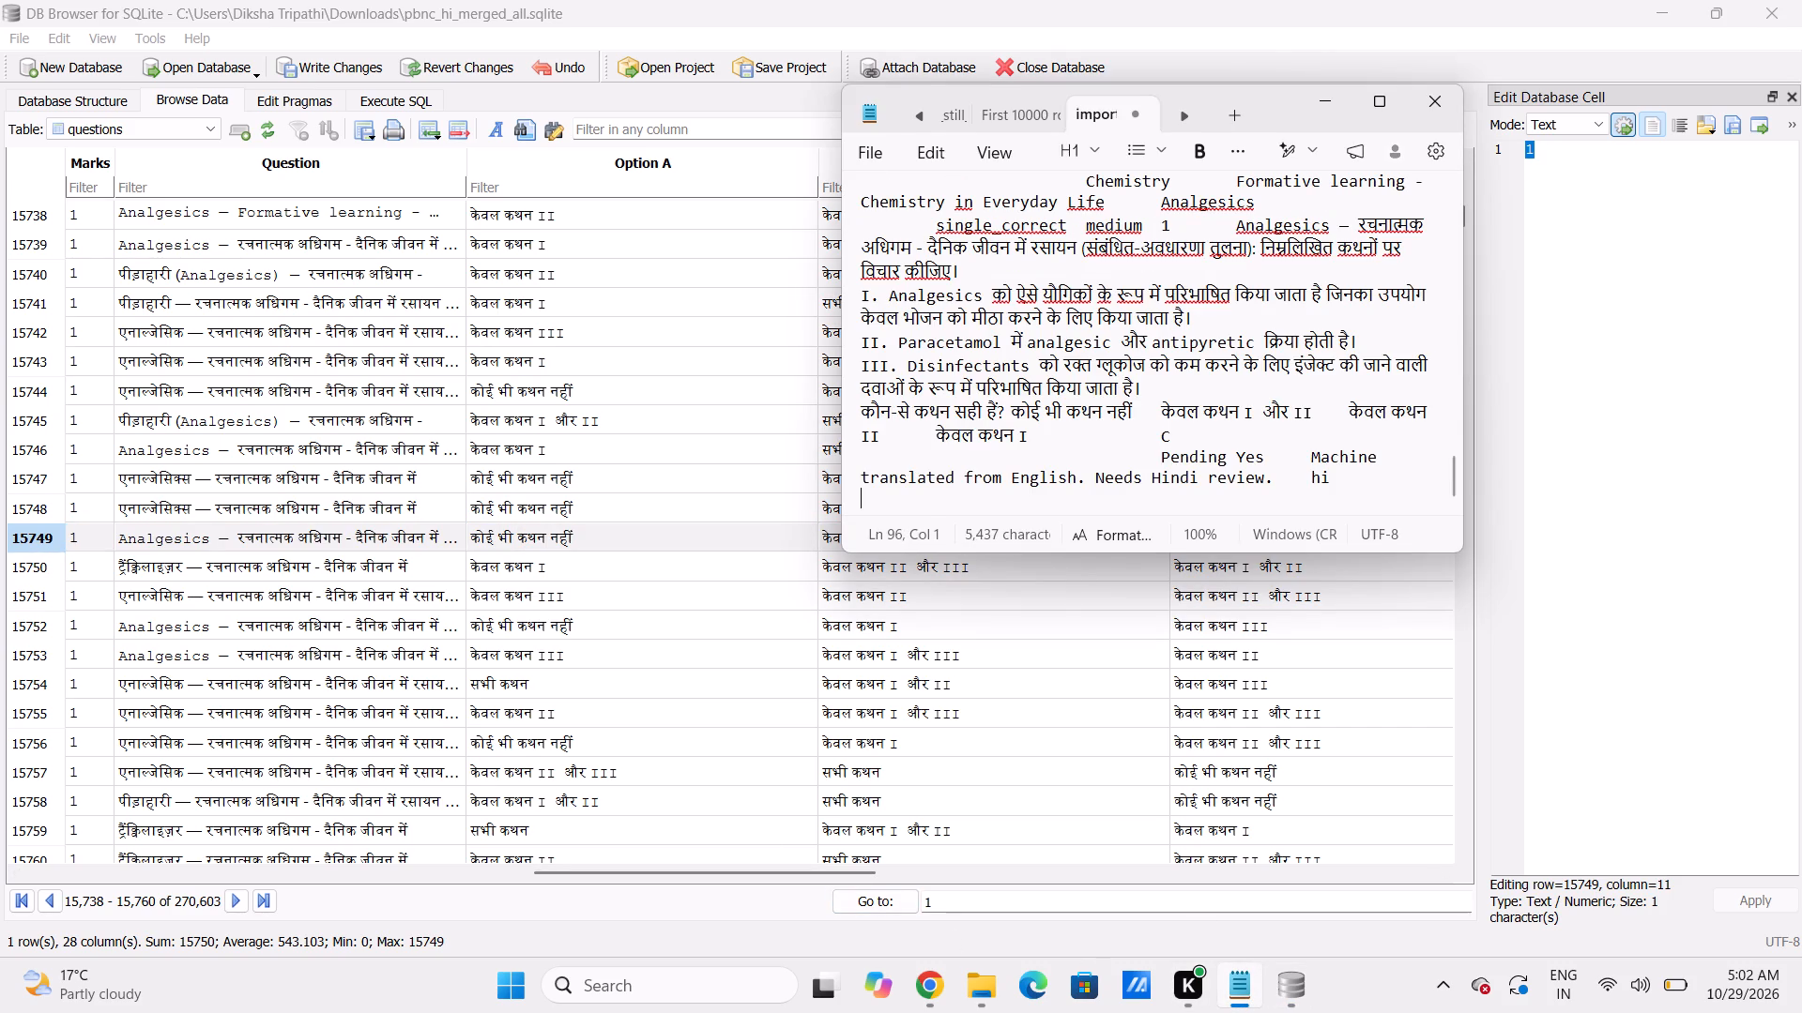
{"action": "left_click_drag", "start_coordinate": [878, 489], "coordinate": [888, 410]}
{"action": "scroll", "coordinate": [887, 412], "scroll_direction": "up", "scroll_amount": 3}
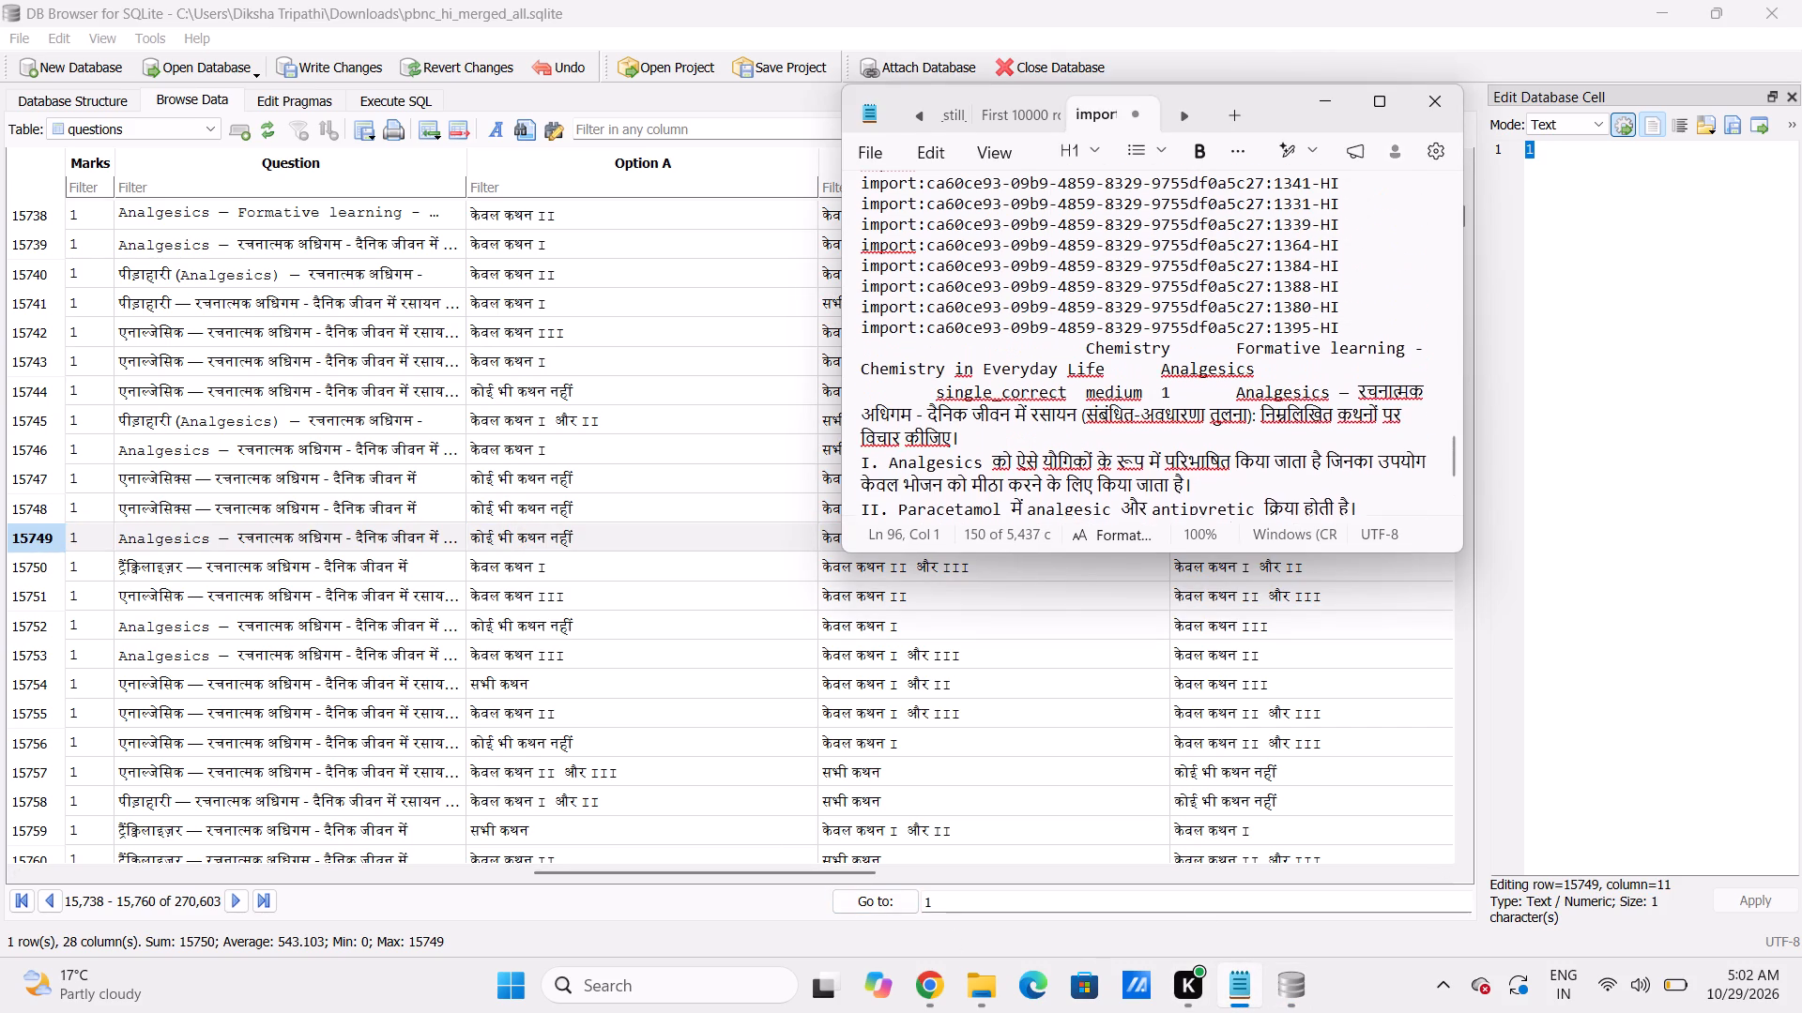
{"action": "left_click_drag", "start_coordinate": [888, 410], "coordinate": [861, 373]}
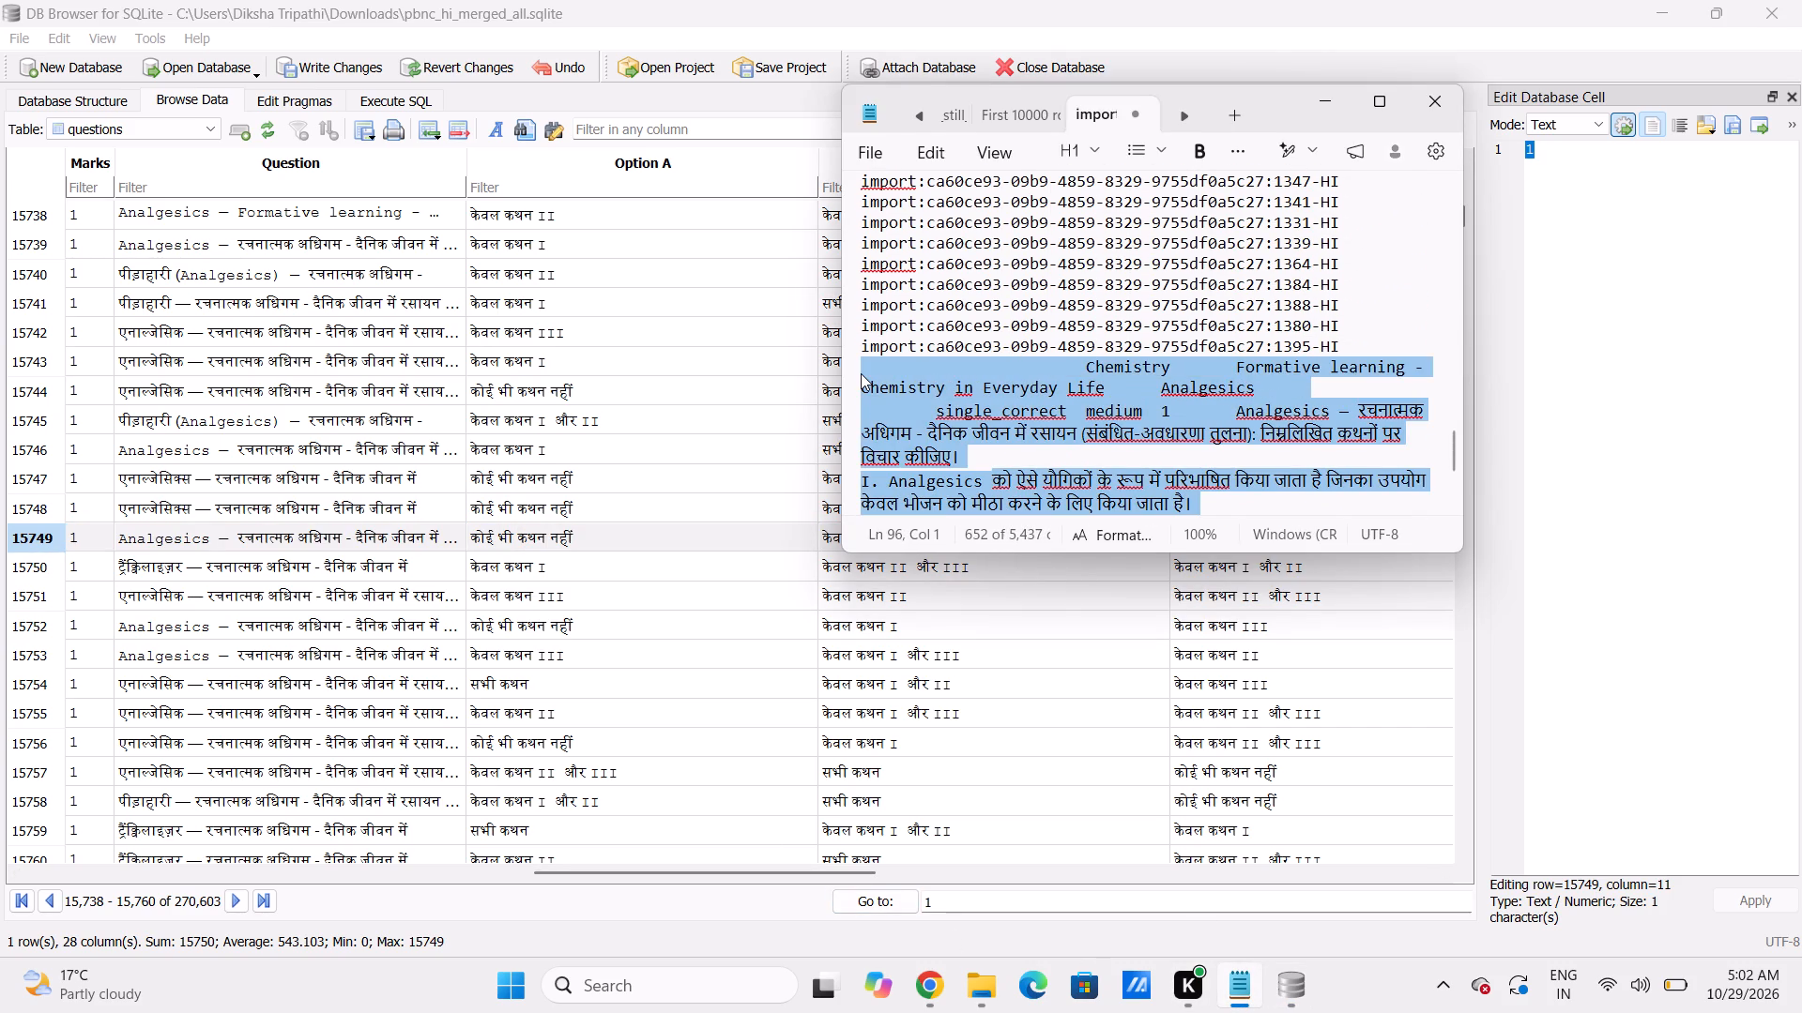
{"action": "key", "text": "BackSpace"}
{"action": "key", "text": "Return"}
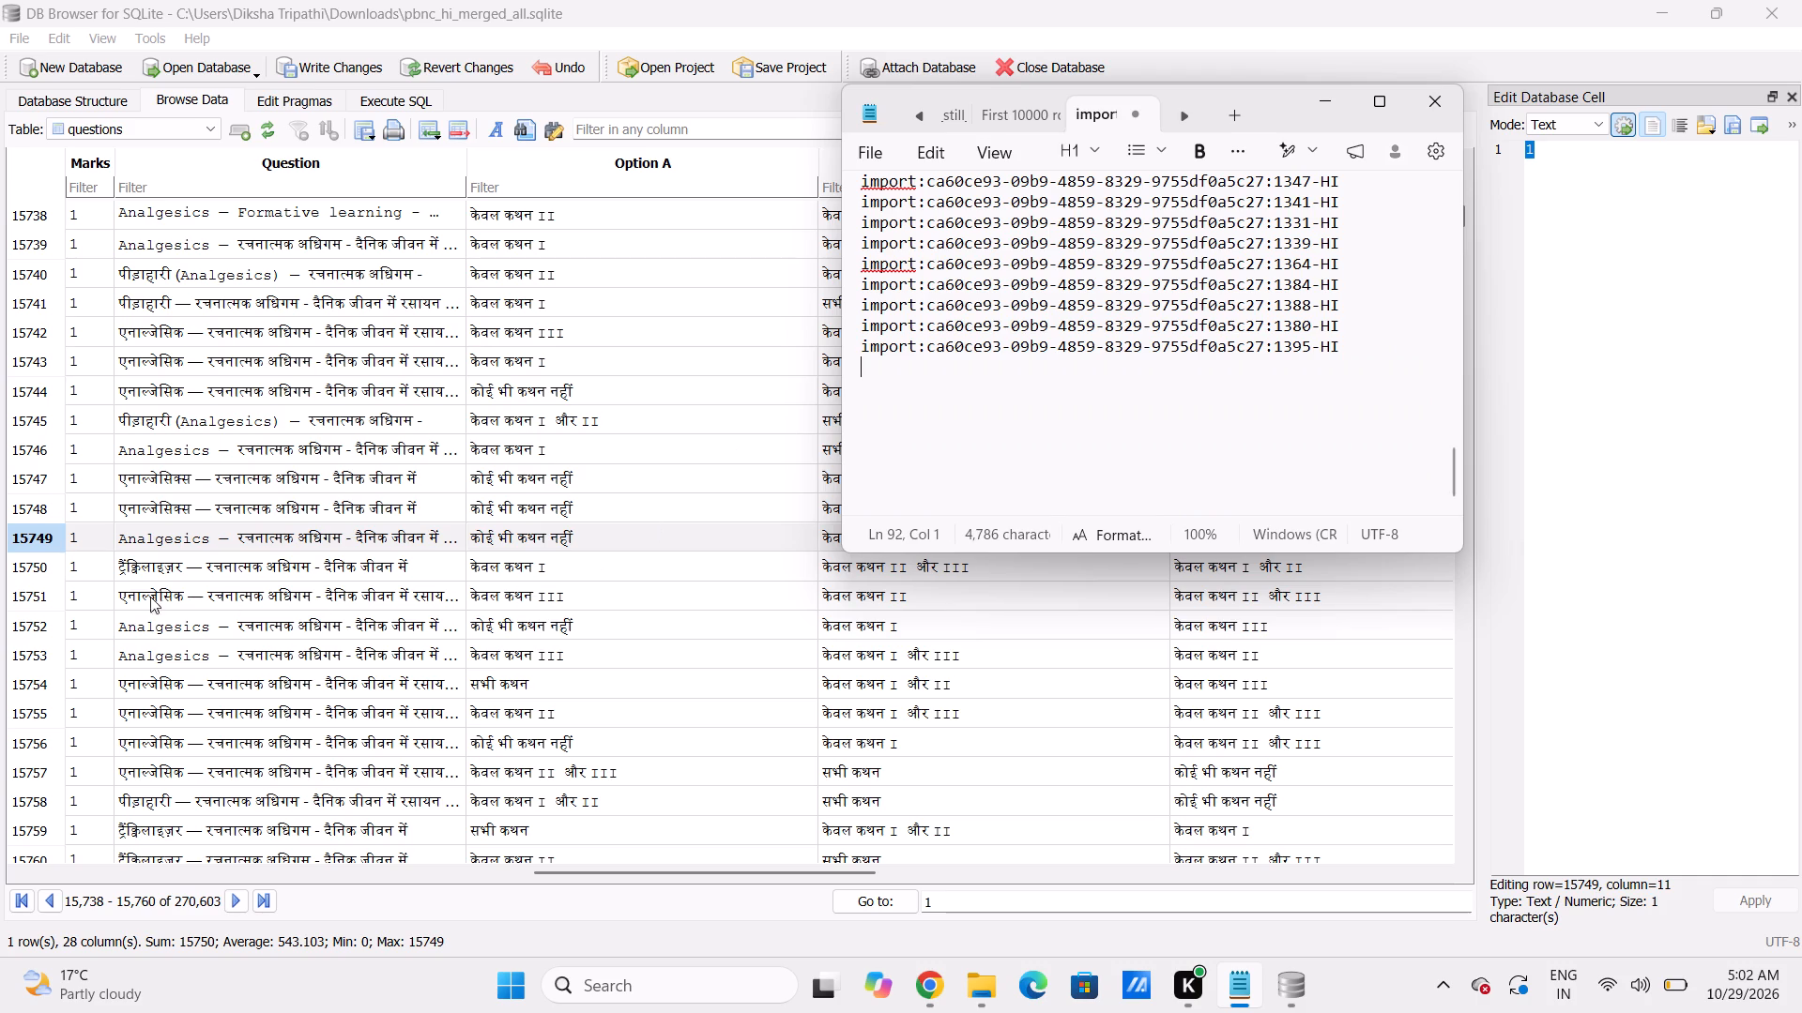
Copy row 15752, whose Hindi title starts with Analgesics, into the Notepad list, trim it to its import ID ending 1397-HI, and start a new line.
{"action": "left_click", "coordinate": [44, 622]}
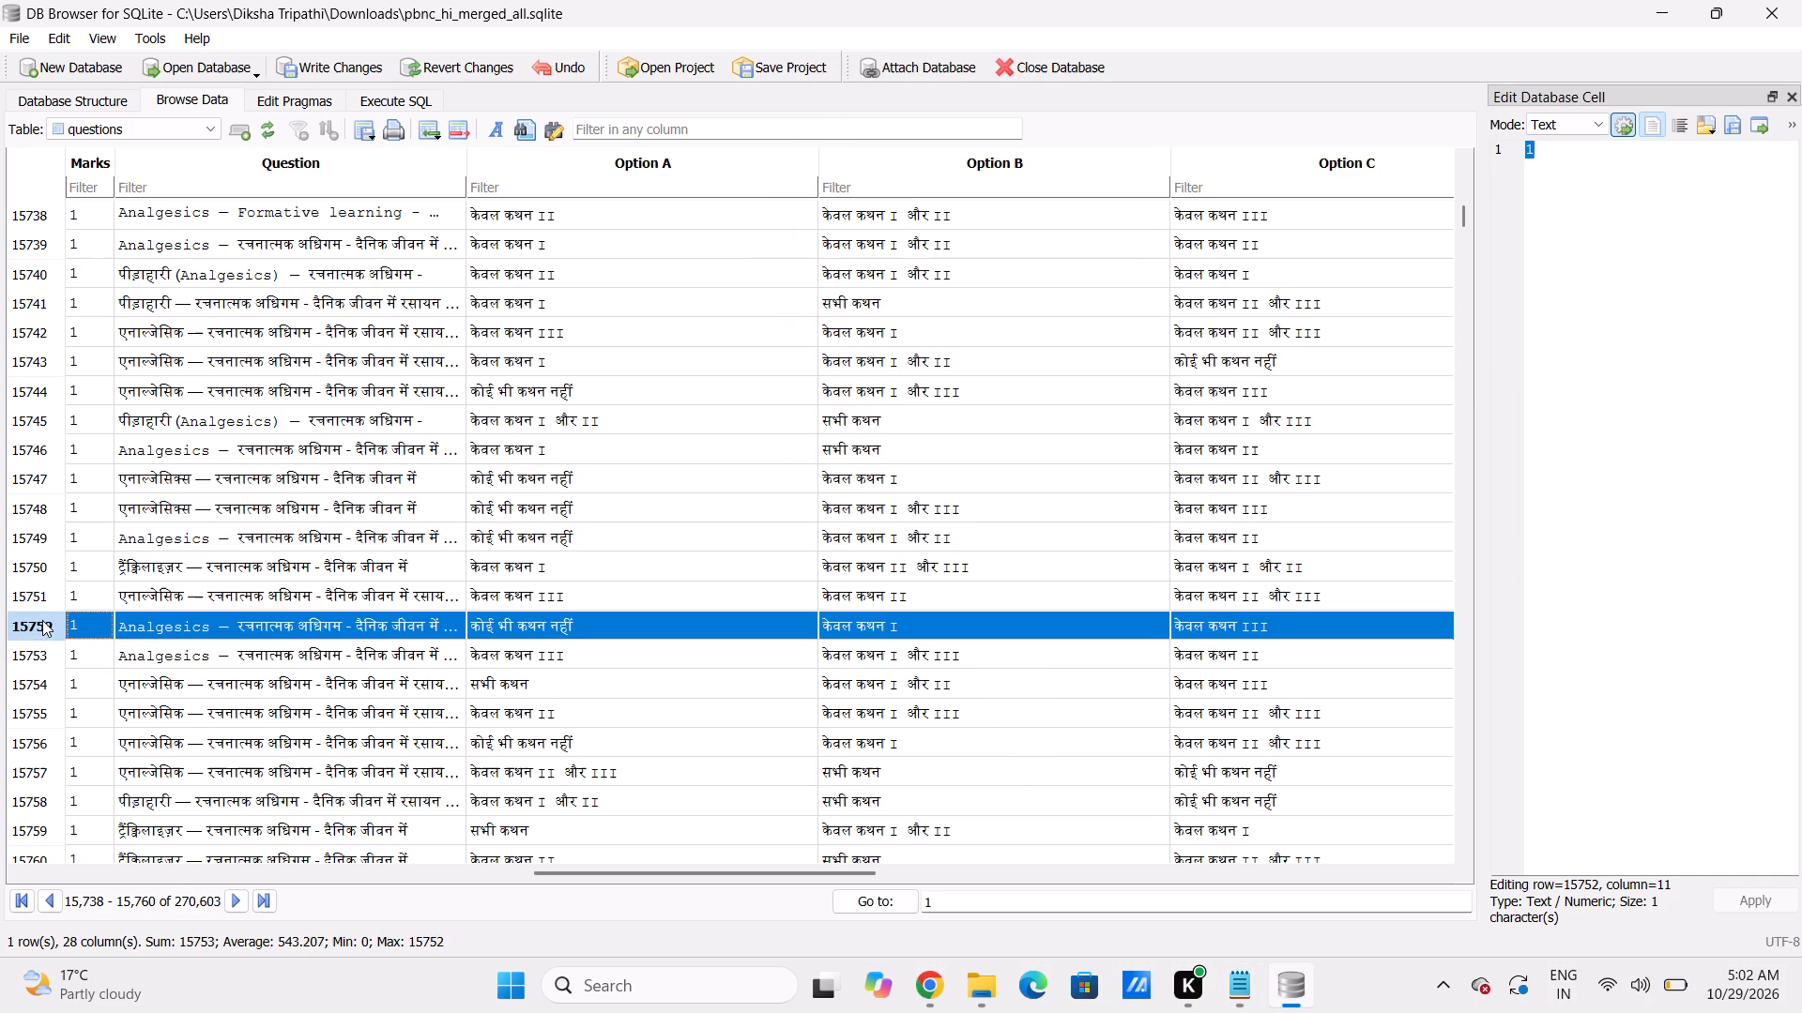
{"action": "key", "text": "ctrl+c"}
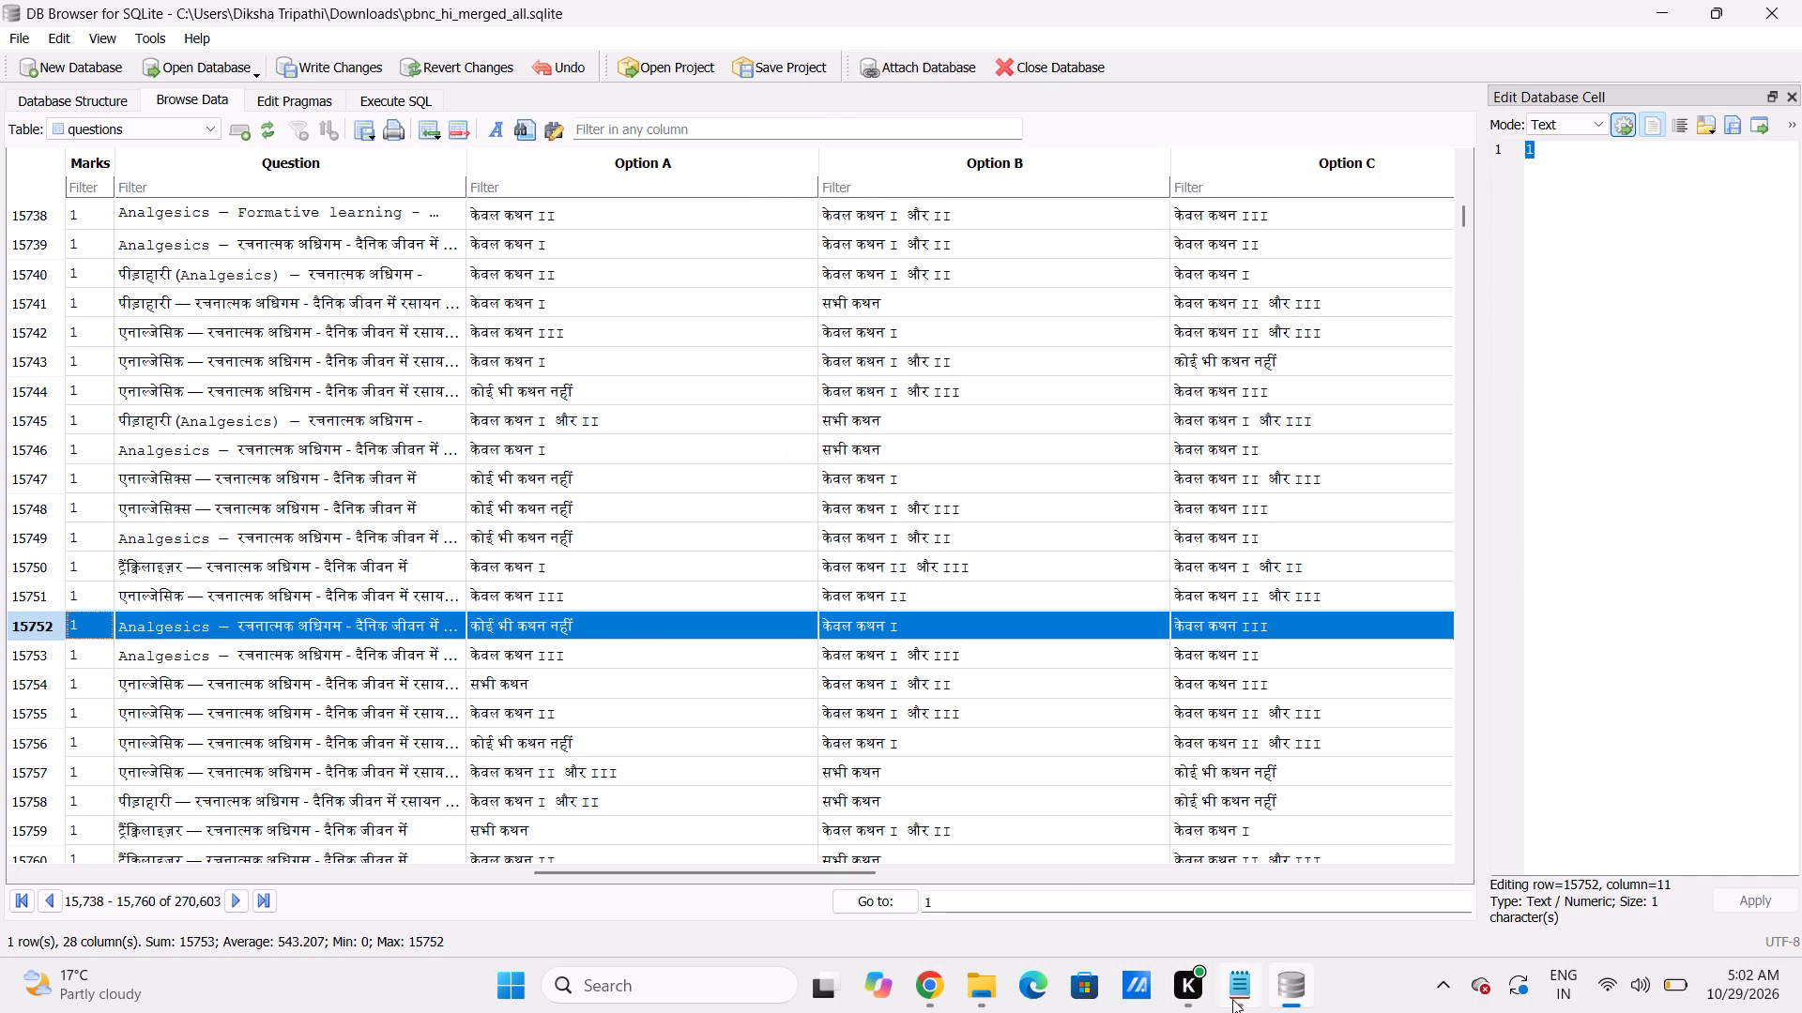
{"action": "left_click", "coordinate": [1232, 999]}
{"action": "key", "text": "ctrl+v"}
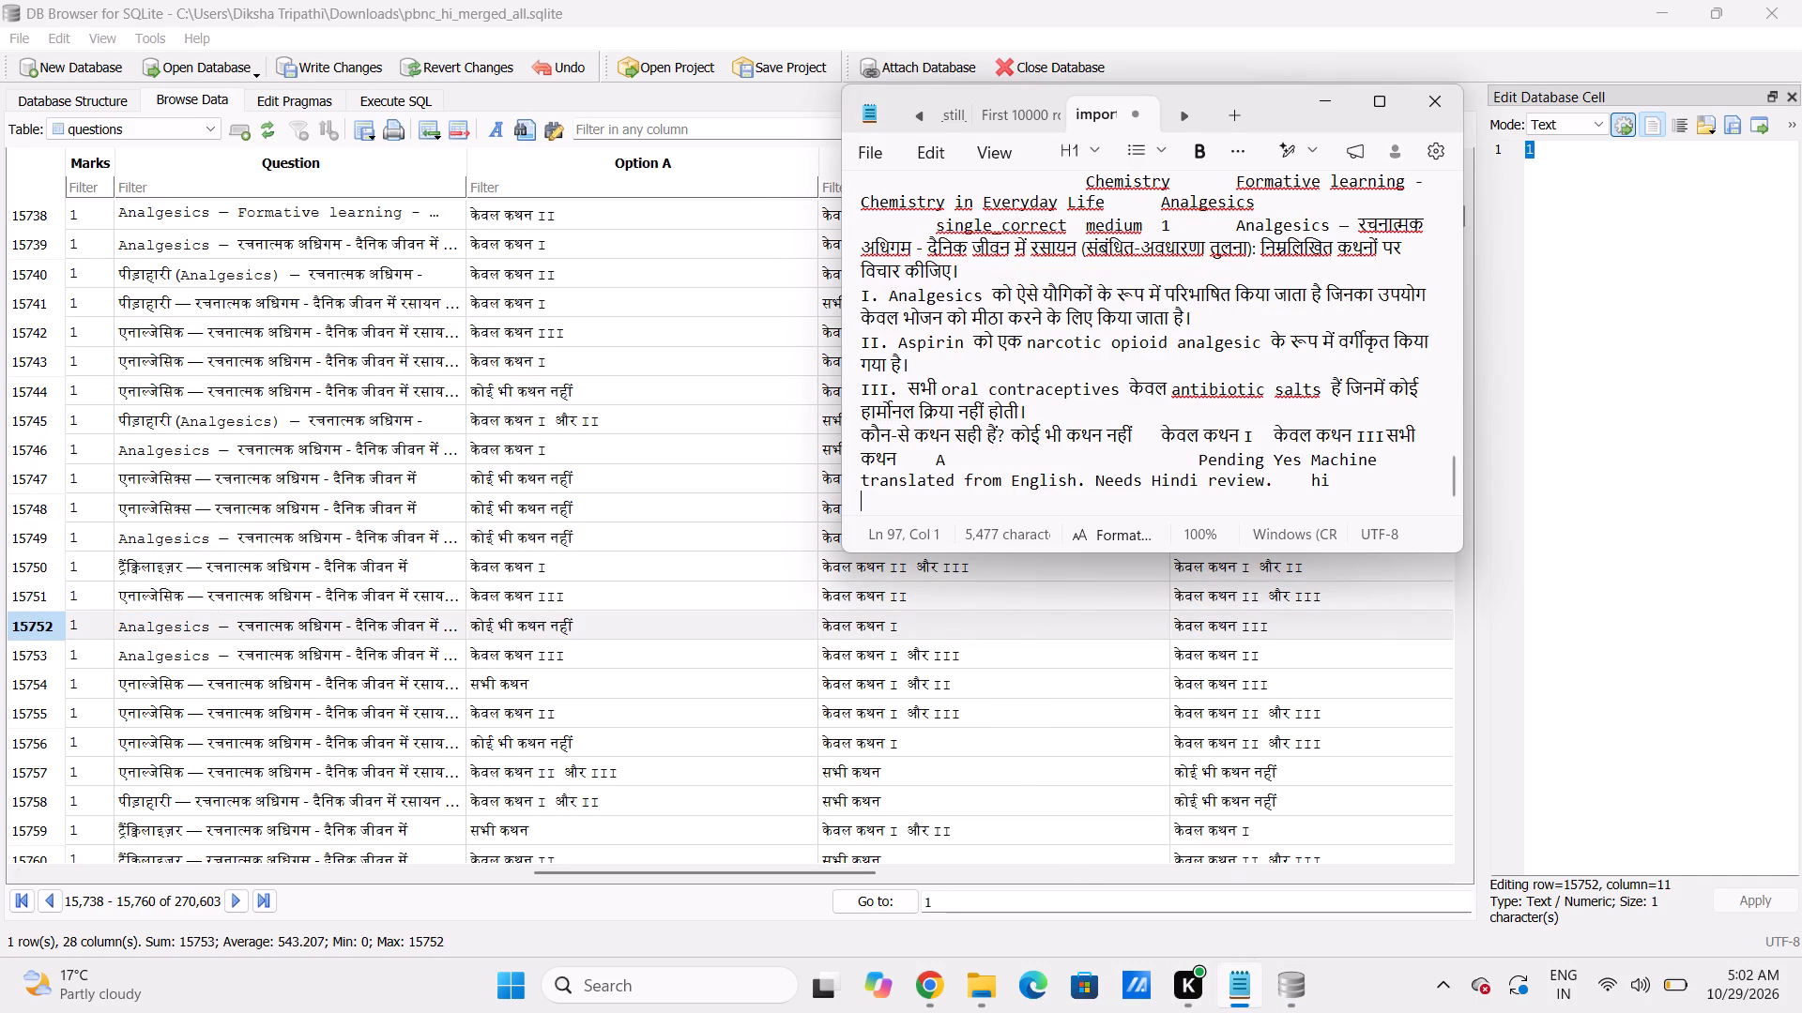
{"action": "left_click_drag", "start_coordinate": [878, 506], "coordinate": [850, 405]}
{"action": "scroll", "coordinate": [866, 455], "scroll_direction": "up", "scroll_amount": 2}
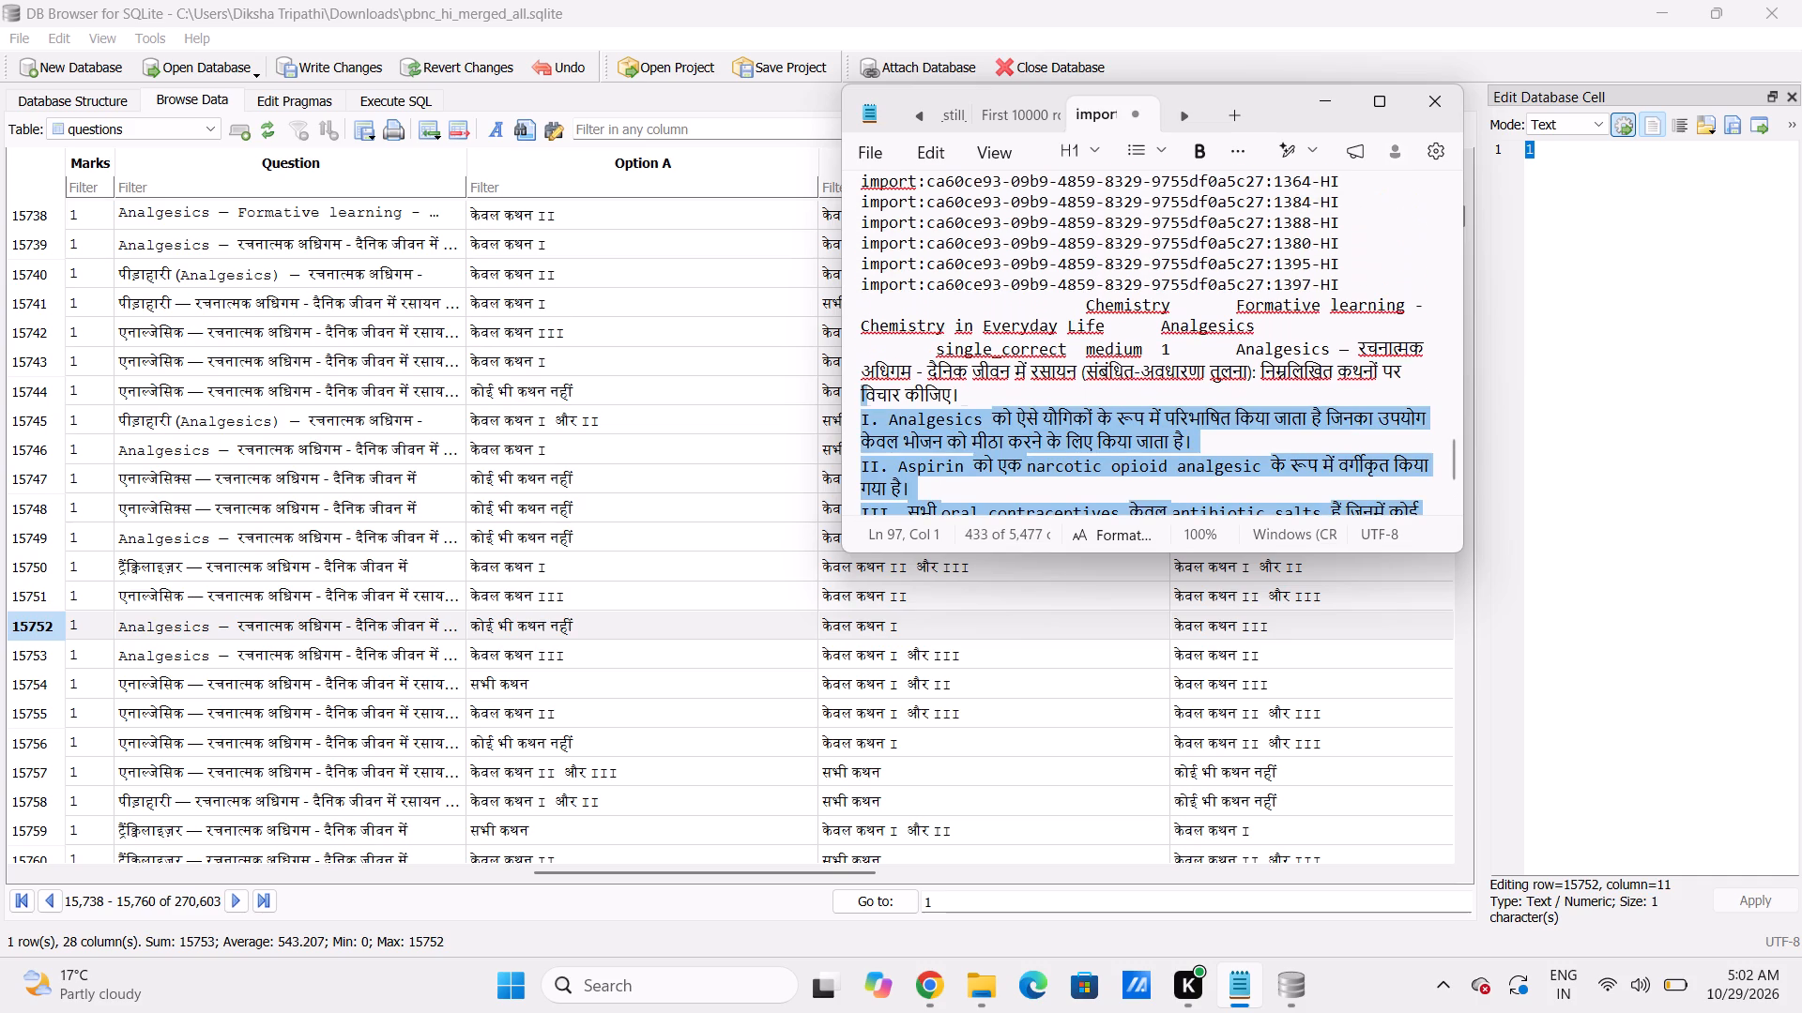
{"action": "left_click_drag", "start_coordinate": [850, 405], "coordinate": [841, 309]}
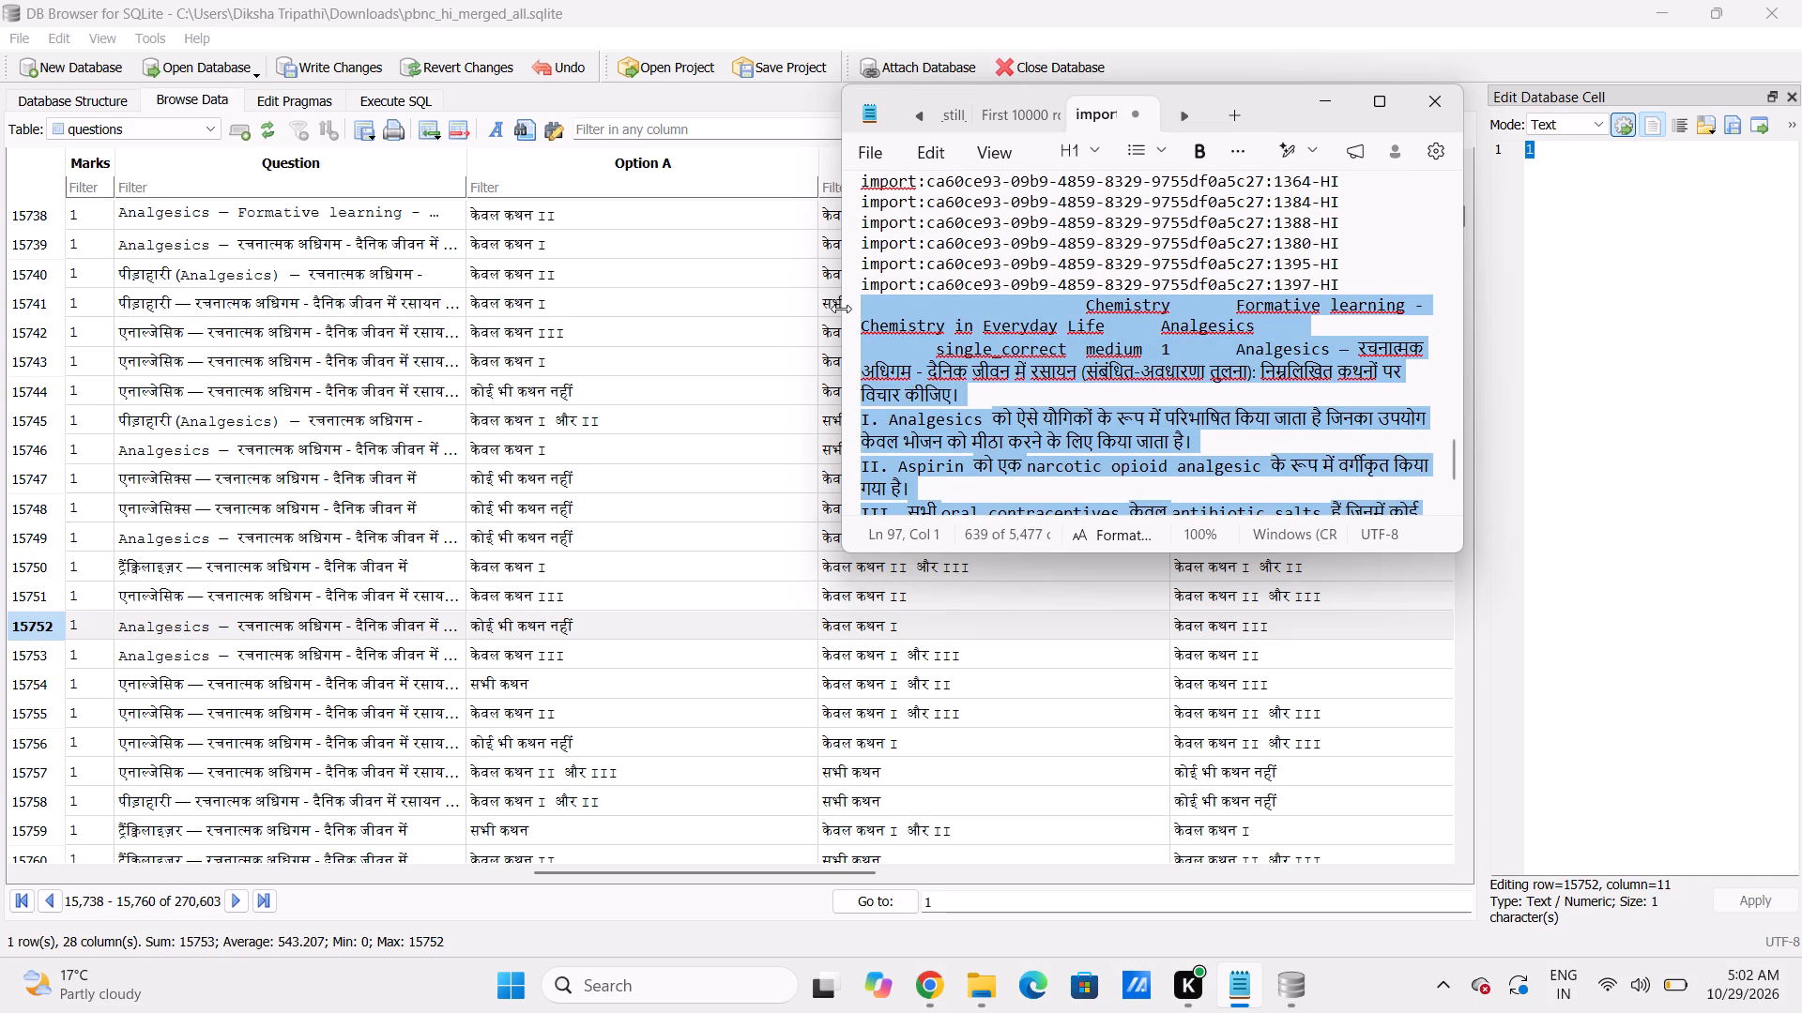
{"action": "key", "text": "BackSpace"}
{"action": "key", "text": "Return"}
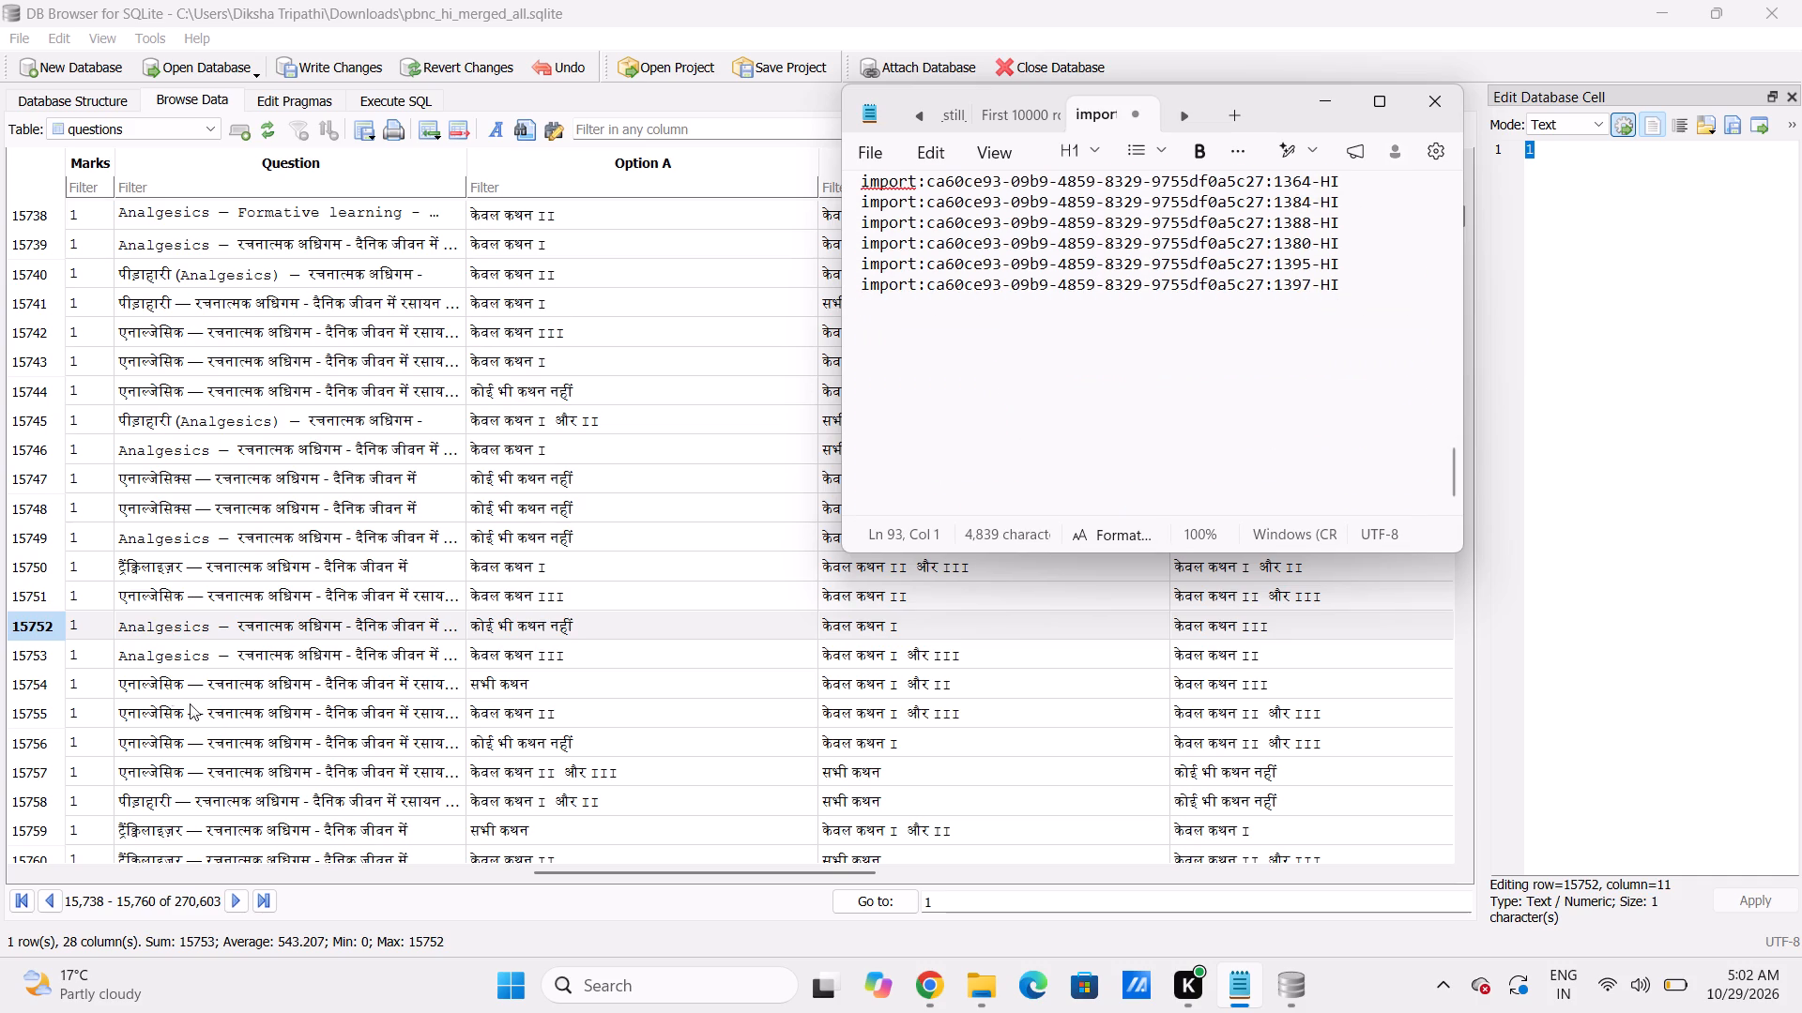
Copy row 15753, whose Hindi title starts with Analgesics, into the Notepad list, trim it to its import ID ending 1385-HI, and start a new line.
{"action": "left_click", "coordinate": [30, 650]}
{"action": "key", "text": "ctrl+c"}
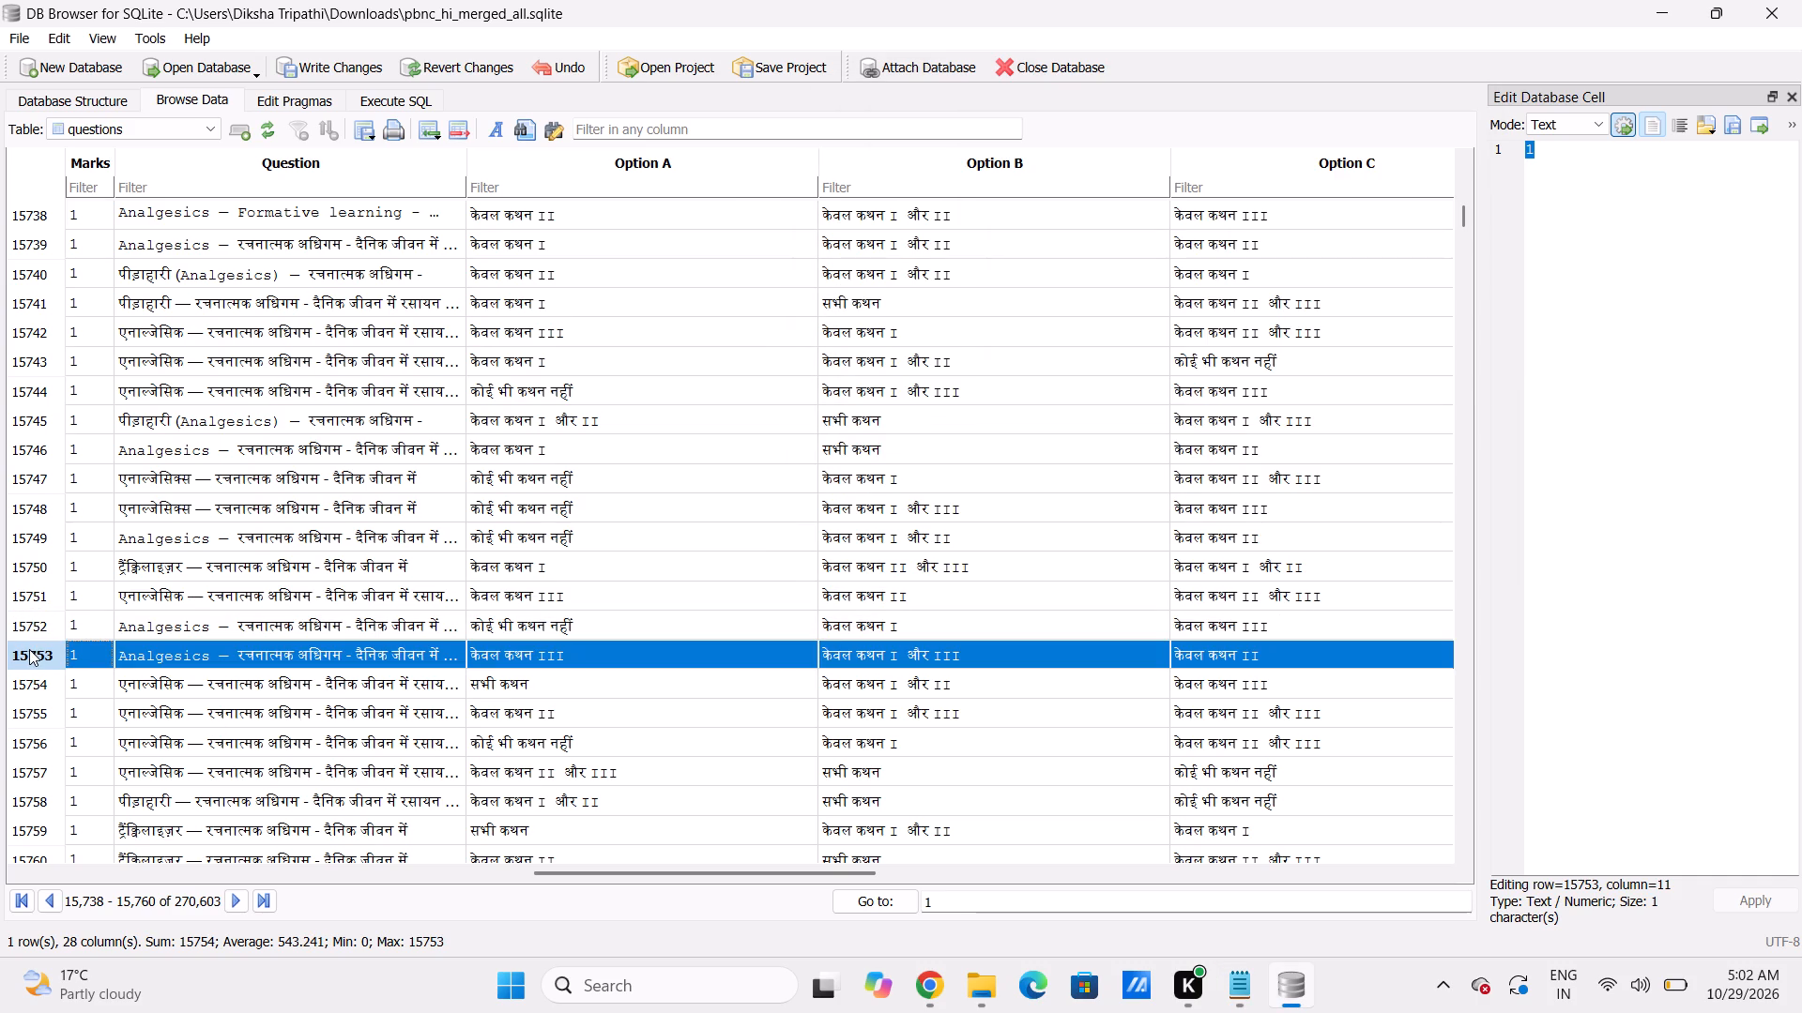
{"action": "left_click", "coordinate": [1235, 985]}
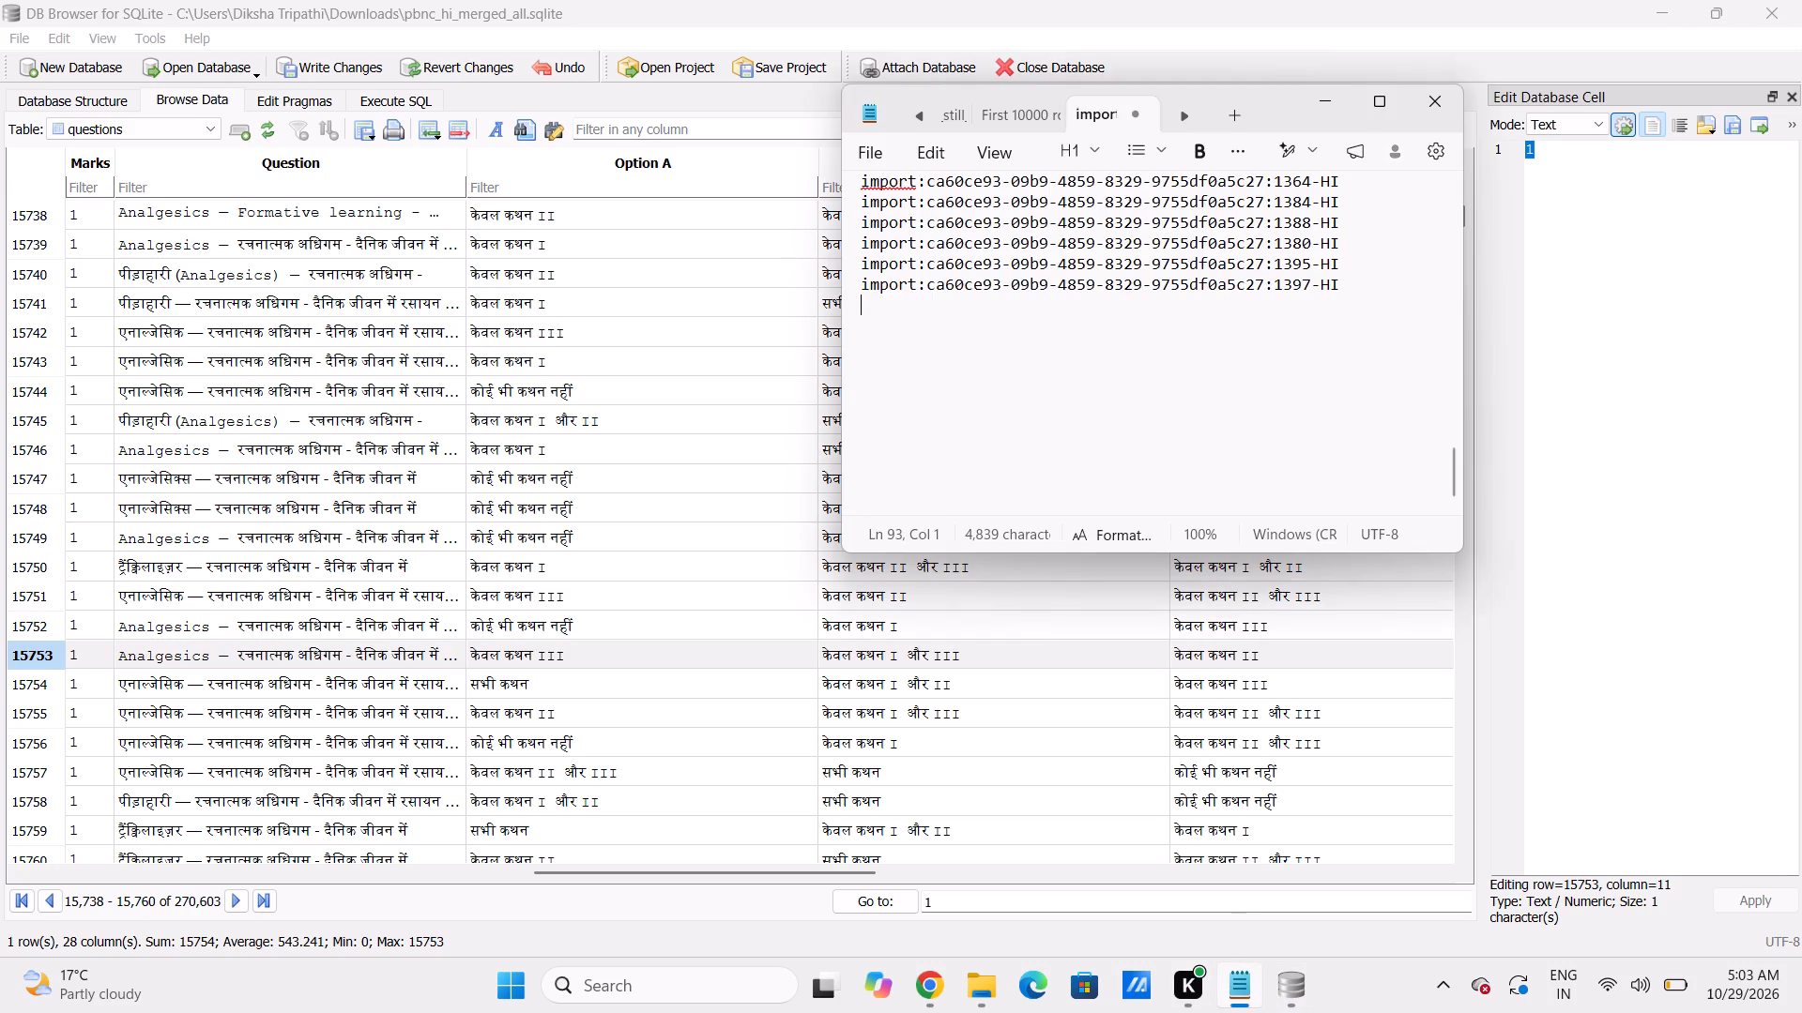
{"action": "key", "text": "ctrl+v"}
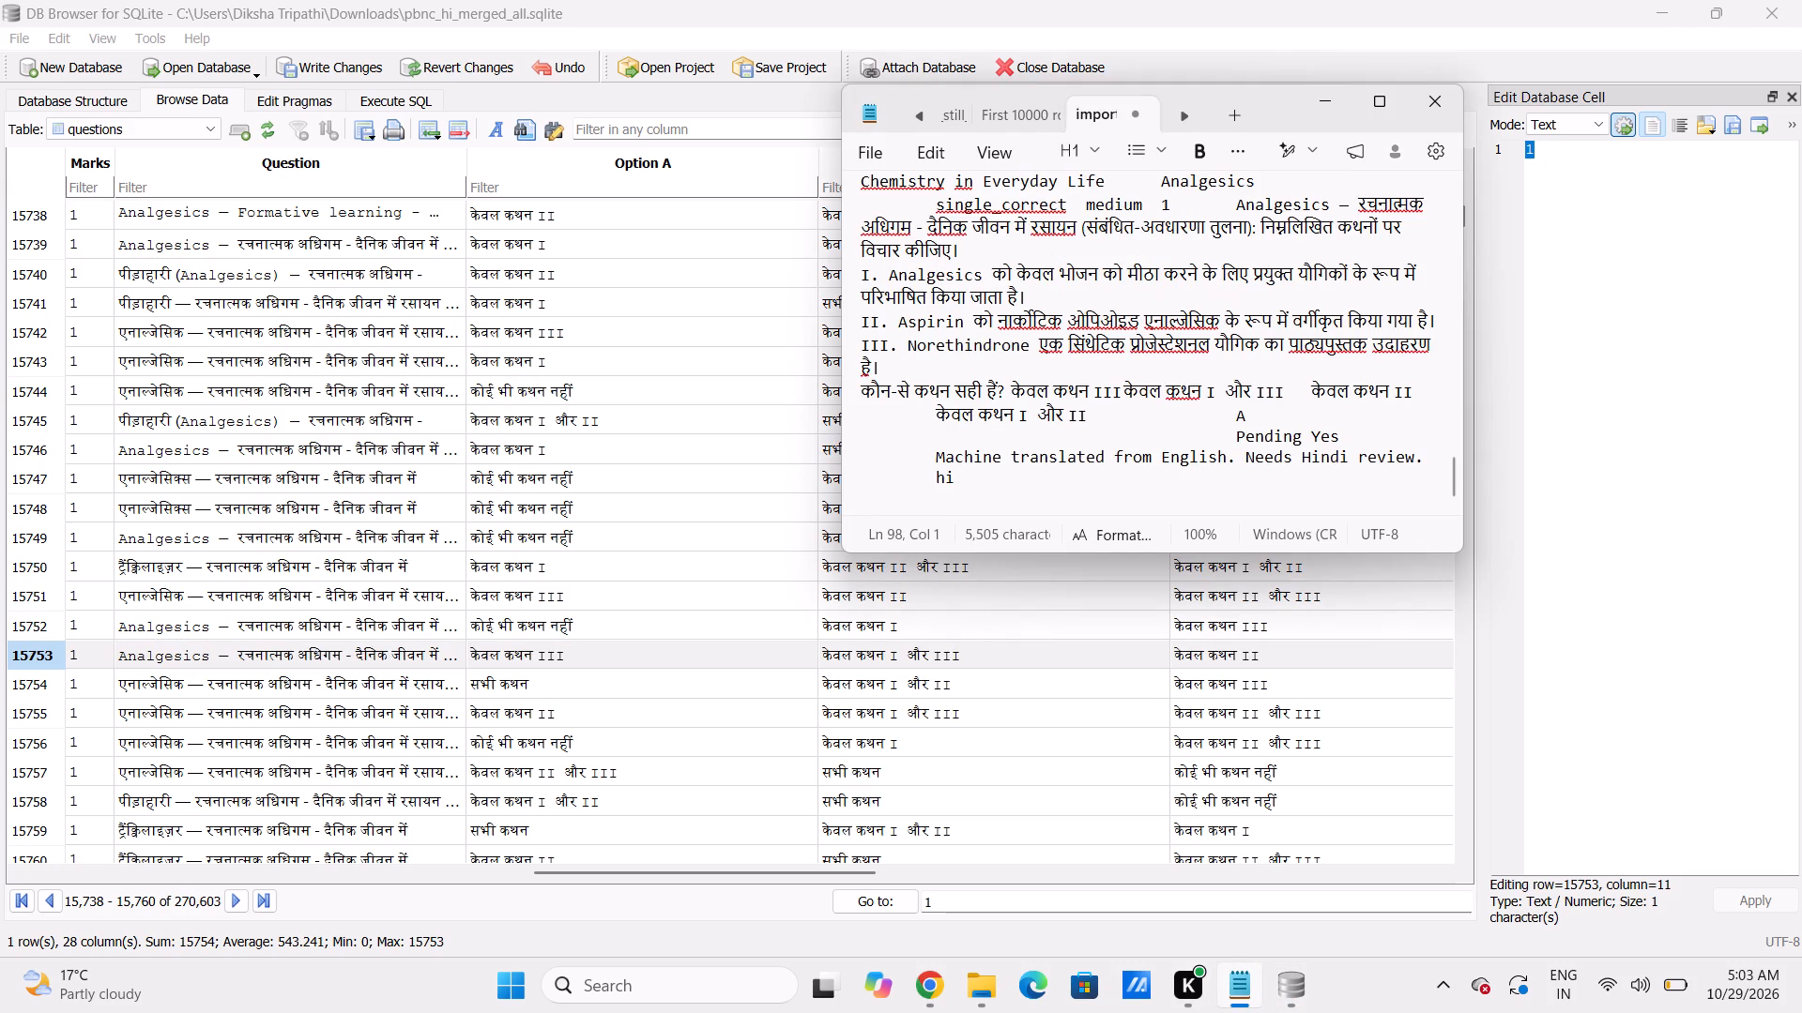
{"action": "left_click_drag", "start_coordinate": [876, 498], "coordinate": [877, 378]}
{"action": "scroll", "coordinate": [893, 446], "scroll_direction": "up", "scroll_amount": 3}
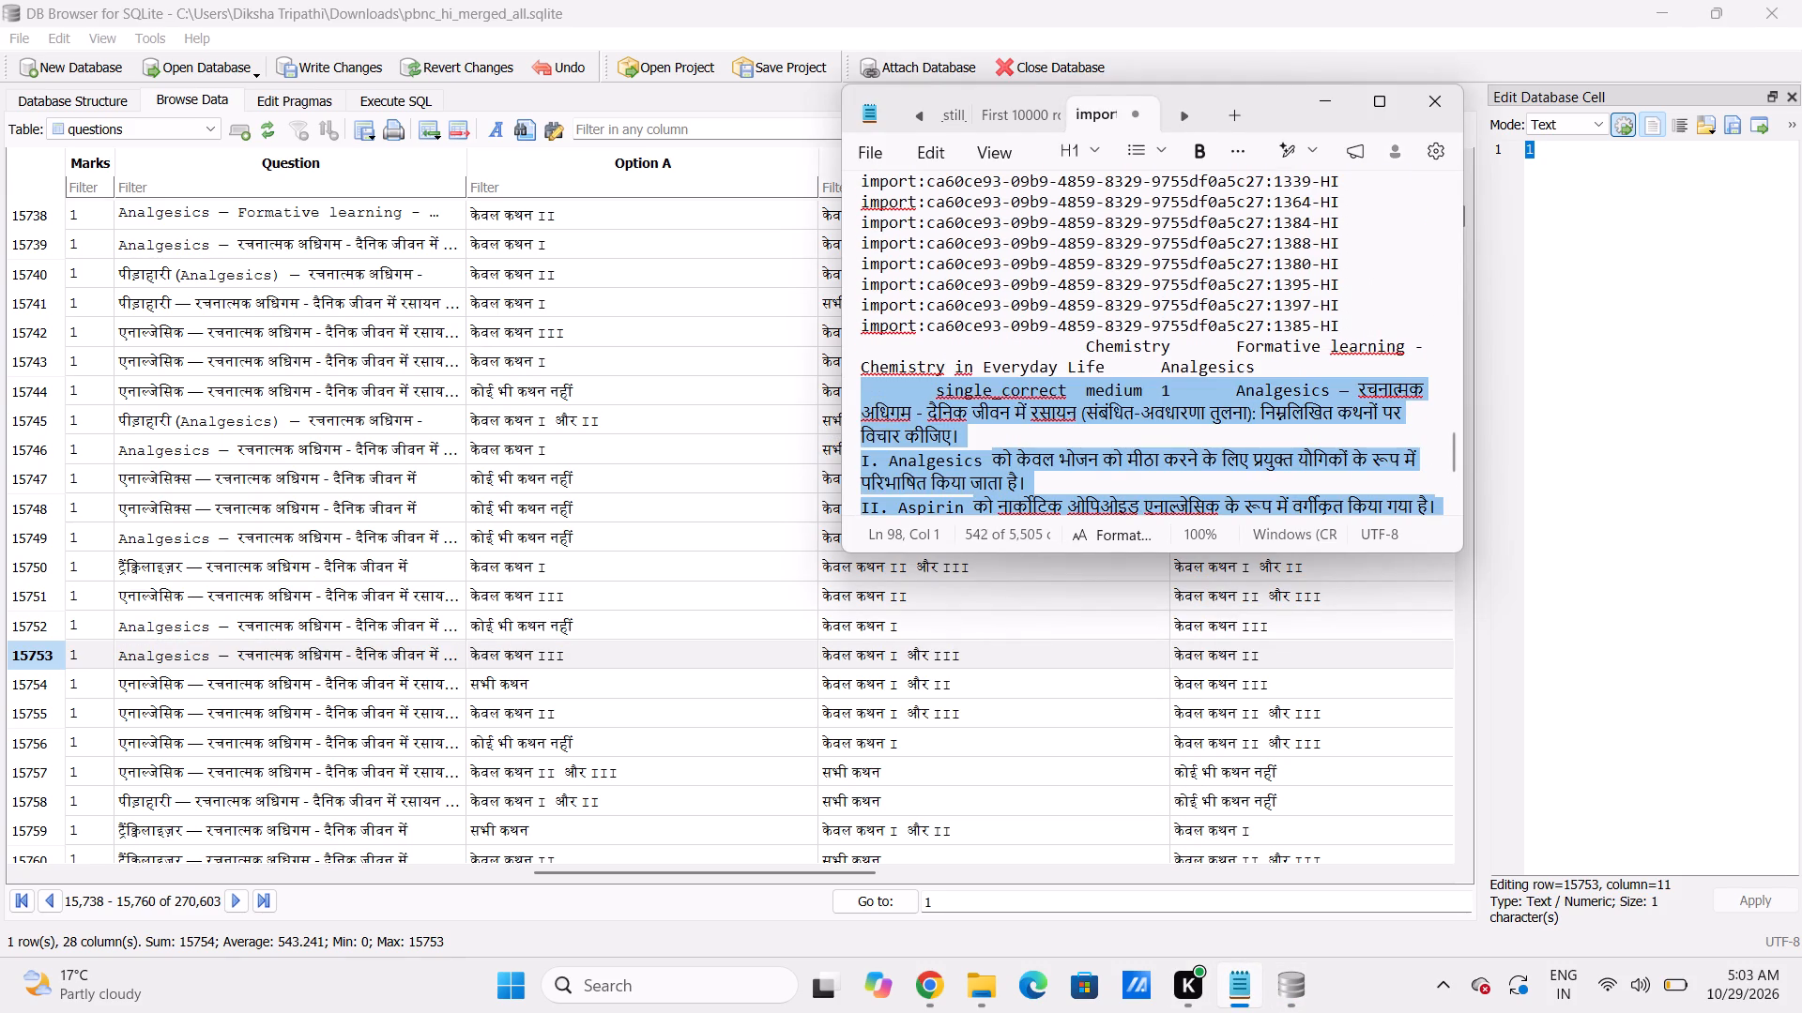
{"action": "left_click_drag", "start_coordinate": [877, 378], "coordinate": [870, 353]}
{"action": "key", "text": "BackSpace"}
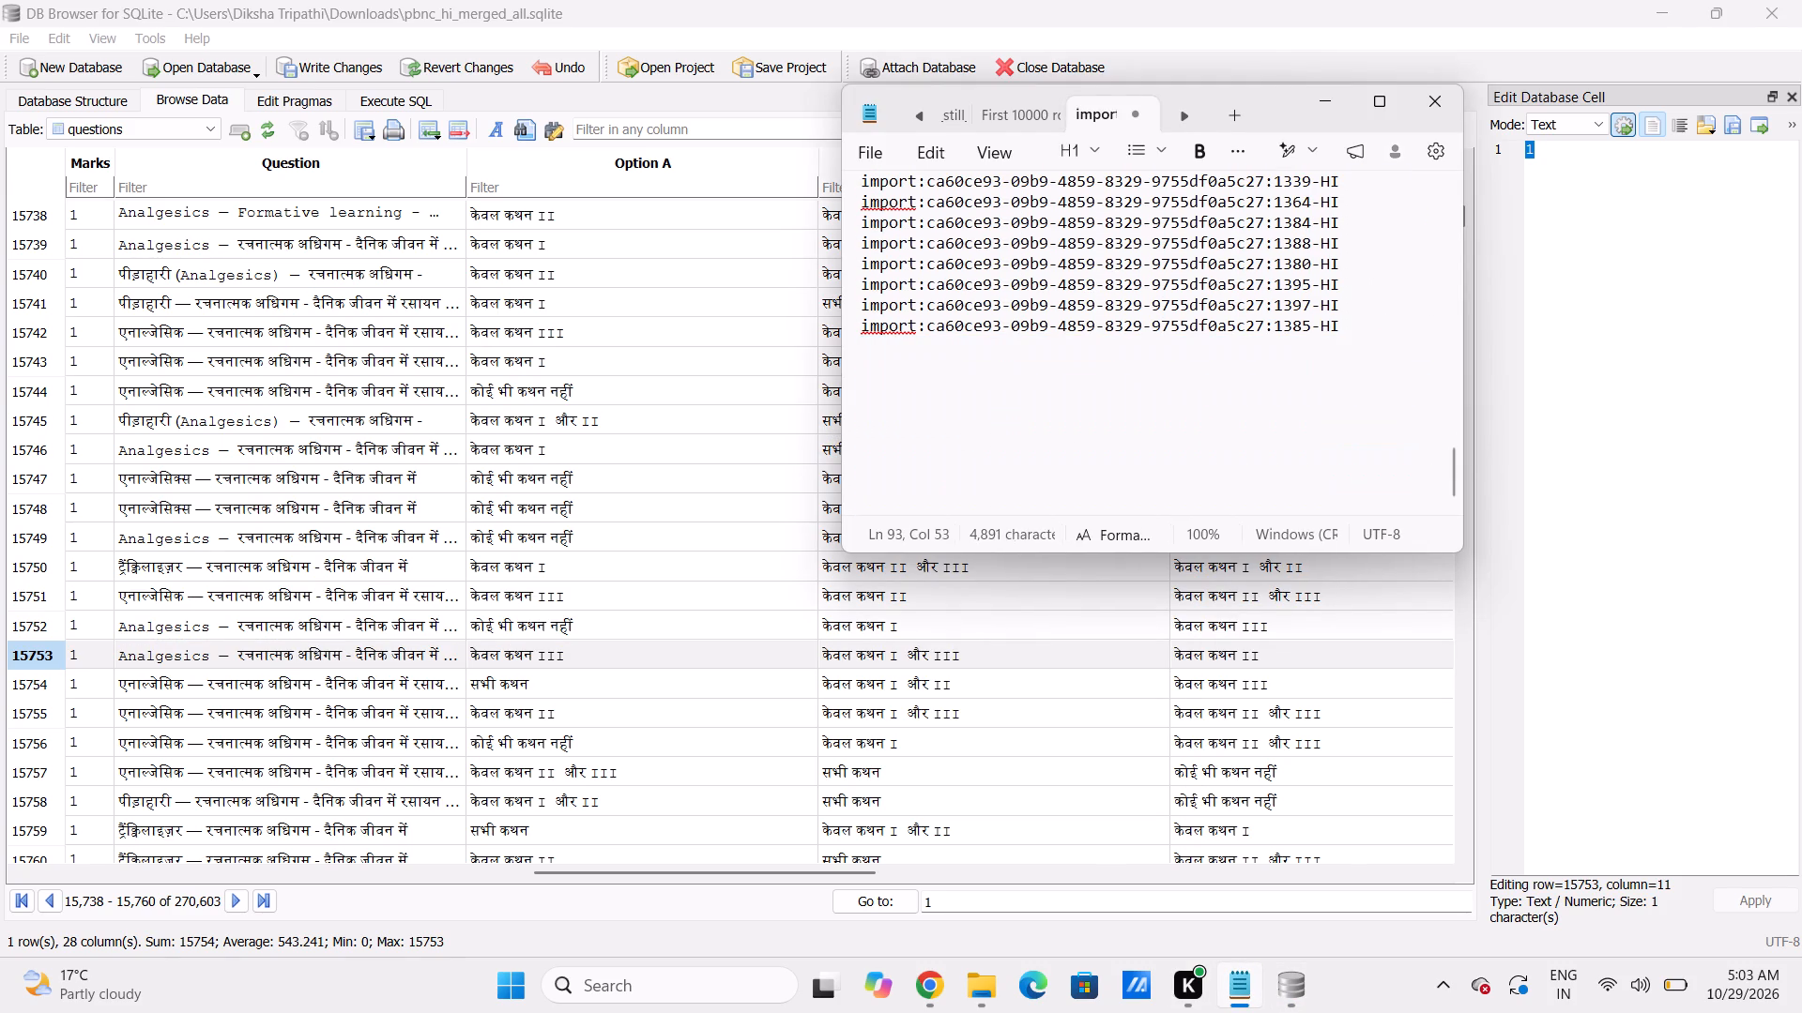
{"action": "key", "text": "Return"}
Copy row 15782, titled Analgesics — Formative learning, into the Notepad list, trim it to its import ID ending 1390-HI, and start a new line.
{"action": "scroll", "coordinate": [380, 609], "scroll_direction": "down", "scroll_amount": 2}
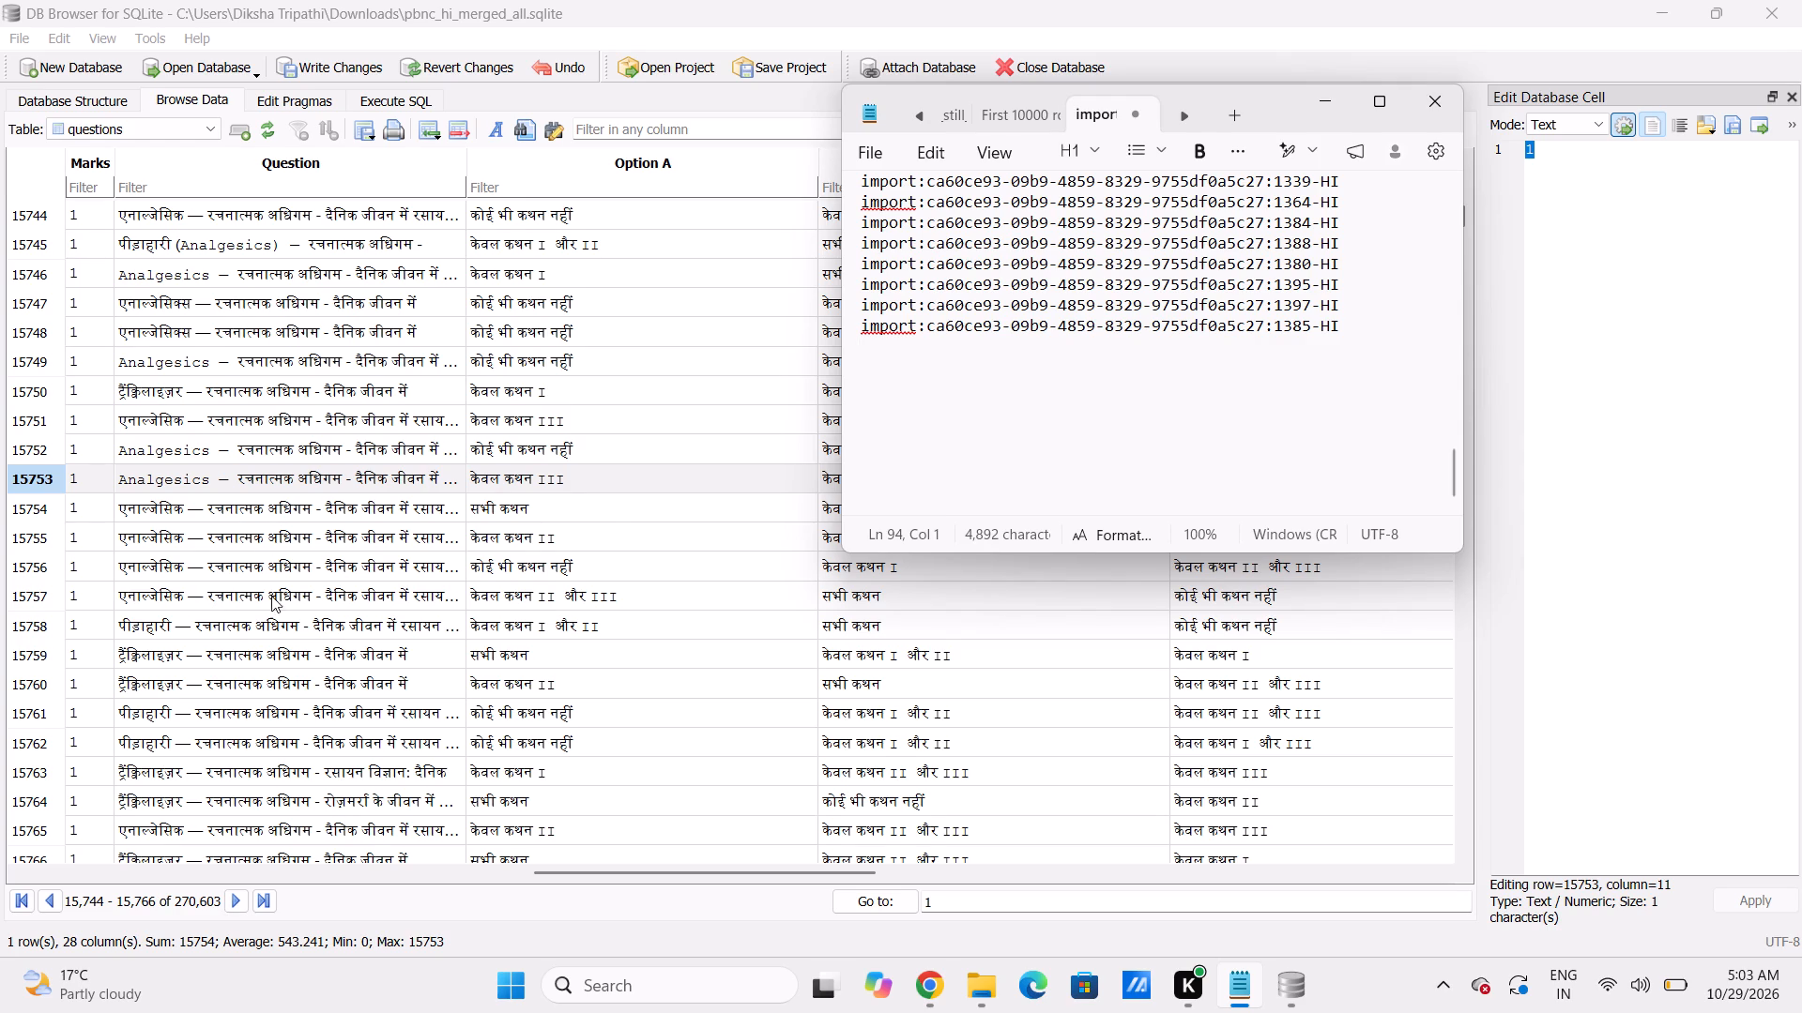
{"action": "scroll", "coordinate": [273, 606], "scroll_direction": "down", "scroll_amount": 3}
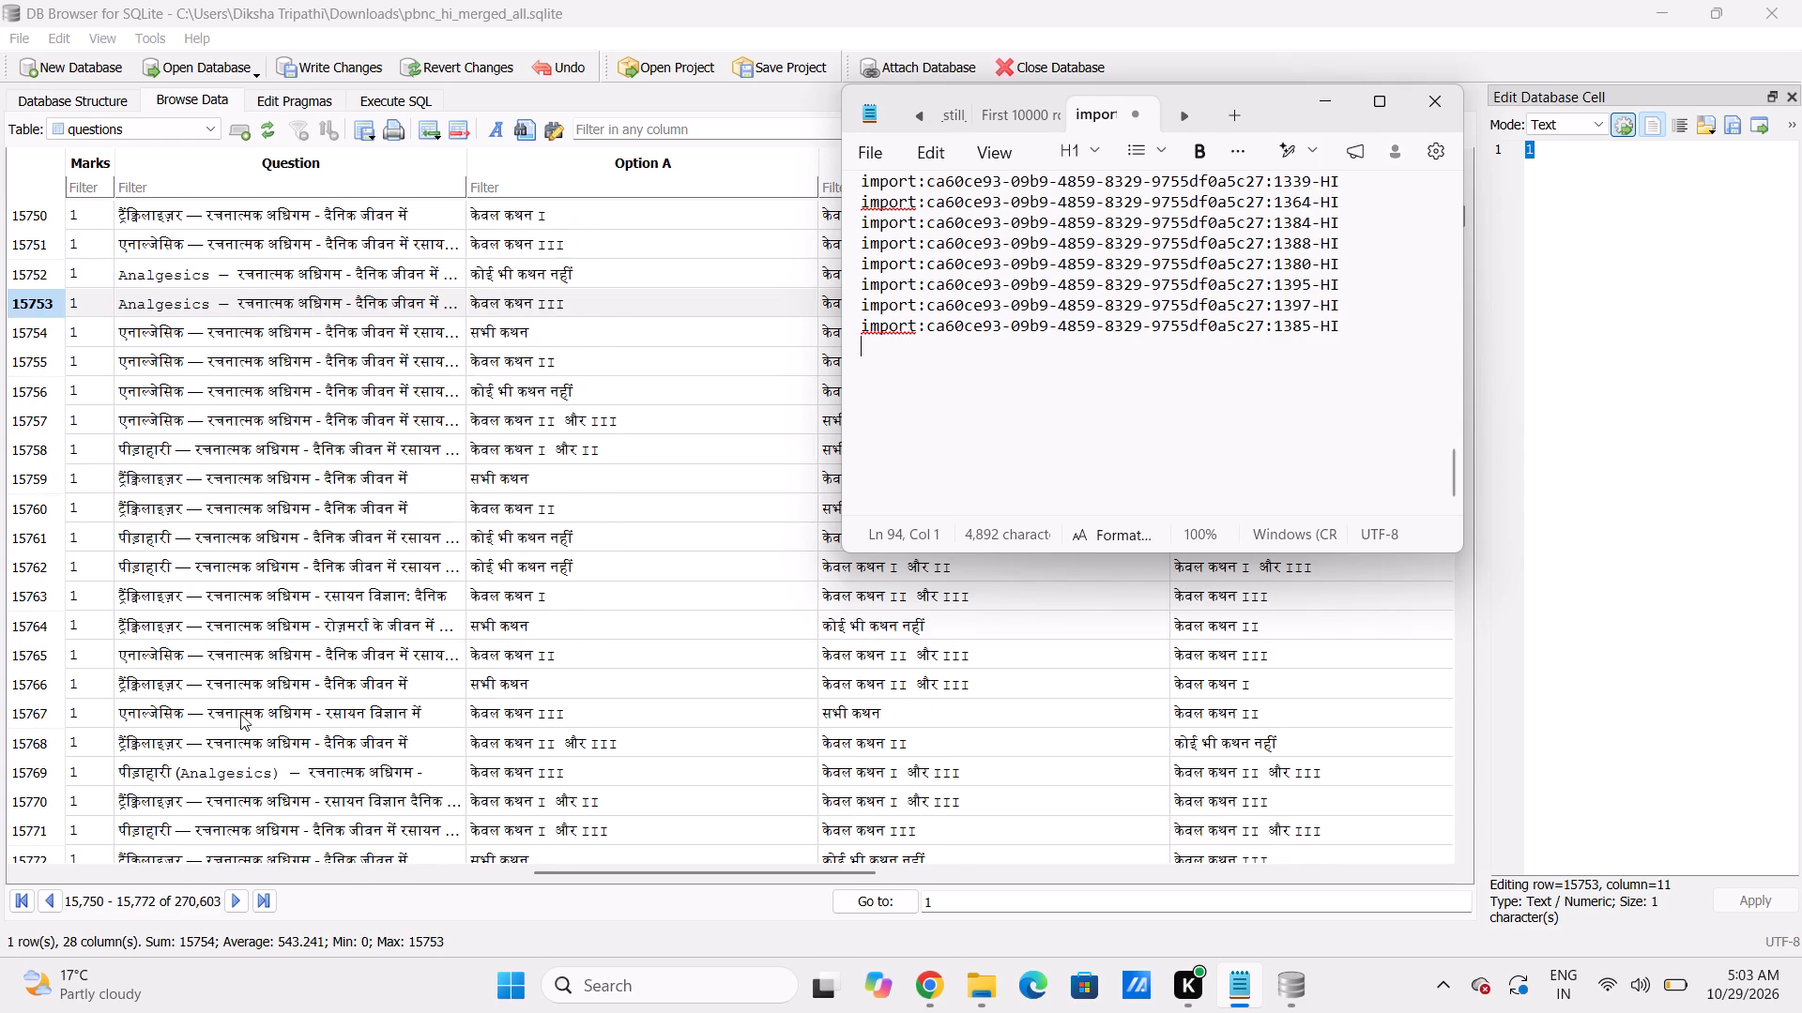
{"action": "scroll", "coordinate": [262, 703], "scroll_direction": "down", "scroll_amount": 1}
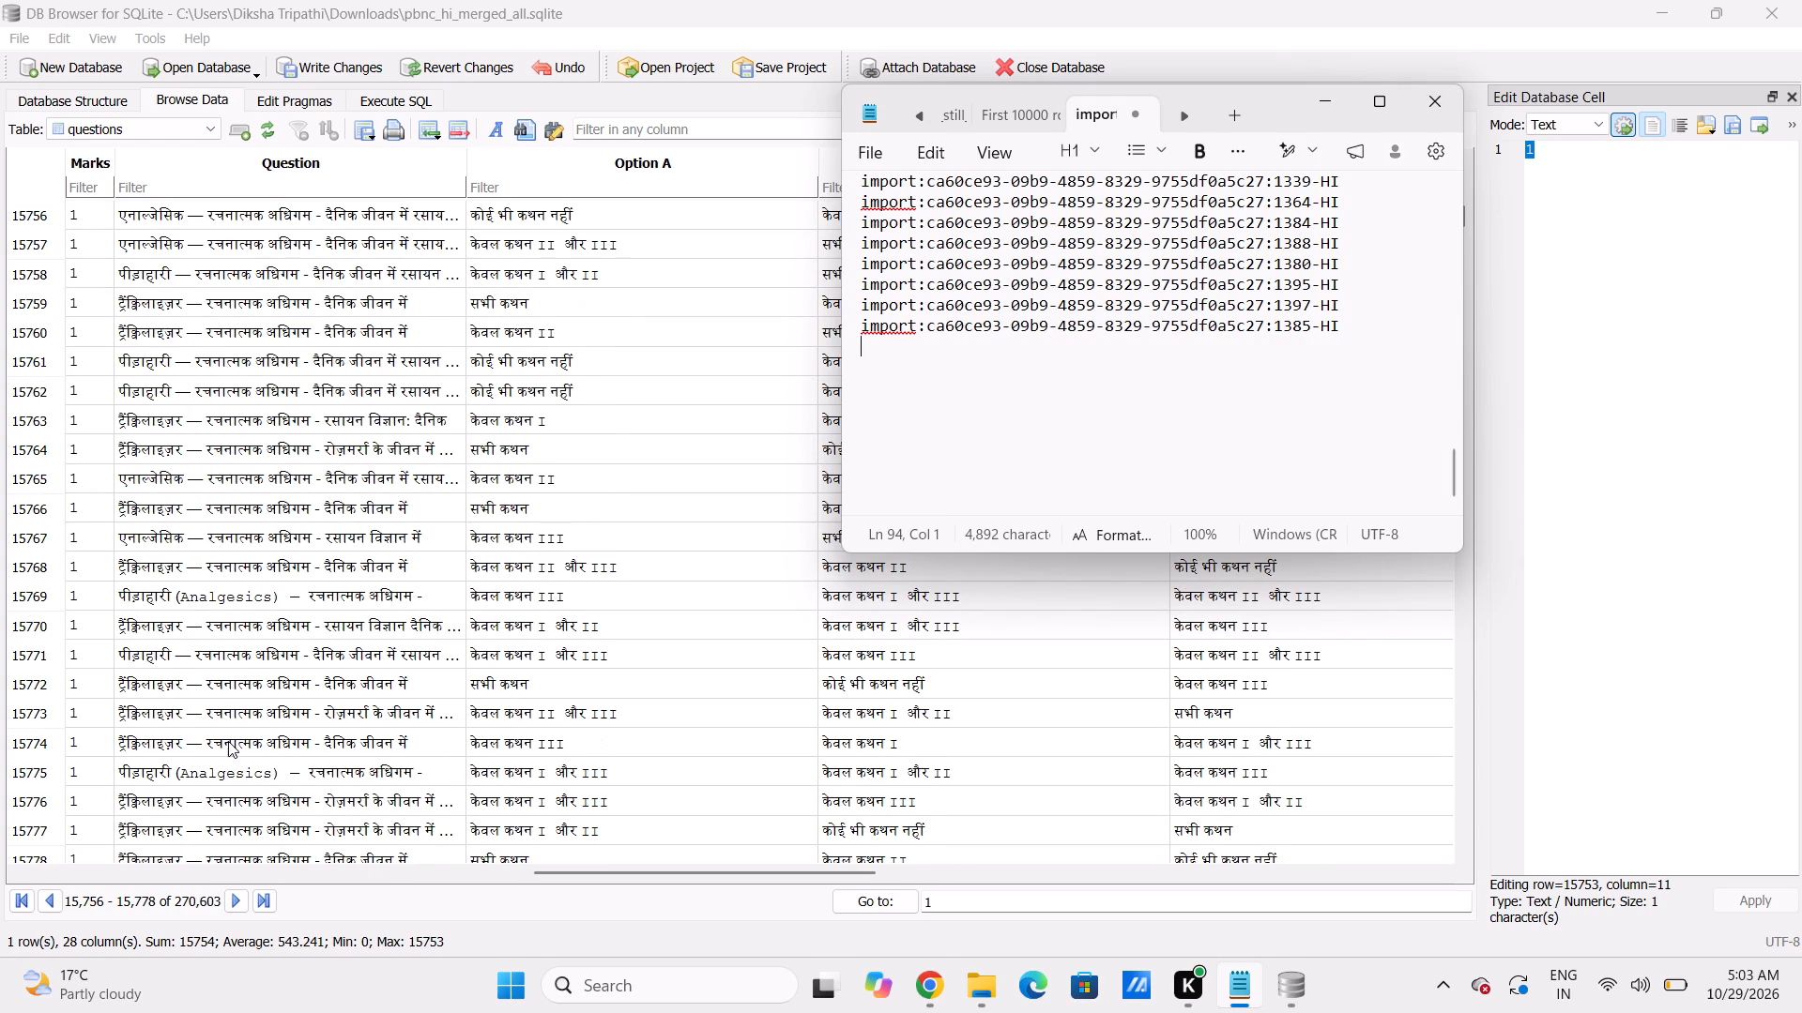
{"action": "scroll", "coordinate": [295, 688], "scroll_direction": "down", "scroll_amount": 2}
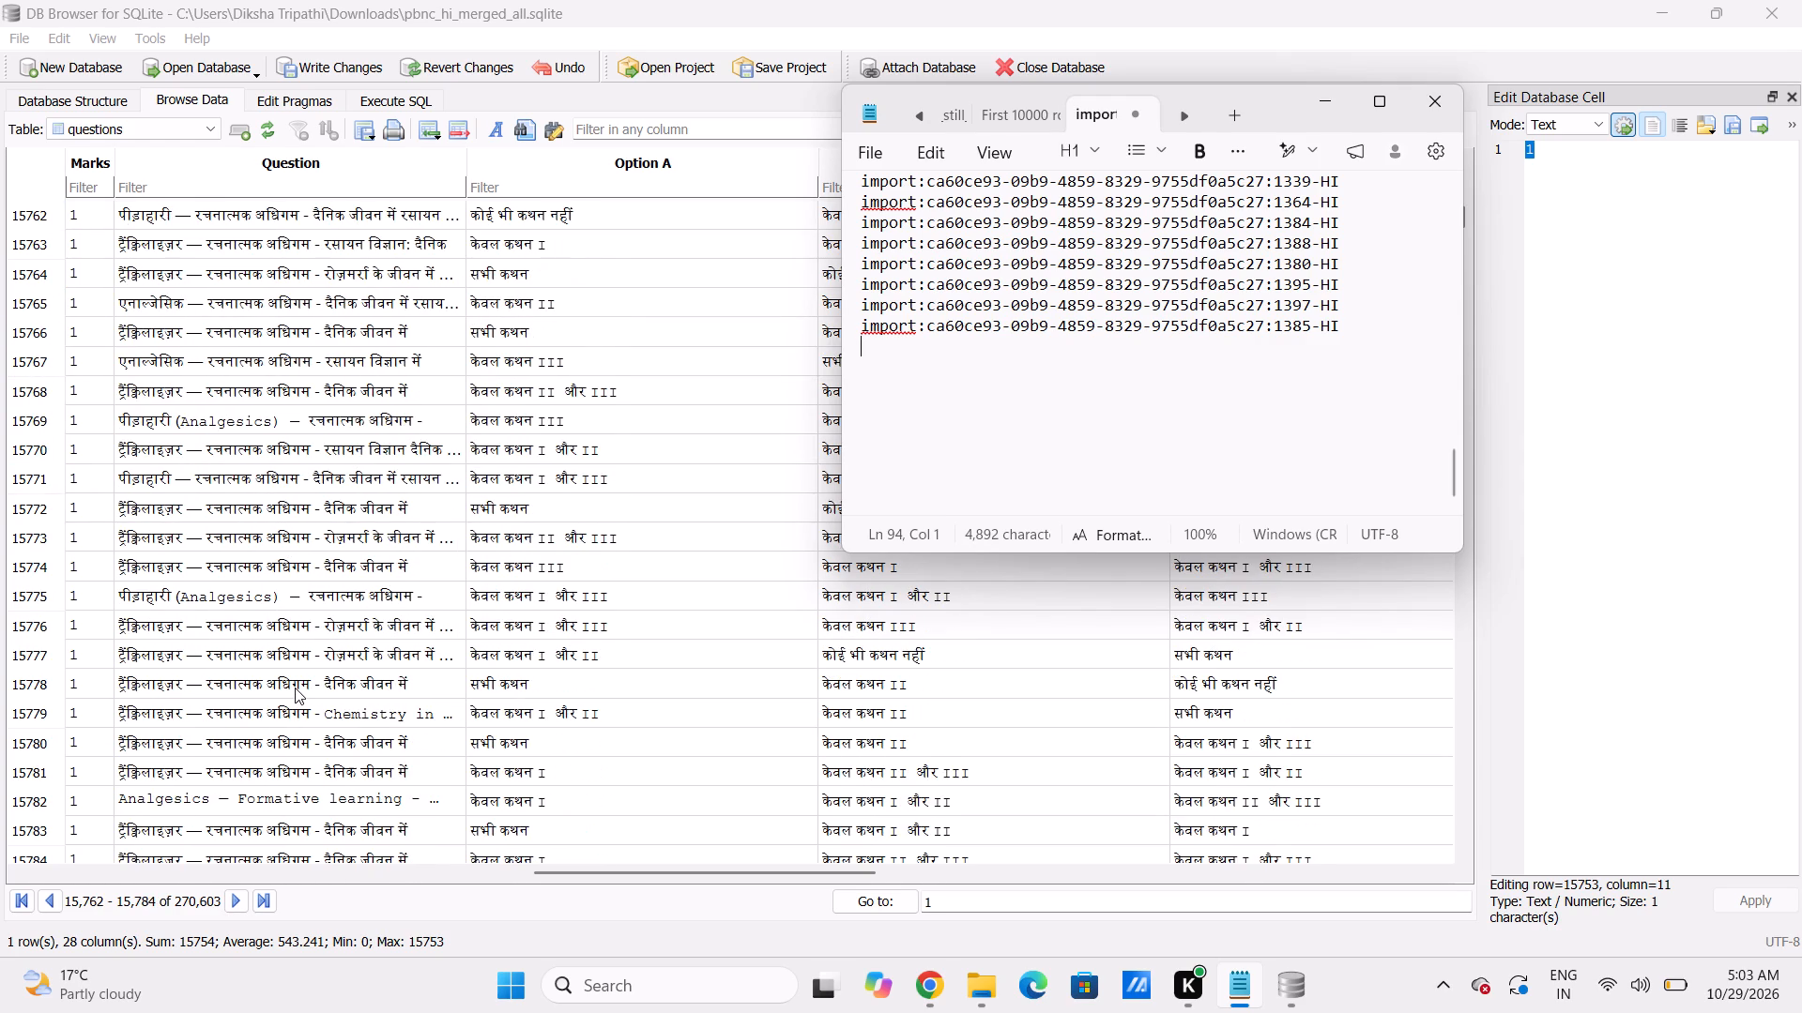
{"action": "scroll", "coordinate": [288, 688], "scroll_direction": "down", "scroll_amount": 2}
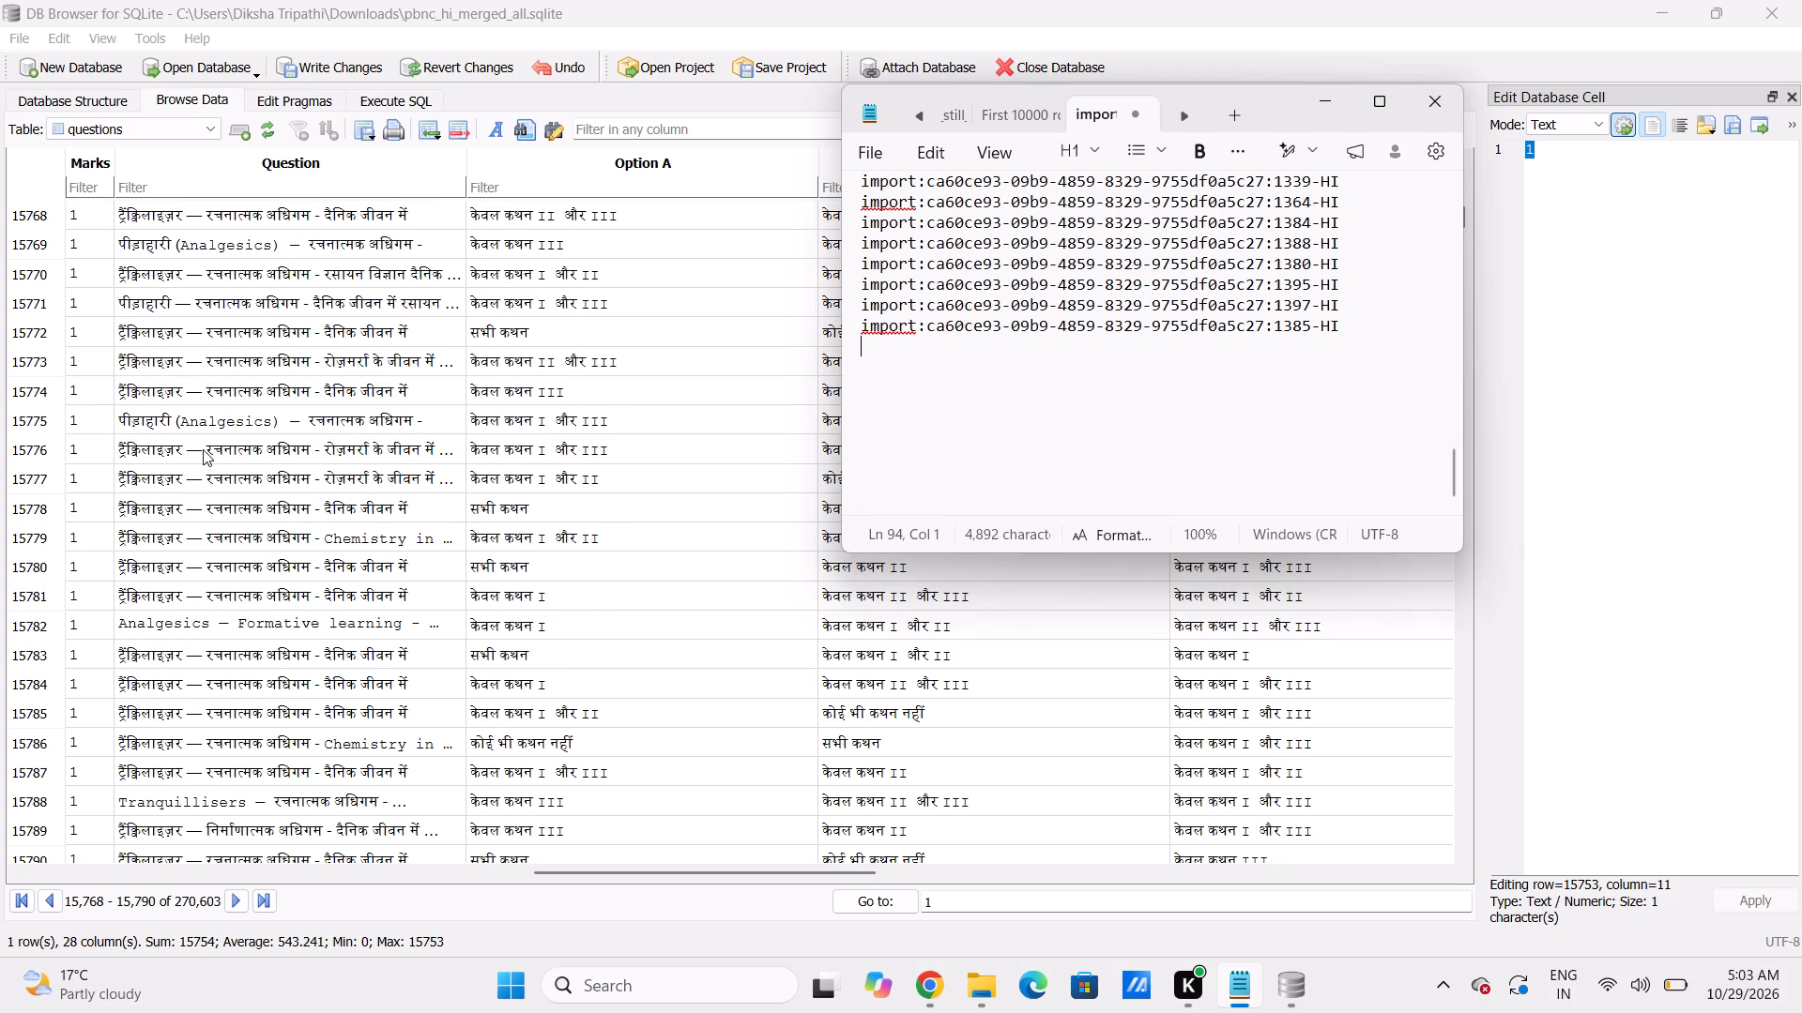
{"action": "left_click", "coordinate": [36, 623]}
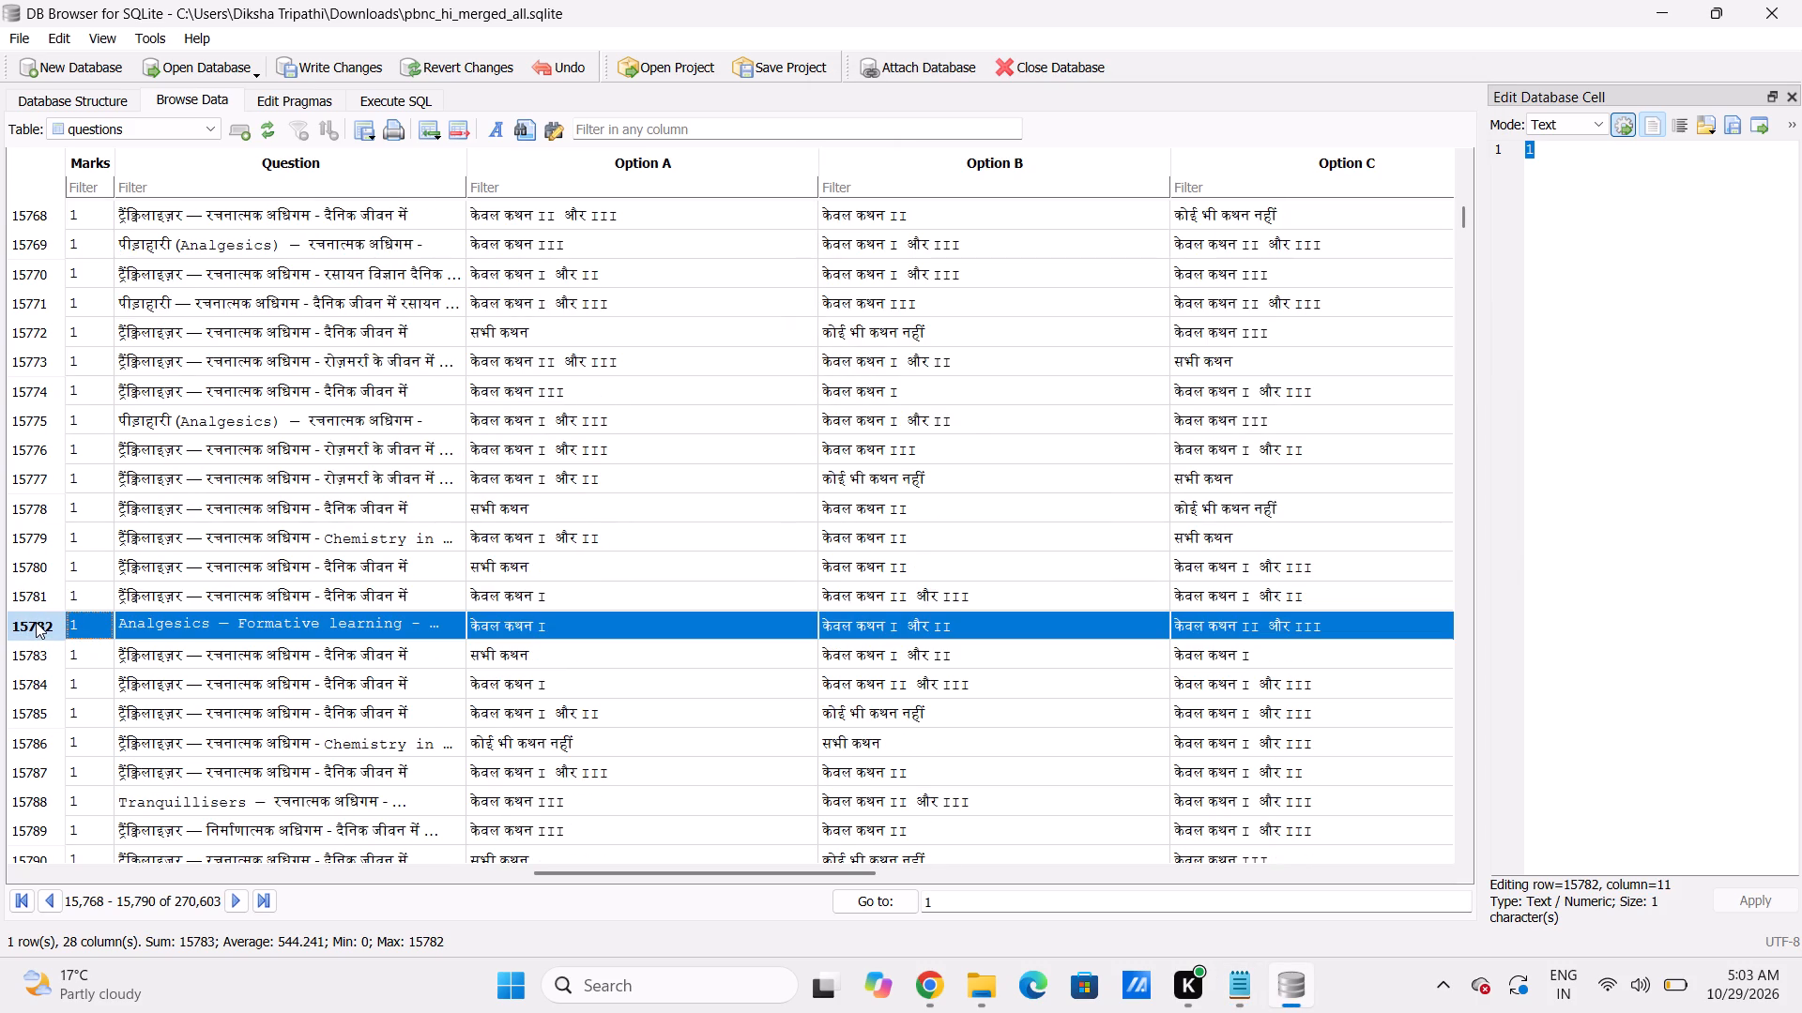
{"action": "key", "text": "ctrl+c"}
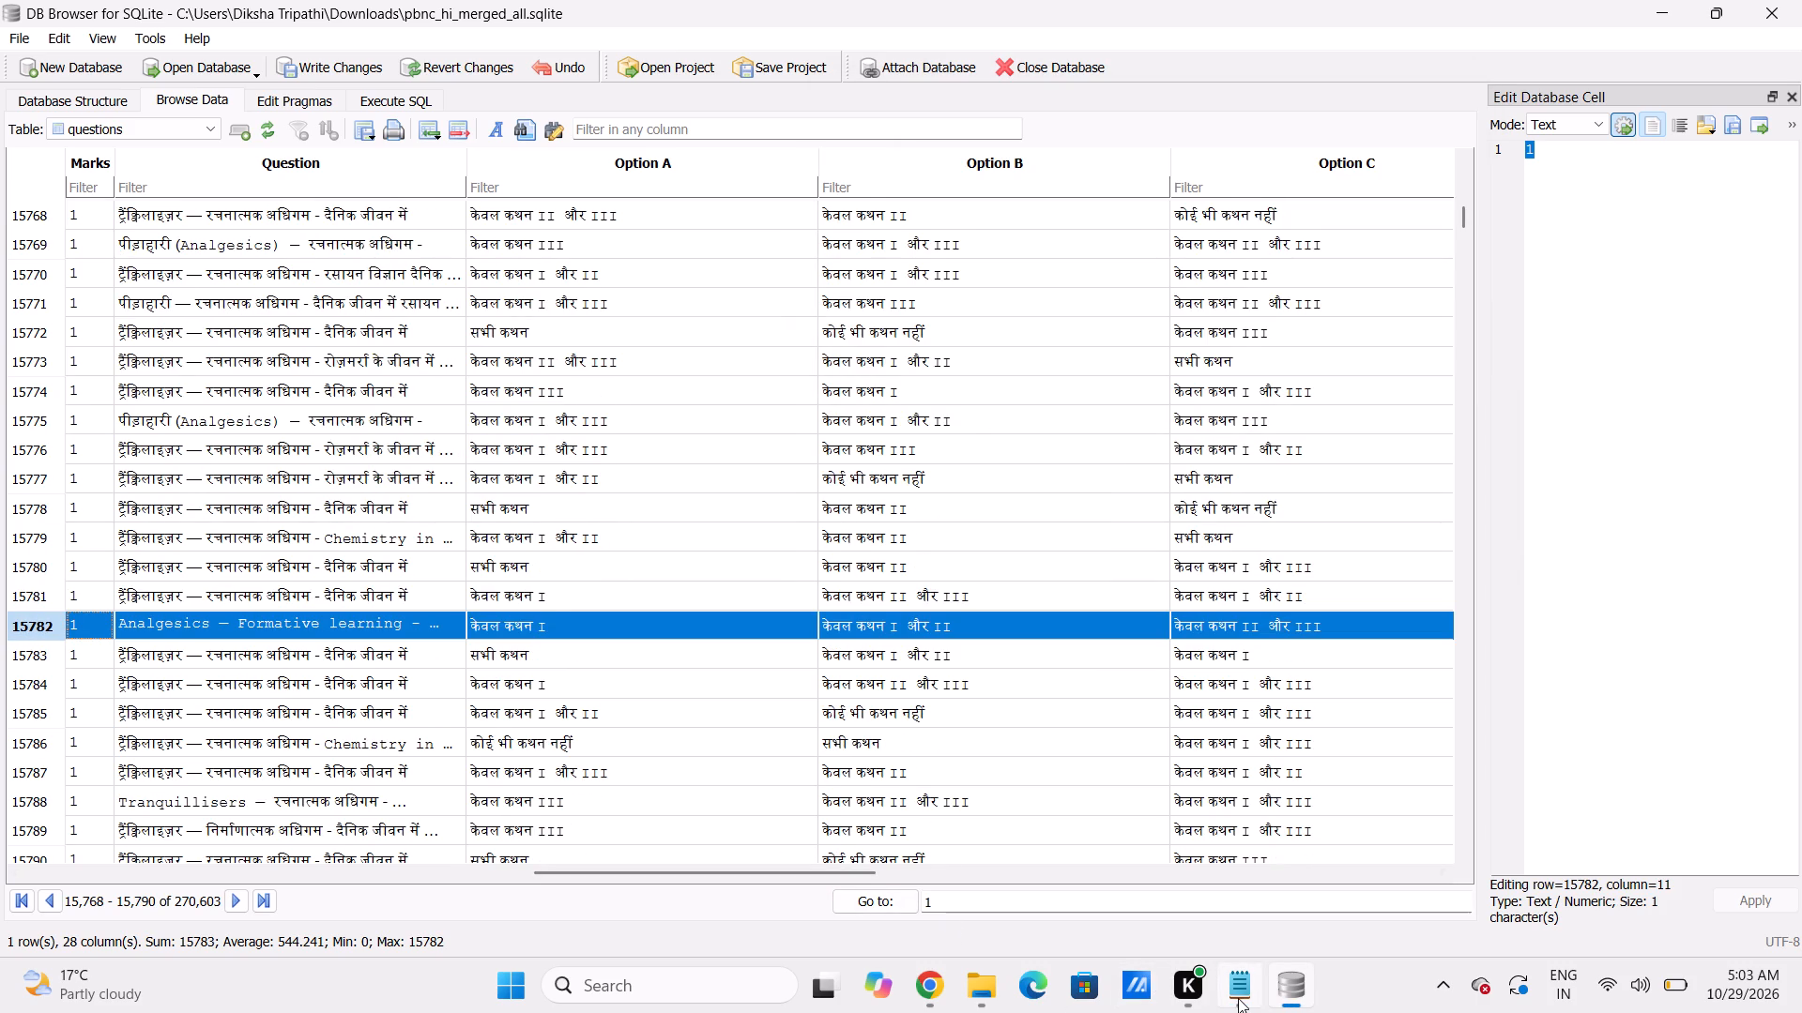
{"action": "left_click", "coordinate": [1238, 998]}
{"action": "key", "text": "ctrl+v"}
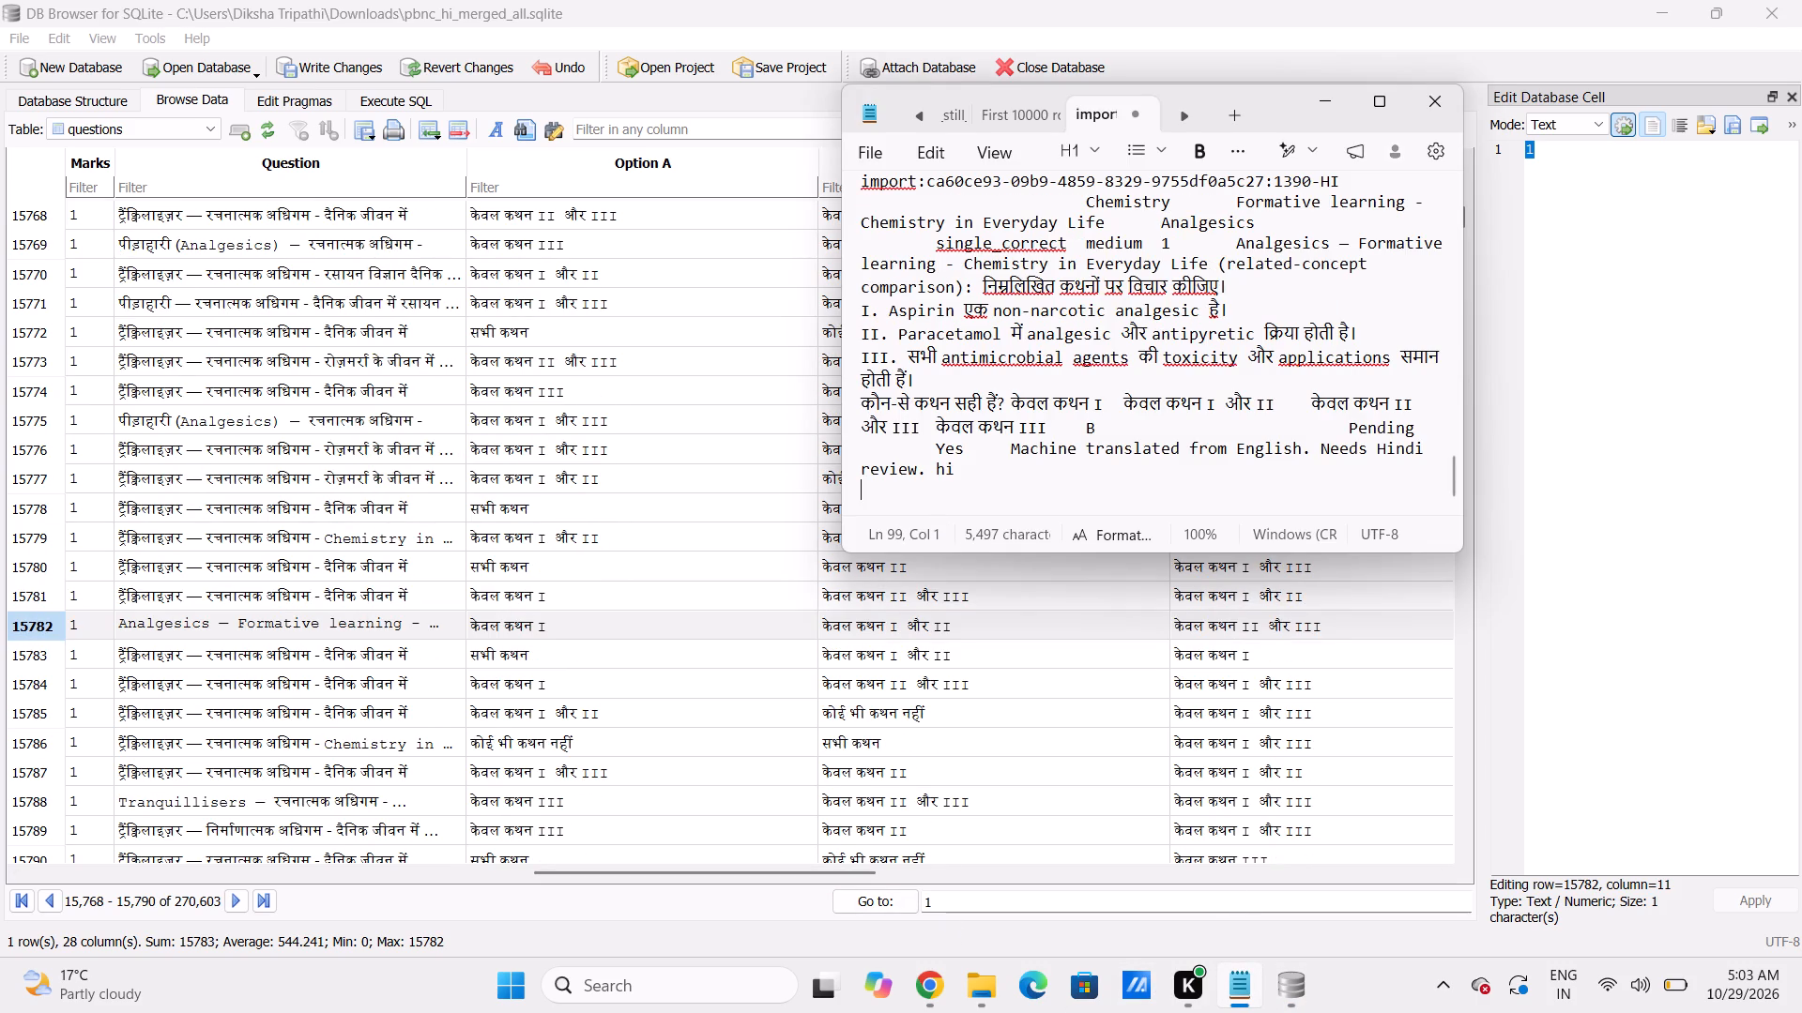
{"action": "left_click_drag", "start_coordinate": [882, 494], "coordinate": [893, 348]}
{"action": "scroll", "coordinate": [895, 414], "scroll_direction": "up", "scroll_amount": 2}
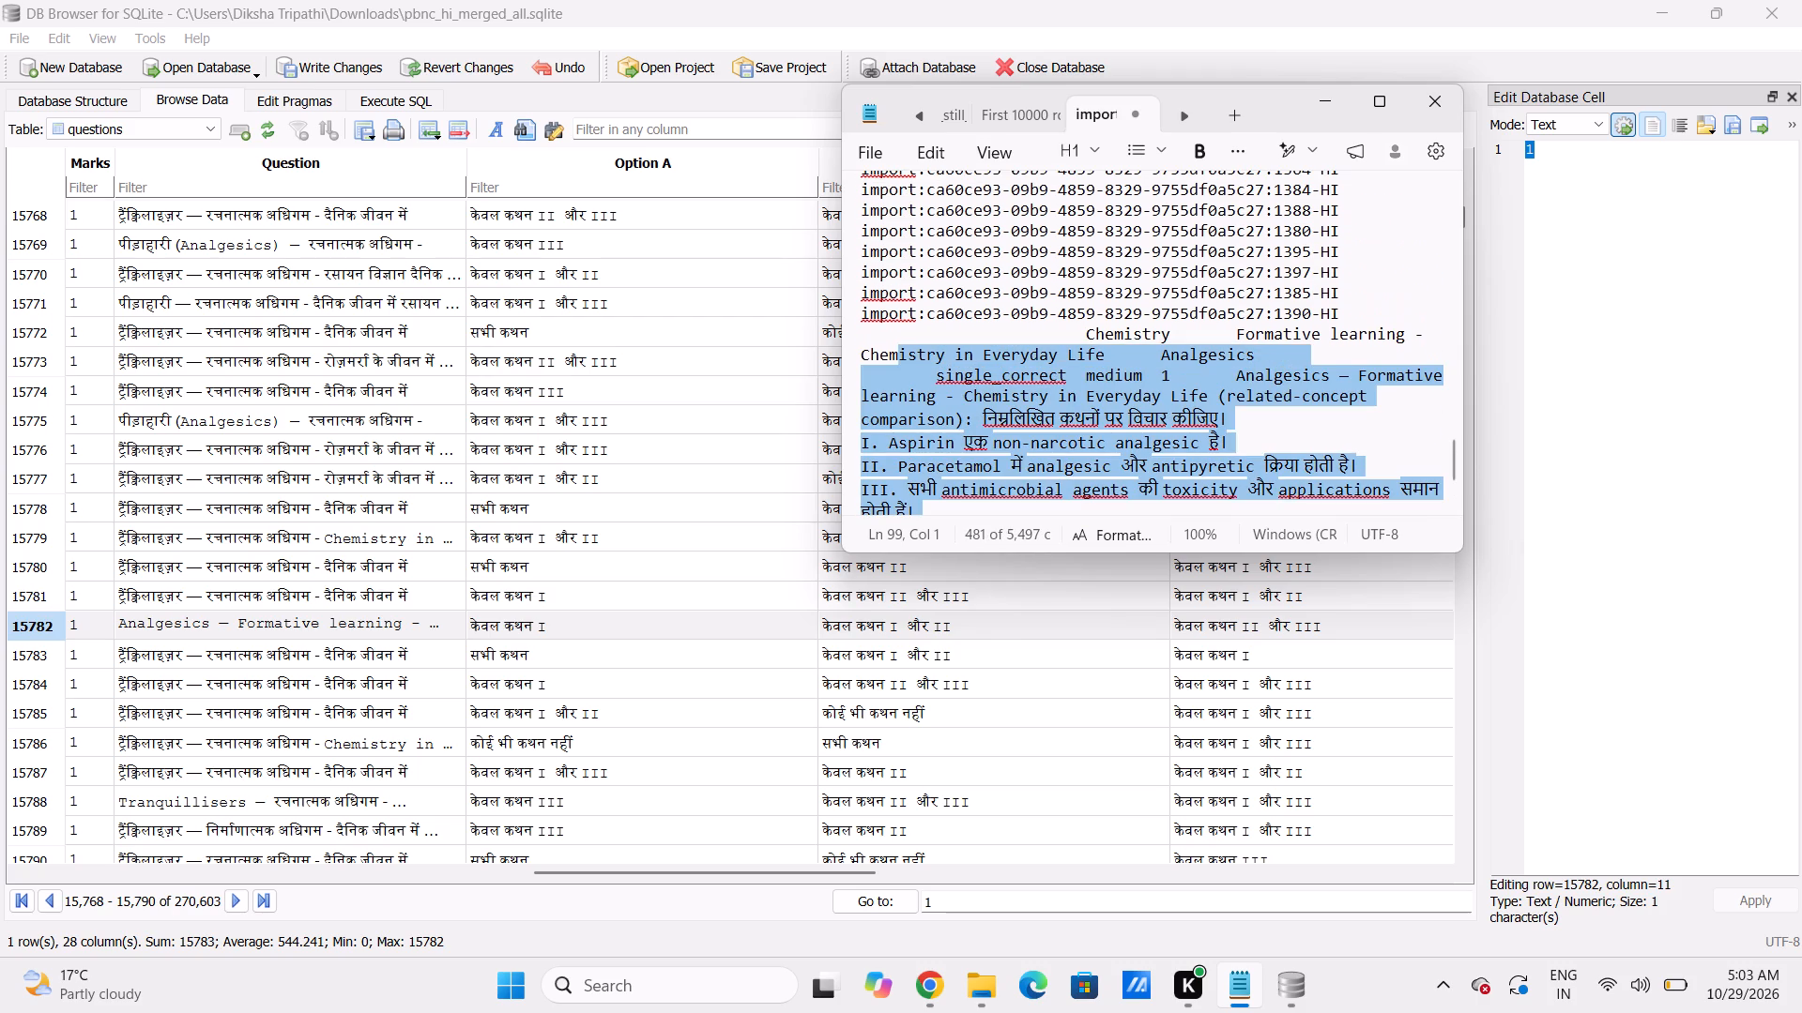
{"action": "left_click_drag", "start_coordinate": [893, 348], "coordinate": [863, 337]}
{"action": "key", "text": "BackSpace"}
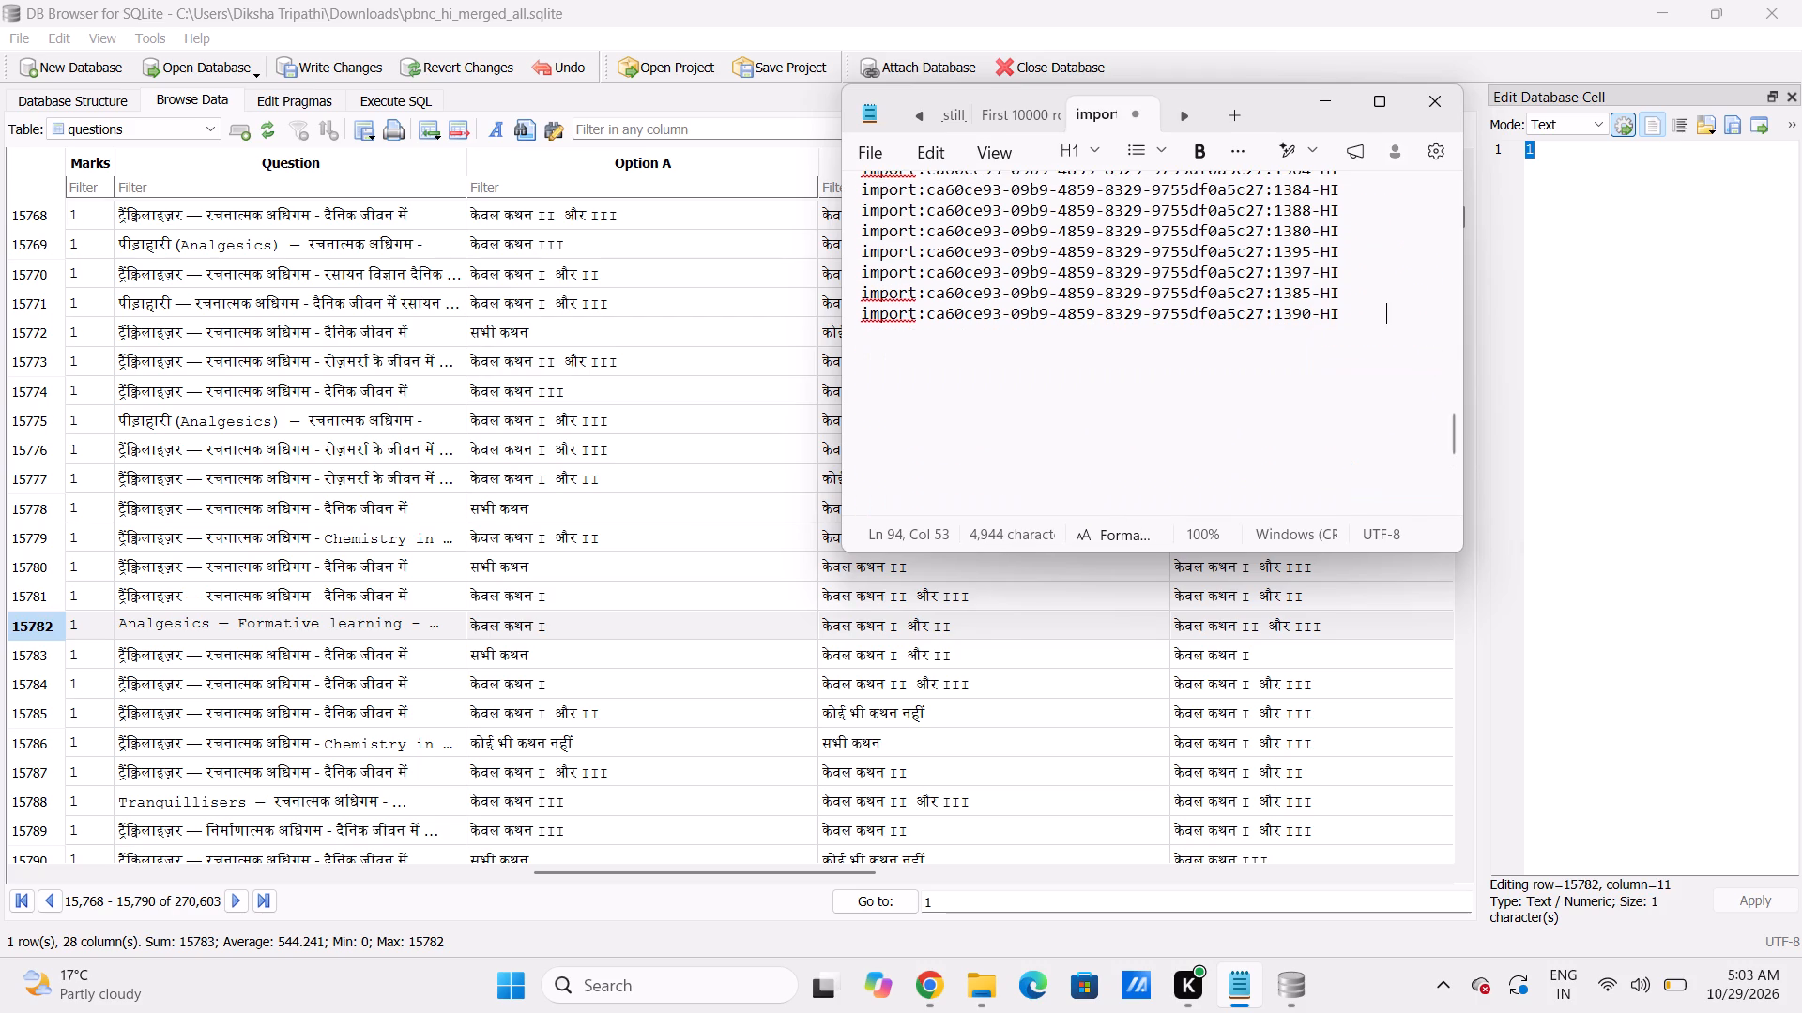
{"action": "key", "text": "Return"}
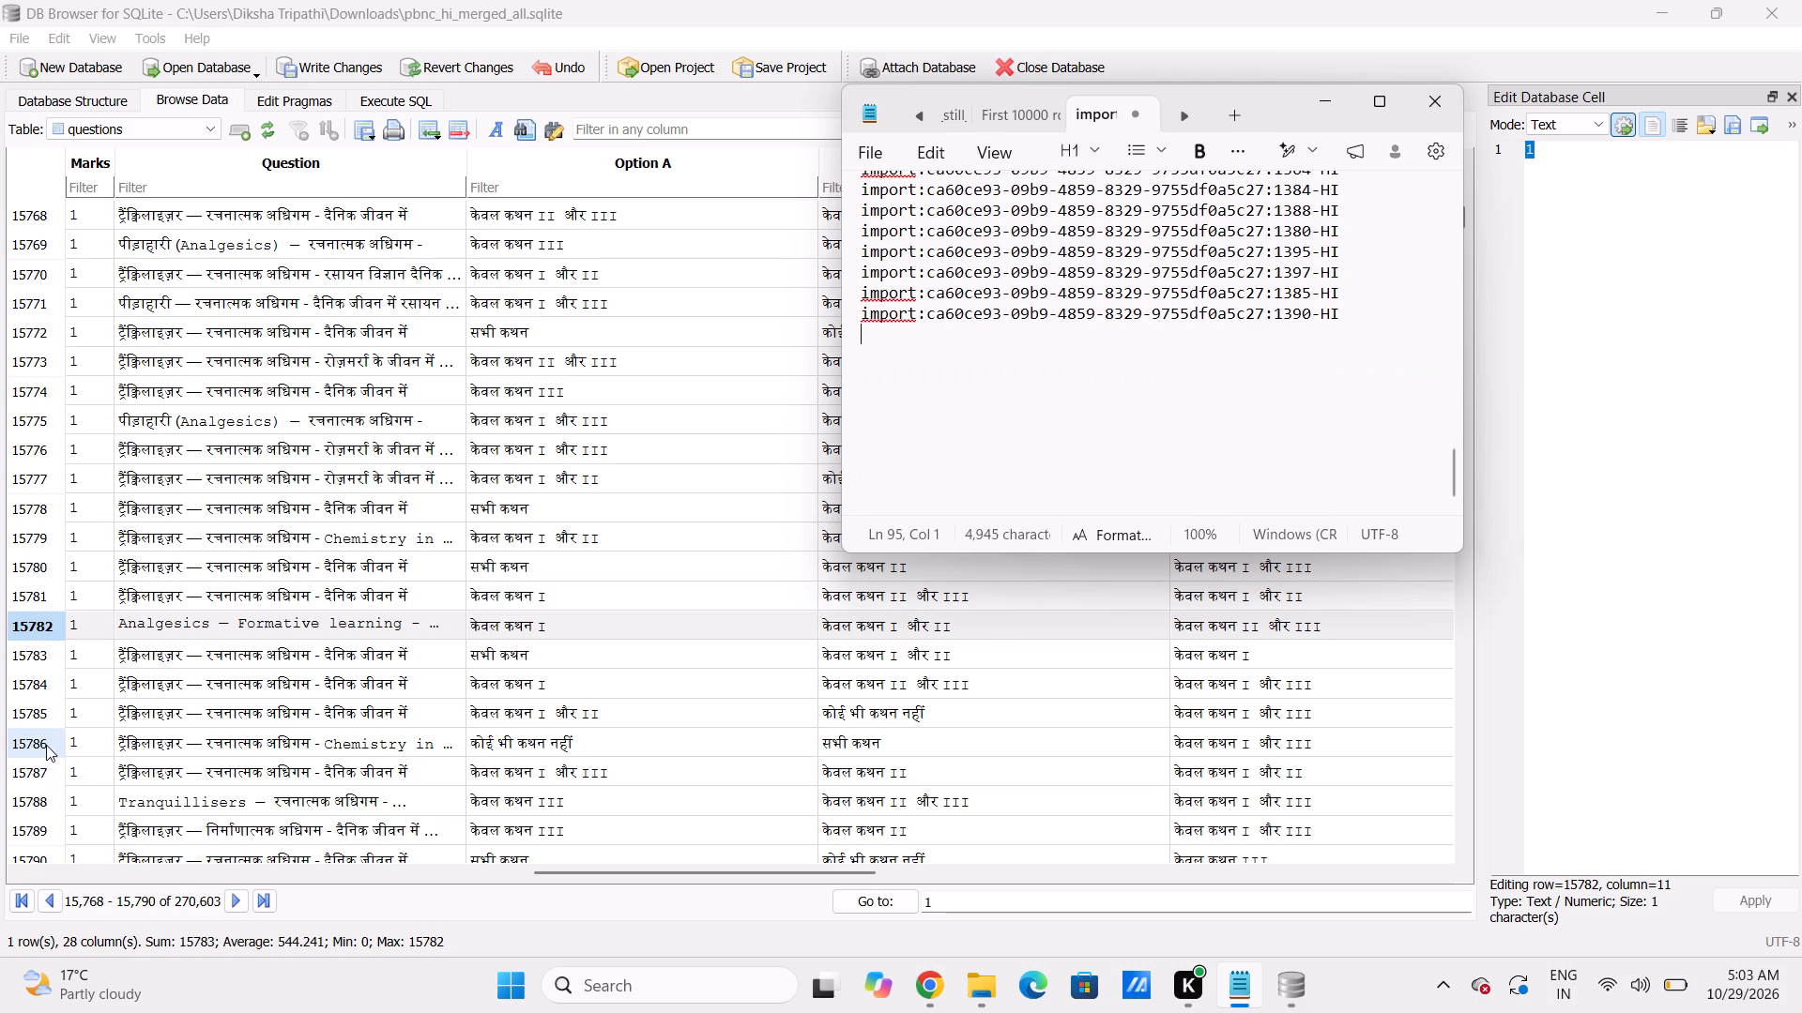
Copy row 15786, whose Hindi title contains Chemistry in Everyday Life, into the Notepad list, trim it to its import ID ending 1439-HI, and start a new line.
{"action": "left_click", "coordinate": [46, 742]}
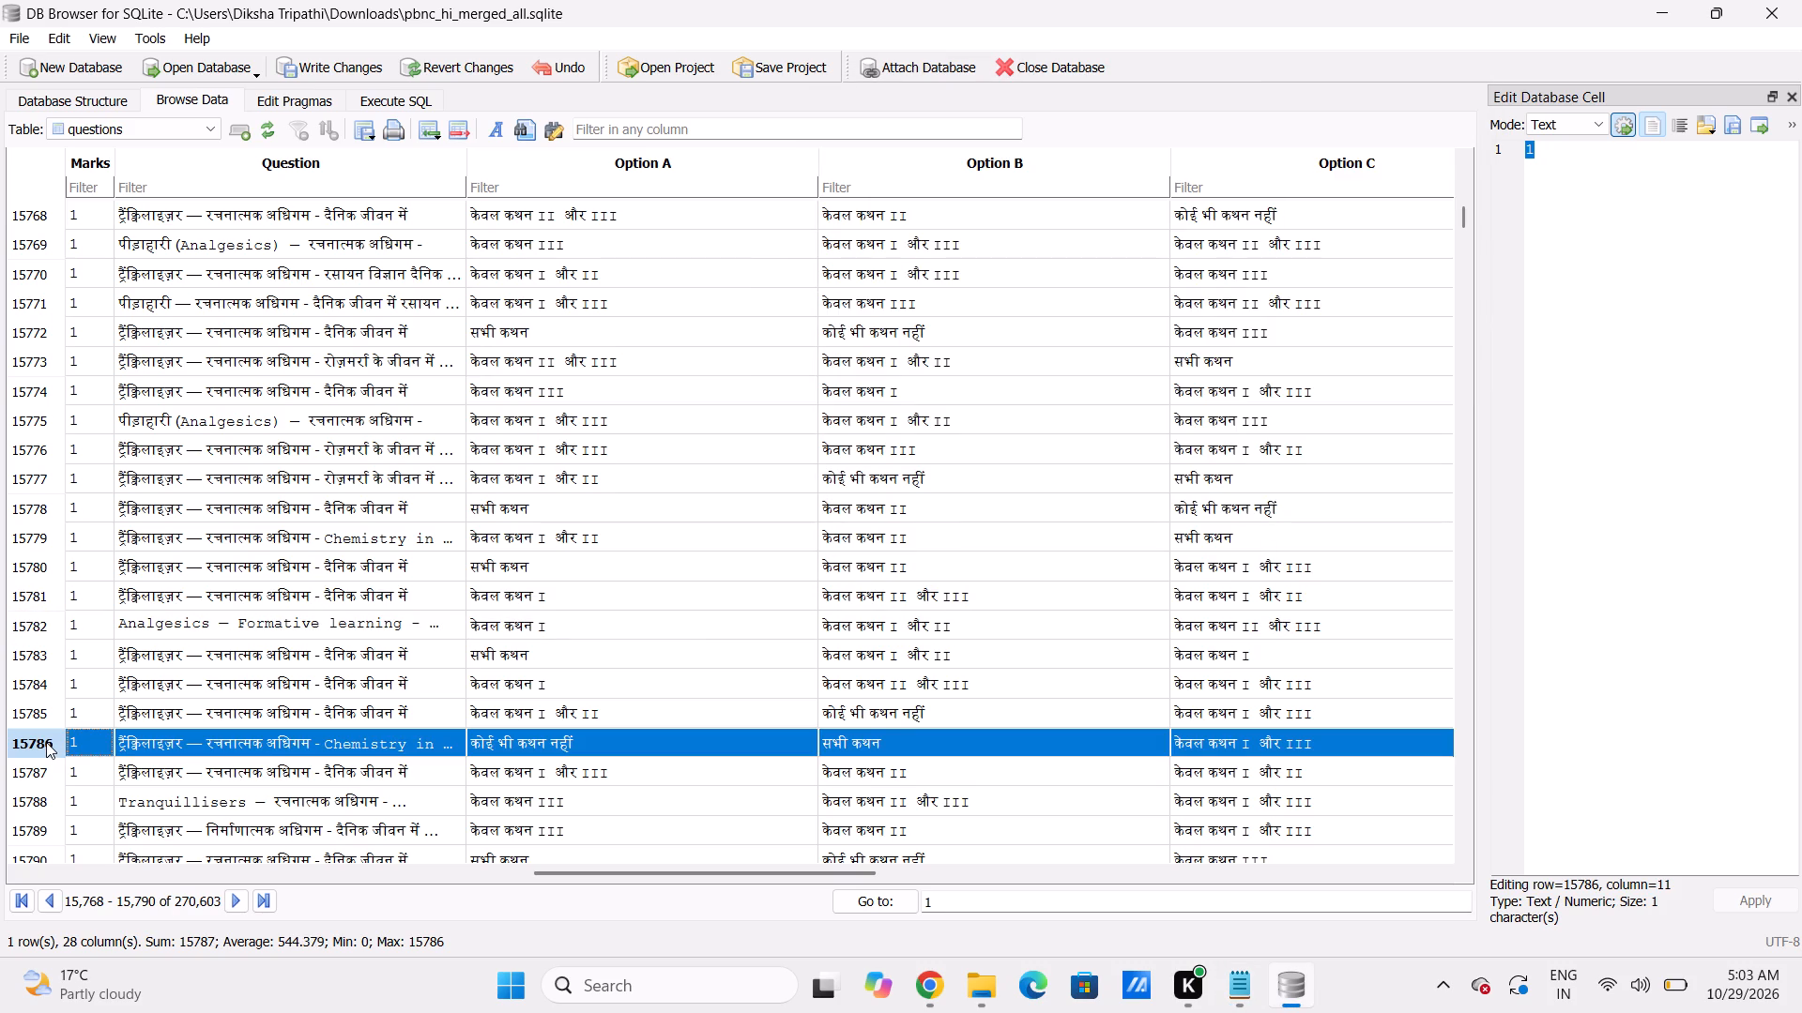
{"action": "key", "text": "ctrl+c"}
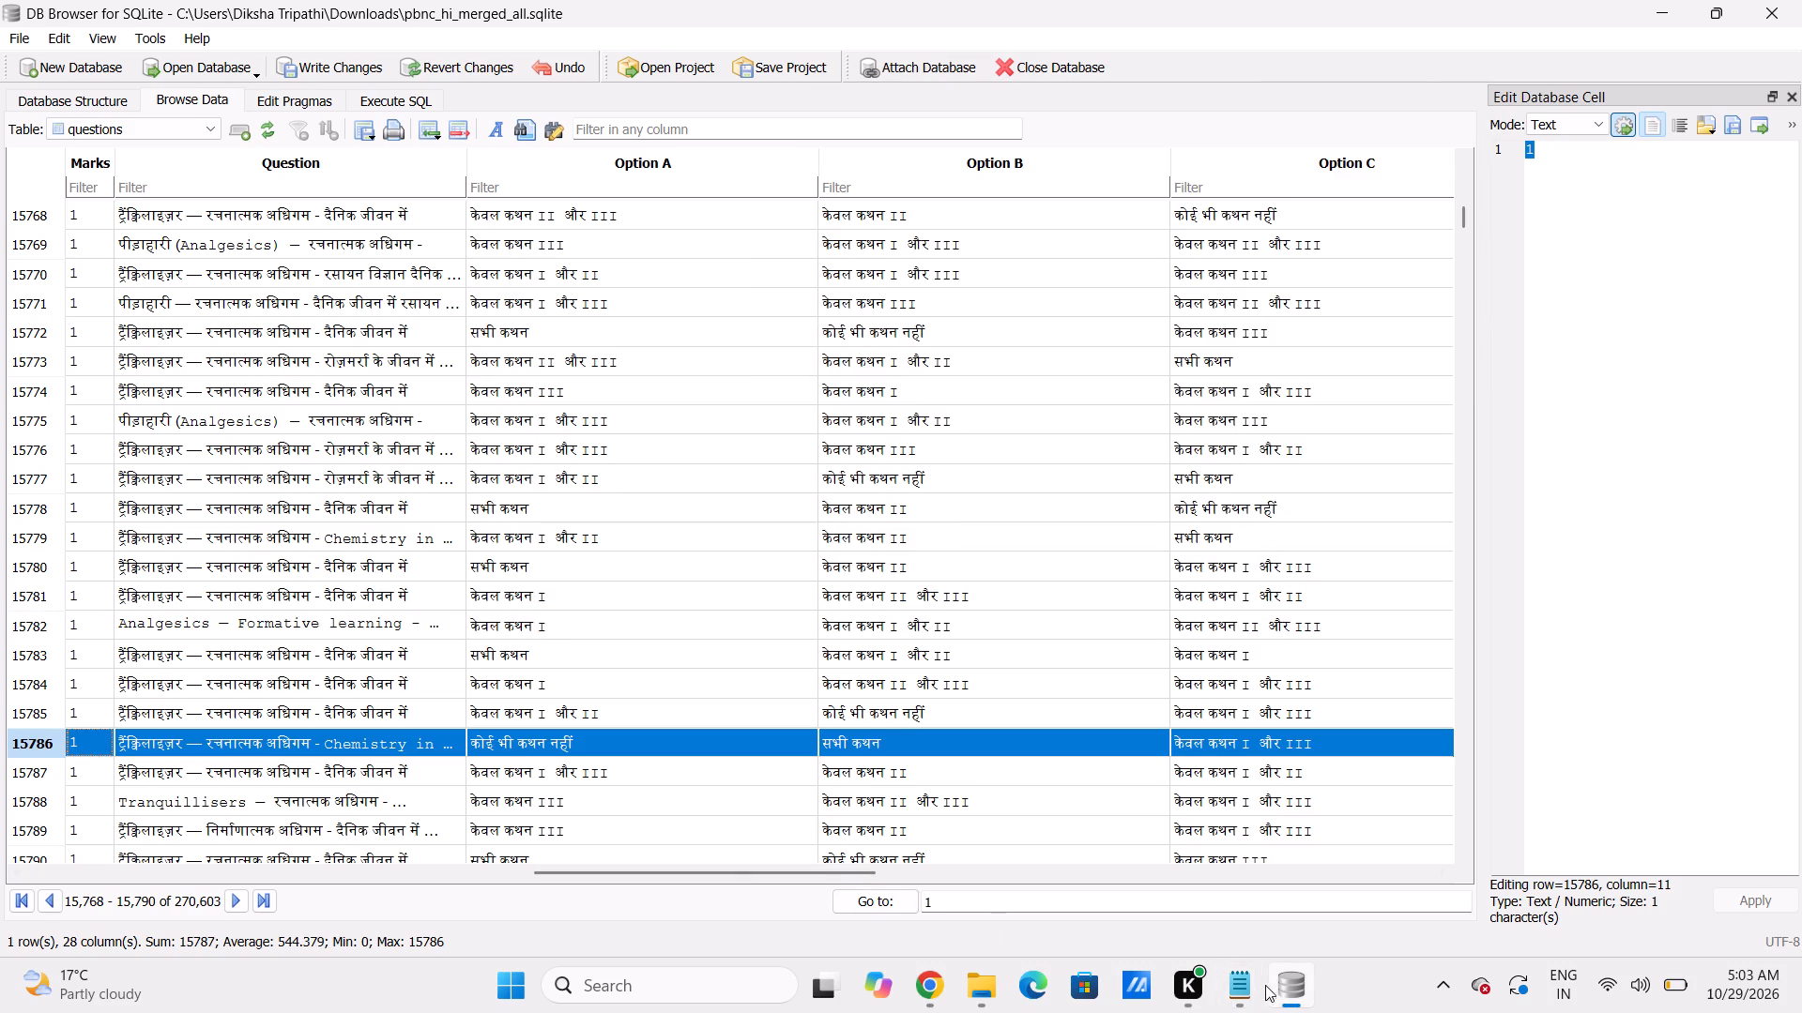
{"action": "left_click", "coordinate": [1250, 989]}
{"action": "key", "text": "ctrl+v"}
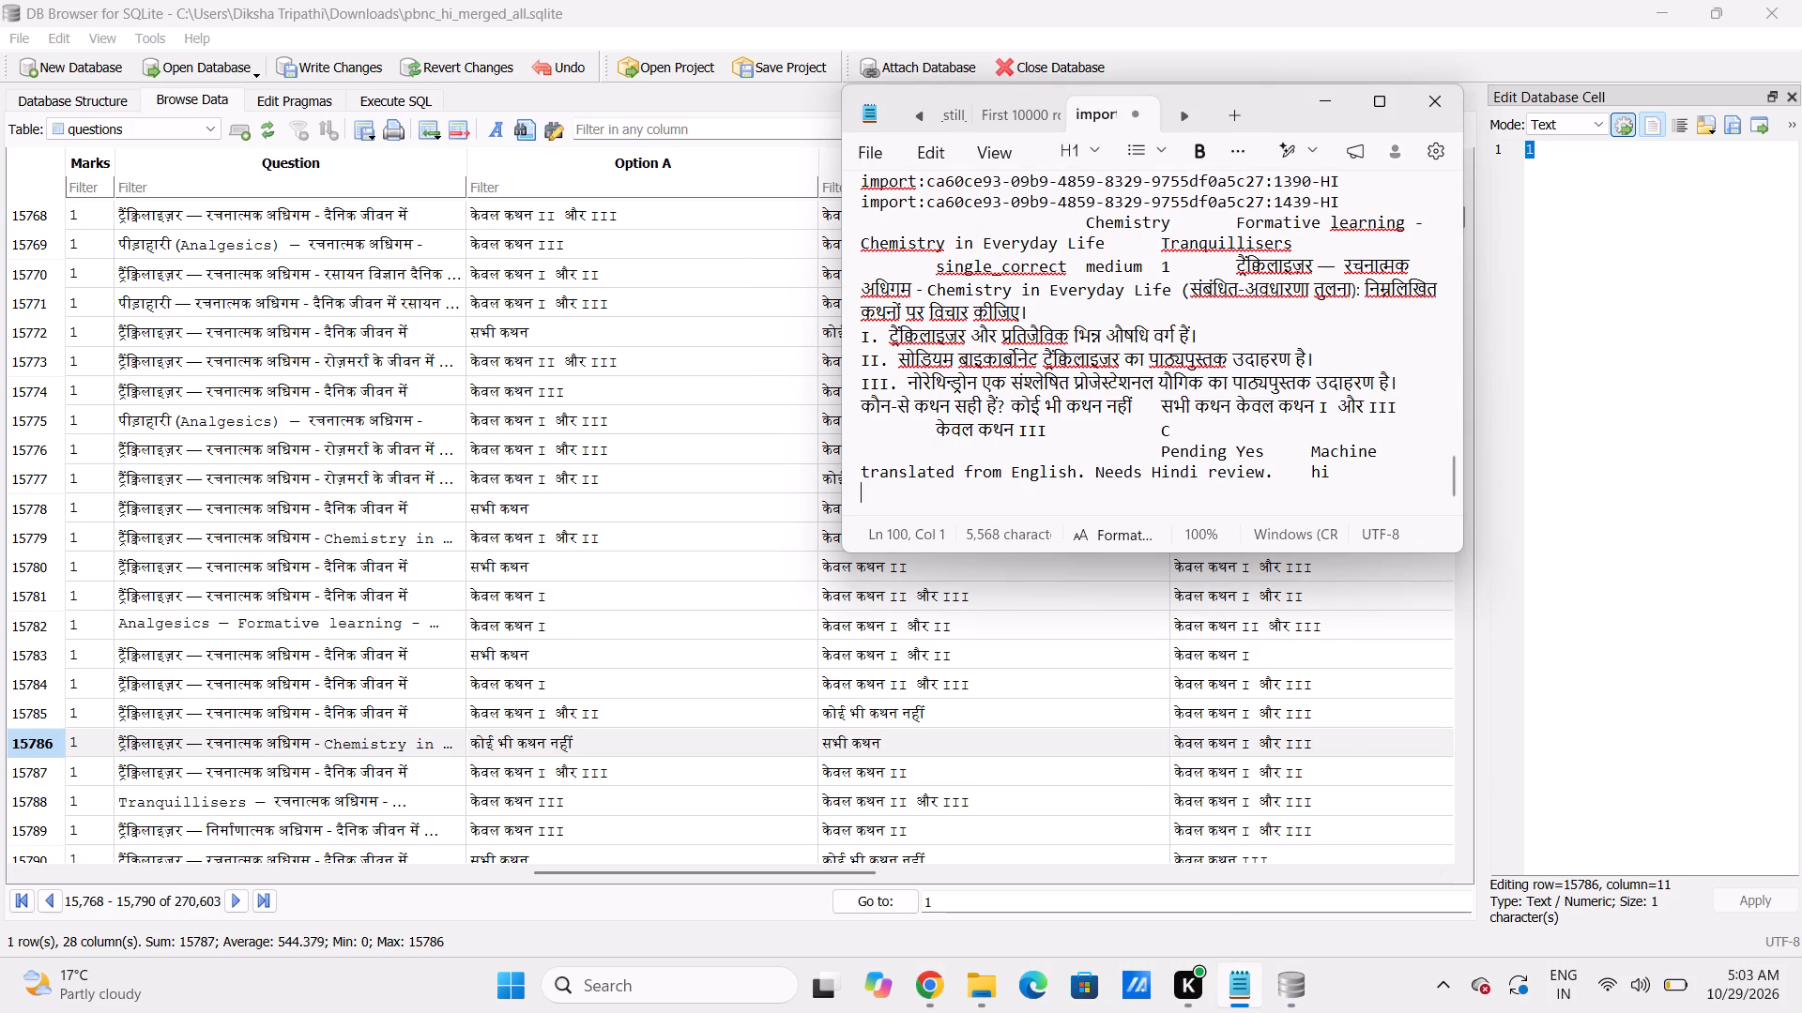
{"action": "left_click_drag", "start_coordinate": [865, 499], "coordinate": [853, 425]}
{"action": "scroll", "coordinate": [853, 429], "scroll_direction": "up", "scroll_amount": 2}
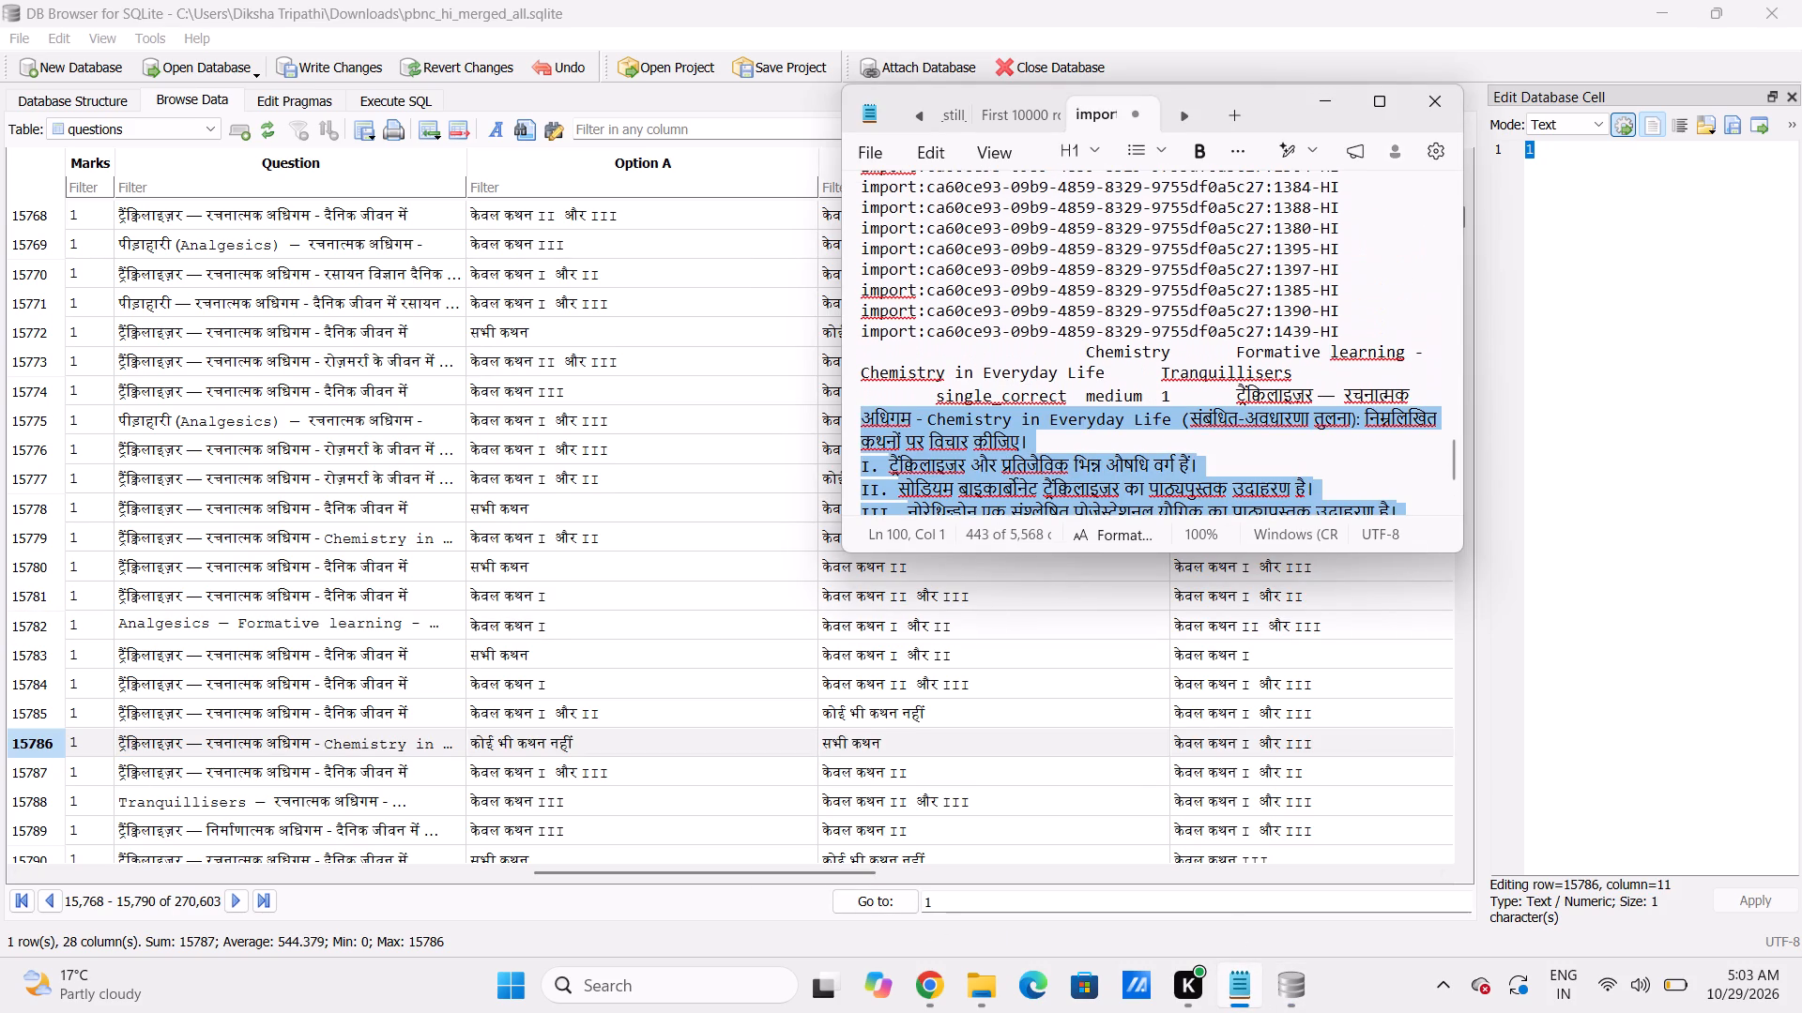
{"action": "left_click_drag", "start_coordinate": [853, 425], "coordinate": [873, 470]}
{"action": "scroll", "coordinate": [853, 425], "scroll_direction": "up", "scroll_amount": 2}
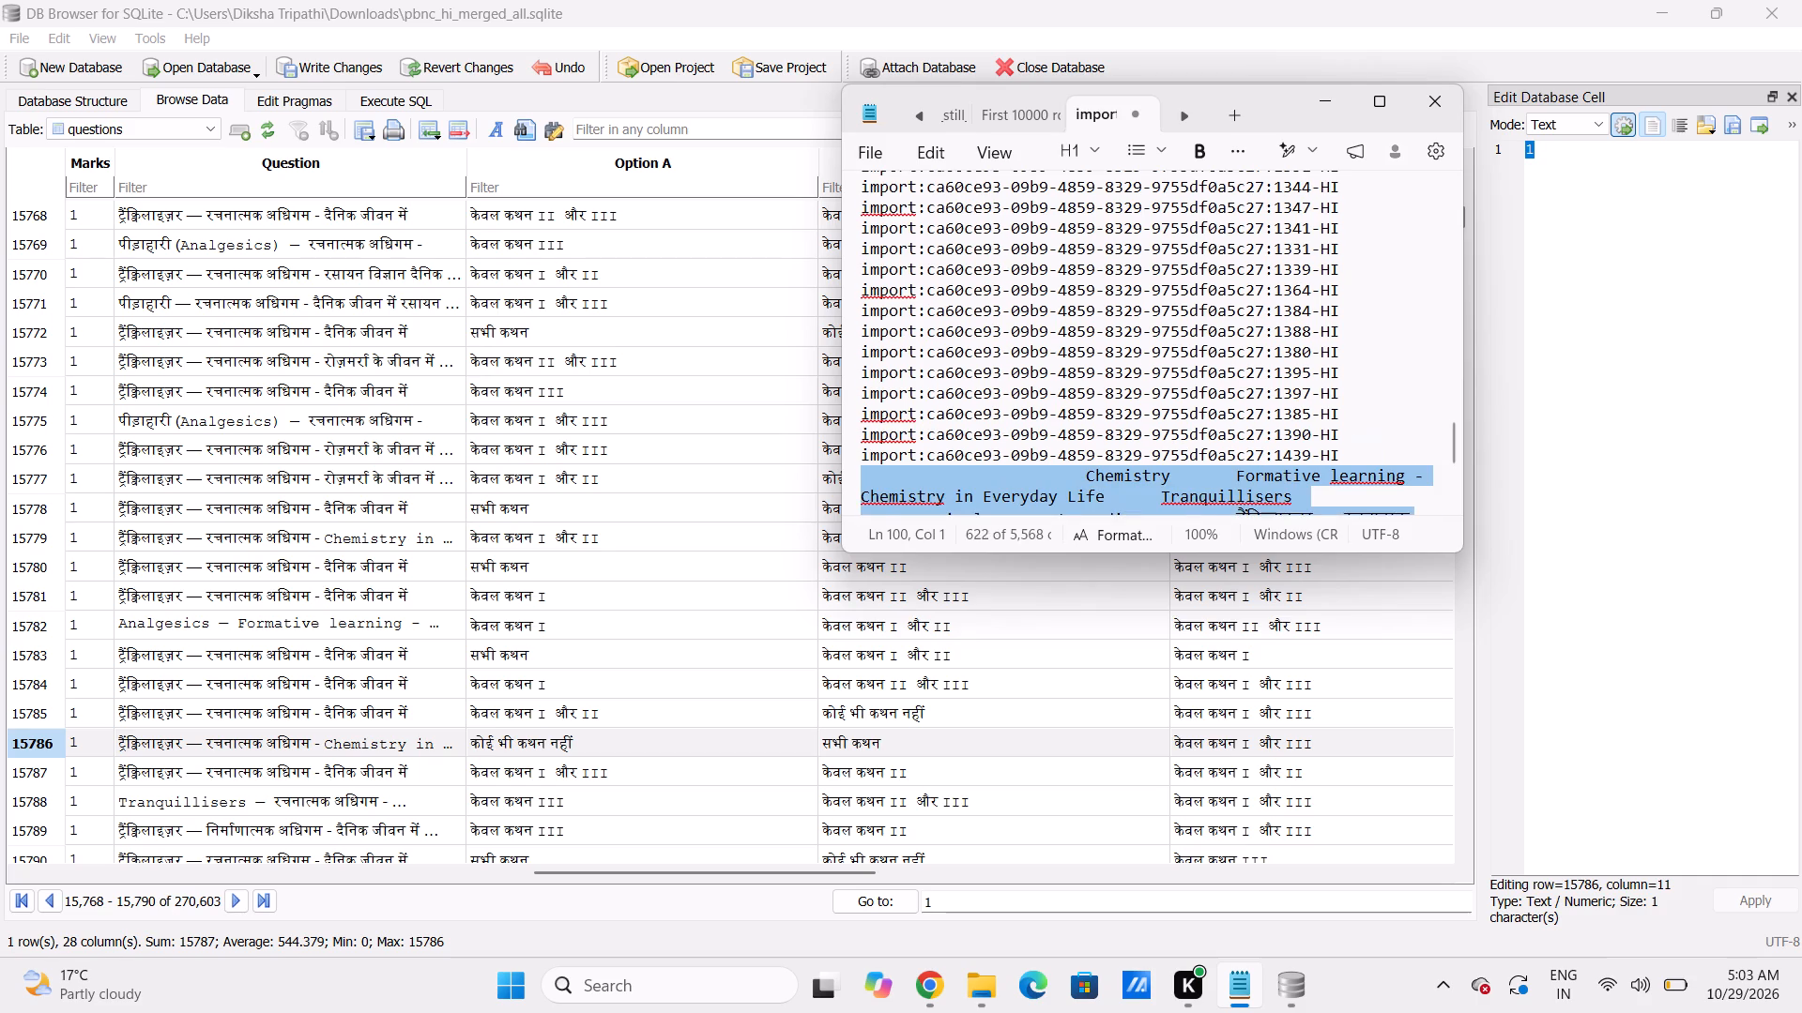
{"action": "left_click_drag", "start_coordinate": [873, 470], "coordinate": [868, 437]}
{"action": "scroll", "coordinate": [873, 470], "scroll_direction": "down", "scroll_amount": 1}
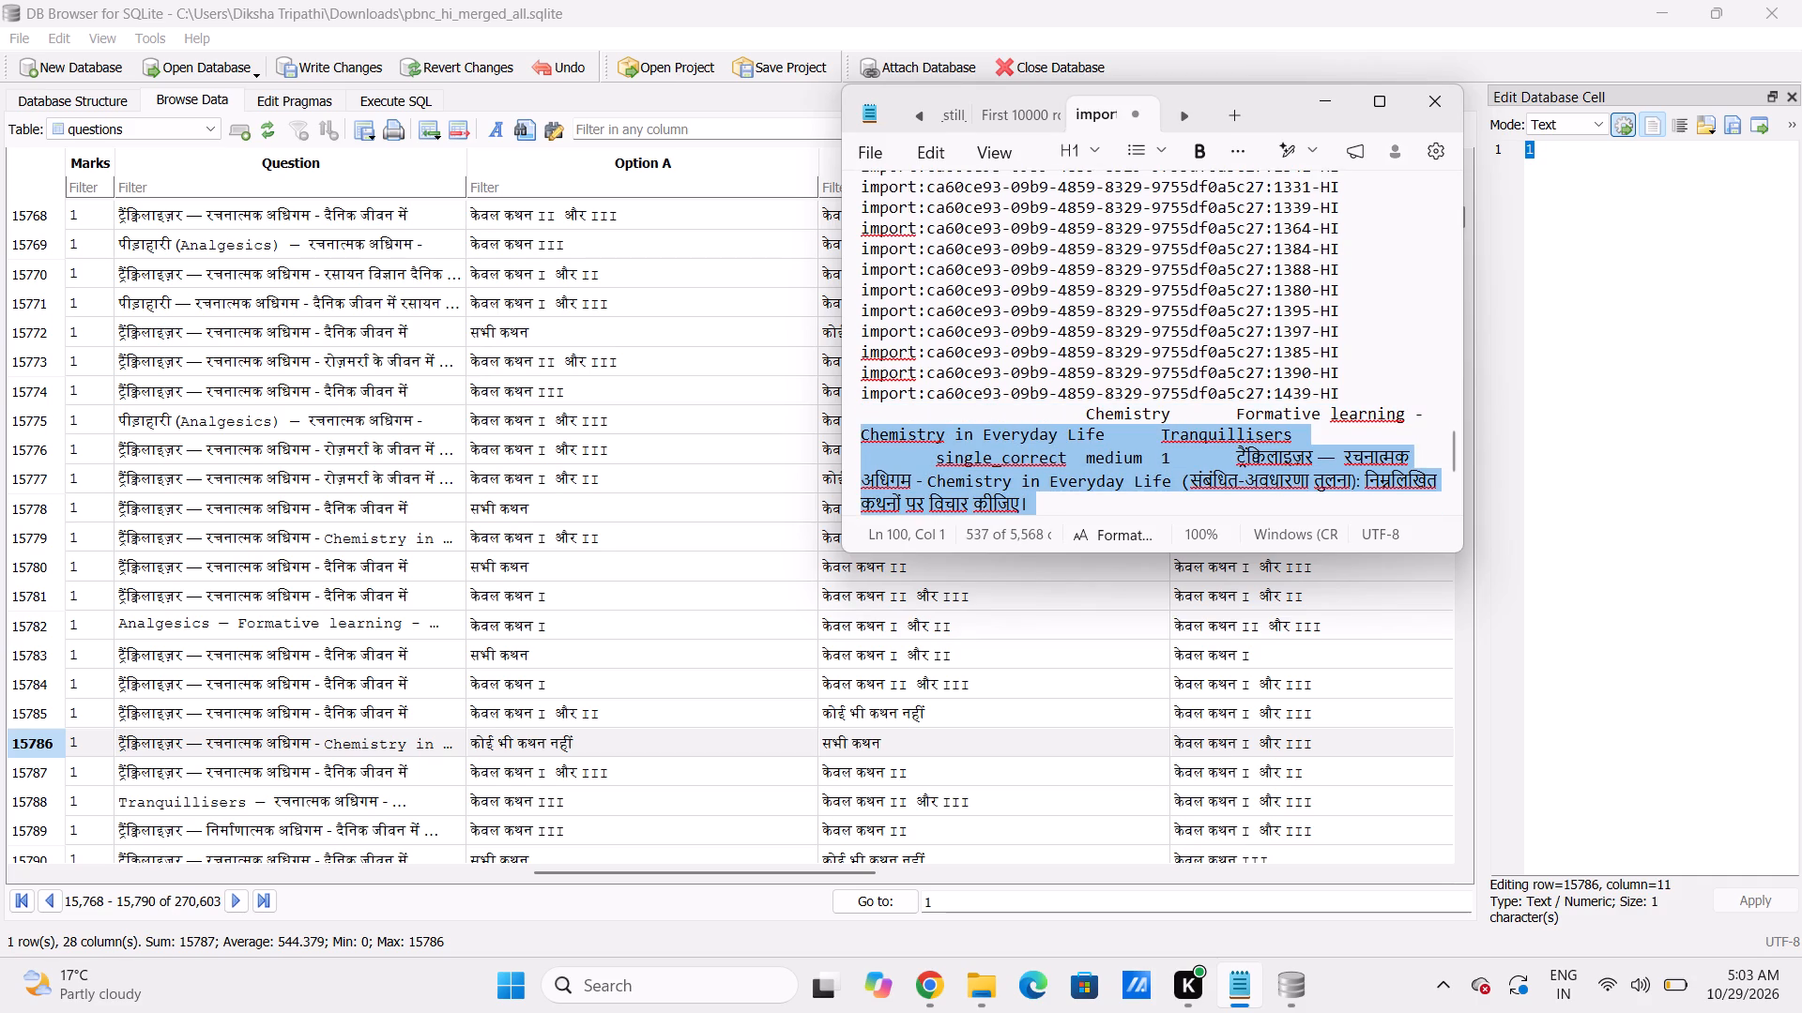
{"action": "left_click_drag", "start_coordinate": [868, 437], "coordinate": [861, 419]}
{"action": "key", "text": "BackSpace"}
{"action": "key", "text": "Return"}
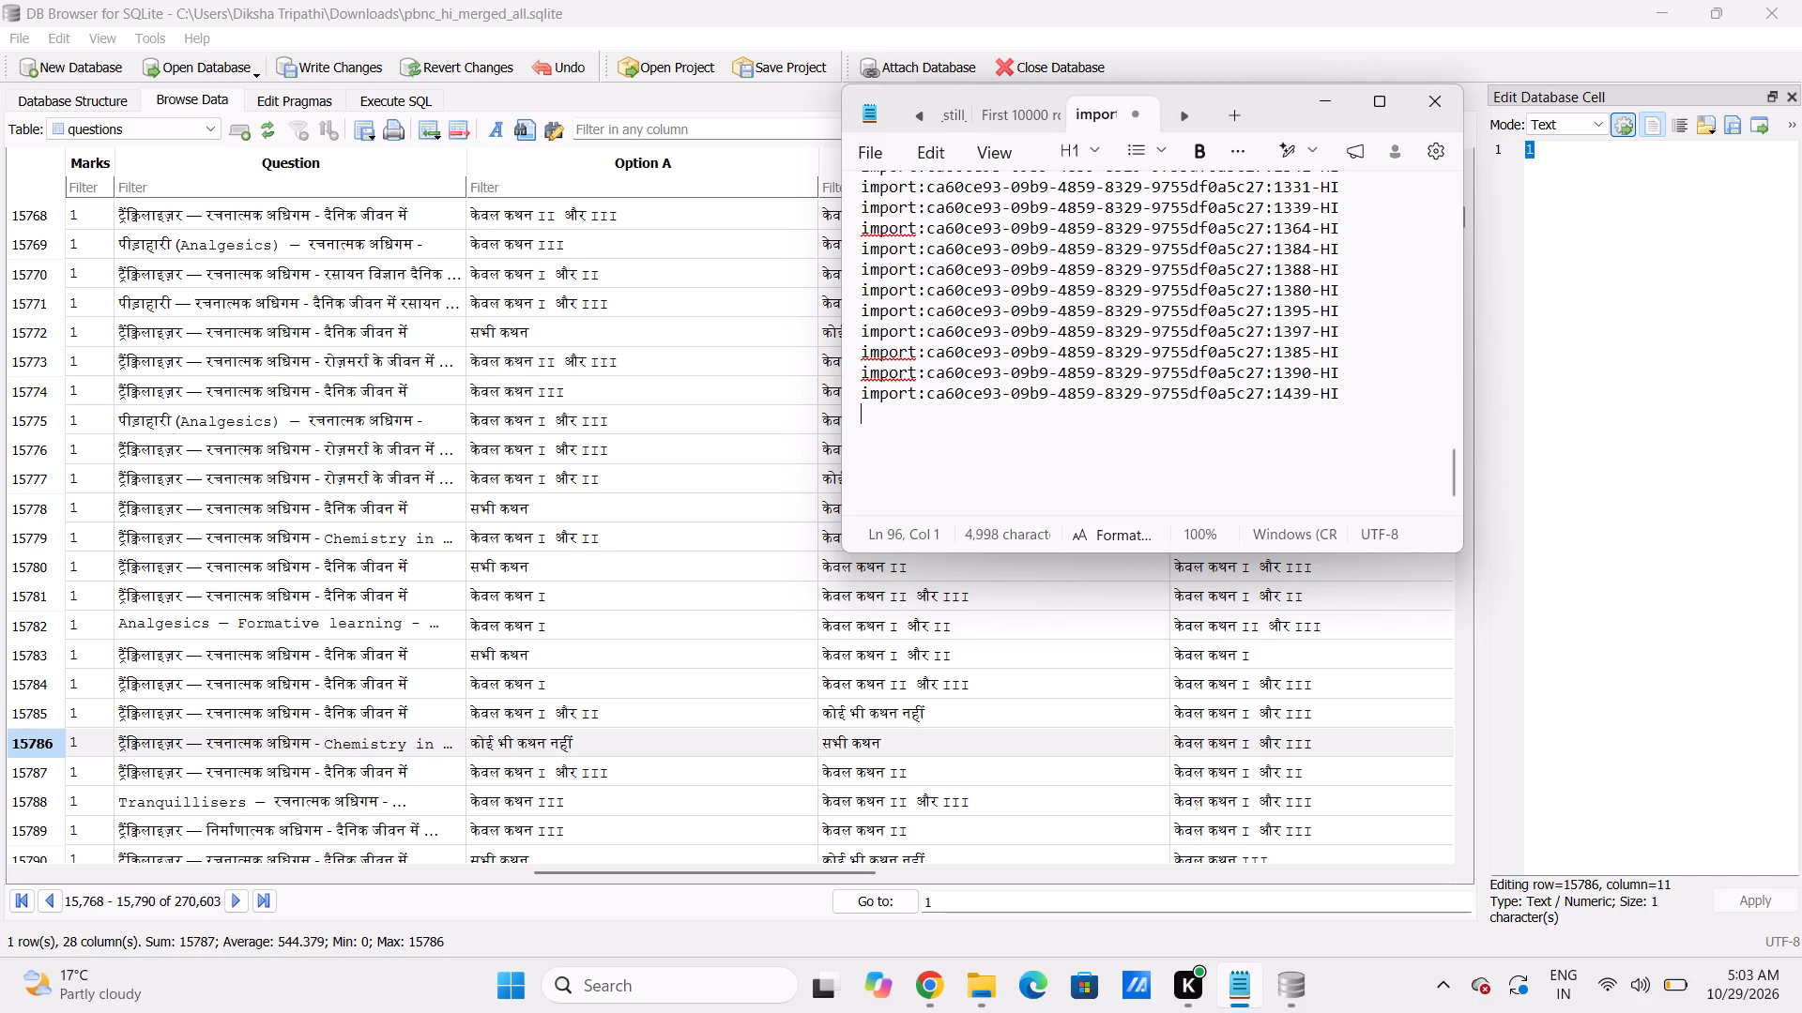
Copy row 15788, whose Hindi title starts with Tranquillisers, into the Notepad list, trim it to its import ID ending 1447-HI, and start a new line.
{"action": "left_click", "coordinate": [53, 800]}
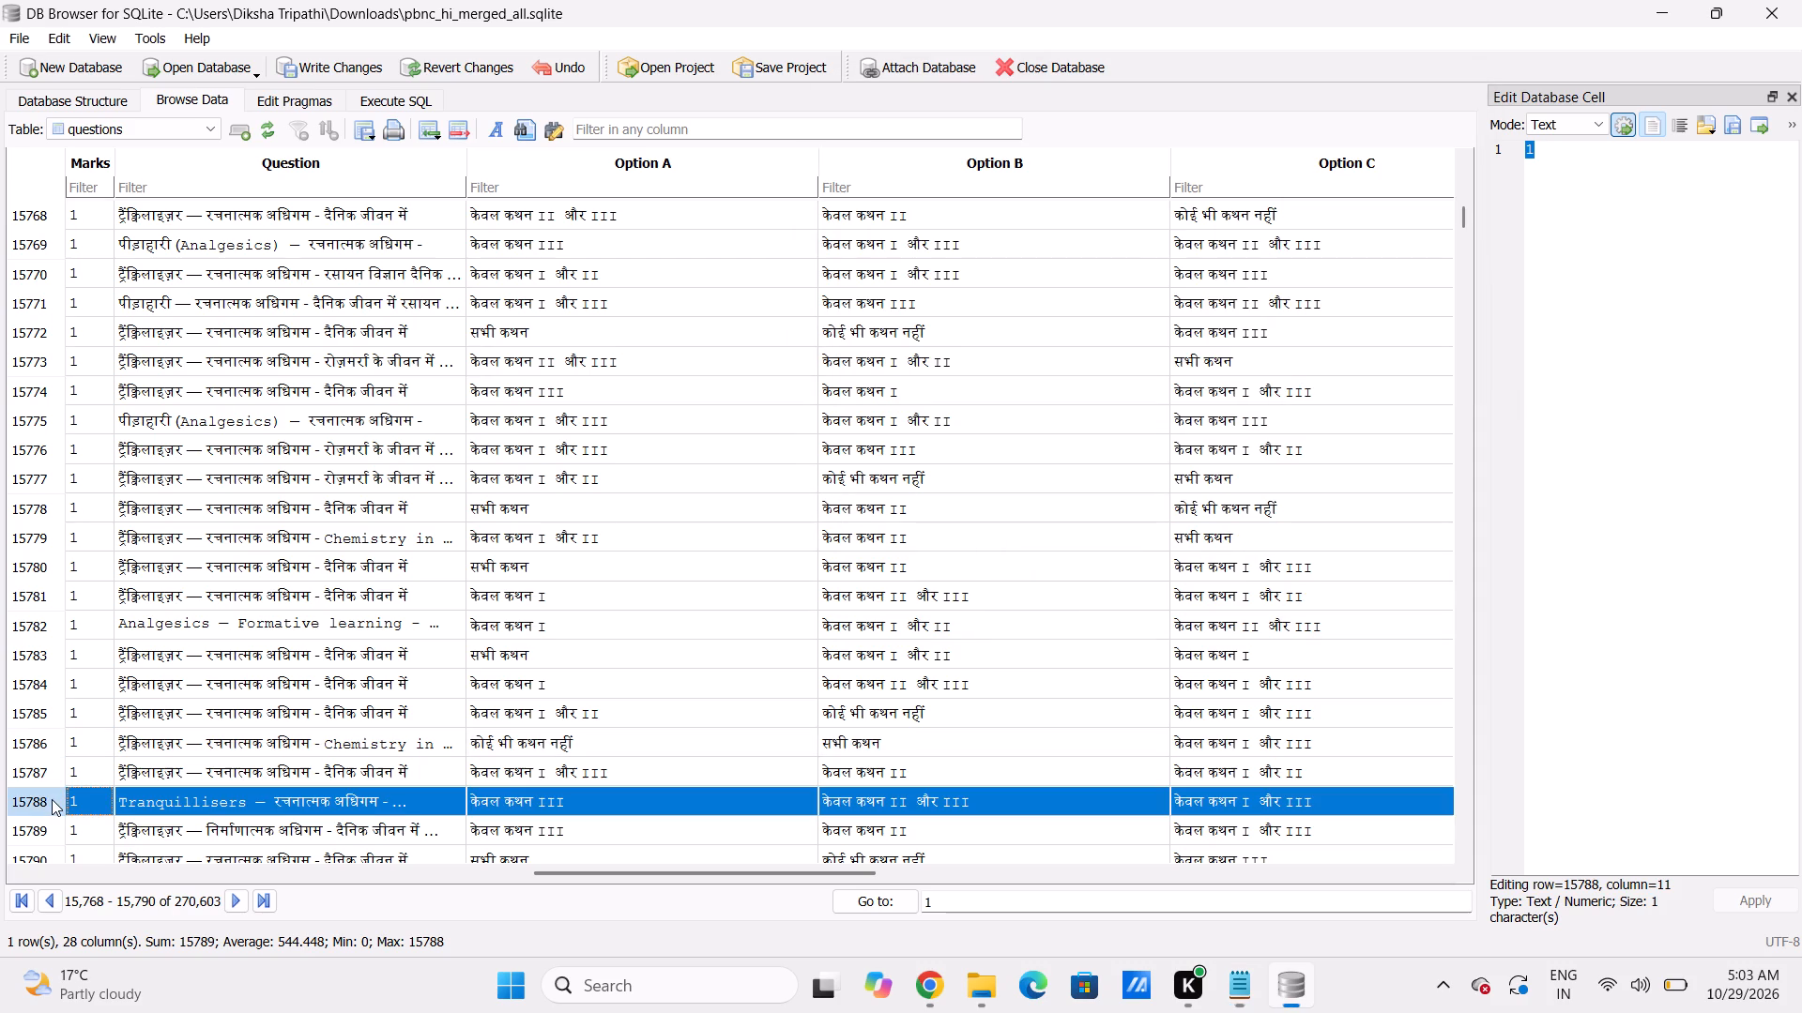
{"action": "key", "text": "ctrl+c"}
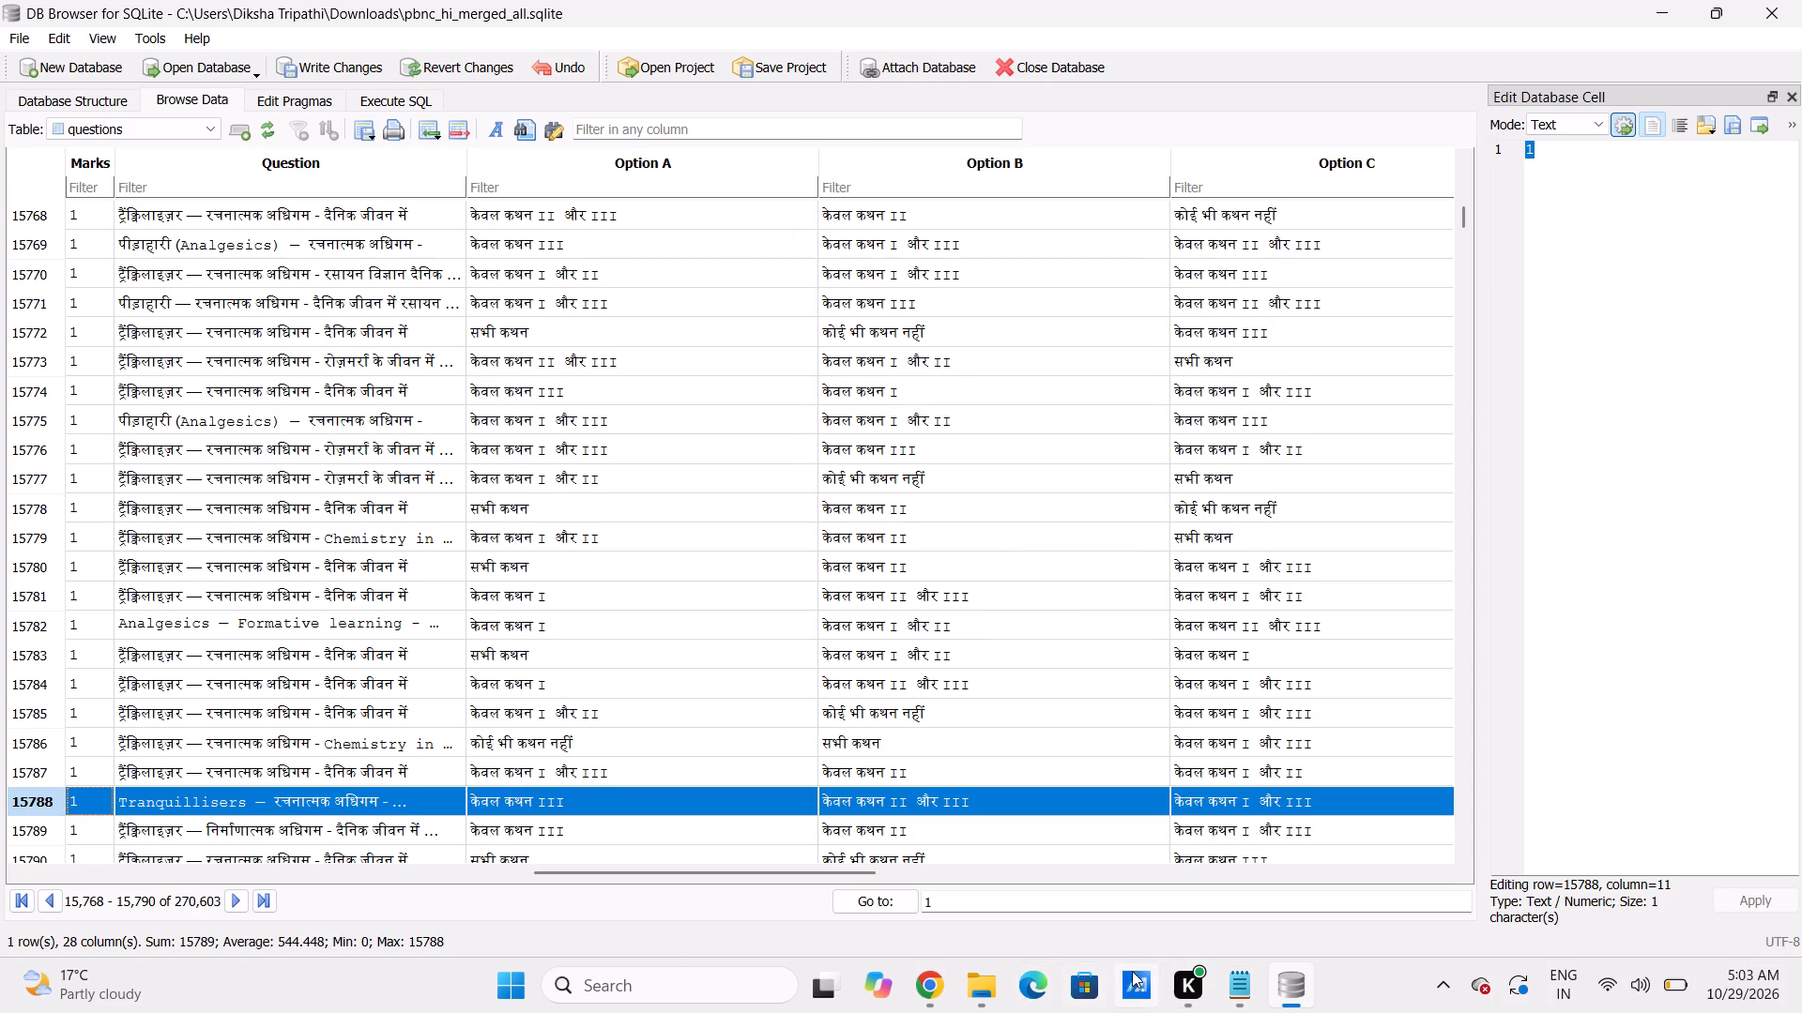
{"action": "left_click", "coordinate": [1228, 1004]}
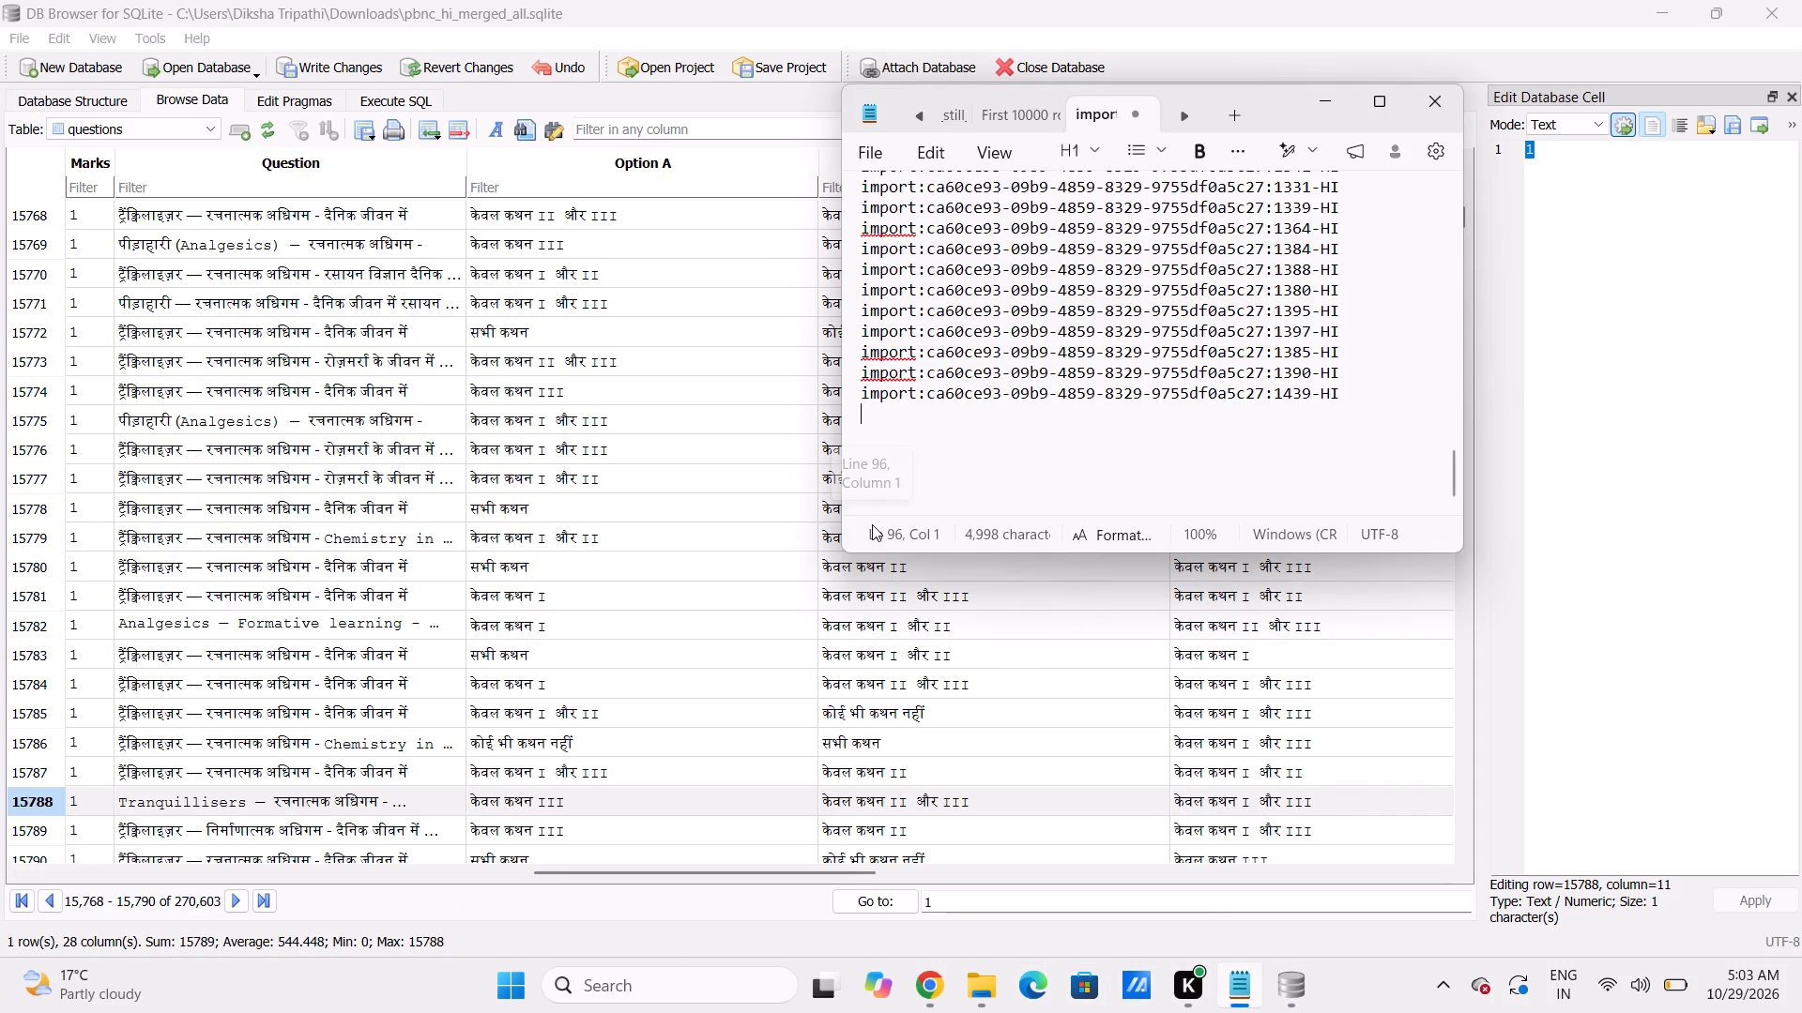
{"action": "key", "text": "ctrl+v"}
{"action": "left_click_drag", "start_coordinate": [864, 494], "coordinate": [879, 448]}
{"action": "scroll", "coordinate": [871, 460], "scroll_direction": "up", "scroll_amount": 2}
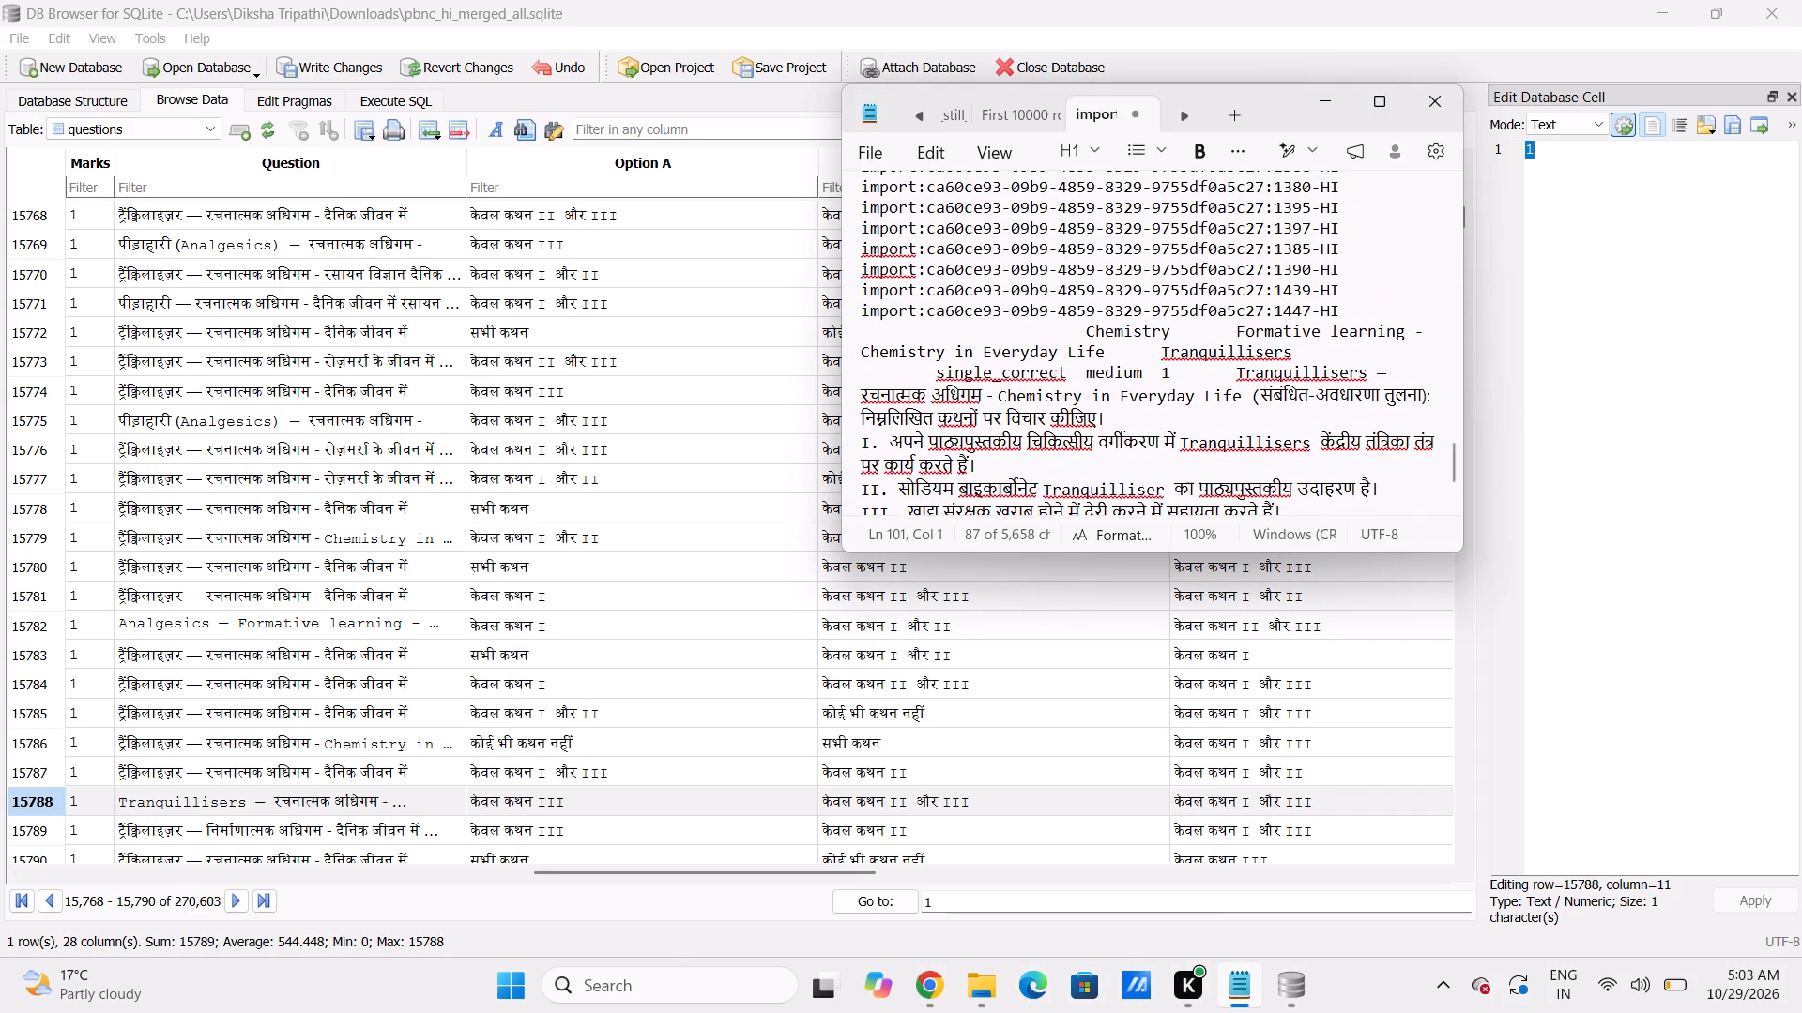
{"action": "left_click_drag", "start_coordinate": [879, 448], "coordinate": [854, 327]}
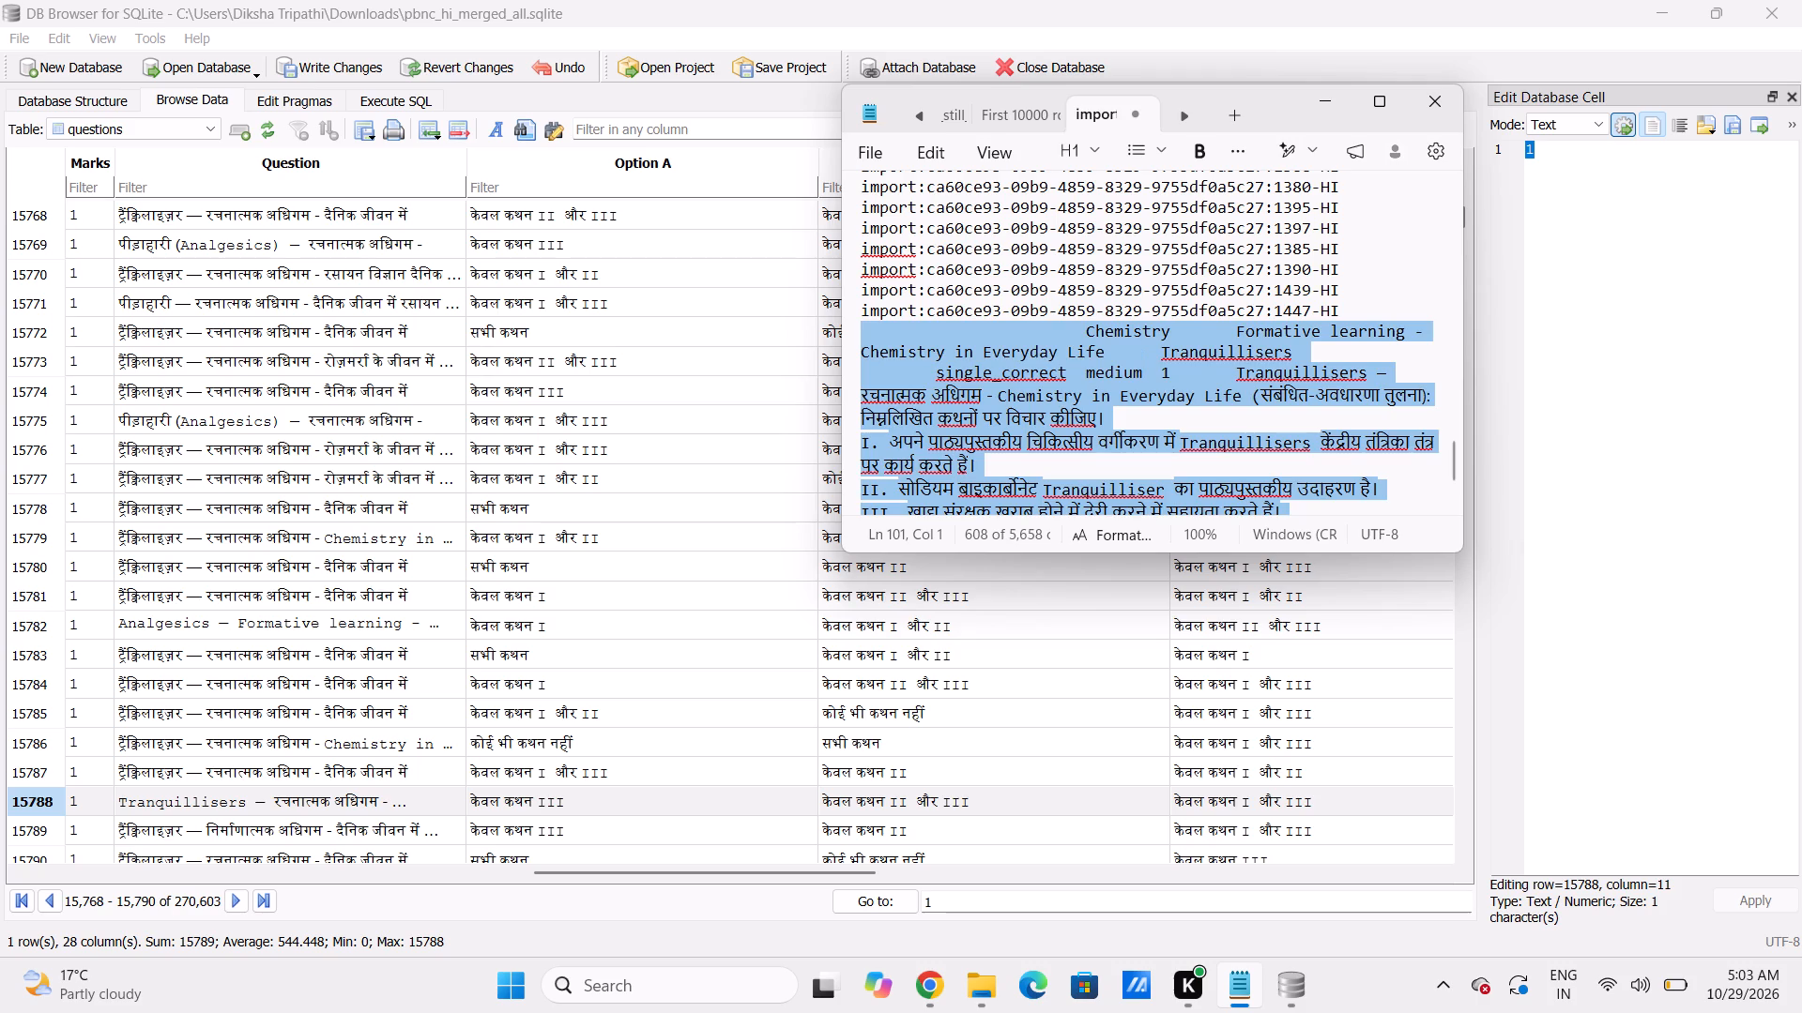
{"action": "key", "text": "BackSpace"}
{"action": "key", "text": "Return"}
Copy row 15794, whose Hindi title starts with Tranquillisers, into the Notepad list, trim it to its import ID ending 1427-HI, and start a new line.
{"action": "scroll", "coordinate": [422, 511], "scroll_direction": "down", "scroll_amount": 1}
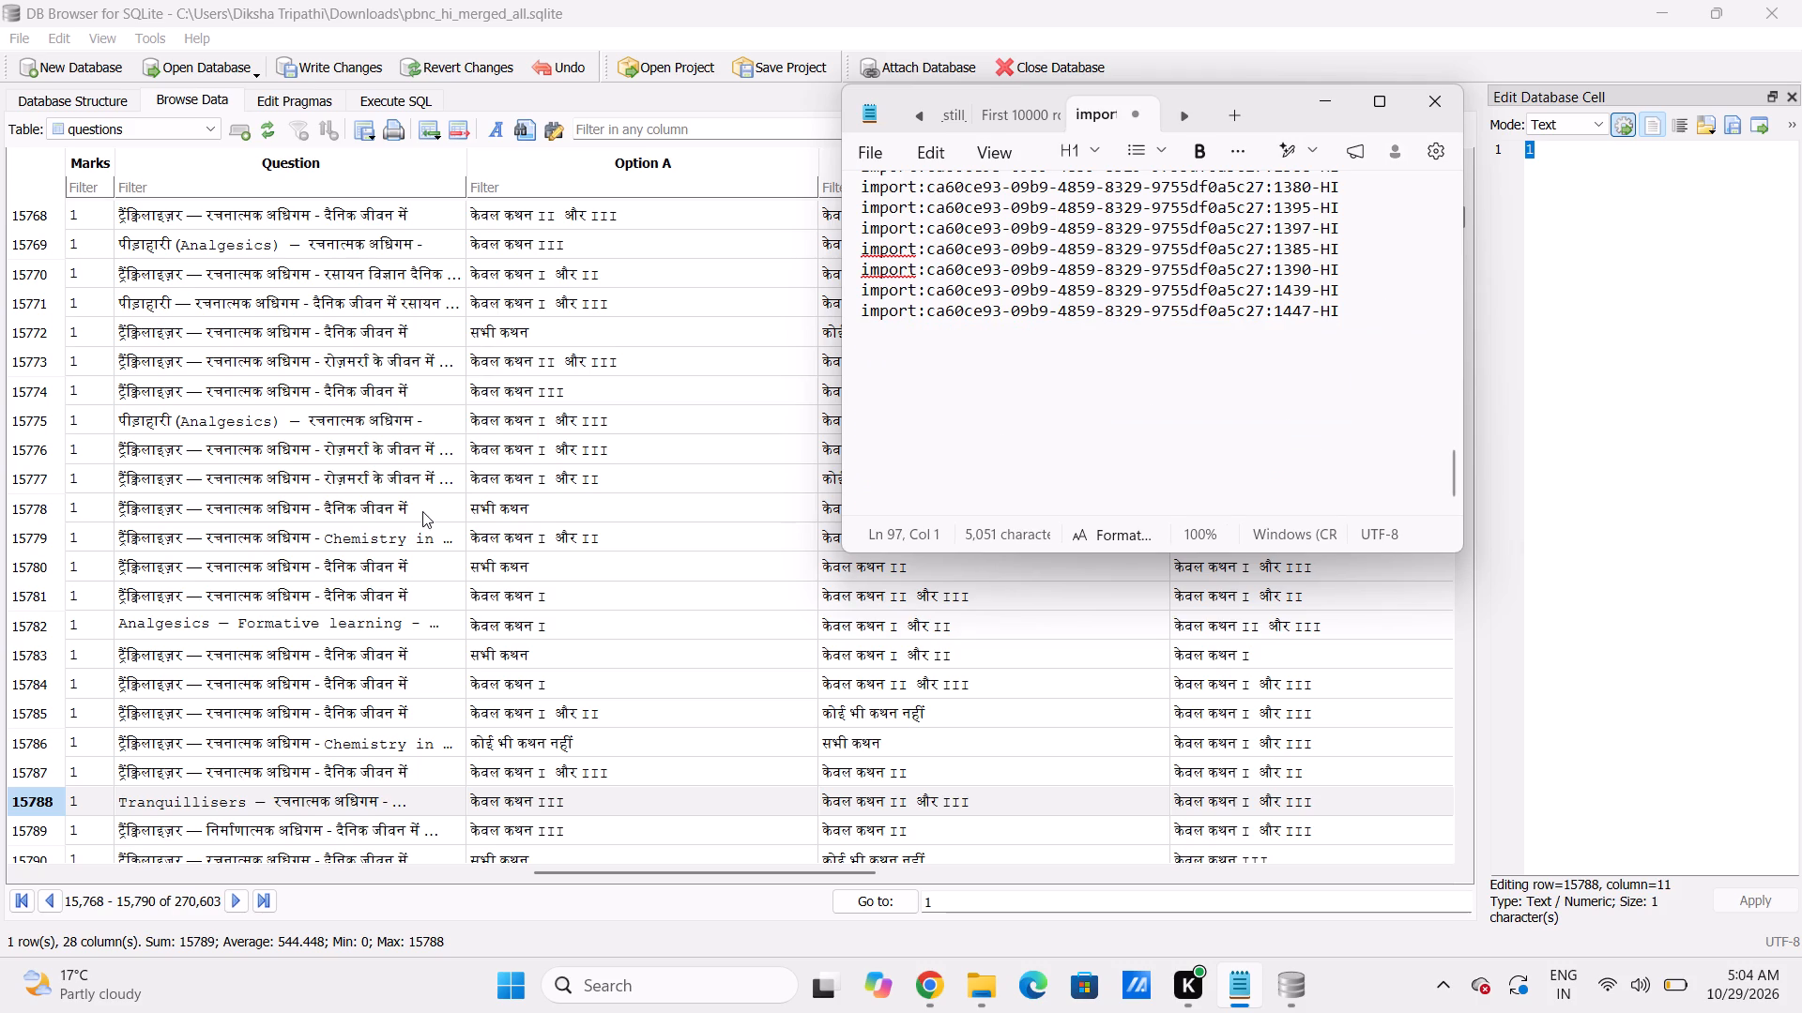
{"action": "scroll", "coordinate": [422, 511], "scroll_direction": "down", "scroll_amount": 3}
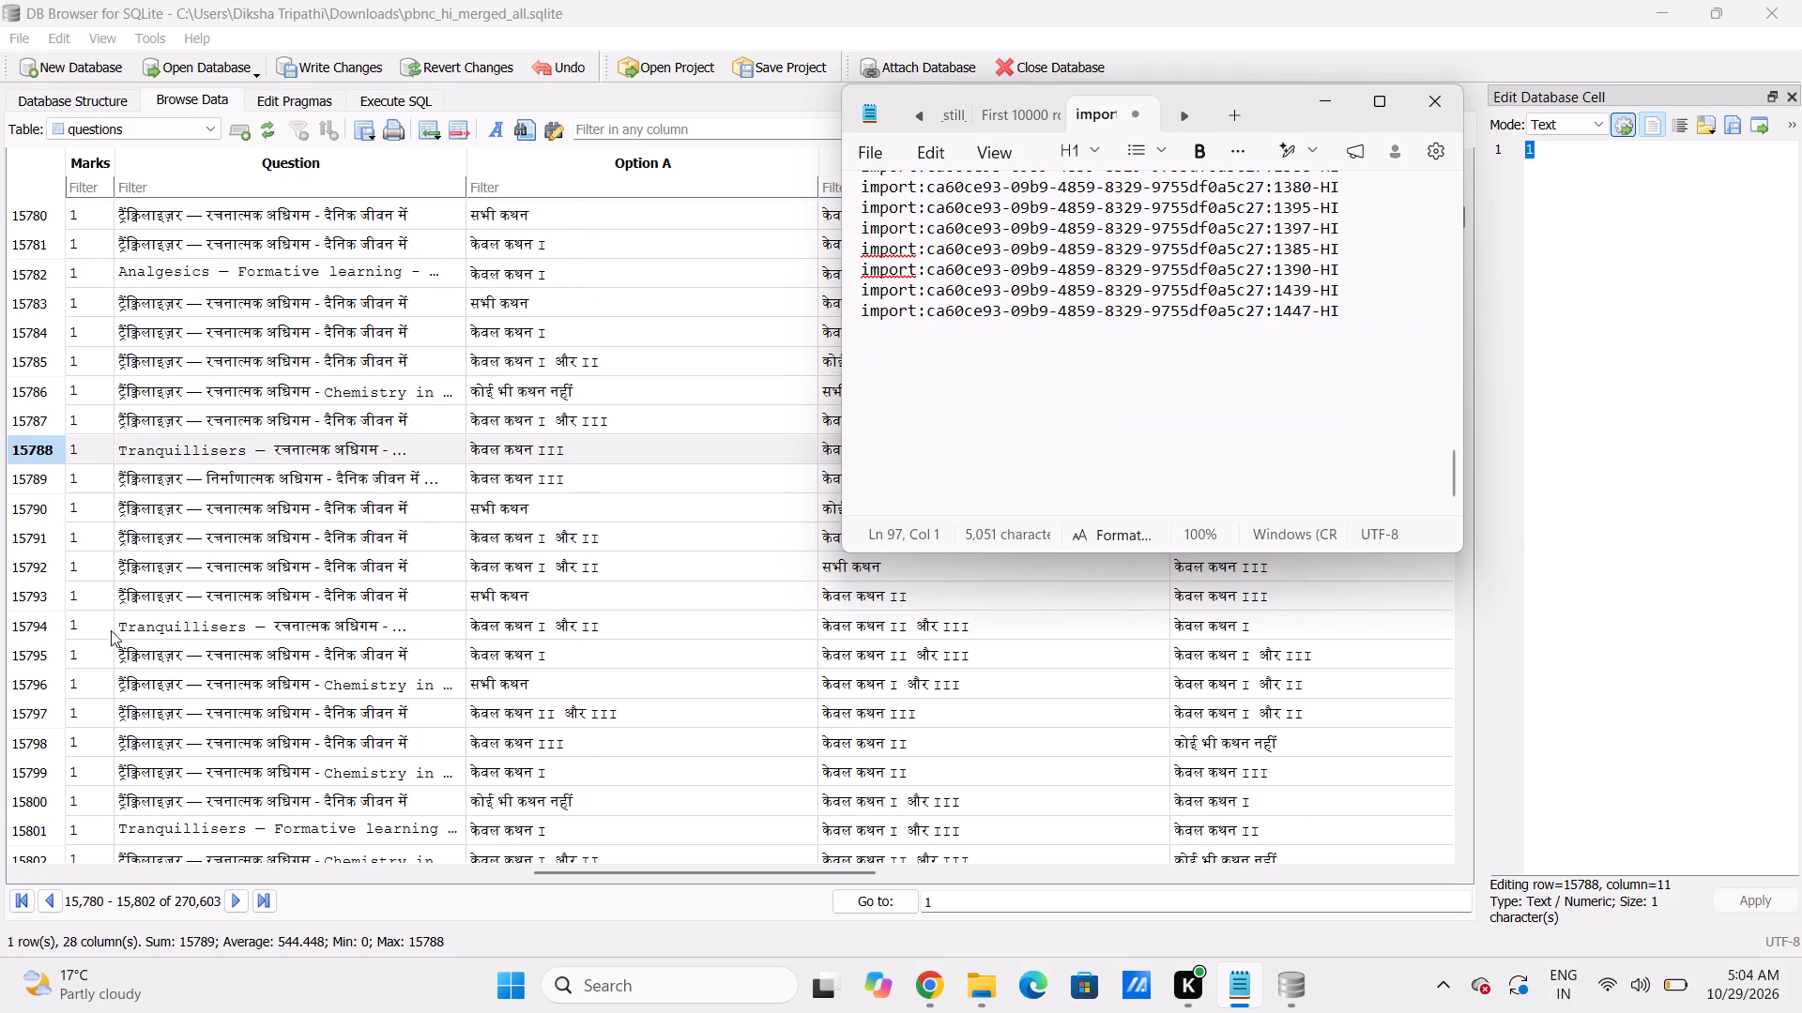
{"action": "left_click", "coordinate": [41, 618]}
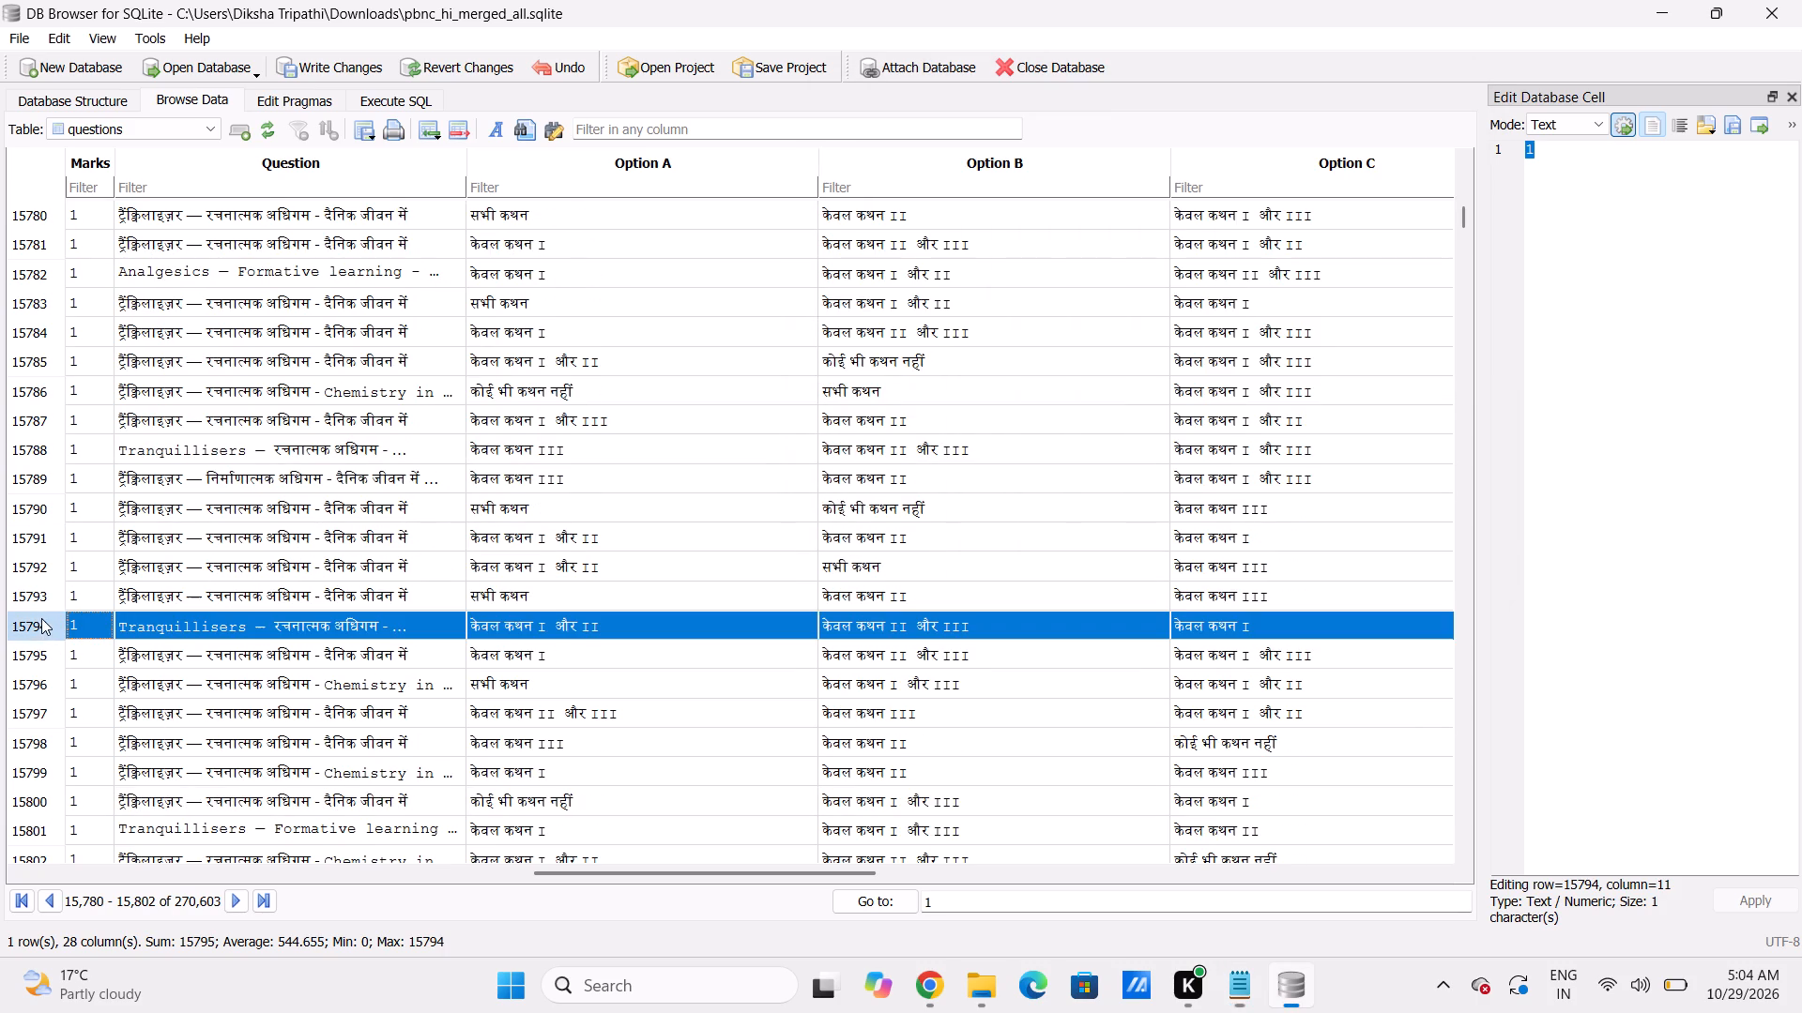
{"action": "key", "text": "ctrl+c"}
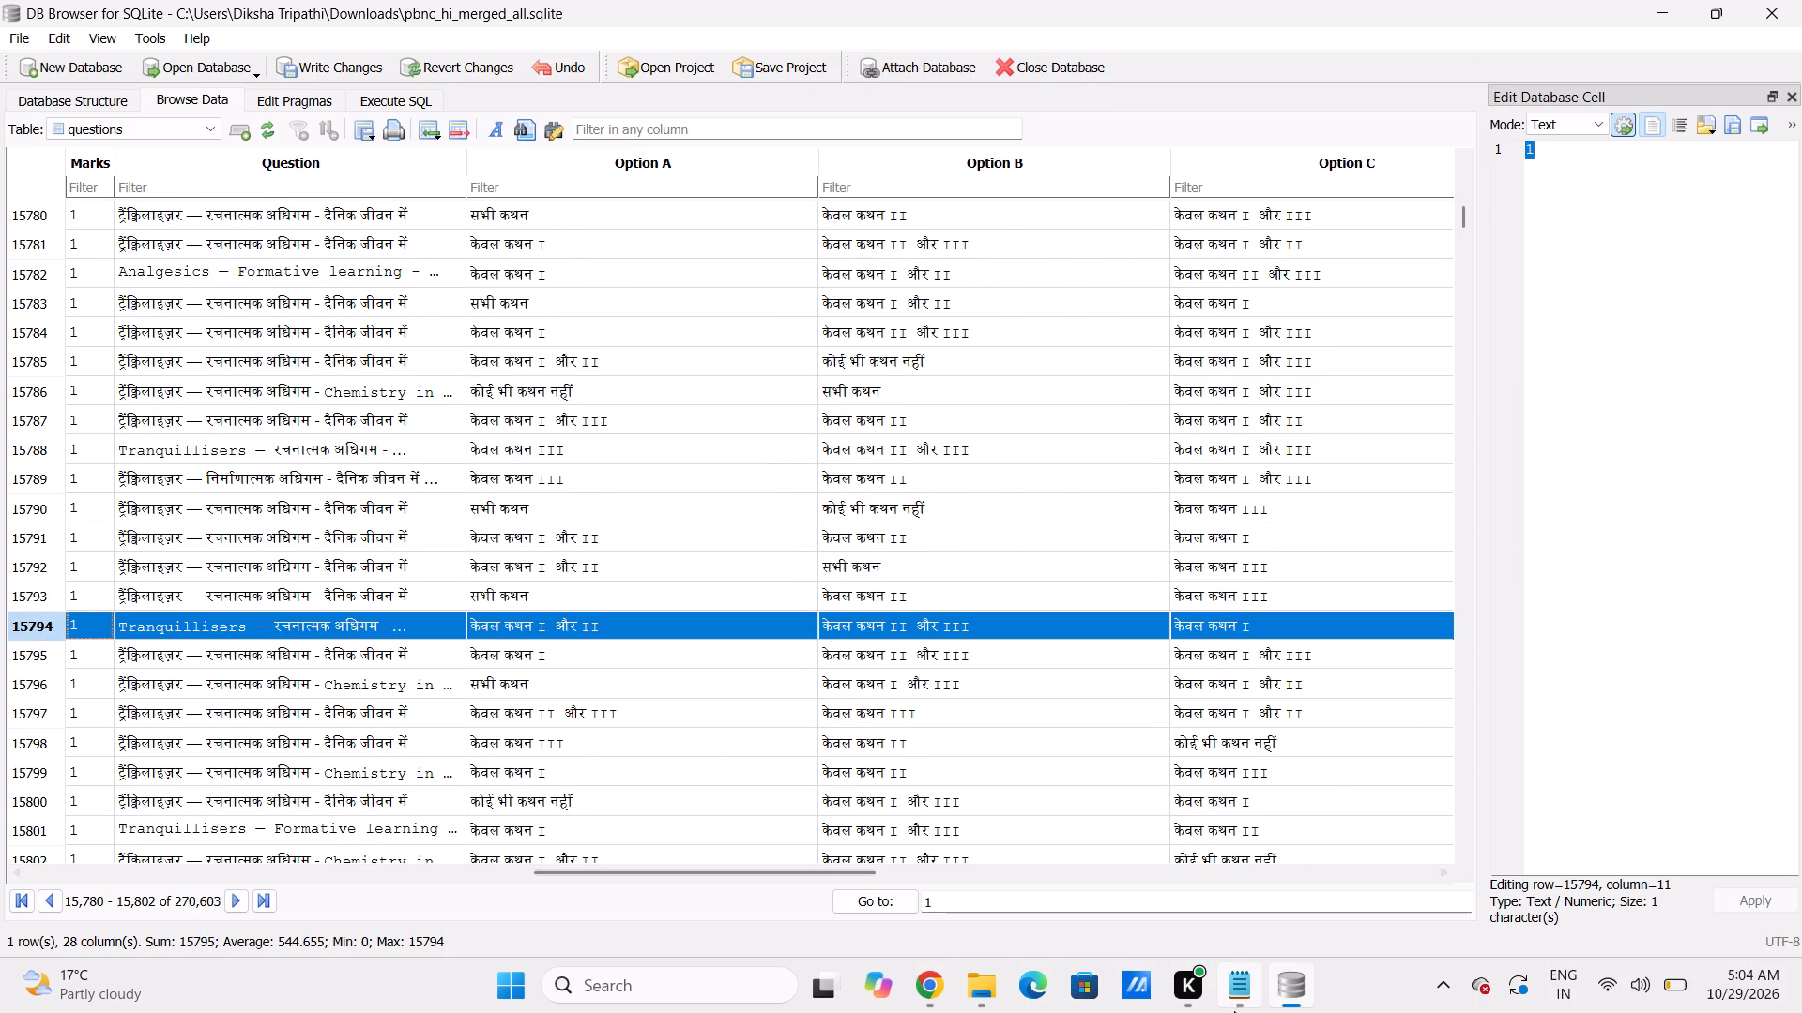
{"action": "left_click", "coordinate": [1235, 1009]}
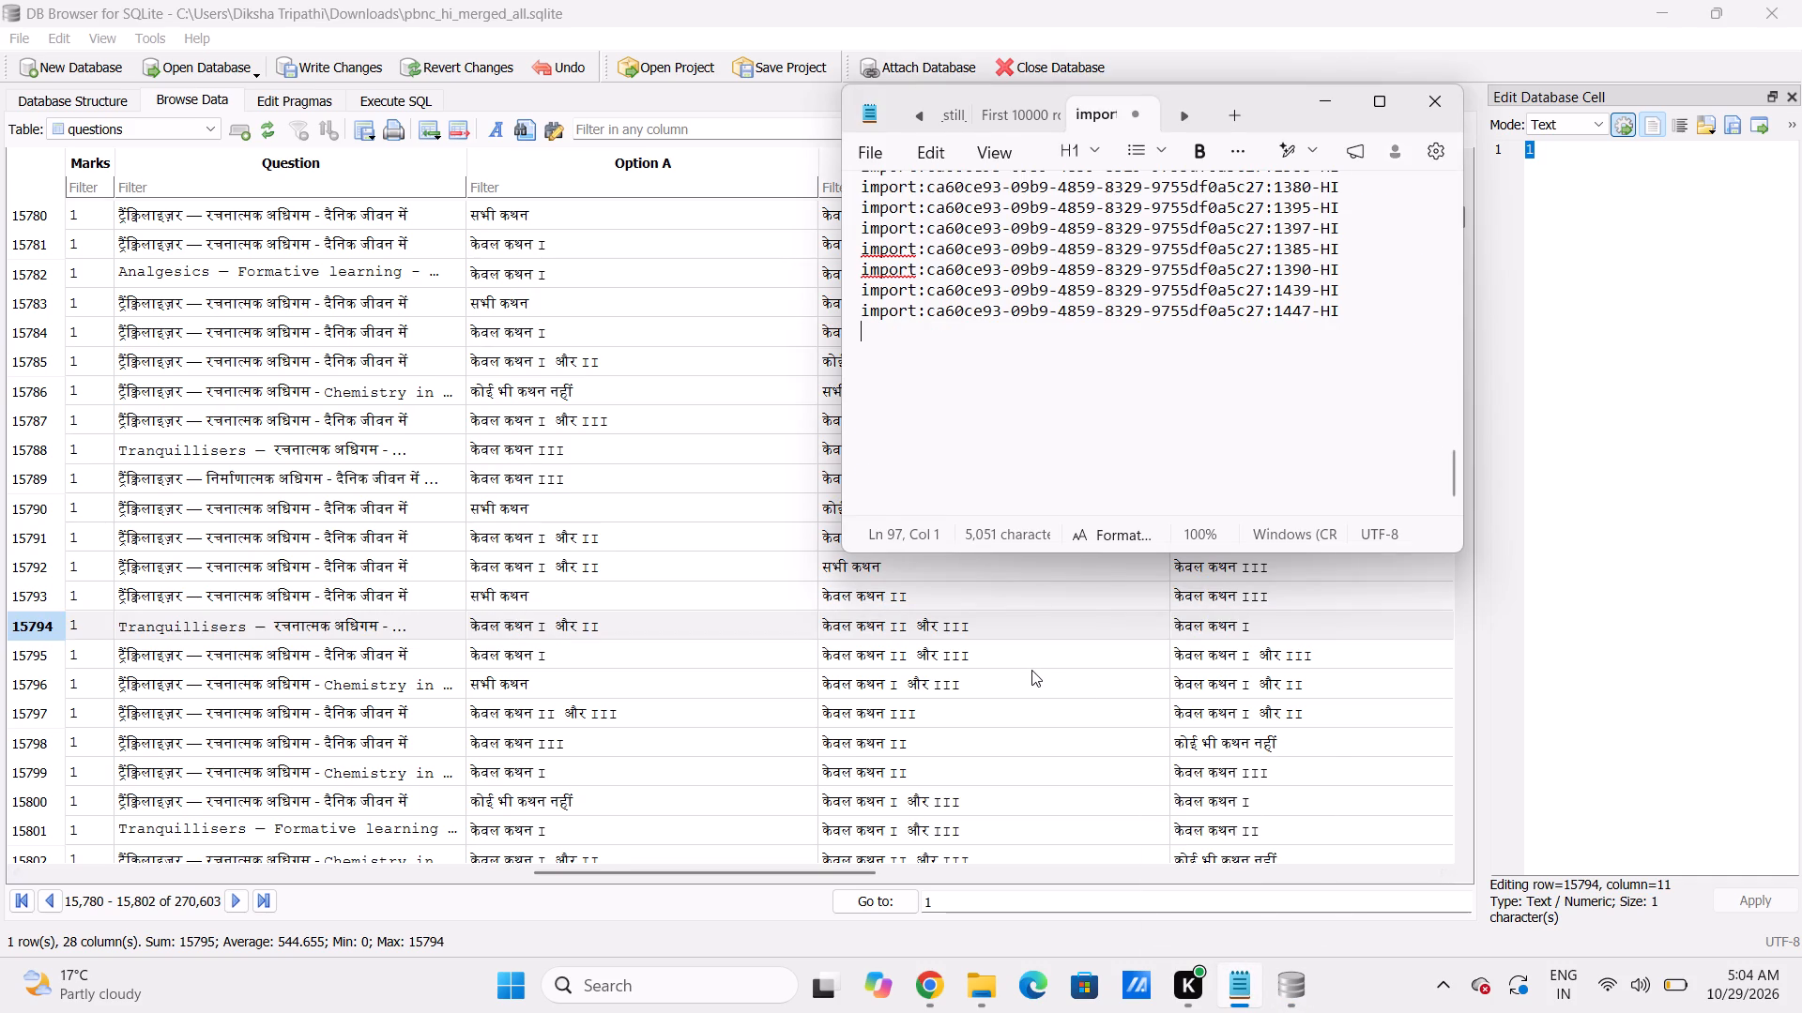
{"action": "key", "text": "ctrl+v"}
{"action": "left_click_drag", "start_coordinate": [870, 495], "coordinate": [870, 494]}
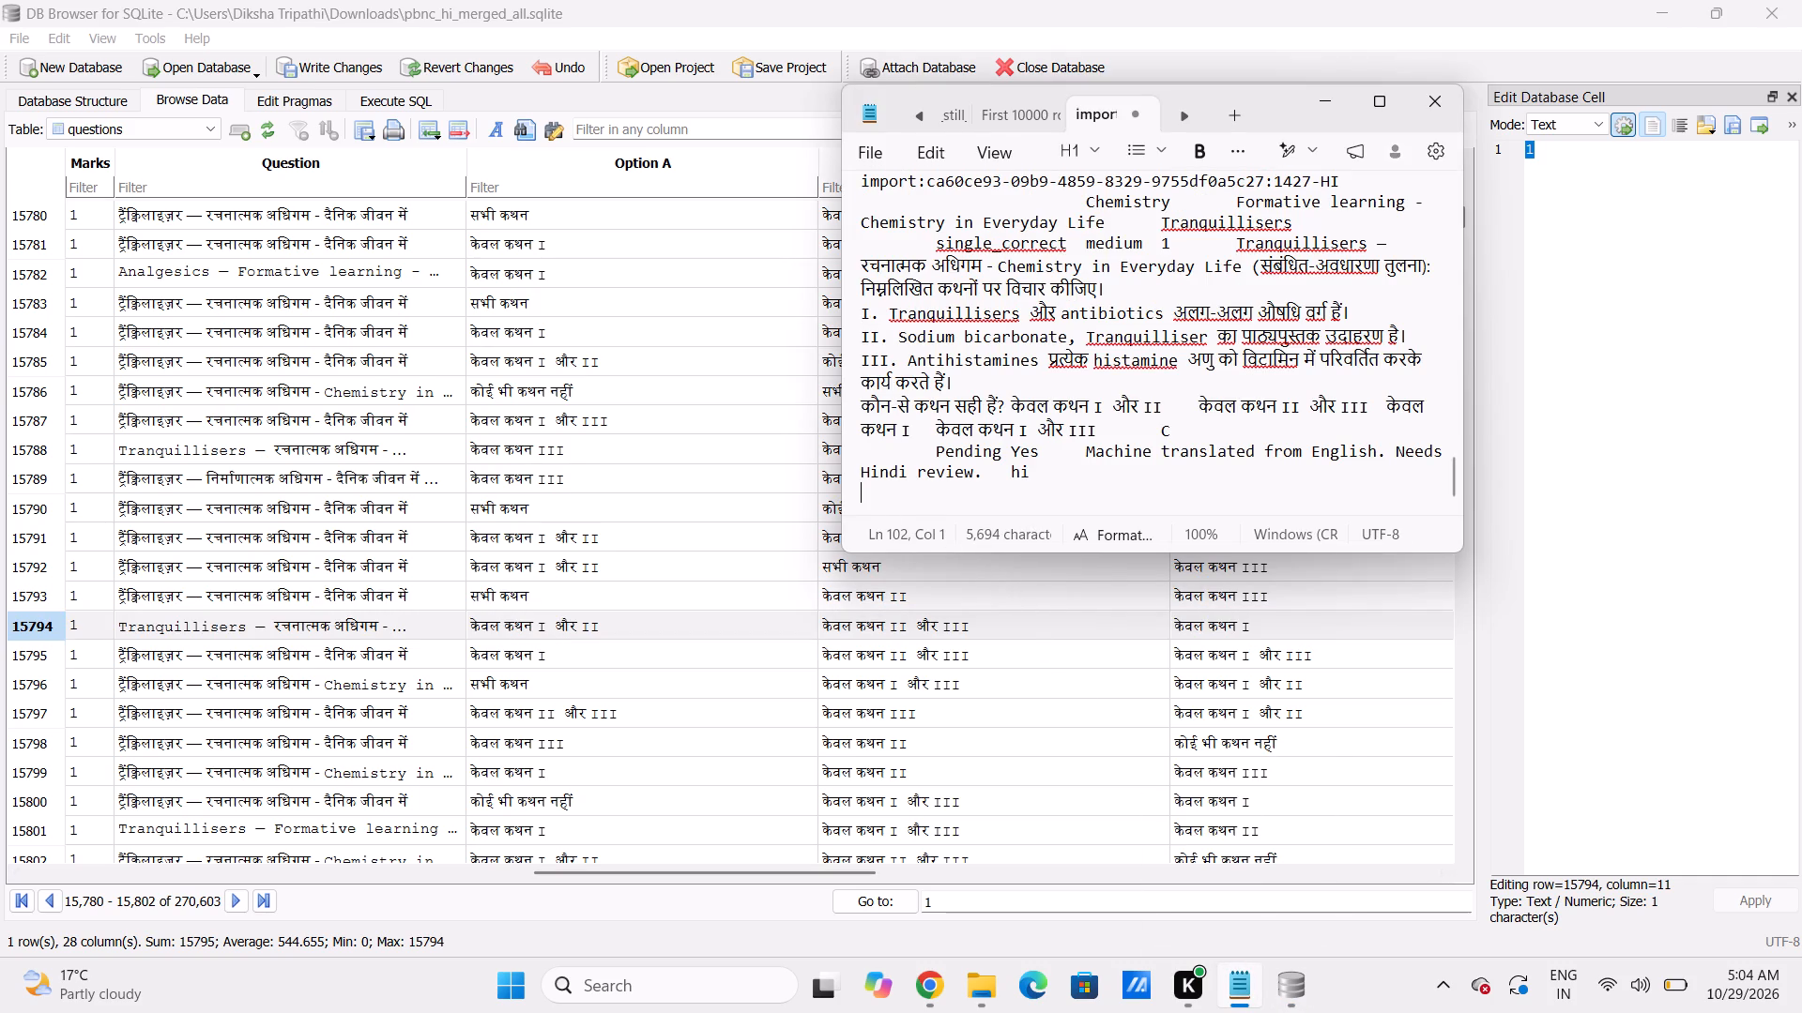
{"action": "left_click_drag", "start_coordinate": [870, 494], "coordinate": [897, 314]}
{"action": "scroll", "coordinate": [875, 457], "scroll_direction": "up", "scroll_amount": 1}
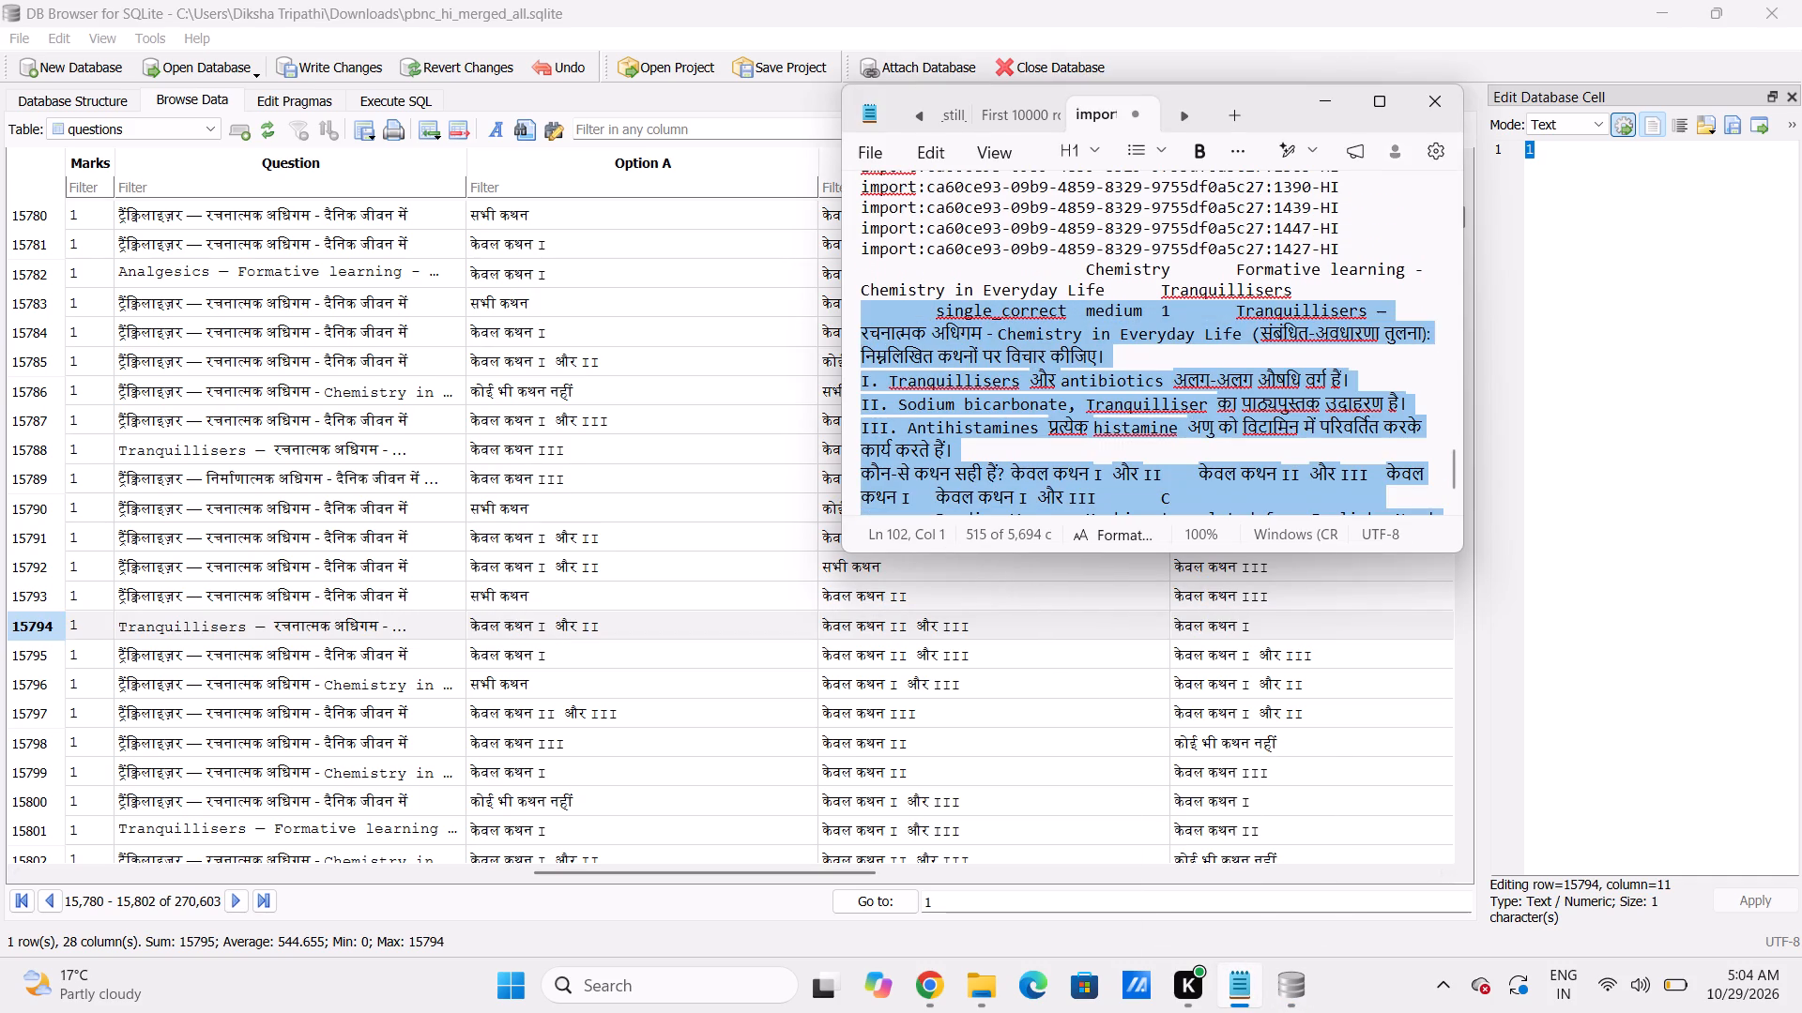
{"action": "left_click_drag", "start_coordinate": [897, 314], "coordinate": [867, 286]}
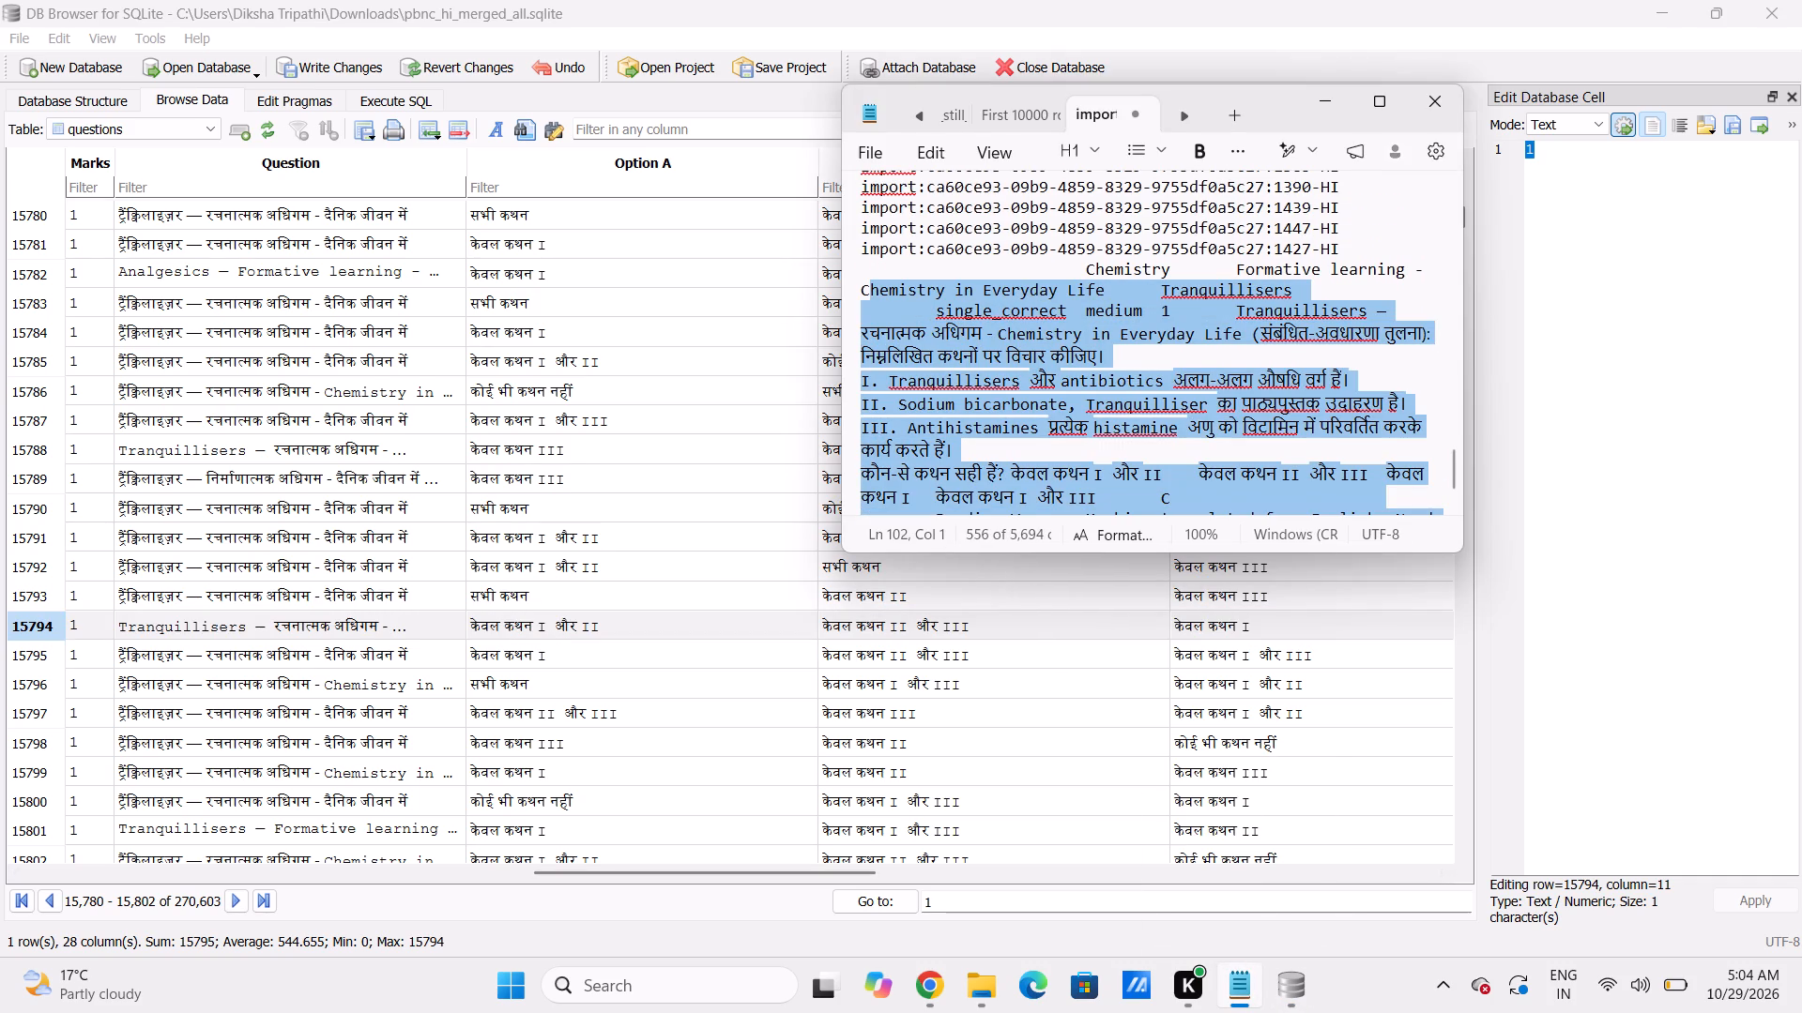
{"action": "left_click_drag", "start_coordinate": [867, 286], "coordinate": [867, 275]}
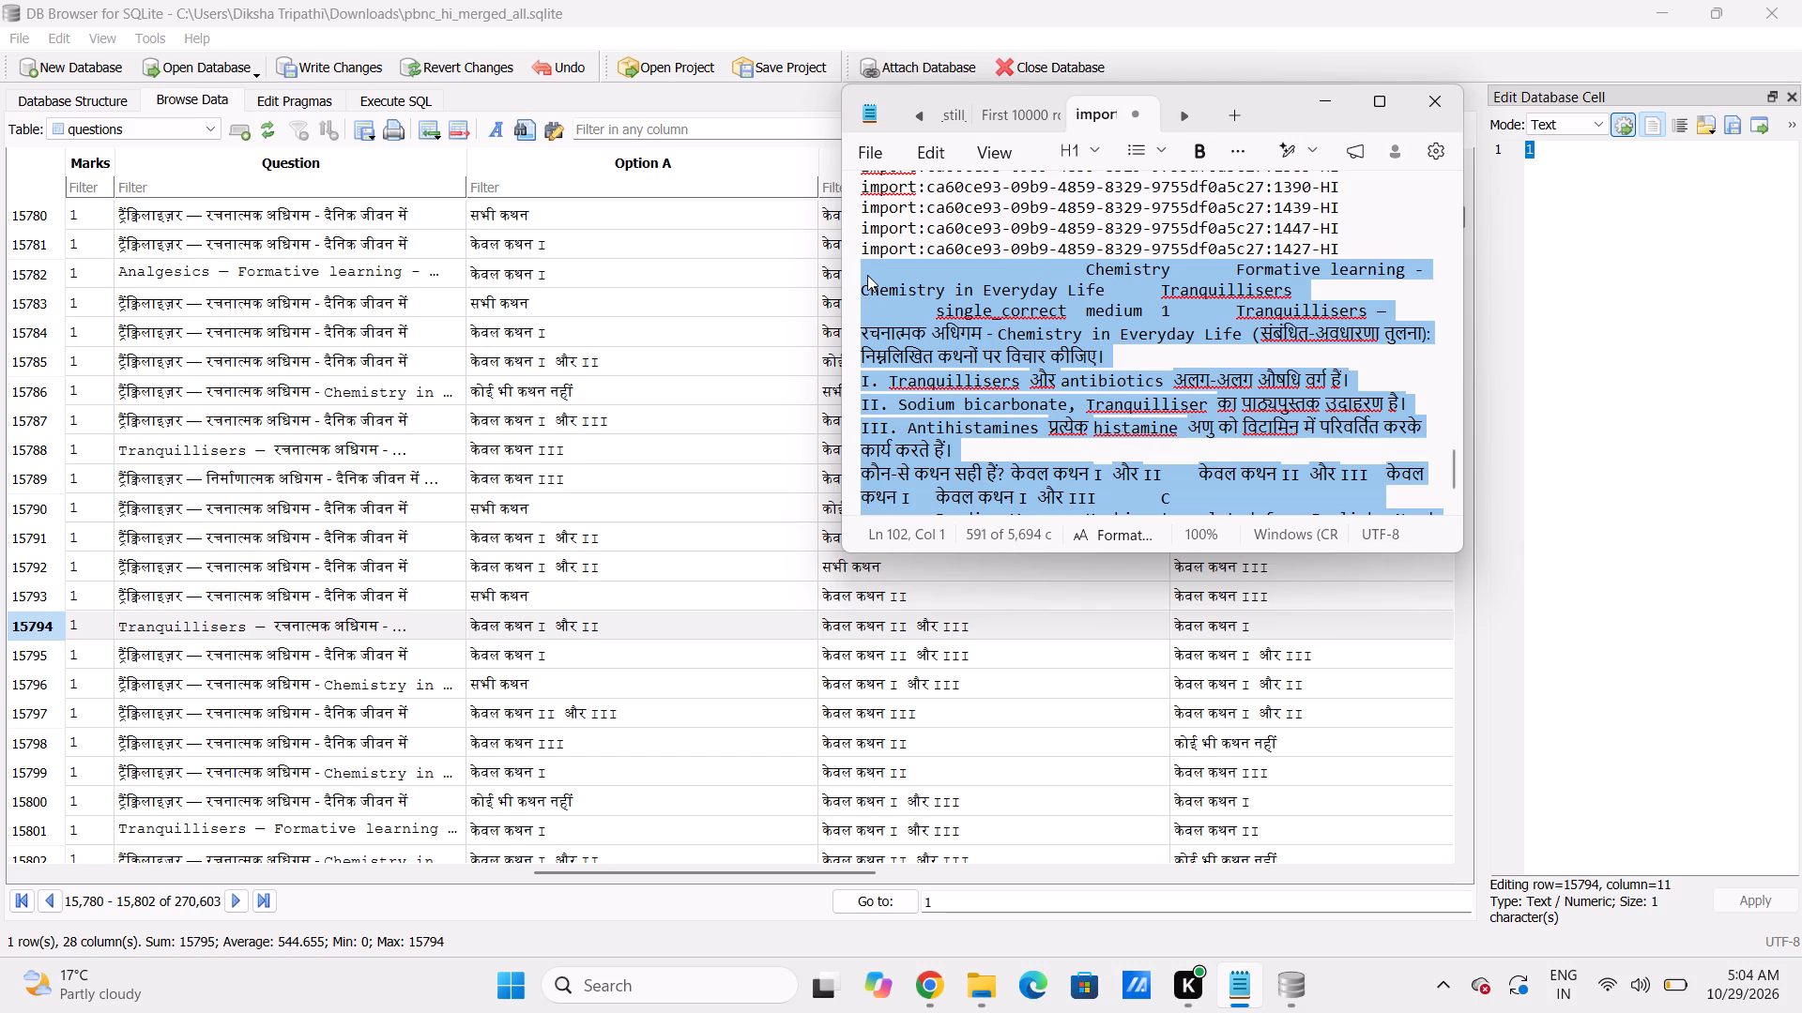
{"action": "key", "text": "BackSpace"}
{"action": "key", "text": "Return"}
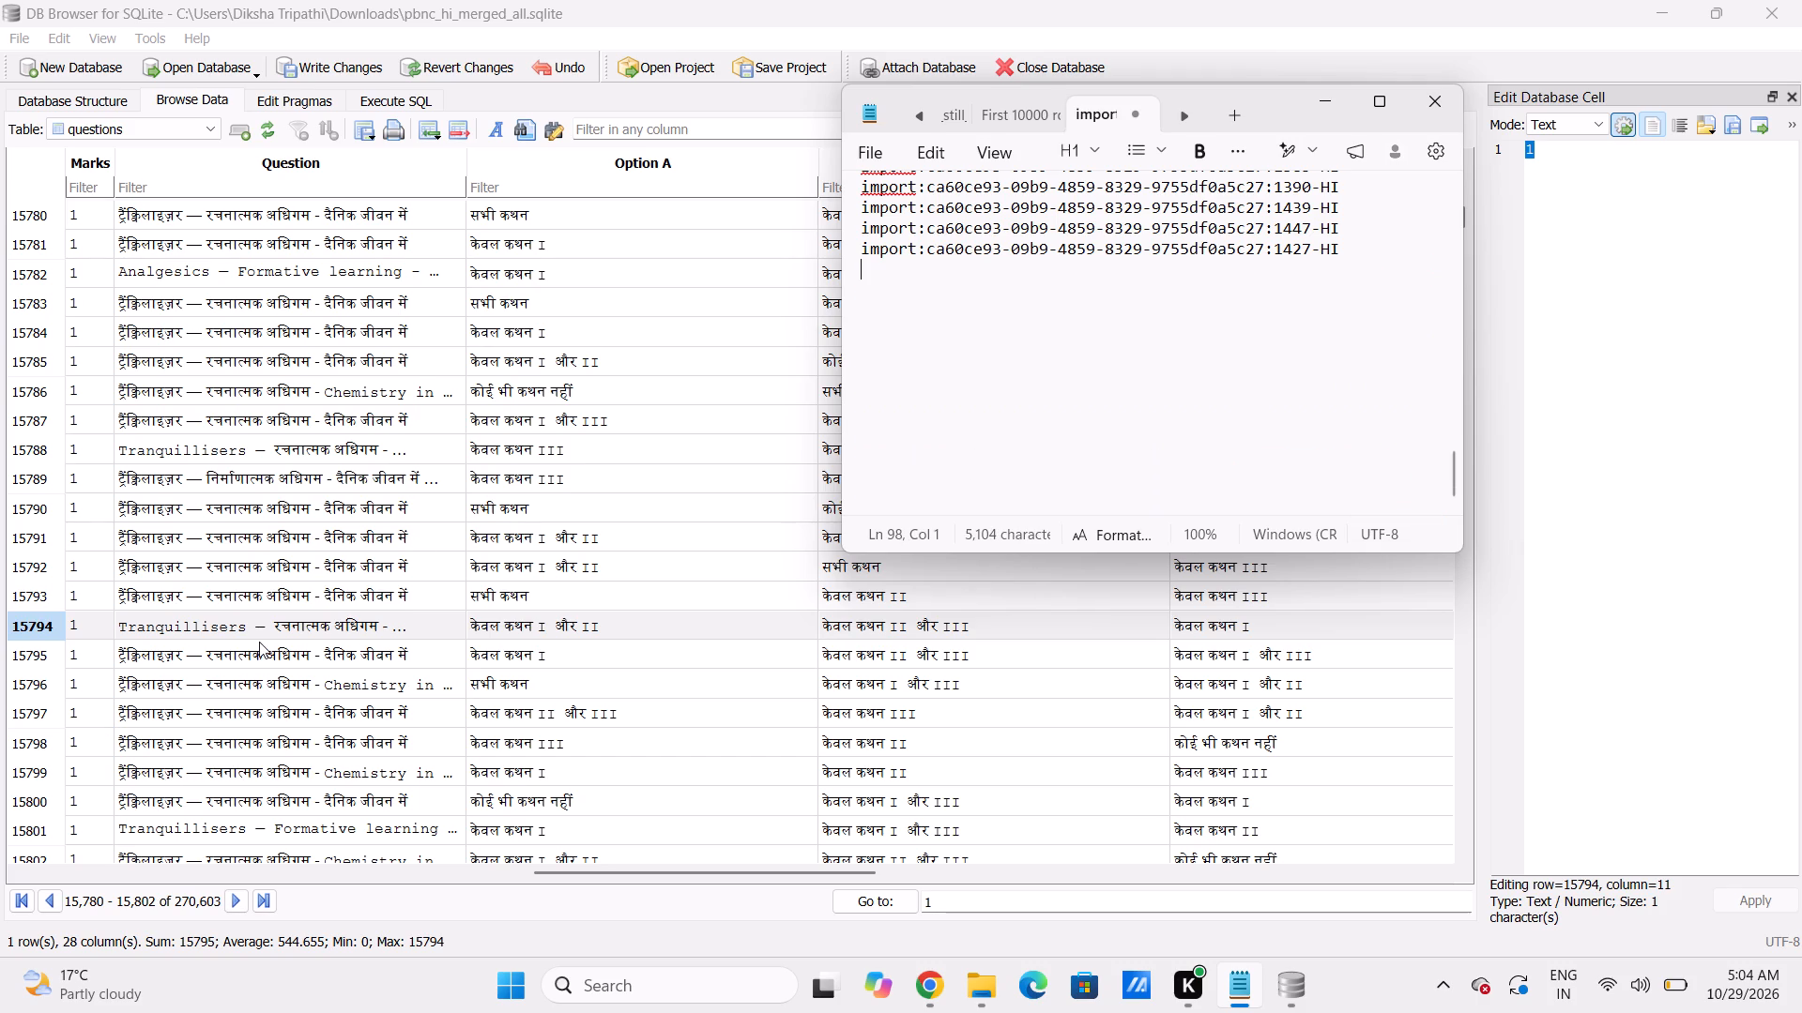
Copy row 15796, whose Hindi title contains Chemistry in Everyday Life, into the Notepad list, trim it to its import ID ending 1428-HI, and start a new line.
{"action": "left_click", "coordinate": [37, 685]}
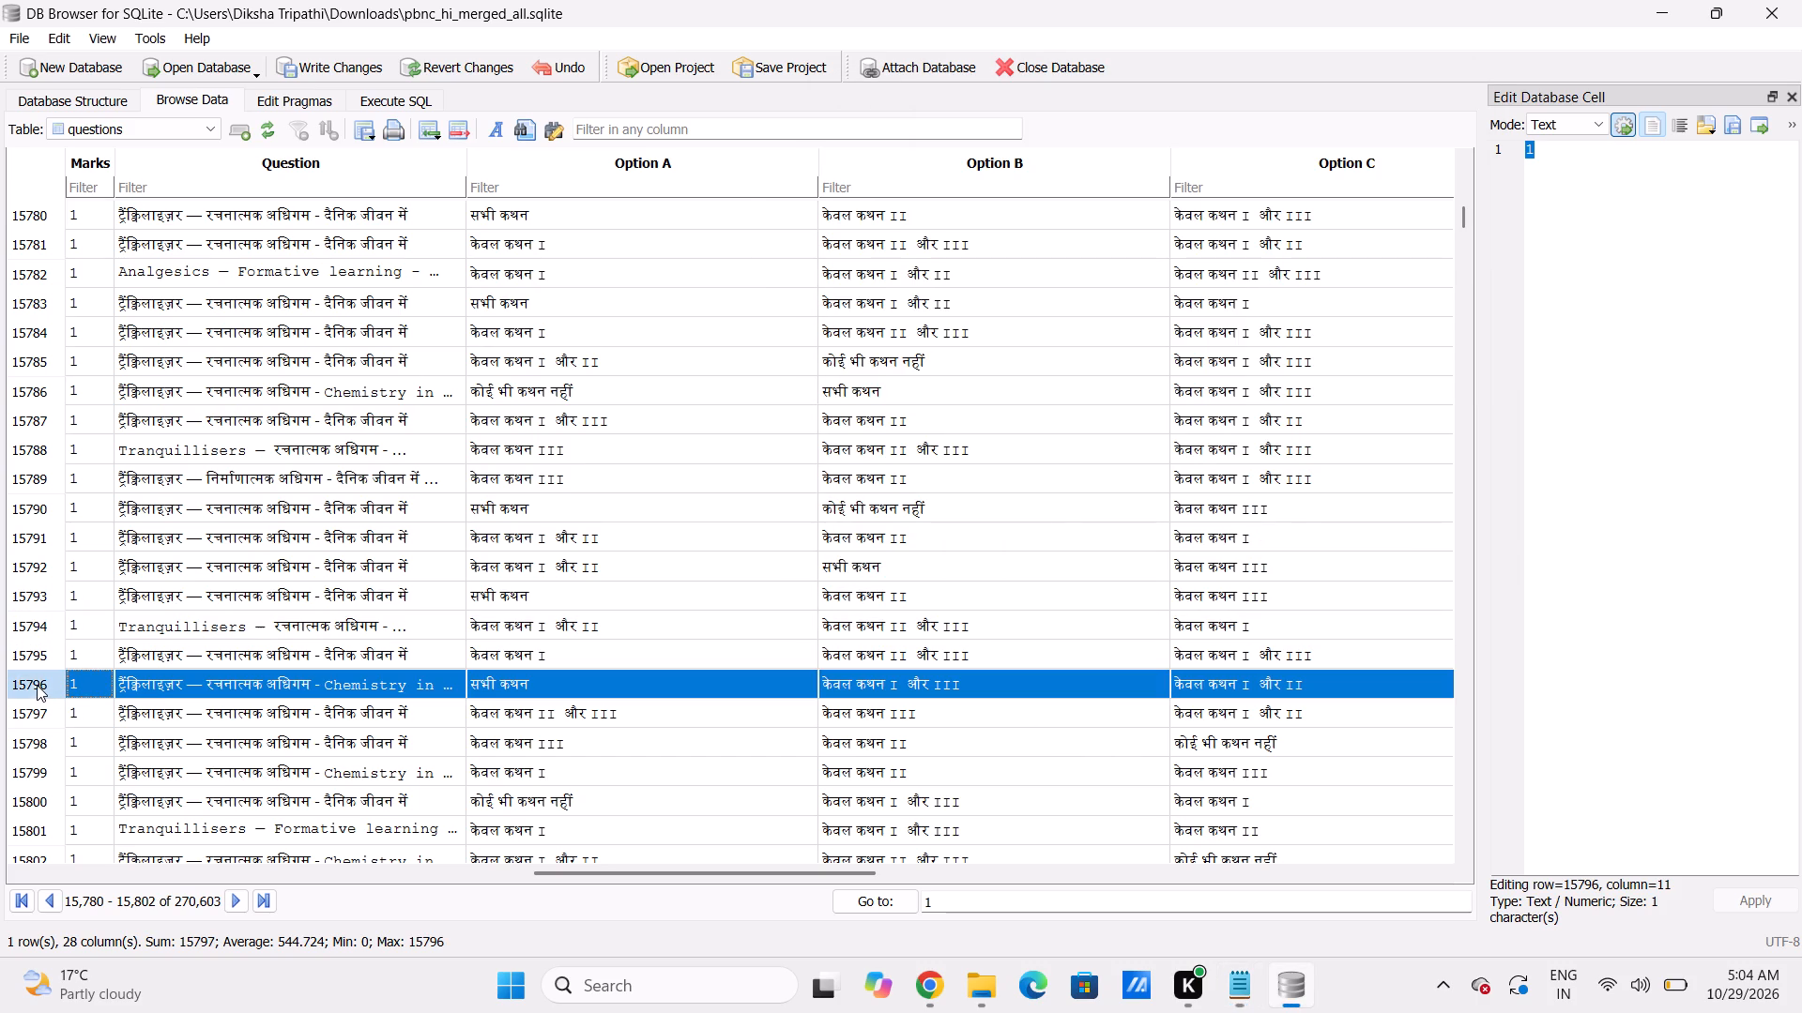
{"action": "key", "text": "ctrl+c"}
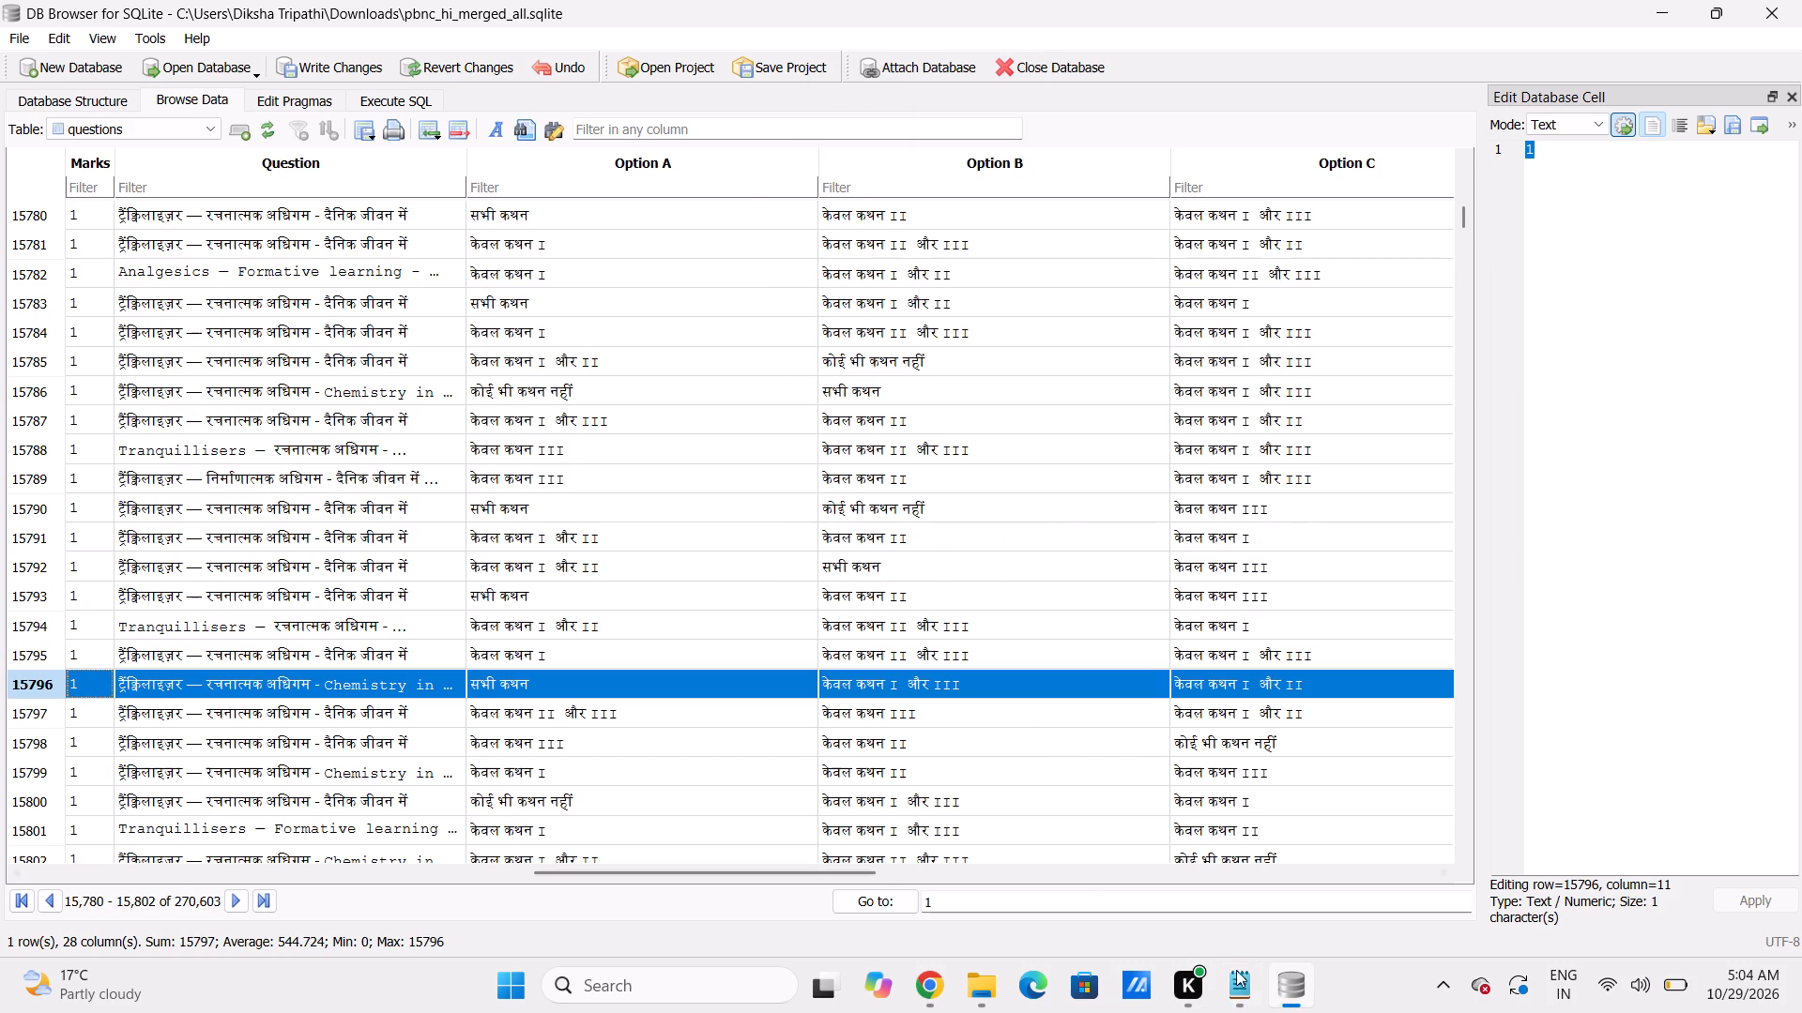
{"action": "left_click", "coordinate": [1249, 978]}
{"action": "key", "text": "ctrl+v"}
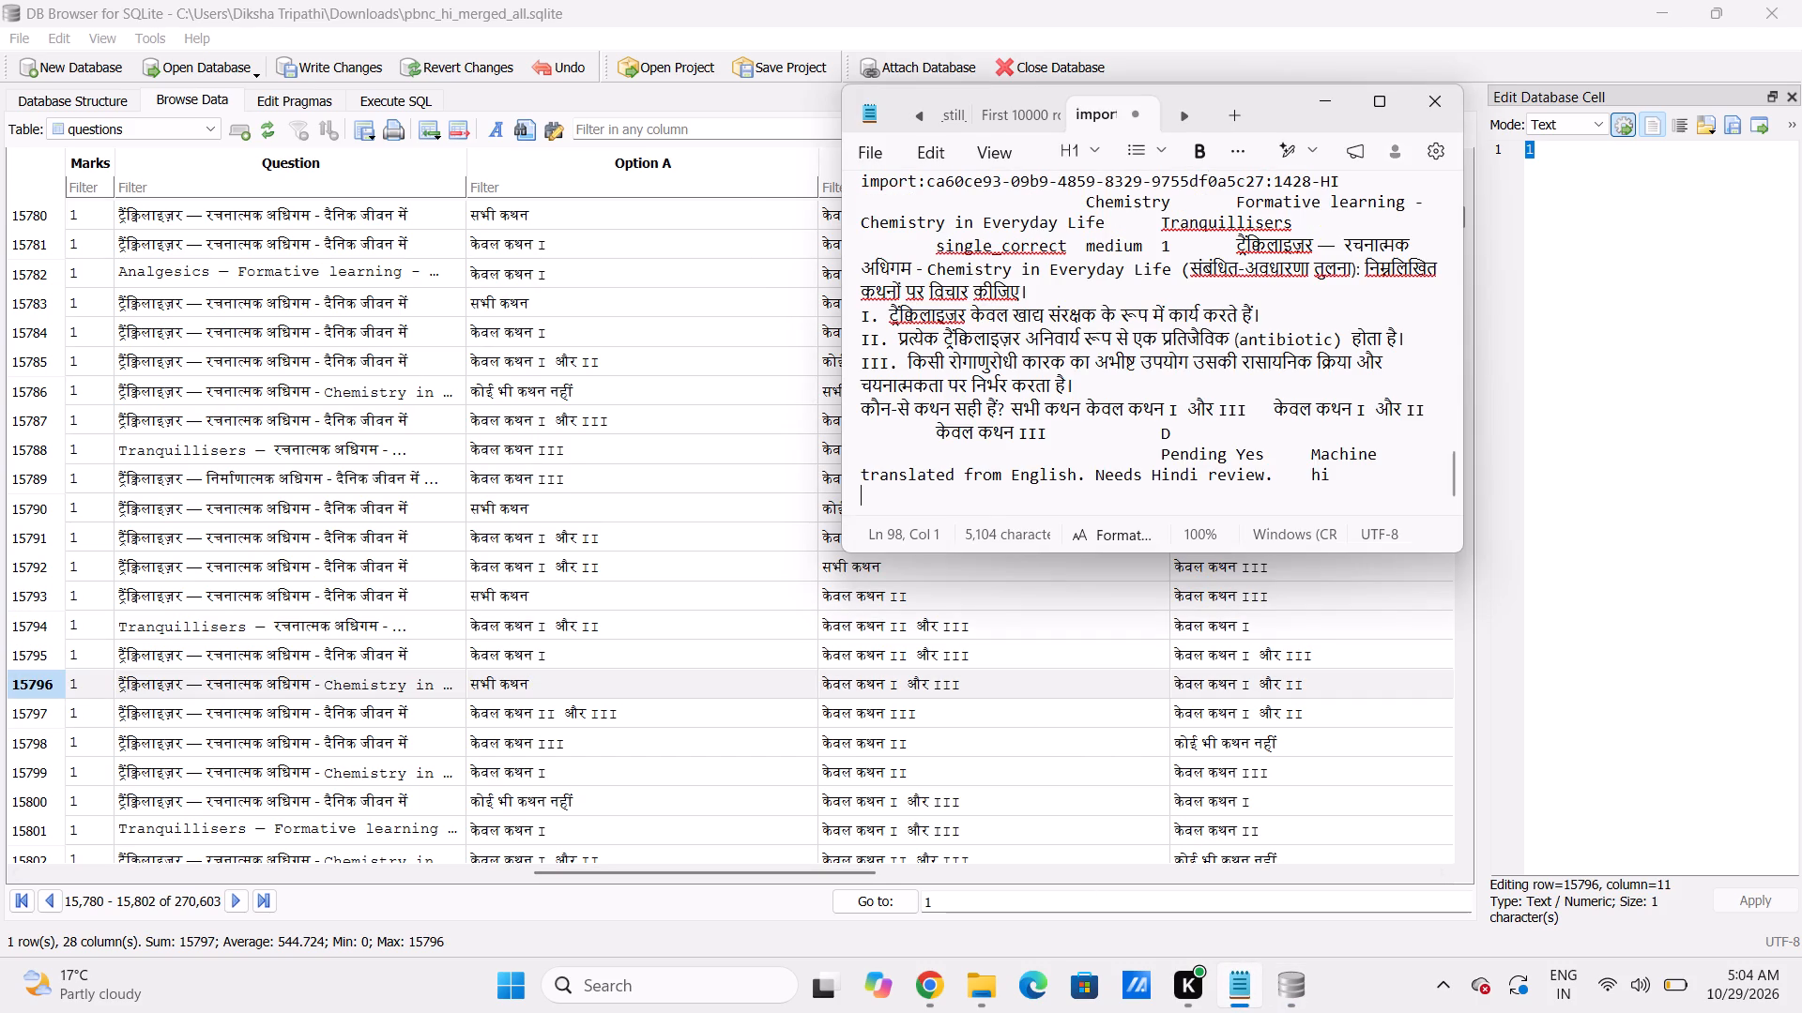
{"action": "left_click_drag", "start_coordinate": [863, 501], "coordinate": [864, 295]}
{"action": "scroll", "coordinate": [871, 361], "scroll_direction": "up", "scroll_amount": 1}
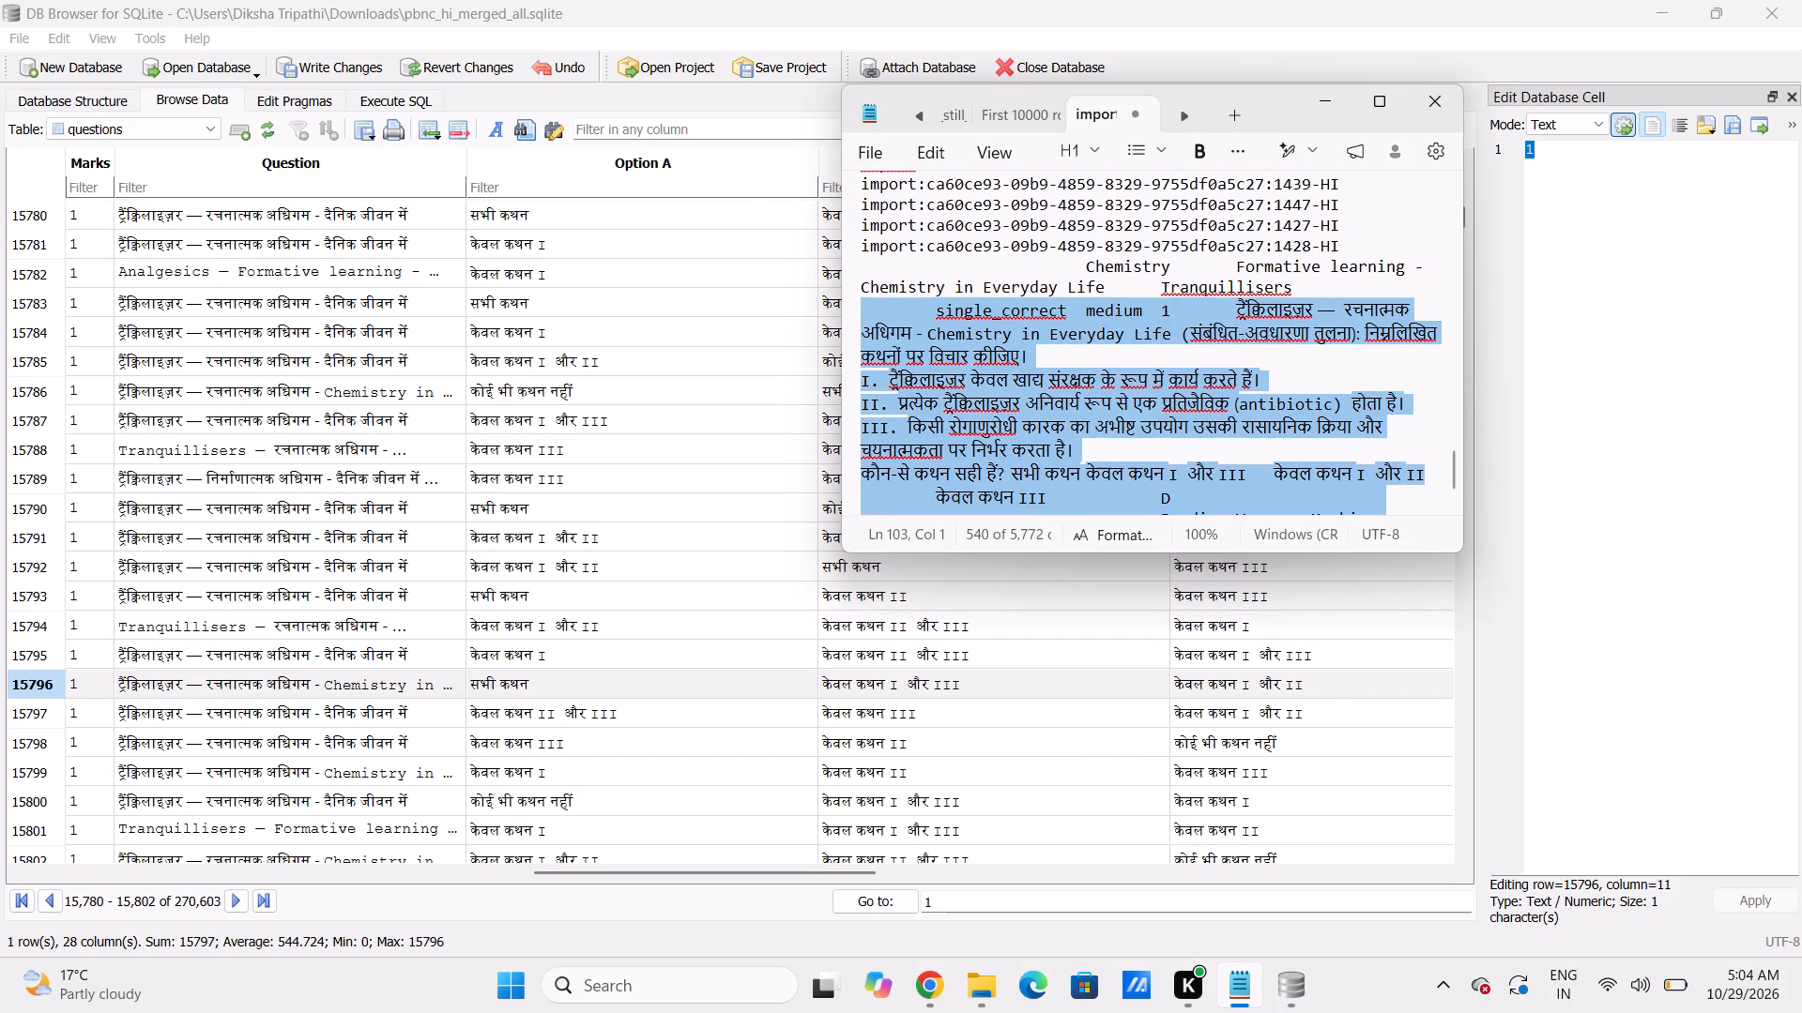
{"action": "left_click_drag", "start_coordinate": [864, 295], "coordinate": [863, 271]}
{"action": "key", "text": "BackSpace"}
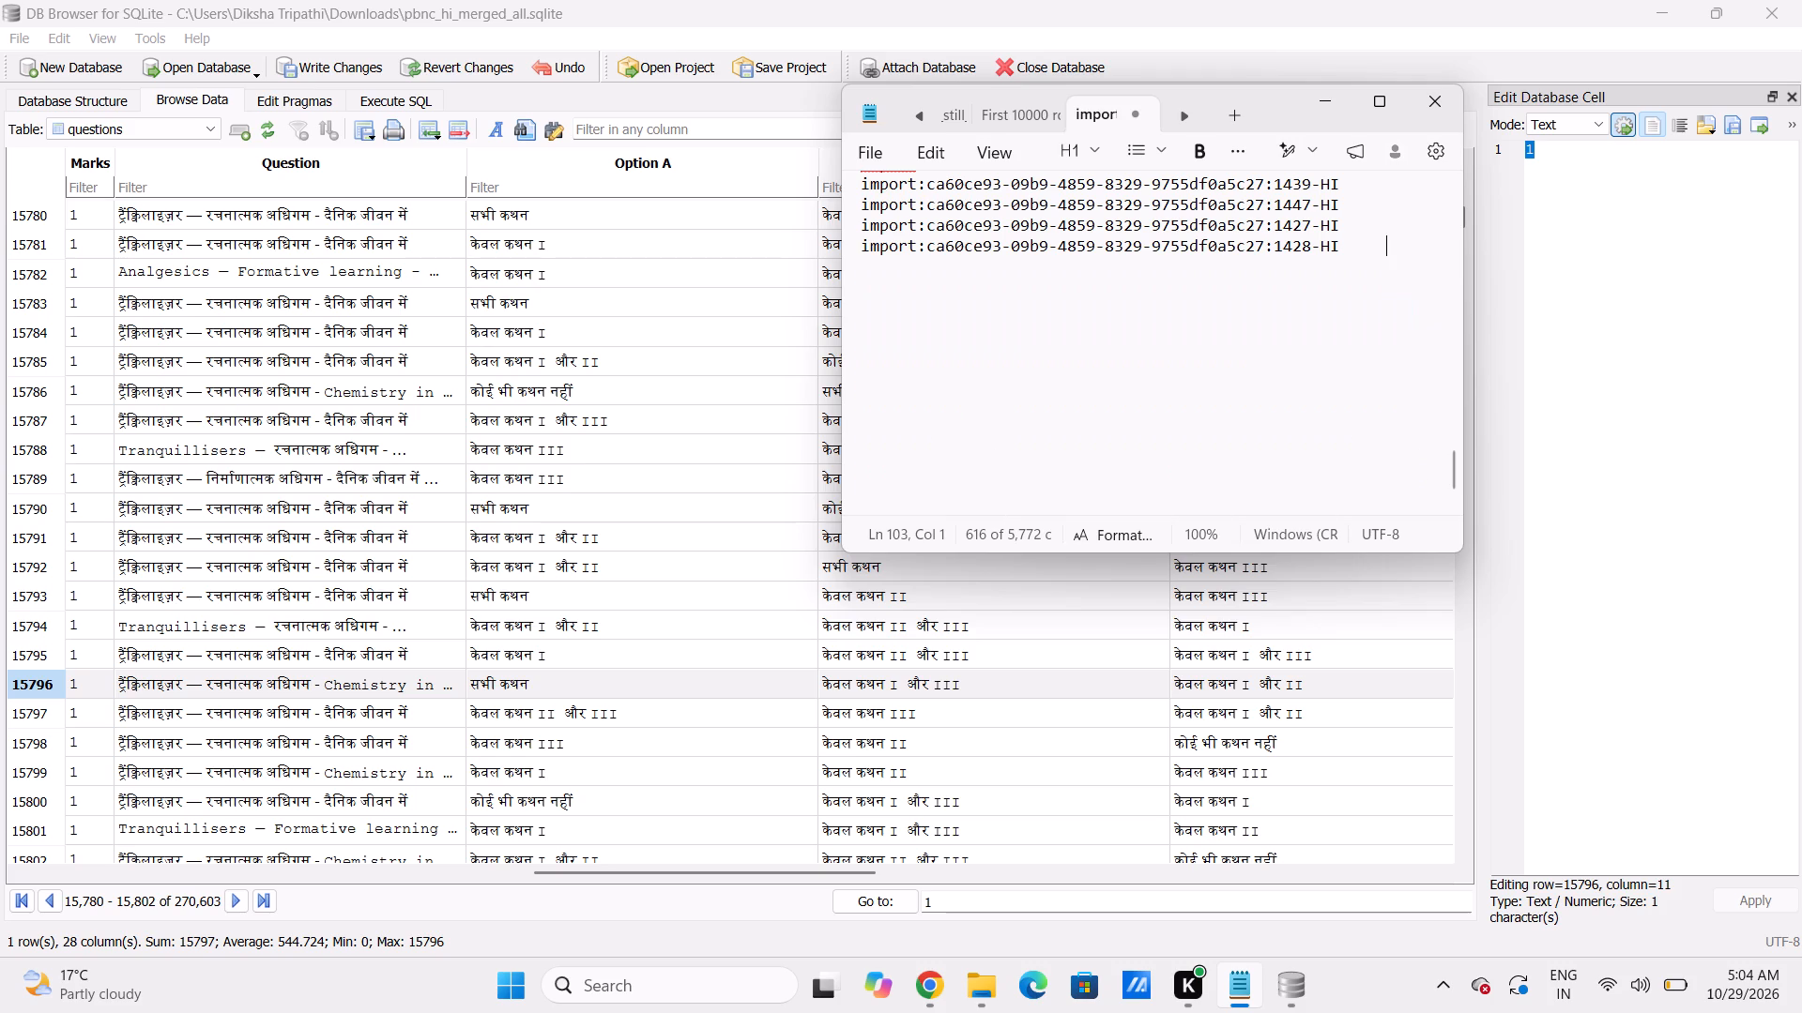
{"action": "key", "text": "Return"}
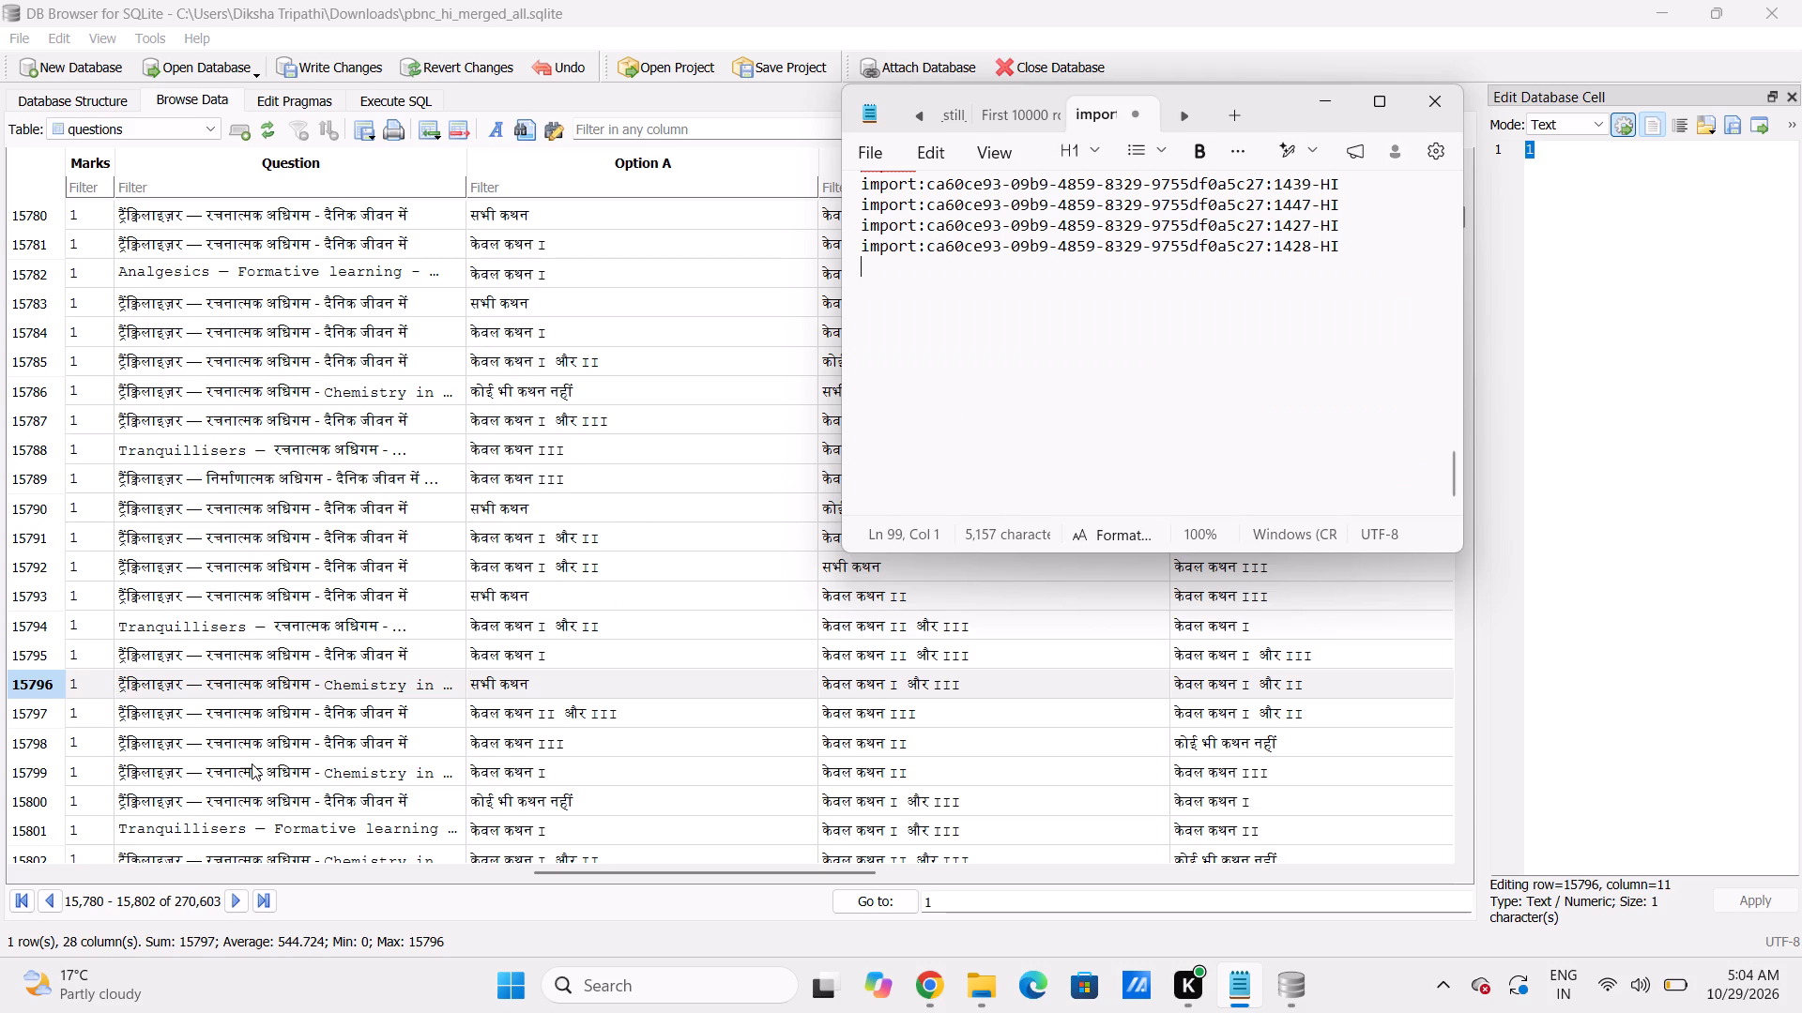
Copy row 15799, whose Hindi title contains Chemistry in Everyday Life, into the Notepad list, trim it to its import ID ending 1446-HI, and start a new line.
{"action": "left_click", "coordinate": [51, 767]}
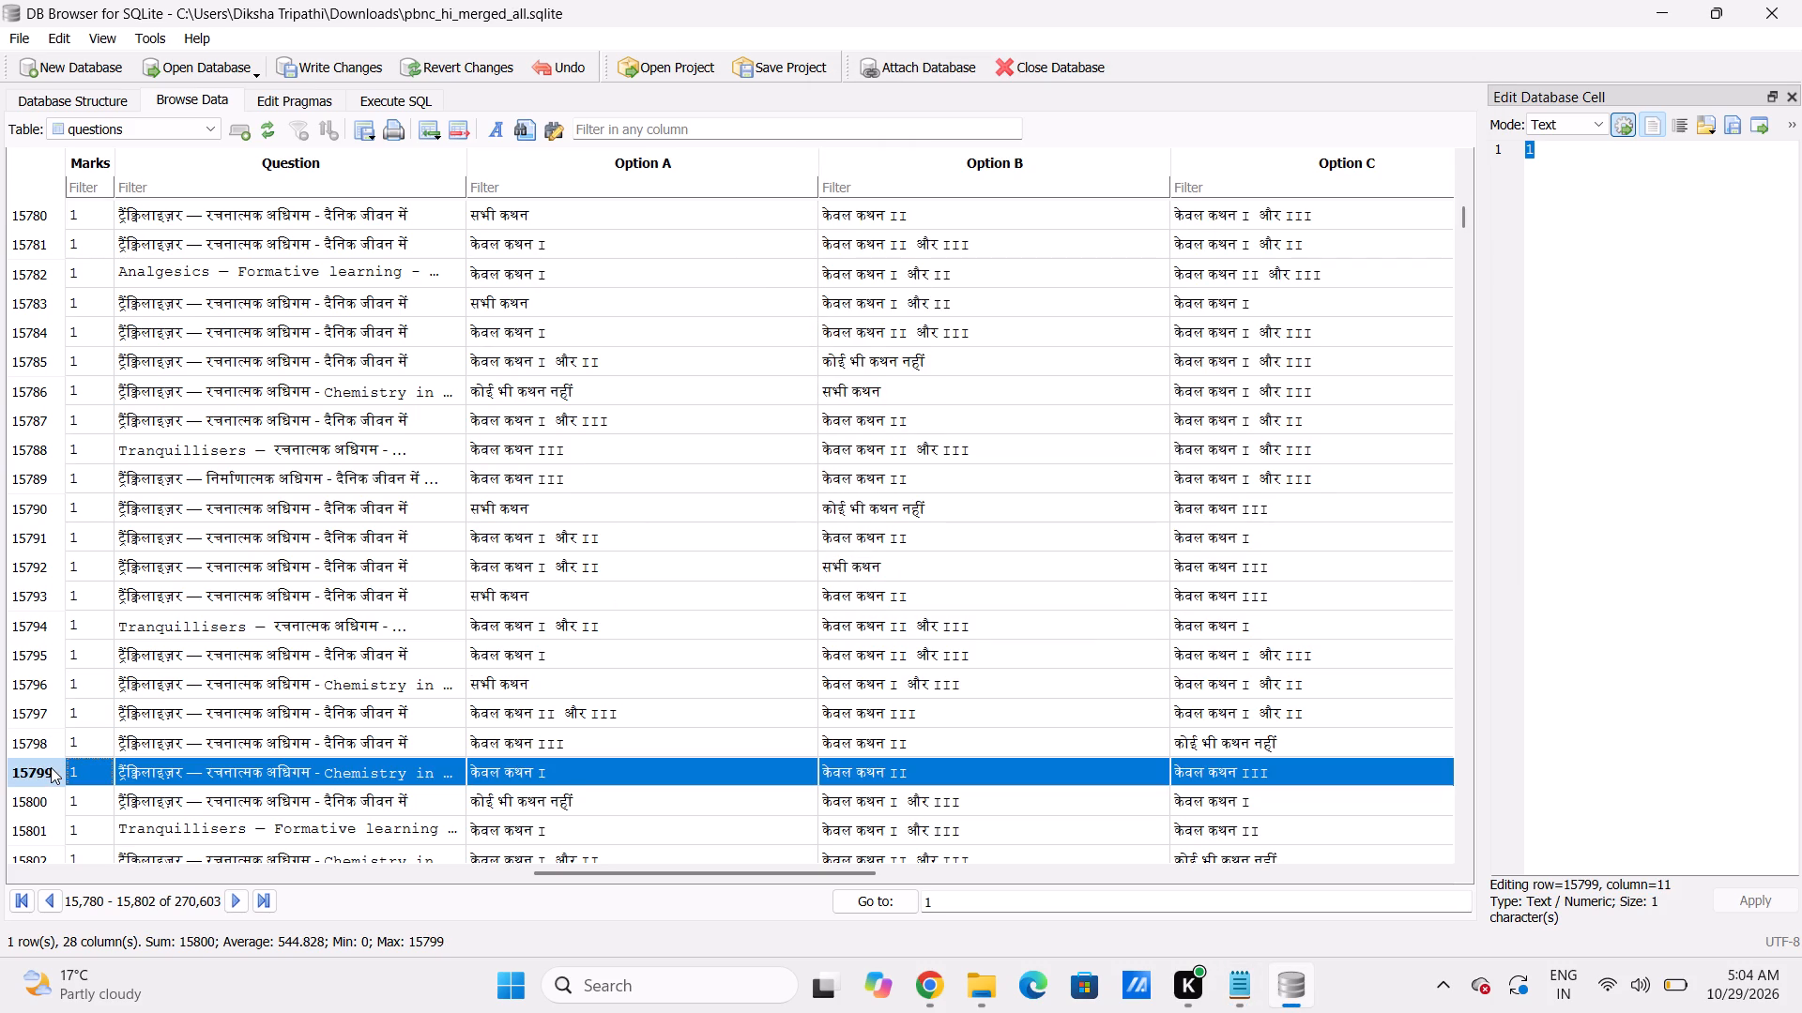
{"action": "key", "text": "ctrl+c"}
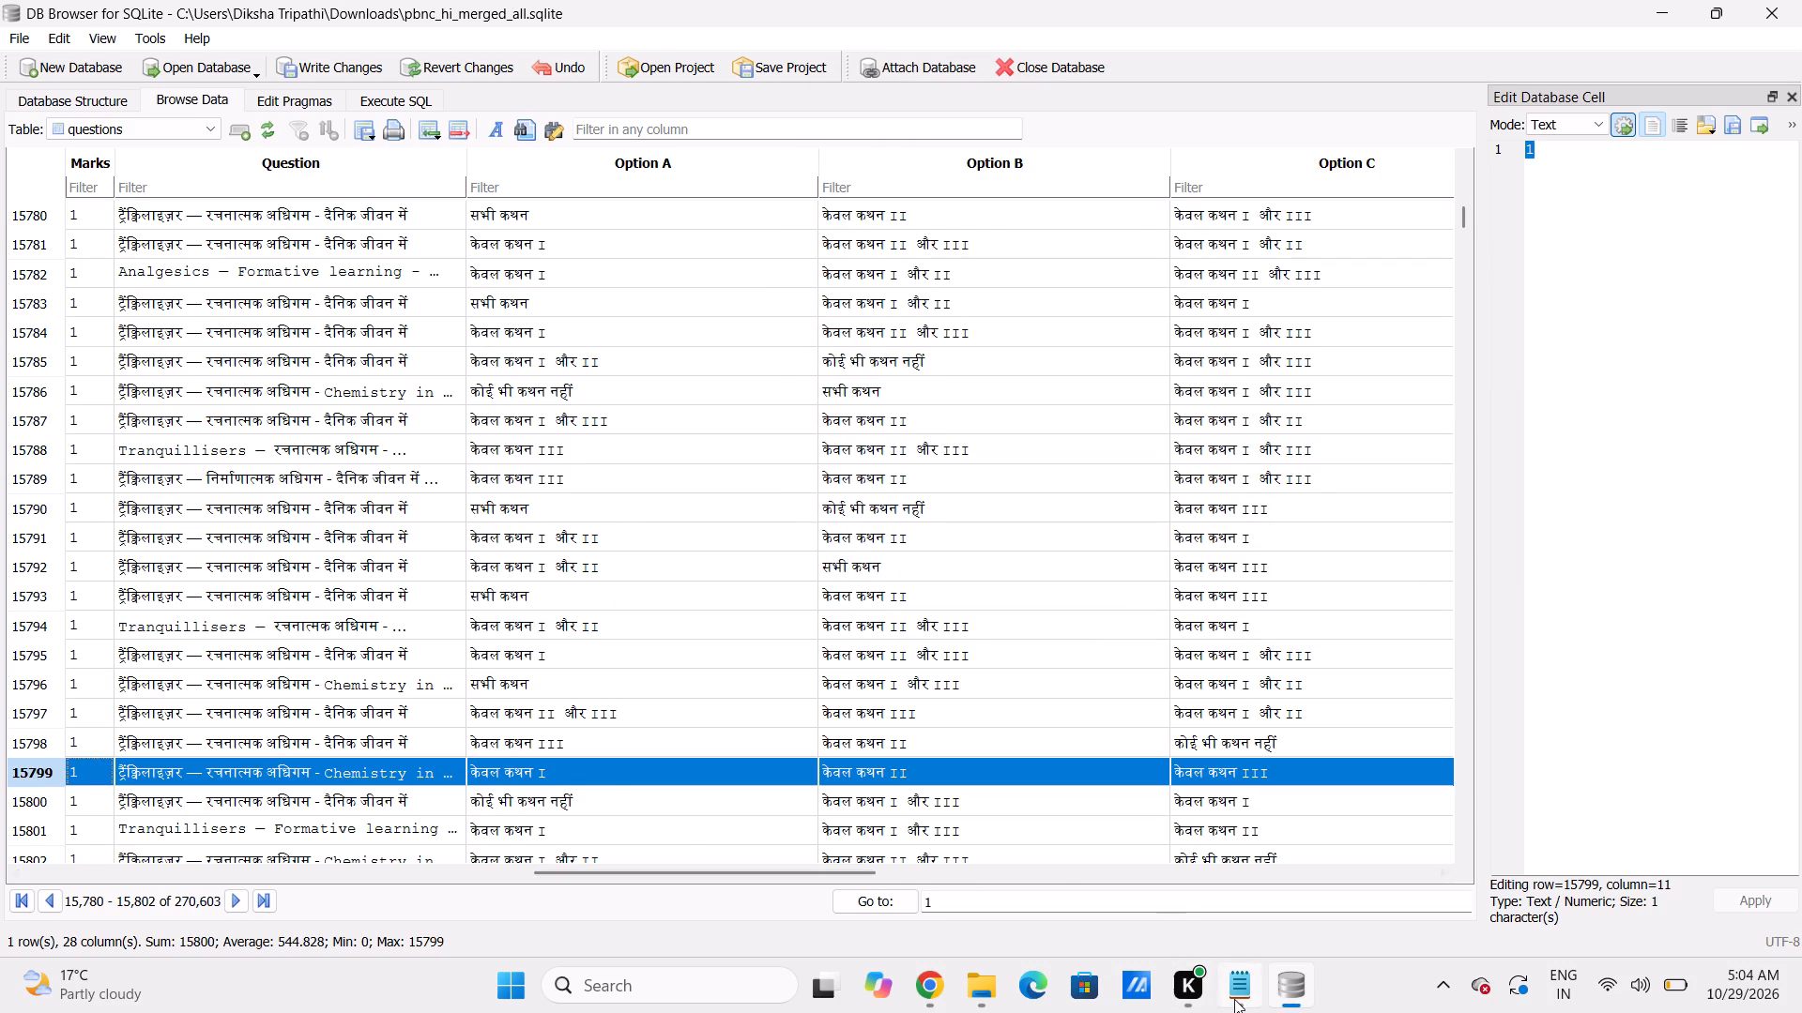
{"action": "left_click", "coordinate": [1234, 999]}
{"action": "key", "text": "ctrl+v"}
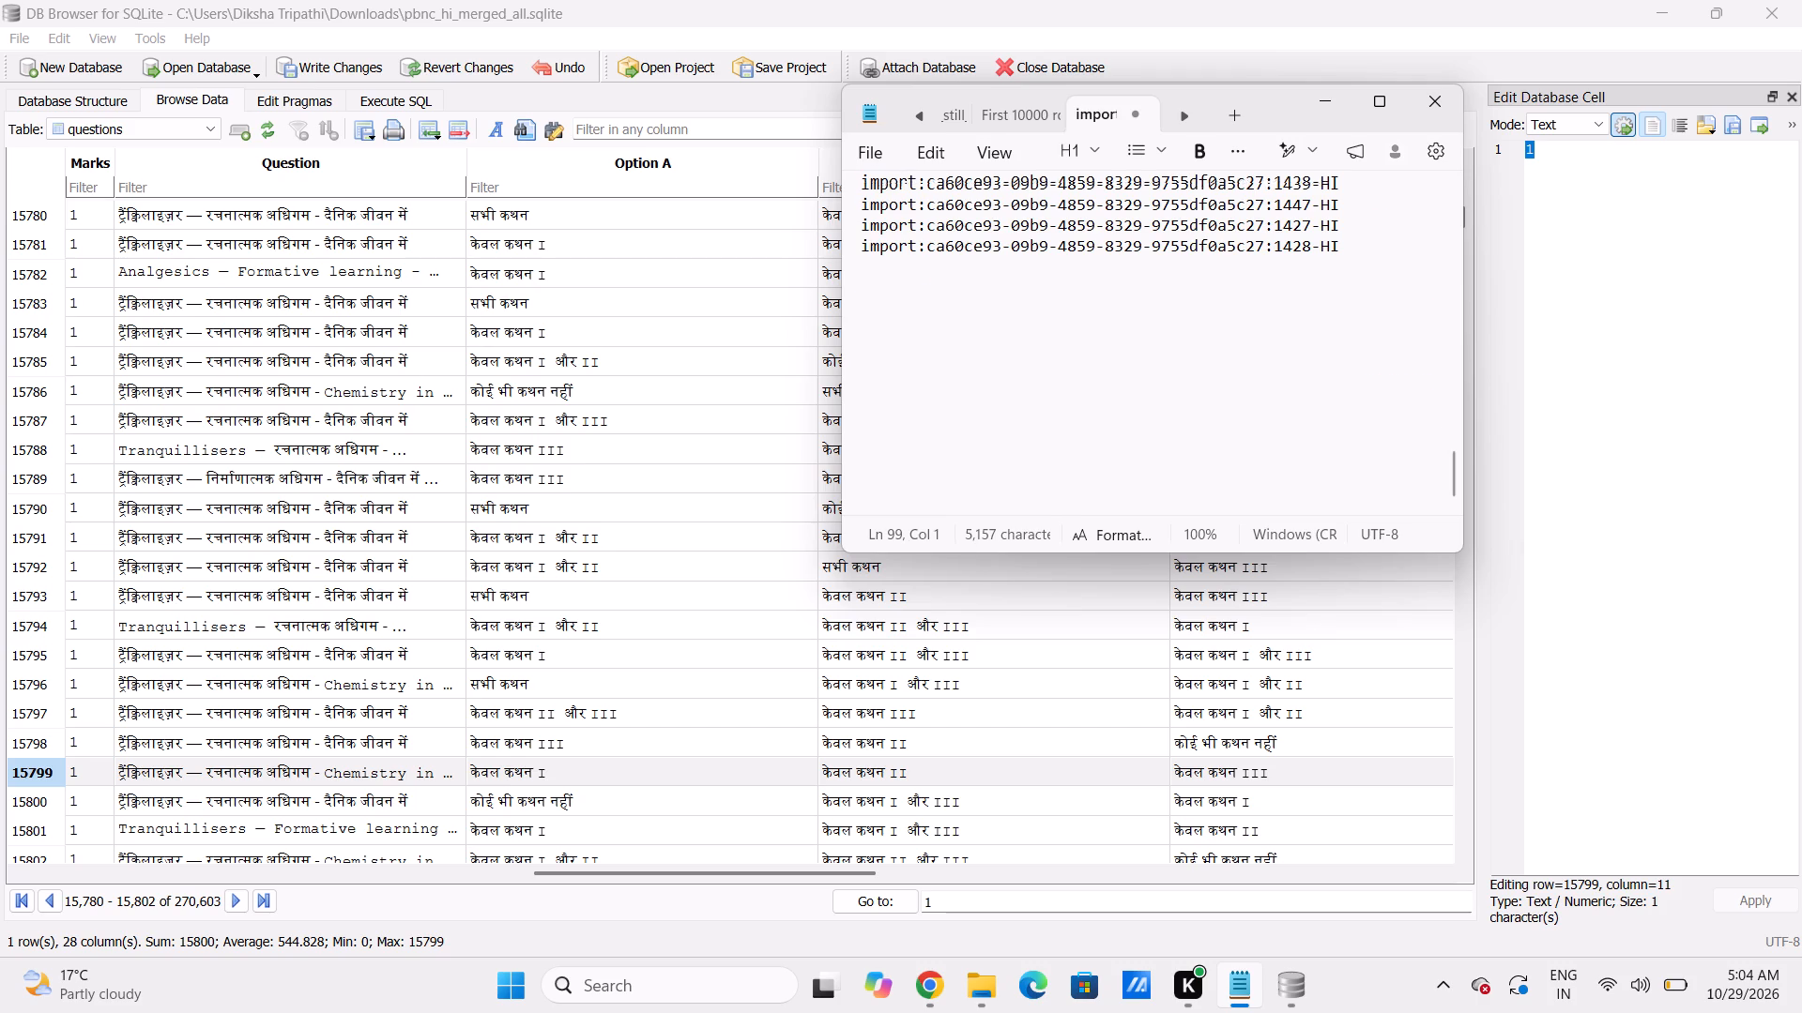
{"action": "left_click_drag", "start_coordinate": [852, 512], "coordinate": [853, 509]}
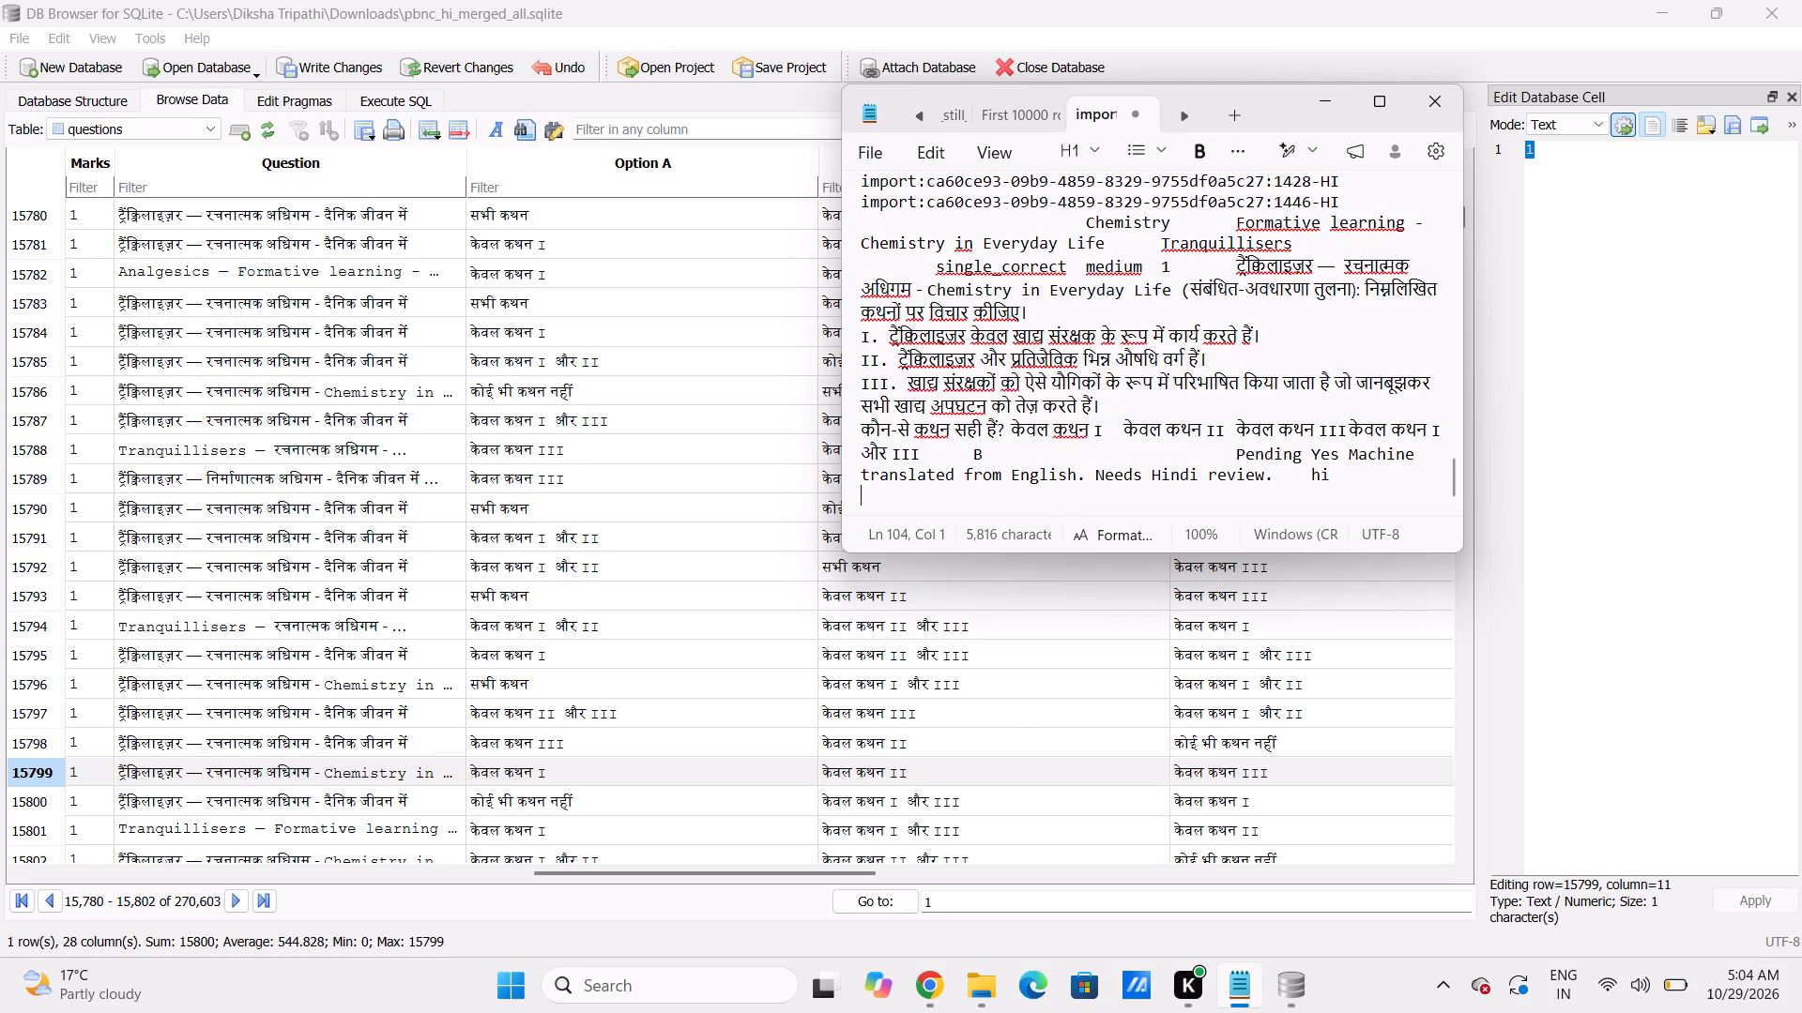
{"action": "left_click_drag", "start_coordinate": [853, 509], "coordinate": [824, 232]}
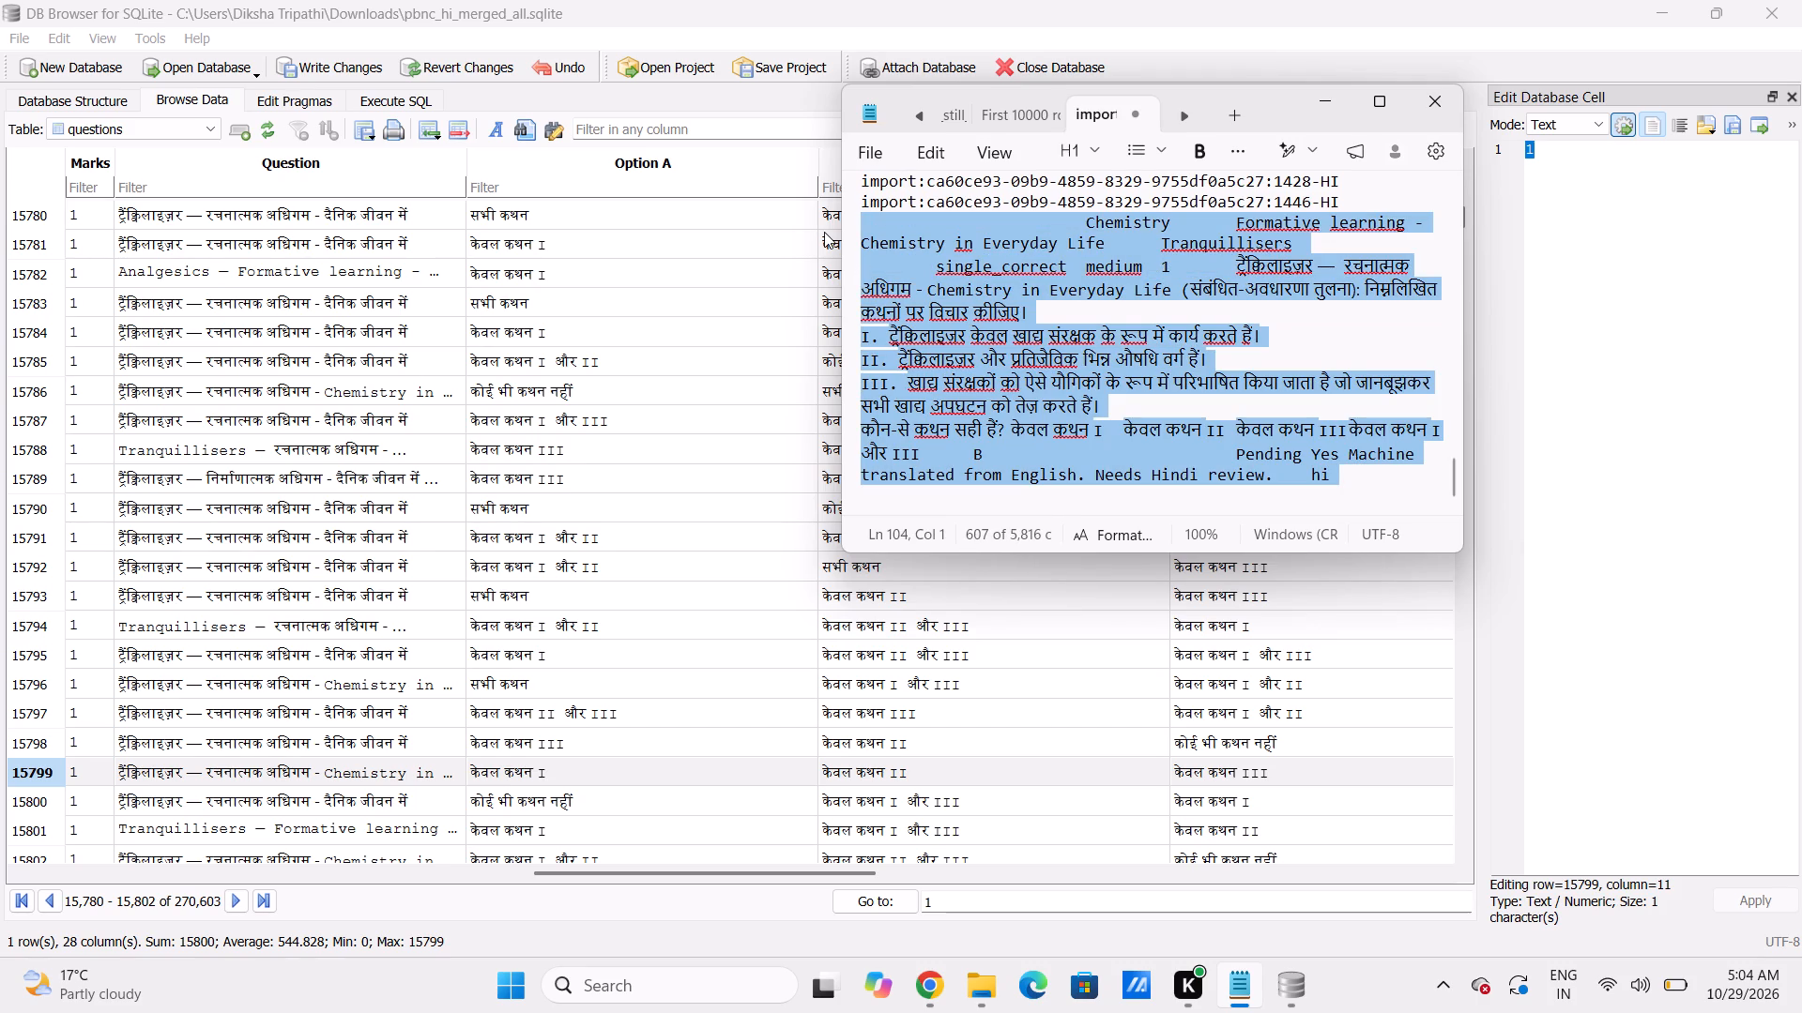
{"action": "key", "text": "BackSpace"}
{"action": "key", "text": "Return"}
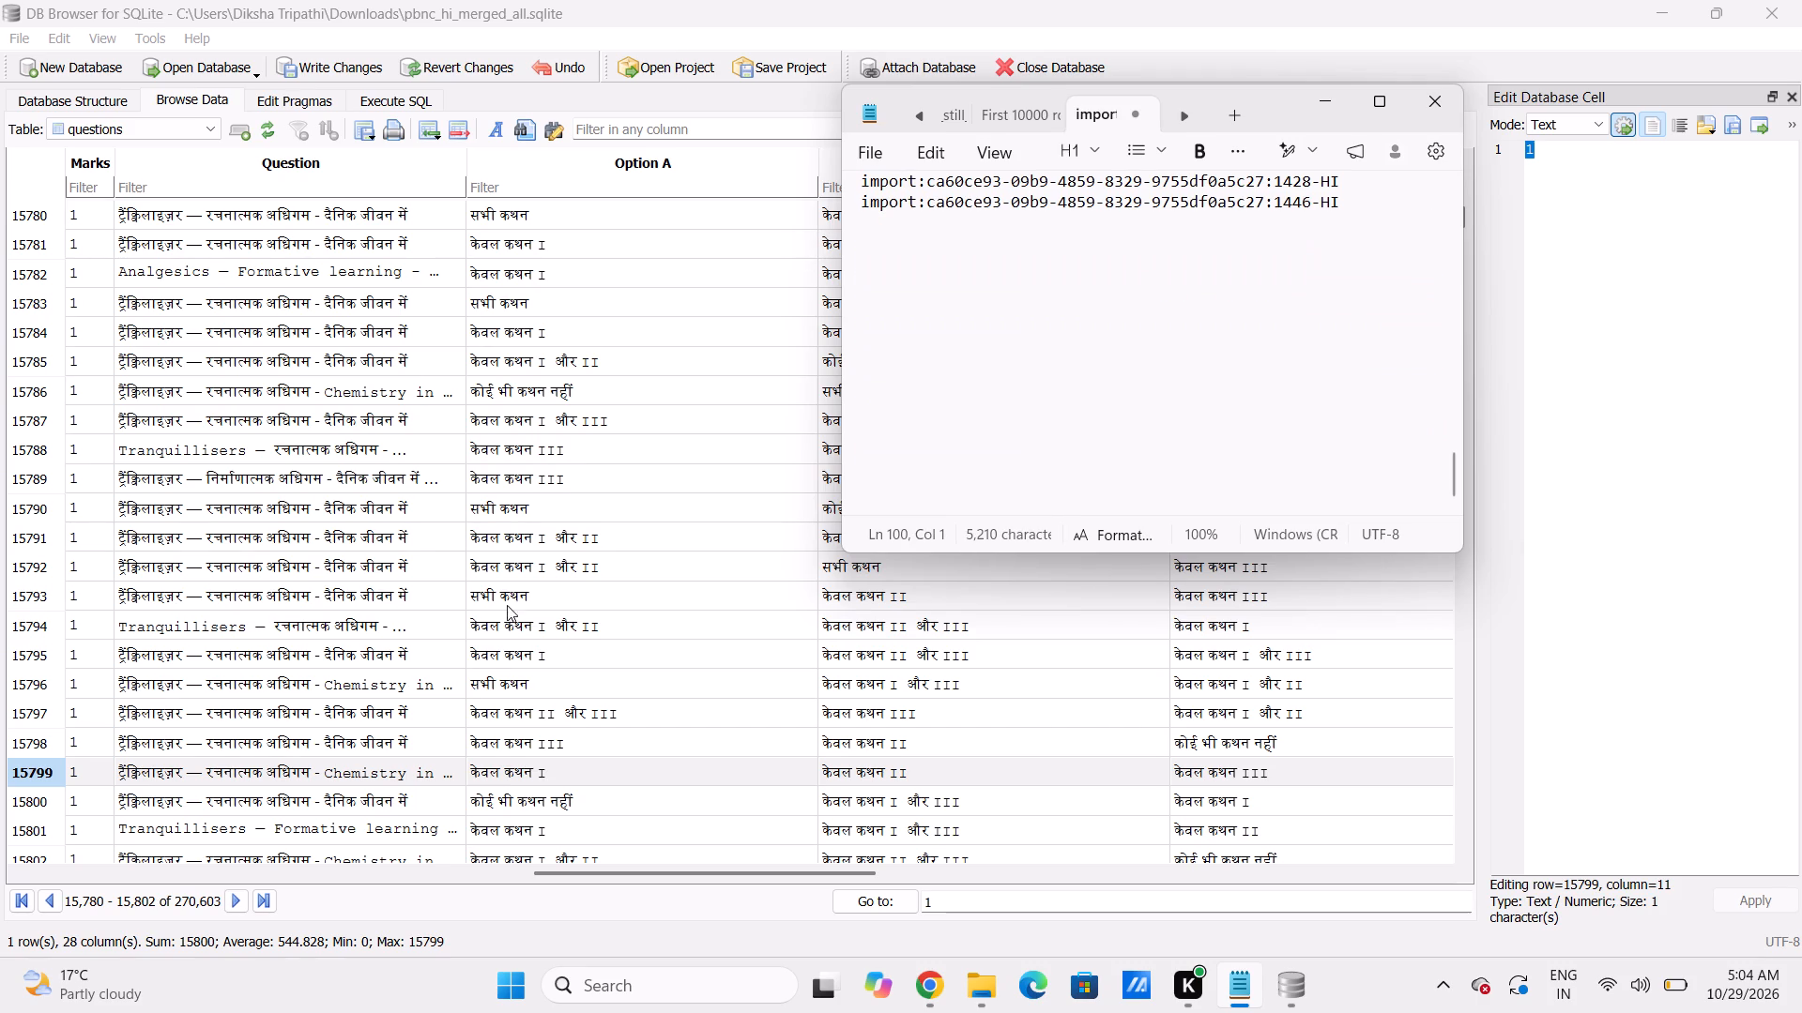
Copy row 15801, titled Tranquillisers — Formative learning, into the Notepad list, trim it to its import ID ending 1452-HI, and start a new line.
{"action": "left_click", "coordinate": [43, 824]}
{"action": "key", "text": "ctrl+c"}
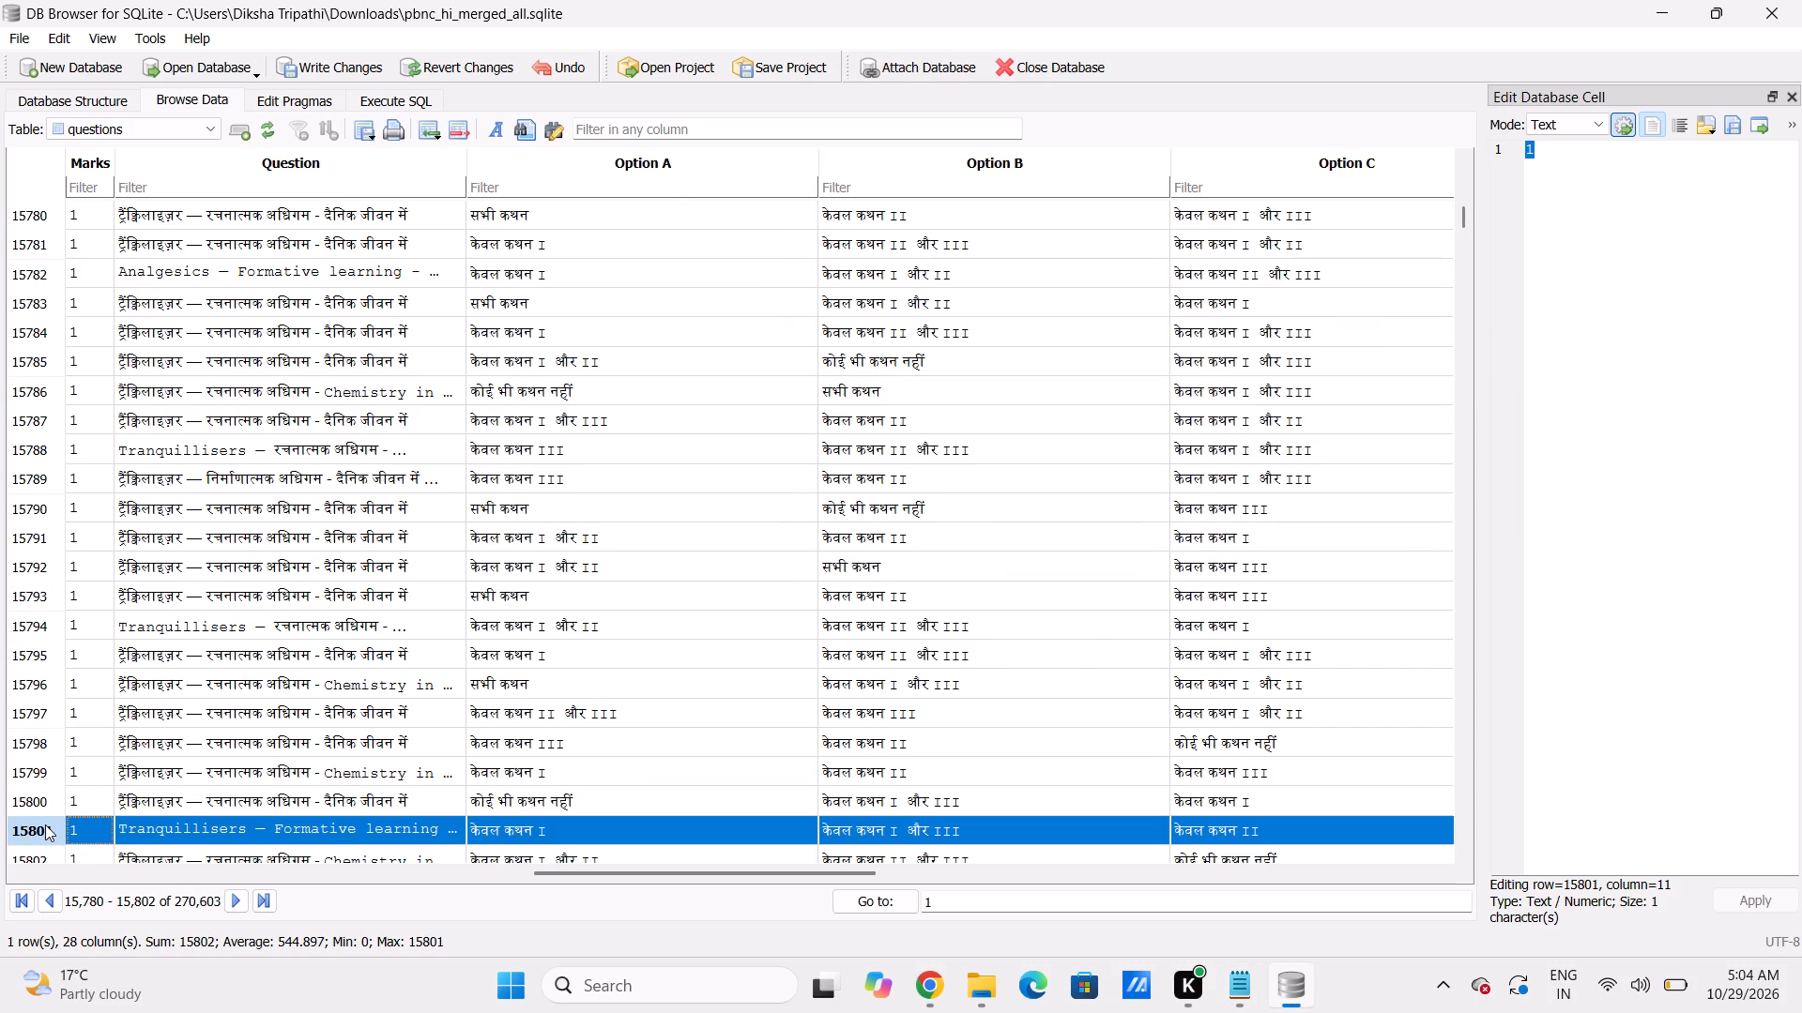
{"action": "left_click", "coordinate": [1233, 981]}
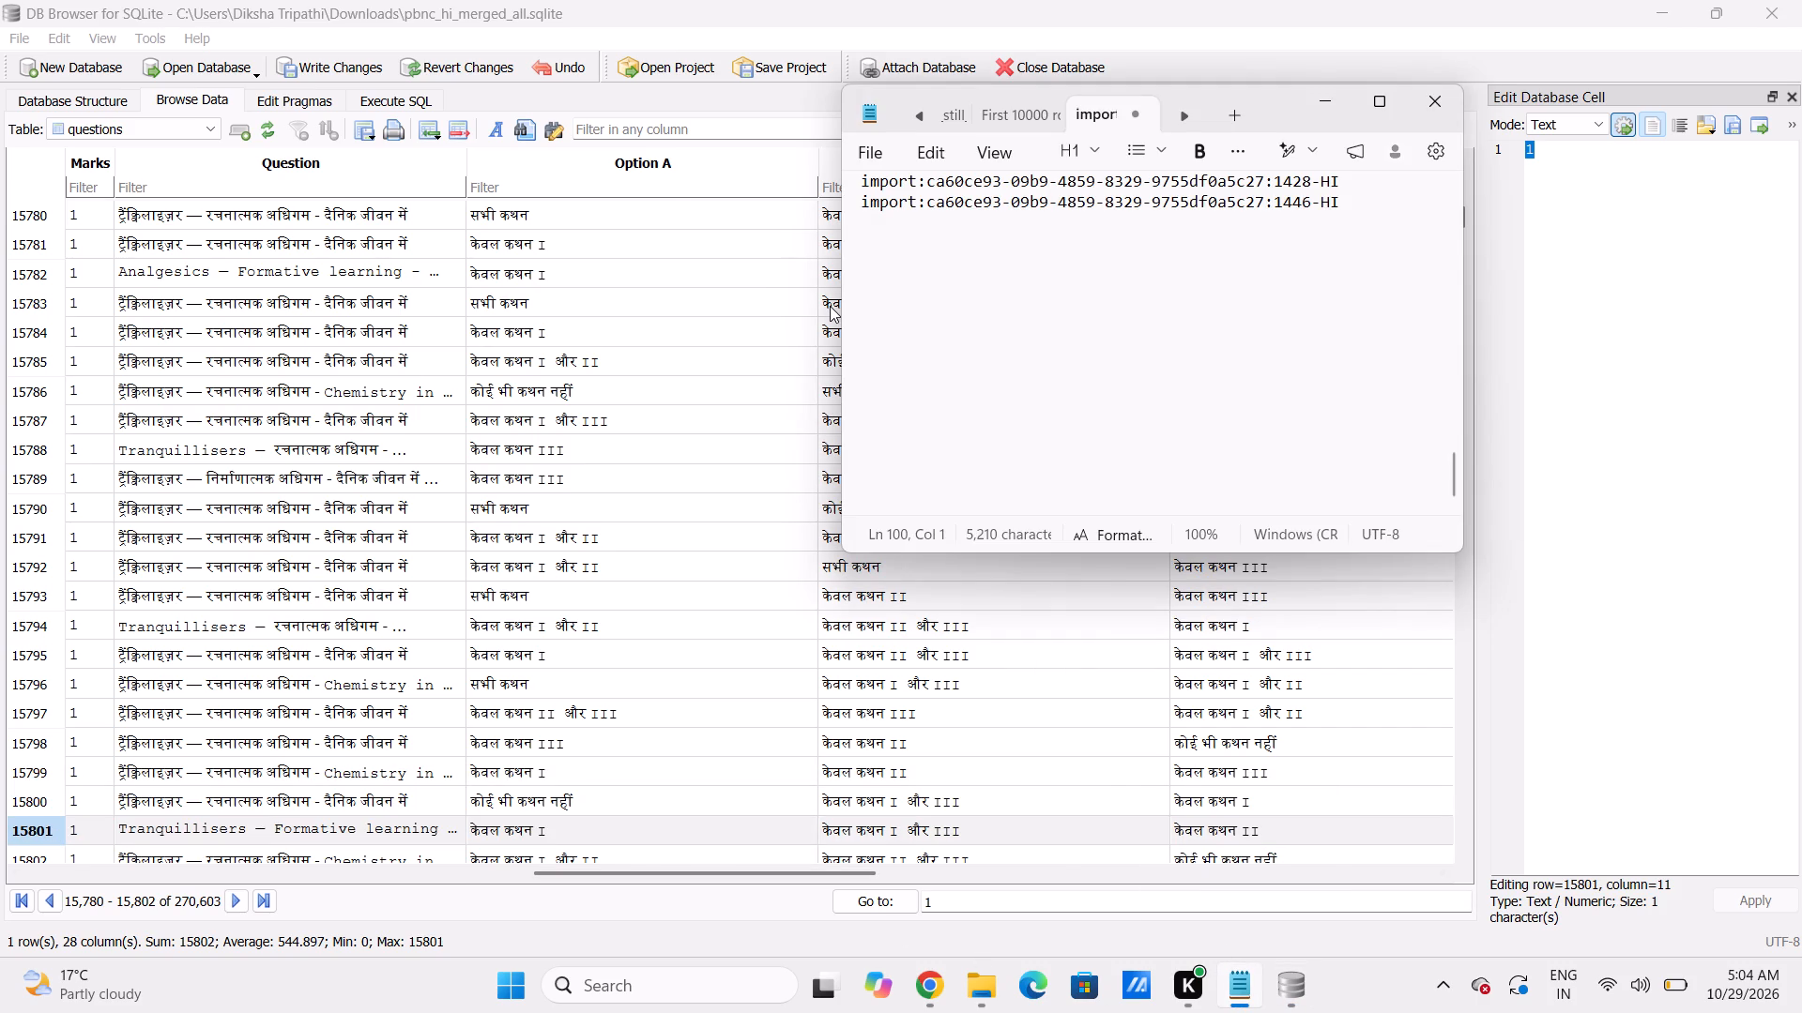
{"action": "key", "text": "ctrl+v"}
{"action": "left_click_drag", "start_coordinate": [879, 495], "coordinate": [879, 491]}
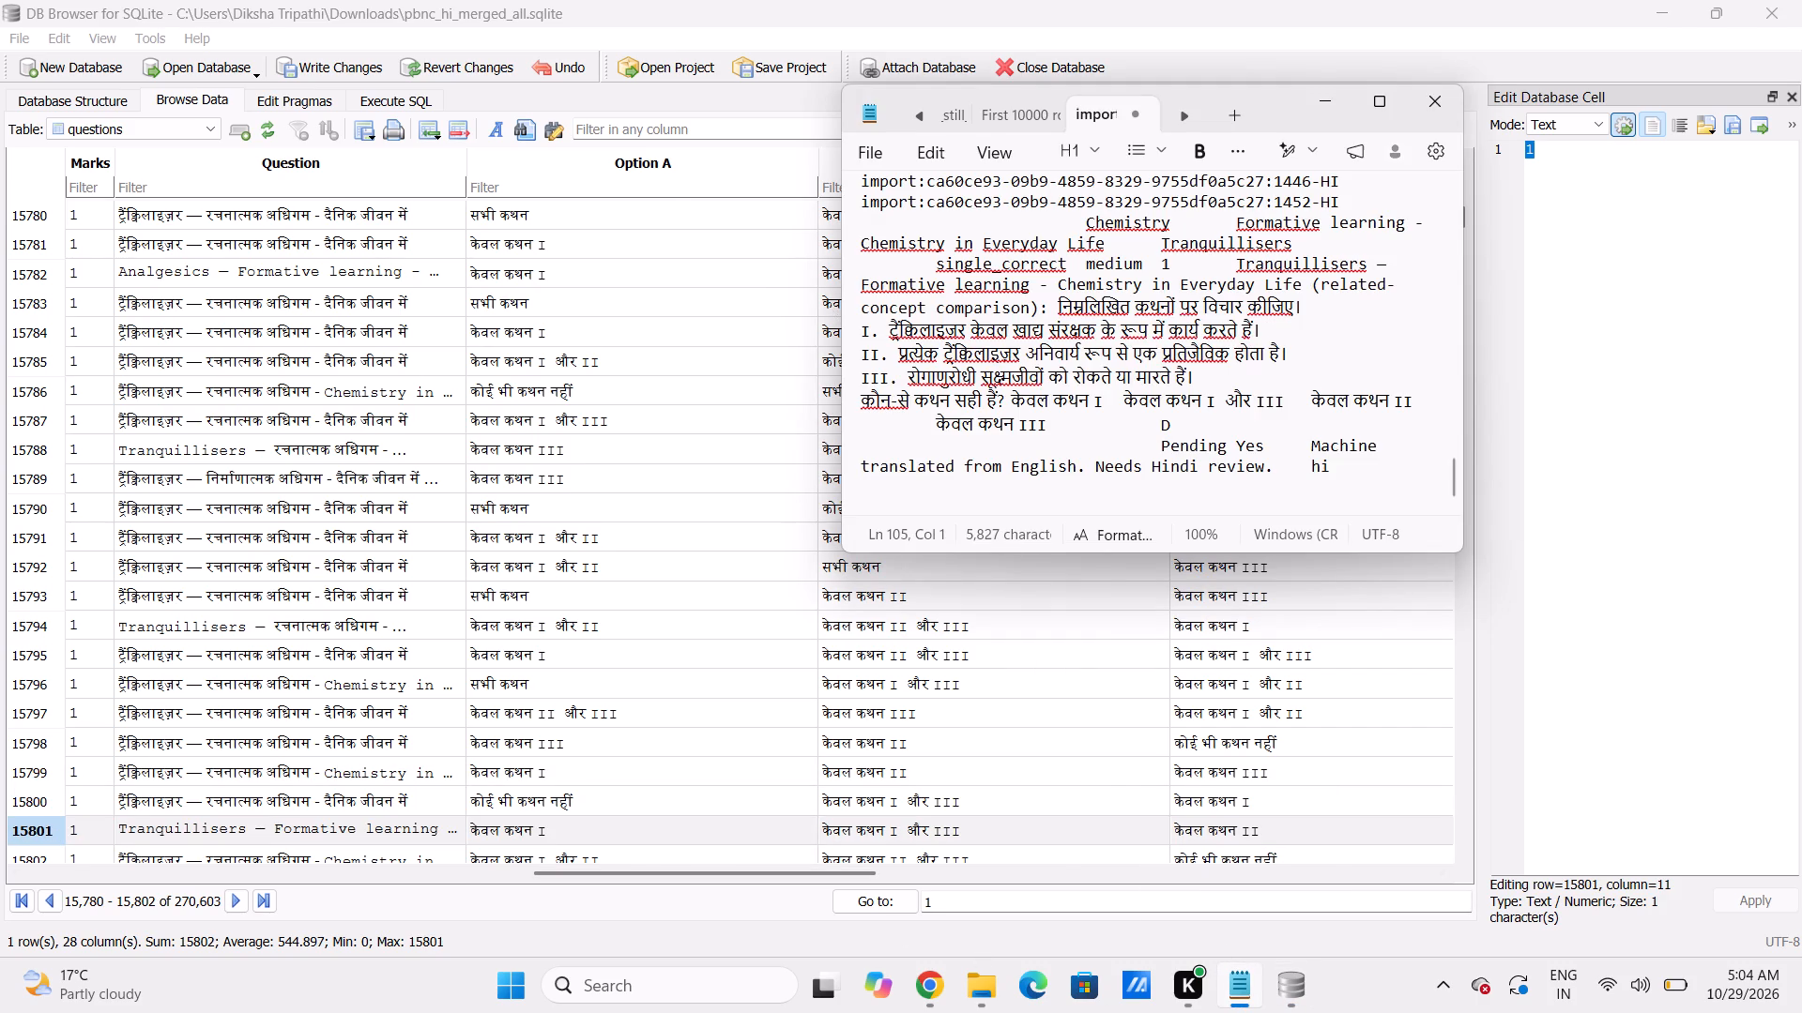
{"action": "left_click_drag", "start_coordinate": [879, 491], "coordinate": [869, 227]}
{"action": "key", "text": "BackSpace"}
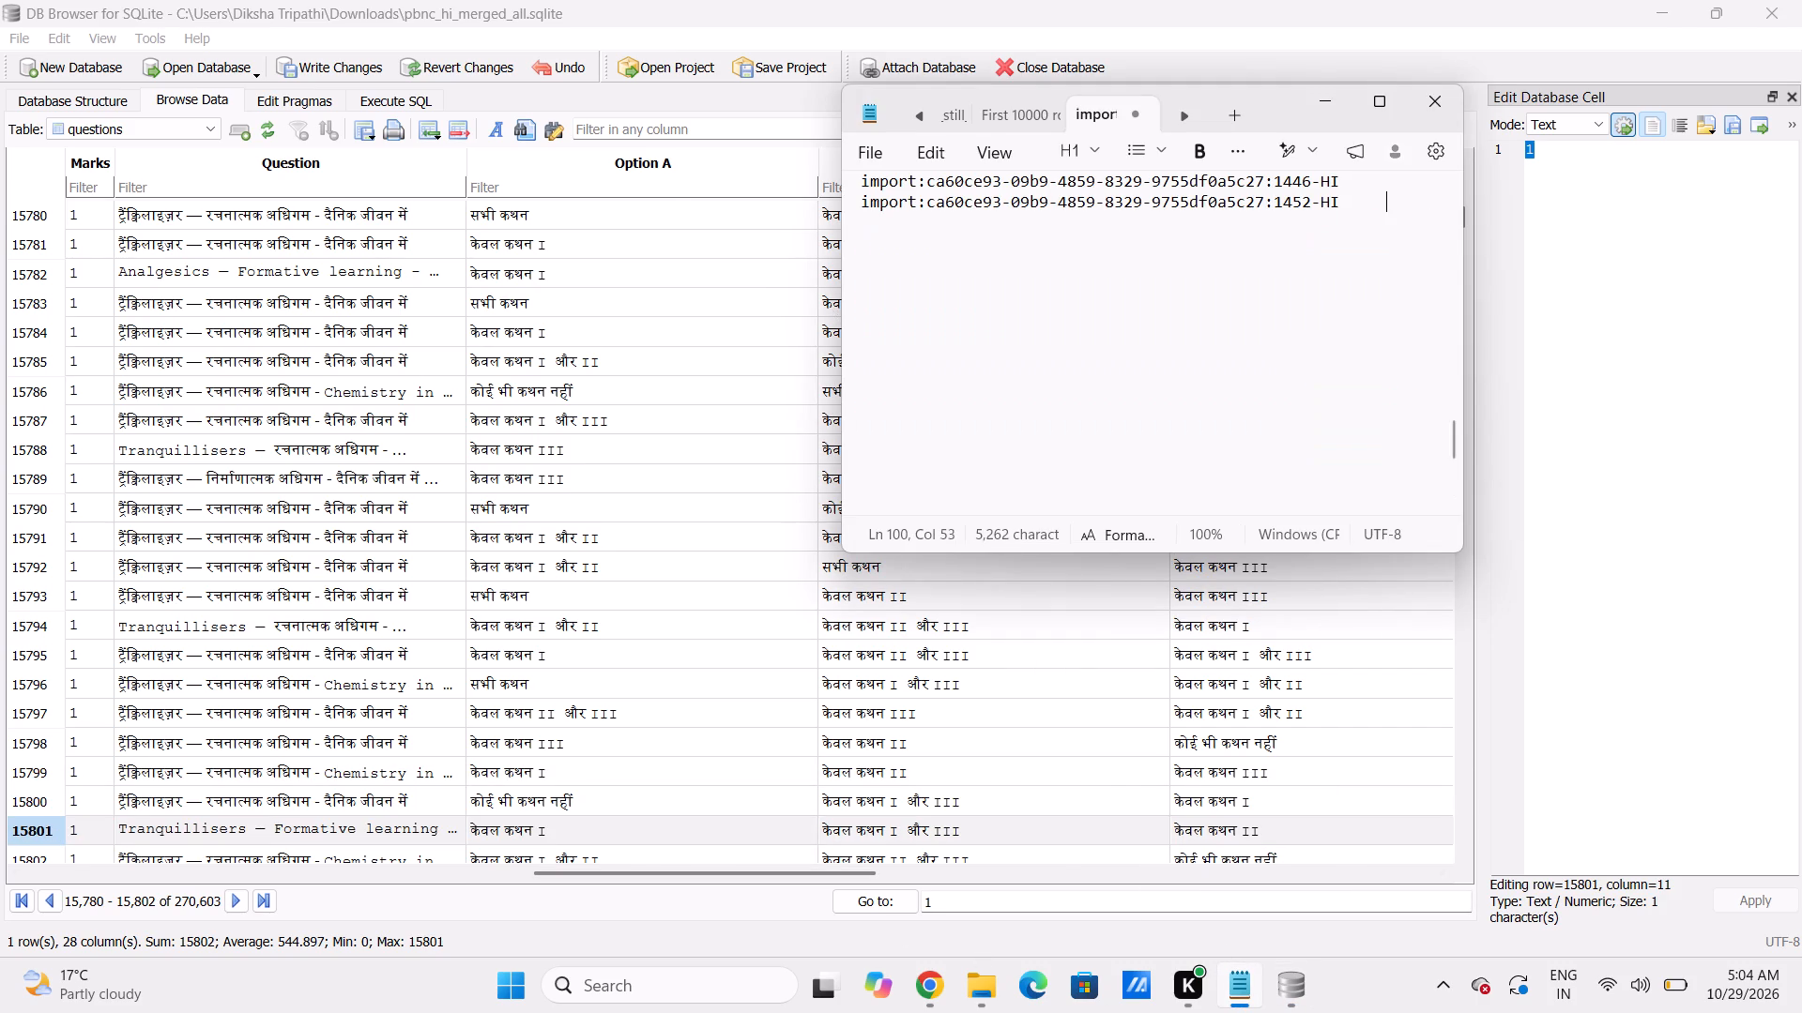
{"action": "key", "text": "Return"}
Copy row 15802, whose Hindi title contains Chemistry in Everyday Life, into the Notepad list, trim it to its import ID ending 1450-HI, and start a new line.
{"action": "scroll", "coordinate": [224, 568], "scroll_direction": "down", "scroll_amount": 4}
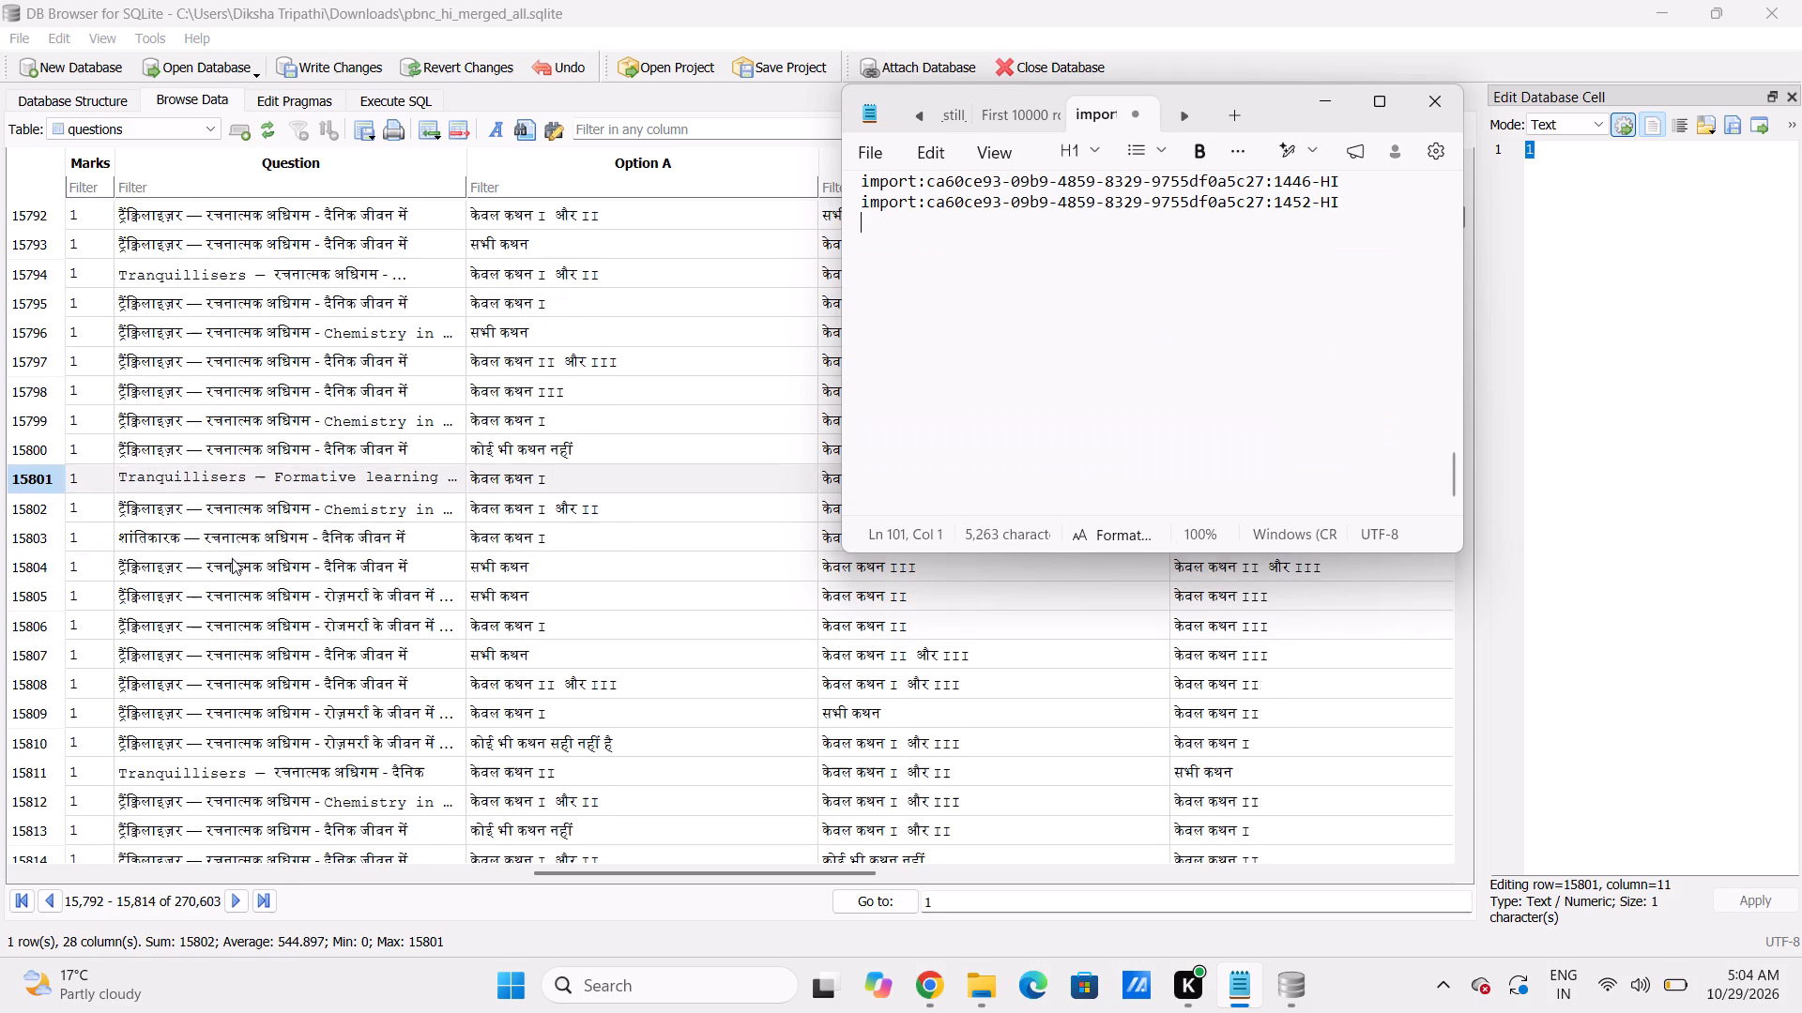
{"action": "scroll", "coordinate": [232, 558], "scroll_direction": "down", "scroll_amount": 2}
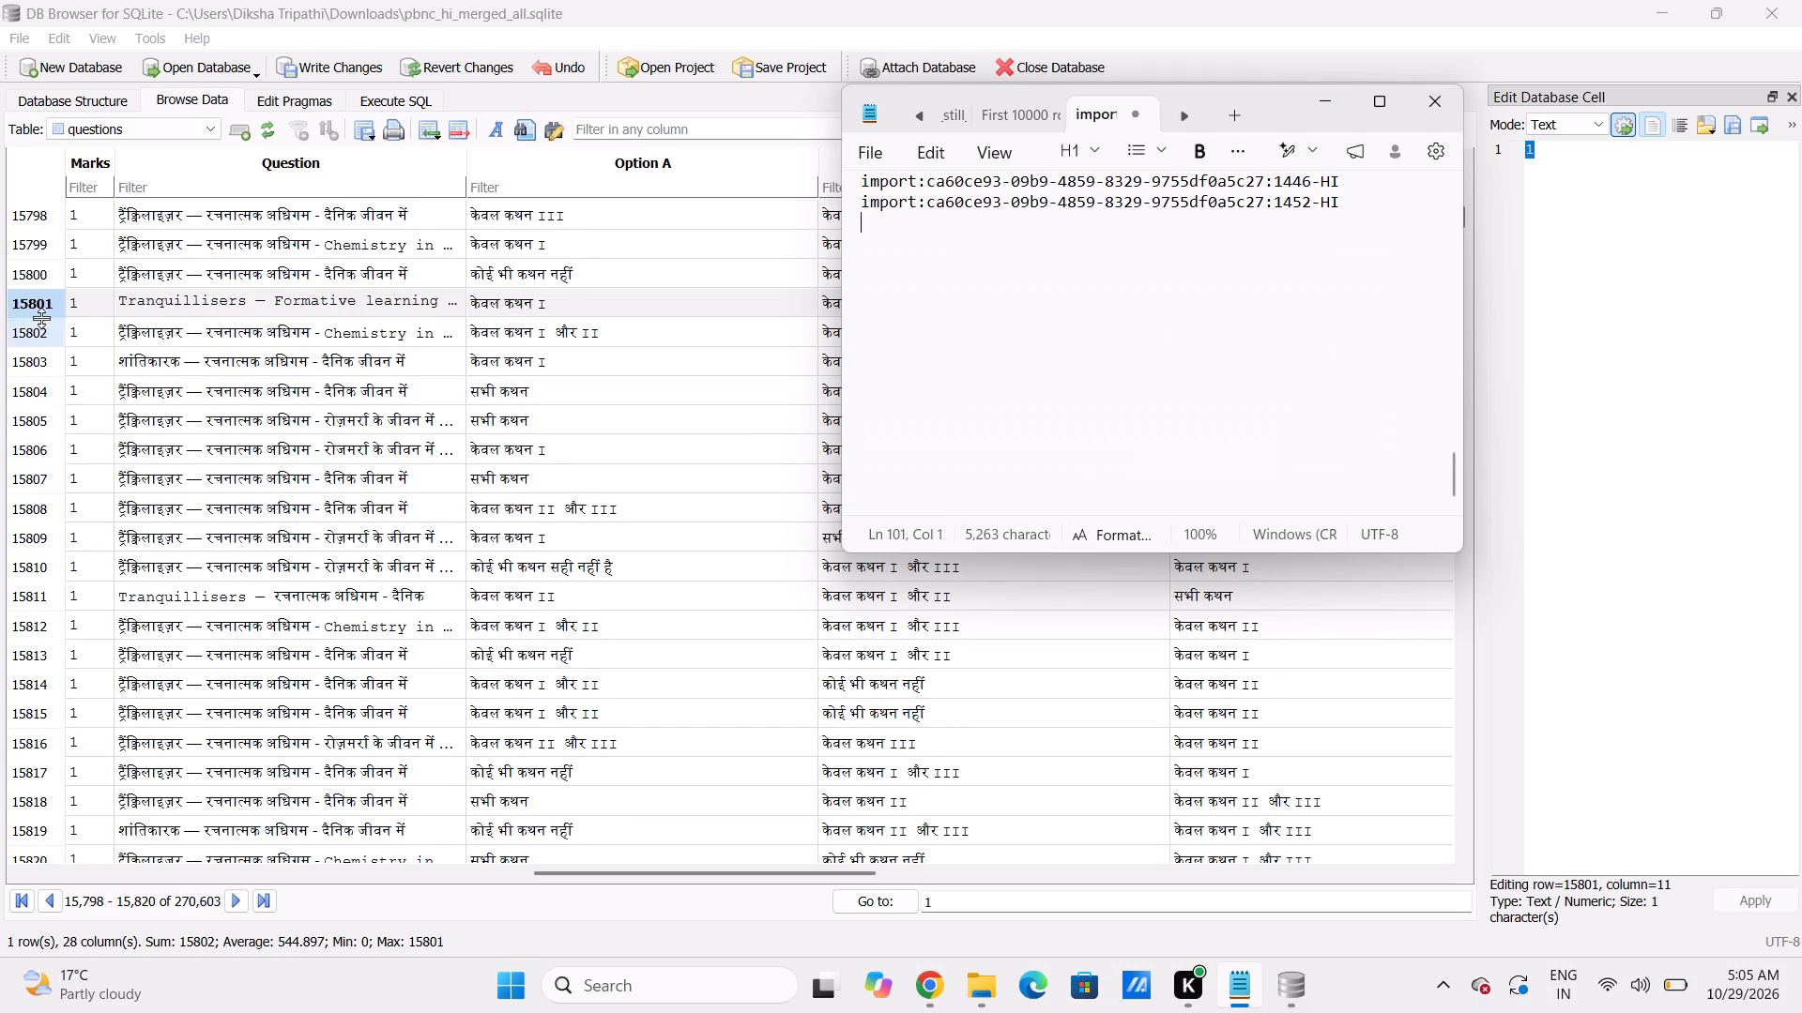
{"action": "left_click", "coordinate": [33, 333]}
{"action": "key", "text": "ctrl+c"}
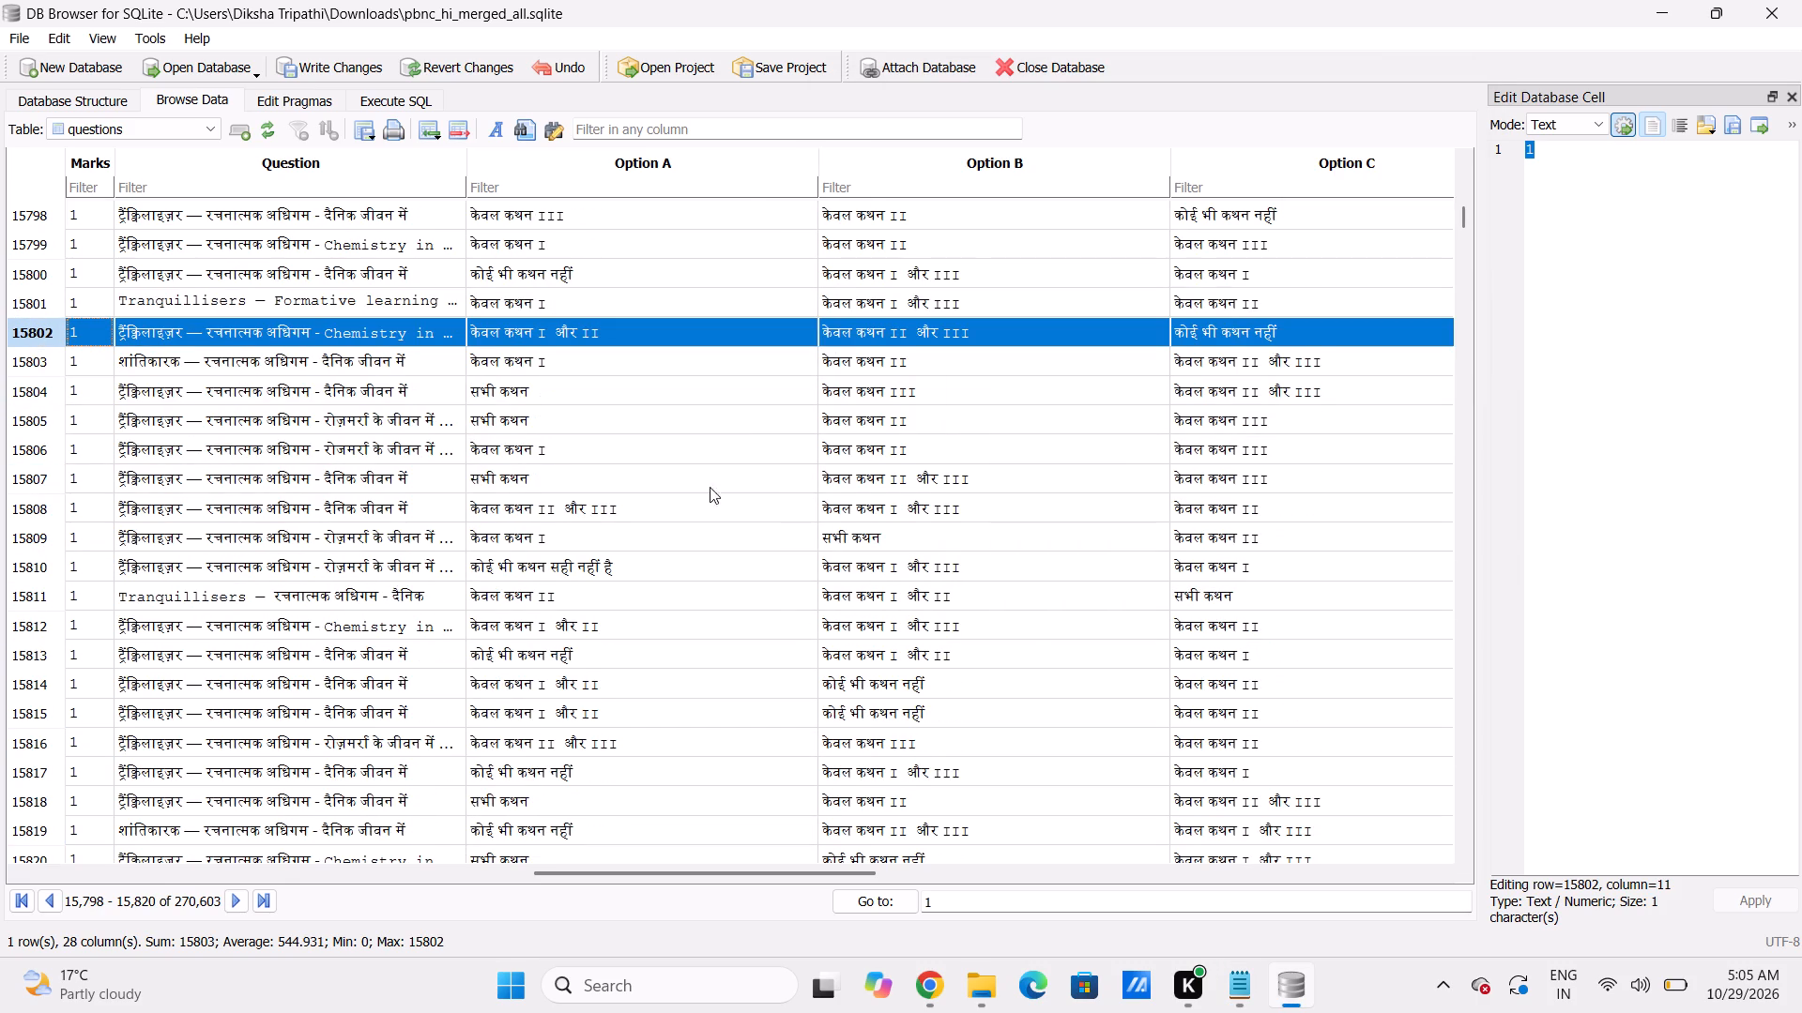
{"action": "left_click", "coordinate": [1240, 984]}
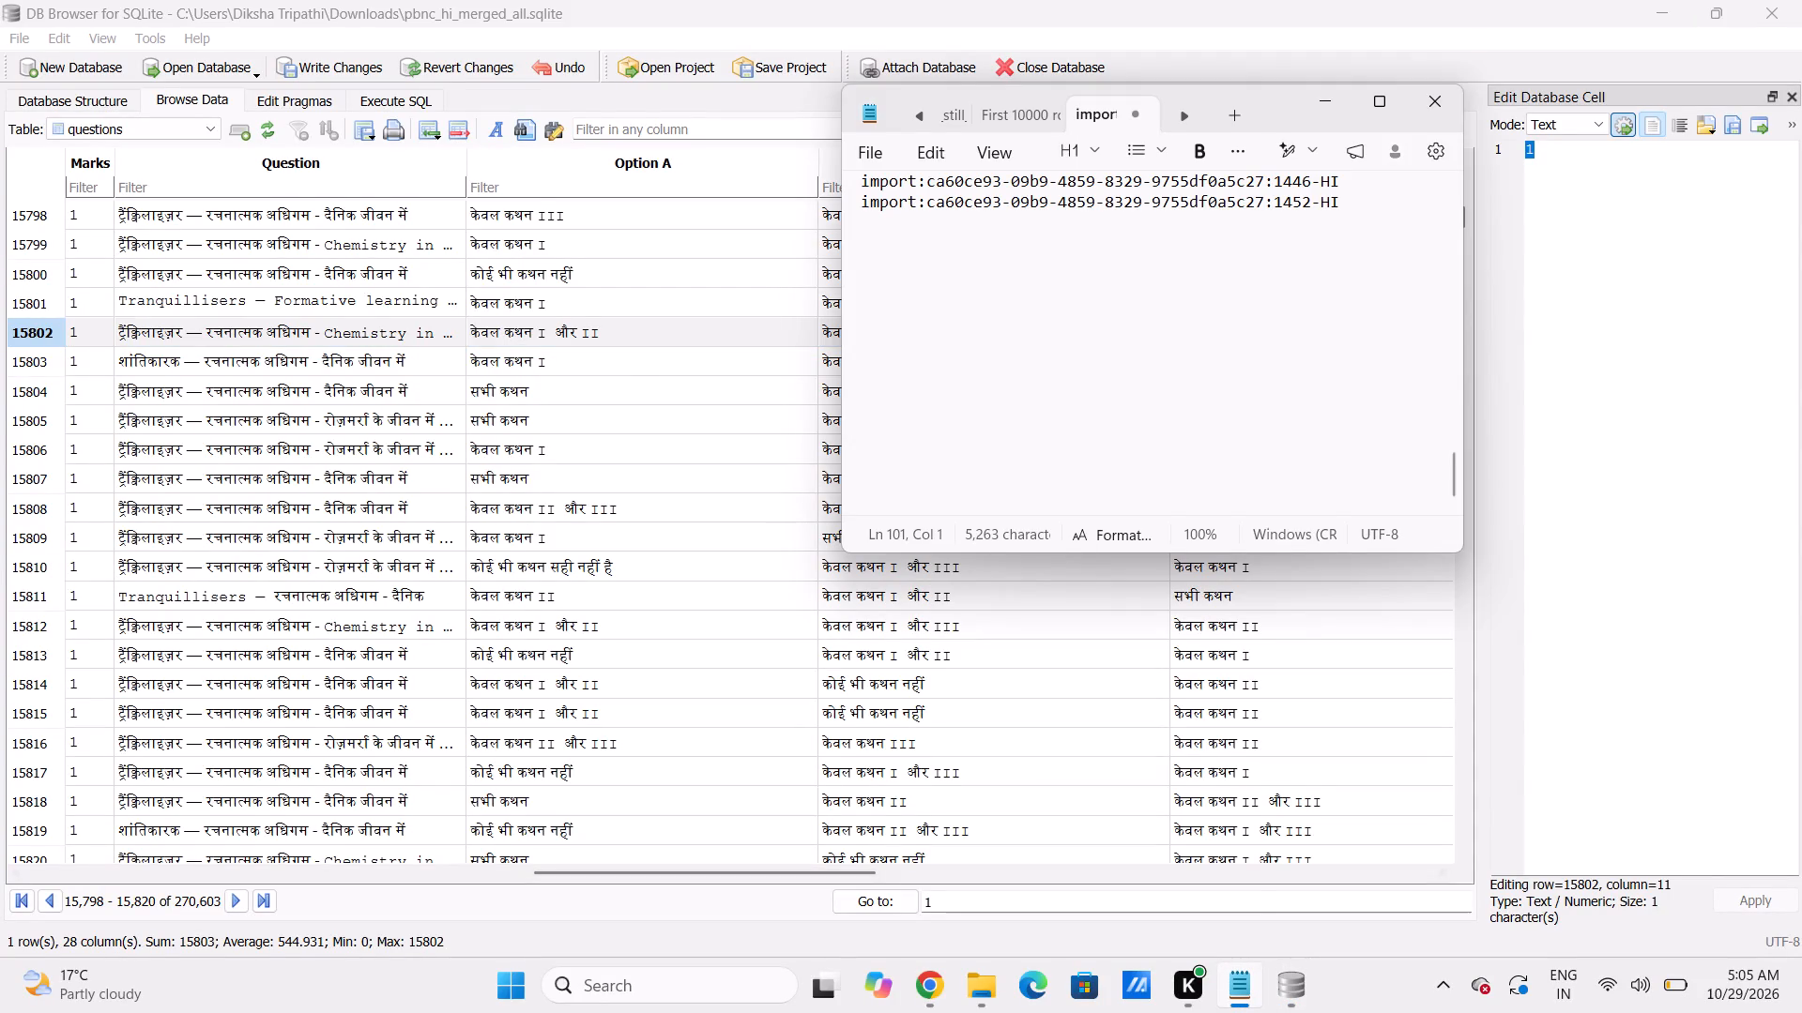
{"action": "key", "text": "ctrl+v"}
{"action": "left_click_drag", "start_coordinate": [870, 508], "coordinate": [858, 354]}
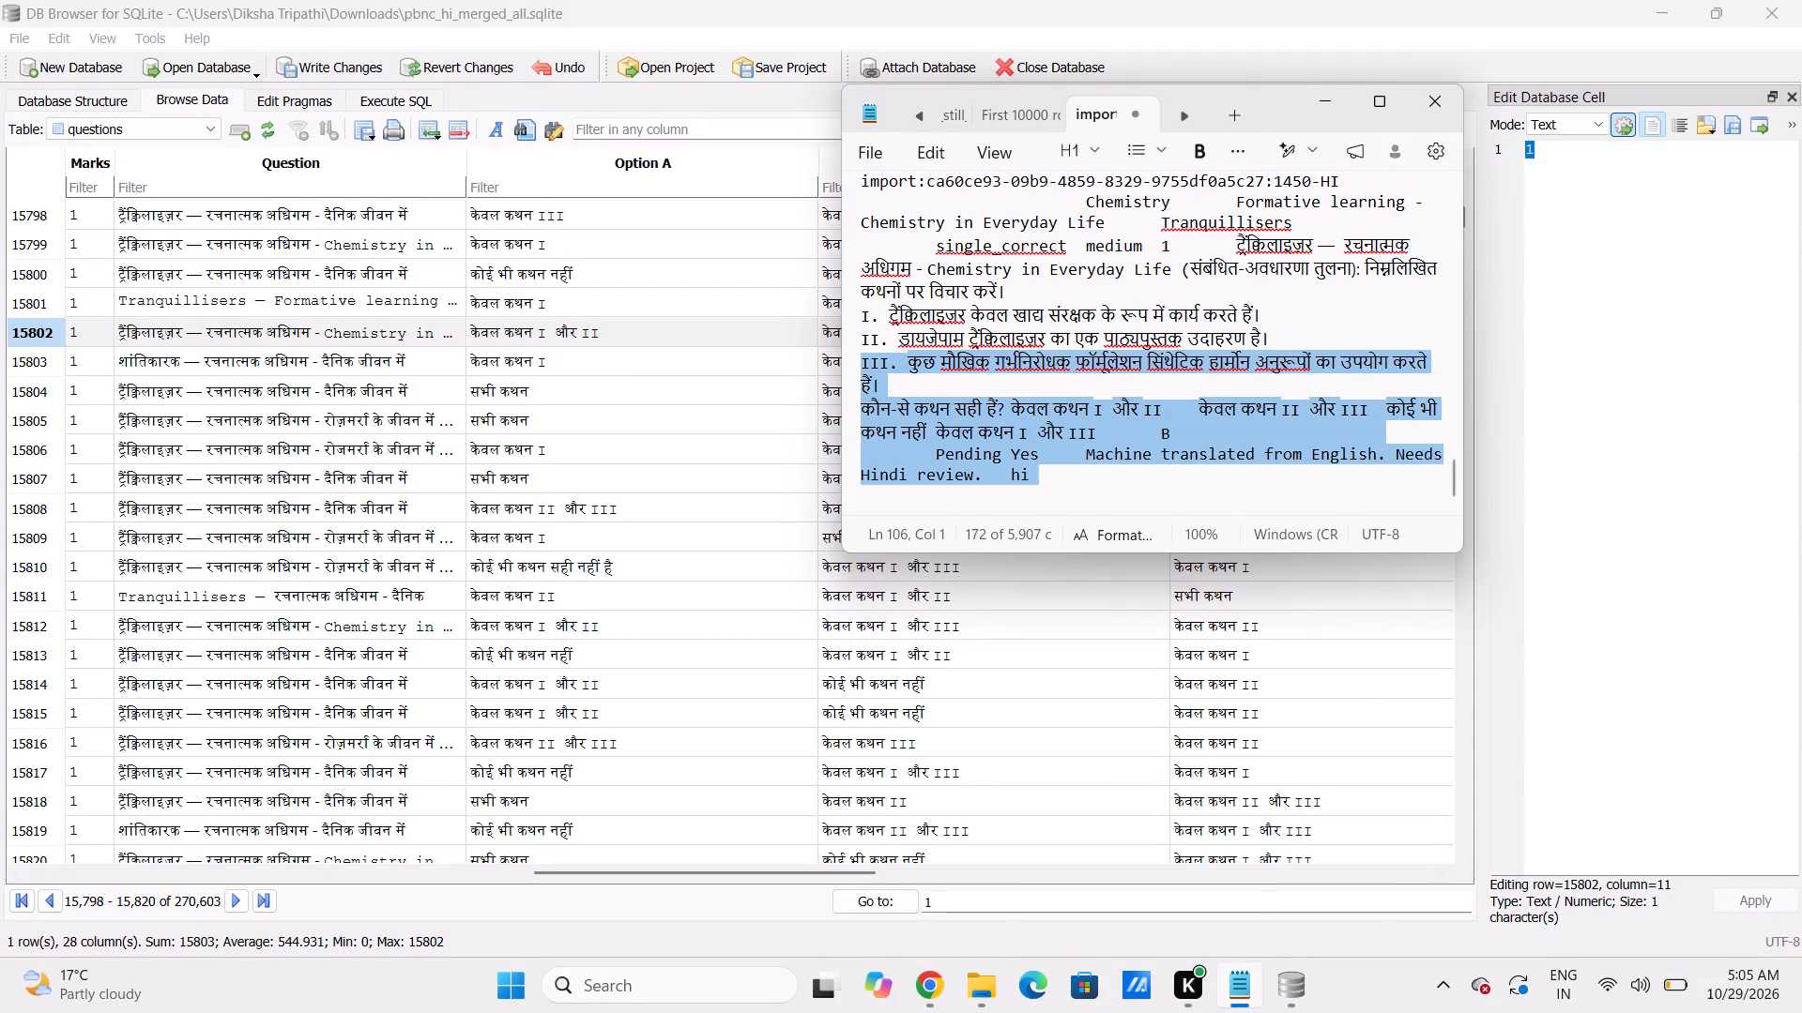
{"action": "left_click_drag", "start_coordinate": [858, 354], "coordinate": [865, 205]}
{"action": "key", "text": "BackSpace"}
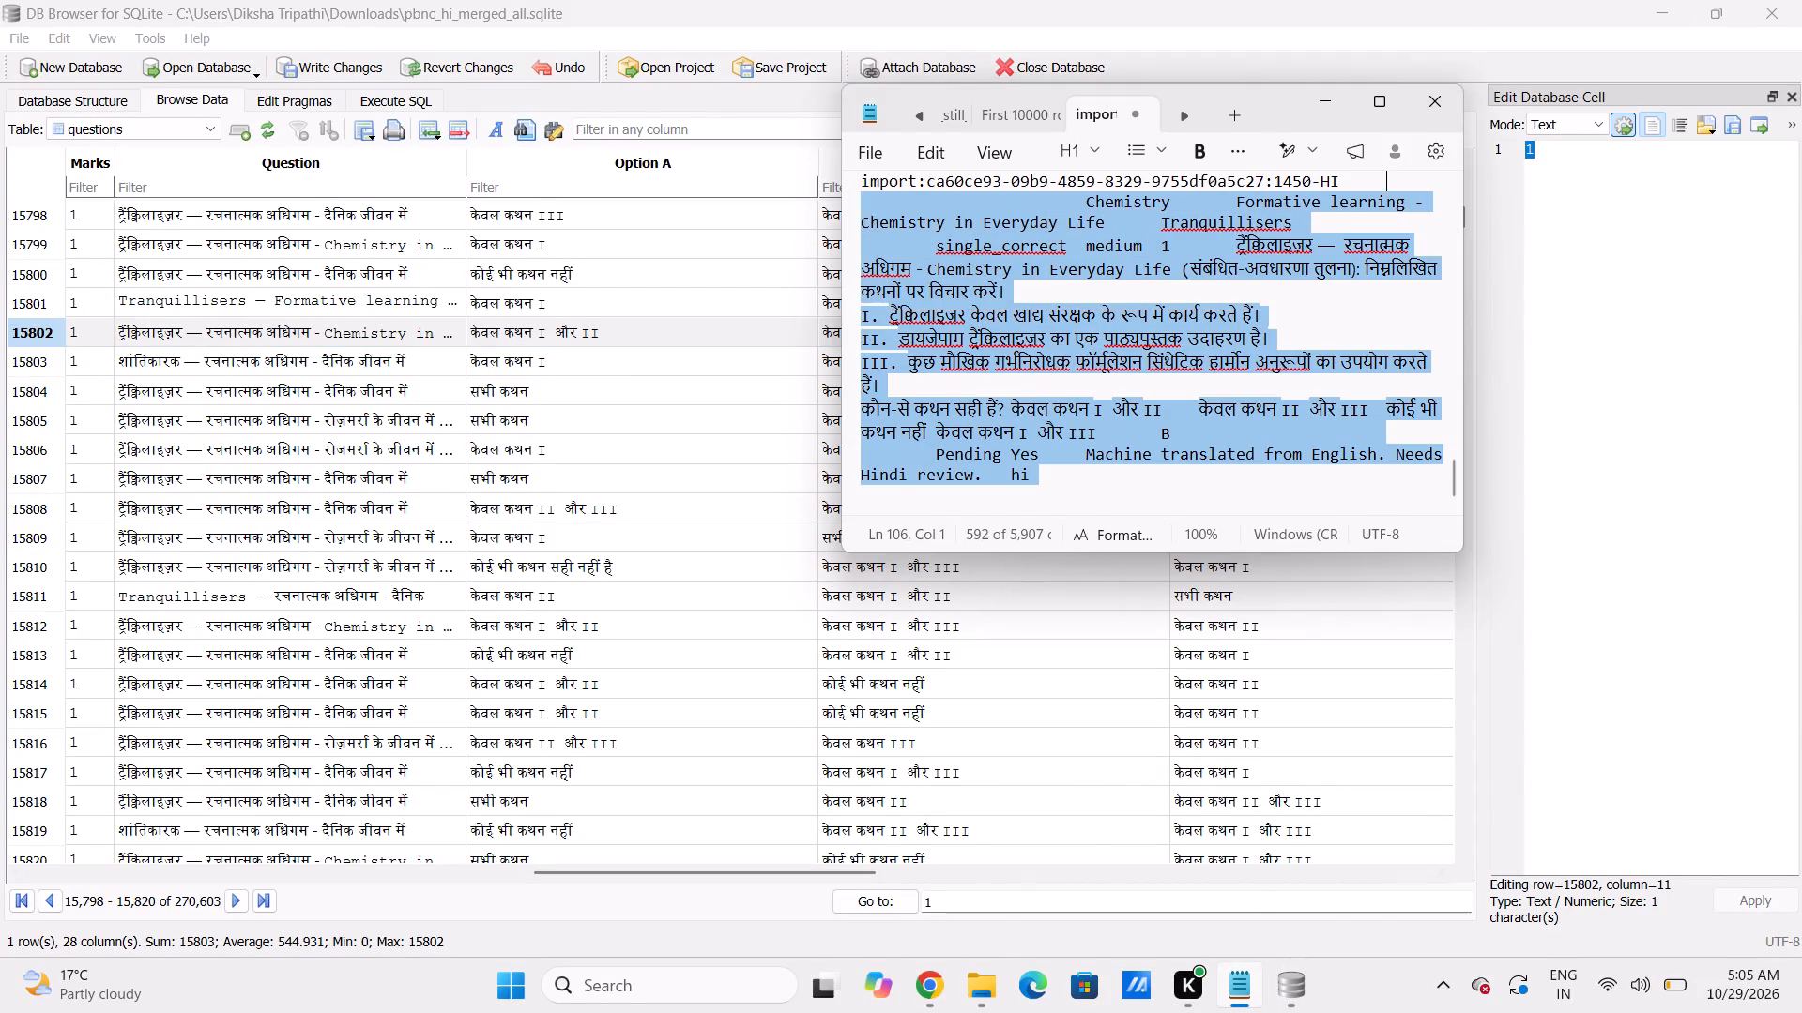
{"action": "key", "text": "Return"}
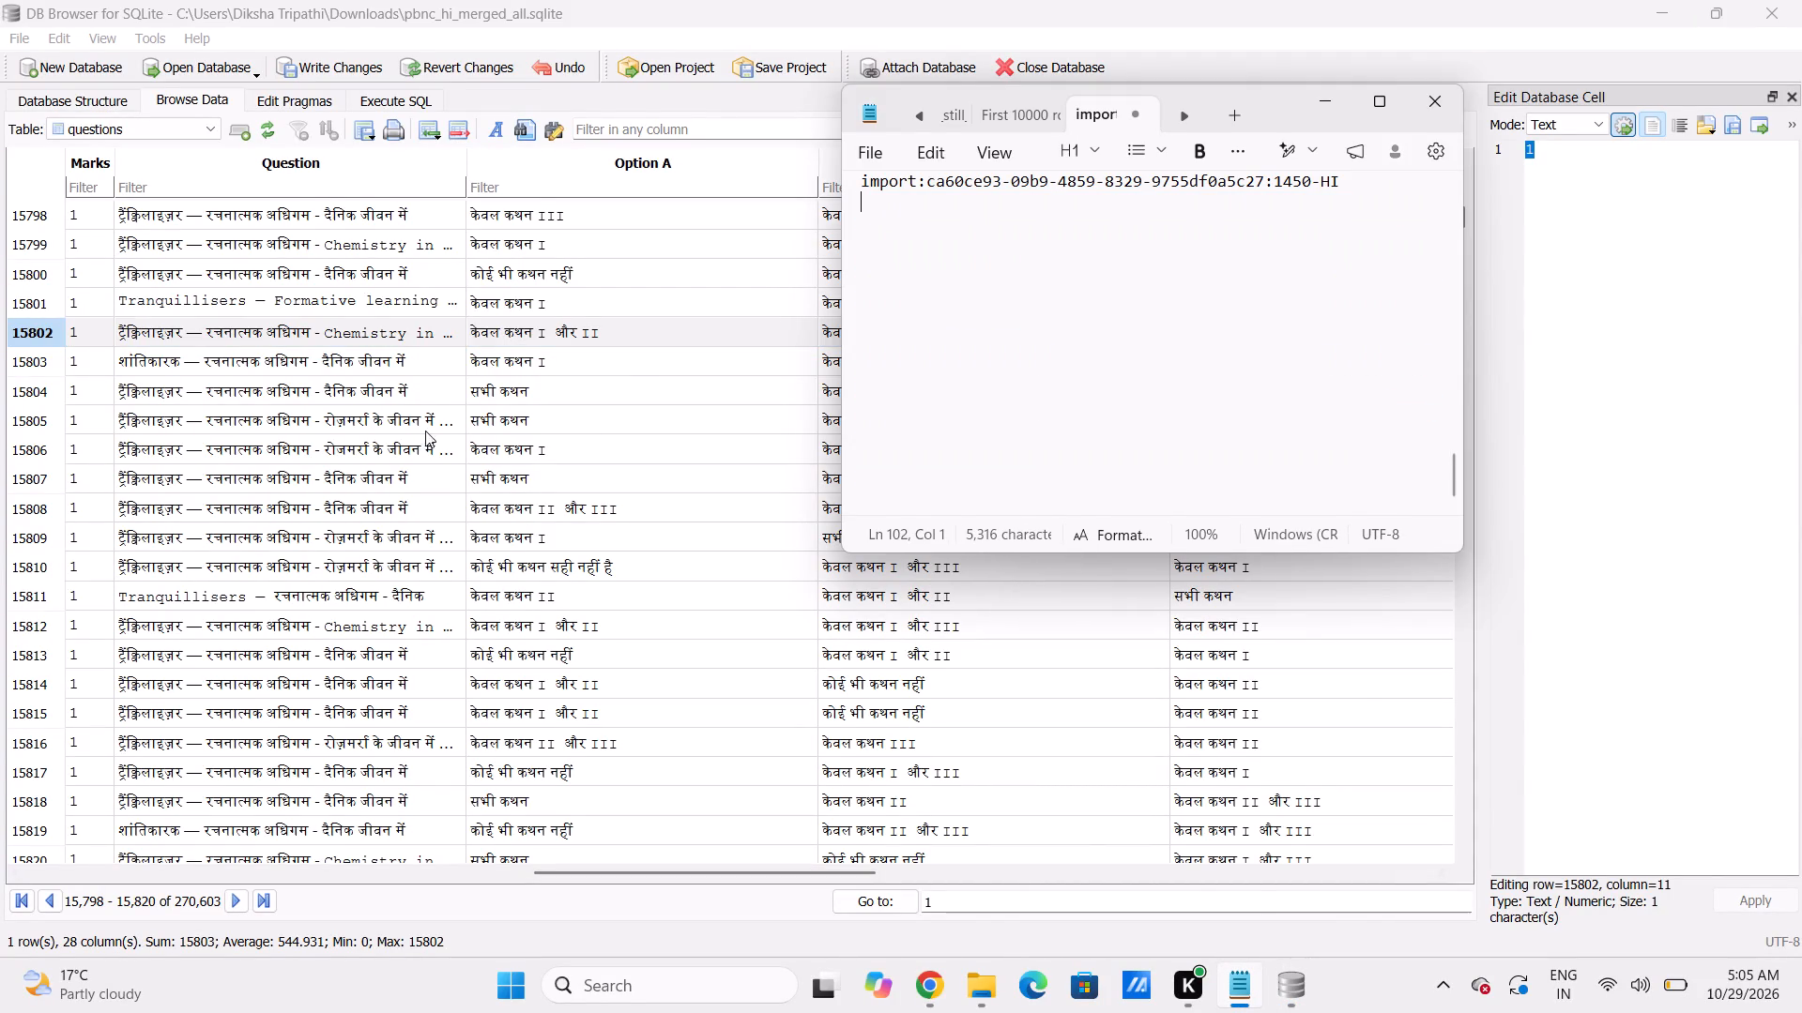
Copy row 15811, whose Hindi title starts with Tranquillisers, into the Notepad list, trim it to its import ID ending 1456-HI, and start a new line.
{"action": "left_click", "coordinate": [51, 596]}
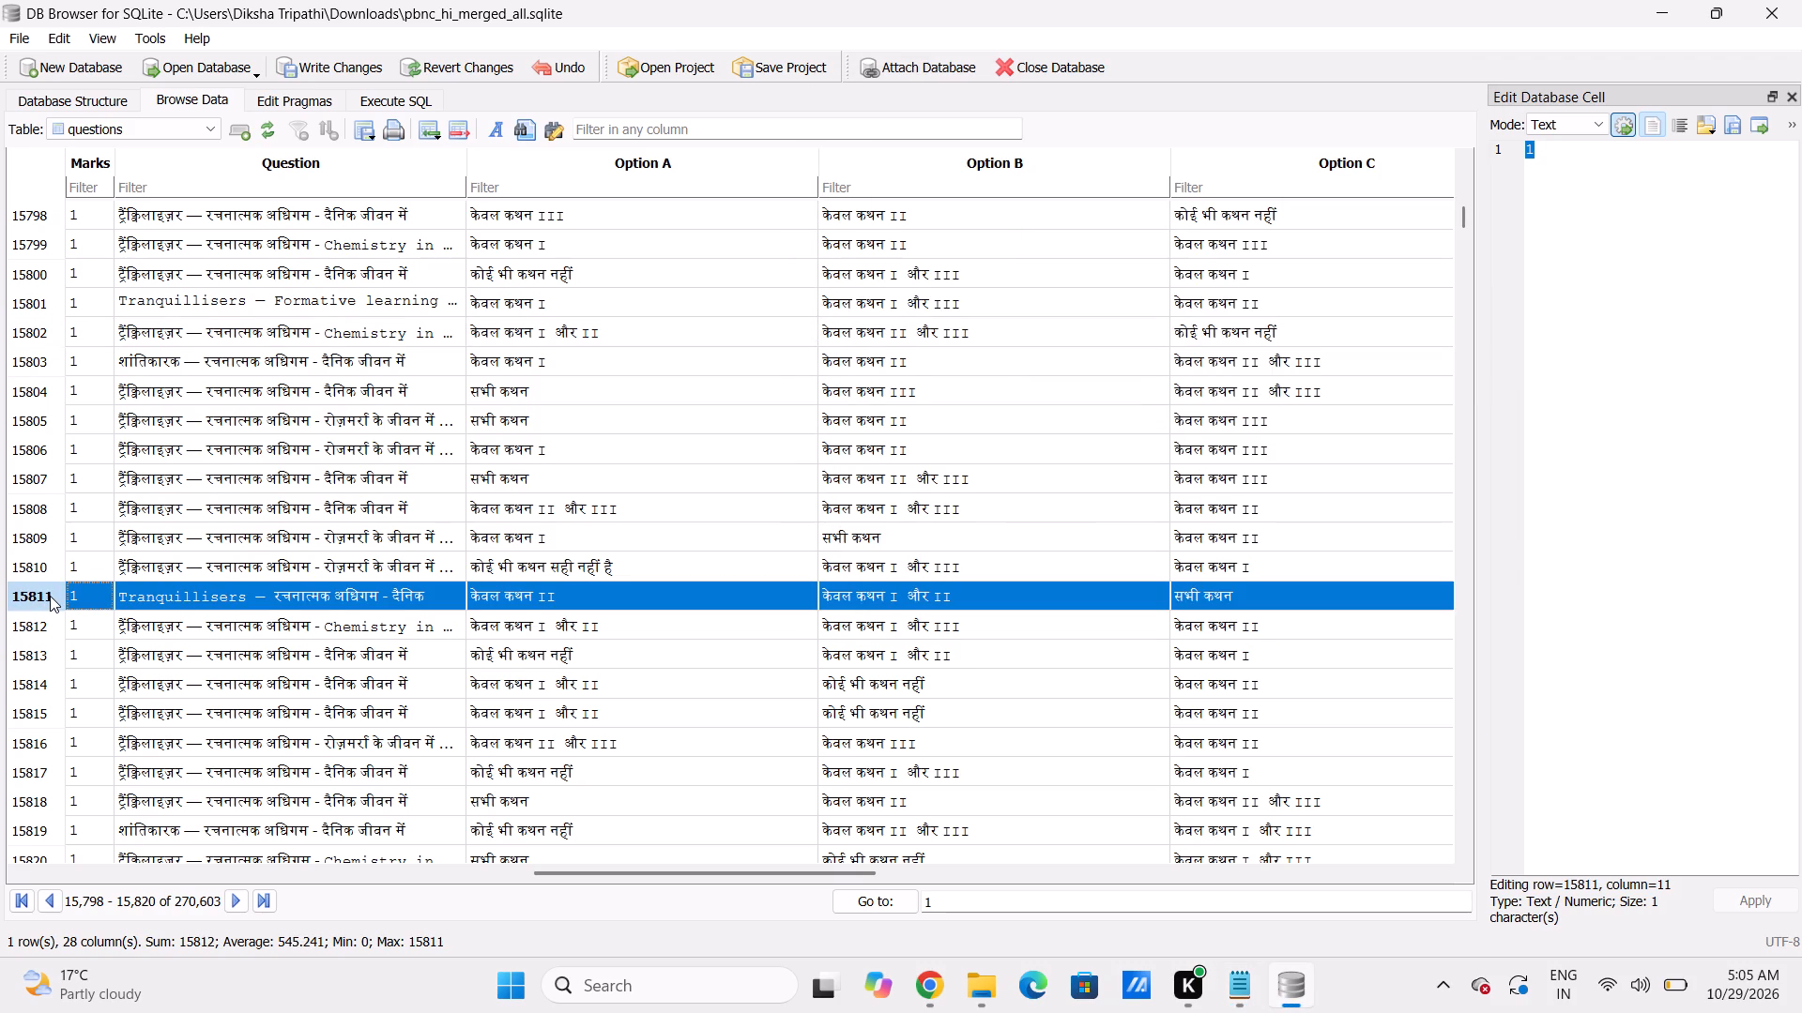
{"action": "key", "text": "ctrl+c"}
{"action": "left_click", "coordinate": [1254, 988]}
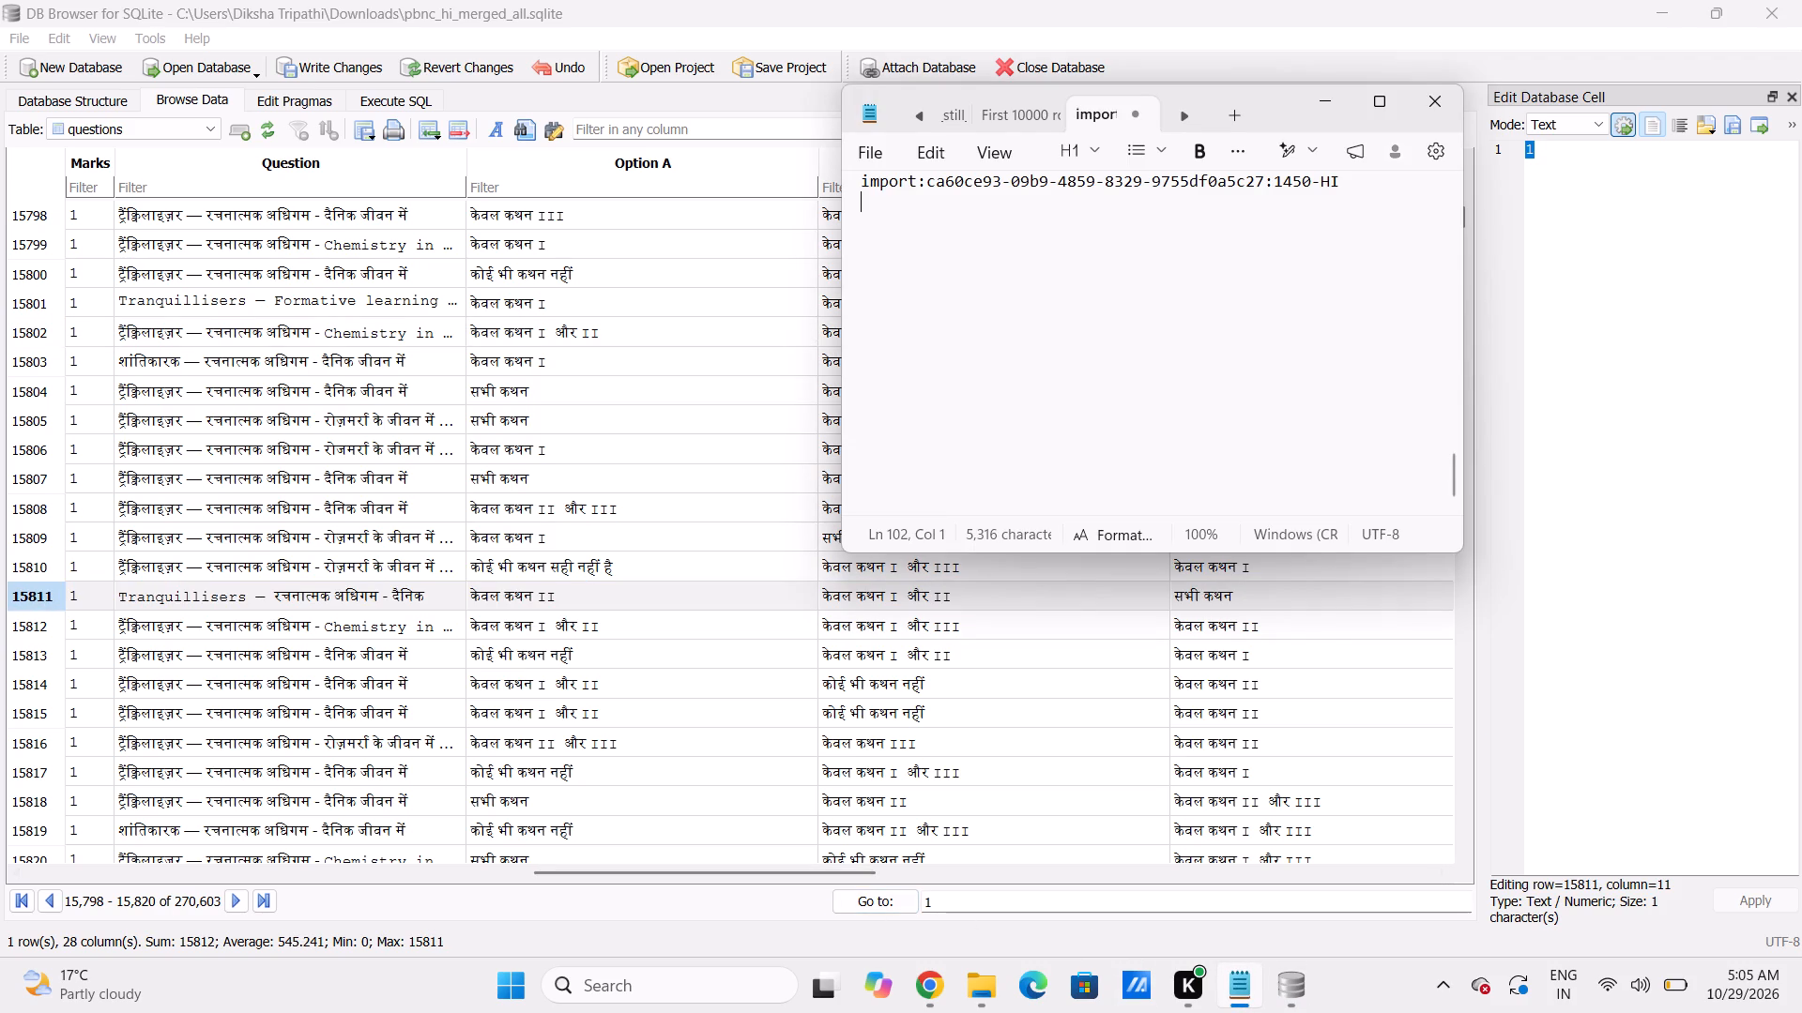
{"action": "key", "text": "ctrl+v"}
{"action": "left_click_drag", "start_coordinate": [881, 506], "coordinate": [832, 284]}
{"action": "scroll", "coordinate": [832, 284], "scroll_direction": "up", "scroll_amount": 1}
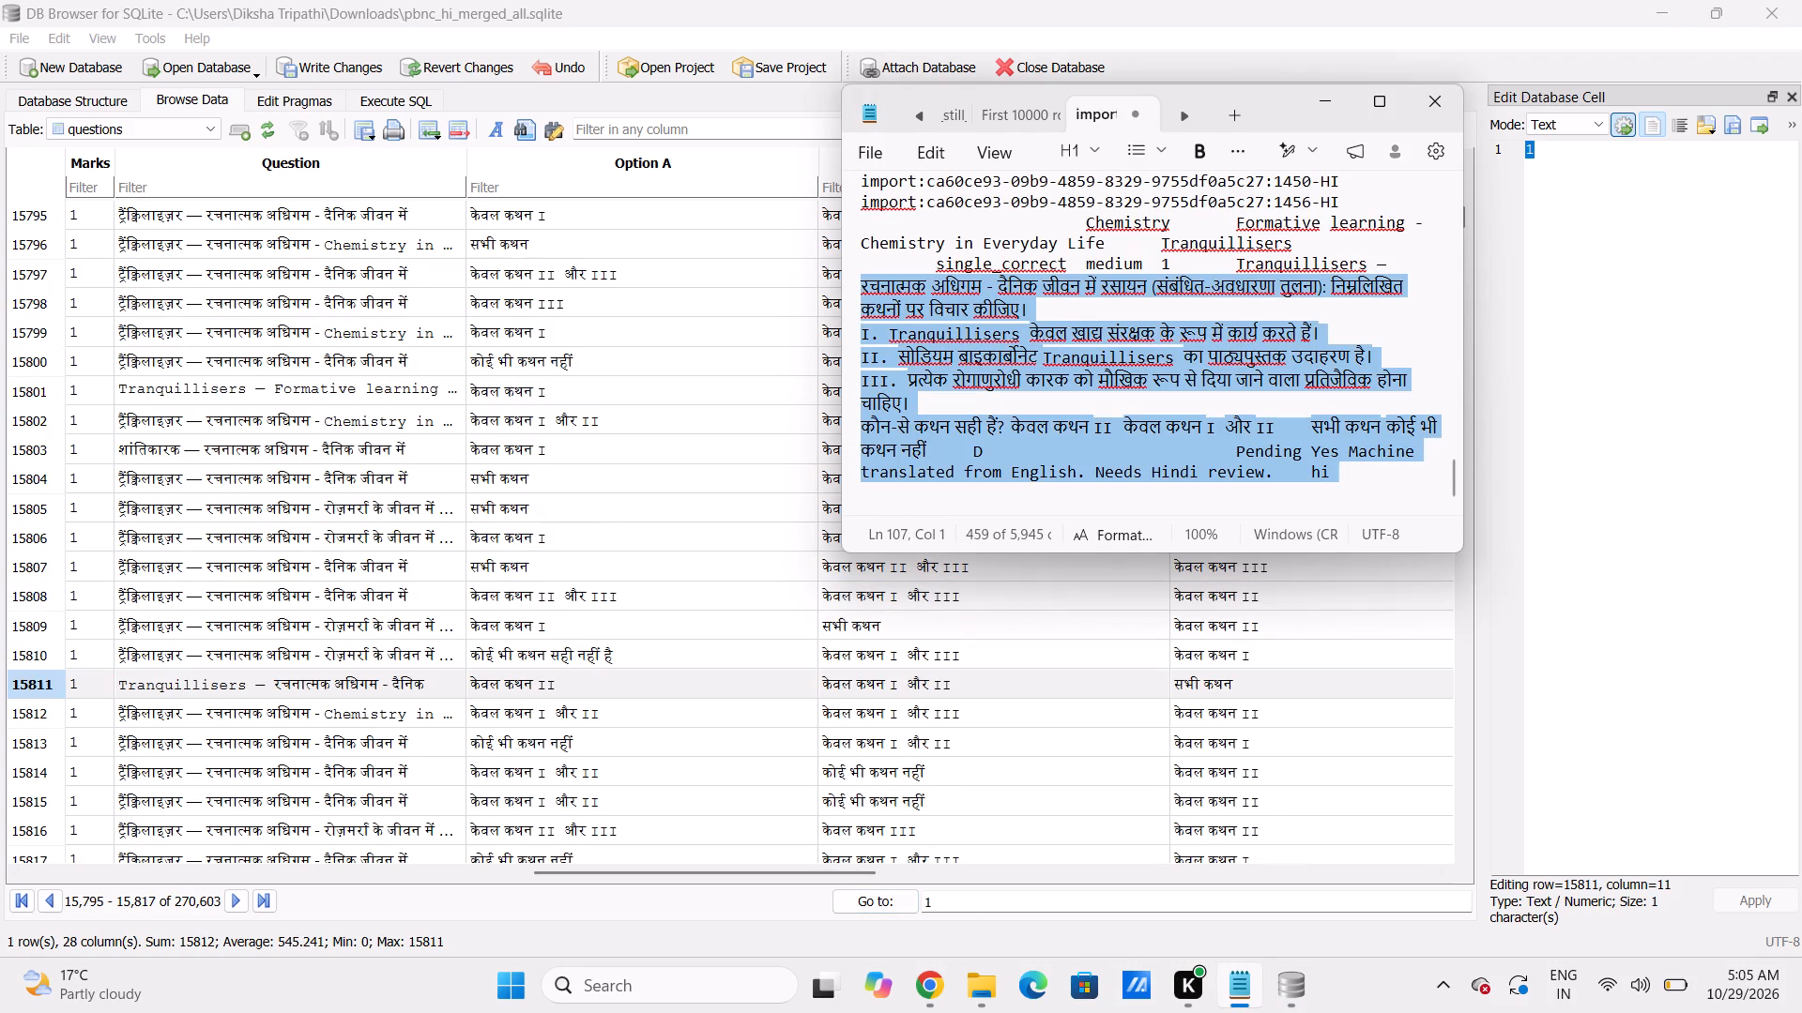
{"action": "left_click_drag", "start_coordinate": [832, 284], "coordinate": [838, 229]}
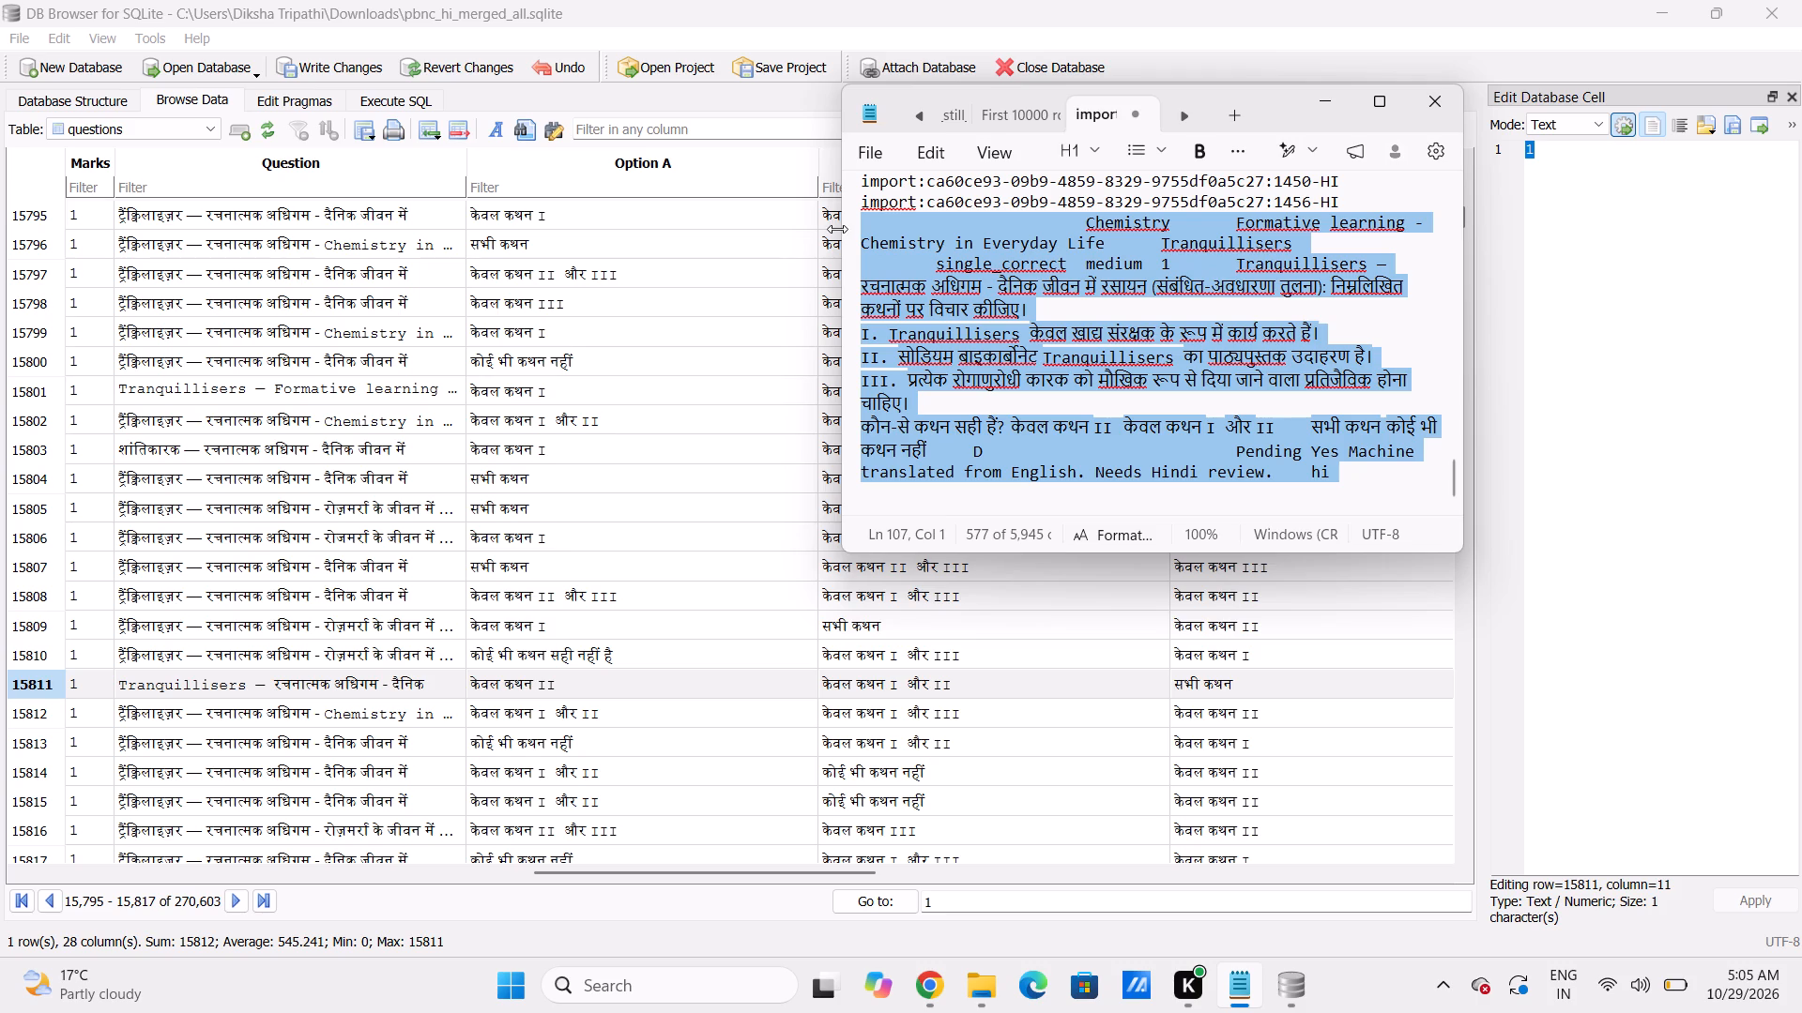
{"action": "key", "text": "Return"}
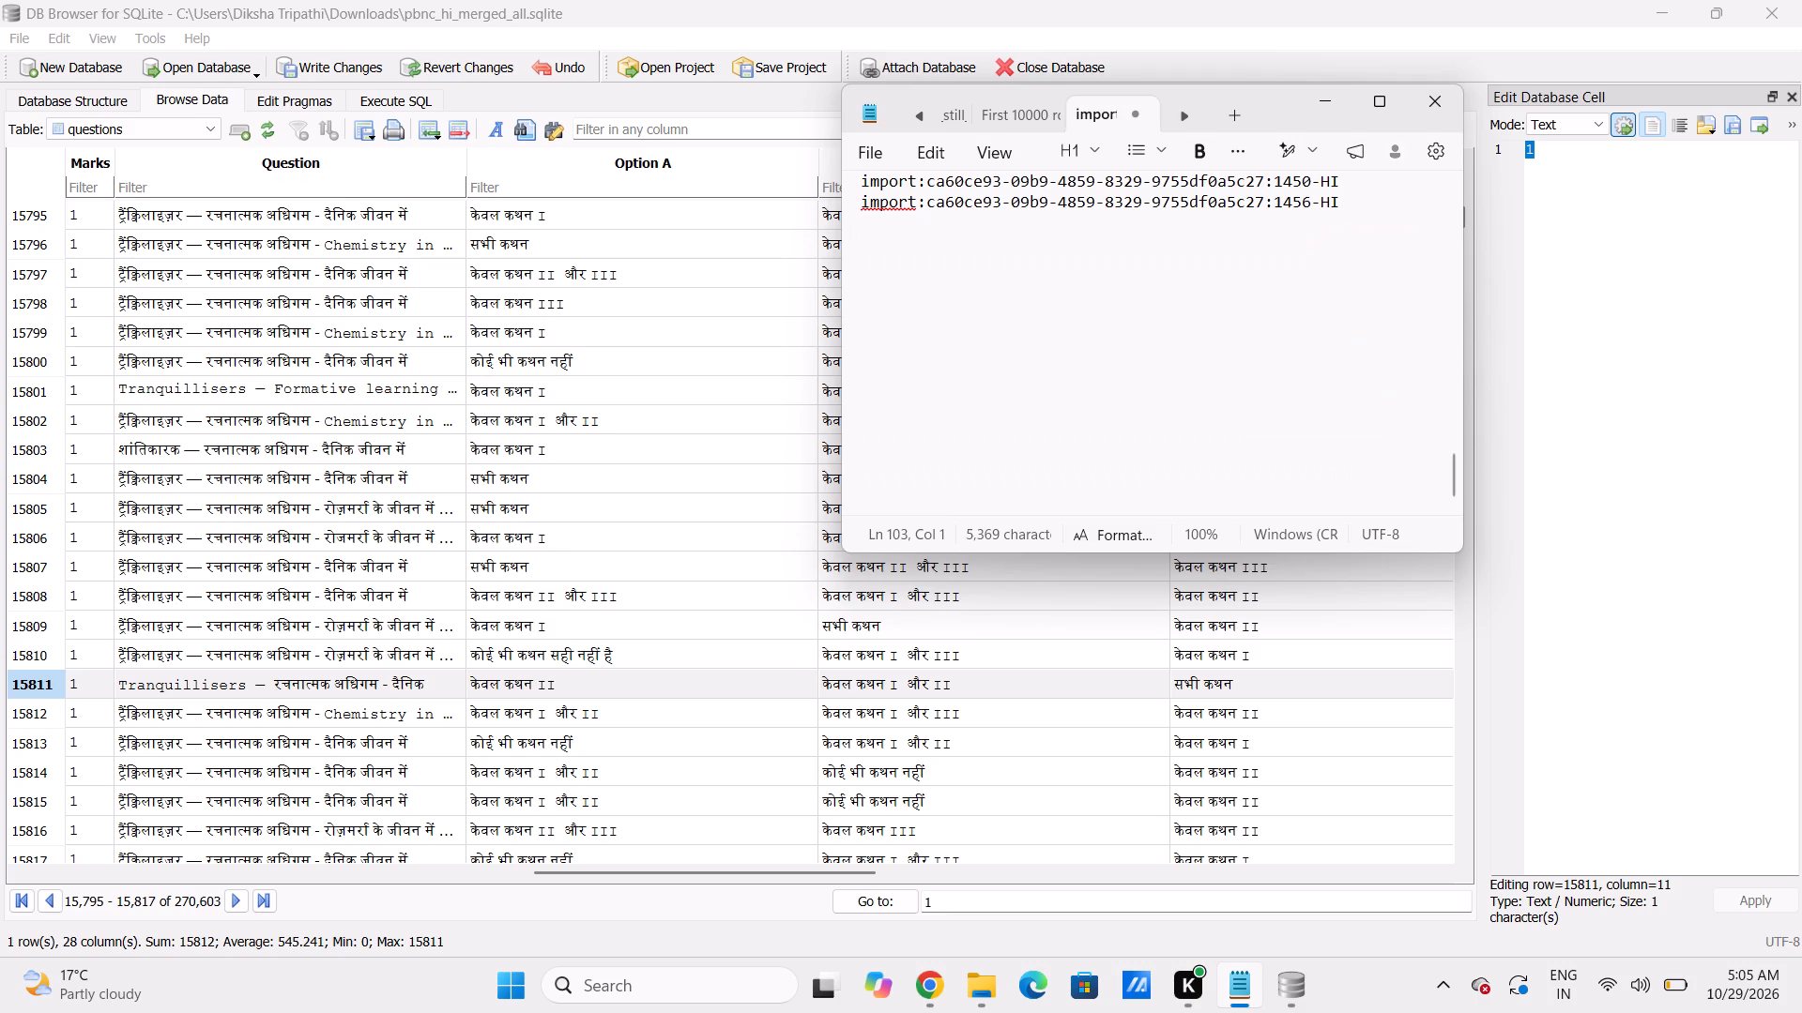
{"action": "key", "text": "Return"}
{"action": "key", "text": "BackSpace"}
{"action": "key", "text": "BackSpace"}
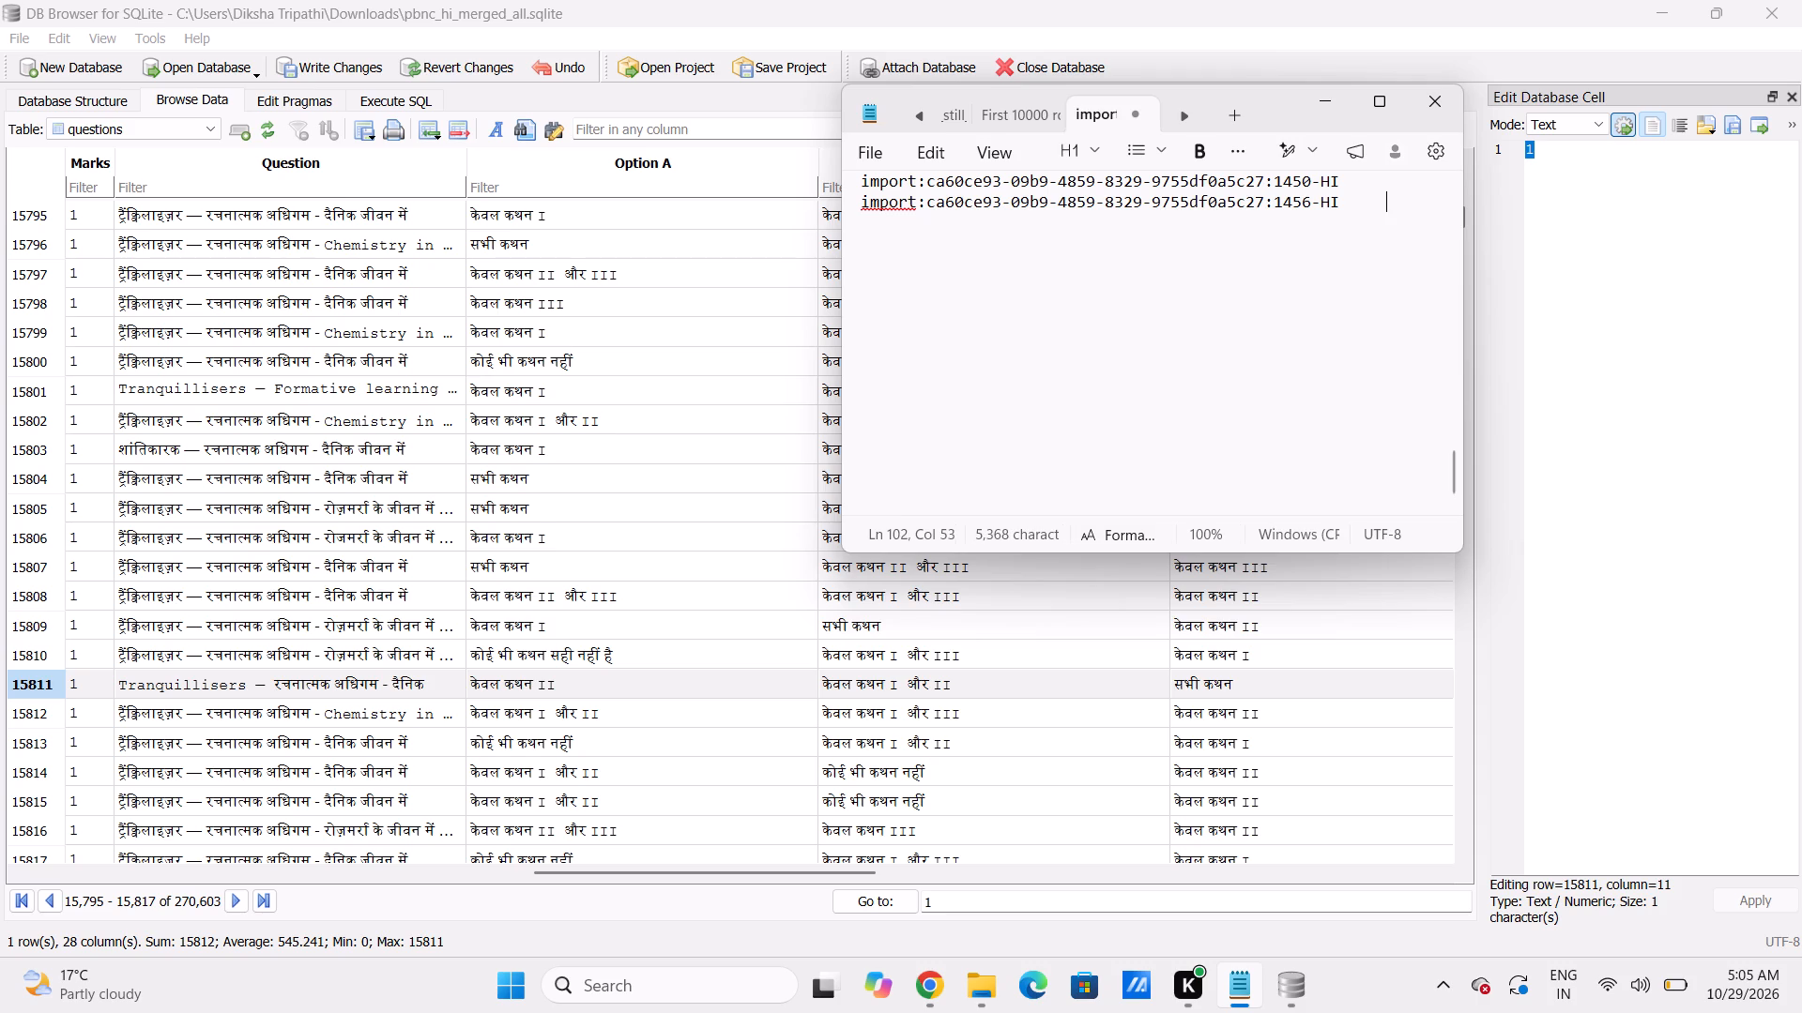
{"action": "key", "text": "Return"}
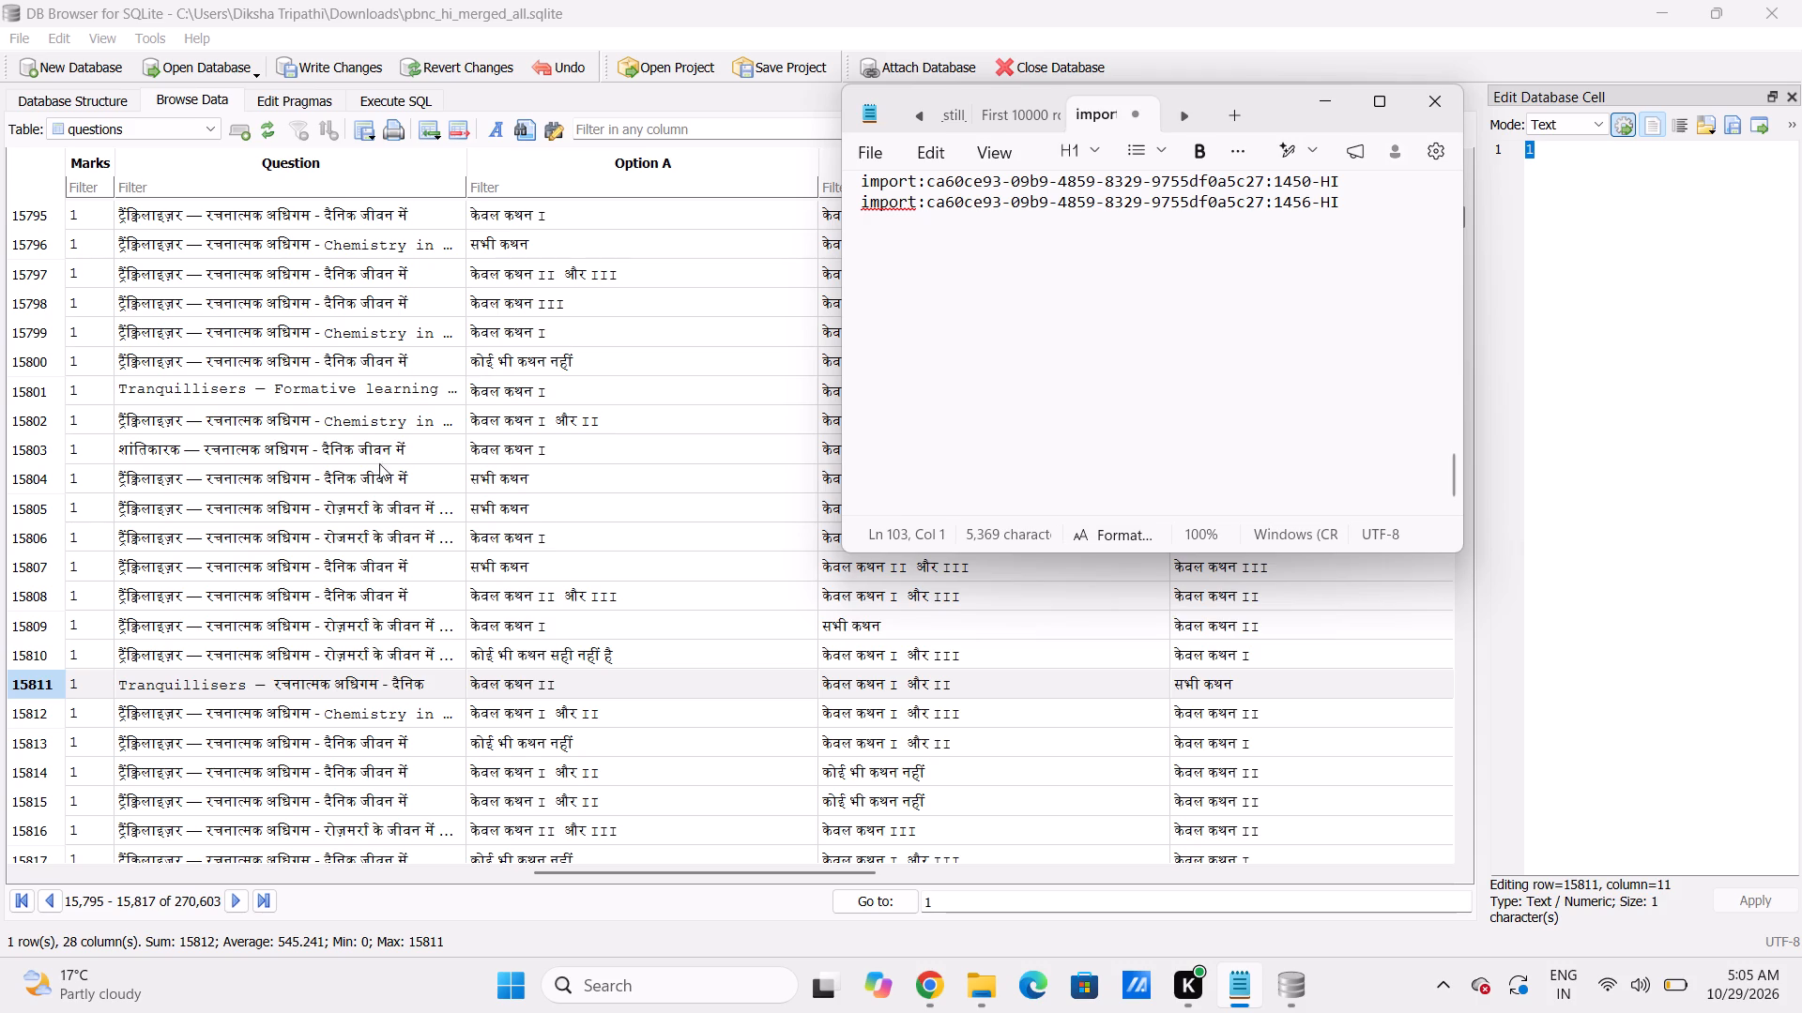
Copy row 15812, whose Hindi title contains Chemistry in Everyday Life, into the Notepad list, trim it to its import ID ending 1457-HI, and start a new line.
{"action": "scroll", "coordinate": [384, 461], "scroll_direction": "down", "scroll_amount": 3}
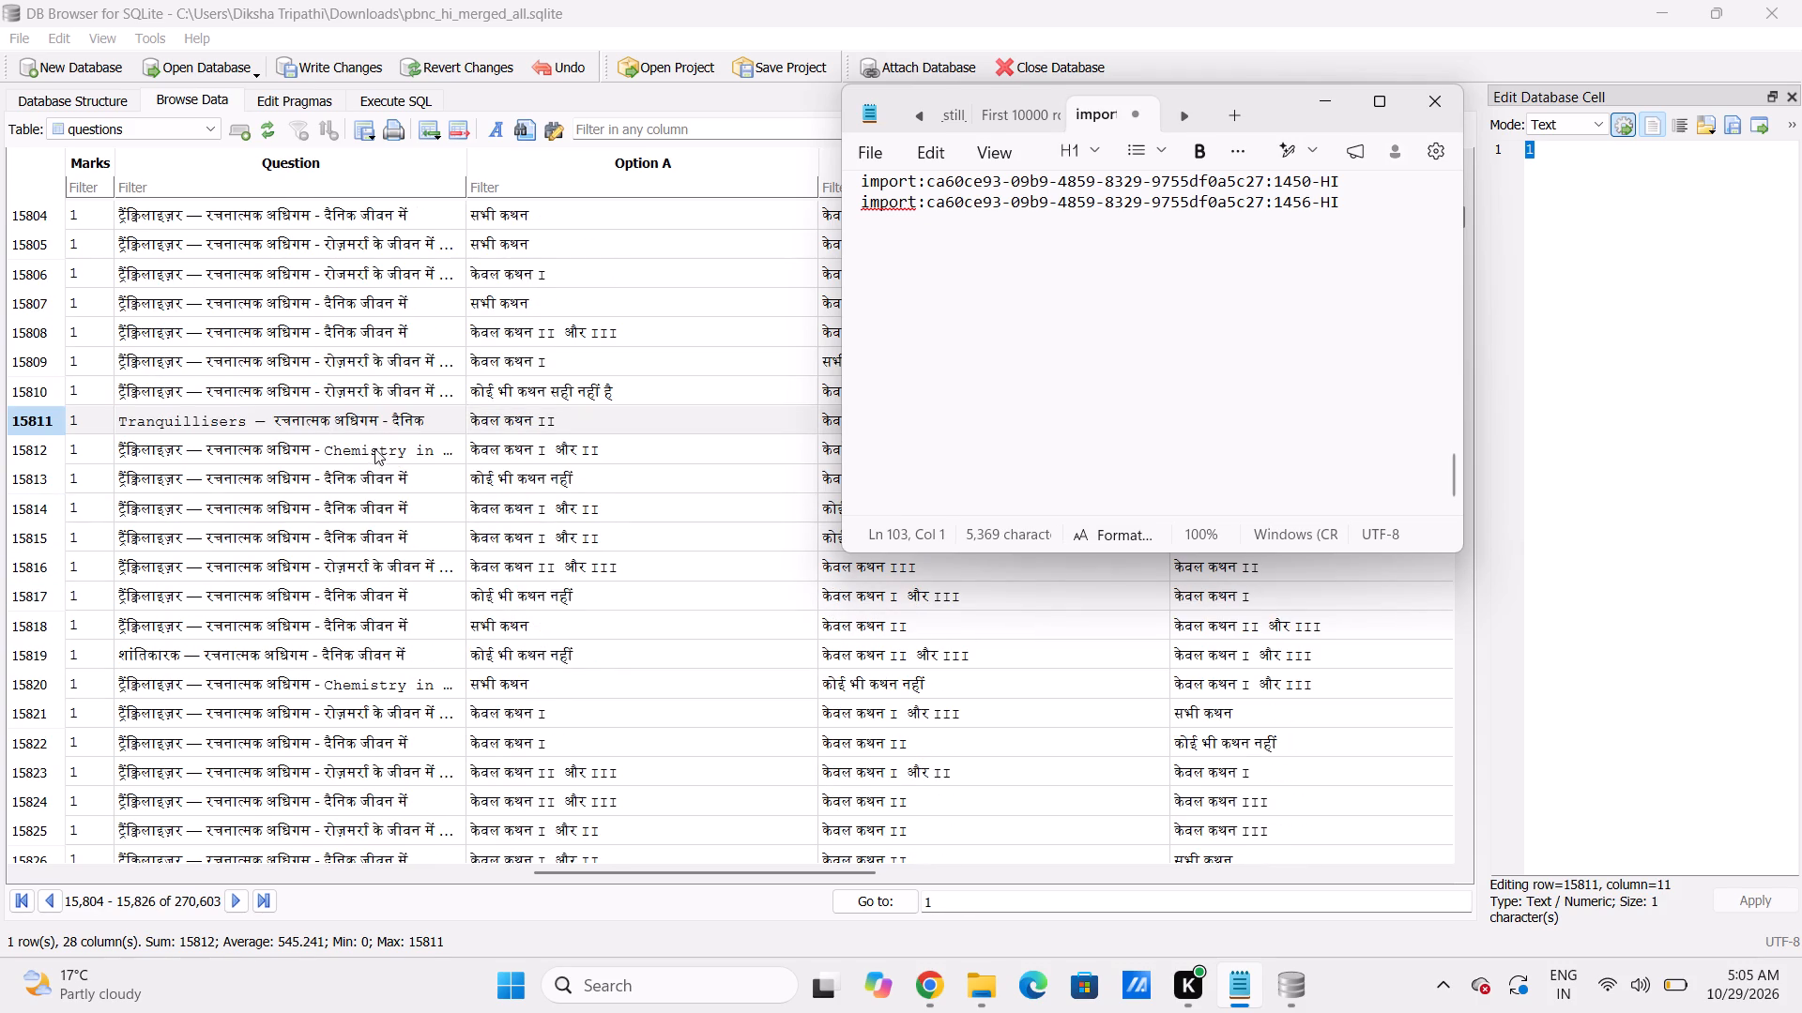
{"action": "left_click", "coordinate": [39, 448]}
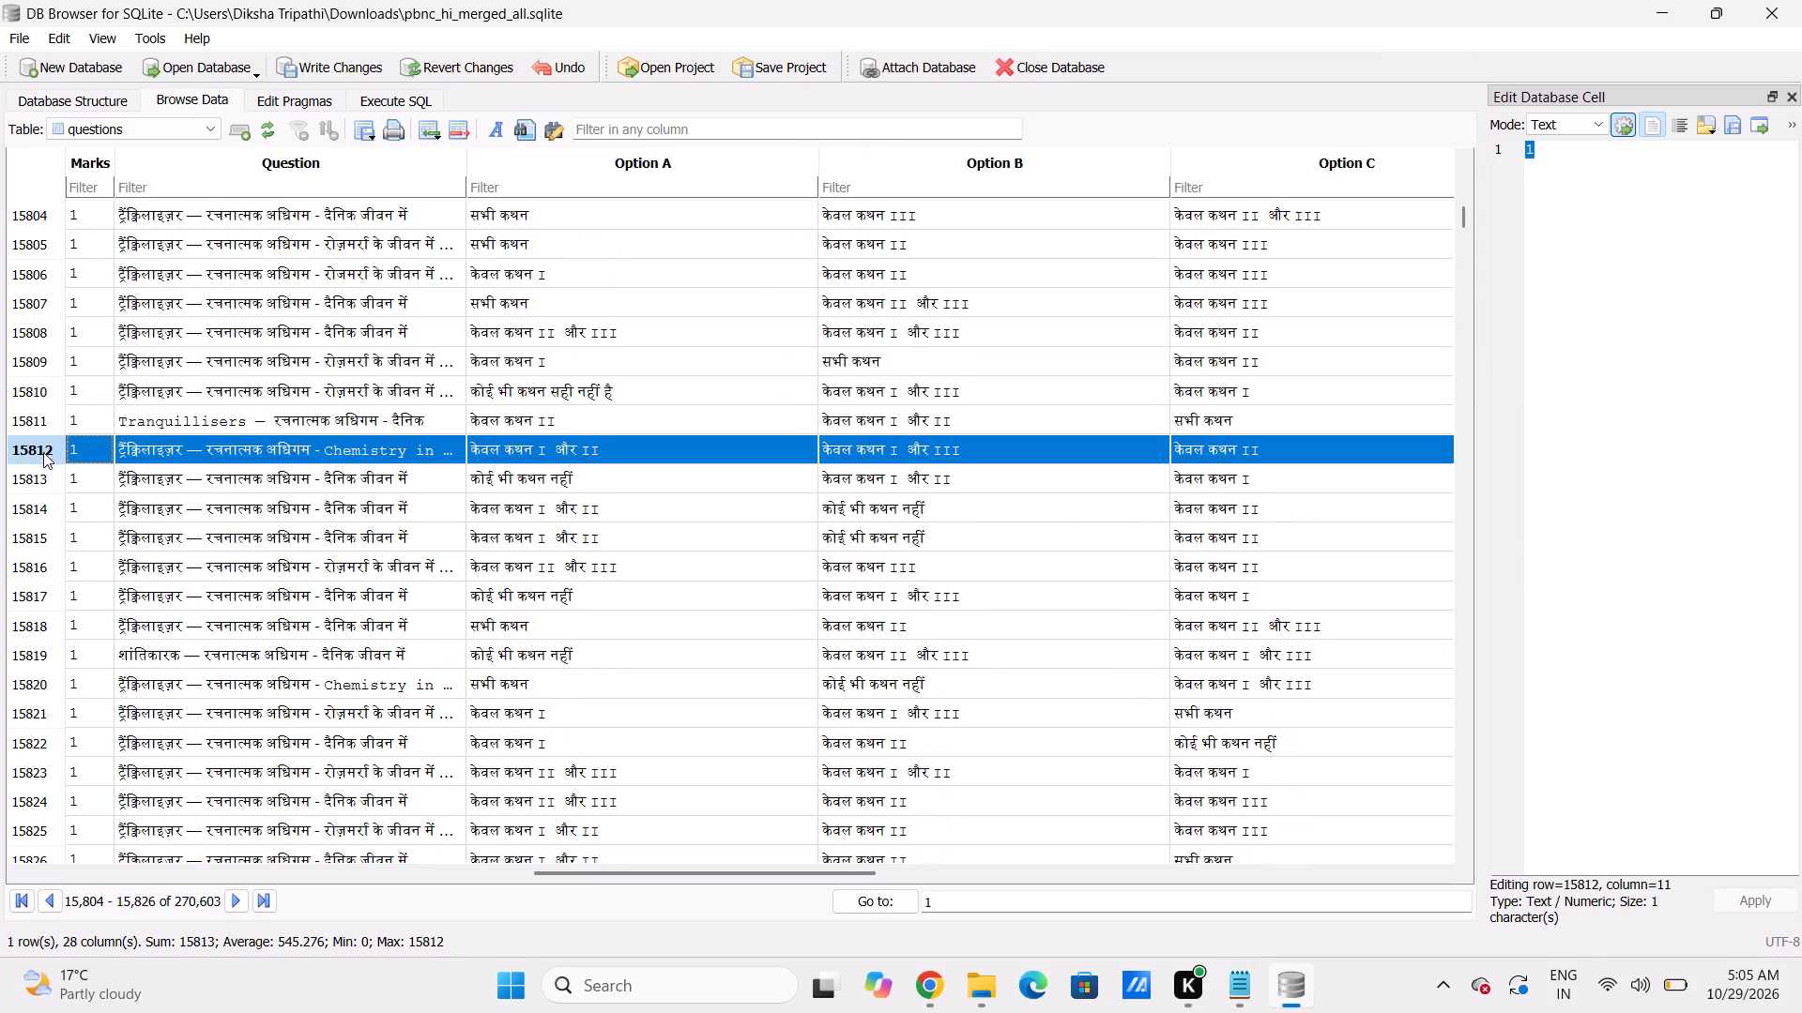
{"action": "key", "text": "ctrl+c"}
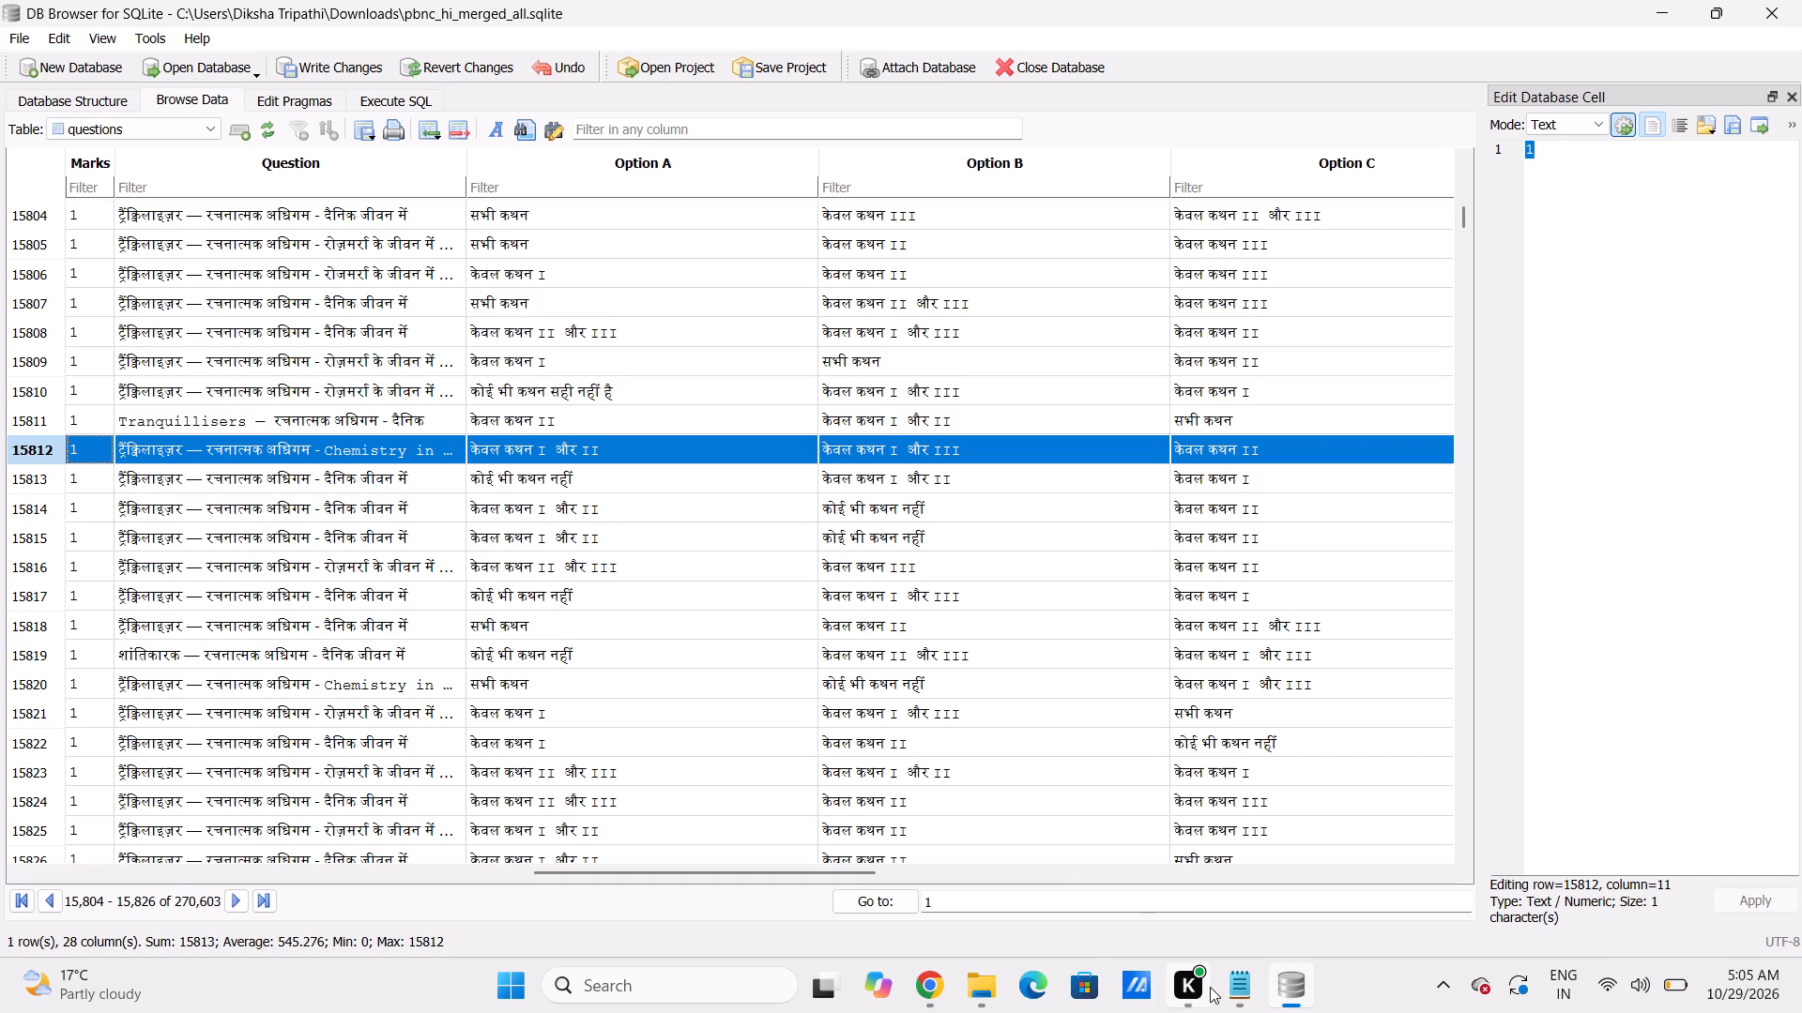
{"action": "left_click", "coordinate": [1223, 986]}
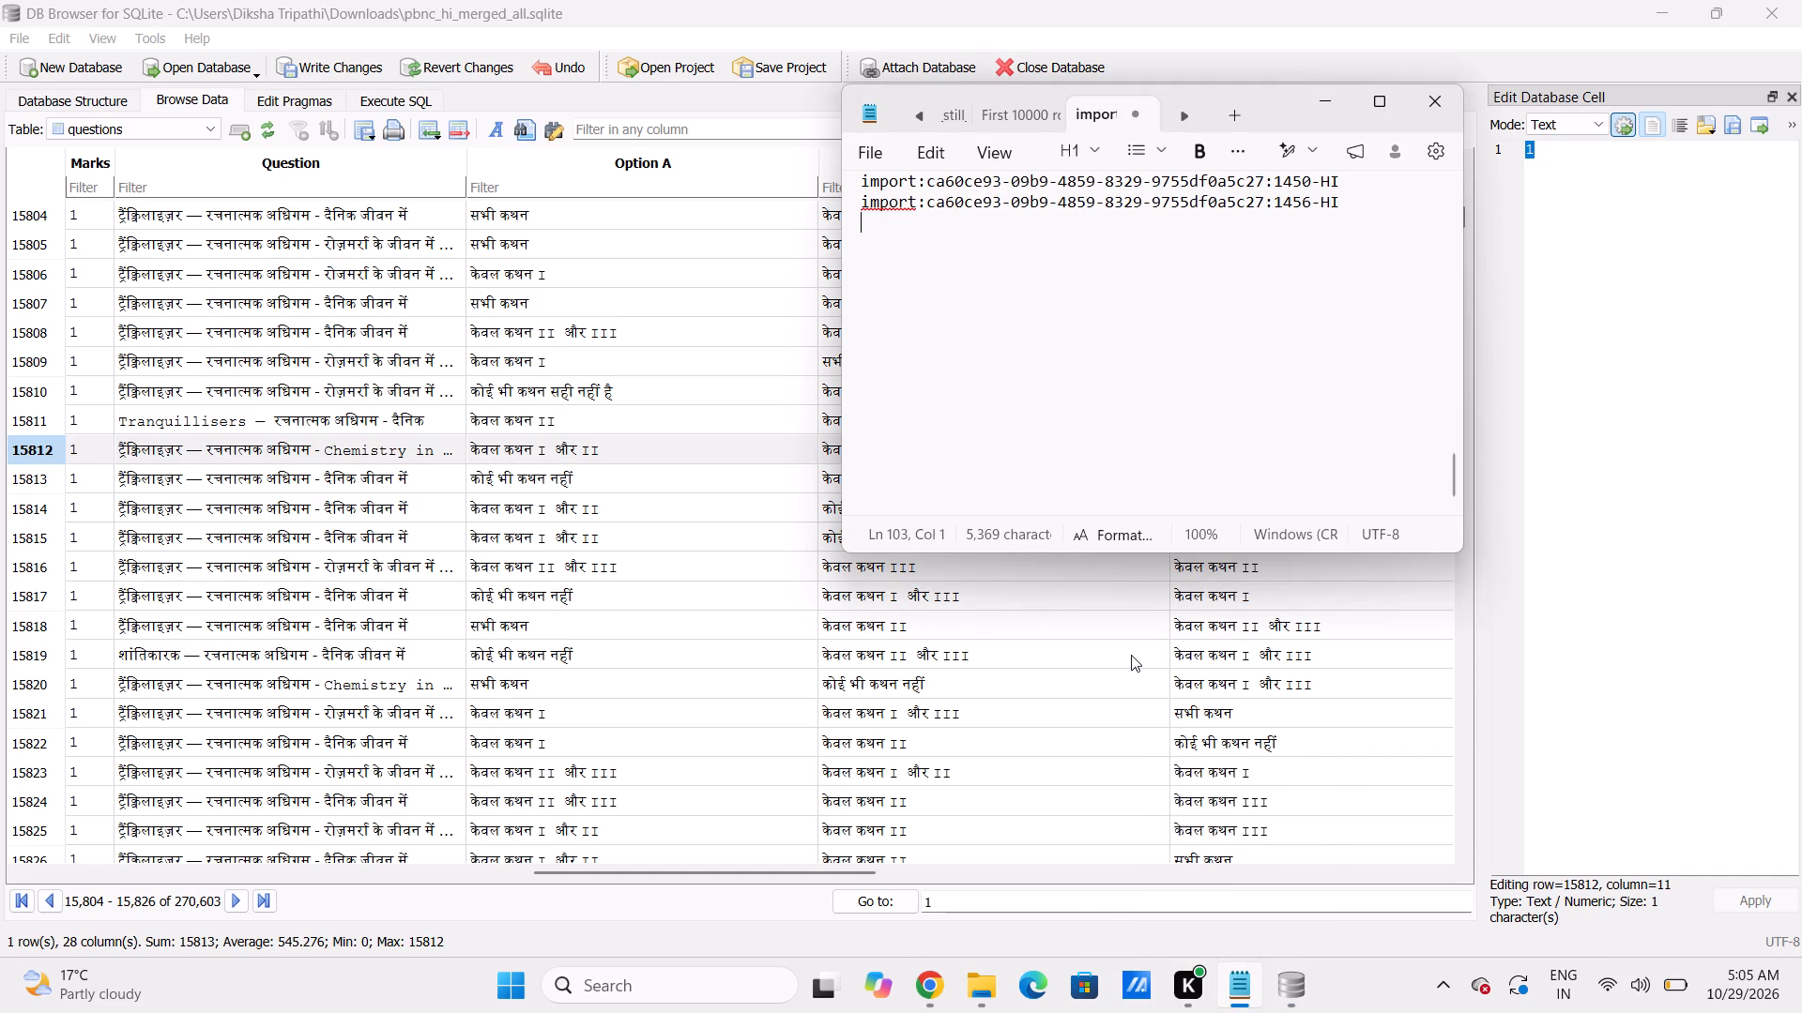
{"action": "key", "text": "ctrl+v"}
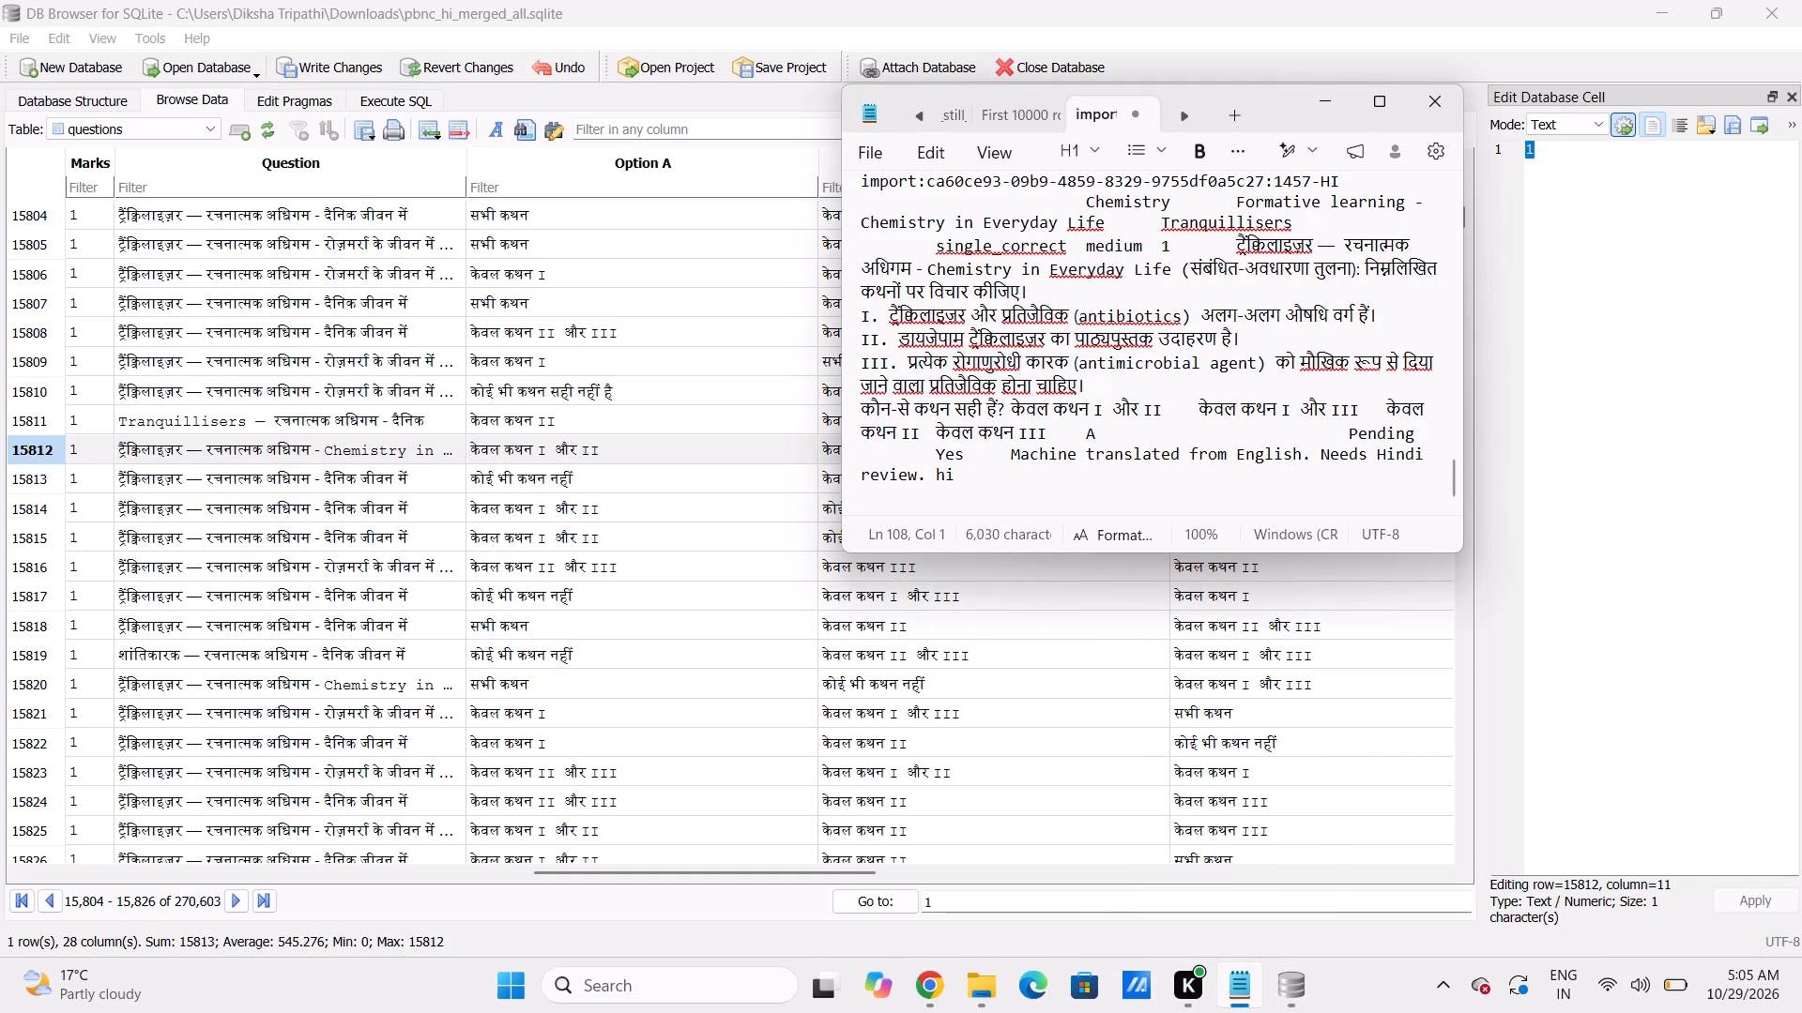
{"action": "left_click_drag", "start_coordinate": [879, 493], "coordinate": [881, 217]}
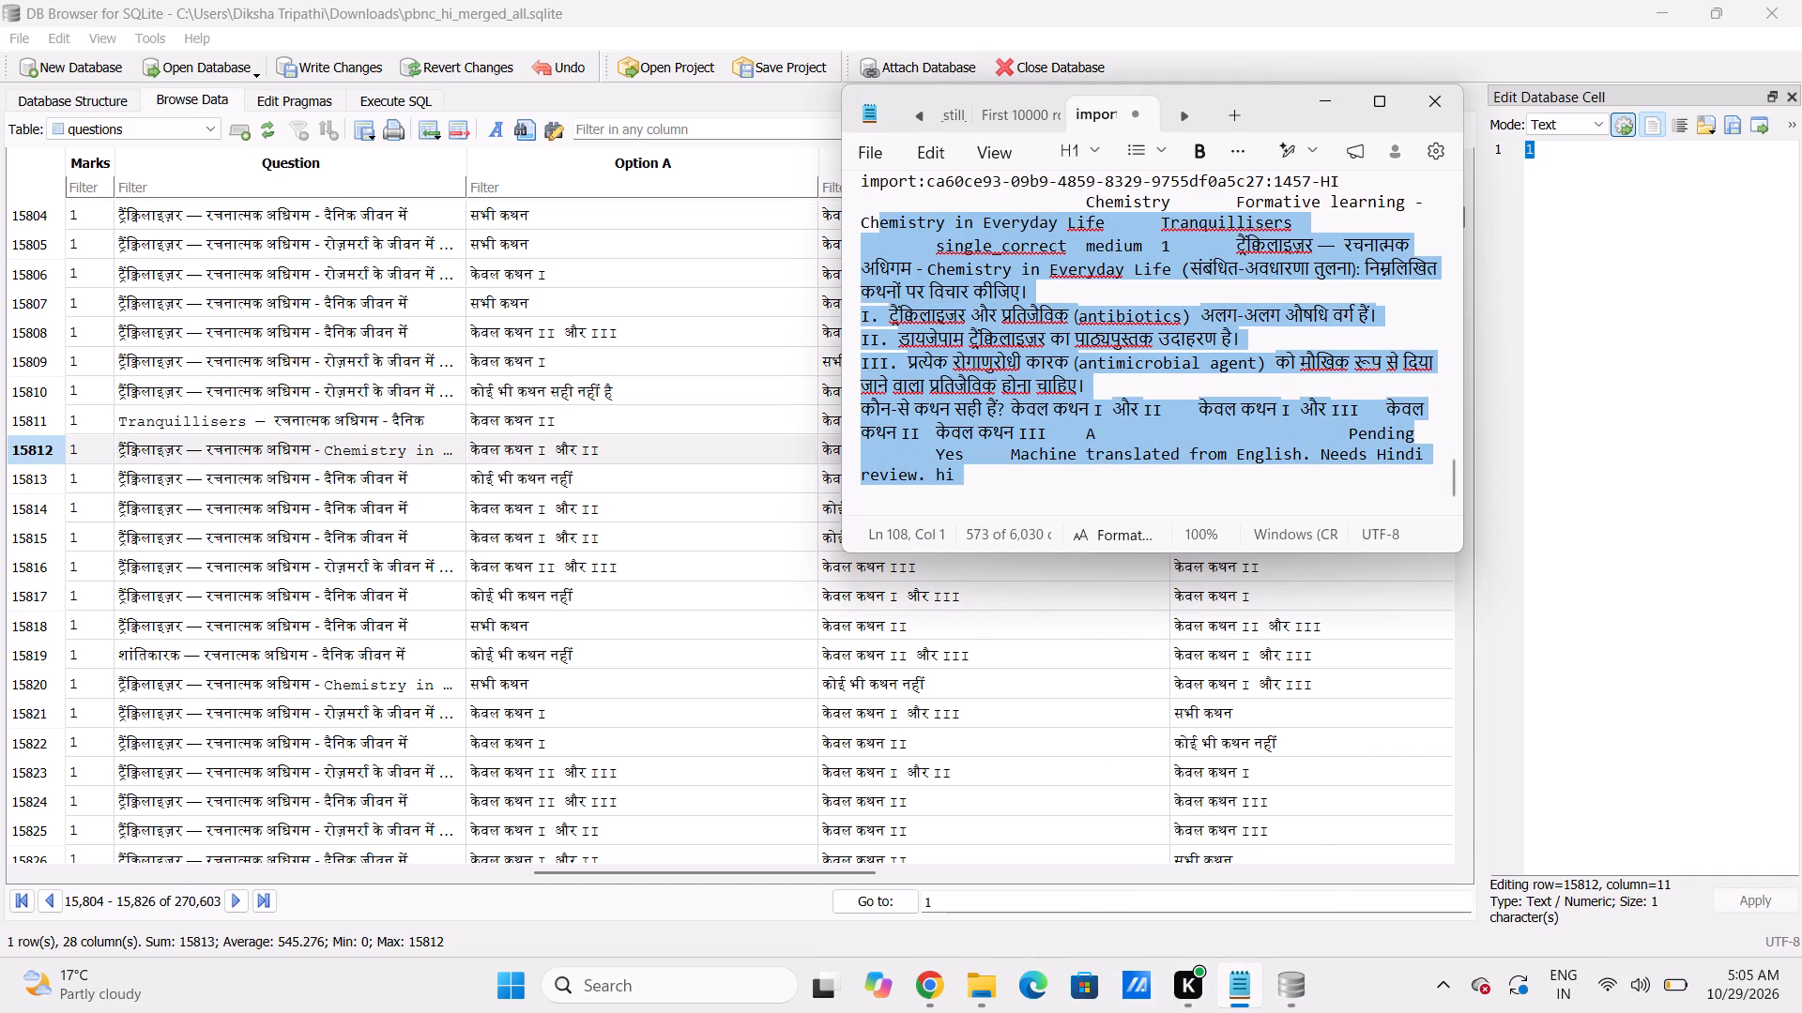
{"action": "left_click_drag", "start_coordinate": [881, 217], "coordinate": [871, 209]}
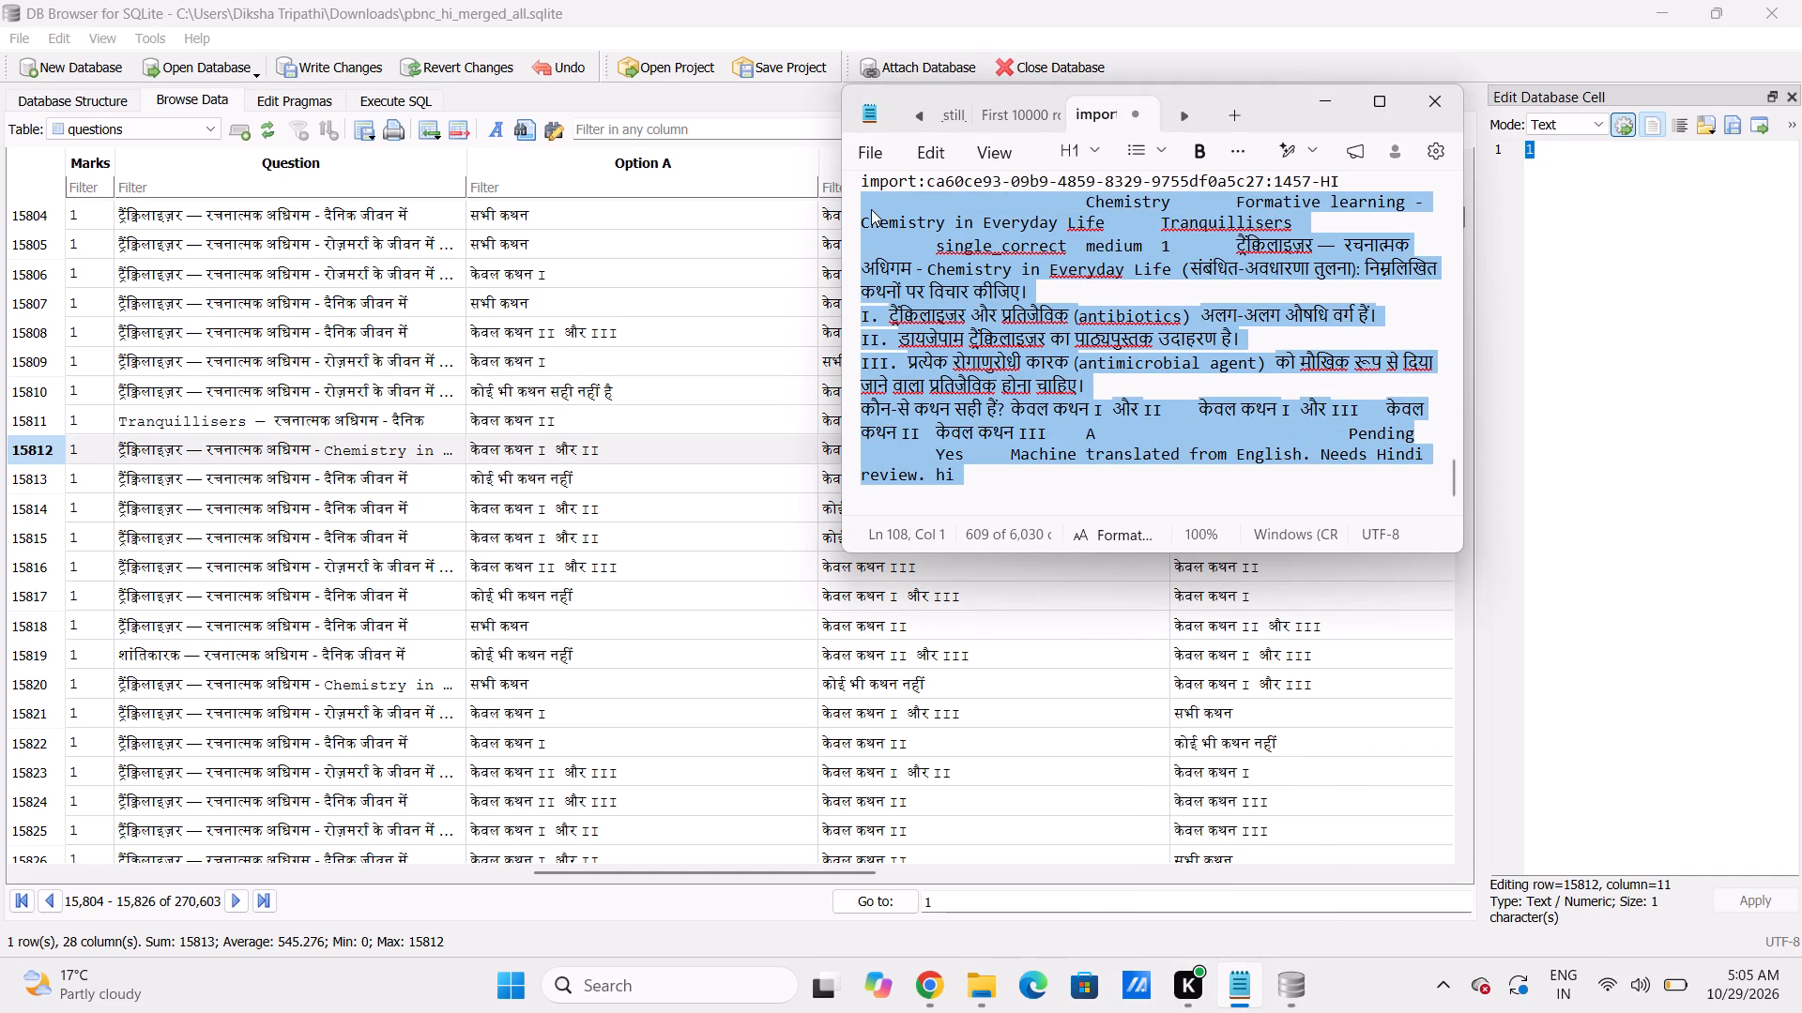
{"action": "key", "text": "BackSpace"}
{"action": "key", "text": "Return"}
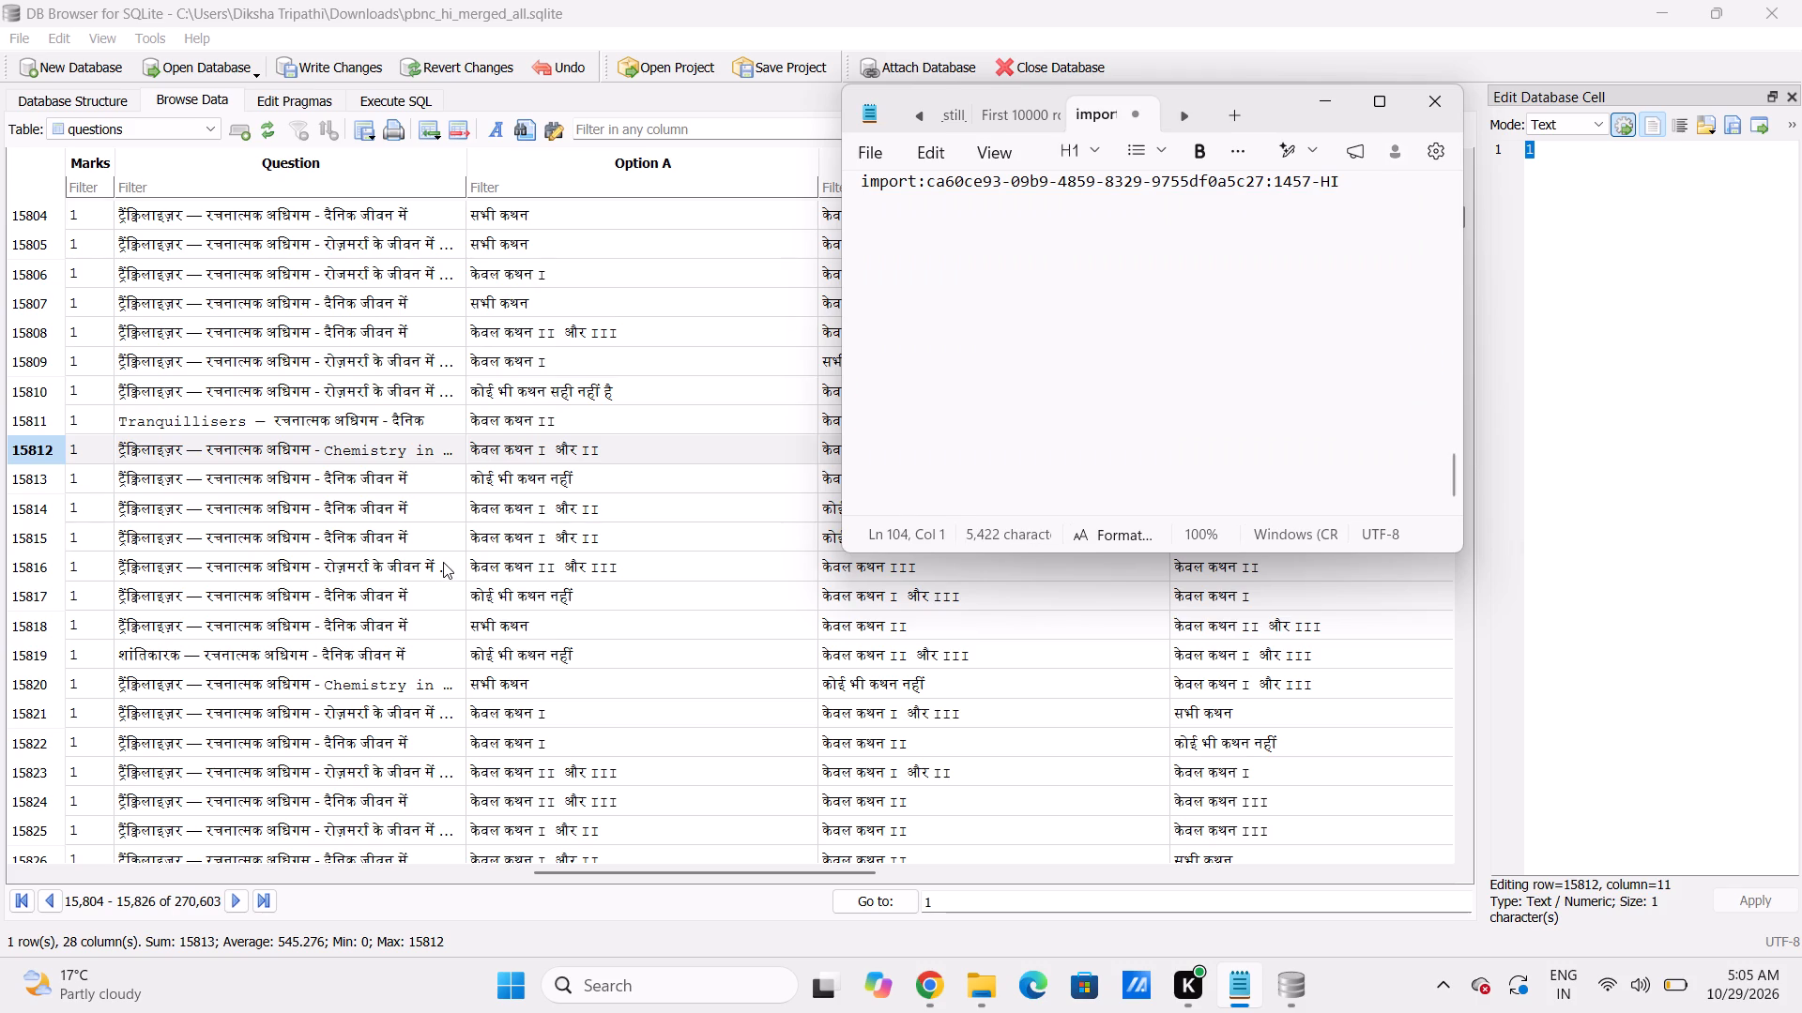
Copy row 15820, whose Hindi title contains Chemistry in Everyday Life, into the Notepad list, trim it to its import ID ending 1469-HI, and start a new line.
{"action": "scroll", "coordinate": [443, 552], "scroll_direction": "down", "scroll_amount": 1}
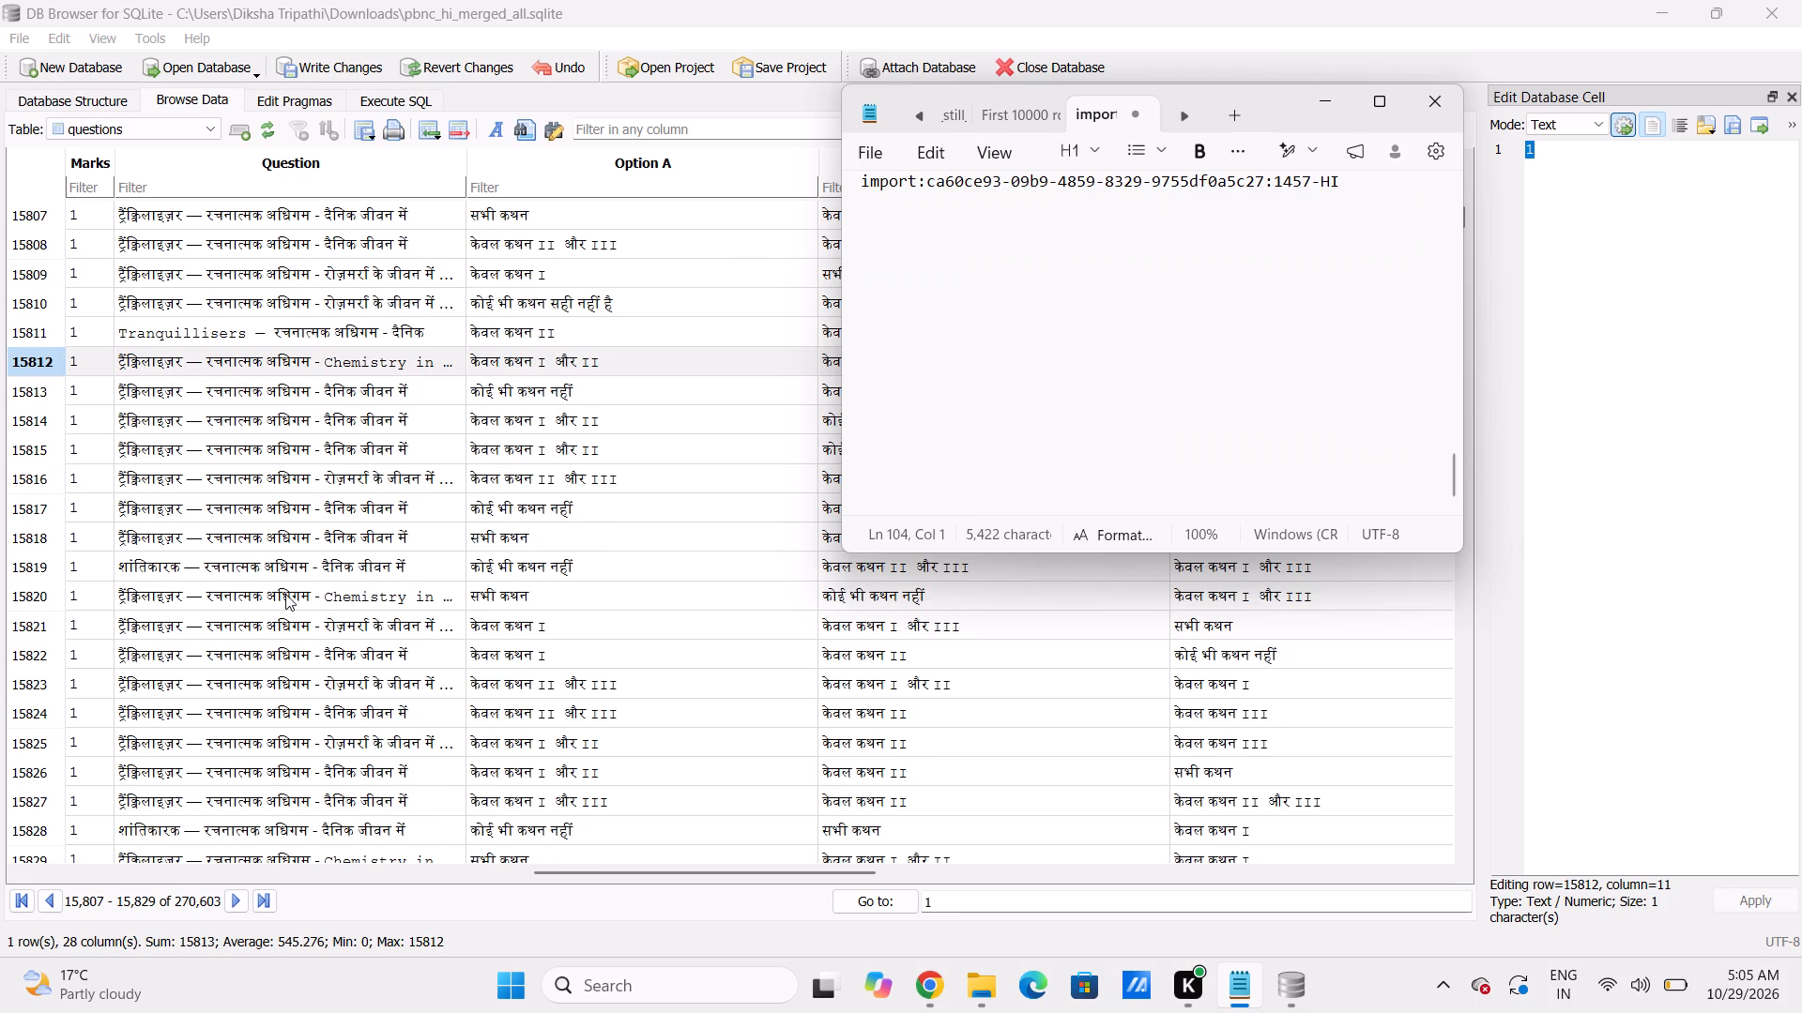
{"action": "left_click", "coordinate": [47, 589]}
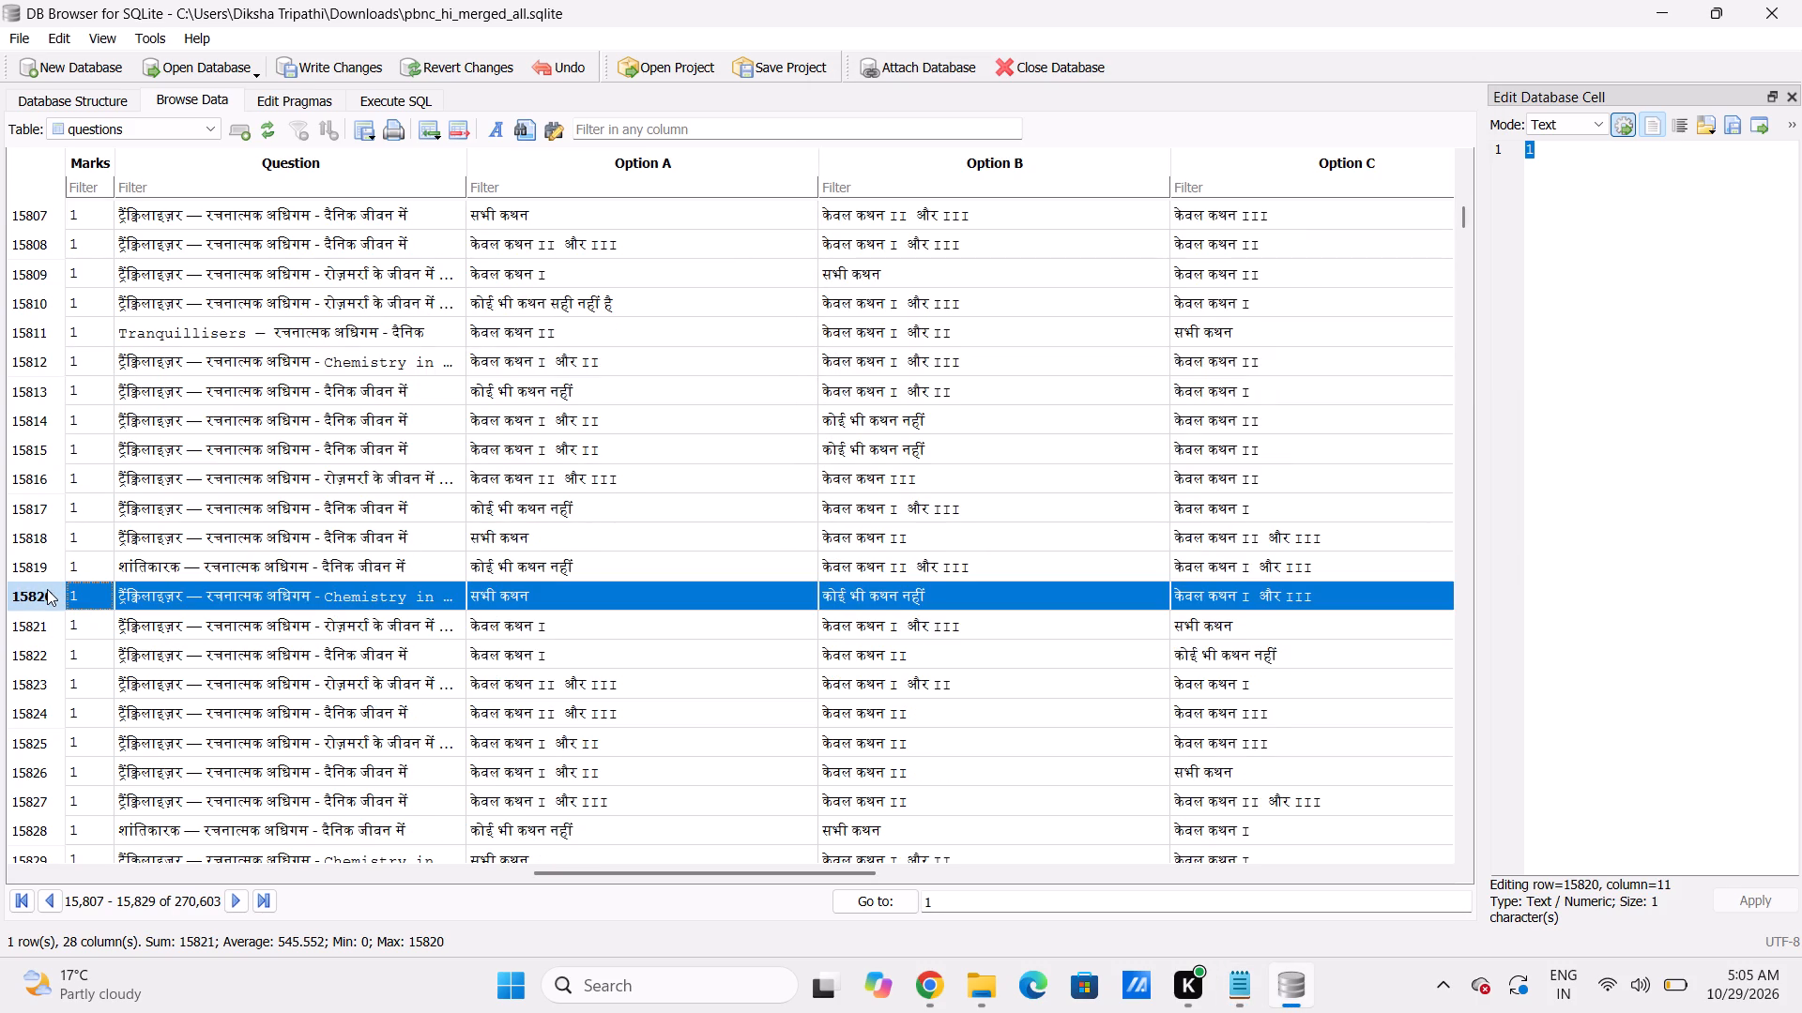
{"action": "key", "text": "ctrl+c"}
{"action": "left_click", "coordinate": [1227, 980]}
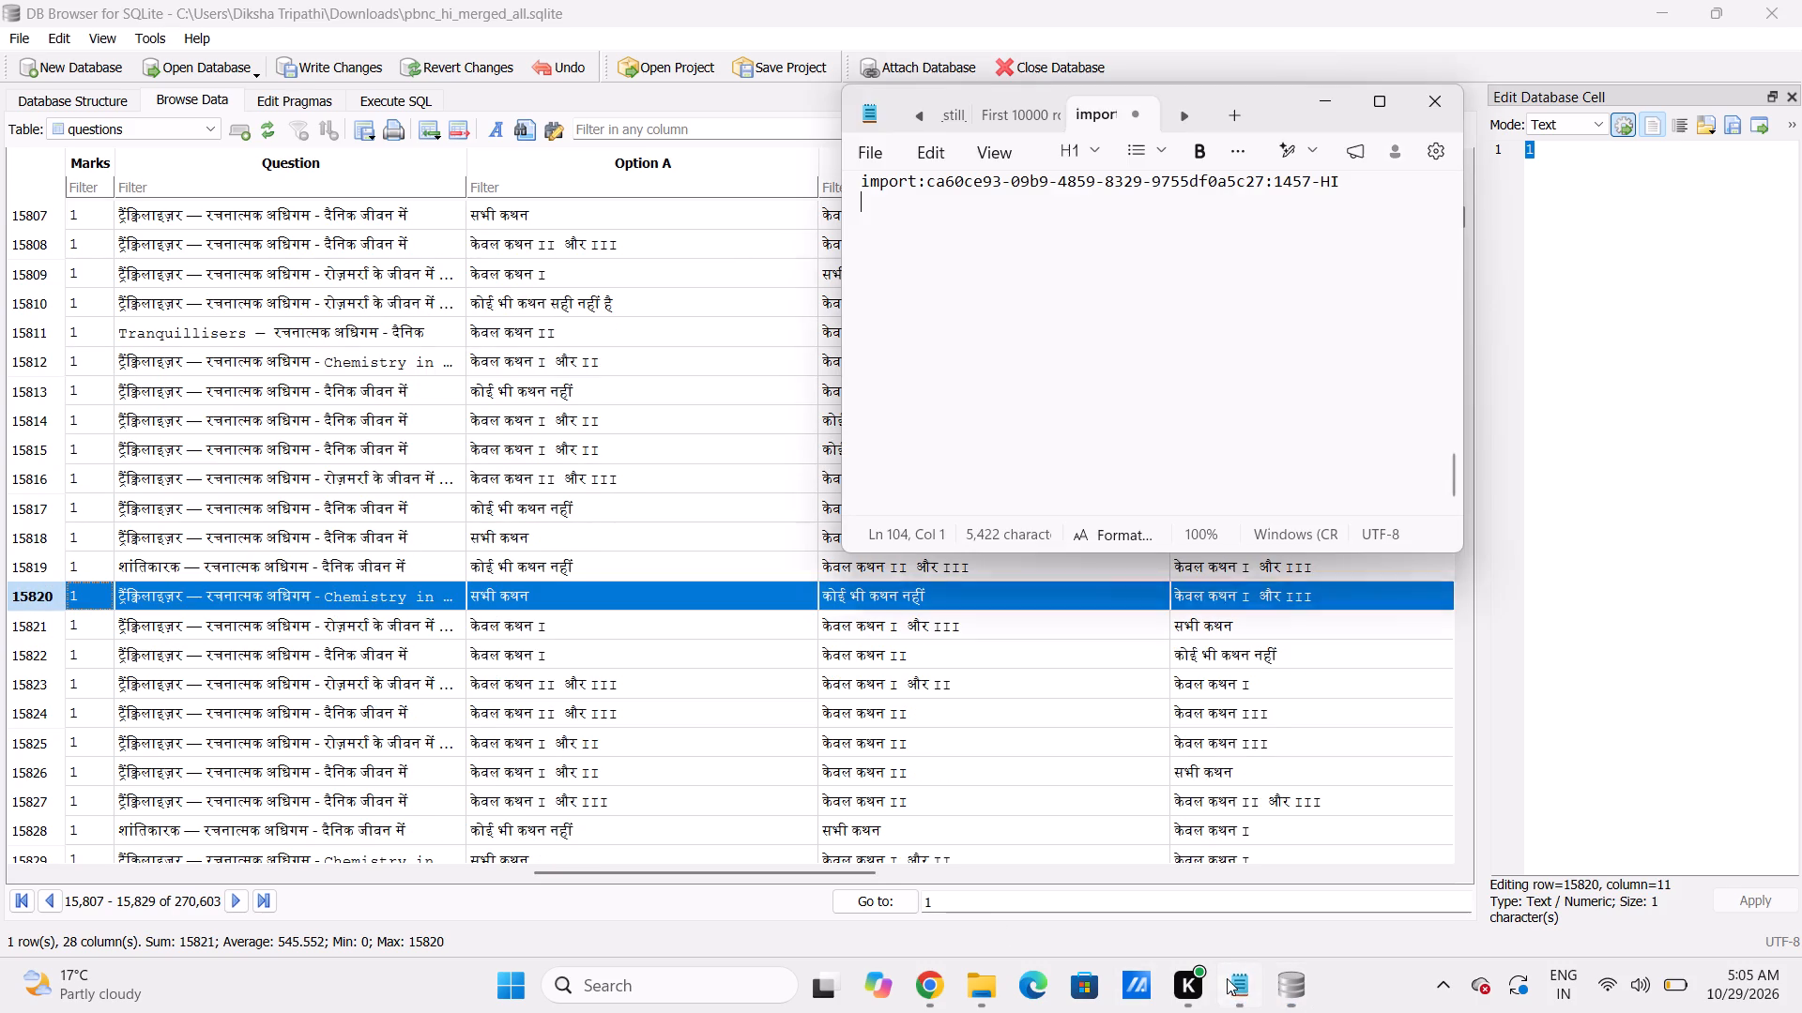
{"action": "key", "text": "ctrl+v"}
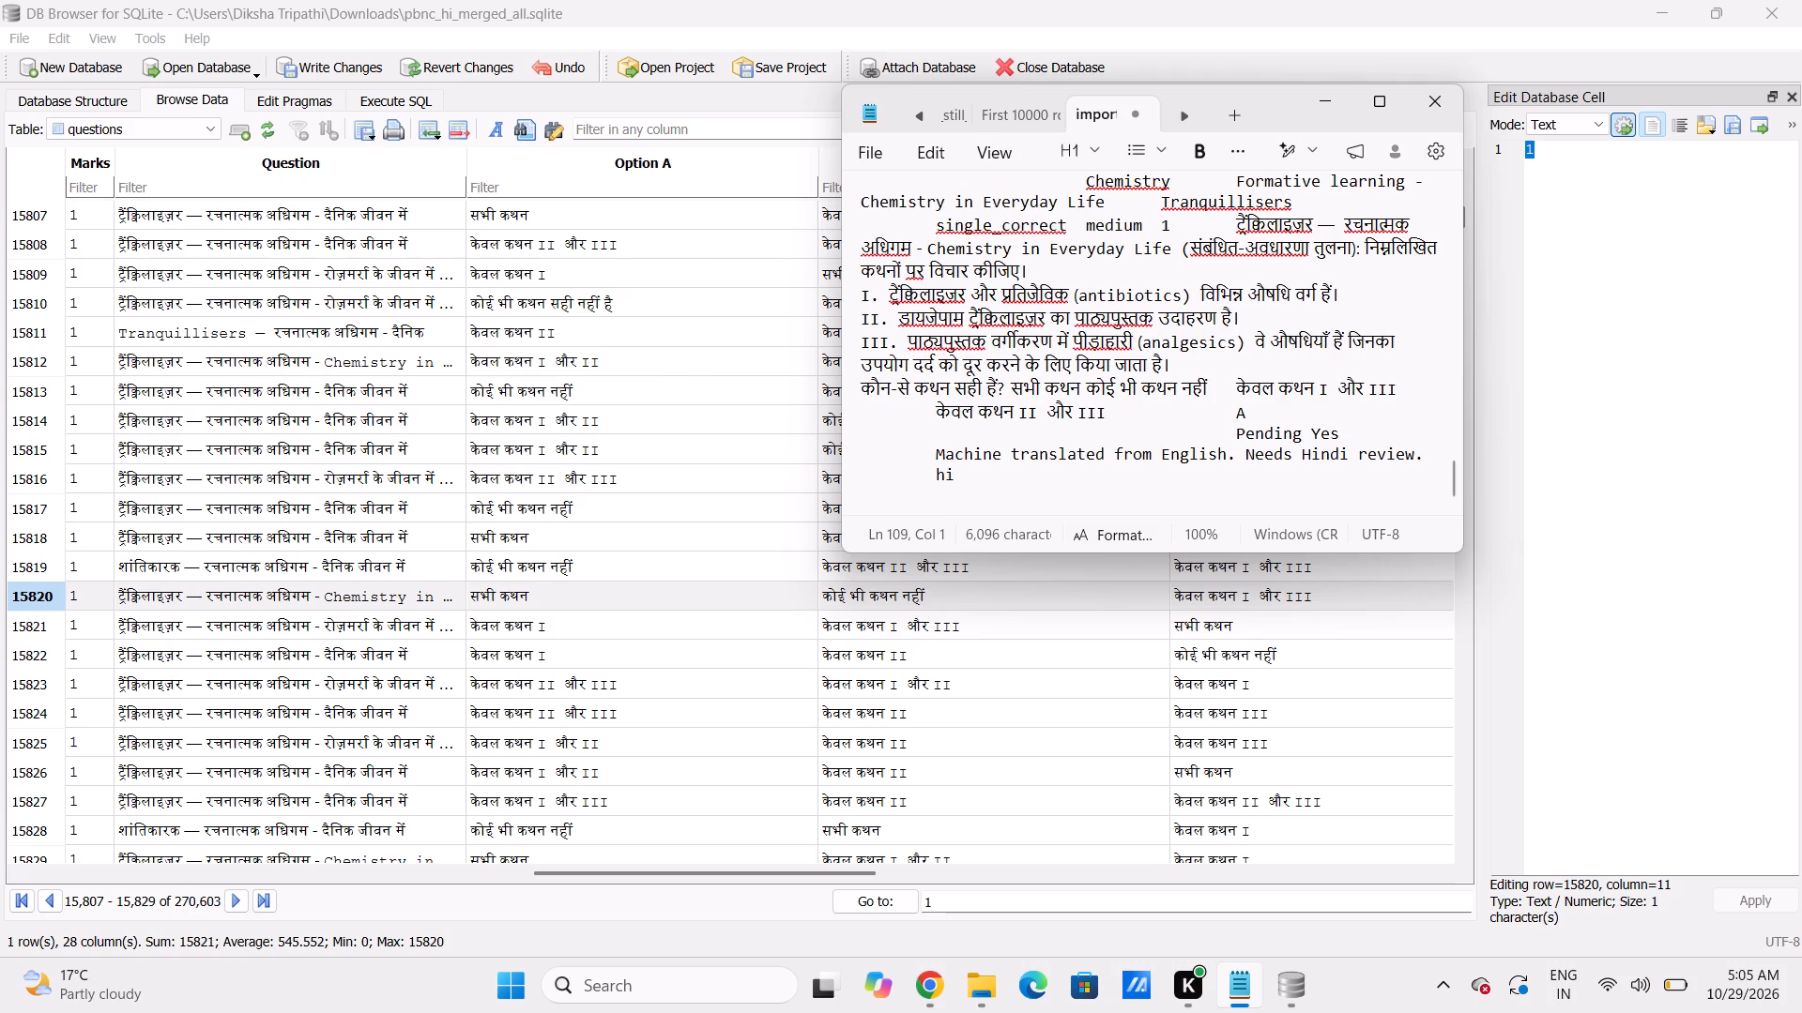
{"action": "left_click_drag", "start_coordinate": [863, 503], "coordinate": [836, 254]}
{"action": "scroll", "coordinate": [846, 360], "scroll_direction": "up", "scroll_amount": 1}
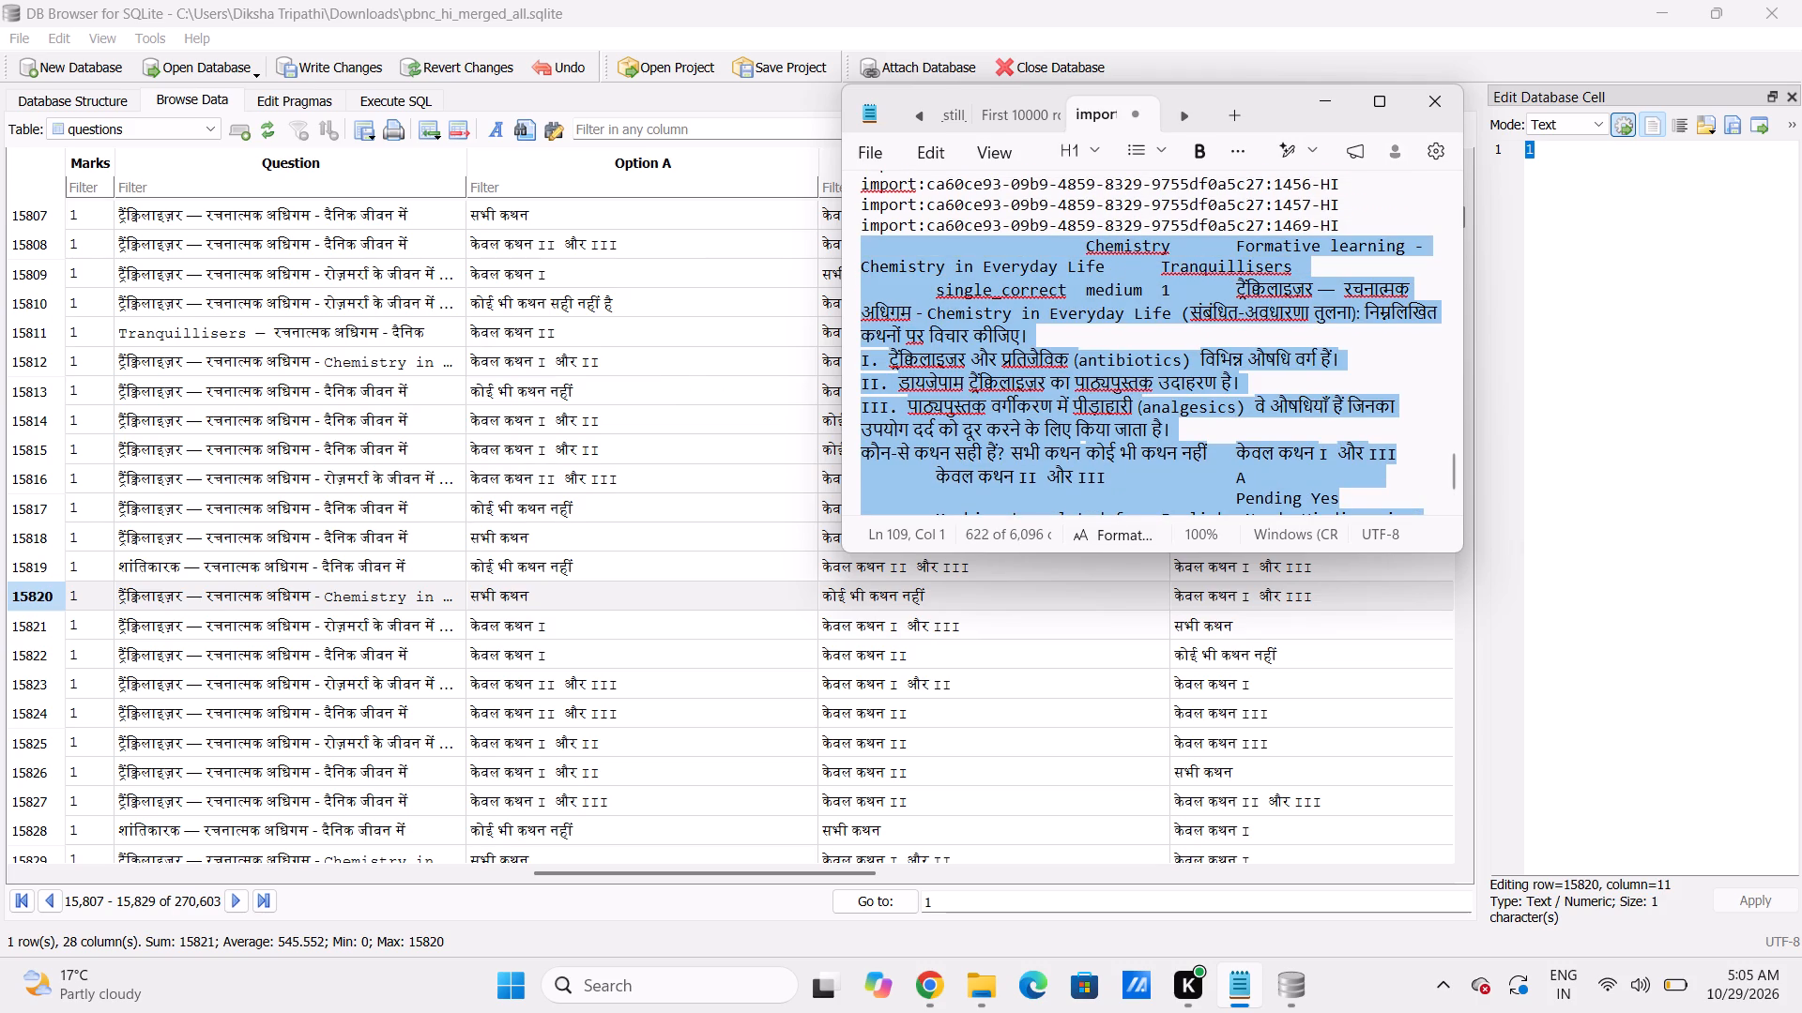
{"action": "left_click_drag", "start_coordinate": [836, 254], "coordinate": [838, 253]}
{"action": "key", "text": "BackSpace"}
{"action": "key", "text": "Return"}
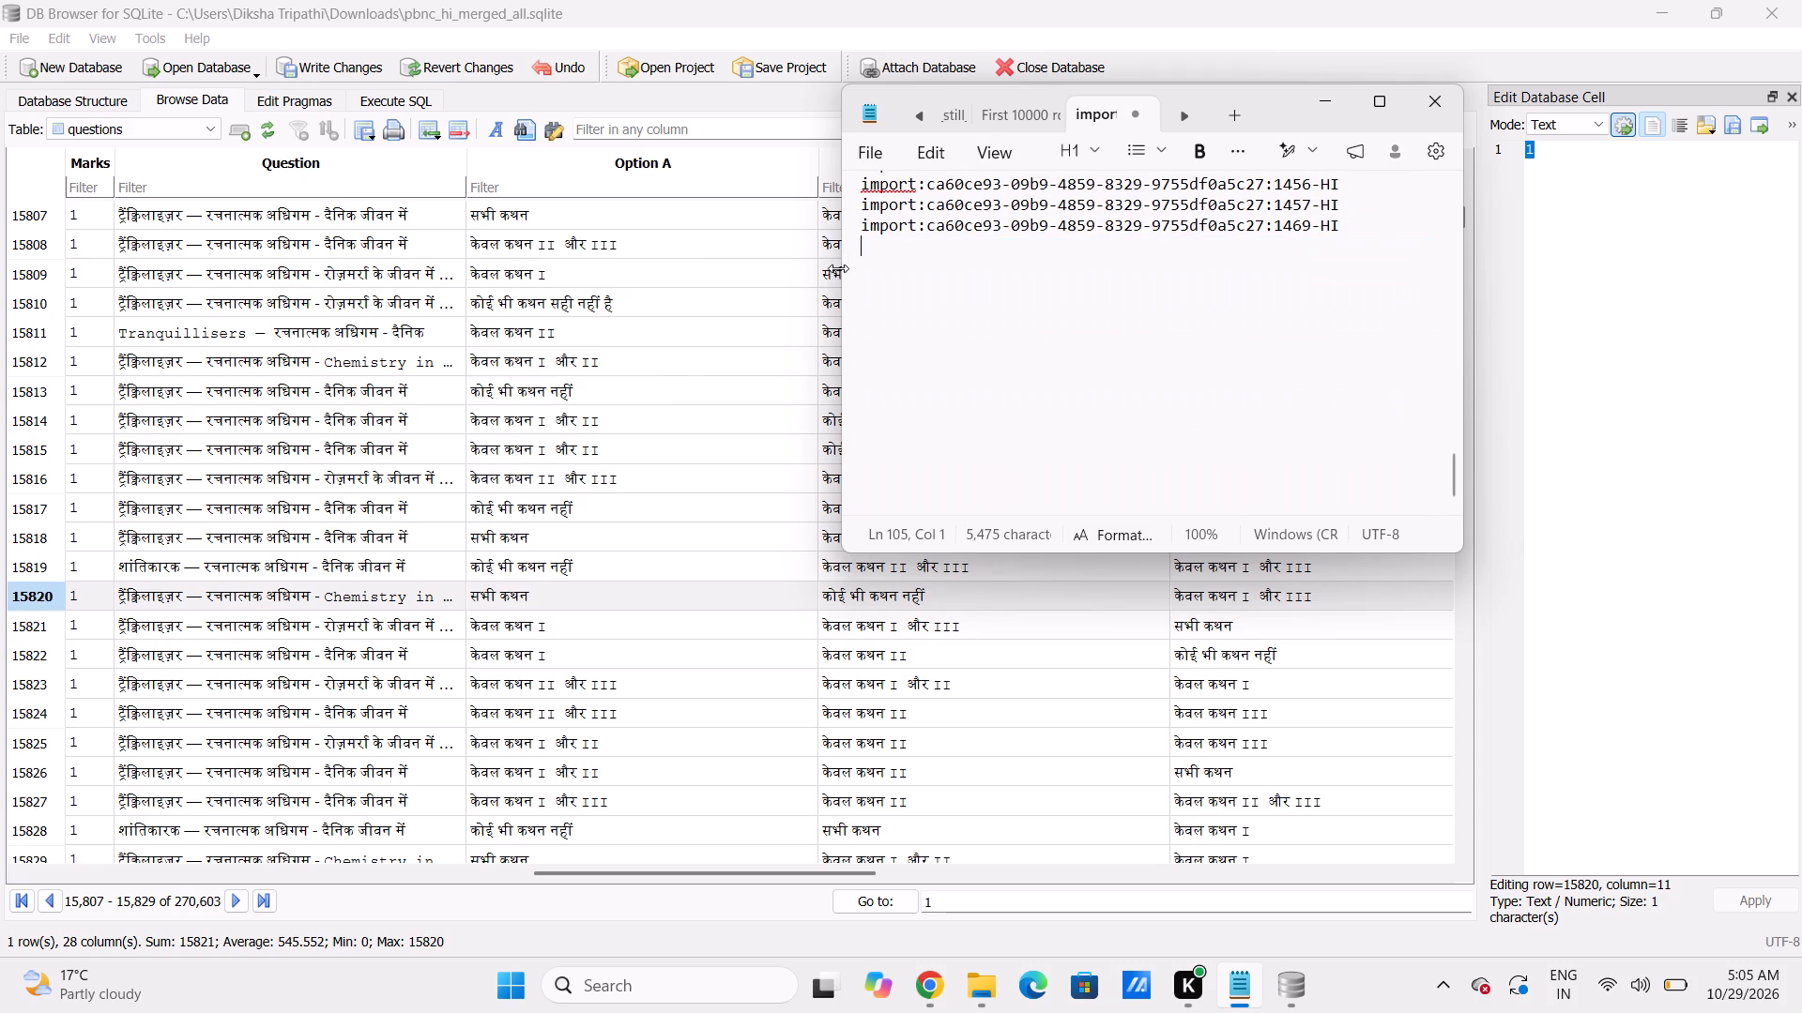
Copy row 15829, whose Hindi title contains Chemistry in Everyday Life, into the Notepad list, trim it to its import ID ending 1476-HI, and start a new line.
{"action": "scroll", "coordinate": [405, 444], "scroll_direction": "down", "scroll_amount": 3}
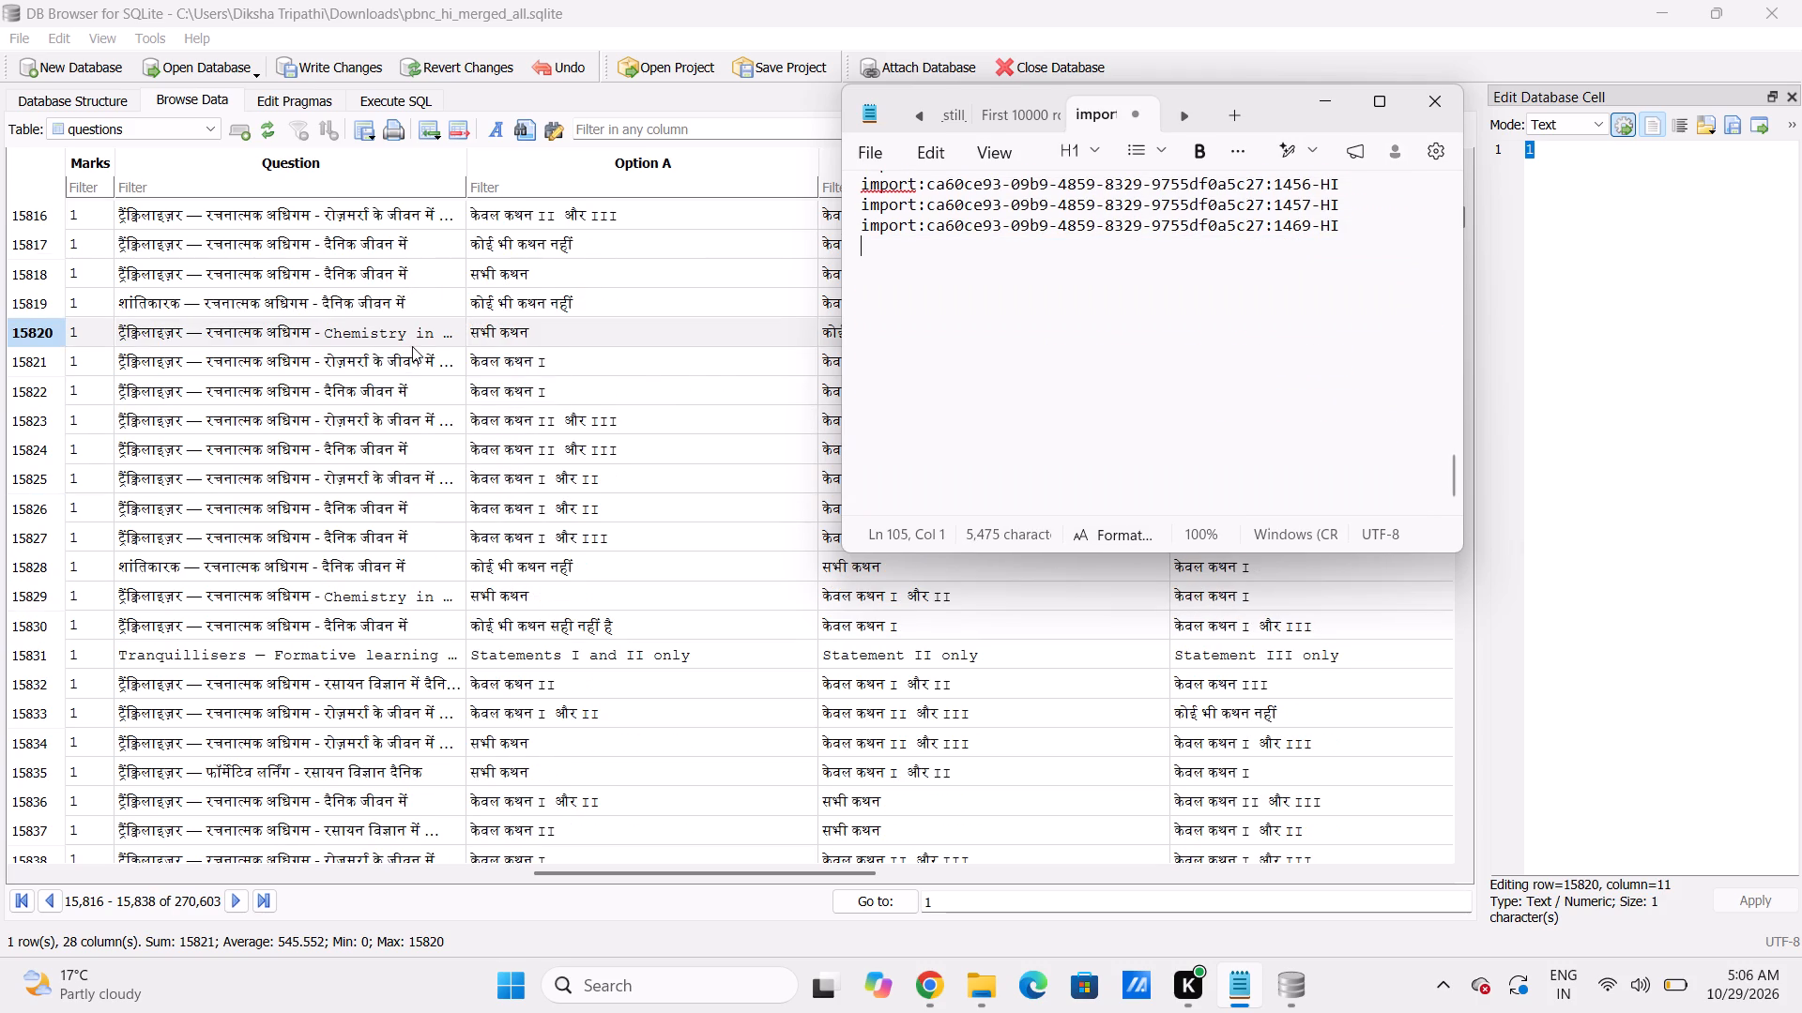
{"action": "left_click", "coordinate": [40, 599]}
{"action": "key", "text": "ctrl+c"}
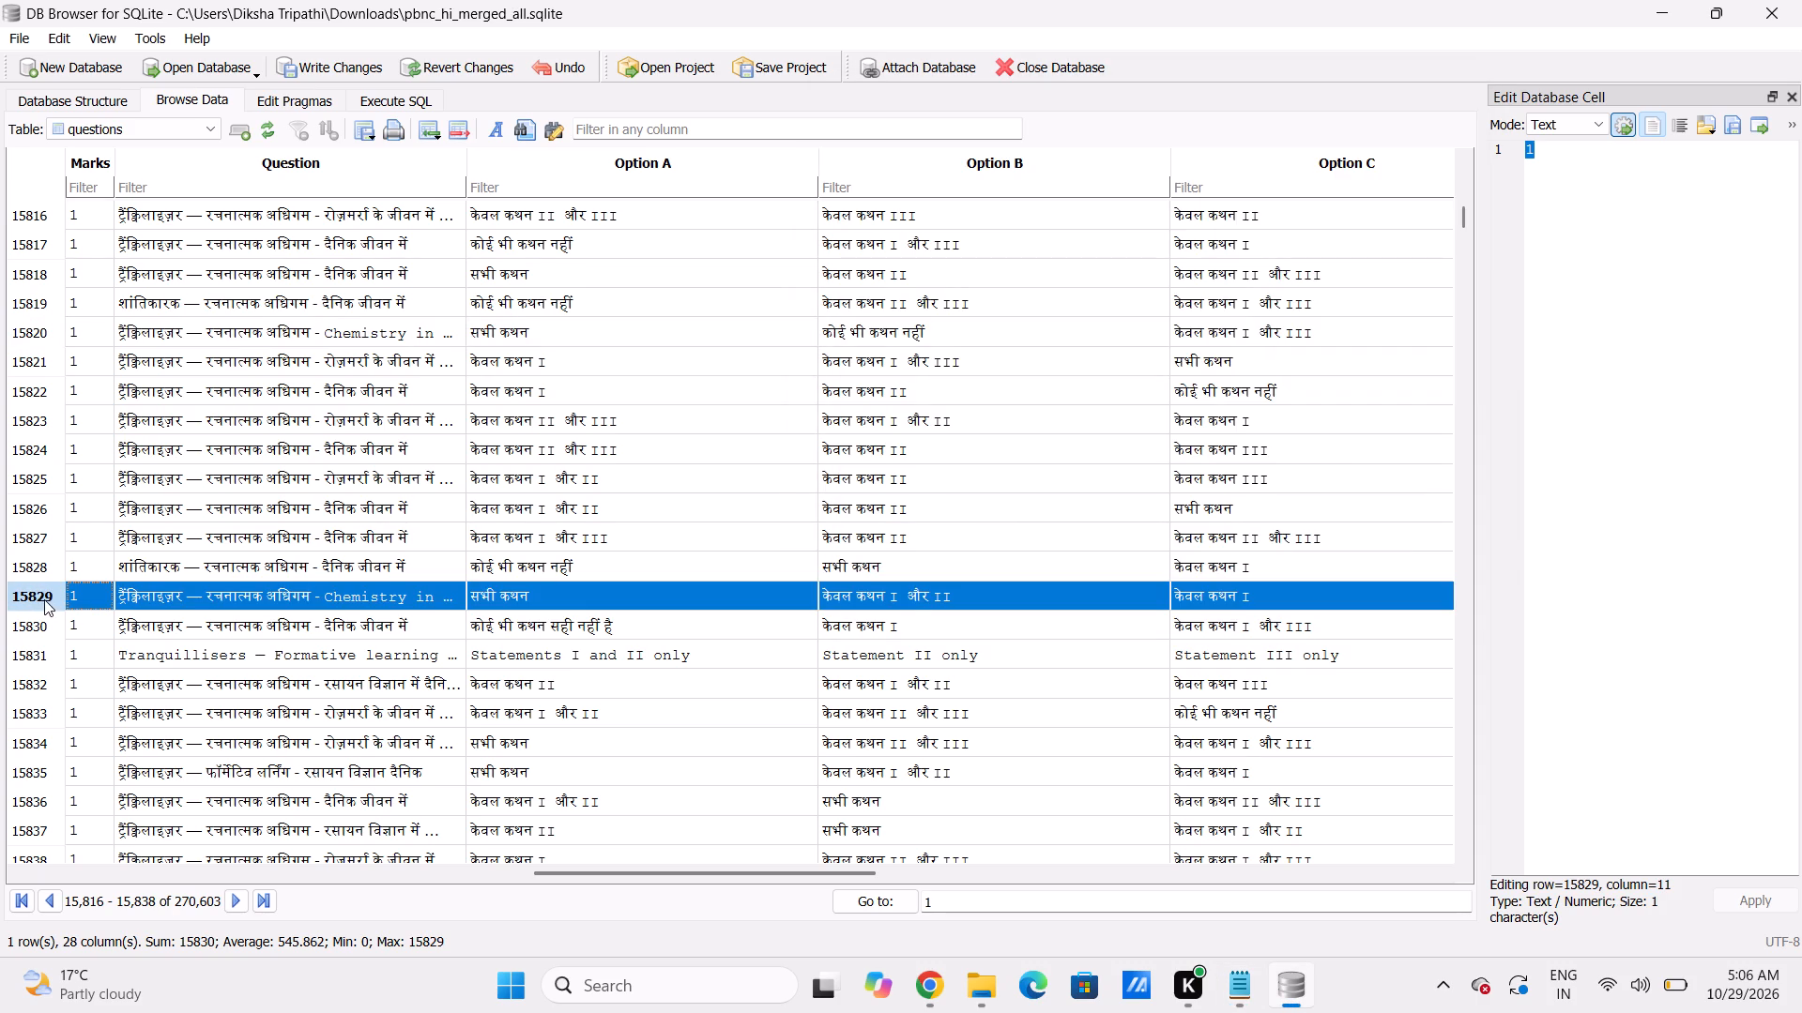
{"action": "left_click_drag", "start_coordinate": [1228, 985], "coordinate": [1219, 981]}
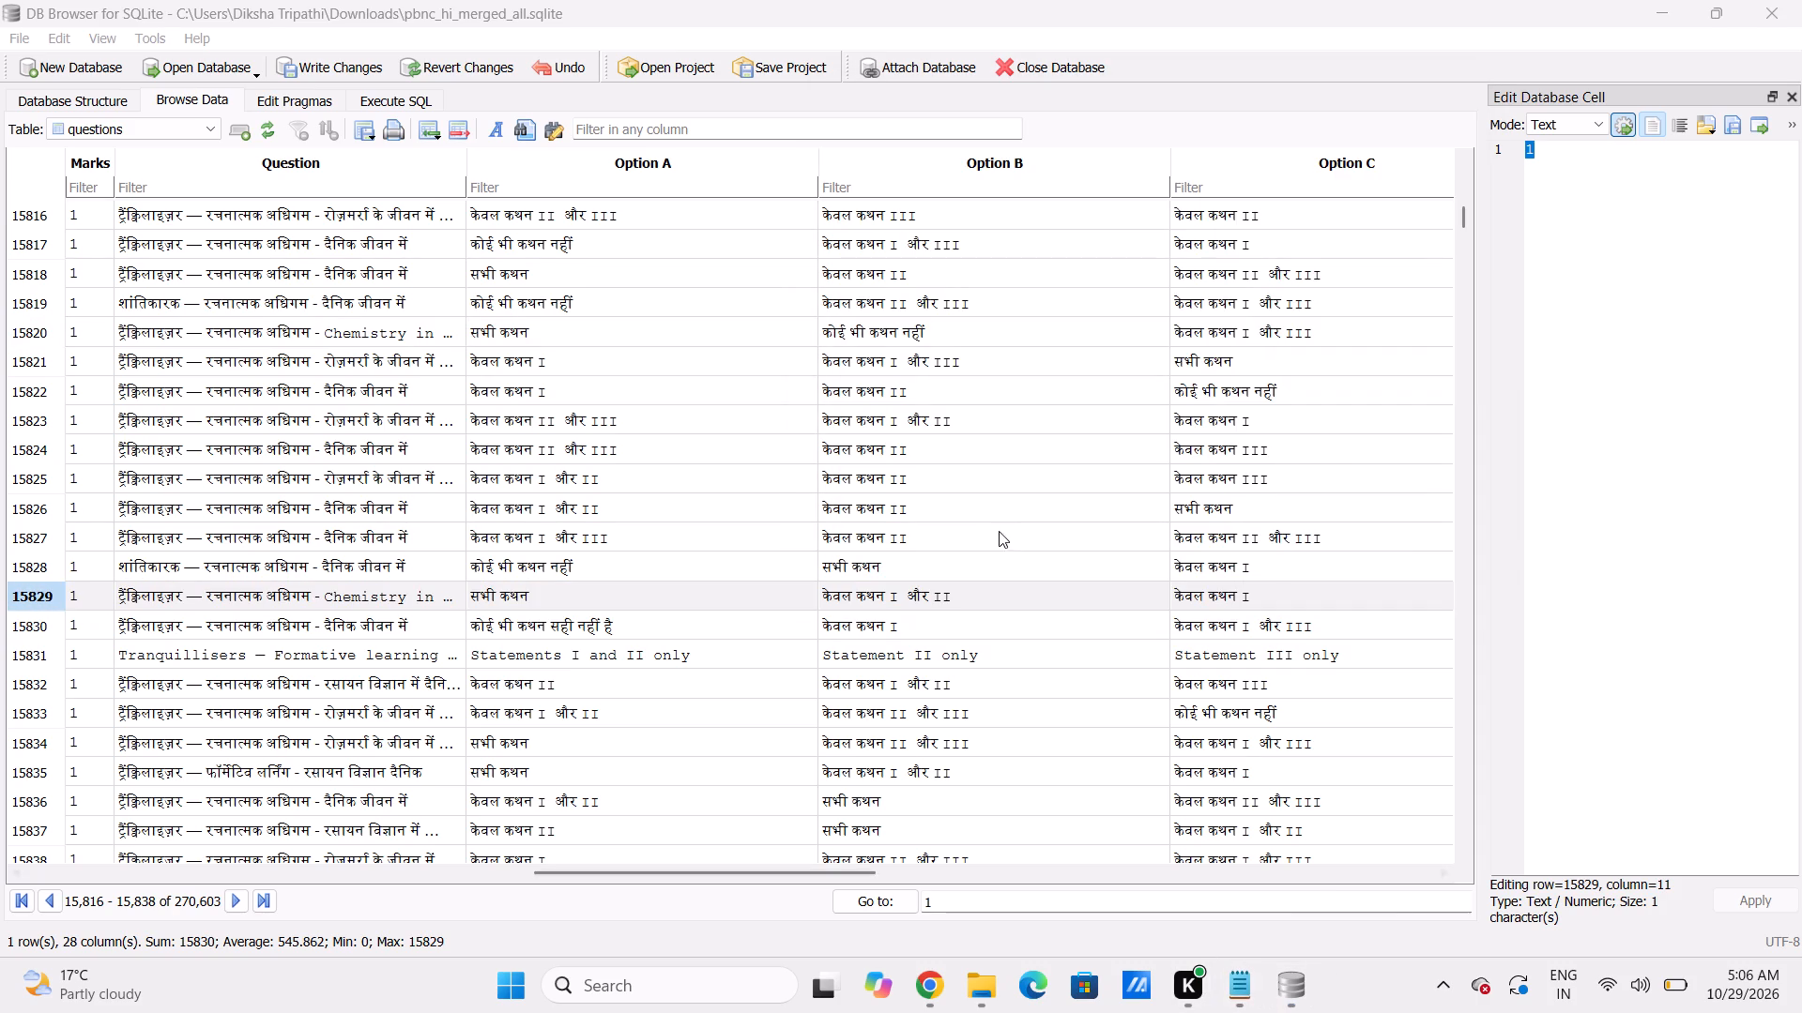
{"action": "left_click", "coordinate": [1244, 996]}
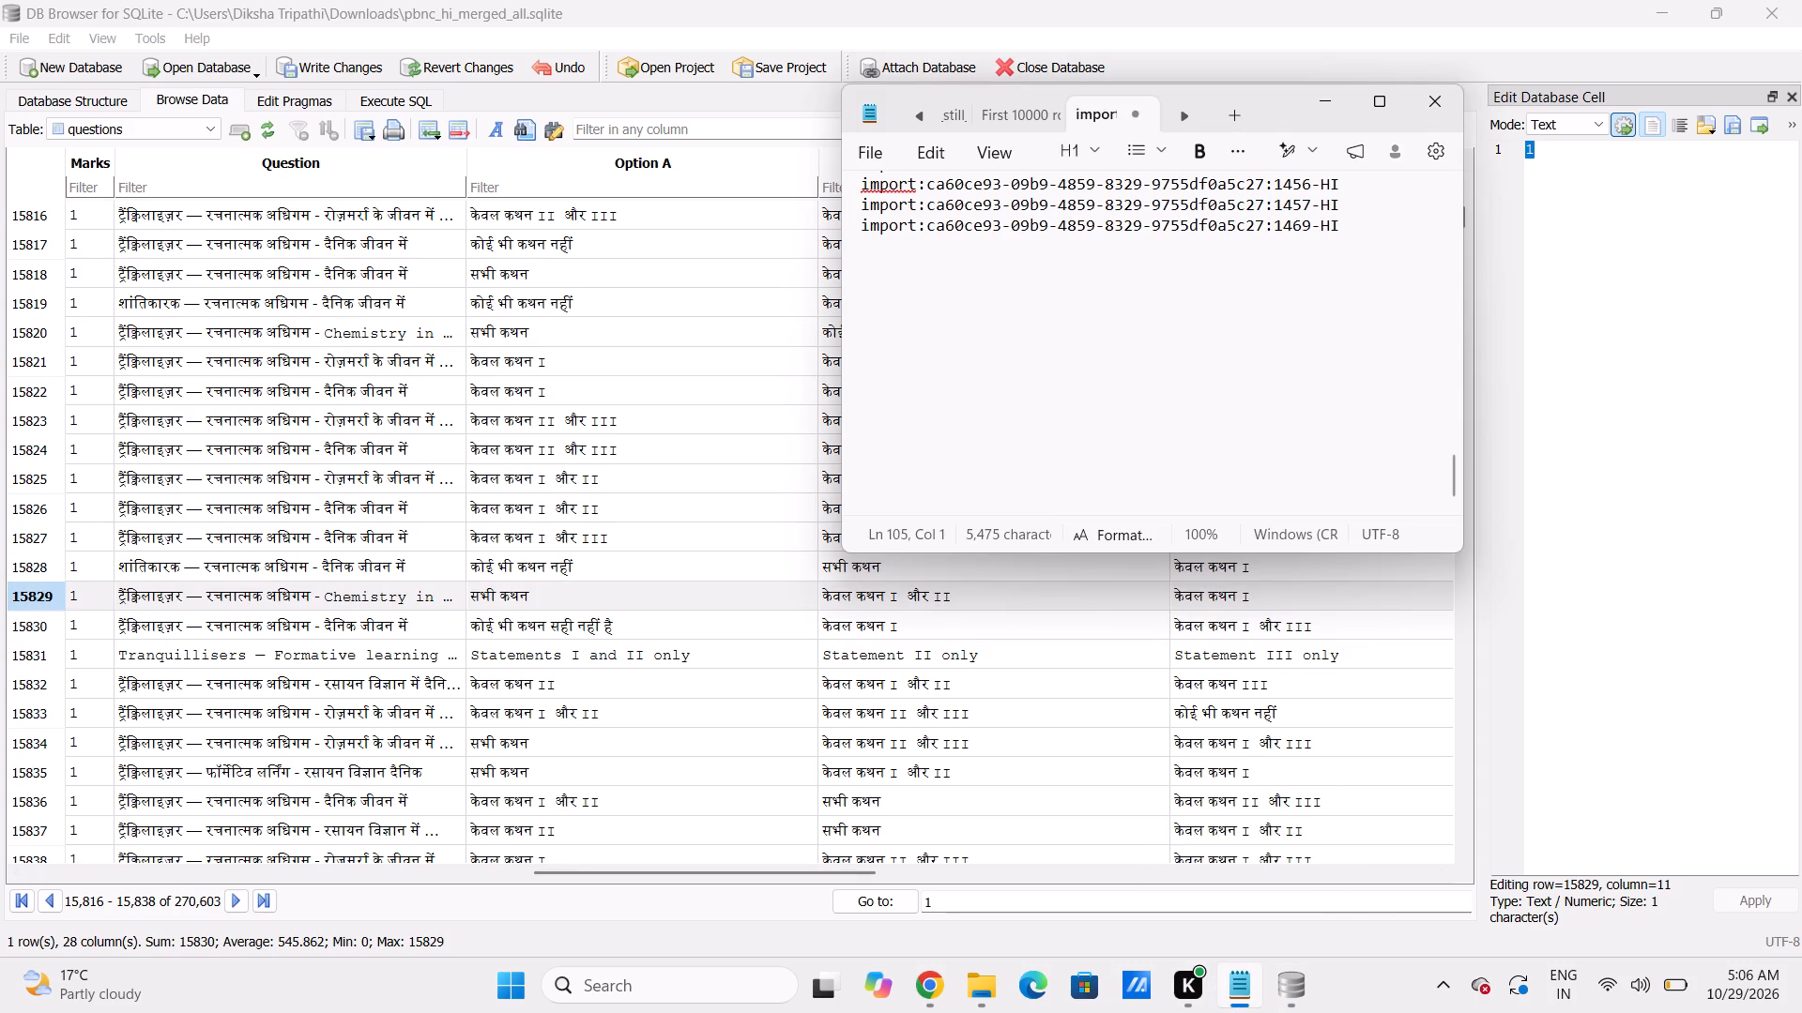
{"action": "key", "text": "ctrl+v"}
{"action": "left_click_drag", "start_coordinate": [867, 500], "coordinate": [867, 499]}
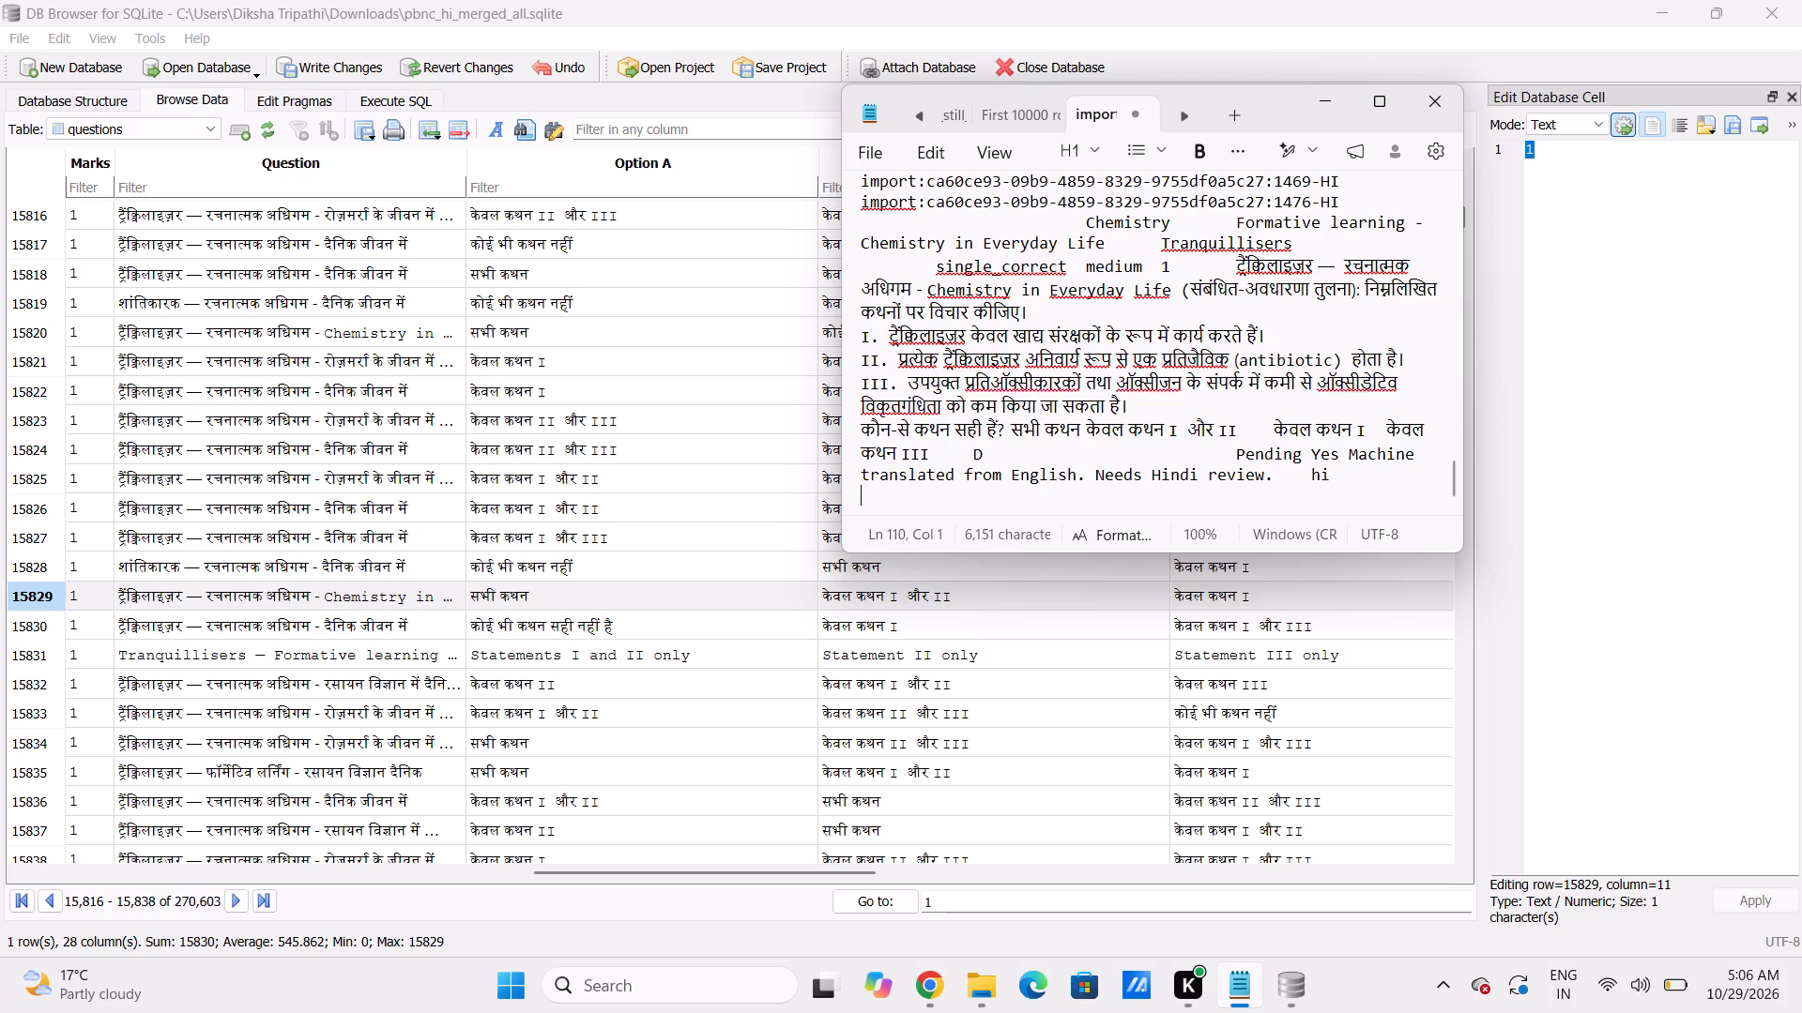
{"action": "left_click_drag", "start_coordinate": [867, 499], "coordinate": [864, 231]}
{"action": "key", "text": "BackSpace"}
{"action": "key", "text": "Return"}
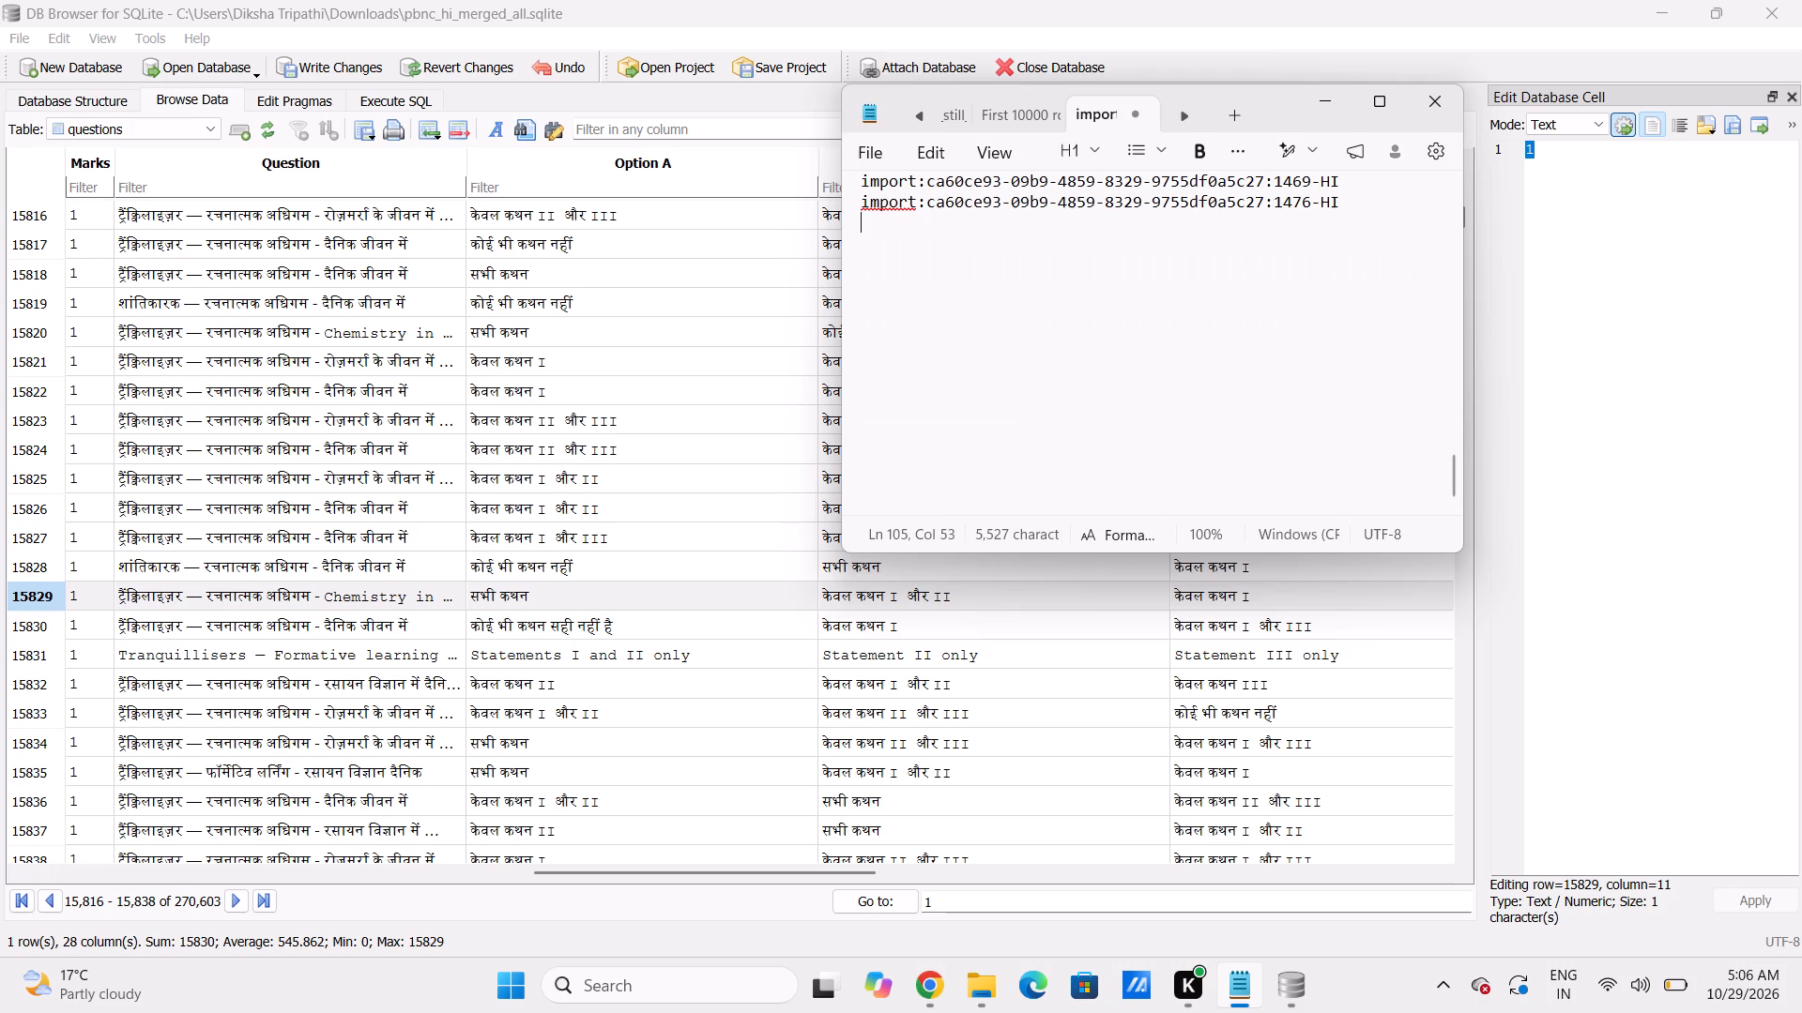
Copy row 15831, whose title and options are fully in English, into the Notepad list, trim it to its import ID ending 1465-HI, and start a new line.
{"action": "left_click", "coordinate": [20, 658]}
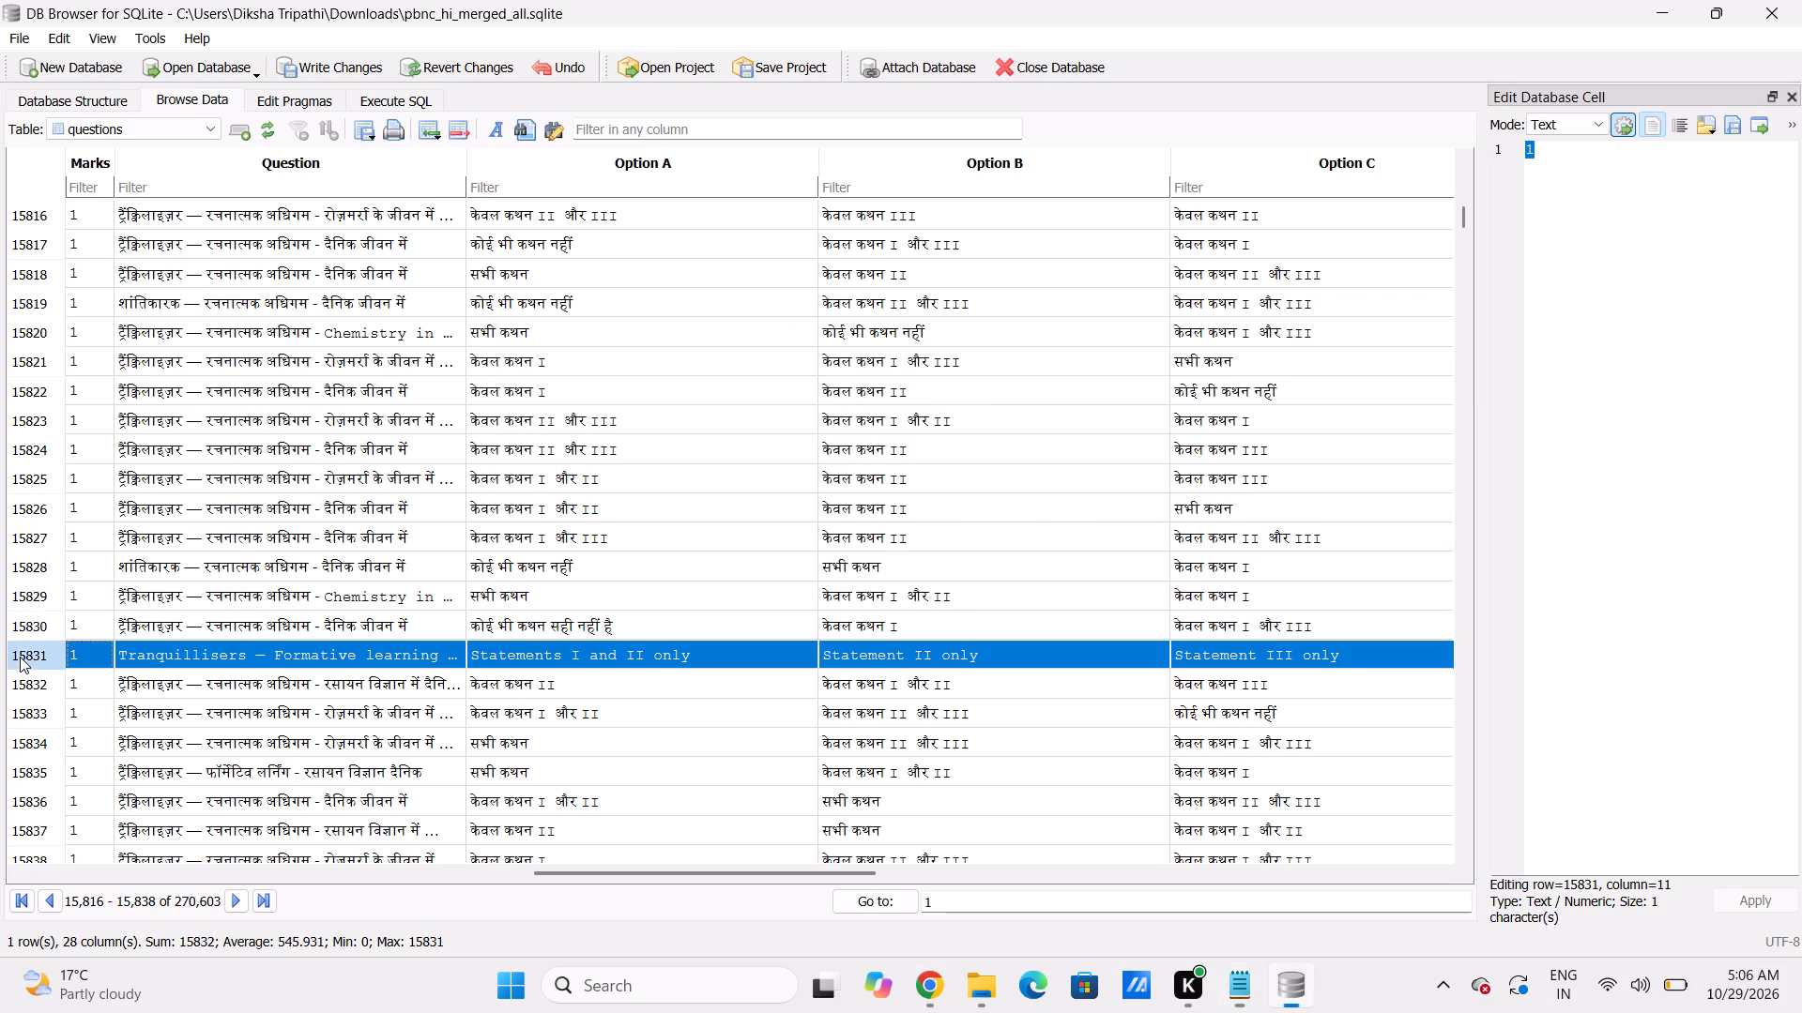
{"action": "key", "text": "ctrl+c"}
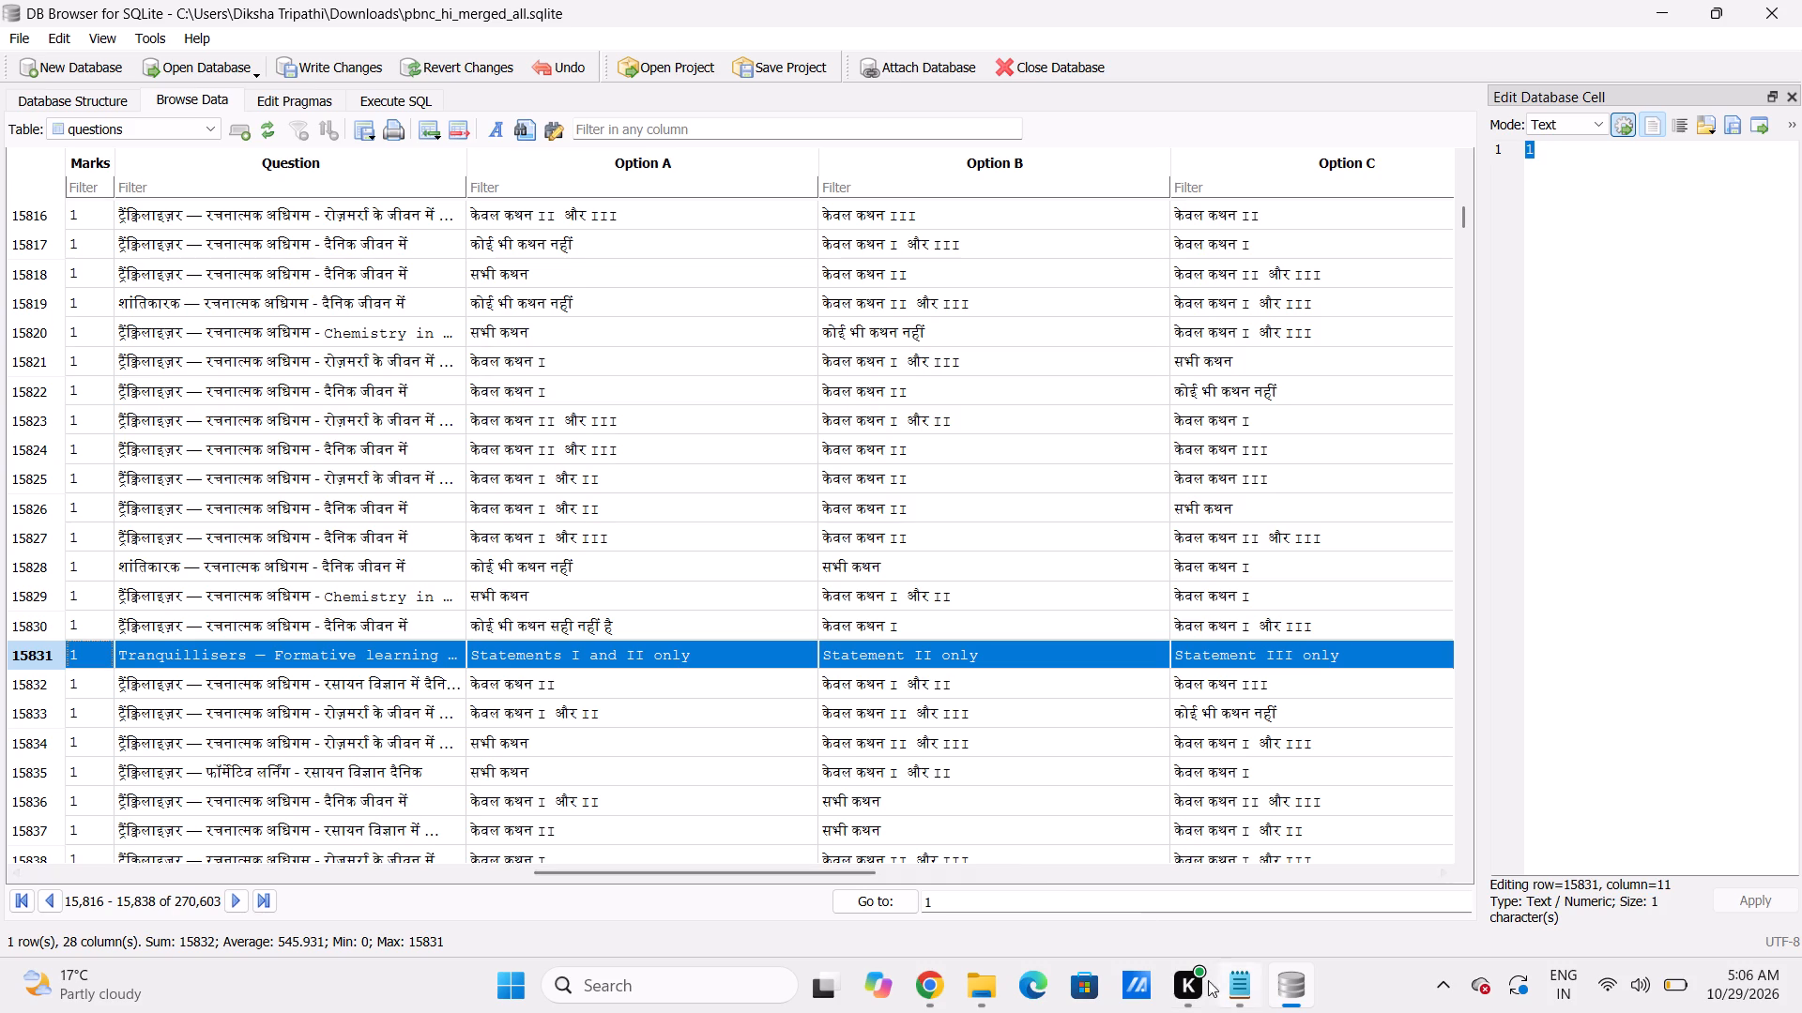
{"action": "left_click", "coordinate": [1233, 986]}
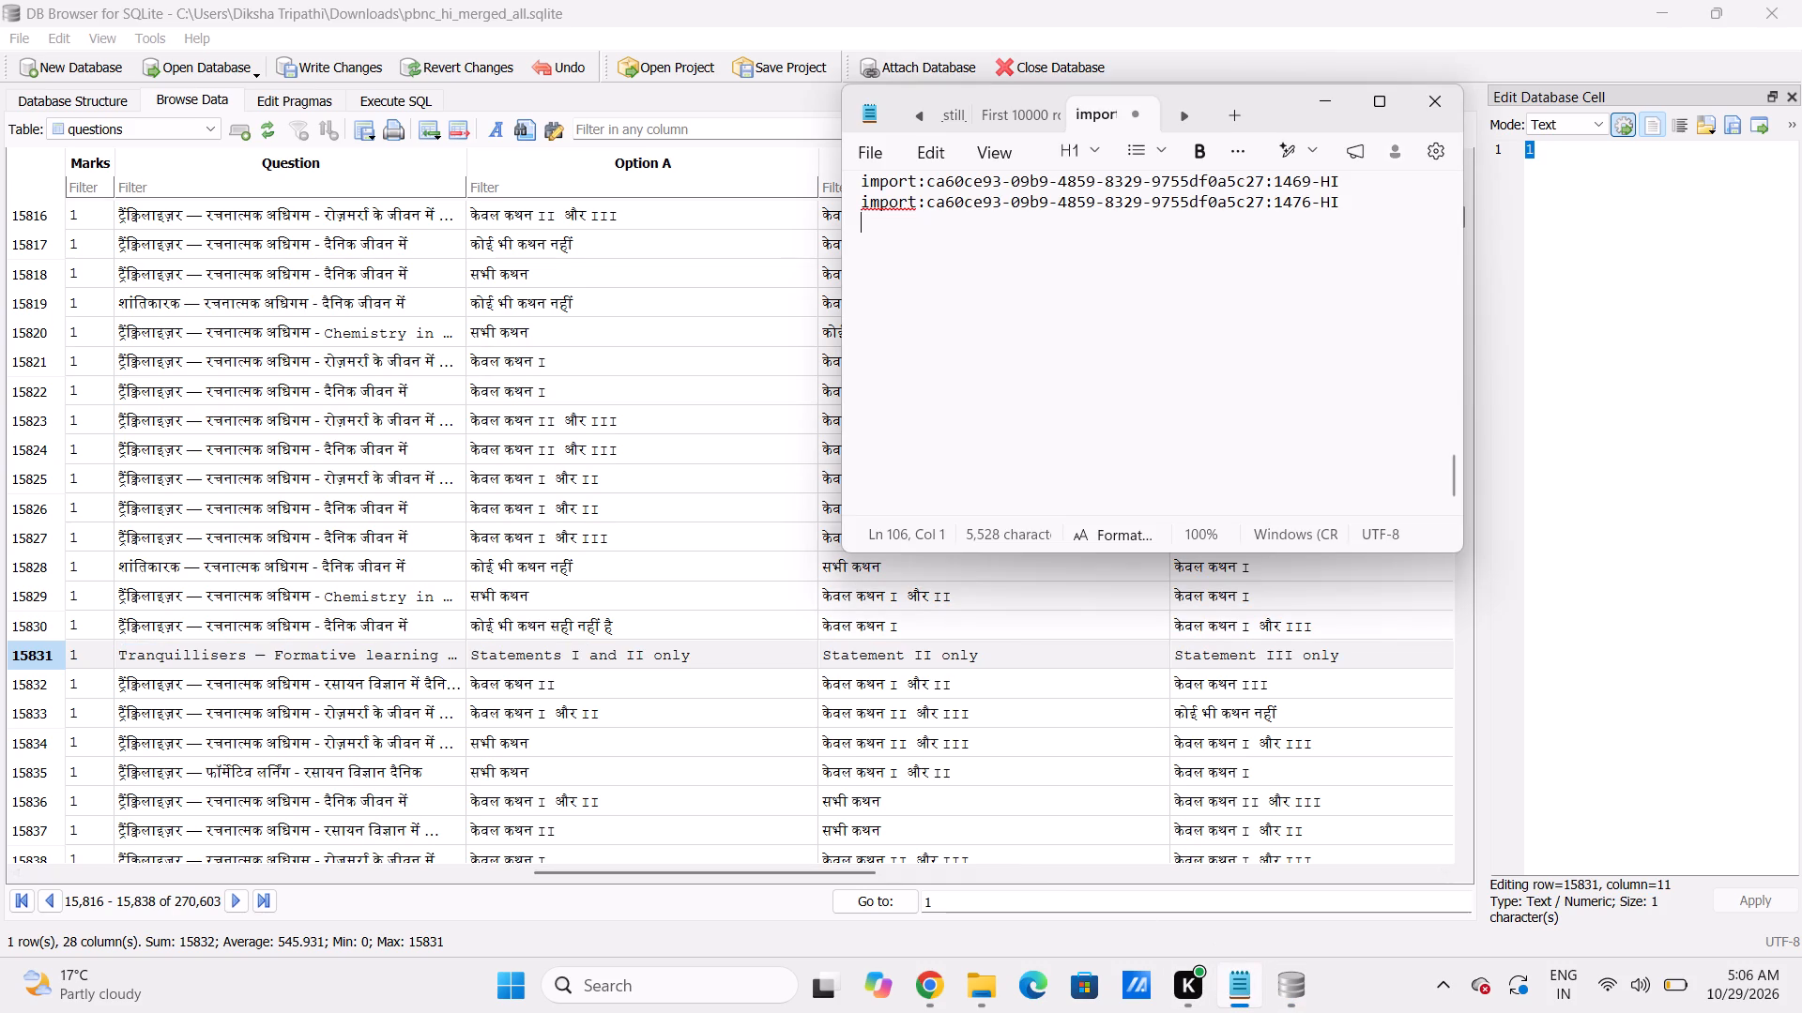
{"action": "key", "text": "ctrl+v"}
{"action": "left_click_drag", "start_coordinate": [861, 500], "coordinate": [851, 338]}
{"action": "scroll", "coordinate": [851, 340], "scroll_direction": "up", "scroll_amount": 2}
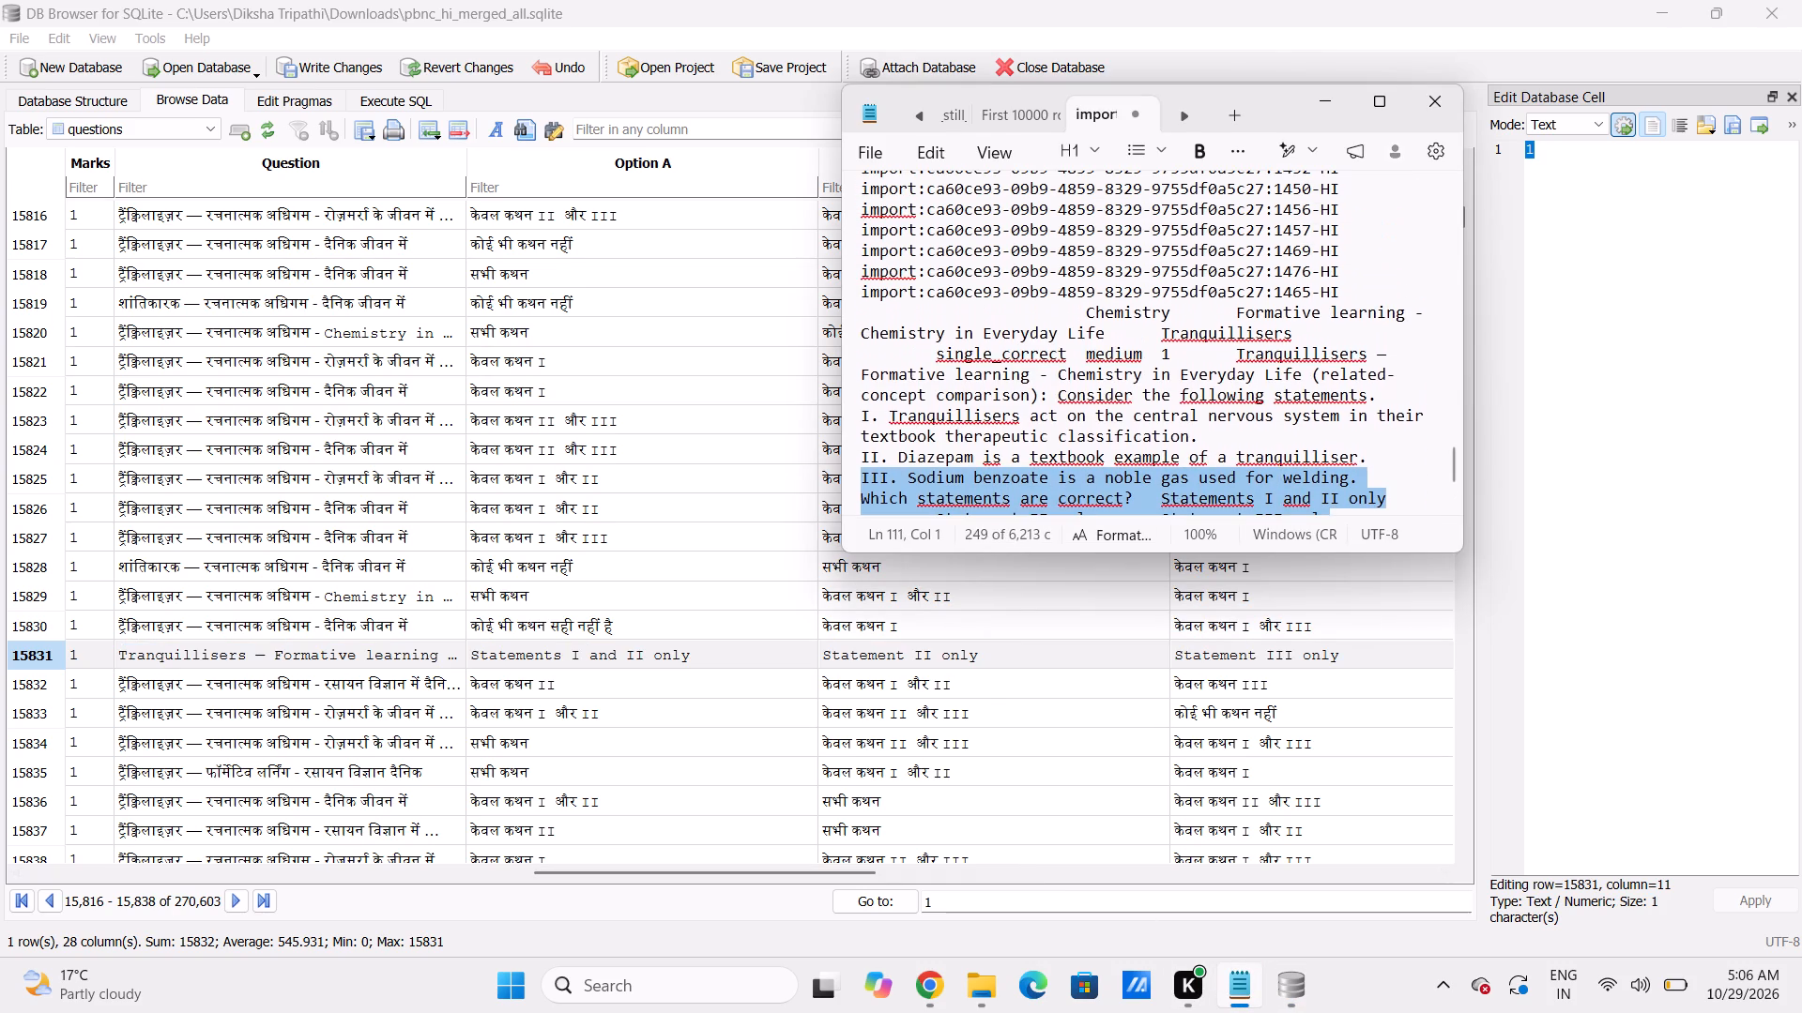
{"action": "left_click_drag", "start_coordinate": [851, 338], "coordinate": [853, 308]}
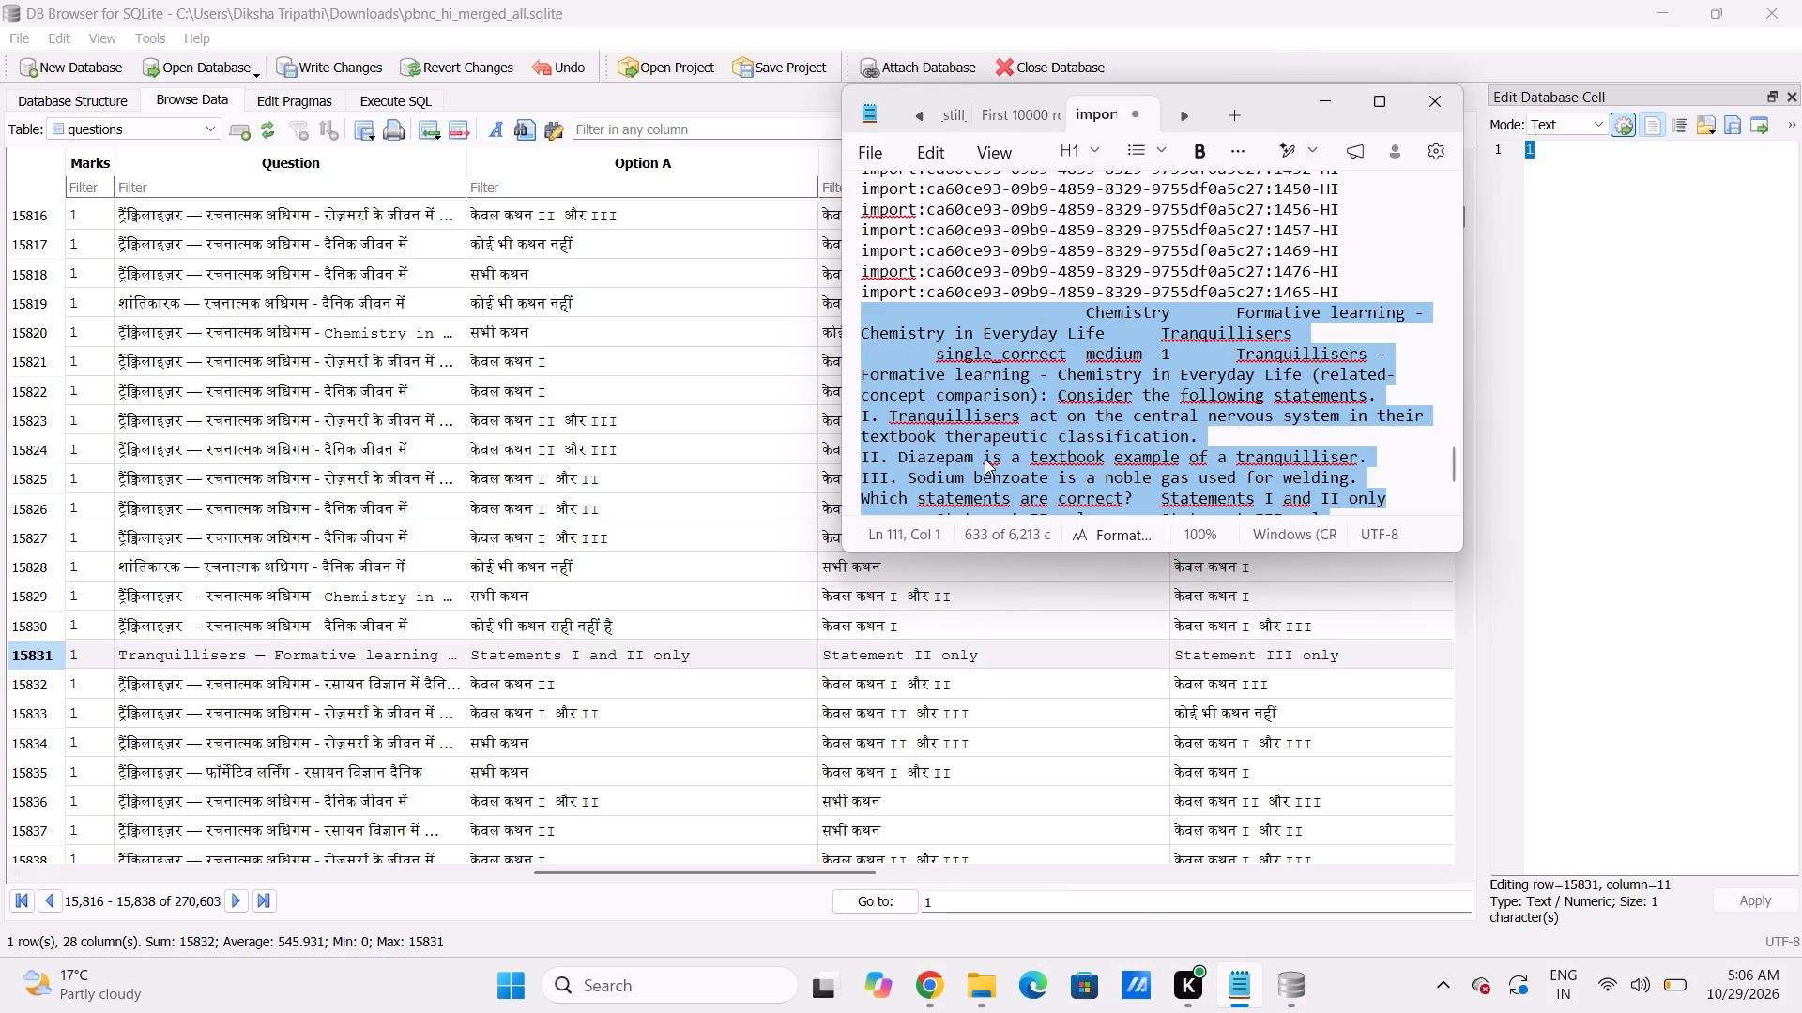
{"action": "key", "text": "BackSpace"}
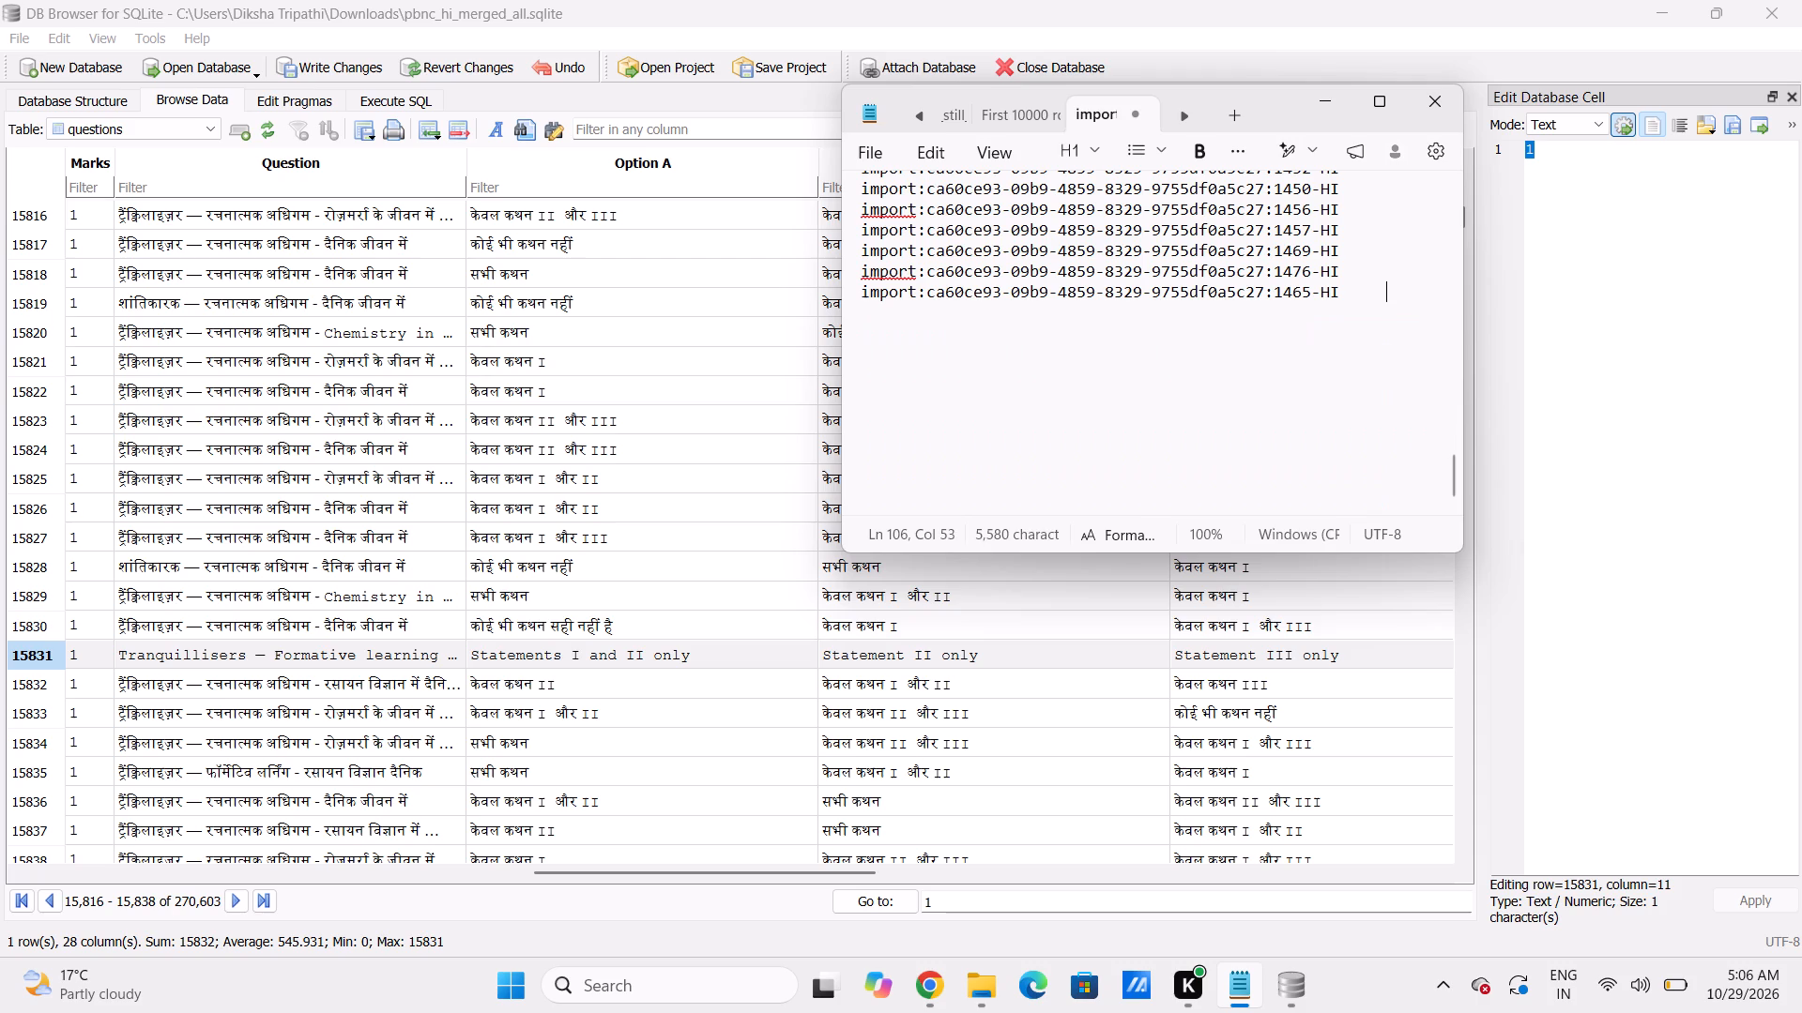
{"action": "key", "text": "Return"}
Copy row 15844, whose Hindi title contains Chemistry in Everyday Life, into the Notepad list, trim it to its import ID ending 1485-HI, and start a new line.
{"action": "scroll", "coordinate": [385, 545], "scroll_direction": "down", "scroll_amount": 4}
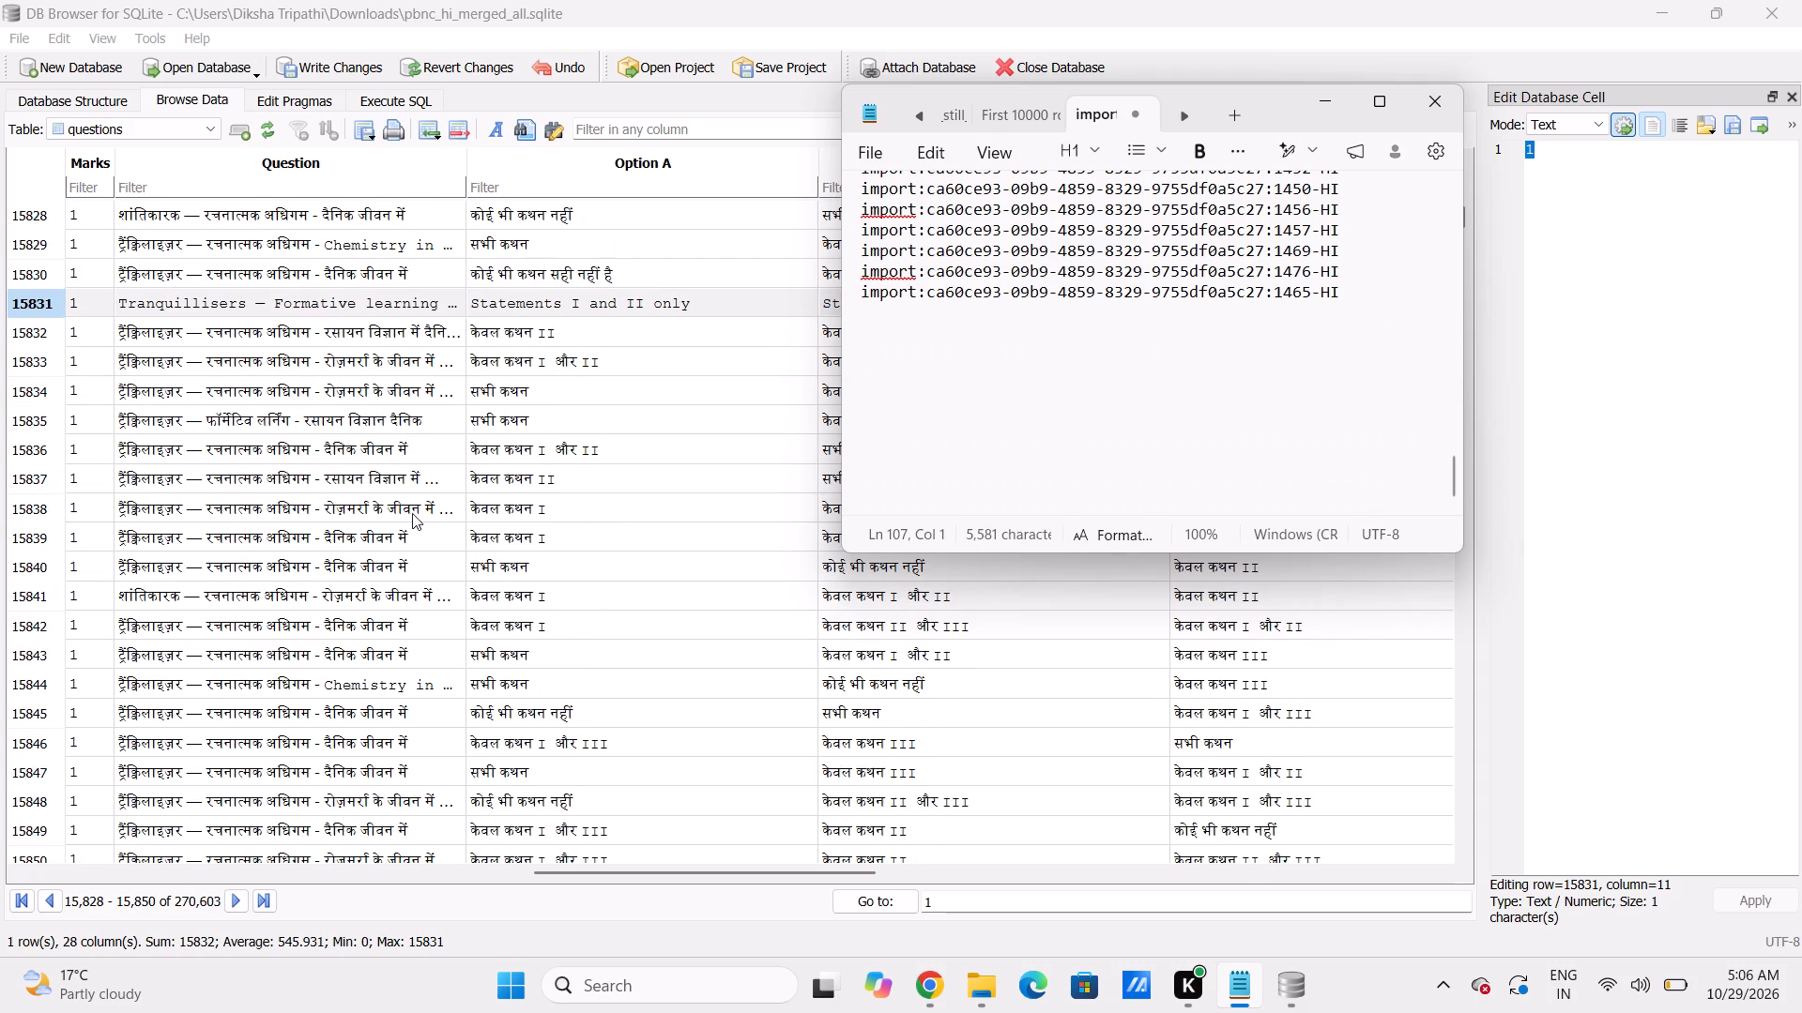
{"action": "left_click", "coordinate": [43, 681]}
{"action": "key", "text": "ctrl+c"}
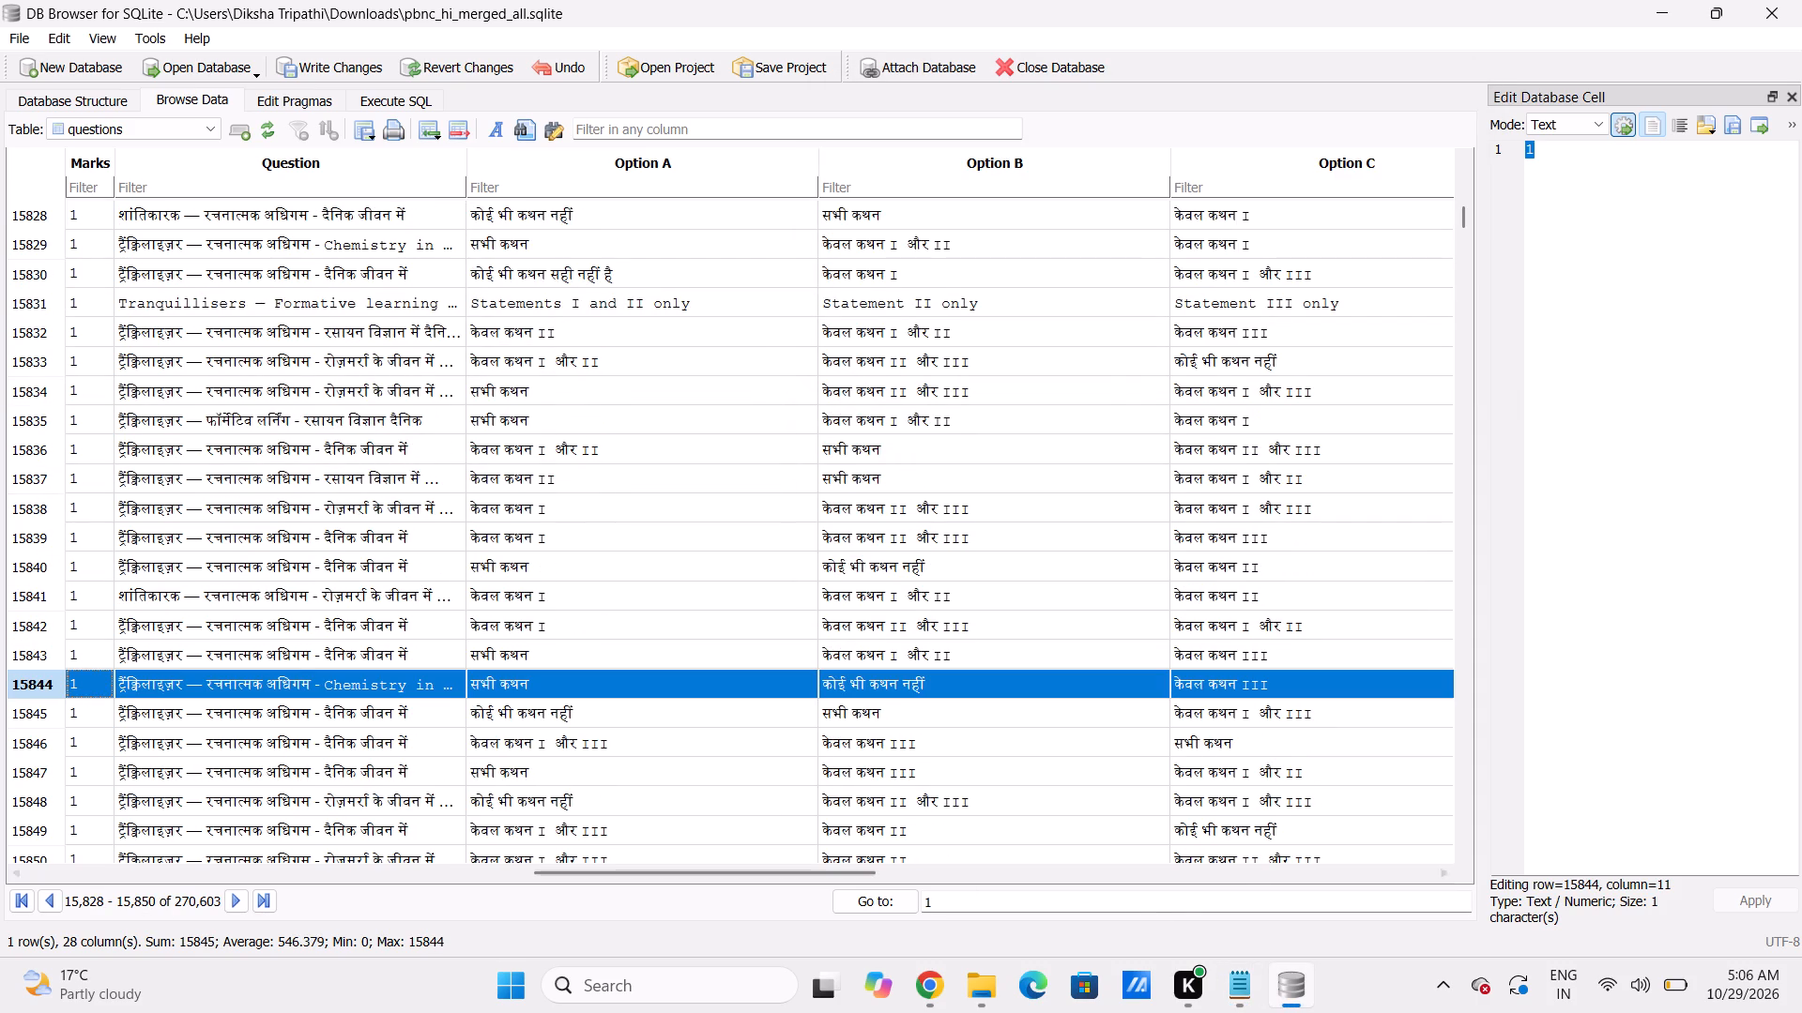
{"action": "left_click", "coordinate": [1234, 978]}
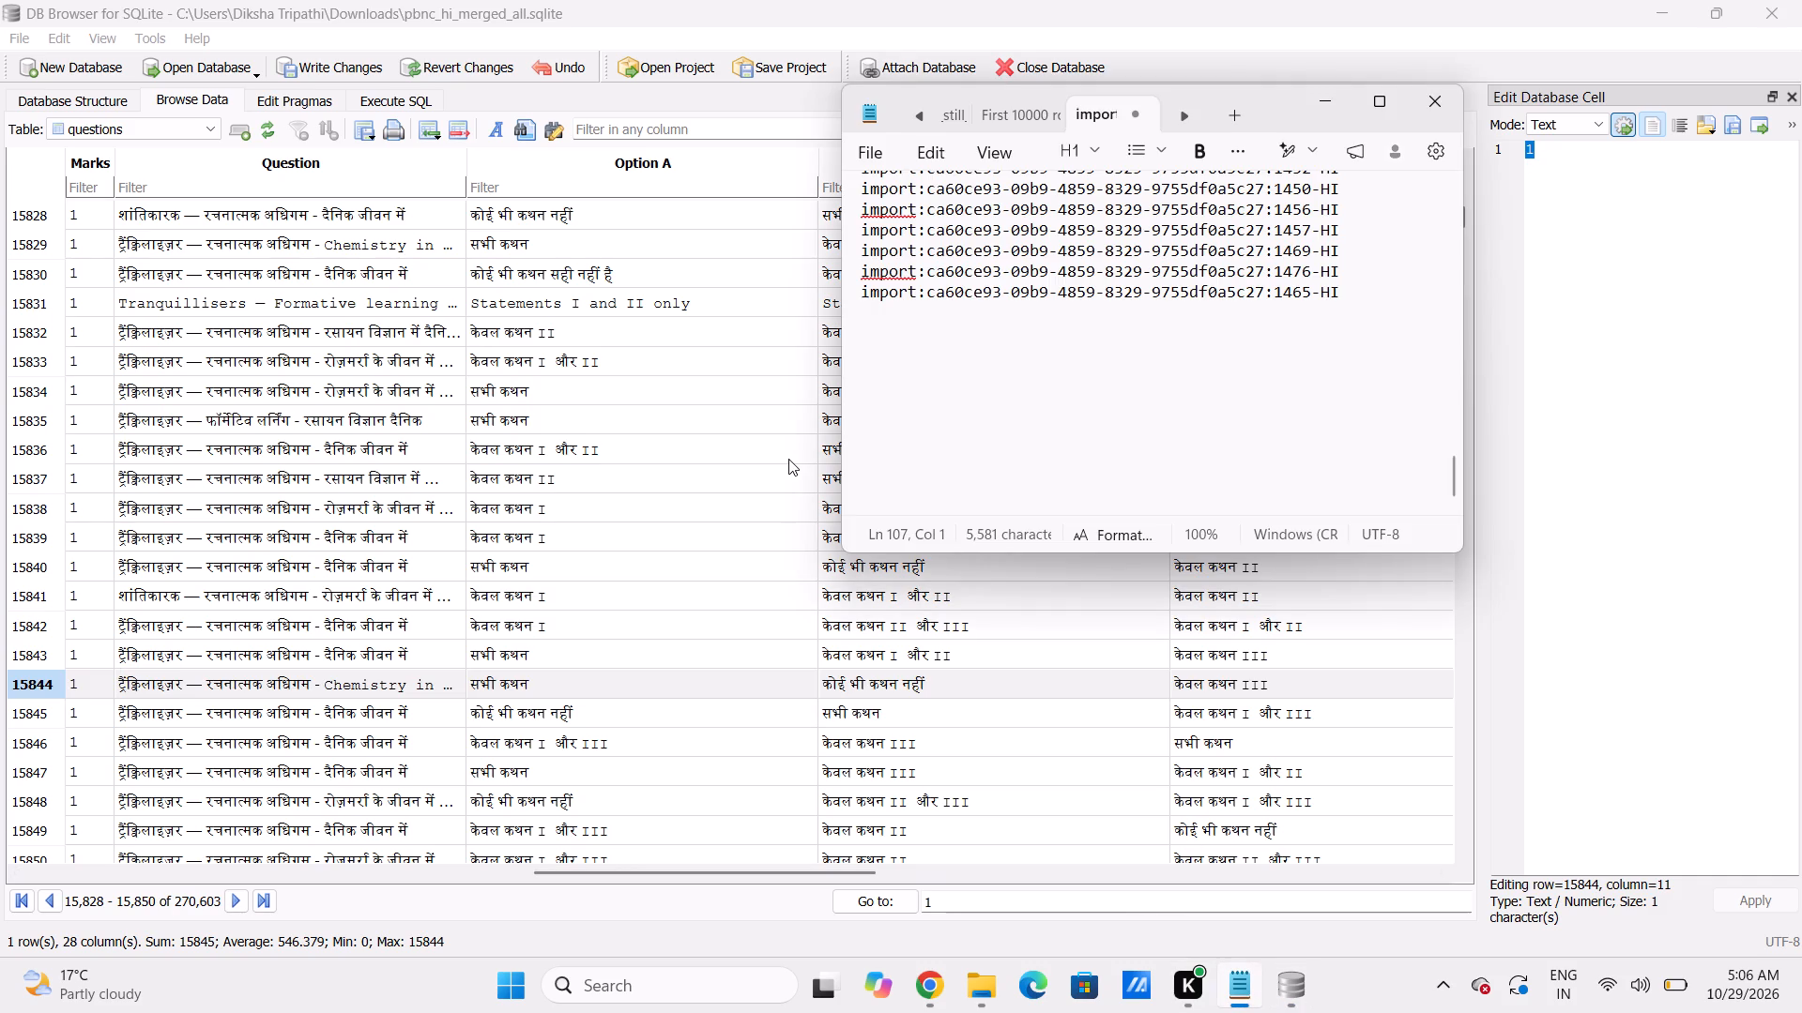
{"action": "key", "text": "ctrl+v"}
{"action": "left_click_drag", "start_coordinate": [852, 500], "coordinate": [863, 370]}
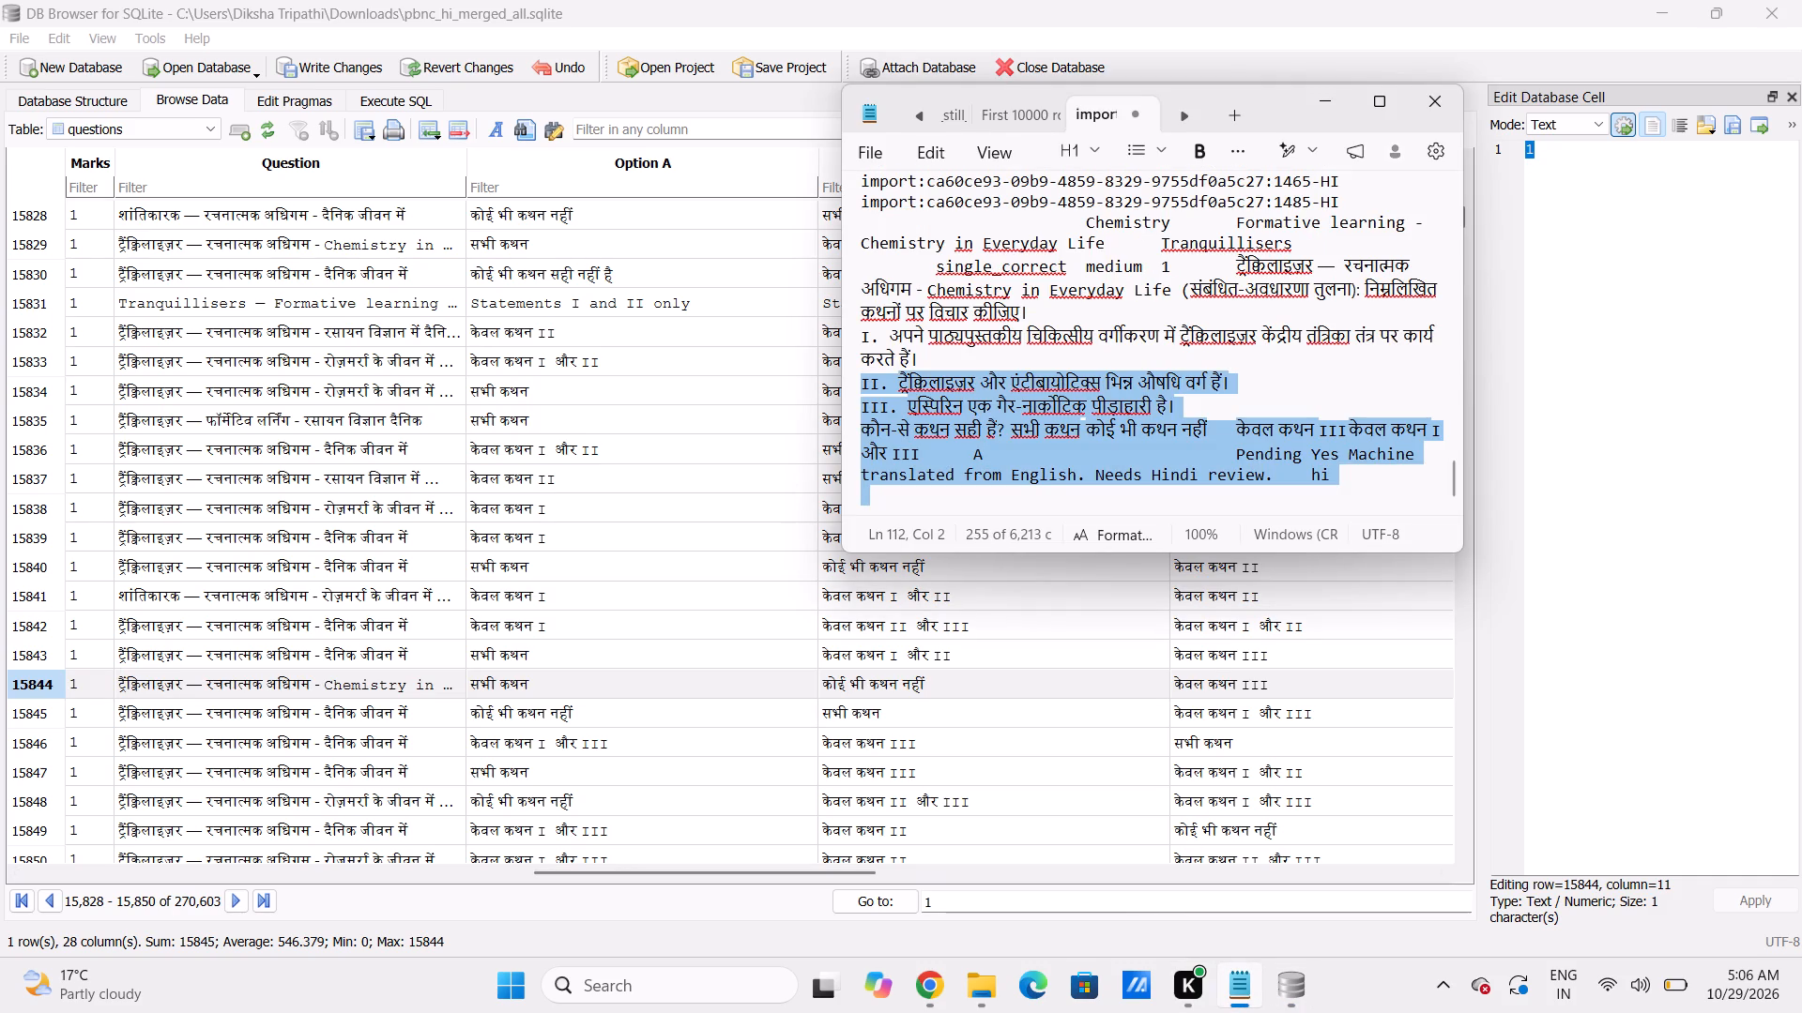
{"action": "left_click_drag", "start_coordinate": [863, 370], "coordinate": [899, 222]}
{"action": "key", "text": "BackSpace"}
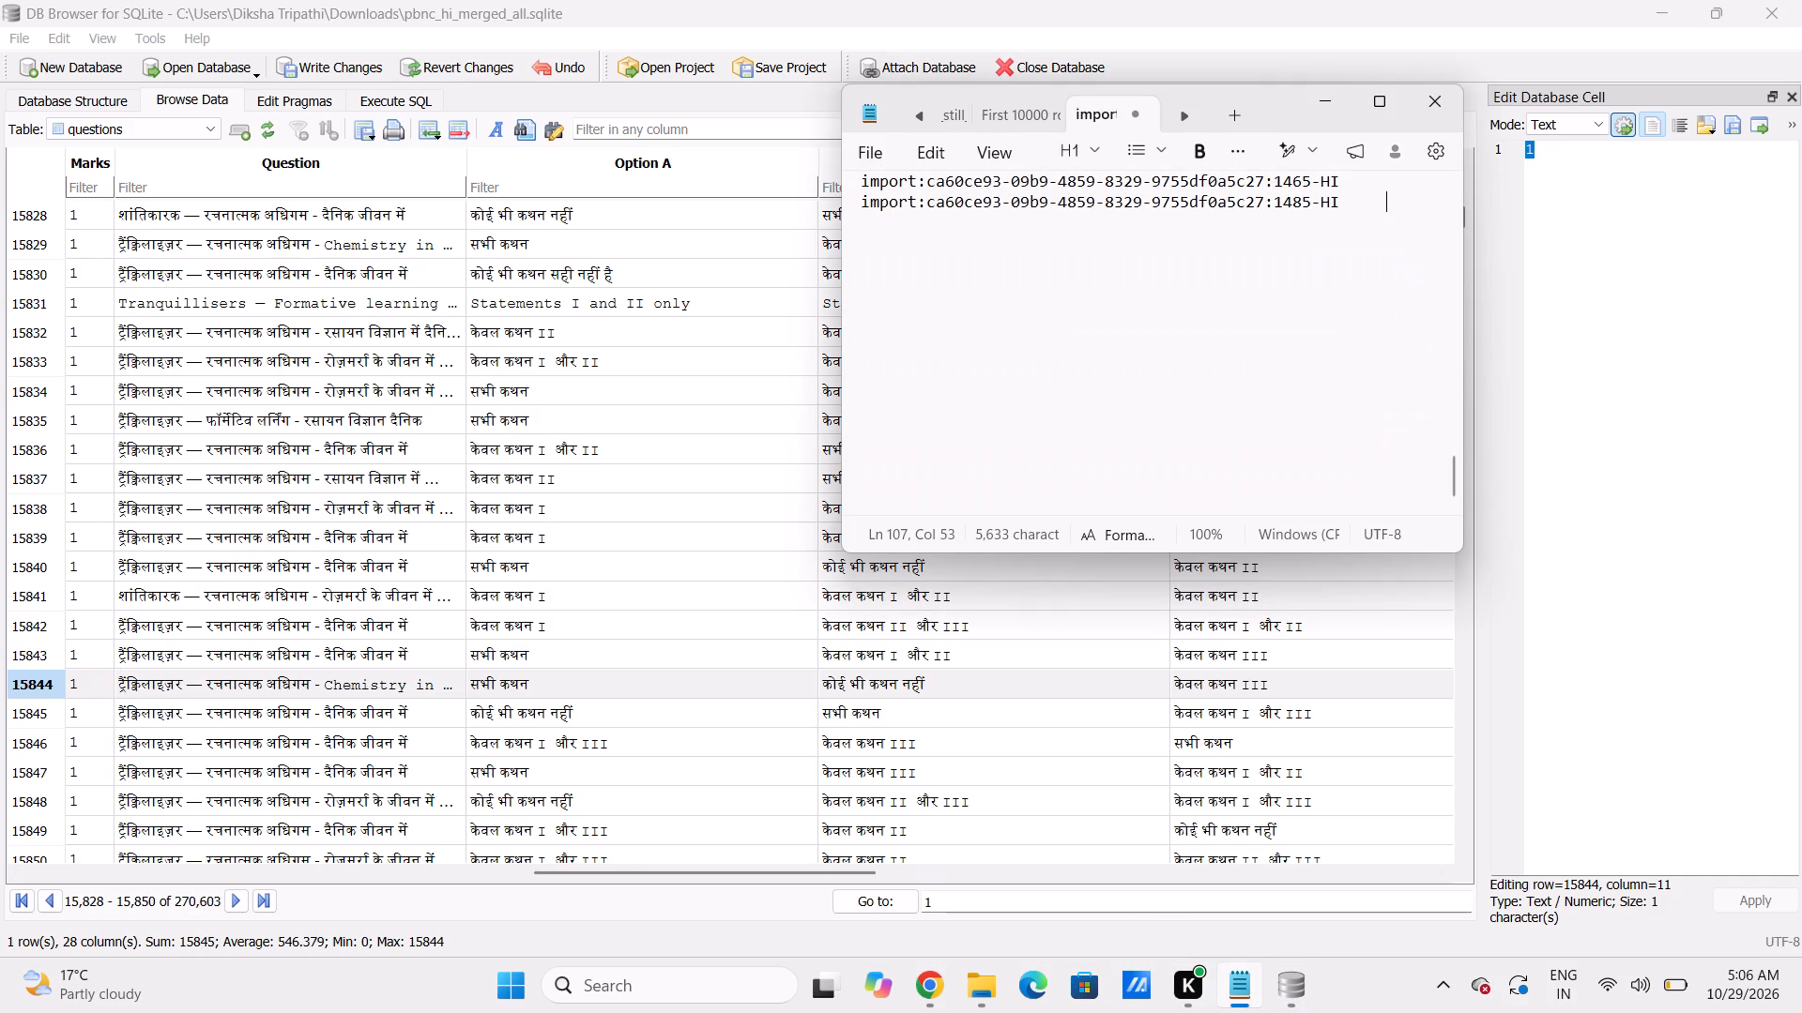
{"action": "key", "text": "Return"}
Copy row 15874, whose Hindi title starts with Tranquillisers, into the Notepad list, trim it to its import ID ending 1478-HI, and start a new line.
{"action": "scroll", "coordinate": [352, 407], "scroll_direction": "down", "scroll_amount": 3}
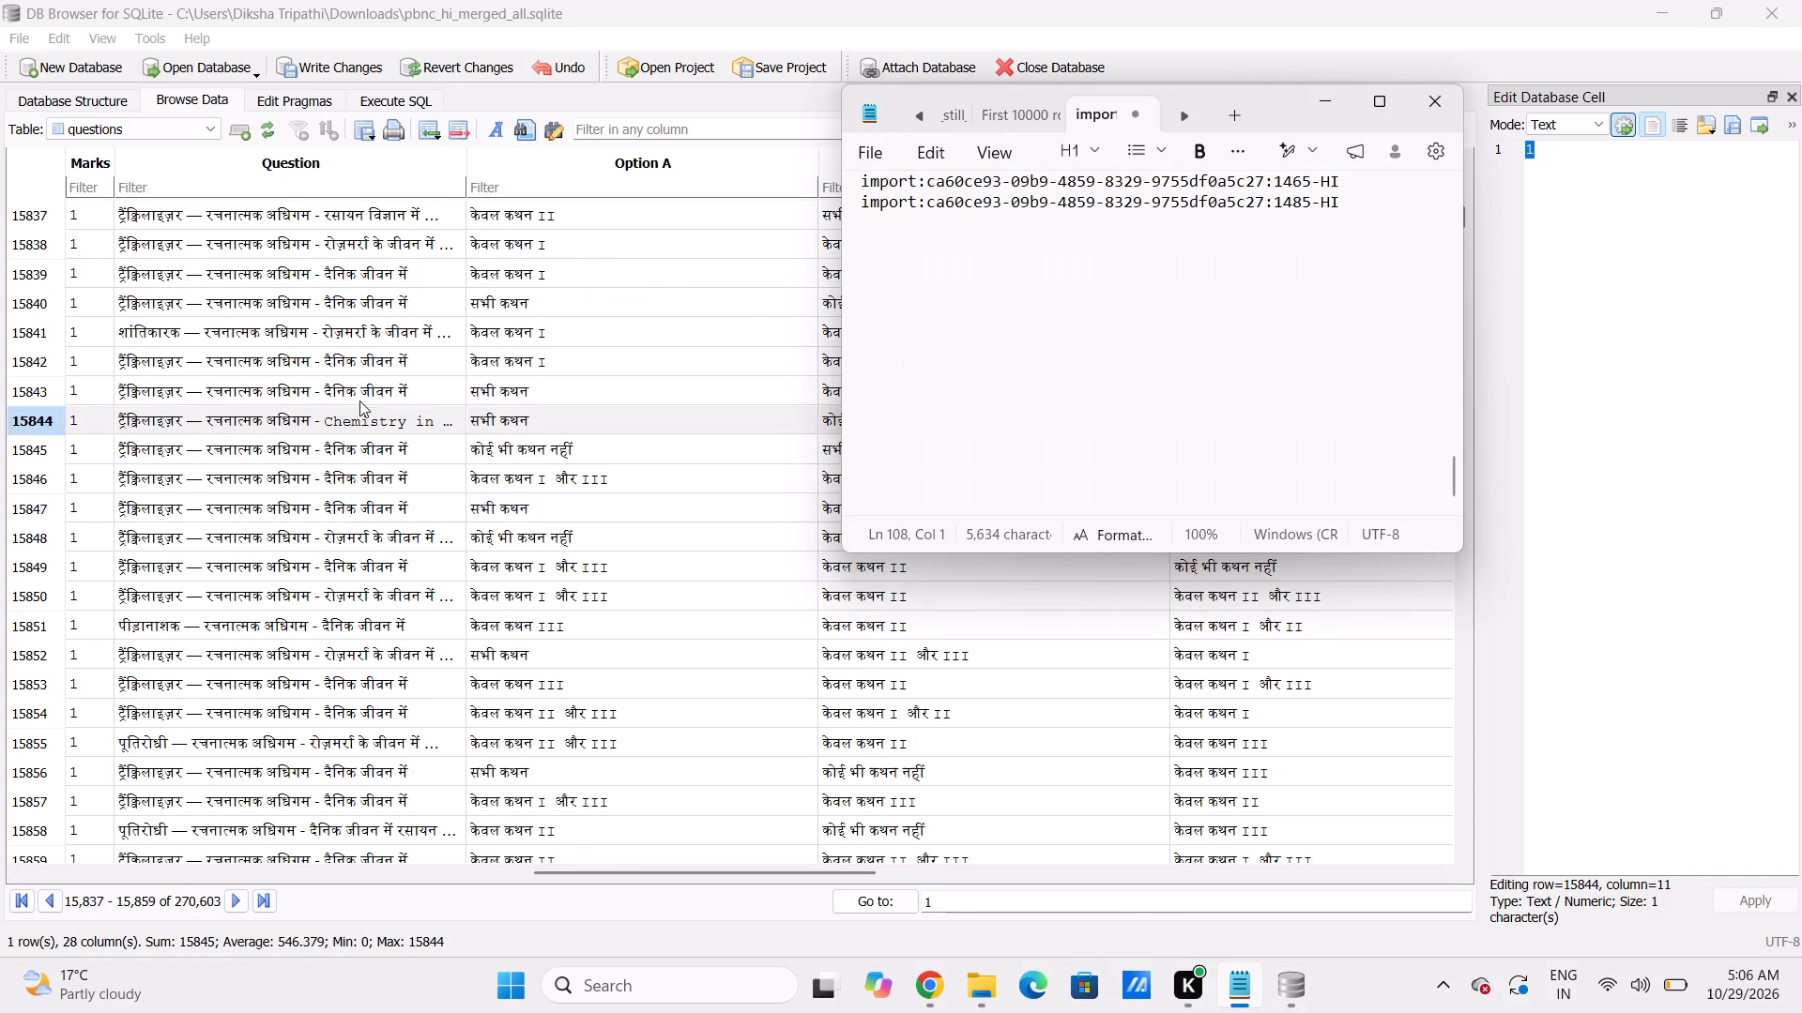
{"action": "scroll", "coordinate": [359, 401], "scroll_direction": "down", "scroll_amount": 1}
{"action": "scroll", "coordinate": [373, 378], "scroll_direction": "up", "scroll_amount": 3}
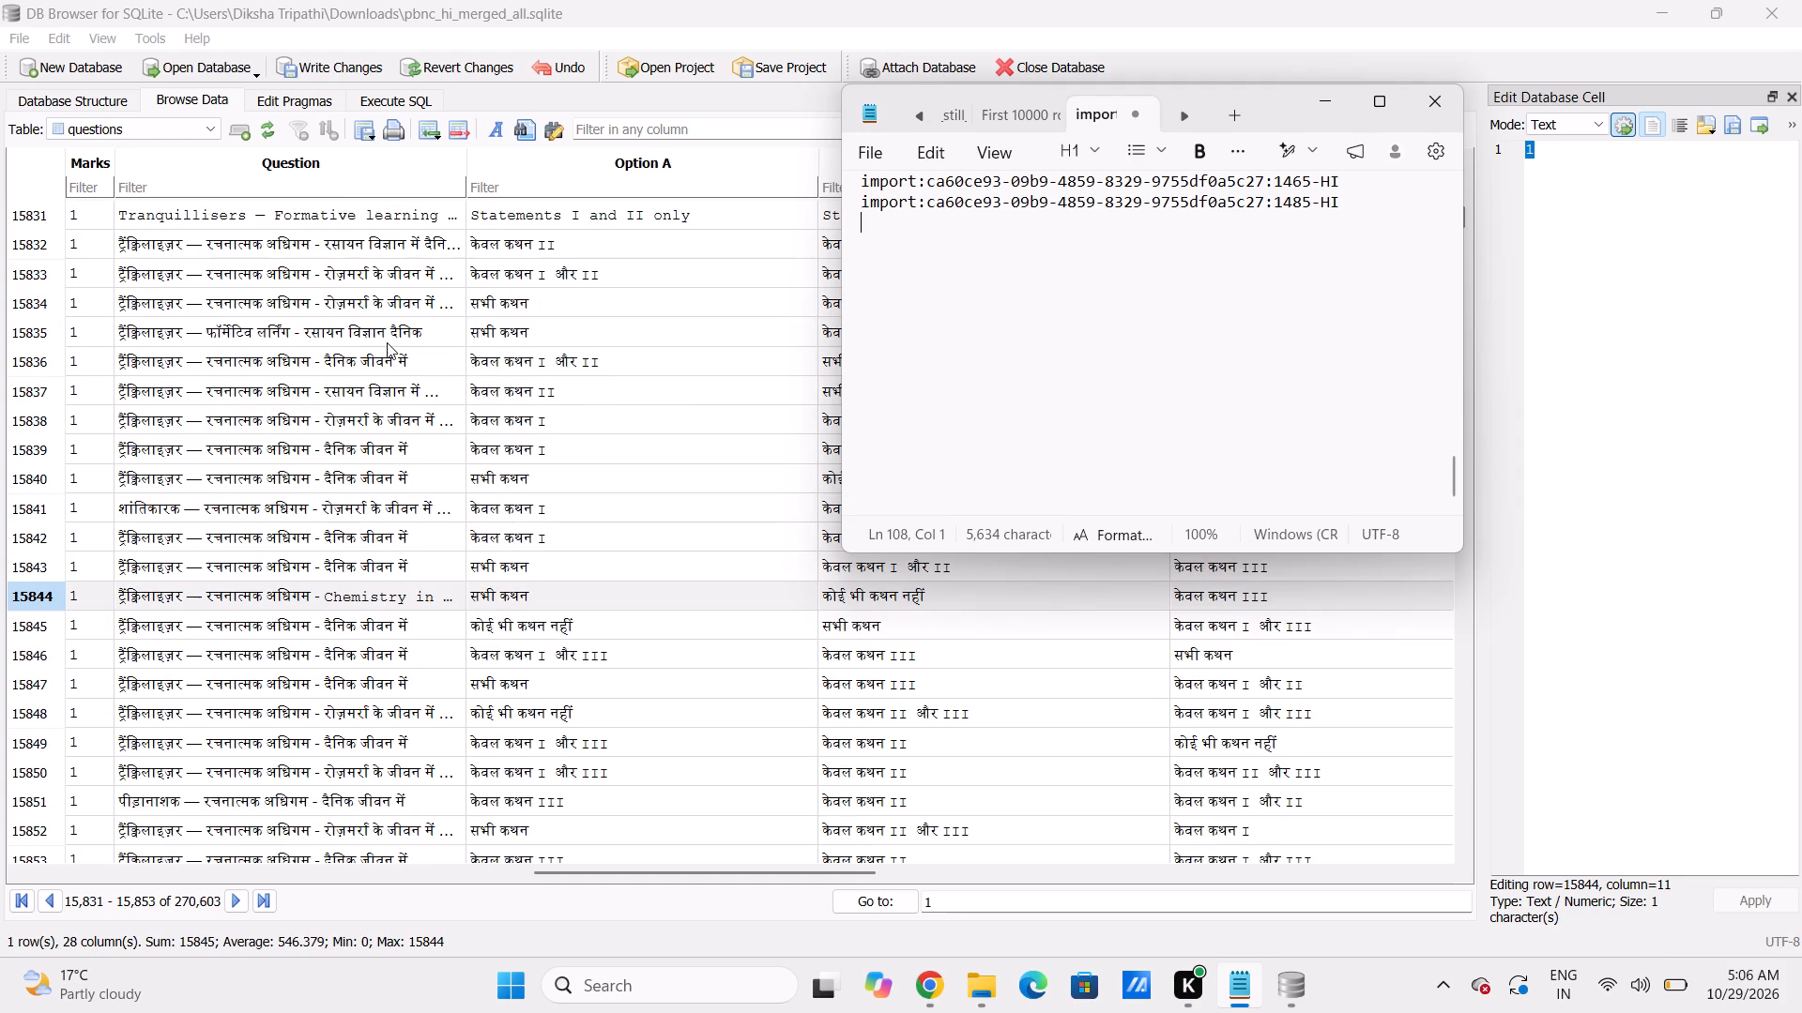
{"action": "scroll", "coordinate": [387, 319], "scroll_direction": "down", "scroll_amount": 4}
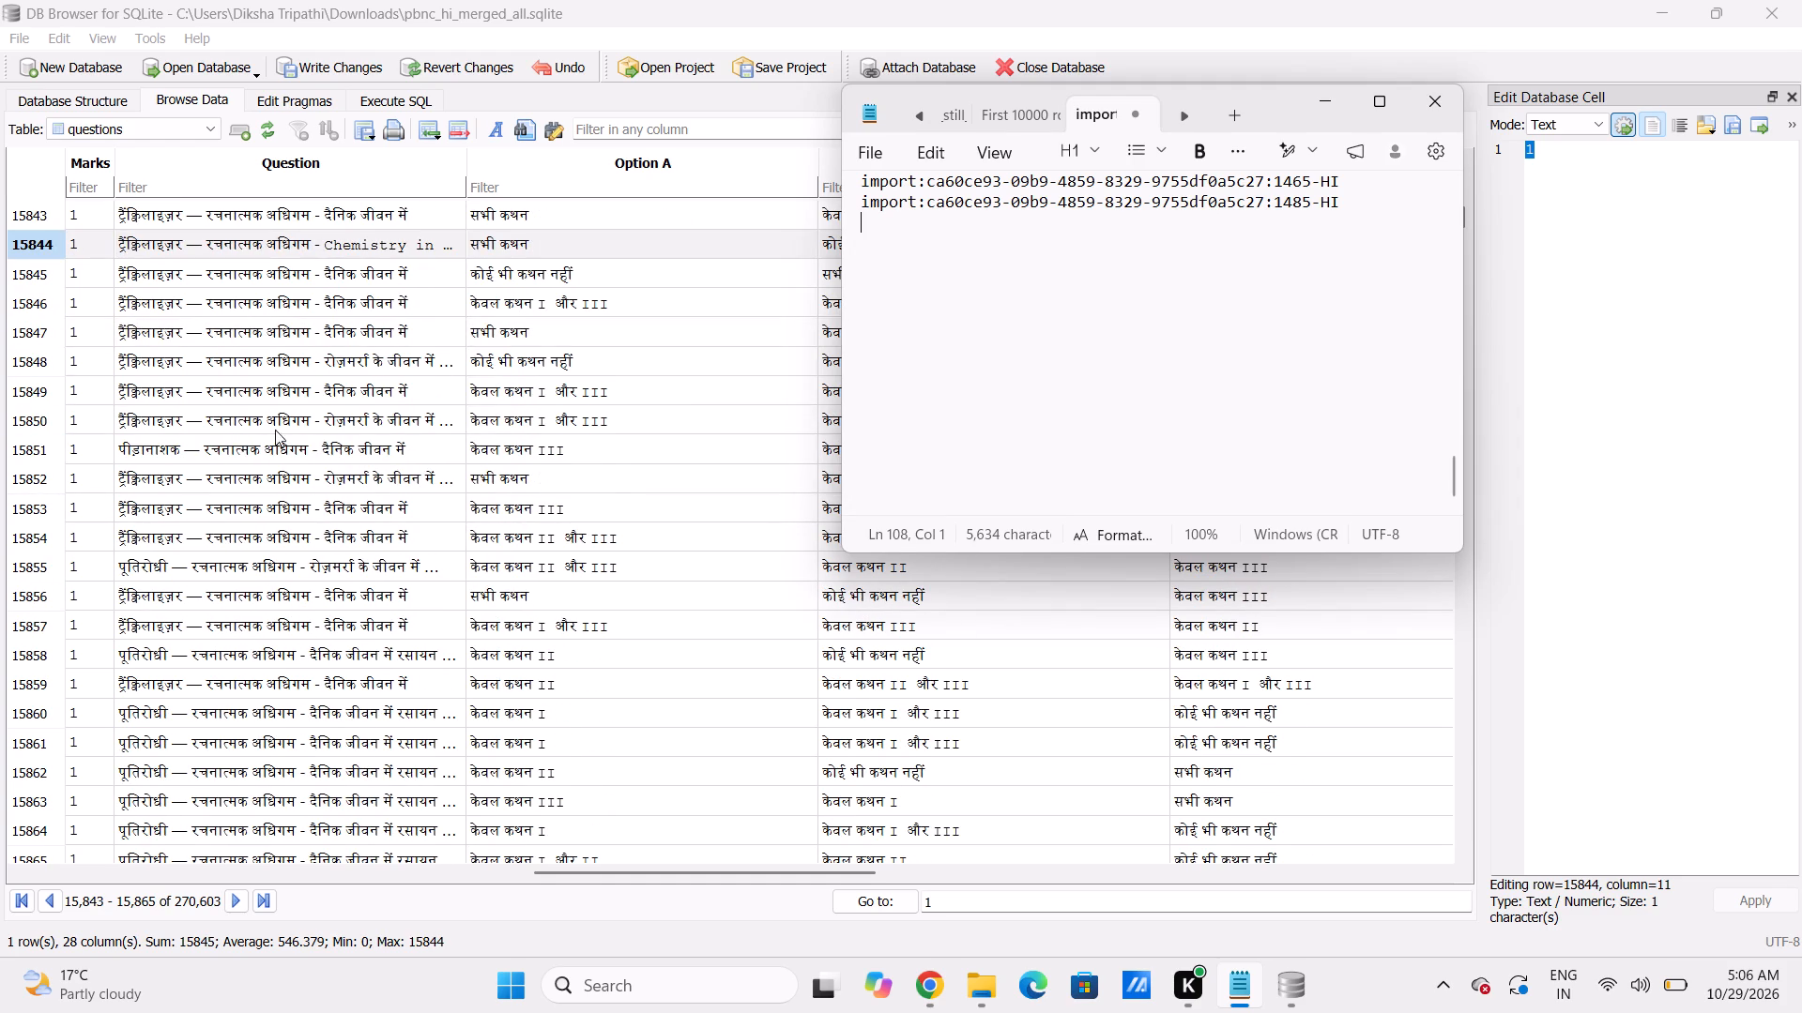
{"action": "scroll", "coordinate": [395, 418], "scroll_direction": "down", "scroll_amount": 3}
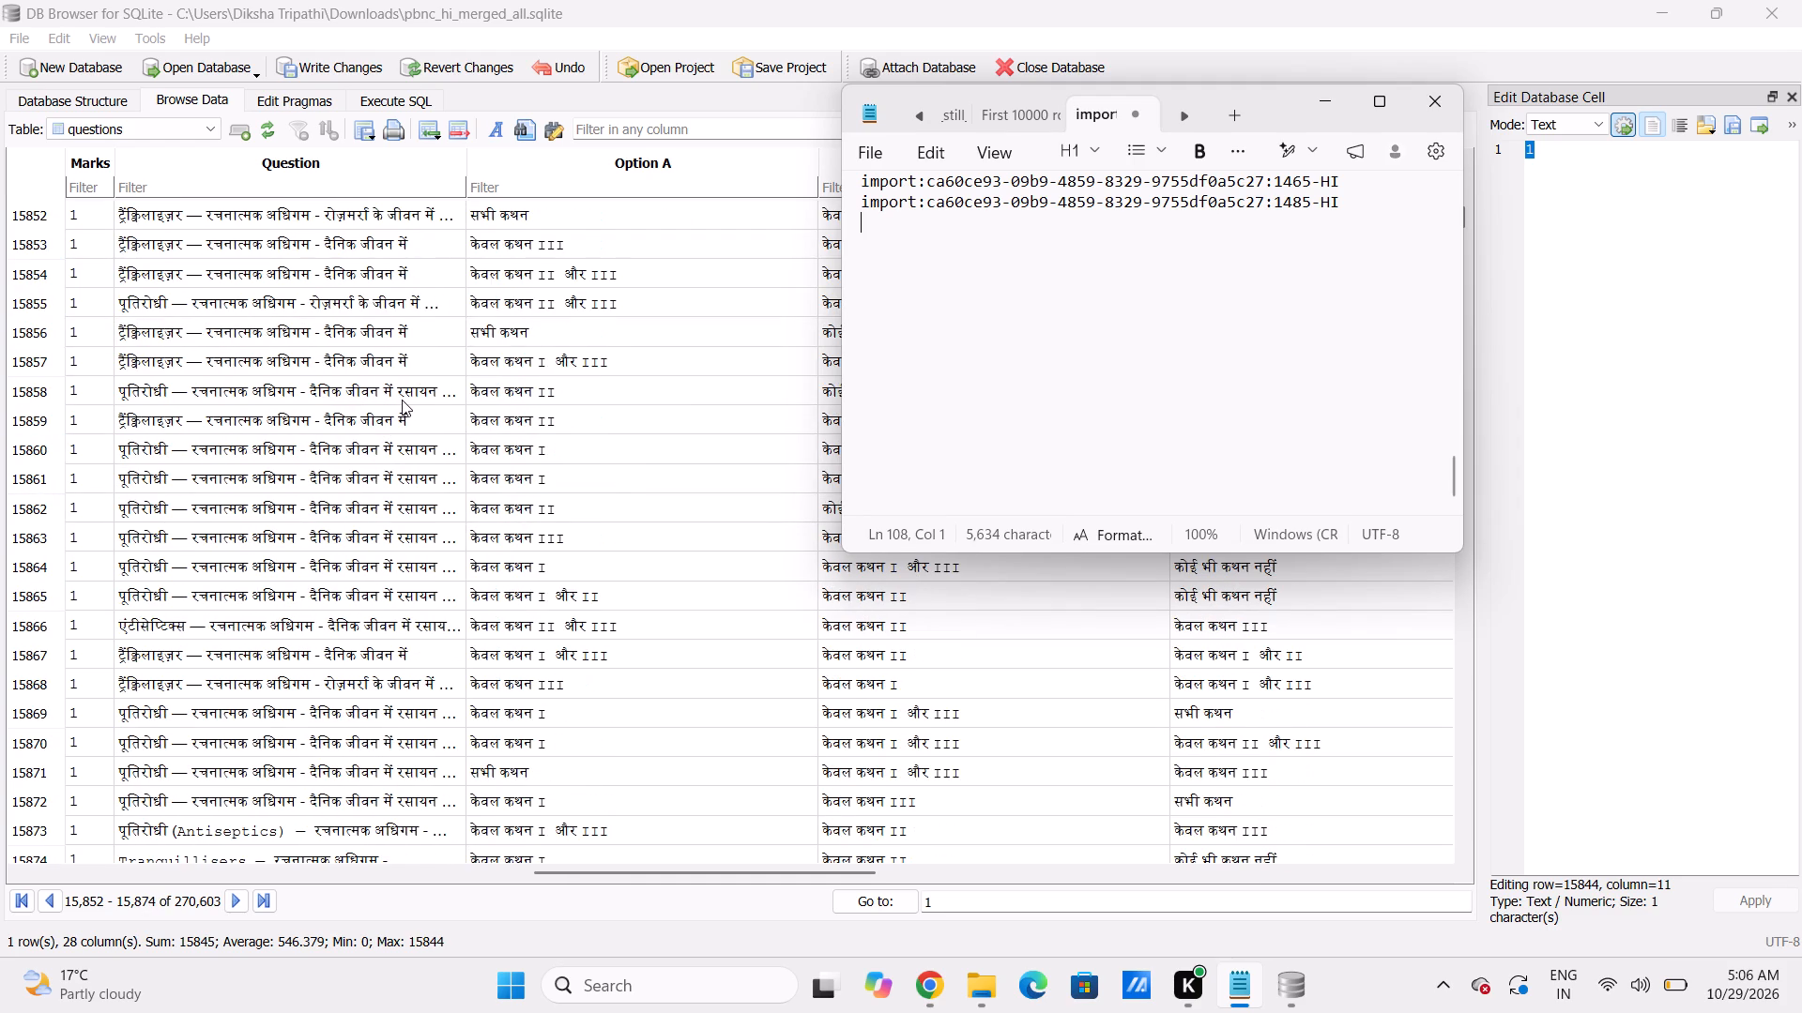
{"action": "scroll", "coordinate": [294, 562], "scroll_direction": "down", "scroll_amount": 2}
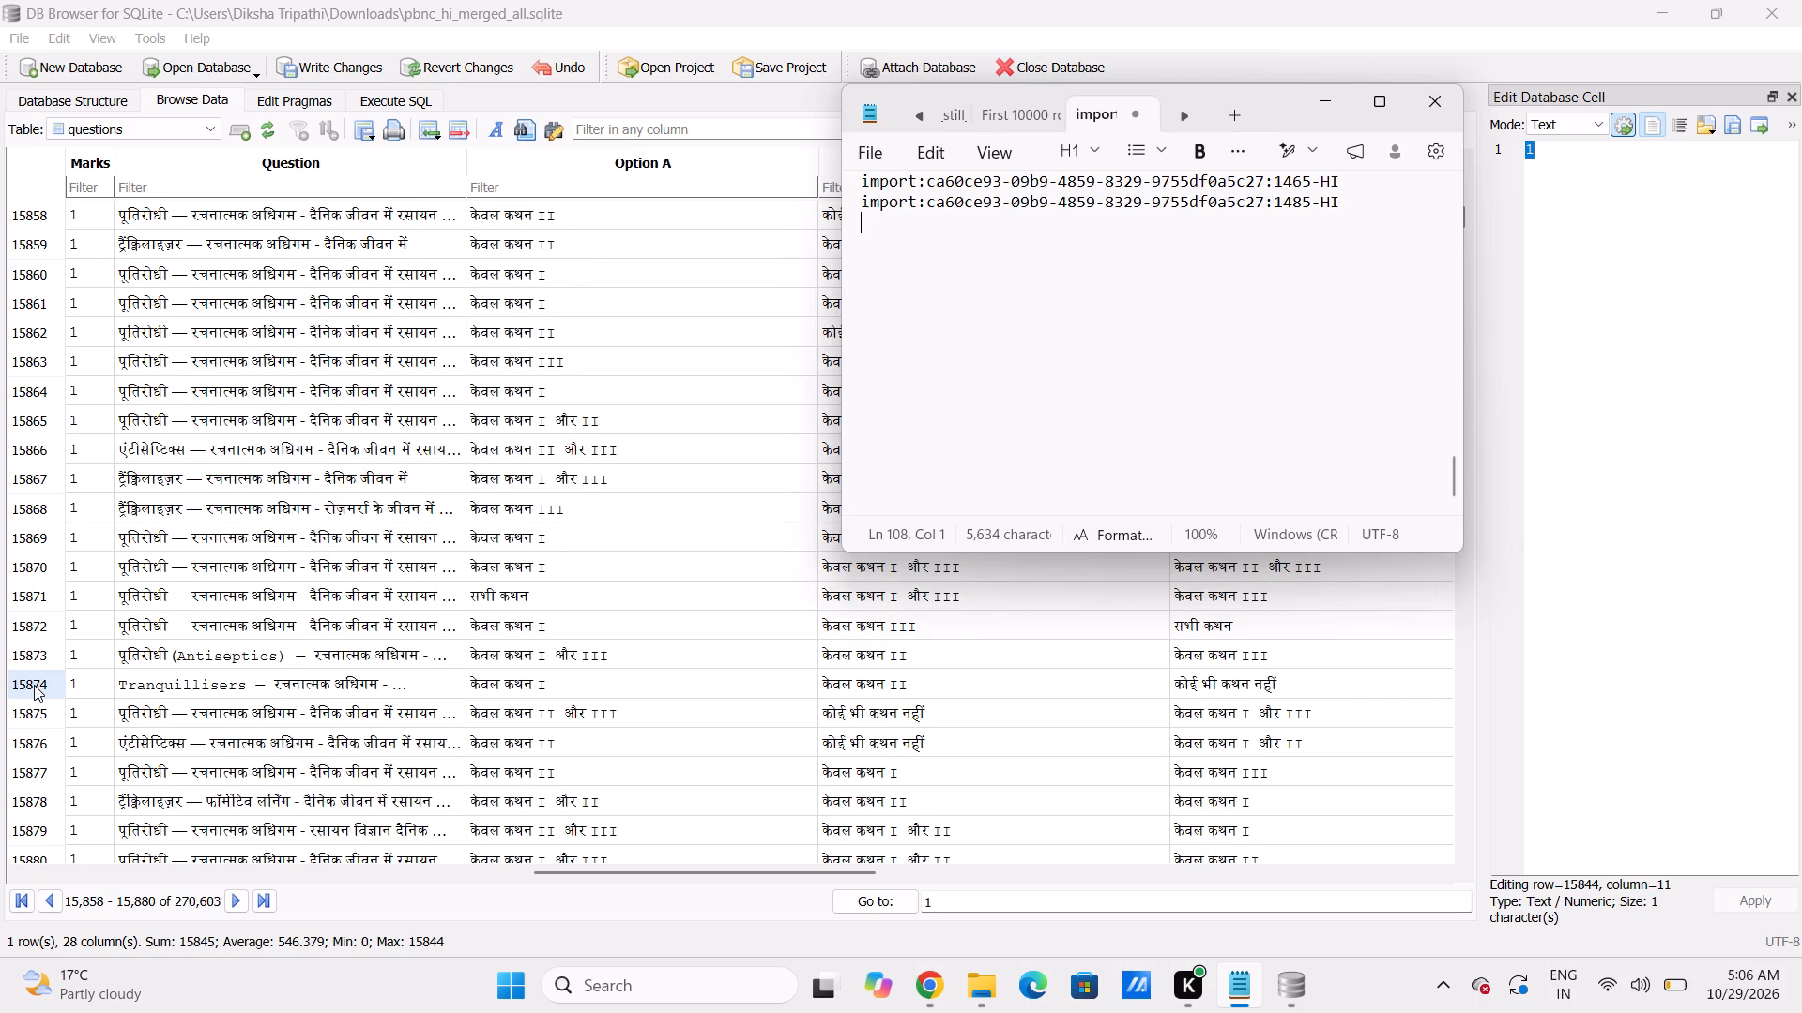
{"action": "scroll", "coordinate": [298, 547], "scroll_direction": "up", "scroll_amount": 1}
{"action": "scroll", "coordinate": [298, 545], "scroll_direction": "down", "scroll_amount": 1}
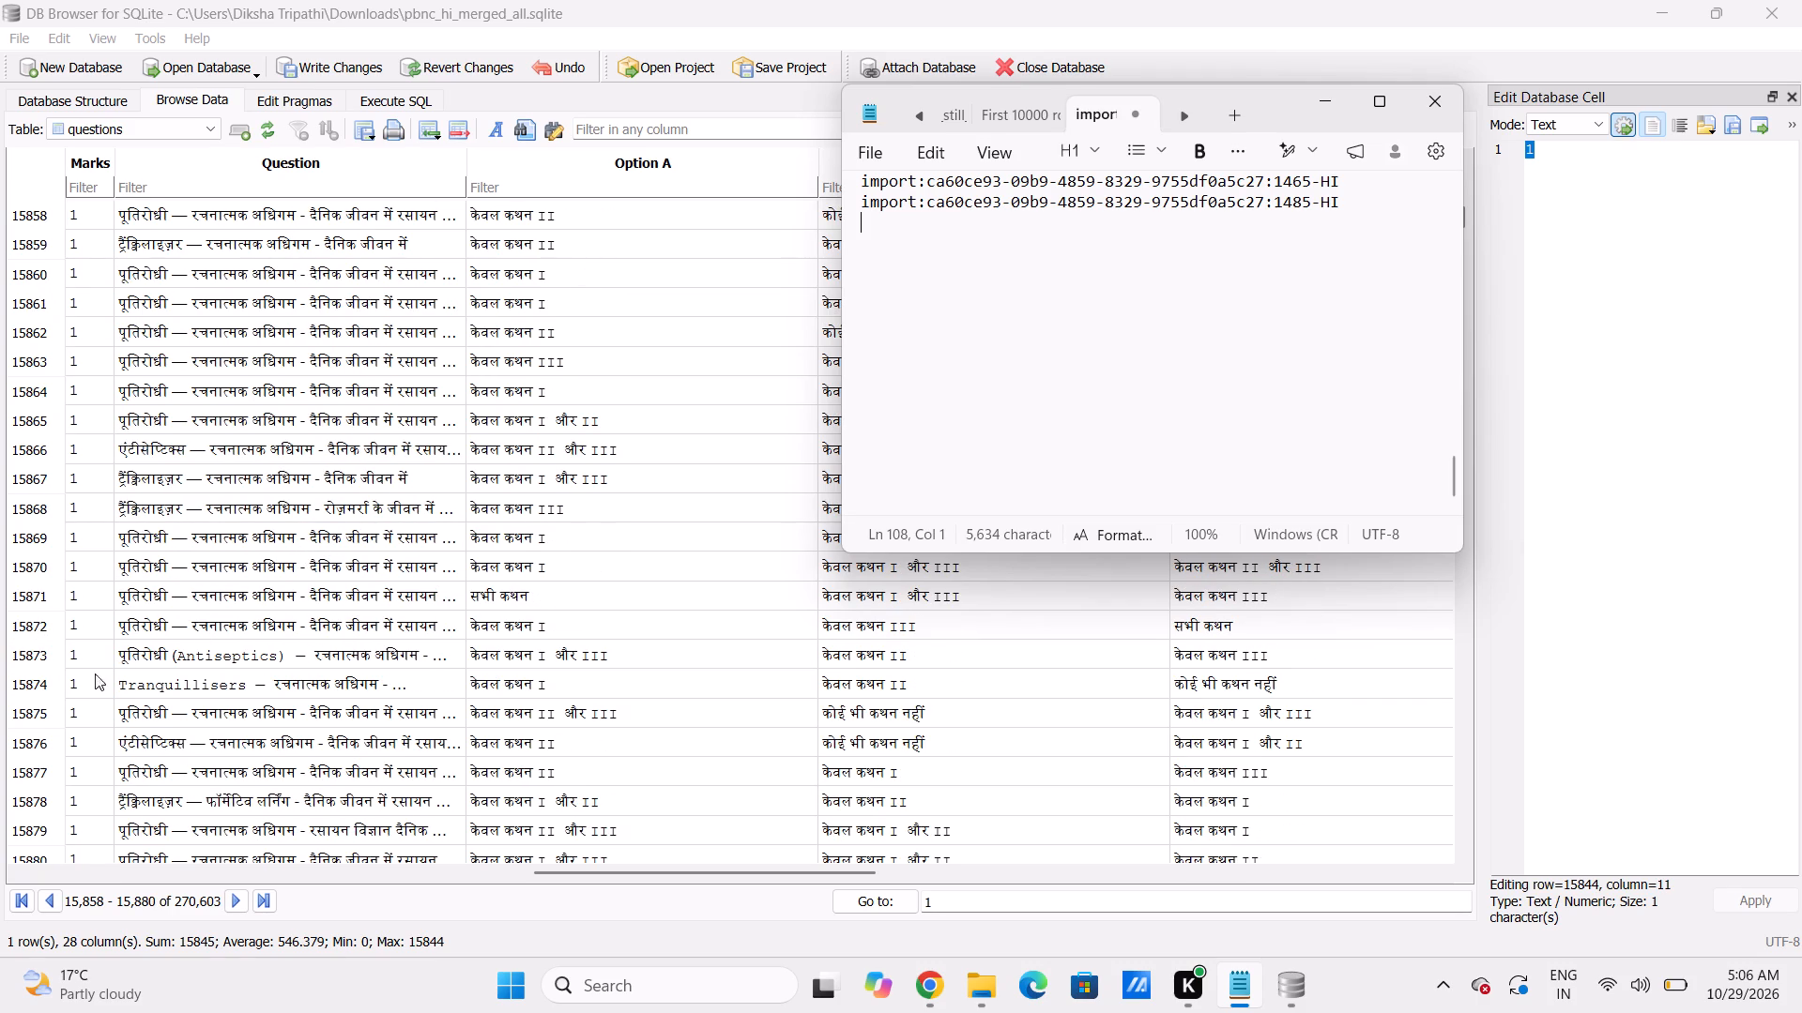
{"action": "left_click", "coordinate": [47, 679]}
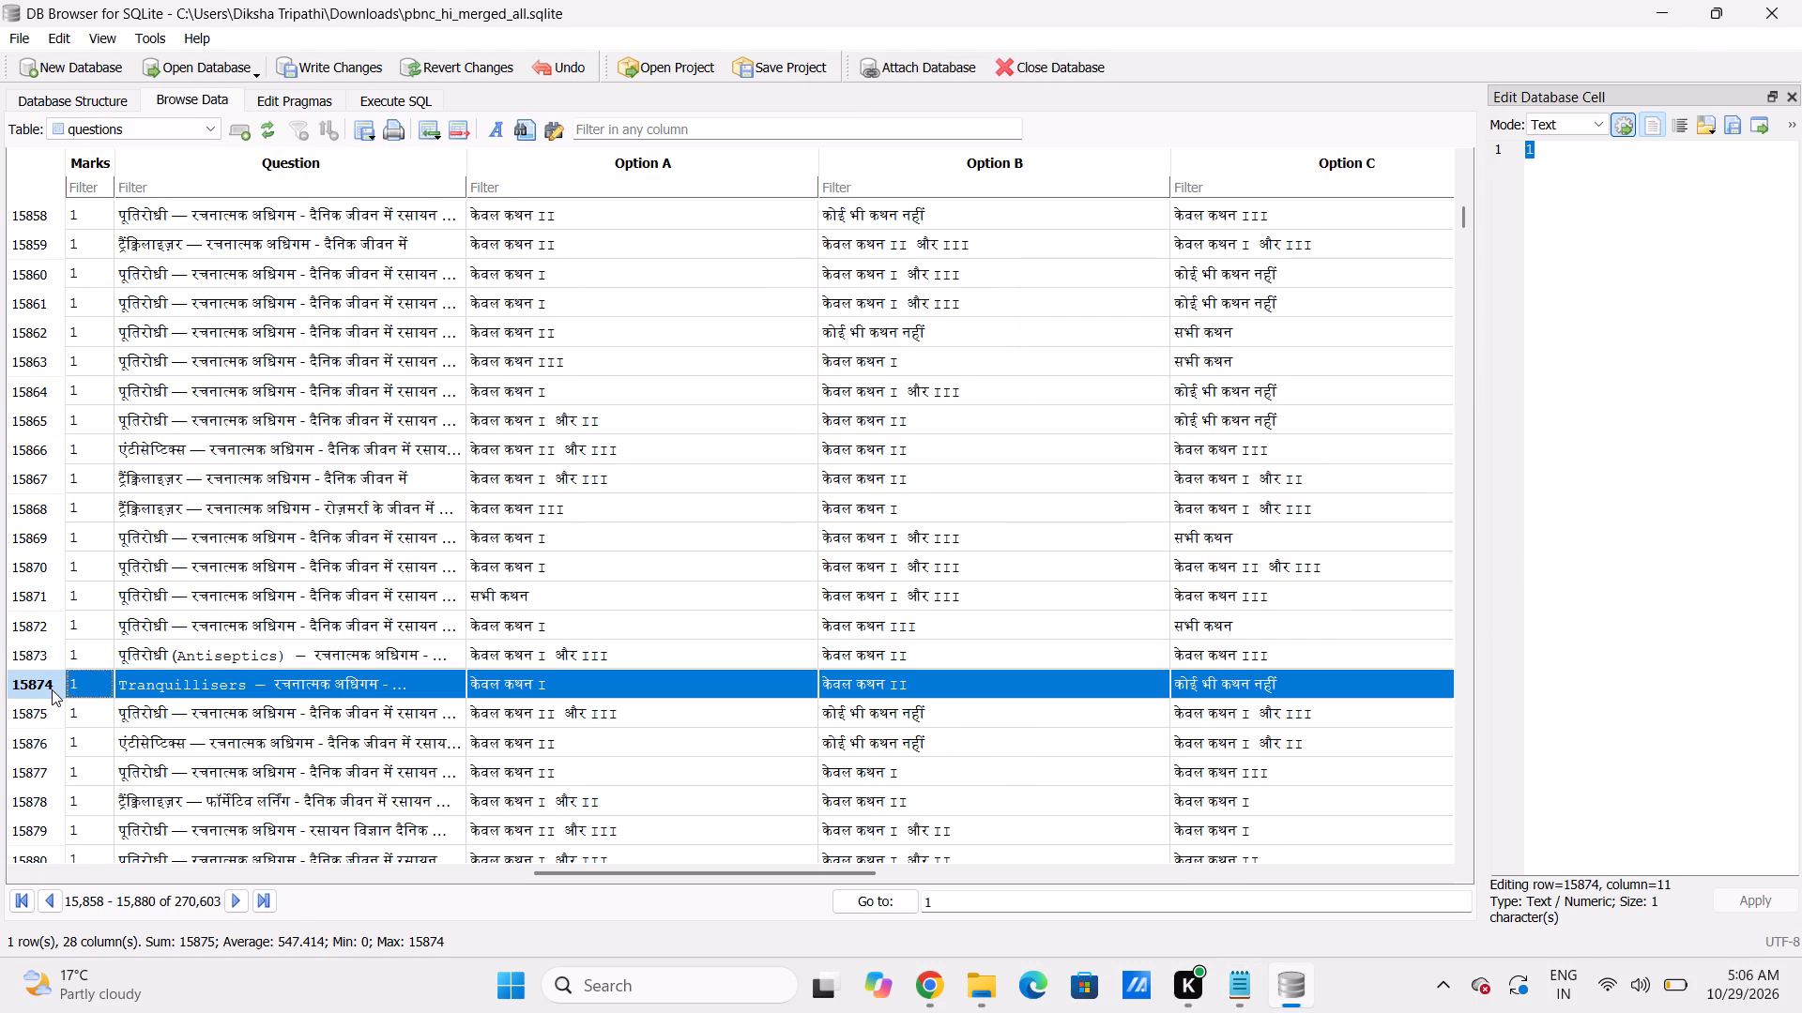
{"action": "key", "text": "ctrl+c"}
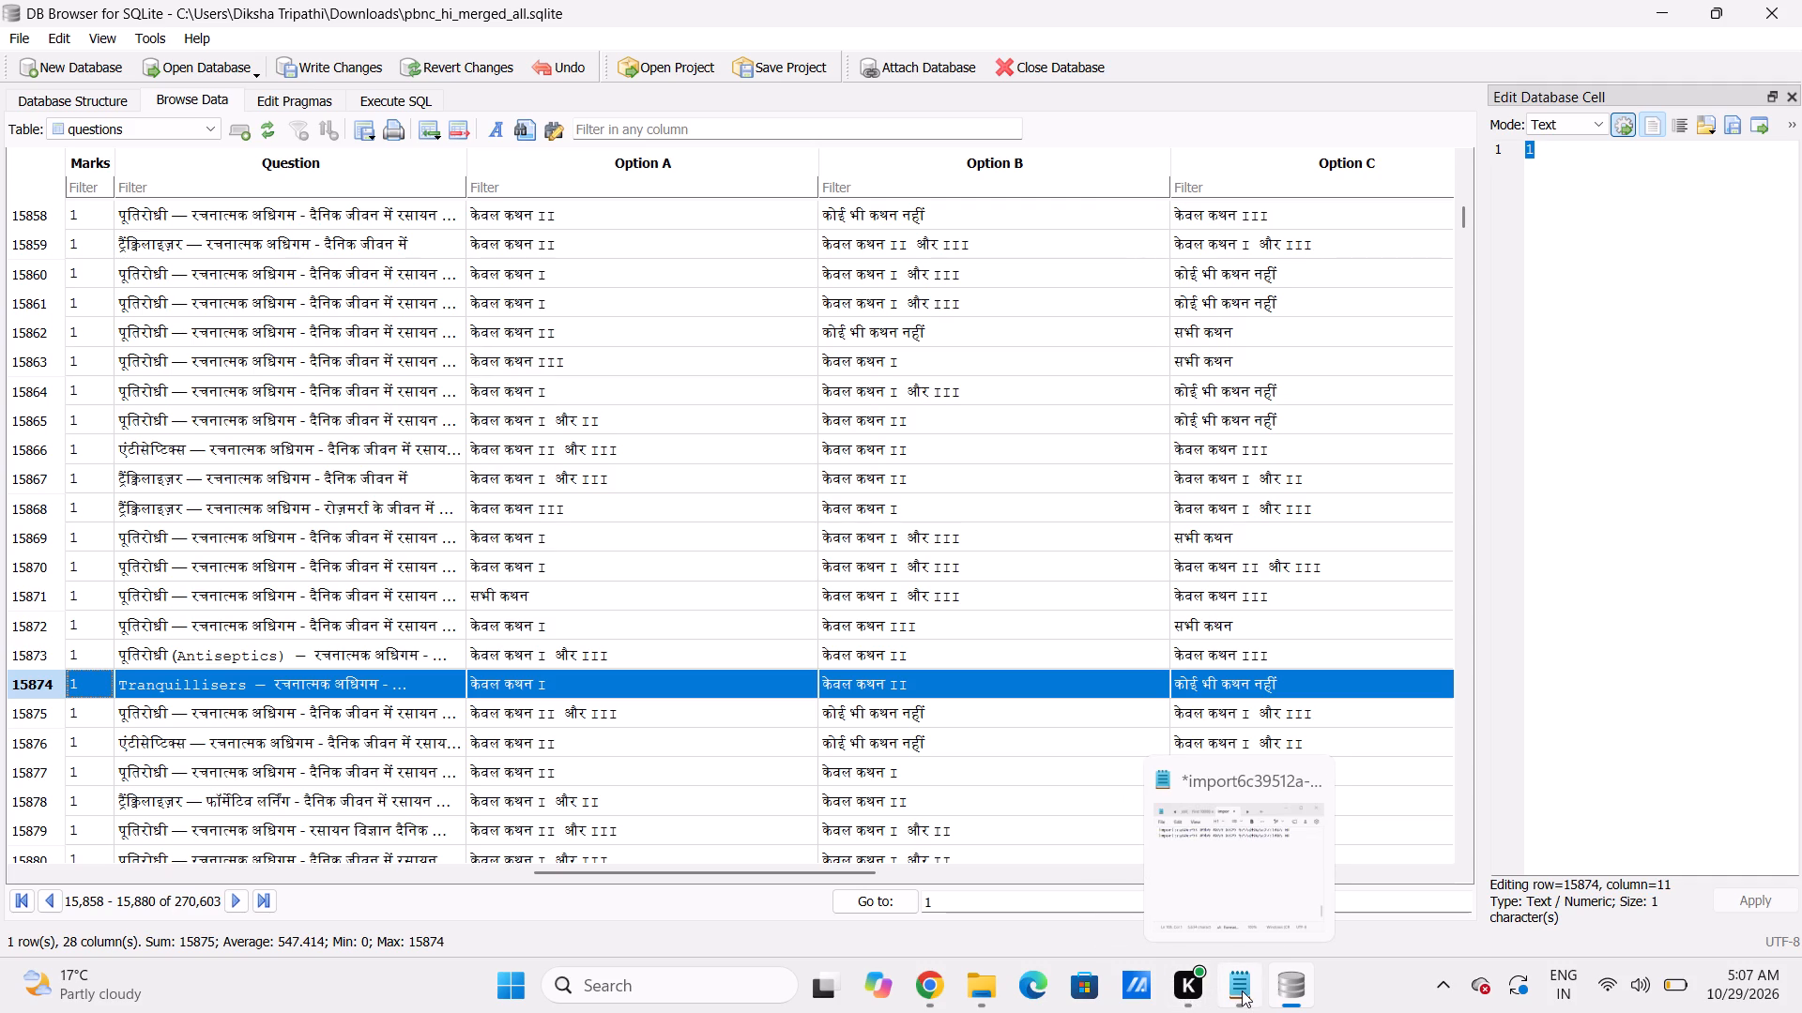
{"action": "left_click", "coordinate": [1238, 990]}
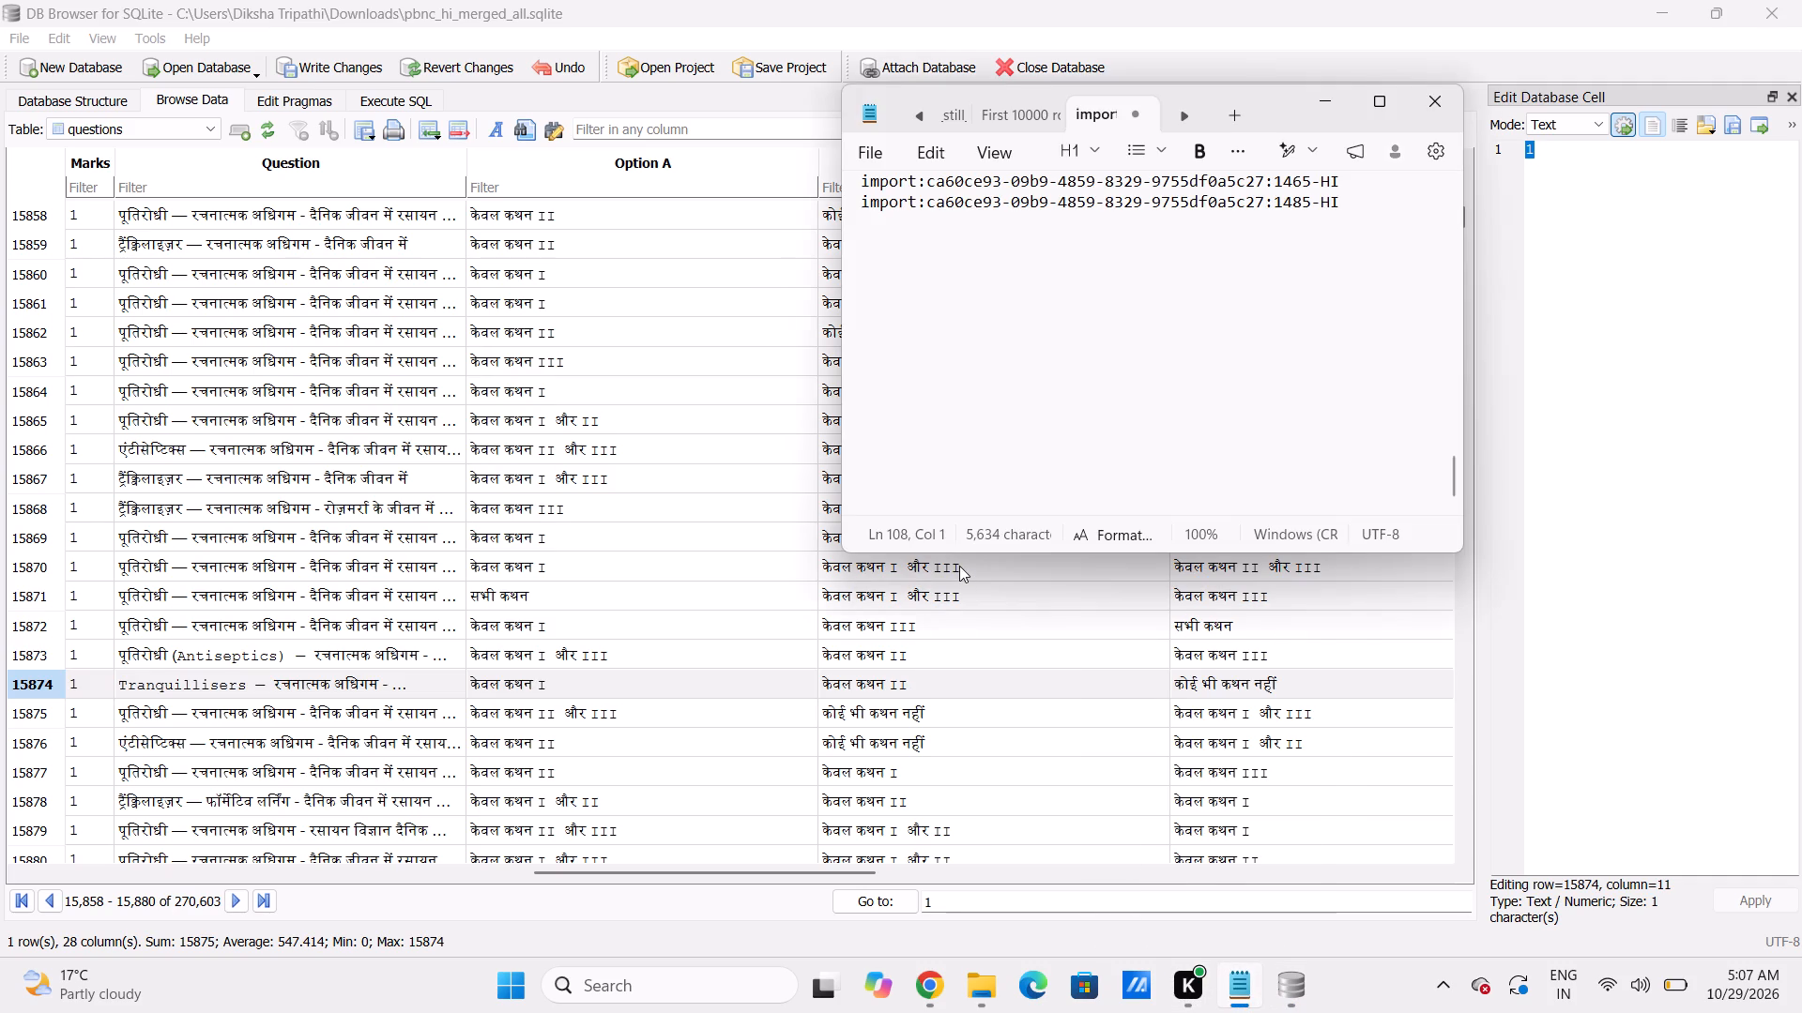
{"action": "left_click", "coordinate": [959, 566], "text": "ctrl"}
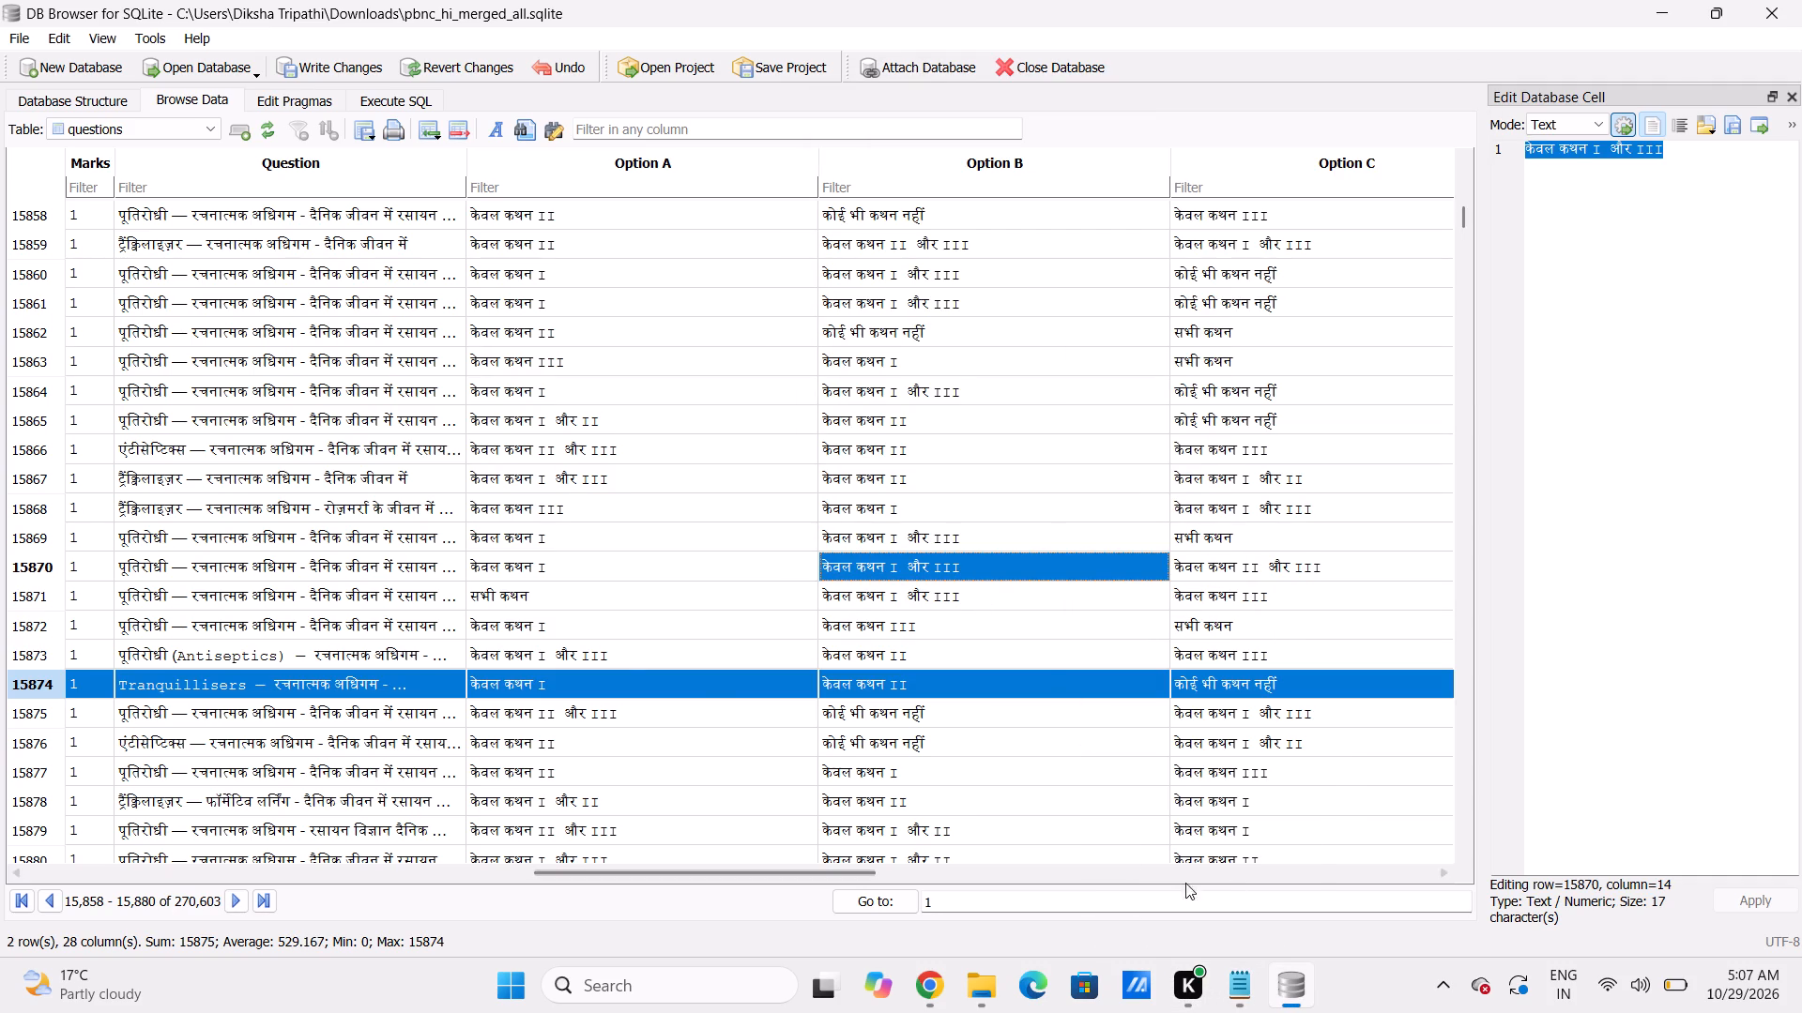
{"action": "left_click", "coordinate": [42, 694]}
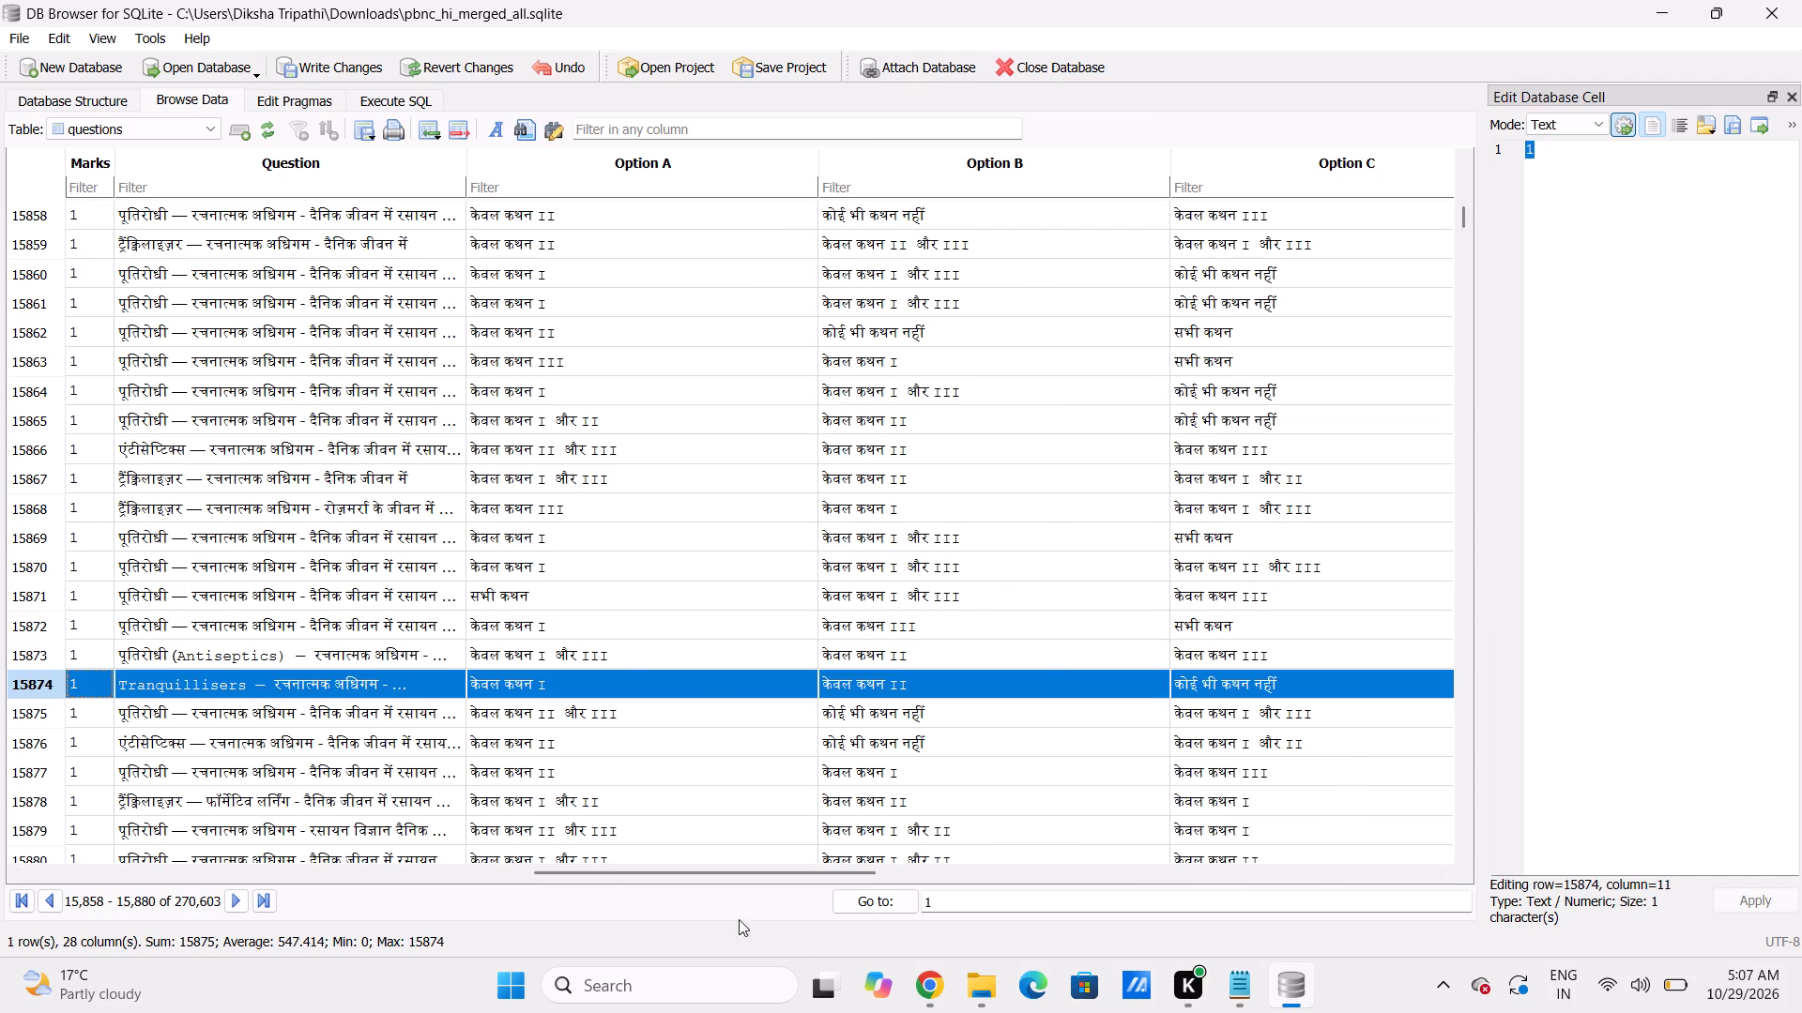
{"action": "left_click", "coordinate": [1231, 980]}
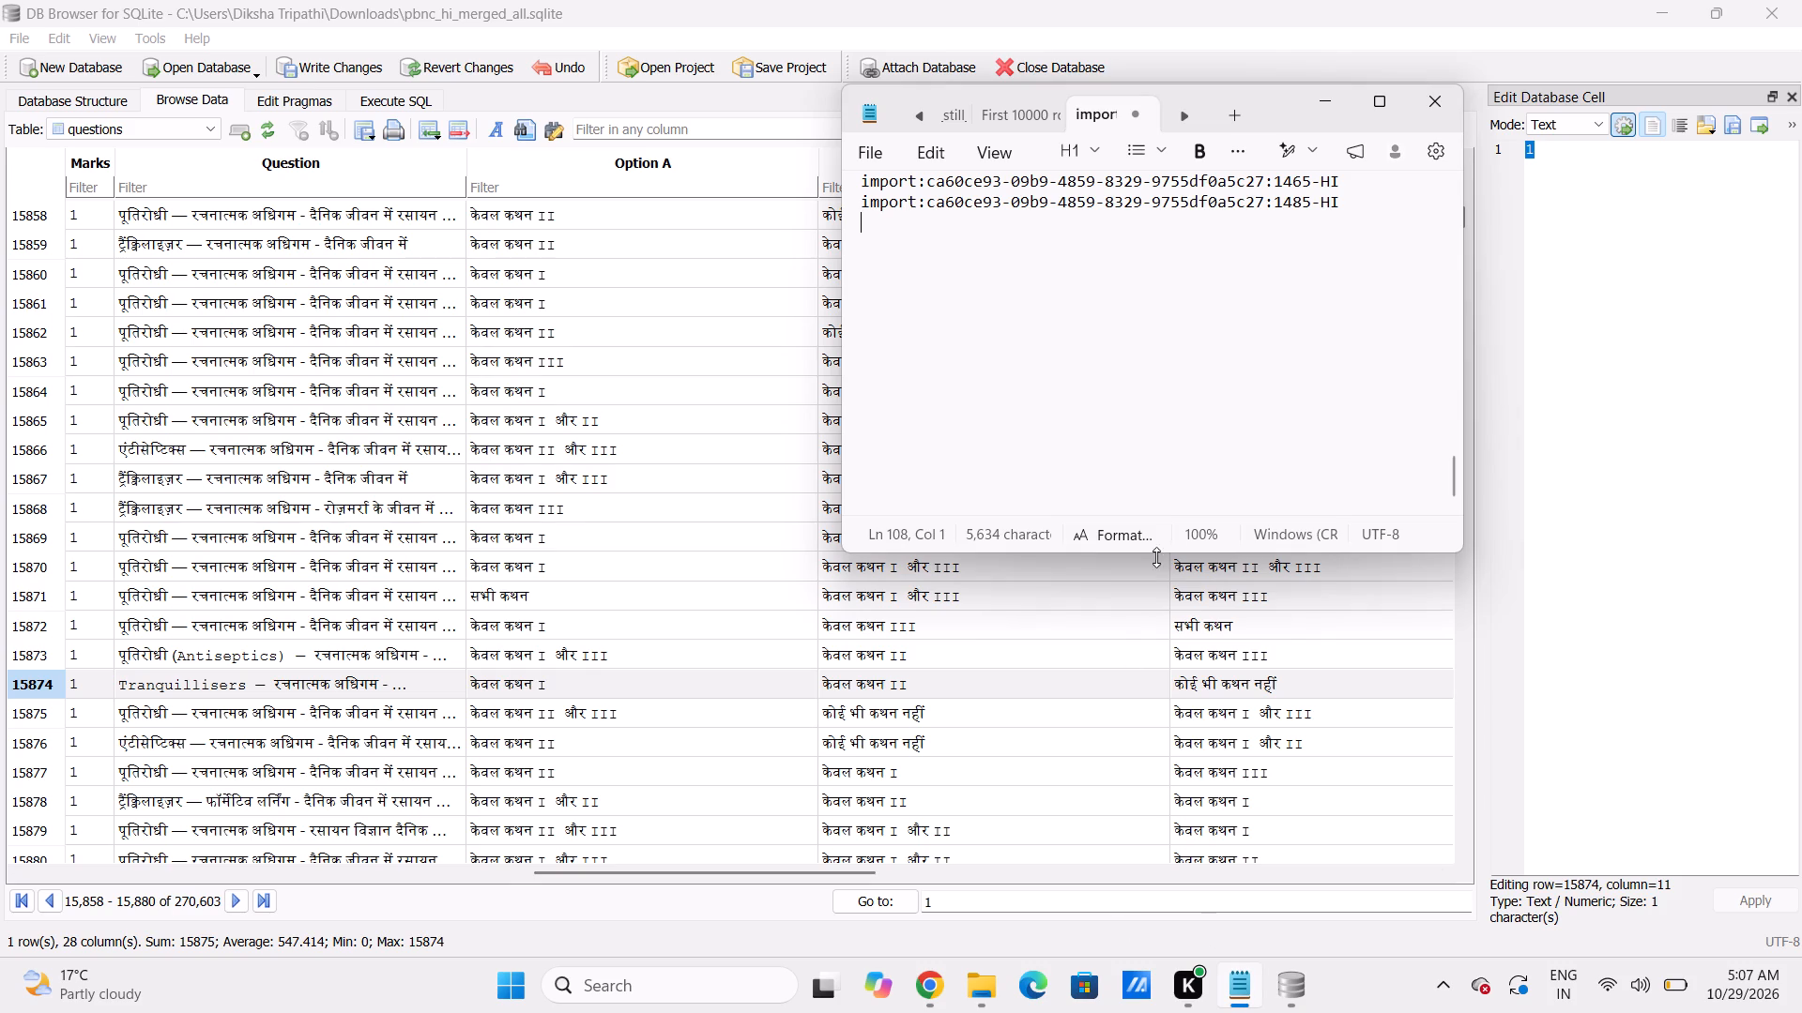
{"action": "key", "text": "ctrl+v"}
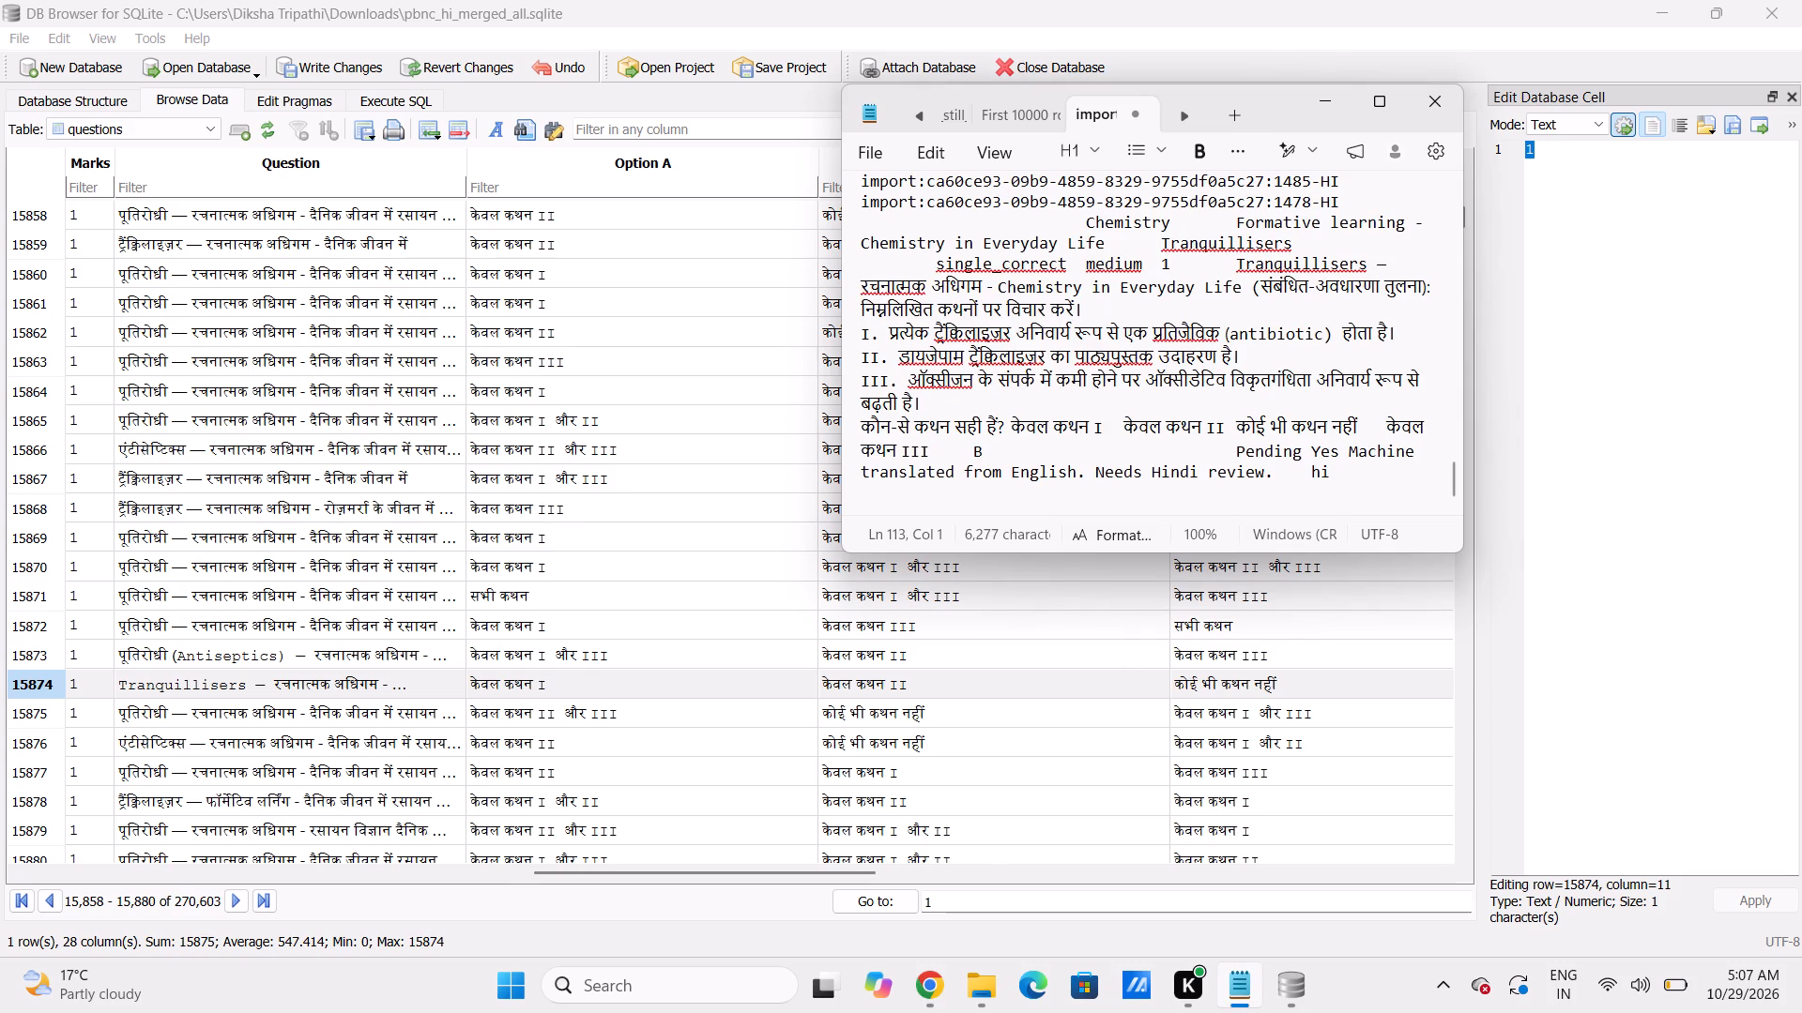
{"action": "left_click_drag", "start_coordinate": [875, 497], "coordinate": [843, 240]}
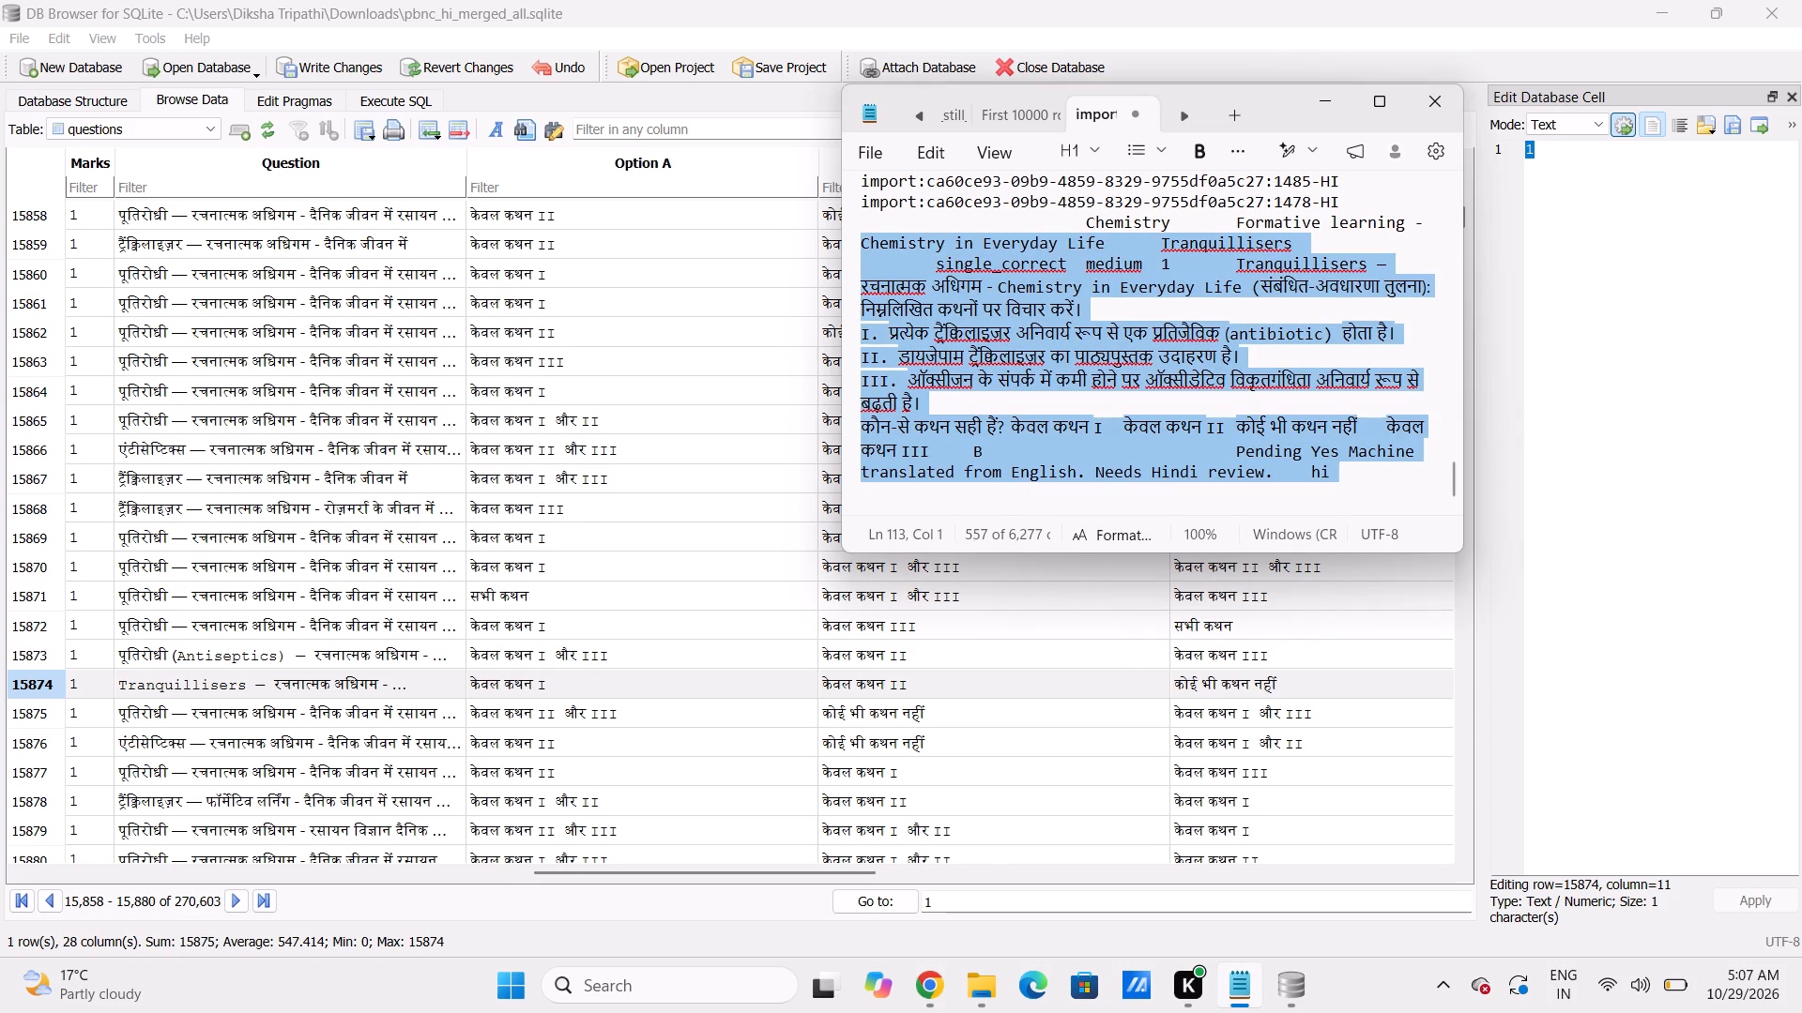
{"action": "left_click_drag", "start_coordinate": [843, 240], "coordinate": [853, 228]}
{"action": "key", "text": "BackSpace"}
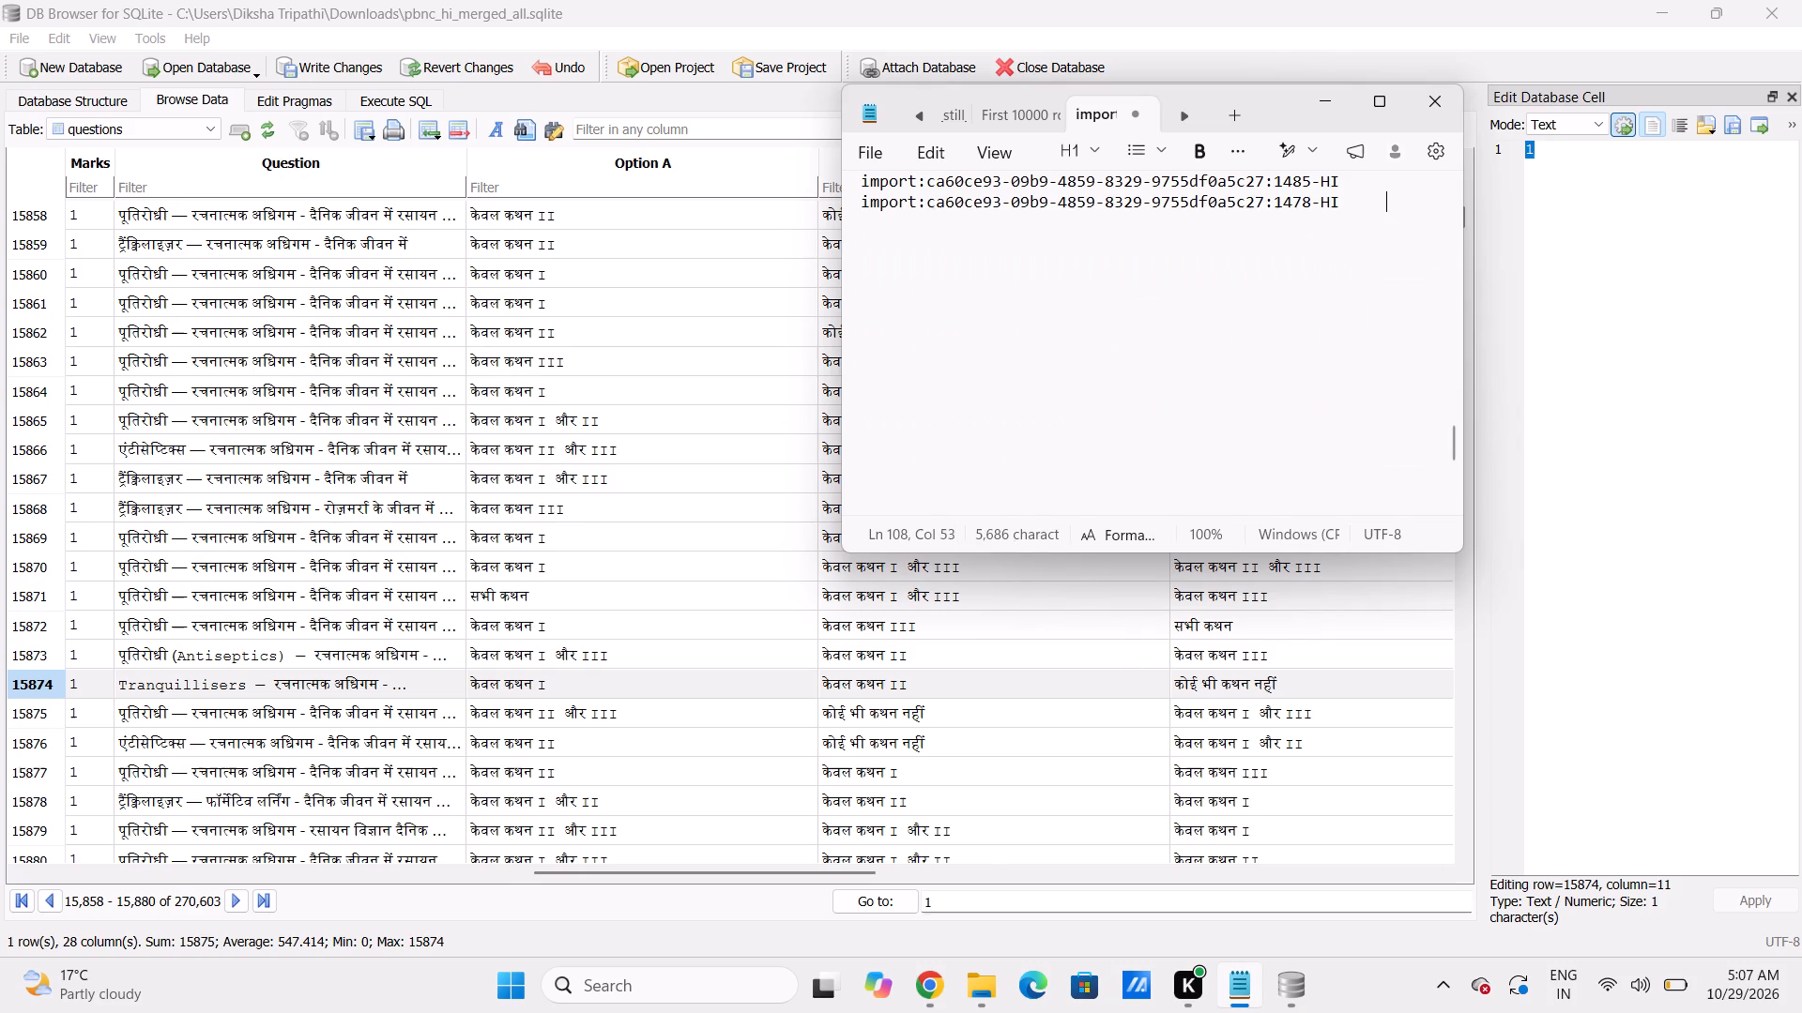
{"action": "scroll", "coordinate": [1067, 303], "scroll_direction": "up", "scroll_amount": 1}
{"action": "scroll", "coordinate": [1067, 303], "scroll_direction": "down", "scroll_amount": 1}
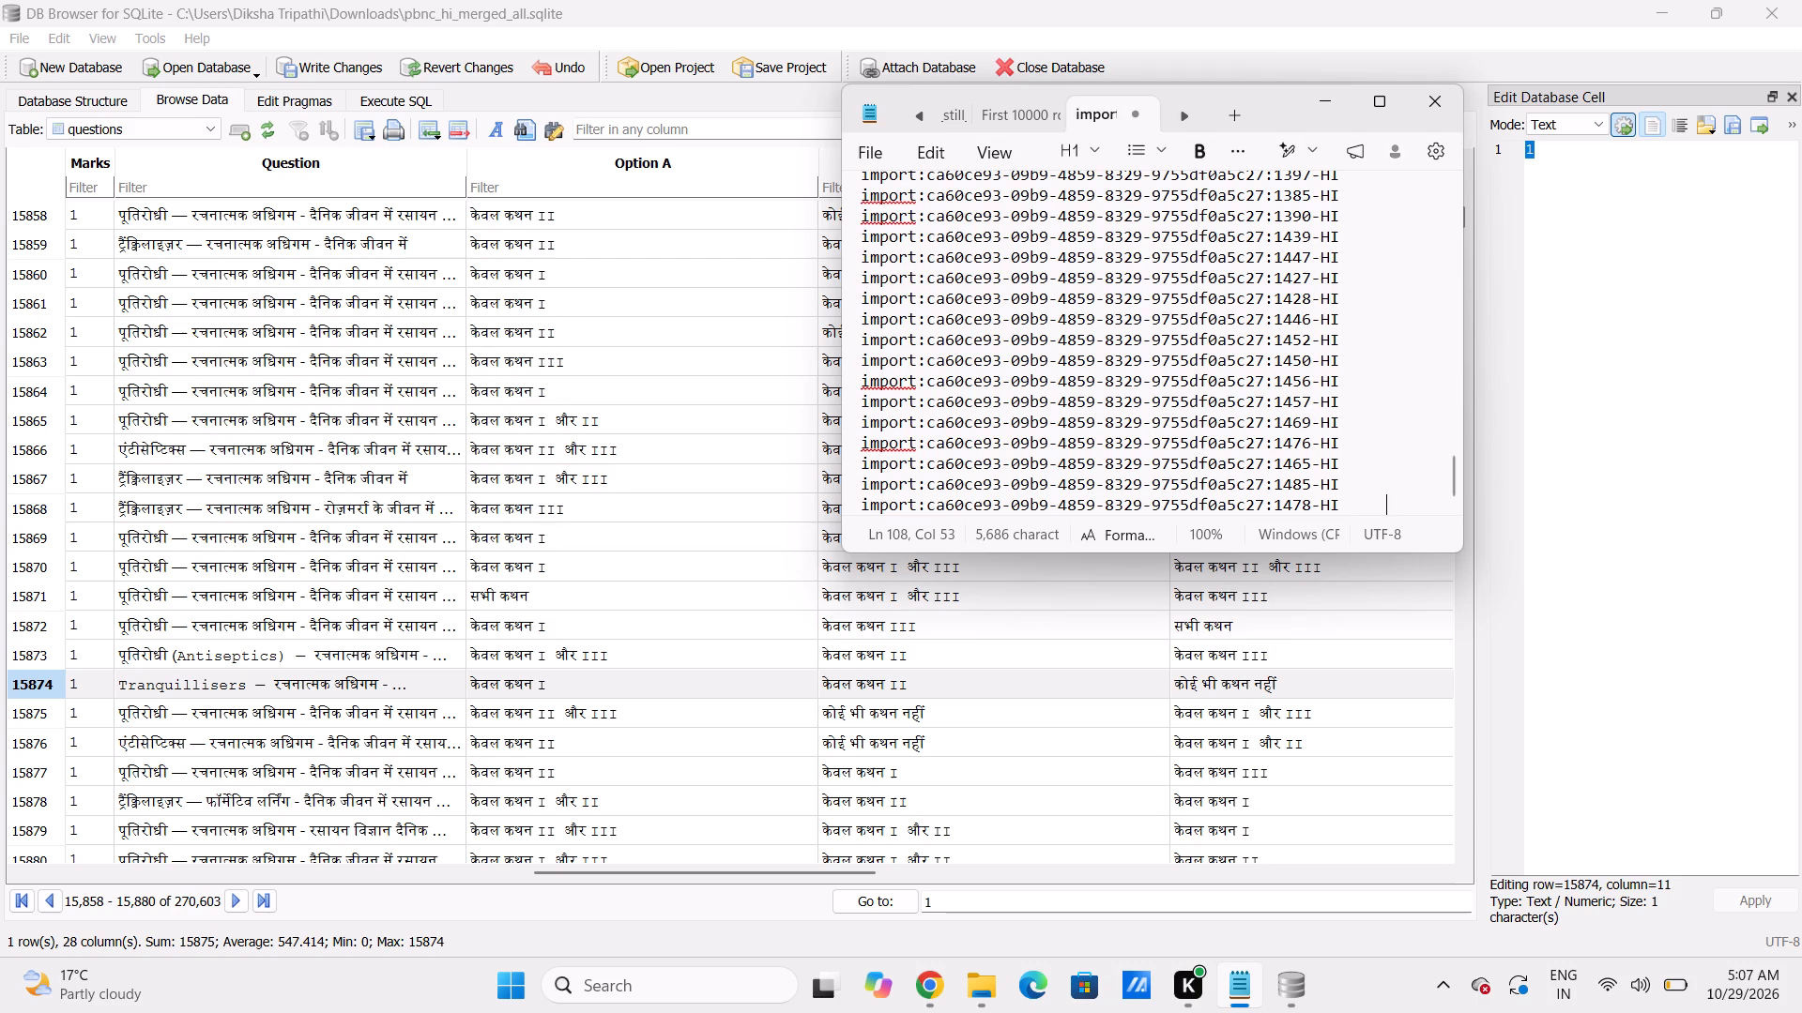
{"action": "scroll", "coordinate": [1067, 303], "scroll_direction": "down", "scroll_amount": 4}
{"action": "key", "text": "Return"}
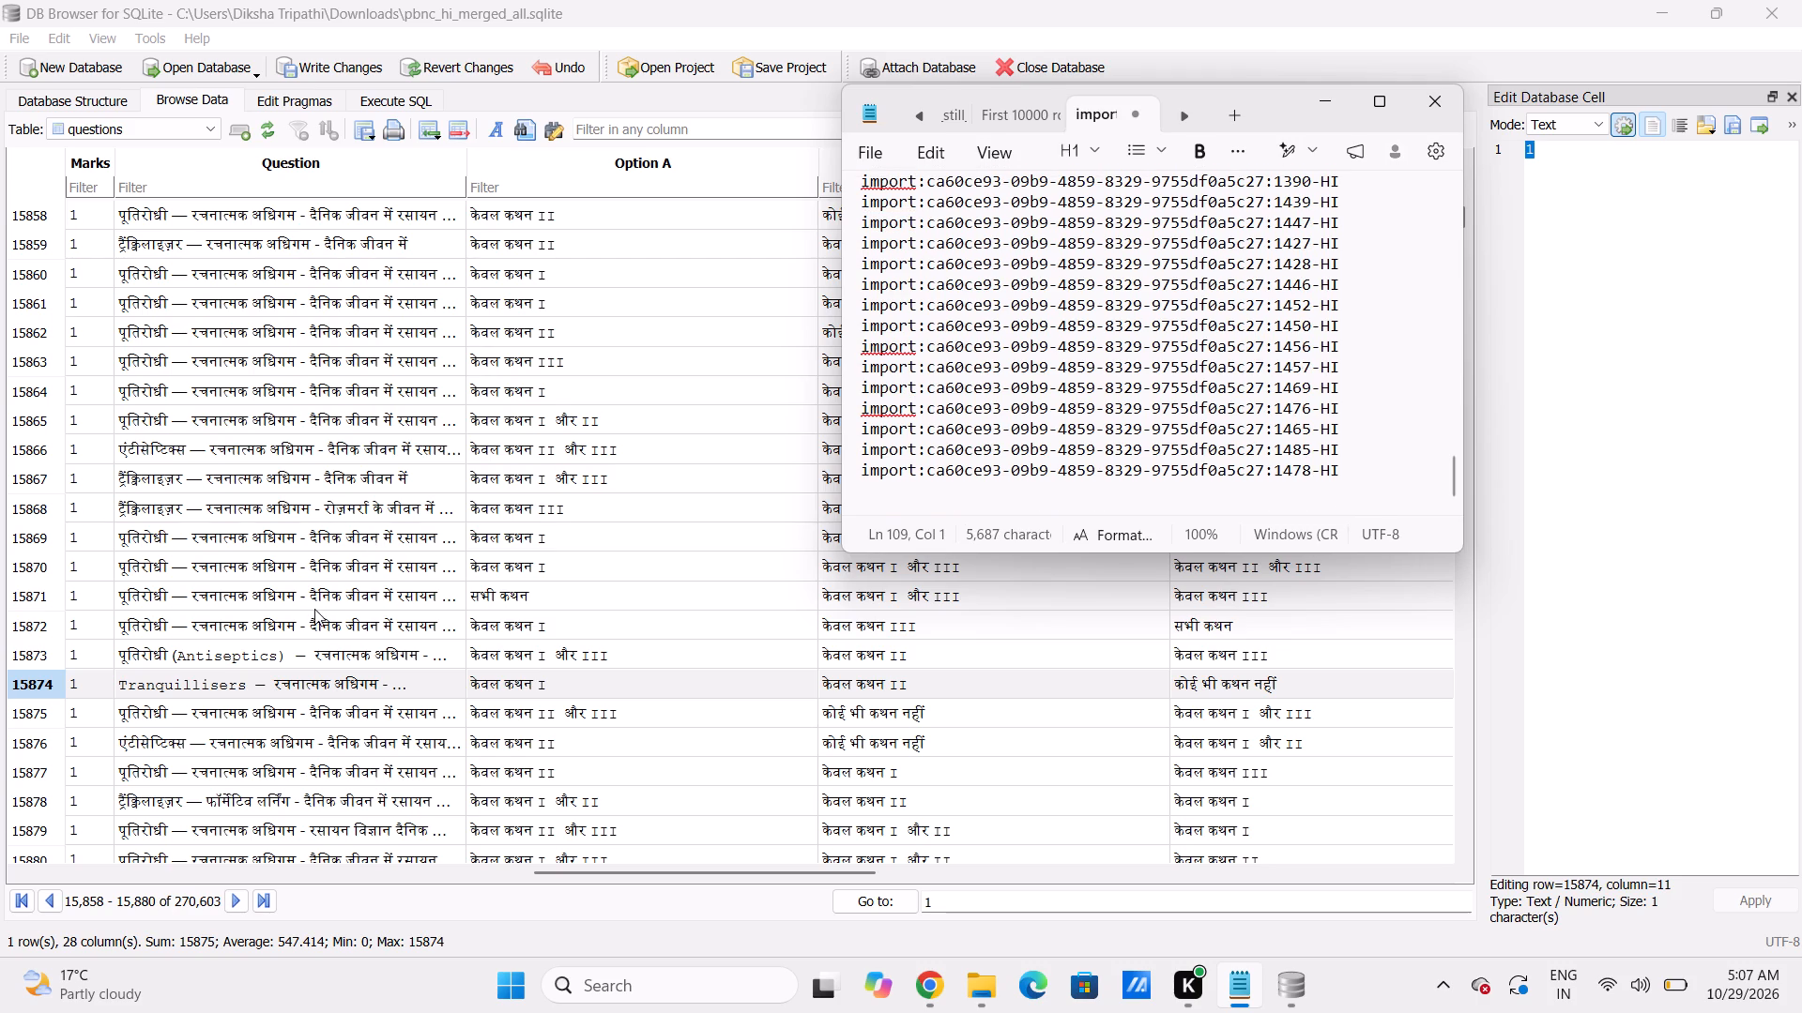
Examine the Hindi question titles from row 15875 to about row 16000 for titles still left in English.
{"action": "scroll", "coordinate": [331, 602], "scroll_direction": "down", "scroll_amount": 6}
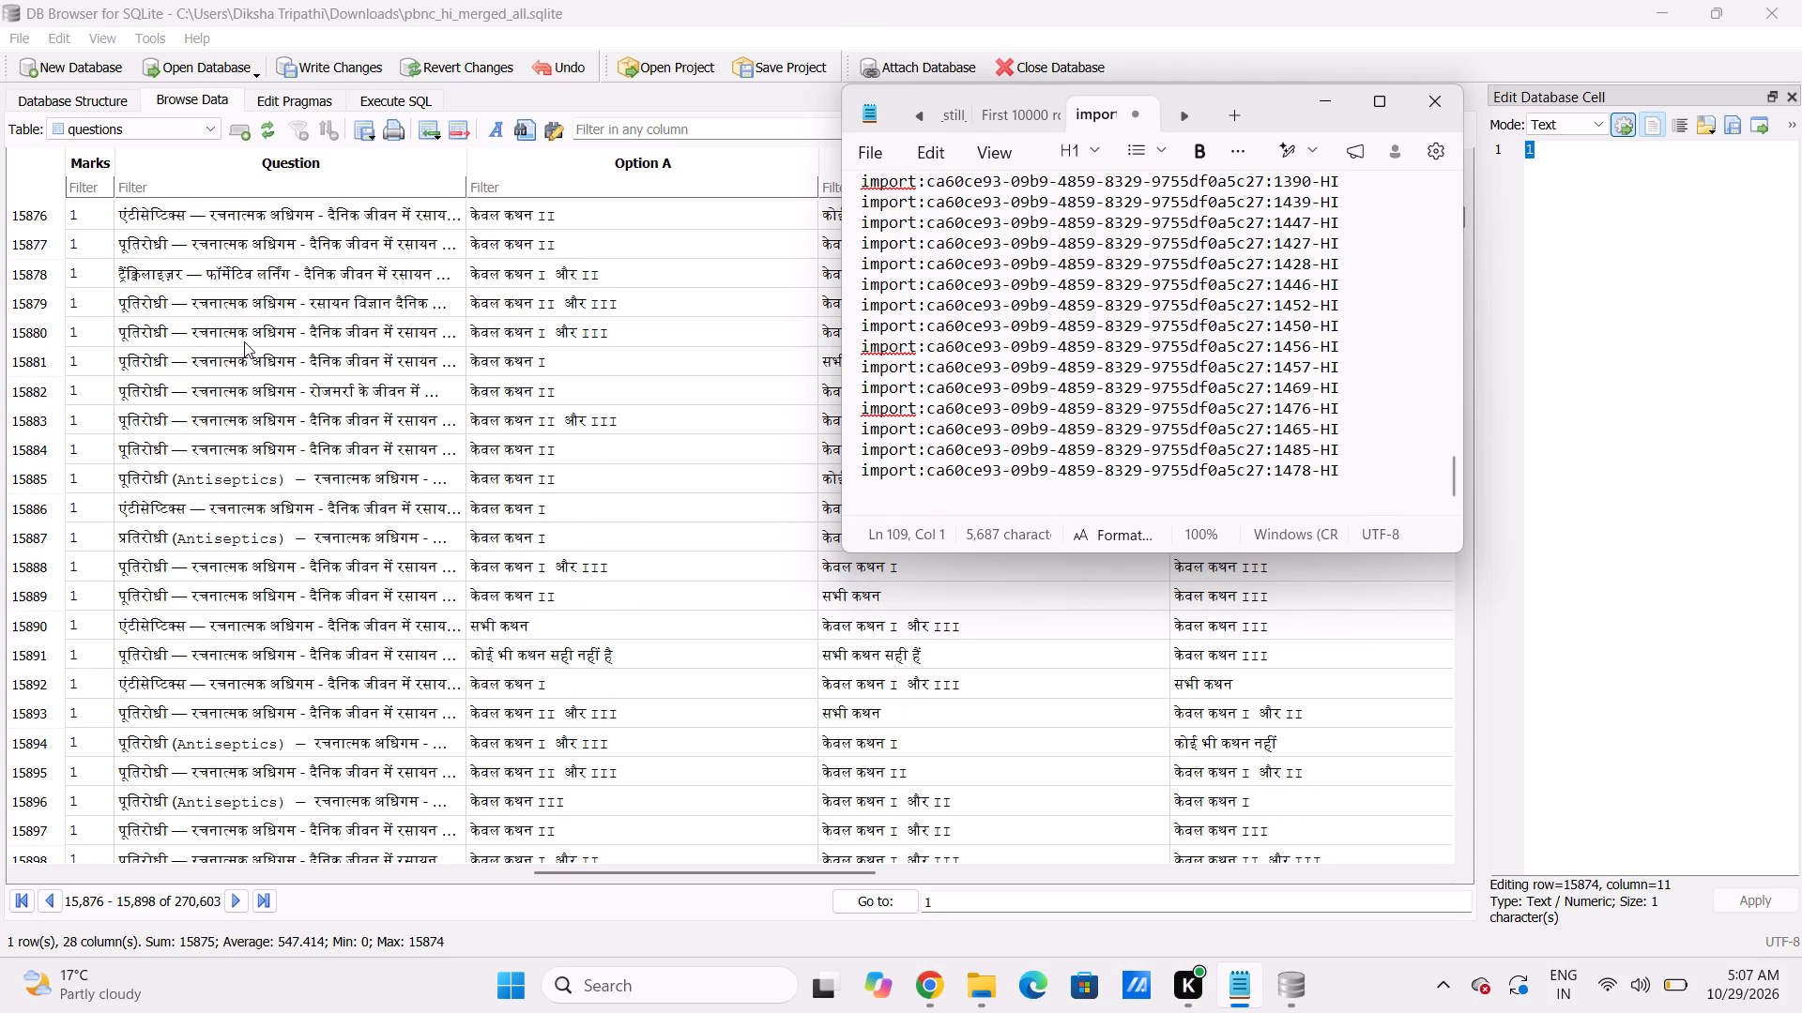
{"action": "scroll", "coordinate": [244, 341], "scroll_direction": "up", "scroll_amount": 2}
{"action": "scroll", "coordinate": [243, 340], "scroll_direction": "down", "scroll_amount": 1}
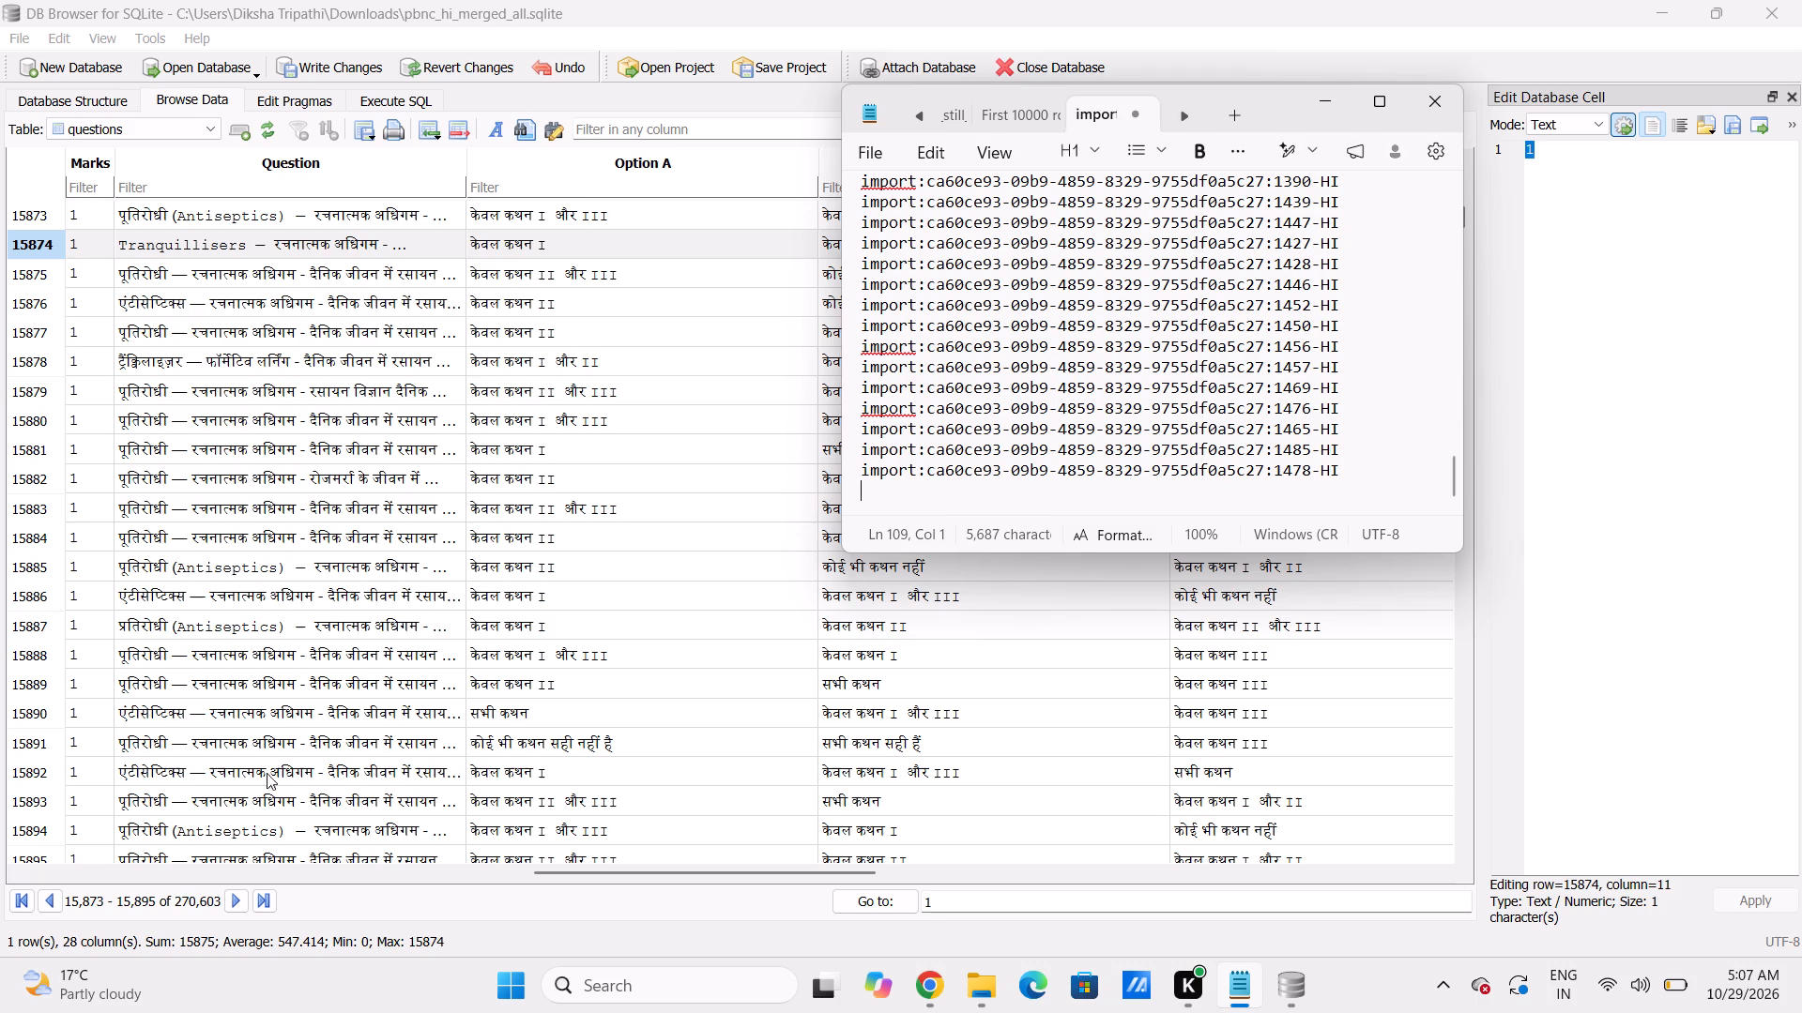
{"action": "left_click", "coordinate": [40, 834]}
{"action": "scroll", "coordinate": [193, 677], "scroll_direction": "down", "scroll_amount": 5}
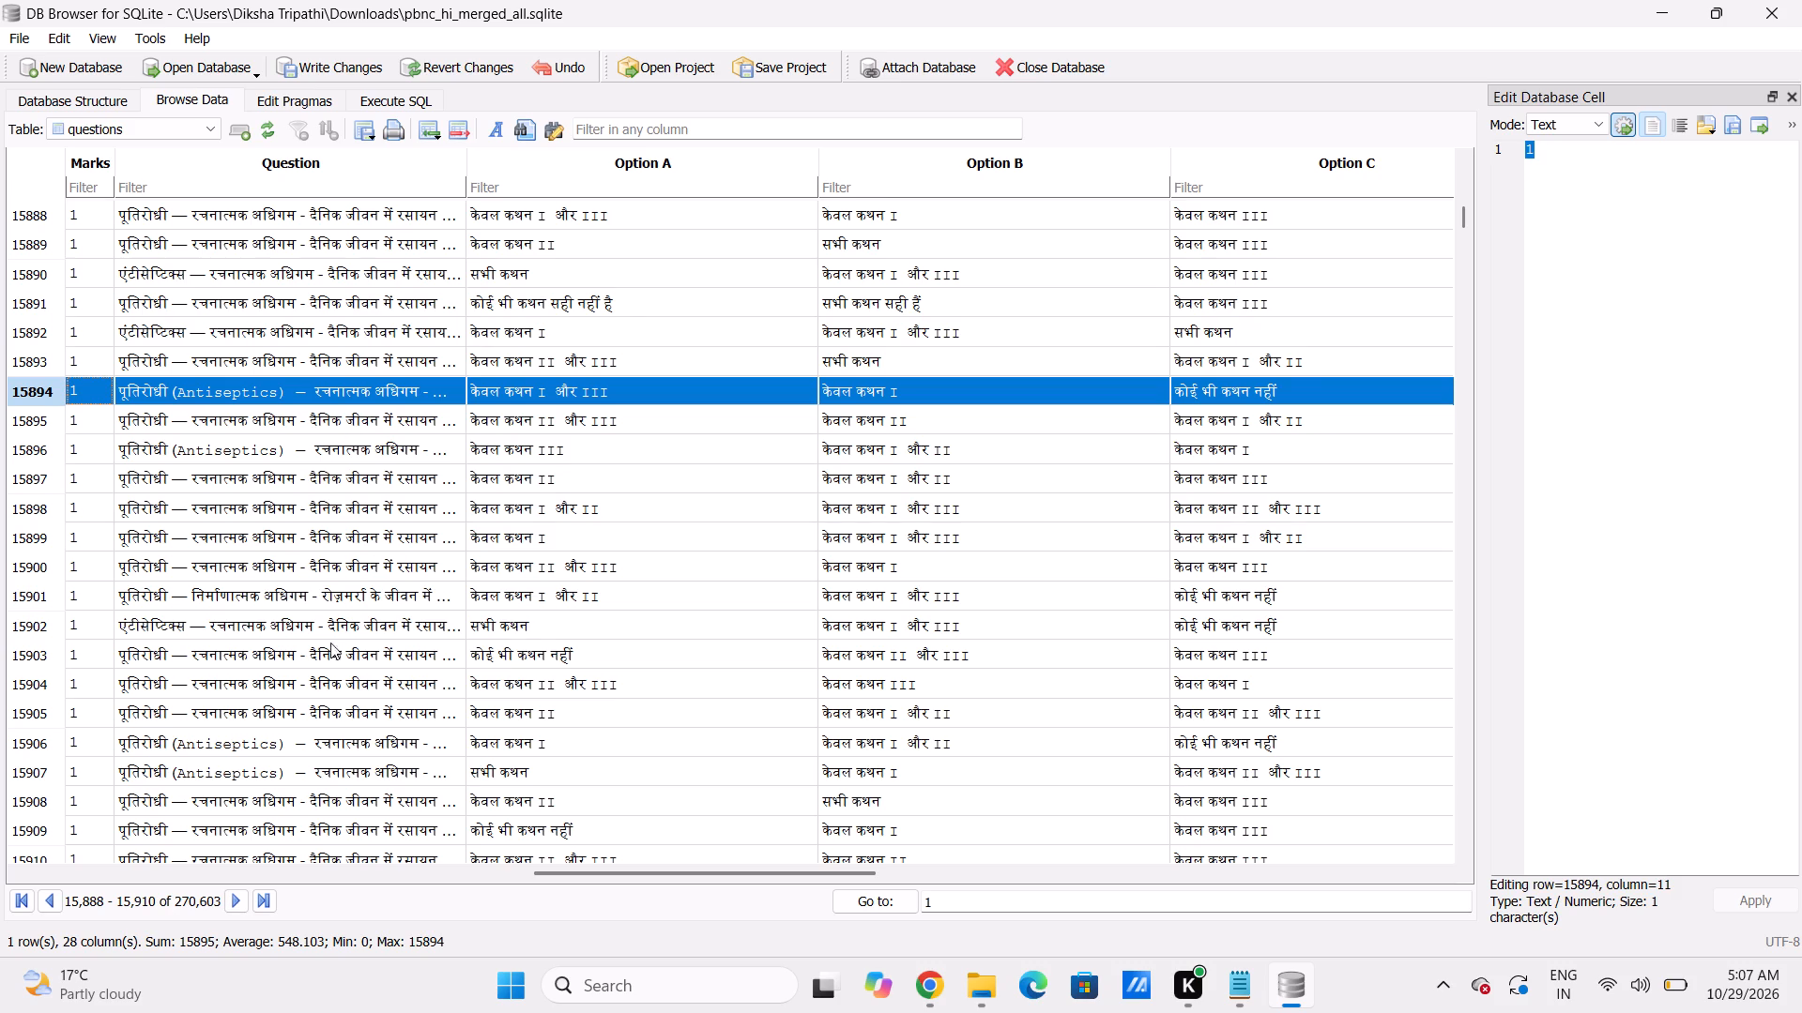
{"action": "scroll", "coordinate": [336, 679], "scroll_direction": "down", "scroll_amount": 3}
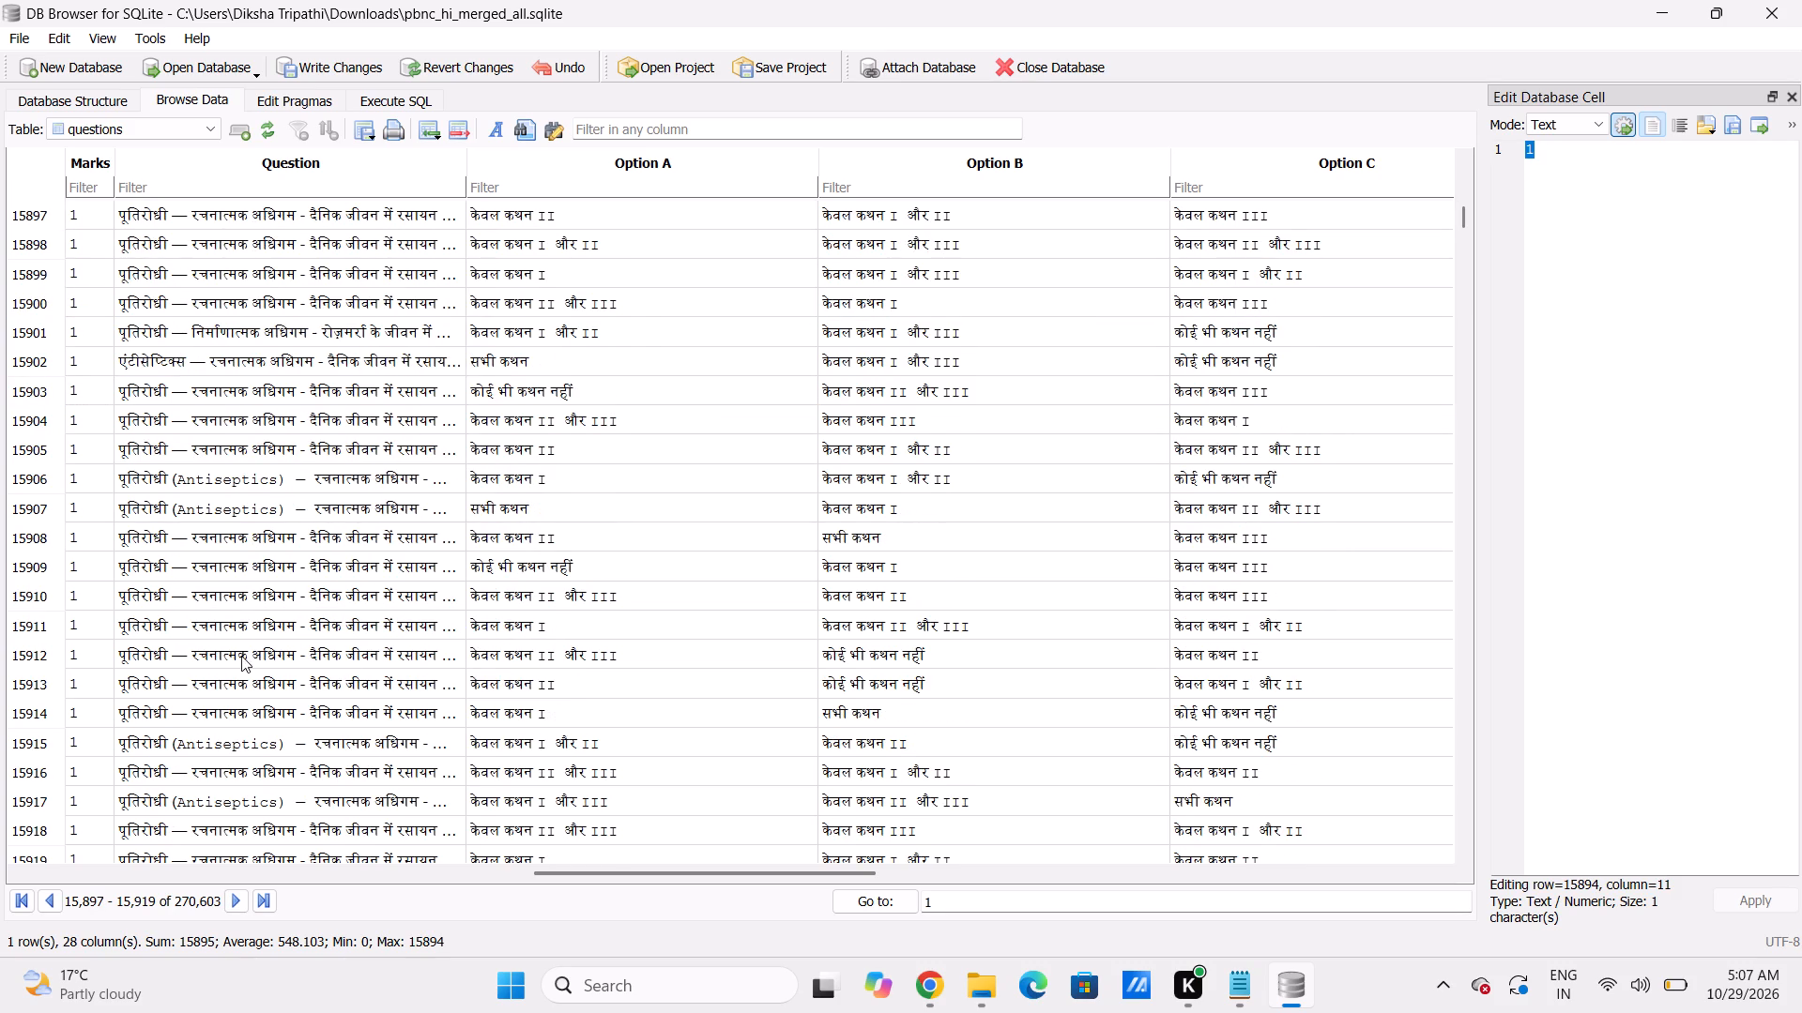
{"action": "scroll", "coordinate": [272, 656], "scroll_direction": "down", "scroll_amount": 2}
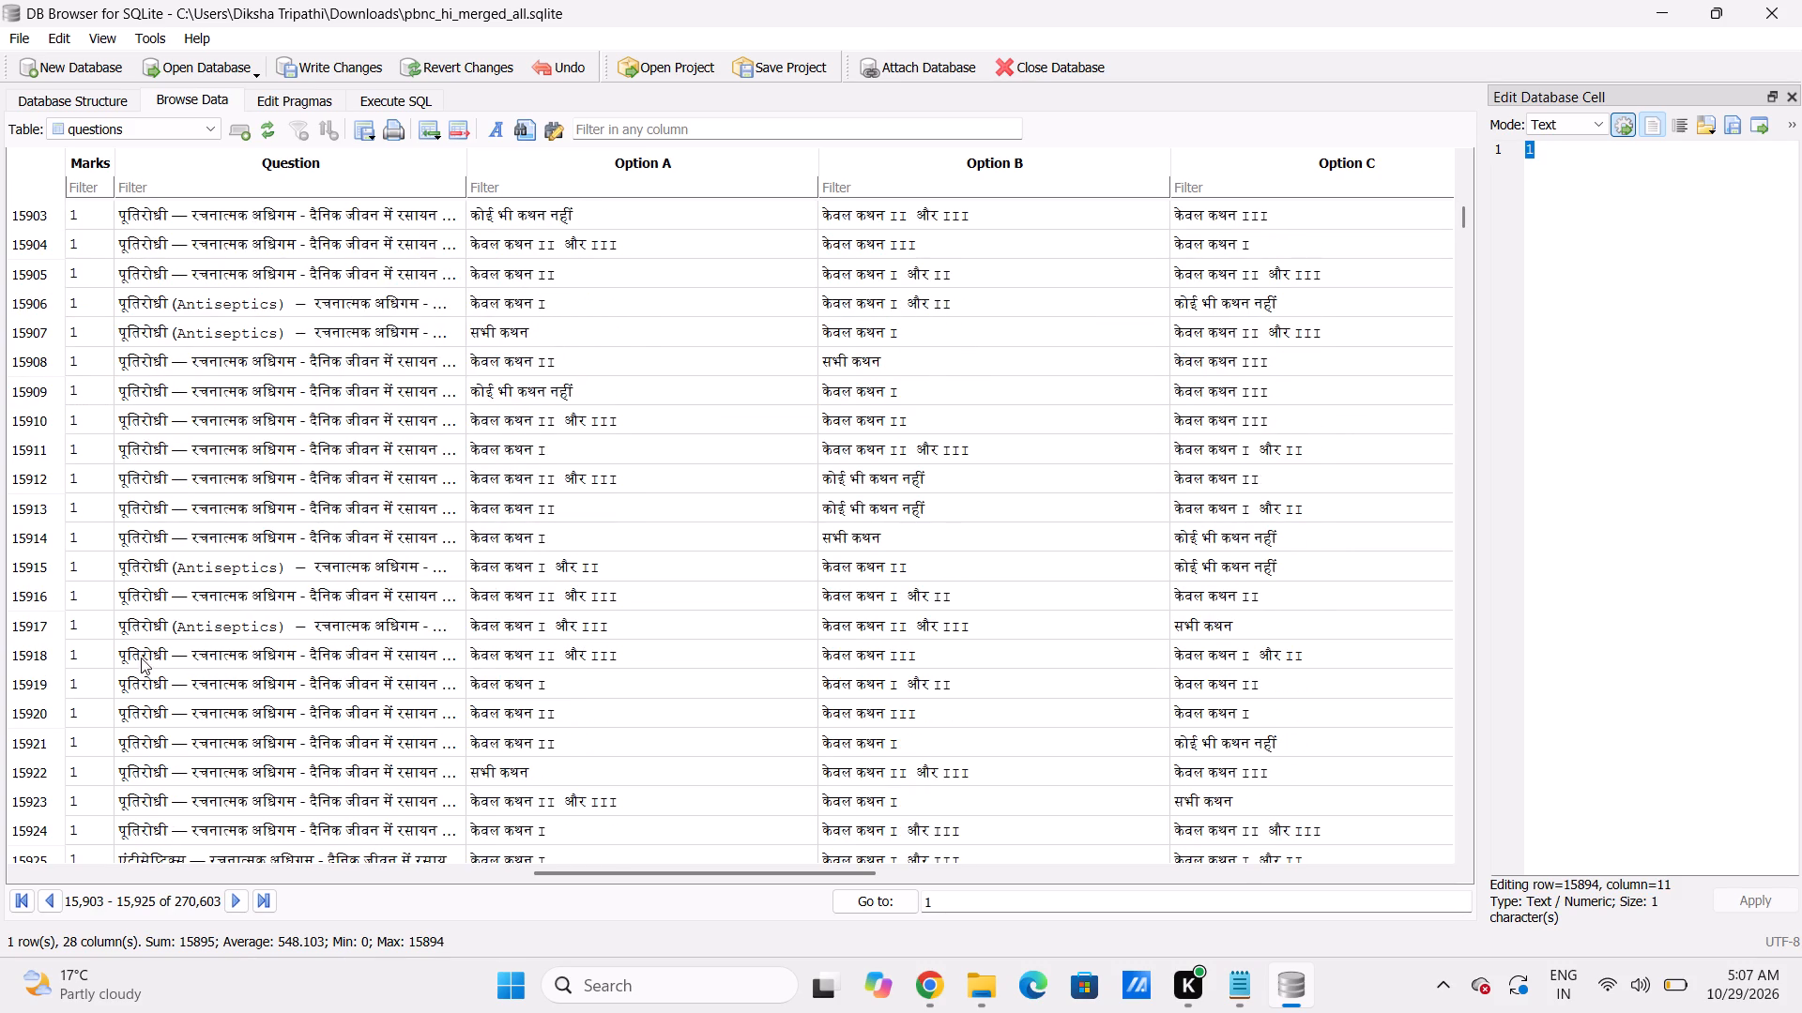
{"action": "left_click", "coordinate": [45, 625]}
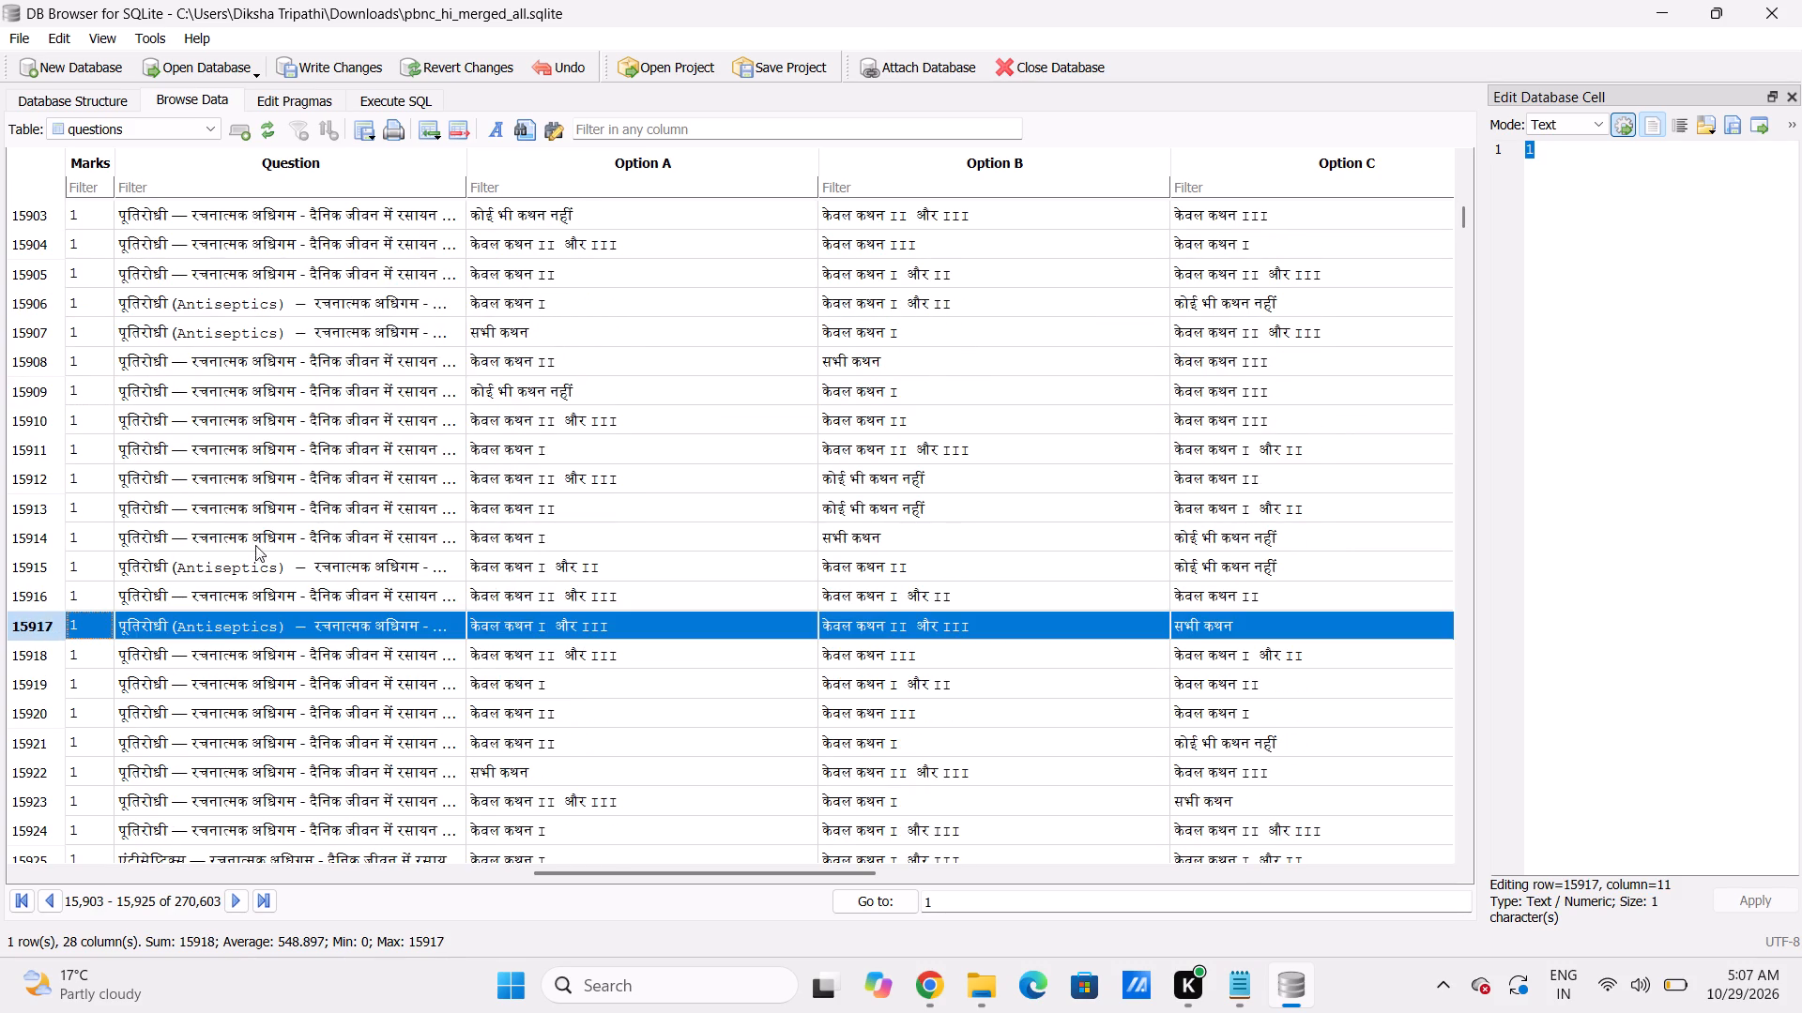
{"action": "scroll", "coordinate": [352, 517], "scroll_direction": "down", "scroll_amount": 5}
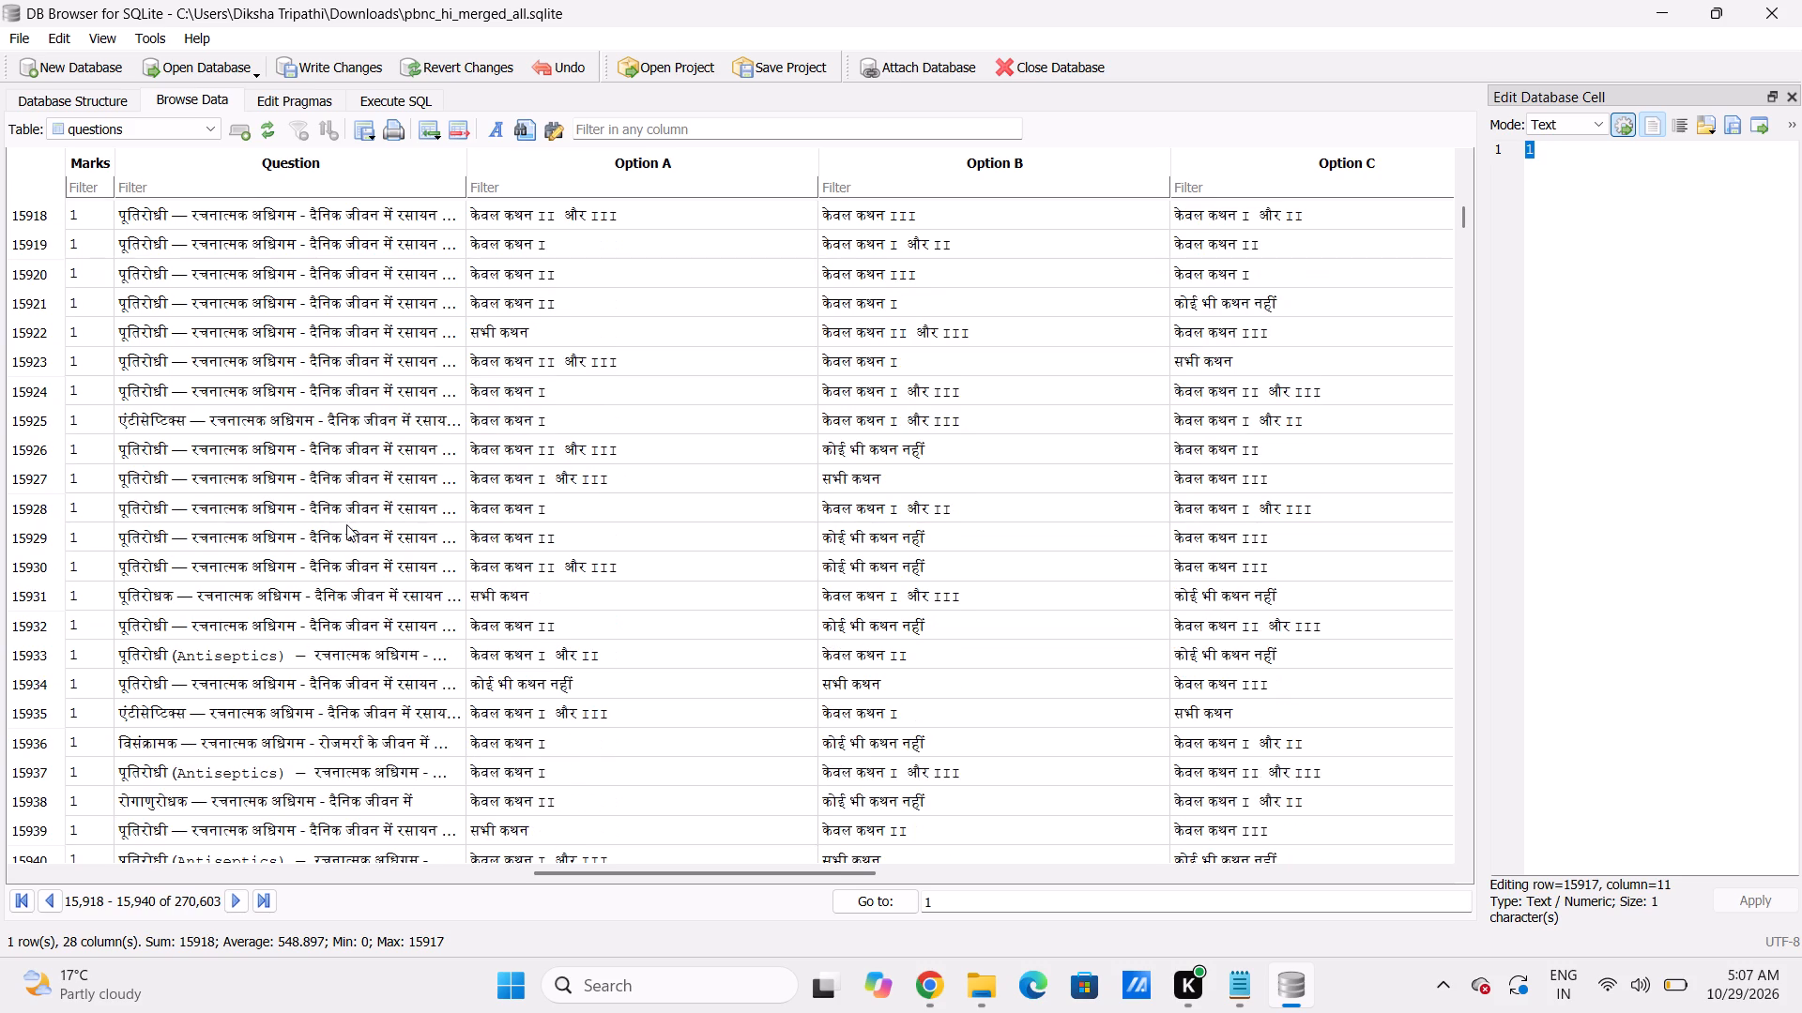
{"action": "left_click", "coordinate": [46, 768]}
{"action": "scroll", "coordinate": [282, 551], "scroll_direction": "down", "scroll_amount": 5}
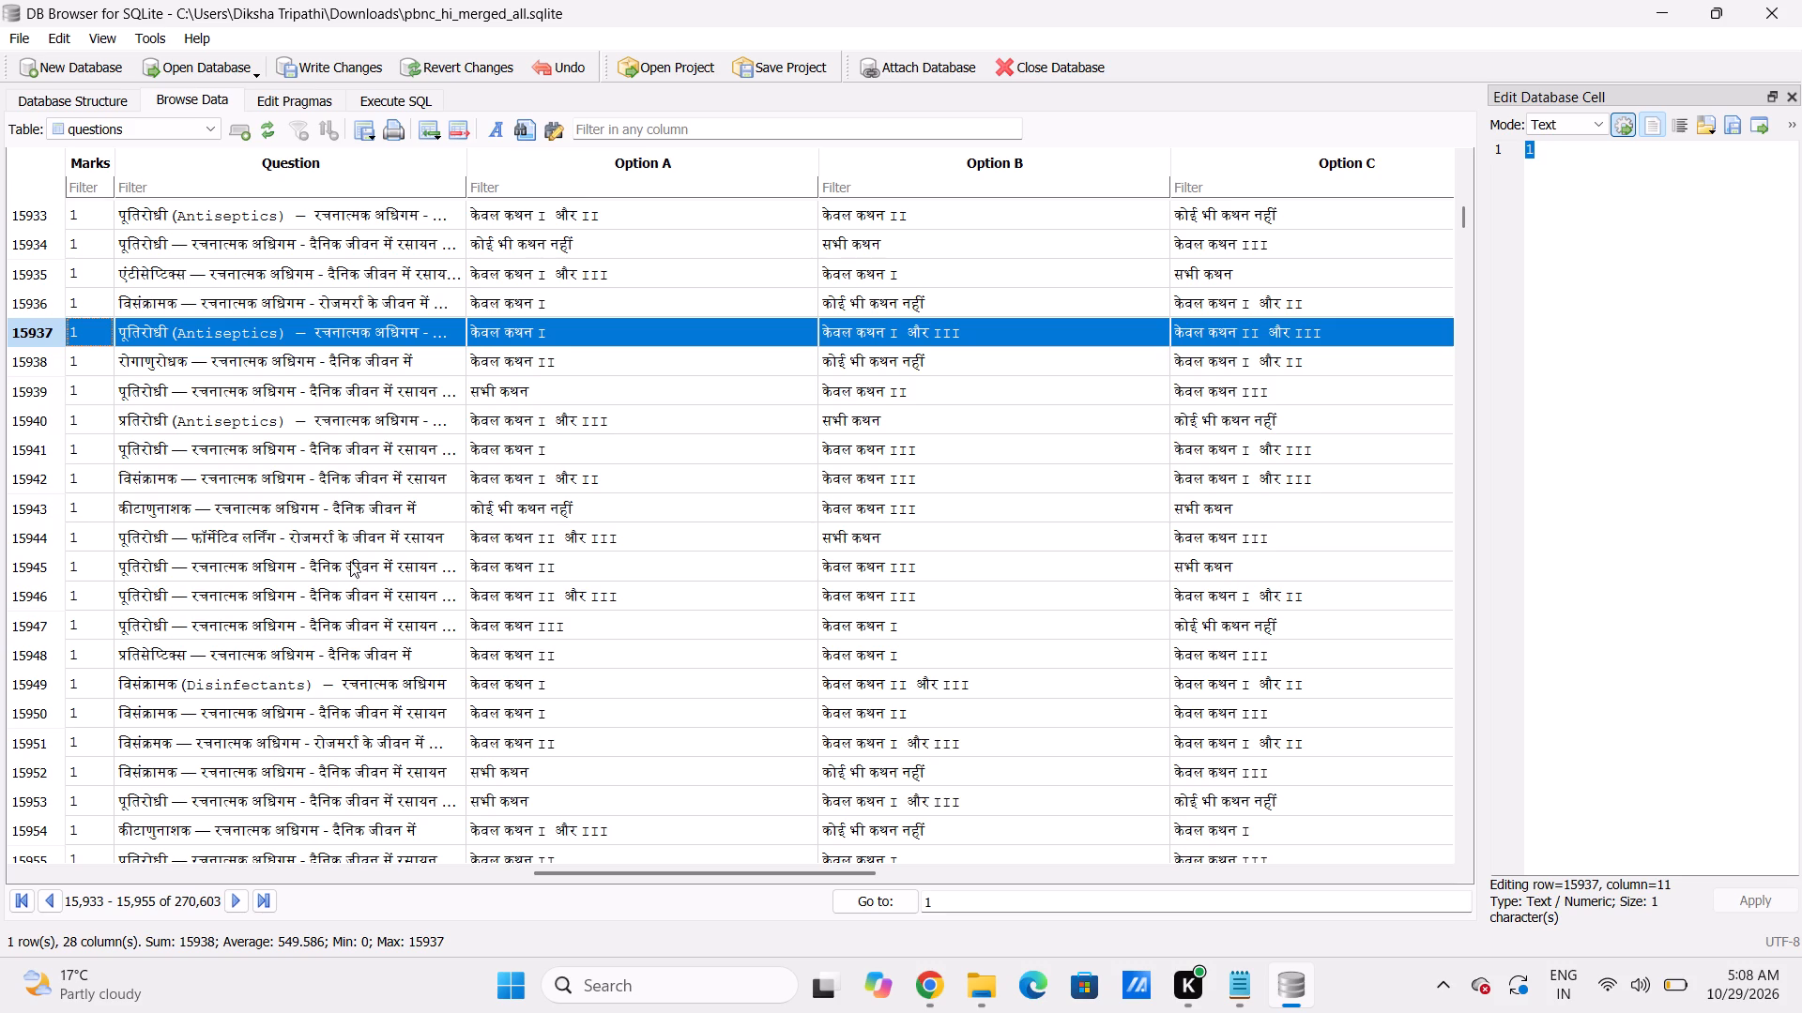
{"action": "scroll", "coordinate": [354, 559], "scroll_direction": "down", "scroll_amount": 3}
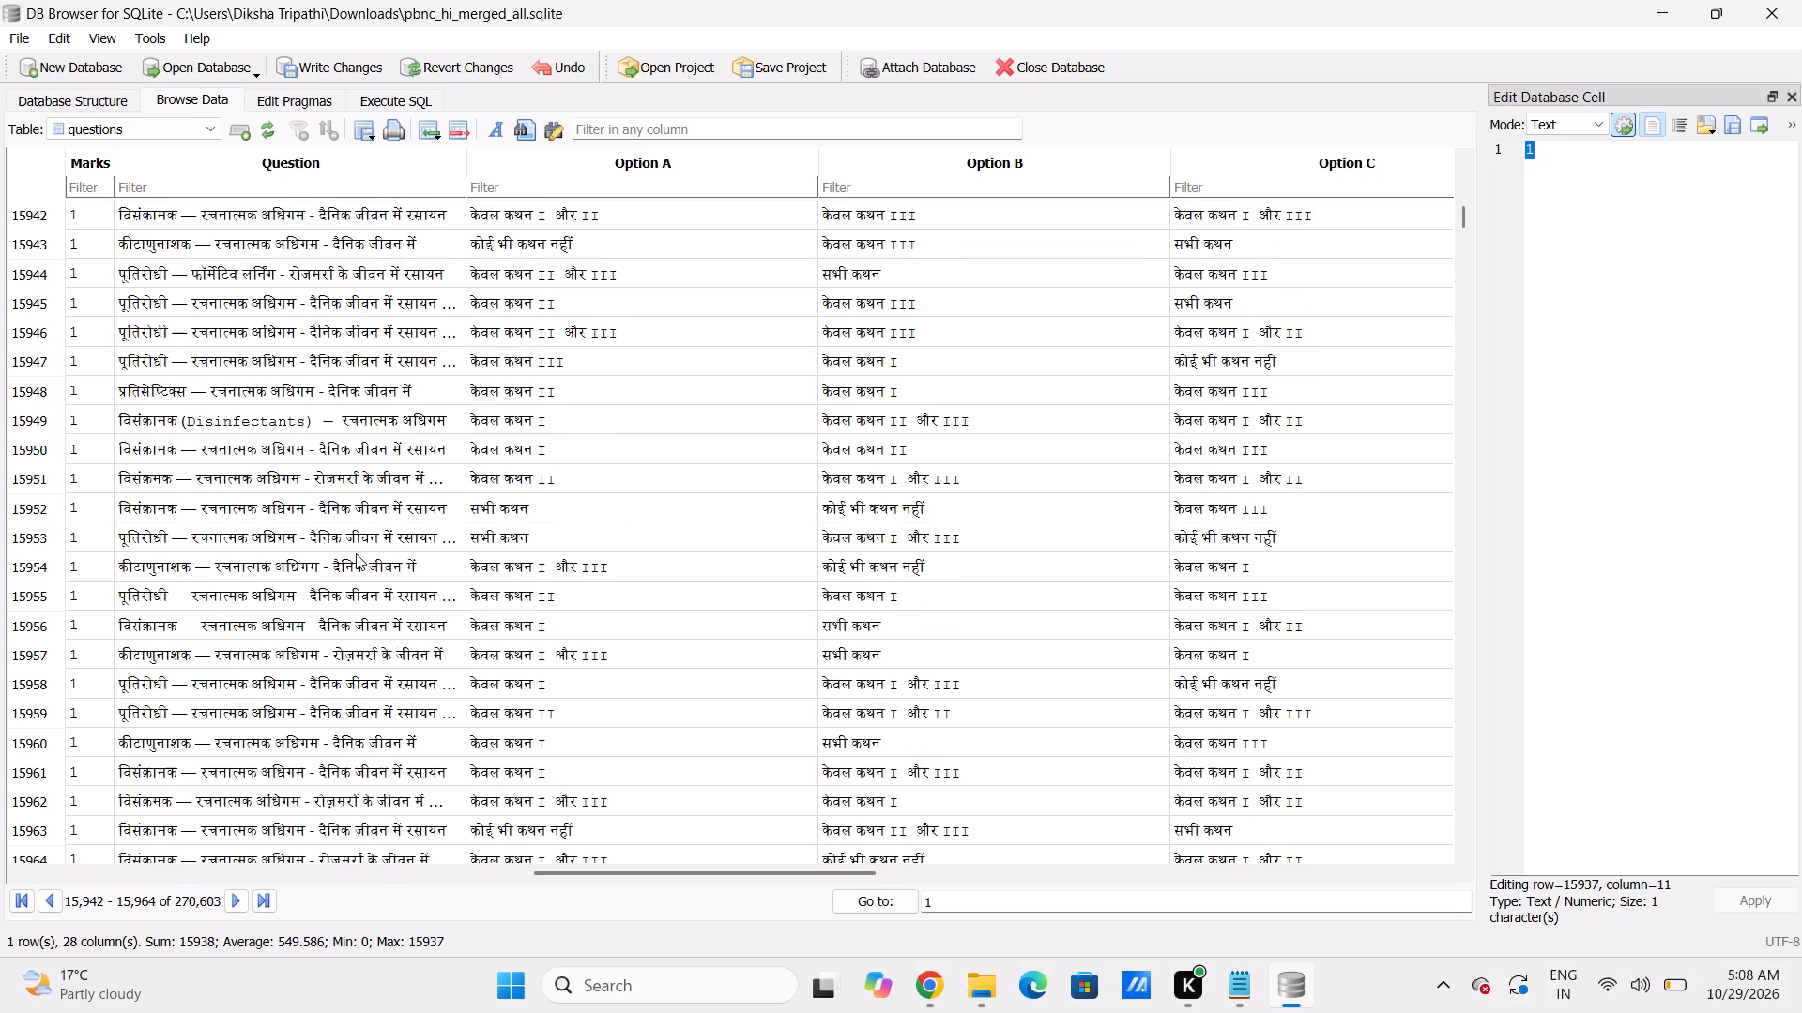
{"action": "scroll", "coordinate": [356, 553], "scroll_direction": "down", "scroll_amount": 2}
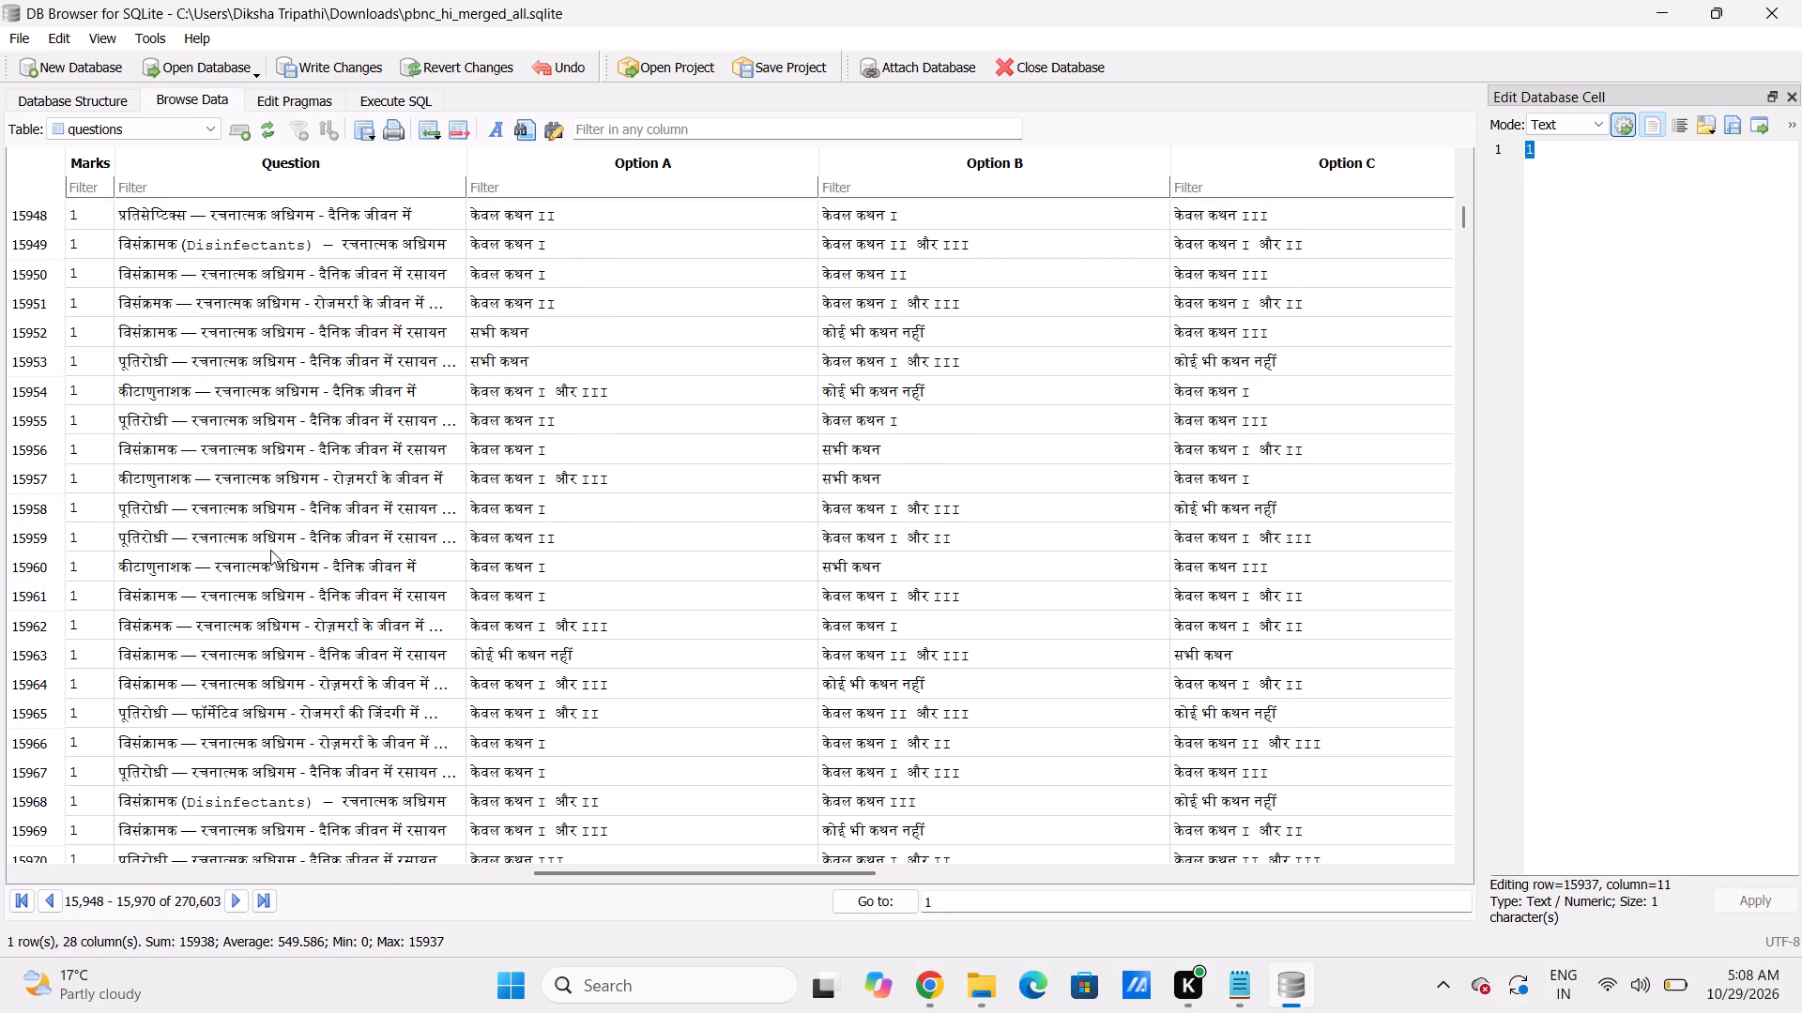
{"action": "scroll", "coordinate": [309, 505], "scroll_direction": "down", "scroll_amount": 5}
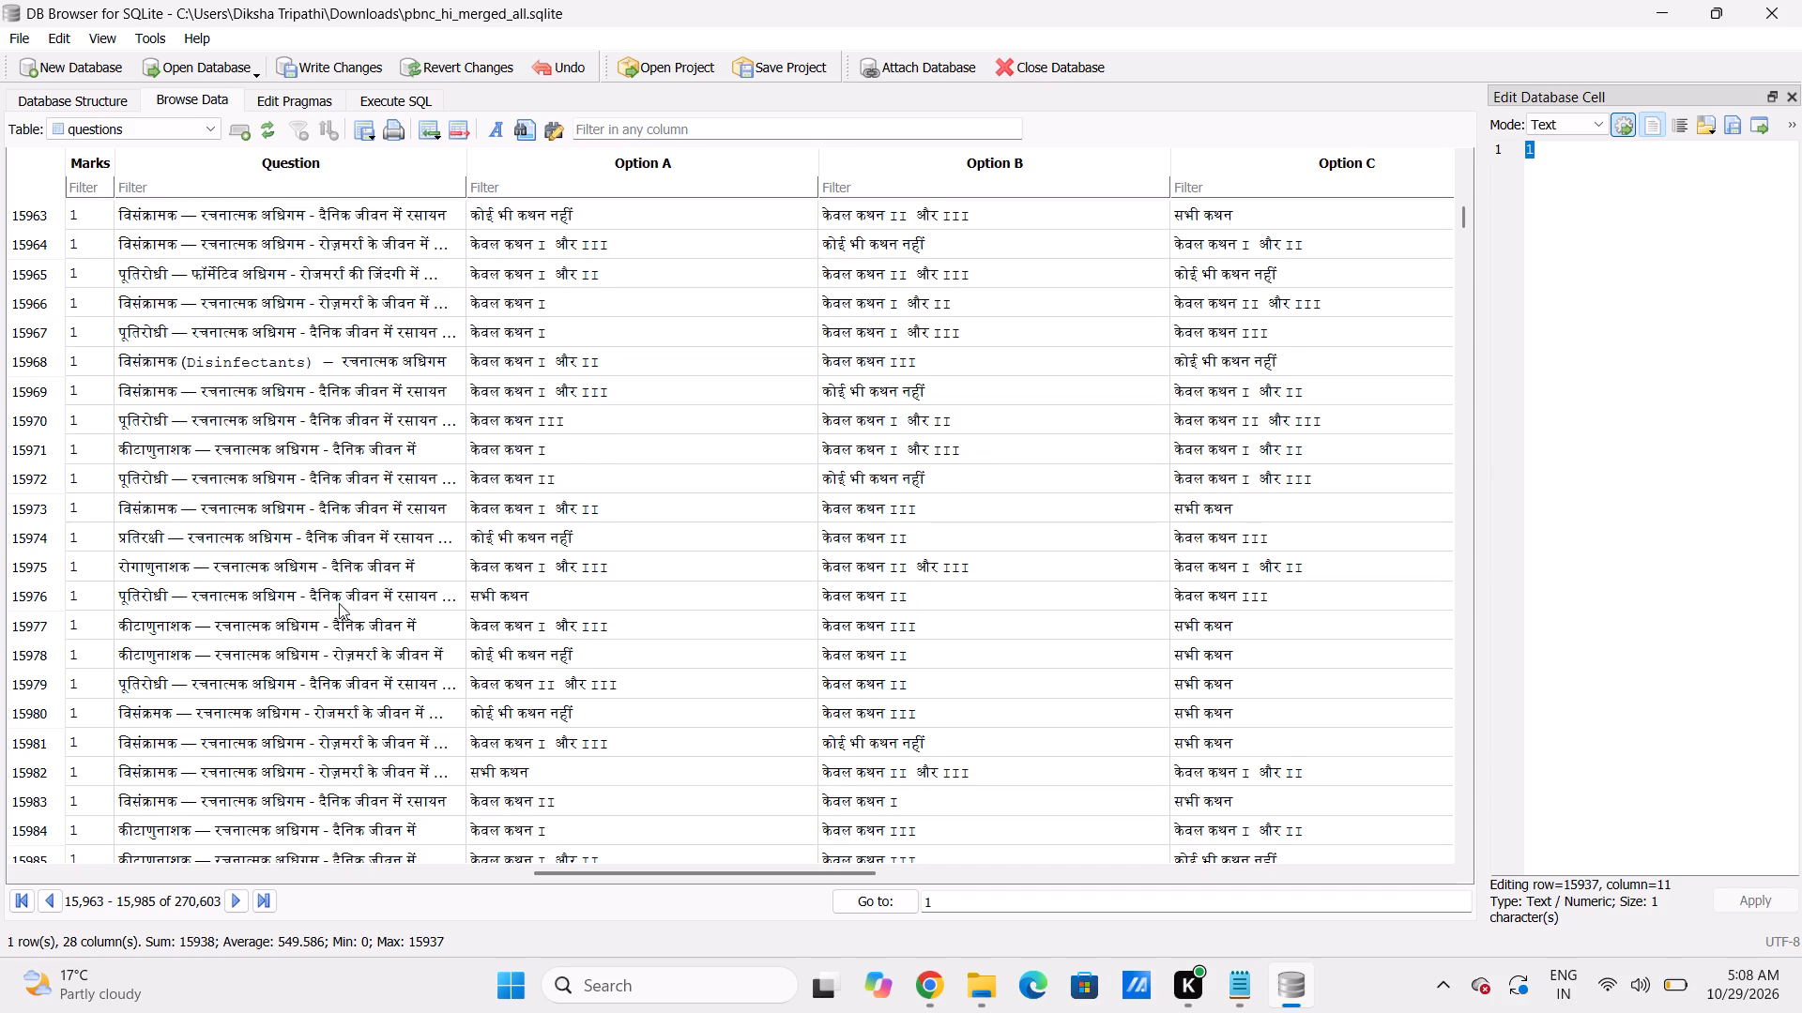
{"action": "scroll", "coordinate": [347, 595], "scroll_direction": "down", "scroll_amount": 4}
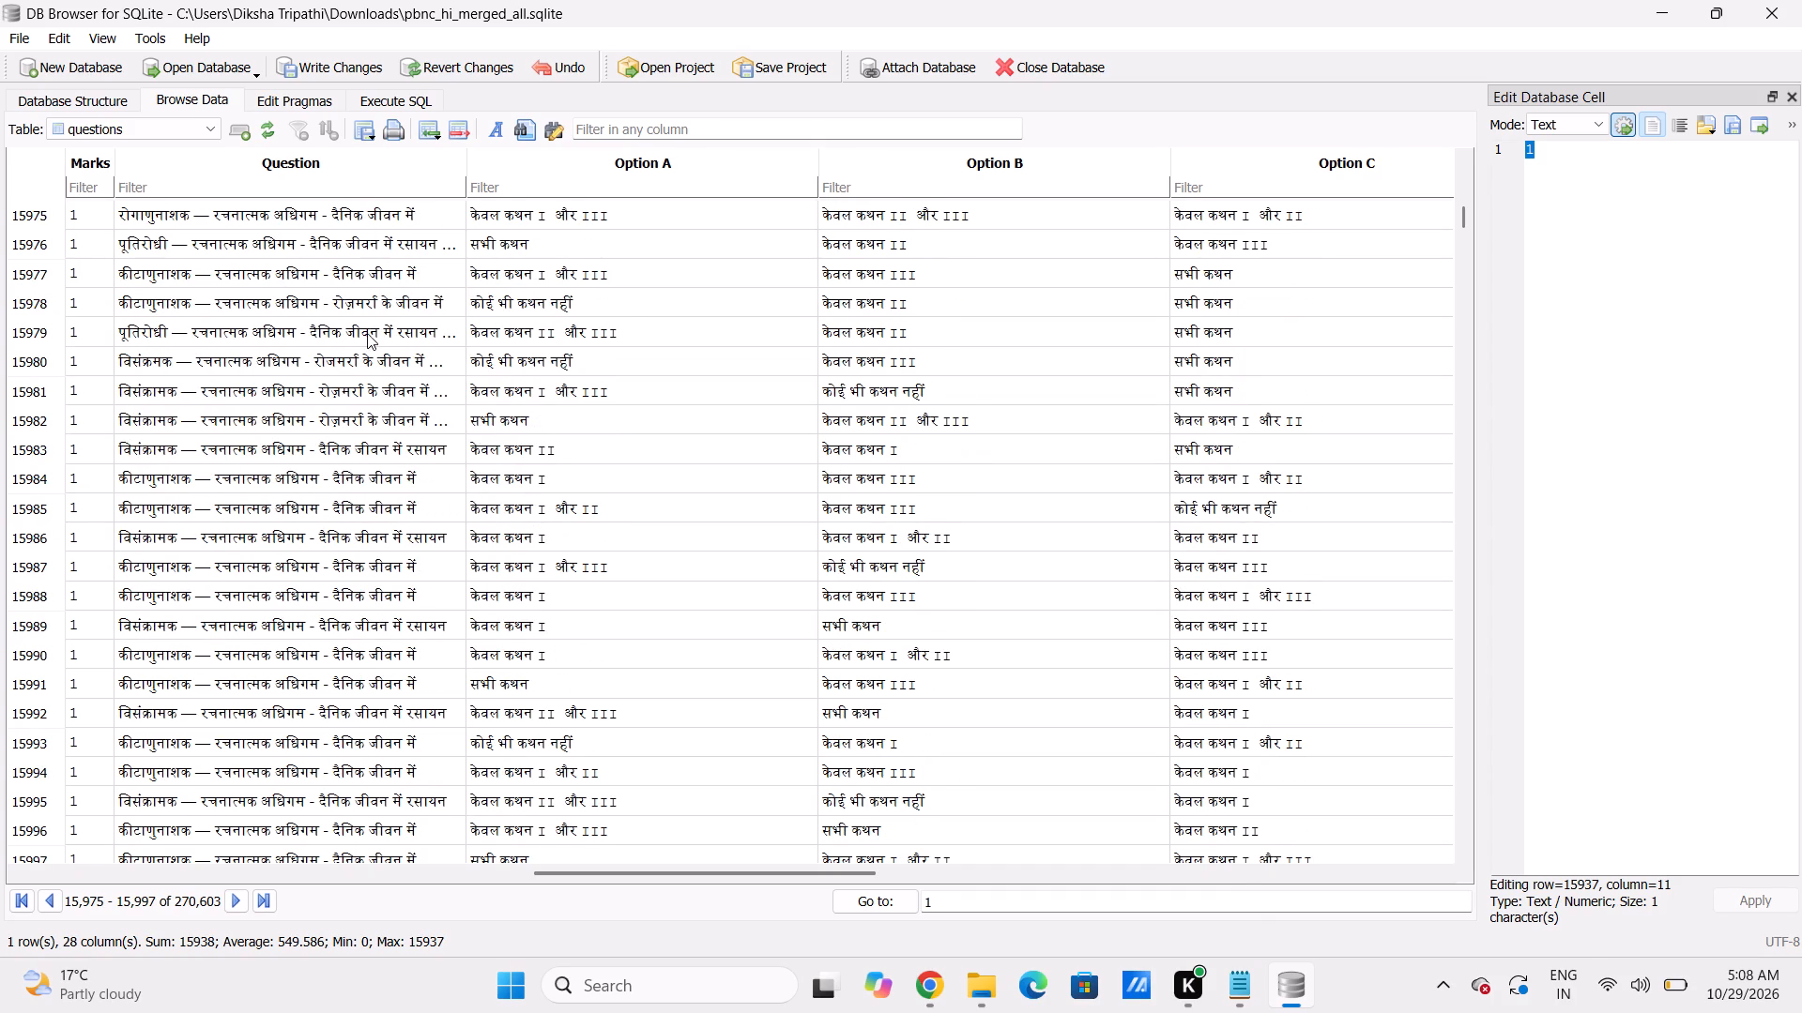
{"action": "scroll", "coordinate": [367, 346], "scroll_direction": "down", "scroll_amount": 2}
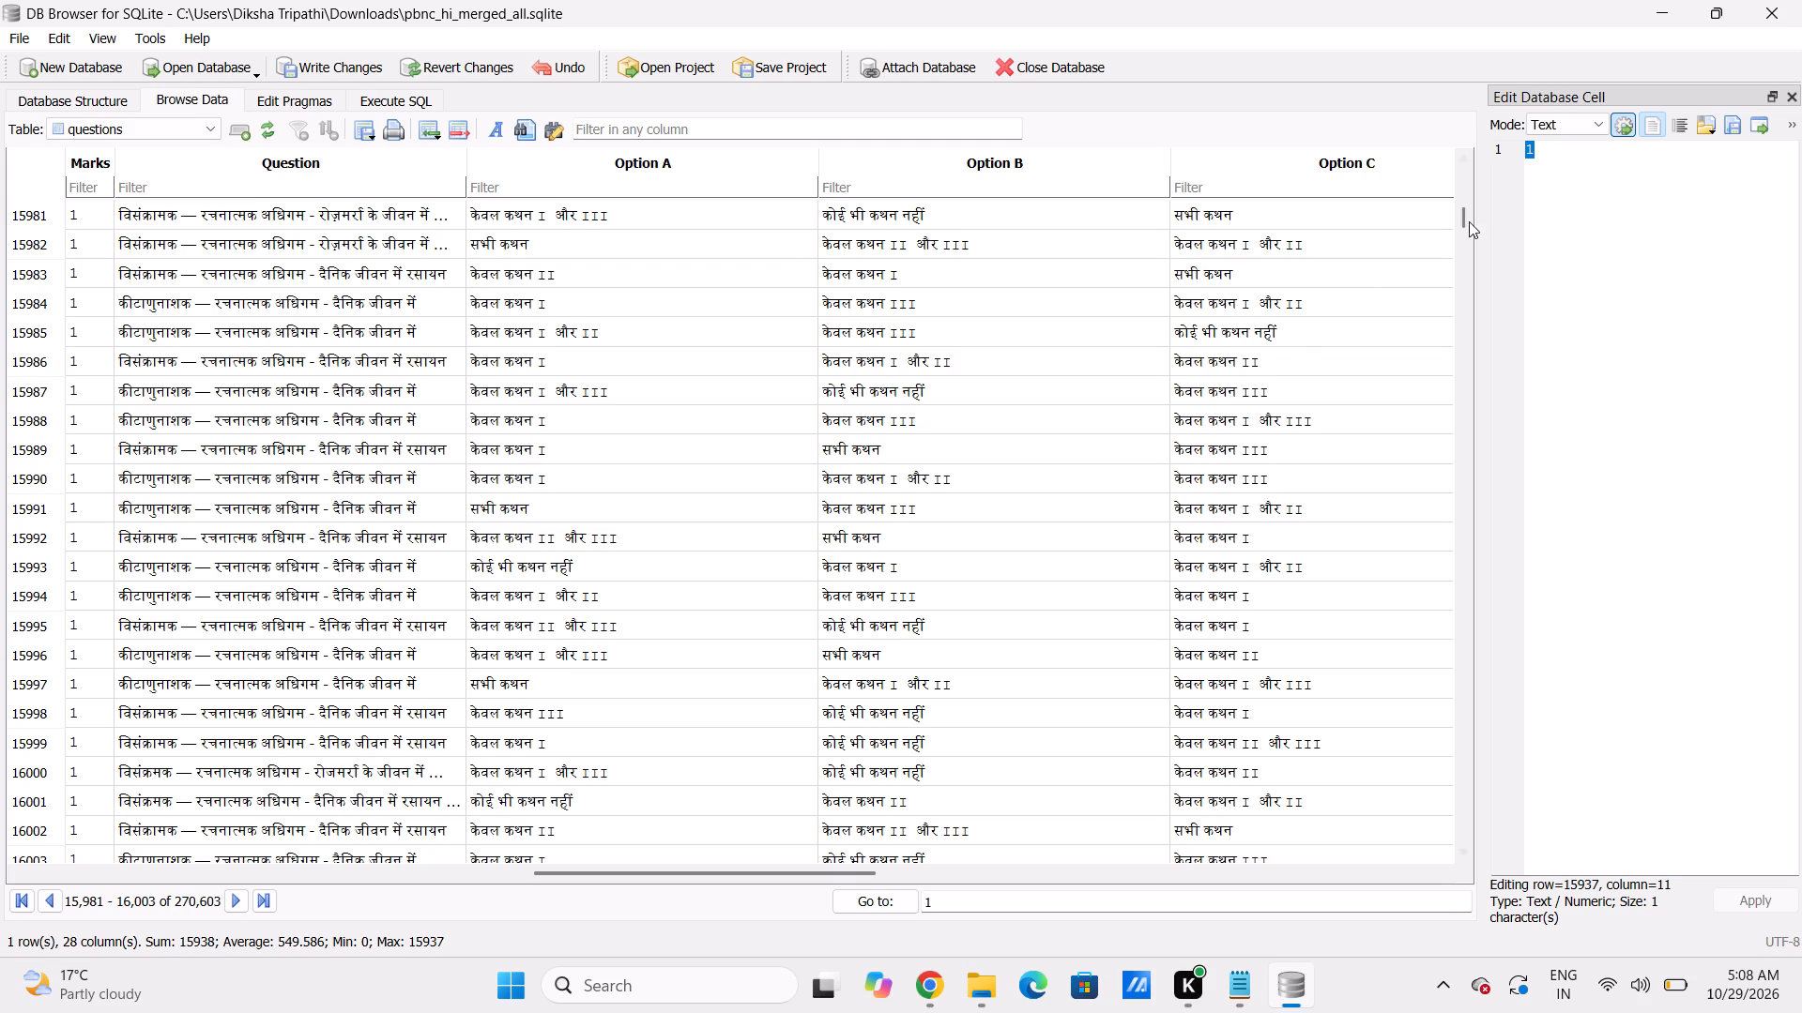
Close the pbnc_hi_merged_all database window, discarding the changes.
{"action": "left_click", "coordinate": [1801, 0]}
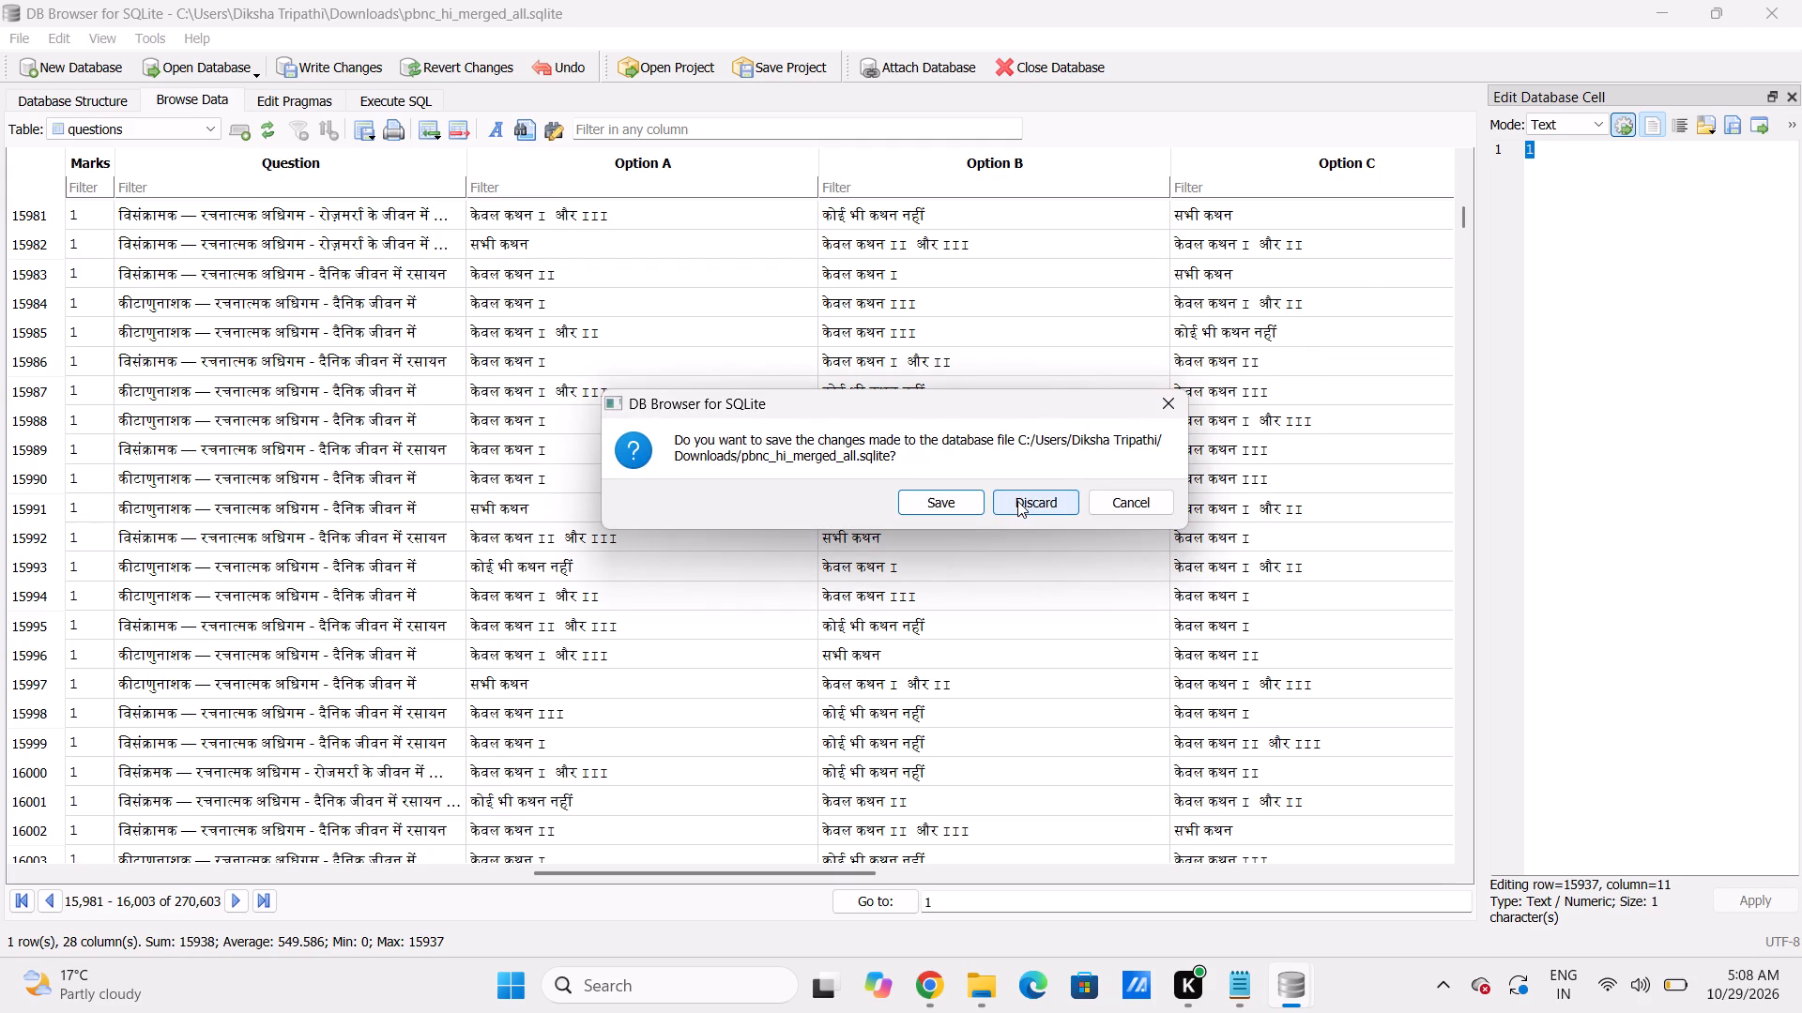
{"action": "left_click", "coordinate": [1017, 501]}
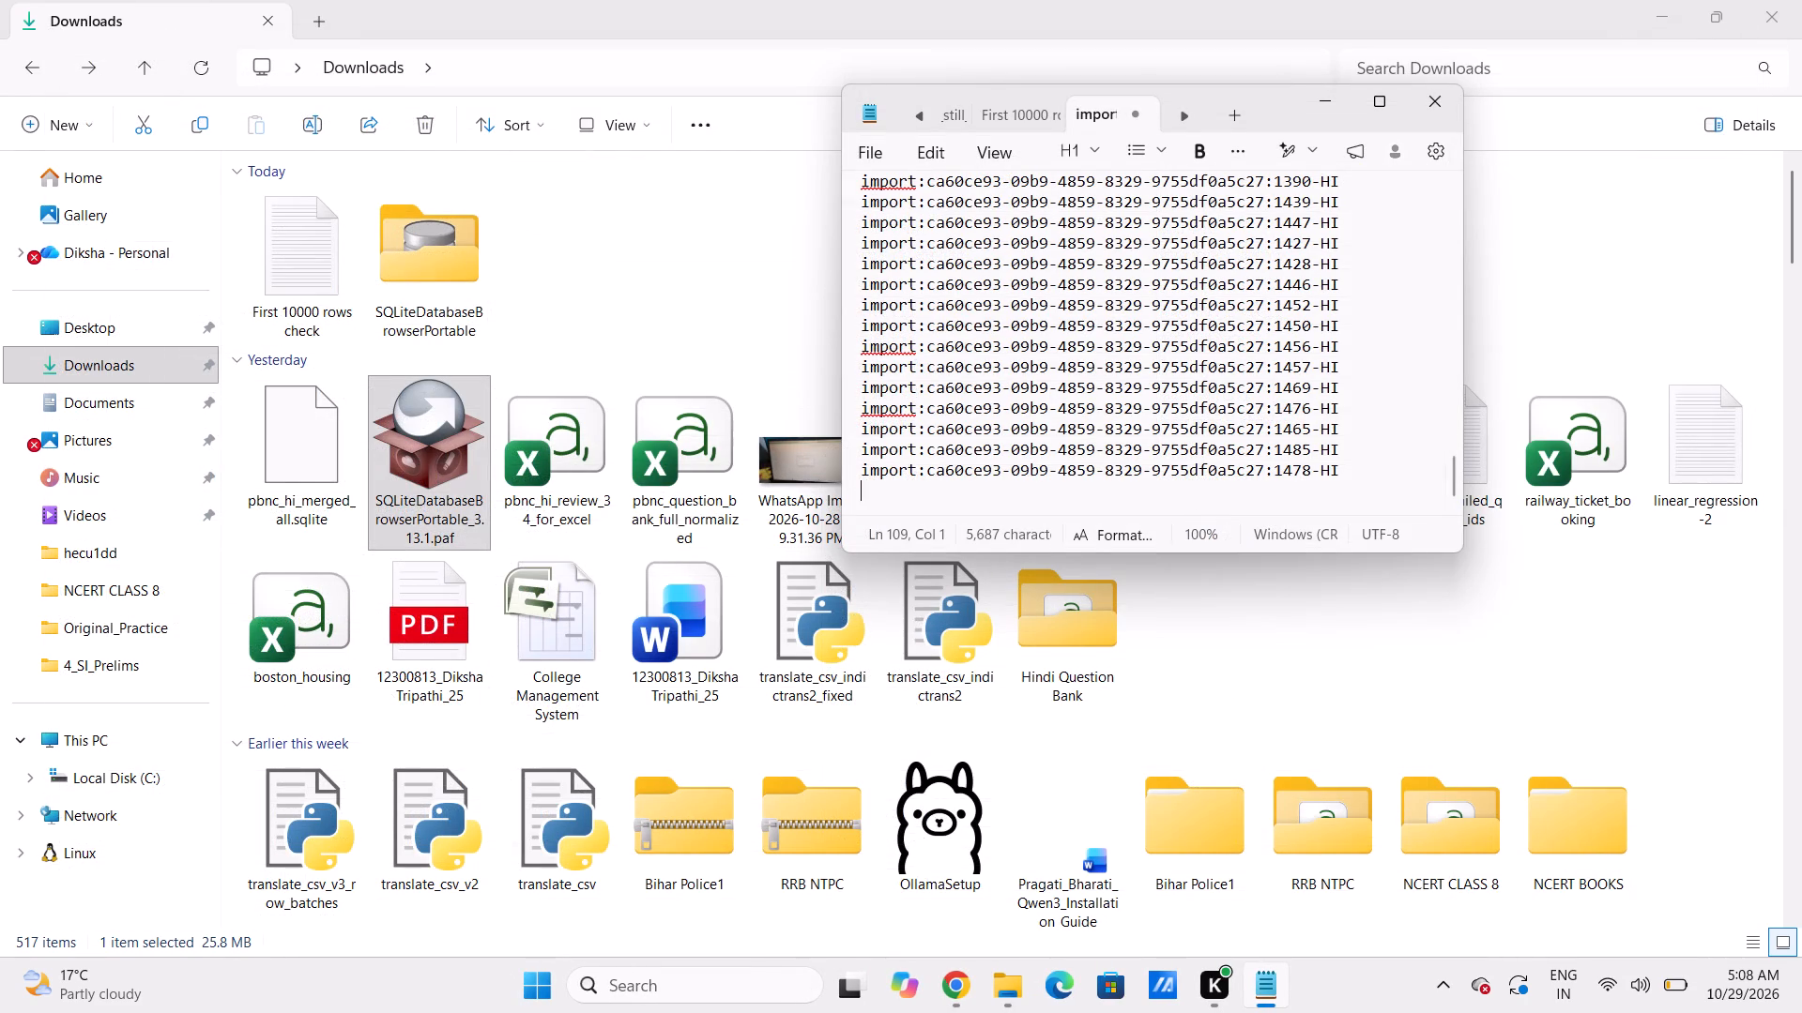
Maximize Notepad and save the import ID list as a plain text file named 10k-16k in Downloads.
{"action": "left_click", "coordinate": [1391, 98]}
{"action": "scroll", "coordinate": [571, 327], "scroll_direction": "up", "scroll_amount": 5}
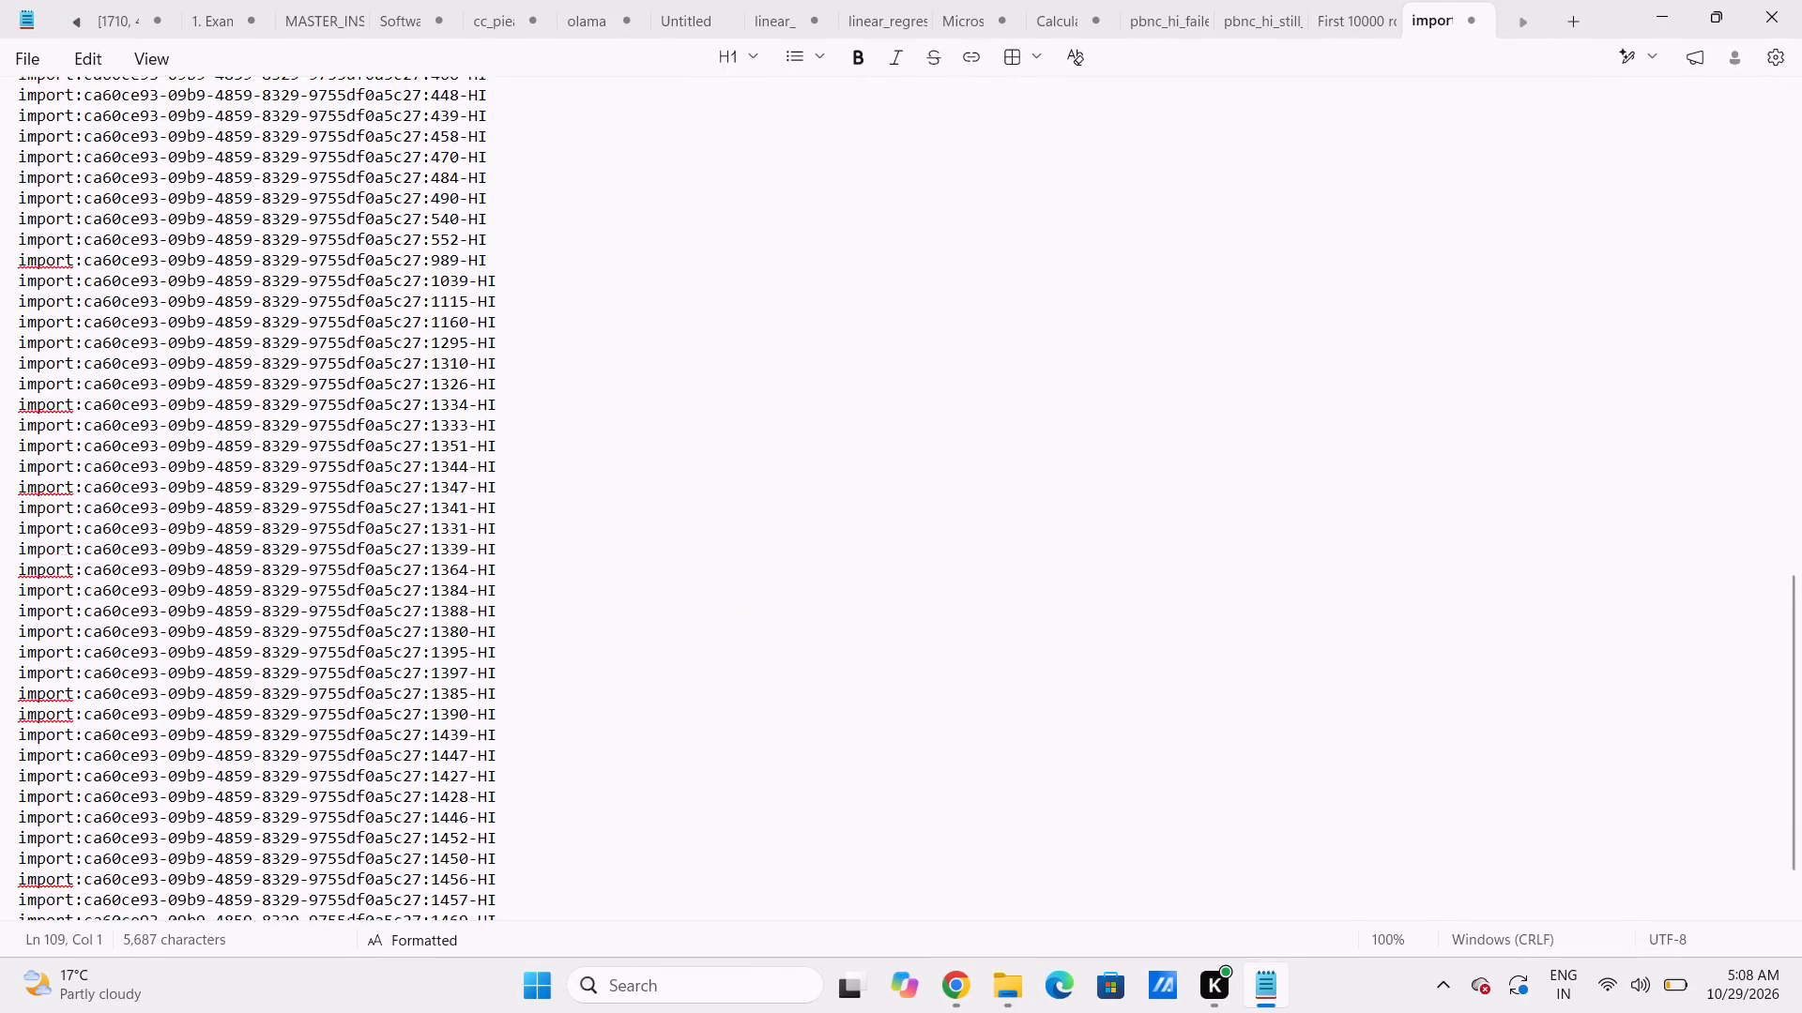
{"action": "scroll", "coordinate": [572, 325], "scroll_direction": "up", "scroll_amount": 20}
{"action": "scroll", "coordinate": [572, 325], "scroll_direction": "up", "scroll_amount": 4}
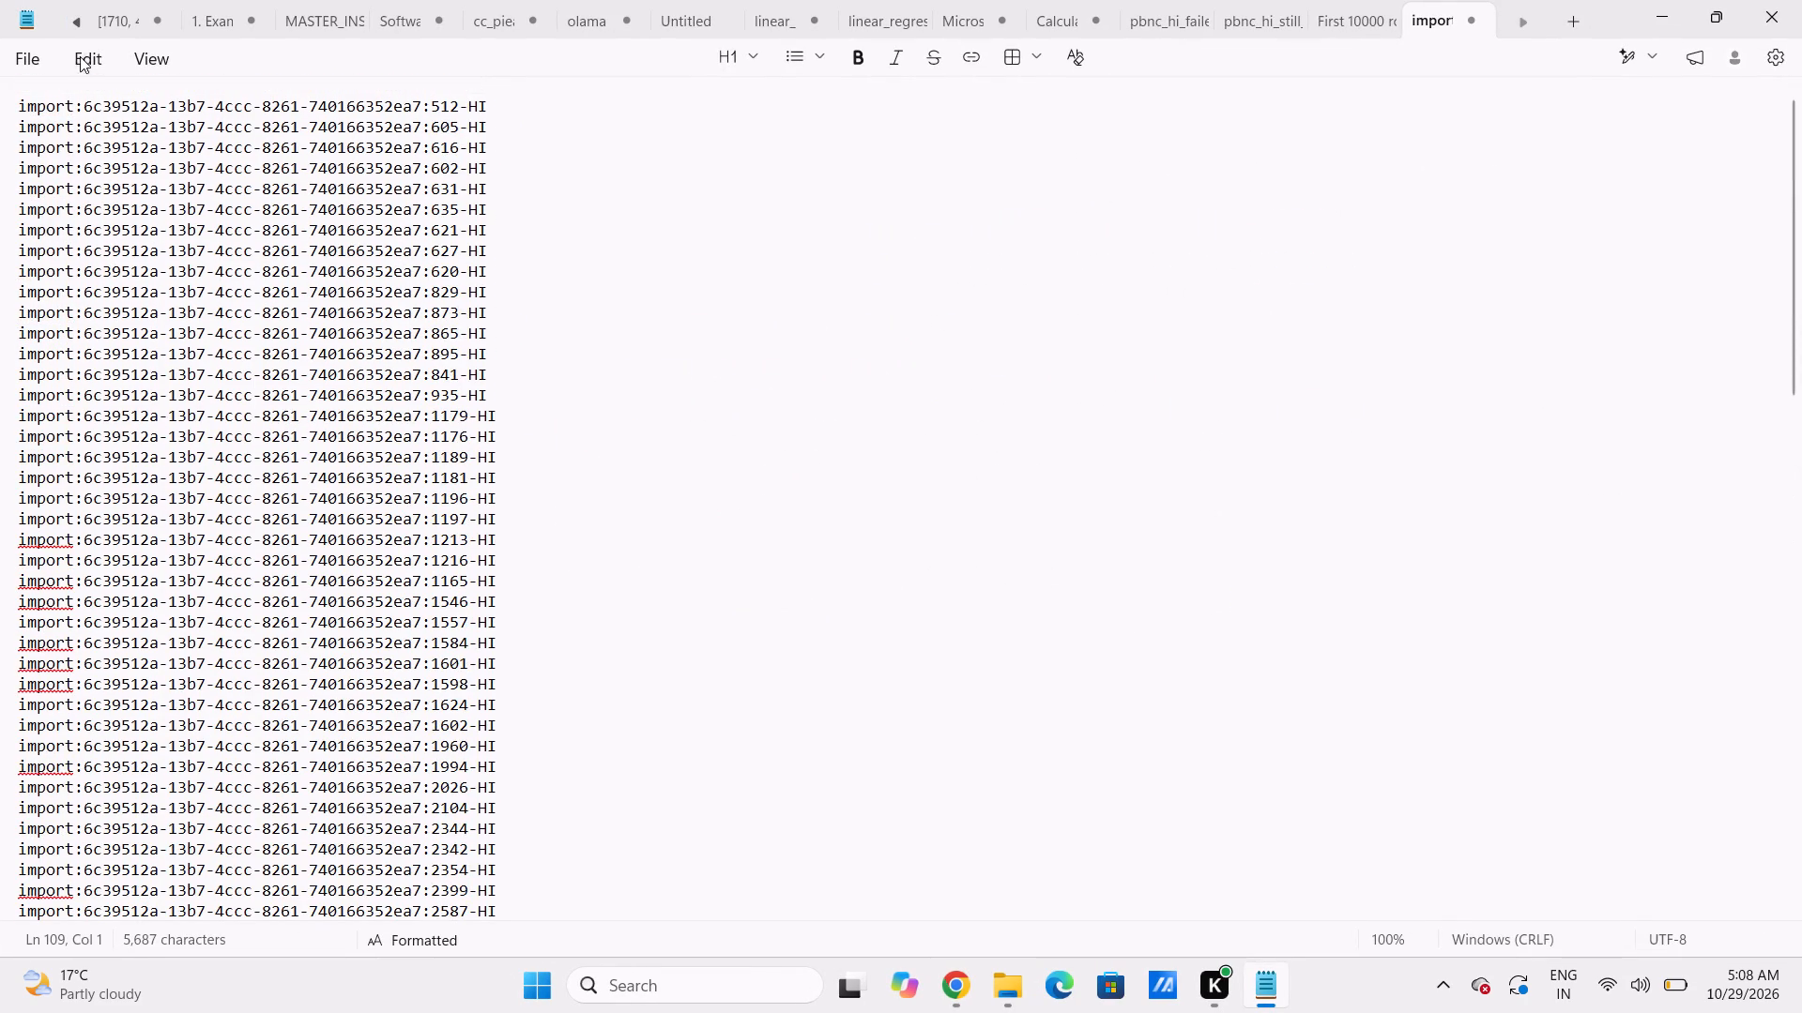
{"action": "left_click", "coordinate": [23, 67]}
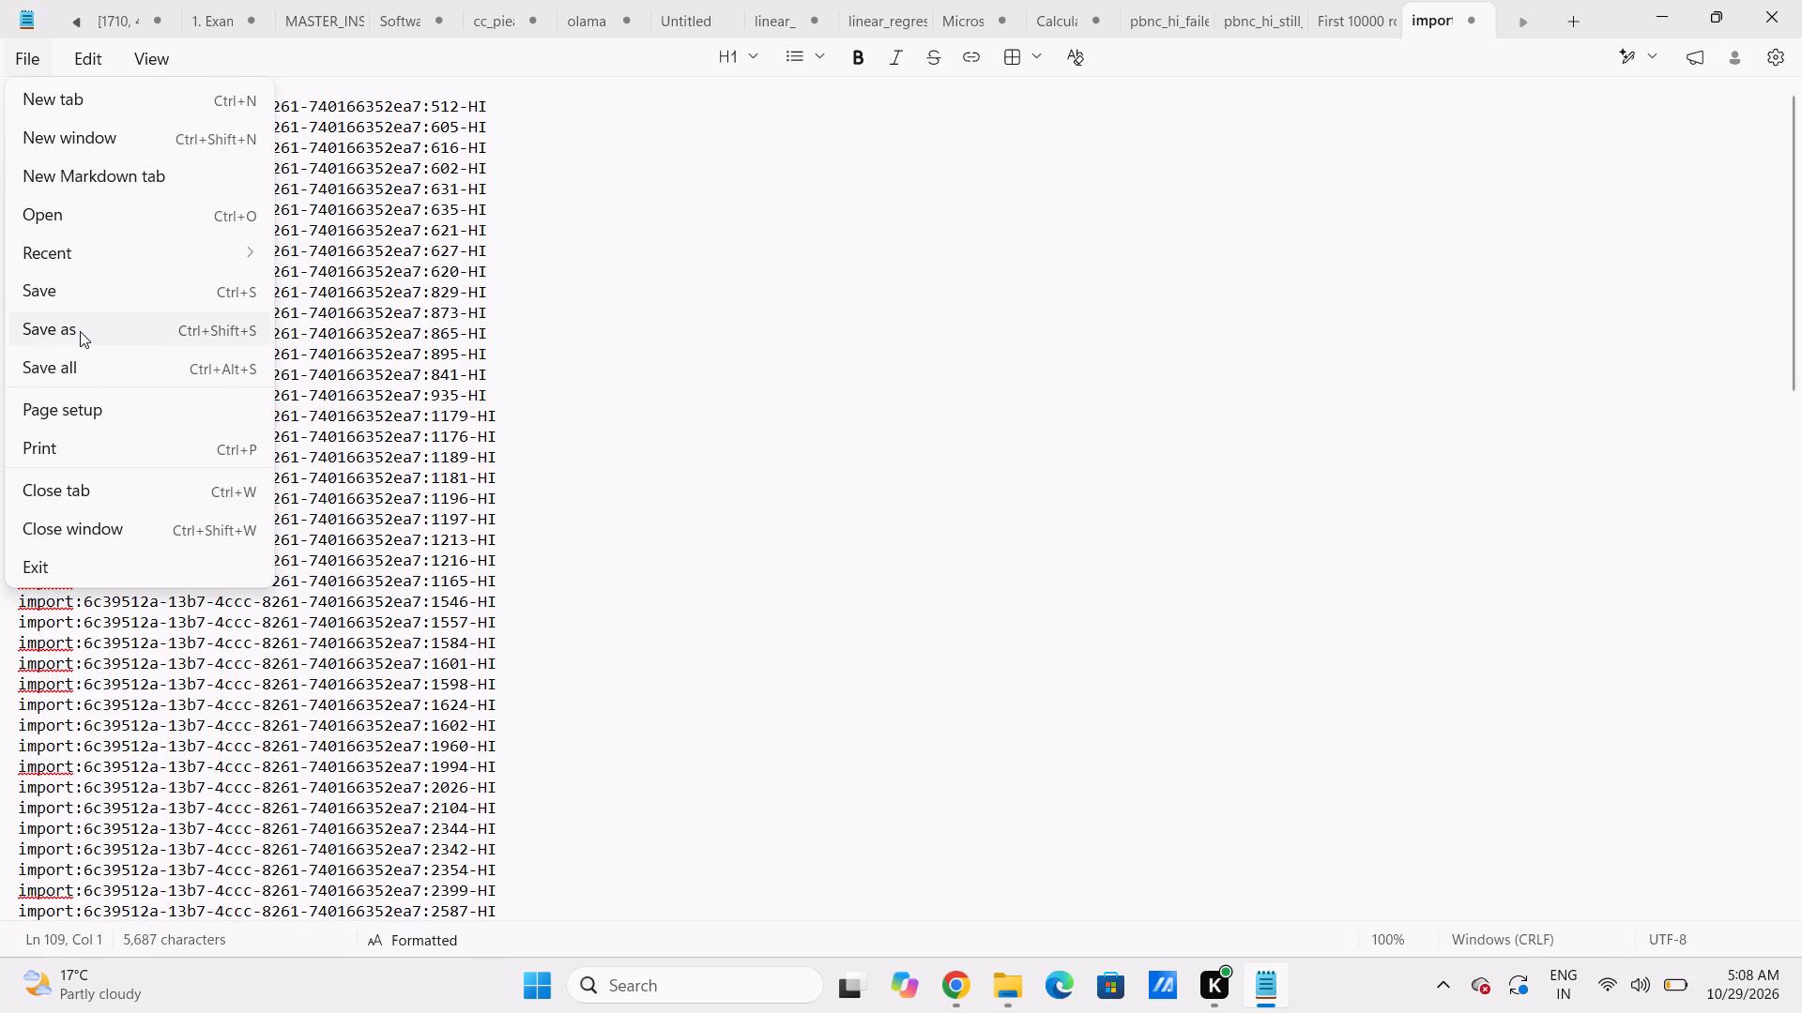
{"action": "left_click", "coordinate": [80, 331]}
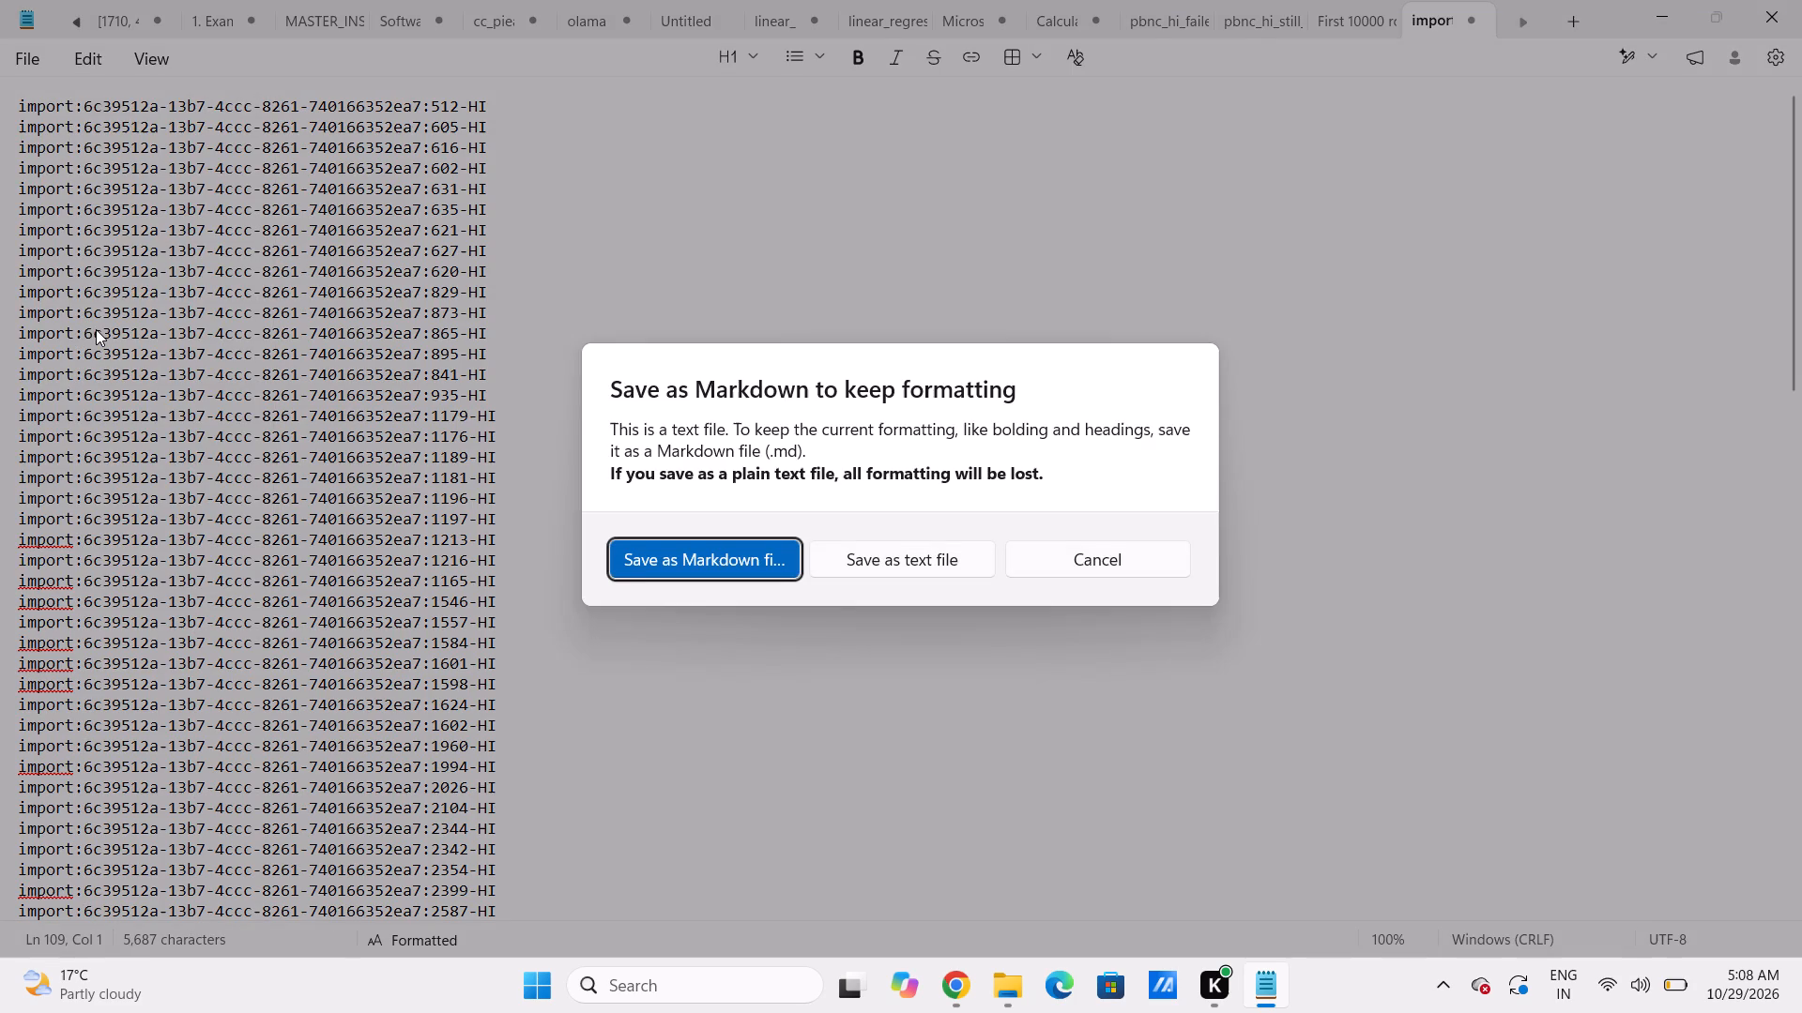
{"action": "left_click", "coordinate": [888, 574]}
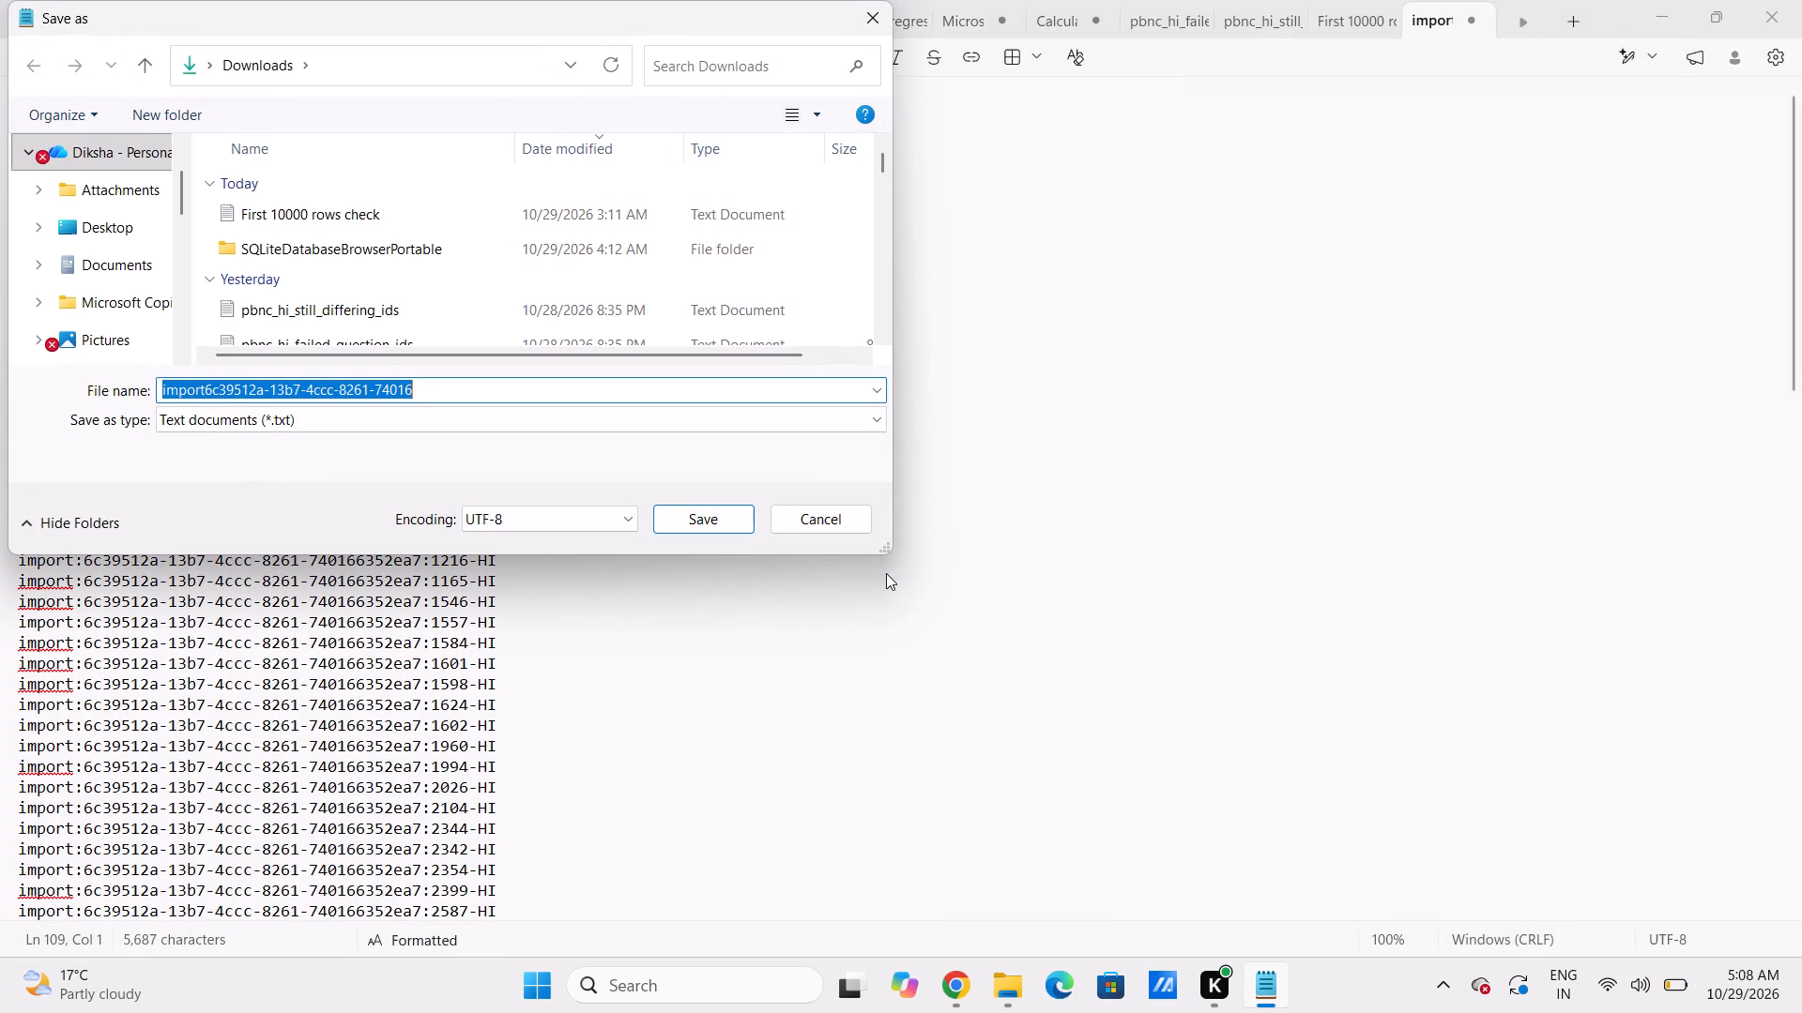
{"action": "key", "text": "BackSpace"}
{"action": "type", "text": "10"}
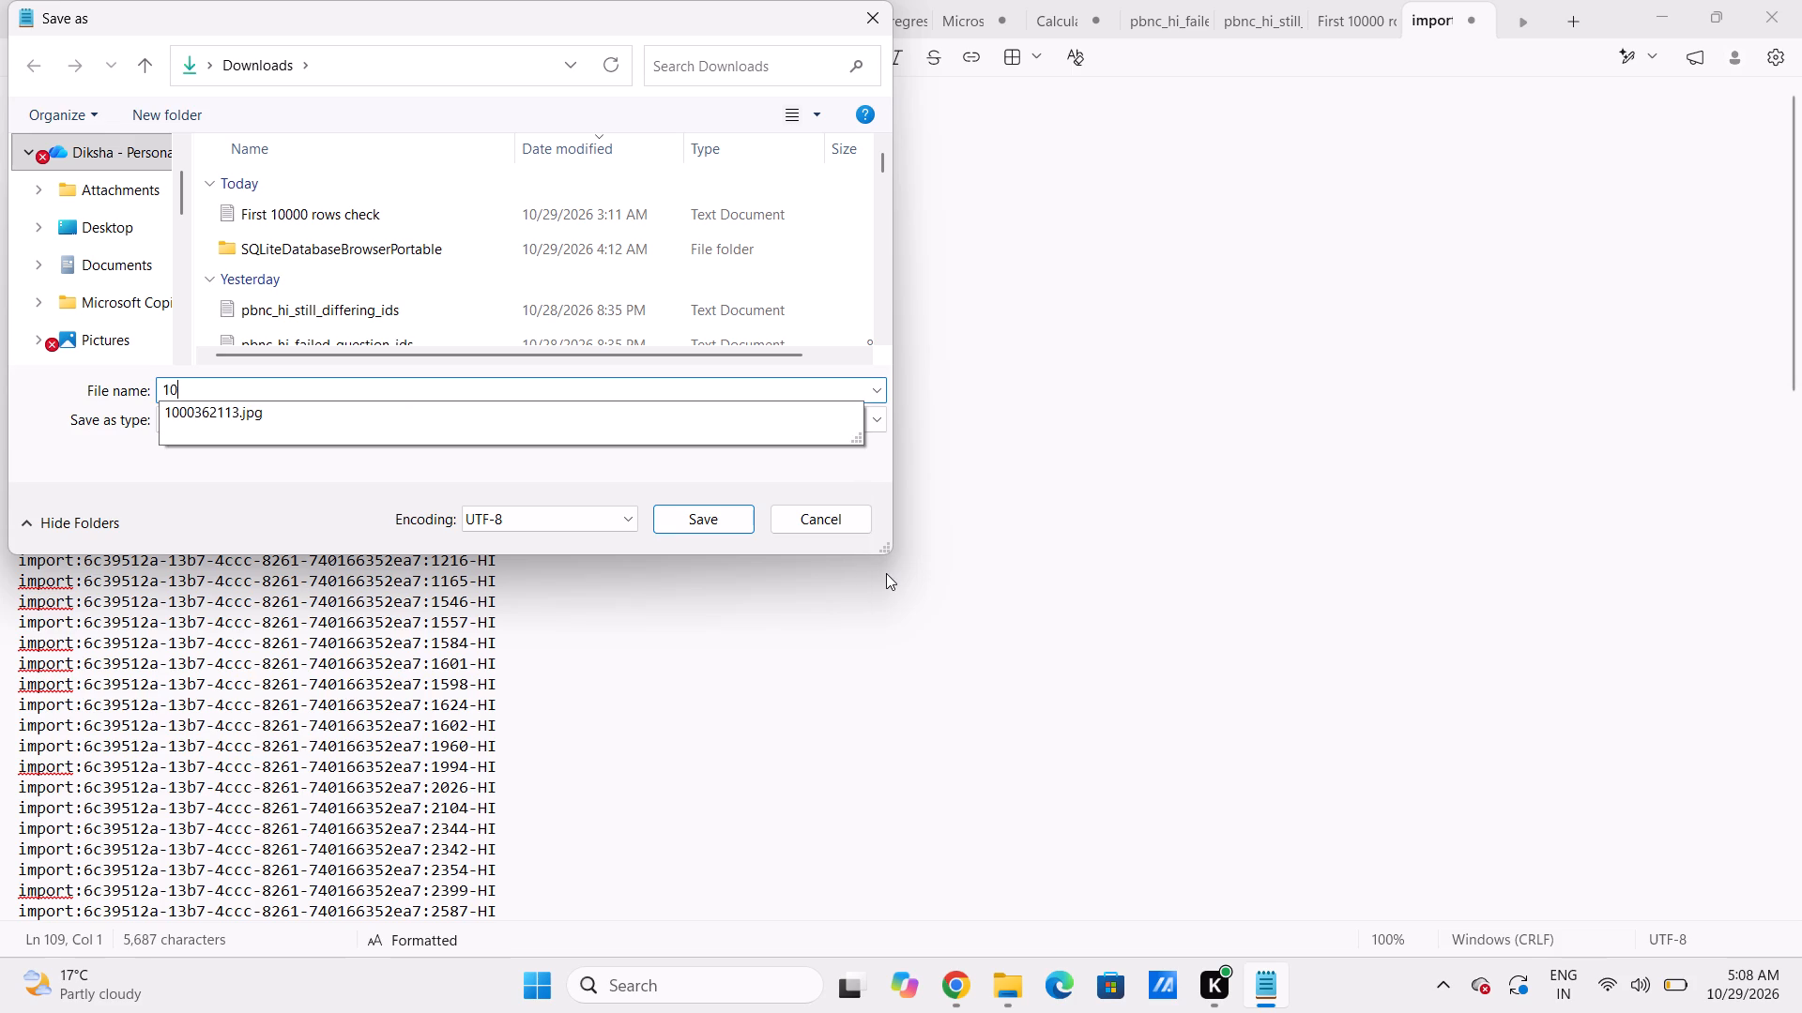
{"action": "key", "text": "k"}
{"action": "type", "text": "-16k"}
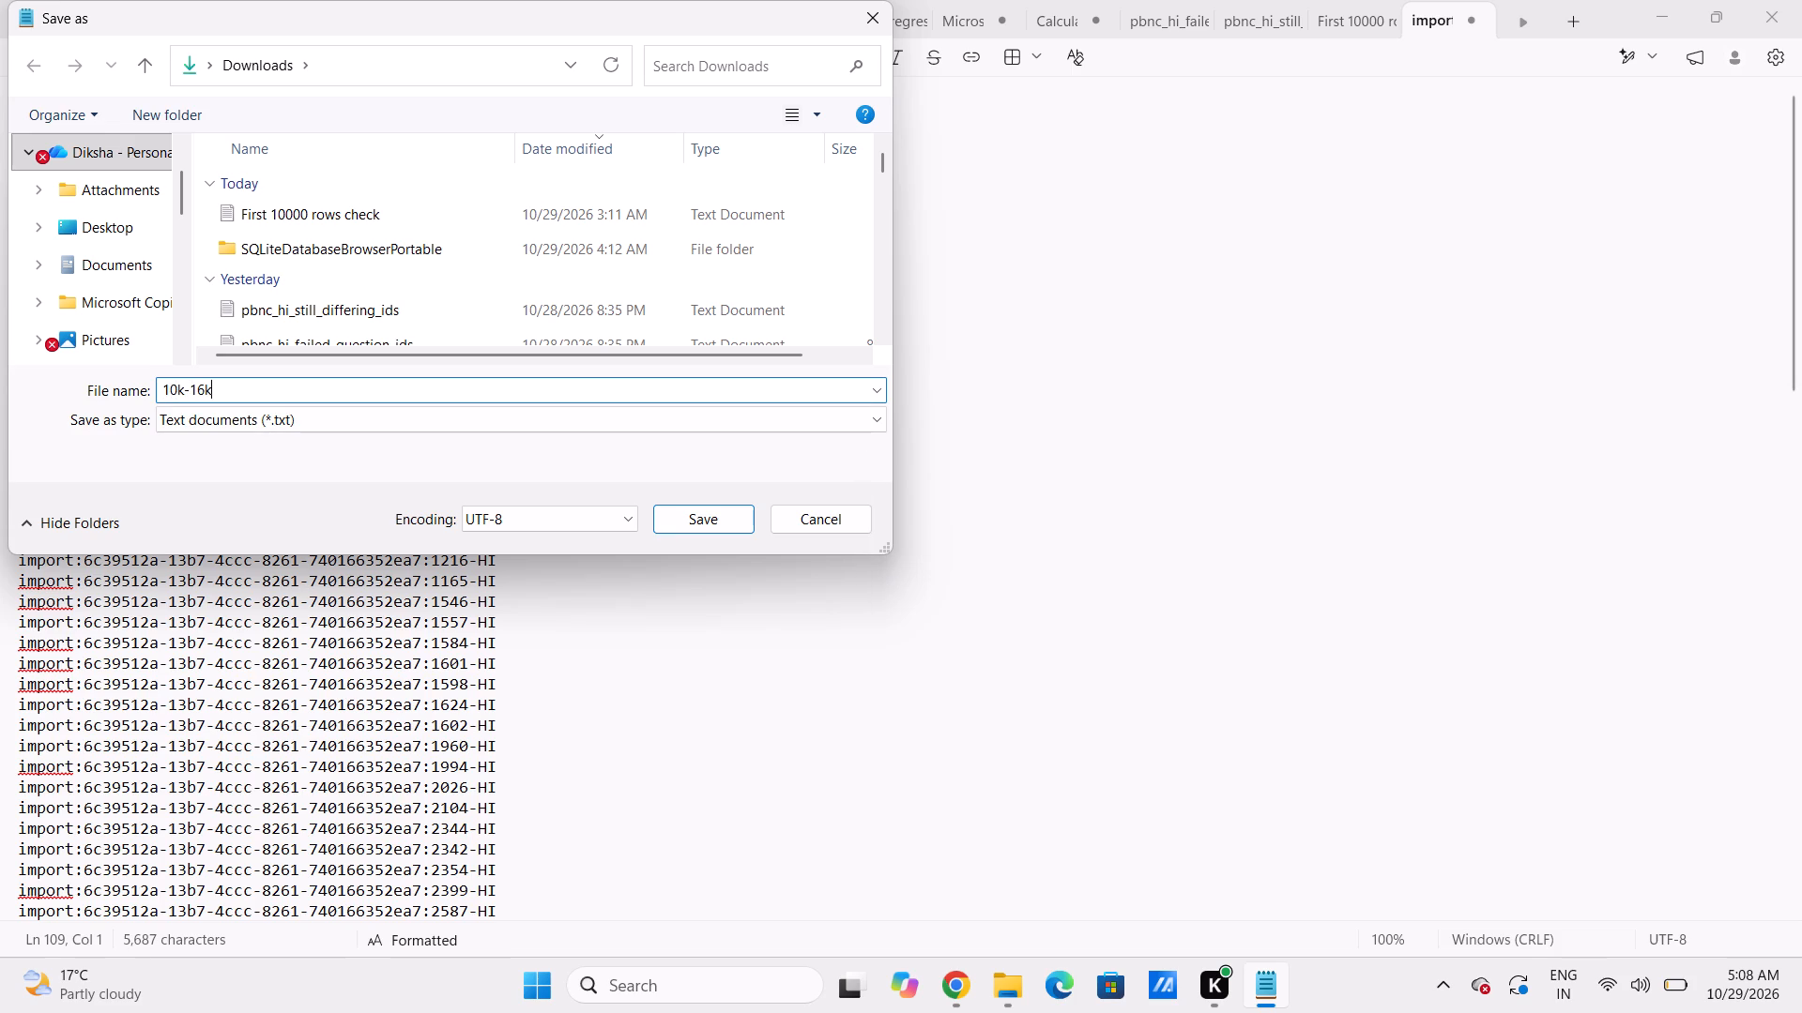
{"action": "left_click", "coordinate": [739, 522]}
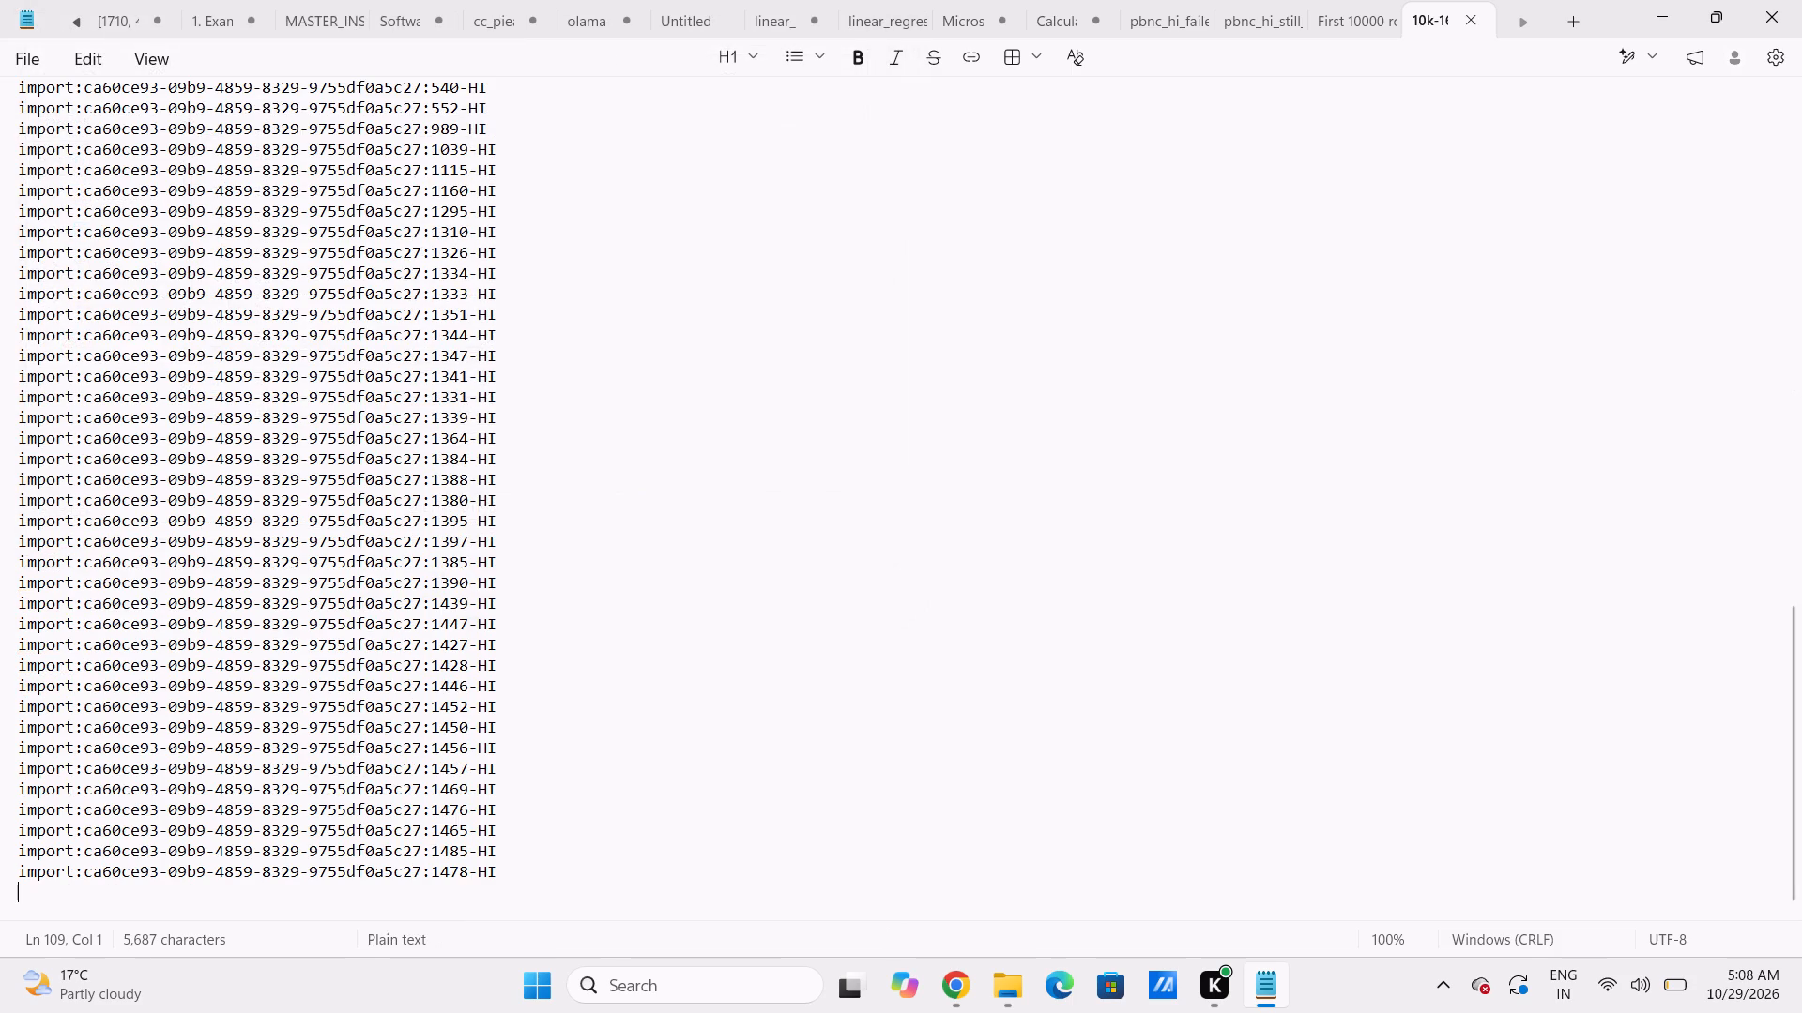
{"action": "scroll", "coordinate": [740, 522], "scroll_direction": "down", "scroll_amount": 4}
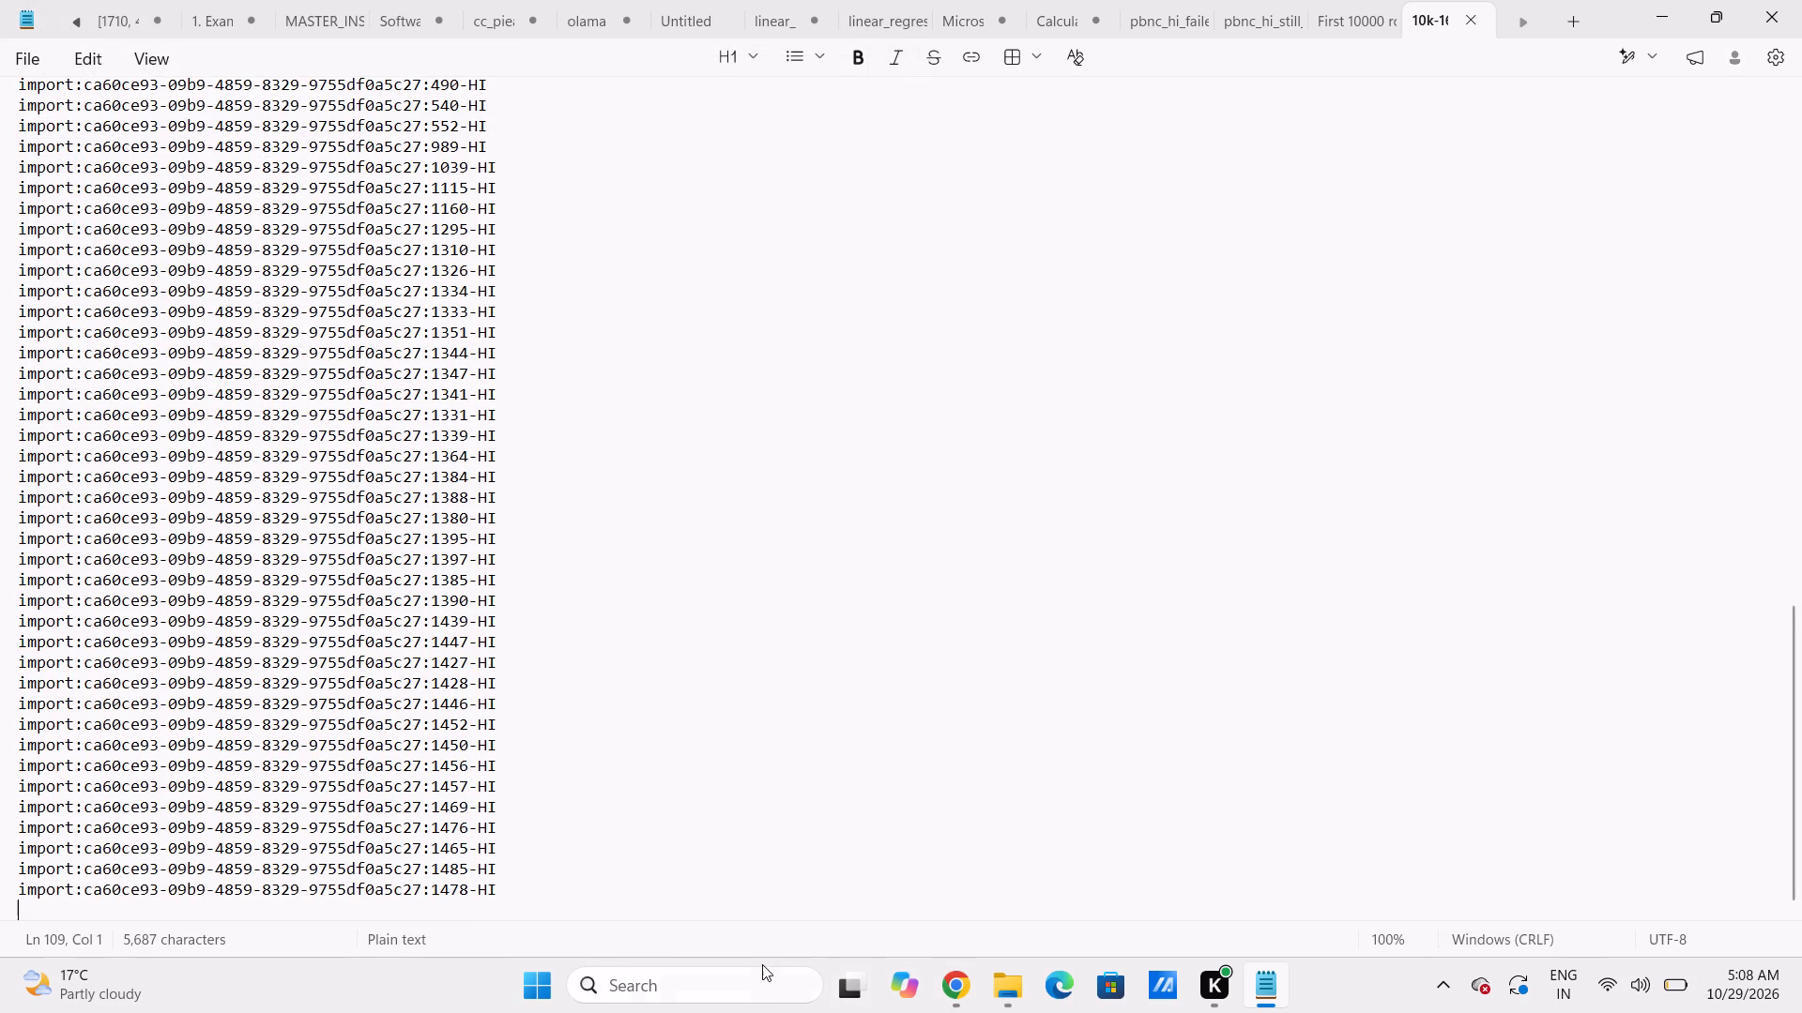
Open Windows search to look for another app.
{"action": "left_click", "coordinate": [760, 976]}
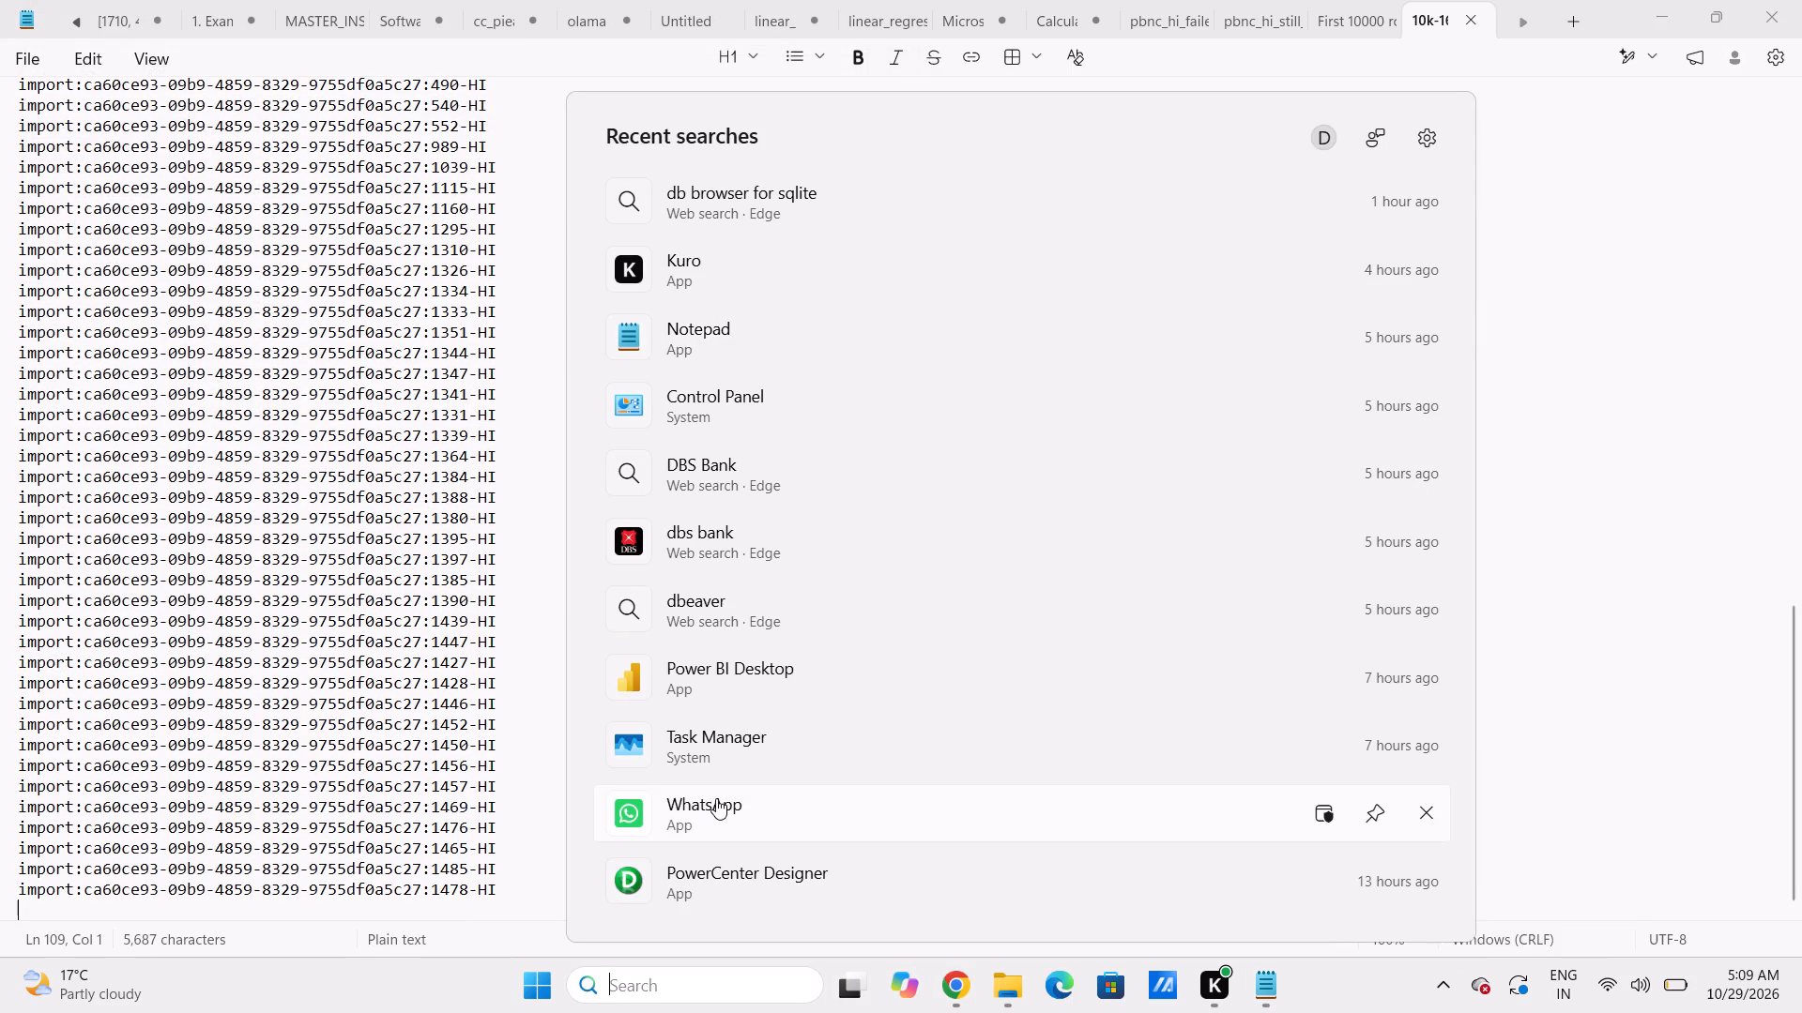
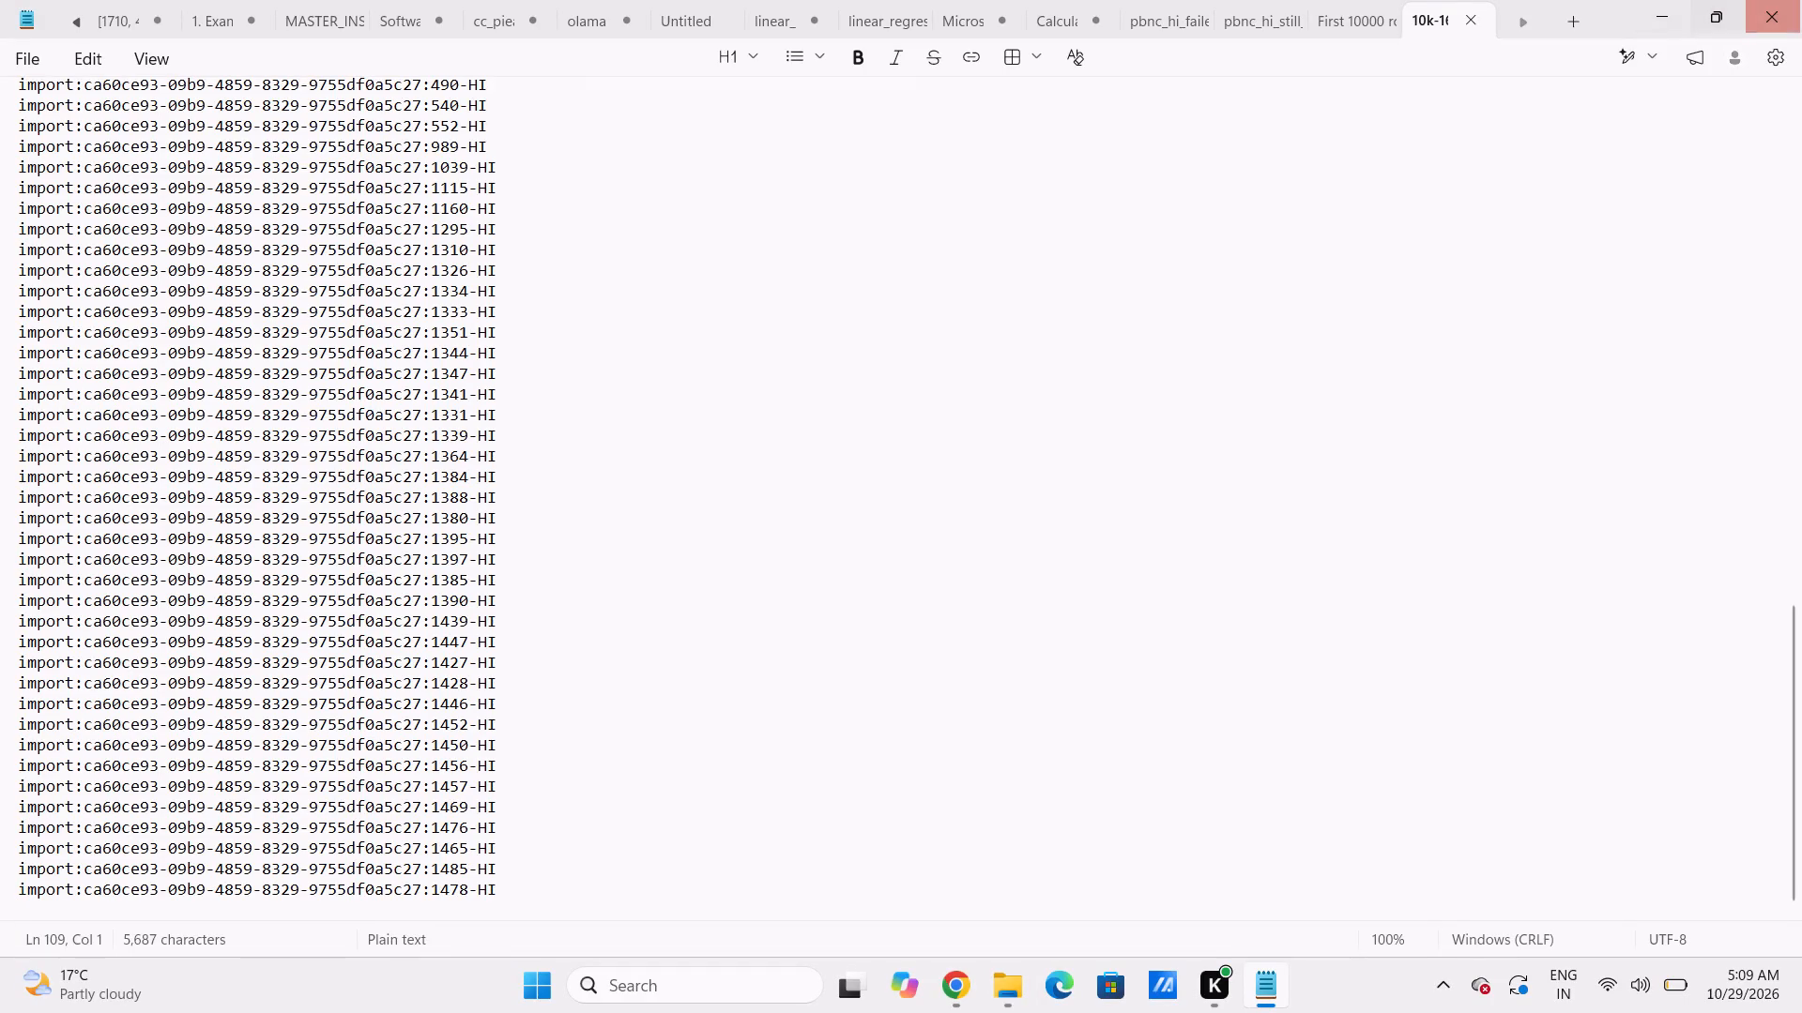
Close the Notepad window containing the saved 10k-16k import ID list.
{"action": "scroll", "coordinate": [279, 556], "scroll_direction": "up", "scroll_amount": 5}
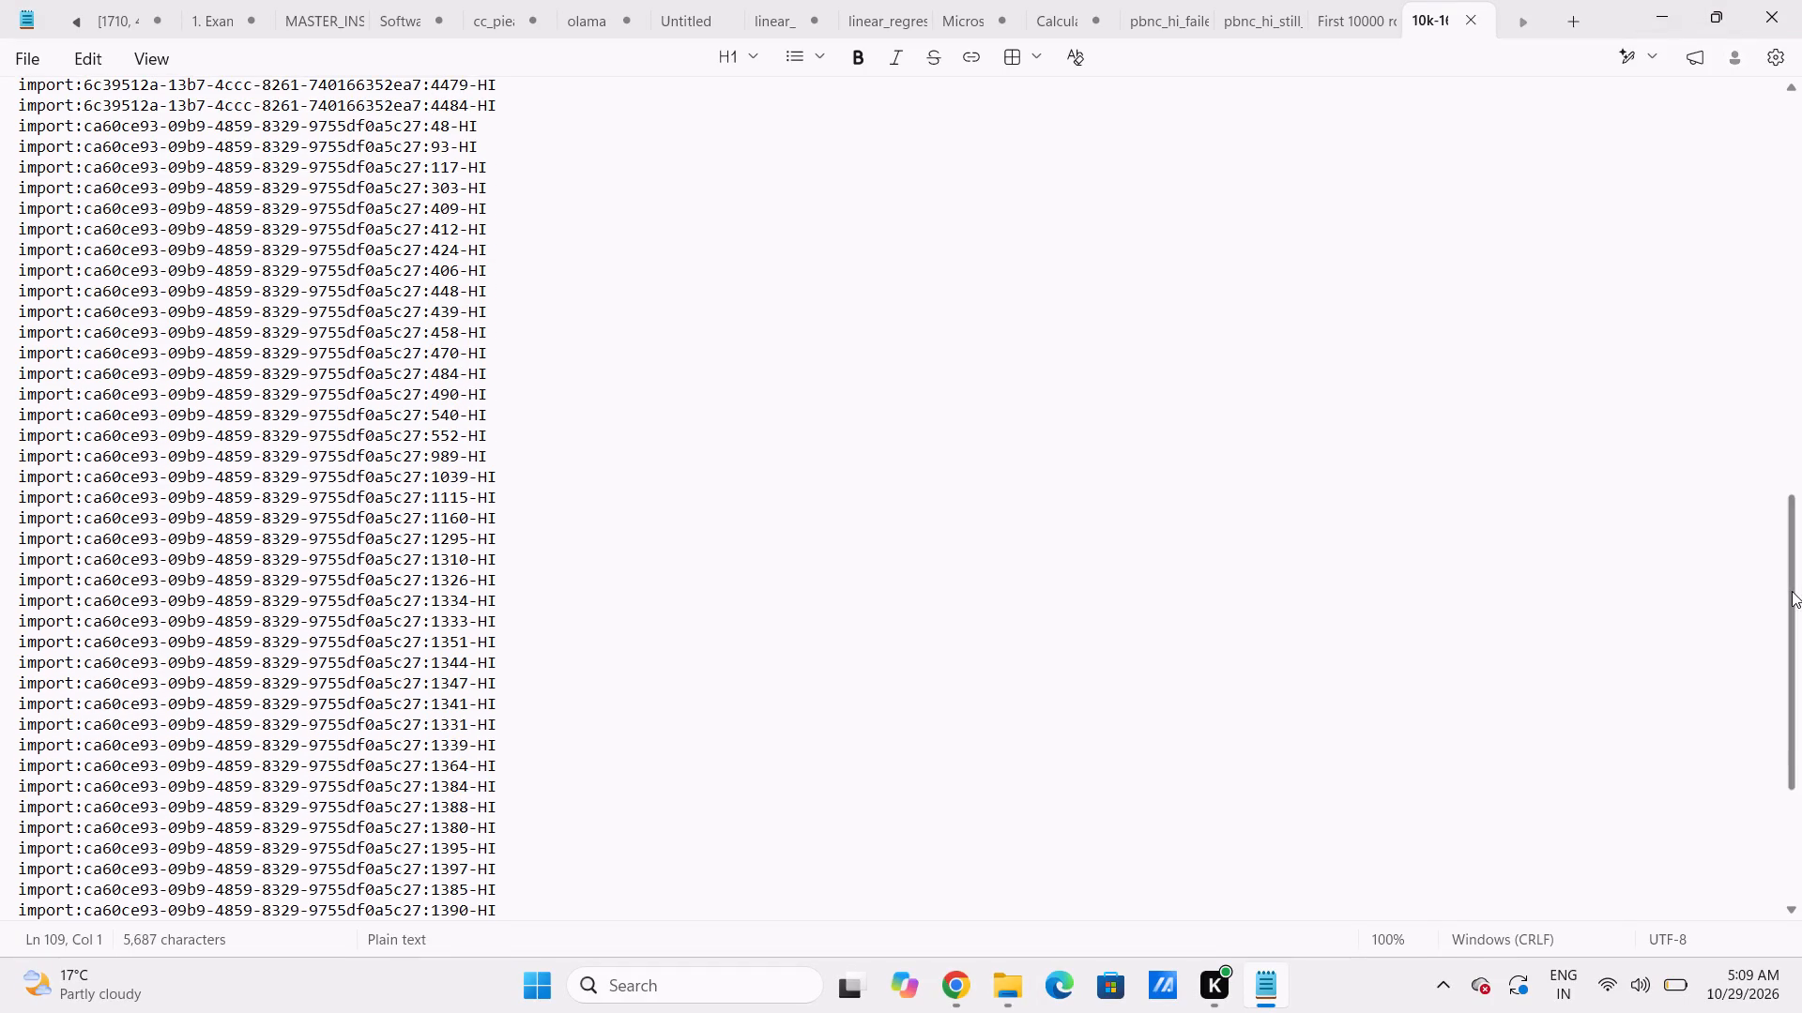
{"action": "left_click_drag", "start_coordinate": [1791, 588], "coordinate": [1801, 890]}
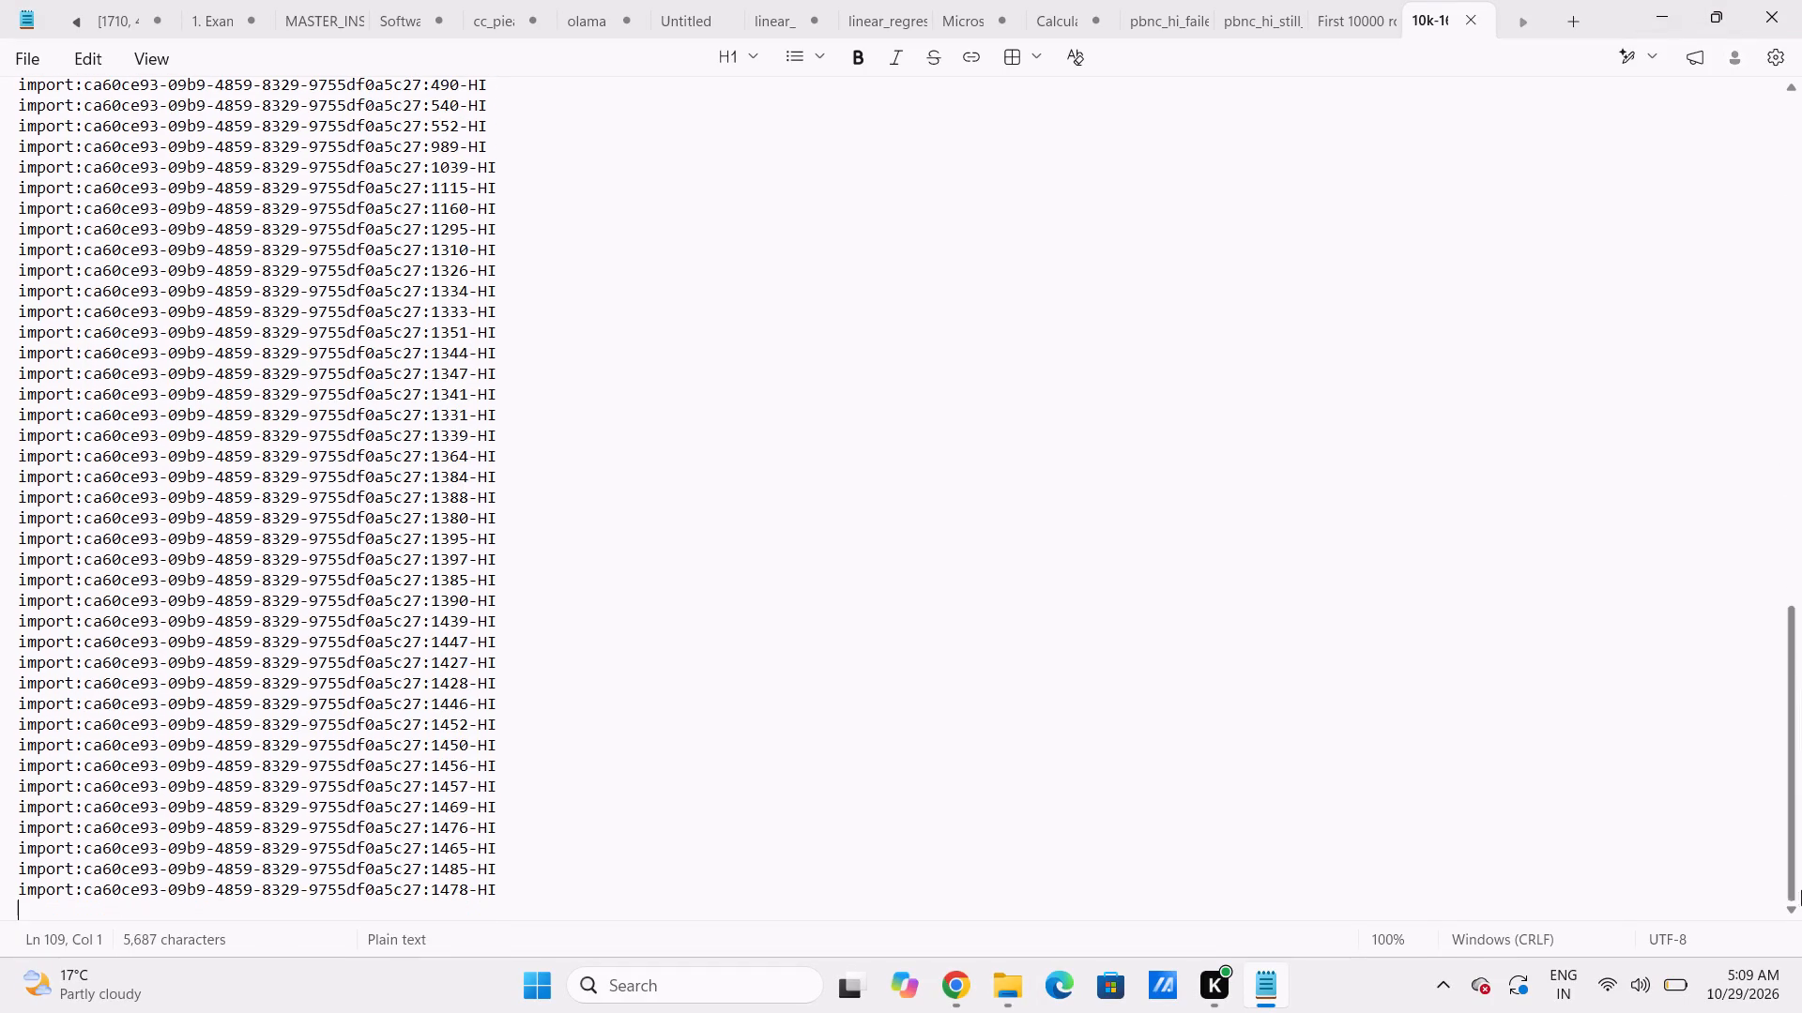
{"action": "left_click_drag", "start_coordinate": [1801, 890], "coordinate": [1787, 901]}
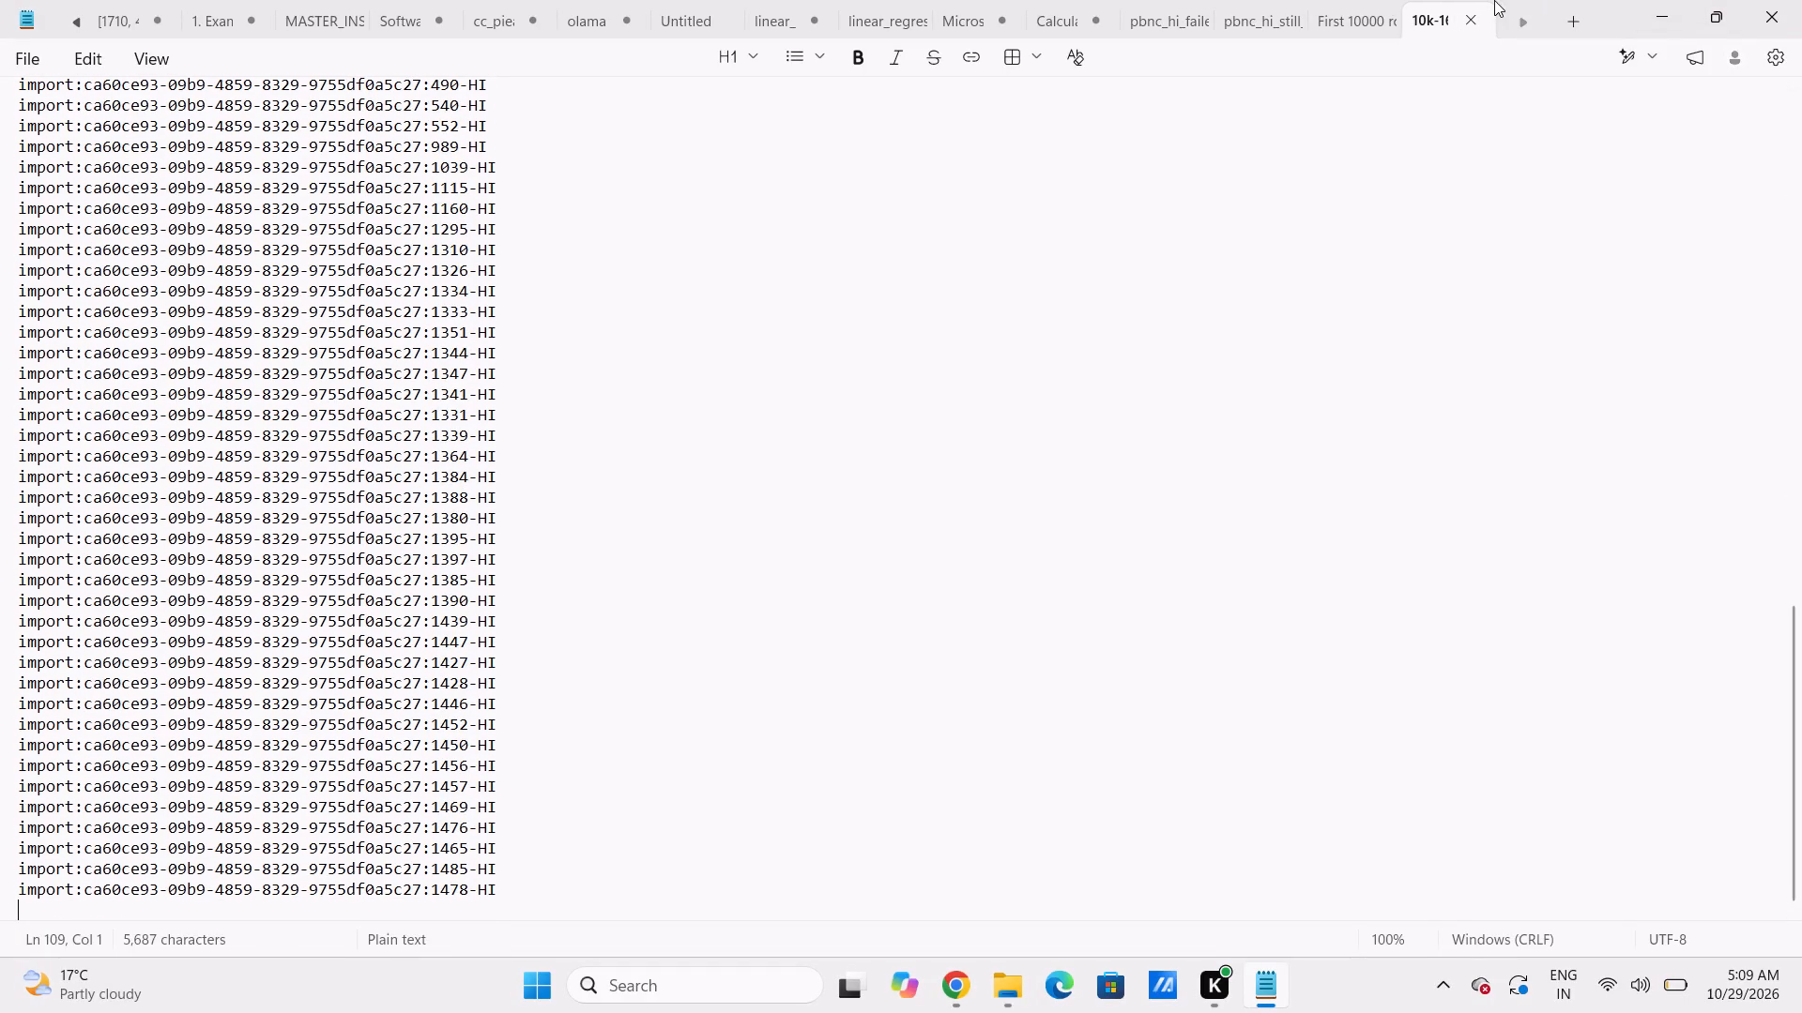
{"action": "left_click", "coordinate": [1801, 0]}
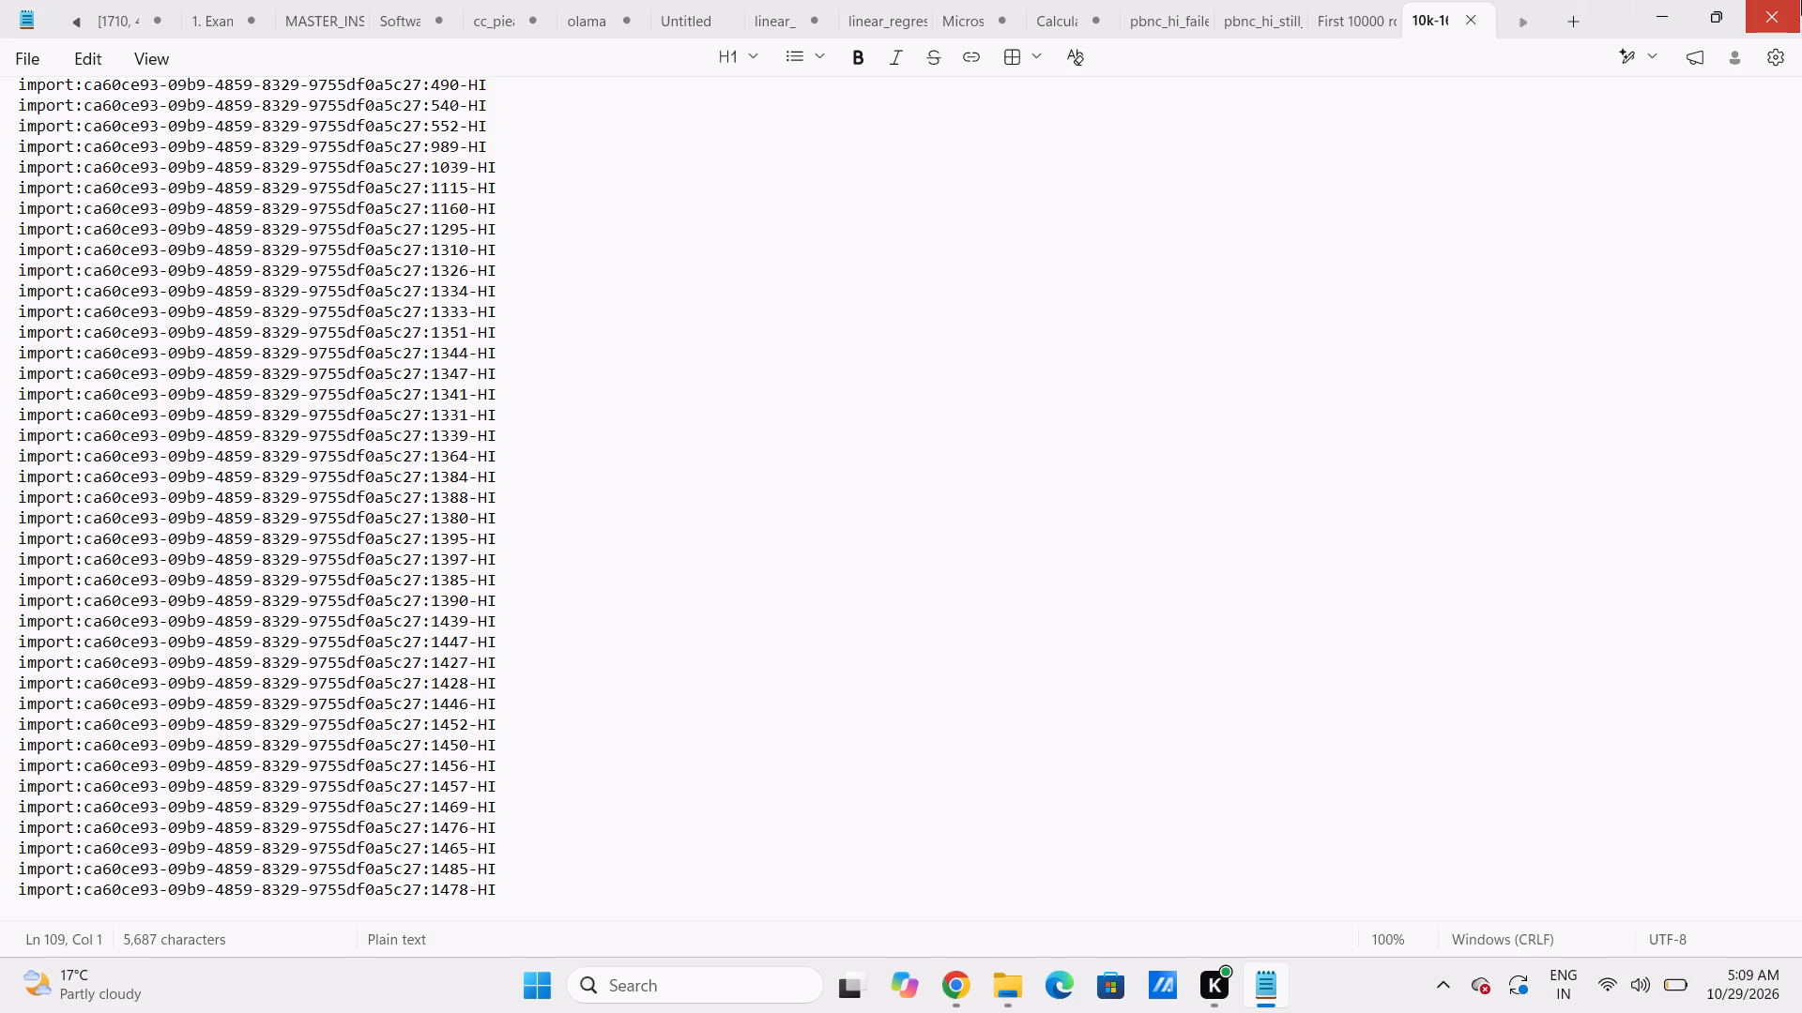